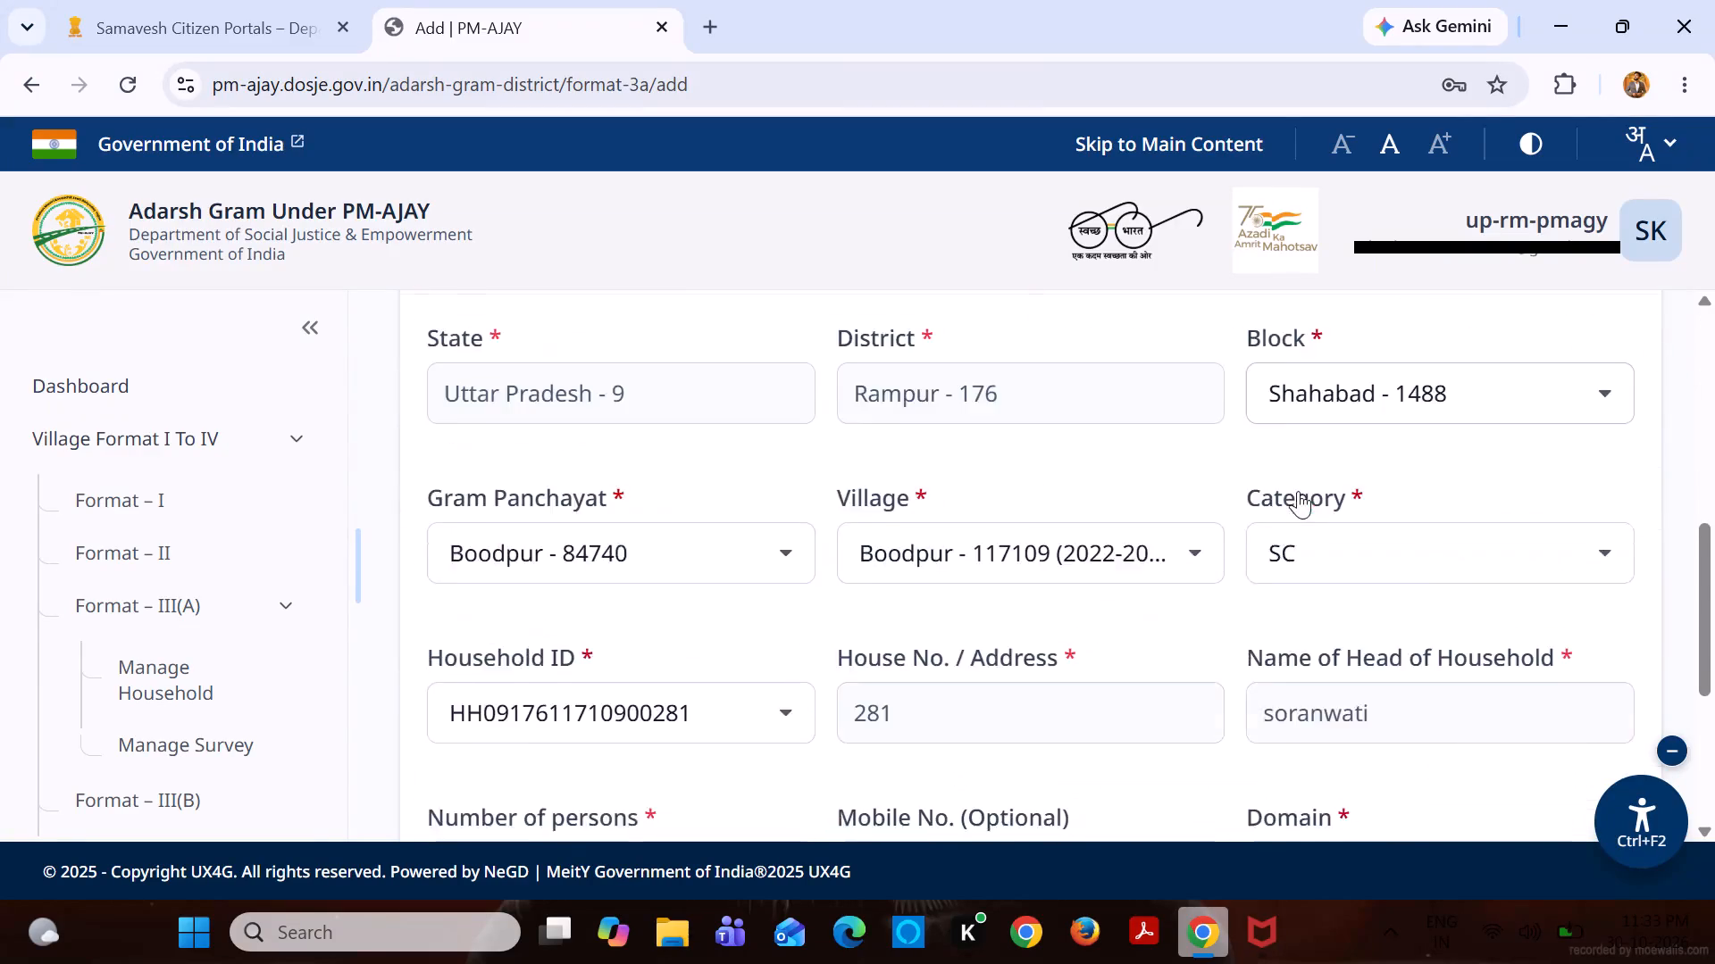
For the Drinking water and Sanitation domain, answer Yes to having a household latrine and No to open defecation, and submit.
click(1549, 496)
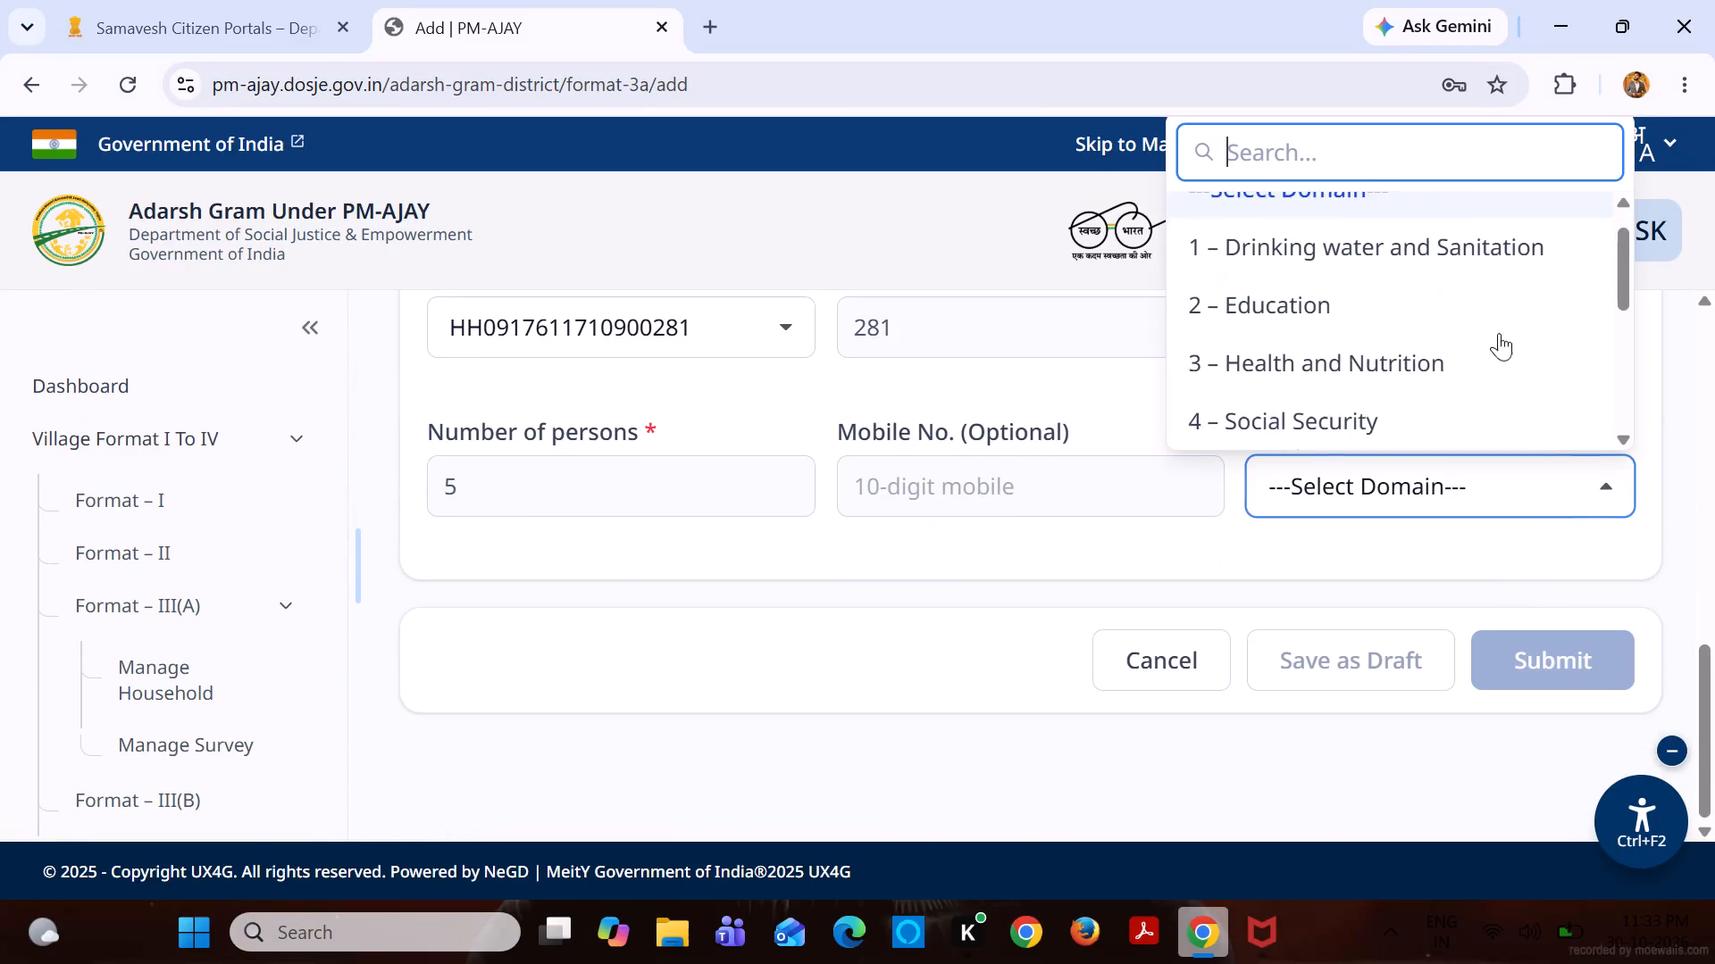
click(1426, 253)
scroll(1425, 320, down, 4)
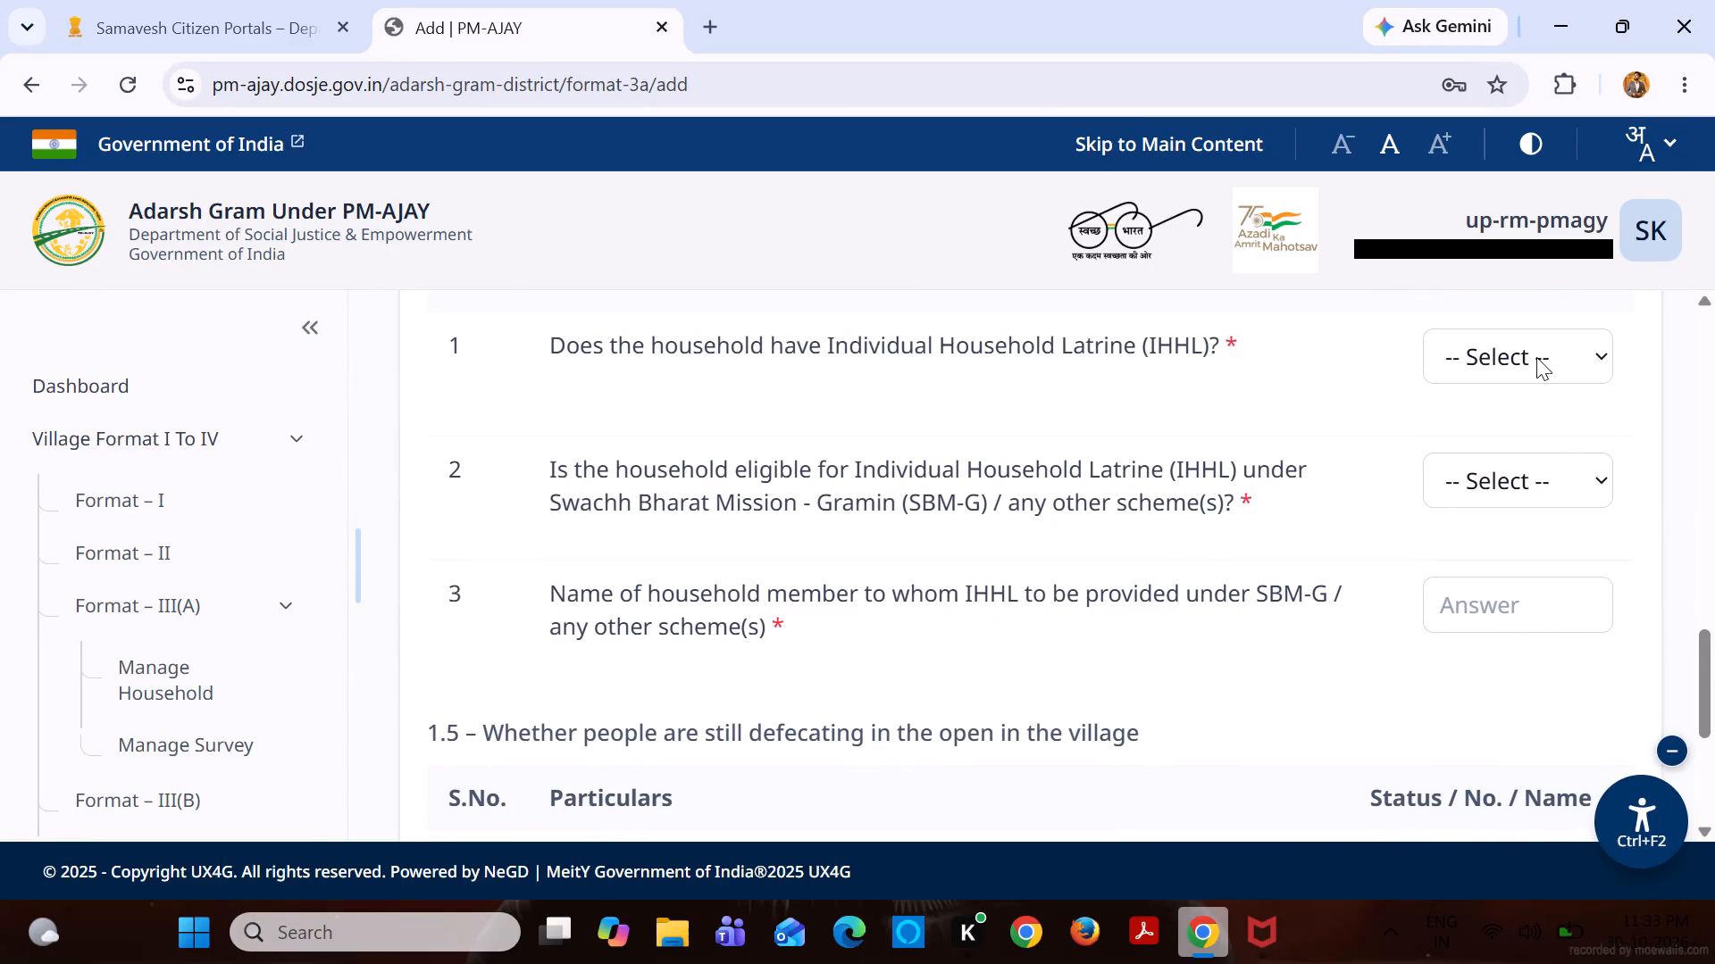
click(1536, 357)
click(1505, 432)
click(1514, 583)
click(1423, 727)
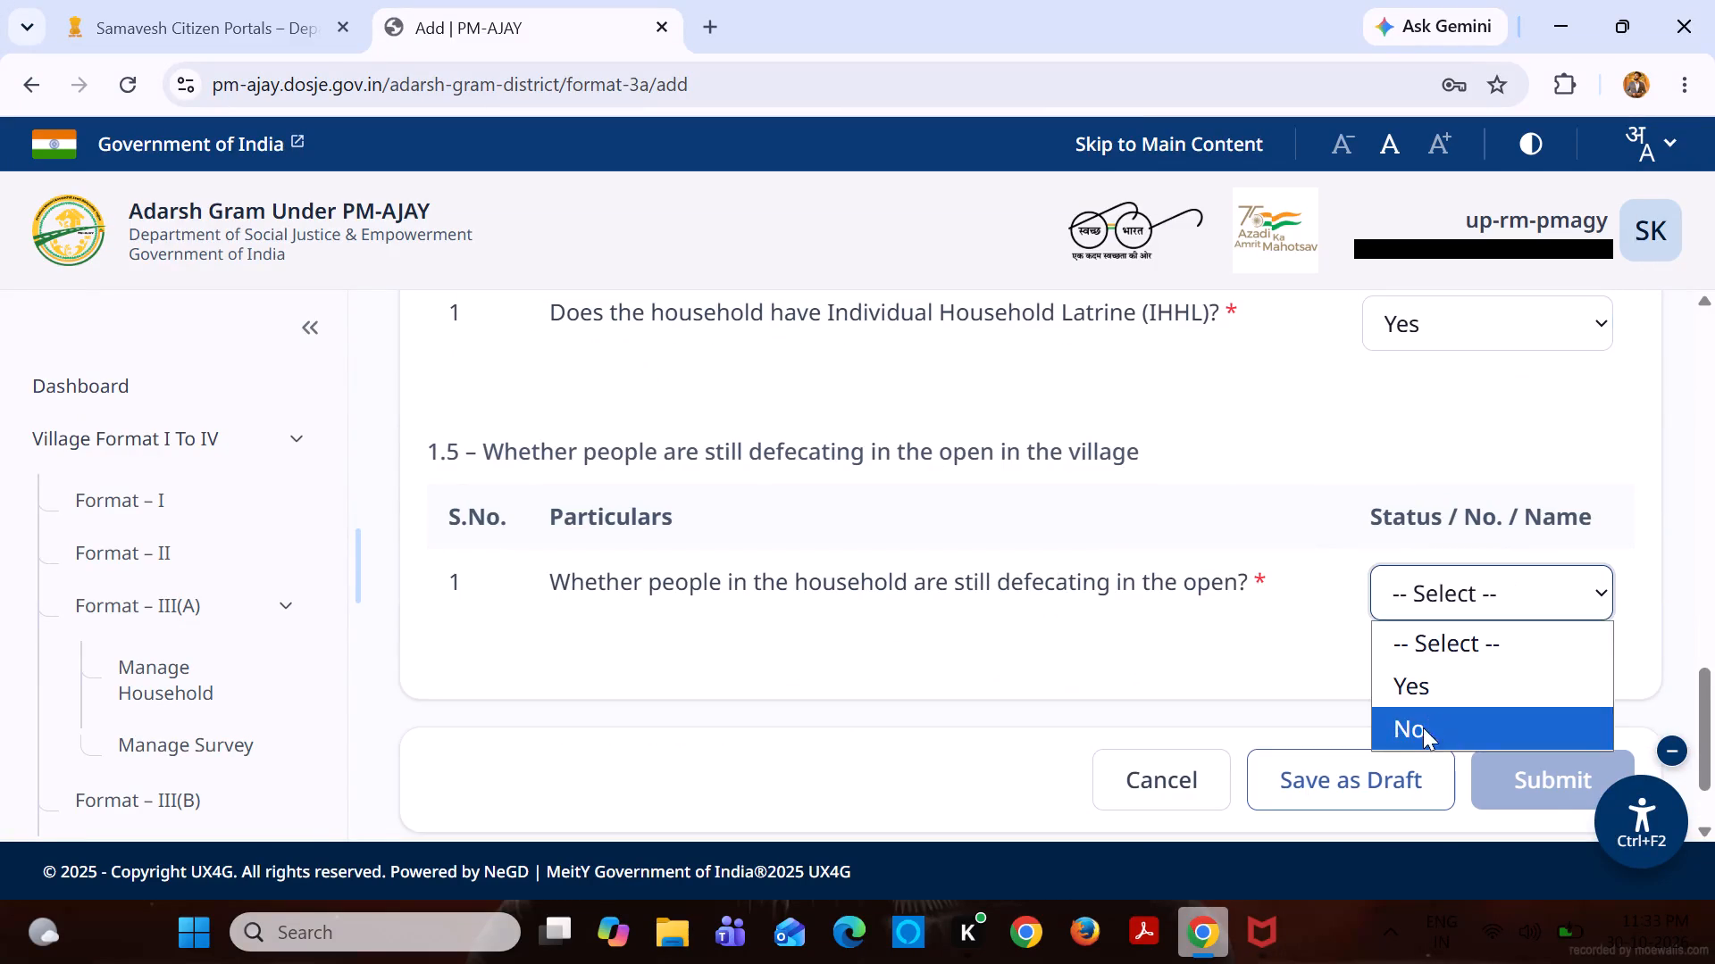
drag(1562, 795, 1561, 778)
Select the Education domain and enter 0 children for both the 6-10 and 11-13 year age groups.
scroll(1573, 635, down, 4)
click(1571, 427)
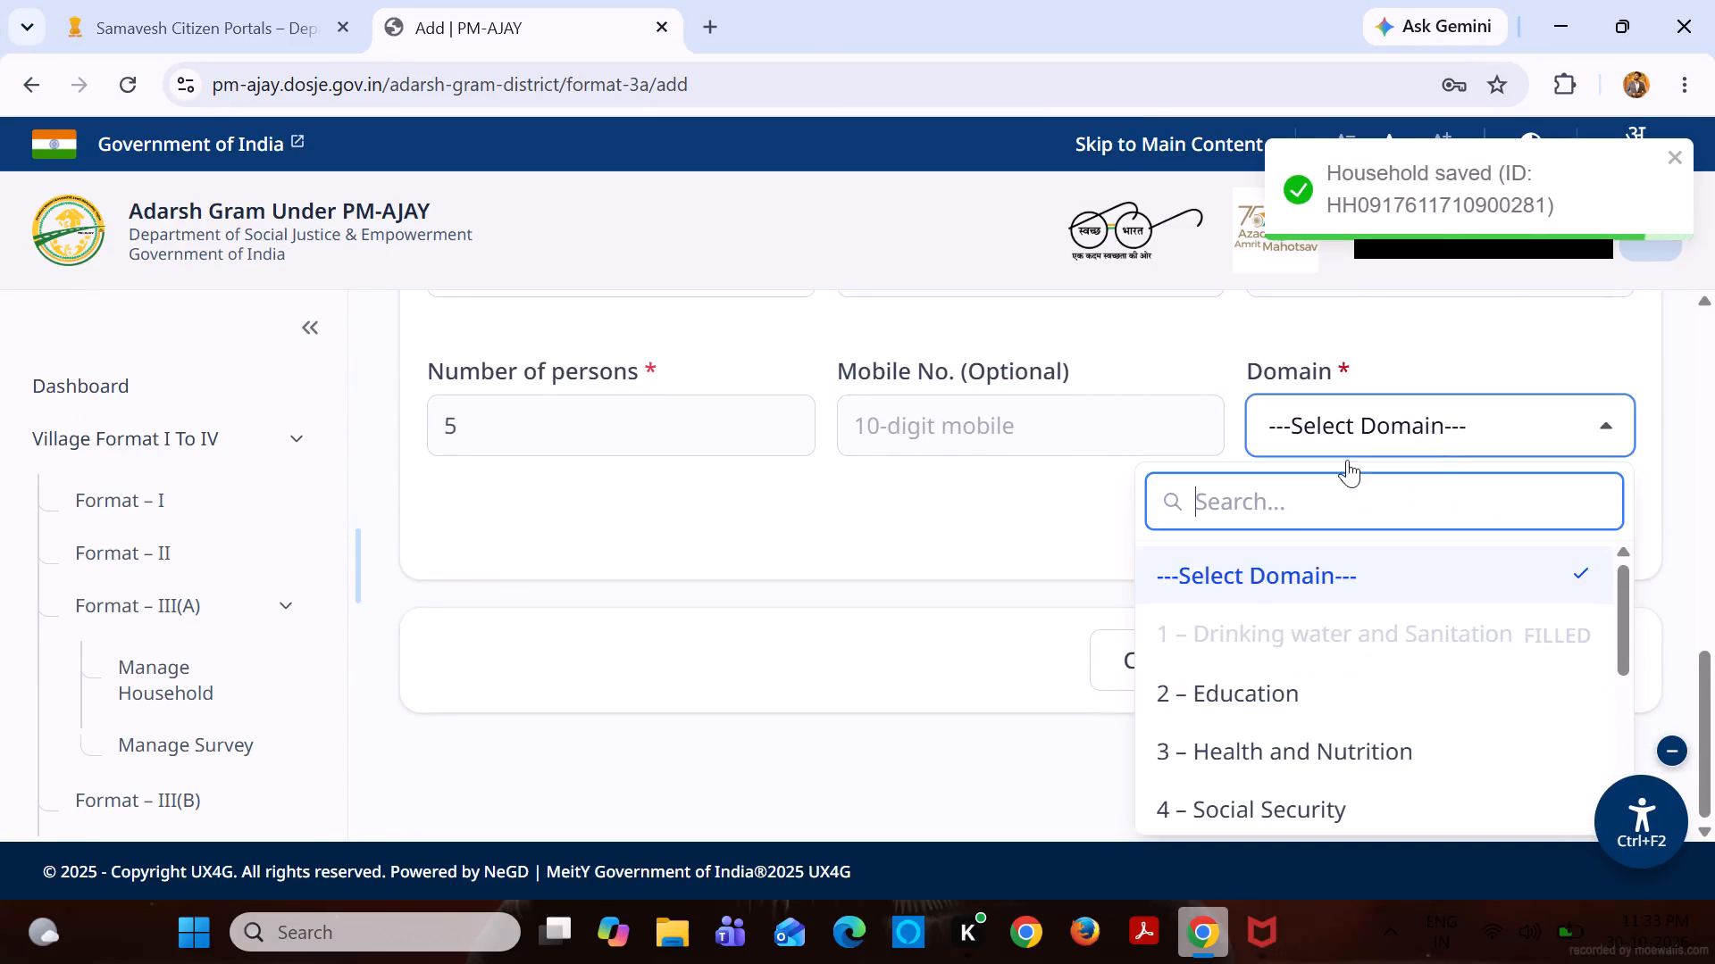
drag(1248, 719, 1258, 697)
scroll(1275, 653, down, 3)
click(1484, 431)
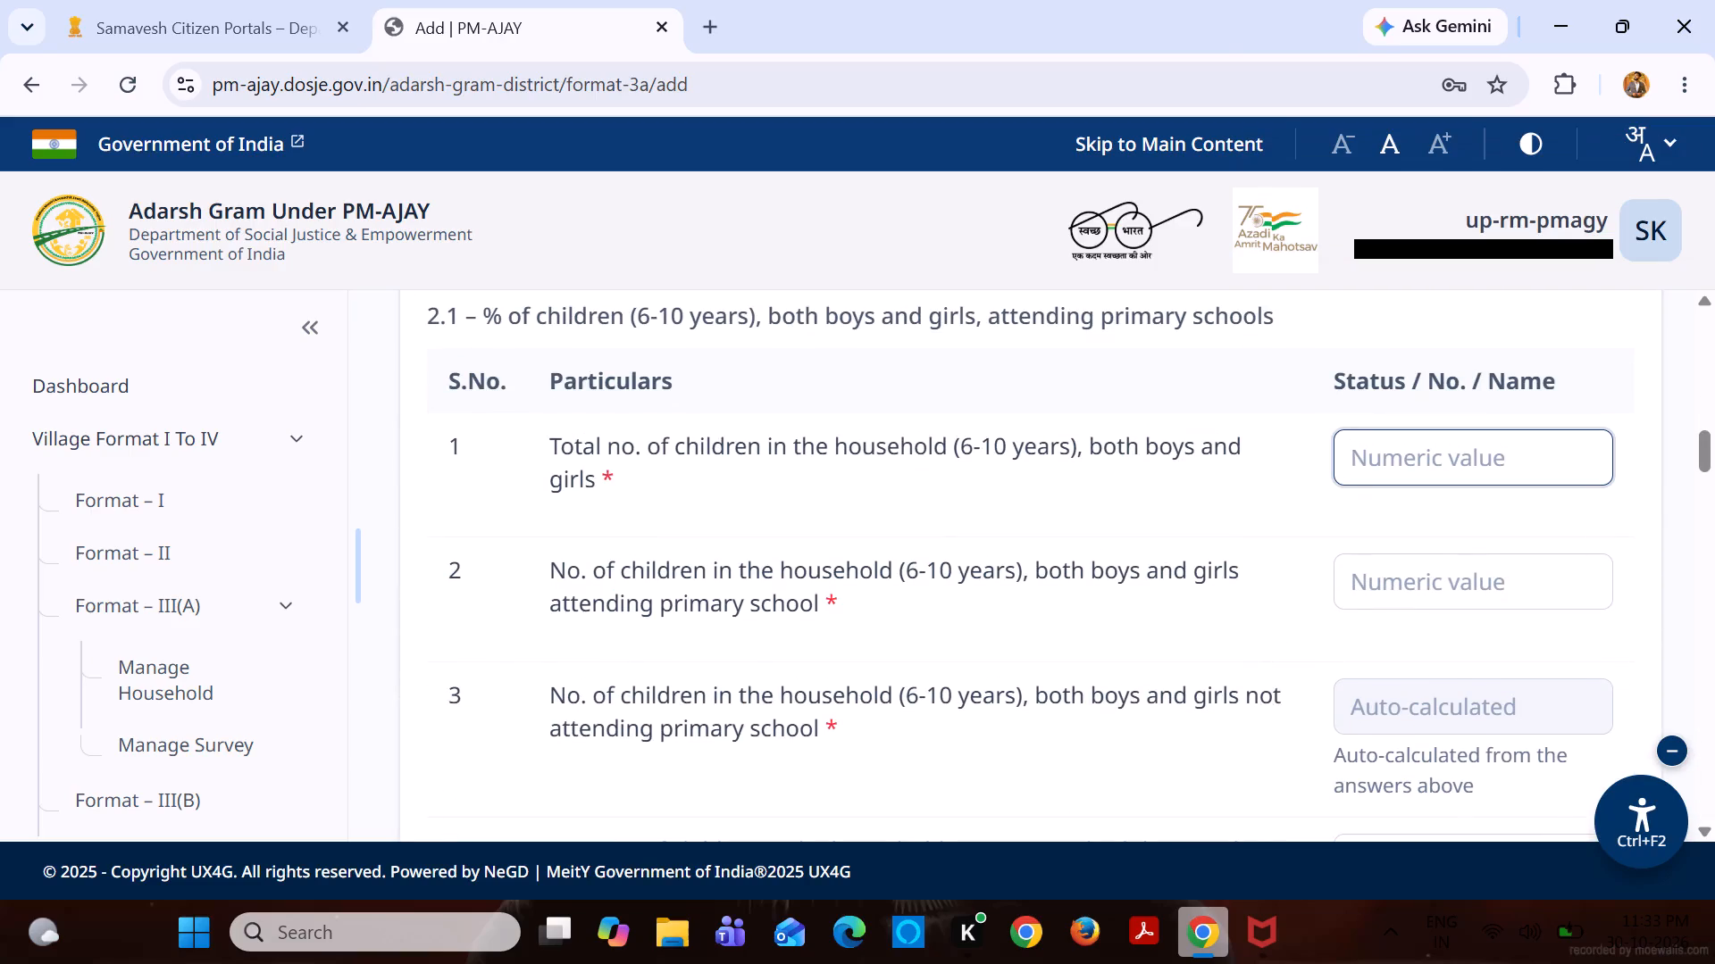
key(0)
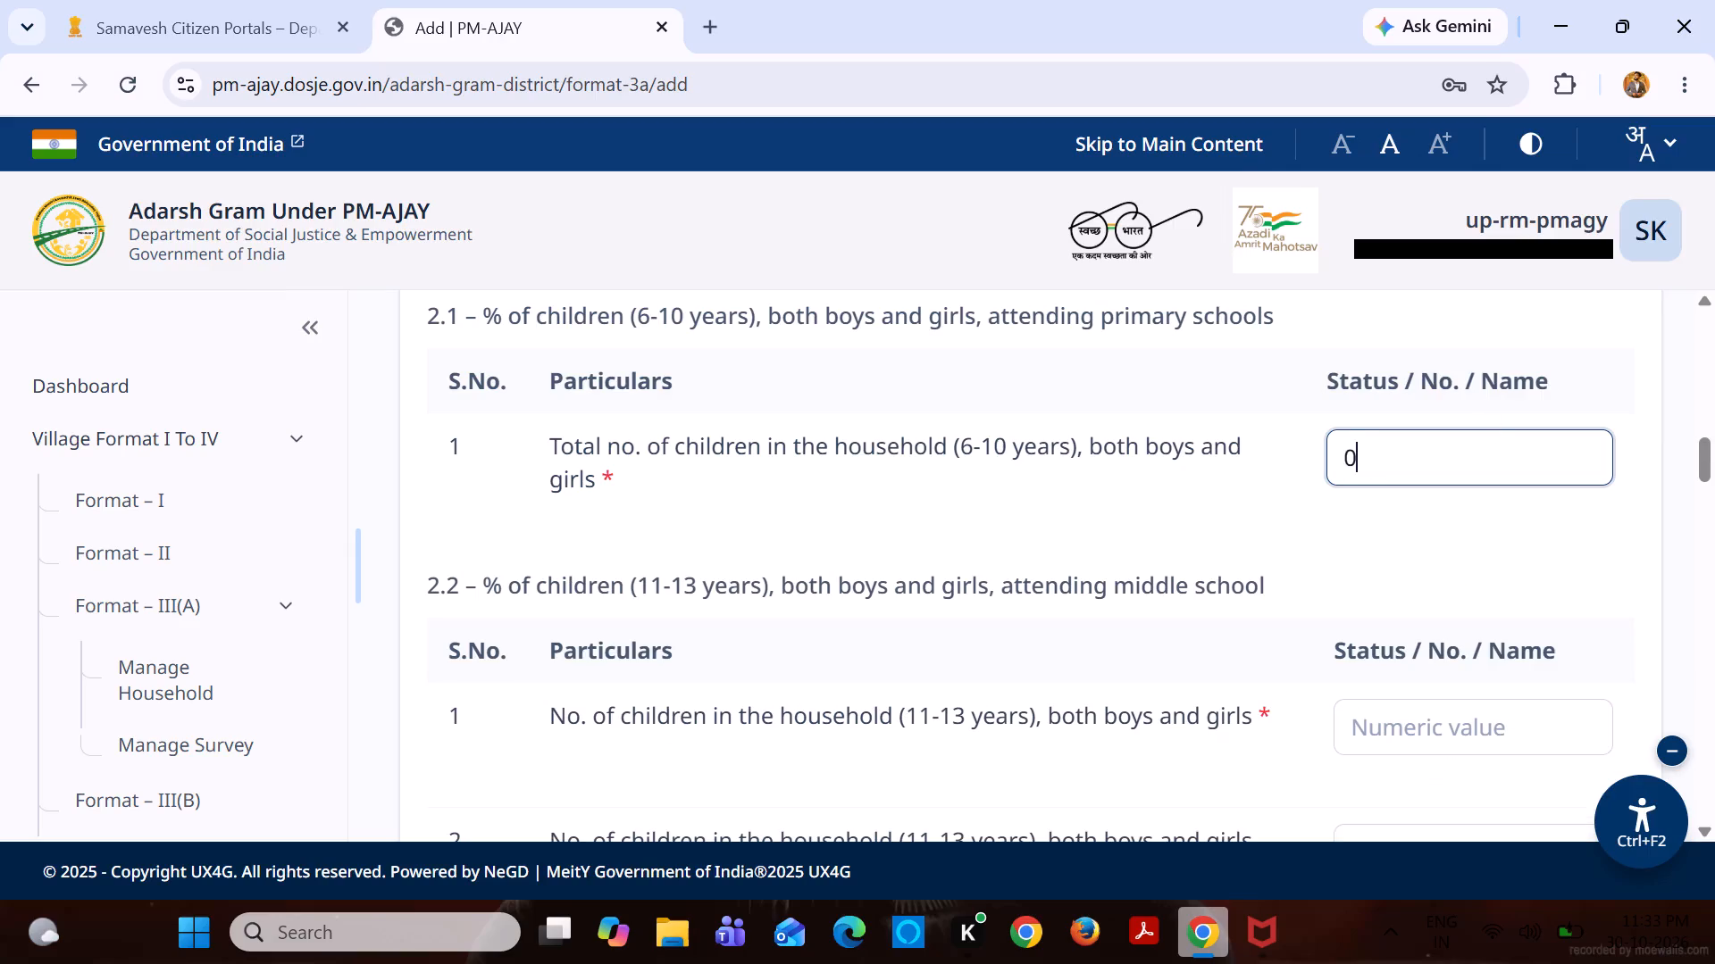
scroll(1477, 473, down, 1)
click(1427, 571)
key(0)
In section 2.3, enter 1 child aged 14-15 years and 1 attending secondary school.
scroll(1430, 568, down, 2)
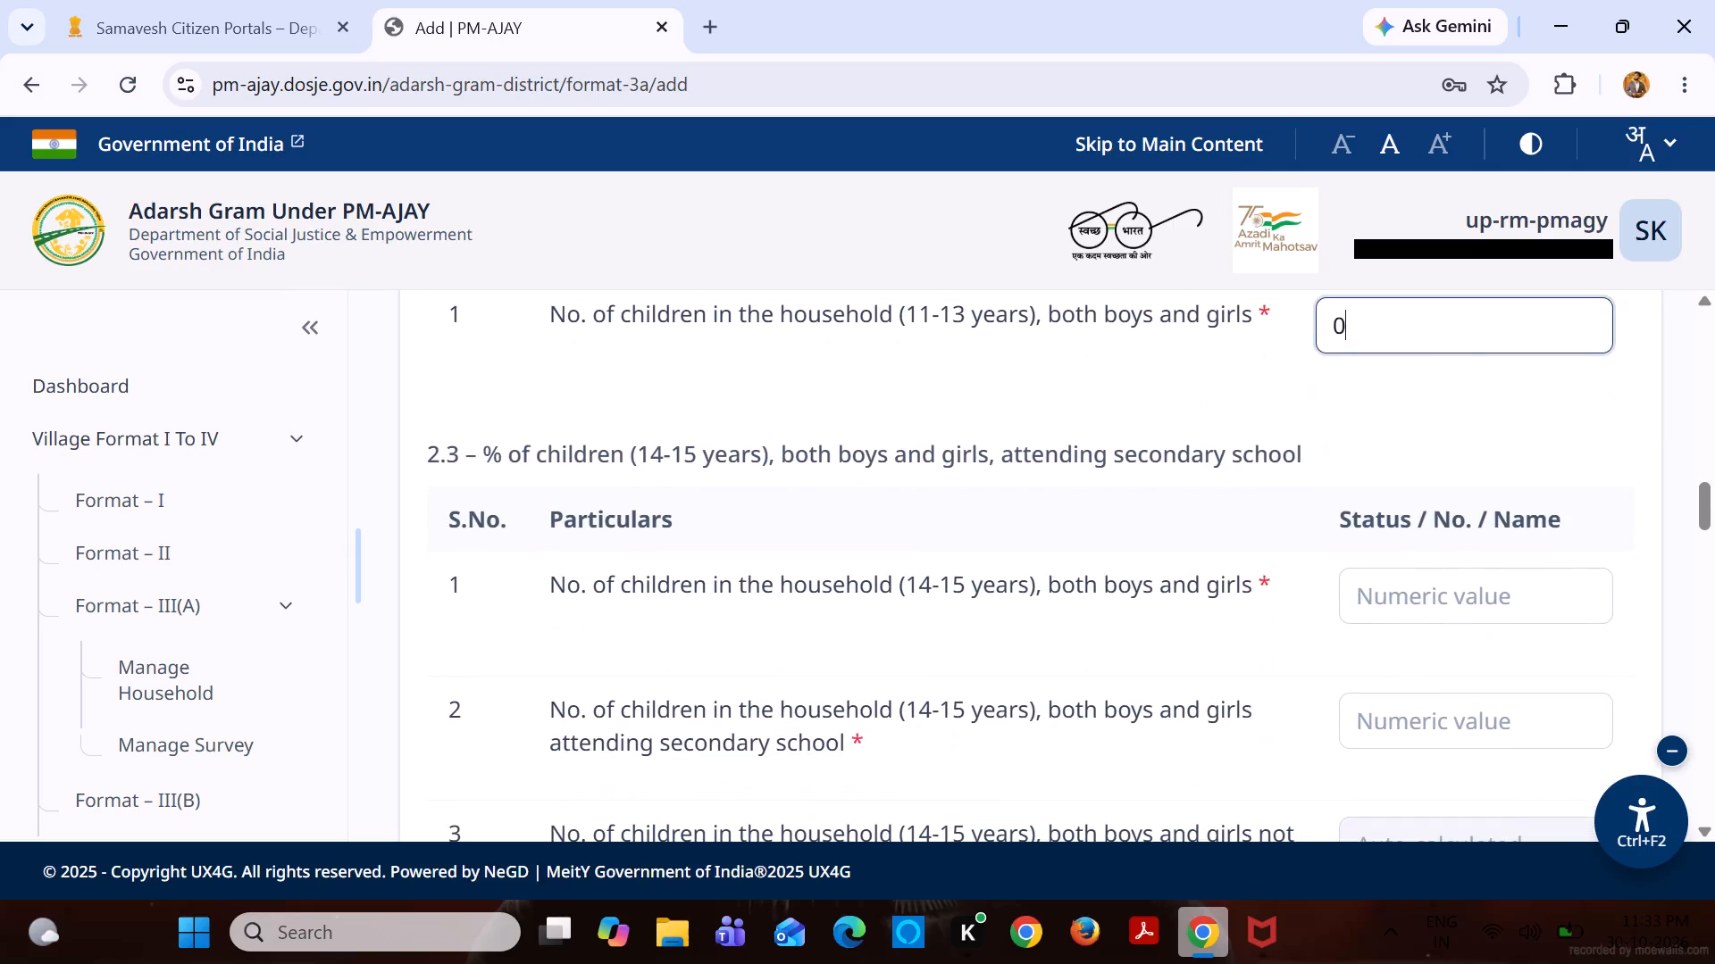
click(1453, 574)
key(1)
click(1437, 701)
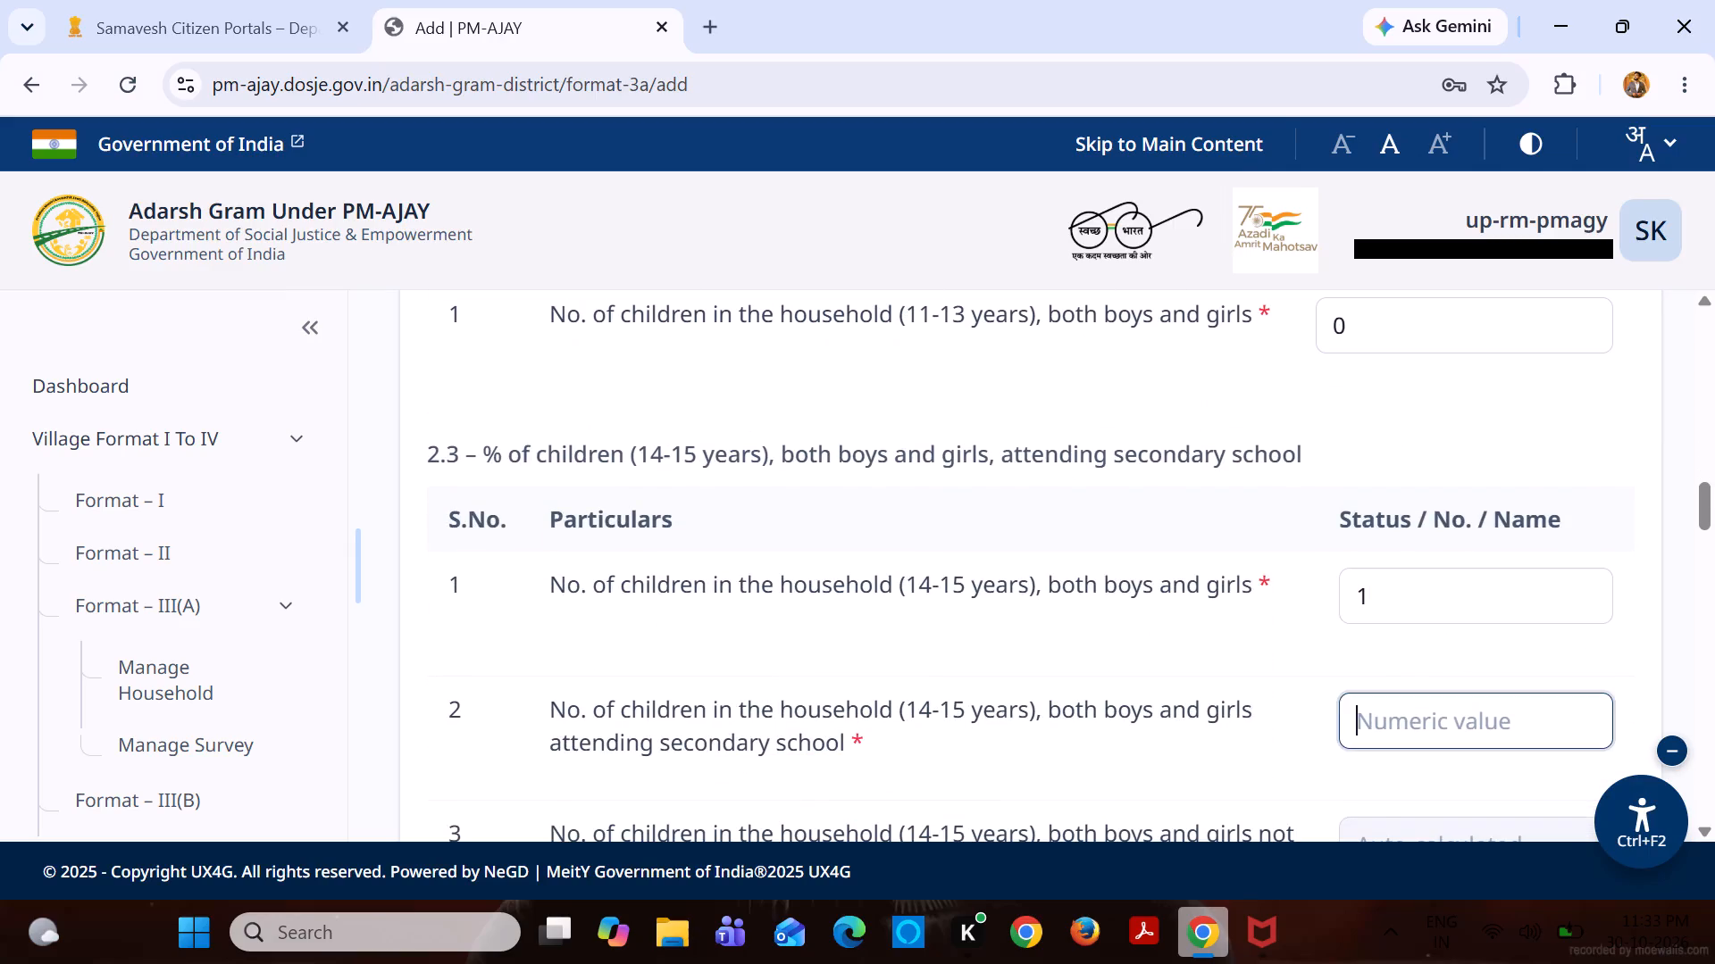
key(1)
In section 2.4, enter 1 child aged 16-17 years and 1 attending higher secondary school.
scroll(1438, 705, down, 3)
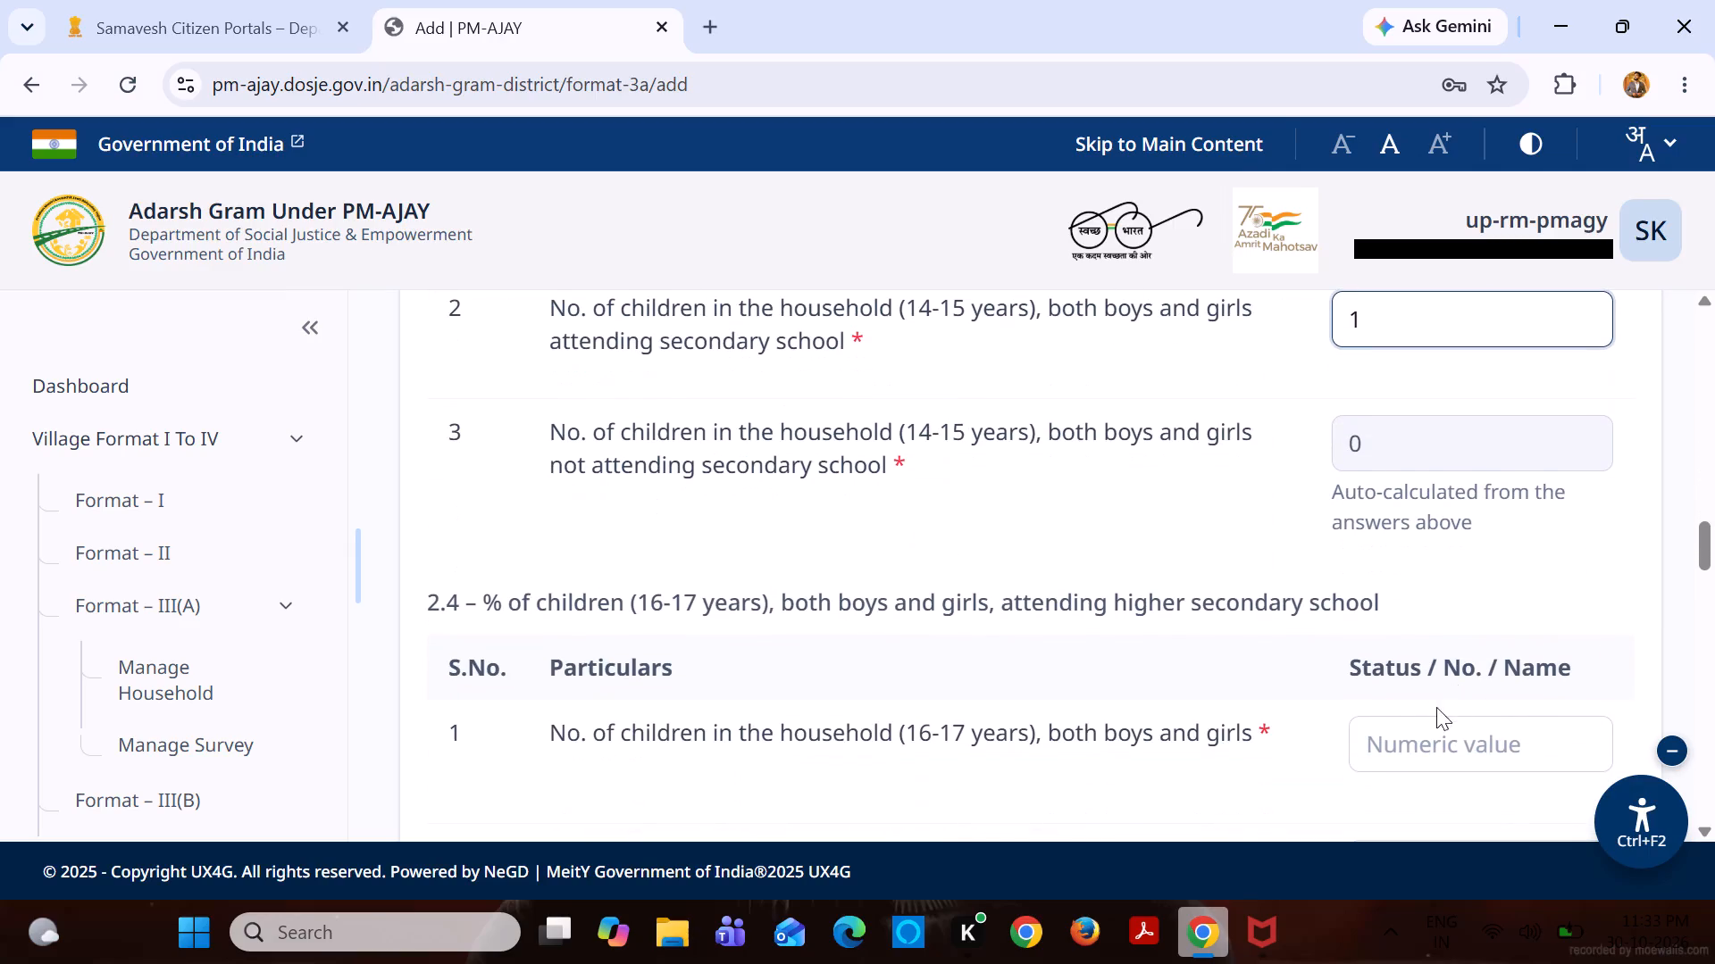
click(1426, 727)
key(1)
scroll(1434, 723, down, 1)
click(1433, 719)
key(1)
In section 2.5, enter 1 child aged 18-23 years and 1 attending post higher secondary education.
scroll(1443, 710, down, 3)
middle_drag(1443, 711, 1444, 719)
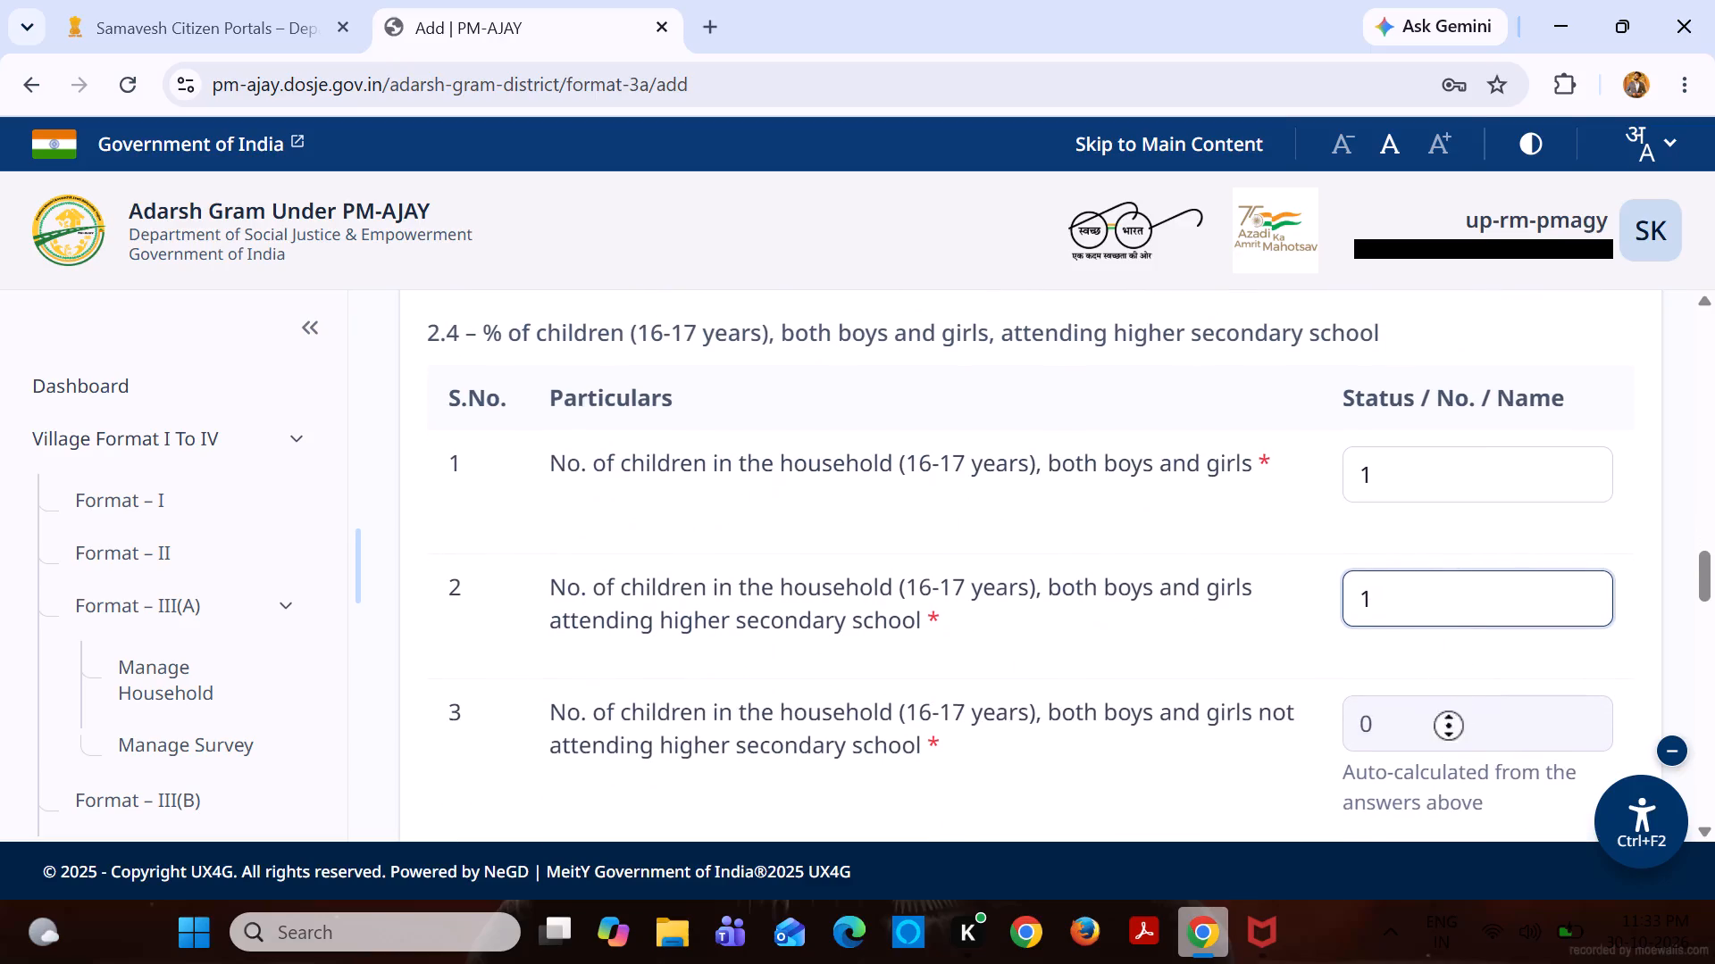
scroll(1463, 736, down, 3)
click(1472, 688)
scroll(1468, 706, down, 2)
click(1466, 705)
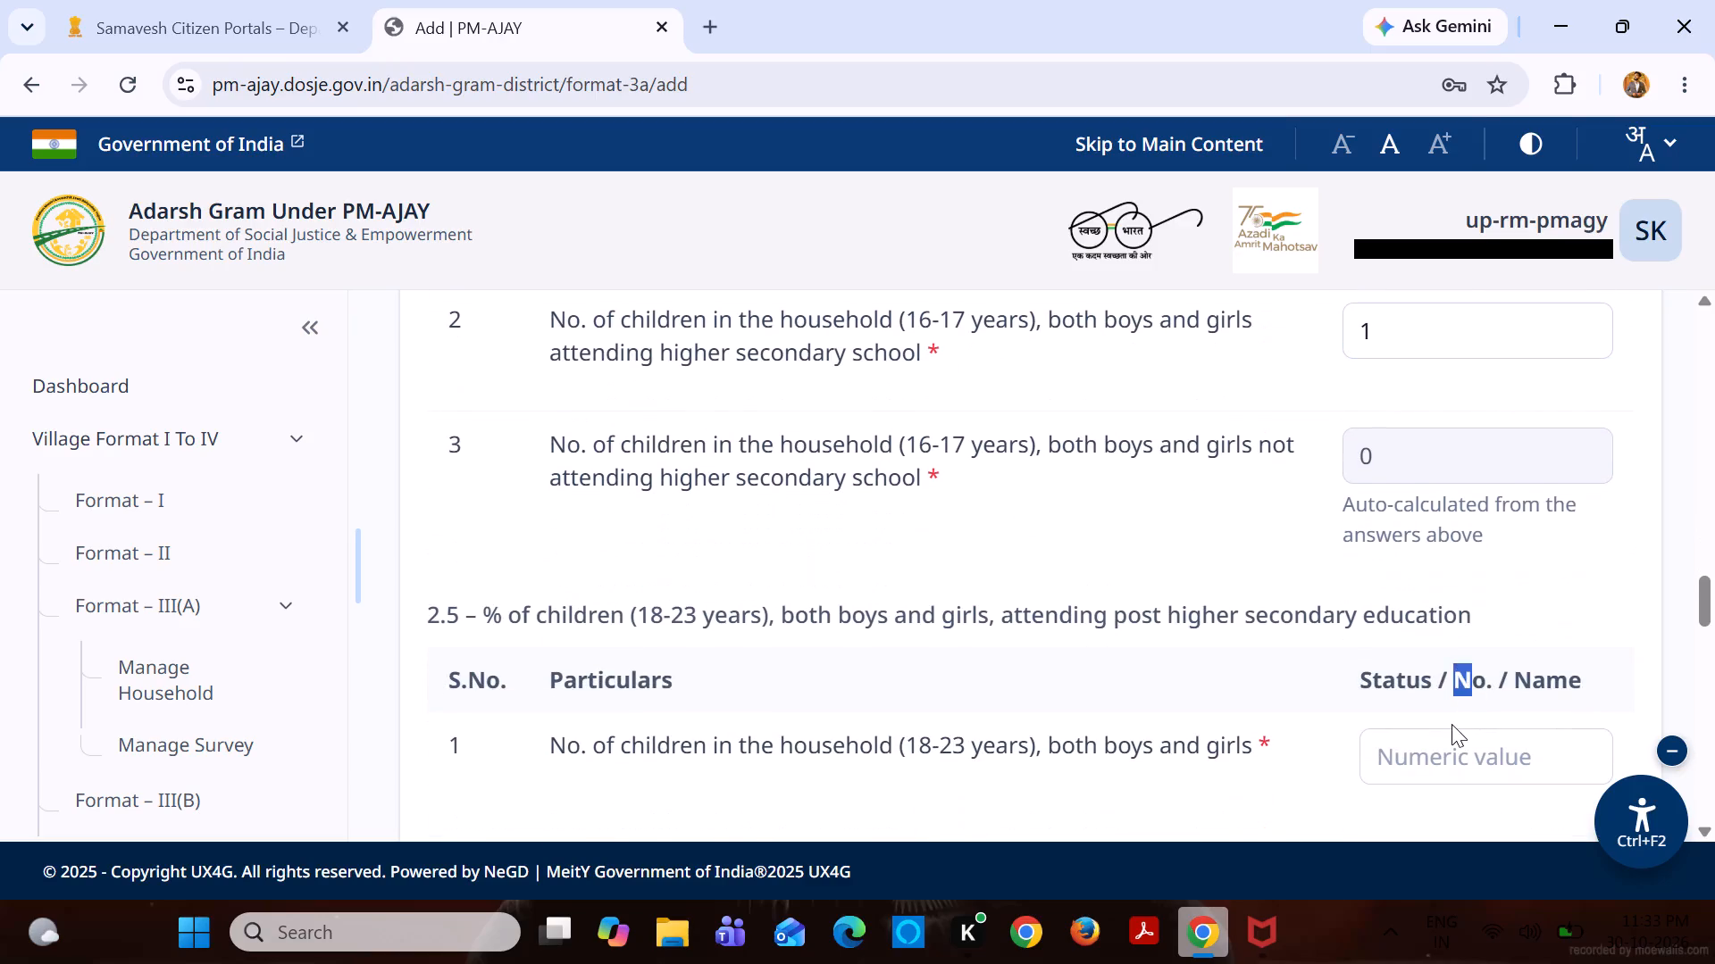
click(1451, 725)
click(1451, 736)
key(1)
scroll(1450, 736, down, 2)
click(1485, 590)
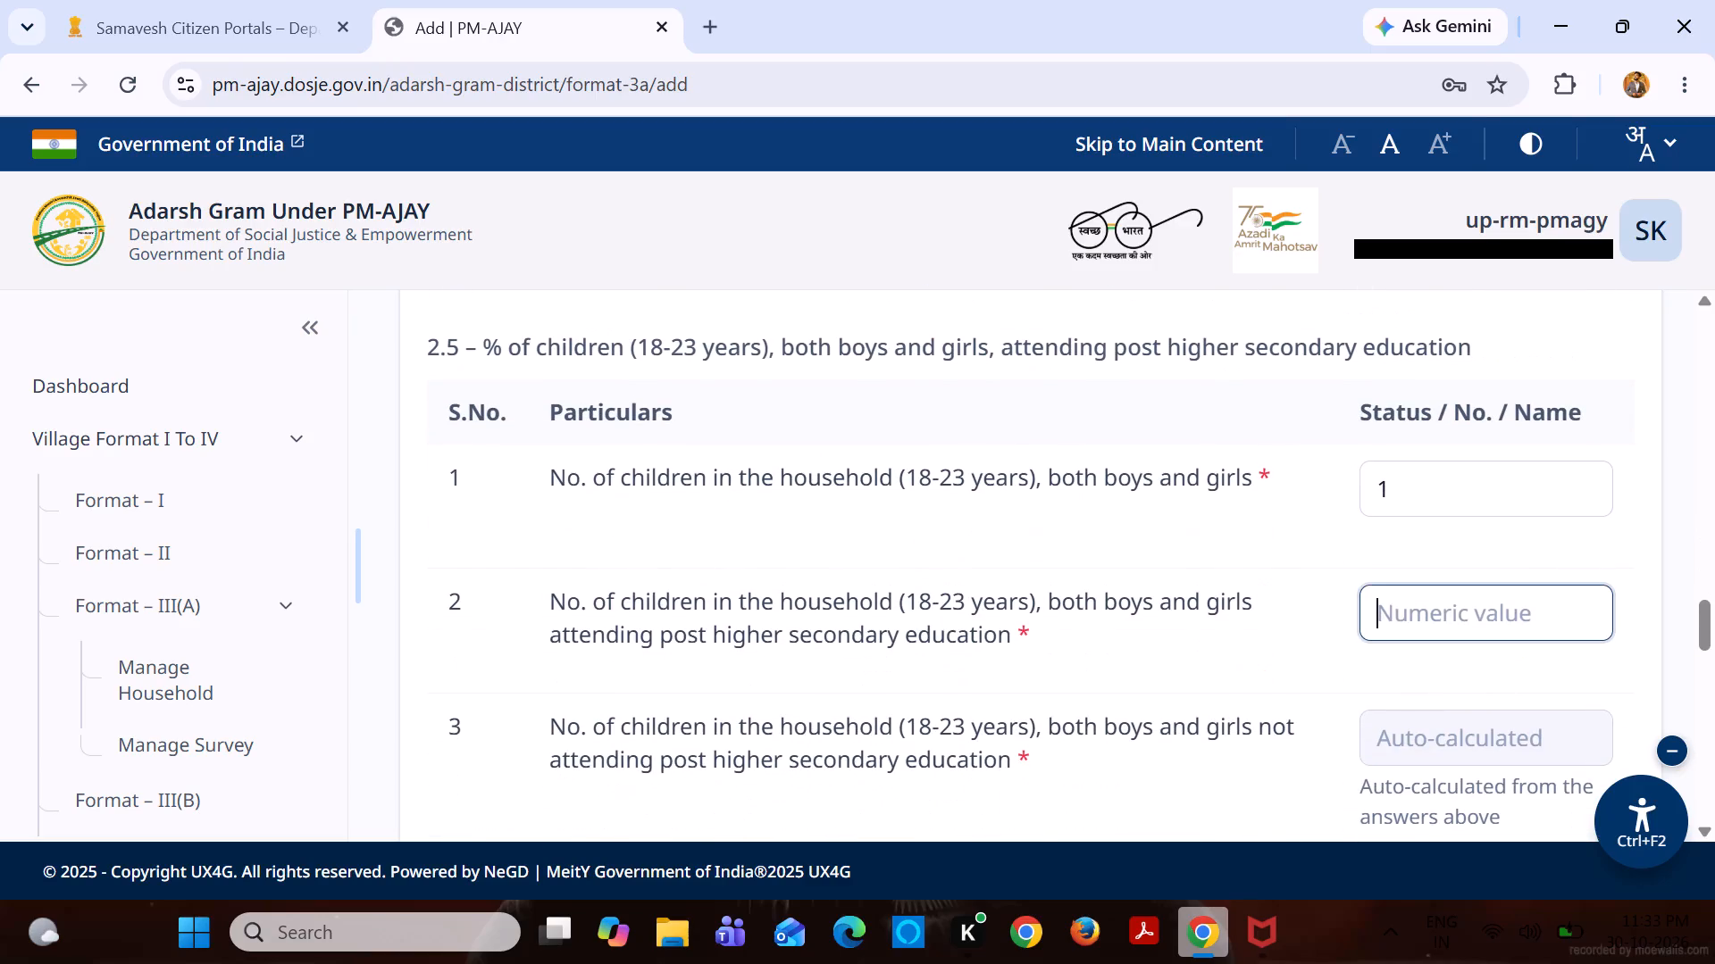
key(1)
Enter 0 children eligible for both the Pre-matric and Post-matric Scholarships, and submit the Education domain.
scroll(1483, 592, down, 4)
click(1418, 473)
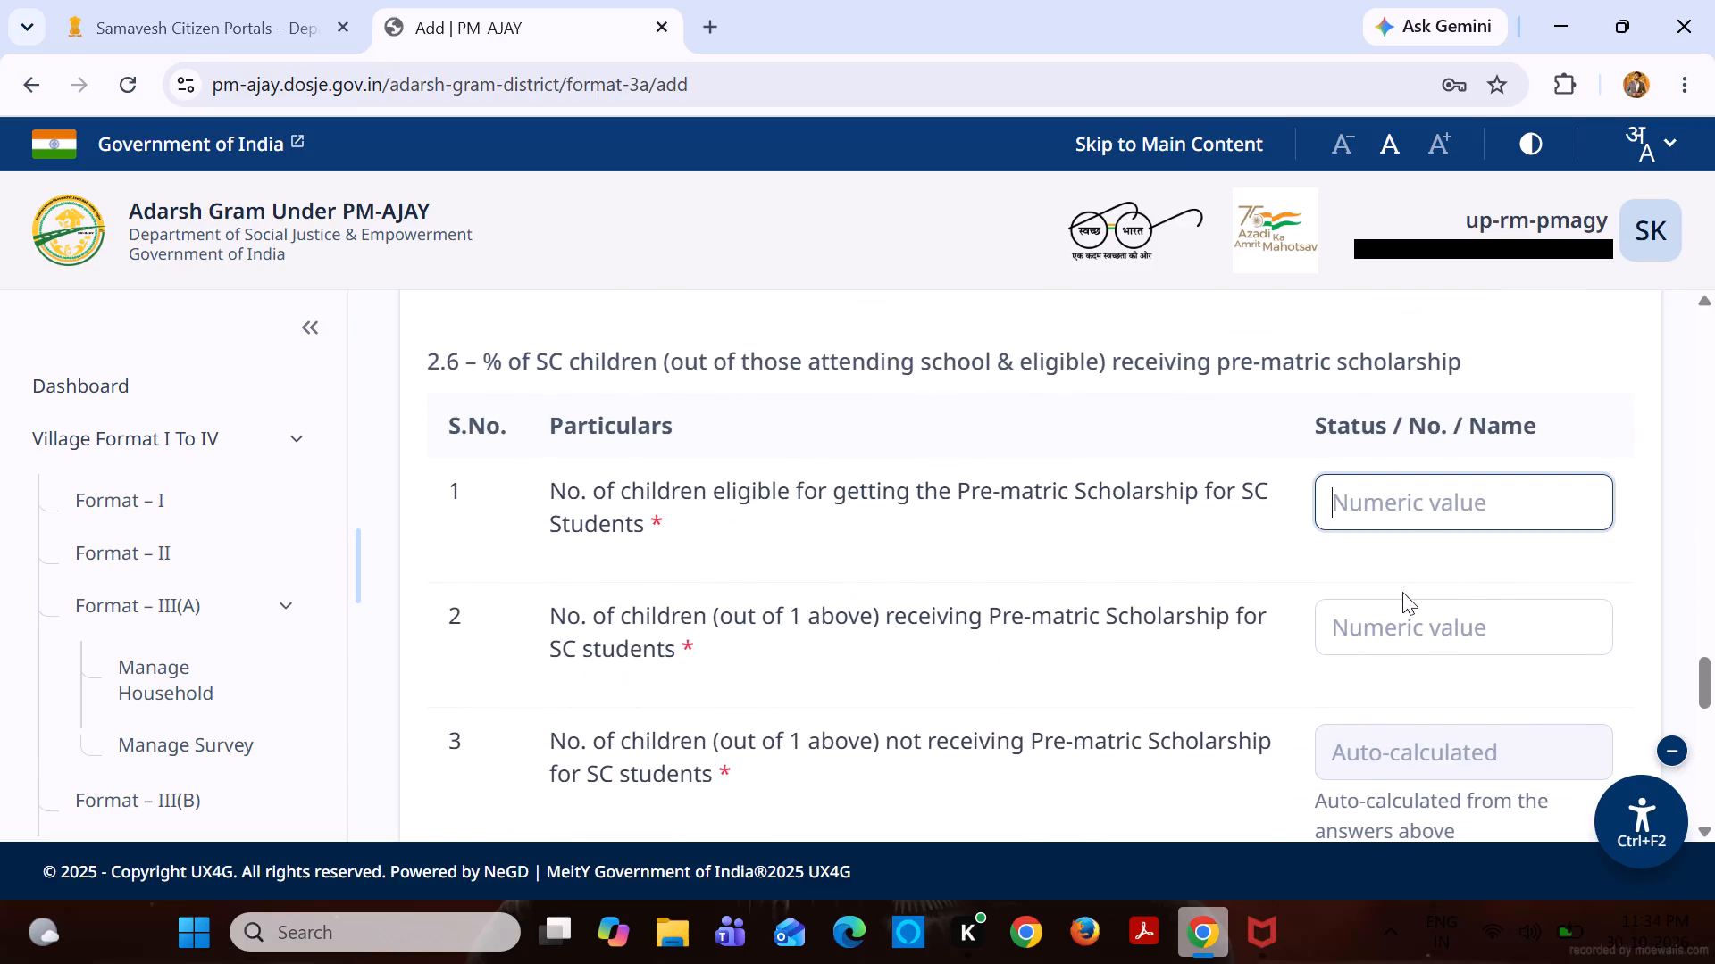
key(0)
scroll(1412, 594, down, 2)
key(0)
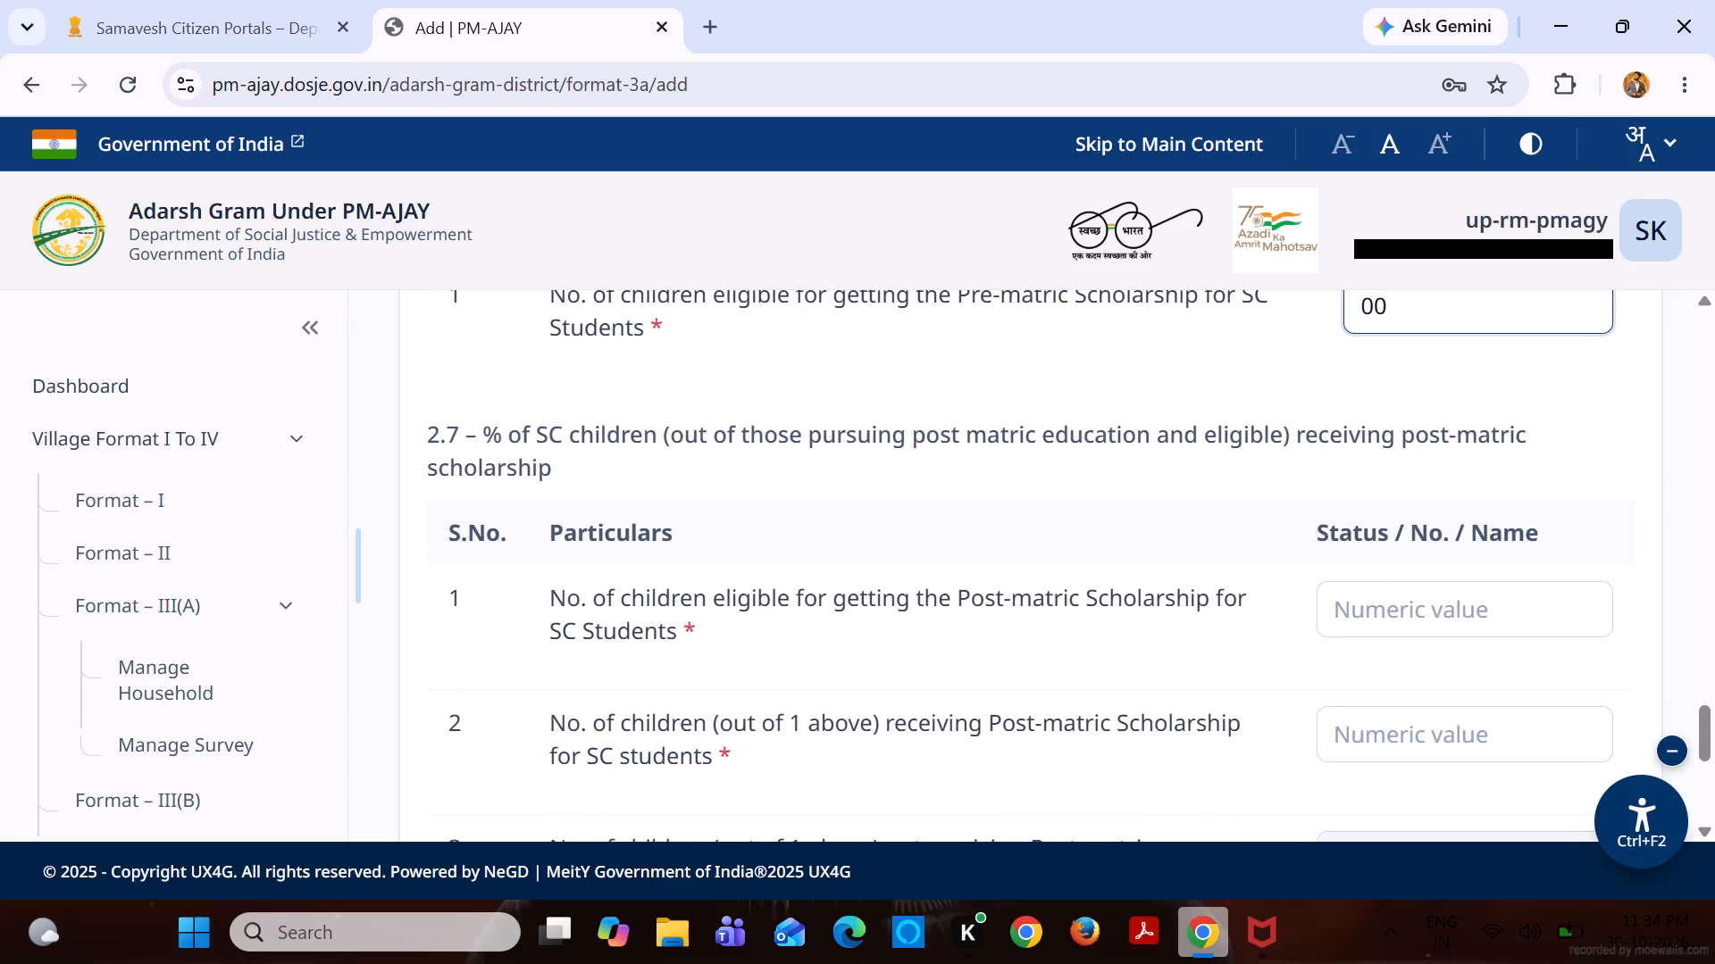
drag(1415, 567, 1402, 595)
click(1397, 605)
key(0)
scroll(1401, 601, down, 3)
click(1528, 644)
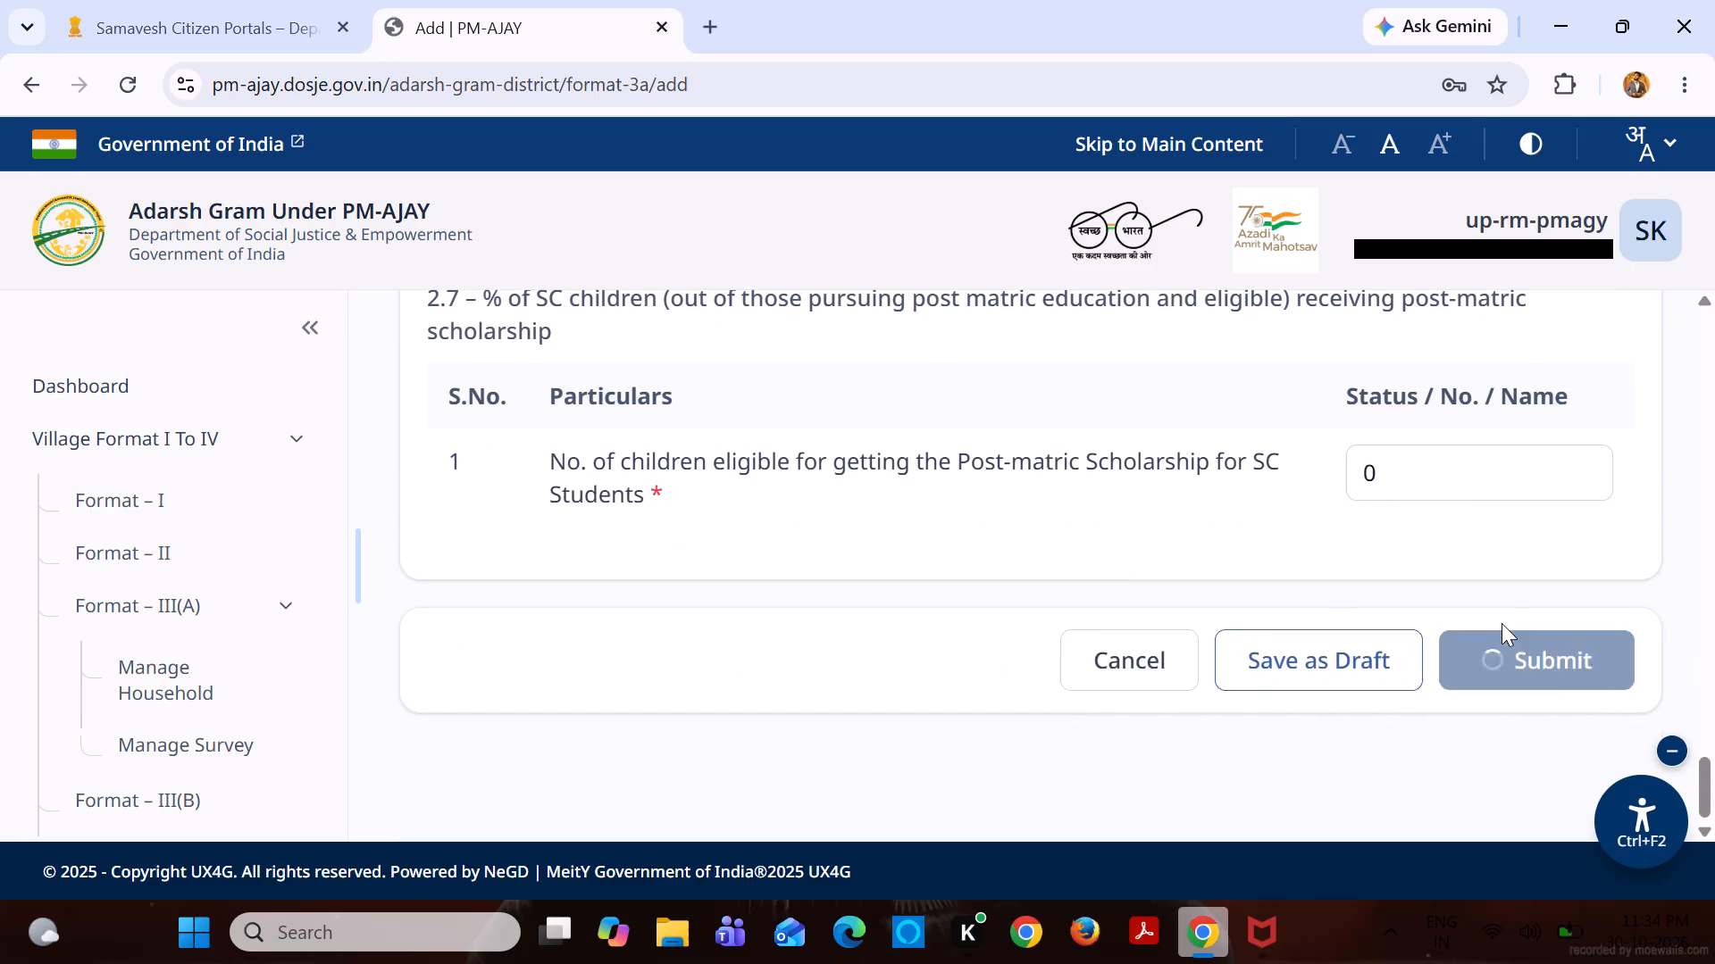
Select the Health and Nutrition domain and answer the household's Health Protection Scheme question in section 3.1.
click(1524, 412)
click(1325, 745)
scroll(1367, 674, down, 2)
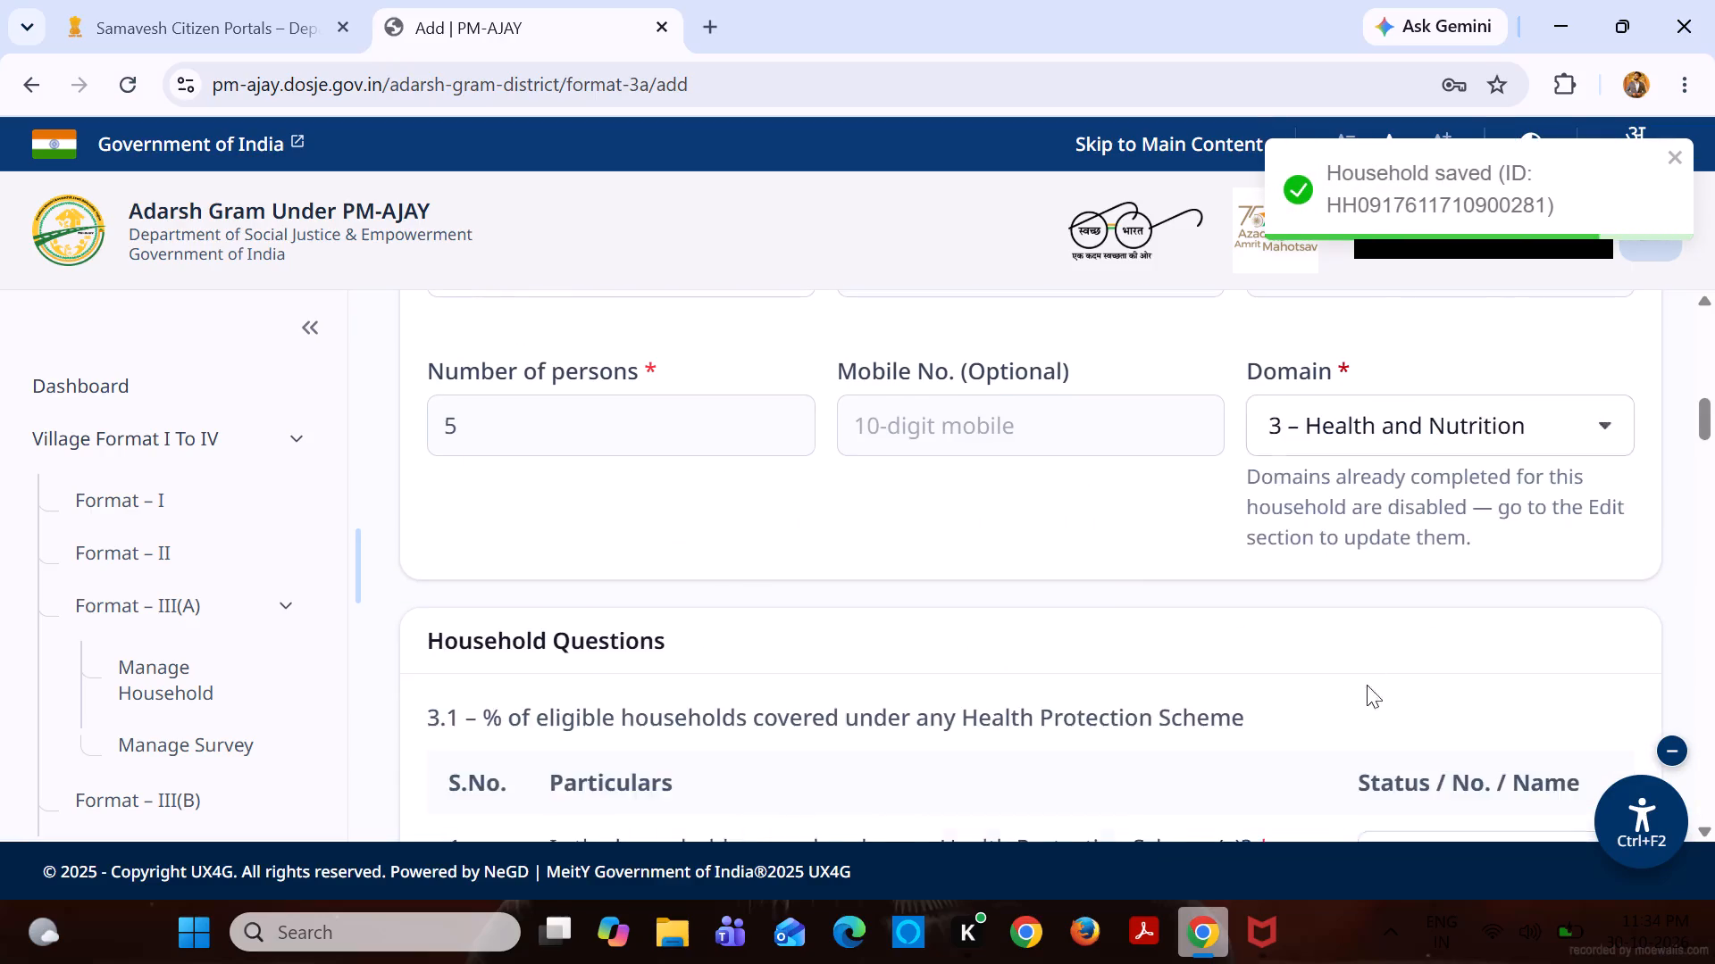
scroll(1367, 685, down, 1)
click(1492, 431)
click(1440, 548)
Enter 0 for pregnant women, deliveries in the last year and children born in the last year in sections 3.3 to 3.5.
scroll(1444, 536, down, 2)
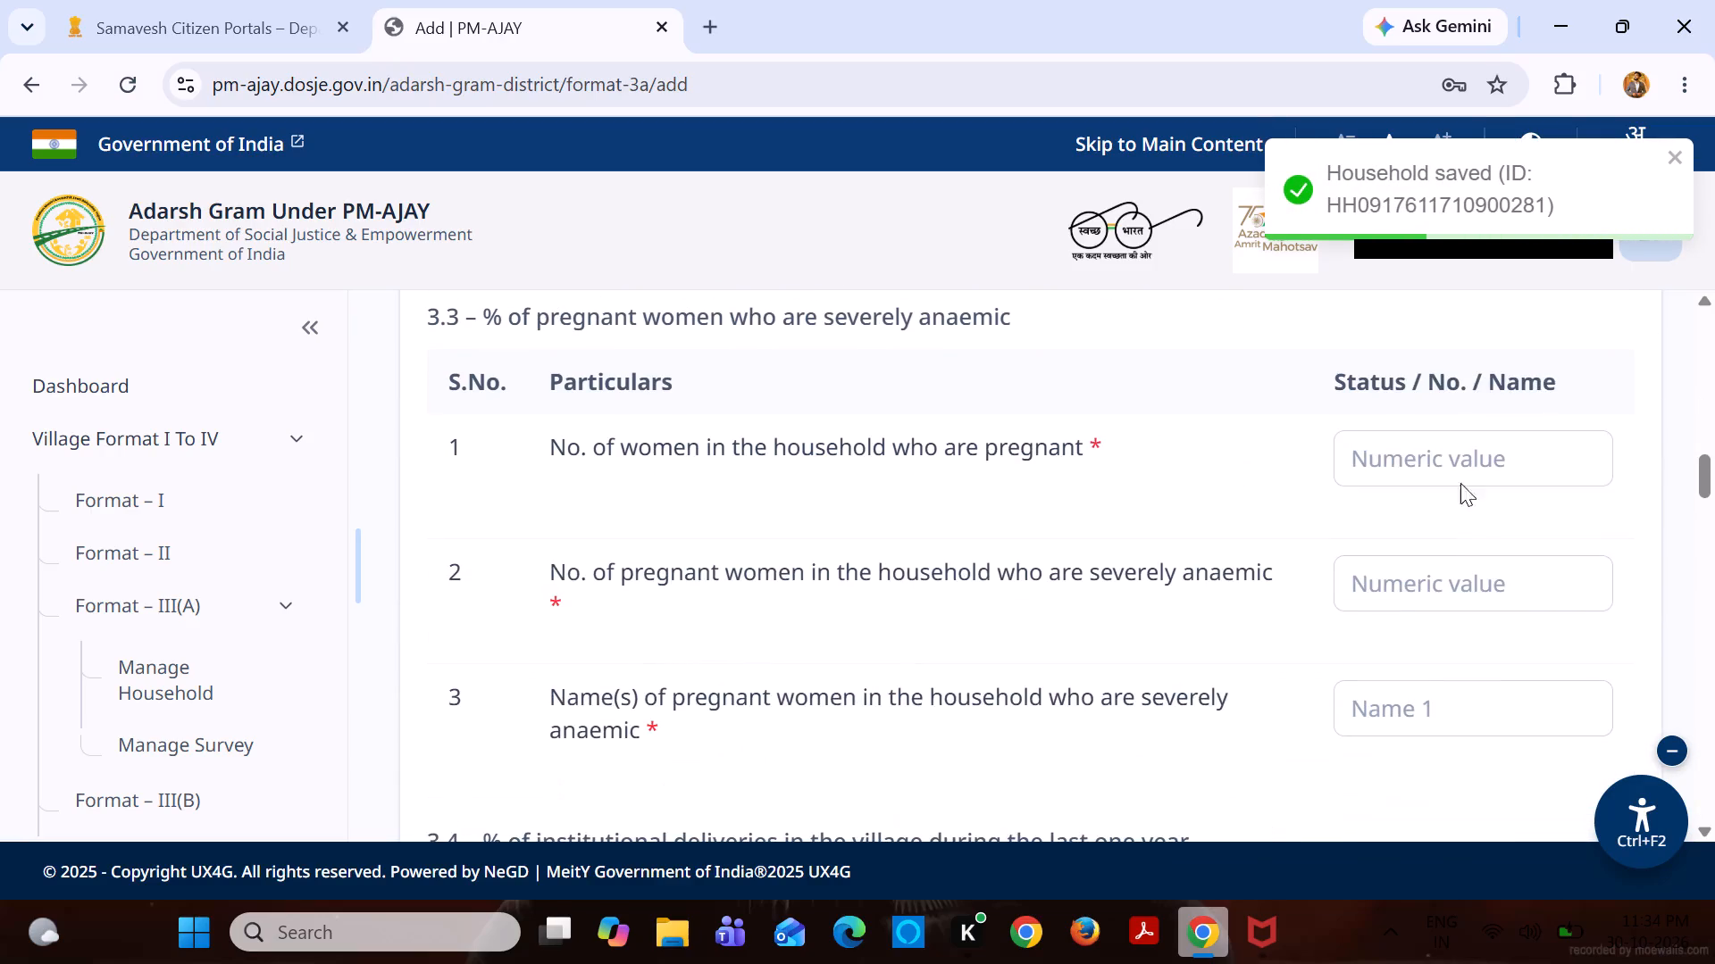
click(1458, 464)
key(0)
click(1290, 758)
click(1301, 726)
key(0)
scroll(1311, 716, down, 2)
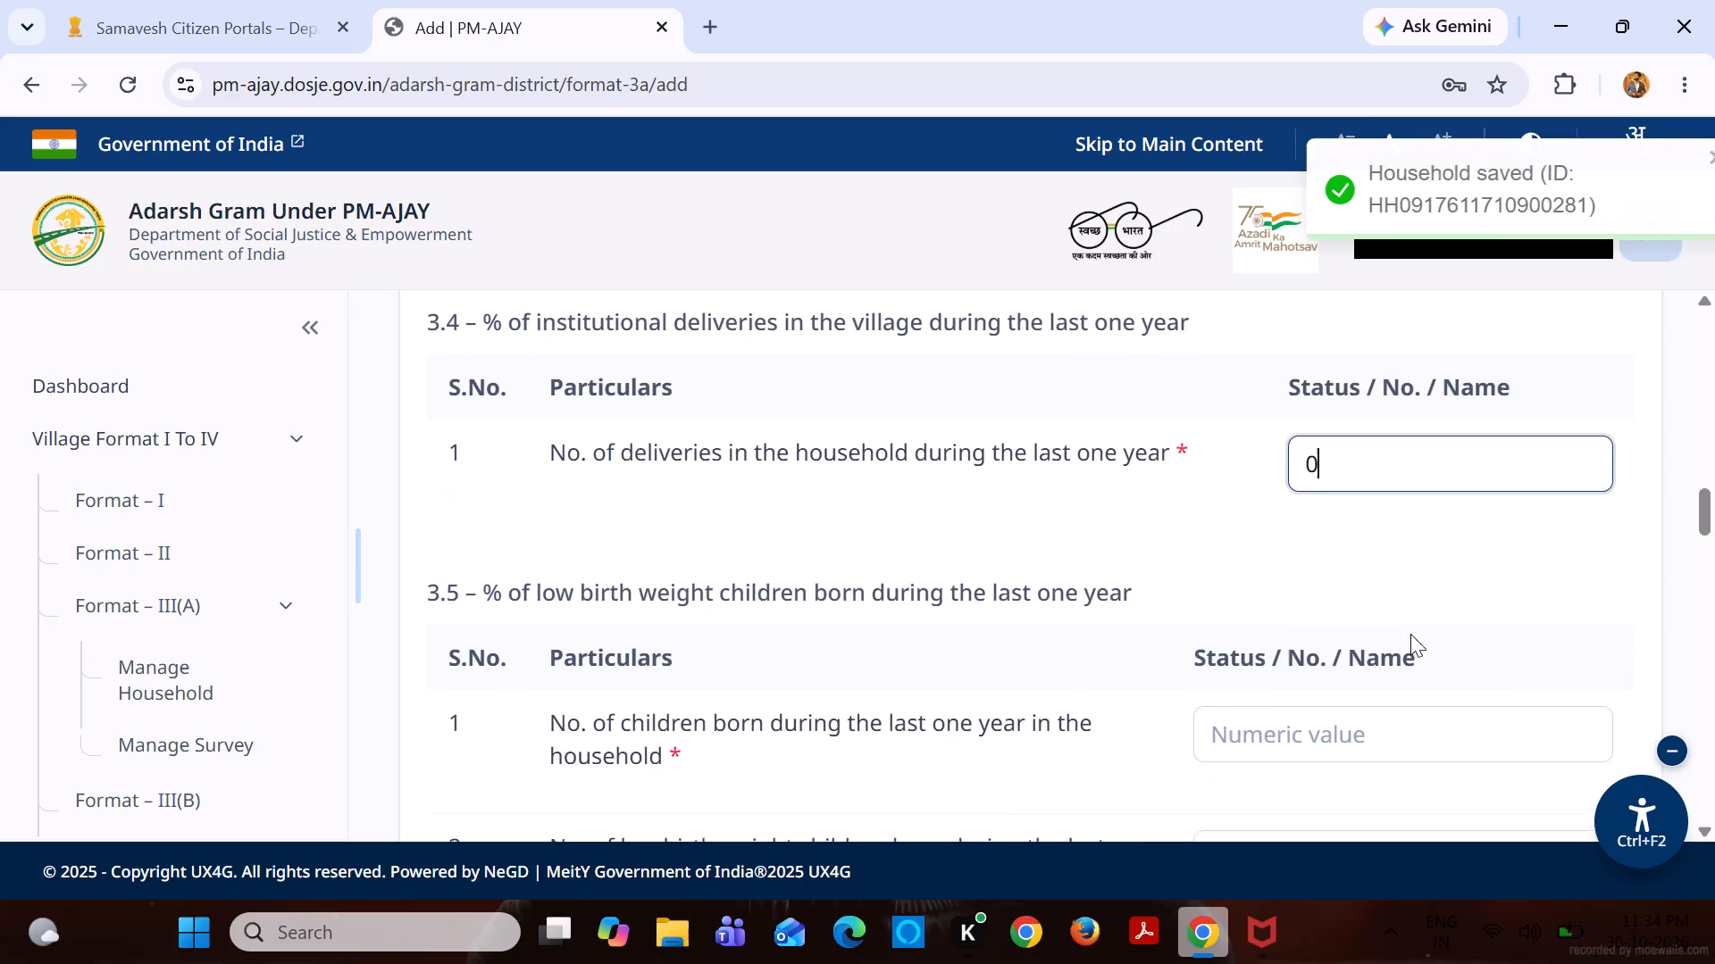
click(1316, 716)
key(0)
Enter 0 for children below one year, children aged 0-5 years and women pregnant during the last year.
scroll(1328, 711, down, 3)
click(1397, 575)
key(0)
scroll(1397, 588, down, 2)
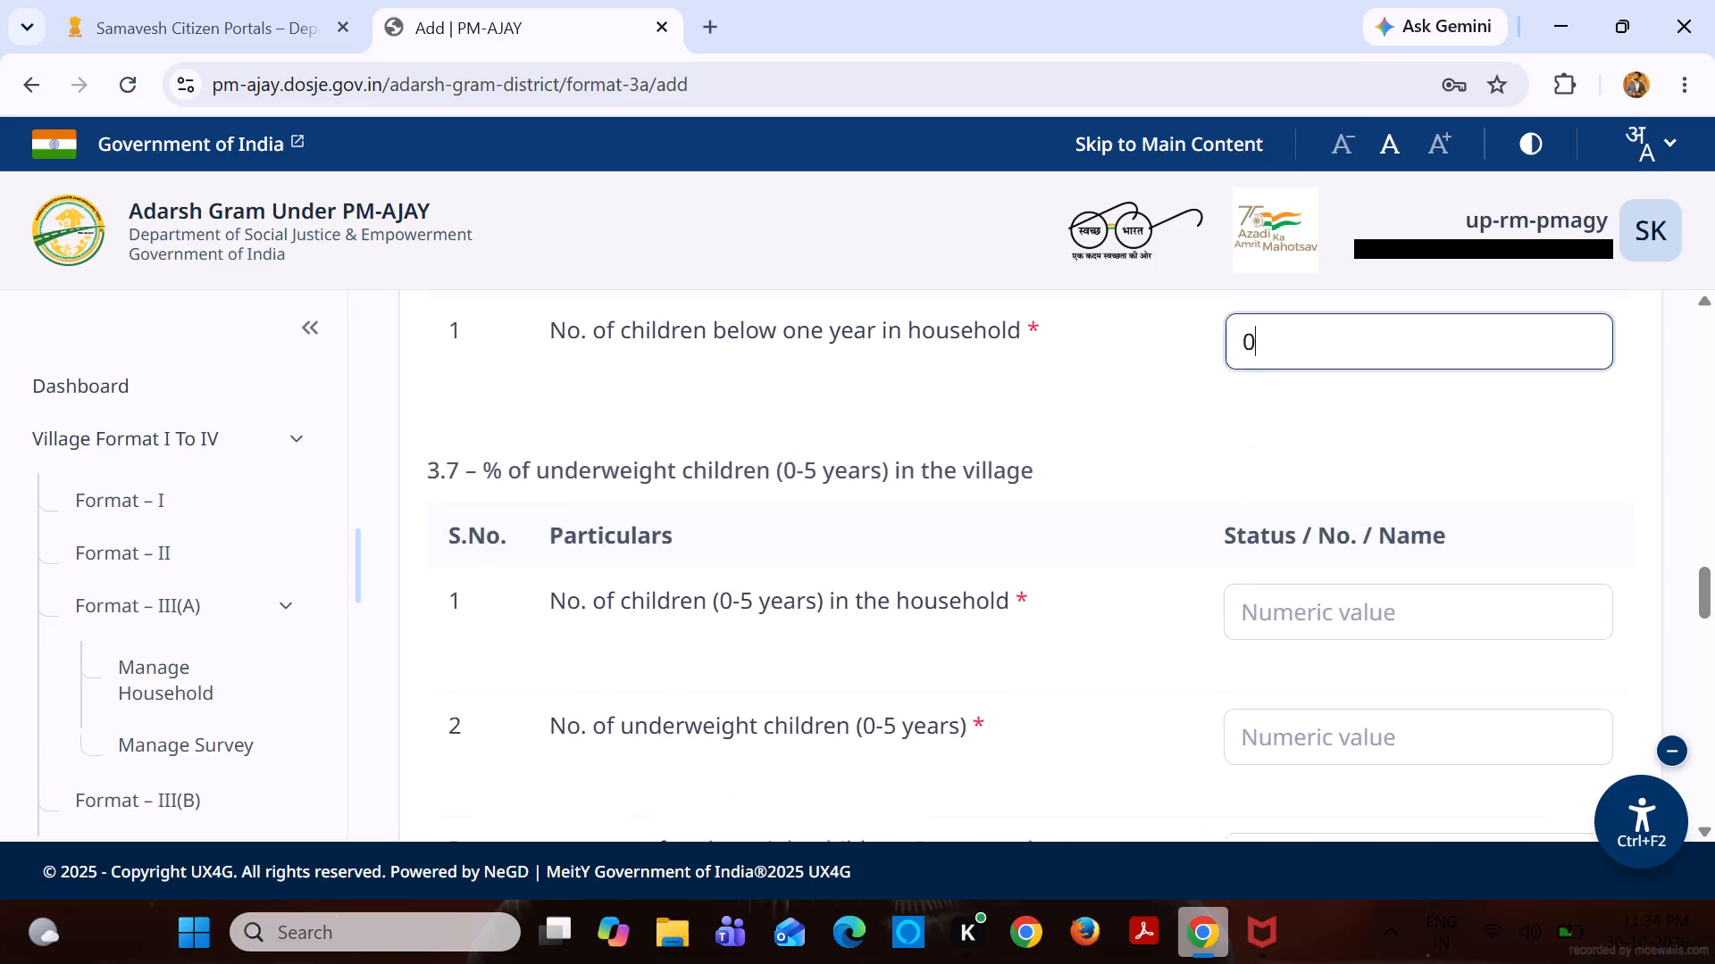
click(1388, 600)
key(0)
scroll(1389, 616, down, 2)
click(1423, 621)
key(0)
Enter 0 for children under 1 year in section 3.9 and for members with communicable diseases, and submit the Health and Nutrition domain.
scroll(1423, 632, down, 2)
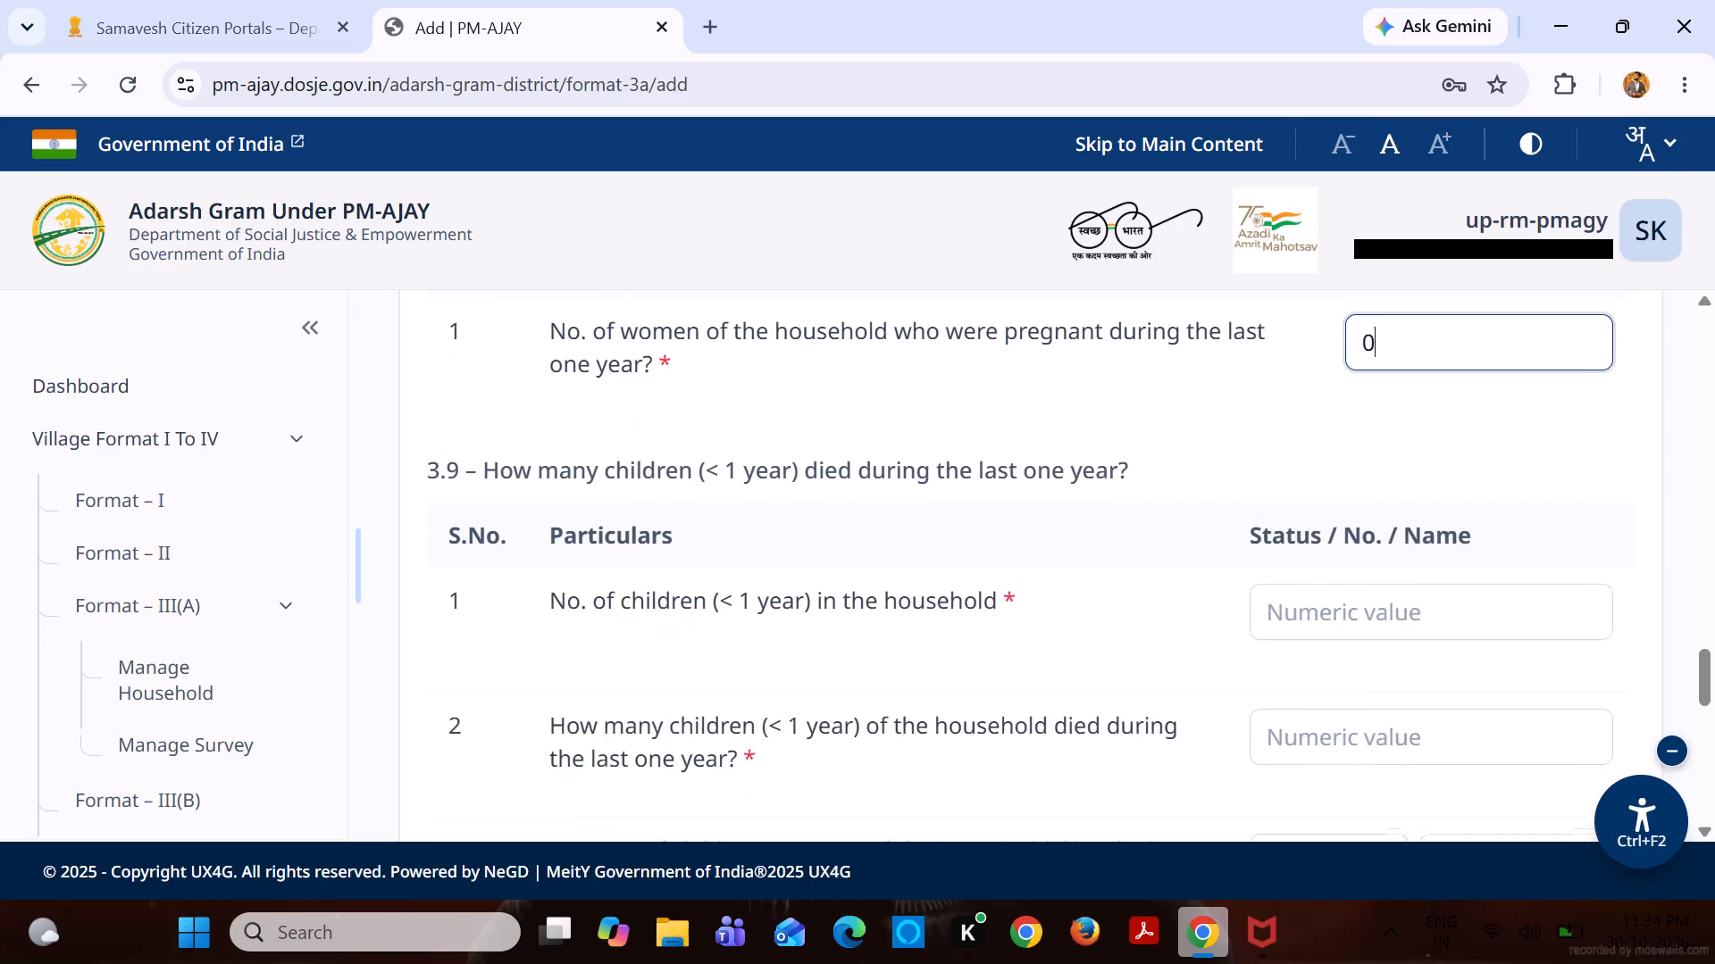
click(1428, 611)
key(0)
scroll(1429, 627, down, 1)
click(1433, 722)
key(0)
scroll(1440, 694, down, 2)
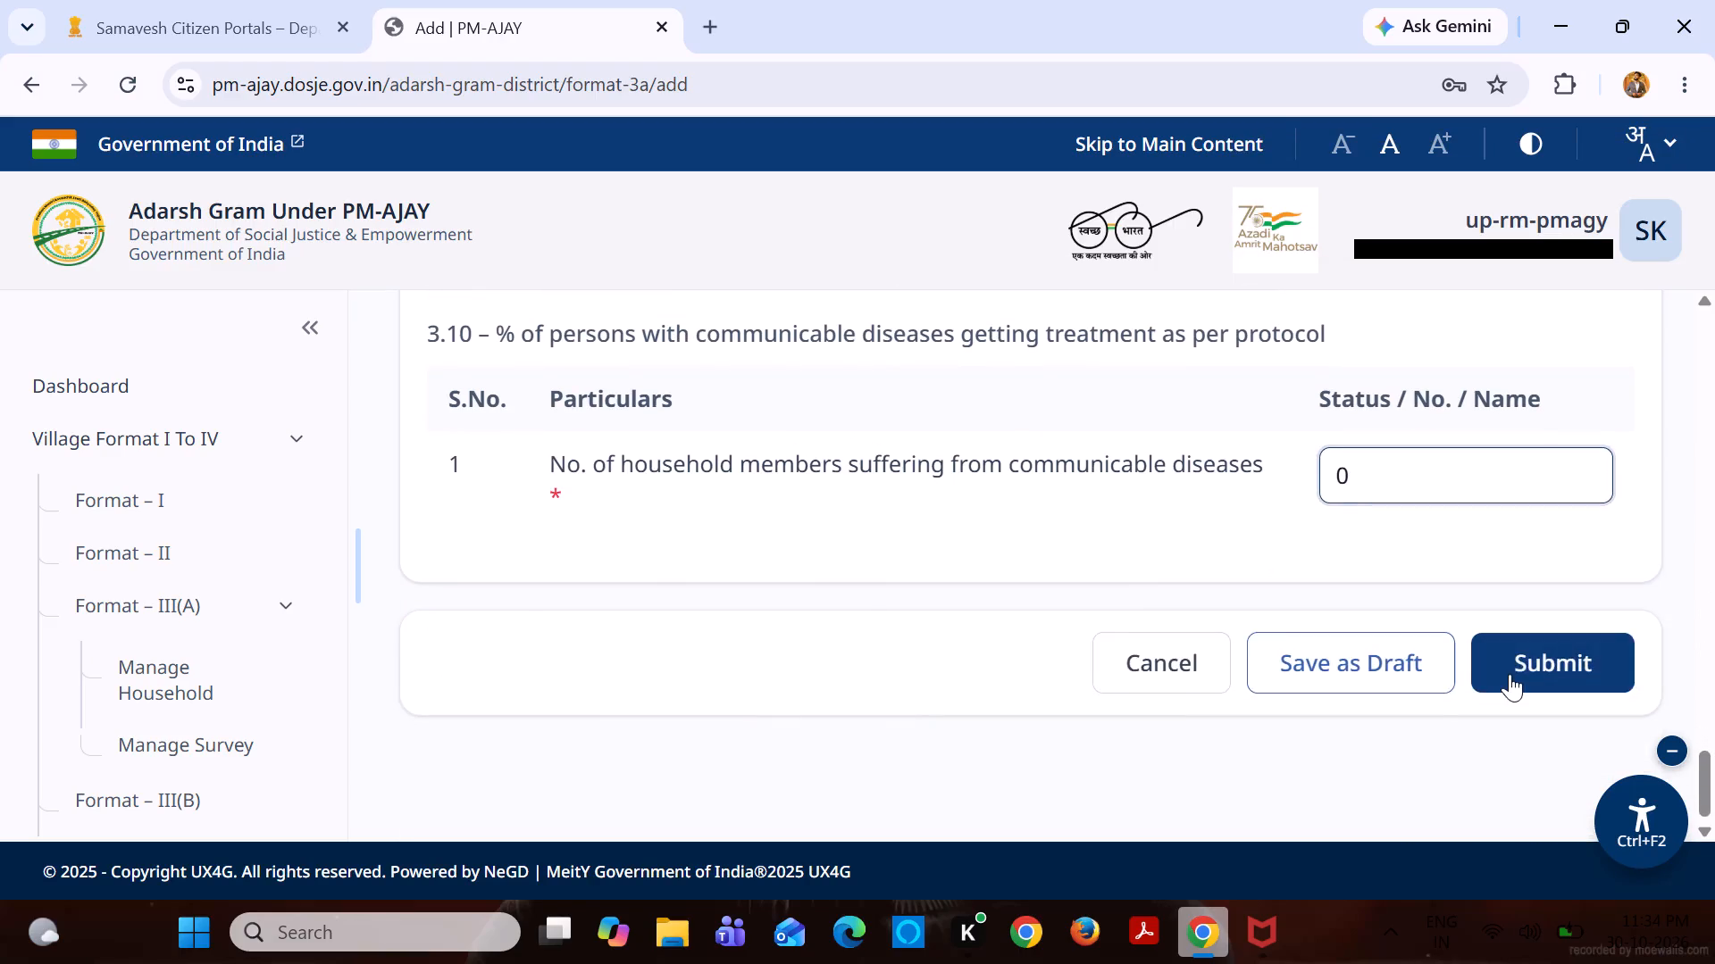
click(1515, 674)
Complete the Social Security domain with 0 persons eligible for Widow, Old Age and Disability Pensions, and submit it.
click(1535, 386)
click(1533, 411)
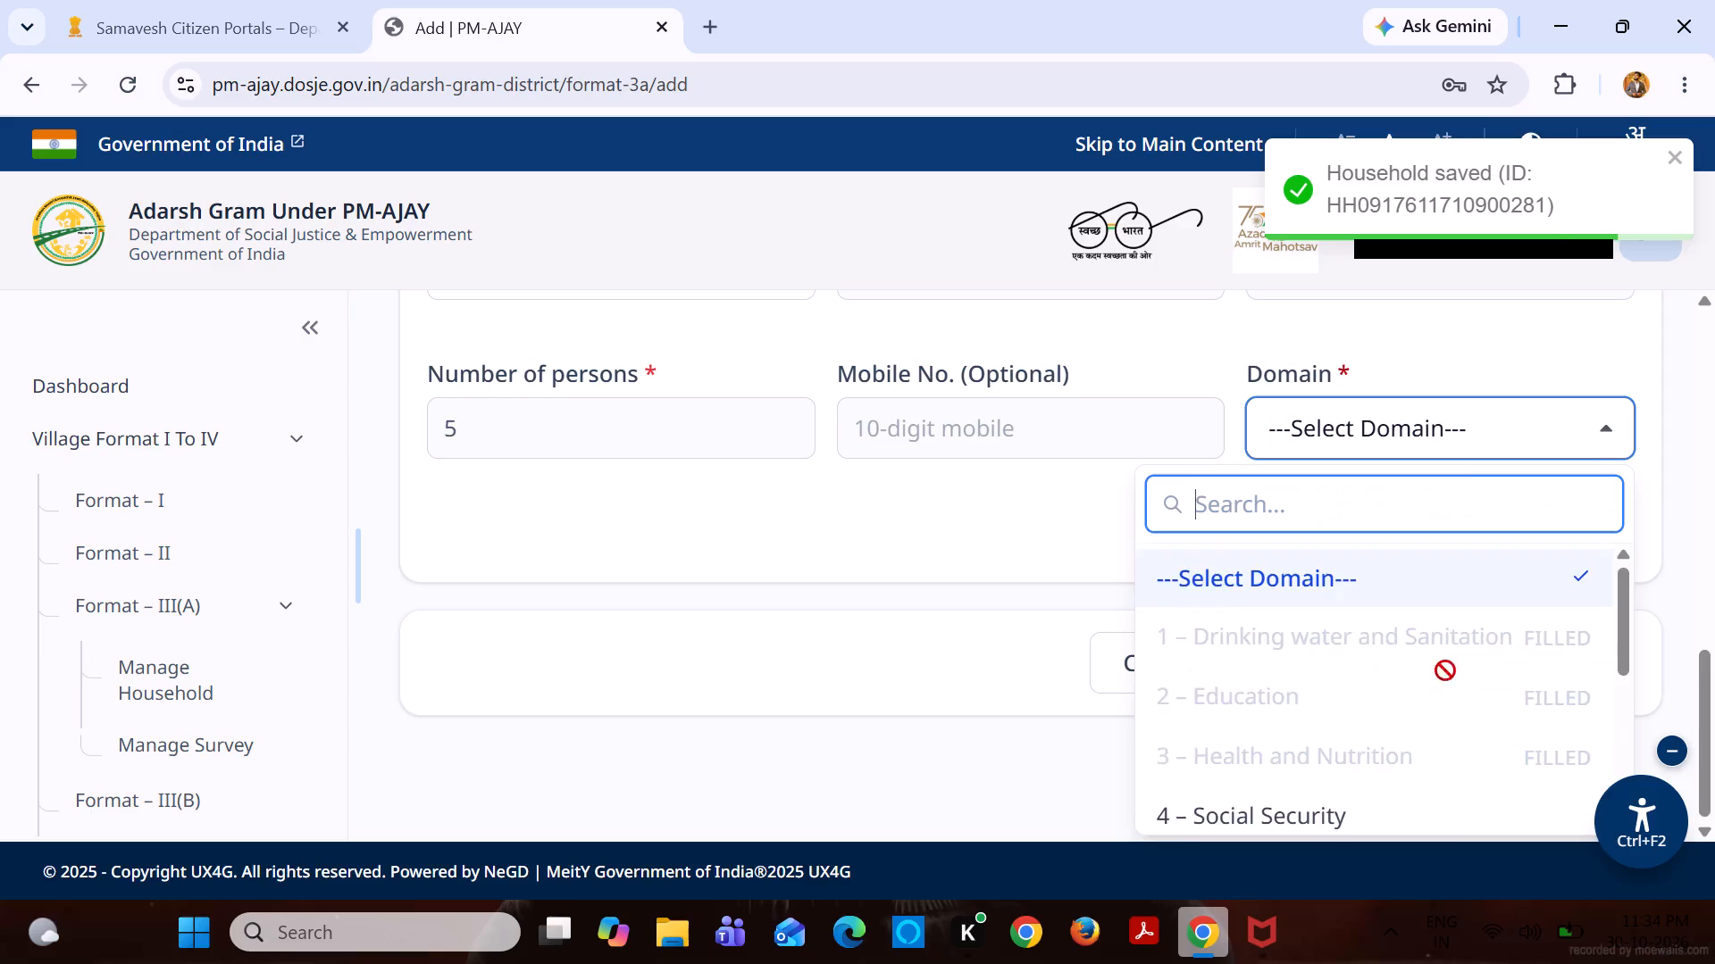
scroll(1445, 670, down, 2)
click(1359, 554)
scroll(1359, 587, down, 2)
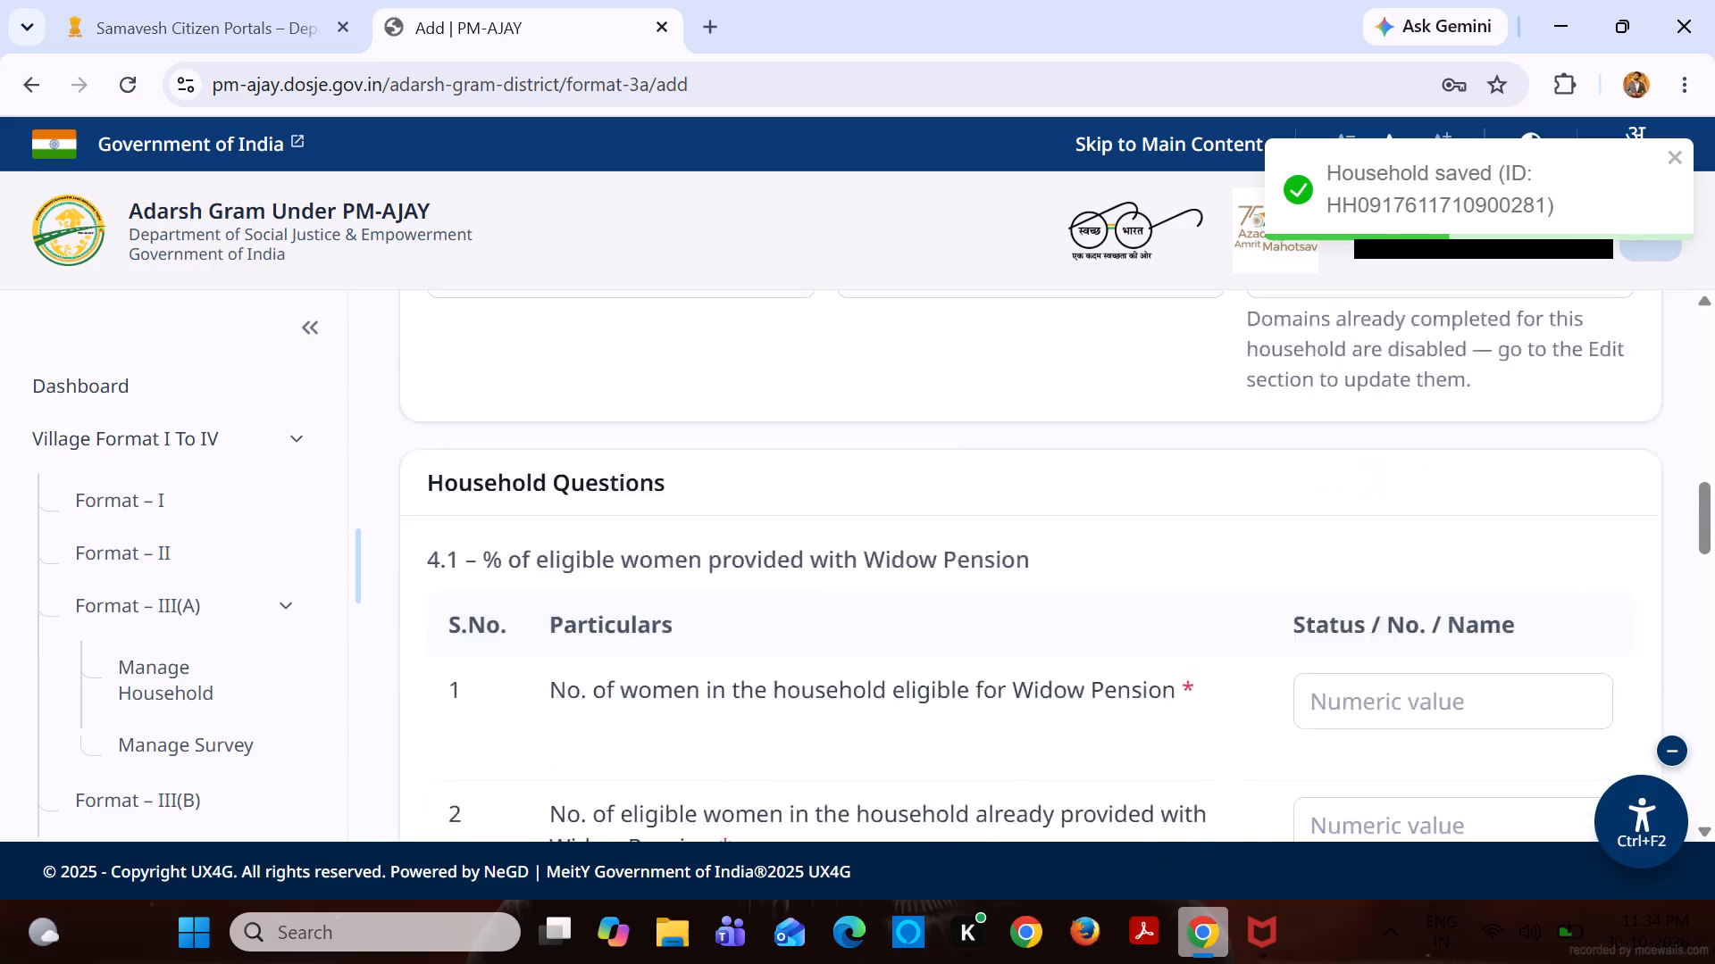
click(1430, 587)
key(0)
scroll(1431, 596, down, 2)
click(1426, 595)
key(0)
scroll(1423, 616, down, 2)
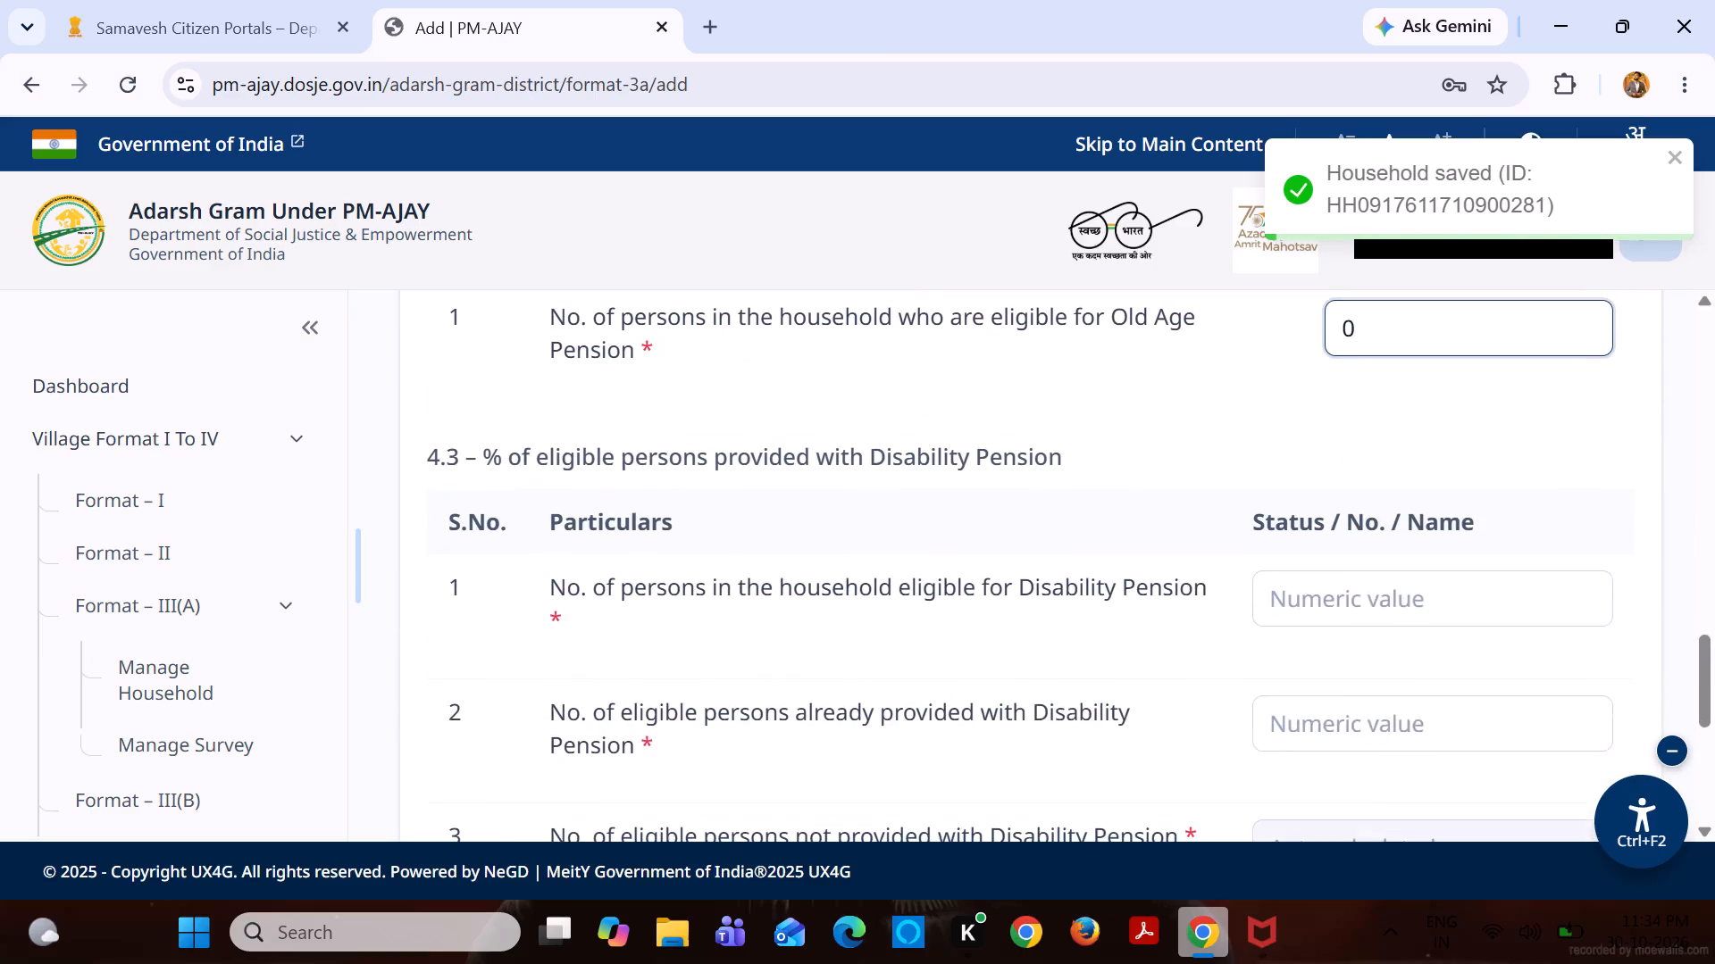
click(1433, 605)
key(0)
scroll(1433, 612, down, 1)
click(1543, 648)
Select domain 5, answer No to the household living in a Kachcha/unsafe house, and submit.
click(1539, 417)
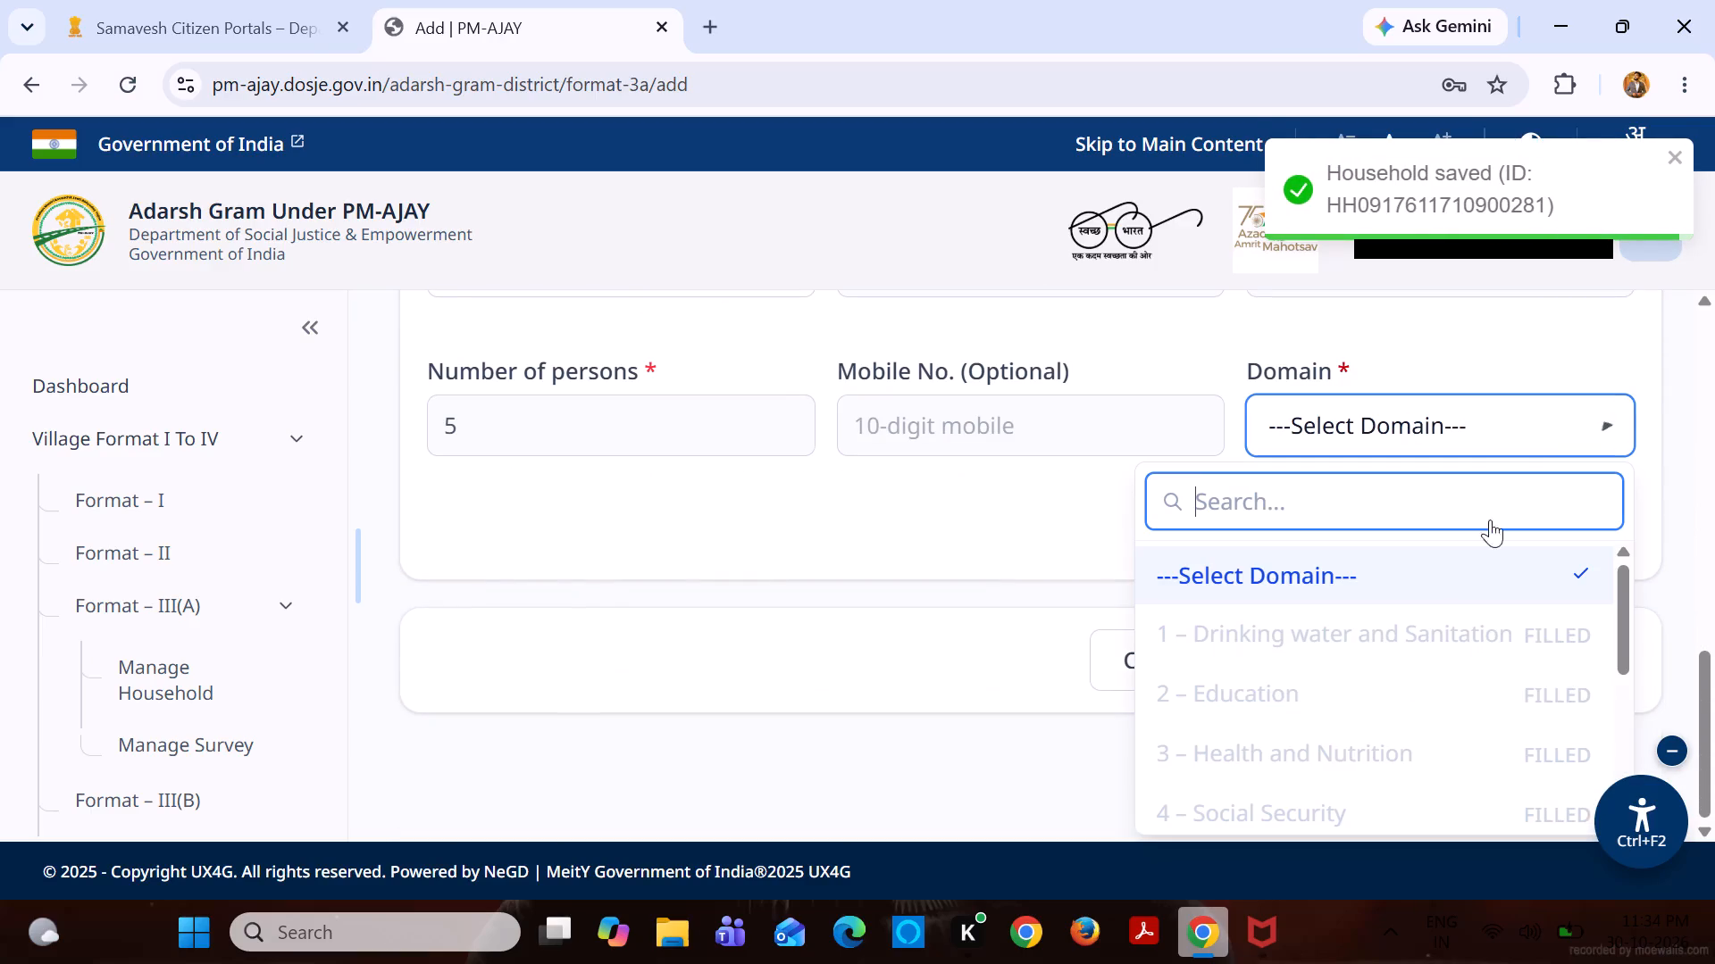
scroll(1387, 685, down, 1)
click(1299, 721)
scroll(1304, 728, down, 3)
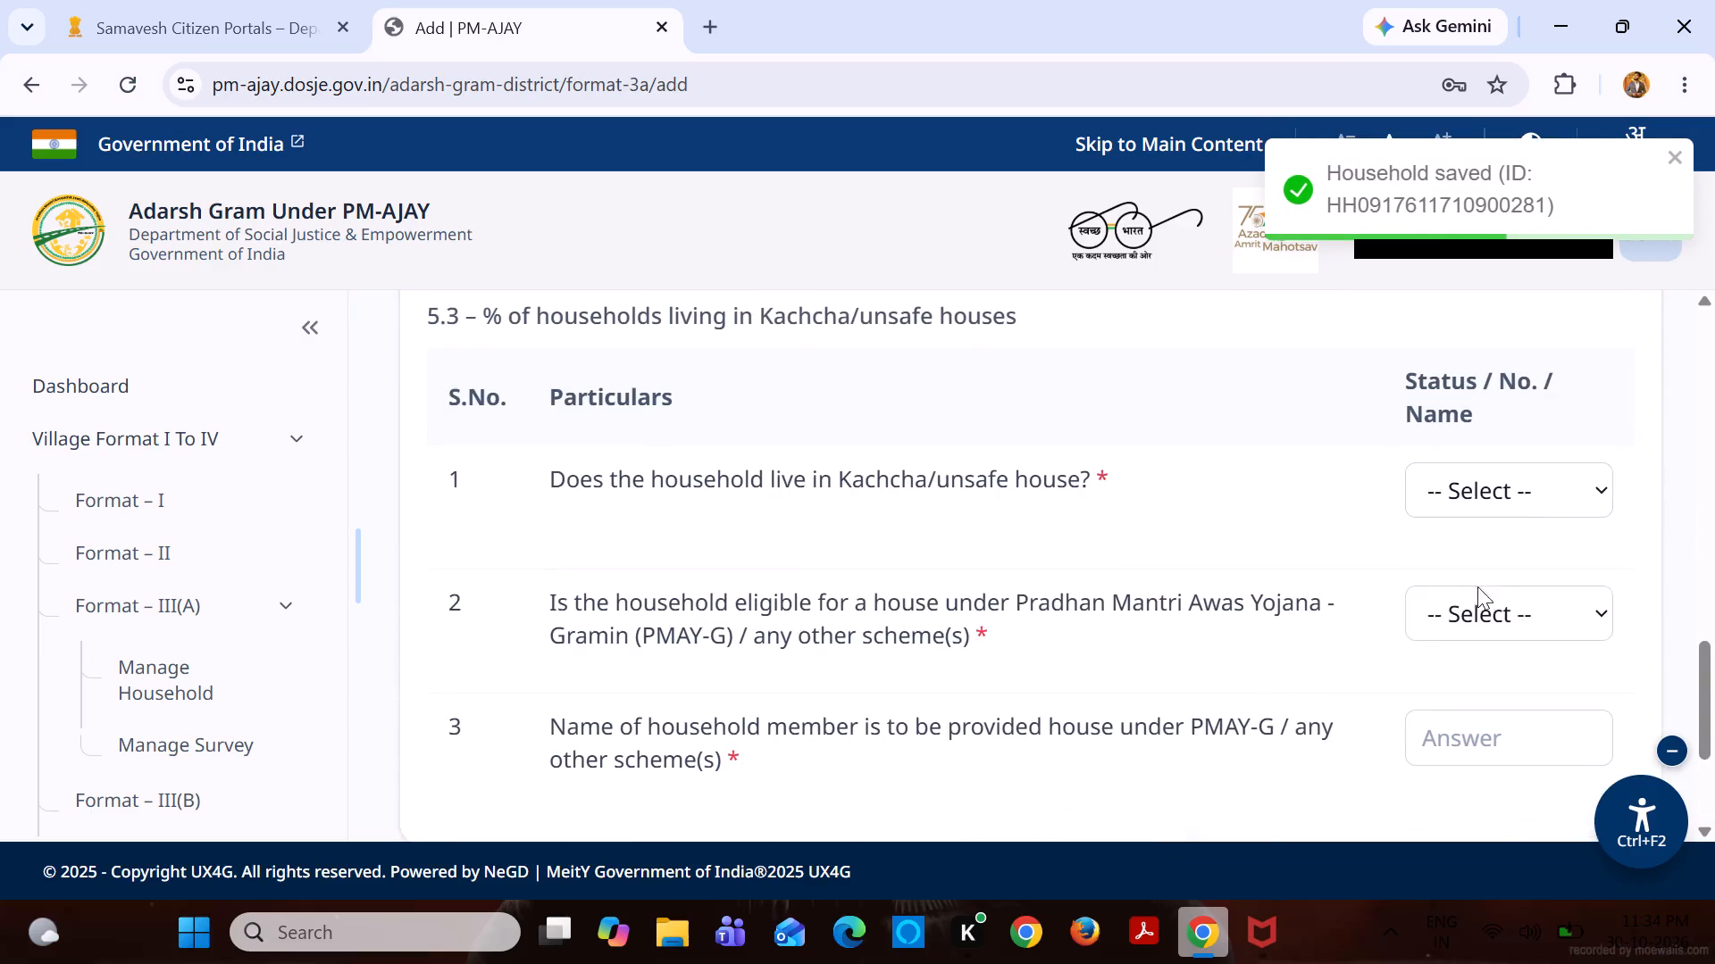
click(1503, 482)
click(1477, 632)
scroll(1492, 649, down, 2)
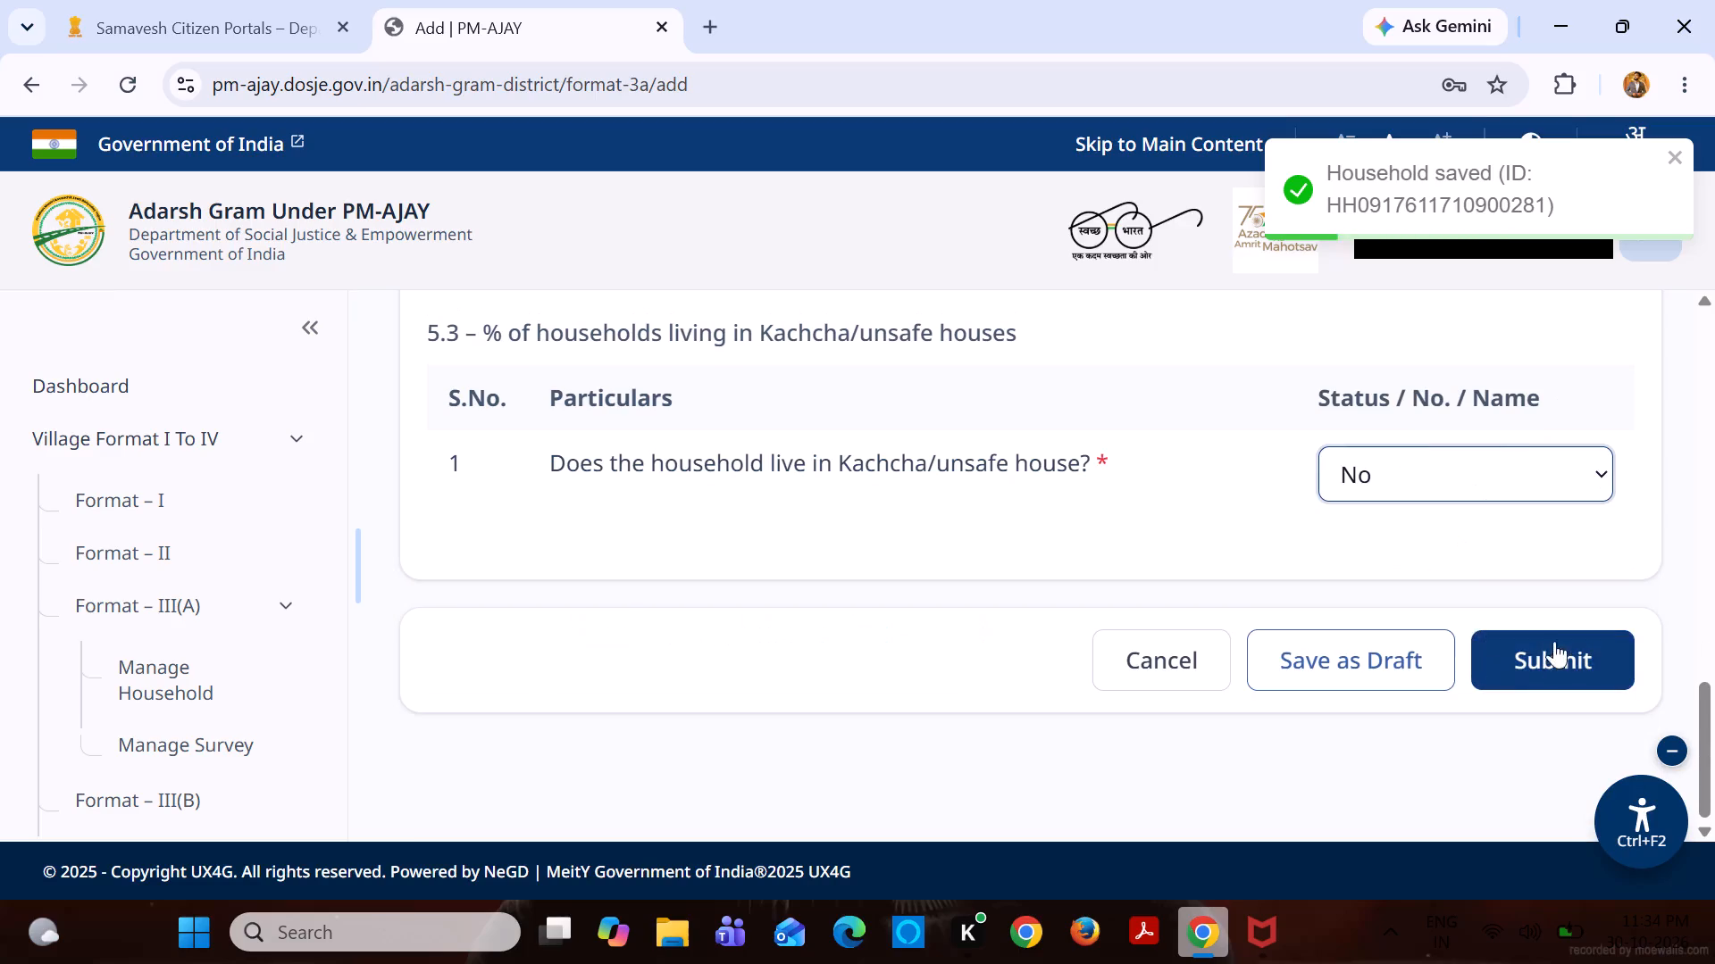
click(1554, 641)
Select the Electricity and Clean Fuel domain and answer Yes to having an electricity connection in sections 6.2 and 6.3.
click(1542, 399)
scroll(1502, 631, down, 3)
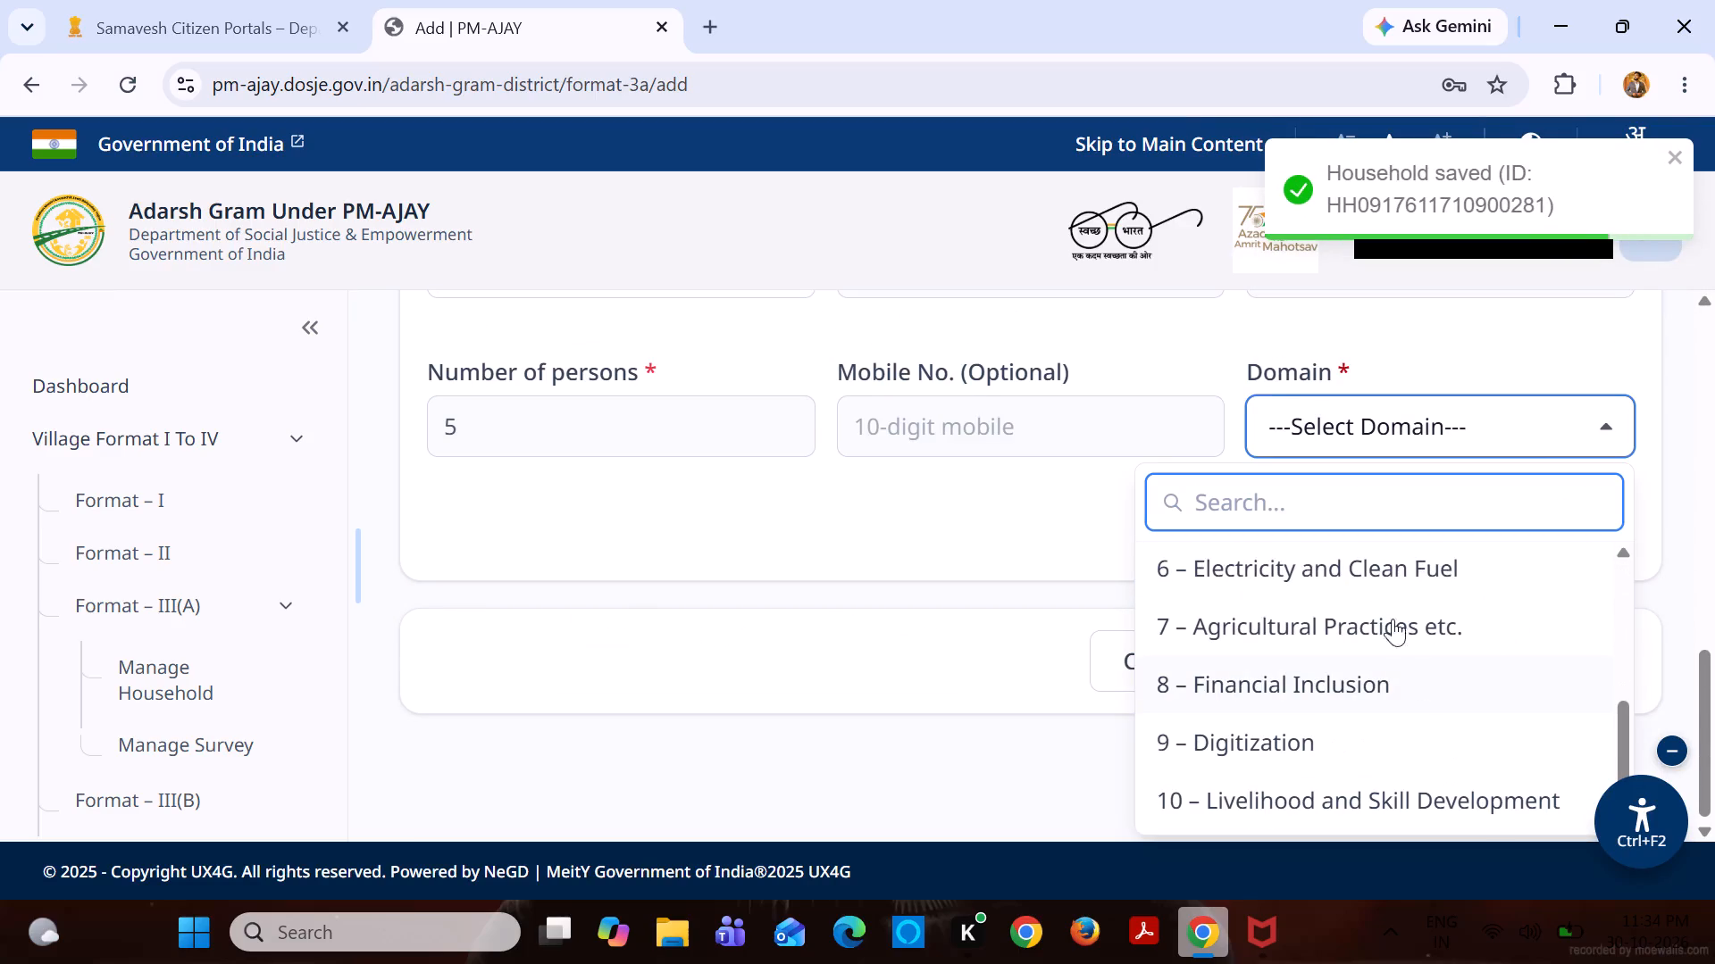
click(1376, 560)
scroll(1376, 573, down, 2)
click(1527, 636)
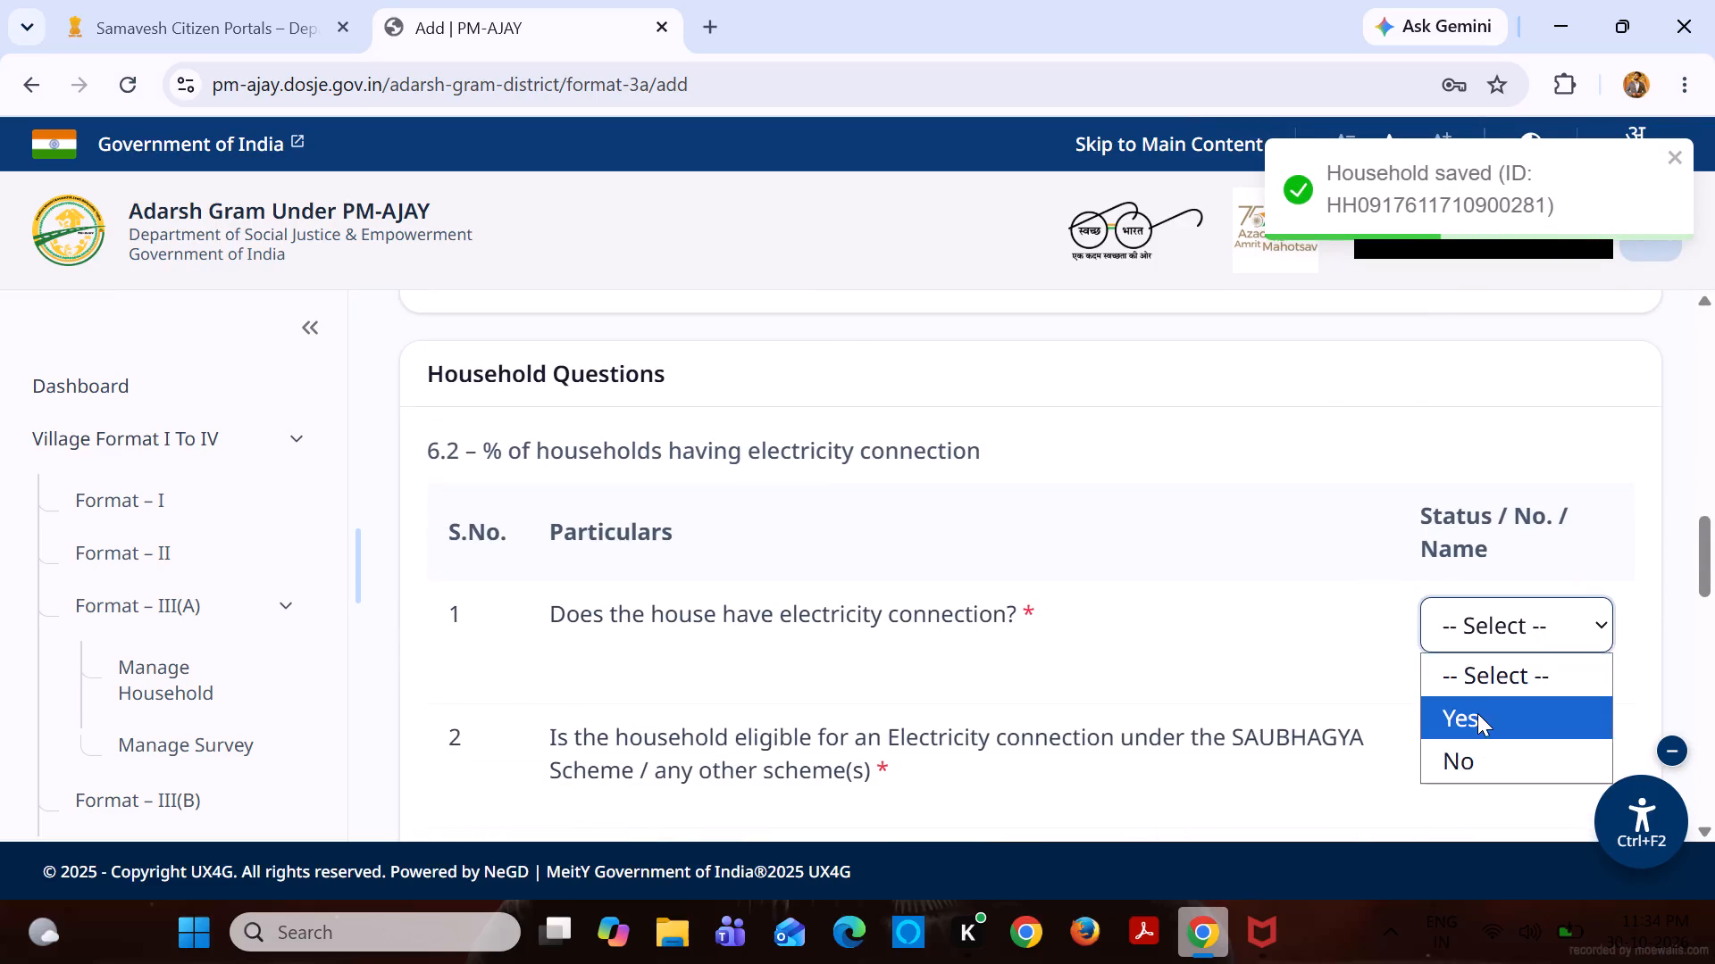
click(1477, 713)
scroll(1483, 680, down, 2)
click(1524, 631)
drag(1512, 602, 1513, 610)
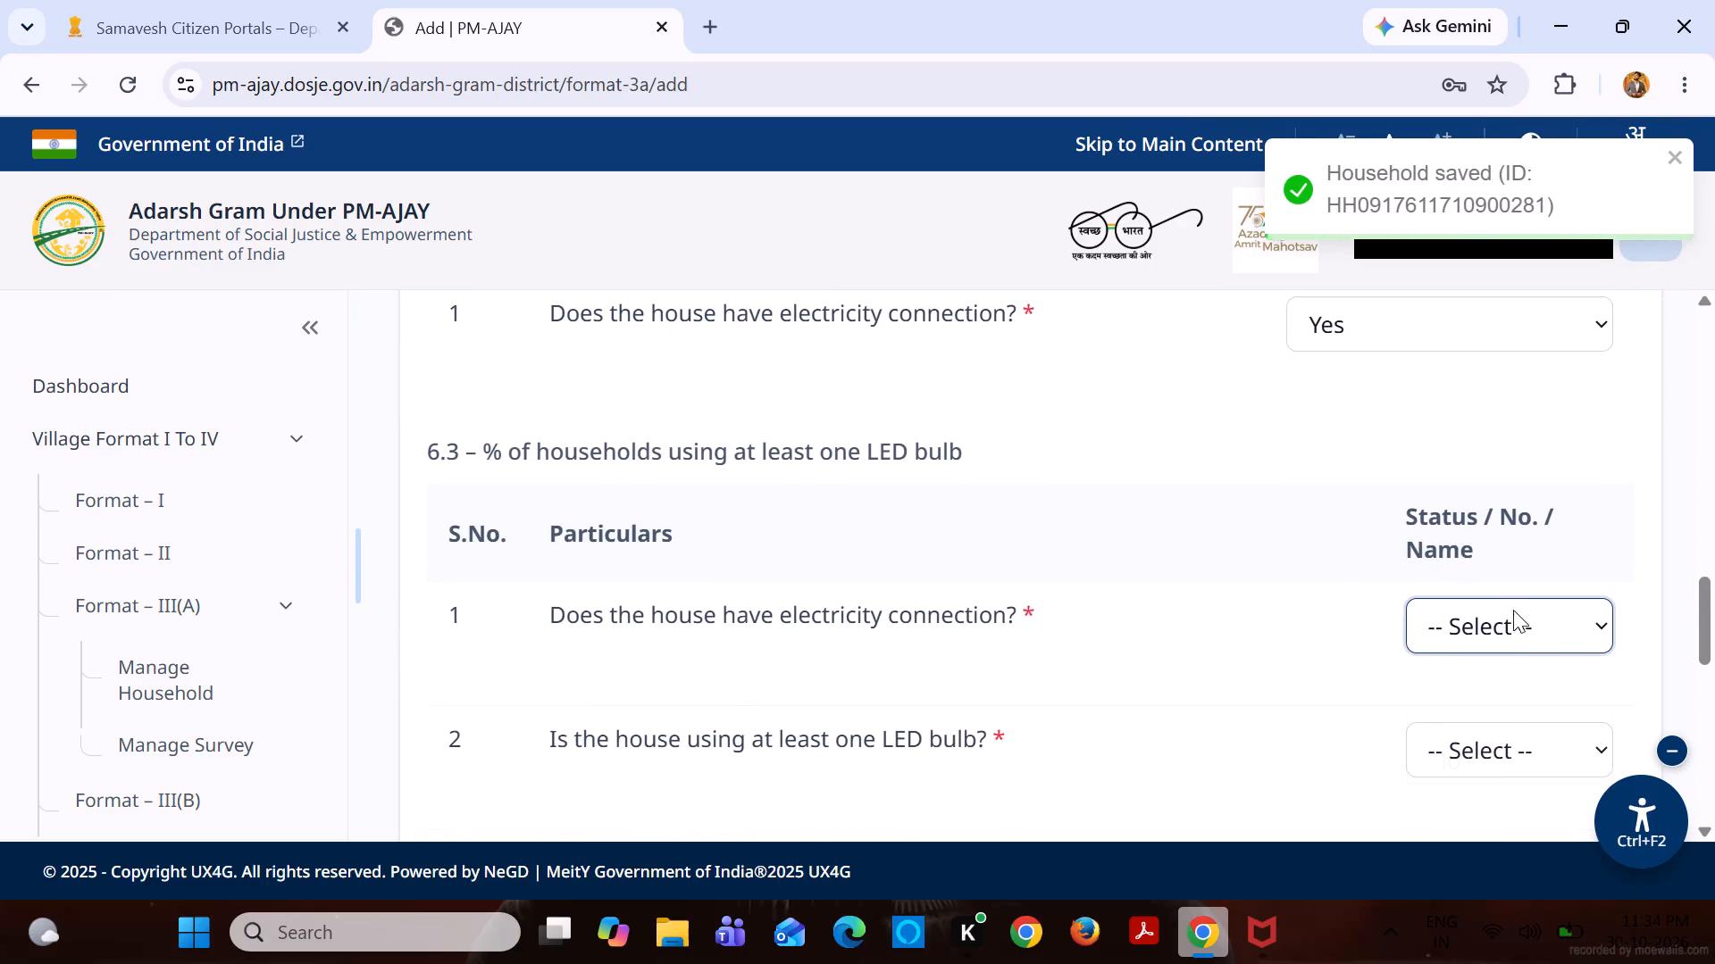
drag(1513, 610, 1513, 611)
click(1465, 711)
Answer Yes to using at least one LED bulb and Yes to using clean fuel, and submit the domain.
scroll(1502, 667, down, 3)
click(1564, 333)
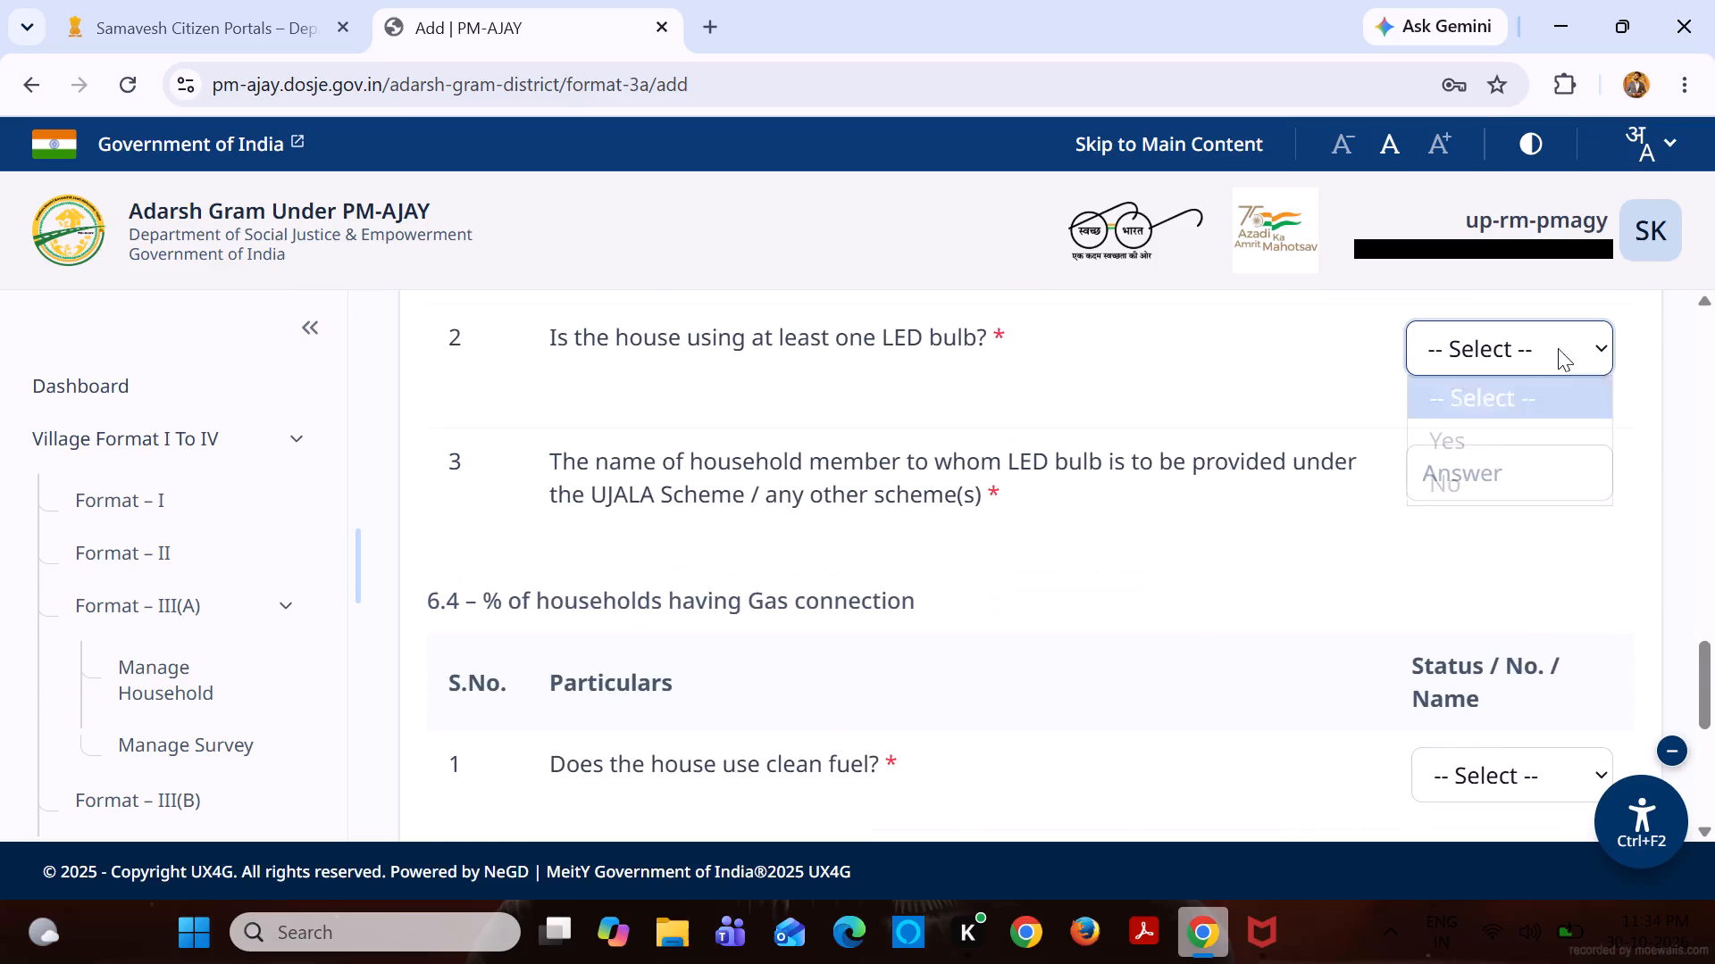
click(1510, 428)
click(1550, 661)
click(1468, 737)
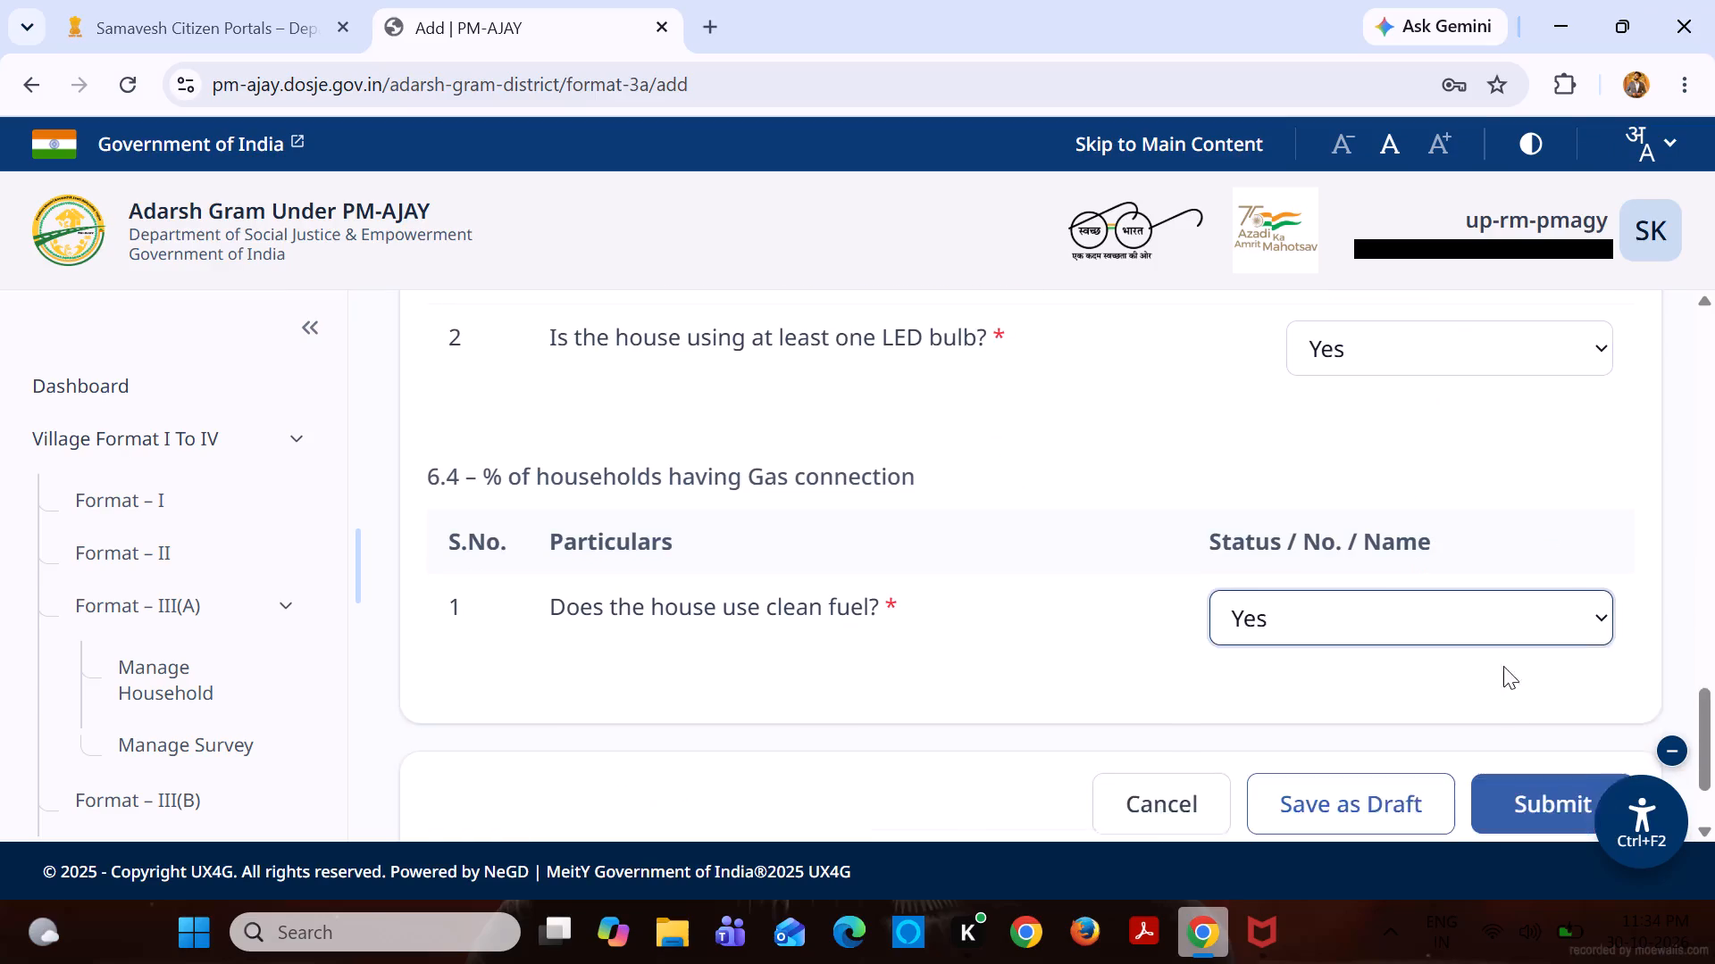
scroll(1508, 685, down, 3)
click(1560, 652)
Select the Agricultural Practices etc. domain, answer No to the household being involved in farming, and submit.
click(1547, 431)
scroll(1485, 642, down, 1)
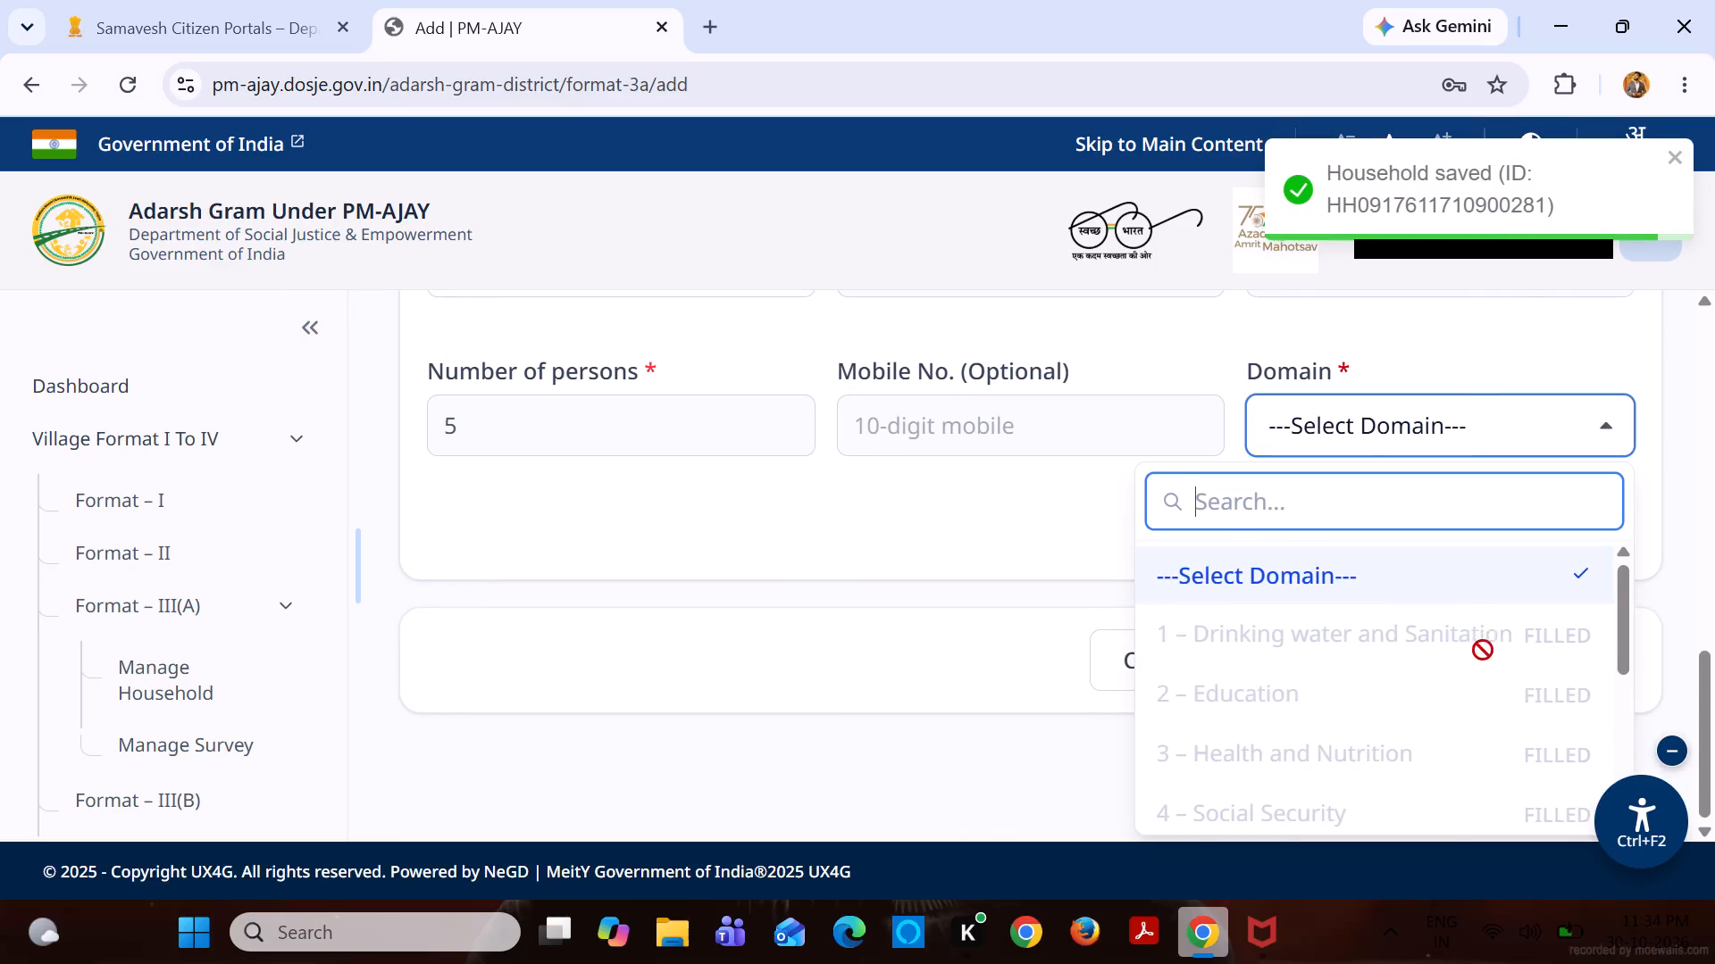
scroll(1483, 650, down, 1)
click(1286, 725)
scroll(1325, 729, down, 3)
click(1537, 453)
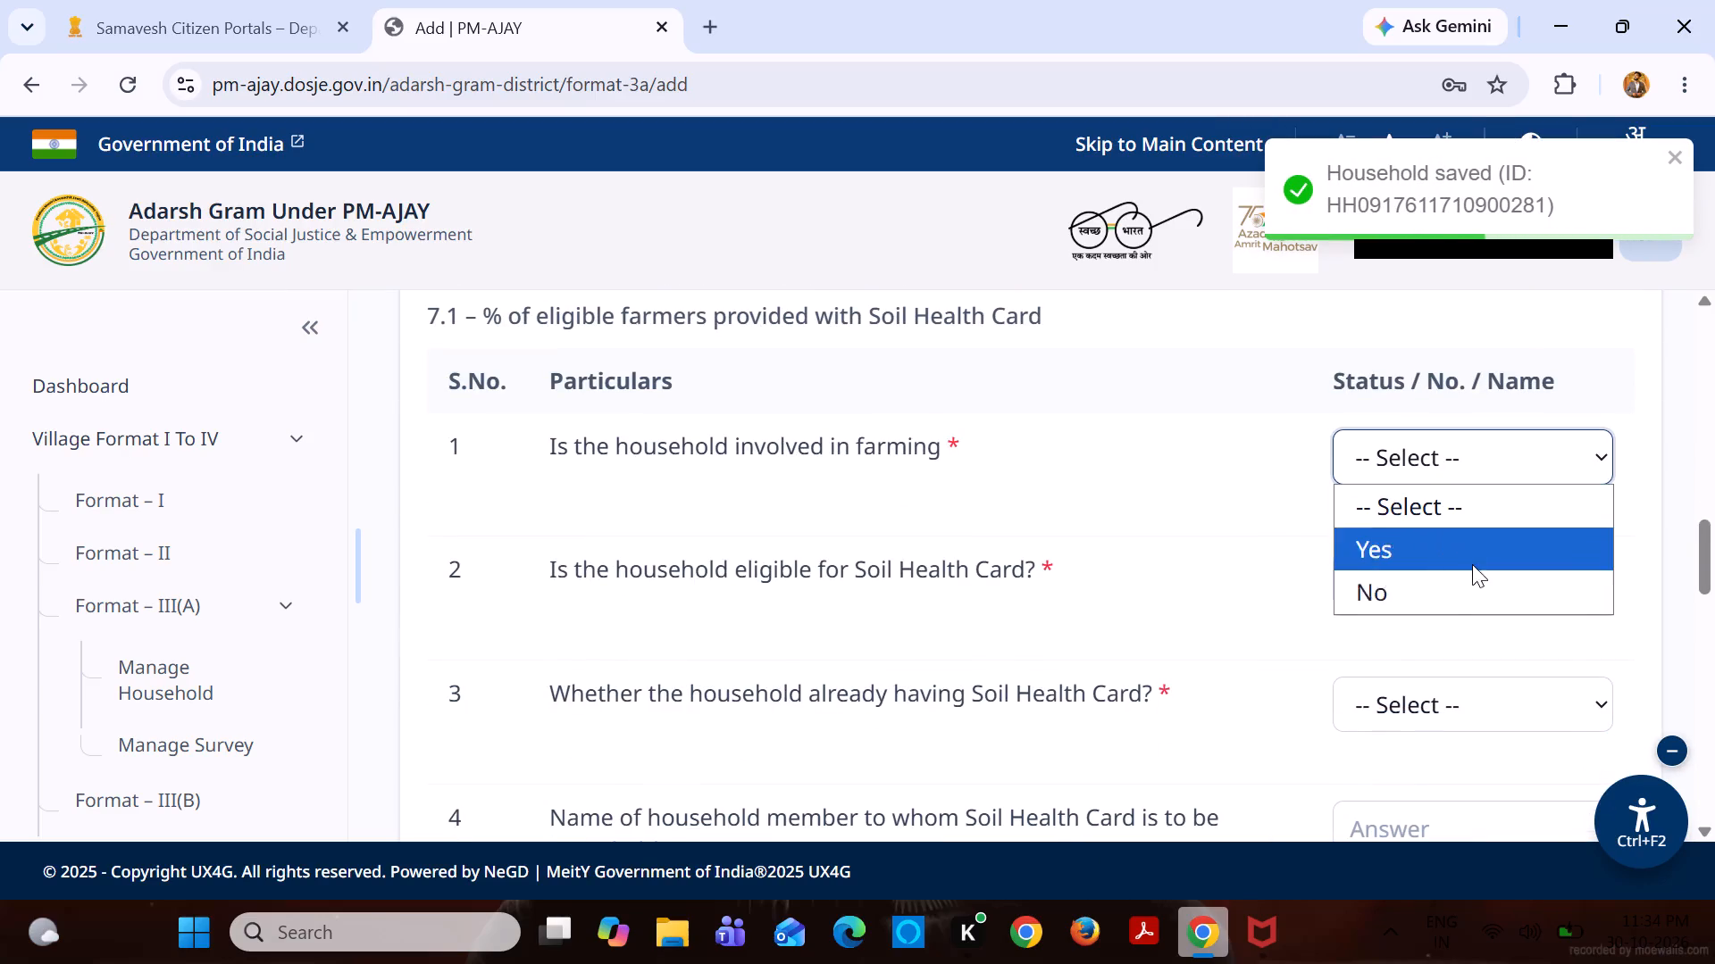
click(1443, 595)
scroll(1466, 593, down, 5)
click(1565, 688)
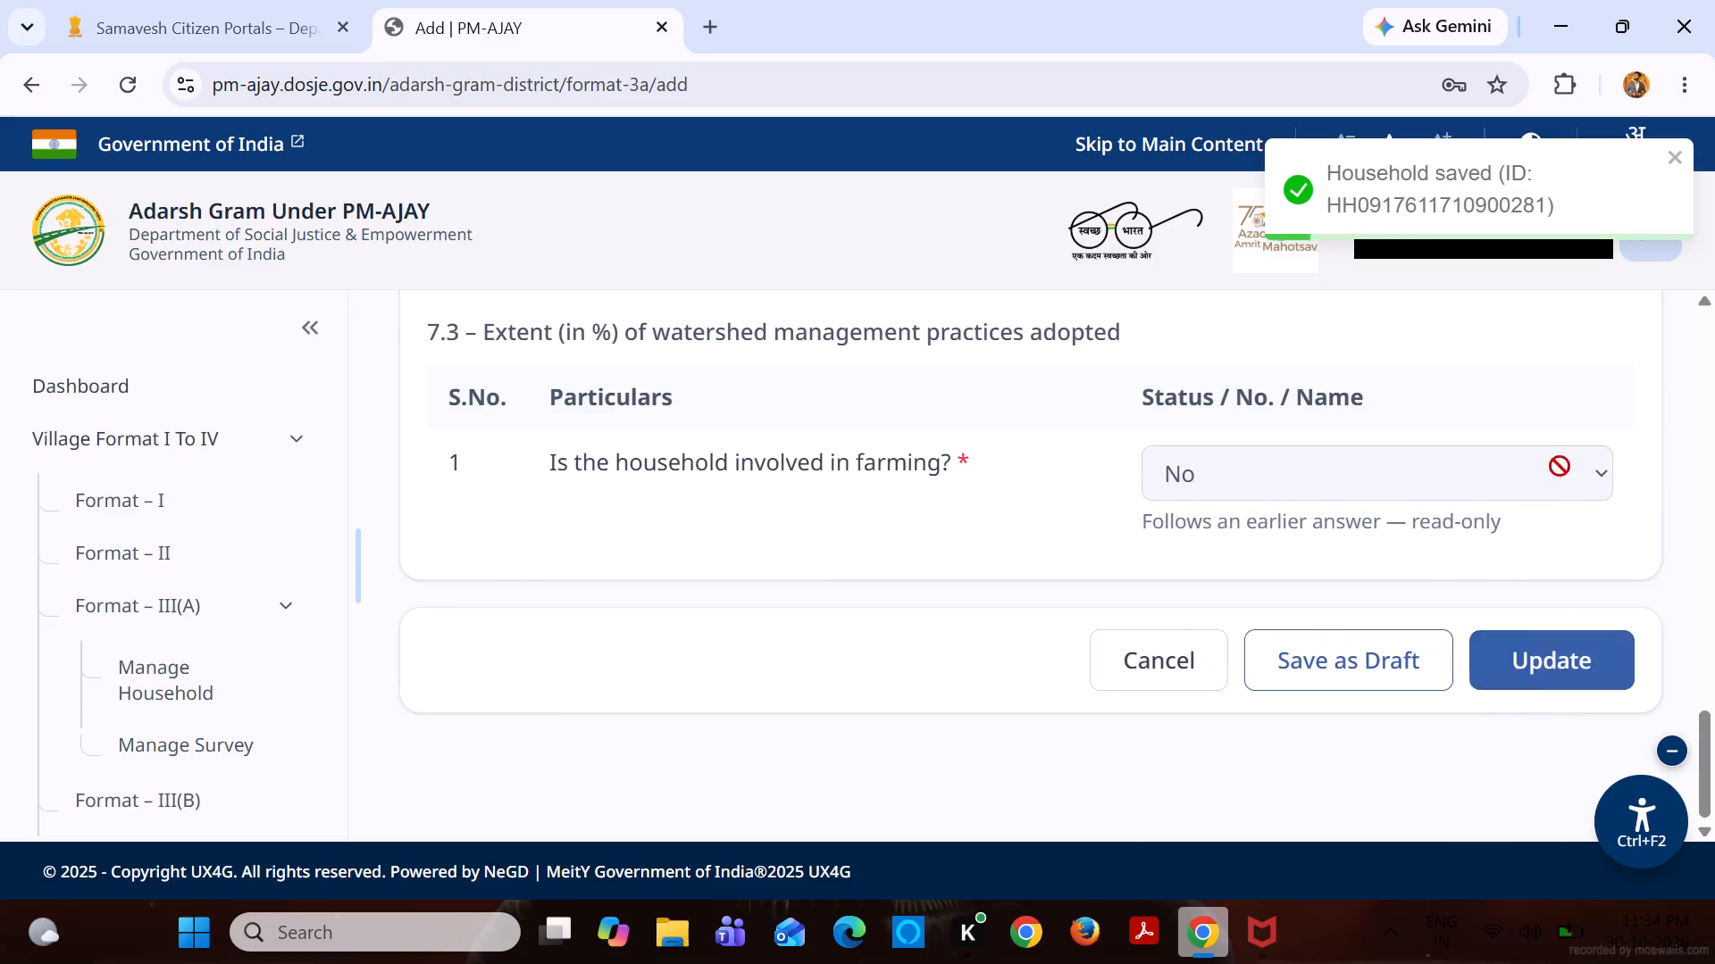
Select the Financial Inclusion domain and enter 5 persons above 5 years and 5 members already having Aadhaar in section 8.1.
click(1555, 406)
scroll(1513, 595, down, 3)
click(1359, 677)
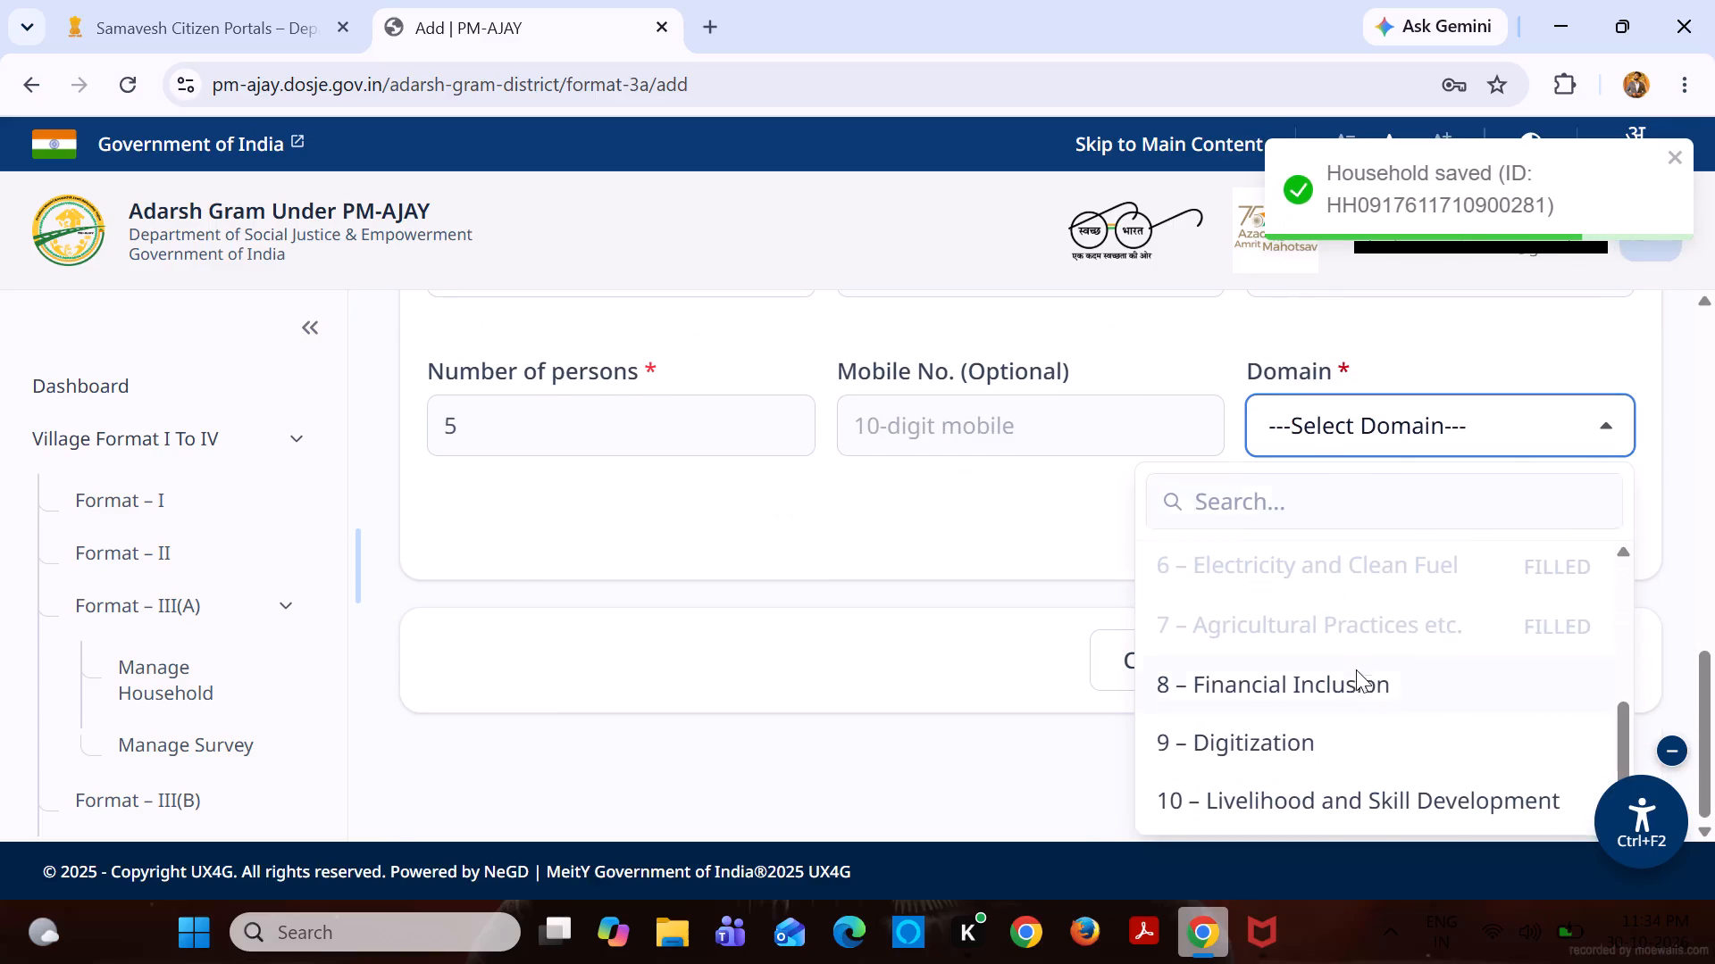
scroll(1356, 676, down, 2)
click(1434, 609)
scroll(1433, 608, up, 2)
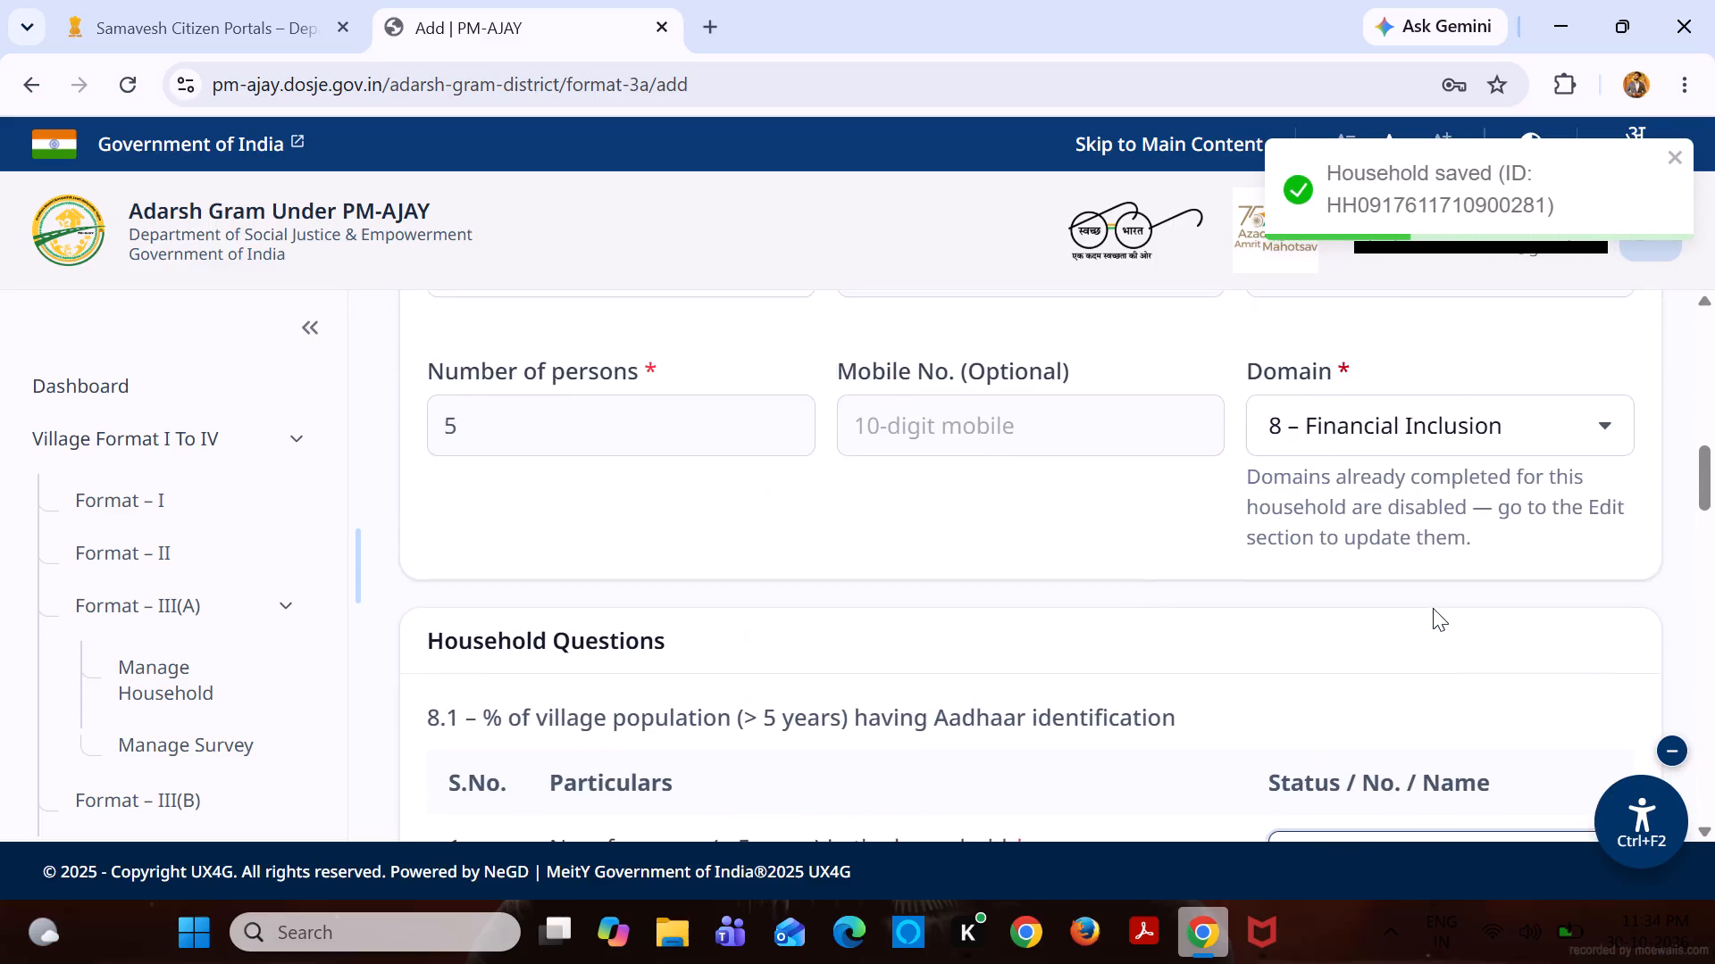
scroll(1433, 608, down, 2)
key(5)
click(1389, 735)
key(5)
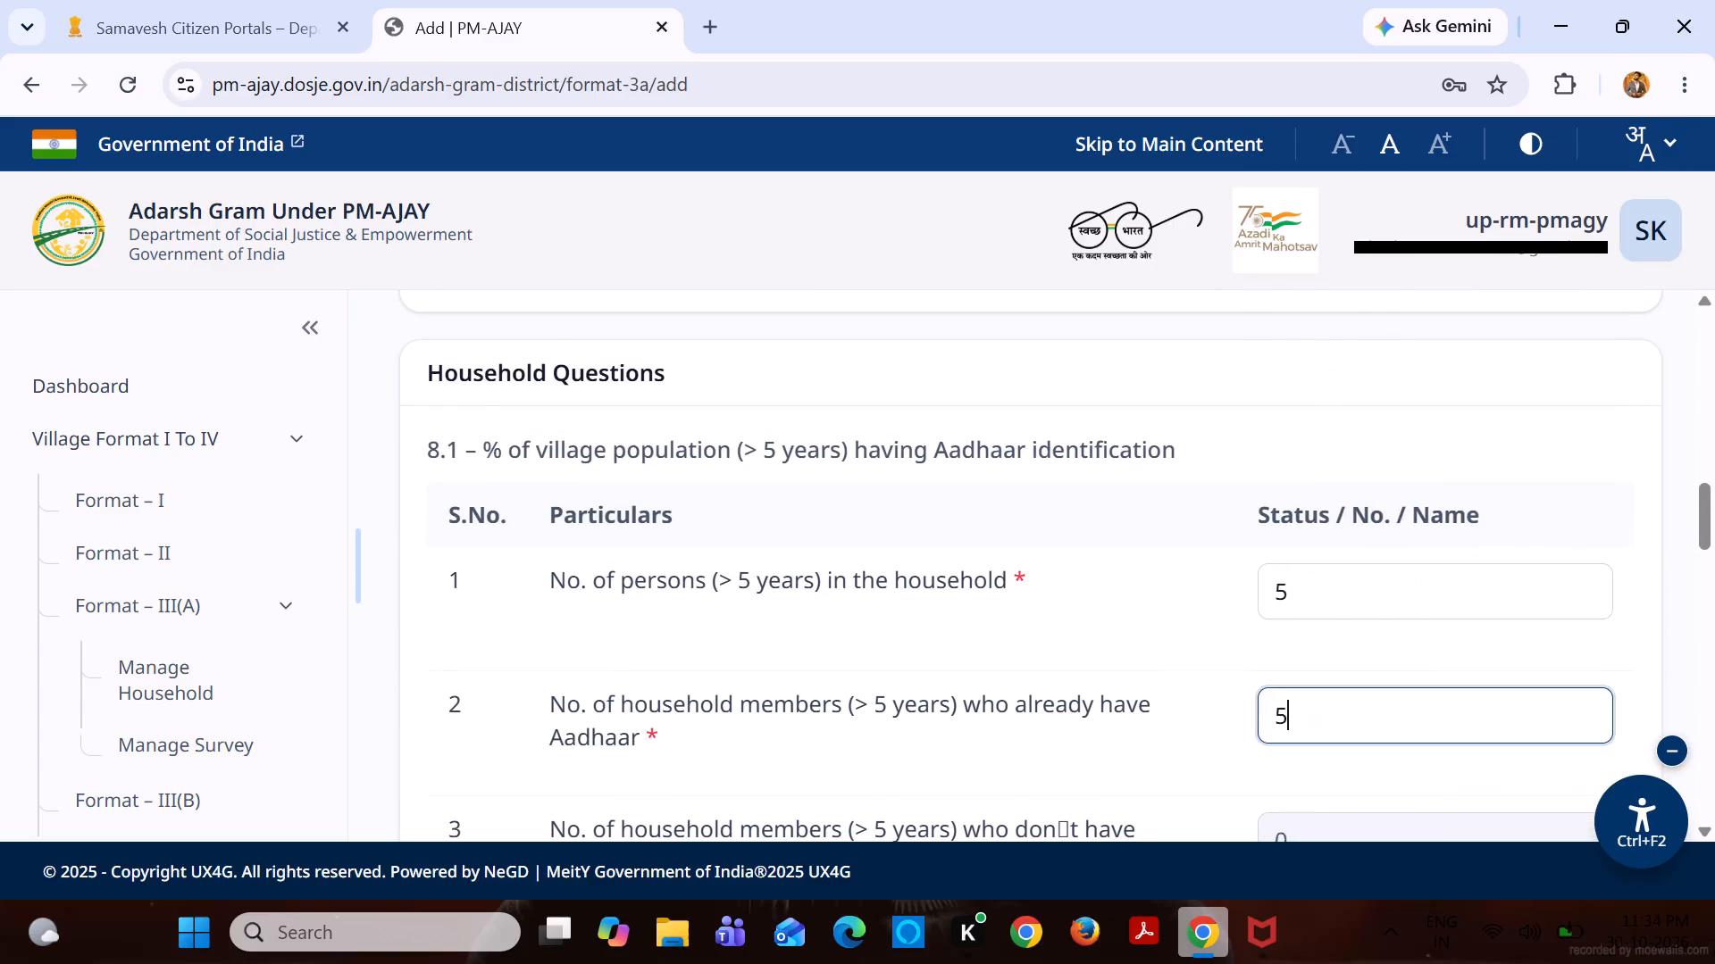
In section 8.2, enter 3 members above 18 years eligible for a Banks/Post Office account and 3 already having one.
scroll(1398, 695, down, 3)
click(1416, 747)
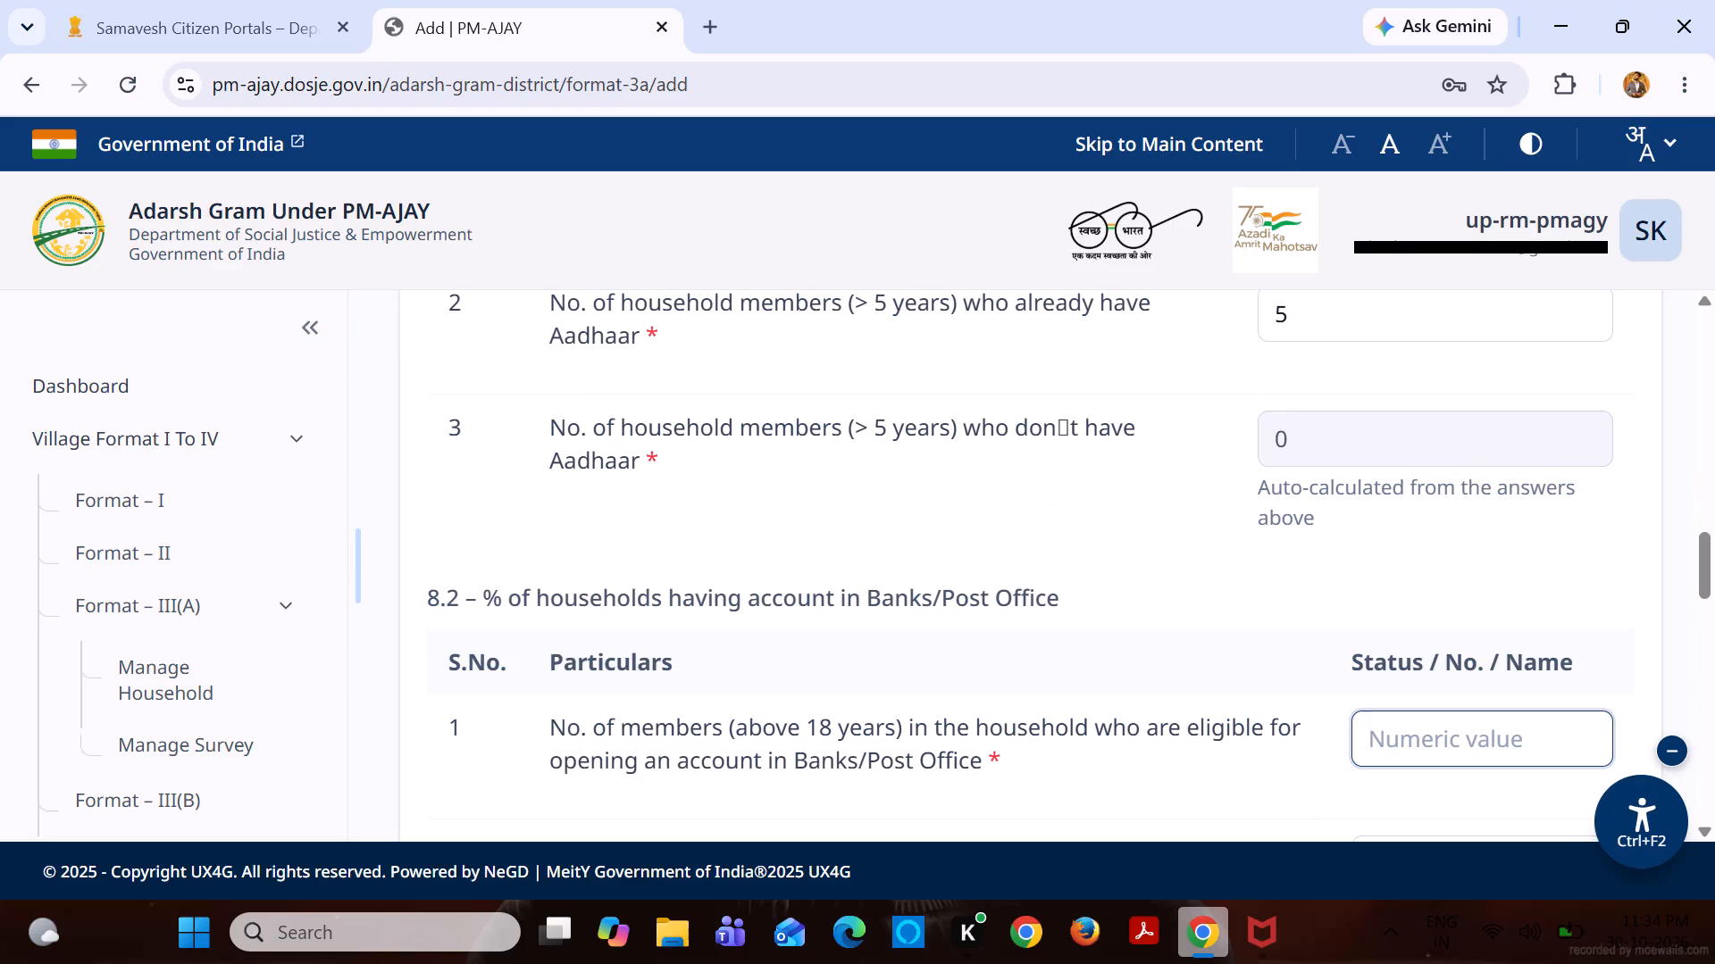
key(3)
scroll(1416, 744, down, 2)
click(1460, 613)
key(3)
Enter 0 persons eligible for PMSBY in section 8.3 and 0 for PMJJBY in section 8.4, and submit the domain.
scroll(1460, 617, down, 3)
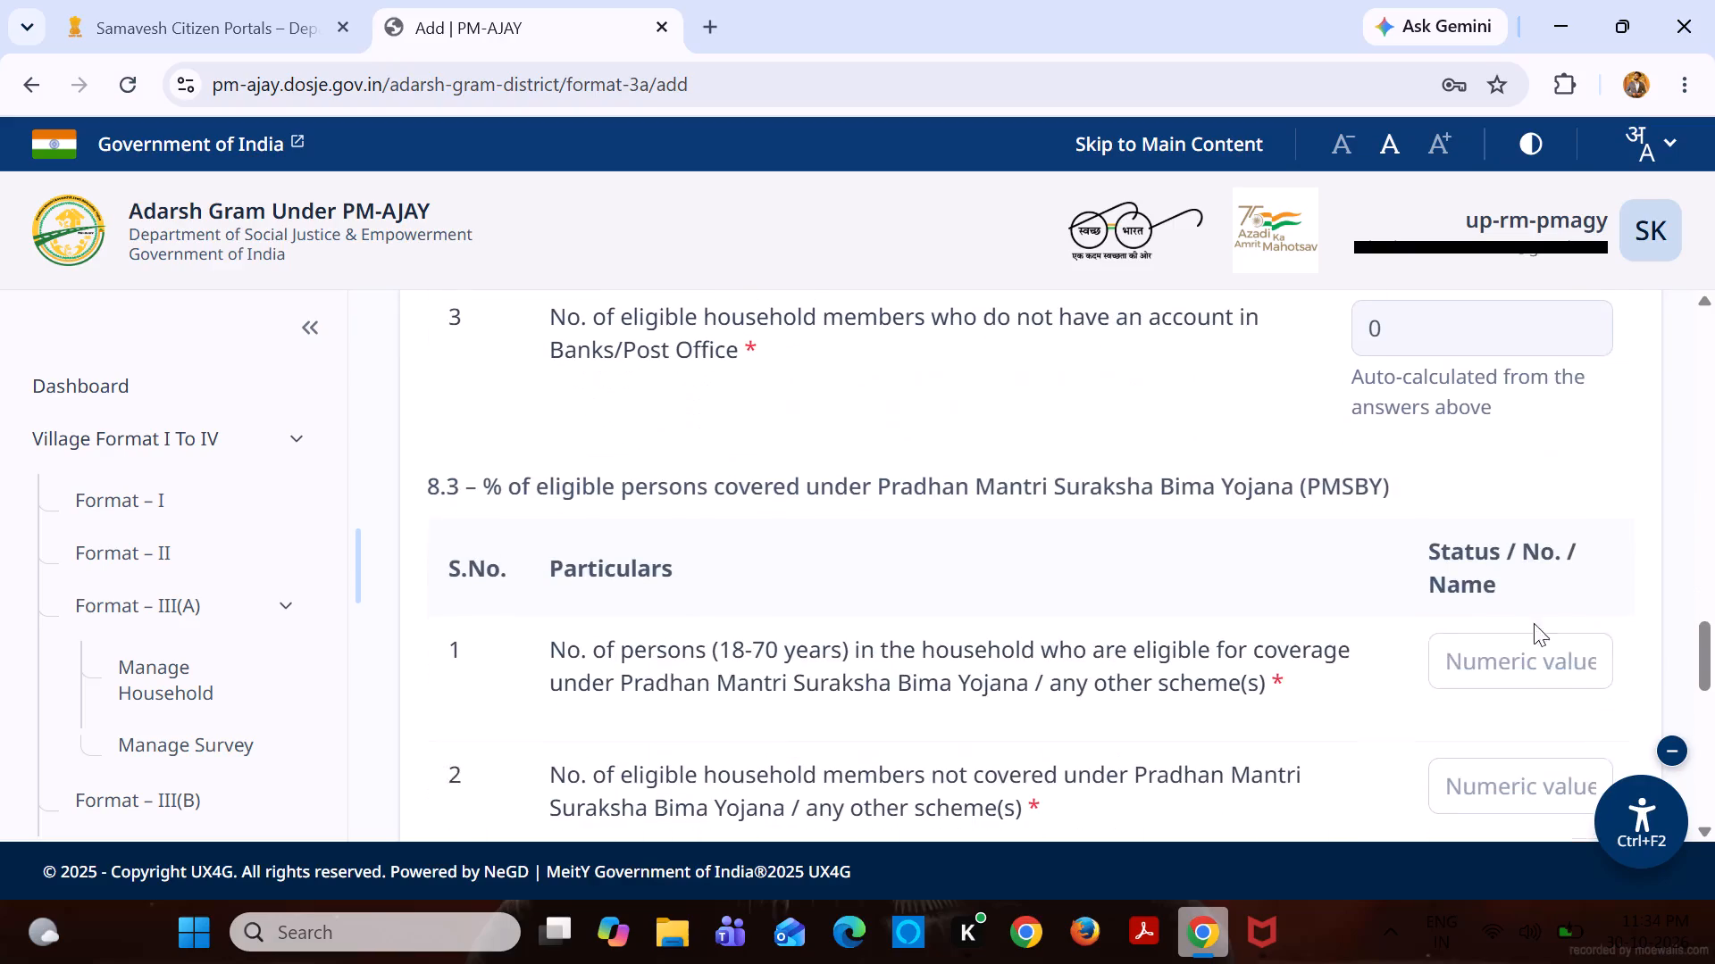
click(1527, 664)
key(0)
scroll(1538, 642, down, 2)
click(1518, 686)
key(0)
scroll(1527, 666, down, 2)
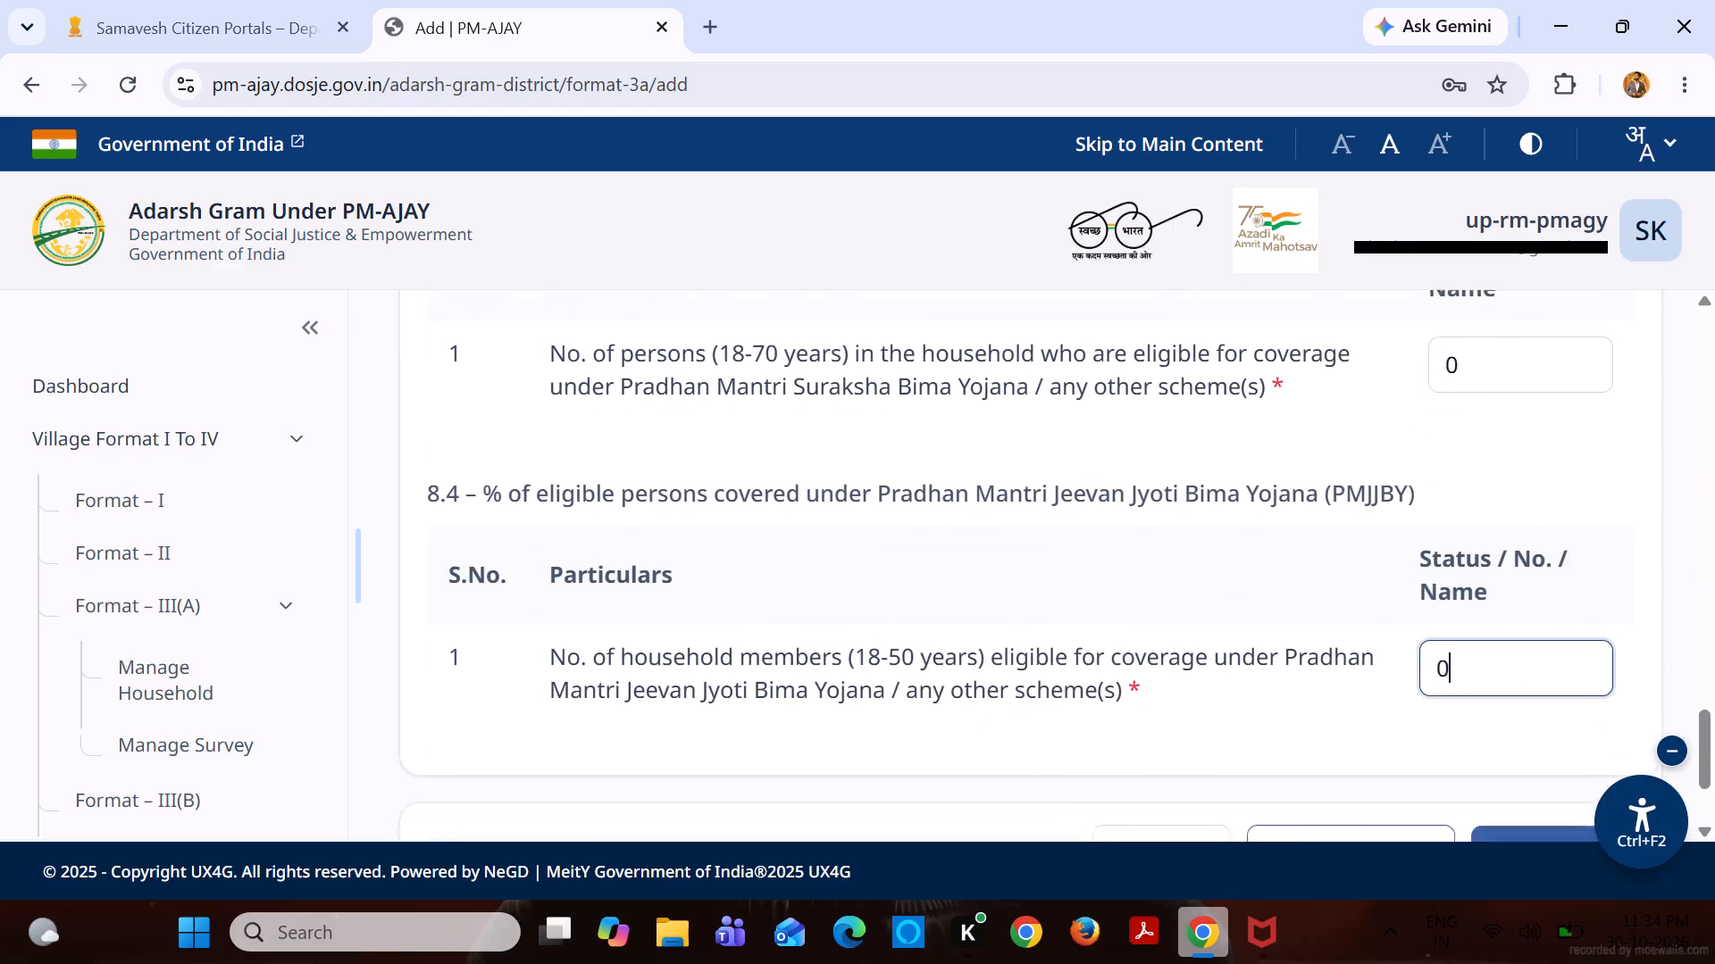
click(1592, 644)
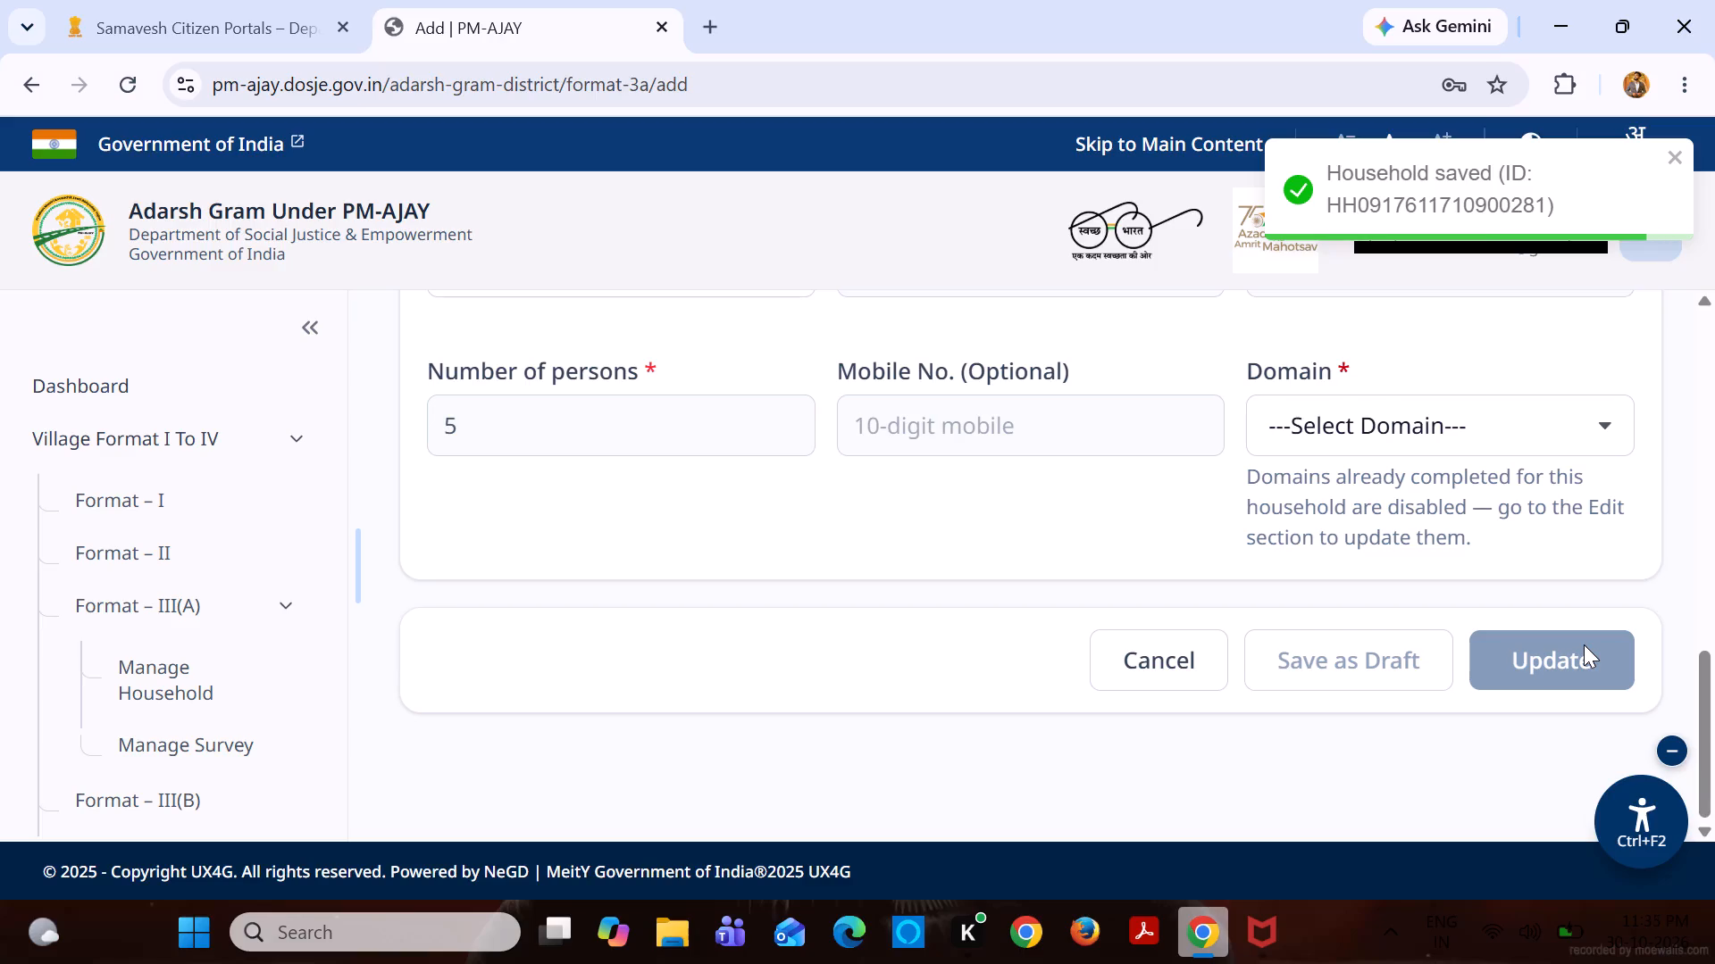
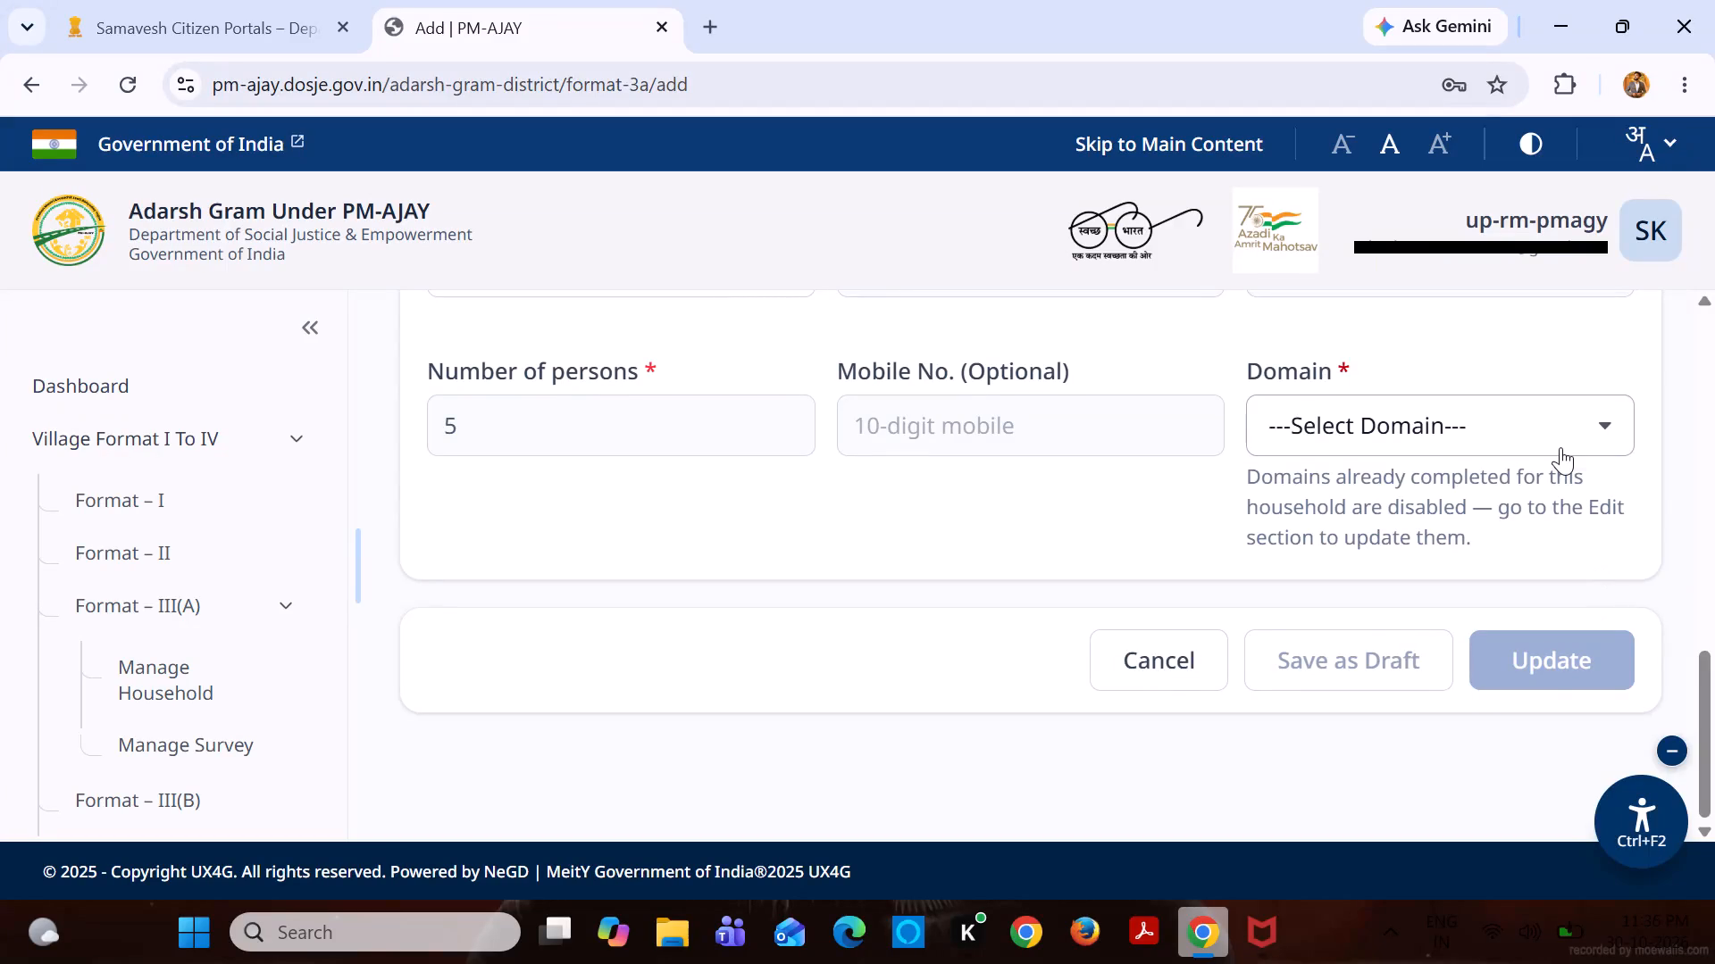
Select the Digitization domain, enter 0 household members eligible for PMGDISHA training in section 9.3, and submit.
click(1560, 447)
scroll(1428, 672, down, 6)
click(1301, 765)
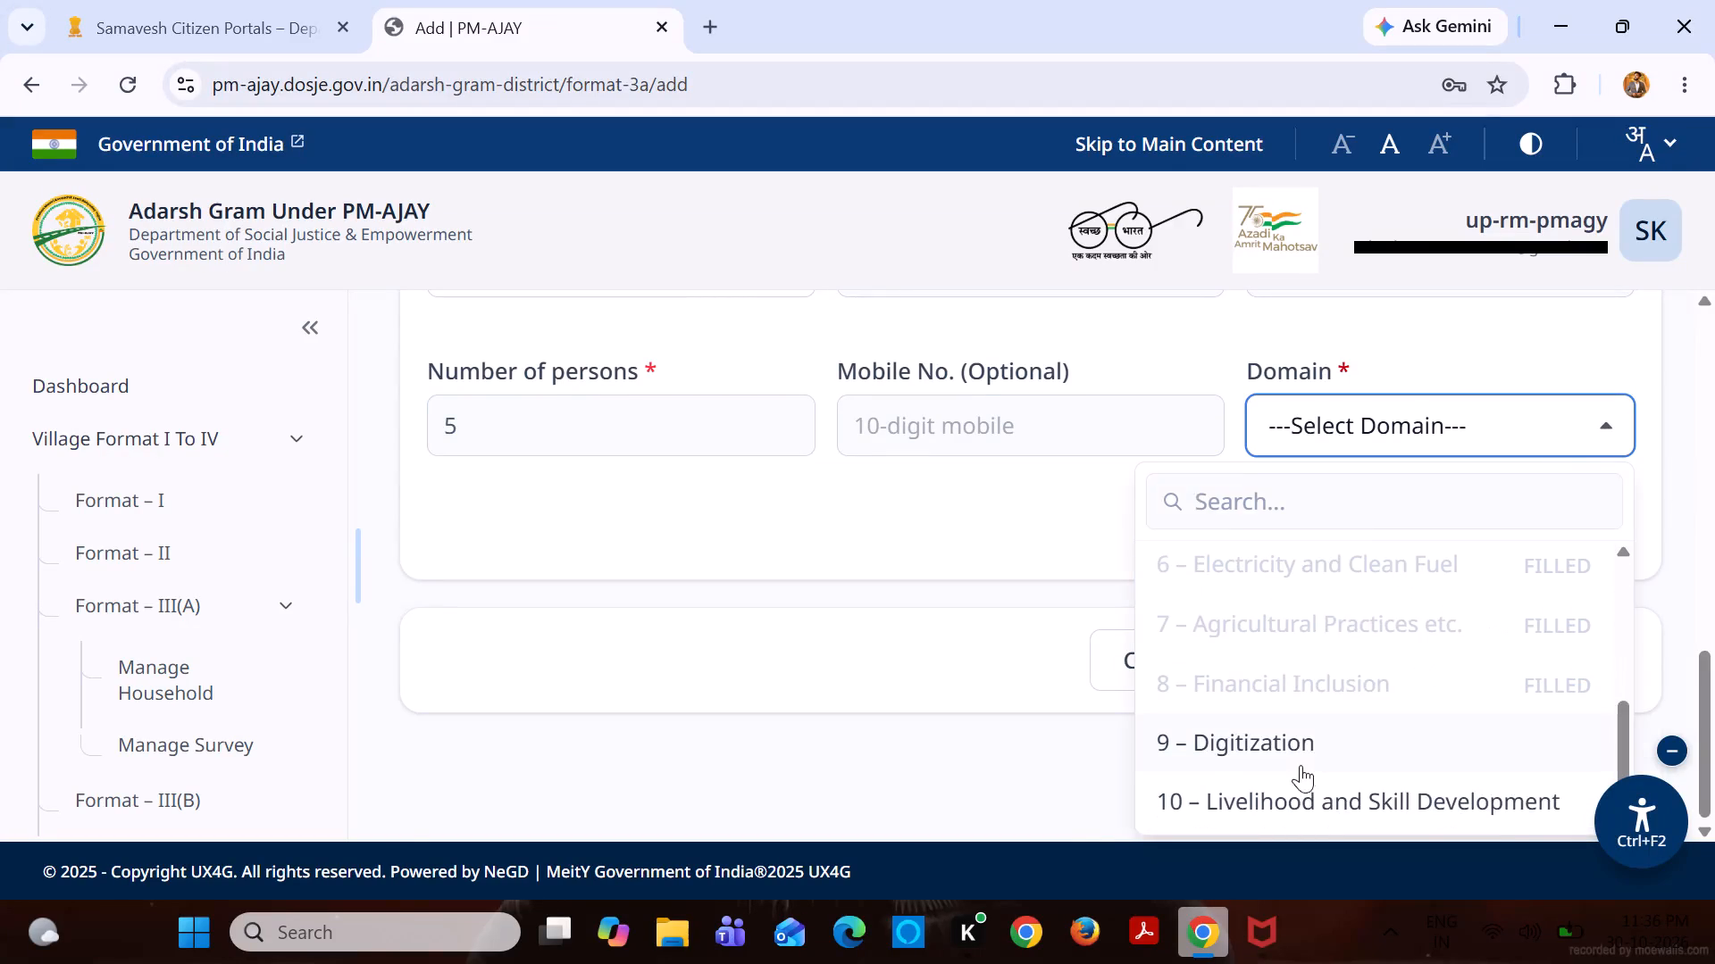
scroll(1318, 742, up, 1)
scroll(1318, 741, down, 4)
click(1531, 514)
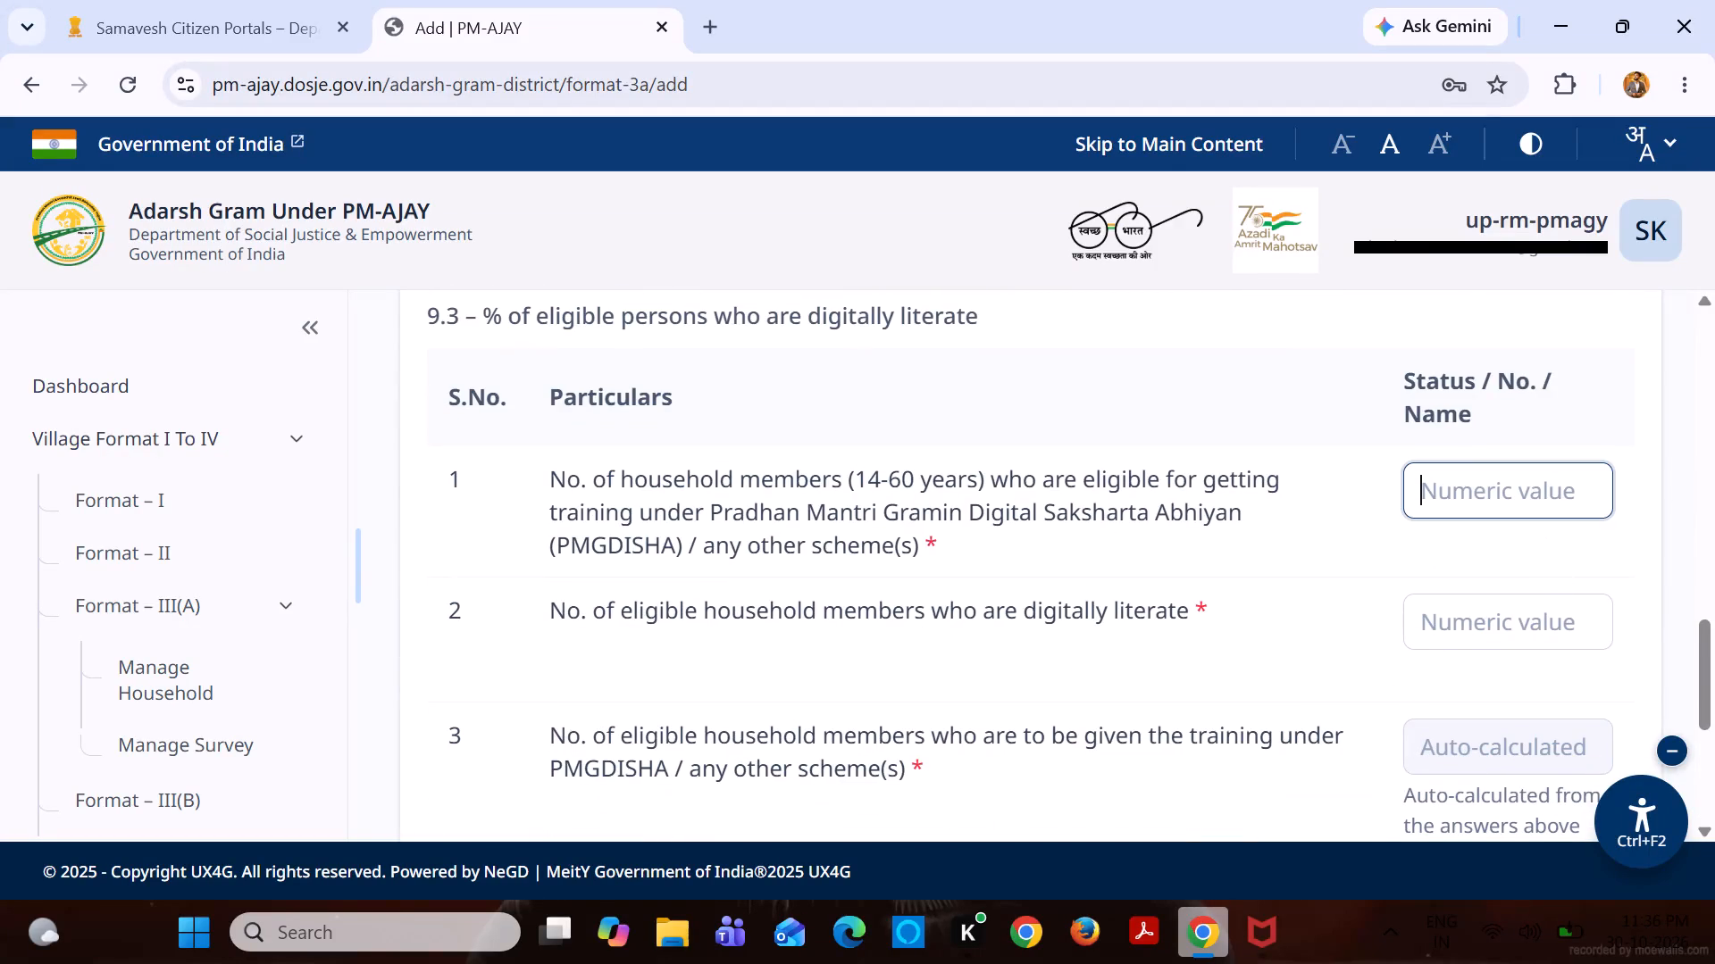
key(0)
click(1559, 680)
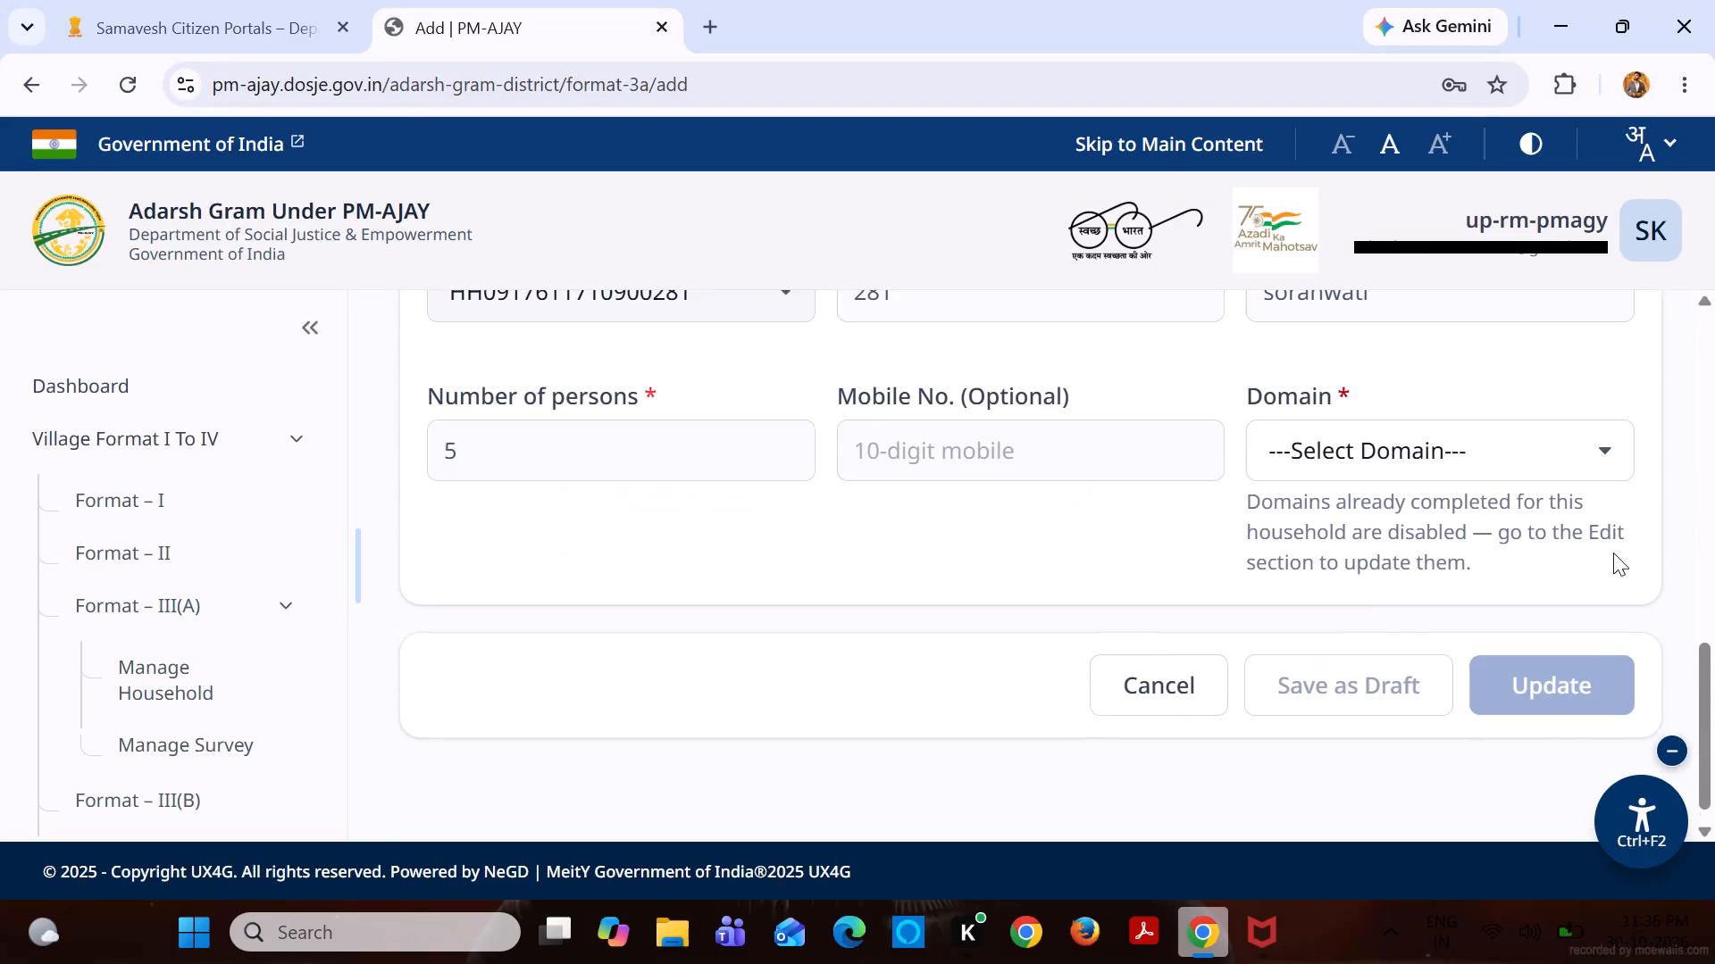
Select the Livelihood and Skill Development domain and enter 0 youth eligible for skill training in 10.1 and 0 for bank linked loans in 10.2.
drag(1585, 436, 1572, 466)
scroll(1540, 555, down, 5)
scroll(1369, 773, down, 2)
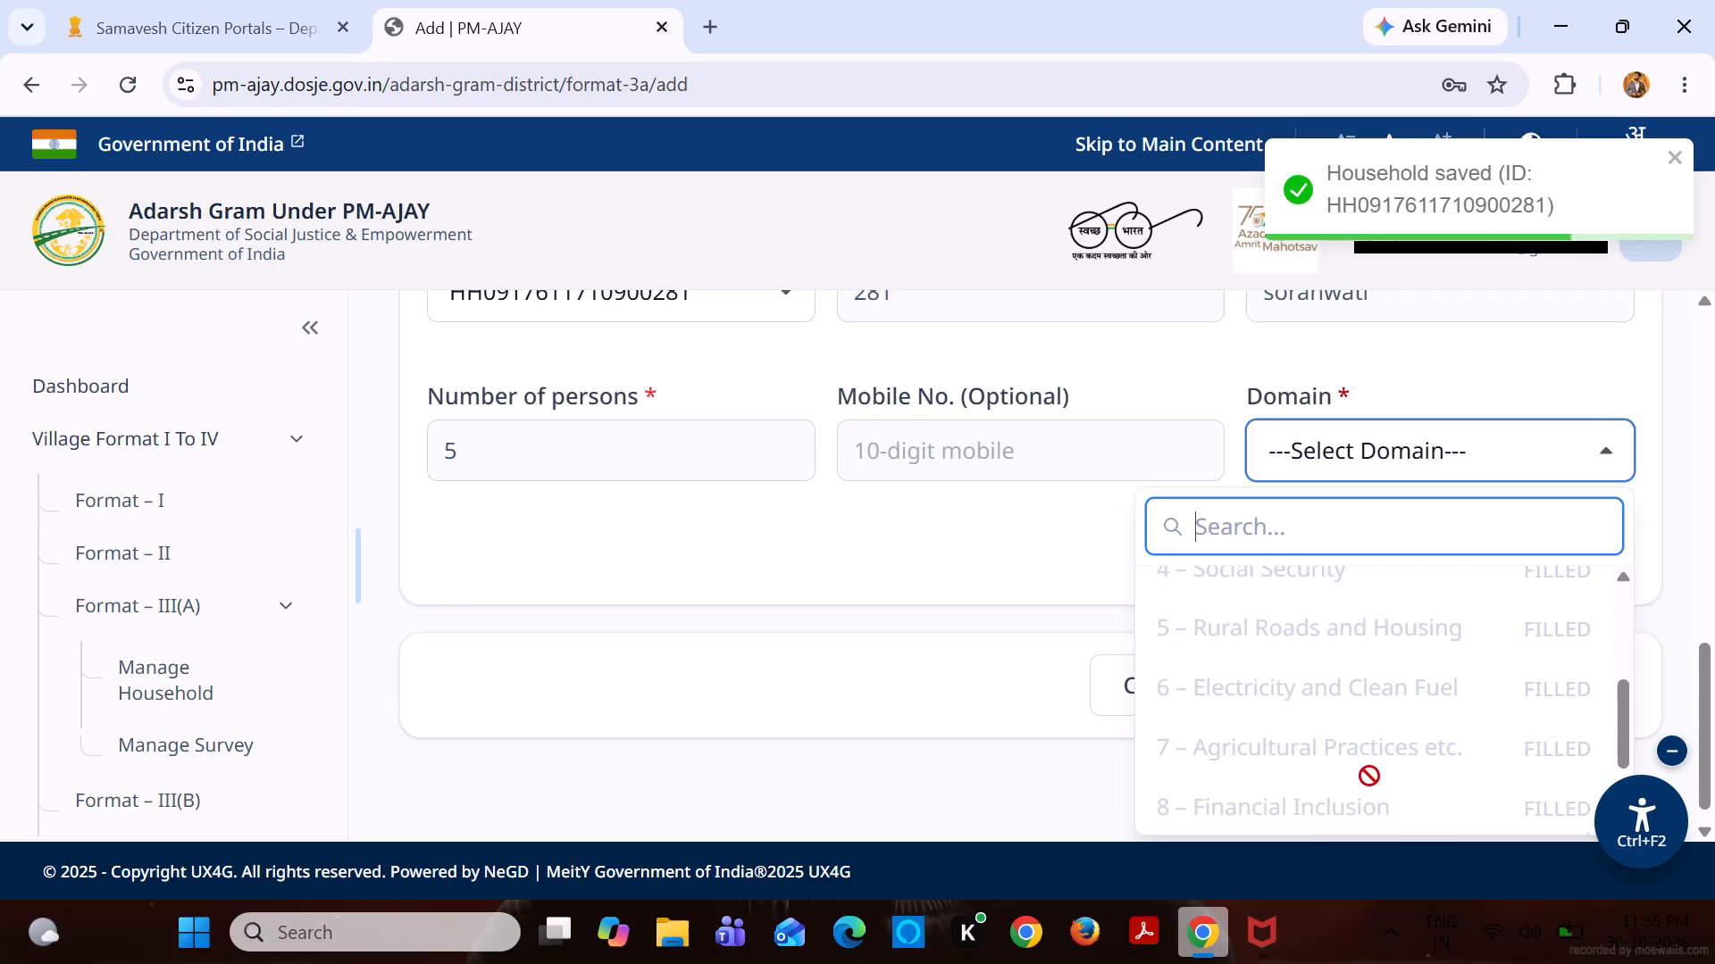
scroll(1369, 776, down, 1)
click(1369, 777)
scroll(1370, 776, down, 3)
click(1444, 480)
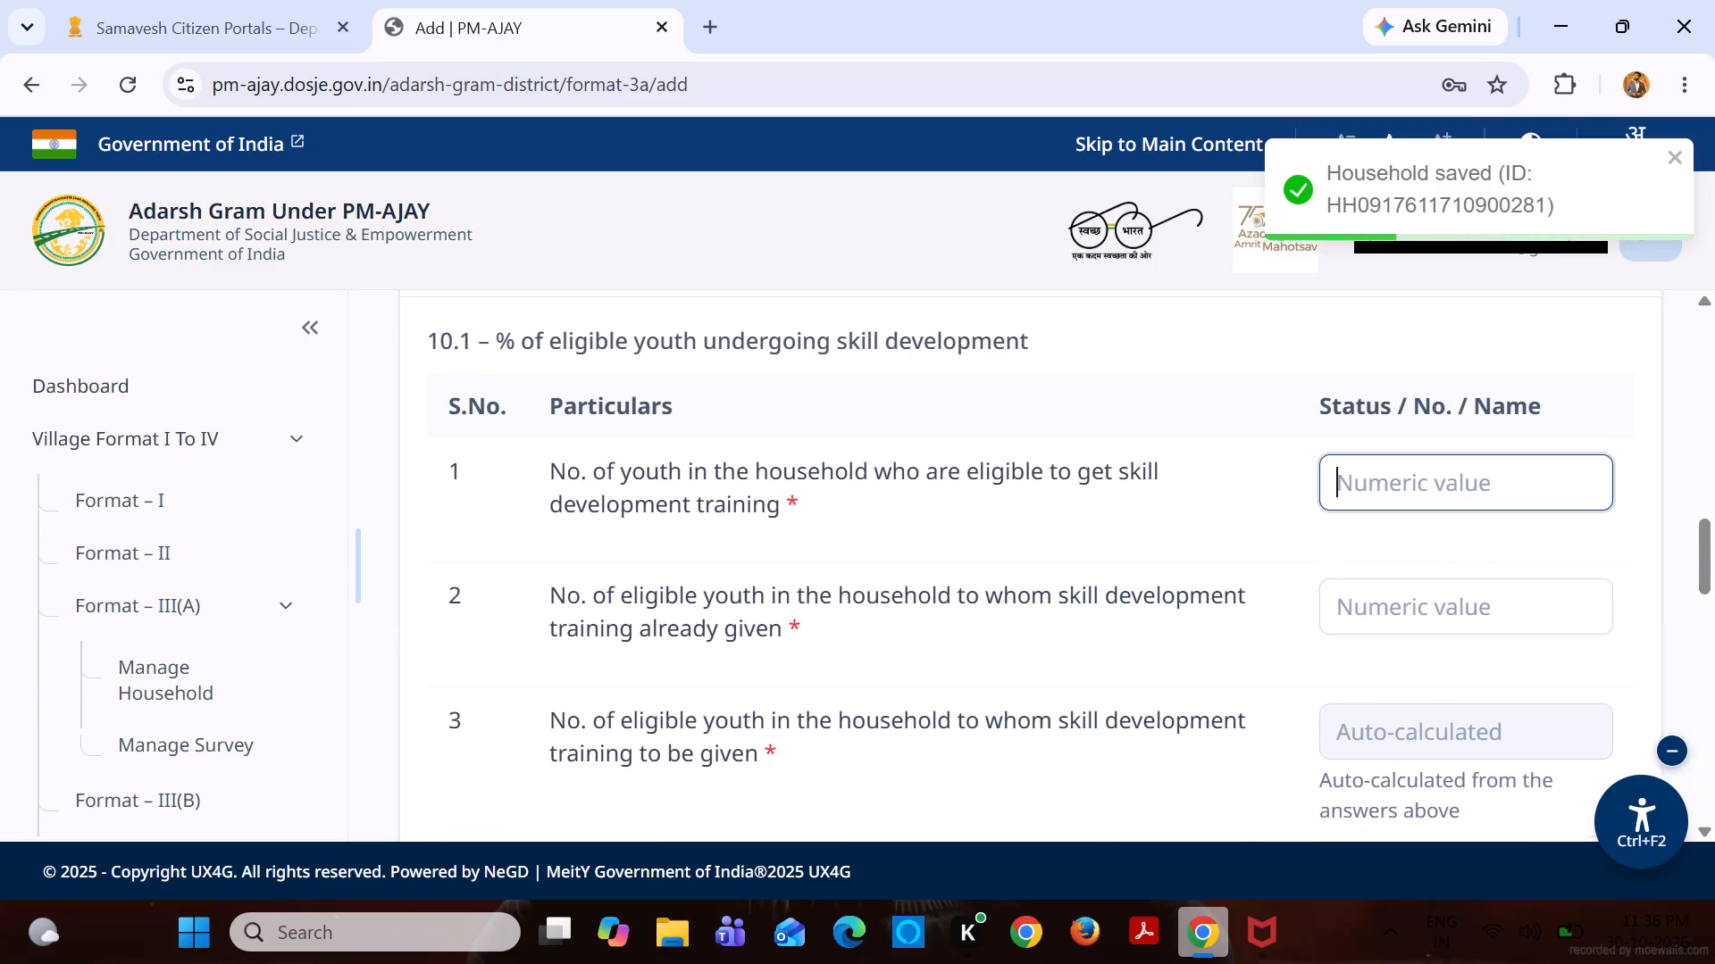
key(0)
click(1488, 751)
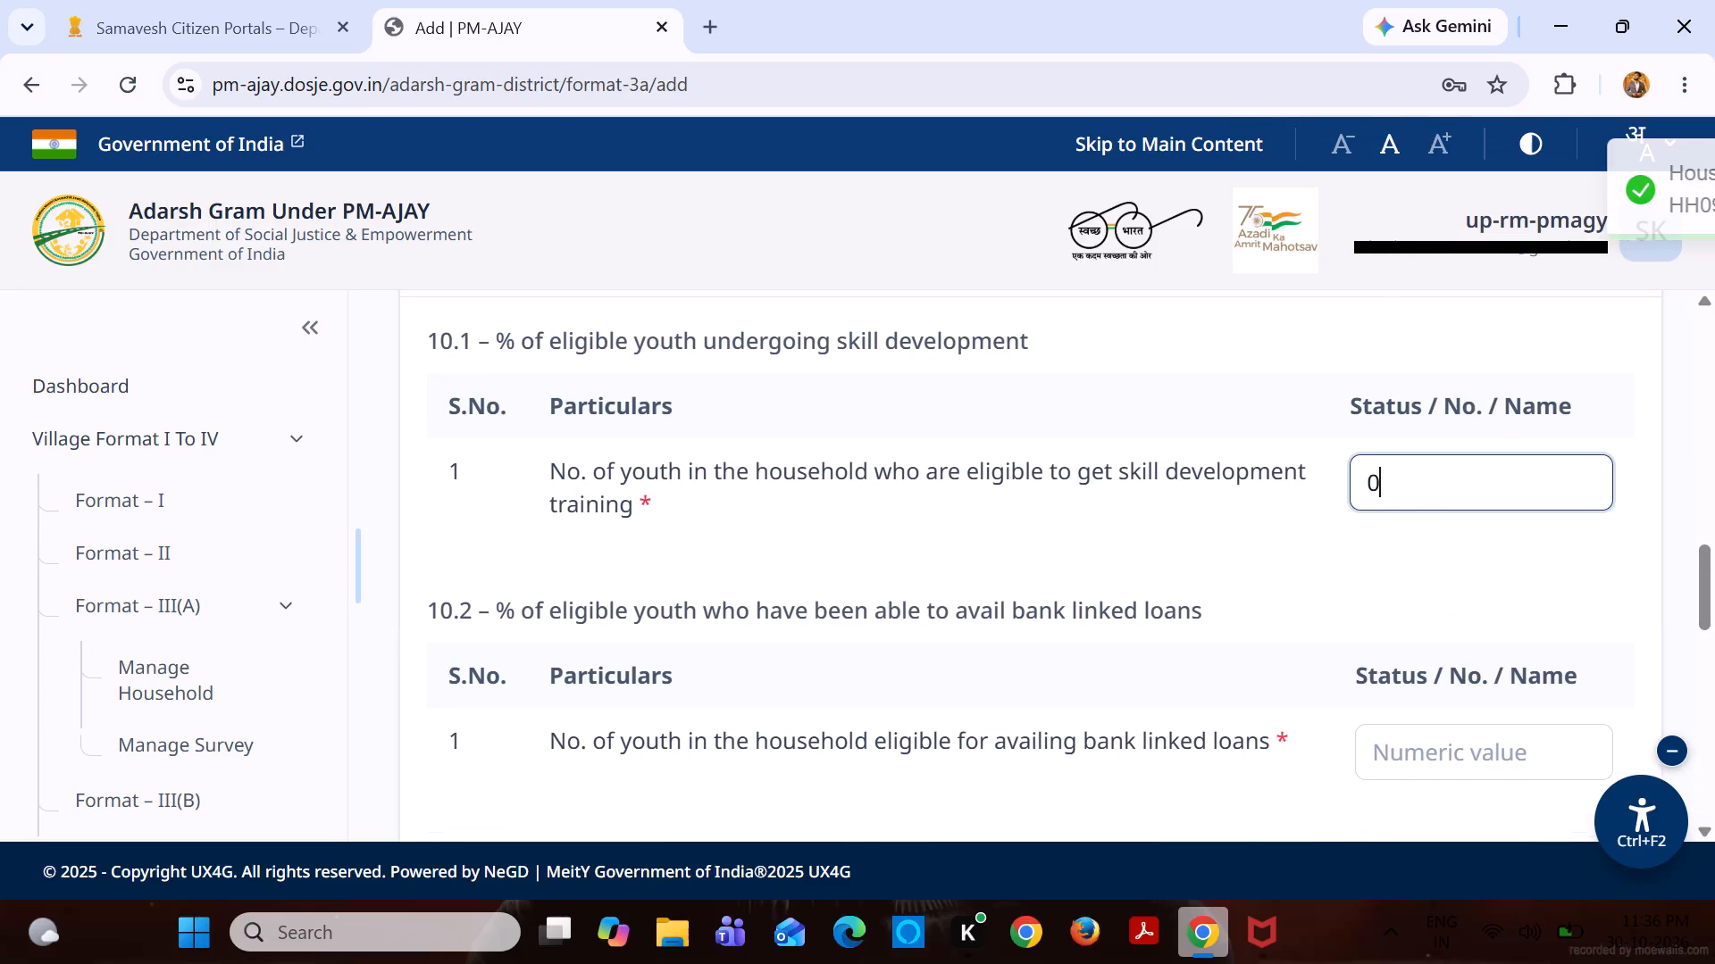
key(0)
Answer whether any household member belongs to a self-help group in section 10.3 and submit the domain.
scroll(1485, 677, down, 3)
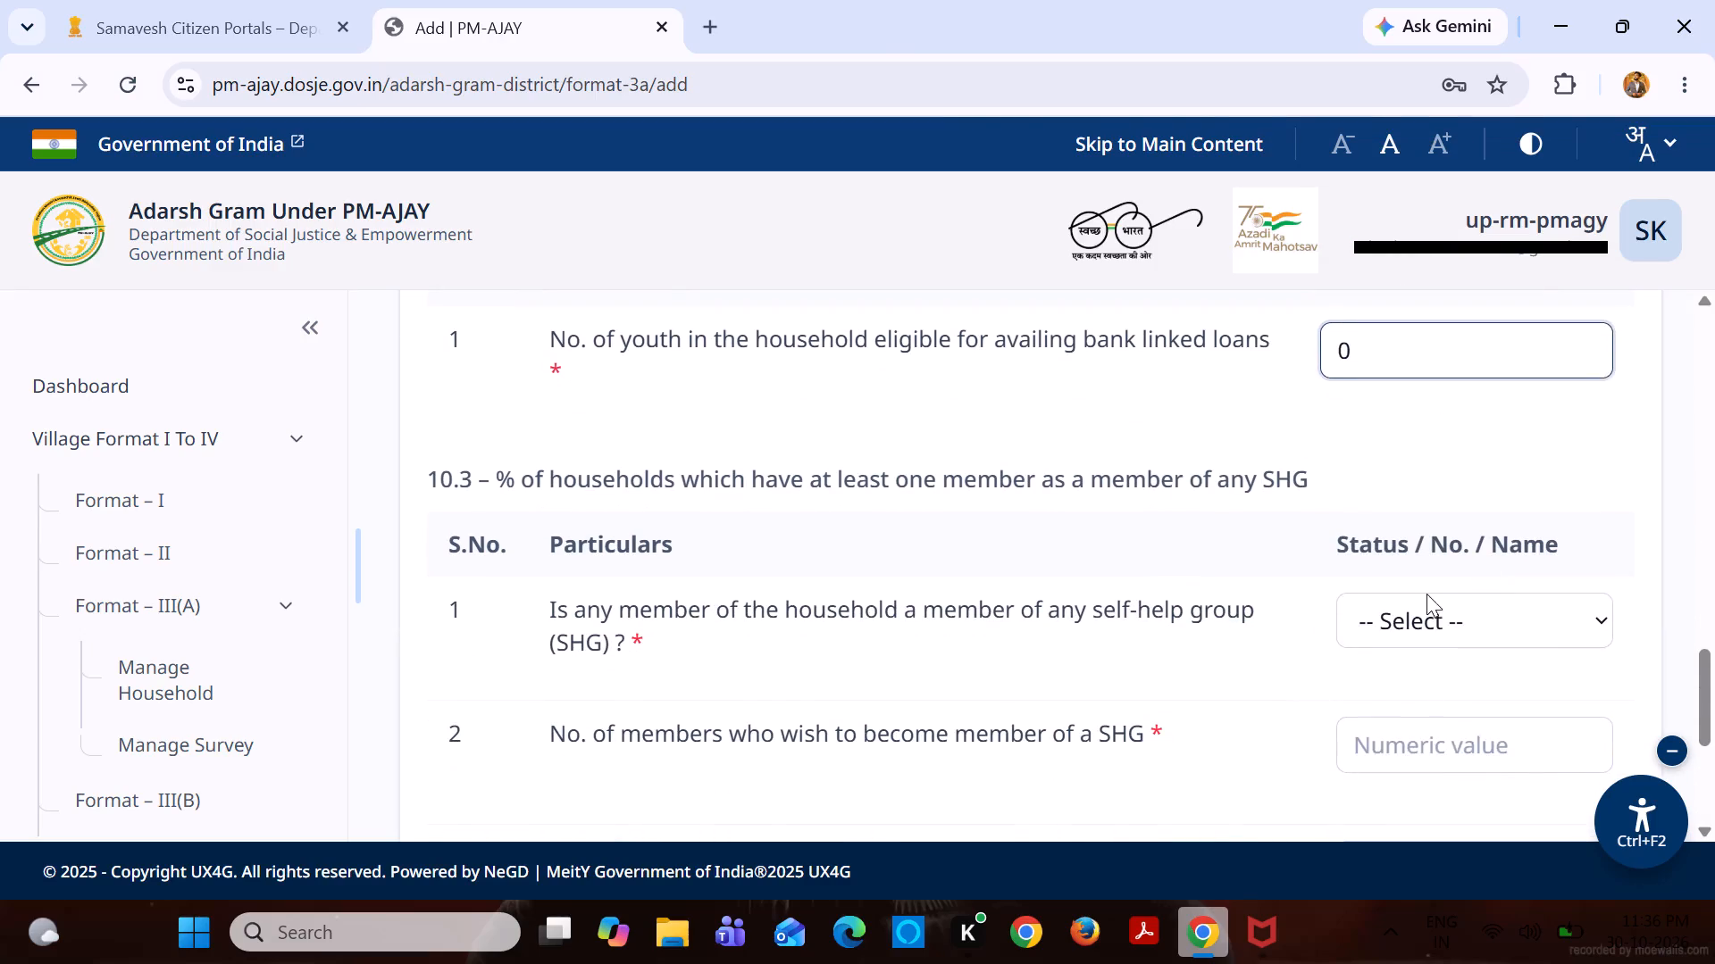
drag(1426, 594, 1426, 610)
click(1407, 714)
scroll(1412, 703, down, 2)
click(1574, 672)
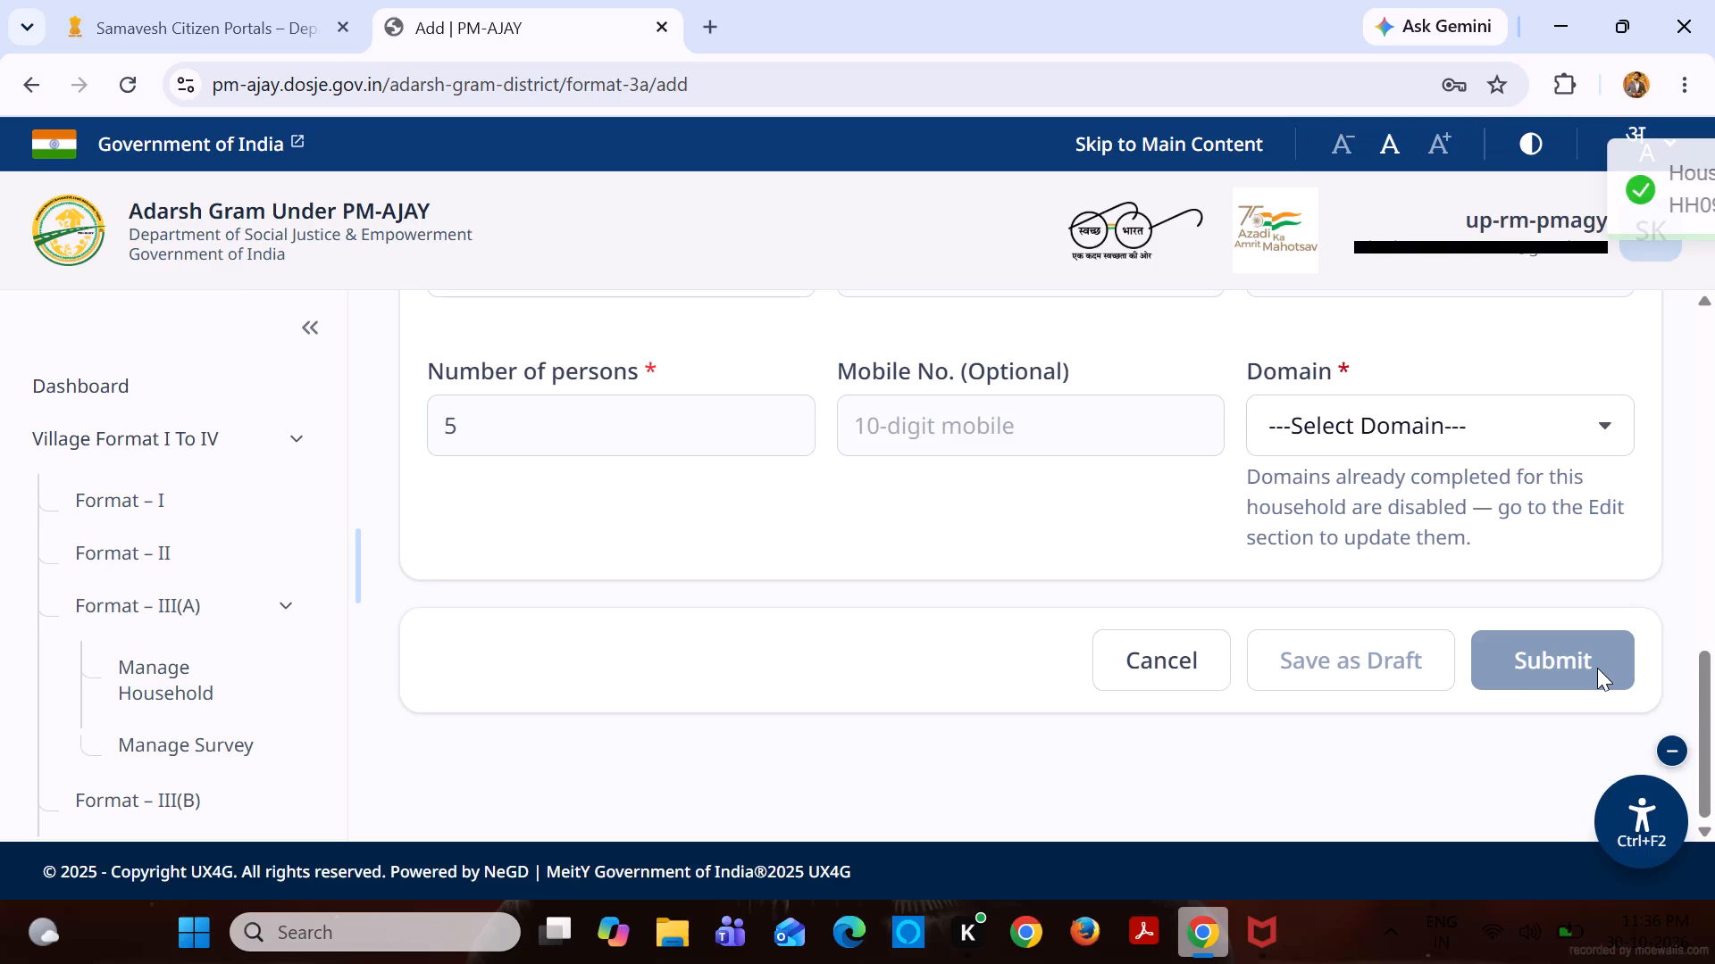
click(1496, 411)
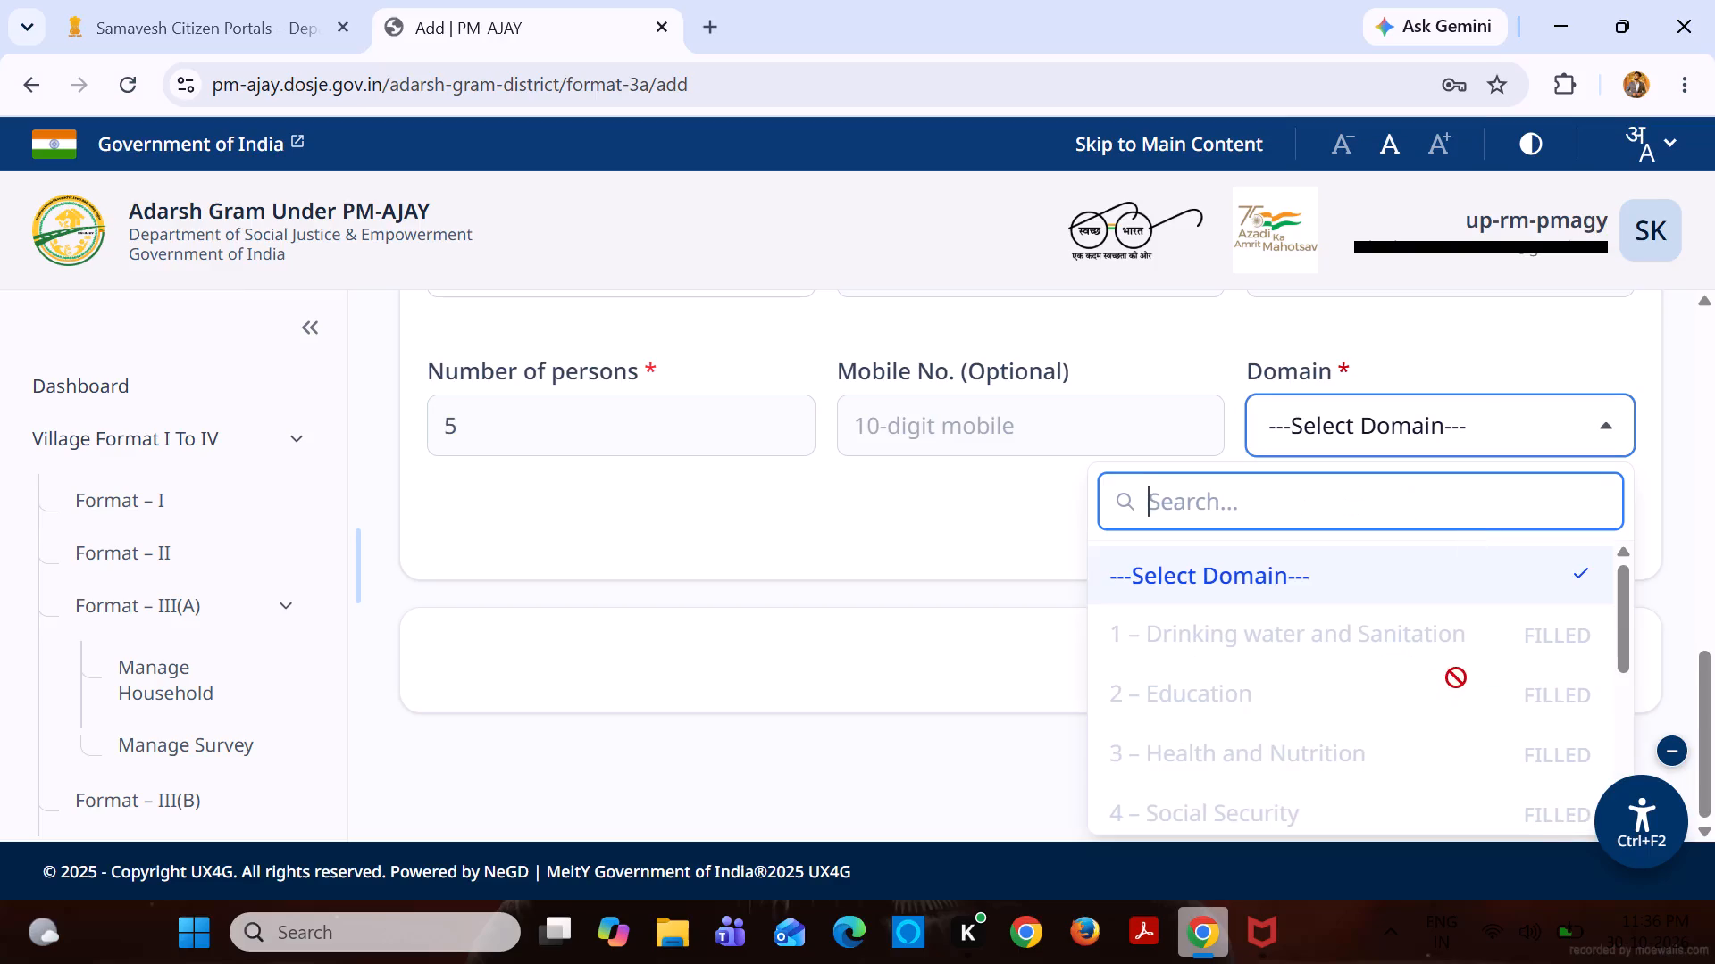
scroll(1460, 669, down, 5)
Start a new household record with block Shahabad, gram panchayat Boodpur, village Boodpur and category SC.
click(122, 687)
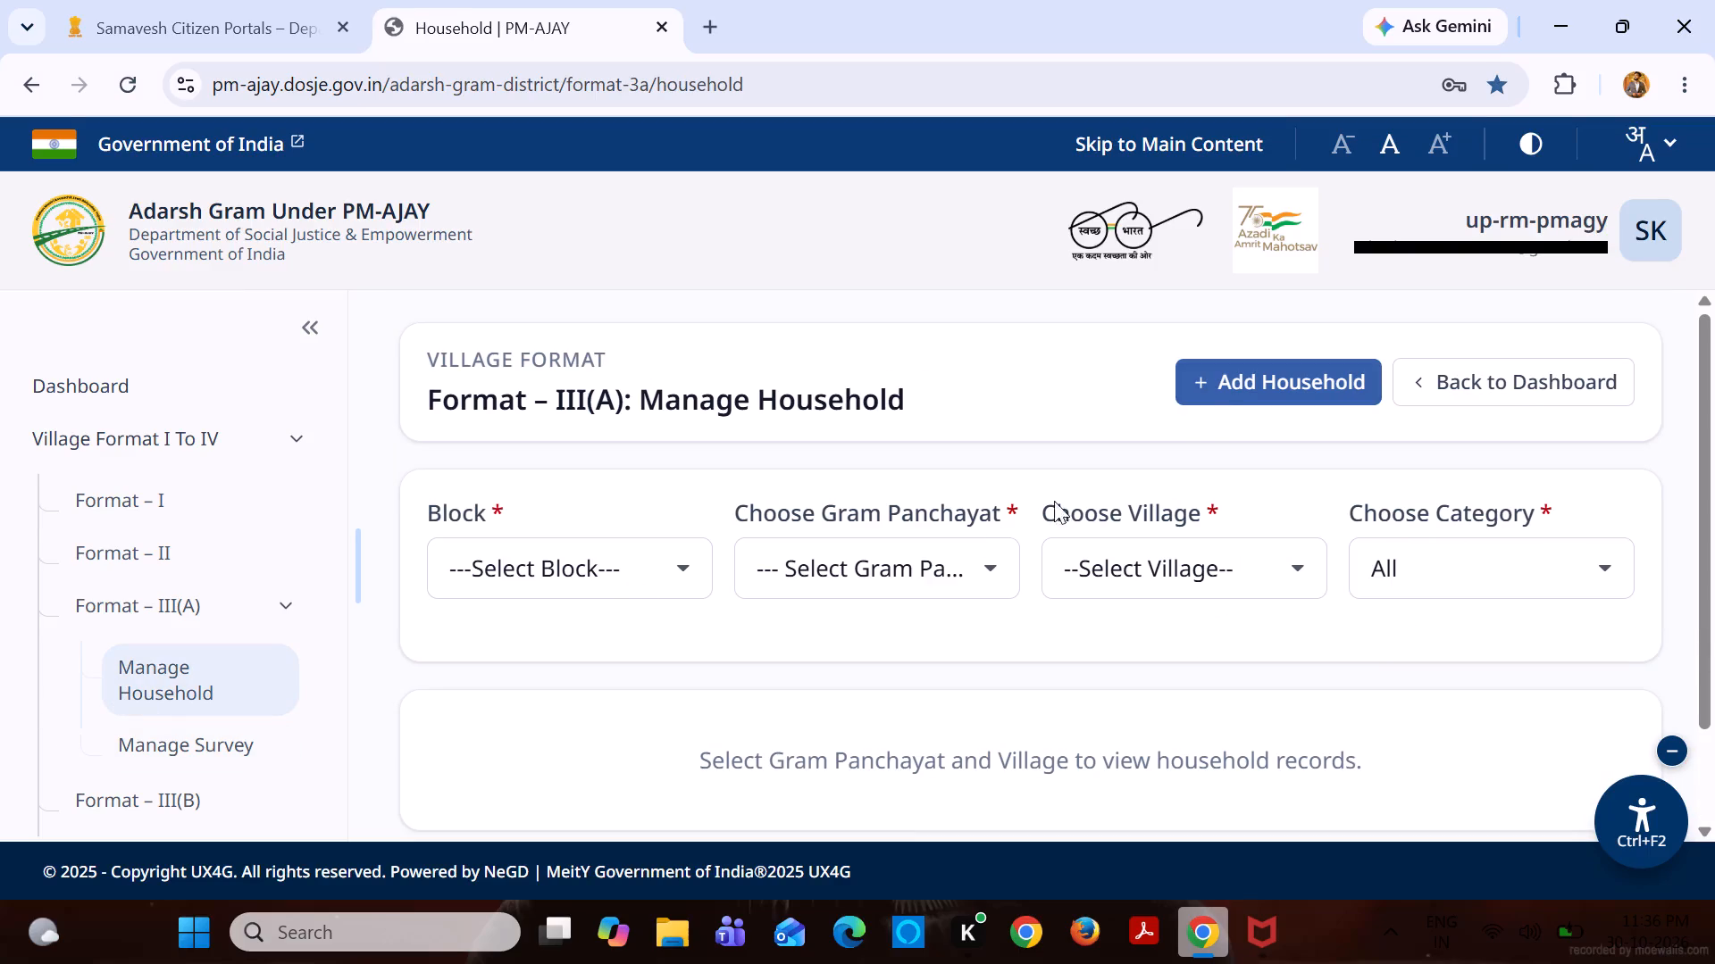
click(1231, 396)
click(1295, 281)
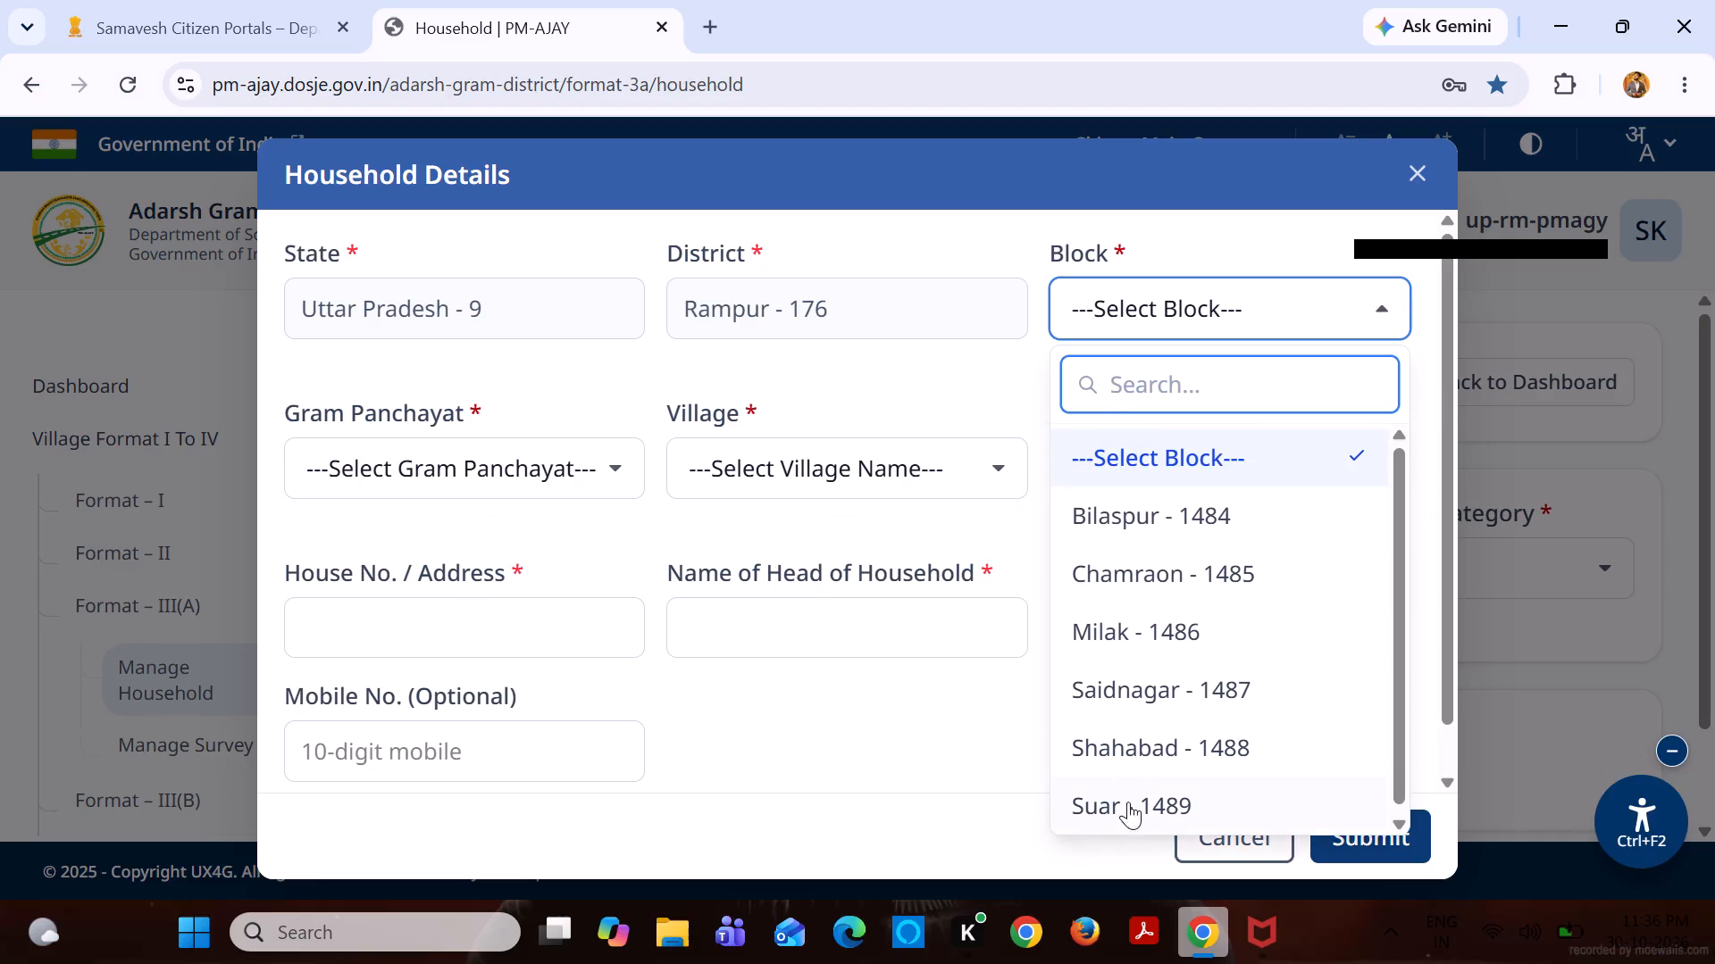
click(1135, 745)
click(585, 448)
click(459, 718)
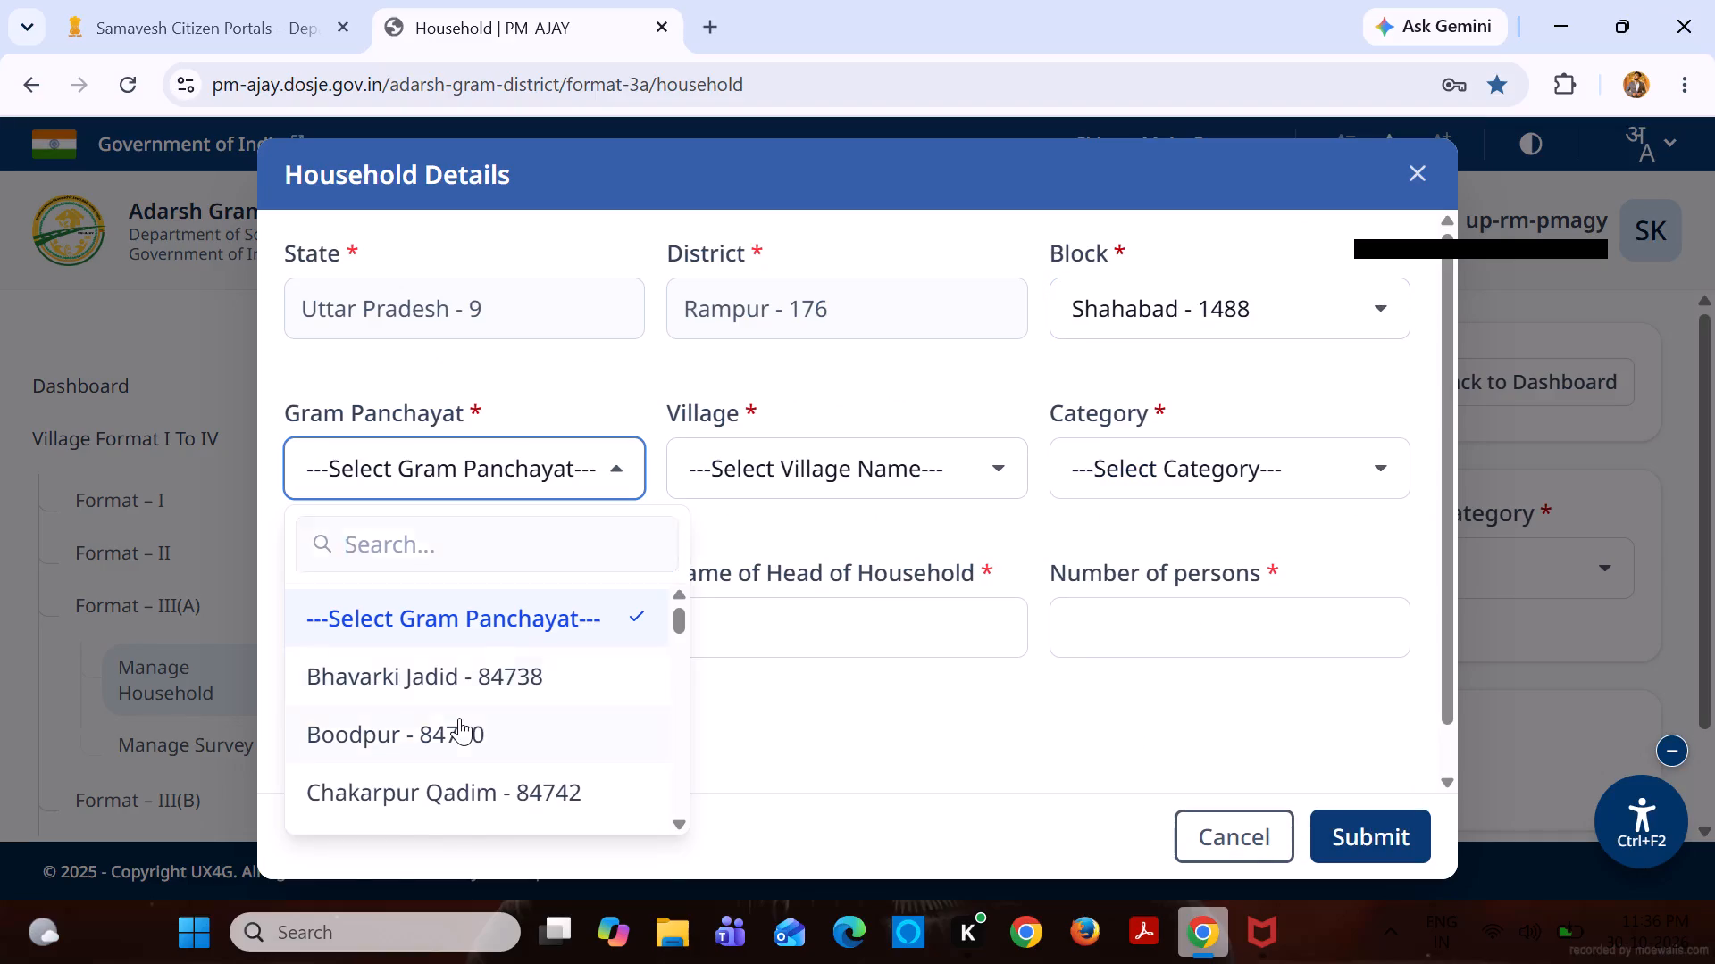
click(845, 471)
click(808, 602)
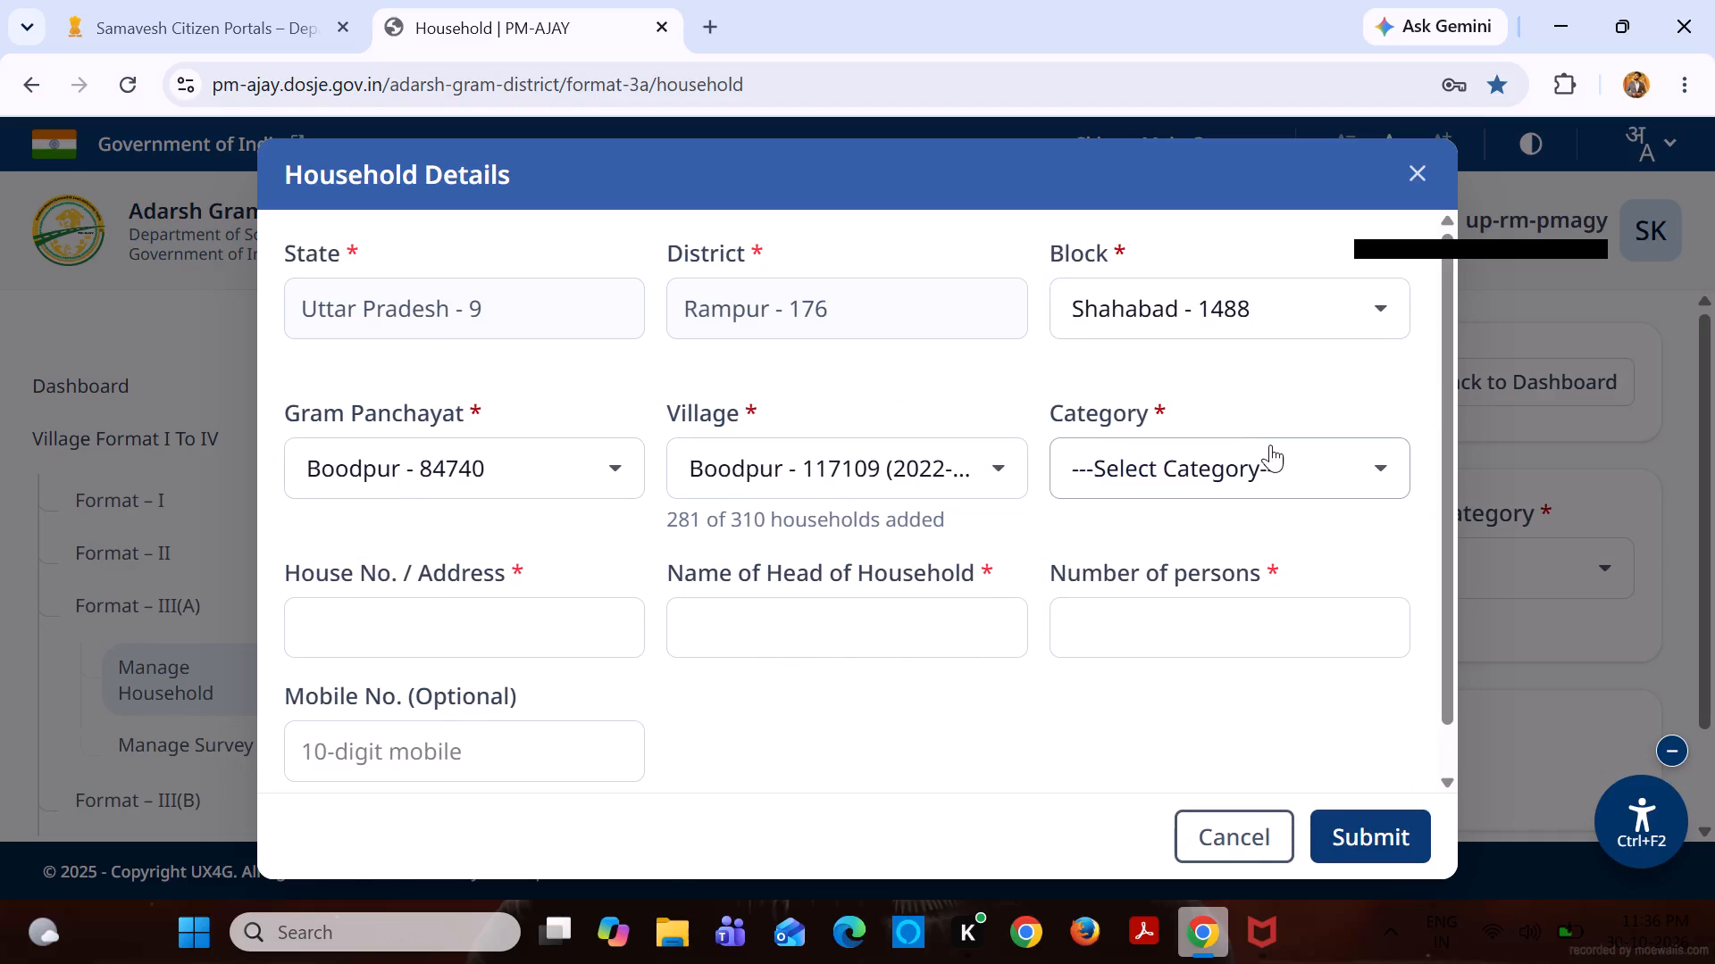
click(1273, 445)
click(1119, 588)
Enter house number 282, the name of the head of household and 6 persons, and submit the household details.
click(512, 600)
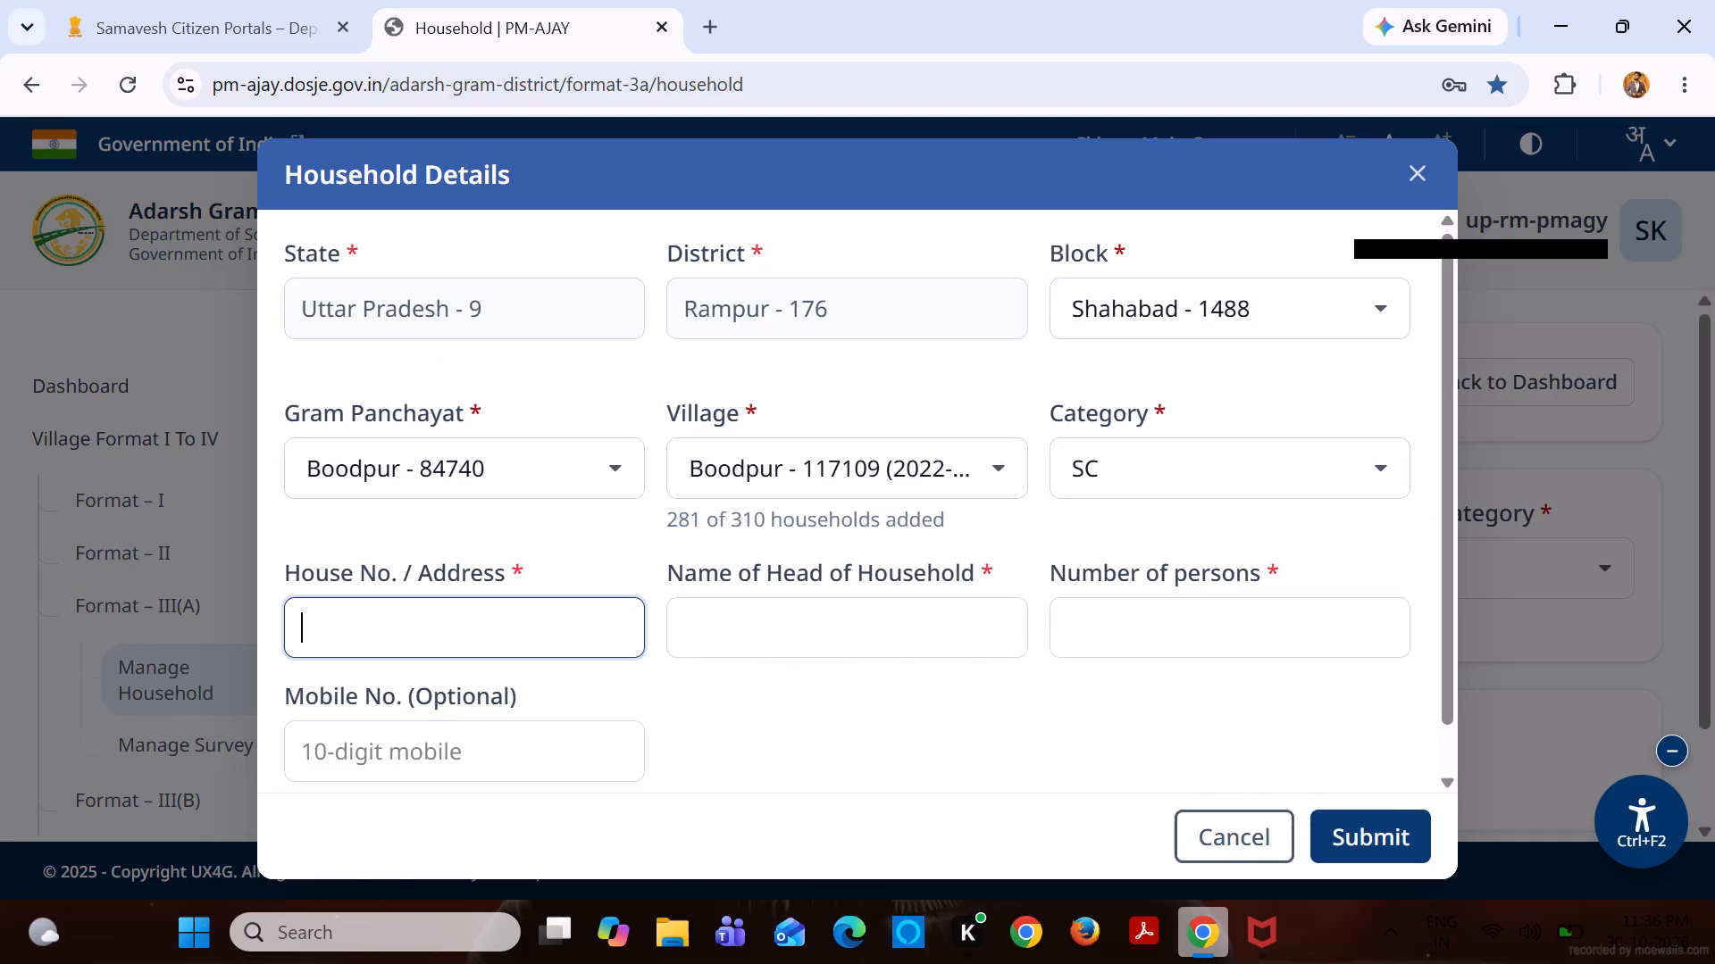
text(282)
click(749, 608)
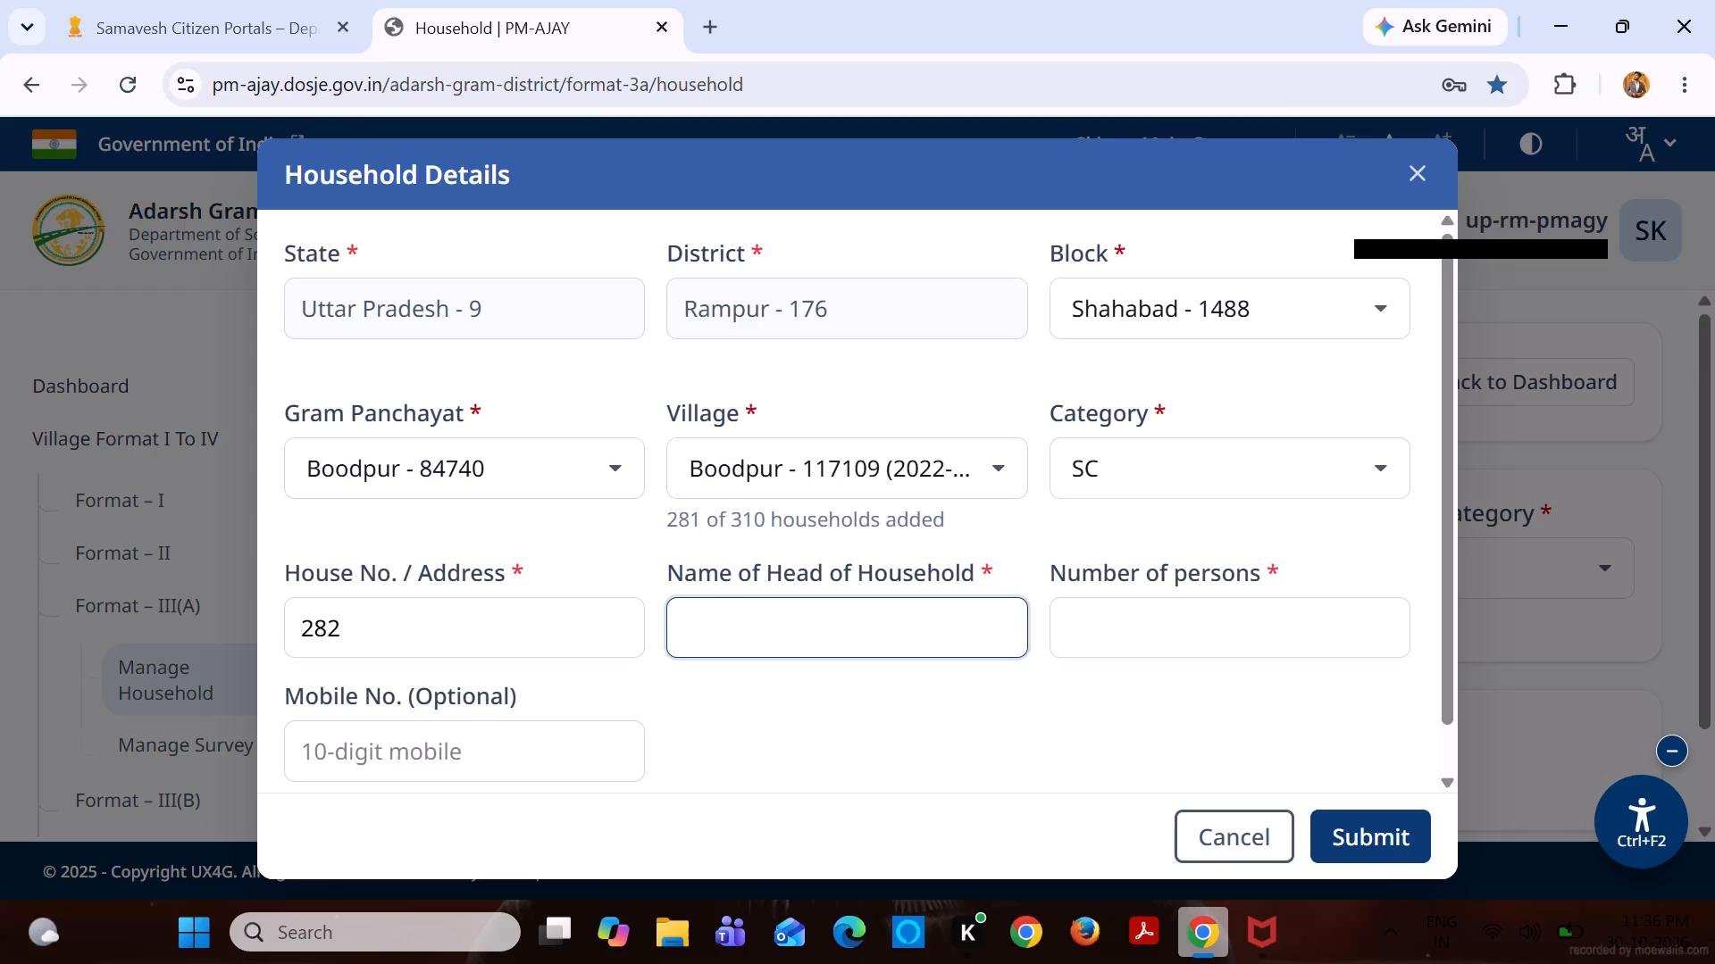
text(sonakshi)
click(1060, 619)
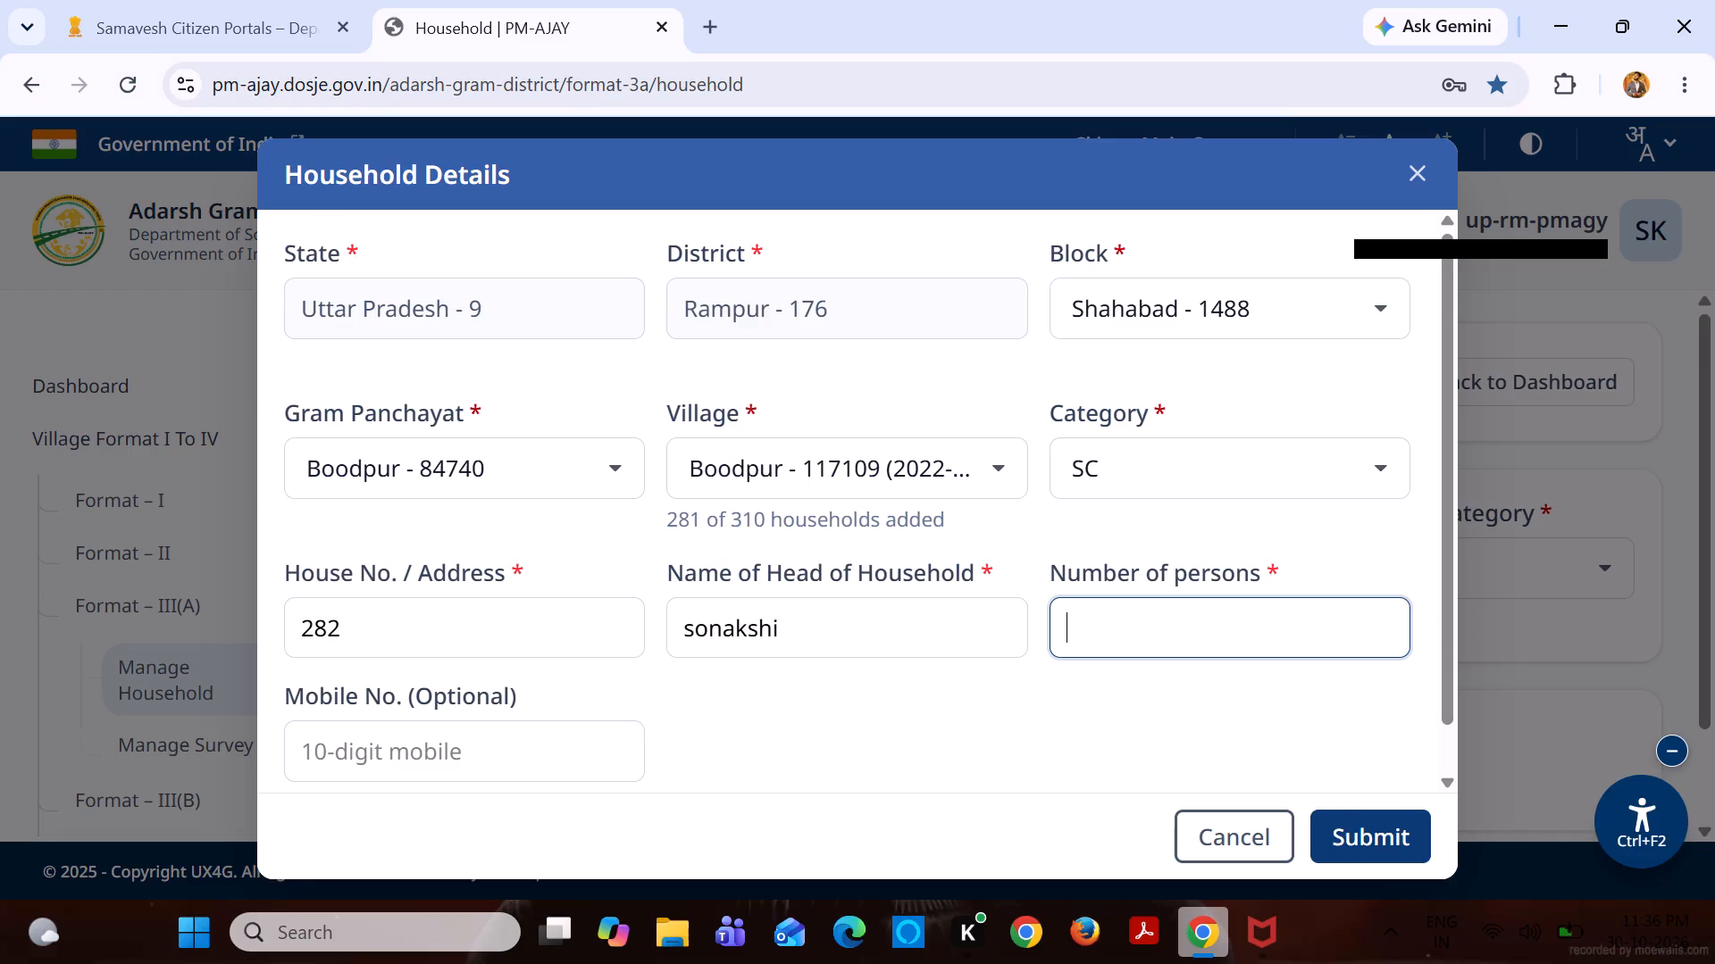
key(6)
click(1351, 854)
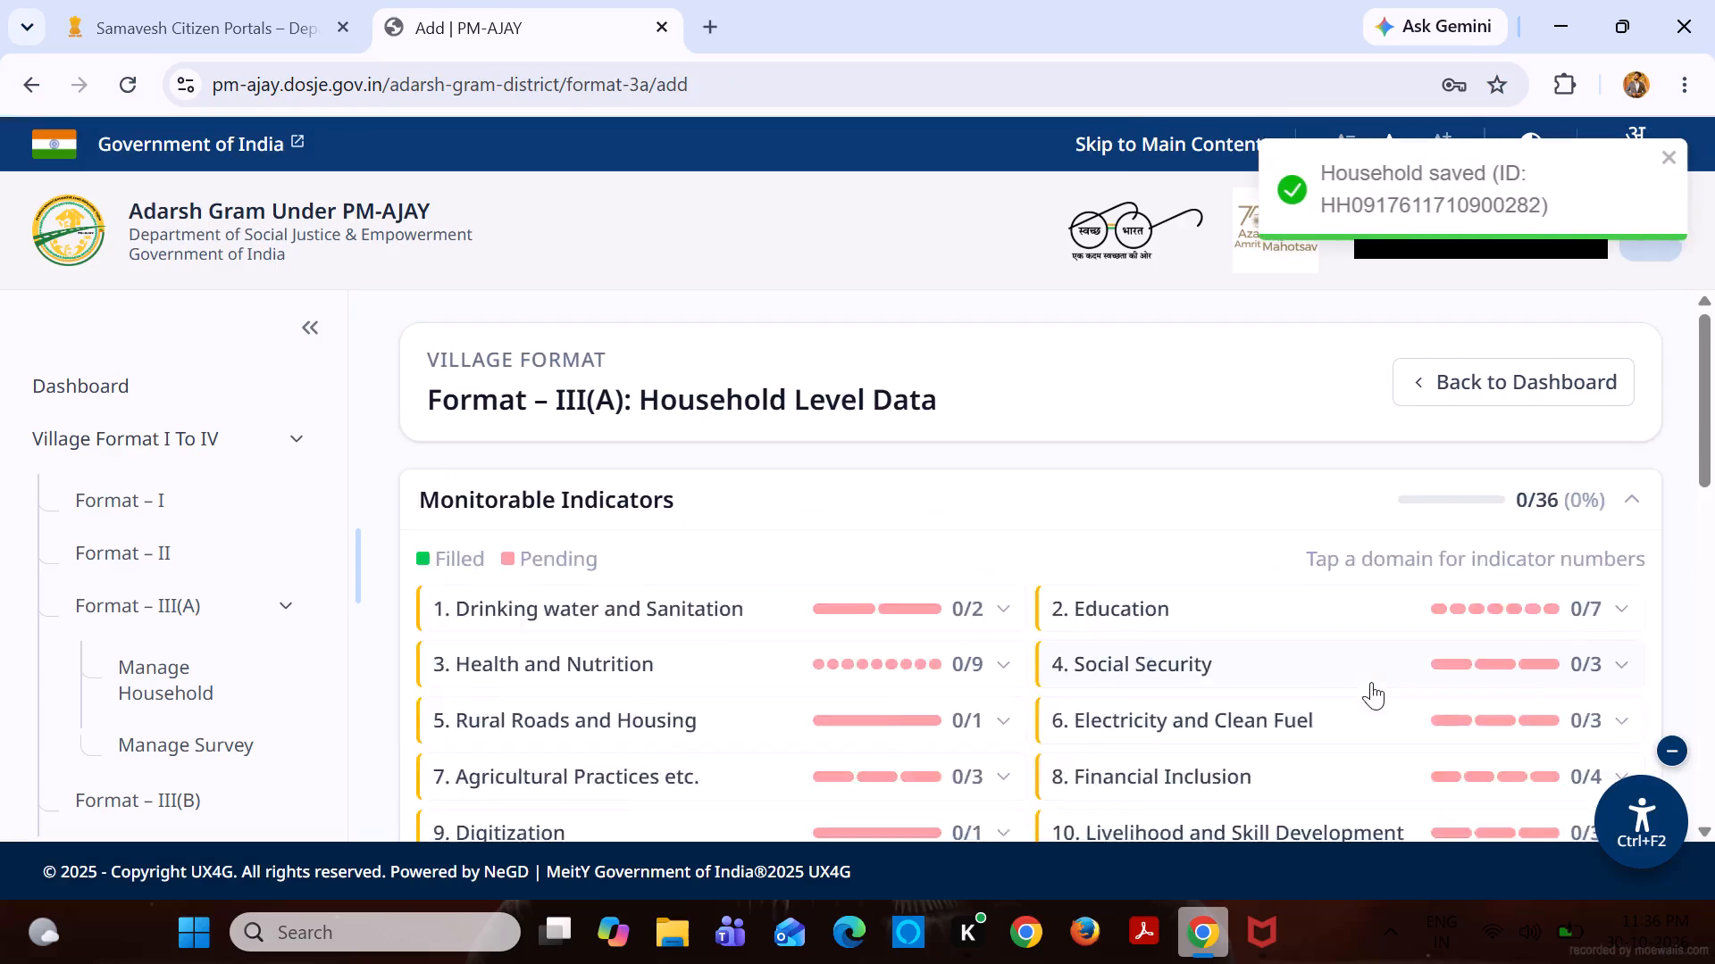
Select the Drinking water and Sanitation domain, answer Yes for the household latrine, answer the open defecation question, and submit.
scroll(1371, 682, down, 11)
click(1548, 478)
click(1480, 260)
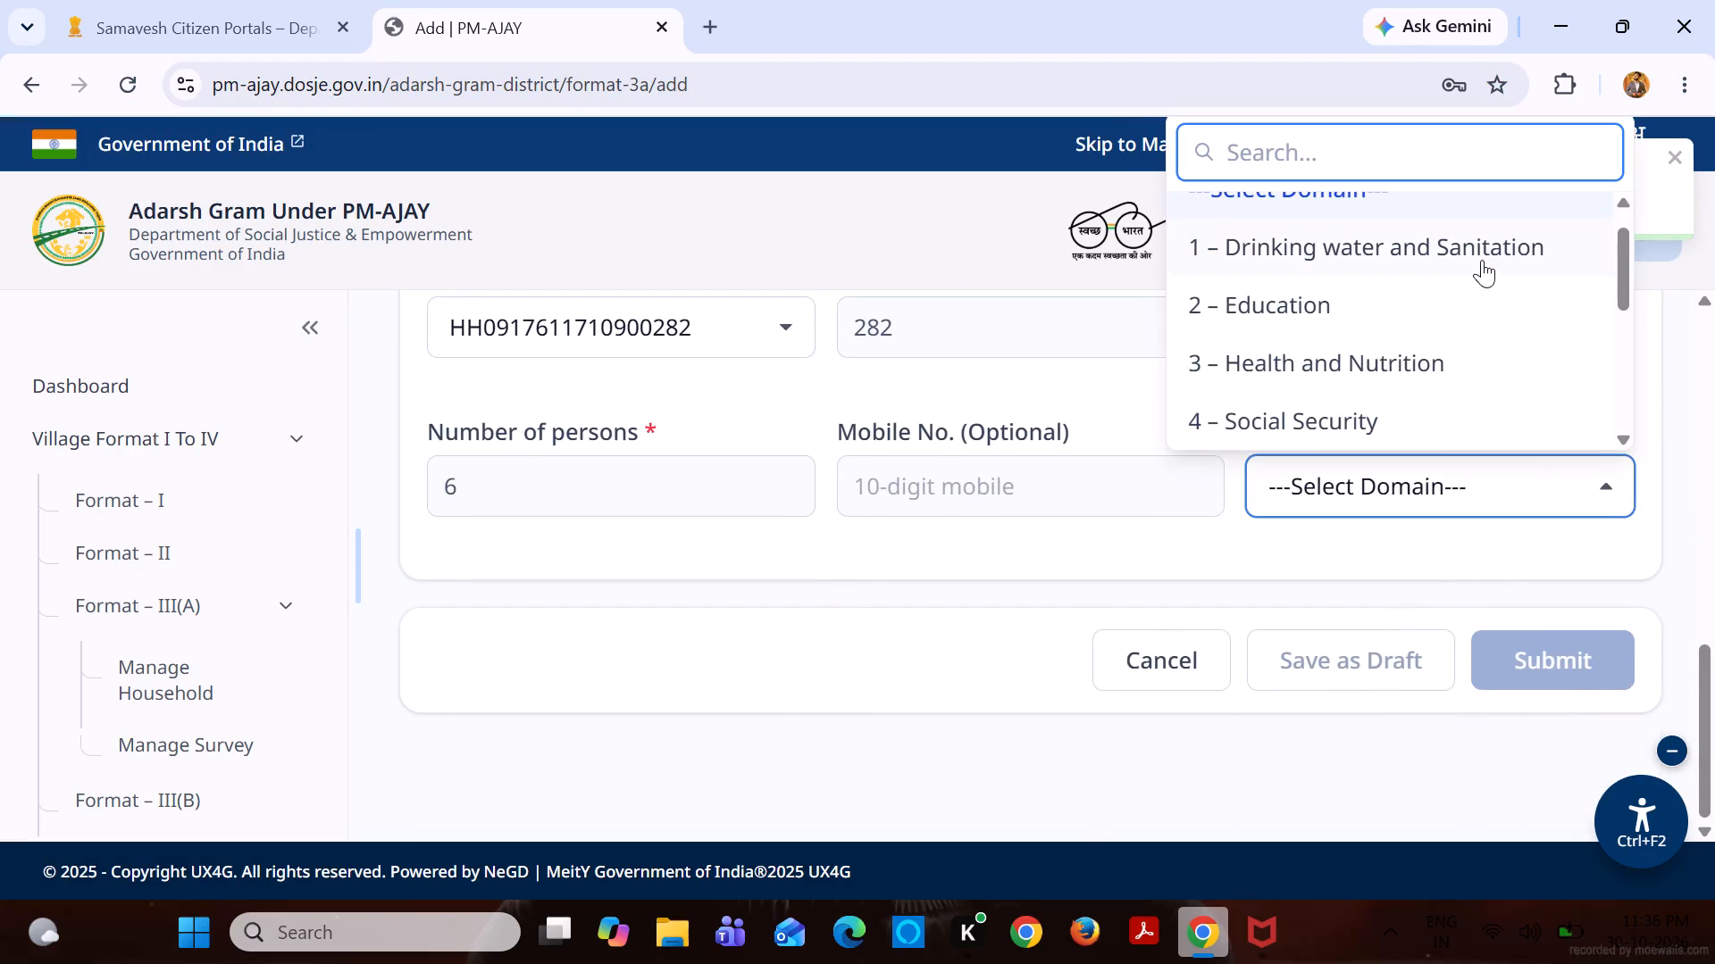
scroll(1527, 413, down, 4)
click(1518, 349)
click(1489, 460)
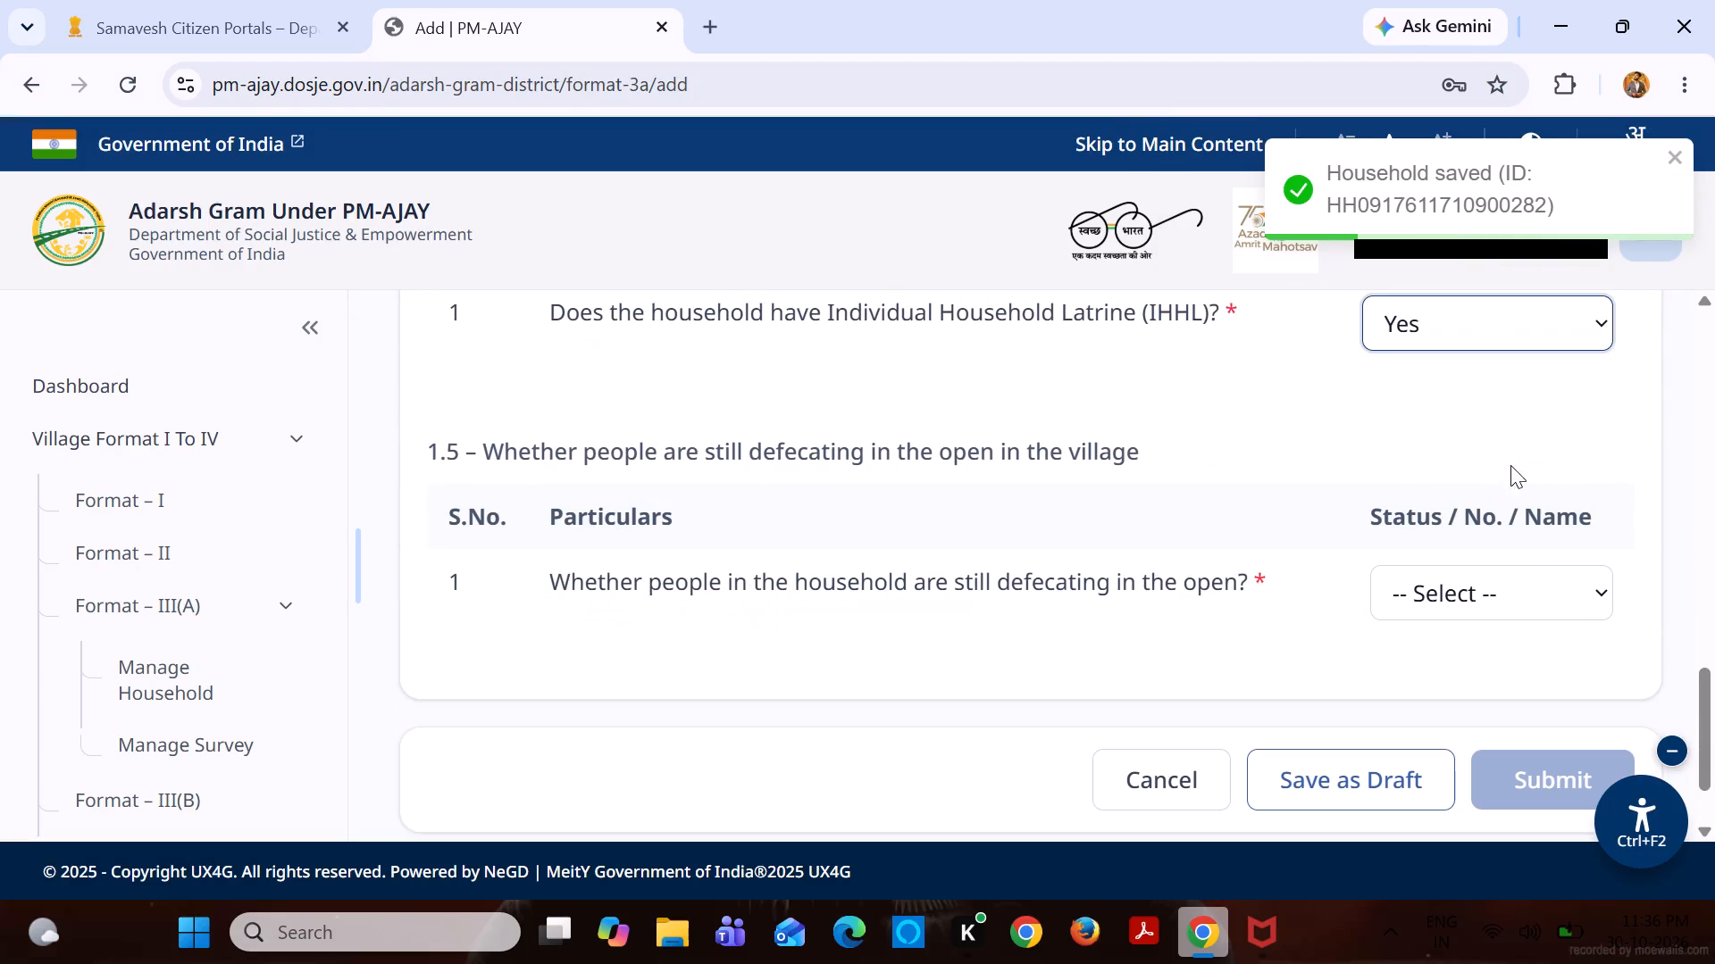
click(1528, 577)
click(1428, 741)
click(1543, 784)
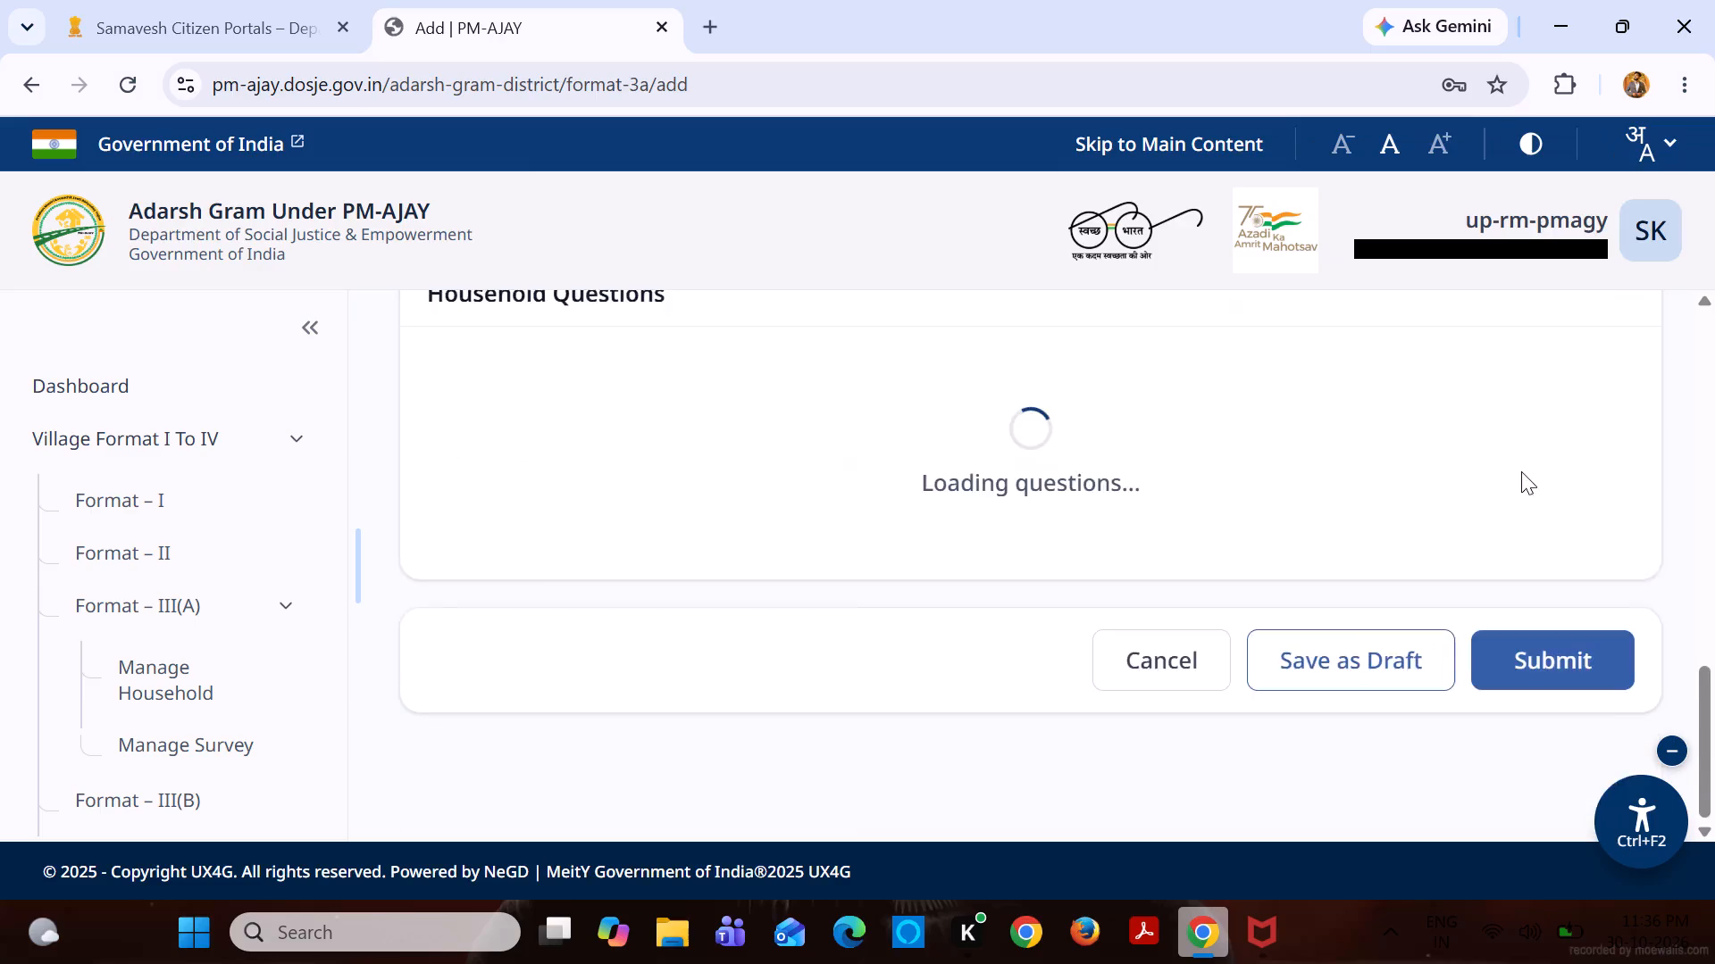
Select the Education domain and enter 2 children aged 6-10 years and 2 attending primary school in section 2.1.
click(1535, 546)
click(1399, 310)
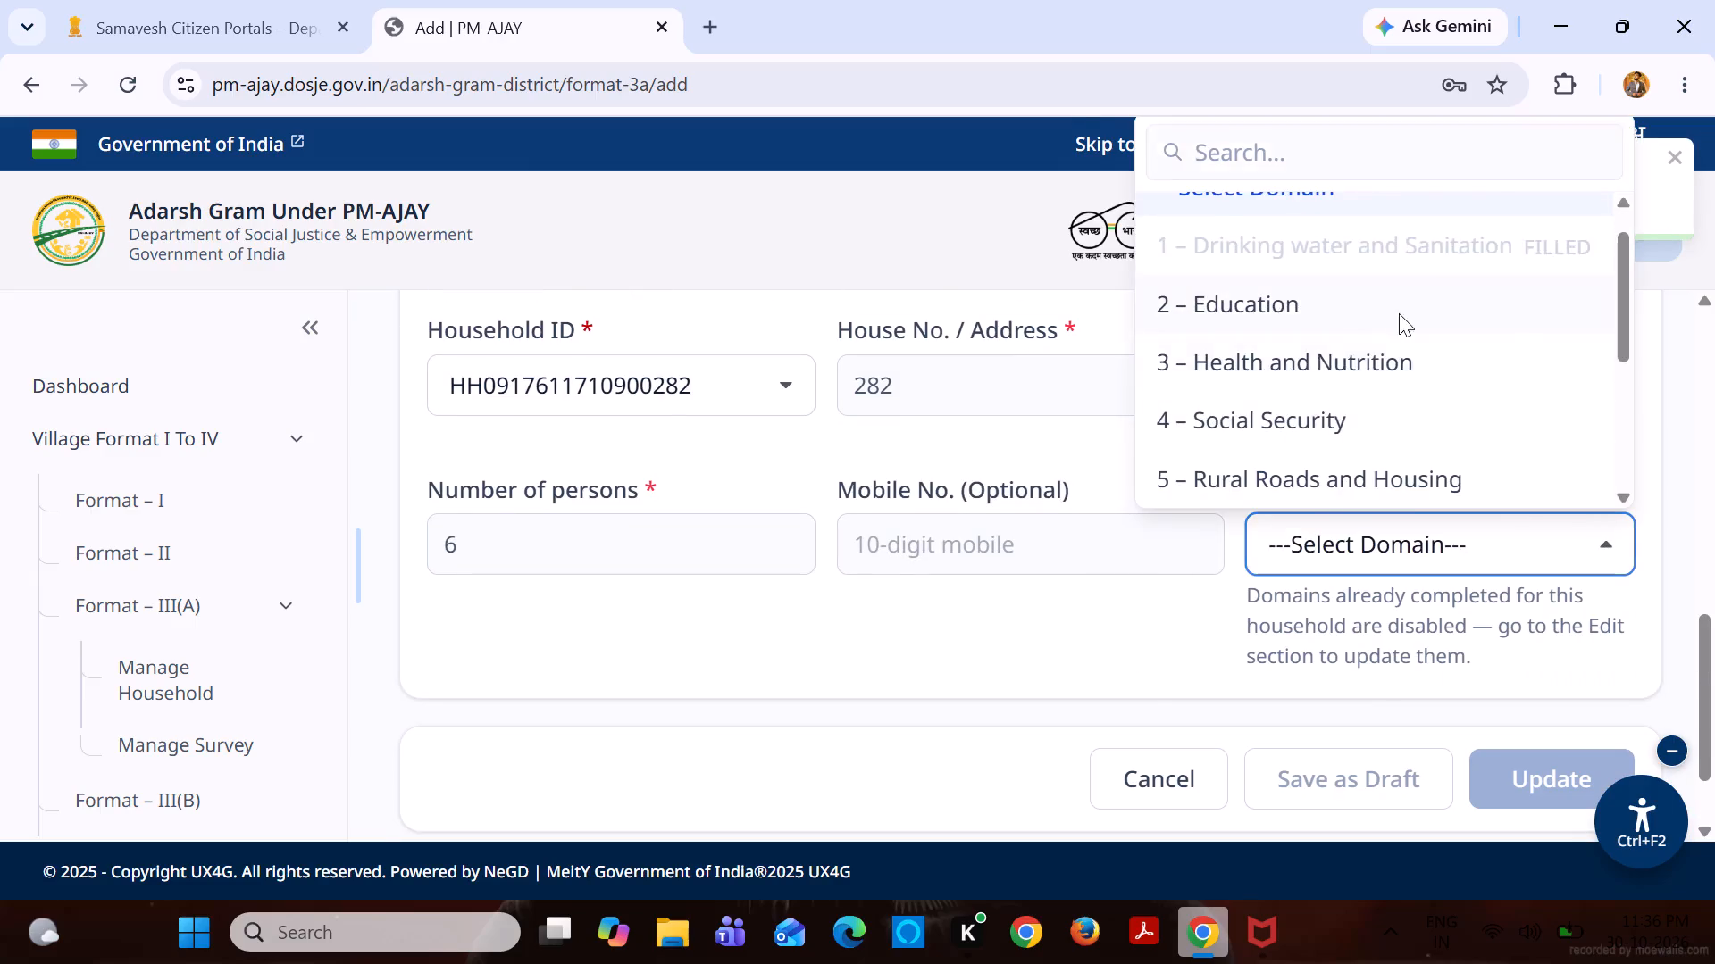
scroll(1418, 513, down, 4)
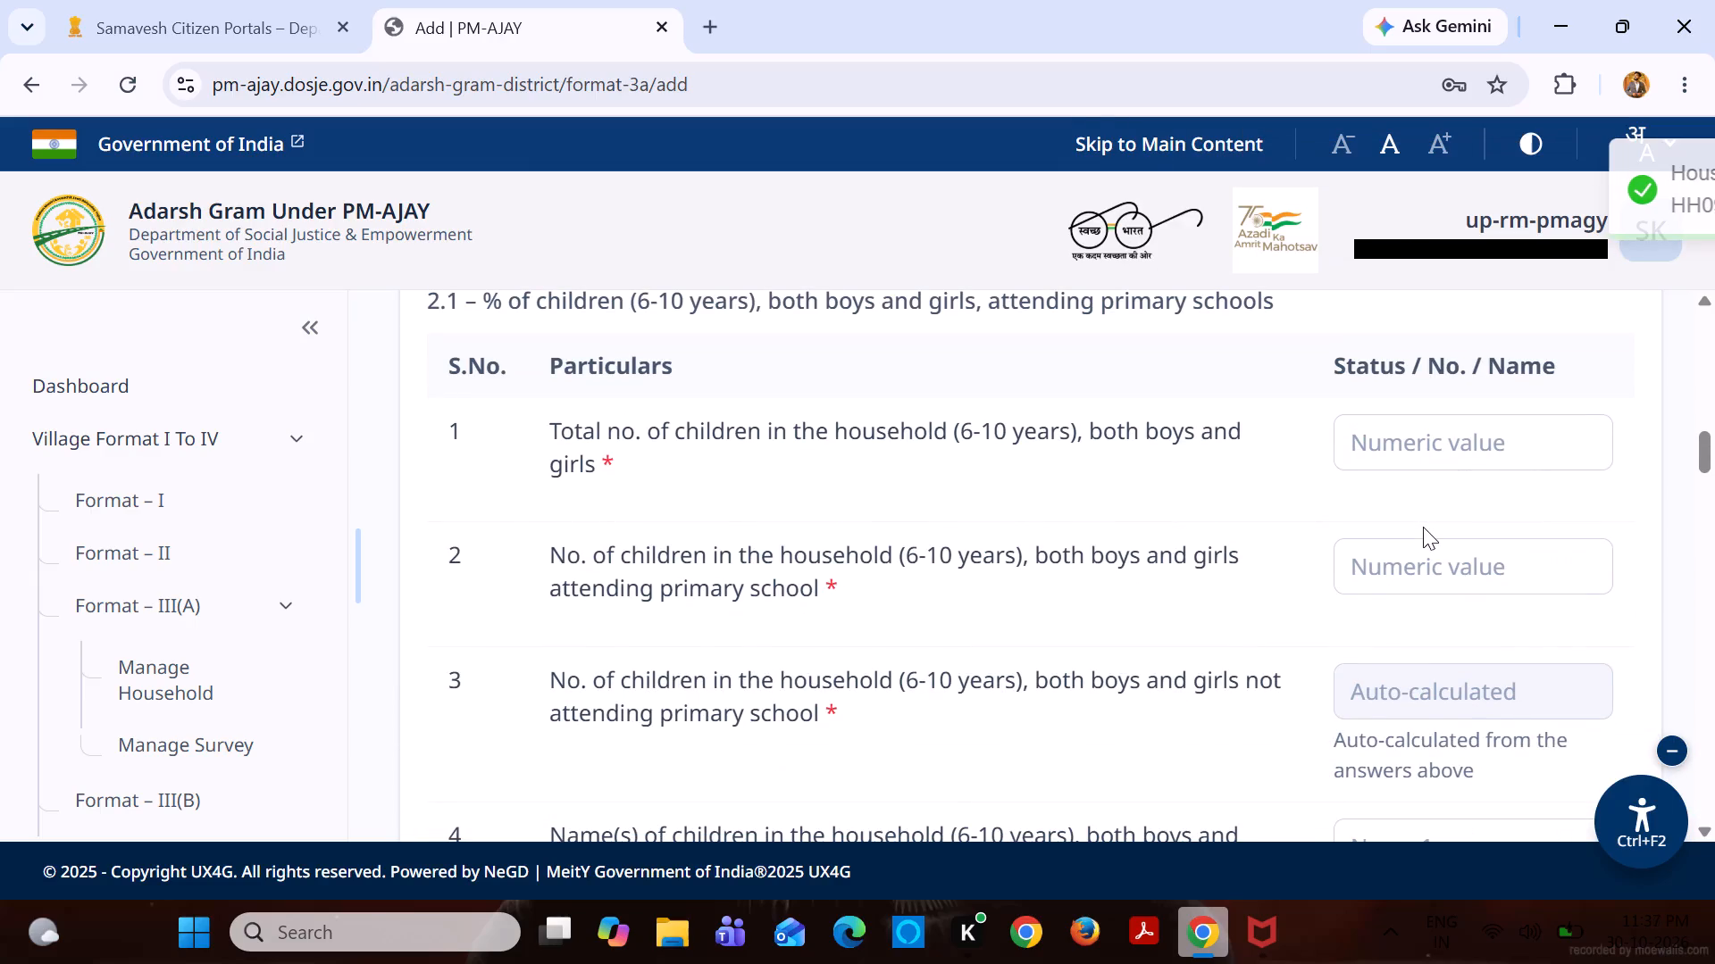
click(1521, 446)
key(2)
click(1468, 588)
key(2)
In section 2.2, enter 2 children aged 11-13 years and 2 attending middle school.
scroll(1467, 567, down, 2)
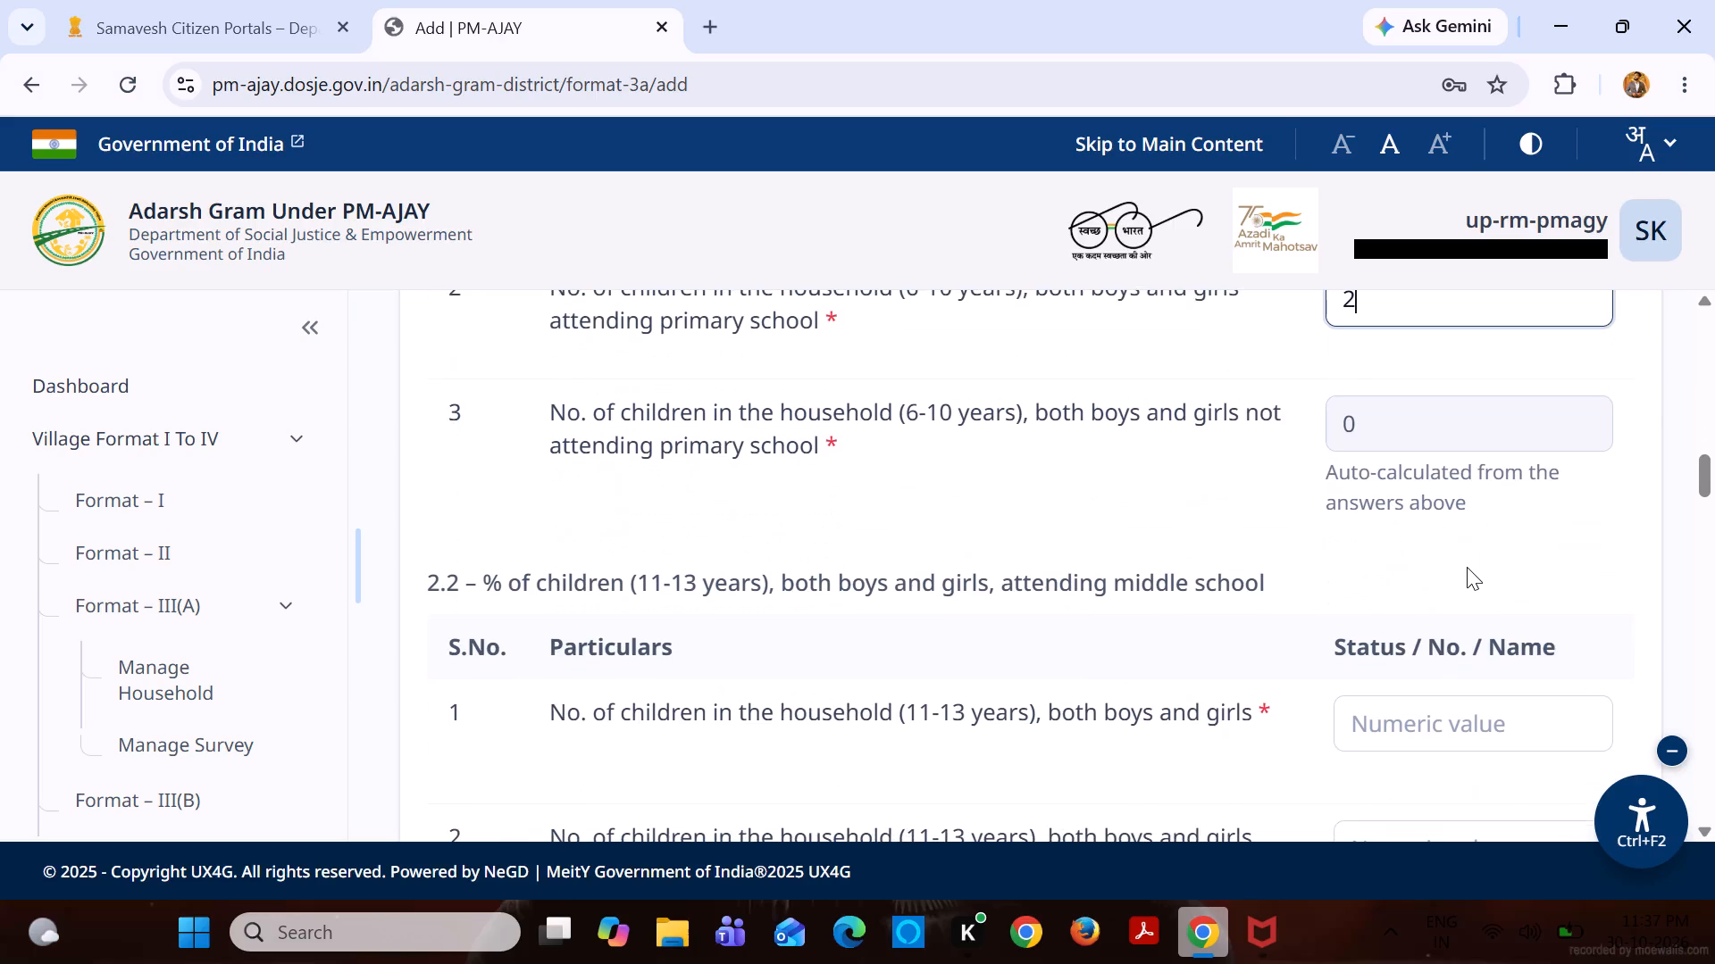
click(1425, 703)
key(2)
scroll(1444, 717, down, 1)
click(1447, 713)
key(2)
Enter 0 children for the 14-15, 16-17 and 18-23 year age groups in sections 2.3, 2.4 and 2.5.
scroll(1445, 709, down, 2)
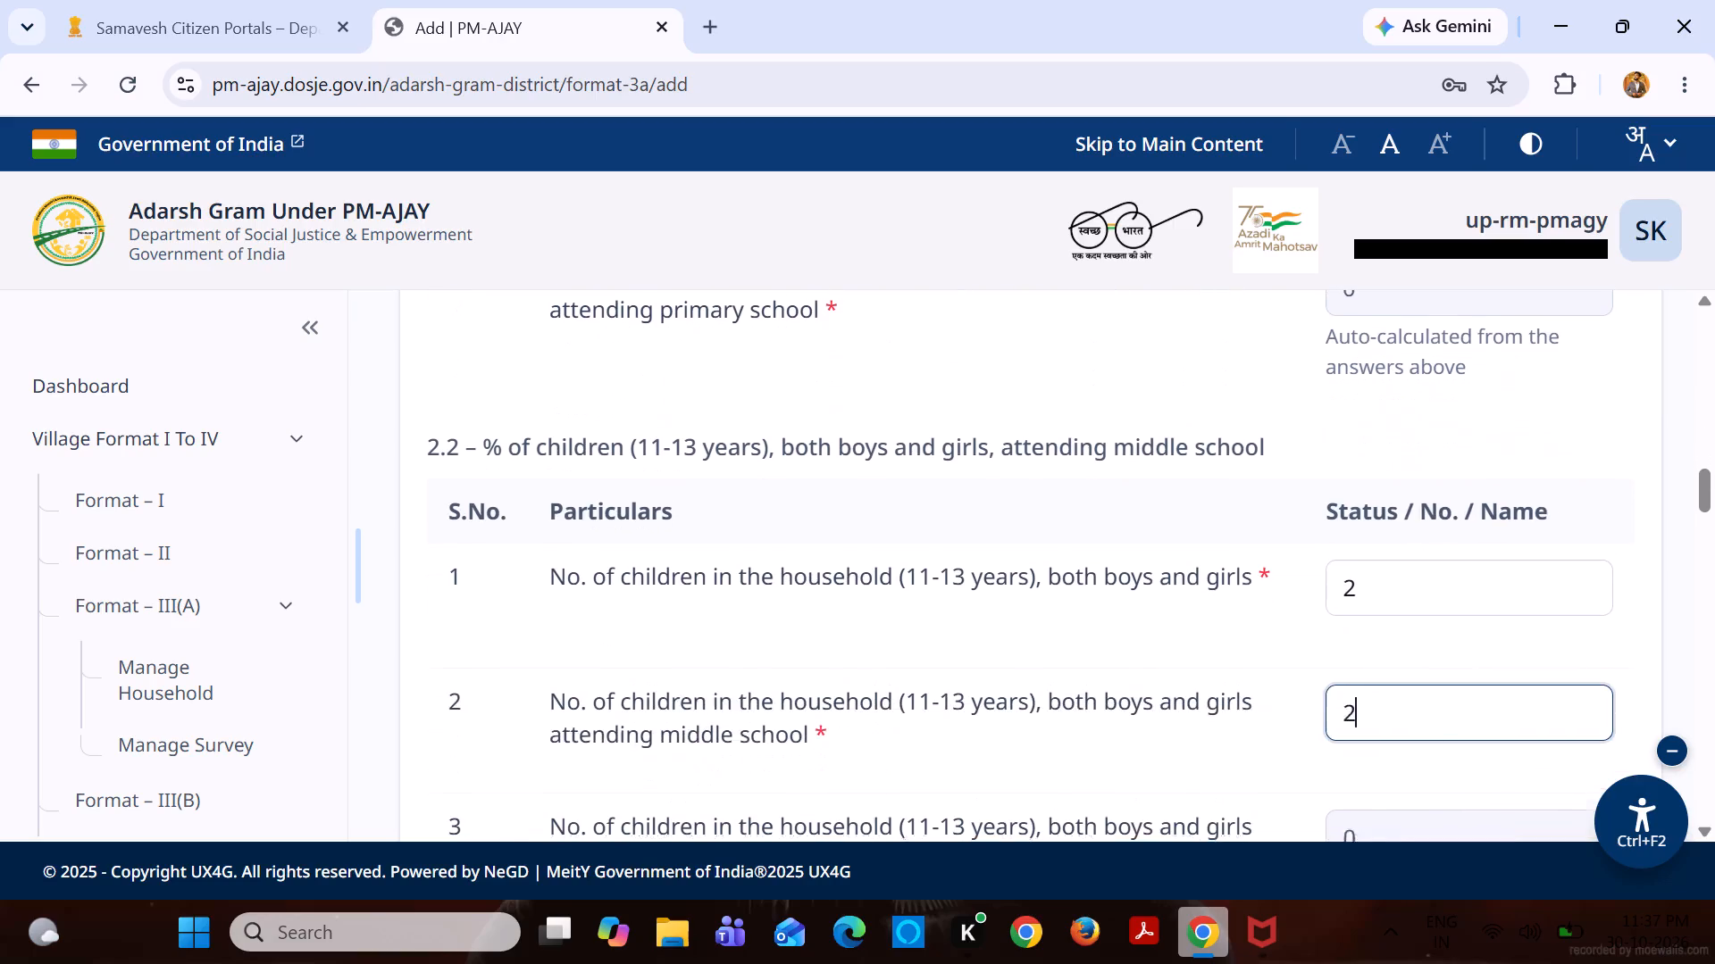
scroll(1445, 713, down, 1)
click(1480, 714)
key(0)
scroll(1485, 721, down, 2)
click(1488, 717)
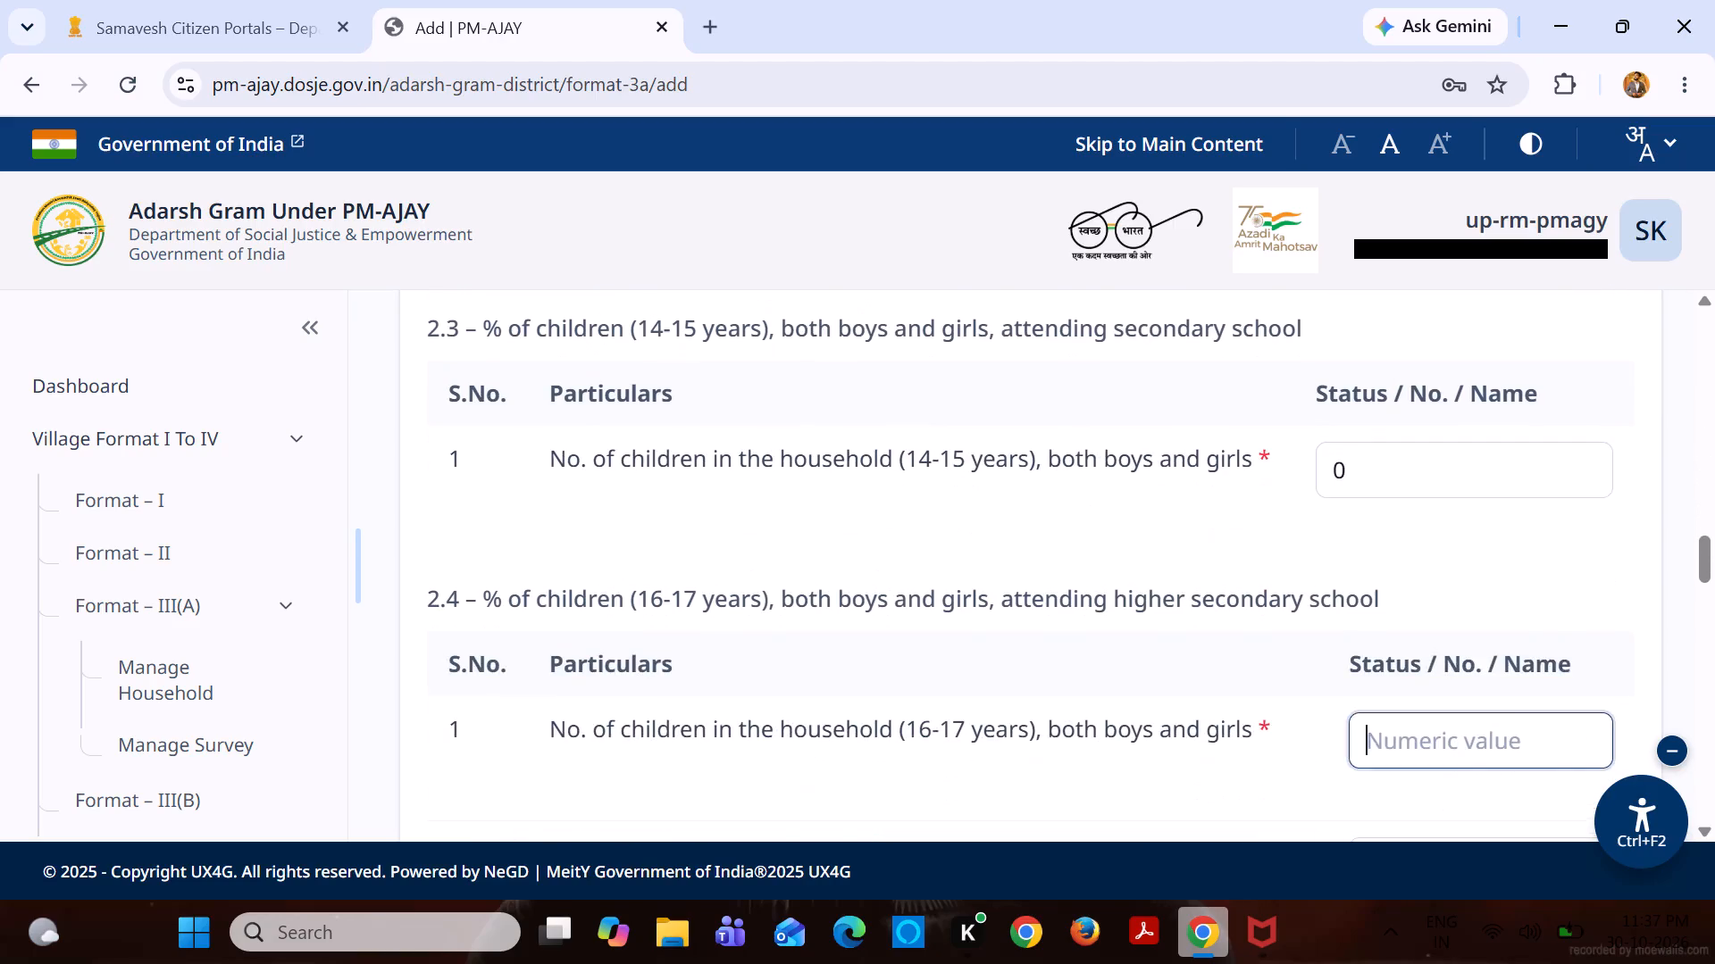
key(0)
scroll(1488, 723, down, 2)
drag(1518, 694, 1493, 726)
click(1489, 728)
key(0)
Enter 0 children eligible for the pre-matric scholarship in 2.6 and 0 for the post-matric scholarship in 2.7, and submit the domain.
scroll(1489, 730, down, 2)
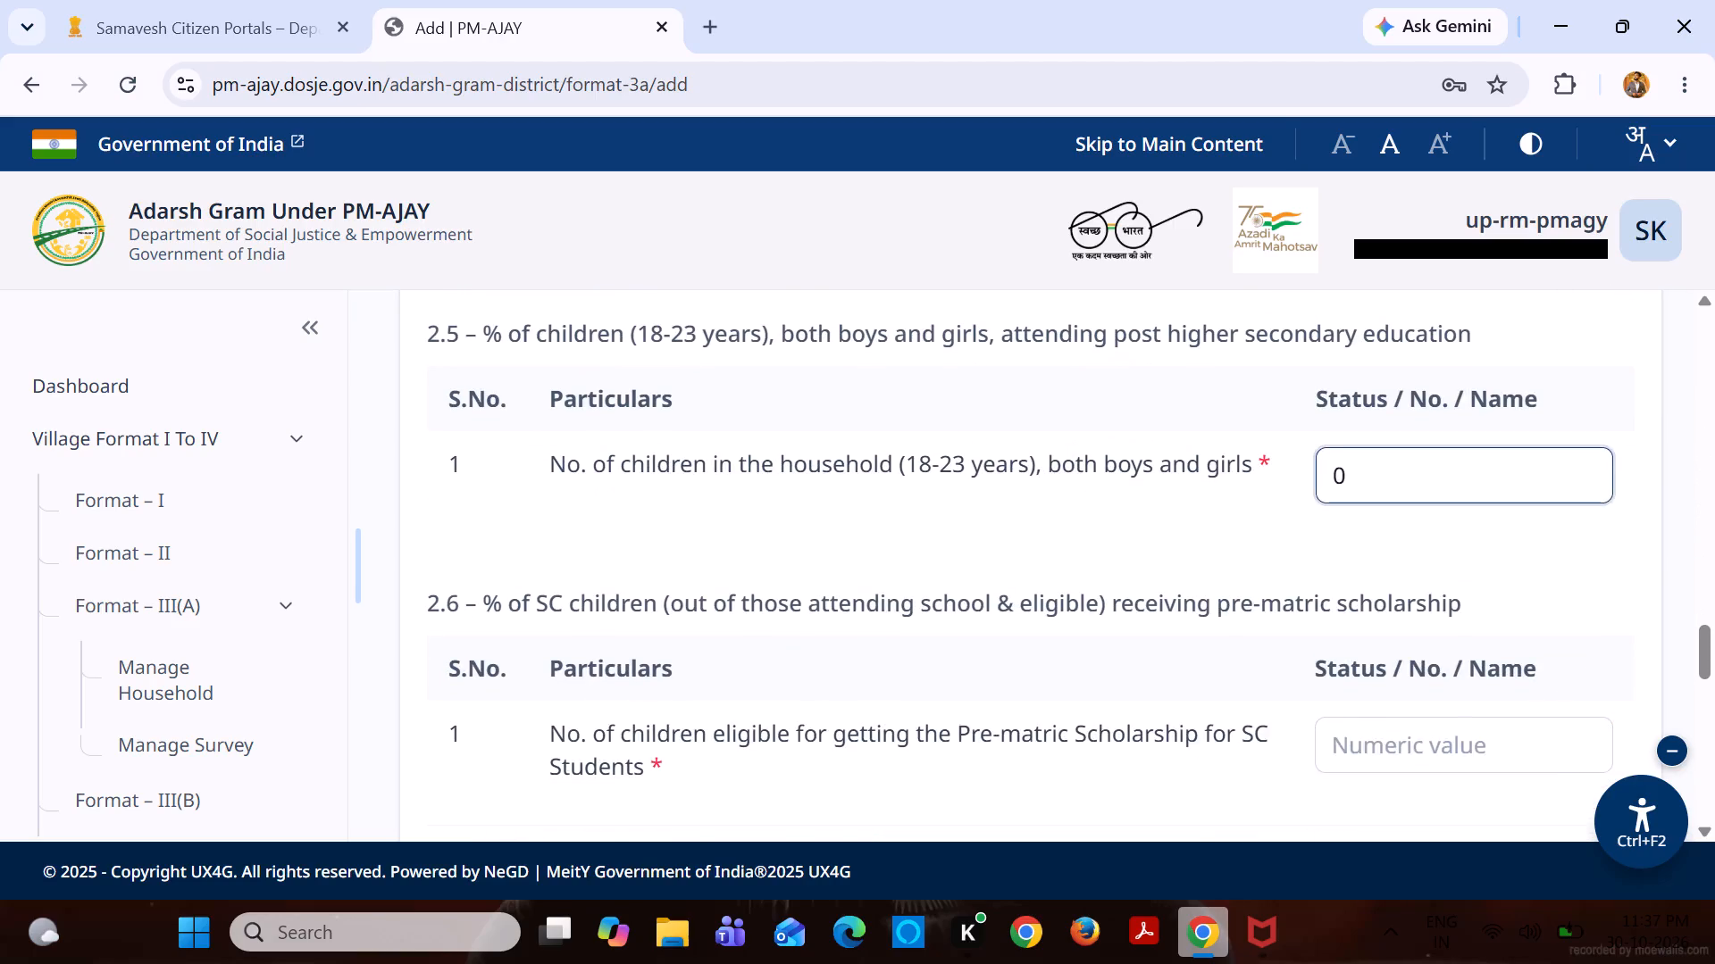
click(1432, 752)
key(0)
scroll(1431, 727, up, 1)
scroll(1432, 749, down, 3)
click(1417, 782)
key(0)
scroll(1424, 769, up, 1)
scroll(1426, 785, down, 3)
click(1618, 688)
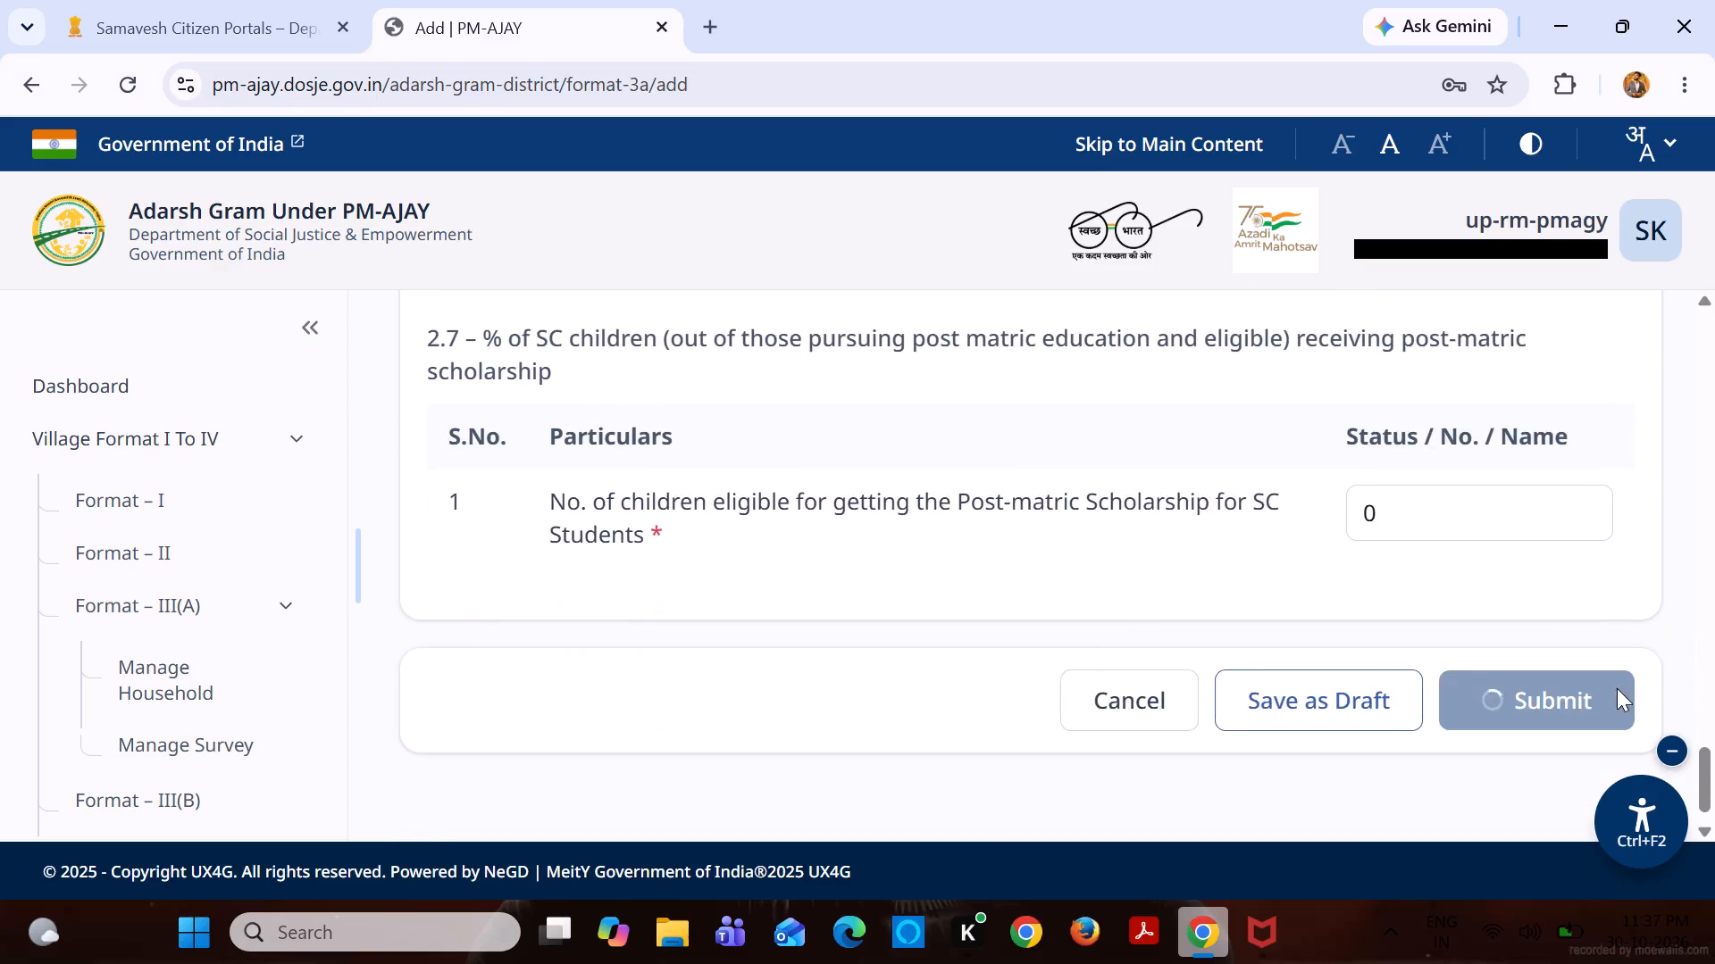
Select the Health and Nutrition domain, answer its opening choice question, and enter 0 pregnant women in section 3.3.
drag(1542, 453, 1540, 468)
click(1276, 793)
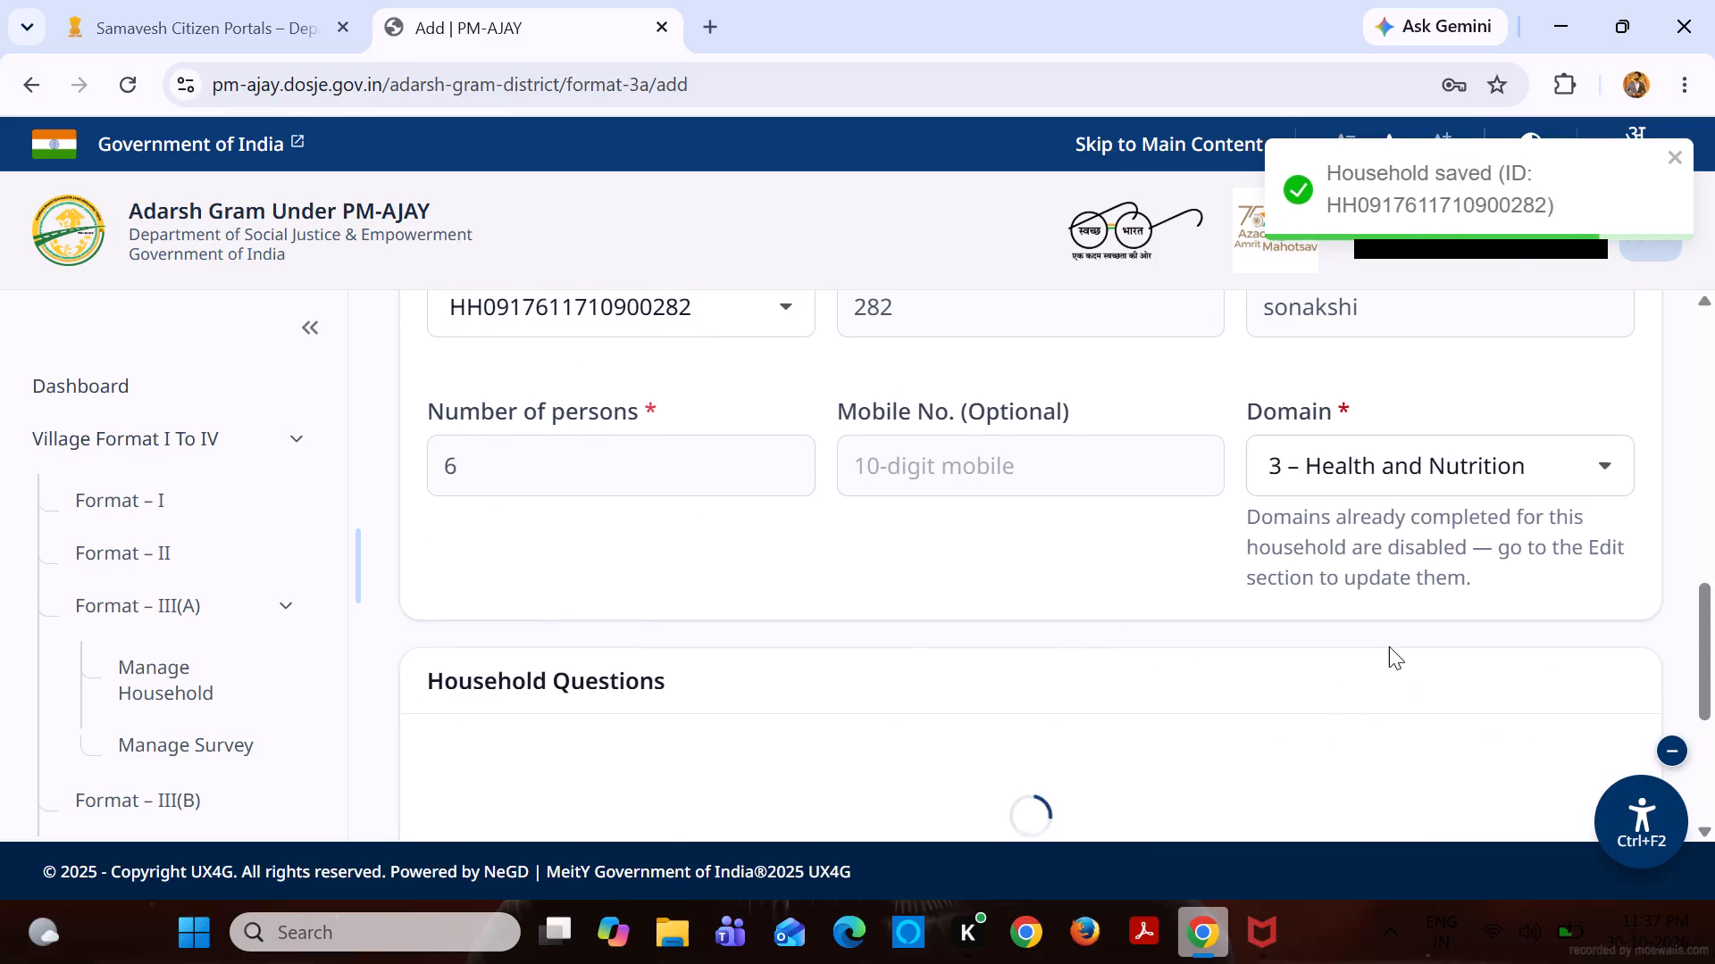
scroll(1389, 674, down, 3)
click(1490, 500)
click(1434, 609)
scroll(1468, 585, down, 2)
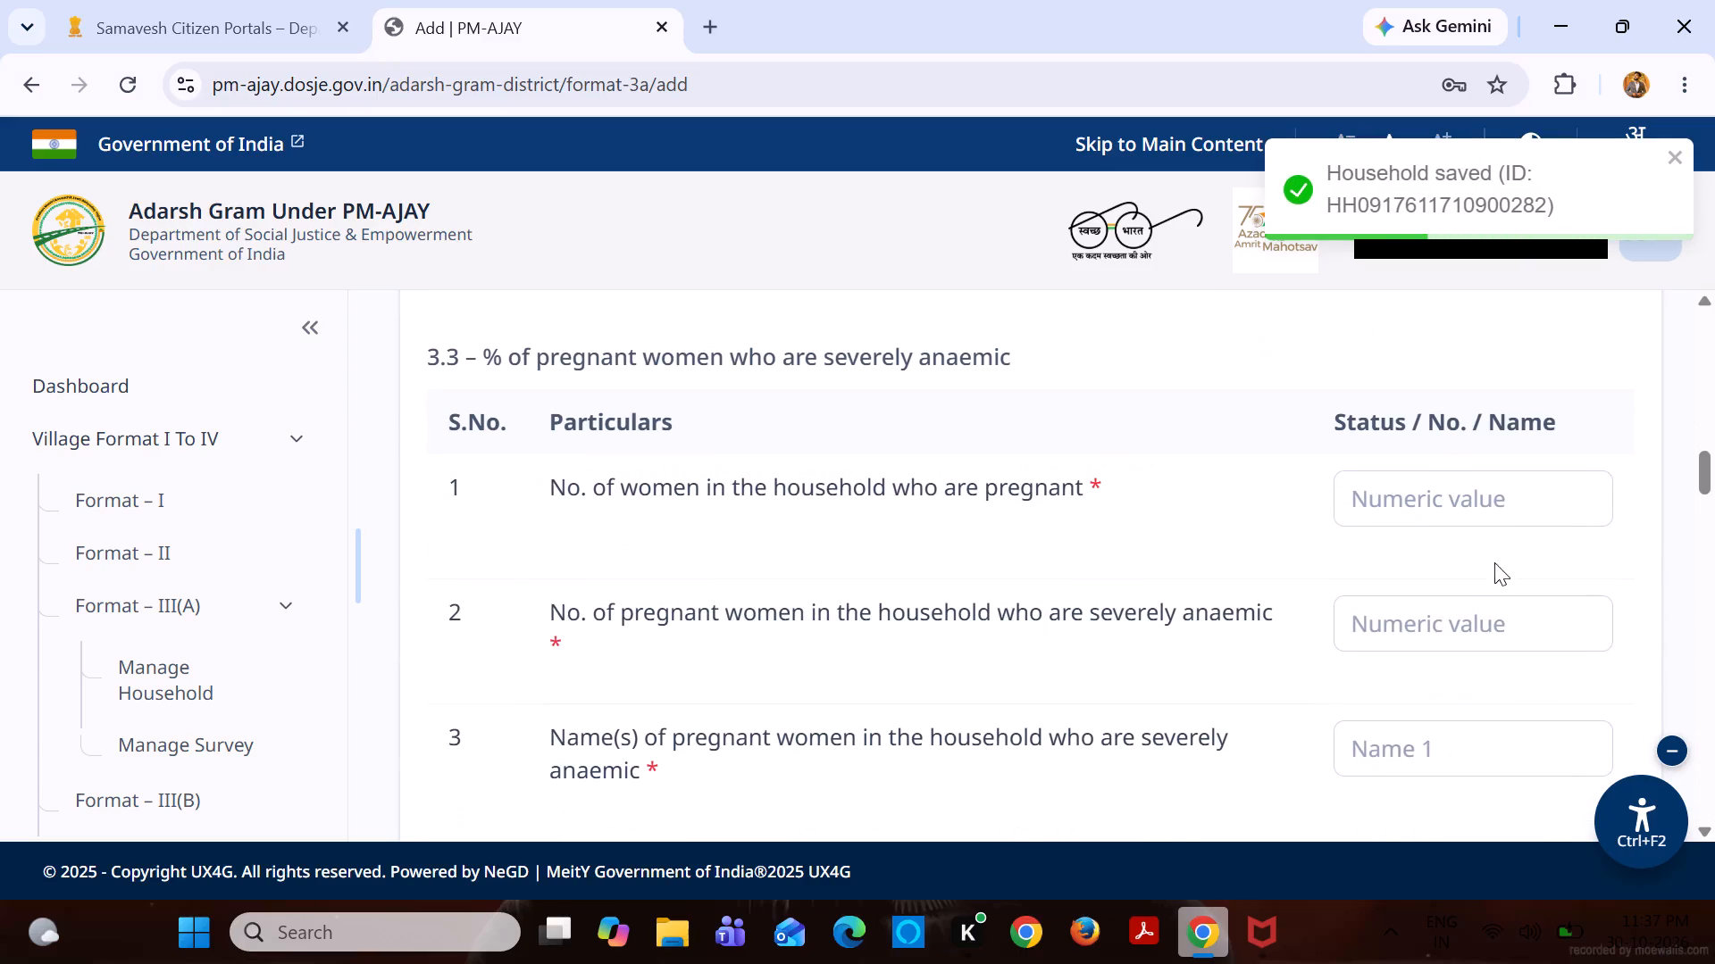
click(1489, 473)
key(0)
Enter 0 deliveries in section 3.4, 0 children born during the last year in 3.5, and 0 children below one year in 3.6.
scroll(1488, 485, down, 3)
click(1433, 374)
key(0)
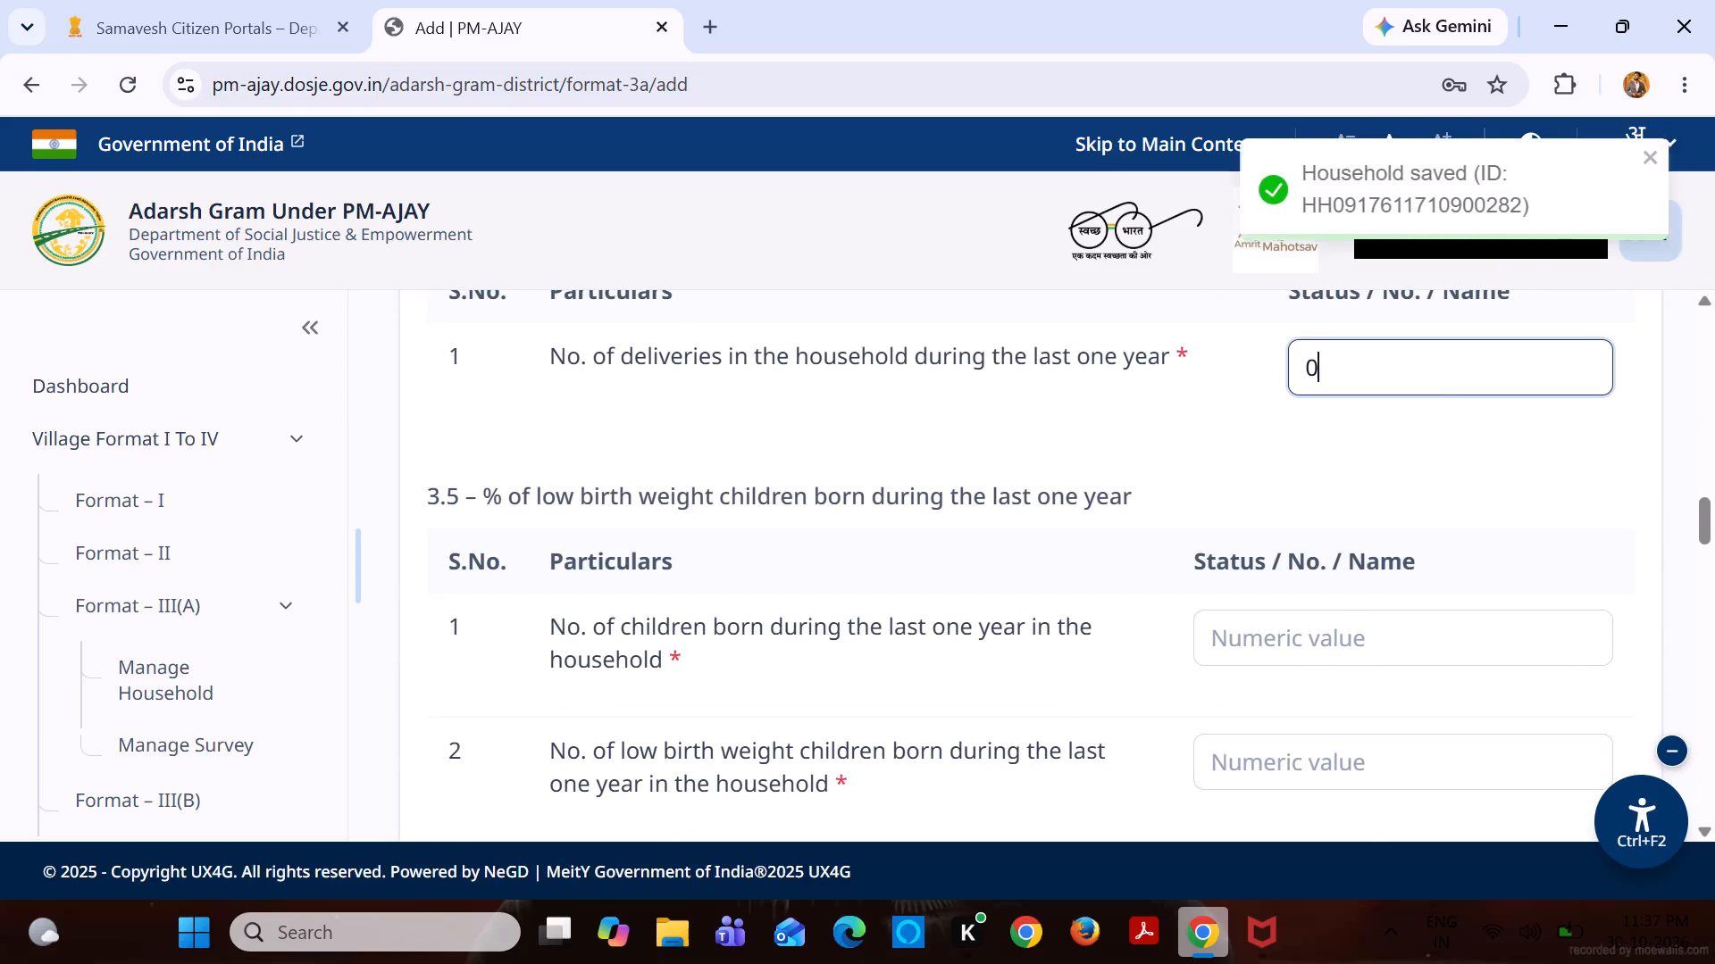
click(1285, 628)
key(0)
scroll(1293, 635, down, 2)
click(1385, 621)
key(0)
Enter 0 children aged 0-5 years in section 3.7, 0 women pregnant during the last year in 3.8, and 0 children under one year in 3.9.
scroll(1386, 629, down, 1)
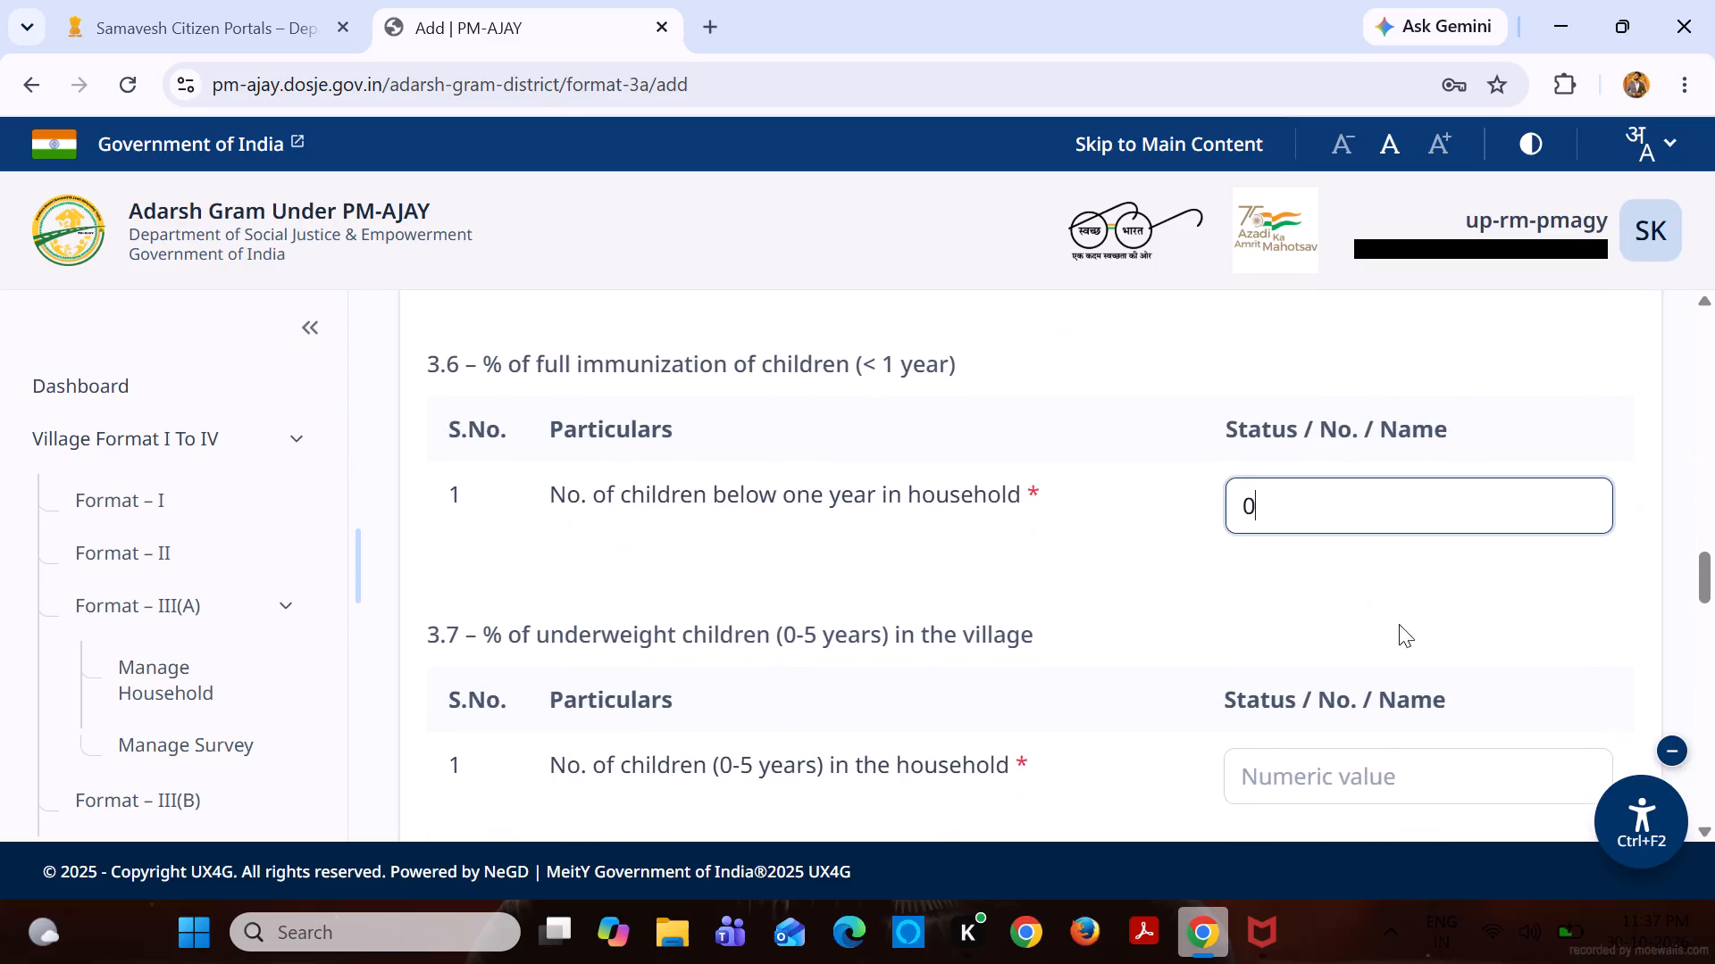
drag(1246, 766, 1262, 756)
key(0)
middle_drag(1341, 712, 1342, 722)
scroll(1342, 714, down, 3)
click(1488, 611)
scroll(1488, 612, down, 2)
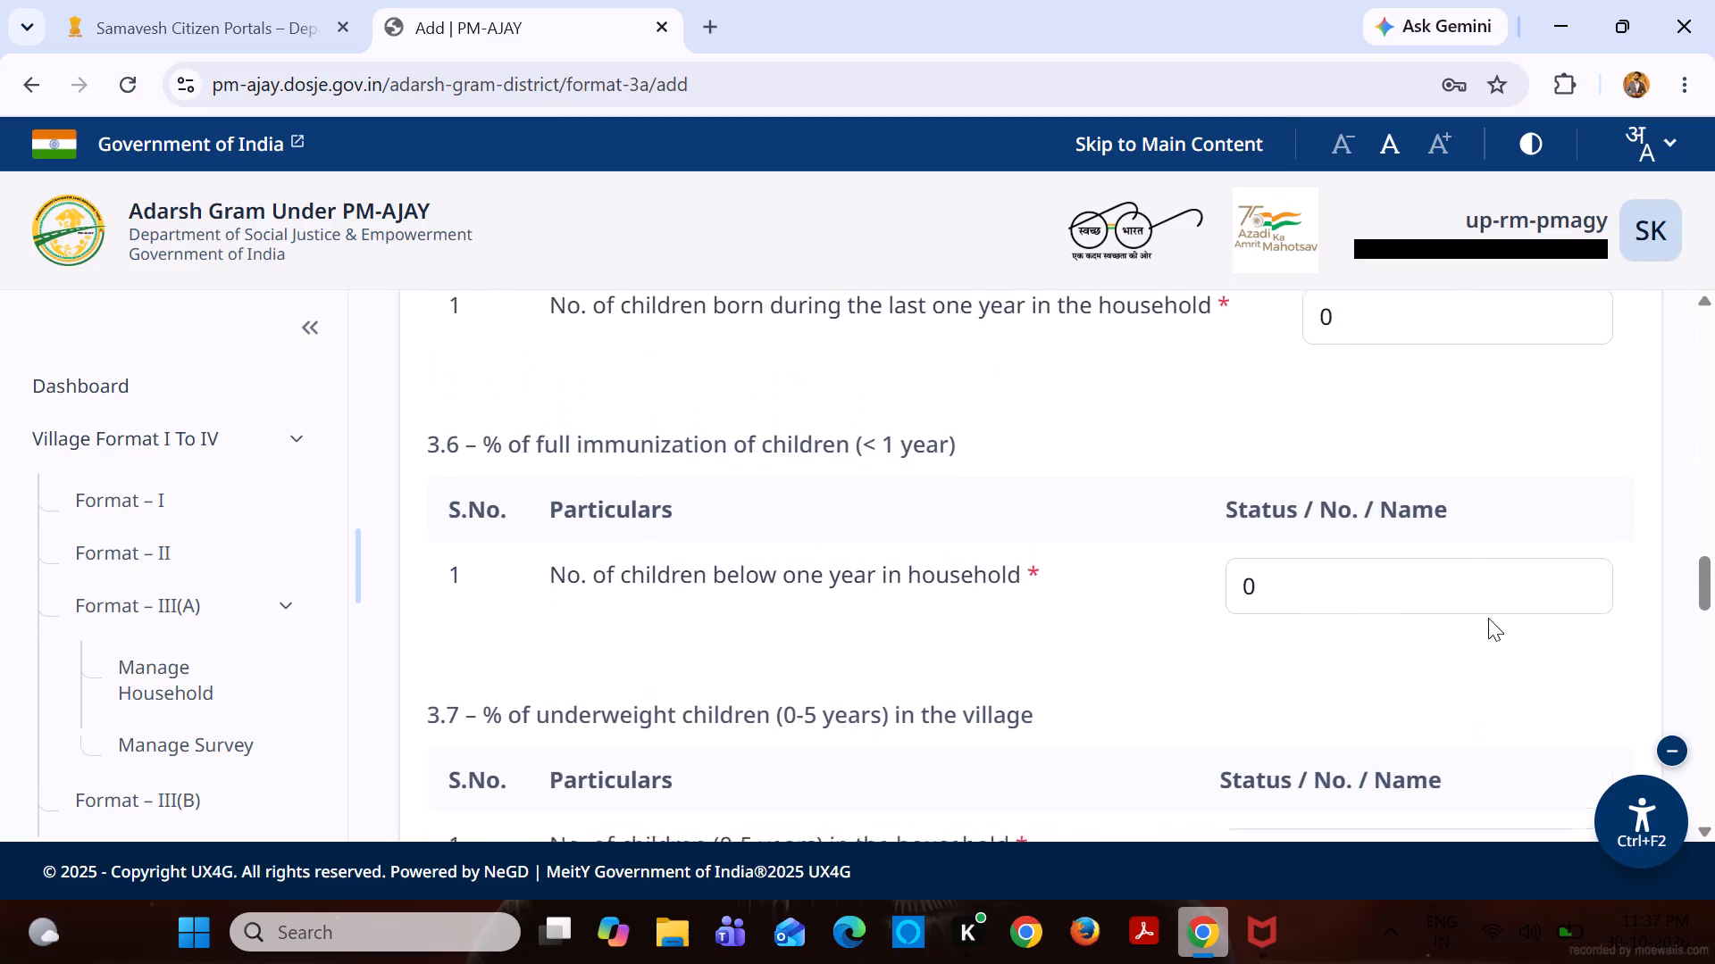
scroll(1488, 618, down, 1)
click(1295, 734)
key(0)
scroll(1408, 683, down, 3)
click(1461, 583)
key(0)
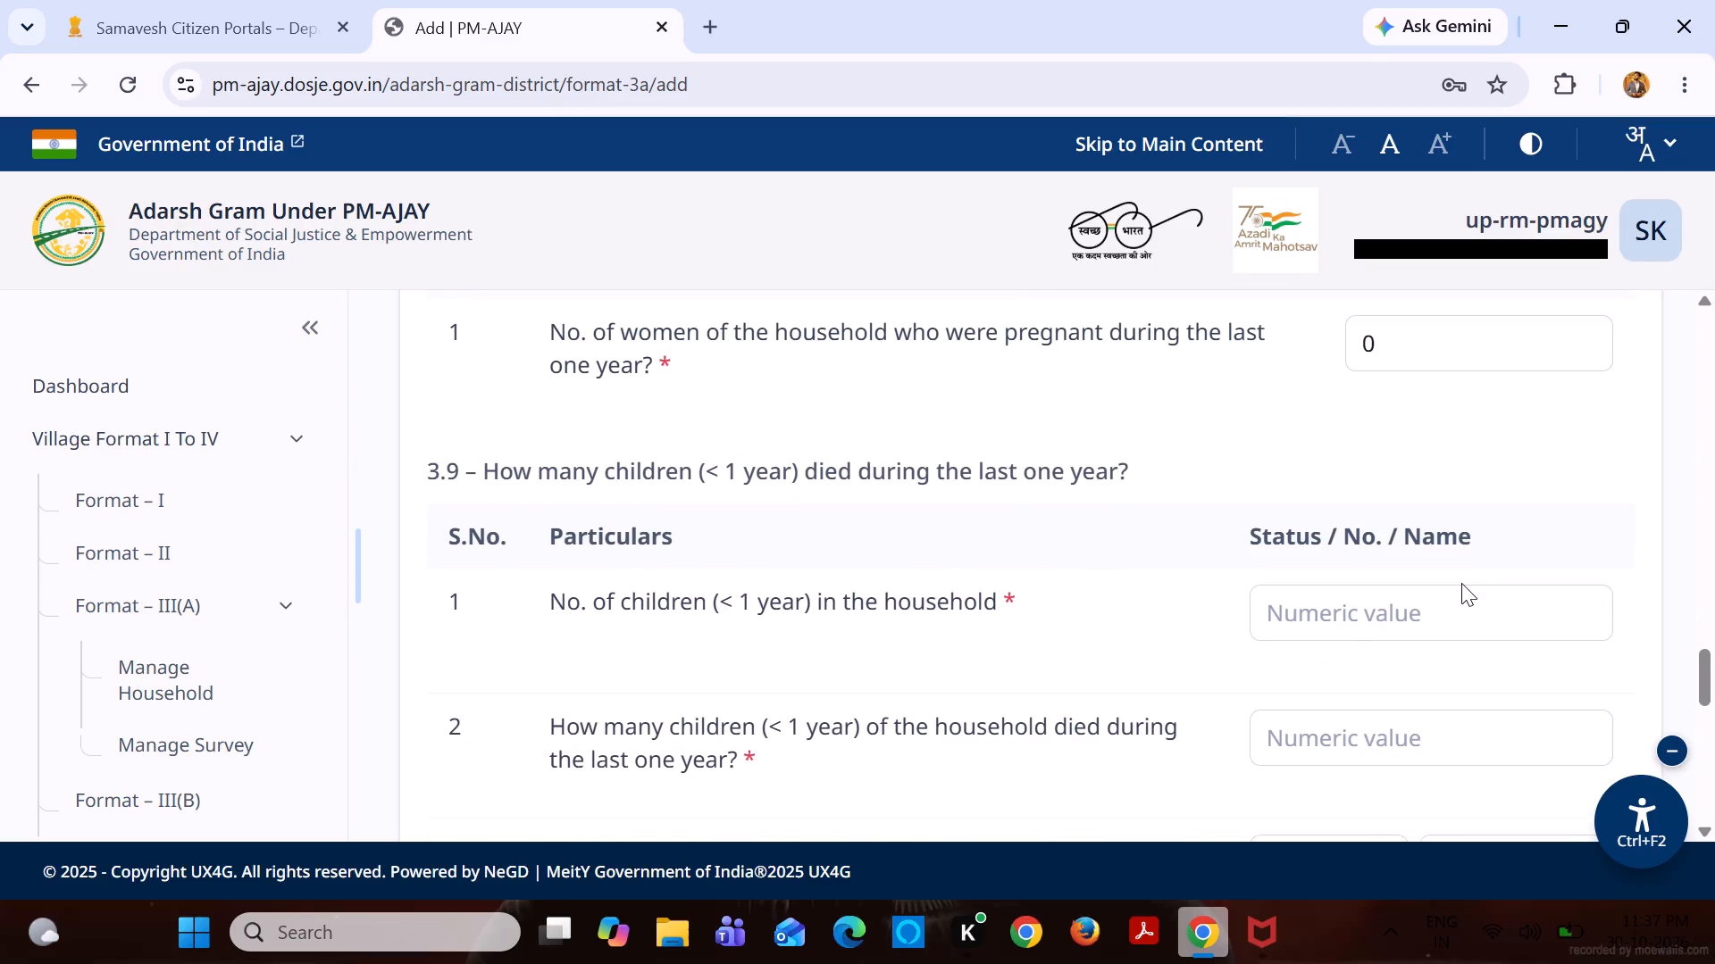
Enter 0 children under one year in section 3.9 and 0 members with communicable diseases in 3.10, and submit the domain.
scroll(1466, 622, down, 1)
click(1357, 503)
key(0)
scroll(1358, 522, down, 1)
click(1443, 617)
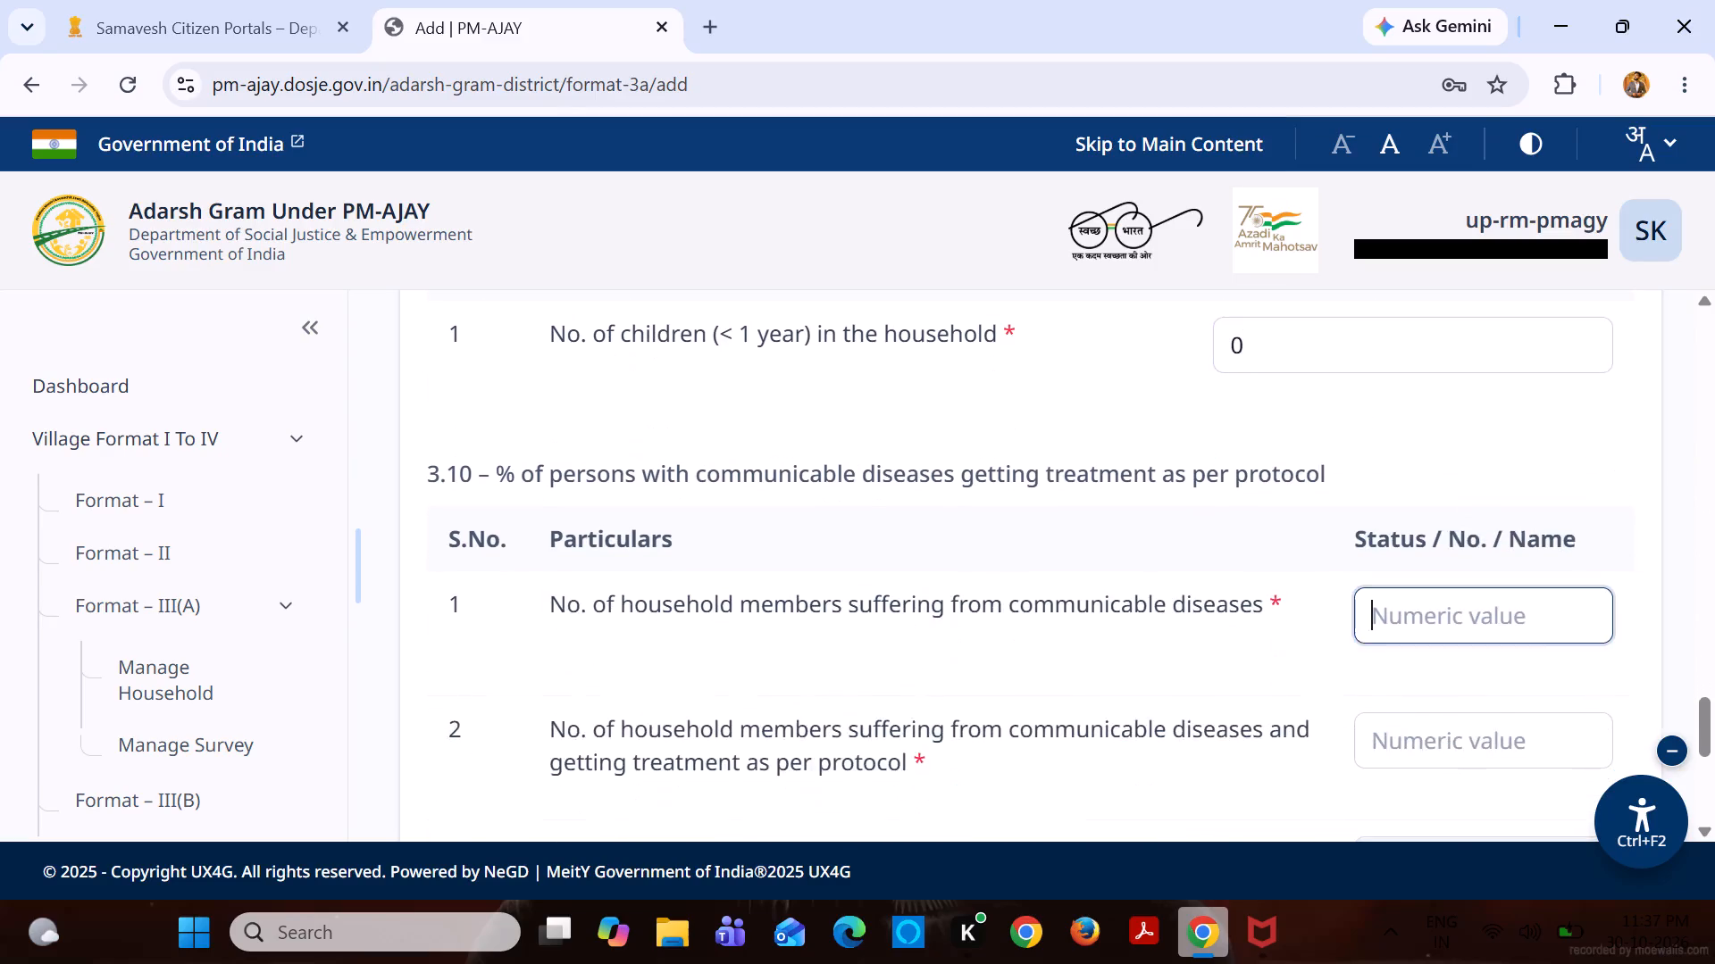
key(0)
scroll(1455, 620, down, 2)
click(1577, 651)
Select the Social Security domain and enter 0 women eligible for Widow Pension in section 4.1 and 0 in section 4.2.
click(1549, 428)
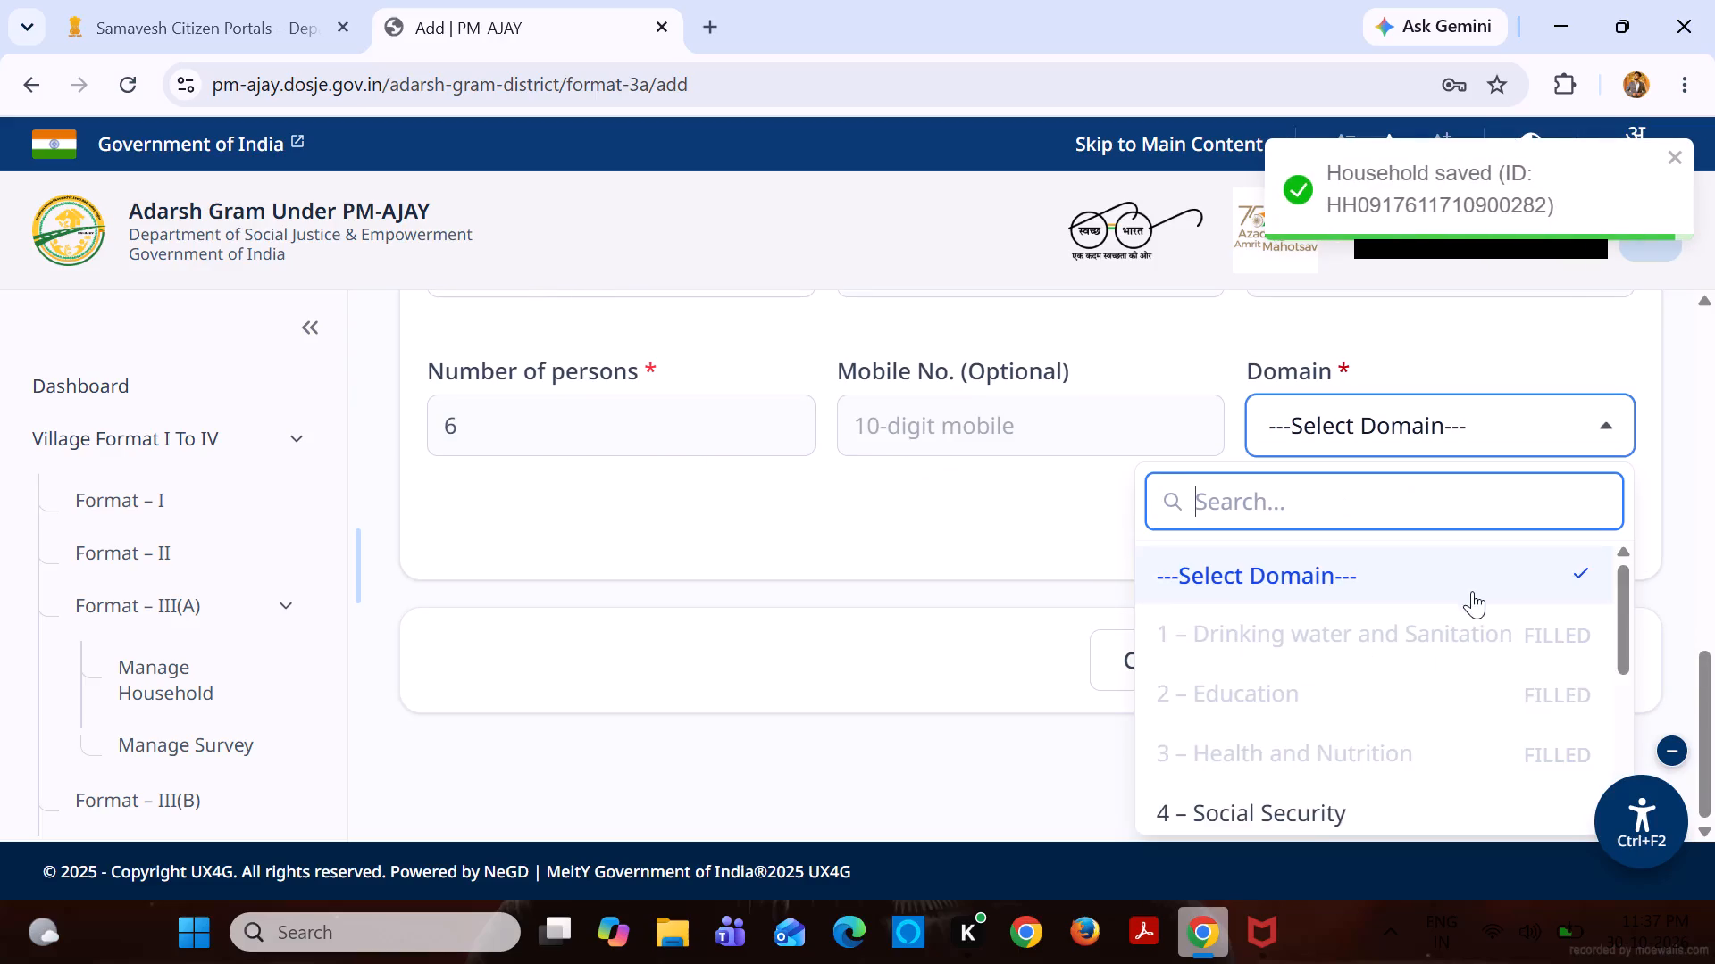
scroll(1473, 585, down, 2)
click(1361, 547)
scroll(1362, 552, down, 3)
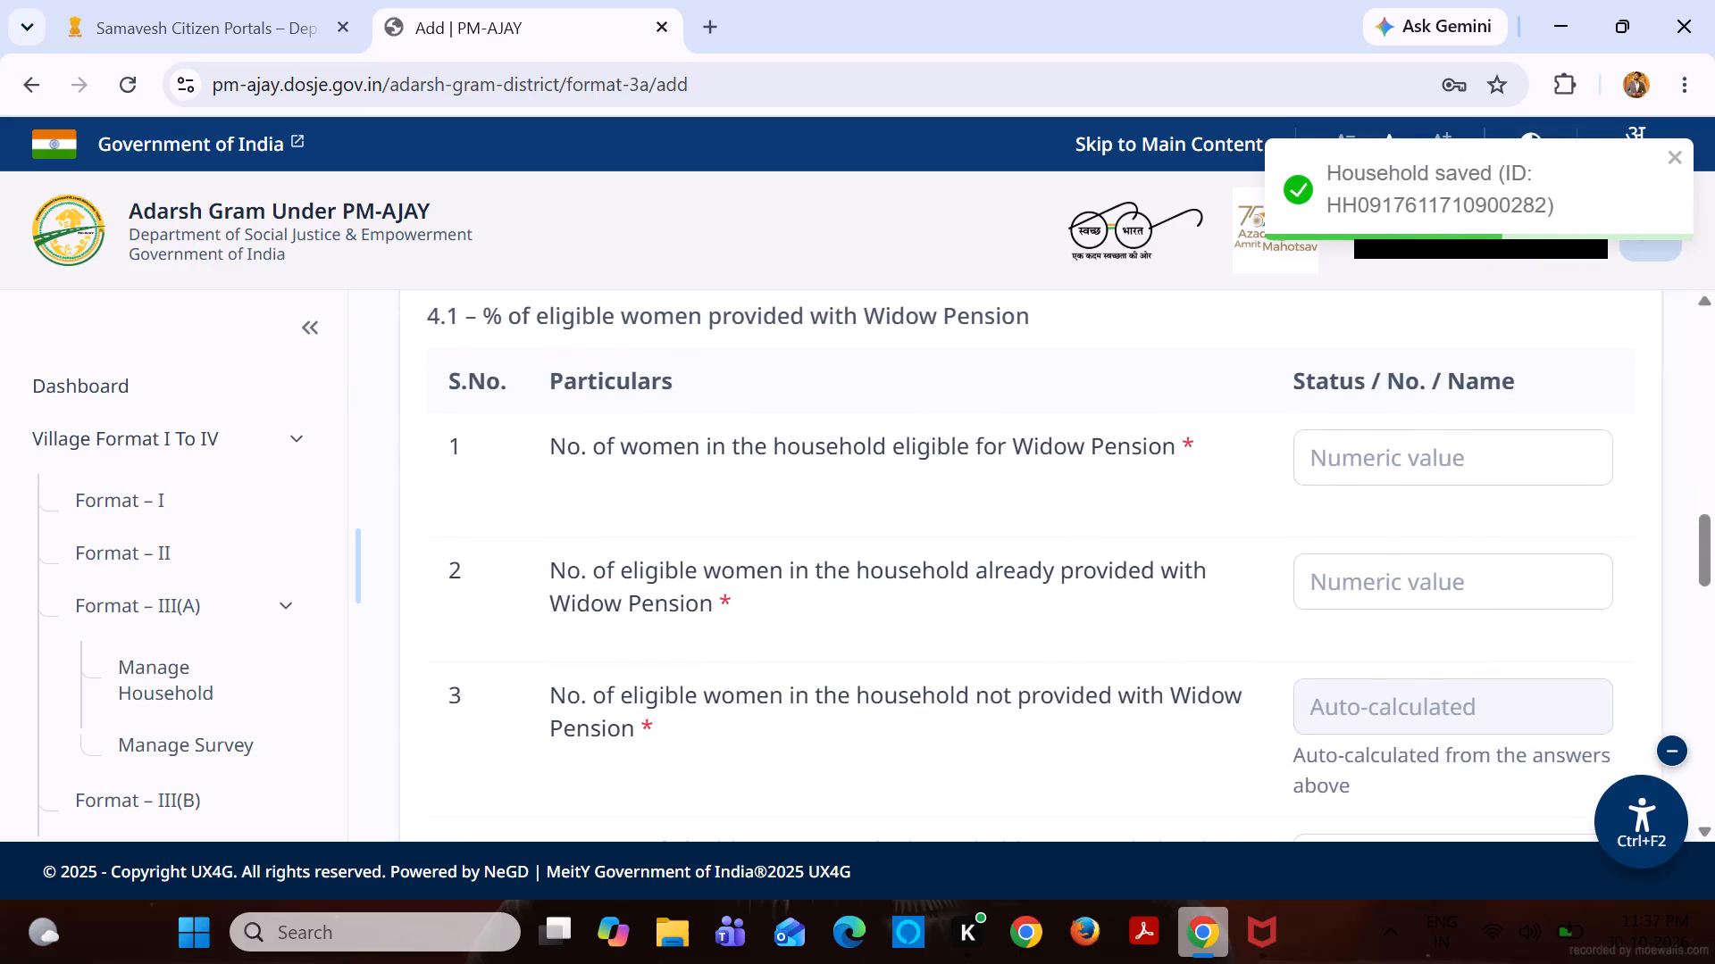
click(1510, 443)
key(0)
scroll(1507, 470, down, 2)
click(1469, 441)
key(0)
Enter 0 persons eligible for Disability Pension in section 4.3 and submit the domain.
scroll(1469, 464, down, 2)
click(1458, 486)
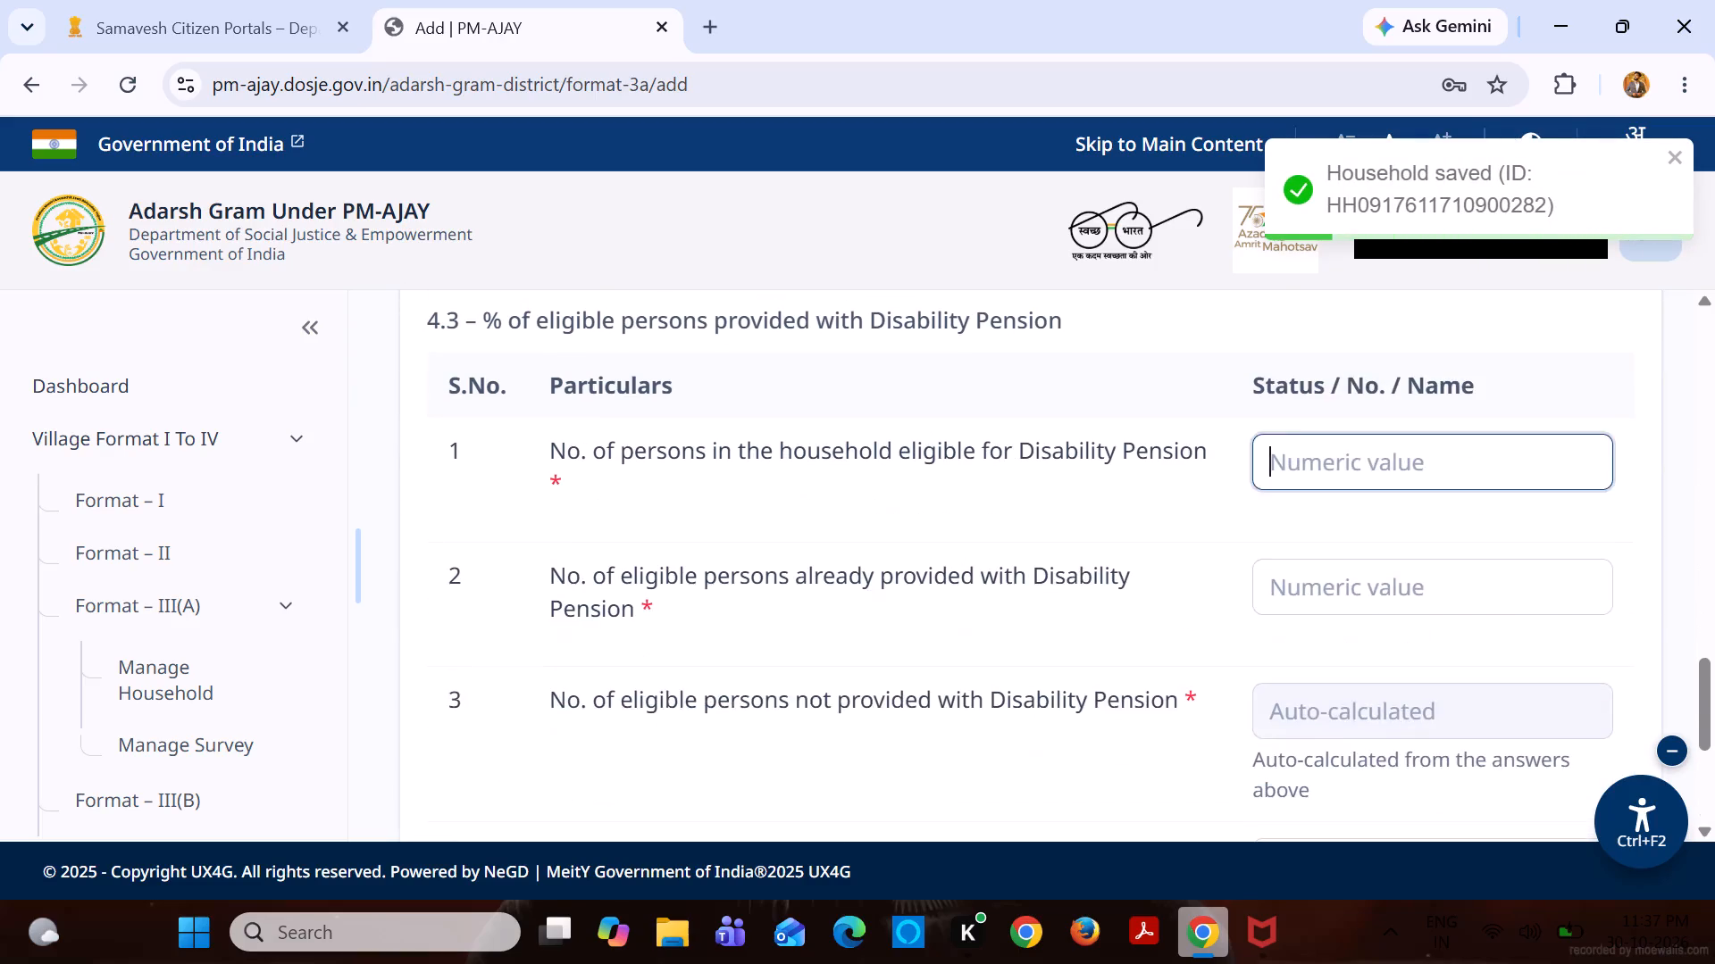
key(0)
scroll(1457, 485, down, 2)
click(1516, 627)
click(1530, 658)
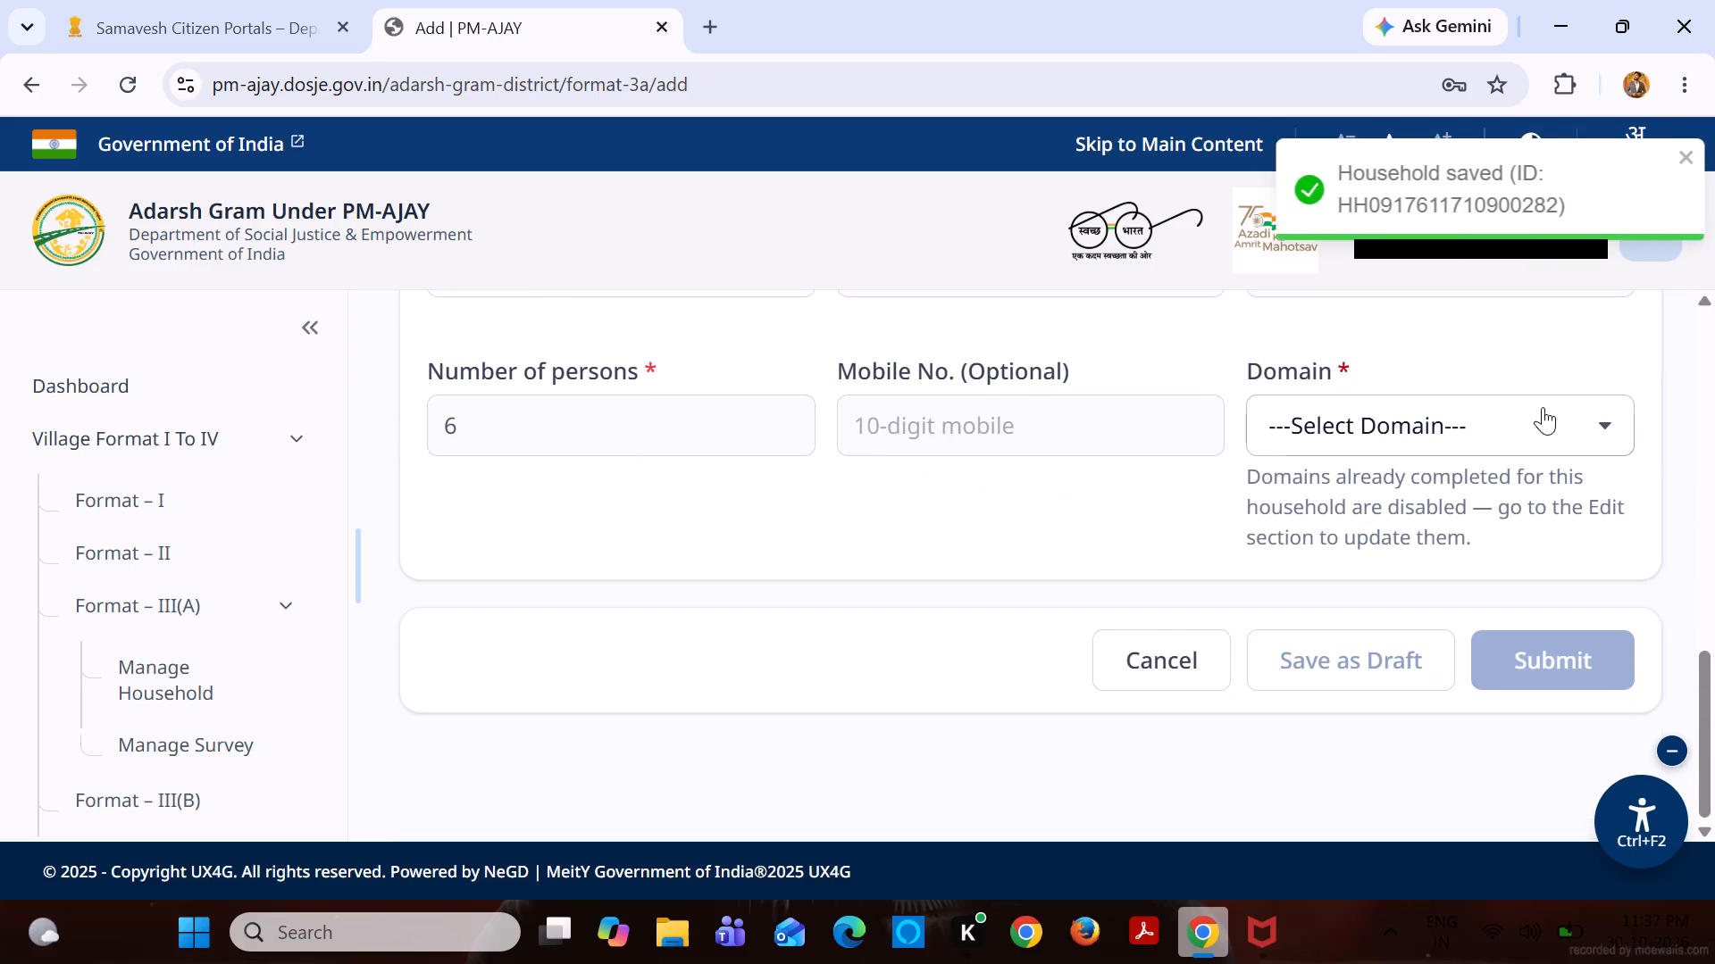
Select the Rural Roads and Housing domain, answer No to living in a Kachcha/unsafe house in 5.3, and submit it.
click(1543, 406)
scroll(1454, 608, down, 1)
click(1283, 719)
scroll(1288, 751, down, 2)
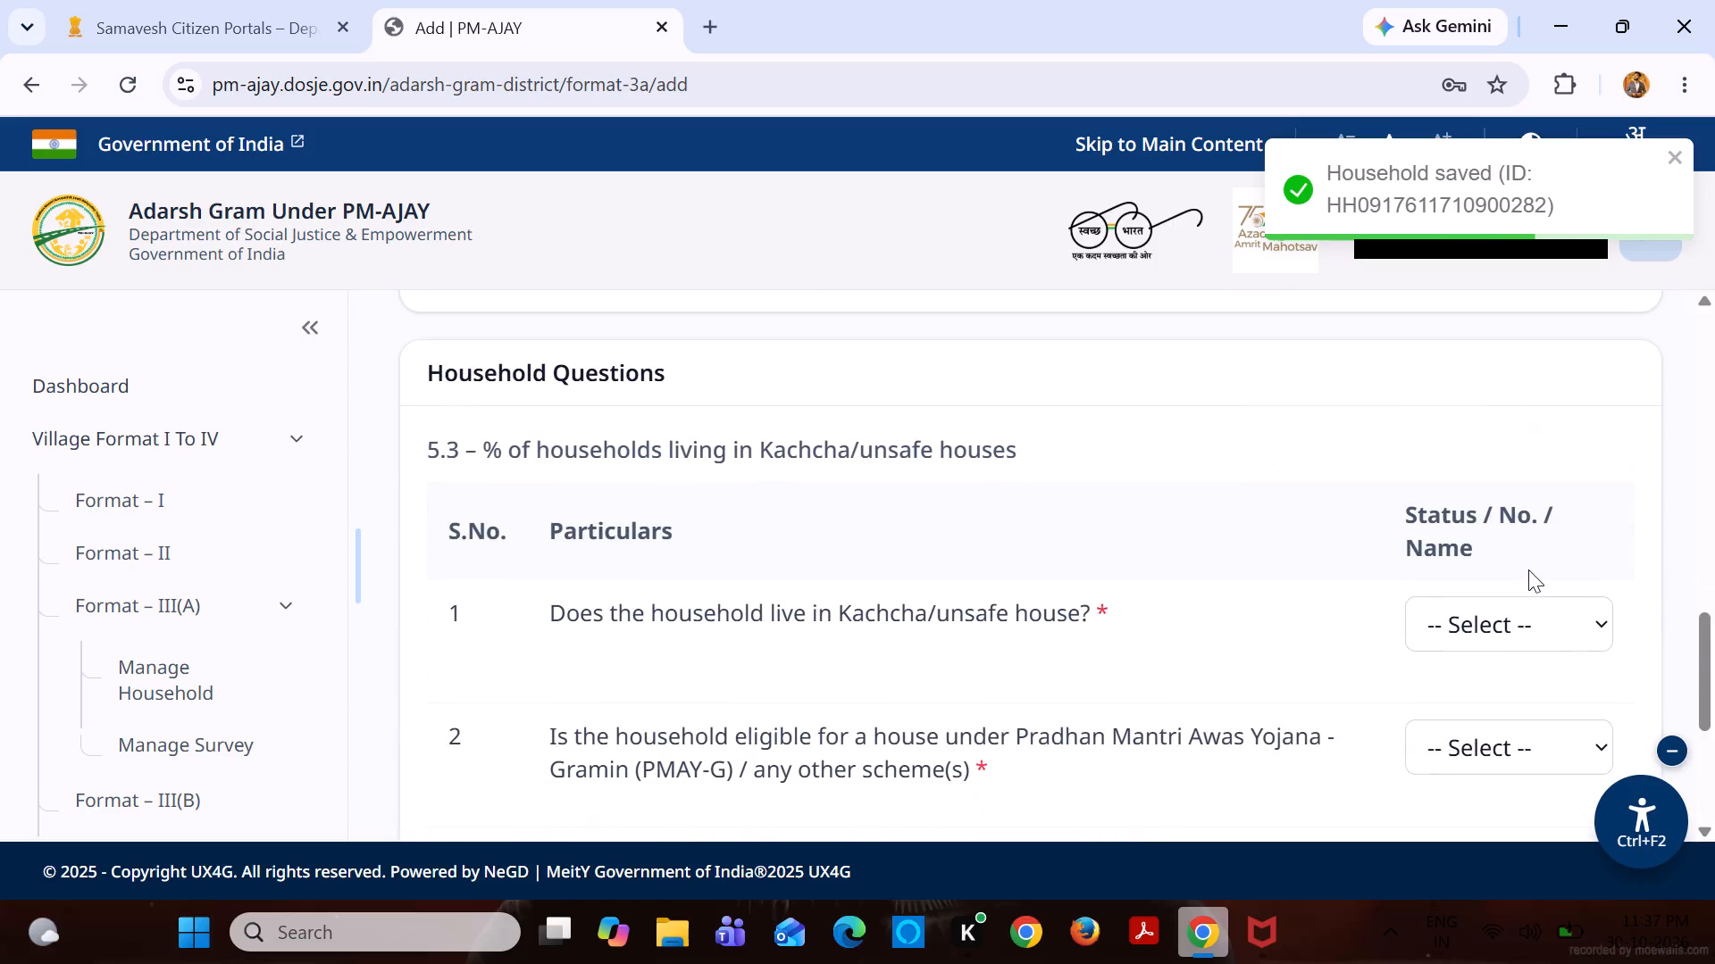
click(1540, 627)
click(1423, 755)
click(1498, 788)
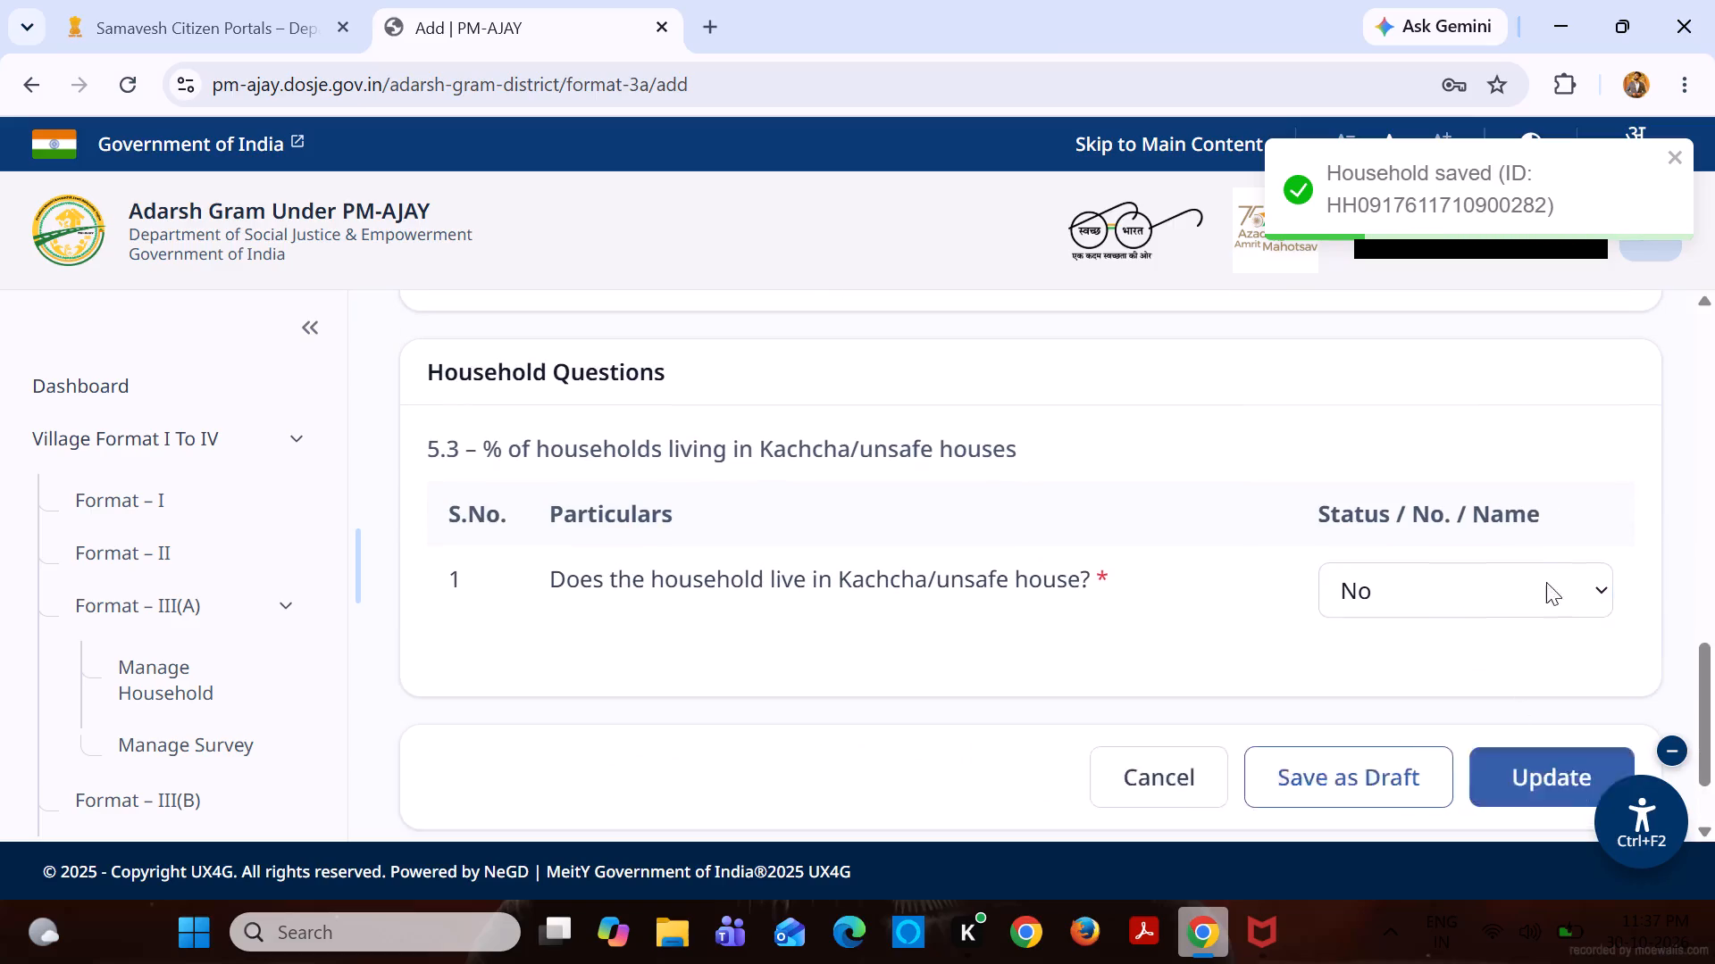
Select the Electricity and Clean Fuel domain and answer Yes to having an electricity connection in section 6.2.
click(1573, 398)
scroll(1432, 638, down, 1)
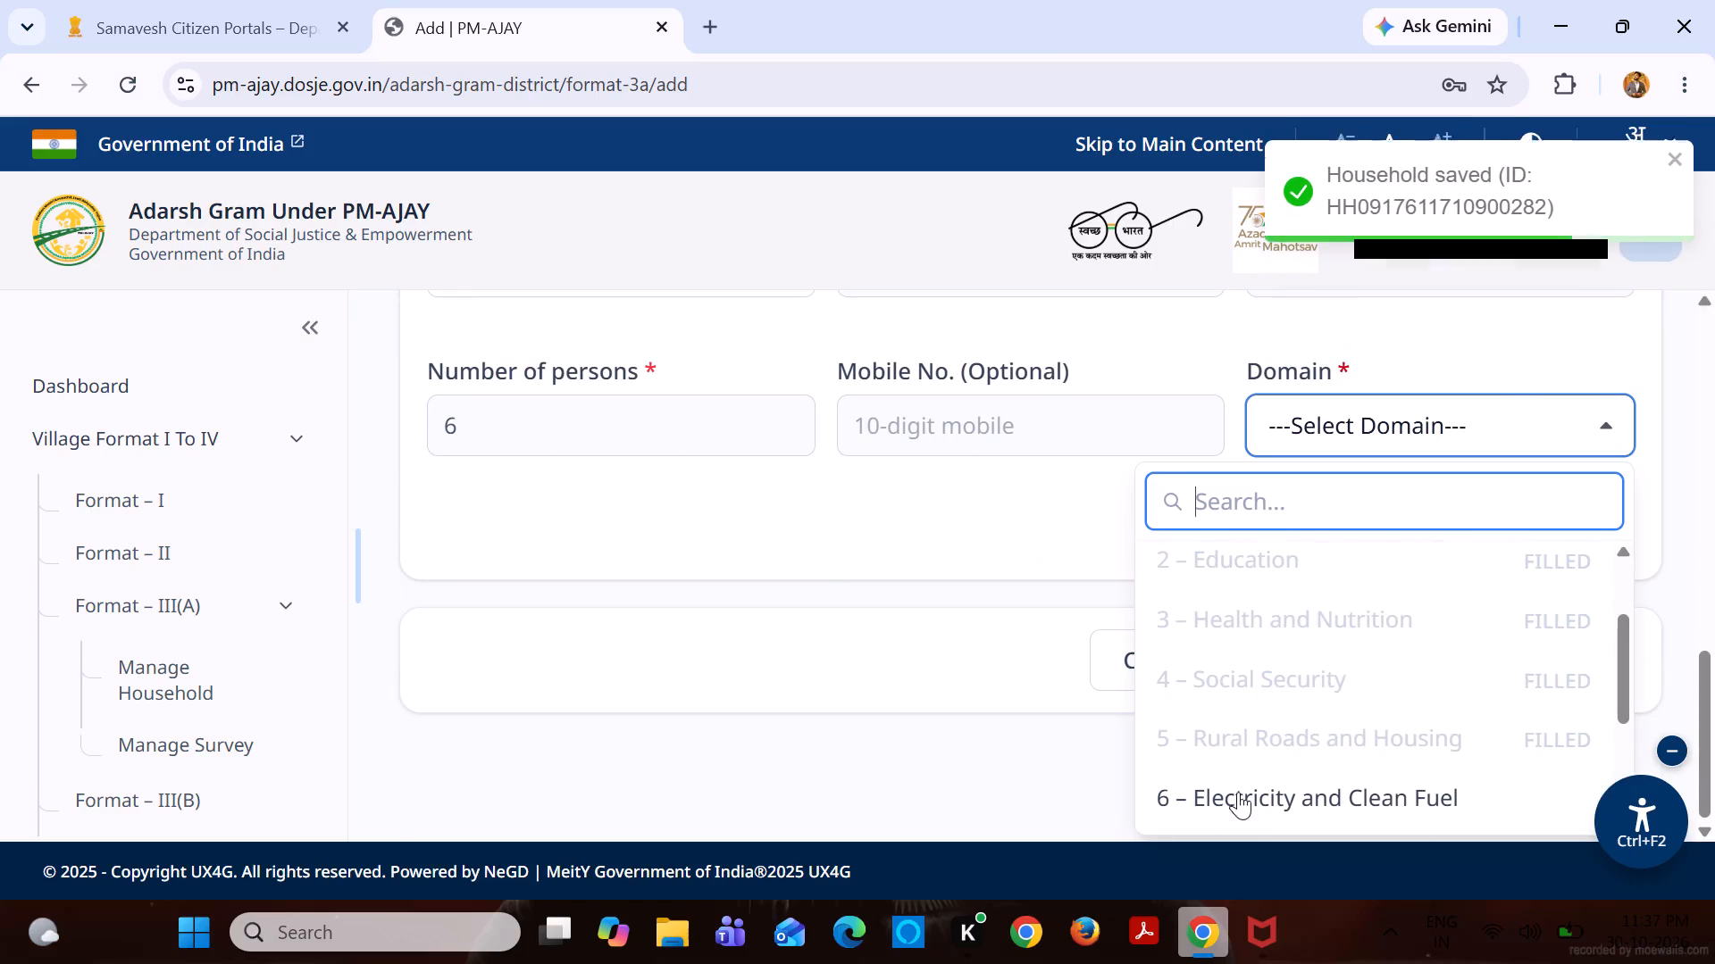
click(1240, 793)
scroll(1600, 576, down, 2)
click(1550, 604)
click(1454, 699)
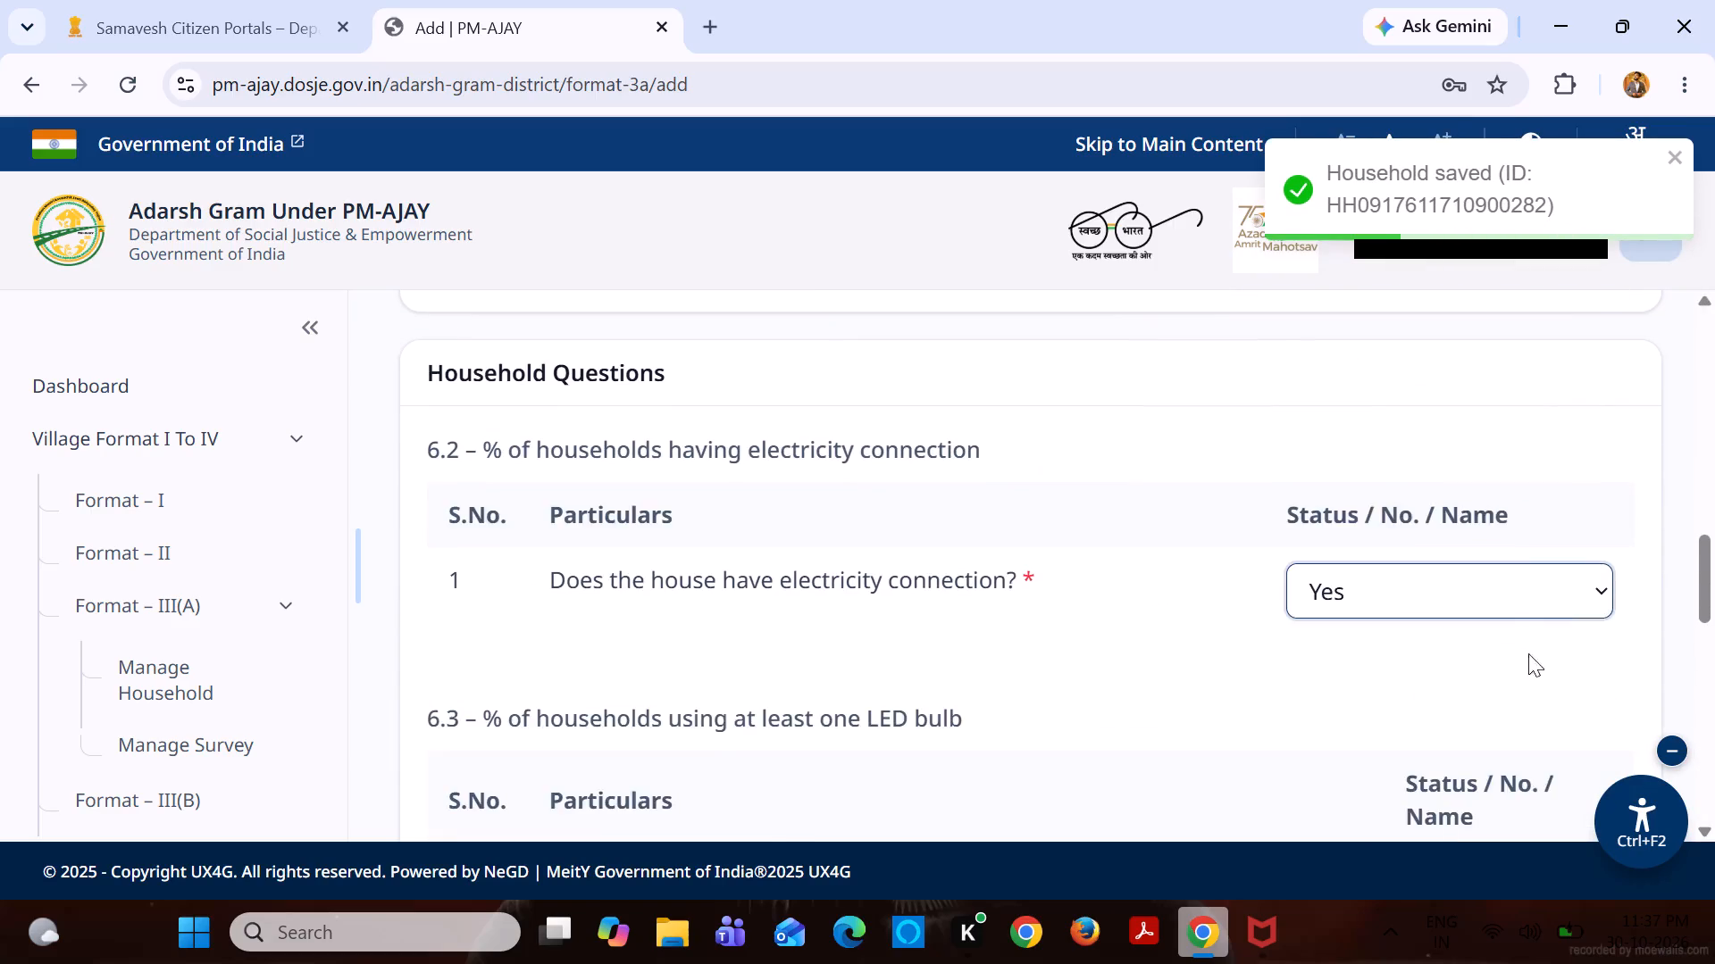
In section 6.3, answer Yes to having an electricity connection and Yes to using at least one LED bulb.
scroll(1529, 657, down, 2)
click(1554, 632)
click(1450, 716)
scroll(1569, 629, down, 2)
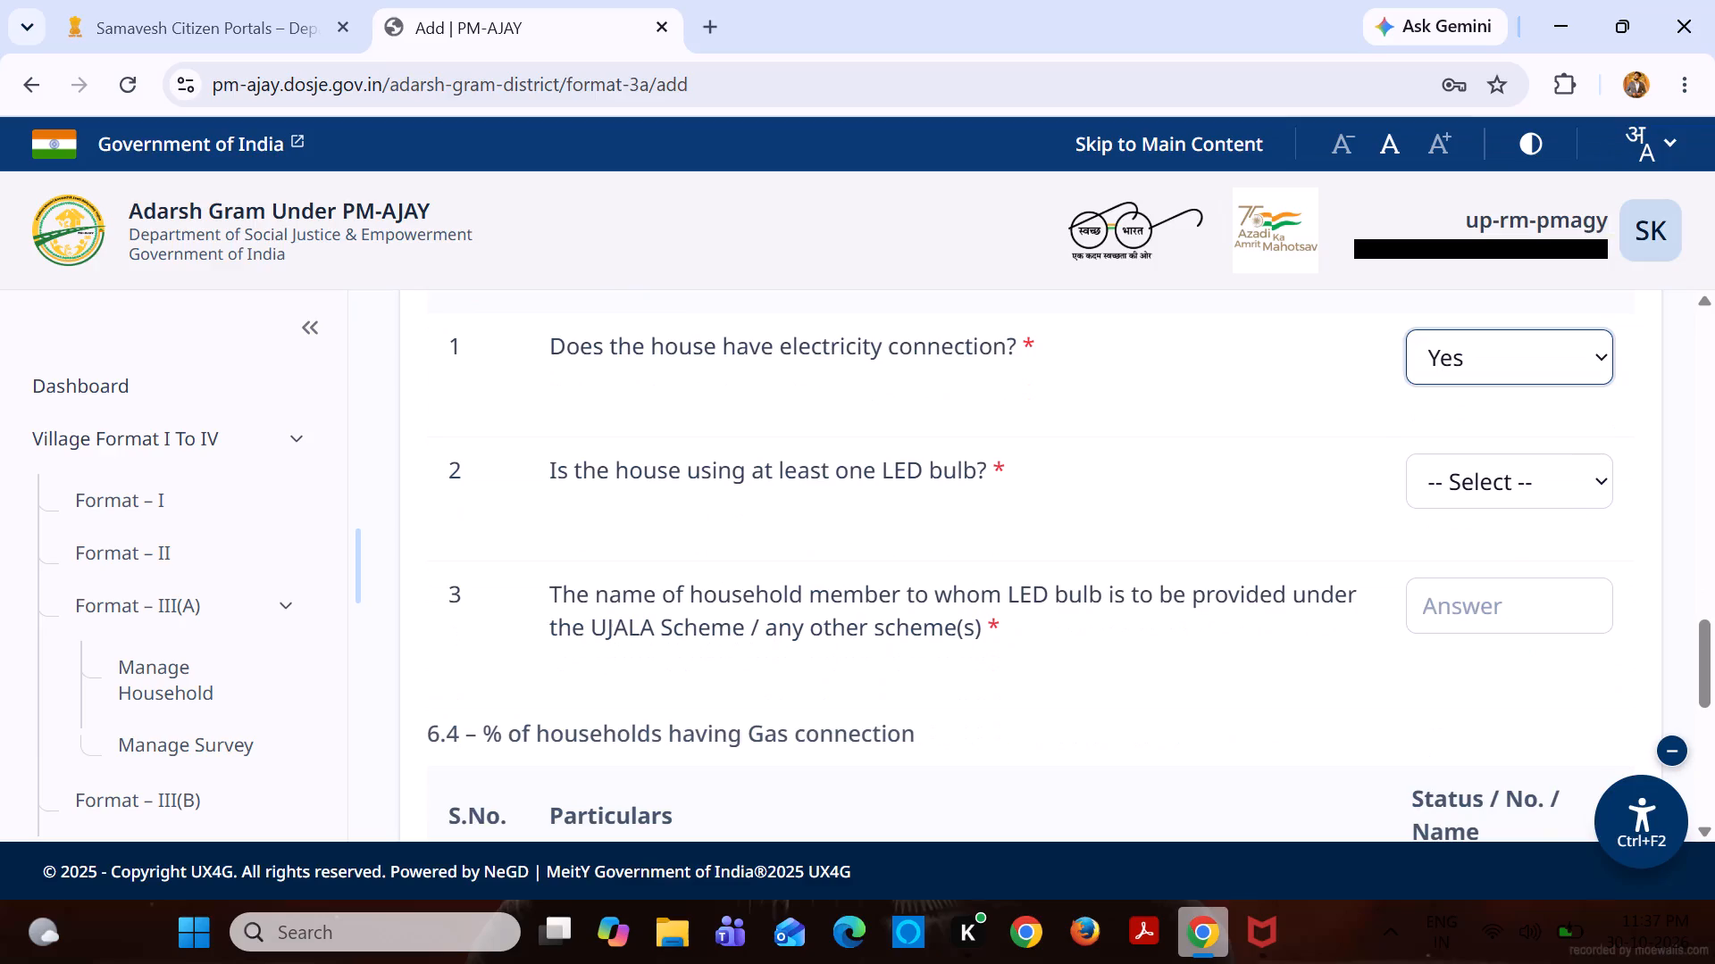
click(1571, 479)
click(1497, 570)
Answer Yes to using clean fuel in section 6.4 and submit the domain.
click(1508, 733)
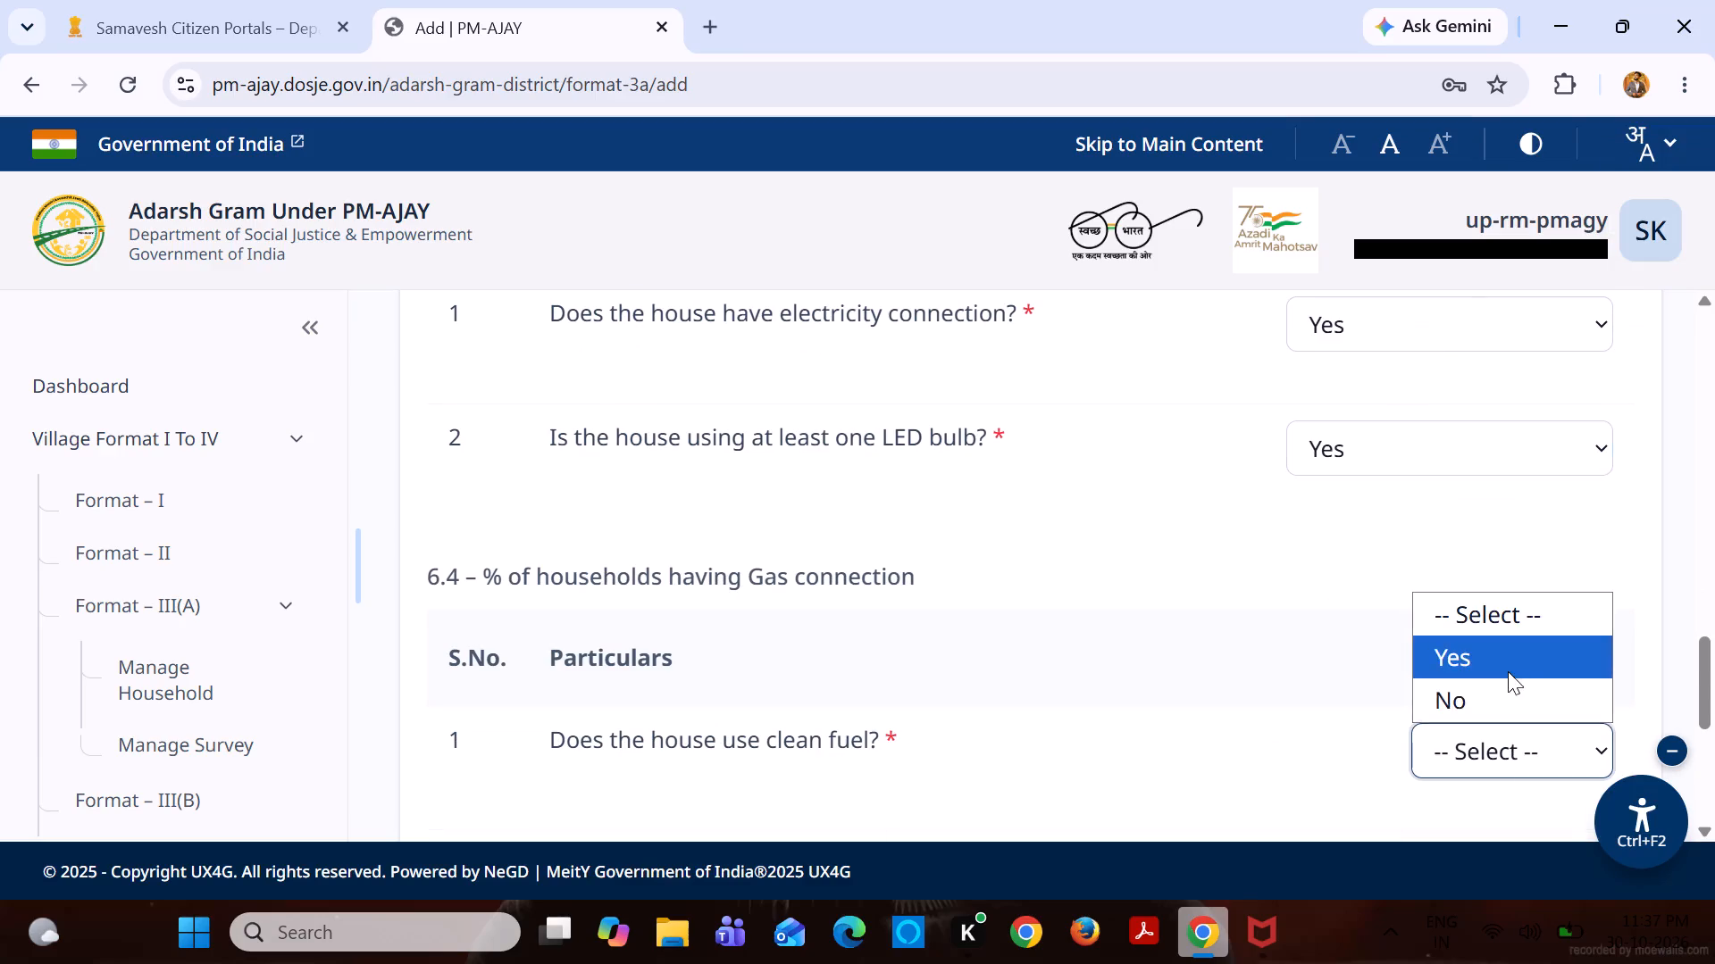
click(1508, 671)
scroll(1525, 674, down, 3)
click(1572, 630)
Select domain 7, answer No to the household being involved in farming in section 7.1, and submit the domain.
click(1571, 406)
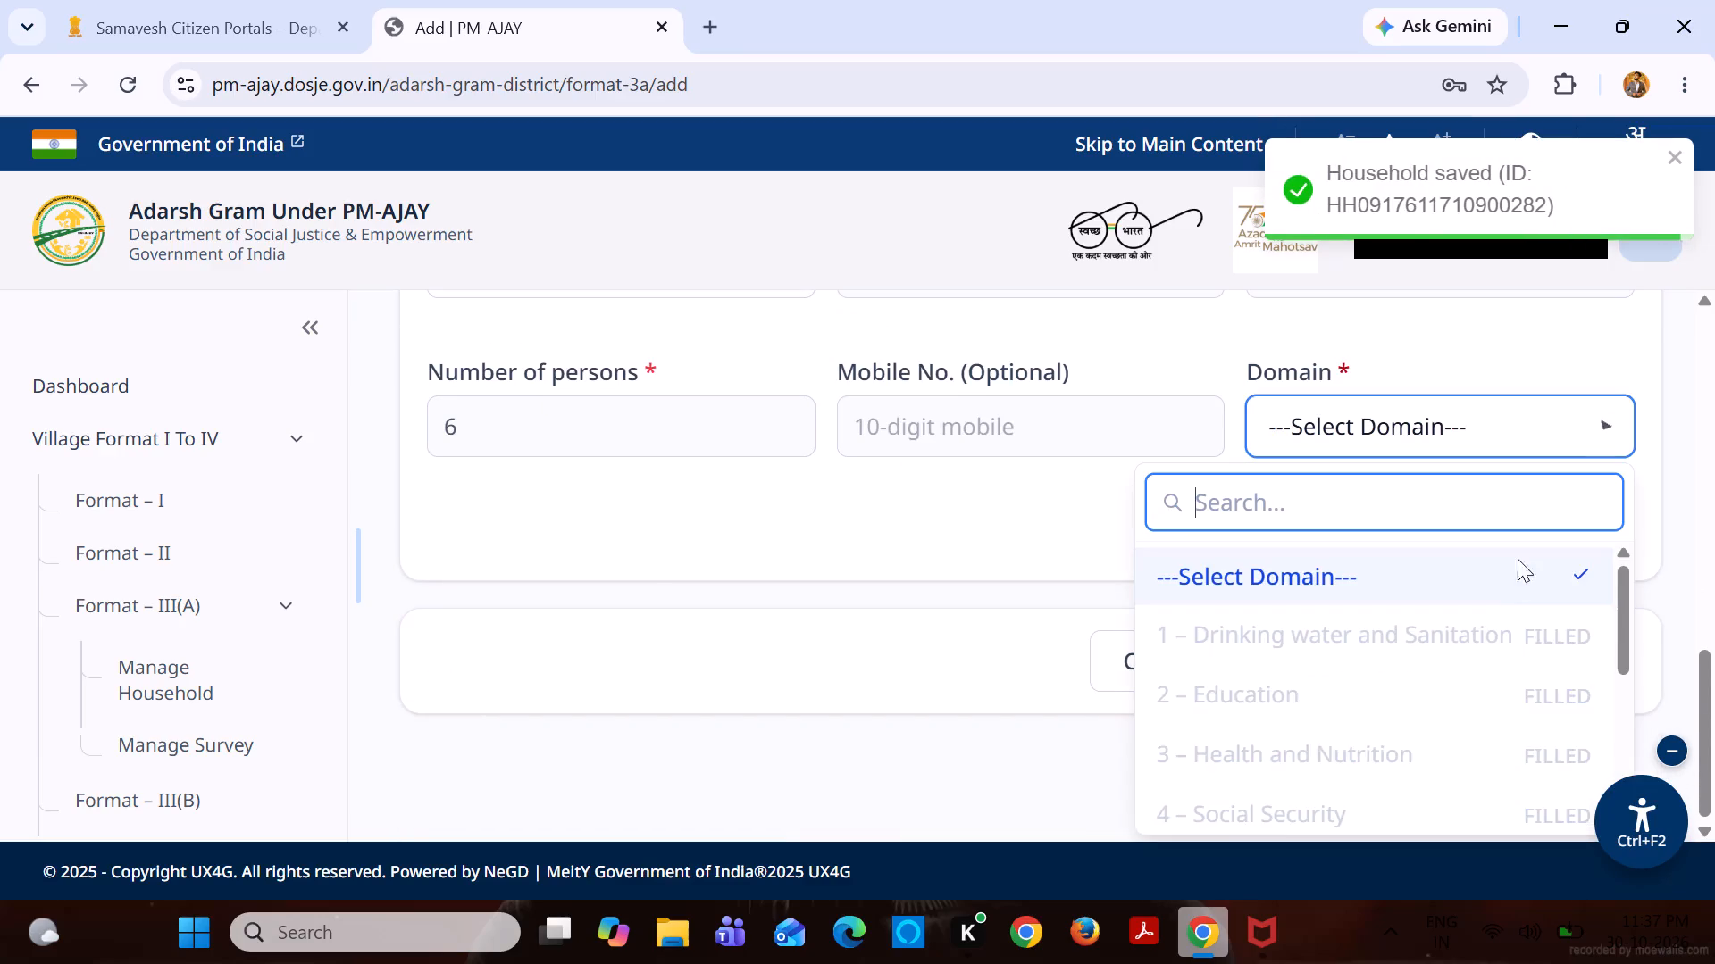
scroll(1524, 586, down, 2)
click(1329, 711)
scroll(1408, 671, down, 3)
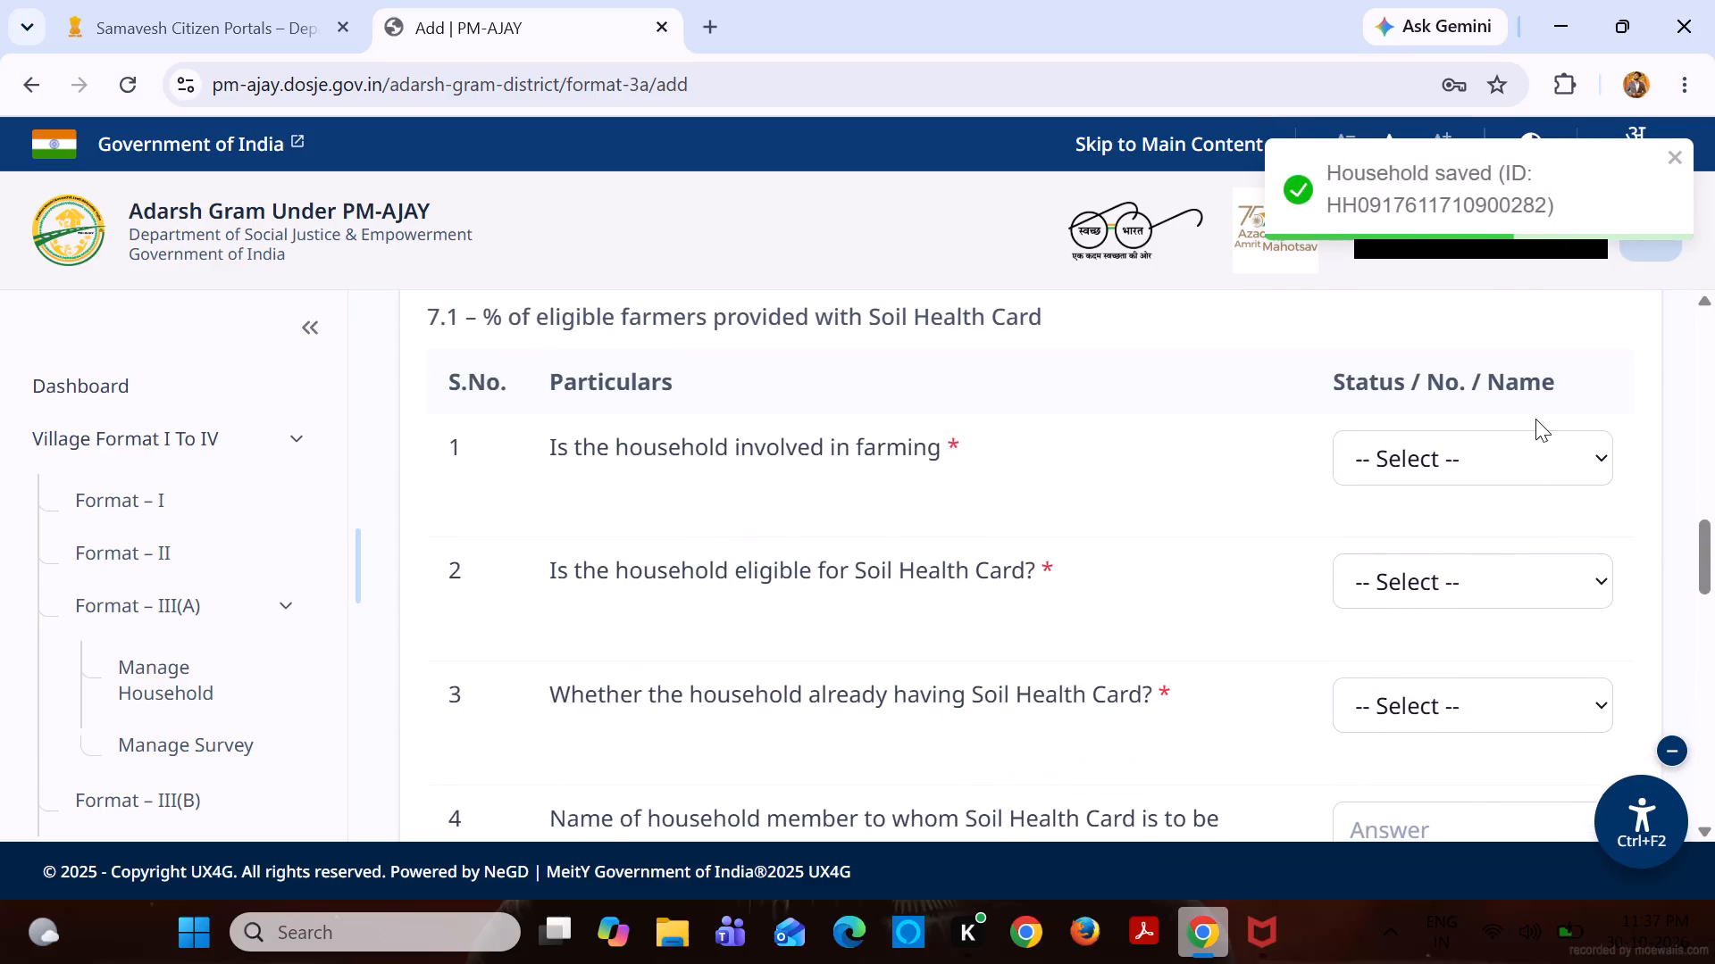
click(1535, 418)
click(1517, 467)
click(1424, 618)
click(1535, 444)
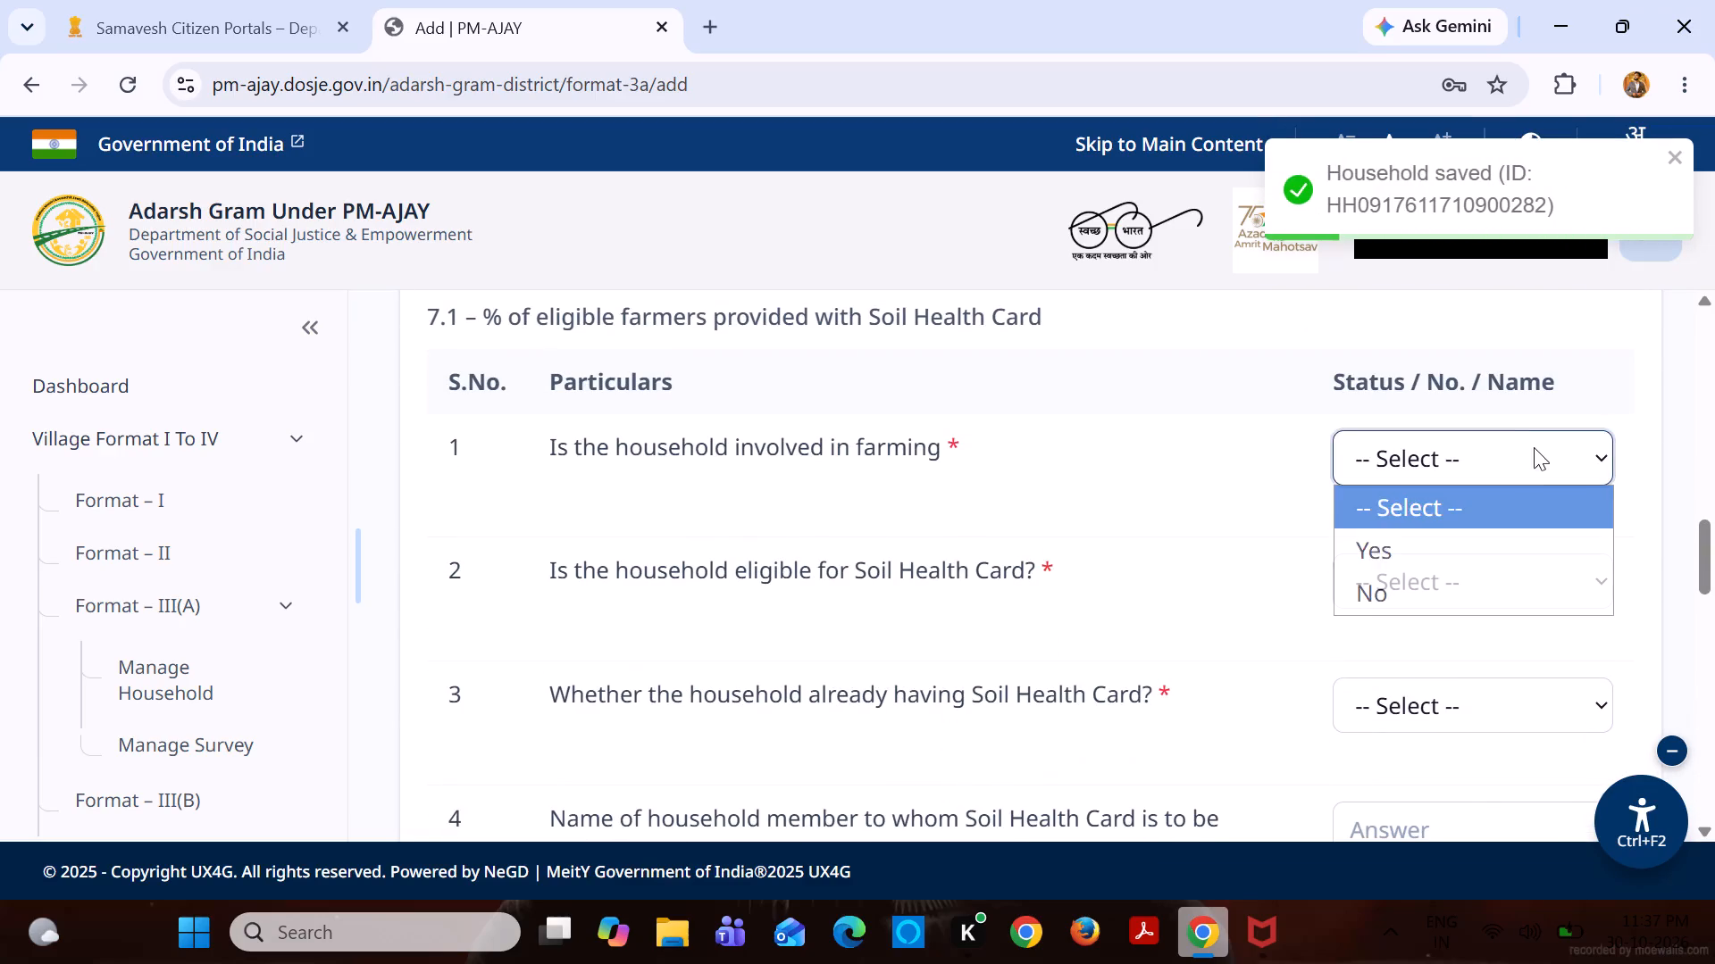
click(1438, 582)
scroll(1552, 441, down, 5)
click(1551, 641)
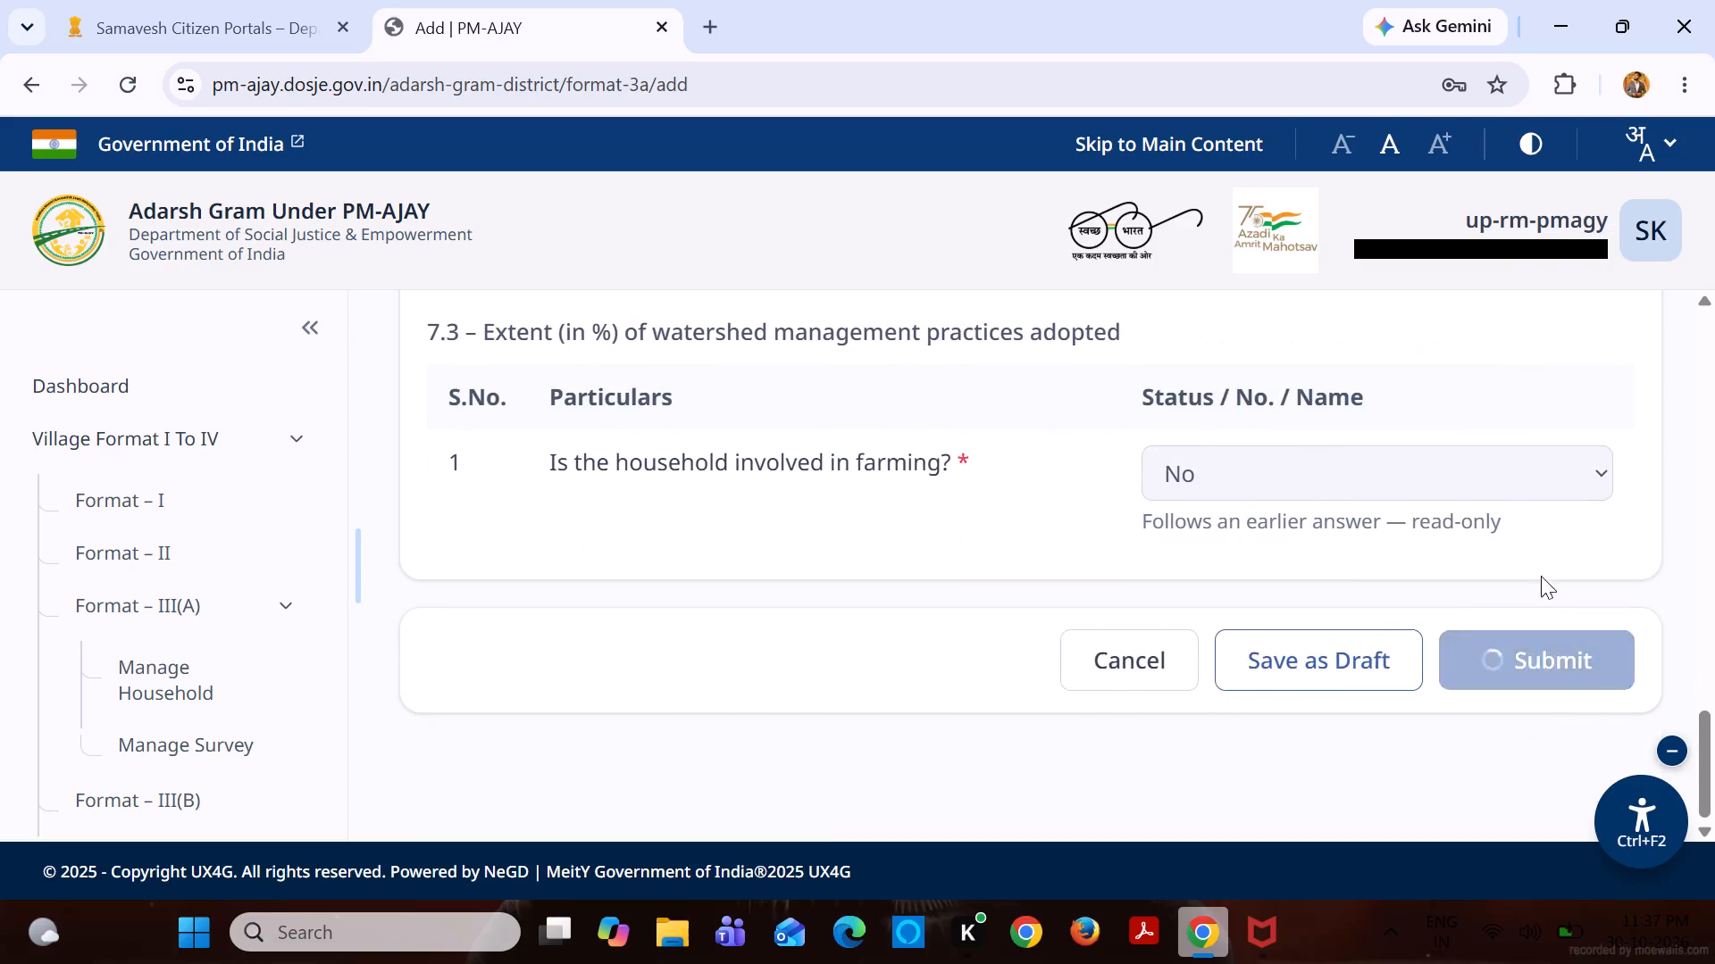
Select domain 8 and, in section 8.1, enter 6 persons above 5 years and 6 members who already have Aadhaar.
click(1566, 392)
click(1546, 442)
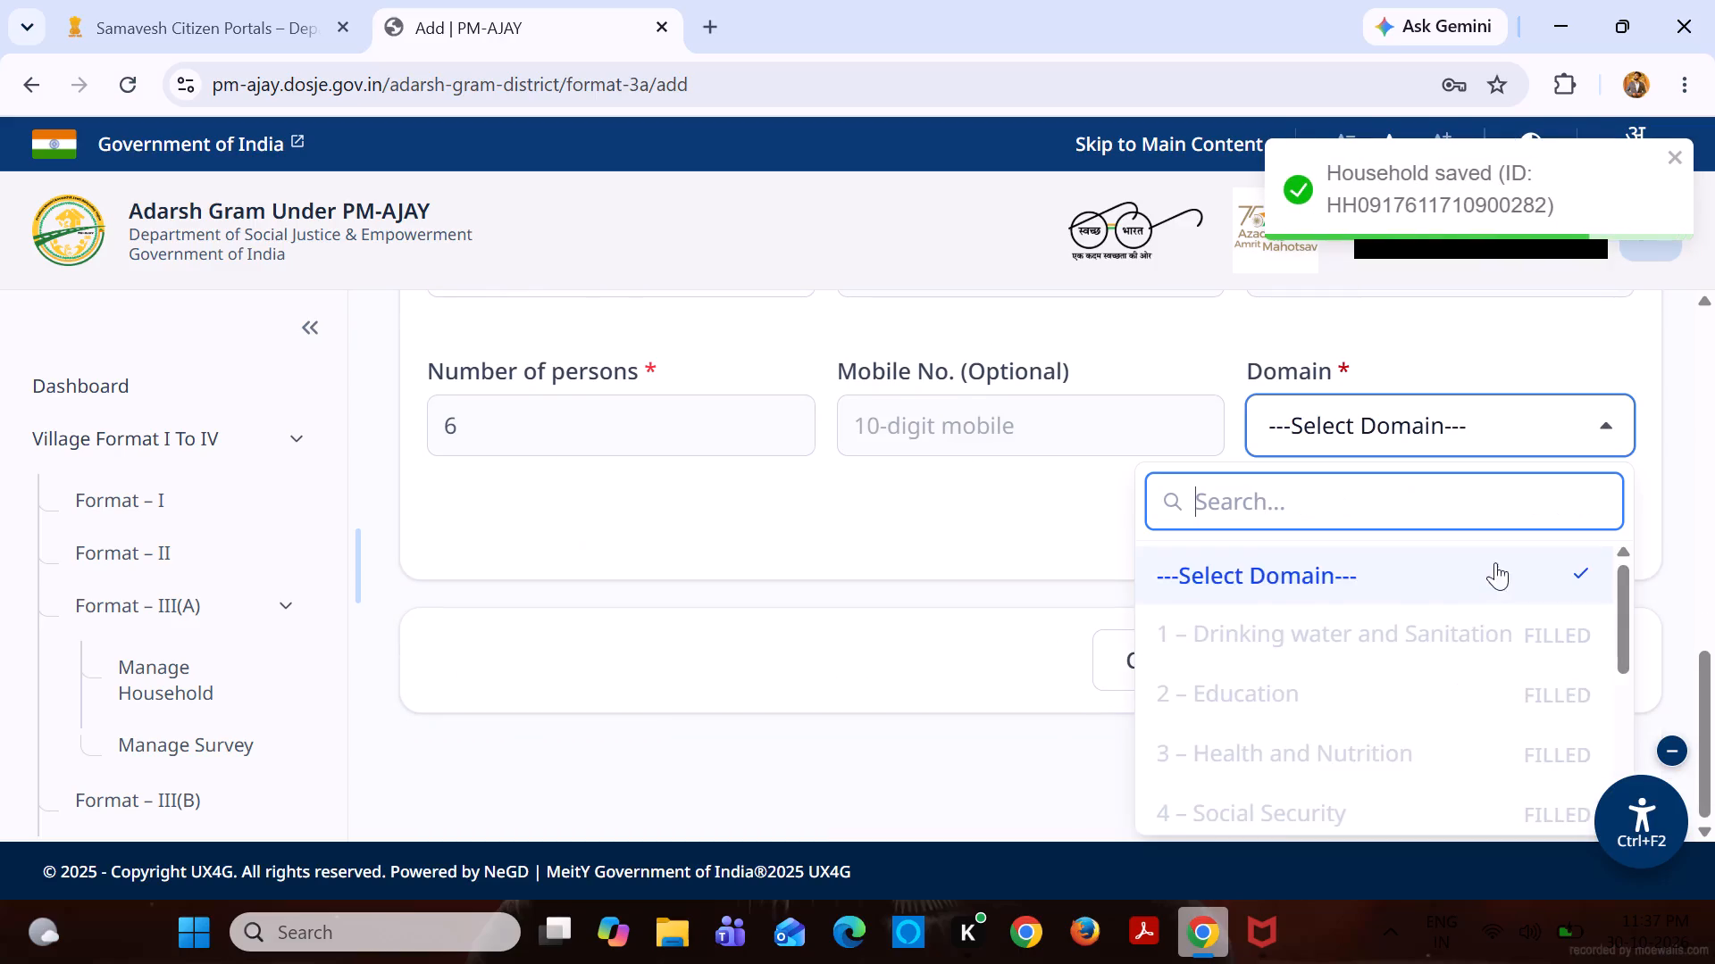
scroll(1497, 593, down, 3)
click(1361, 683)
scroll(1410, 670, down, 2)
click(1462, 559)
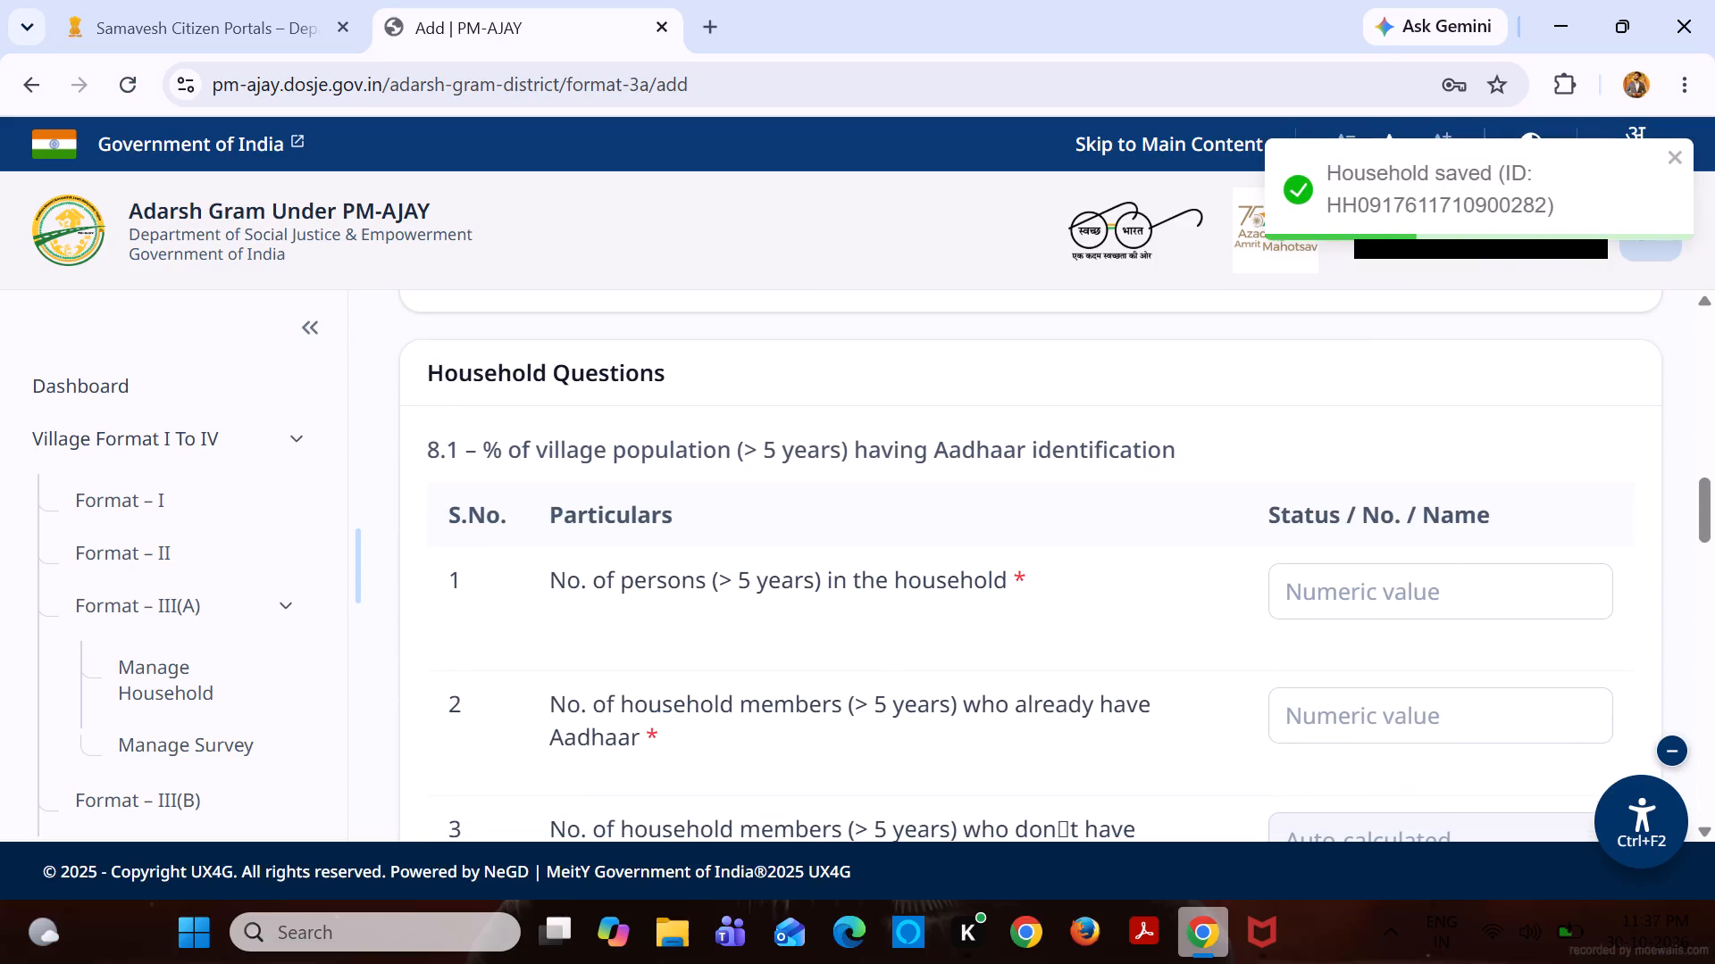
click(1431, 601)
scroll(1432, 601, up, 3)
scroll(1432, 601, down, 3)
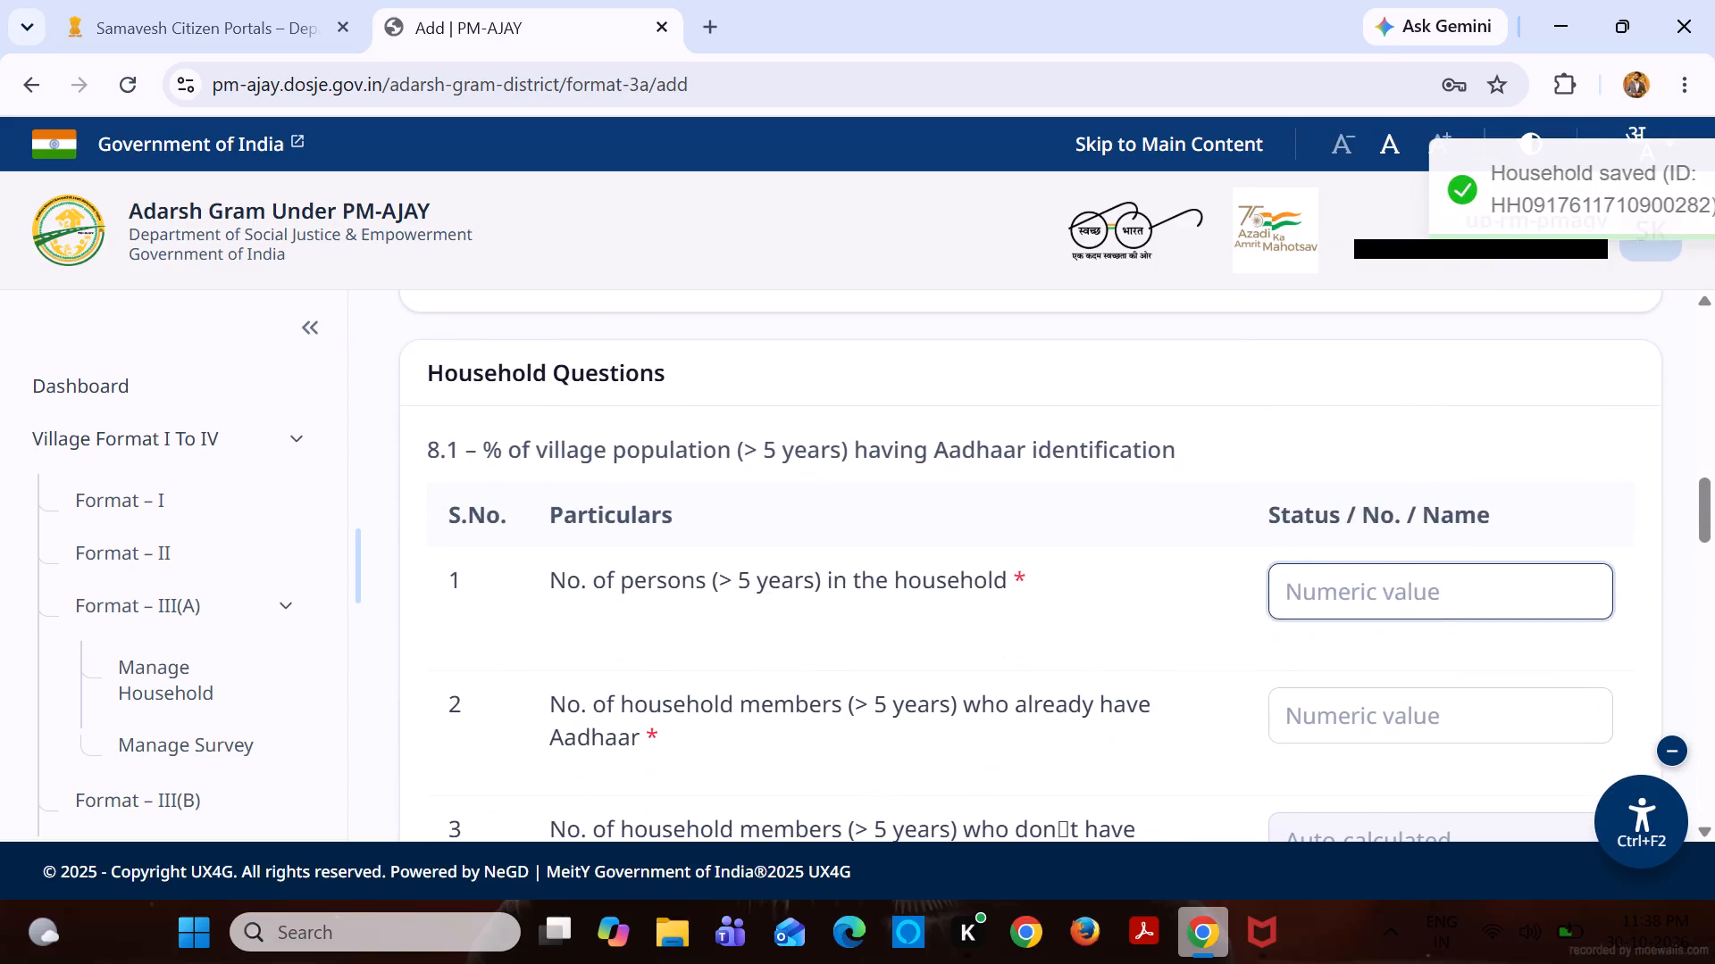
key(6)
click(1382, 729)
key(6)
In section 8.2, enter 2 members eligible for a bank or post office account and 2 who have one.
scroll(1391, 702, down, 3)
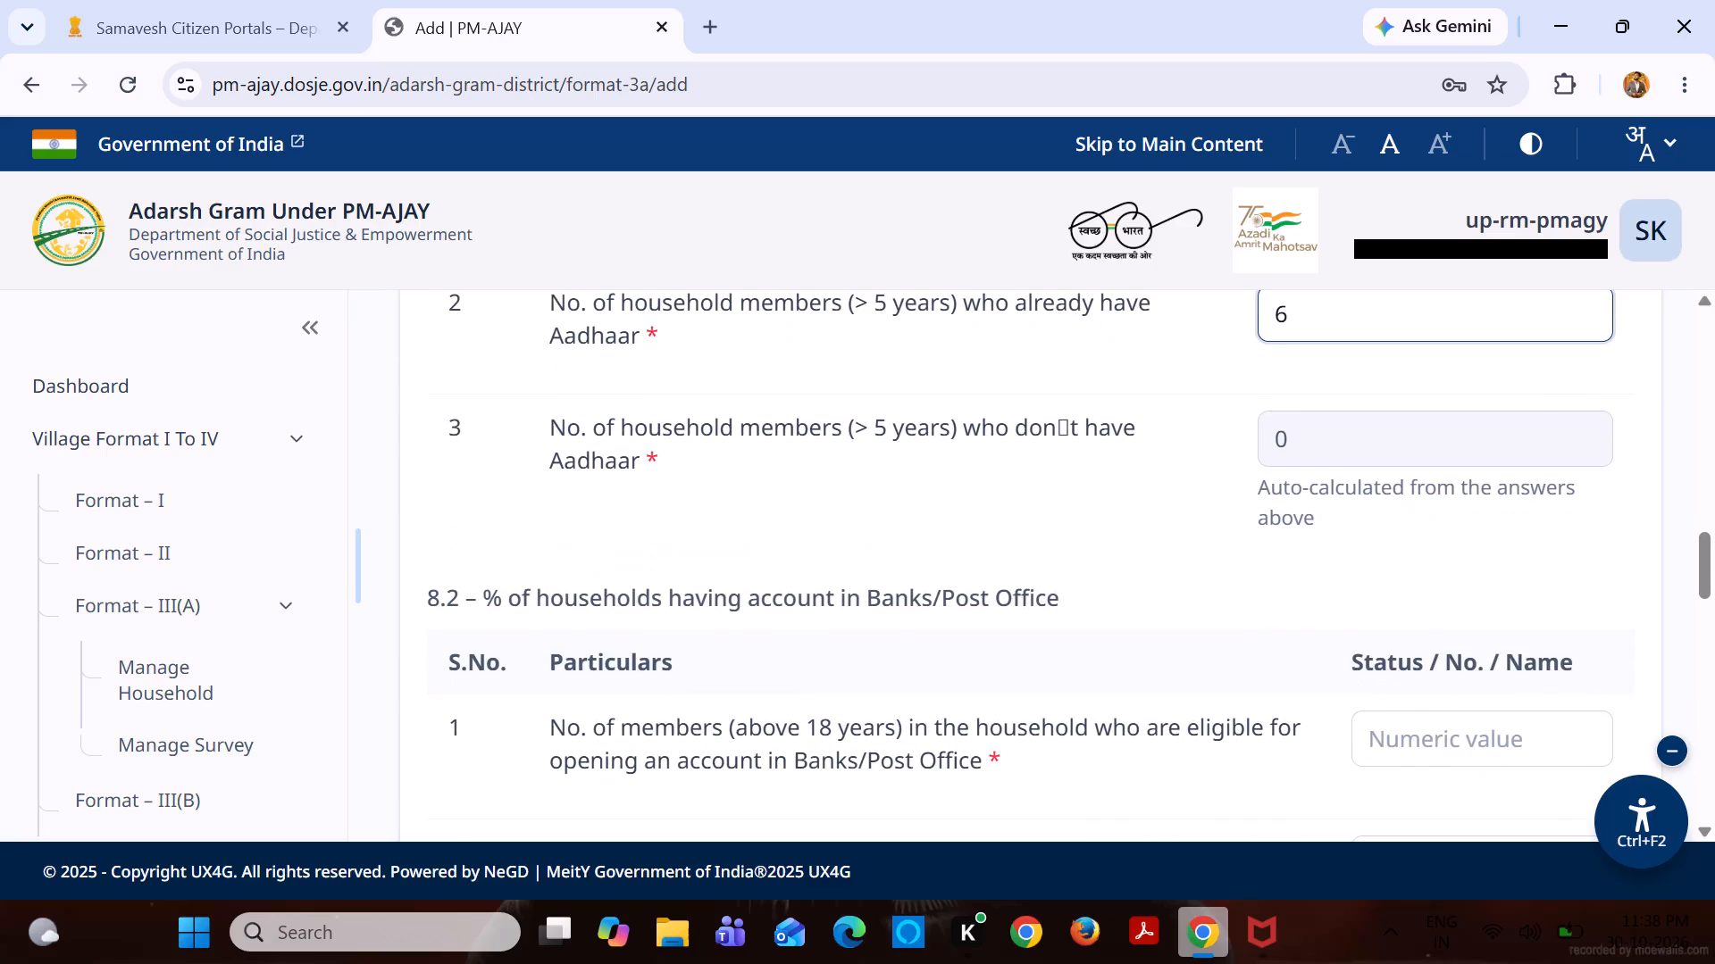
click(1409, 744)
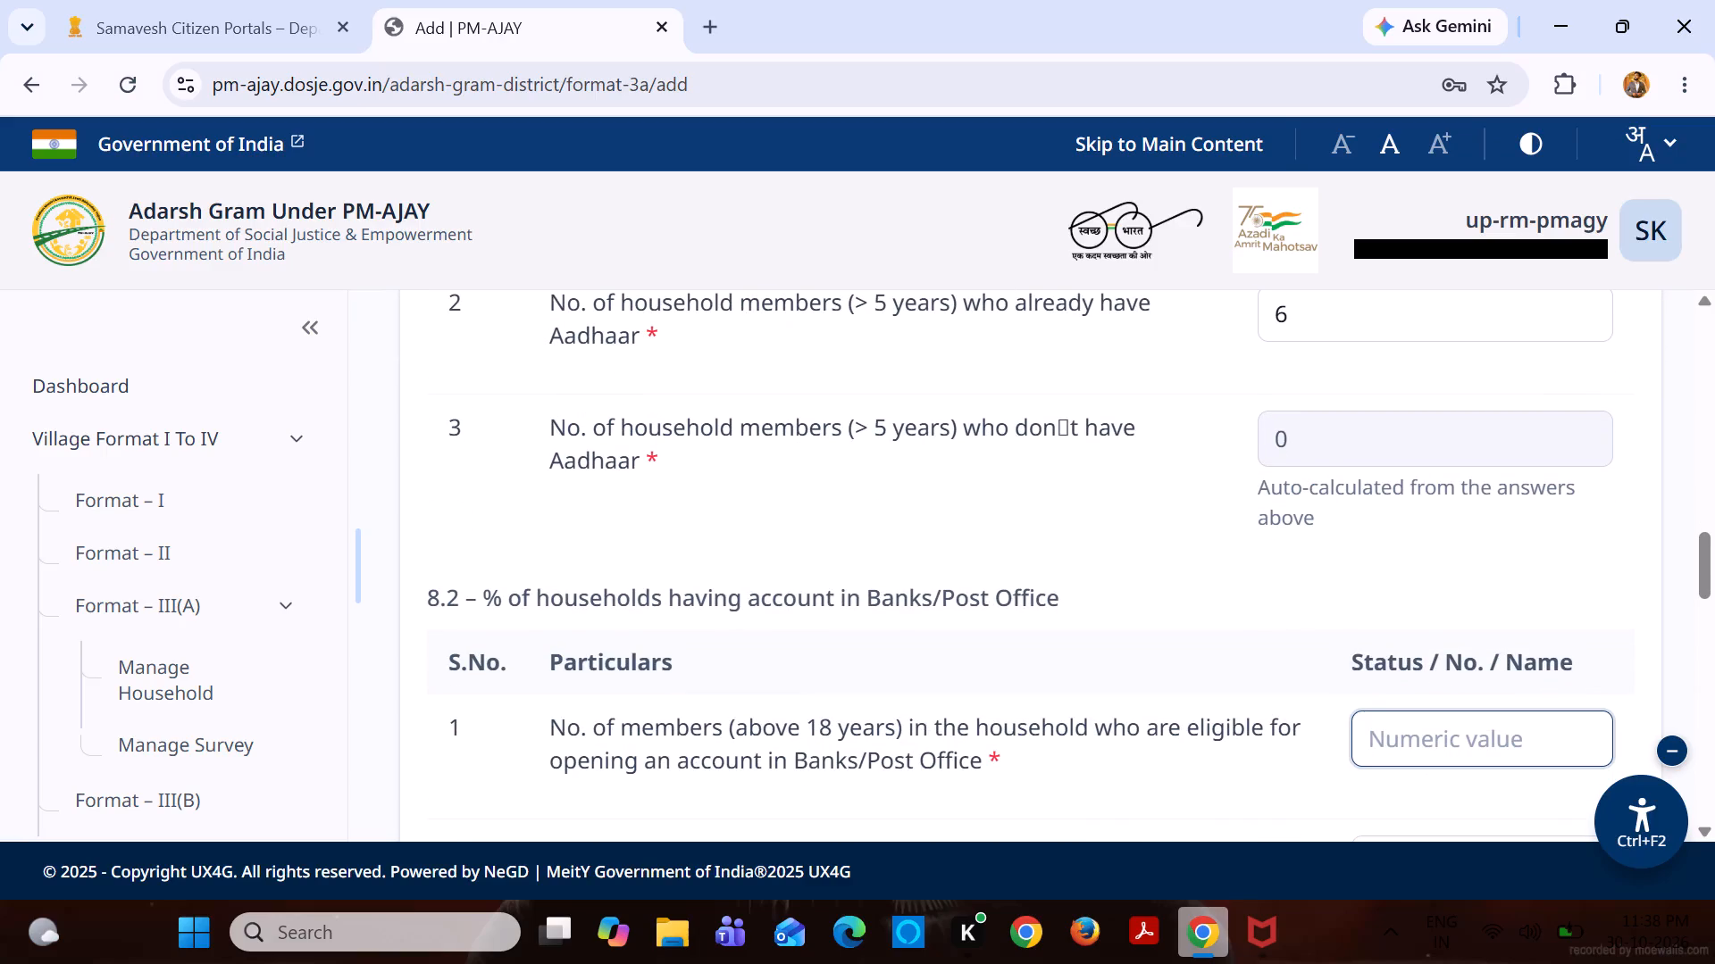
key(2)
scroll(1464, 694, down, 2)
click(1477, 591)
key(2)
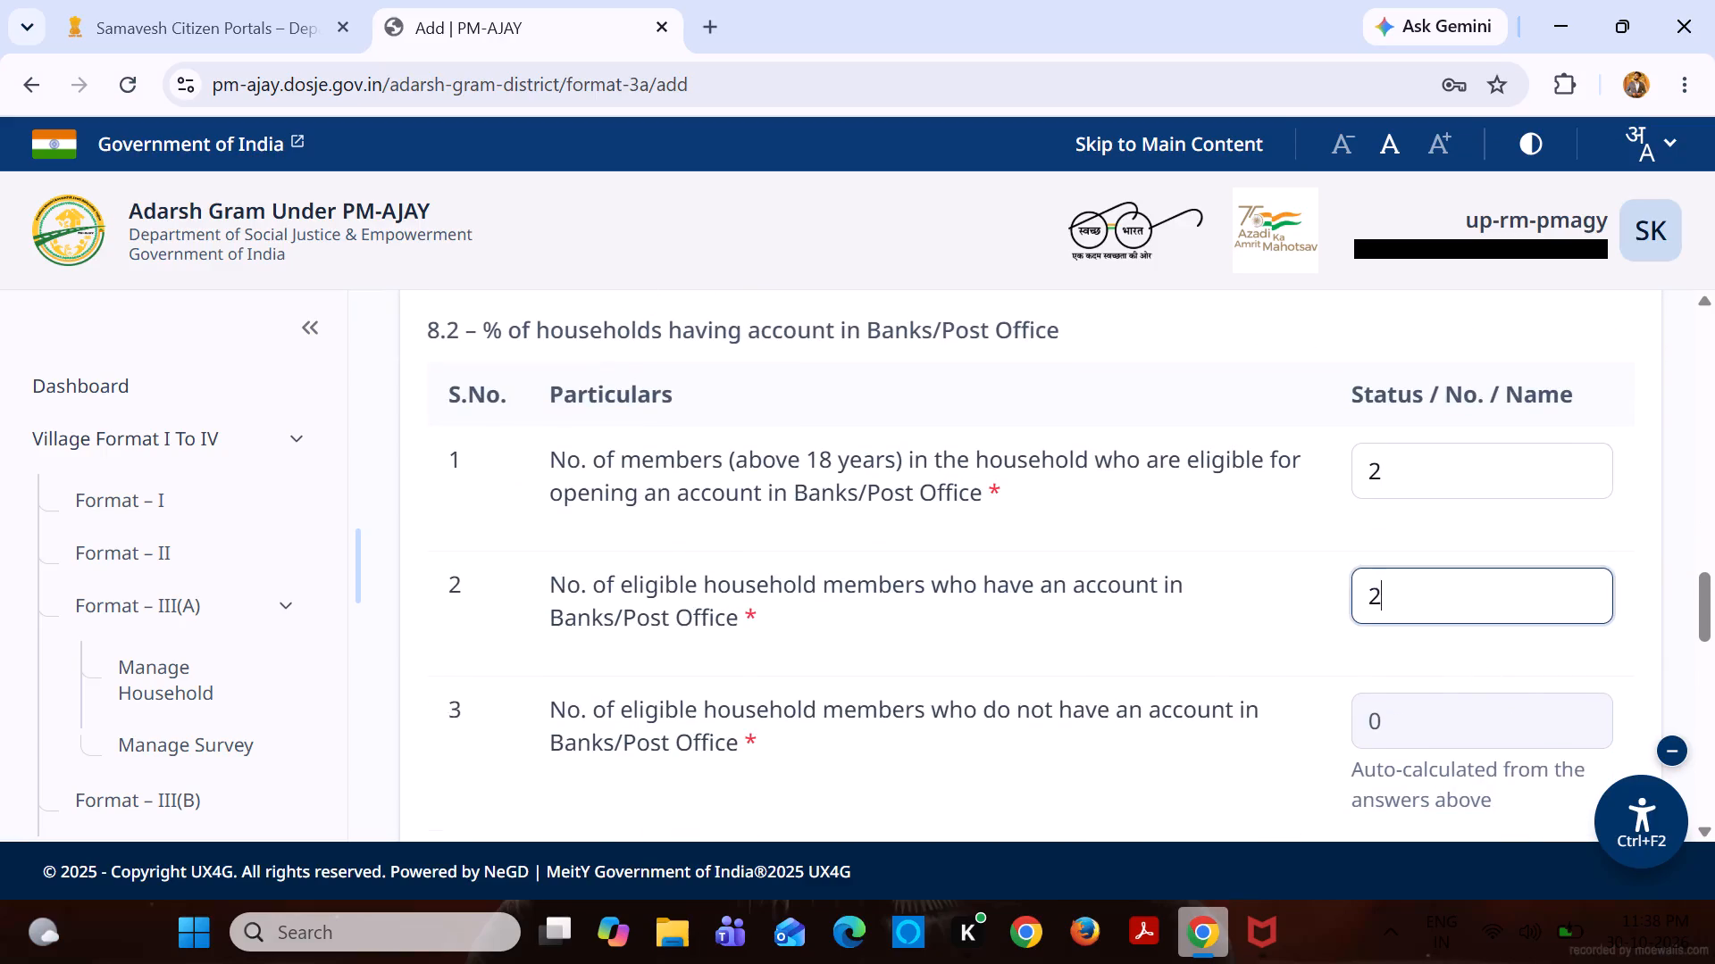
Enter 0 eligible members in section 8.3 and 0 members eligible for PMJJBY coverage in 8.4, and submit the domain.
scroll(1477, 591, down, 3)
click(1505, 645)
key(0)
scroll(1511, 634, down, 3)
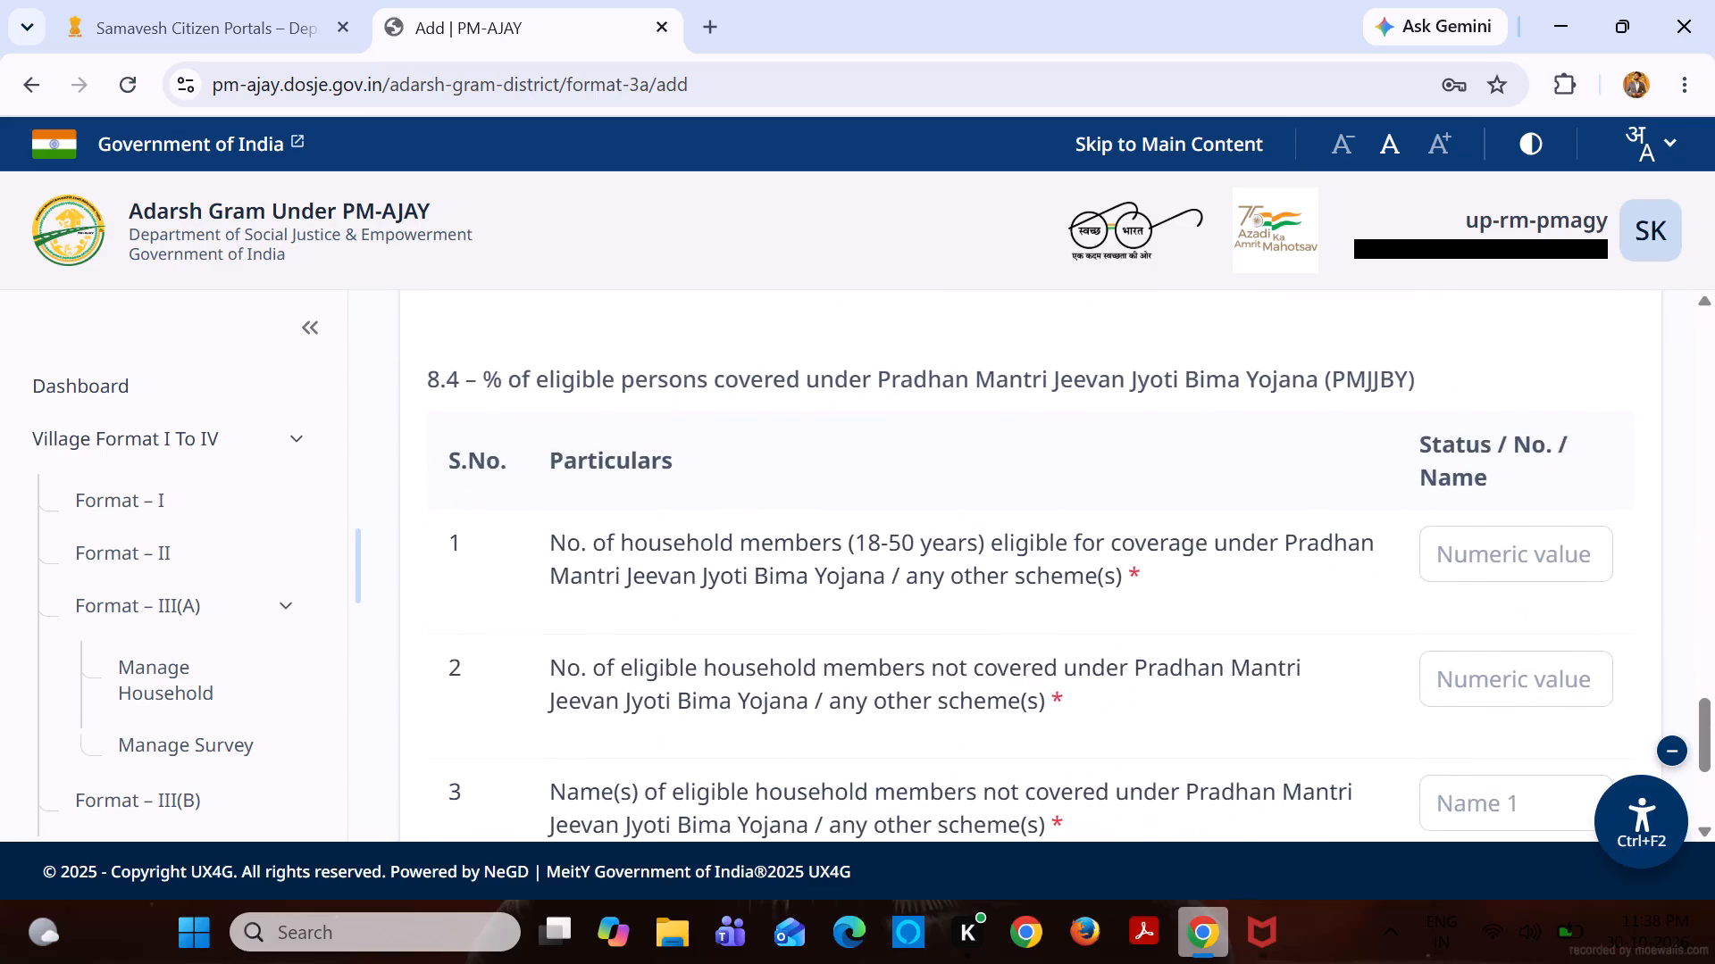
click(1535, 525)
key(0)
scroll(1536, 525, down, 3)
click(1541, 643)
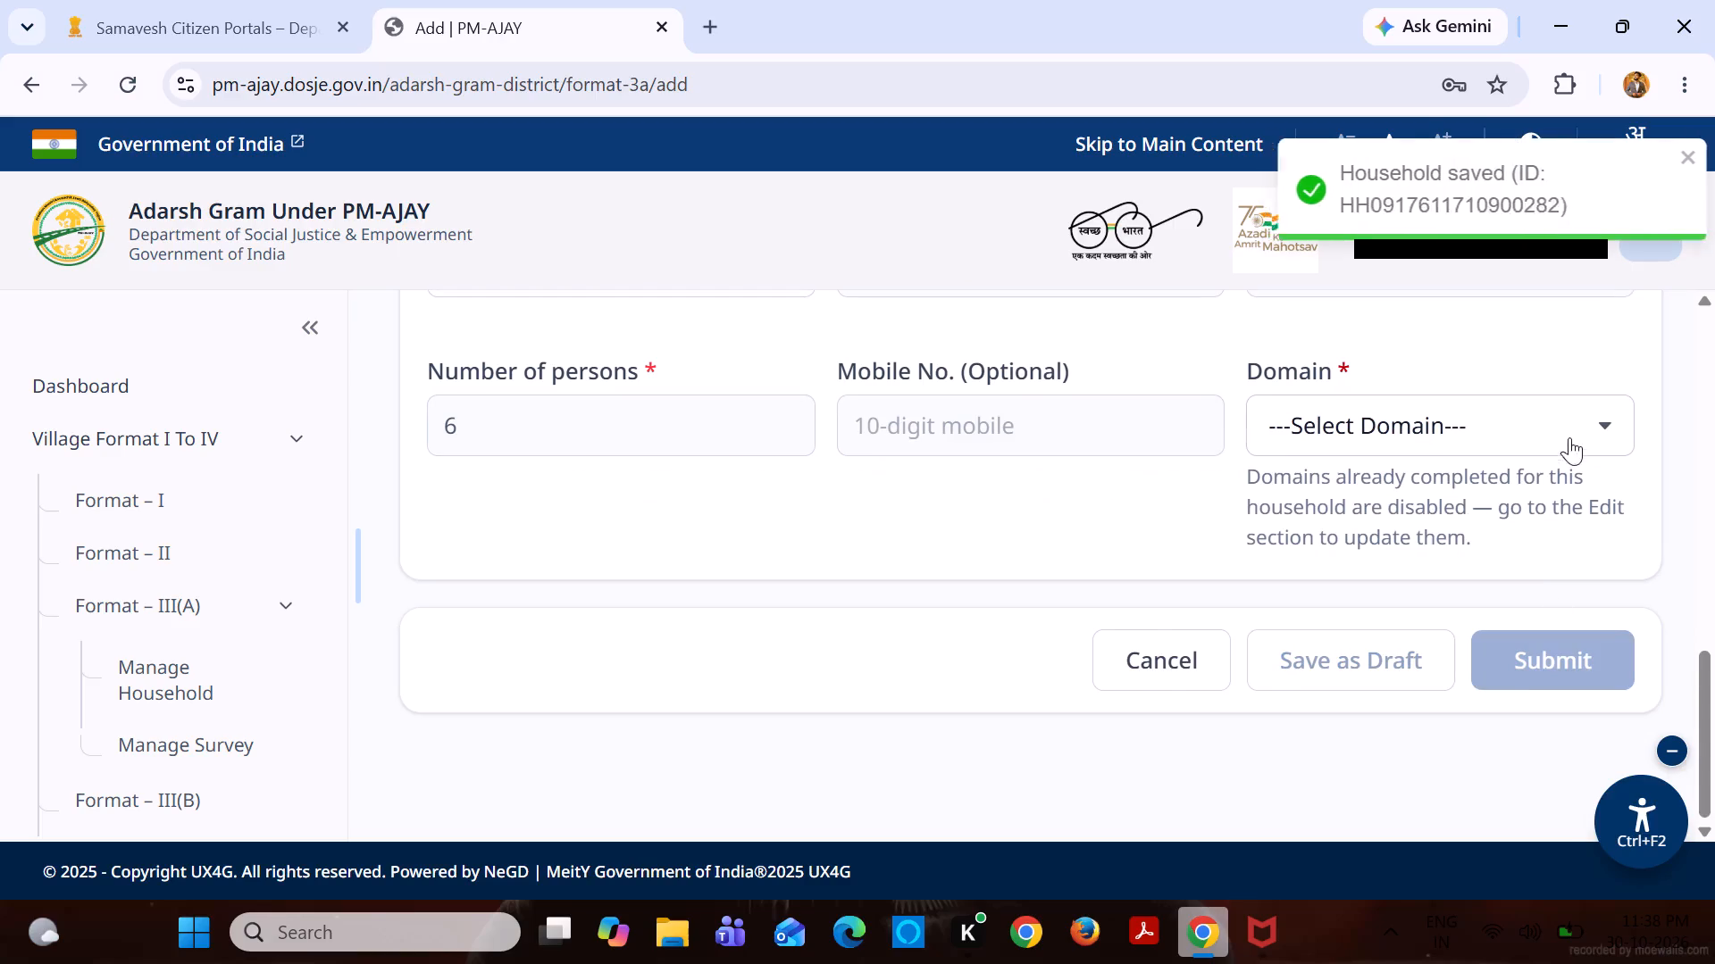
Select domain 9, enter 0 members eligible for PMGDISHA digital literacy training in section 9.3, and submit the domain.
click(1569, 427)
scroll(1481, 595, down, 3)
click(1291, 735)
scroll(1318, 695, down, 3)
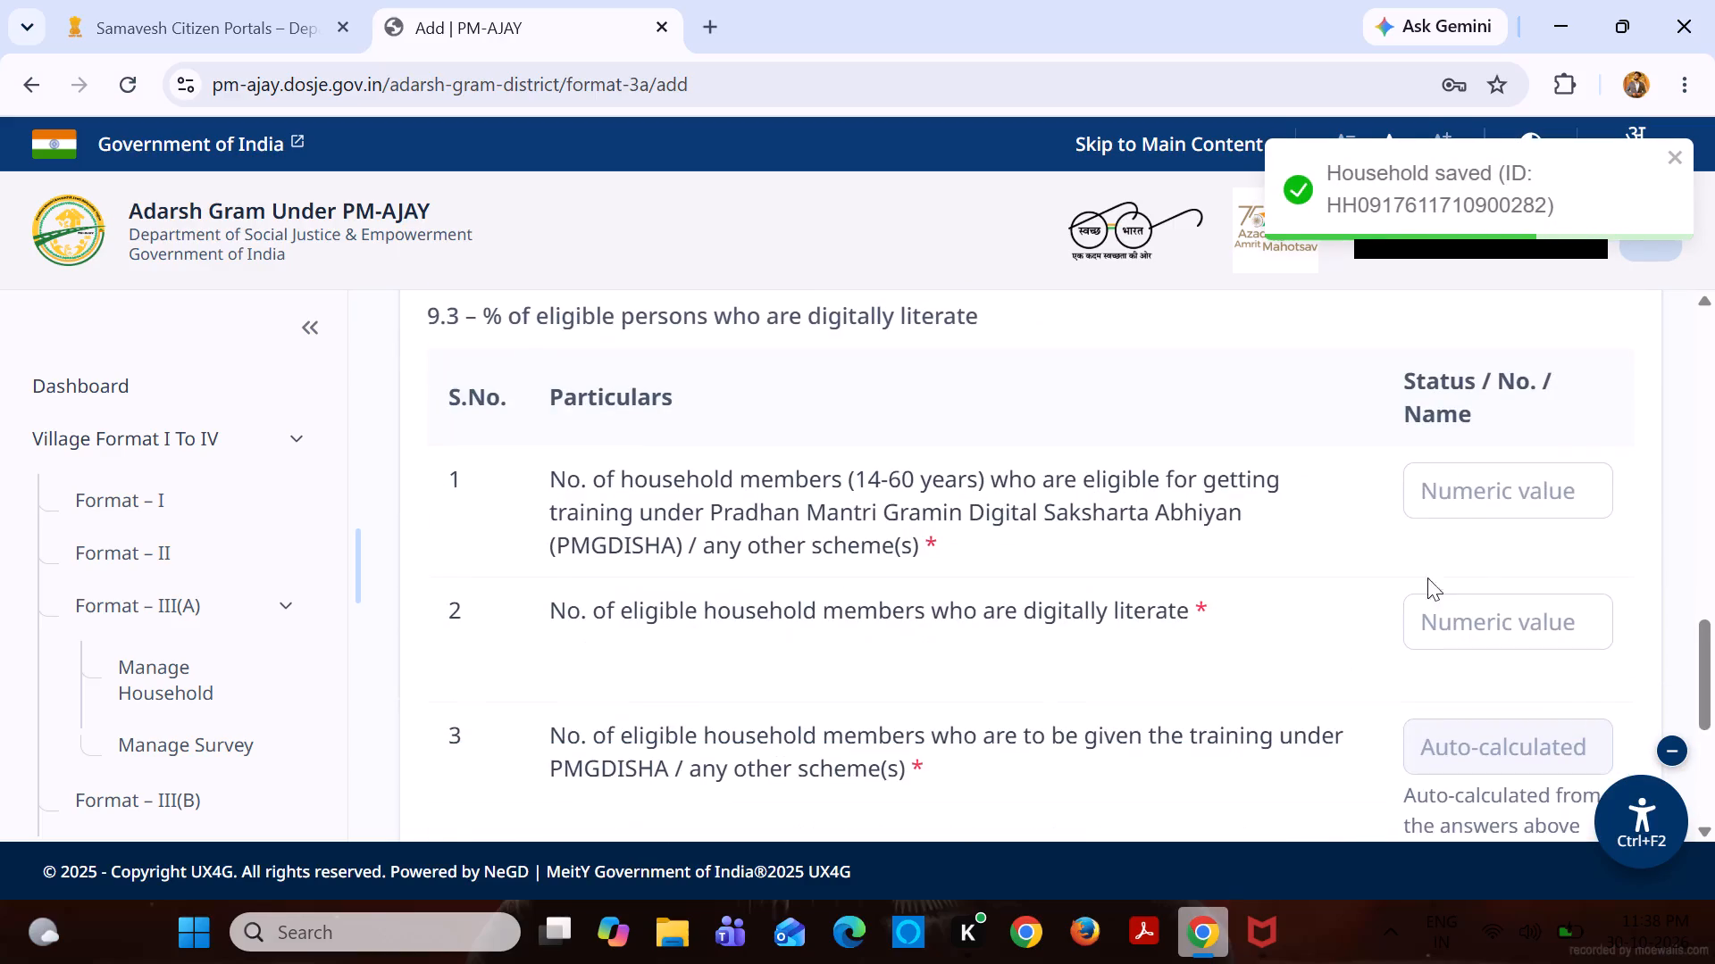
click(1530, 486)
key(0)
scroll(1542, 474, down, 3)
click(1552, 645)
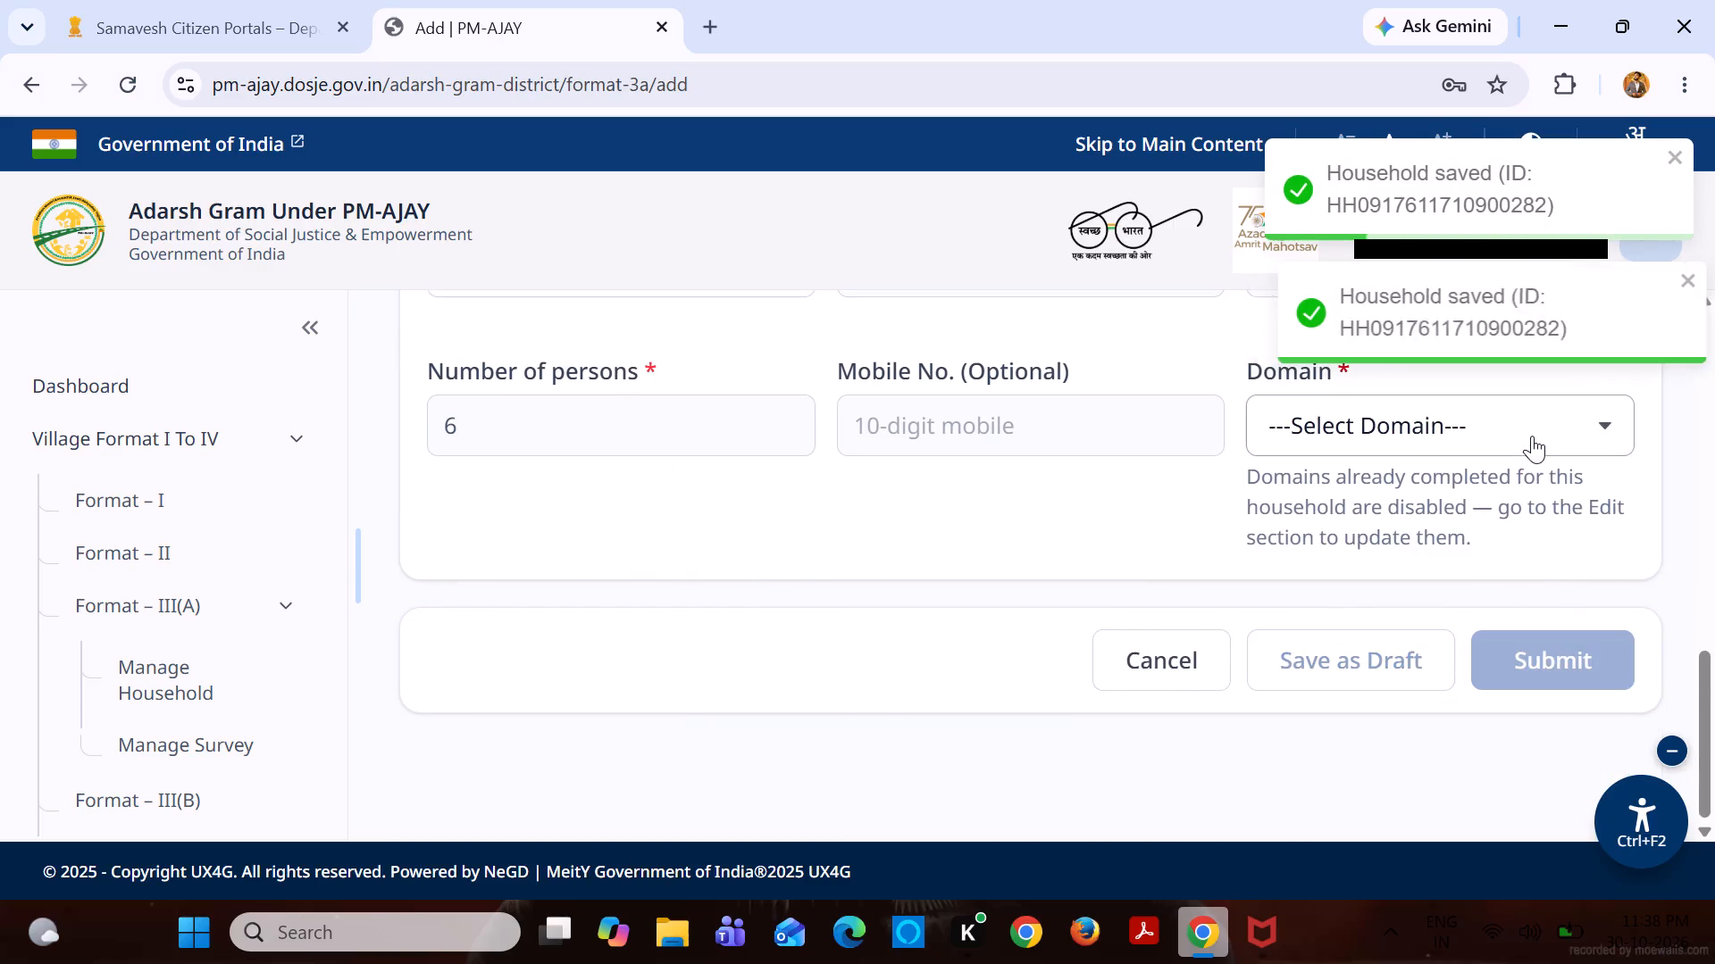
Select domain 10 and enter 0 youth eligible for skill development training and 0 youth eligible for bank linked loans.
click(1532, 435)
scroll(1519, 628, down, 4)
click(1288, 811)
scroll(1575, 540, down, 4)
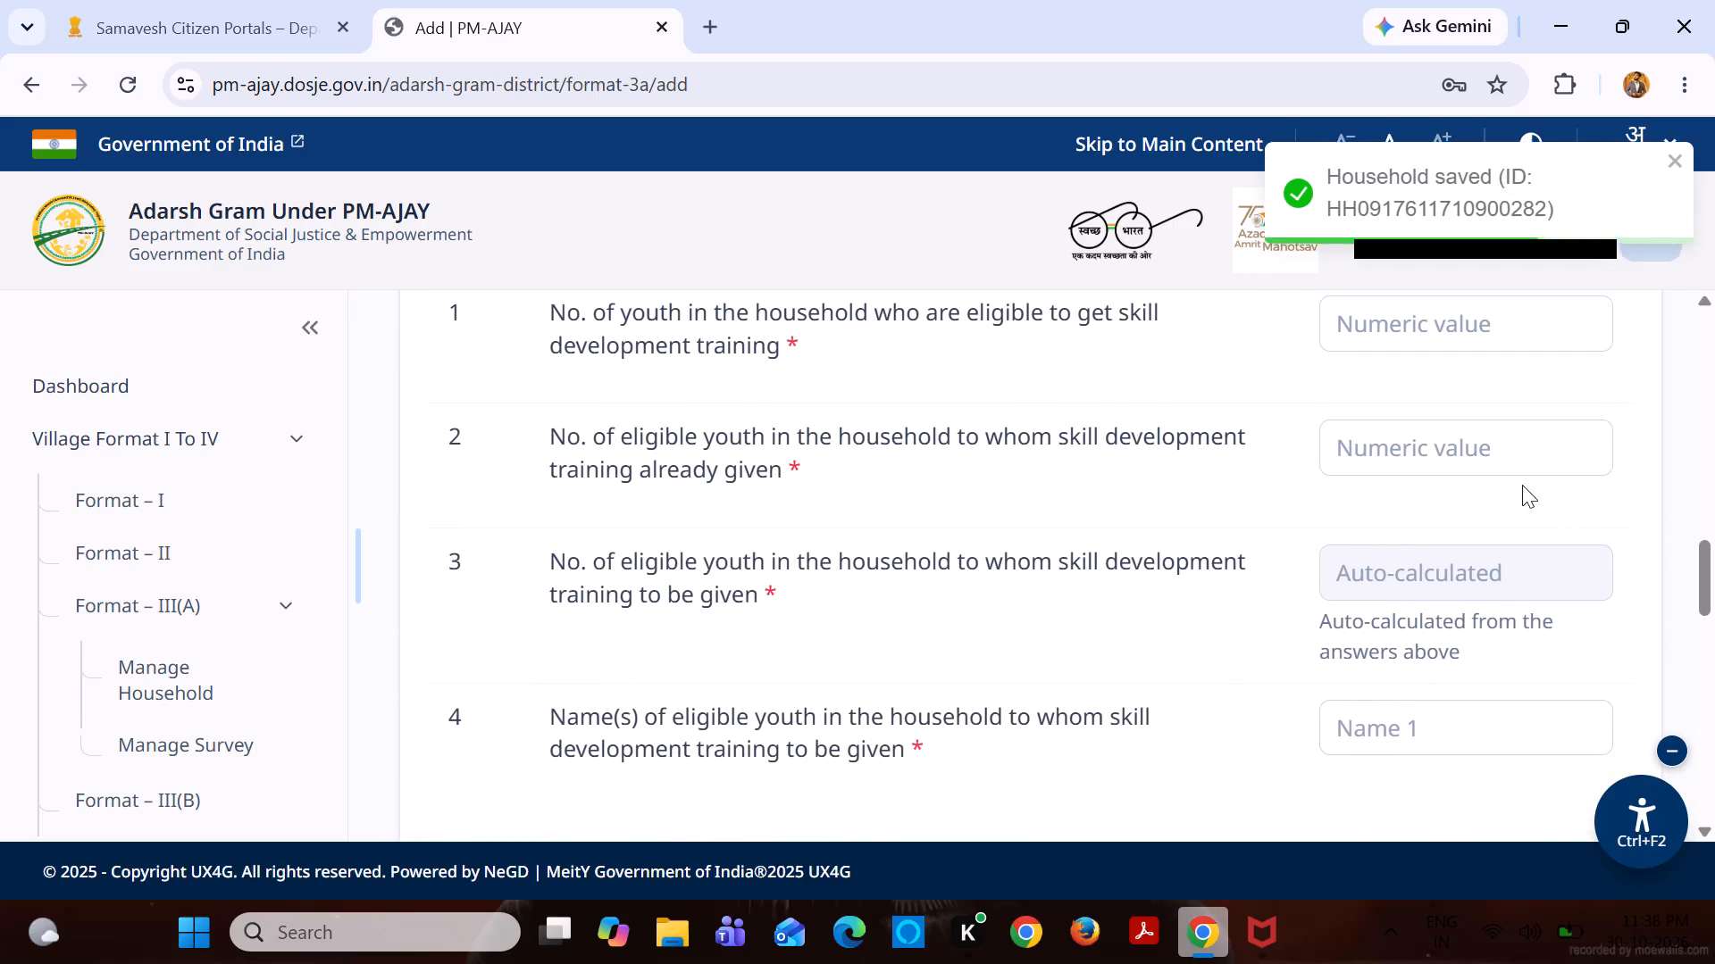
click(1453, 321)
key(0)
scroll(1462, 346, down, 2)
click(1483, 313)
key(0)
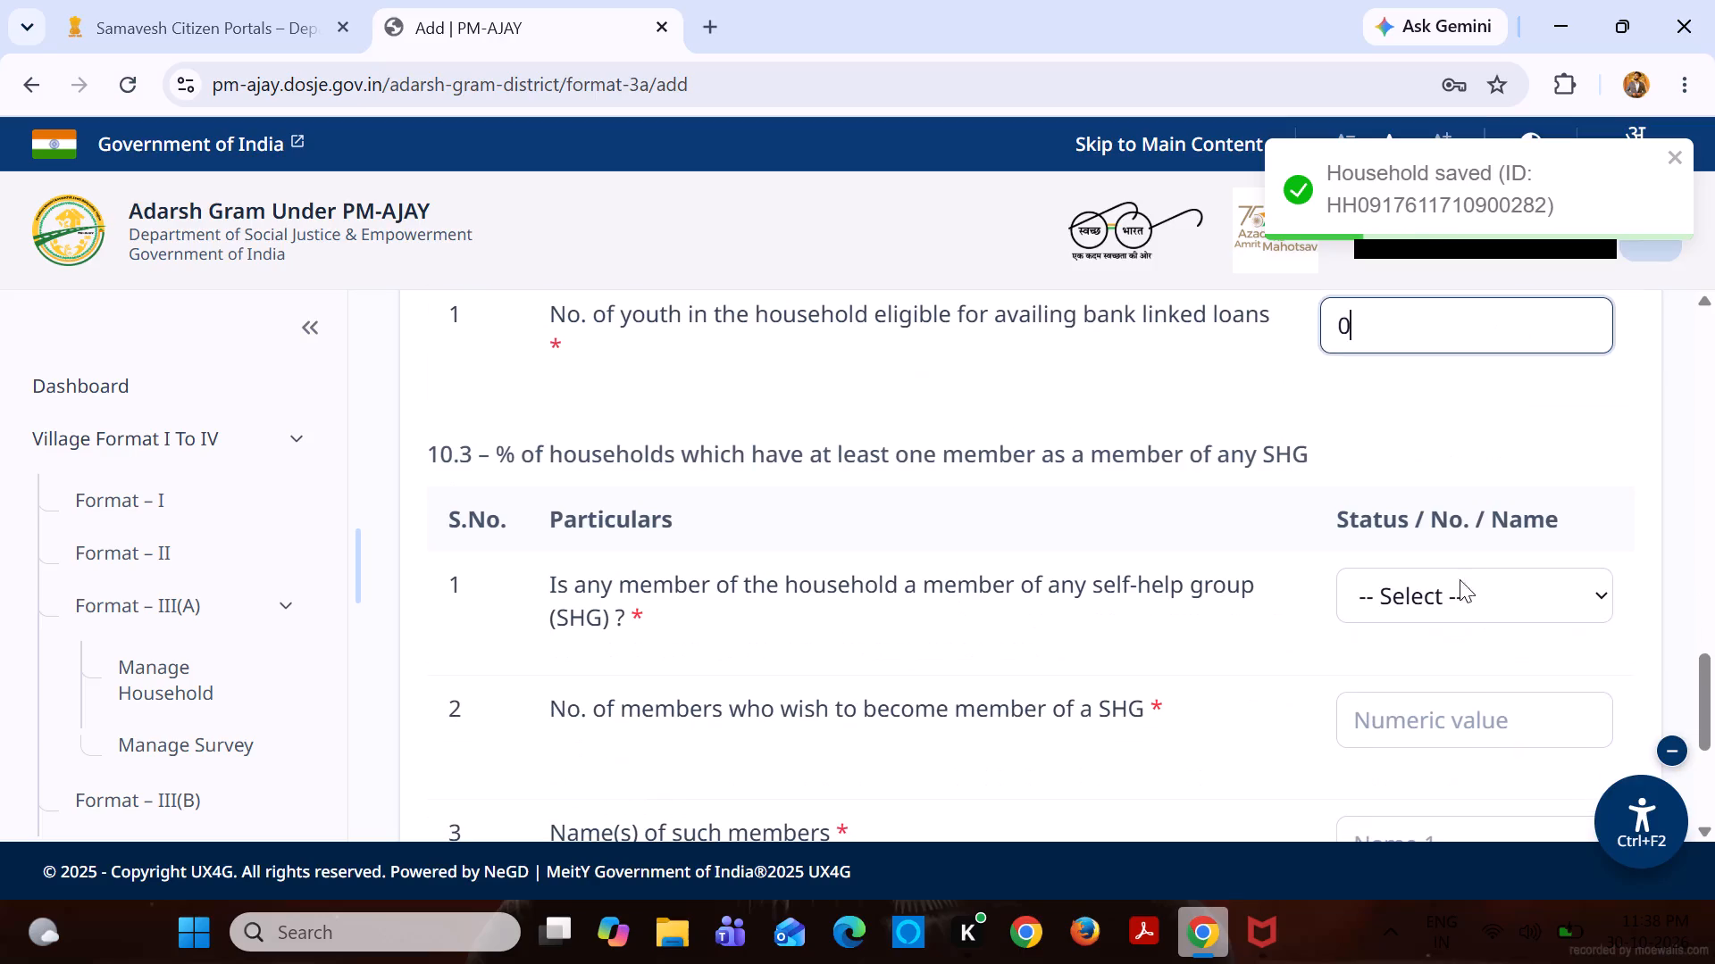
Answer Yes to a household member belonging to a self-help group in section 10.3 and submit the domain.
click(1456, 591)
click(1408, 691)
scroll(1467, 602, down, 3)
click(1567, 635)
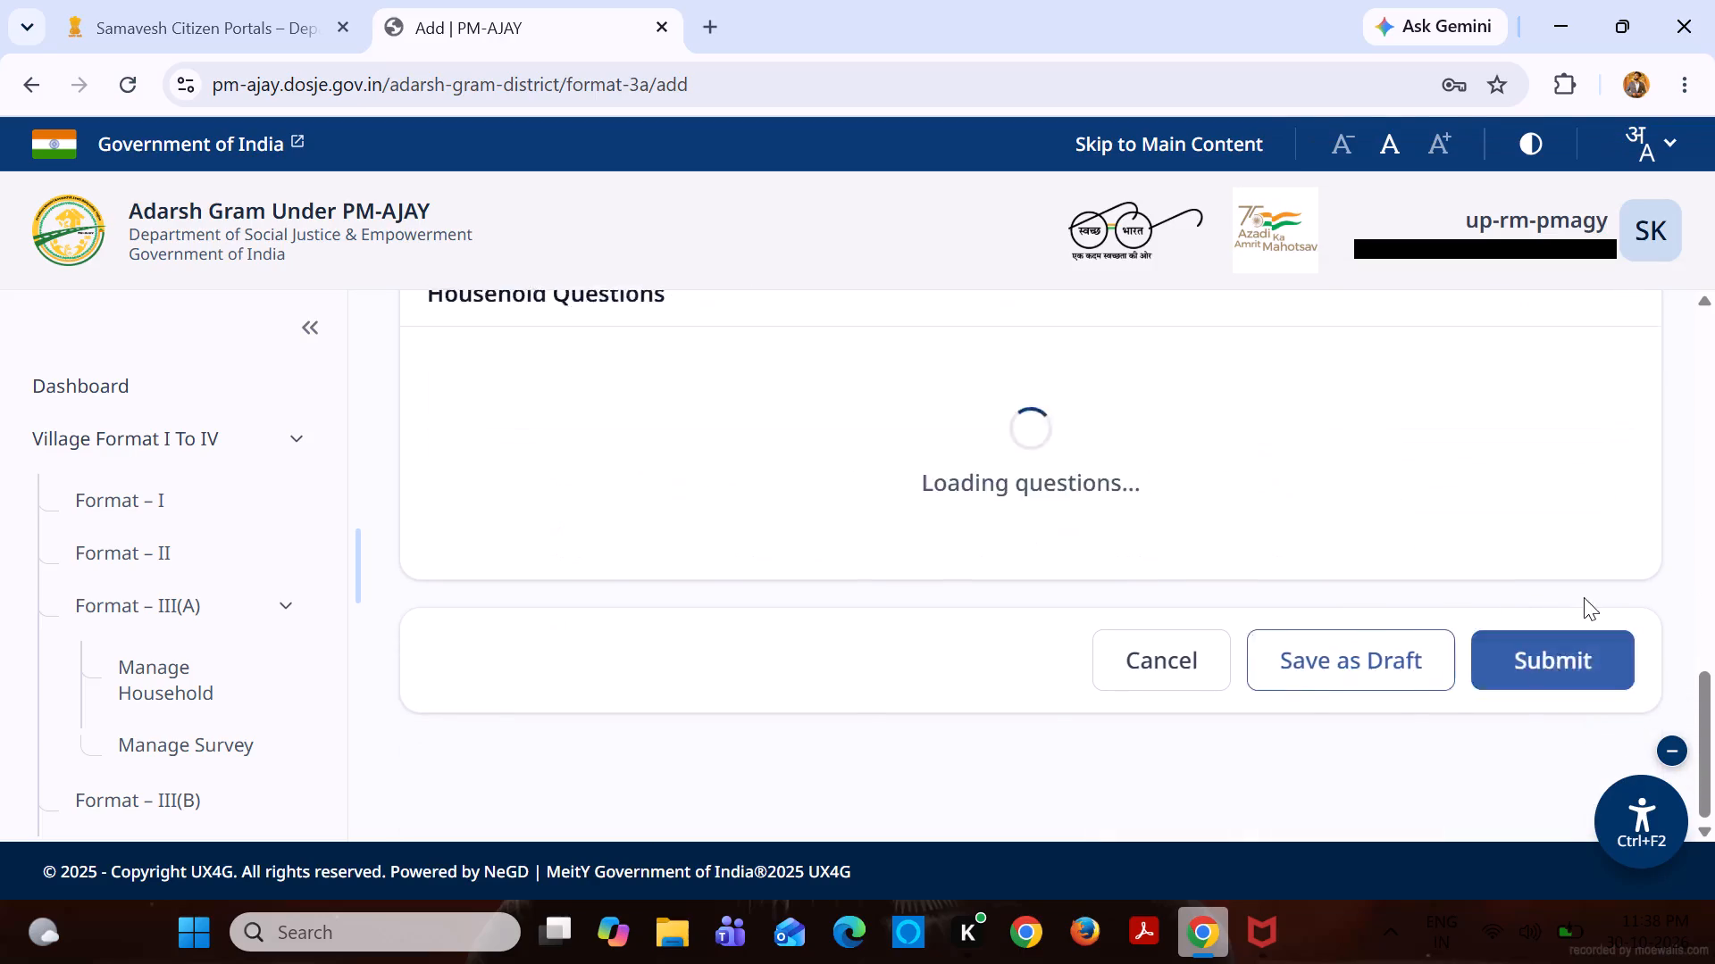
Start adding a household under Manage Household with block Shahabad, Gram Panchayat Boodpur, village Boodpur and category SC.
click(218, 664)
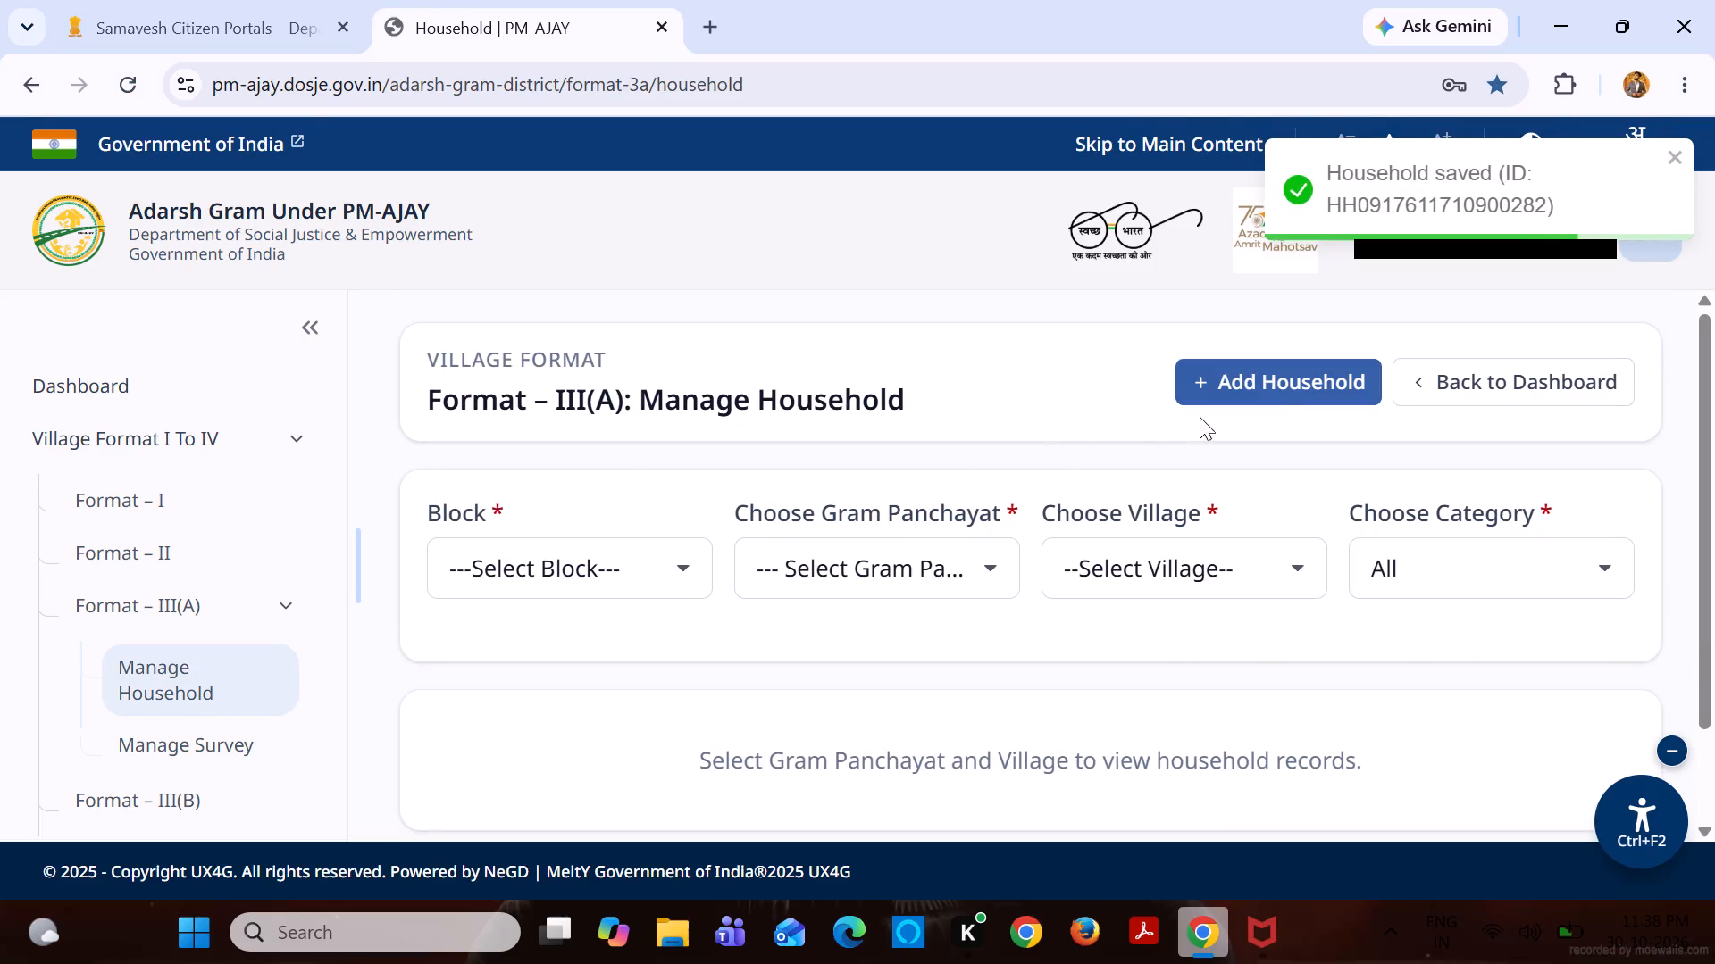
click(1284, 397)
click(1288, 295)
click(1192, 749)
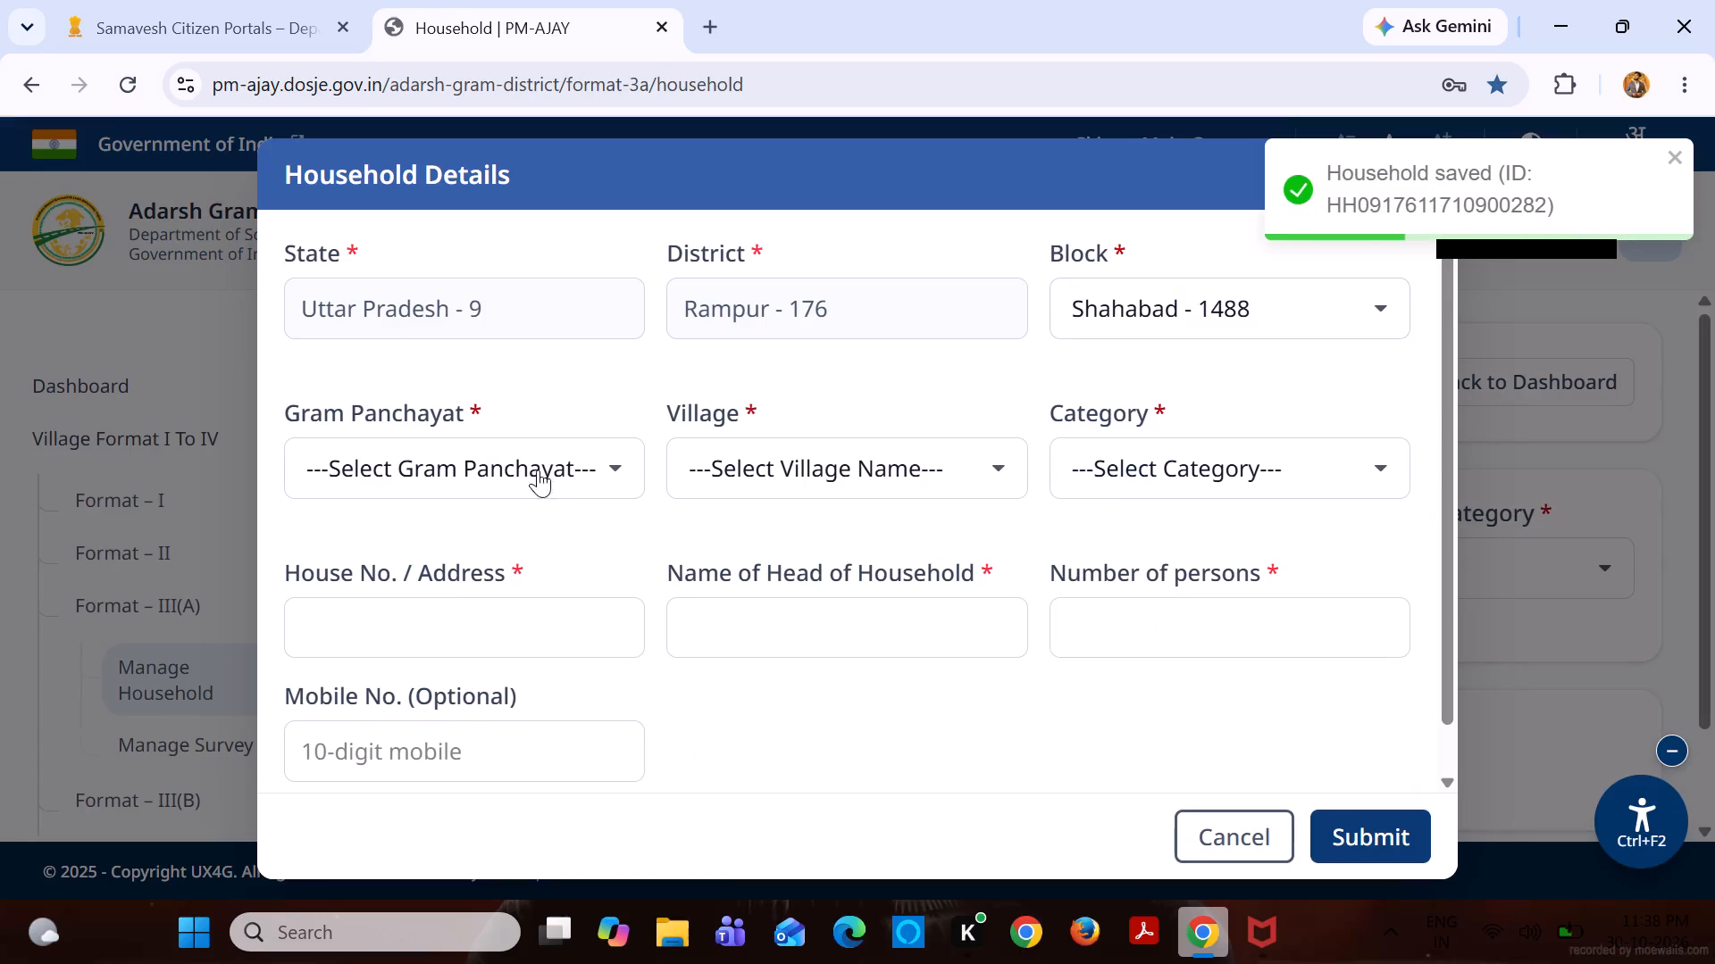
click(506, 455)
click(380, 723)
click(839, 477)
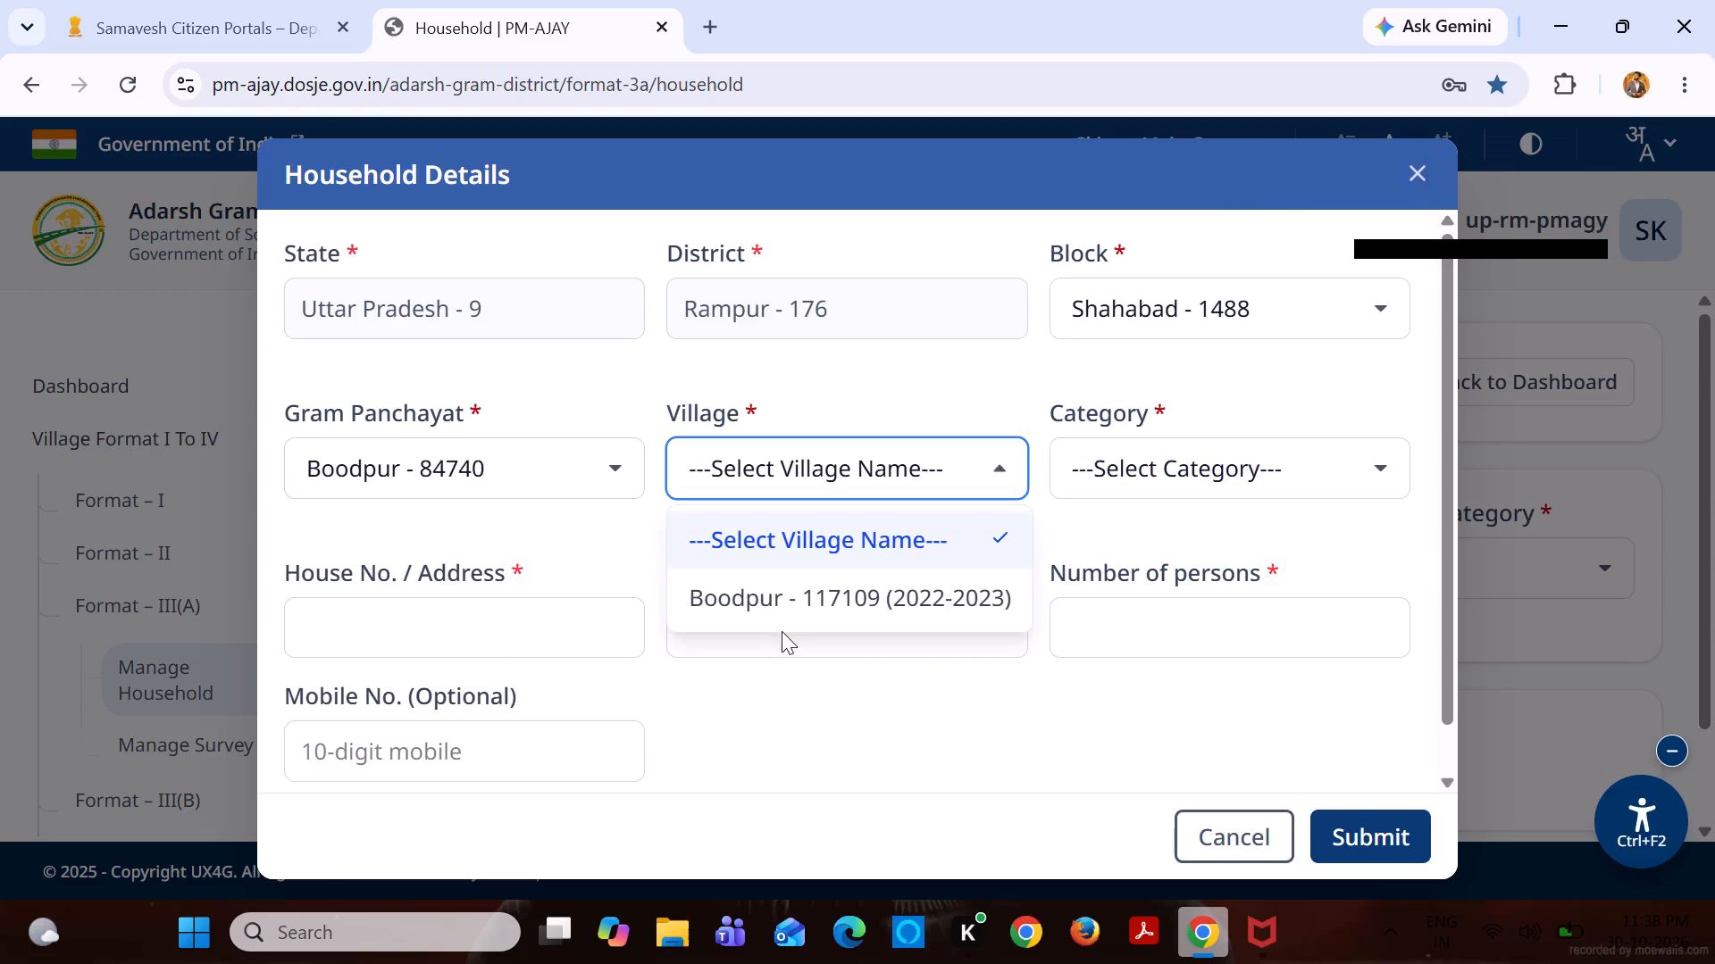
click(788, 615)
click(1311, 491)
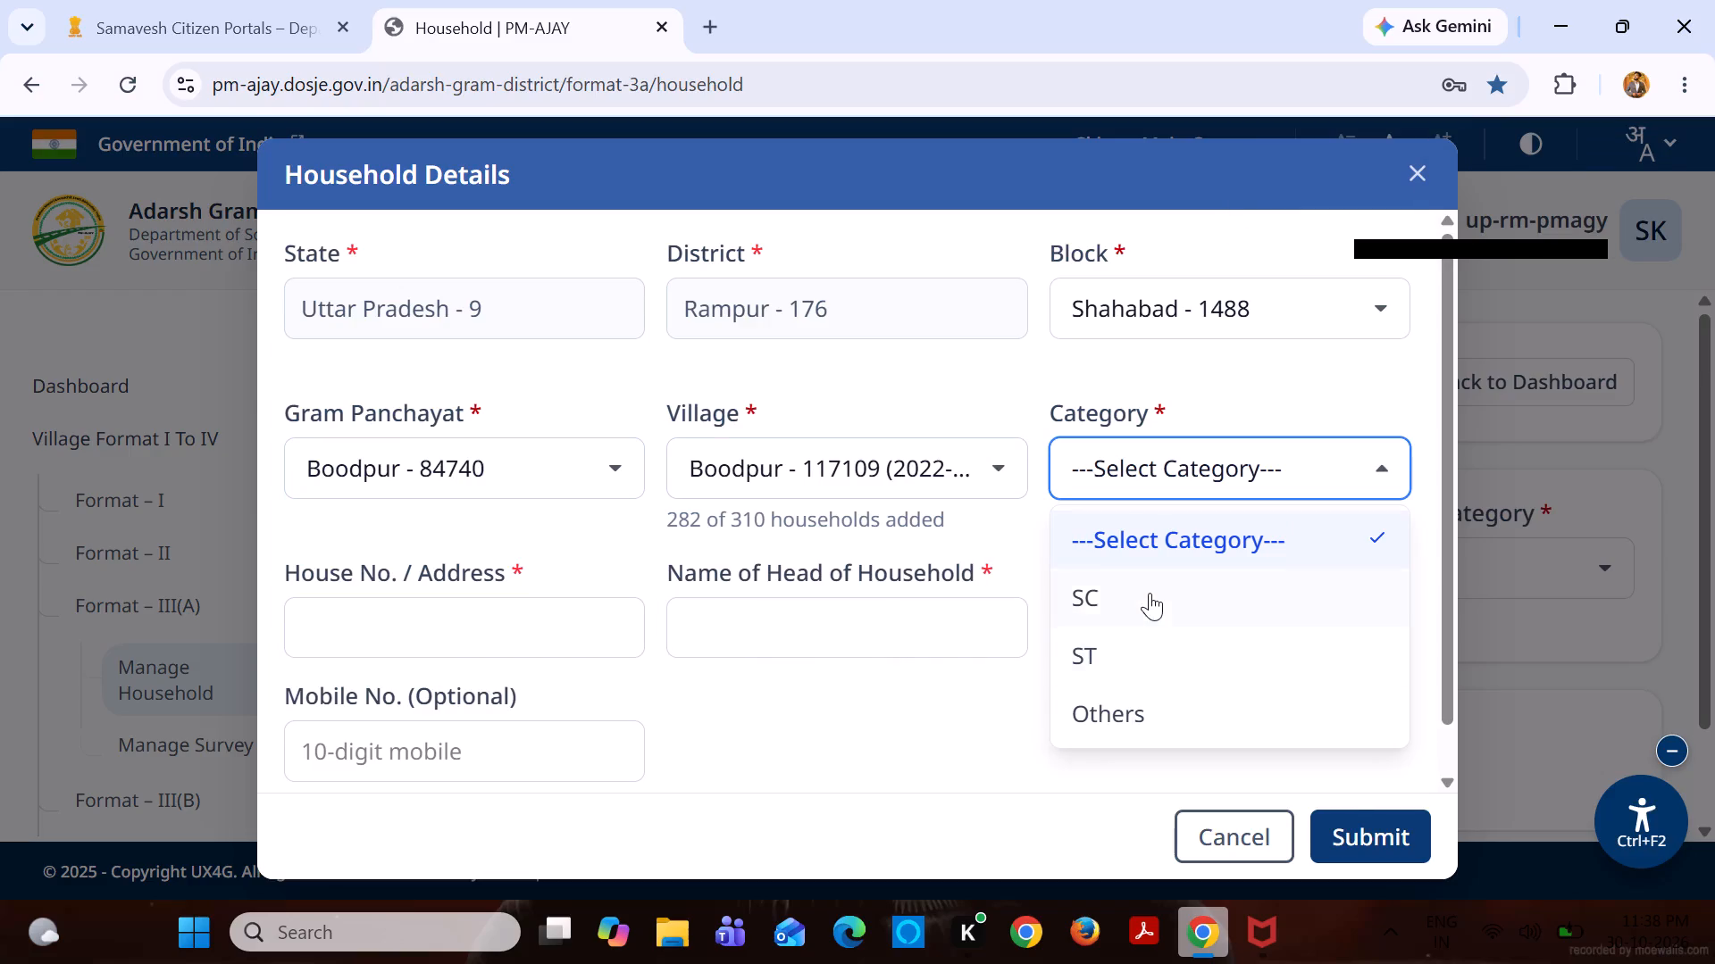
click(1150, 593)
Enter house number 283, the head of household's name and 3 persons in the household details, and submit the household.
click(517, 608)
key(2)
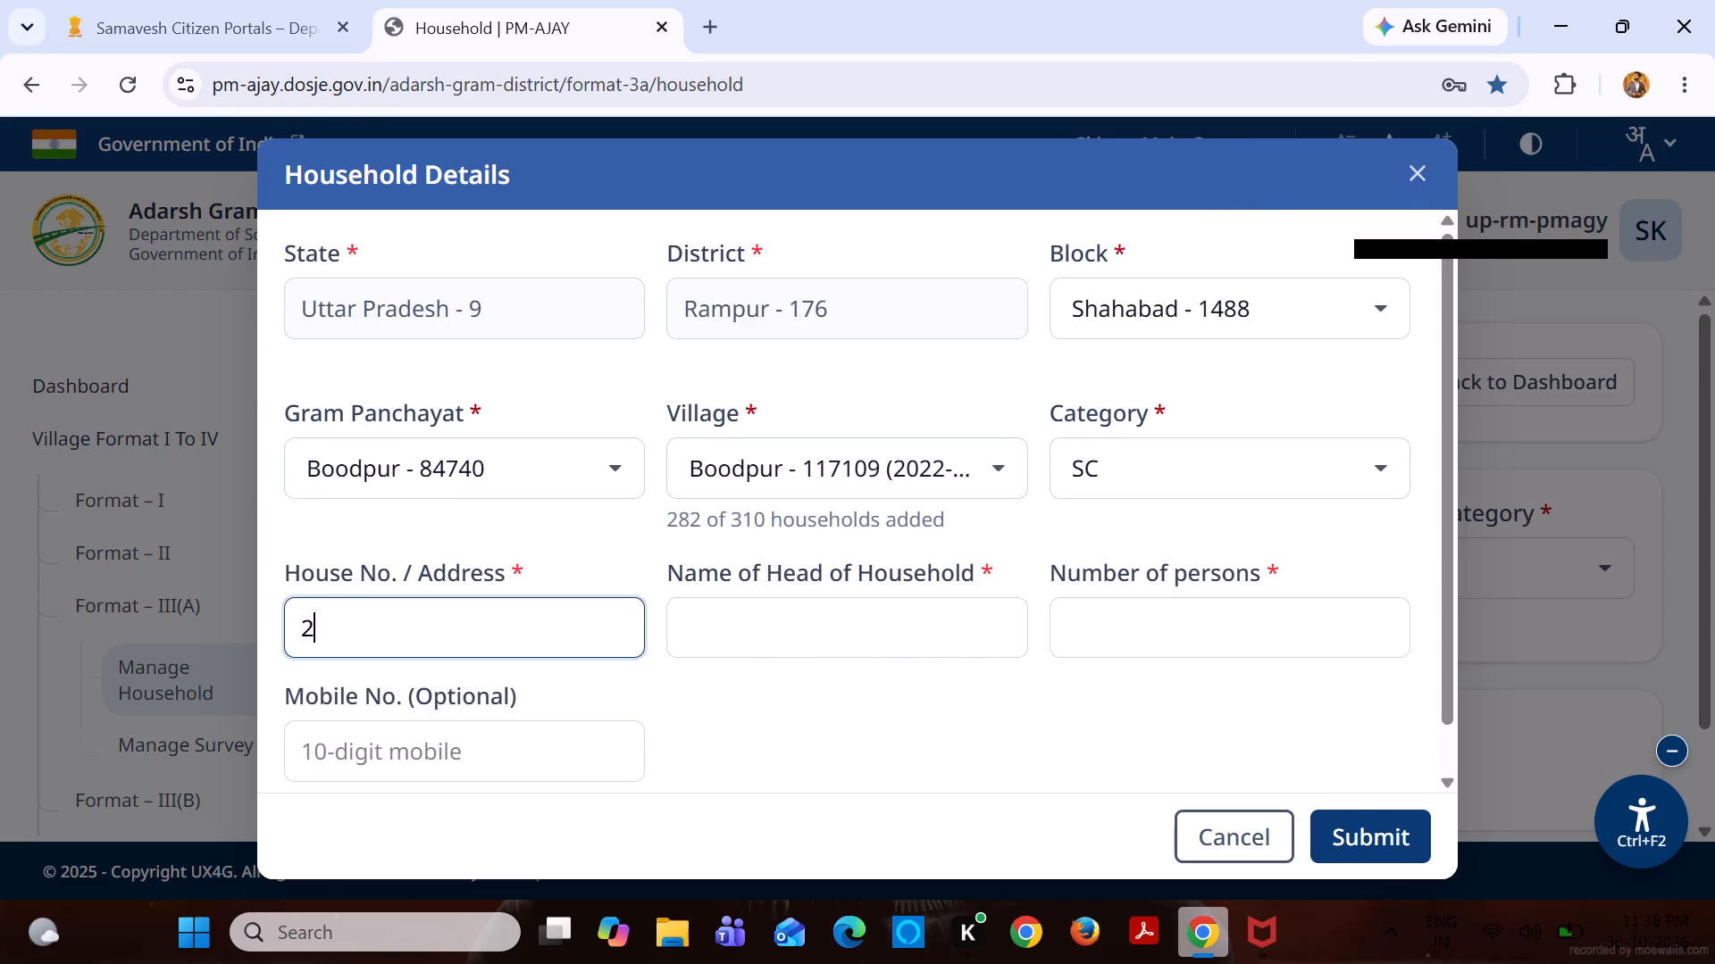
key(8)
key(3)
click(840, 647)
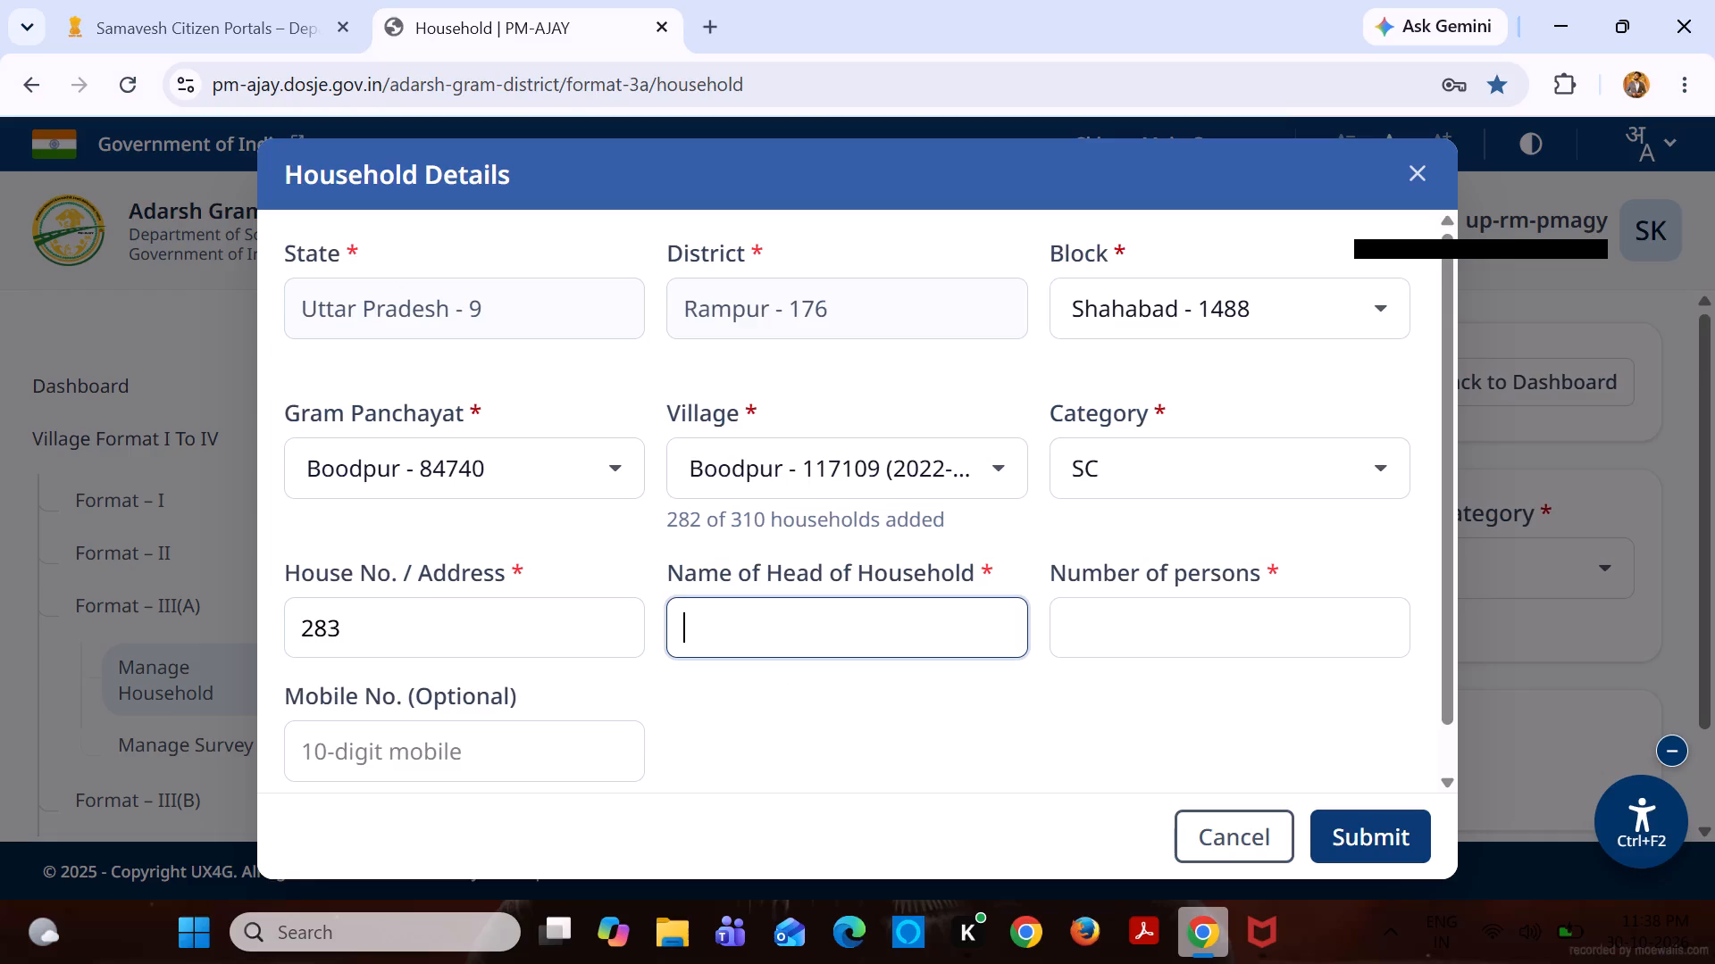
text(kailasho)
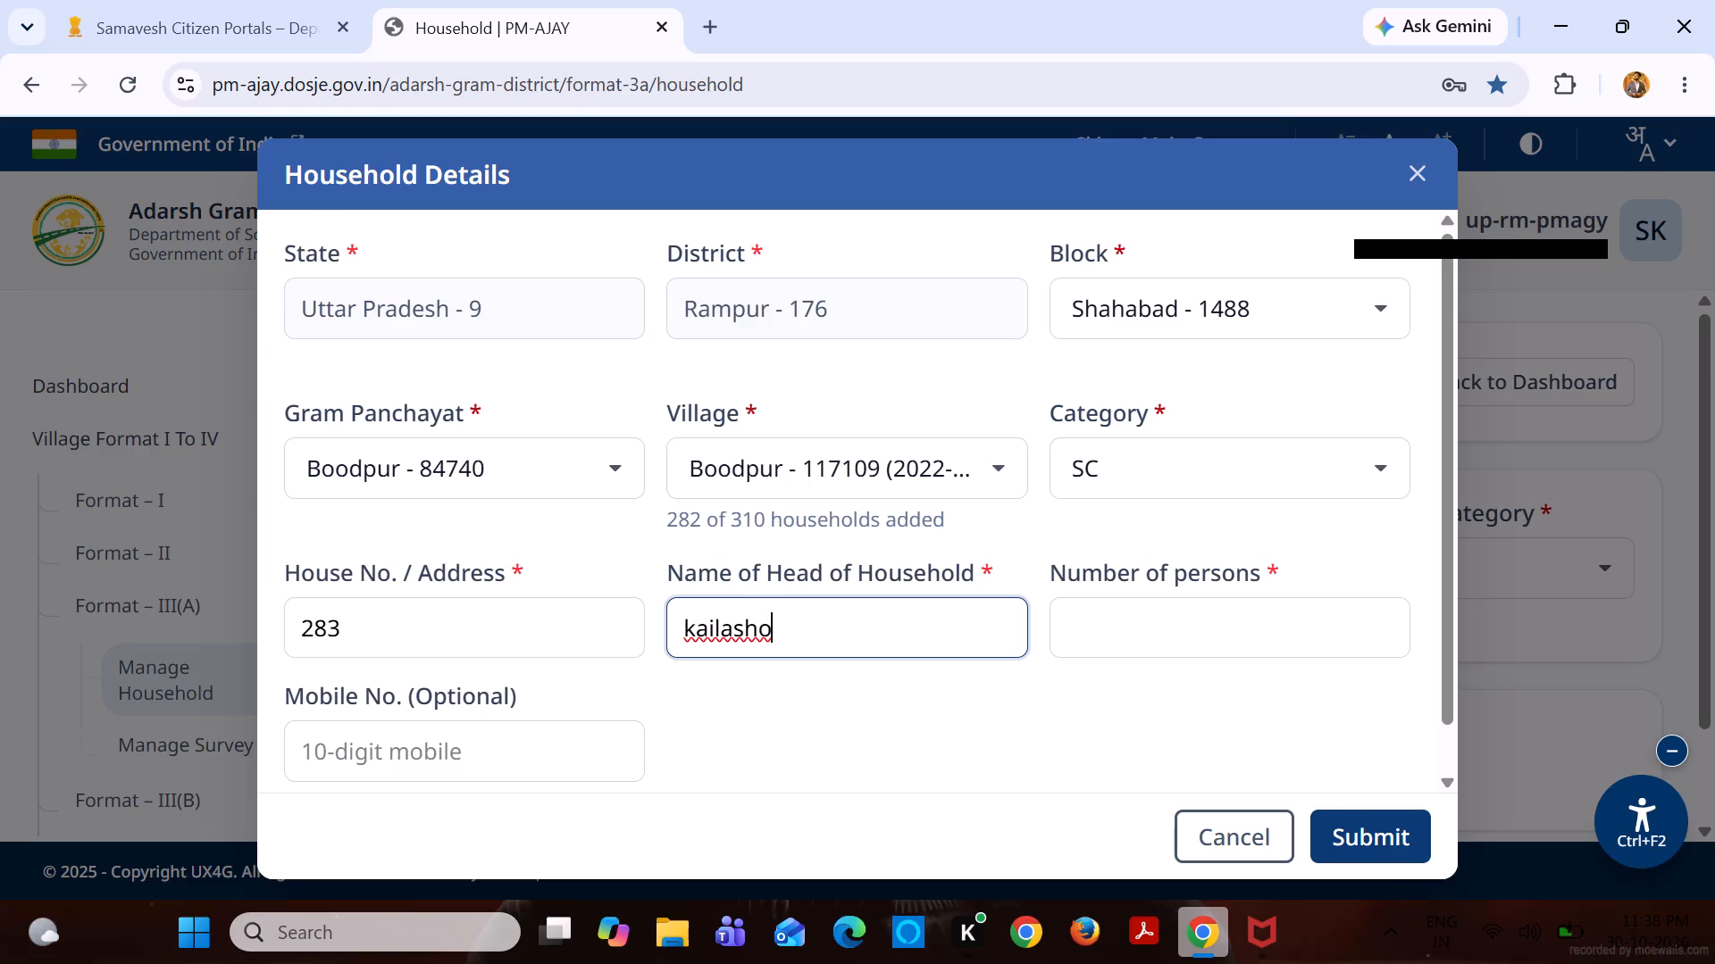
click(1114, 651)
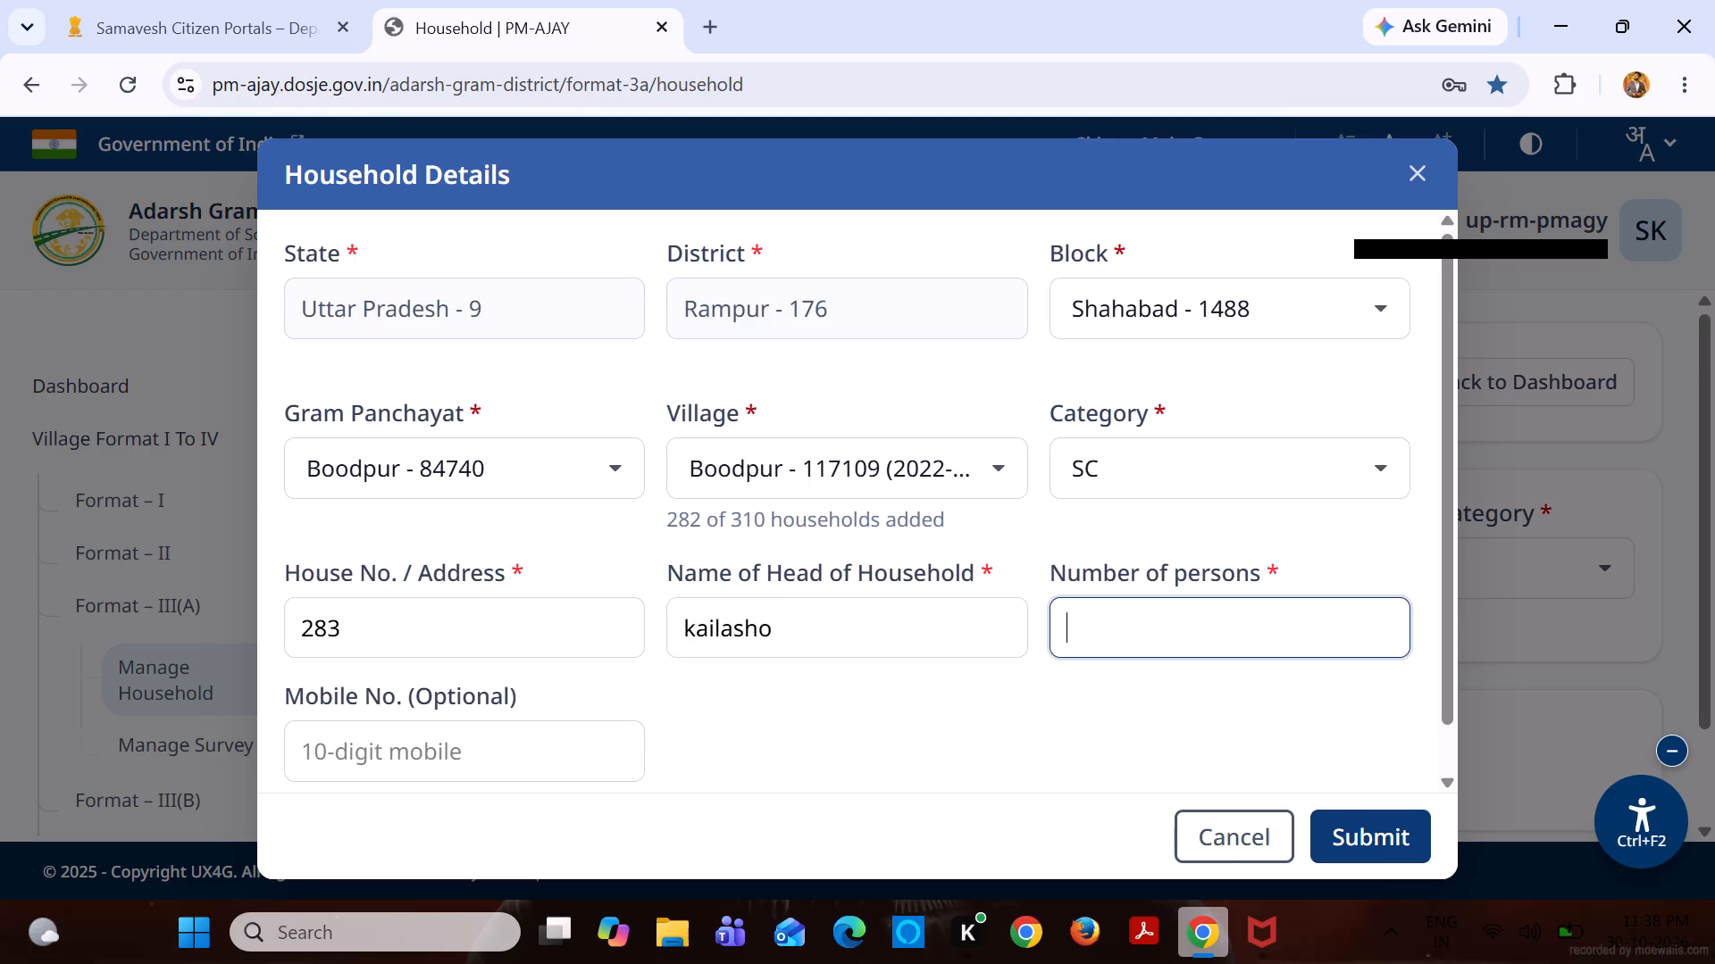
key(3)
click(1418, 847)
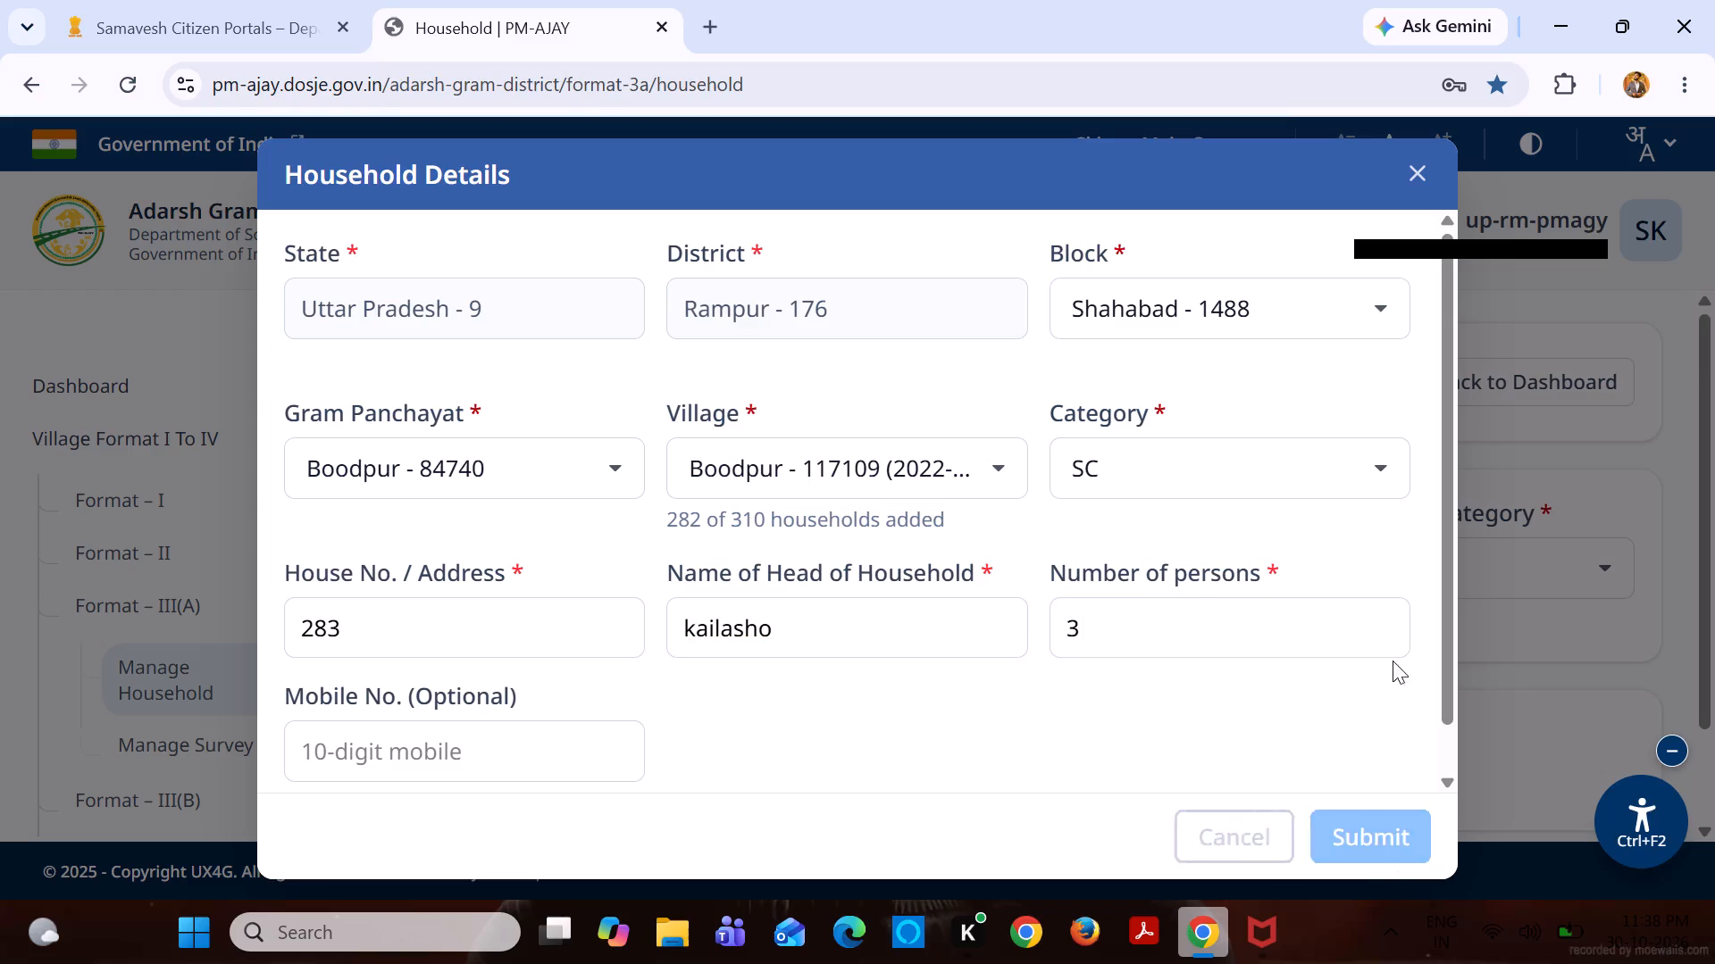
Select domain 1, answer Yes to having an Individual Household Latrine and No to open defecation in section 1.5, and submit the domain.
scroll(1399, 633, down, 4)
scroll(1523, 611, down, 4)
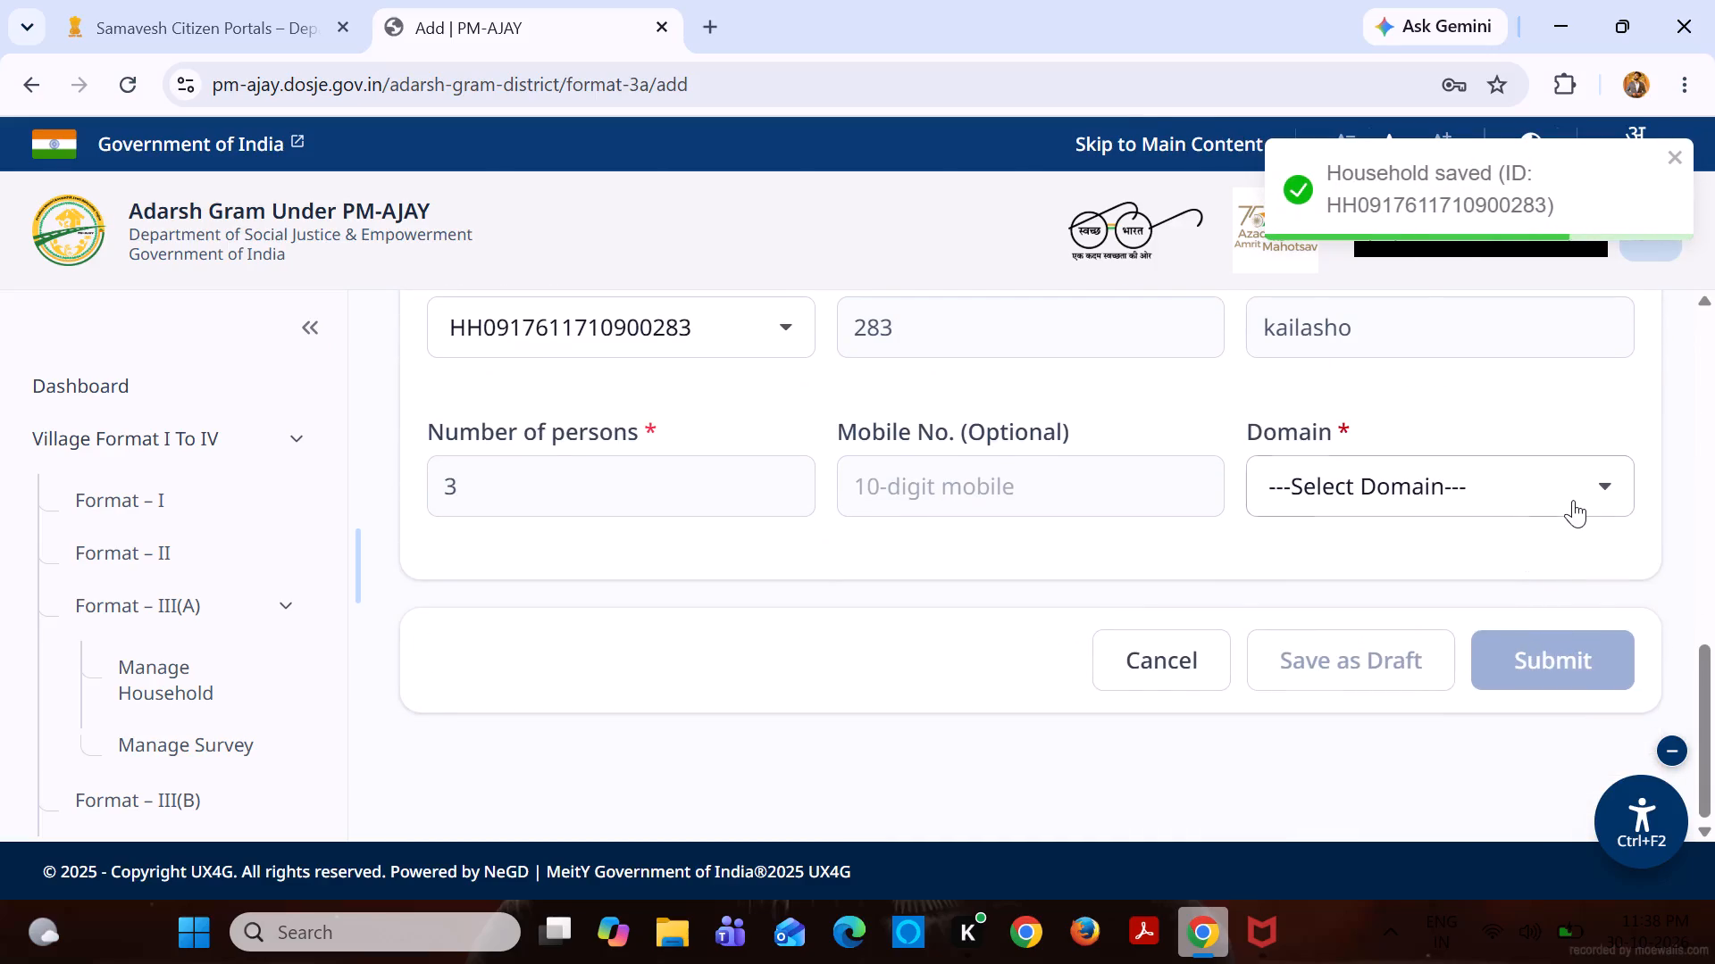
click(1573, 498)
click(1438, 242)
scroll(1532, 457, down, 4)
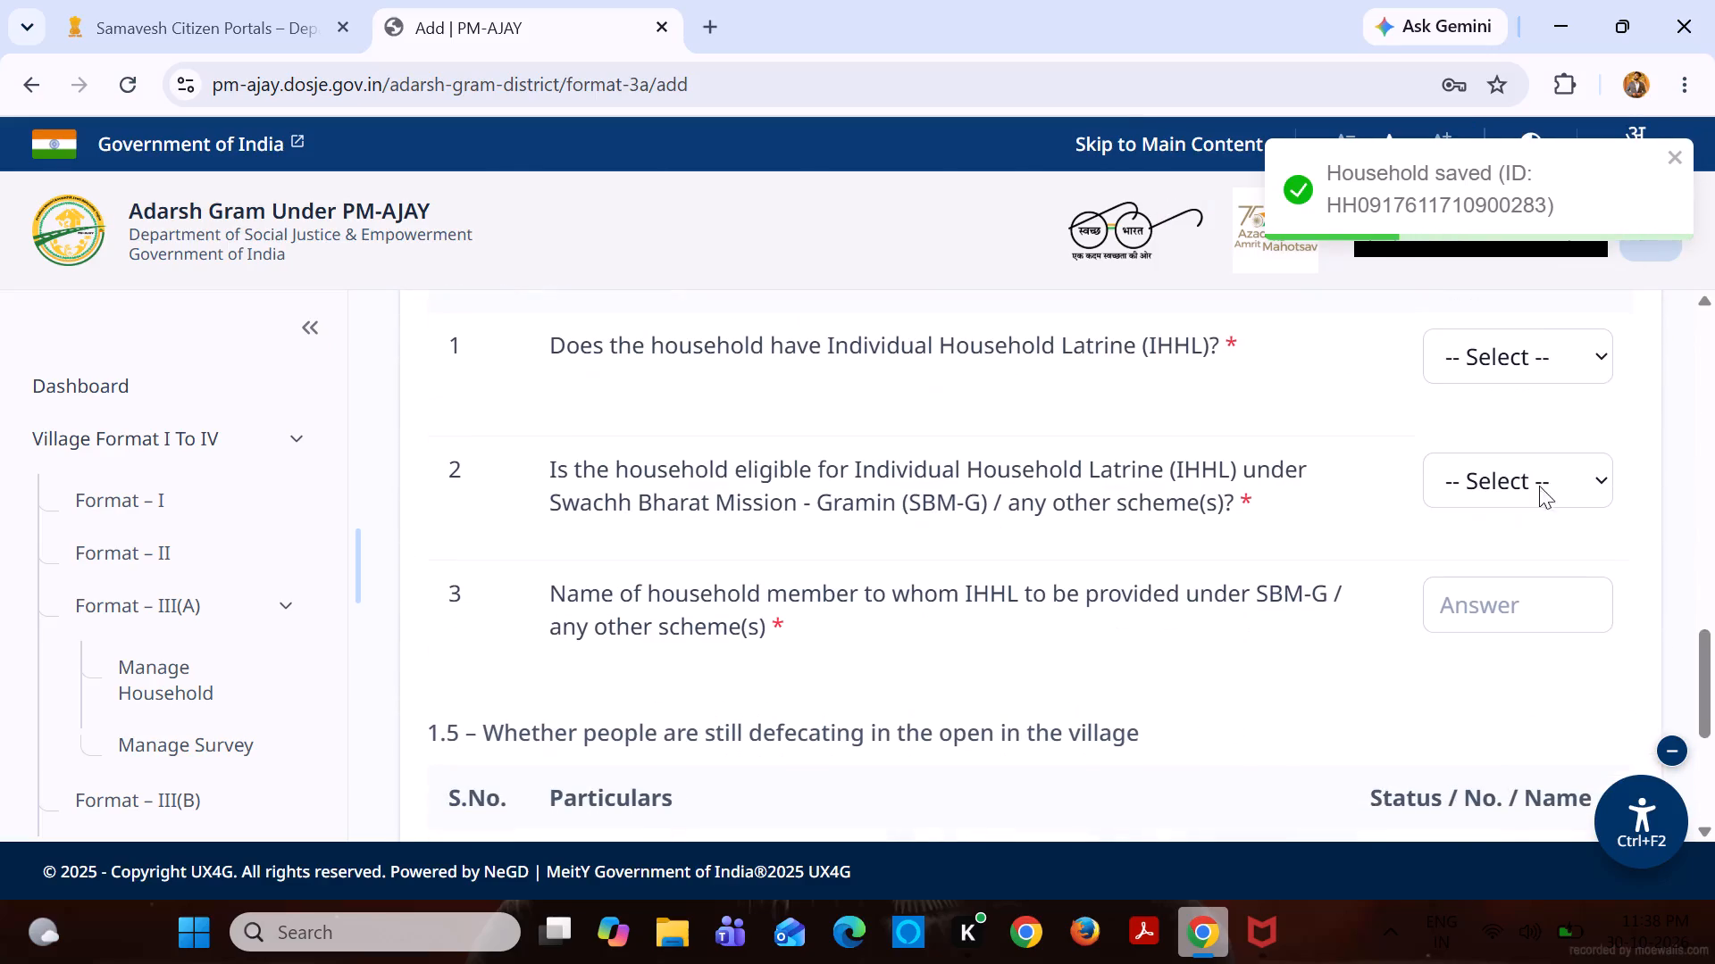
click(1534, 333)
click(1512, 422)
drag(1523, 320, 1525, 360)
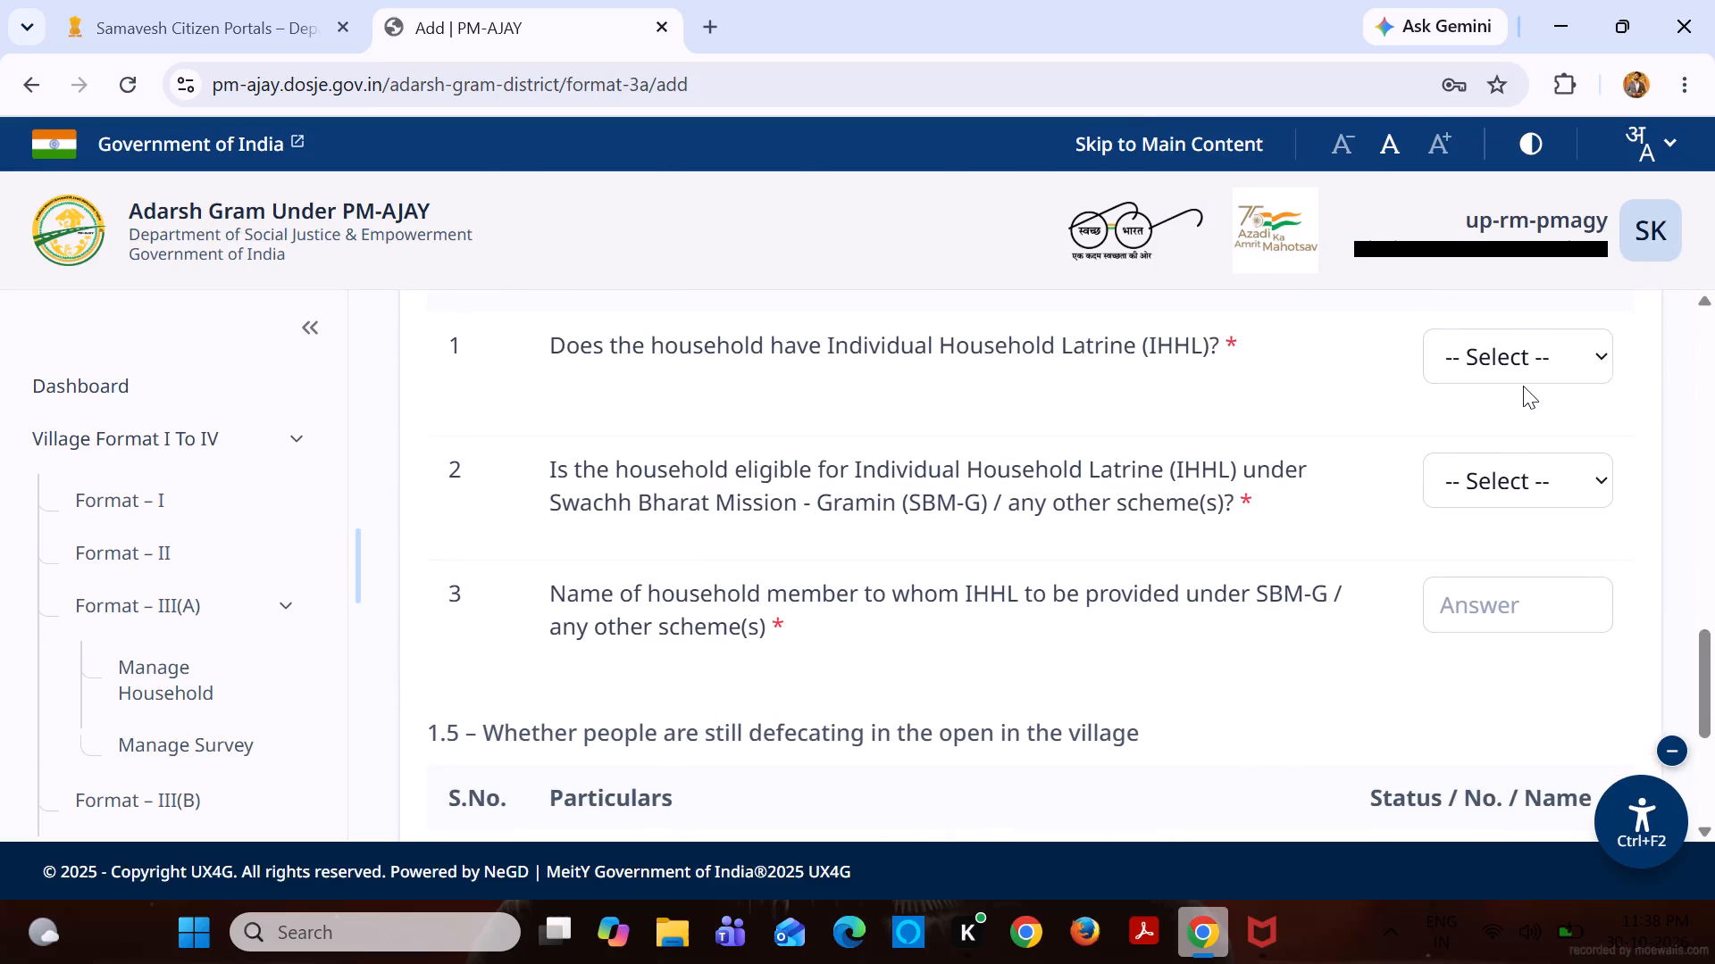
click(1523, 367)
click(1487, 455)
click(1533, 578)
click(1461, 731)
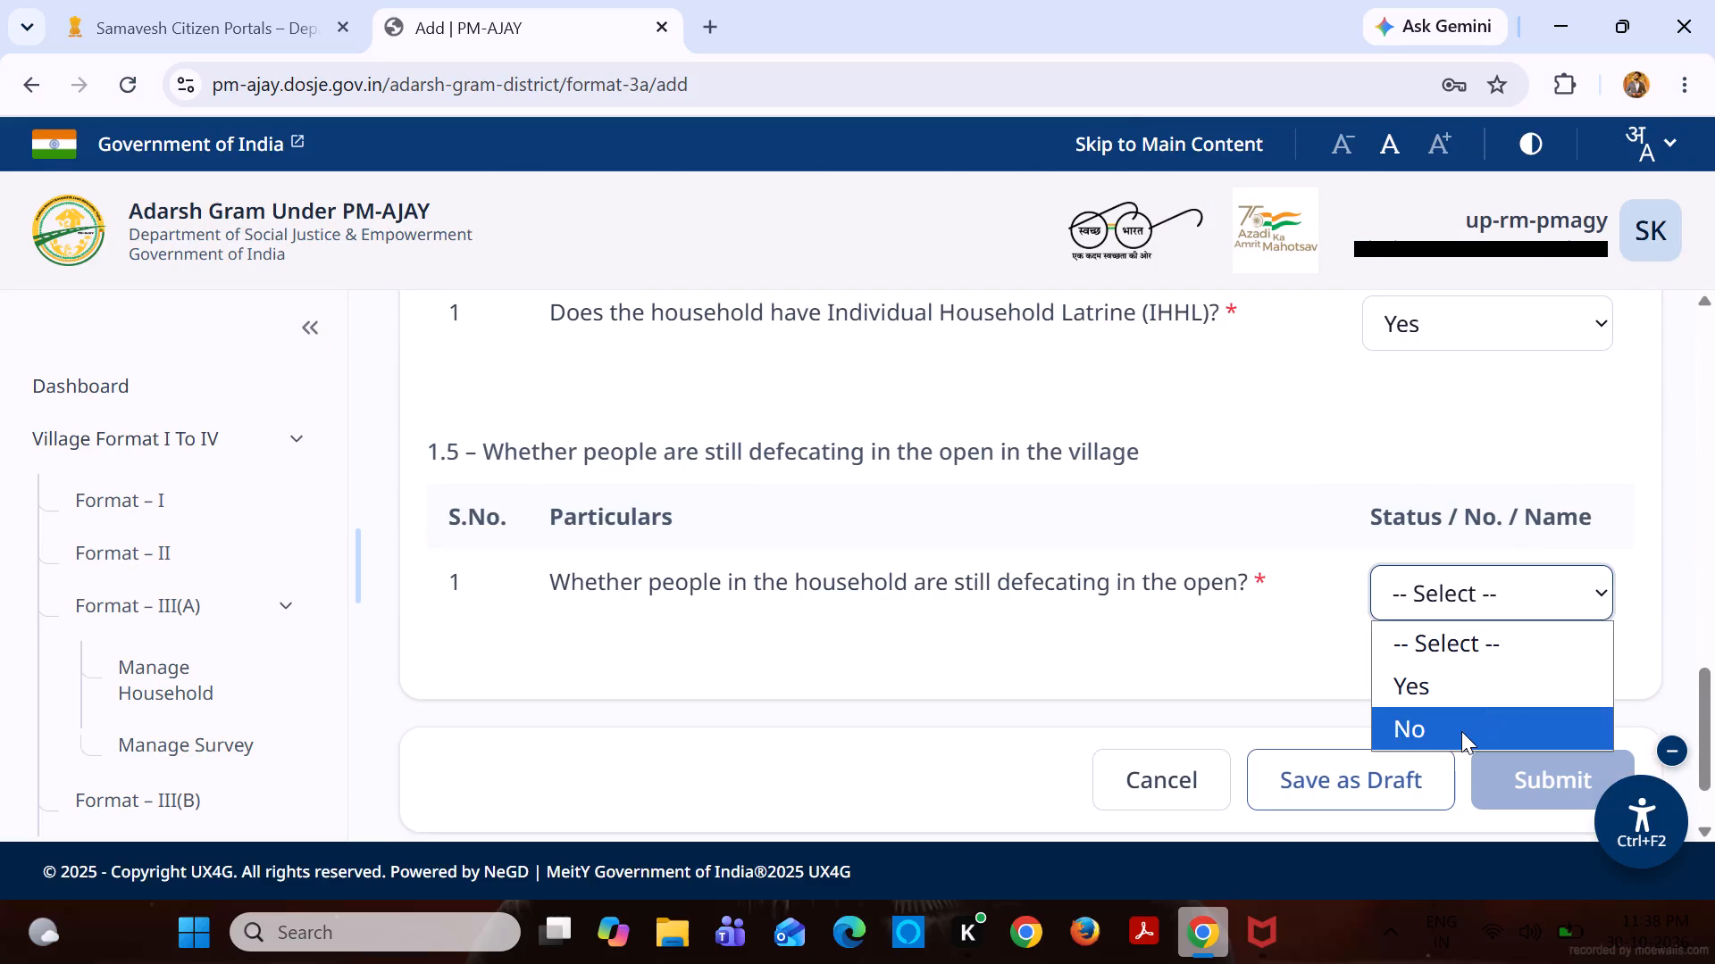
click(1527, 764)
Select domain 2 and enter 0 children aged 6-10 in section 2.1 and 0 children aged 11-13 in section 2.2.
scroll(1538, 616, down, 4)
click(1515, 458)
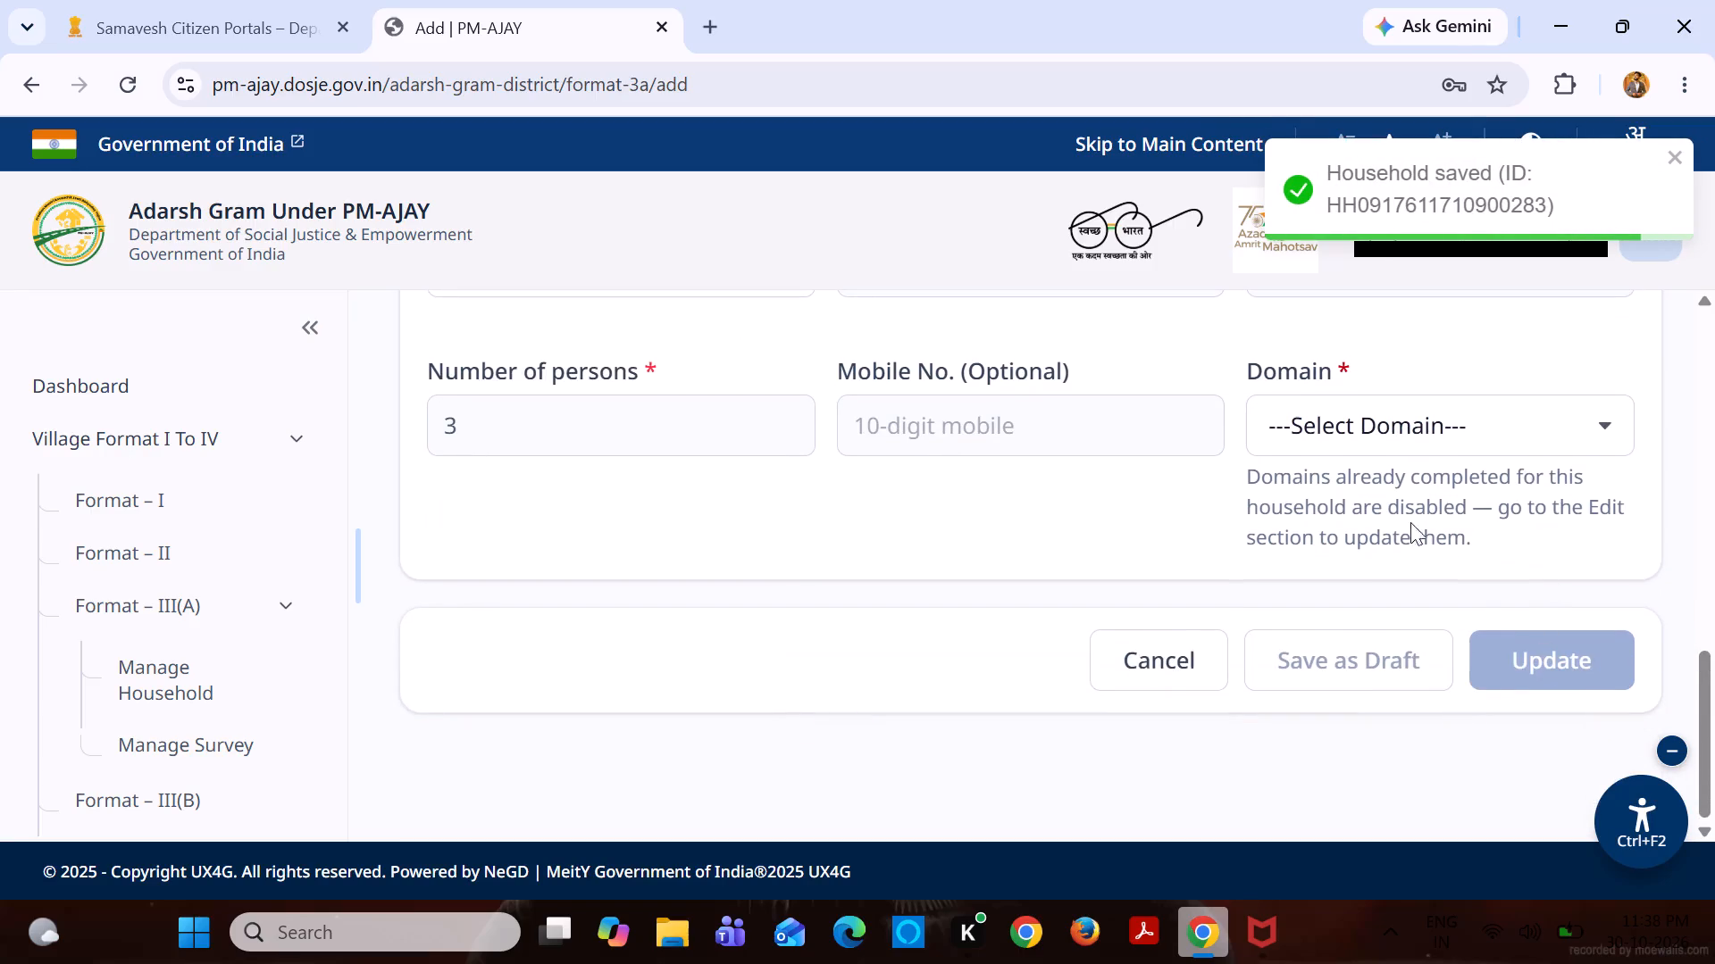
click(1475, 418)
click(1282, 701)
scroll(1286, 684, down, 2)
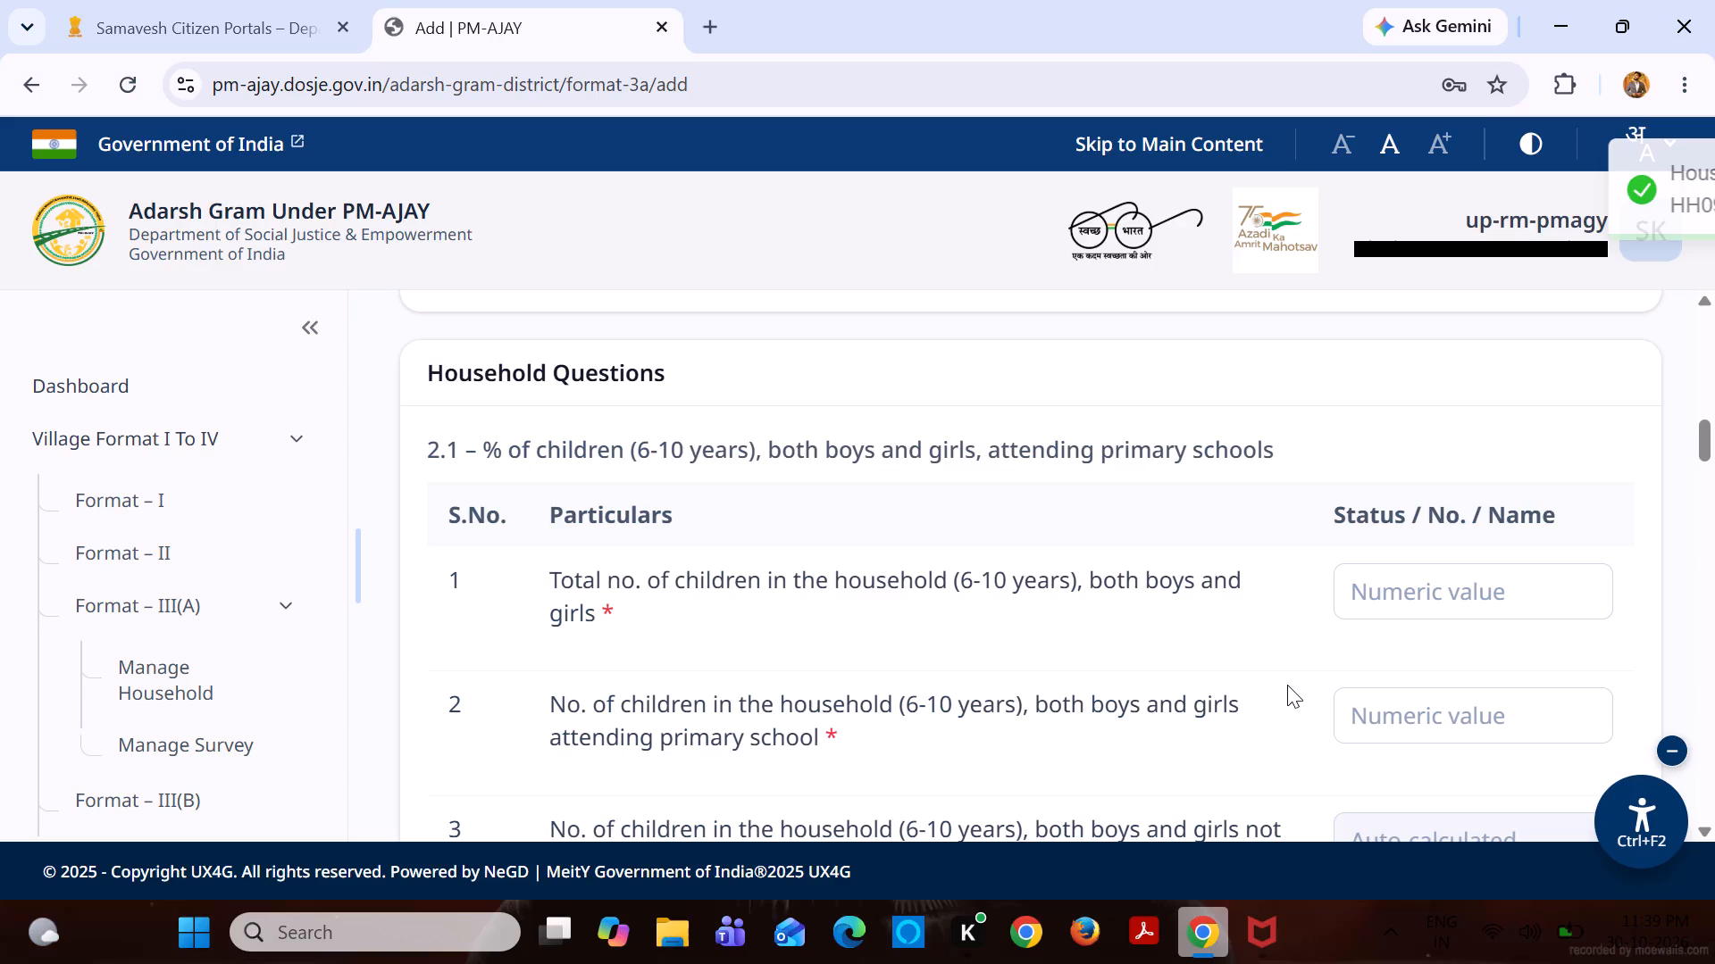
click(1517, 613)
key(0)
scroll(1506, 609, down, 2)
click(1456, 611)
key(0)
Enter 0 children aged 14-15 in section 2.3 and 0 children aged 16-17 in the following section.
scroll(1457, 607, down, 1)
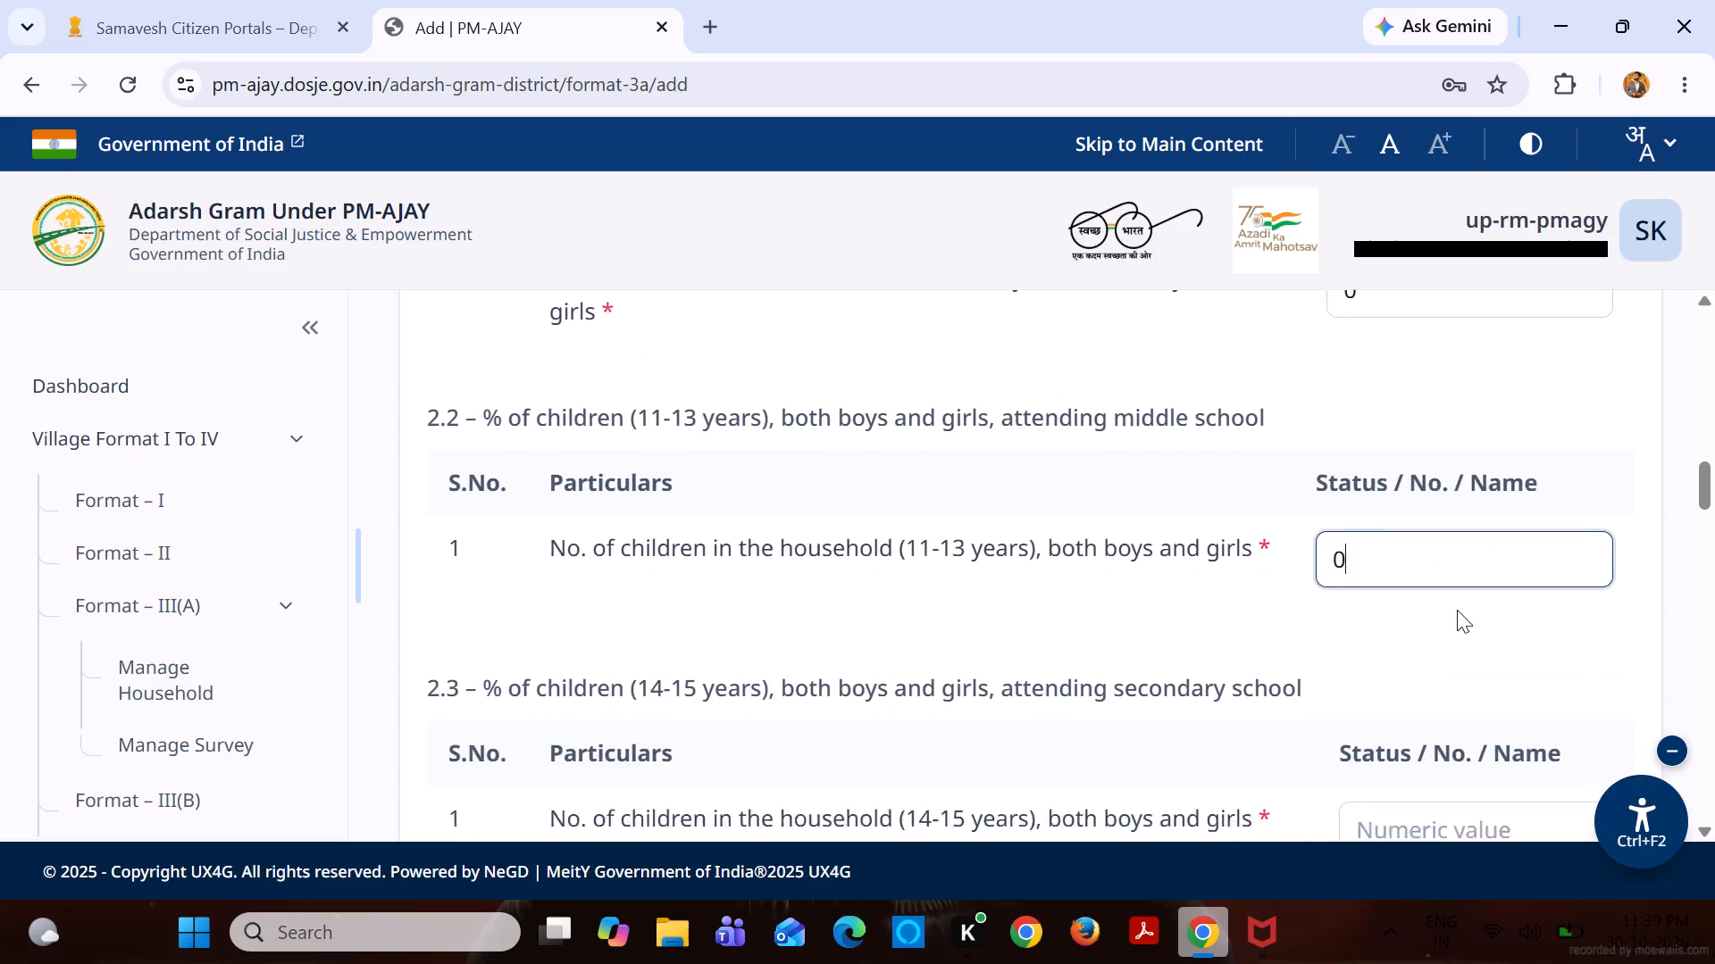
scroll(1457, 610, down, 1)
click(1457, 610)
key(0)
scroll(1458, 610, down, 2)
click(1464, 605)
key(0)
Enter 2 children aged 18-23 and 2 attending post higher secondary education in section 2.5.
scroll(1464, 605, down, 2)
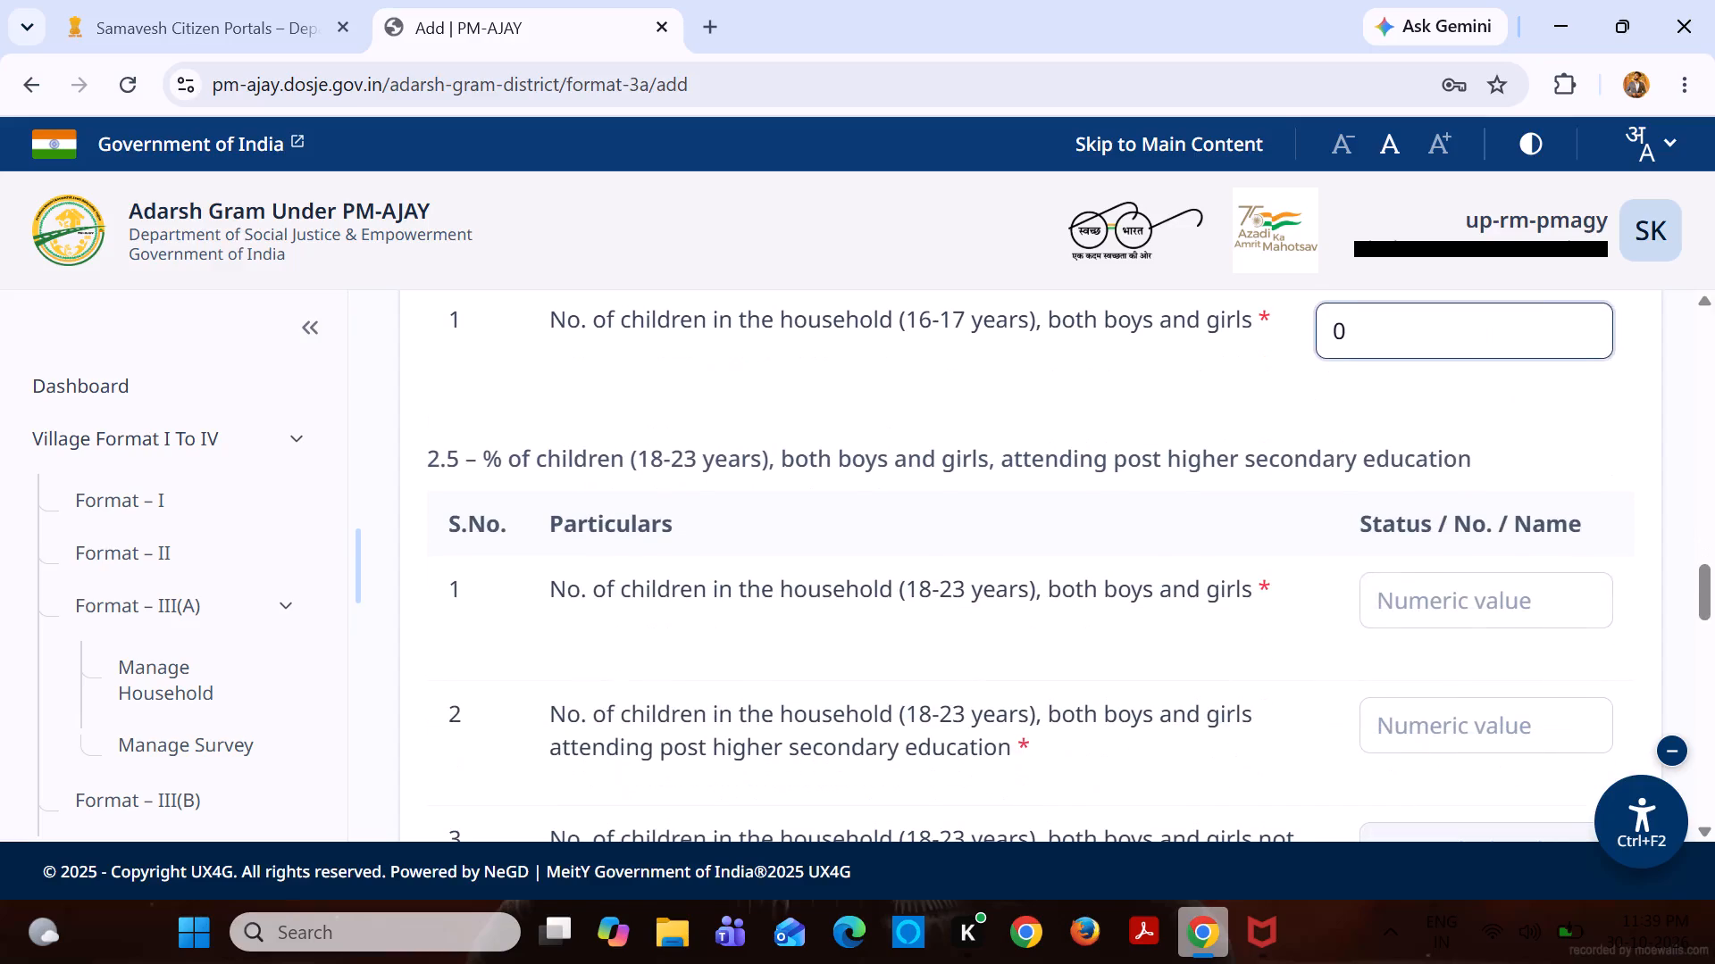
click(1464, 604)
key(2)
click(1461, 705)
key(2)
Enter 0 children for the pre-matric scholarship in section 2.6 and 0 for the post-matric scholarship in section 2.7, and submit the domain.
scroll(1461, 705, down, 4)
click(1479, 643)
click(1465, 618)
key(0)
scroll(1465, 618, down, 2)
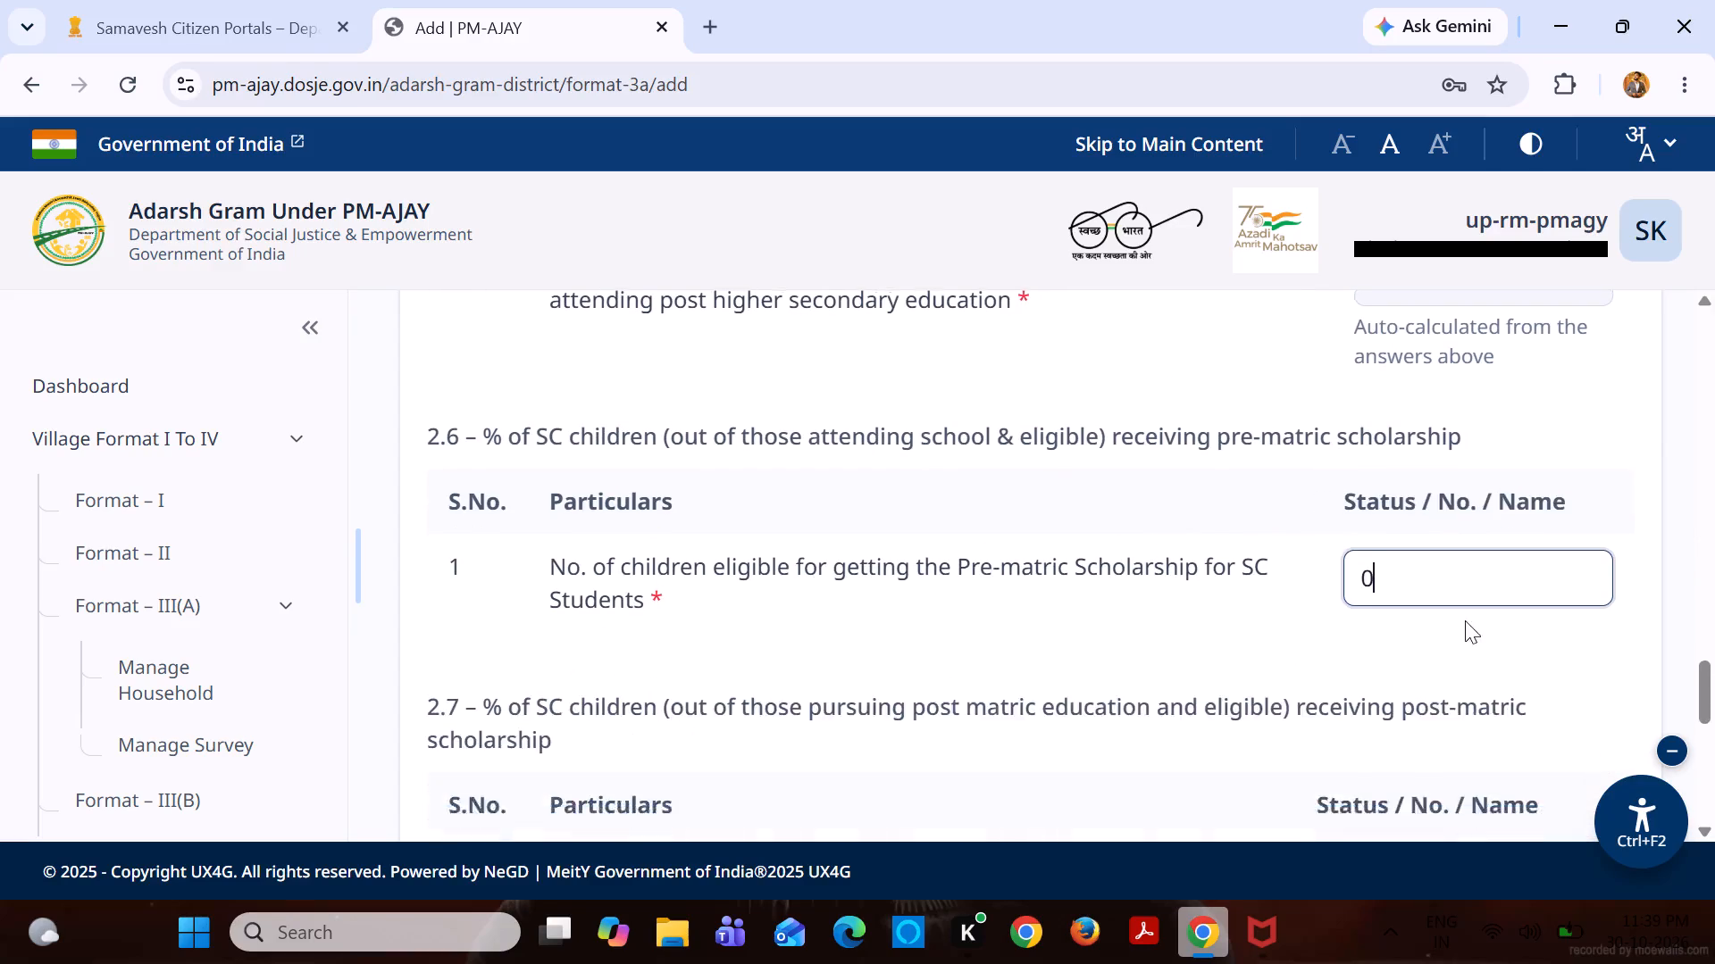
click(1465, 622)
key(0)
scroll(1465, 622, down, 1)
click(1543, 673)
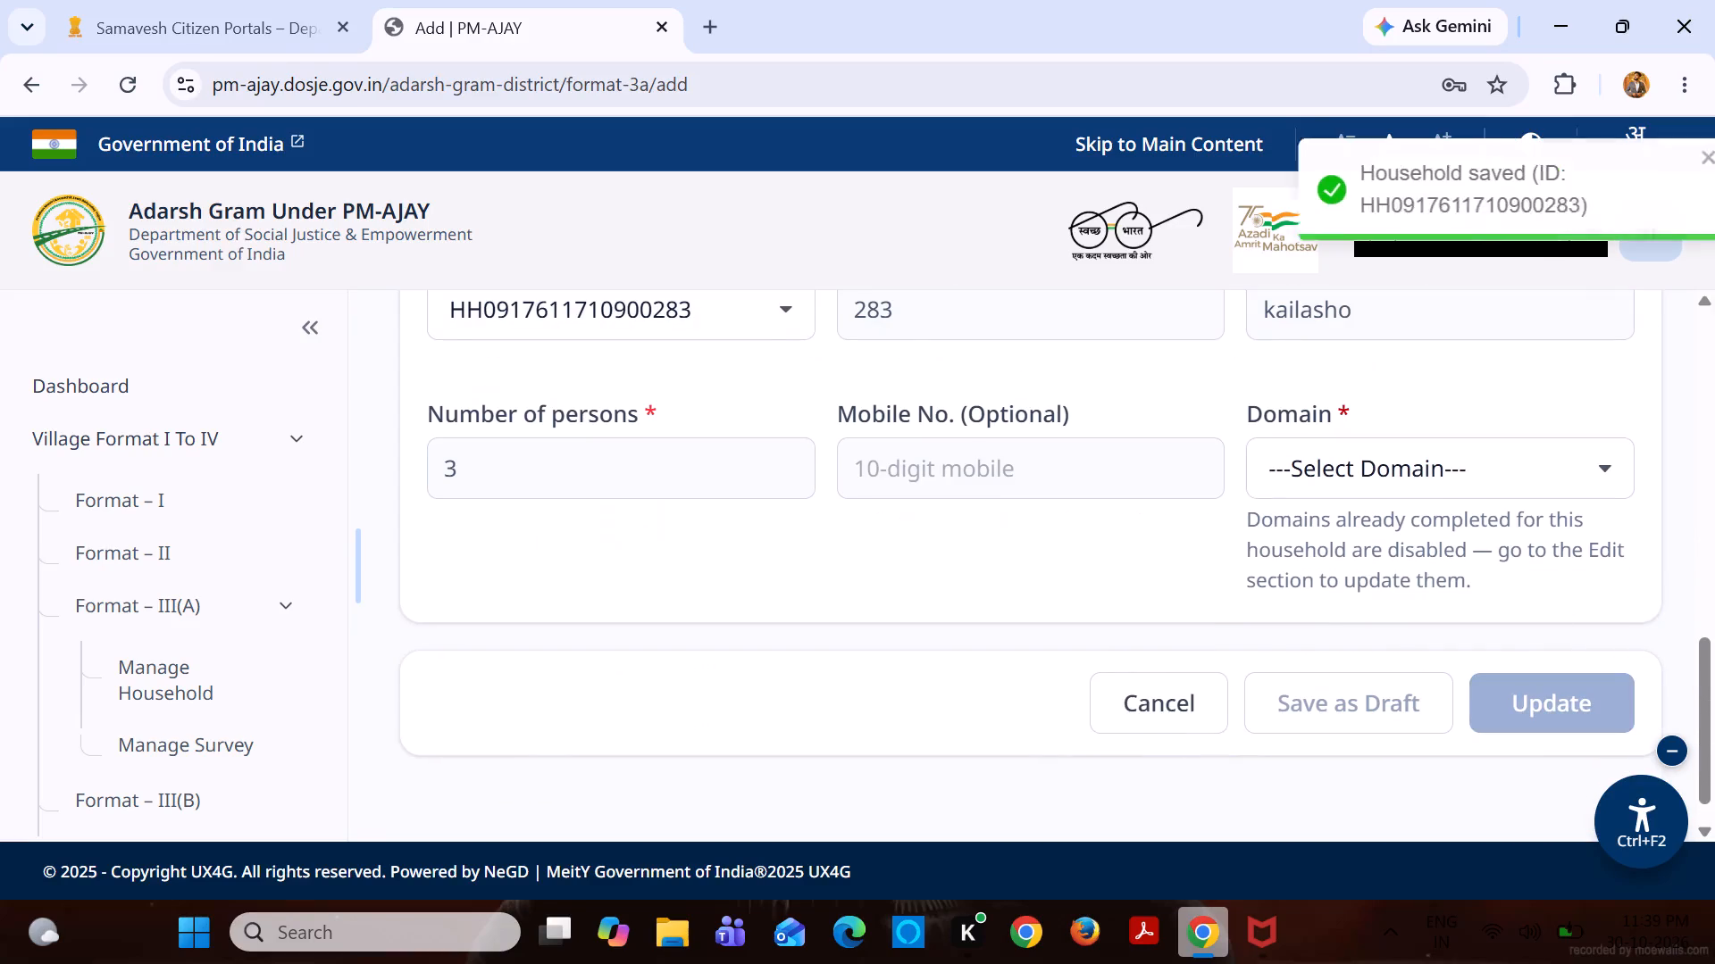
Select domain 3 – Health and Nutrition, answer Yes to health protection scheme coverage, and enter 0 in the section just before 3.4.
click(1545, 432)
click(1544, 441)
scroll(1475, 648, down, 1)
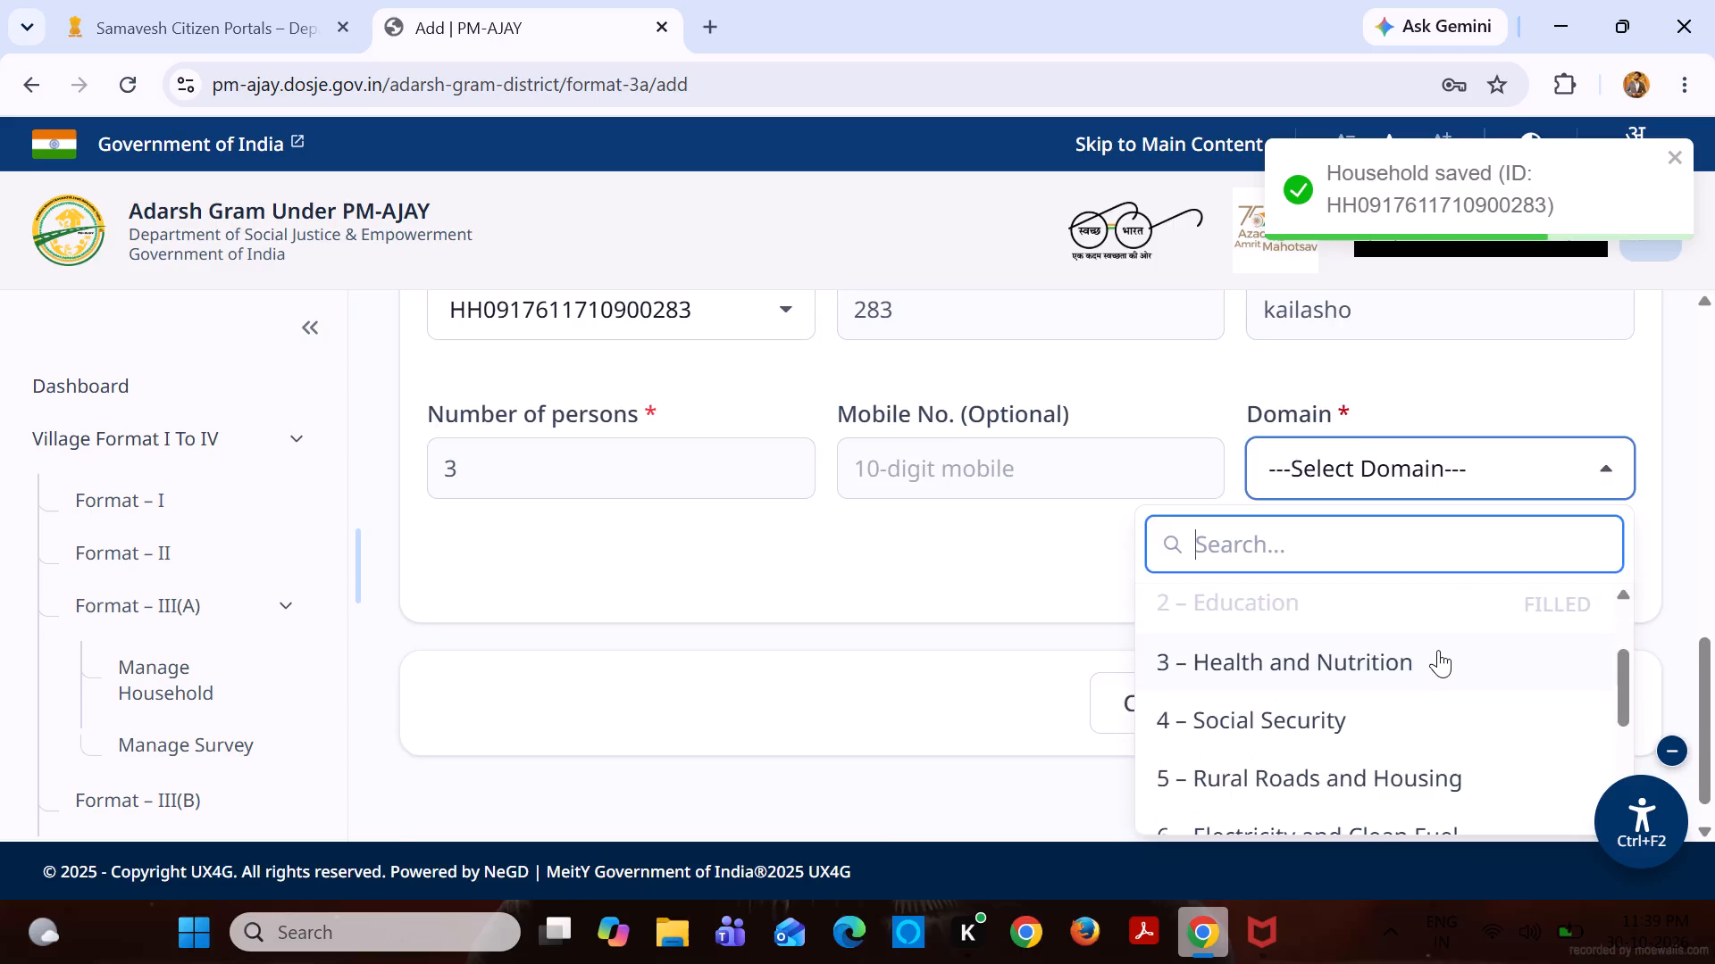
click(1438, 650)
scroll(1437, 649, down, 3)
click(1501, 449)
click(1489, 494)
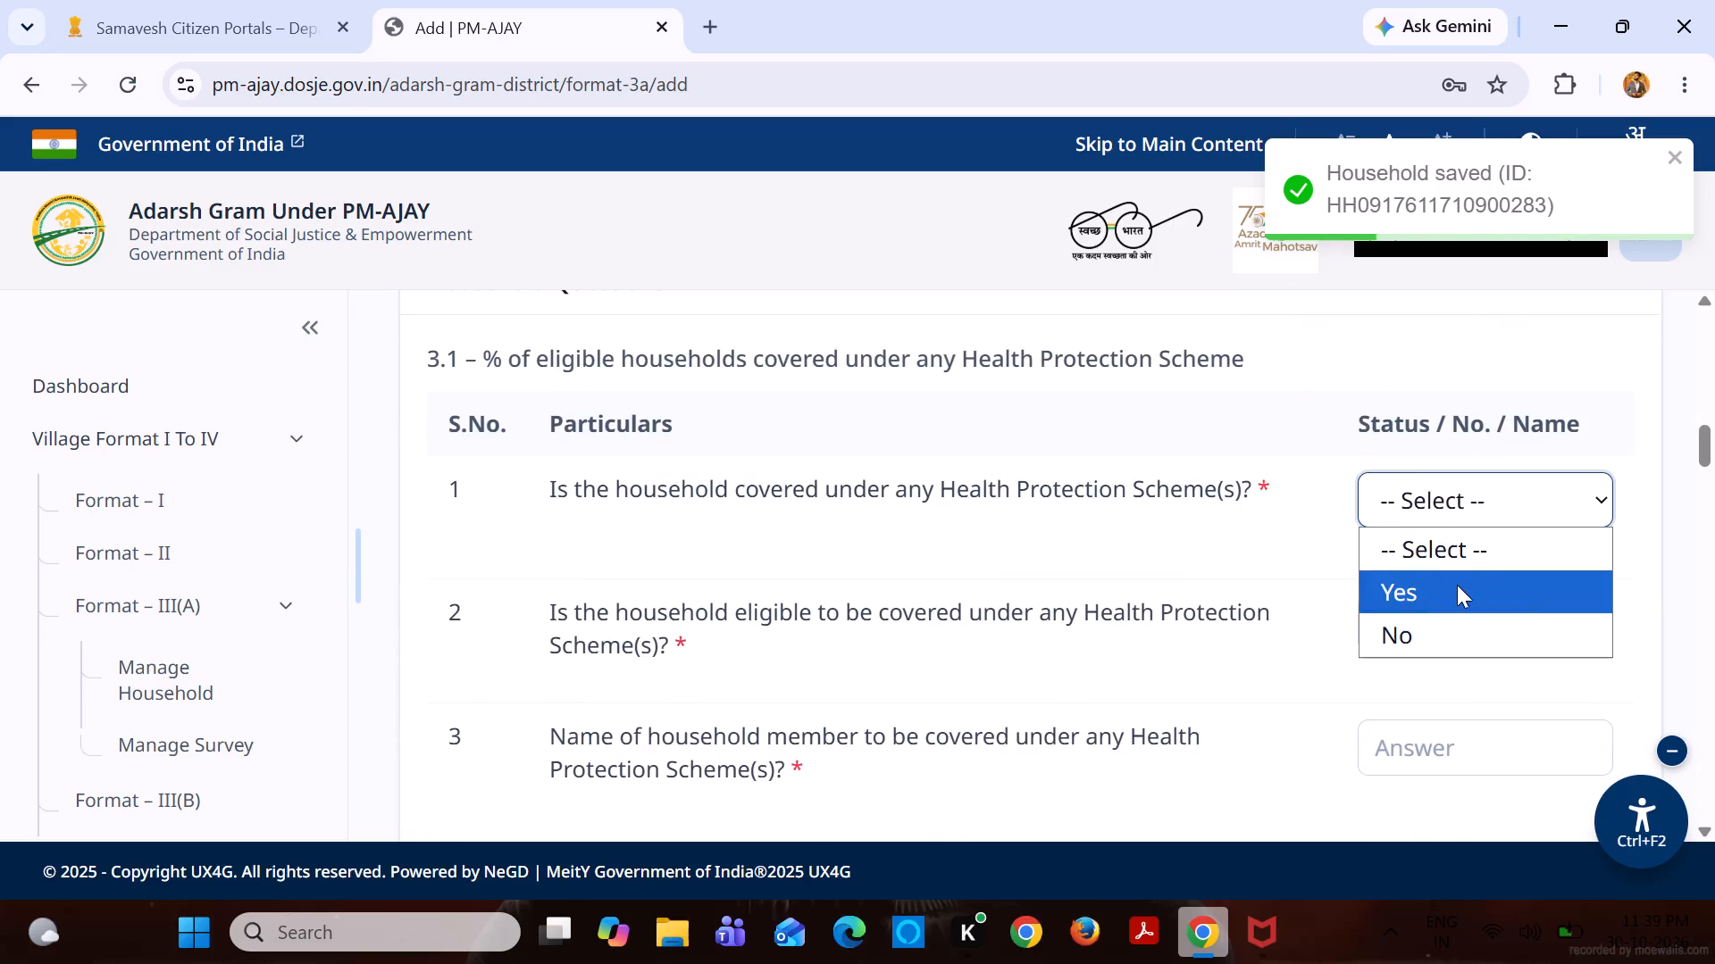
click(1457, 585)
scroll(1458, 580, down, 2)
click(1468, 503)
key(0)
Enter 0 deliveries in section 3.4, 0 children born in the last year in the following section, and 0 children below one year in 3.6.
scroll(1468, 503, down, 2)
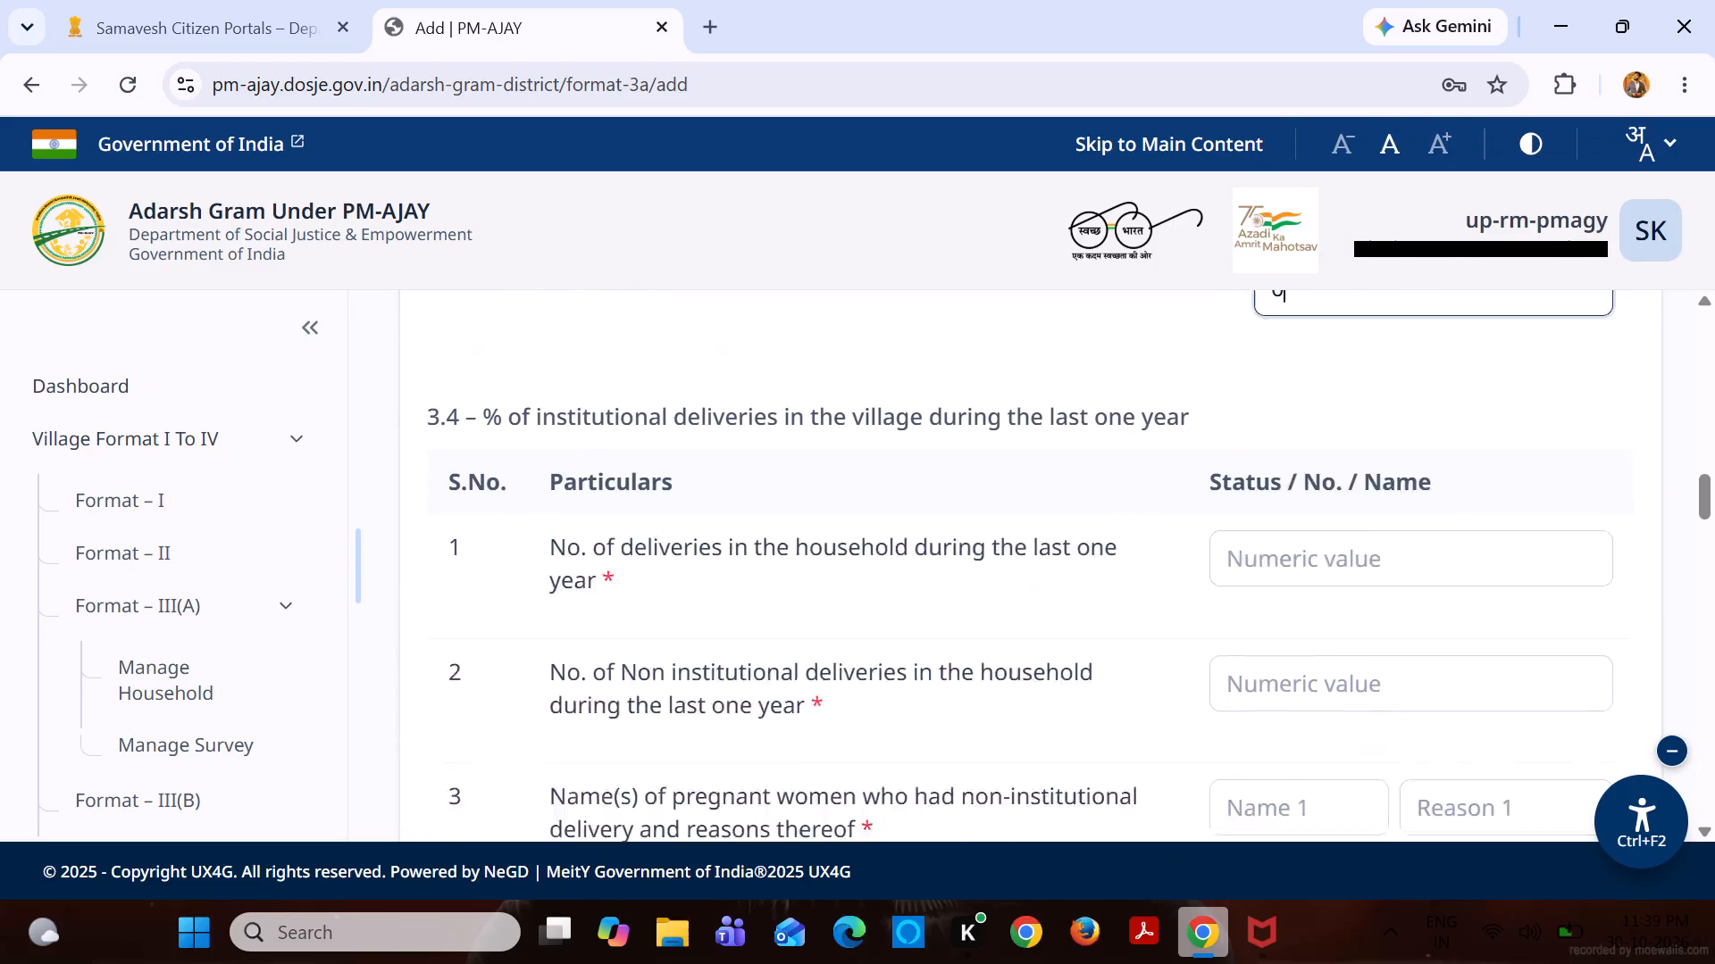
click(1457, 504)
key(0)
scroll(1457, 512, down, 1)
click(1316, 616)
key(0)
scroll(1316, 611, down, 2)
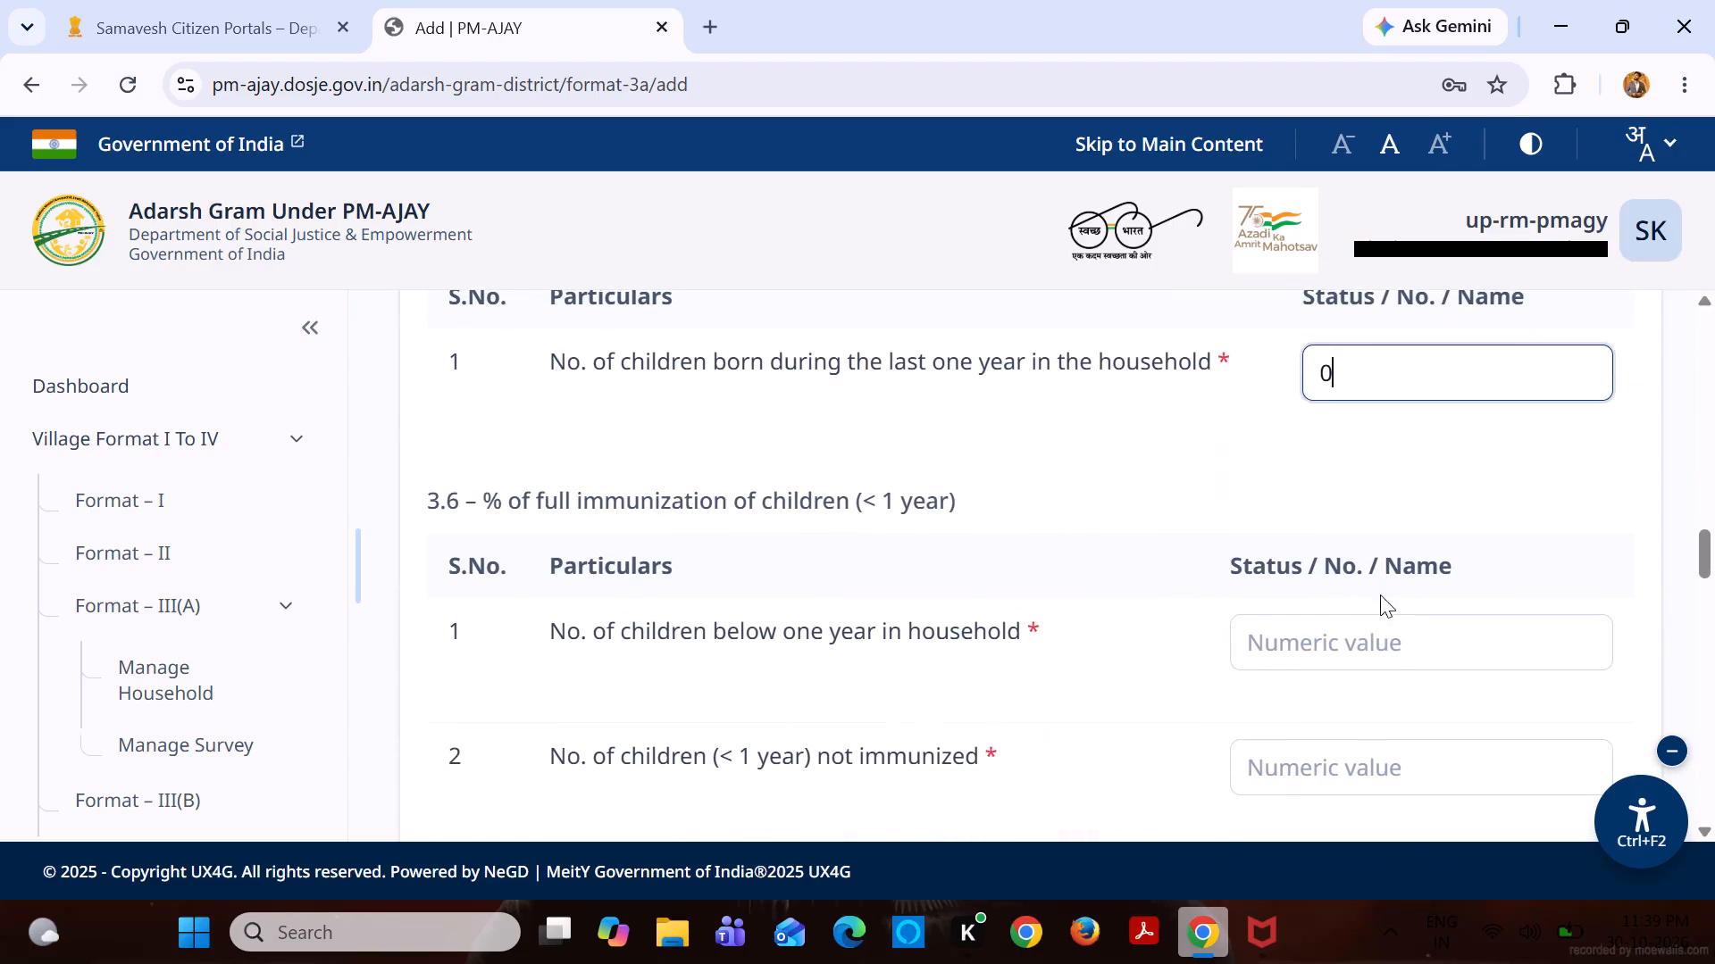
click(1366, 612)
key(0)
click(1366, 613)
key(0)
Enter 0 children aged 0-5 years in section 3.7 and 0 women pregnant during the last year in section 3.8.
scroll(1366, 614, down, 2)
click(1378, 600)
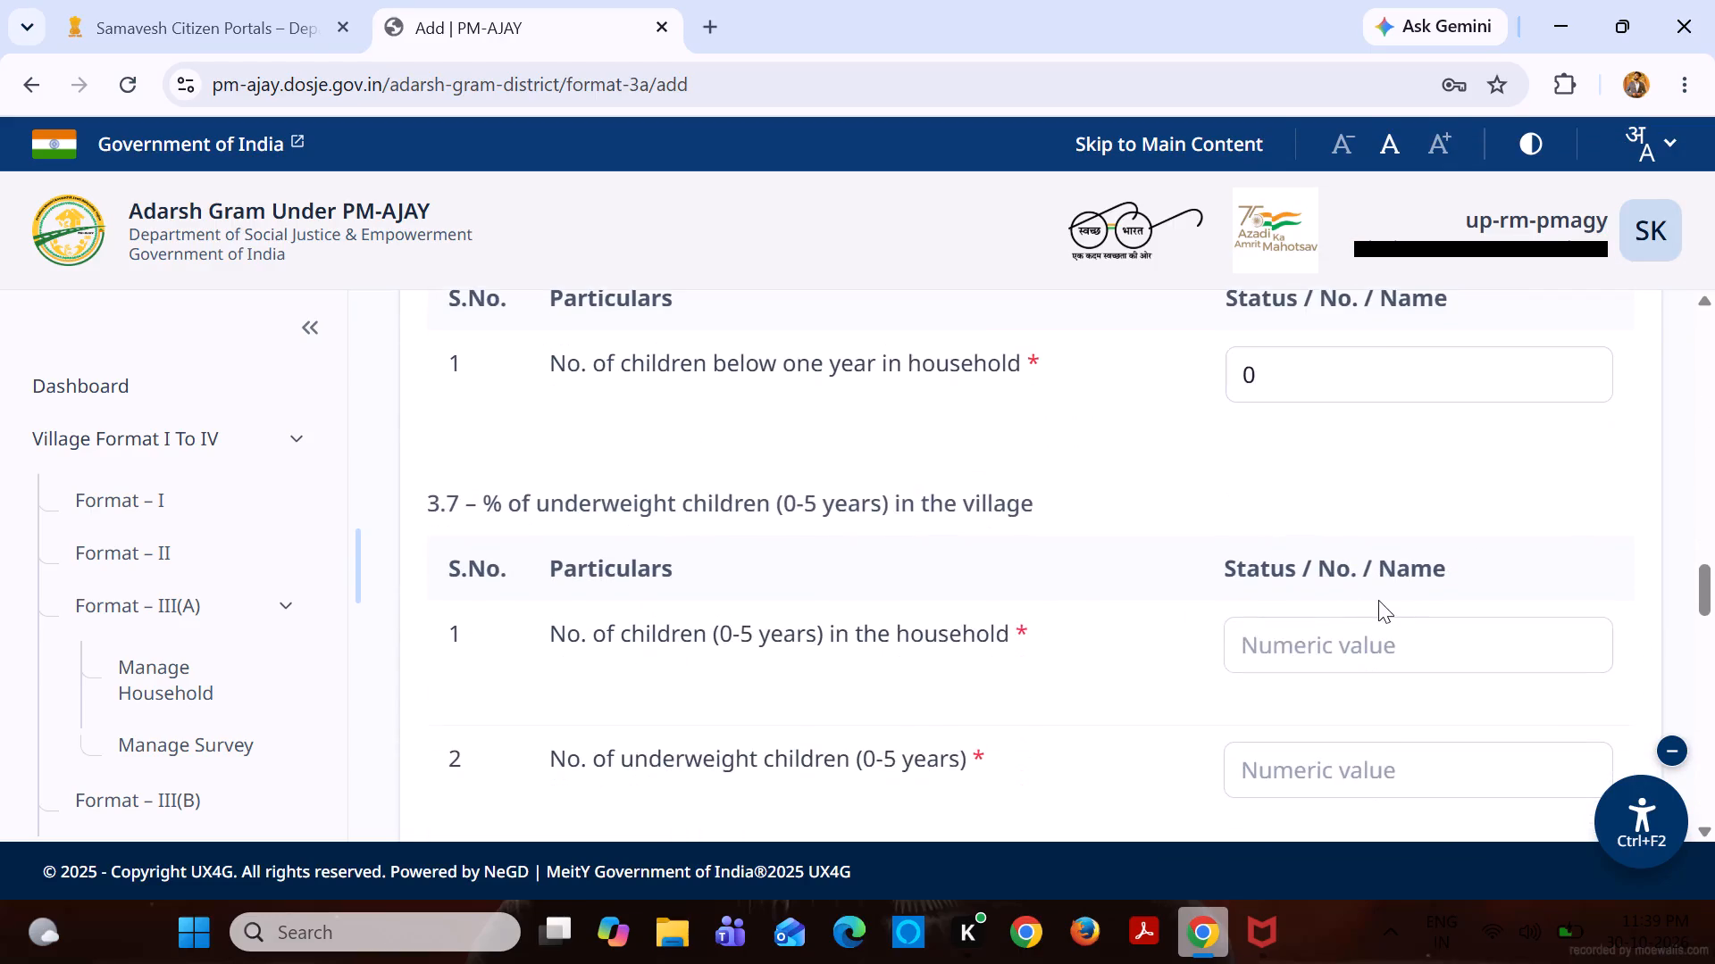
click(1365, 614)
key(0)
click(1354, 638)
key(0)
scroll(1359, 631, down, 1)
click(1304, 769)
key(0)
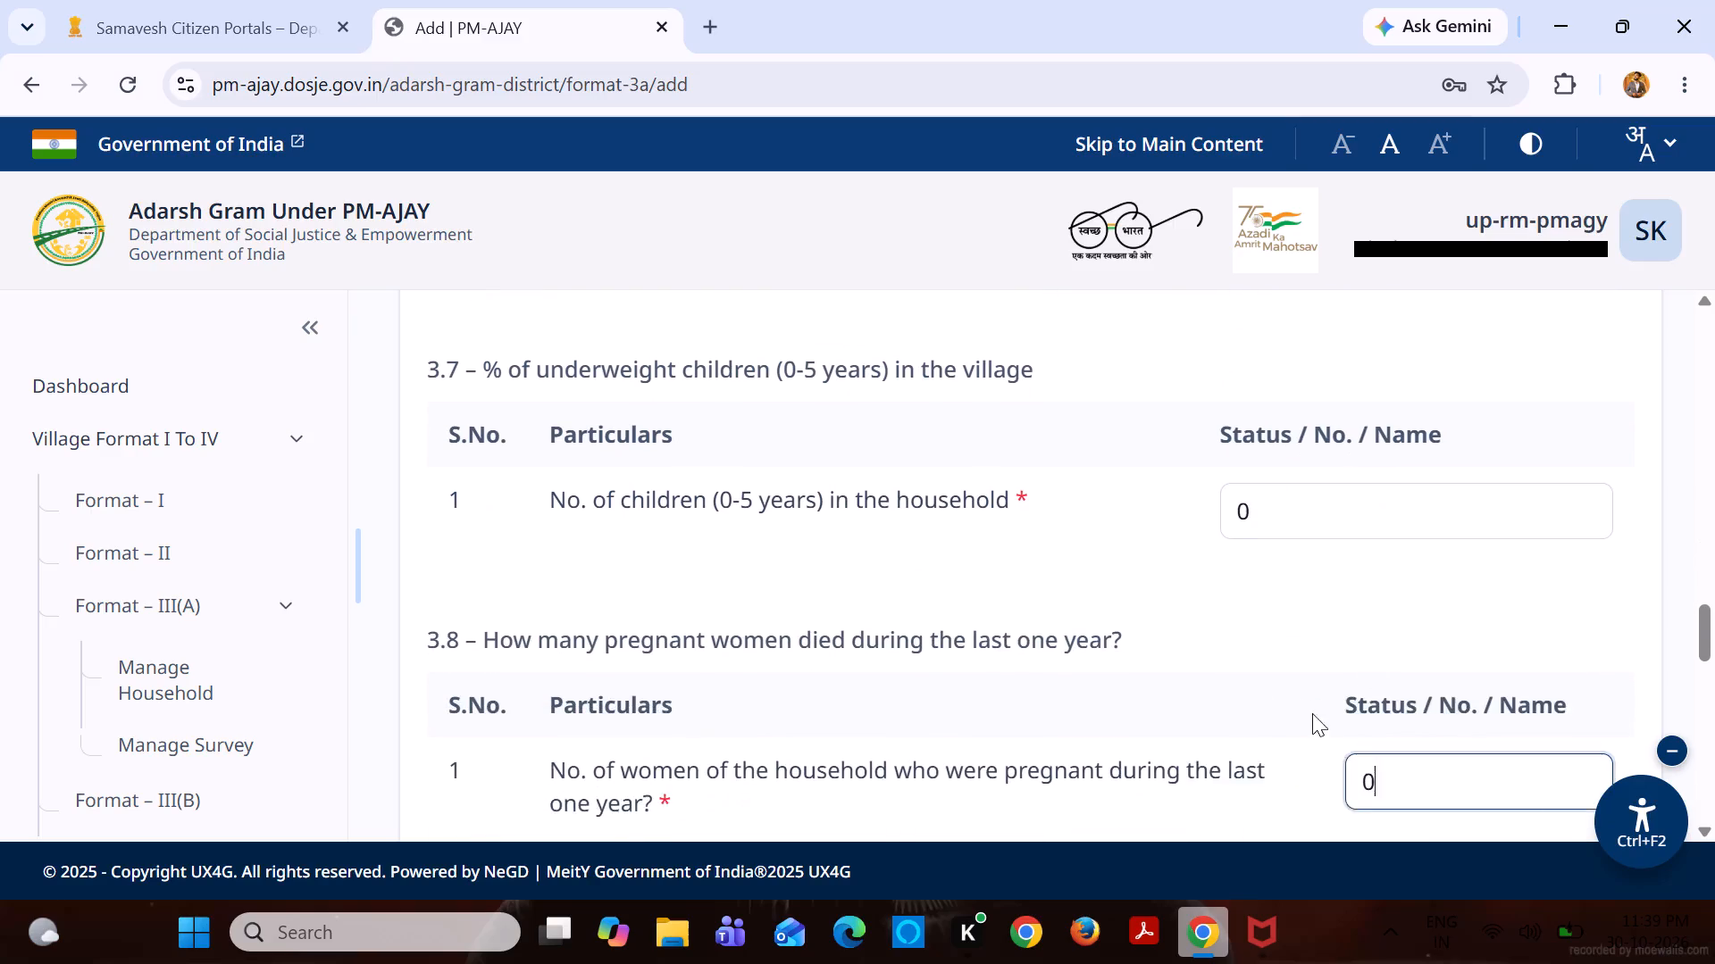
Enter 0 in section 3.9 and 0 members suffering from communicable diseases in section 3.10, and submit the domain.
scroll(1313, 717, down, 3)
click(1476, 653)
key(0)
scroll(1476, 654, down, 2)
click(1487, 651)
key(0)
scroll(1488, 657, down, 2)
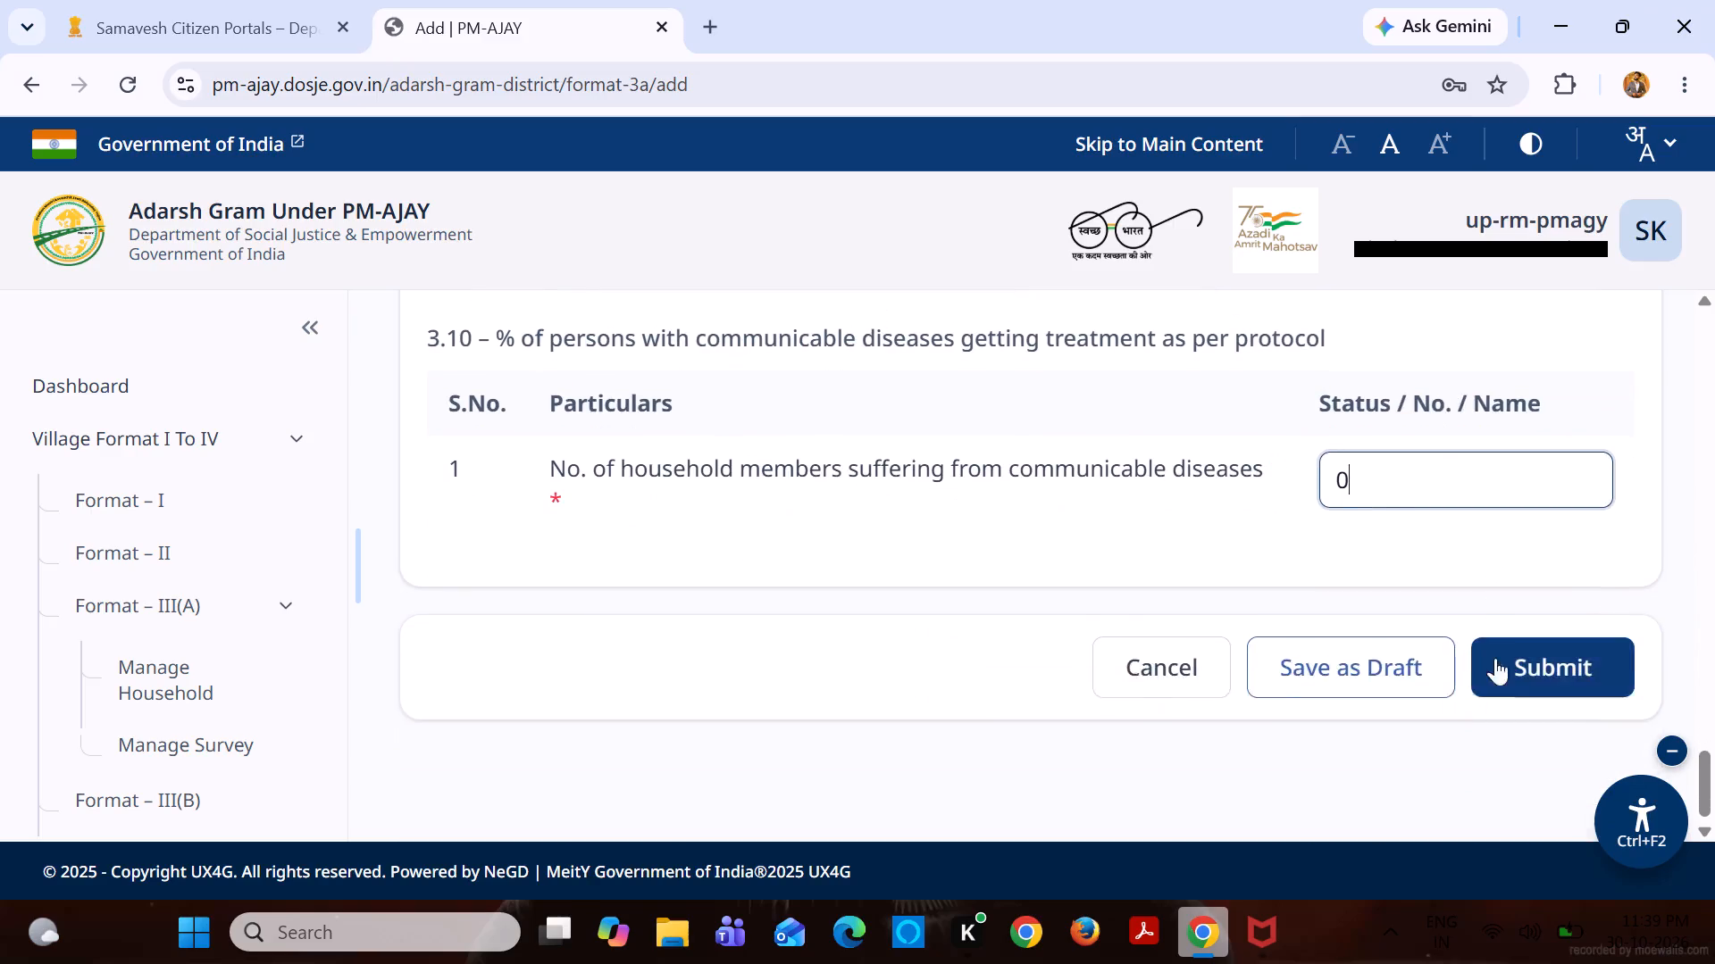
click(1511, 672)
Select domain 4 – Social Security and enter 0 women eligible for Widow Pension and 0 persons eligible for Old Age Pension.
click(1518, 433)
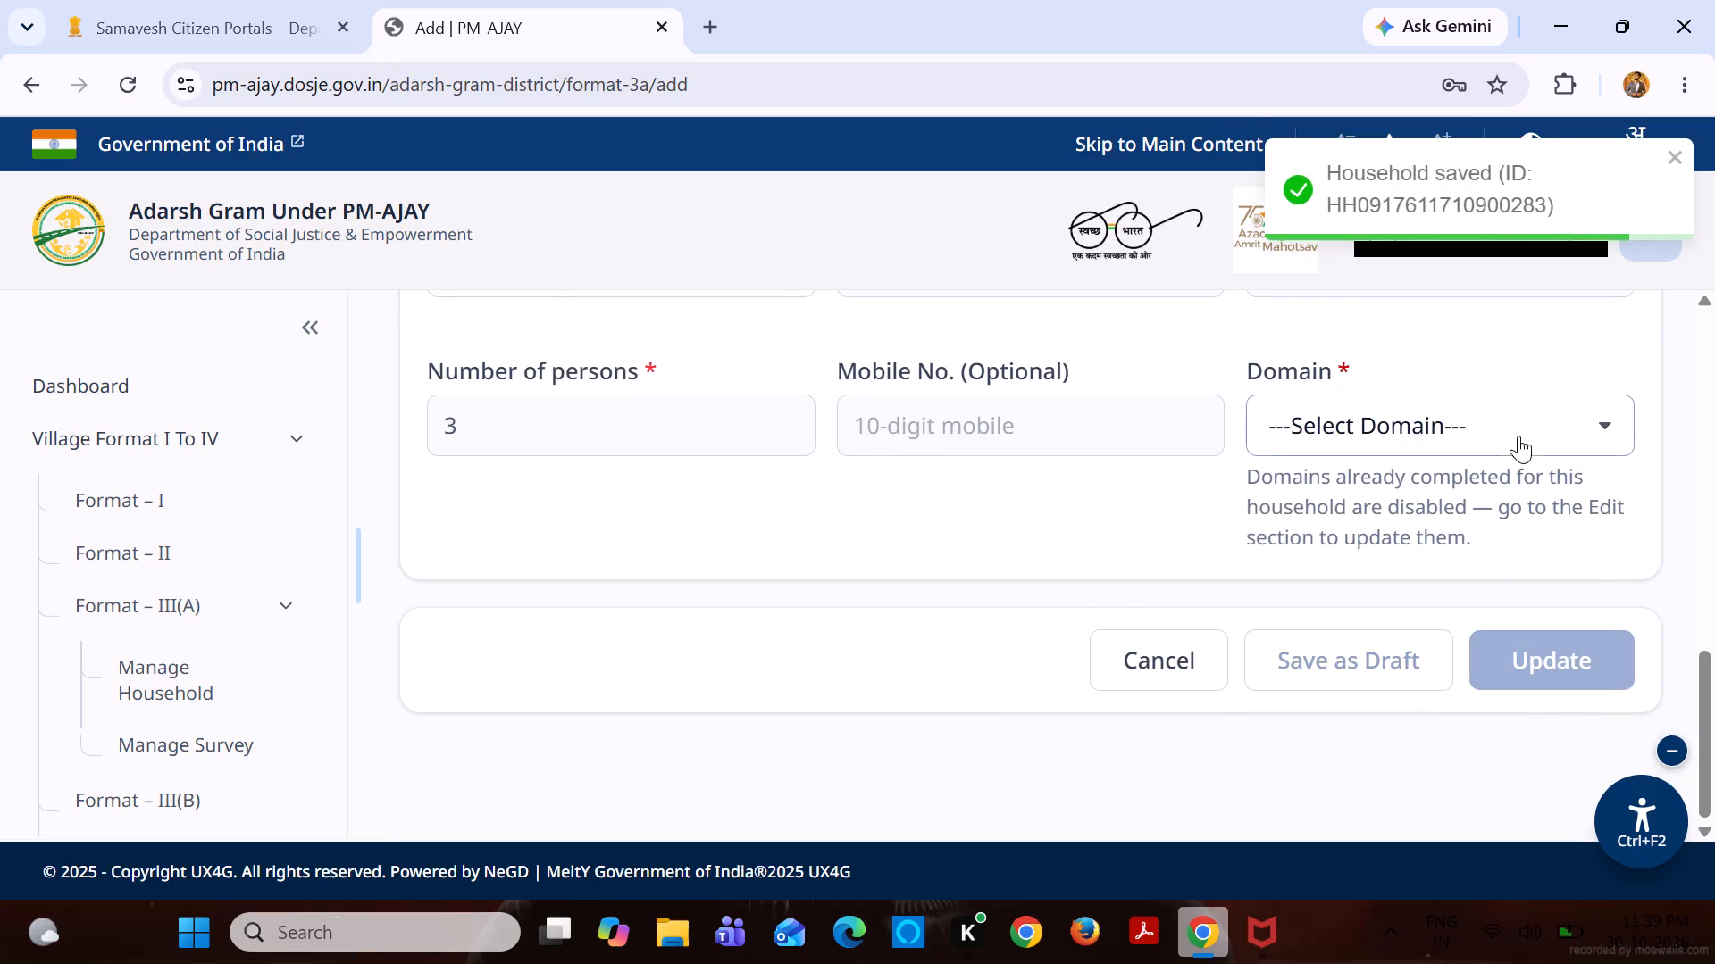
scroll(1469, 629, down, 1)
click(1374, 687)
scroll(1372, 683, down, 2)
click(1481, 558)
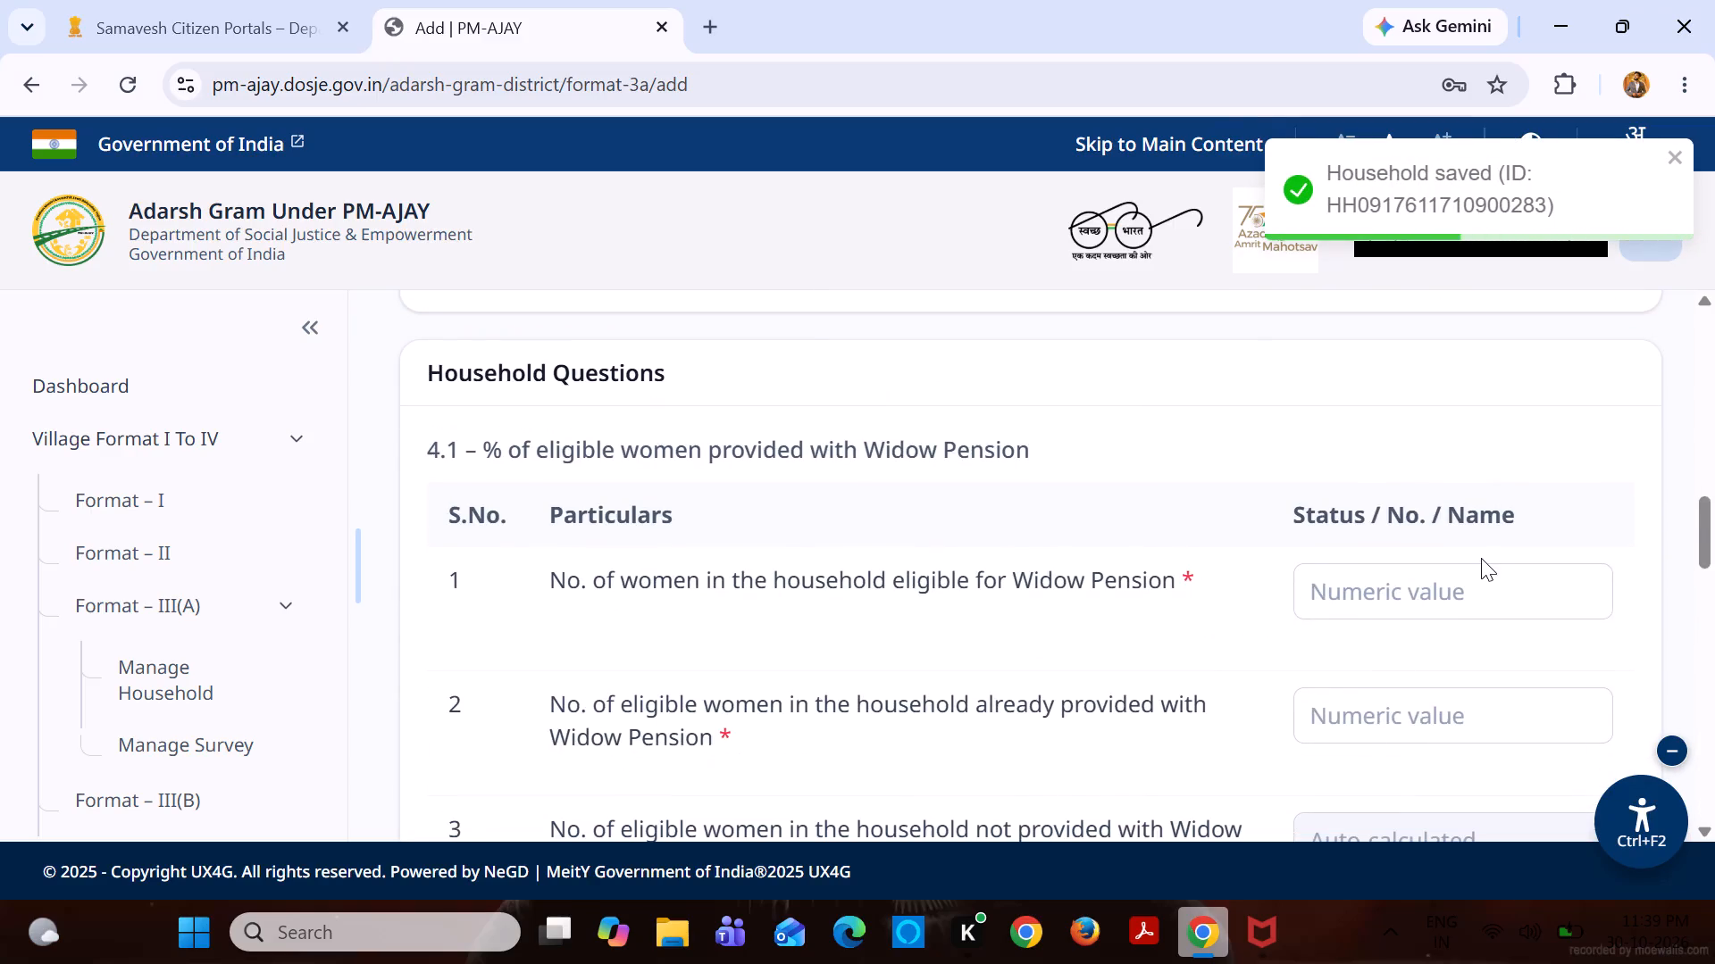
click(1458, 589)
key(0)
scroll(1460, 602, down, 2)
click(1439, 621)
click(1437, 611)
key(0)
Enter 0 persons eligible for Disability Pension in section 4.3 and submit the domain.
scroll(1444, 640, down, 1)
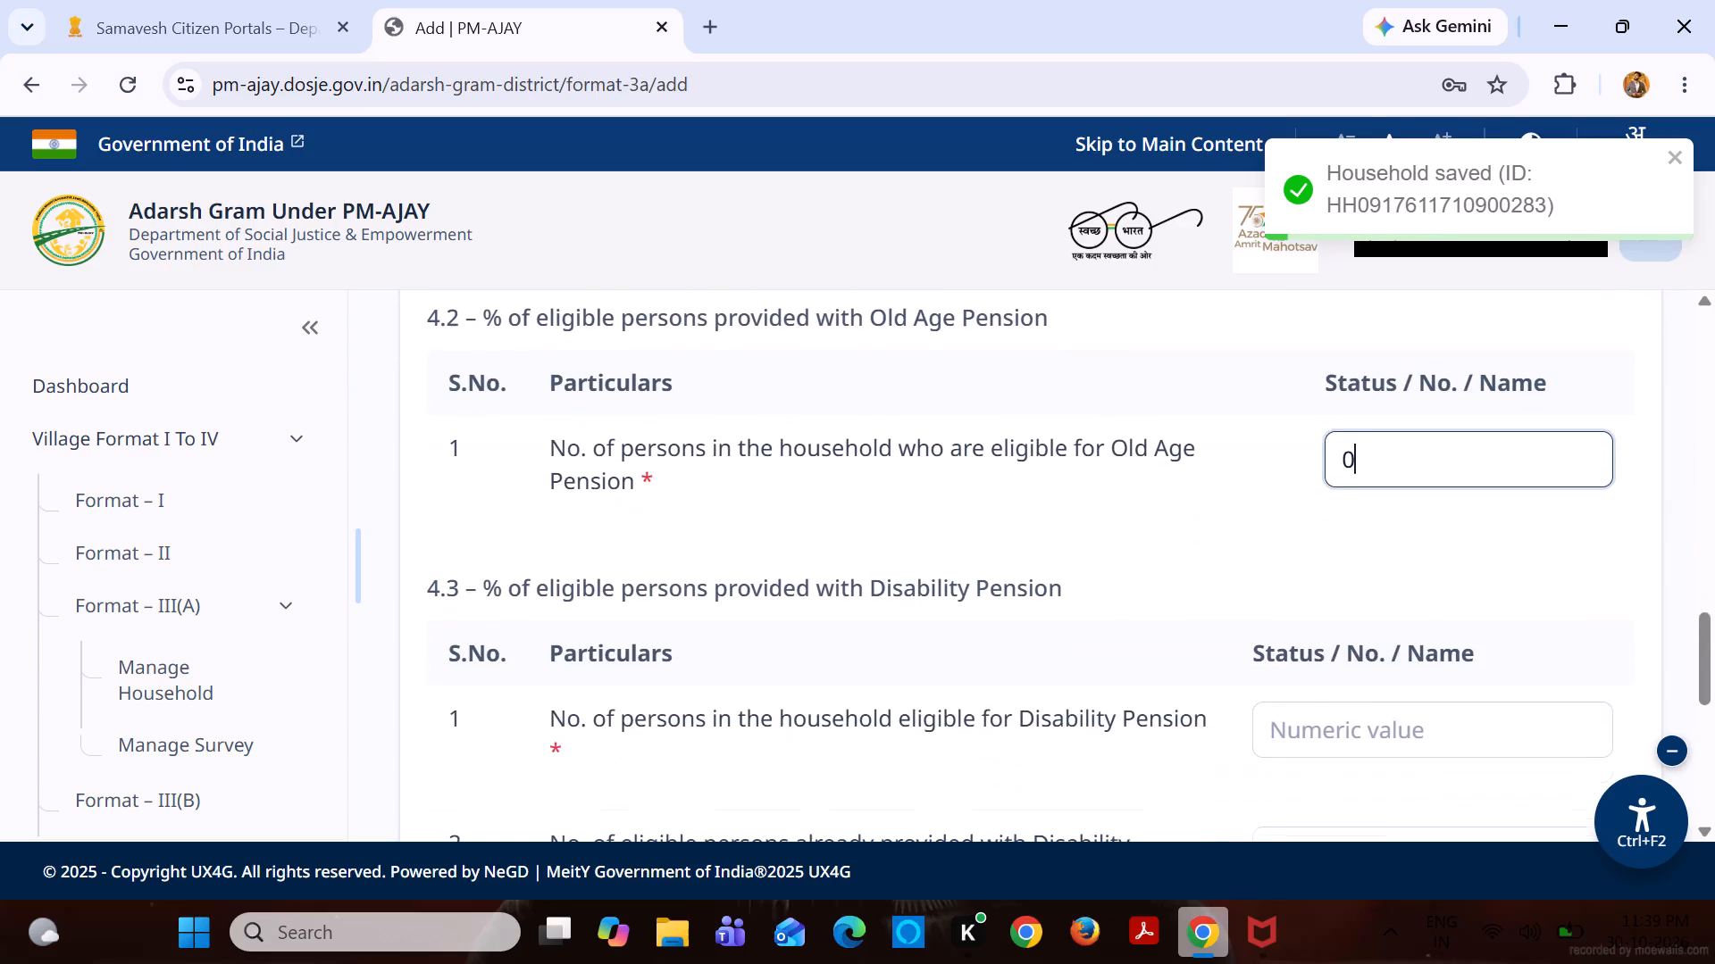
click(1326, 732)
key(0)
scroll(1353, 751, down, 2)
click(1584, 657)
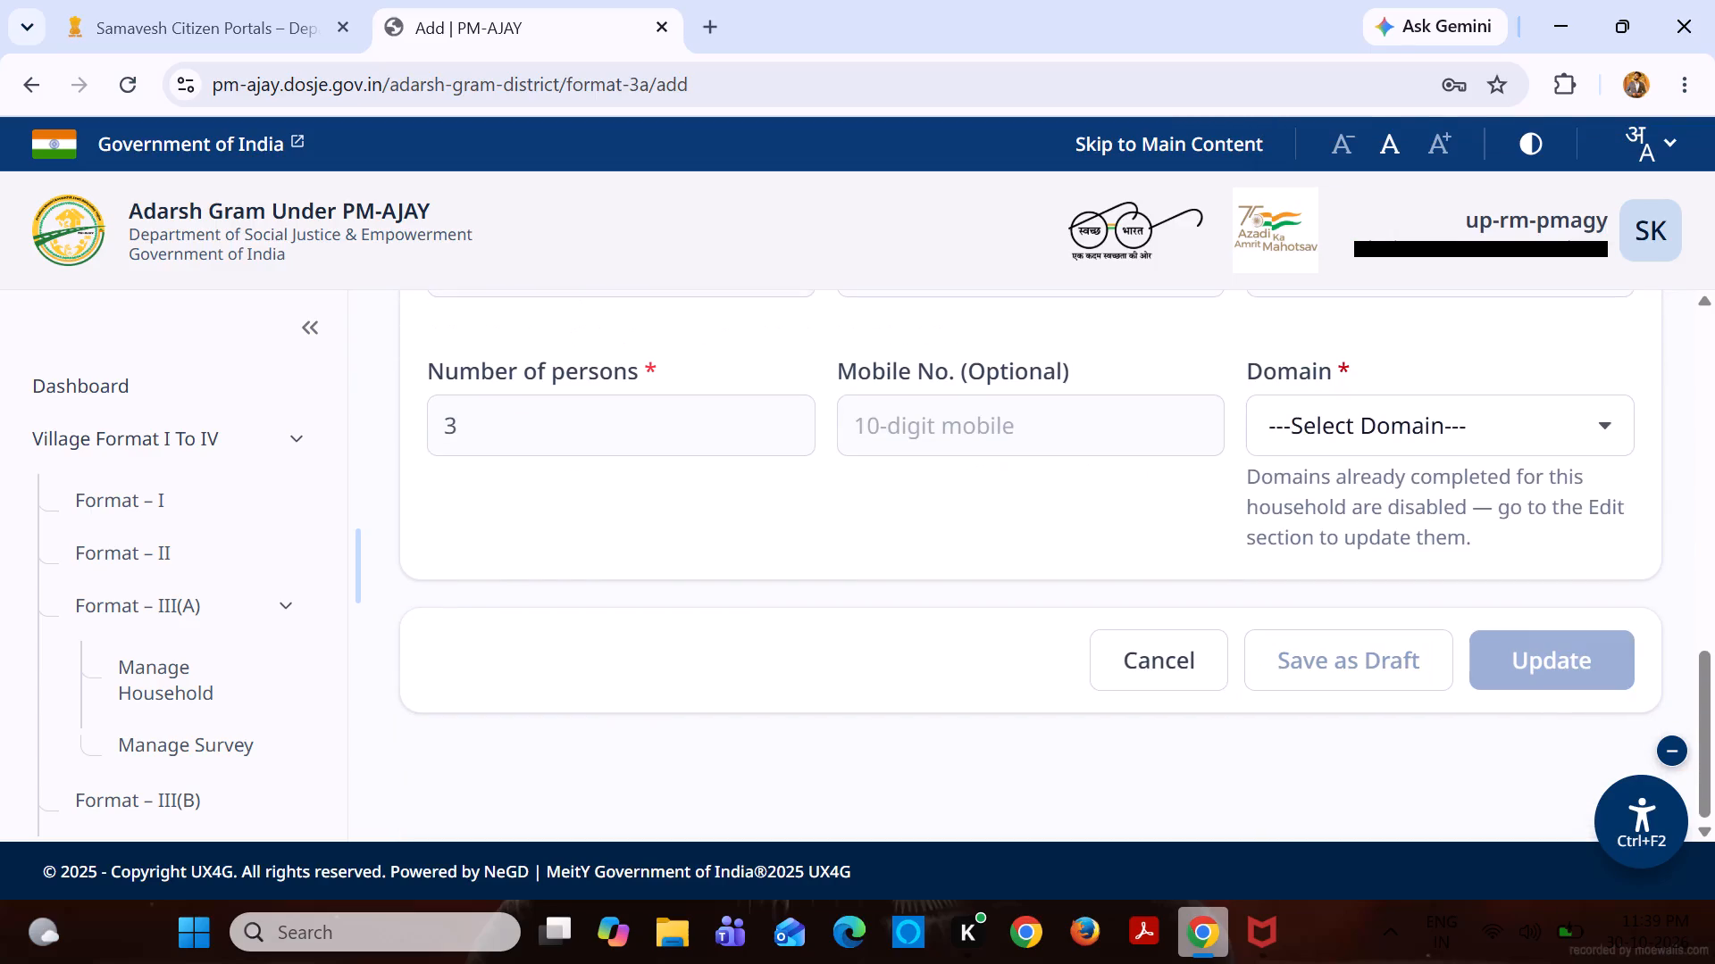
Select domain 5 – Rural Roads and Housing, answer No to living in a Kachcha/unsafe house, and submit the domain.
click(1556, 431)
scroll(1548, 543, down, 2)
click(1365, 617)
scroll(1368, 618, down, 1)
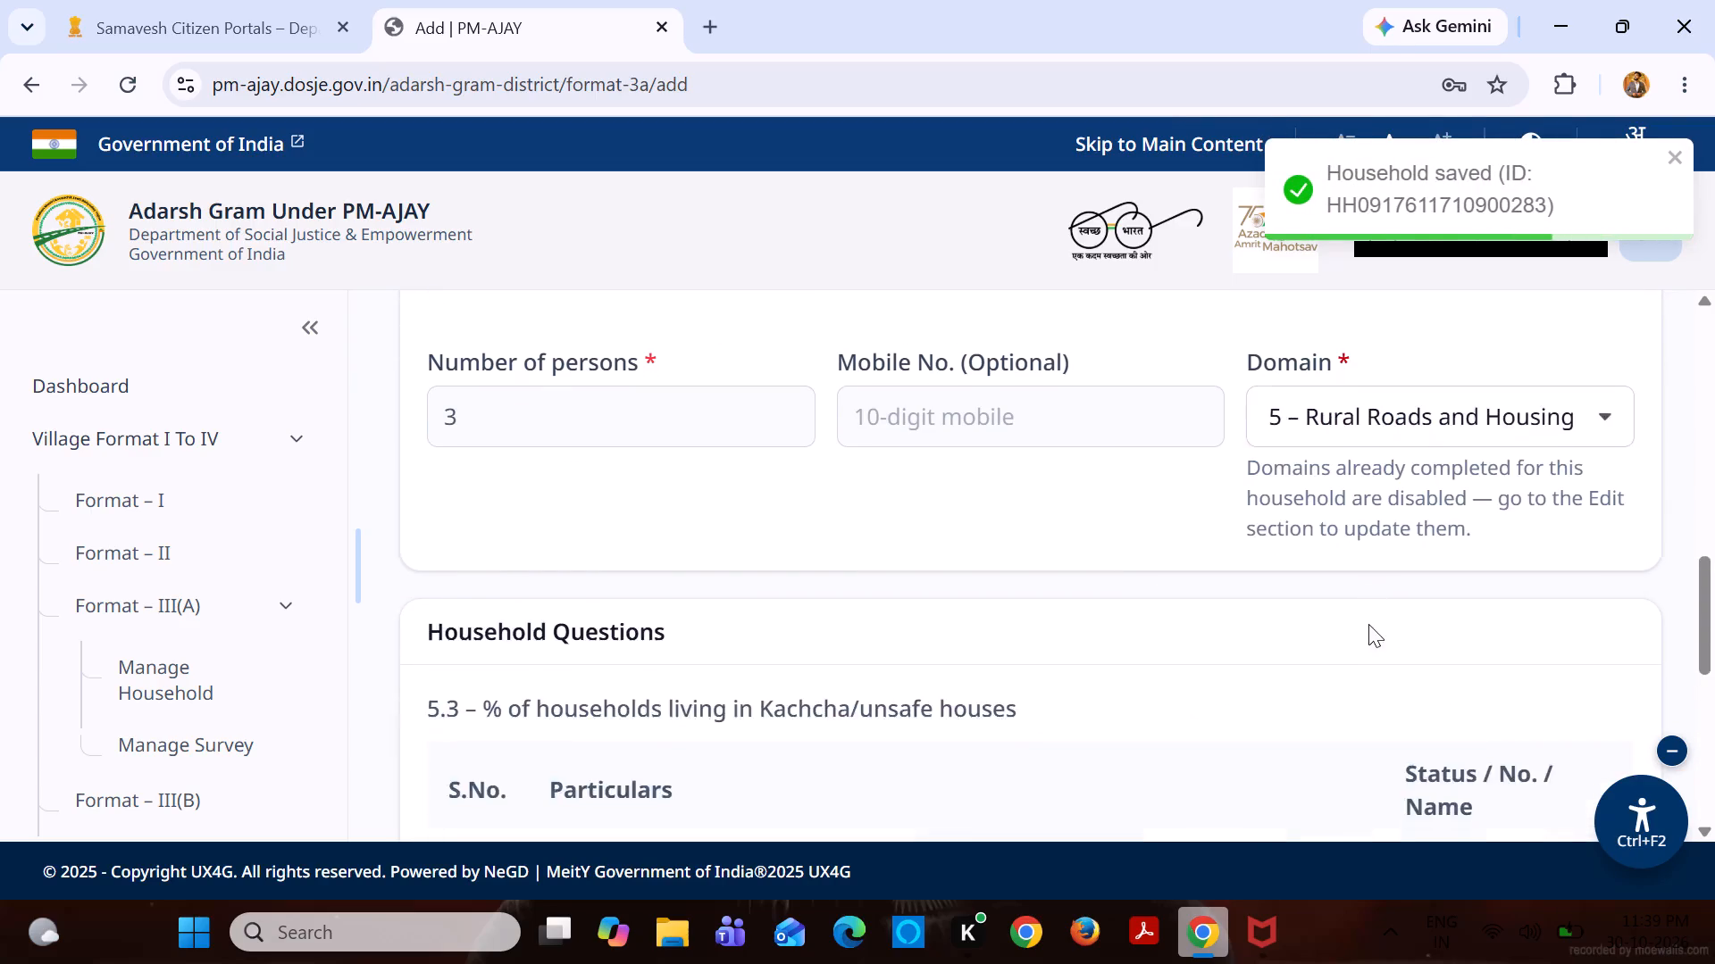
scroll(1368, 624, down, 2)
click(1525, 476)
click(1451, 622)
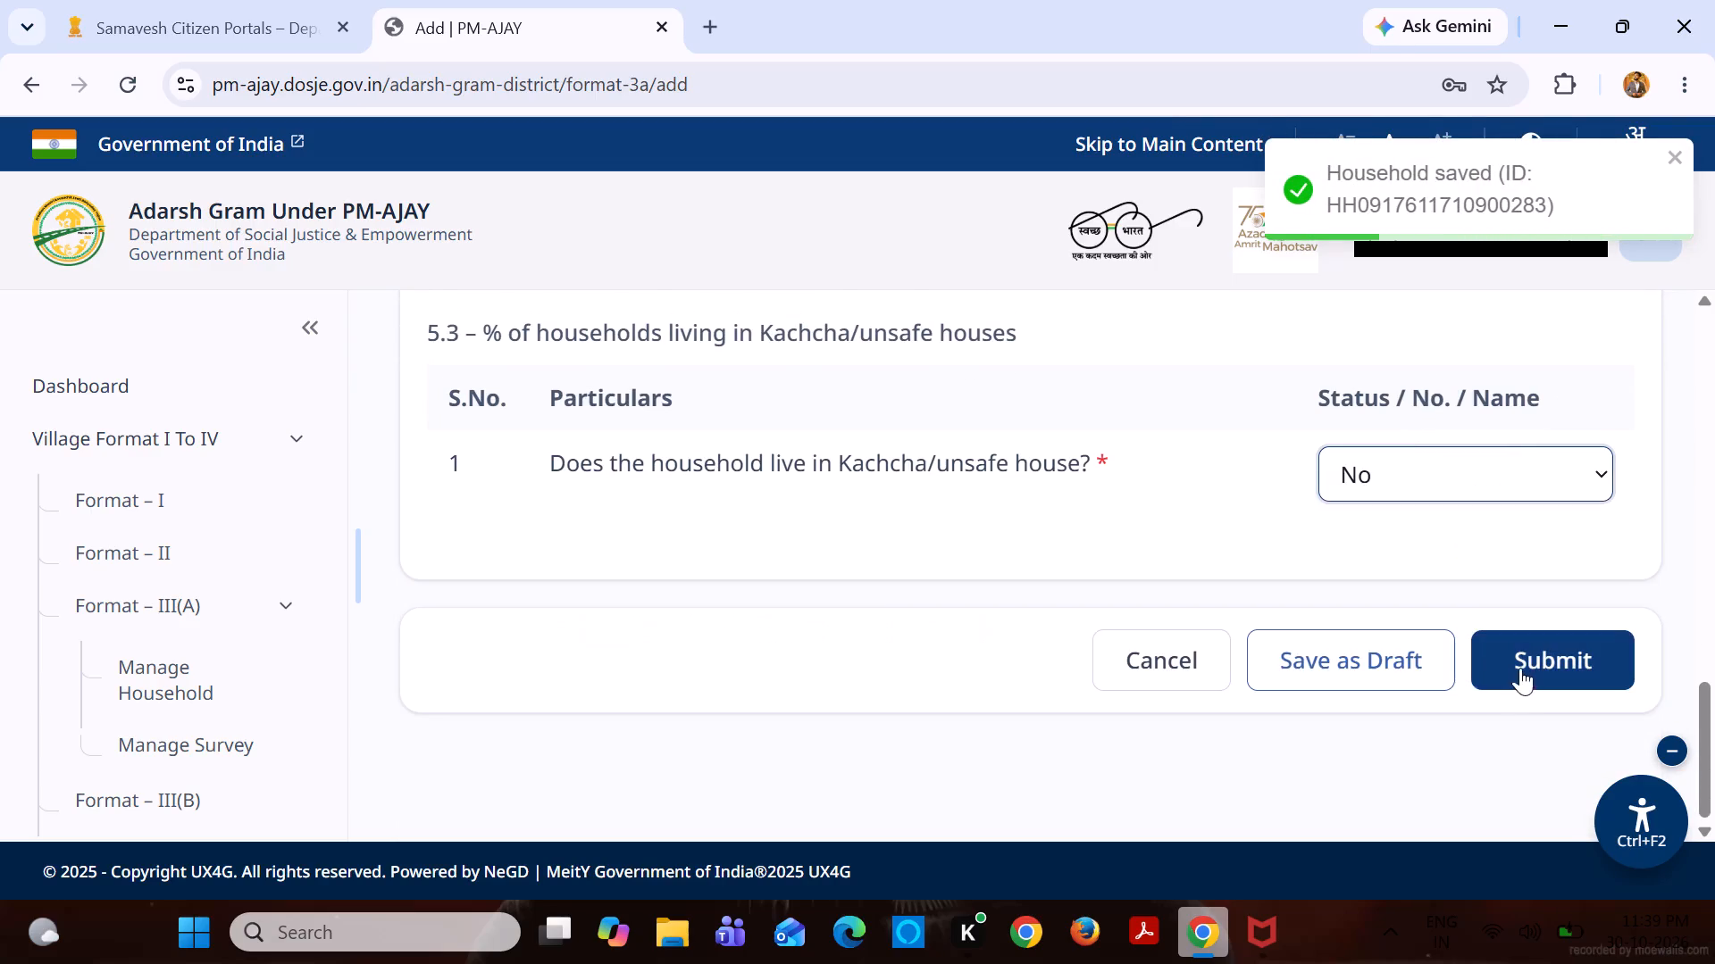
click(1520, 667)
Select domain 6 – Electricity and Clean Fuel and answer Yes to having an electricity connection in sections 6.2 and 6.3.
click(1512, 433)
scroll(1517, 542, down, 2)
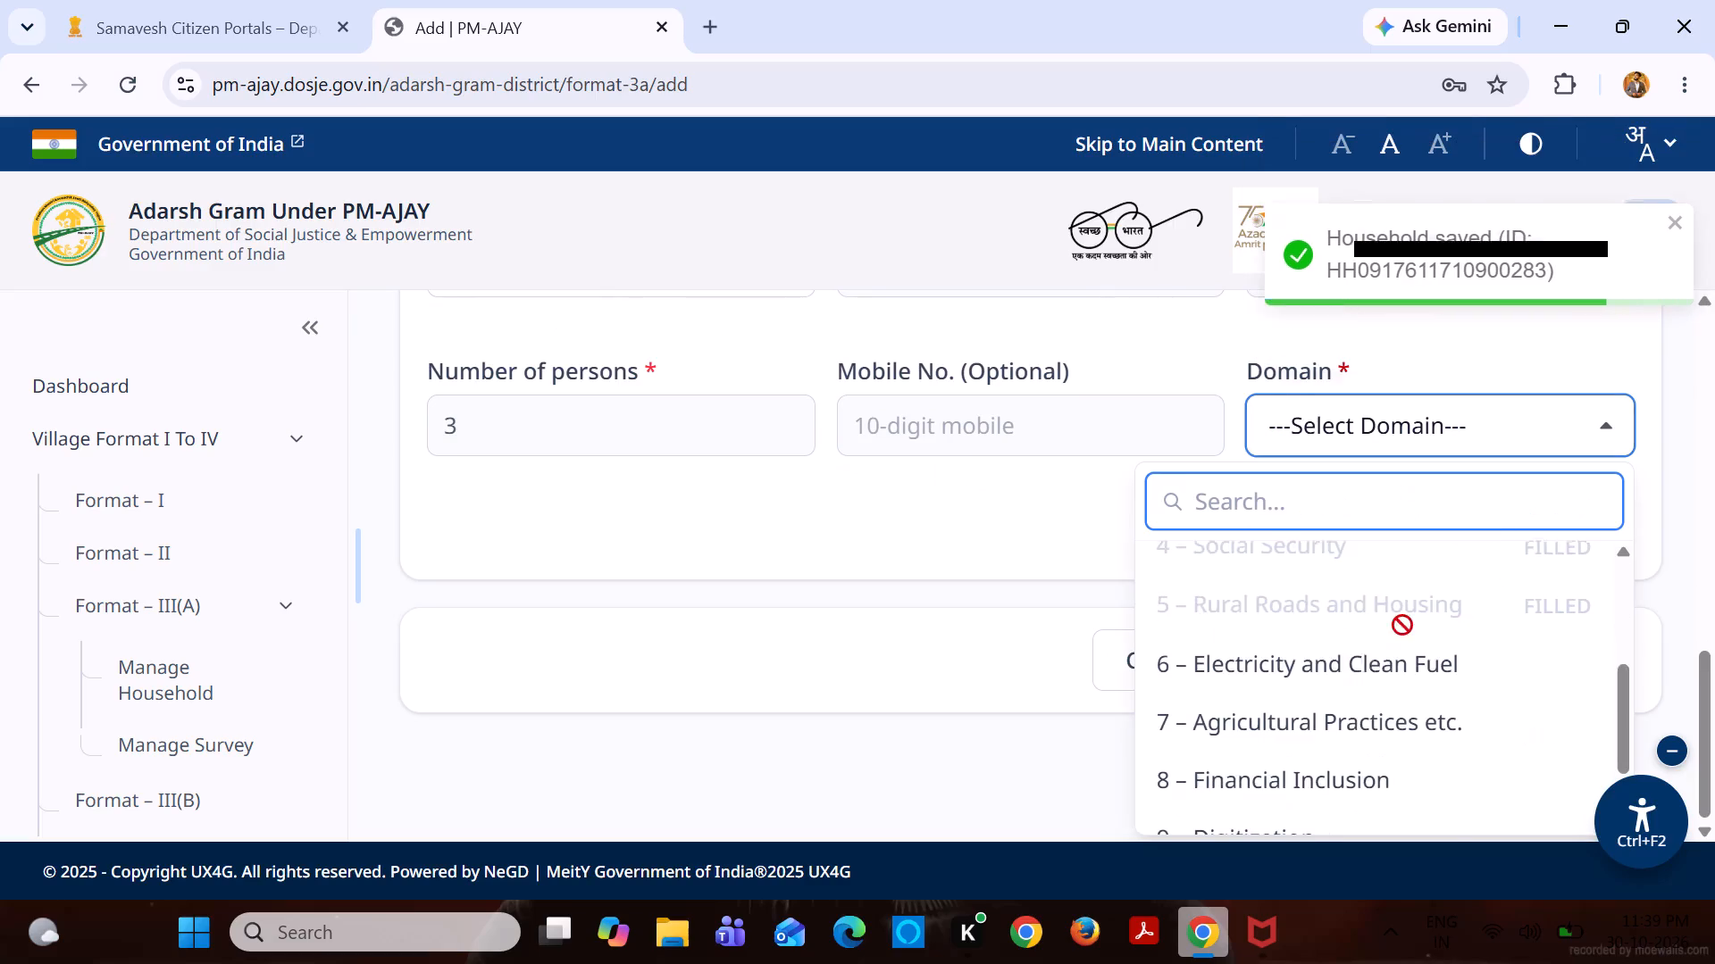
click(1354, 649)
scroll(1356, 656, down, 3)
click(1519, 485)
click(1477, 573)
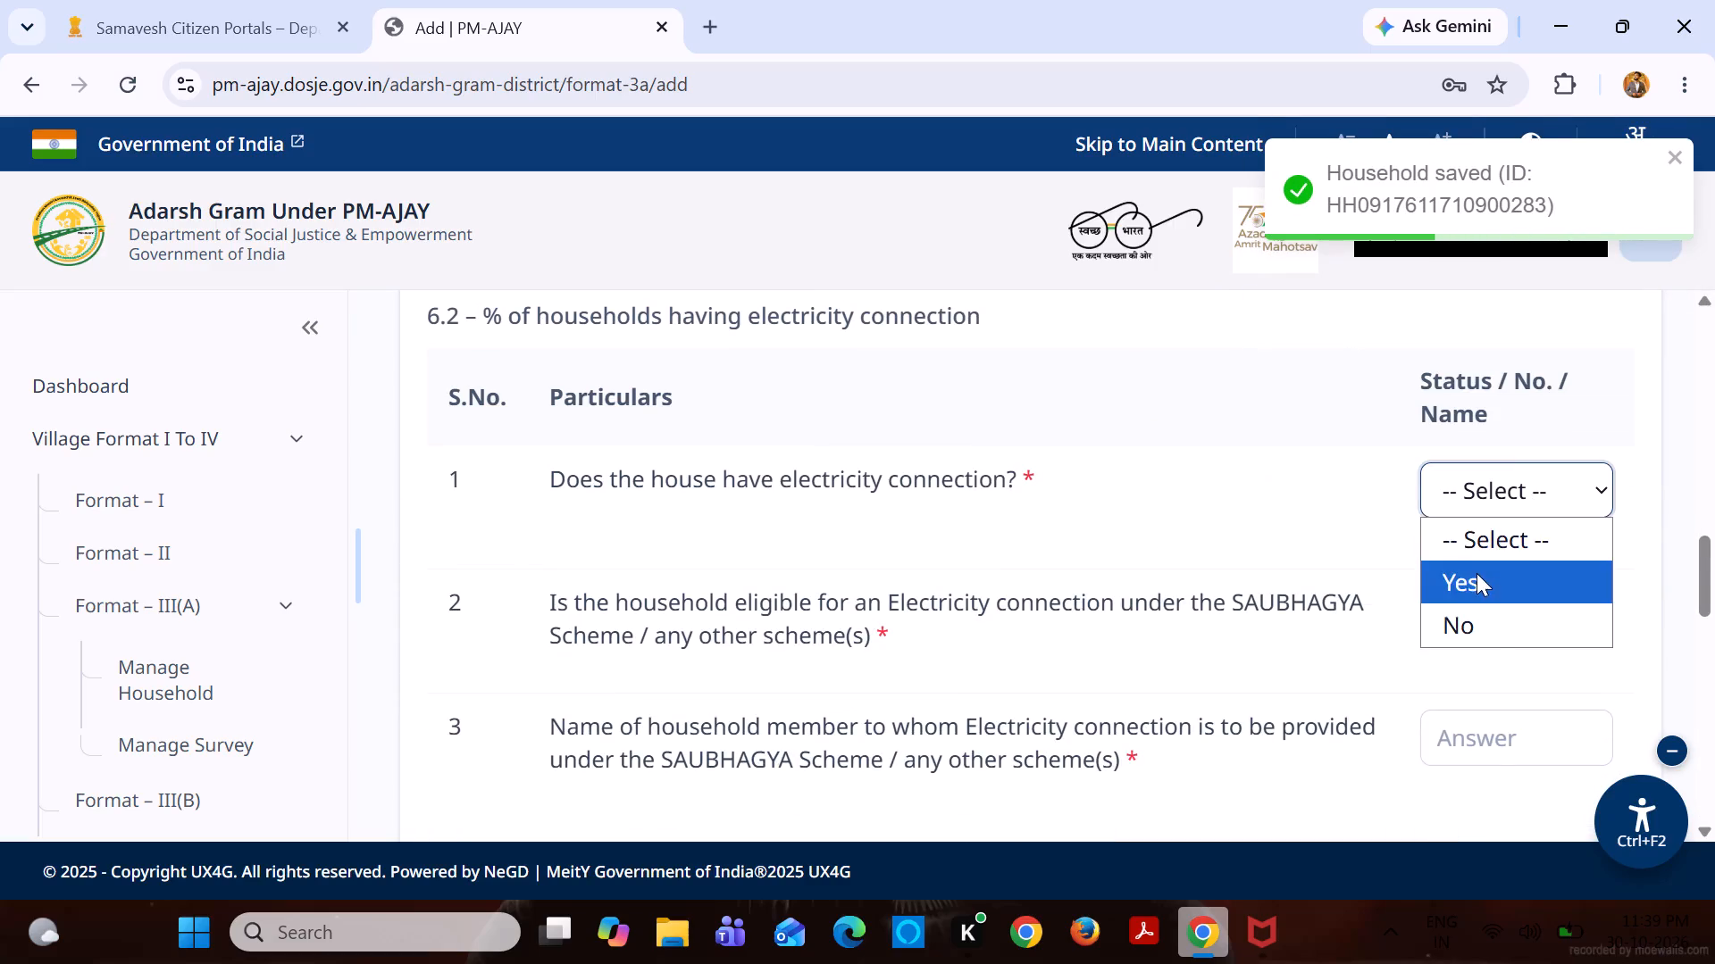
click(1496, 789)
click(1496, 771)
click(1488, 676)
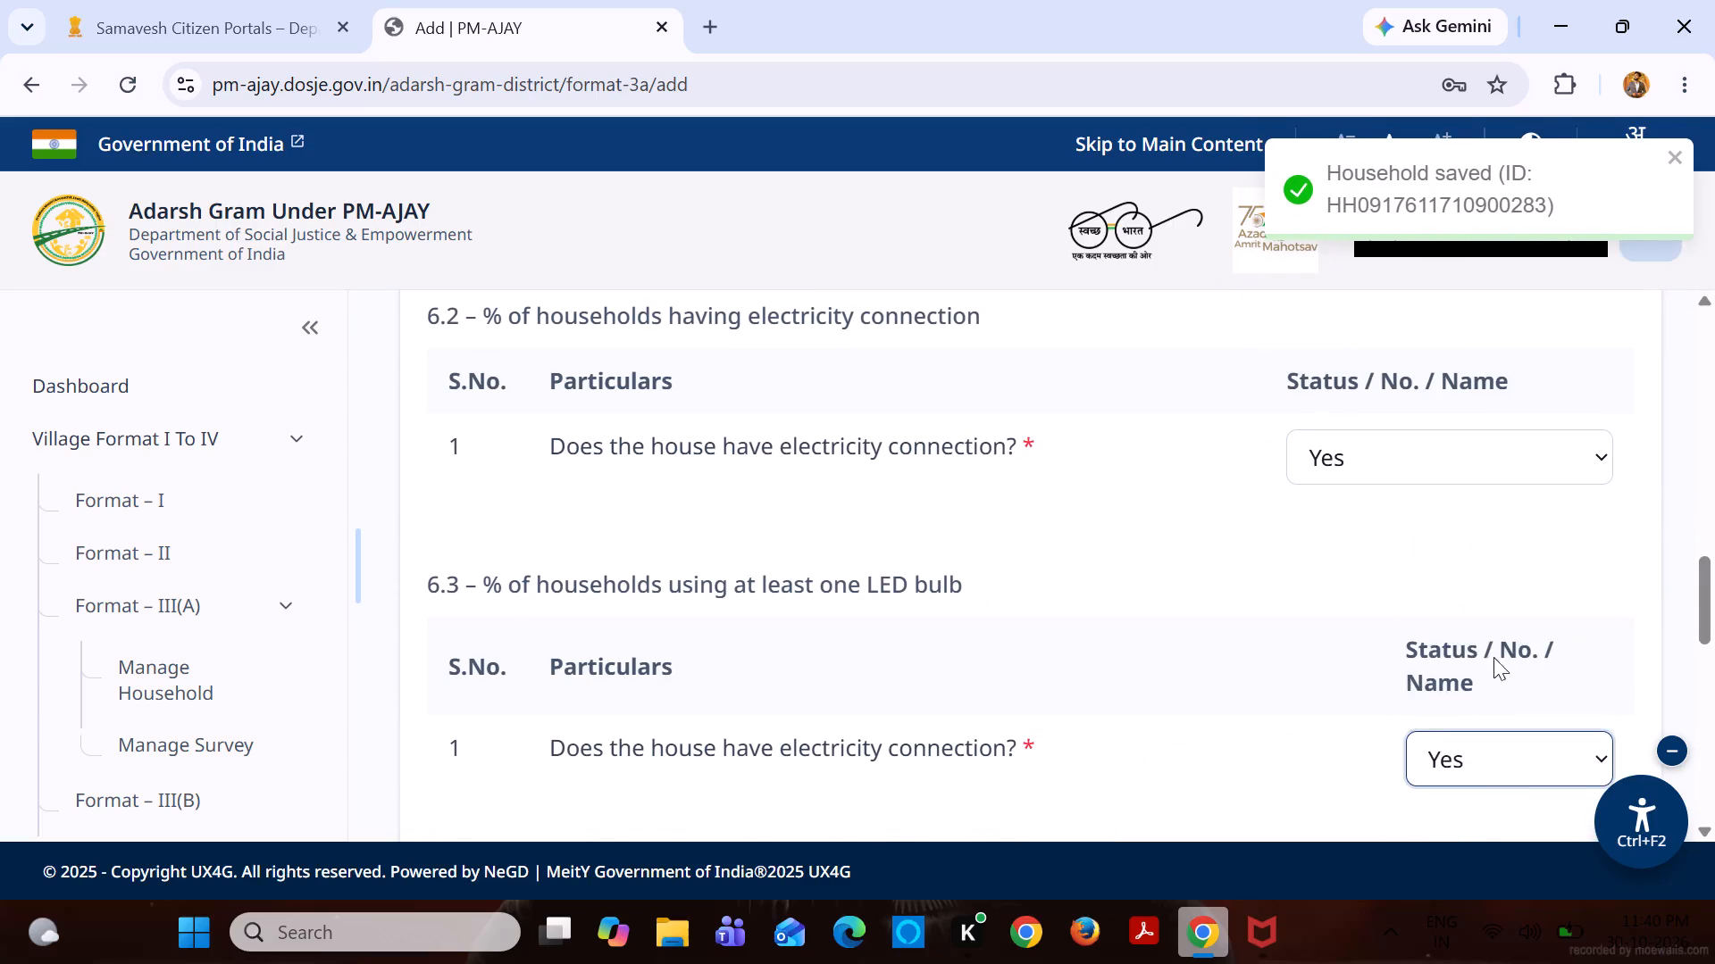
Answer Yes to using at least one LED bulb and Yes to using clean fuel in section 6.4, and submit the domain.
scroll(1496, 661, down, 3)
click(1538, 465)
click(1475, 578)
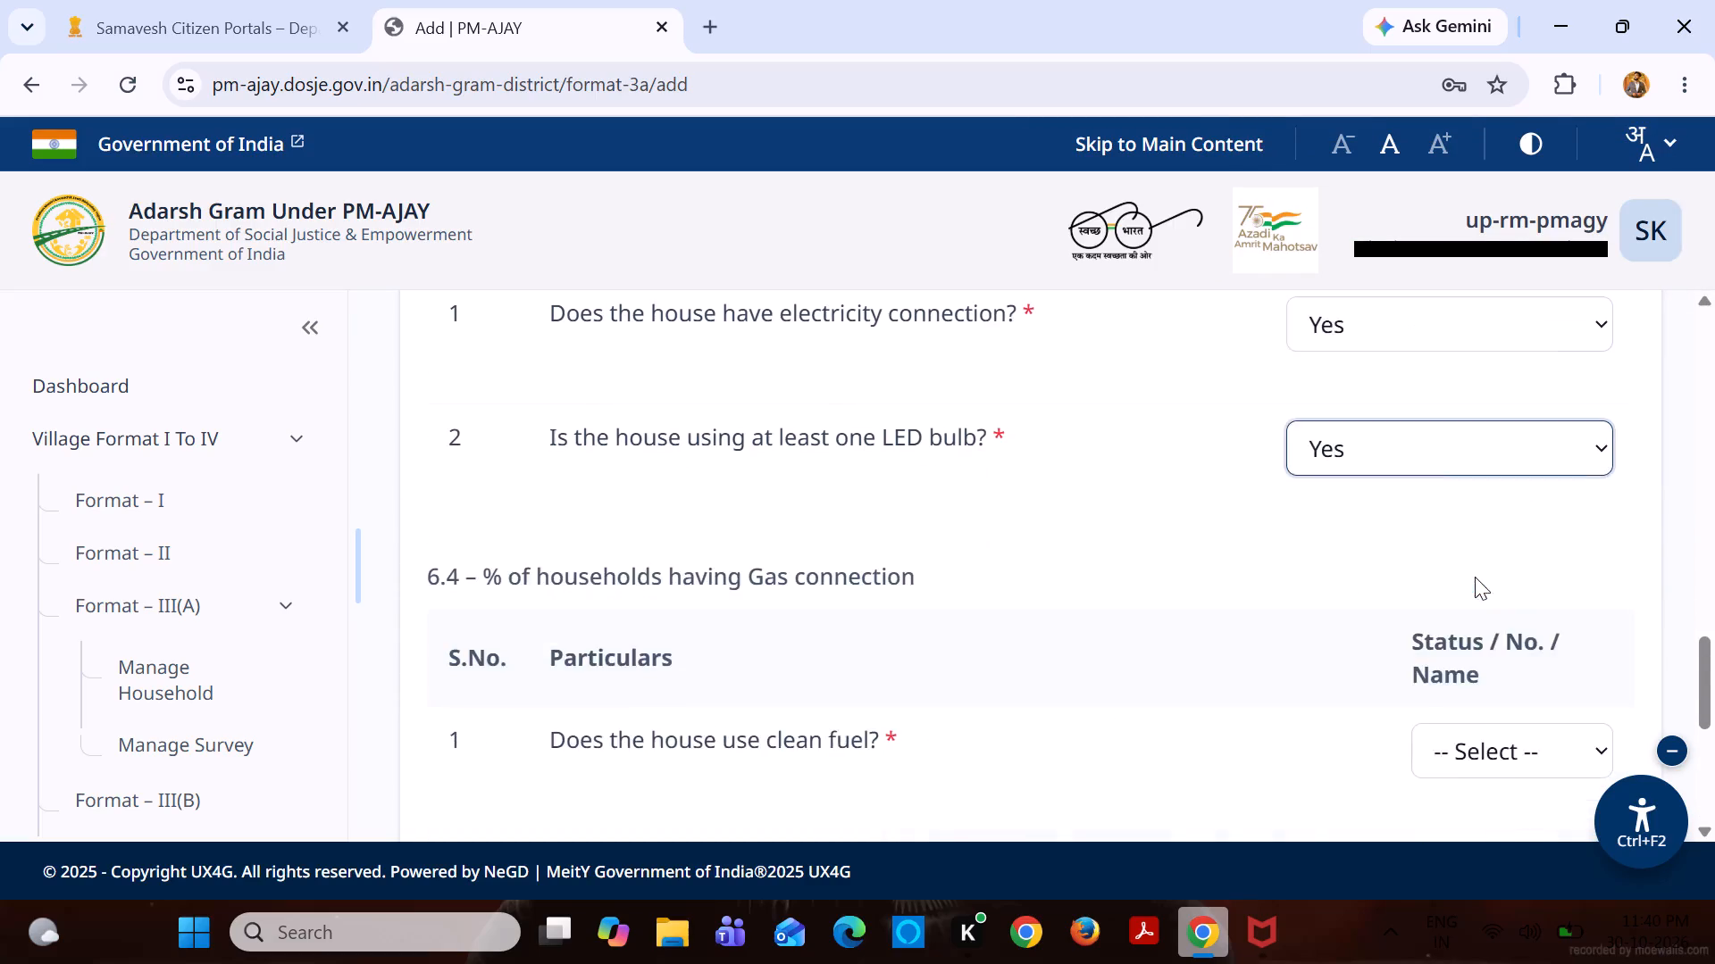
scroll(1475, 579, down, 3)
click(1569, 363)
click(1496, 443)
click(1551, 622)
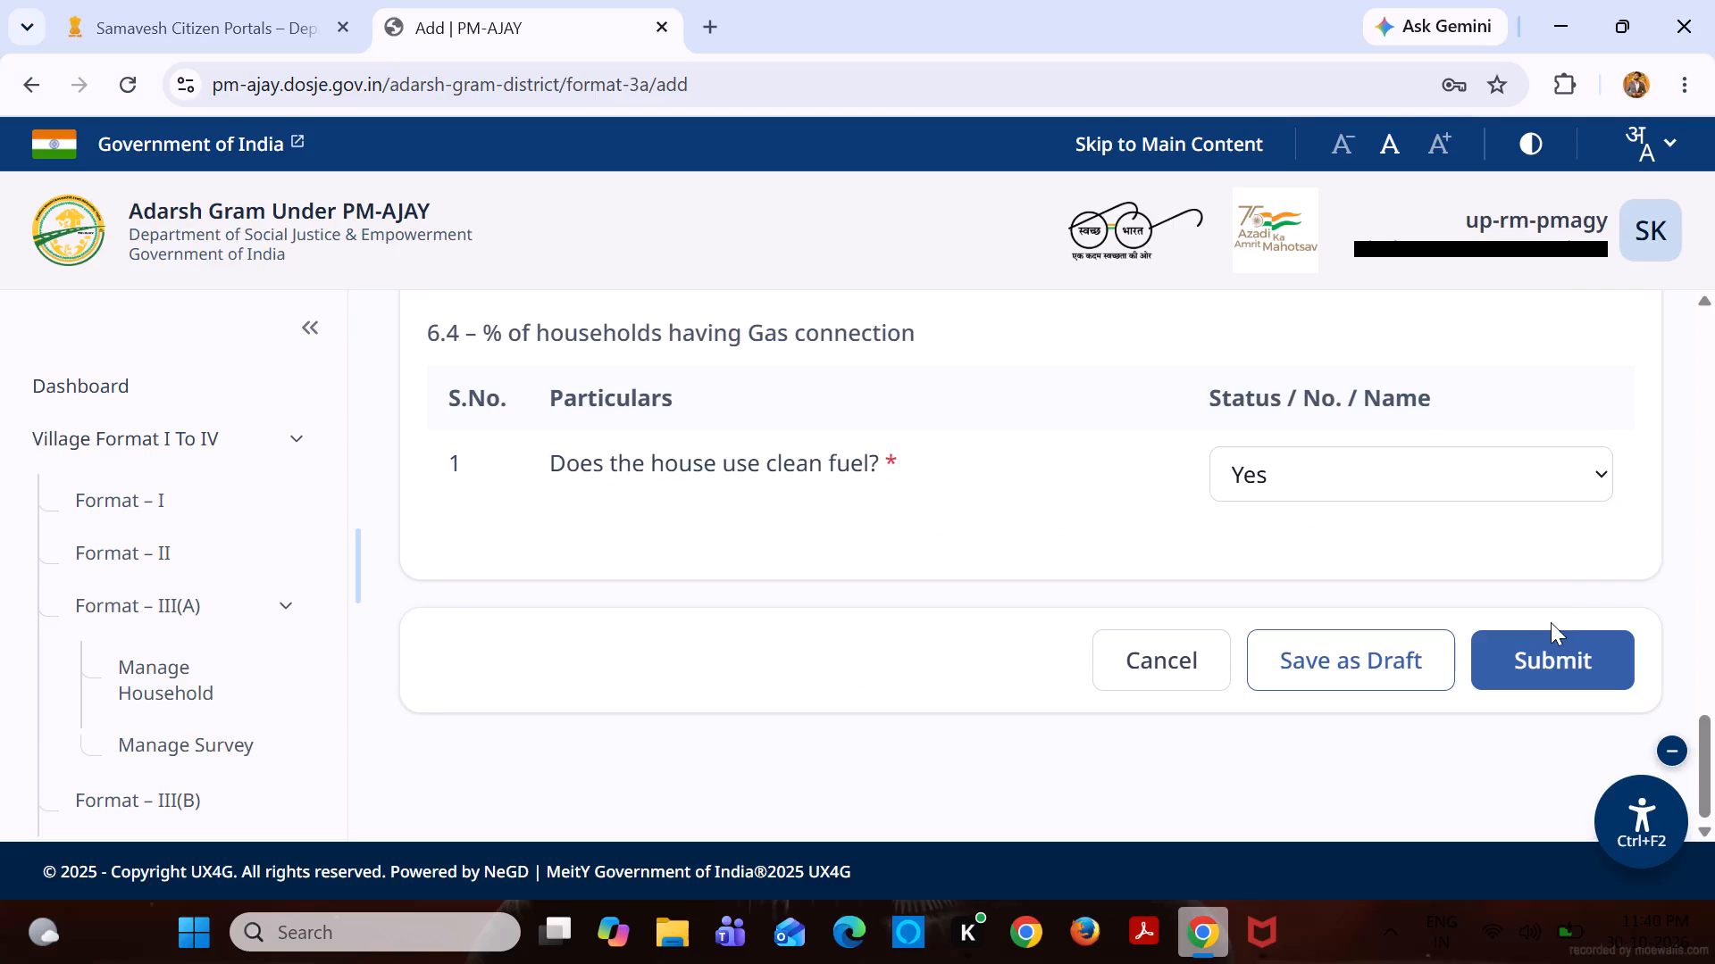
click(1552, 633)
Select domain 7 – Agricultural Practices etc., answer No to the household being involved in farming, and submit the domain.
drag(1552, 411, 1551, 428)
scroll(1510, 646, down, 2)
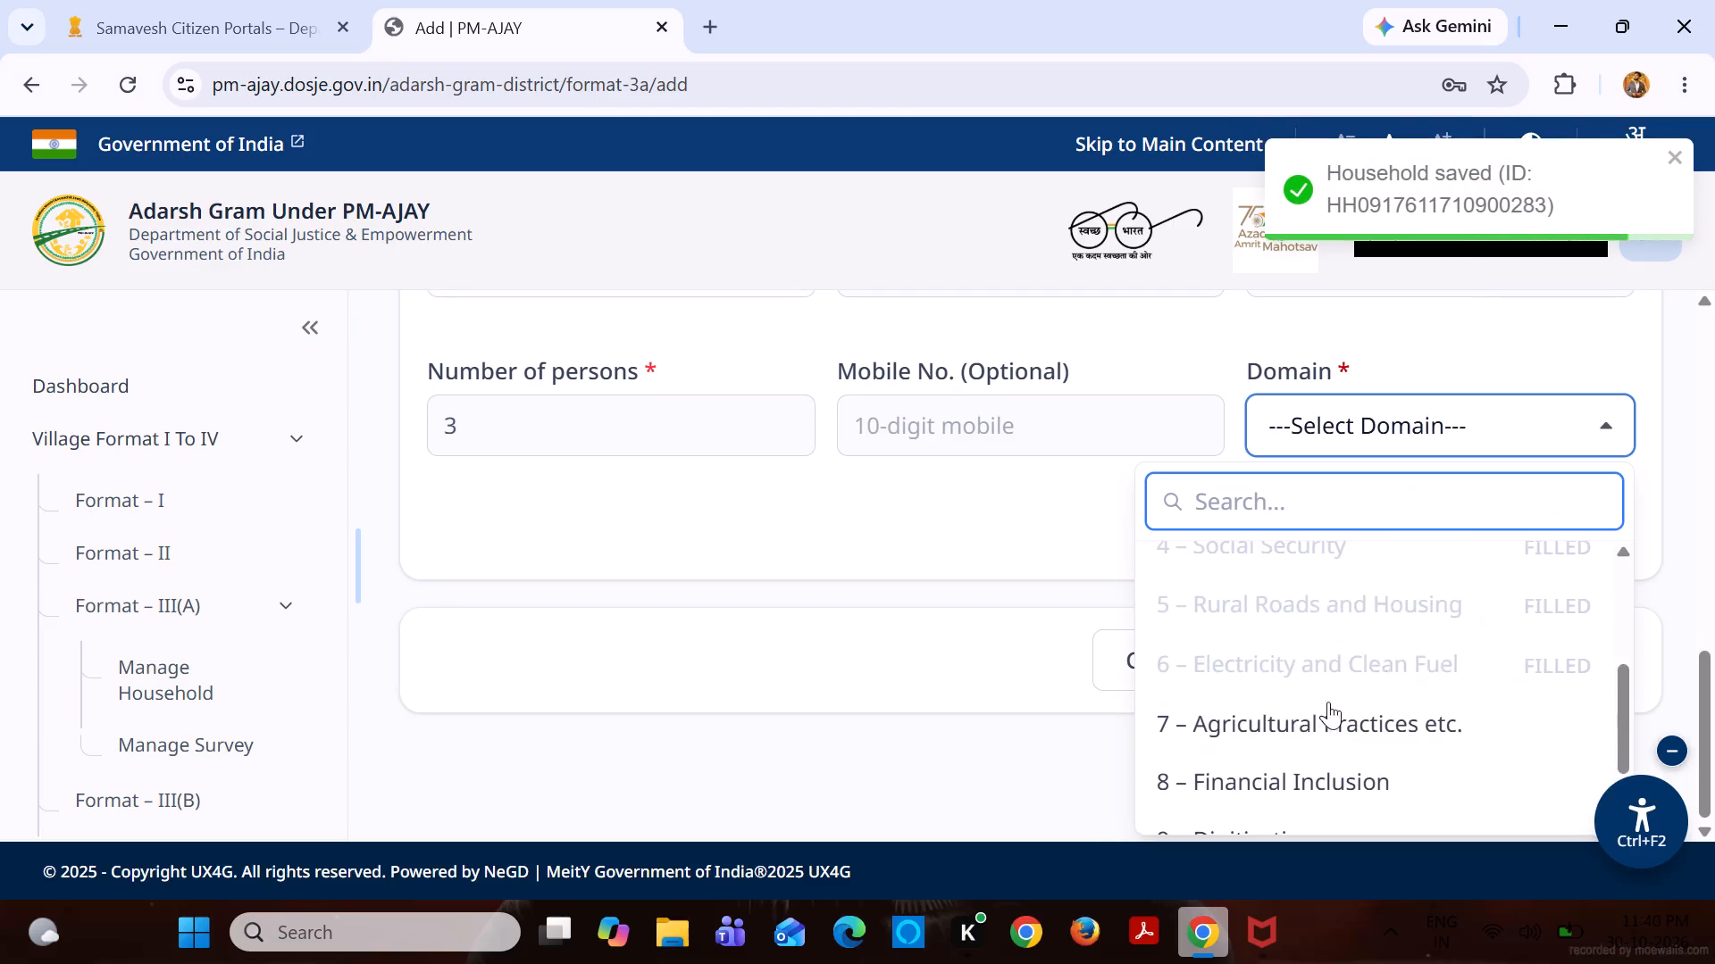
click(1293, 727)
scroll(1301, 744, down, 3)
click(1518, 436)
click(1436, 594)
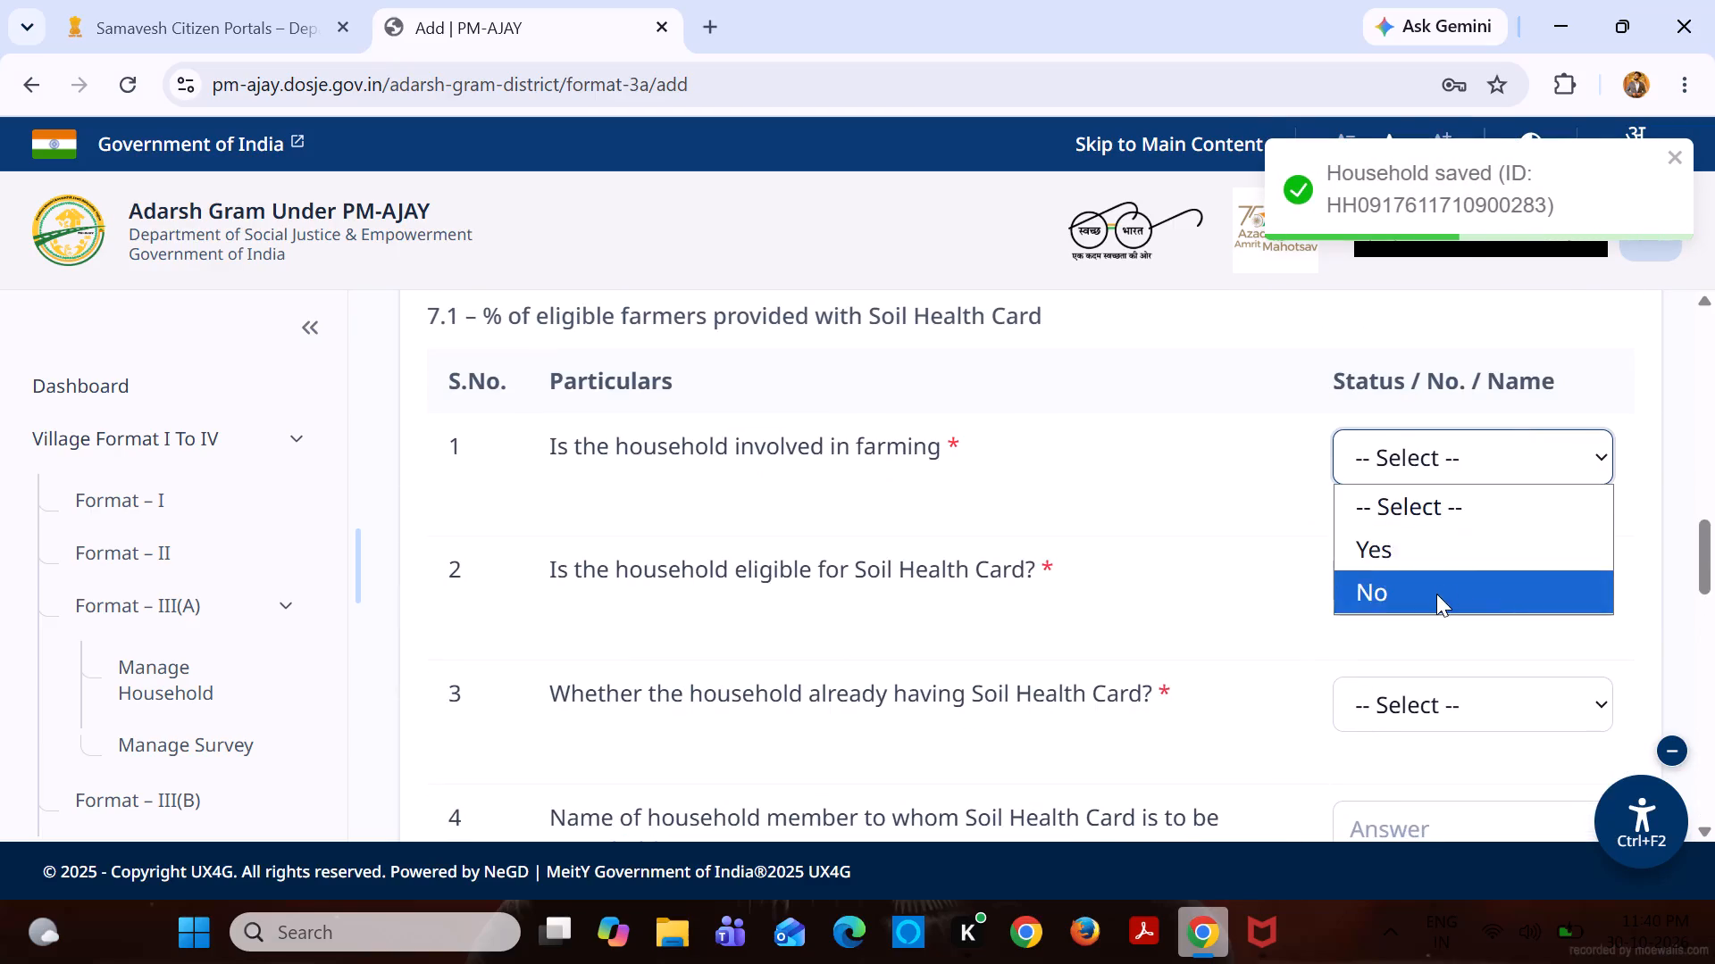
scroll(1443, 586, down, 5)
click(1580, 648)
Select domain 8 – Financial Inclusion and enter 3 persons over 5 years and 3 members who already have Aadhaar.
click(1535, 394)
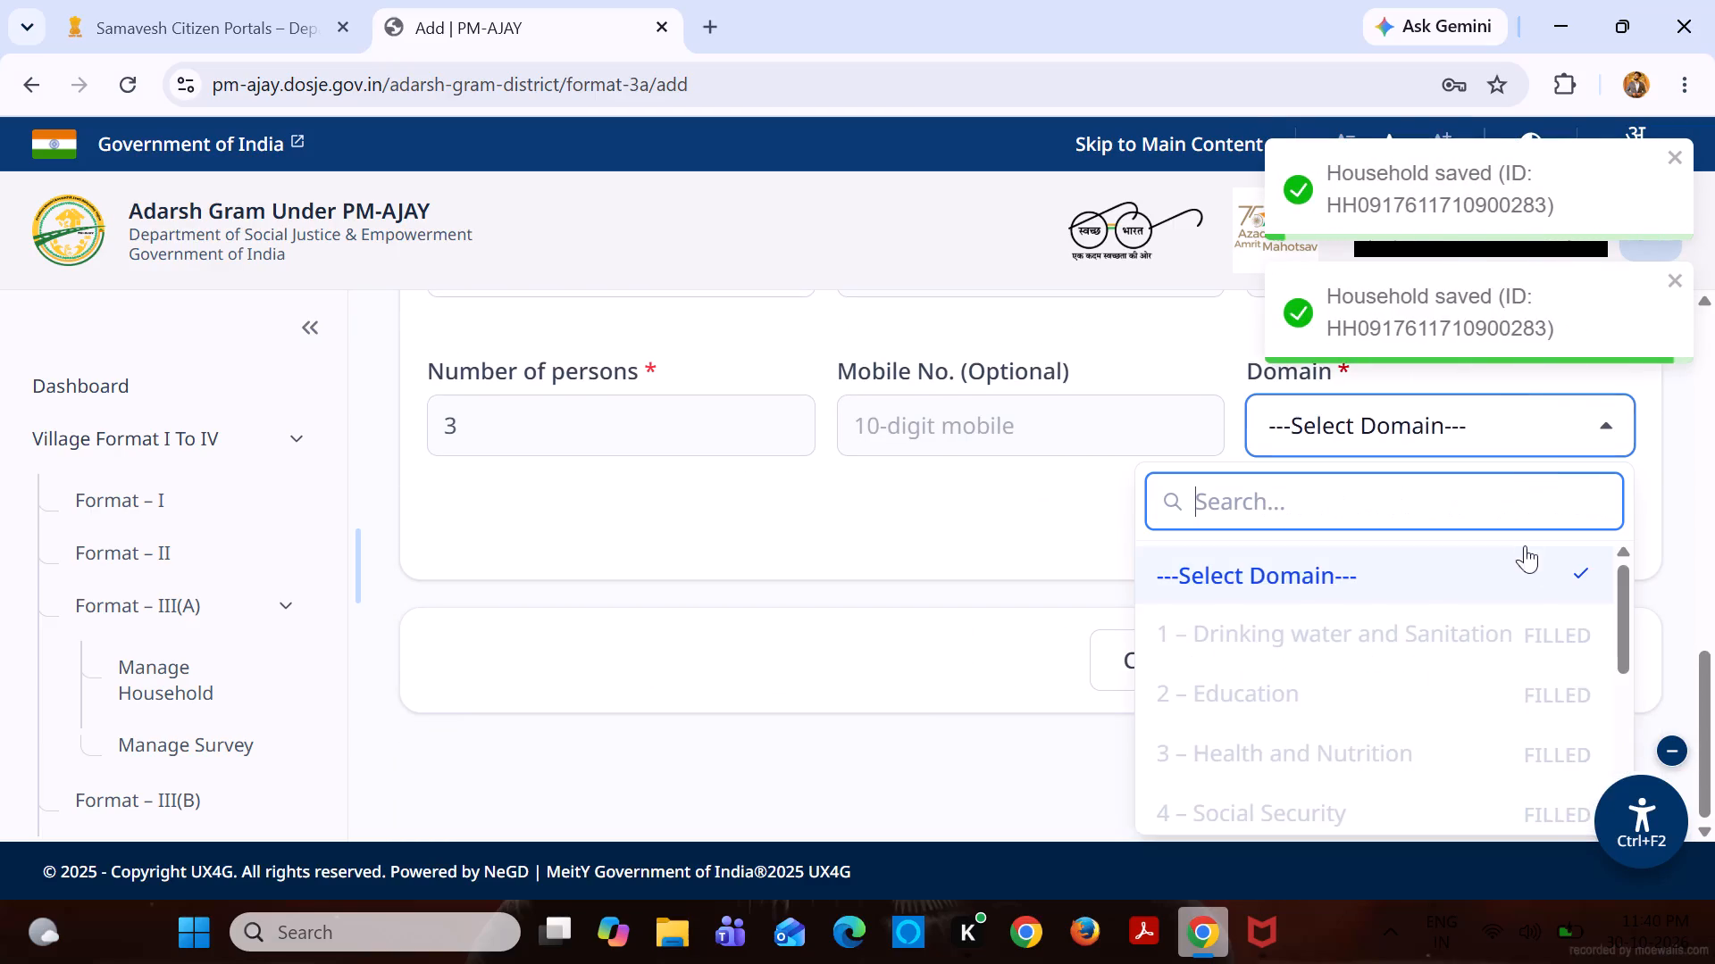
scroll(1529, 597, down, 3)
click(1294, 704)
scroll(1298, 694, down, 4)
click(1479, 302)
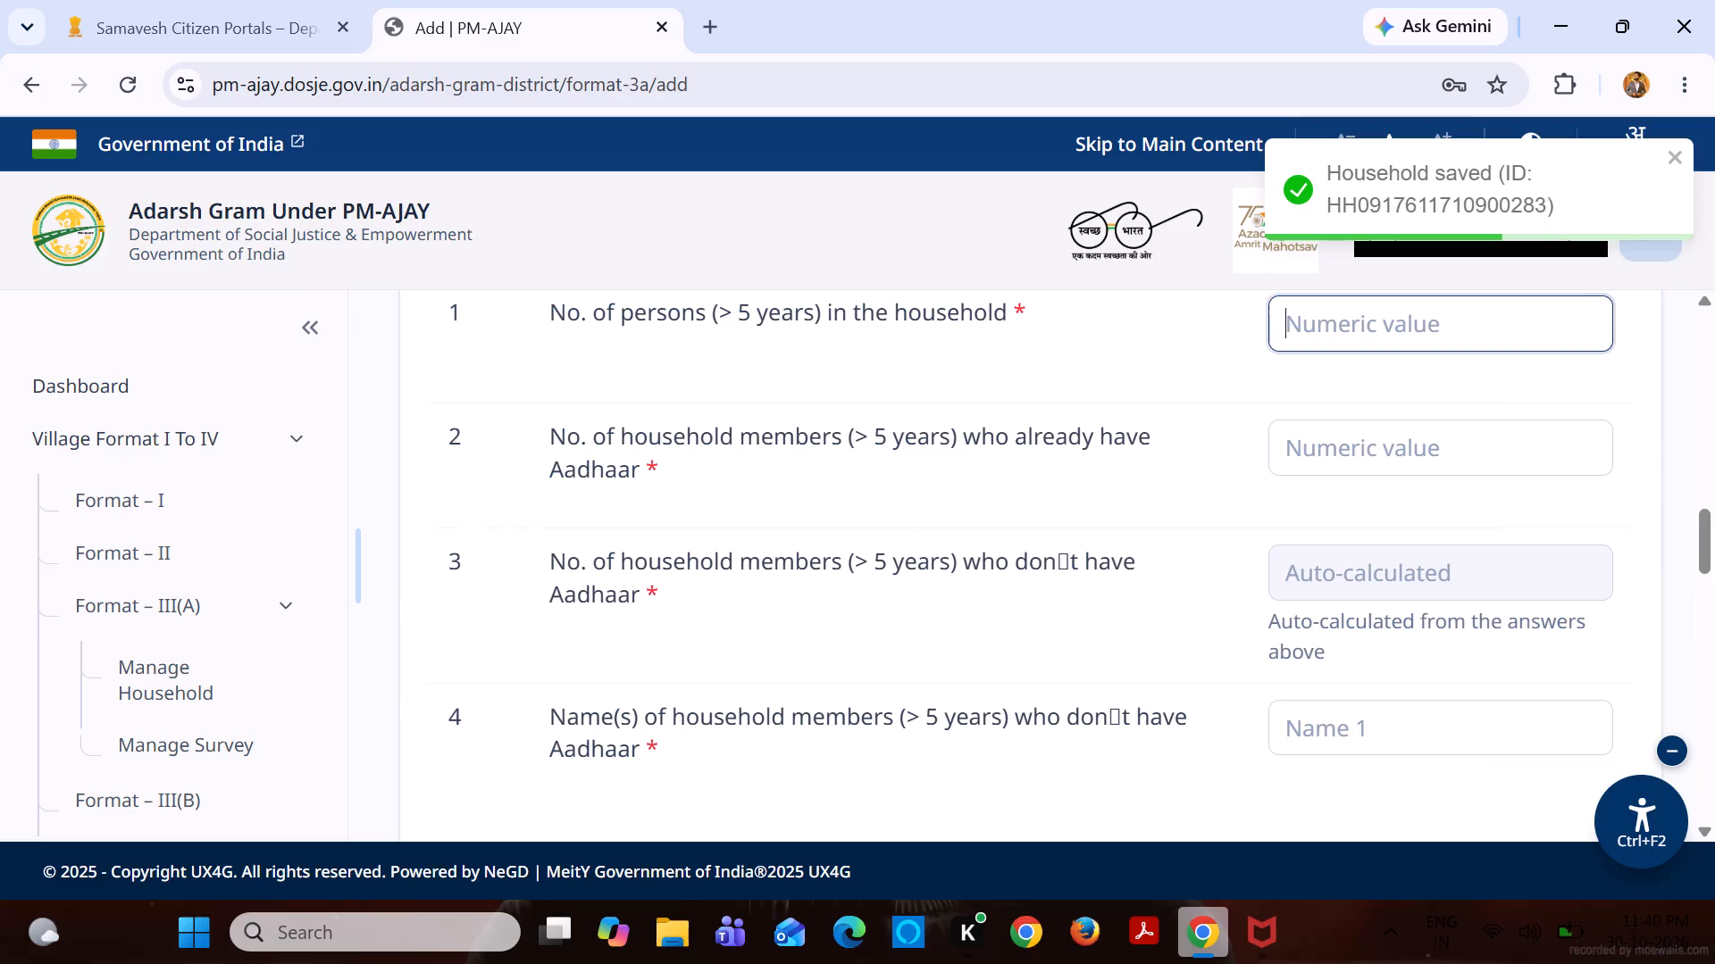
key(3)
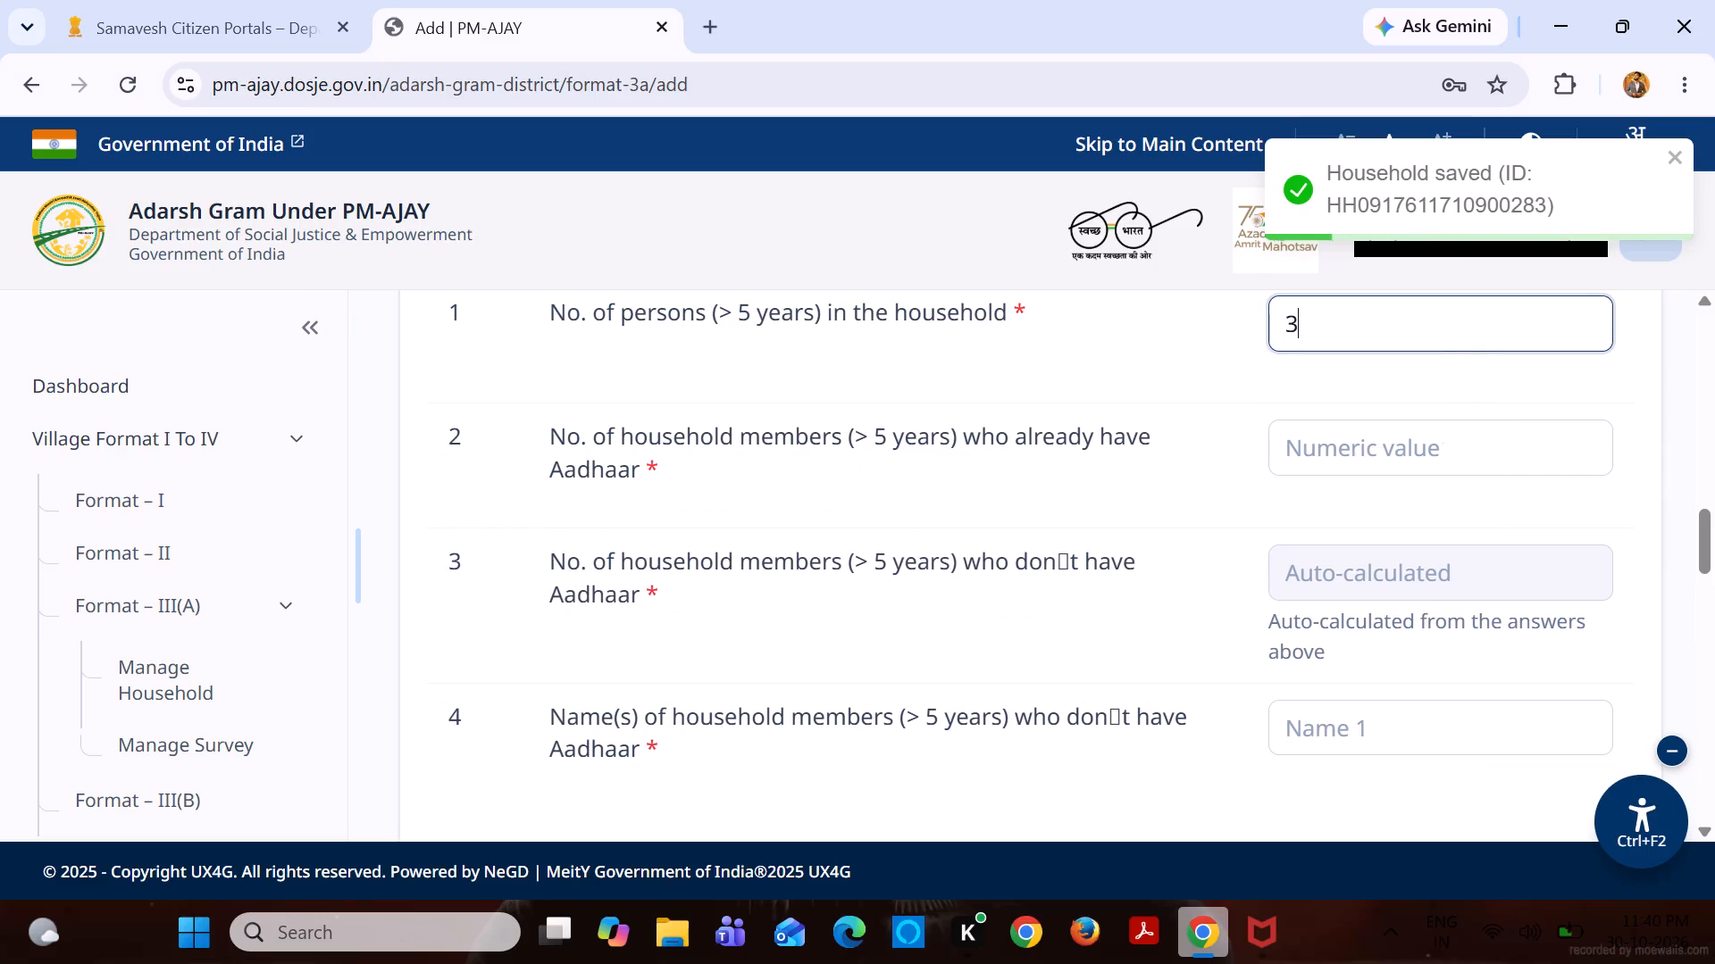
click(1412, 448)
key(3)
In section 8.2, enter 3 members eligible for a Banks/Post Office account and 3 members who have one.
scroll(1410, 461, down, 3)
click(1468, 477)
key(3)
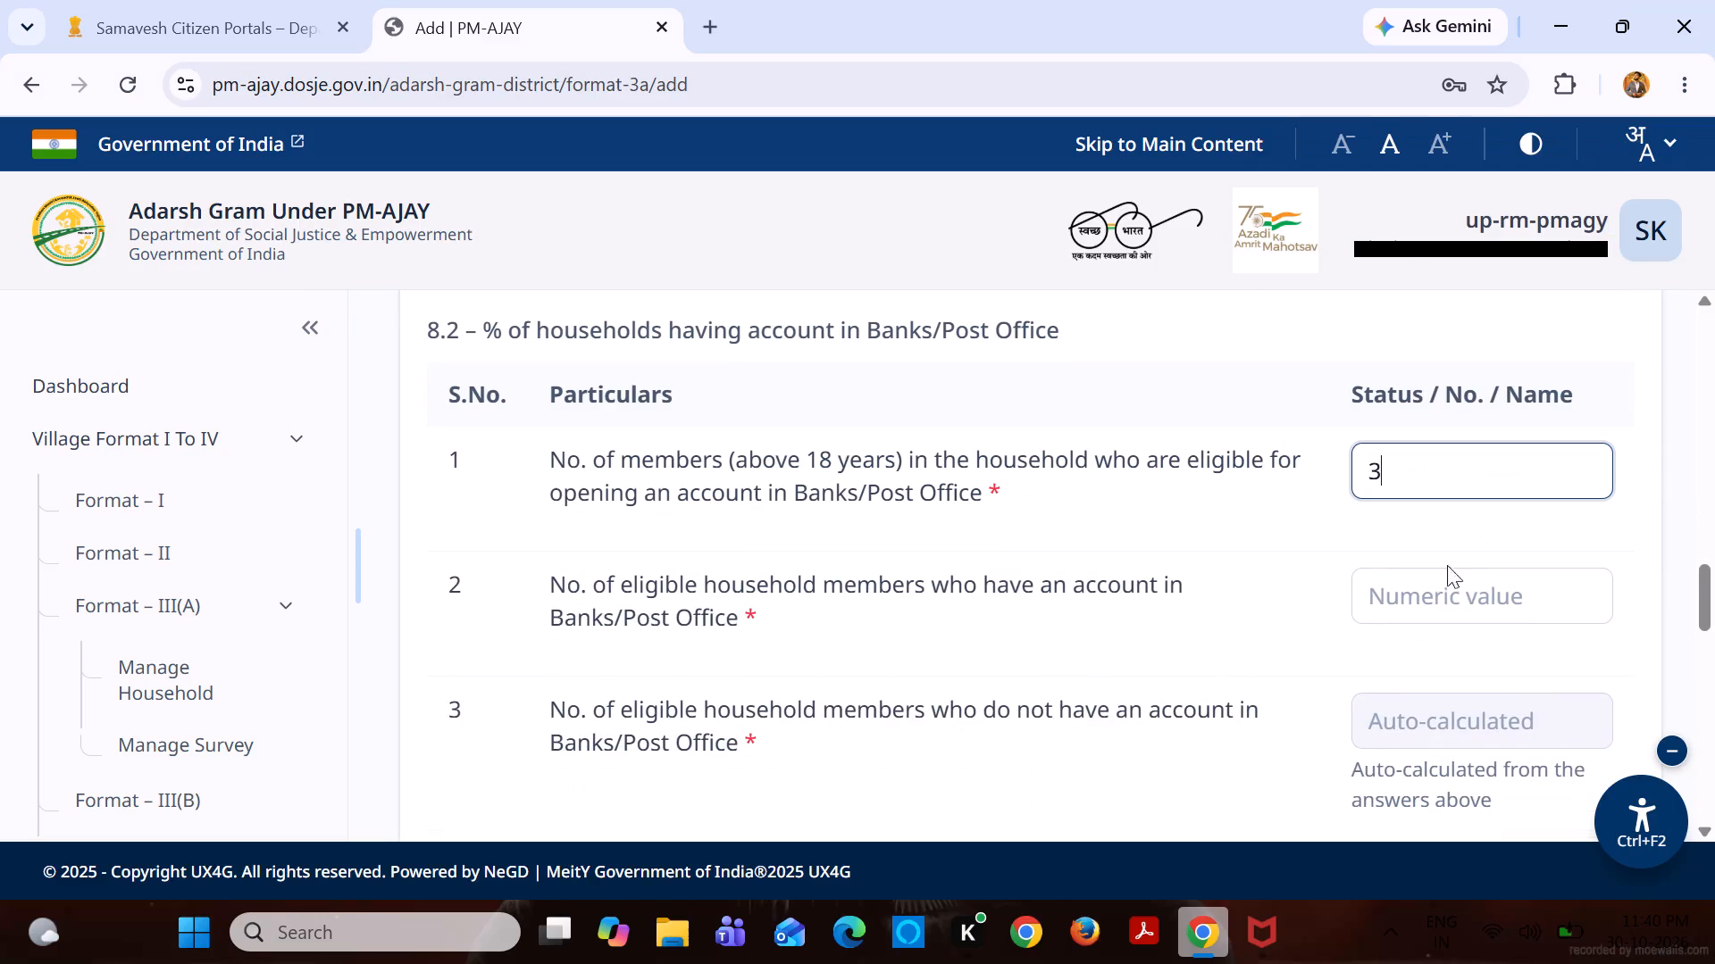
click(1445, 573)
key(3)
Enter 0 persons eligible for PMSBY in section 8.3 and 0 eligible for PMJJBY in section 8.4, and submit the domain.
scroll(1445, 574, down, 3)
click(1487, 628)
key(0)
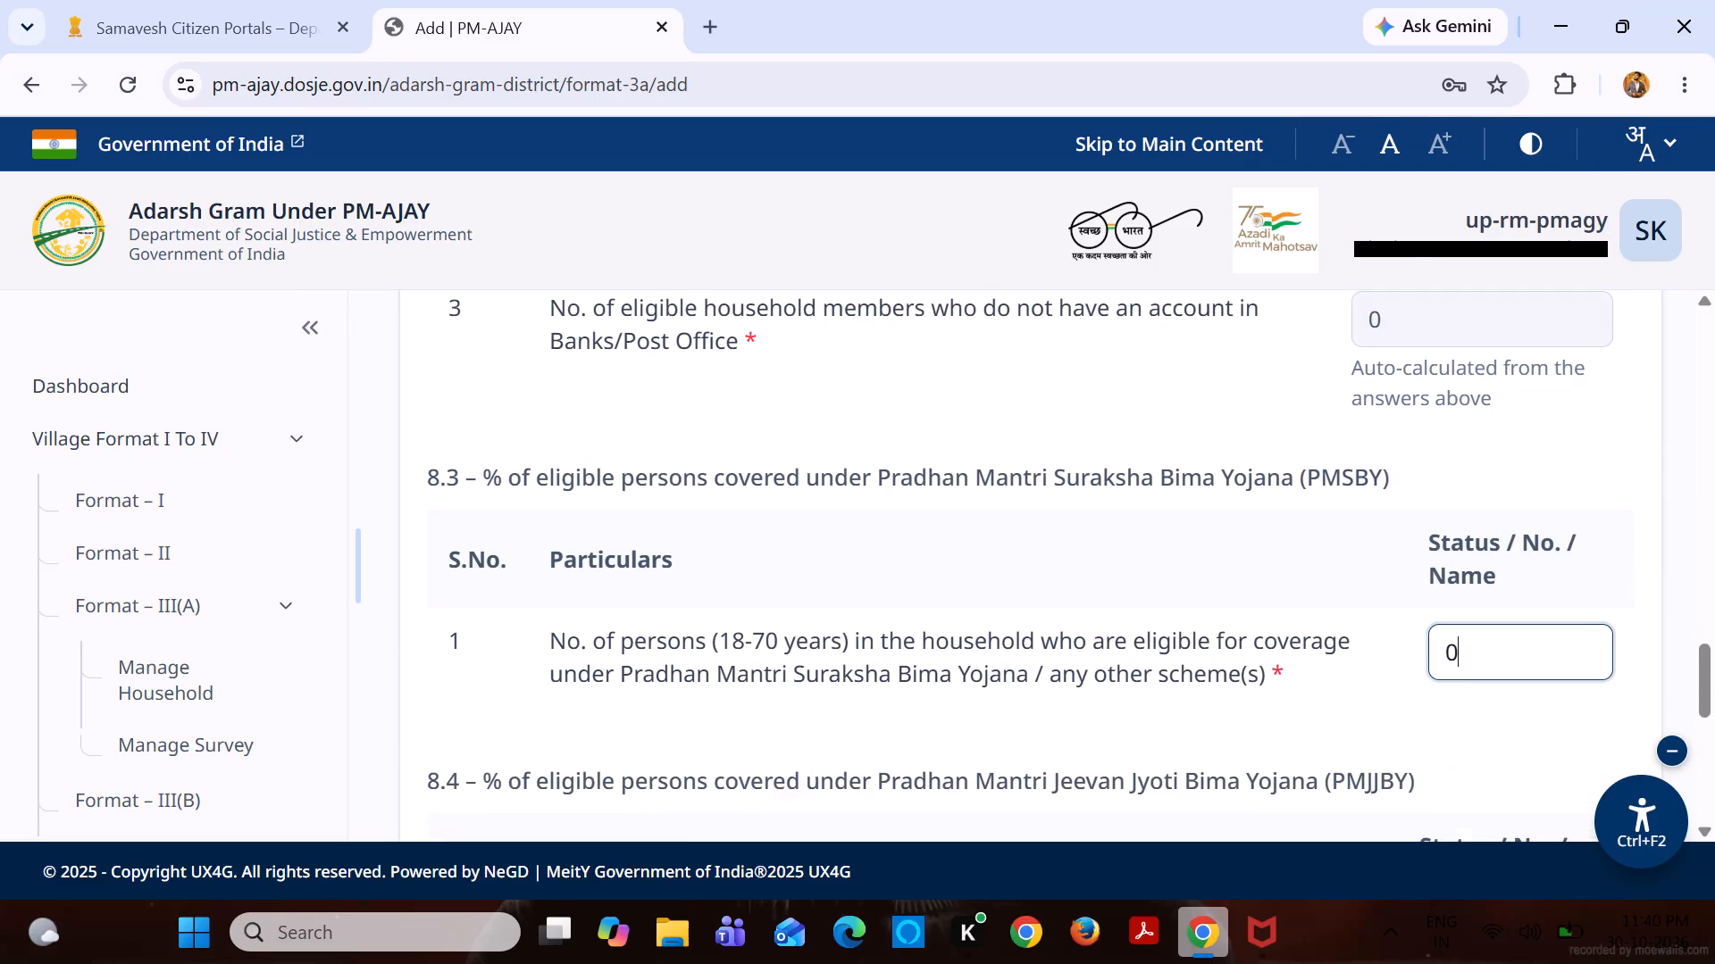
scroll(1487, 628, down, 2)
click(1480, 671)
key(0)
scroll(1480, 671, down, 2)
click(1594, 660)
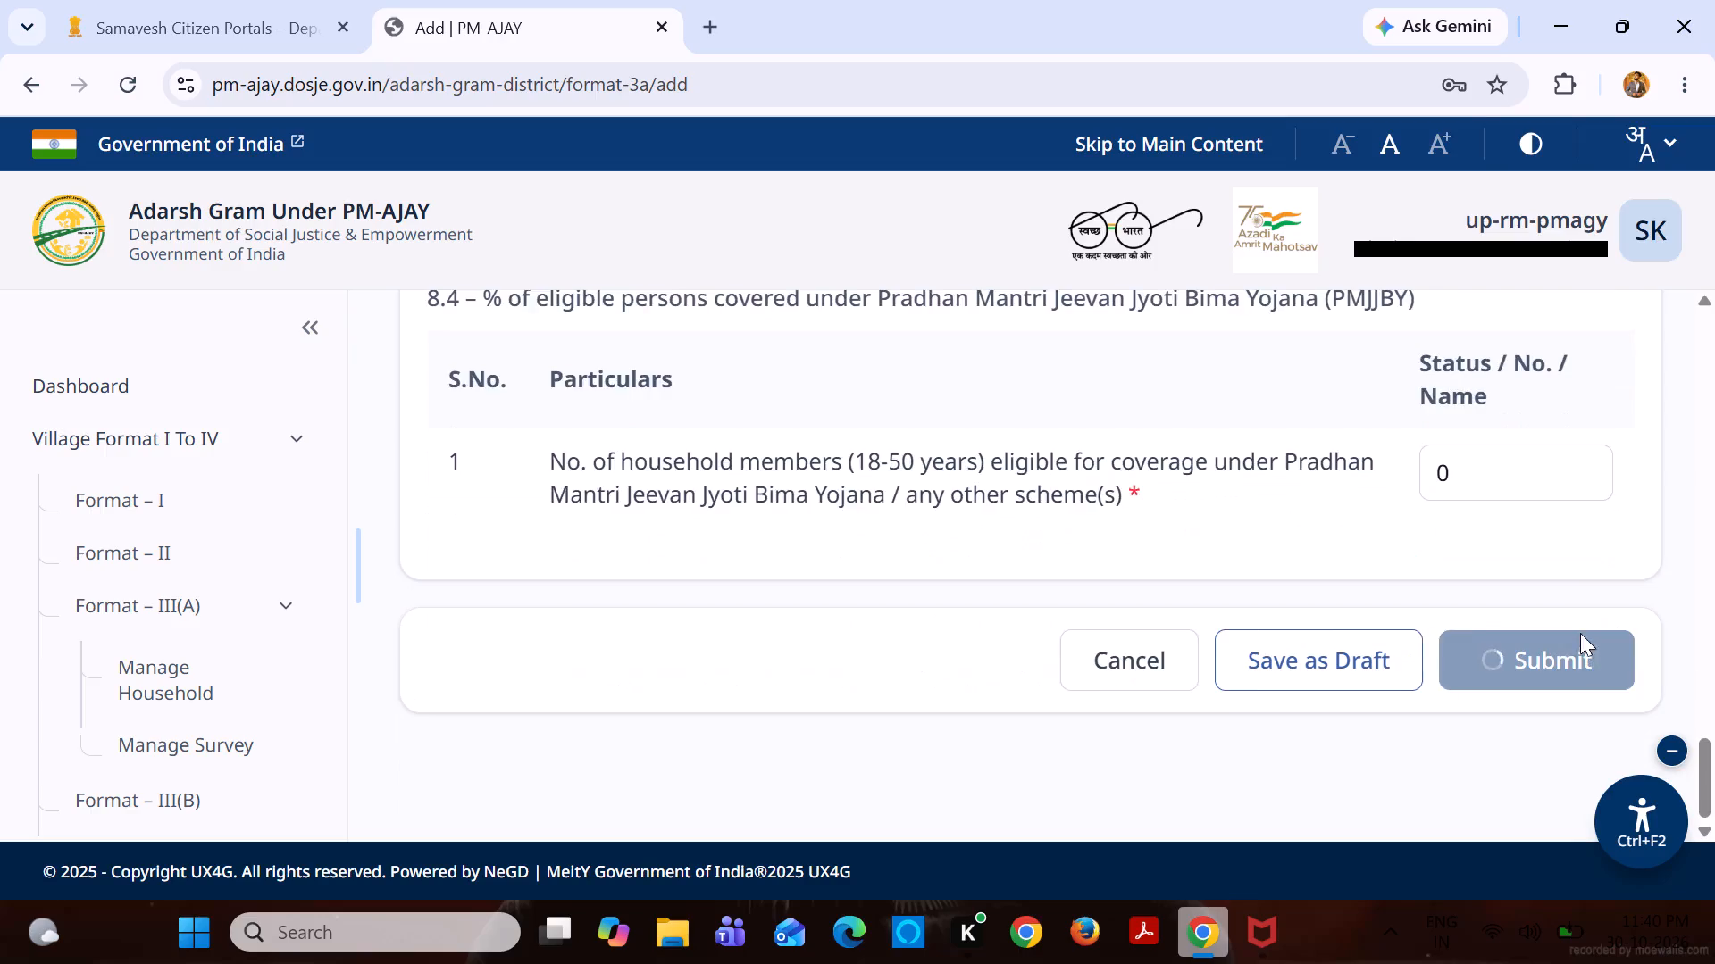
Select domain 9 – Digitization, enter 0 members eligible for PMGDISHA training in section 9.3, and submit the domain.
click(1507, 422)
scroll(1495, 486, down, 8)
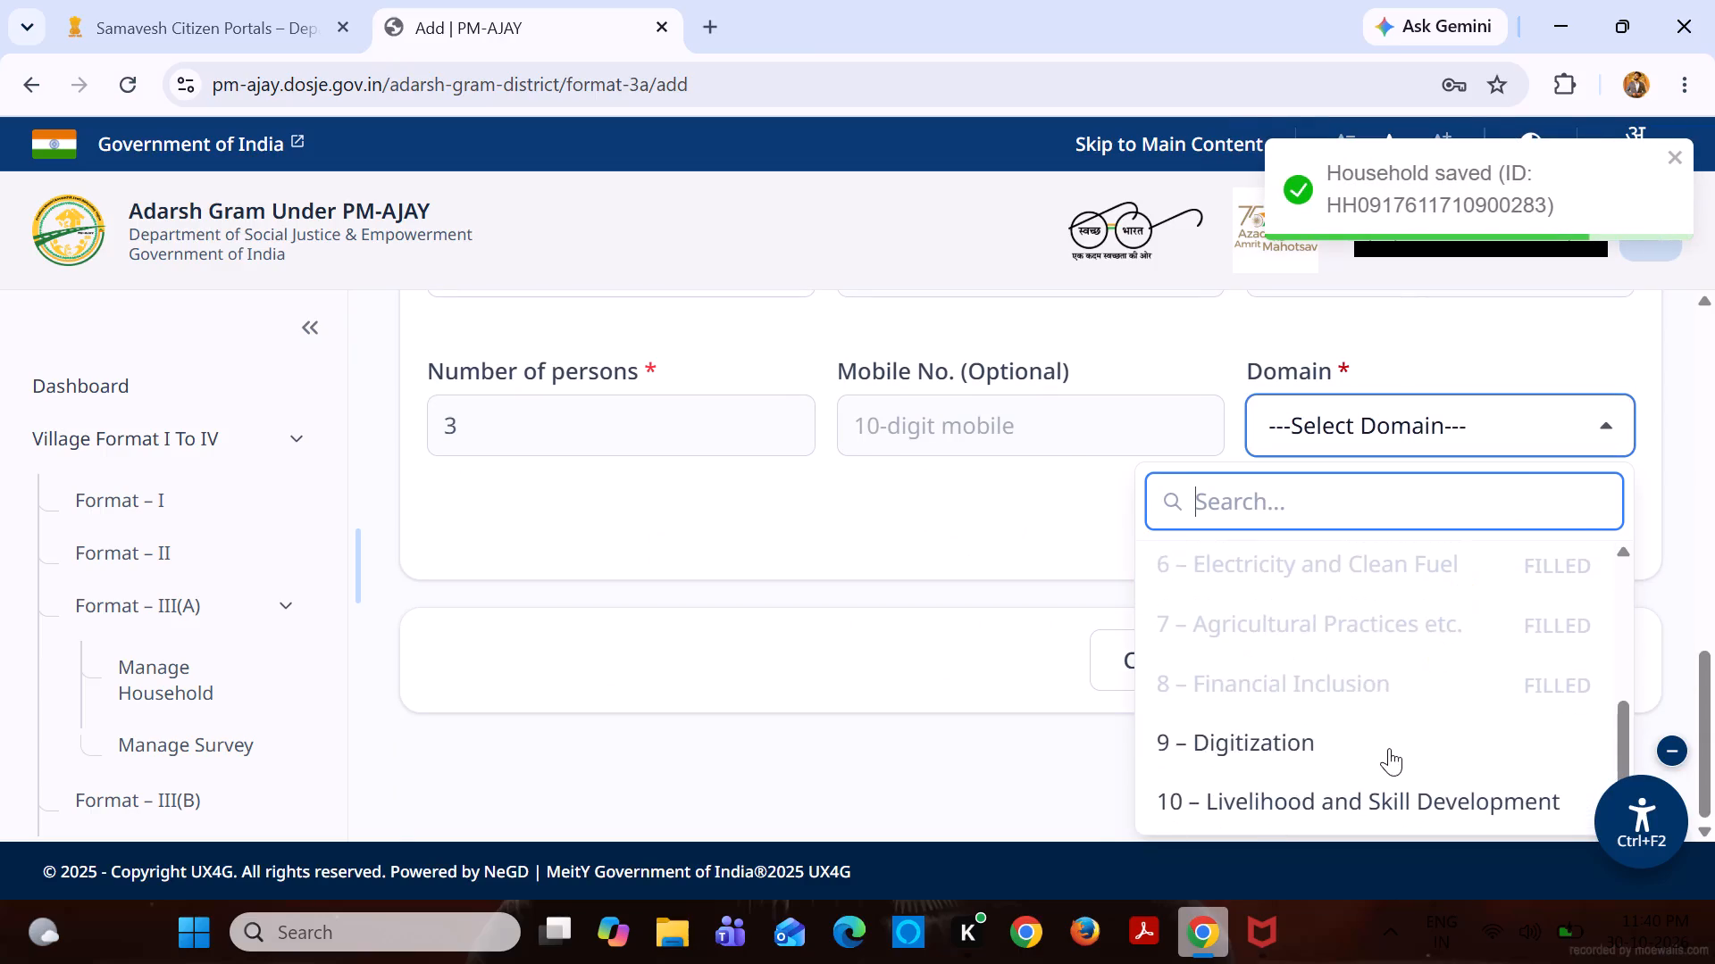
click(1389, 748)
scroll(1387, 738, down, 3)
click(1489, 463)
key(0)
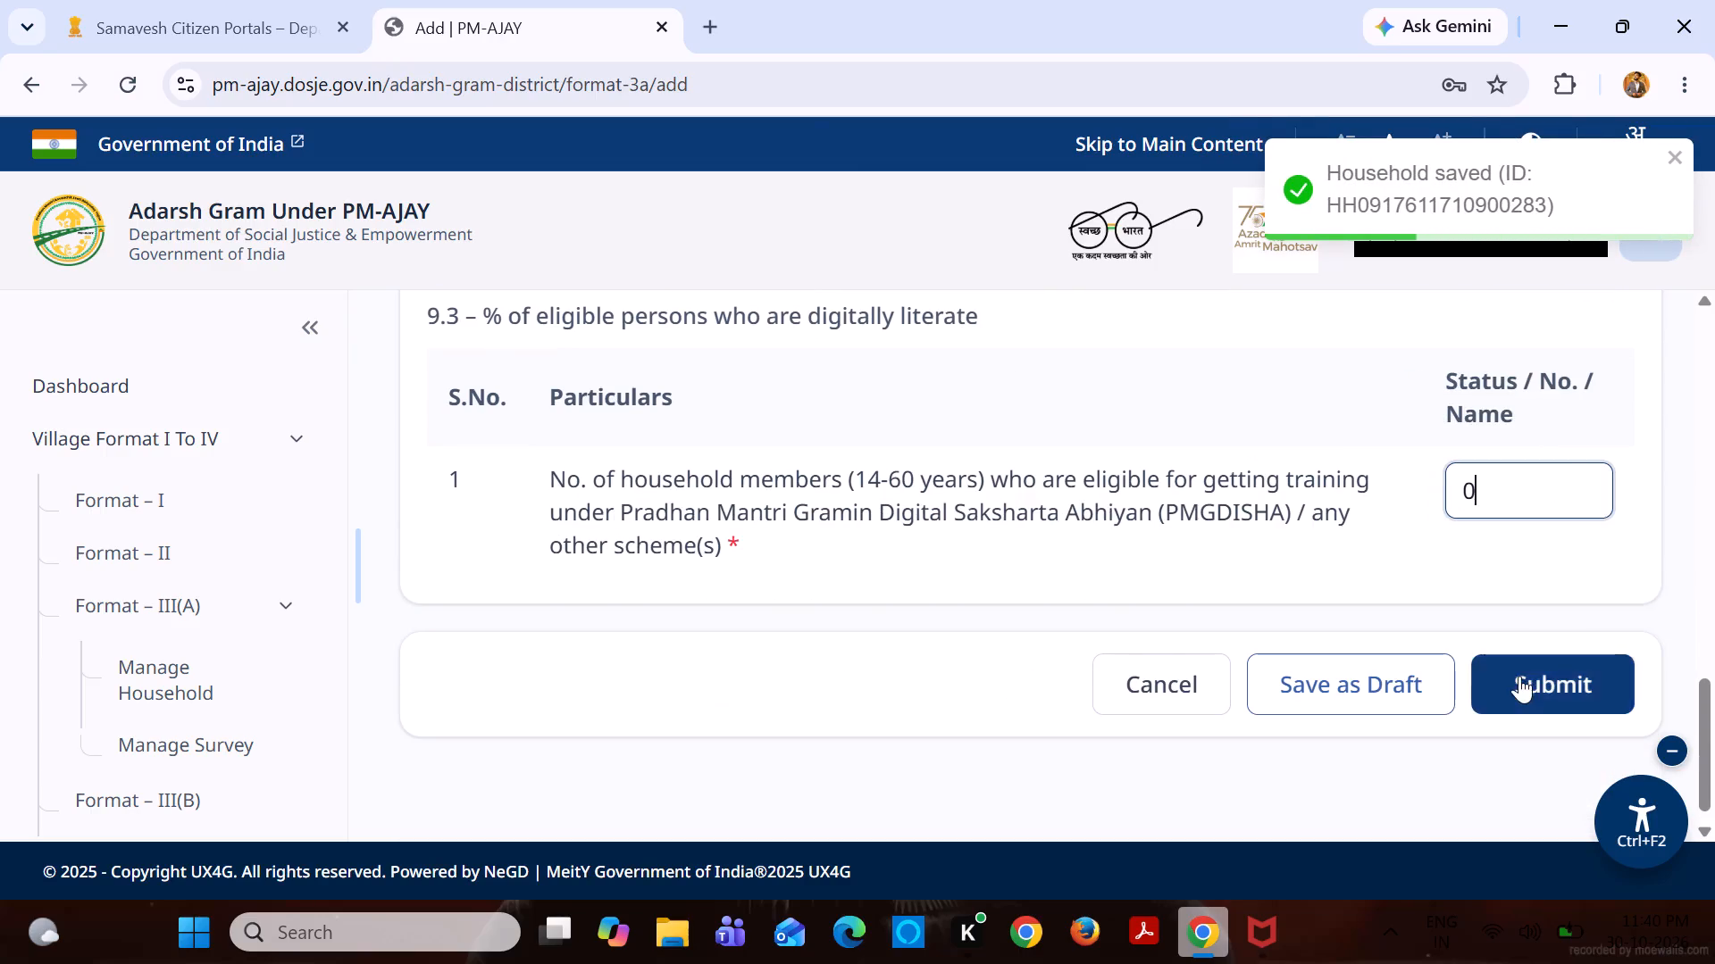
click(1519, 676)
Select domain 10 – Livelihood and Skill Development and enter 0 youth eligible for skill training and 0 eligible for bank linked loans.
click(1528, 433)
scroll(1485, 675, down, 3)
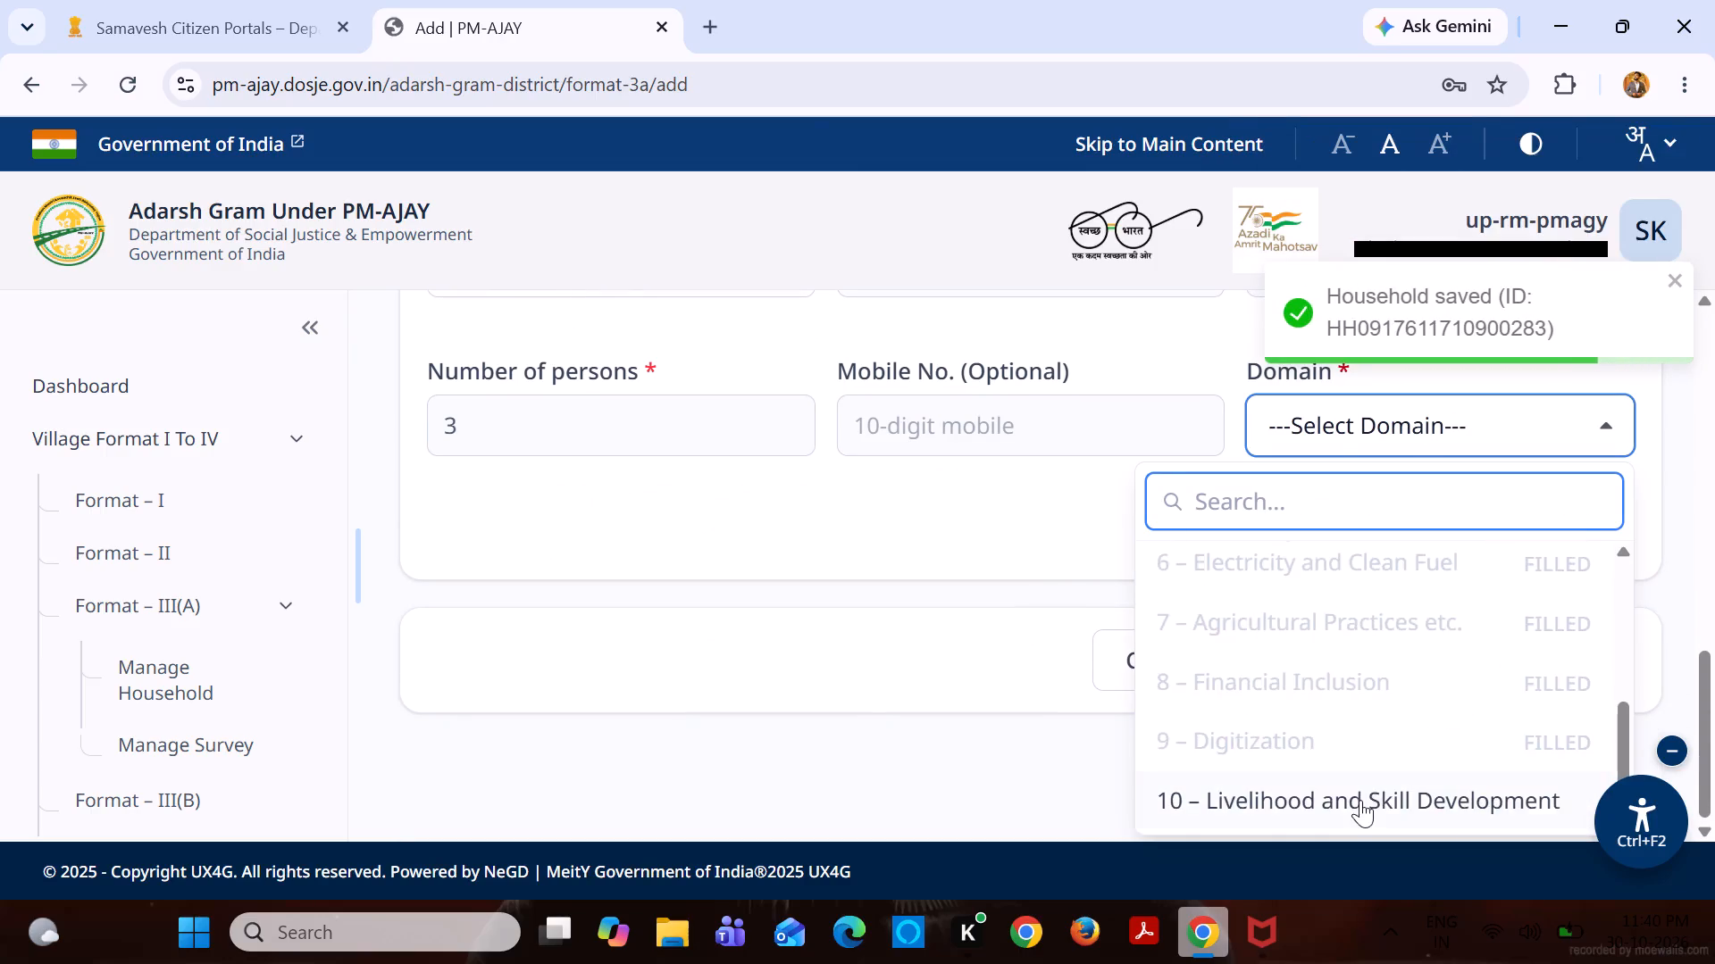
click(1360, 800)
scroll(1408, 768, down, 2)
click(1468, 601)
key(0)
scroll(1468, 602, down, 1)
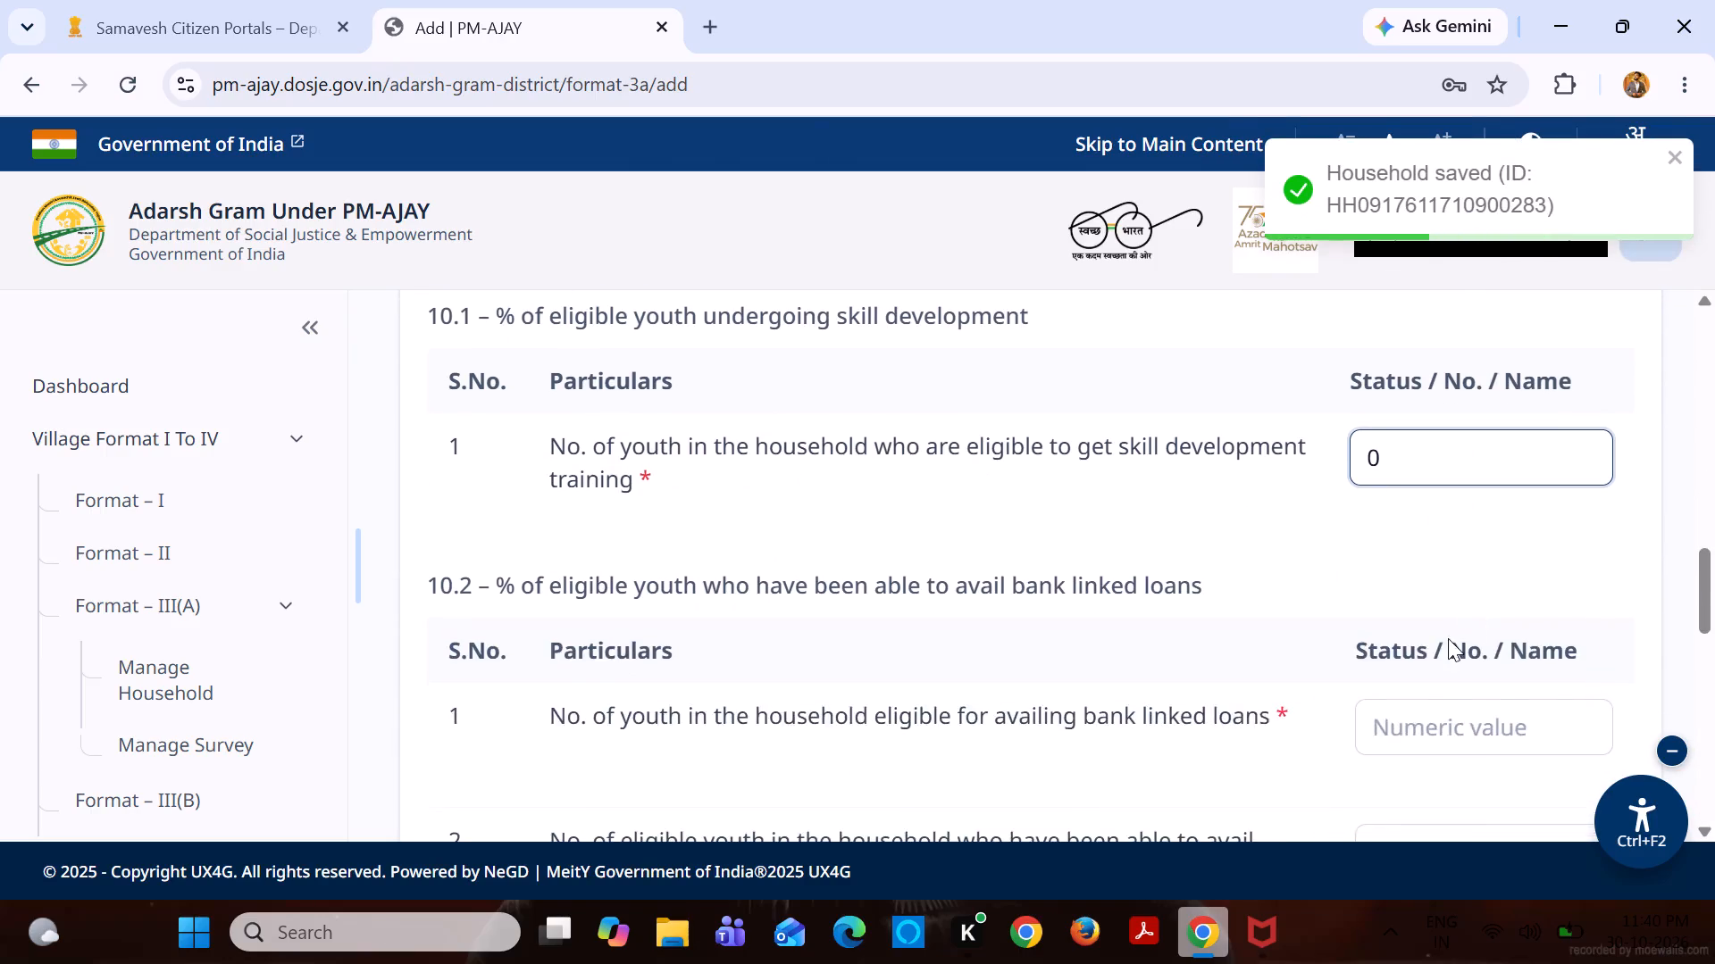
click(1404, 714)
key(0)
Answer Yes to a household member belonging to a self-help group in section 10.3 and submit the domain.
scroll(1406, 723, down, 2)
click(1490, 707)
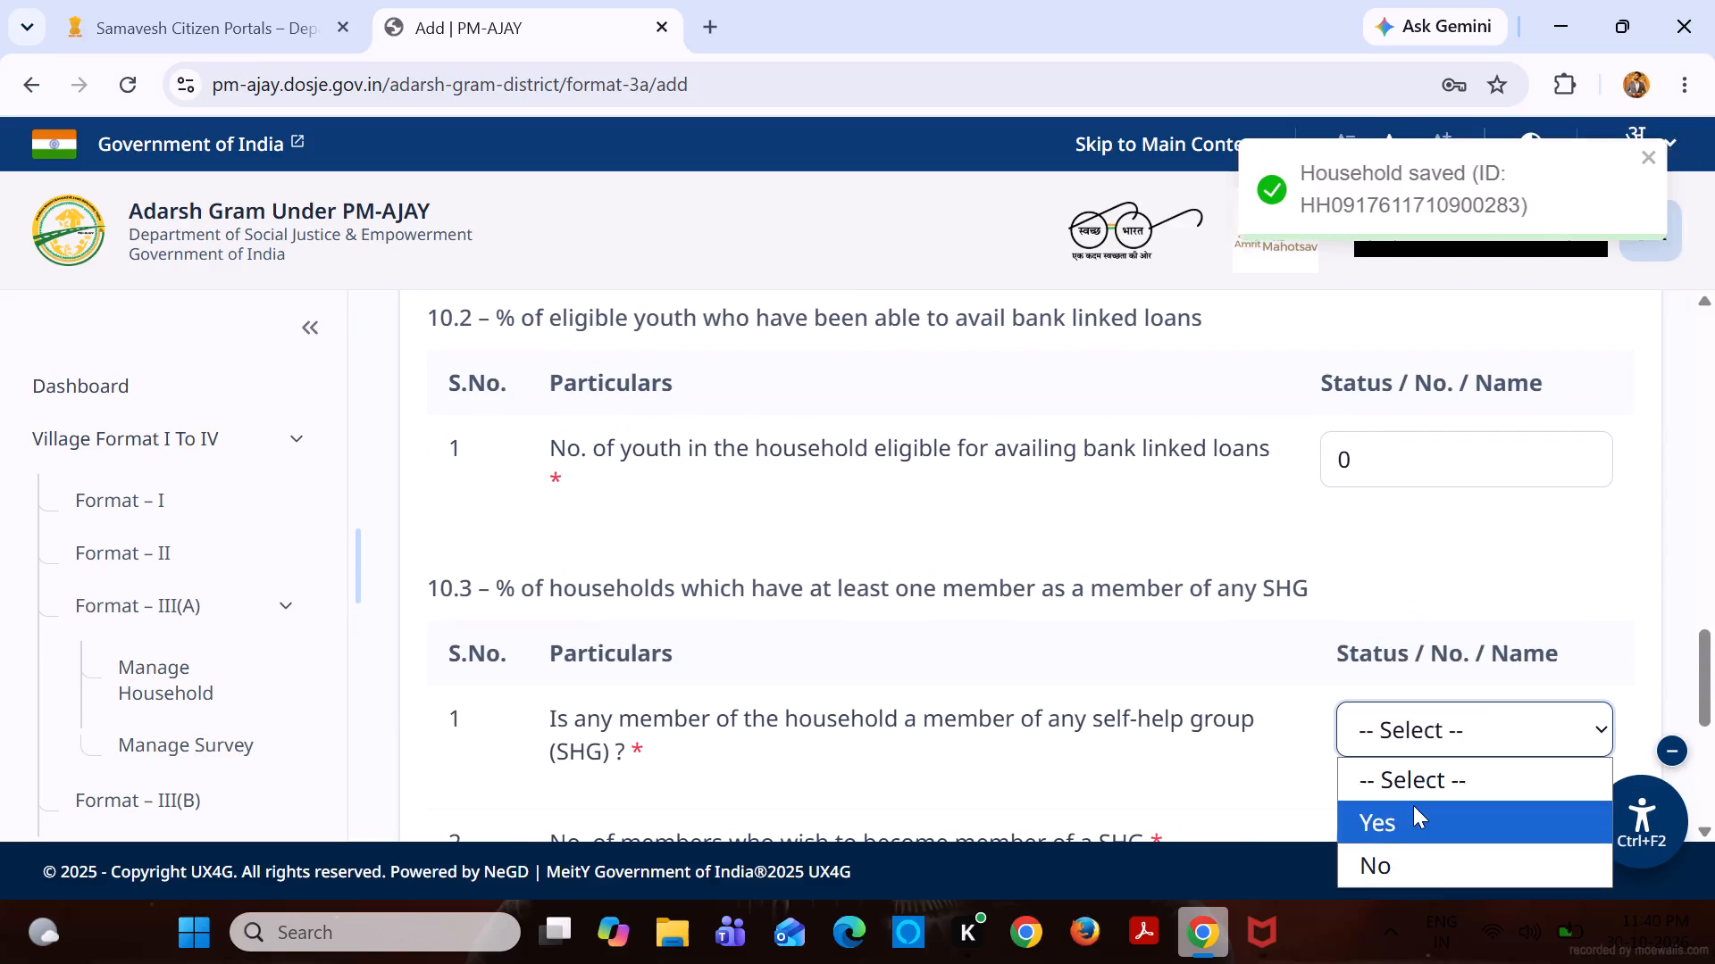
click(1413, 805)
scroll(1494, 707, down, 3)
click(1577, 662)
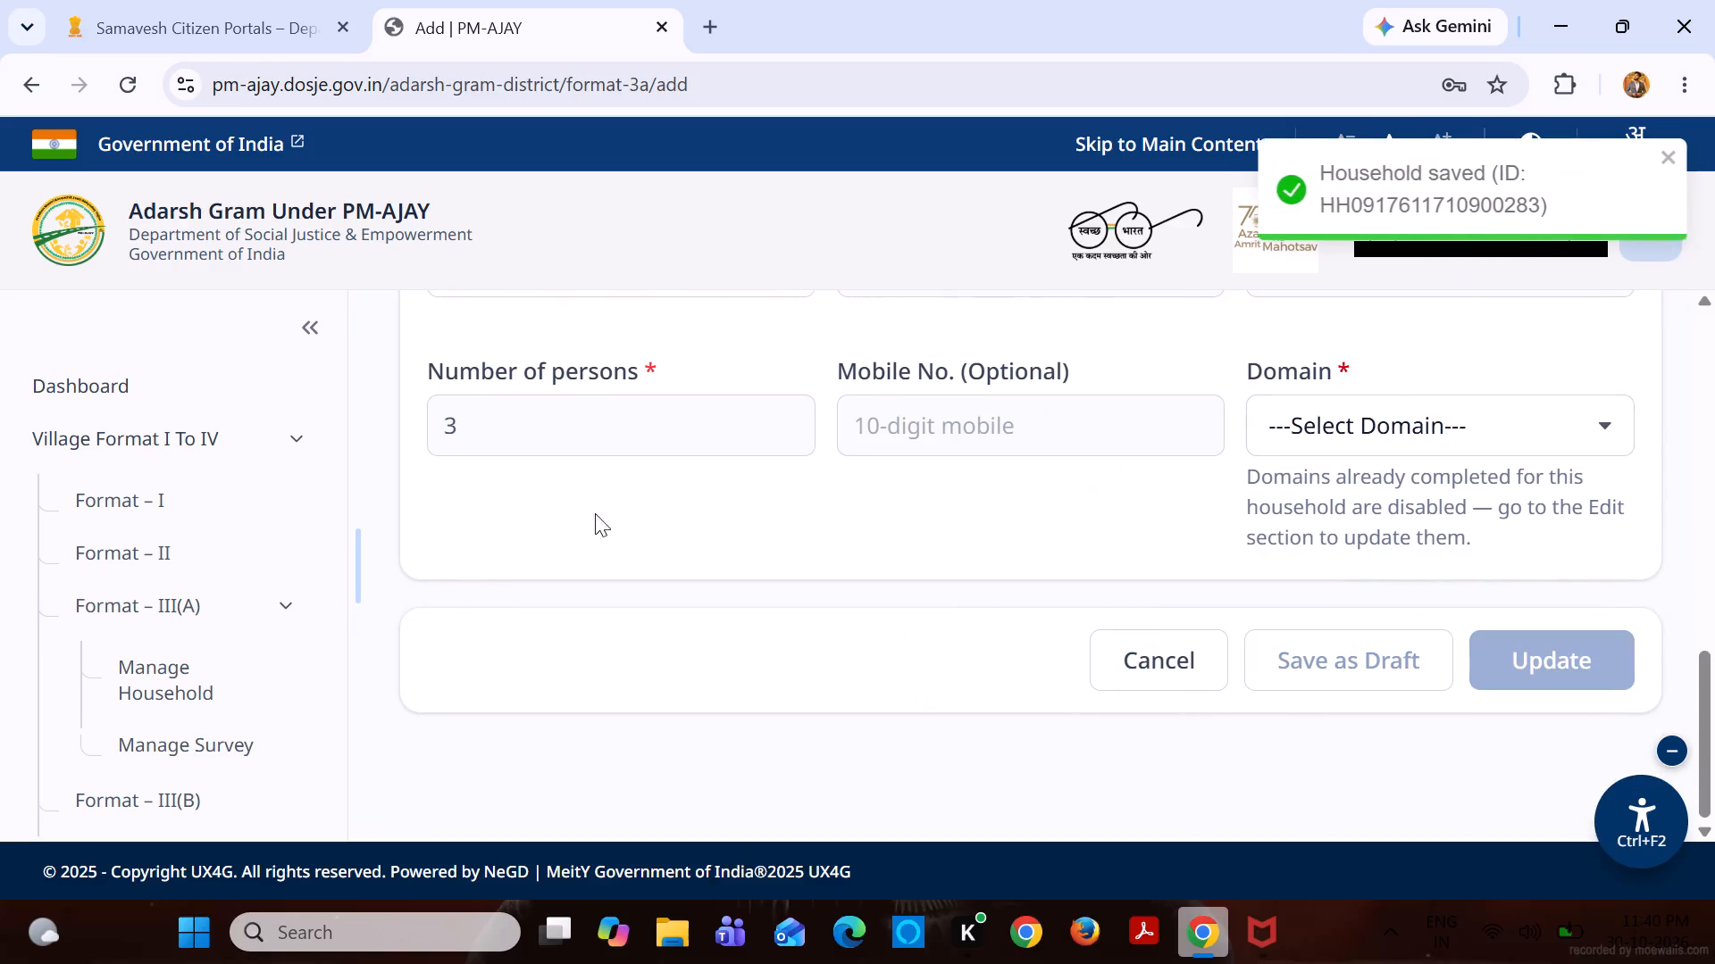
Start adding a new household in block Shahabad, gram panchayat Boodpur - 84740, village Boodpur - 117109, with category SC.
drag(209, 644, 200, 669)
click(180, 682)
click(1297, 390)
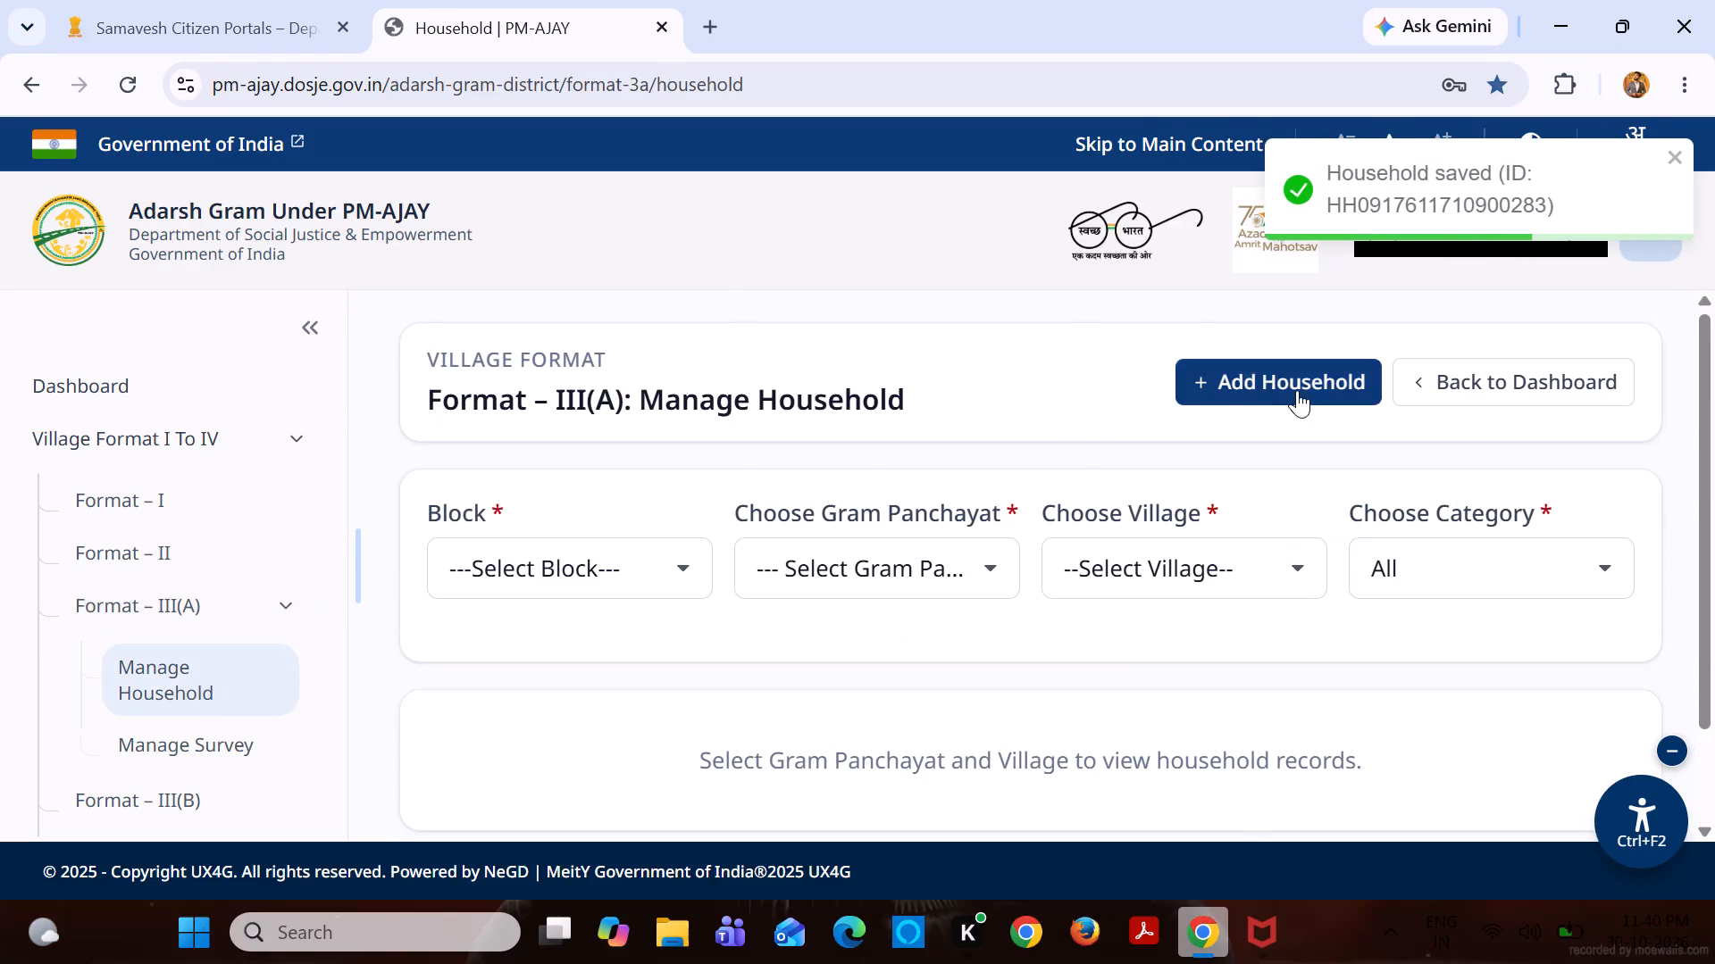
click(1291, 312)
drag(1118, 747, 1104, 729)
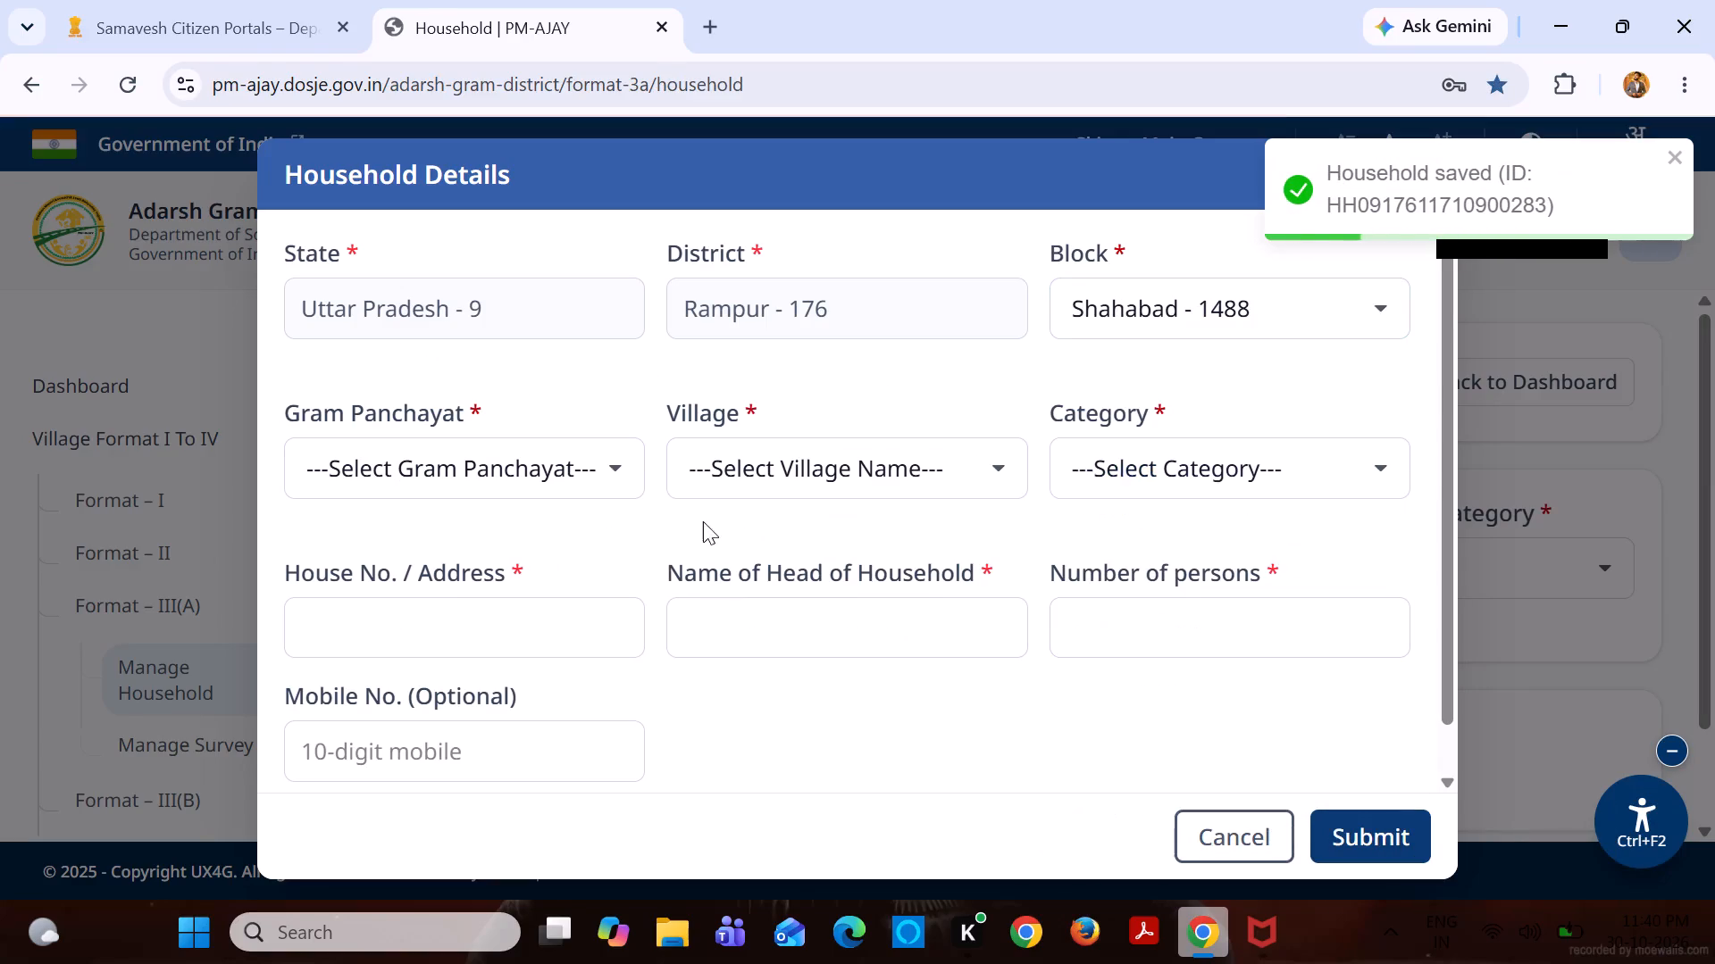
click(610, 453)
click(463, 710)
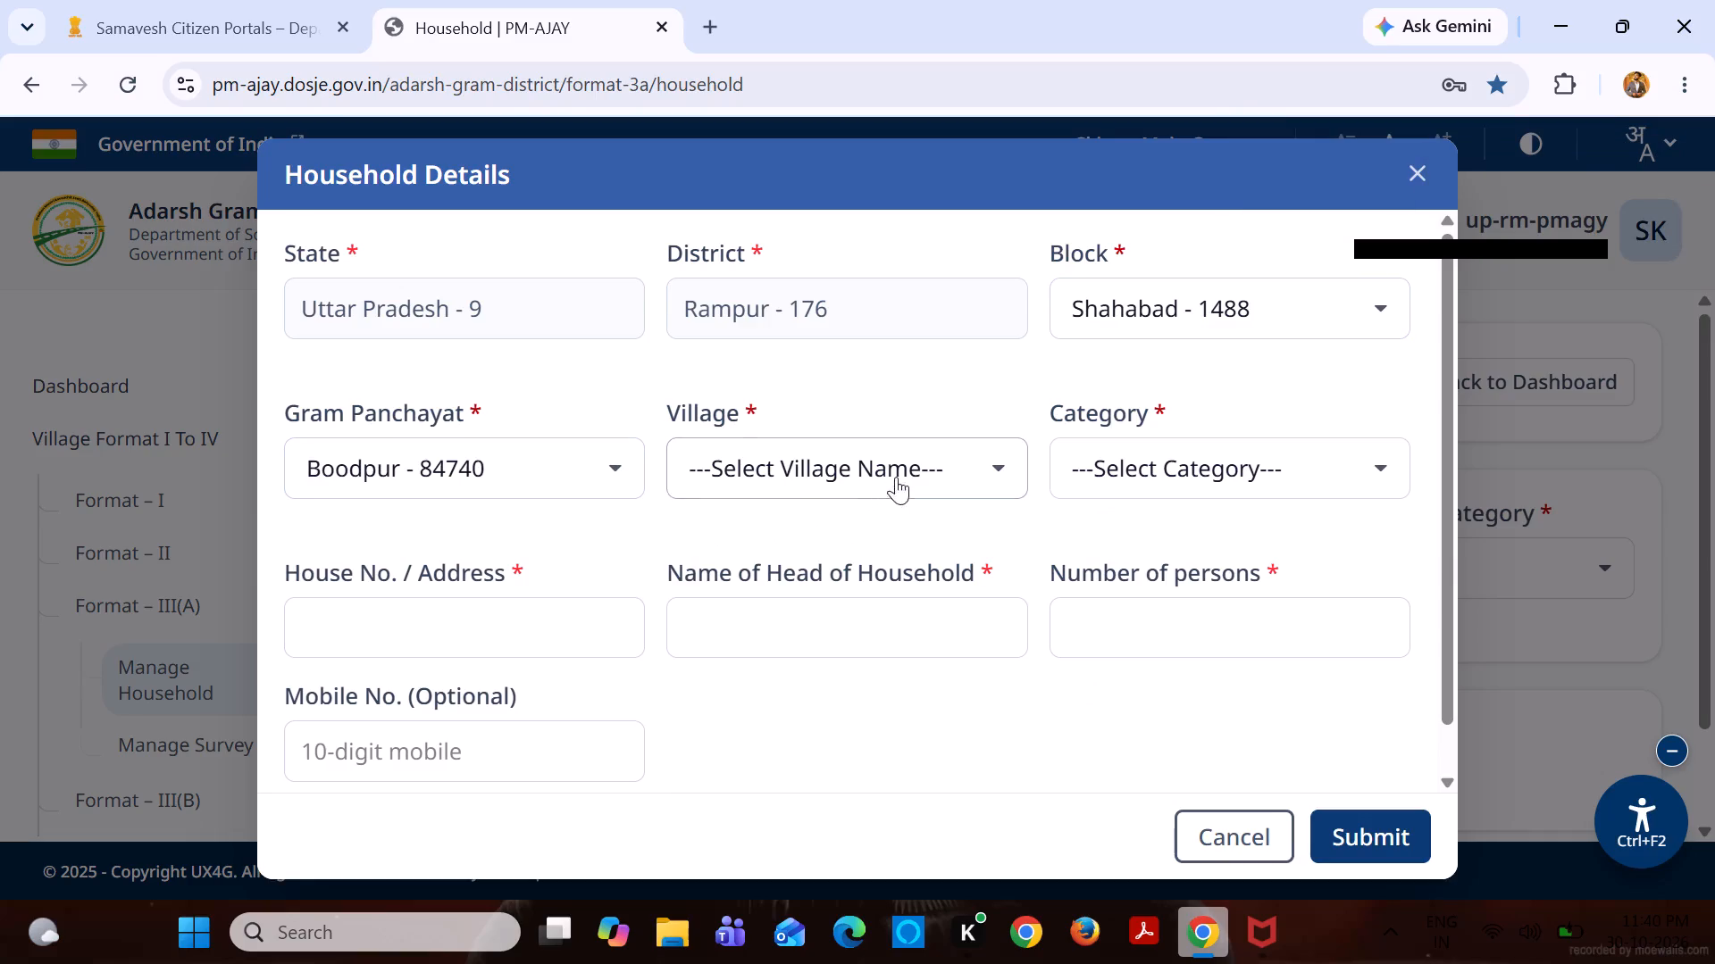
click(896, 477)
click(816, 614)
click(1210, 477)
click(1145, 626)
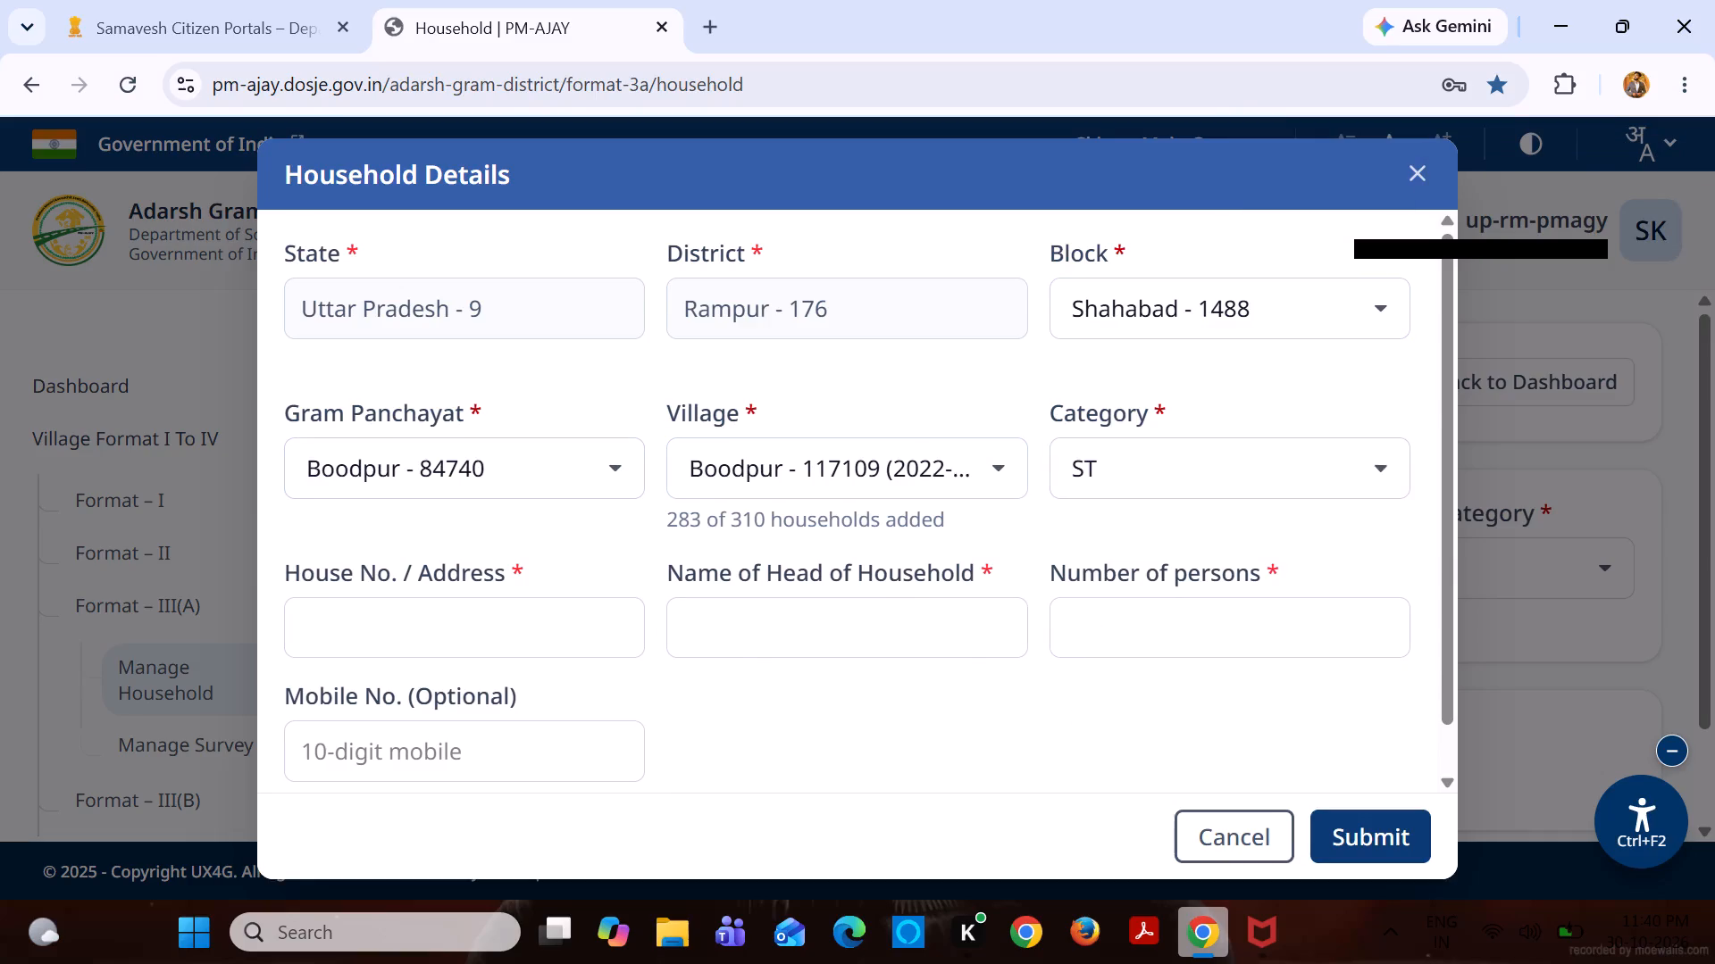
click(1366, 474)
click(1111, 578)
Enter house number 284, the name of the head of household and 4 persons, and submit the new household.
click(508, 647)
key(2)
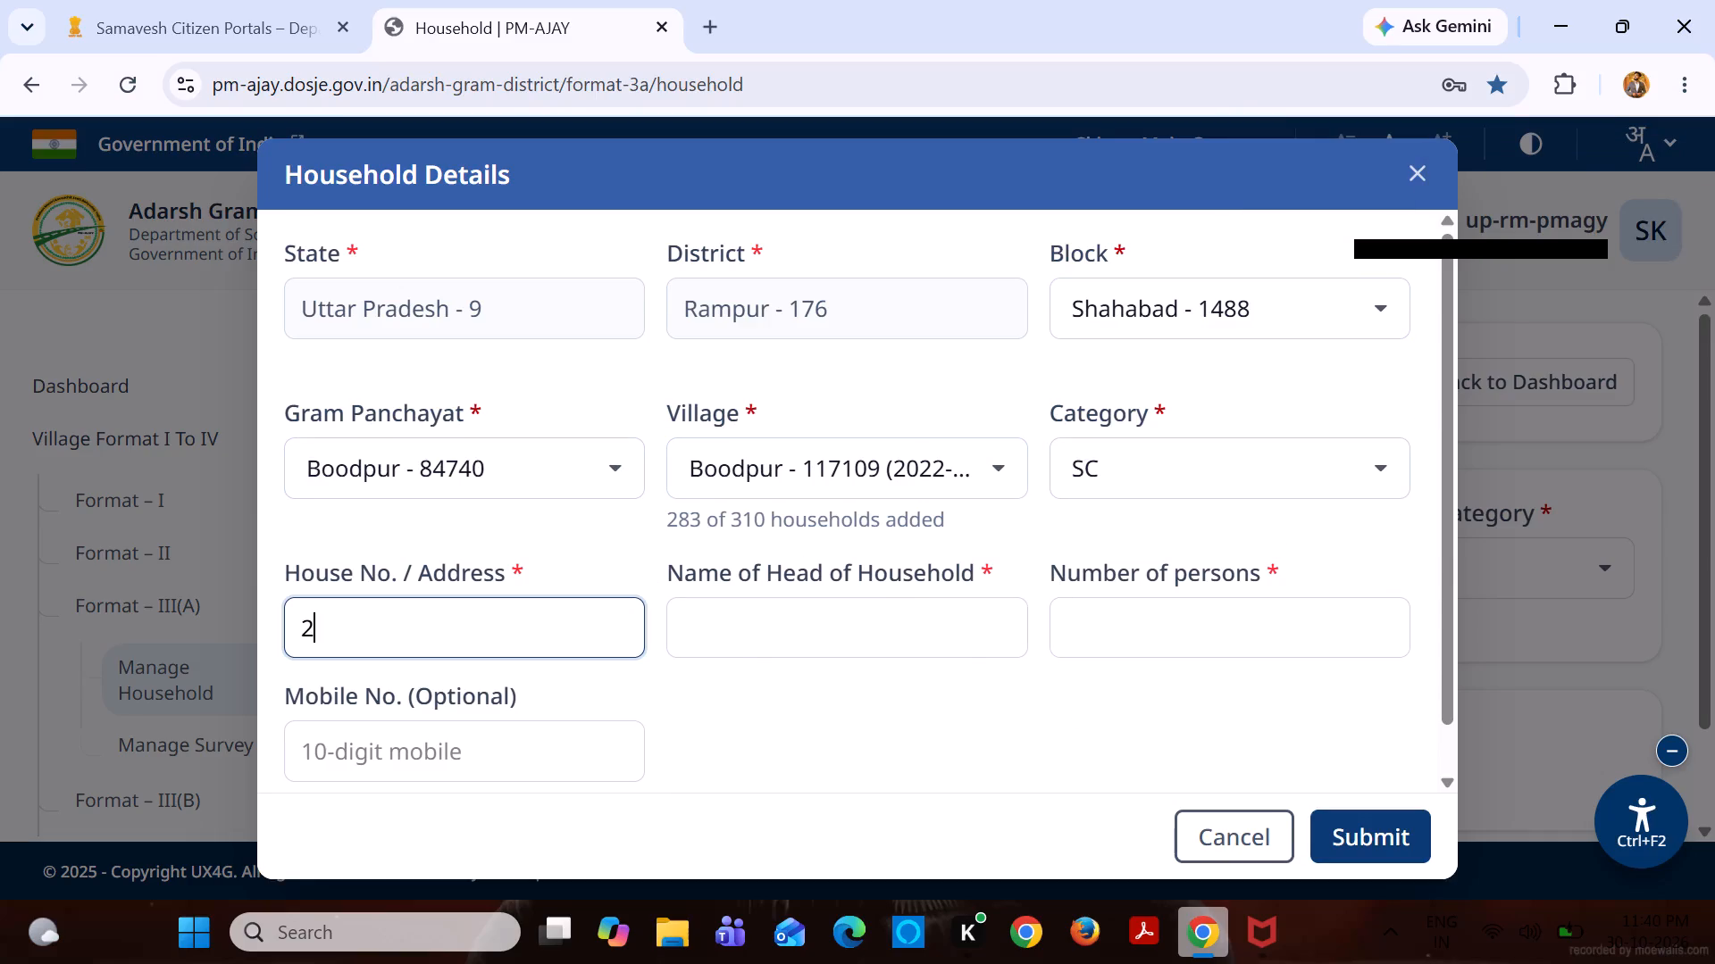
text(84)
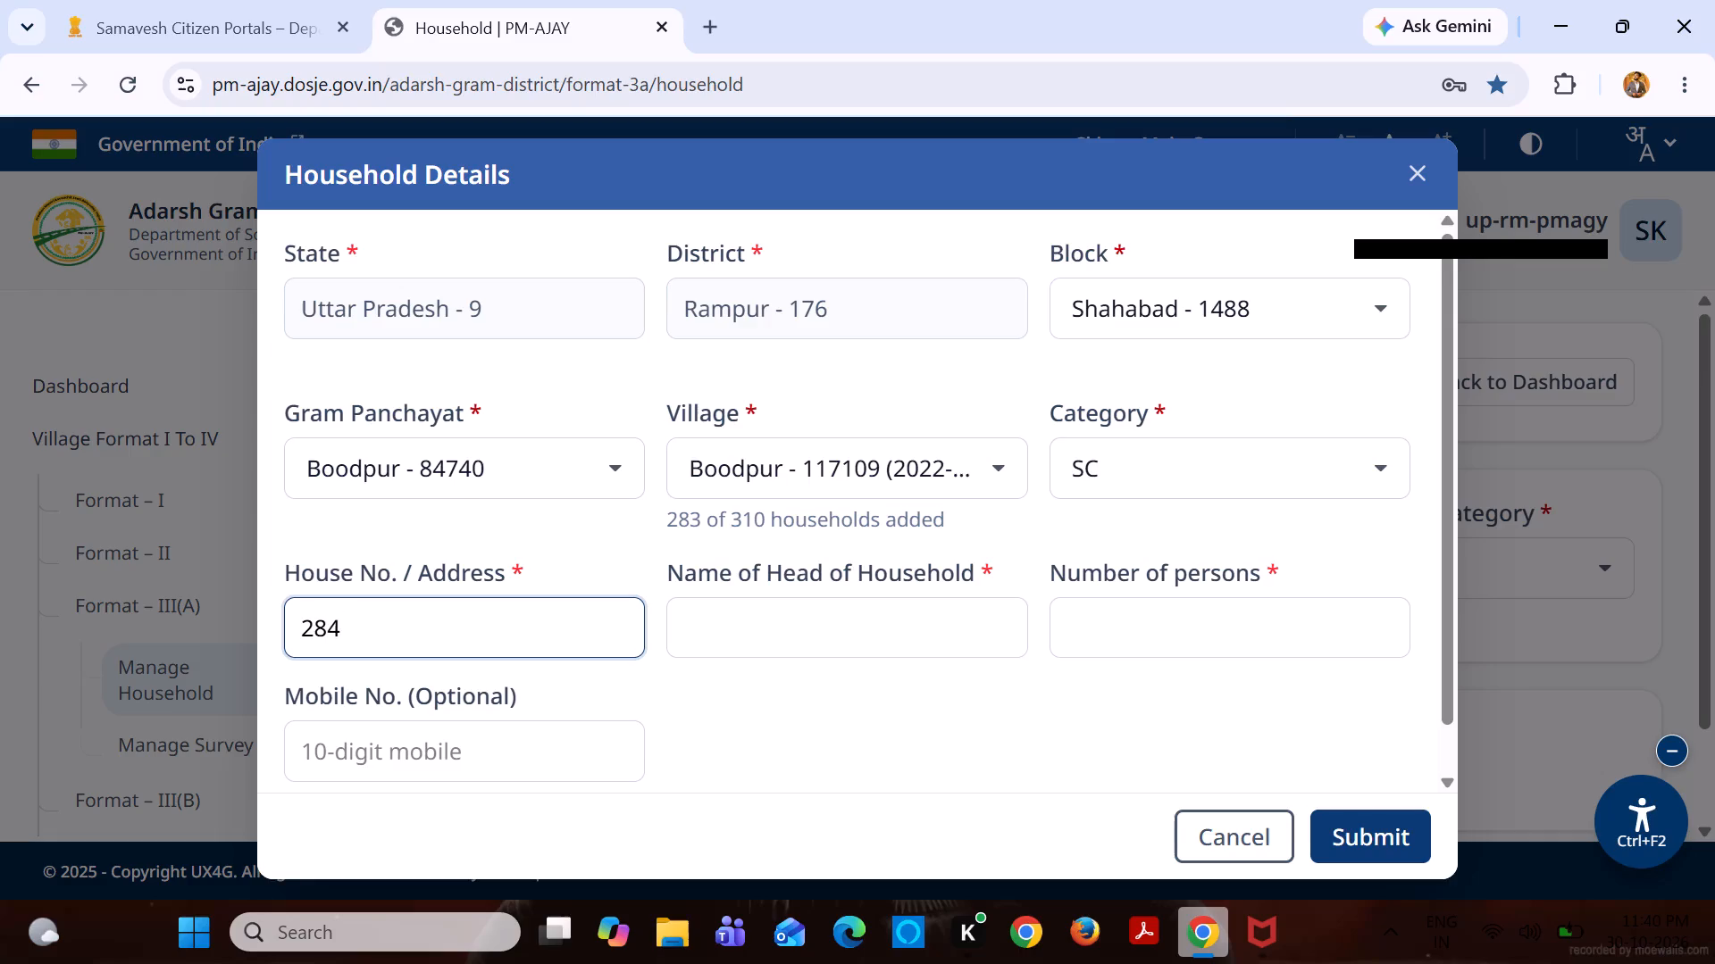
click(874, 636)
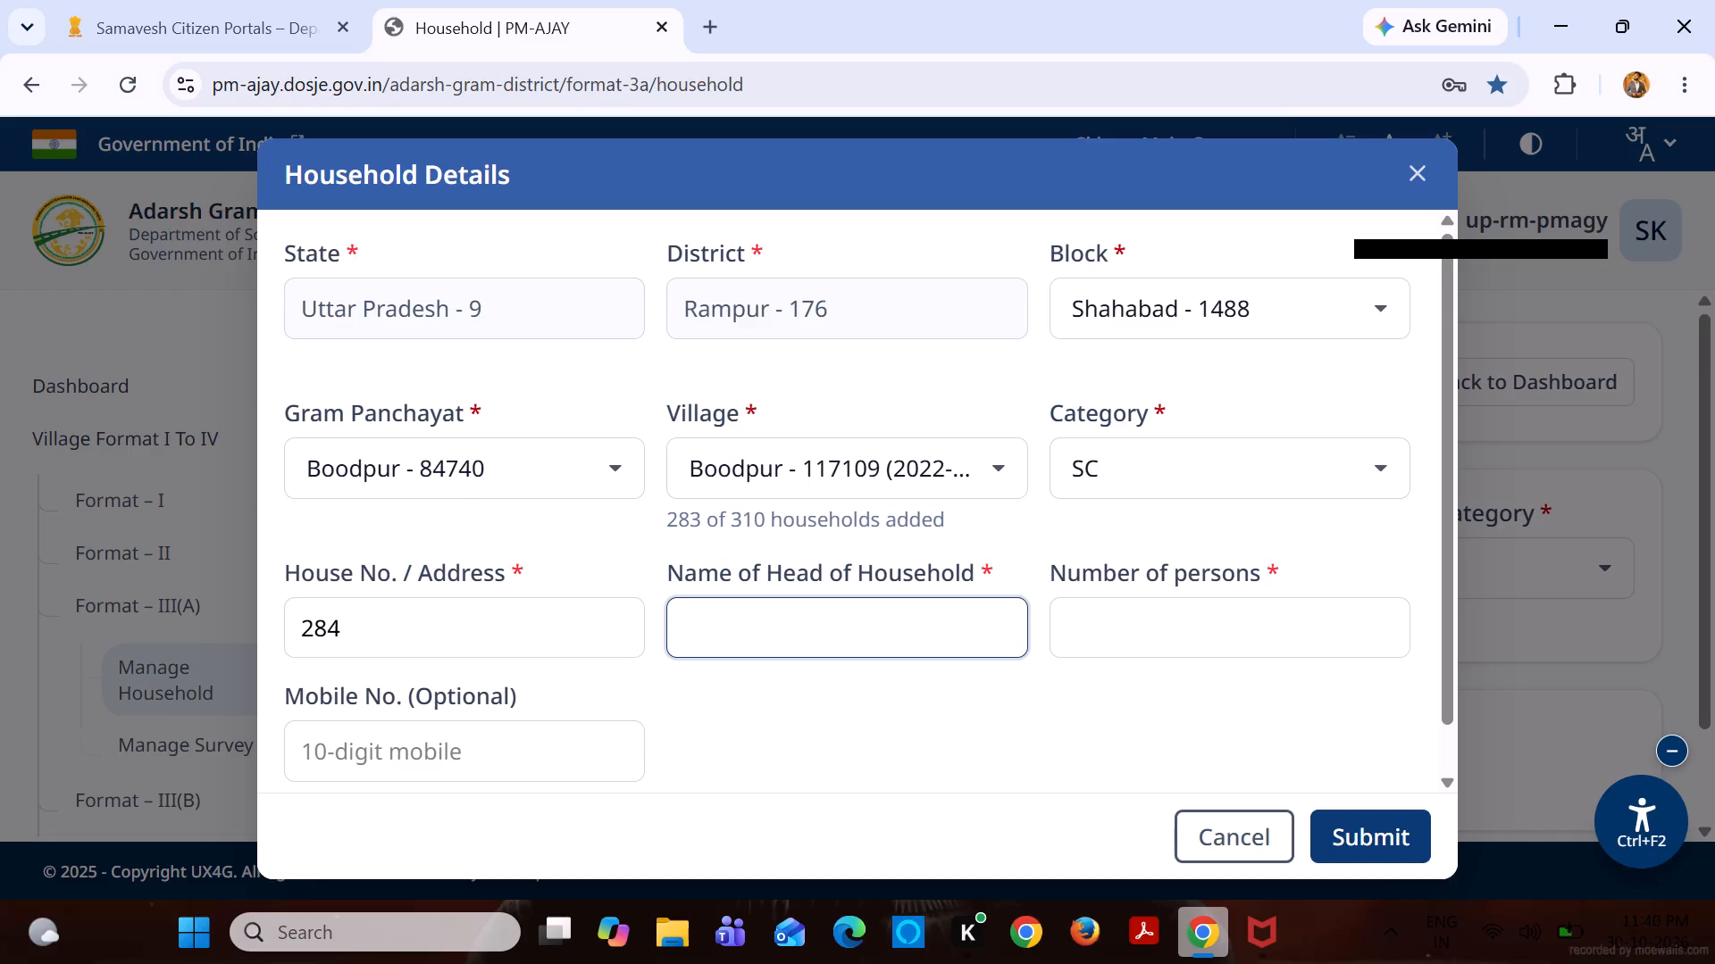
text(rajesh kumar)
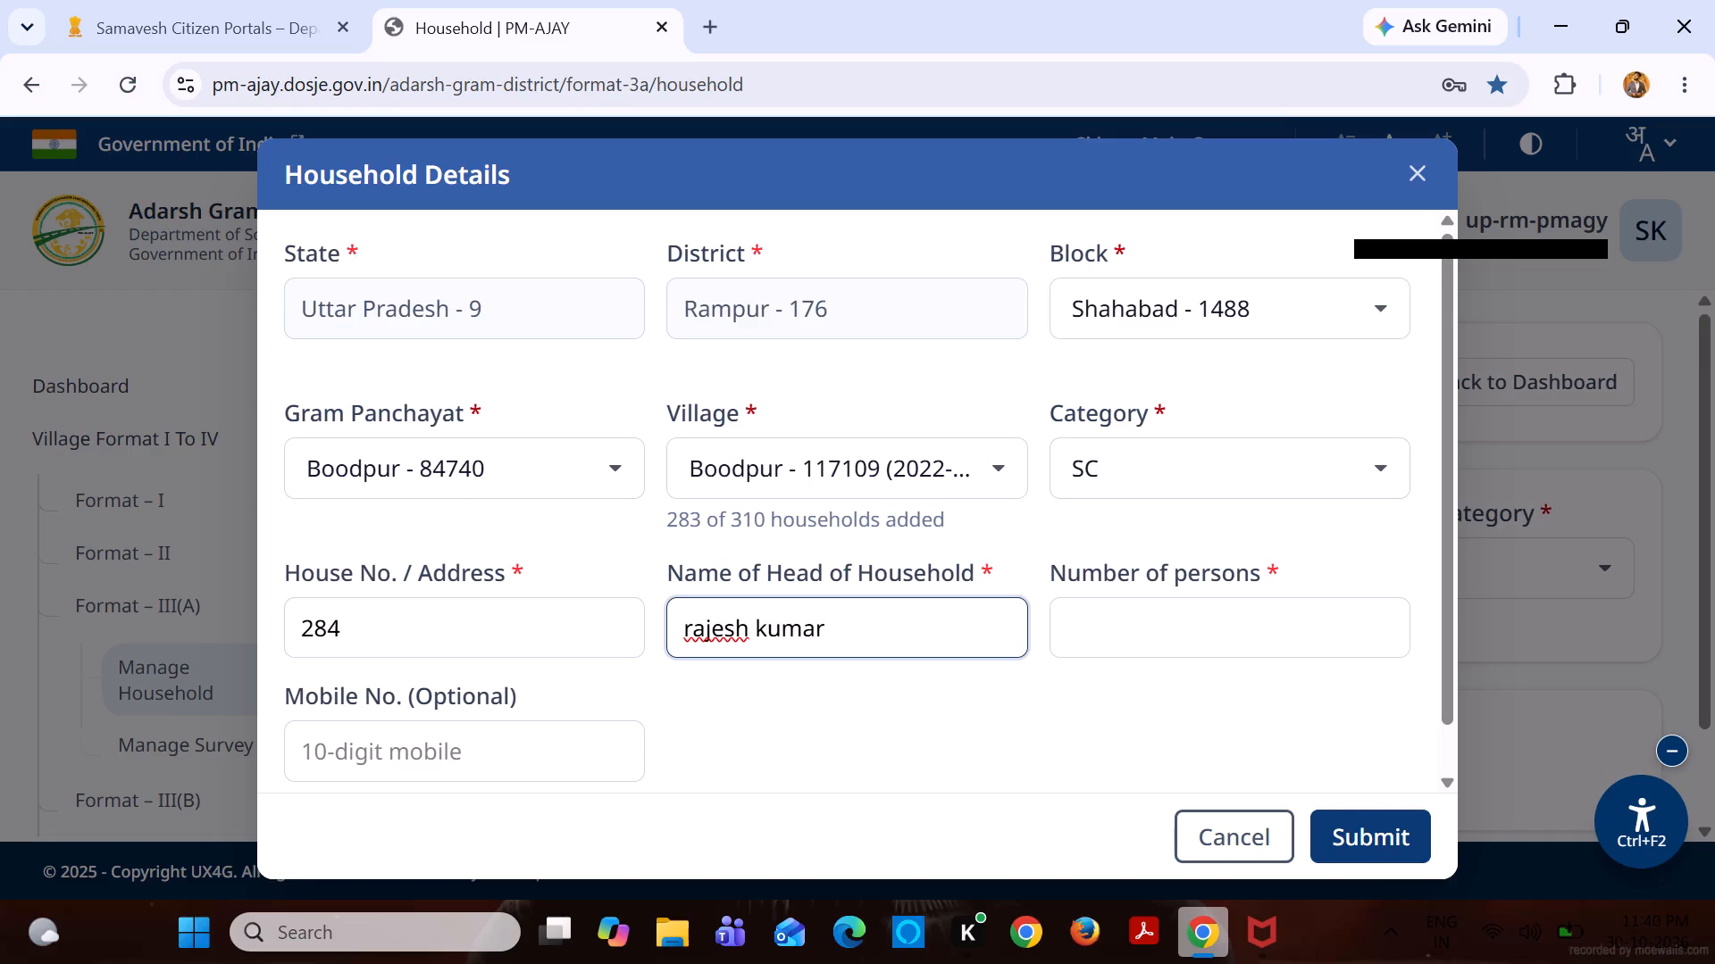
click(1184, 649)
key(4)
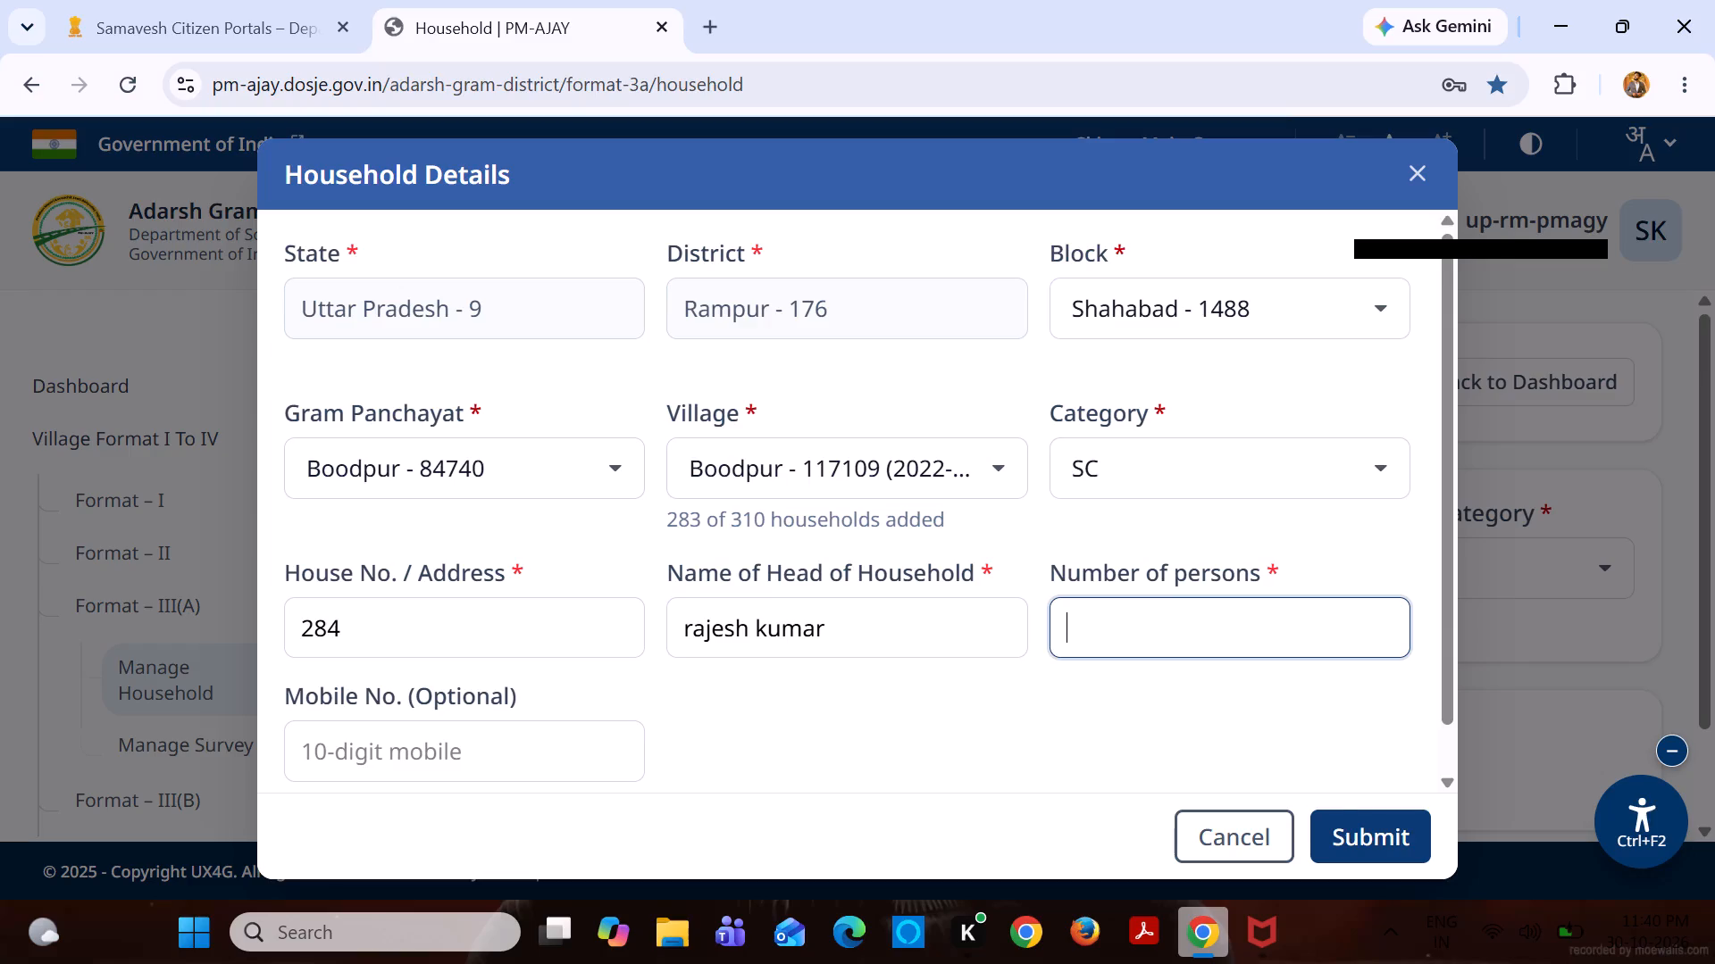
click(1362, 811)
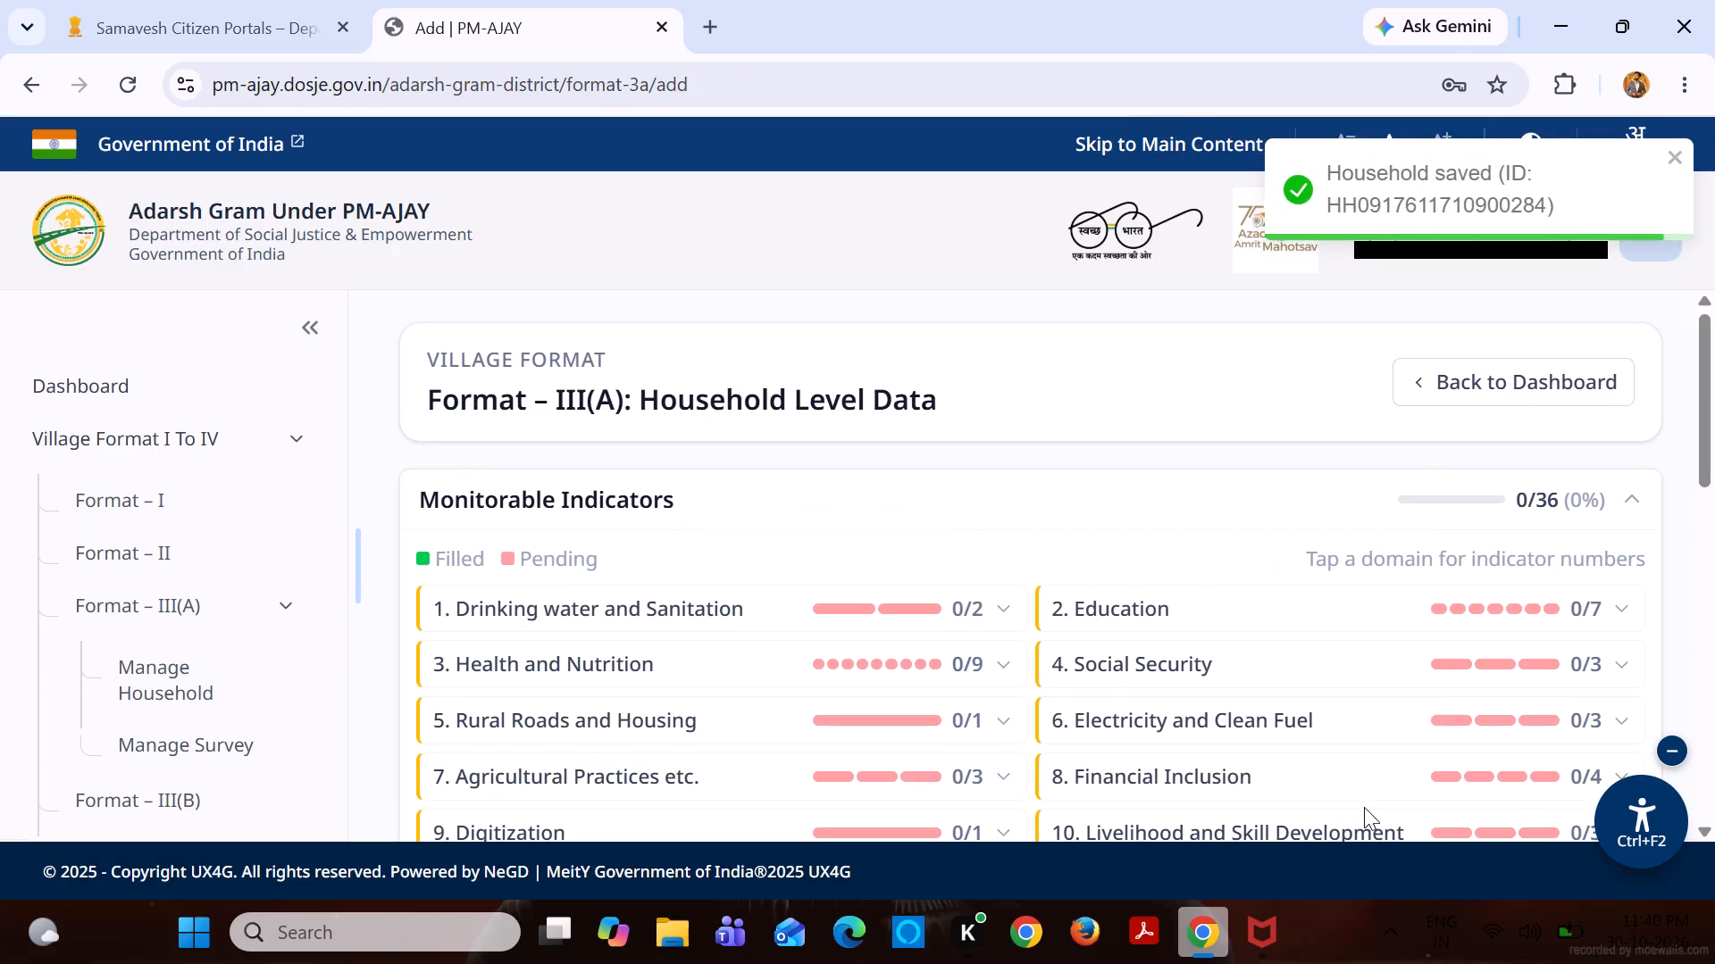
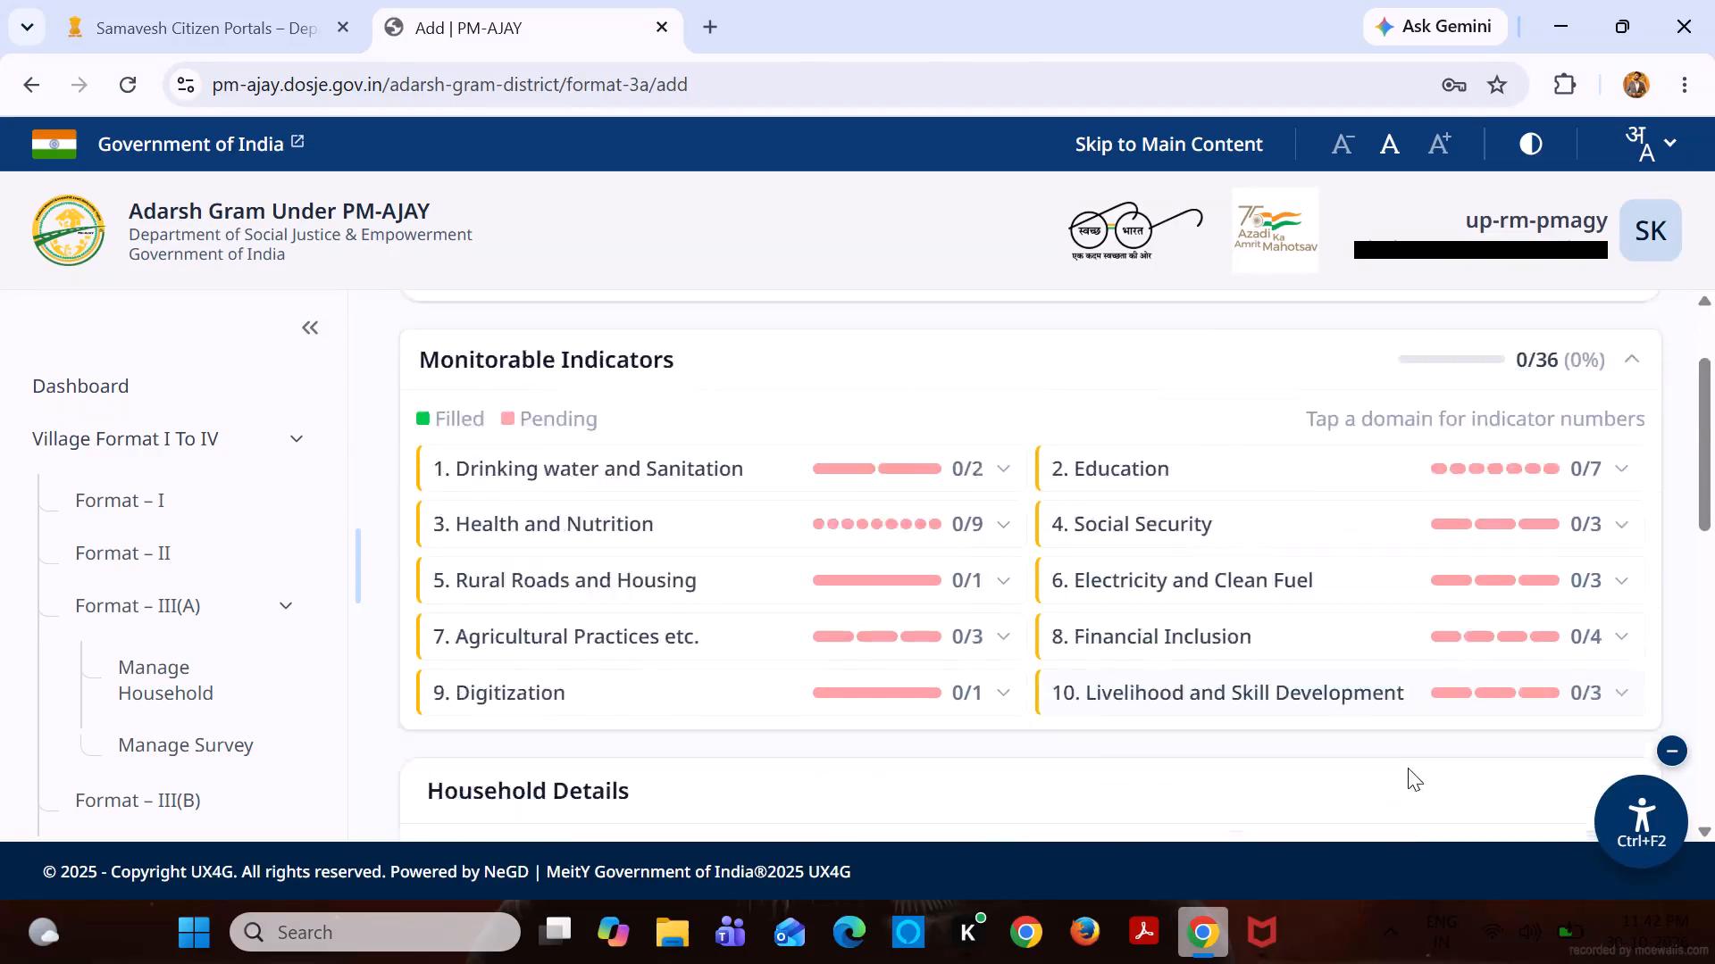
For domain 1 – Drinking water and Sanitation, answer Yes to having an IHHL and No to open defecation, and submit the domain.
scroll(1407, 776, down, 1)
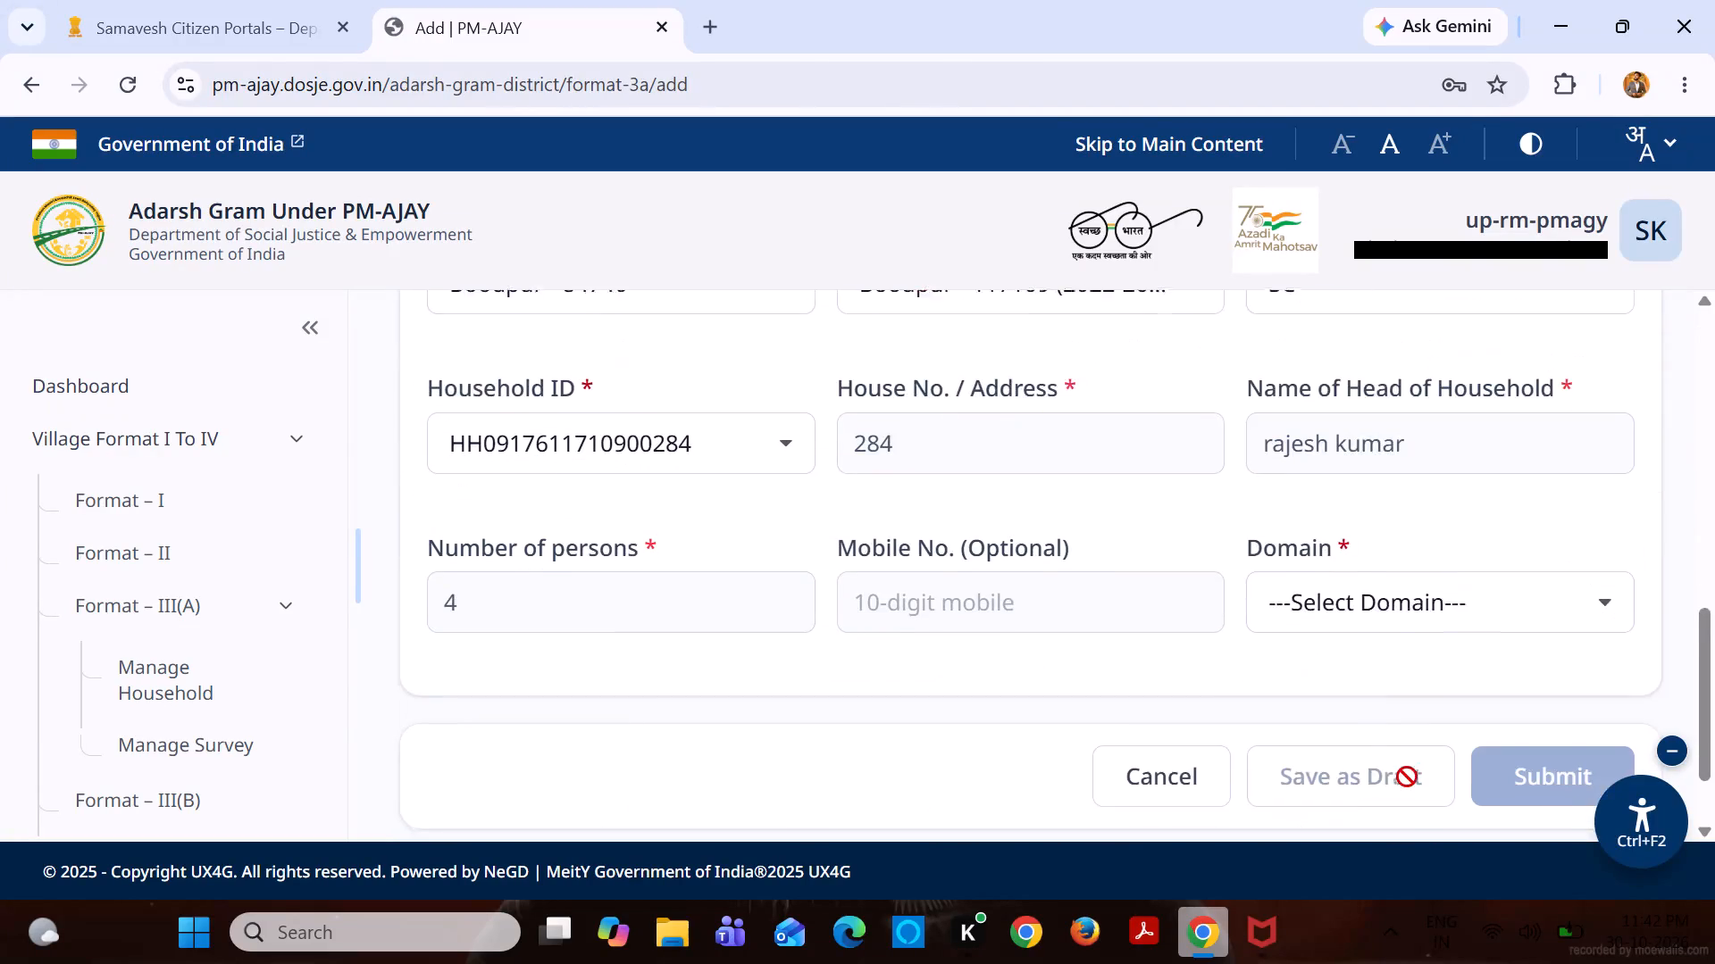
scroll(1407, 777, down, 6)
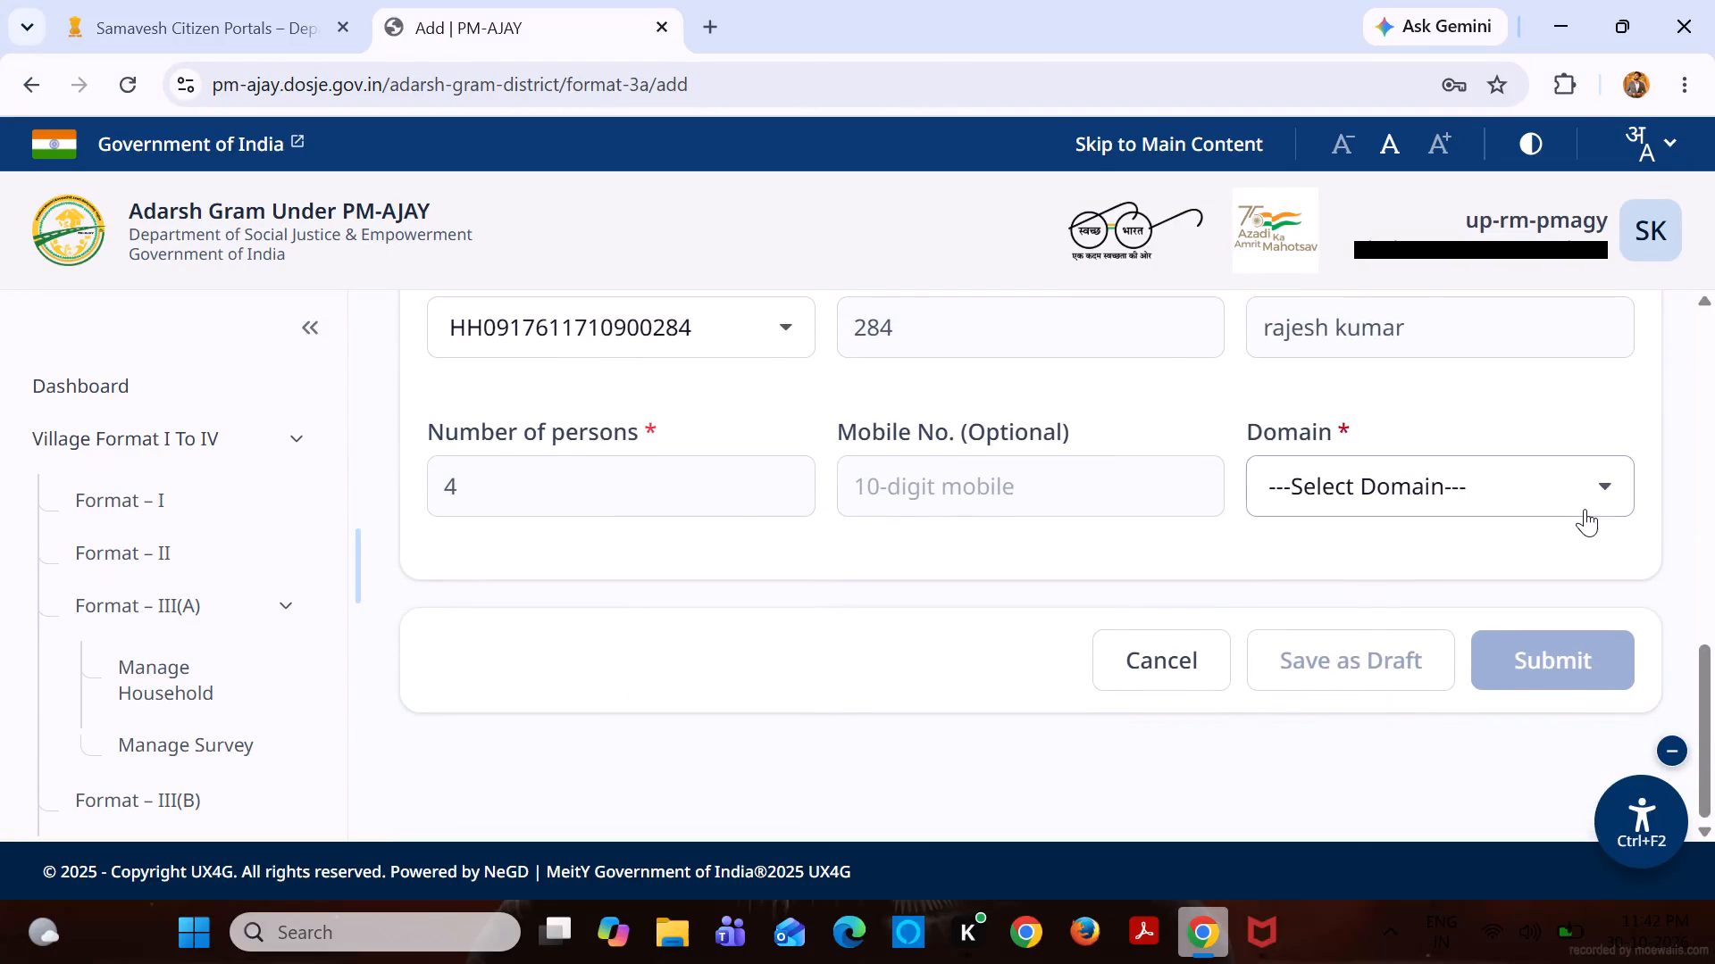
click(1585, 509)
click(1481, 253)
scroll(1366, 477, down, 3)
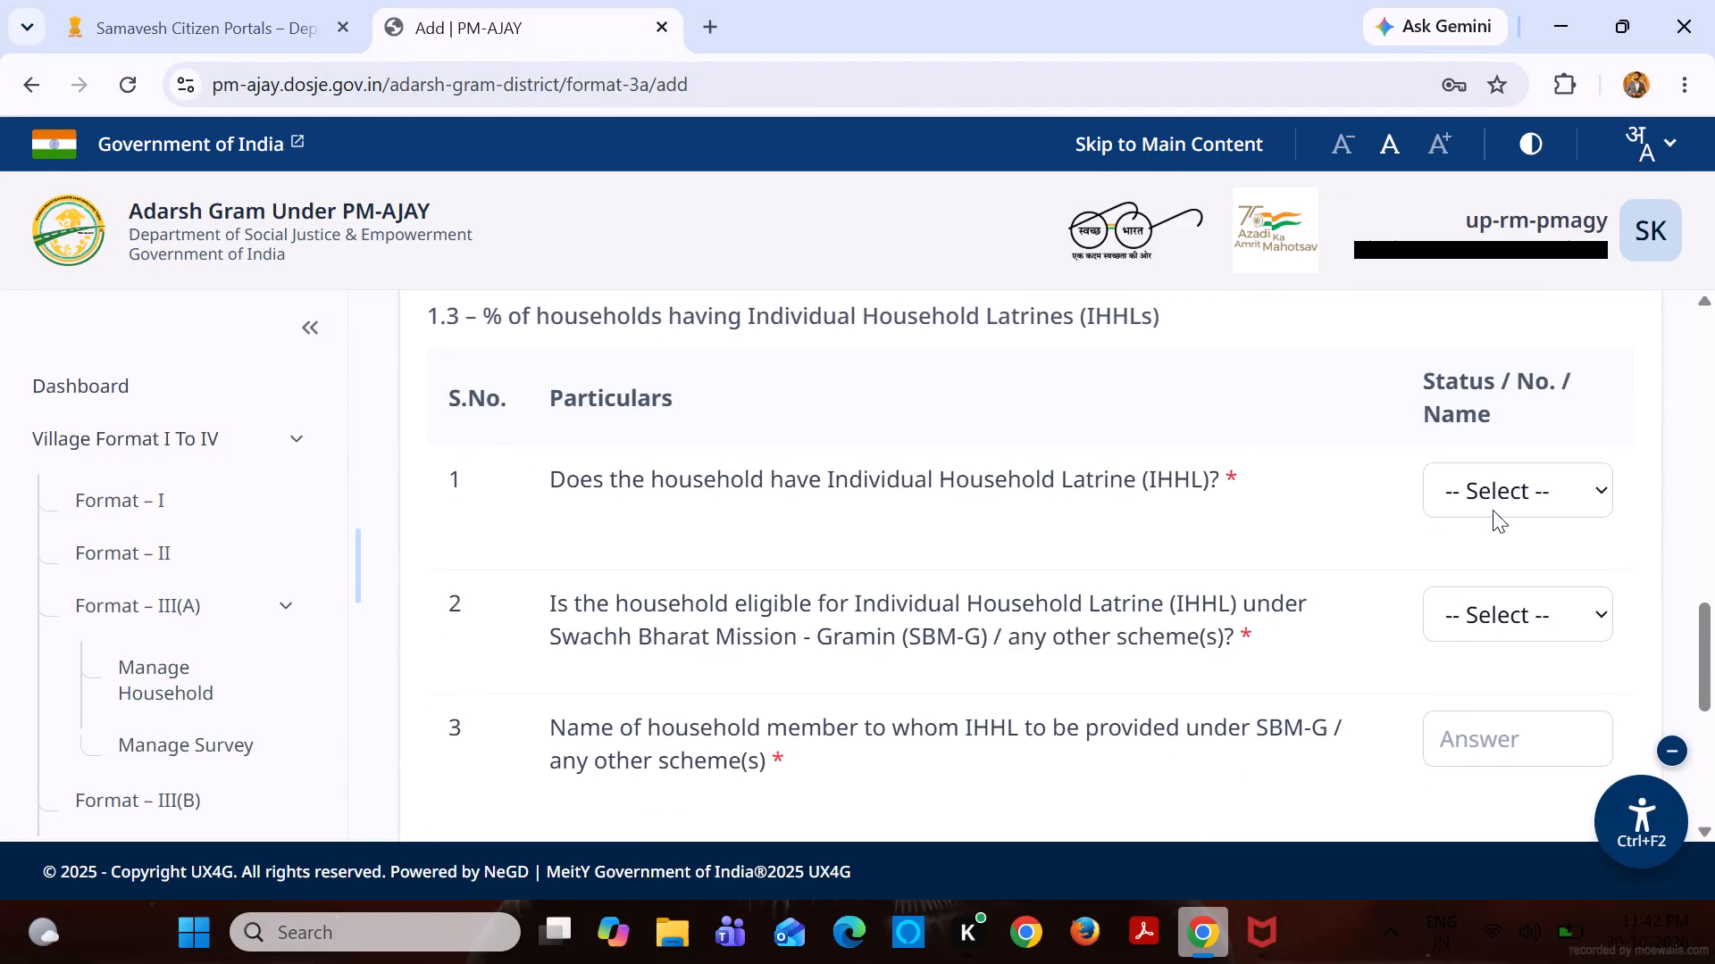
click(1493, 510)
click(1483, 588)
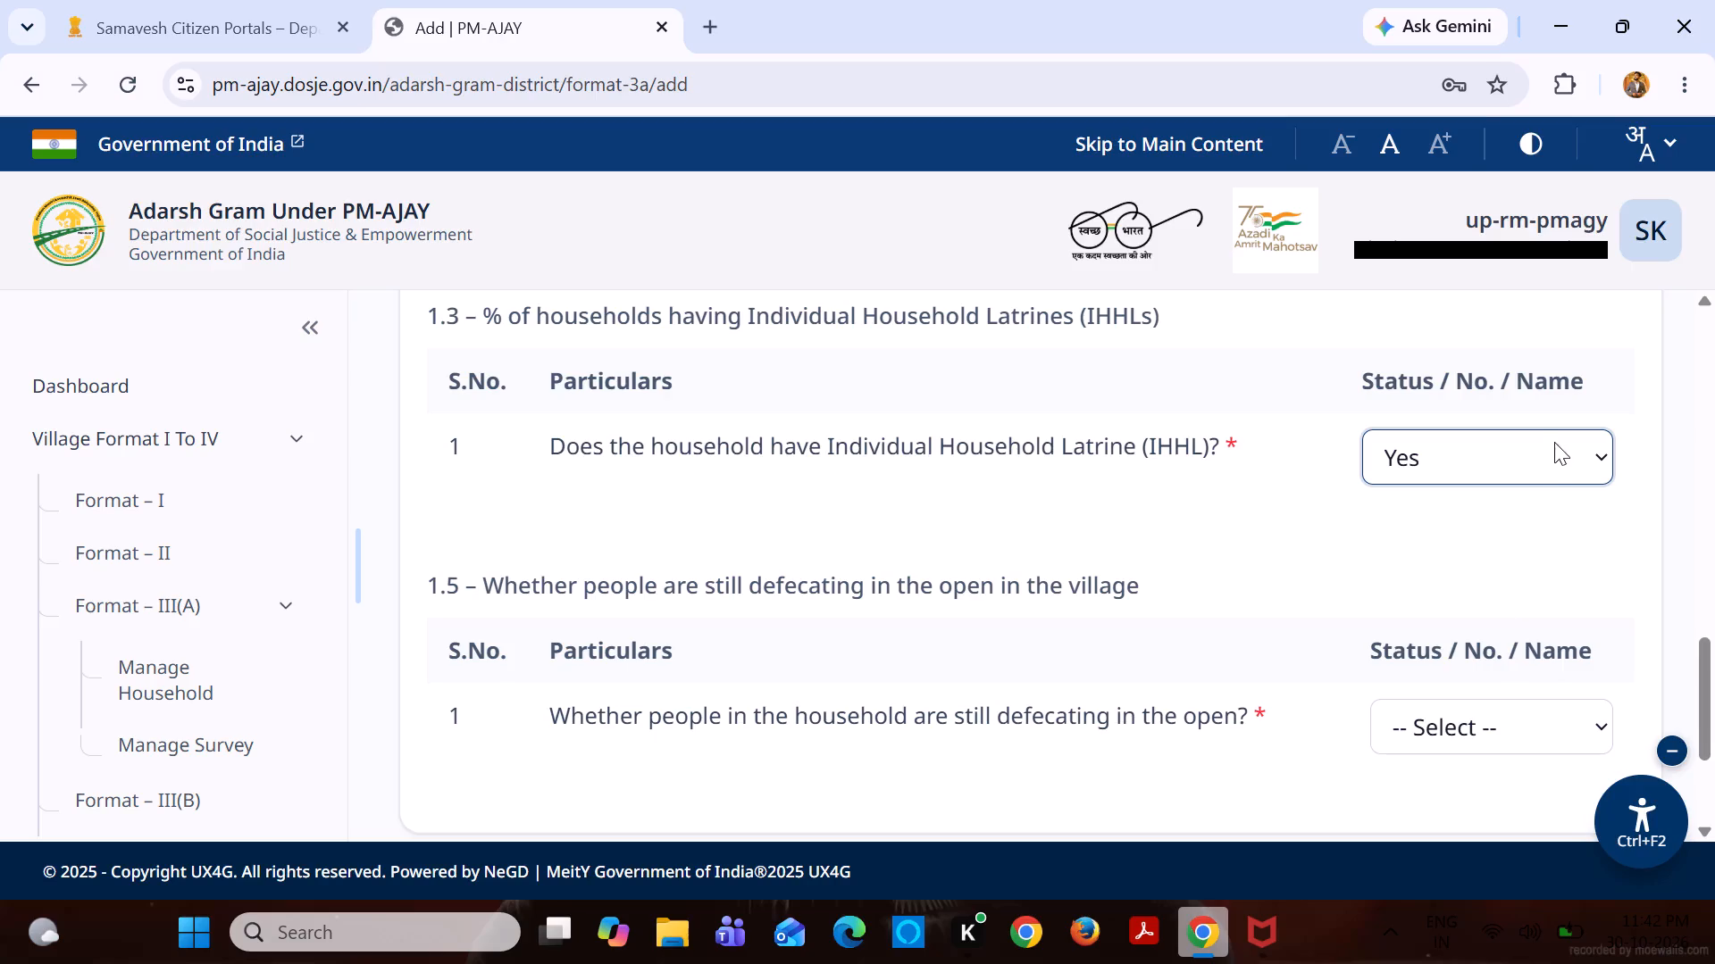
click(1472, 735)
click(1442, 853)
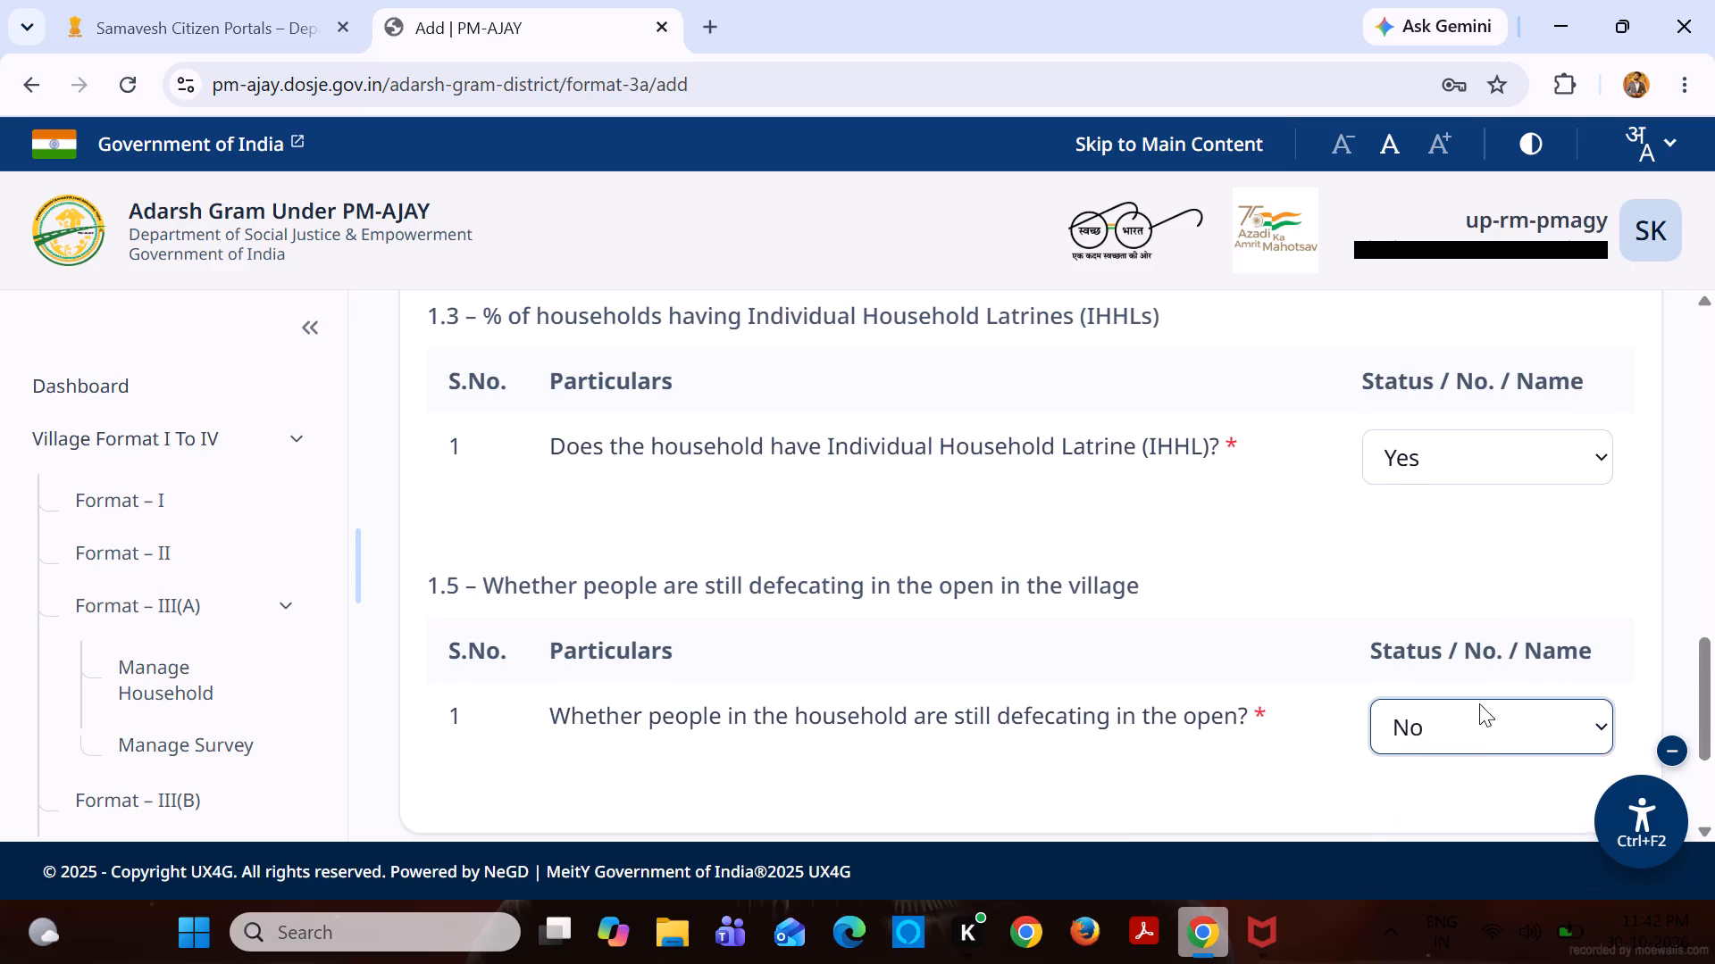
scroll(1479, 703, down, 4)
click(1543, 640)
Select domain 2 – Education and enter 0 children aged 6-10, 1 child aged 11-13 and 1 attending middle school.
click(1579, 449)
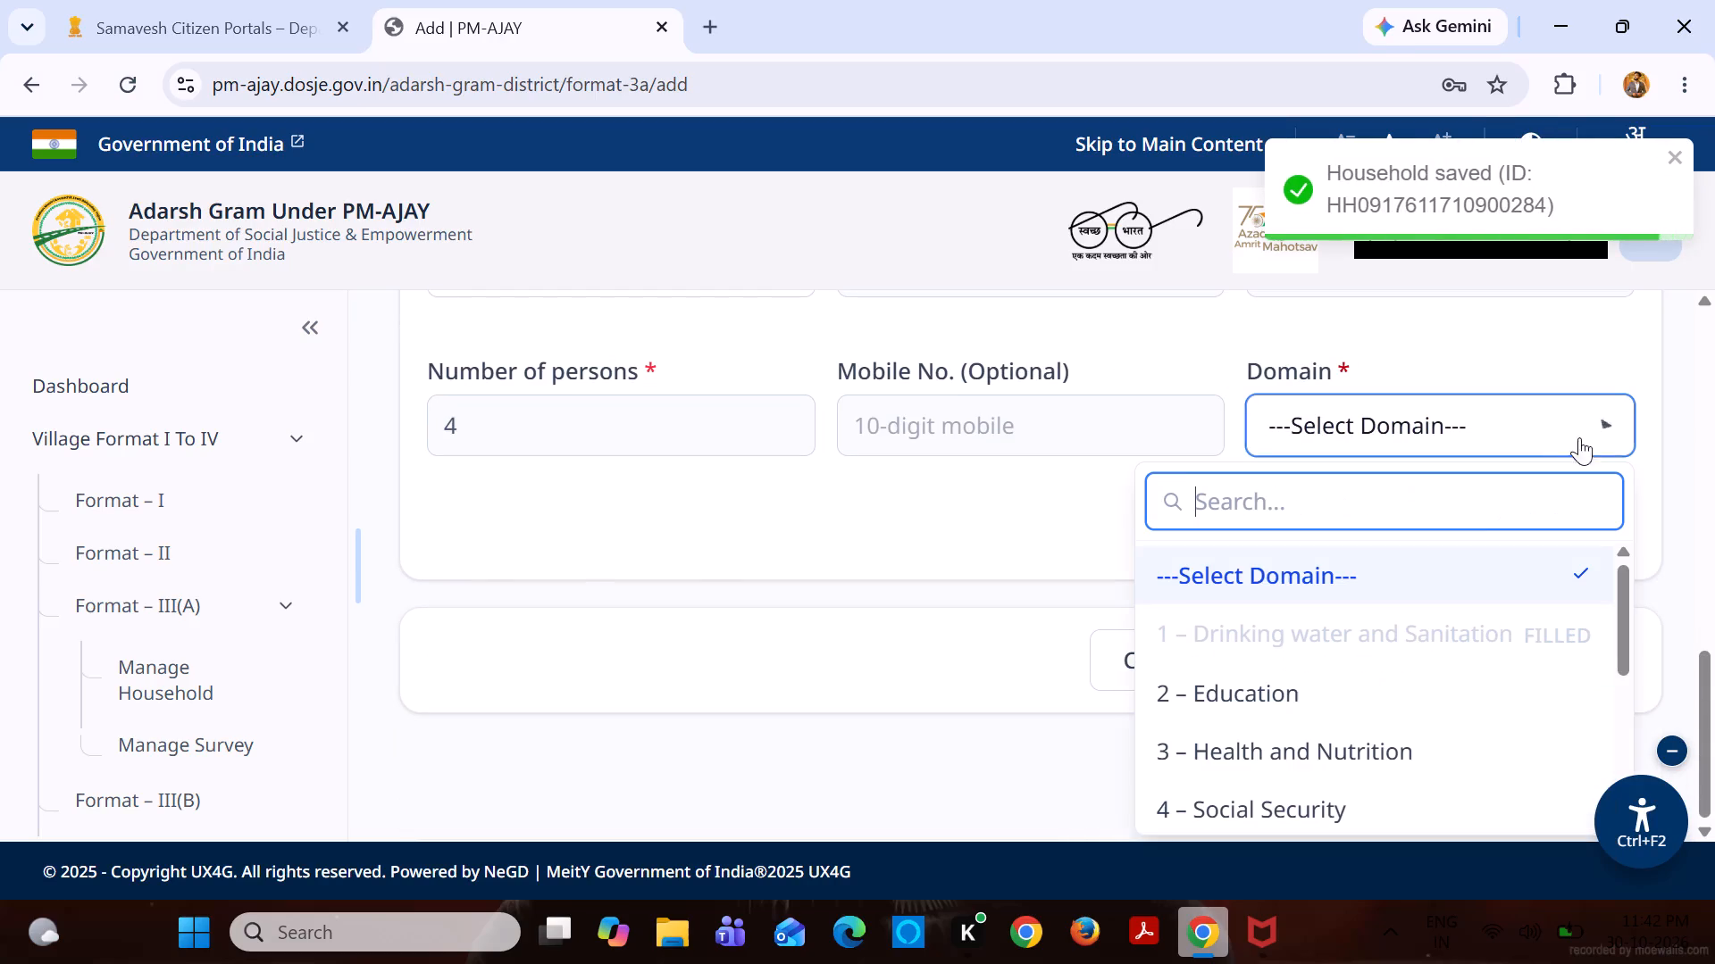
click(1309, 694)
scroll(1321, 710, down, 2)
click(1507, 595)
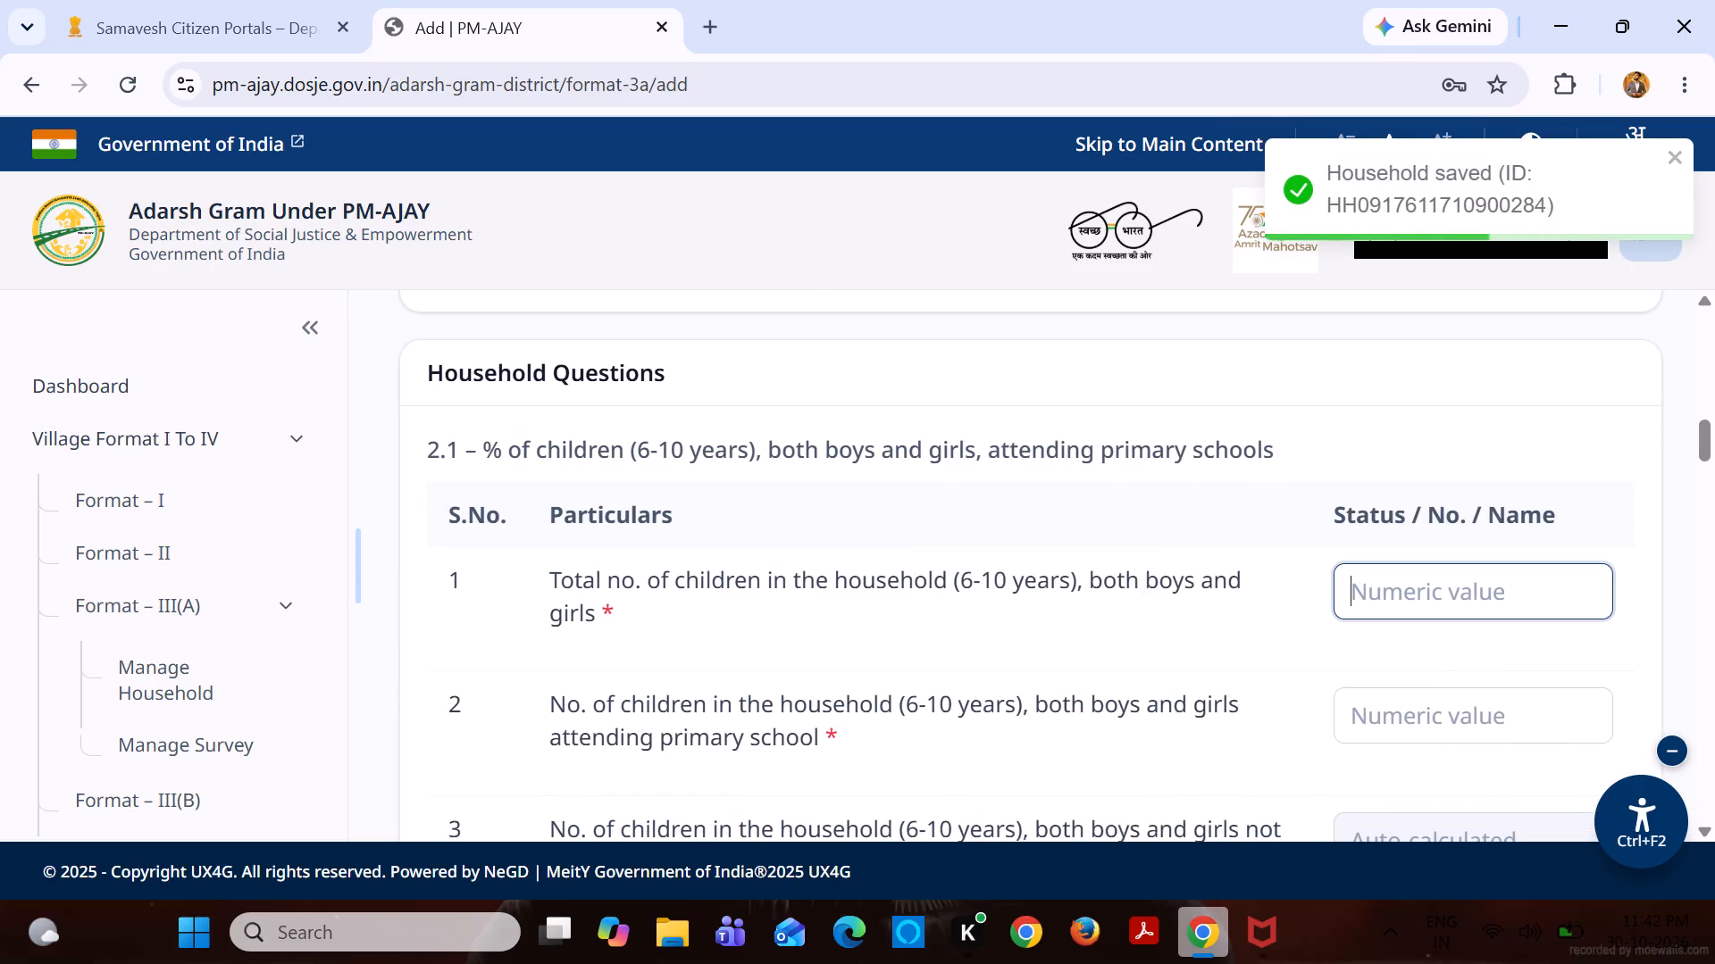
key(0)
scroll(1507, 598, down, 2)
click(1507, 596)
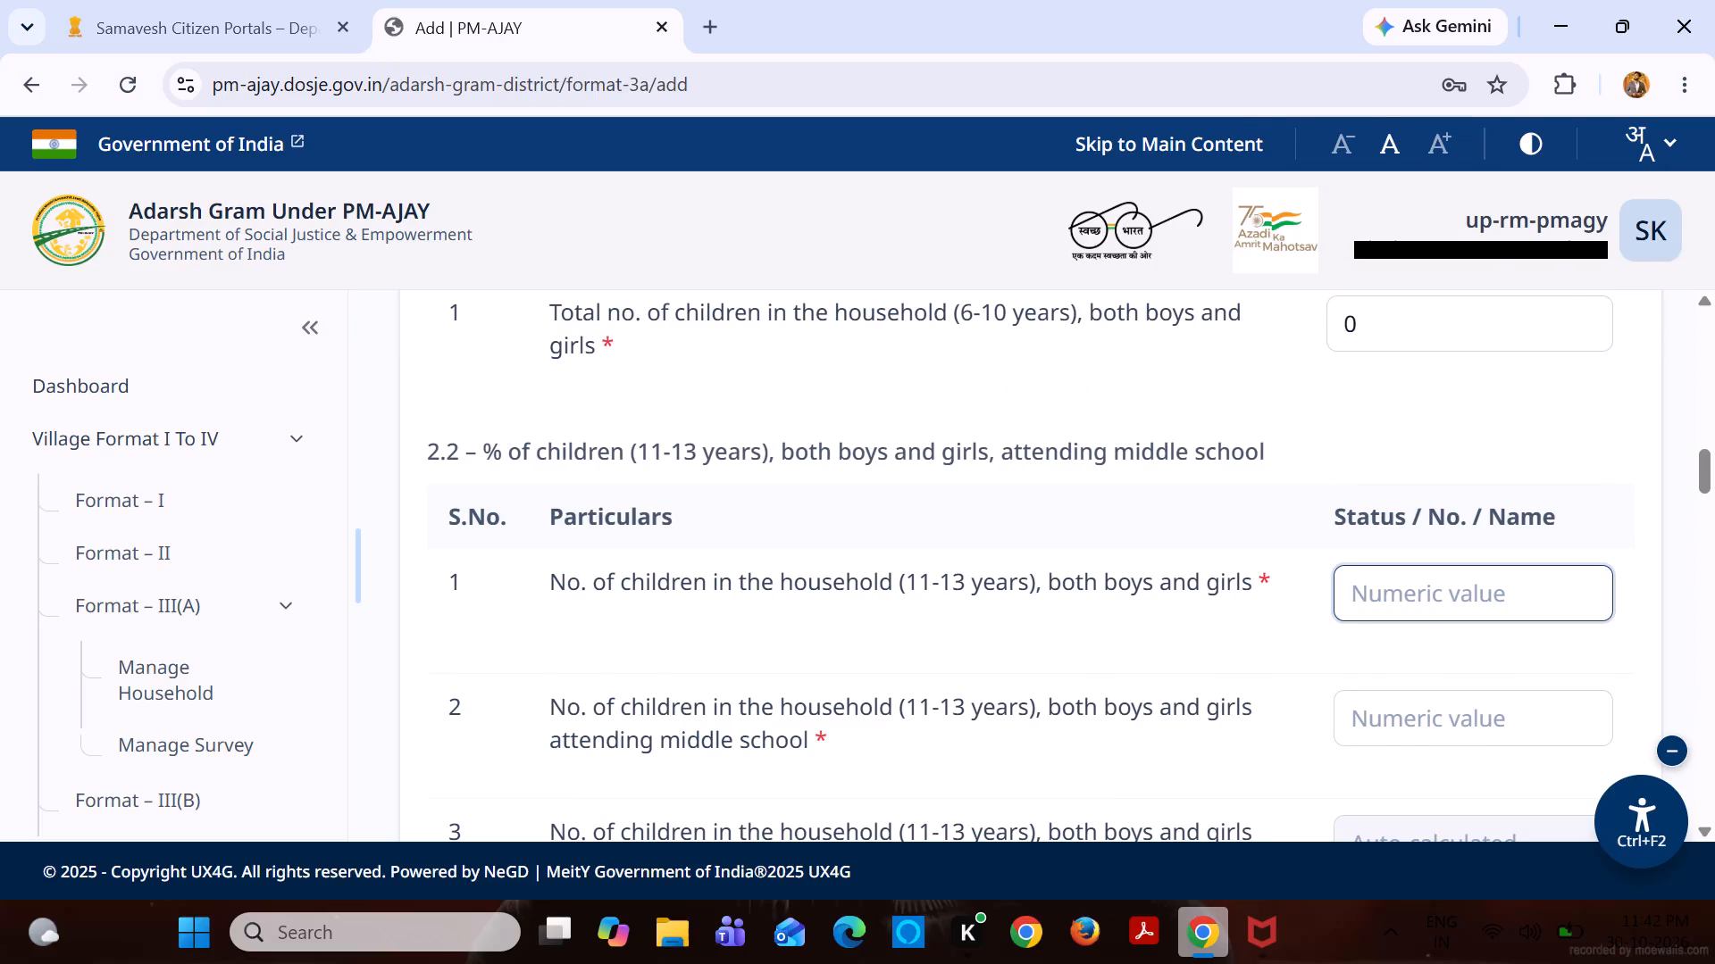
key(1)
click(1392, 719)
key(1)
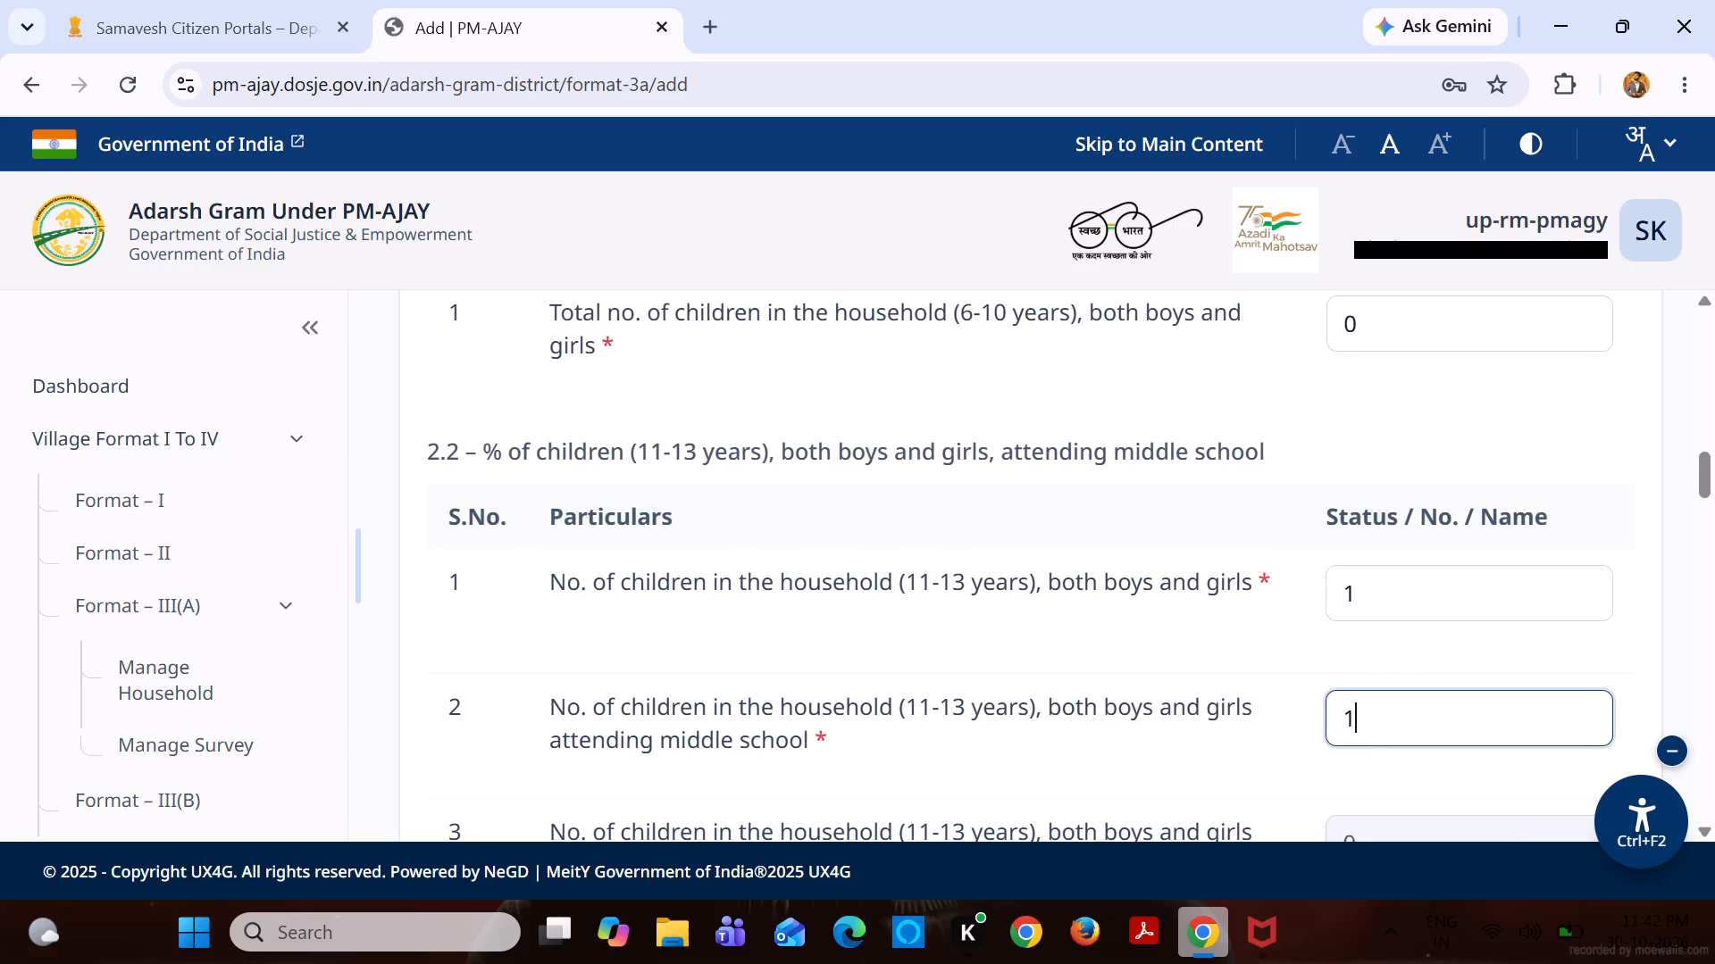
Enter 1 child aged 14-15 years and 1 attending secondary school in section 2.3.
scroll(1394, 711, down, 3)
click(1395, 727)
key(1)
scroll(1405, 692, down, 2)
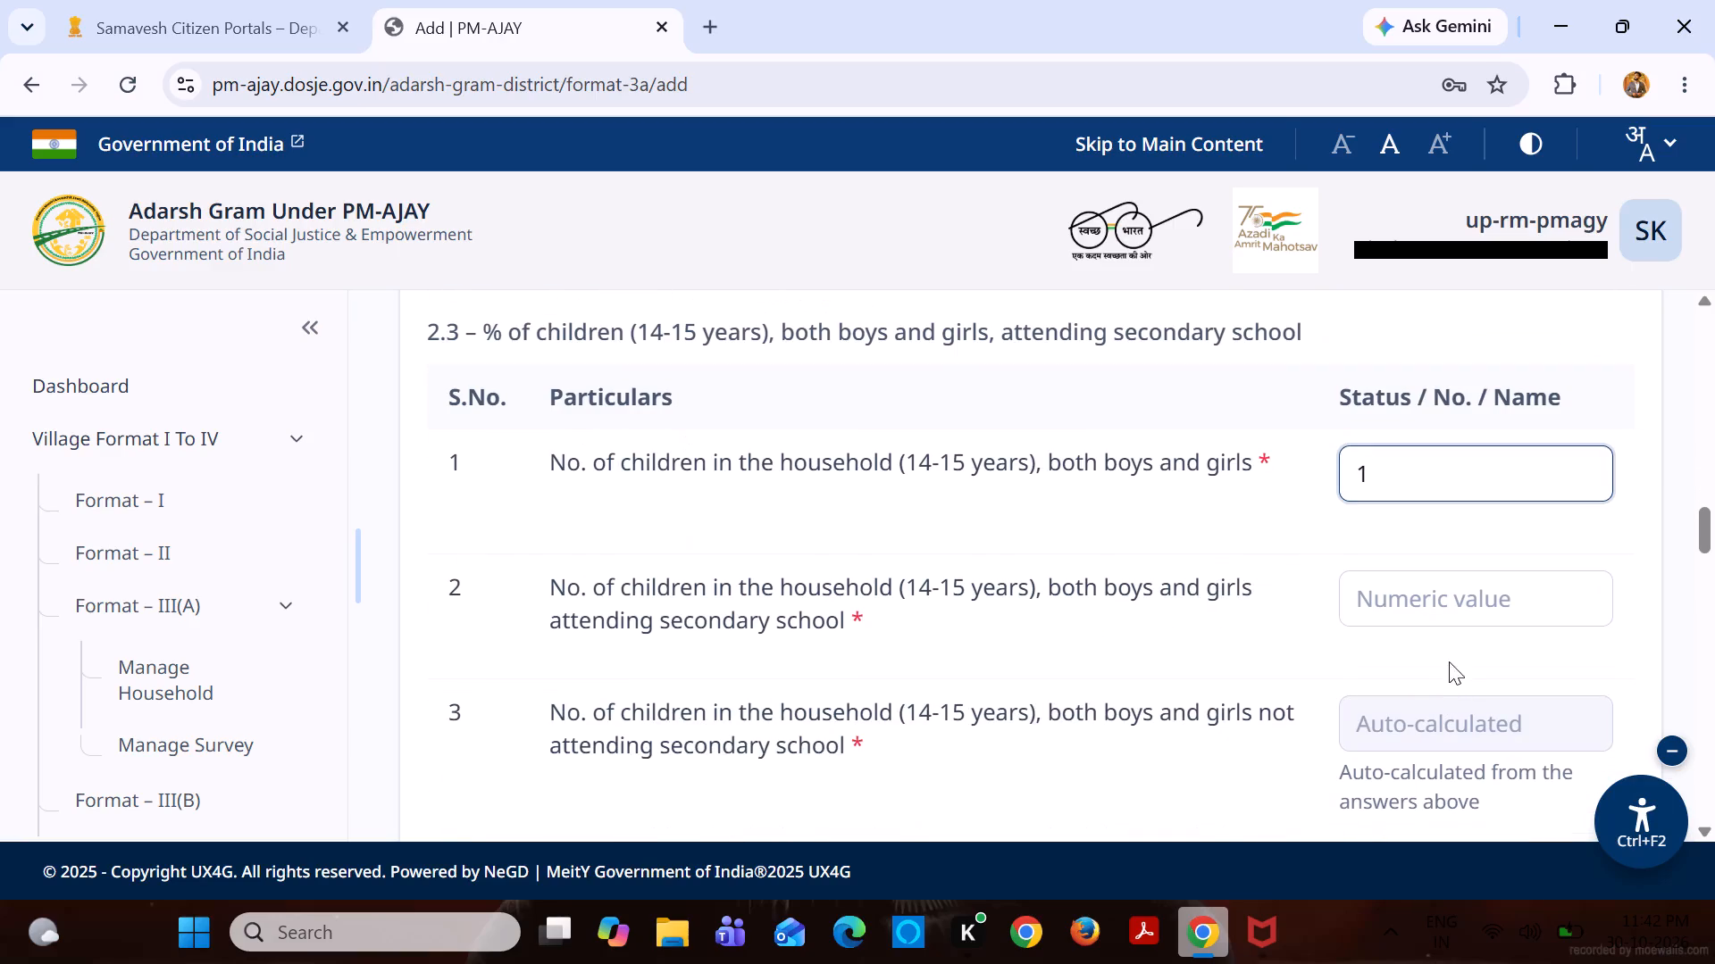
click(1457, 593)
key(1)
Enter 0 children aged 16-17 years in section 2.4 and 0 children aged 18-23 years.
scroll(1457, 593, down, 2)
click(1425, 737)
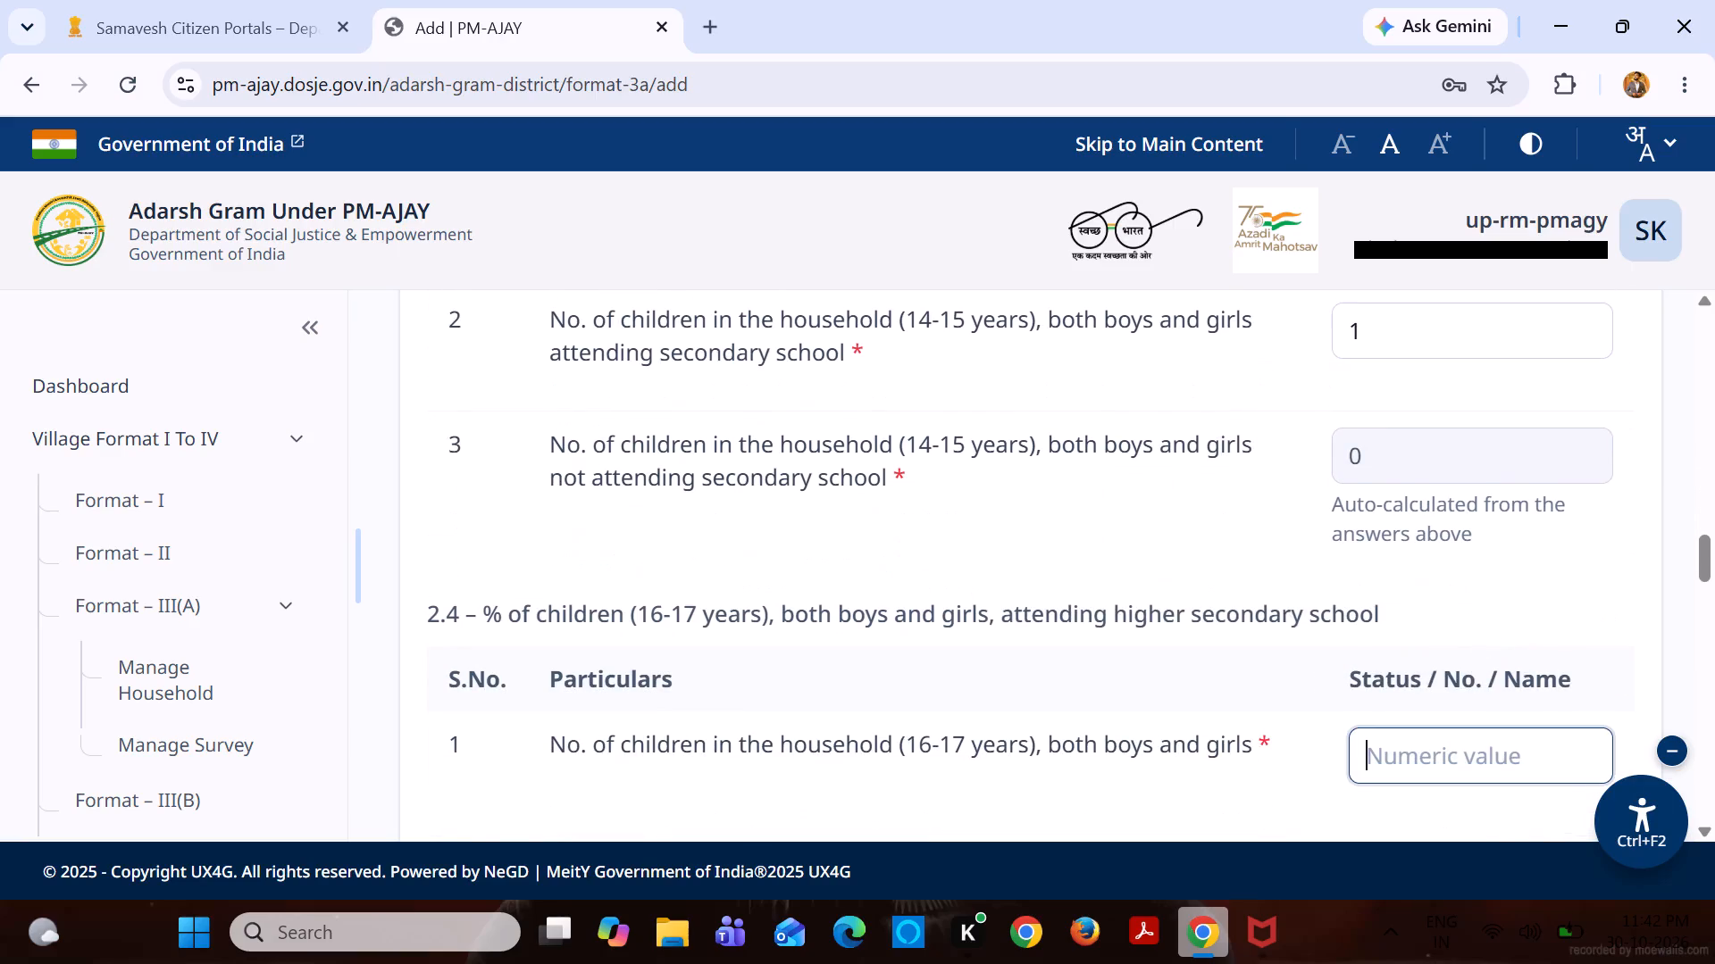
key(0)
scroll(1415, 728, down, 3)
click(1497, 594)
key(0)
click(1444, 616)
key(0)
Enter 0 children eligible for Pre-matric Scholarship and 0 eligible for Post-matric Scholarship, and submit the Education domain.
scroll(1445, 613, down, 3)
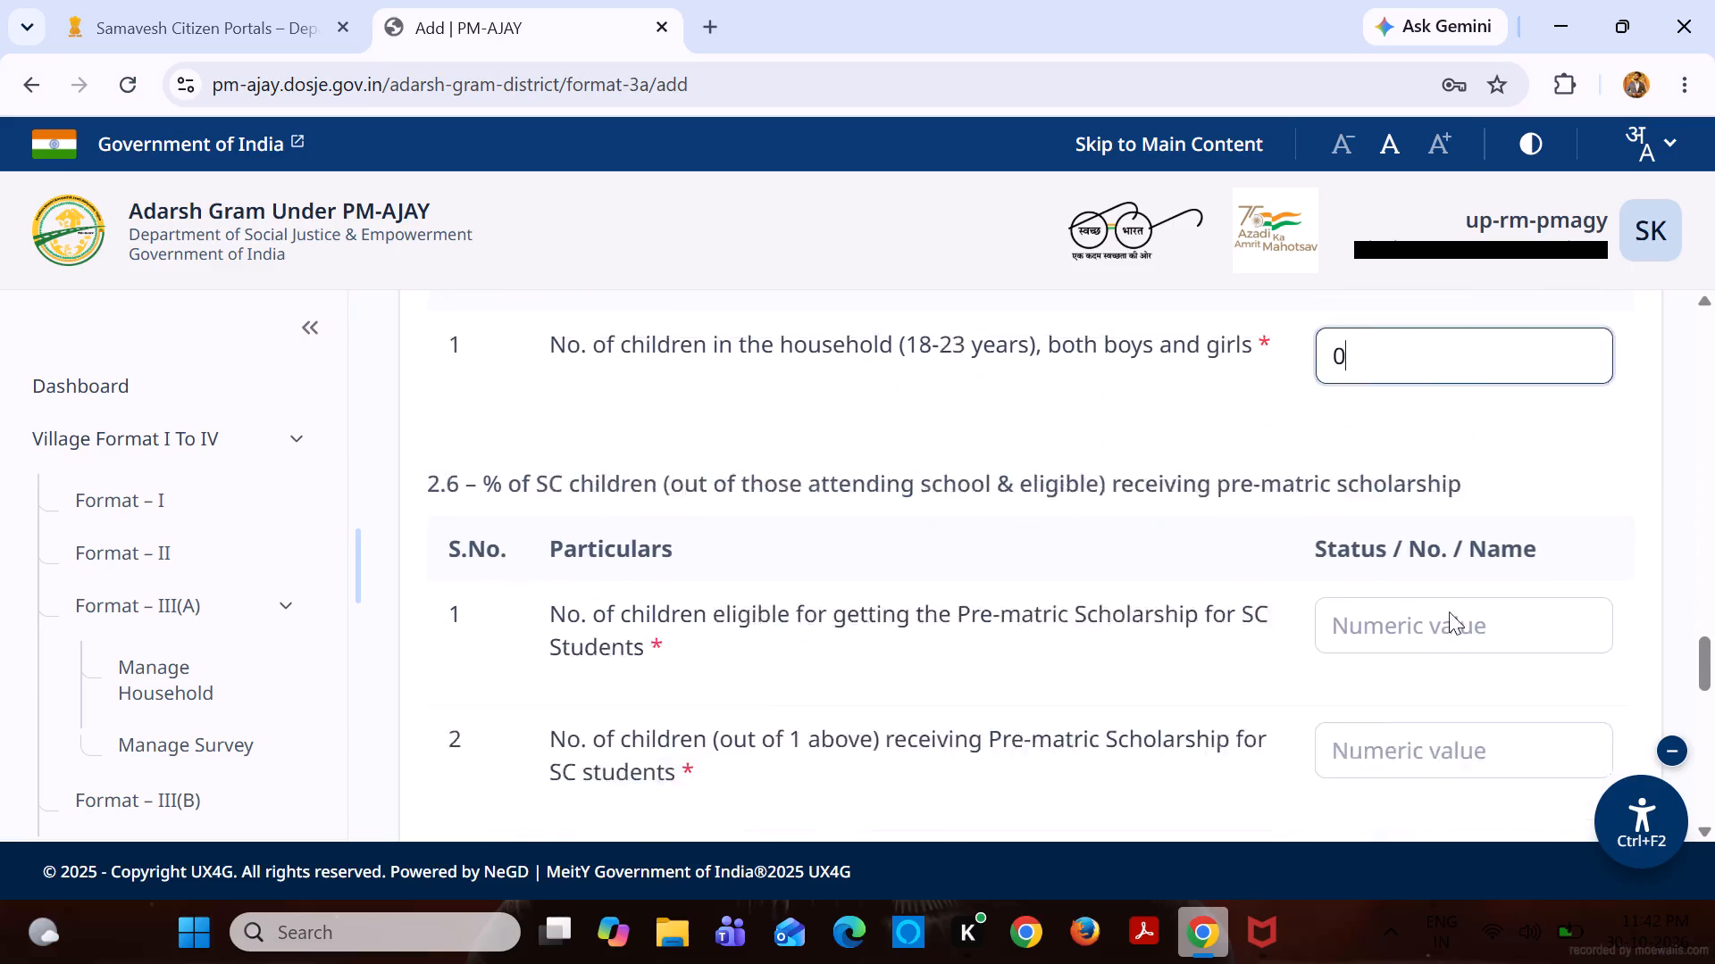
click(1466, 485)
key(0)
scroll(1466, 485, down, 2)
click(1466, 514)
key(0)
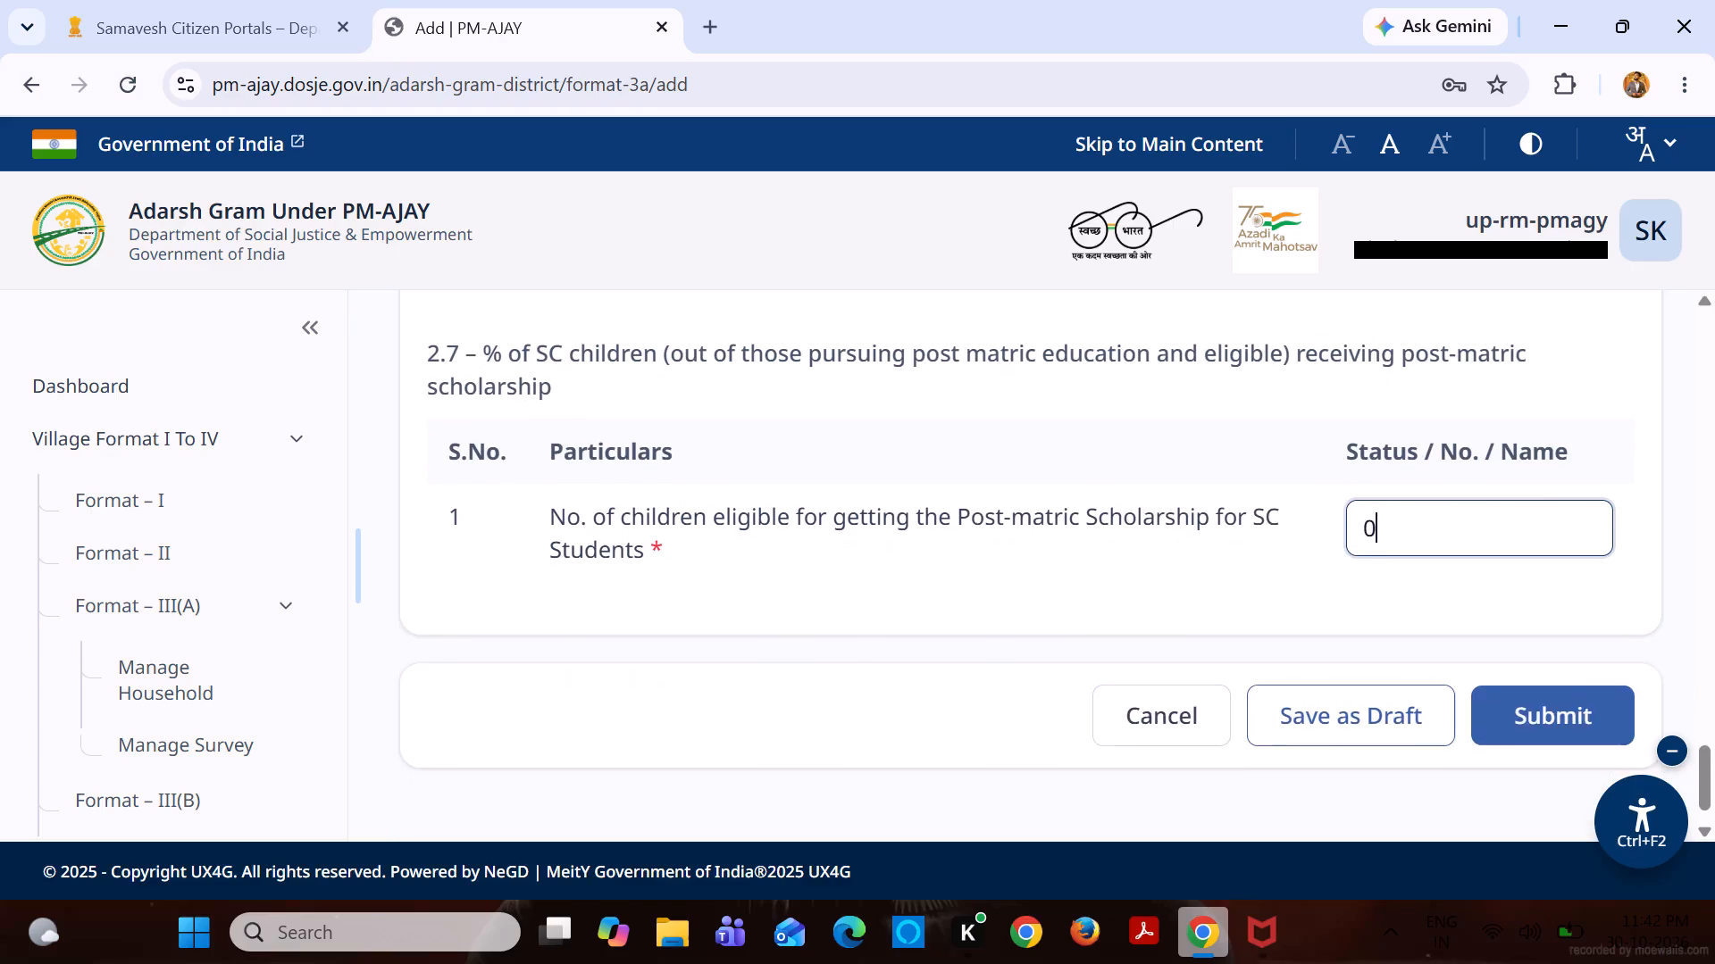
scroll(1466, 517, down, 2)
click(1519, 647)
Select domain 3 – Health and Nutrition and answer Yes to the household being covered under a Health Protection Scheme.
click(1493, 379)
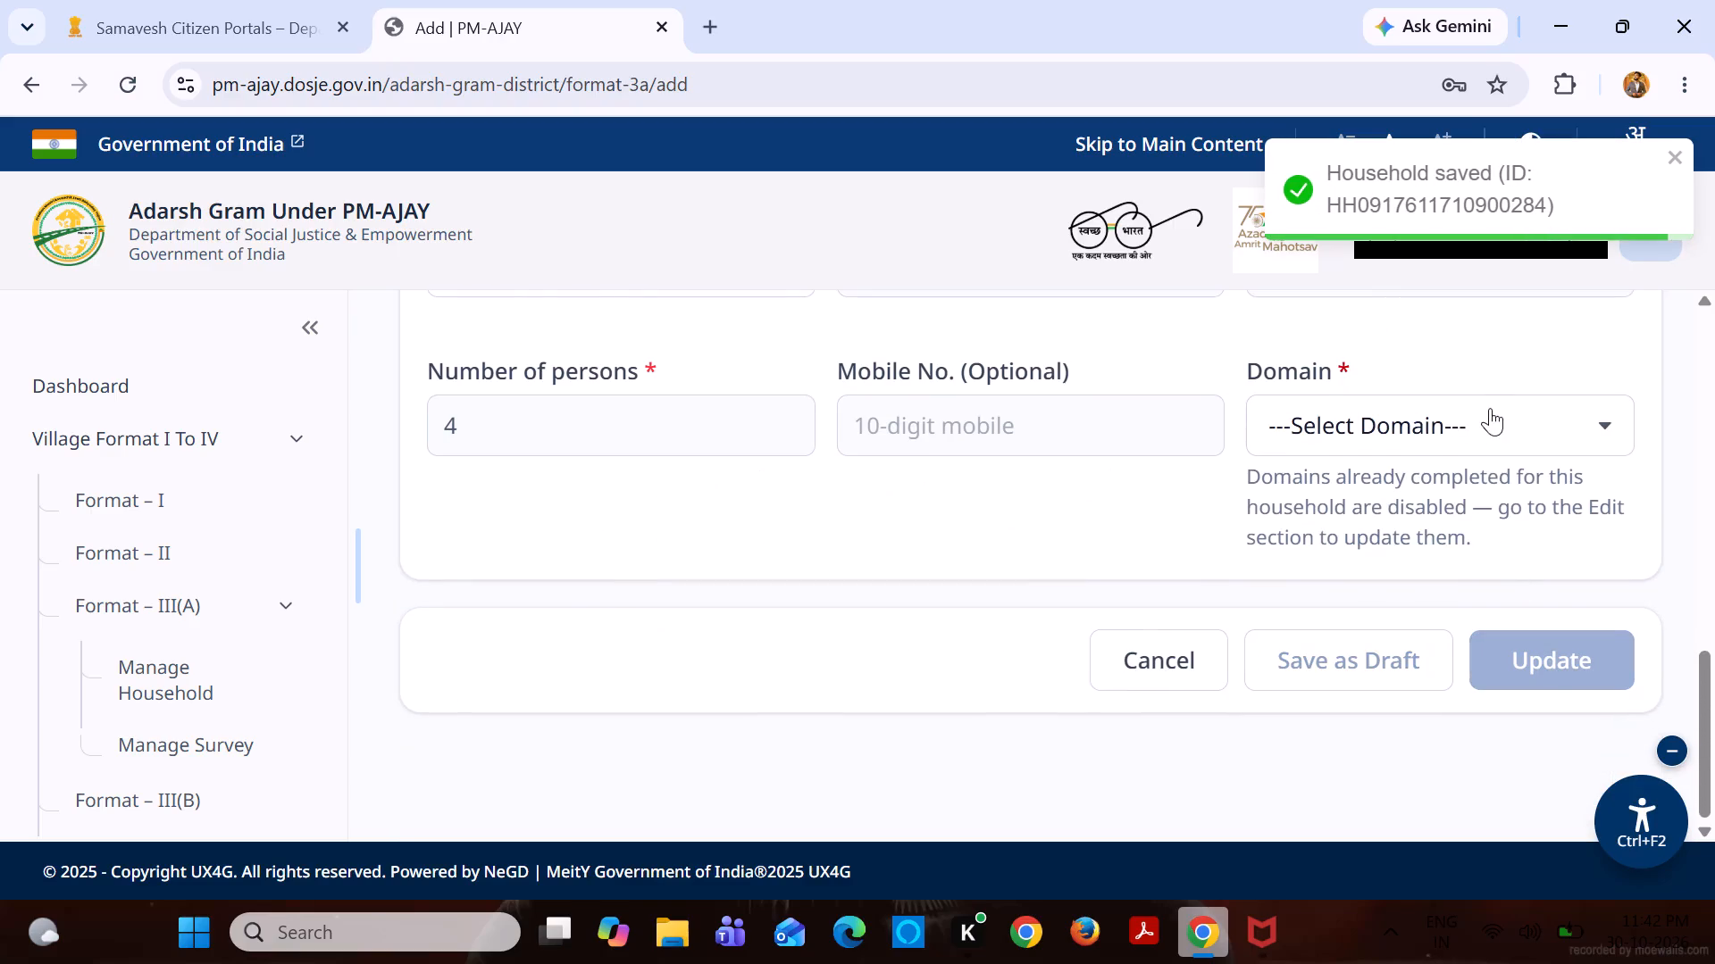
click(1489, 415)
scroll(1399, 664, down, 1)
click(1391, 623)
scroll(1391, 631, down, 2)
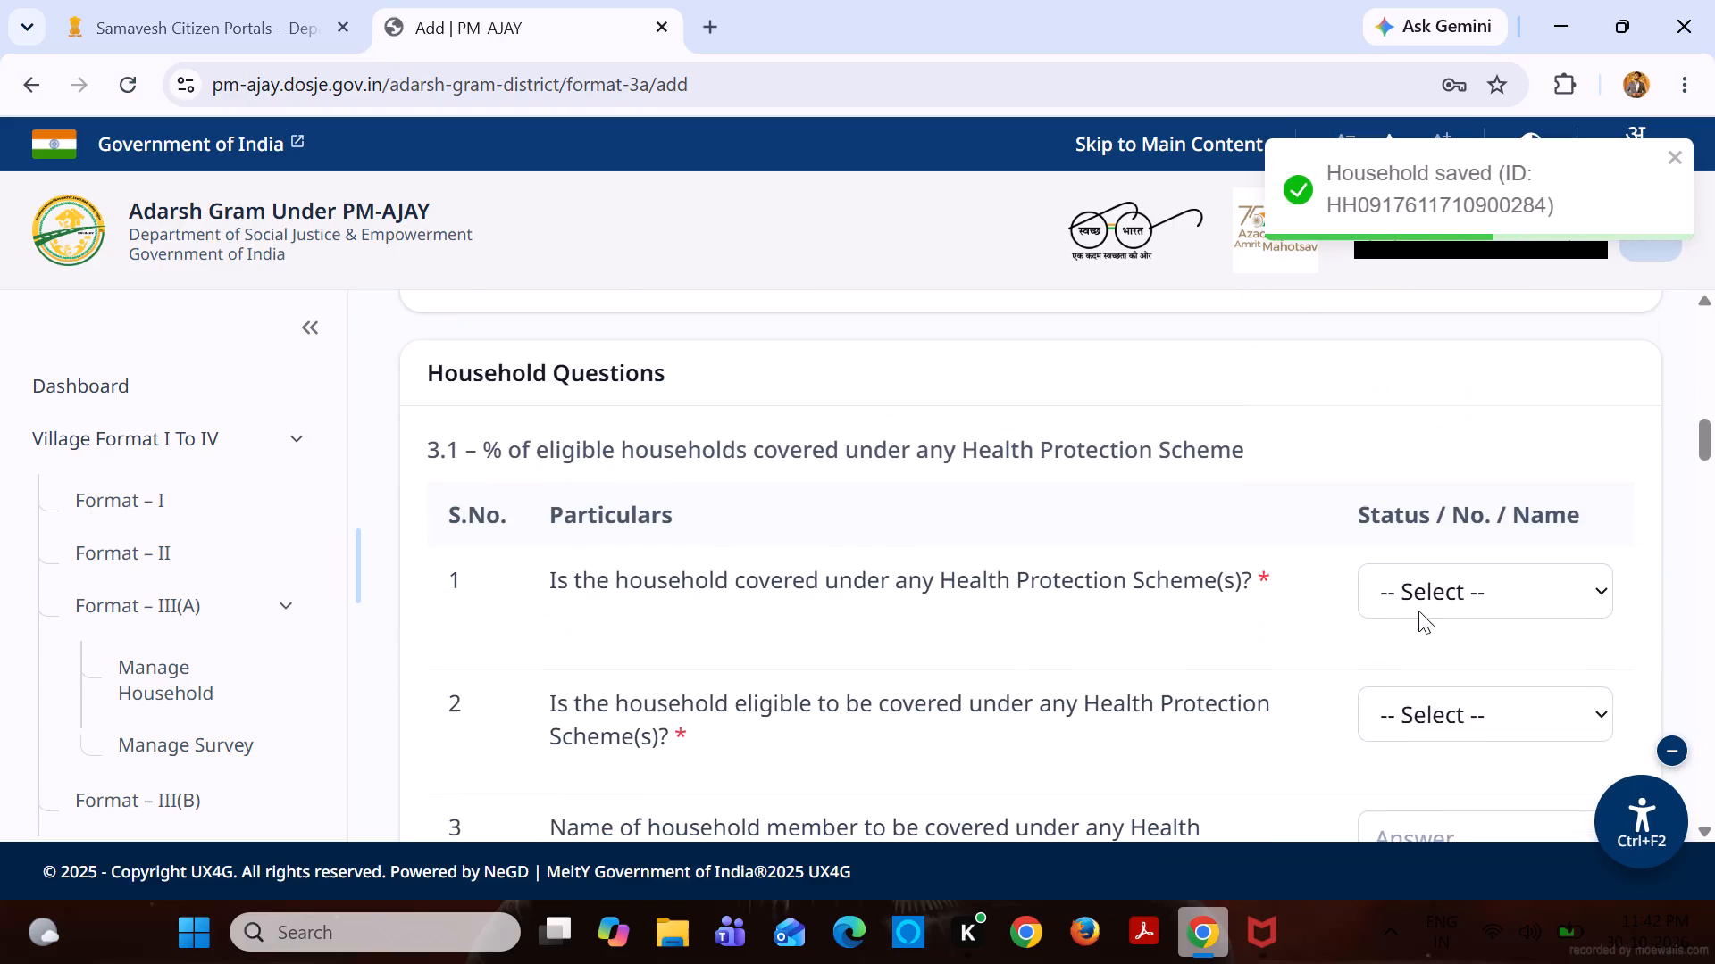
click(1450, 591)
drag(1423, 635, 1413, 661)
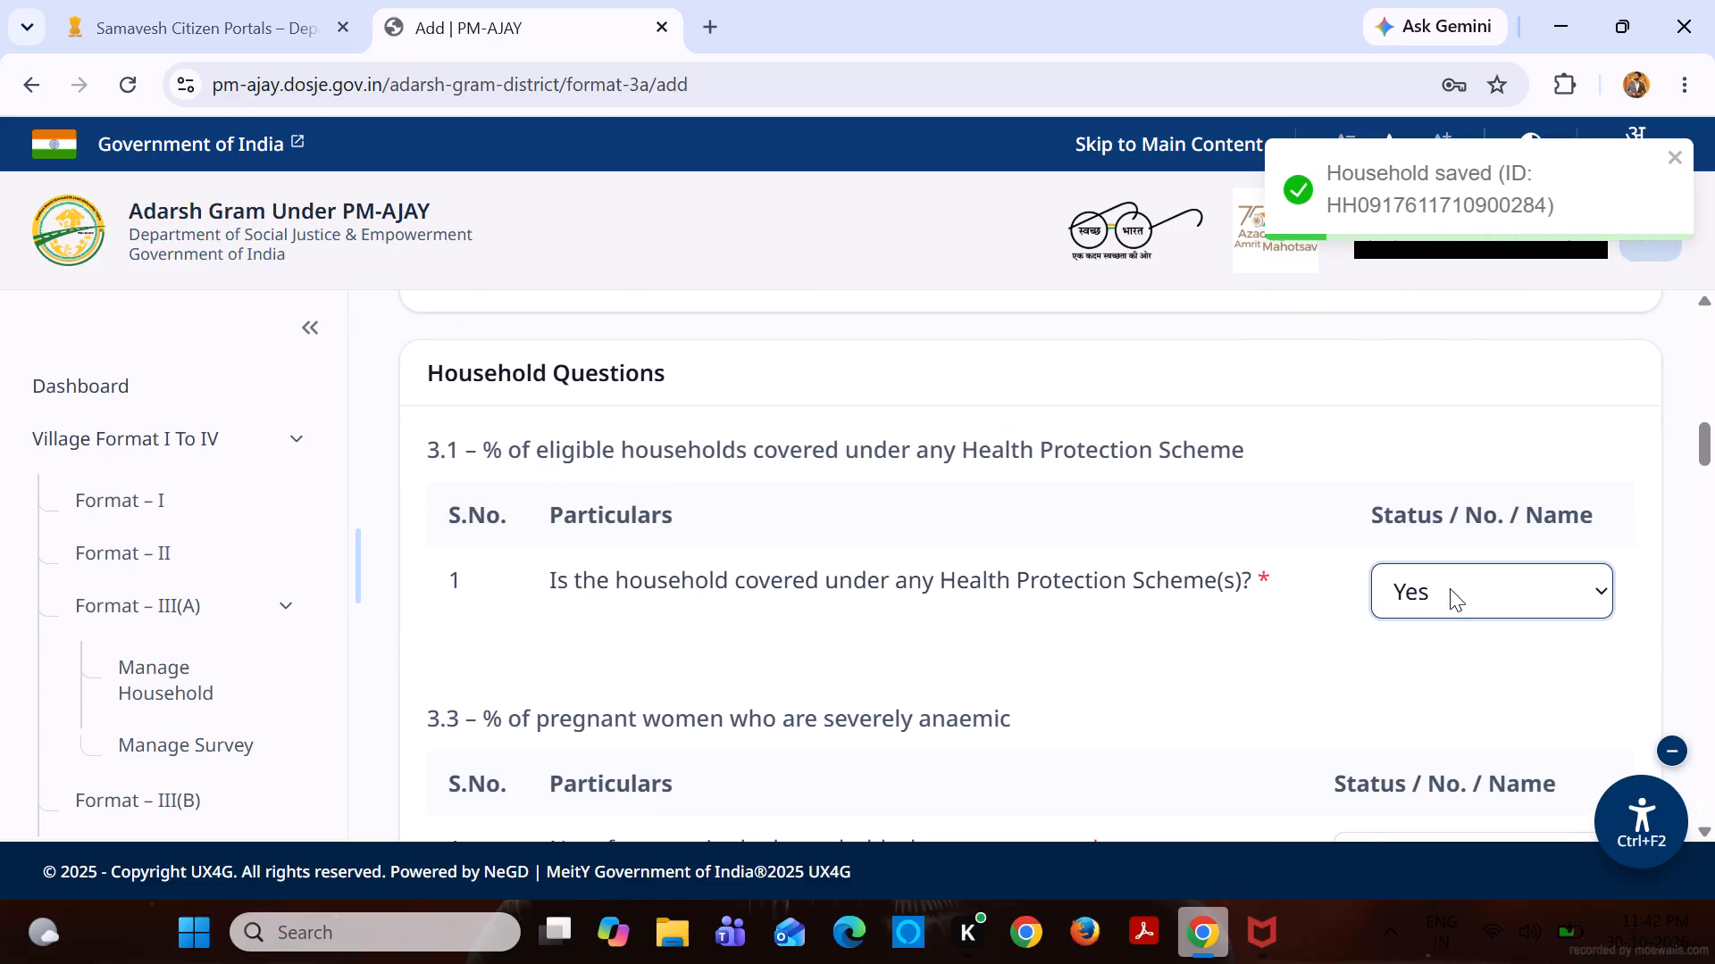
Enter 0 for pregnant women in section 3.3, deliveries and births during the last one year, and children below one year.
scroll(1450, 595, down, 2)
click(1478, 595)
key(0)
scroll(1479, 602, down, 2)
click(1459, 598)
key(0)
scroll(1459, 610, down, 2)
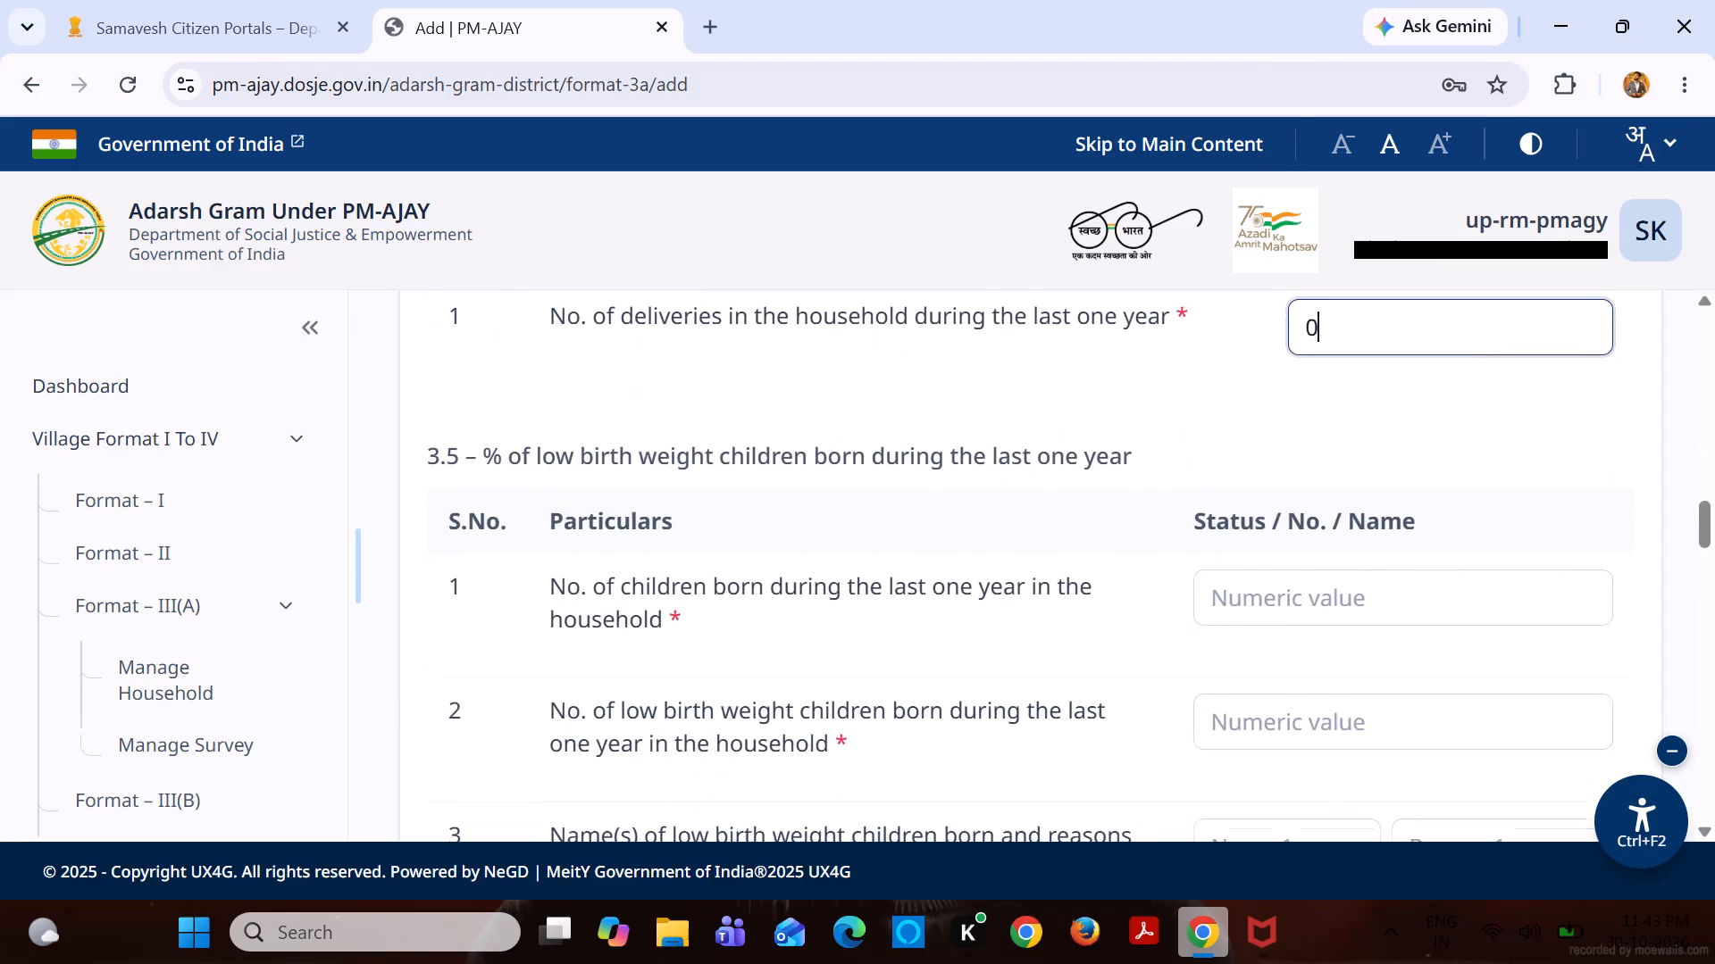
click(1424, 583)
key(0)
scroll(1426, 591, down, 2)
click(1440, 588)
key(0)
Enter 0 for children aged 0-5 years, women pregnant during the last one year and children under 1 year in sections 3.7 to 3.9.
scroll(1440, 597, down, 2)
click(1440, 611)
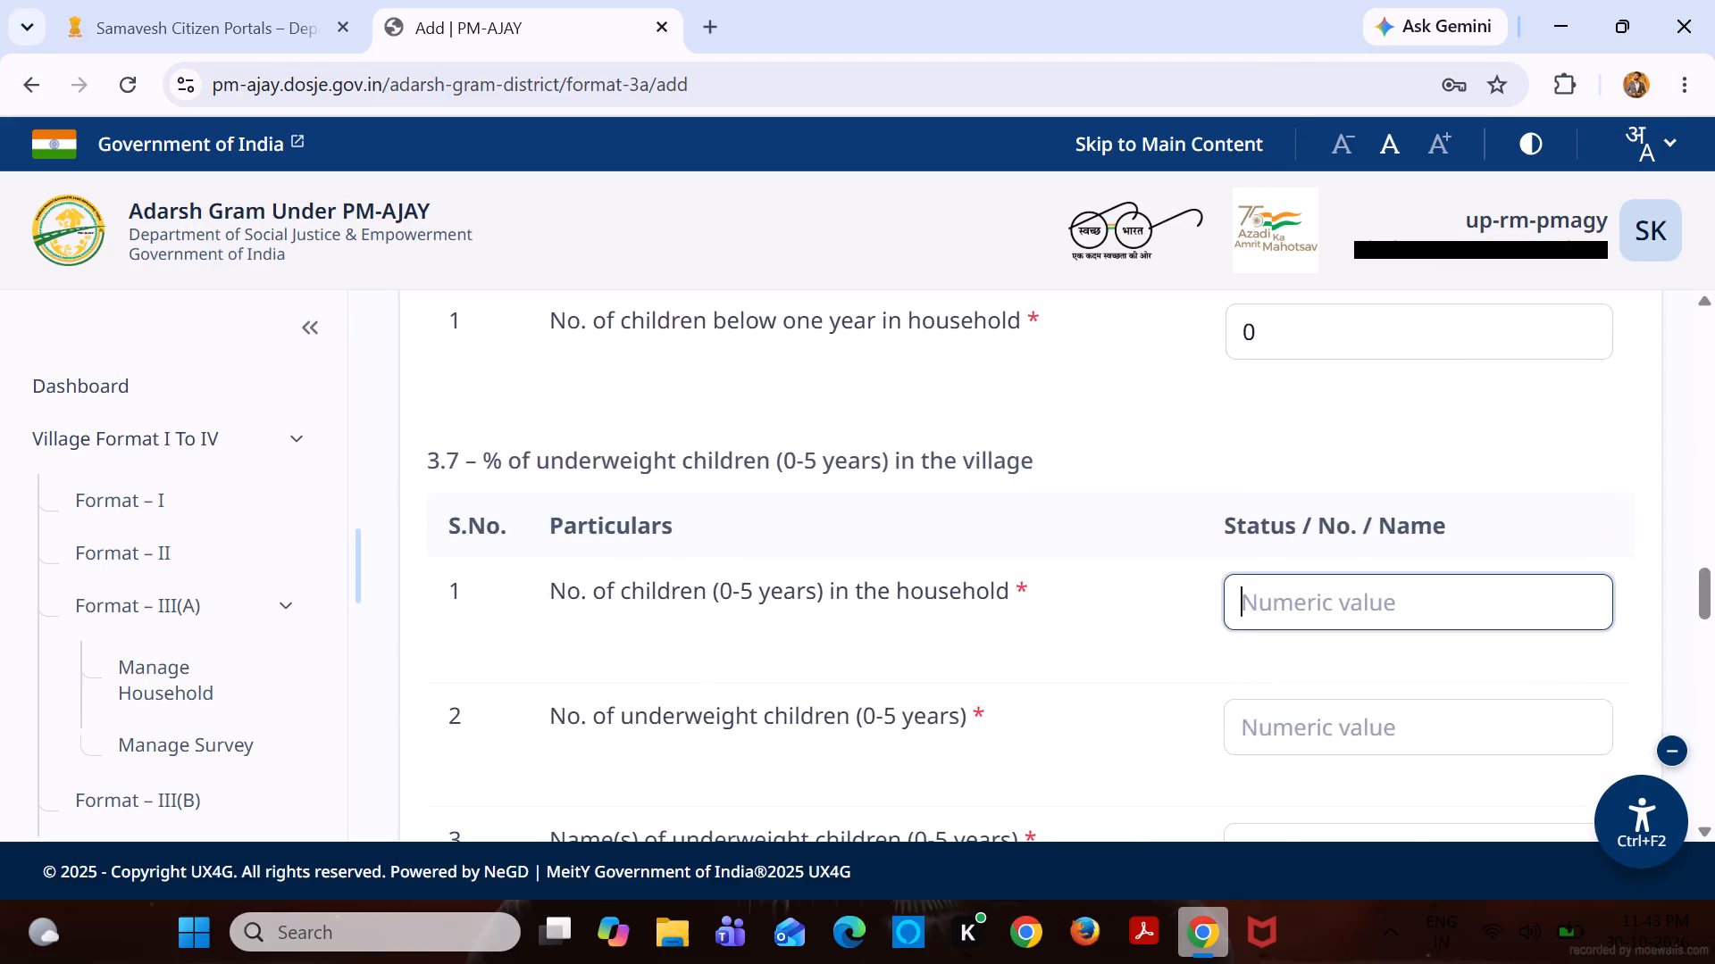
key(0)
scroll(1439, 607, down, 2)
click(1438, 615)
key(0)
scroll(1438, 616, down, 1)
click(1328, 728)
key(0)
Enter 0 for the question following section 3.9 and submit the Health and Nutrition domain.
scroll(1343, 697, down, 1)
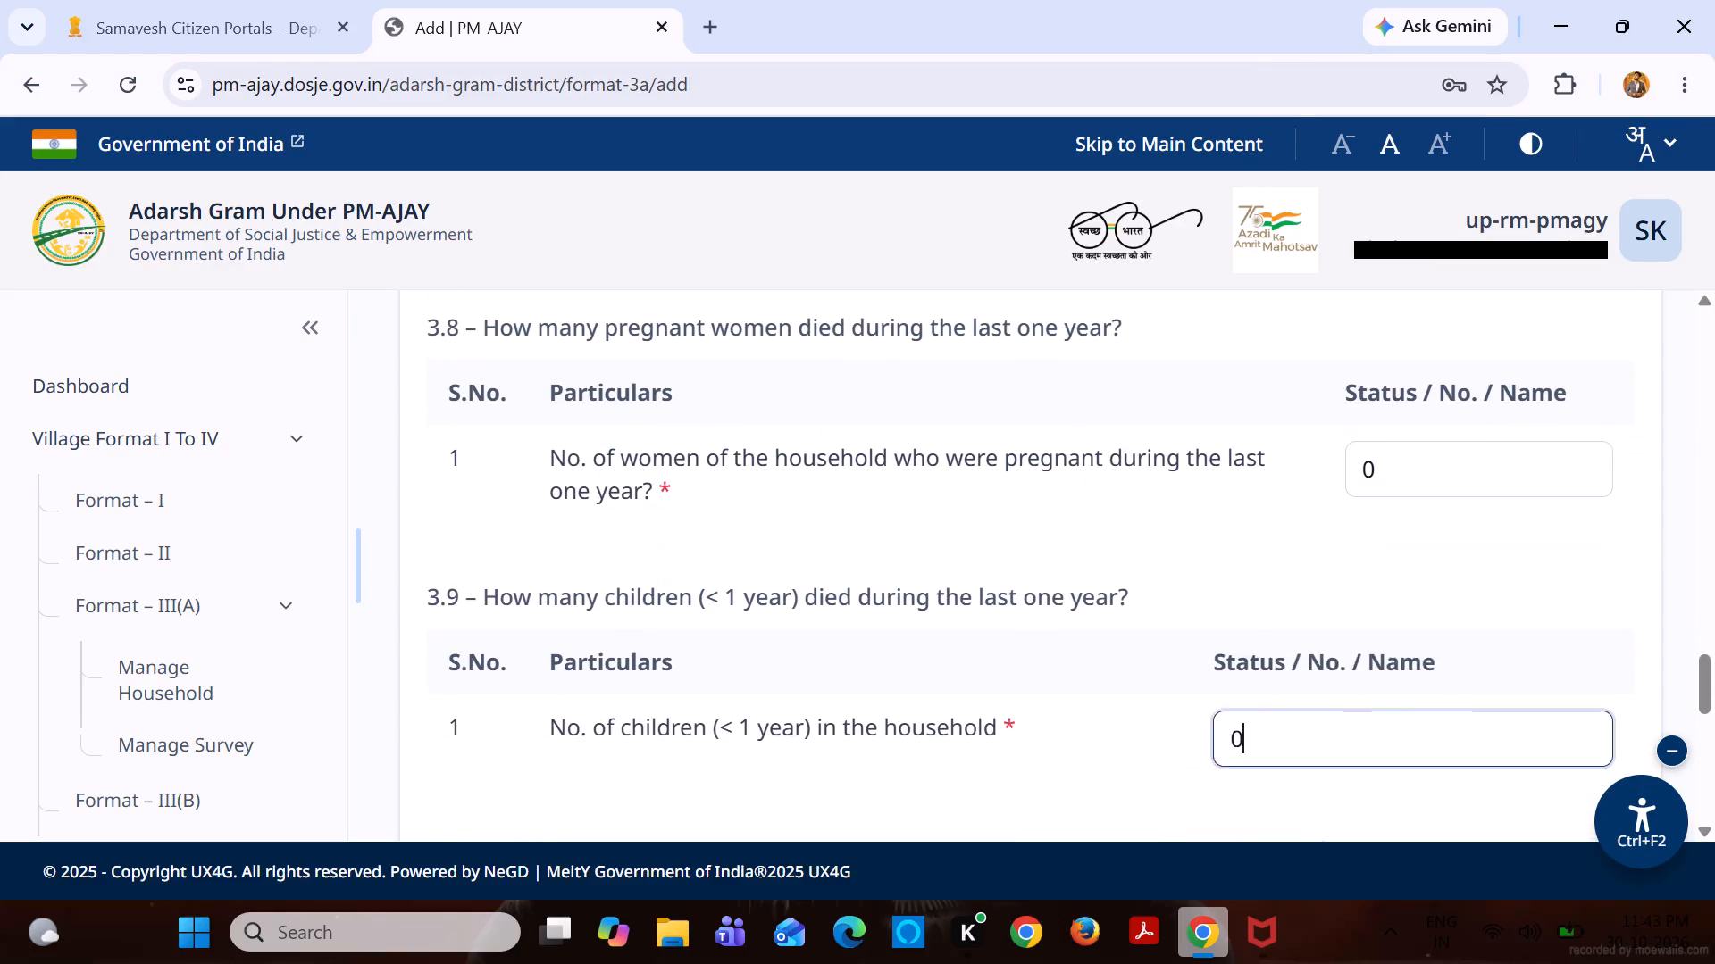
scroll(1344, 701, down, 1)
click(1470, 724)
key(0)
scroll(1472, 698, down, 2)
click(1510, 677)
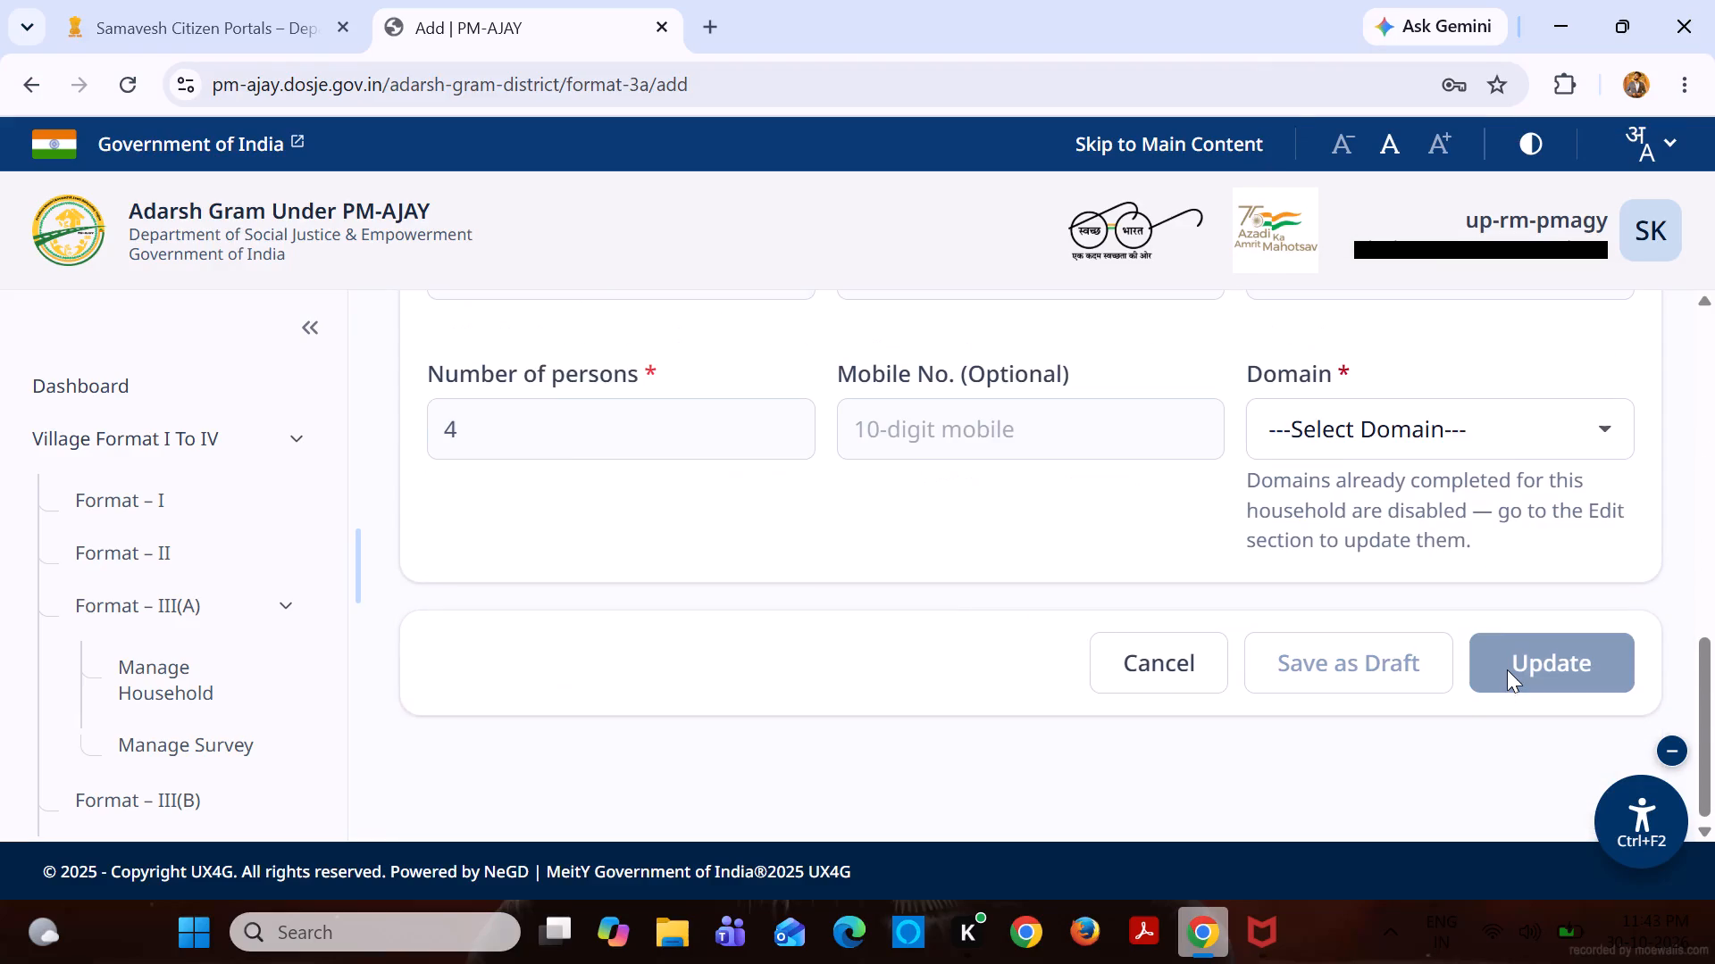
Select domain 4 – Social Security and enter 0 women eligible for Widow Pension and 0 persons eligible for Old Age Pension.
click(1402, 407)
scroll(1428, 652, down, 1)
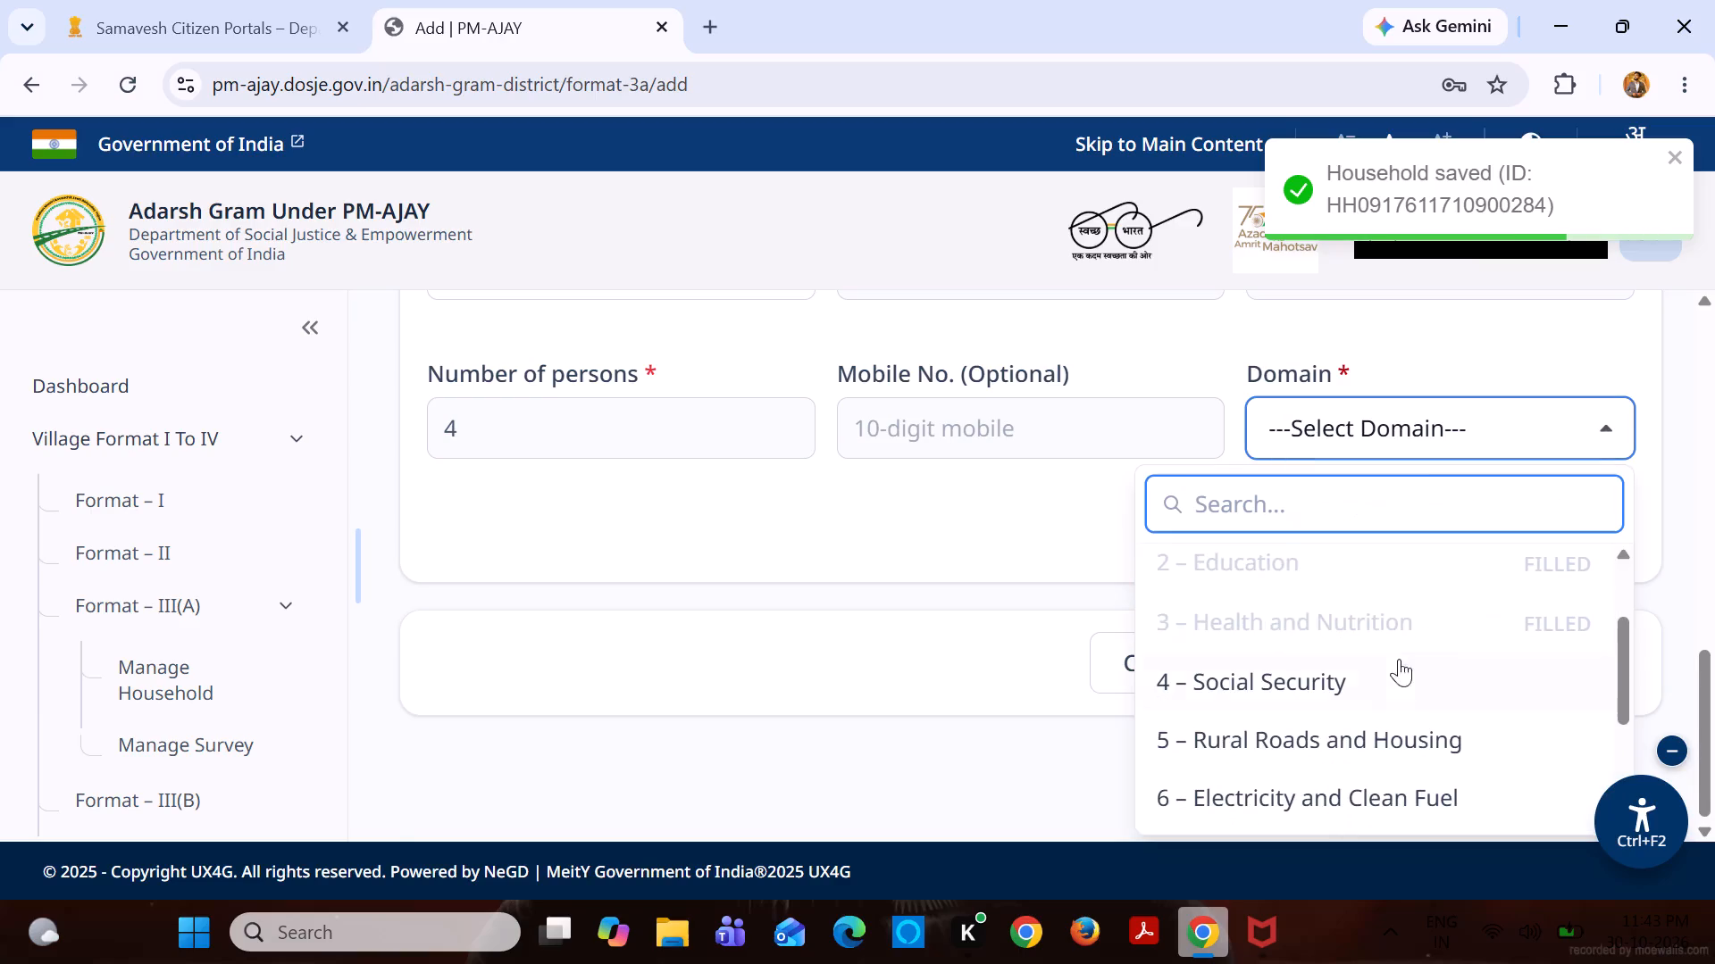
click(1385, 661)
scroll(1384, 662, down, 2)
click(1475, 945)
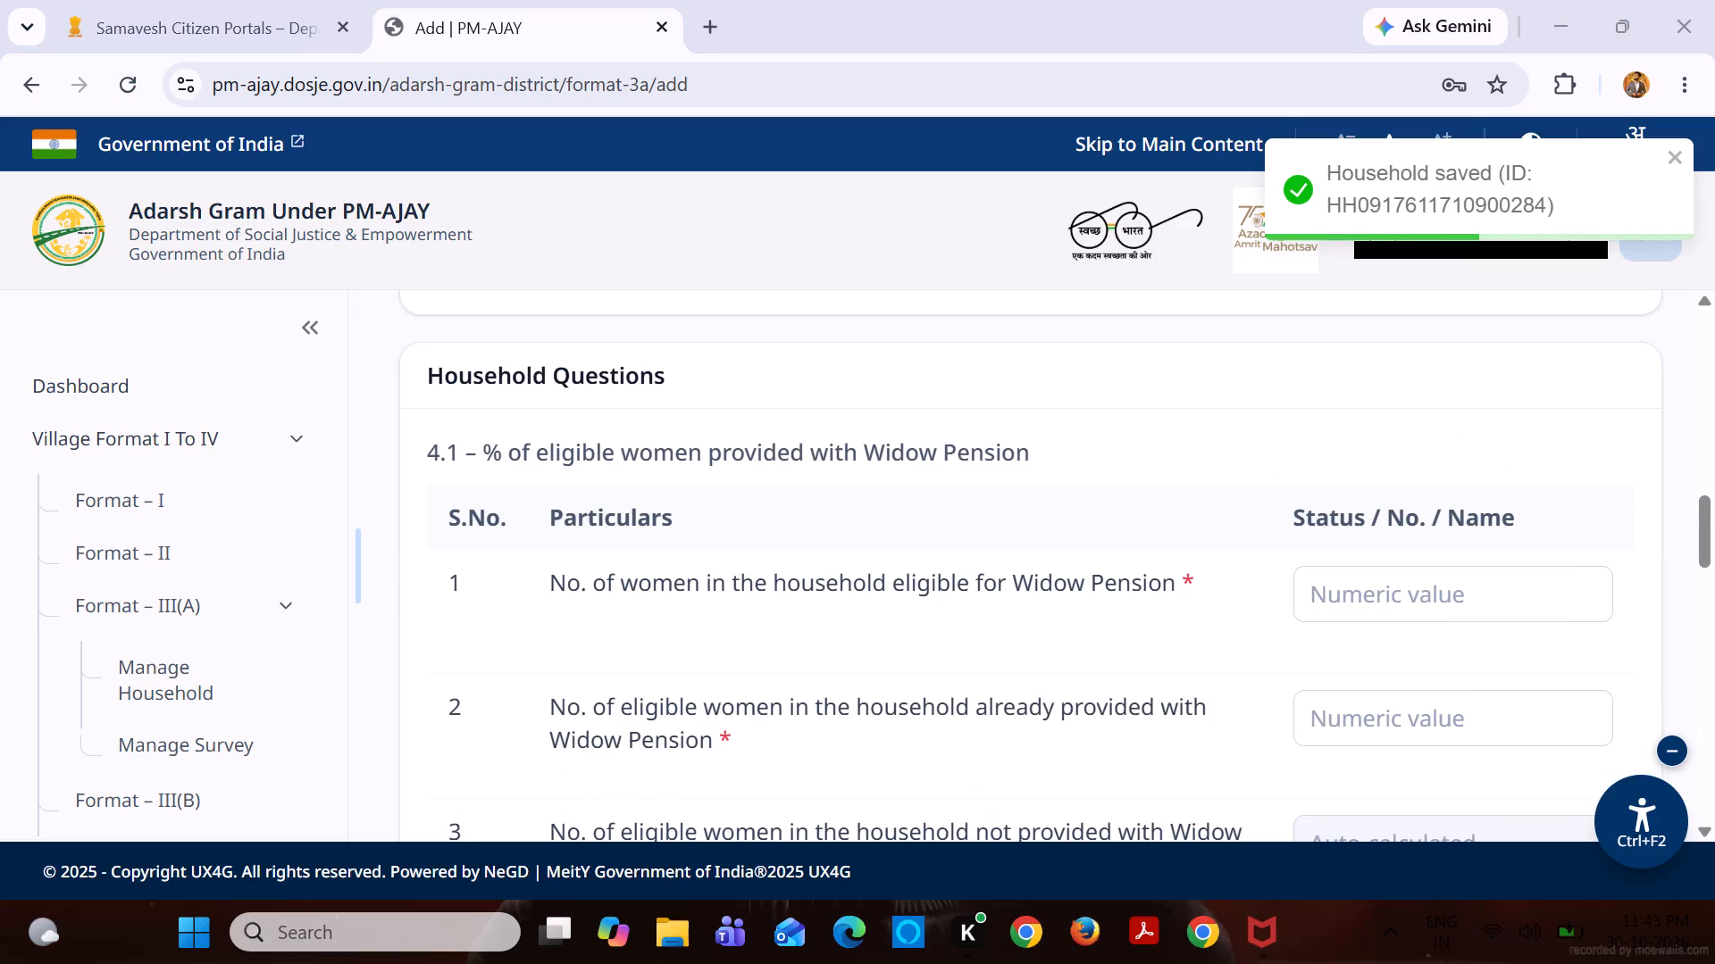
click(1411, 590)
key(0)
scroll(1435, 694, down, 3)
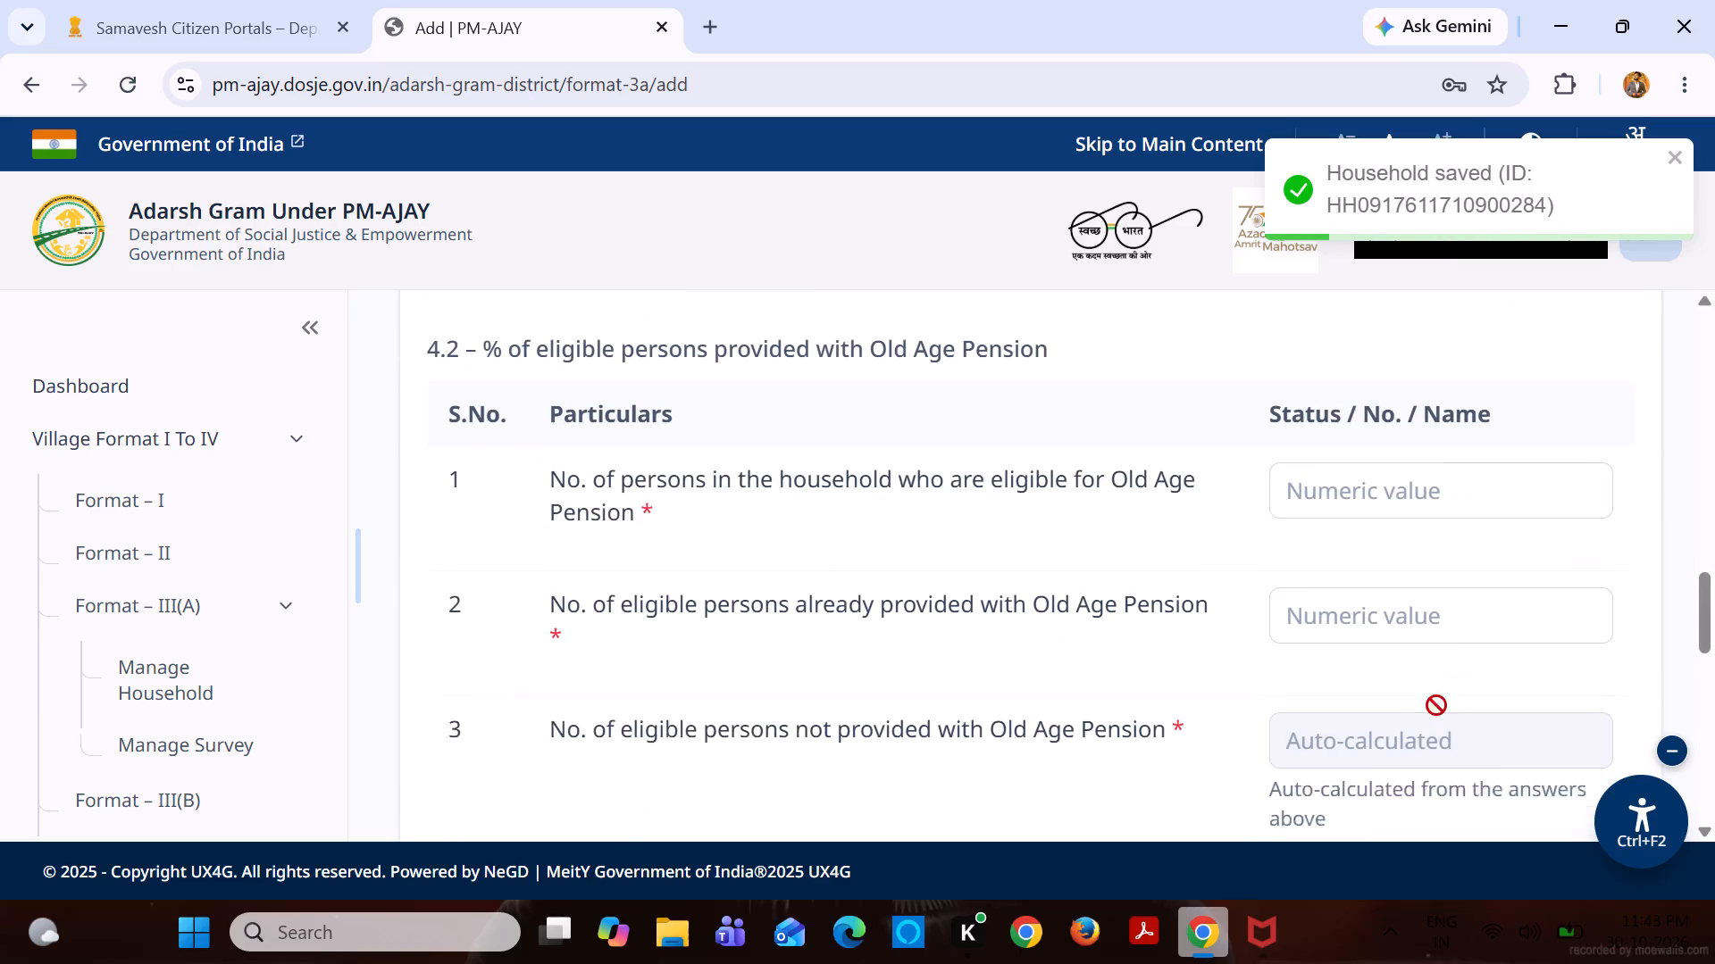
click(1420, 478)
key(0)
Enter 0 persons eligible for Disability Pension in section 4.3 and submit the Social Security domain.
scroll(1428, 527, down, 1)
click(1383, 613)
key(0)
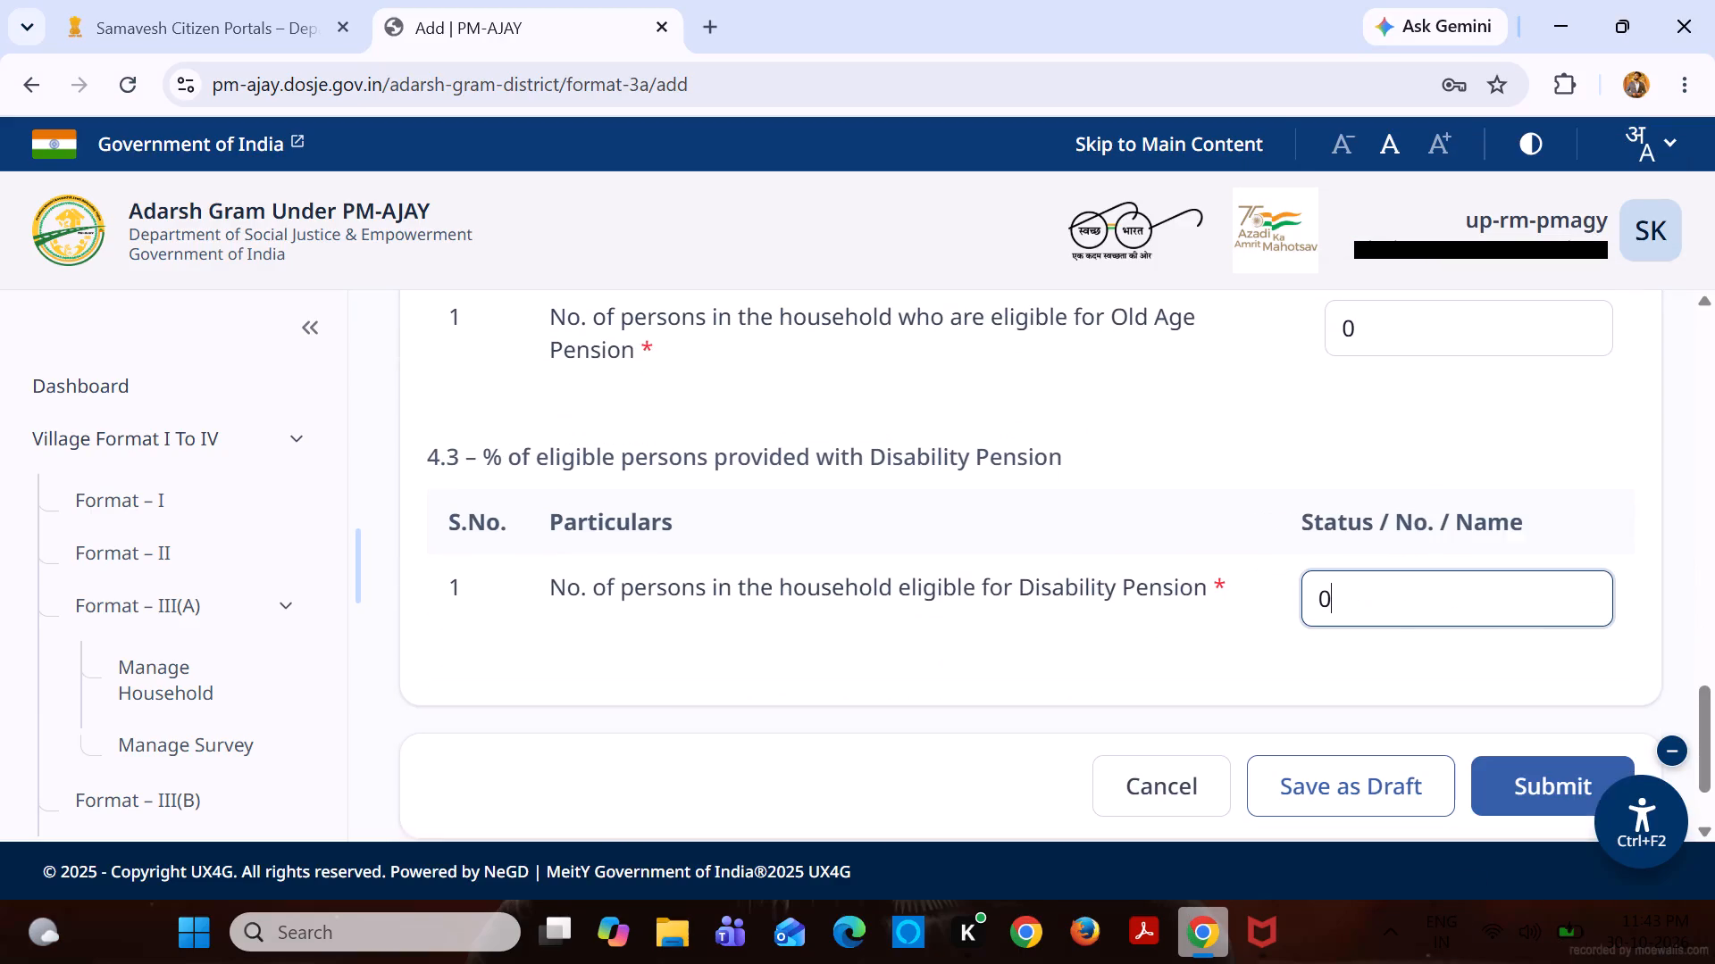
scroll(1383, 631, down, 1)
click(1523, 673)
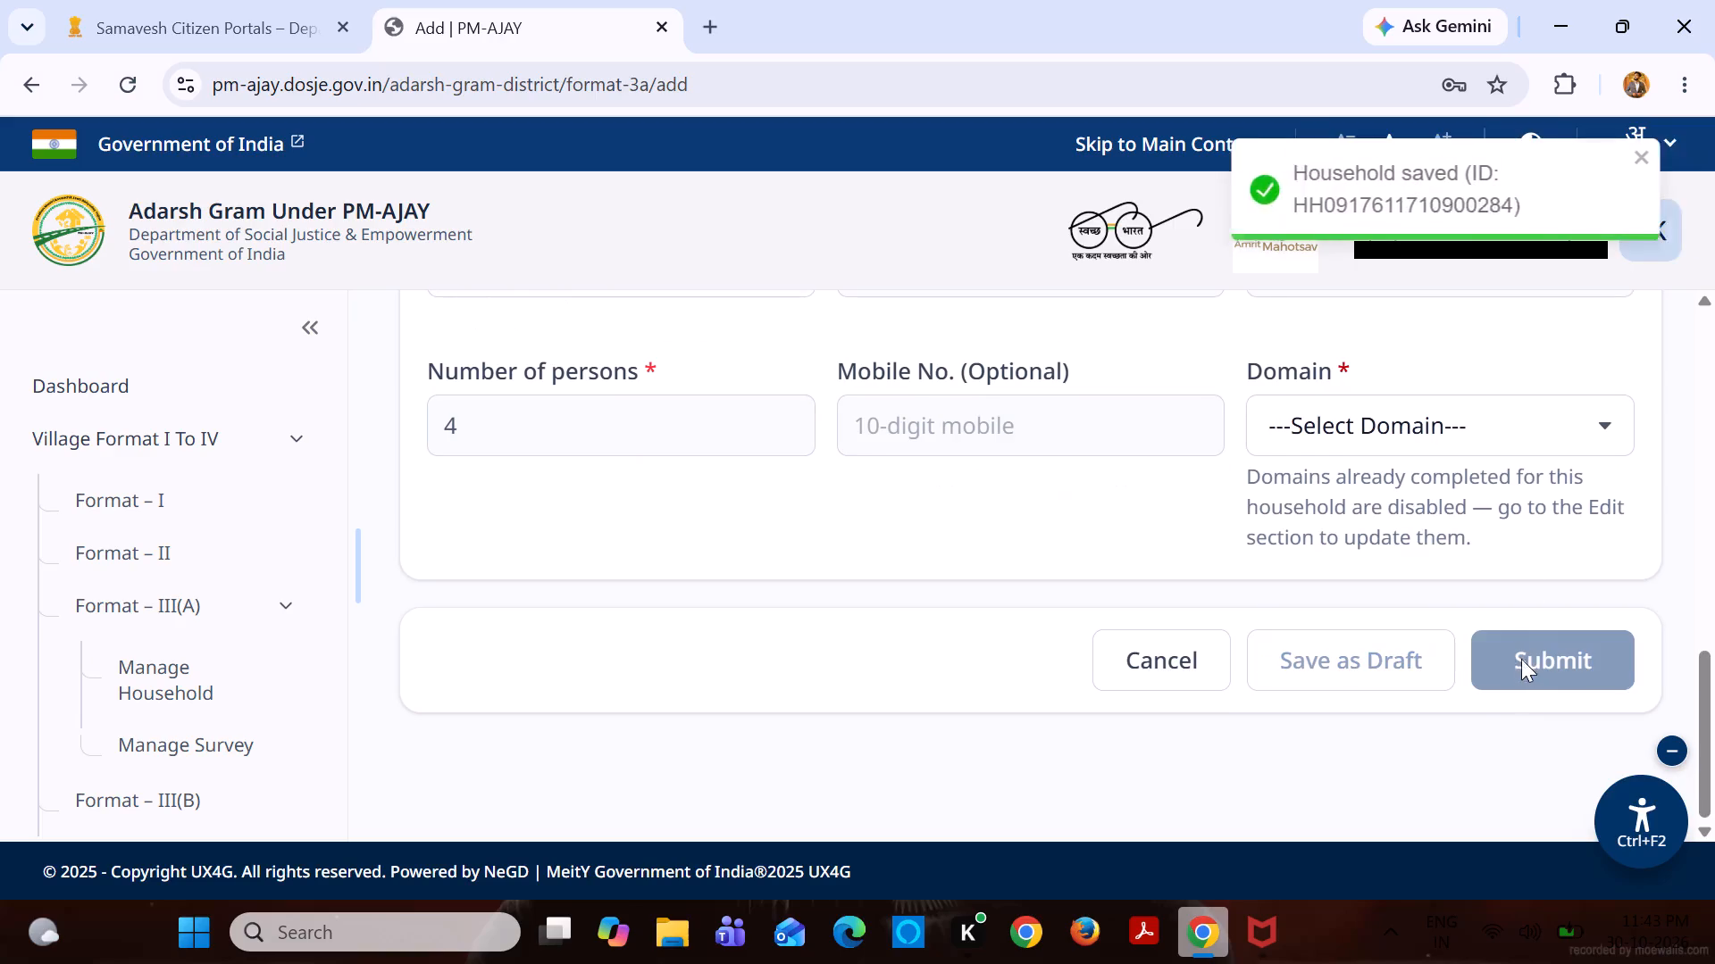
Select domain 5 – Rural Roads and Housing, answer No to living in a Kachcha/unsafe house, and submit the domain.
click(1565, 418)
scroll(1351, 675, down, 2)
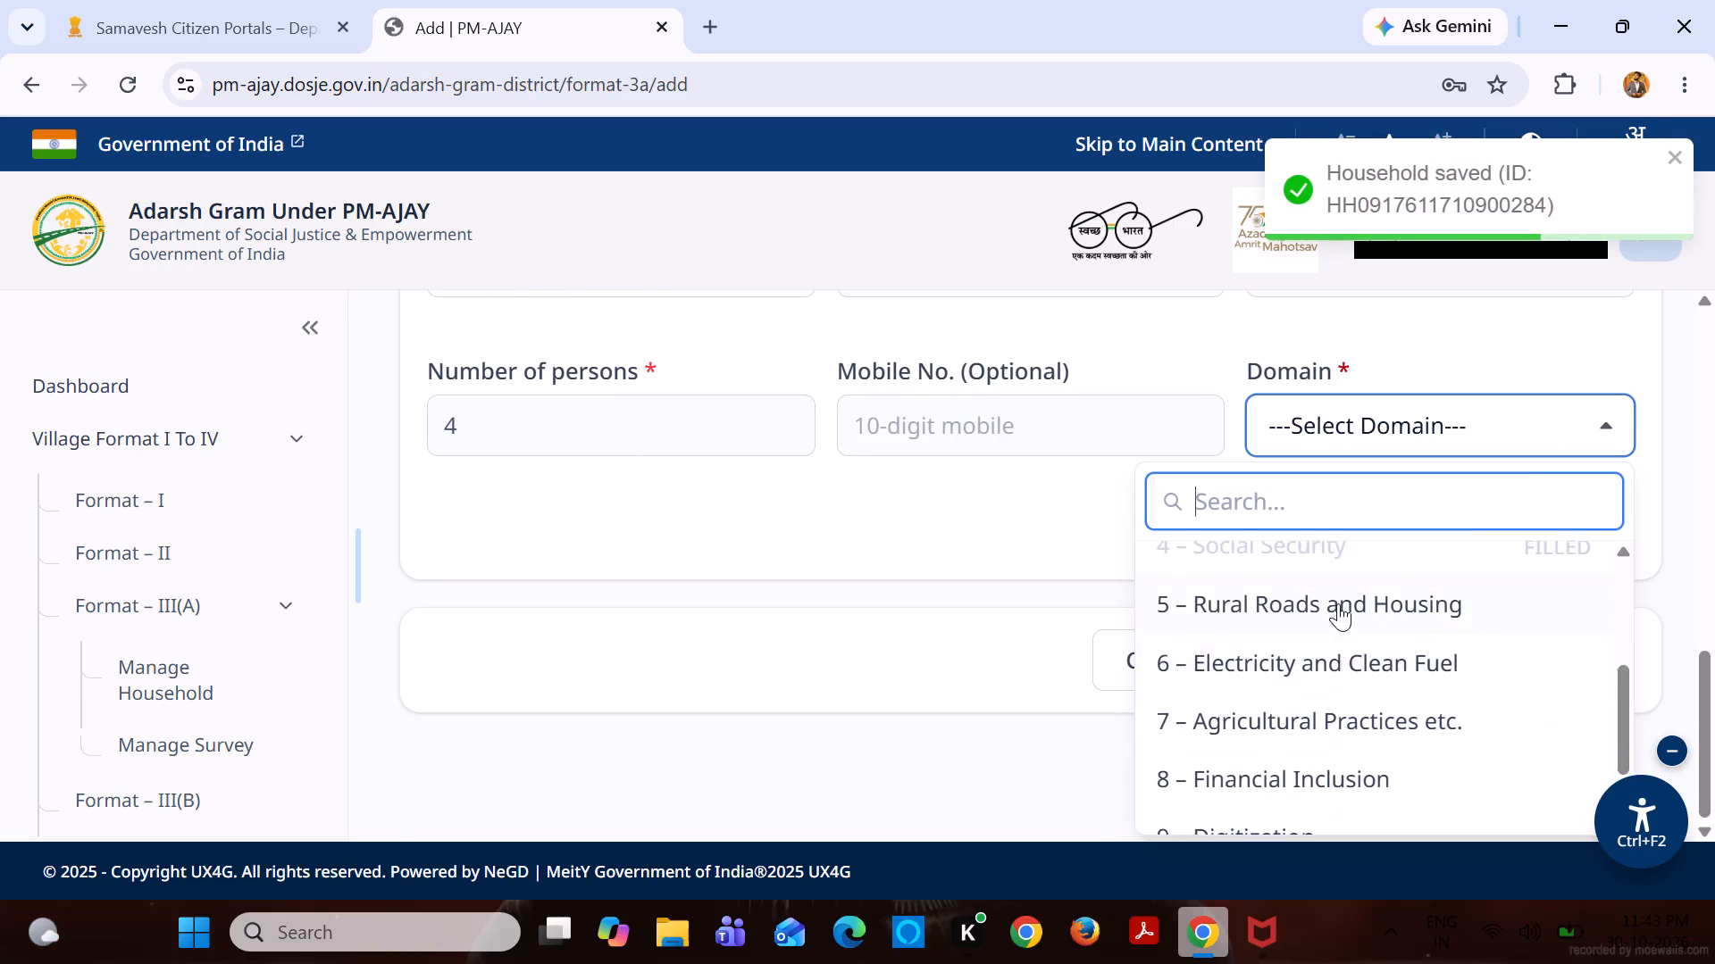
click(1338, 604)
scroll(1338, 616, down, 2)
click(1493, 627)
click(1468, 760)
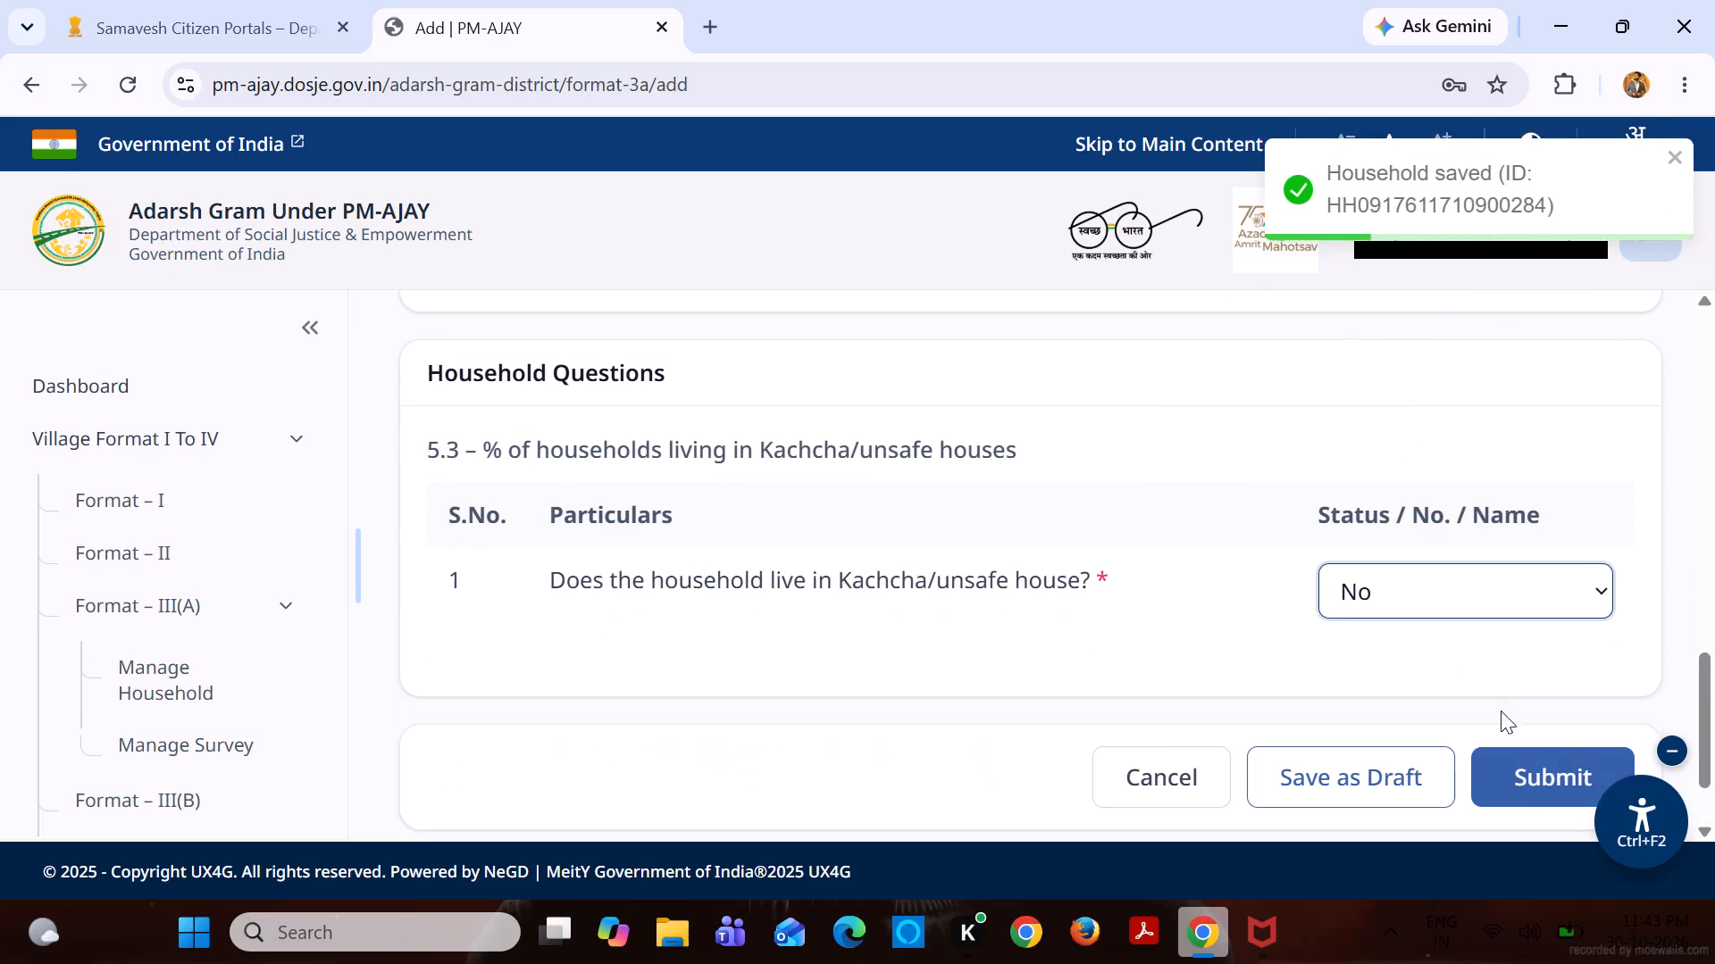
click(1536, 782)
Select domain 6 – Electricity and Clean Fuel and answer Yes to electricity connection in 6.2 and 6.3 and to LED bulb use.
click(1539, 438)
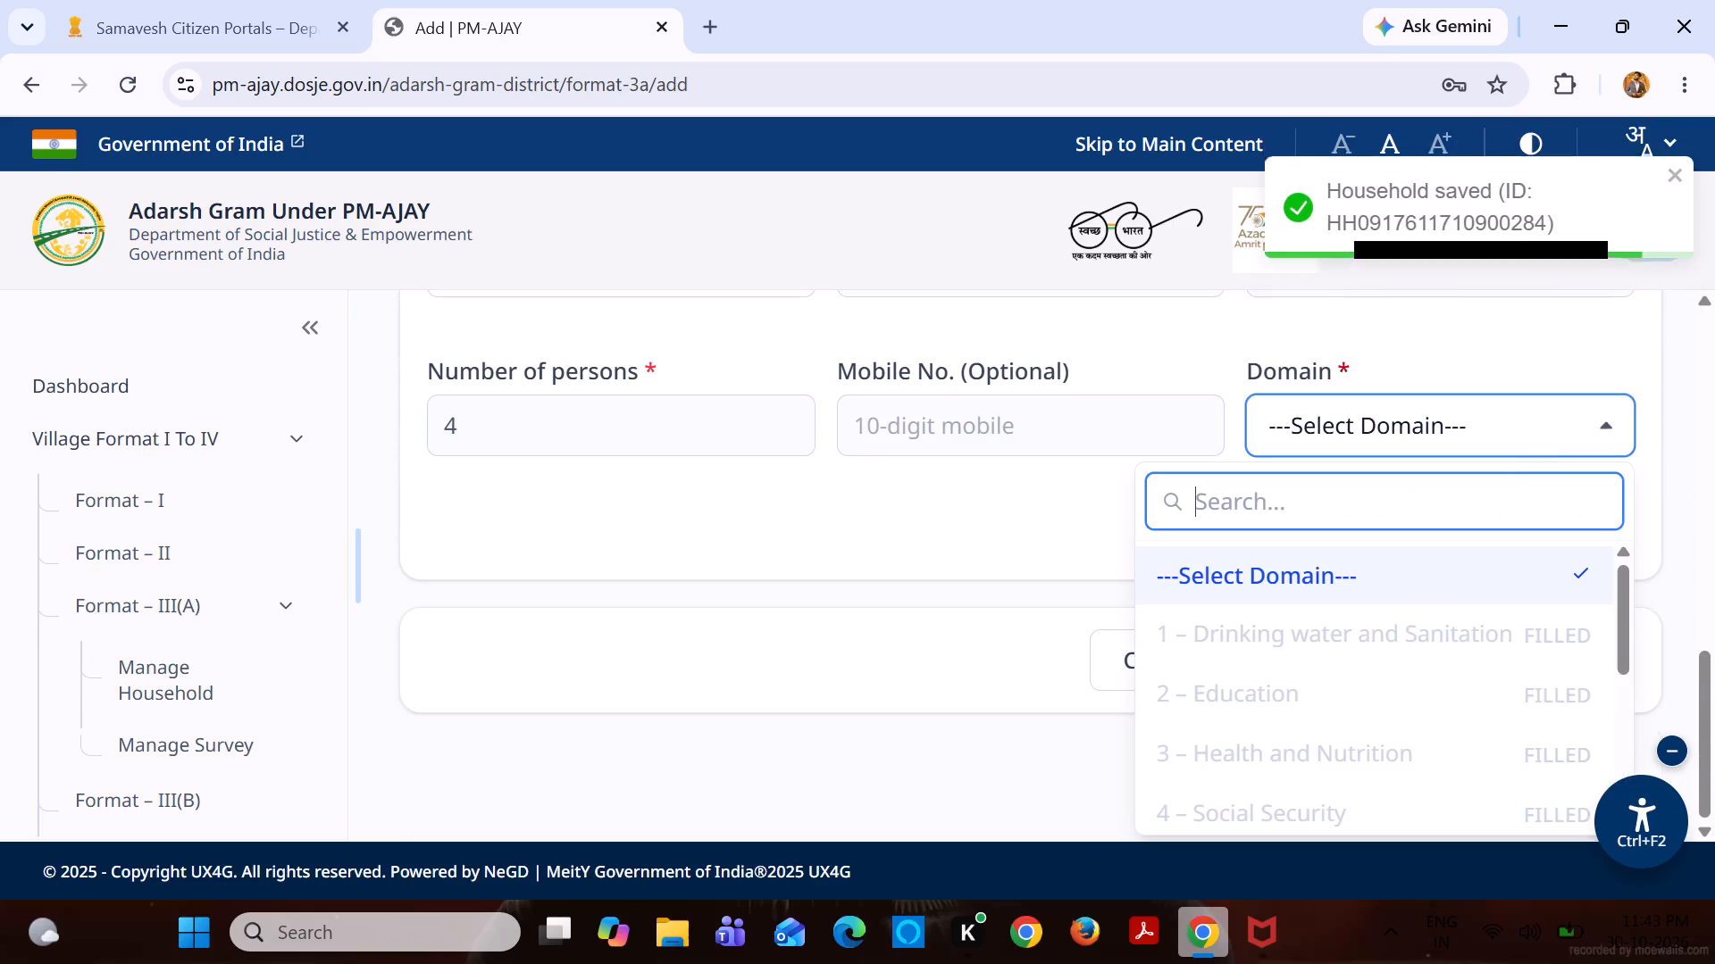
scroll(1367, 656, down, 2)
click(1362, 657)
scroll(1362, 661, down, 2)
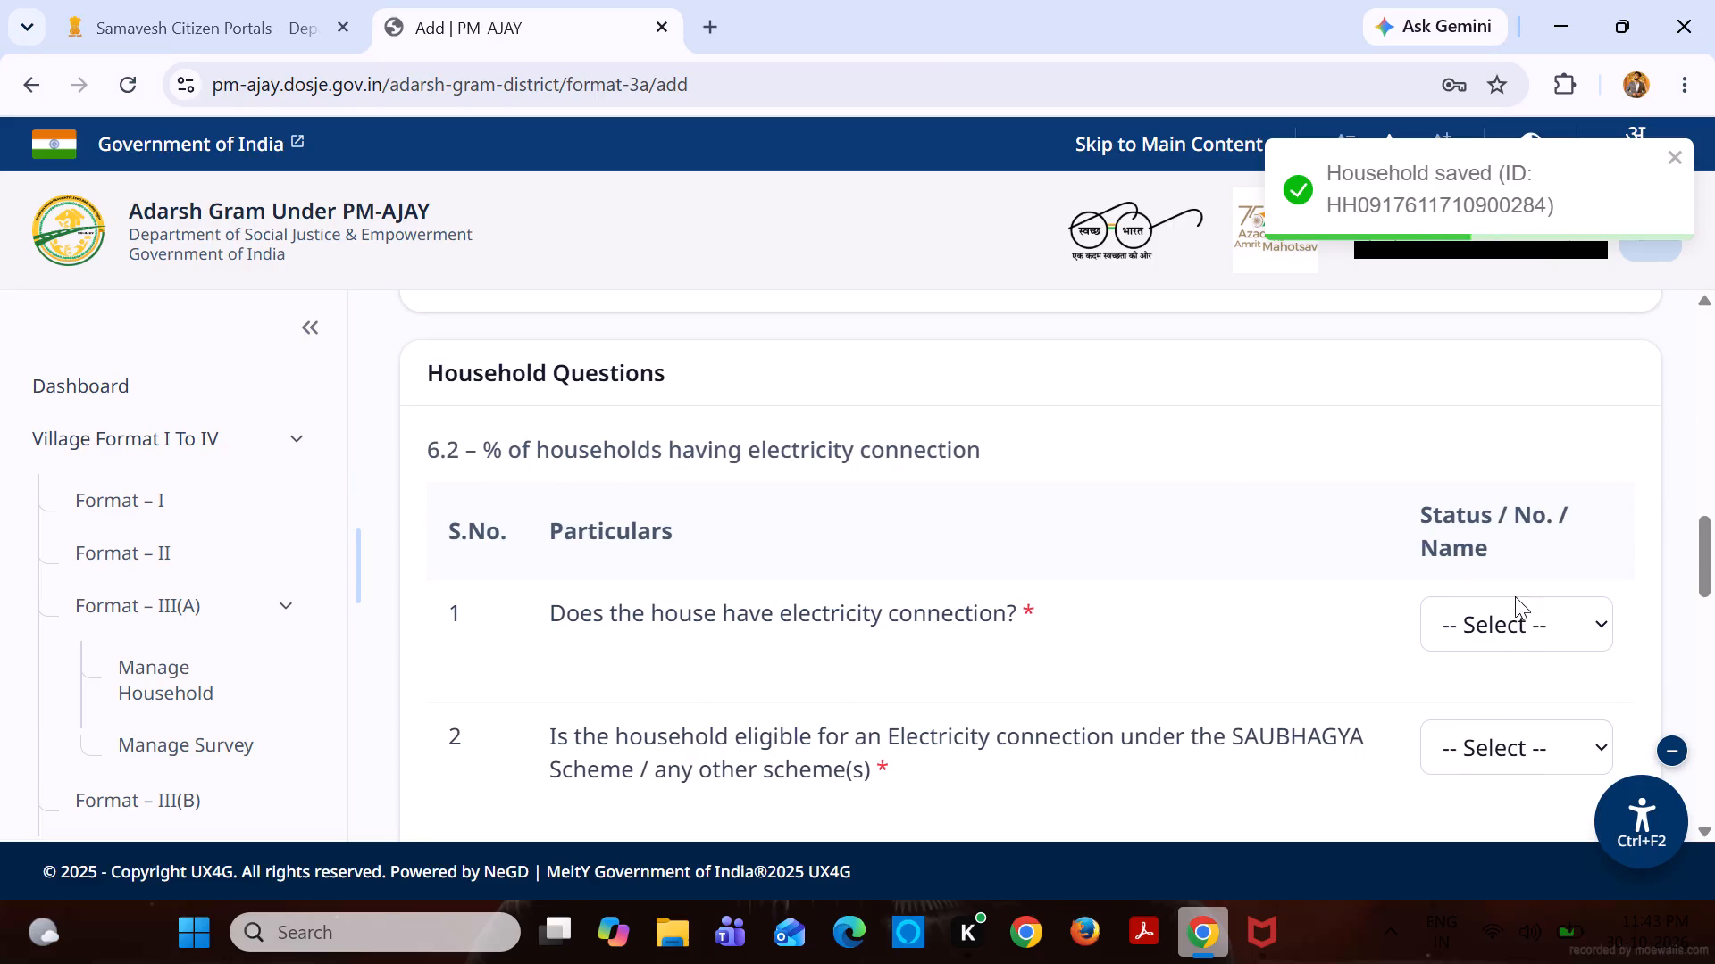
click(1516, 636)
click(1477, 714)
scroll(1484, 683, down, 3)
drag(1521, 476, 1524, 486)
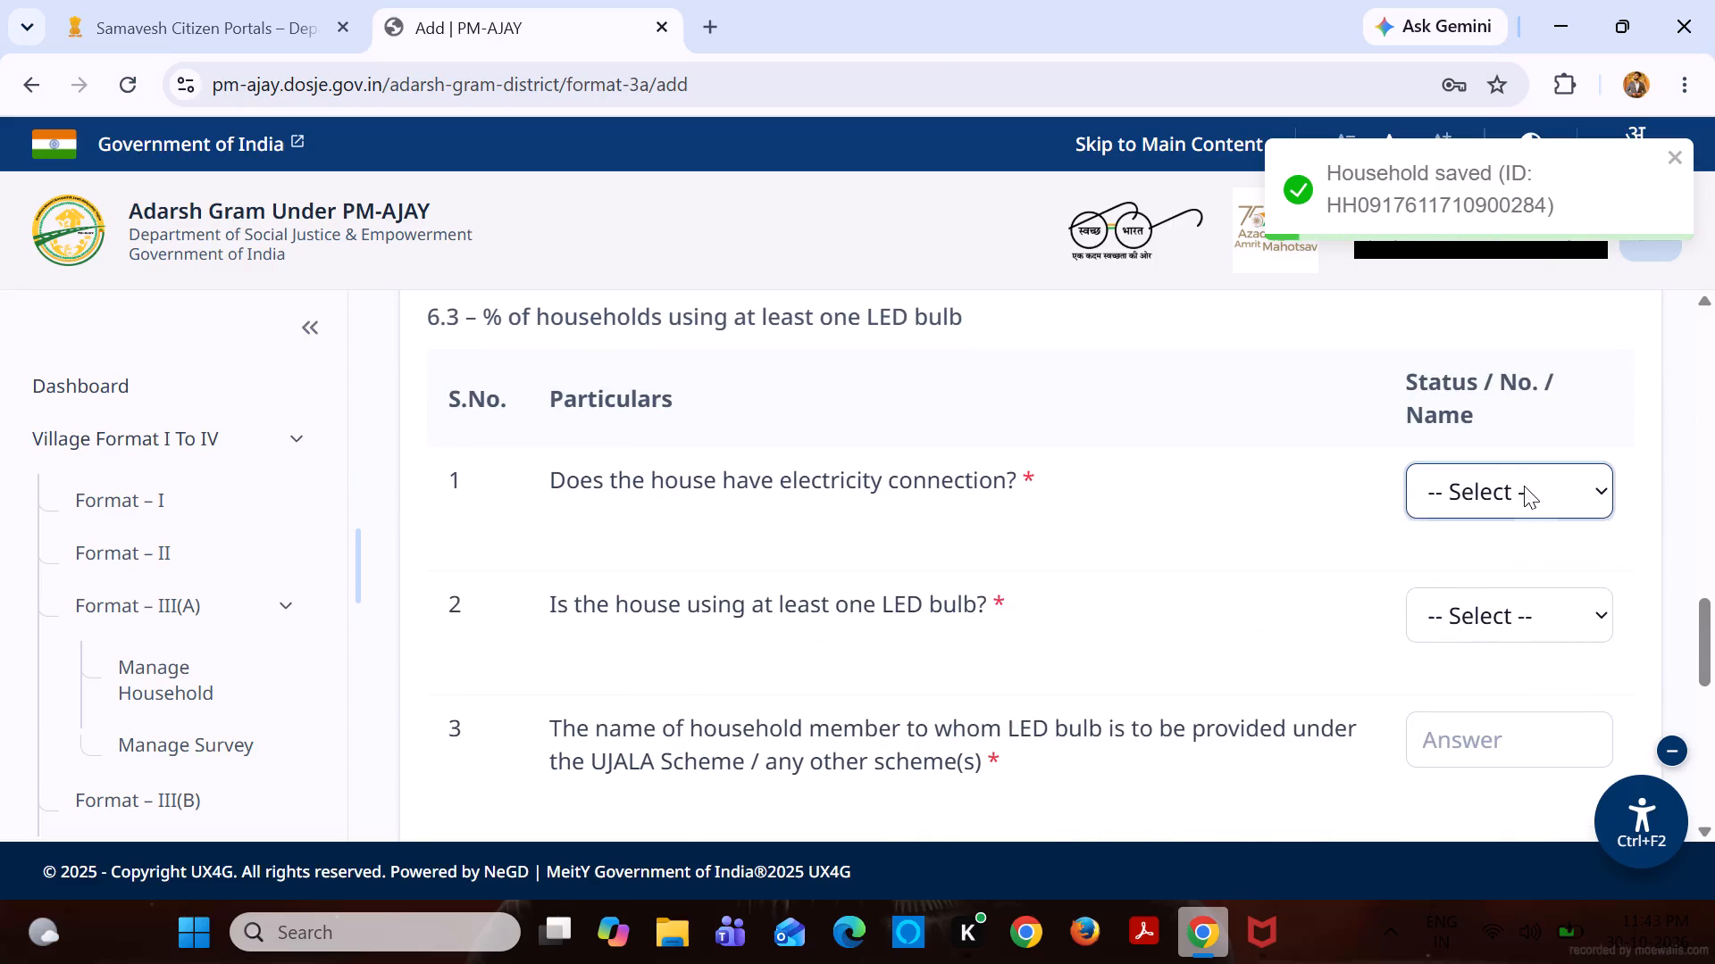
drag(1524, 486, 1525, 488)
click(1483, 586)
click(1489, 627)
click(1468, 689)
Answer Yes to the house using clean fuel in section 6.4 and submit the Electricity and Clean Fuel domain.
scroll(1493, 644, down, 1)
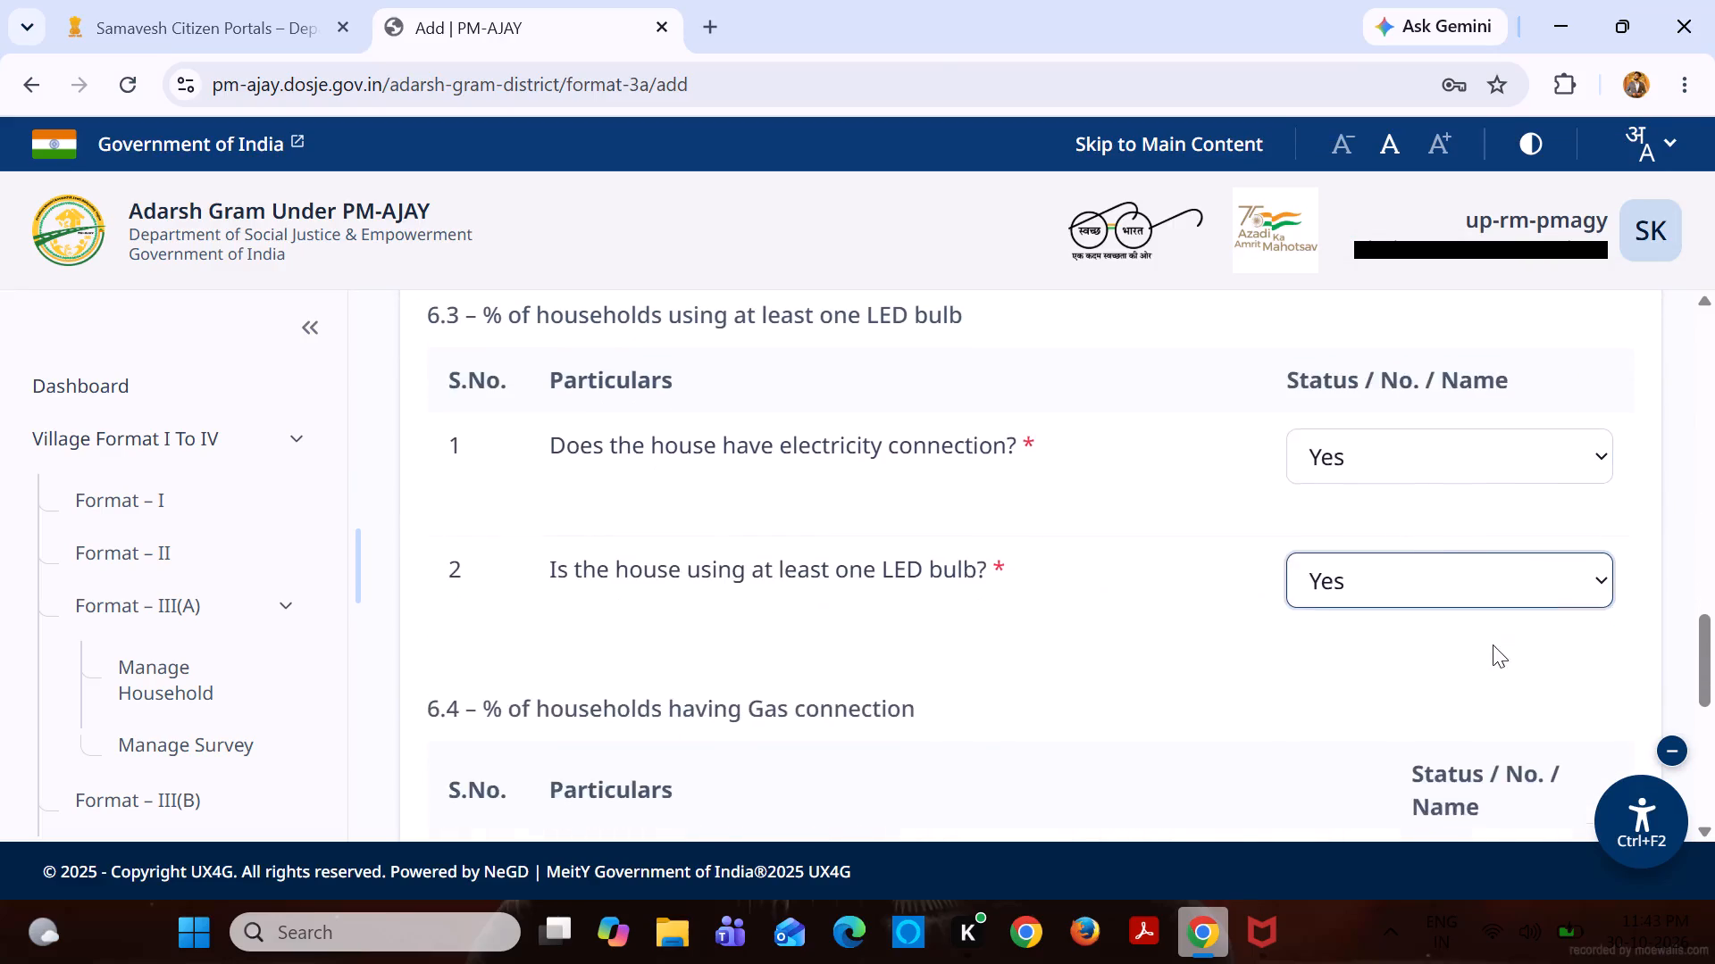
scroll(1493, 644, down, 1)
click(1543, 641)
click(1468, 706)
scroll(1493, 627, down, 2)
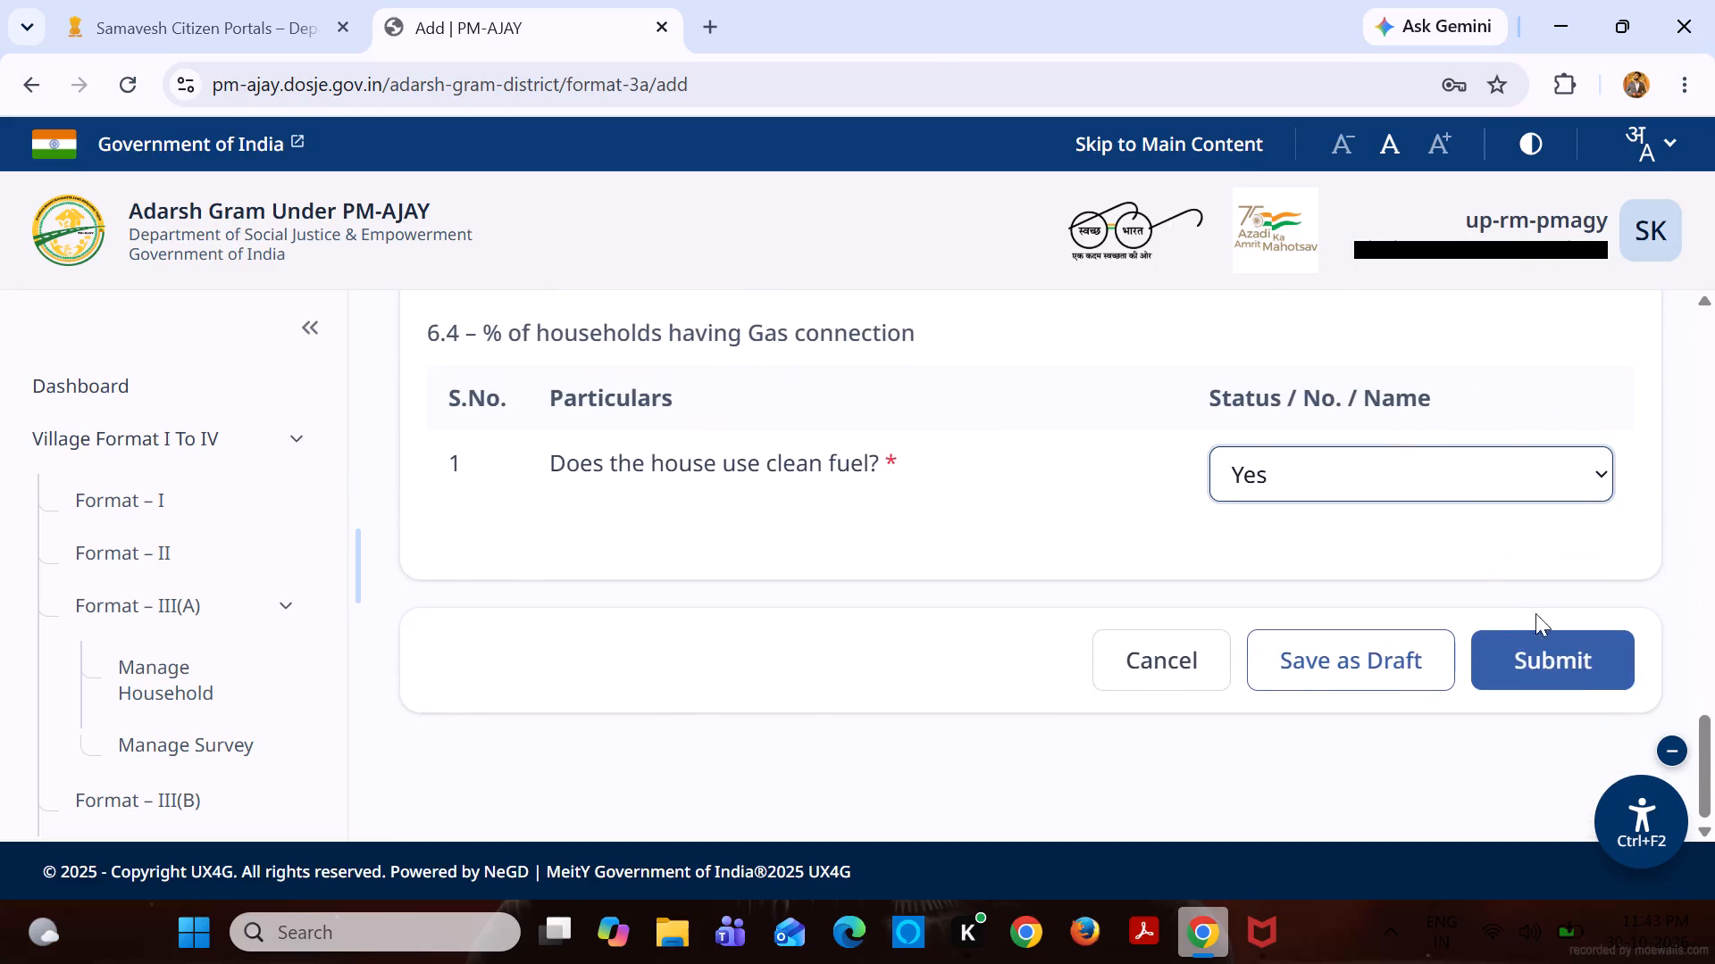
click(1542, 658)
Select domain 7 for house number 284, answer No to the household being involved in farming, and submit the domain.
click(1553, 420)
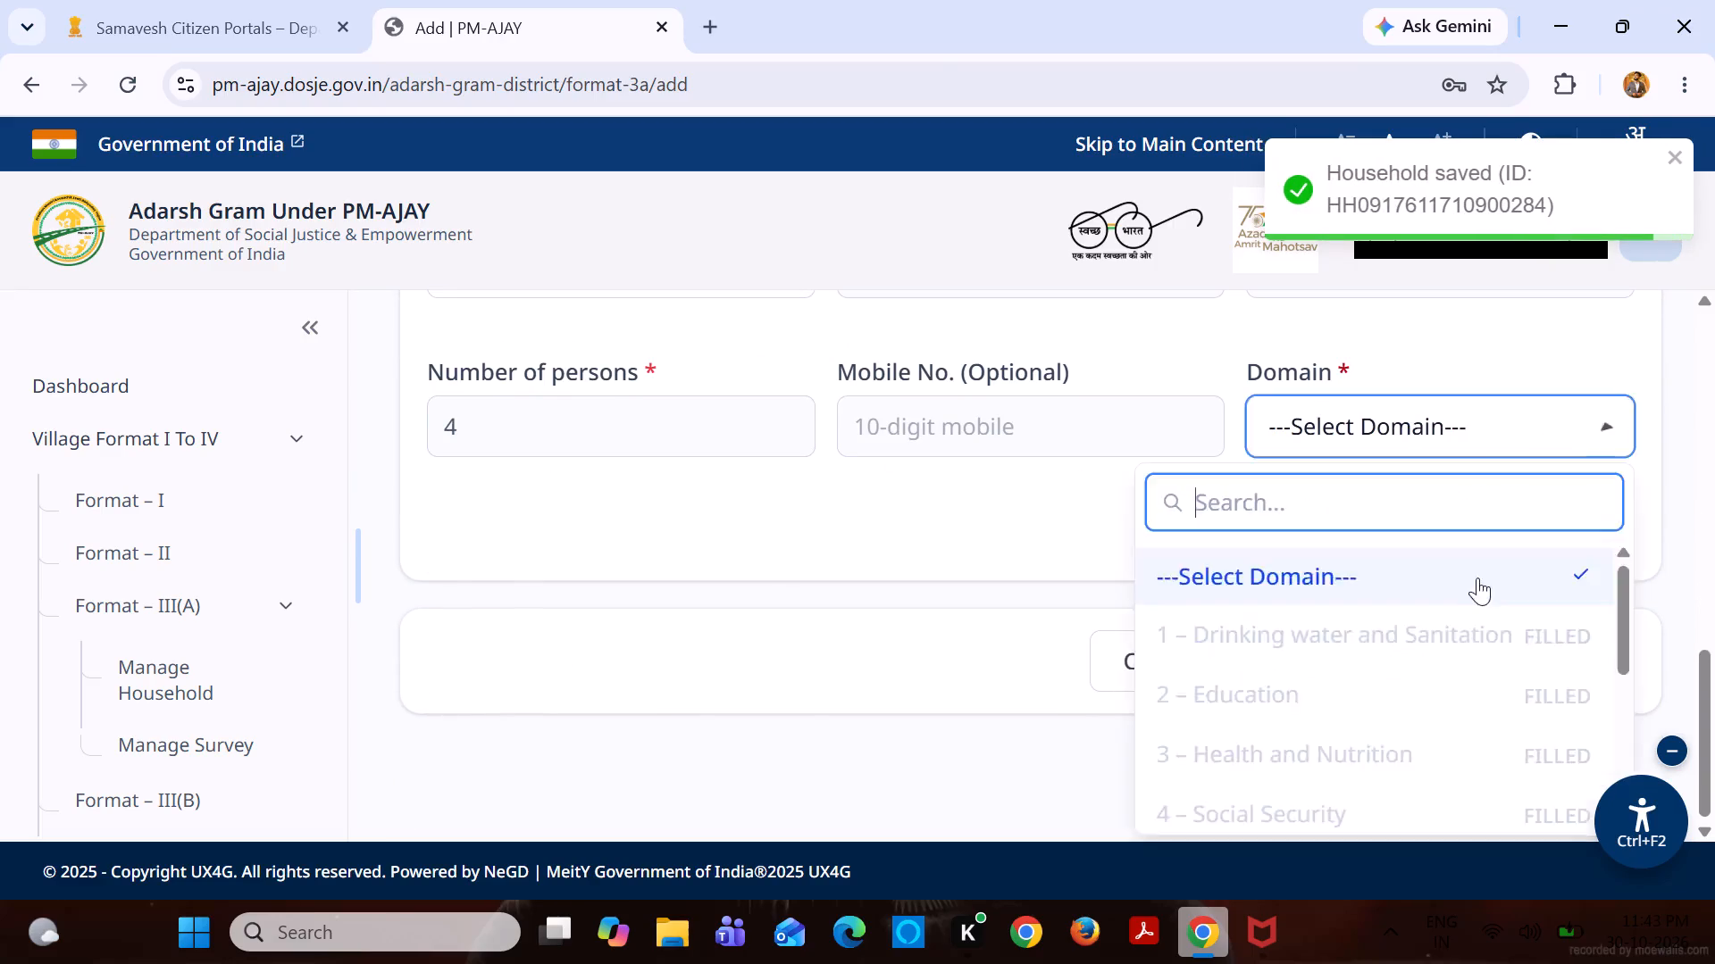
scroll(1483, 578, down, 2)
click(1314, 718)
scroll(1335, 681, down, 2)
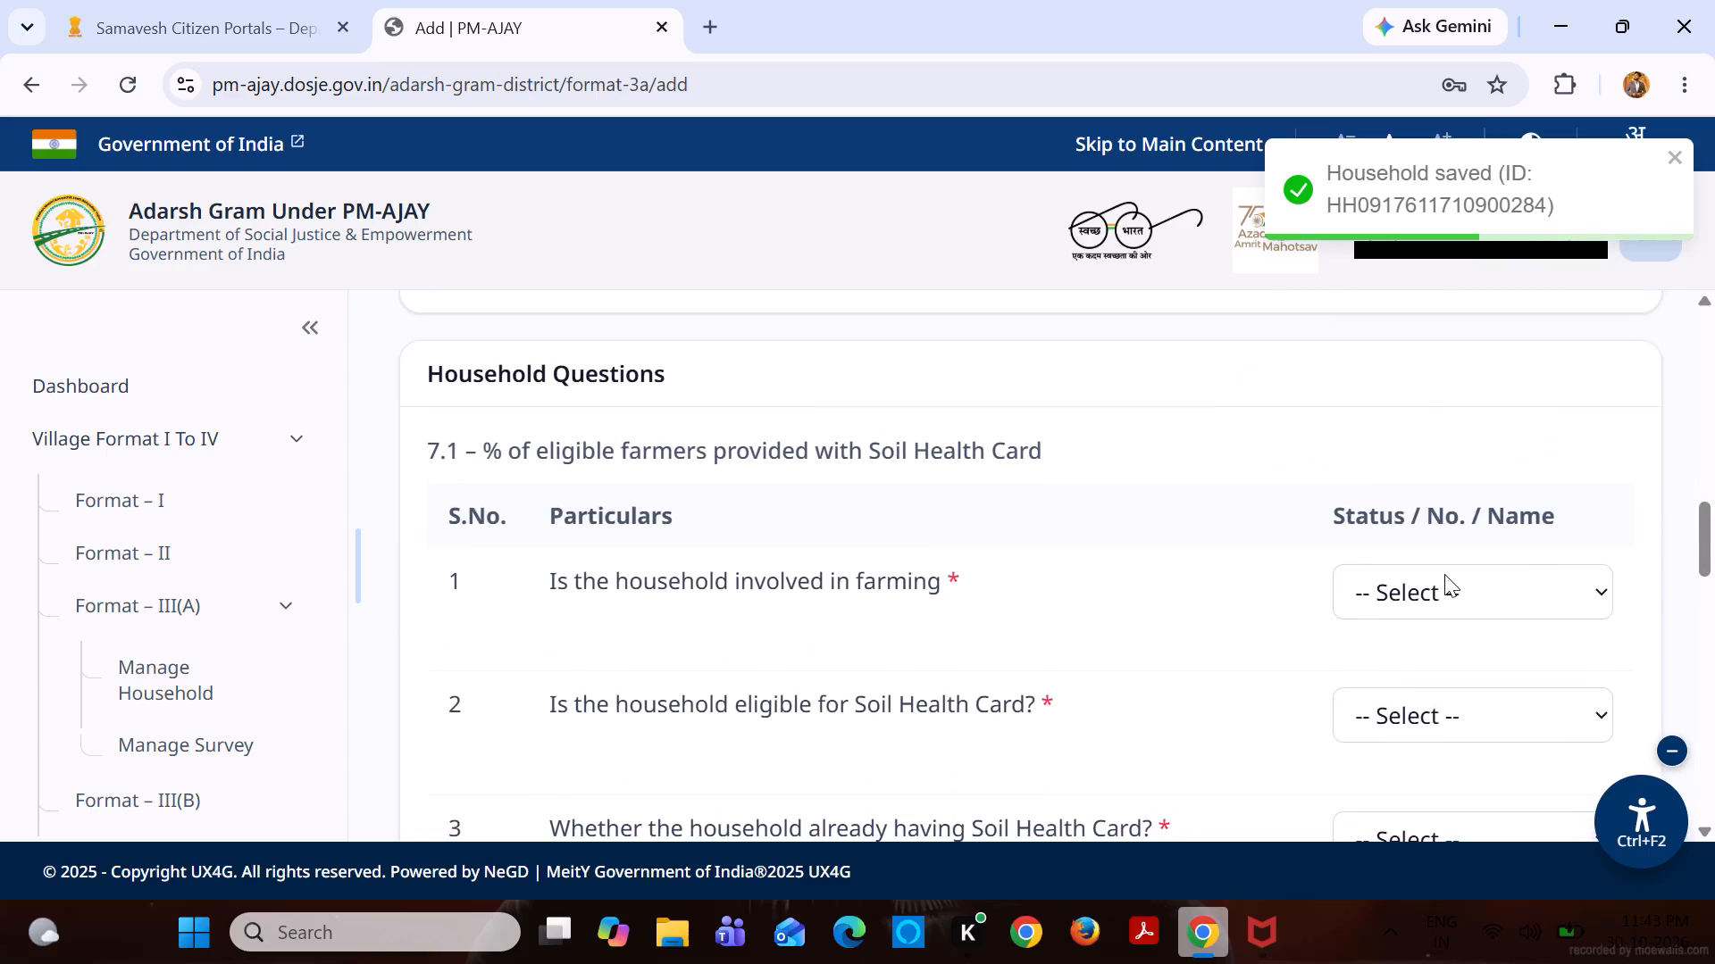
click(1444, 574)
click(1380, 732)
scroll(1390, 706, down, 4)
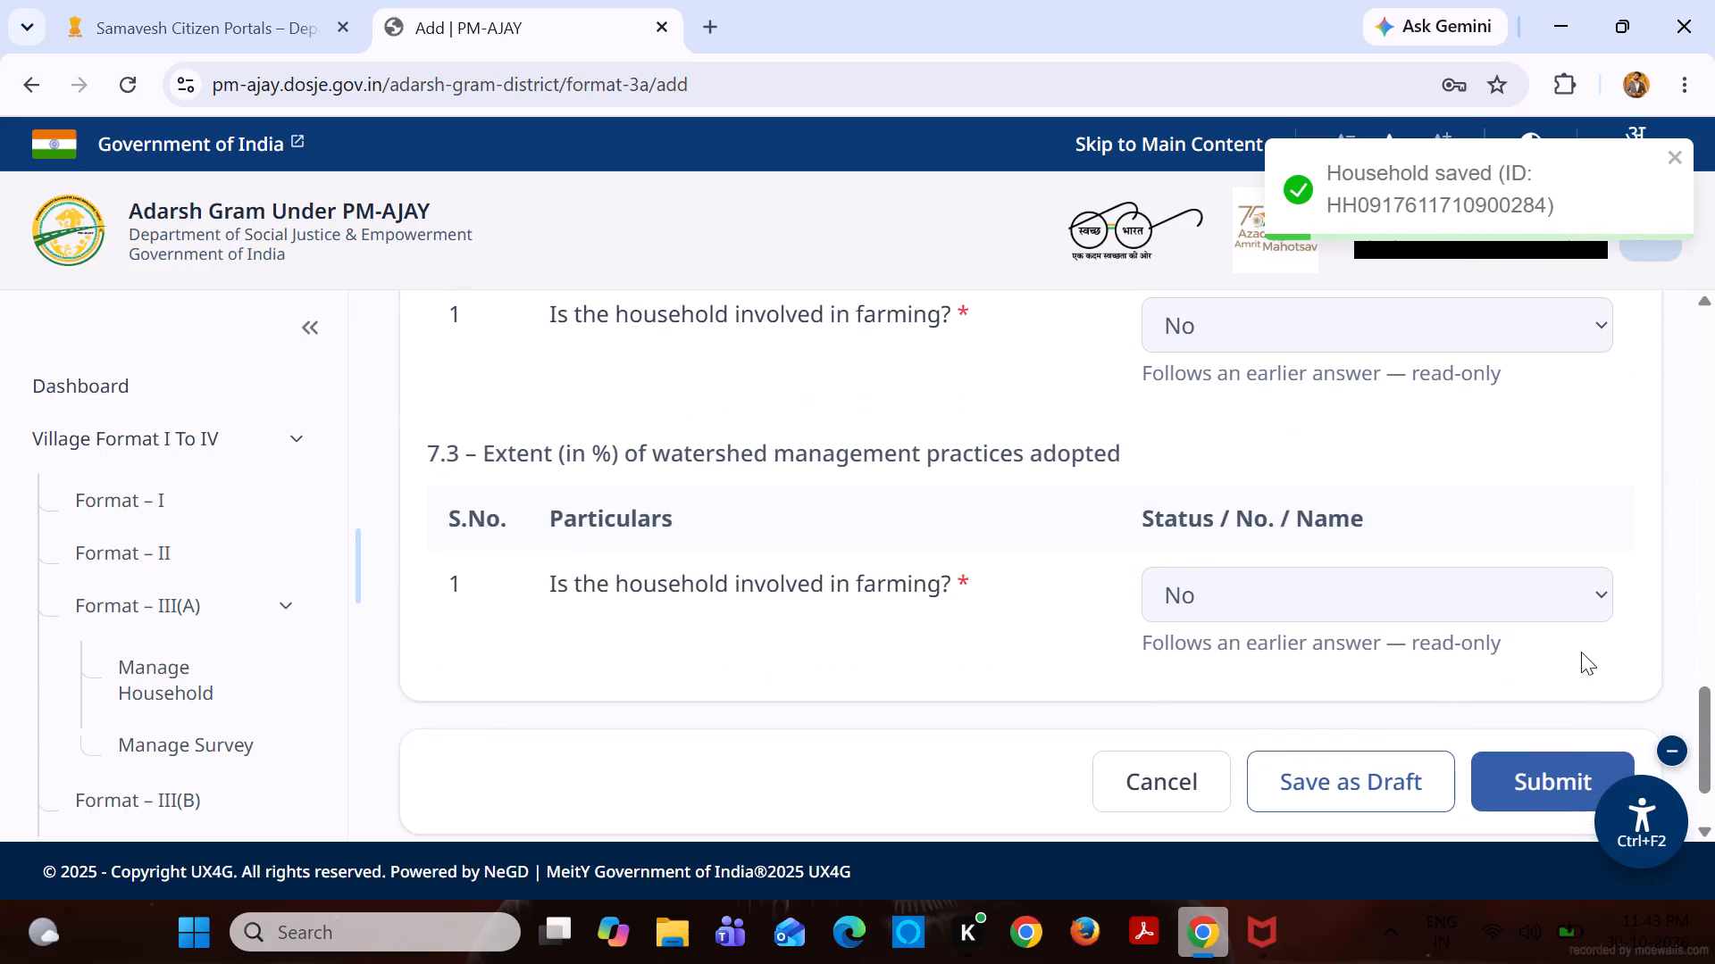
click(1542, 771)
Select domain 8 – Financial Inclusion and enter 4 persons over 5 years and 4 members already having Aadhaar in section 8.1.
click(1452, 563)
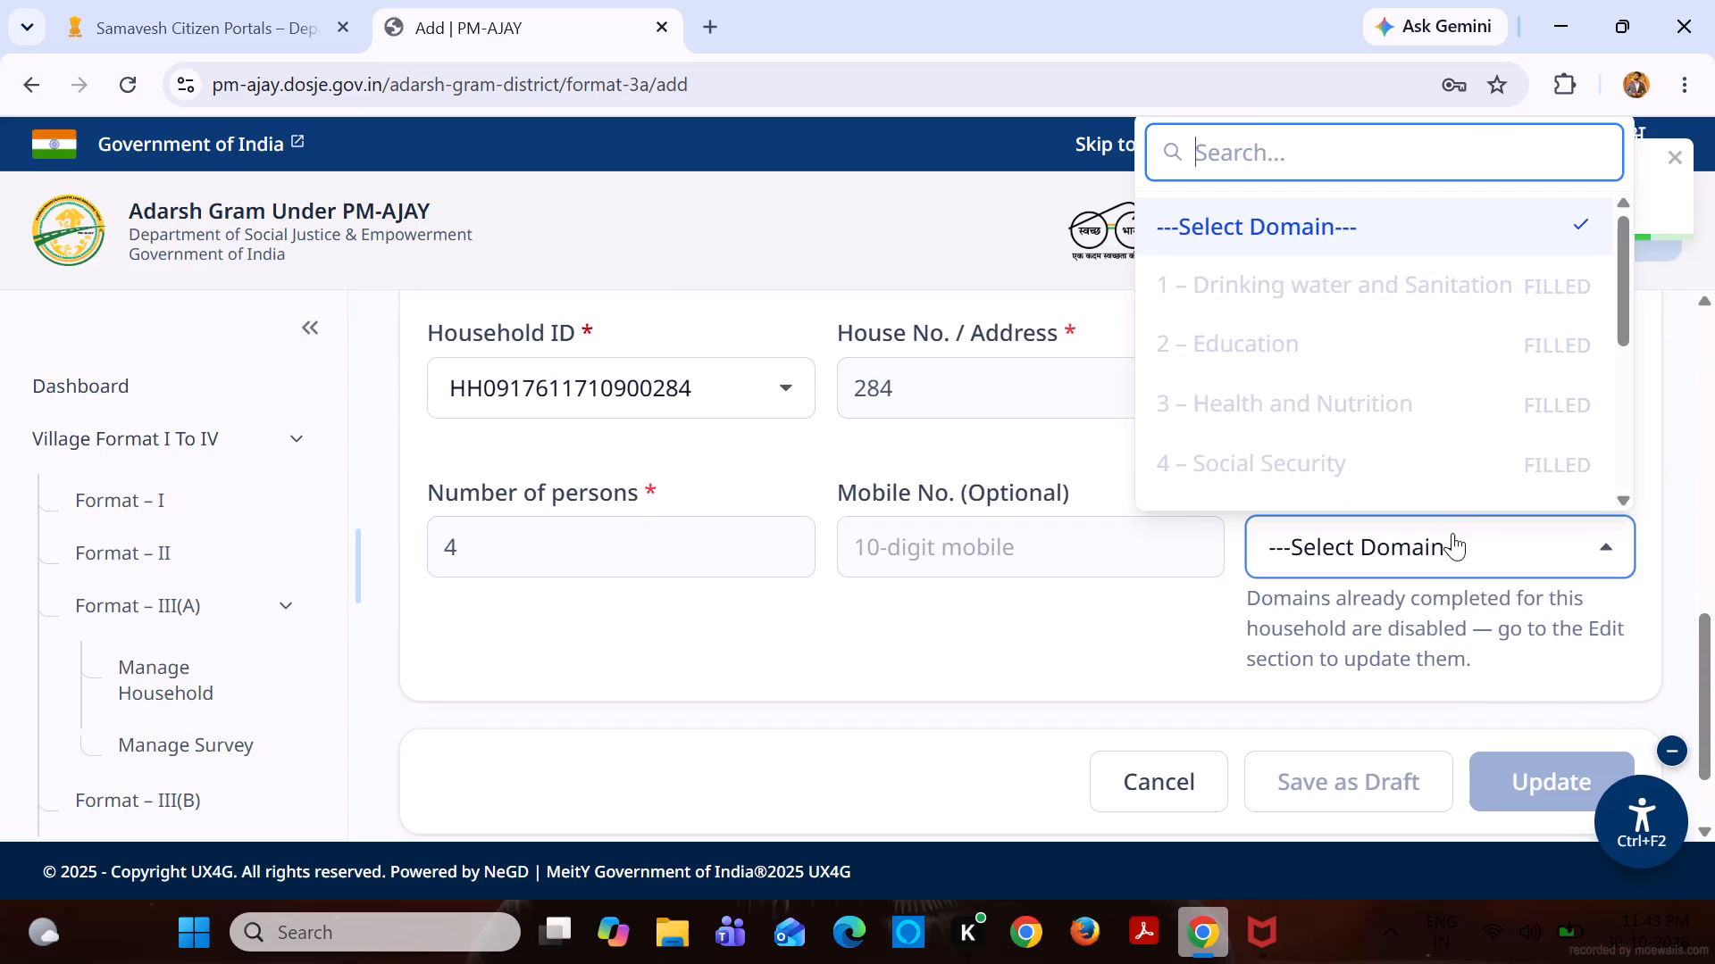
scroll(1463, 431, down, 2)
click(1436, 428)
scroll(1436, 429, down, 2)
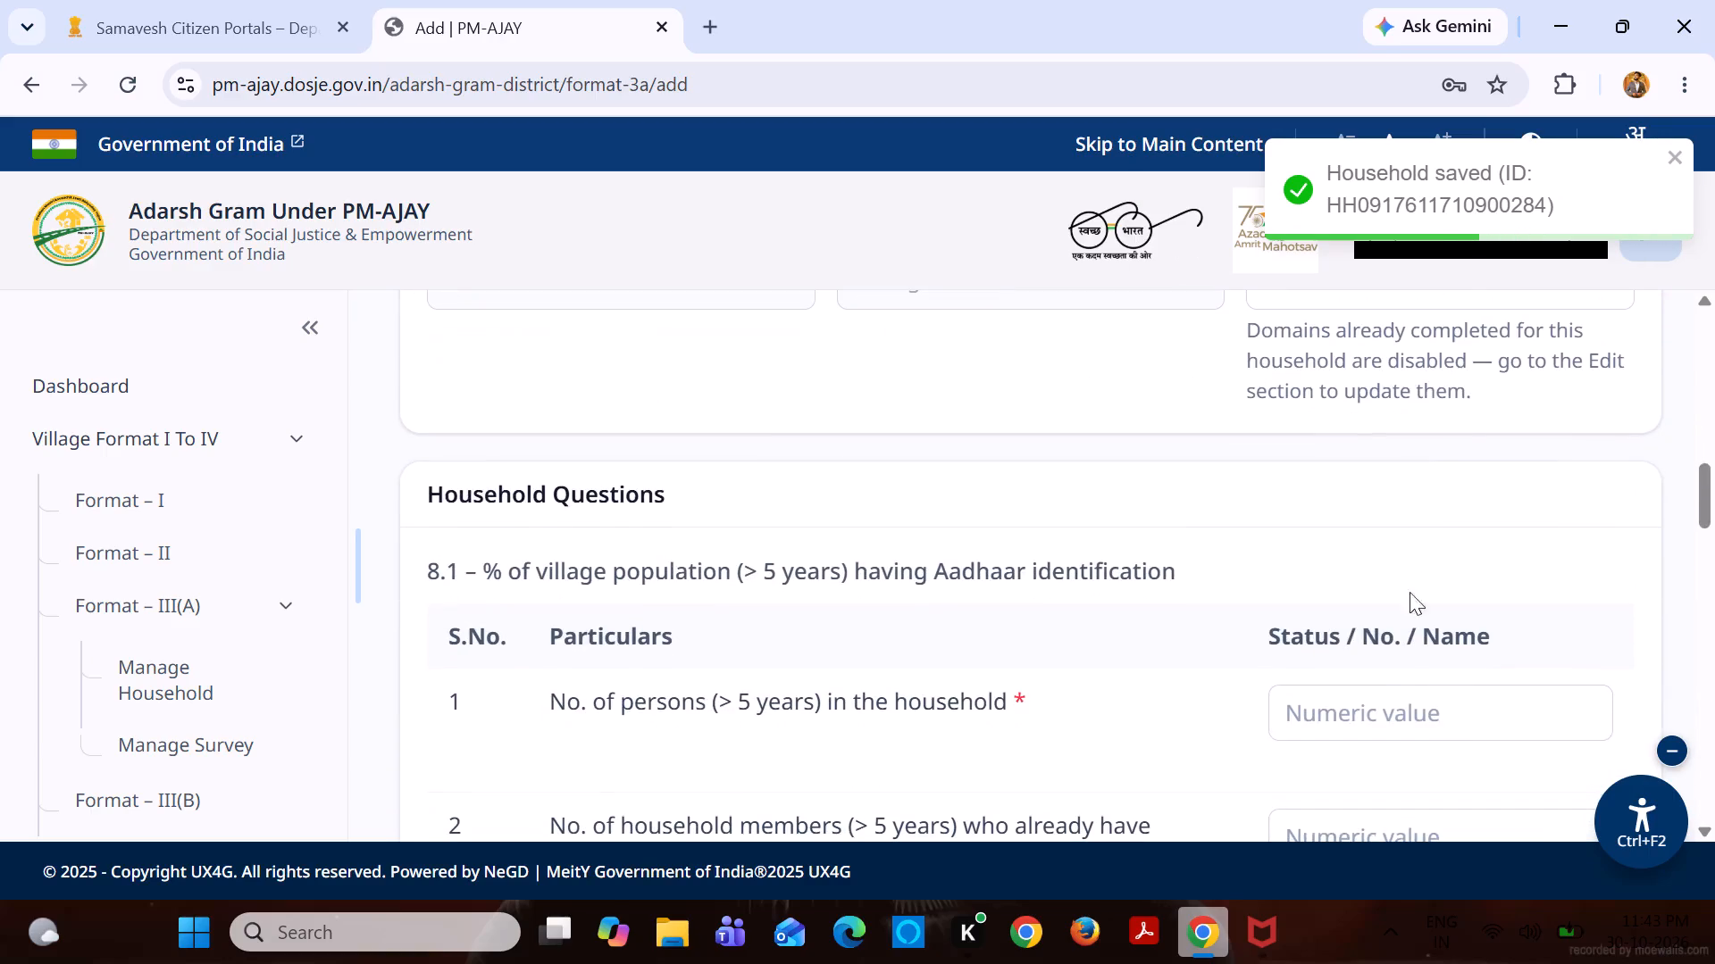
click(1377, 699)
scroll(1377, 694, up, 3)
scroll(1381, 692, down, 3)
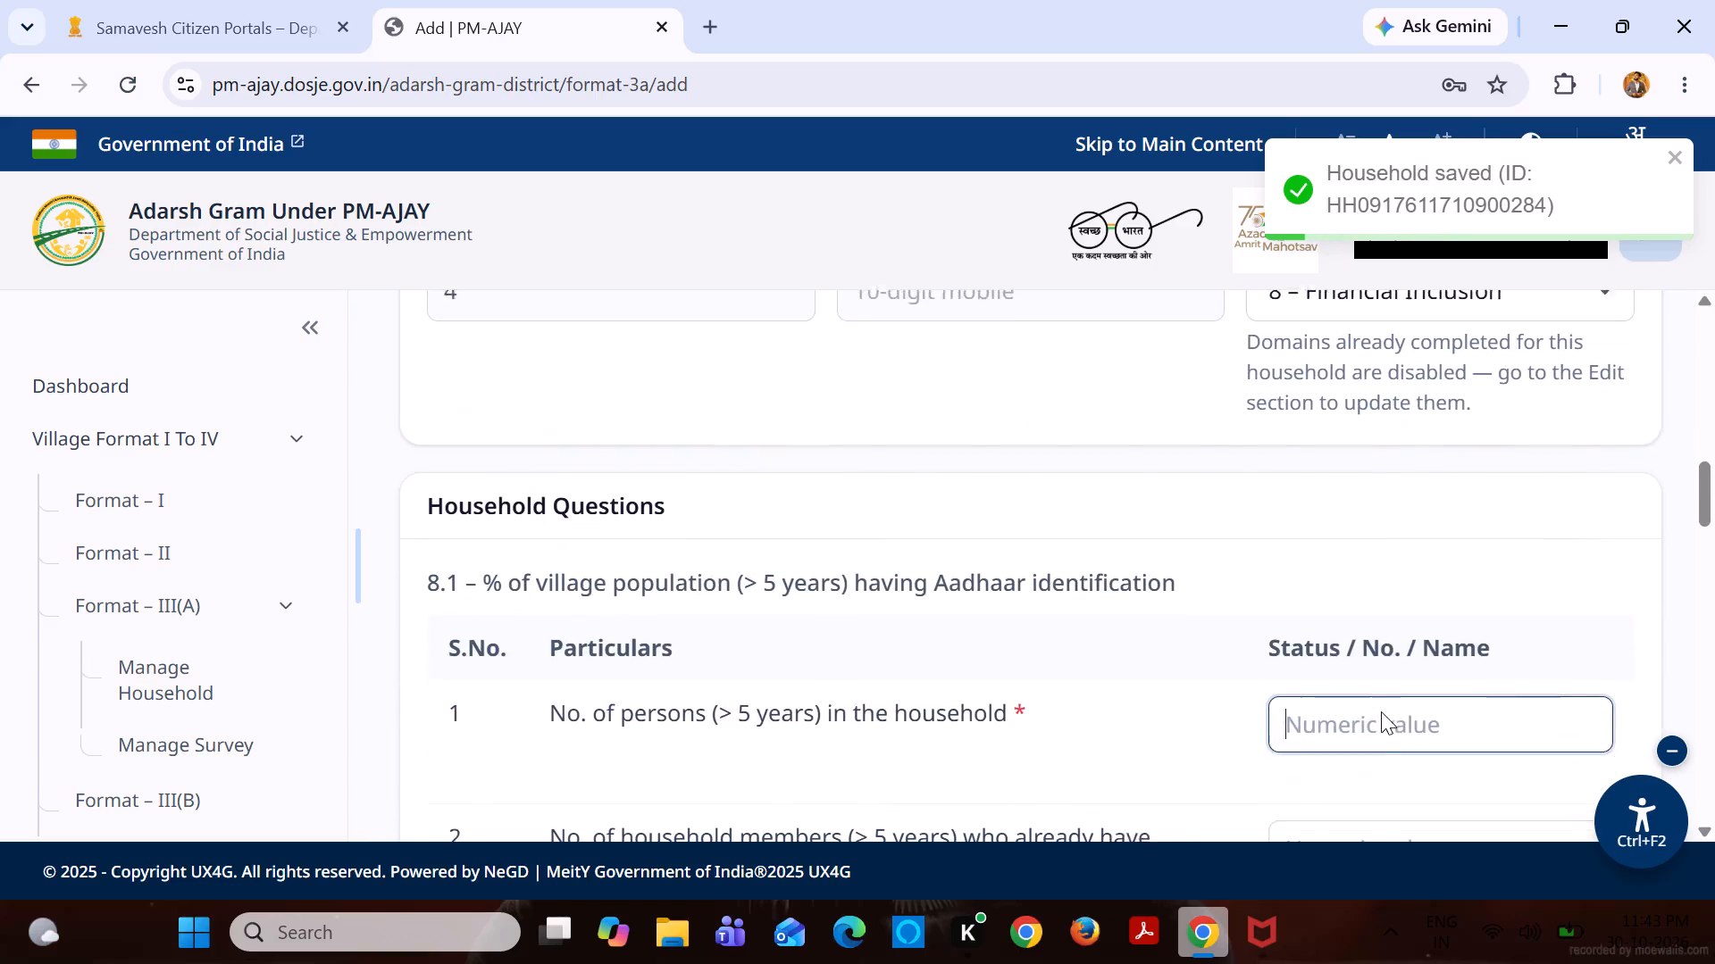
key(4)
scroll(1387, 702, down, 2)
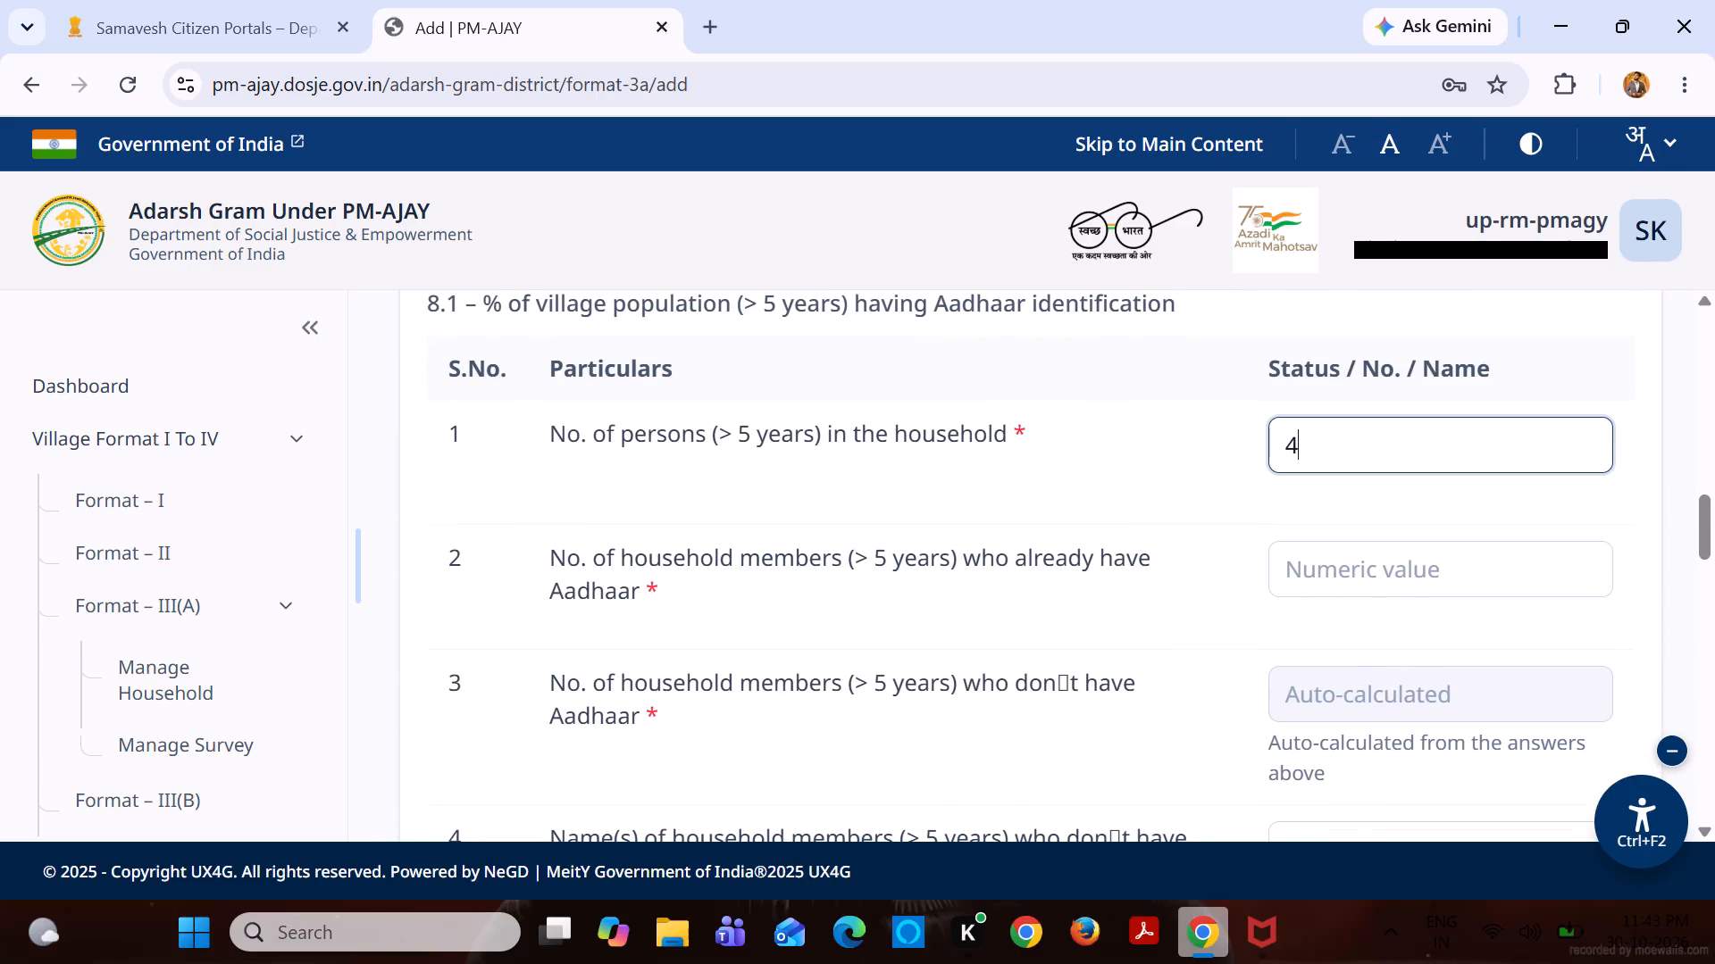
click(1373, 572)
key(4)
Enter 2 members eligible for a Banks/Post Office account and 2 eligible members having one in section 8.2.
scroll(1373, 568, down, 3)
click(1493, 593)
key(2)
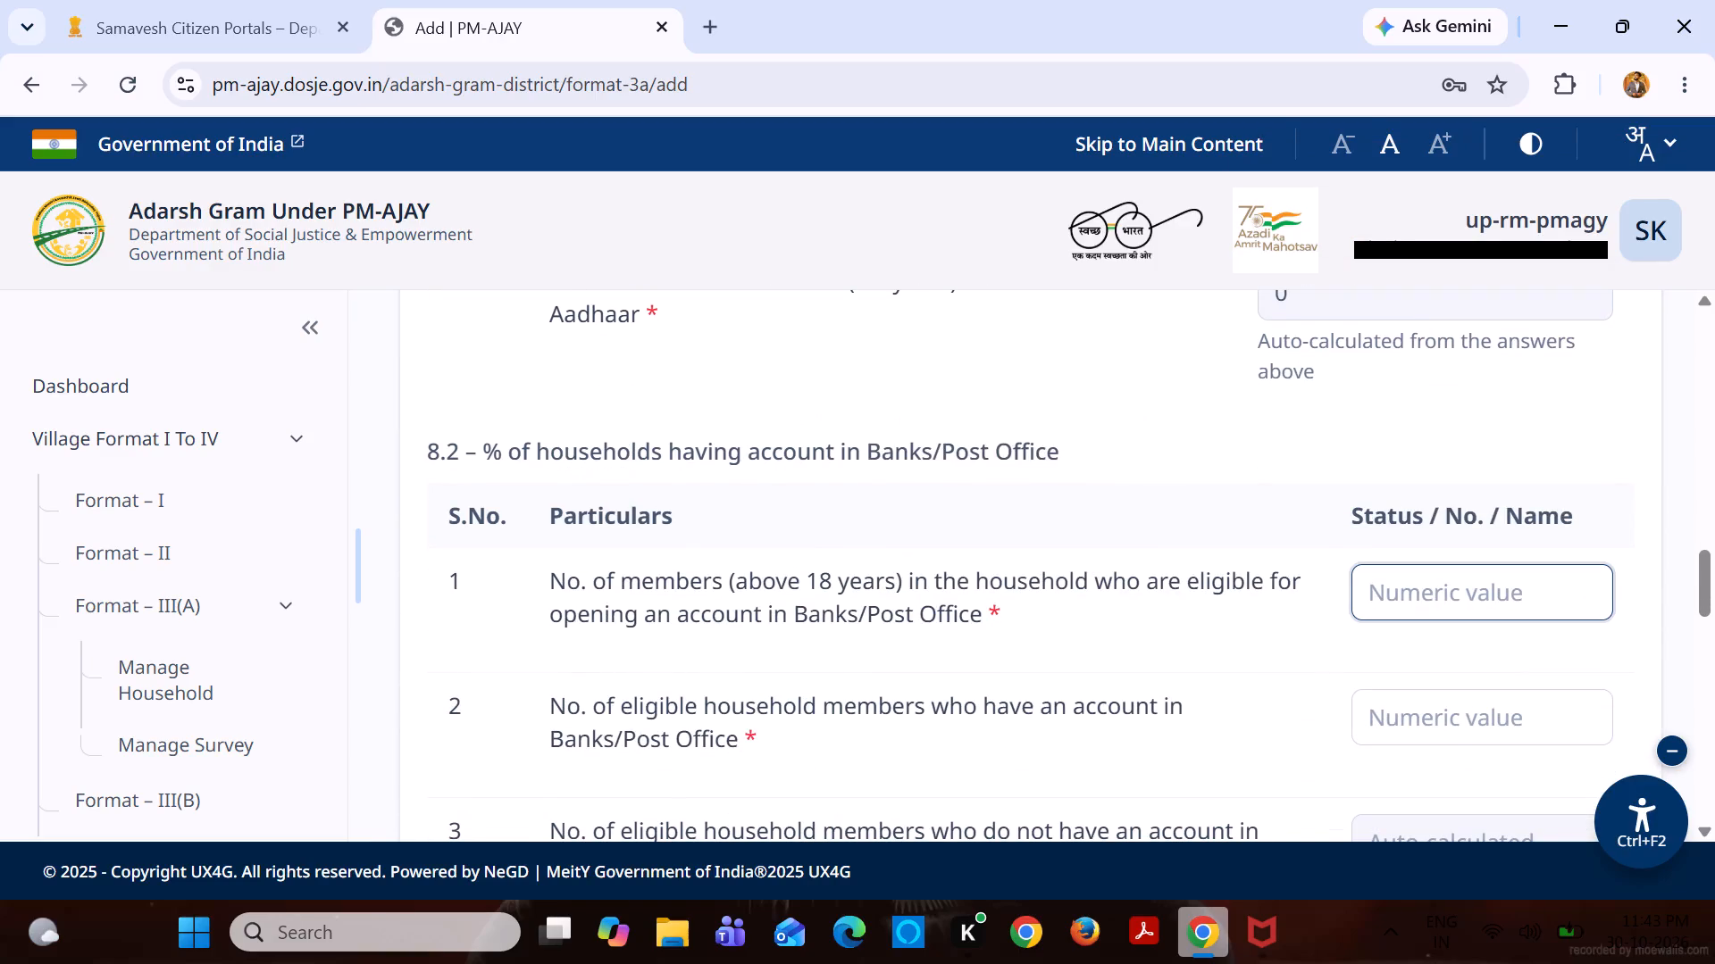
click(1443, 701)
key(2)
Enter 0 eligible persons for Suraksha Bima Yojana and 0 for Jeevan Jyoti Bima Yojana, and submit the Financial Inclusion domain.
scroll(1444, 691, down, 3)
click(1483, 756)
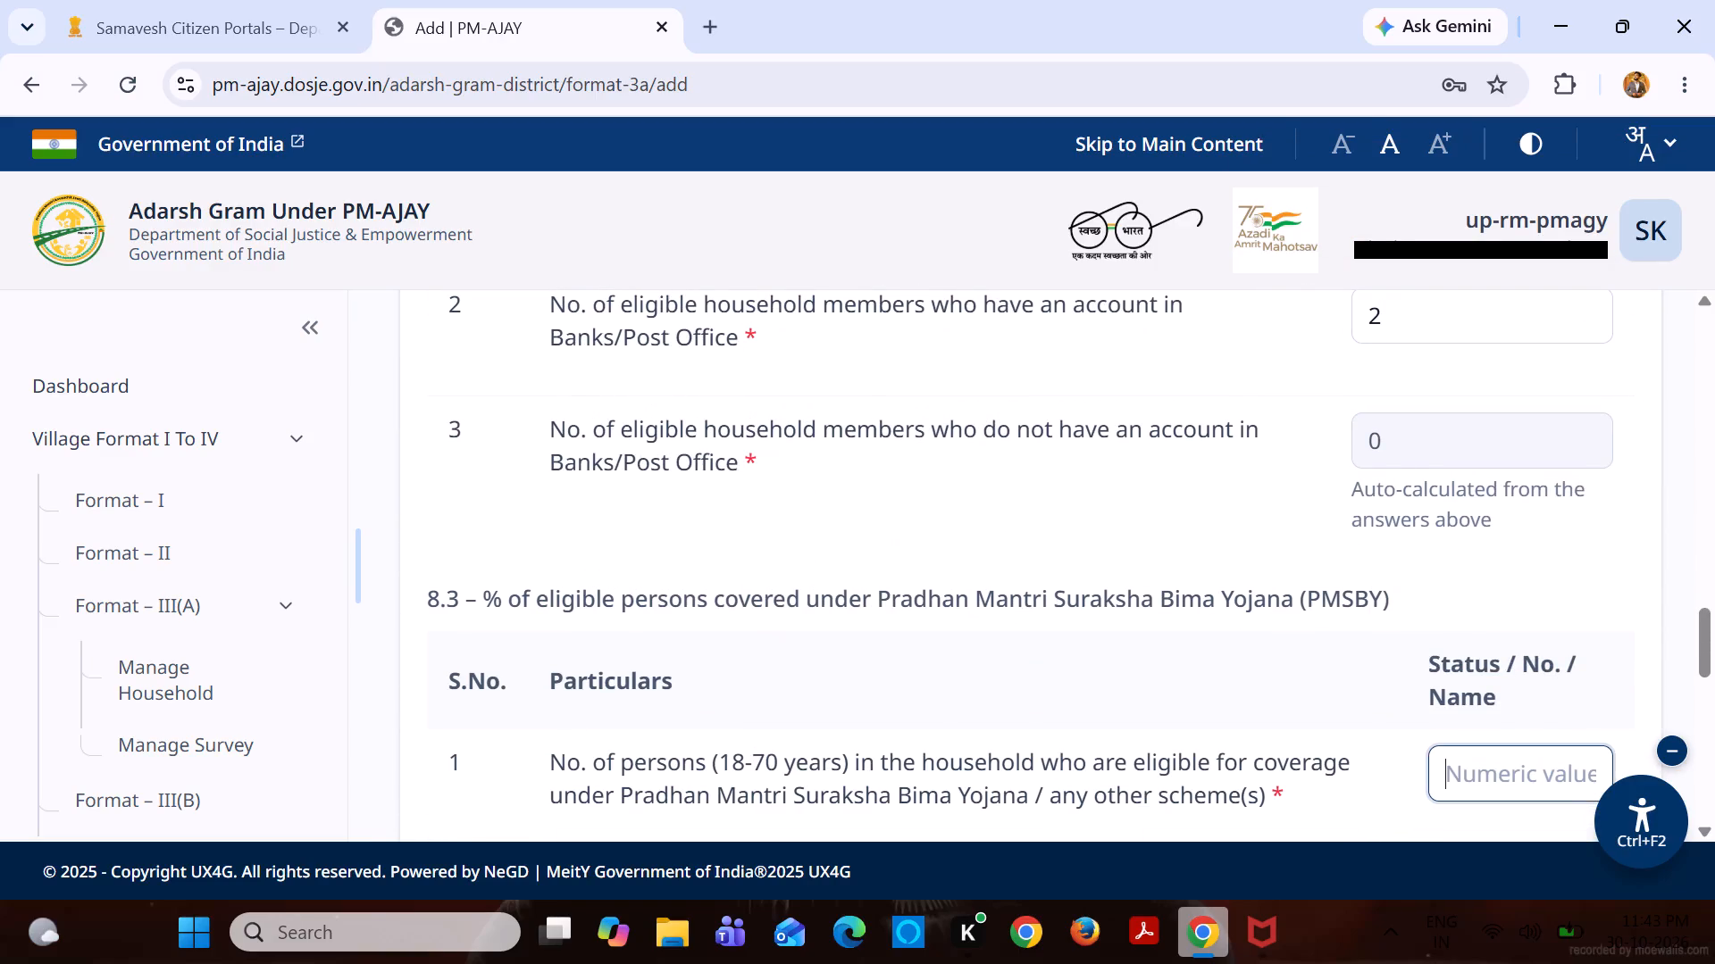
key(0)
scroll(1486, 725, down, 5)
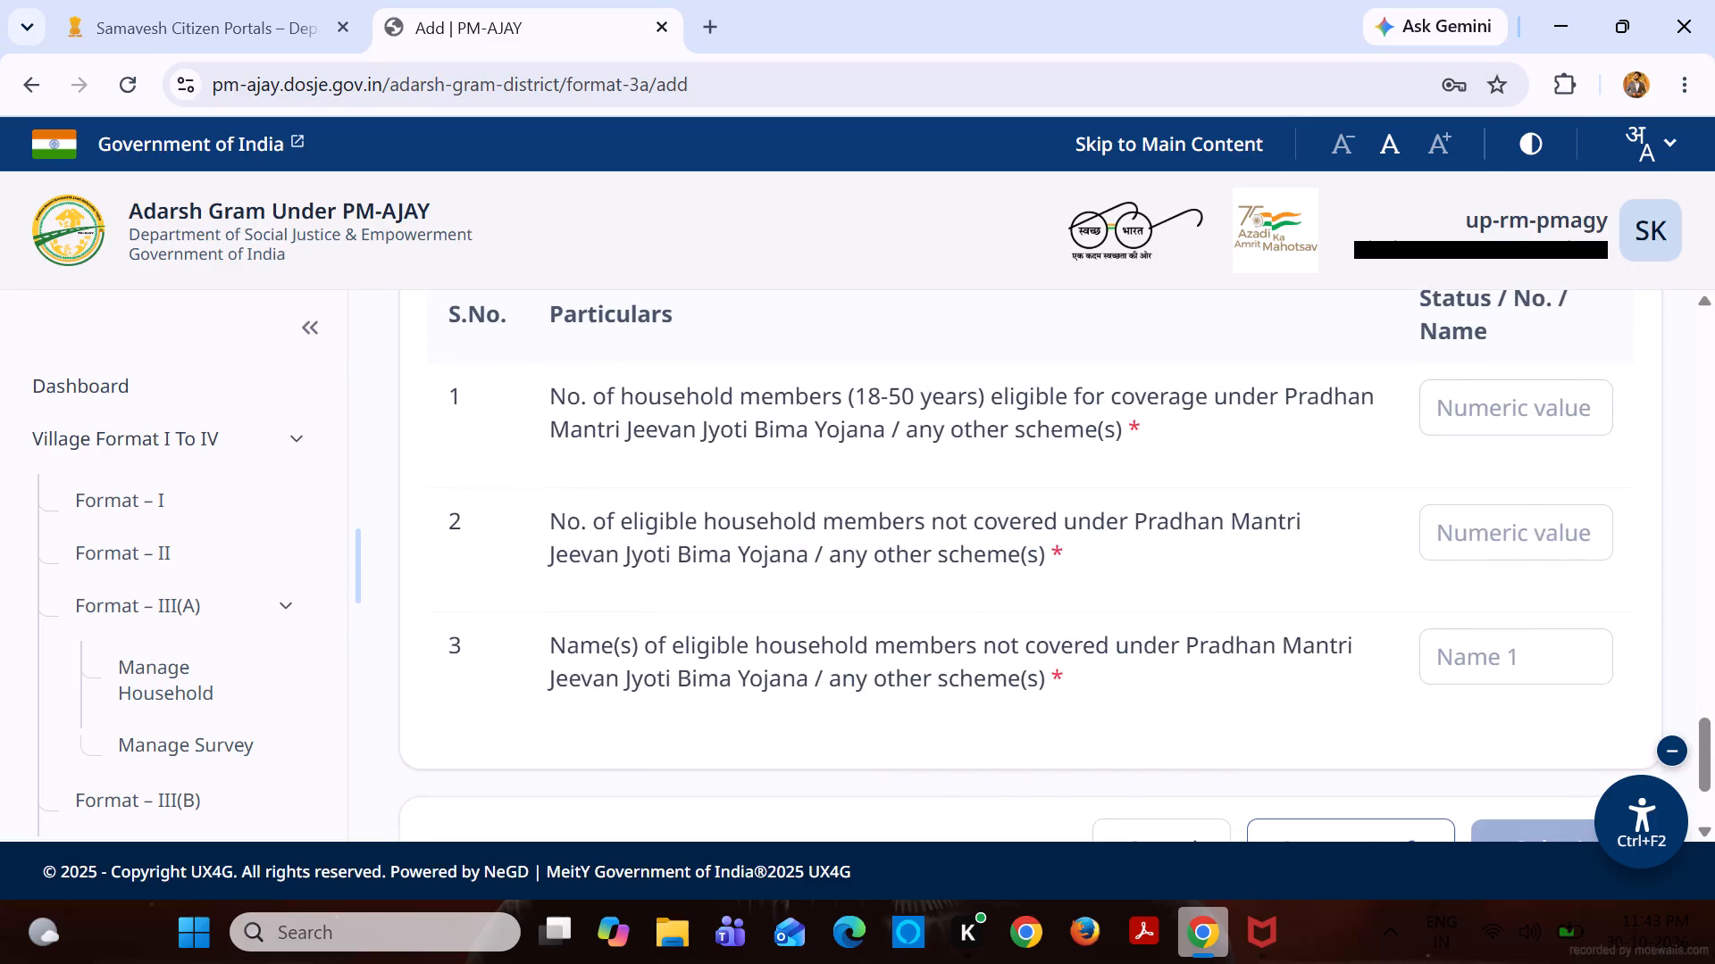
click(1500, 415)
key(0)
click(1595, 669)
Select domain 9, enter 0 household members eligible for PMGDISHA training in section 9.3, and submit the domain.
click(1602, 405)
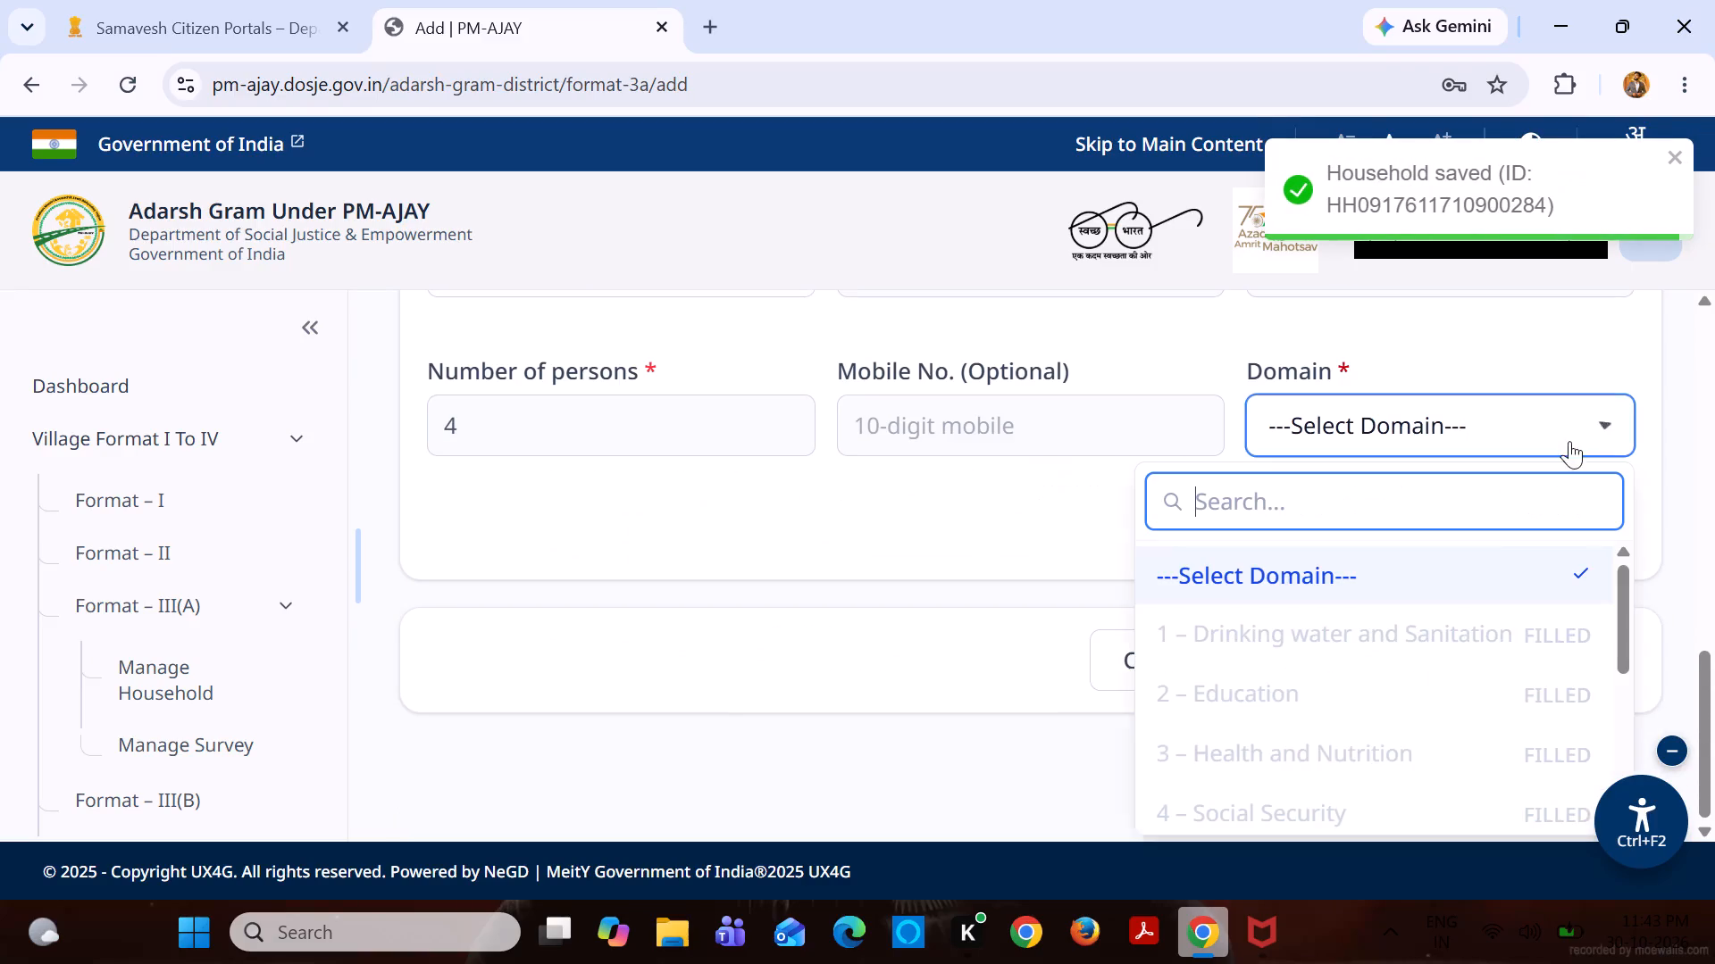
scroll(1465, 602, down, 4)
click(1307, 732)
scroll(1316, 718, down, 3)
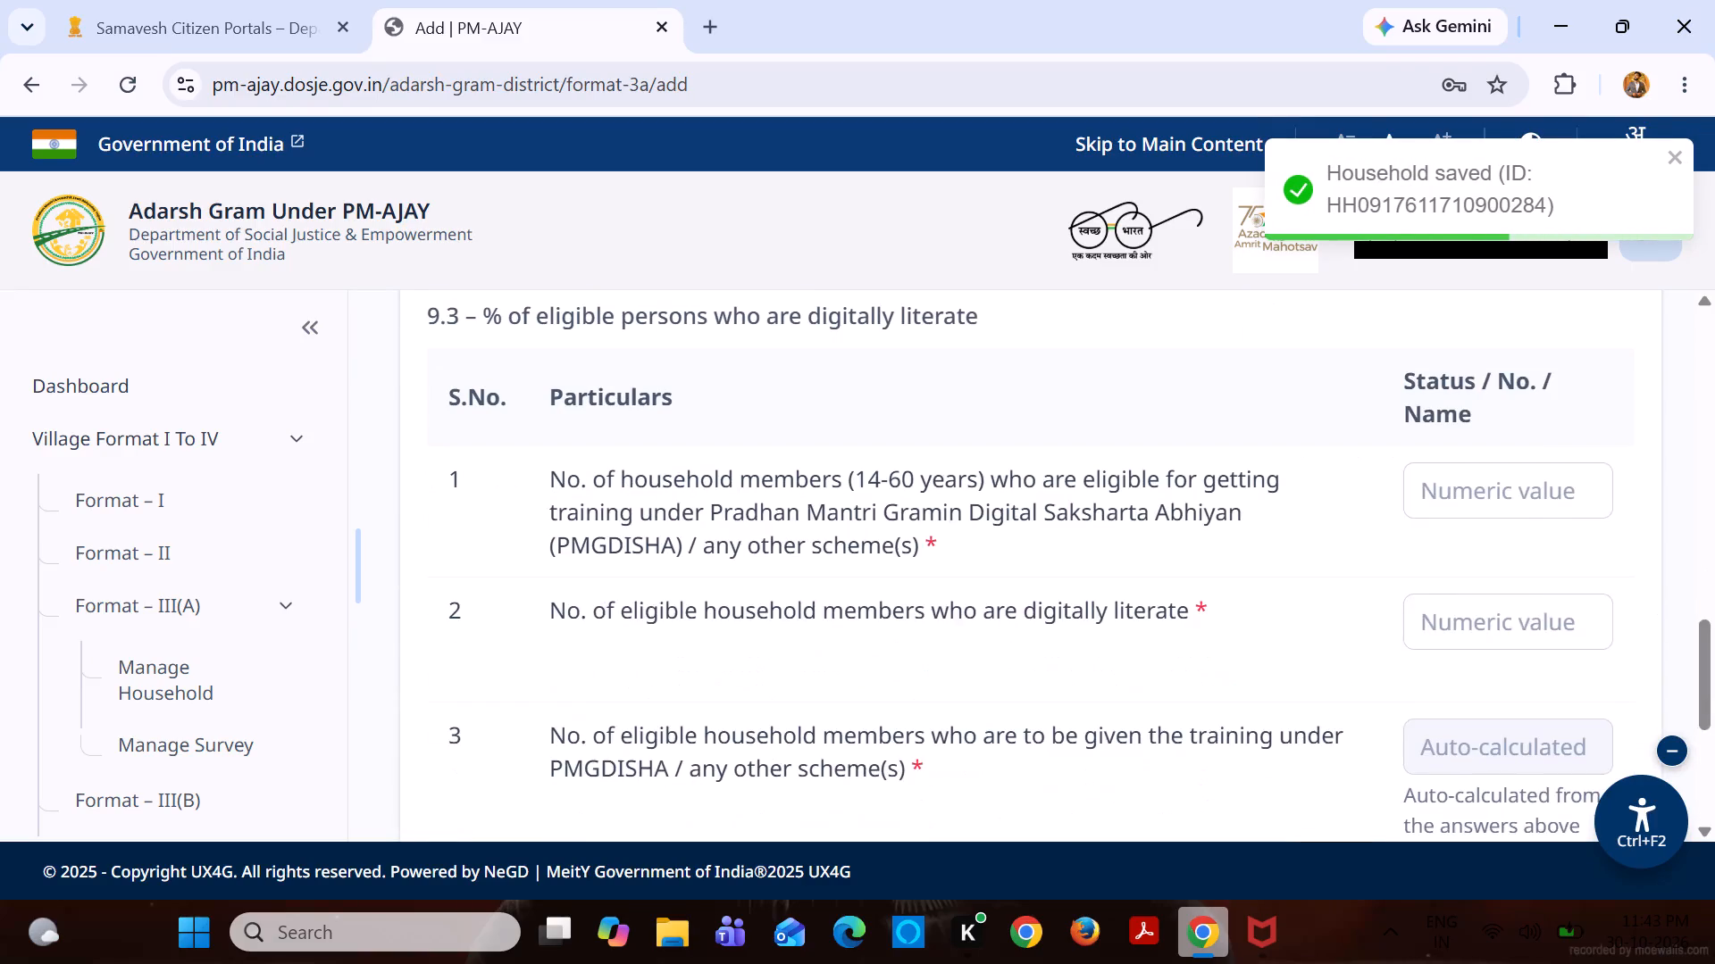
click(1468, 503)
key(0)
click(1565, 673)
Select domain 10 and enter 0 youth eligible for skill development training in 10.1 and 0 for bank linked loans in 10.2.
drag(1554, 437, 1555, 449)
scroll(1501, 618, down, 2)
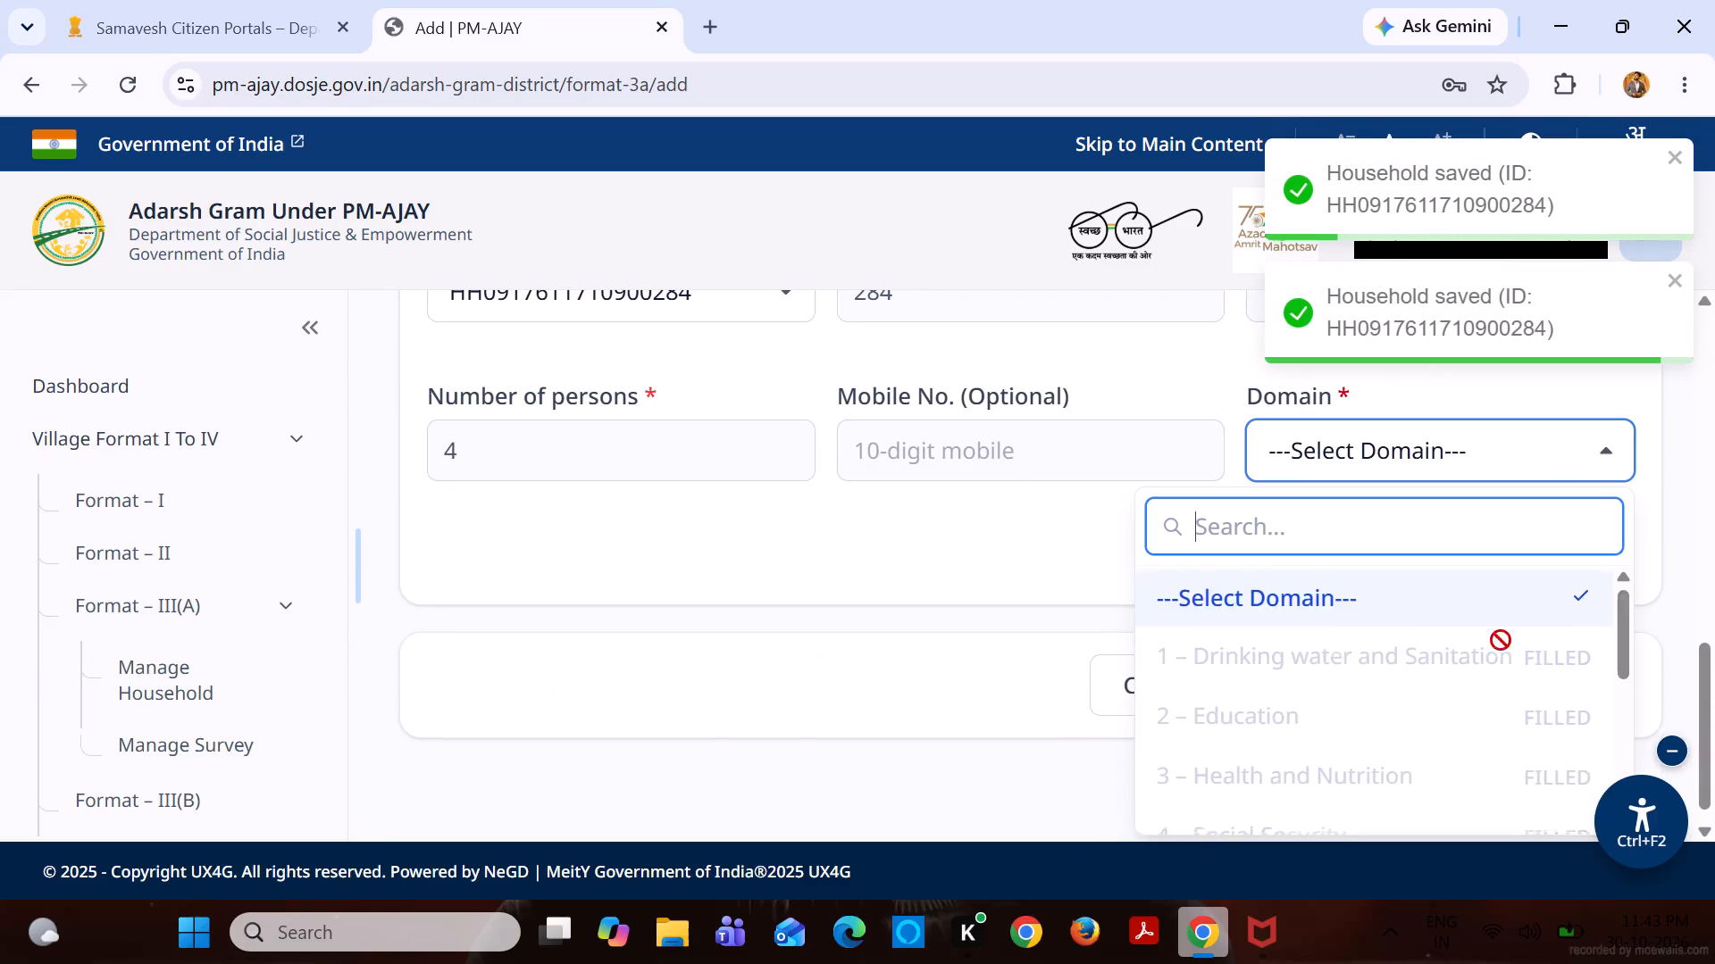
scroll(1501, 640, down, 2)
click(1393, 788)
scroll(1441, 718, down, 3)
click(1447, 476)
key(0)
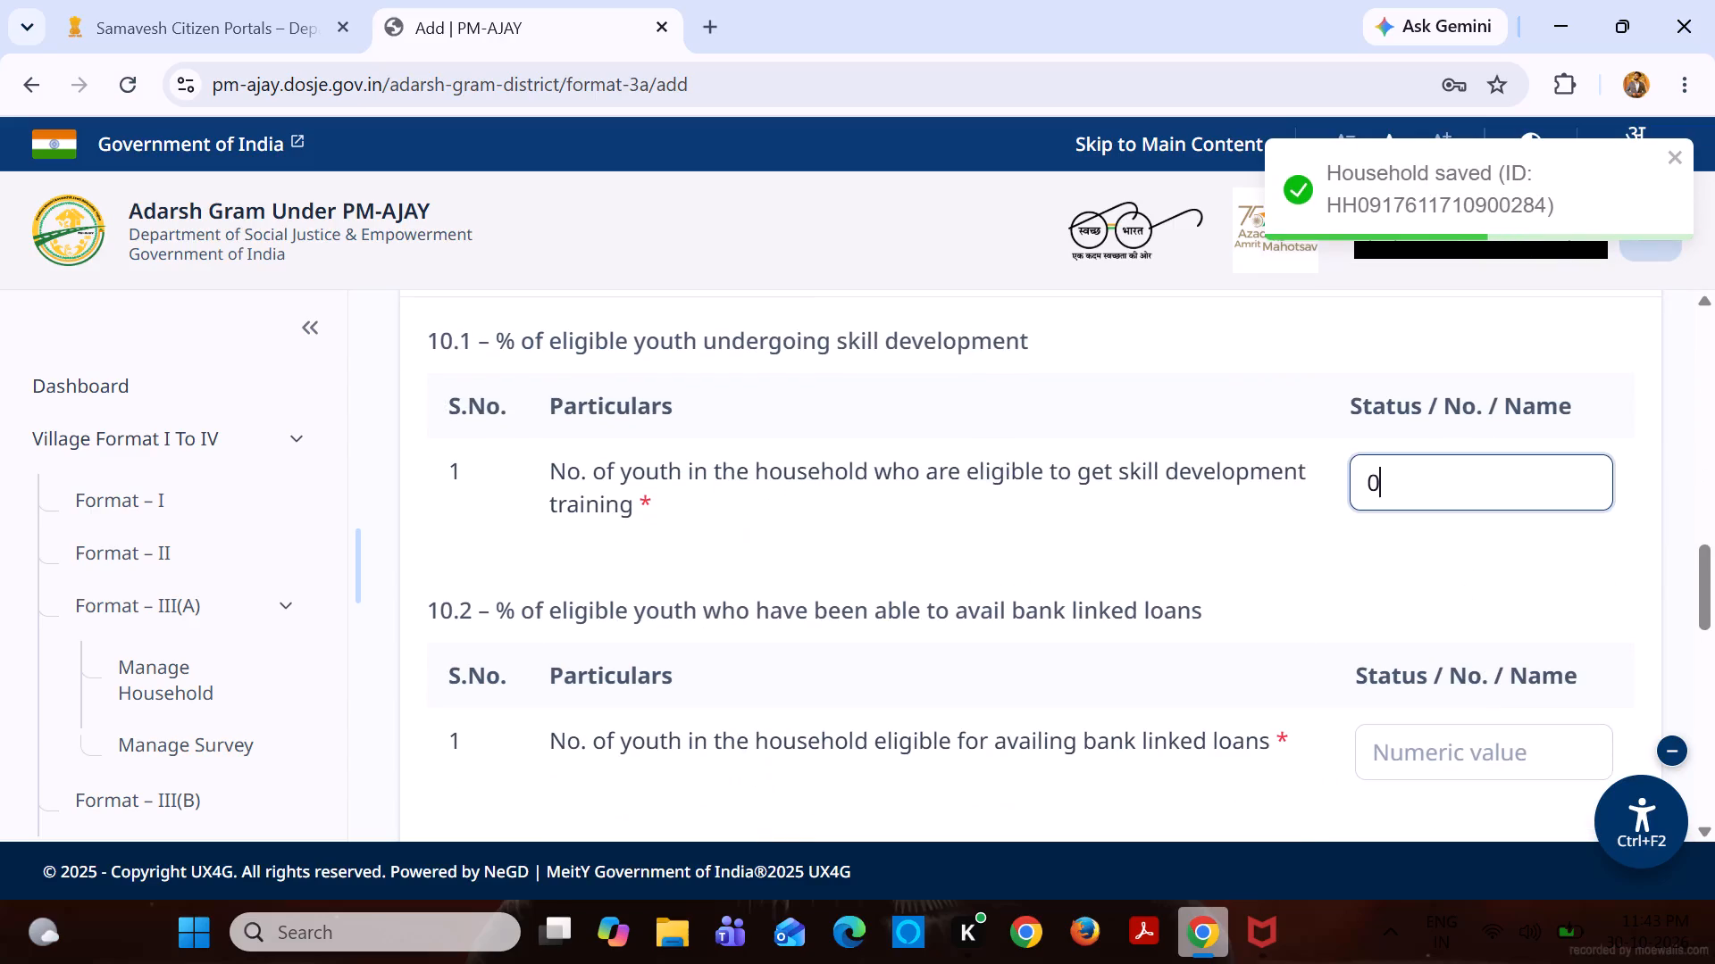
click(1496, 762)
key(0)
Answer Yes to a household member belonging to a self-help group in section 10.3 and submit domain 10.
scroll(1500, 752, down, 2)
click(1488, 749)
click(1473, 669)
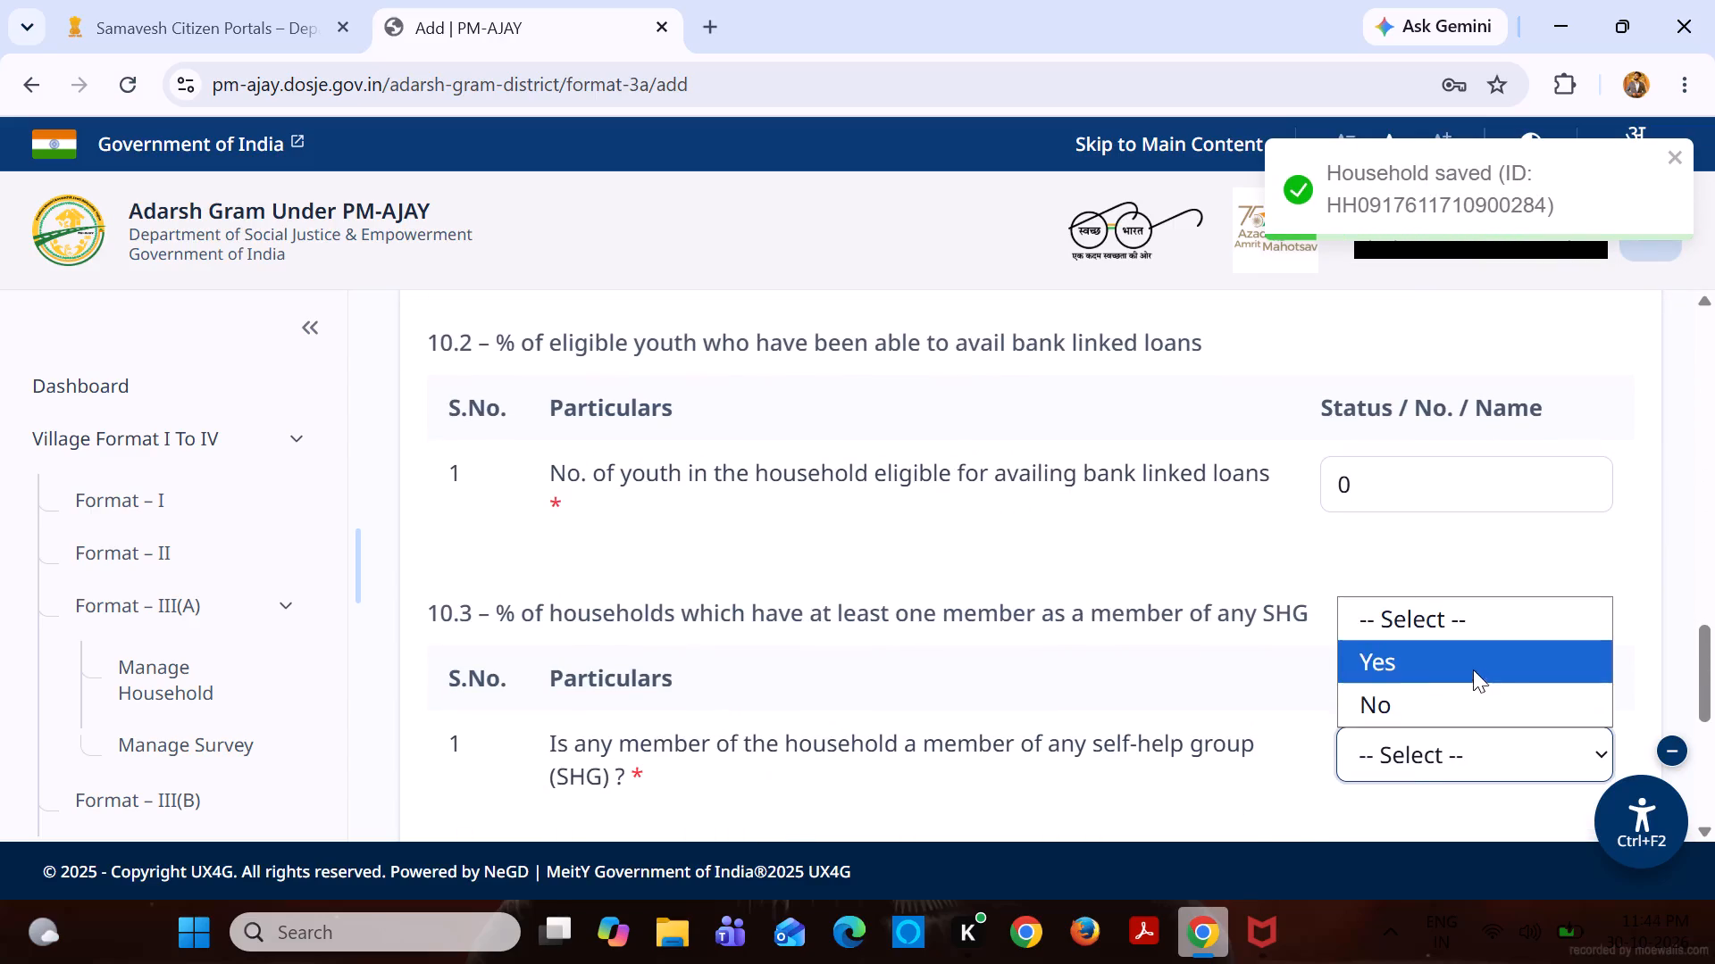
scroll(1474, 677, down, 2)
click(1532, 706)
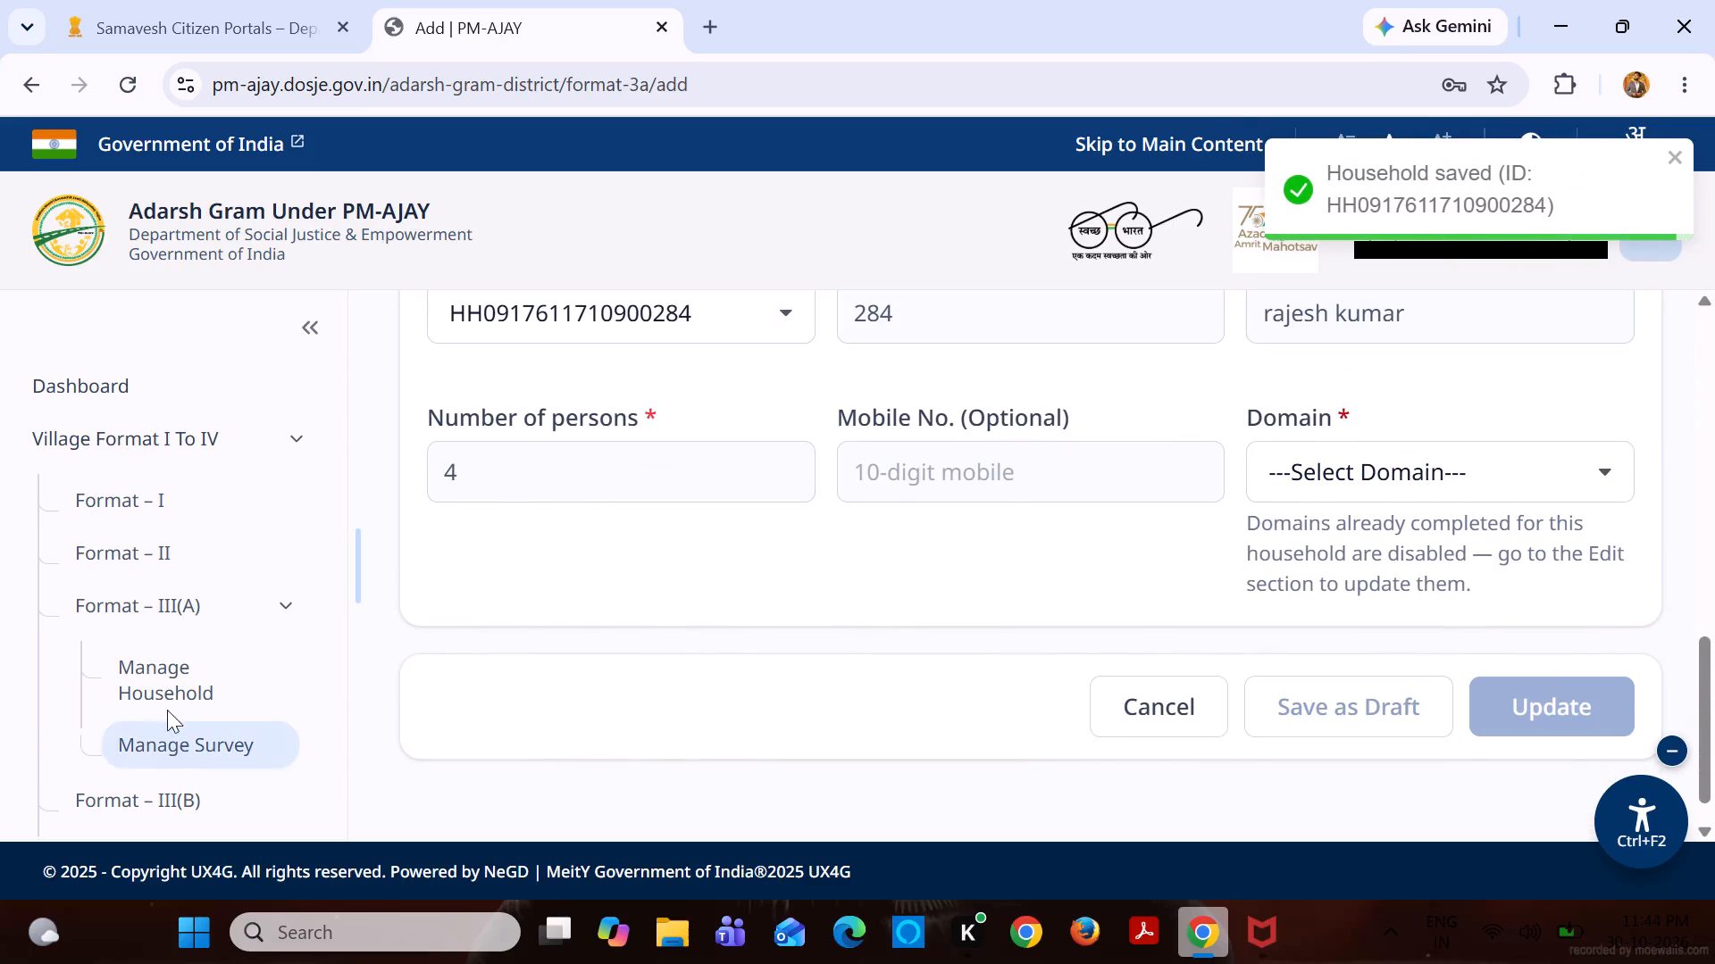
Start a new household record with block Shahabad - 1488, gram panchayat Boodpur - 84740, village Boodpur - 117109 and category SC.
click(179, 686)
click(1309, 386)
click(1294, 317)
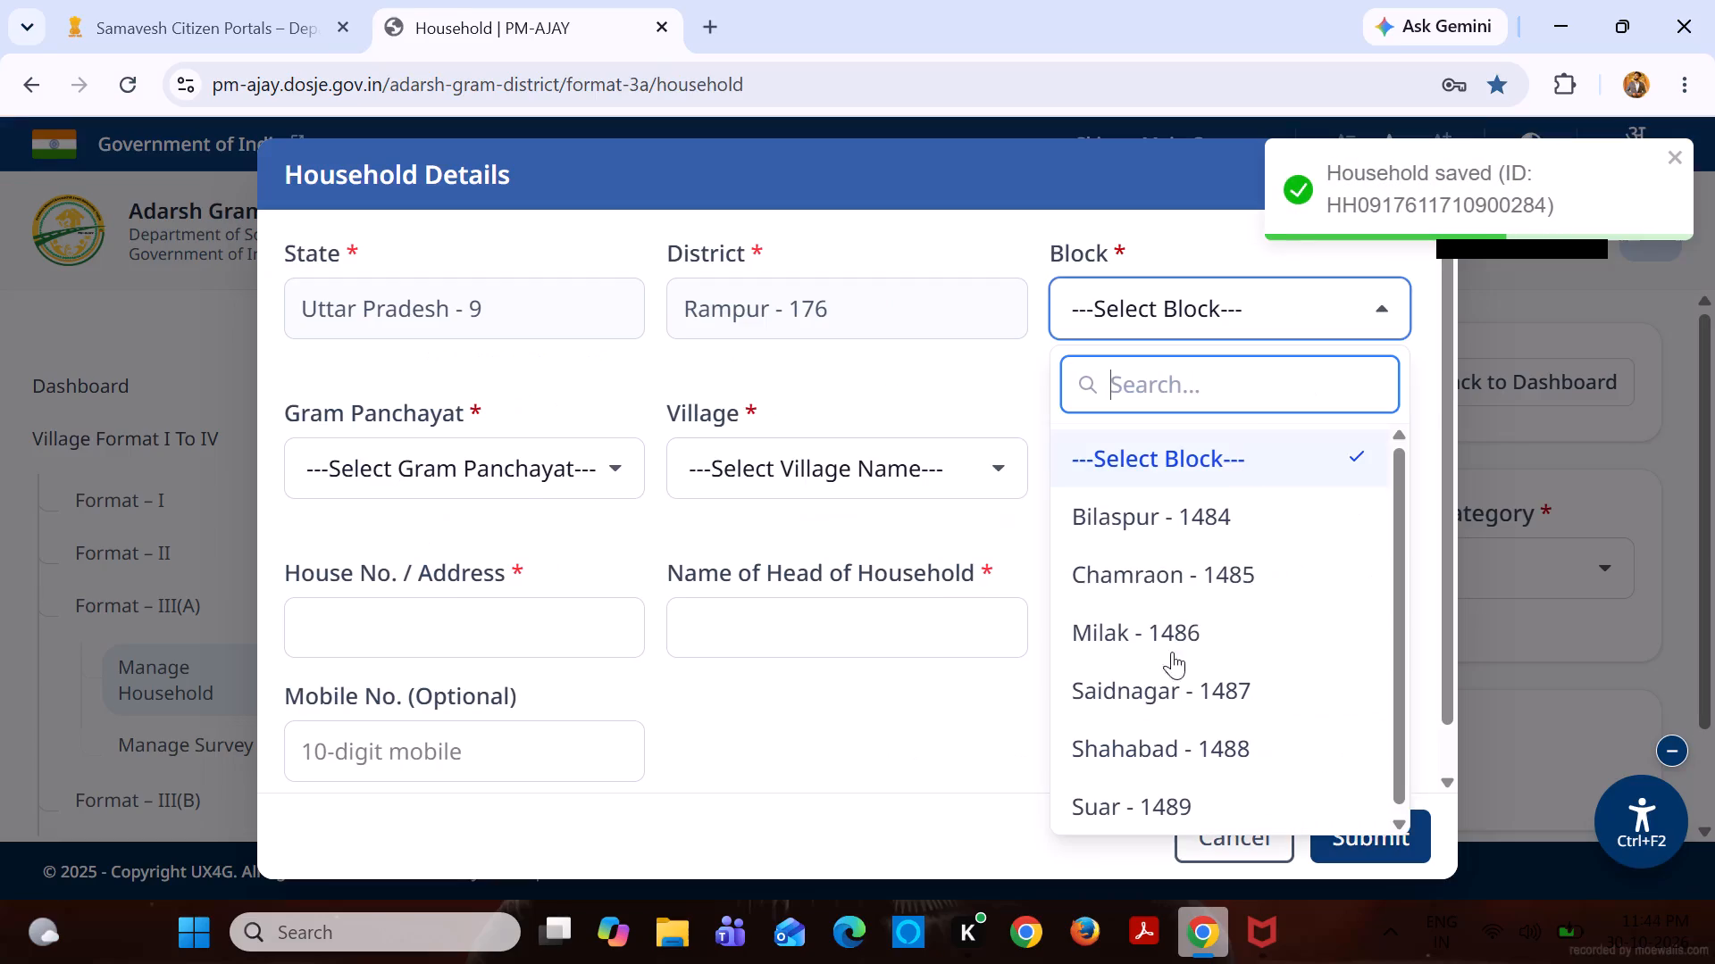
drag(1126, 758, 1120, 742)
click(598, 455)
click(401, 740)
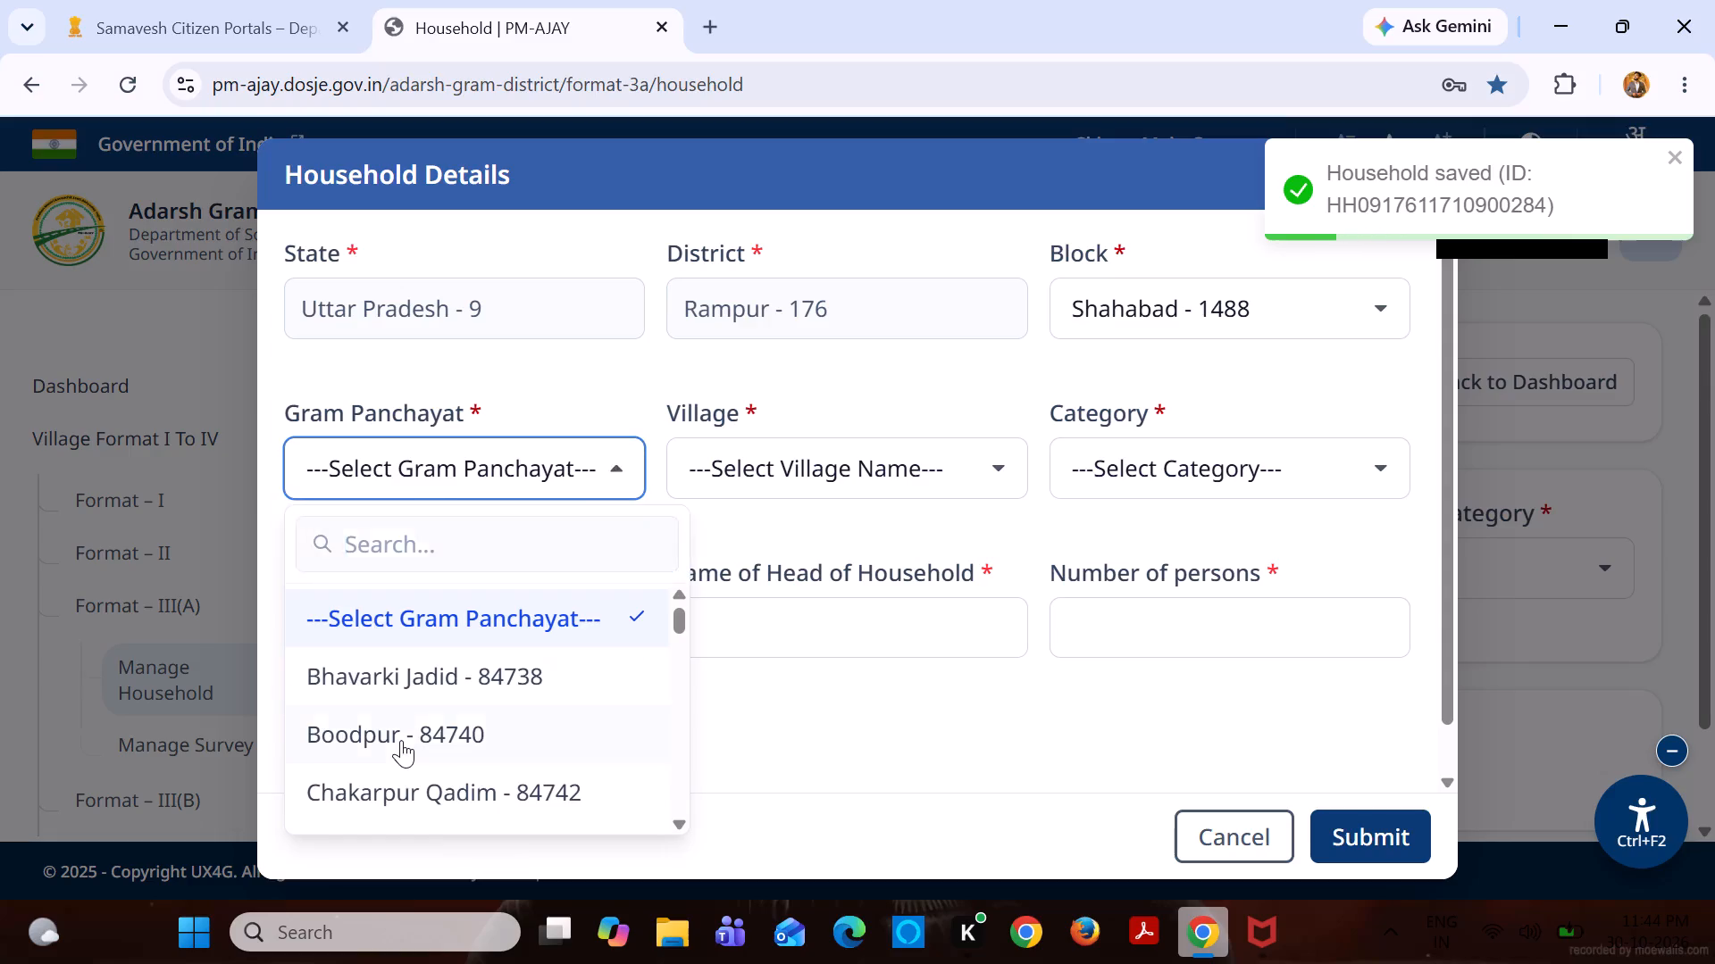
click(819, 476)
click(776, 622)
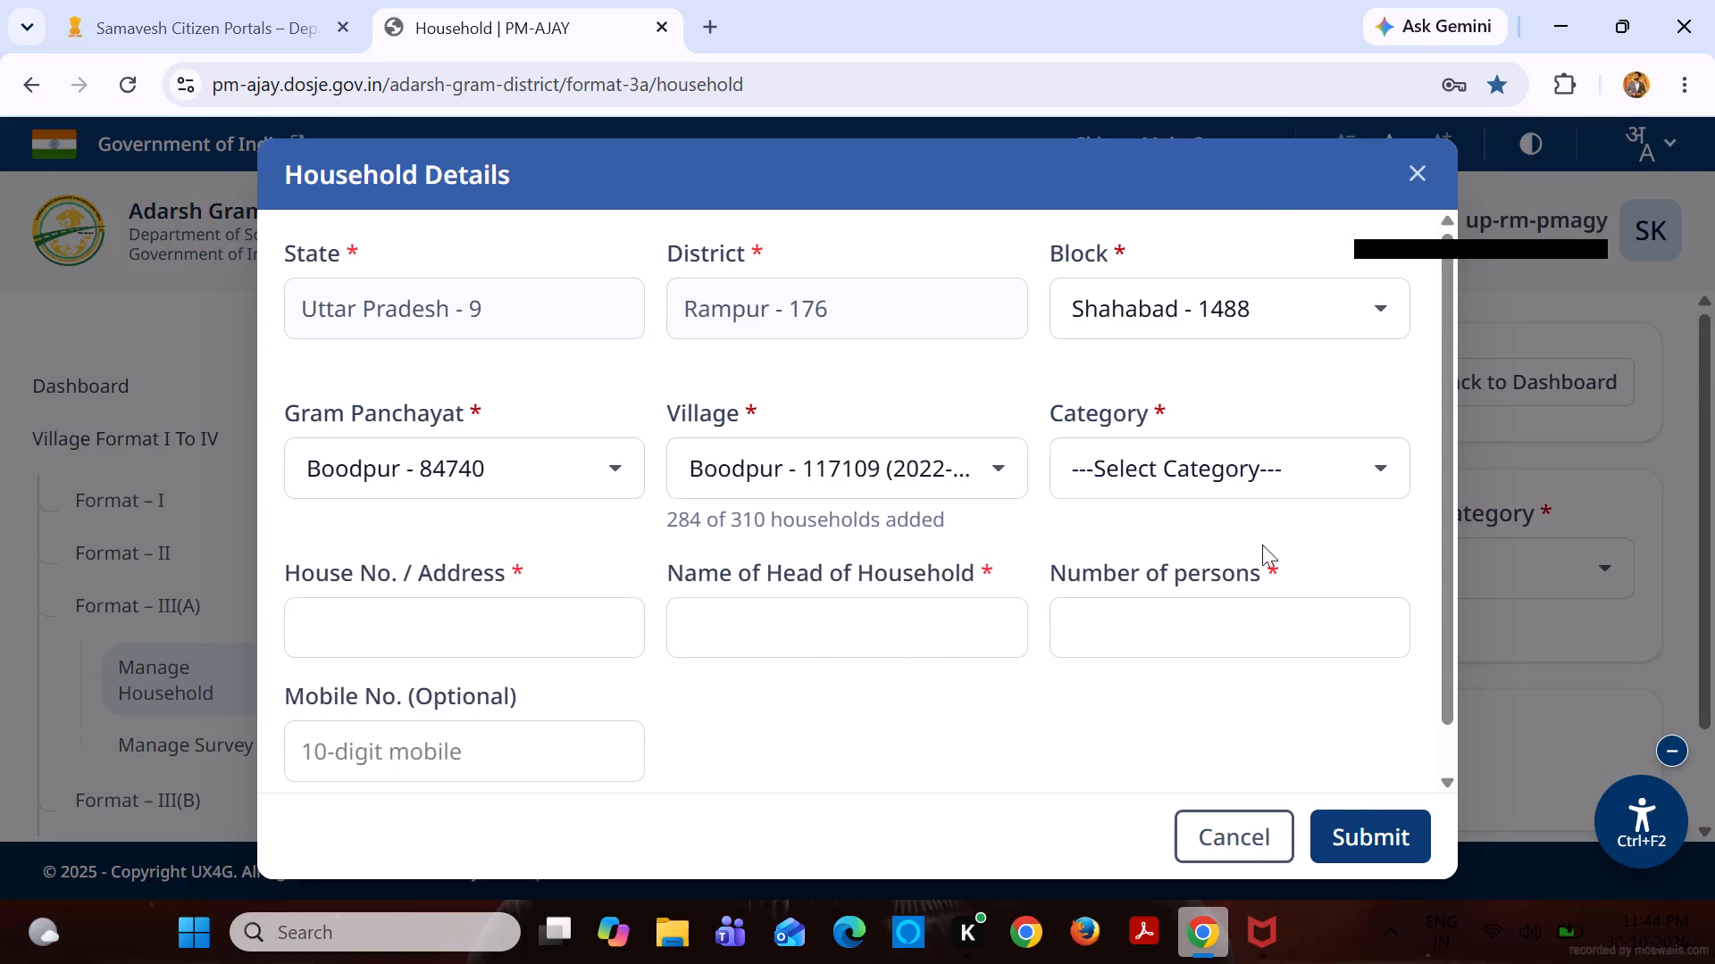
click(1299, 487)
click(1130, 569)
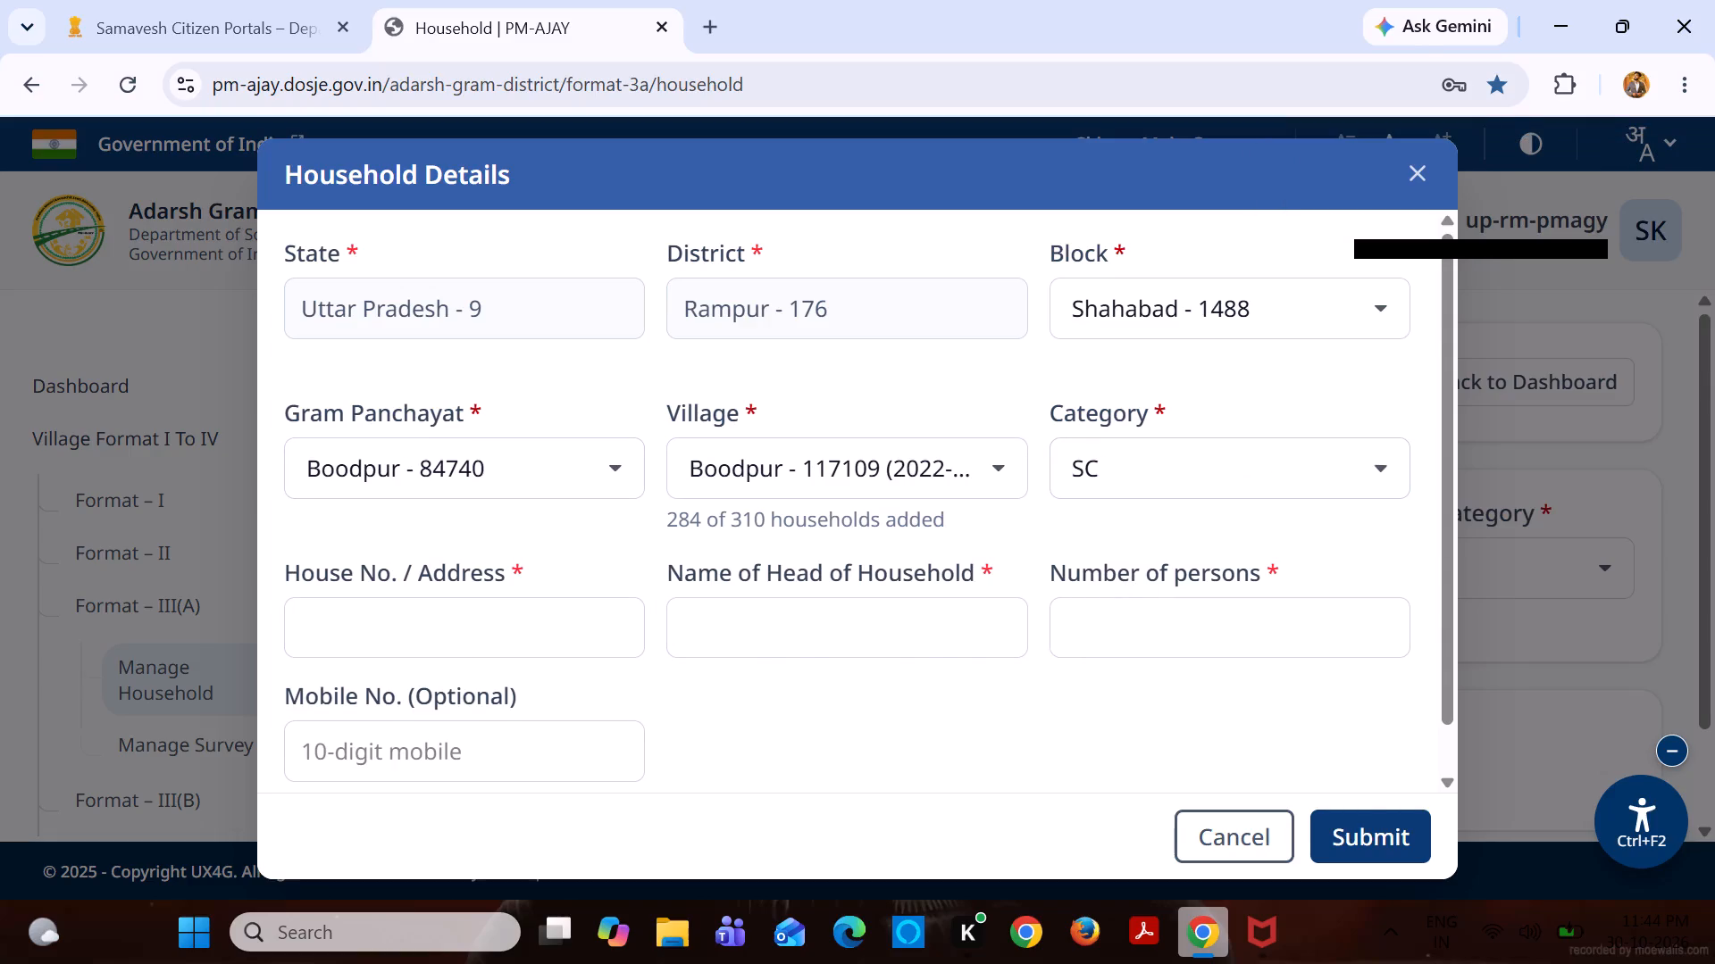
Enter house number 285, the head of household's name and 4 persons, and submit the new household.
click(495, 627)
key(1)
key(BackSpace)
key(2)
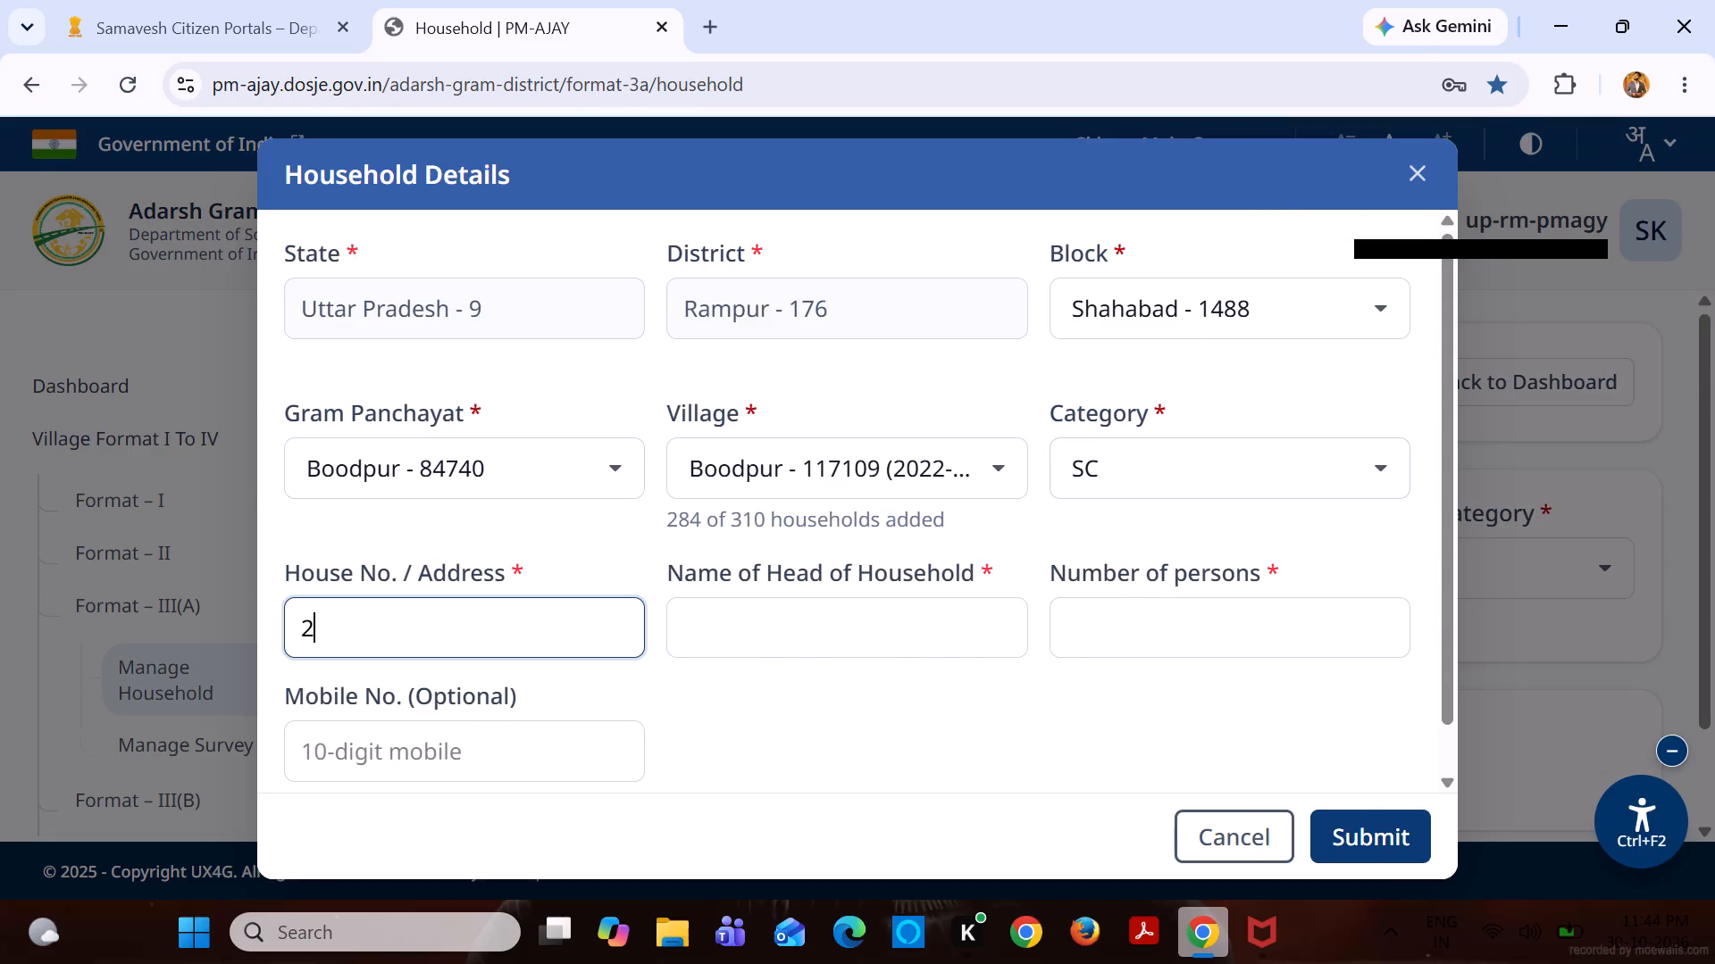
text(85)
drag(832, 665, 908, 603)
click(877, 624)
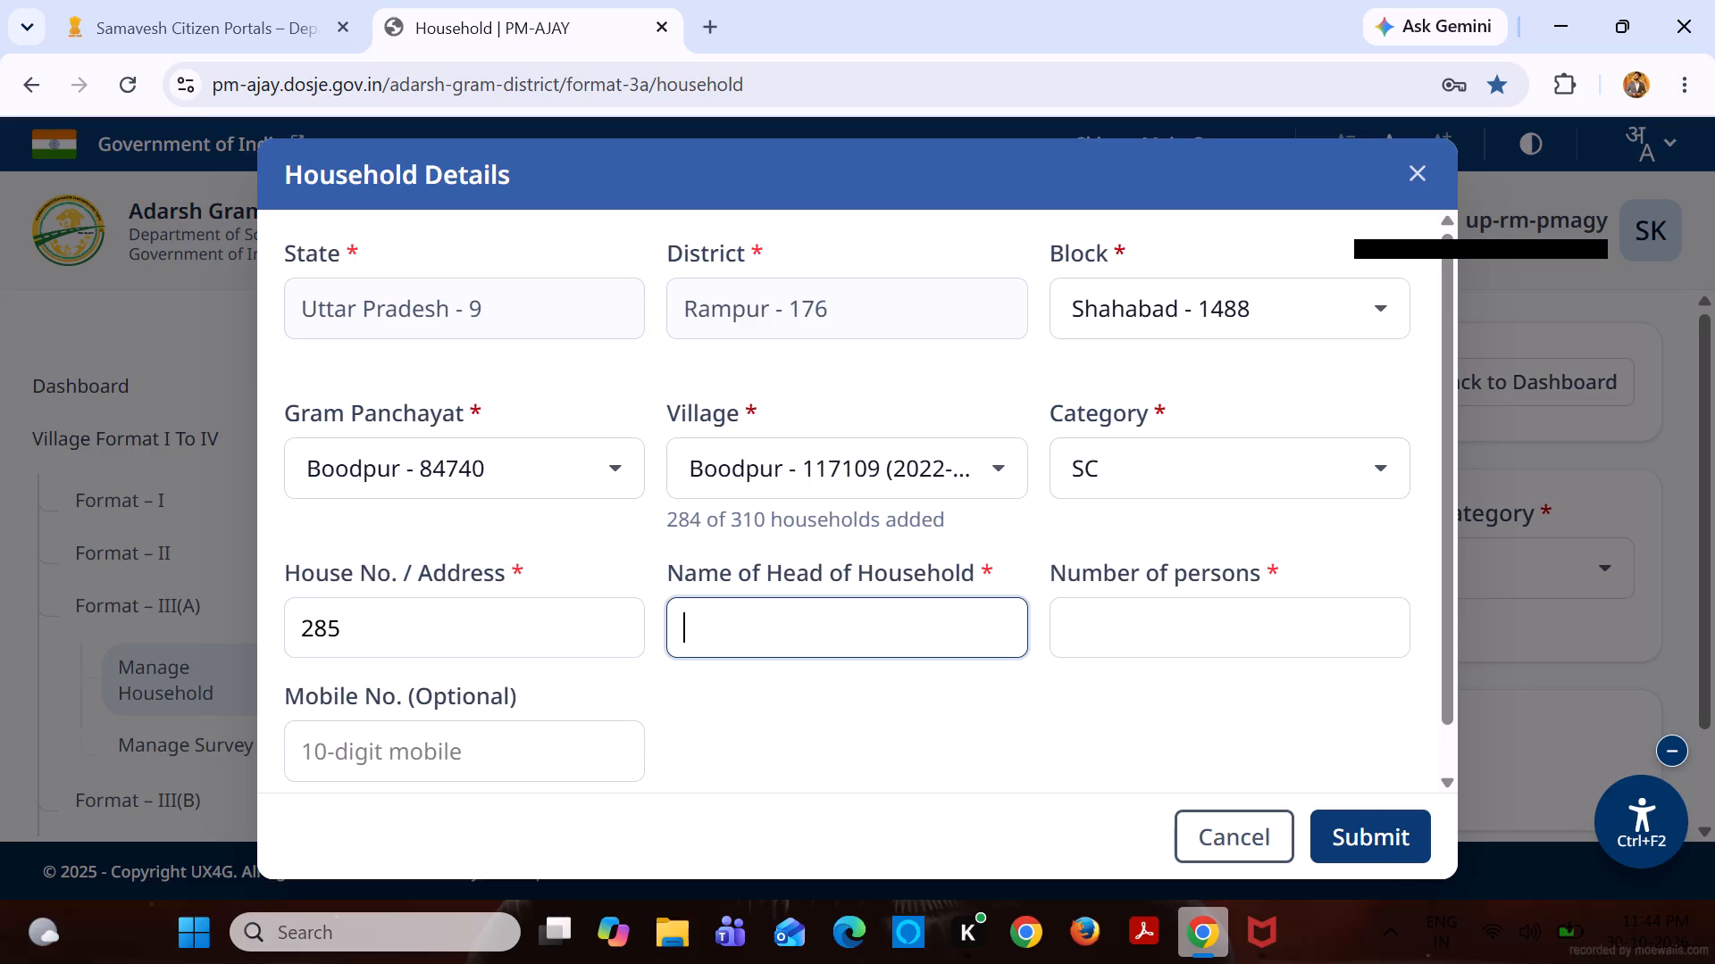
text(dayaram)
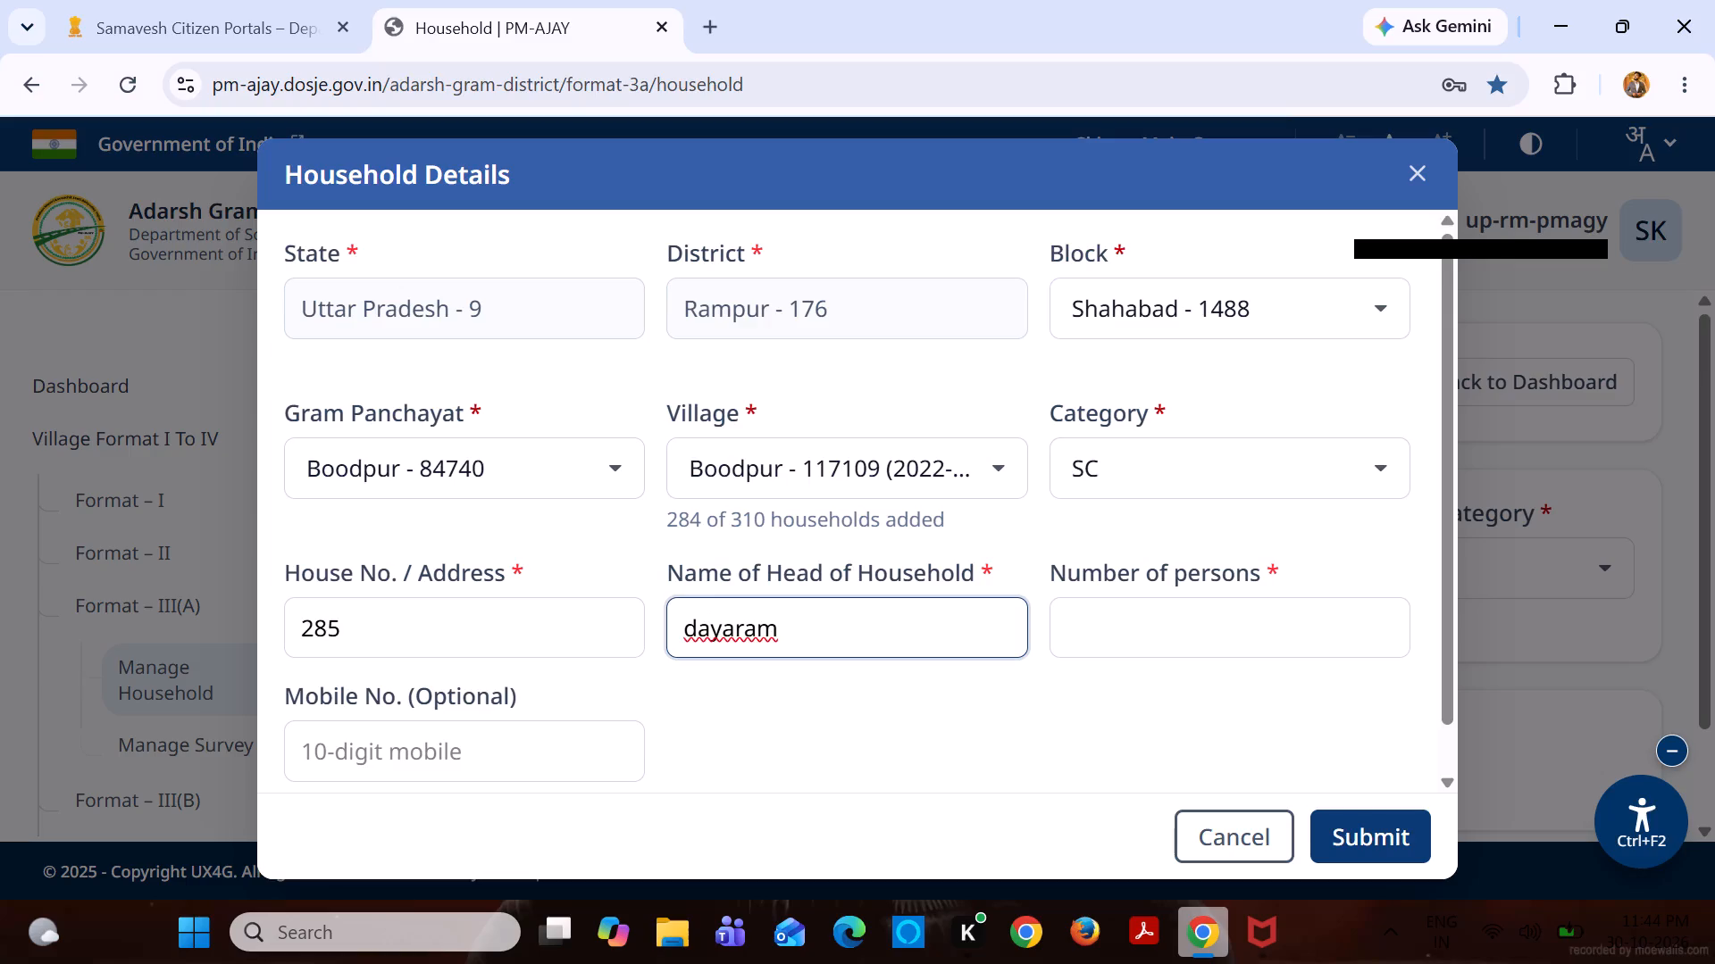
click(1164, 651)
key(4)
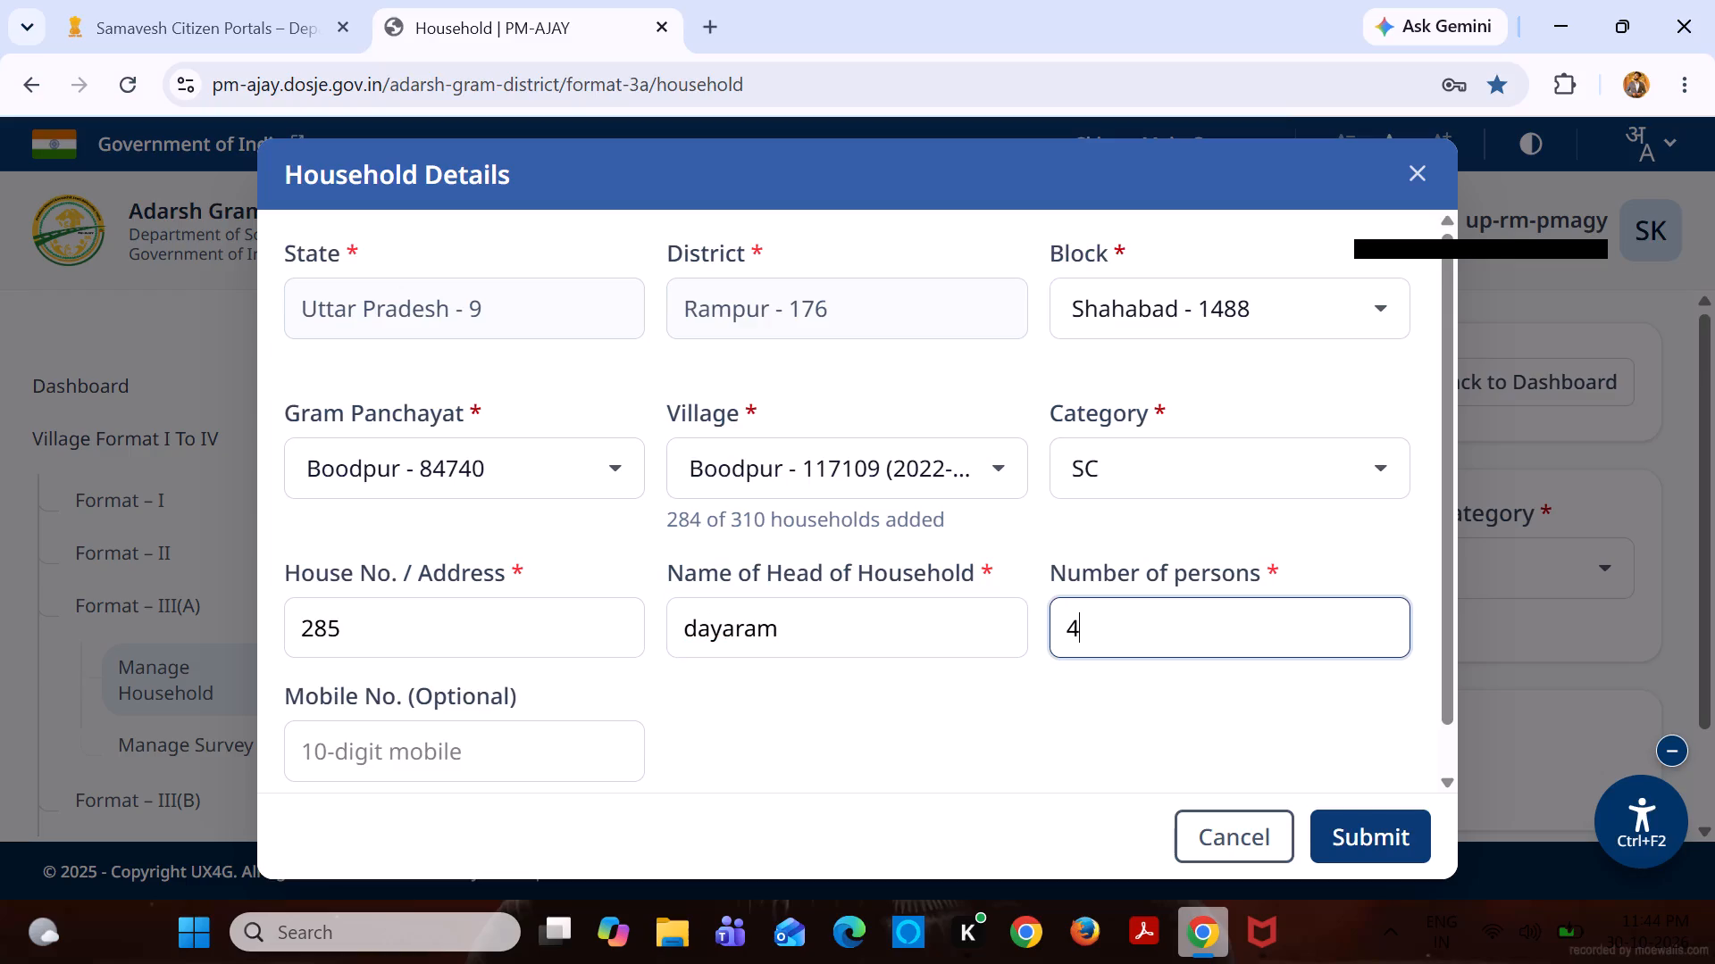
click(1422, 829)
Select domain 1 – Drinking water and Sanitation, answer Yes to having an IHHL and No to open defecation, and submit the domain.
scroll(1478, 648, down, 9)
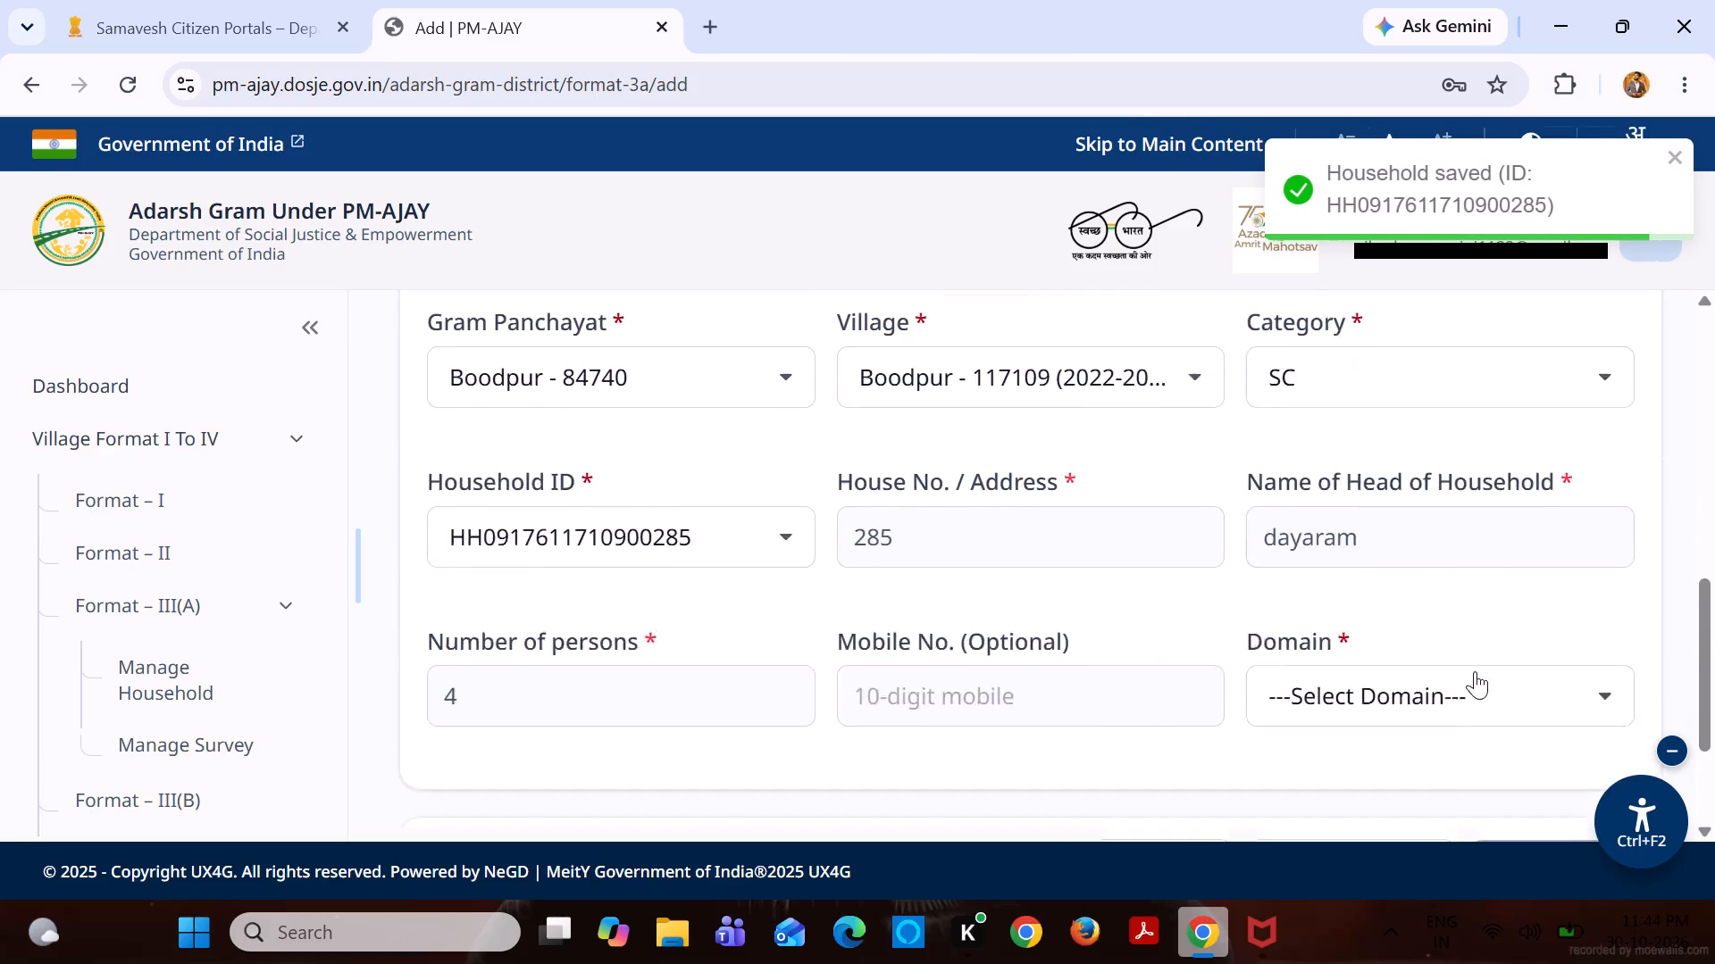
click(1499, 472)
click(1435, 246)
scroll(1438, 436, down, 3)
click(1512, 494)
click(1483, 561)
scroll(1495, 517, down, 1)
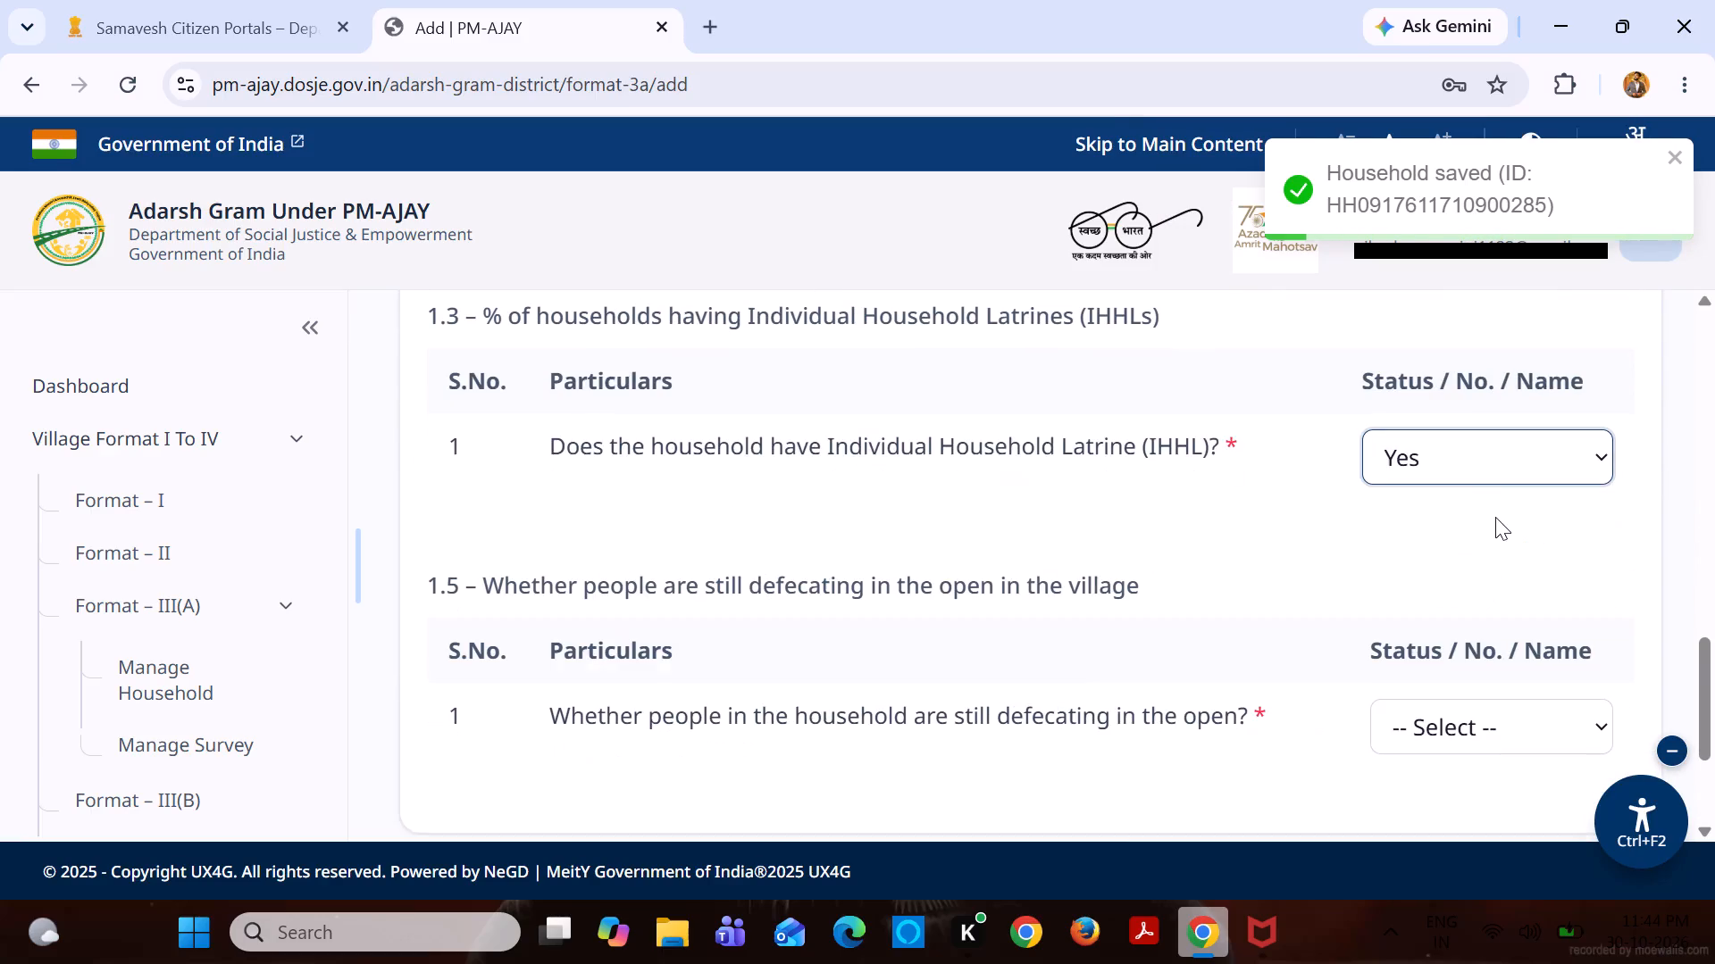
scroll(1495, 517, down, 2)
click(1531, 470)
click(1487, 478)
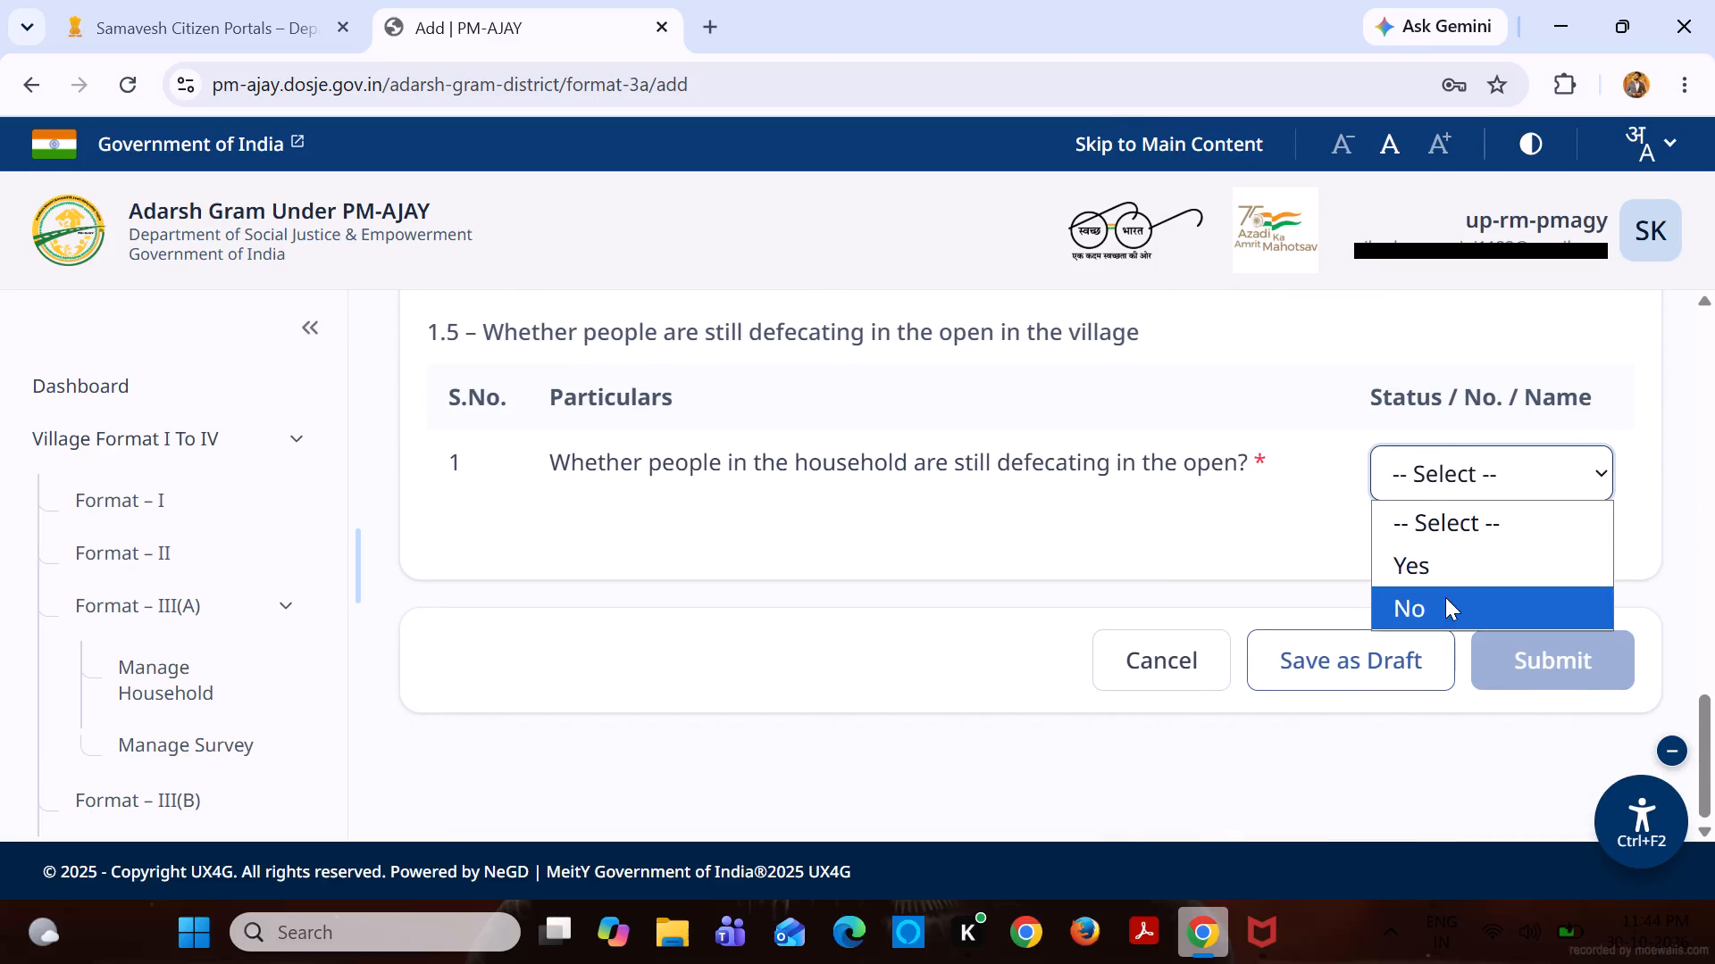
click(1445, 597)
click(1576, 665)
Select domain 2 – Education and enter 0 children aged 6-10, 11-13 and 14-15 years in sections 2.1 to 2.3.
click(1520, 426)
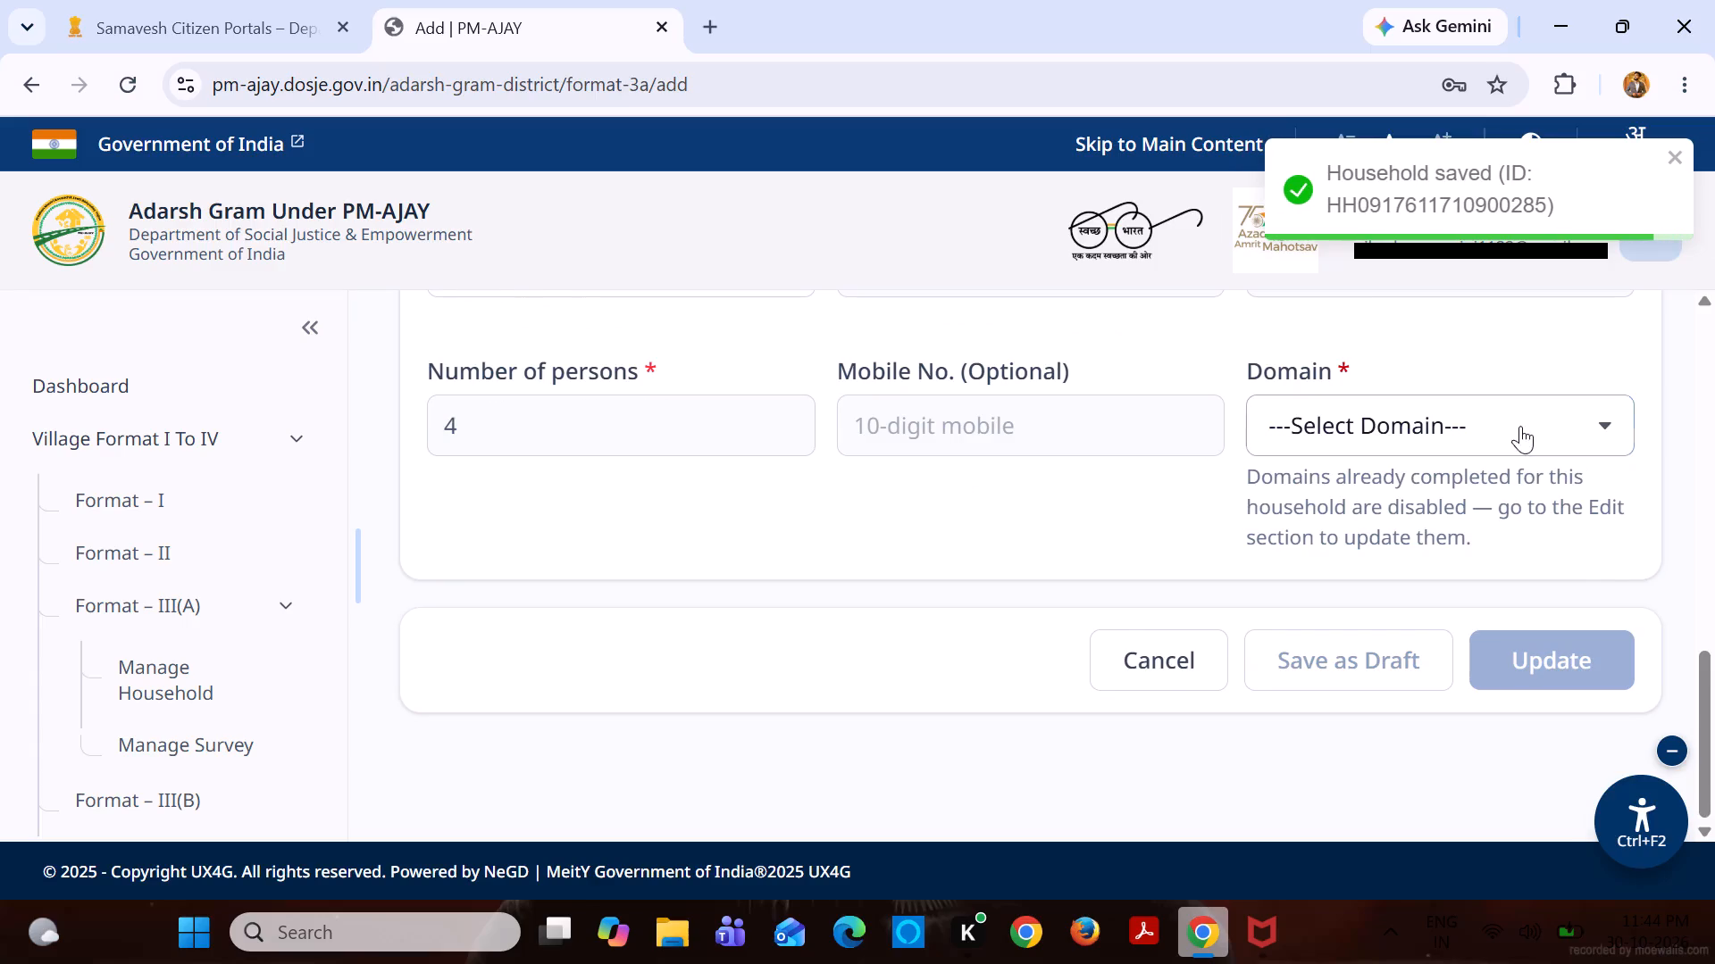
scroll(1456, 579, down, 1)
click(1443, 576)
scroll(1440, 579, down, 3)
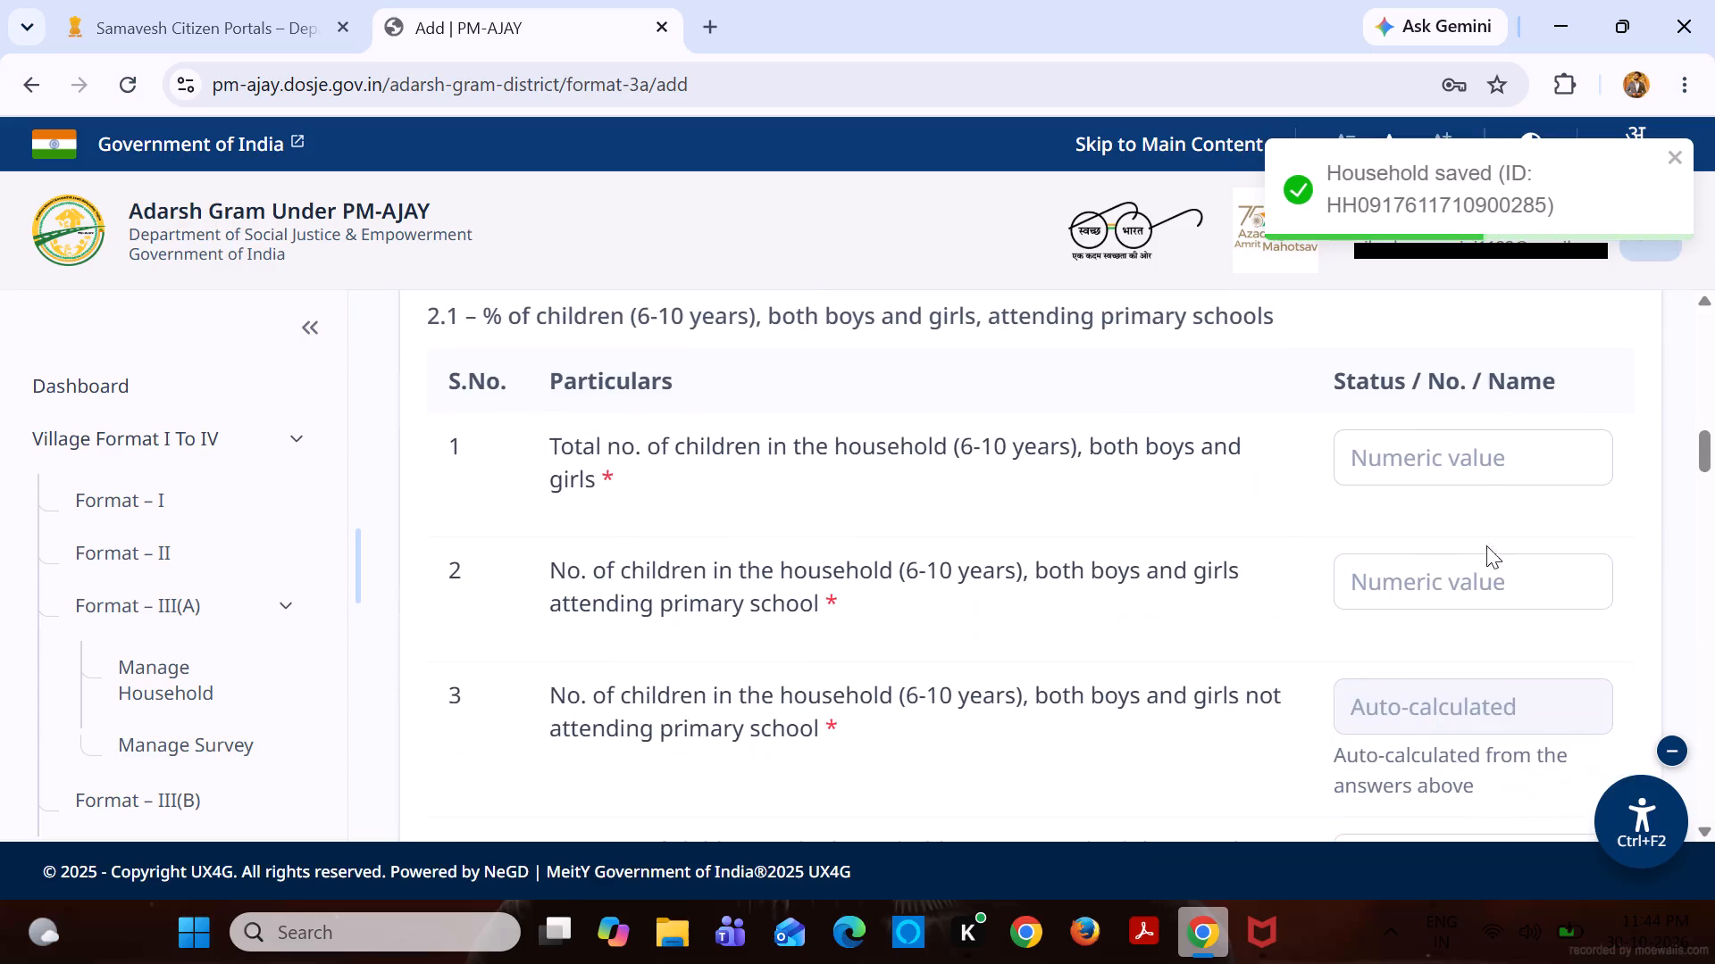
click(1509, 445)
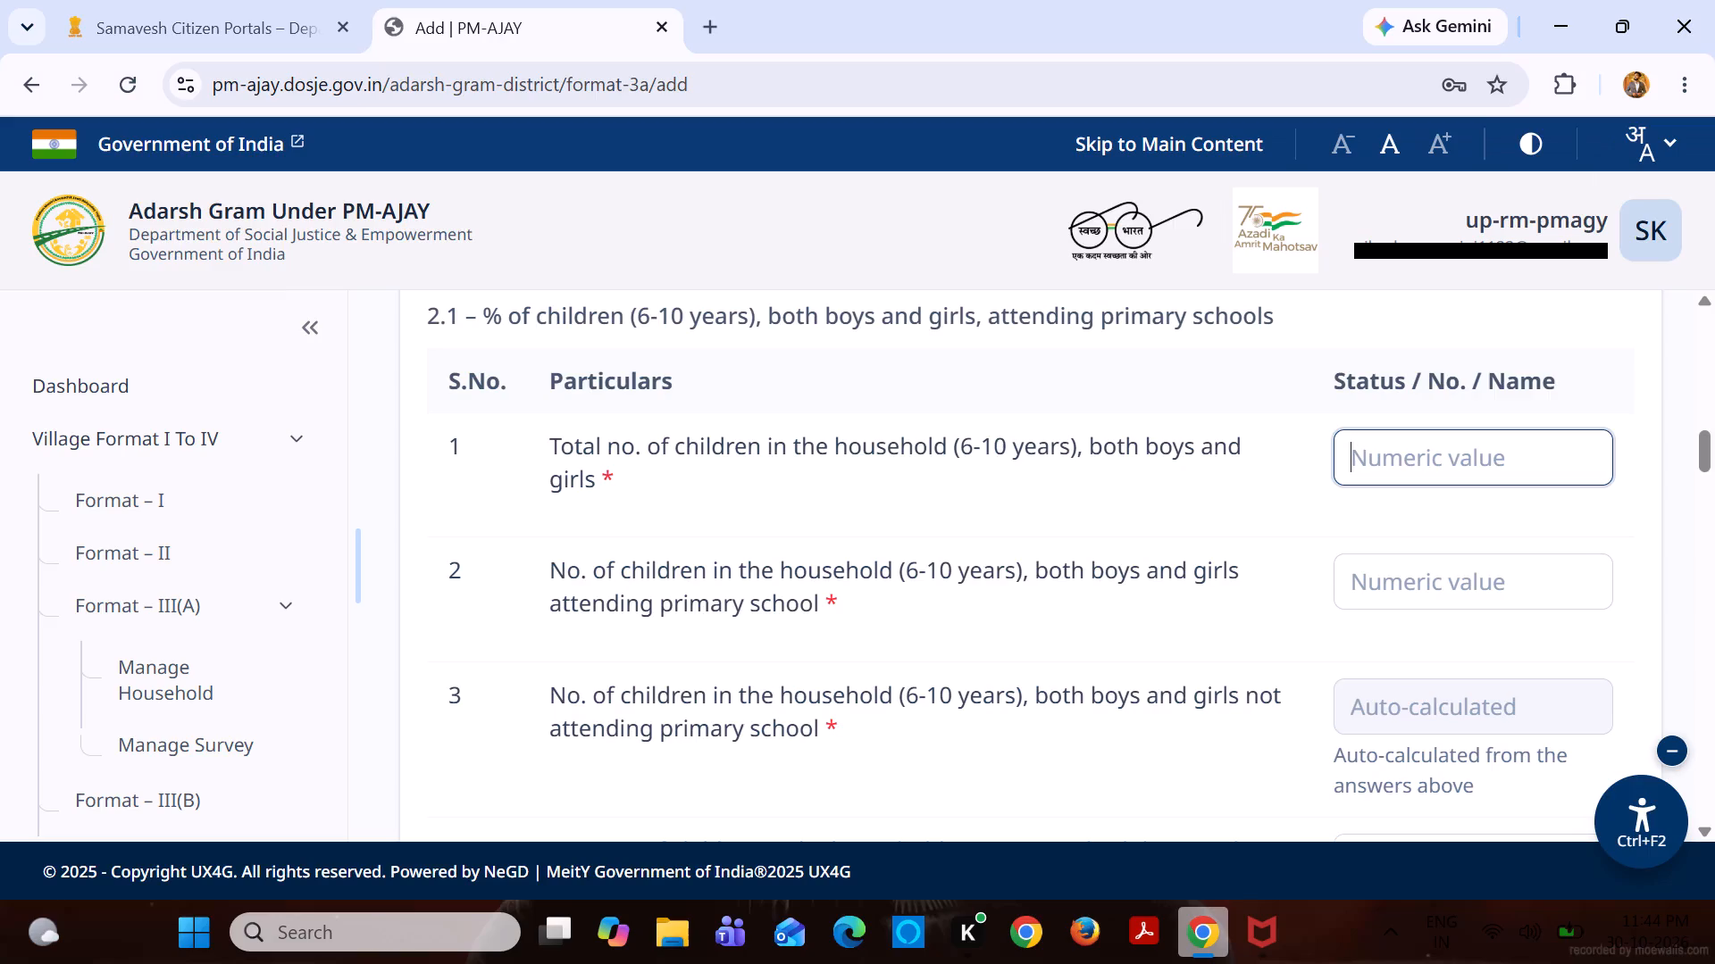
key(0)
scroll(1477, 486, up, 1)
scroll(1349, 538, down, 2)
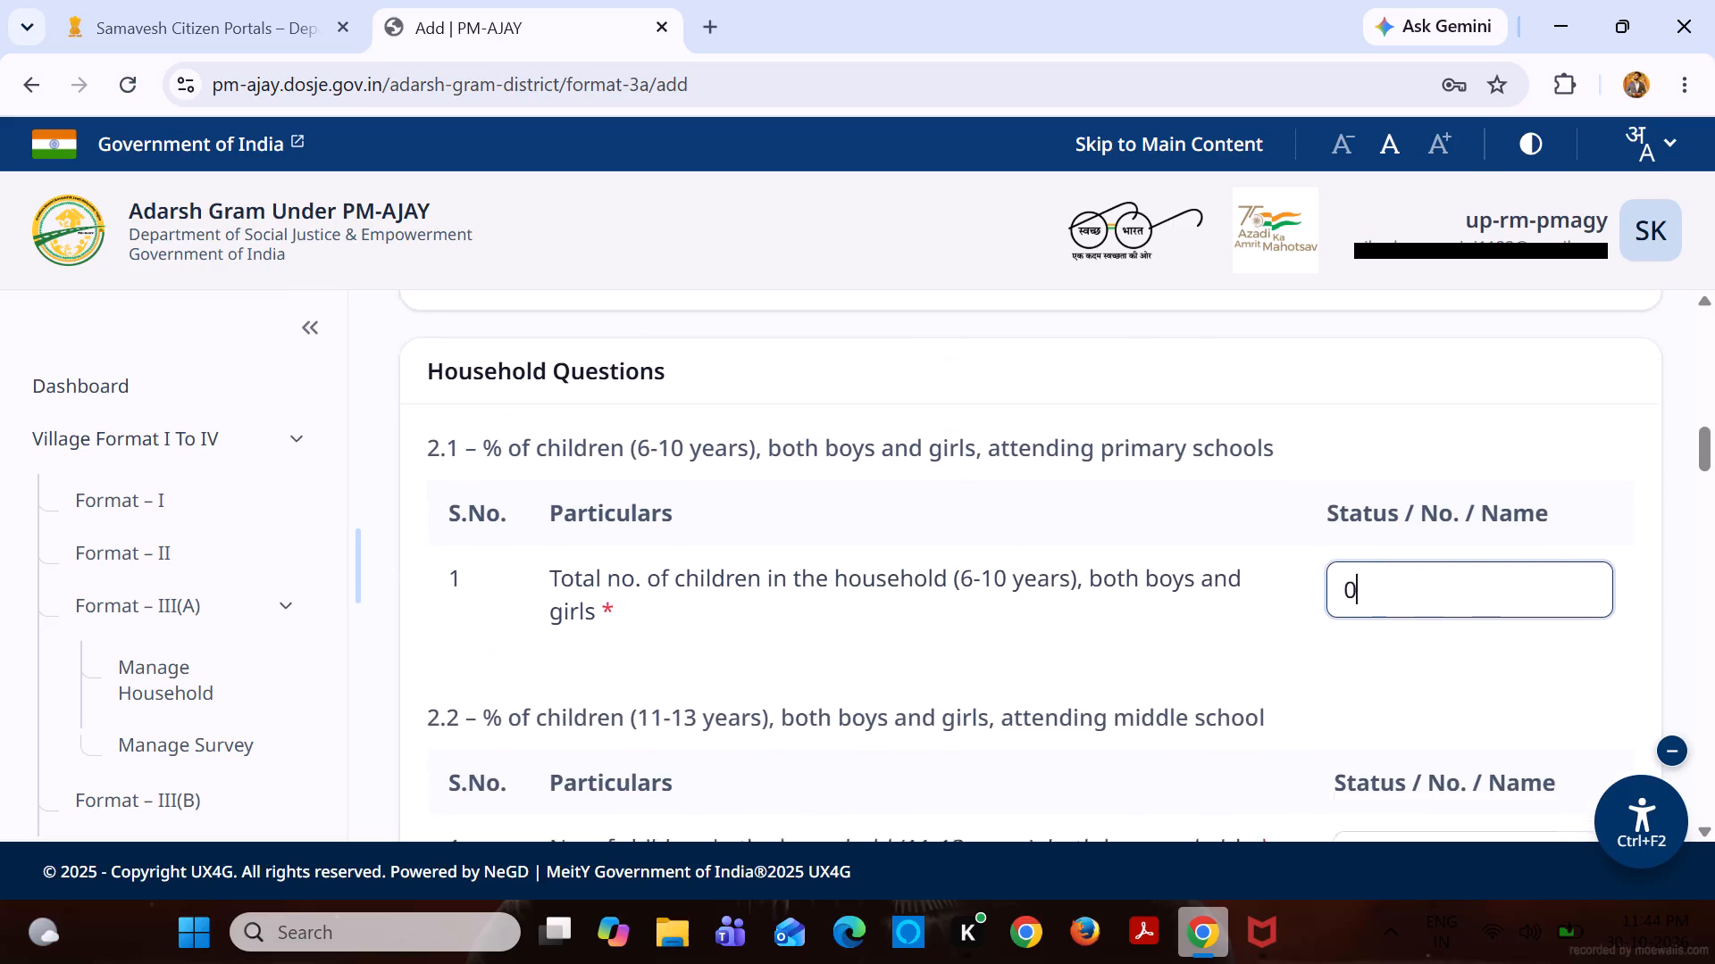
click(1370, 593)
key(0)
scroll(1387, 611, down, 2)
click(1429, 578)
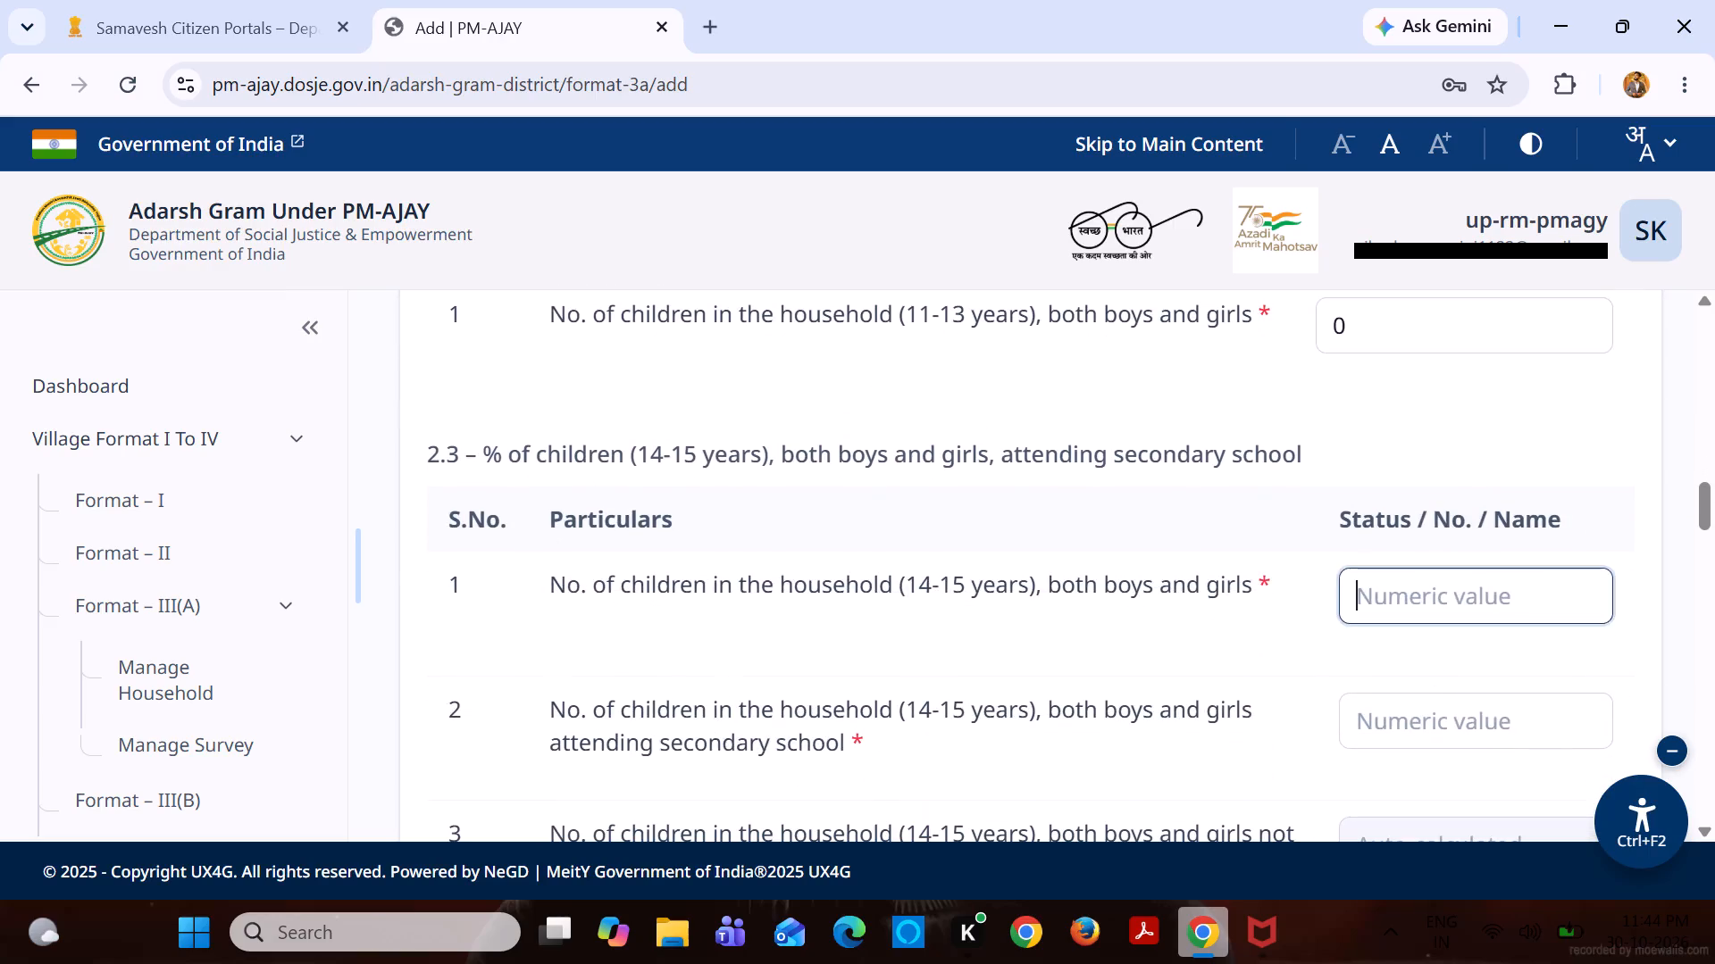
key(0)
Enter 2 children aged 16-17 years and 2 attending higher secondary school in section 2.4.
scroll(1428, 562, down, 3)
click(1459, 464)
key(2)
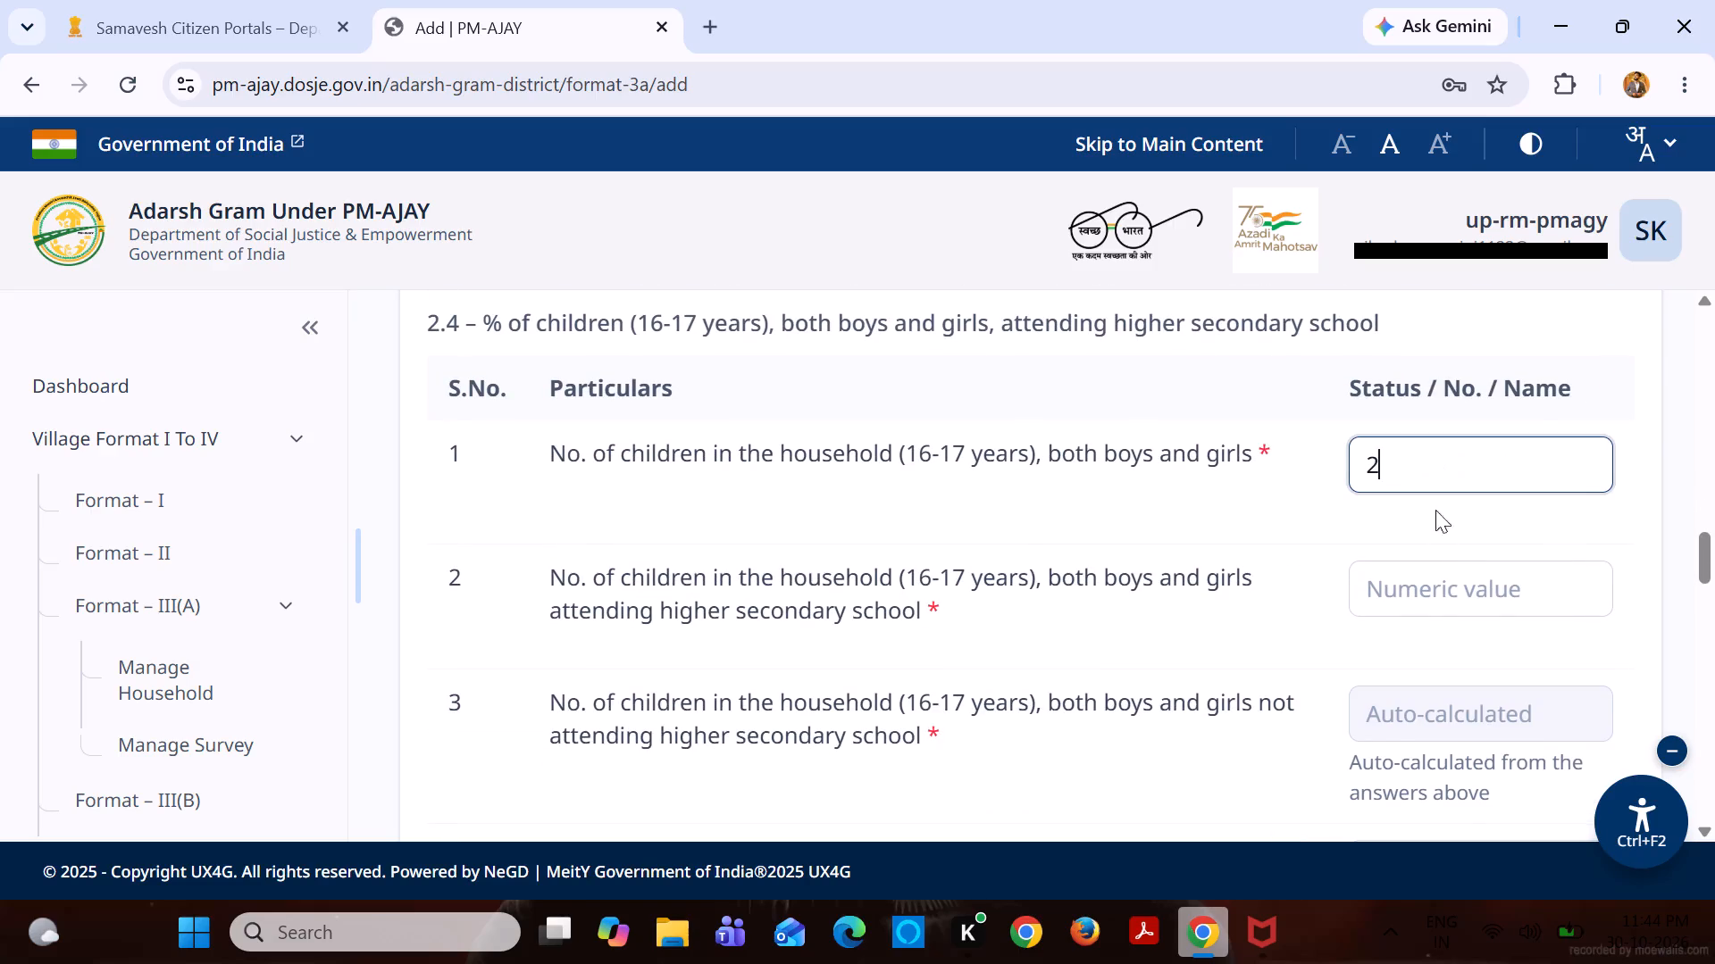
click(1429, 556)
click(1427, 572)
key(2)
Enter 0 children aged 18-23 years and 0 eligible for pre-matric and post-matric scholarships in sections 2.5 to 2.7, and submit the Education domain.
scroll(1437, 579, down, 3)
drag(1480, 586, 1468, 586)
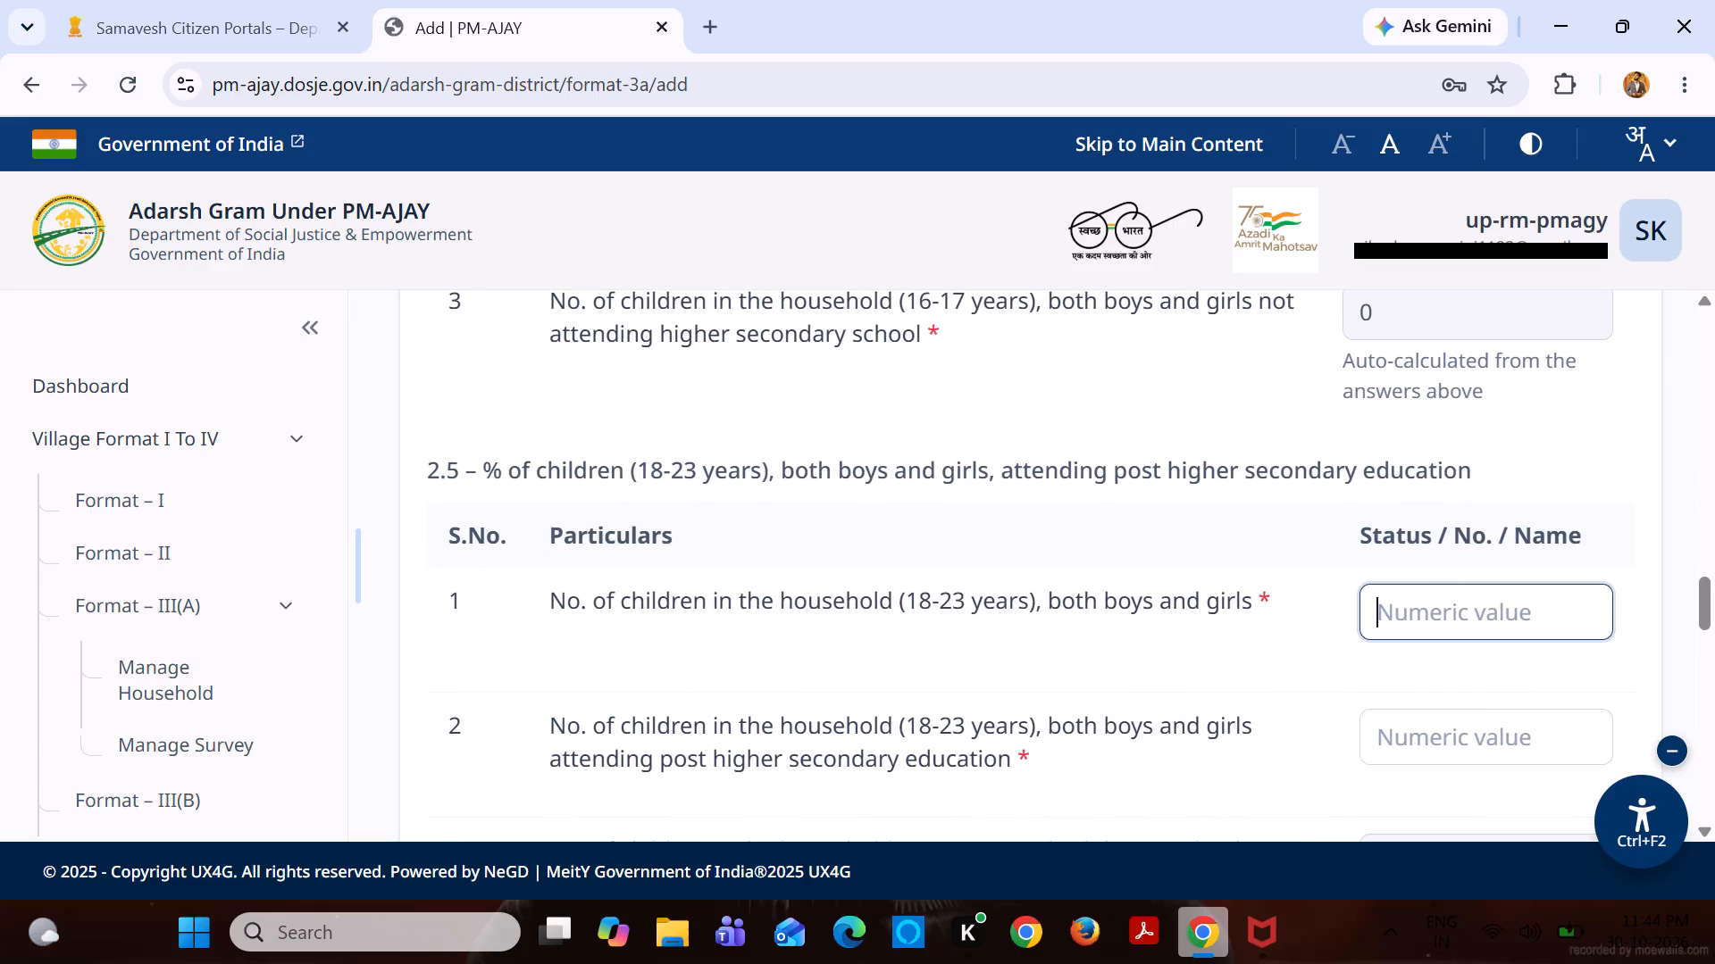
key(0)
scroll(1457, 602, down, 2)
click(1447, 608)
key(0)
scroll(1443, 614, down, 2)
click(1451, 632)
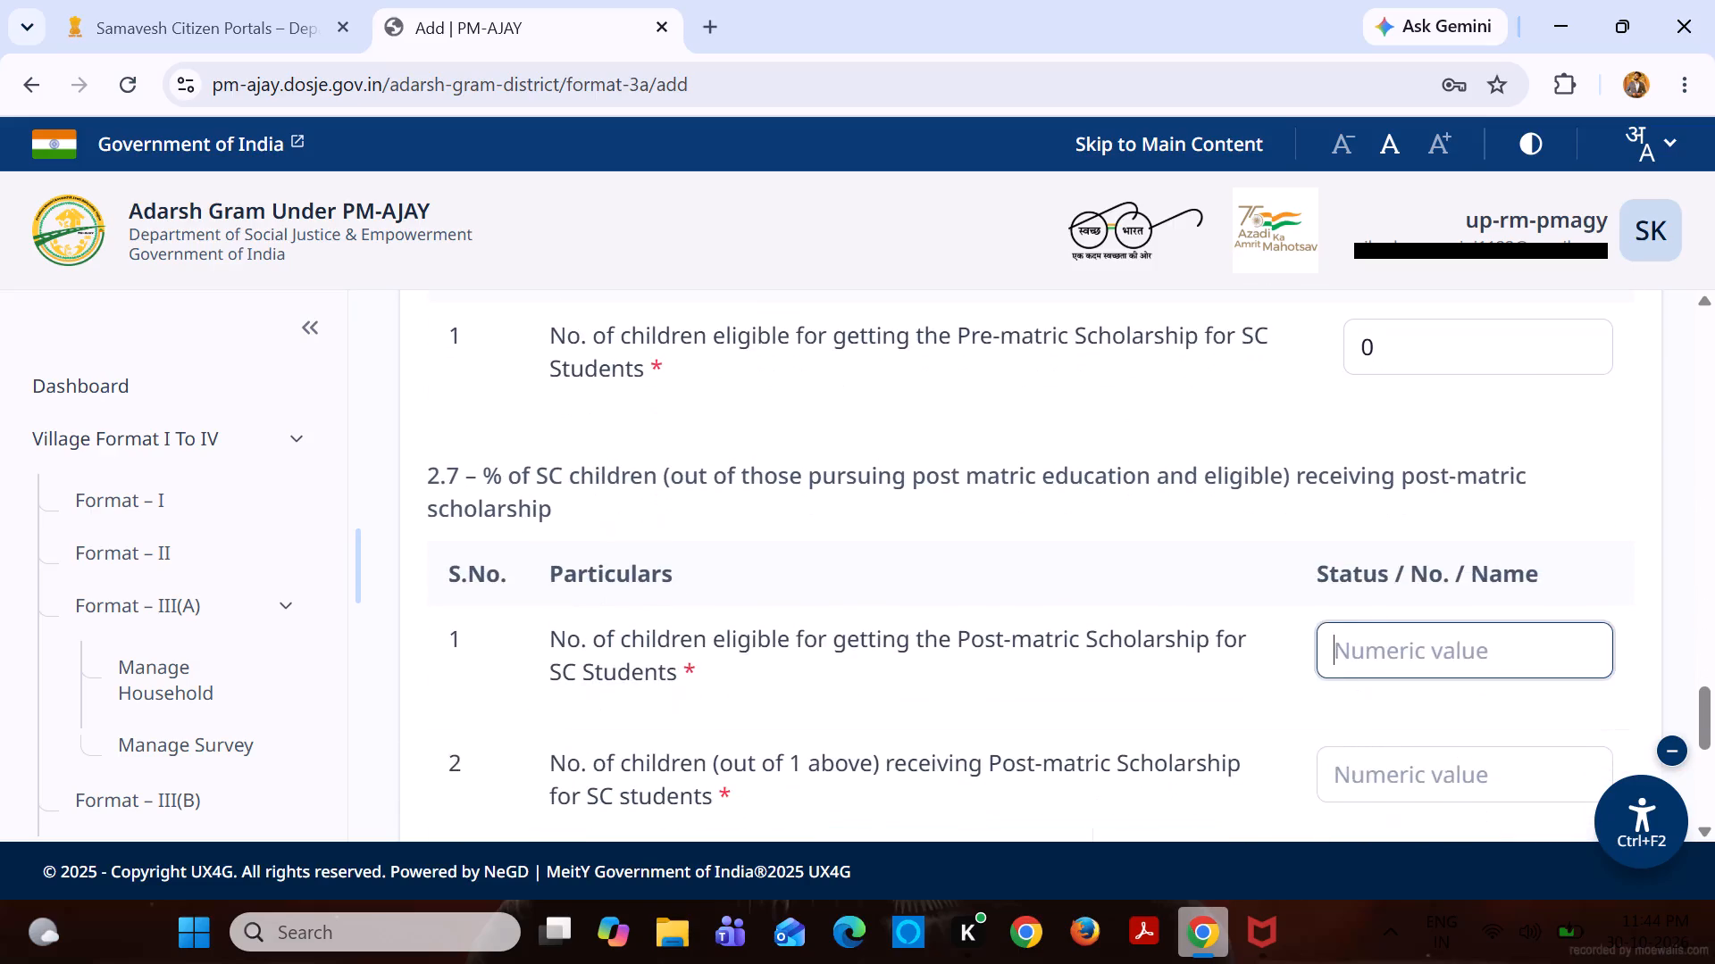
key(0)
scroll(1458, 622, up, 1)
scroll(1460, 633, down, 3)
click(1527, 638)
Select domain 3 – Health and Nutrition and answer Yes to the household being covered under a Health Protection Scheme.
click(1560, 442)
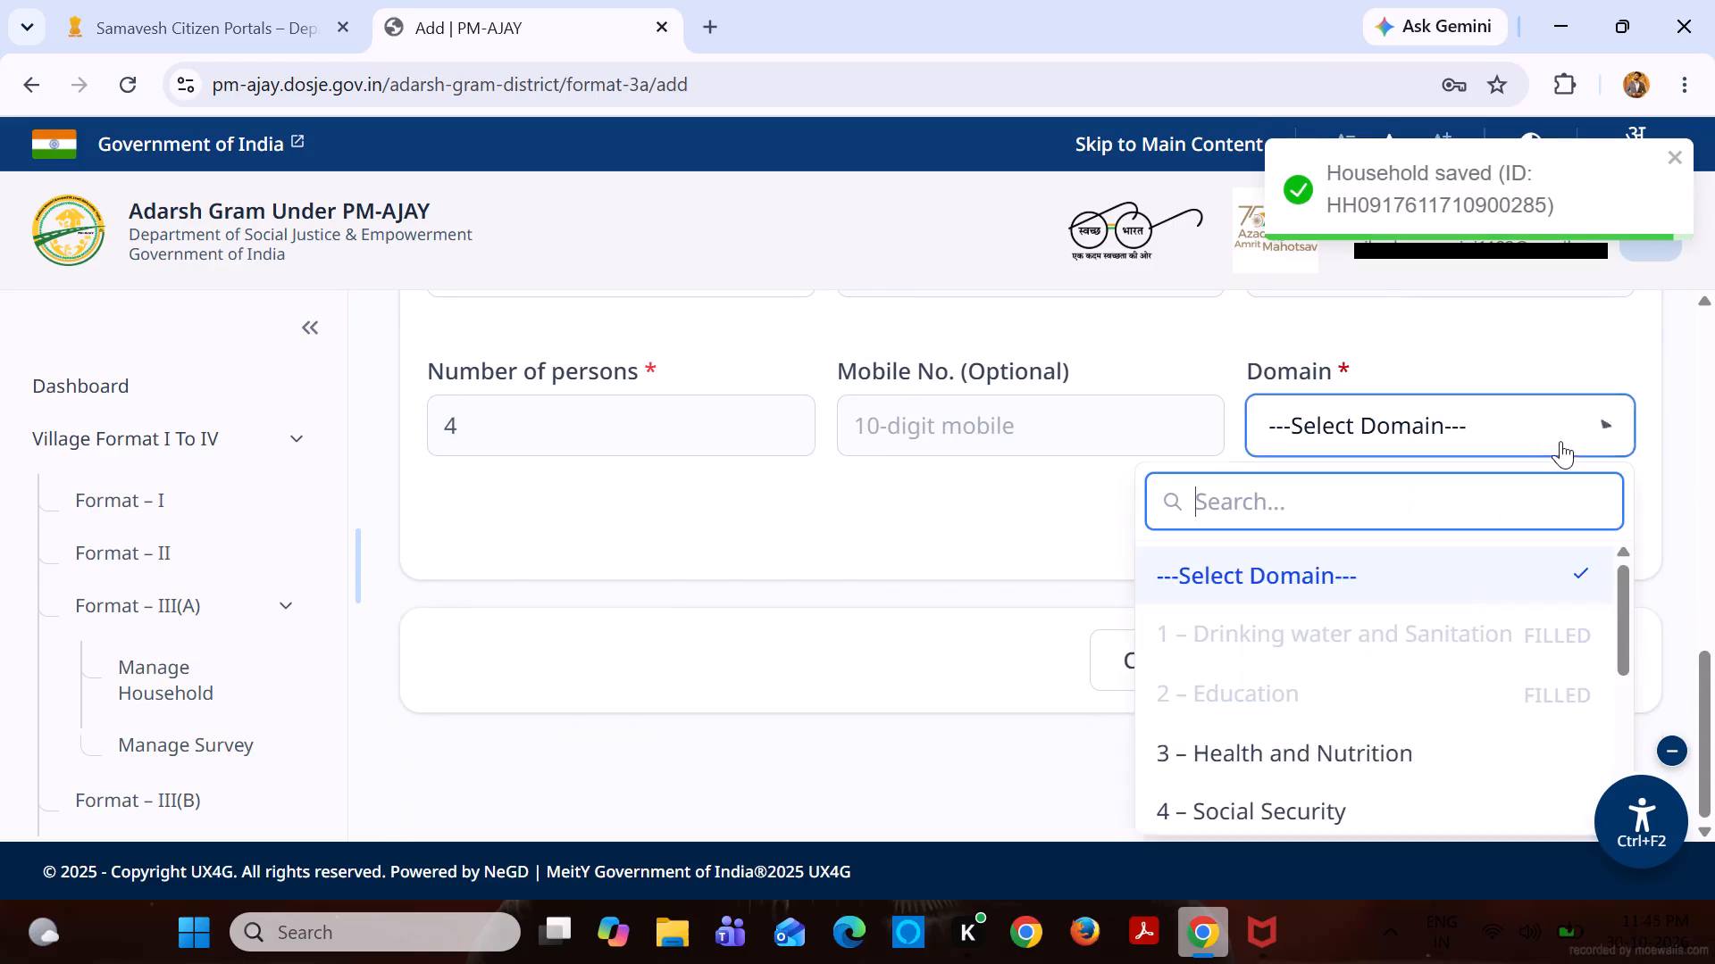
drag(1286, 741, 1292, 727)
scroll(1488, 603, down, 2)
click(1529, 564)
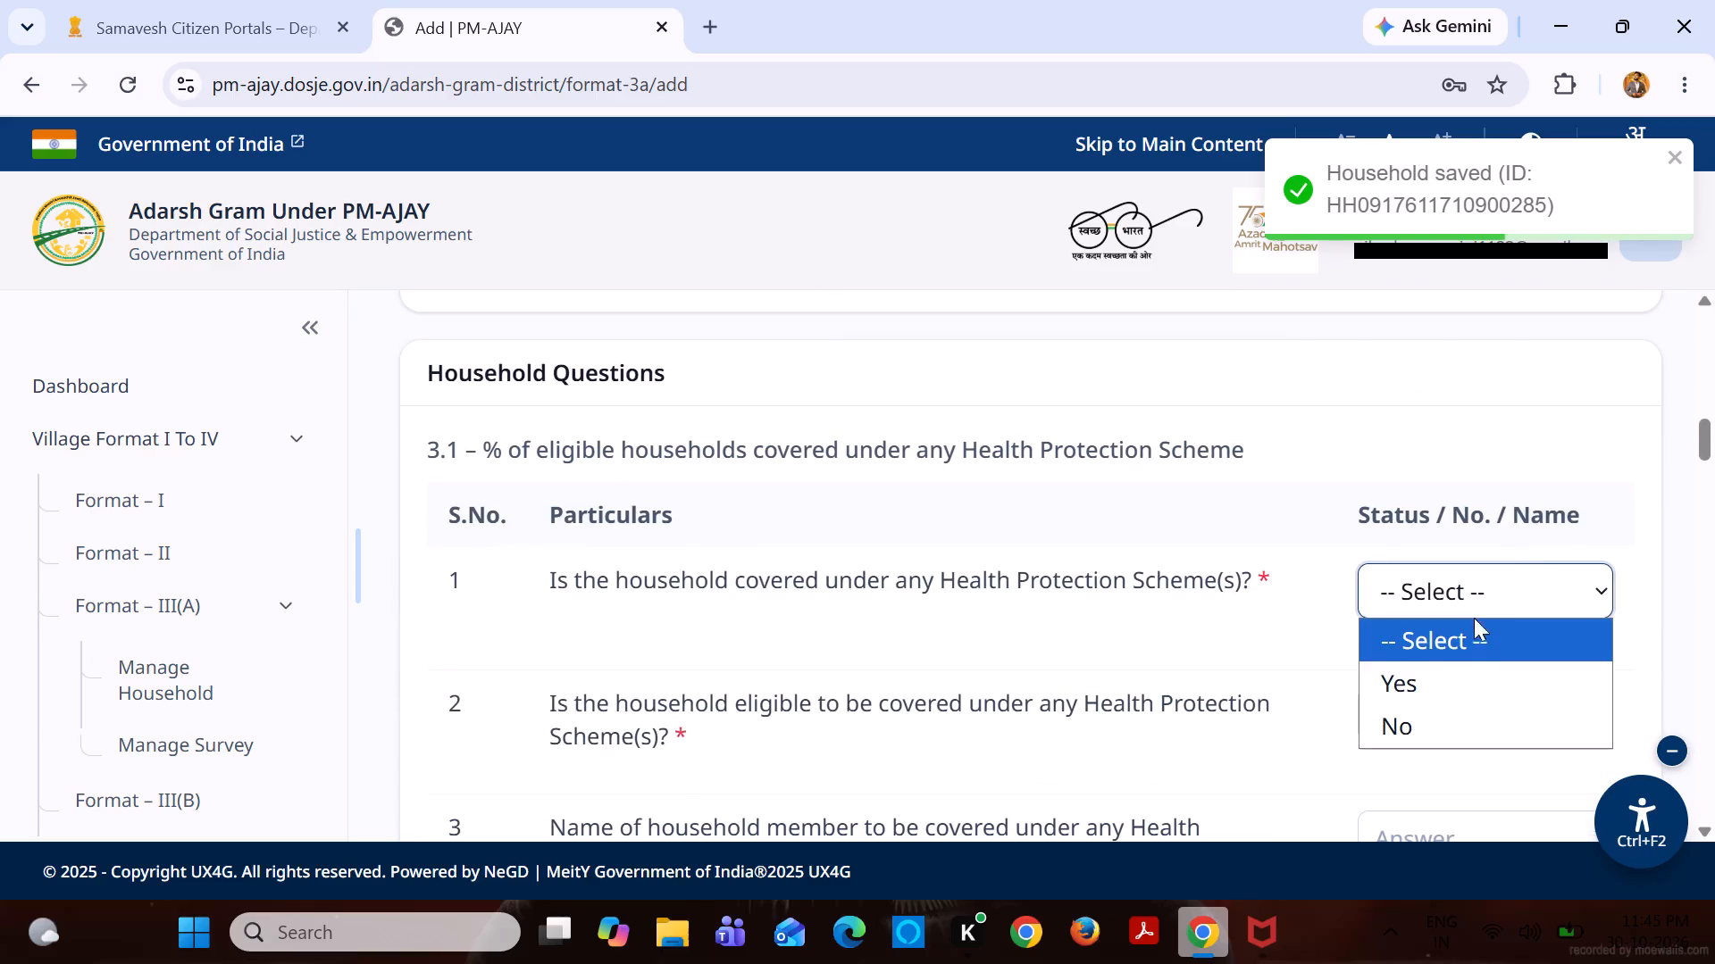
drag(1426, 676, 1427, 660)
scroll(1560, 569, down, 1)
click(1543, 554)
click(1546, 457)
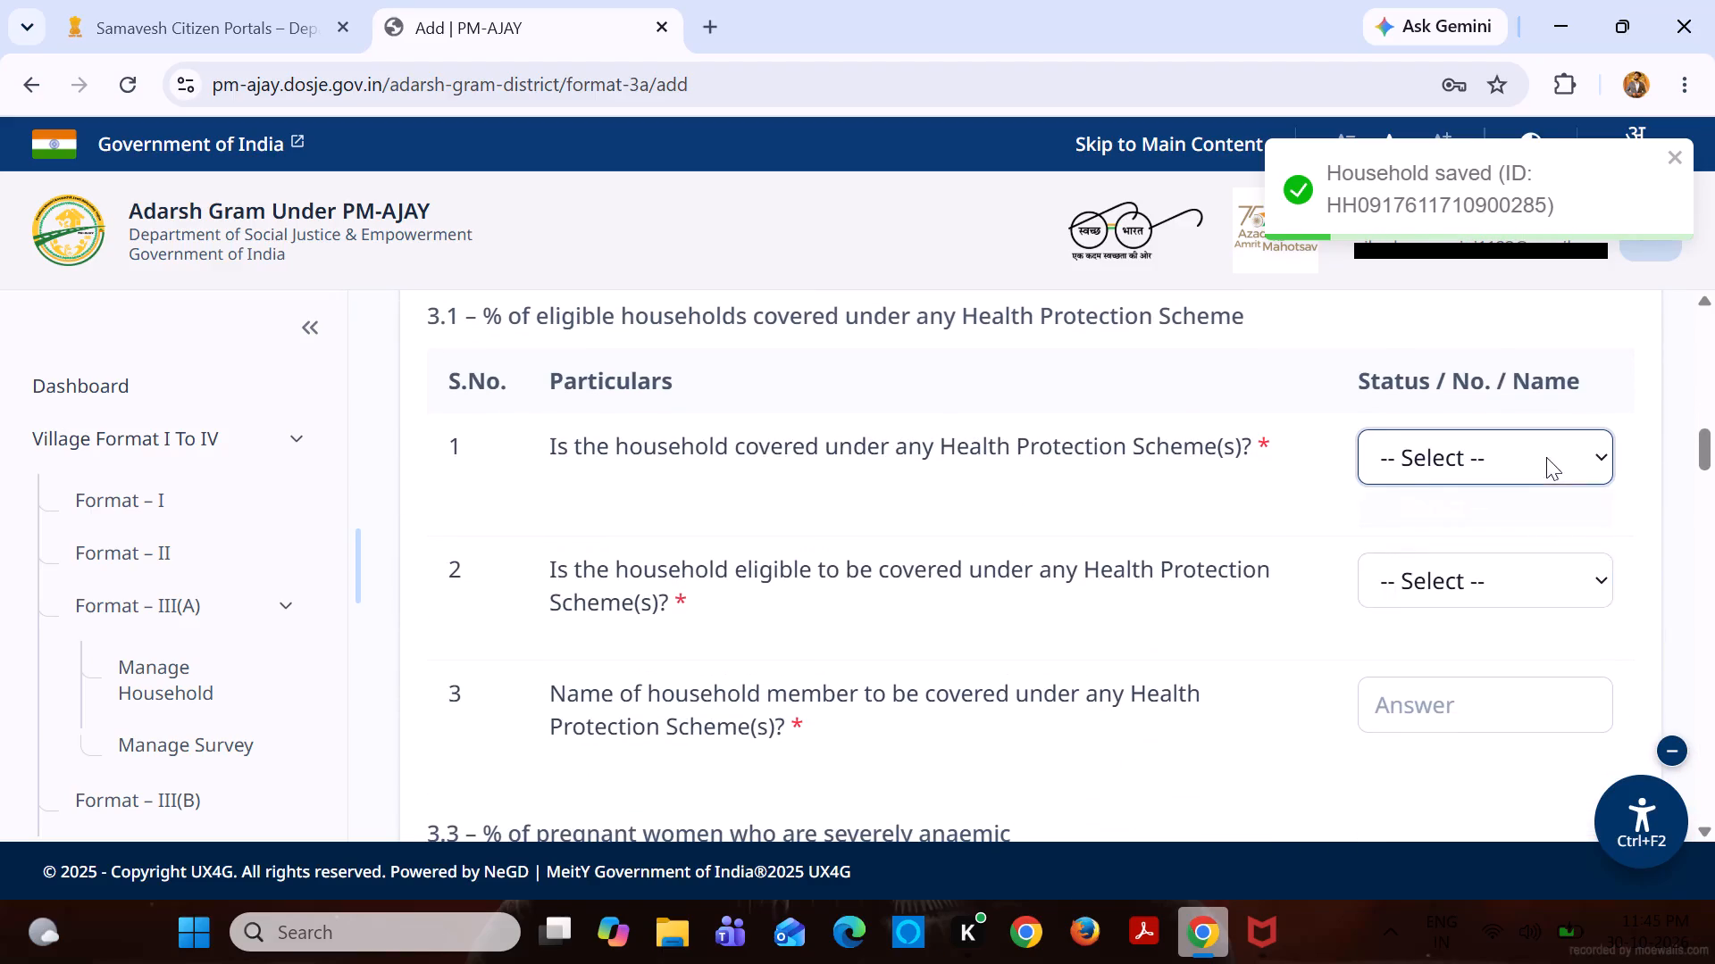
click(1446, 549)
Enter 0 for pregnant women, deliveries, children born in the last year and children below one year in sections 3.3 to 3.6.
scroll(1460, 570, down, 2)
click(1494, 477)
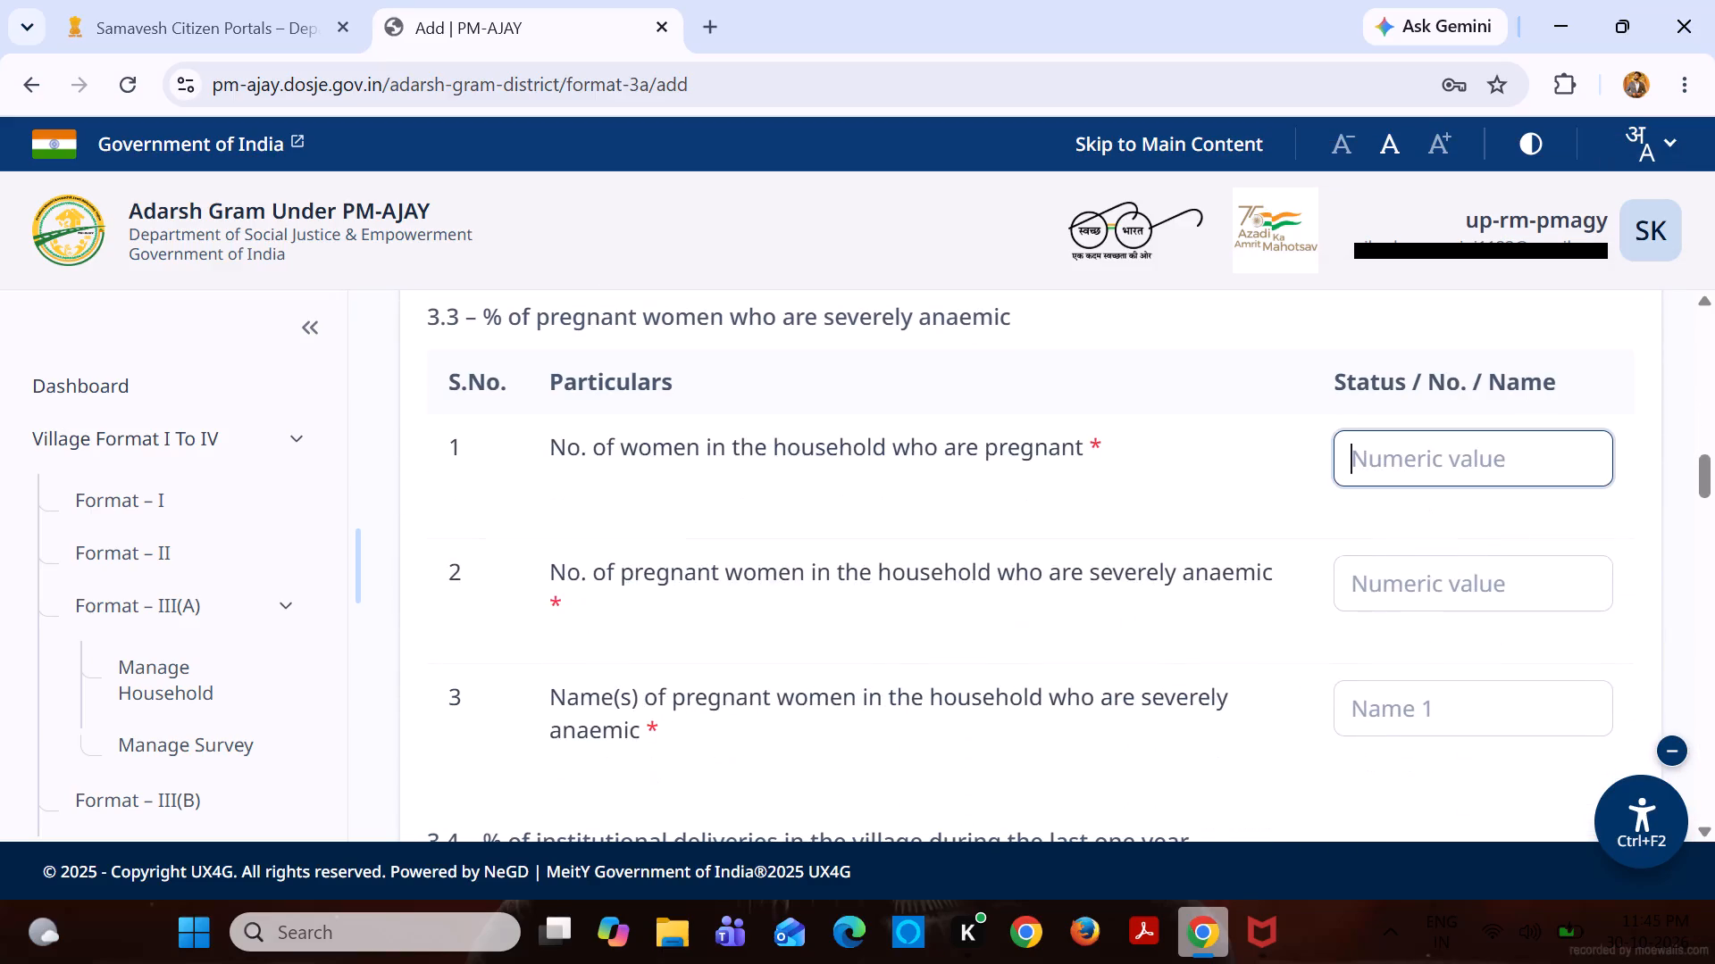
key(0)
click(1310, 711)
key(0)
scroll(1485, 614, down, 3)
click(1468, 570)
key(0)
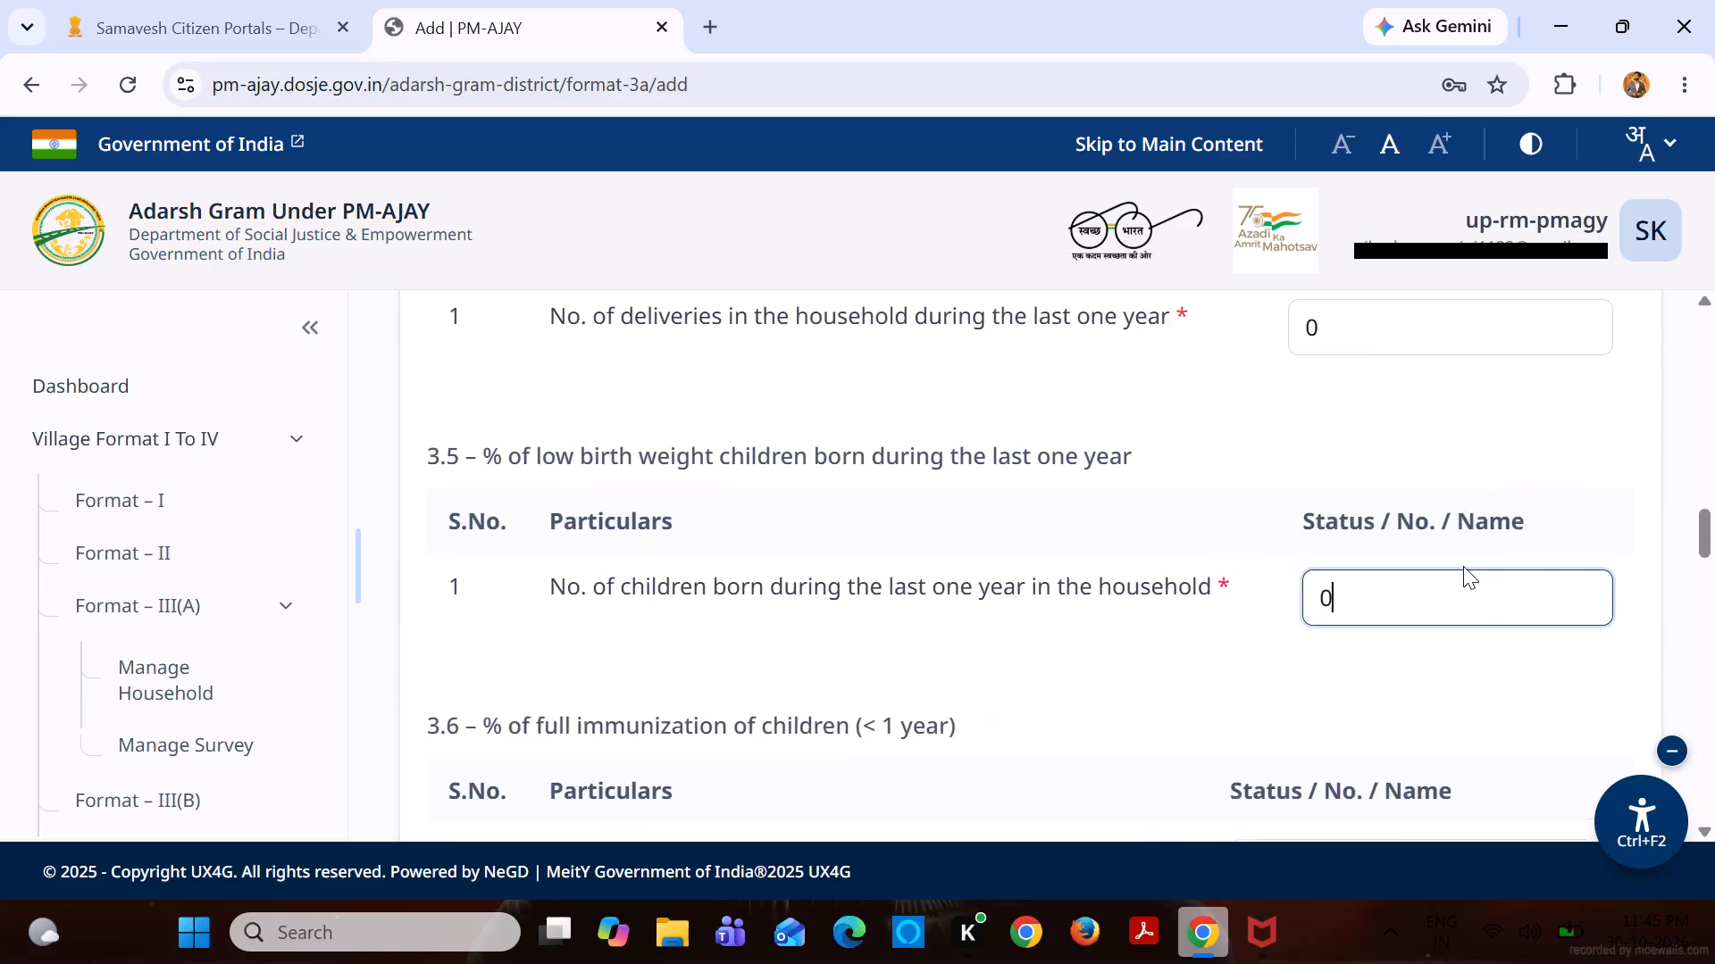
scroll(1470, 607, down, 2)
click(1431, 605)
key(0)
Enter 0 for the first question in each of sections 3.7 to 3.10 and submit the Health and Nutrition domain.
scroll(1440, 630, down, 2)
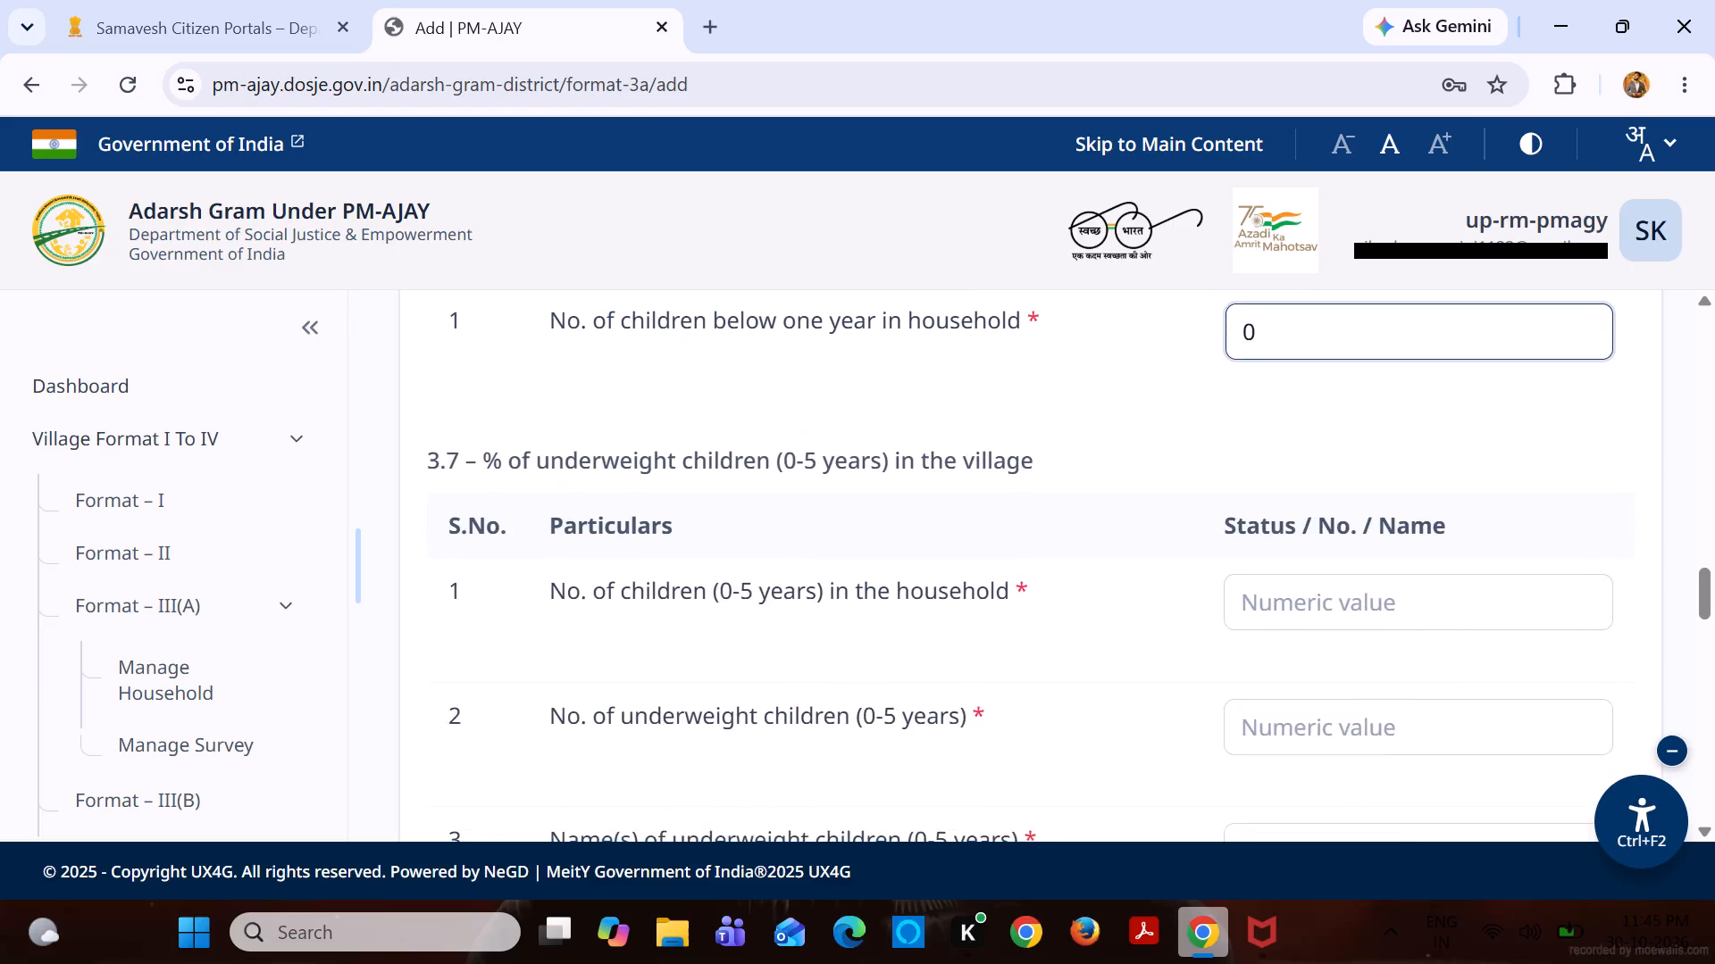
click(1398, 597)
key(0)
scroll(1426, 641, down, 2)
click(1436, 606)
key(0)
scroll(1451, 636, down, 2)
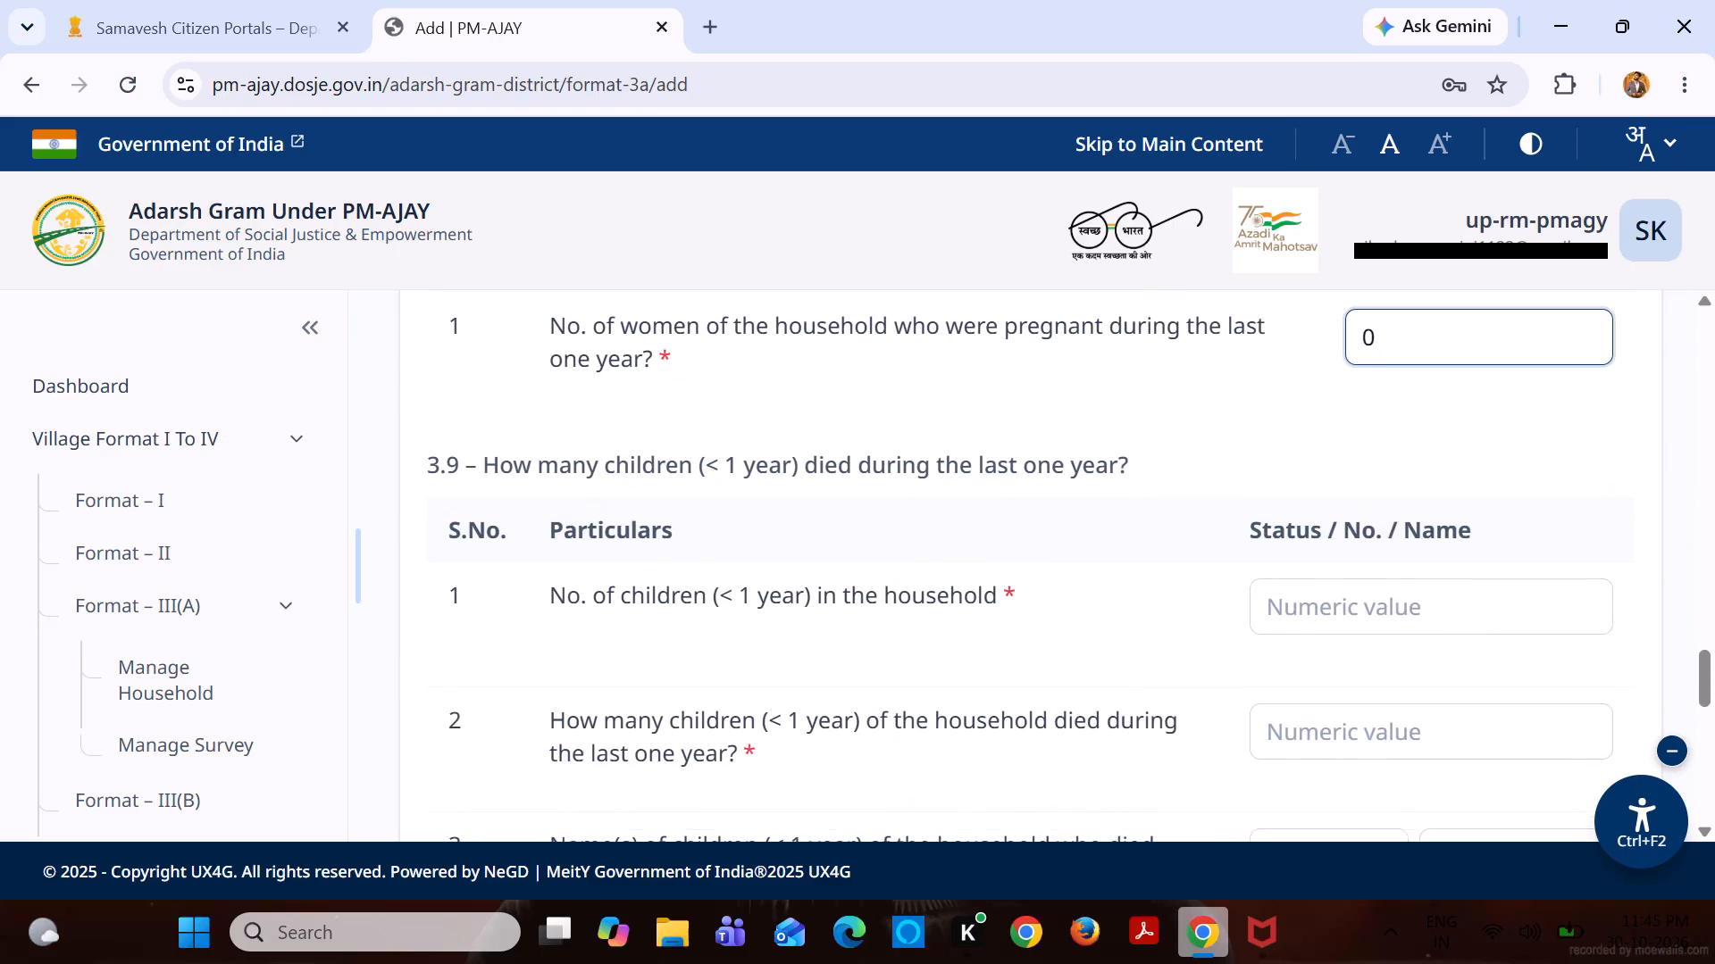
click(1426, 600)
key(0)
scroll(1460, 667, down, 2)
click(1522, 620)
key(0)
scroll(1525, 660, down, 2)
click(1532, 658)
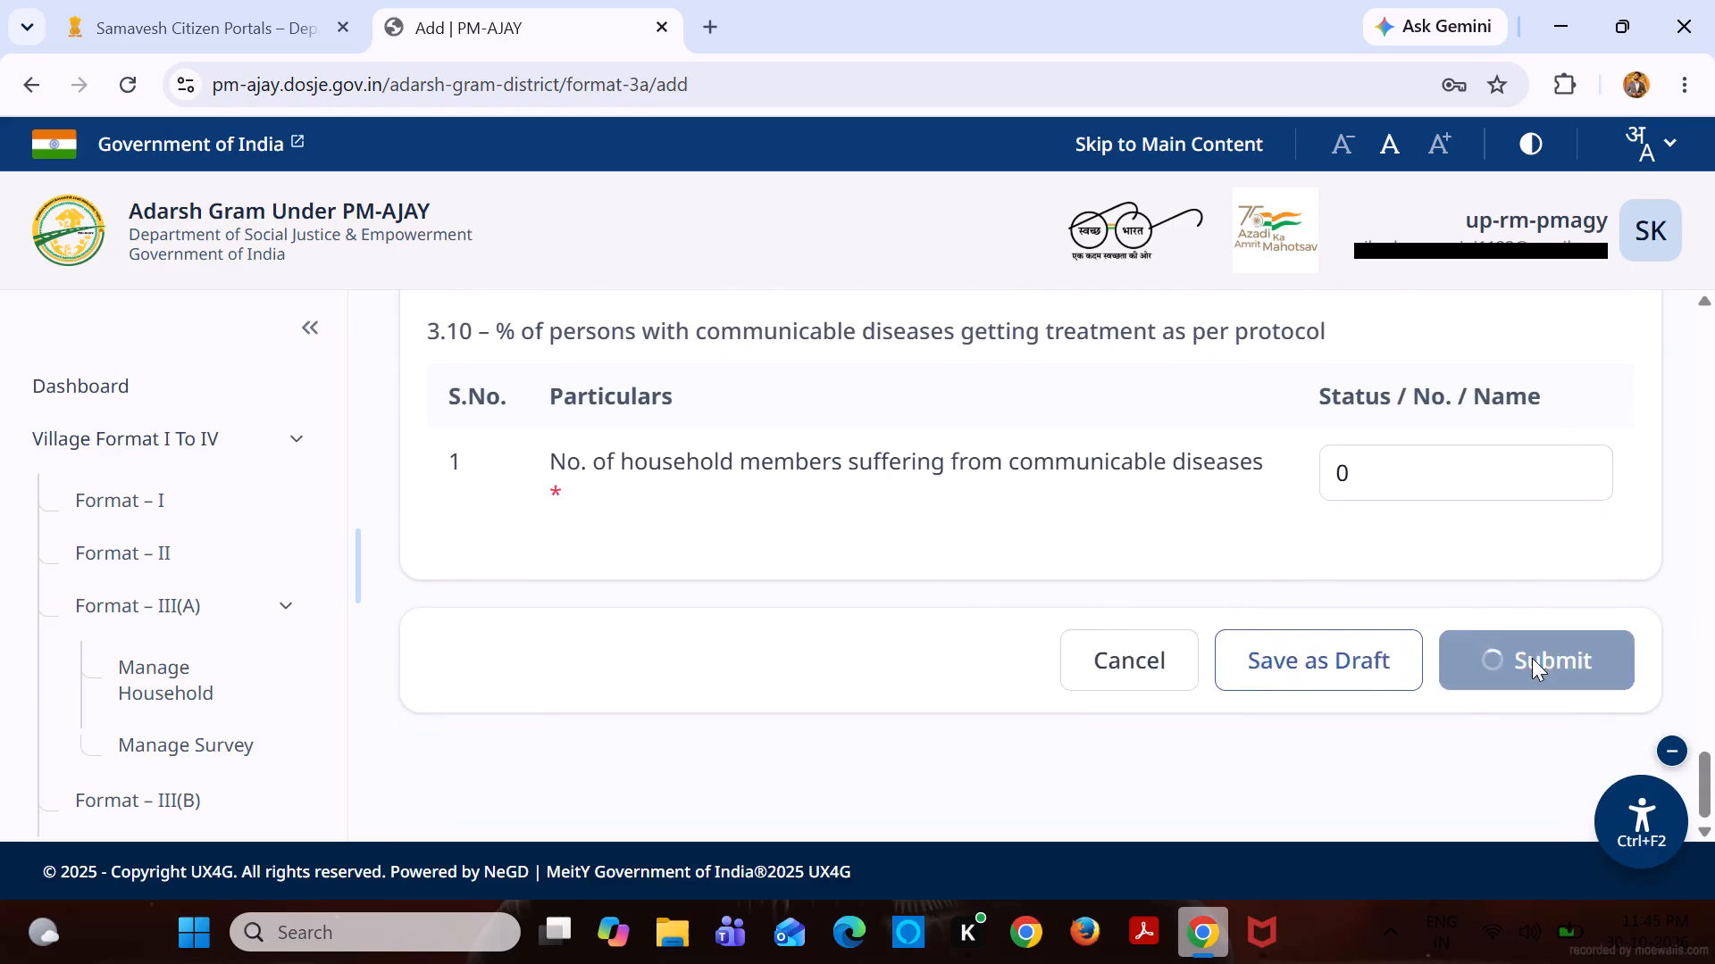
Select domain 4 – Social Security, enter 0 persons eligible for Widow, Old Age and Disability Pension, and submit the domain.
click(1502, 453)
click(1258, 794)
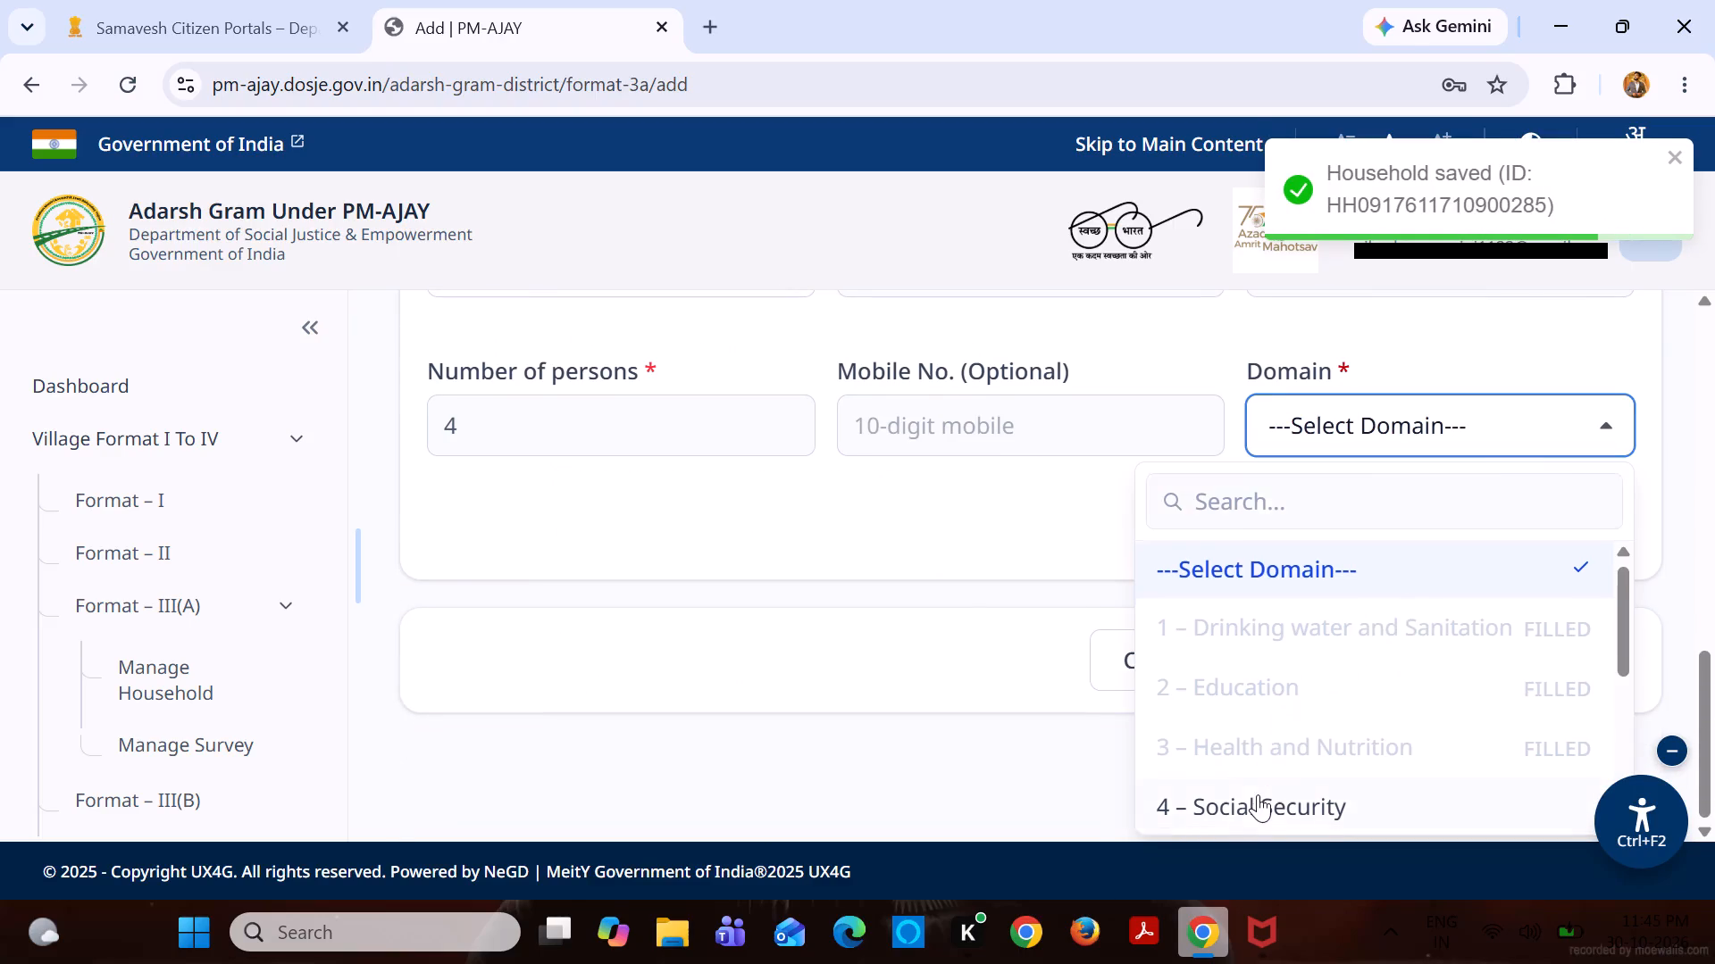
scroll(1372, 664, down, 2)
drag(1485, 548, 1480, 575)
click(1451, 600)
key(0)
scroll(1459, 628, down, 2)
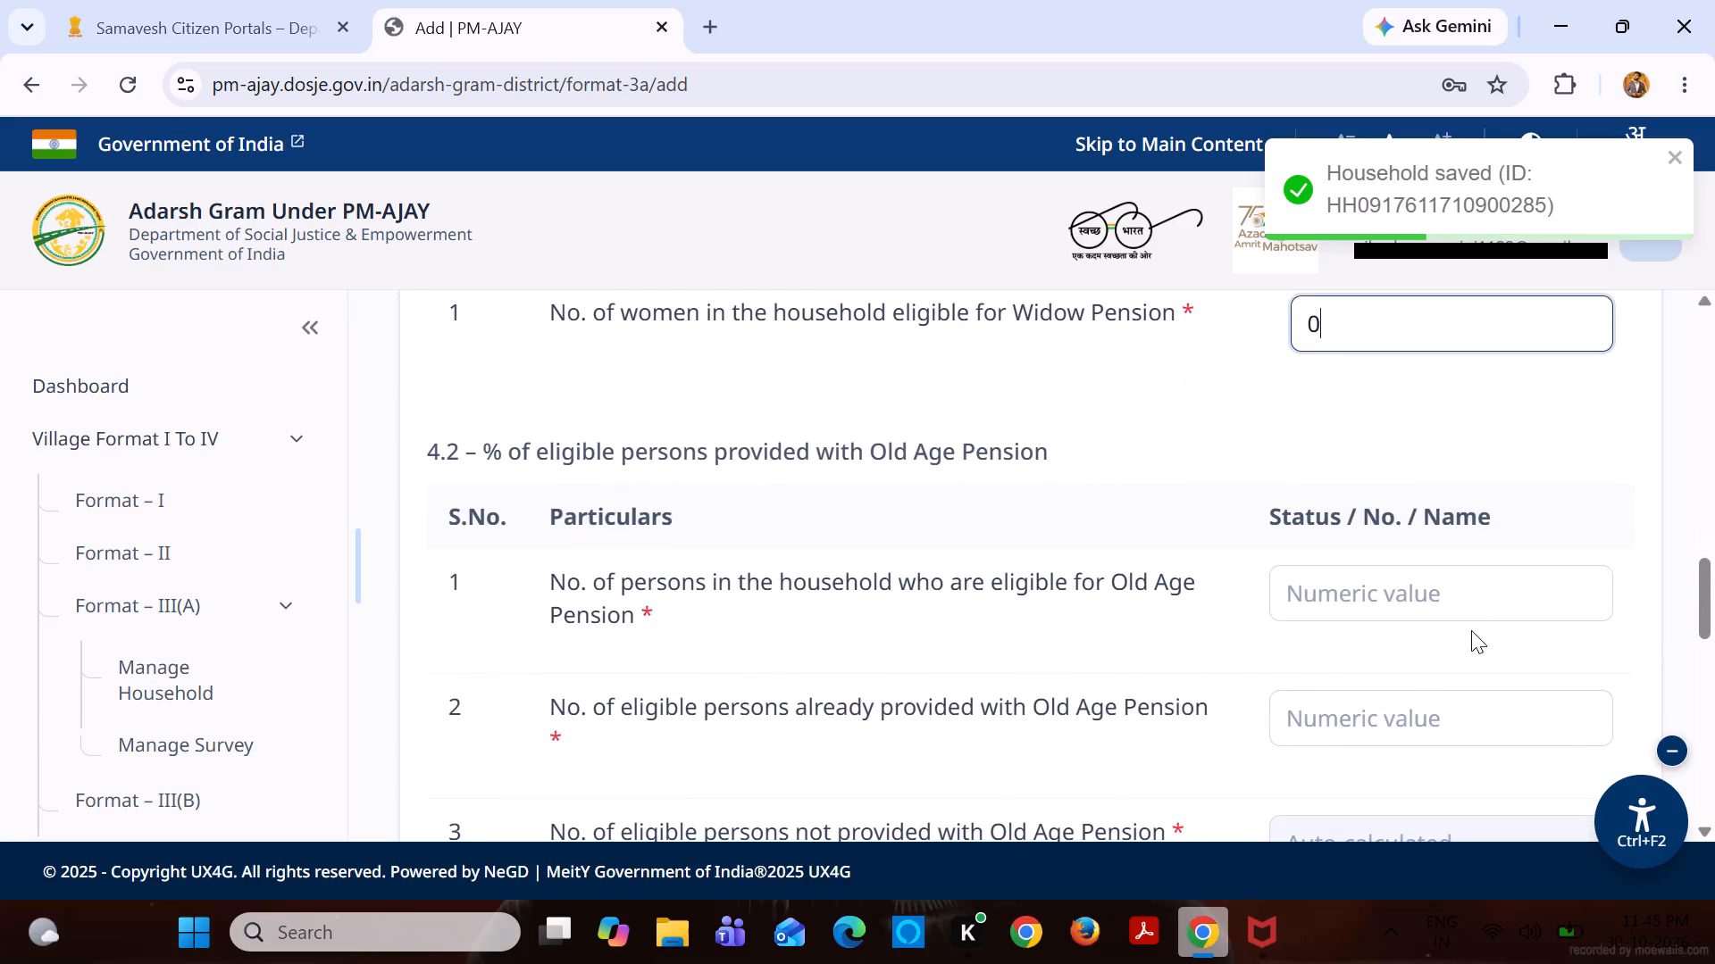
click(1467, 597)
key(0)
scroll(1467, 633, down, 2)
click(1435, 612)
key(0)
scroll(1435, 658, down, 2)
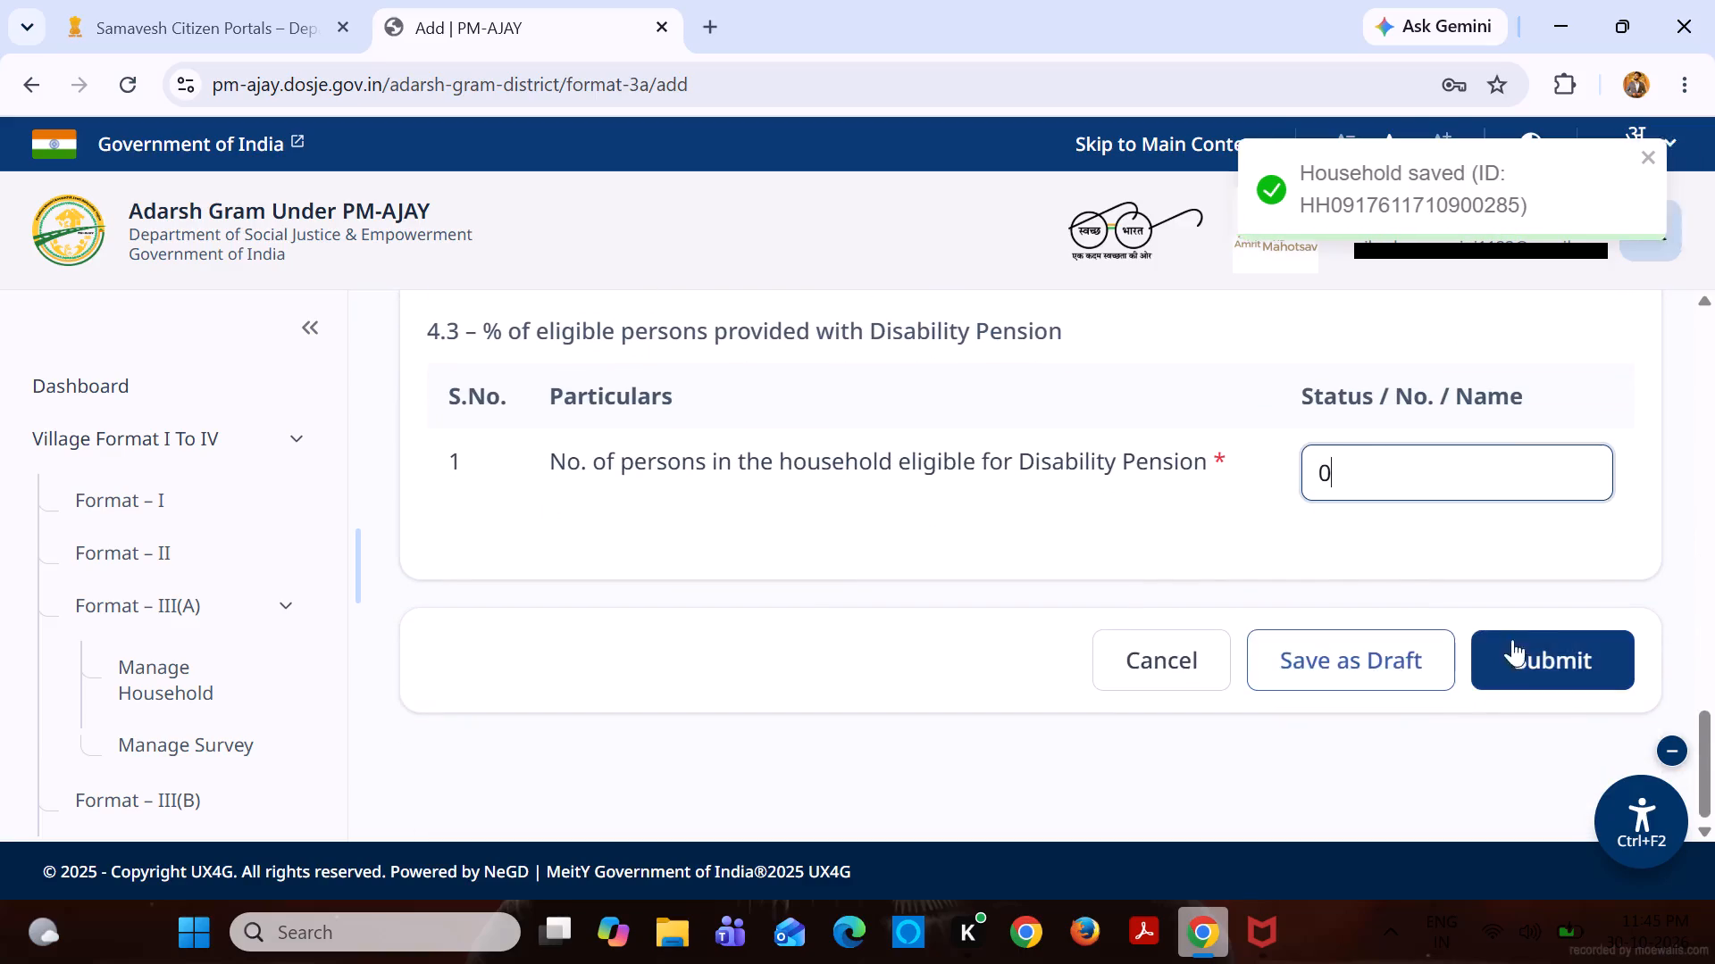
click(1550, 642)
Select domain 5 – Rural Roads and Housing, answer No to living in a Kachcha/unsafe house, and submit the domain.
click(1544, 423)
scroll(1431, 664, down, 3)
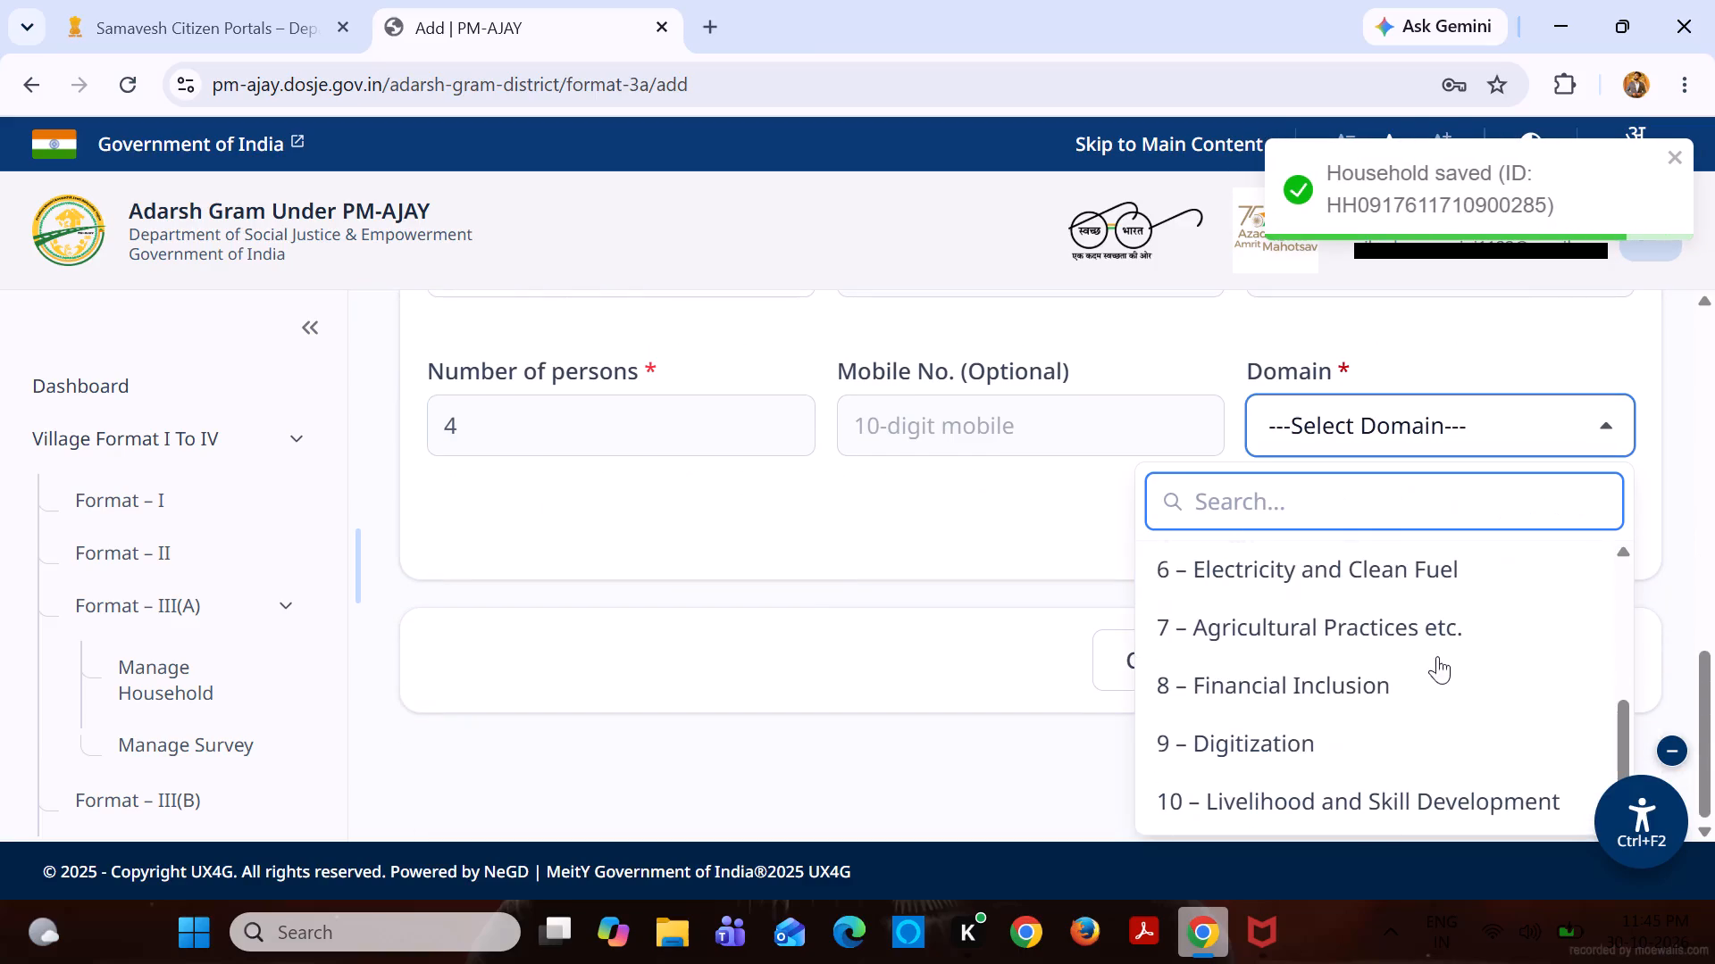
scroll(1400, 561, up, 1)
click(1351, 635)
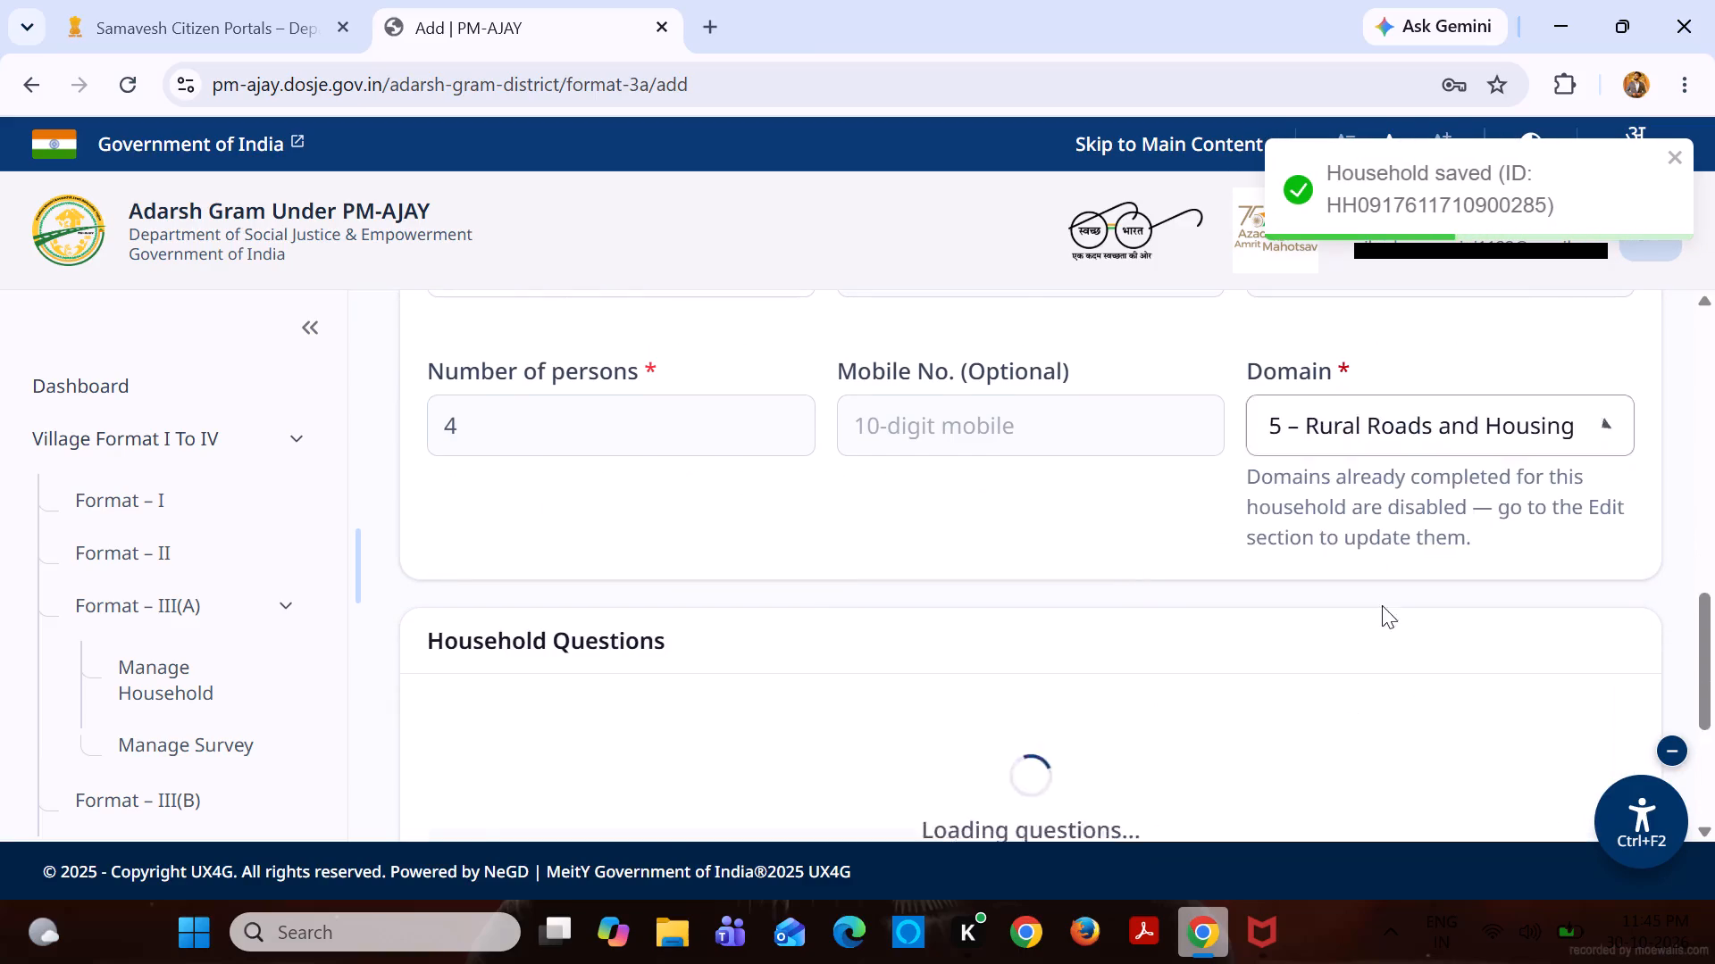
scroll(1402, 666, down, 2)
click(1525, 630)
click(1414, 746)
scroll(1504, 666, down, 3)
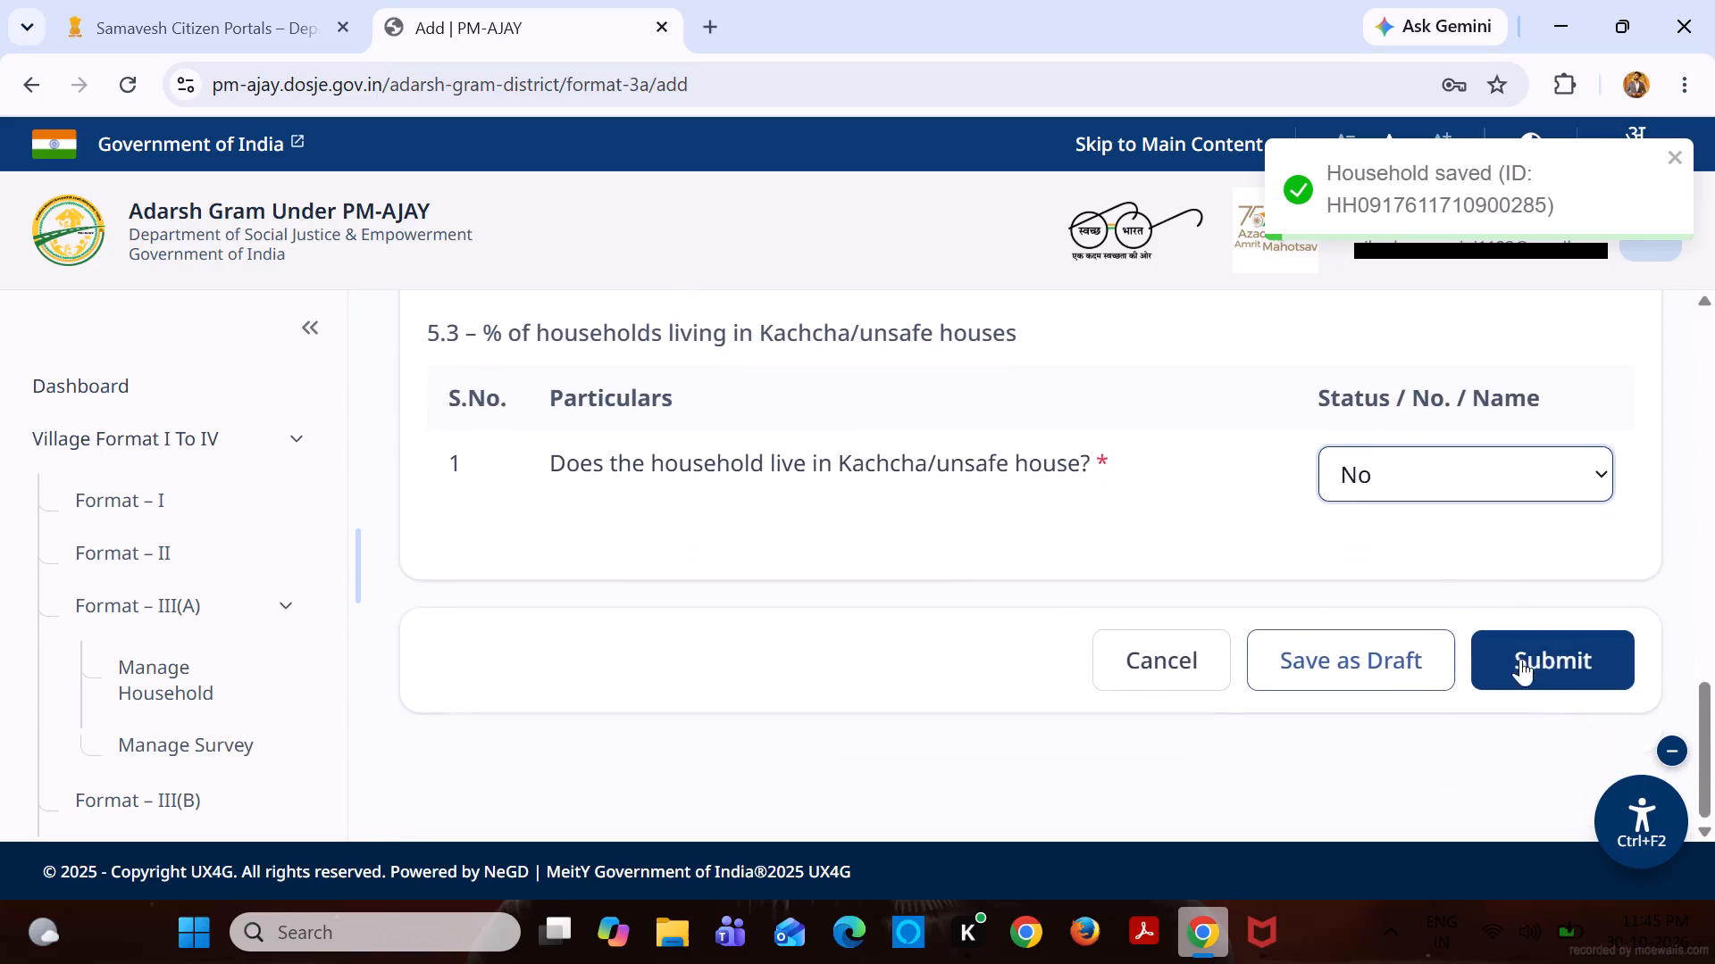
click(1551, 649)
Select domain 6 – Electricity and Clean Fuel and answer Yes to having an electricity connection in sections 6.2 and 6.3.
click(1533, 415)
scroll(1470, 605, down, 3)
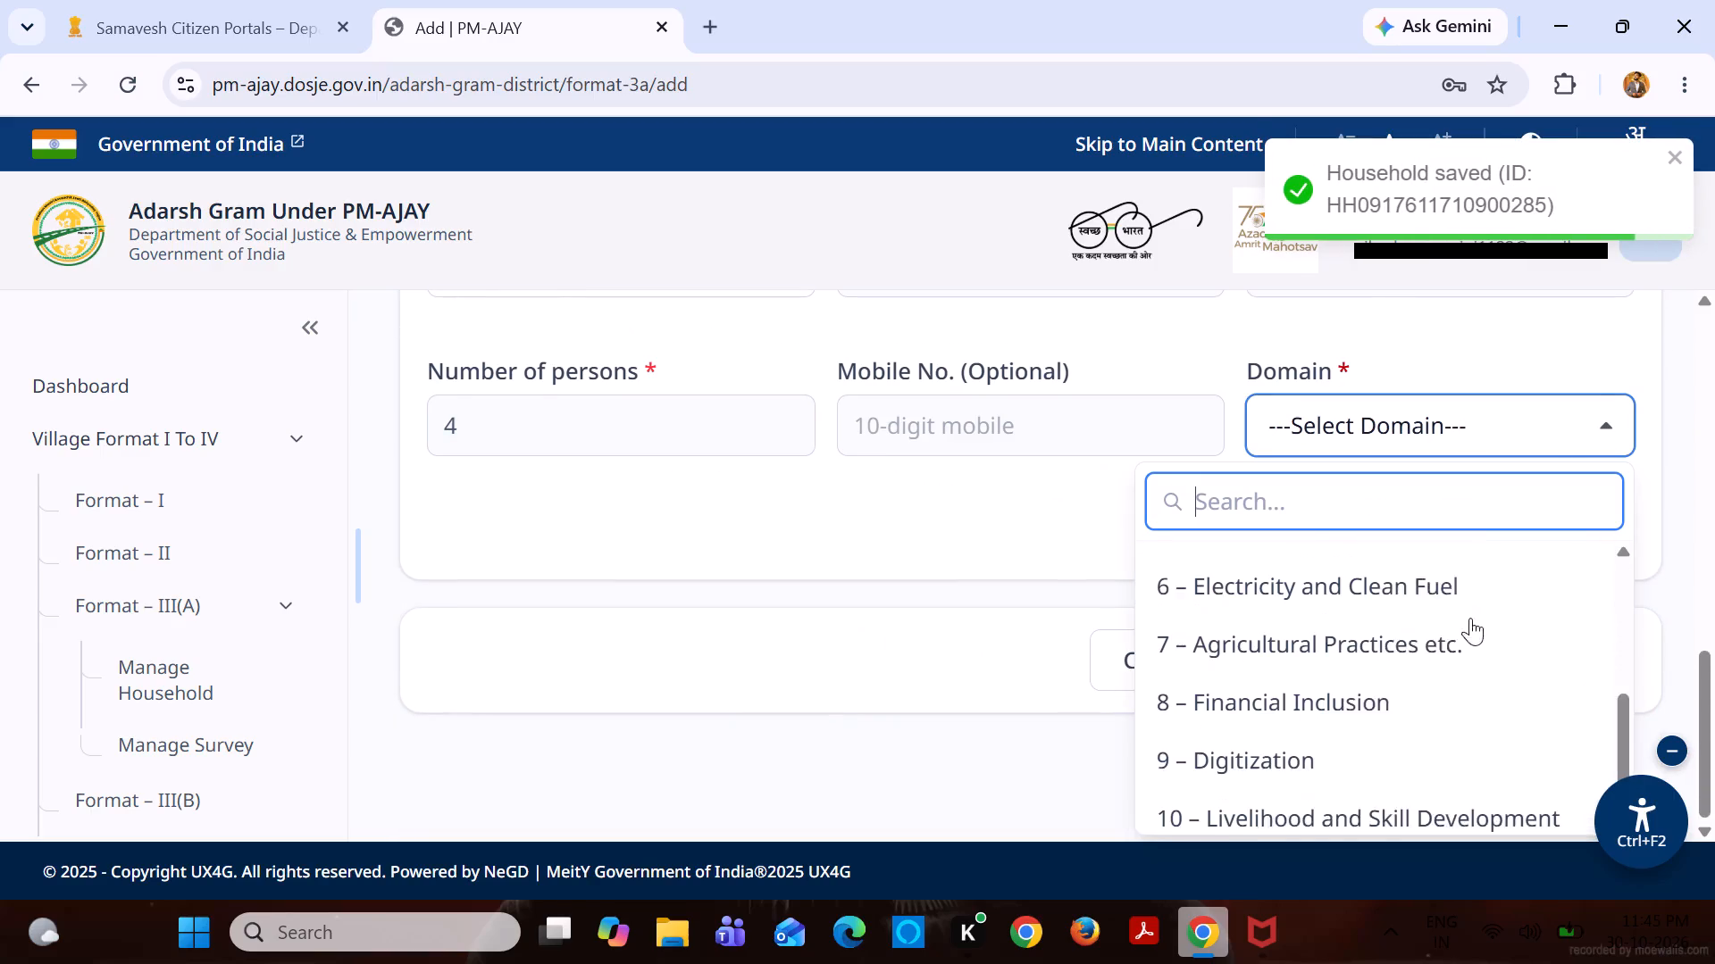
click(1427, 594)
scroll(1427, 602, down, 2)
click(1516, 633)
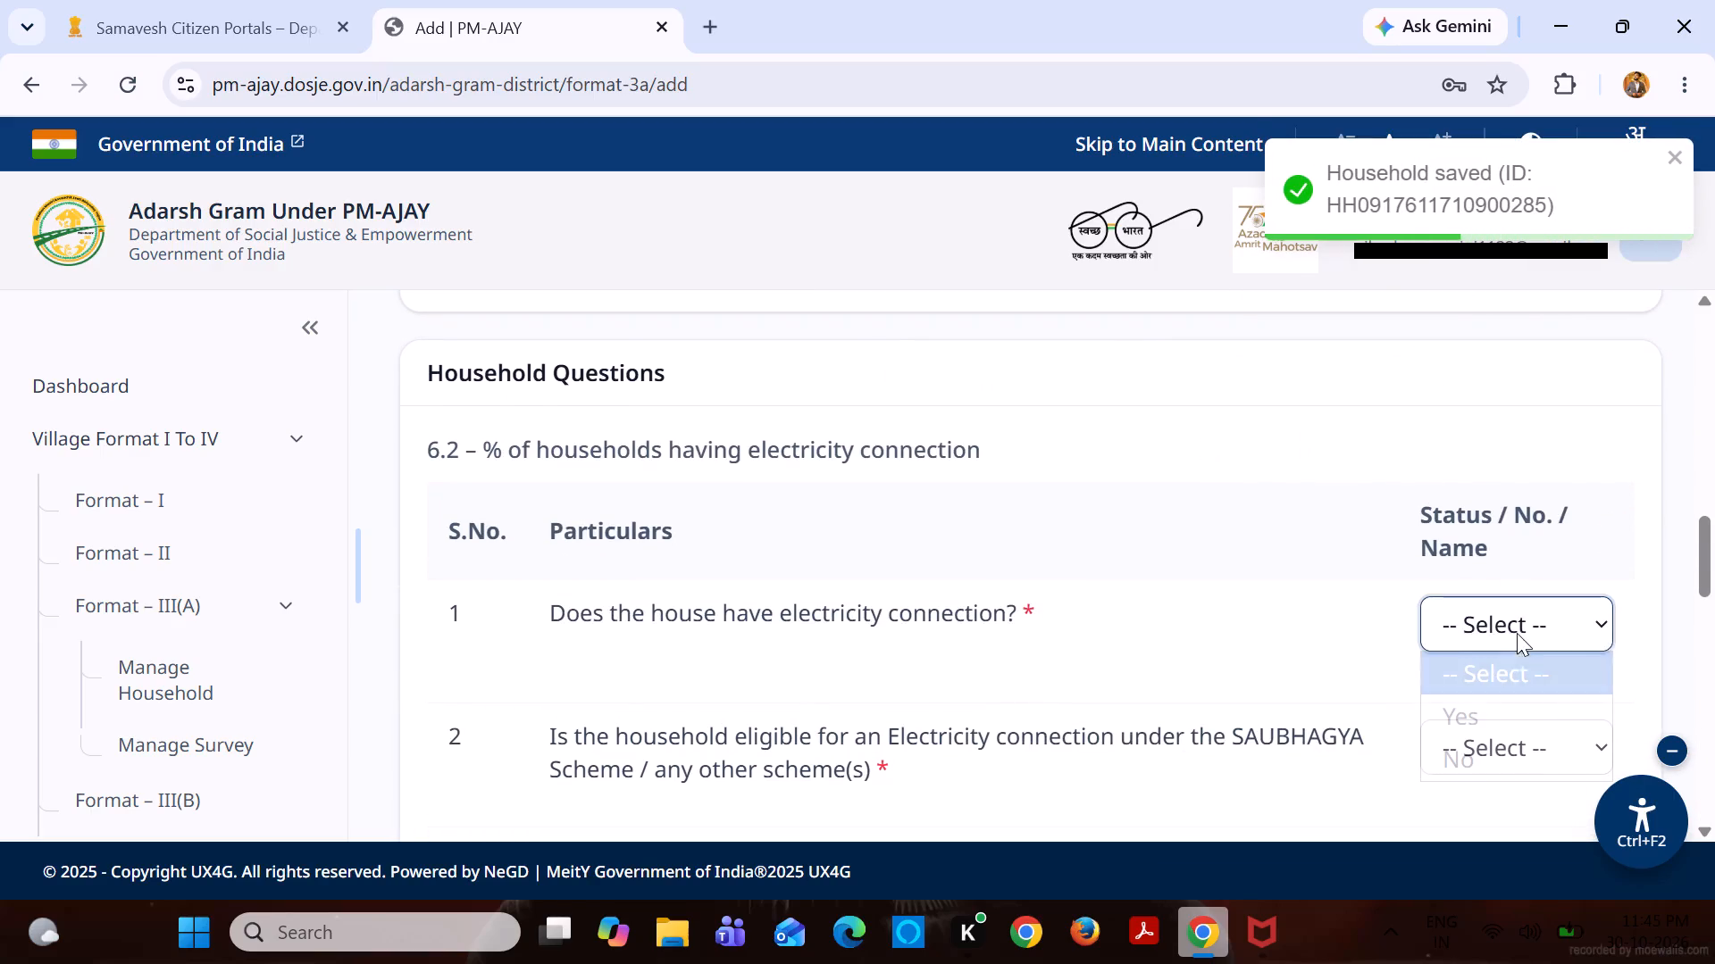
click(1455, 696)
scroll(1545, 597, down, 2)
click(1491, 623)
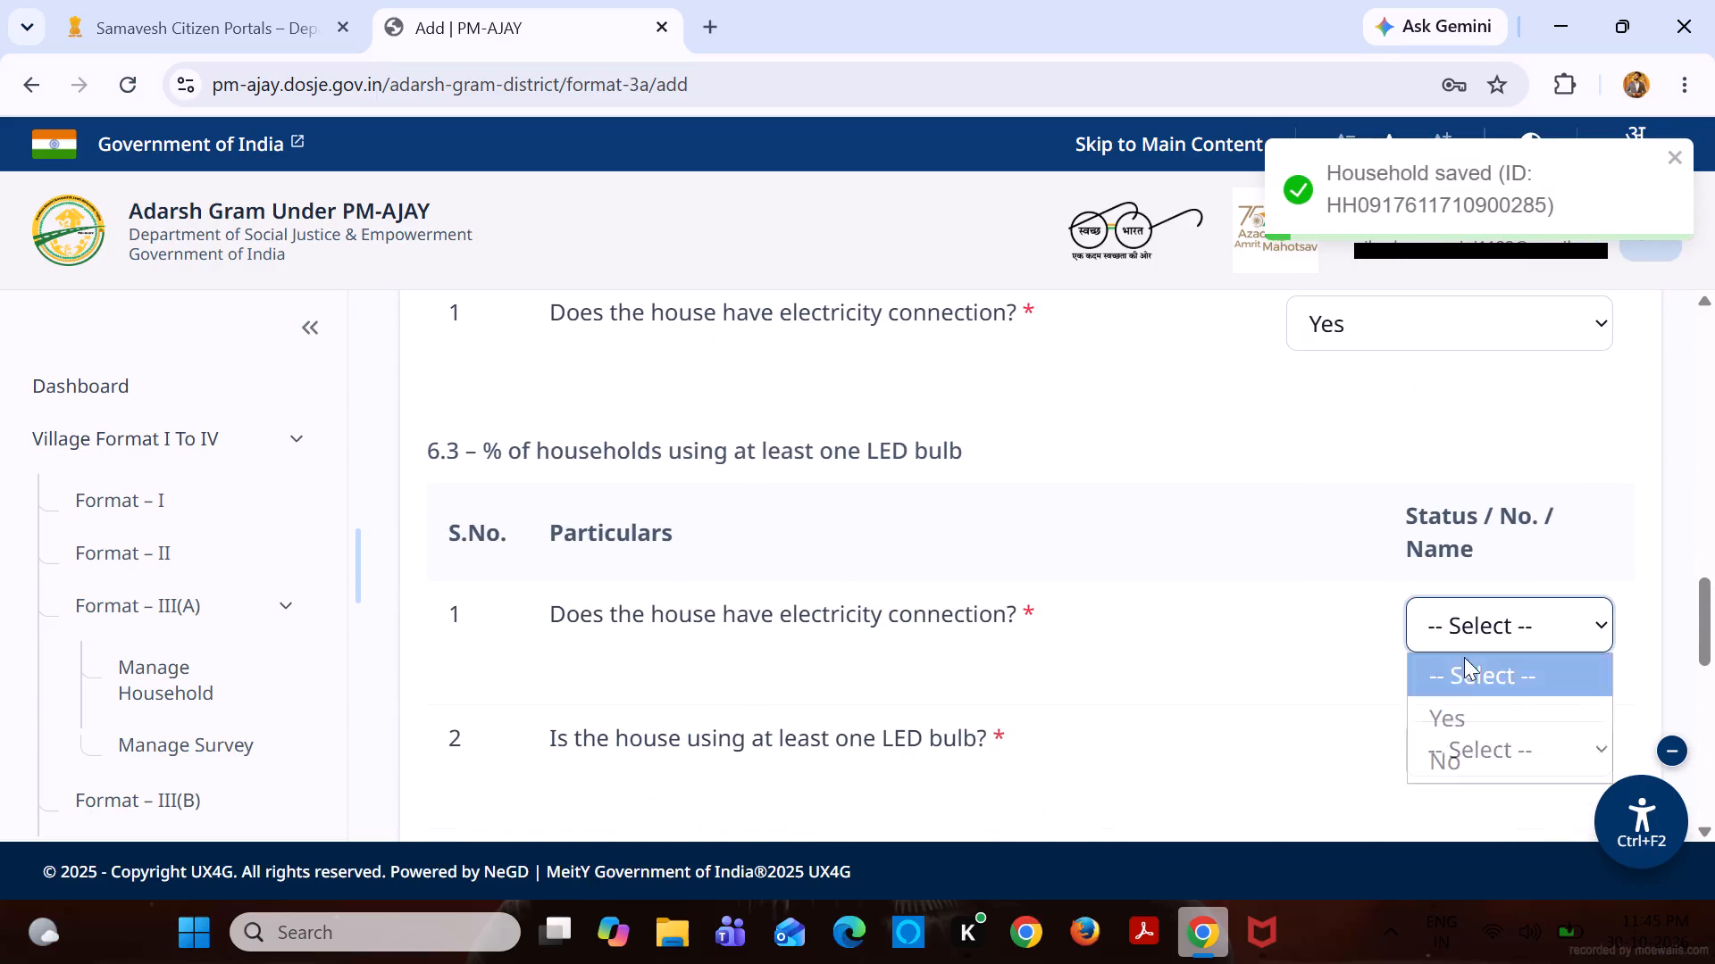
click(1444, 698)
Answer Yes to using at least one LED bulb and Yes to using clean fuel, and submit the Electricity and Clean Fuel domain.
scroll(1519, 607, down, 2)
click(1547, 470)
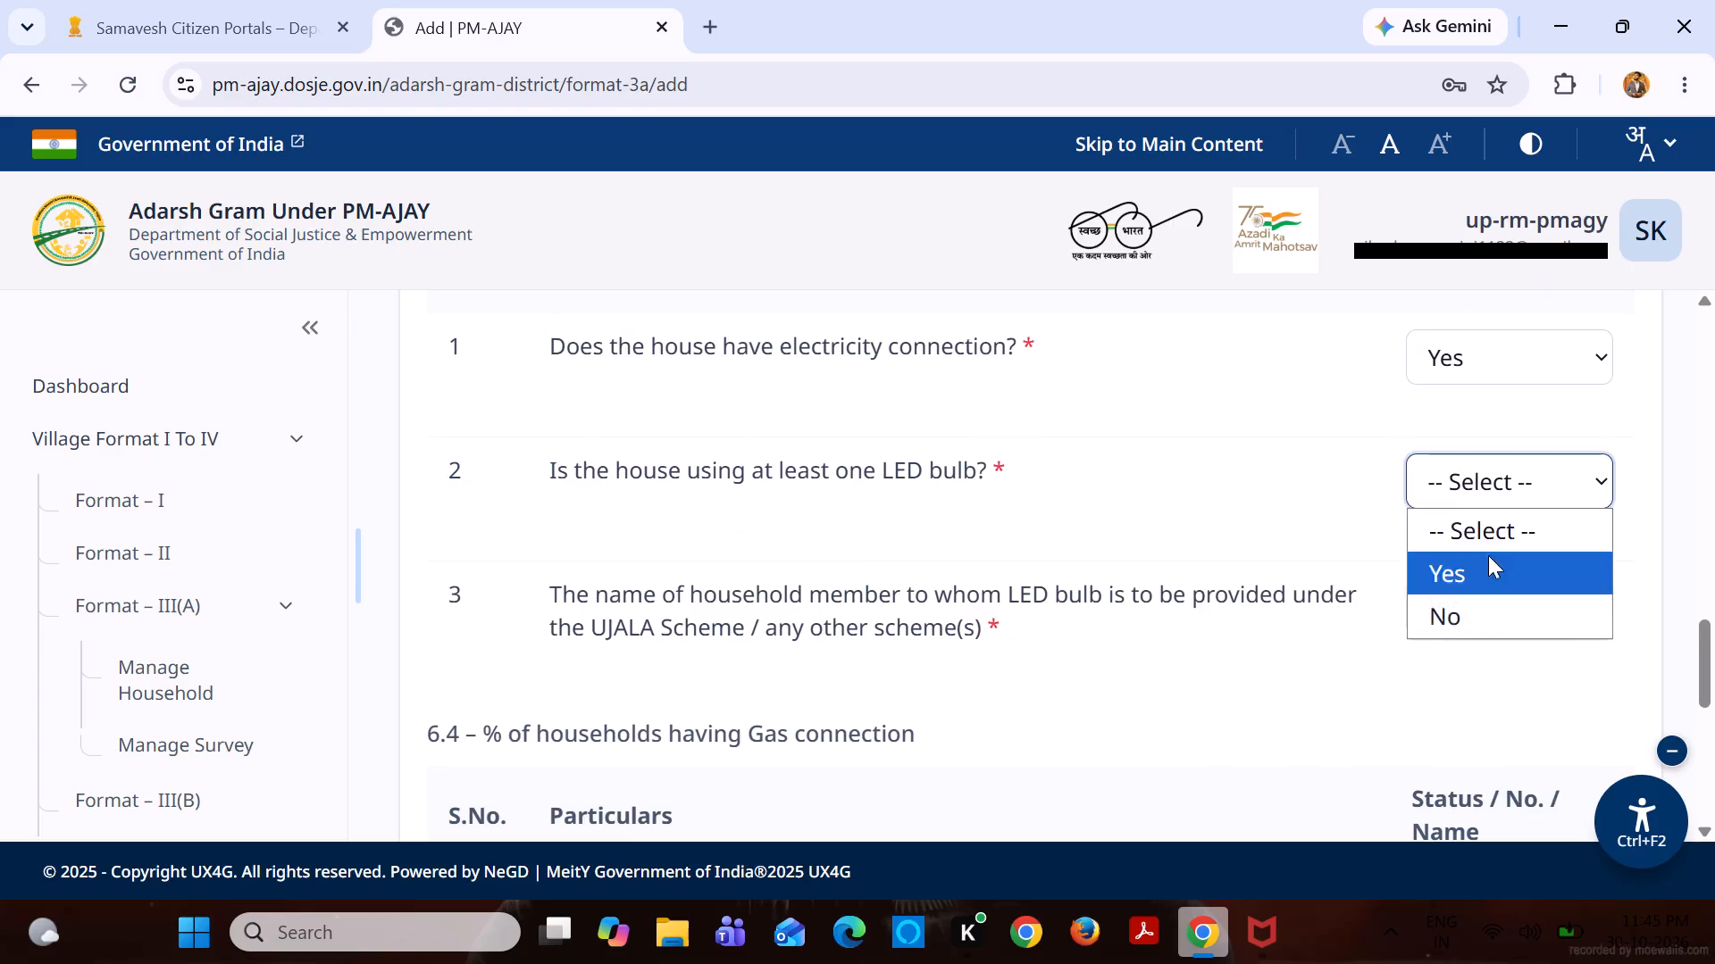
click(1488, 555)
scroll(1548, 503, down, 2)
click(1560, 490)
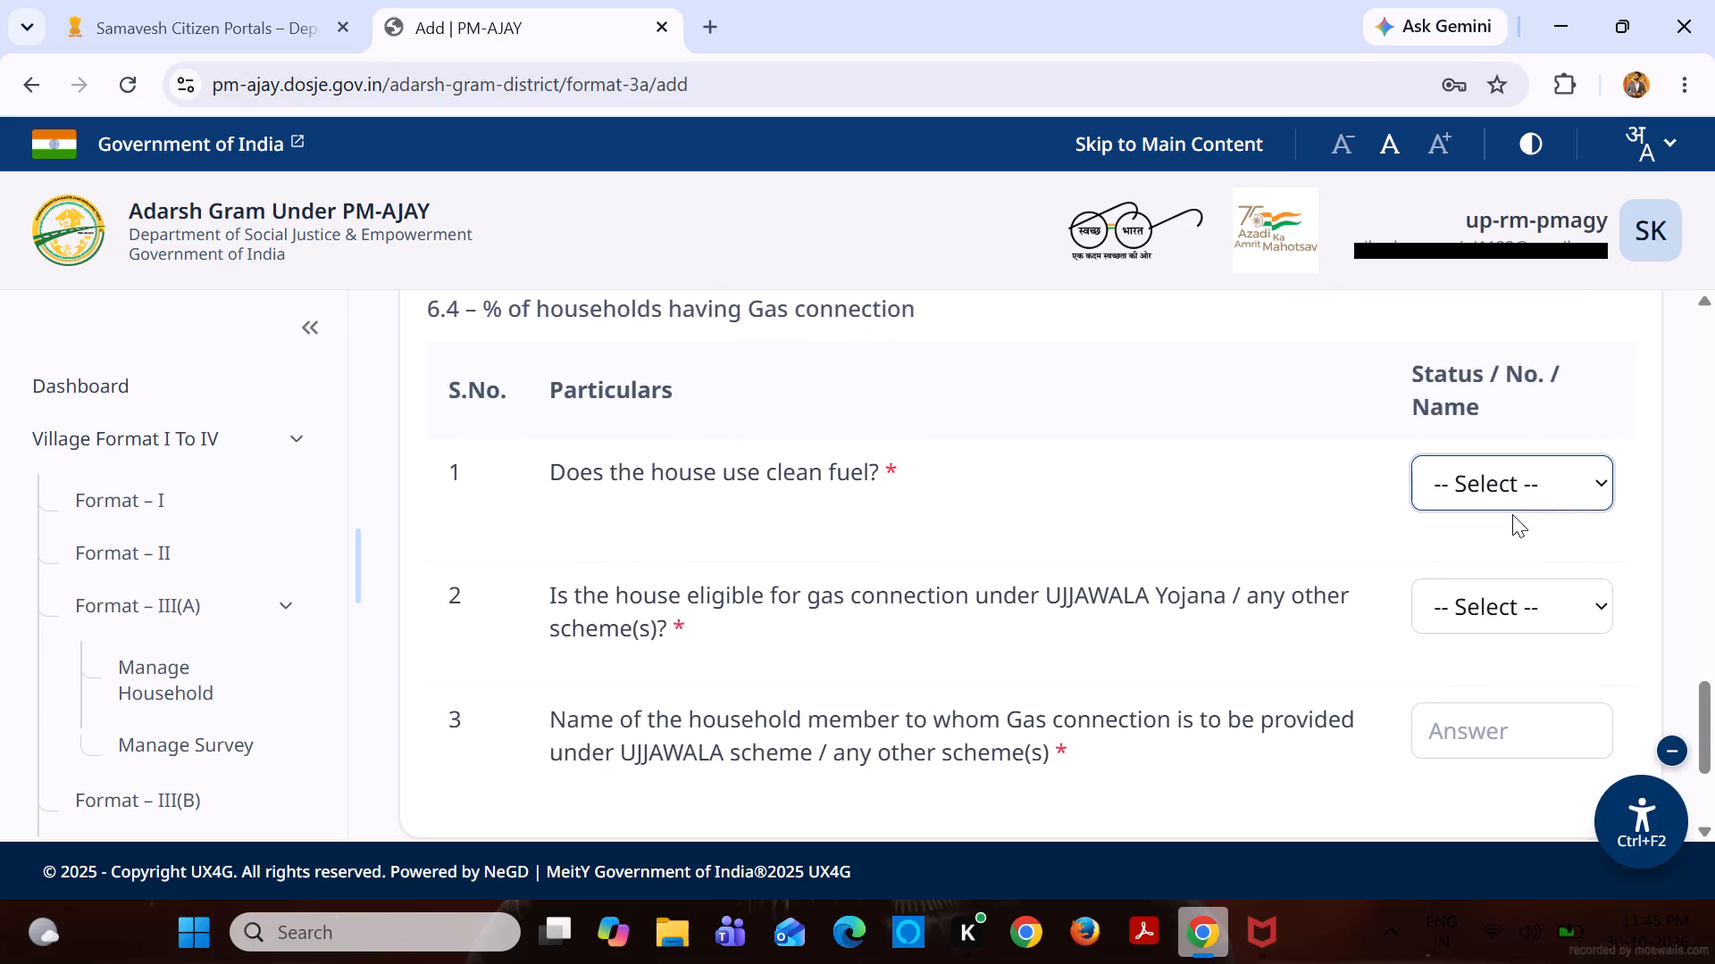
click(1520, 498)
click(1473, 586)
scroll(1496, 578, down, 2)
click(1544, 648)
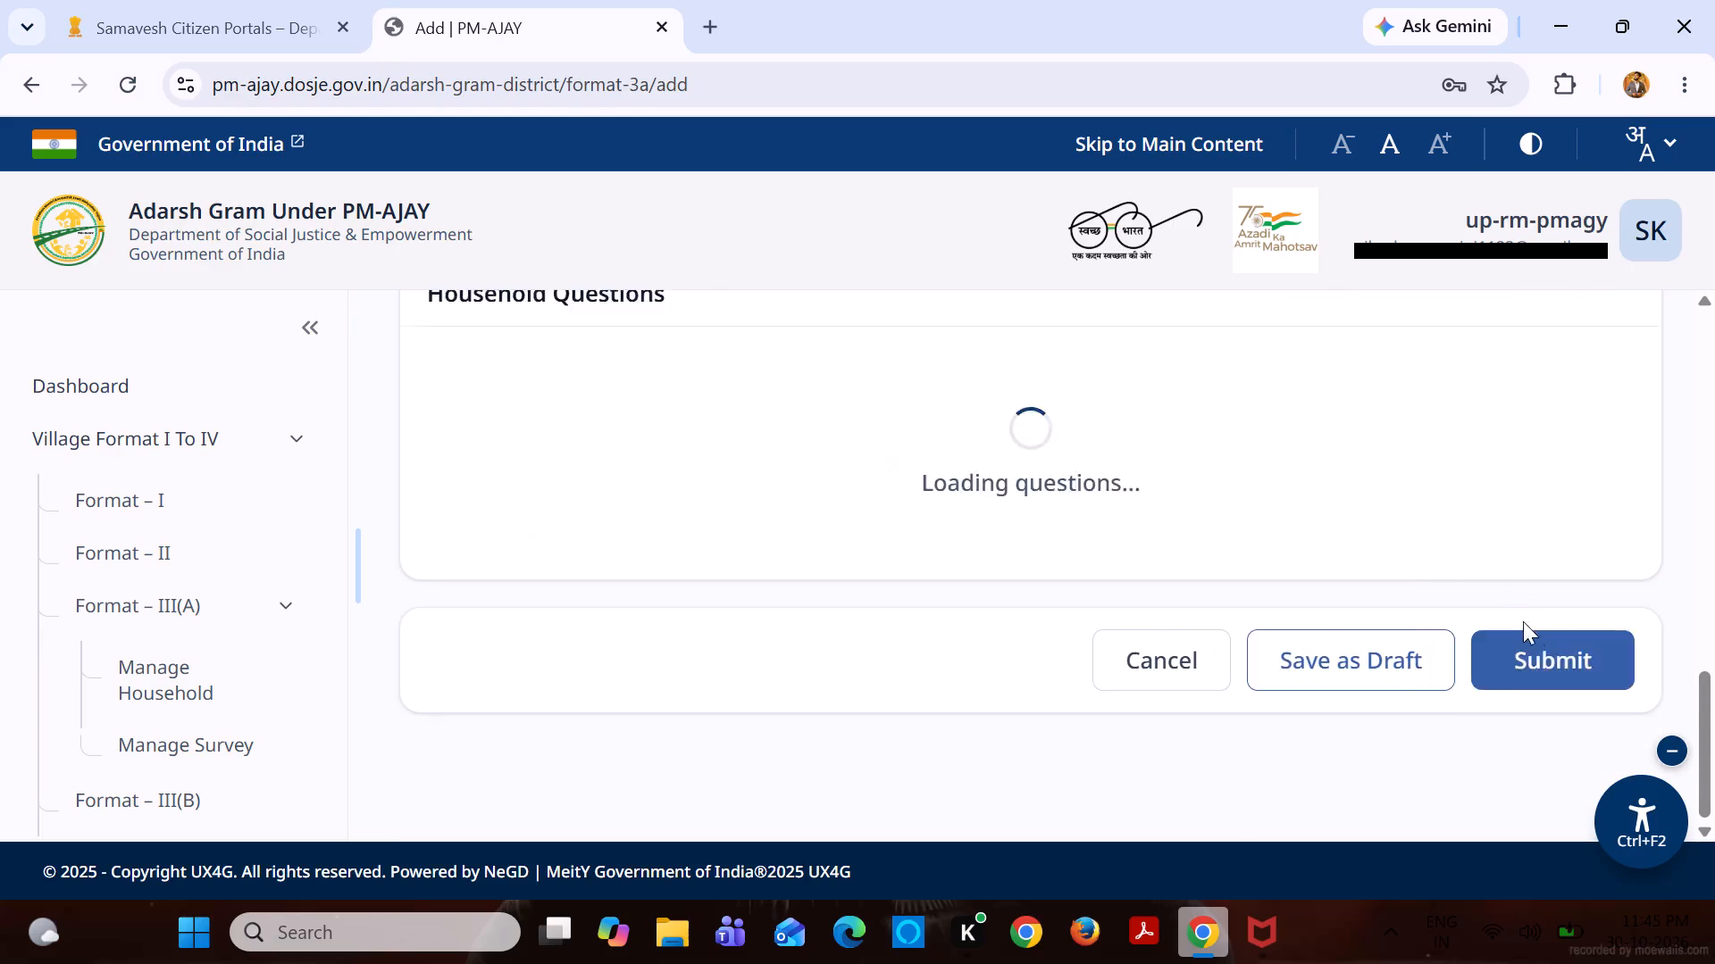
Select domain 7 – Agricultural Practices etc., answer No to the household being involved in farming, and submit the domain.
click(1485, 403)
scroll(1452, 590, down, 2)
click(1306, 701)
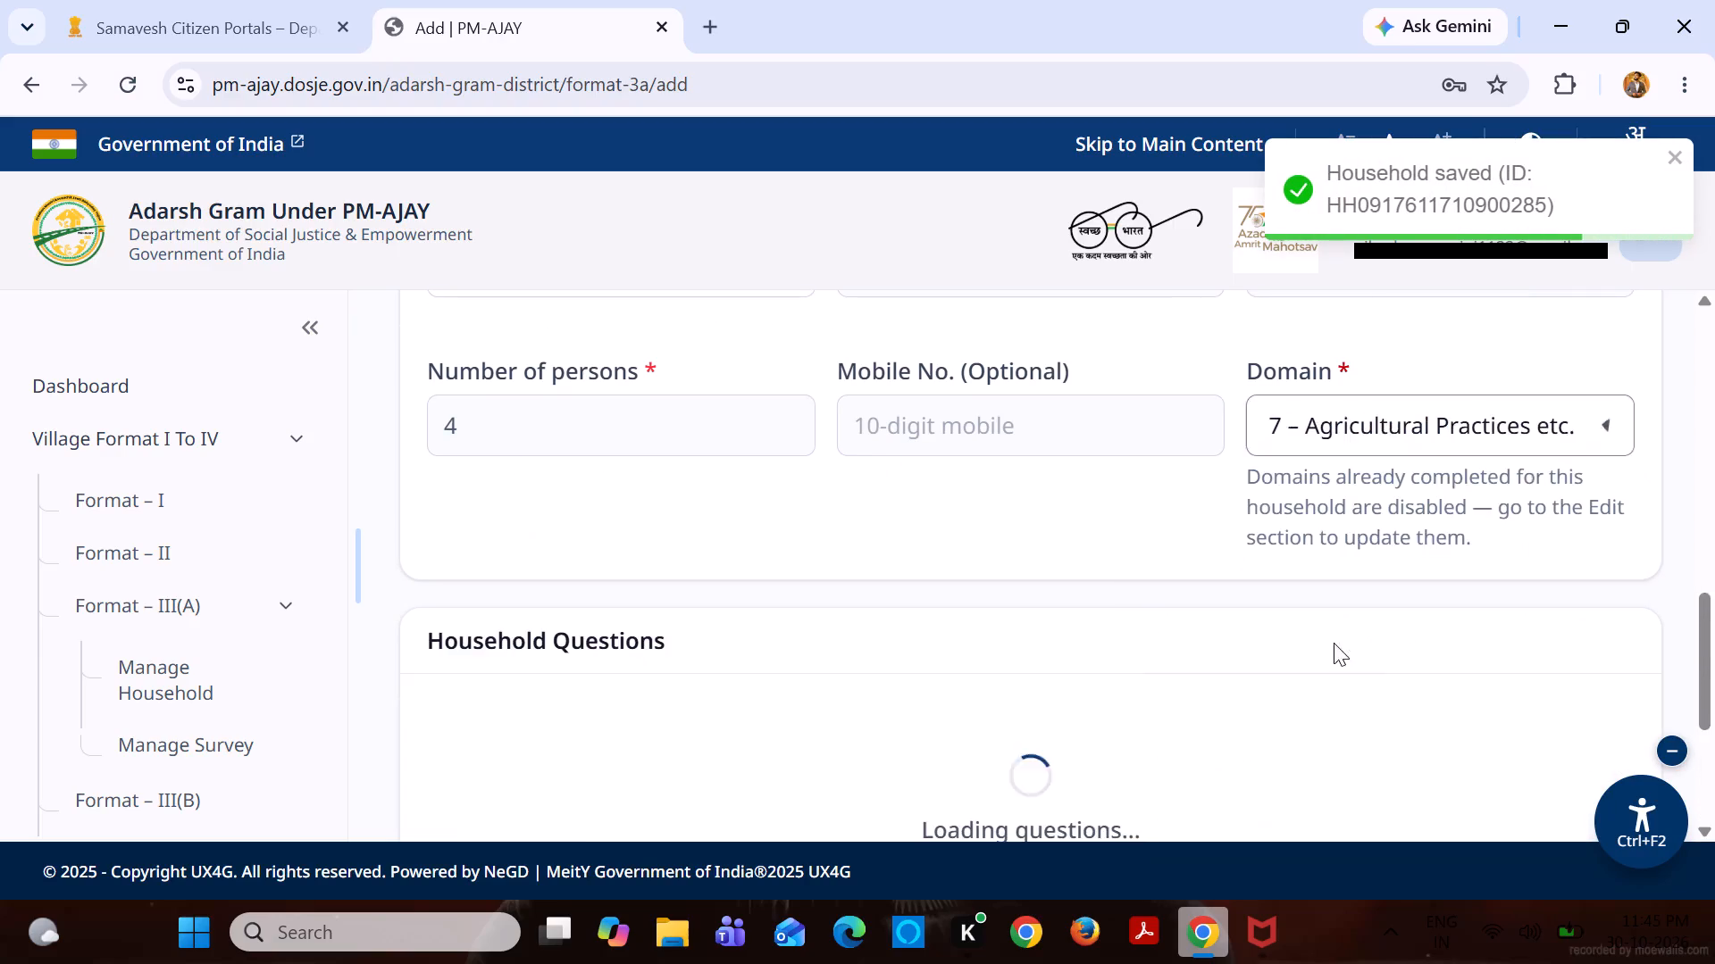
scroll(1373, 652, down, 3)
click(1528, 460)
click(1427, 585)
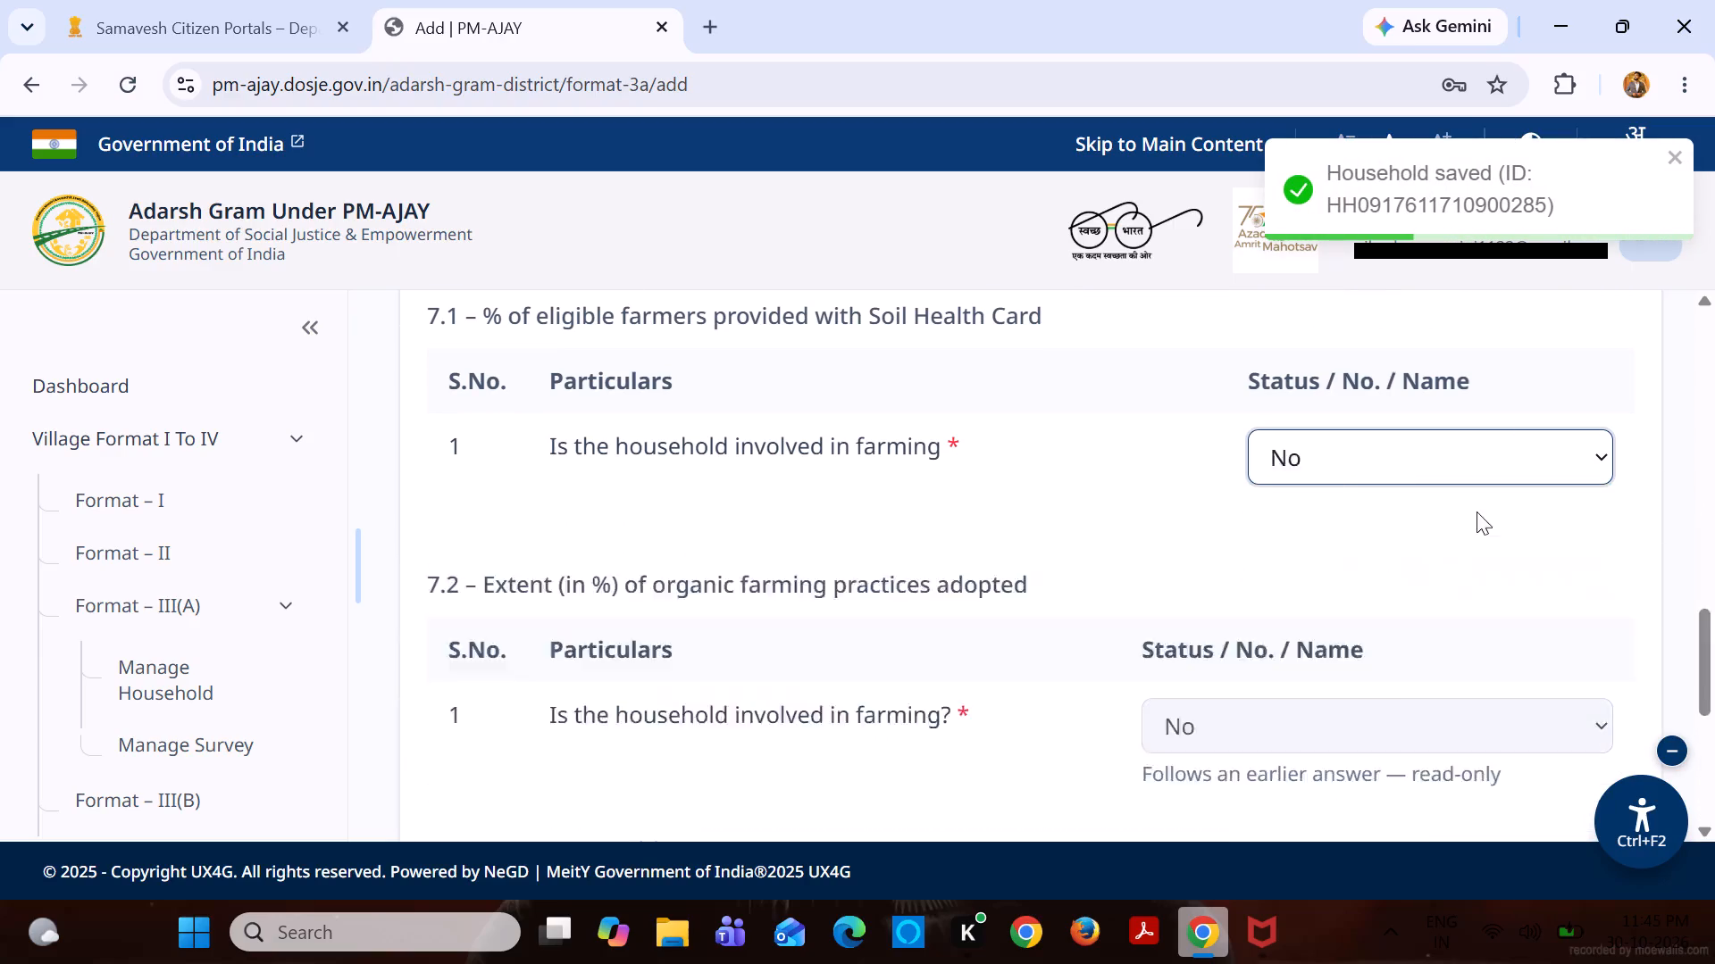
scroll(1487, 515, down, 7)
click(1527, 636)
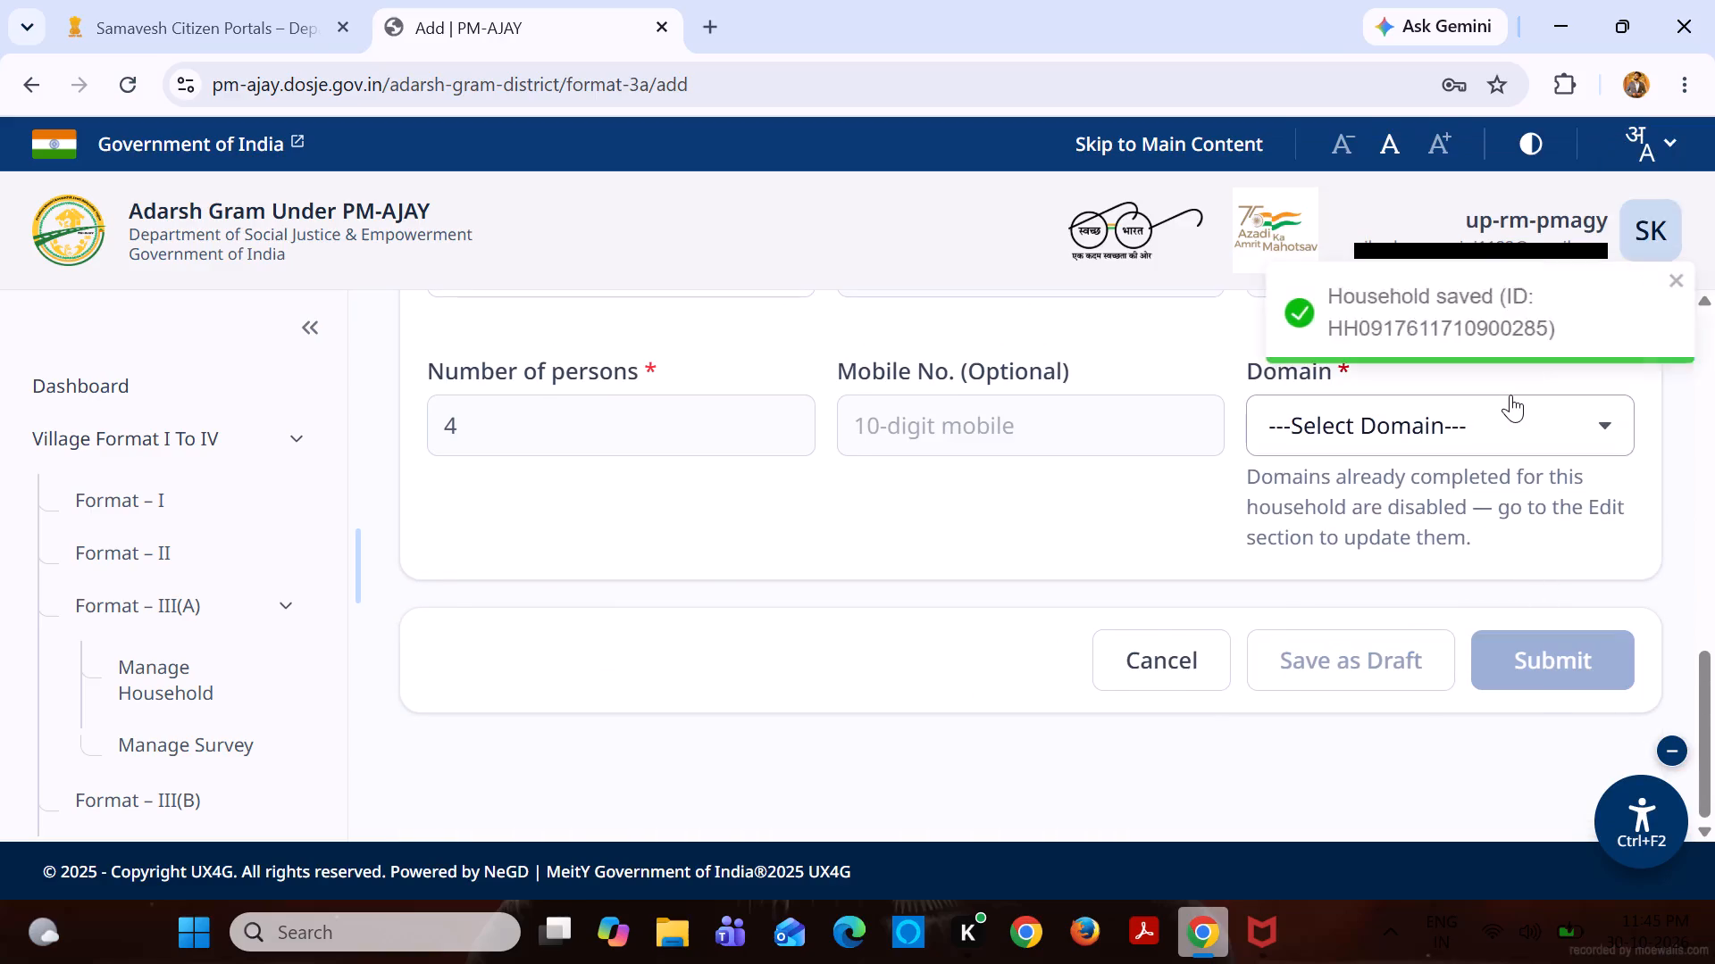
Select domain 8 – Financial Inclusion and enter 4 persons above 5 years and 4 members already having Aadhaar in section 8.1.
click(1510, 395)
scroll(1491, 573, down, 5)
click(1387, 688)
scroll(1427, 627, down, 3)
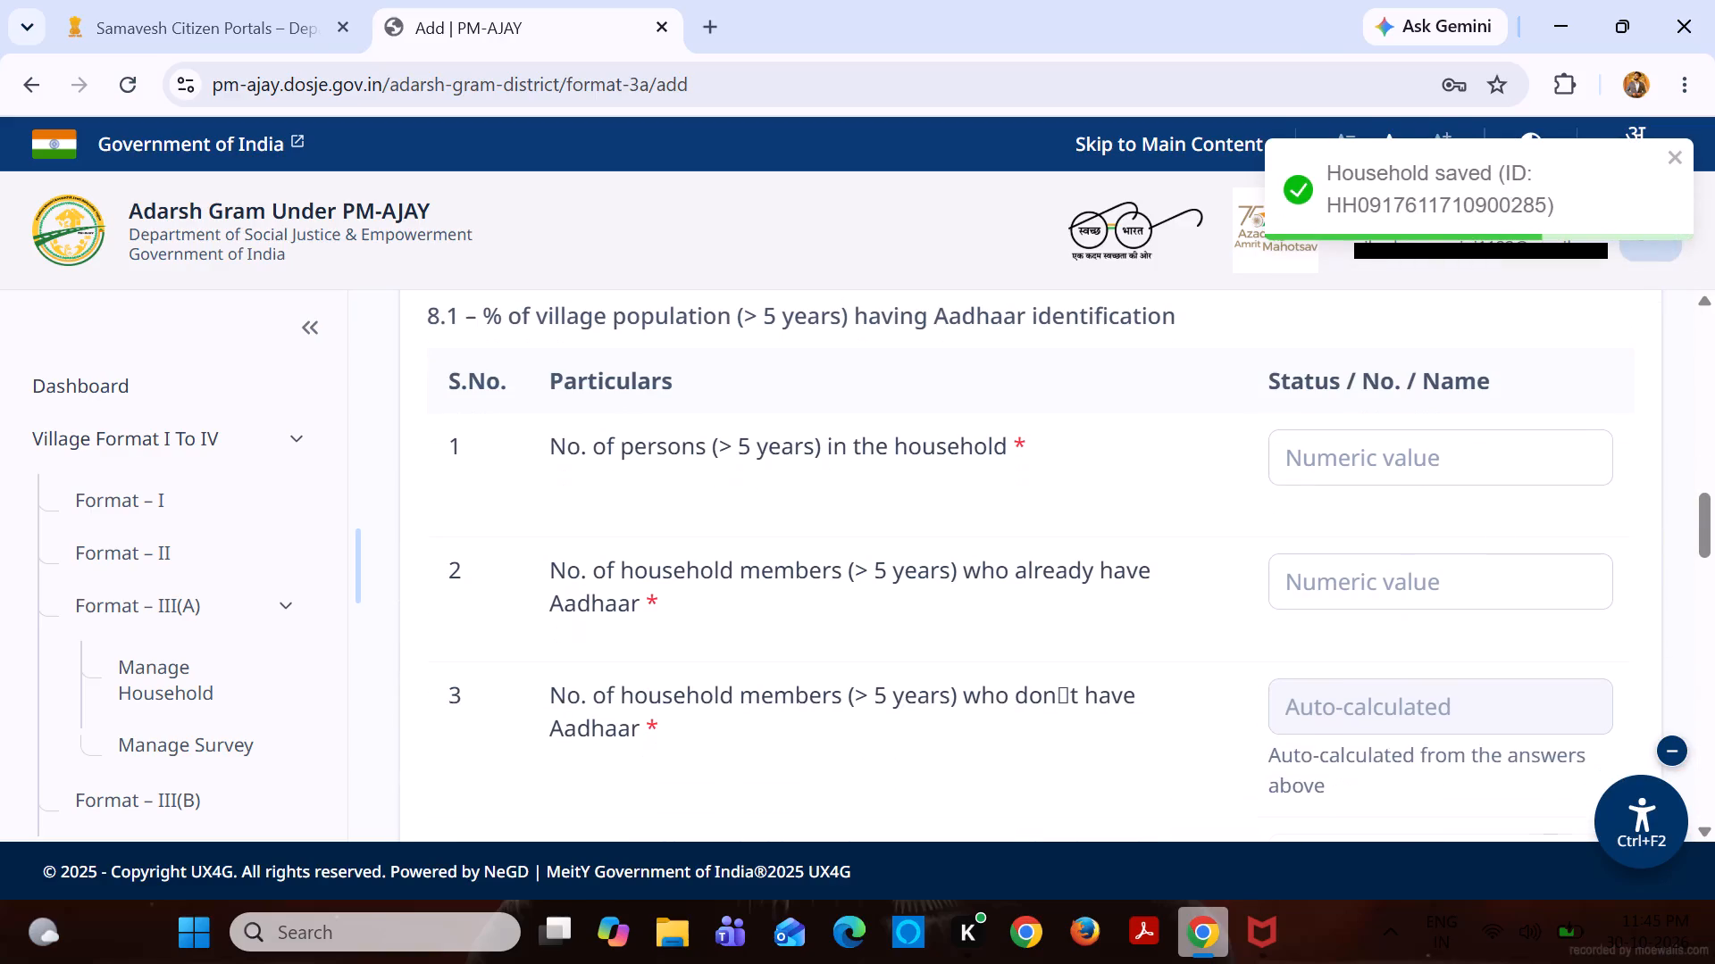
click(1531, 447)
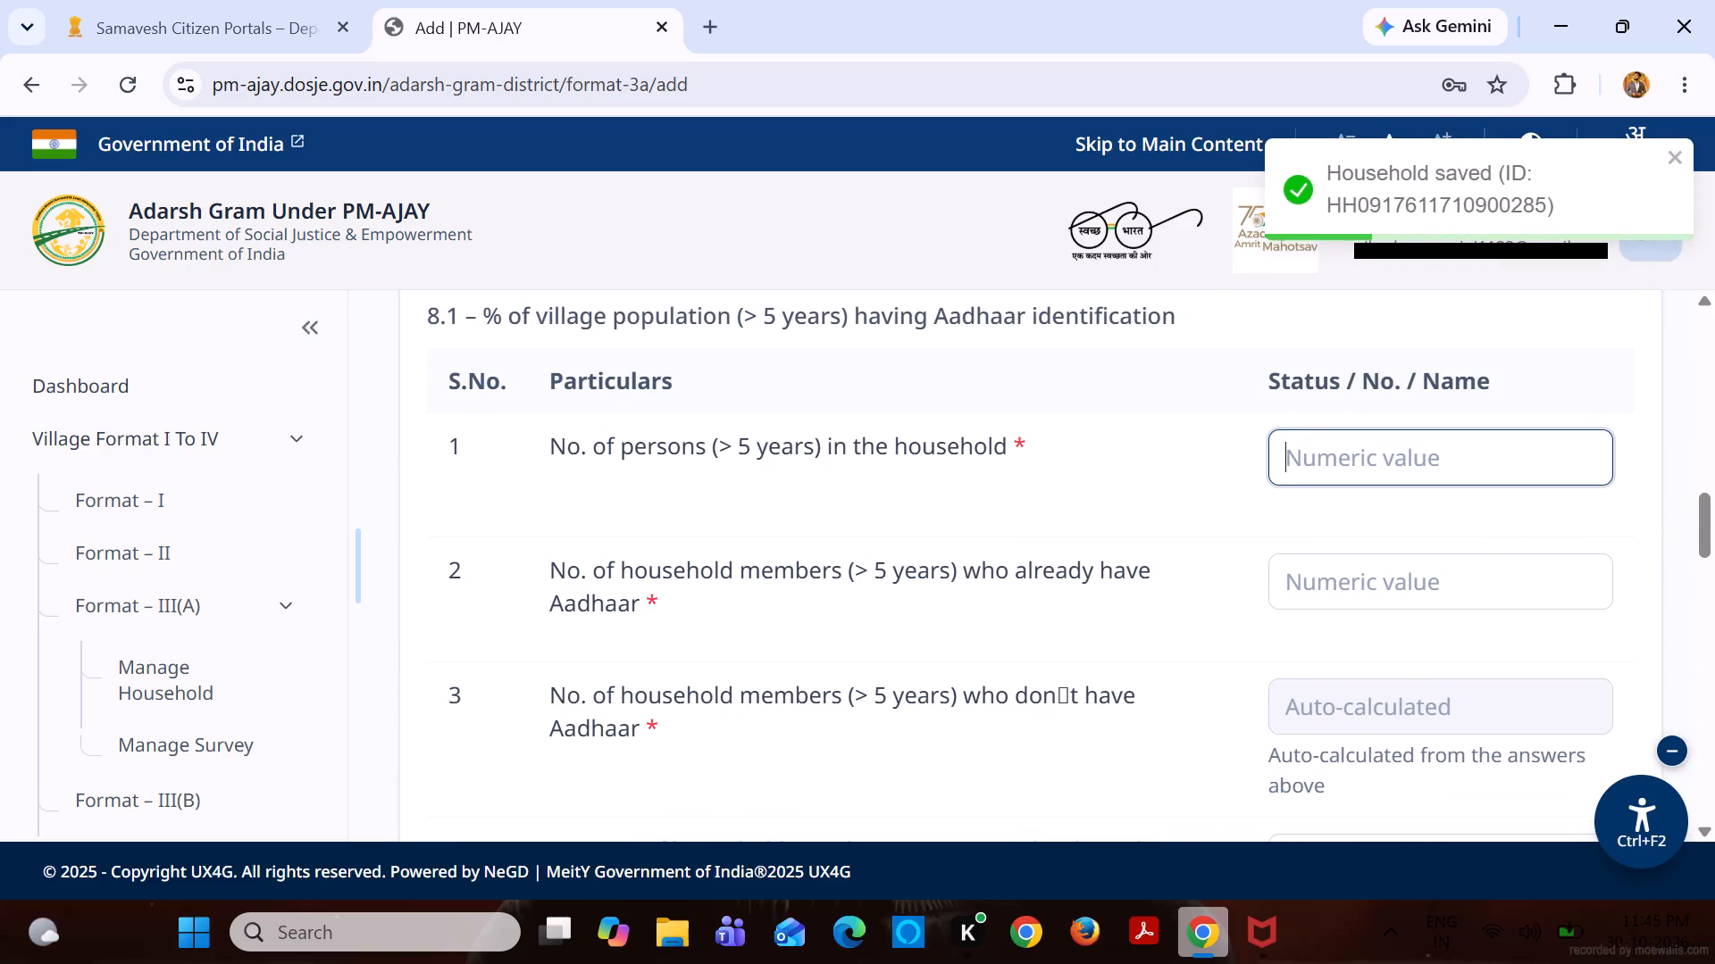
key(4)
click(1435, 594)
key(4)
Enter 2 members eligible for bank accounts and 2 having them, 0 eligible for PMSBY and 0 in the following section, and submit Financial Inclusion.
scroll(1441, 581, down, 3)
click(1464, 586)
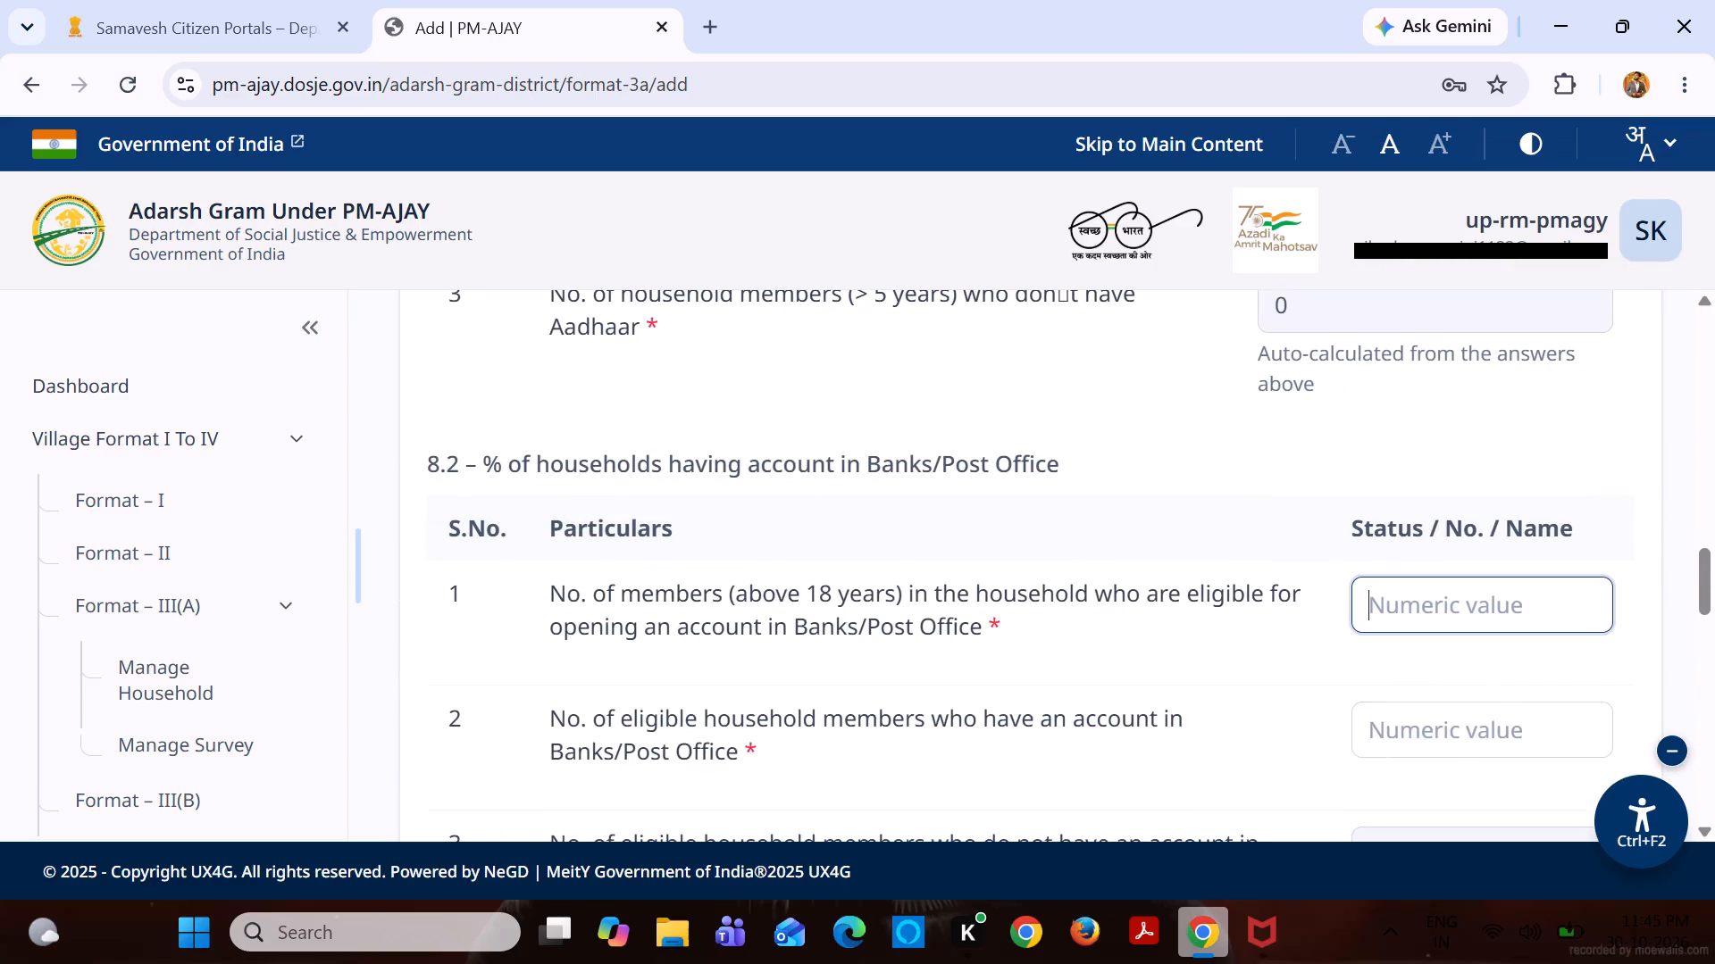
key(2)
click(1401, 722)
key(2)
scroll(1418, 688, down, 4)
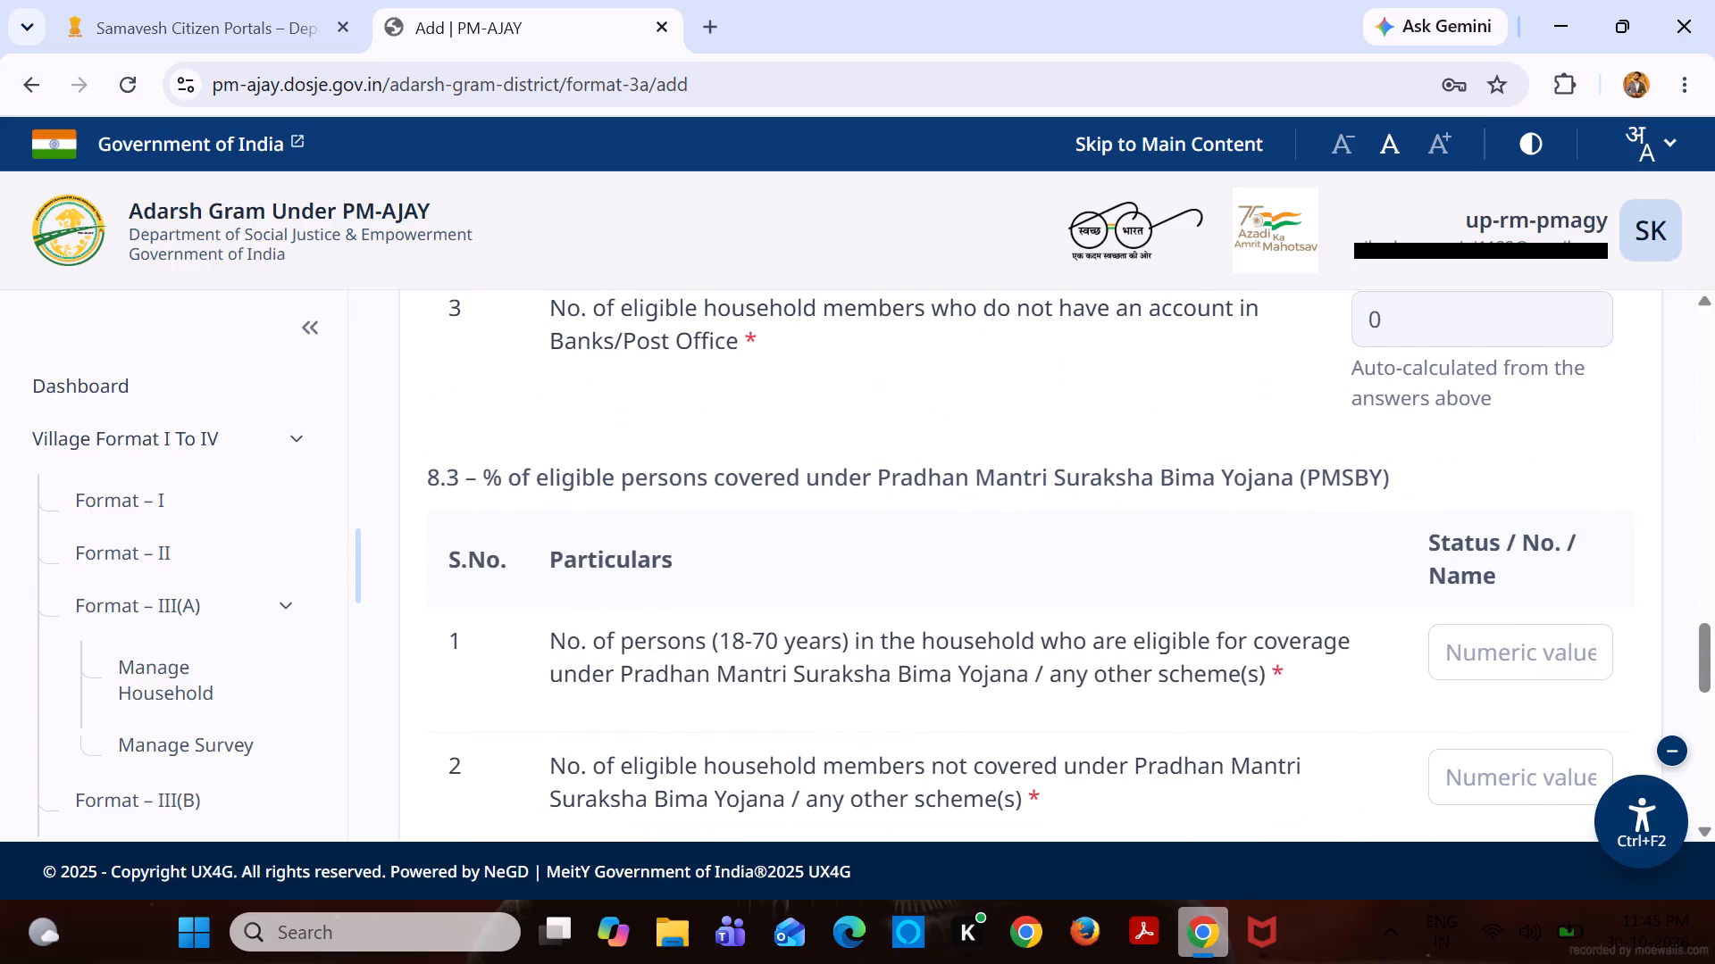
click(1504, 666)
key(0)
scroll(1501, 661, down, 3)
click(1517, 545)
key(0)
scroll(1517, 550, down, 3)
drag(1565, 647, 1553, 636)
Select domain 9 – Digitization, enter 0 household members eligible for PMGDISHA training, and submit the domain.
click(1510, 399)
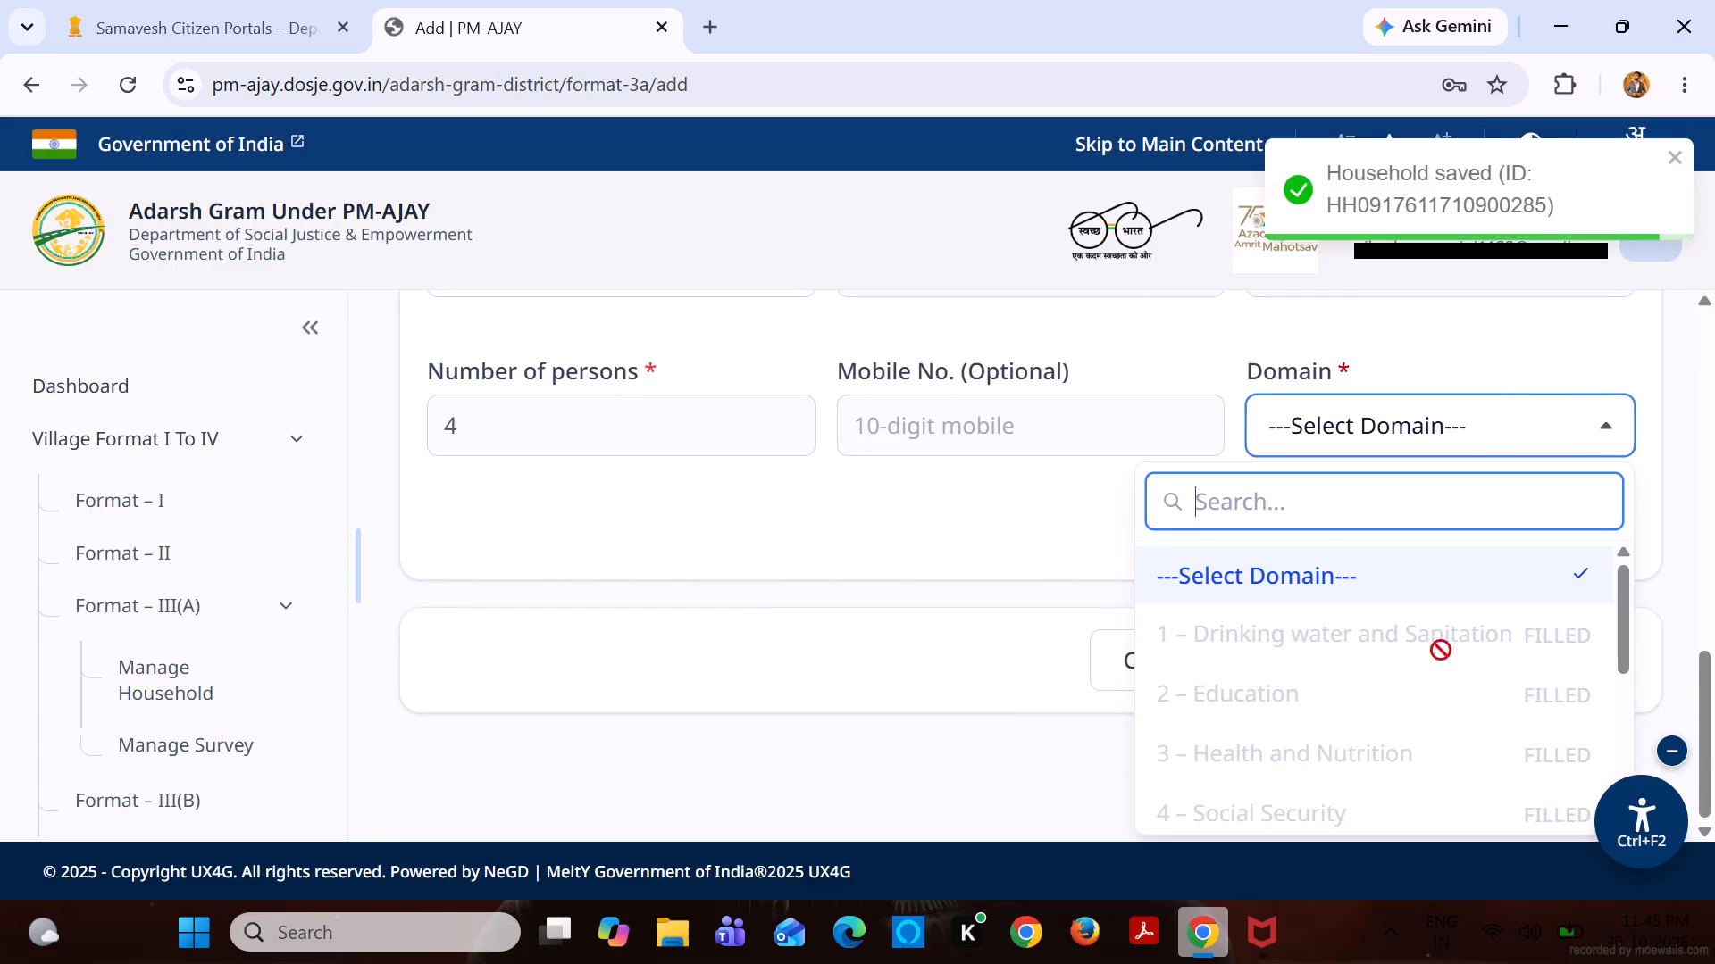
scroll(1454, 655, down, 4)
click(1363, 734)
scroll(1379, 691, down, 3)
click(1511, 485)
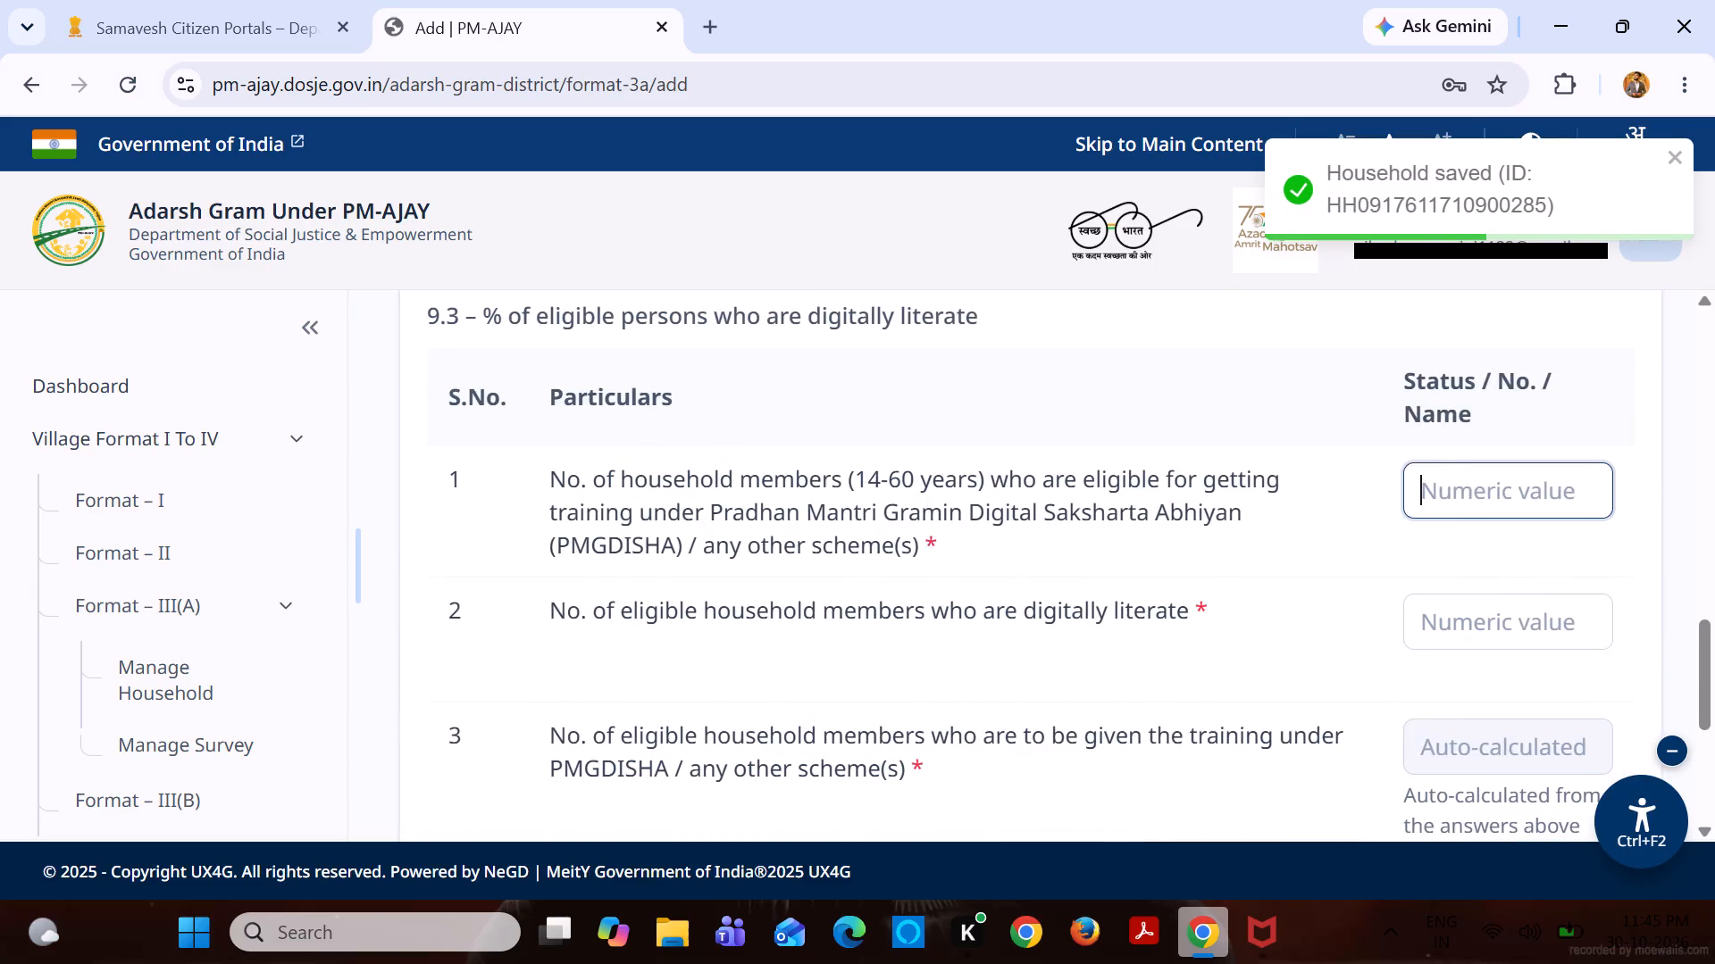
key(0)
click(1546, 652)
click(1546, 693)
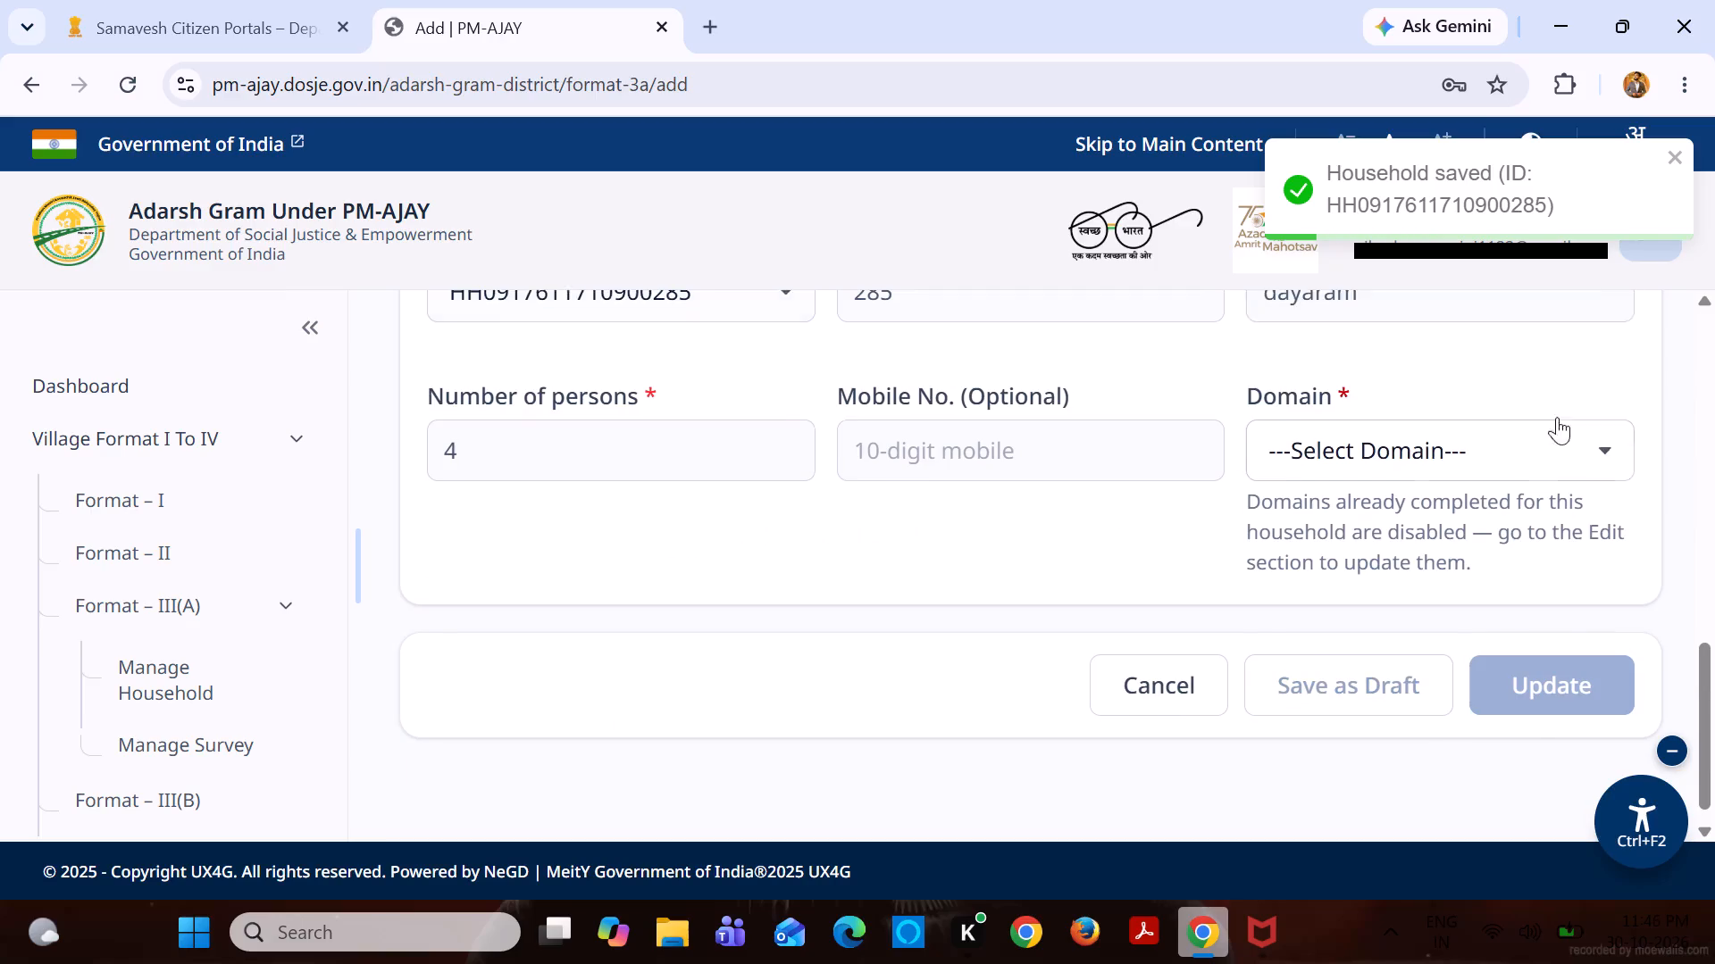
Select domain 10 – Livelihood and Skill Development and enter 0 youth eligible for skill training and 0 for bank linked loans.
click(1556, 474)
scroll(1477, 613, down, 5)
drag(1337, 805, 1342, 793)
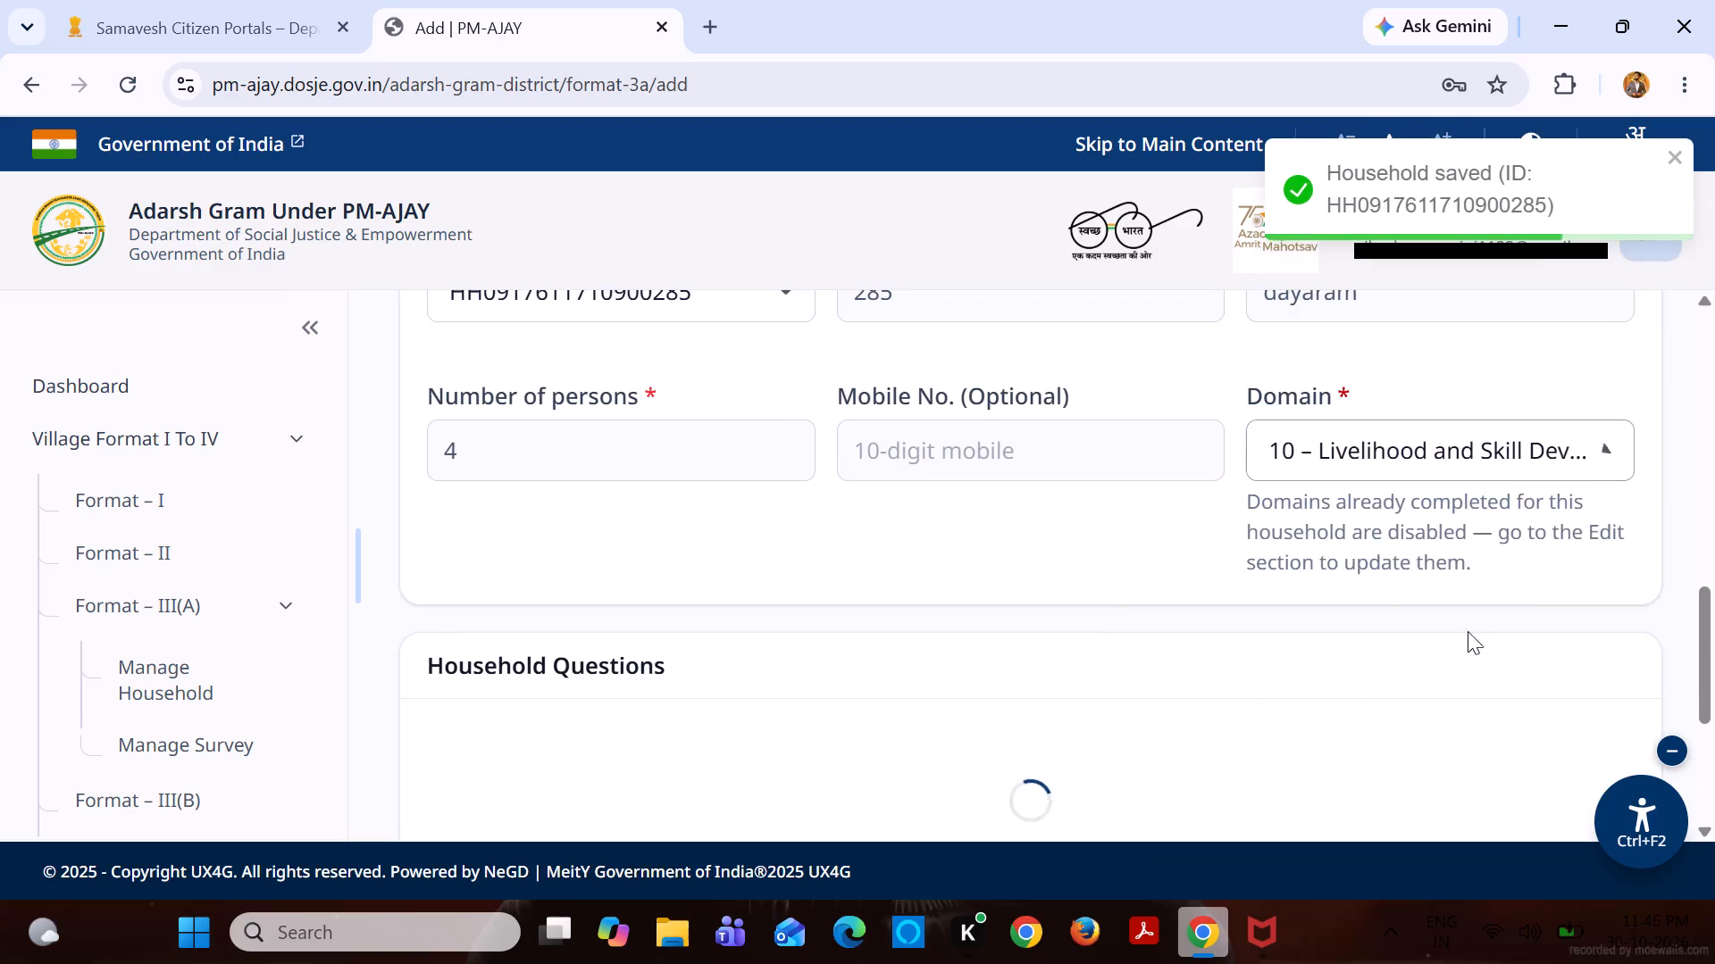
scroll(1474, 638, down, 3)
click(1482, 449)
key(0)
click(1472, 470)
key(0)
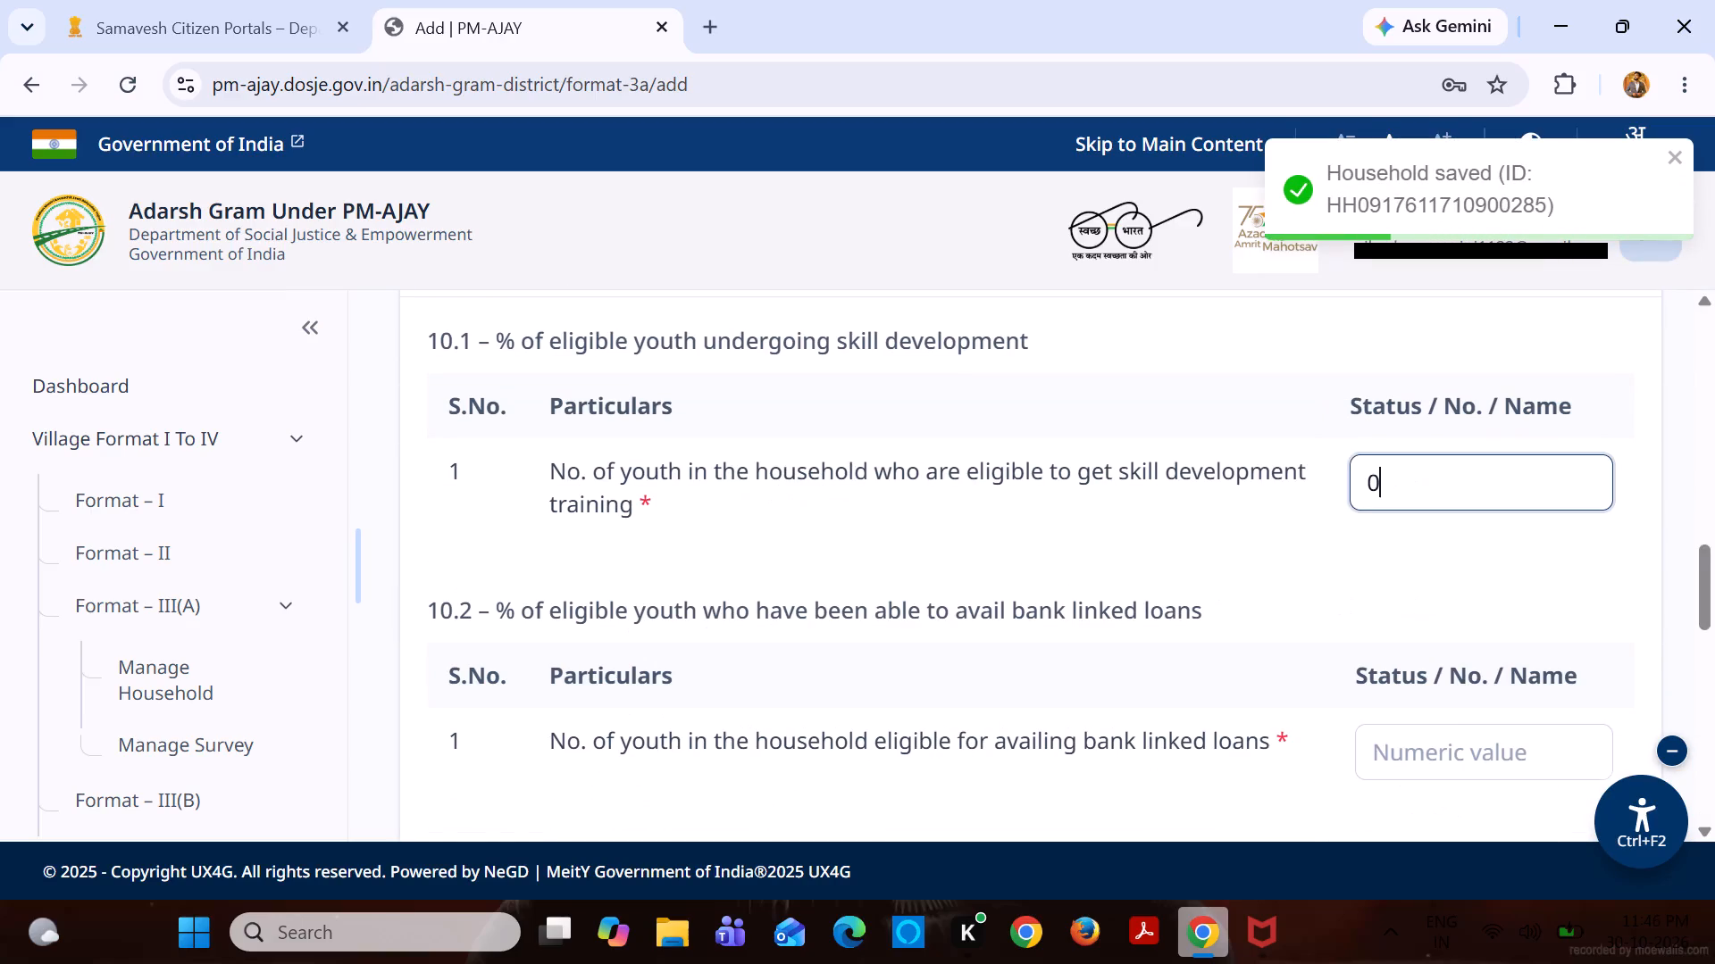
click(1421, 751)
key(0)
In section 10.3, answer Yes for a household member belonging to a self-help group, and submit domain 10.
scroll(1462, 701, down, 3)
click(1552, 611)
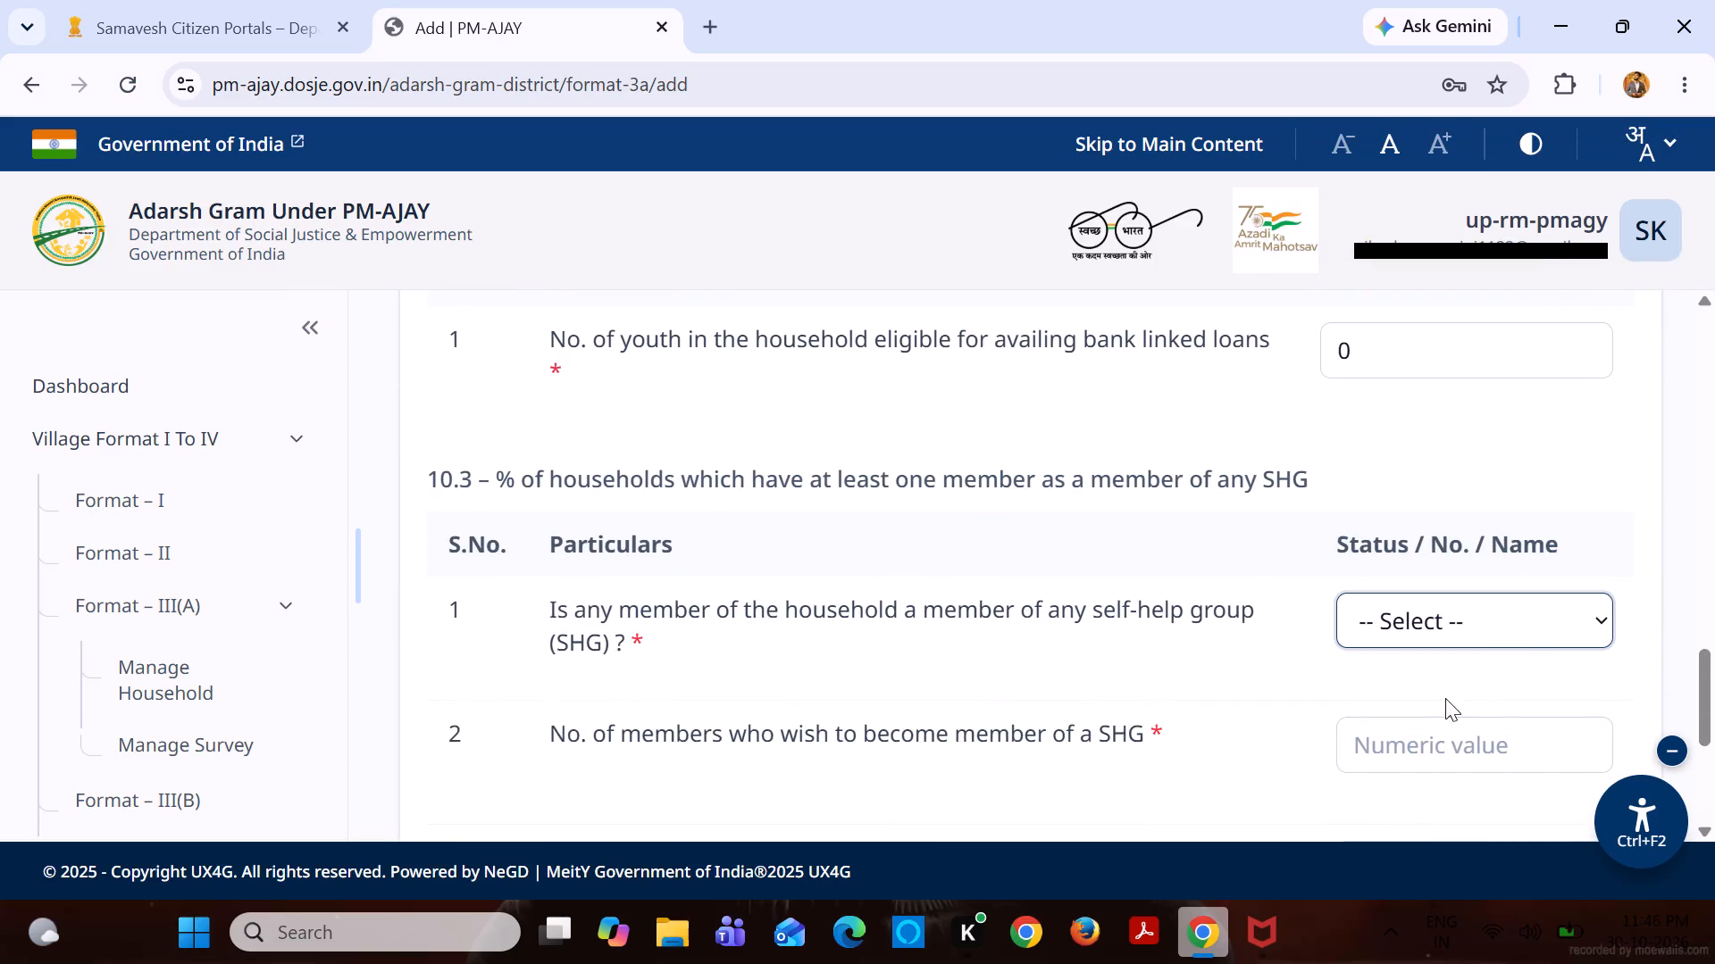
click(1479, 600)
click(1404, 706)
scroll(1523, 589, down, 3)
click(1554, 640)
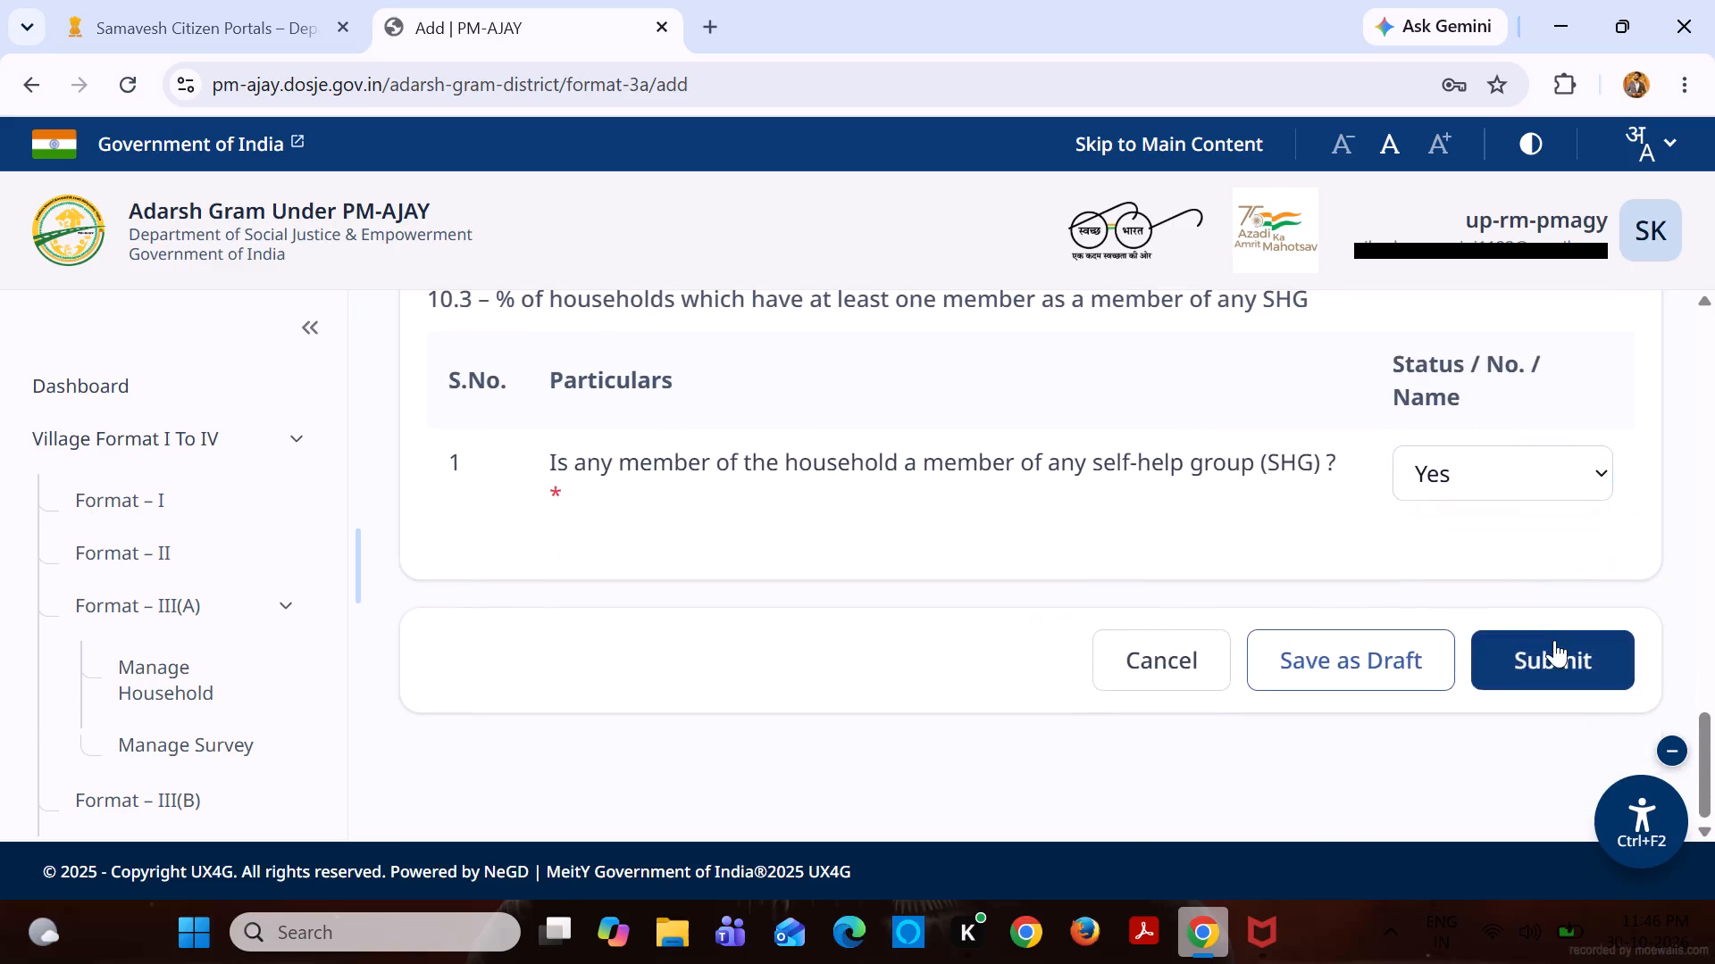
Start a new household in Manage Household with block Shahabad, gram panchayat Boodpur, village Boodpur and category SC.
click(188, 660)
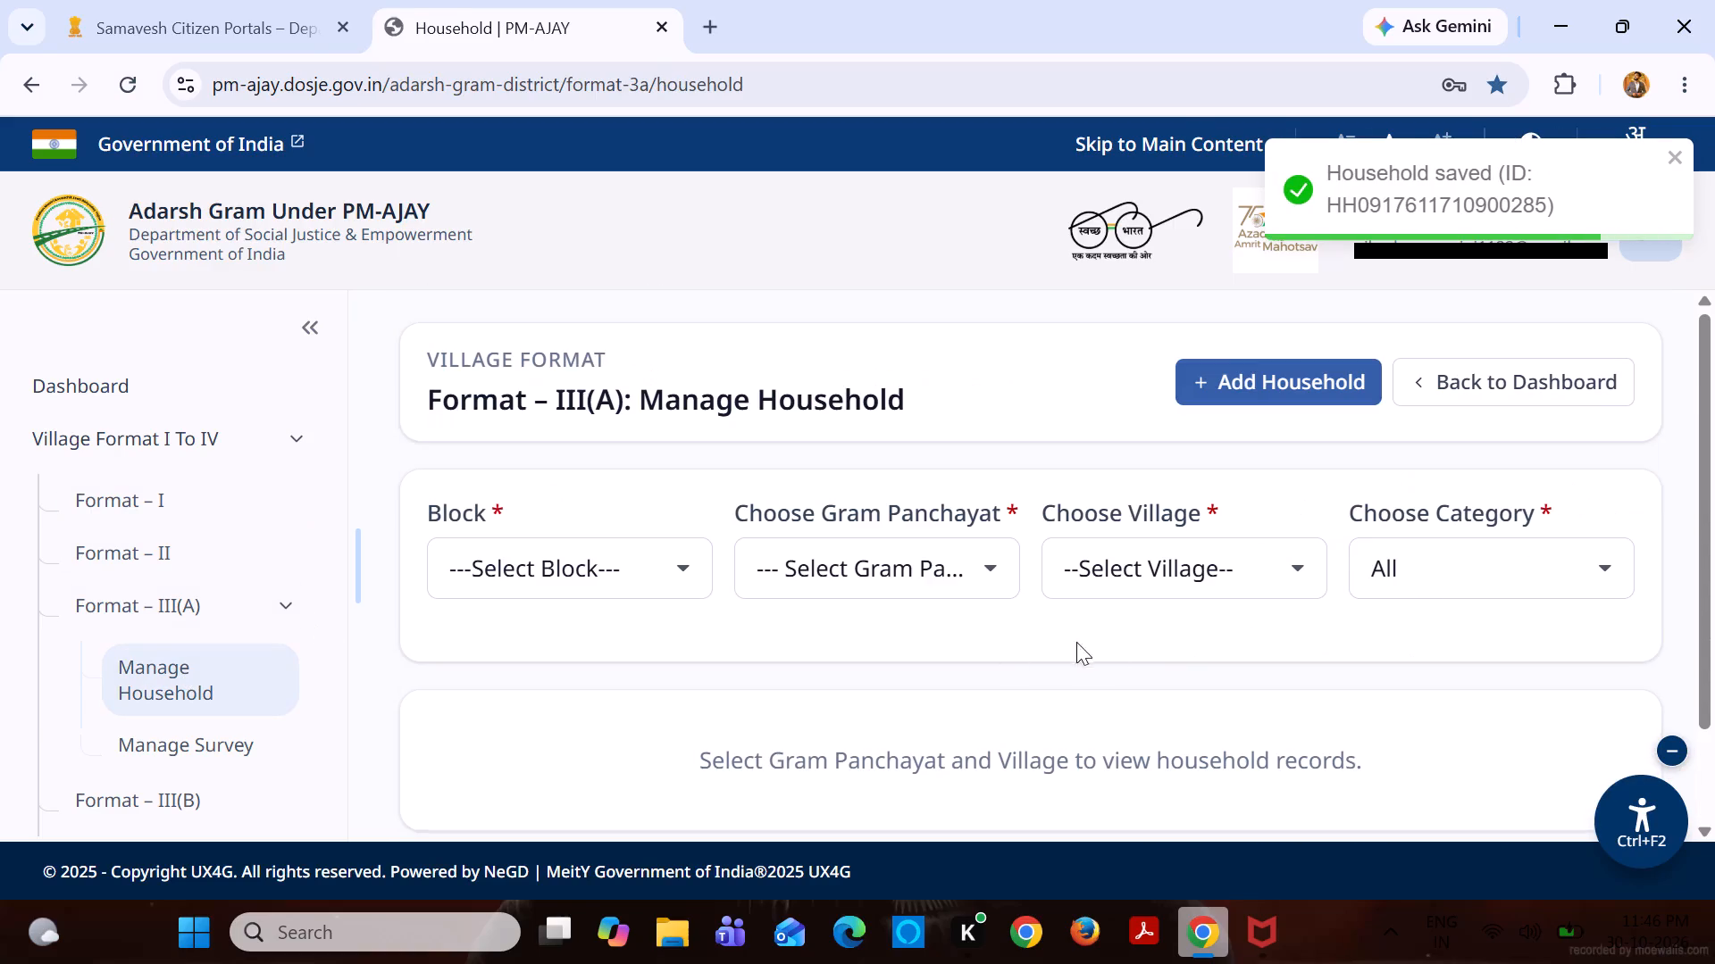
click(1270, 387)
click(1302, 304)
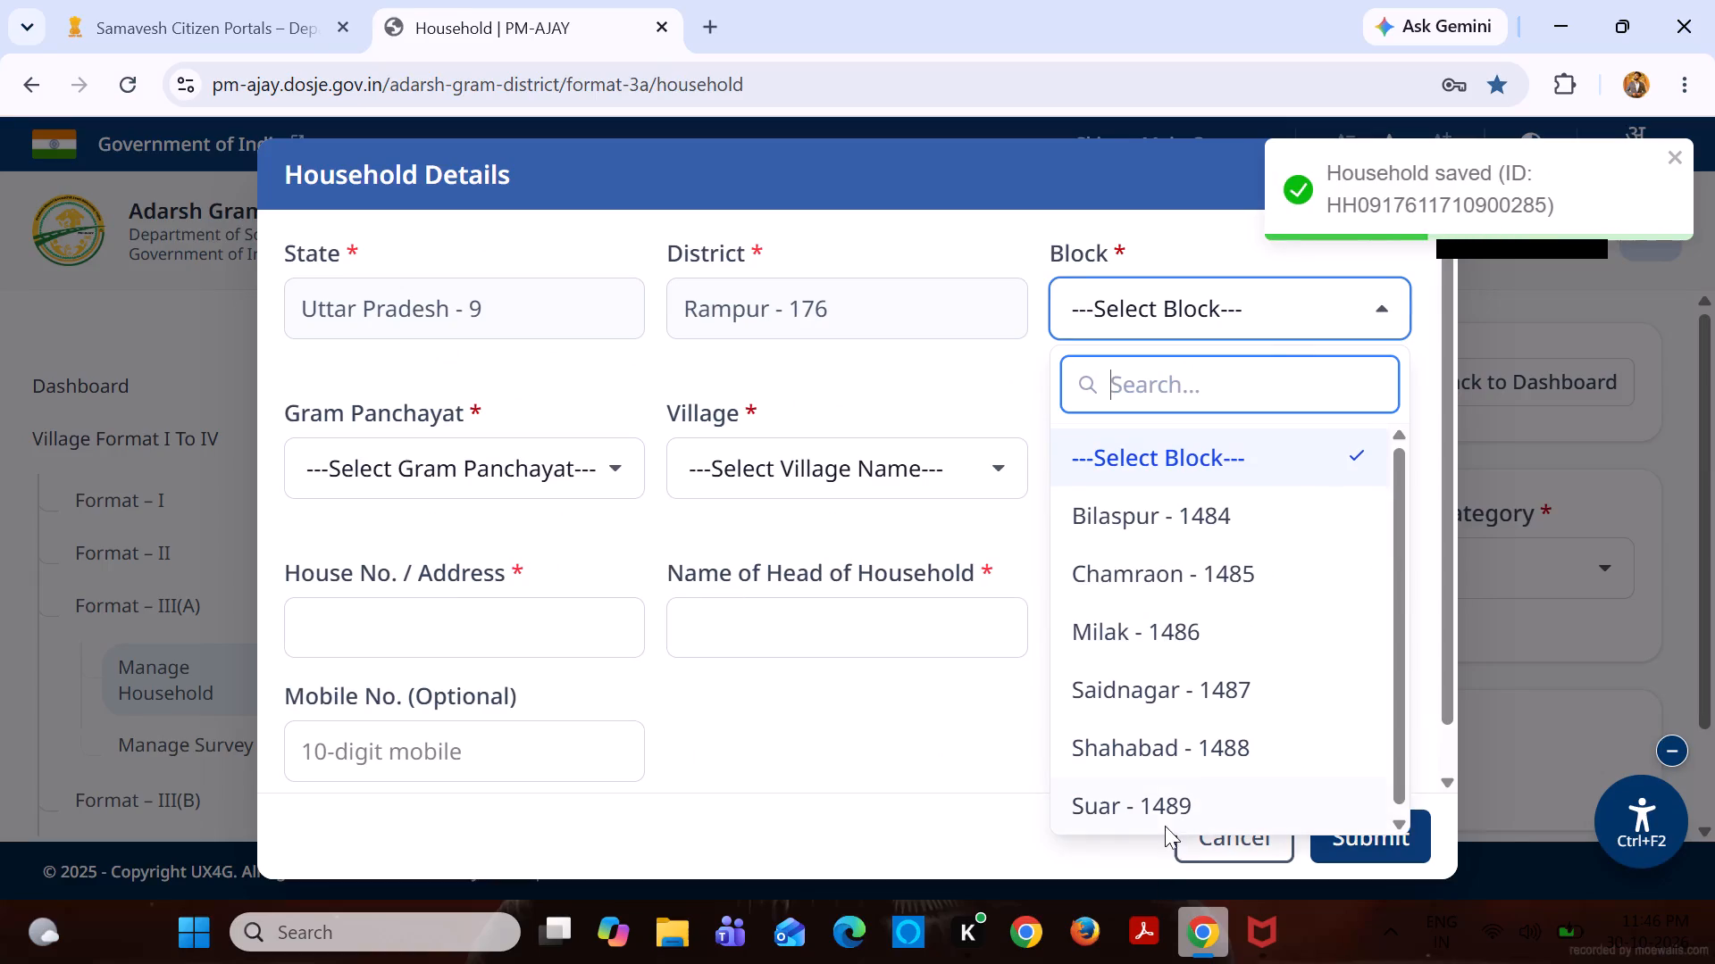
click(1213, 735)
click(604, 453)
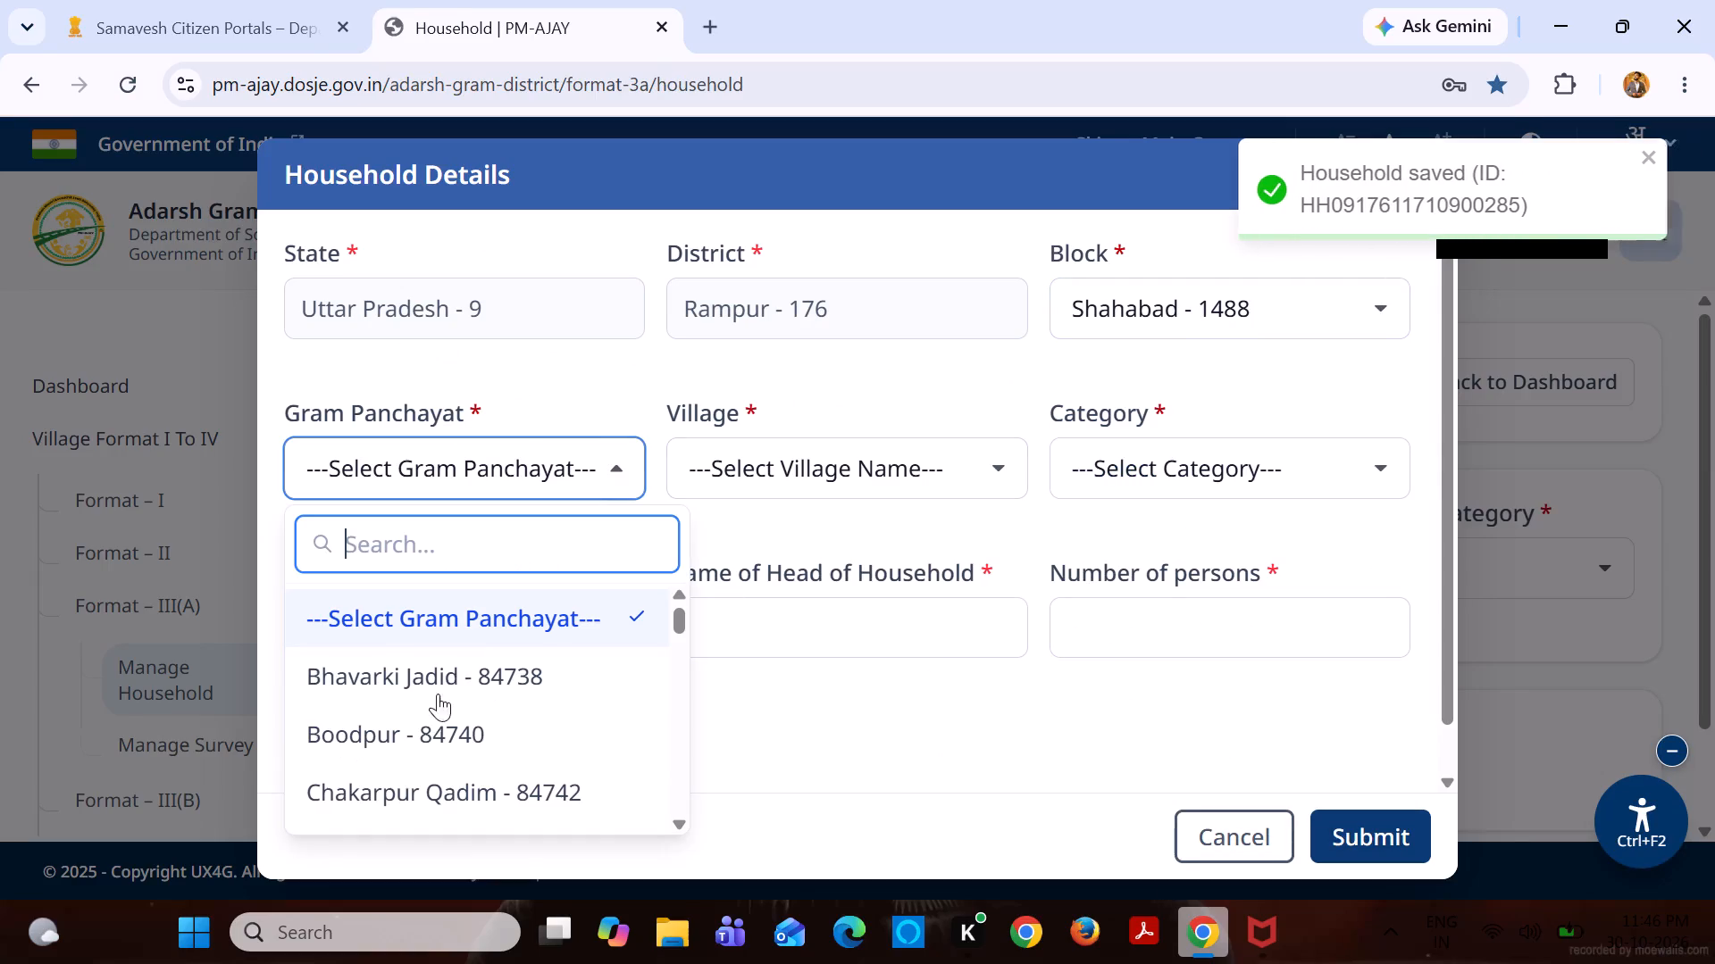
click(423, 711)
click(892, 481)
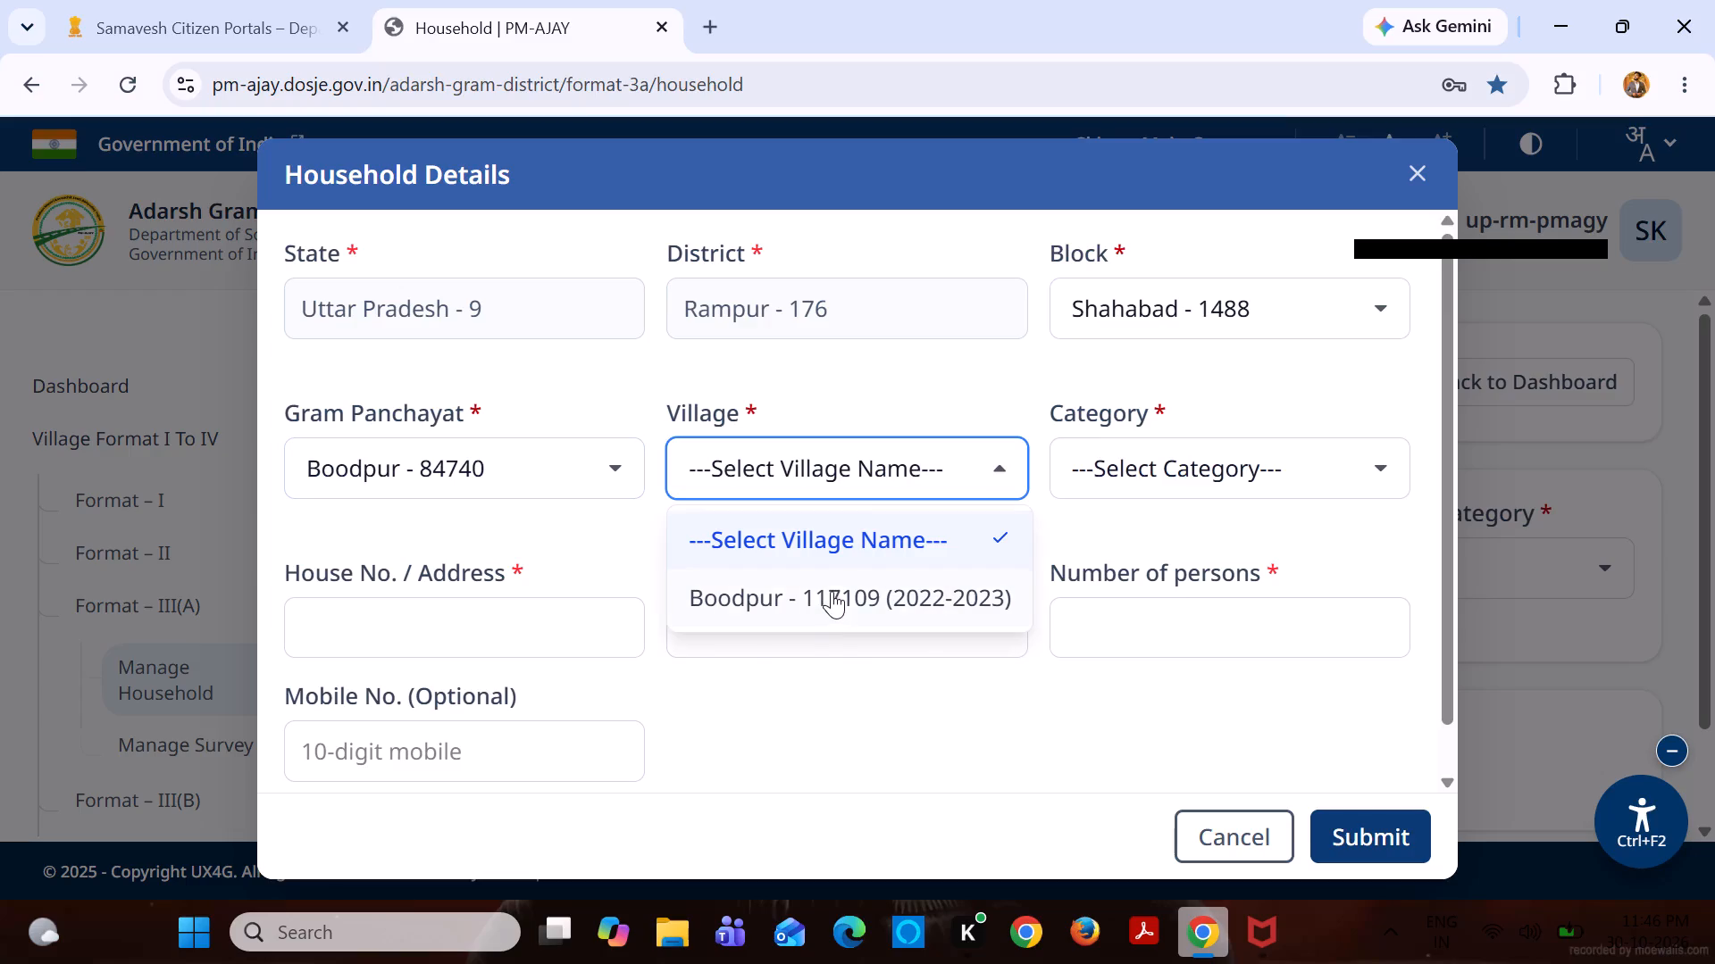
click(832, 591)
click(1188, 462)
click(1161, 621)
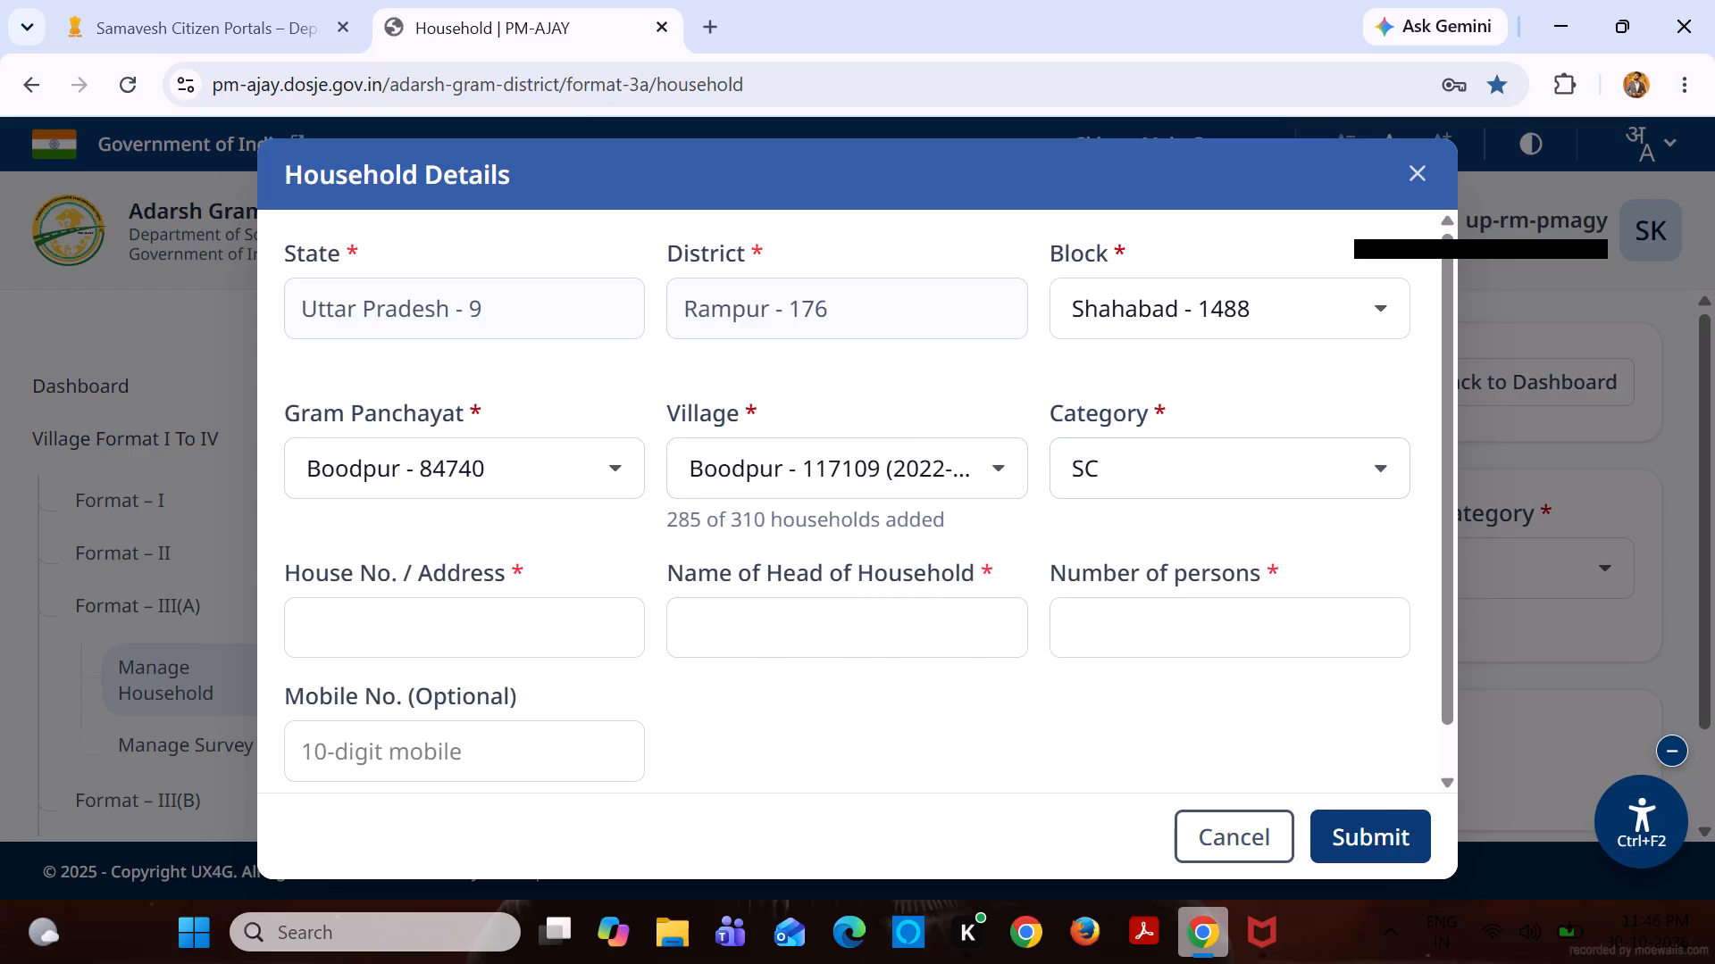
Enter house number 286, the name of the head of household and 5 persons, and submit the household details.
click(591, 622)
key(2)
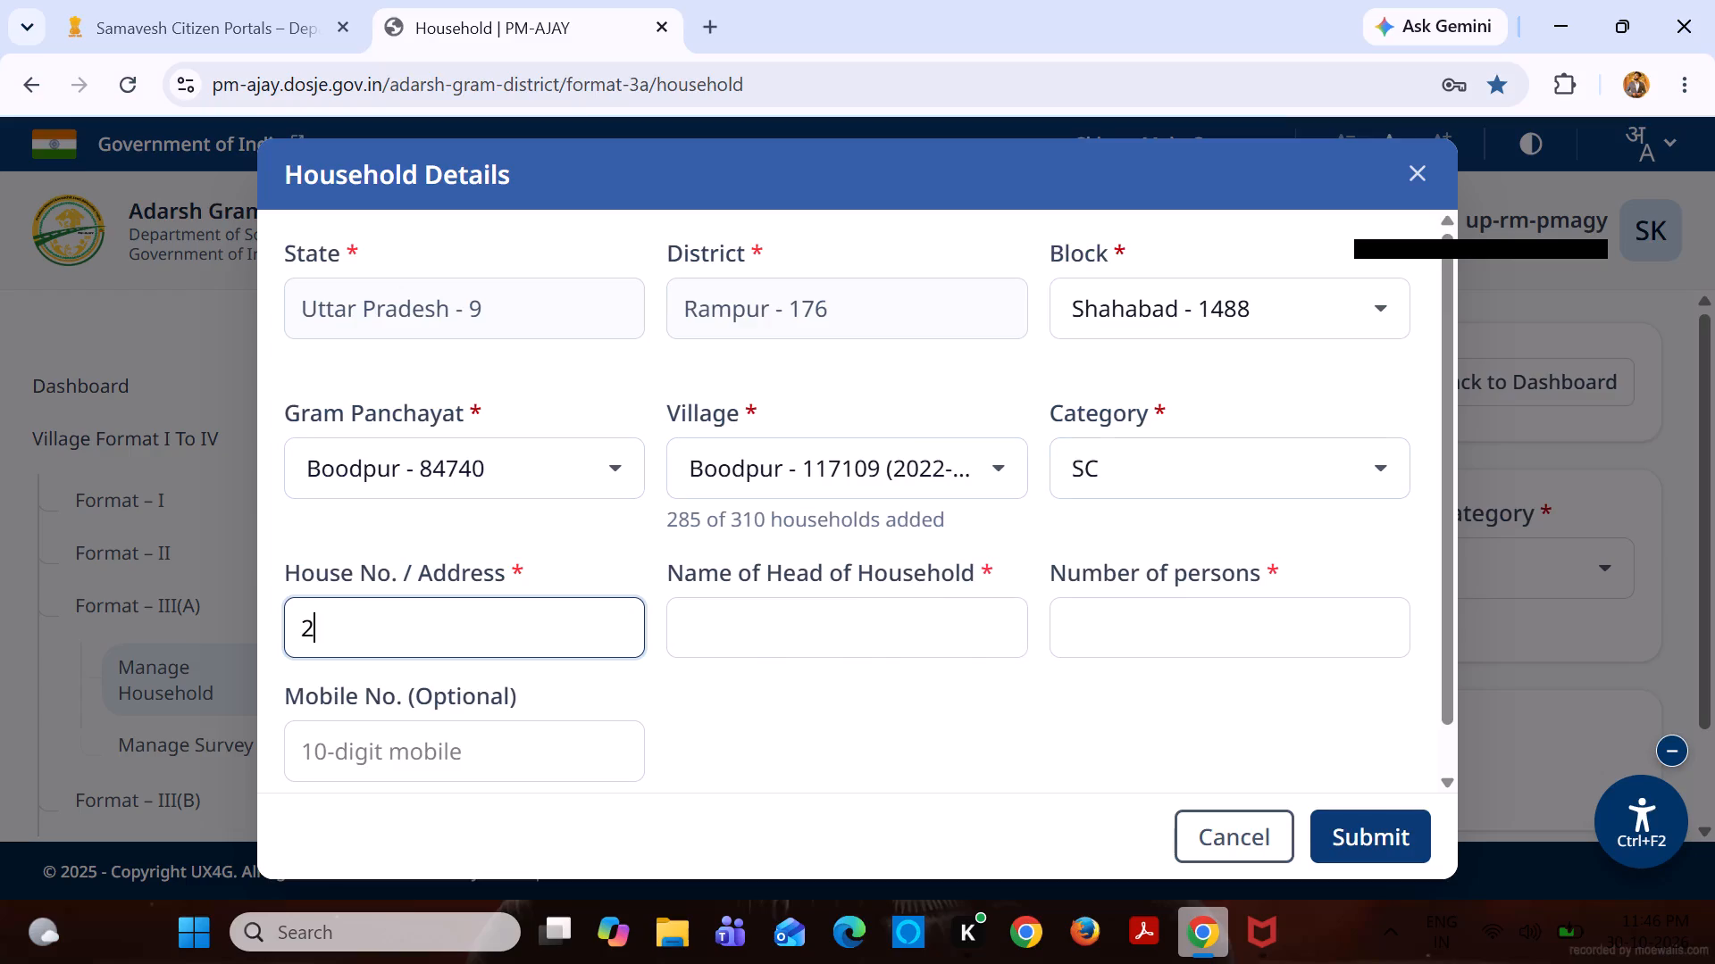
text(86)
click(774, 634)
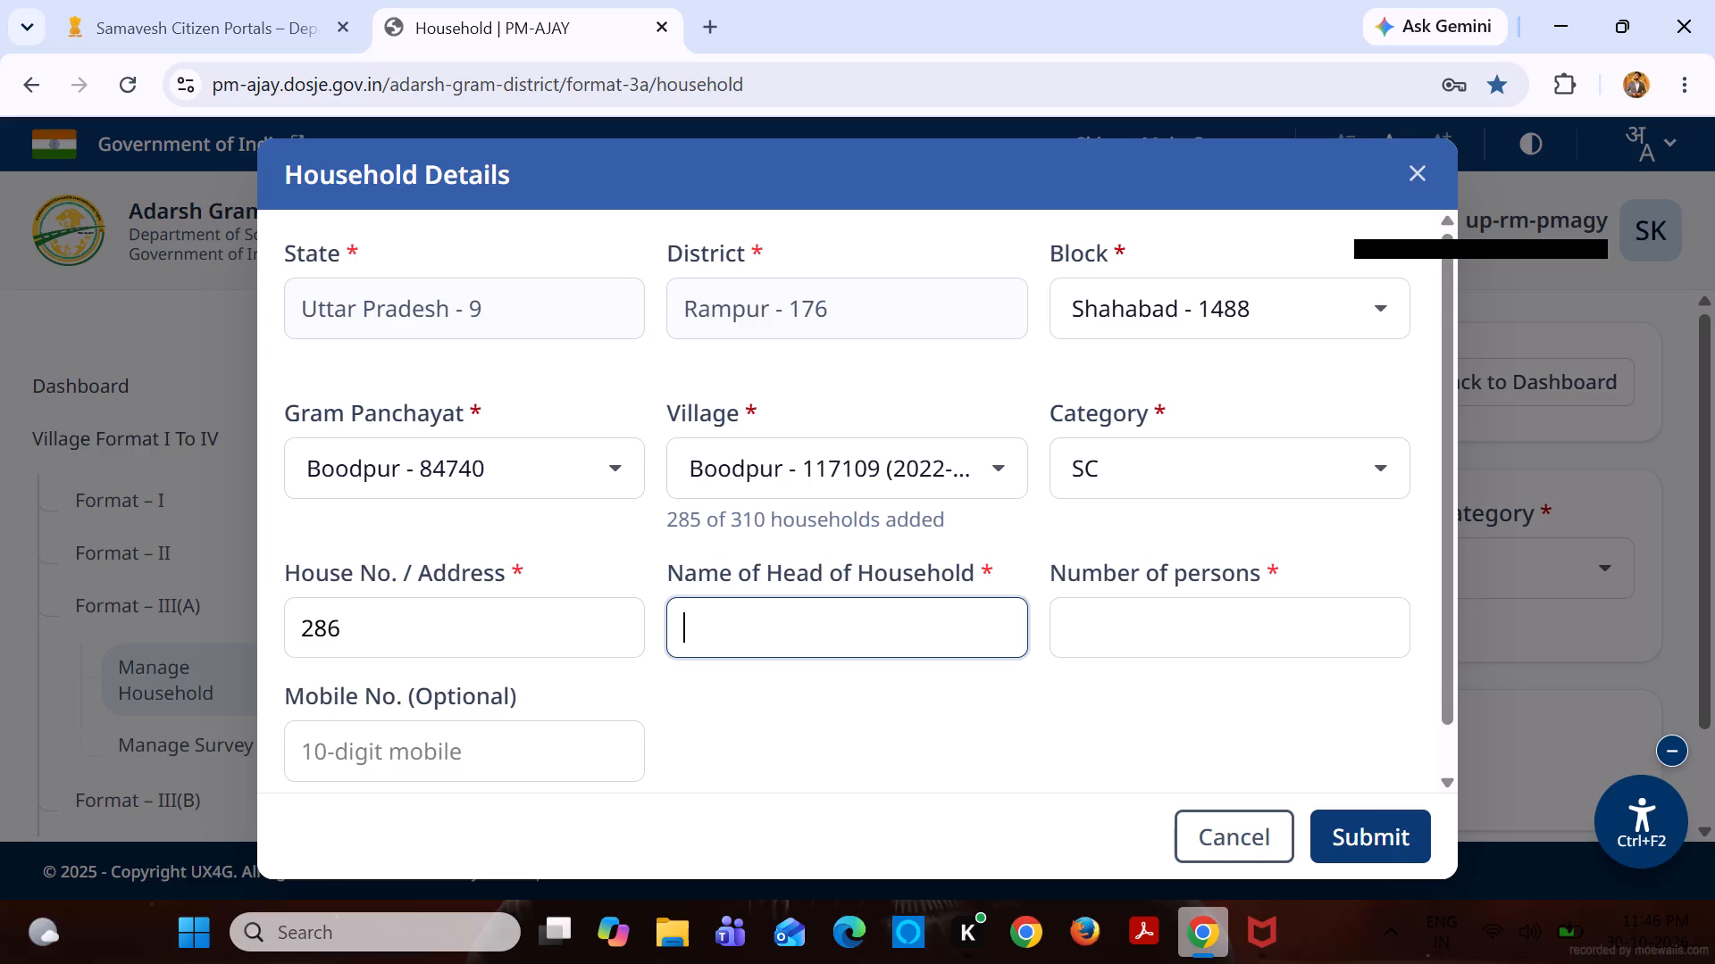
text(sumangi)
click(1211, 636)
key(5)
click(1374, 852)
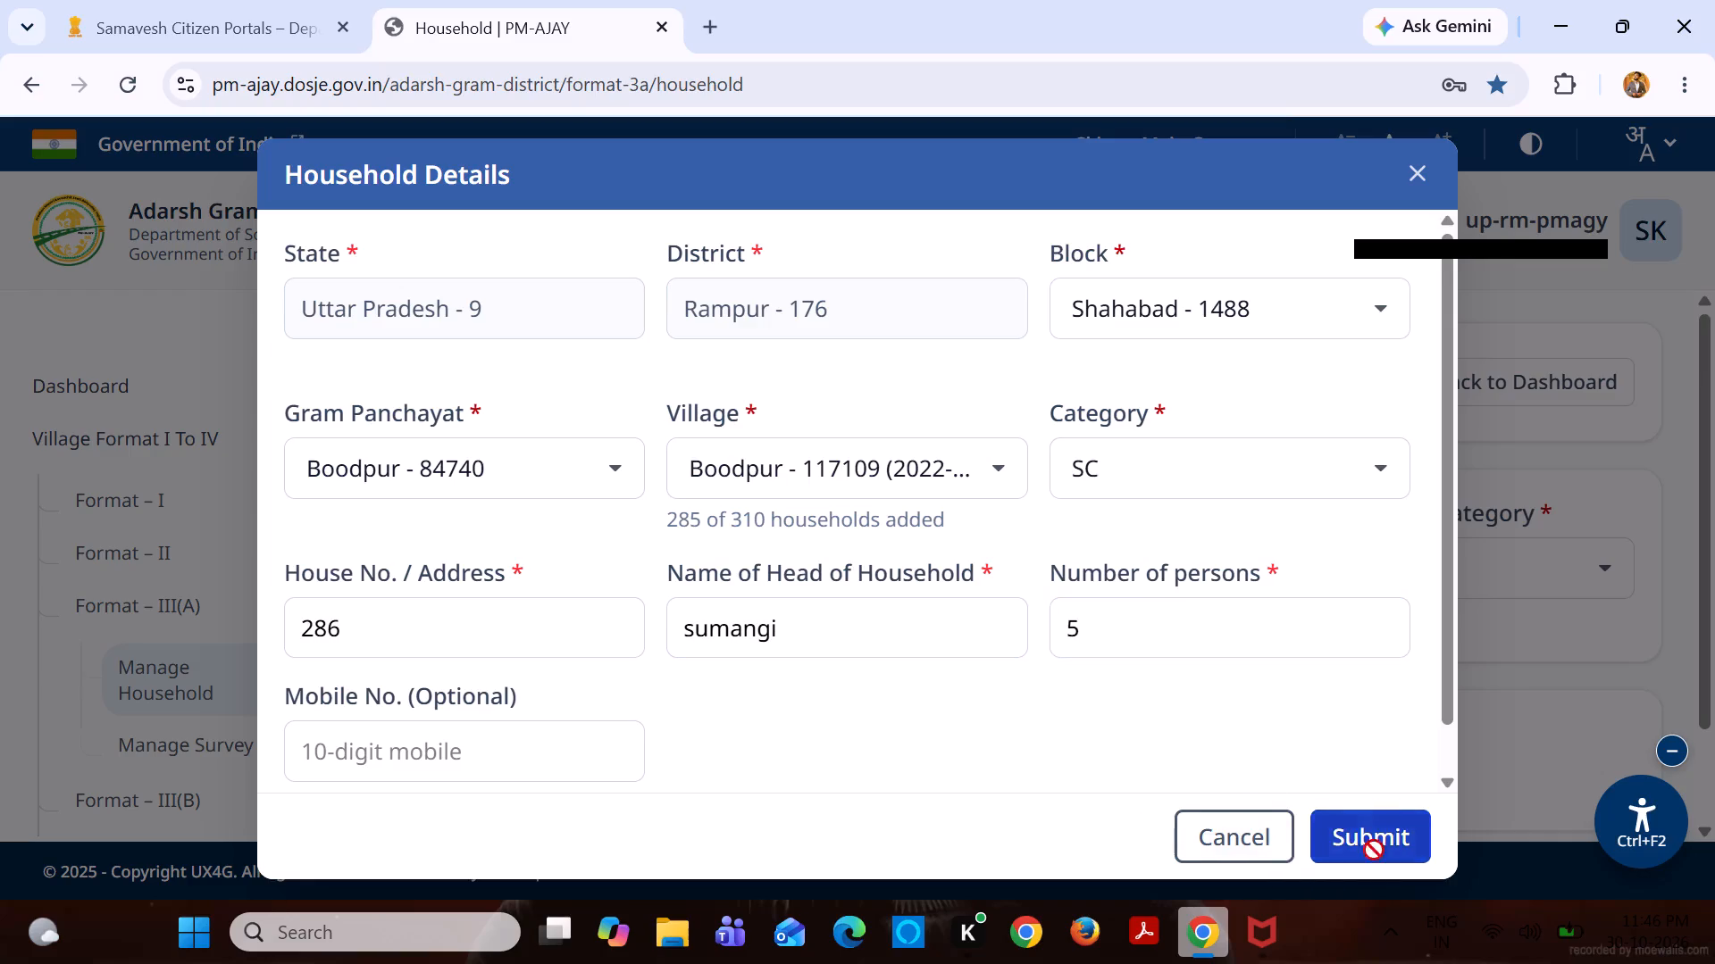
Select domain 1 – Drinking water and Sanitation, answer Yes for having an IHHL and No for open defecation, and submit the domain.
scroll(1491, 557, down, 12)
click(1575, 487)
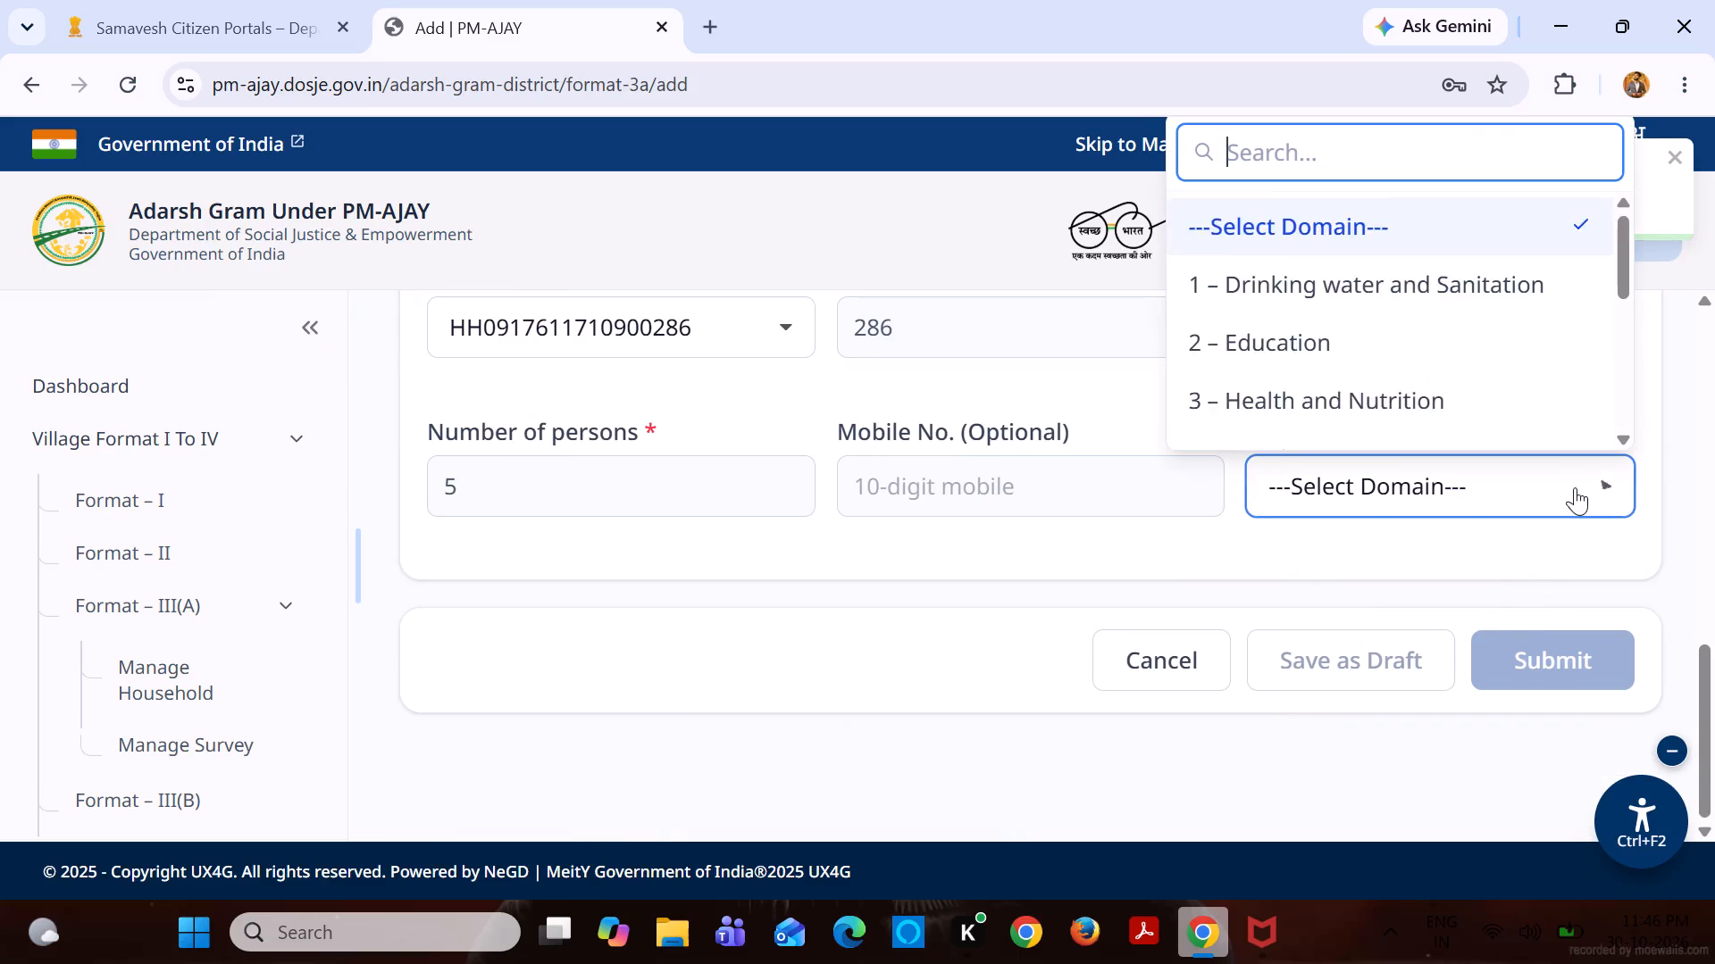
click(1524, 253)
scroll(1417, 484, down, 4)
click(1558, 369)
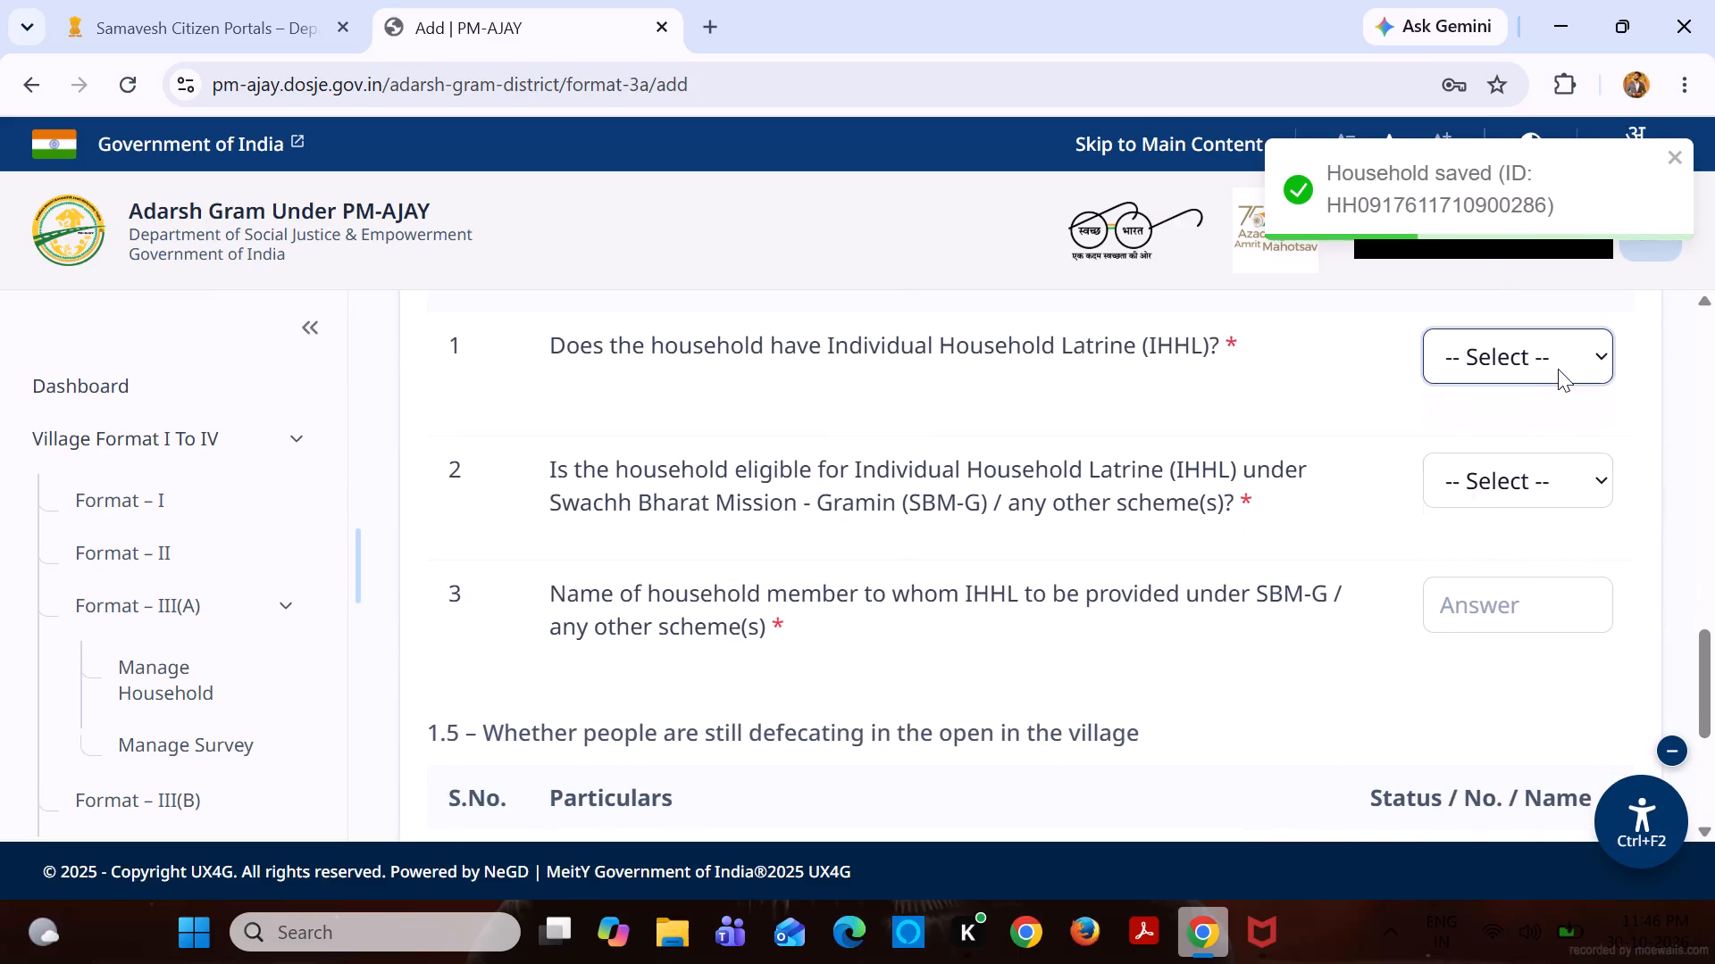
click(1486, 423)
drag(1547, 342, 1543, 363)
click(1473, 427)
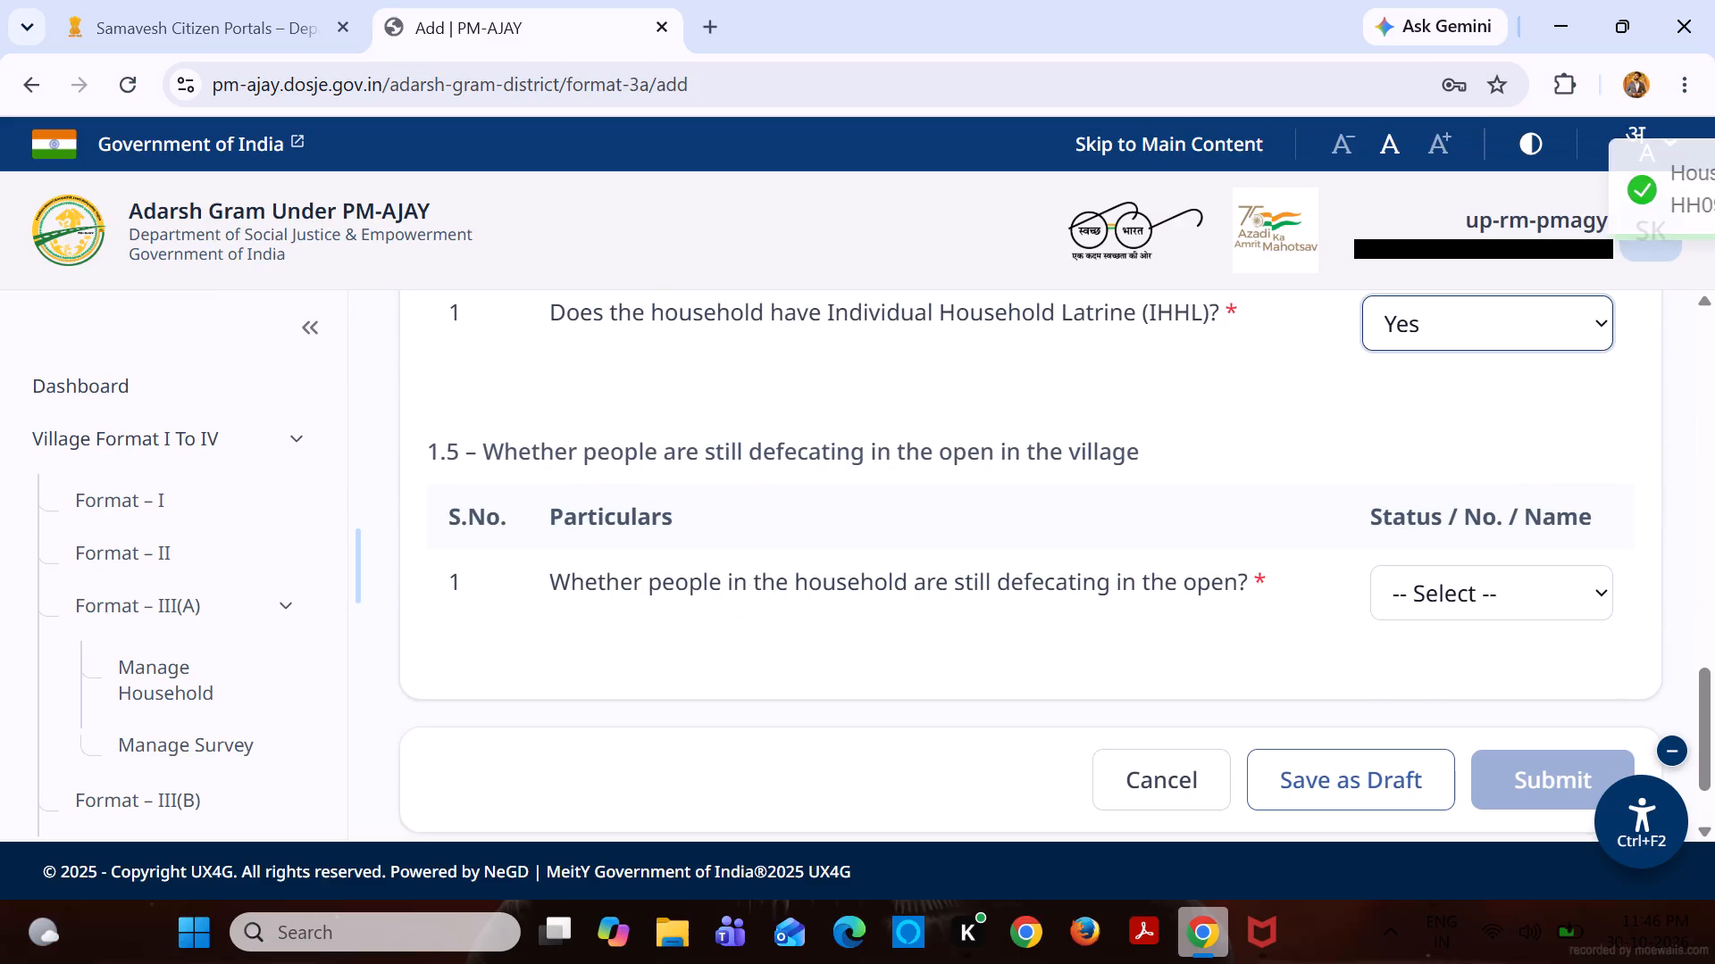
click(1512, 572)
drag(1406, 736, 1448, 752)
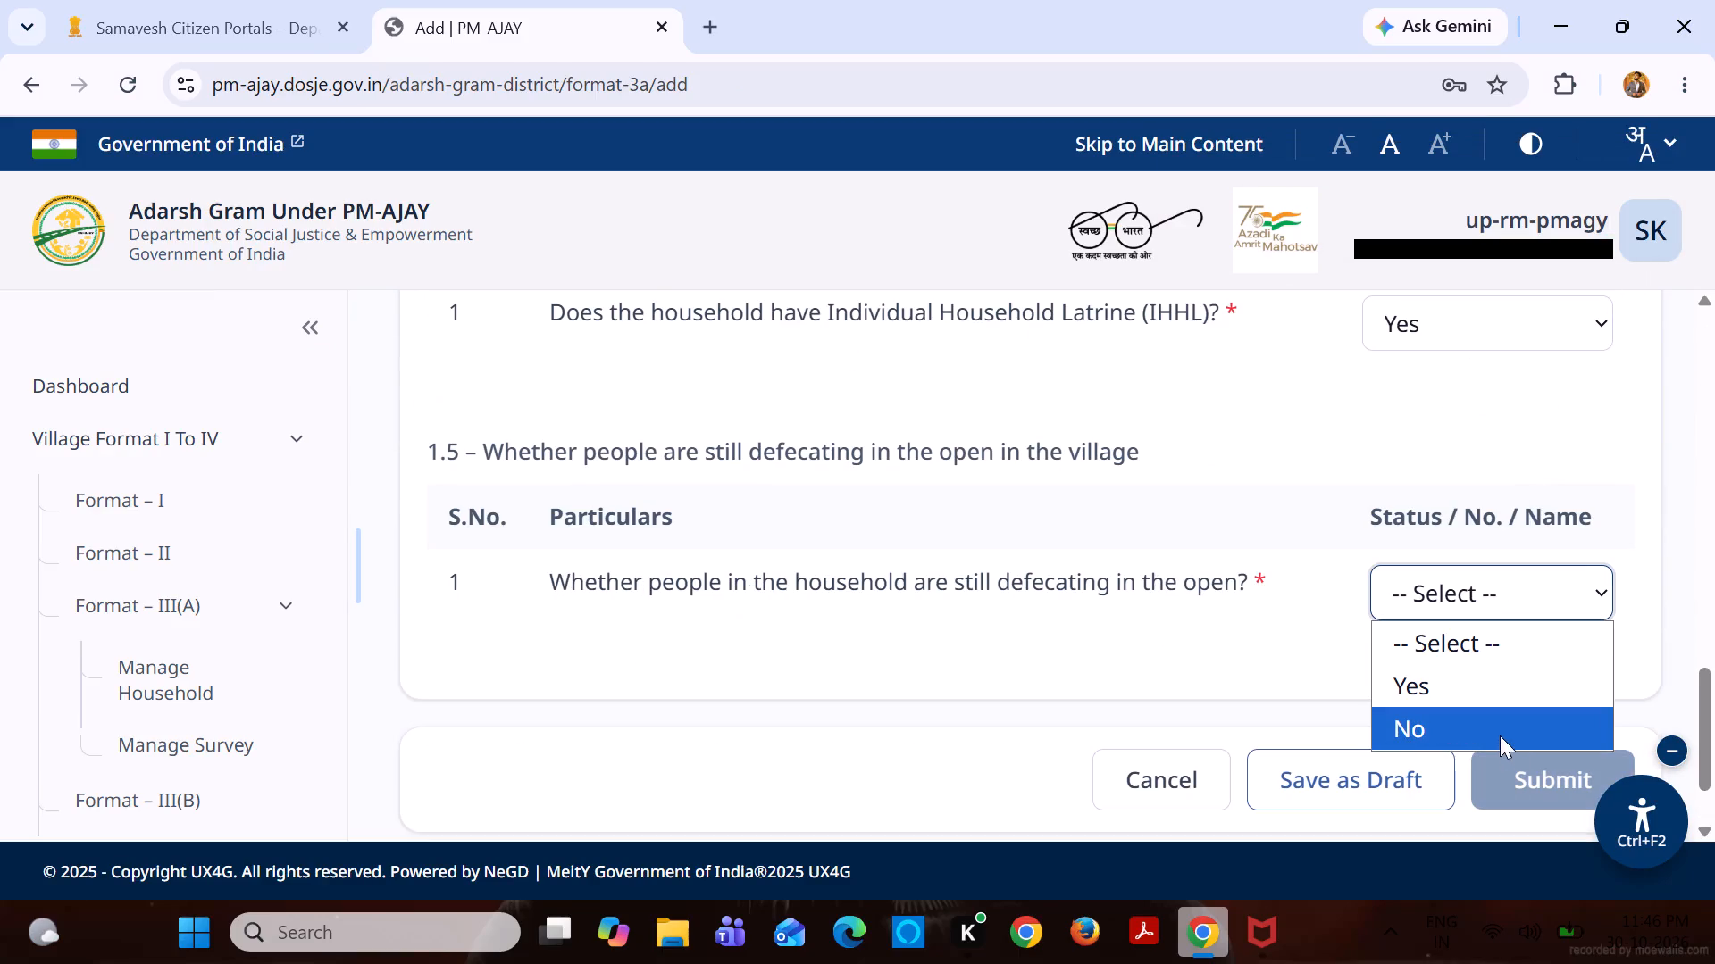
click(1500, 735)
click(1531, 771)
Select domain 2 – Education and enter 2 children aged 6-10 with 2 attending primary school, and 1 aged 11-13 with 1 attending middle school.
click(1560, 423)
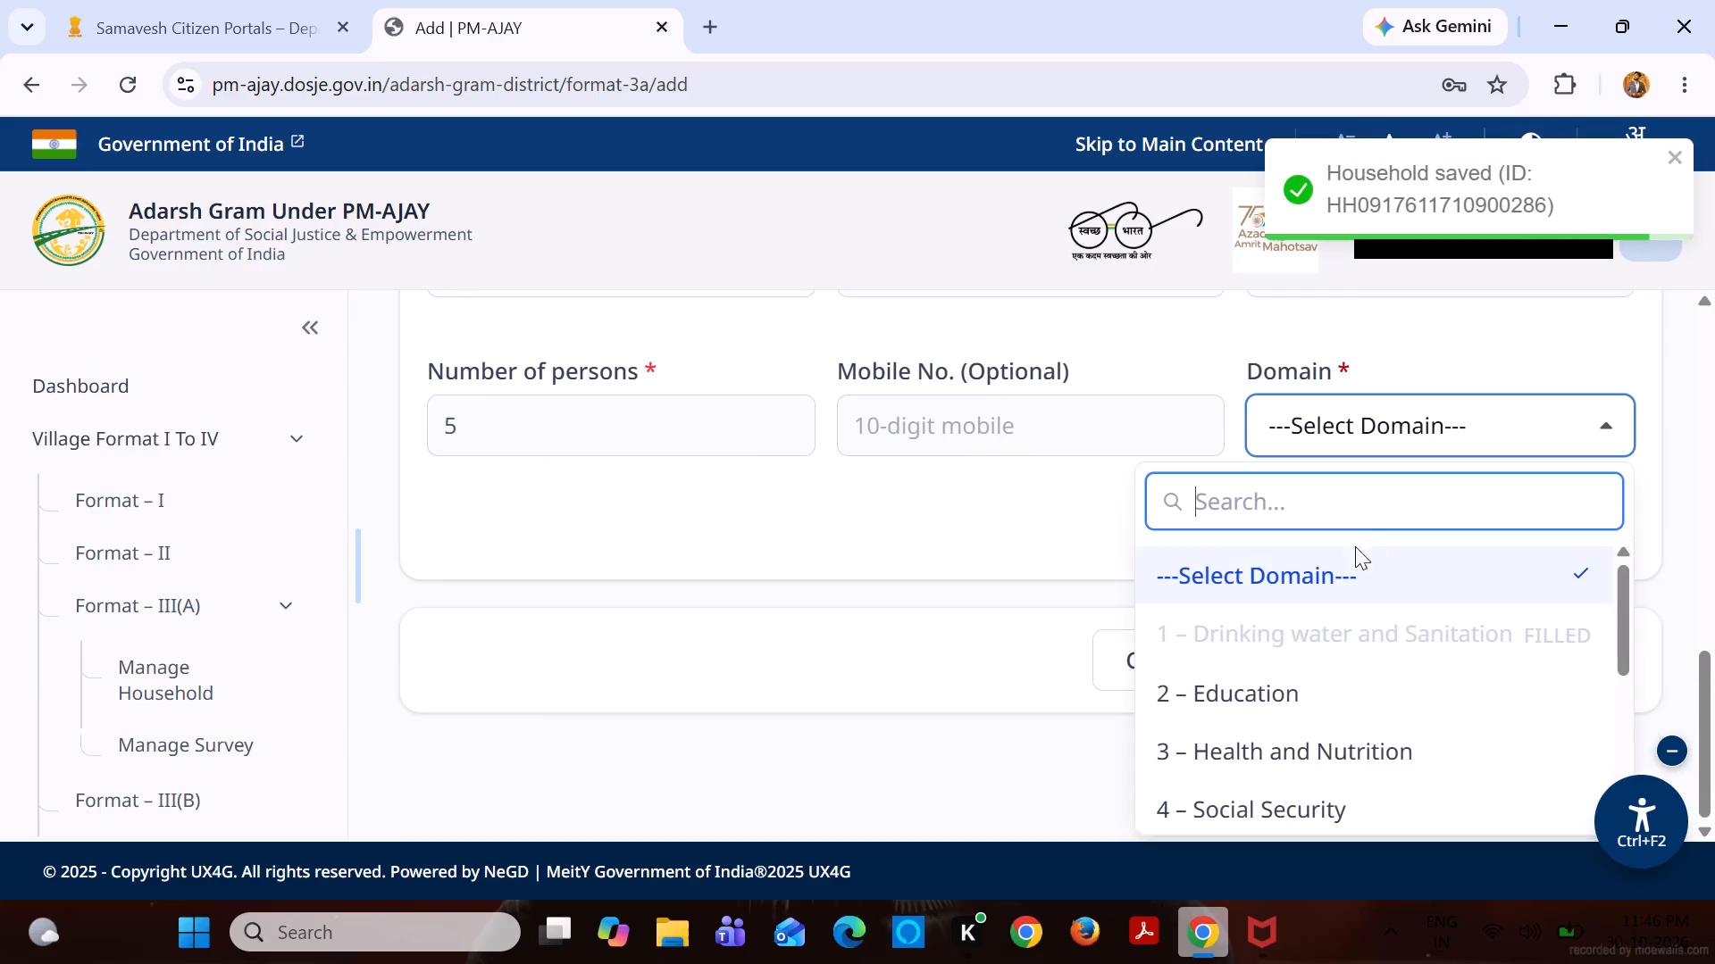
click(1299, 680)
scroll(1350, 675, down, 2)
click(1521, 582)
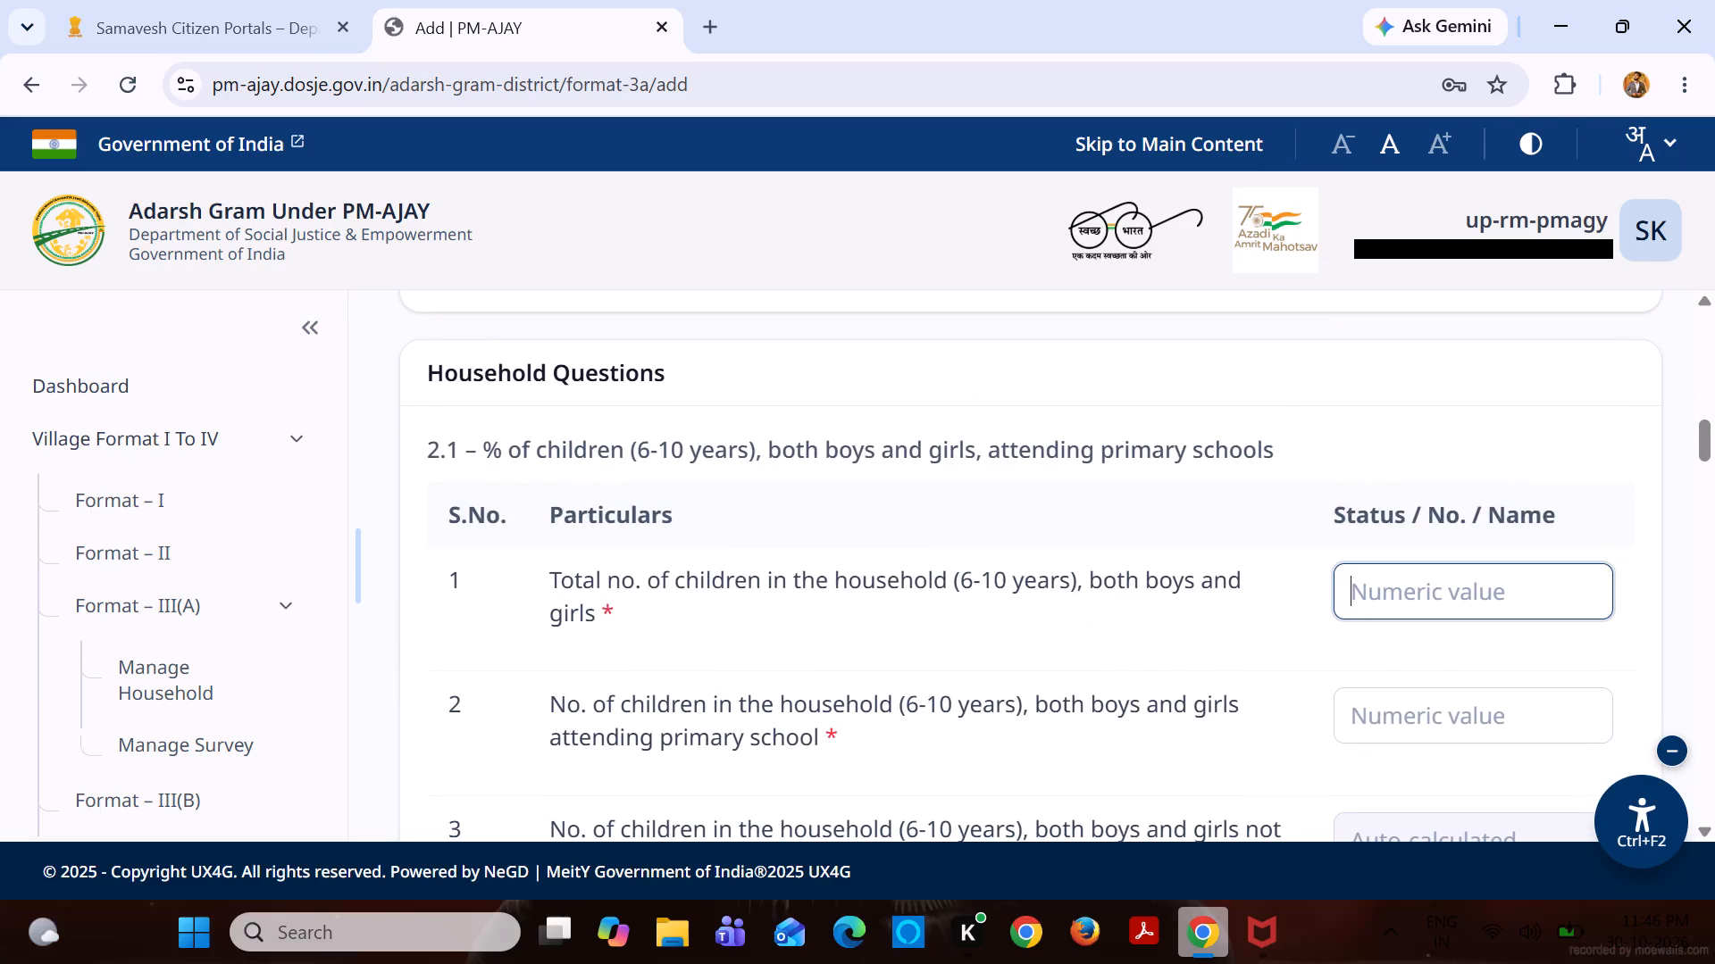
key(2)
click(1442, 696)
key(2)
scroll(1439, 675, down, 4)
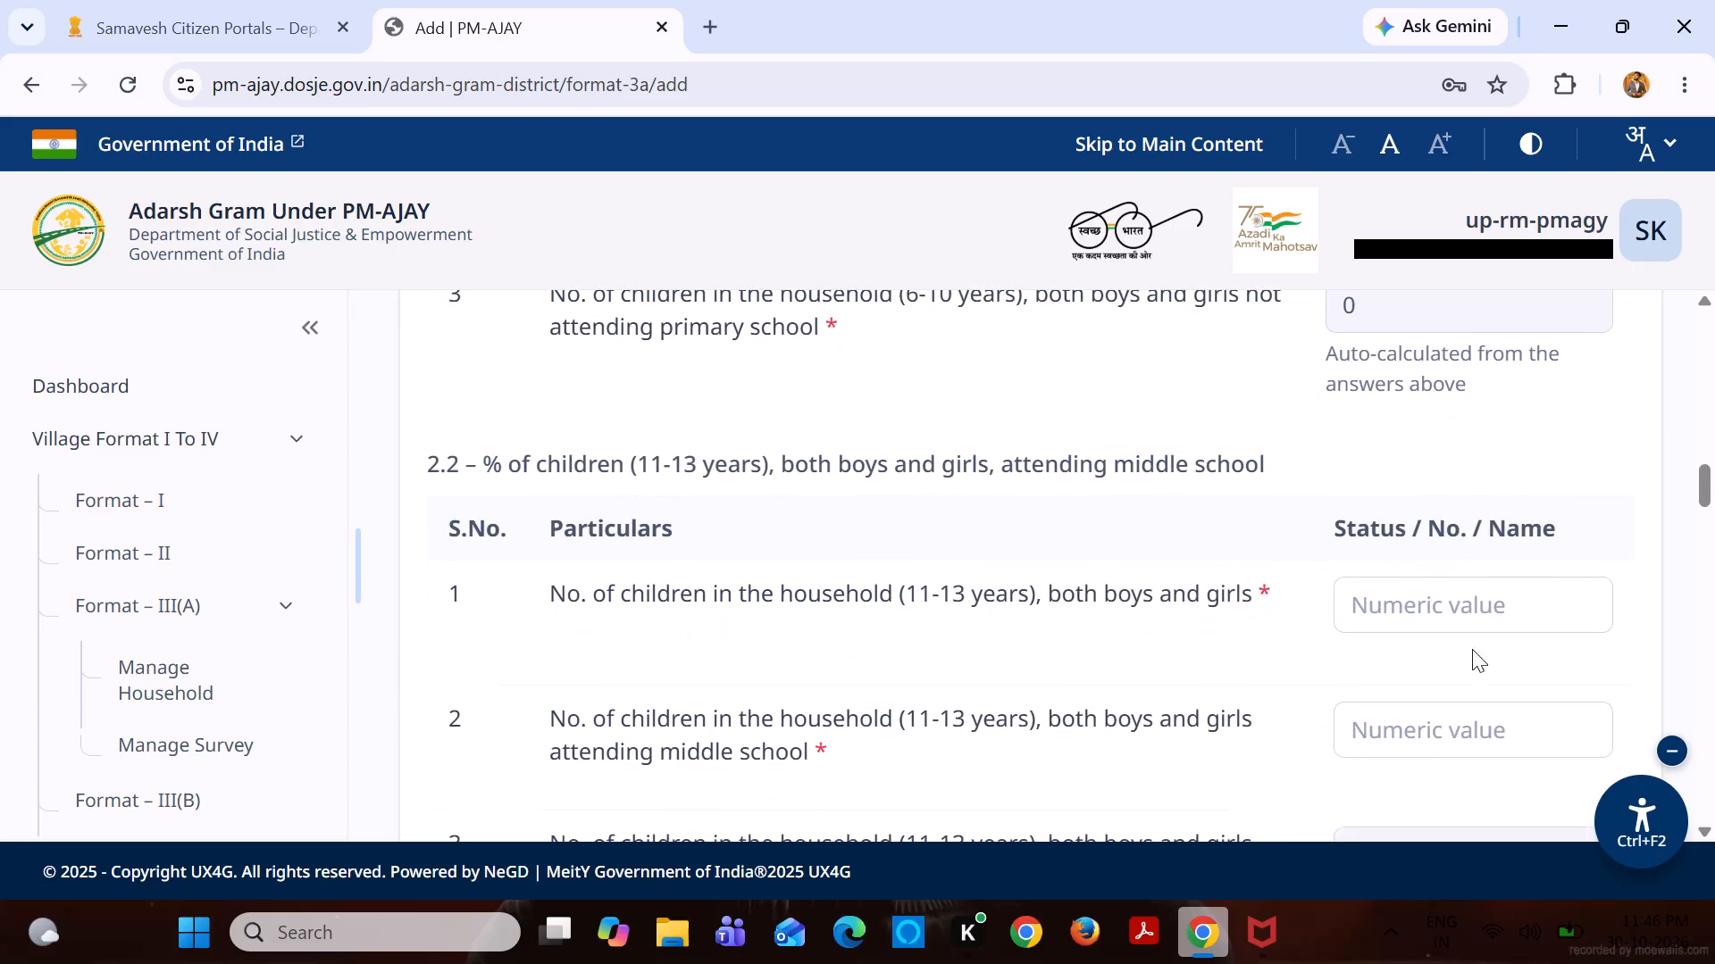
click(1360, 582)
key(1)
click(1402, 711)
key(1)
Enter 0 children aged 14-15 years in section 2.3 and 0 children aged 16-17 years in section 2.4.
scroll(1419, 691, down, 3)
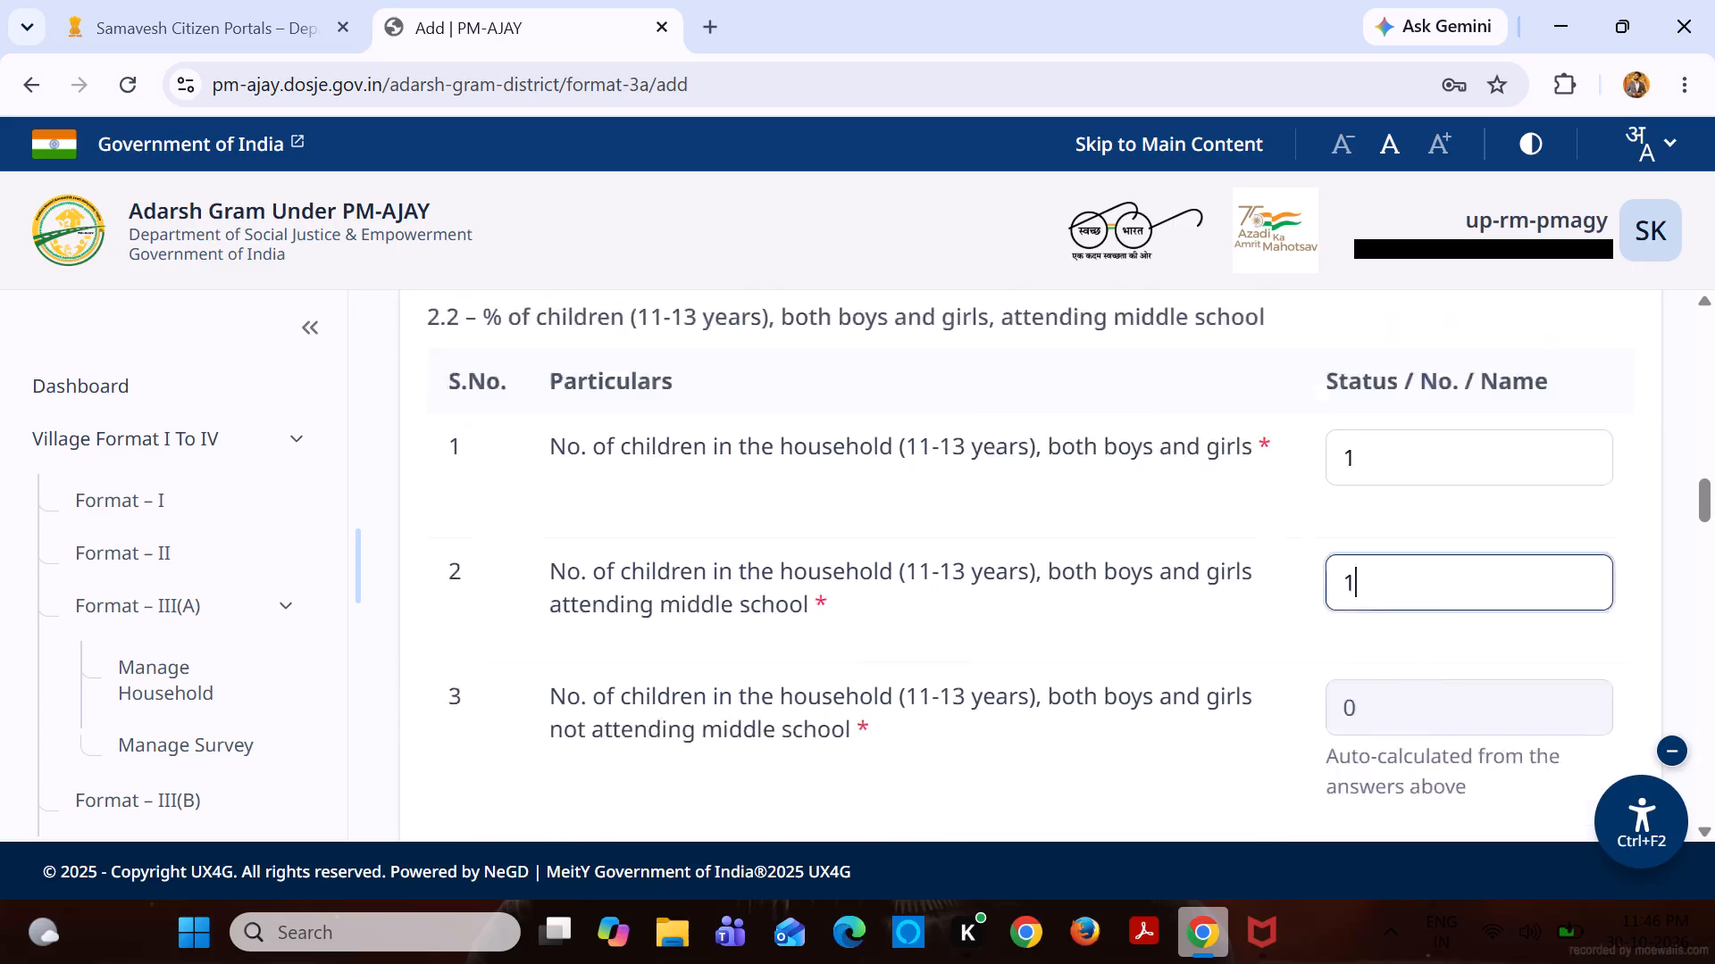
click(1499, 720)
click(1493, 730)
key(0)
scroll(1495, 713, down, 3)
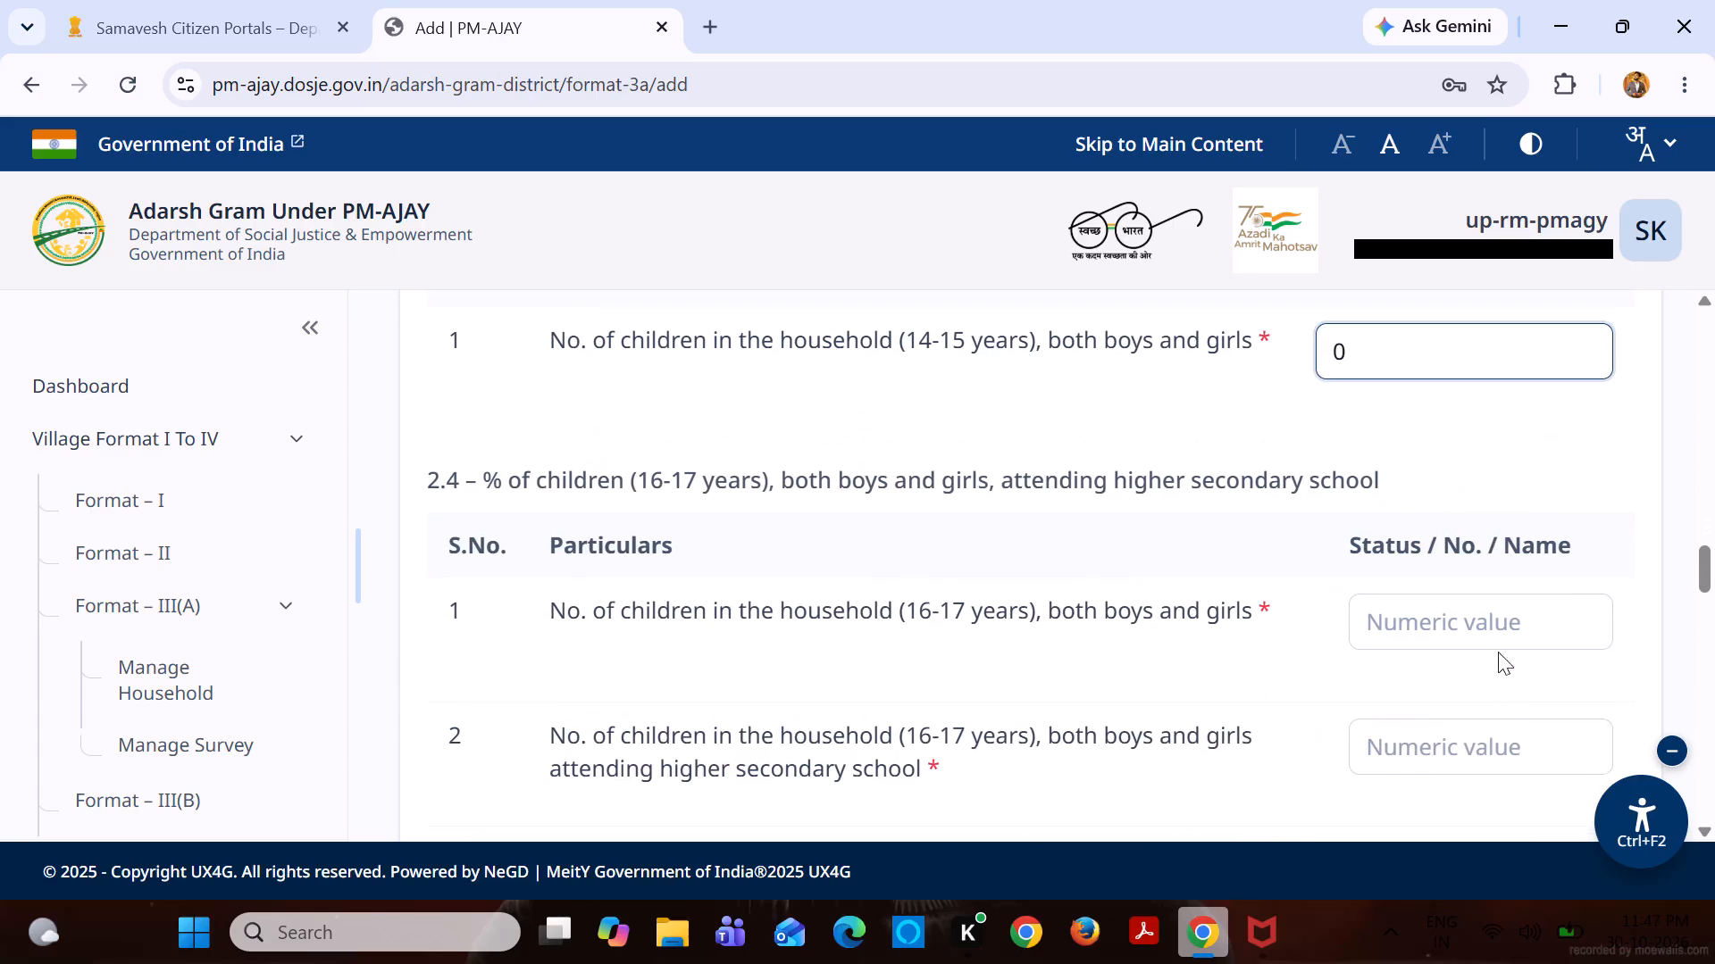
click(1485, 626)
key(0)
Enter 0 in section 2.5, 0 children eligible for Pre-matric Scholarship and 0 for Post-matric Scholarship, and submit Education.
middle_drag(1485, 686, 1485, 712)
scroll(1485, 701, down, 4)
click(1478, 599)
scroll(1478, 595, down, 3)
click(1469, 589)
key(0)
scroll(1477, 592, down, 2)
click(1475, 566)
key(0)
scroll(1479, 573, down, 2)
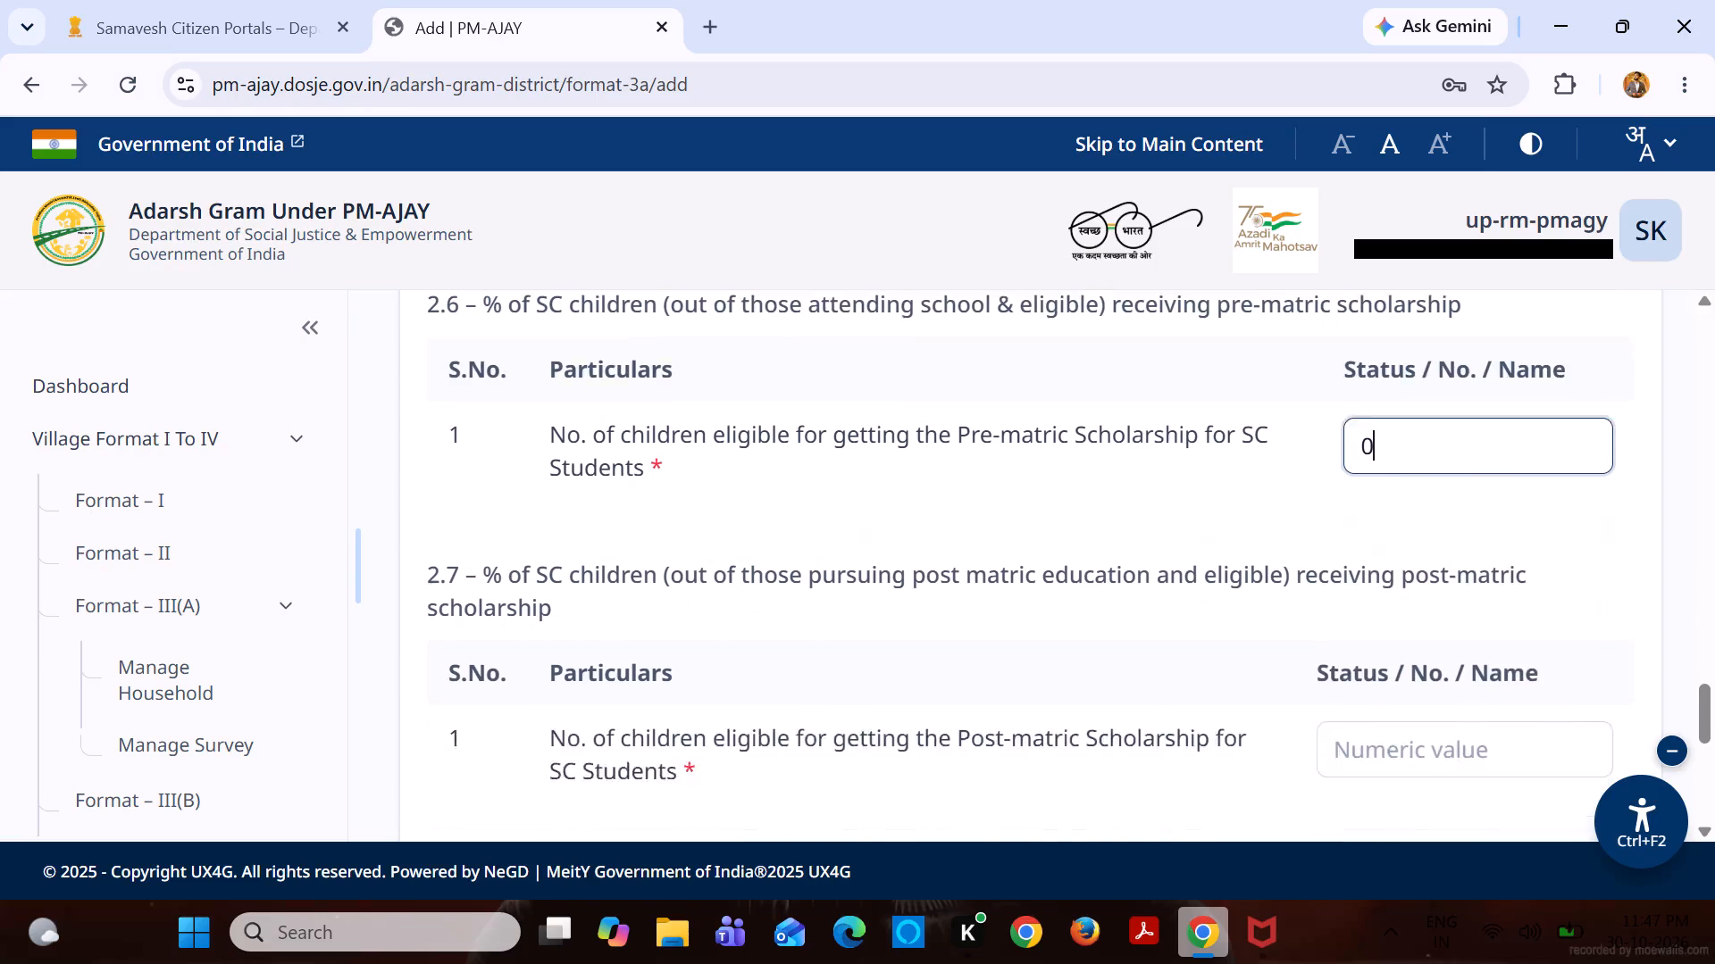
click(1477, 593)
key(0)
scroll(1478, 588, down, 2)
click(1507, 664)
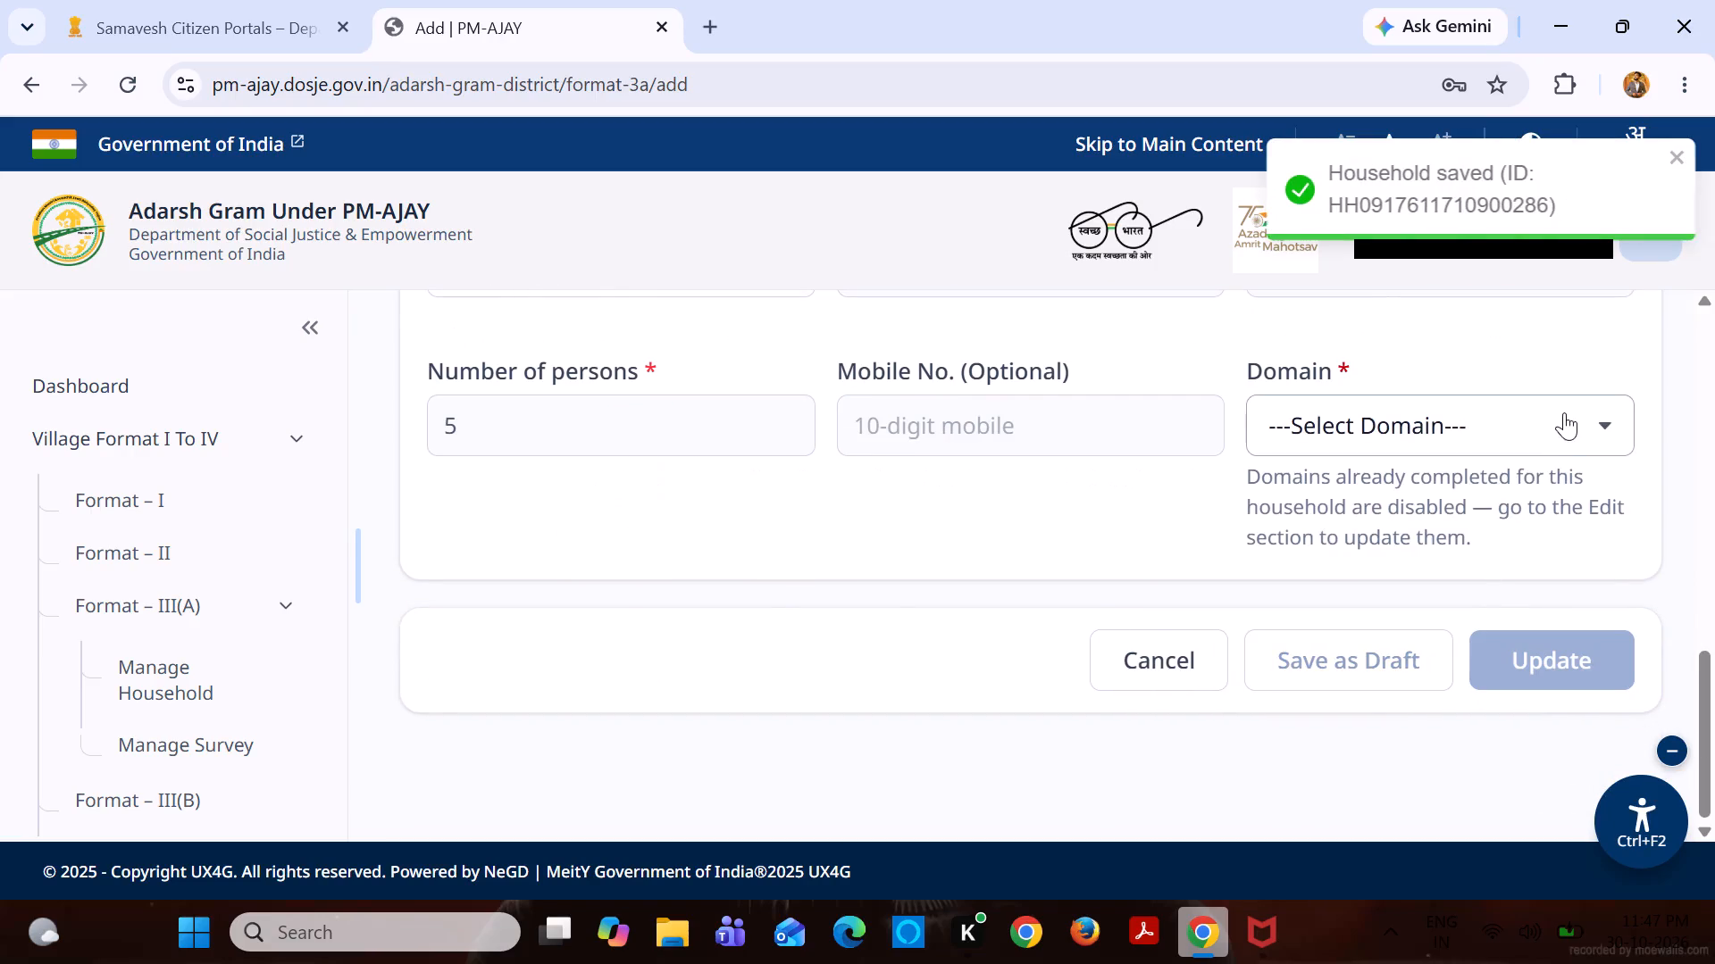
Select domain 3 – Health and Nutrition and answer Yes for coverage under any Health Protection Scheme in section 3.1.
click(1564, 410)
click(1230, 753)
scroll(1454, 608, down, 3)
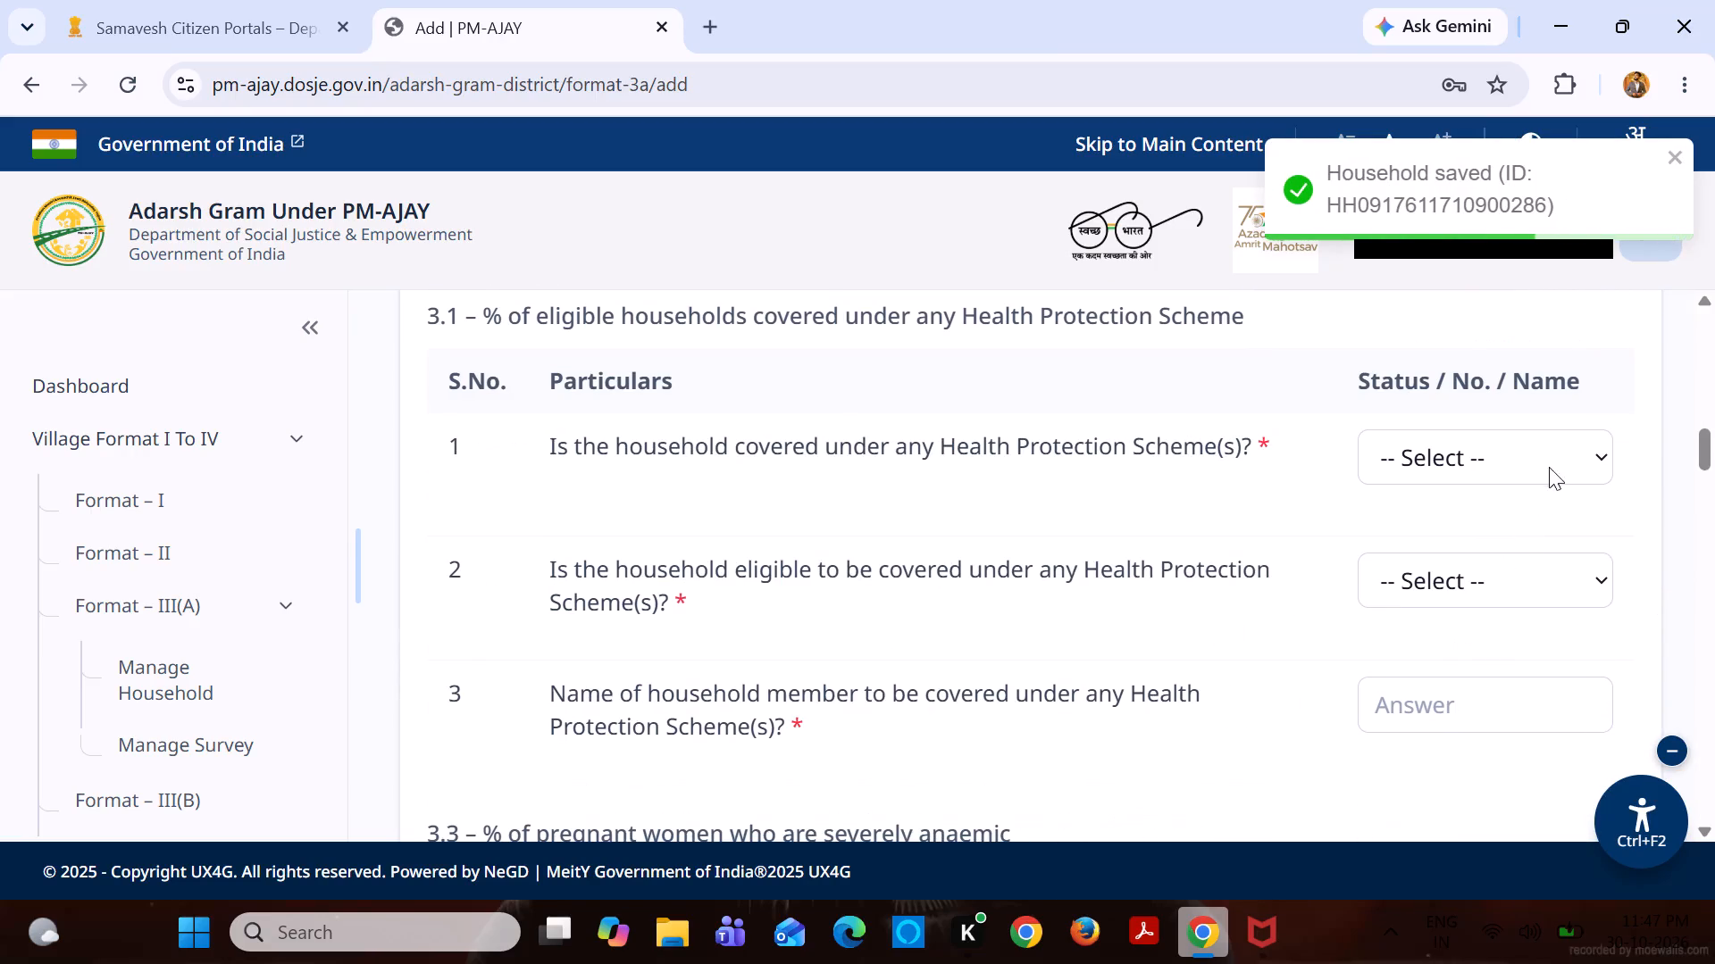
click(1549, 464)
click(1465, 574)
click(1499, 460)
click(1451, 536)
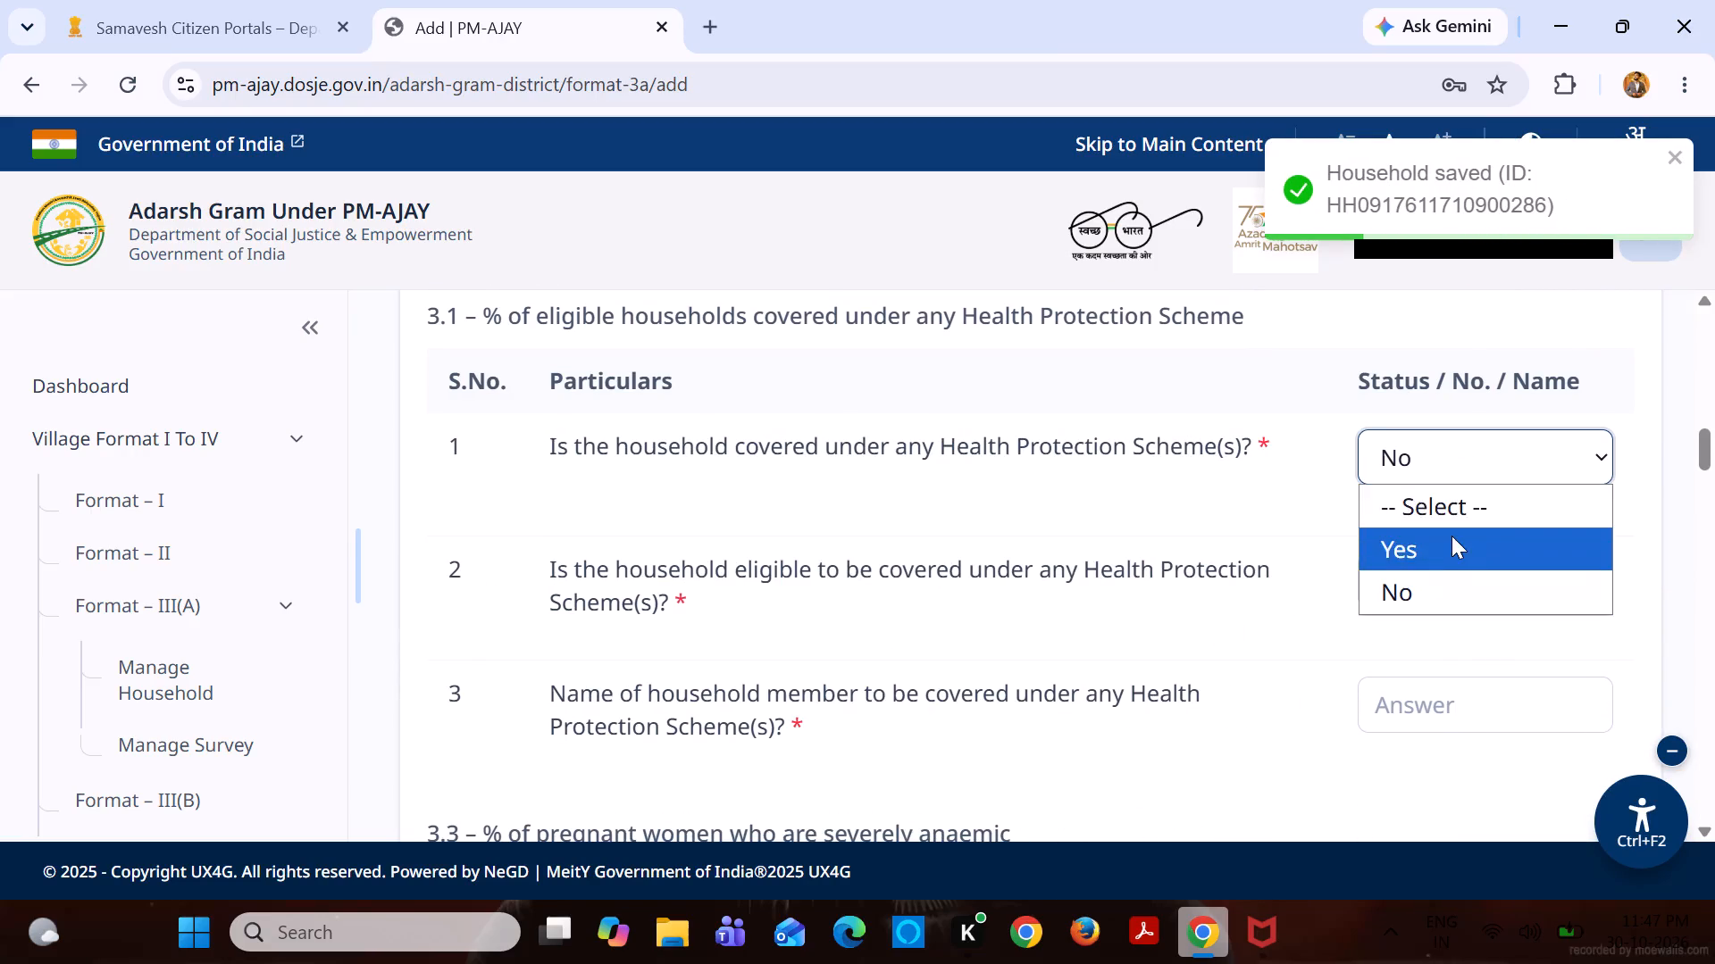
Enter 0 pregnant women, 0 deliveries in the last year, 0 in section 3.5 and 0 children below one year.
scroll(1468, 514, down, 2)
click(1490, 465)
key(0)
click(1293, 737)
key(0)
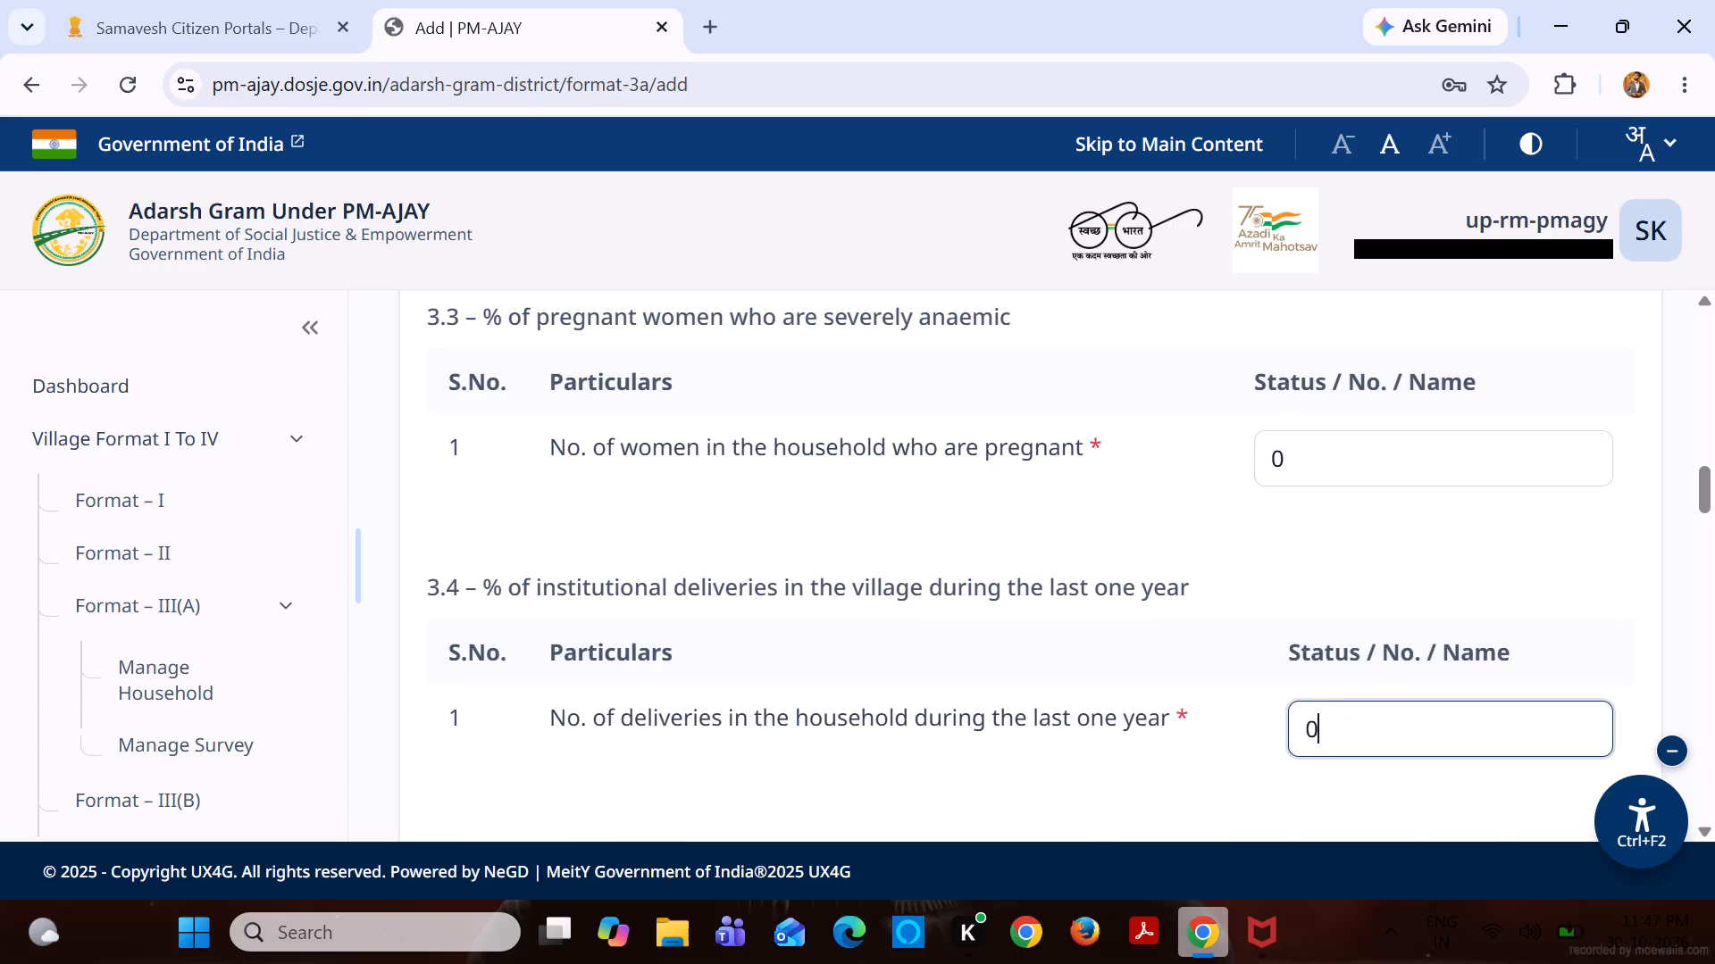
scroll(1359, 663, down, 3)
click(1482, 624)
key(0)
scroll(1488, 610, down, 2)
click(1487, 605)
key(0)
Enter 0 children aged 0-5 years, 0 in sections 3.8 and 3.9, 0 members with communicable diseases, and submit Health and Nutrition.
scroll(1484, 628, down, 2)
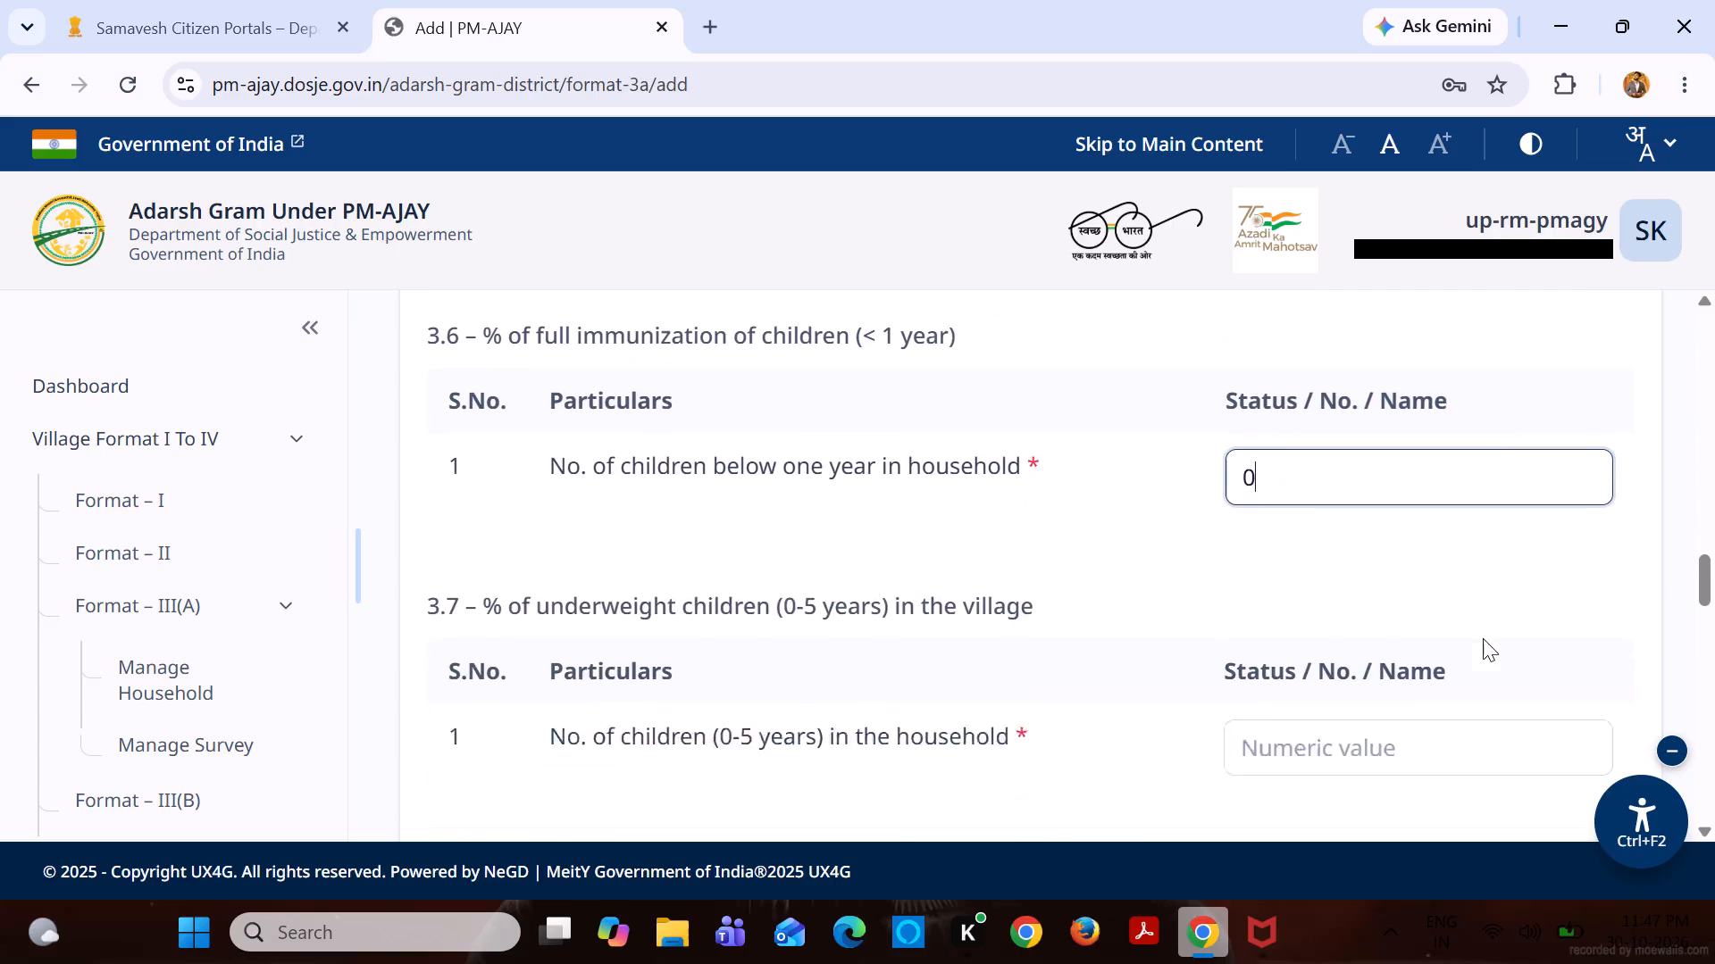
click(1478, 610)
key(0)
scroll(1475, 605, down, 2)
click(1460, 602)
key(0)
scroll(1461, 605, down, 2)
click(1461, 609)
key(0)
scroll(1462, 611, down, 2)
click(1470, 619)
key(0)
scroll(1471, 618, down, 2)
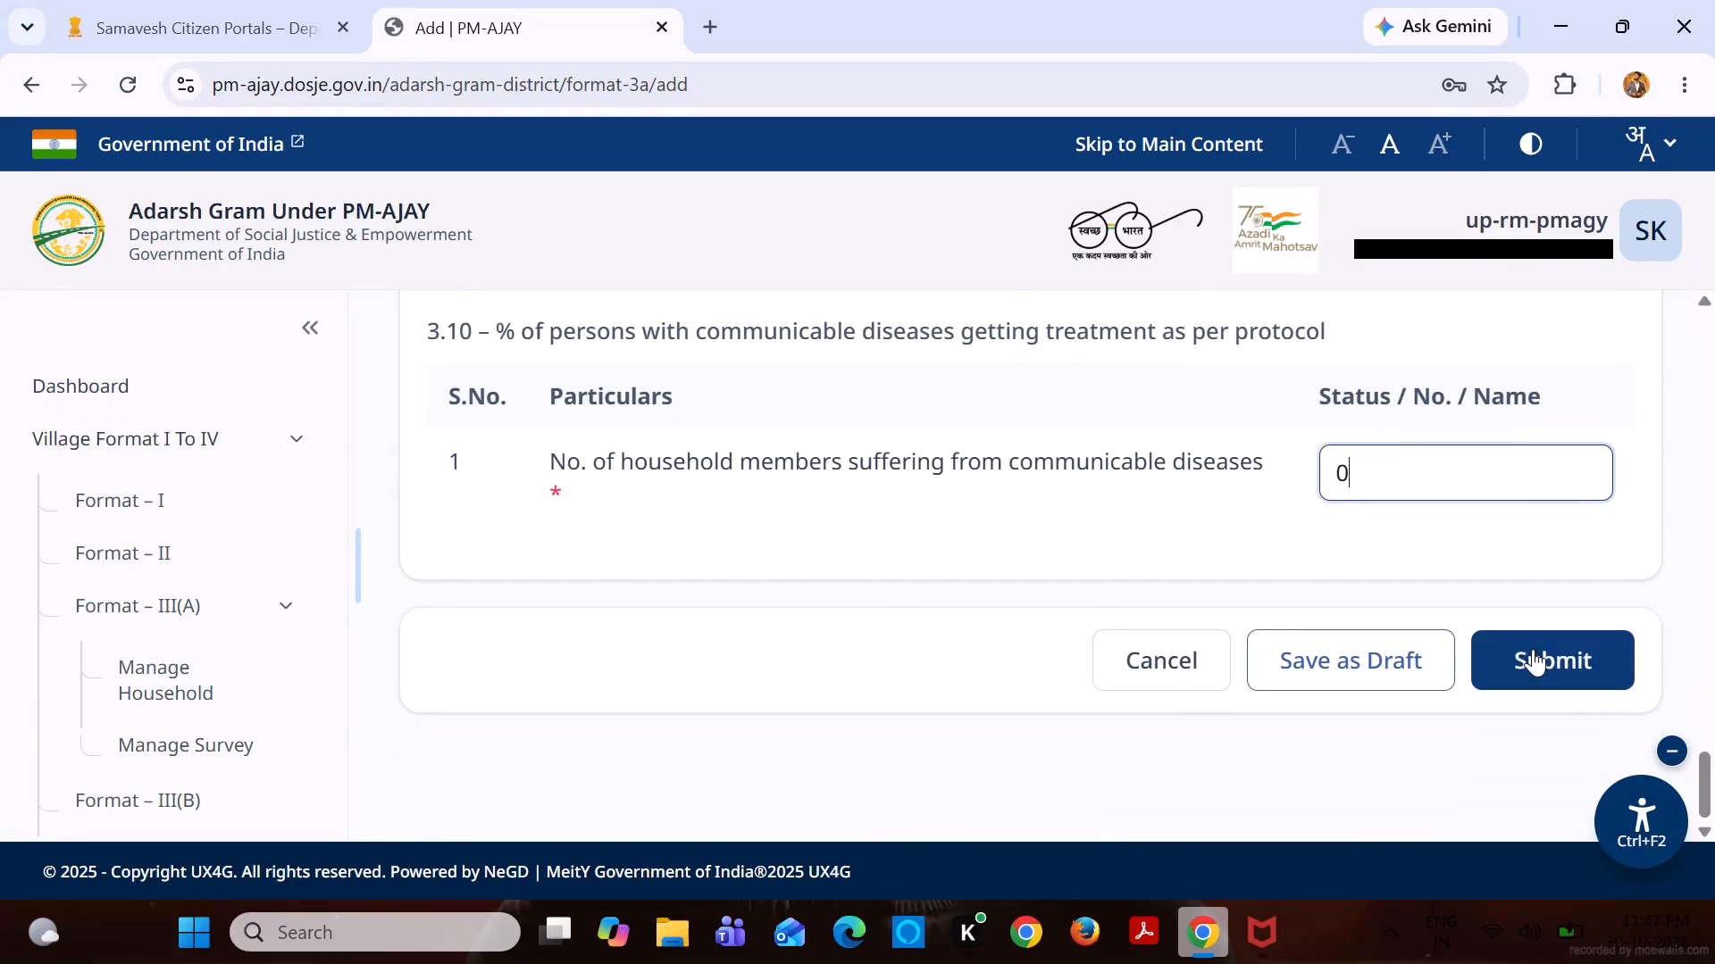
click(1535, 649)
Select domain 4 – Social Security, enter 0 persons eligible for Widow, Old Age and Disability Pension, and submit the domain.
click(1515, 438)
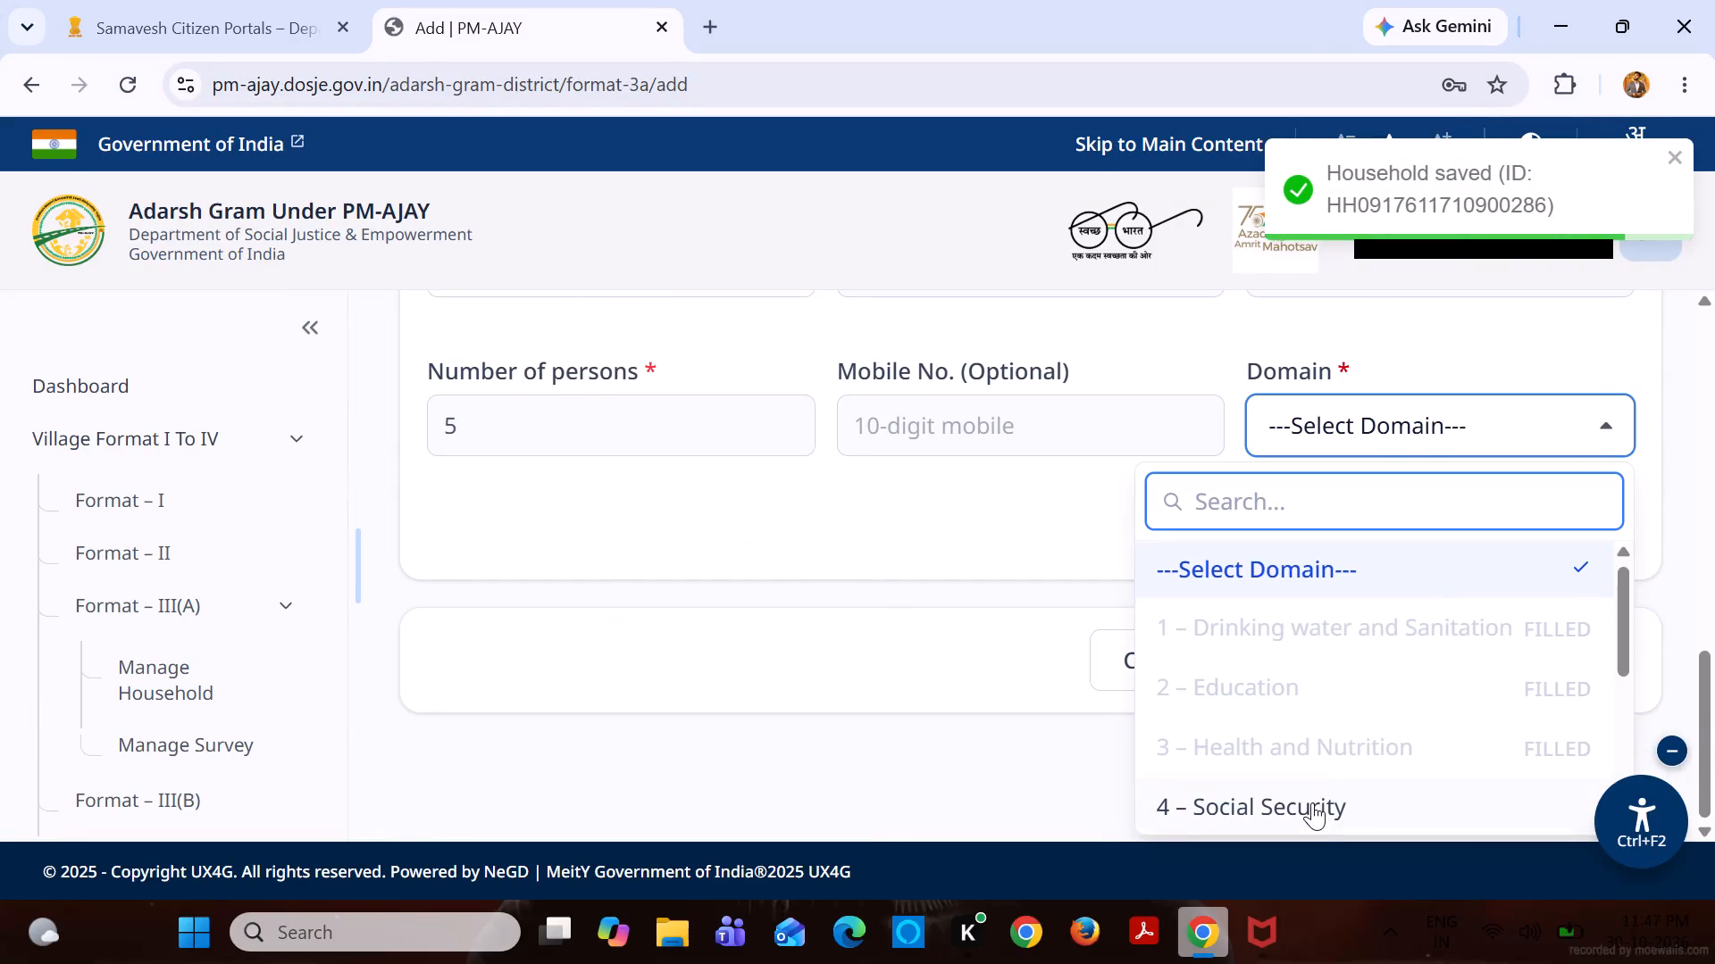
click(1312, 802)
scroll(1426, 618, down, 3)
click(1477, 441)
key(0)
click(1406, 721)
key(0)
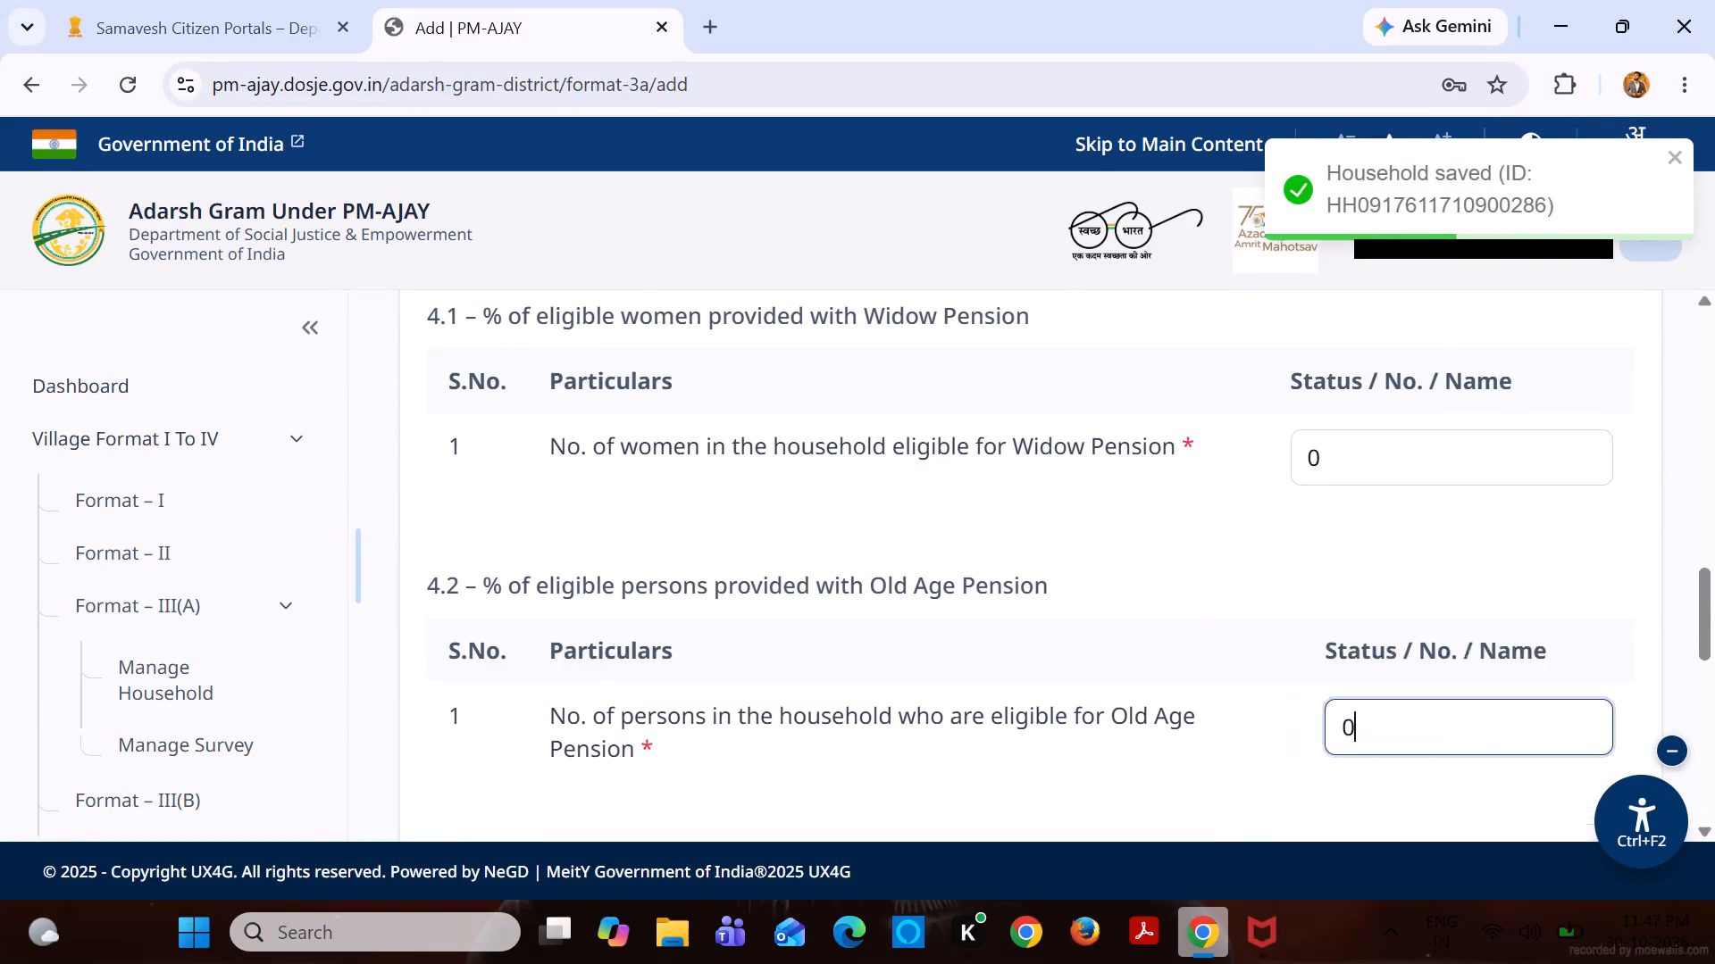
scroll(1417, 712, down, 2)
click(1430, 711)
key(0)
scroll(1431, 708, down, 2)
click(1590, 652)
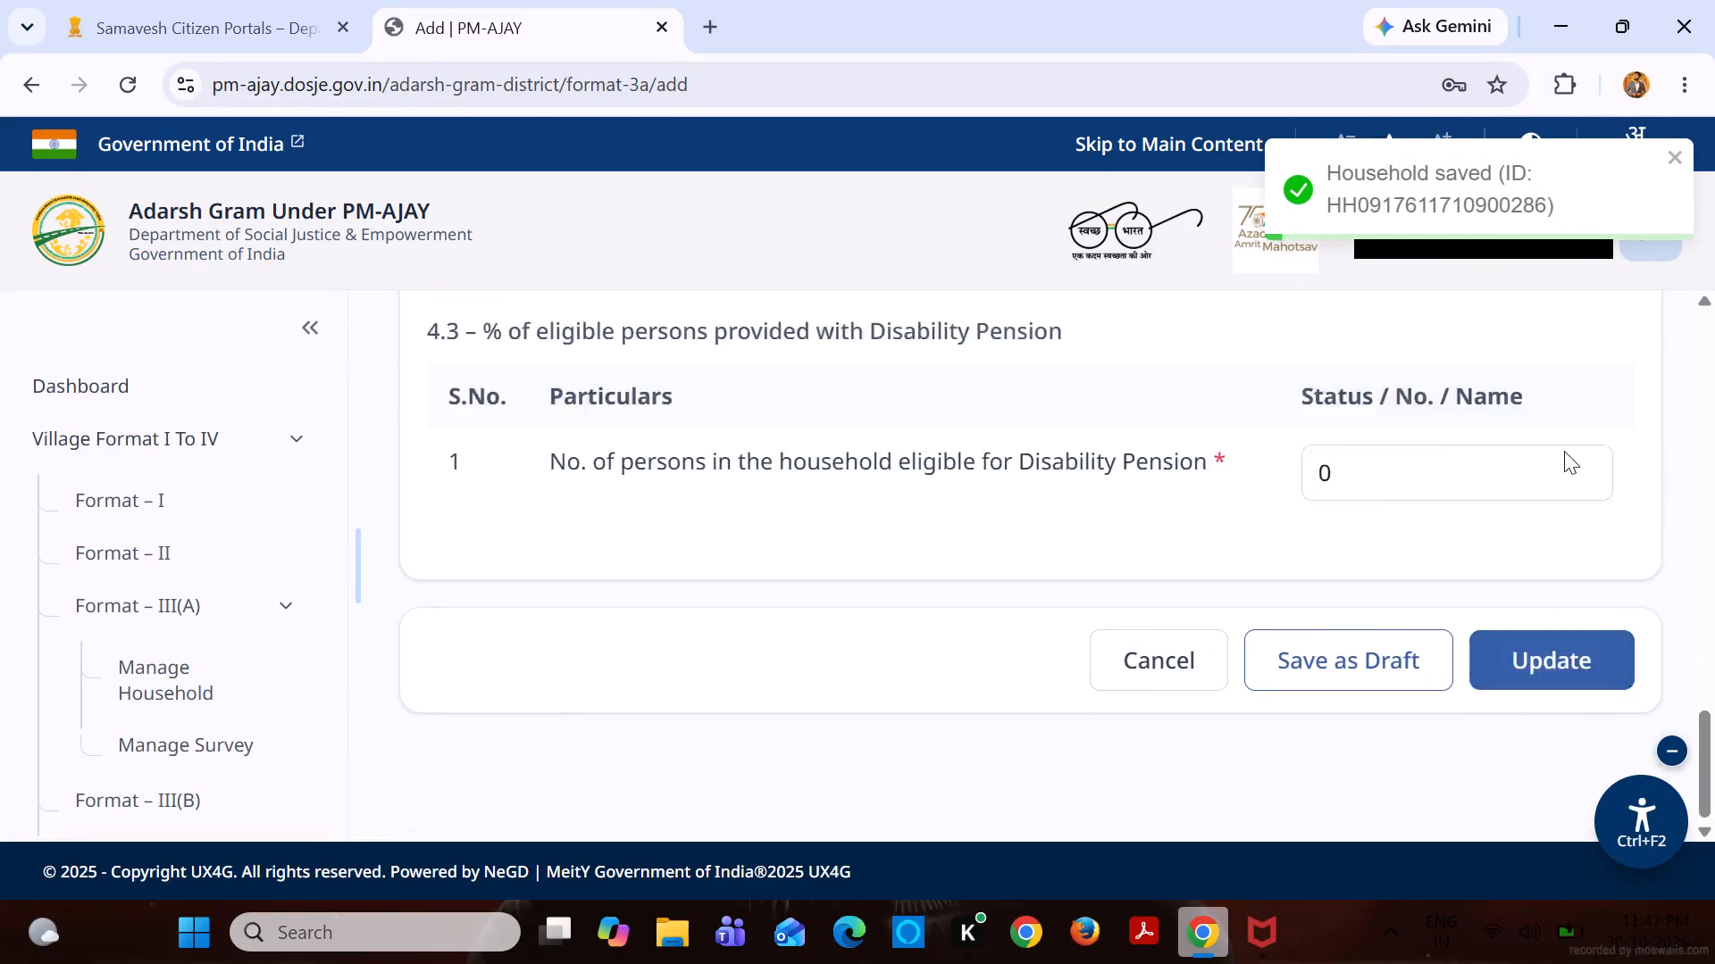
Select domain 5, answer No for living in a Kachcha/unsafe house in section 5.3, and submit the domain.
click(1560, 403)
scroll(1510, 615, down, 1)
click(1263, 735)
scroll(1309, 686, down, 3)
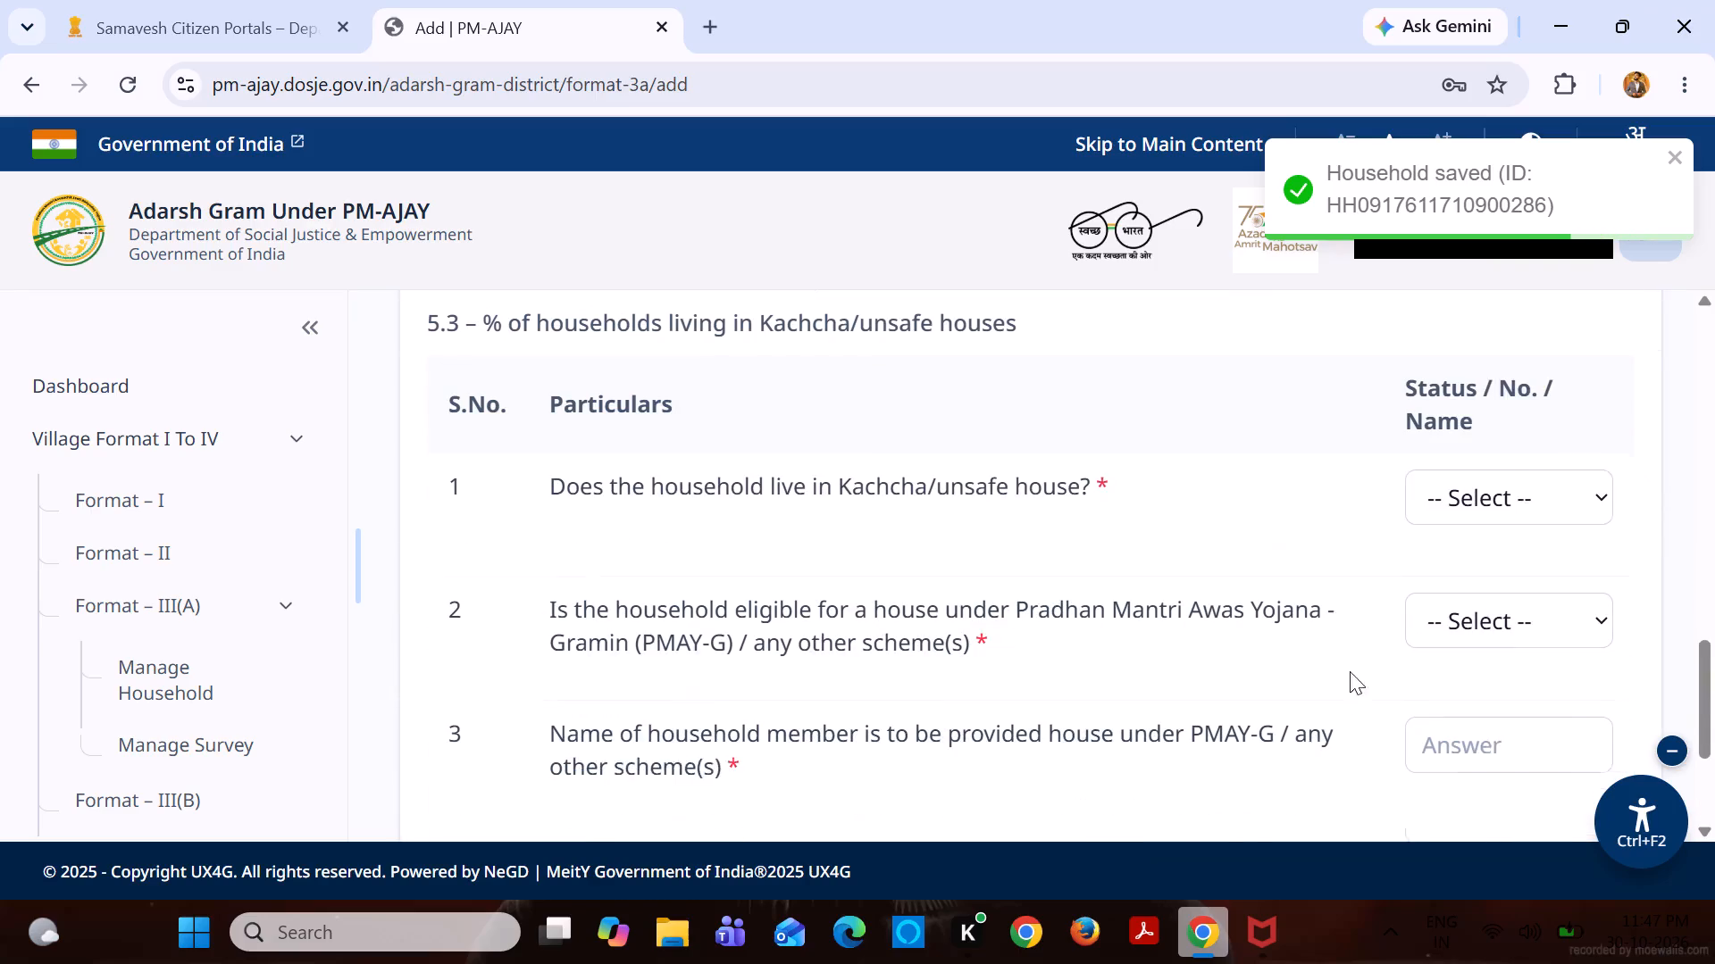
click(1518, 486)
click(1447, 624)
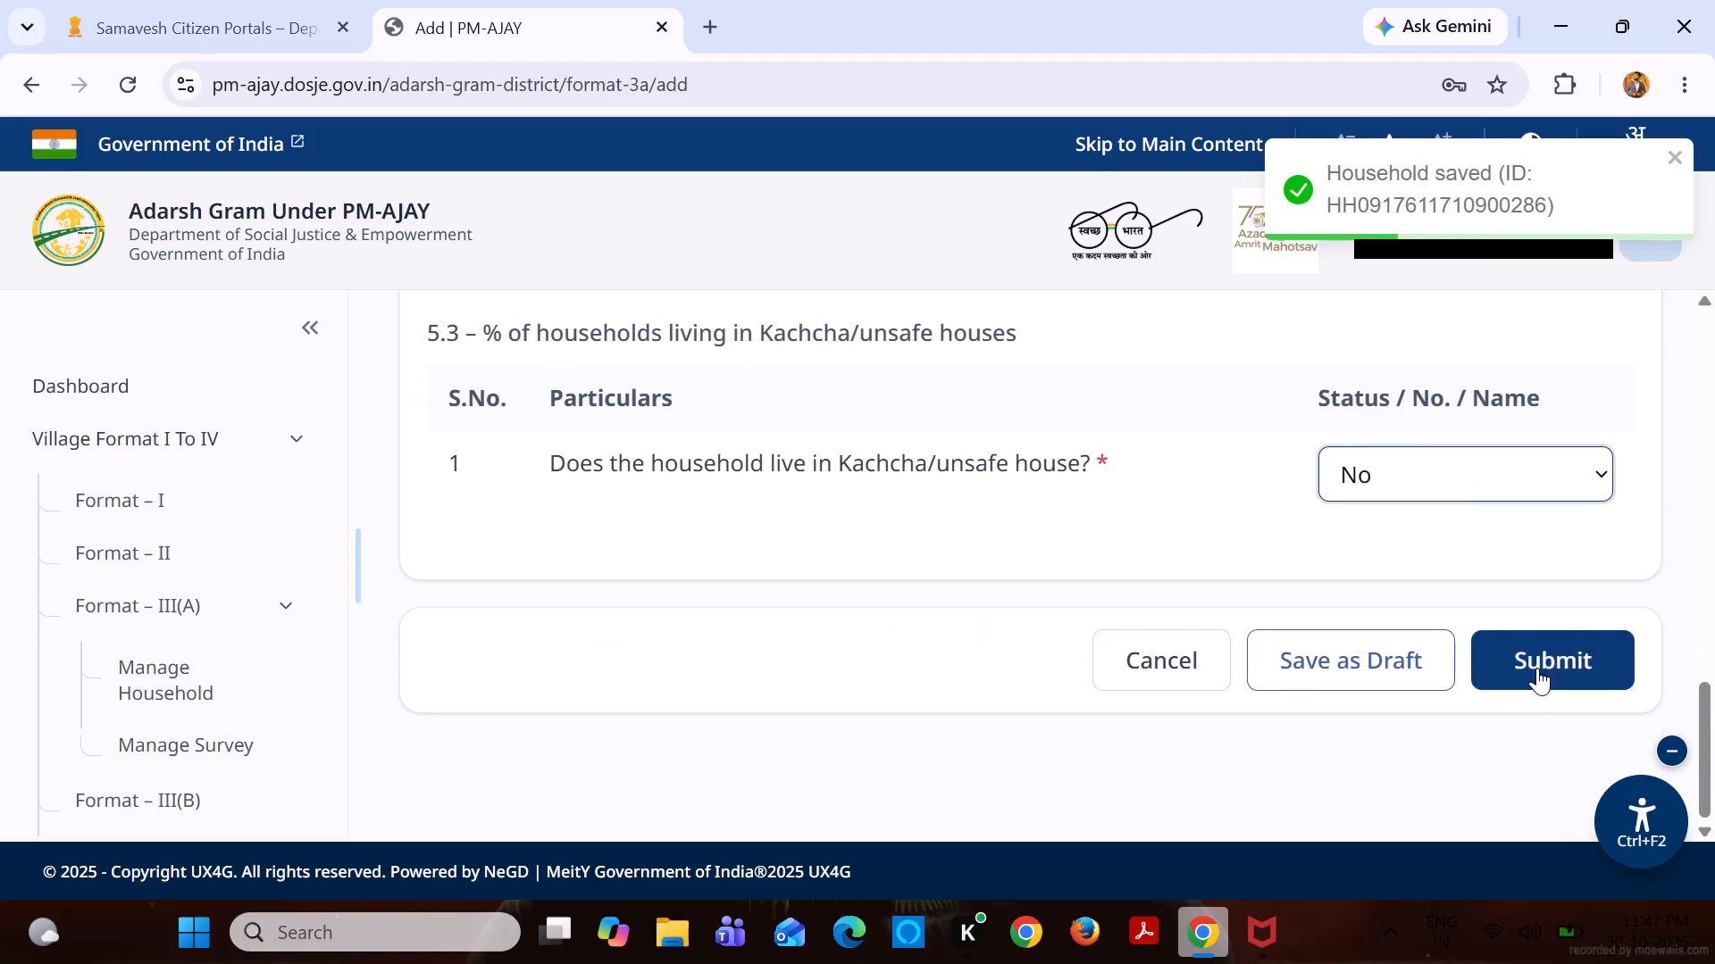
click(1537, 668)
Select domain 6 – Electricity and Clean Fuel and answer Yes for electricity connection and LED bulb use in section 6.3.
click(1524, 420)
scroll(1430, 669, down, 2)
click(1383, 661)
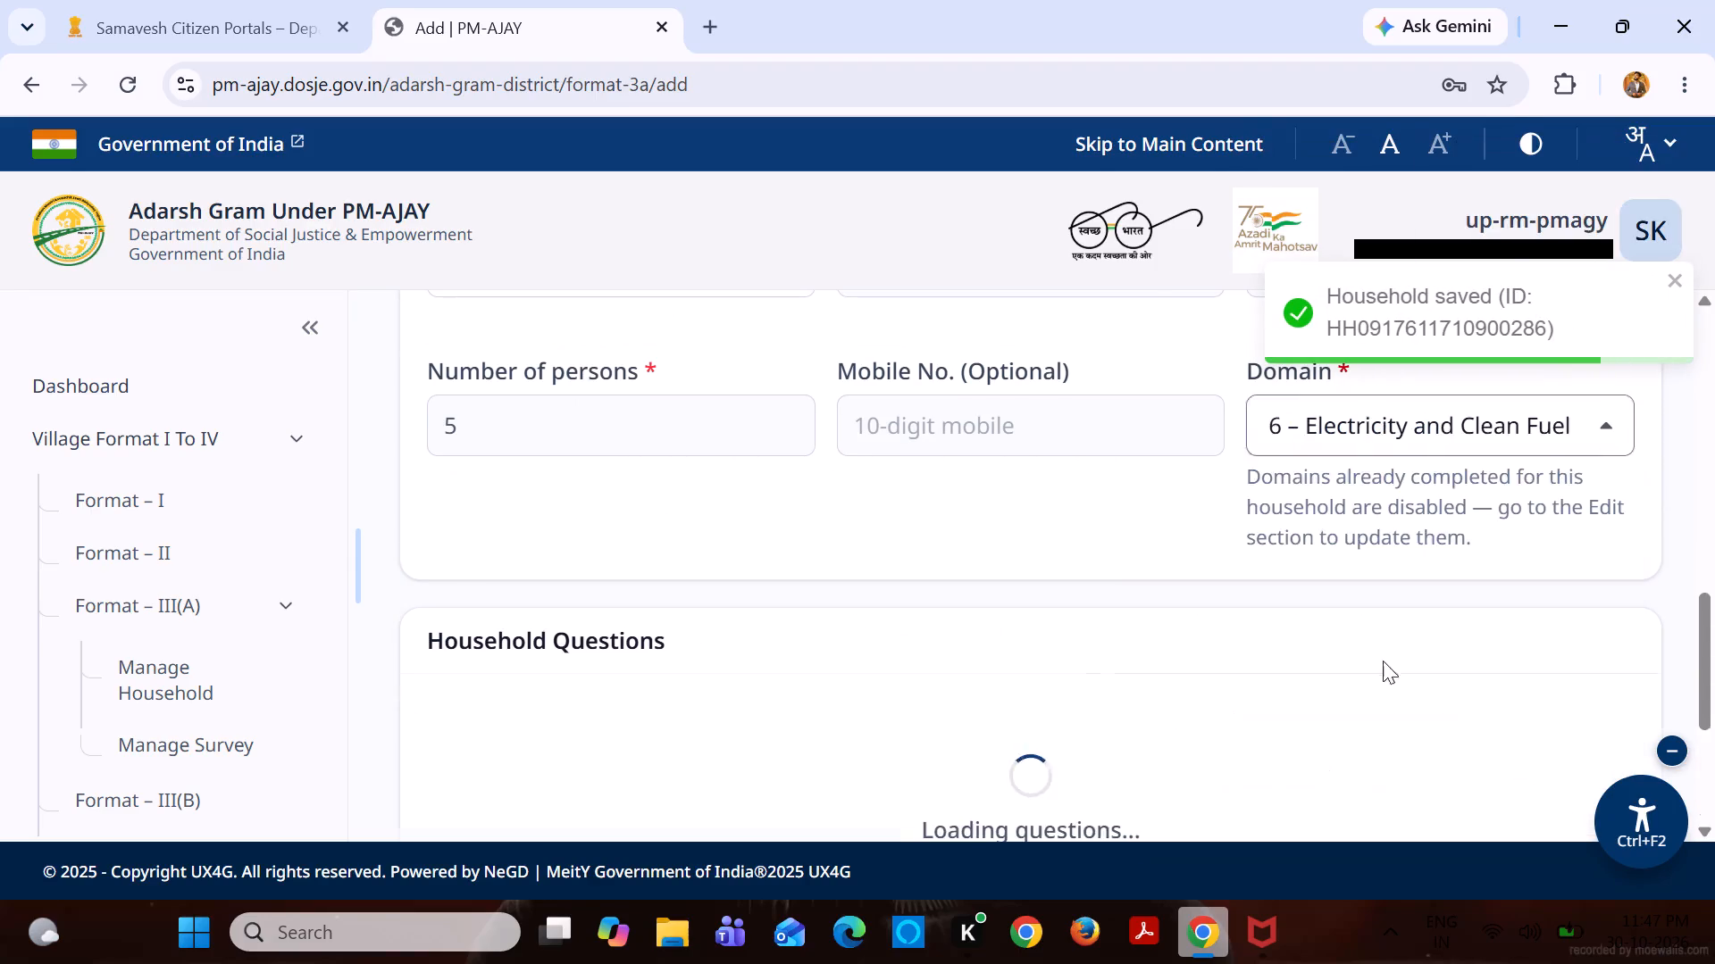
scroll(1400, 700, down, 2)
drag(1488, 611, 1485, 627)
click(1448, 711)
scroll(1484, 669, down, 3)
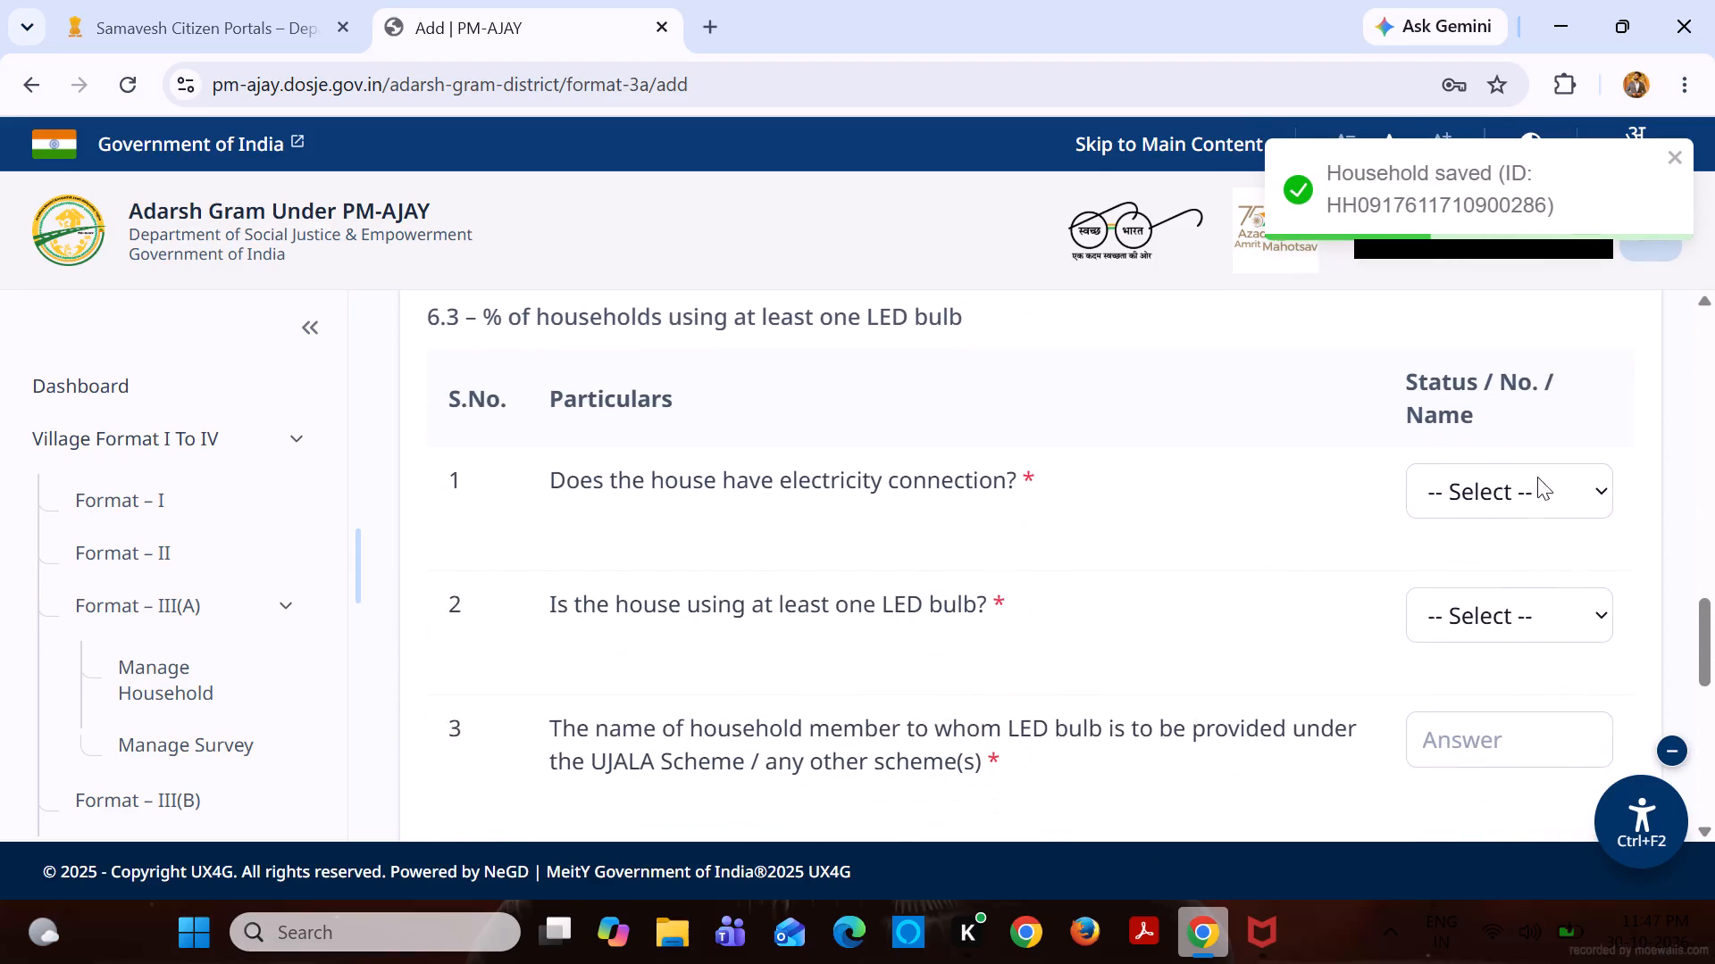
click(1539, 459)
click(1535, 482)
click(1491, 569)
click(1510, 619)
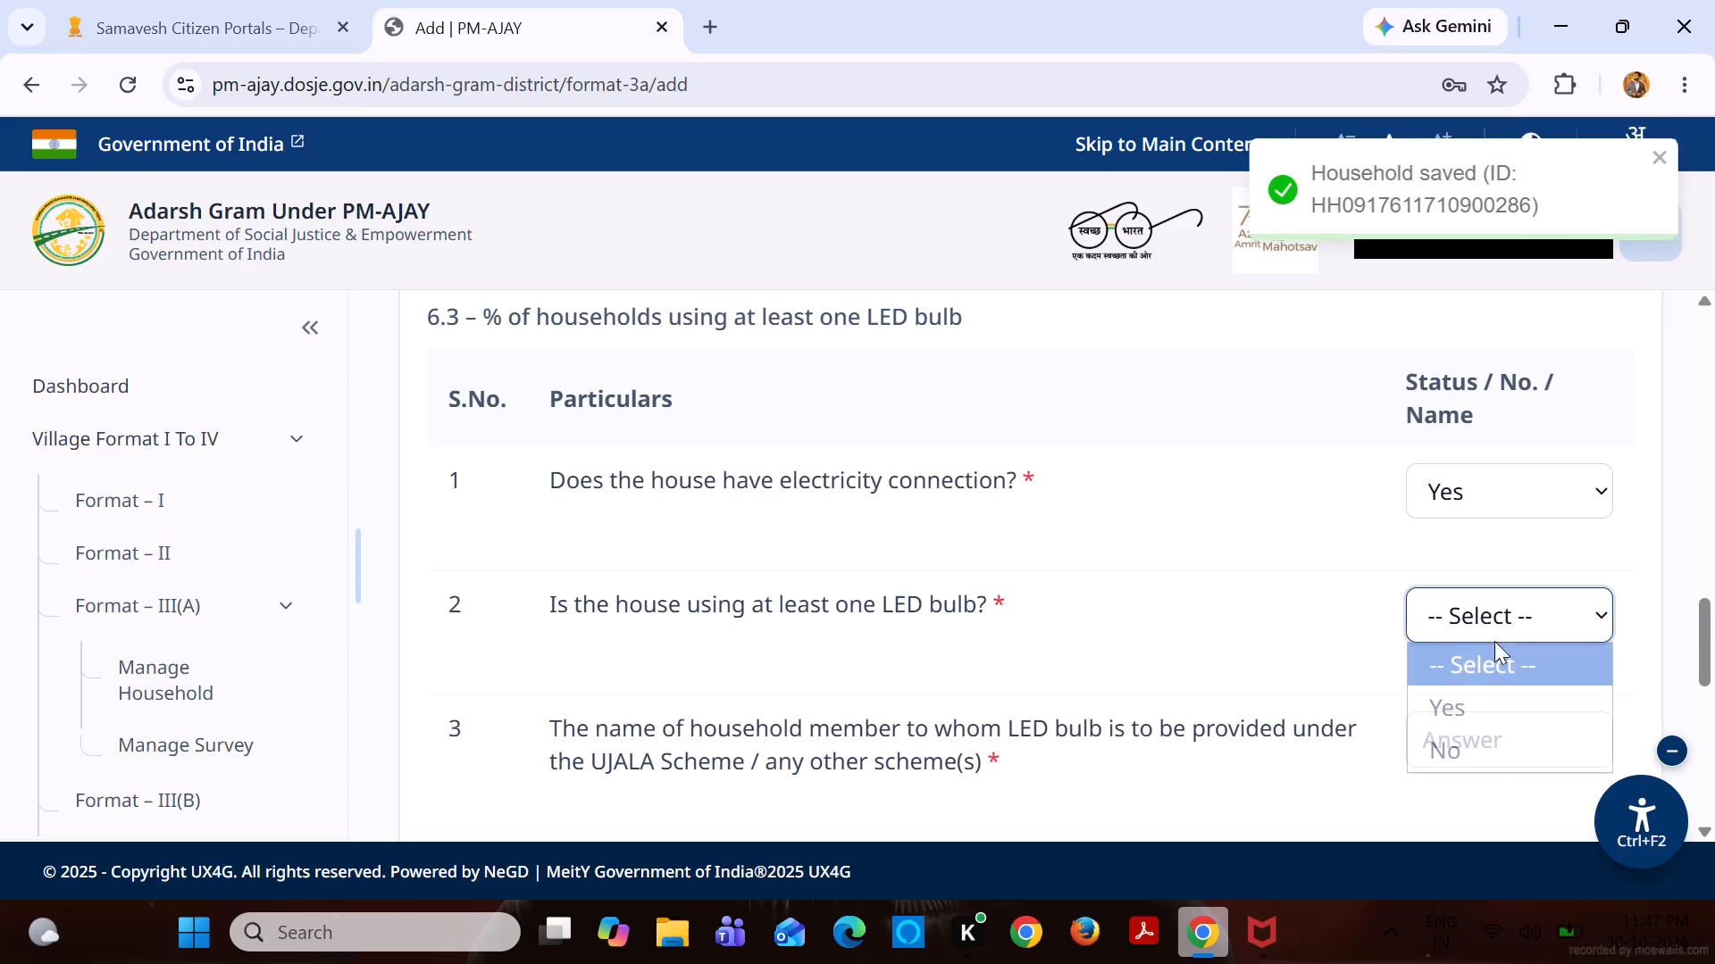
click(1456, 689)
Answer Yes for the house using clean fuel in section 6.4 and submit the domain.
scroll(1481, 679, down, 3)
click(1535, 478)
click(1478, 585)
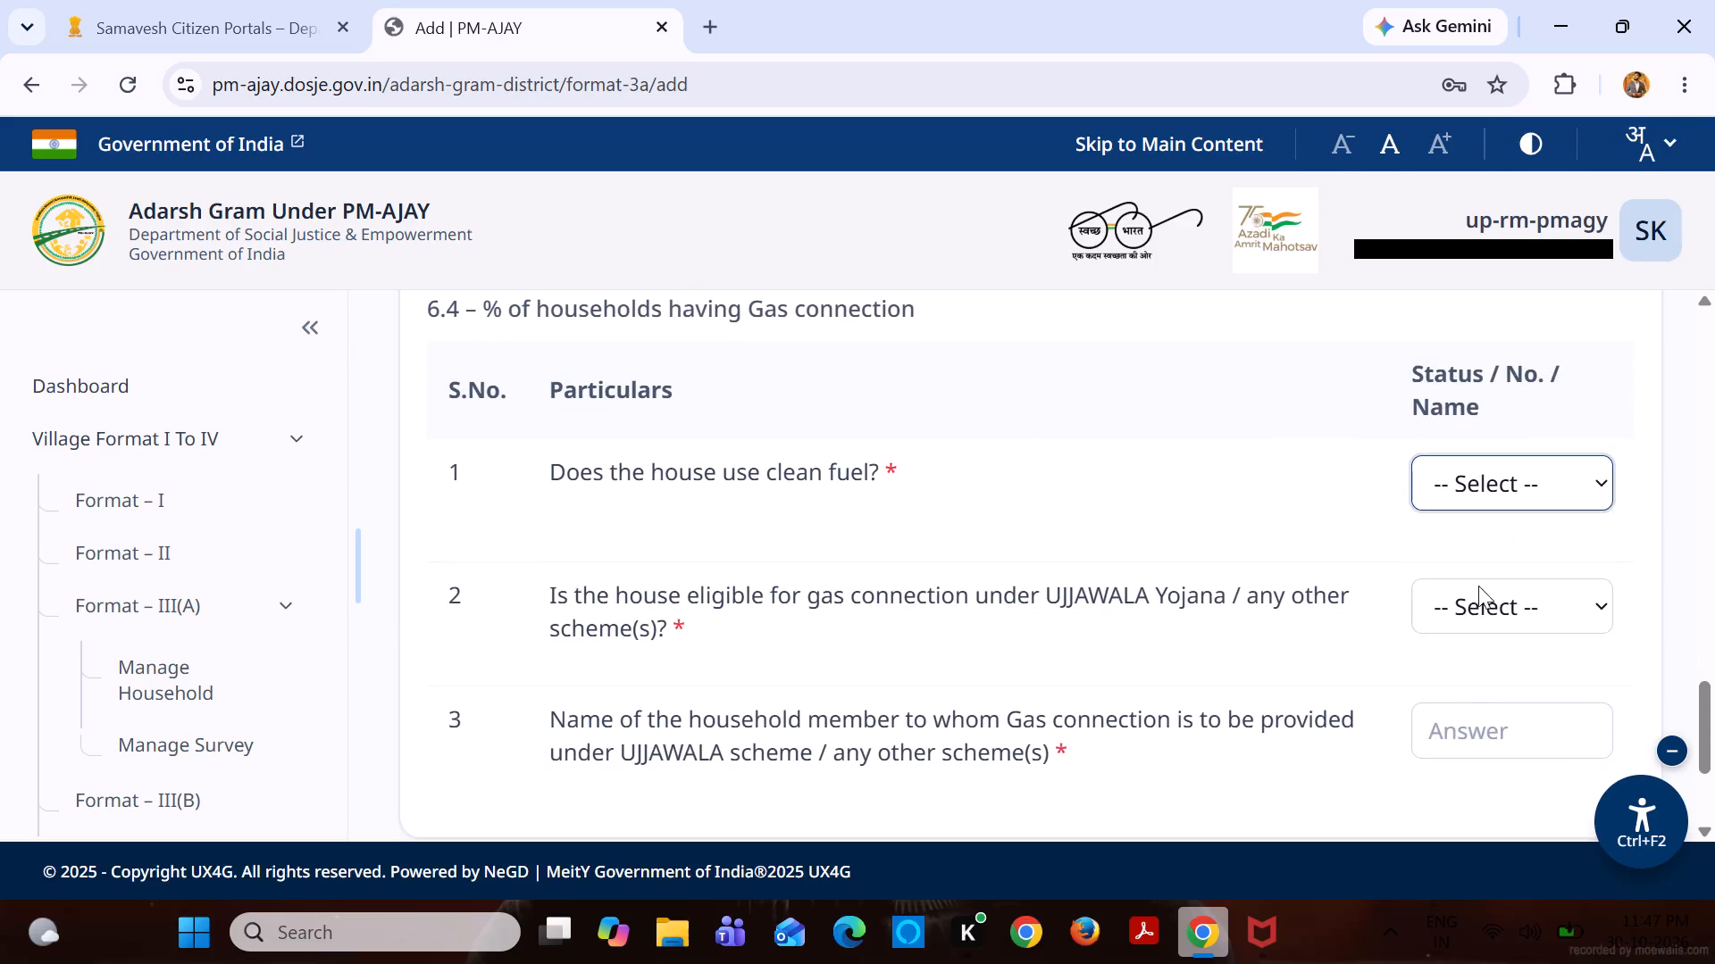
click(1507, 649)
Select domain 7 – Agricultural Practices etc., answer No for the household being involved in farming, and submit the domain.
click(1537, 414)
scroll(1506, 568, down, 2)
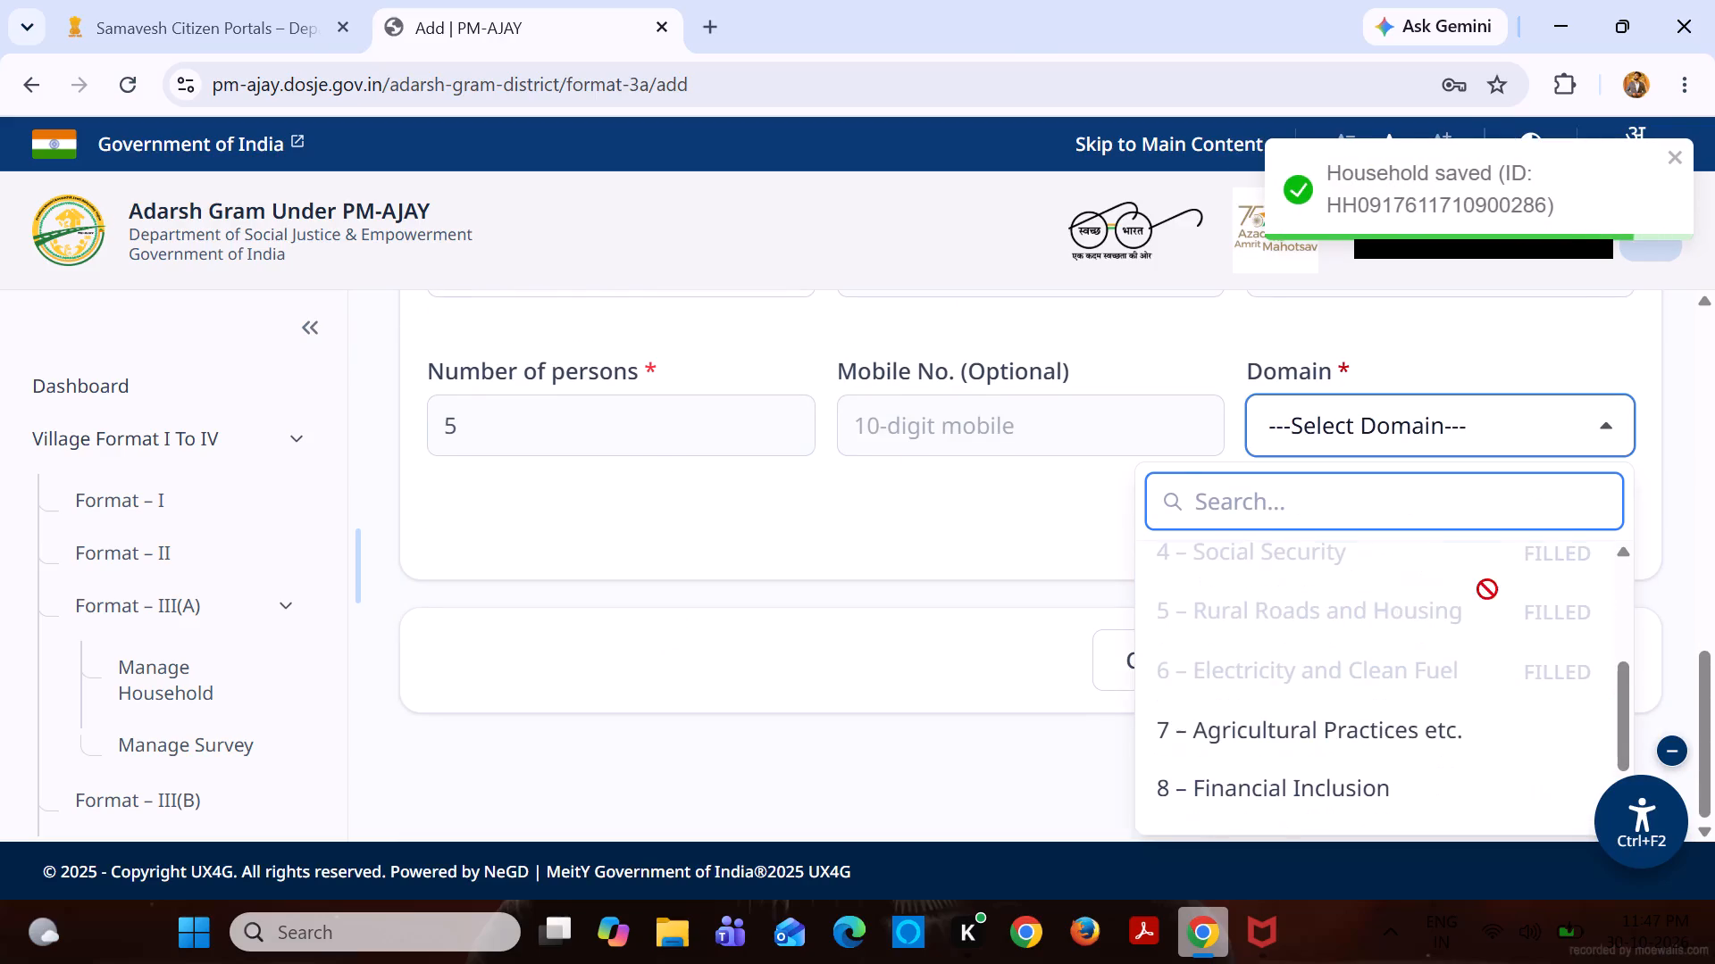
click(1281, 710)
scroll(1301, 694, down, 3)
drag(1488, 455, 1488, 463)
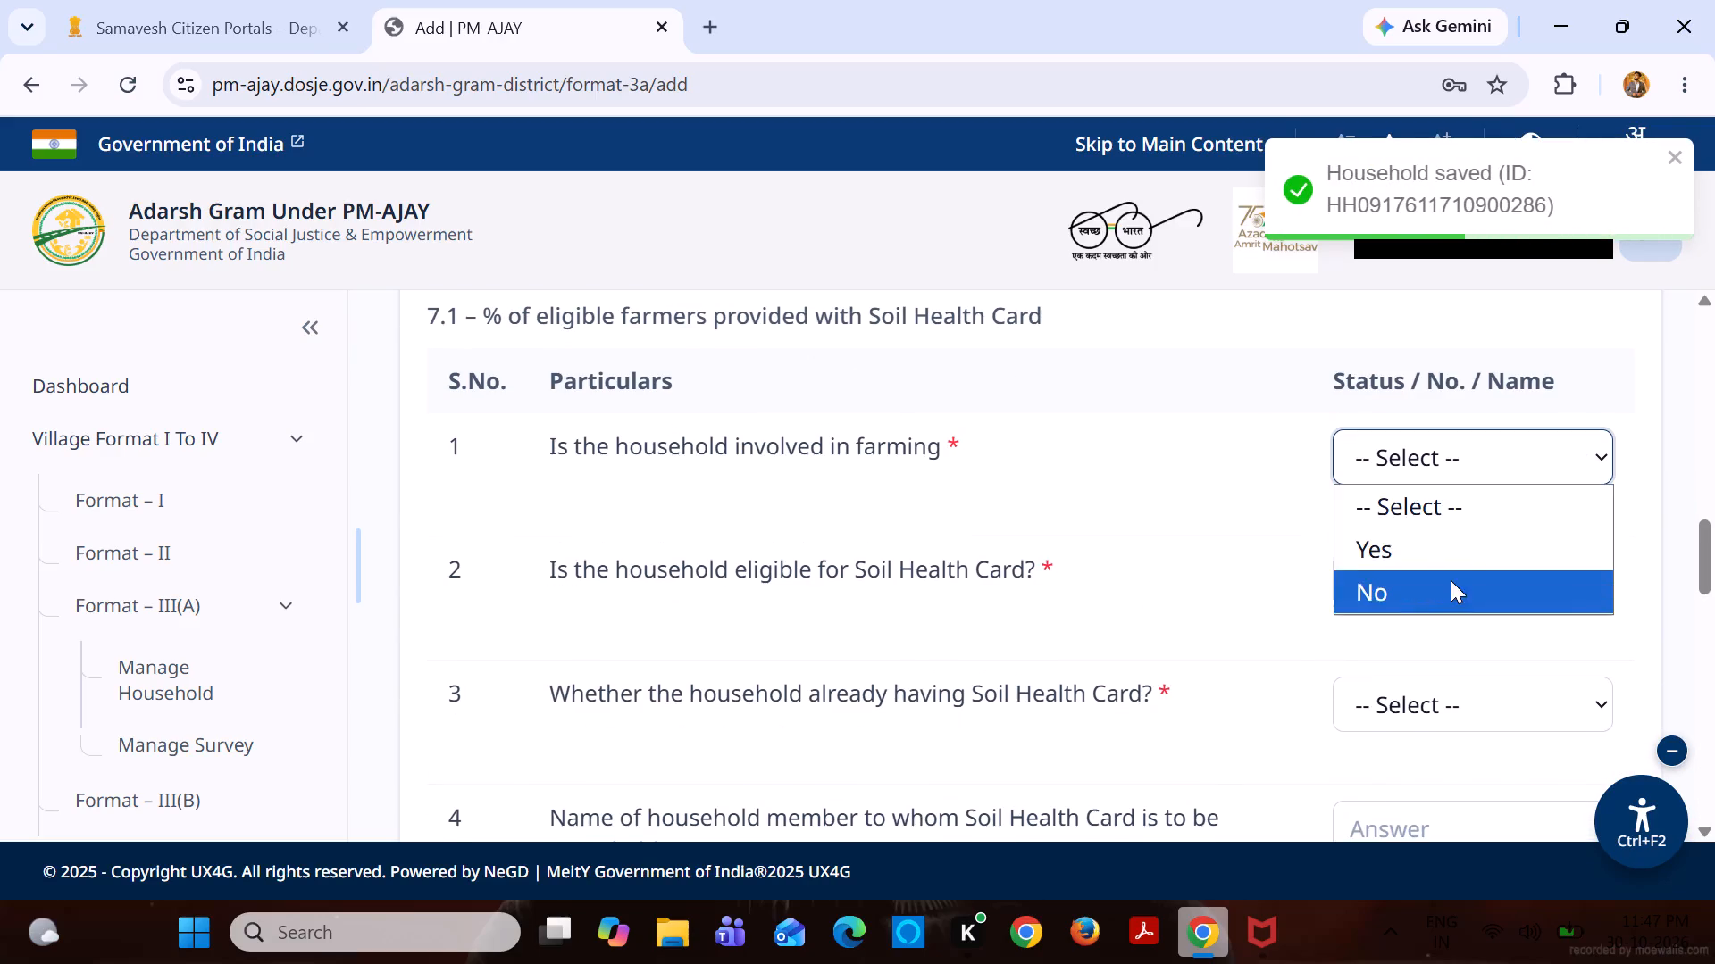
click(1449, 587)
scroll(1455, 579, down, 5)
drag(1530, 688, 1536, 673)
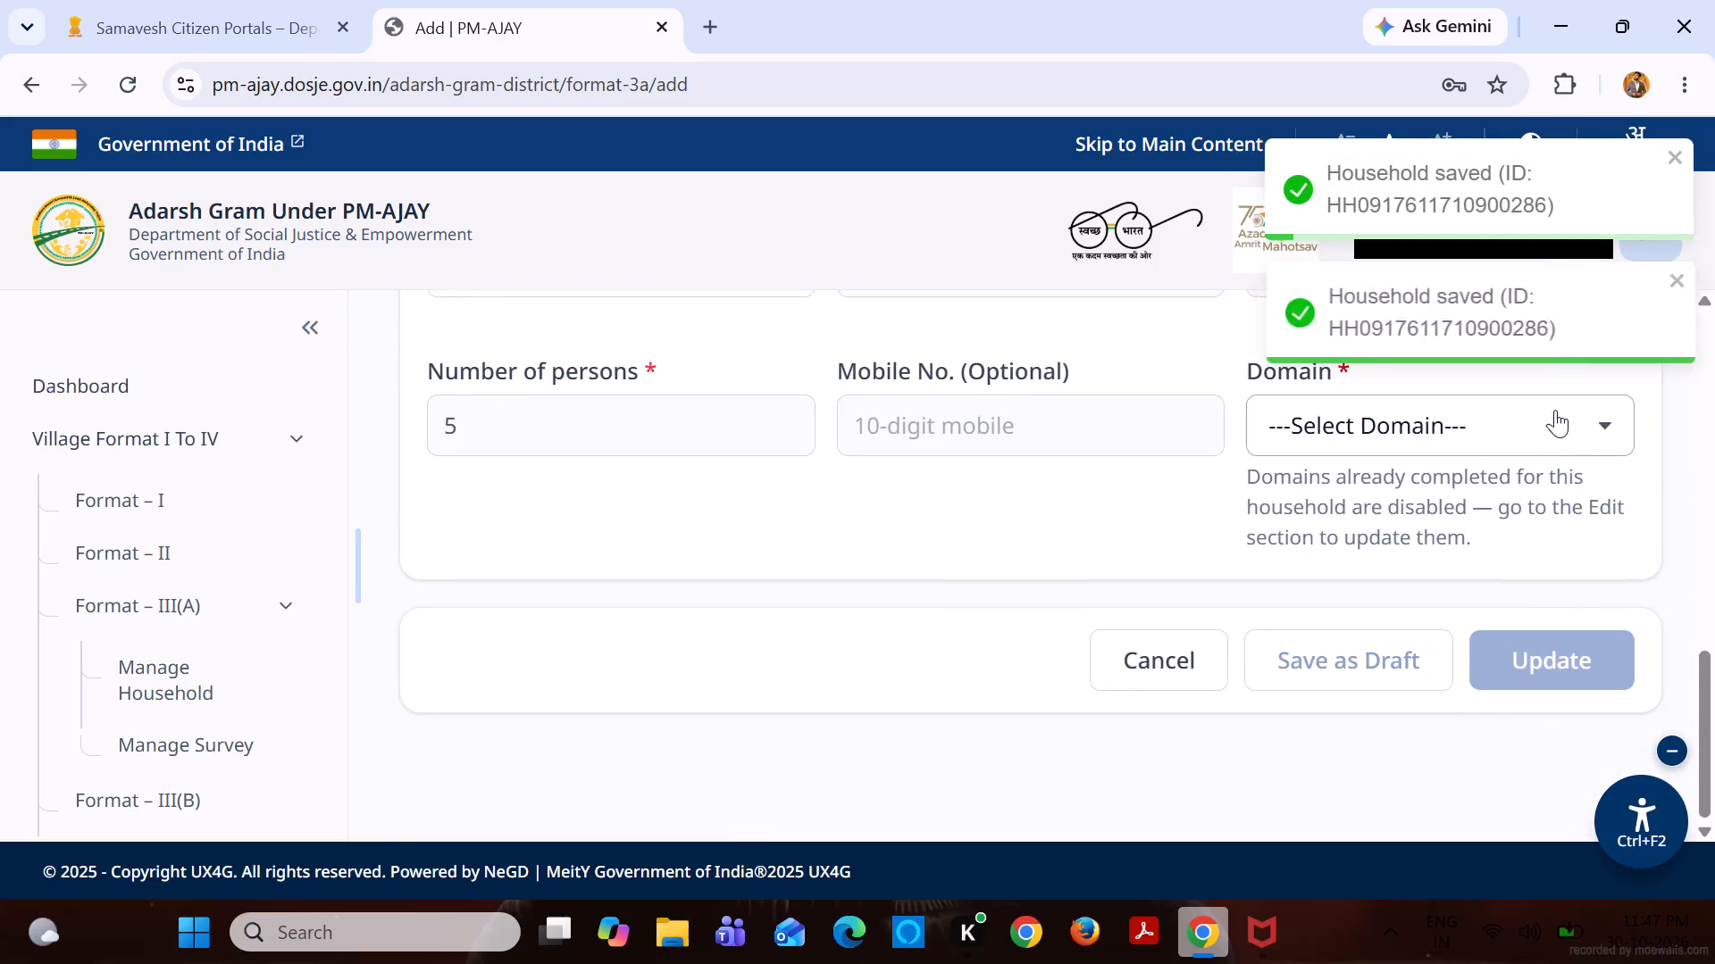
Select domain 8 – Financial Inclusion and enter 5 persons above 5 years and 5 members who already have Aadhaar.
click(1555, 410)
scroll(1508, 572, down, 4)
click(1362, 677)
scroll(1368, 678, down, 3)
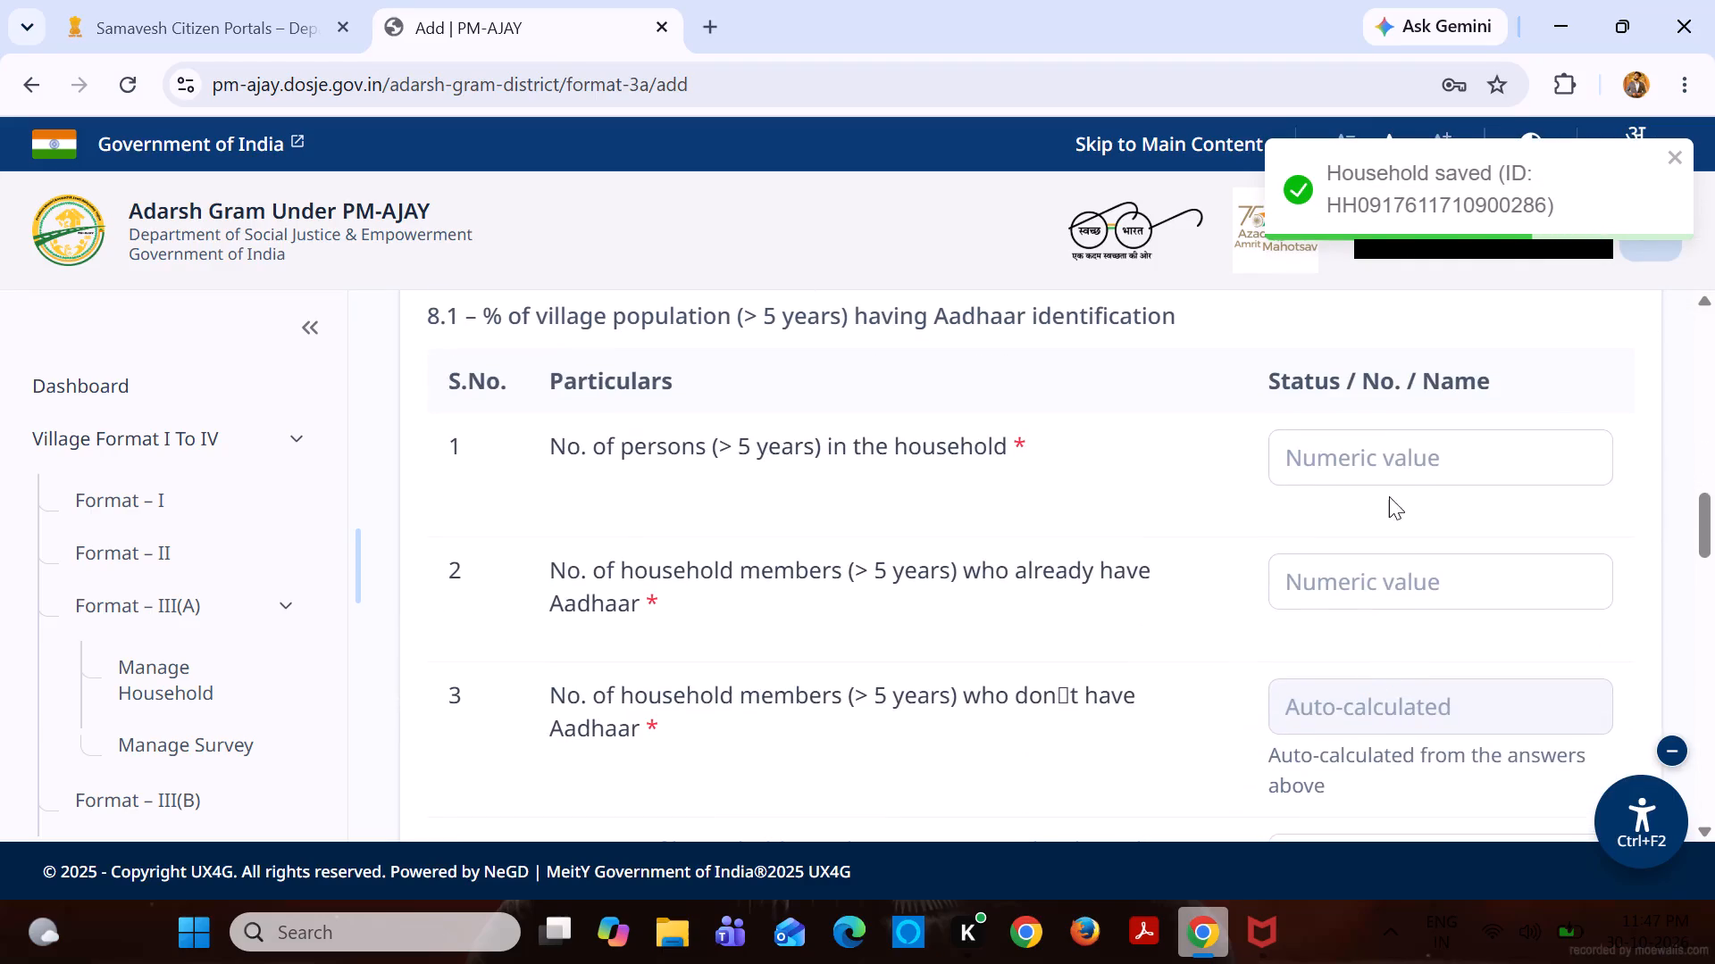
click(1389, 452)
scroll(1389, 451, up, 2)
scroll(1393, 465, down, 1)
scroll(1393, 465, up, 2)
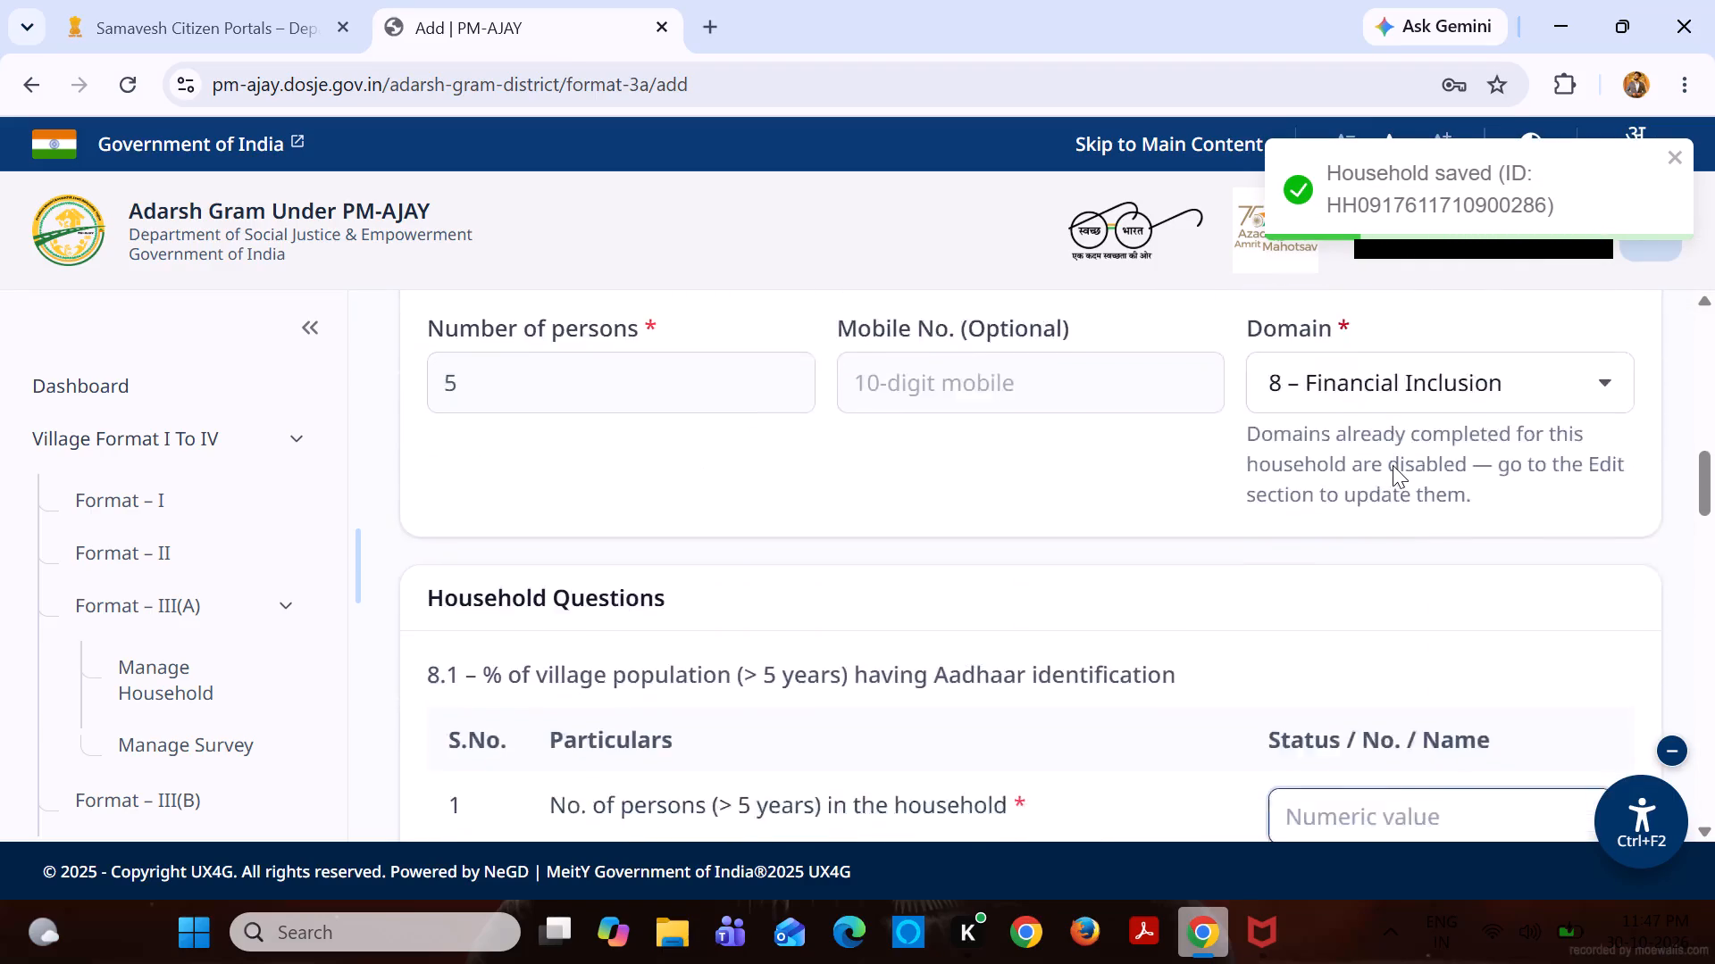
scroll(1393, 470, down, 2)
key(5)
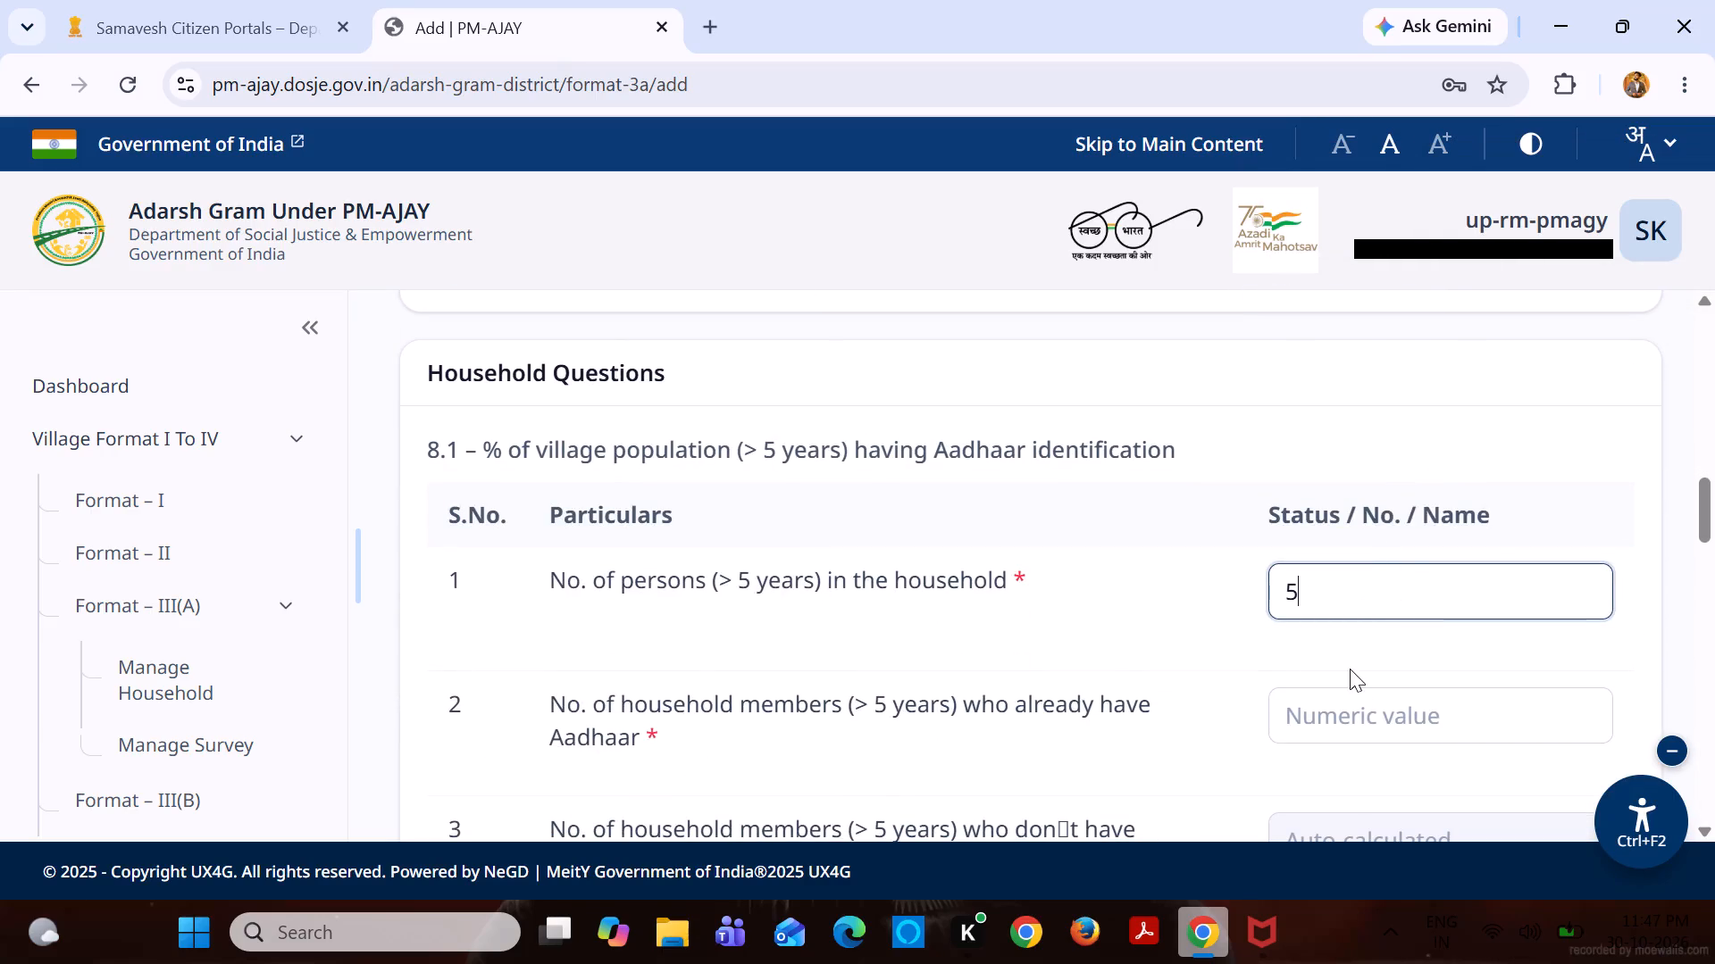
click(1339, 720)
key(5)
In section 8.2, enter 2 members above 18 years eligible for a bank/post office account and 2 for the following question.
scroll(1359, 695, down, 3)
click(1430, 718)
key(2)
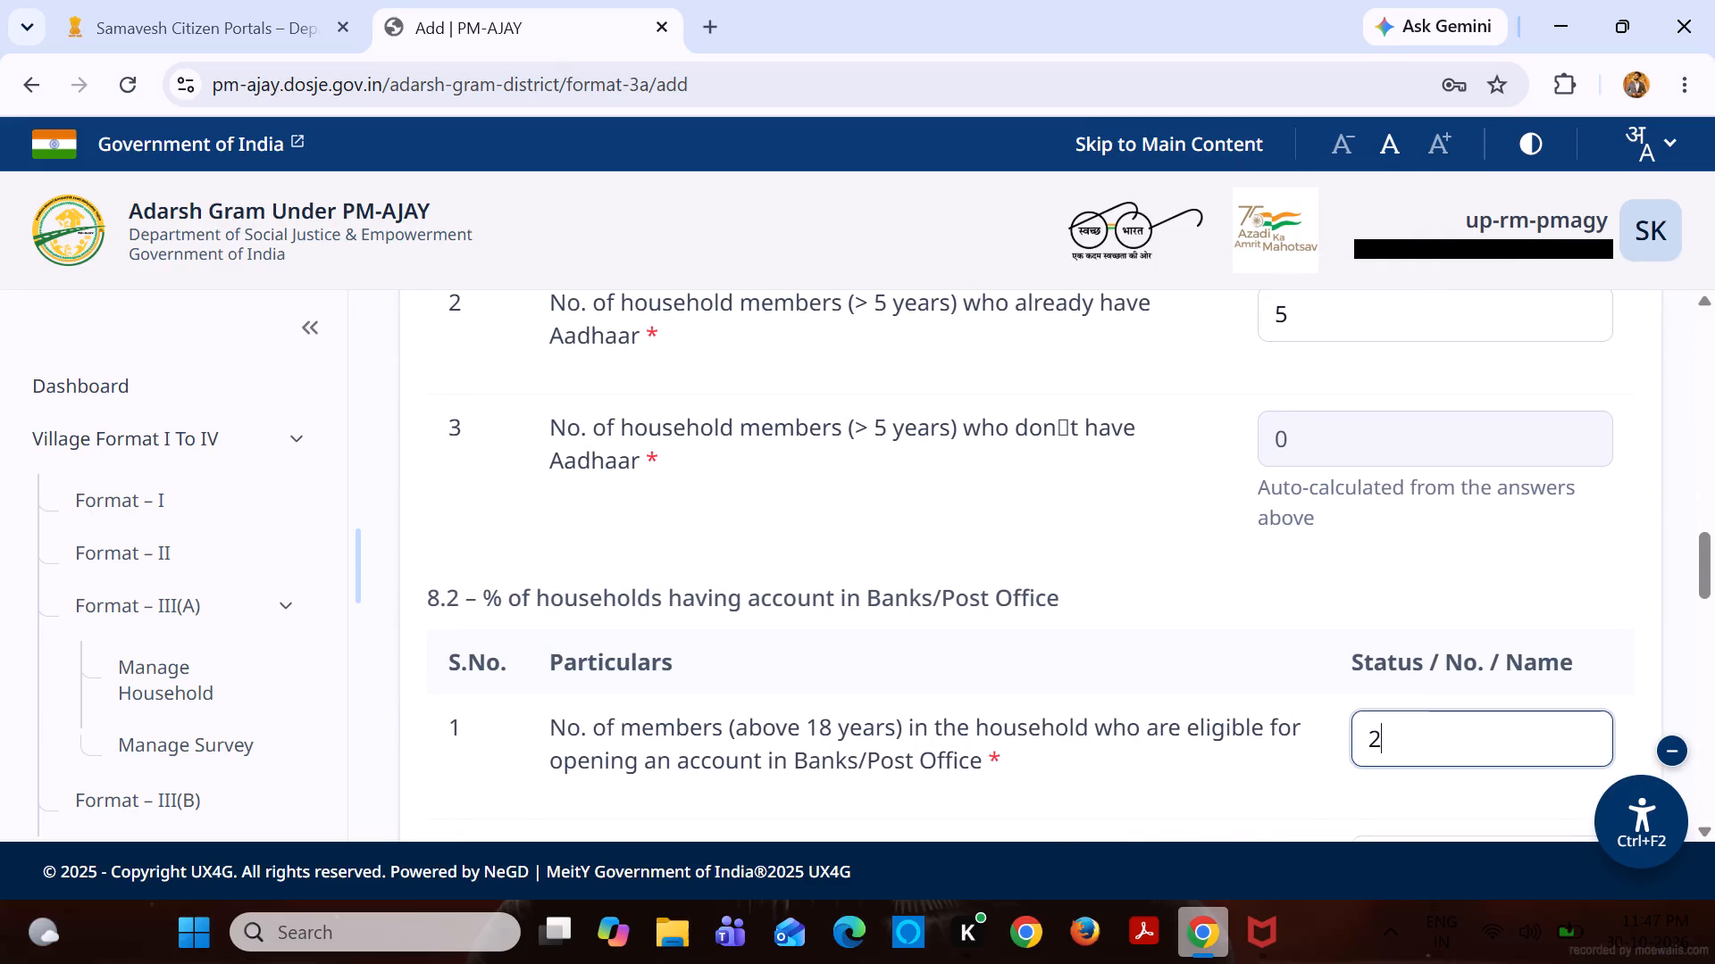
scroll(1436, 717, down, 3)
click(1452, 457)
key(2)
Enter 0 persons eligible for PMSBY in section 8.3 and 0 eligible for PMJJBY in section 8.4, and submit the domain.
scroll(1460, 465, down, 3)
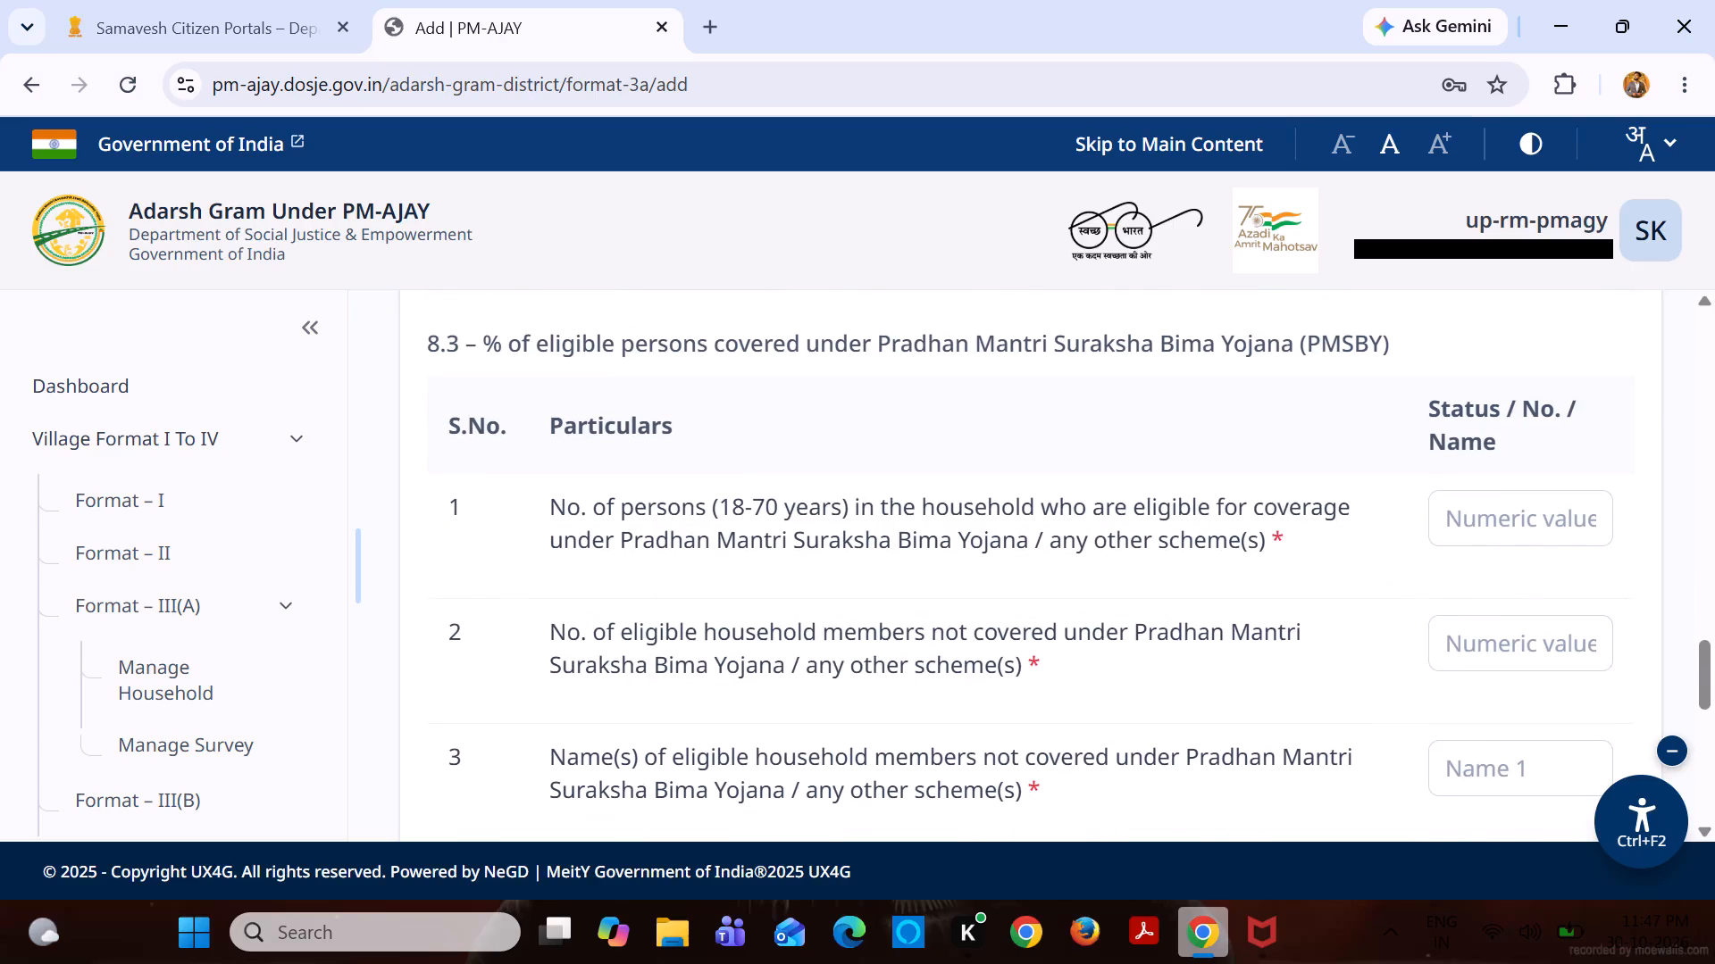
click(1516, 516)
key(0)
scroll(1511, 560, down, 2)
click(1518, 575)
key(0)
scroll(1526, 556, down, 2)
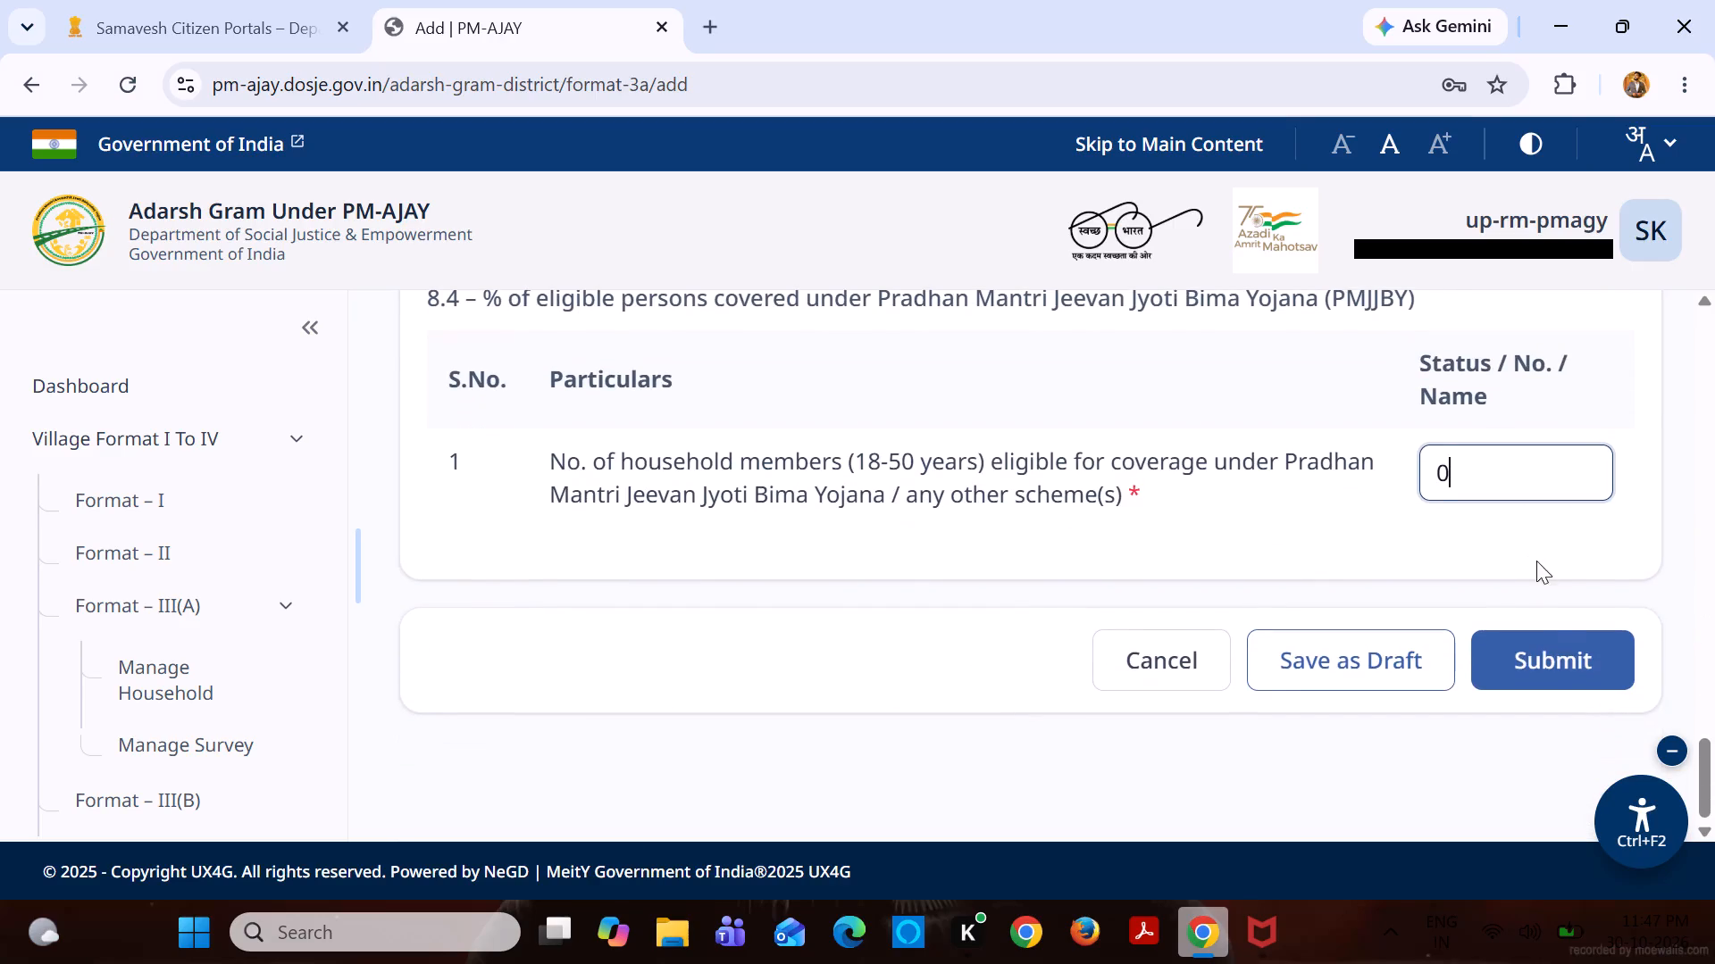
click(1532, 626)
click(1512, 713)
click(1547, 669)
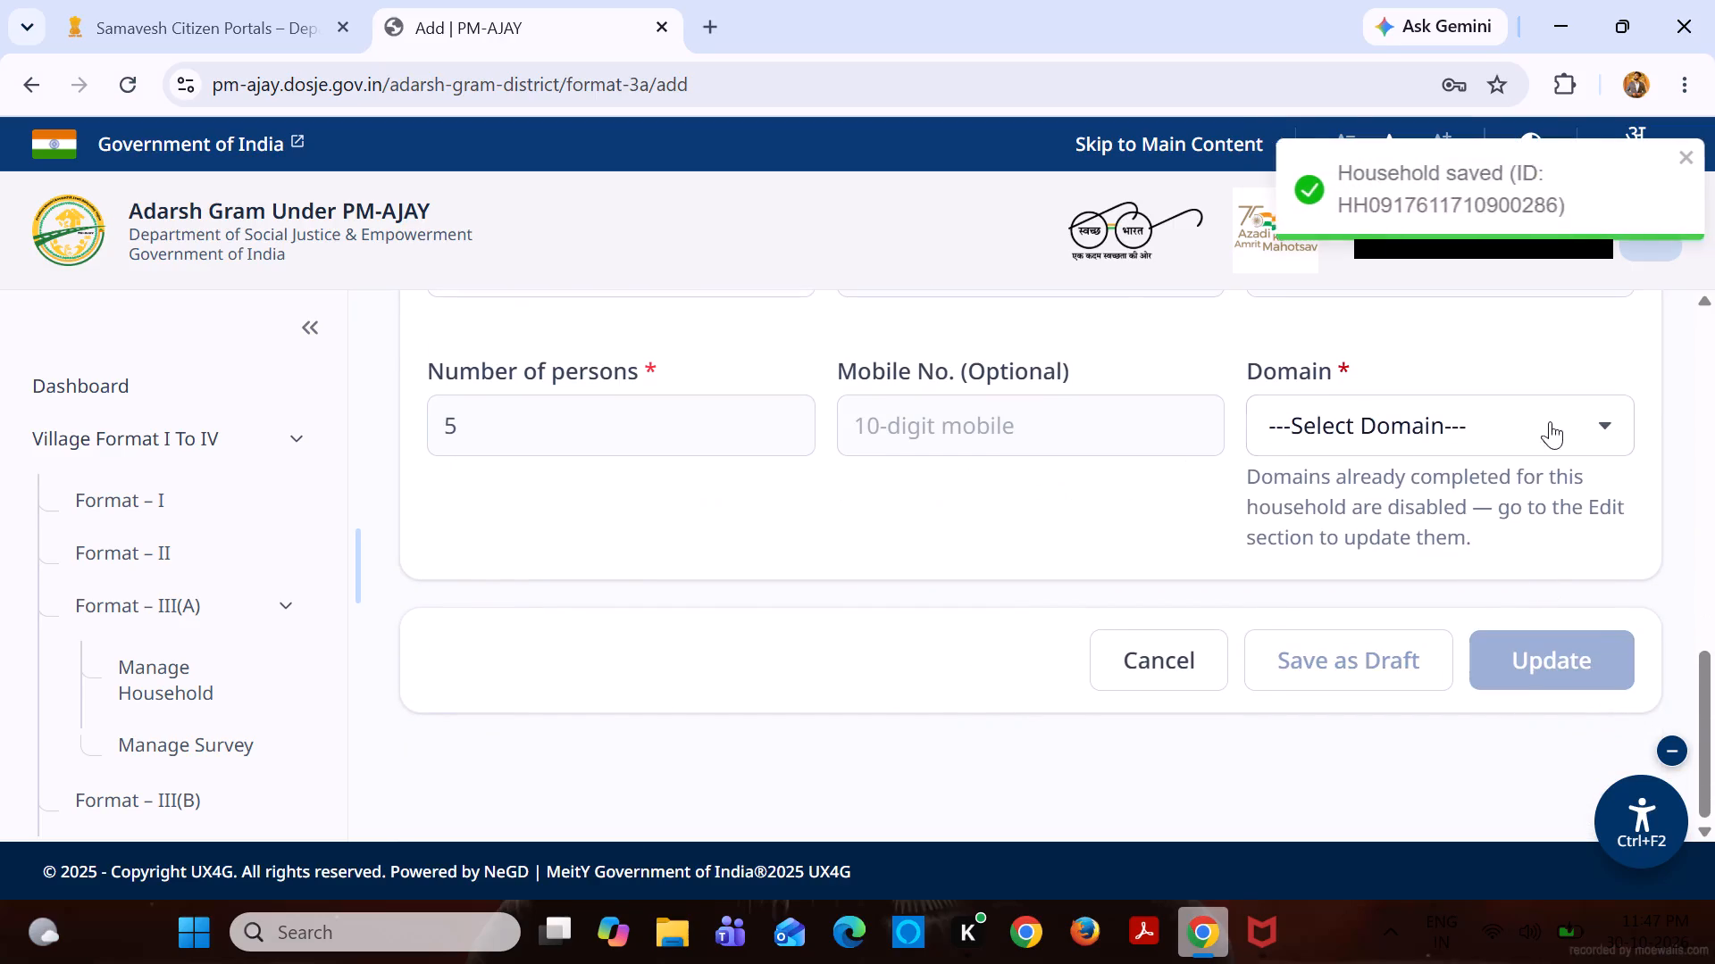
Select domain 9 – Digitization, enter 0 members eligible for PMGDISHA training, and submit the domain.
click(1557, 410)
scroll(1541, 637, down, 4)
click(1395, 735)
scroll(1401, 707, down, 1)
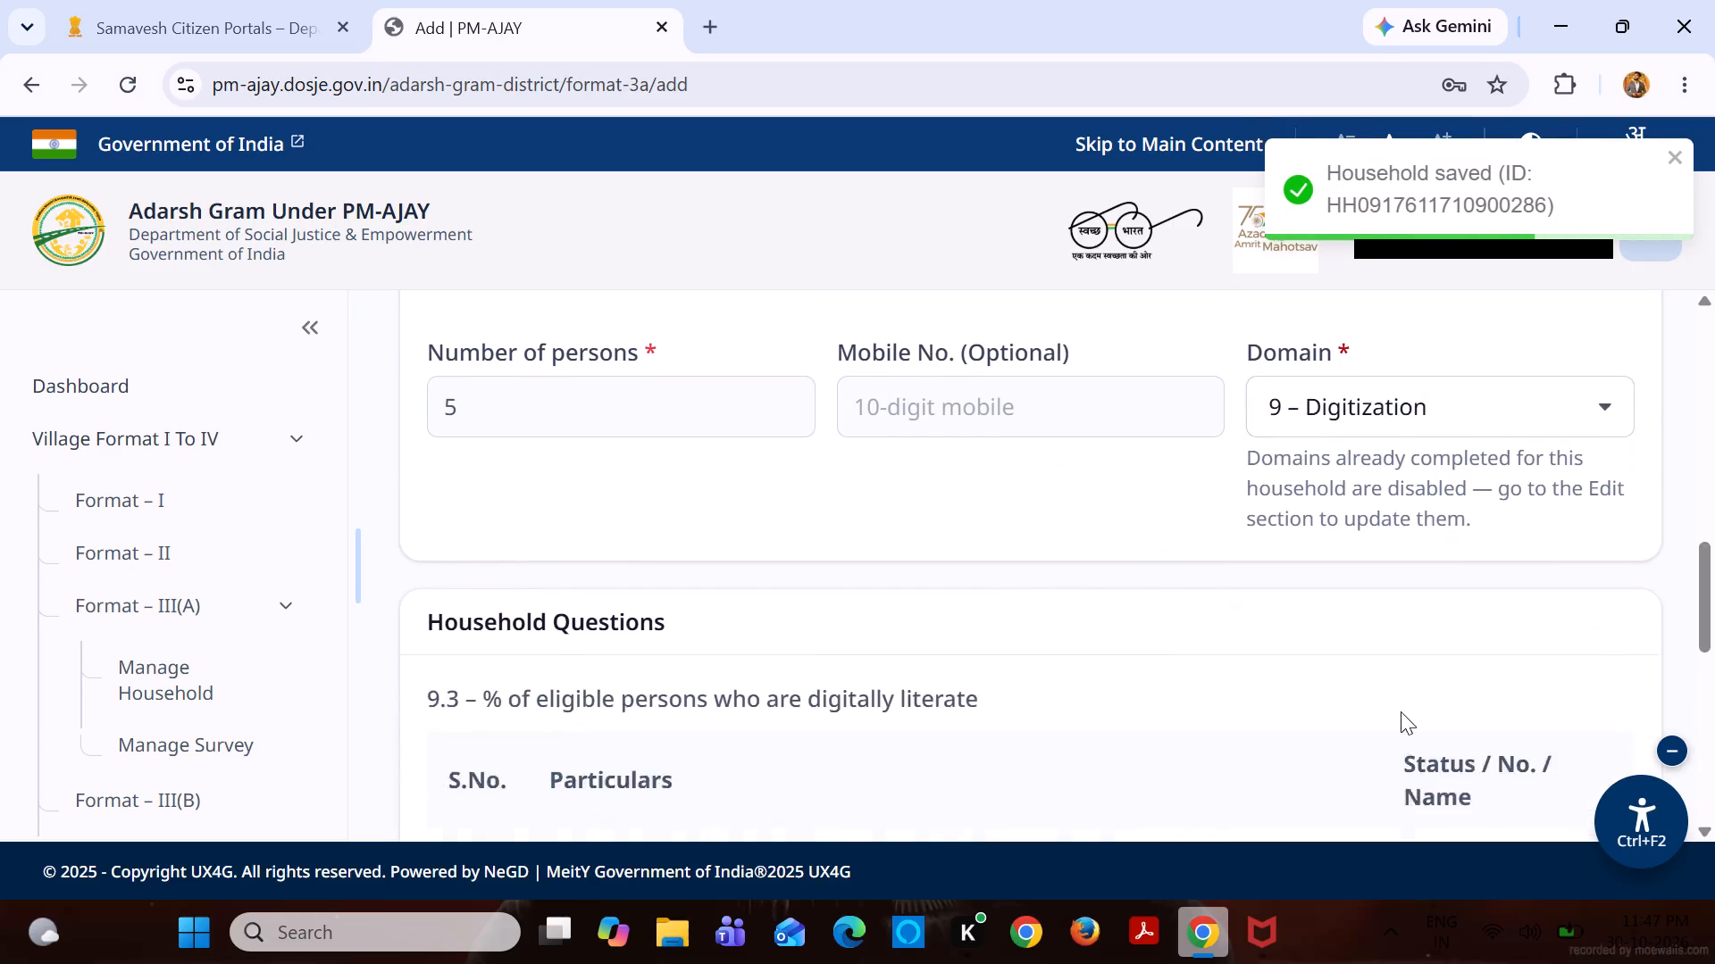
scroll(1401, 711, down, 1)
click(1474, 658)
click(1474, 644)
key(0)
scroll(1481, 640, down, 2)
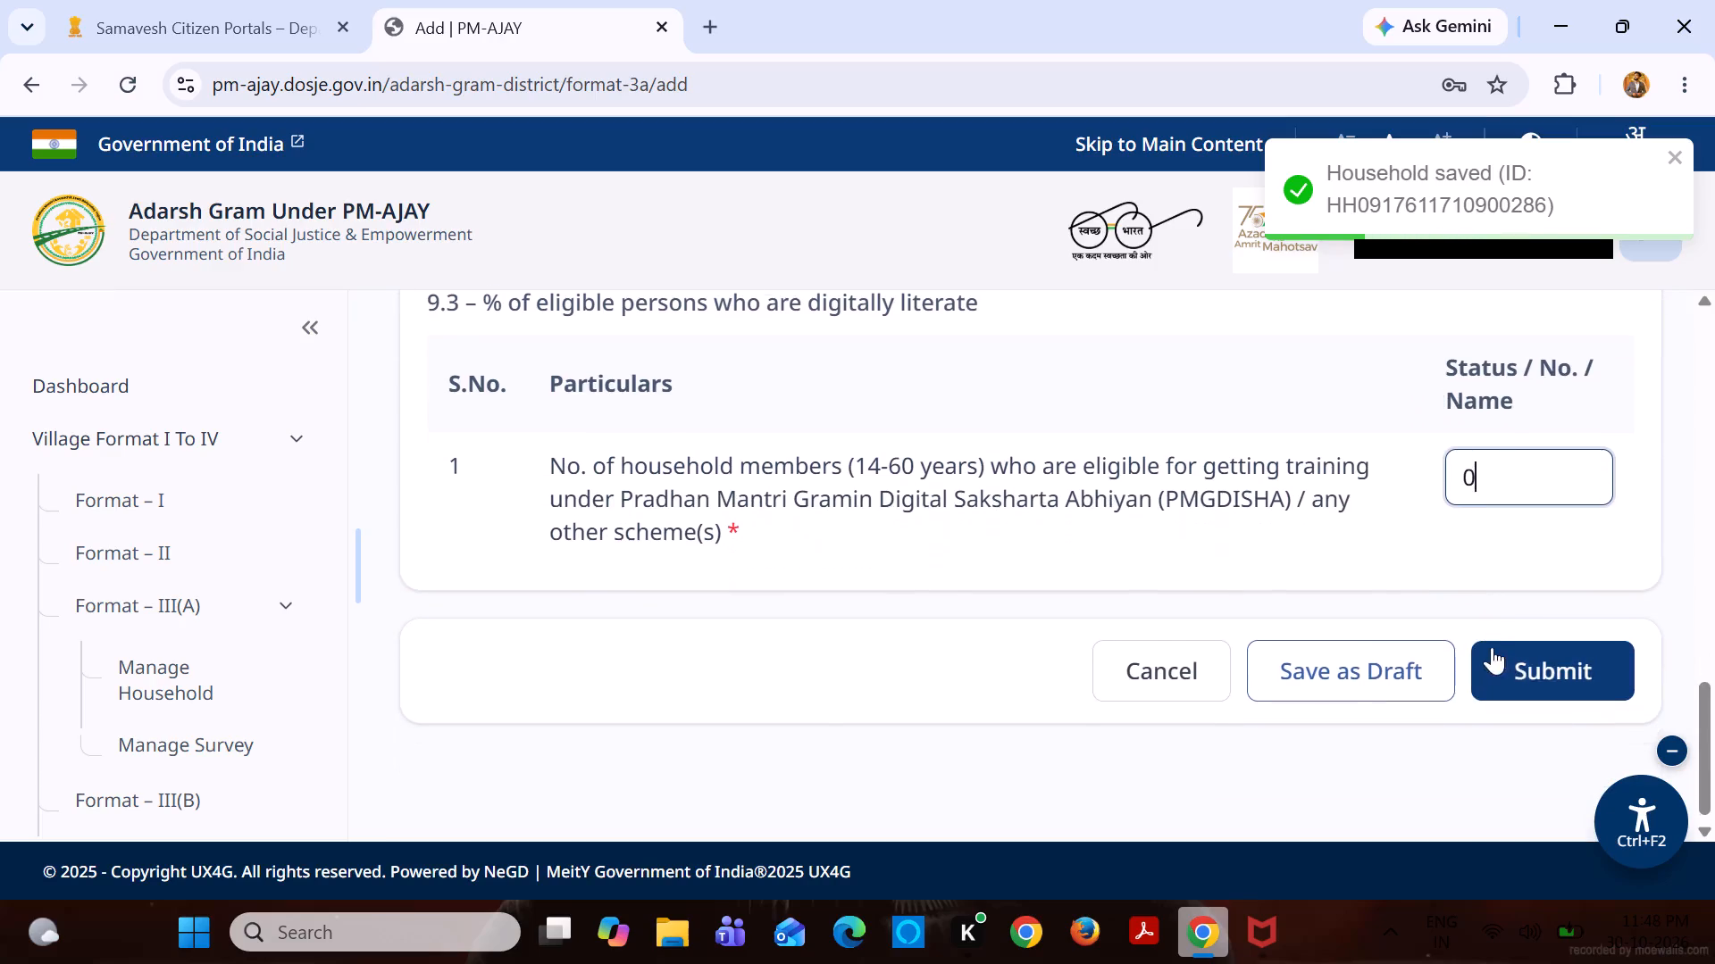
click(1541, 650)
For domain 10, enter 0 youth eligible for skill training and 0 for bank linked loans, answer Yes for SHG membership, and submit.
click(1570, 403)
scroll(1546, 680, down, 3)
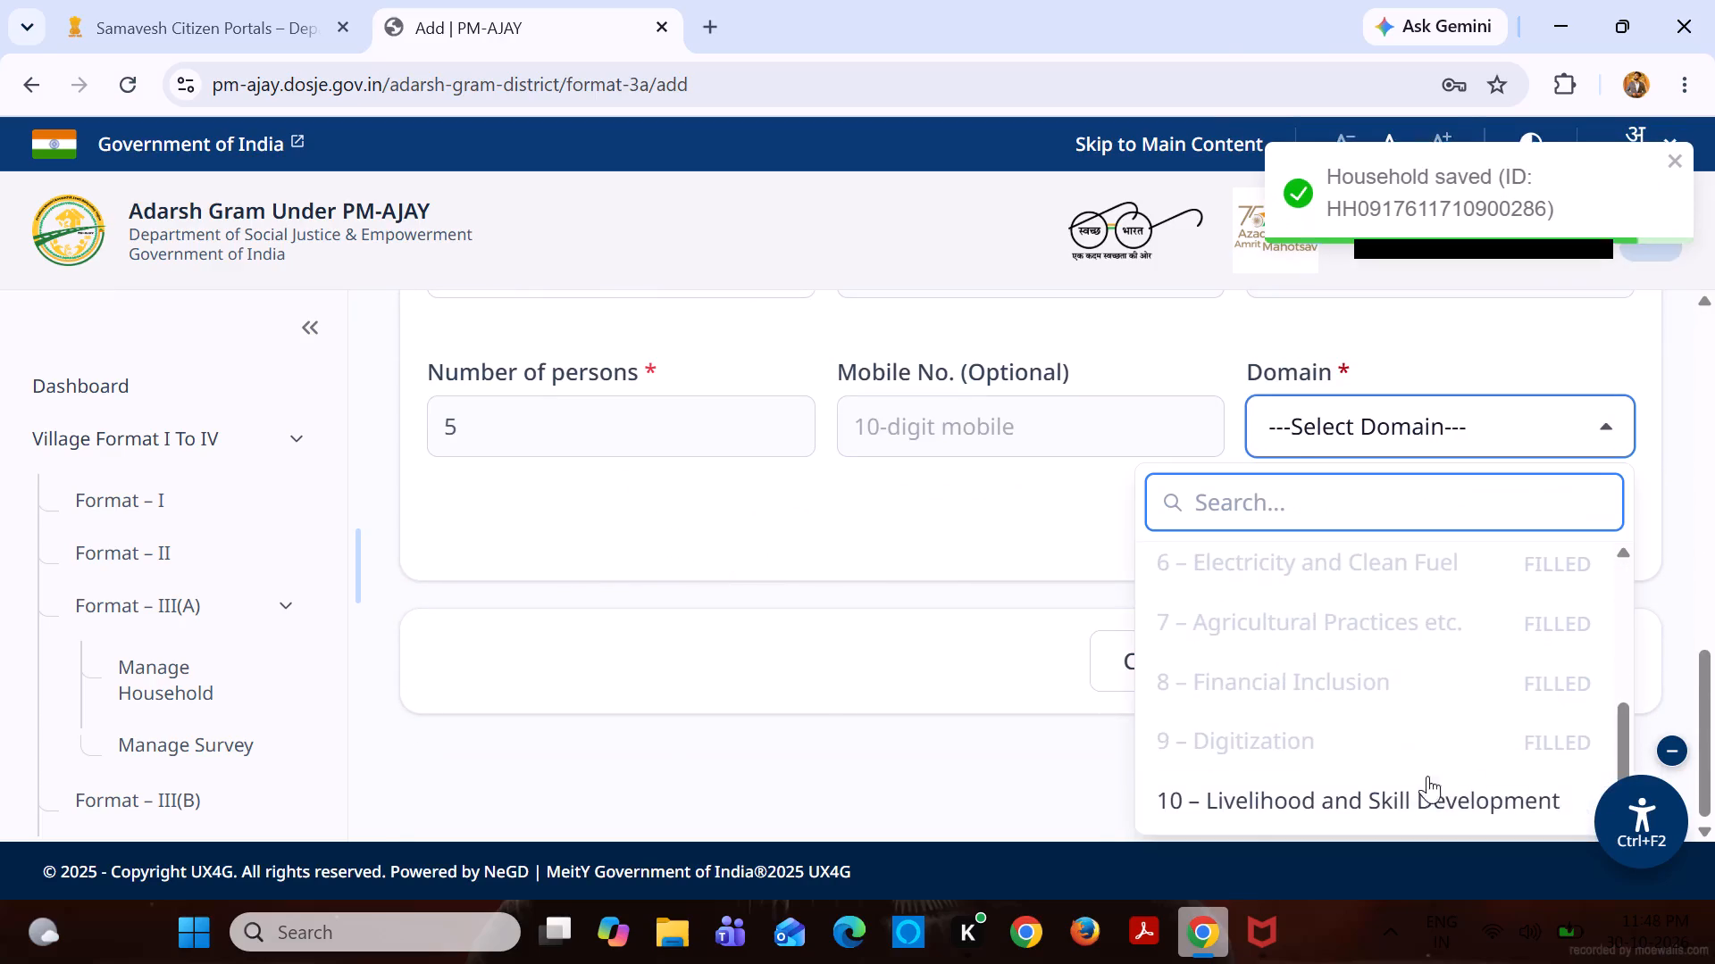
click(1394, 777)
scroll(1409, 752, down, 3)
click(1500, 449)
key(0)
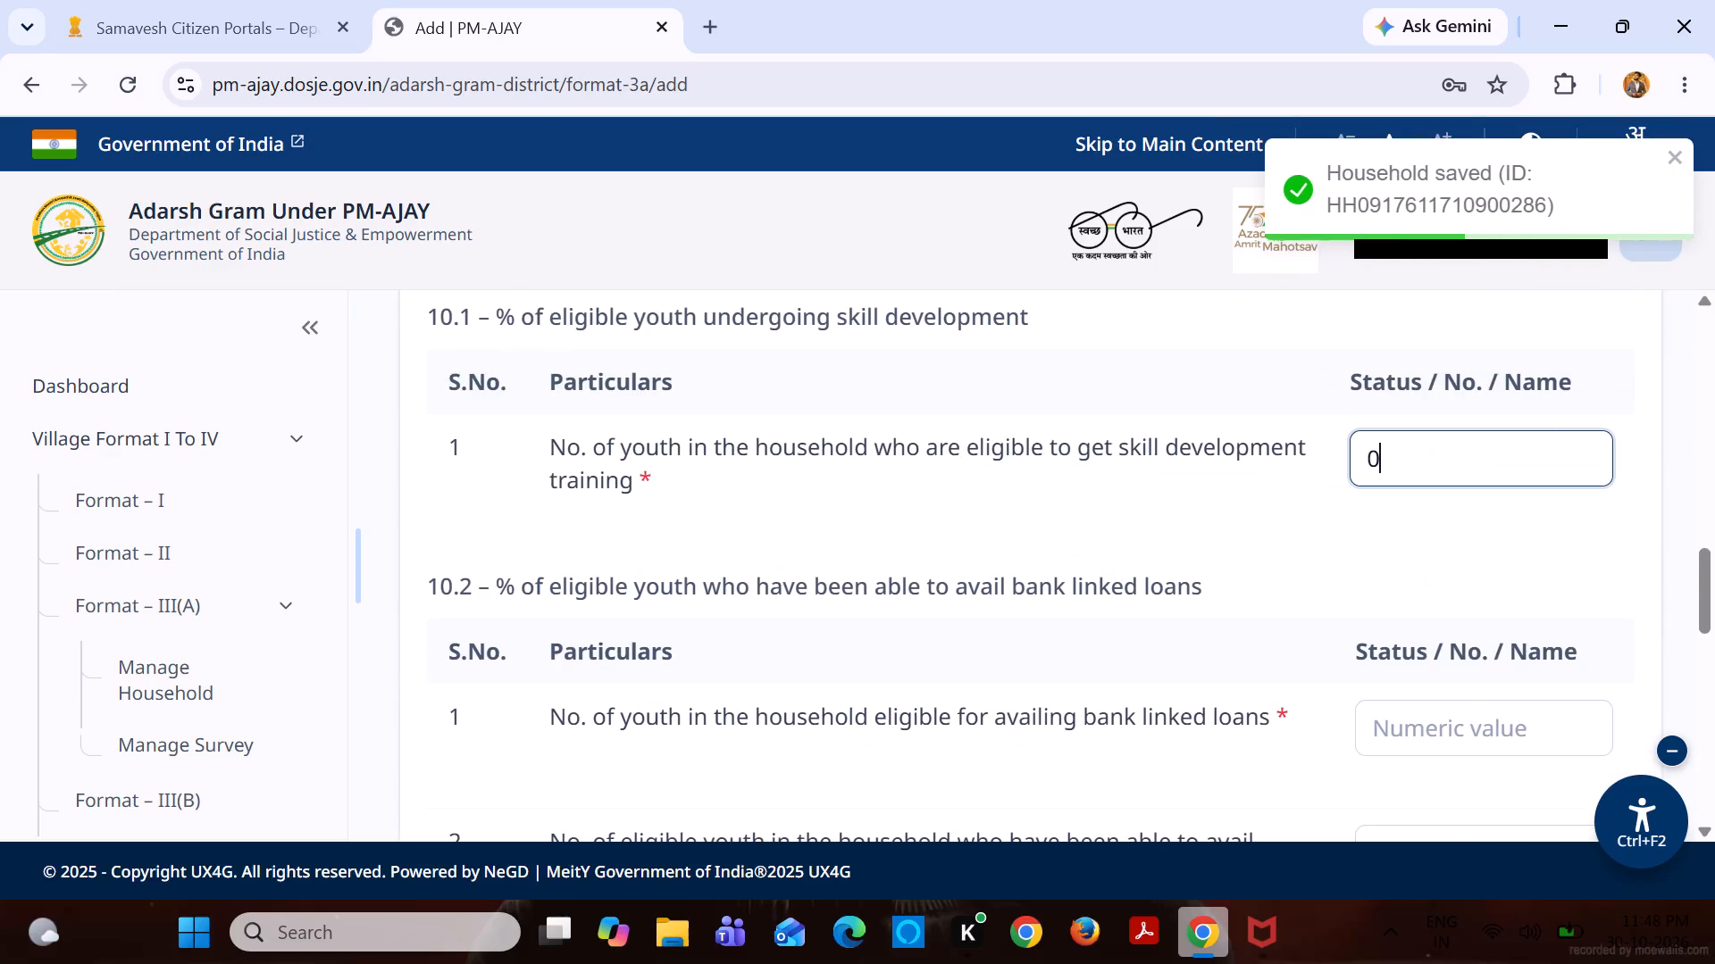
click(1468, 717)
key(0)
scroll(1472, 712, down, 3)
click(1525, 582)
click(1457, 670)
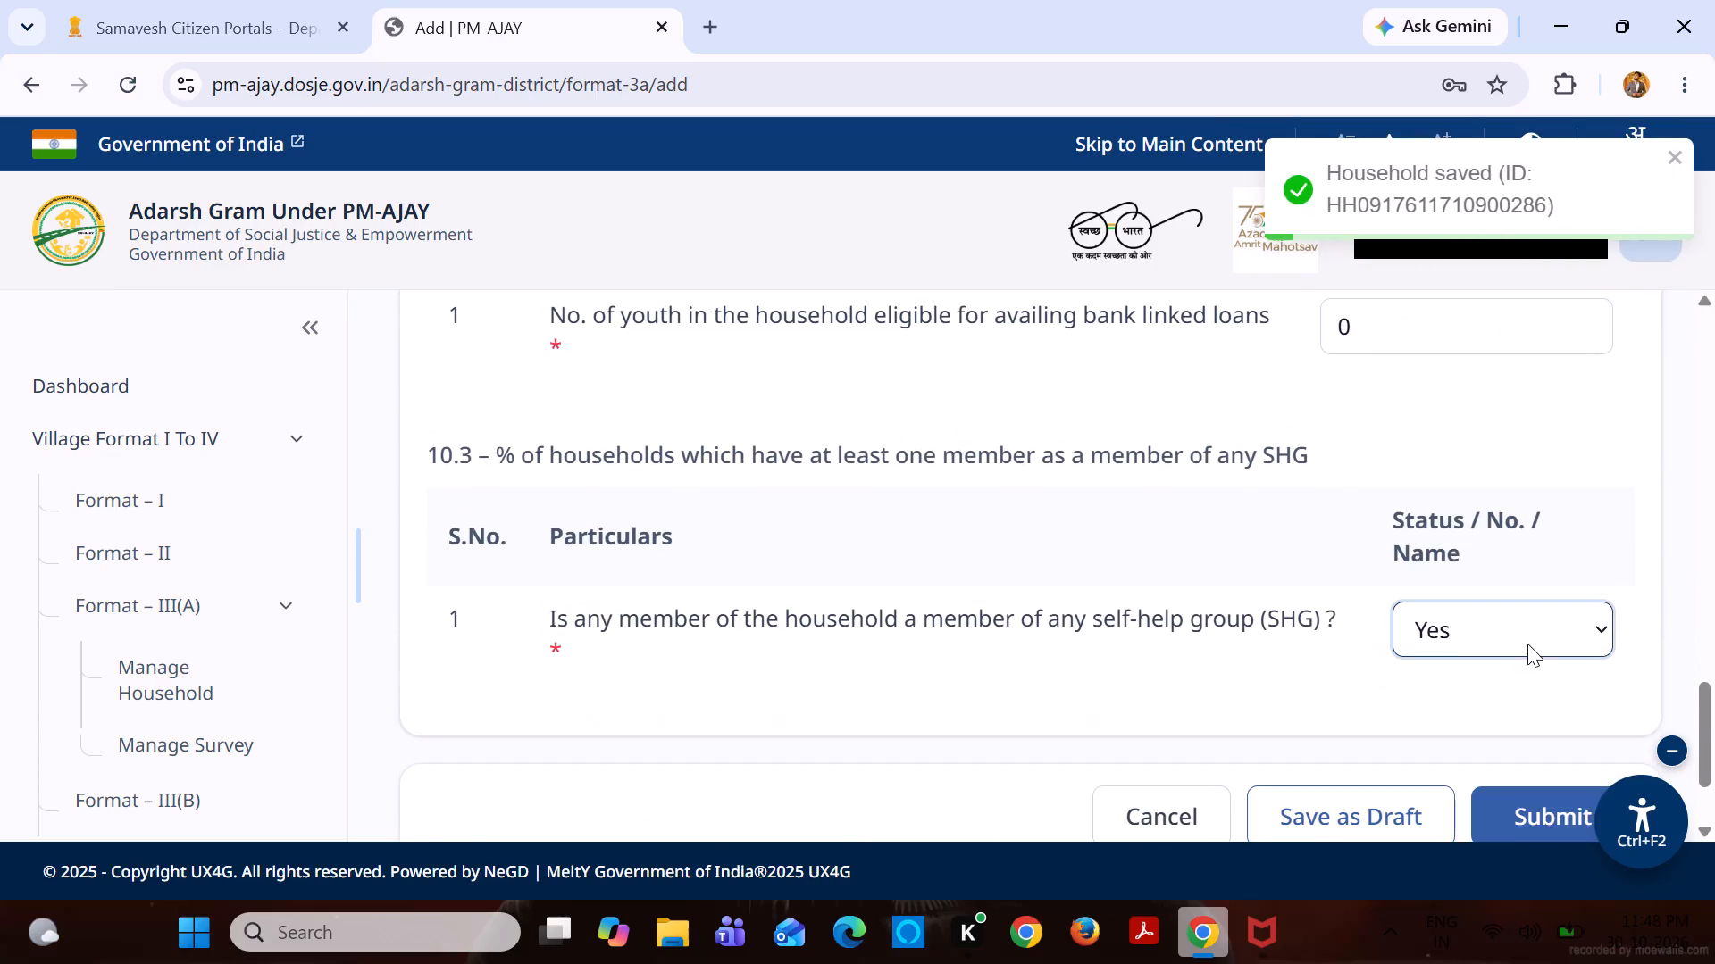
scroll(1528, 646, down, 3)
click(1548, 652)
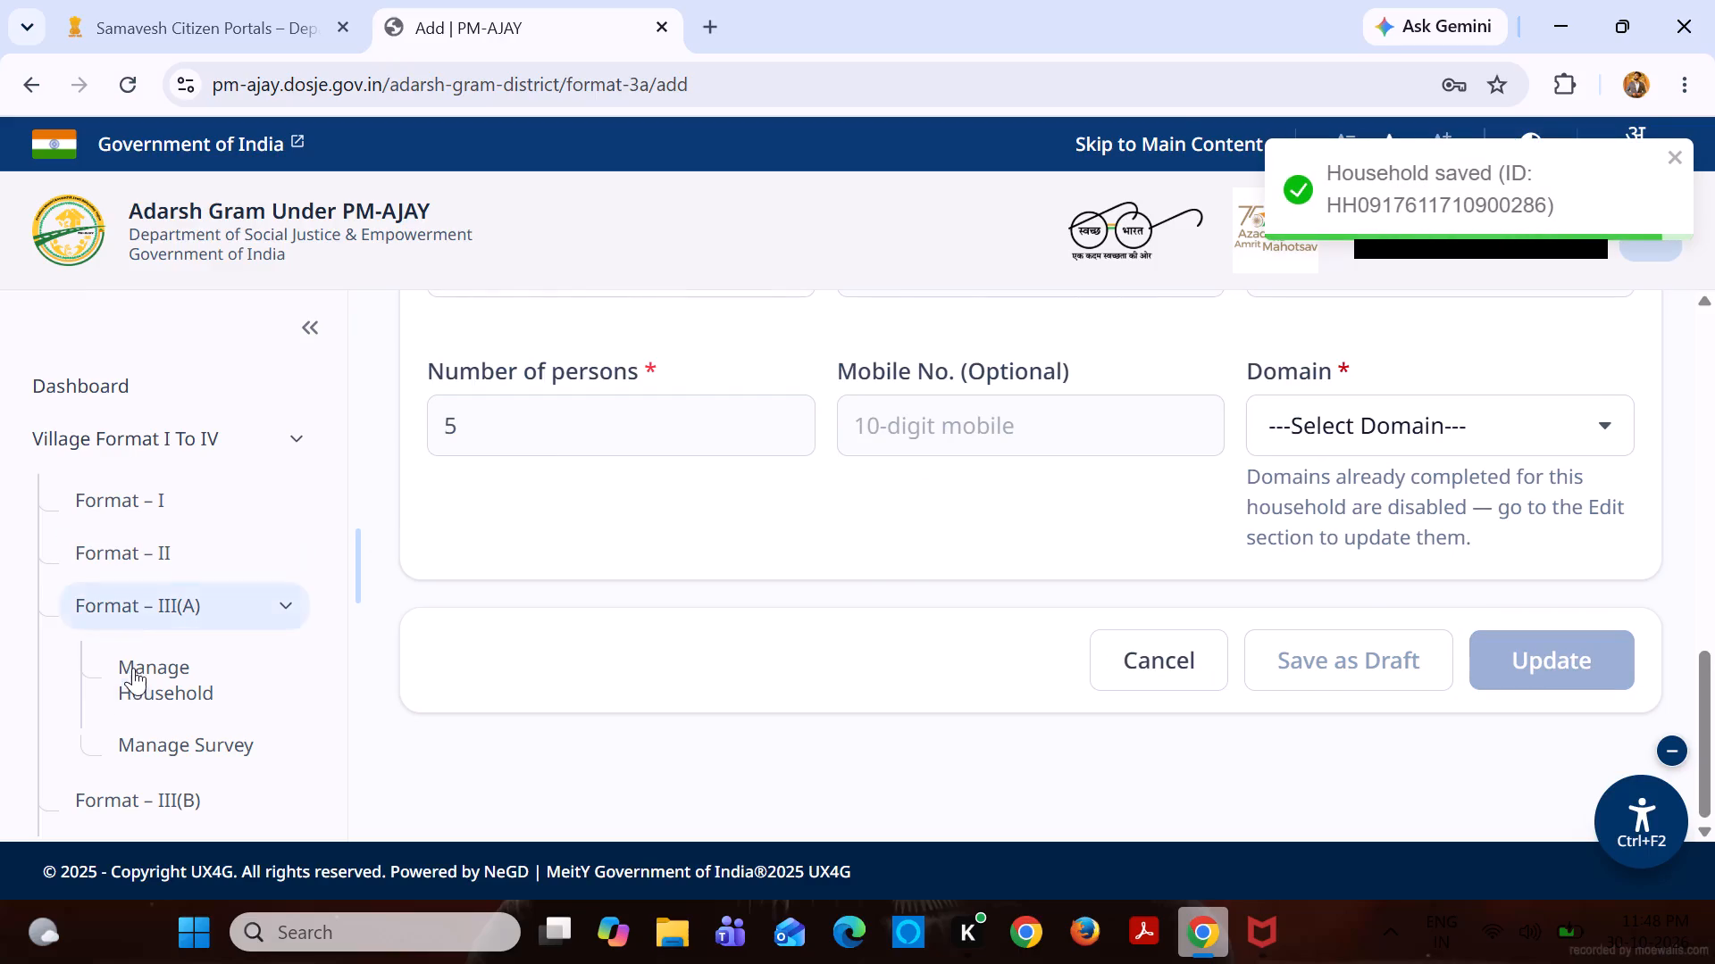
Start a new household record with block Shahabad, gram panchayat Boodpur, village Boodpur and category SC.
click(133, 669)
click(1260, 382)
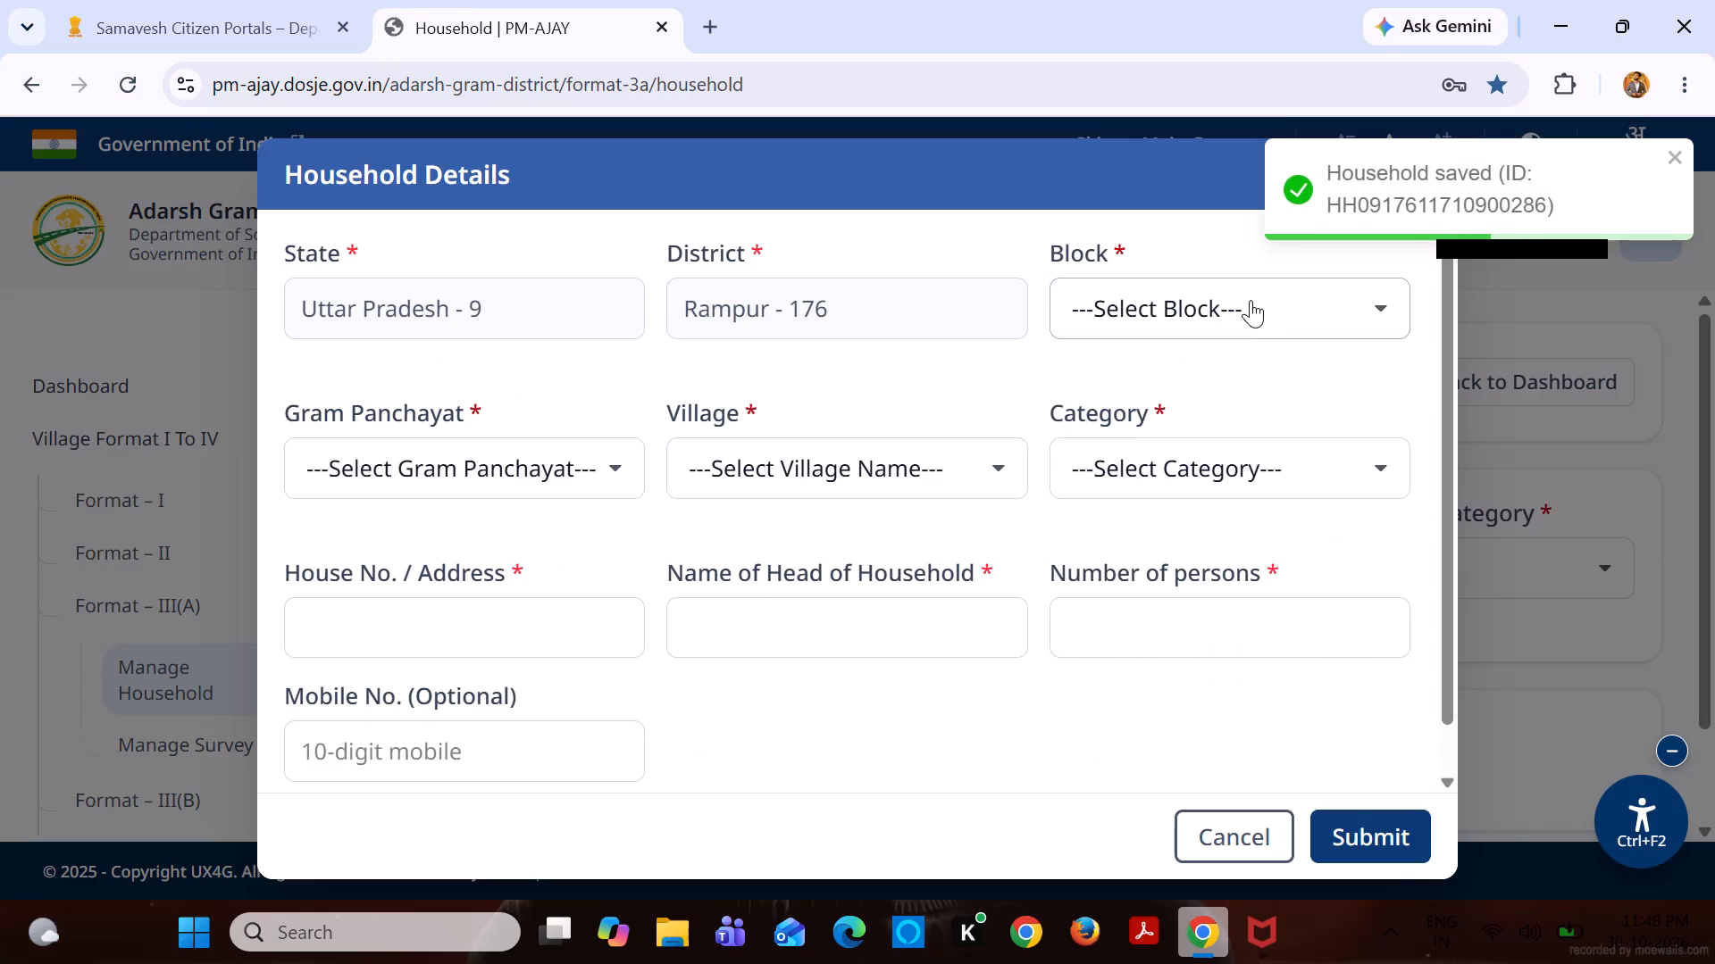
click(1251, 300)
click(1130, 721)
click(570, 455)
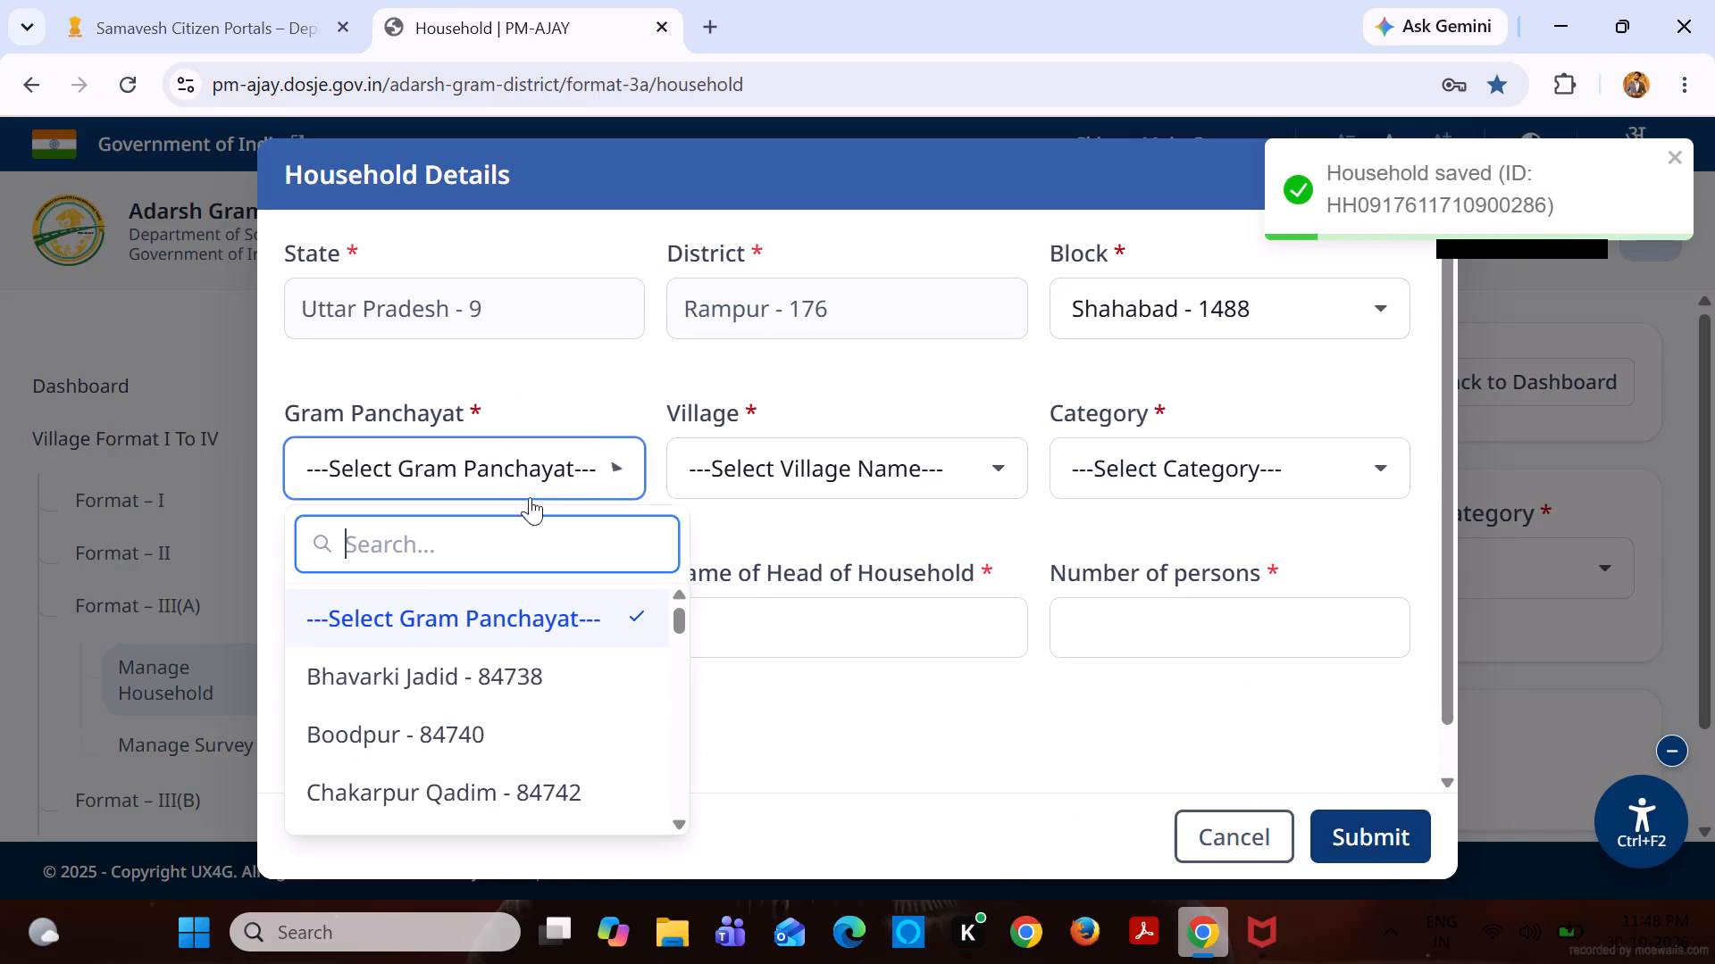
click(354, 722)
click(783, 473)
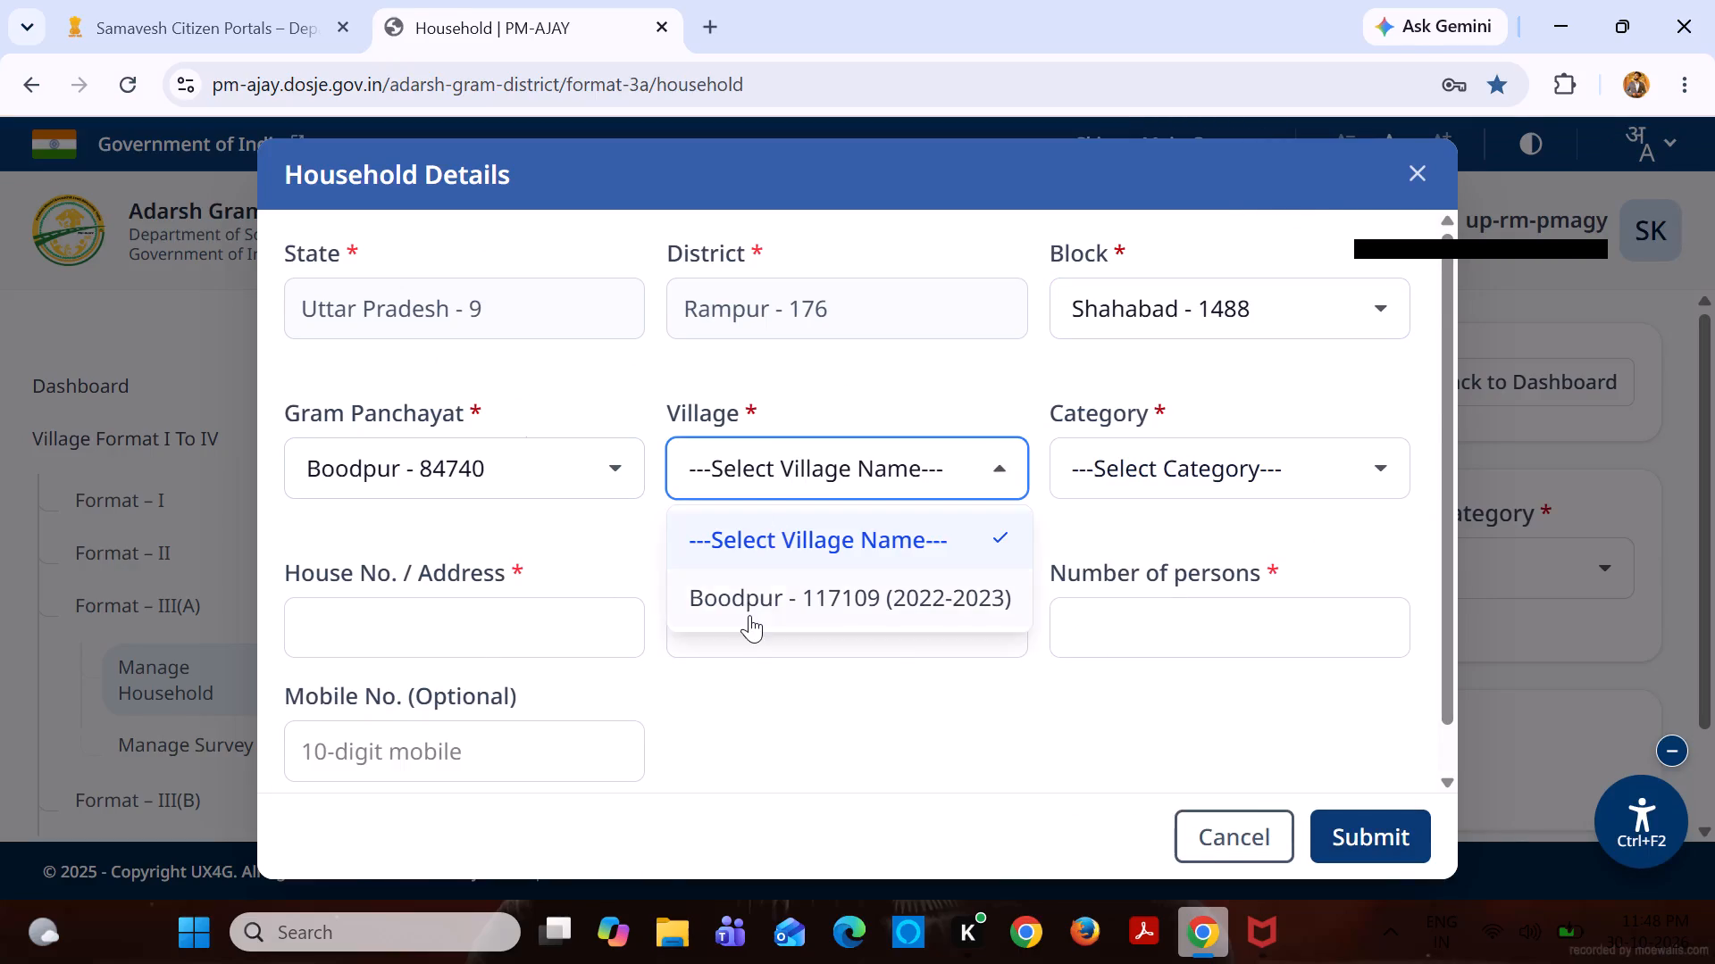
click(749, 615)
drag(1272, 426, 1274, 446)
click(1265, 470)
click(1166, 624)
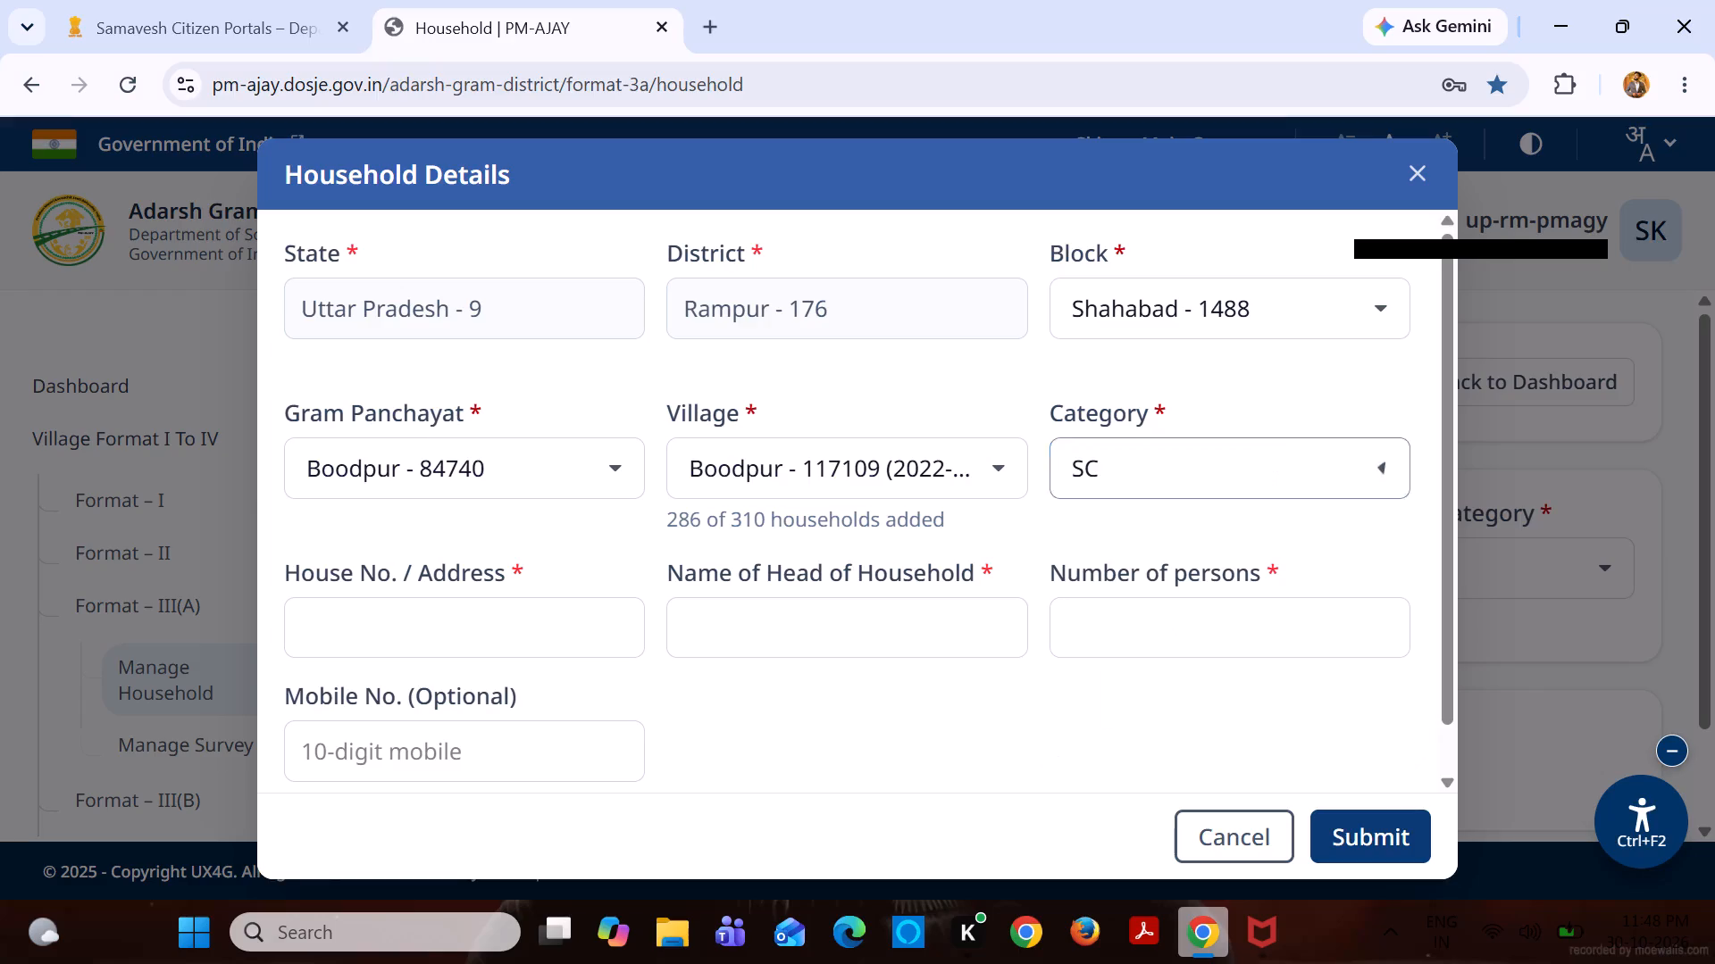
Enter house number 287, the head of household's name and 2 persons, and submit the household details.
click(397, 648)
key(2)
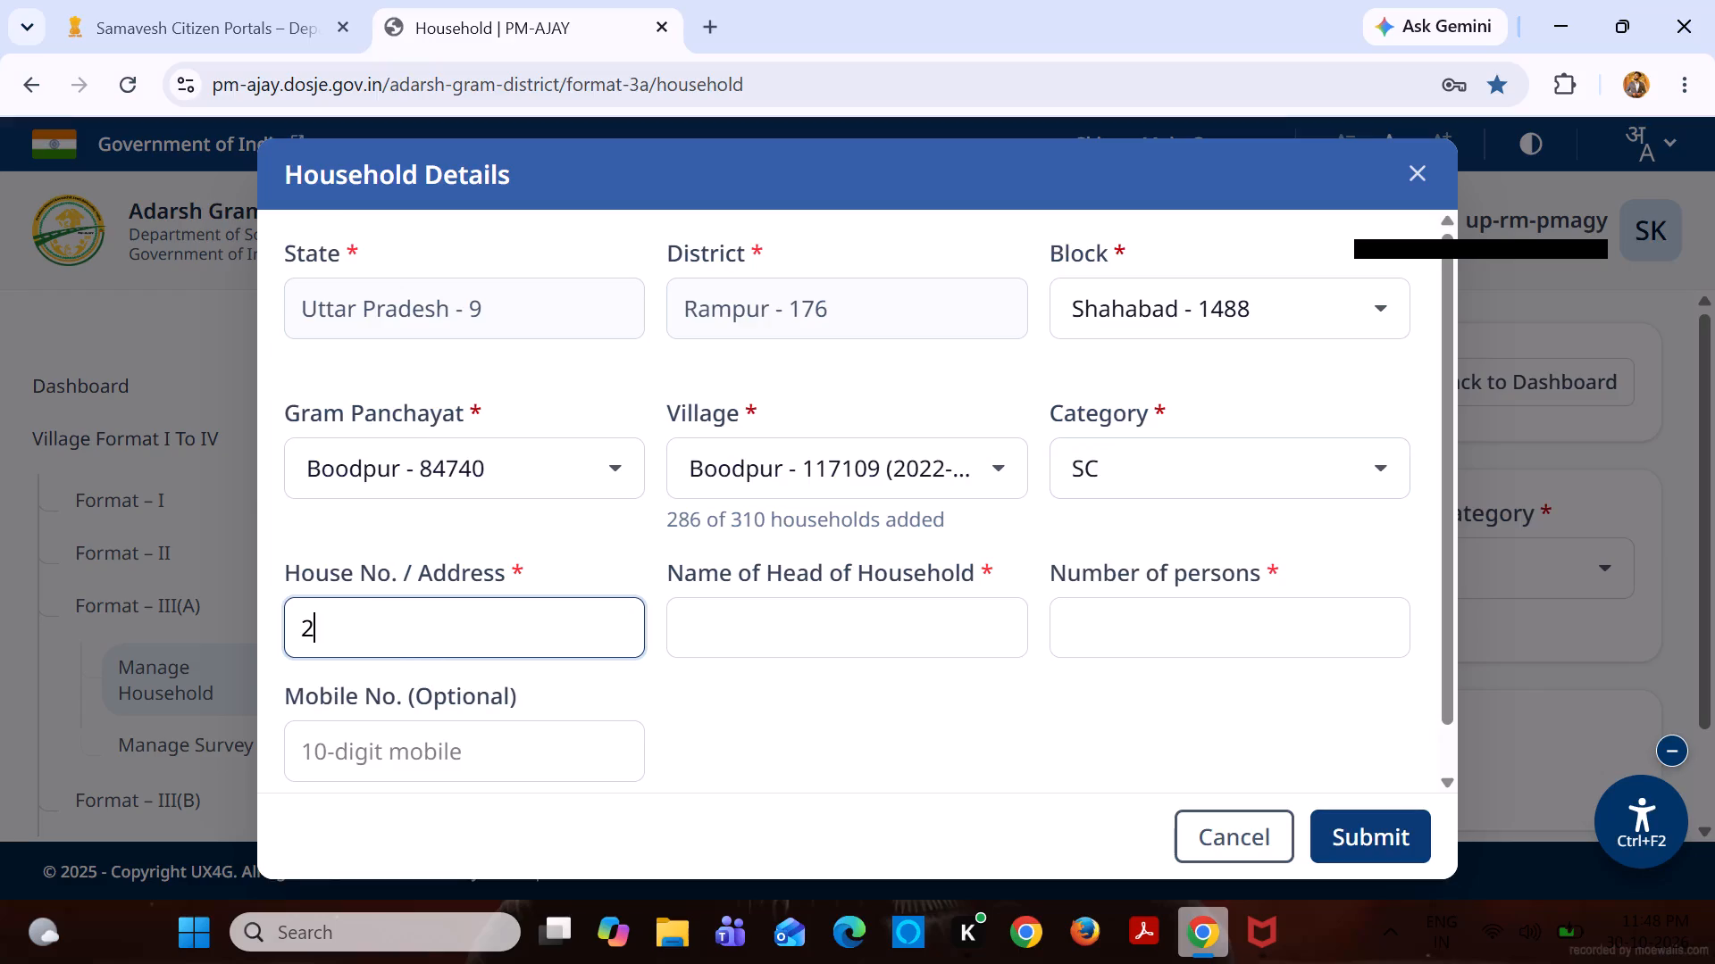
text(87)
click(737, 635)
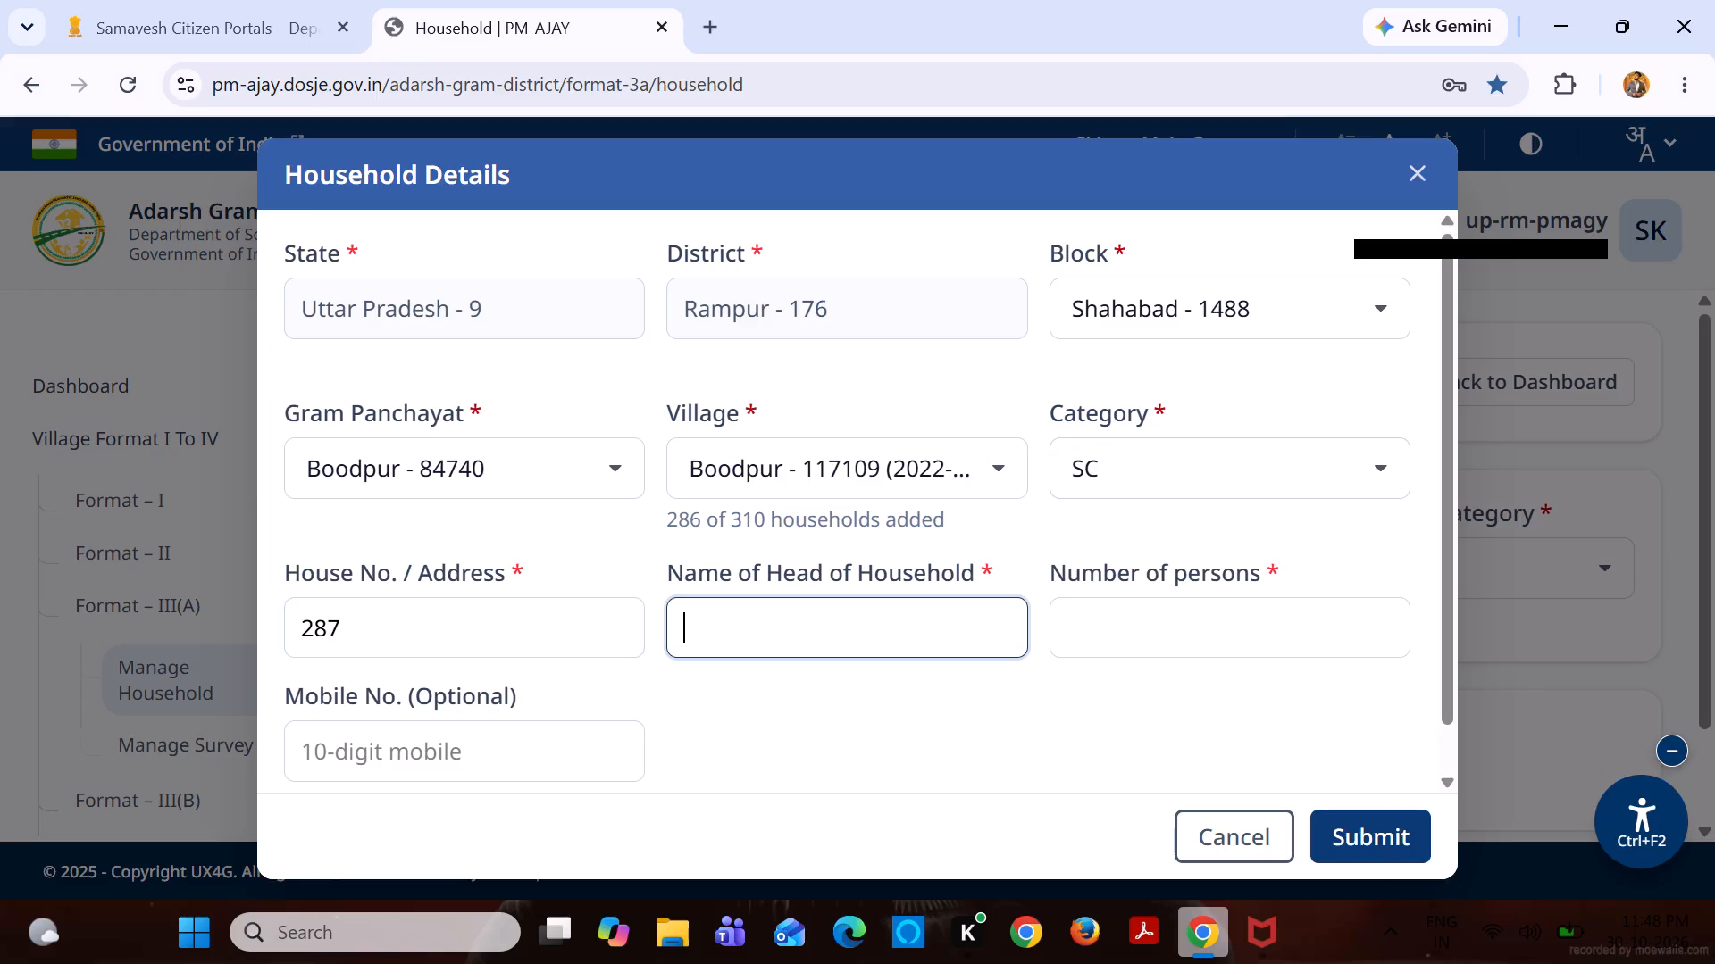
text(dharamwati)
click(1135, 638)
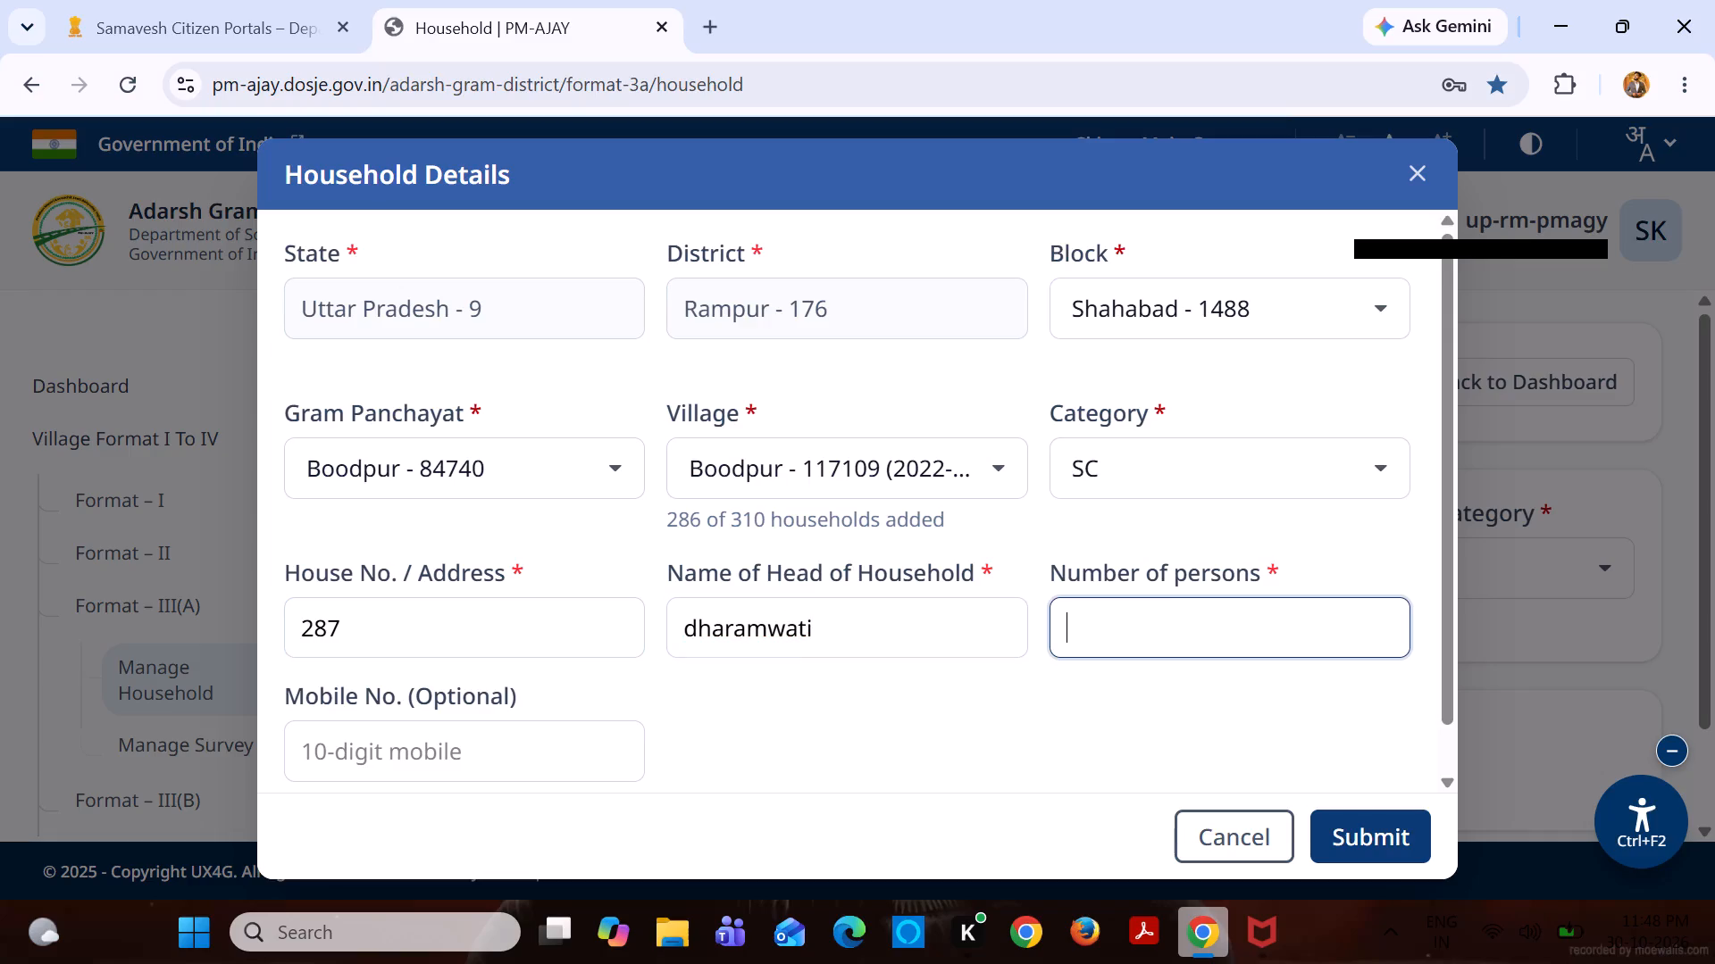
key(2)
click(1404, 827)
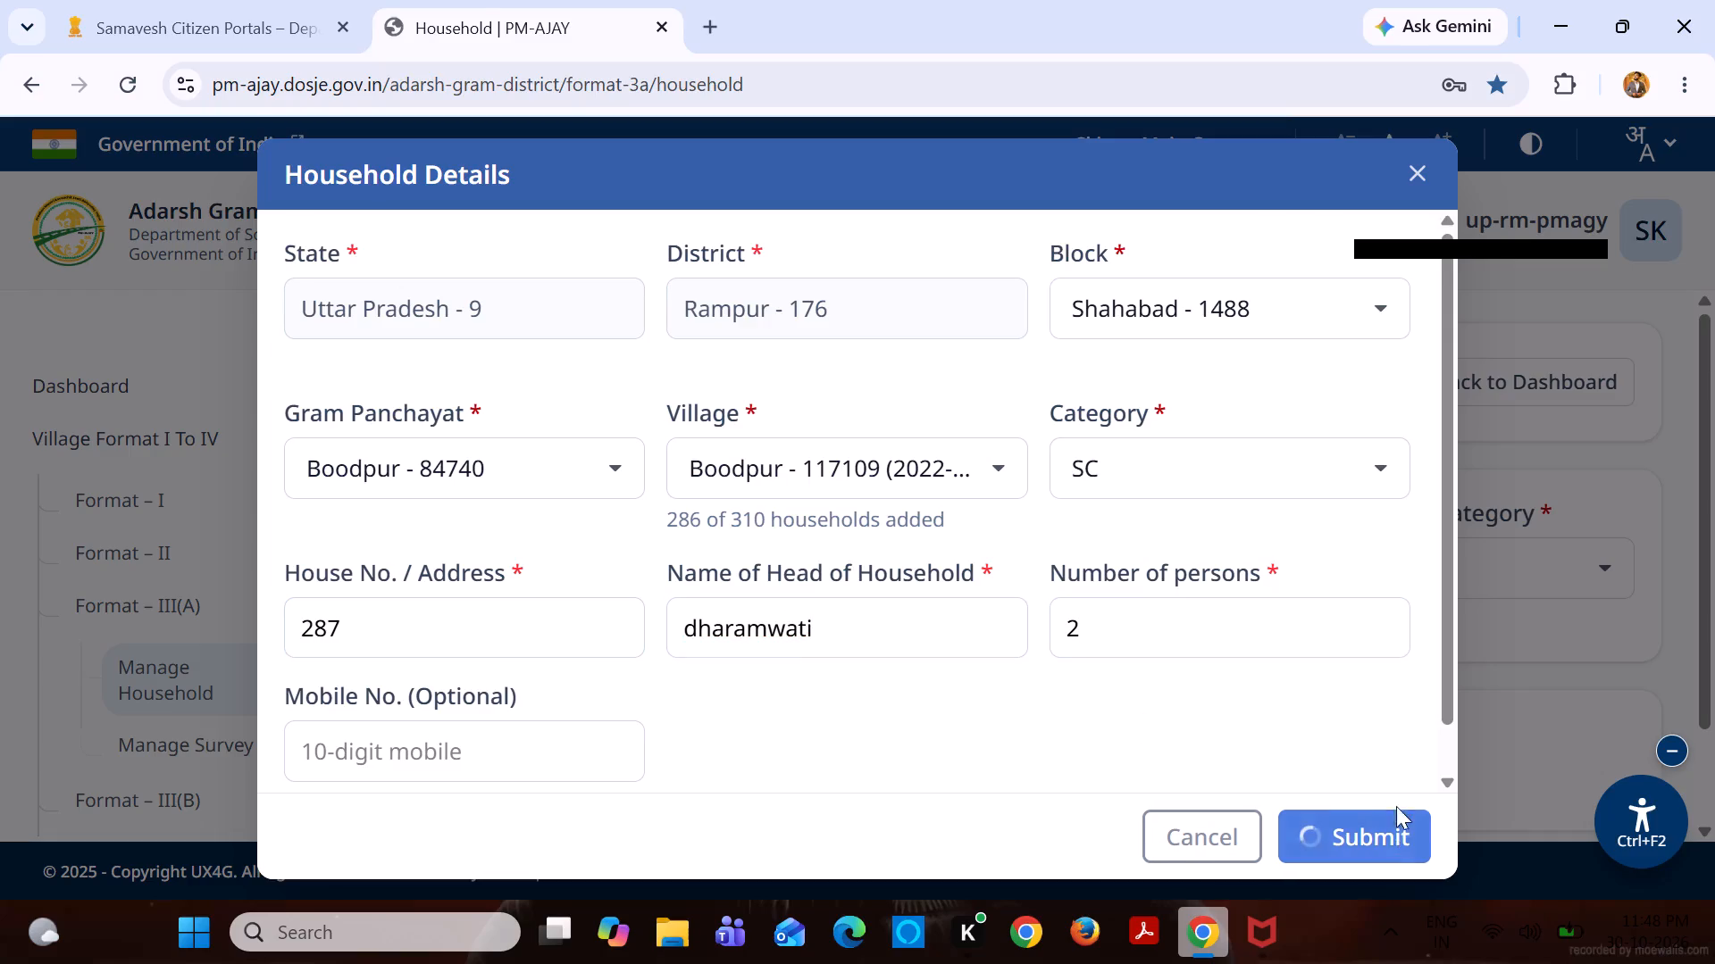
For household 287, select domain 1 – Drinking water and Sanitation, answer Yes for IHHL and No for open defecation, and submit.
scroll(1474, 646, down, 11)
click(1468, 491)
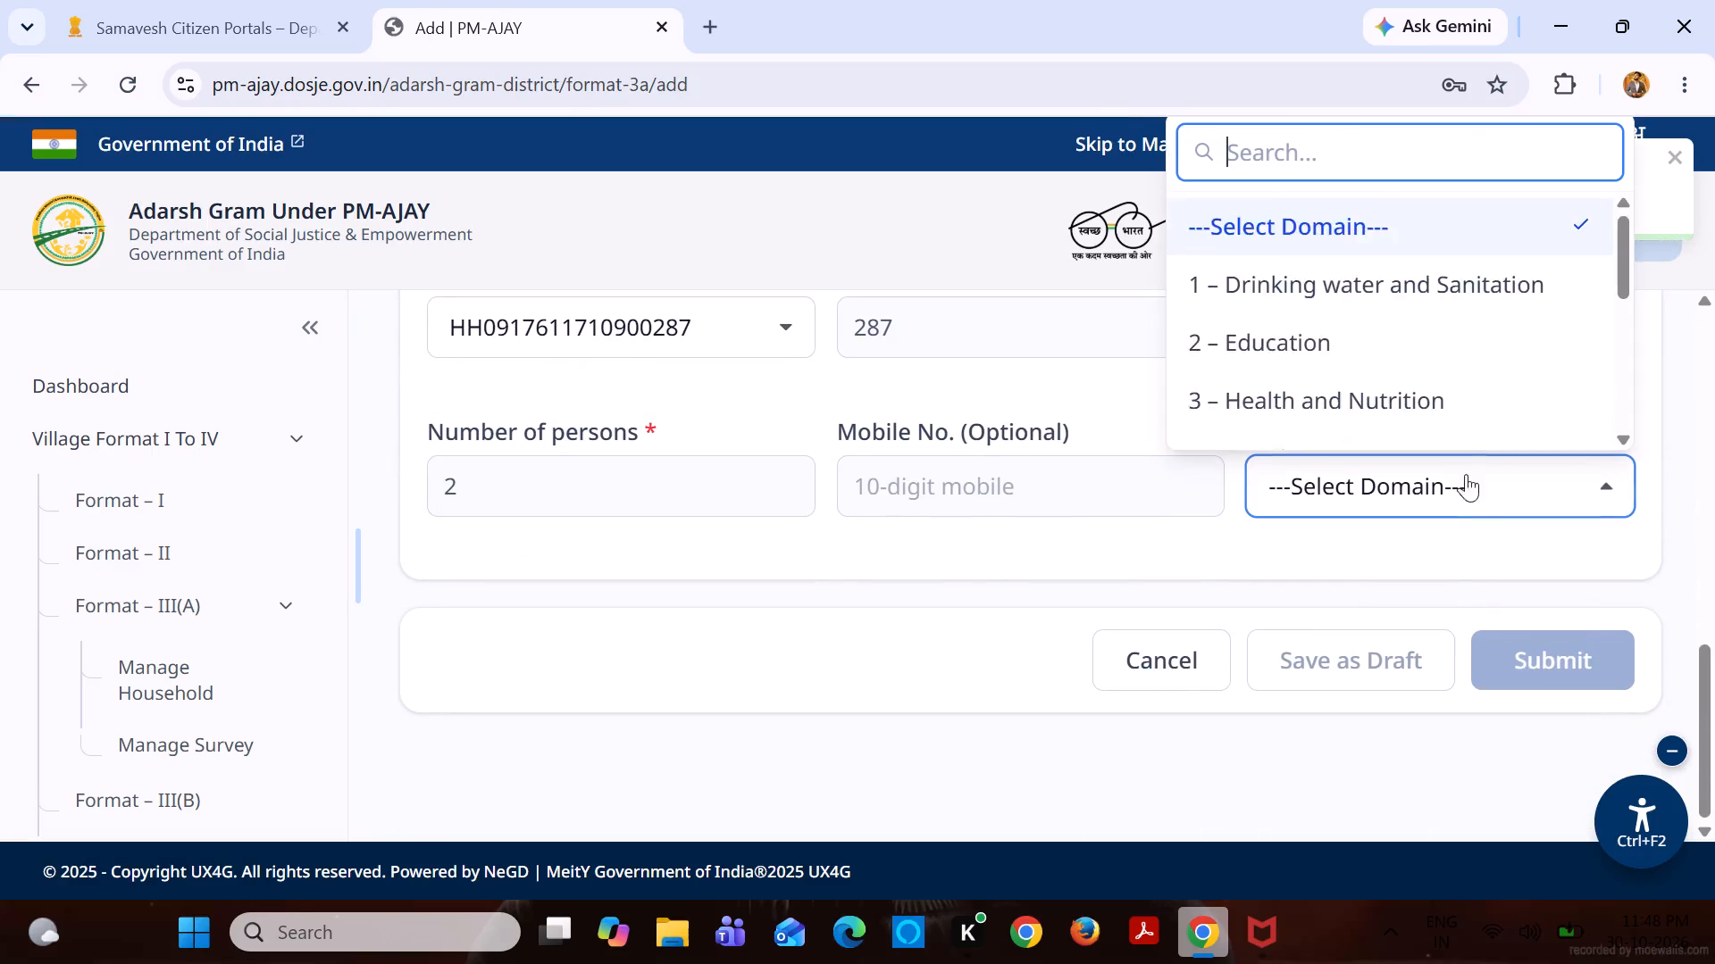
click(1461, 259)
scroll(1385, 705, down, 2)
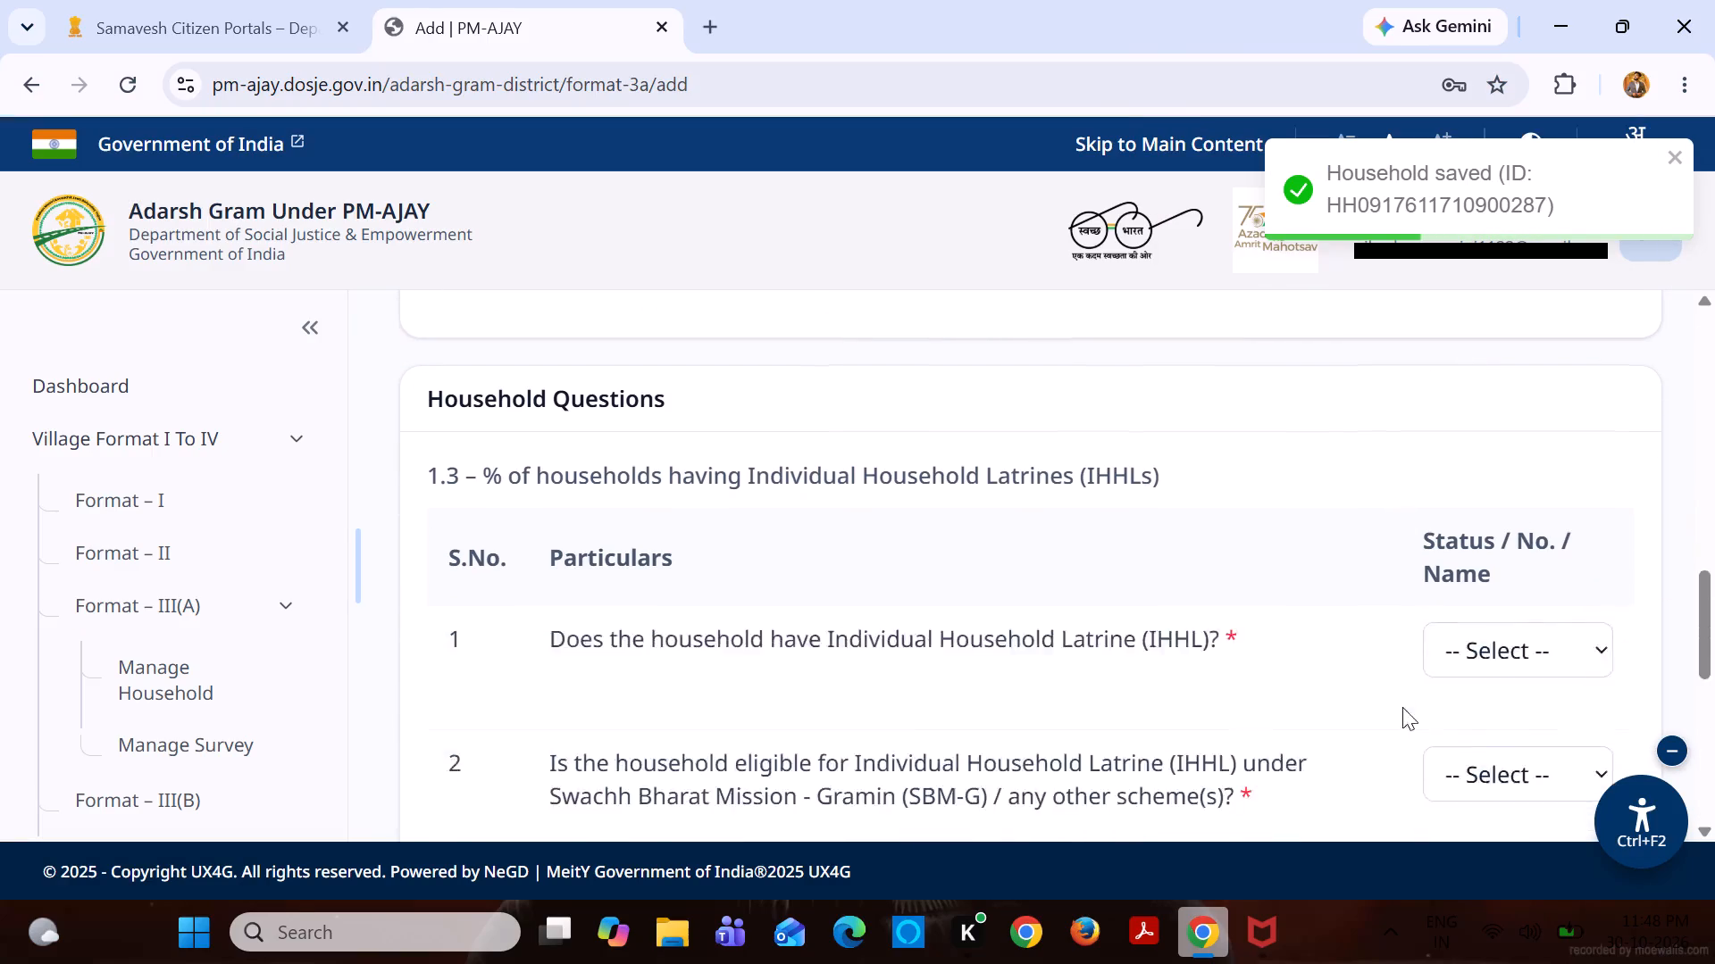
click(1554, 636)
click(1531, 716)
scroll(1527, 737, down, 2)
click(1531, 583)
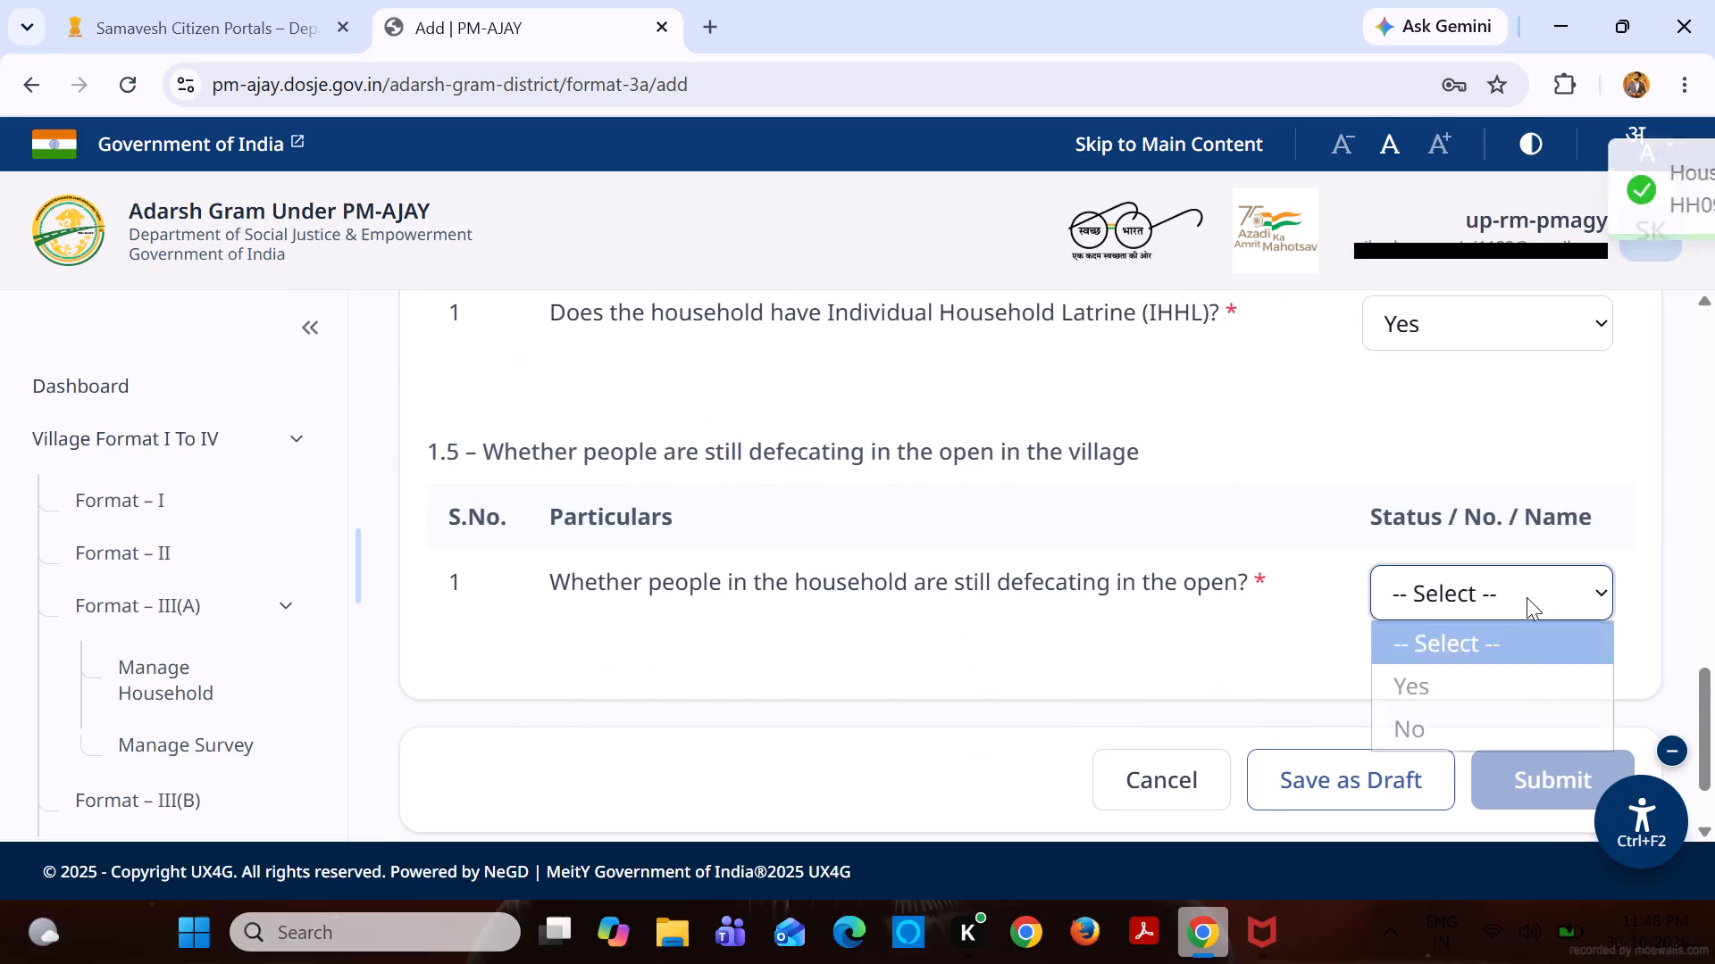
click(1477, 719)
click(1567, 784)
Select domain 2 – Education and enter 0 children for each of the age groups 6-10, 11-13, 14-15 and 16-17 years.
click(1517, 541)
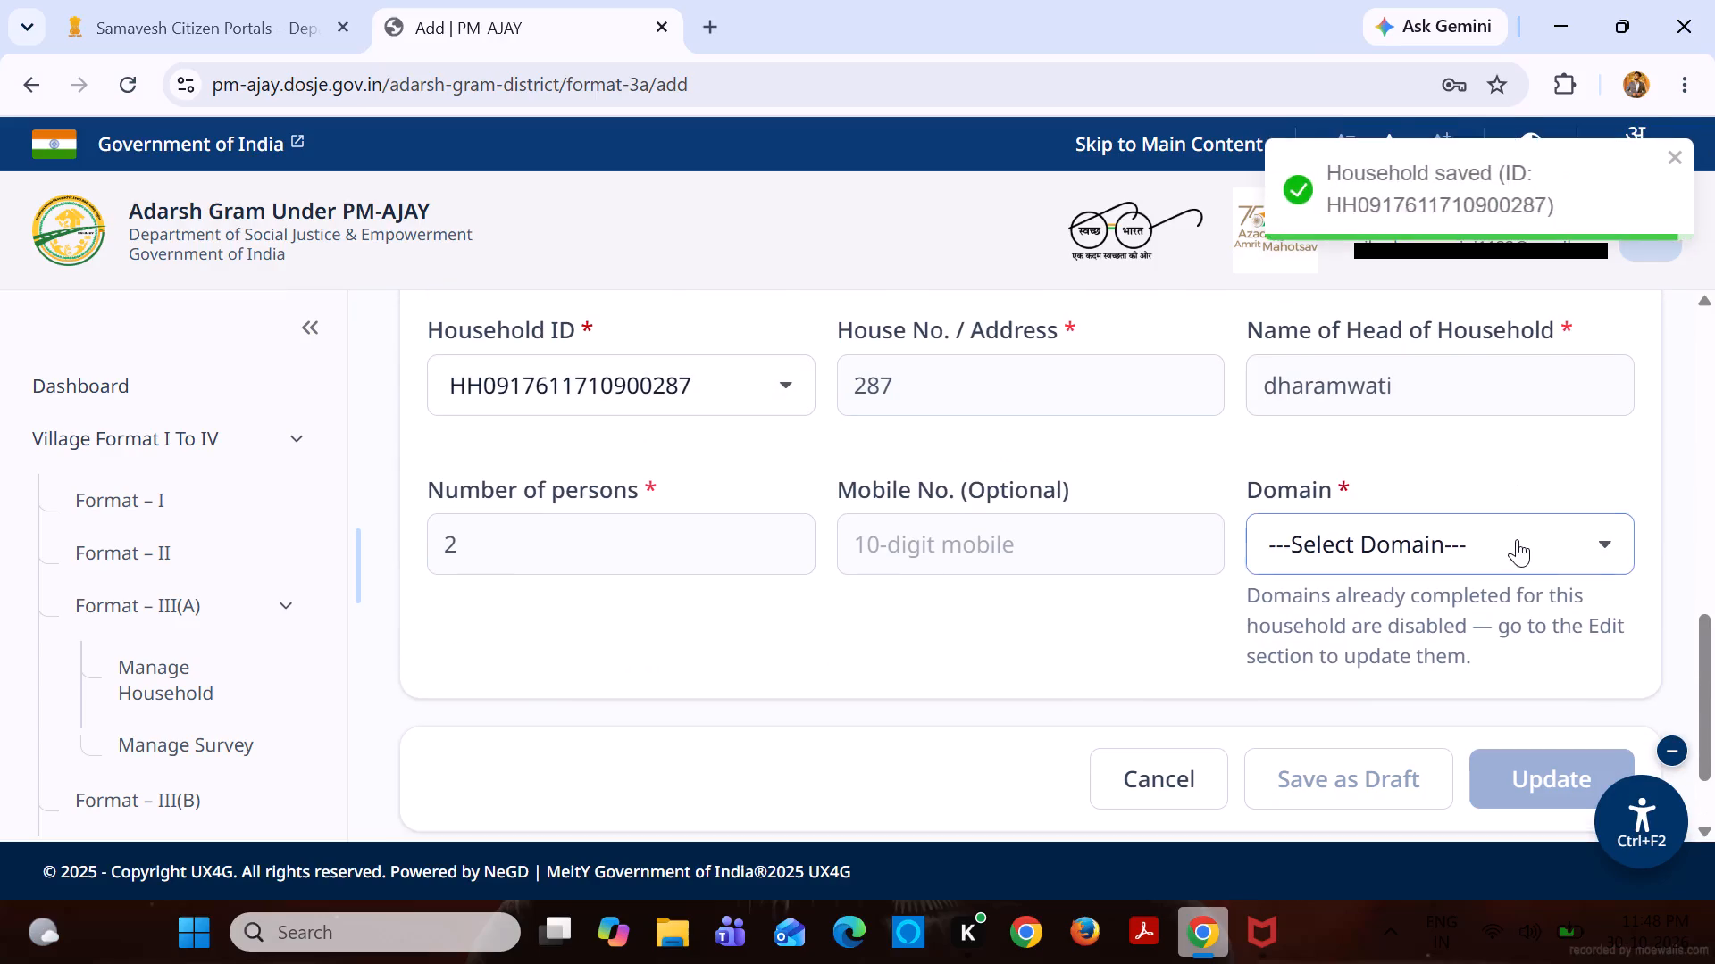
click(1404, 308)
scroll(1389, 440, down, 4)
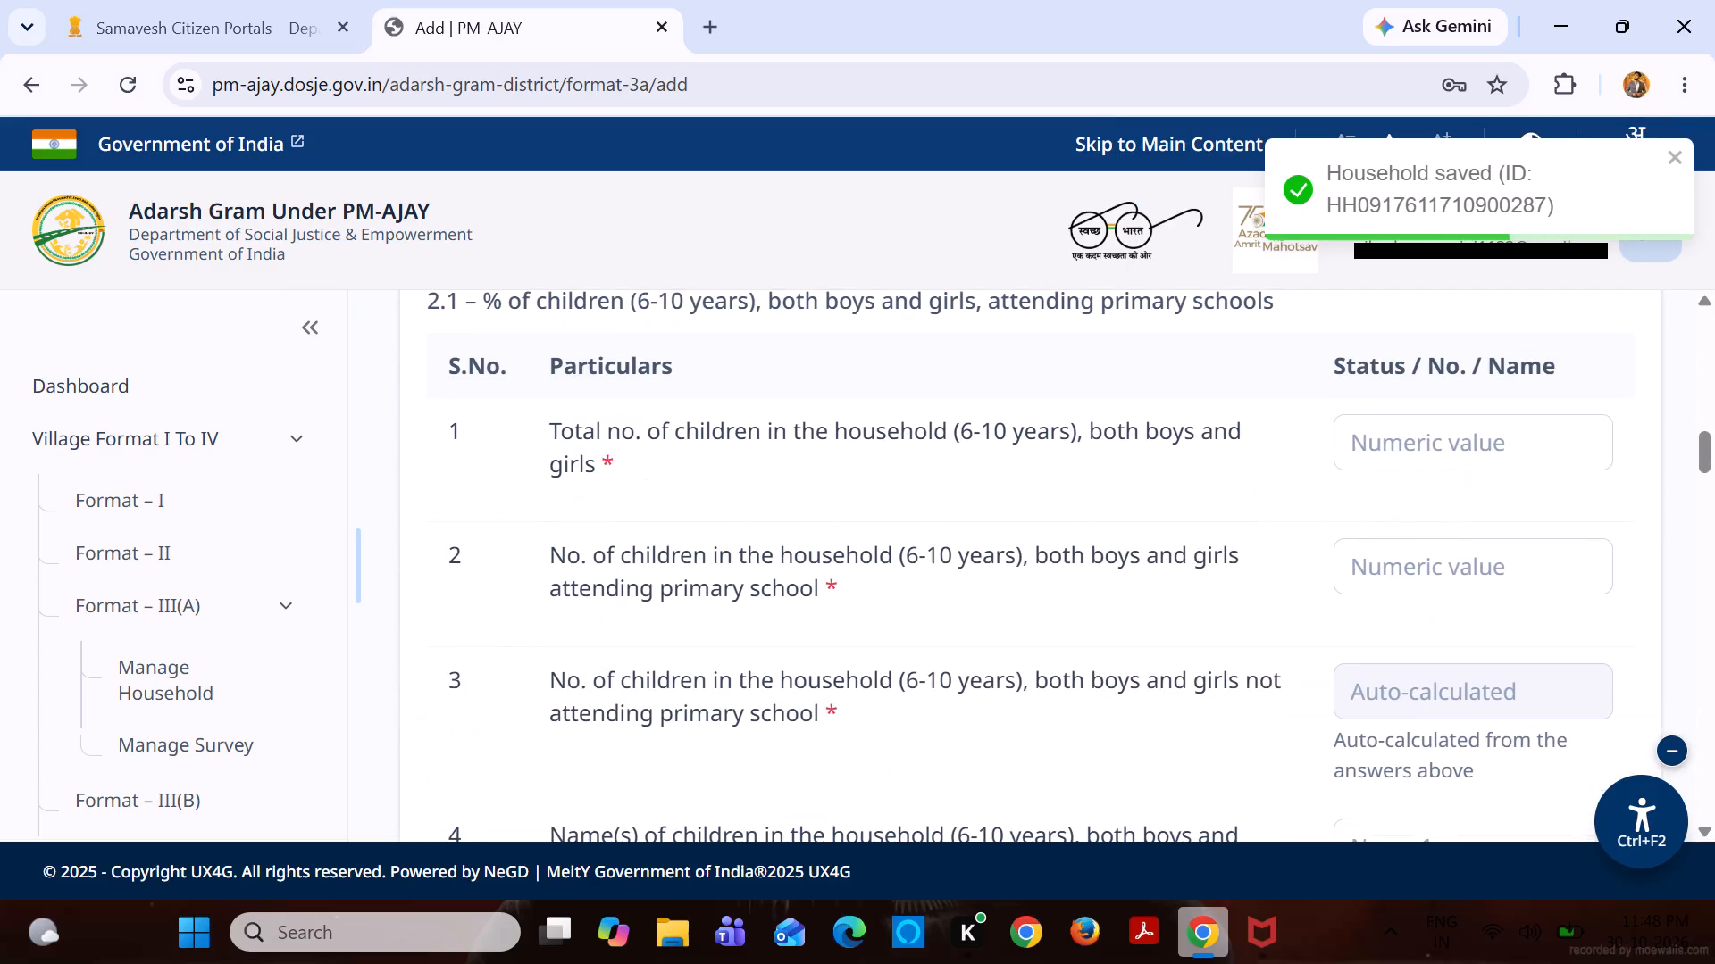
click(1456, 446)
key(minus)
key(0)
scroll(1462, 444, down, 2)
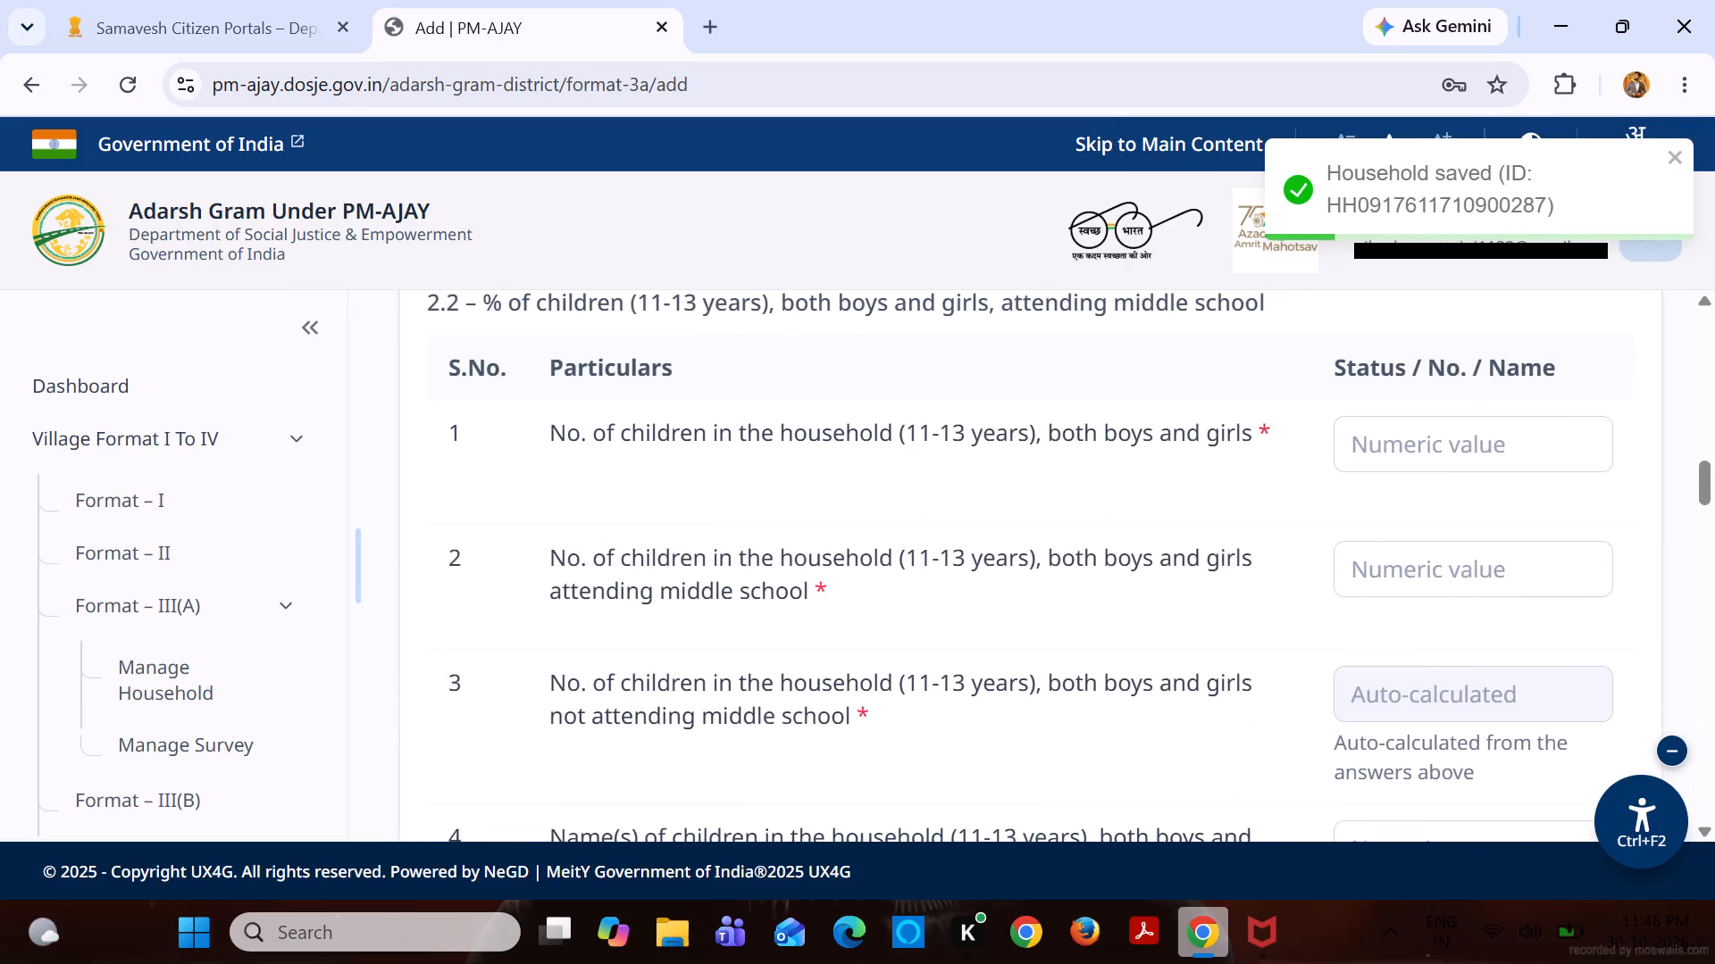
click(1462, 446)
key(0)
click(1405, 734)
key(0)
scroll(1405, 669, down, 3)
click(1451, 599)
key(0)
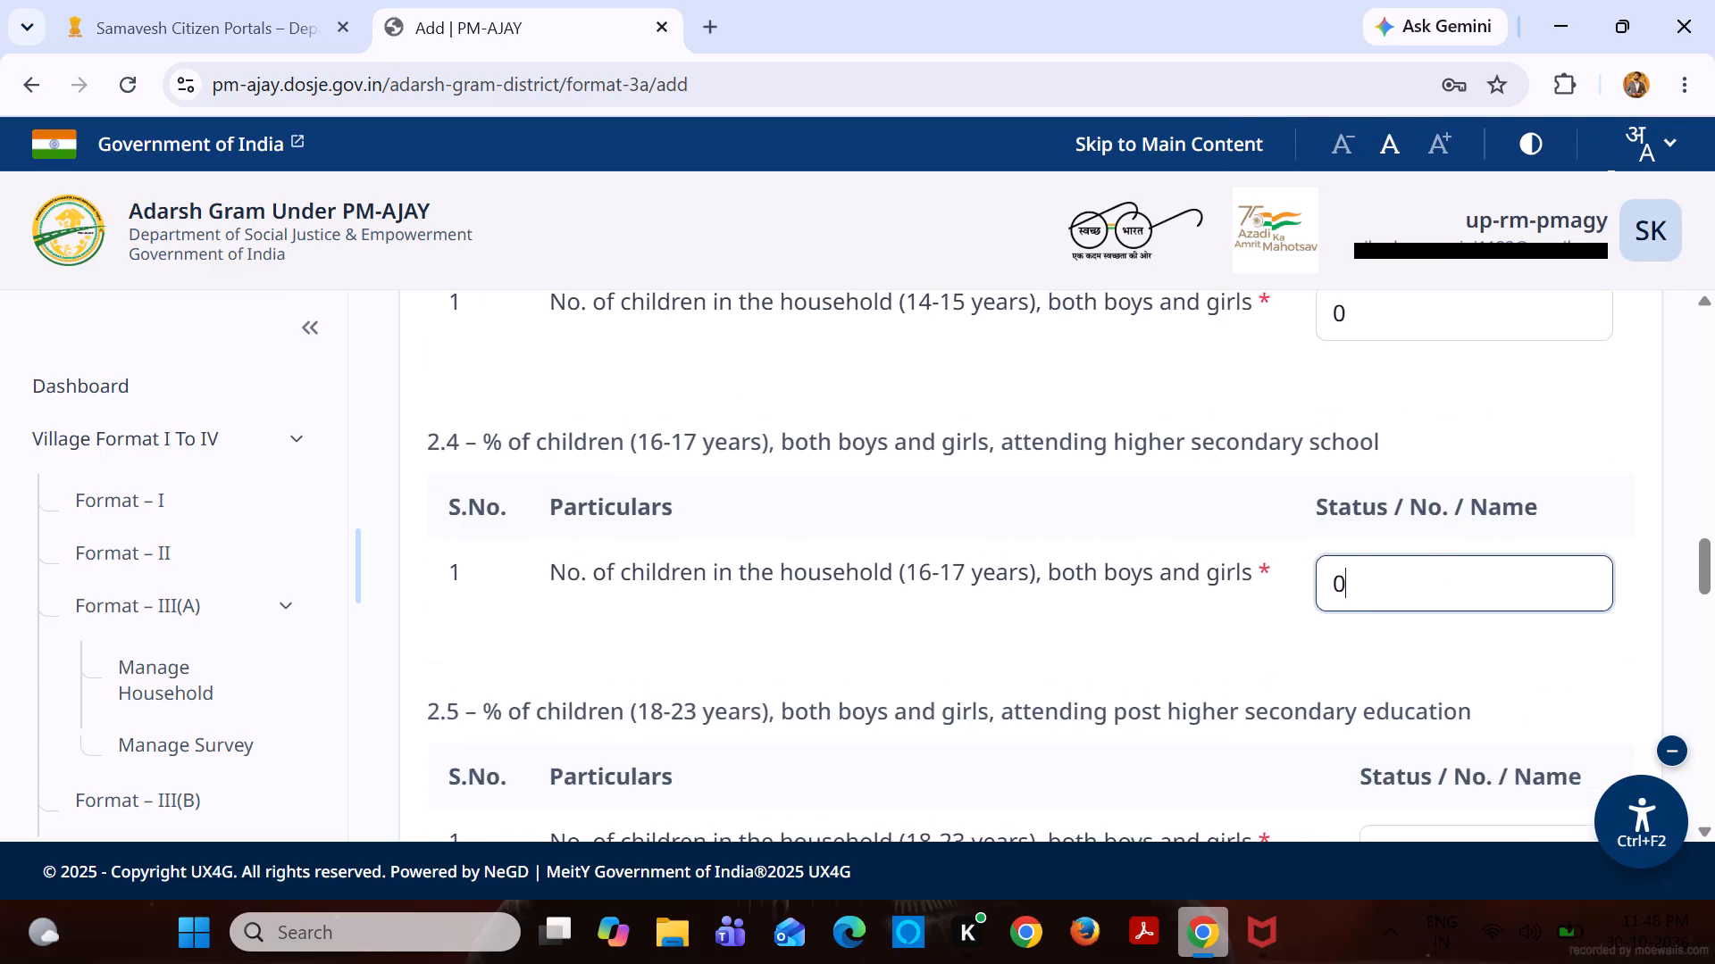
Enter 0 for children aged 18-23 years and for eligibility under the Pre-matric and Post-matric scholarships, and submit the Education domain.
scroll(1451, 593, down, 2)
click(1464, 594)
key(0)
scroll(1464, 596, down, 2)
click(1472, 590)
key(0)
scroll(1471, 592, down, 2)
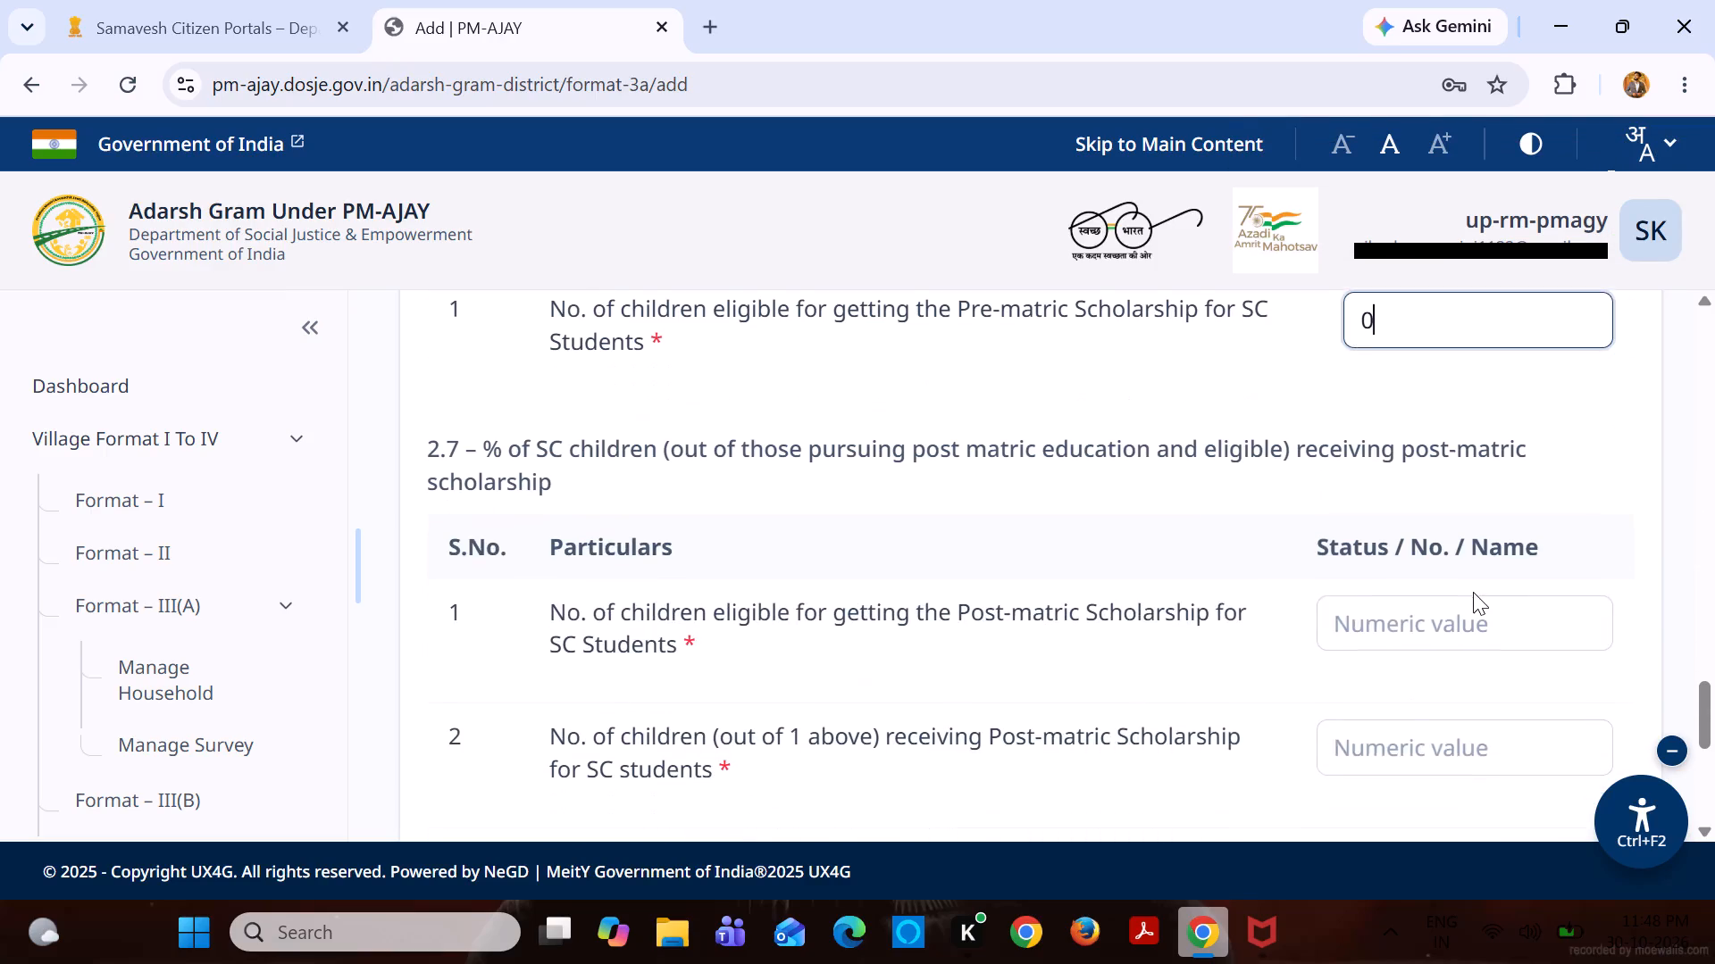
click(1473, 590)
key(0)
drag(1459, 606, 1454, 615)
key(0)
scroll(1454, 612, down, 2)
click(1505, 630)
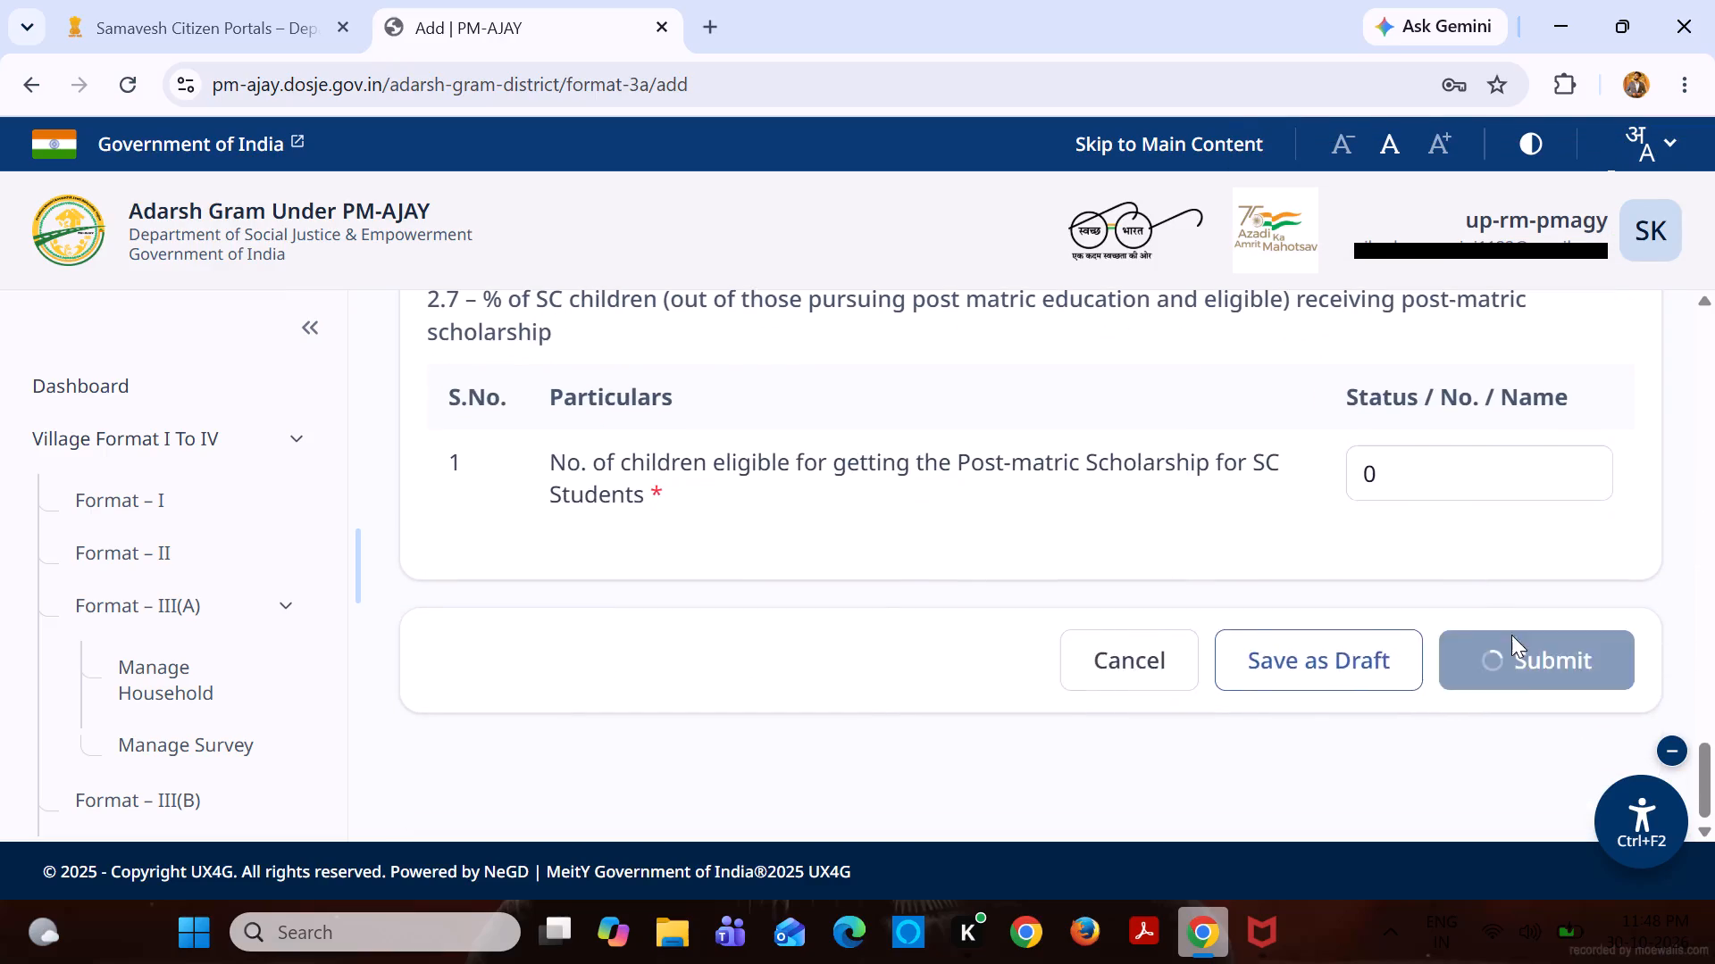
Select domain 3 – Health and Nutrition, answer Yes for Health Protection Scheme coverage, and enter 0 for the first question of 3.3, 3.4 and 3.5.
click(1486, 426)
click(1363, 748)
scroll(1368, 711, down, 3)
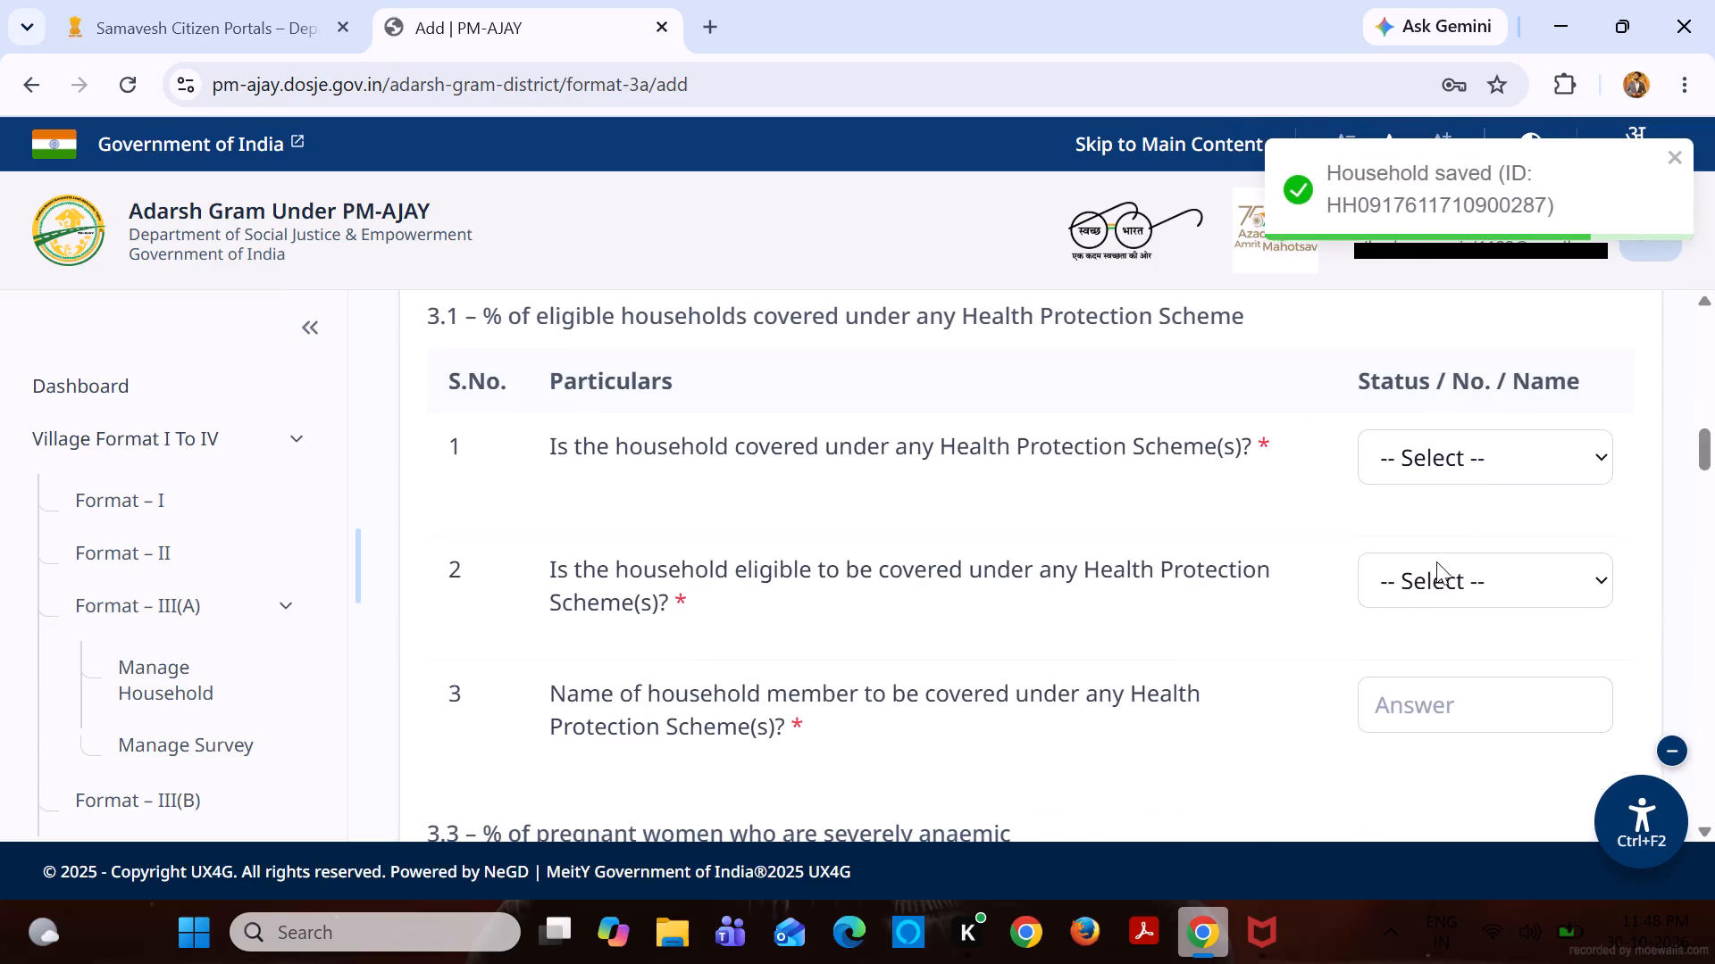
click(1468, 456)
click(1445, 547)
scroll(1446, 541, down, 2)
click(1460, 474)
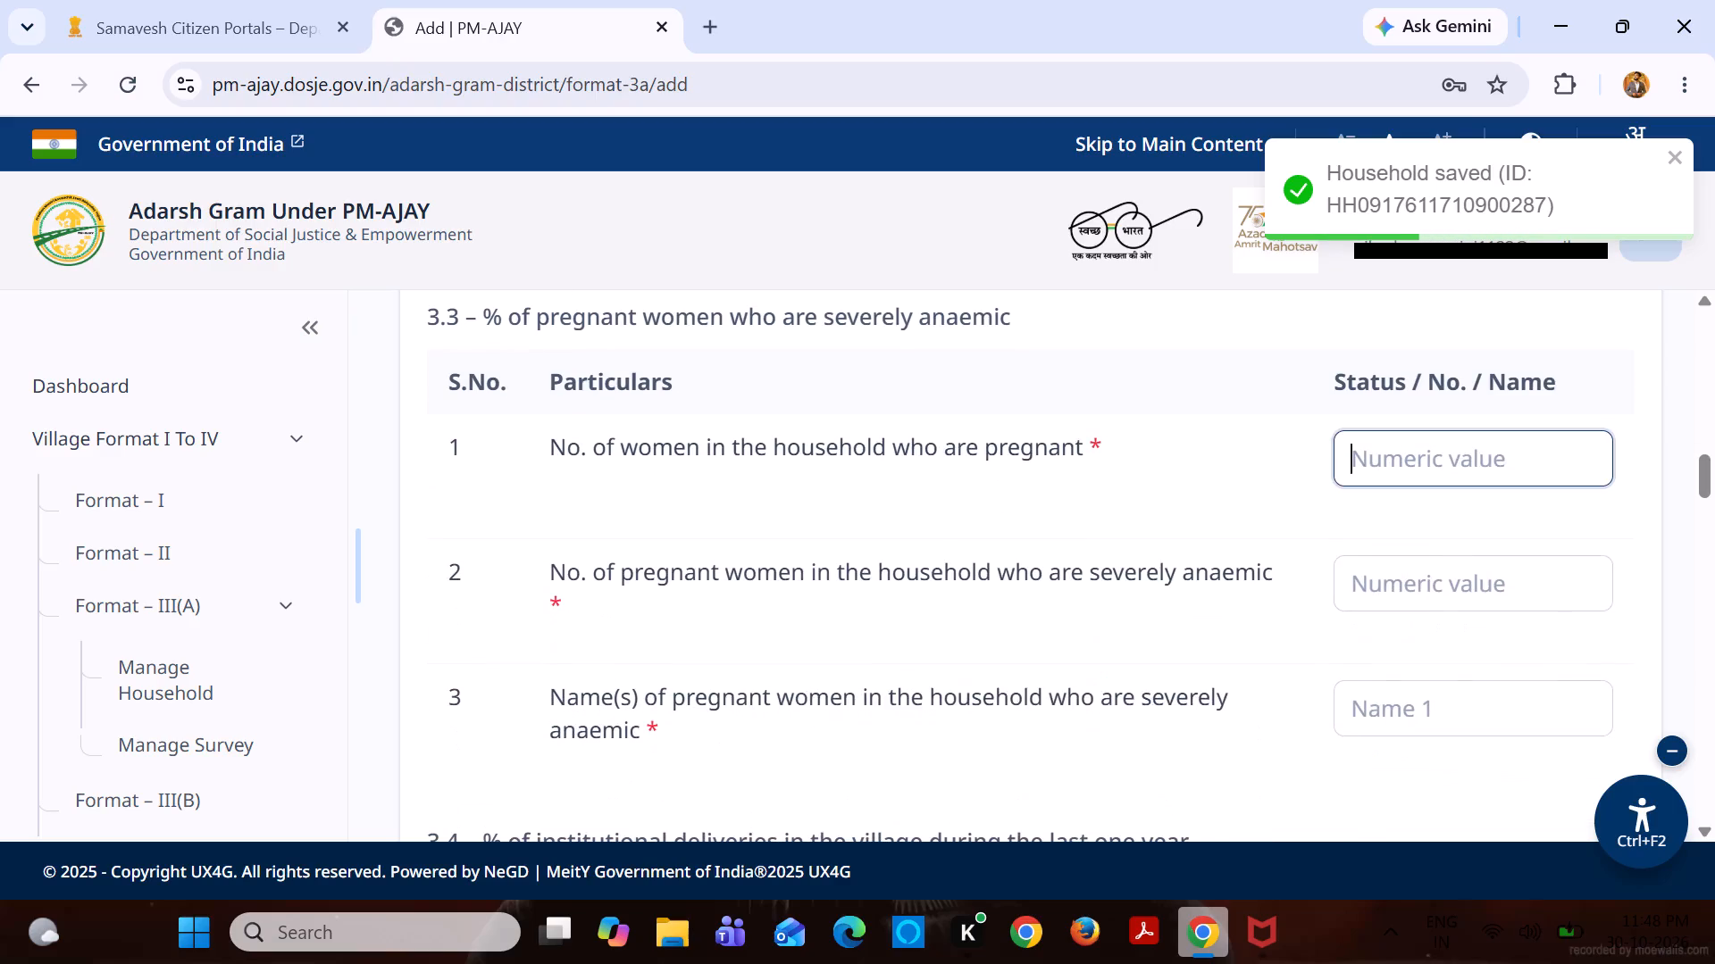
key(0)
scroll(1463, 491, down, 2)
click(1428, 466)
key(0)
scroll(1429, 481, down, 2)
click(1418, 465)
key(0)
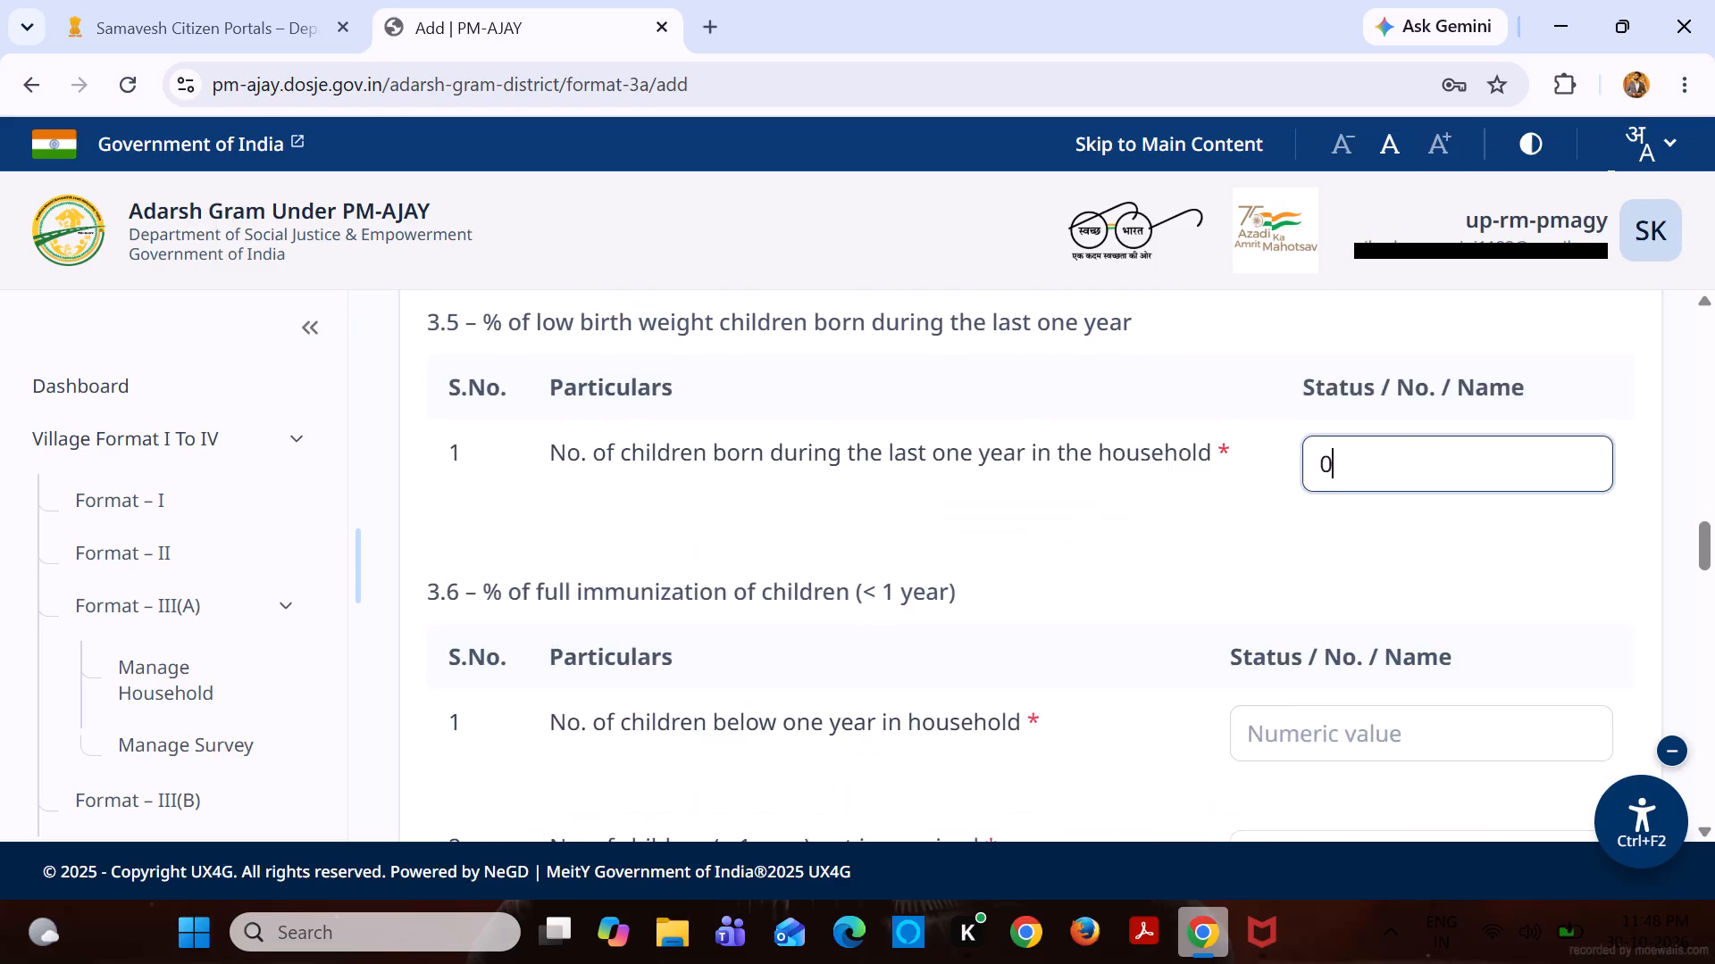
Enter 0 for the first question of each section from 3.6 to 3.10, and submit the Health and Nutrition domain.
scroll(1418, 470, down, 2)
click(1418, 486)
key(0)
scroll(1418, 481, down, 2)
click(1418, 487)
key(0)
scroll(1418, 487, down, 2)
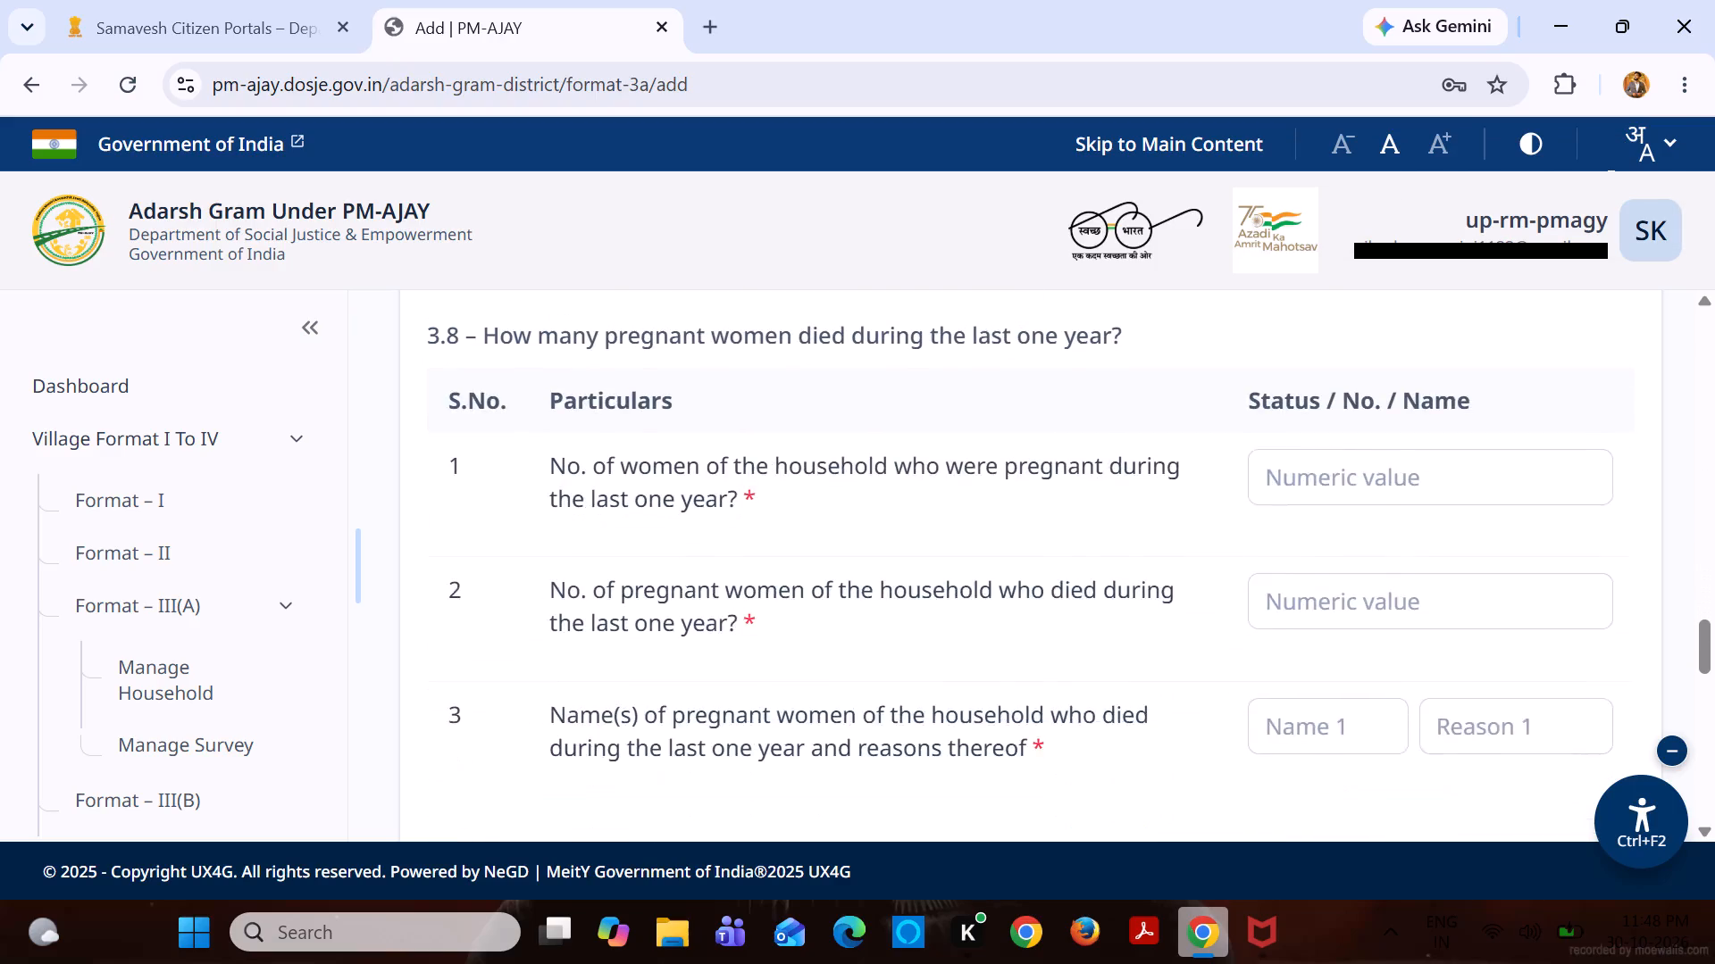
click(1418, 487)
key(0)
scroll(1418, 487, down, 2)
click(1418, 487)
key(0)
scroll(1418, 490, down, 1)
drag(1418, 490, 1418, 506)
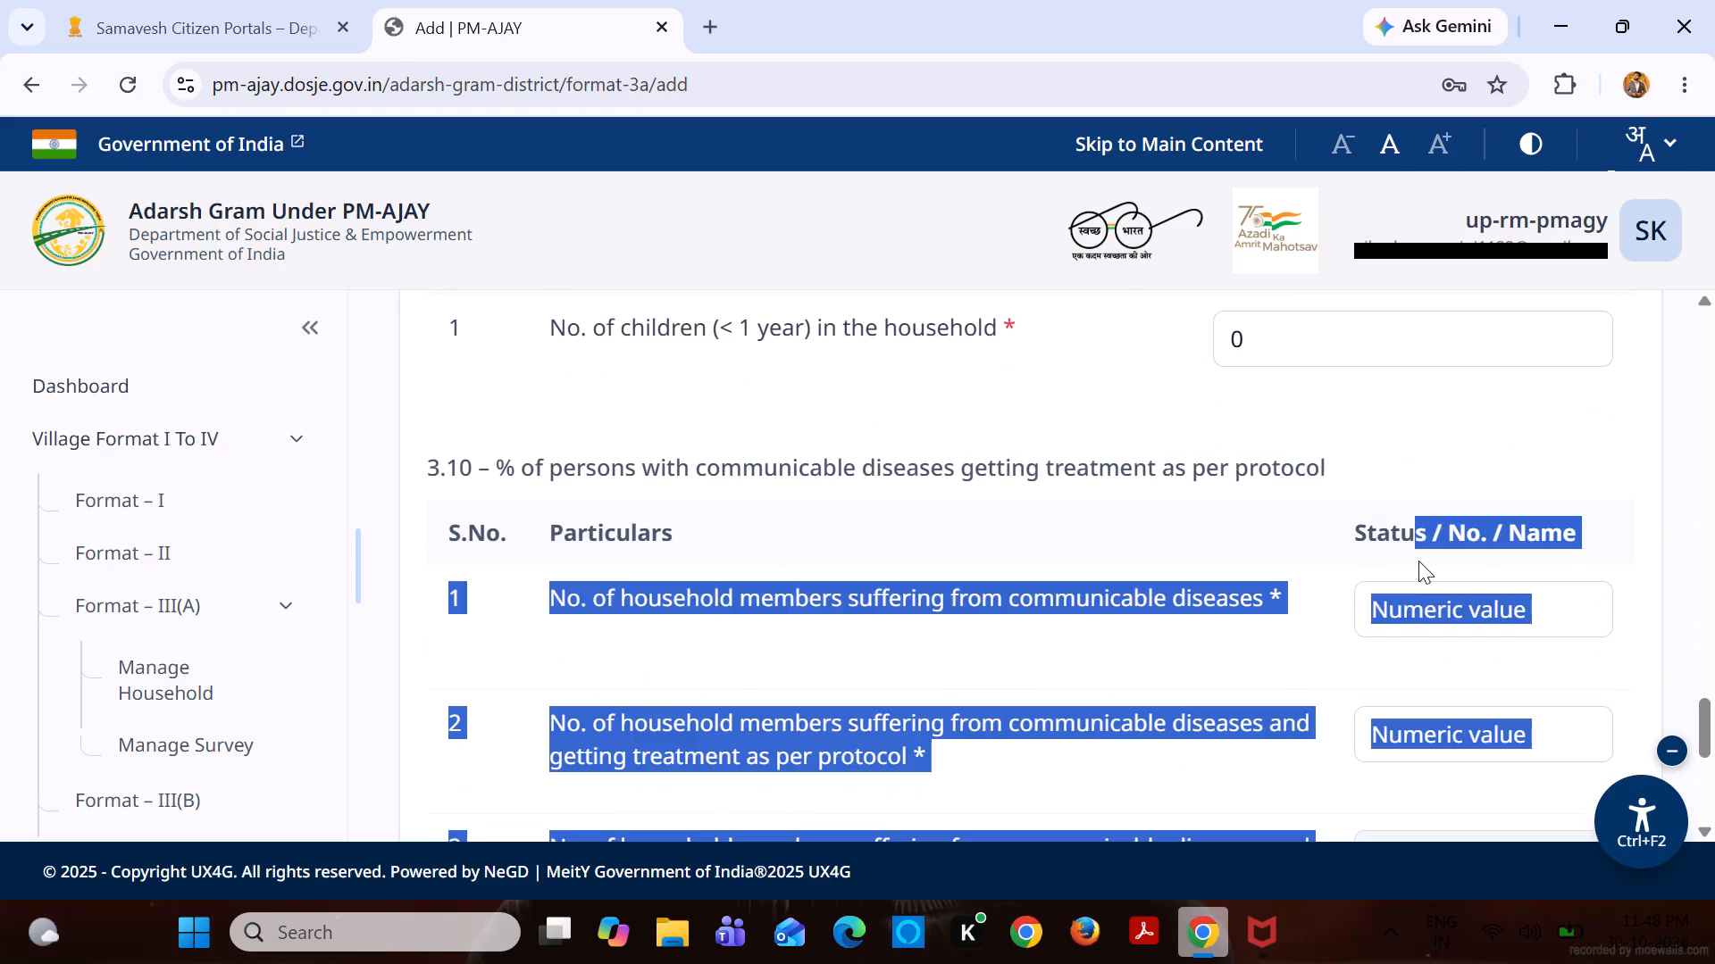
click(1446, 611)
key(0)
scroll(1443, 587, down, 2)
click(1547, 691)
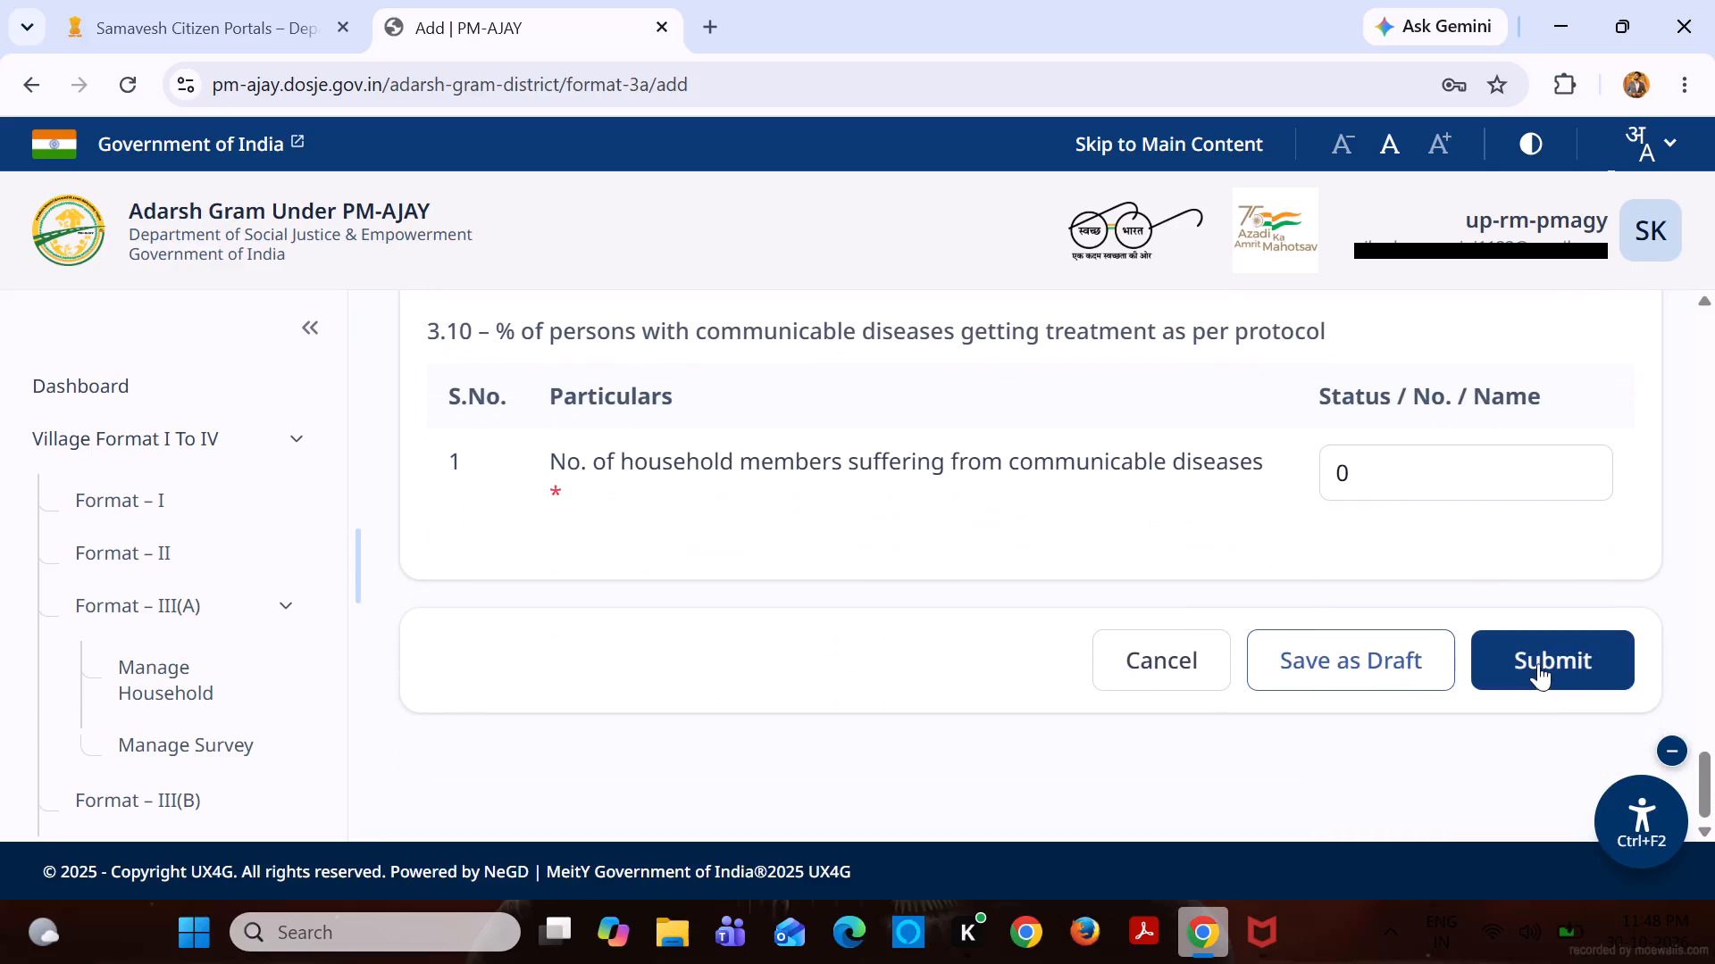
click(1535, 658)
Select domain 4 – Social Security, enter 0 persons eligible for Widow, Old Age and Disability Pension, and submit.
click(1524, 428)
scroll(1477, 667, down, 1)
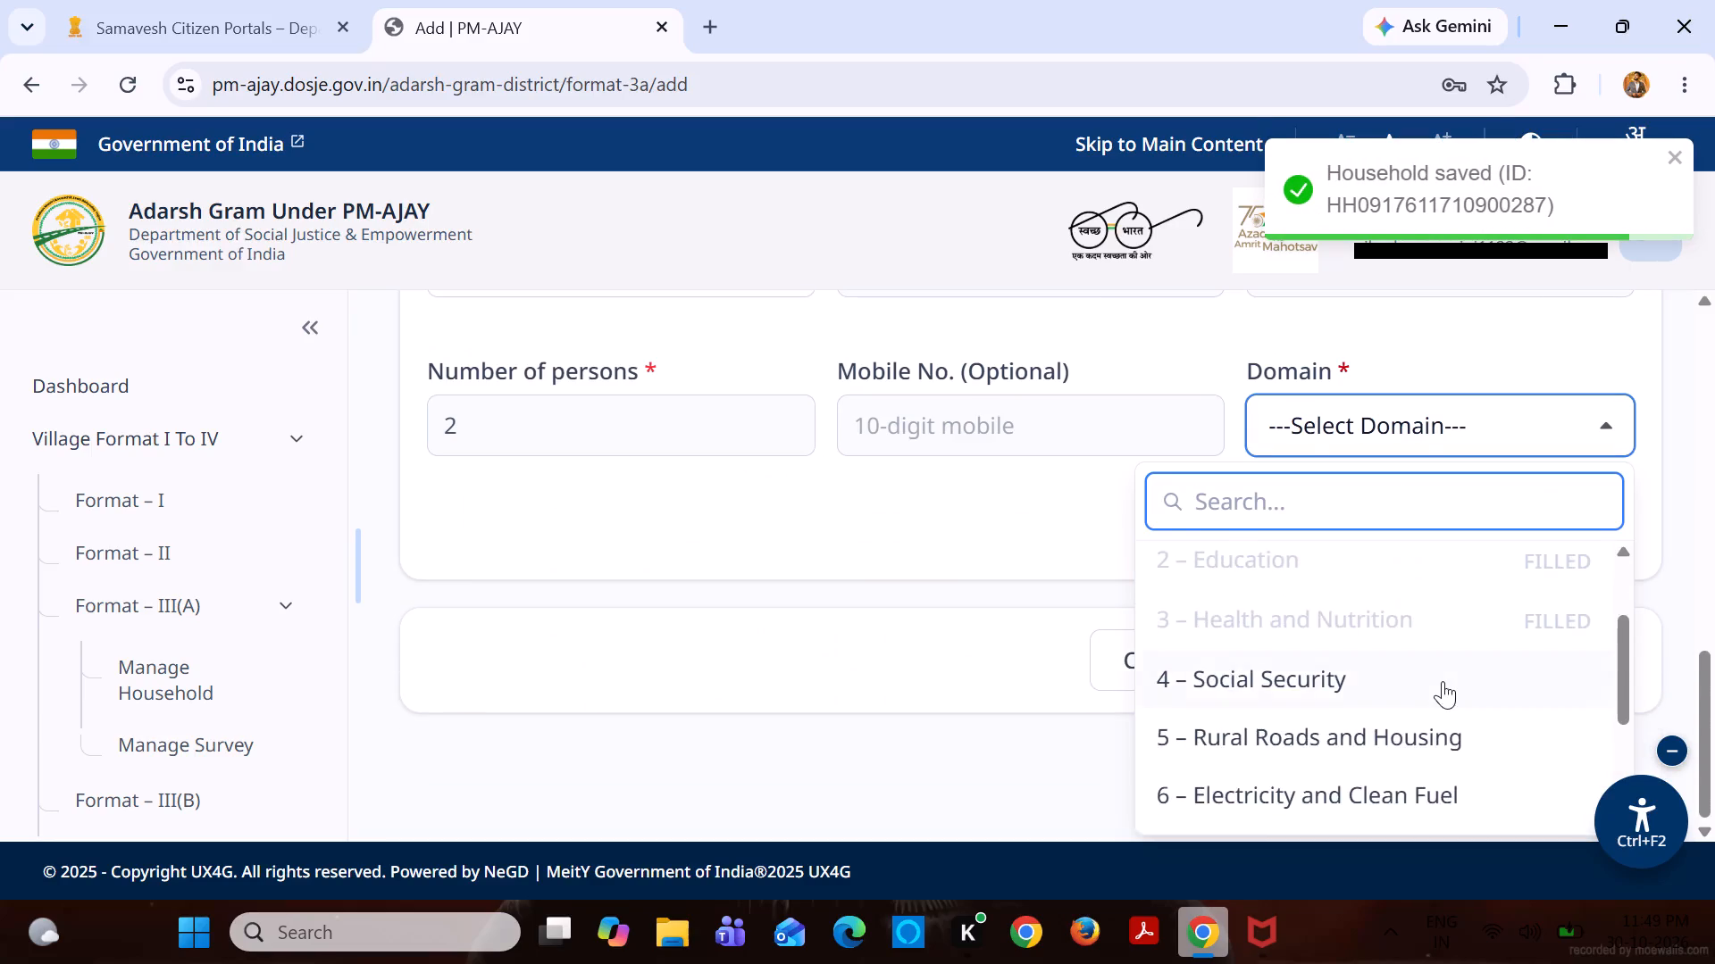
click(1443, 681)
scroll(1442, 691, down, 2)
click(1490, 604)
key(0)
scroll(1490, 622, down, 2)
click(1488, 625)
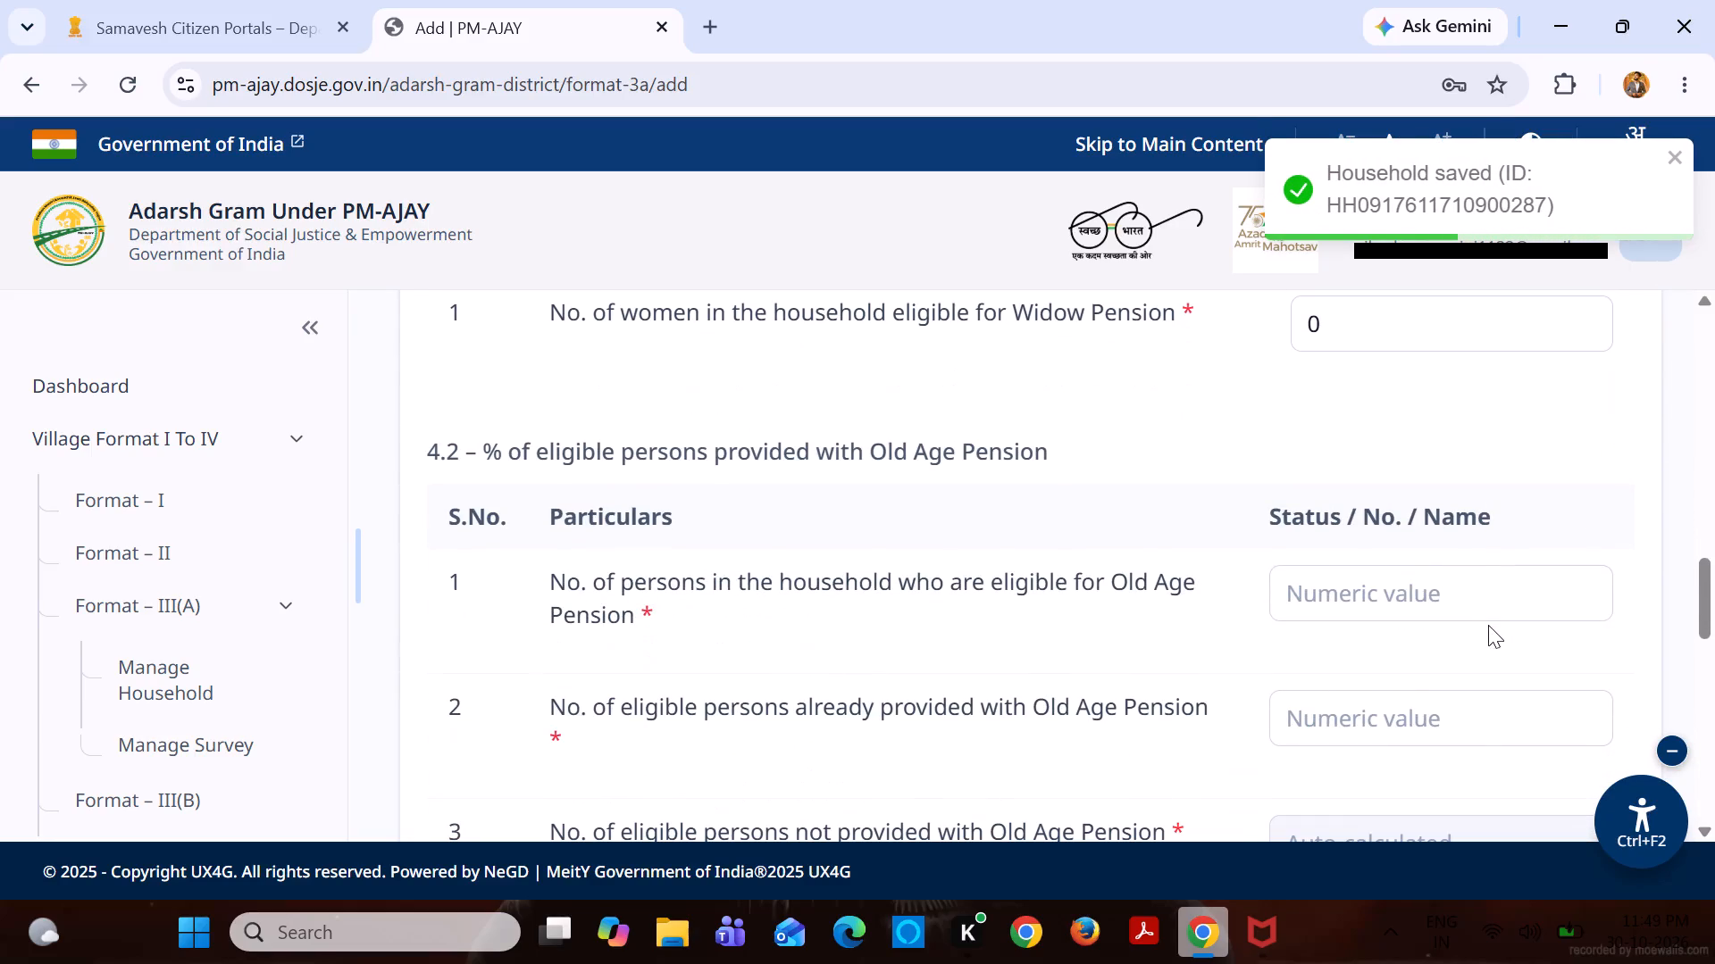
click(1486, 617)
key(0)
scroll(1486, 619, down, 1)
click(1426, 735)
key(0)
scroll(1437, 675, down, 2)
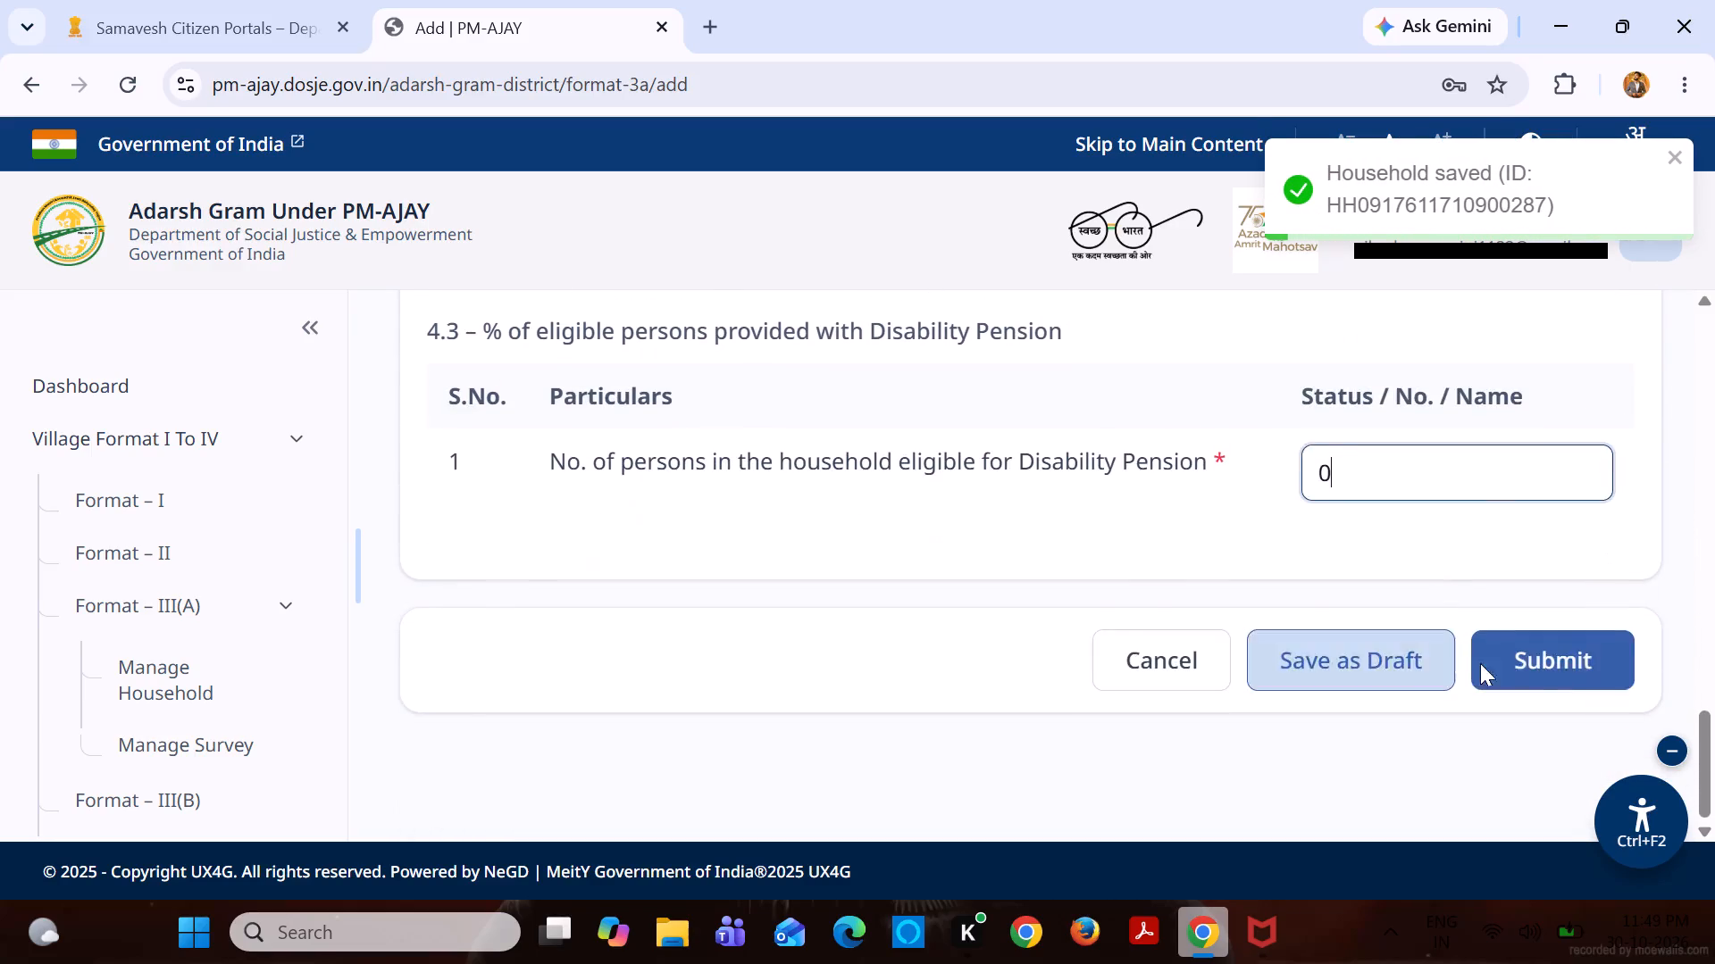
click(1515, 665)
Select domain 5 – Rural Roads and Housing, answer No for living in a Kachcha/unsafe house, and submit.
drag(1527, 431, 1526, 442)
scroll(1471, 623, down, 2)
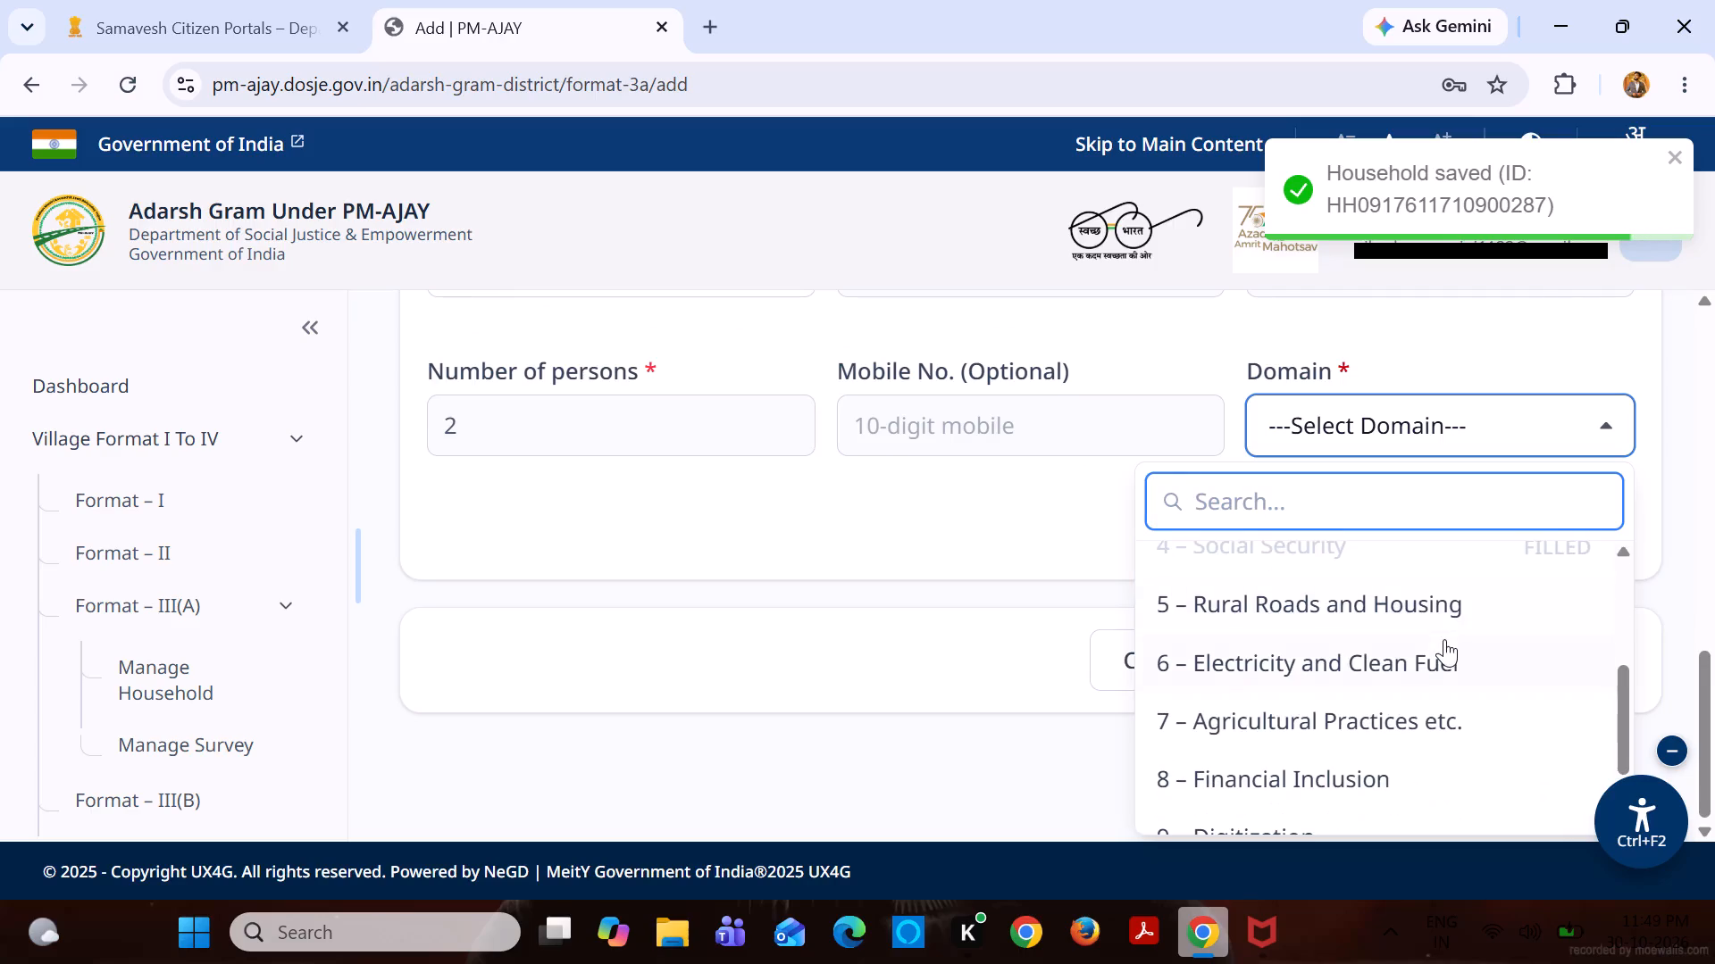
click(1434, 614)
scroll(1438, 608, down, 2)
click(1494, 598)
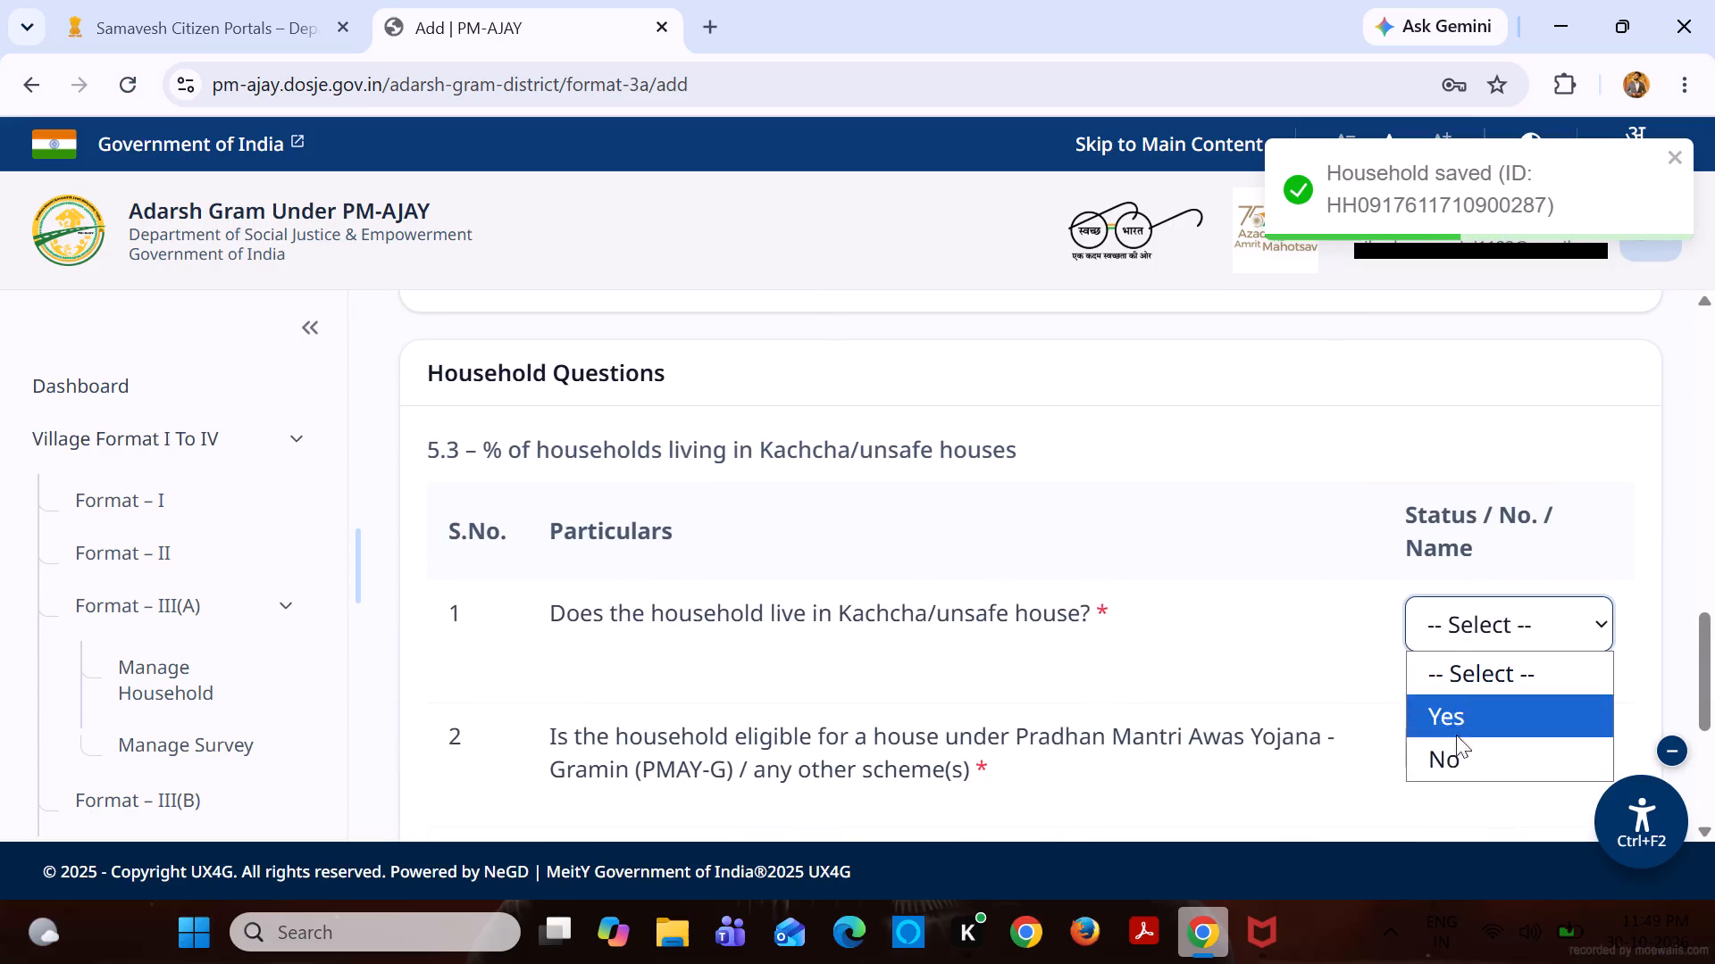
click(1445, 768)
click(1515, 749)
Select domain 6 – Electricity and Clean Fuel and answer Yes to both questions about the house having an electricity connection.
click(1528, 454)
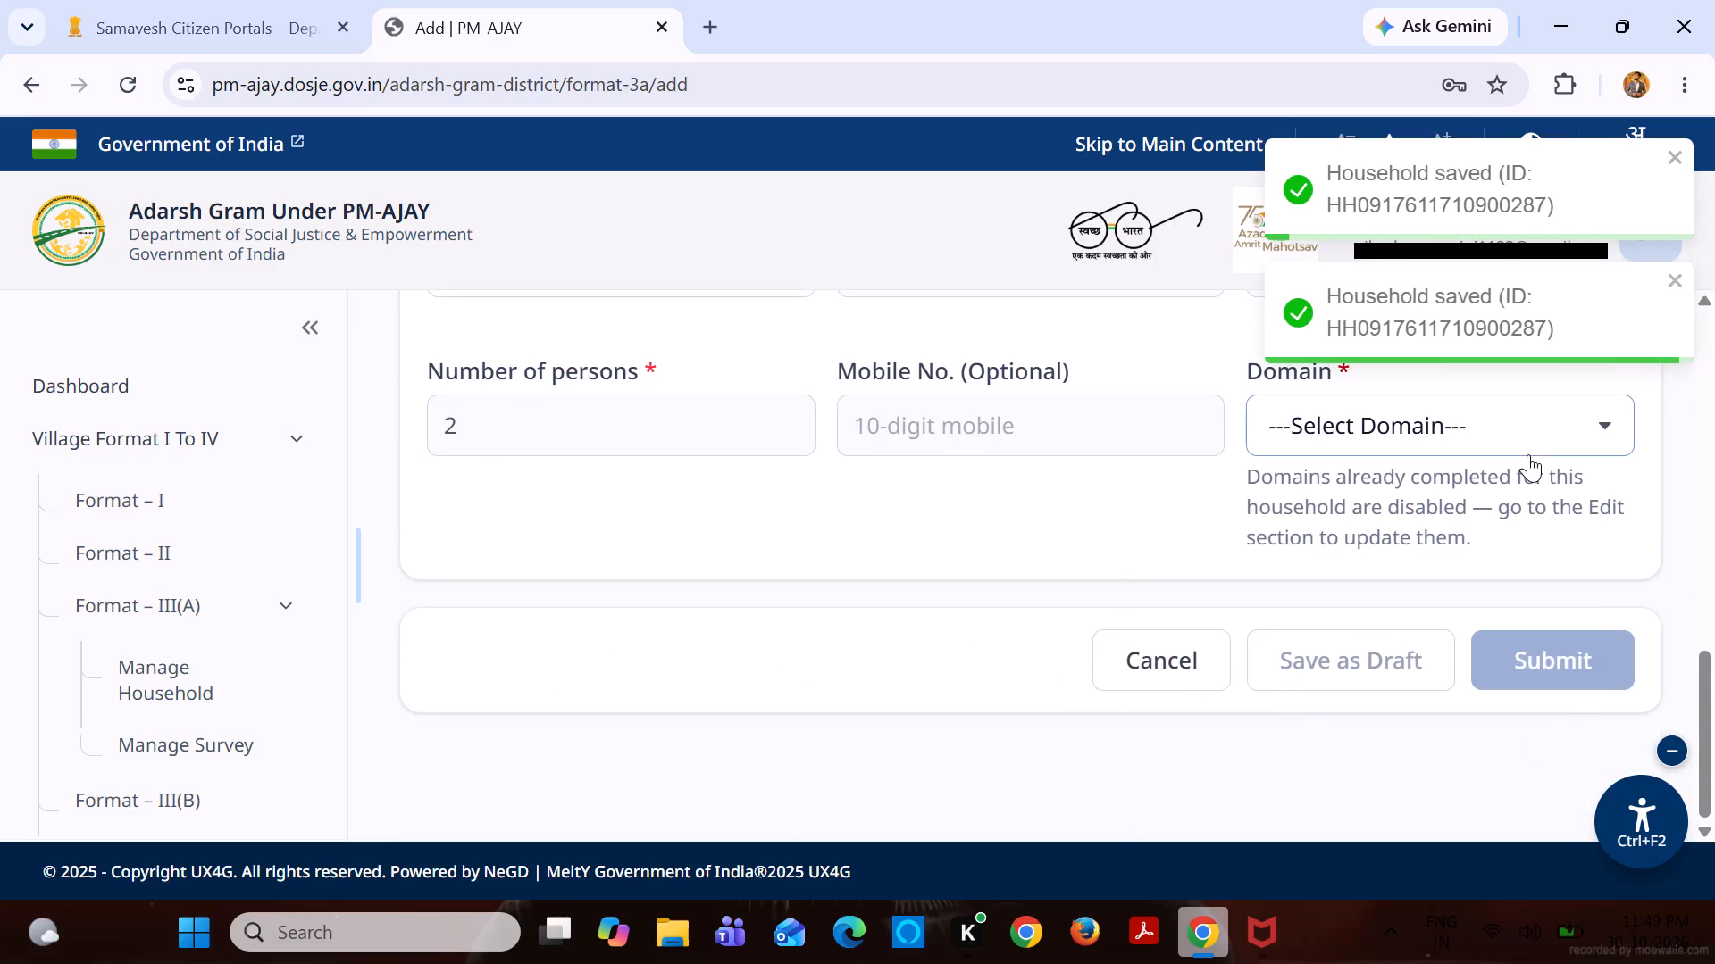
scroll(1462, 641, down, 2)
click(1389, 651)
scroll(1389, 640, down, 4)
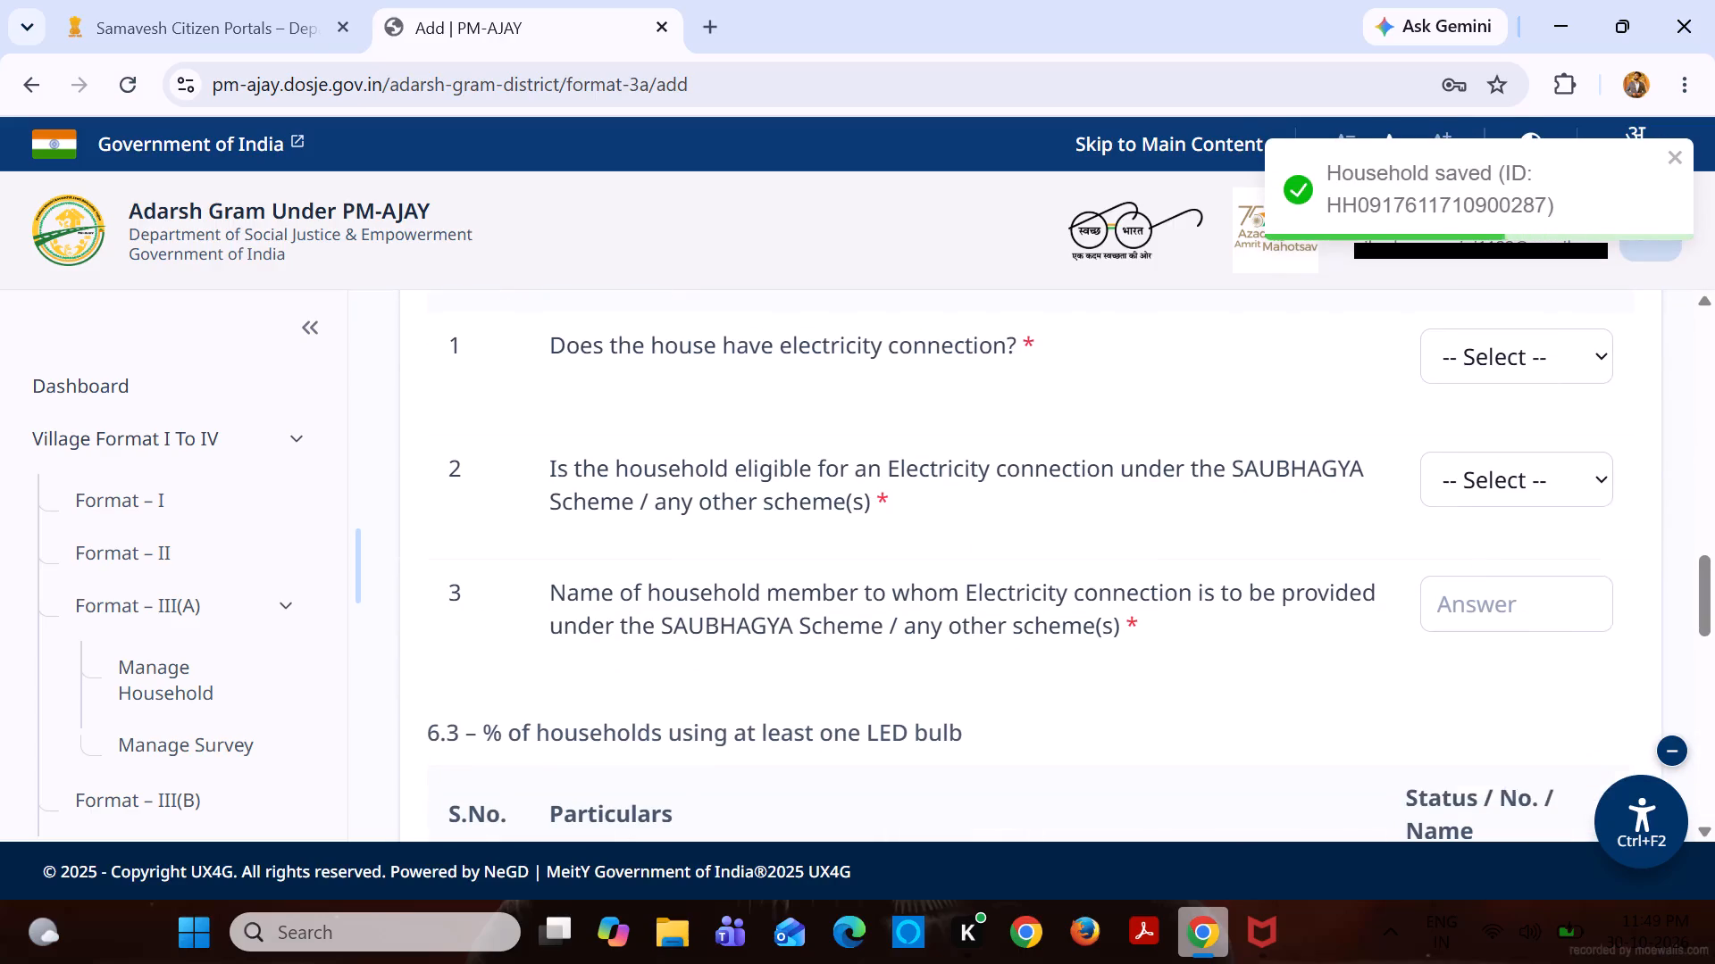
drag(1554, 326, 1555, 340)
click(1553, 350)
click(1495, 440)
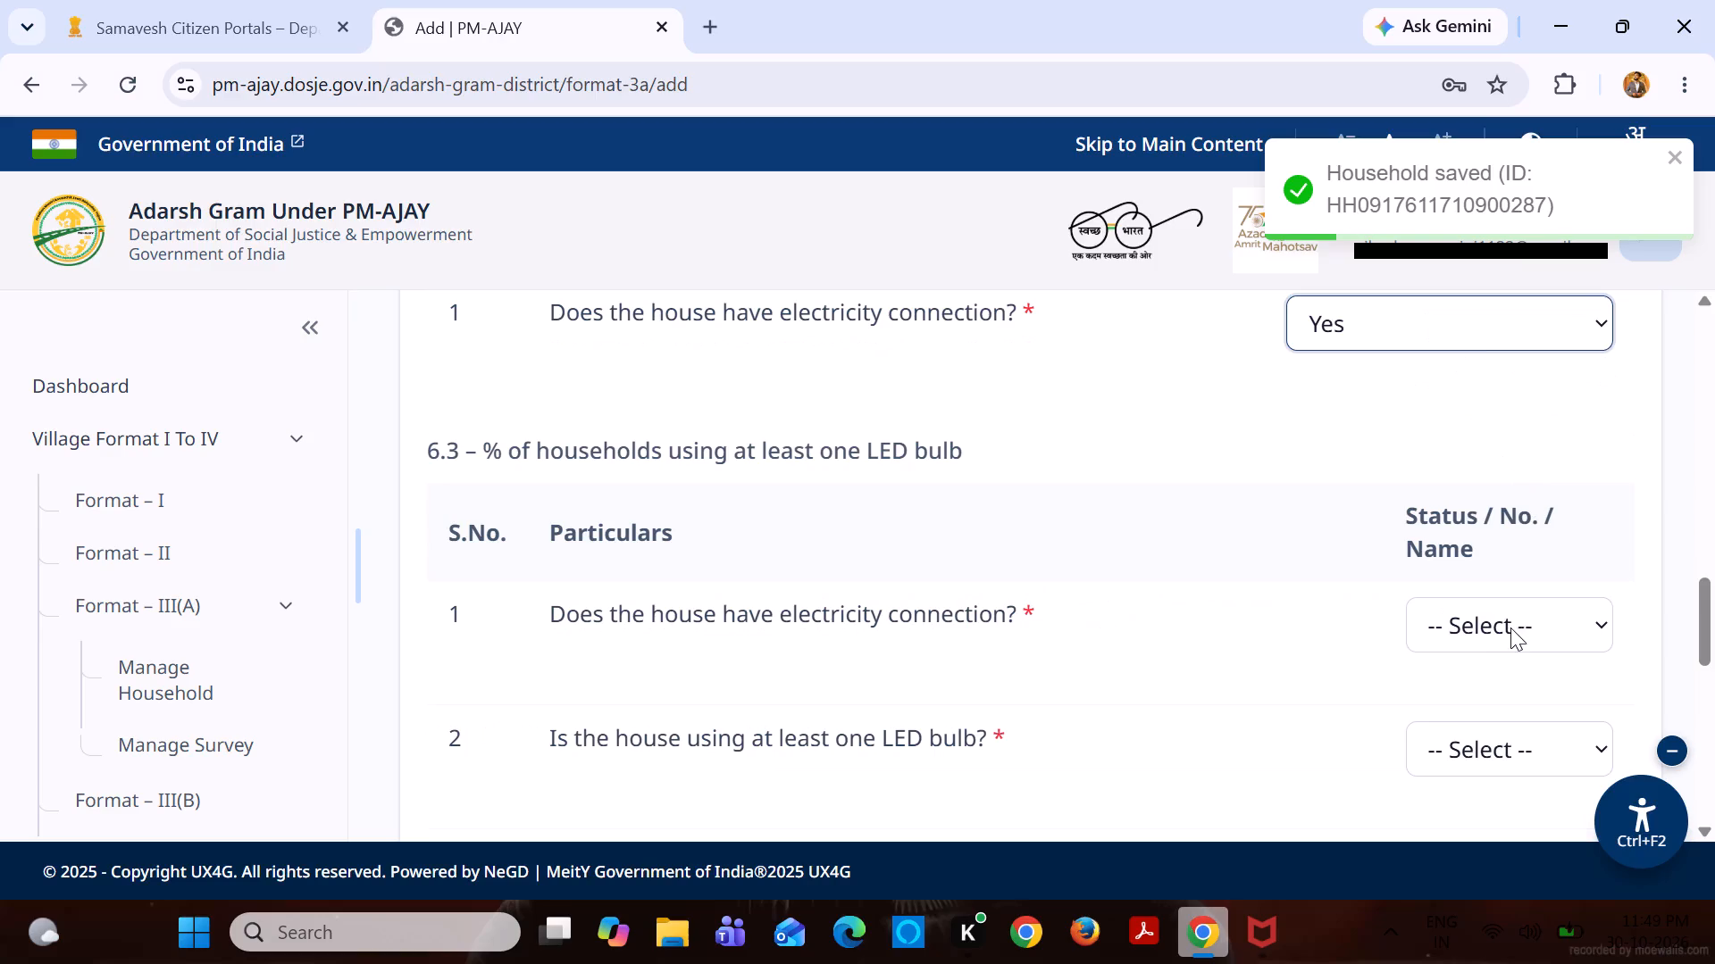
click(1510, 627)
click(1472, 697)
Answer Yes for using at least one LED bulb and Yes for clean fuel, and submit the domain.
scroll(1502, 602, down, 2)
click(1528, 478)
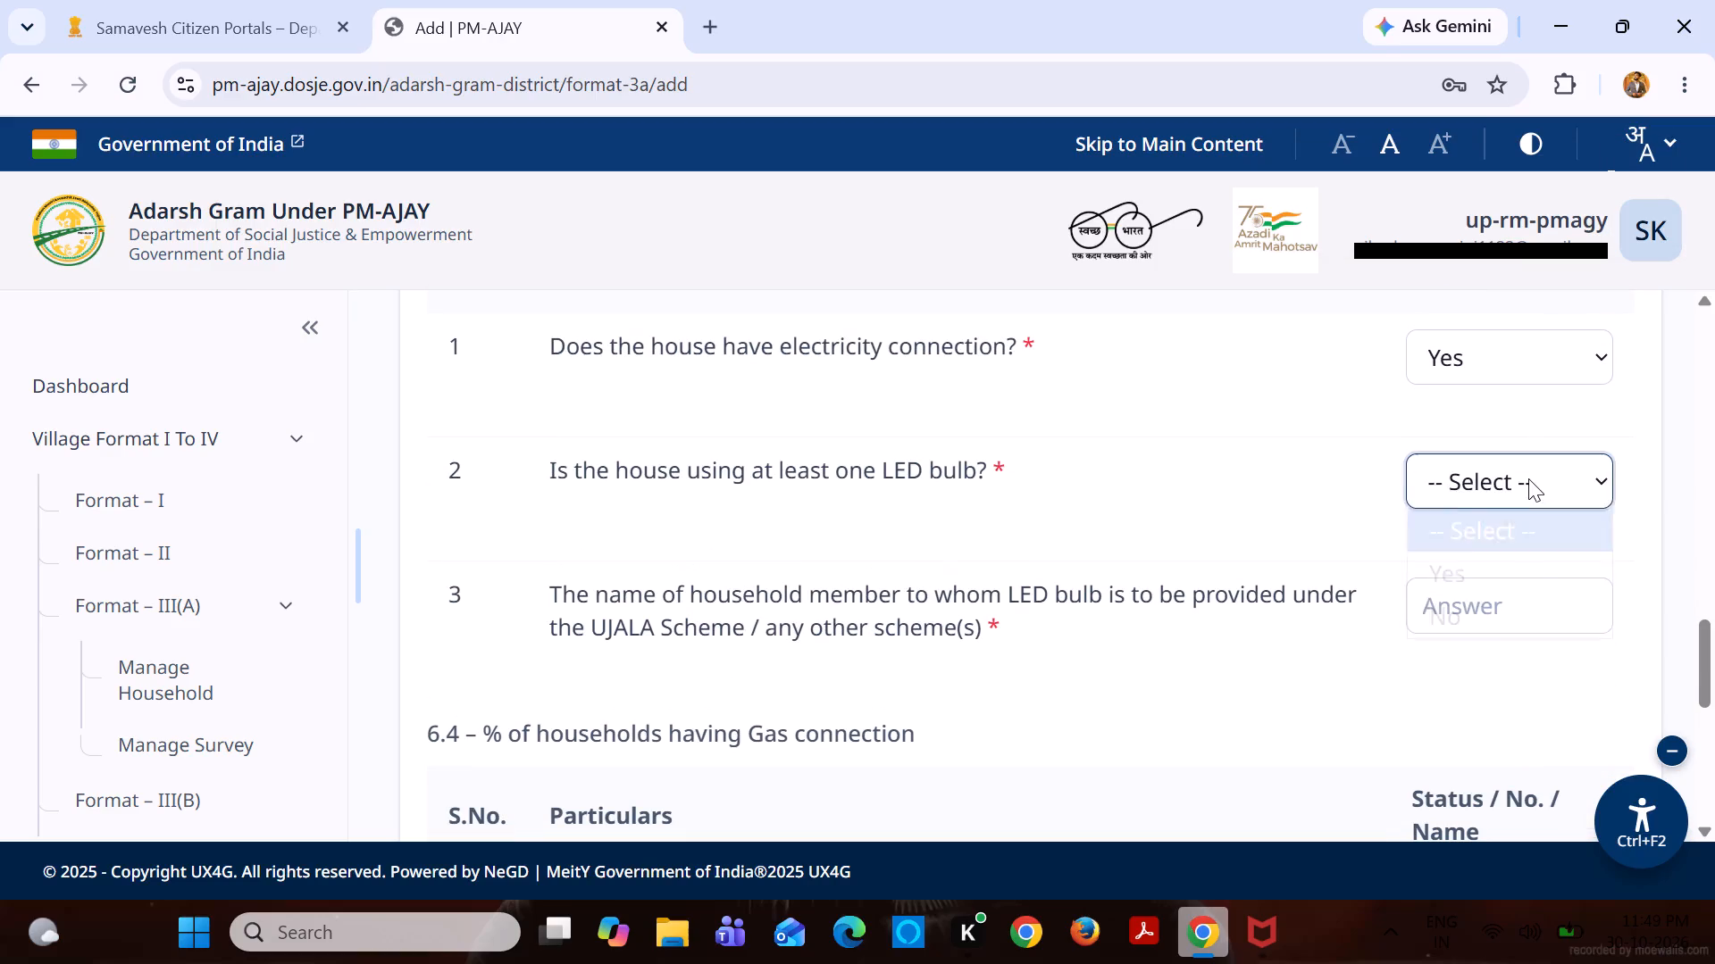
click(1461, 591)
scroll(1462, 586, down, 3)
click(1540, 361)
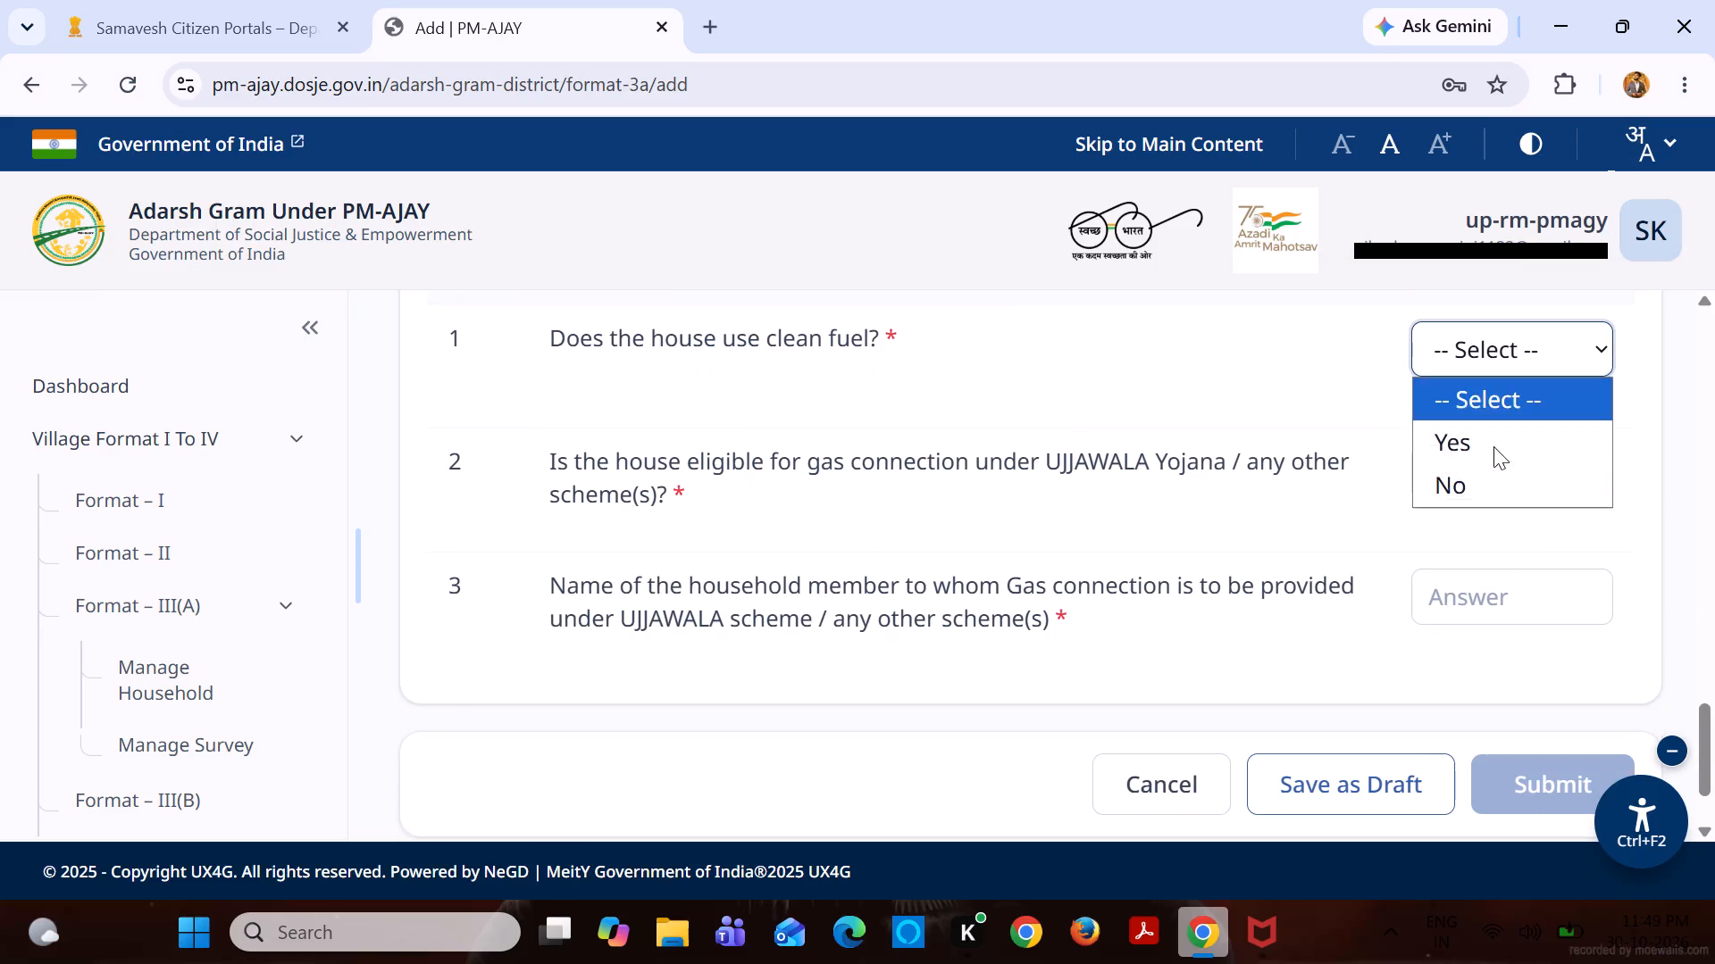
click(1493, 448)
scroll(1493, 445, down, 1)
click(1514, 656)
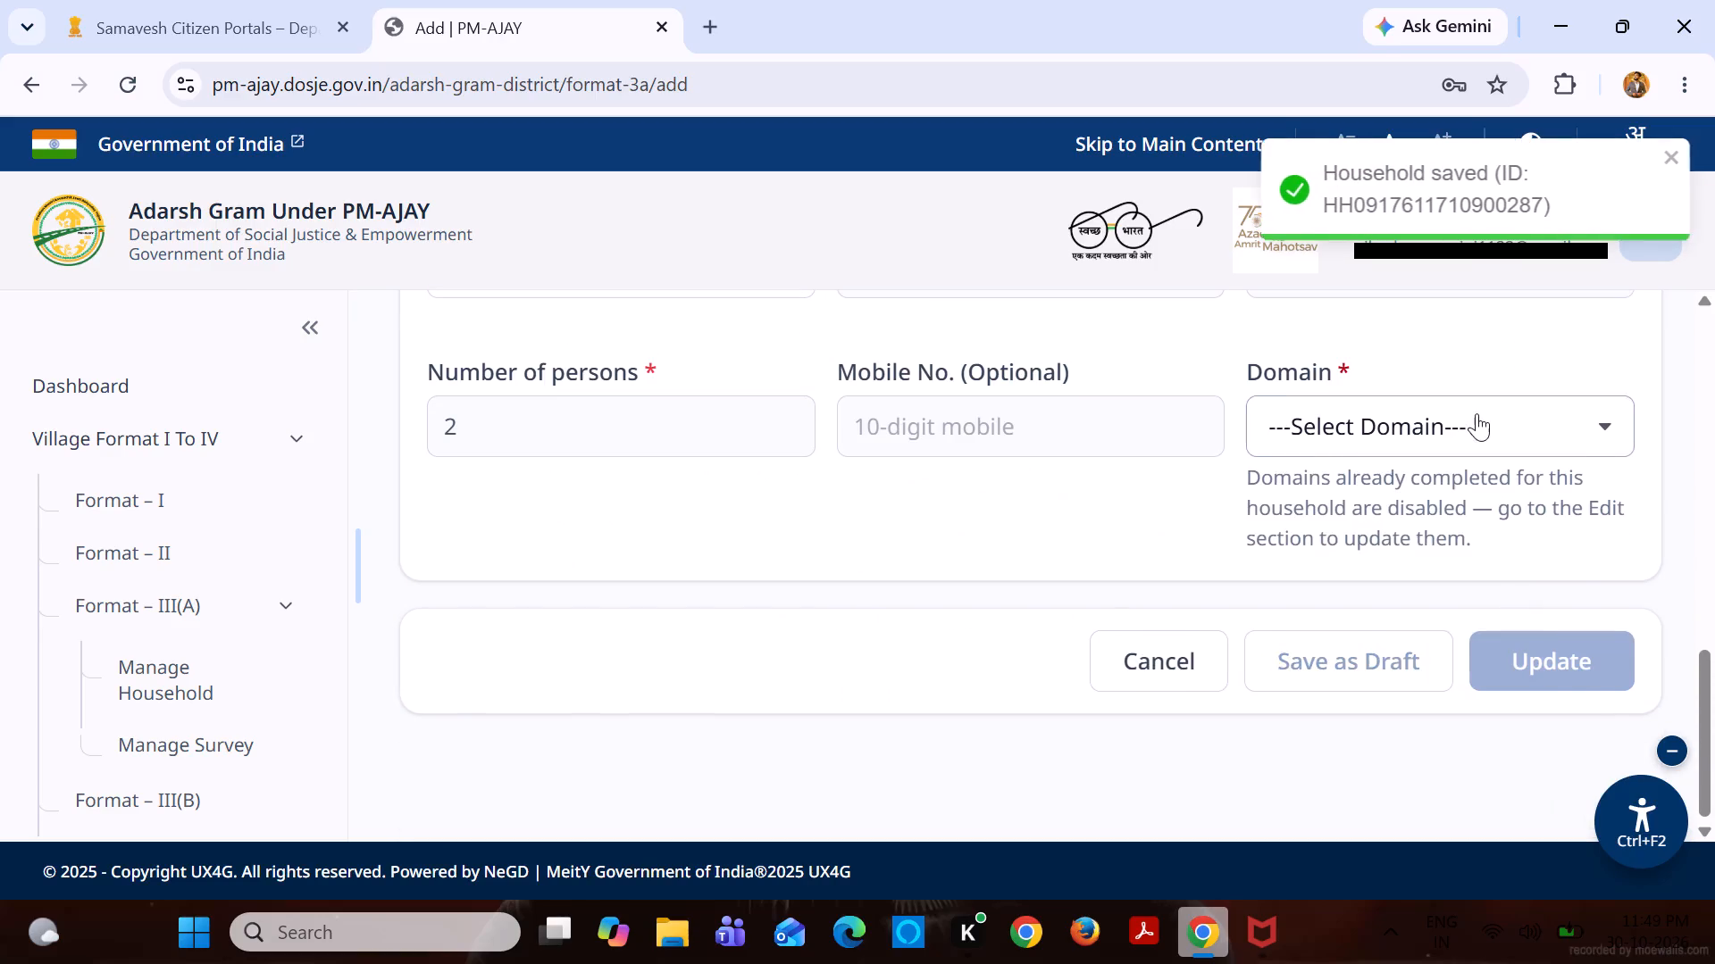
Select domain 7 – Agricultural Practices etc., answer No for household involvement in farming, and submit.
click(1477, 413)
scroll(1433, 654, down, 2)
click(1327, 702)
scroll(1332, 720, down, 3)
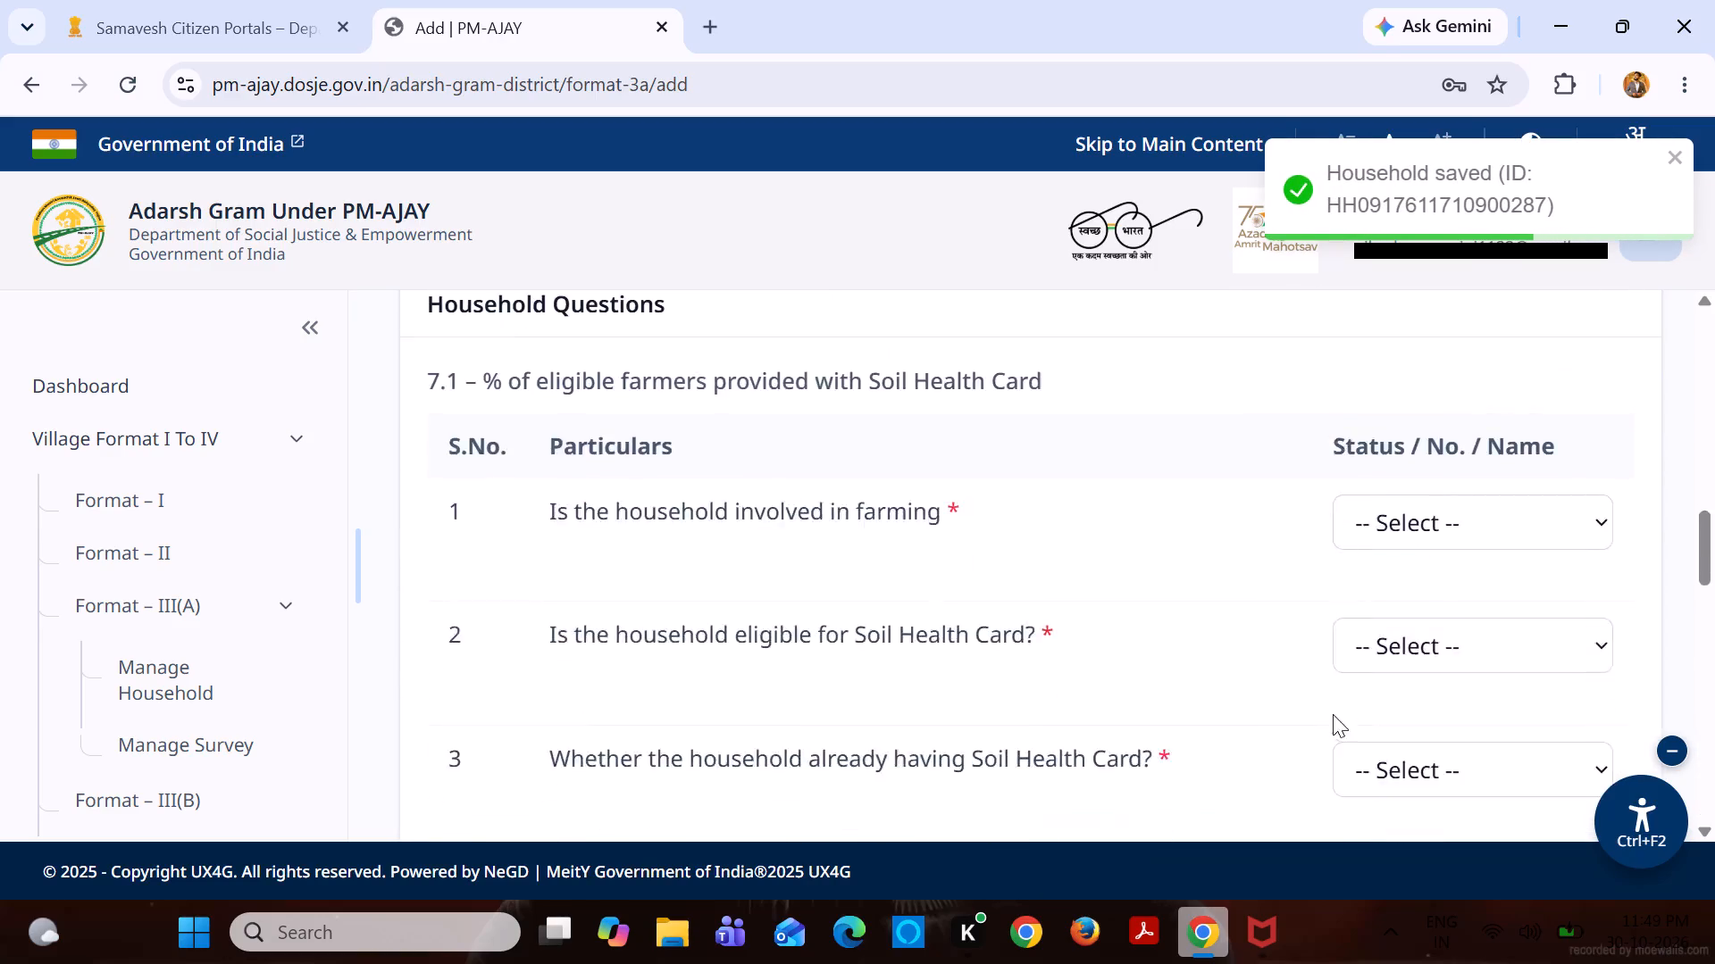
click(1502, 435)
click(1432, 581)
scroll(1440, 540, down, 5)
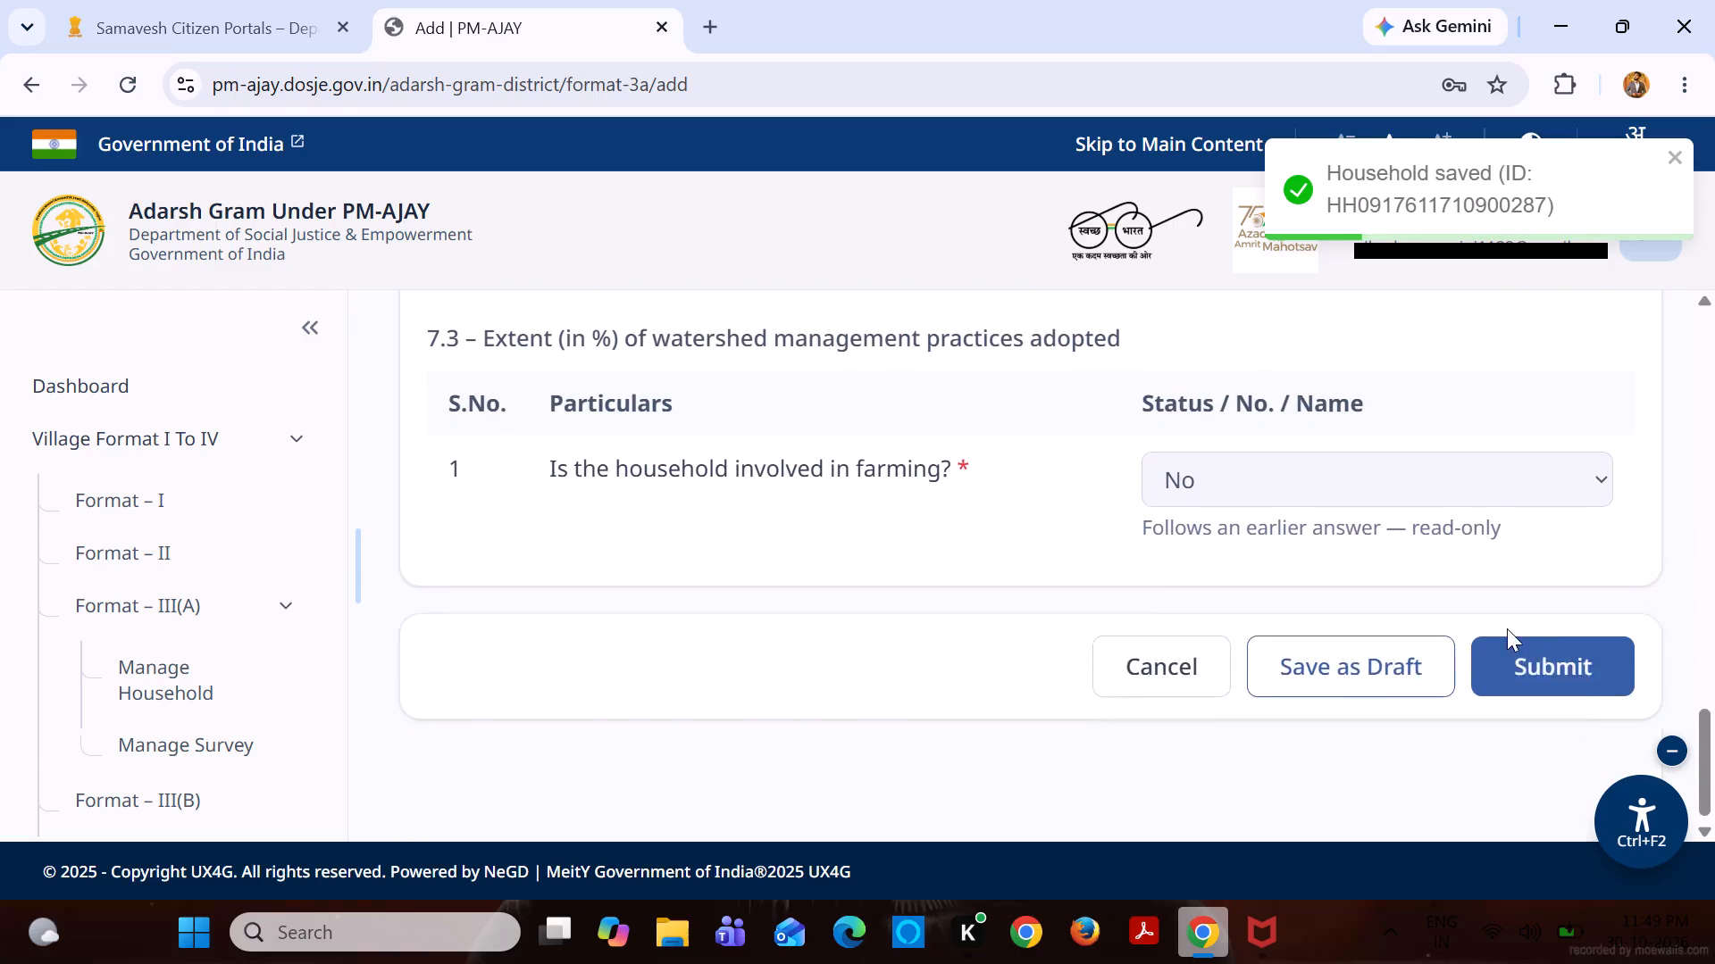
click(1566, 641)
Select domain 8 – Financial Inclusion and enter 2 persons above 5 years and 2 members who already have Aadhaar.
drag(1502, 387, 1502, 399)
click(1508, 430)
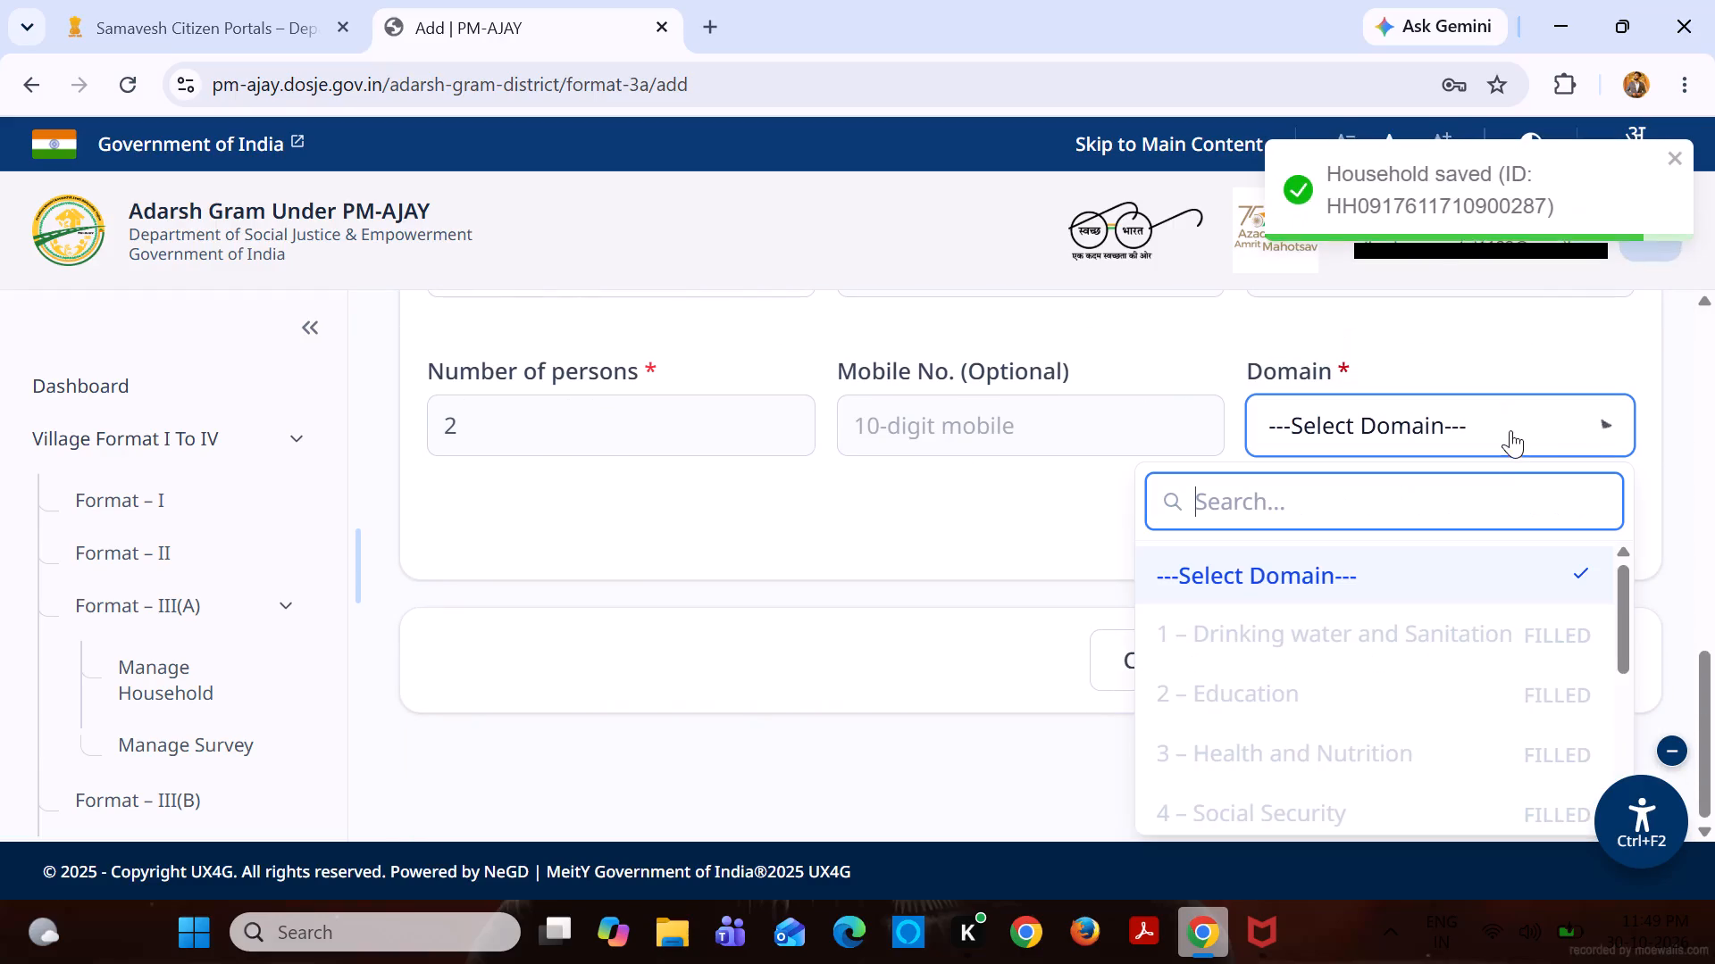
scroll(1480, 599, down, 4)
click(1377, 681)
scroll(1388, 654, down, 3)
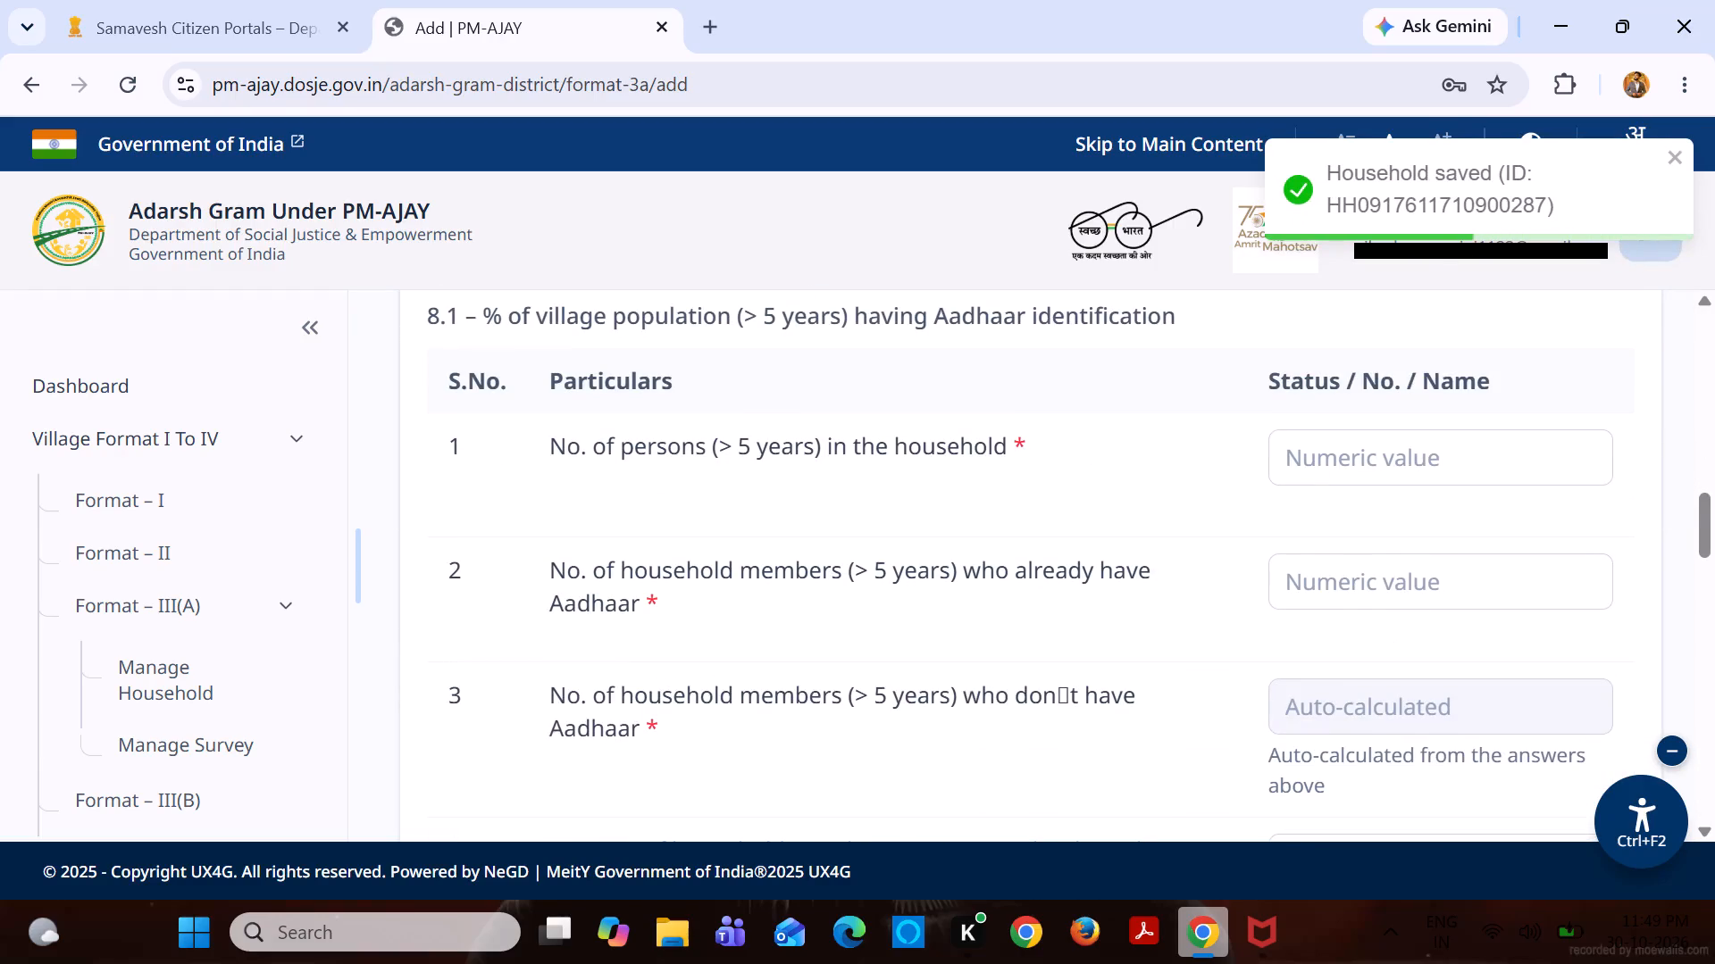
click(1449, 470)
scroll(1449, 470, up, 1)
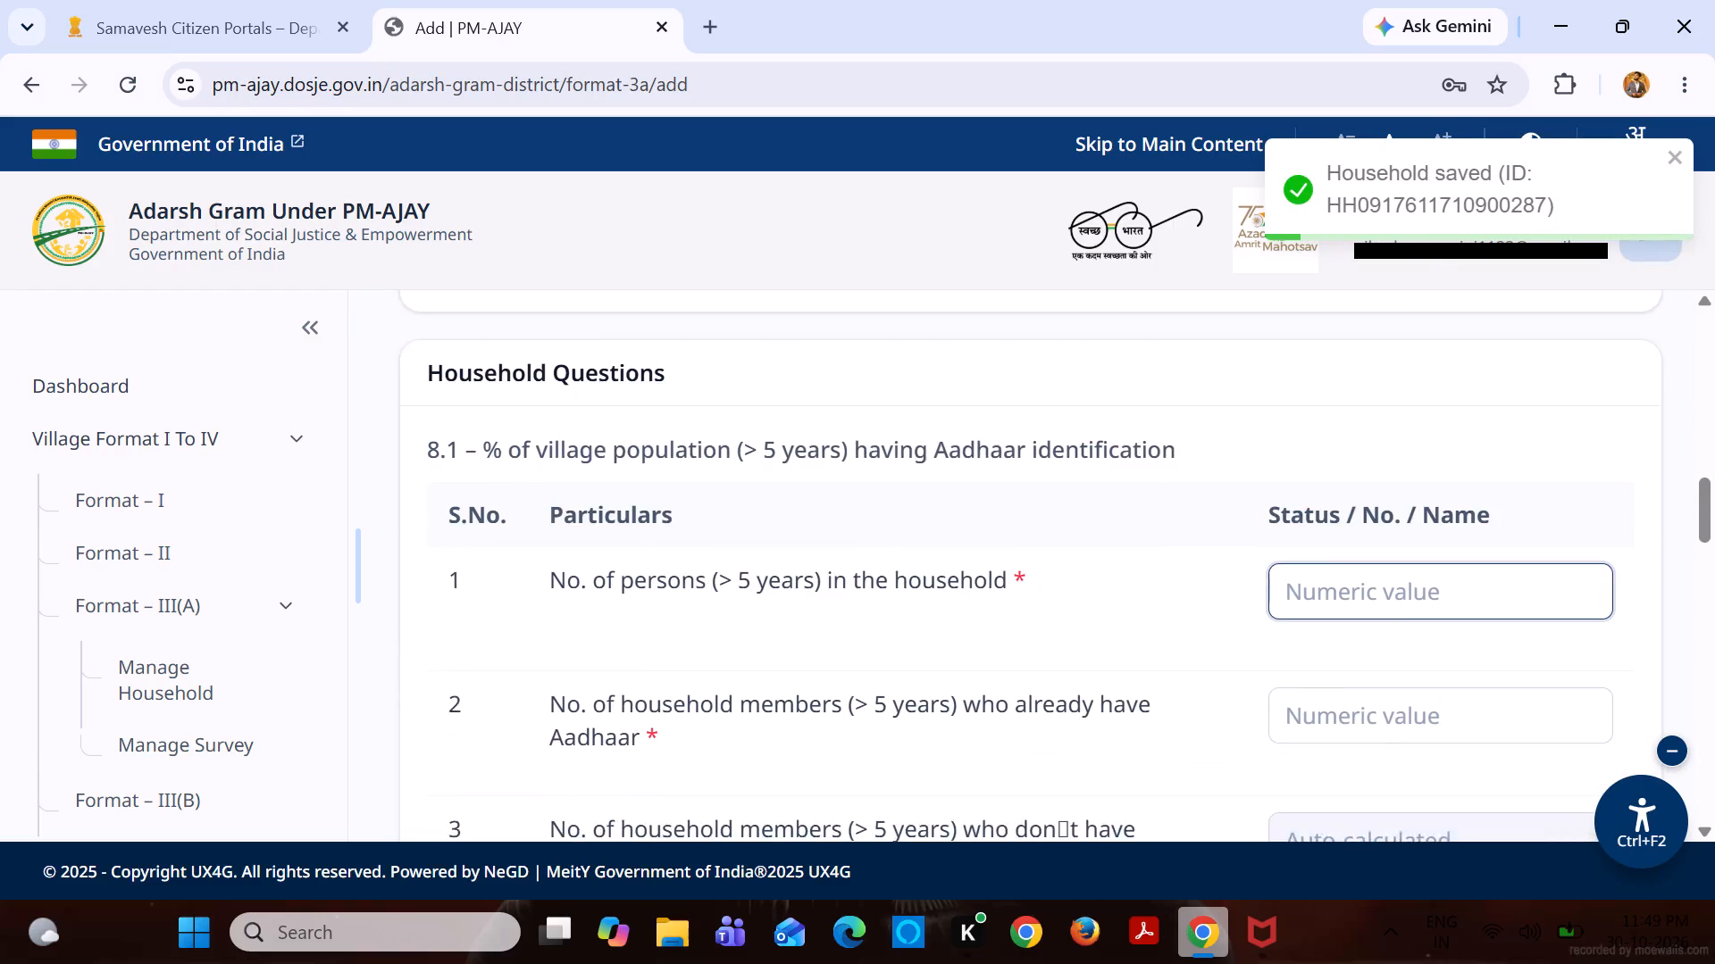
scroll(1449, 470, up, 1)
scroll(1449, 470, down, 1)
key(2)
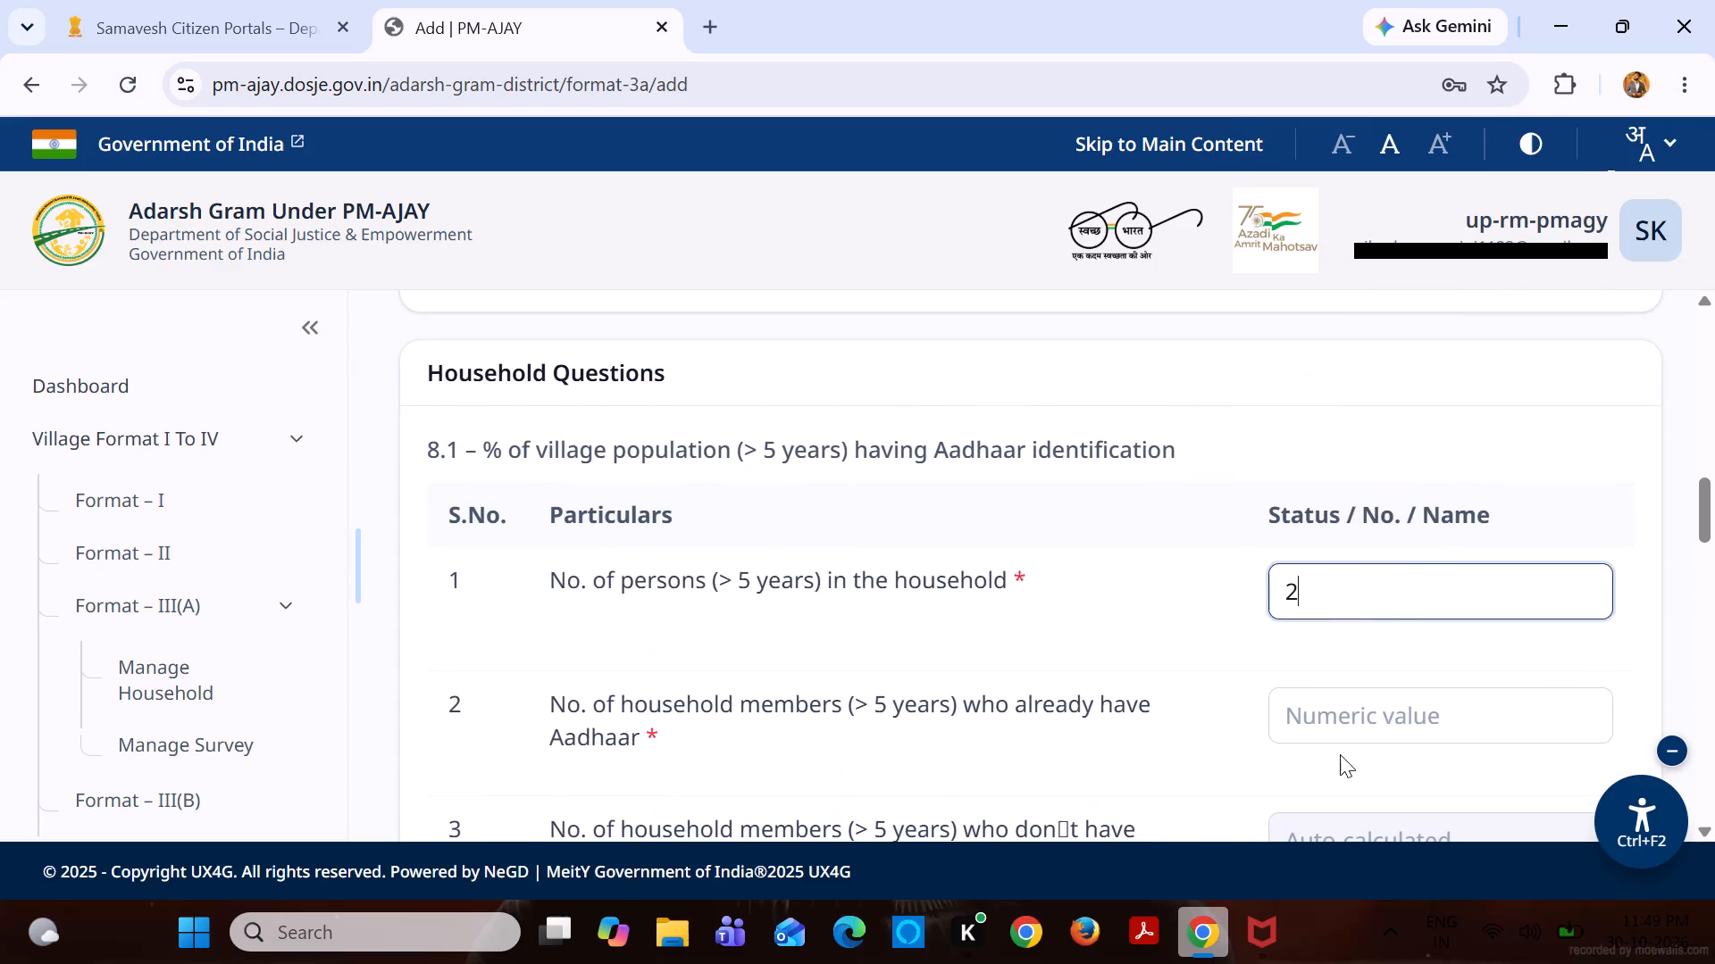
click(1375, 721)
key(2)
Enter 0 eligible members for Banks/Post Office accounts, PMSBY and PMJJBY, and submit the Financial Inclusion domain.
scroll(1376, 706, down, 4)
click(1433, 621)
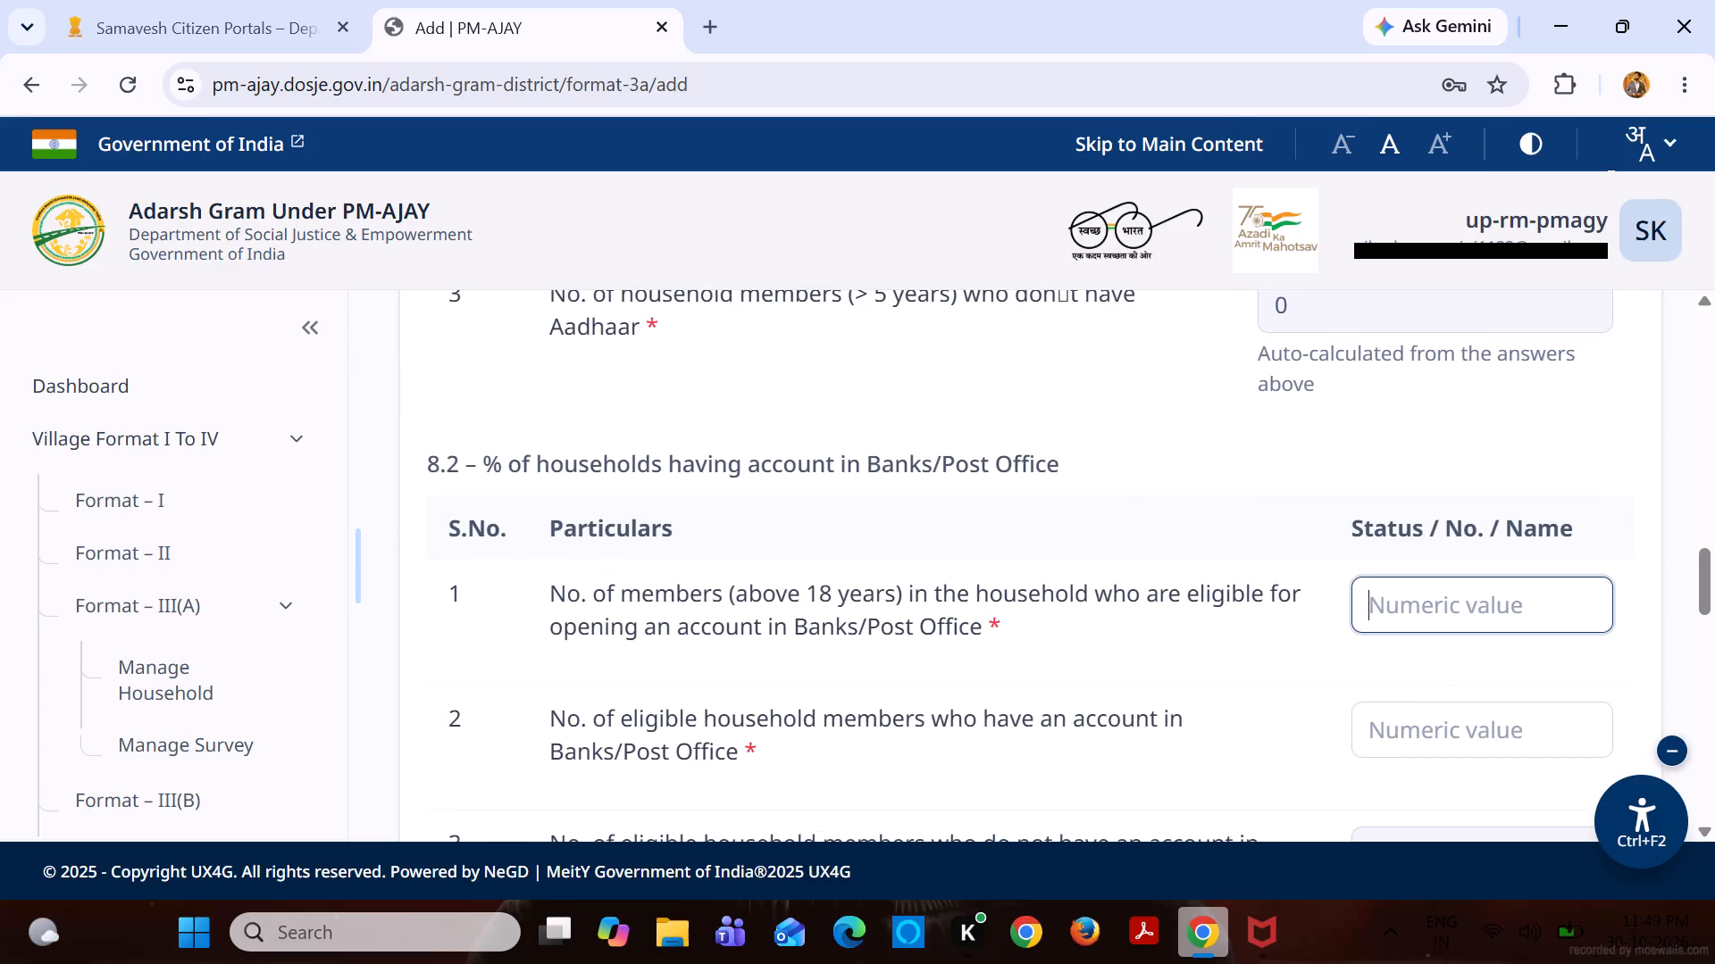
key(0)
scroll(1430, 634, down, 2)
click(1483, 677)
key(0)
scroll(1477, 678, down, 1)
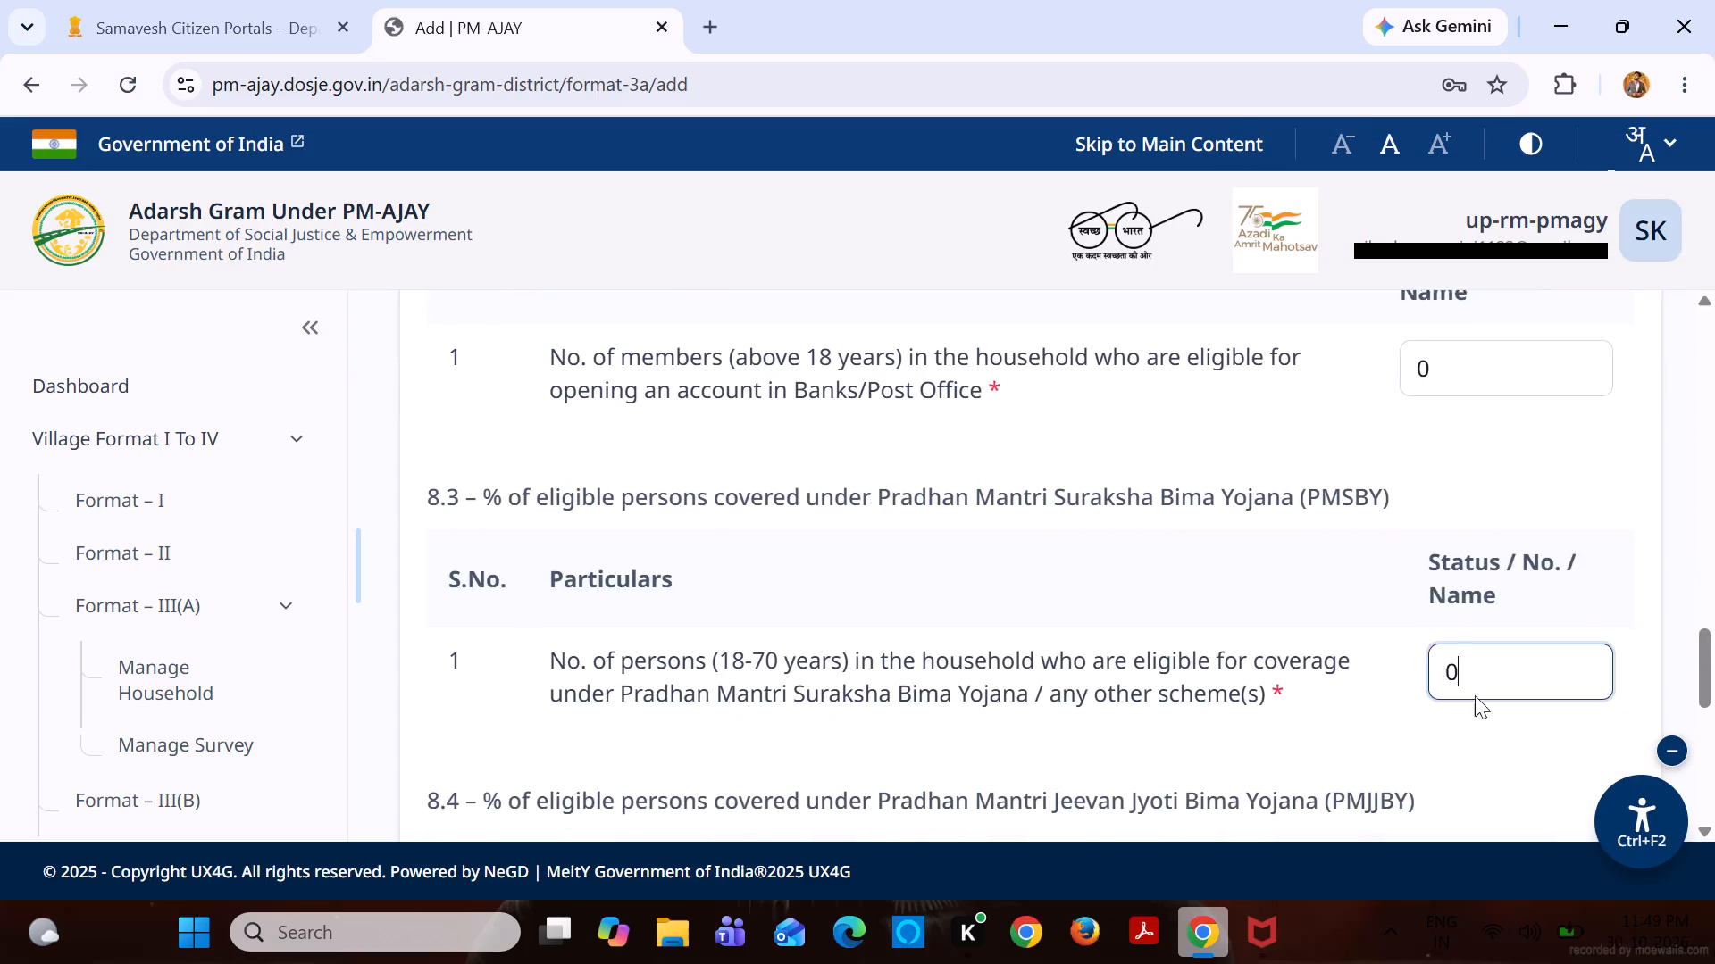
scroll(1475, 695, down, 1)
click(1500, 689)
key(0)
scroll(1498, 686, down, 3)
click(1633, 691)
click(1569, 652)
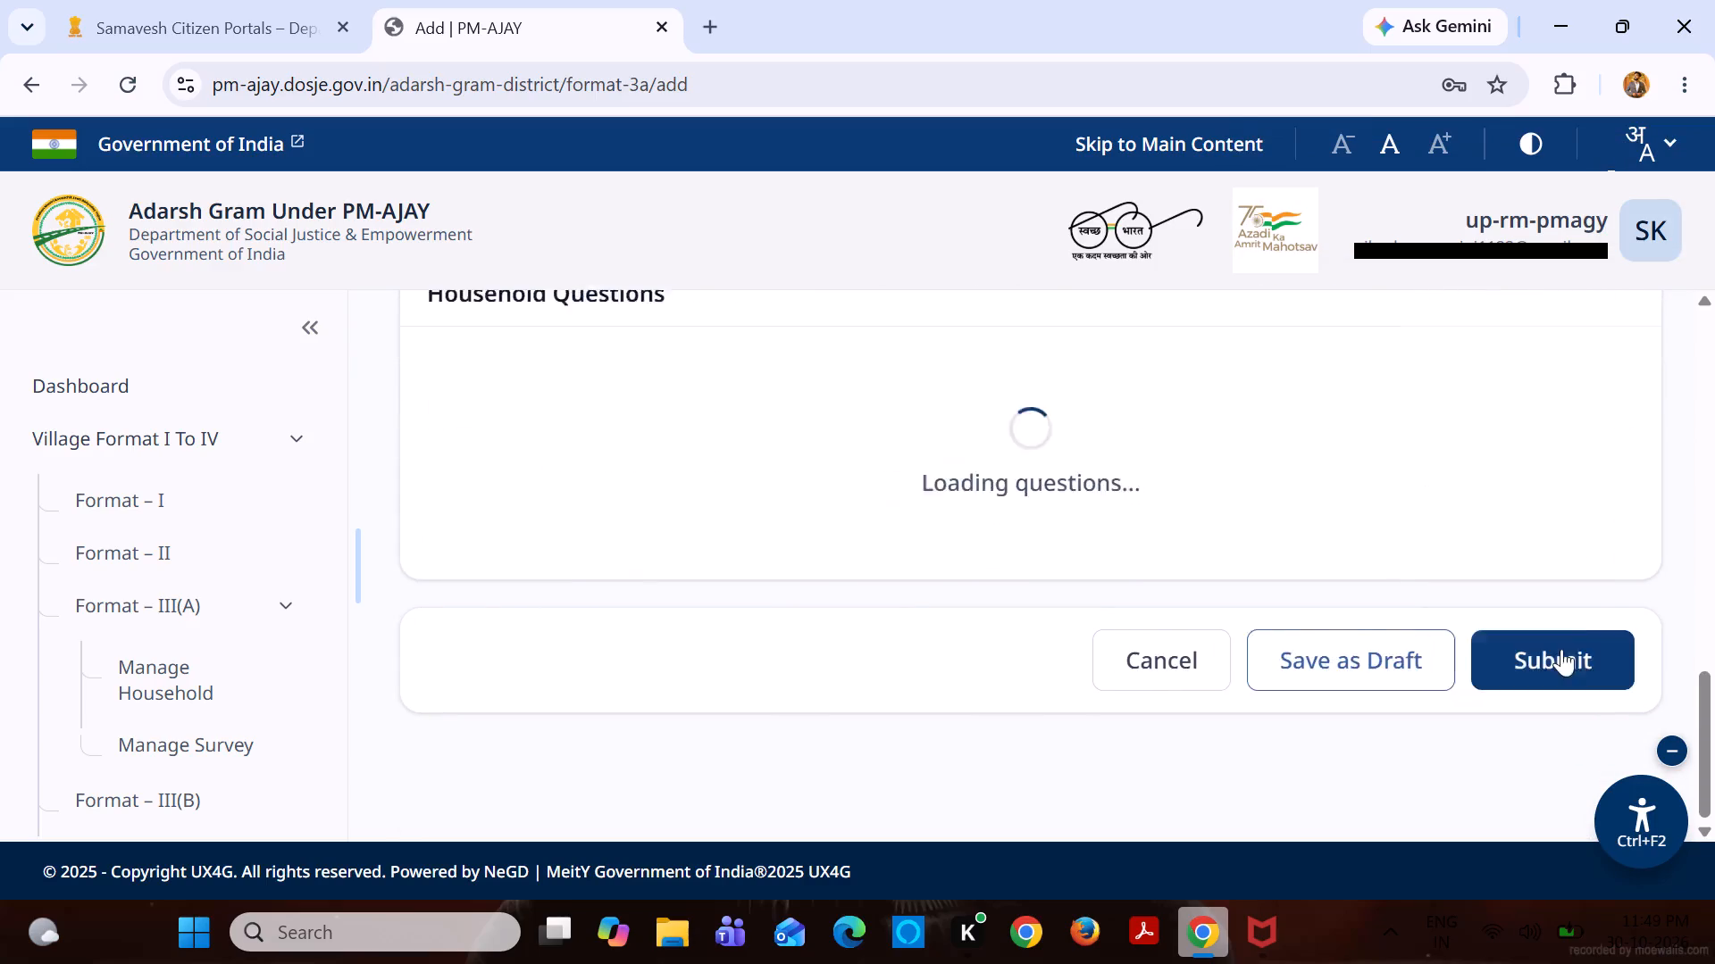
Select domain 9 – Digitization, enter 0 members eligible for PMGDISHA training, and submit.
click(1597, 397)
scroll(1507, 644, down, 4)
click(1284, 740)
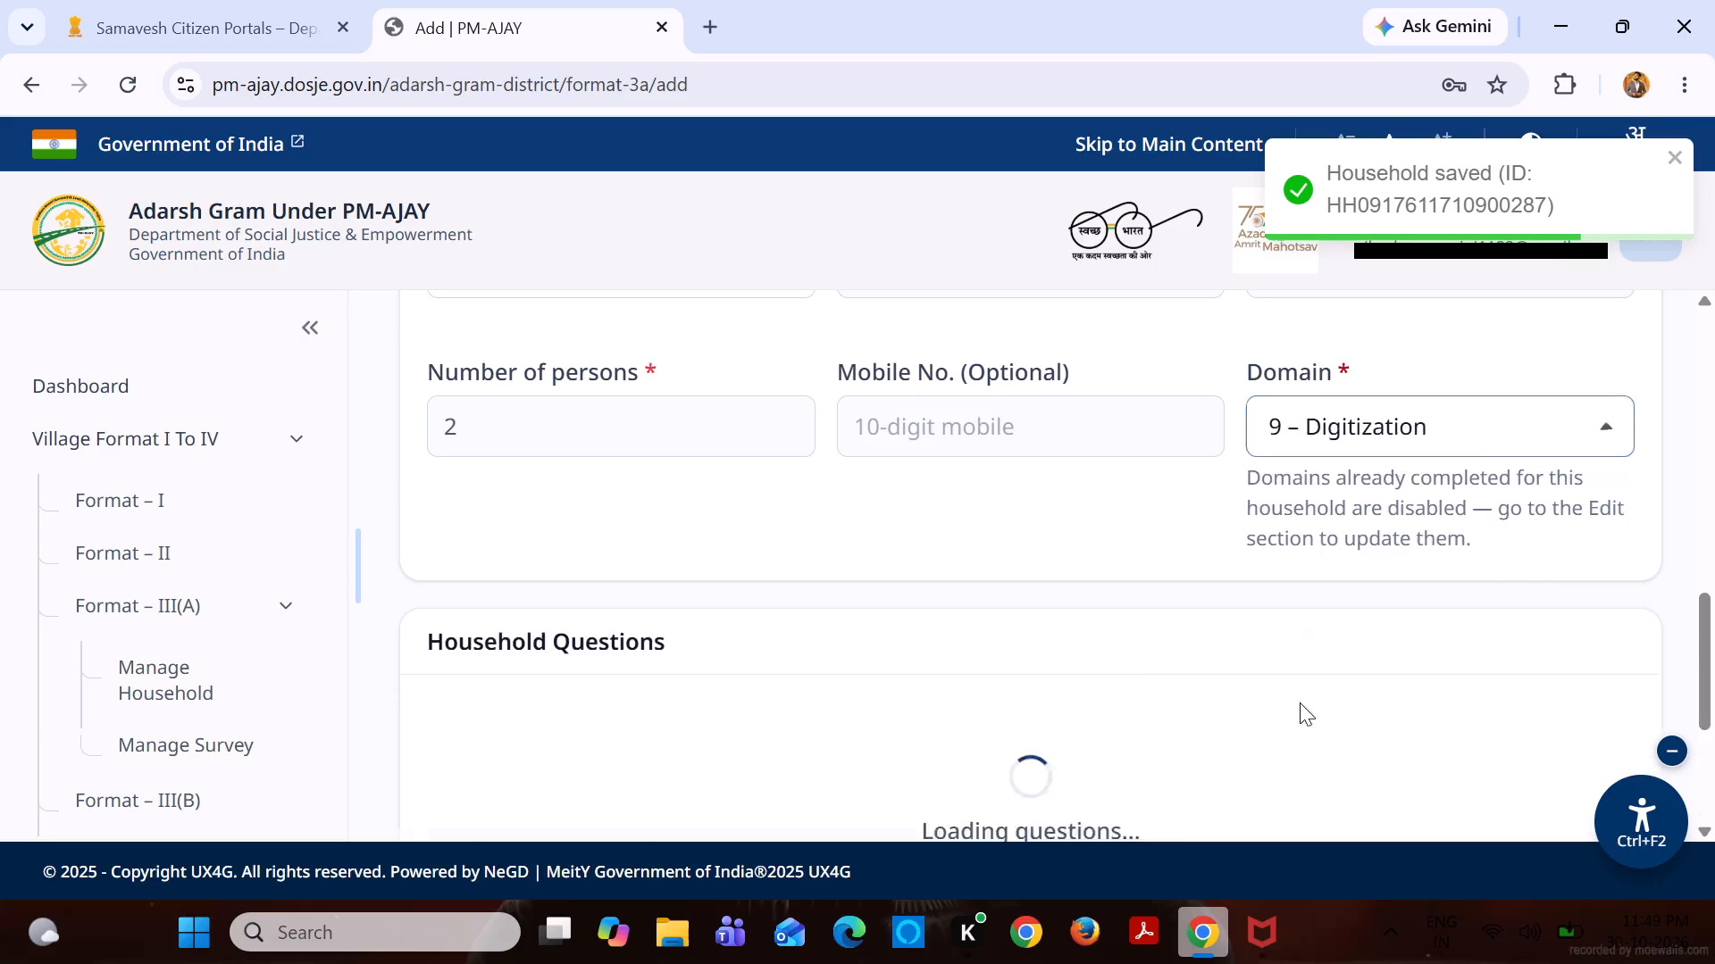
scroll(1312, 686, down, 2)
click(1472, 656)
click(1474, 636)
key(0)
scroll(1477, 624, down, 3)
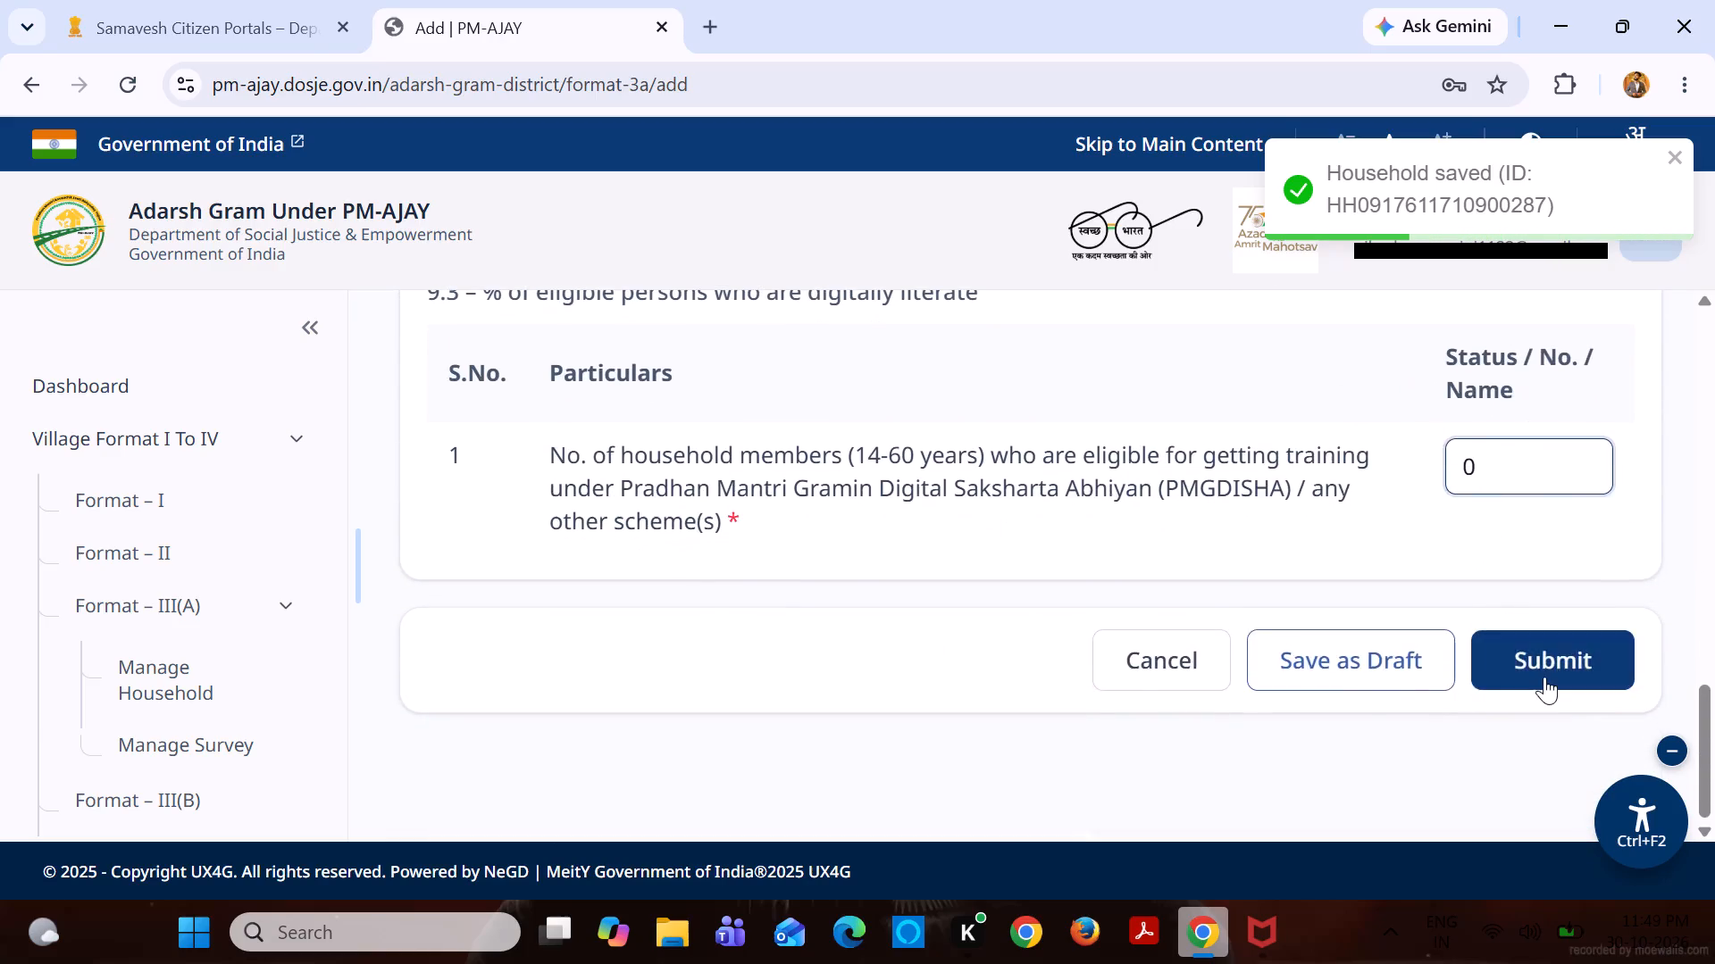
click(1544, 677)
Select domain 10 – Livelihood and Skill Development and enter 0 youth eligible for skill development training and for bank linked loans.
click(1540, 417)
middle_drag(1400, 735, 1399, 778)
scroll(1400, 741, down, 4)
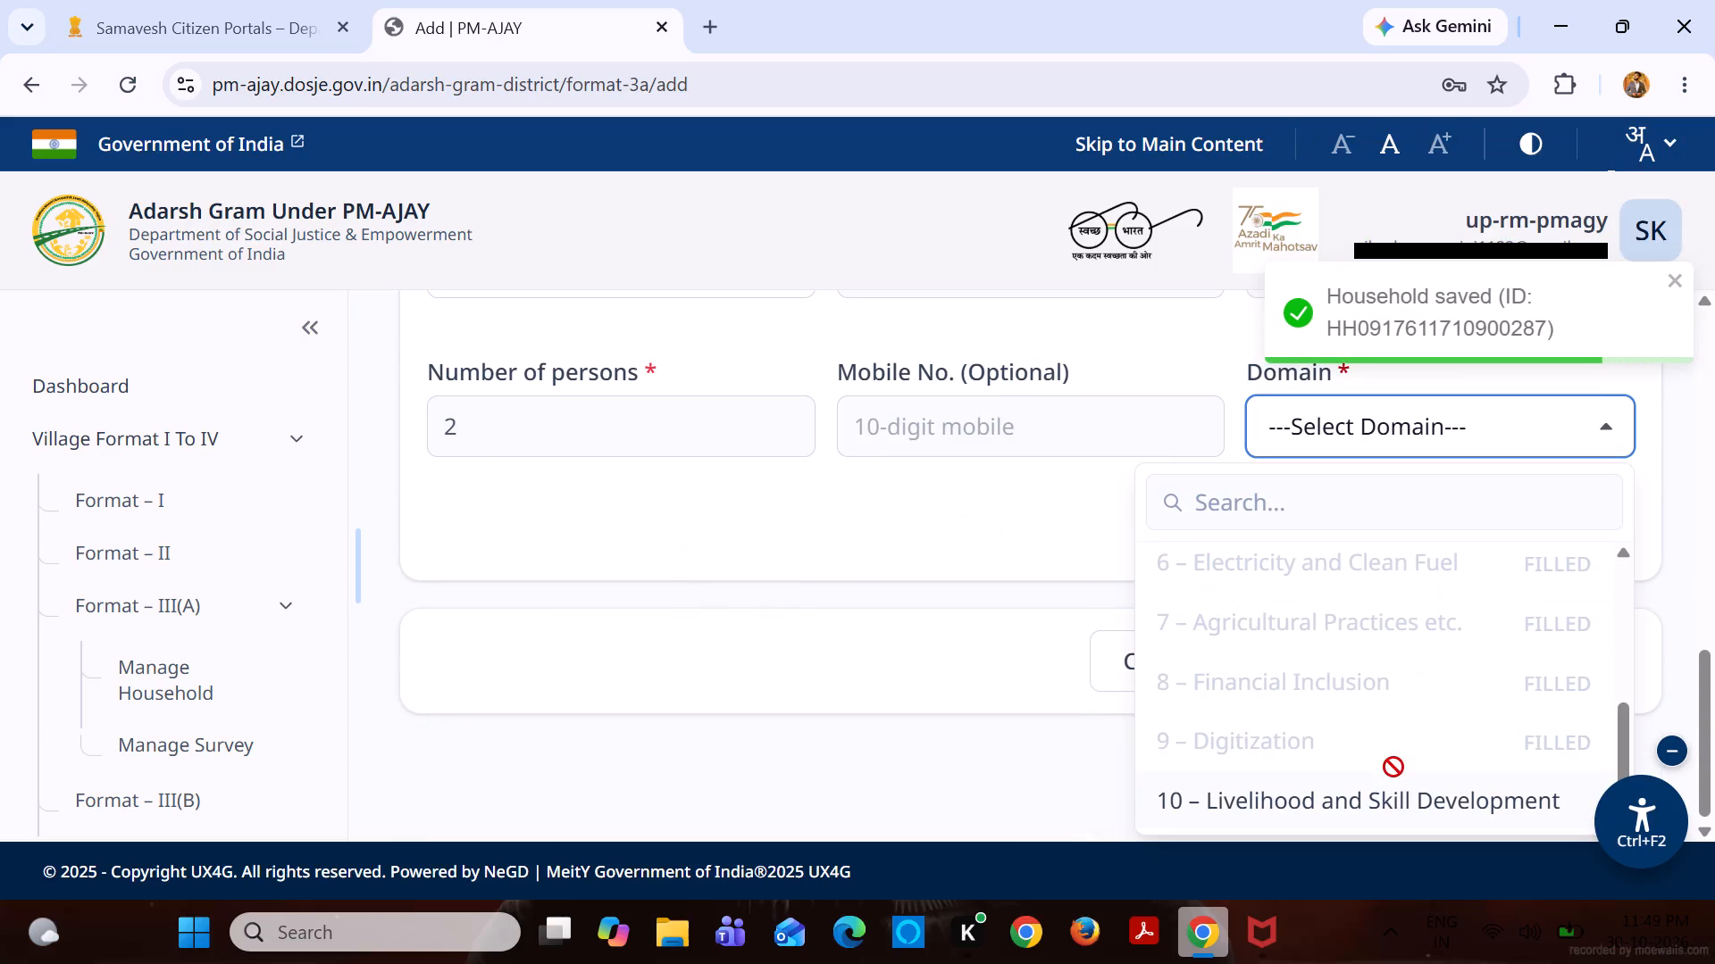
click(1363, 804)
scroll(1411, 706, down, 3)
click(1467, 429)
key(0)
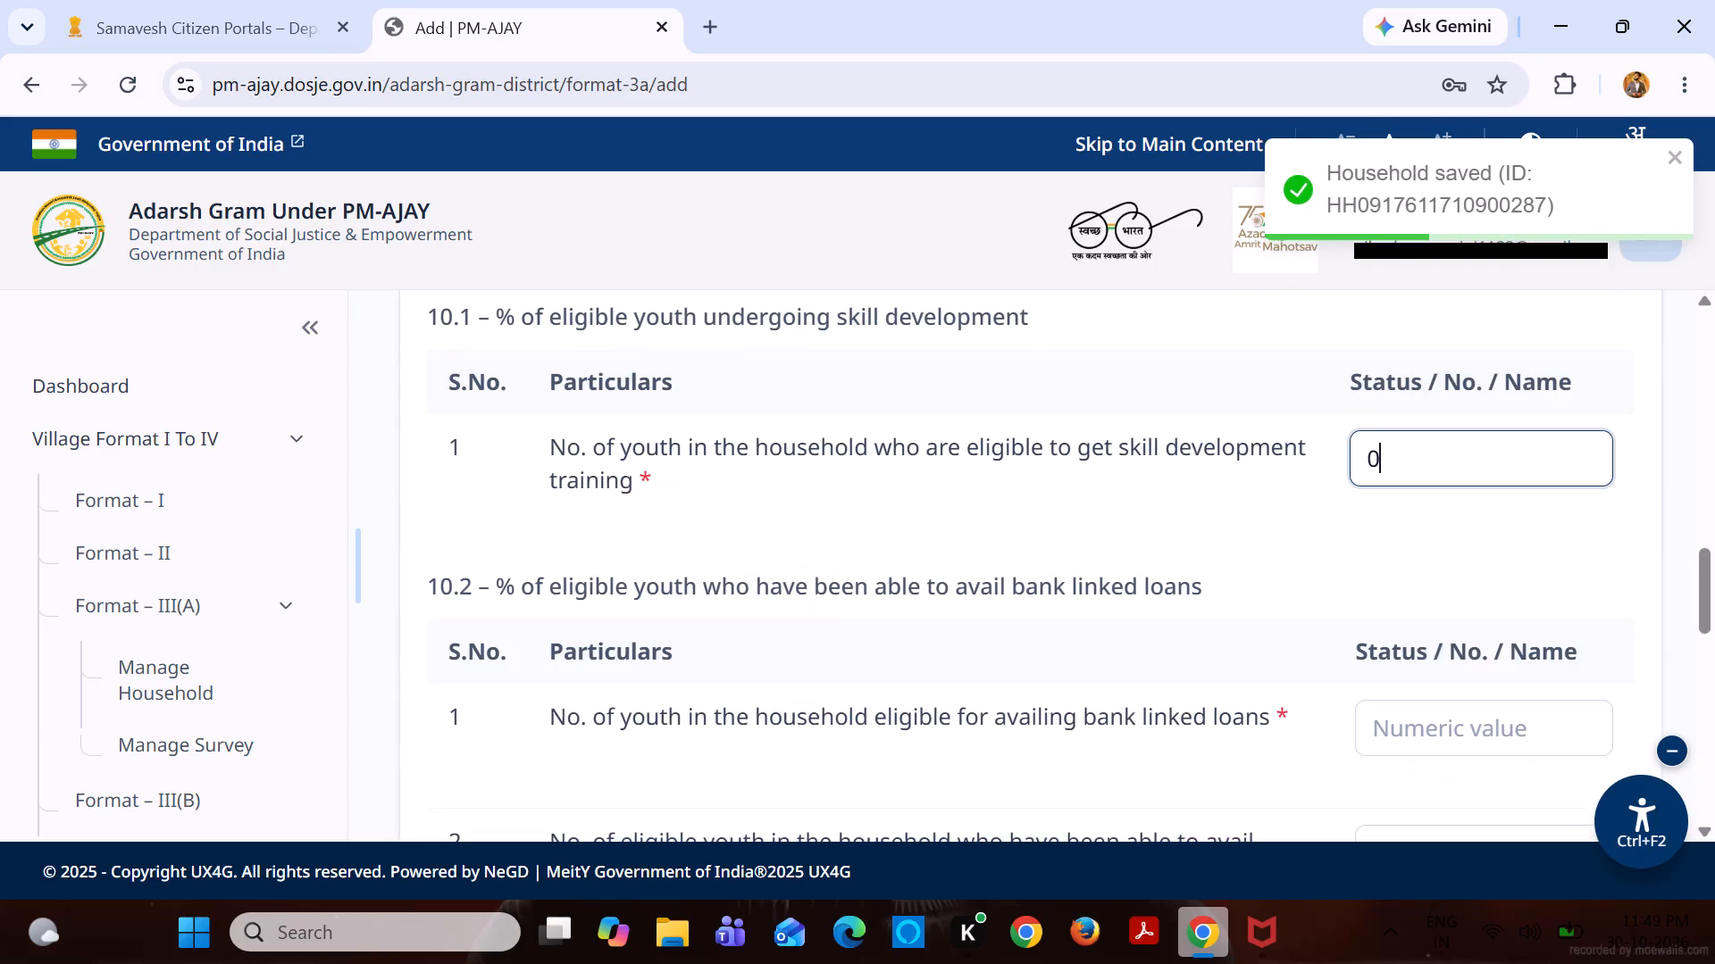
click(1407, 756)
click(1412, 744)
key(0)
Answer Yes for a household member belonging to a self-help group, and submit the Livelihood and Skill Development domain.
scroll(1418, 731, down, 2)
drag(1491, 684, 1487, 698)
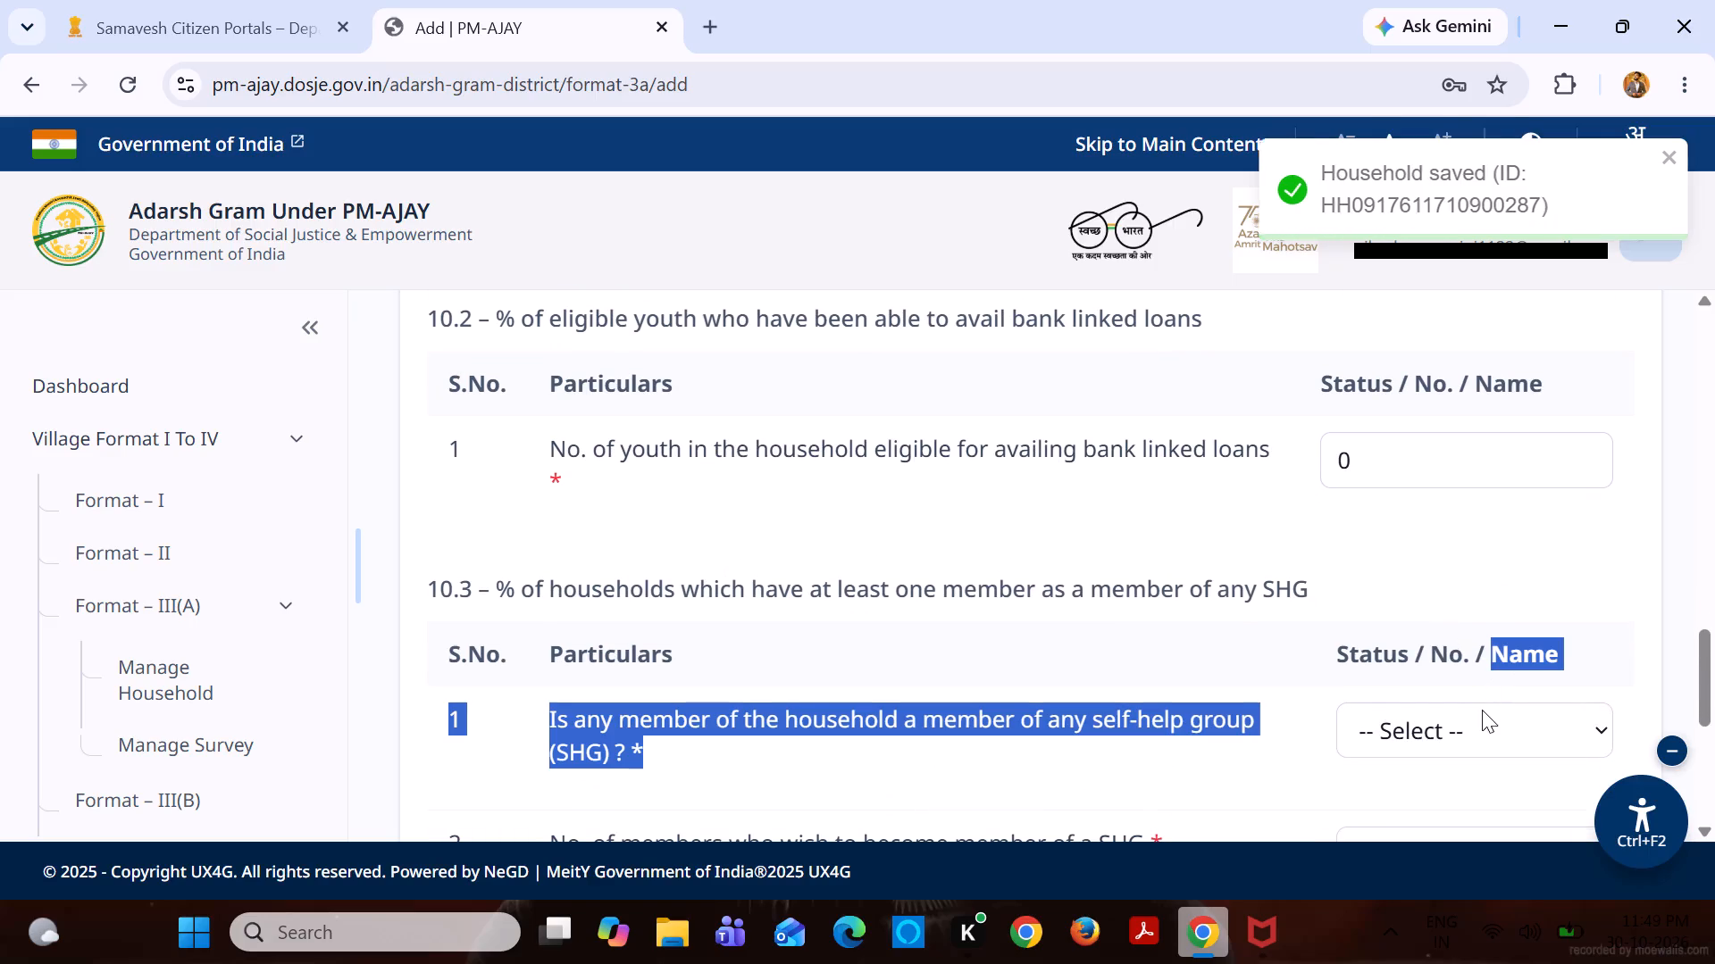
click(1482, 710)
click(1439, 794)
click(1449, 746)
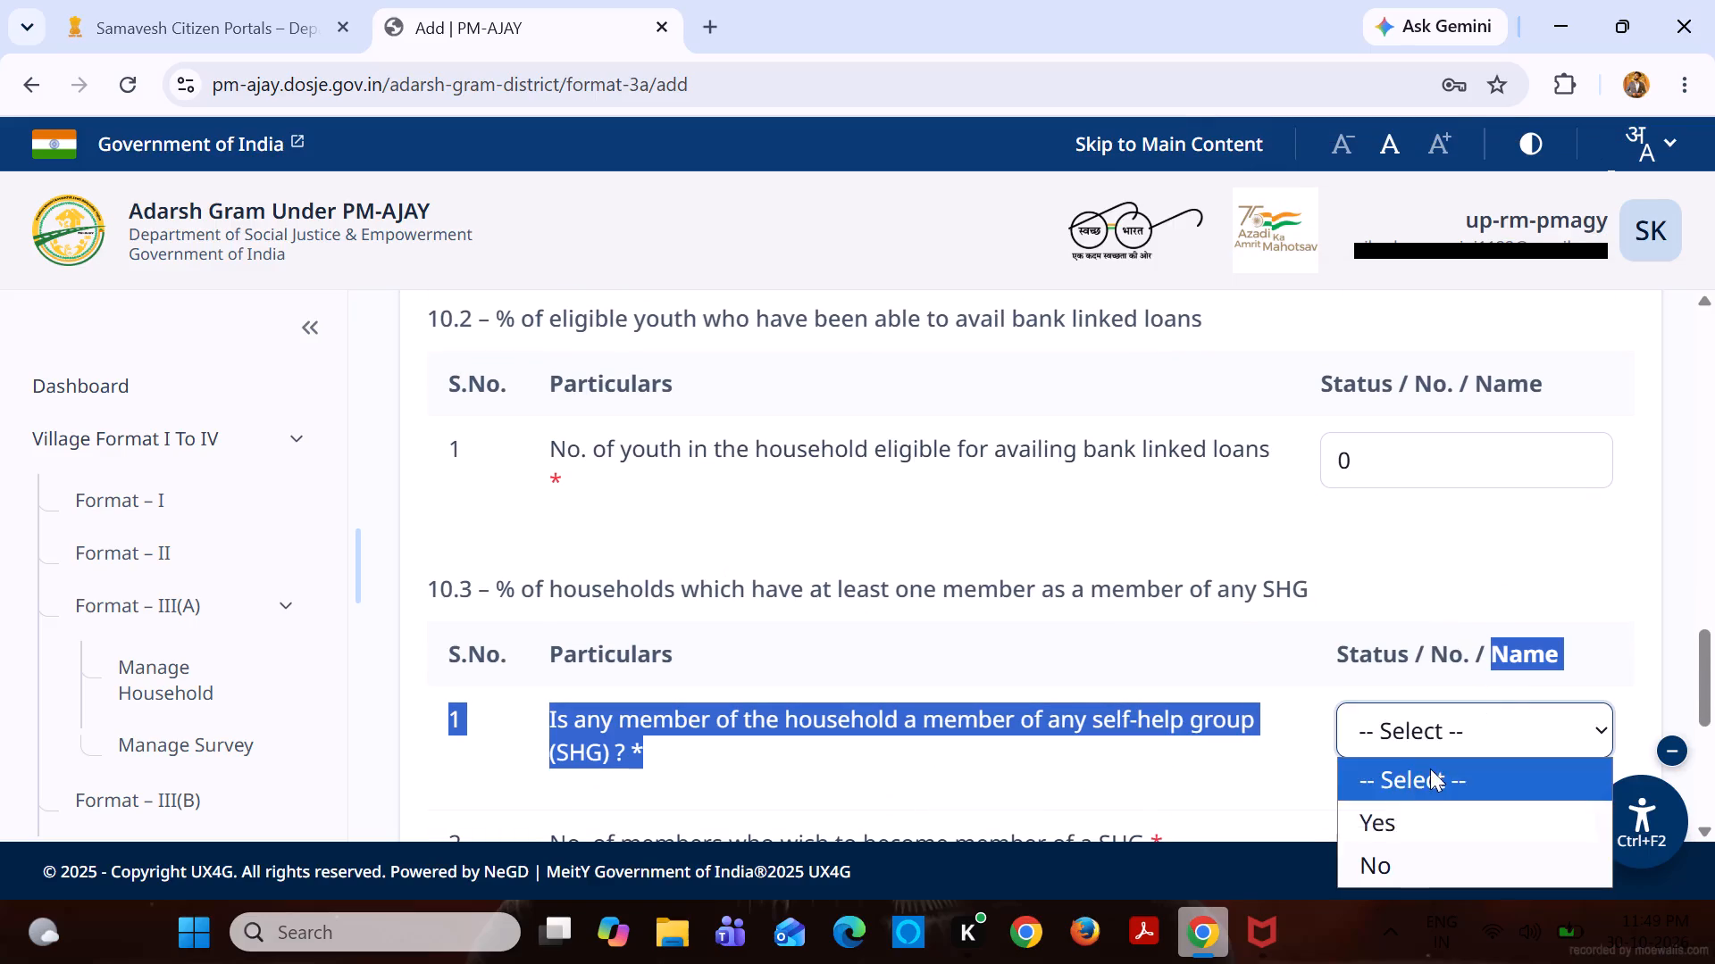
click(1403, 815)
scroll(1470, 650, down, 4)
click(1539, 652)
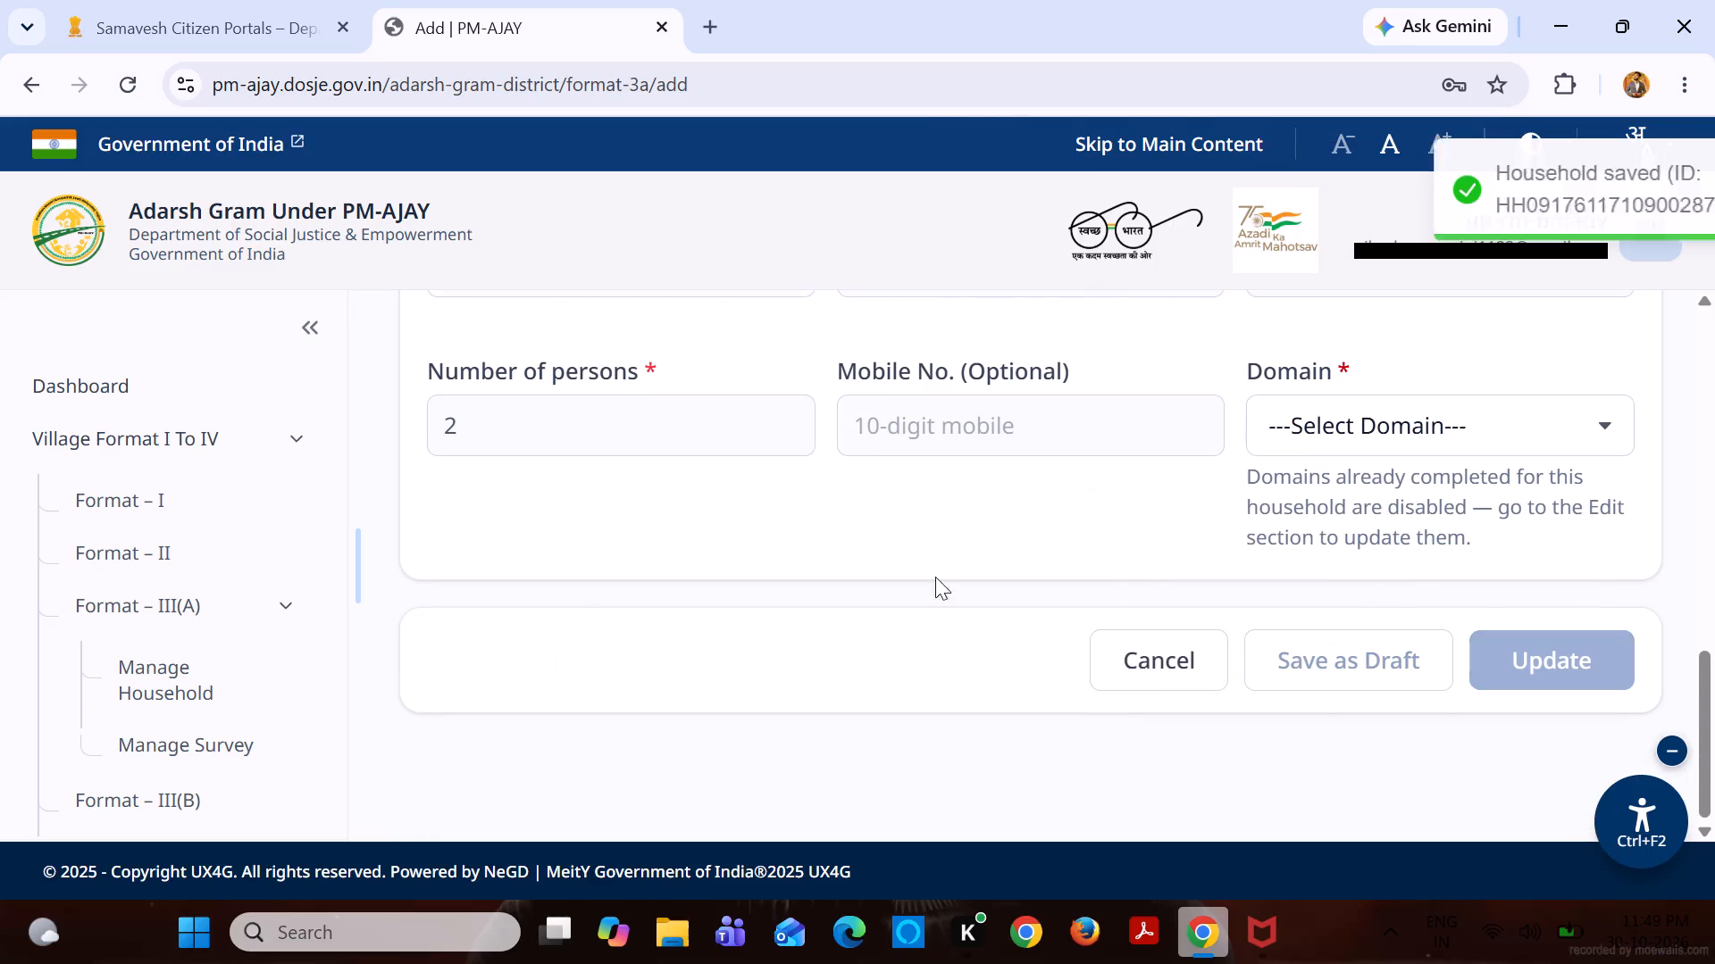
Start a new household record with block Shahabad - 1488, gram panchayat Boodpur - 84740, village Boodpur - 117109 and category SC.
click(138, 662)
click(1220, 387)
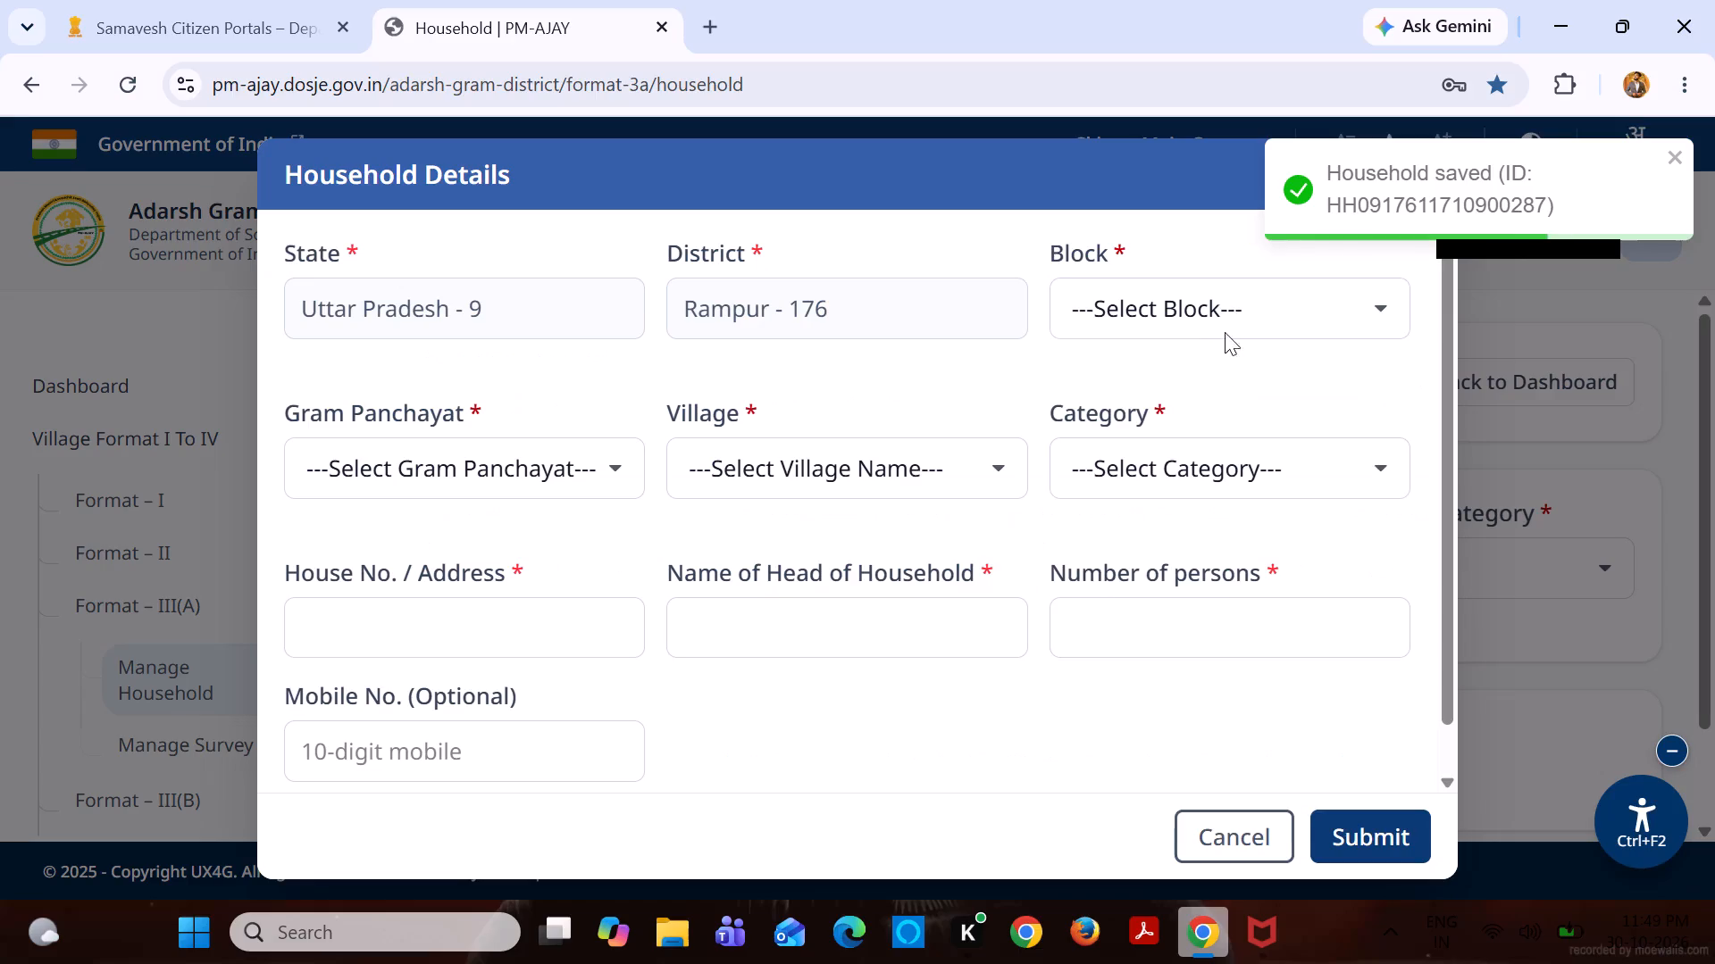
click(1235, 297)
click(1143, 716)
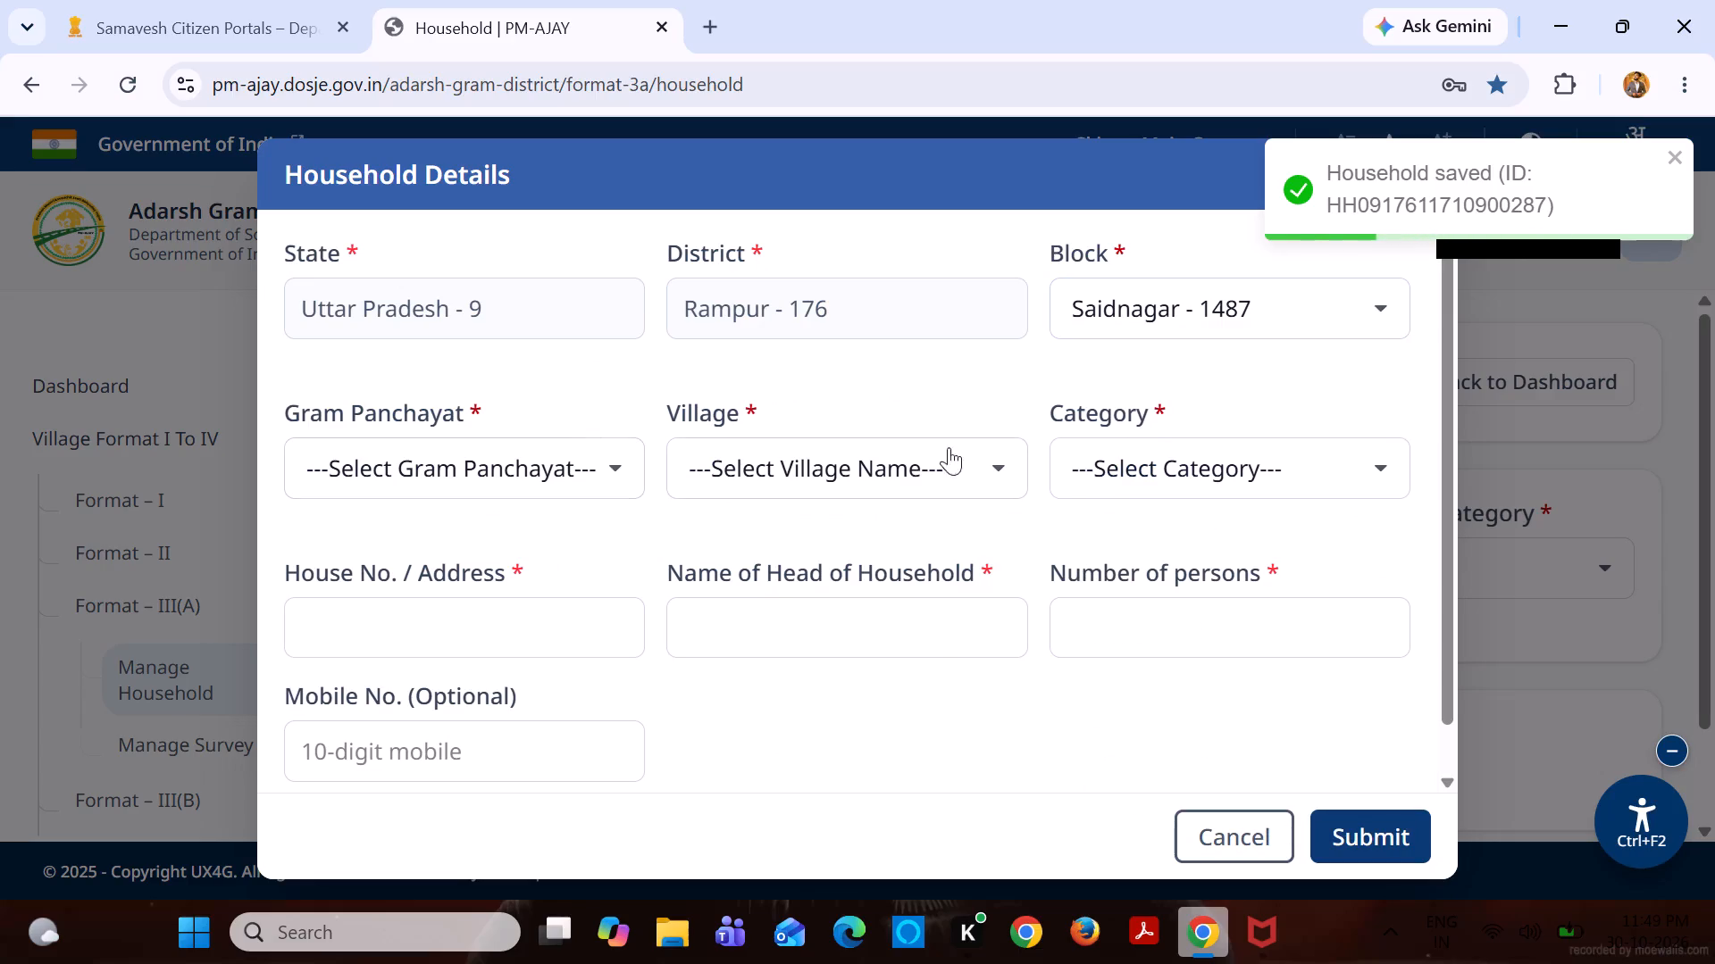
drag(1231, 289, 1233, 303)
click(1115, 744)
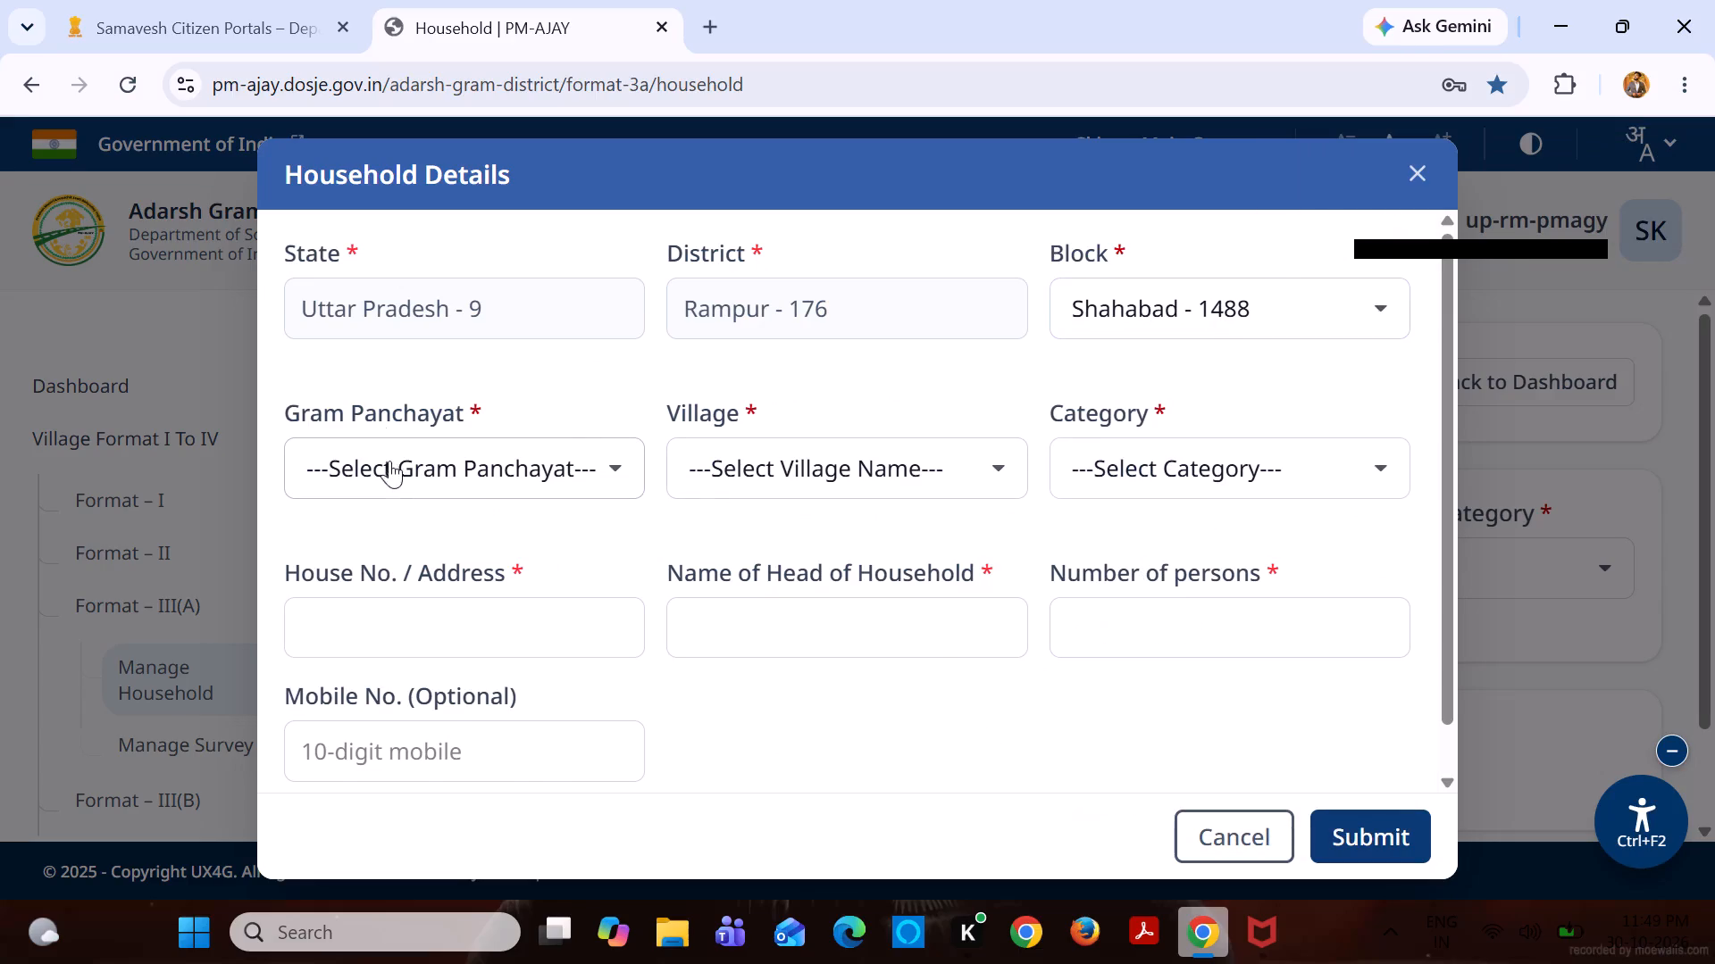
click(391, 462)
click(371, 717)
click(860, 444)
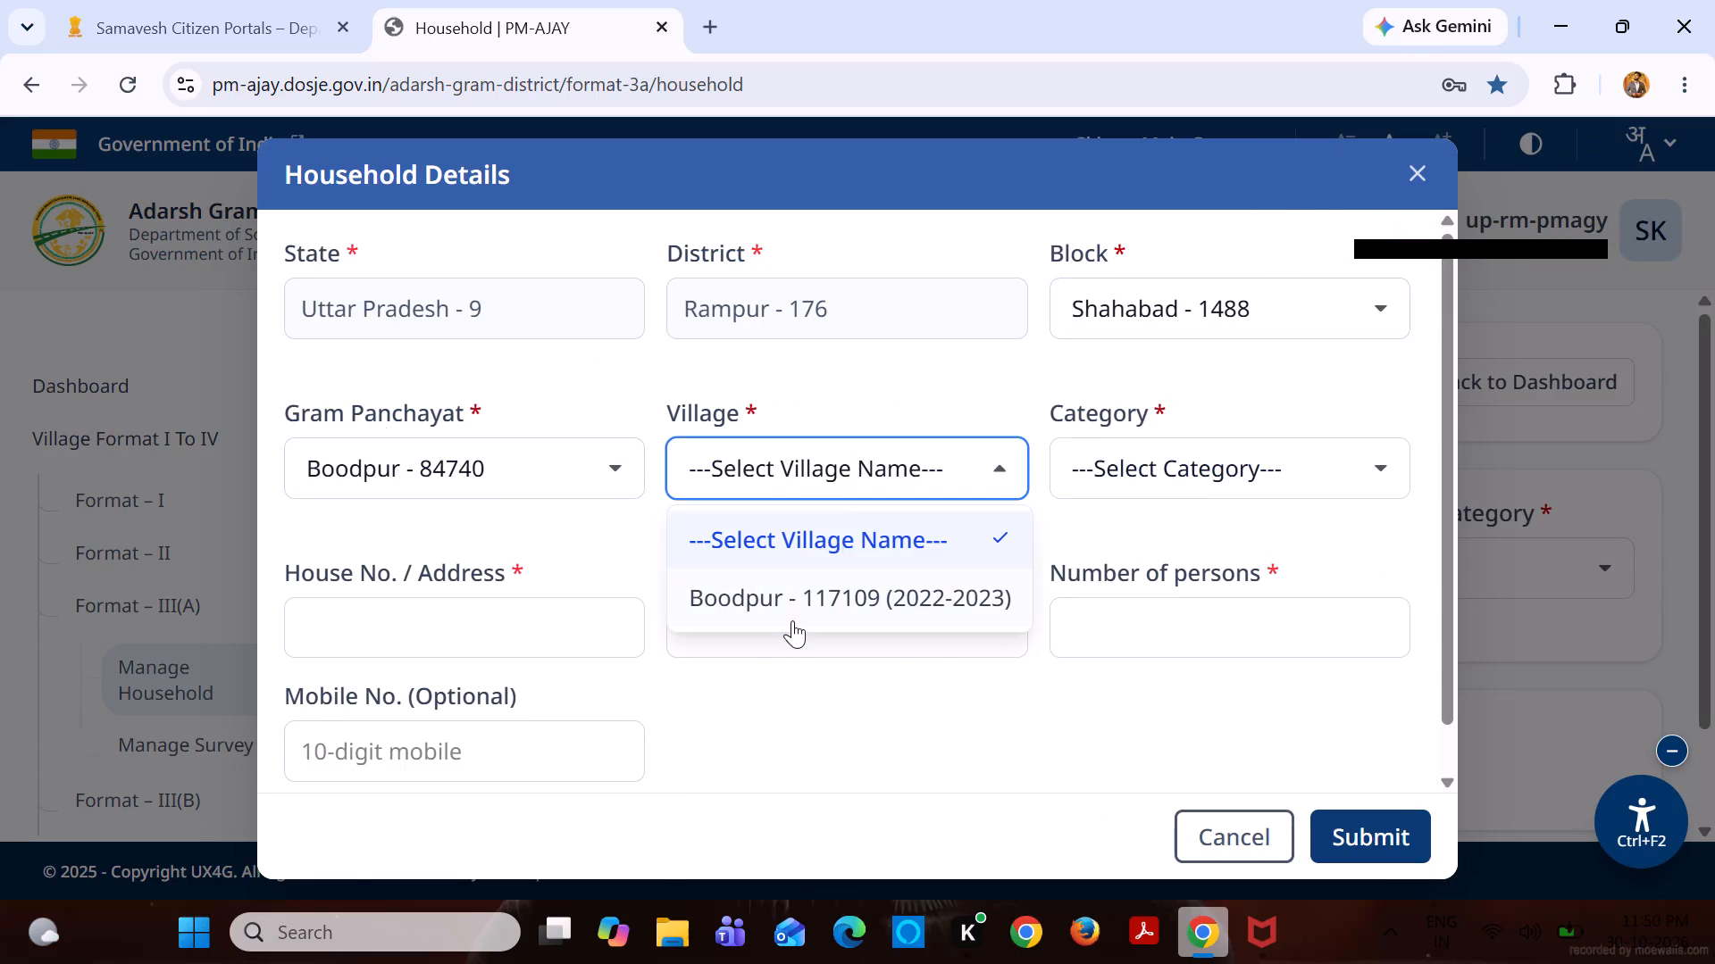
click(792, 620)
click(1313, 486)
click(1211, 609)
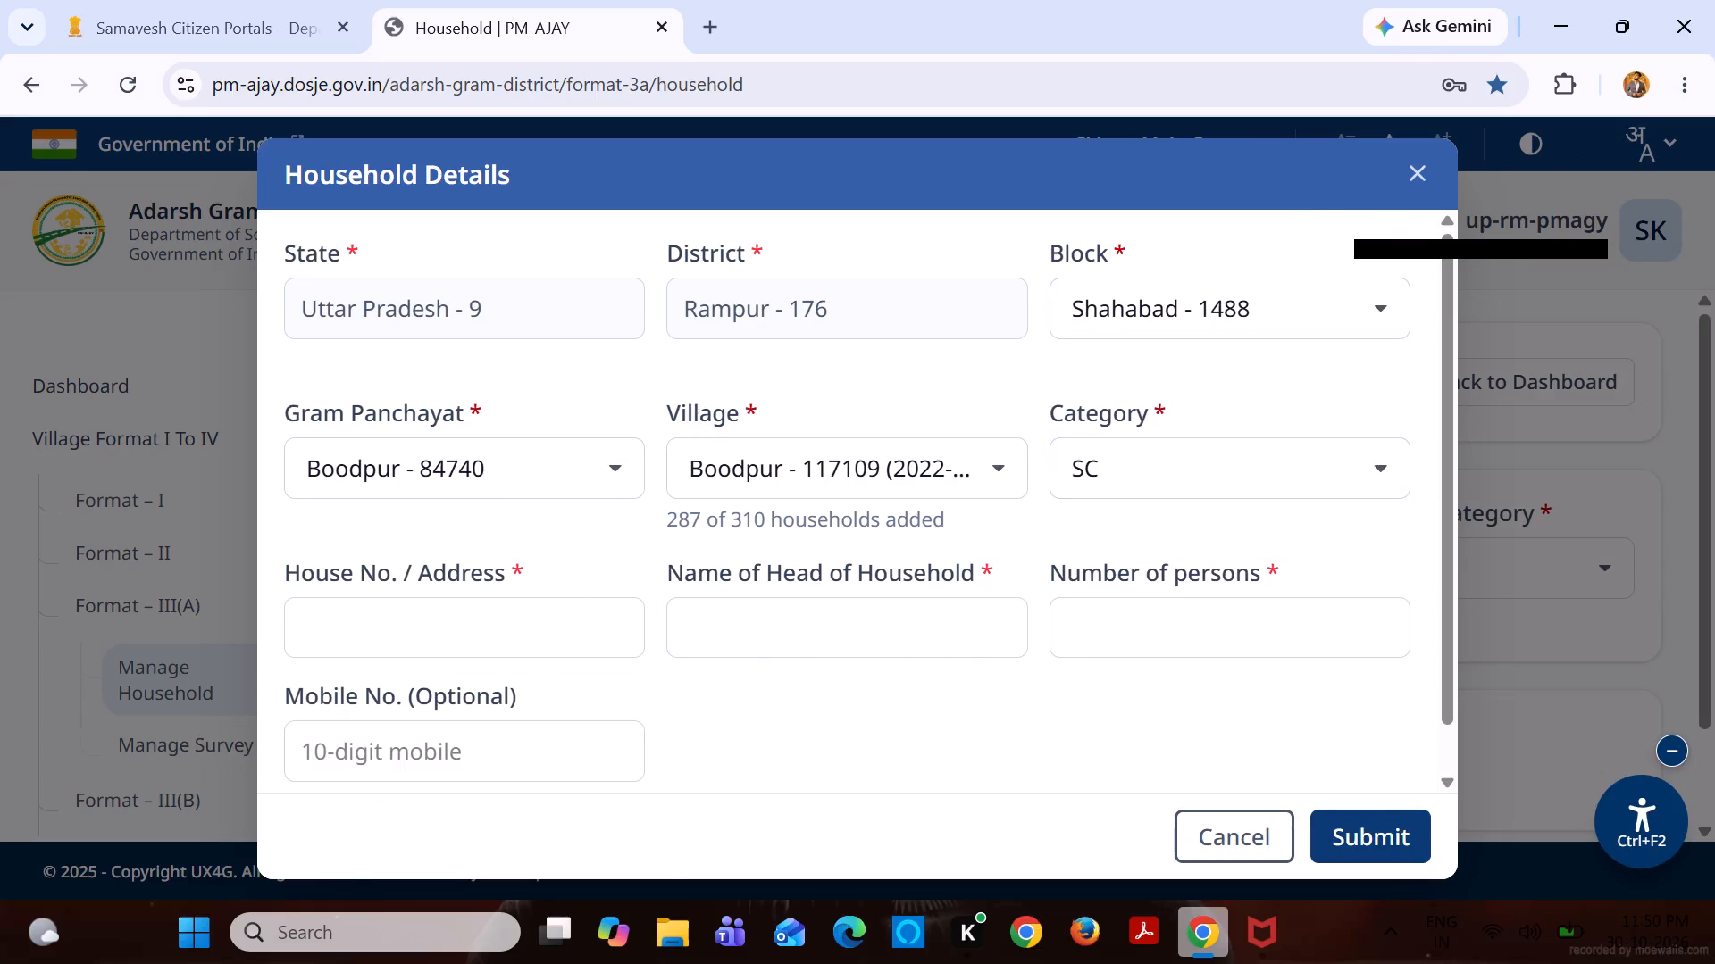
Enter house number 288, the name of the head of household and 1 person, and submit the household details.
click(425, 634)
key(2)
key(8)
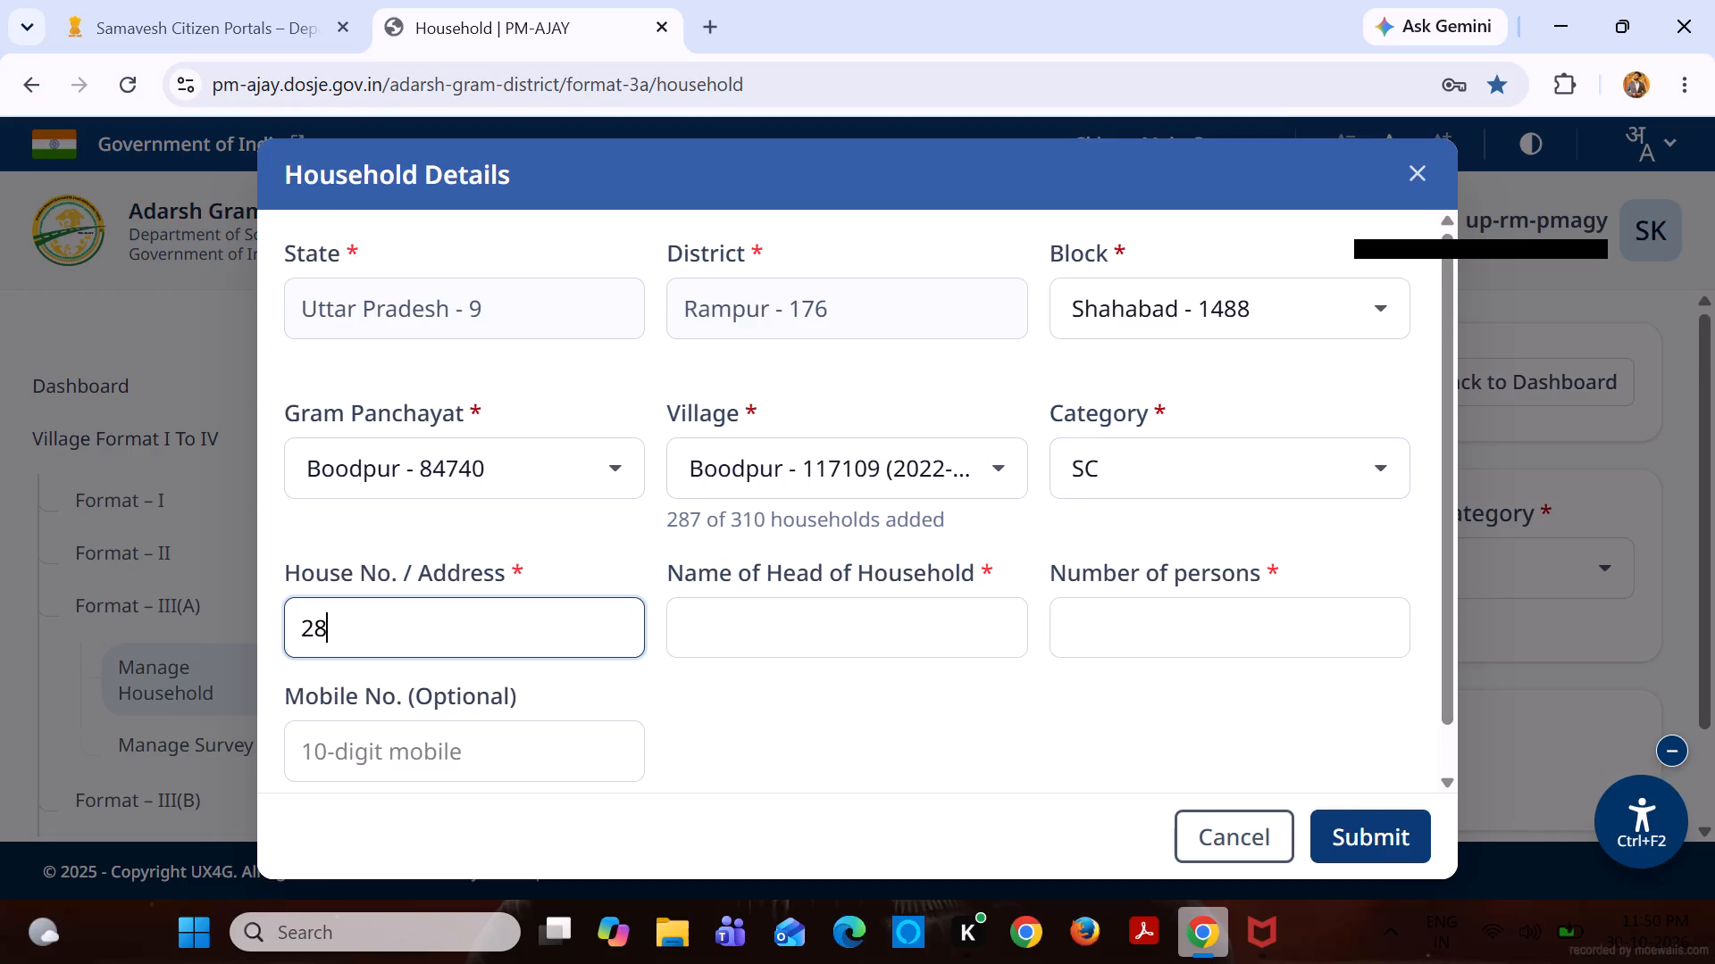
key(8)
click(868, 655)
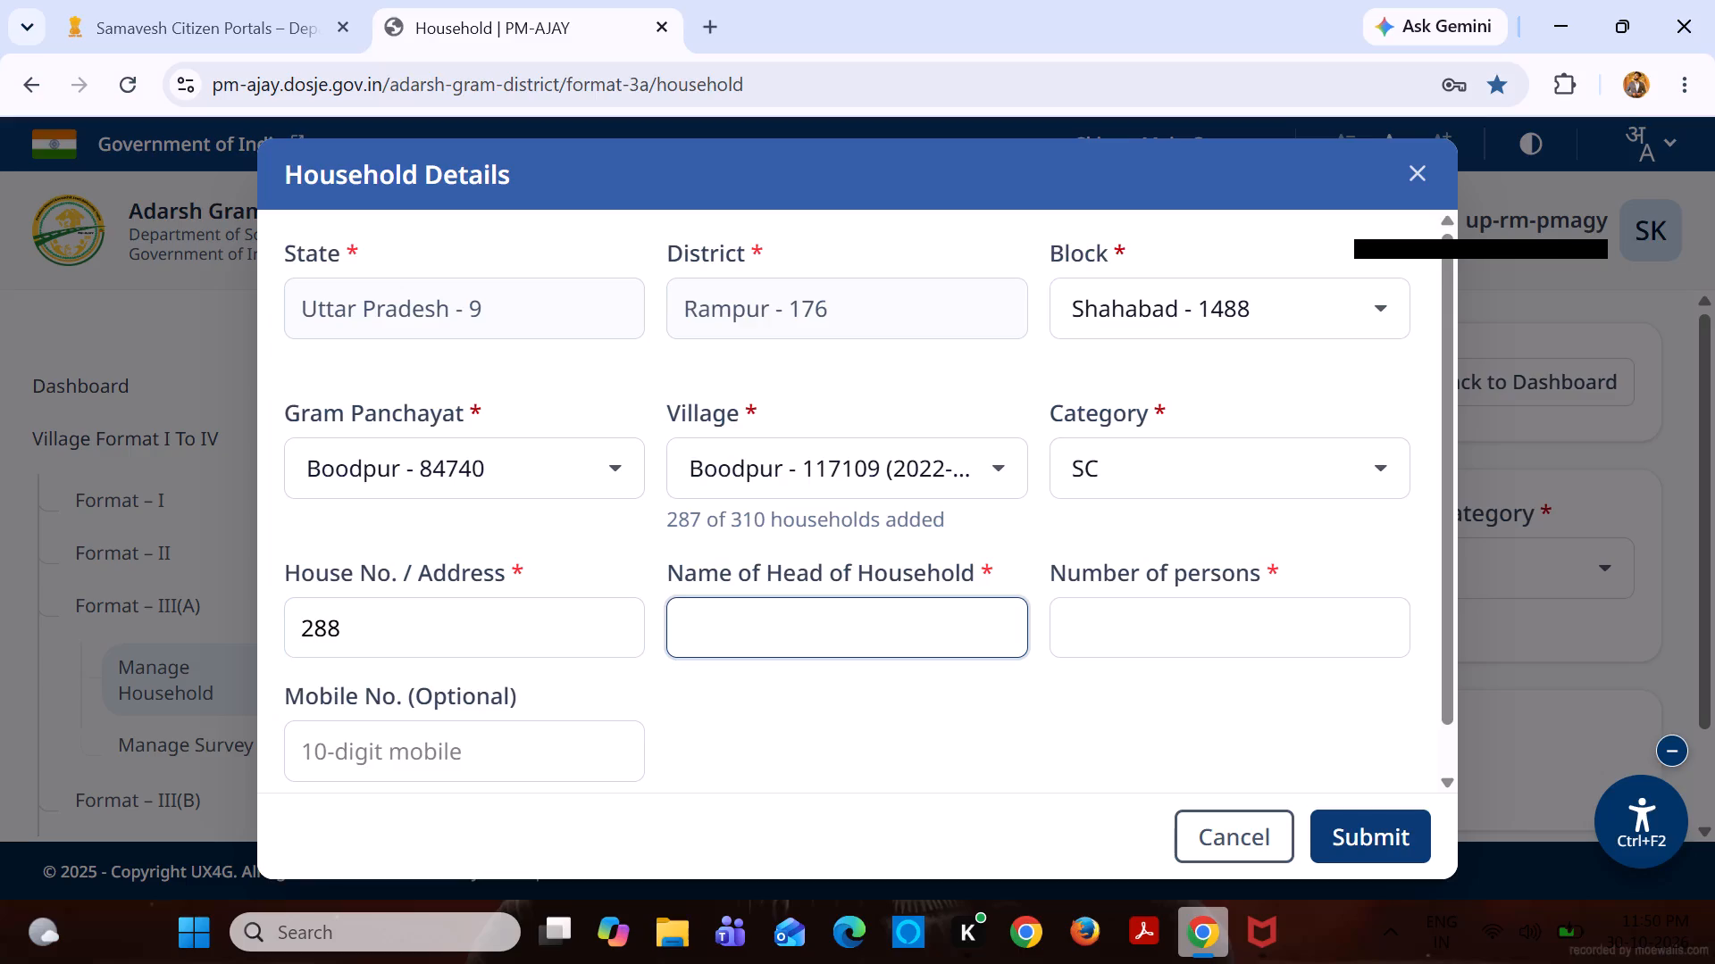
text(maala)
click(1270, 636)
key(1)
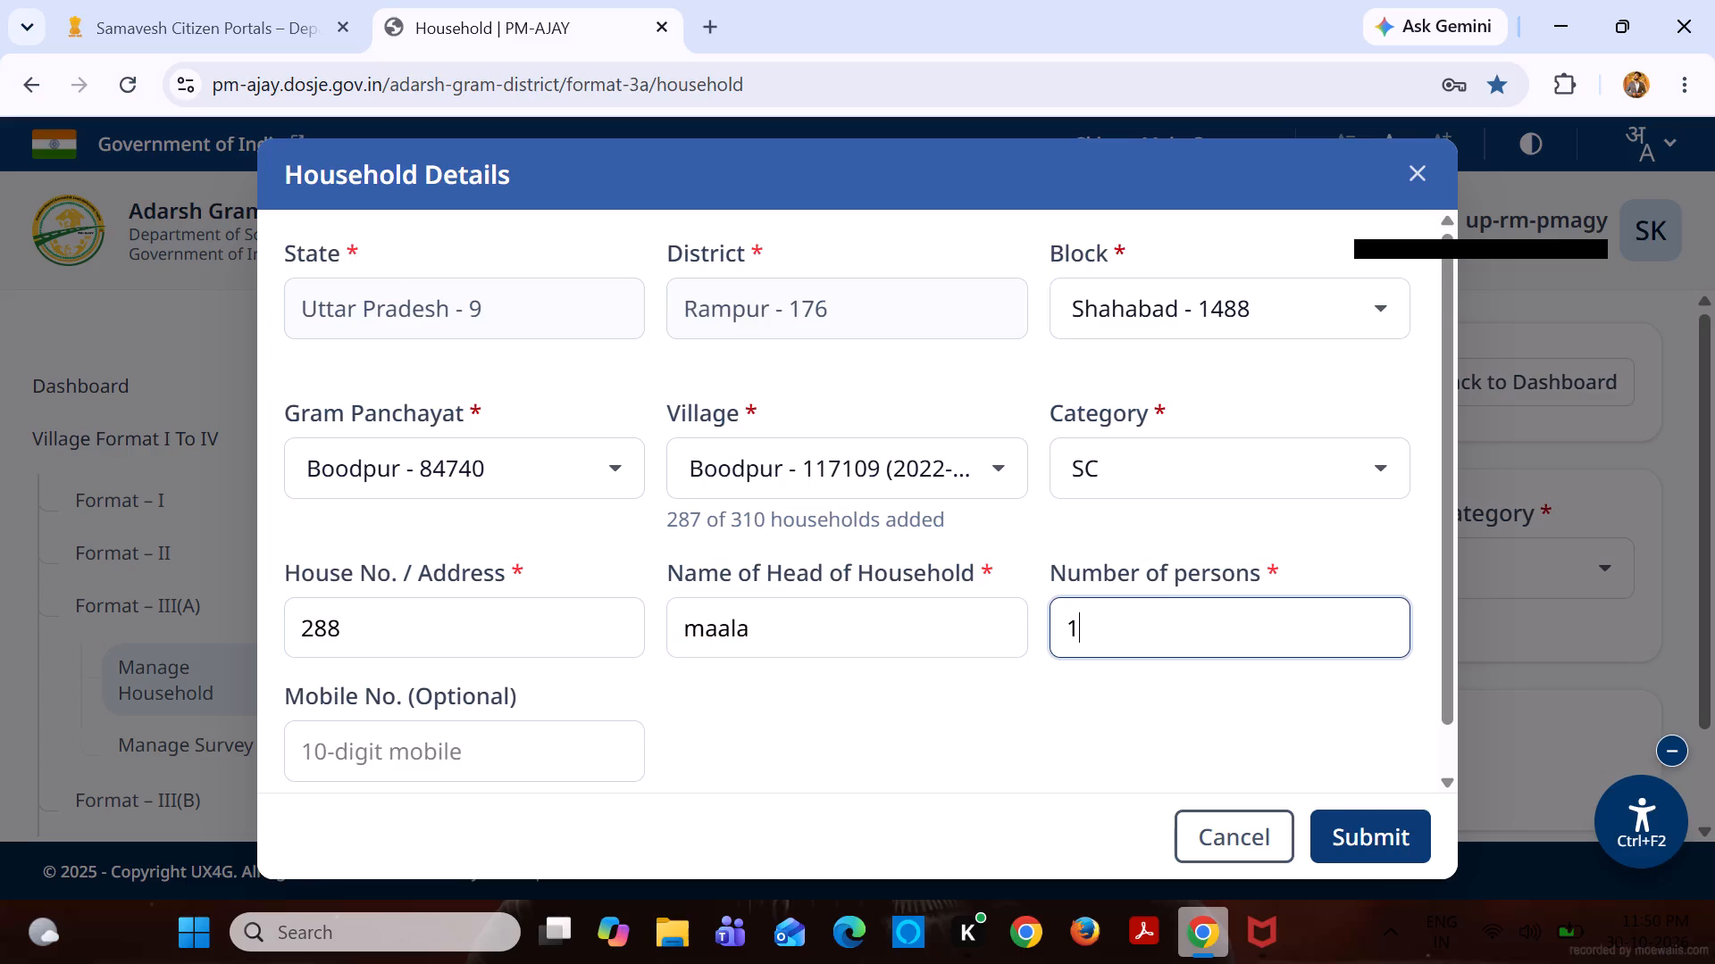
click(1345, 848)
Select domain 1 – Drinking water and Sanitation, answer Yes for household latrine and No for open defecation, and submit.
scroll(1428, 597, down, 12)
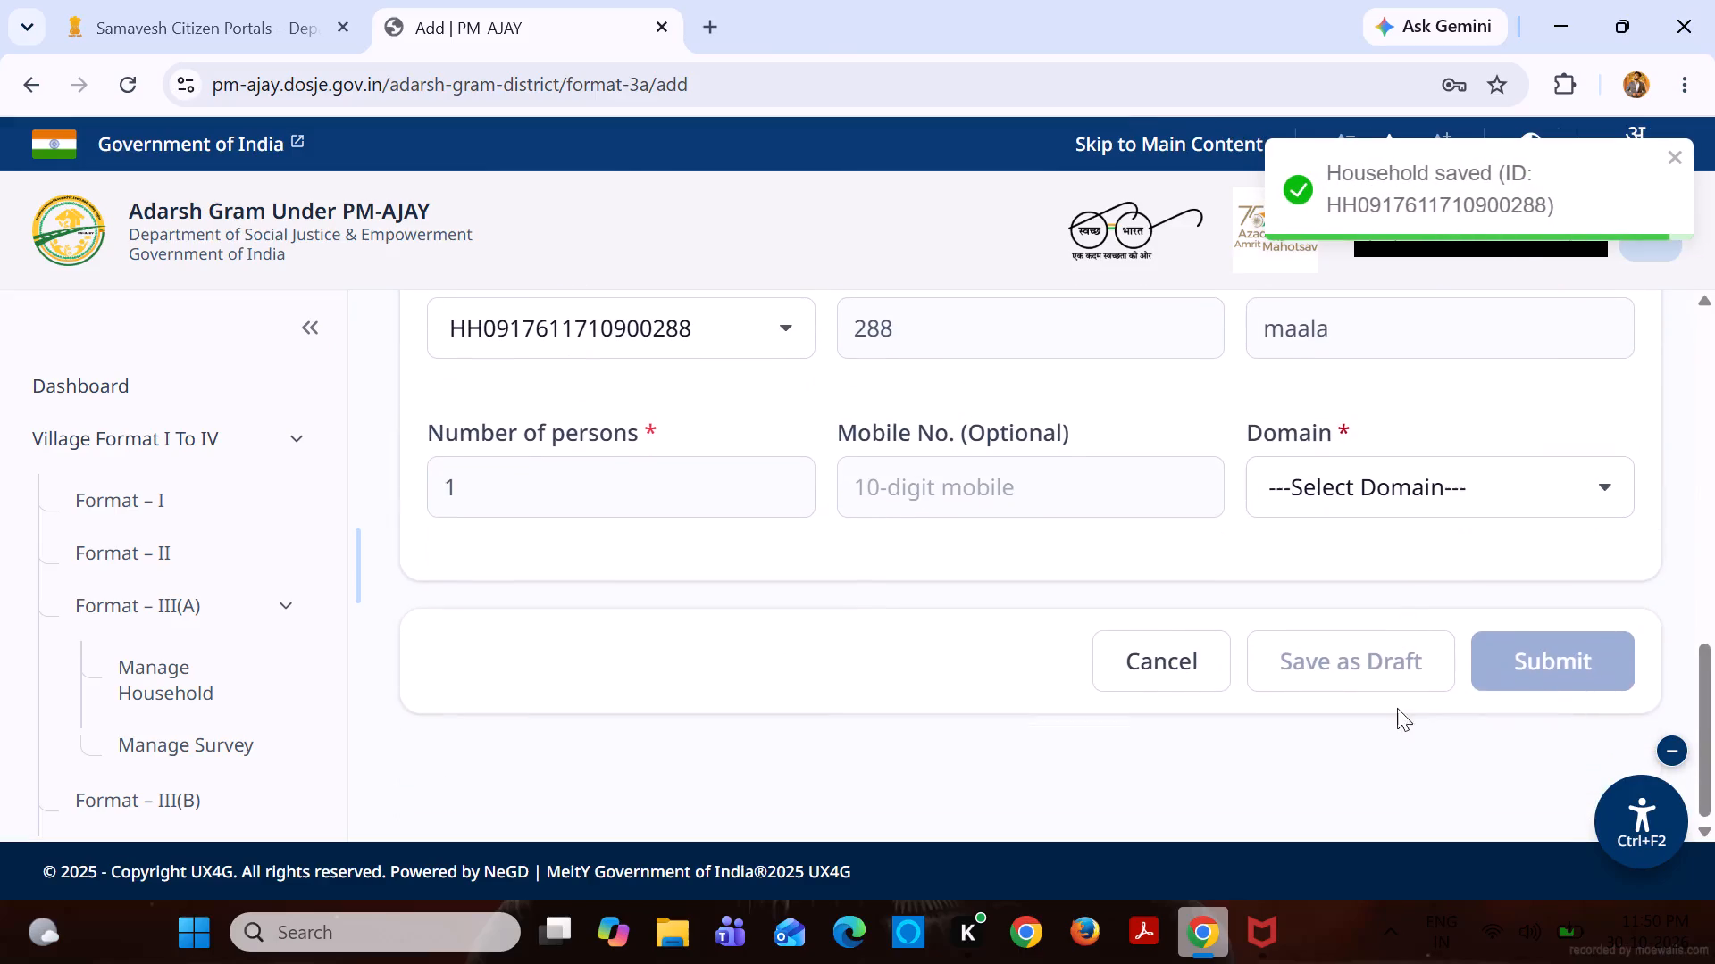
drag(1551, 551, 1553, 528)
click(1560, 473)
click(1493, 236)
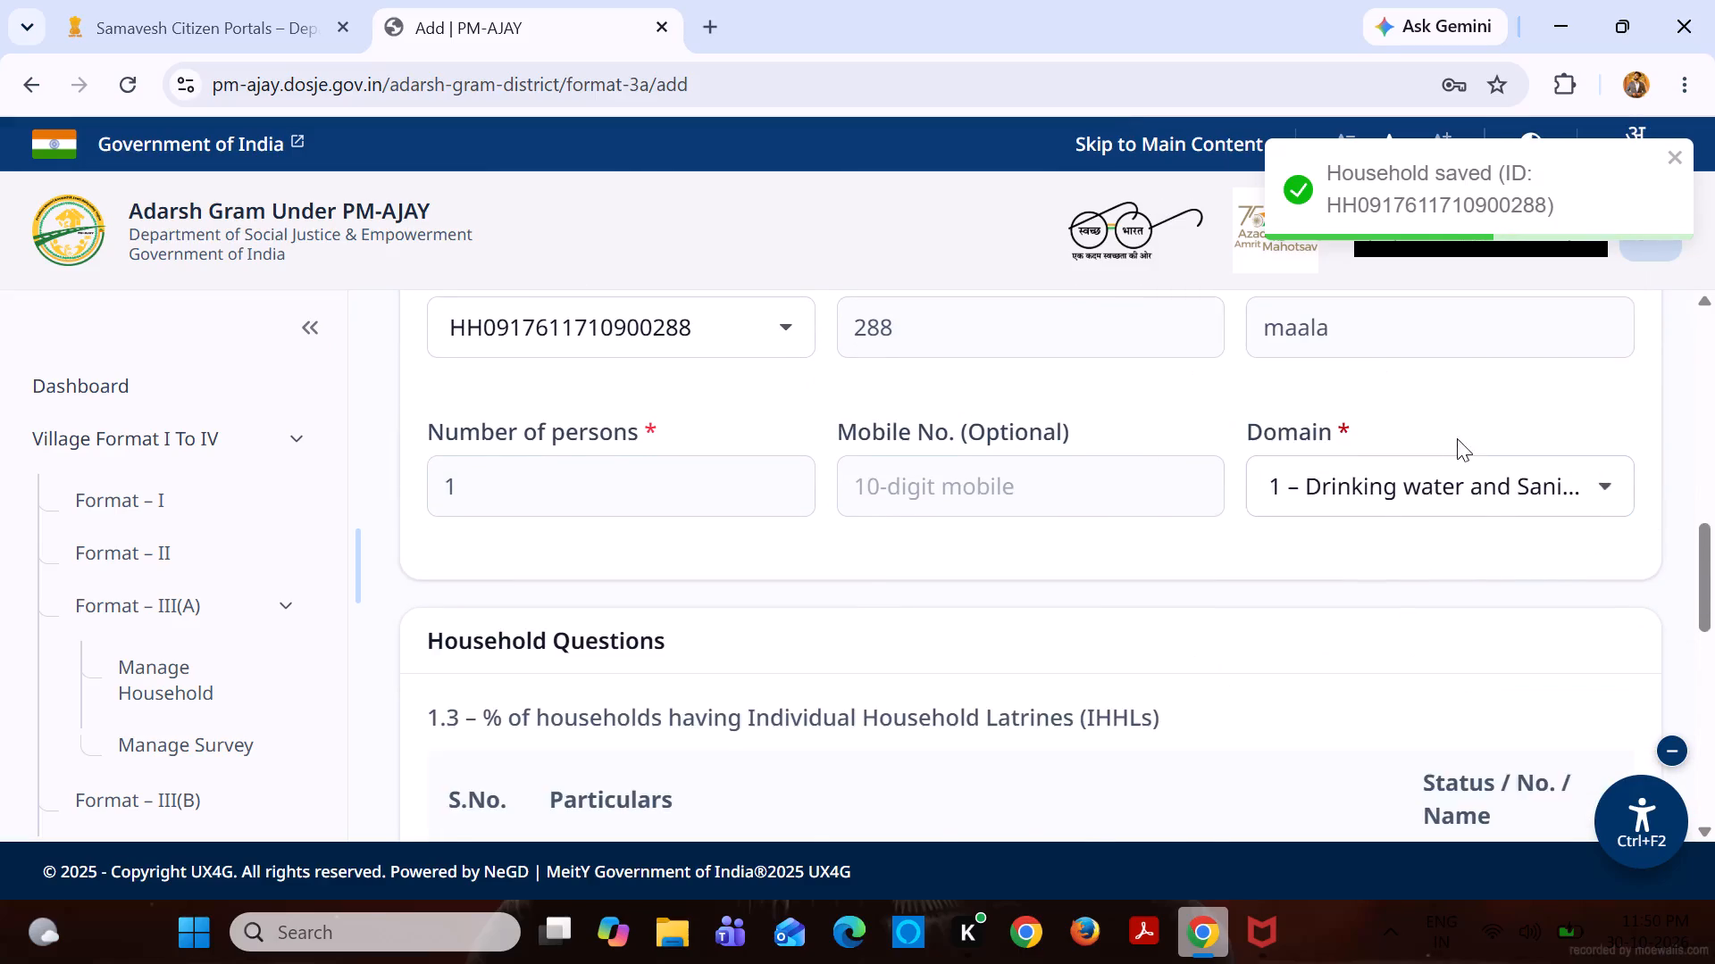
scroll(1462, 436, down, 4)
click(1530, 361)
click(1495, 445)
click(1524, 594)
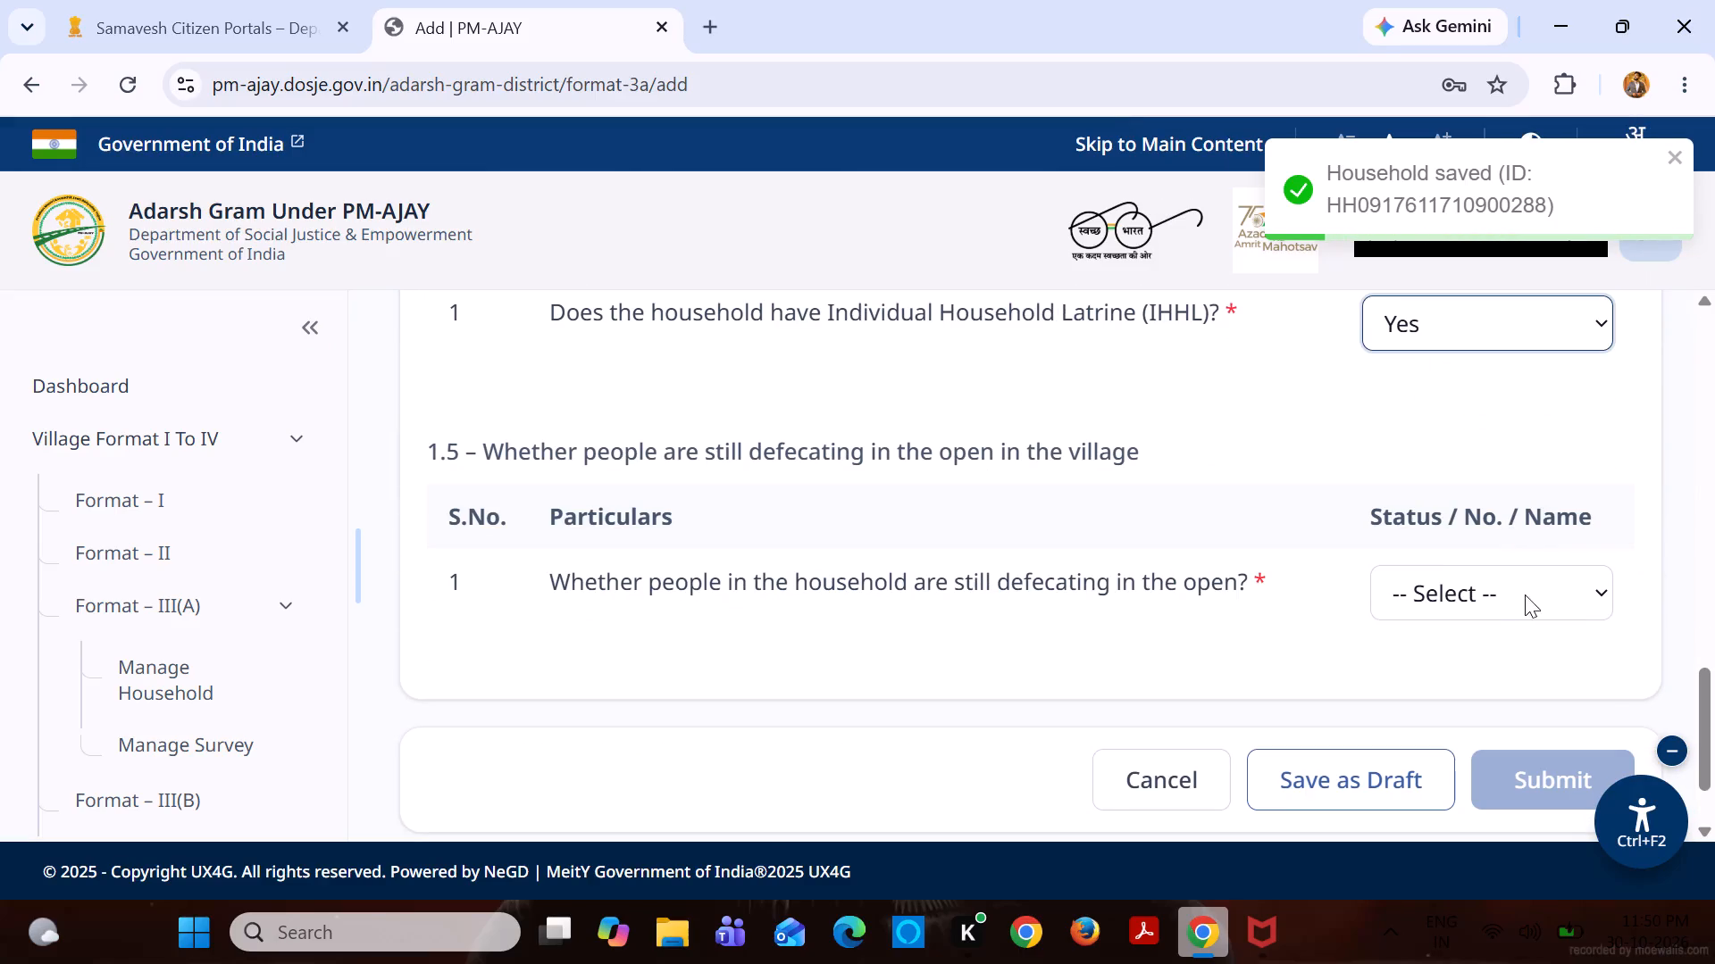
click(1436, 733)
drag(1515, 771, 1515, 761)
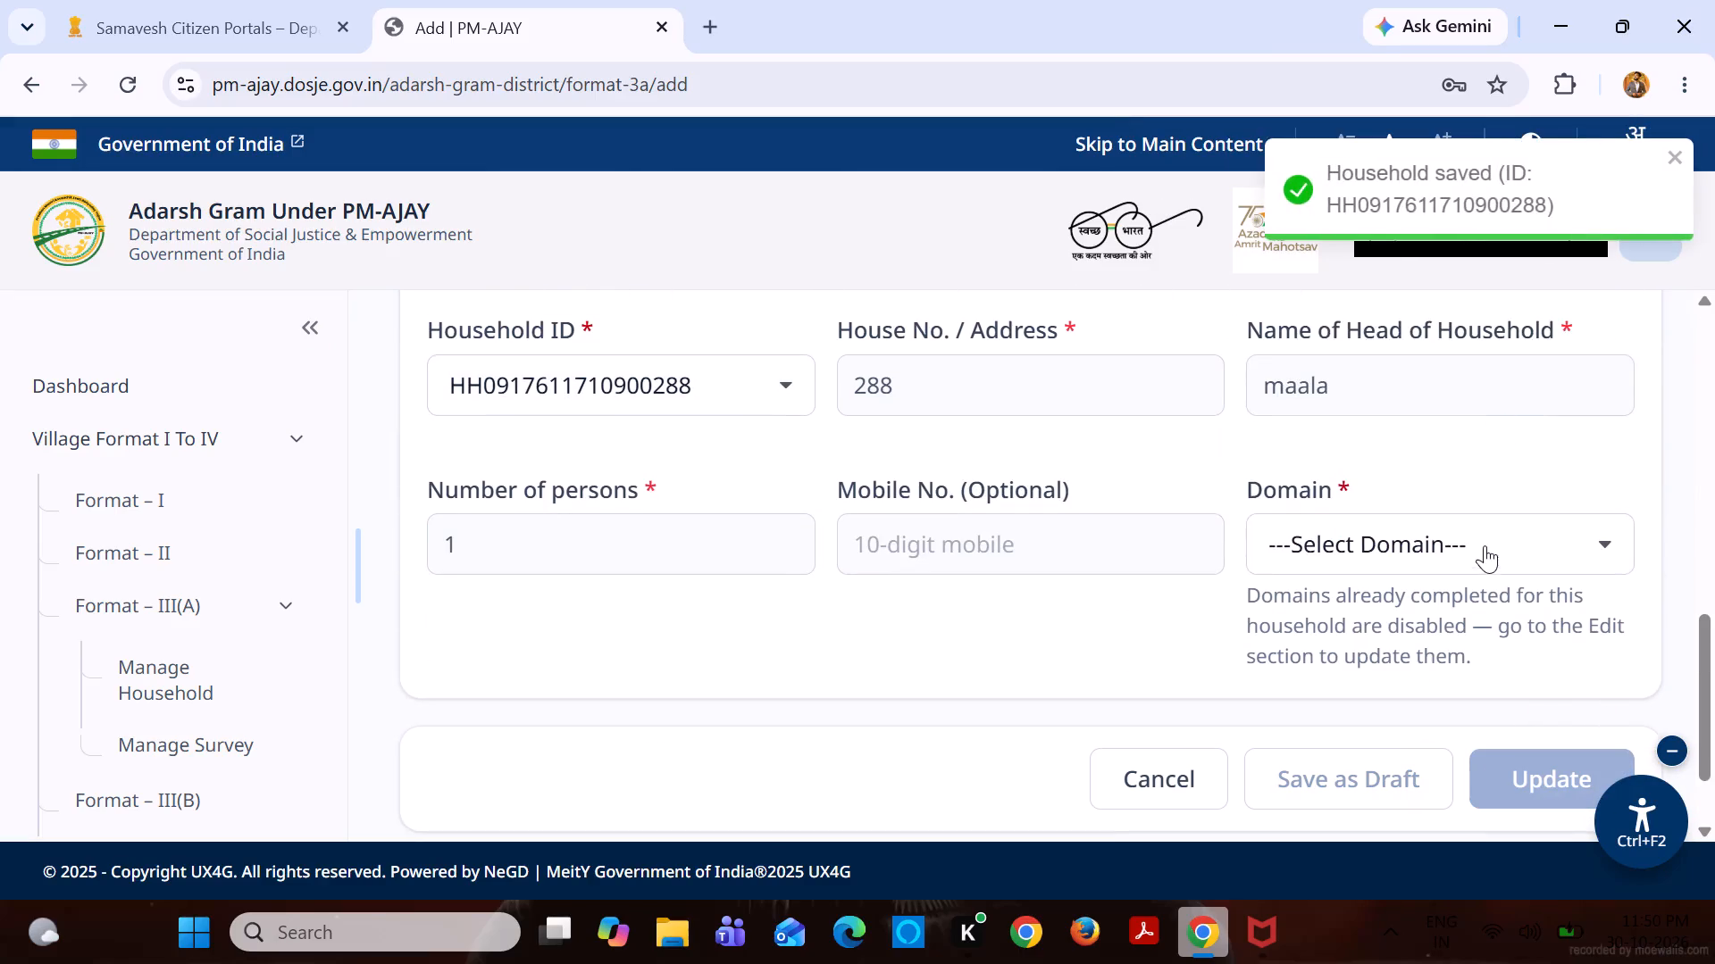
Select domain 2 – Education and enter 0 children for every age group from 6-10 to 18-23 years.
click(1485, 553)
click(1428, 295)
scroll(1429, 464, down, 3)
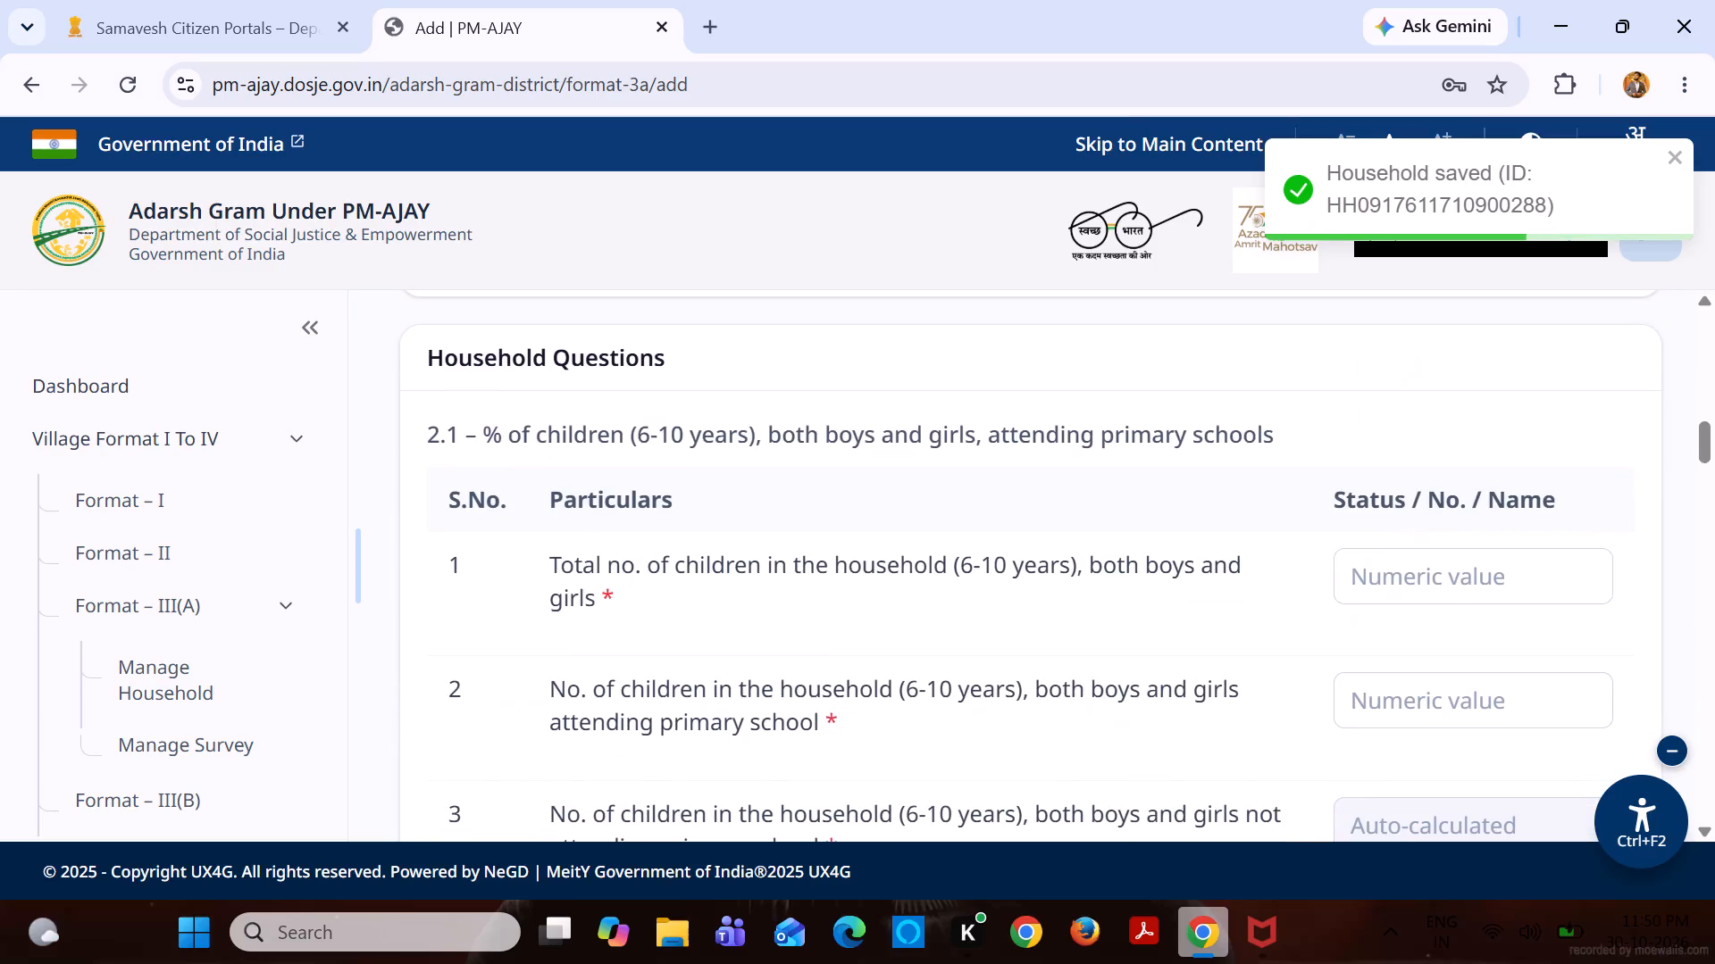
click(1417, 563)
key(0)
scroll(1405, 569, down, 2)
click(1416, 577)
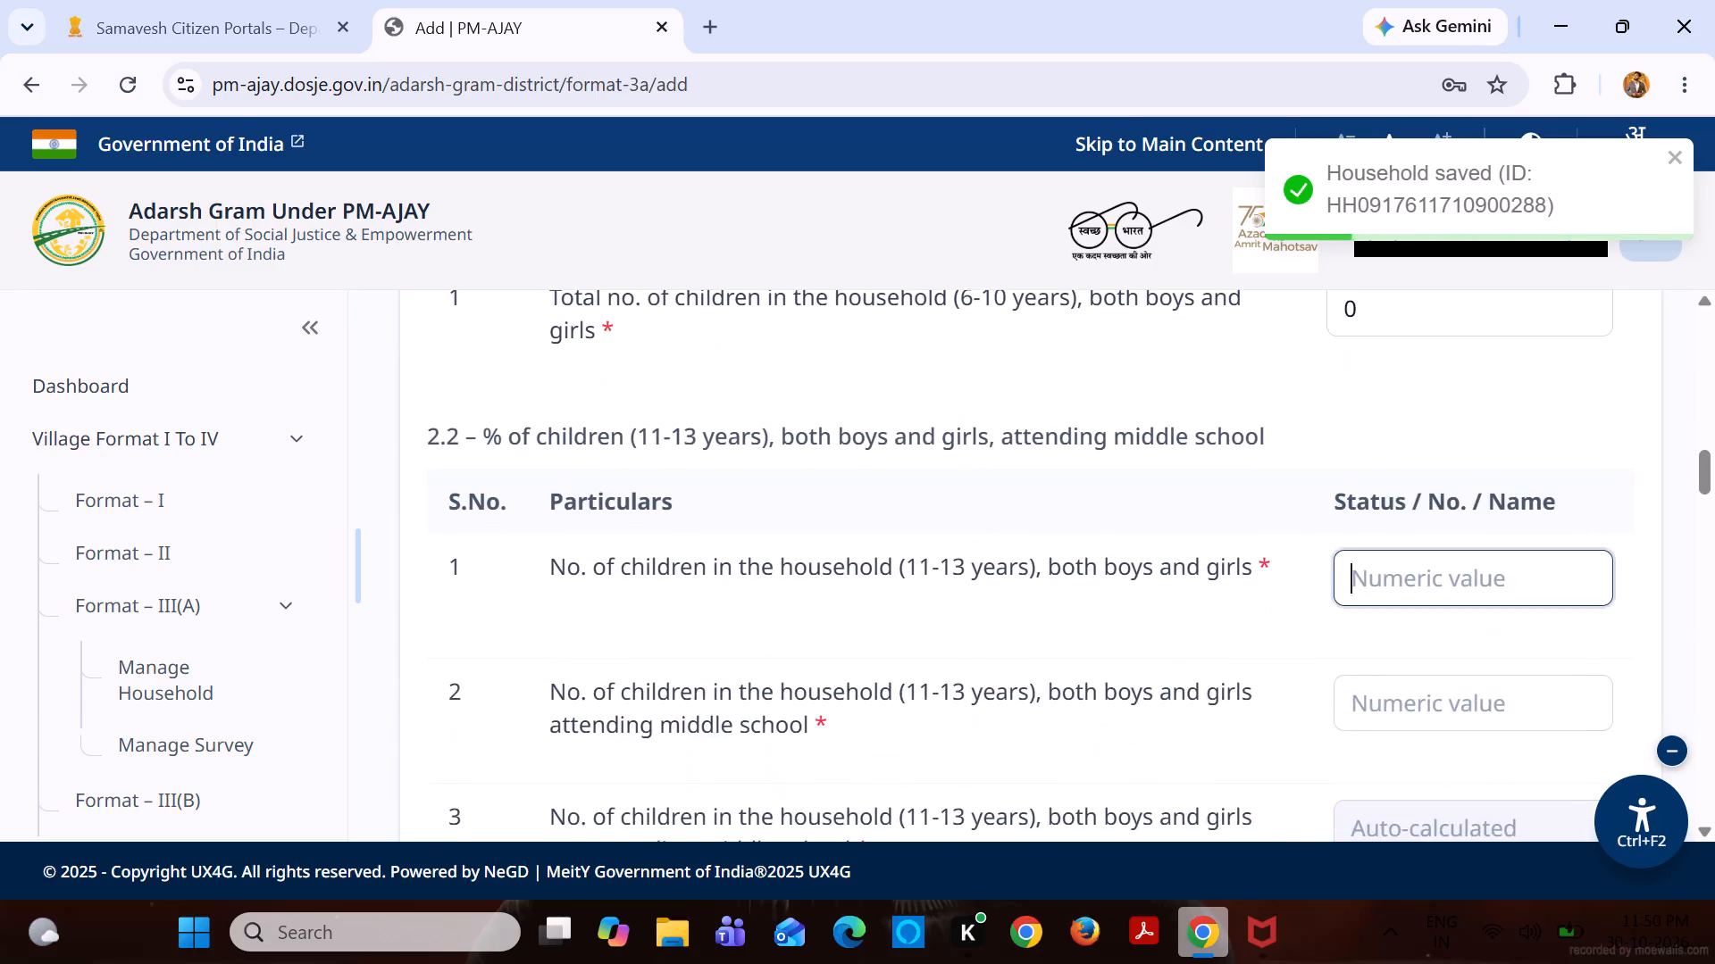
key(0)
scroll(1418, 567, down, 2)
click(1452, 557)
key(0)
scroll(1451, 560, down, 2)
click(1438, 597)
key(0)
scroll(1435, 578, down, 2)
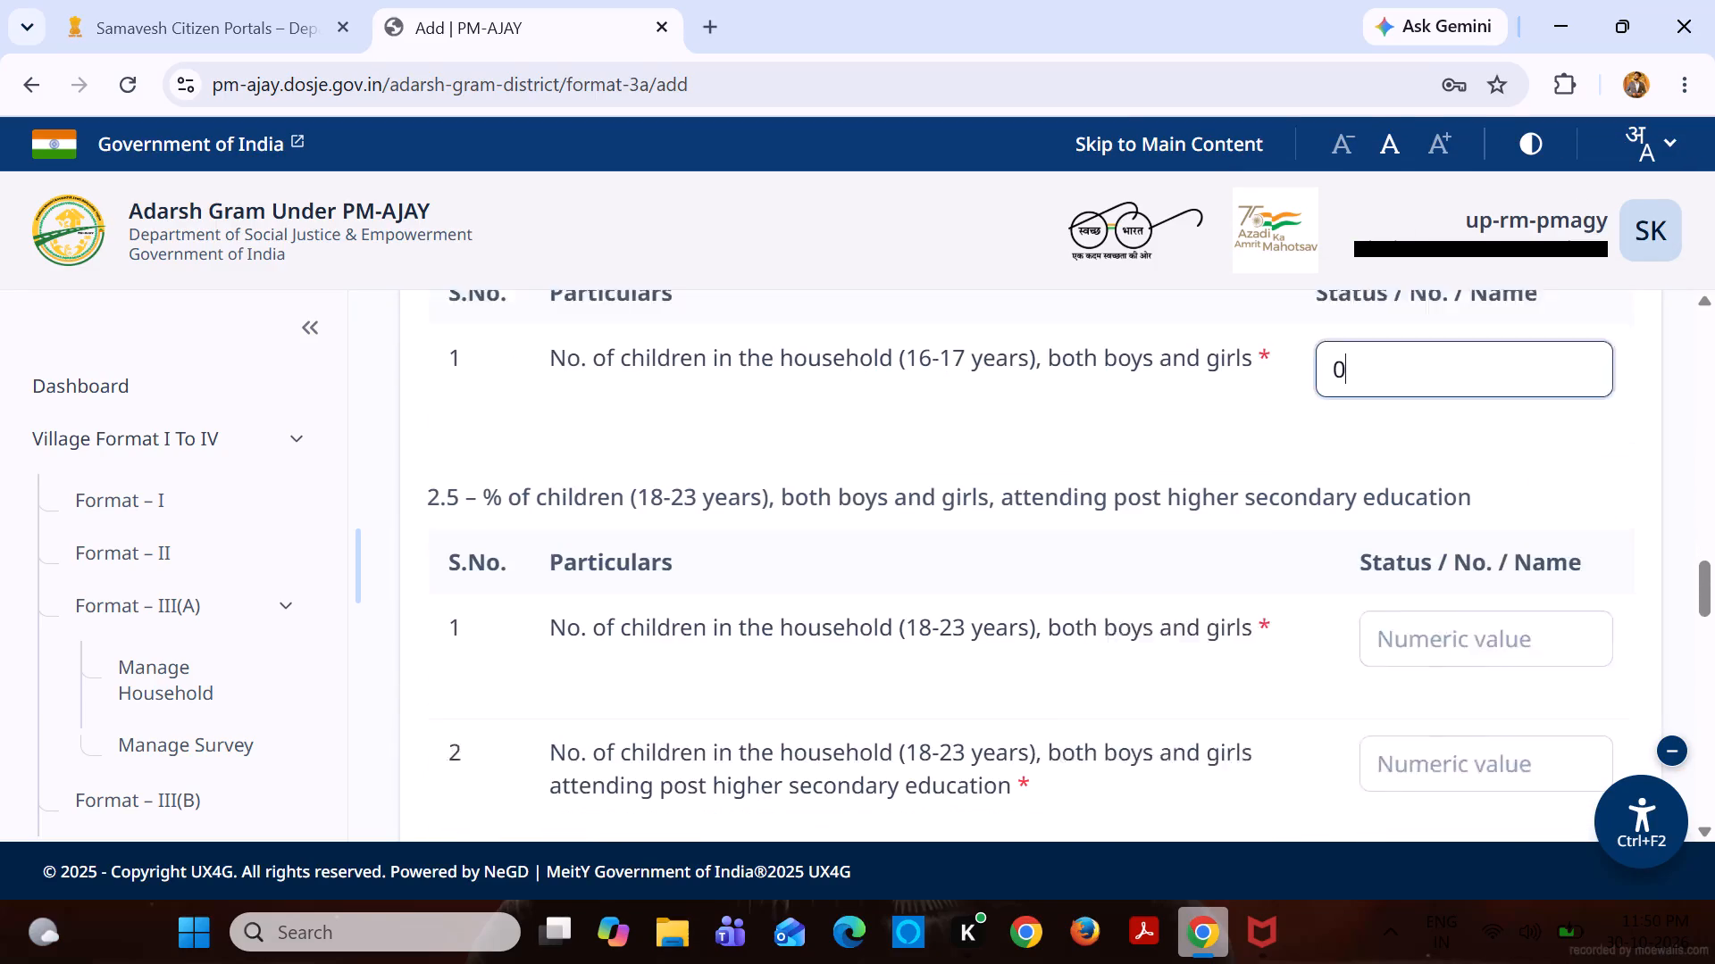
click(1505, 600)
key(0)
Enter 0 children eligible for the Pre-matric and Post-matric Scholarships, and submit the Education domain.
scroll(1487, 587, down, 2)
click(1486, 599)
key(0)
scroll(1478, 604, down, 2)
click(1485, 605)
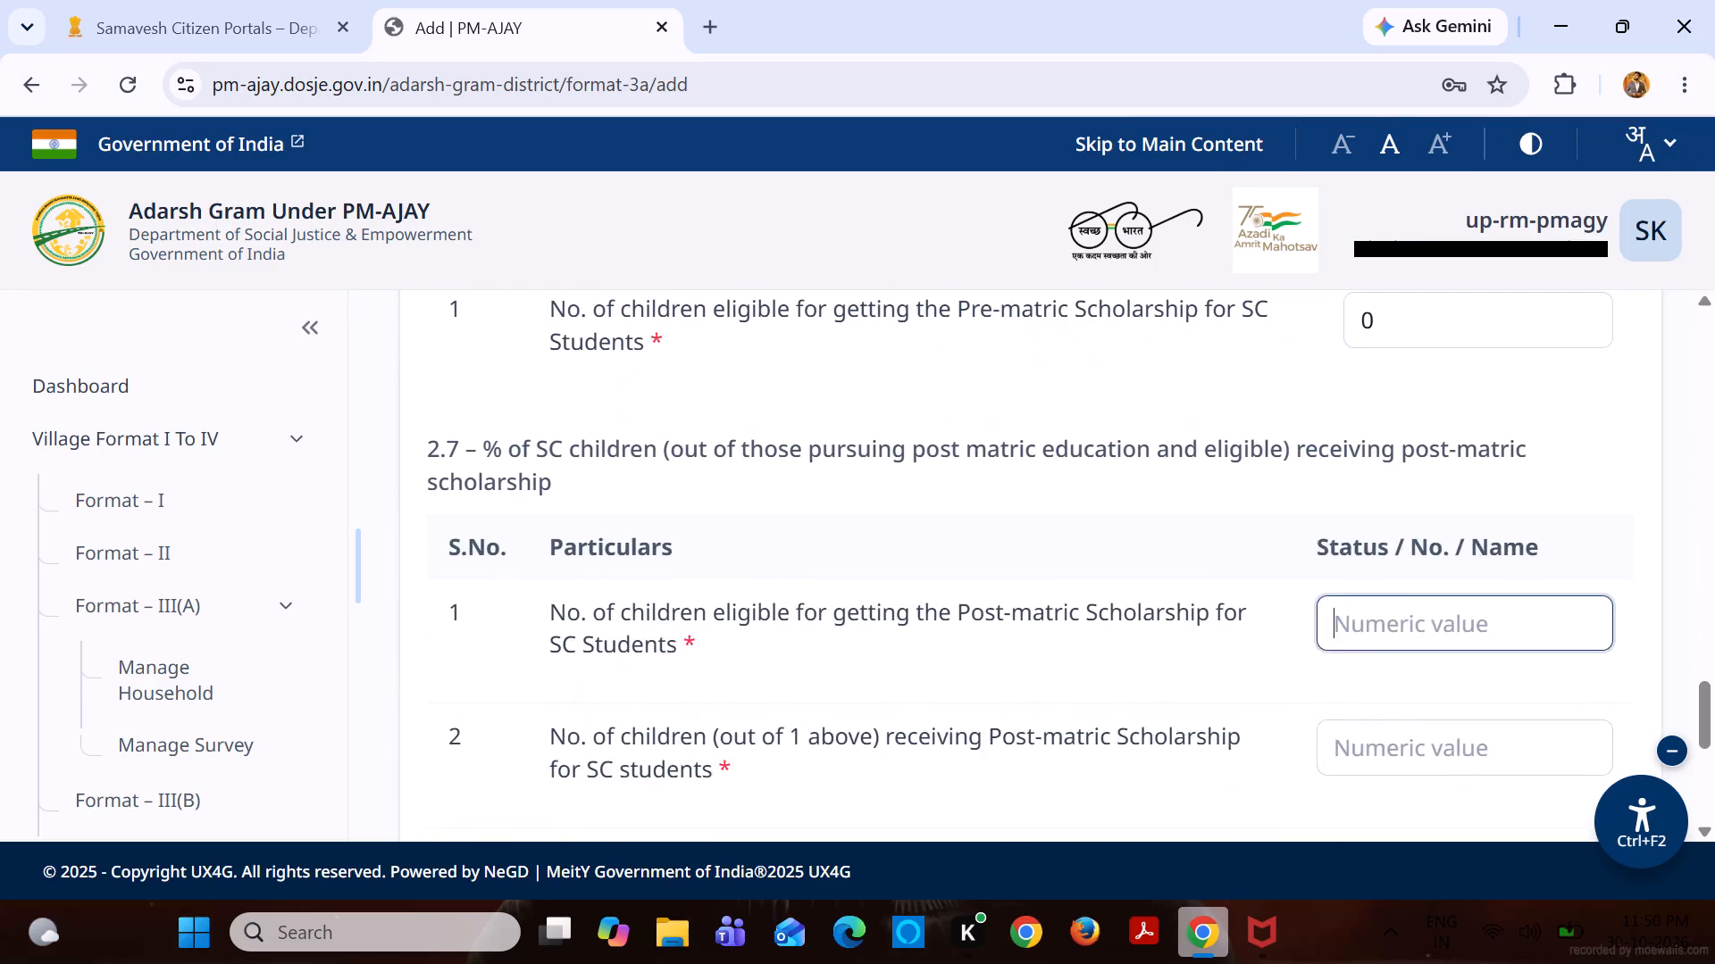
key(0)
scroll(1485, 618, down, 2)
drag(1535, 671, 1529, 661)
Select domain 3 – Health and Nutrition, answer Yes for Health Protection Scheme coverage, and enter 0 pregnant women and 0 deliveries.
click(1509, 386)
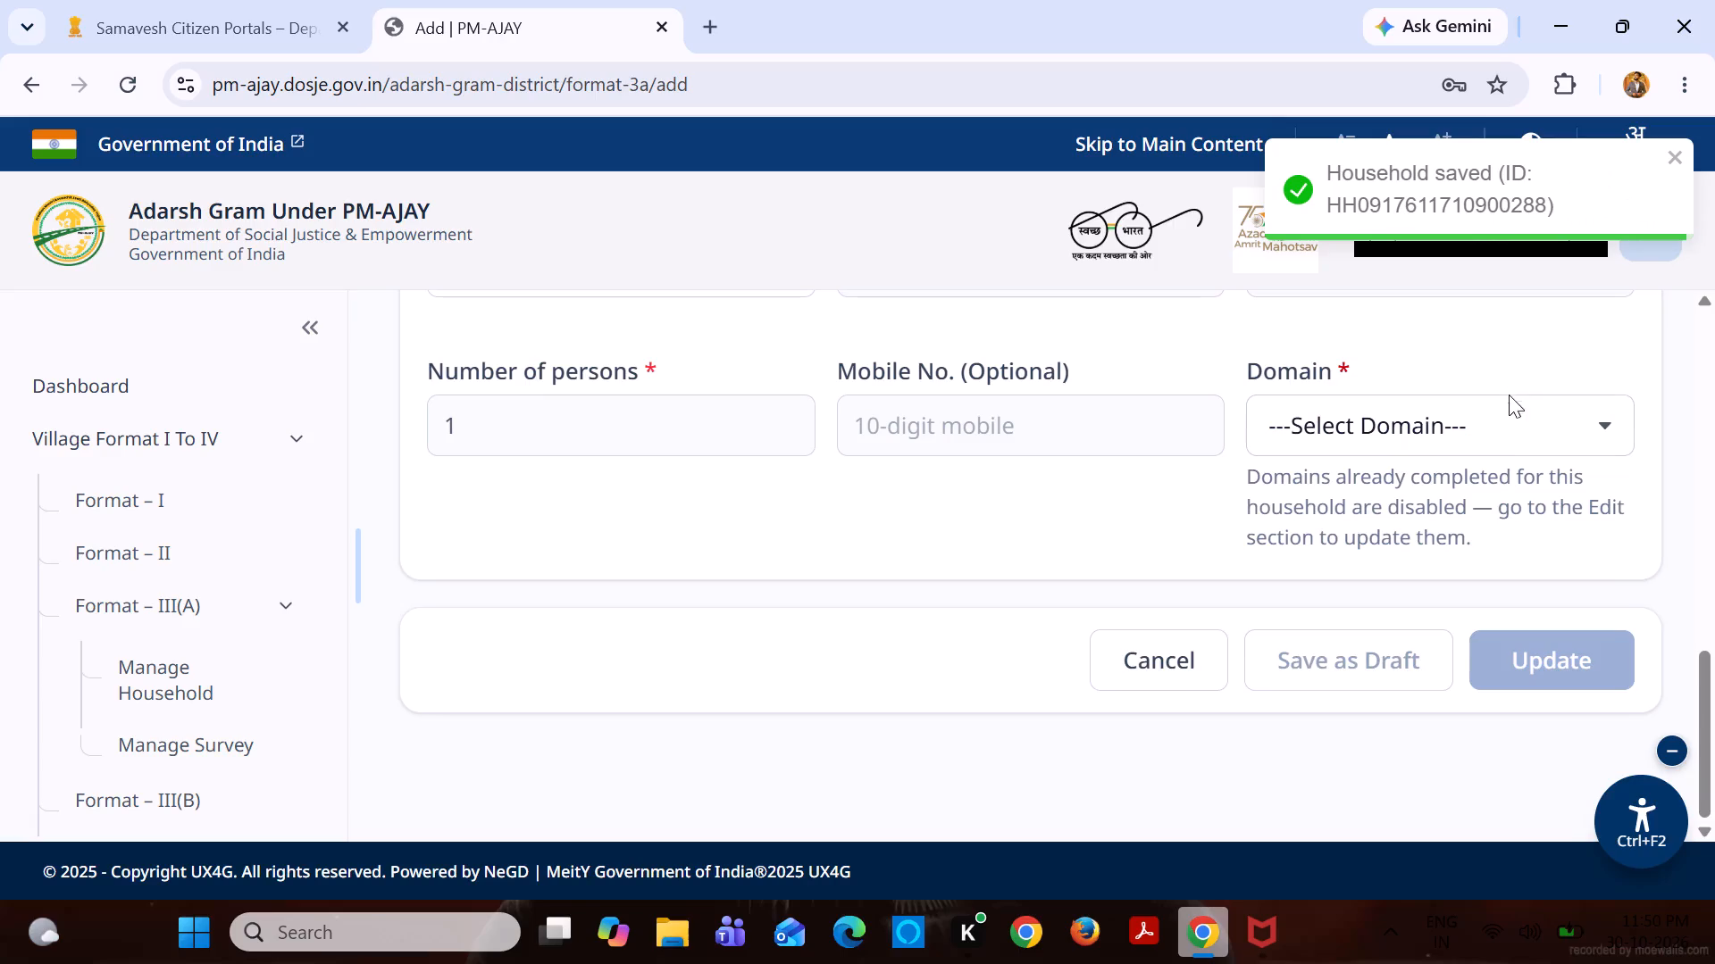
click(1510, 427)
click(1270, 759)
scroll(1280, 692, down, 3)
click(1519, 460)
click(1466, 568)
scroll(1466, 578, down, 1)
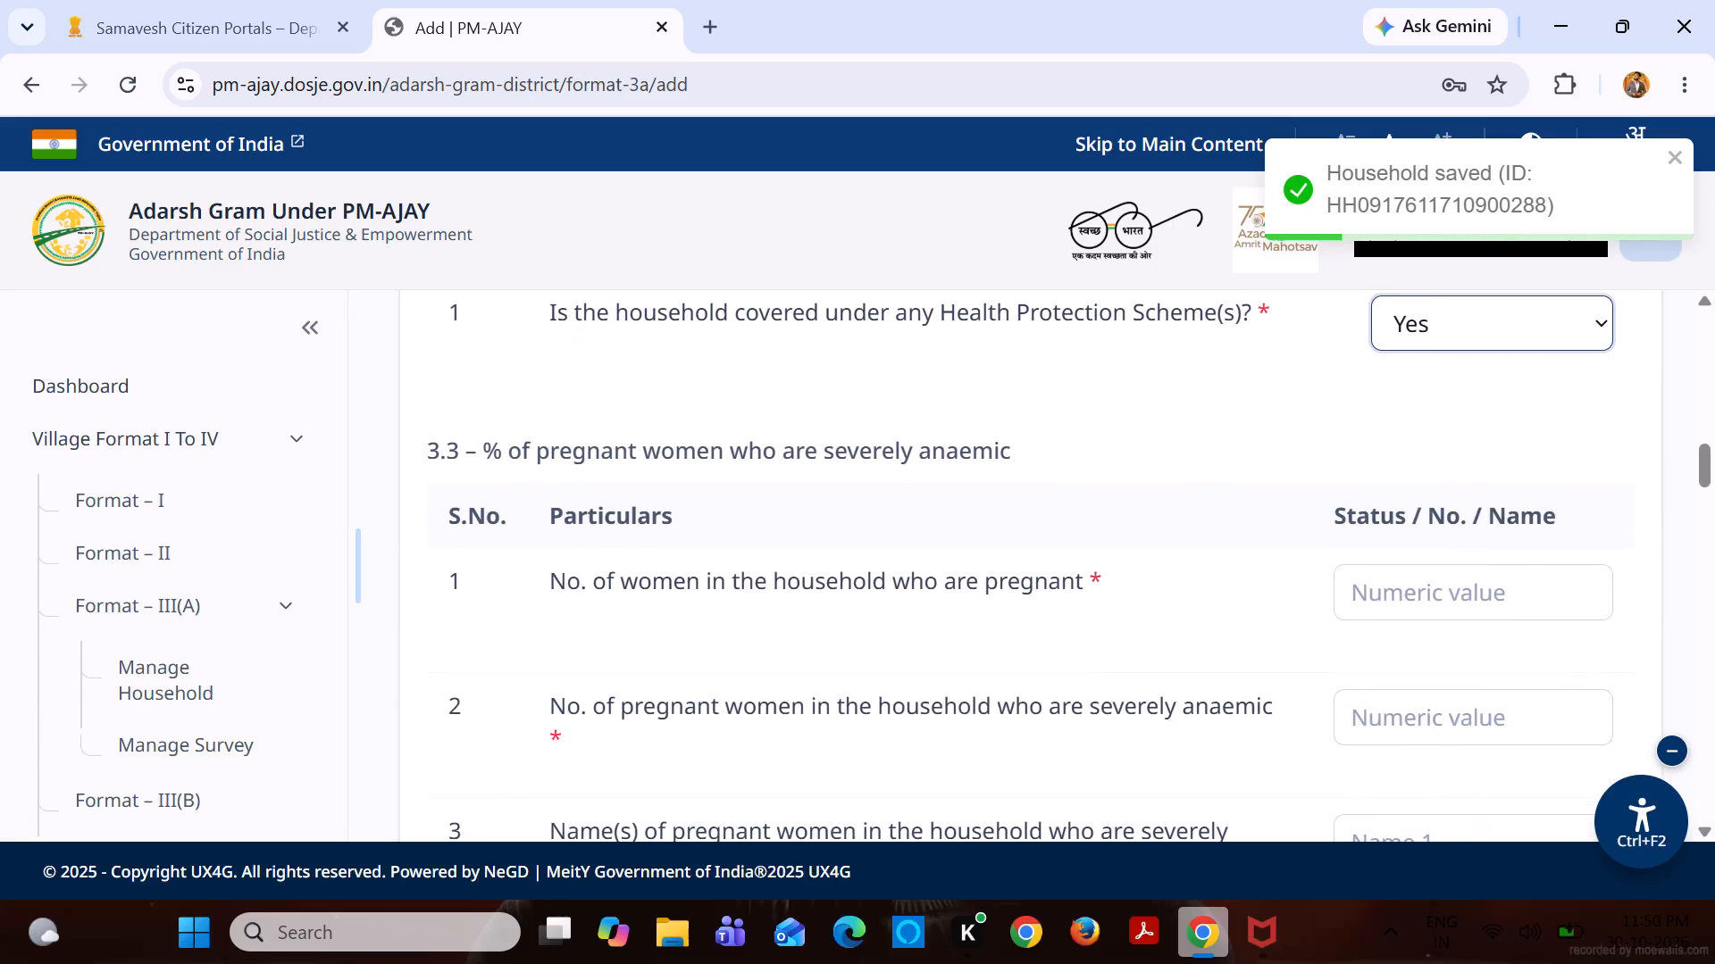
click(1471, 576)
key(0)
scroll(1469, 583, down, 1)
click(1401, 700)
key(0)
Enter 0 for children born during the last year, children below one year, and children aged 0-5 years.
scroll(1402, 693, down, 2)
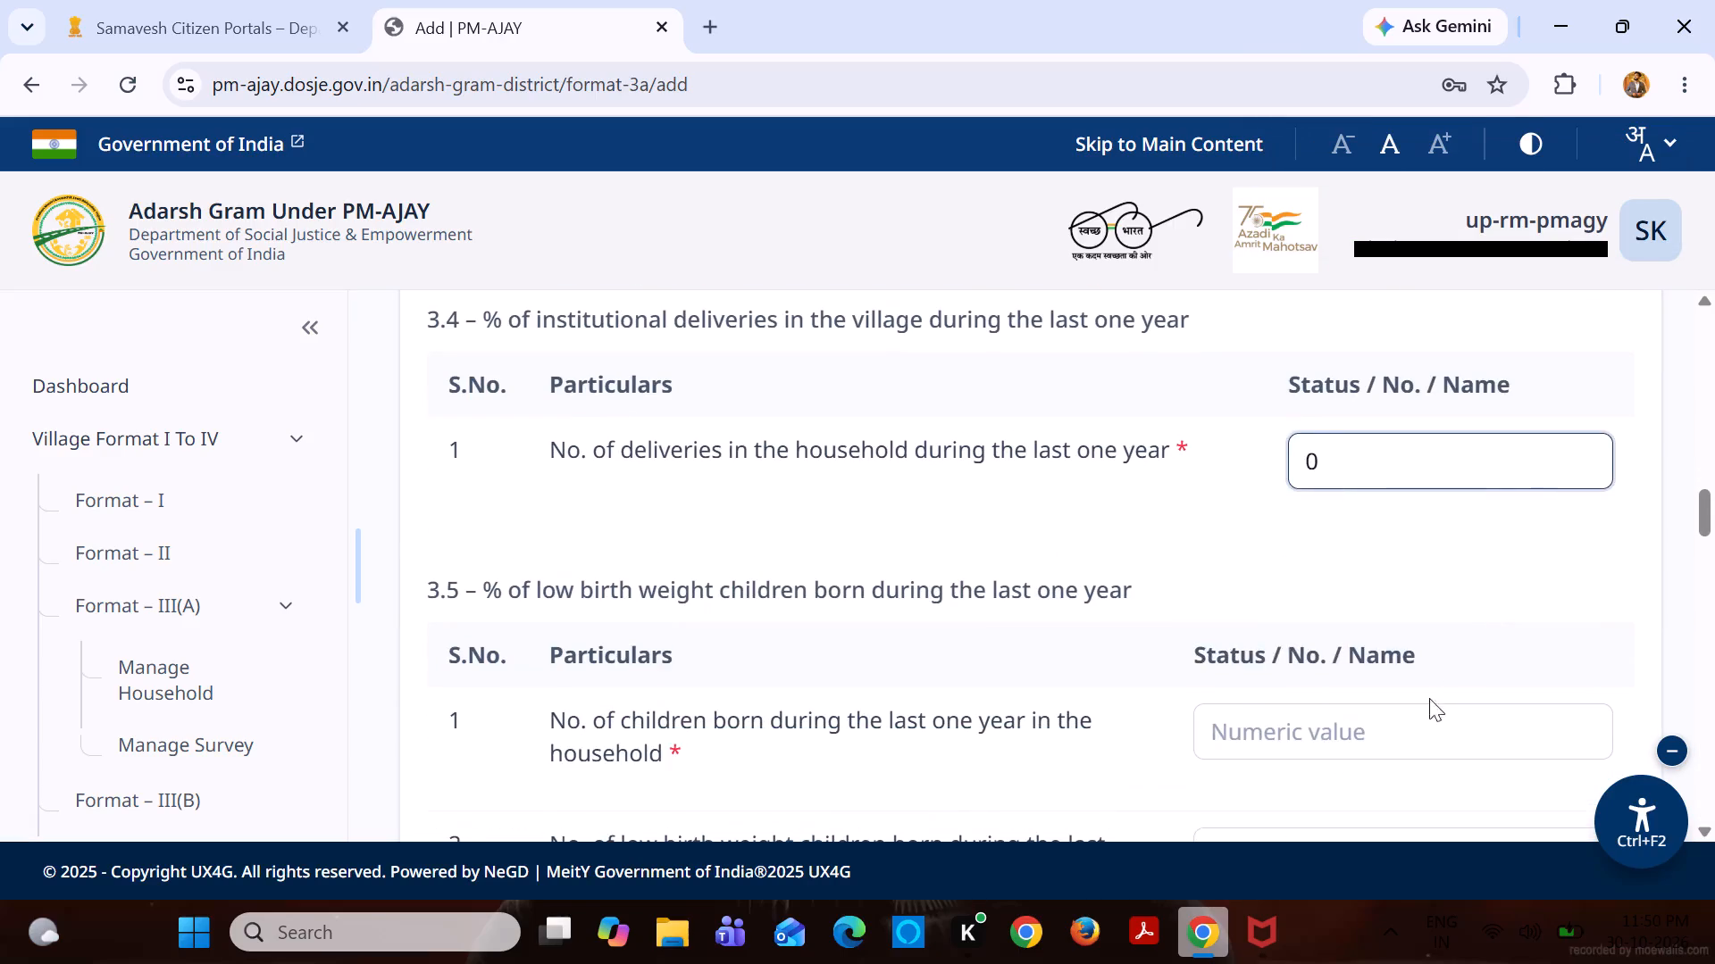
click(1402, 721)
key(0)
scroll(1411, 696, down, 2)
click(1442, 728)
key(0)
scroll(1441, 719, down, 2)
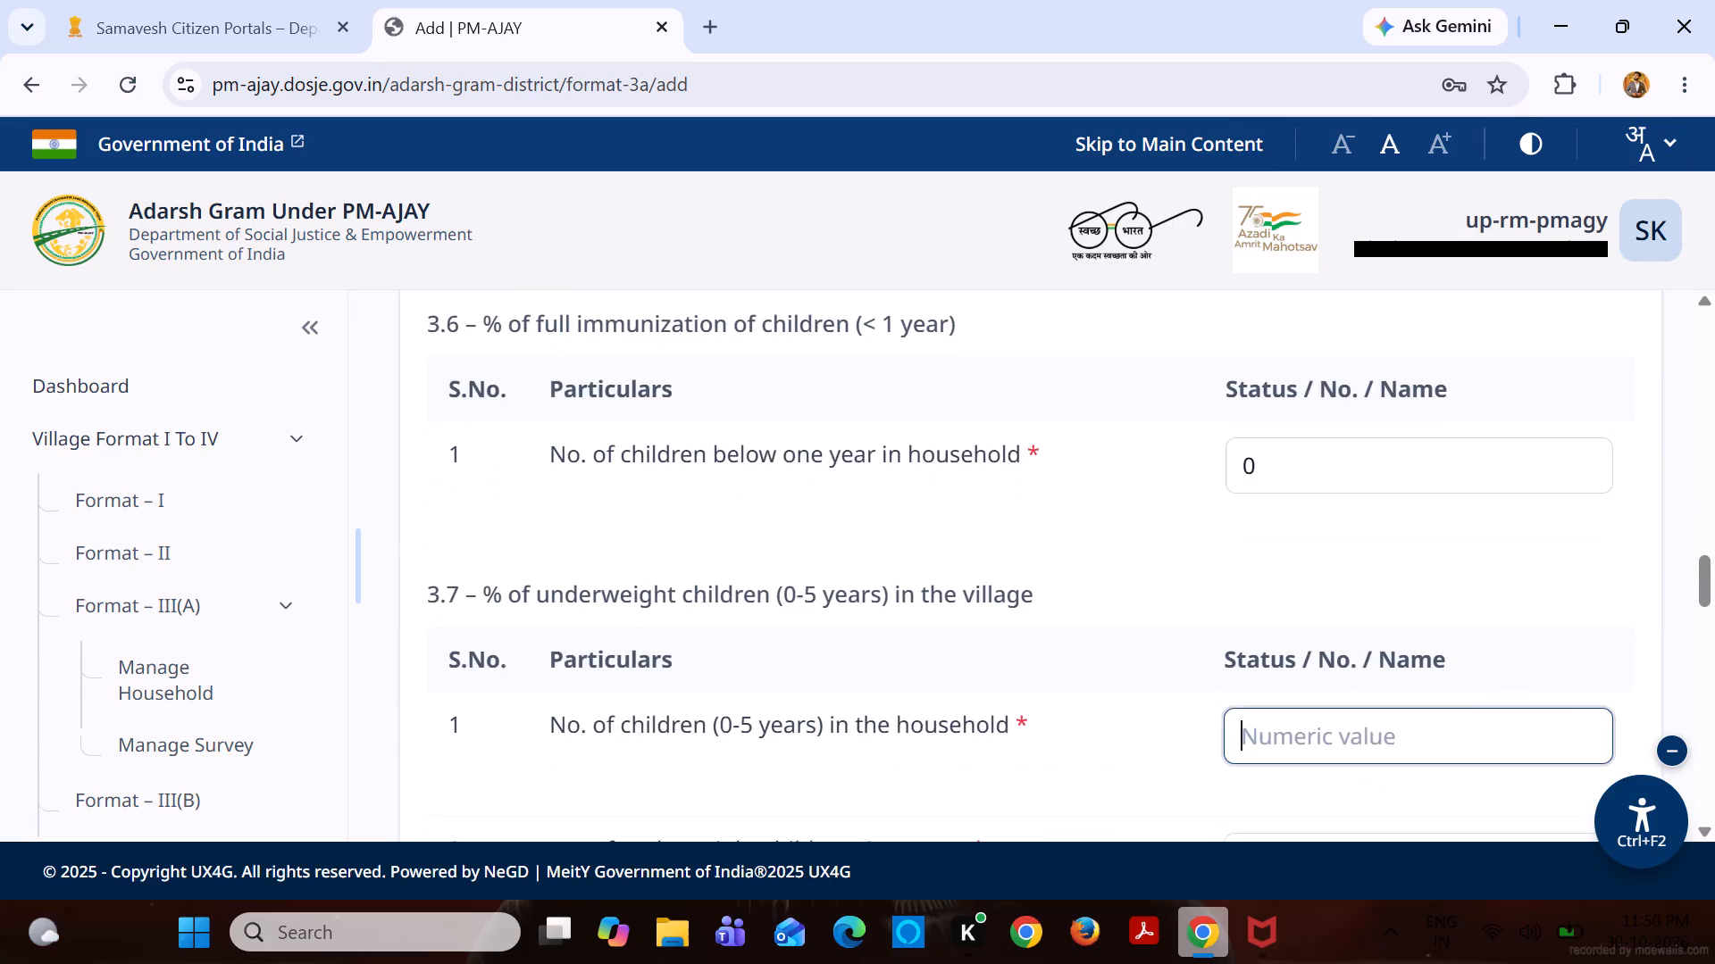
click(1465, 719)
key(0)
Enter 0 for women pregnant last year, children under one year in 3.9 and members with communicable diseases, and submit Health and Nutrition.
scroll(1461, 706, down, 2)
click(1453, 737)
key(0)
scroll(1451, 734, down, 2)
click(1470, 739)
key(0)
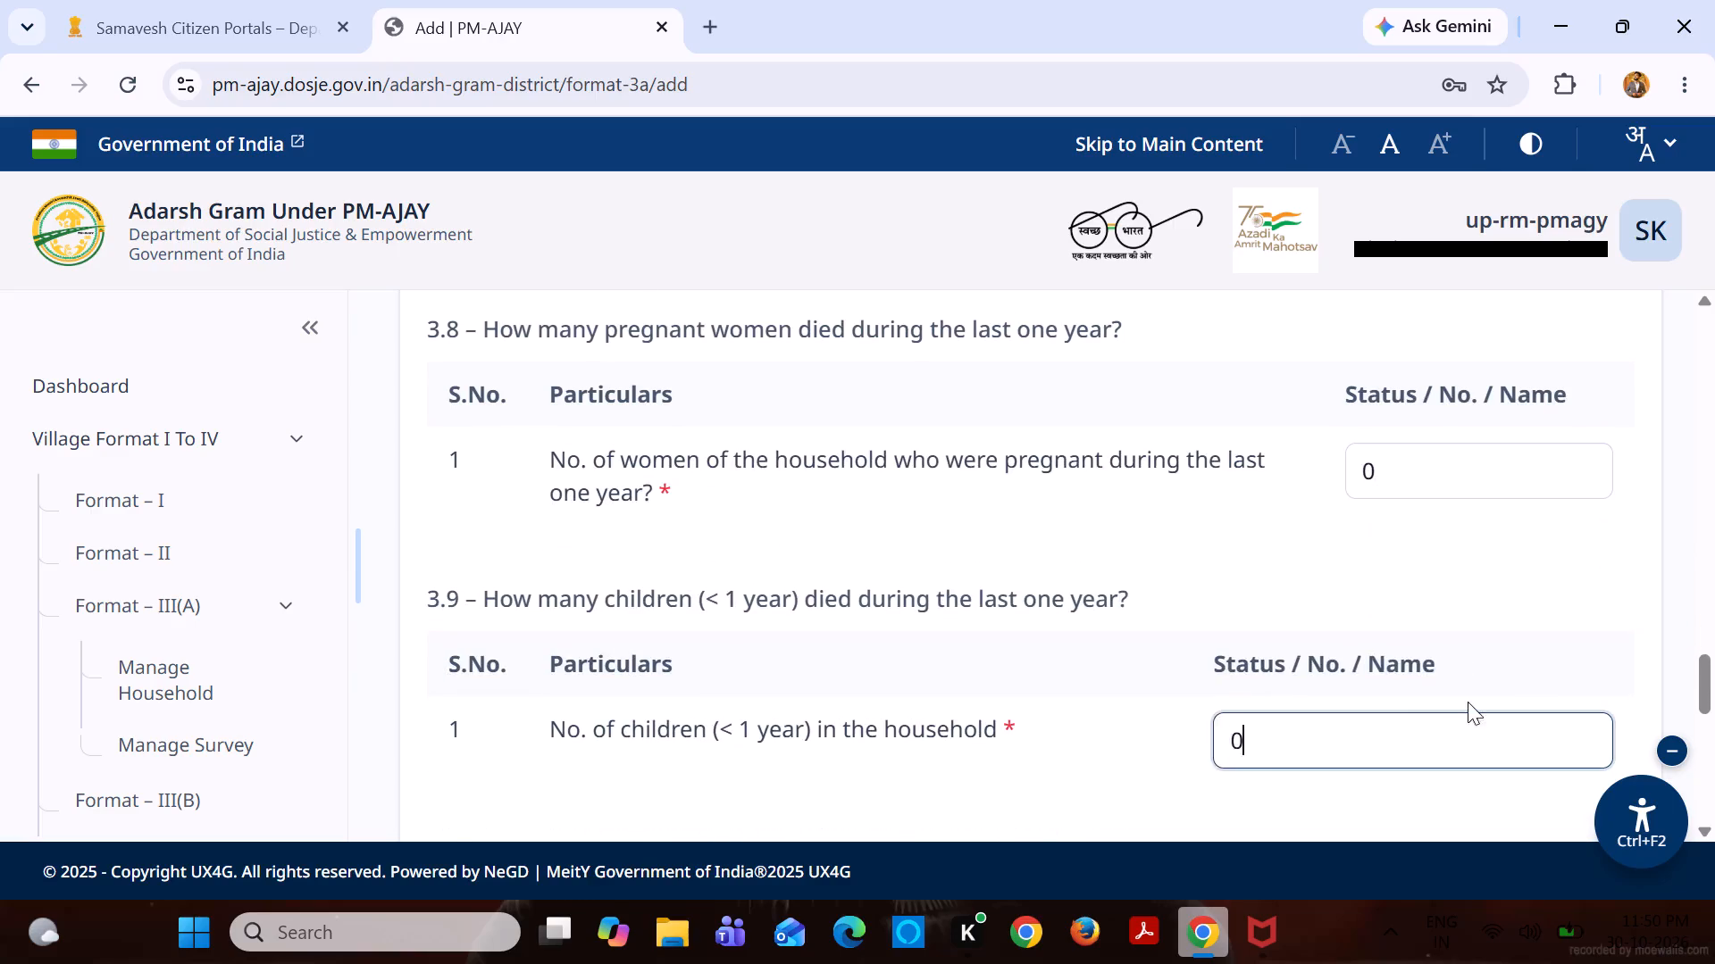
scroll(1468, 714, down, 2)
click(1482, 756)
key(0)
scroll(1477, 734, down, 3)
drag(1533, 738, 1534, 725)
click(1534, 674)
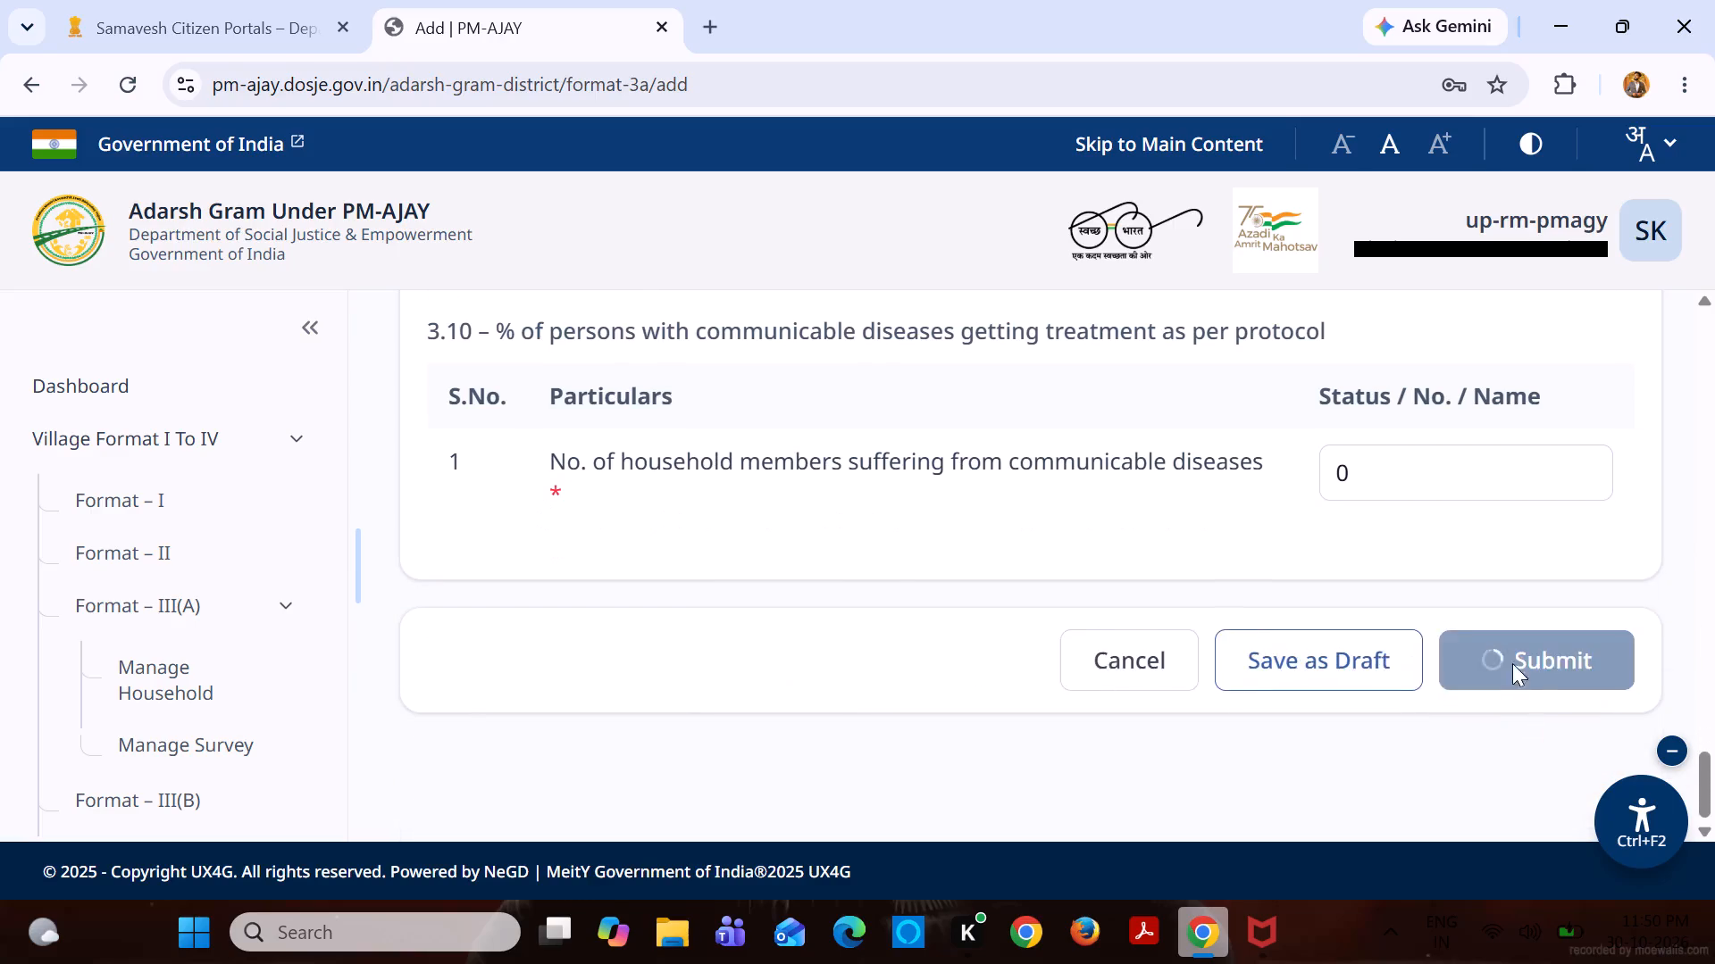
Select domain 4 – Social Security, enter 0 eligible for Widow, Old Age and Disability Pensions, and submit.
click(1531, 416)
scroll(1454, 627, down, 2)
click(1376, 553)
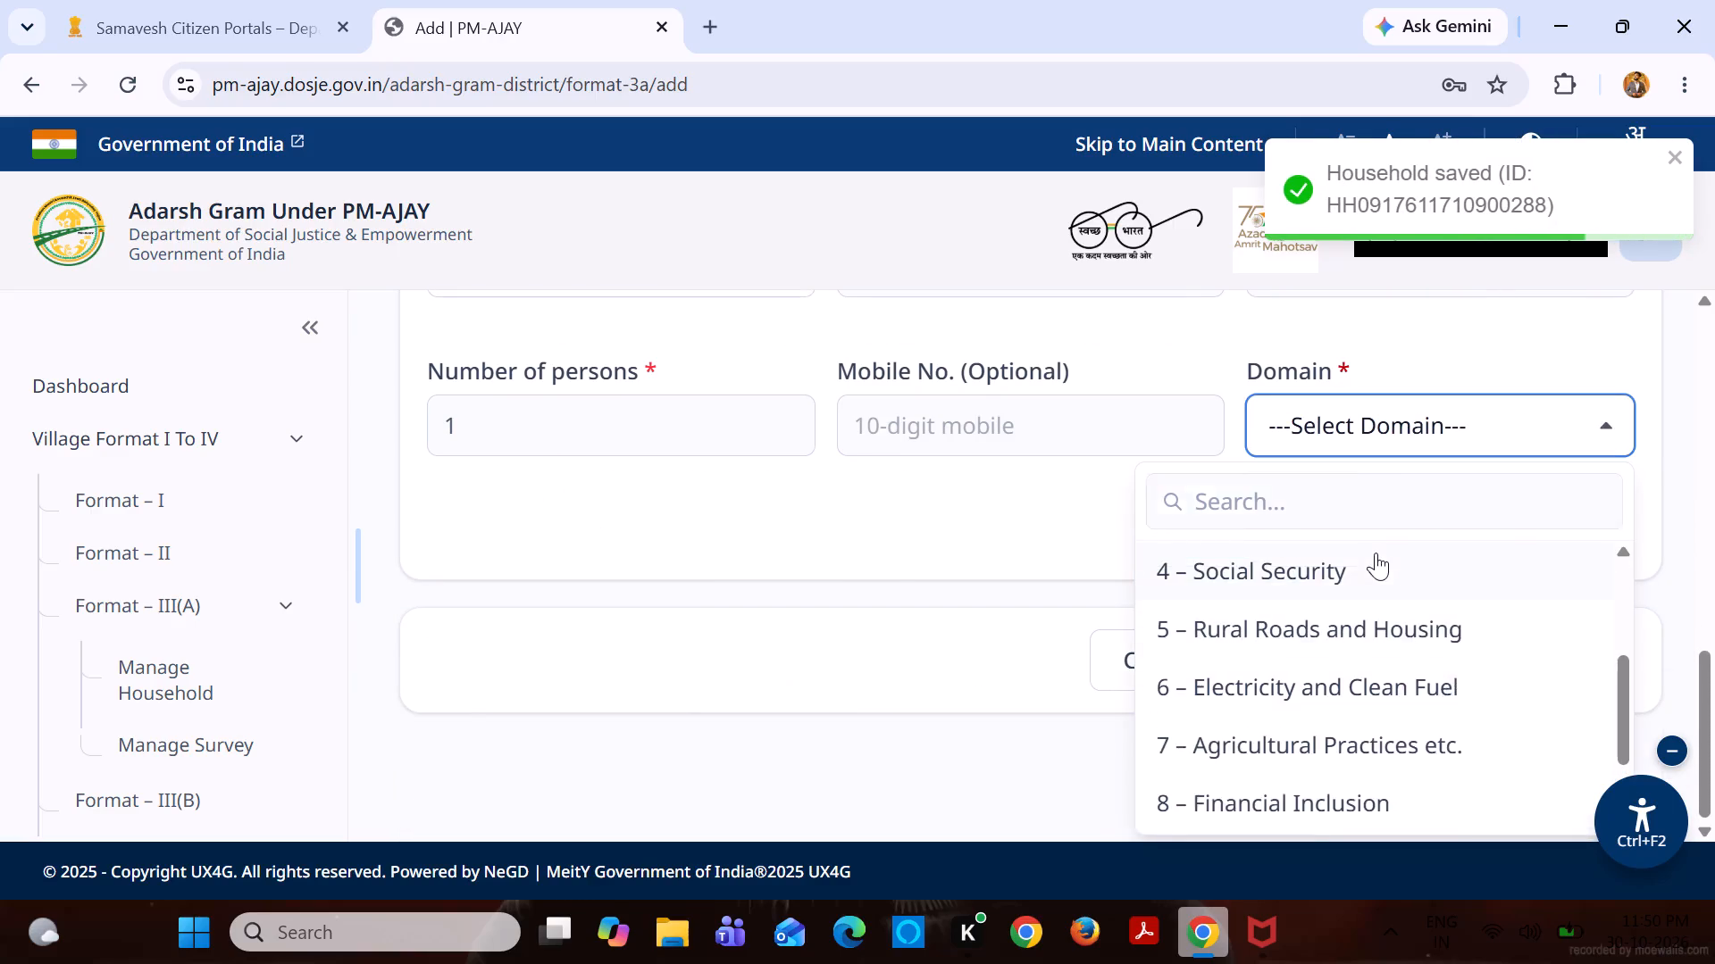
scroll(1369, 603, down, 2)
click(1426, 596)
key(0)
scroll(1427, 606, down, 2)
click(1451, 602)
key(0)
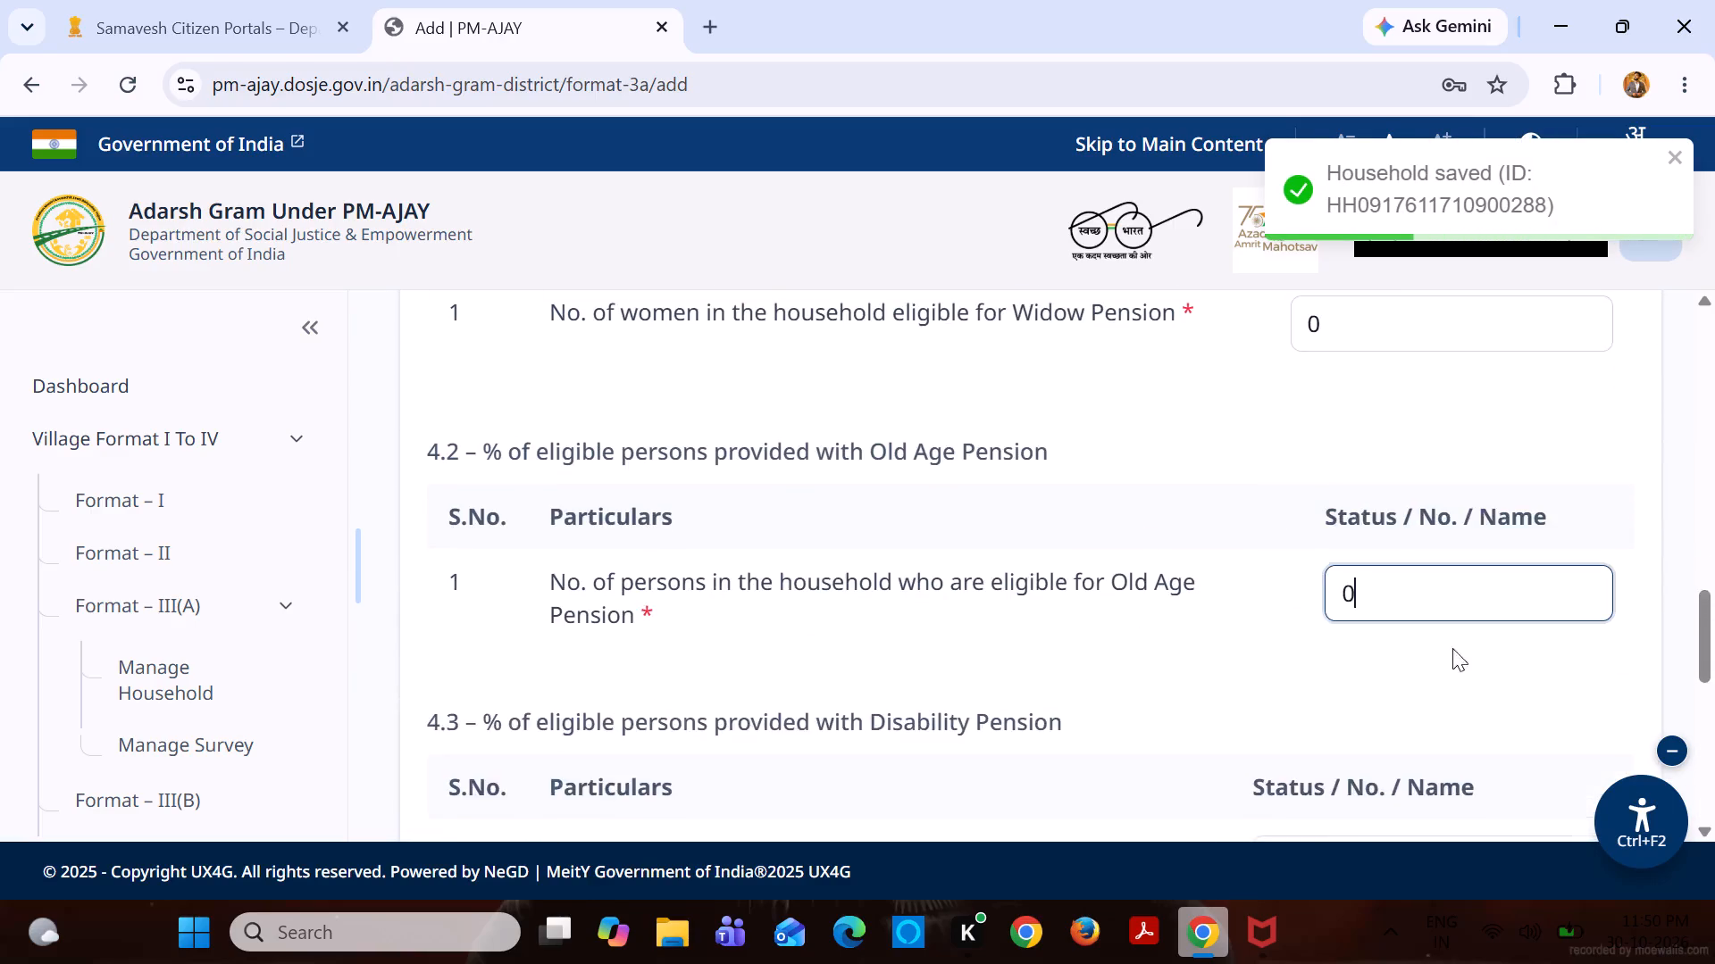
scroll(1452, 648, down, 2)
click(1460, 651)
drag(1463, 579, 1462, 594)
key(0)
scroll(1467, 619, down, 1)
click(1574, 632)
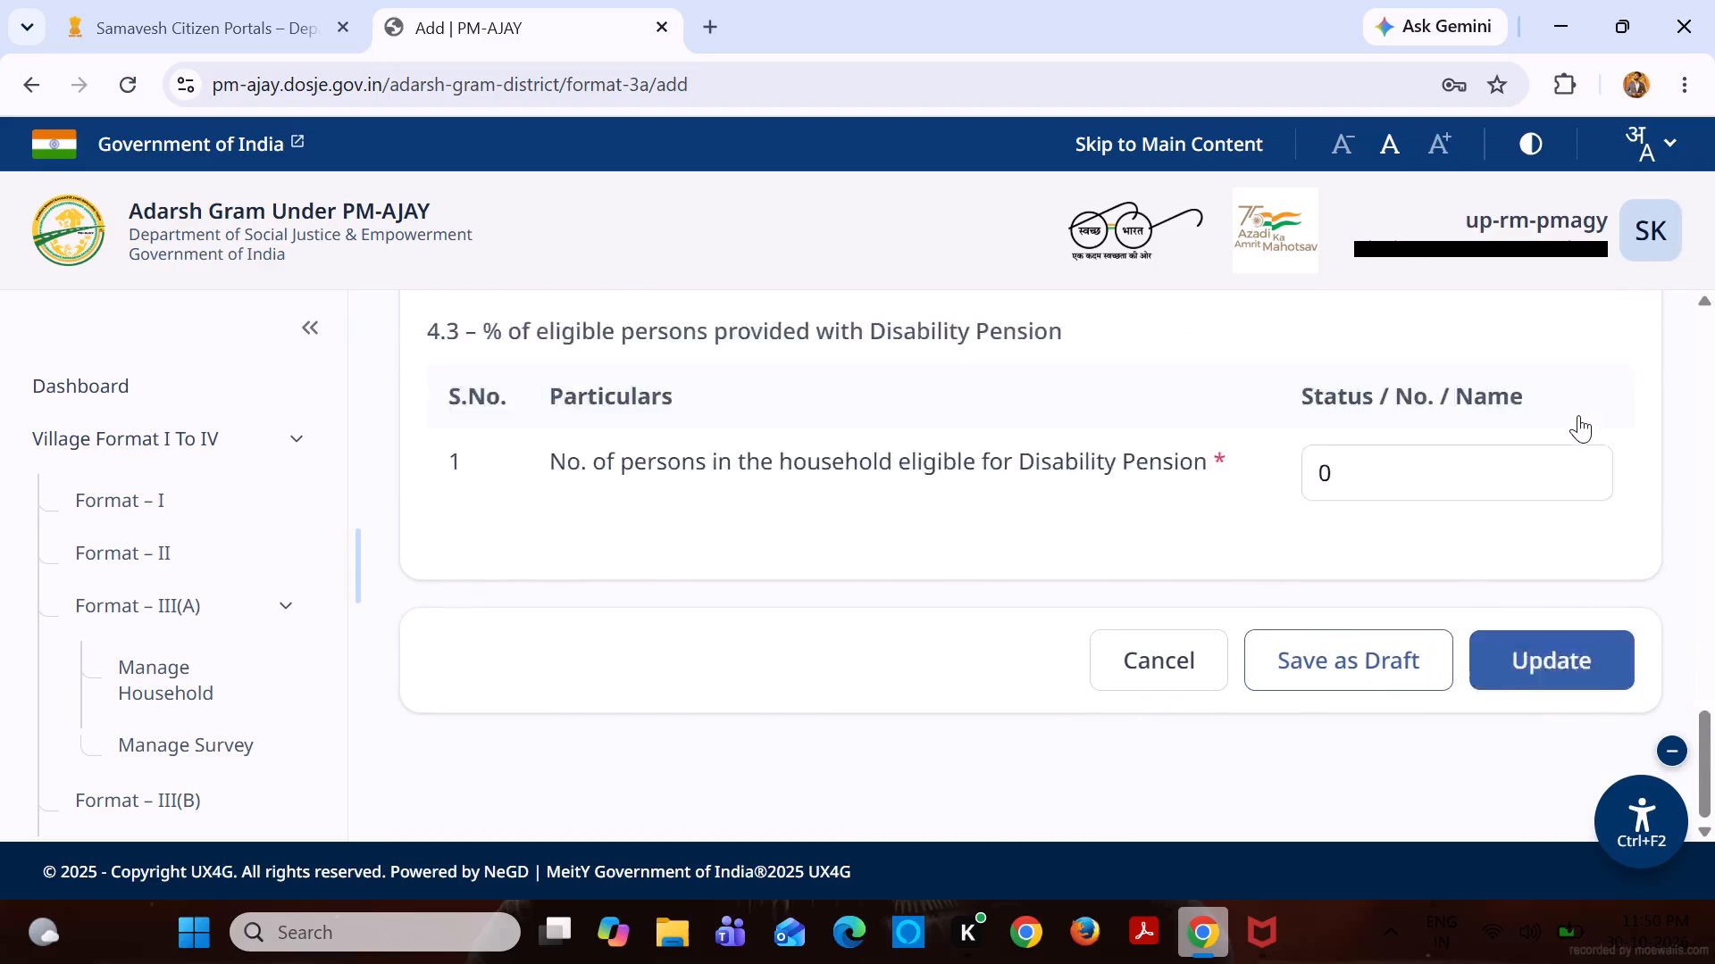
Select domain 5 – Rural Roads and Housing, answer No for living in a Kachcha/unsafe house, and submit.
click(1575, 402)
scroll(1494, 566, down, 2)
drag(1372, 558, 1372, 573)
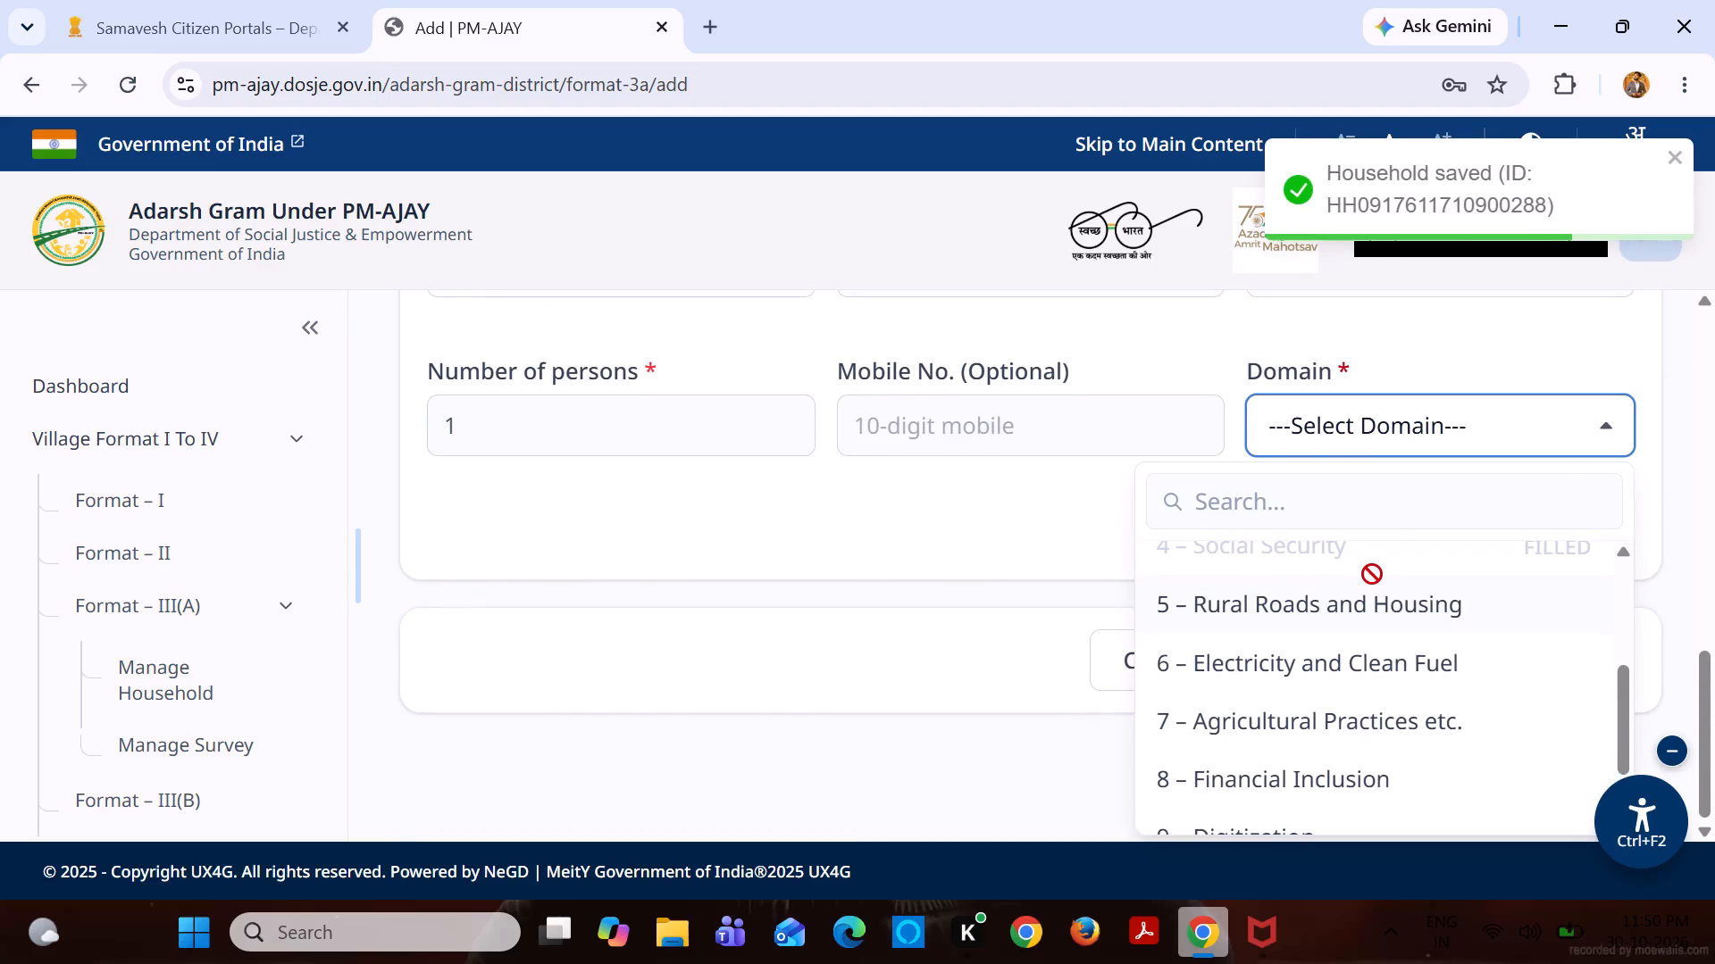
click(1370, 586)
scroll(1393, 608, down, 2)
click(1479, 623)
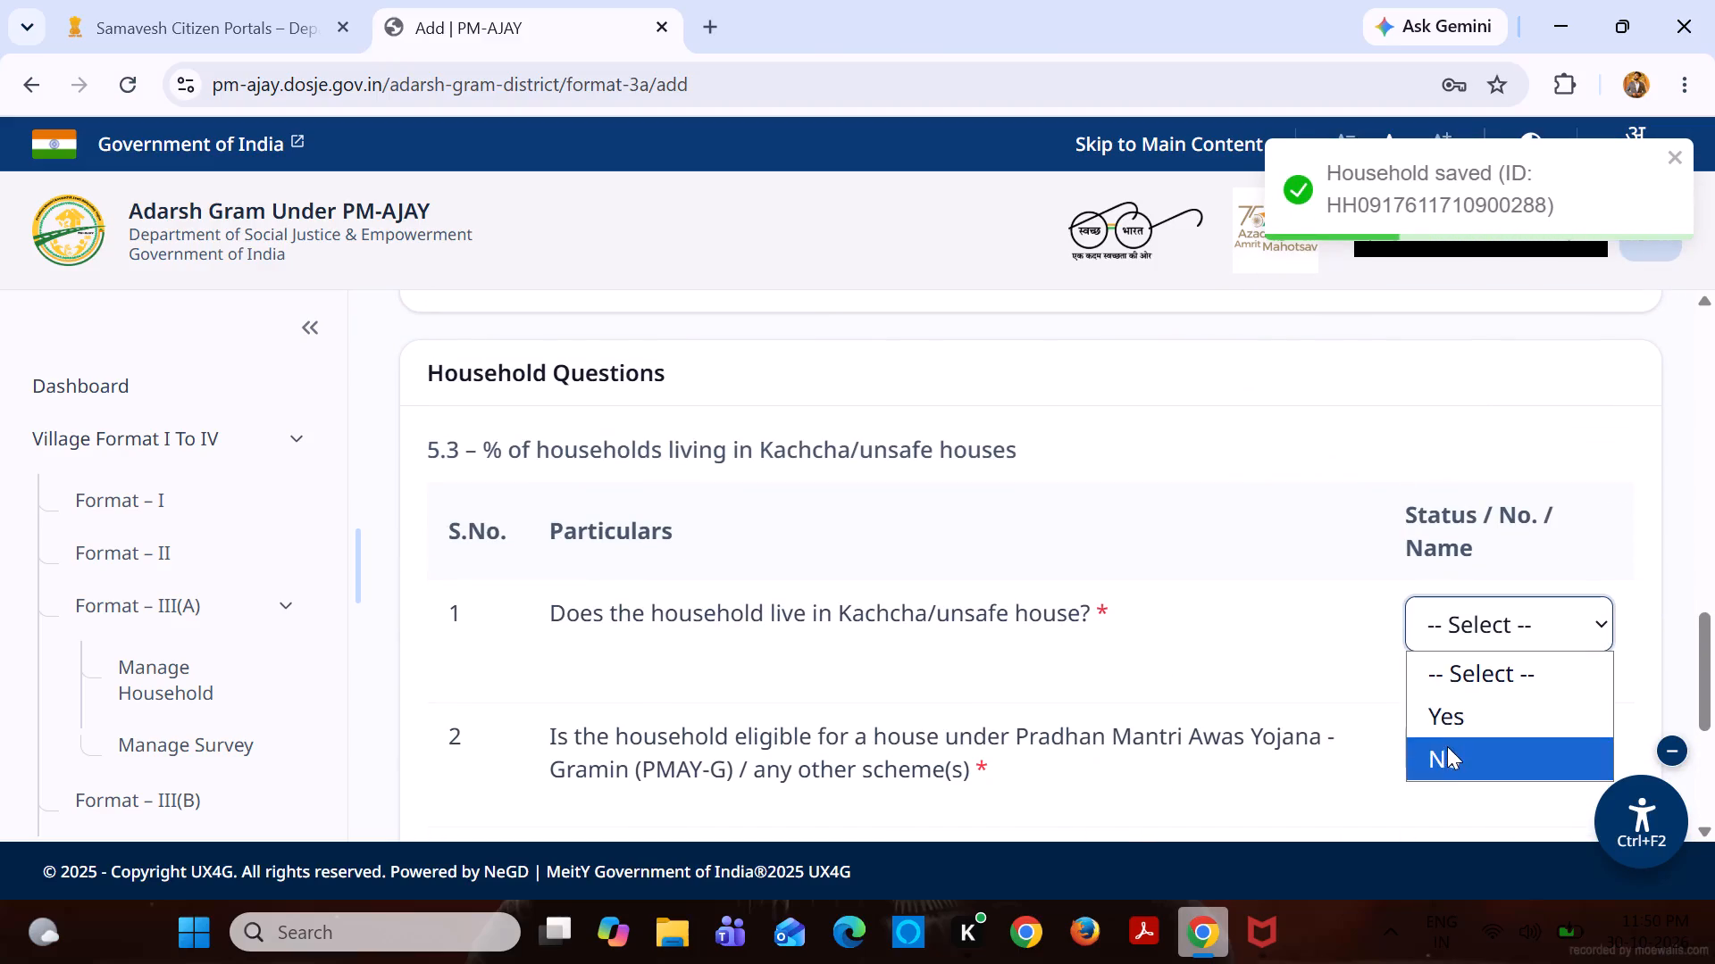
click(1447, 746)
click(1507, 763)
Select domain 6 – Electricity and Clean Fuel and answer Yes to both electricity connection questions and to LED bulb use.
click(1516, 428)
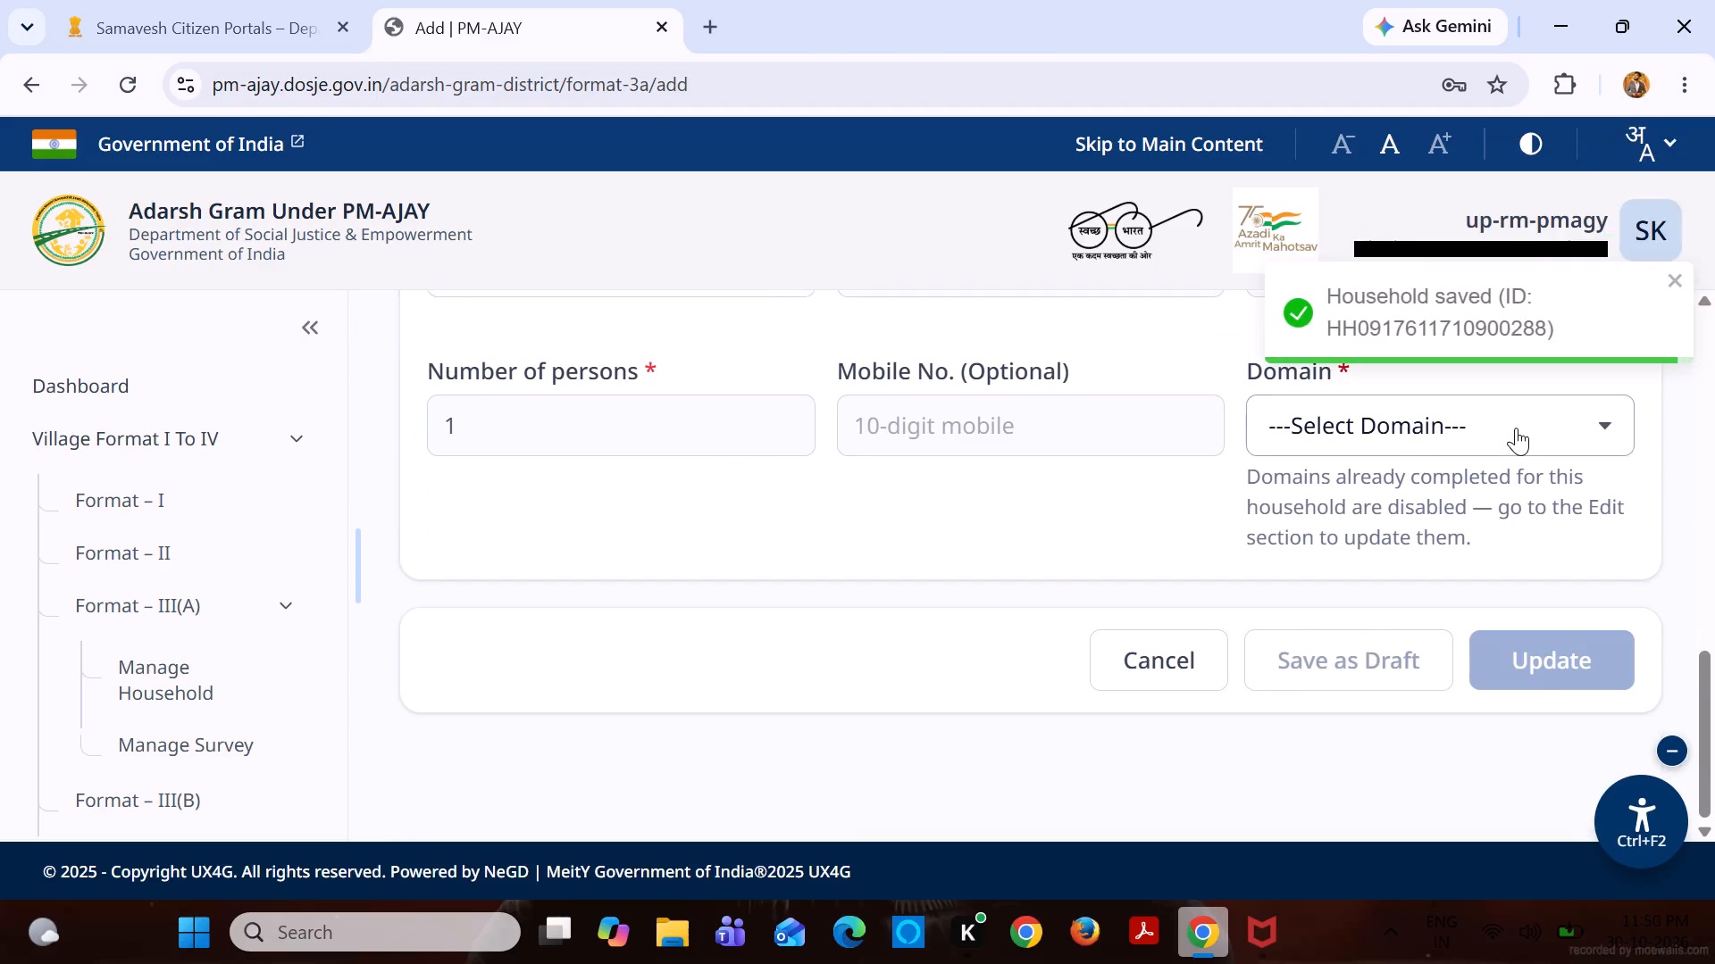
scroll(1358, 785, down, 1)
click(1338, 779)
scroll(1344, 773, down, 3)
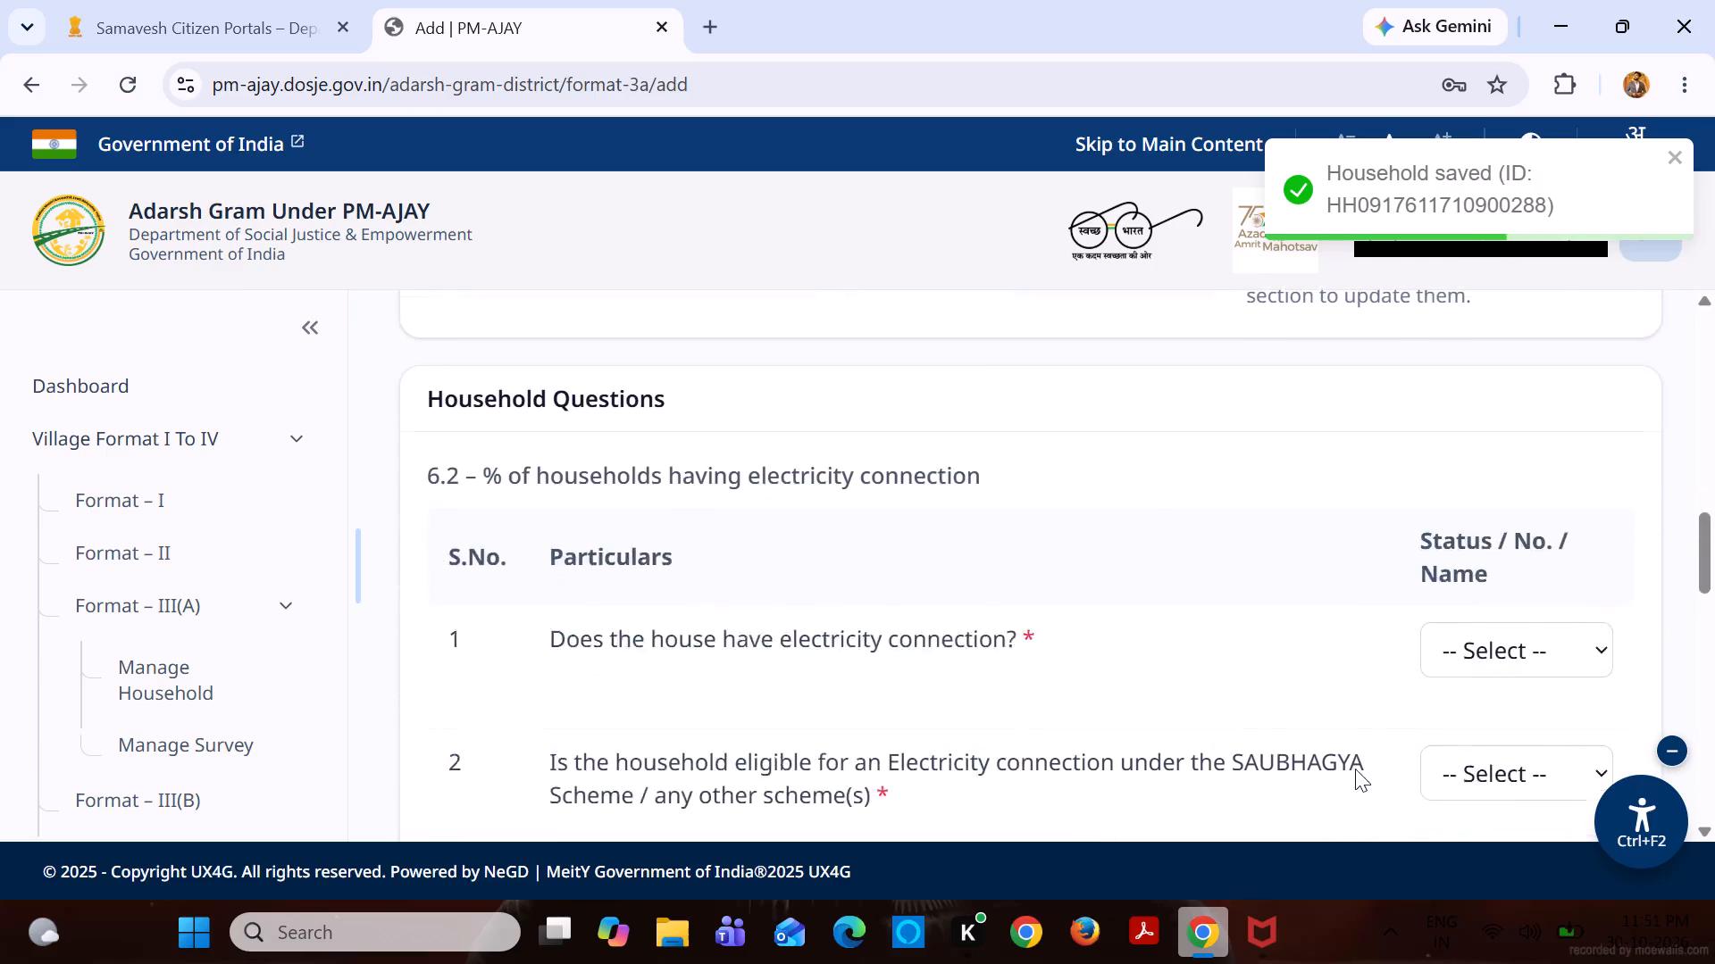
click(1505, 496)
click(1477, 594)
scroll(1483, 601, down, 2)
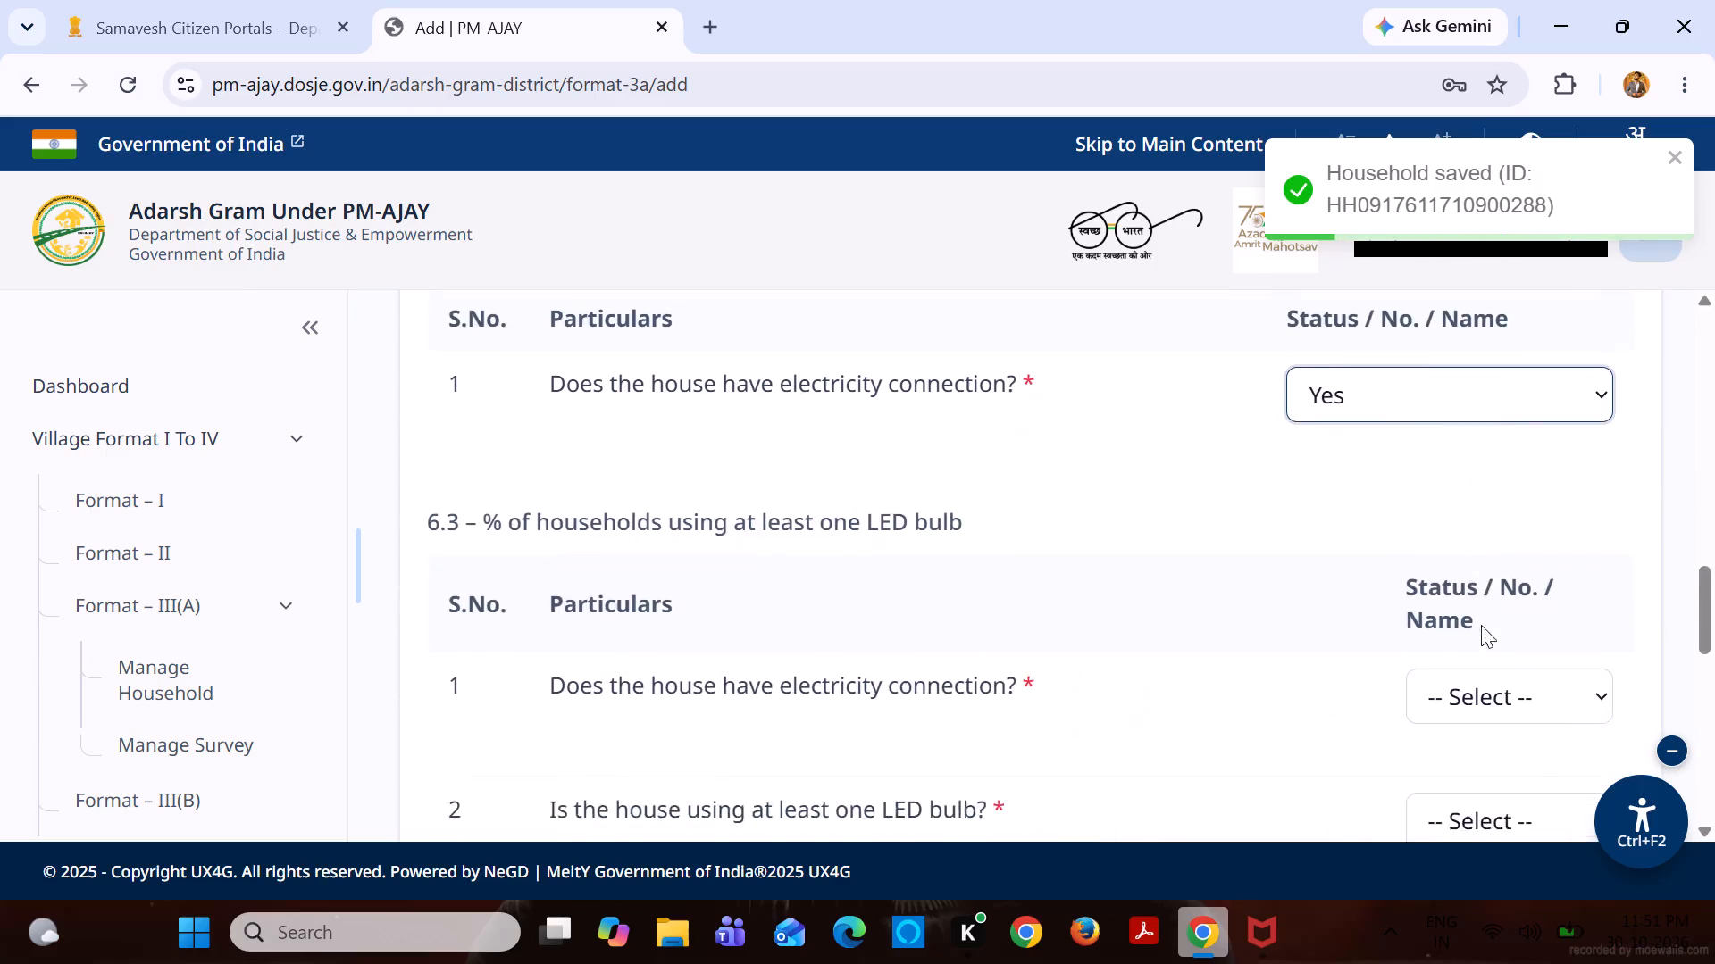
click(1545, 490)
click(1490, 578)
click(1540, 611)
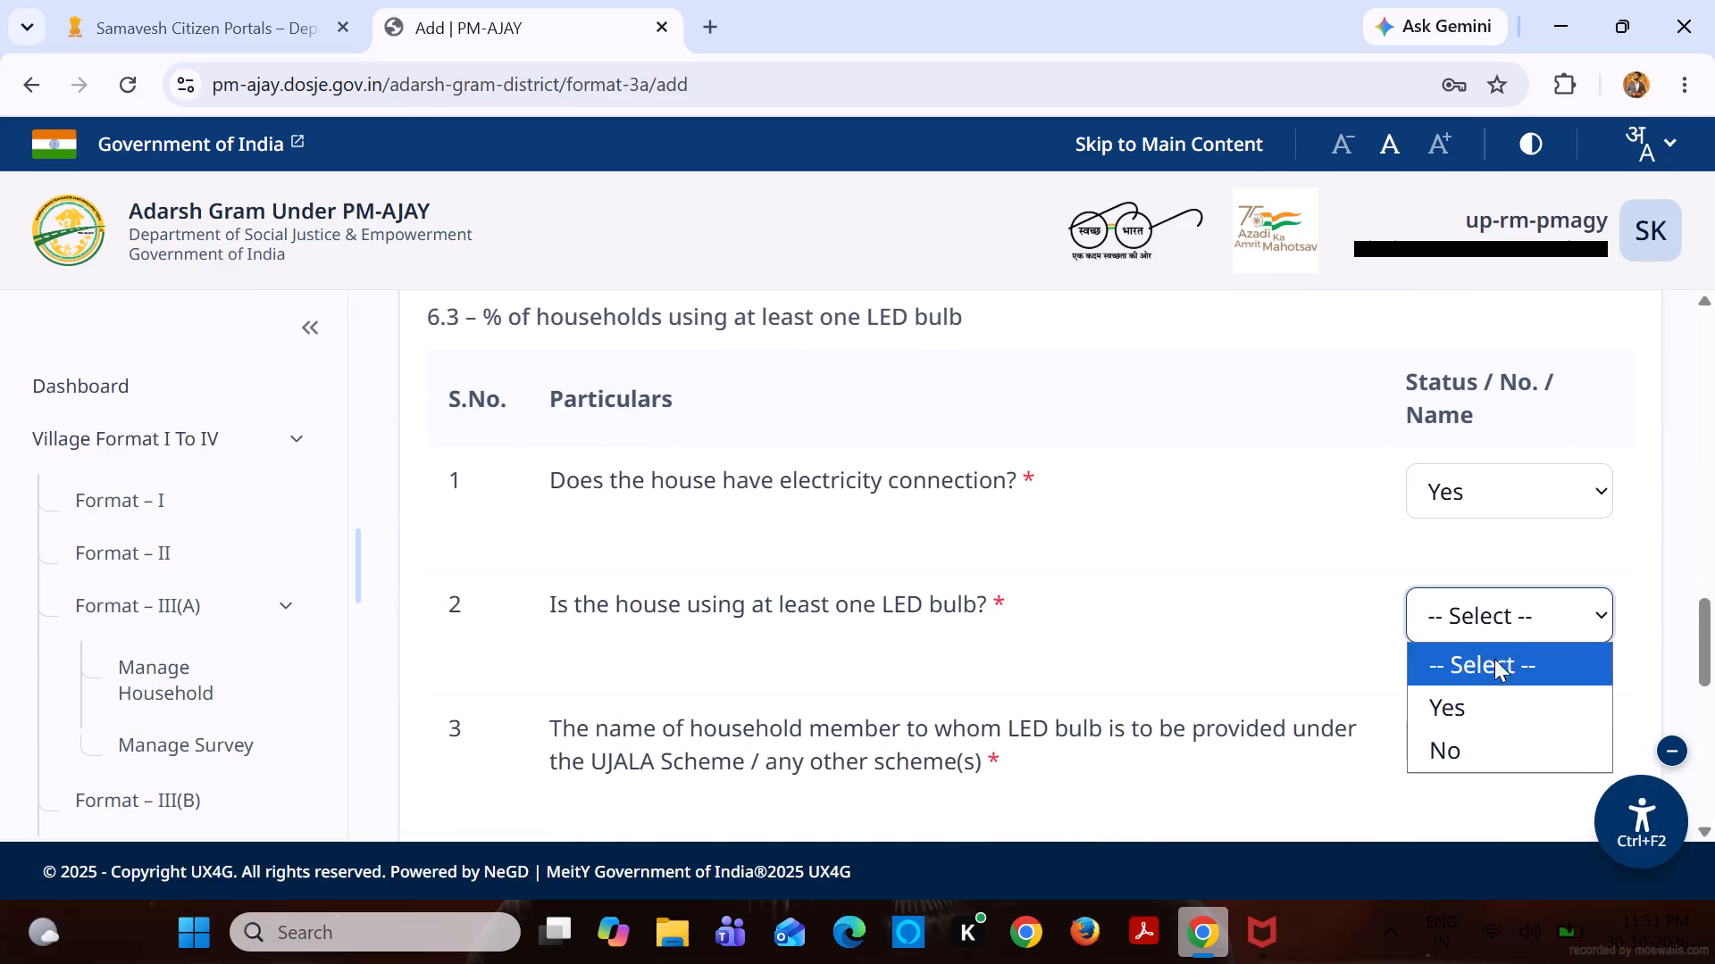
click(1455, 712)
Answer Yes for clean fuel use and submit the Electricity and Clean Fuel domain.
scroll(1483, 694, down, 2)
click(1543, 607)
click(1459, 702)
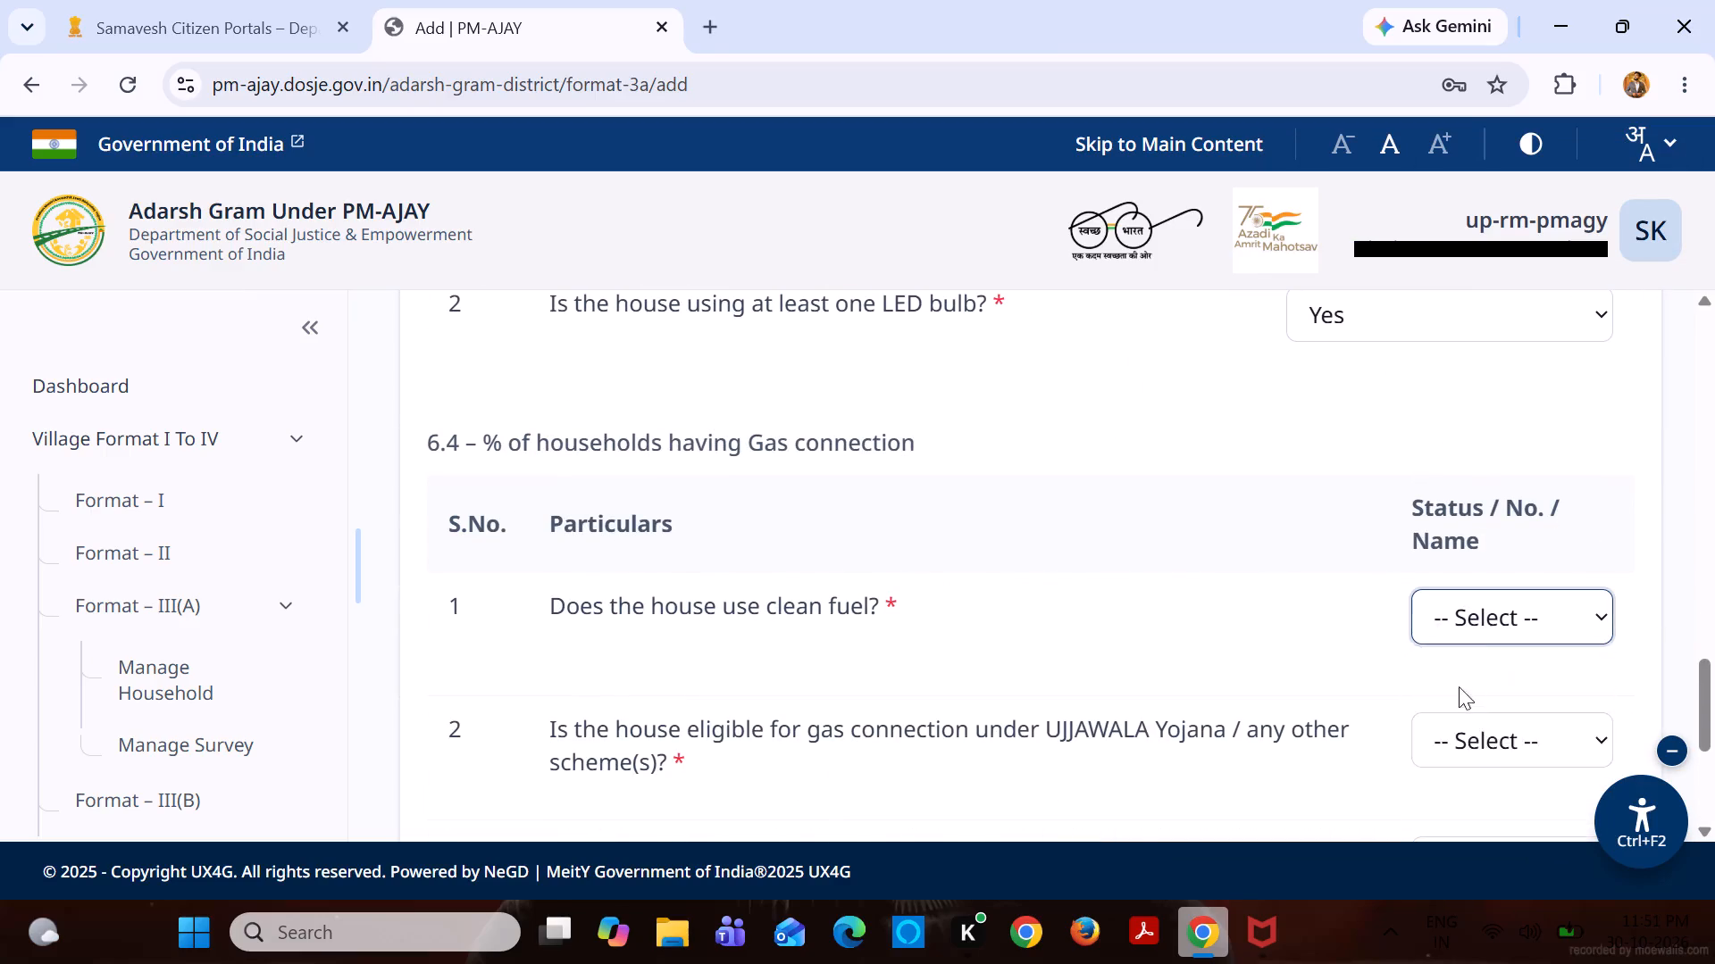
scroll(1477, 669, down, 3)
click(1551, 644)
Select domain 7 – Agricultural Practices etc., answer No for household involvement in farming, and submit.
click(1527, 405)
scroll(1447, 669, down, 3)
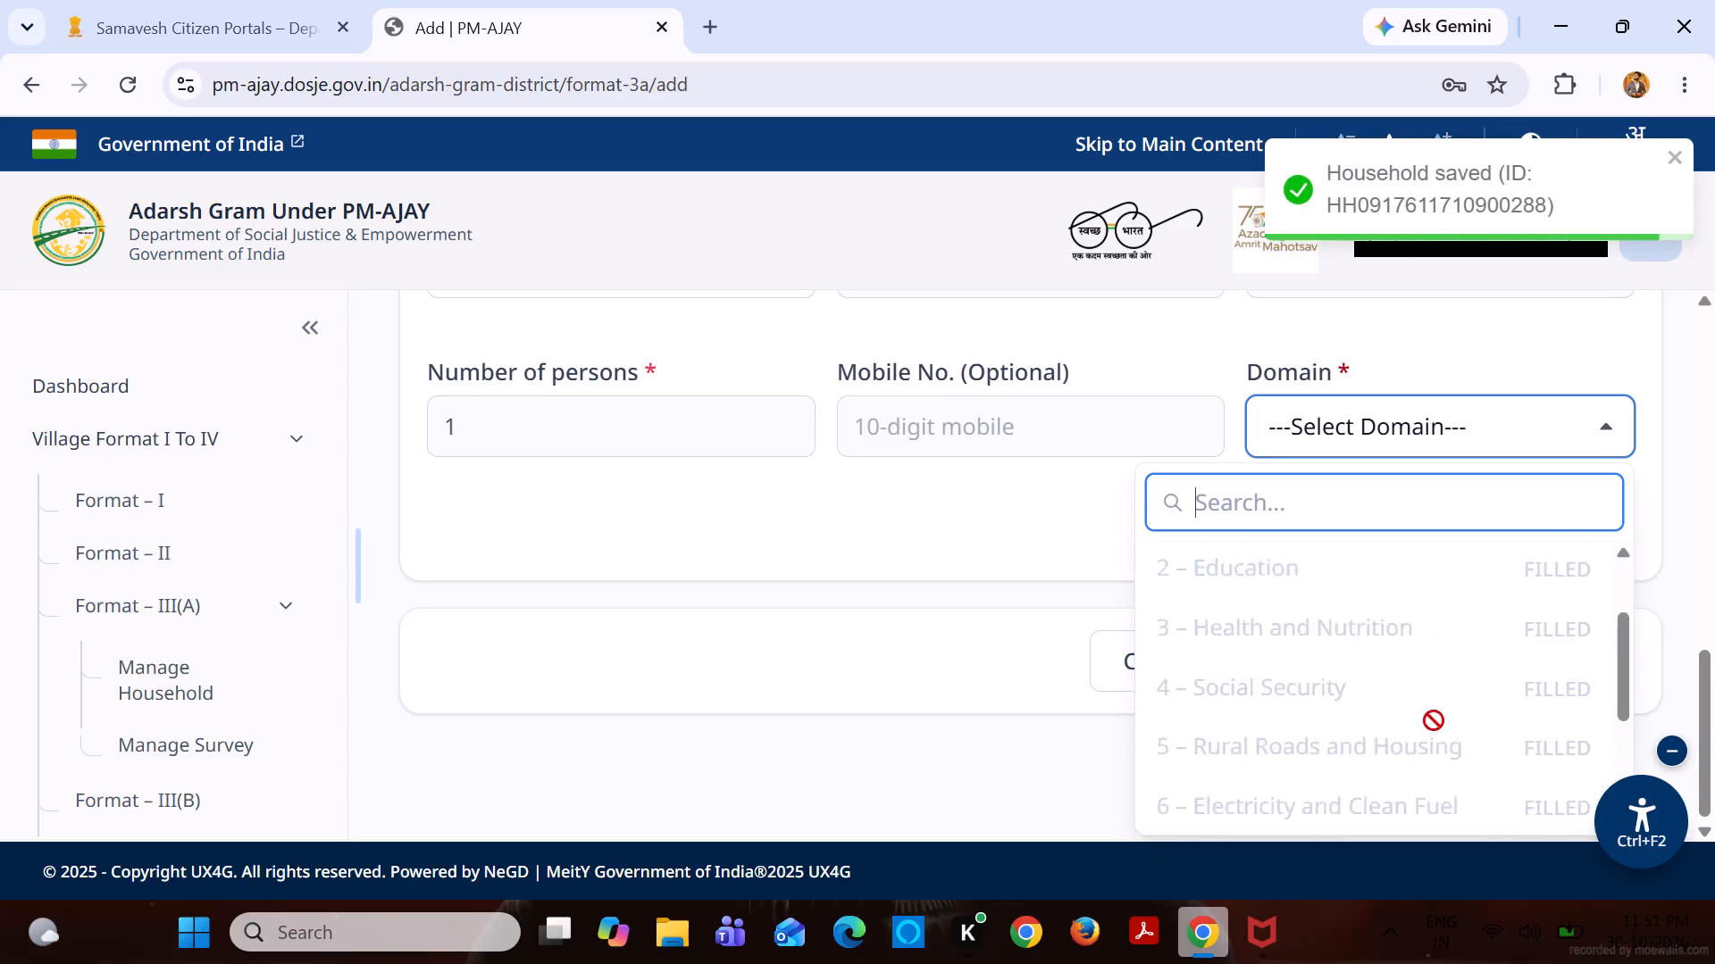
click(1378, 636)
scroll(1366, 666, down, 3)
click(1499, 458)
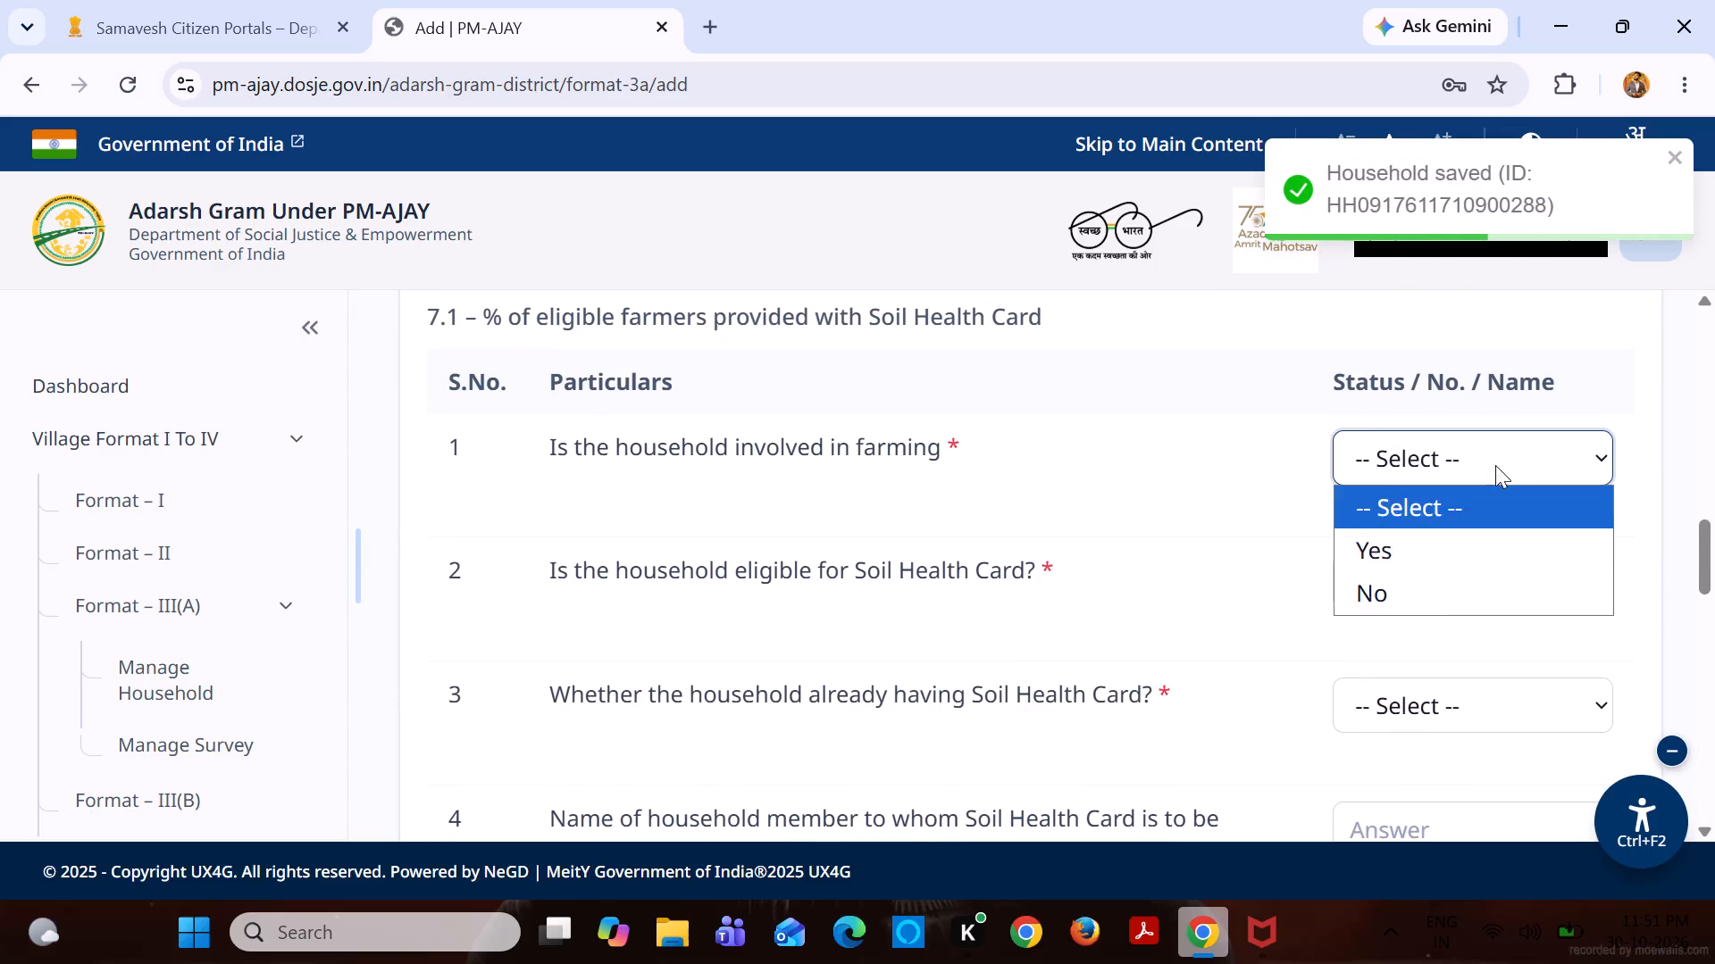
click(1443, 603)
scroll(1460, 594, down, 5)
click(1563, 611)
click(1558, 644)
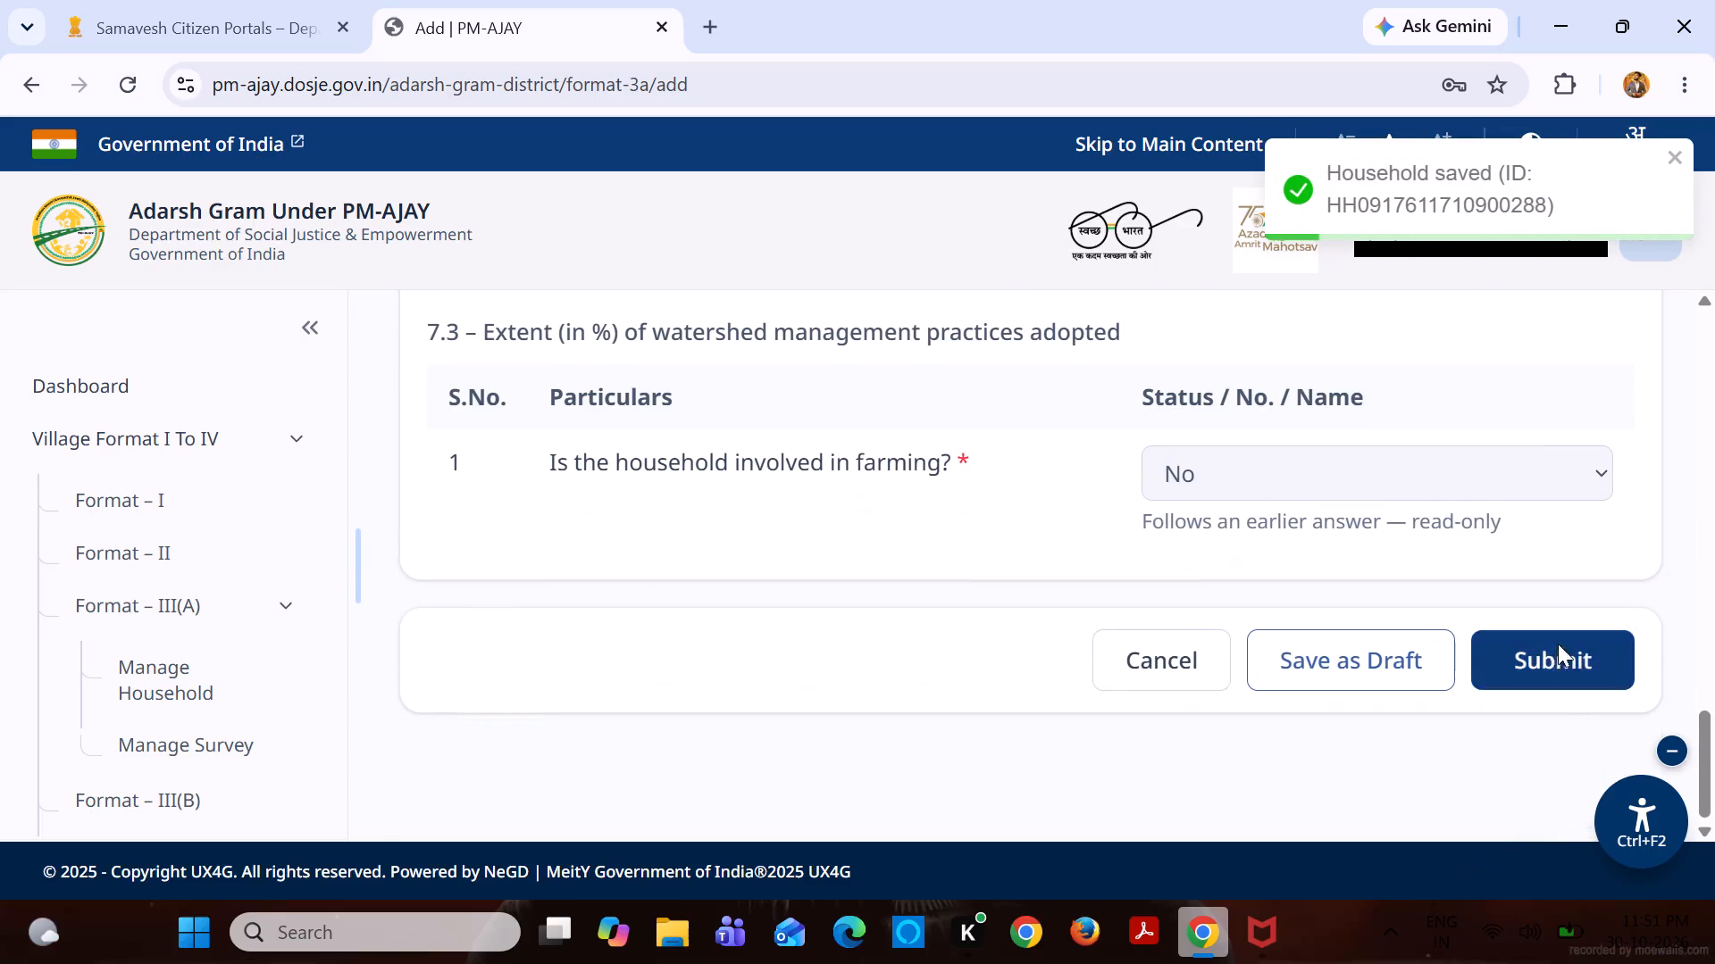
Select domain 8 – Financial Inclusion and enter 0 persons over 5 years and 0 members eligible for a Banks/Post Office account.
click(1493, 394)
scroll(1500, 620, down, 4)
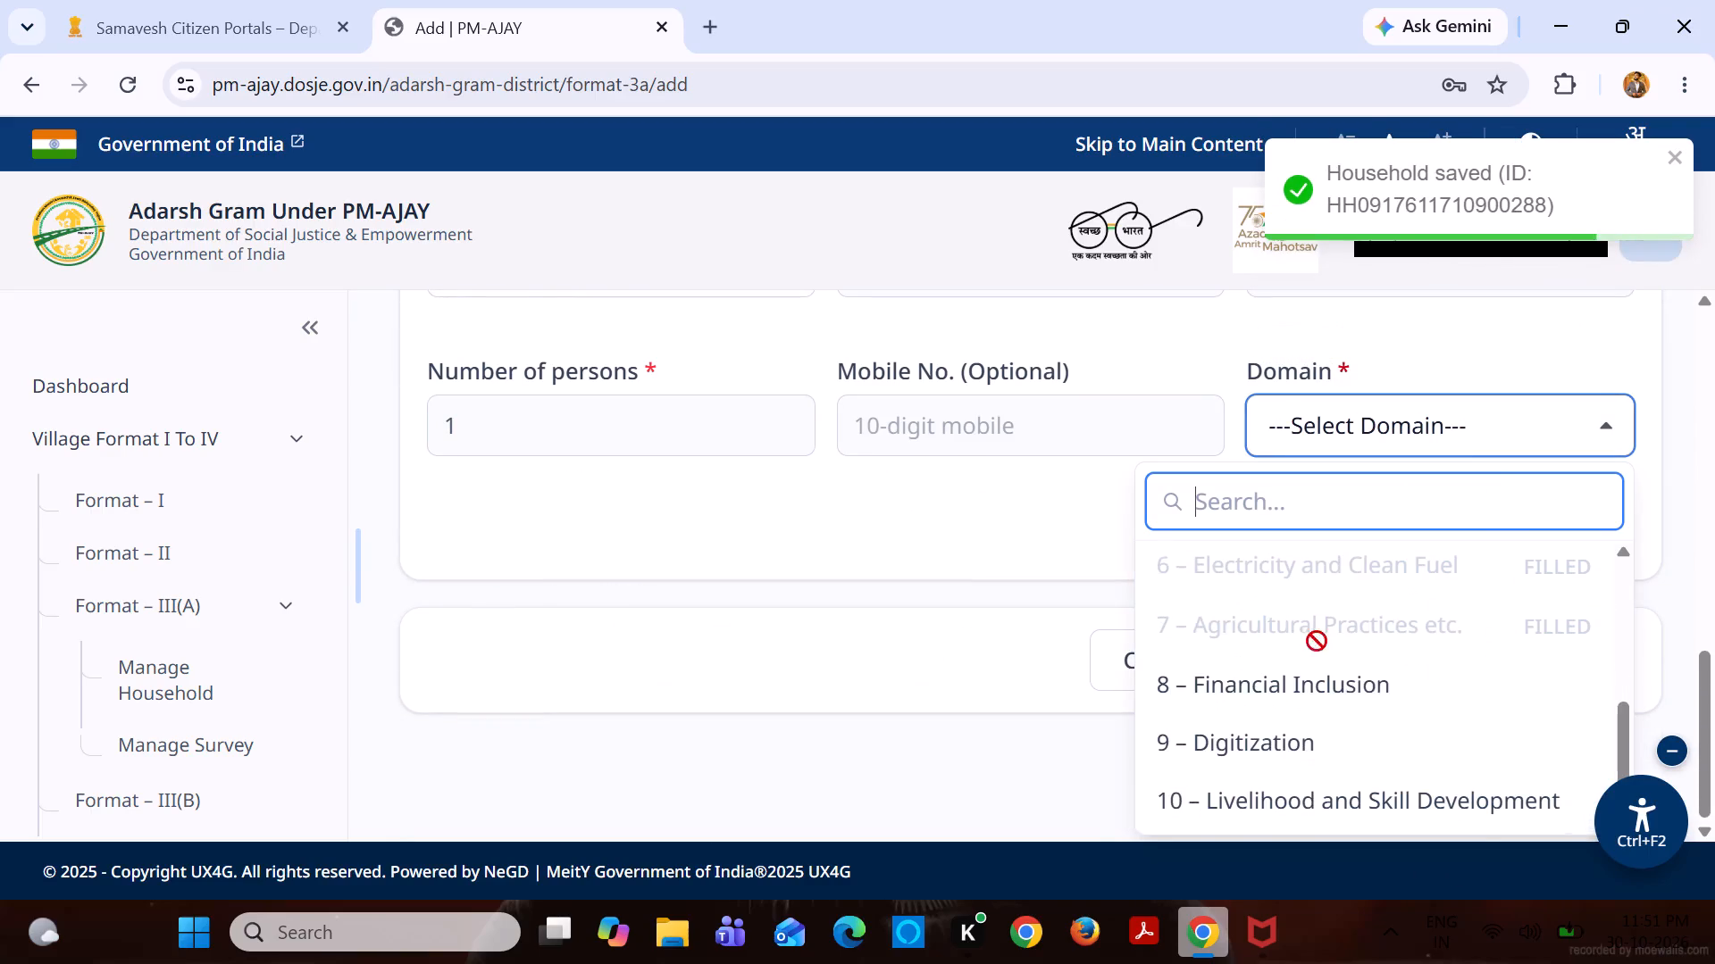
click(1259, 692)
scroll(1276, 725, down, 2)
click(1474, 596)
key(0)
scroll(1476, 608, down, 2)
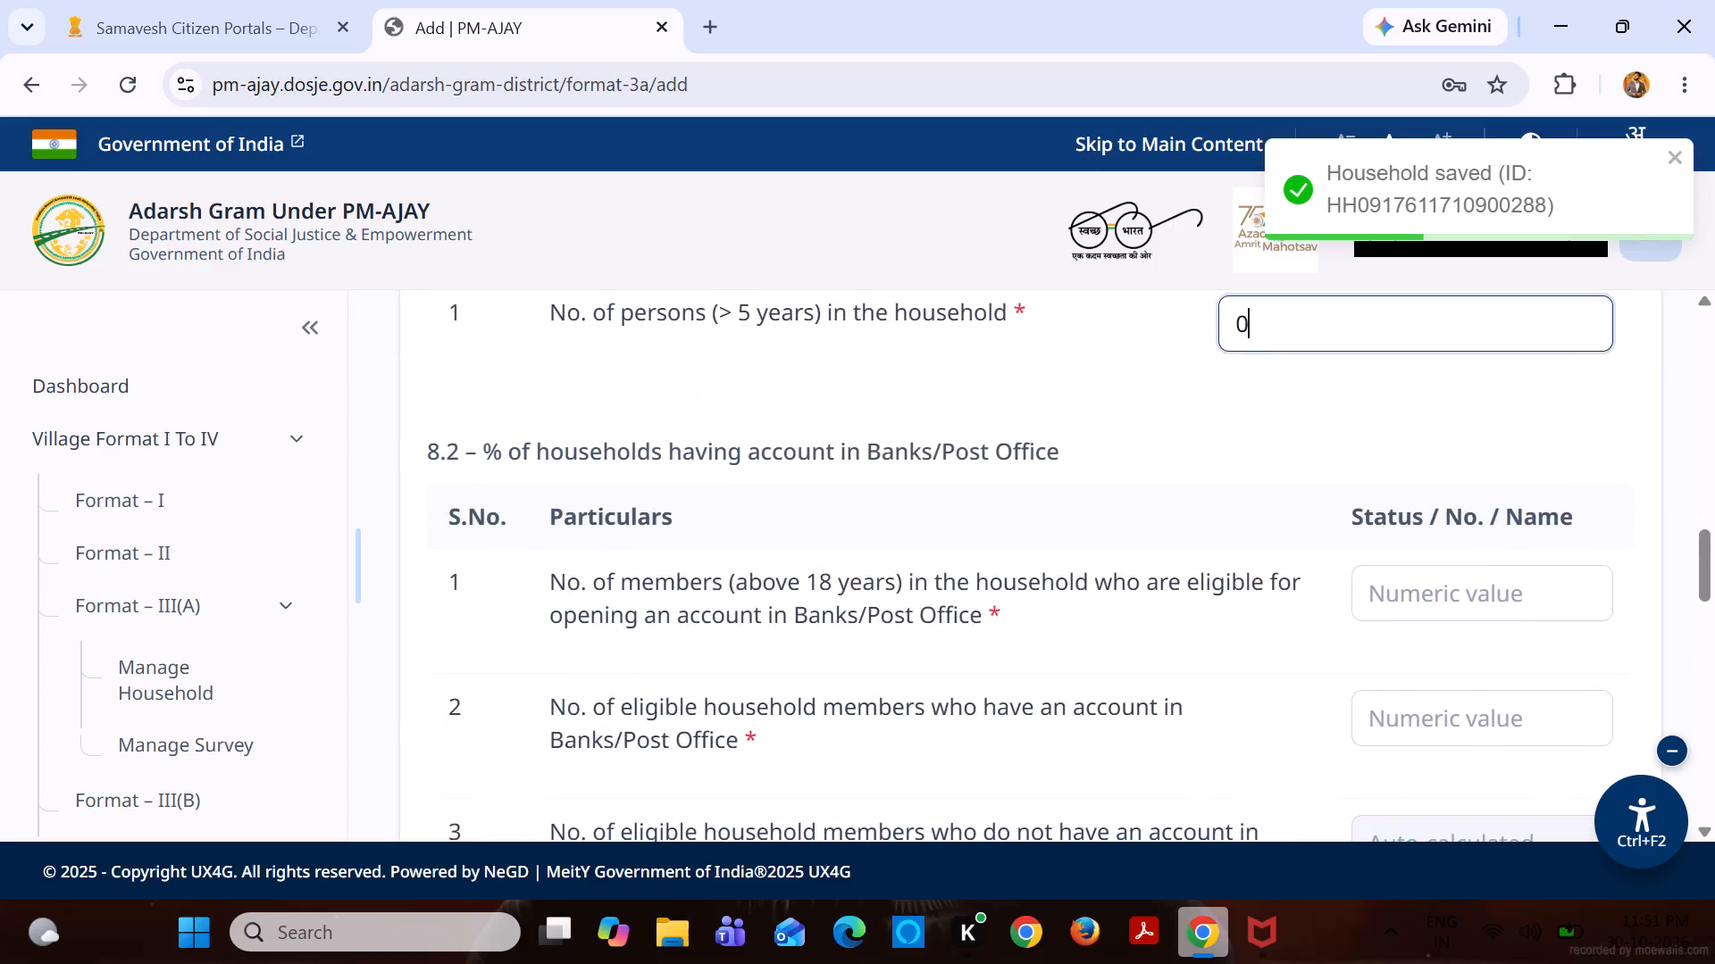
click(1482, 606)
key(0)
Enter 0 persons eligible for Suraksha Bima Yojana and for Jeevan Jyoti Bima Yojana, and submit the Financial Inclusion domain.
scroll(1487, 606, down, 2)
click(1501, 637)
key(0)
scroll(1502, 633, down, 2)
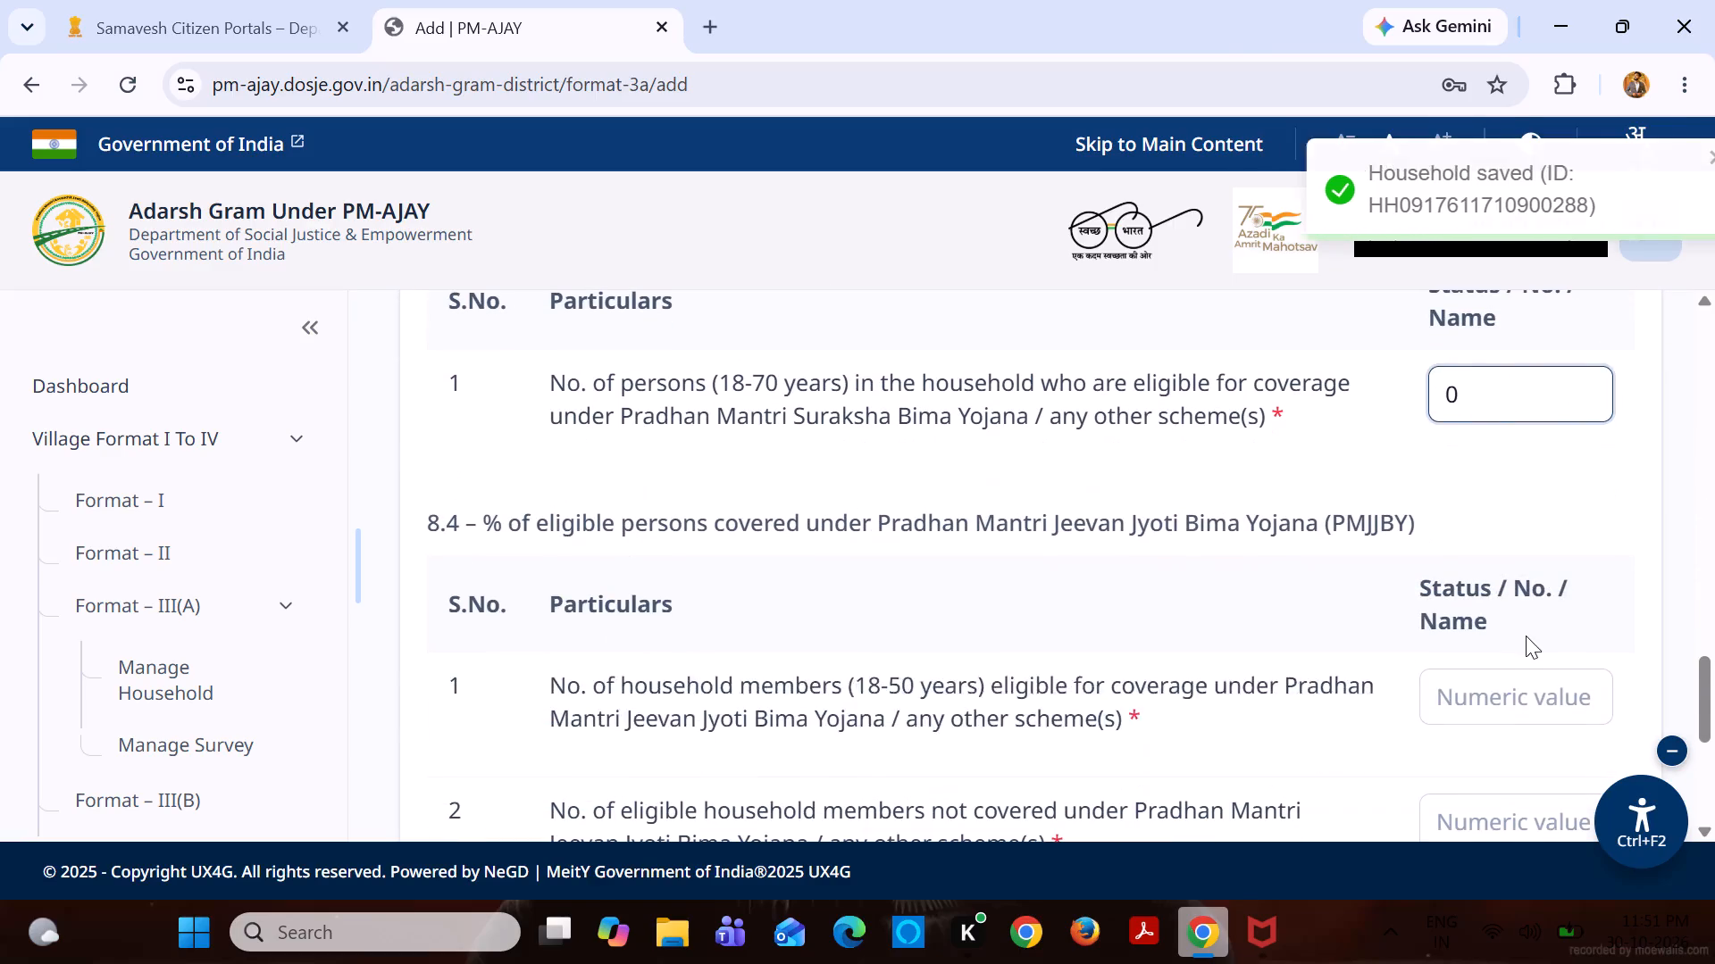
drag(1524, 644, 1514, 677)
click(1510, 677)
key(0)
scroll(1516, 672, down, 2)
click(1610, 646)
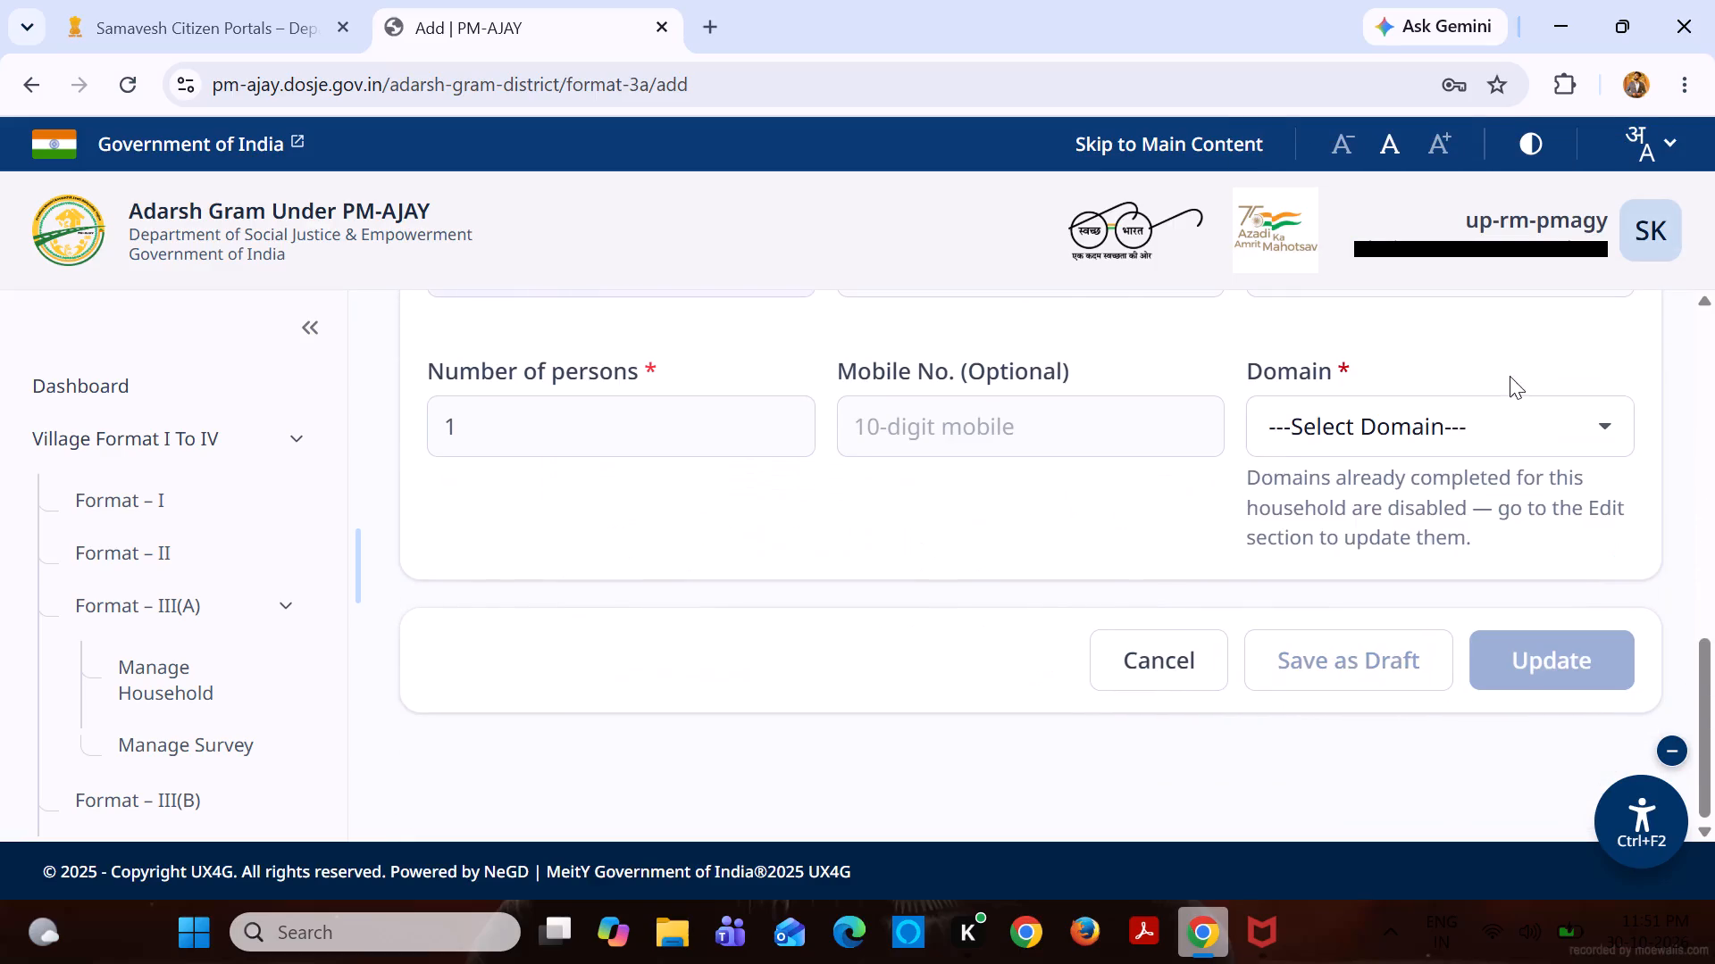
Select domain 9 – Digitization, enter 0 members eligible for PMGDISHA training, and submit.
click(1508, 419)
scroll(1535, 599, down, 5)
click(1395, 731)
scroll(1393, 739, down, 2)
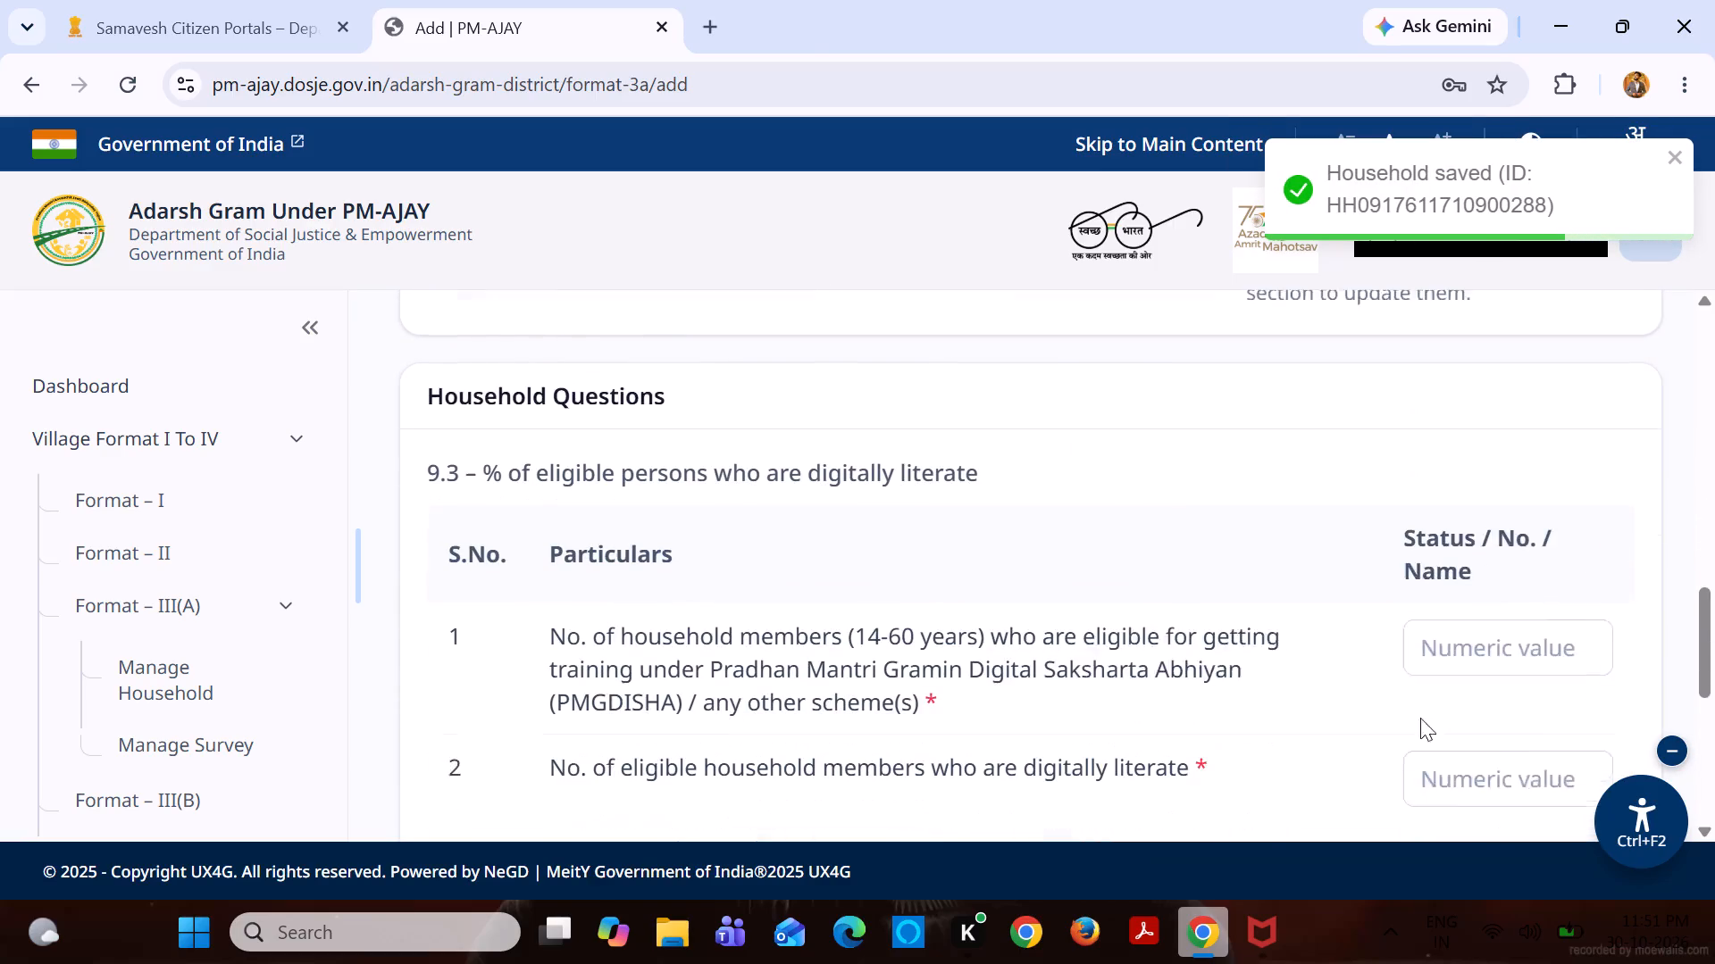
click(1464, 634)
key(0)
scroll(1468, 642, down, 3)
click(1529, 666)
Select domain 10 – Livelihood and Skill Development and enter 0 youth eligible for skill training and for bank linked loans.
drag(1514, 419, 1517, 441)
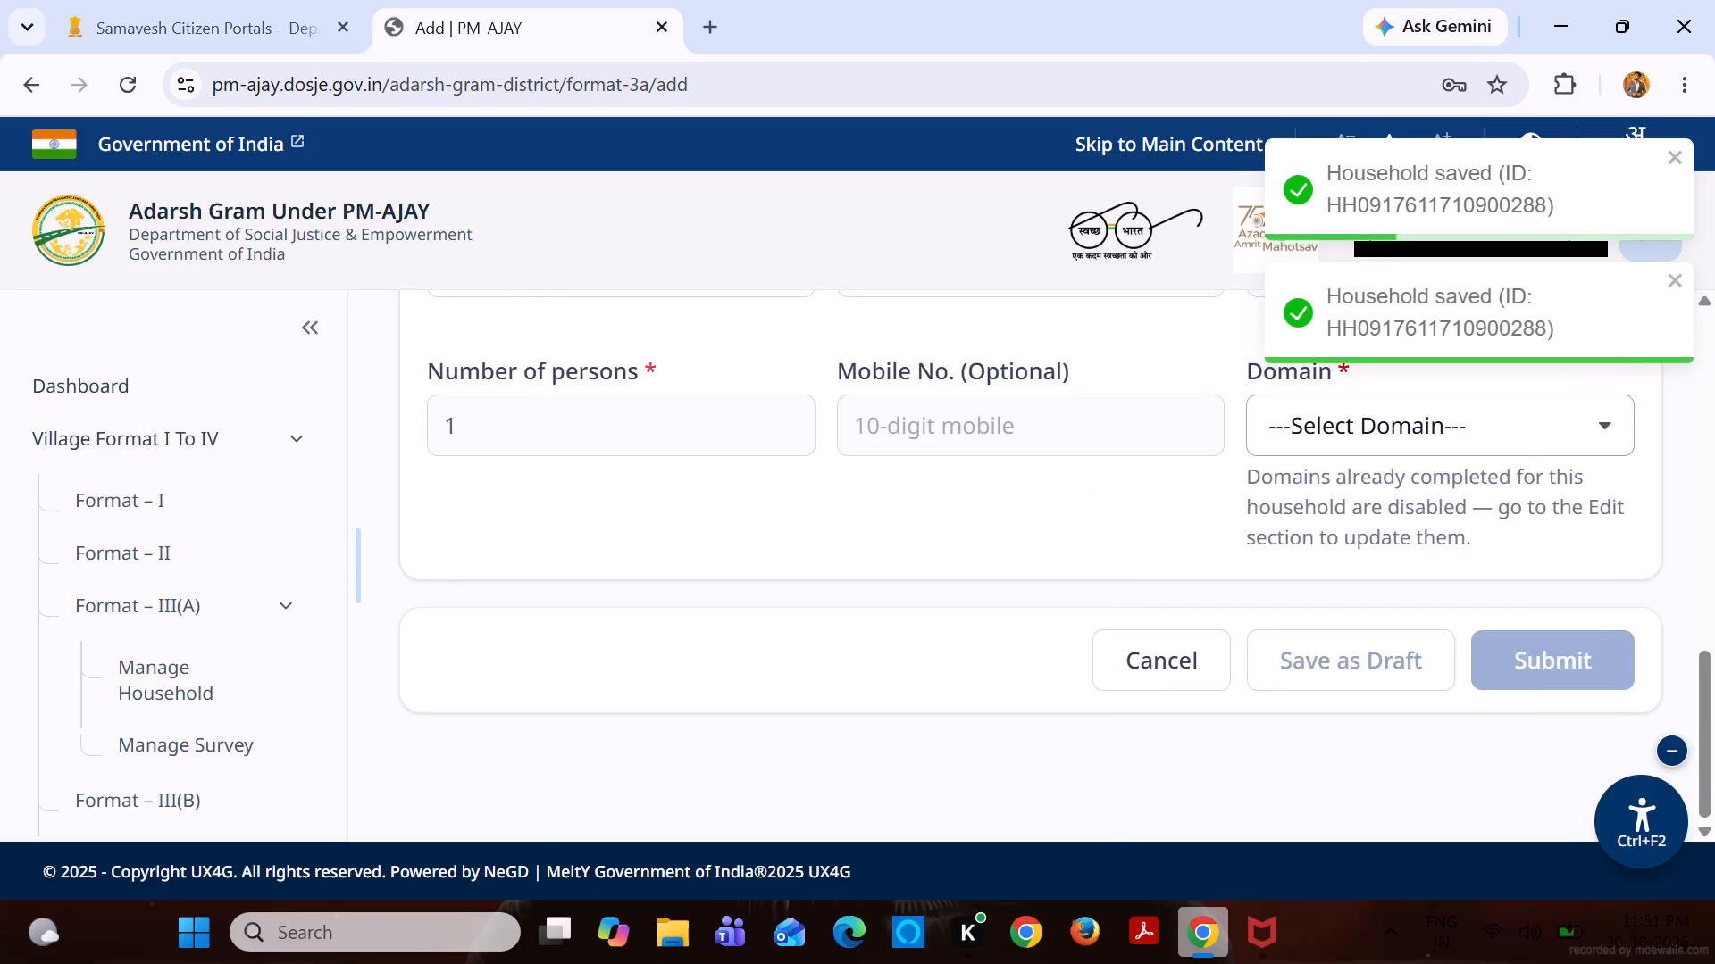
scroll(1534, 574, down, 4)
click(1404, 802)
scroll(1448, 731, down, 3)
click(1465, 461)
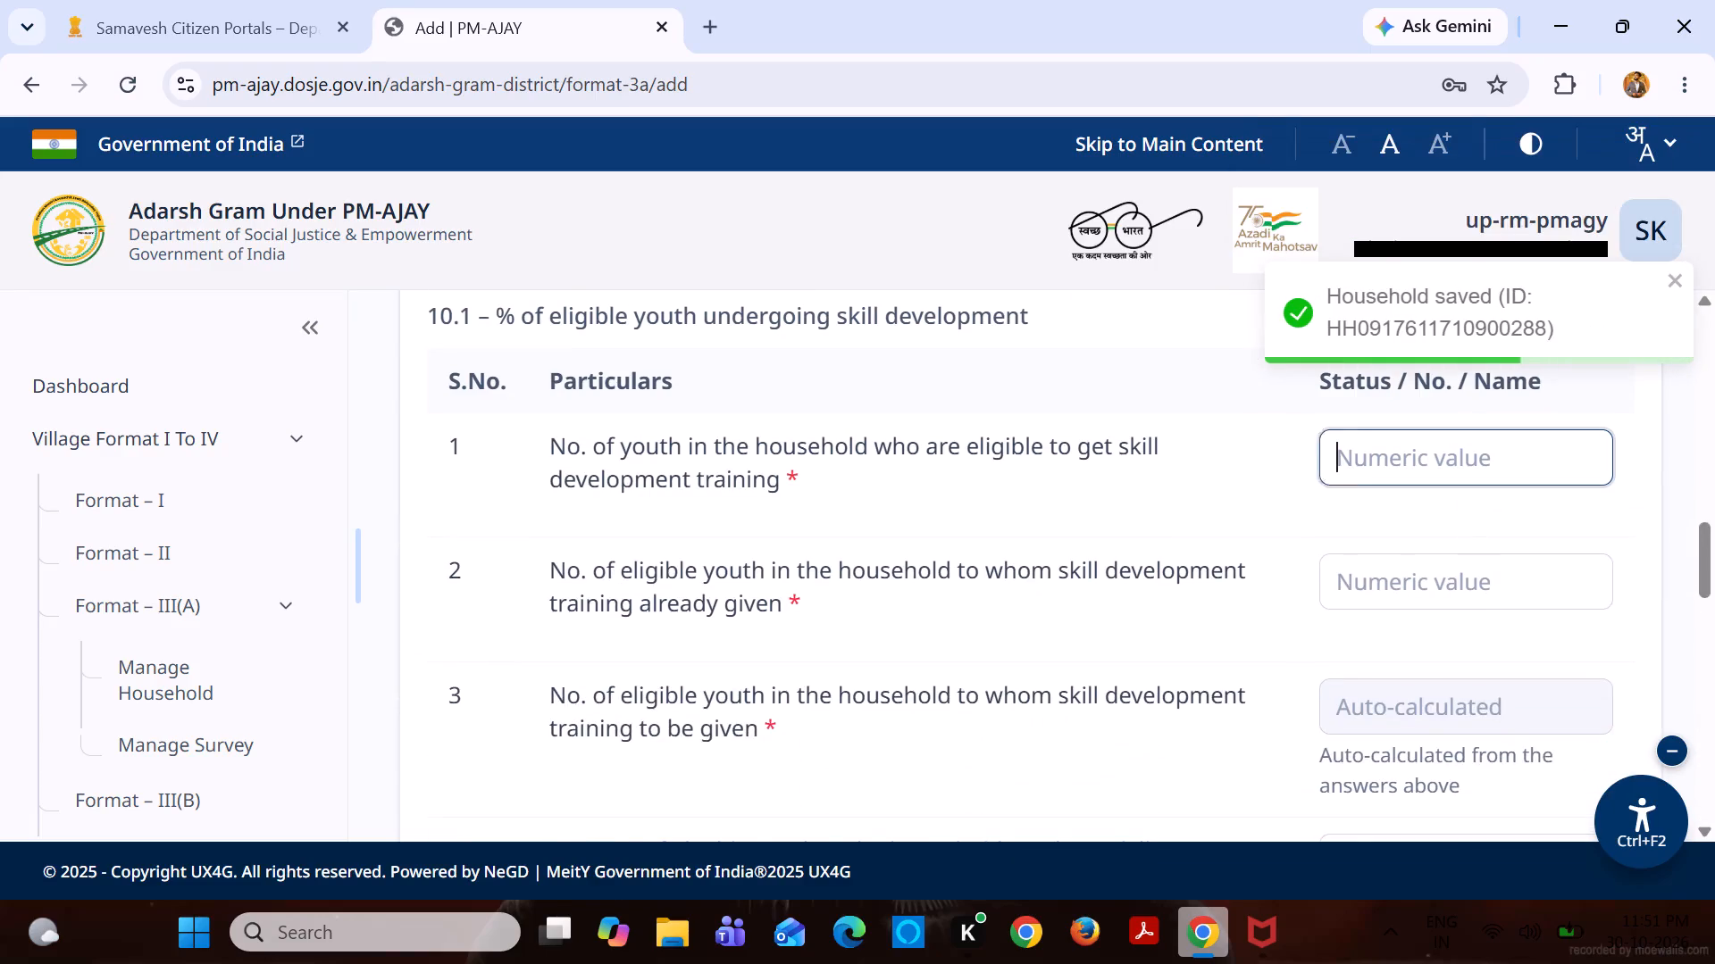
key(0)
click(1462, 706)
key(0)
Answer No for SHG membership, enter 0 members wishing to join one, and submit the Livelihood and Skill Development domain.
scroll(1463, 705, down, 3)
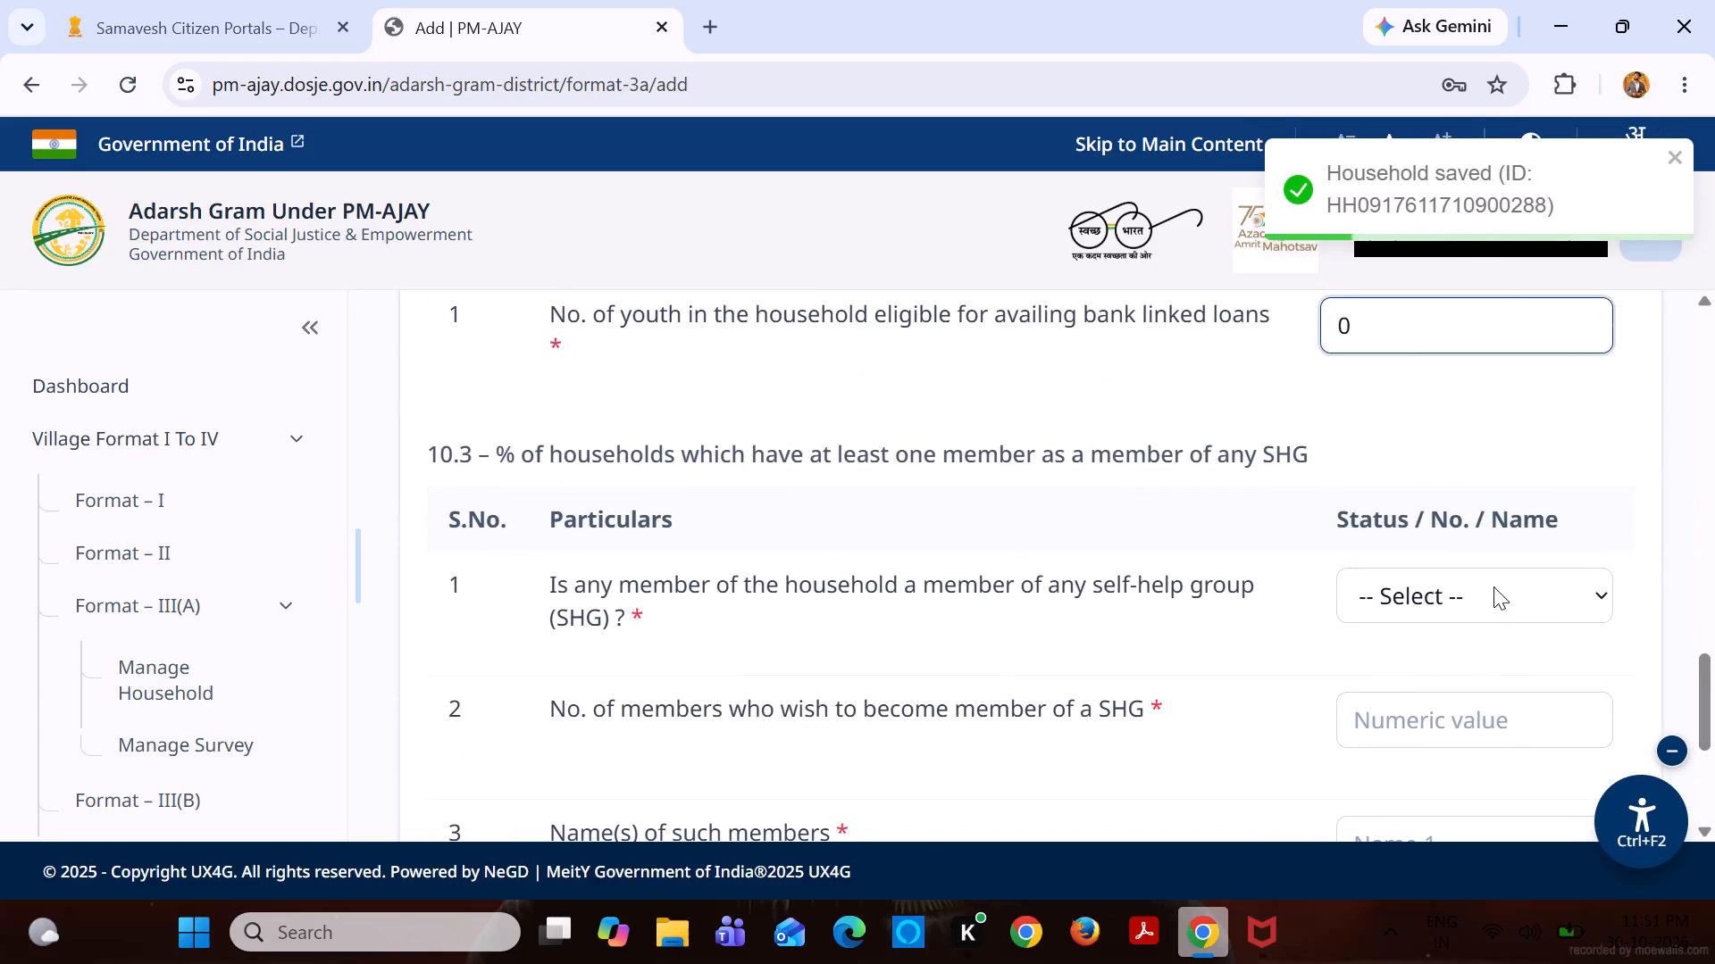
click(1490, 592)
click(1404, 712)
scroll(1404, 695, down, 2)
drag(1440, 409, 1440, 420)
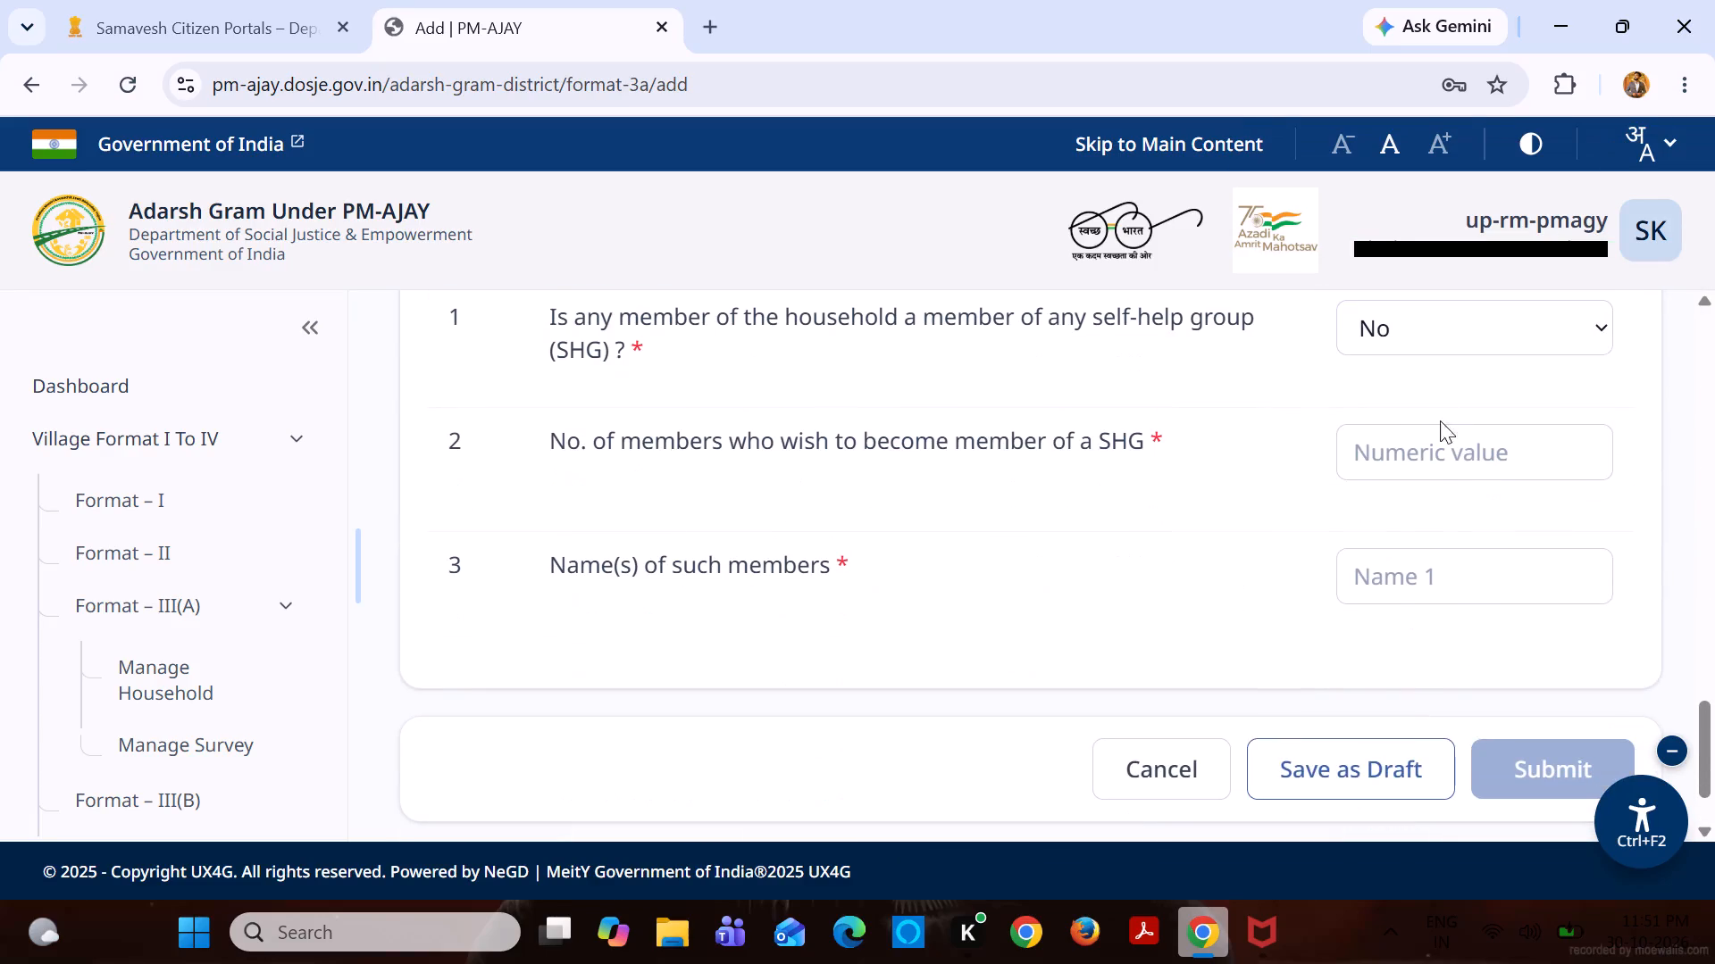
drag(1440, 420, 1441, 440)
click(1441, 440)
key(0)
click(1570, 656)
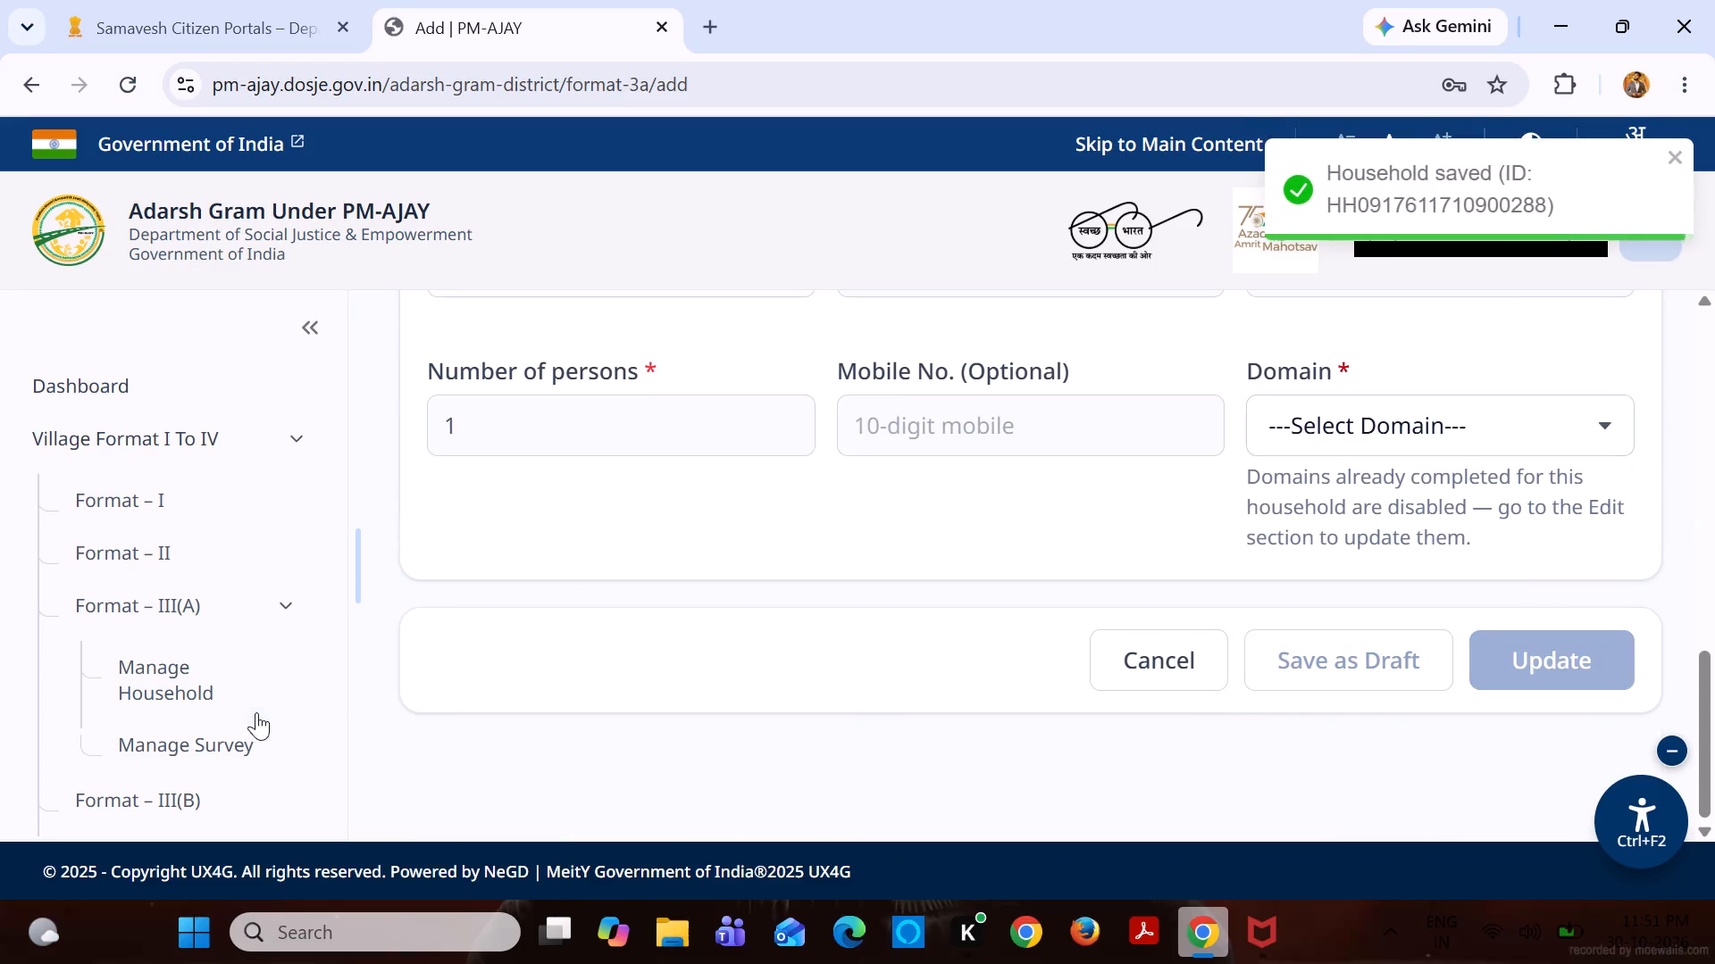
Start a new household under Manage Household with block Shahabad, gram panchayat Boodpur, village Boodpur and category SC.
click(227, 683)
click(1321, 386)
click(1287, 304)
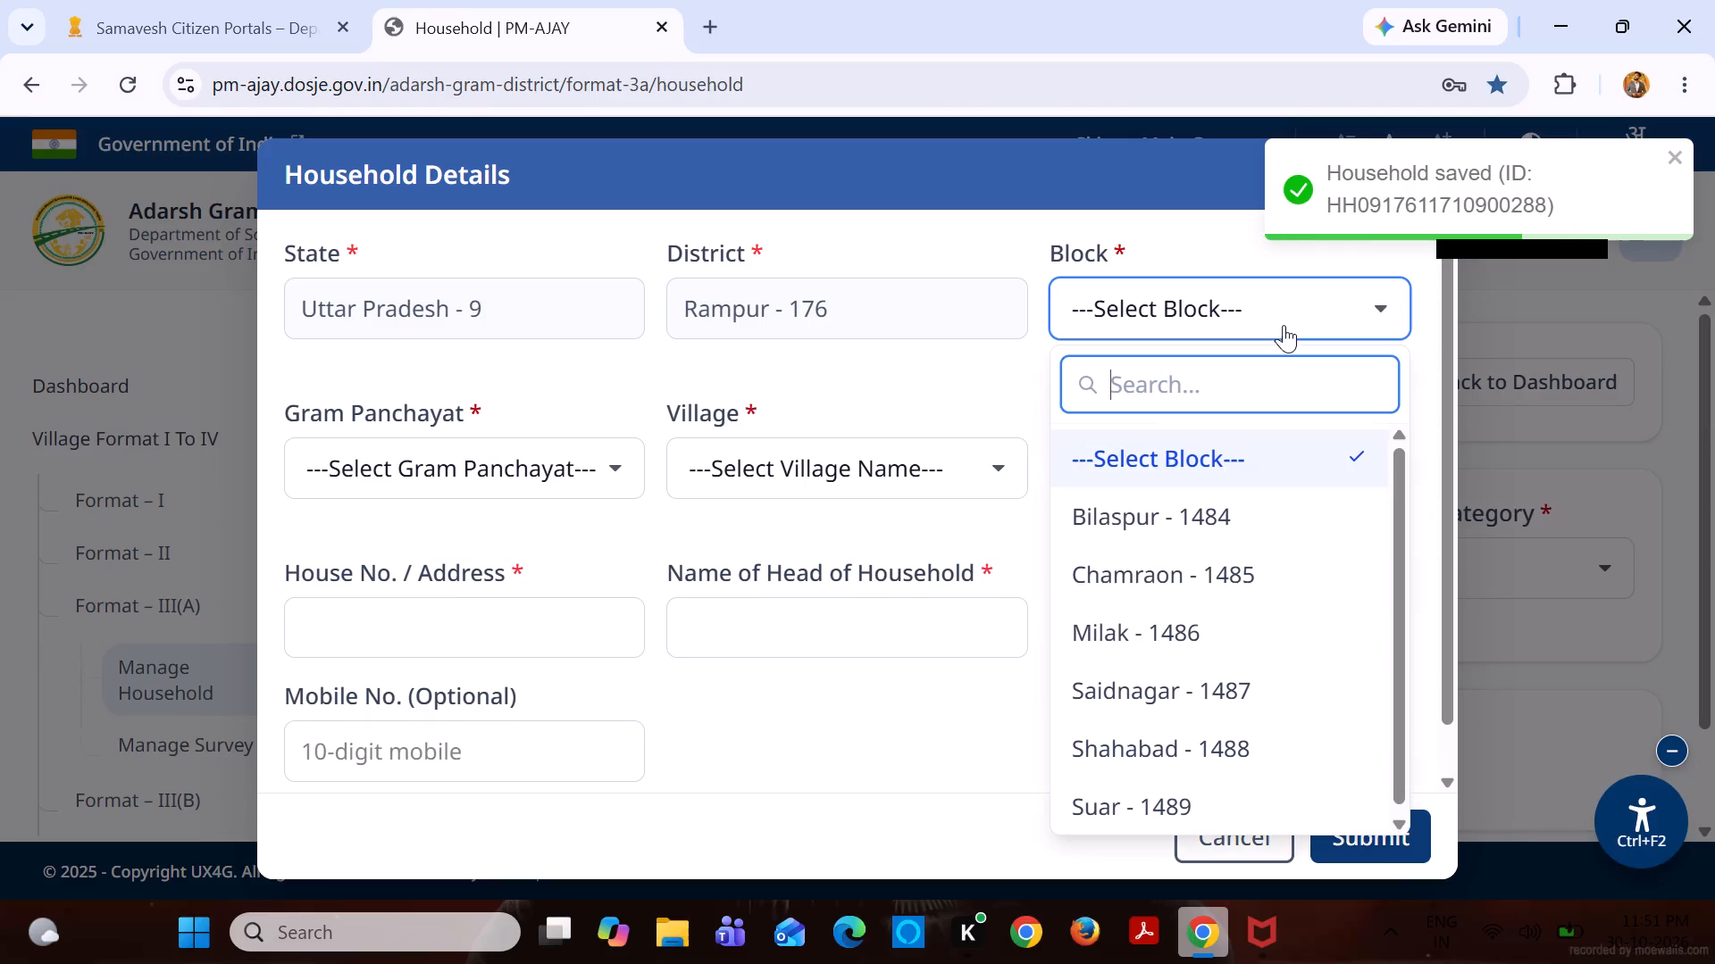
drag(1143, 730, 1126, 711)
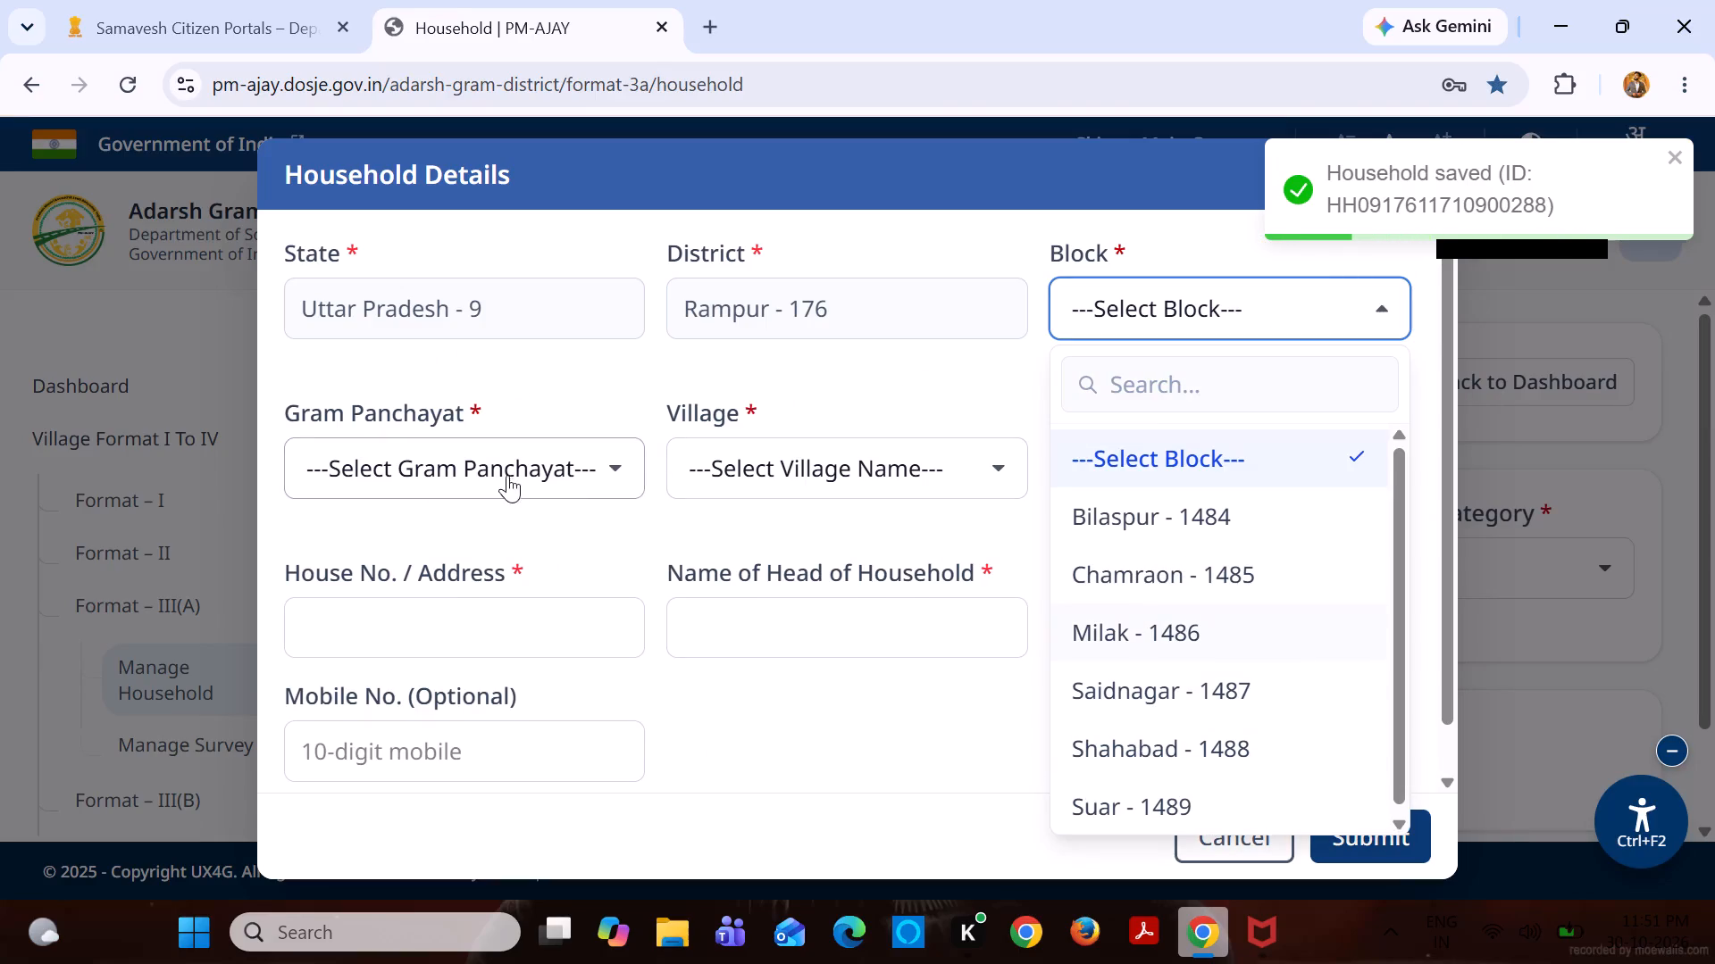
drag(1176, 747, 1155, 719)
click(458, 476)
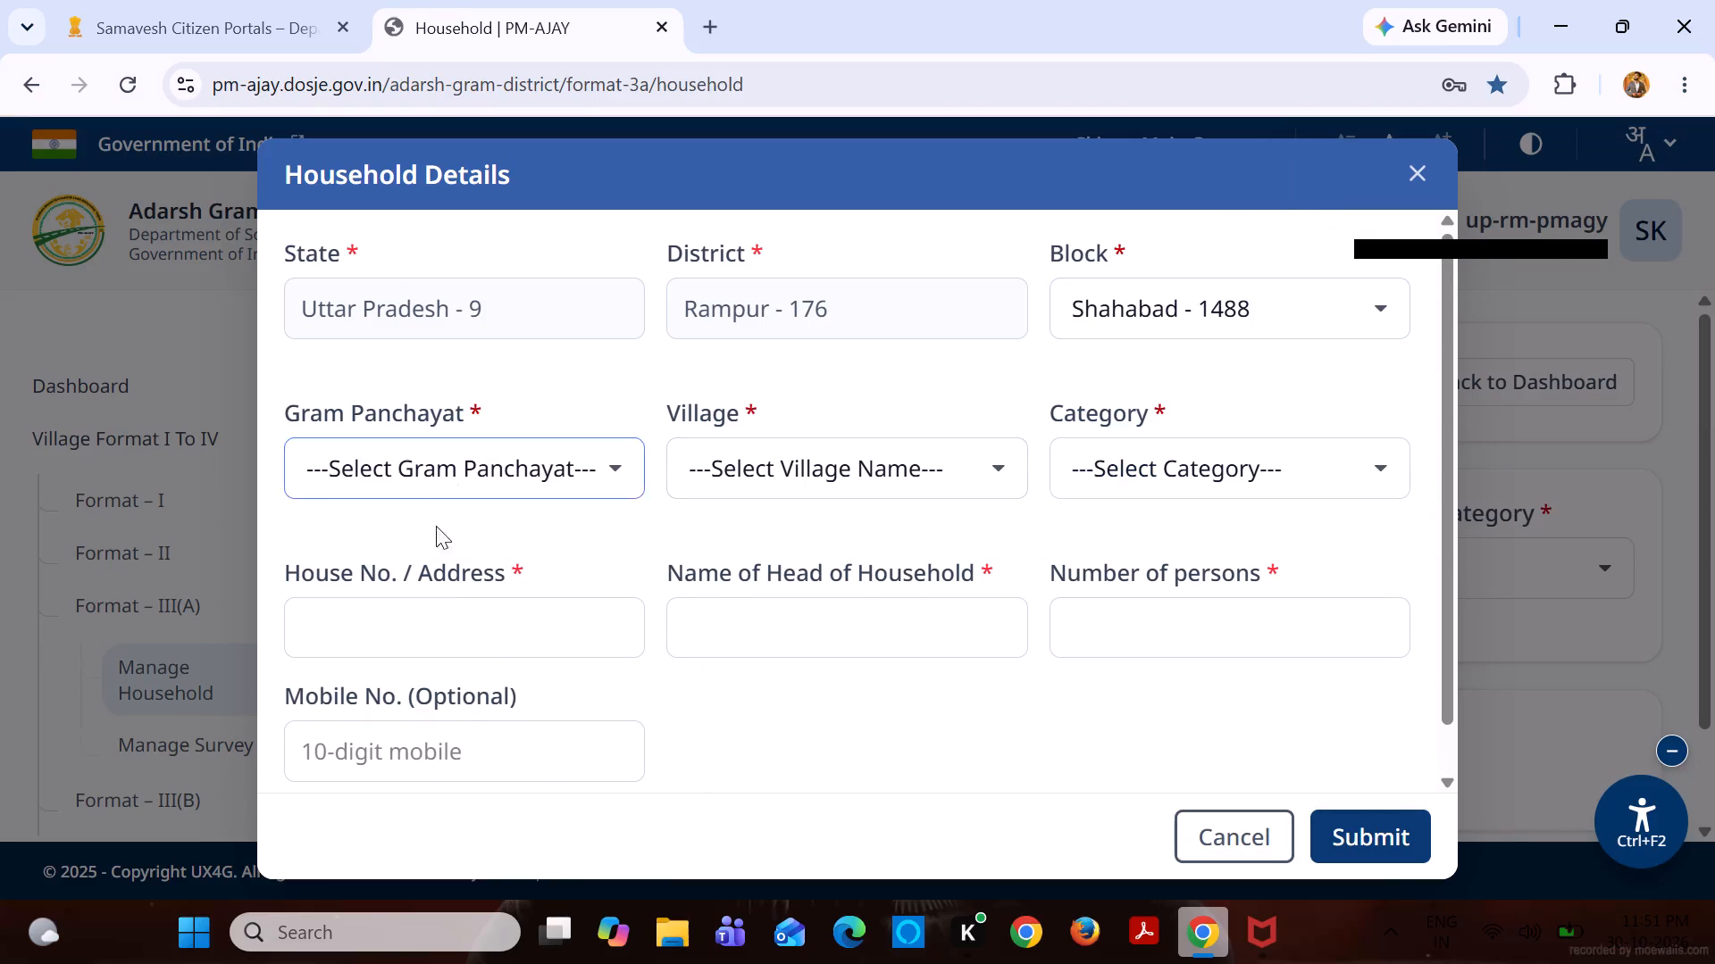
drag(394, 715, 408, 687)
click(479, 731)
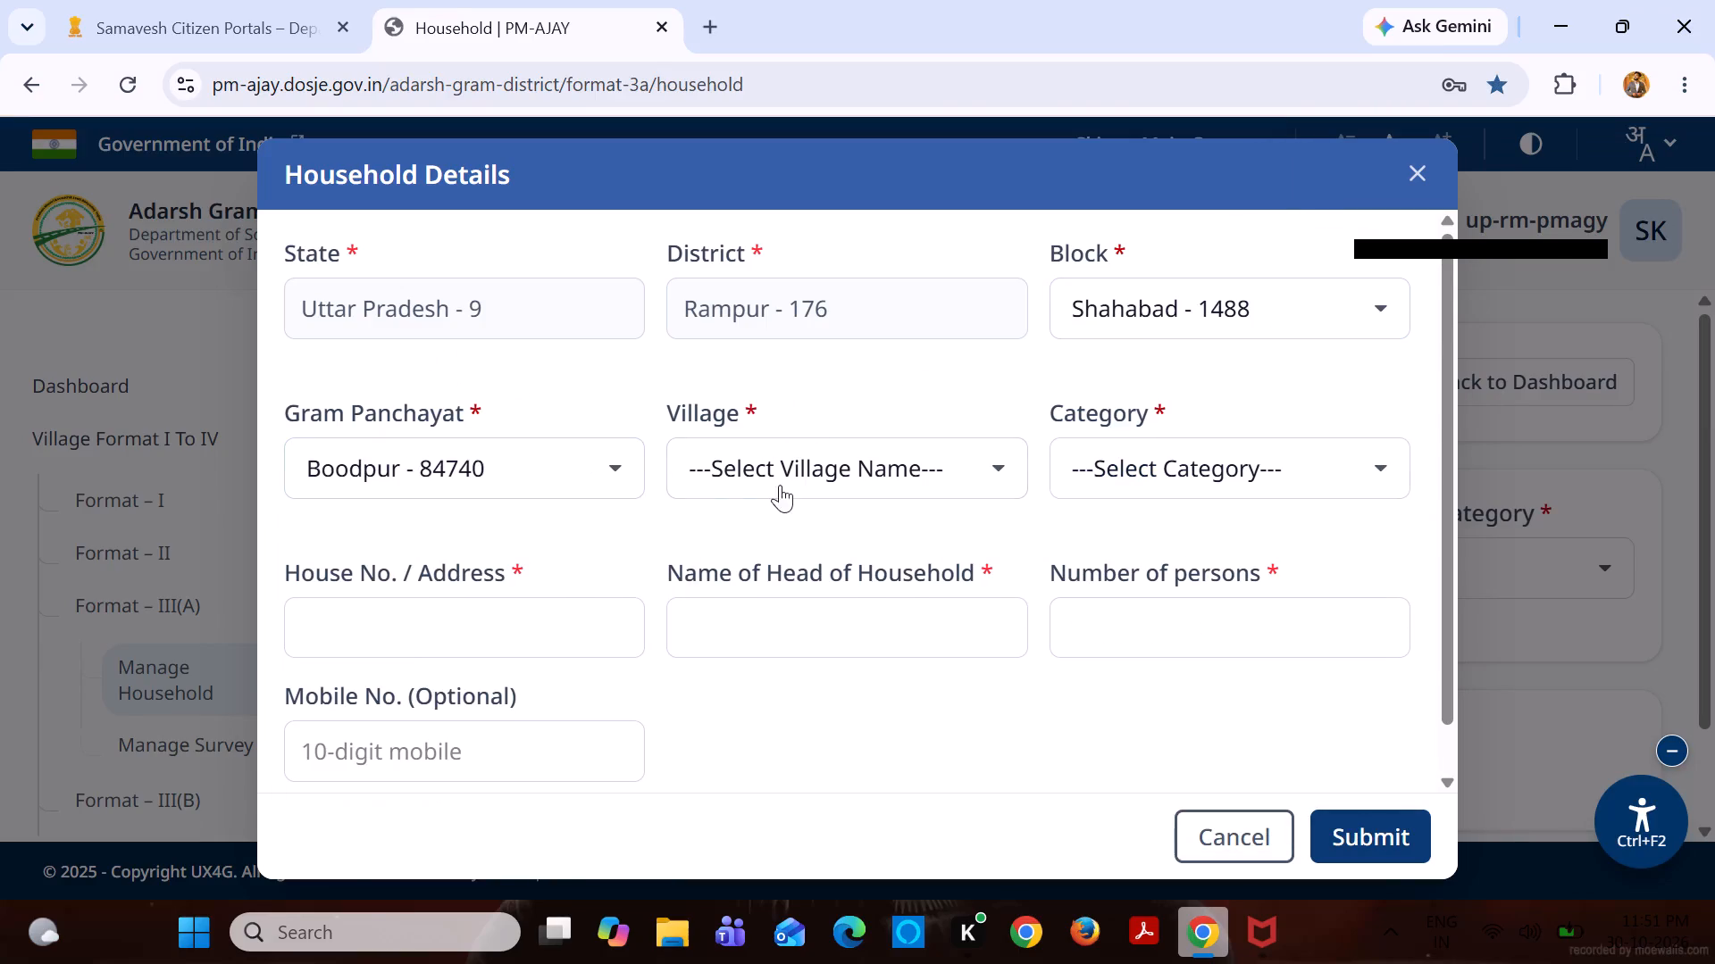
click(836, 474)
click(801, 607)
click(1191, 485)
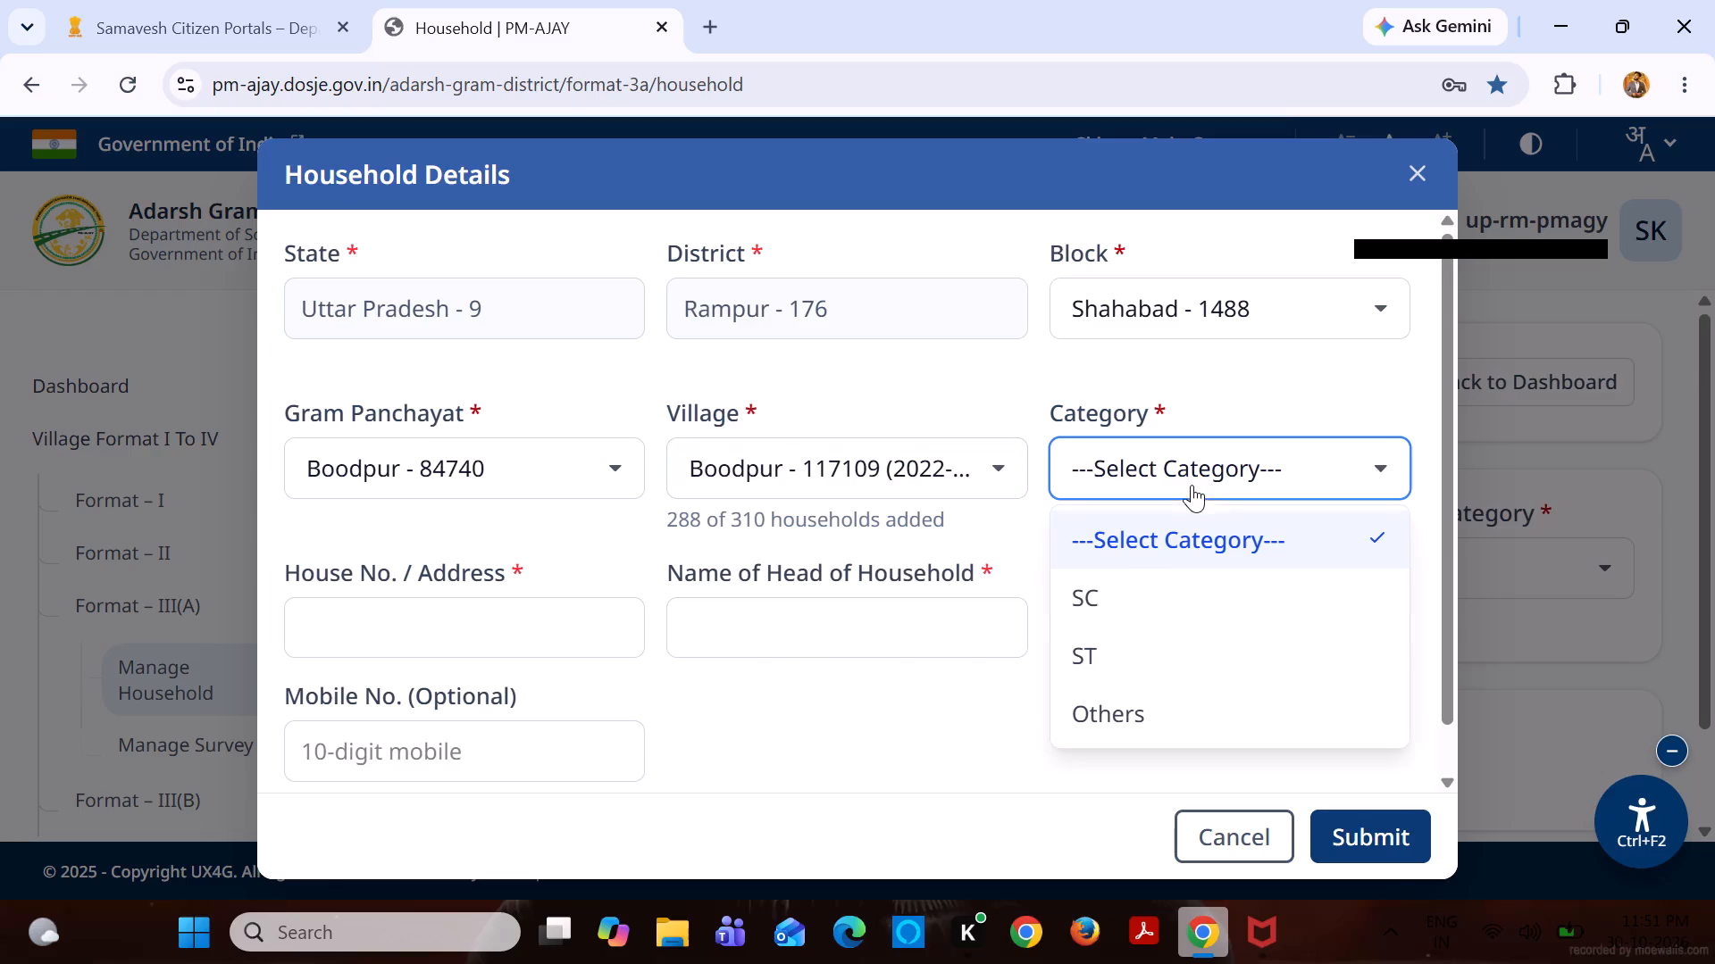
click(1158, 607)
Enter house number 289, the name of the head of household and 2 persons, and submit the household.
click(523, 604)
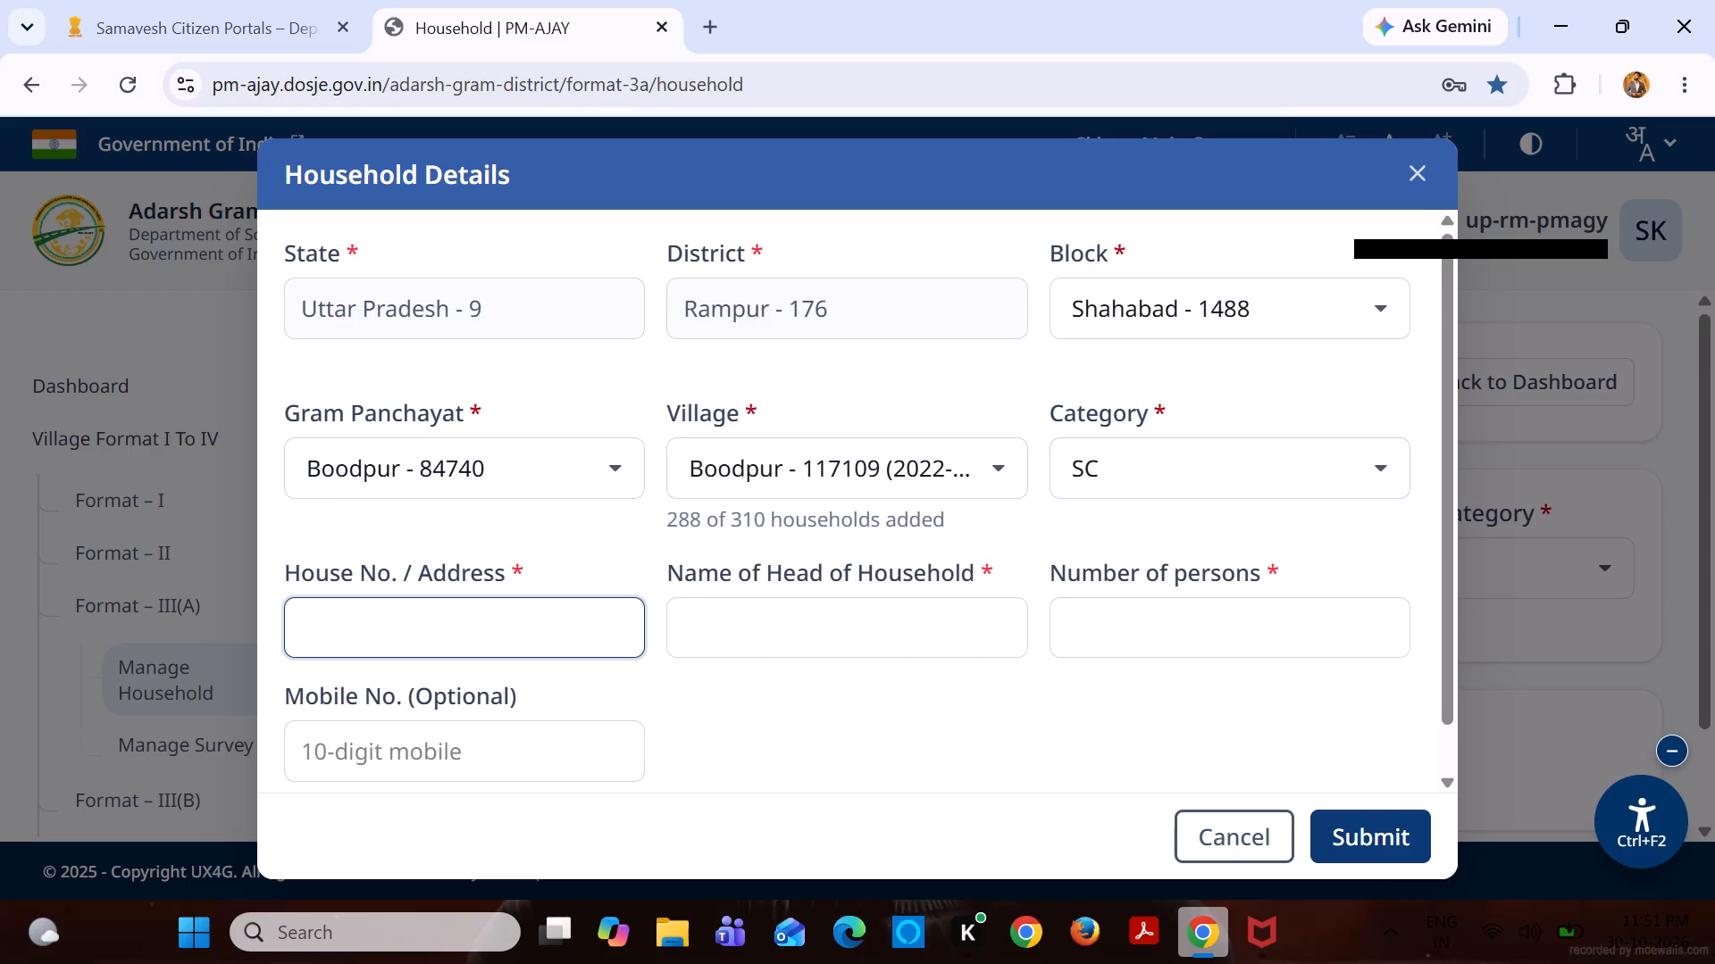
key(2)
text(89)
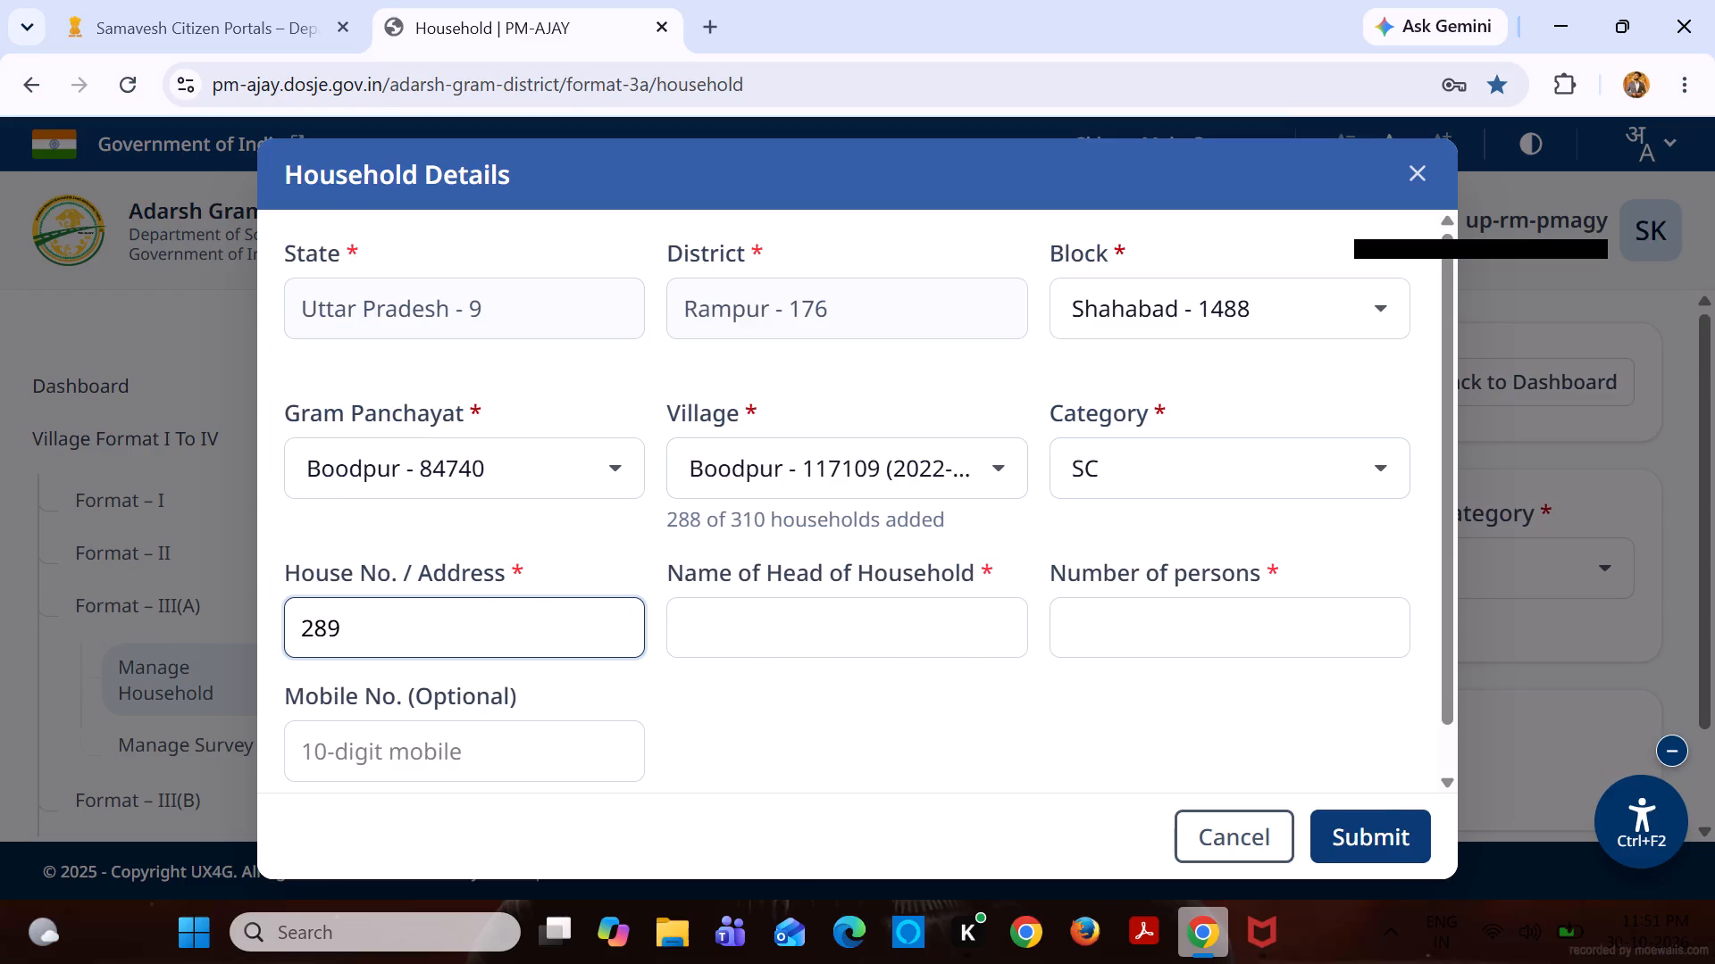
click(744, 642)
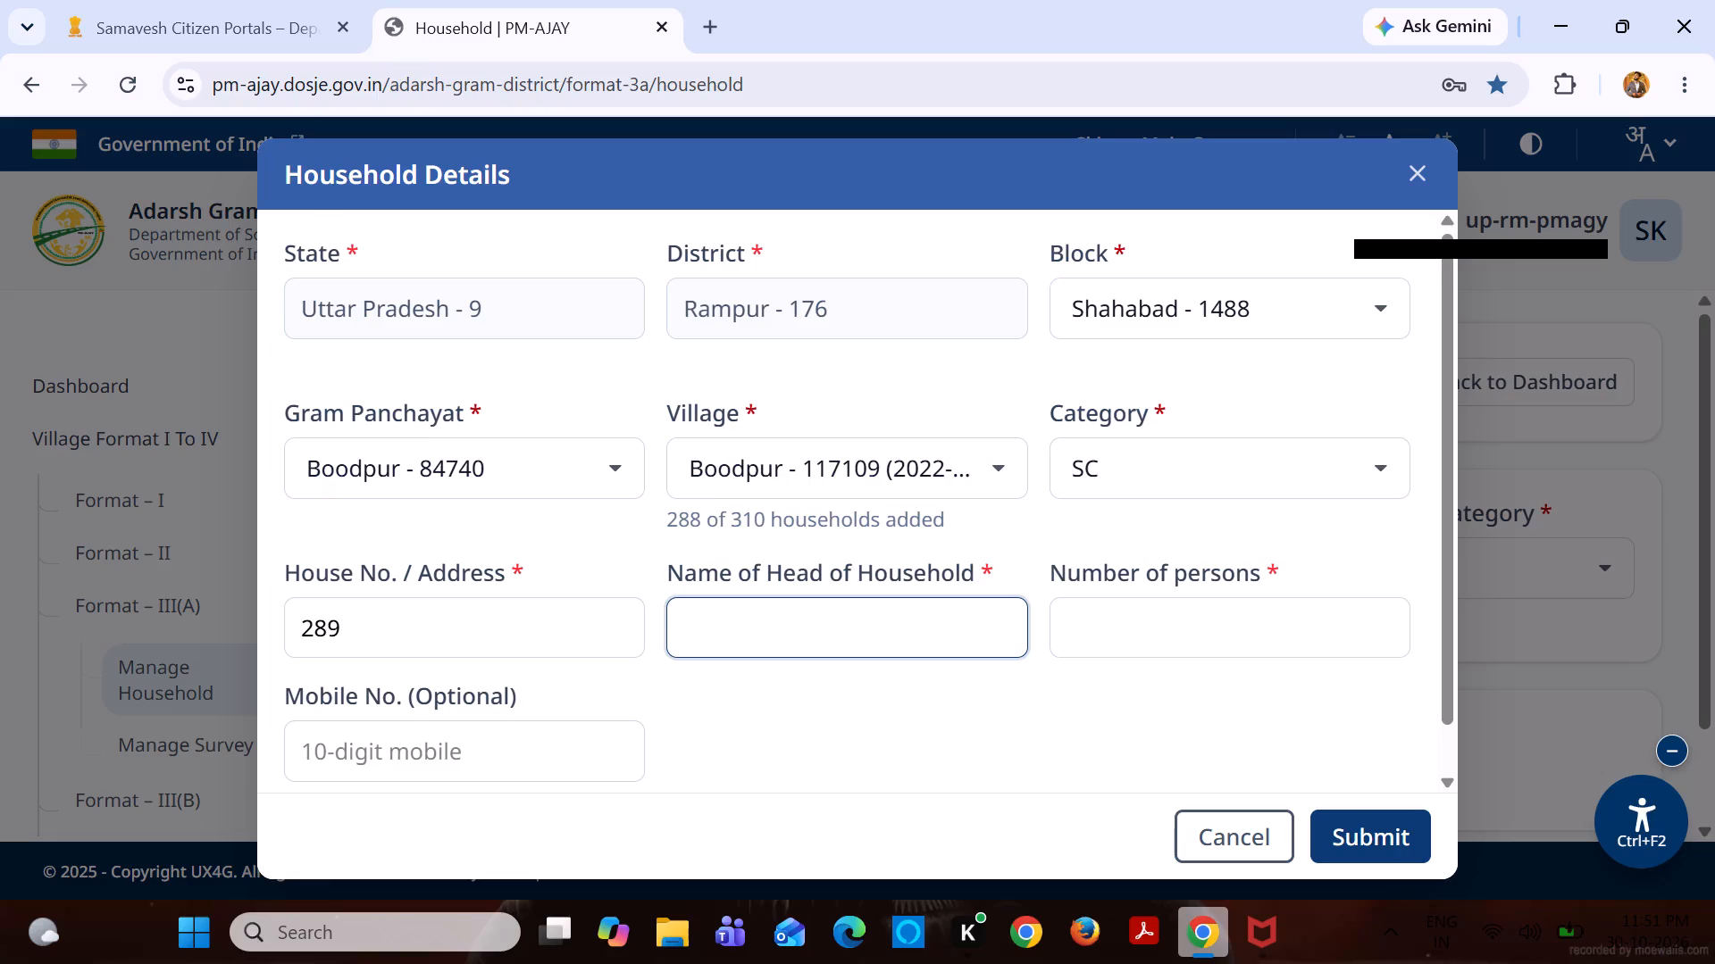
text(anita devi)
click(1098, 620)
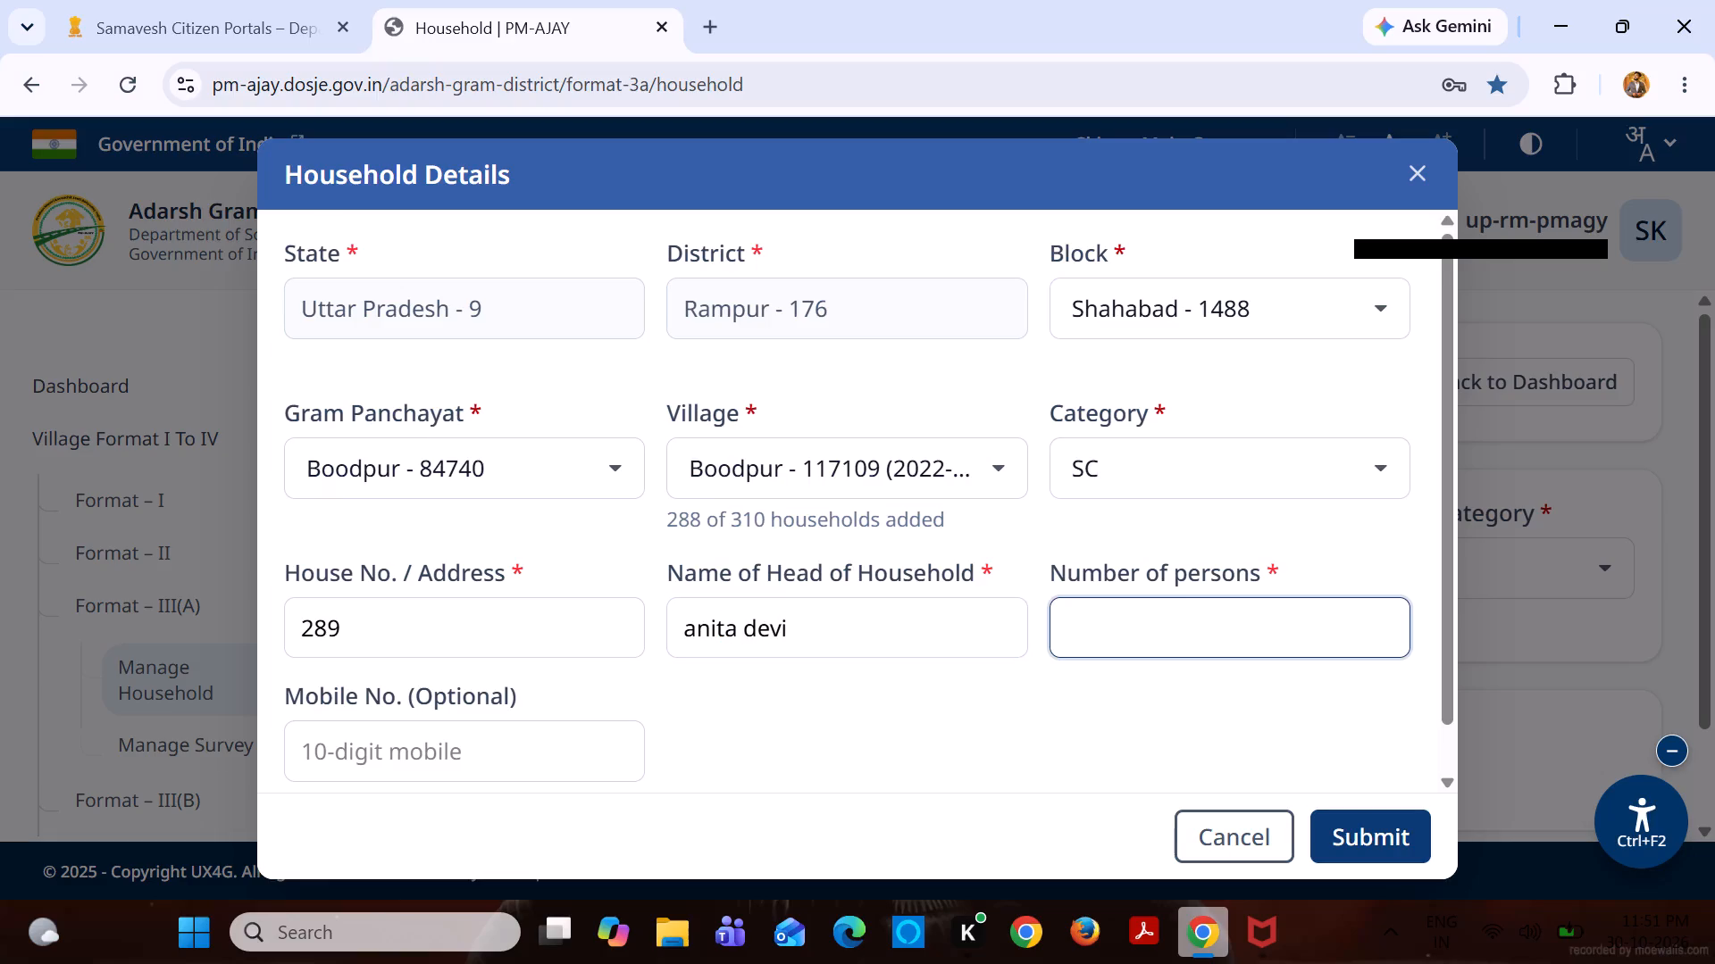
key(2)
click(1340, 819)
Select domain 1 – Drinking water and Sanitation, answer Yes for household latrine and No for open defecation, and submit.
scroll(1433, 667, down, 6)
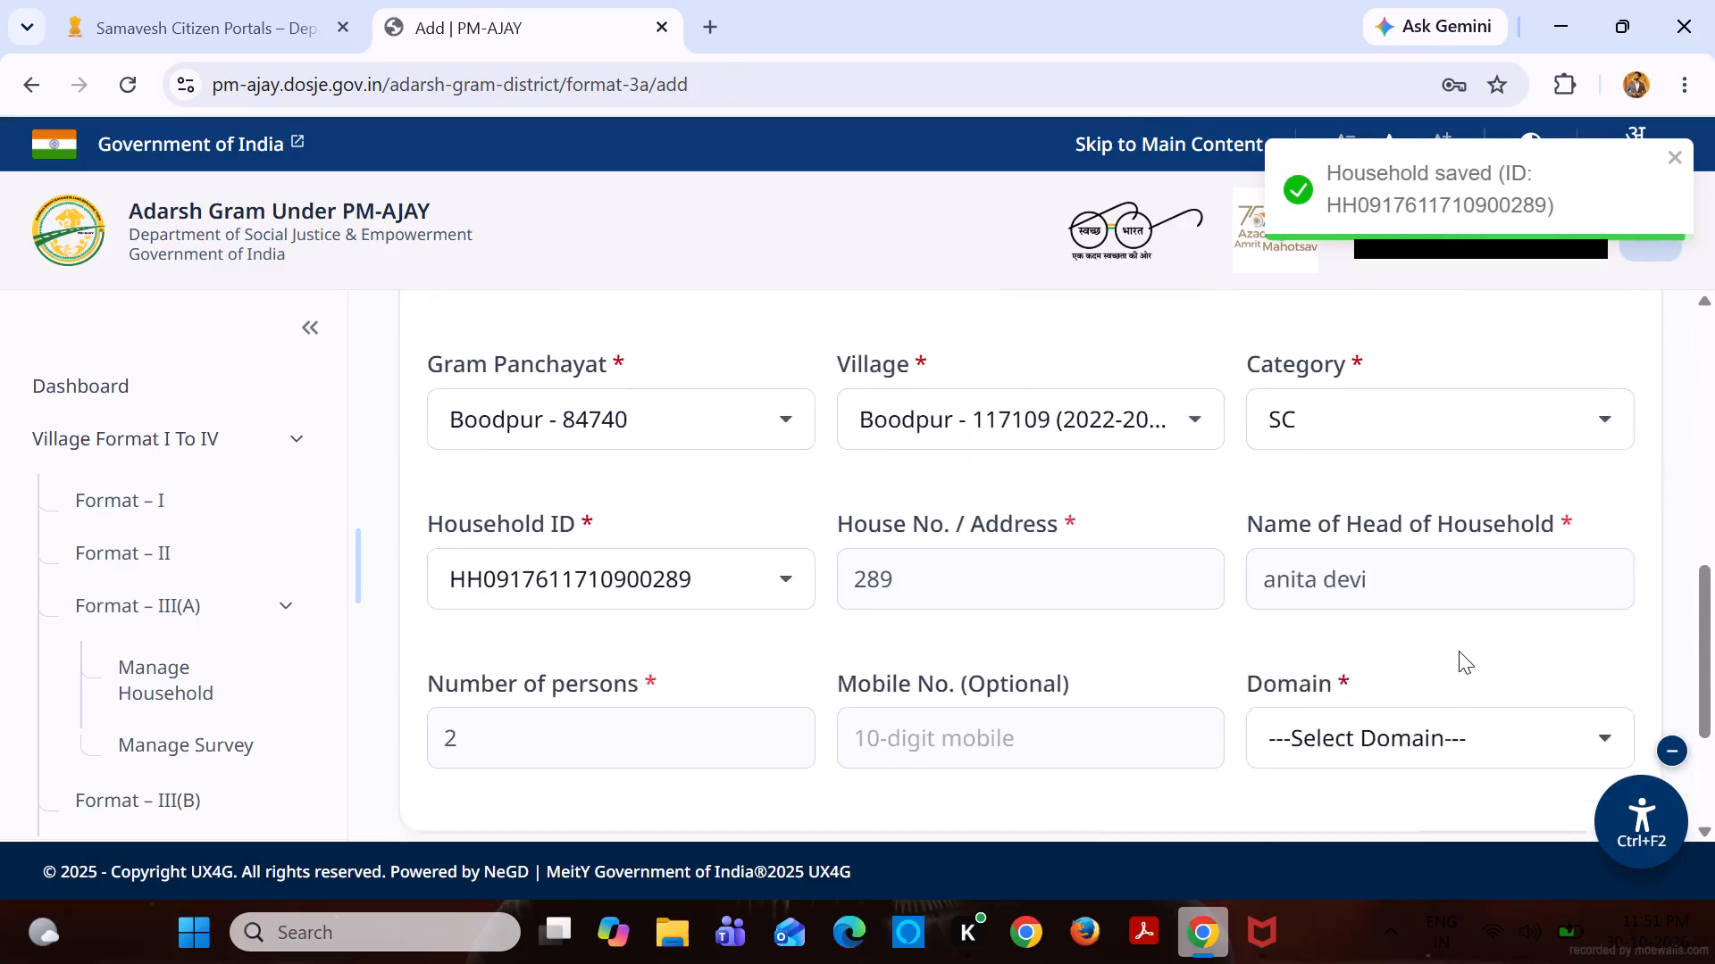
scroll(1459, 651, down, 5)
click(1610, 479)
click(1435, 220)
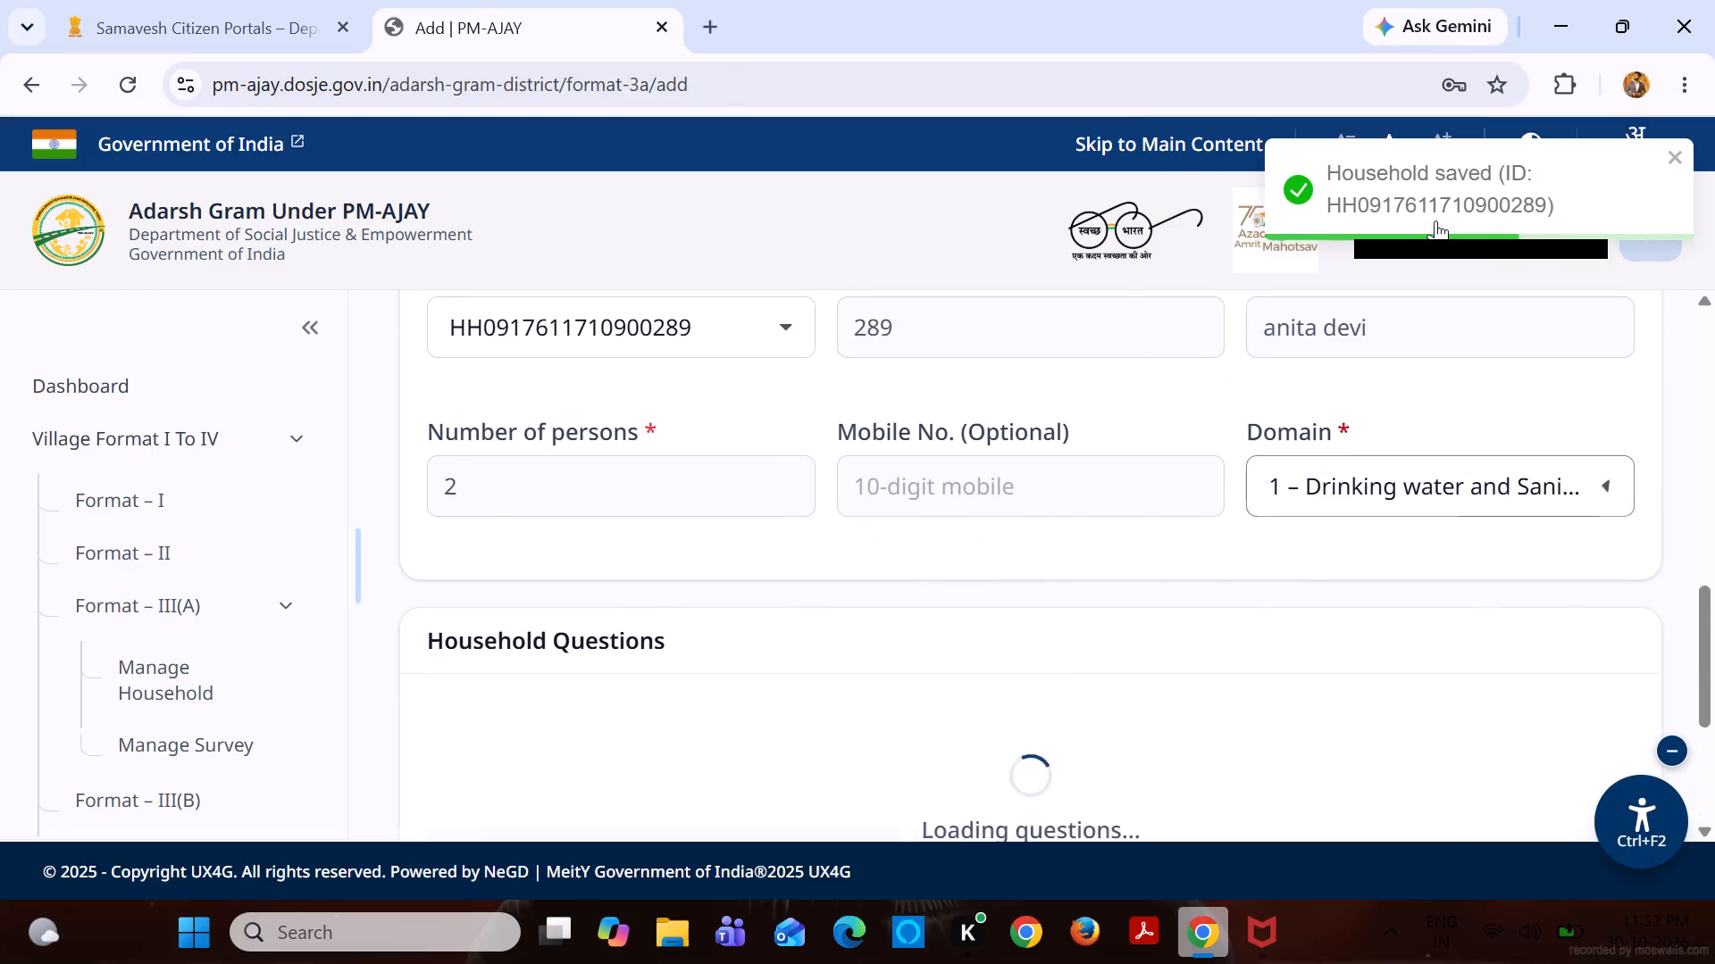
scroll(1360, 441, down, 3)
click(1502, 494)
click(1464, 580)
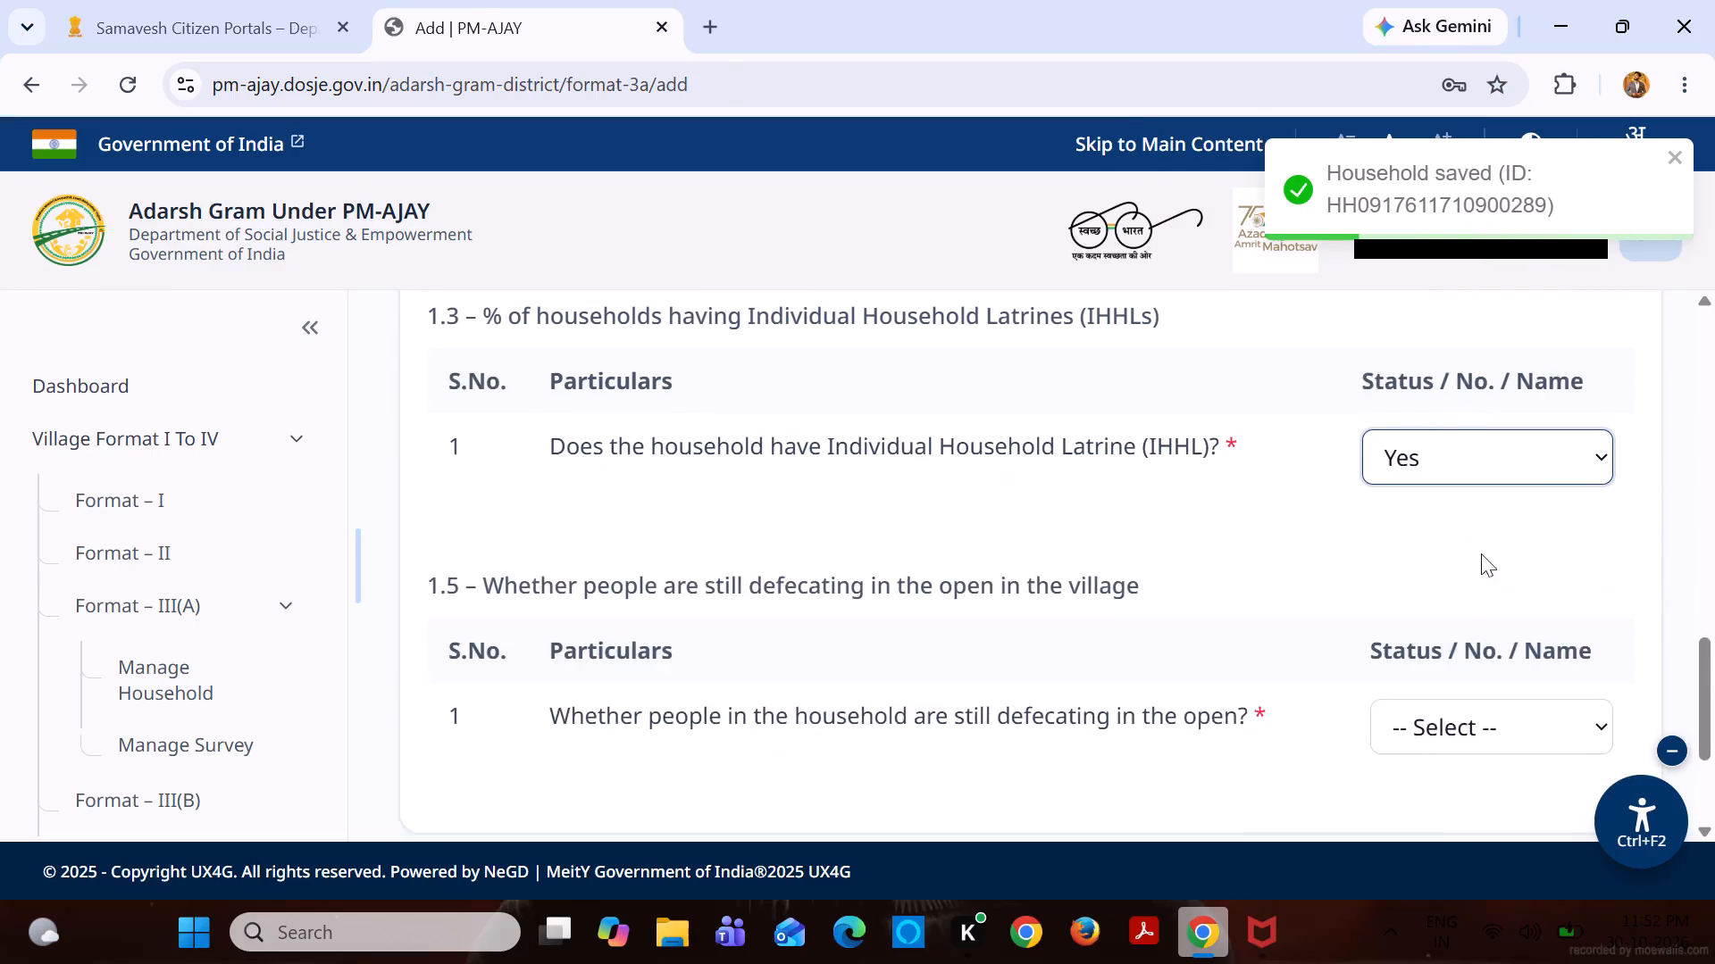
scroll(1485, 545, down, 2)
click(1510, 471)
click(1445, 598)
click(1535, 641)
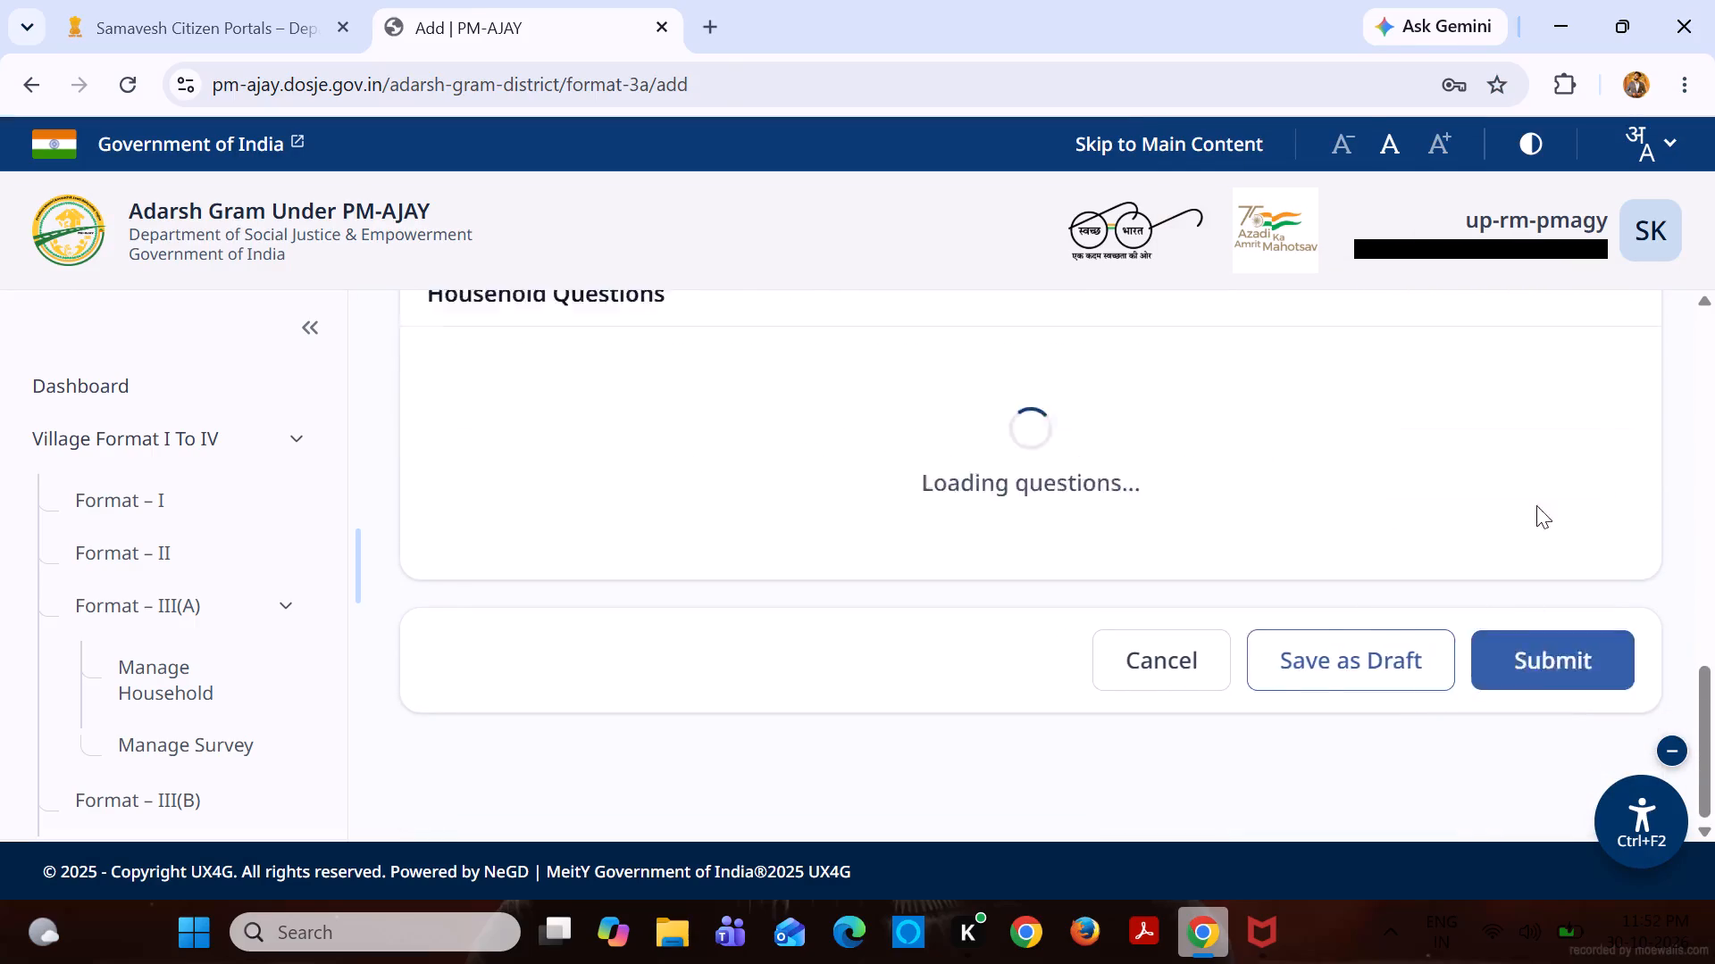
Select domain 2 – Education and enter 0 children in the household for indicators 2.1, 2.2 and 2.3.
click(1536, 460)
click(1537, 435)
click(1349, 678)
scroll(1350, 673, down, 2)
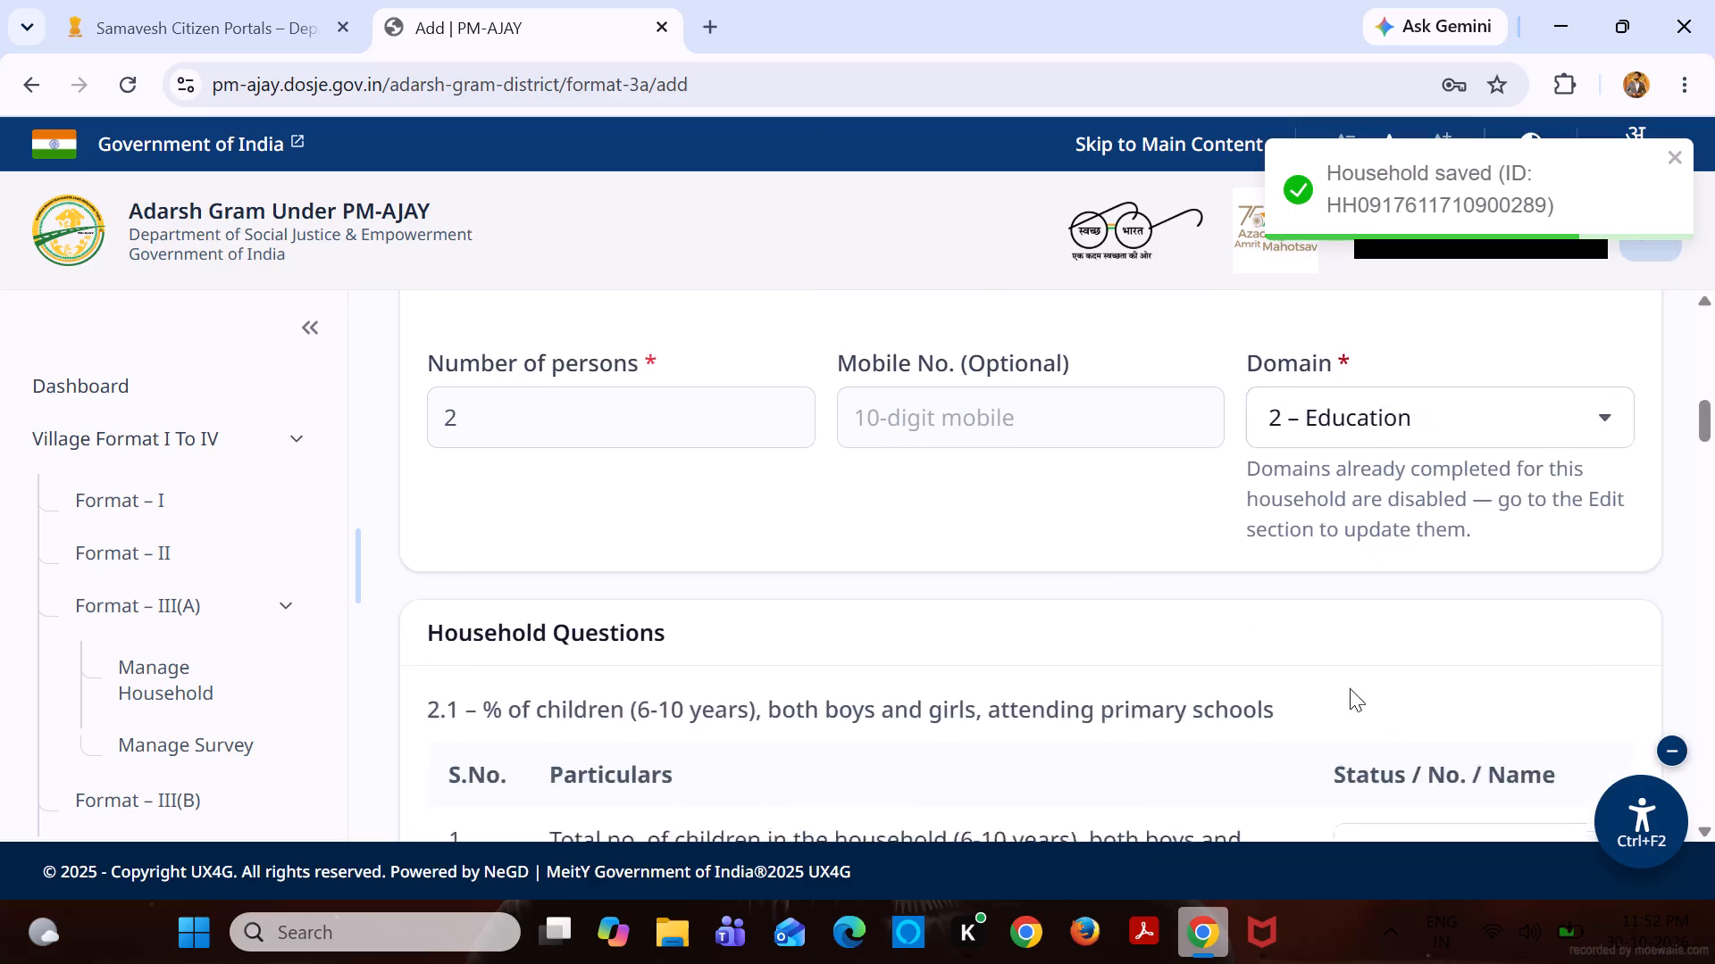
scroll(1350, 688, down, 1)
click(1443, 452)
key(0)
scroll(1451, 456, down, 2)
click(1453, 469)
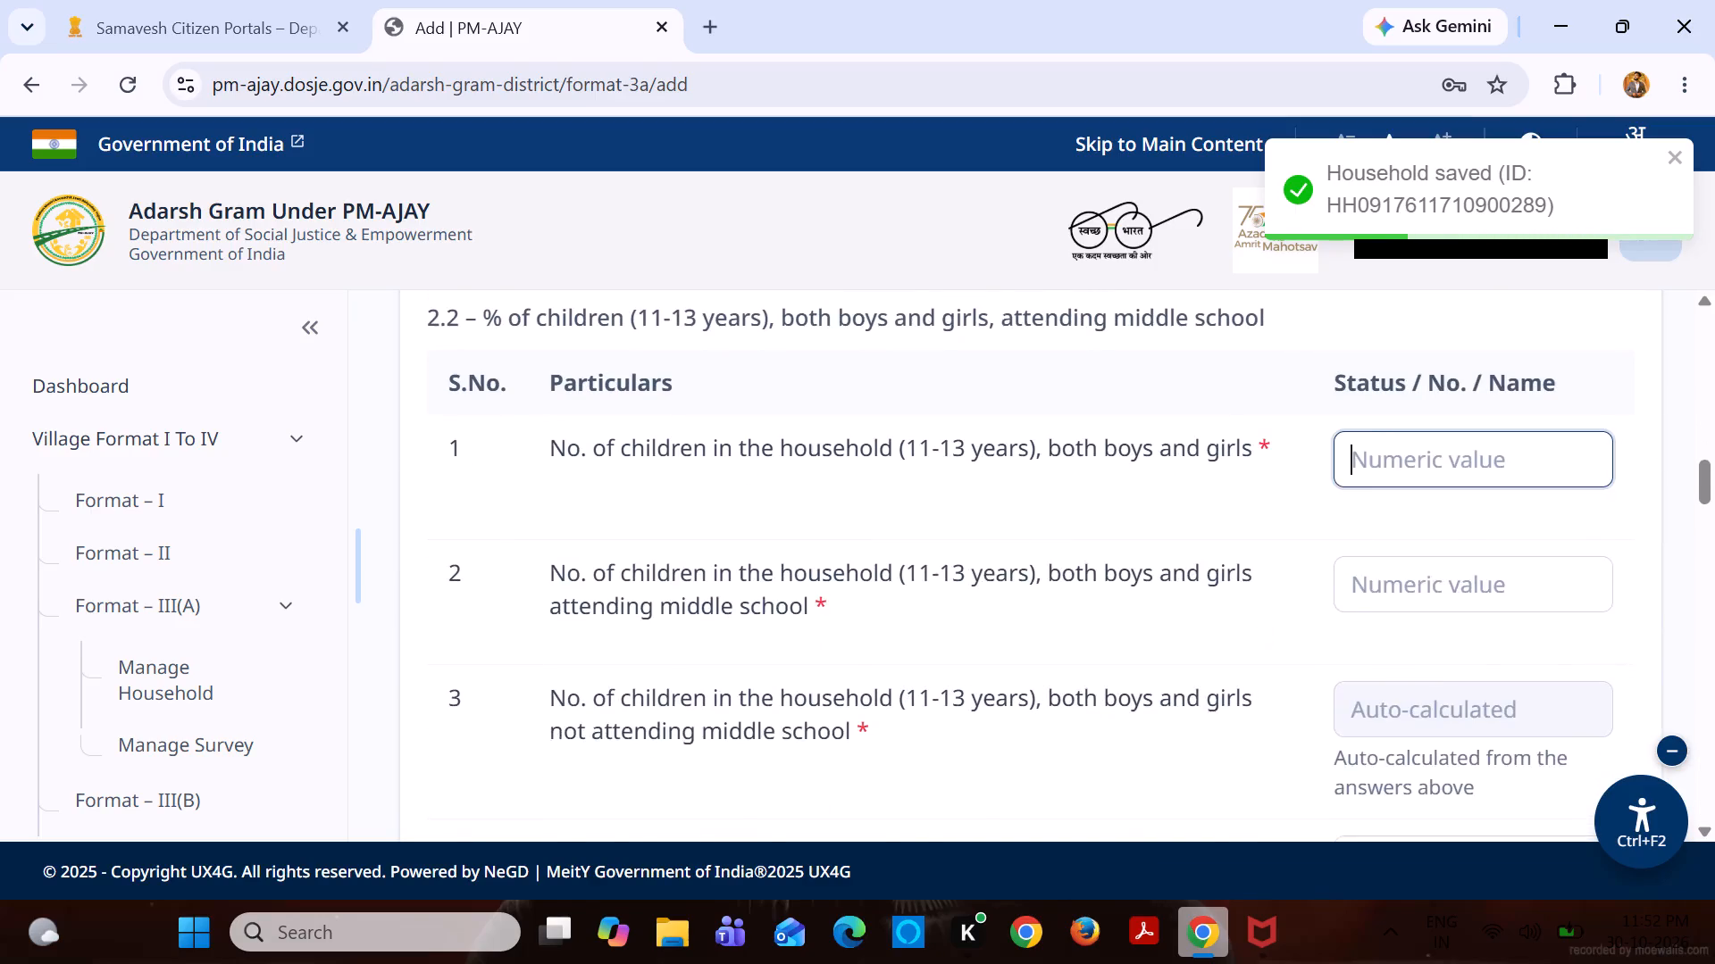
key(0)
scroll(1452, 480, down, 2)
click(1447, 463)
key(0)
Enter 0 children aged 16-17 and 18-23, 0 eligible for pre-matric and post-matric scholarships, and submit the Education domain.
scroll(1447, 460, down, 2)
click(1451, 482)
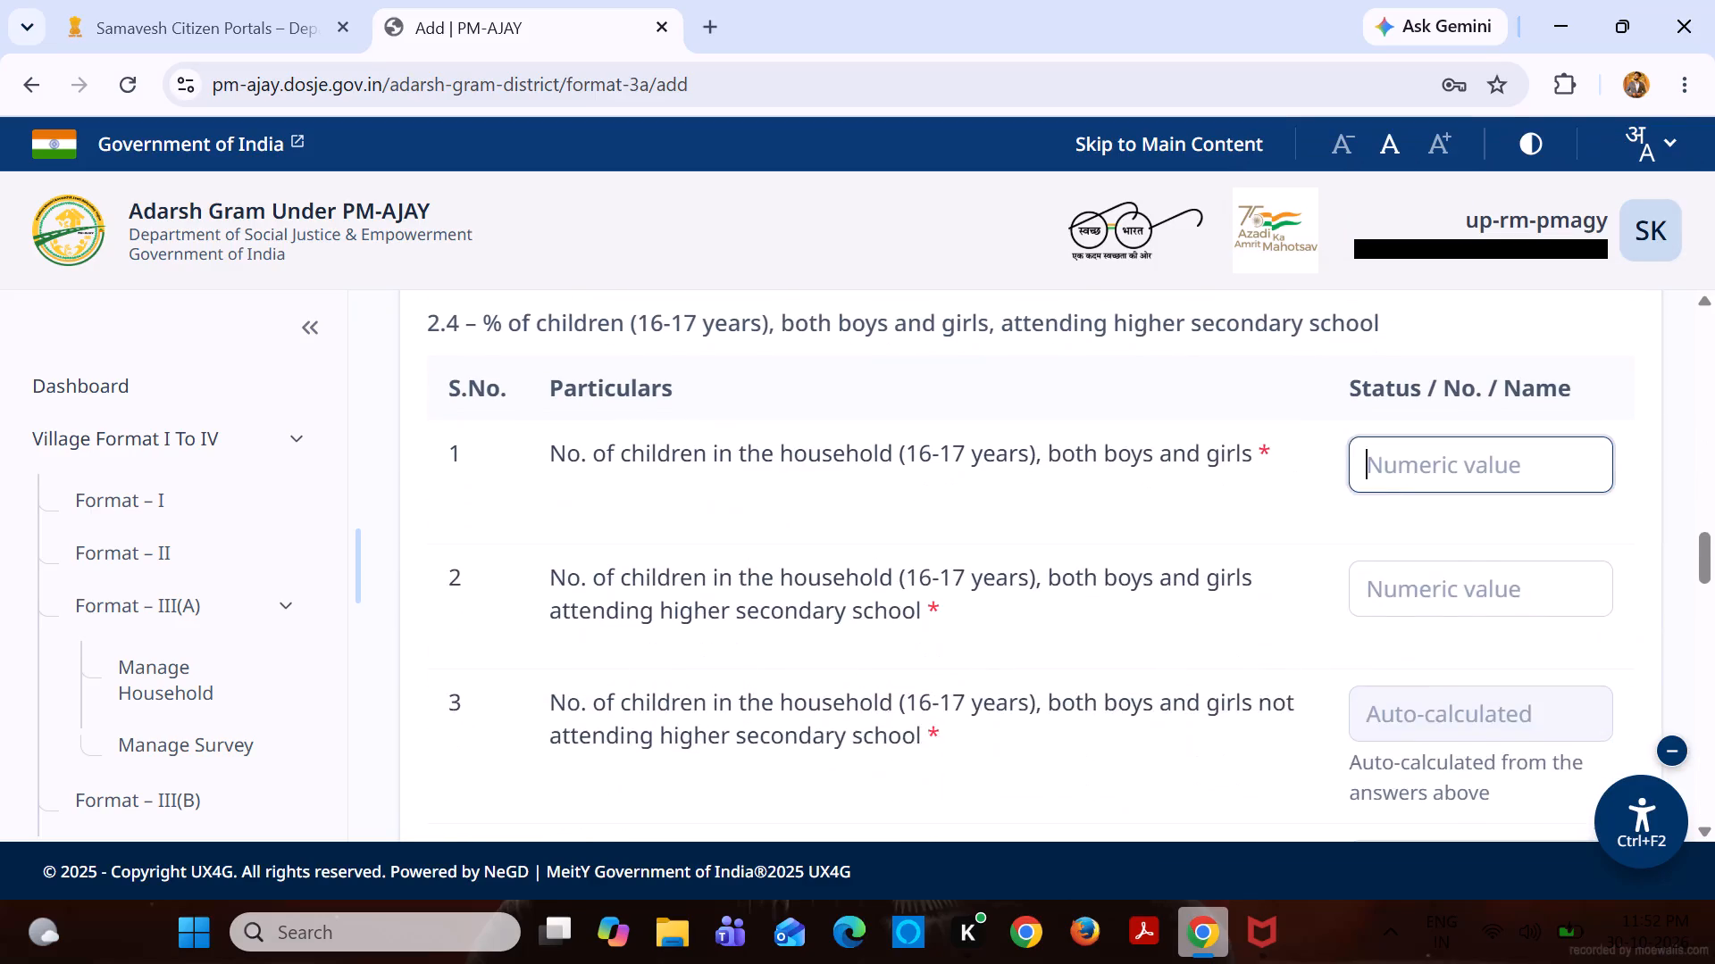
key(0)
scroll(1452, 472, down, 1)
click(1433, 583)
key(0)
scroll(1435, 553, down, 2)
click(1441, 597)
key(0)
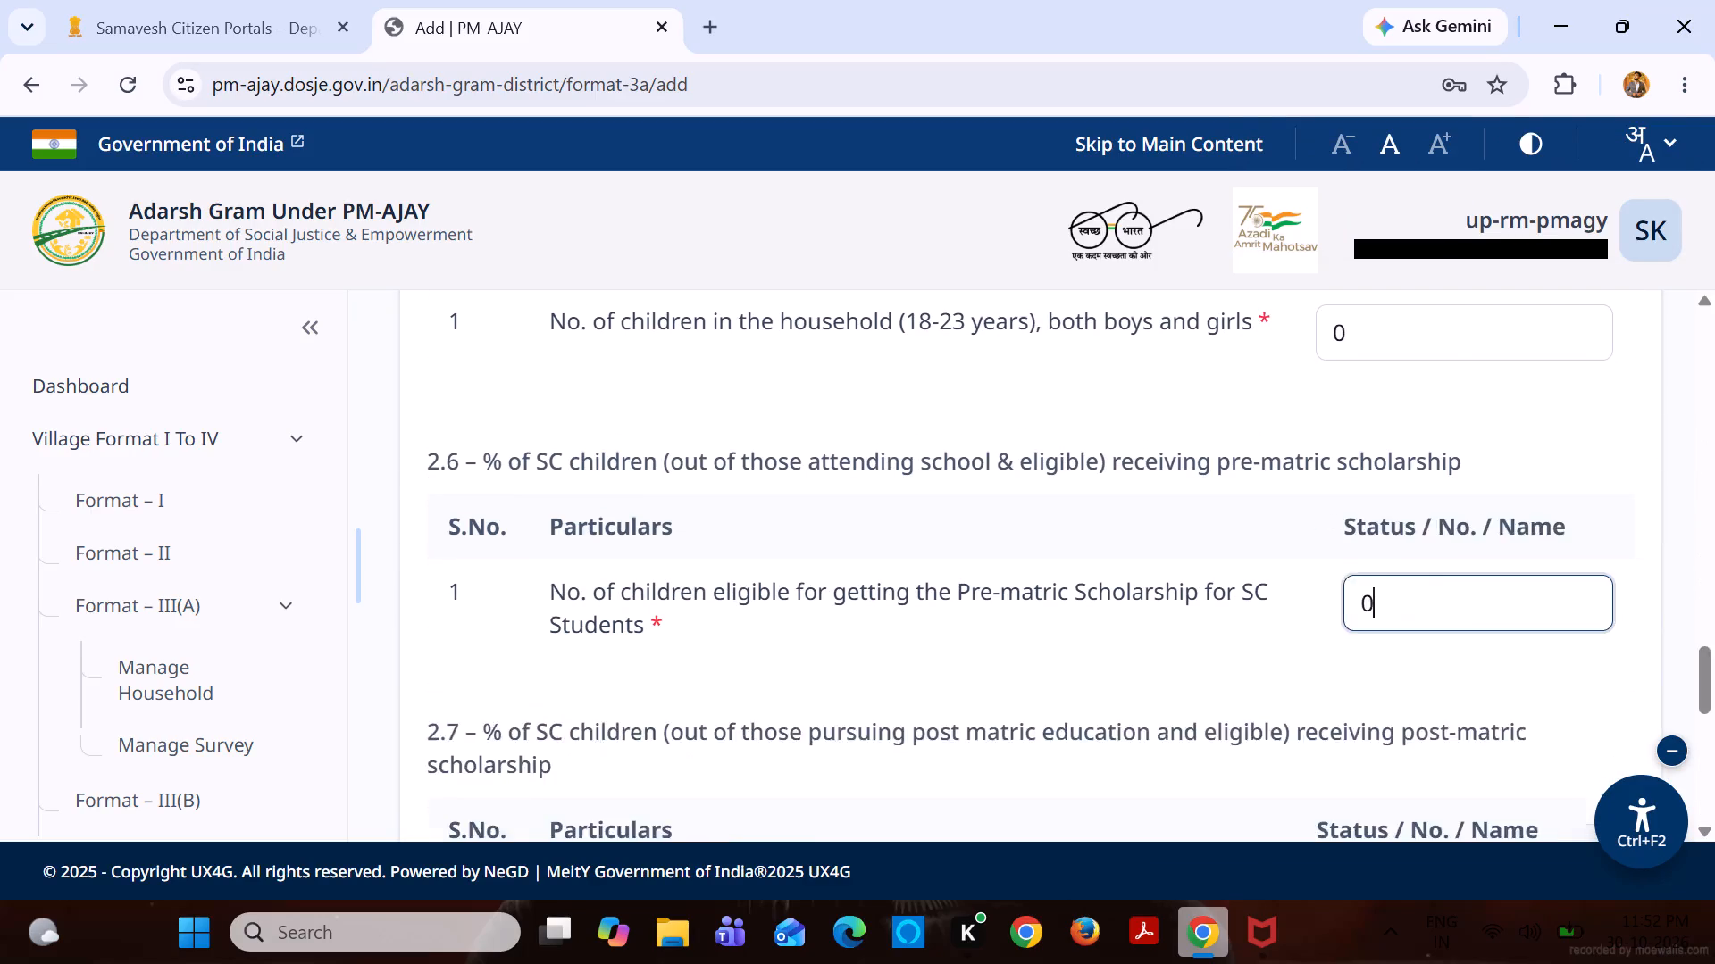
scroll(1435, 569, down, 3)
click(1446, 508)
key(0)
drag(1527, 696, 1526, 677)
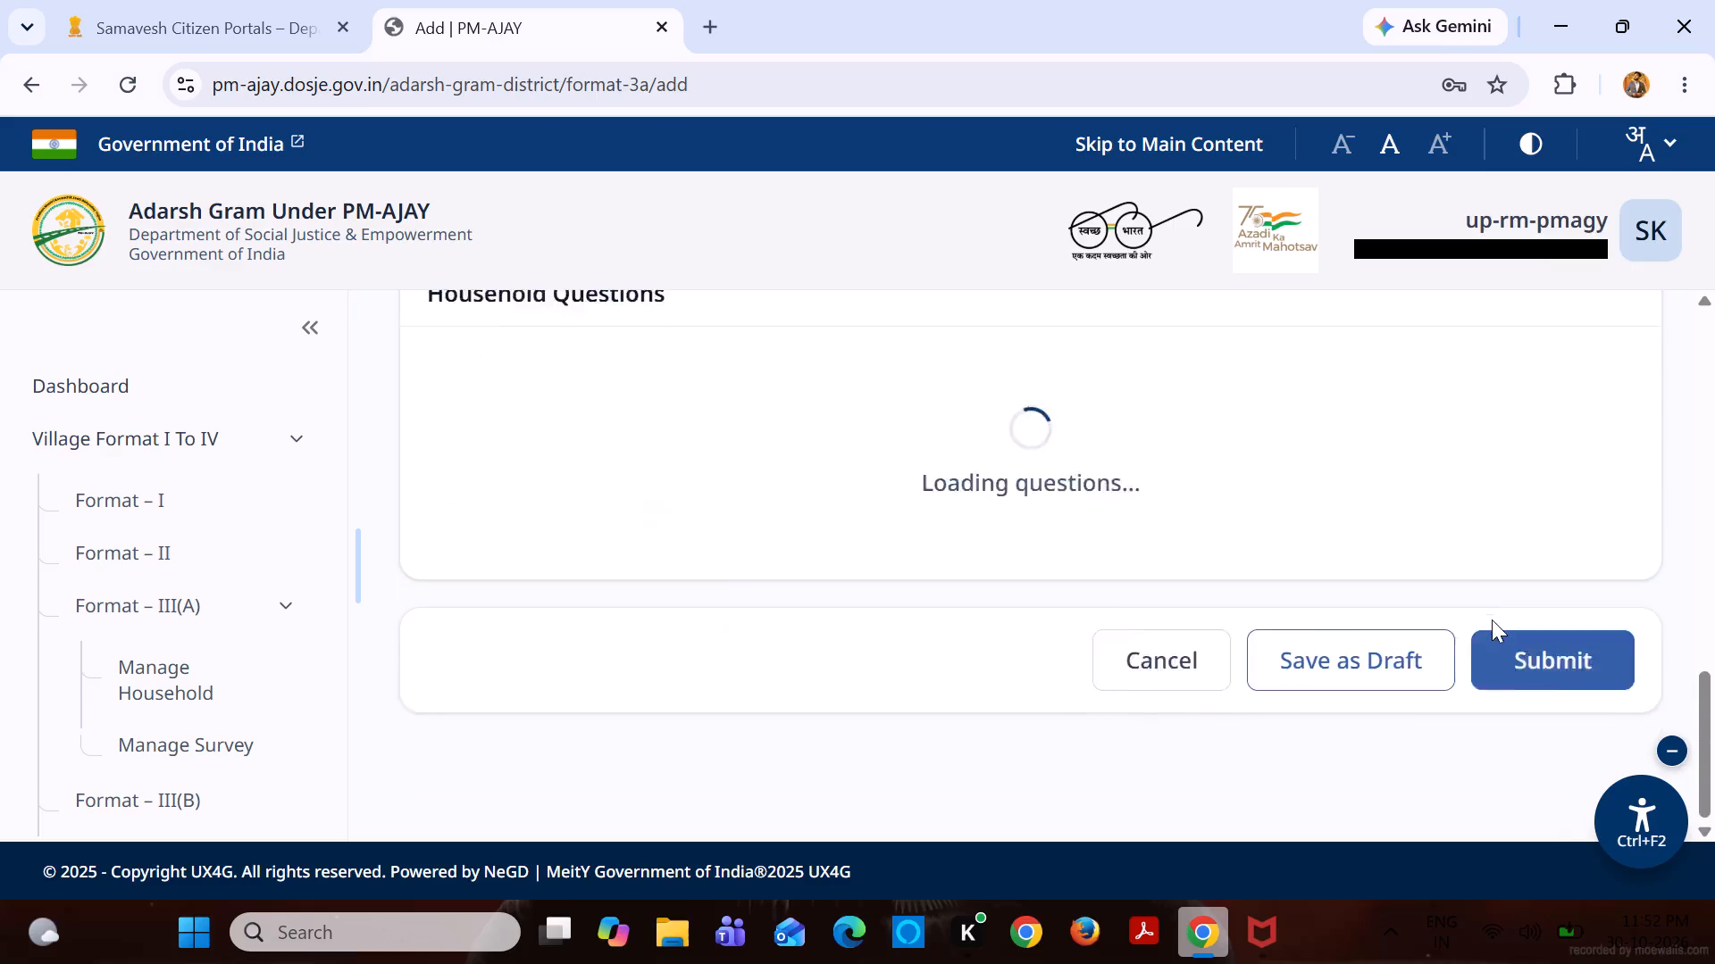
Select domain 3 – Health and Nutrition, answer Yes for Health Protection Scheme coverage, and enter 0 pregnant women and 0 deliveries.
click(1493, 437)
drag(1275, 798, 1276, 780)
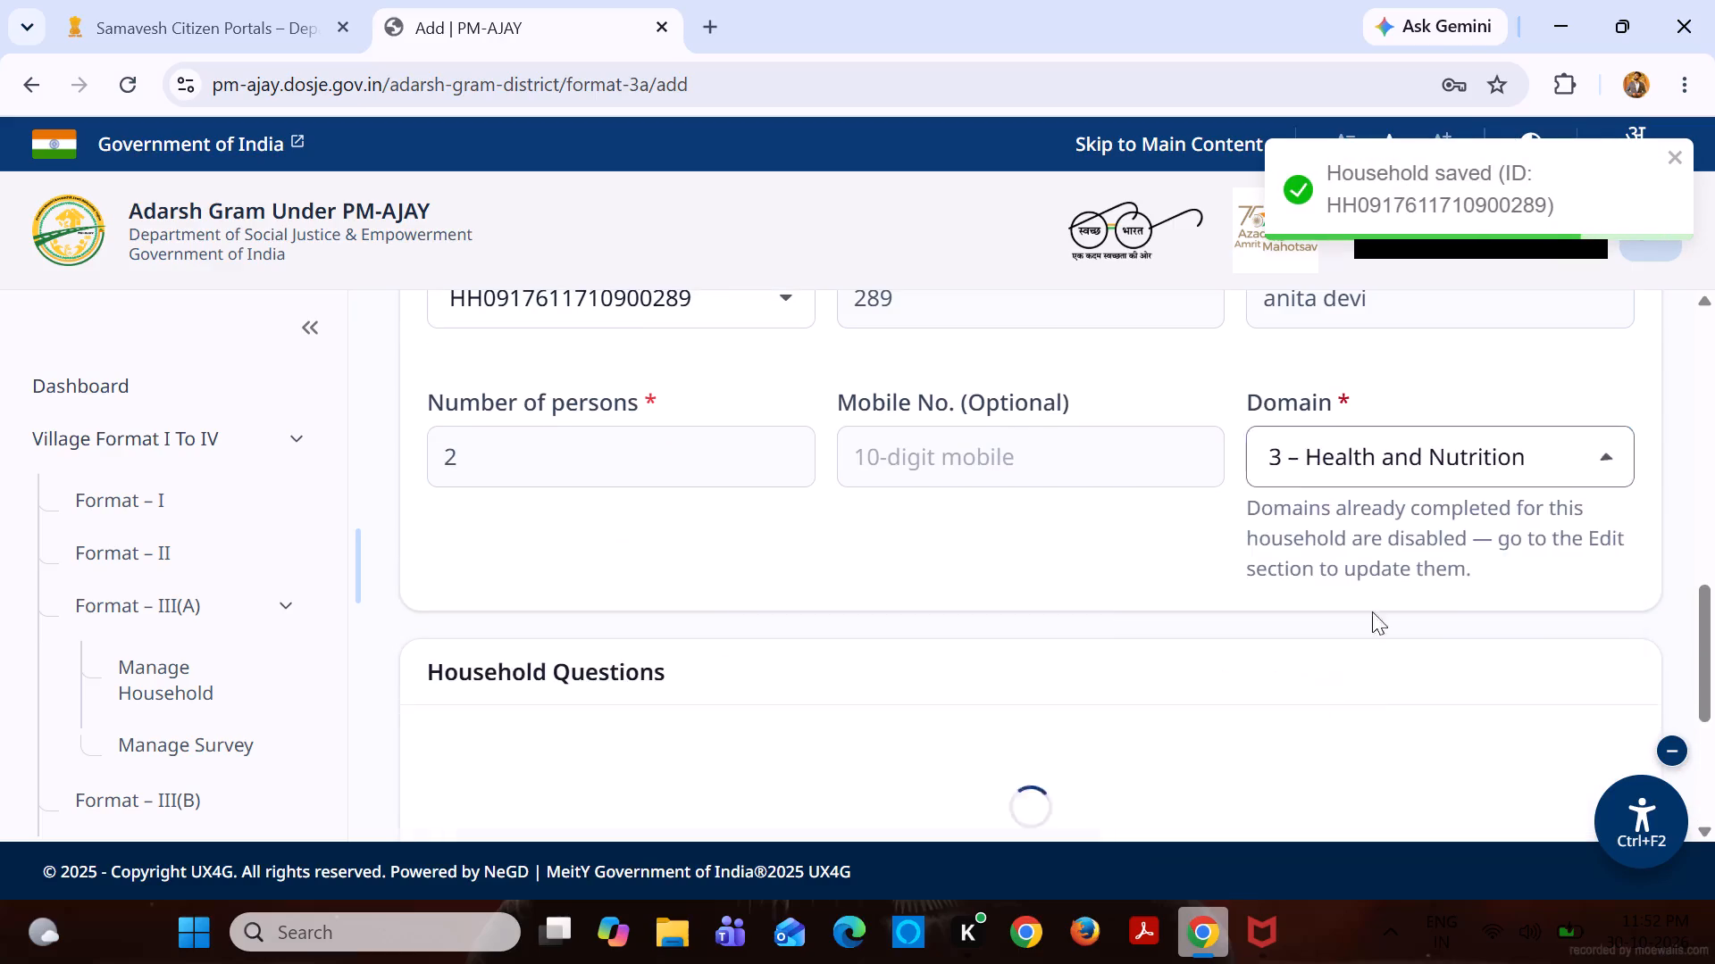
scroll(1376, 621, down, 3)
click(1489, 481)
click(1455, 601)
scroll(1455, 599, down, 1)
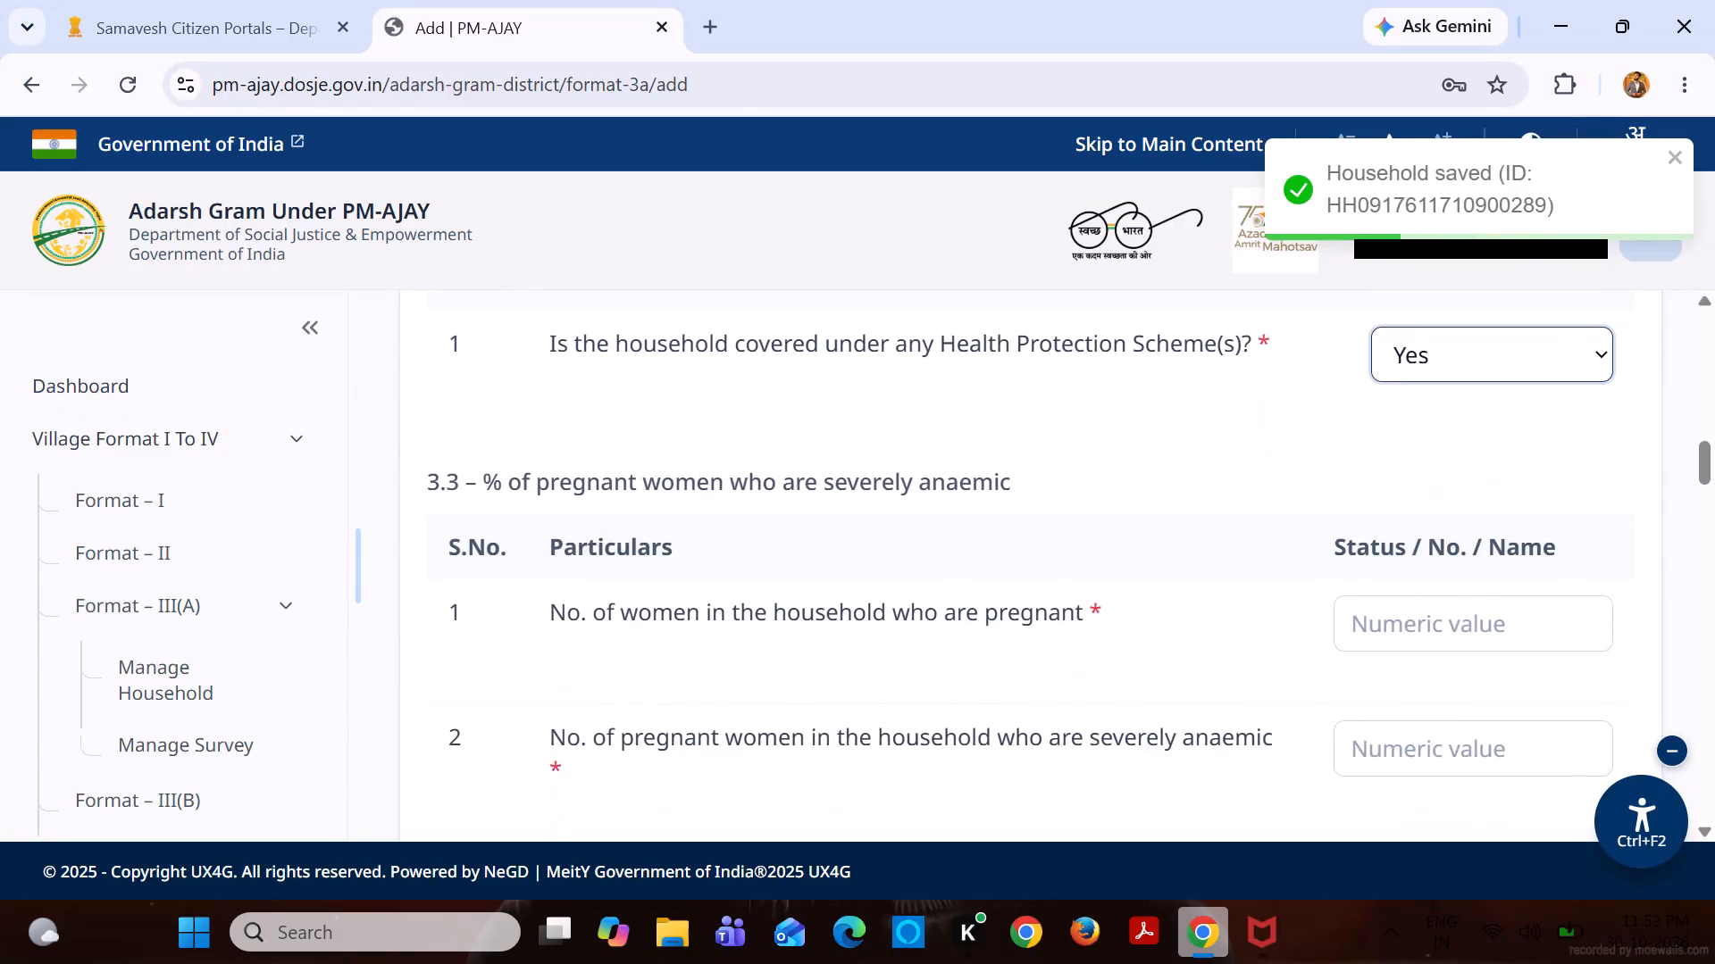
click(1464, 606)
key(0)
scroll(1464, 612, down, 2)
click(1467, 606)
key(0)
Enter 0 for children born during the last year, children below one year, and children aged 0-5 years.
scroll(1467, 604, down, 2)
click(1469, 604)
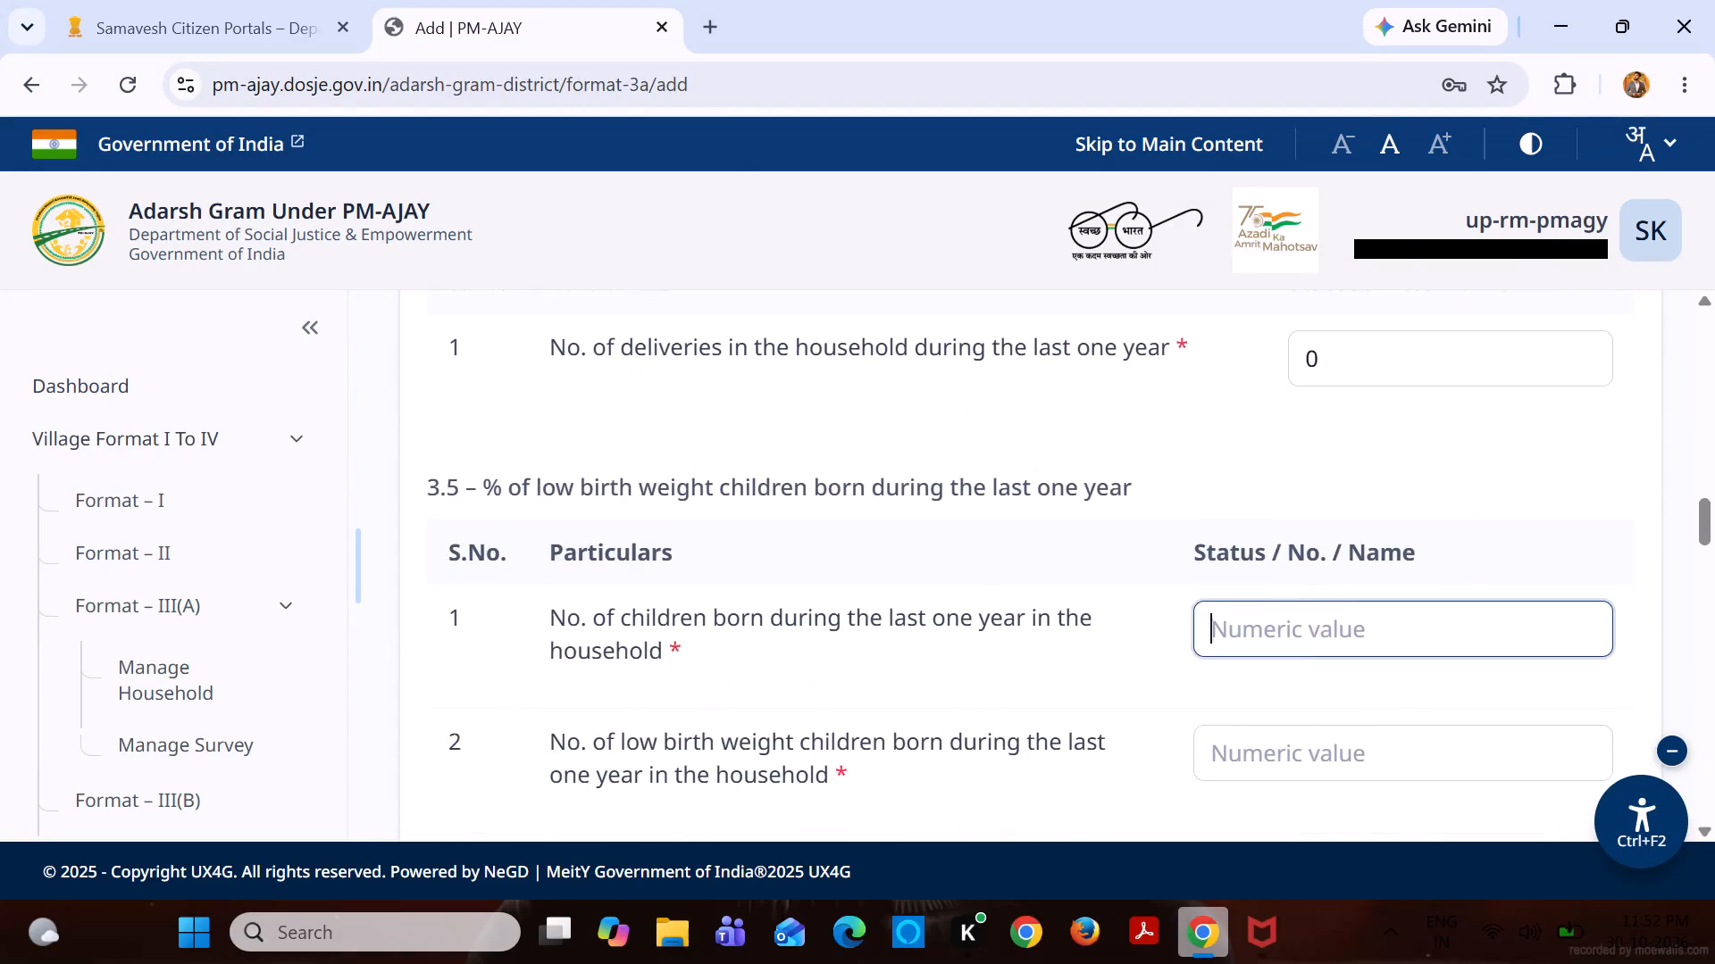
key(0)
scroll(1467, 613, down, 1)
click(1361, 750)
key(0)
scroll(1376, 684, down, 3)
click(1460, 622)
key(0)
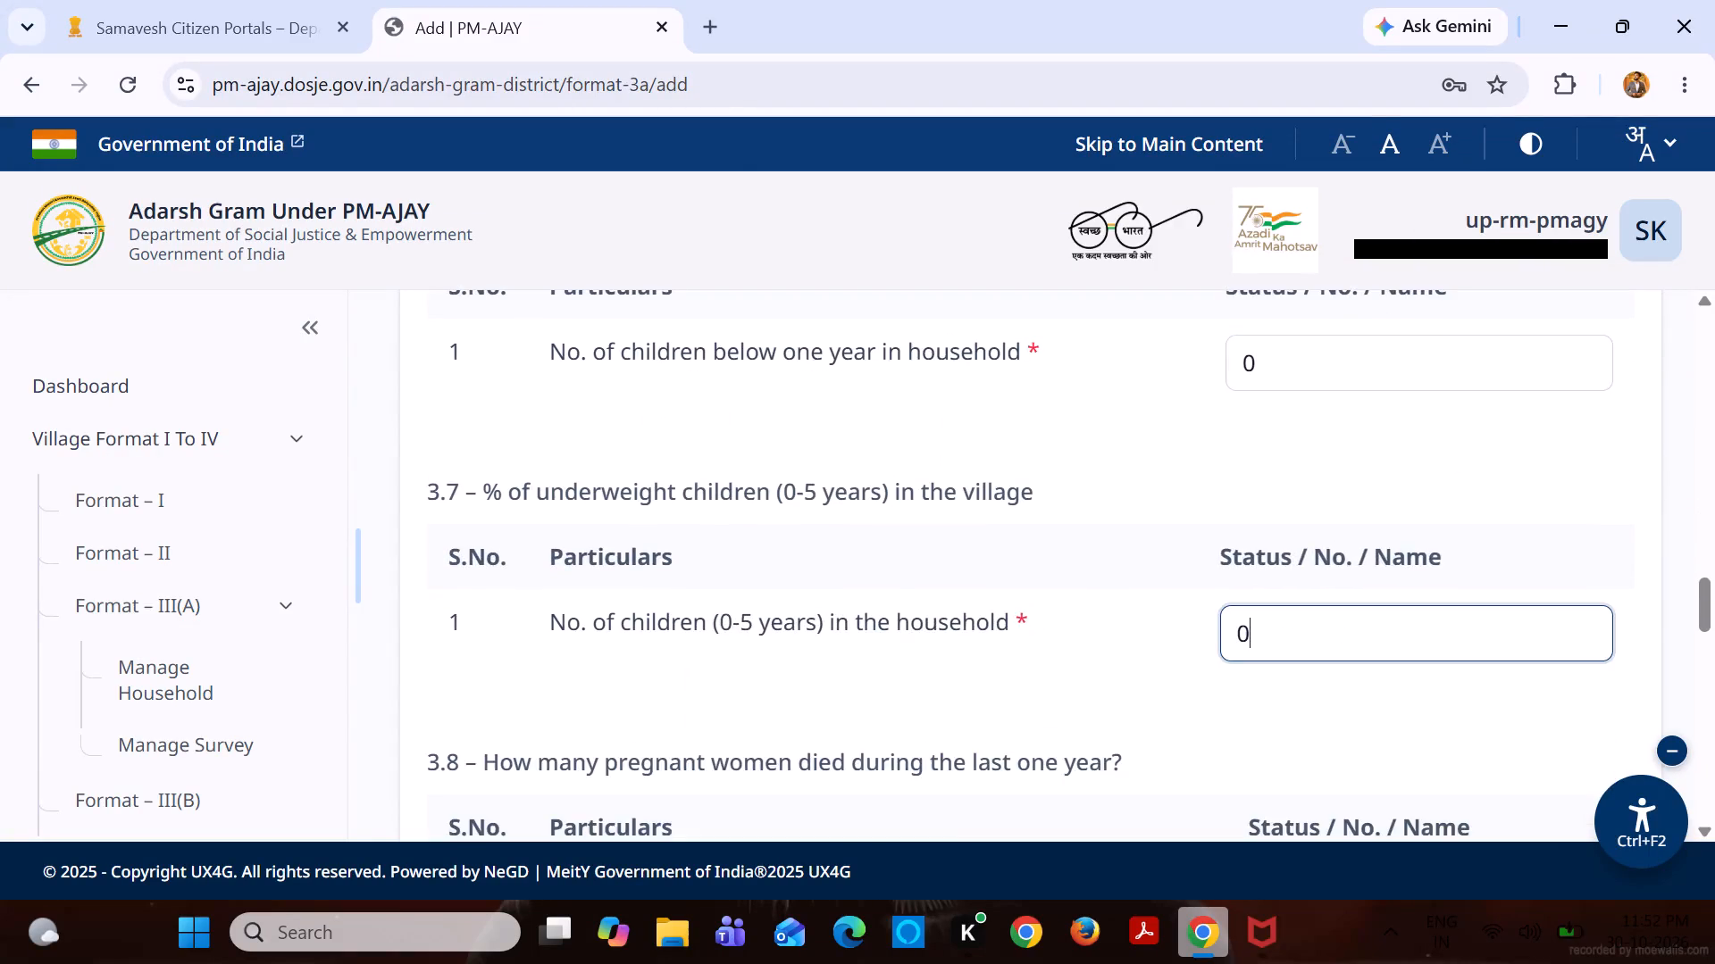
Enter 0 for indicators 3.8 and 3.9 and for members suffering from communicable diseases, and submit the Health and Nutrition domain.
scroll(1461, 620, down, 2)
click(1458, 633)
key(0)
scroll(1453, 643, down, 2)
click(1455, 644)
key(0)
scroll(1457, 635, down, 3)
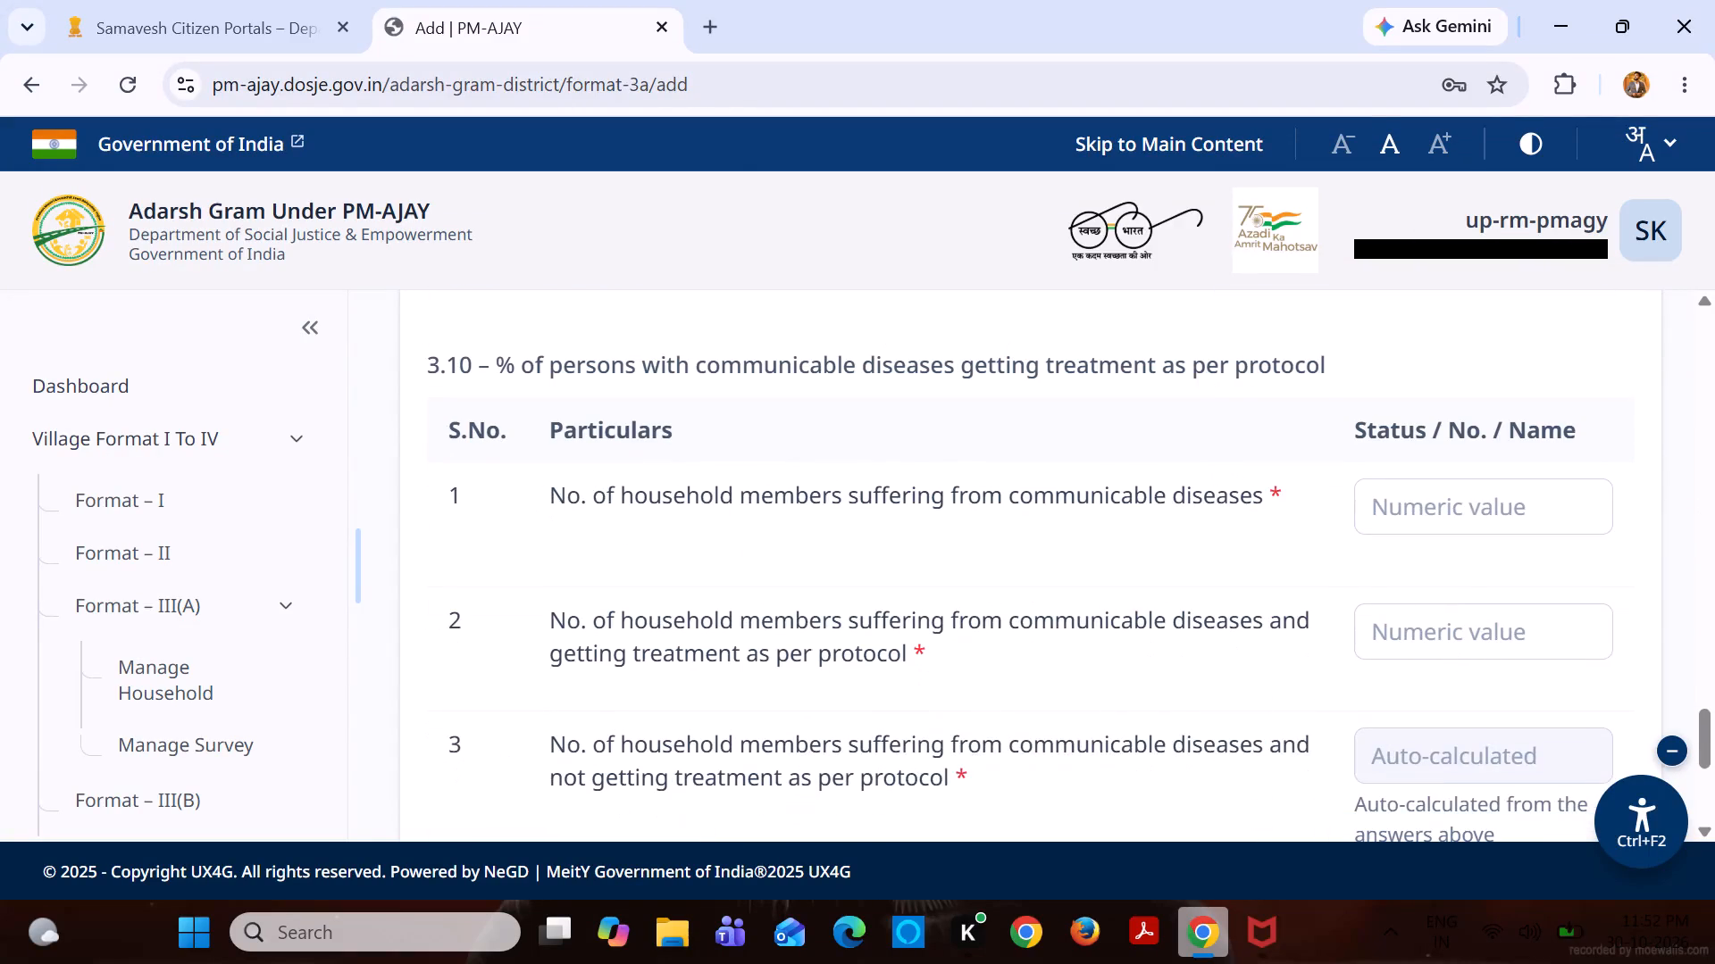
click(1493, 517)
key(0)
click(1503, 702)
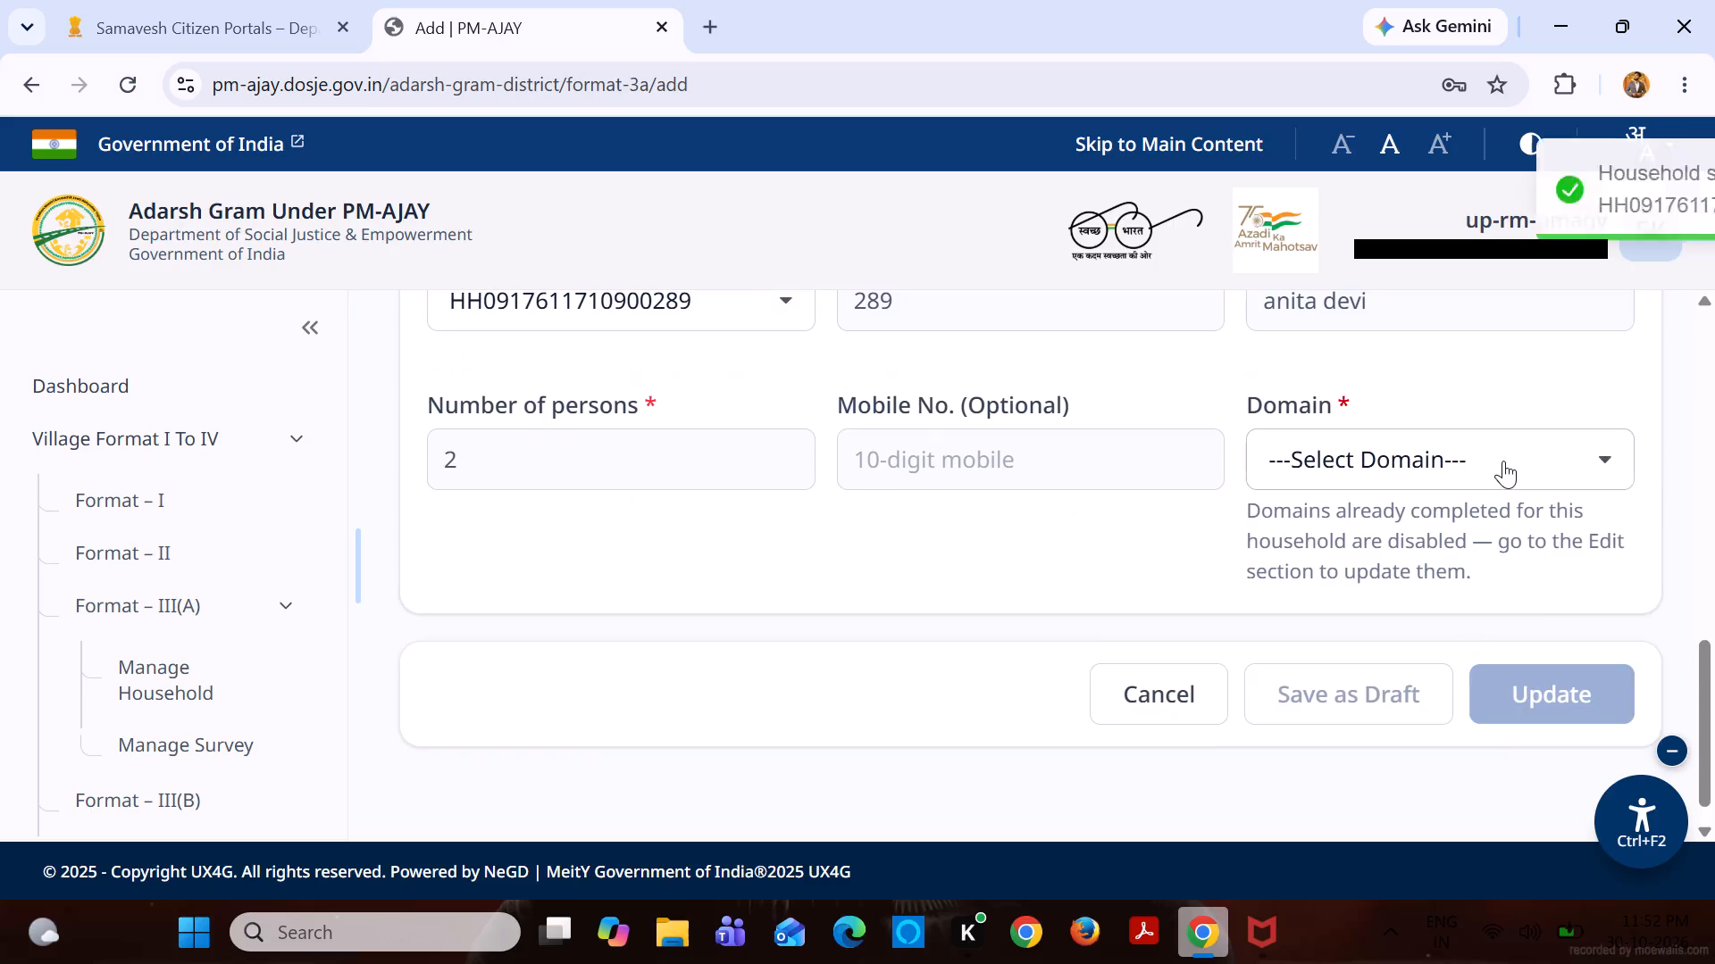
Select domain 4 – Social Security, enter 0 persons eligible for Widow, Old Age and Disability Pension, and submit.
click(1503, 461)
scroll(1359, 682, down, 2)
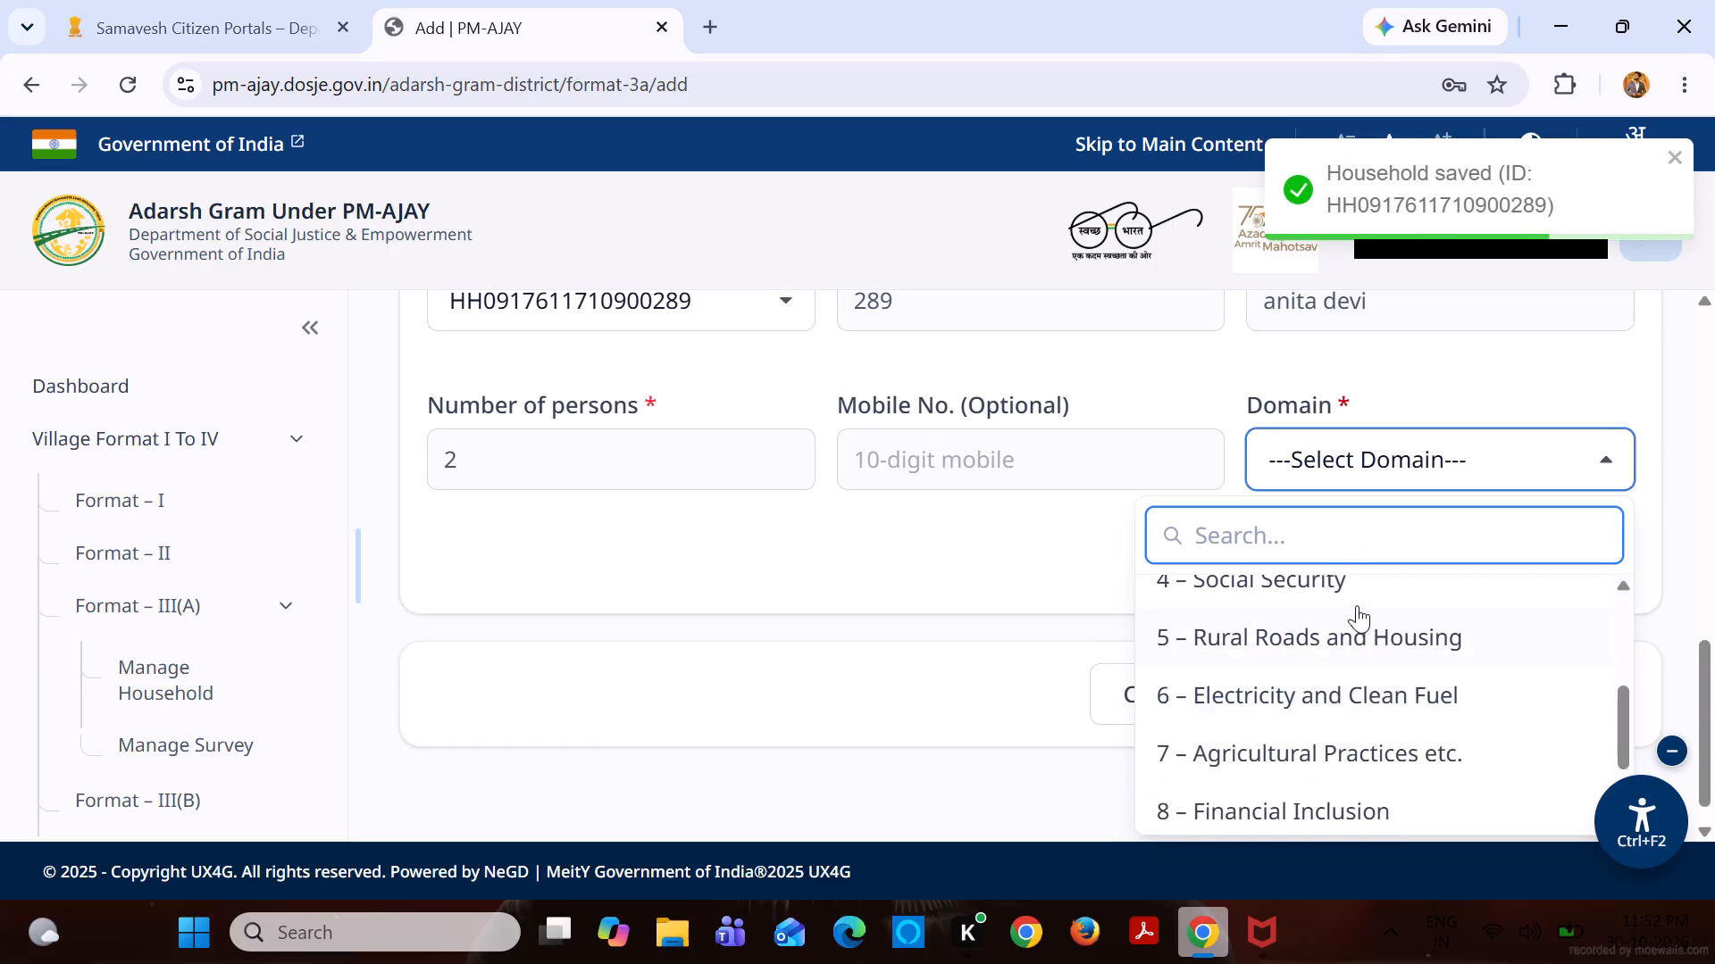
click(1357, 595)
scroll(1362, 641, down, 2)
click(1460, 604)
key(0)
scroll(1460, 622, down, 2)
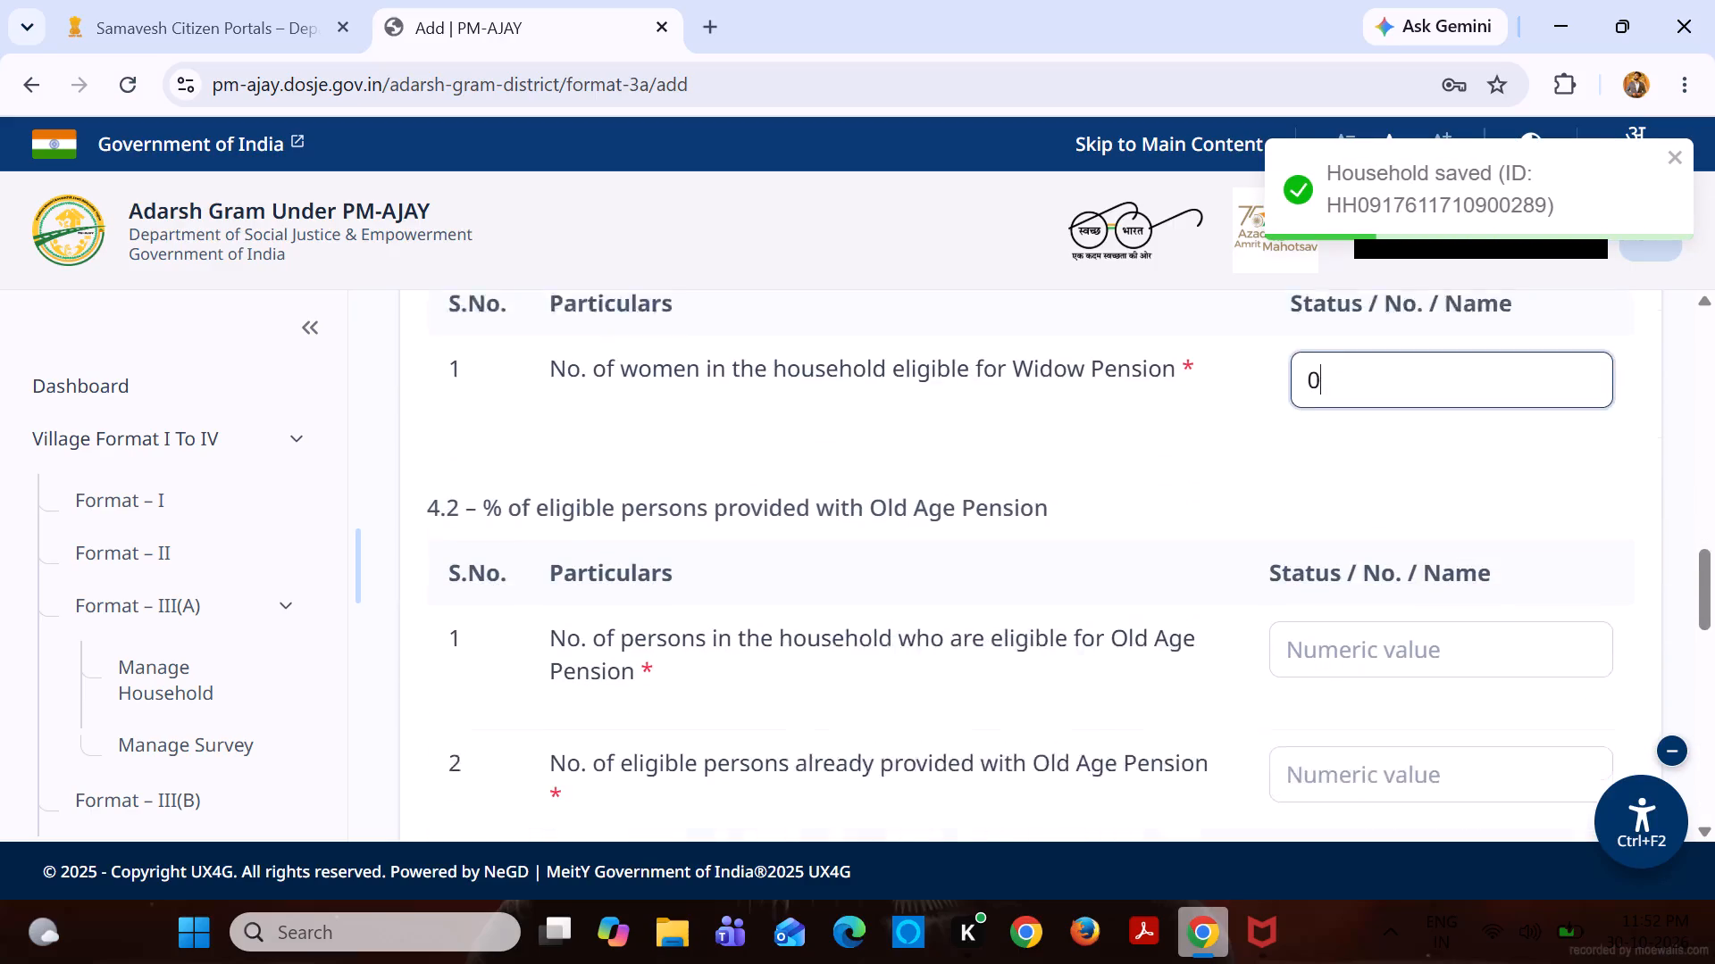
click(1487, 595)
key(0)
scroll(1486, 592, down, 2)
click(1368, 345)
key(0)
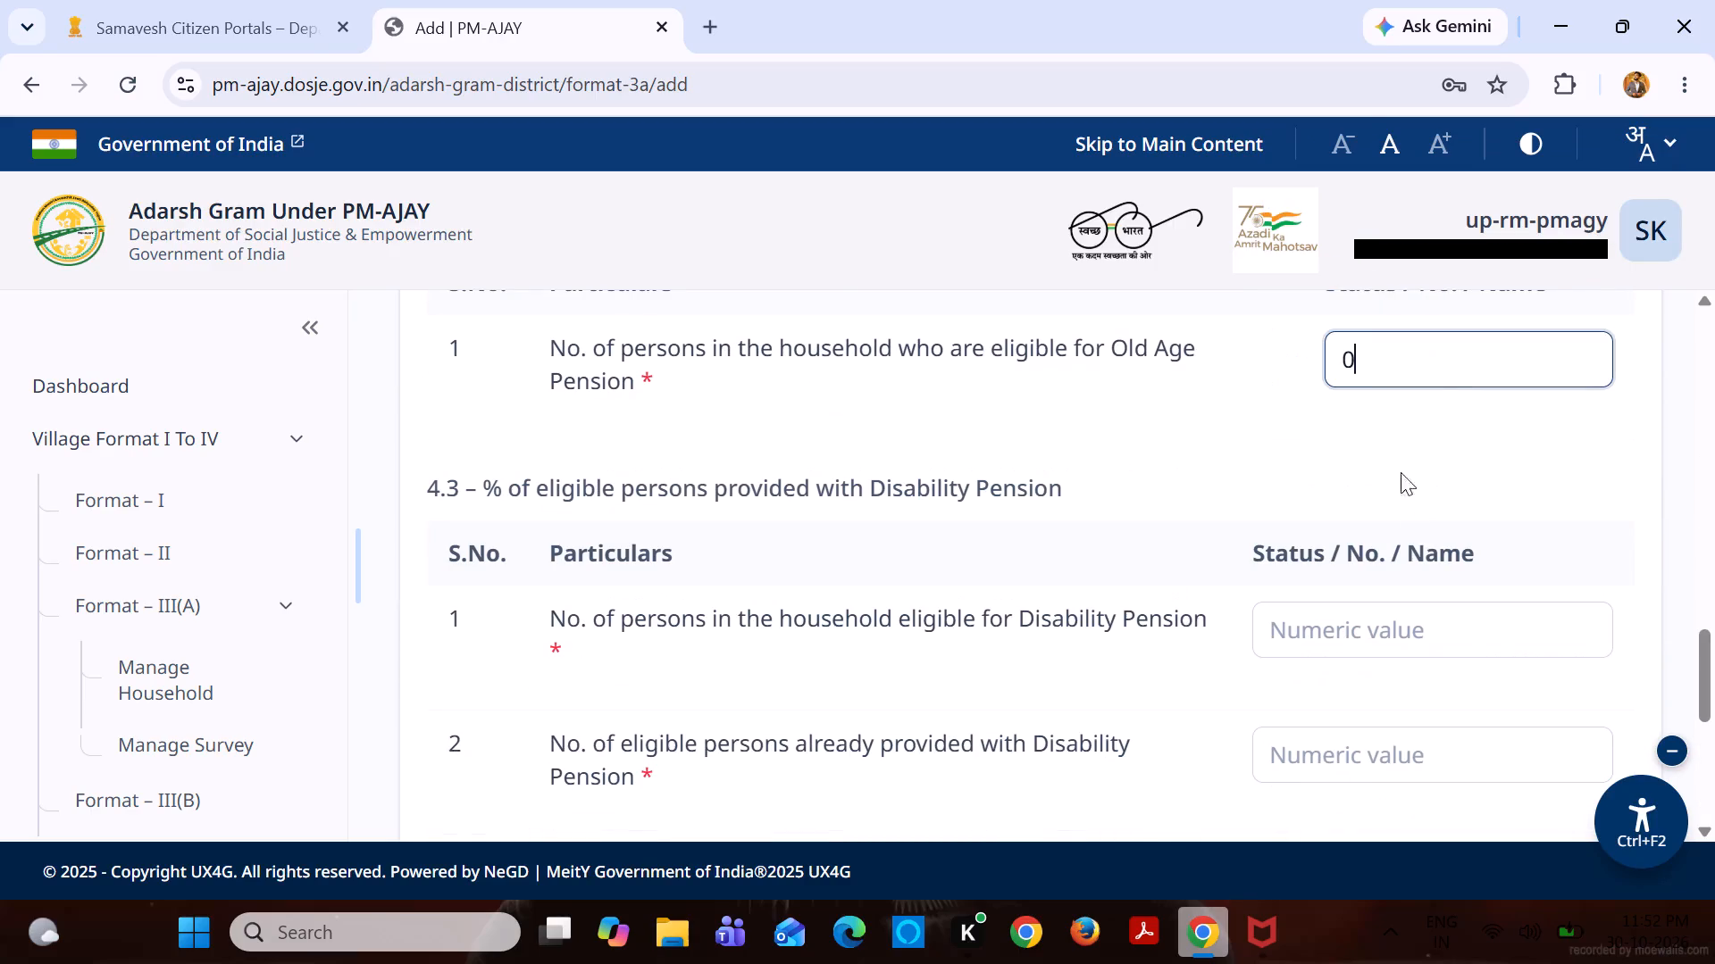
click(1389, 622)
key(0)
scroll(1393, 625, down, 2)
click(1482, 655)
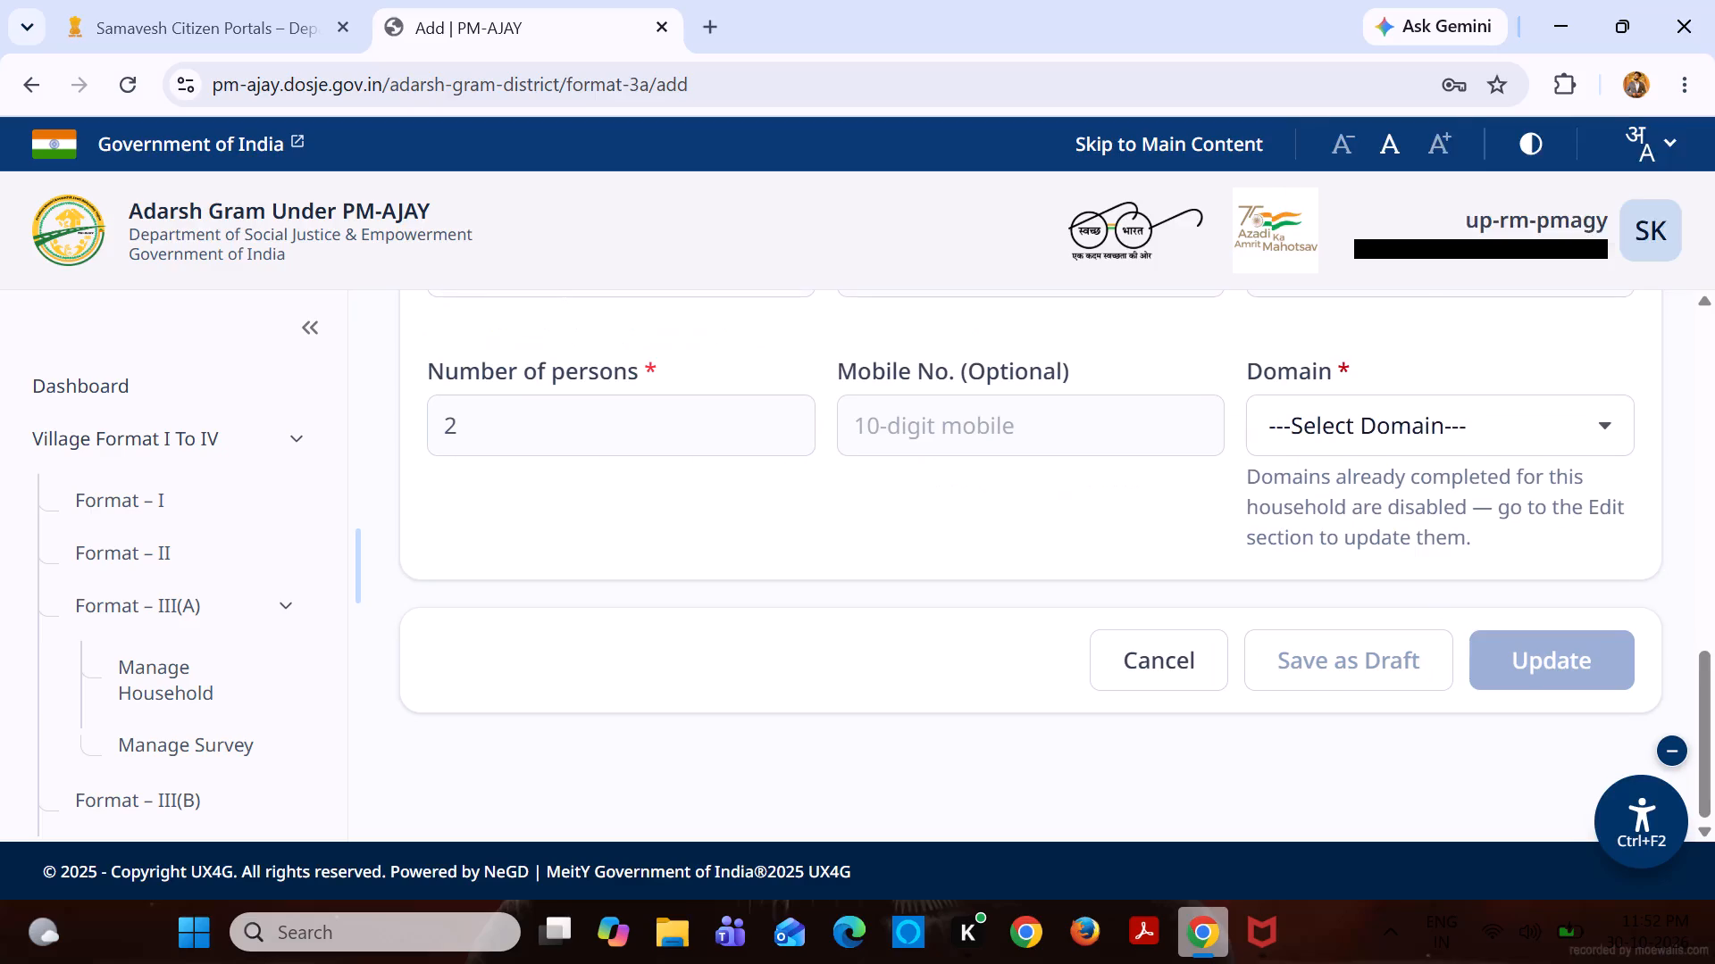
Select domain 5 – Rural Roads and Housing, answer No for living in a Kachcha/unsafe house, and submit.
click(1444, 411)
scroll(1405, 594, down, 2)
click(1375, 602)
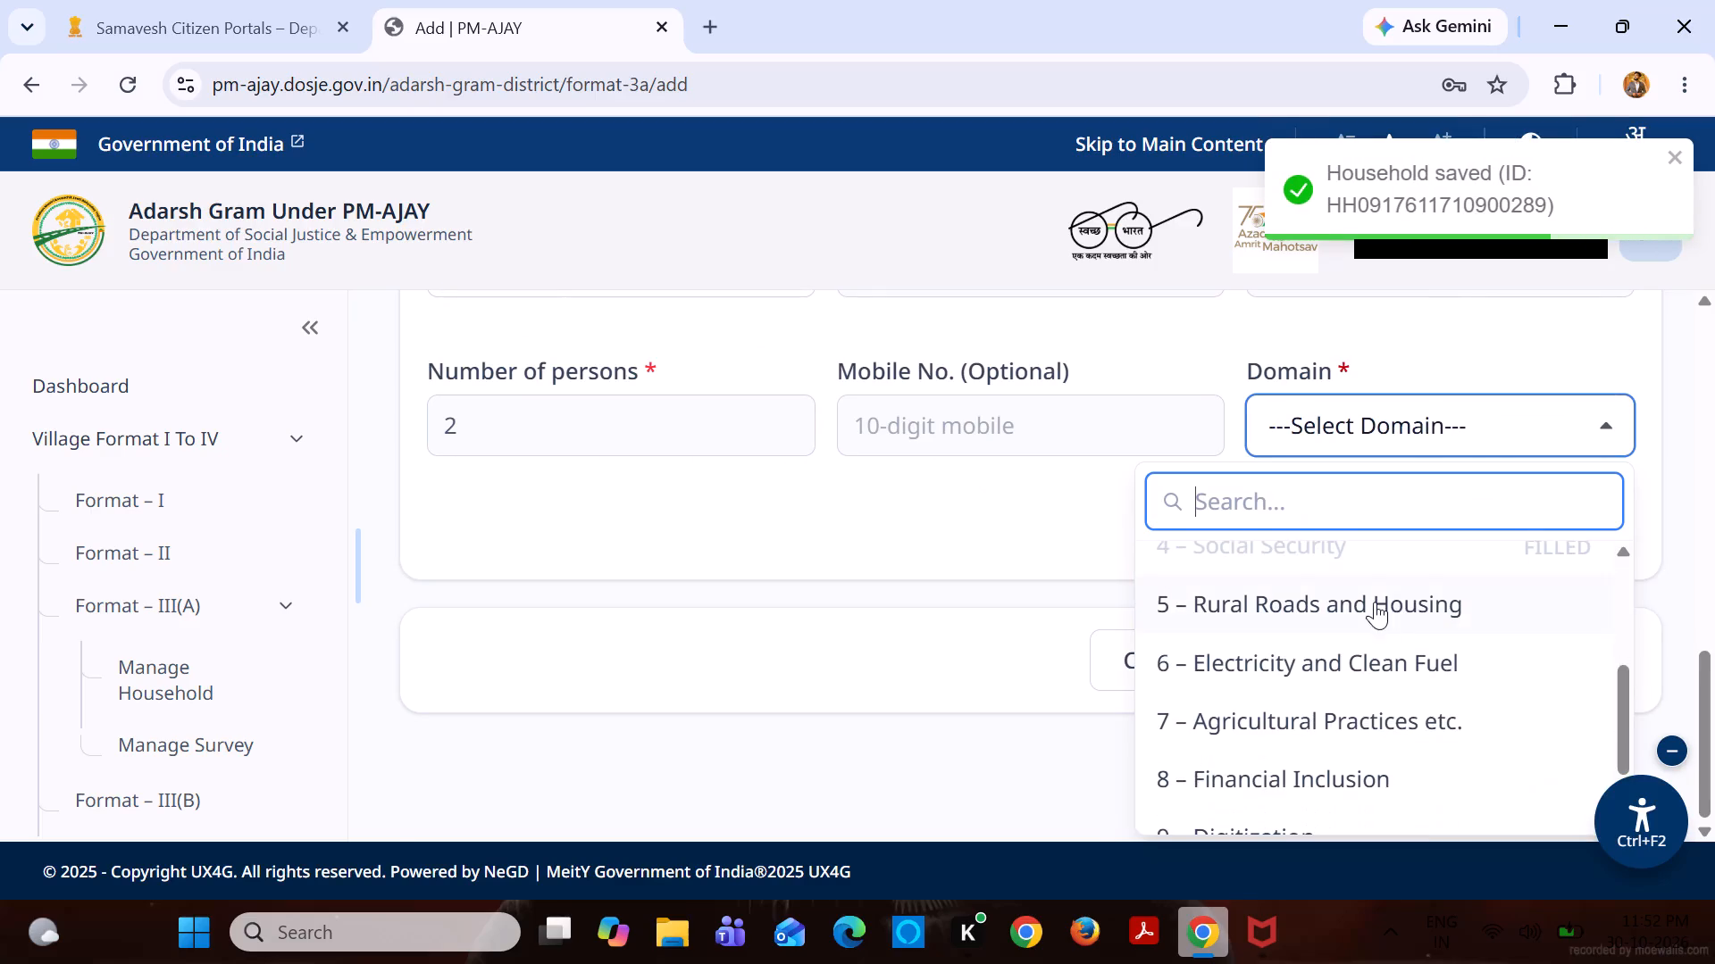
scroll(1388, 602, down, 3)
click(1478, 510)
click(1444, 634)
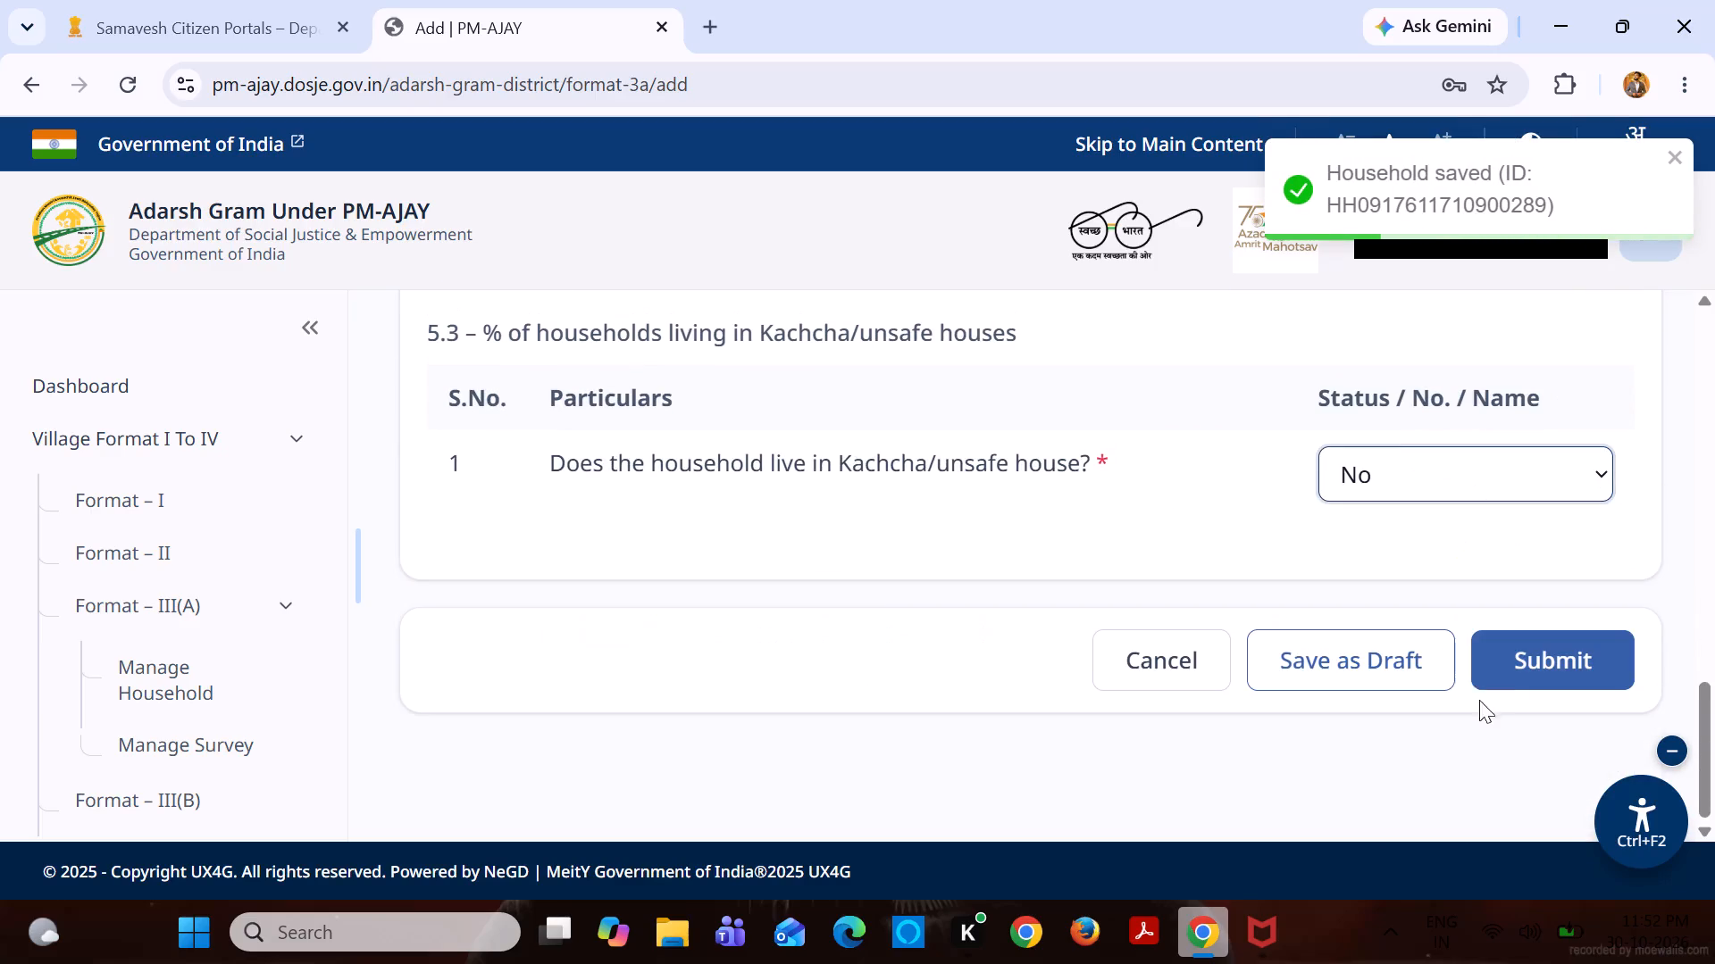
click(1527, 682)
Select domain 6 – Electricity and Clean Fuel and answer Yes for electricity connection under indicators 6.2 and 6.3.
click(1517, 398)
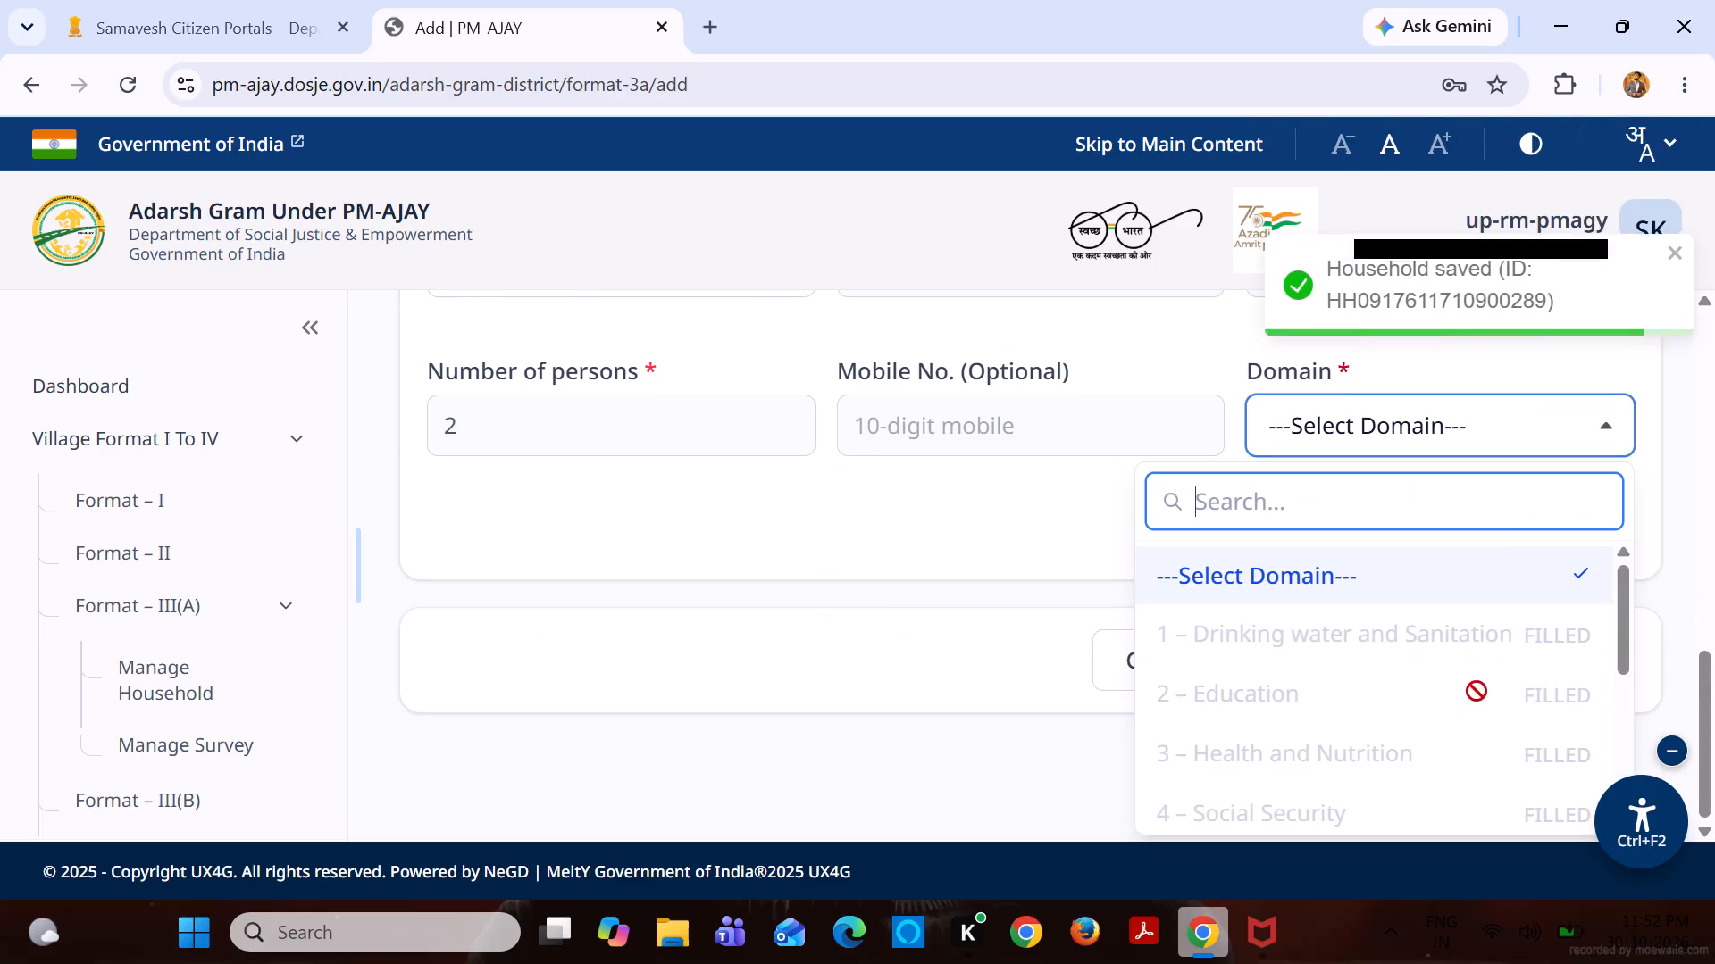
scroll(1478, 699, down, 1)
click(1295, 798)
scroll(1332, 742, down, 2)
click(1541, 623)
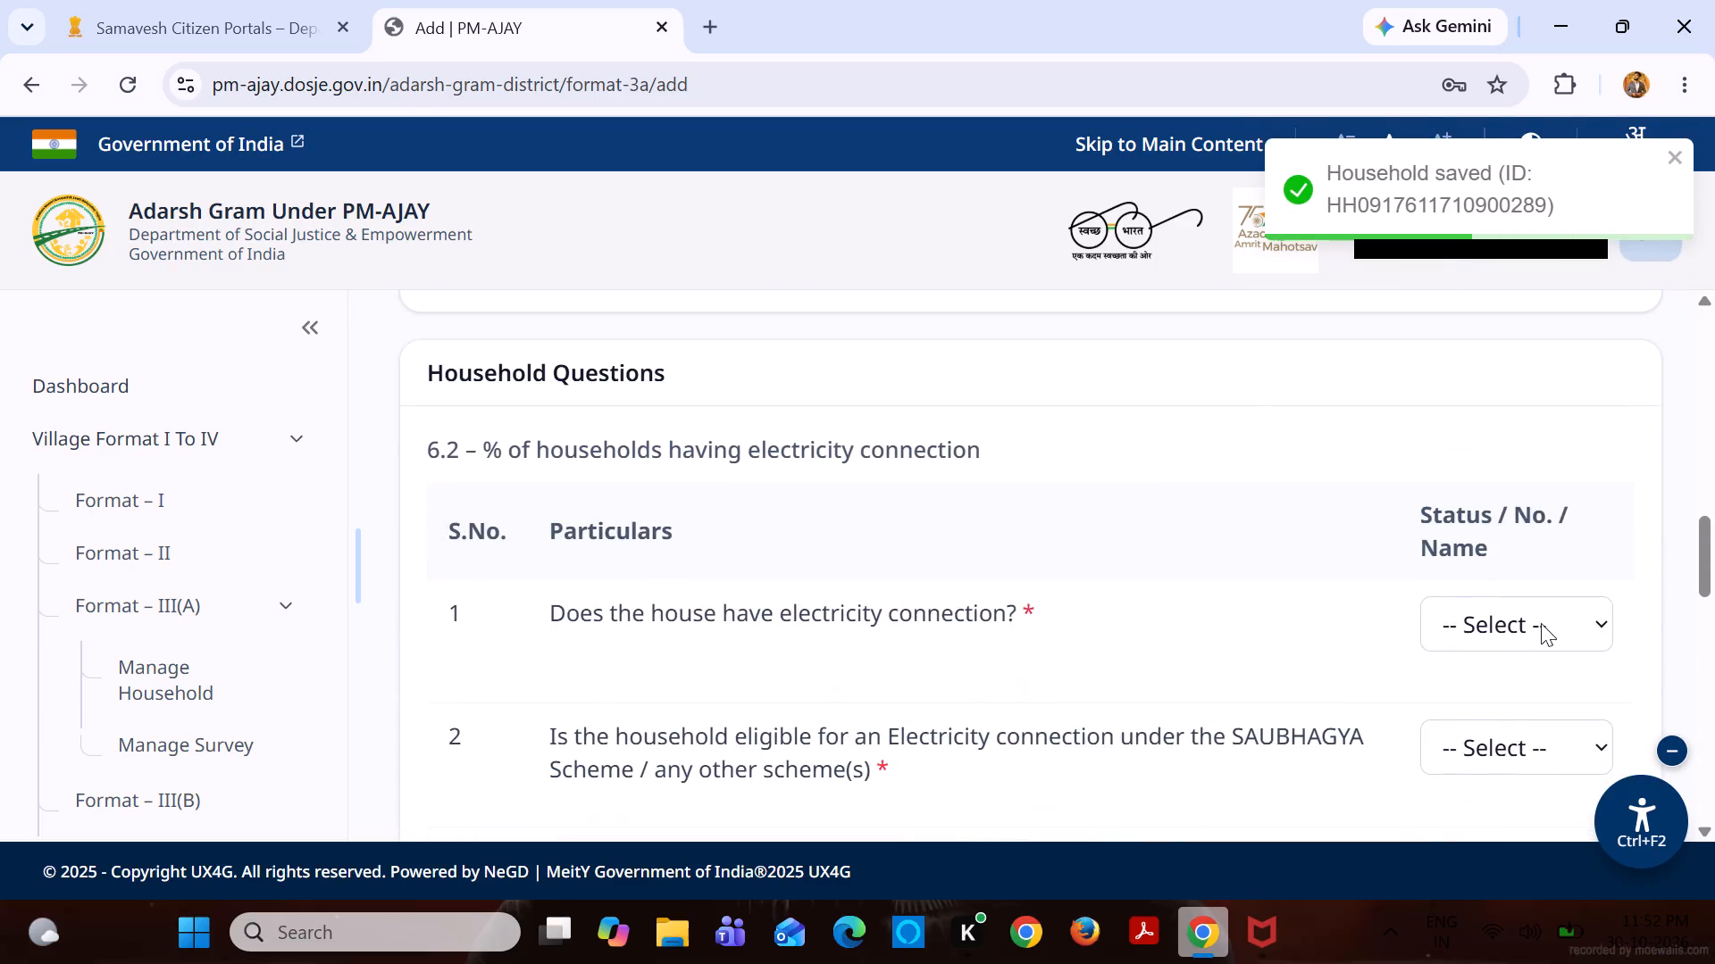
click(1510, 711)
scroll(1518, 679, down, 2)
click(1527, 602)
click(1491, 694)
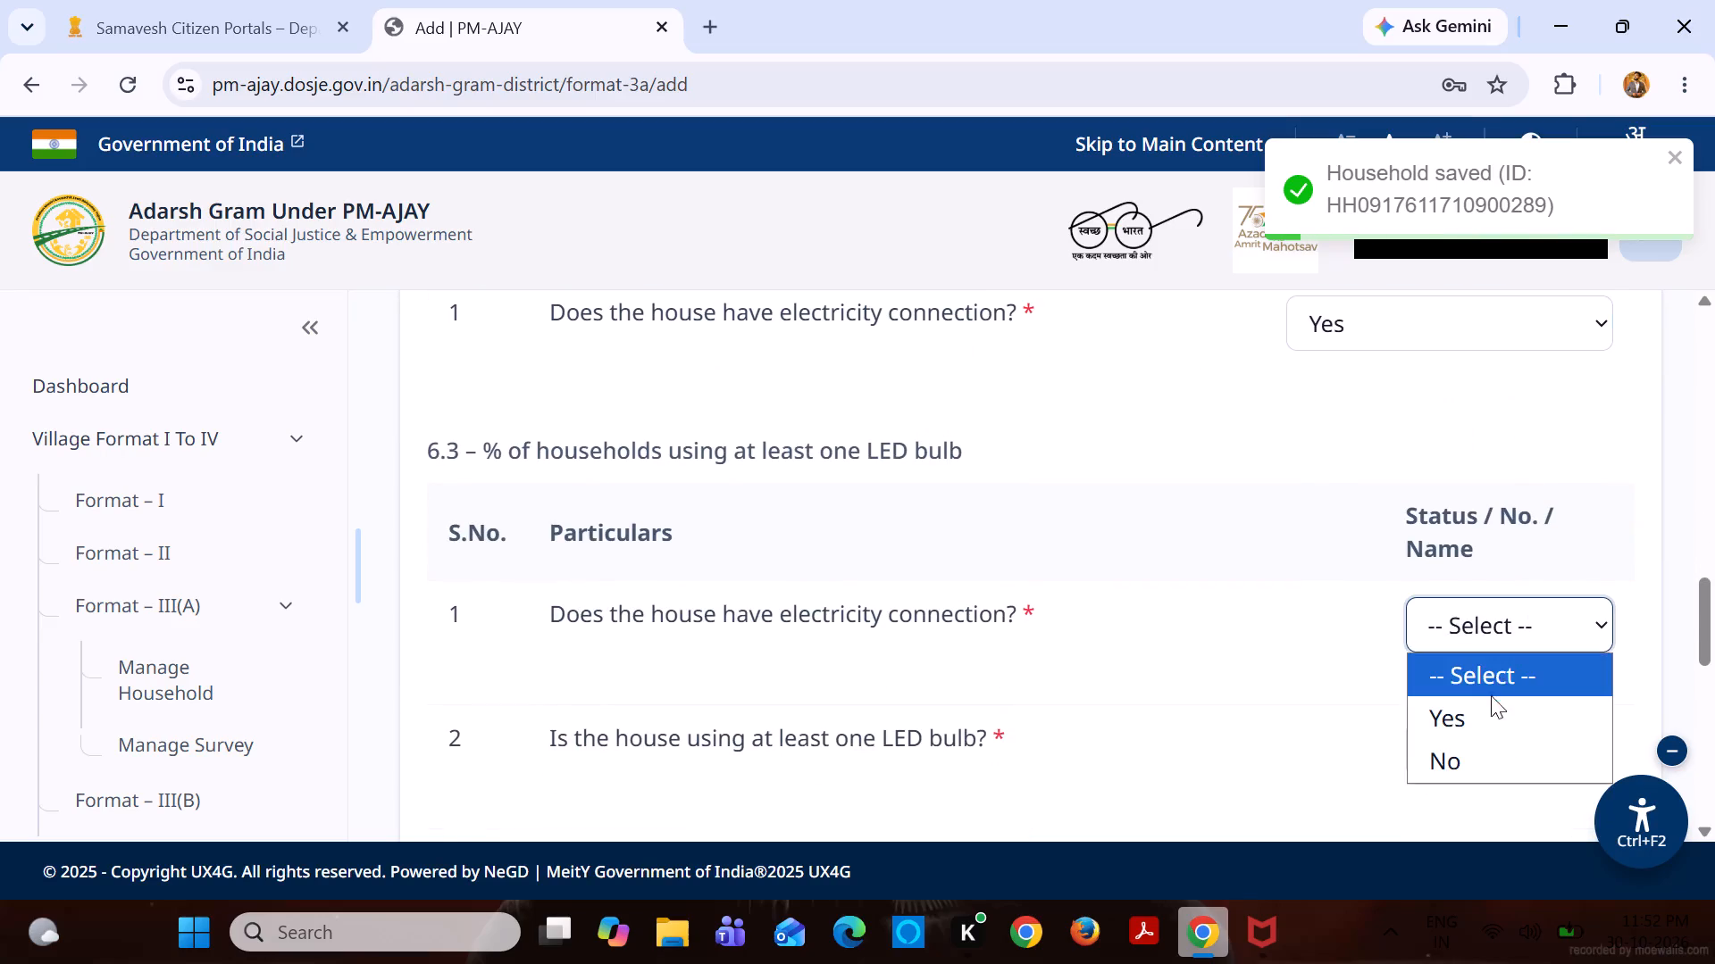
Answer Yes for using at least one LED bulb and for clean fuel, and submit the Electricity and Clean Fuel domain.
scroll(1505, 657, down, 2)
click(1537, 480)
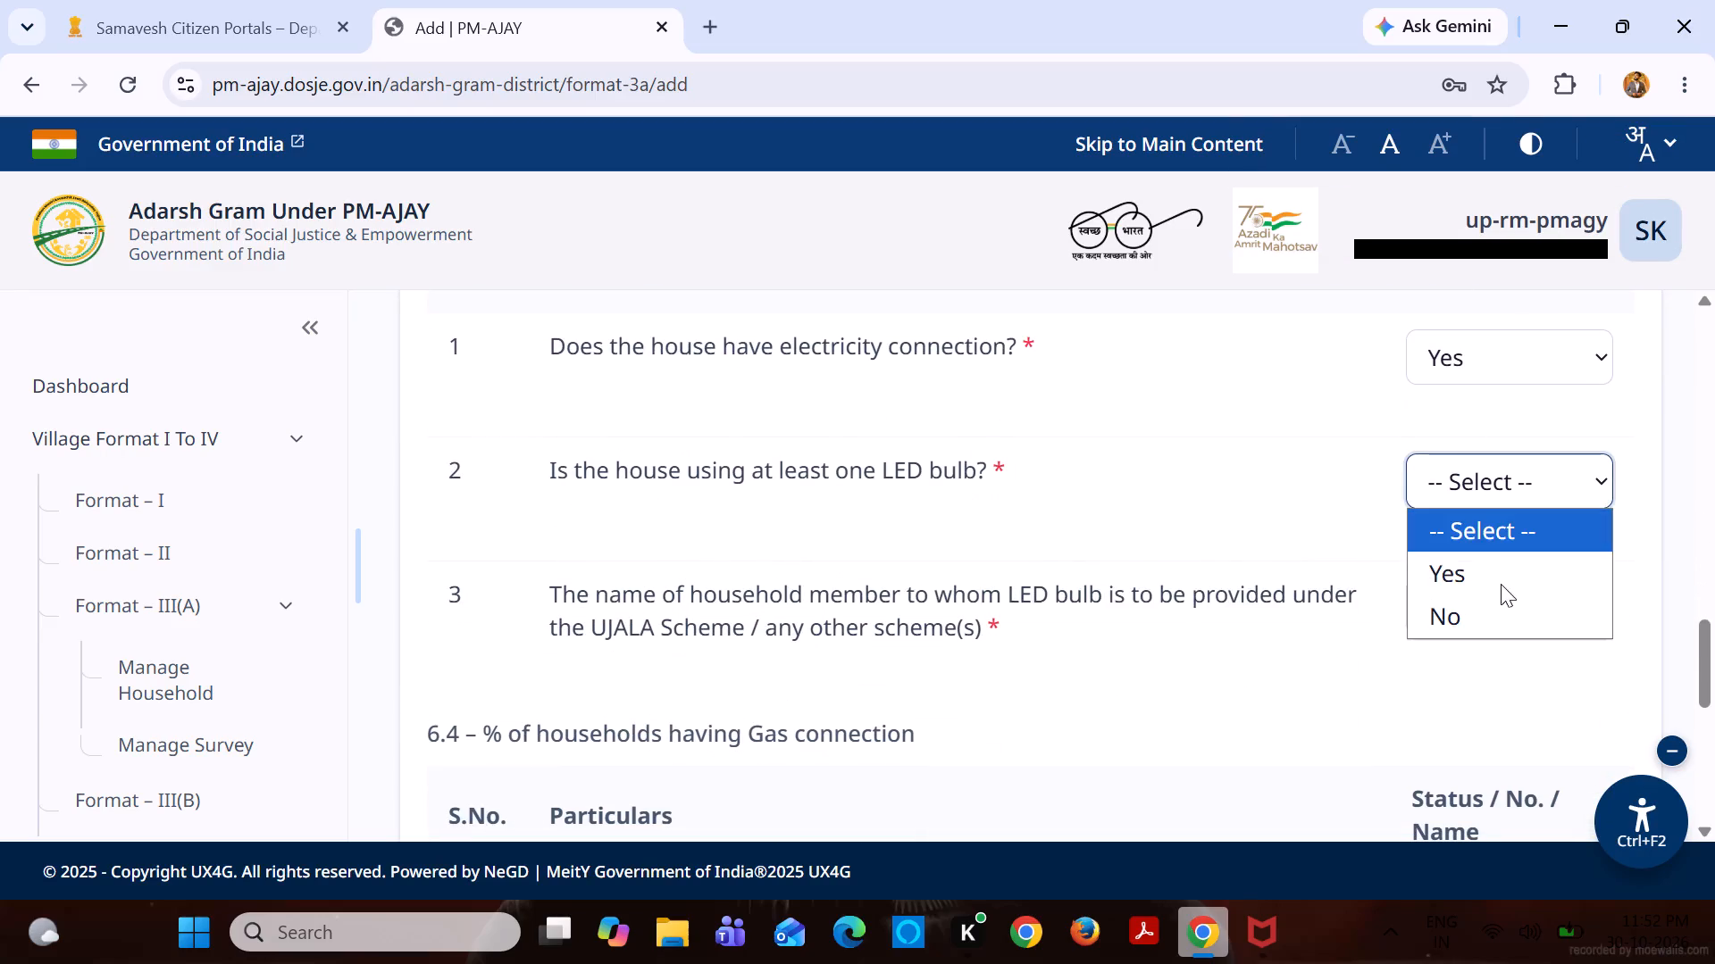
click(1501, 584)
scroll(1503, 574, down, 2)
drag(1549, 465, 1549, 478)
click(1485, 594)
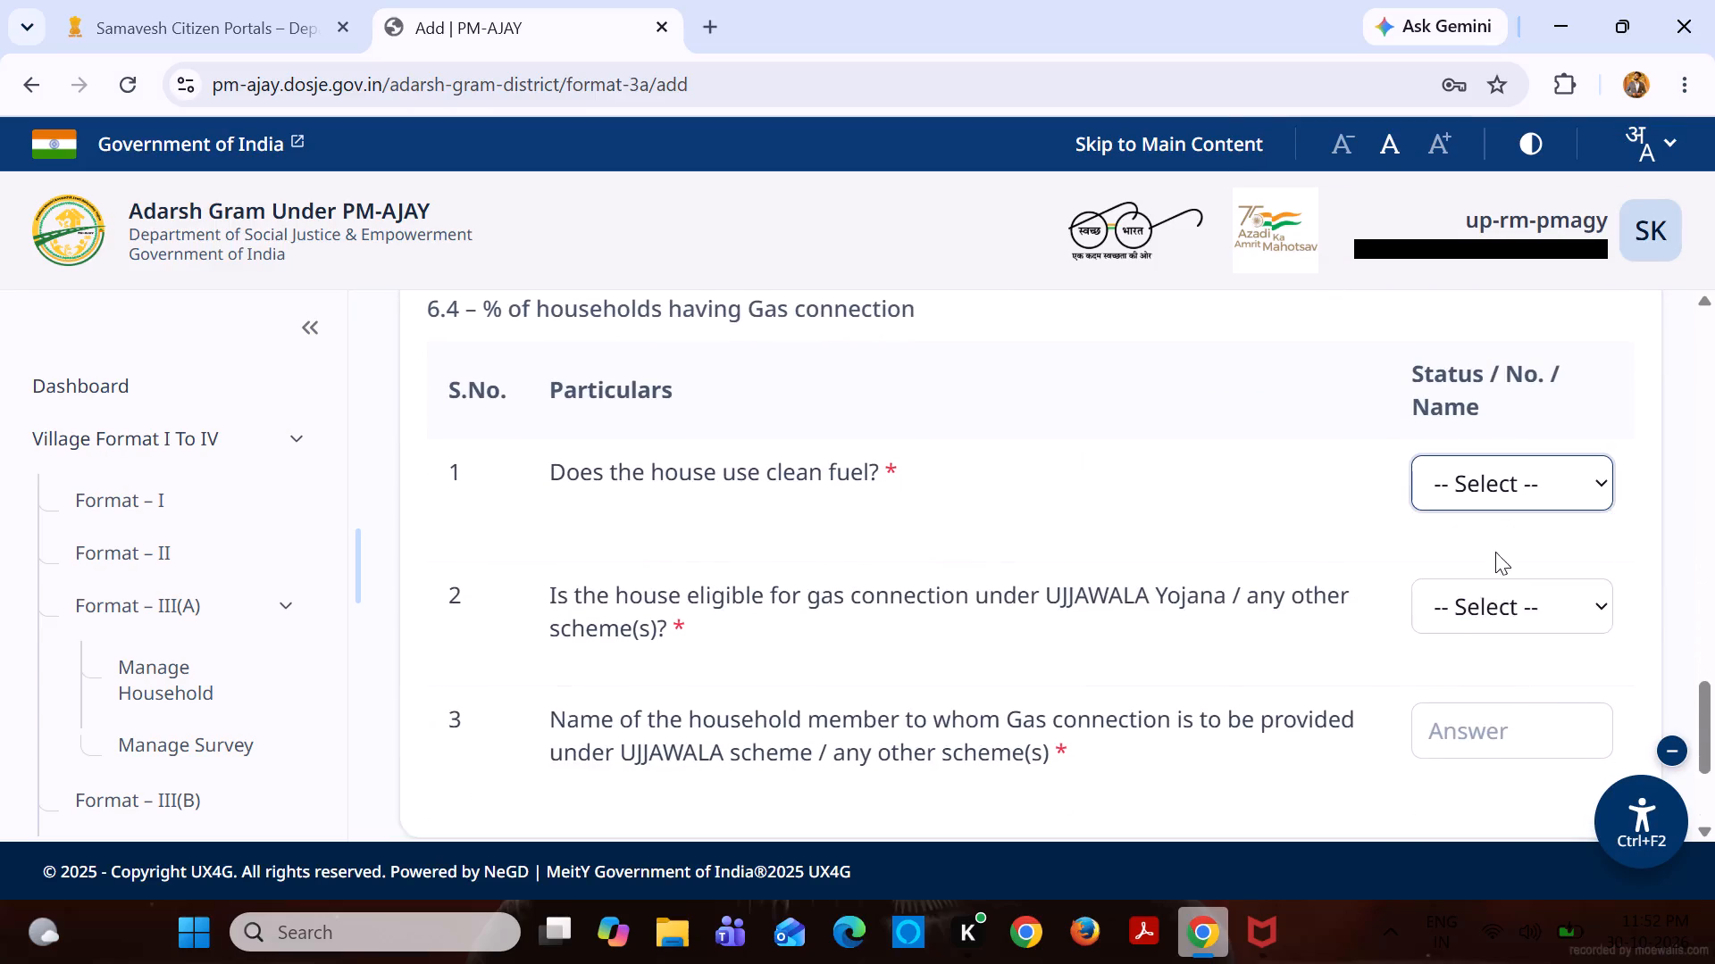
scroll(1502, 567, down, 2)
click(1573, 661)
Select domain 7 – Agricultural Practices etc., answer No for involvement in farming, and submit.
click(1505, 411)
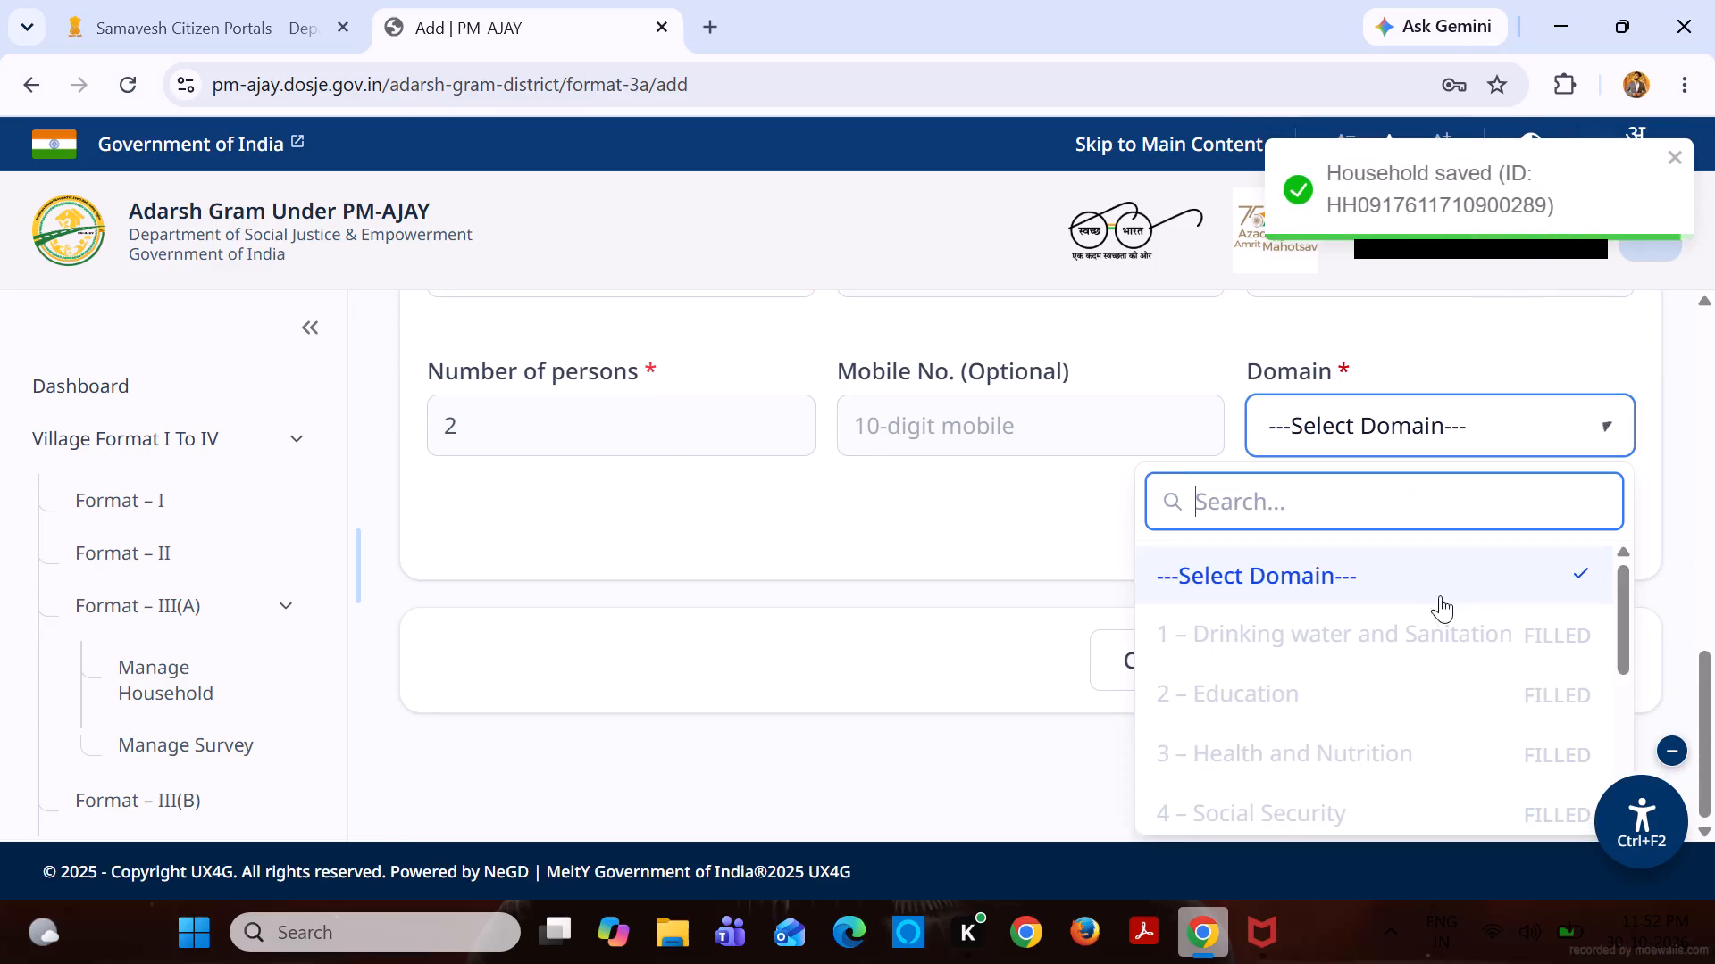
scroll(1454, 598, down, 2)
click(1343, 711)
scroll(1340, 689, down, 2)
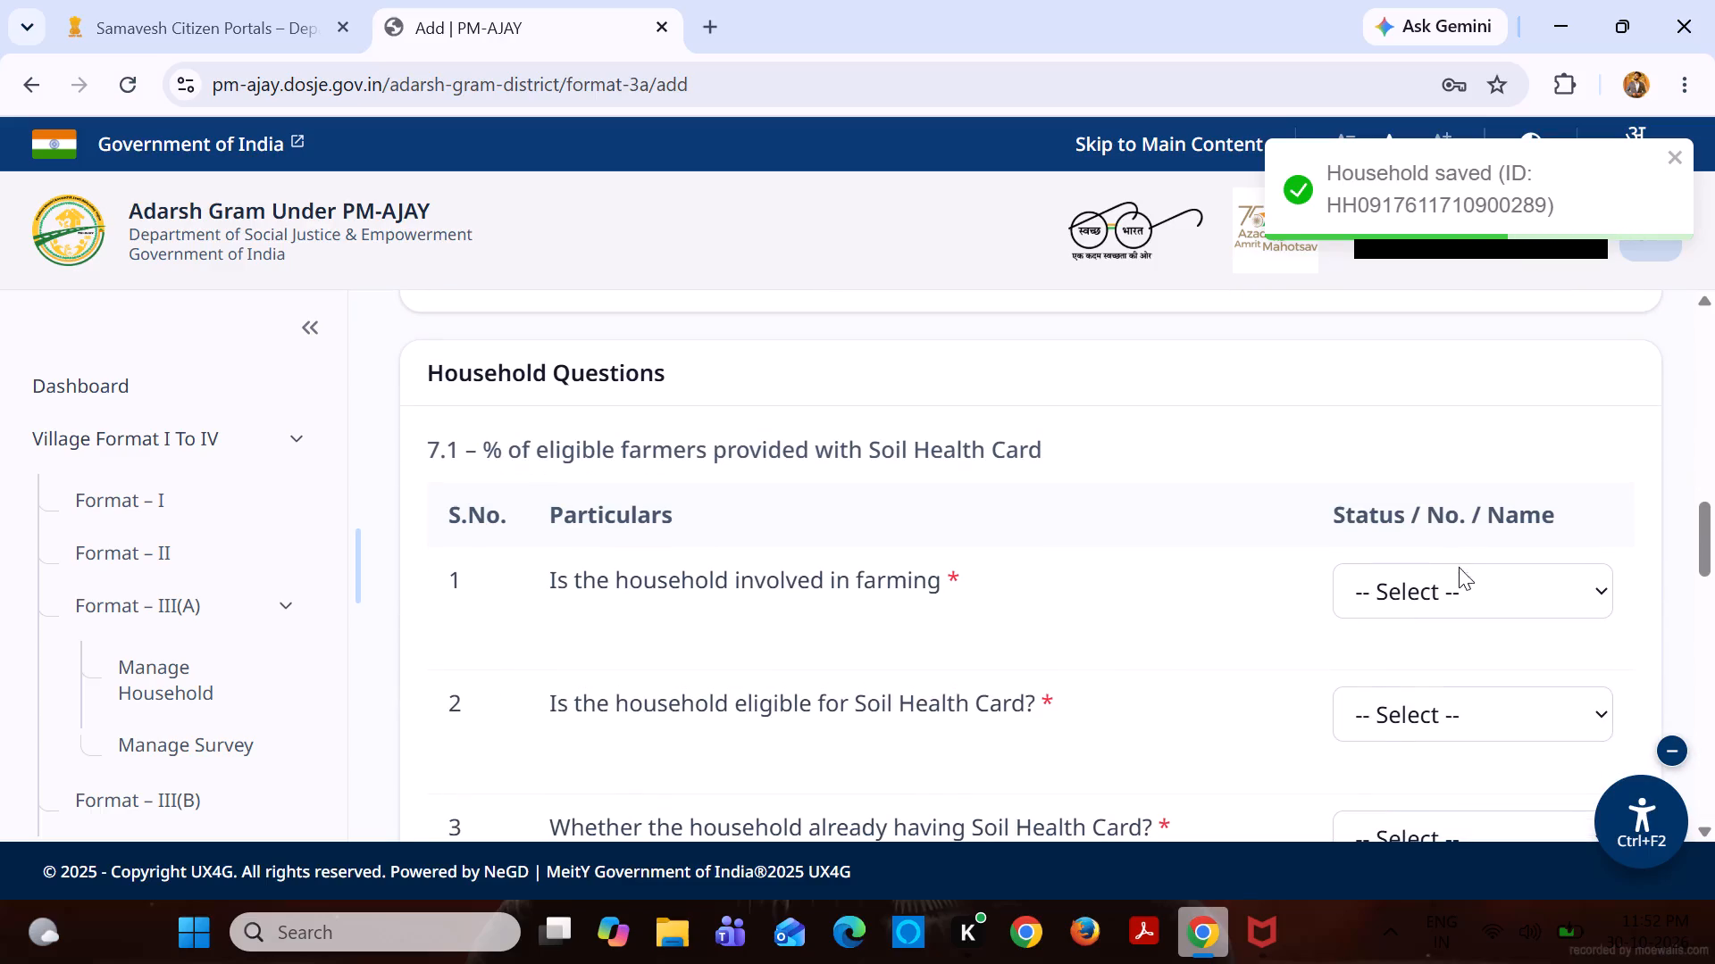
click(1461, 579)
click(1394, 728)
scroll(1443, 601, down, 6)
click(1555, 669)
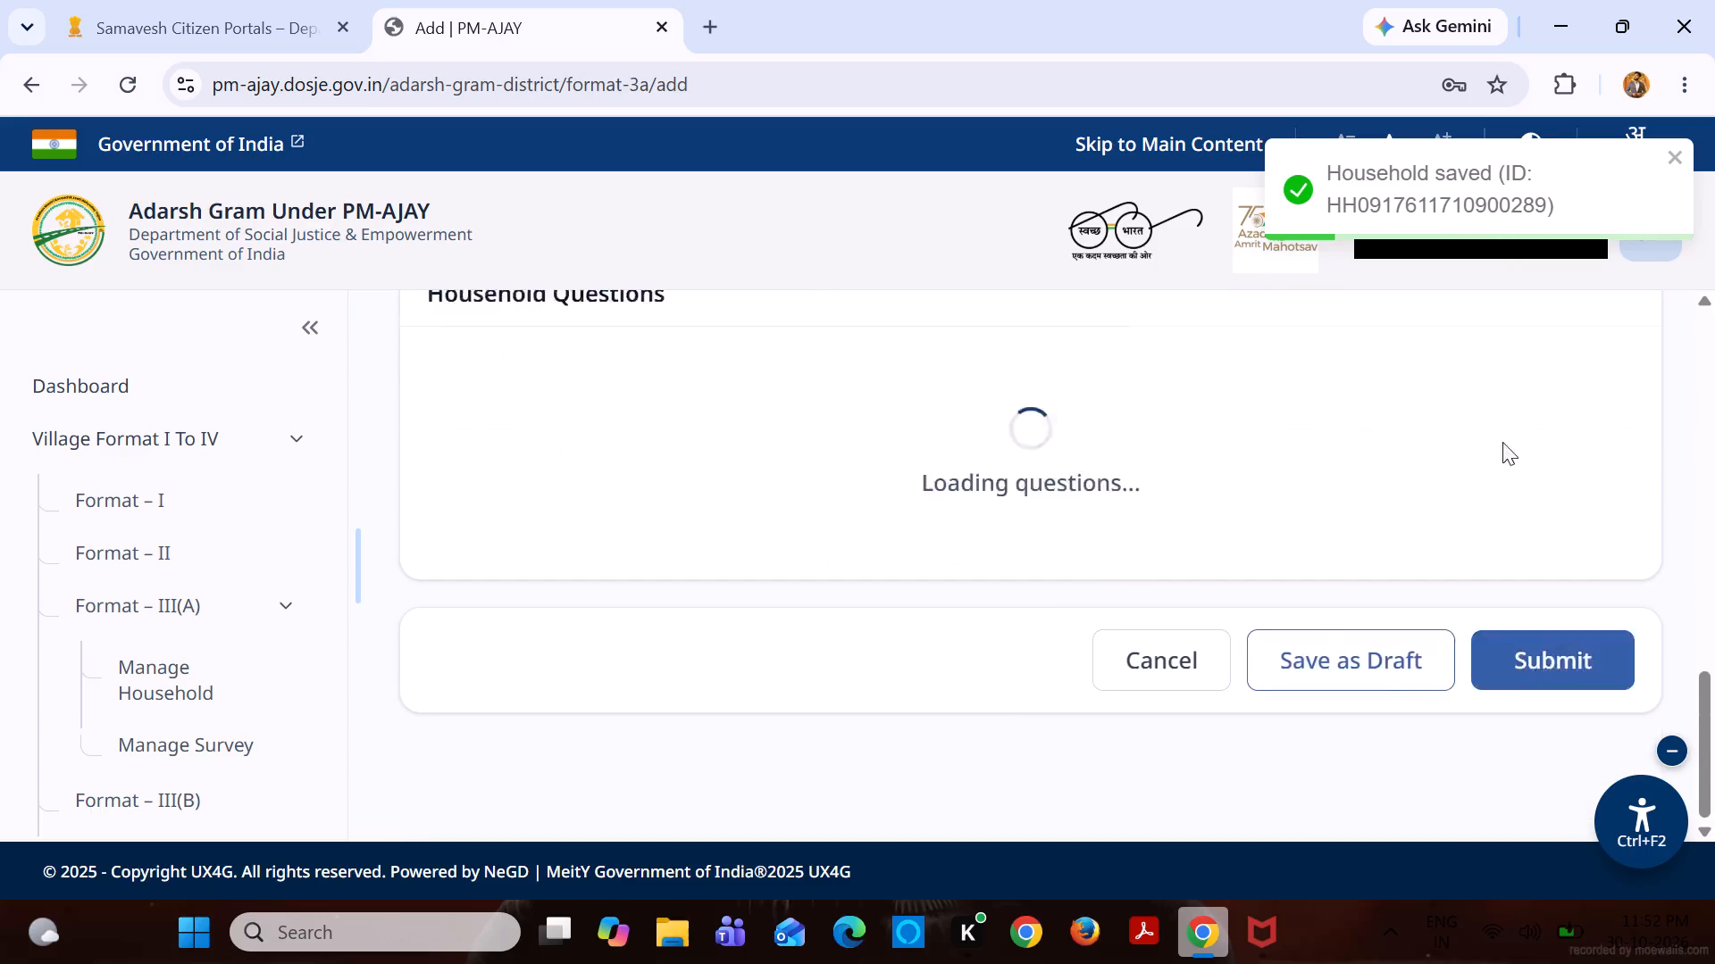
Select domain 8 – Financial Inclusion and enter 2 persons above 5 years, with 2 already having Aadhaar.
click(1506, 435)
scroll(1466, 603, down, 4)
click(1368, 668)
scroll(1376, 652, down, 2)
click(1452, 569)
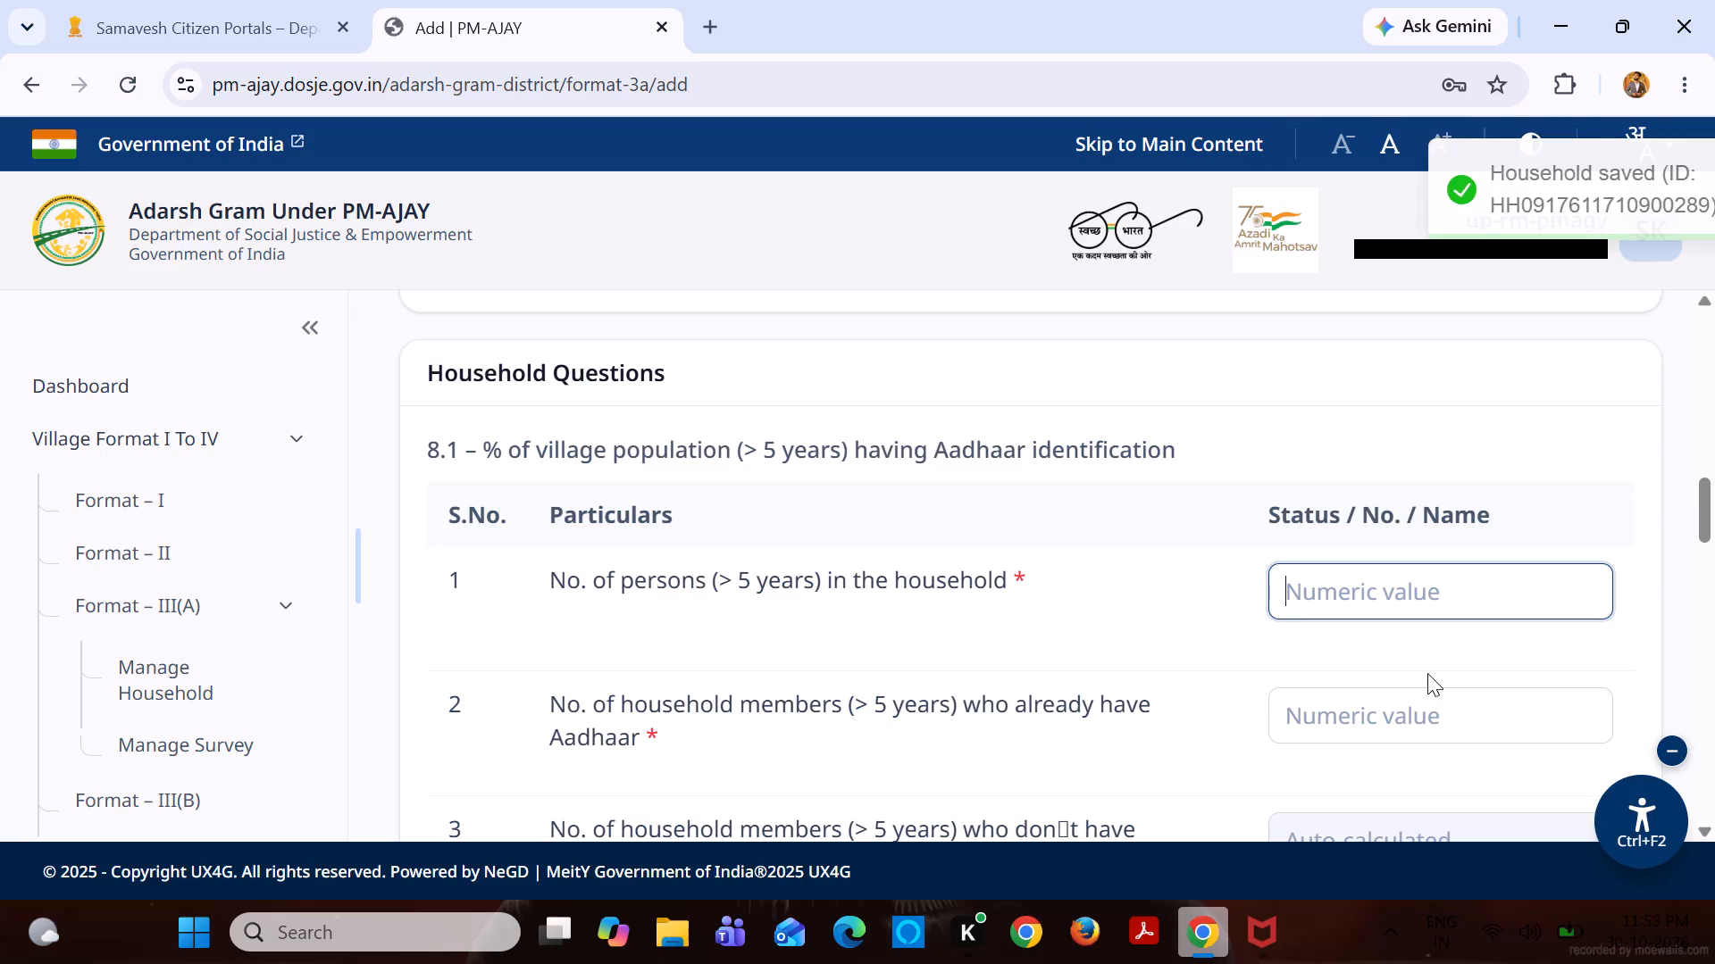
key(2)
click(1403, 735)
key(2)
Enter 2 members above 18 eligible for a Banks/Post Office account and 2 who have an account.
scroll(1406, 711, down, 3)
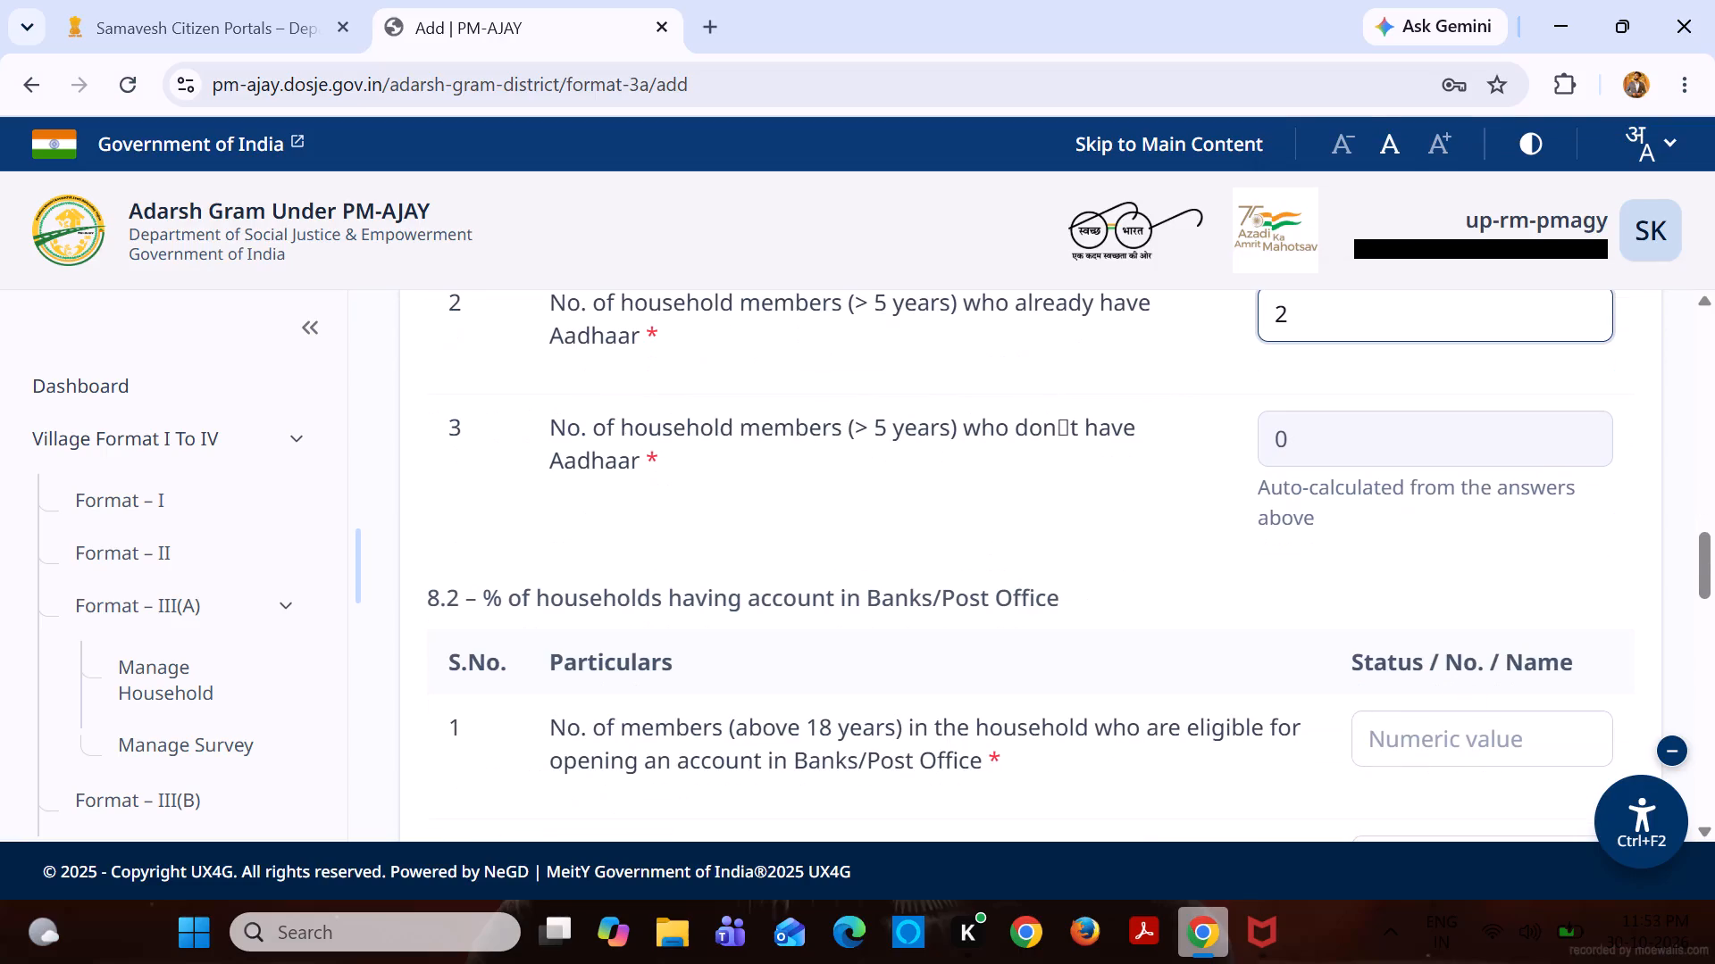
click(1458, 725)
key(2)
scroll(1462, 737, down, 1)
click(1462, 723)
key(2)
Enter 0 persons eligible for PMSBY and 0 for PMJJBY, and submit the Financial Inclusion domain.
scroll(1461, 715, down, 3)
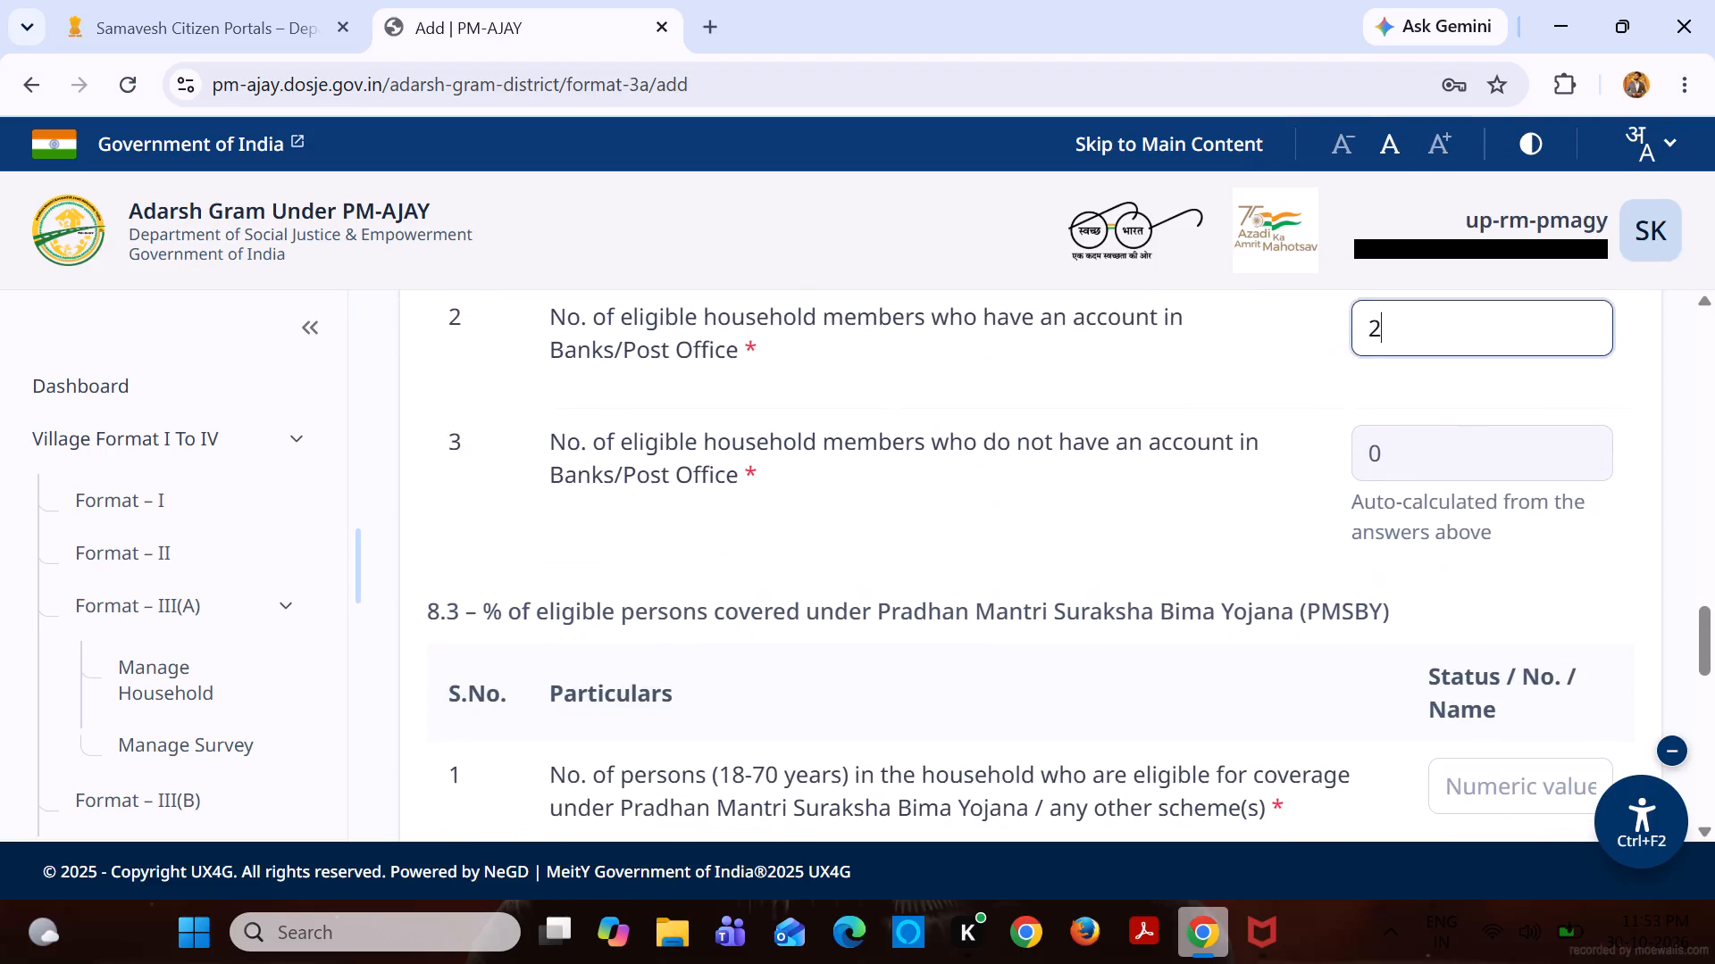
click(1465, 775)
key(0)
scroll(1461, 748, down, 2)
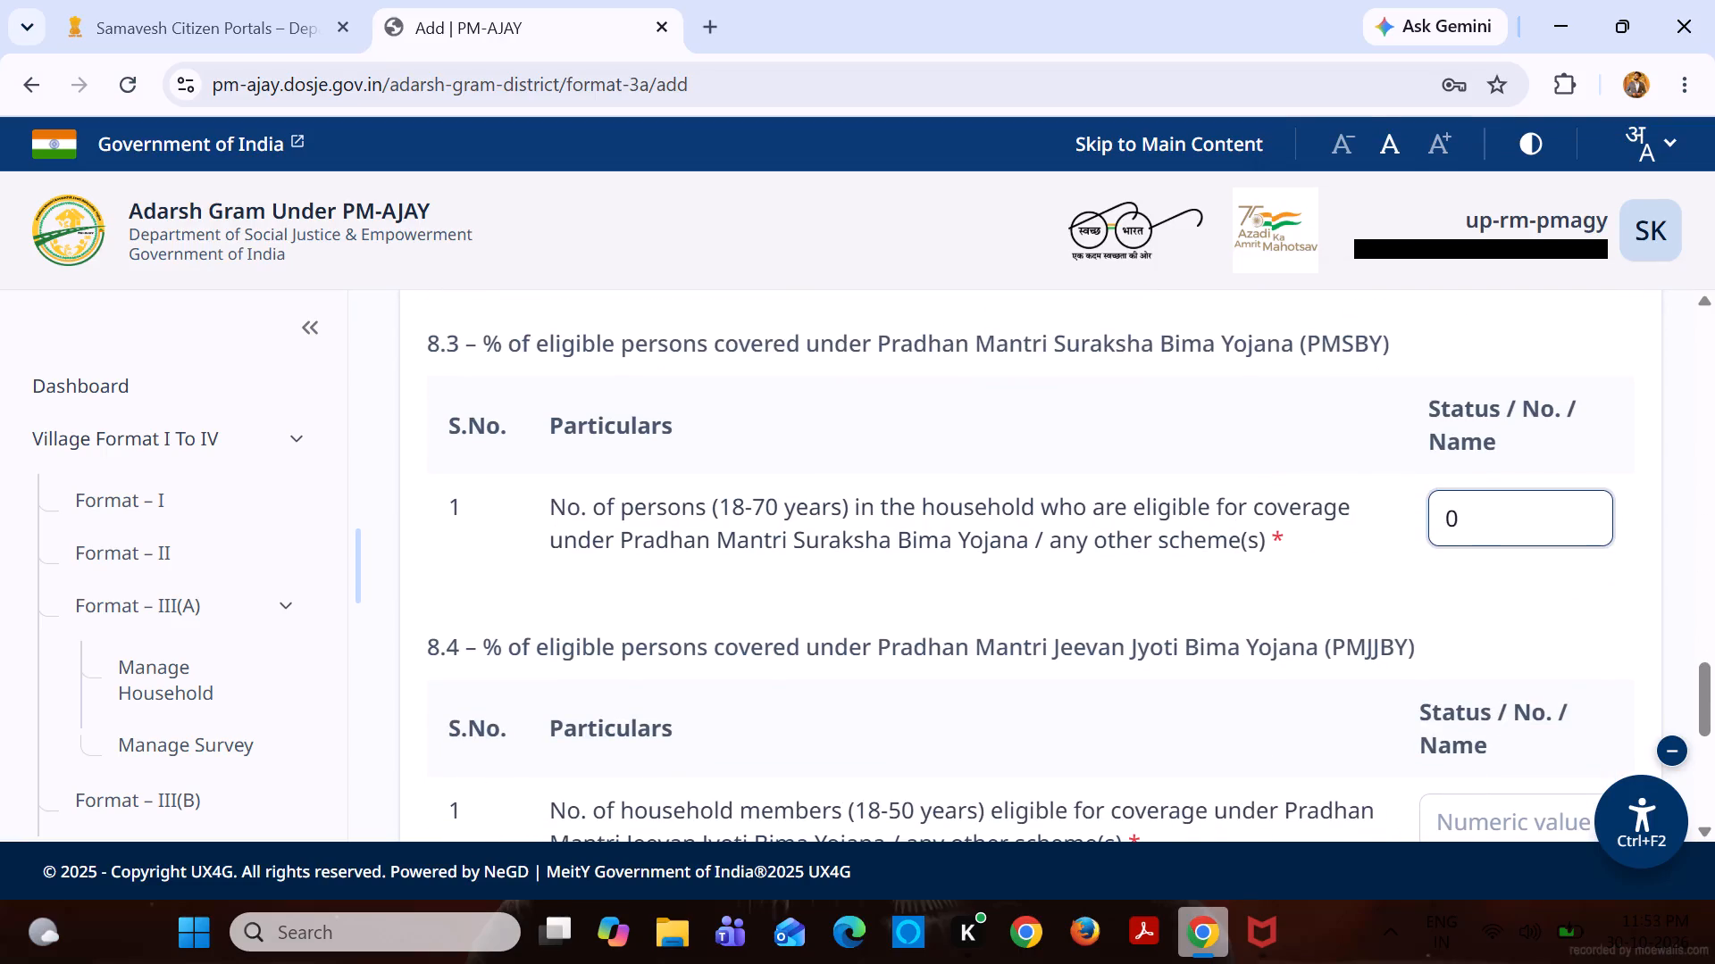
drag(1468, 777, 1467, 790)
click(1467, 794)
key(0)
scroll(1477, 760, down, 3)
click(1543, 688)
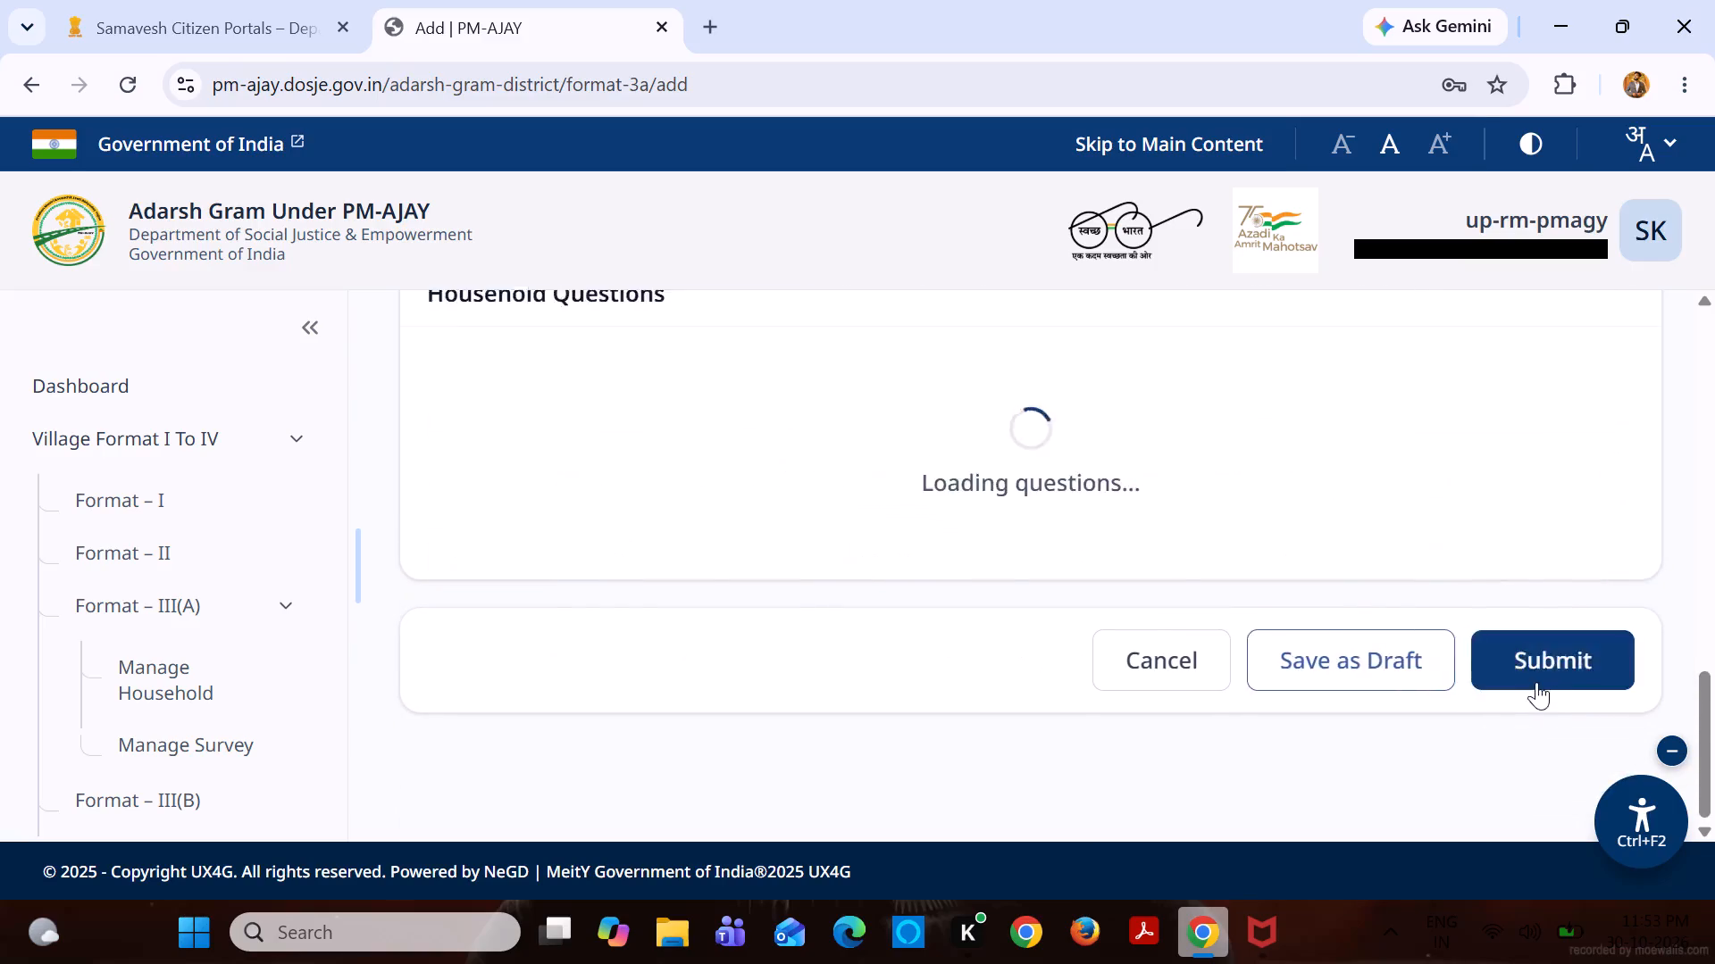
Select domain 9 – Digitization, enter 0 household members eligible for PMGDISHA training, and submit.
click(1519, 407)
scroll(1497, 531, down, 5)
click(1368, 753)
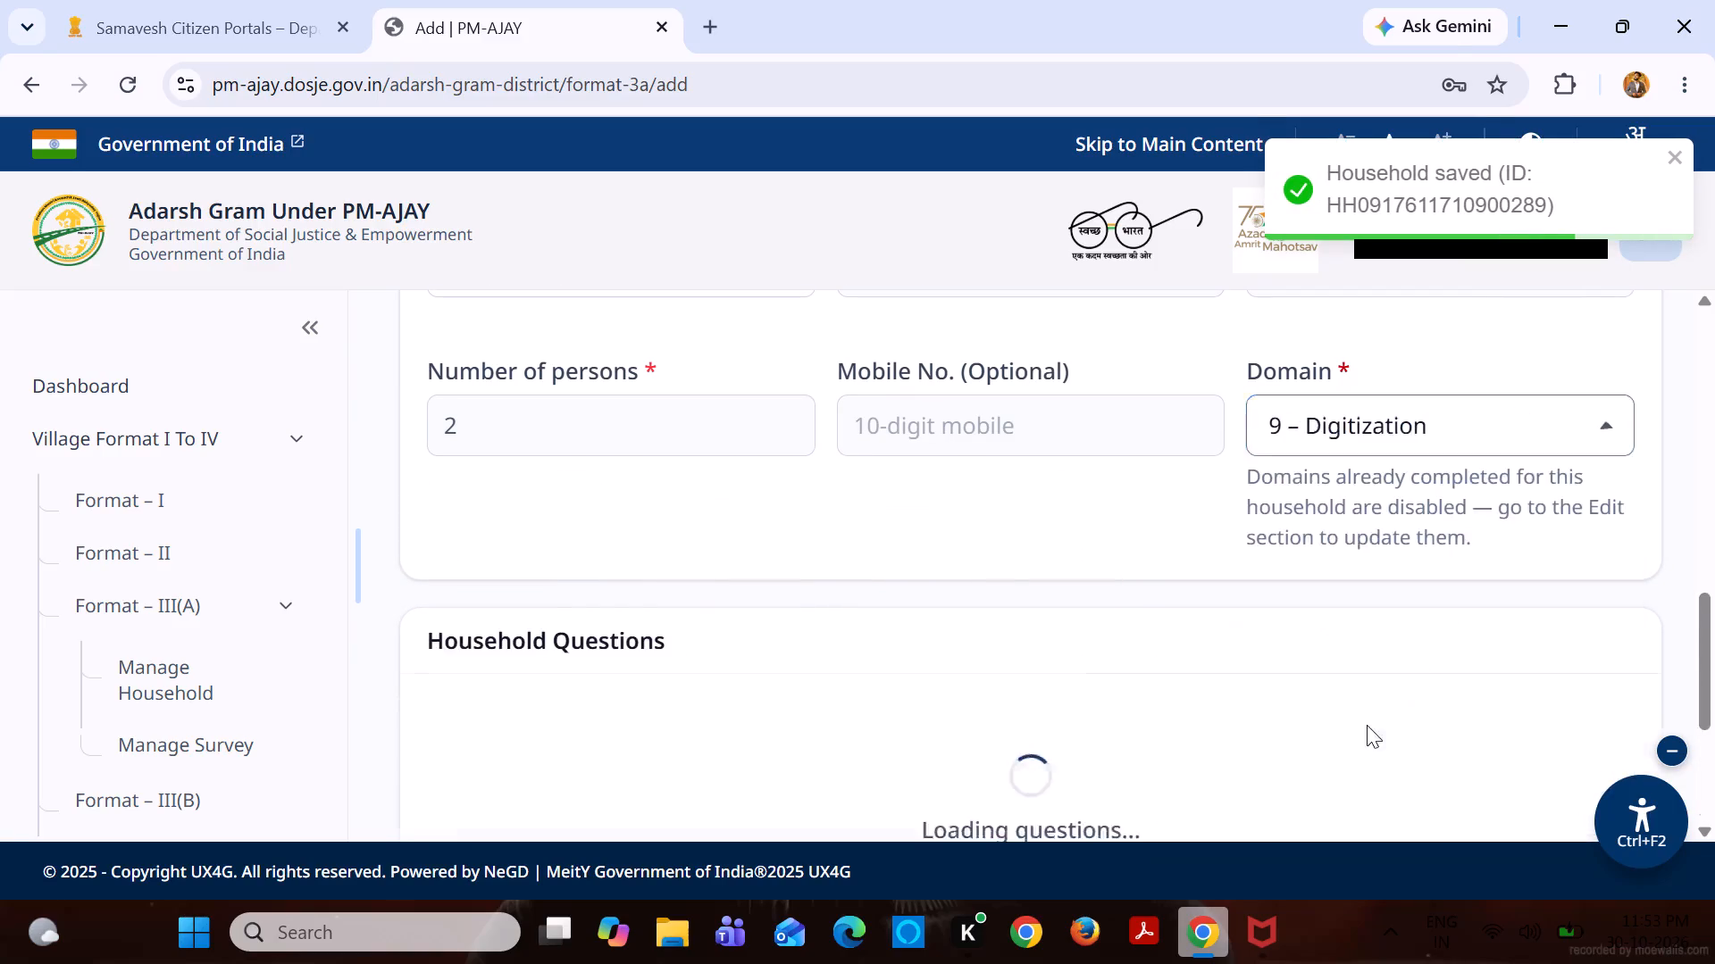
scroll(1379, 701, down, 3)
click(1503, 471)
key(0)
click(1550, 681)
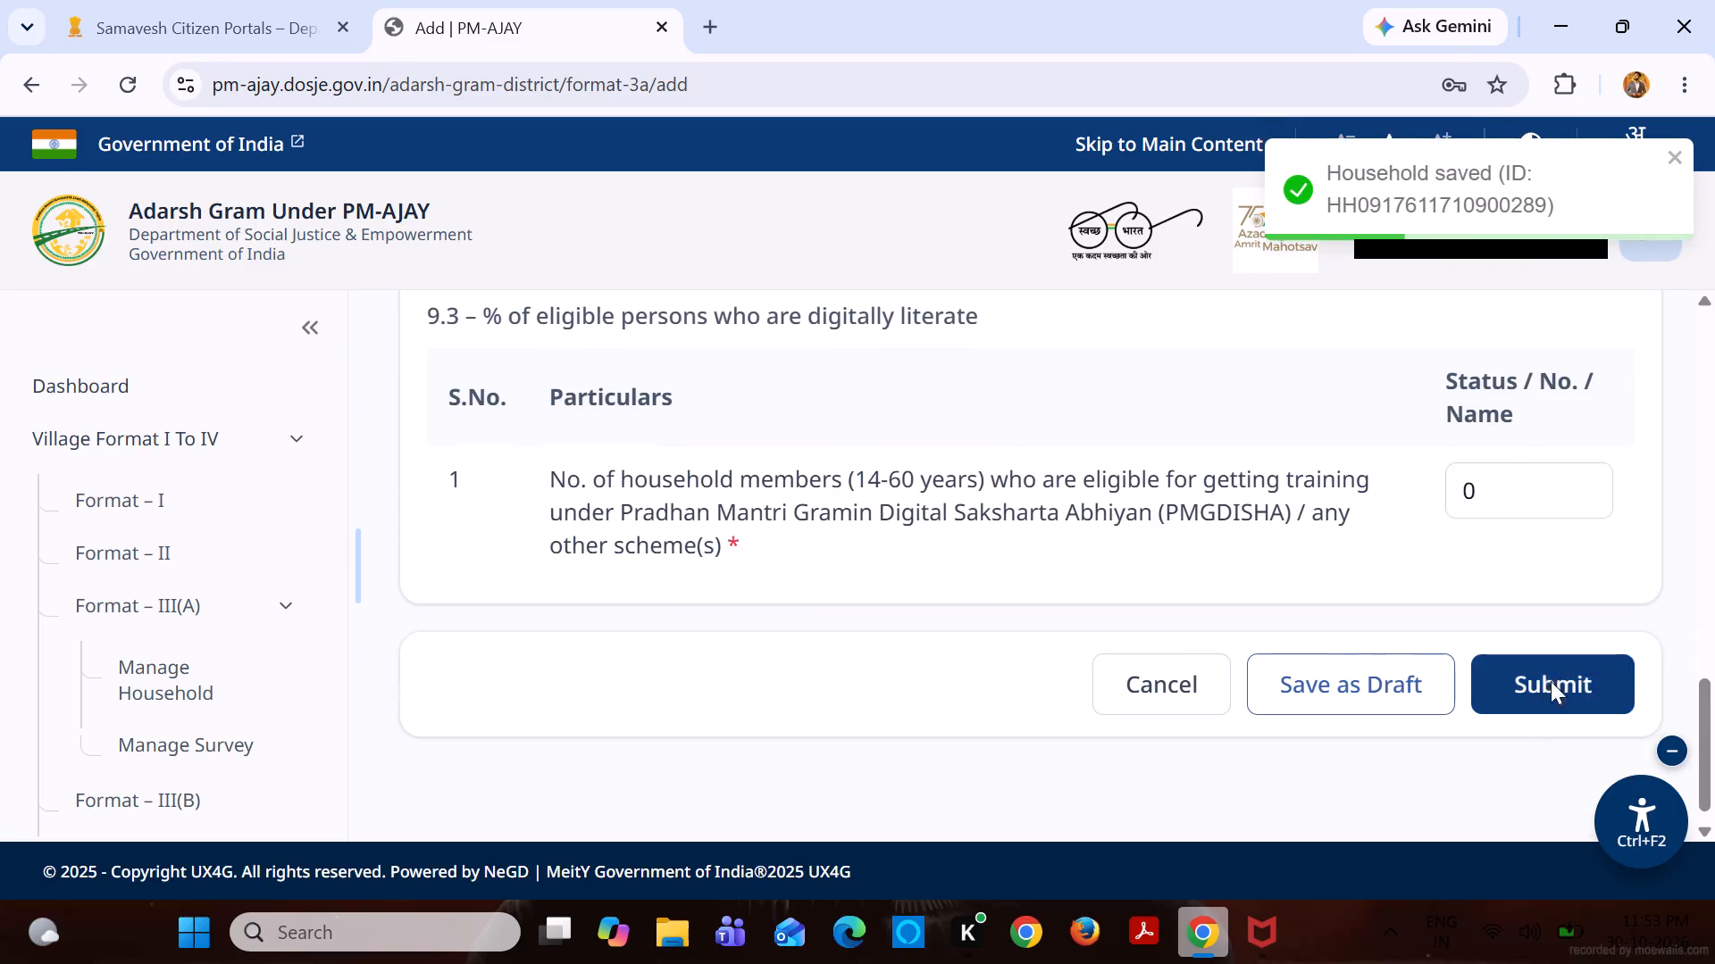
Select domain 10 – Livelihood and Skill Development and enter 0 youth eligible for skill development training and bank linked loans.
click(1527, 398)
scroll(1467, 661, down, 4)
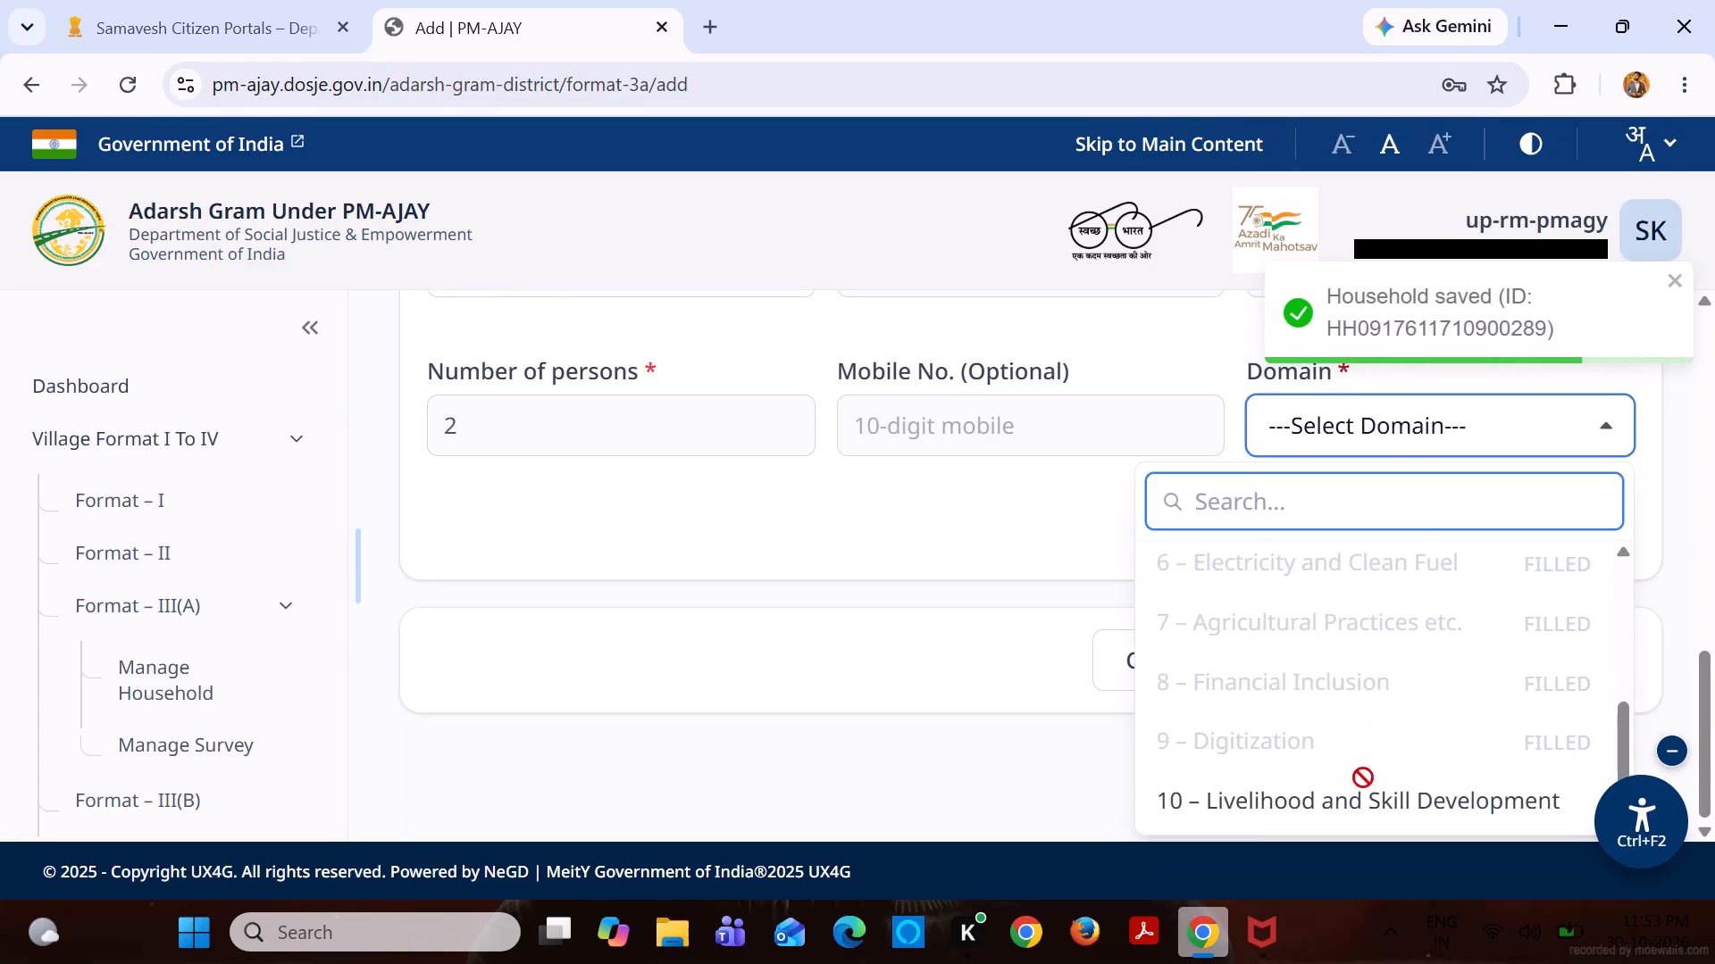
drag(1355, 798, 1355, 790)
scroll(1385, 769, down, 2)
click(1444, 592)
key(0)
scroll(1444, 593, down, 2)
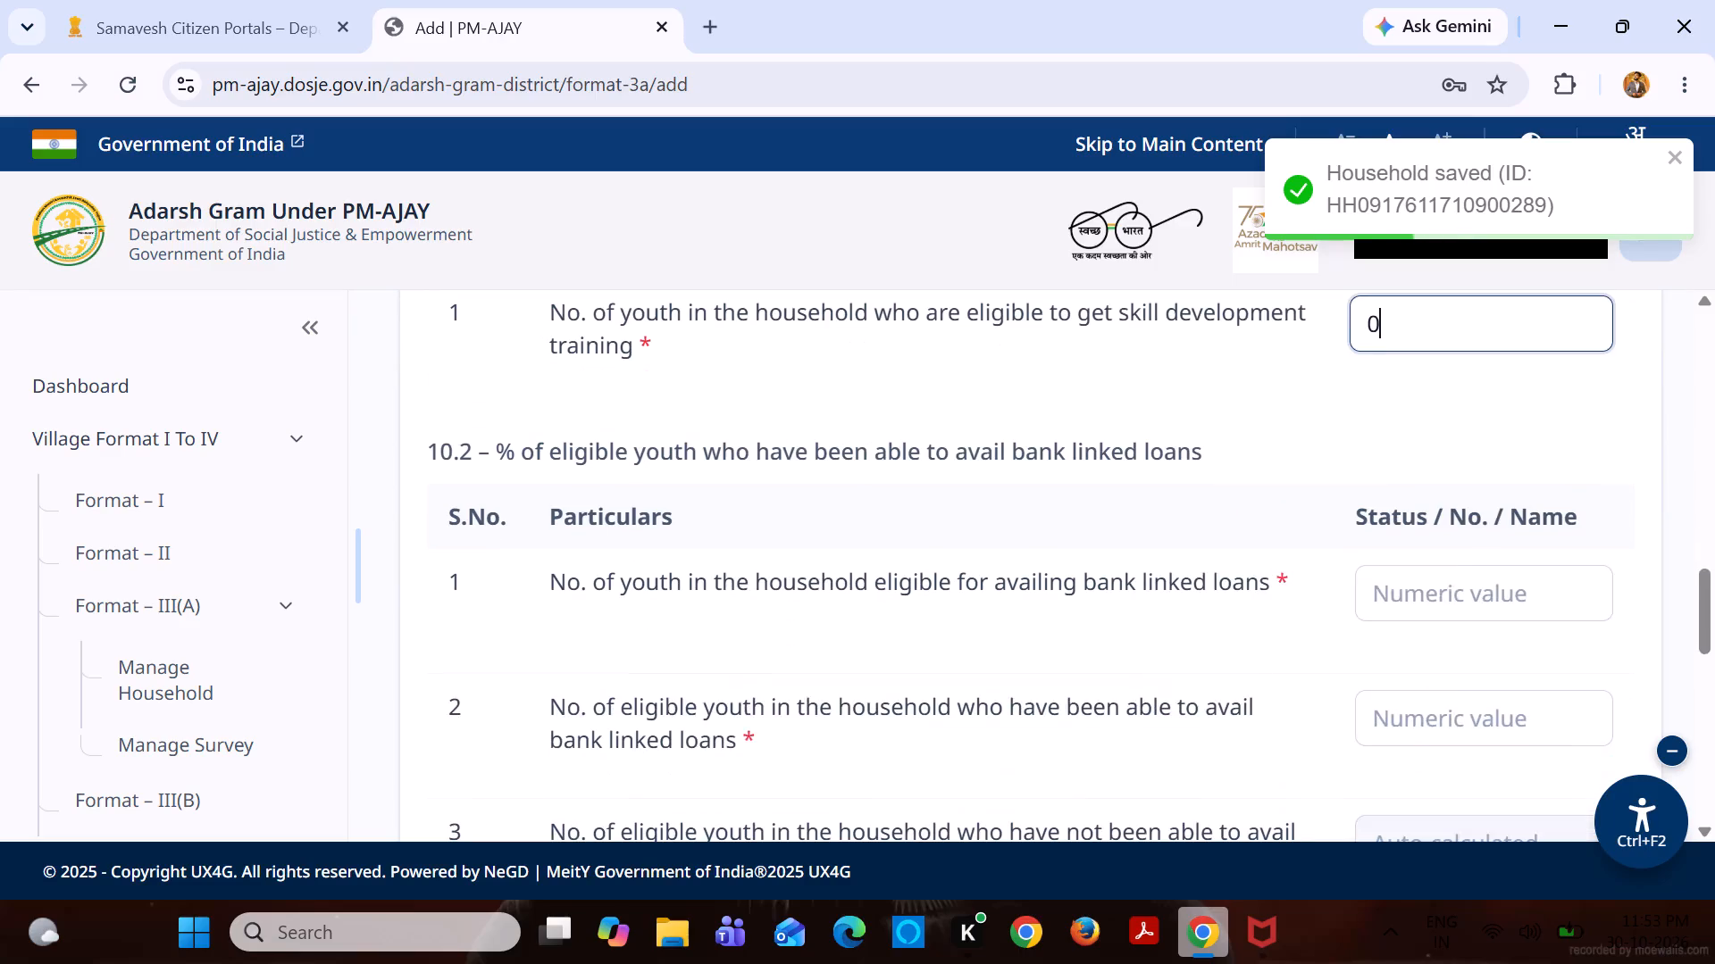
click(1459, 599)
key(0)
Answer Yes for a household member belonging to a self-help group and submit the Livelihood and Skill Development domain.
scroll(1459, 601, down, 2)
click(1459, 609)
click(1465, 562)
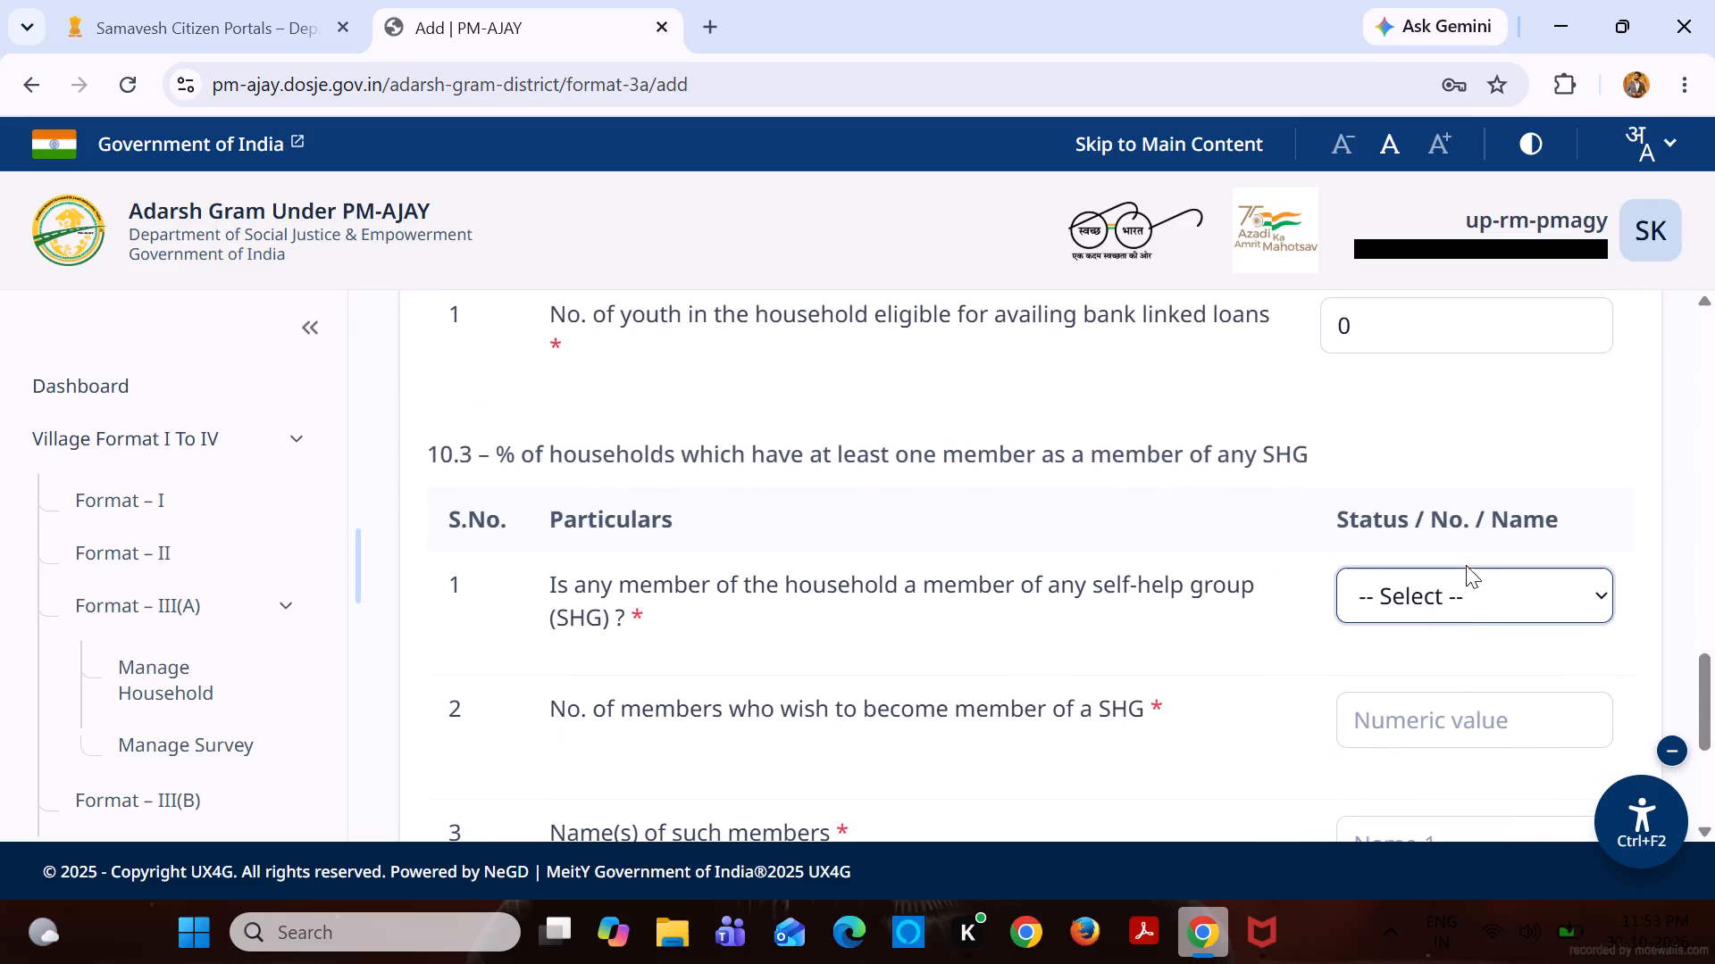
click(1448, 595)
click(1402, 677)
scroll(1409, 661, down, 3)
click(1577, 698)
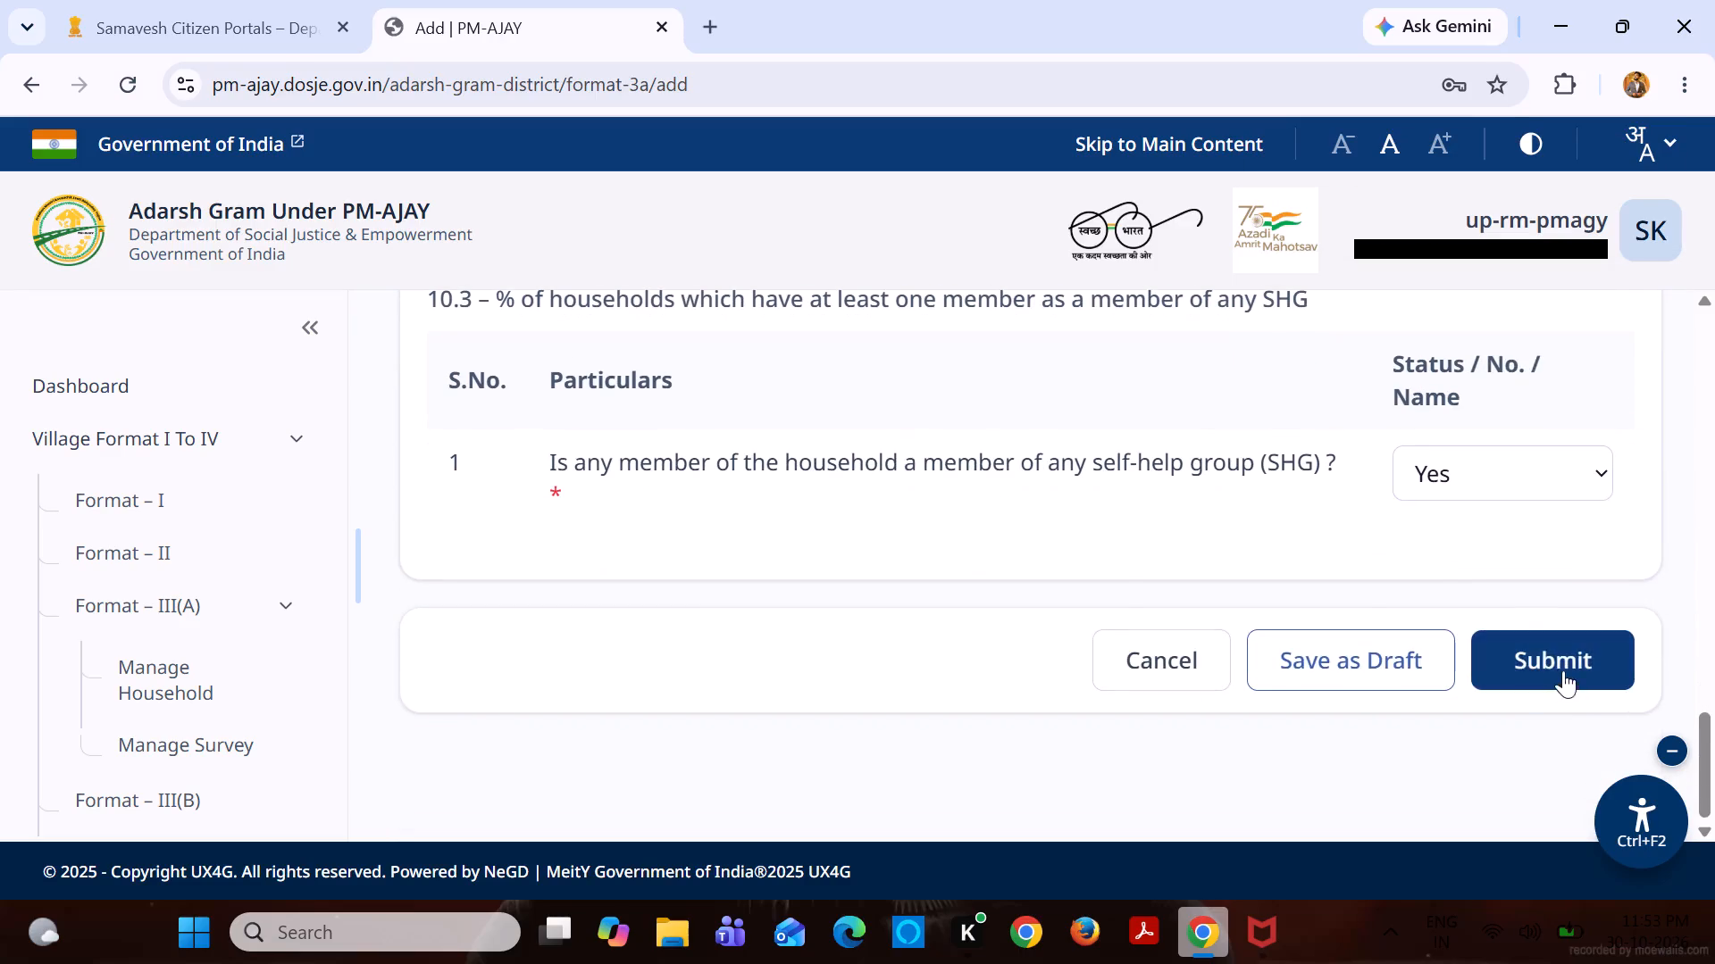
click(1563, 670)
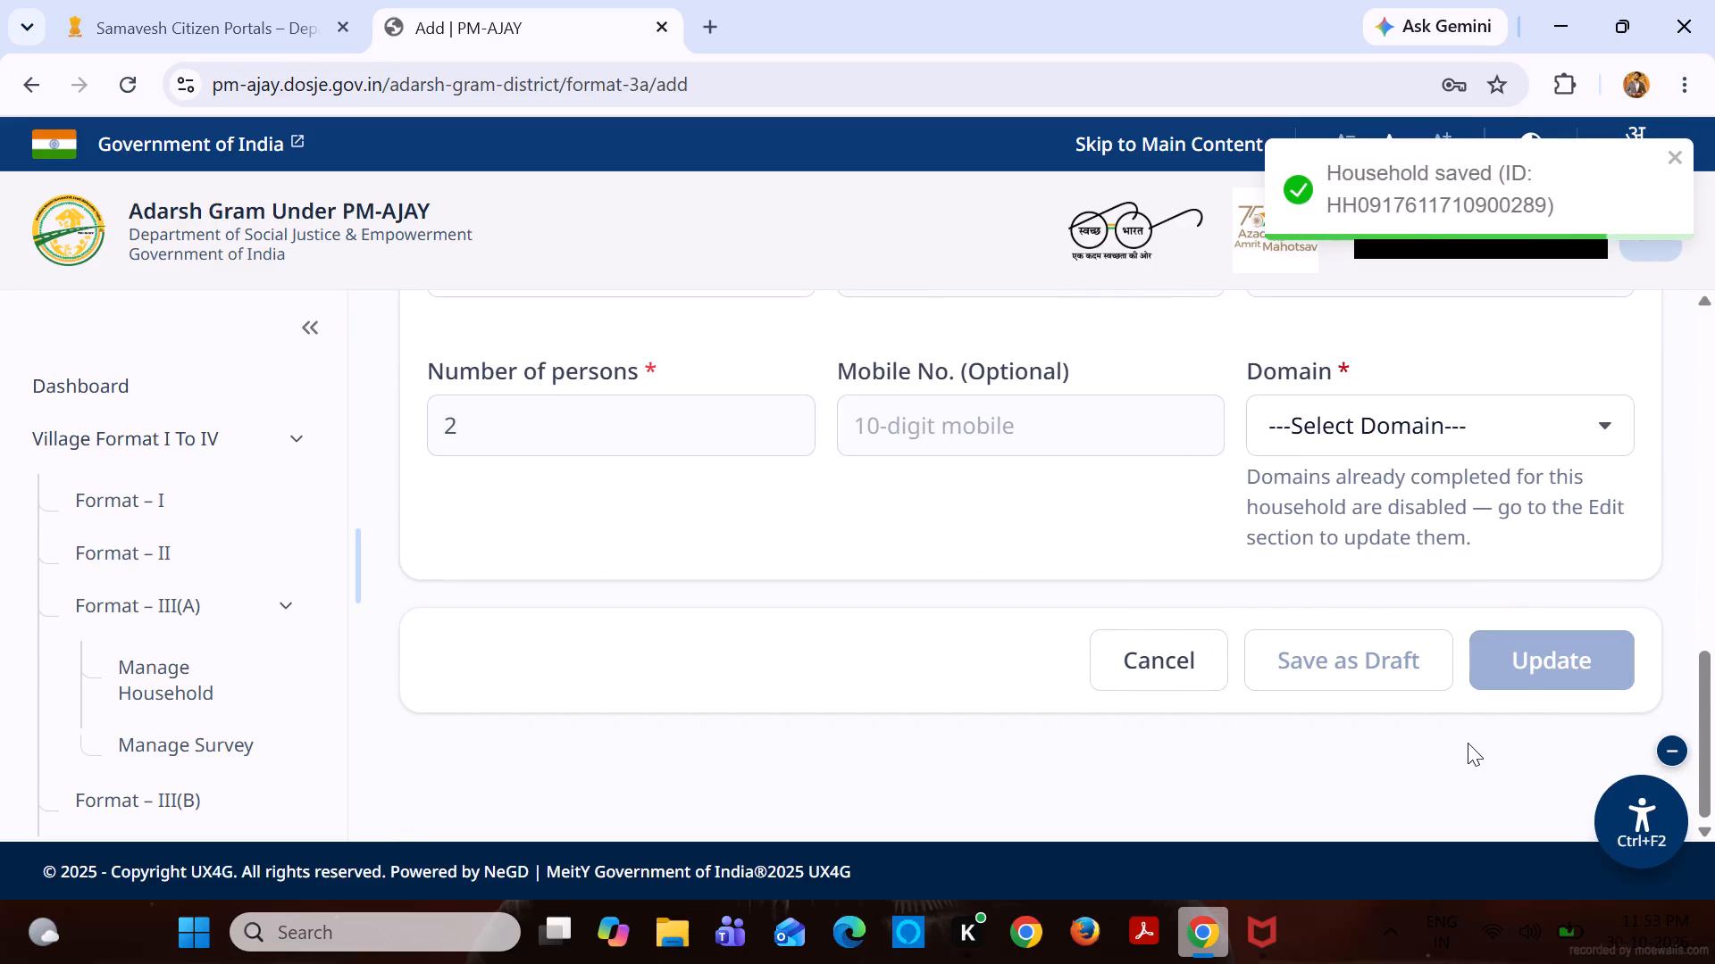
Start a new household record with block Shahabad - 1488, gram panchayat Boodpur - 84740, village Boodpur - 117109 and category SC.
click(128, 672)
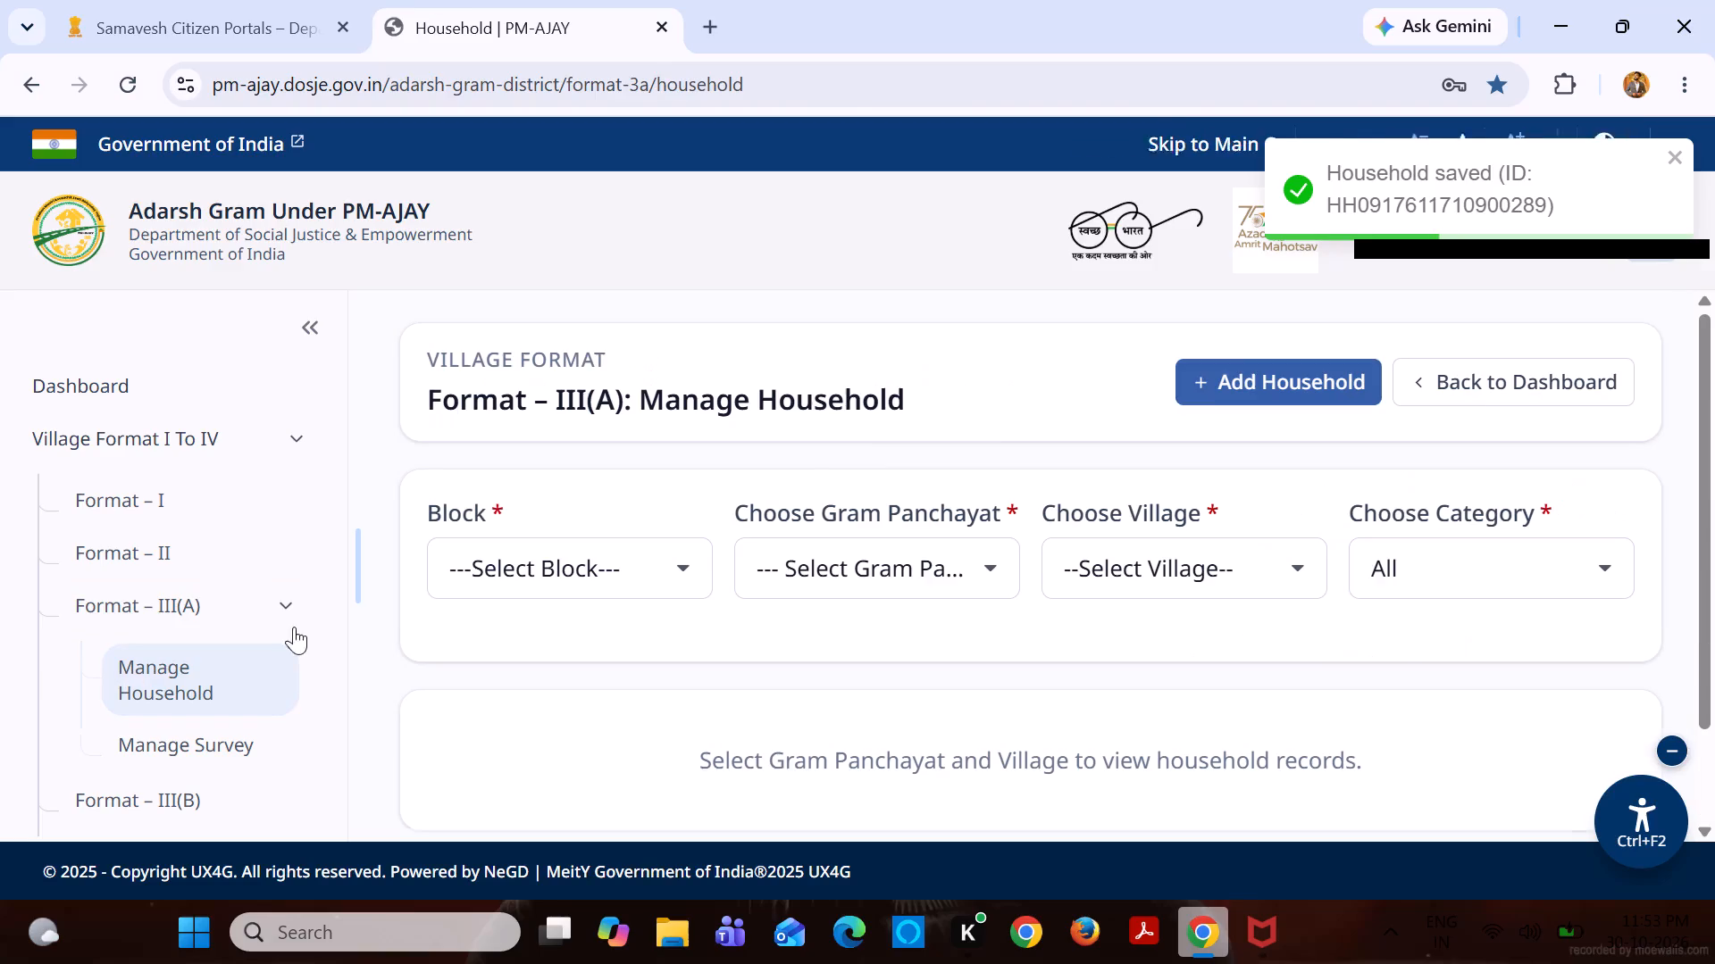
click(1241, 374)
click(1235, 302)
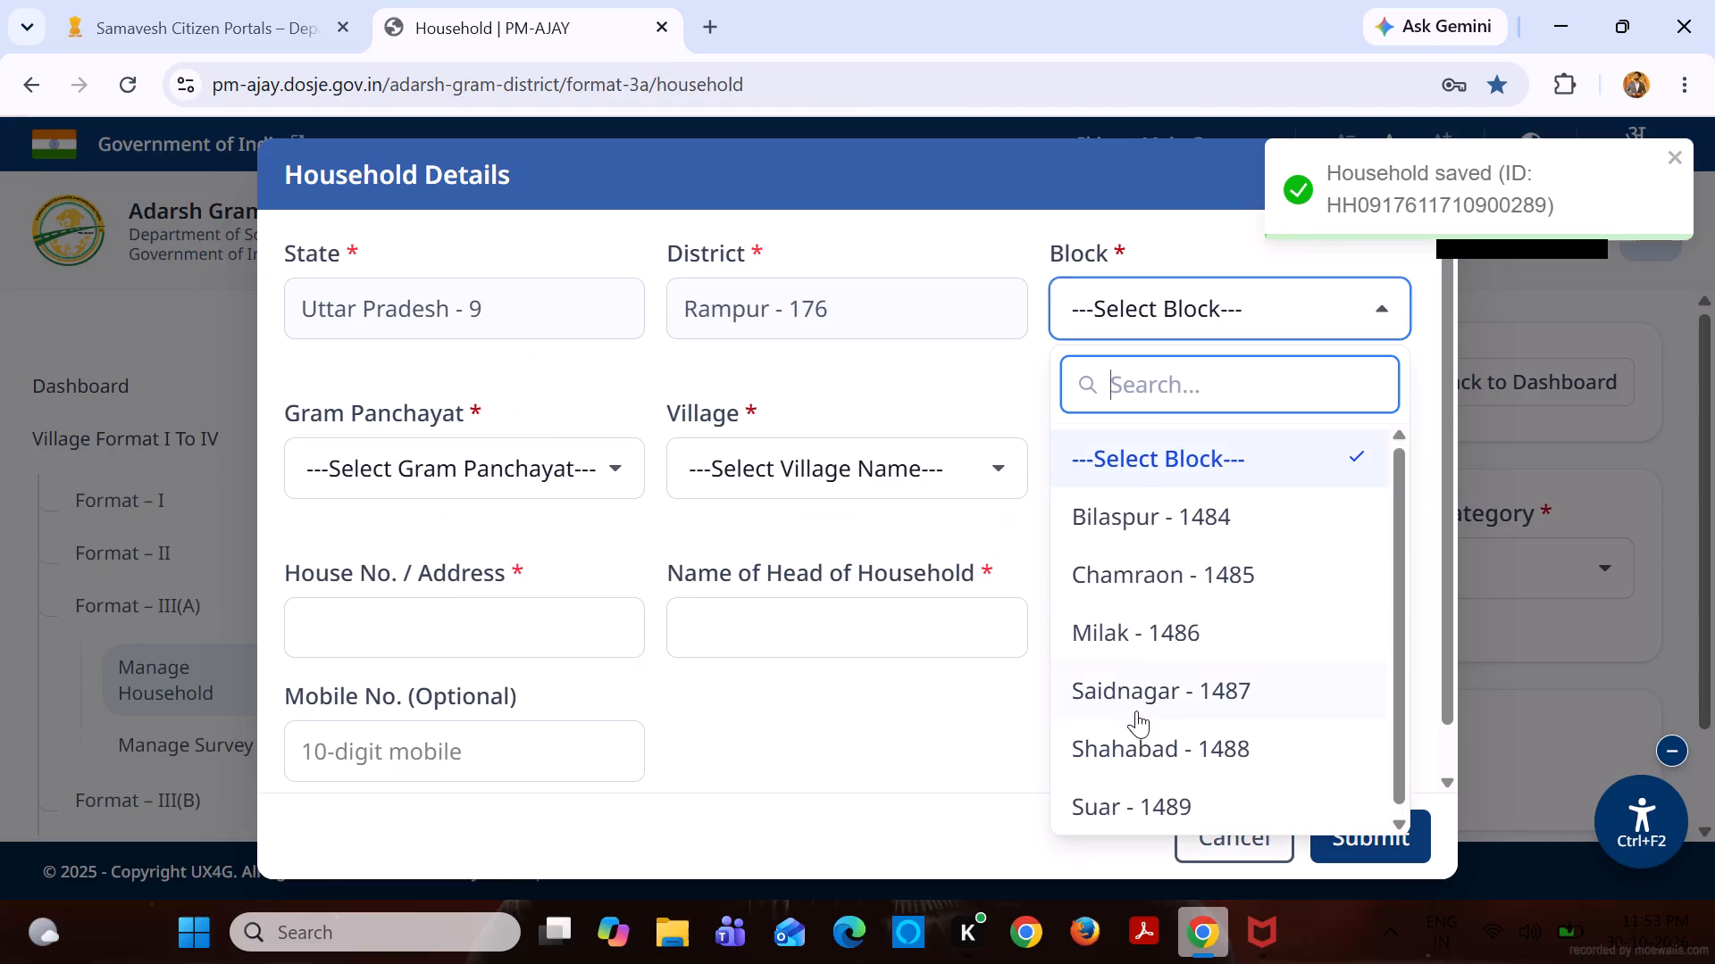
click(1137, 735)
click(586, 456)
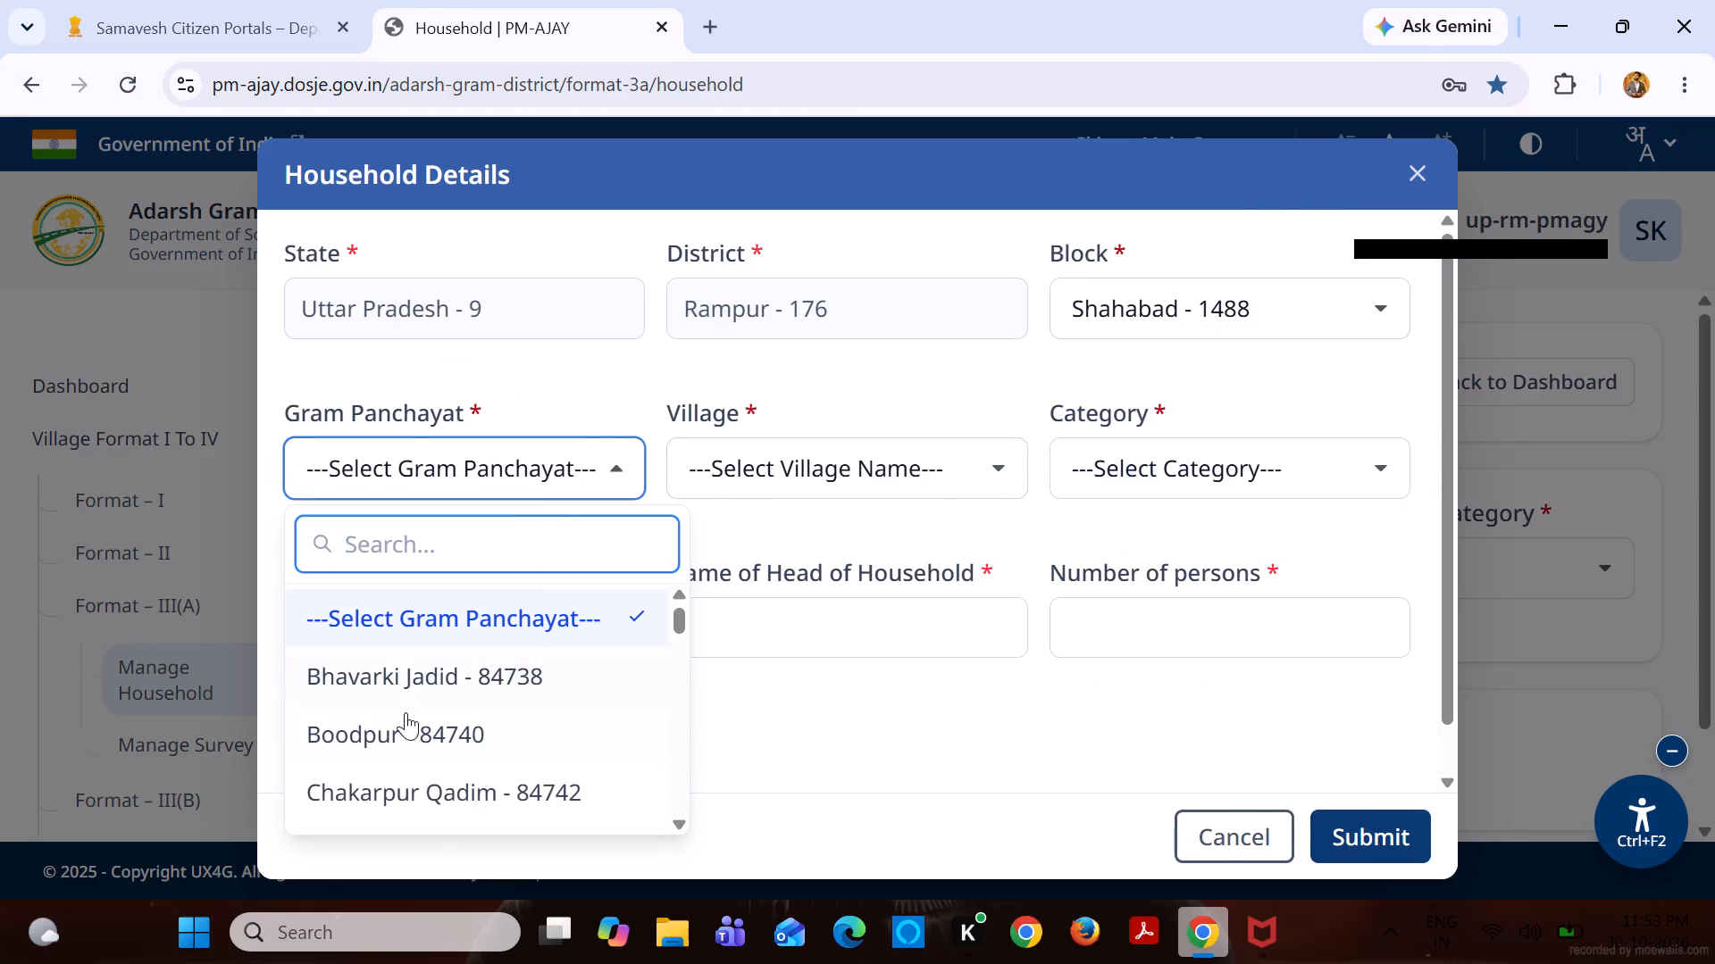
click(406, 712)
click(925, 465)
click(836, 609)
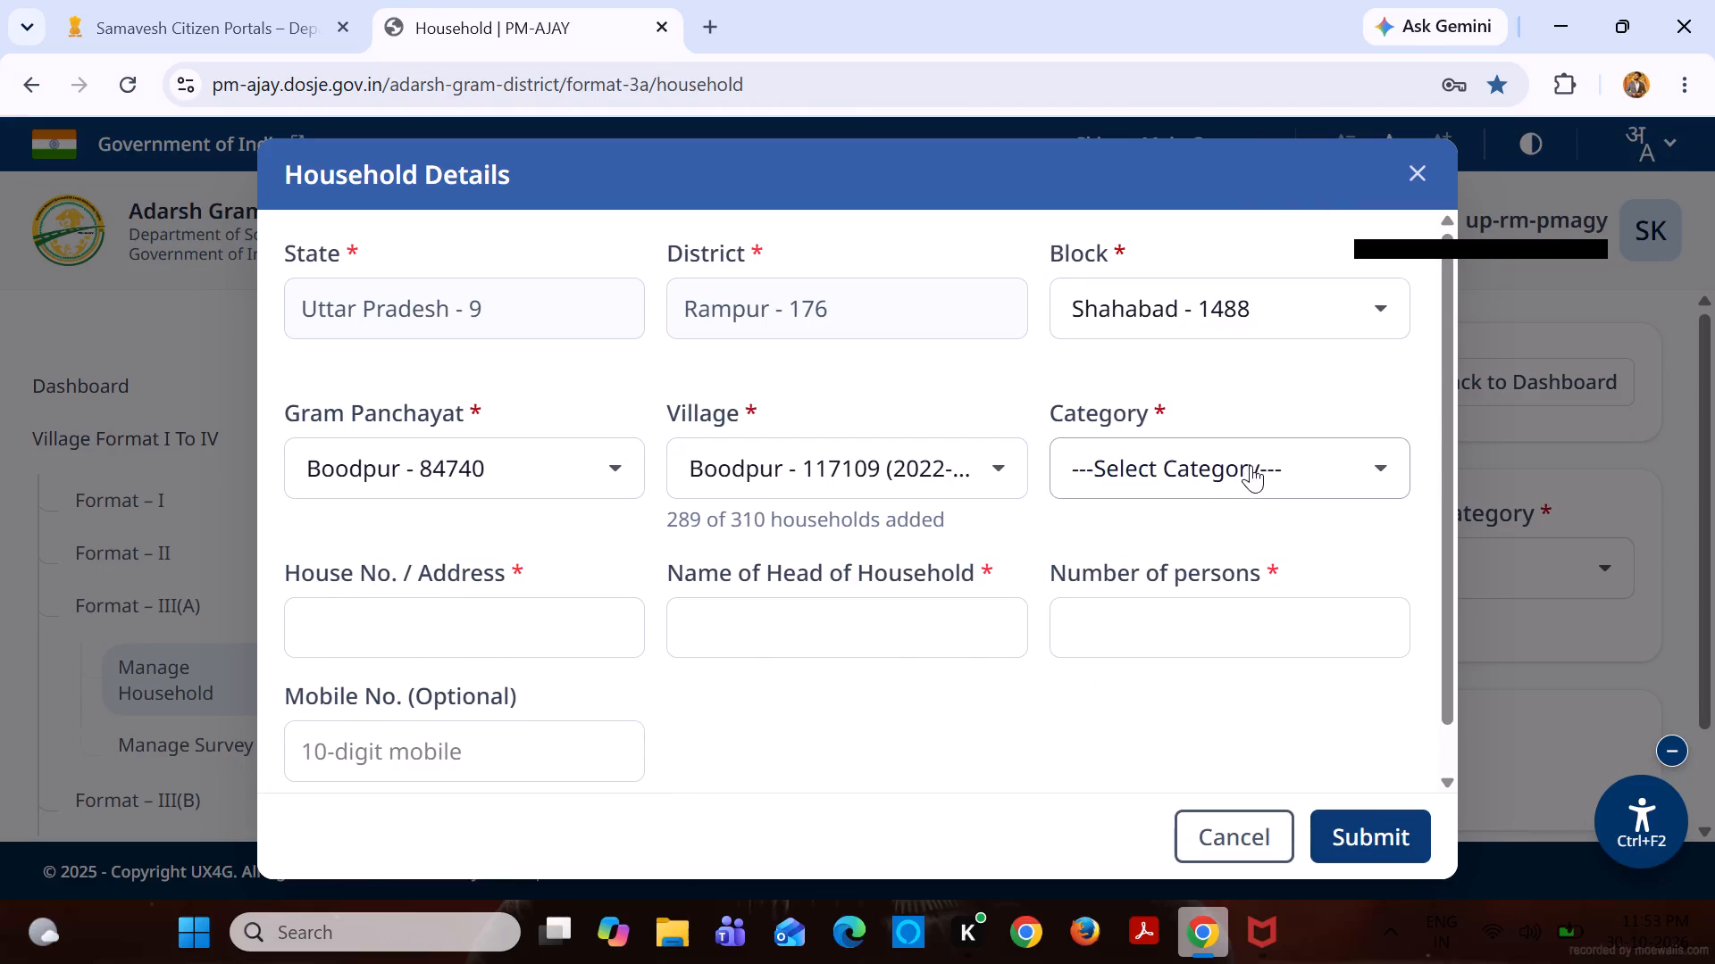
click(1253, 463)
click(1170, 594)
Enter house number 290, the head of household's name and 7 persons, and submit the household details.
click(530, 619)
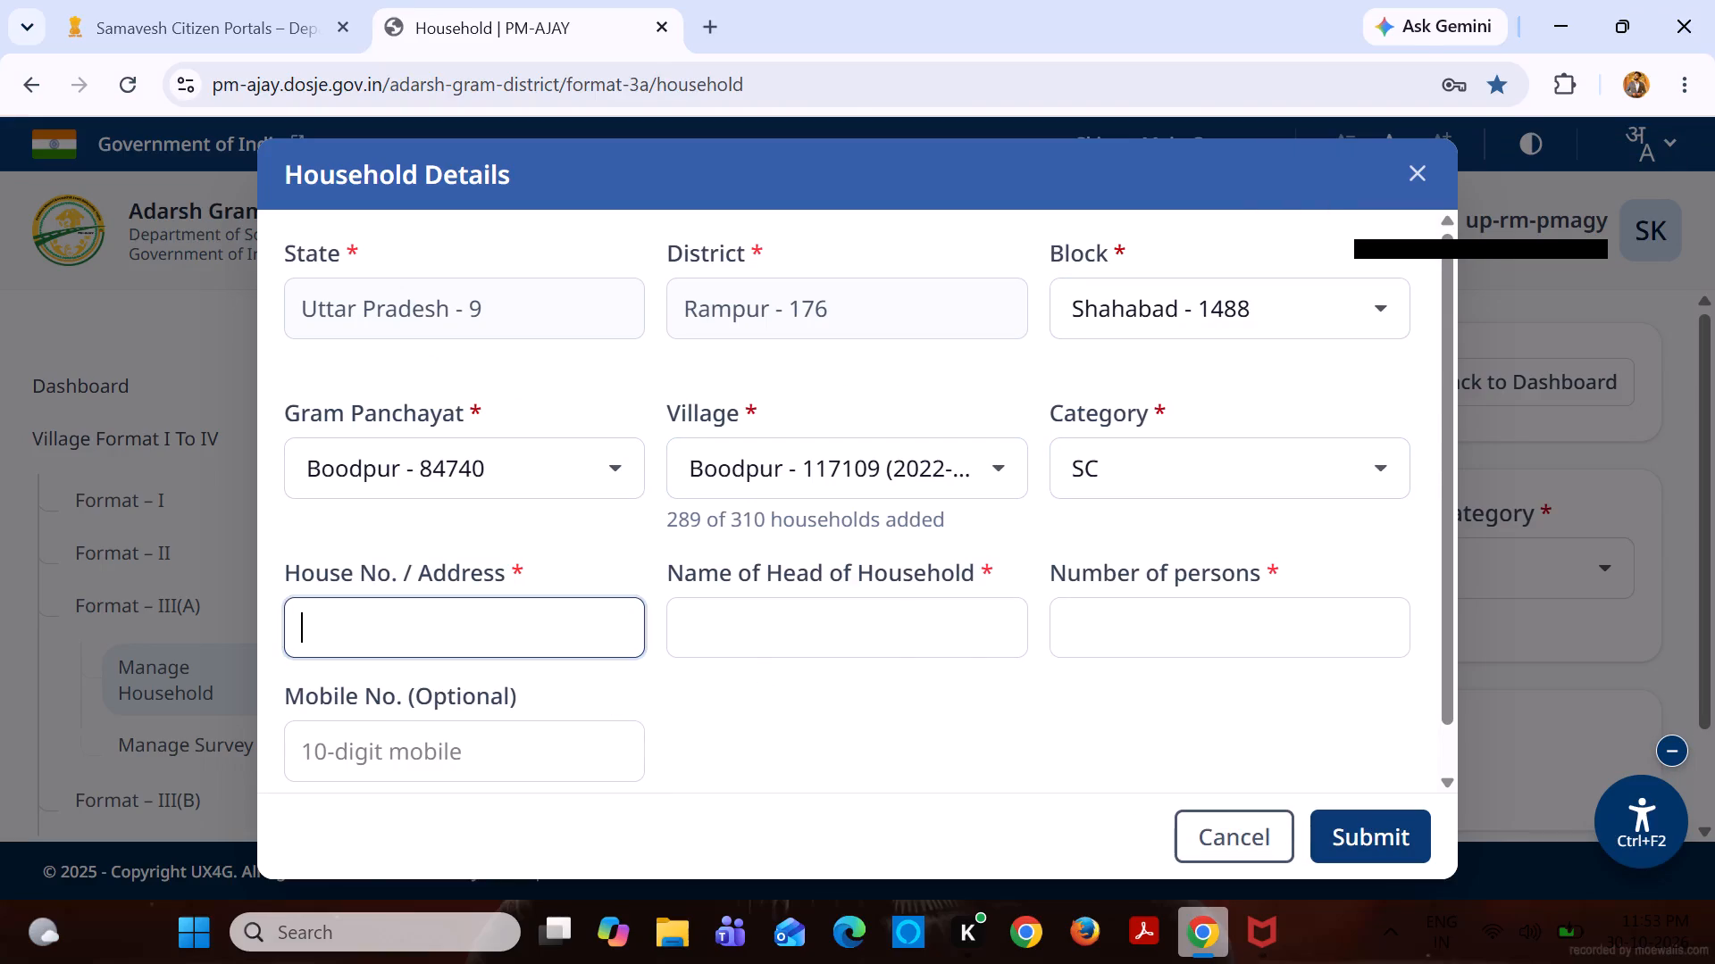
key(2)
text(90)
click(856, 637)
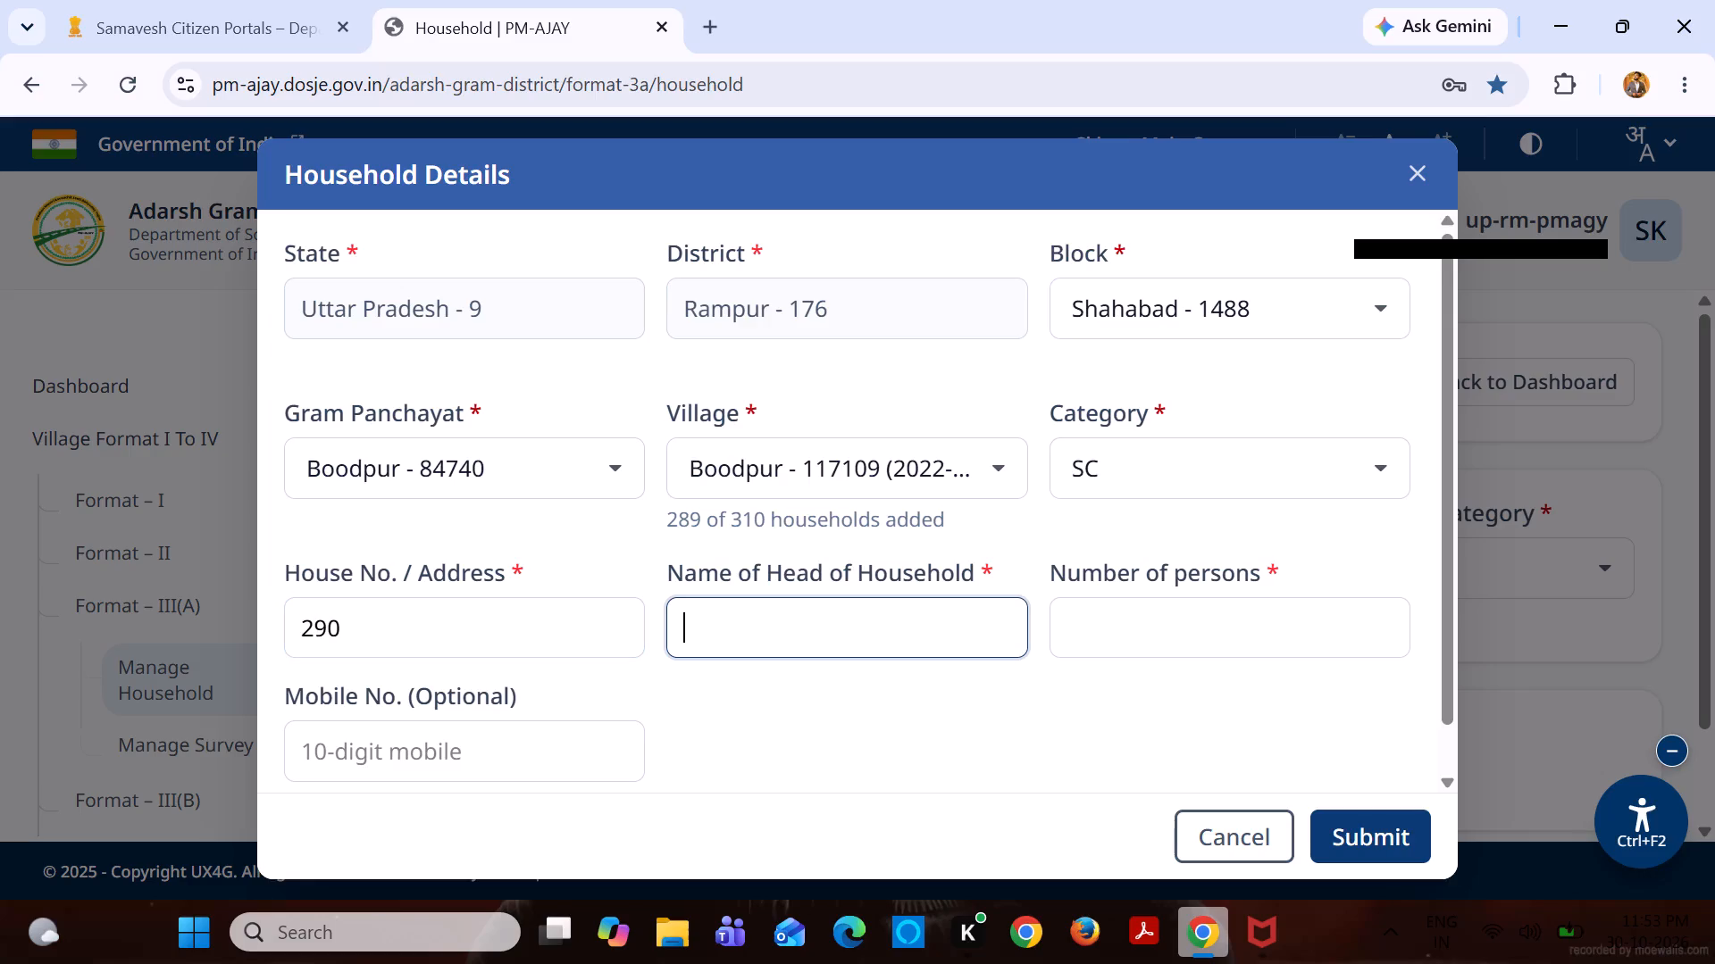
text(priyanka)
click(1377, 637)
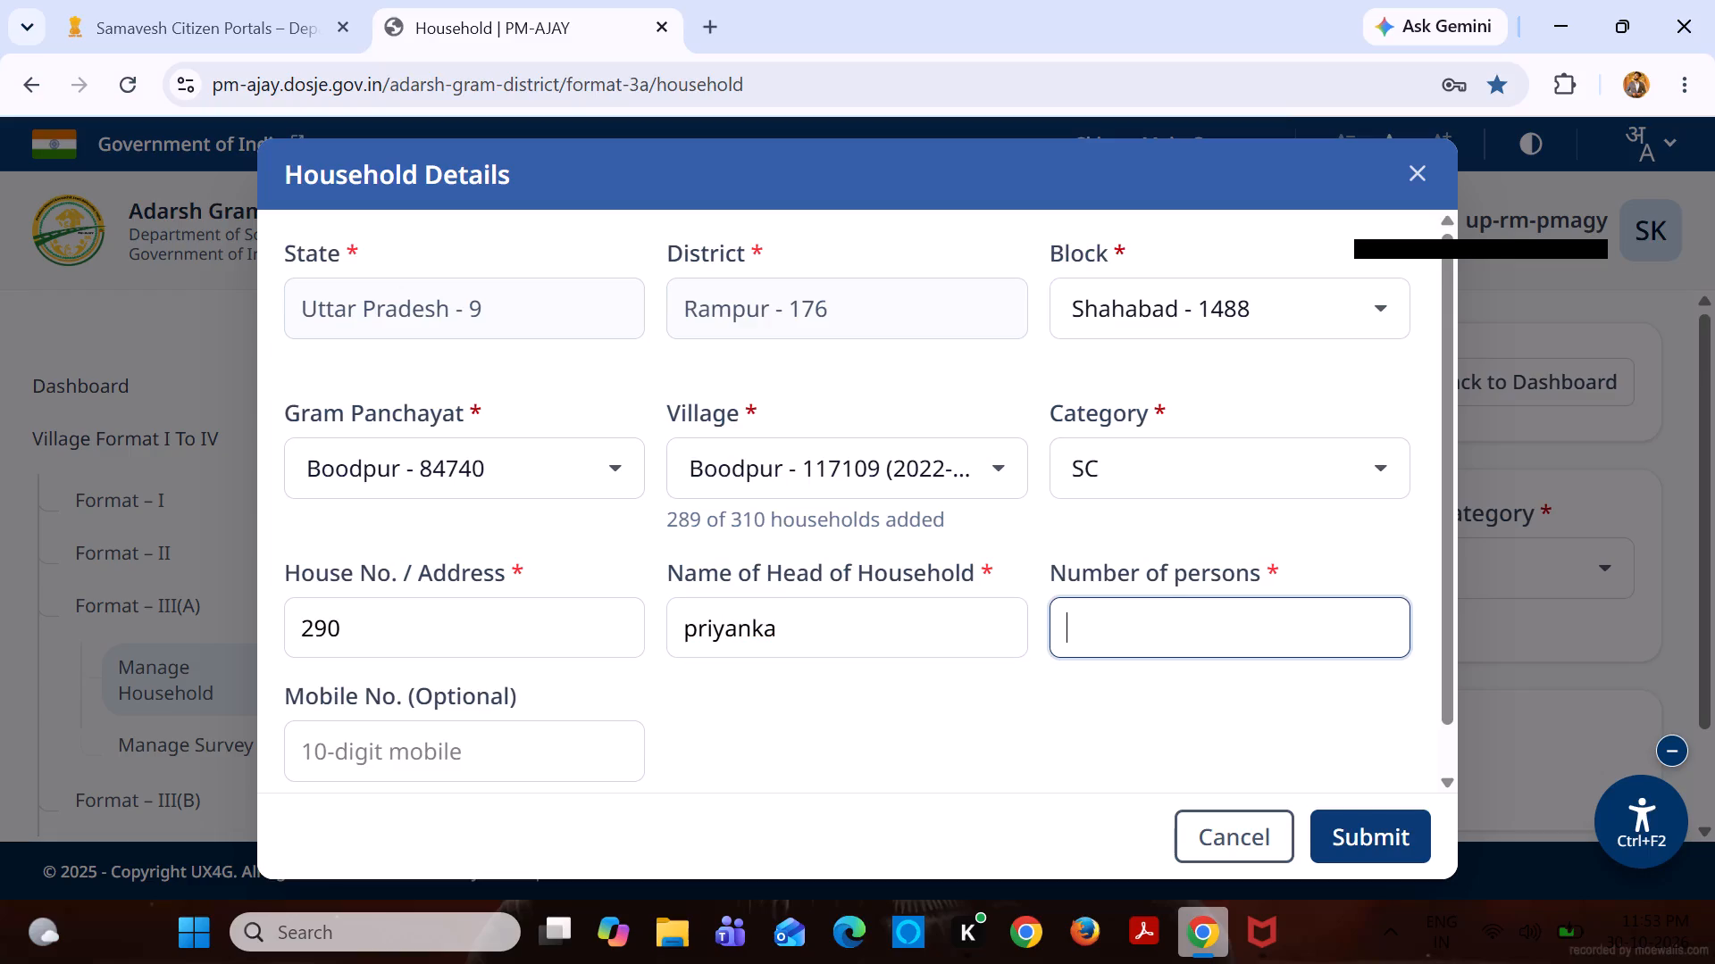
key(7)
click(1355, 858)
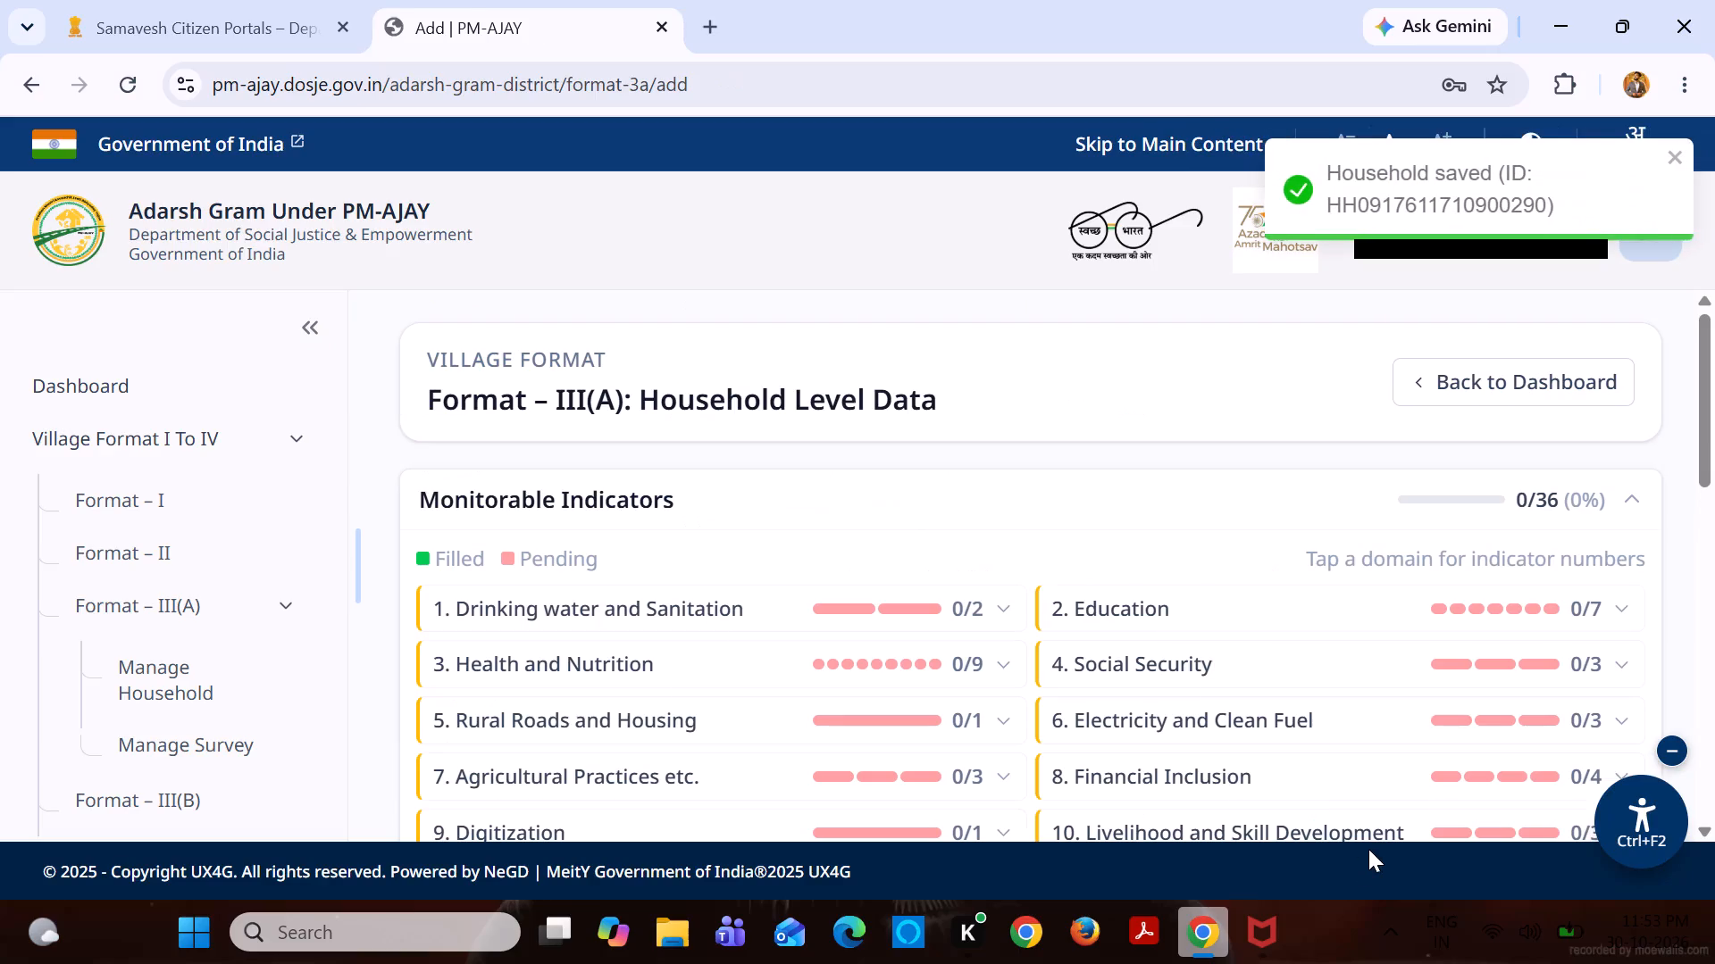
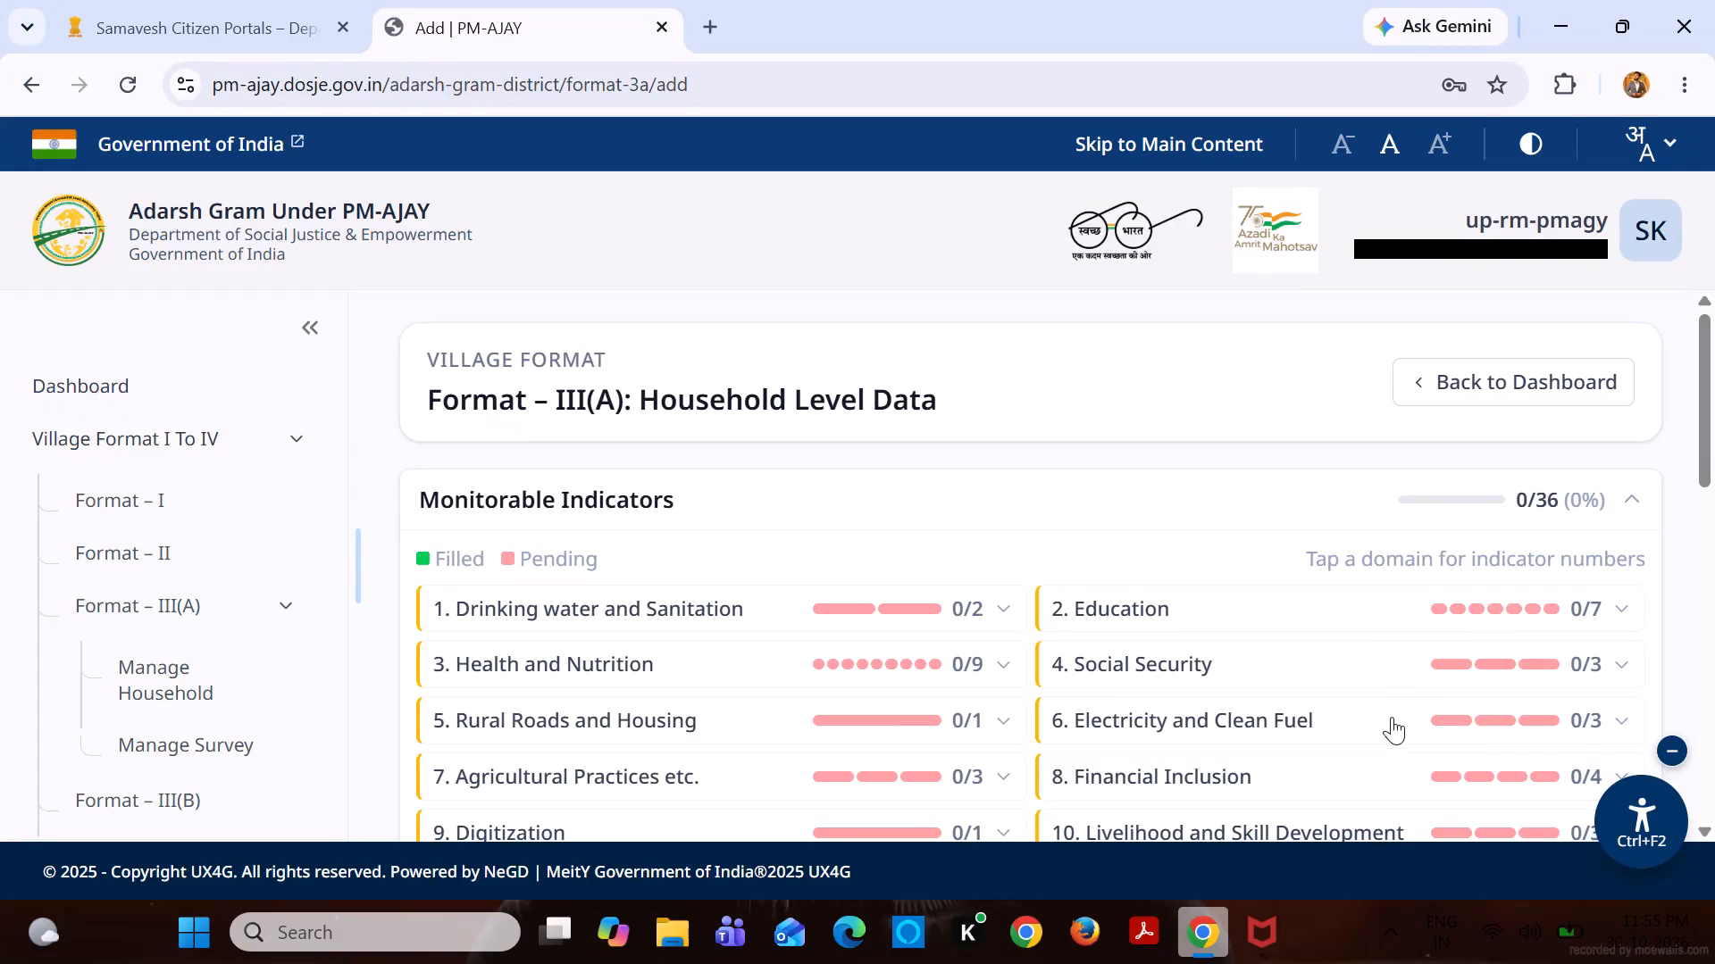
Complete domain 1 – Drinking water and Sanitation with Yes for having a household latrine and No for open defecation, and submit it.
scroll(1386, 707, down, 11)
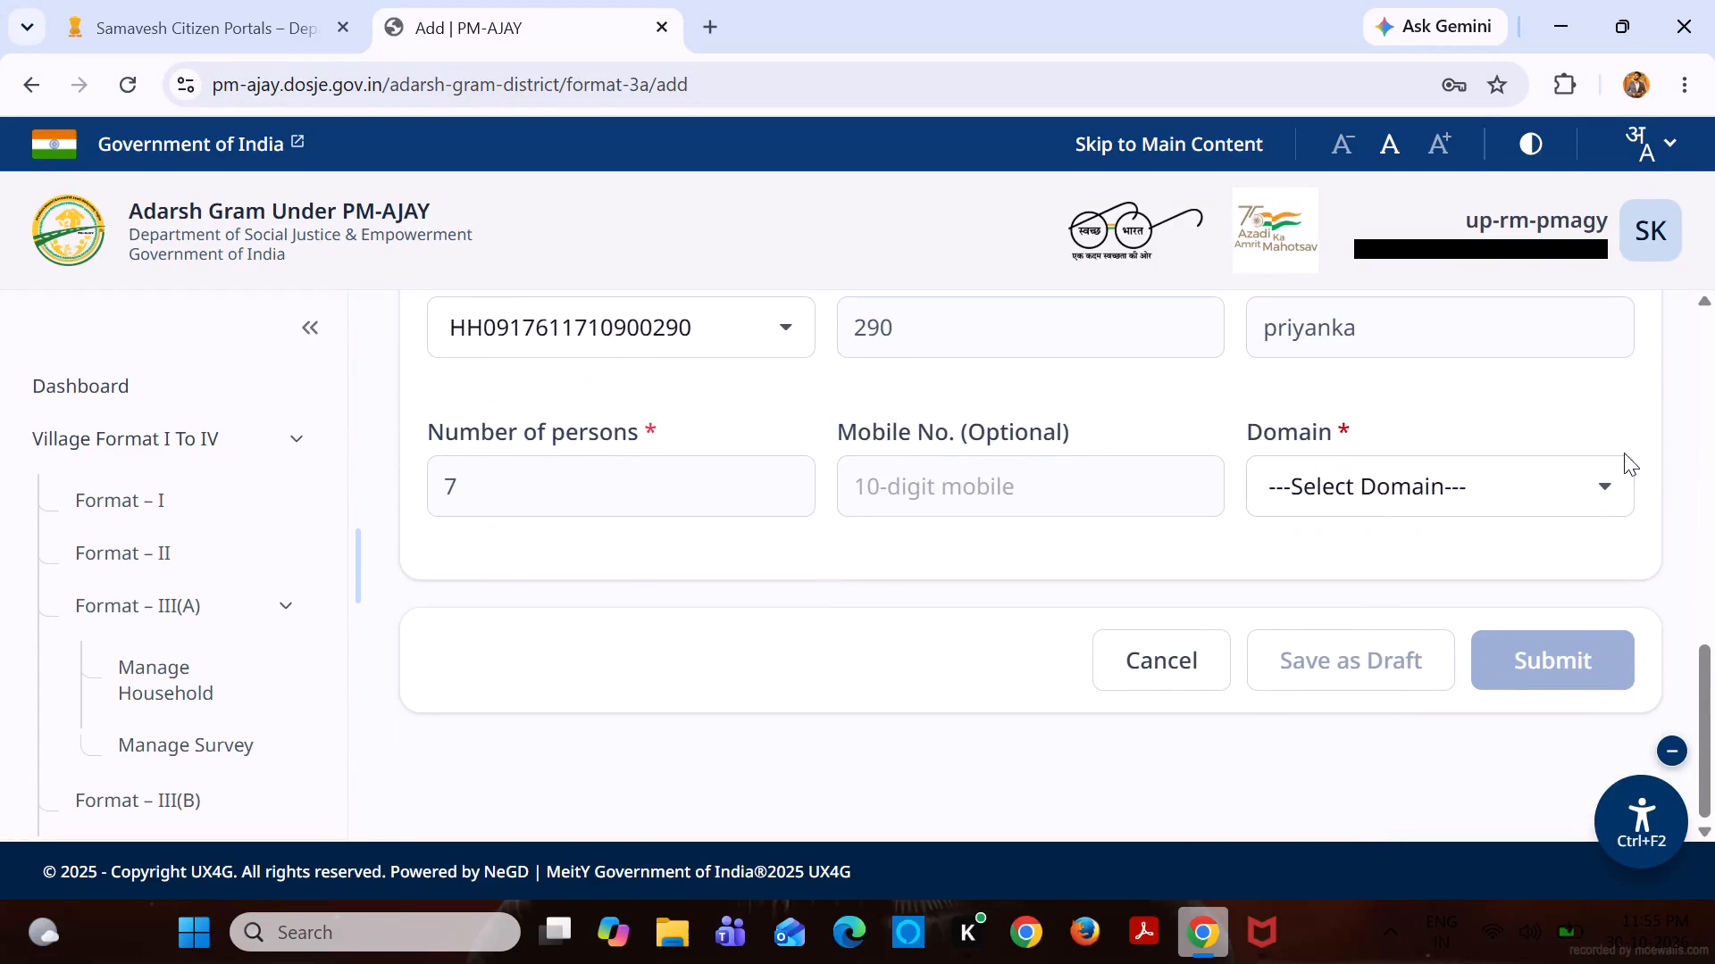
click(1581, 500)
click(1485, 234)
scroll(1429, 454, down, 3)
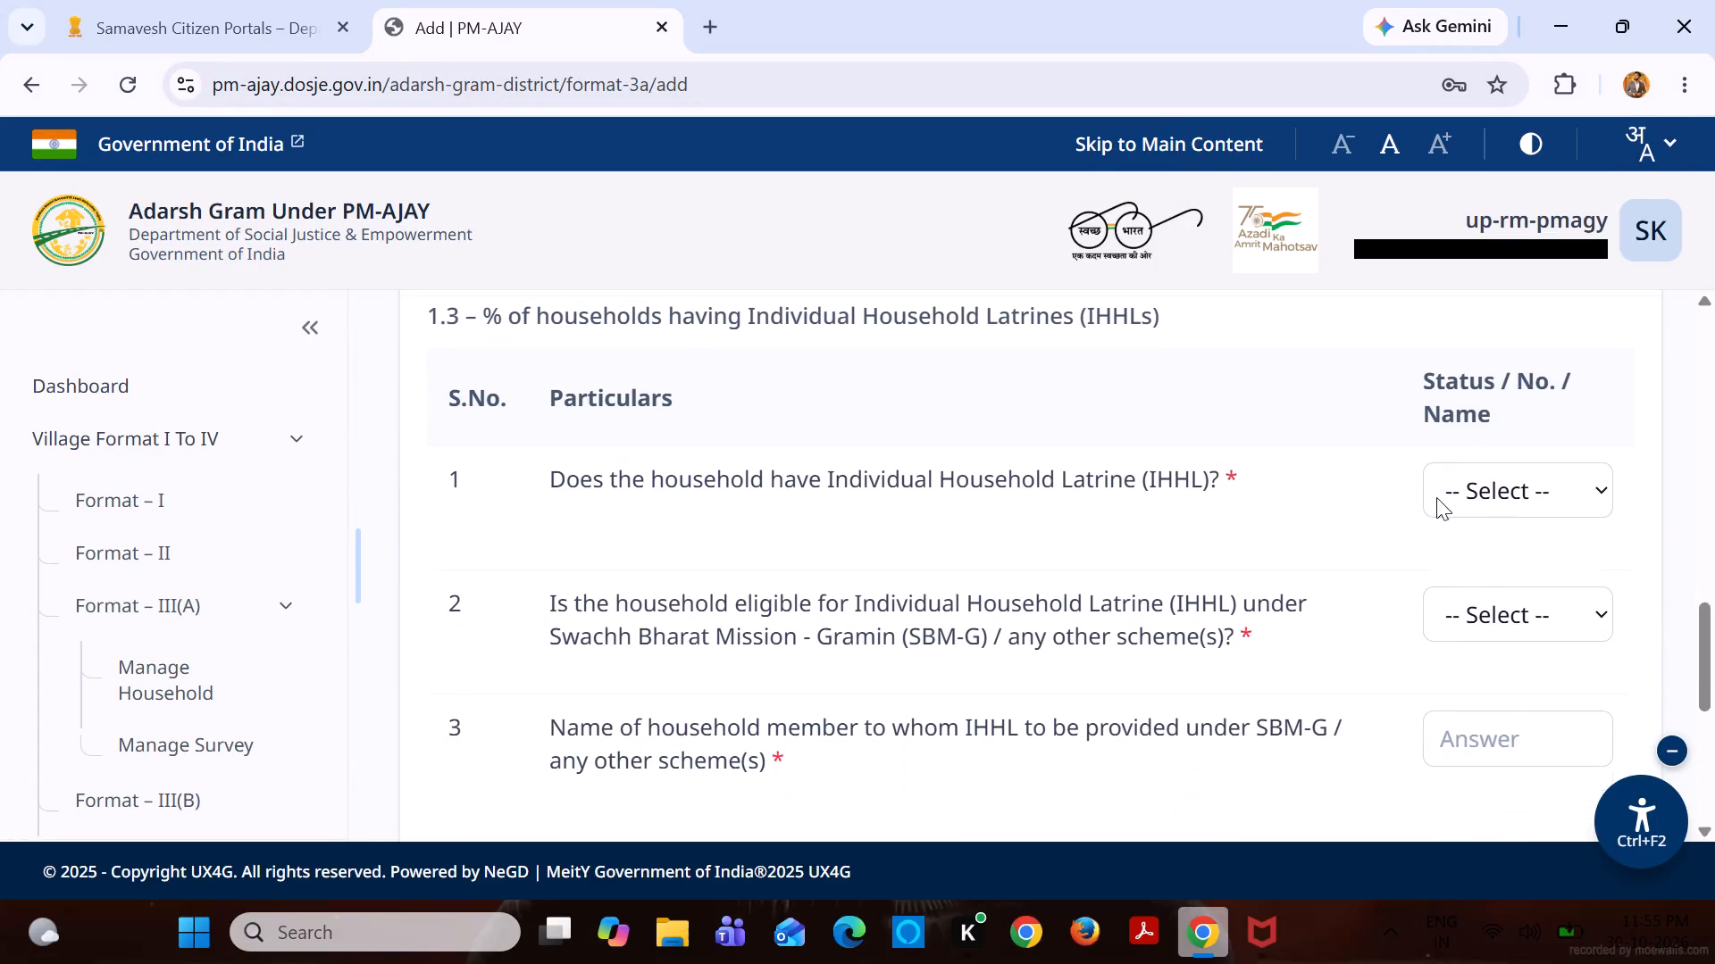
click(1525, 477)
click(1483, 584)
scroll(1490, 587, down, 2)
click(1540, 487)
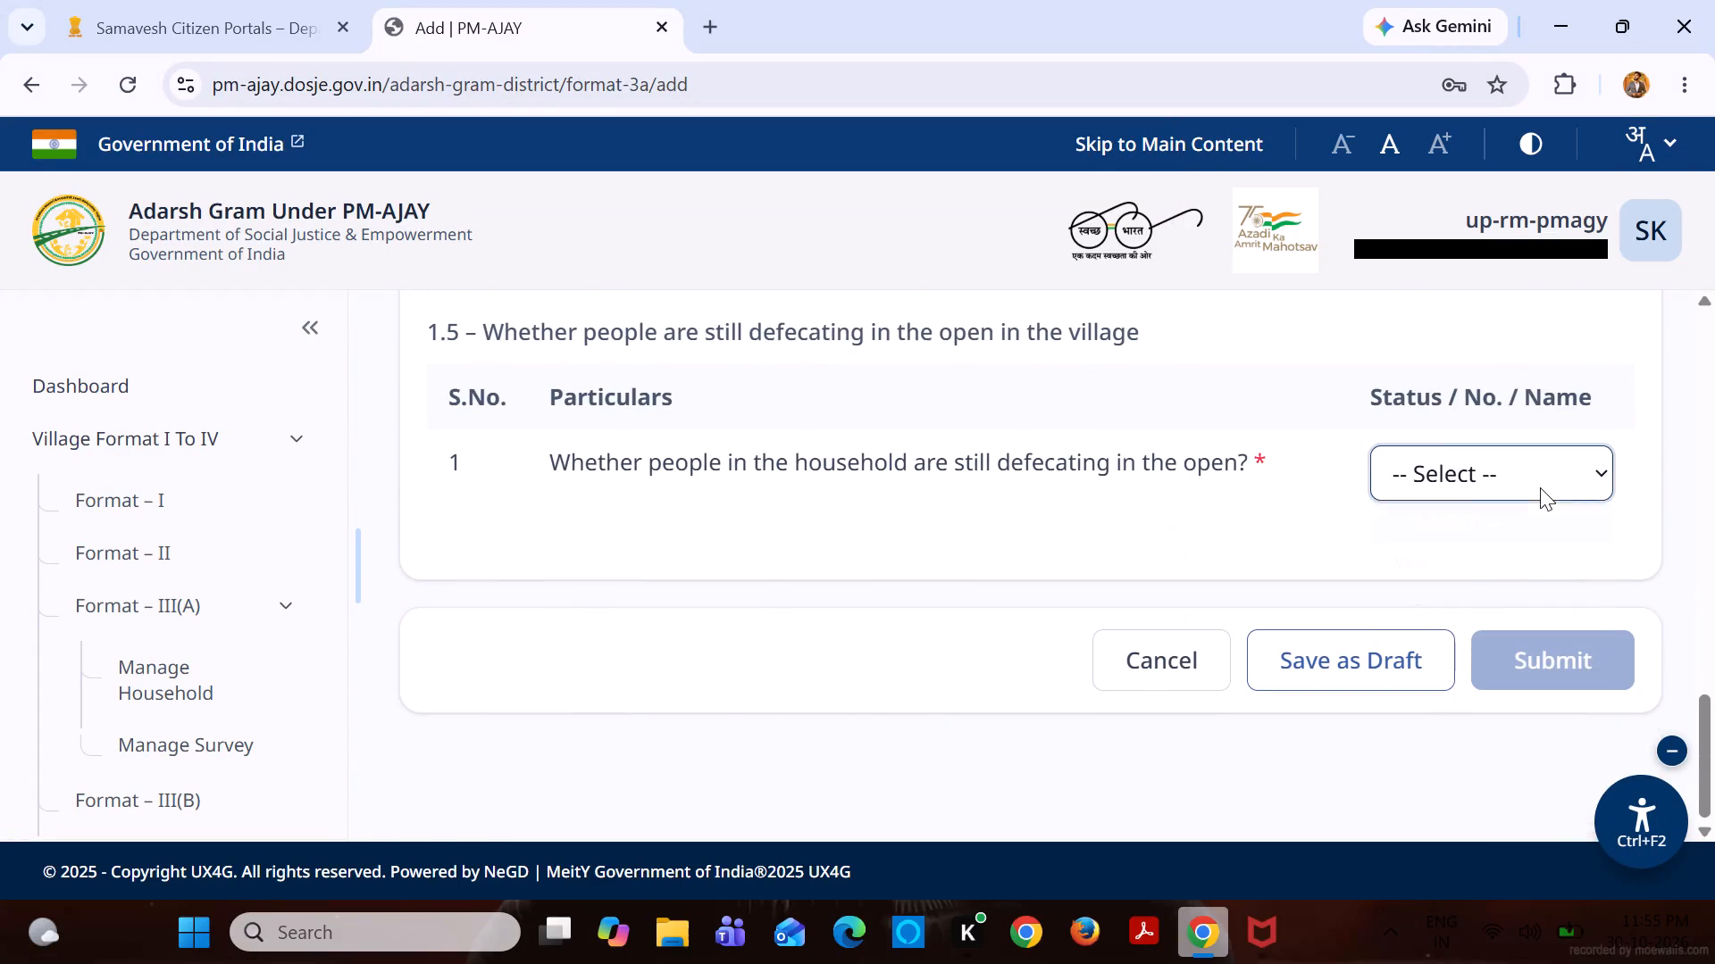
click(1459, 598)
click(1536, 635)
Select domain 2 – Education and enter 1 child aged 6-10 with 1 attending, and 2 children aged 11-13 with 2 attending.
click(1564, 429)
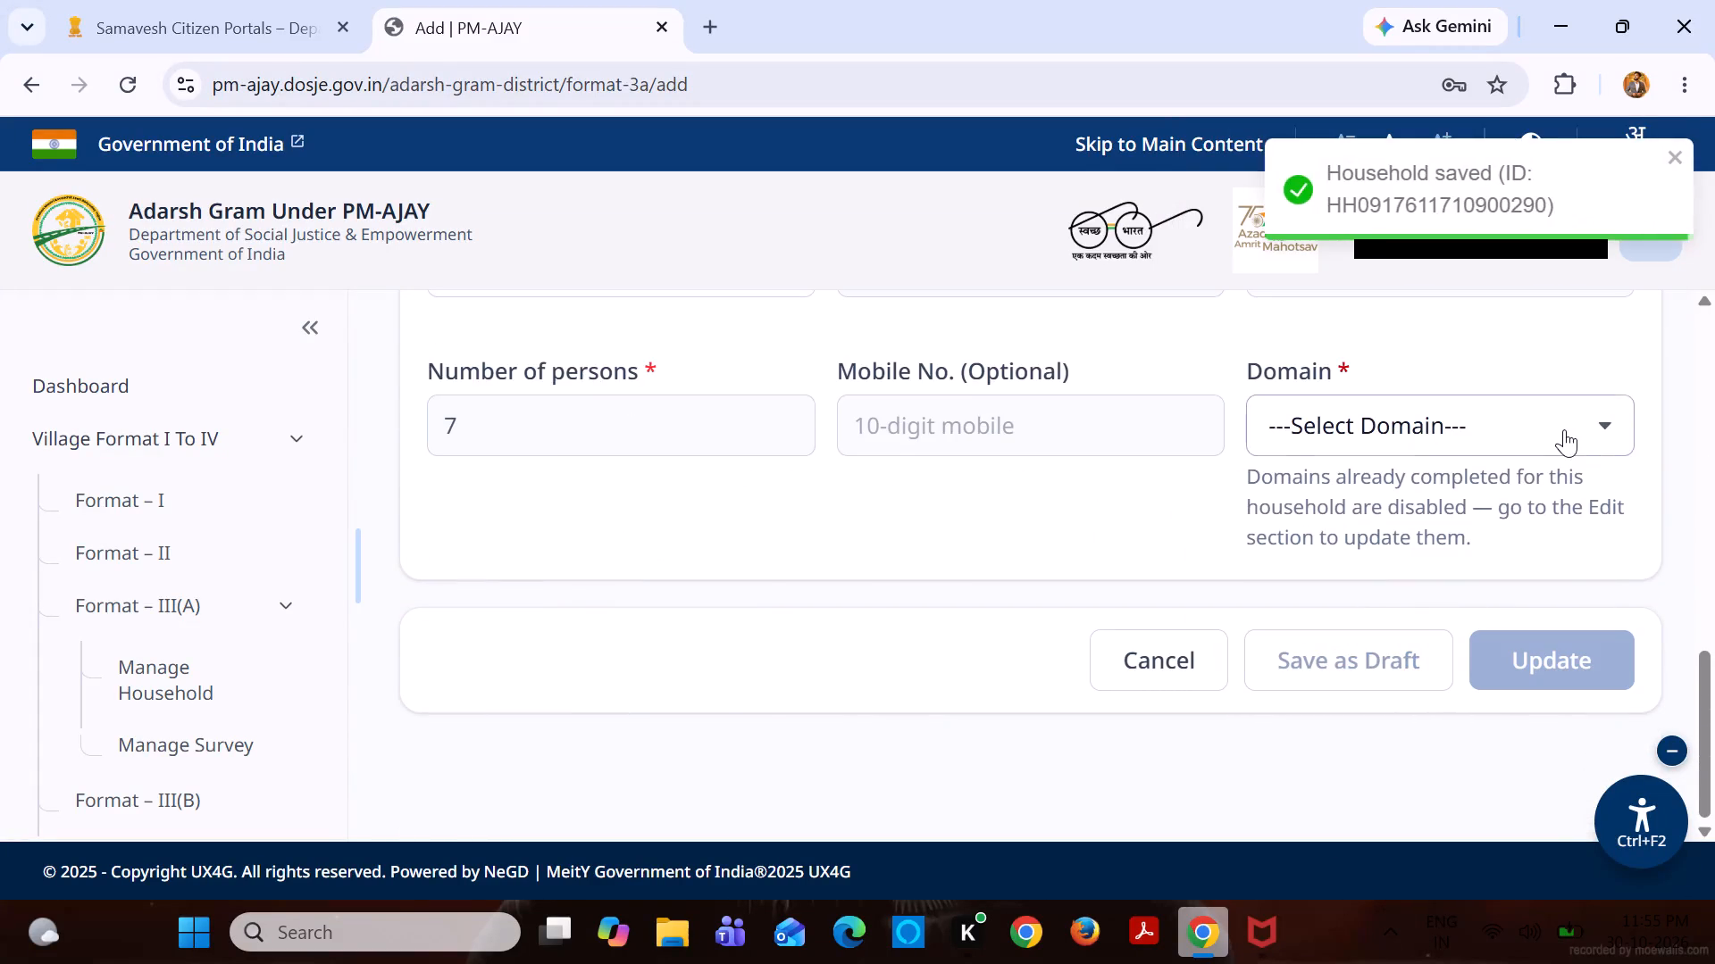
click(1309, 689)
scroll(1315, 691, down, 2)
click(1446, 568)
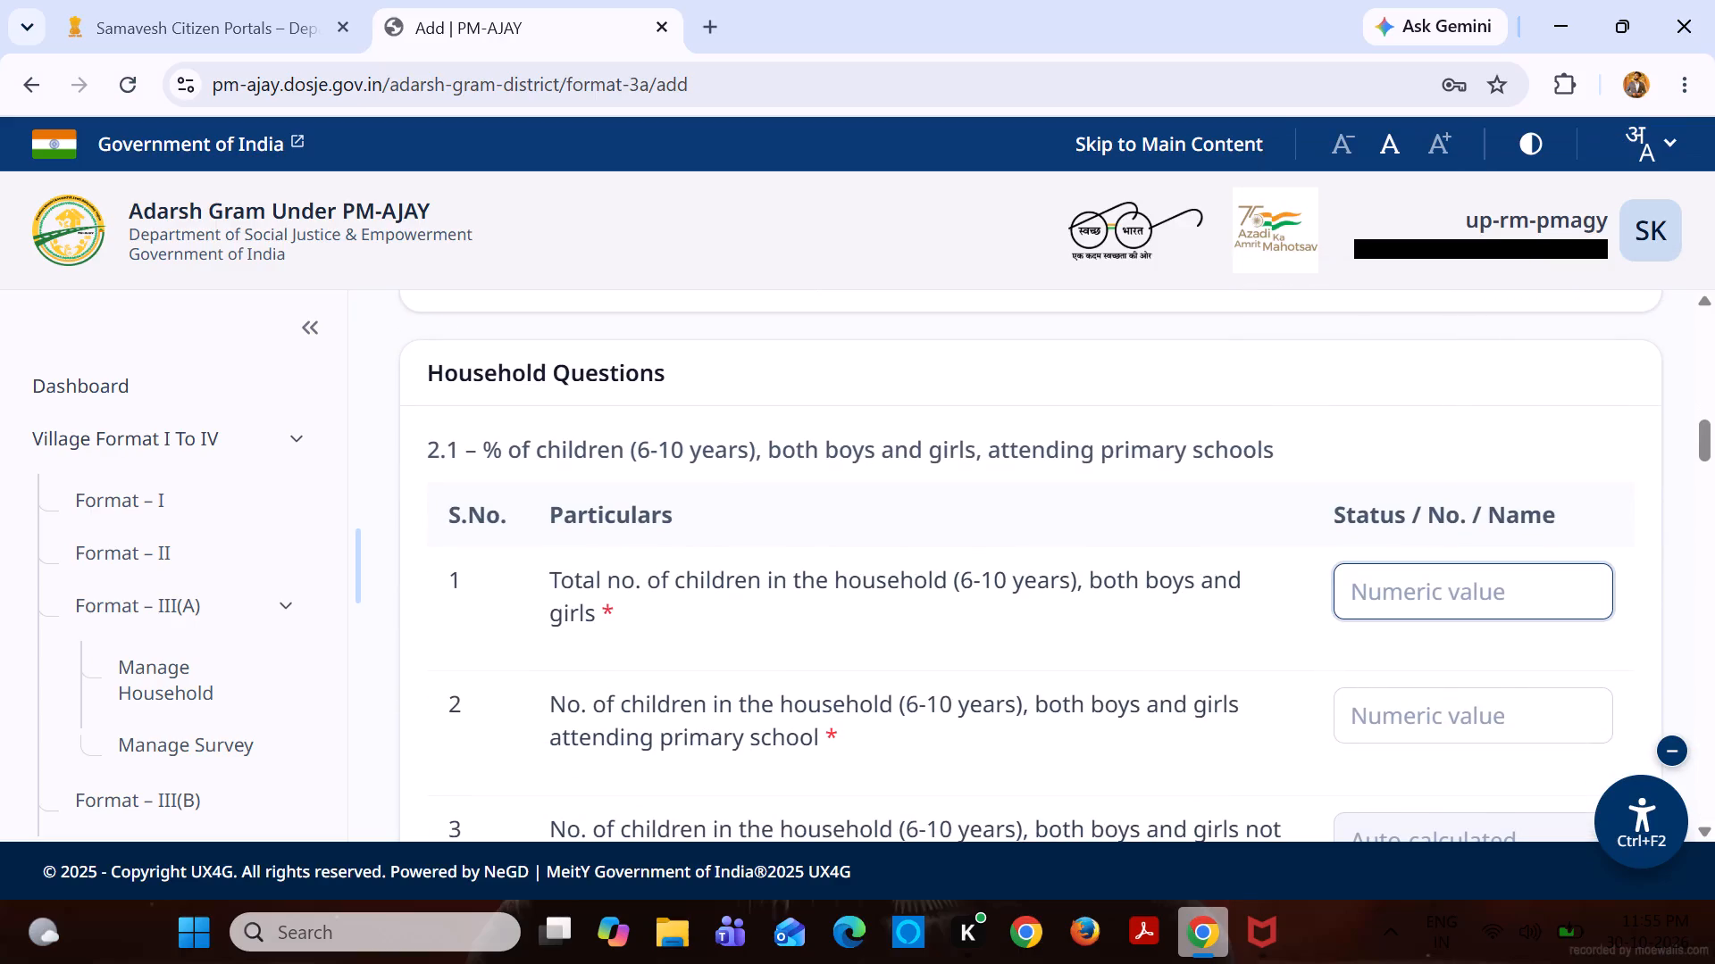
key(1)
click(1453, 710)
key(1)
scroll(1453, 522, down, 2)
scroll(1357, 661, down, 1)
click(1423, 745)
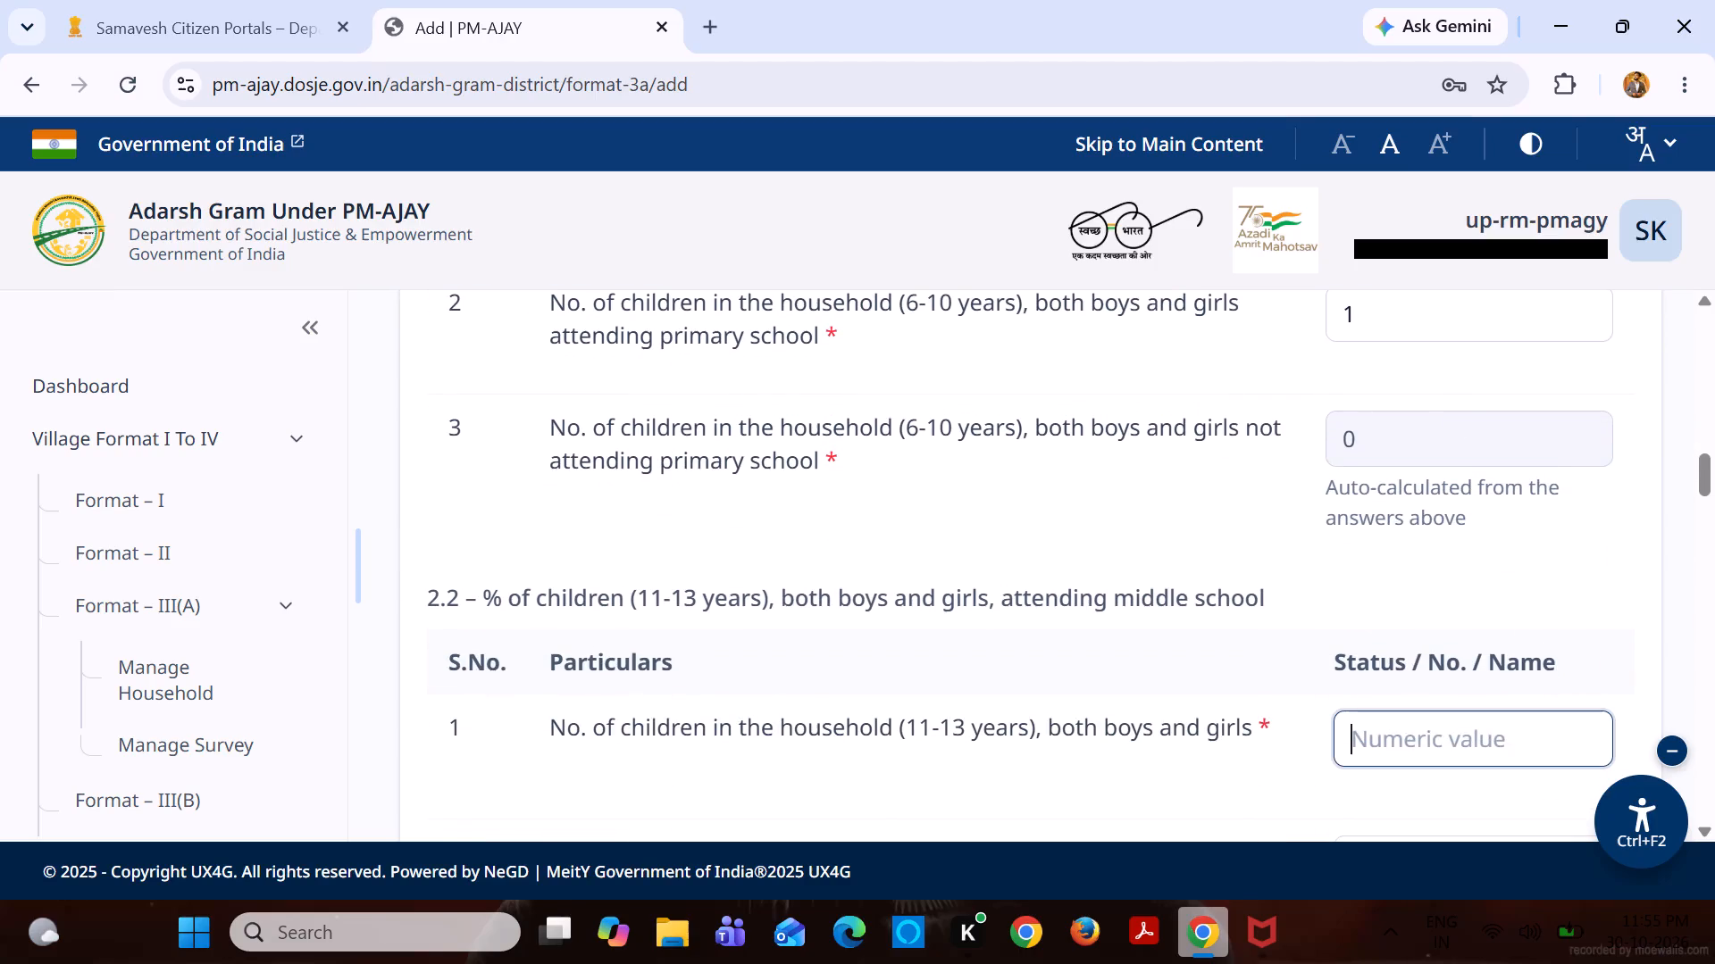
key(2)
scroll(1421, 736, down, 3)
click(1397, 454)
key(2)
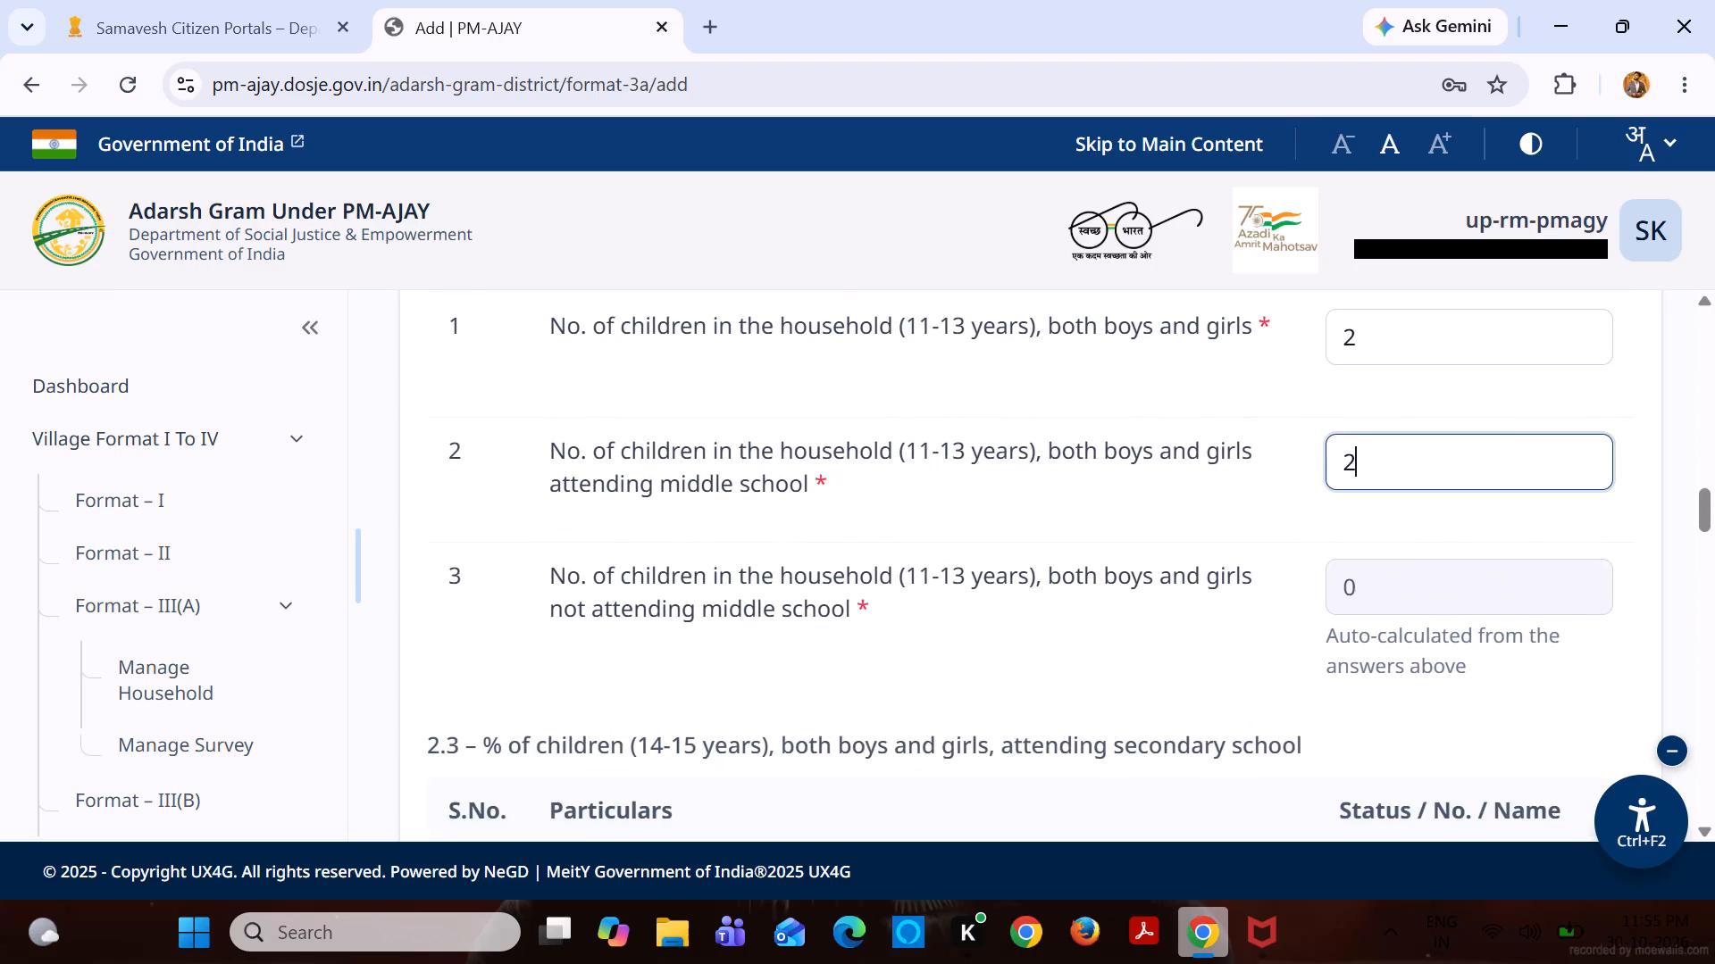
Enter 1 child aged 14-15 attending secondary school and 1 child aged 16-17 attending higher secondary school.
scroll(1397, 452, down, 2)
click(1407, 625)
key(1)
click(1416, 737)
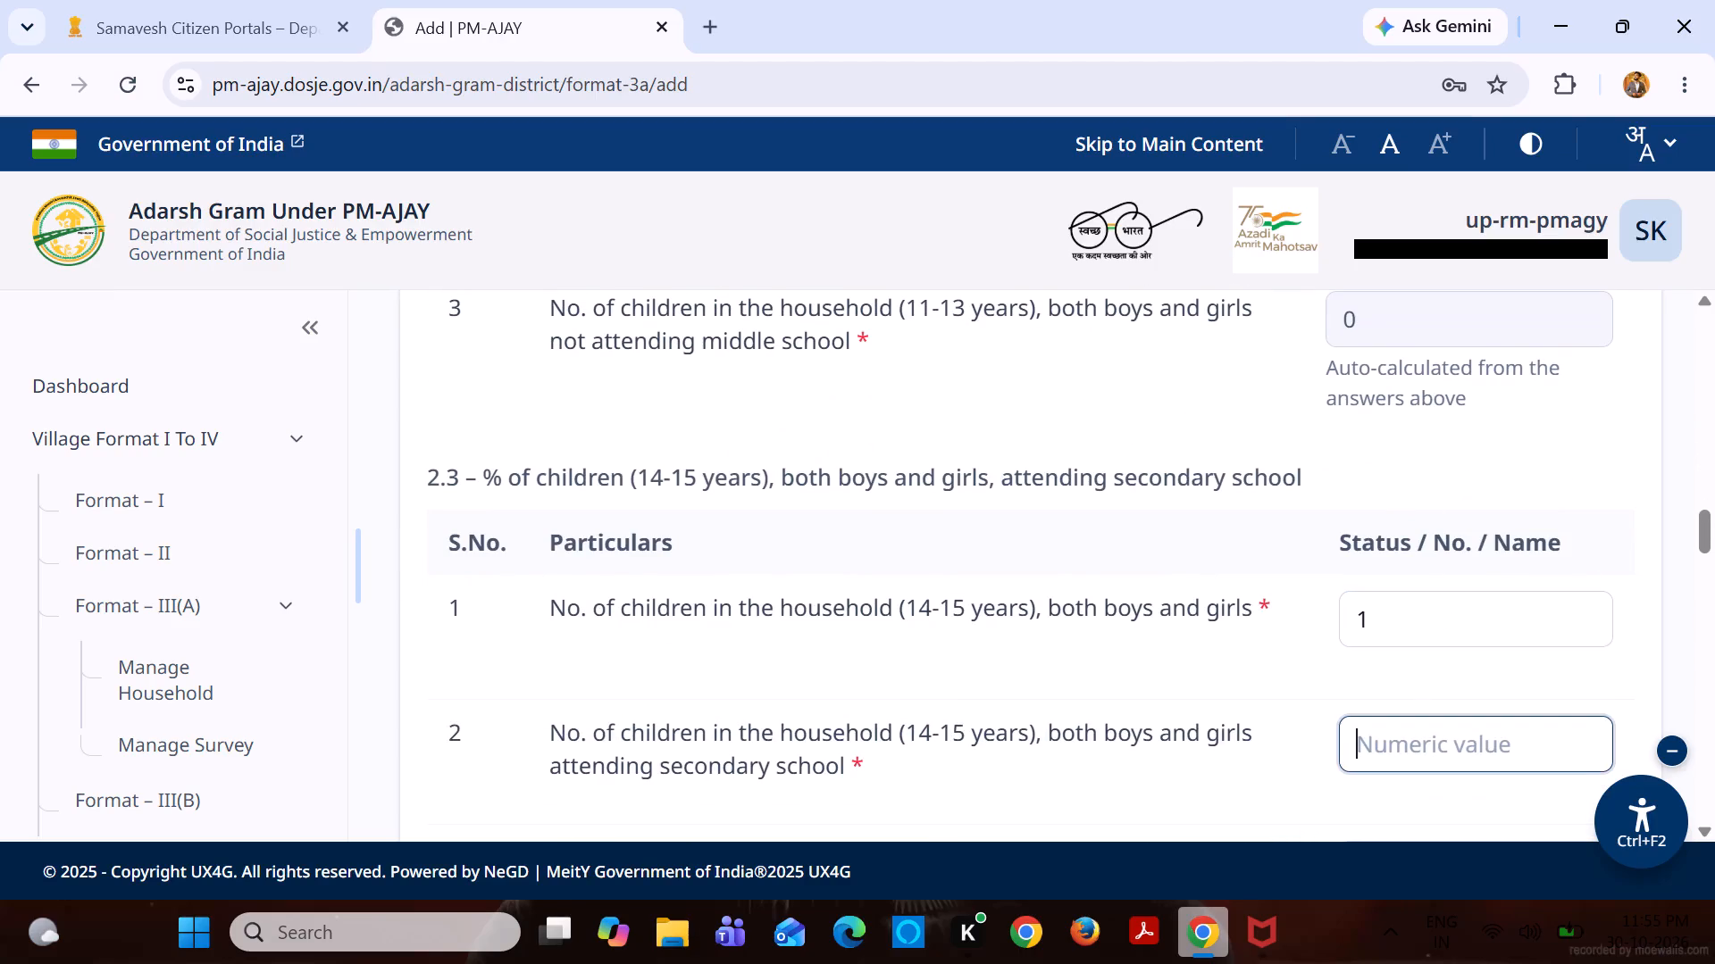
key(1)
scroll(1418, 719, down, 3)
click(1426, 743)
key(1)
scroll(1428, 733, down, 1)
click(1427, 748)
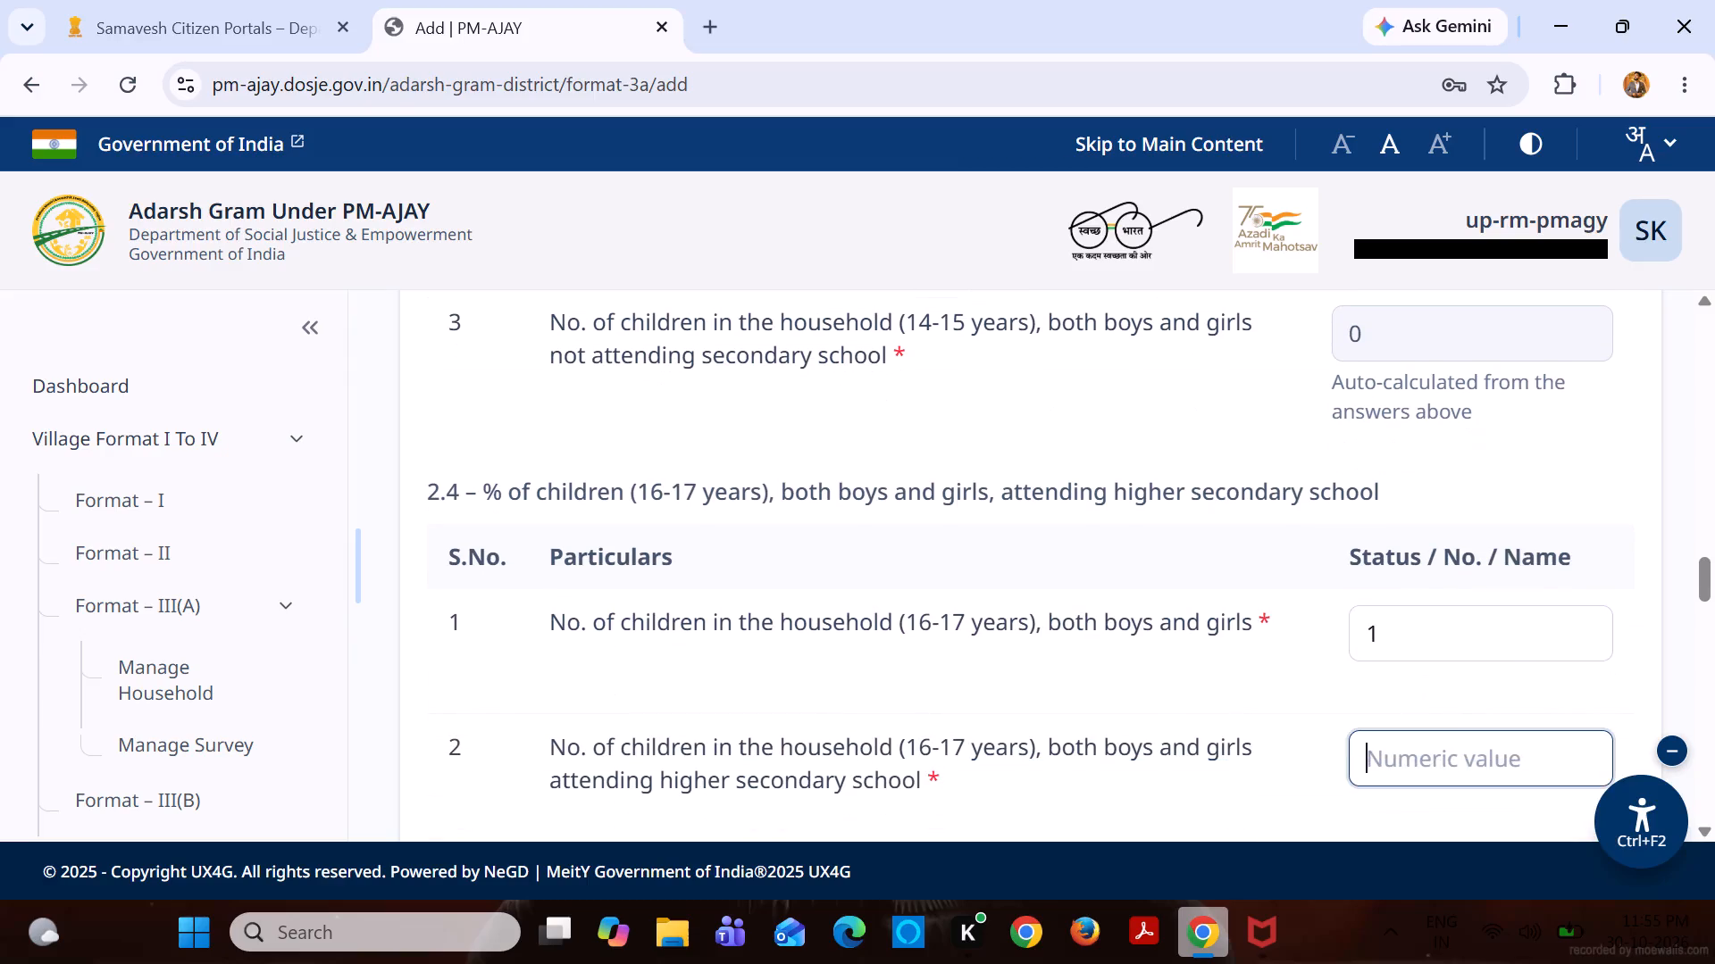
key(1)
Enter 0 children aged 18-23 and 0 eligible for pre-matric and post-matric scholarships, and submit the Education domain.
scroll(1426, 744, down, 1)
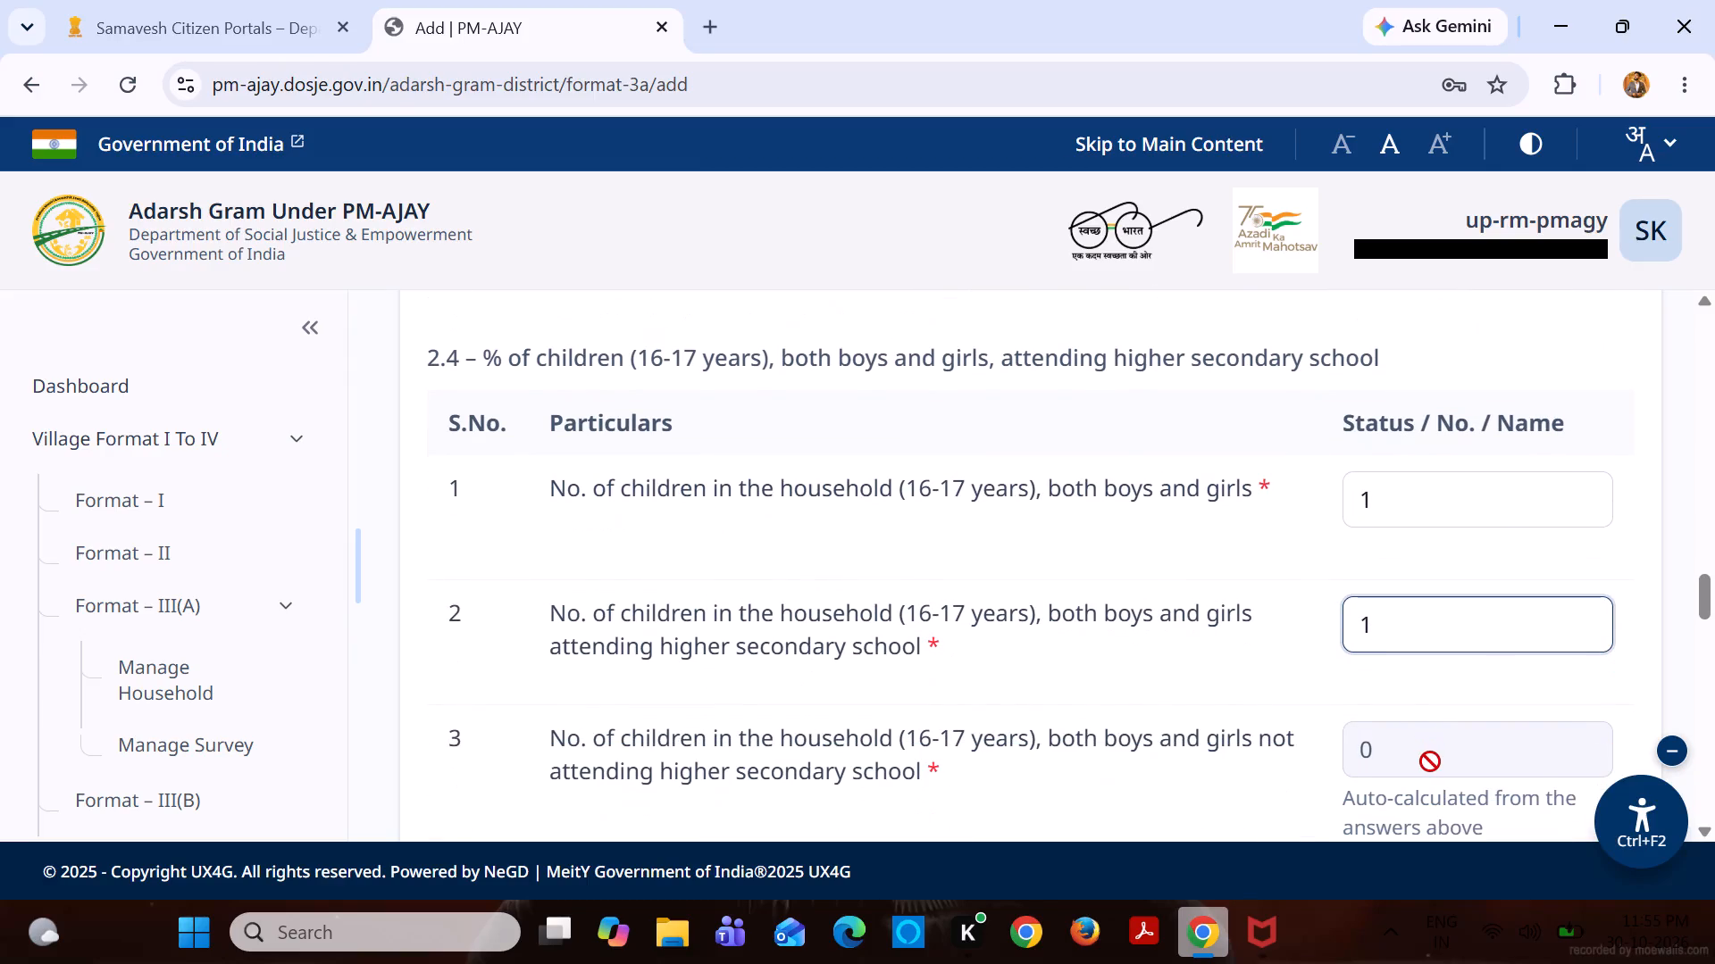
scroll(1432, 767, down, 2)
click(1427, 785)
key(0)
scroll(1442, 750, down, 2)
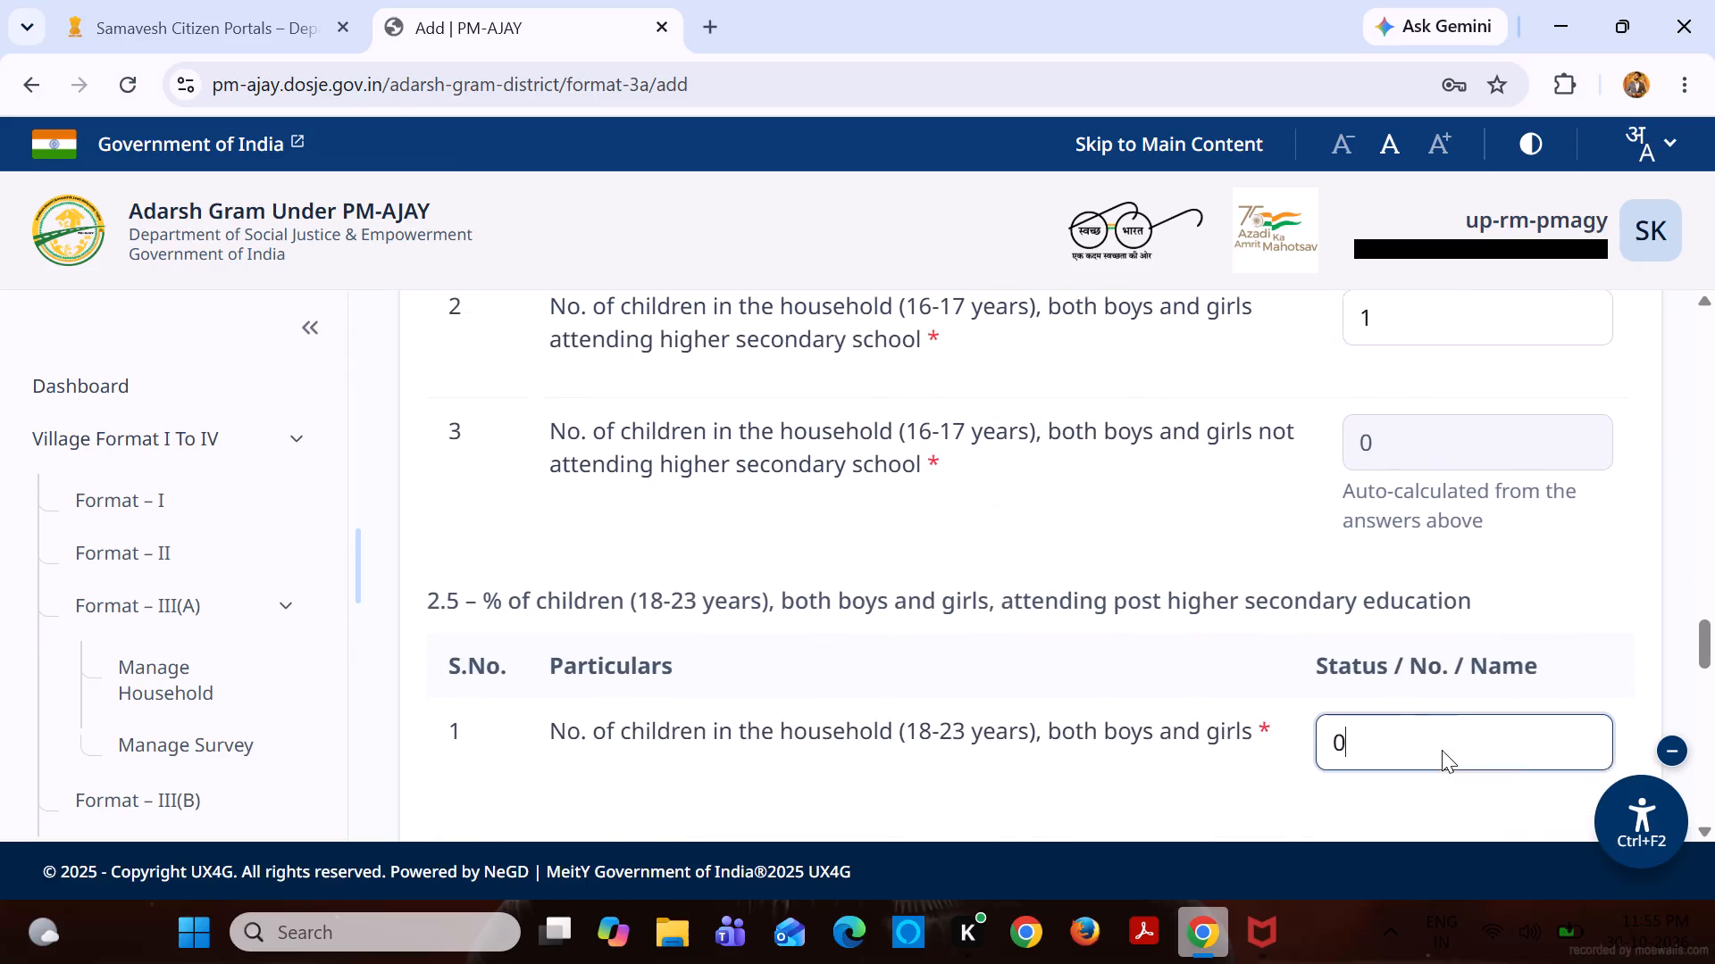
scroll(1442, 750, down, 1)
click(1455, 654)
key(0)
scroll(1455, 660, down, 2)
click(1468, 651)
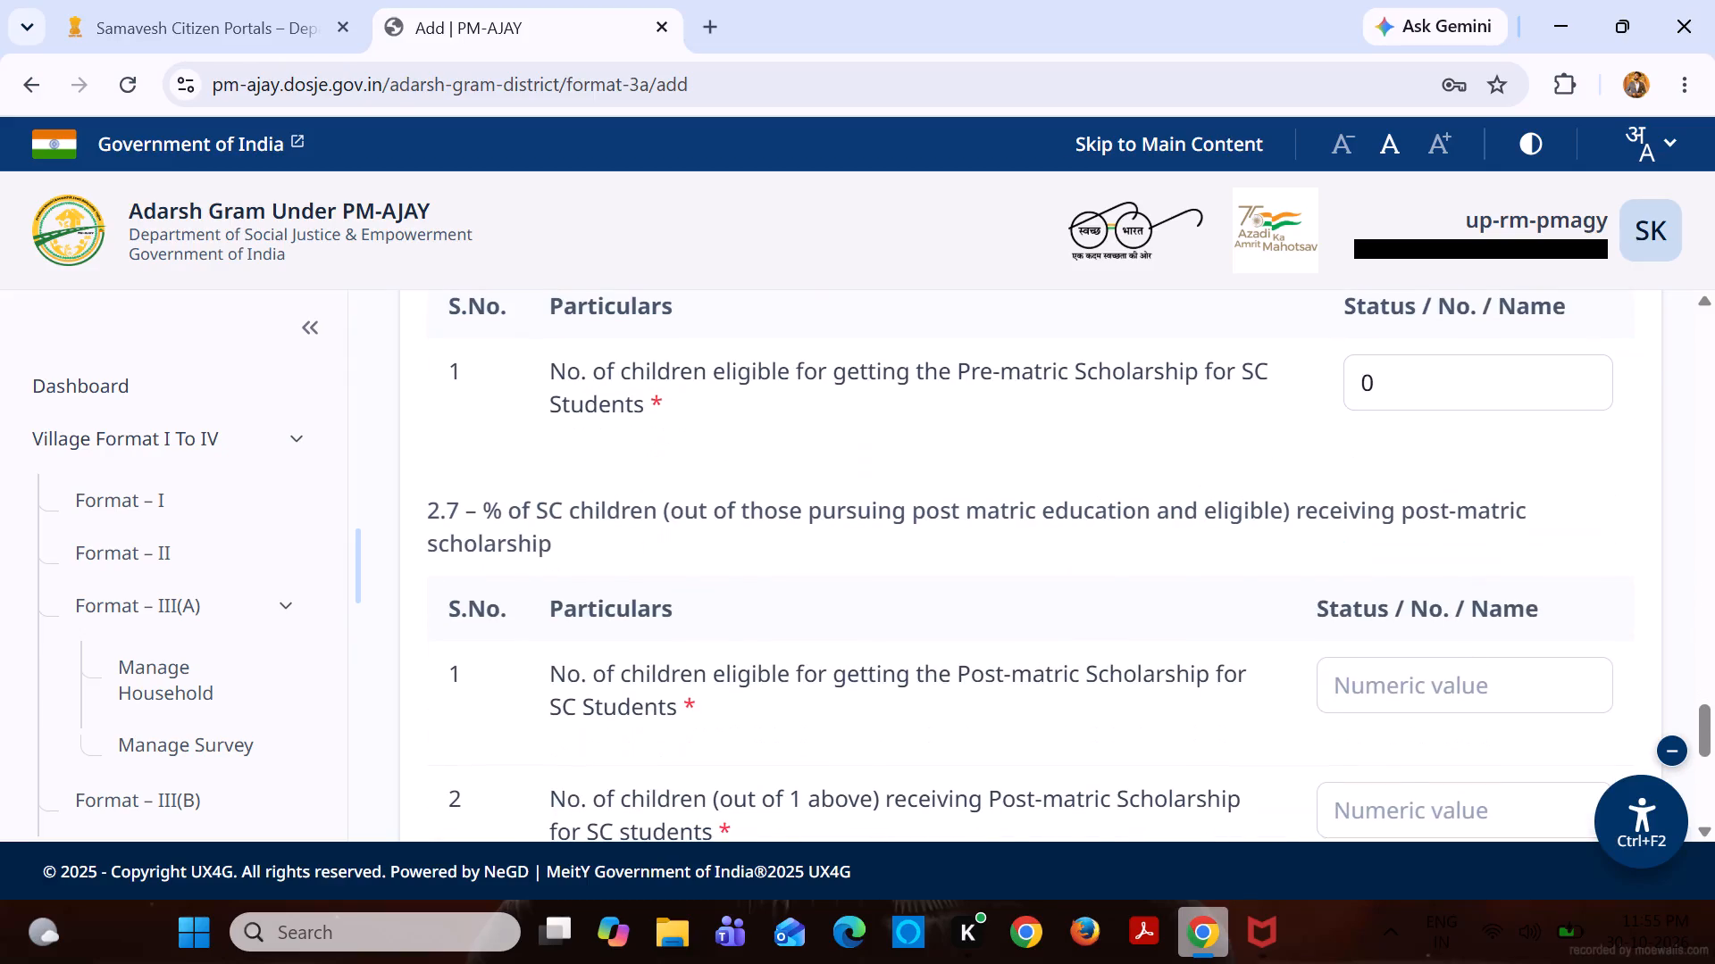
click(1460, 672)
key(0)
scroll(1463, 678, down, 2)
click(1530, 667)
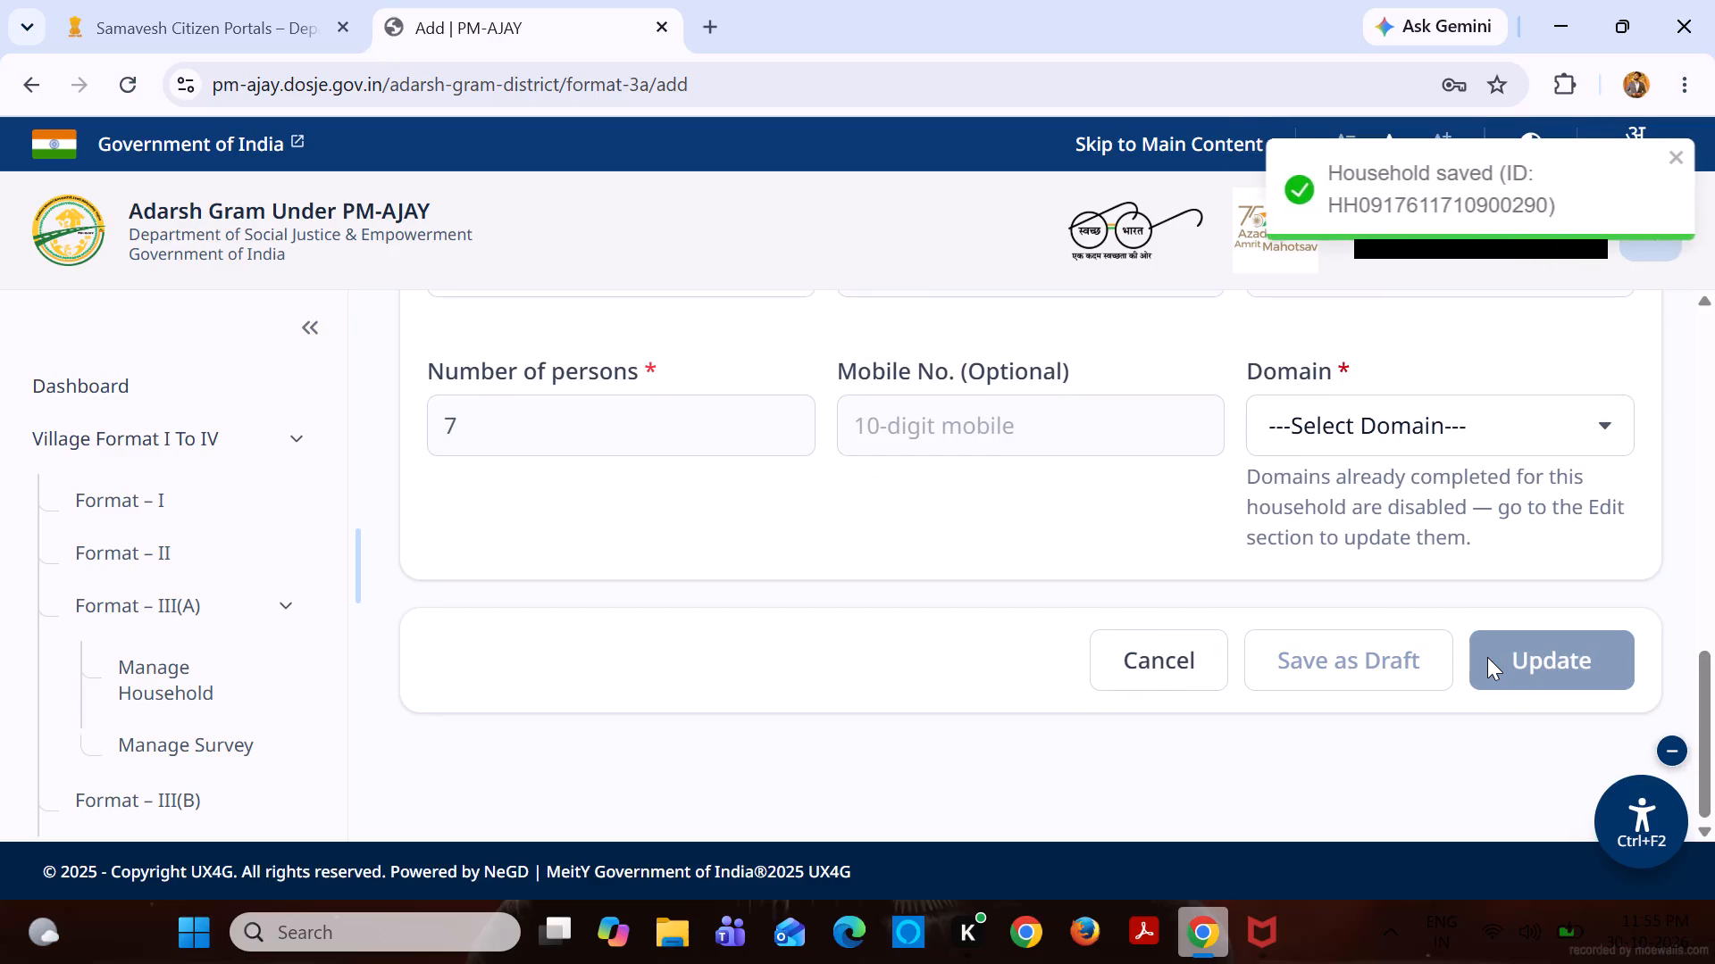
Select domain 3 – Health and Nutrition, answer its opening selection question, and enter 0 pregnant women and 0 deliveries last year.
click(1524, 433)
click(1377, 752)
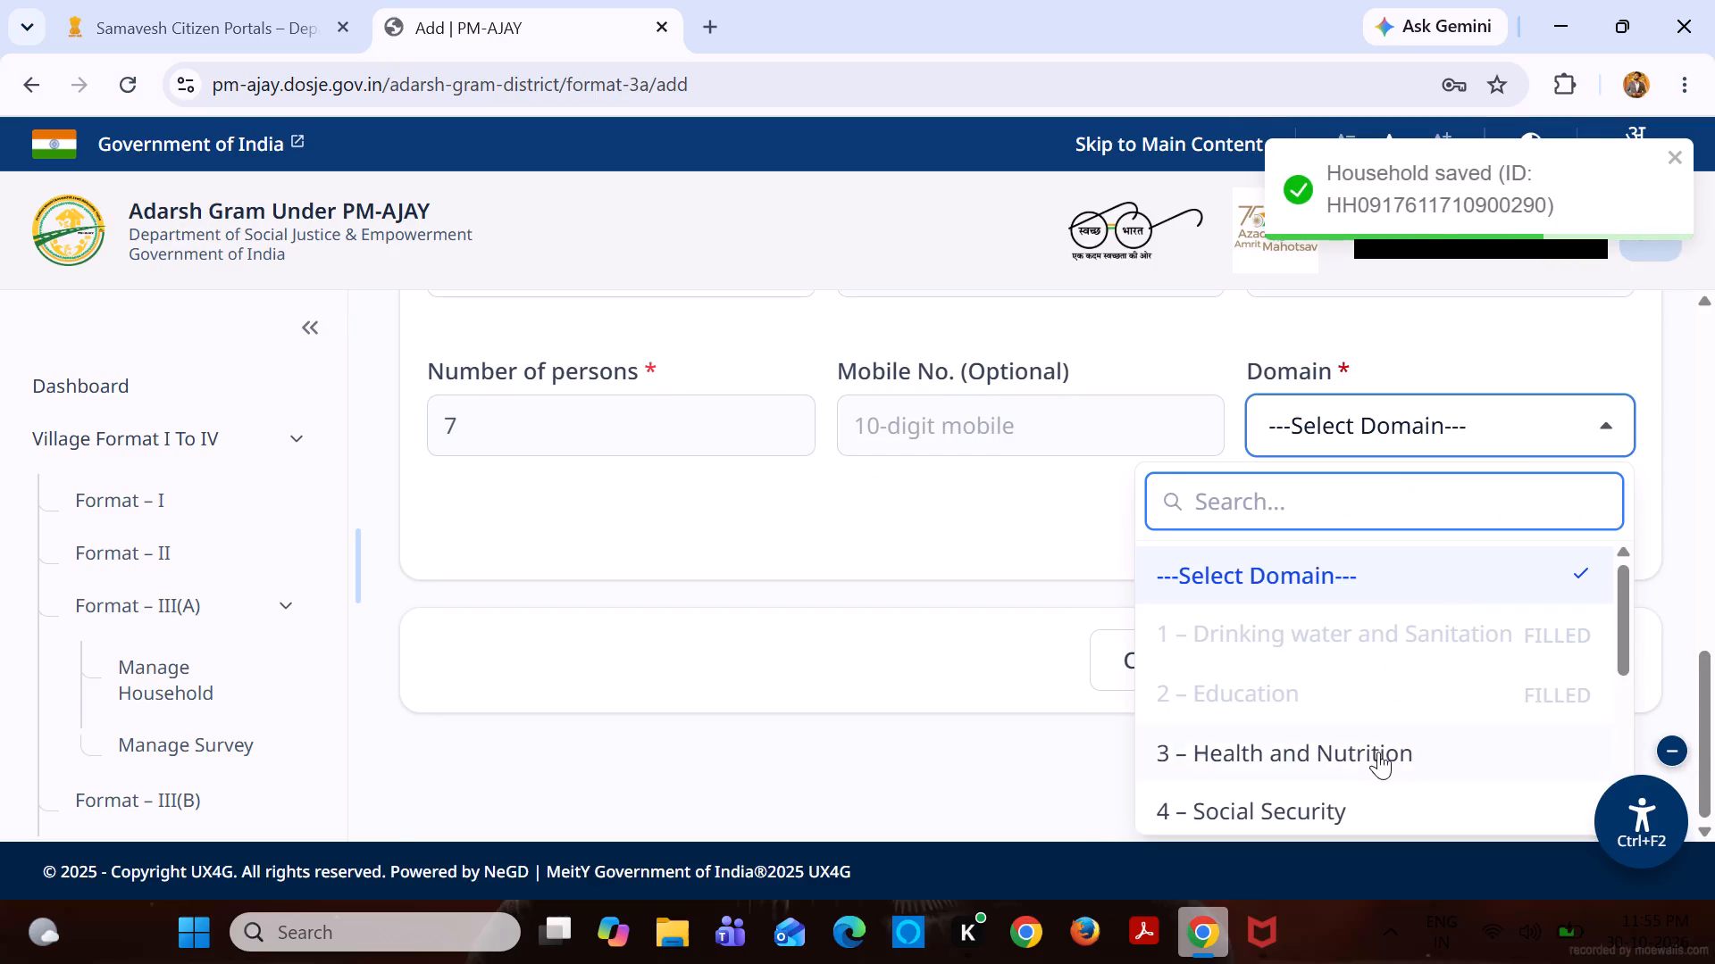
scroll(1390, 715, down, 2)
click(1474, 592)
click(1426, 671)
scroll(1434, 662, down, 3)
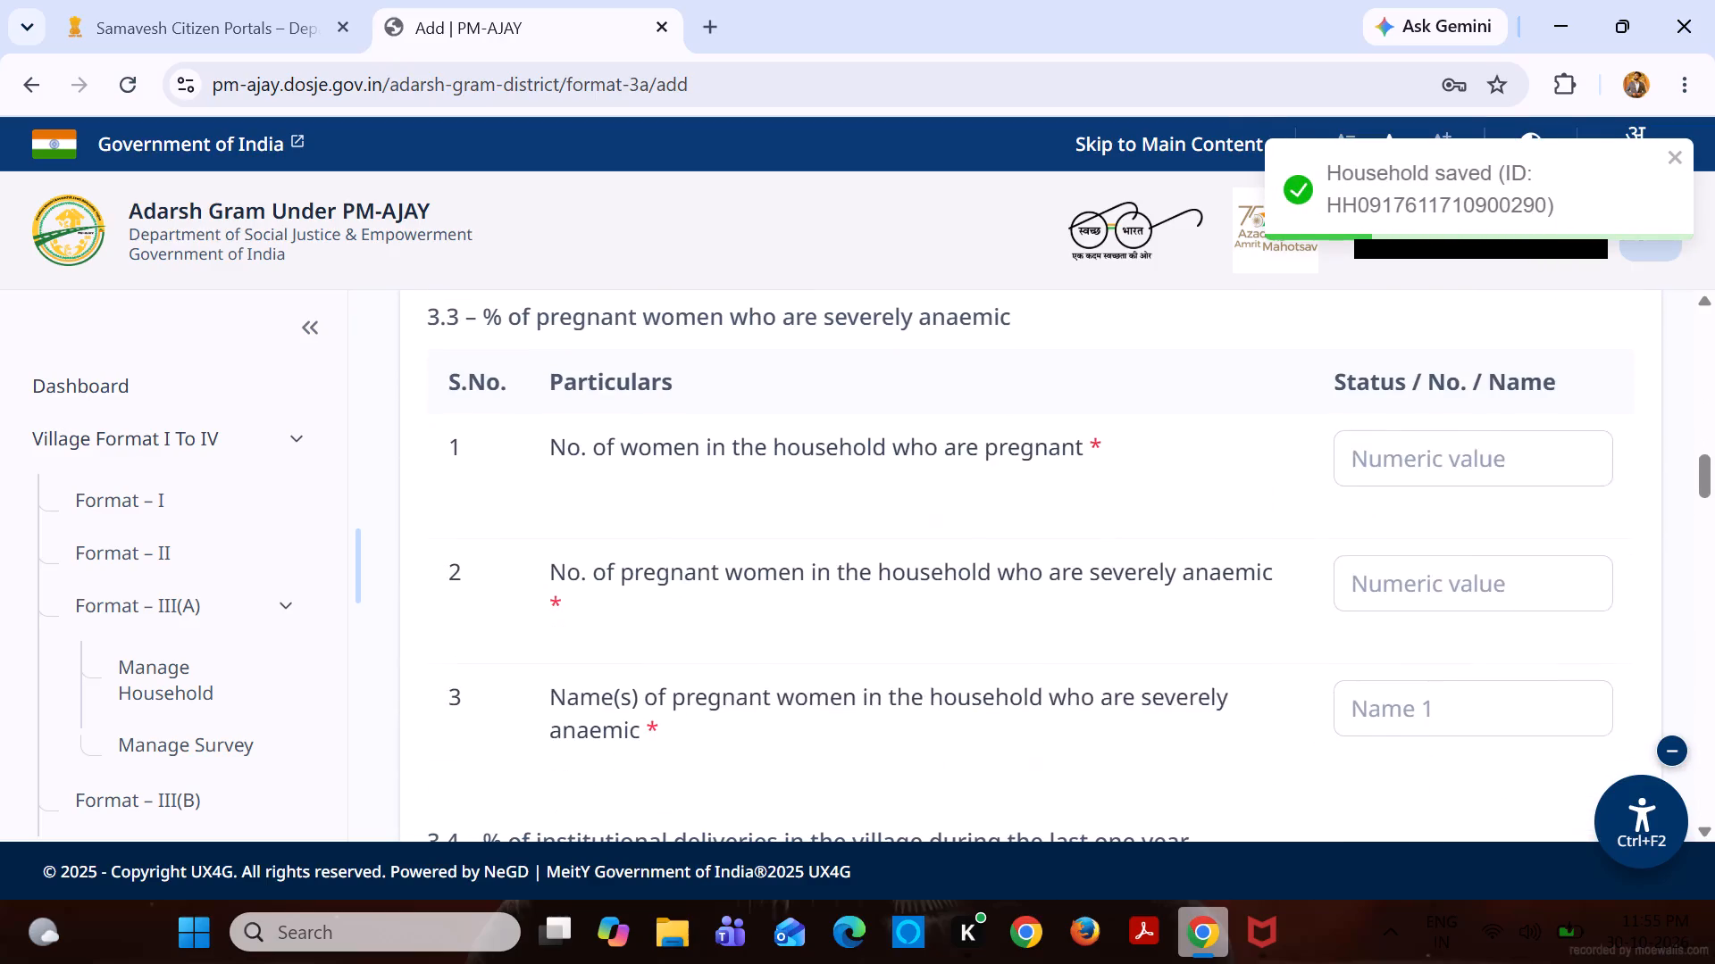
click(1502, 446)
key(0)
scroll(1504, 465, down, 2)
click(1480, 451)
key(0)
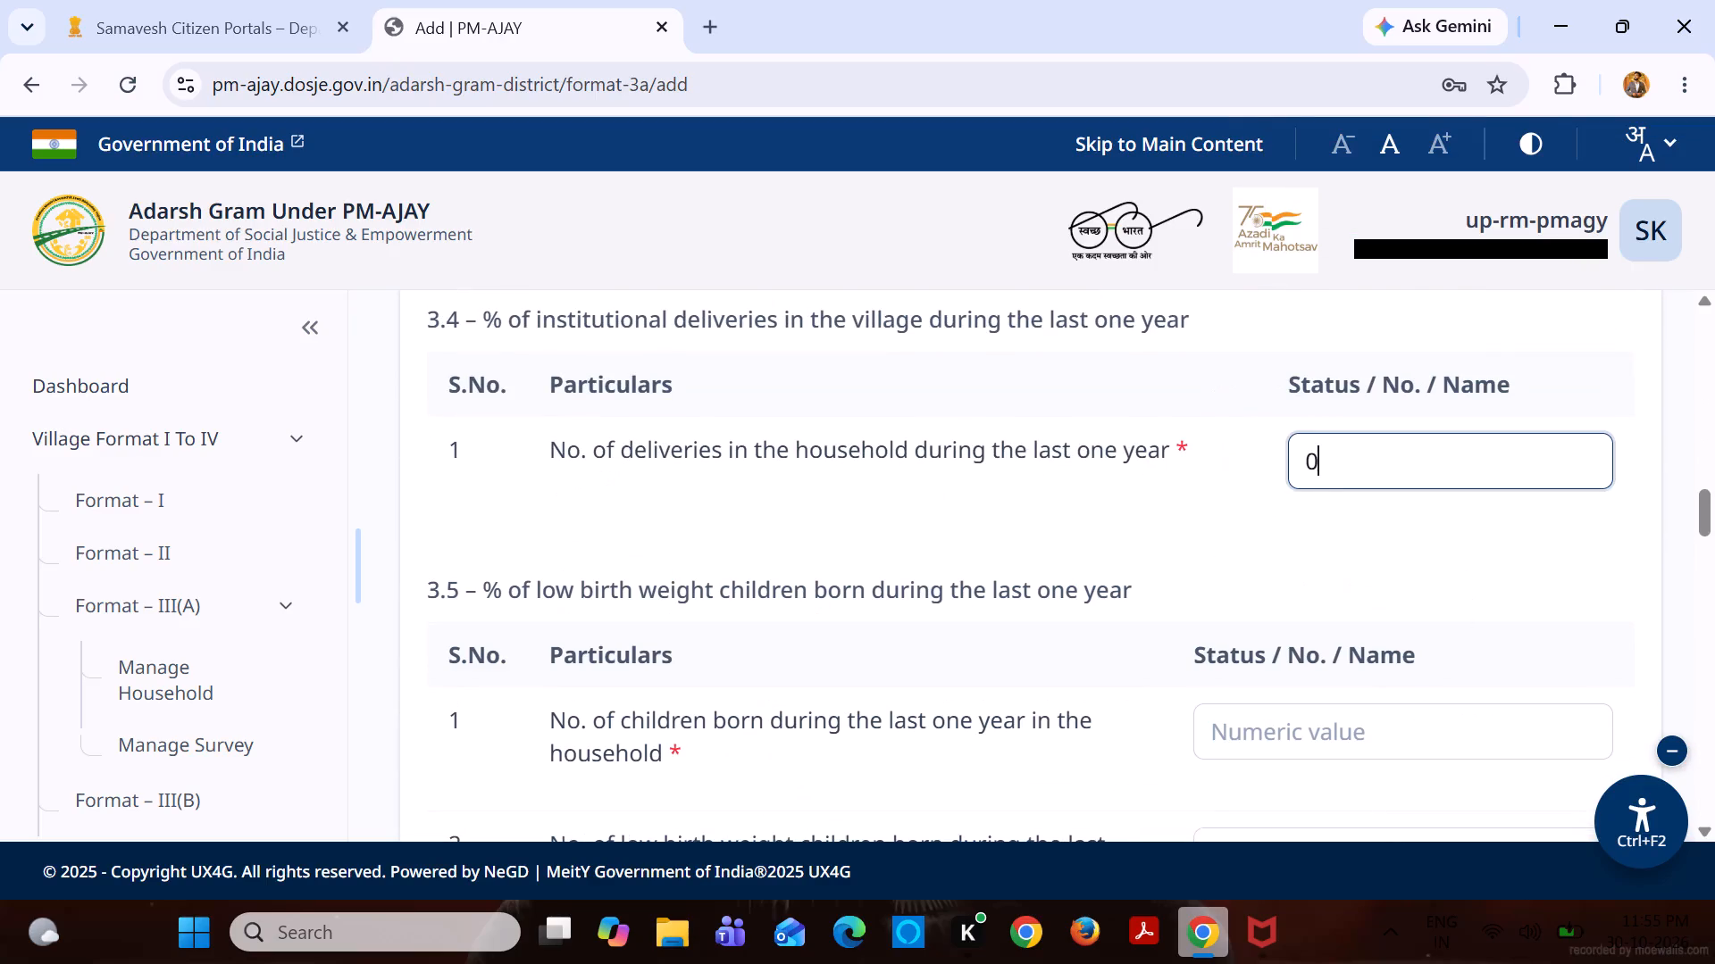
Enter 0 for children born last year, children below one year, the underweight children item and women pregnant during the last year.
click(1407, 721)
scroll(1412, 700, down, 2)
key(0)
click(1372, 736)
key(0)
scroll(1376, 725, down, 1)
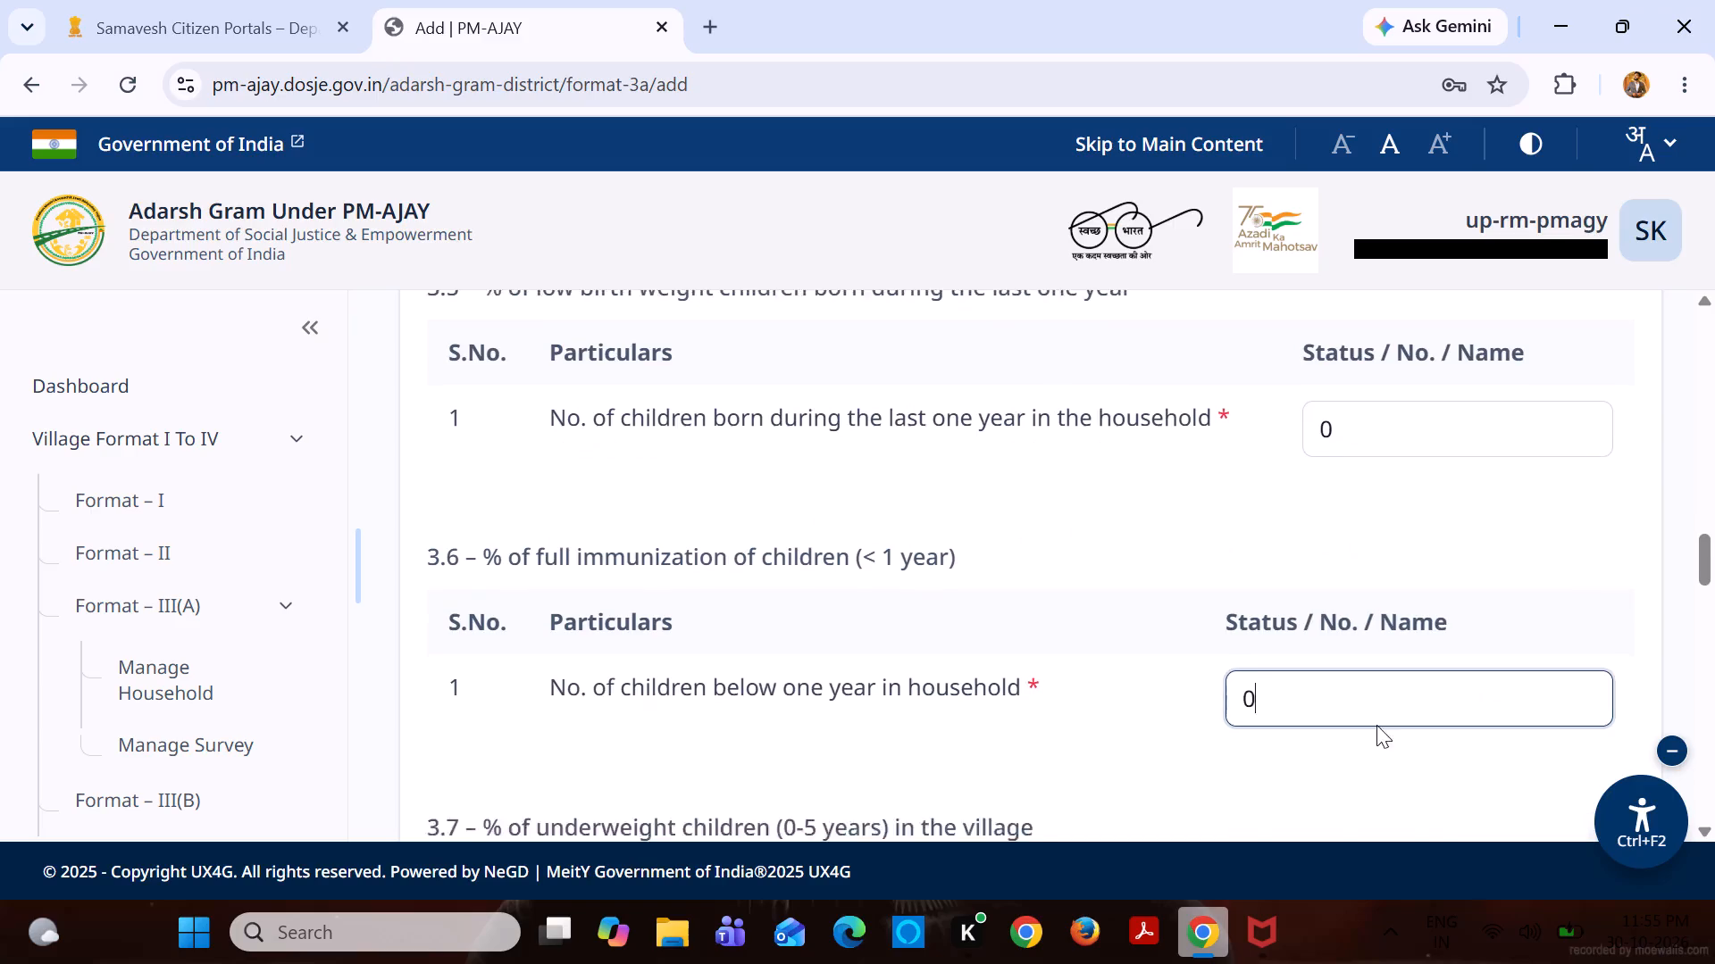
scroll(1376, 725, down, 1)
click(1410, 734)
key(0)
scroll(1419, 713, down, 2)
click(1408, 759)
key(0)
scroll(1425, 726, down, 2)
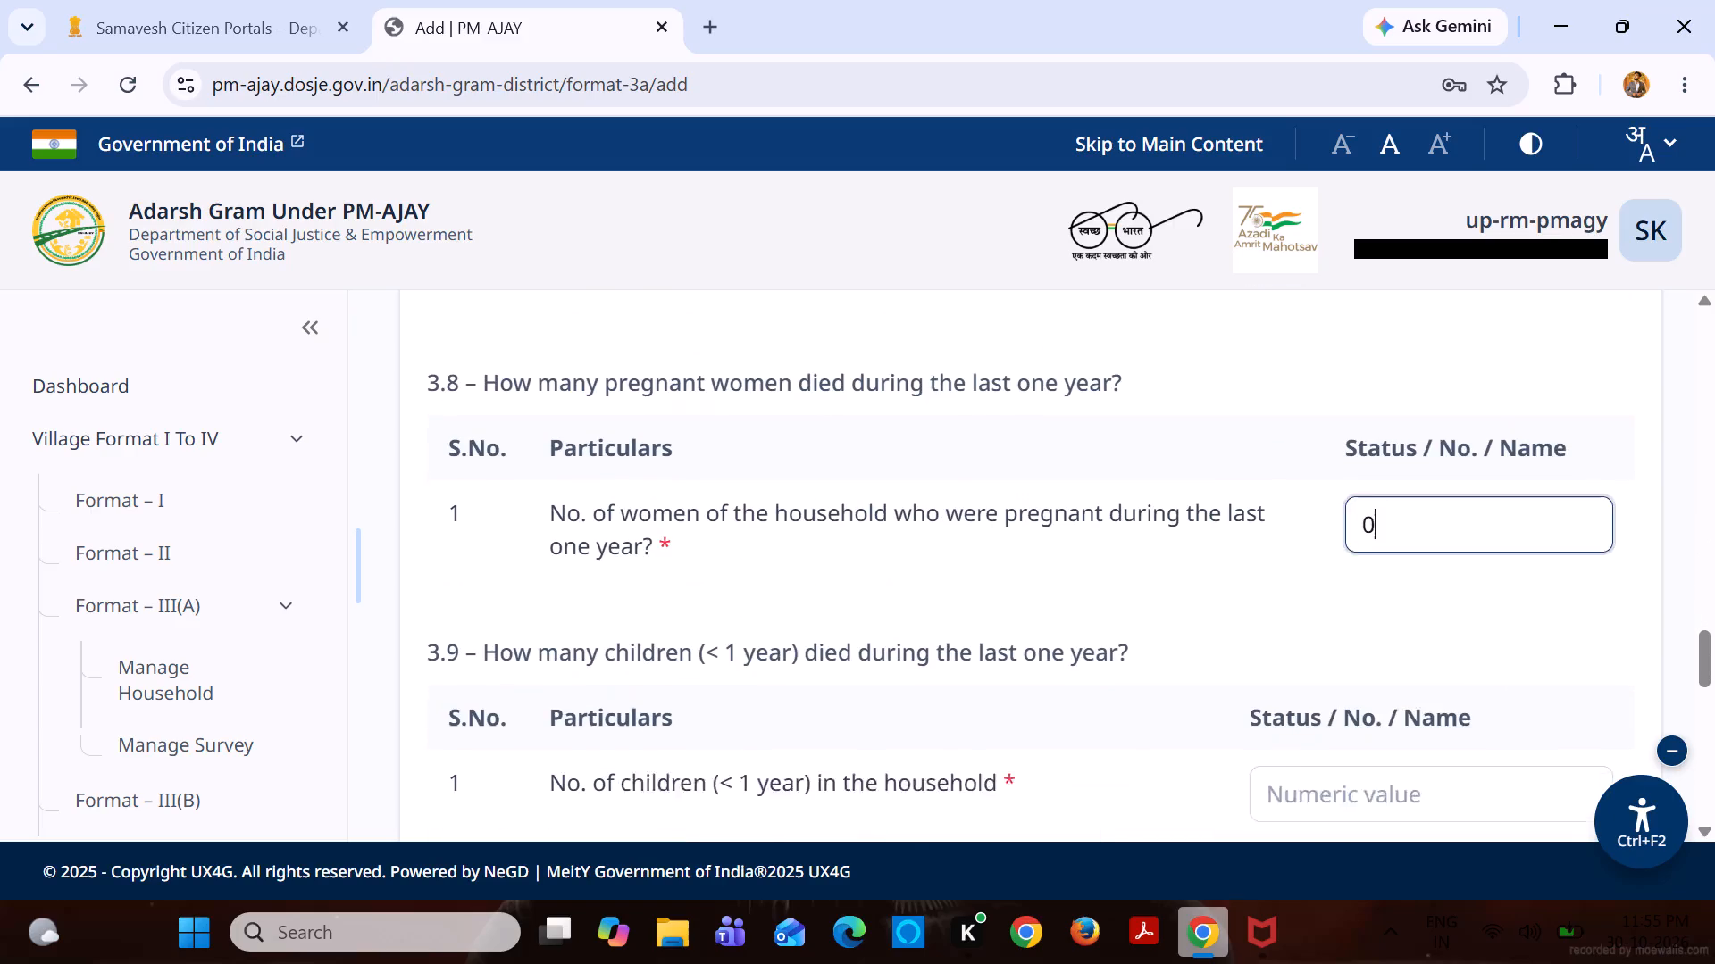
Enter 0 children under 1 year and 0 members with communicable diseases, and submit the Health and Nutrition domain.
click(1424, 750)
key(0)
scroll(1443, 715, down, 2)
click(1468, 750)
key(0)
scroll(1468, 734, down, 3)
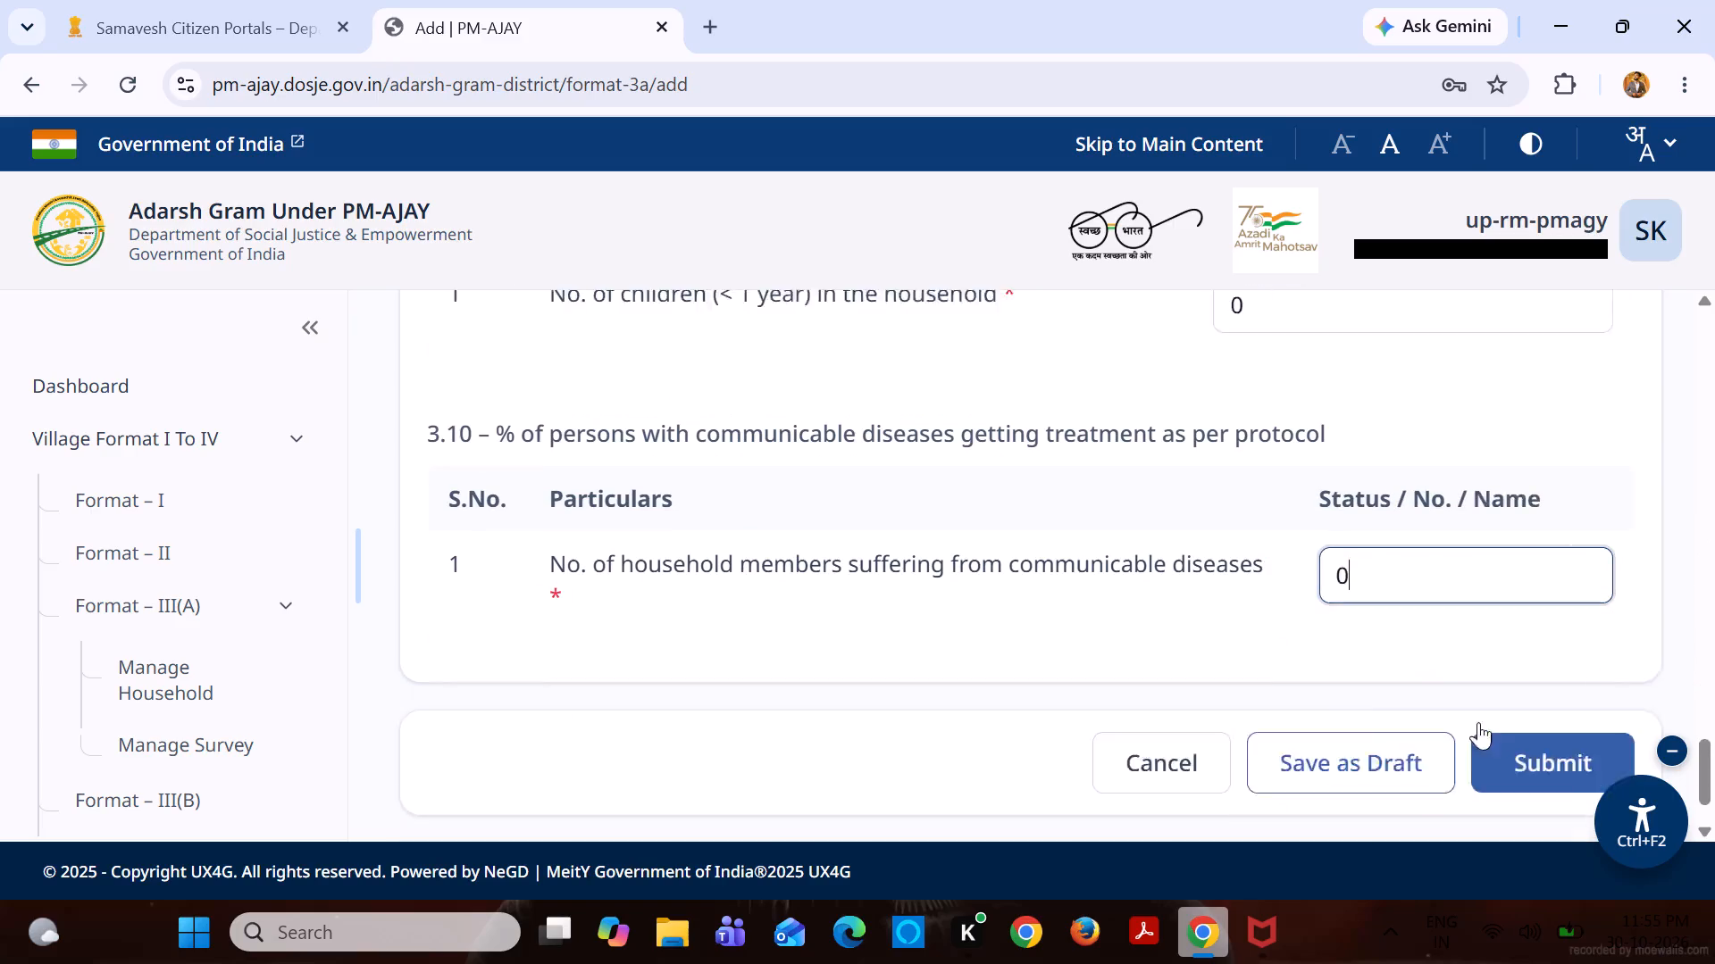
click(1521, 666)
Complete domain 4 – Social Security with 0 persons eligible for widow, old age and disability pensions, and submit it.
click(1488, 430)
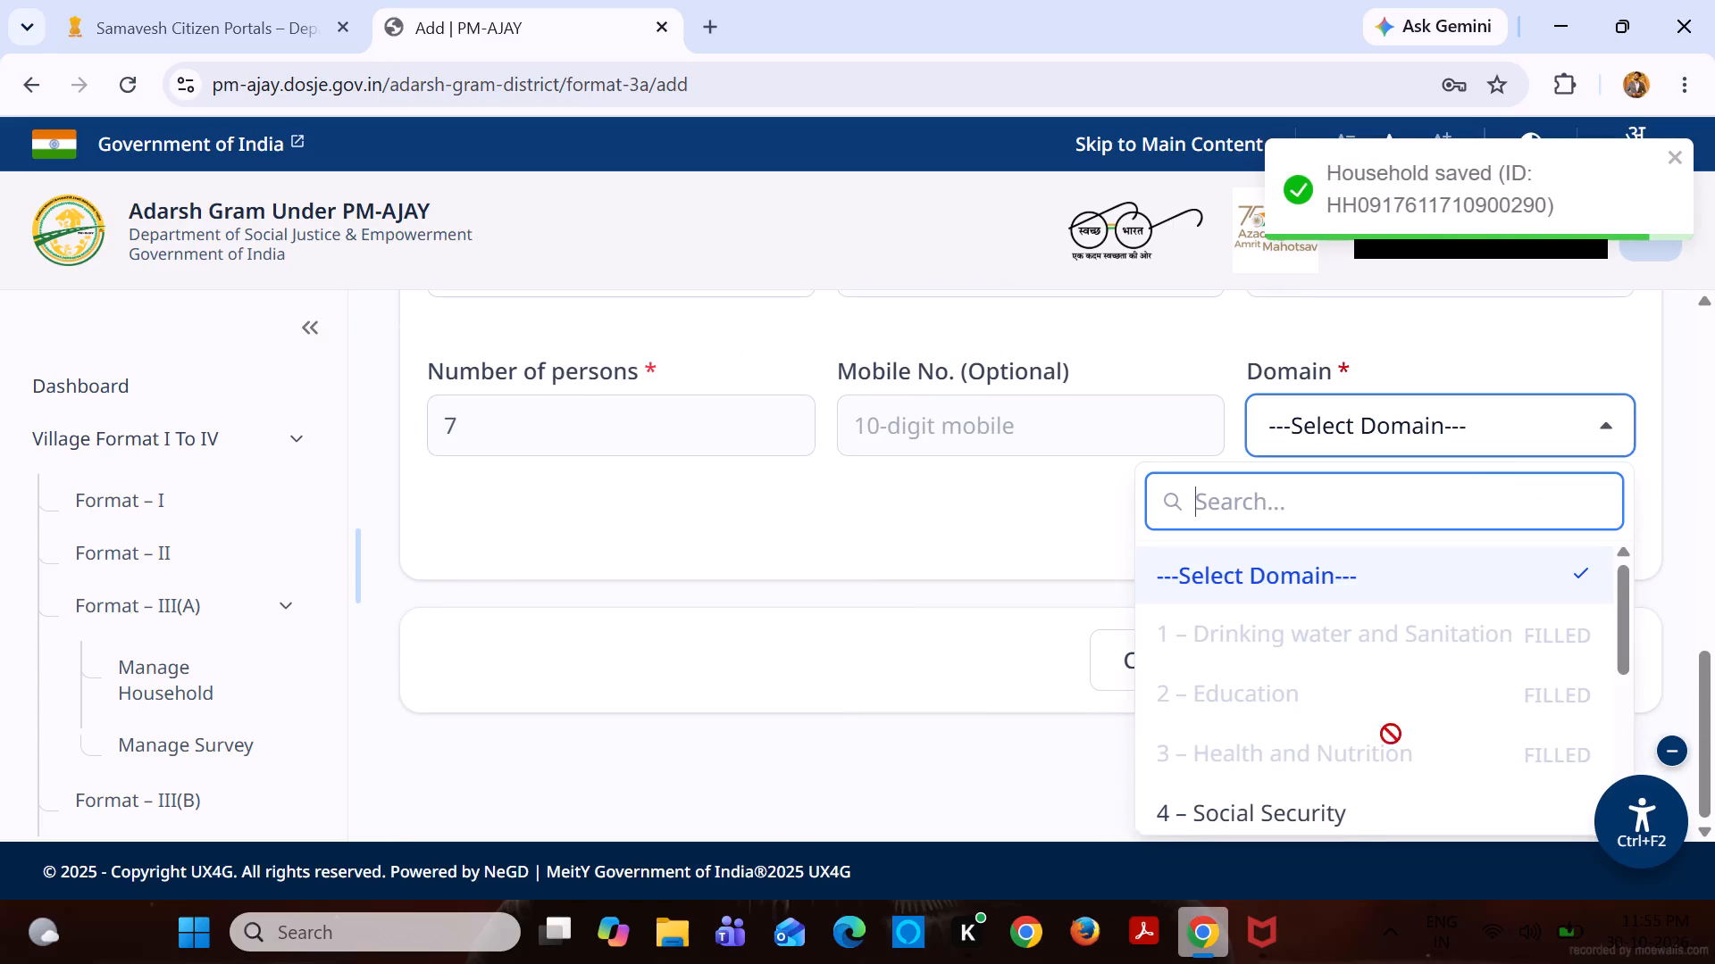
click(1360, 812)
scroll(1477, 647, down, 3)
click(1466, 468)
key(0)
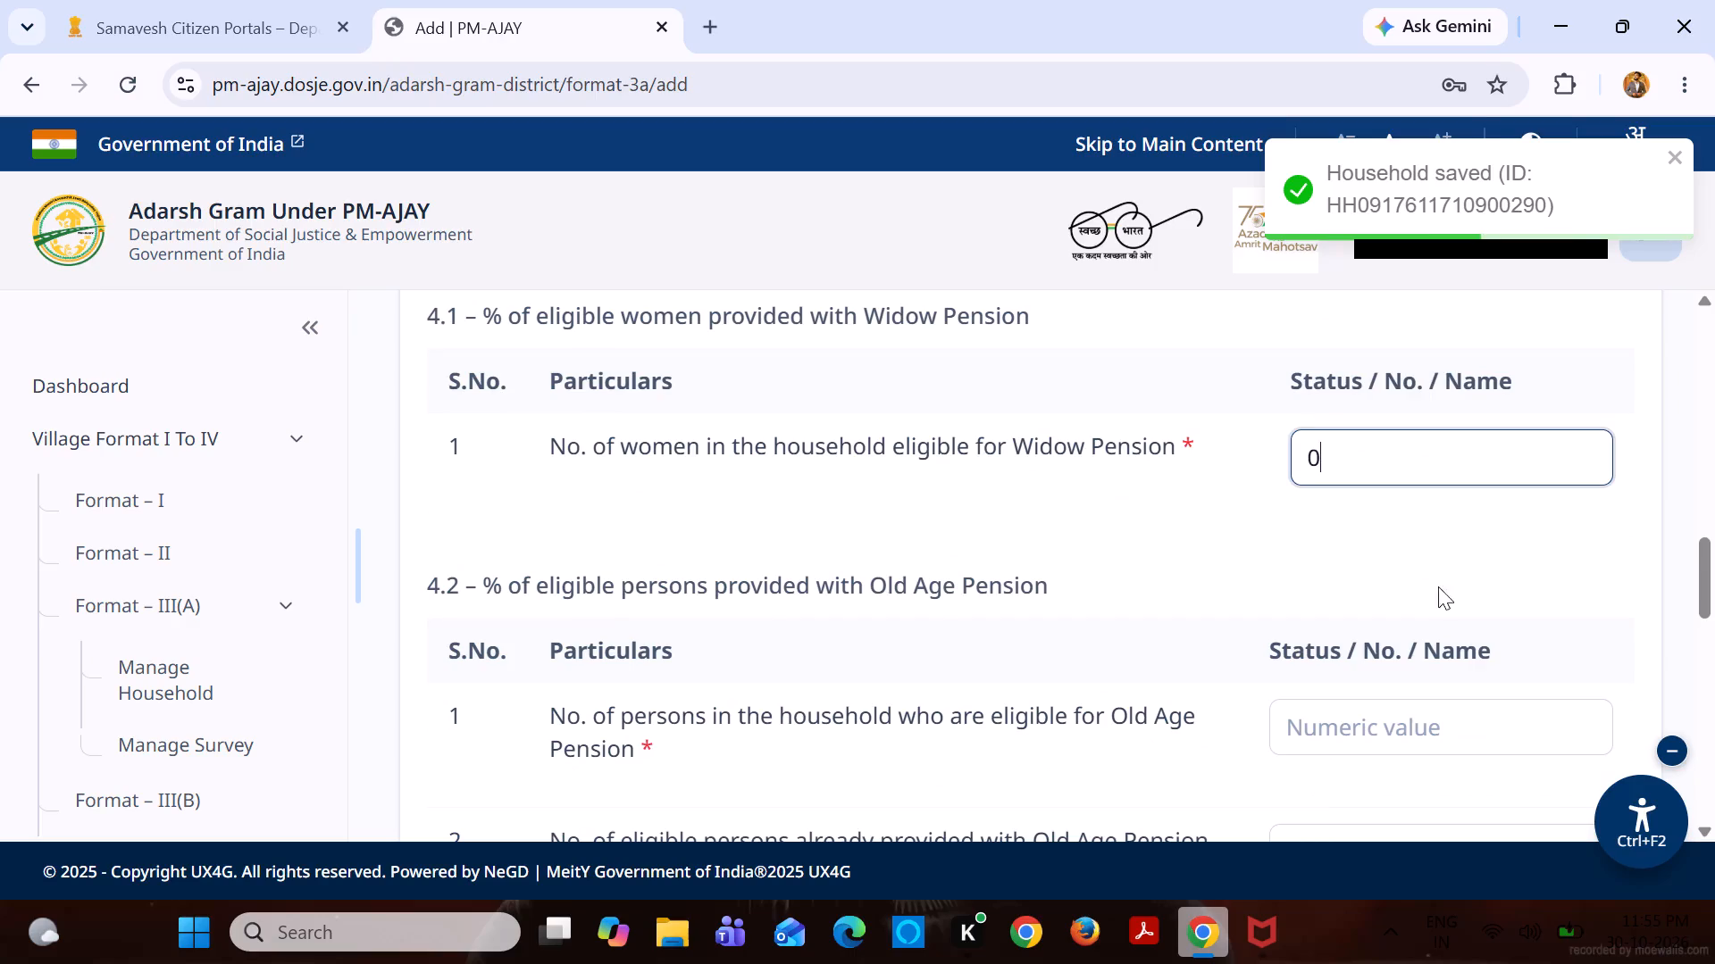
click(1426, 711)
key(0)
scroll(1433, 710, down, 2)
click(1398, 759)
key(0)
click(1438, 696)
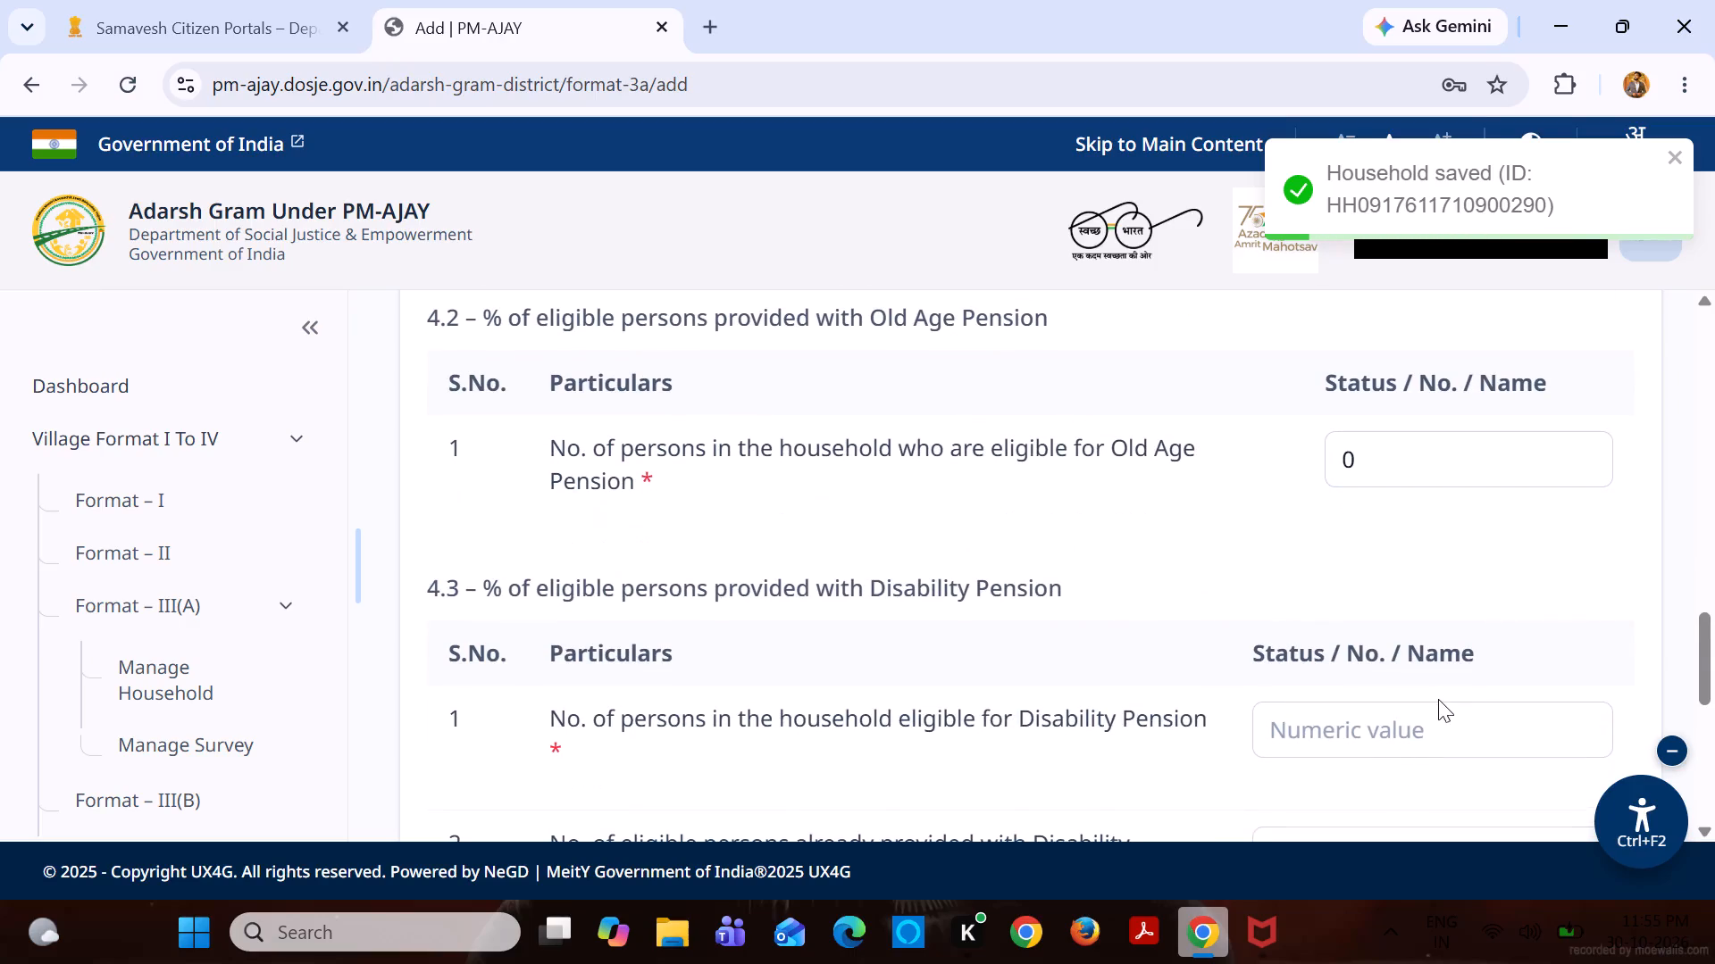
click(1417, 733)
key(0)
scroll(1428, 724, down, 2)
click(1547, 669)
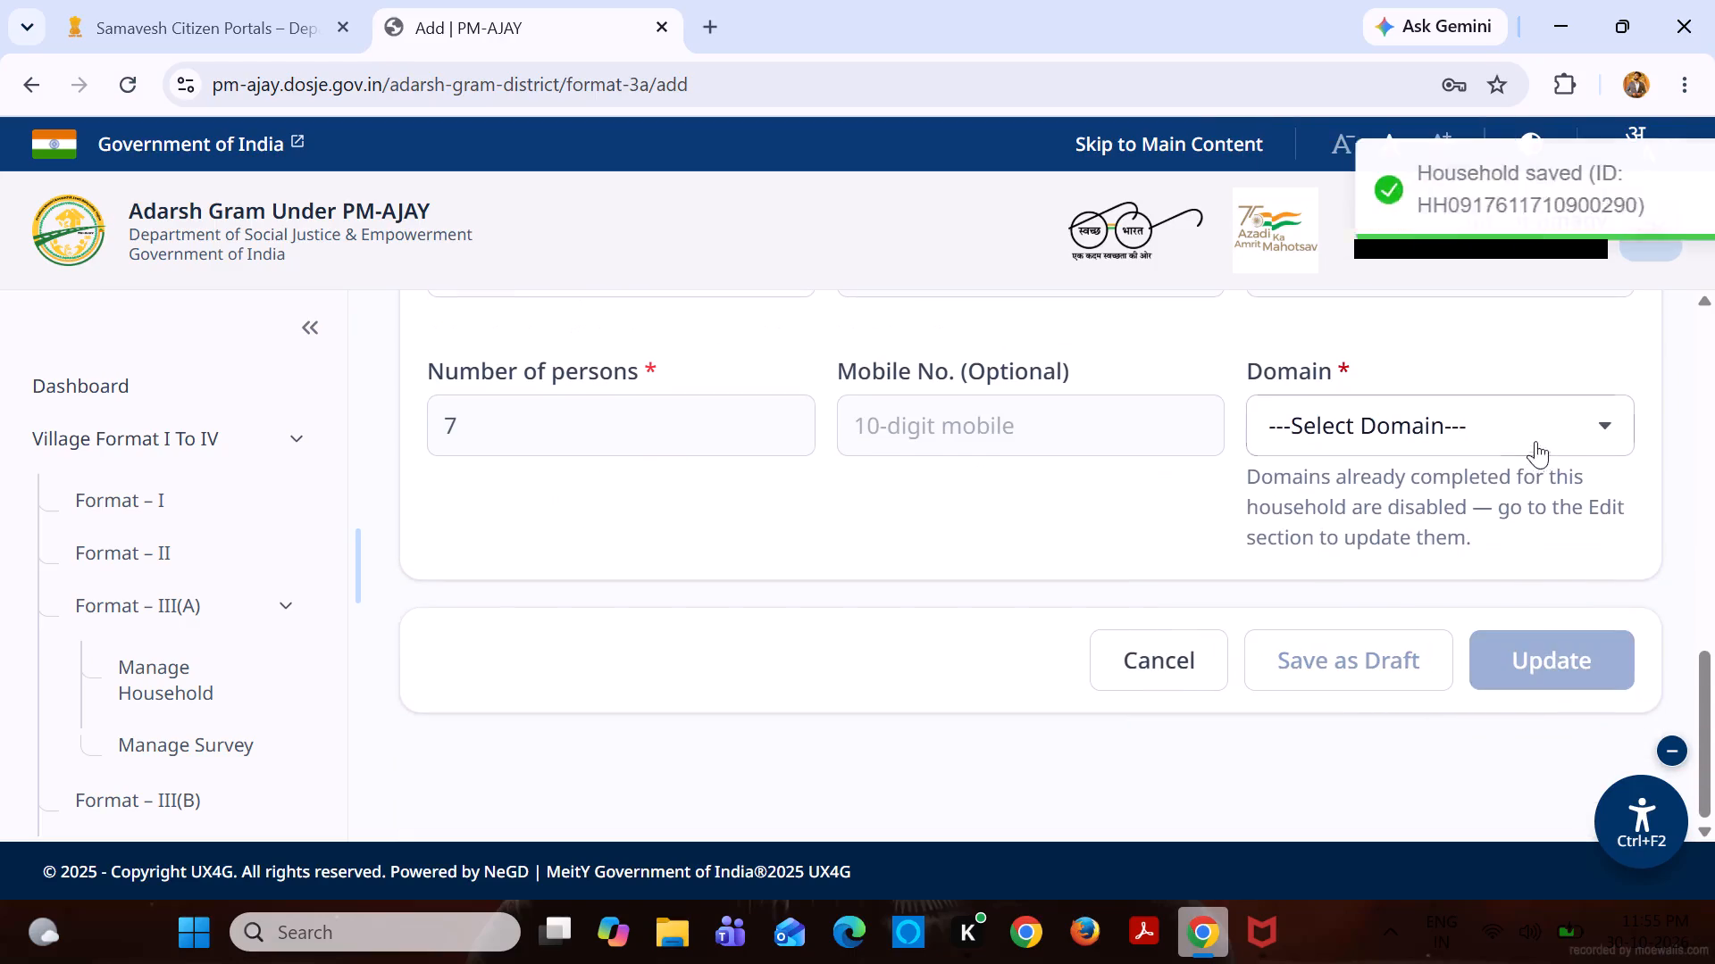
Complete domain 5 – Rural Roads and Housing with No for living in a Kachcha/unsafe house, and submit it.
click(1541, 424)
scroll(1513, 640, down, 2)
click(1410, 611)
scroll(1426, 607, down, 3)
click(1521, 488)
click(1451, 620)
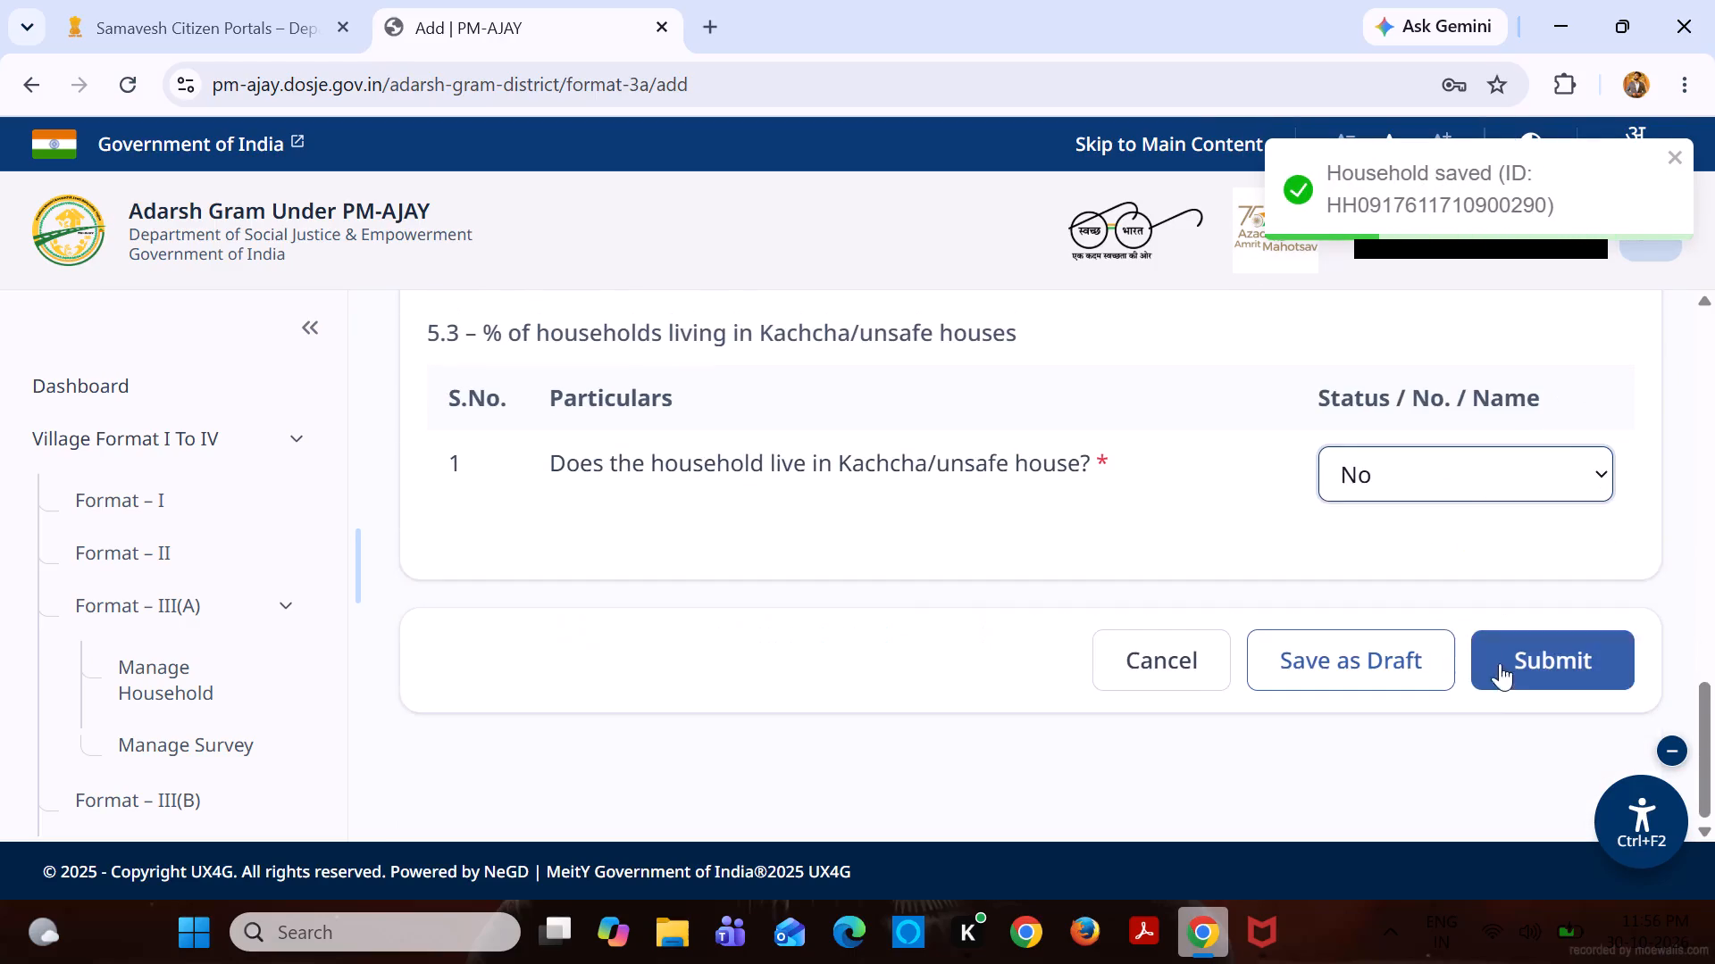
click(1536, 665)
Select domain 6 – Electricity and Clean Fuel and answer Yes for the house having an electricity connection.
click(1523, 435)
scroll(1507, 569, down, 2)
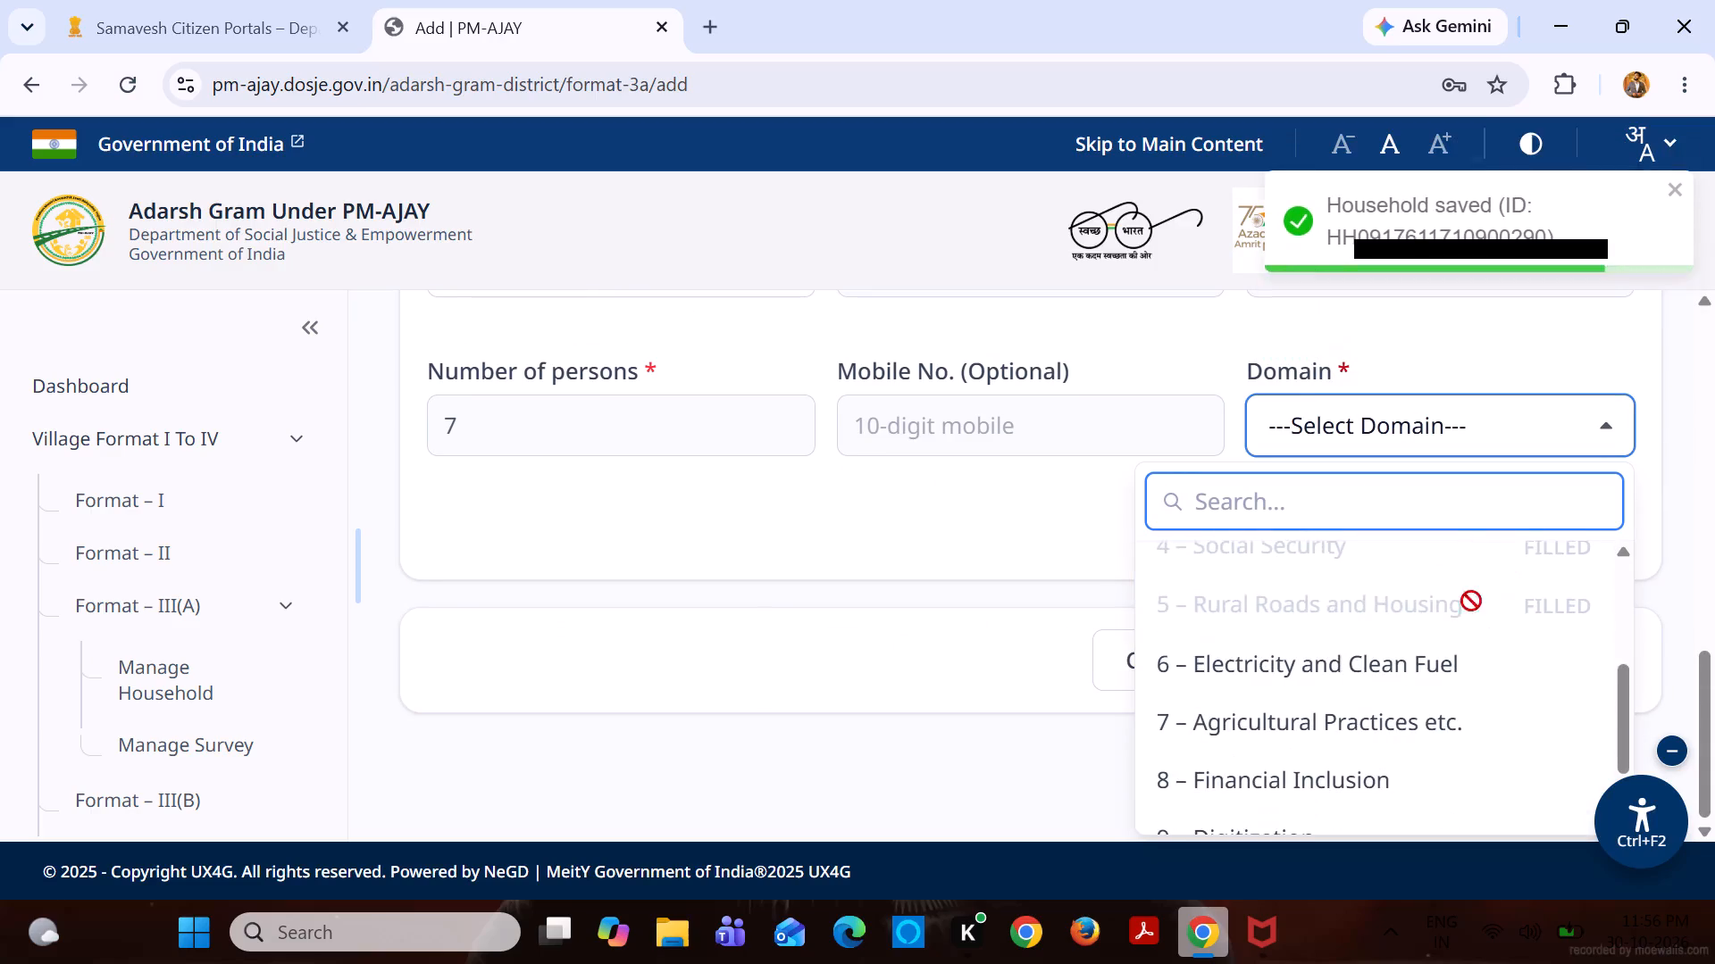
click(1357, 670)
scroll(1367, 661, down, 2)
click(1489, 624)
click(1451, 711)
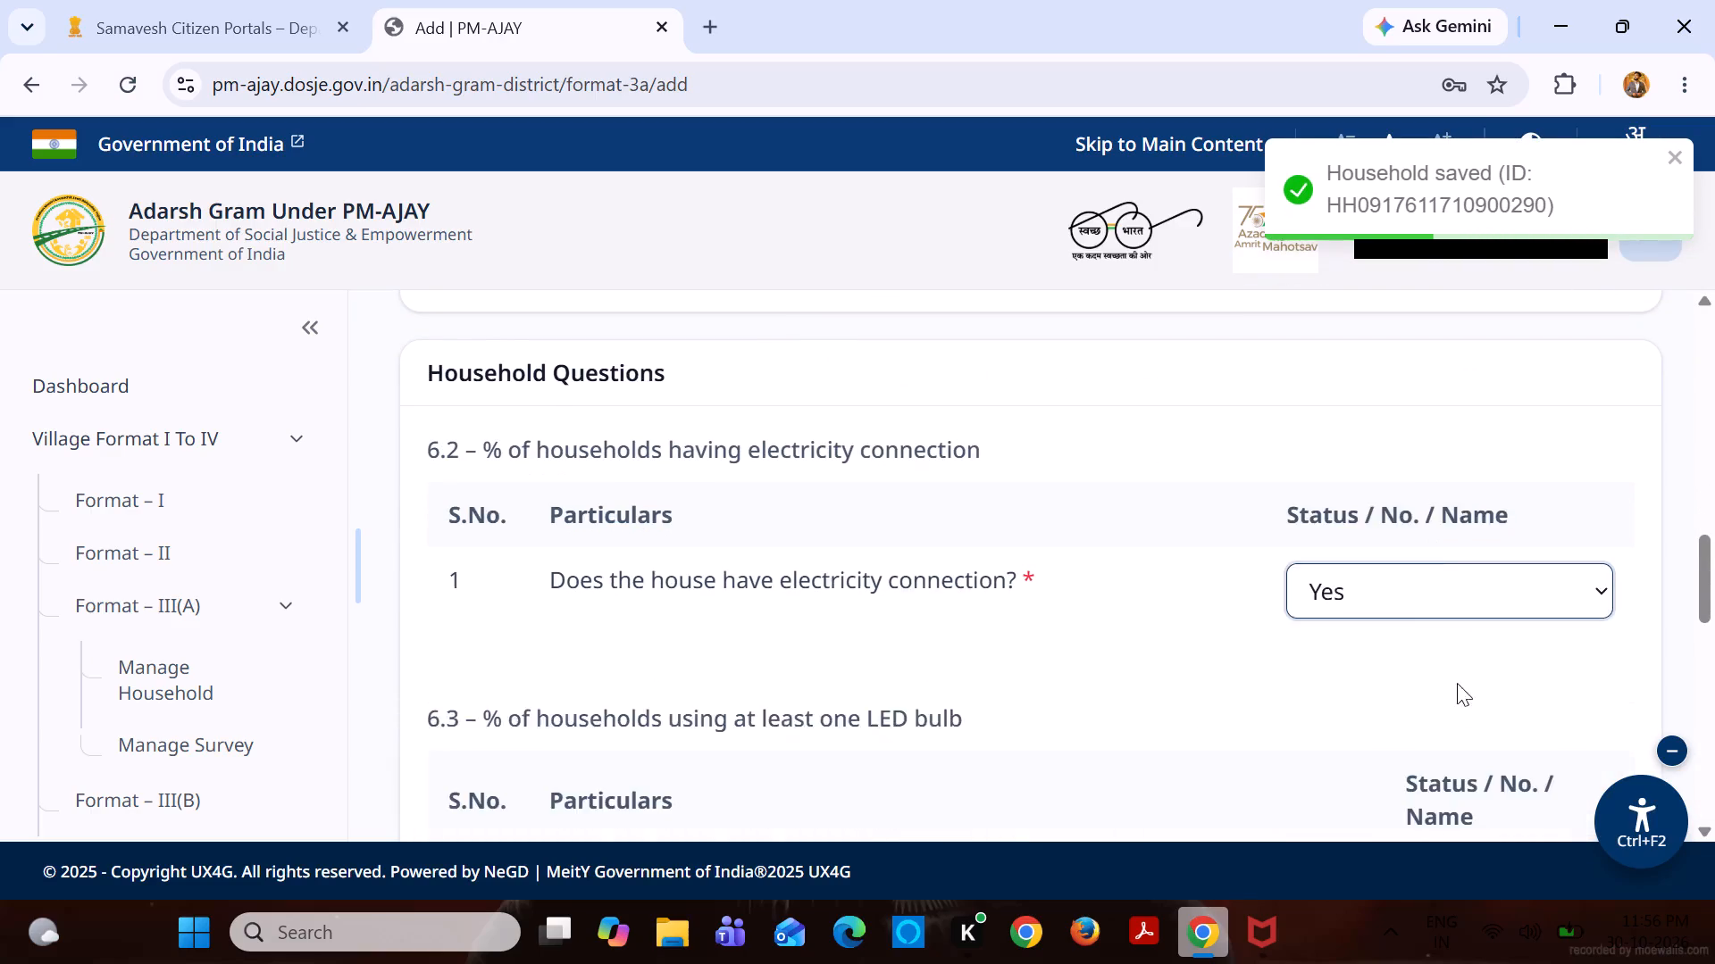
Answer the LED bulb questions with Yes for using at least one bulb, answer Yes for clean fuel, and submit the domain.
scroll(1466, 658, down, 3)
drag(1516, 478, 1517, 486)
click(1477, 585)
scroll(1482, 577, down, 2)
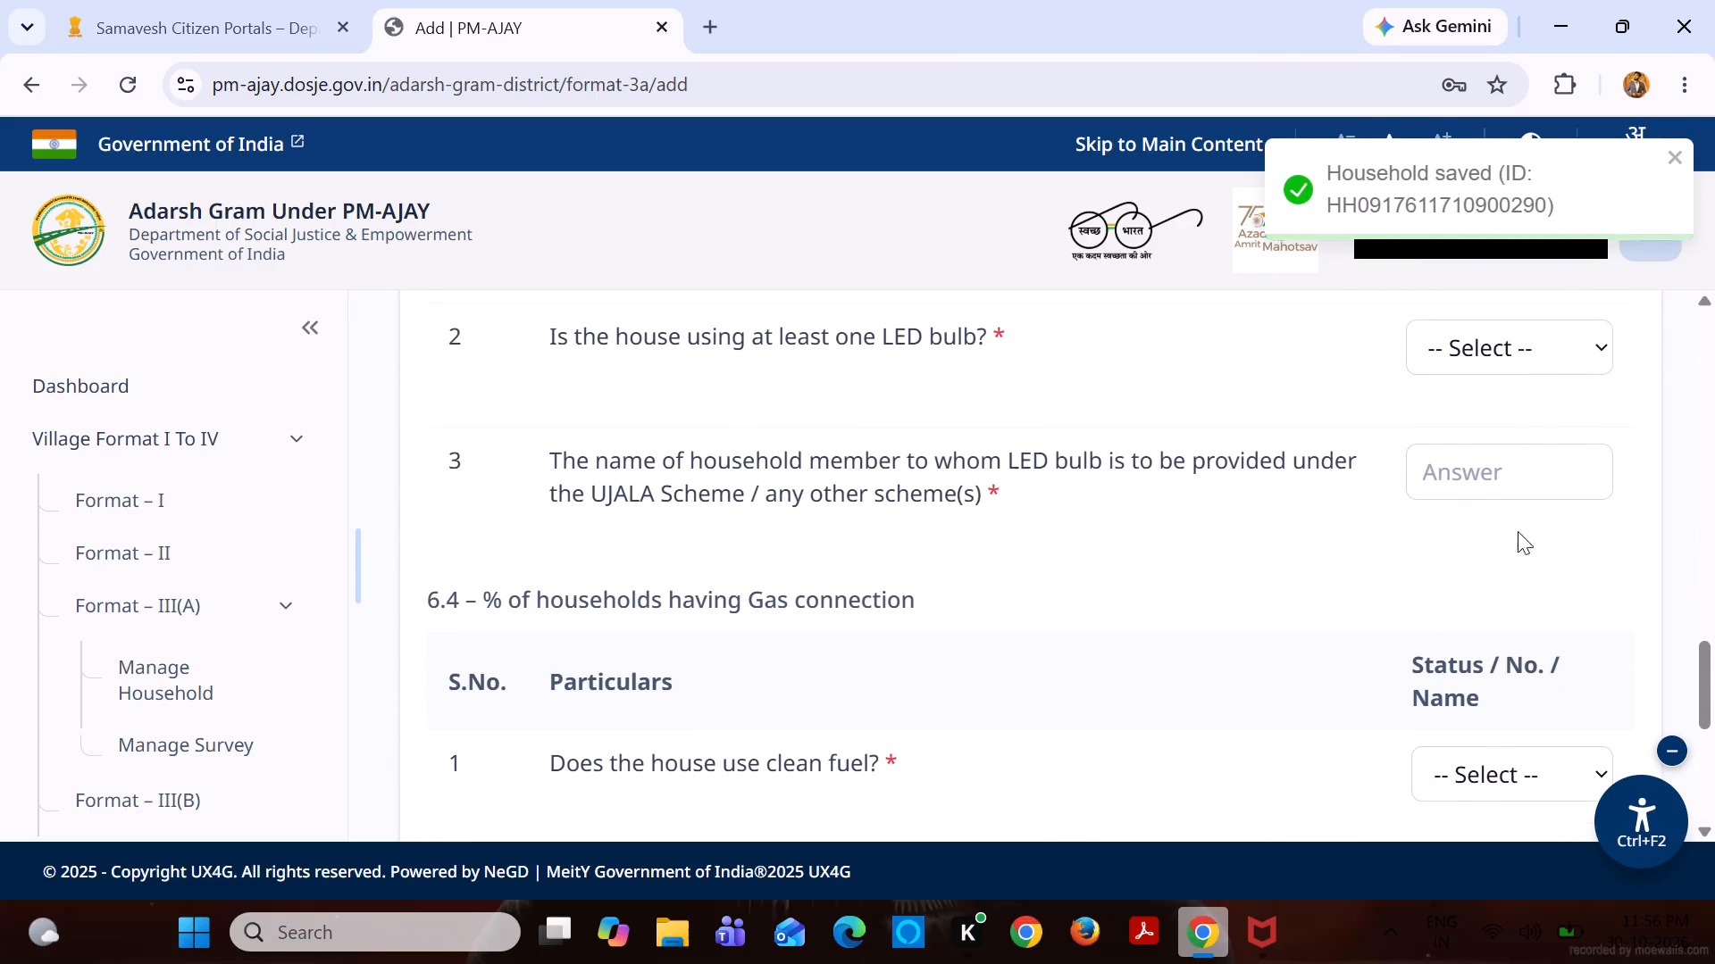
click(1520, 356)
click(1492, 457)
scroll(1506, 518, down, 1)
click(1507, 519)
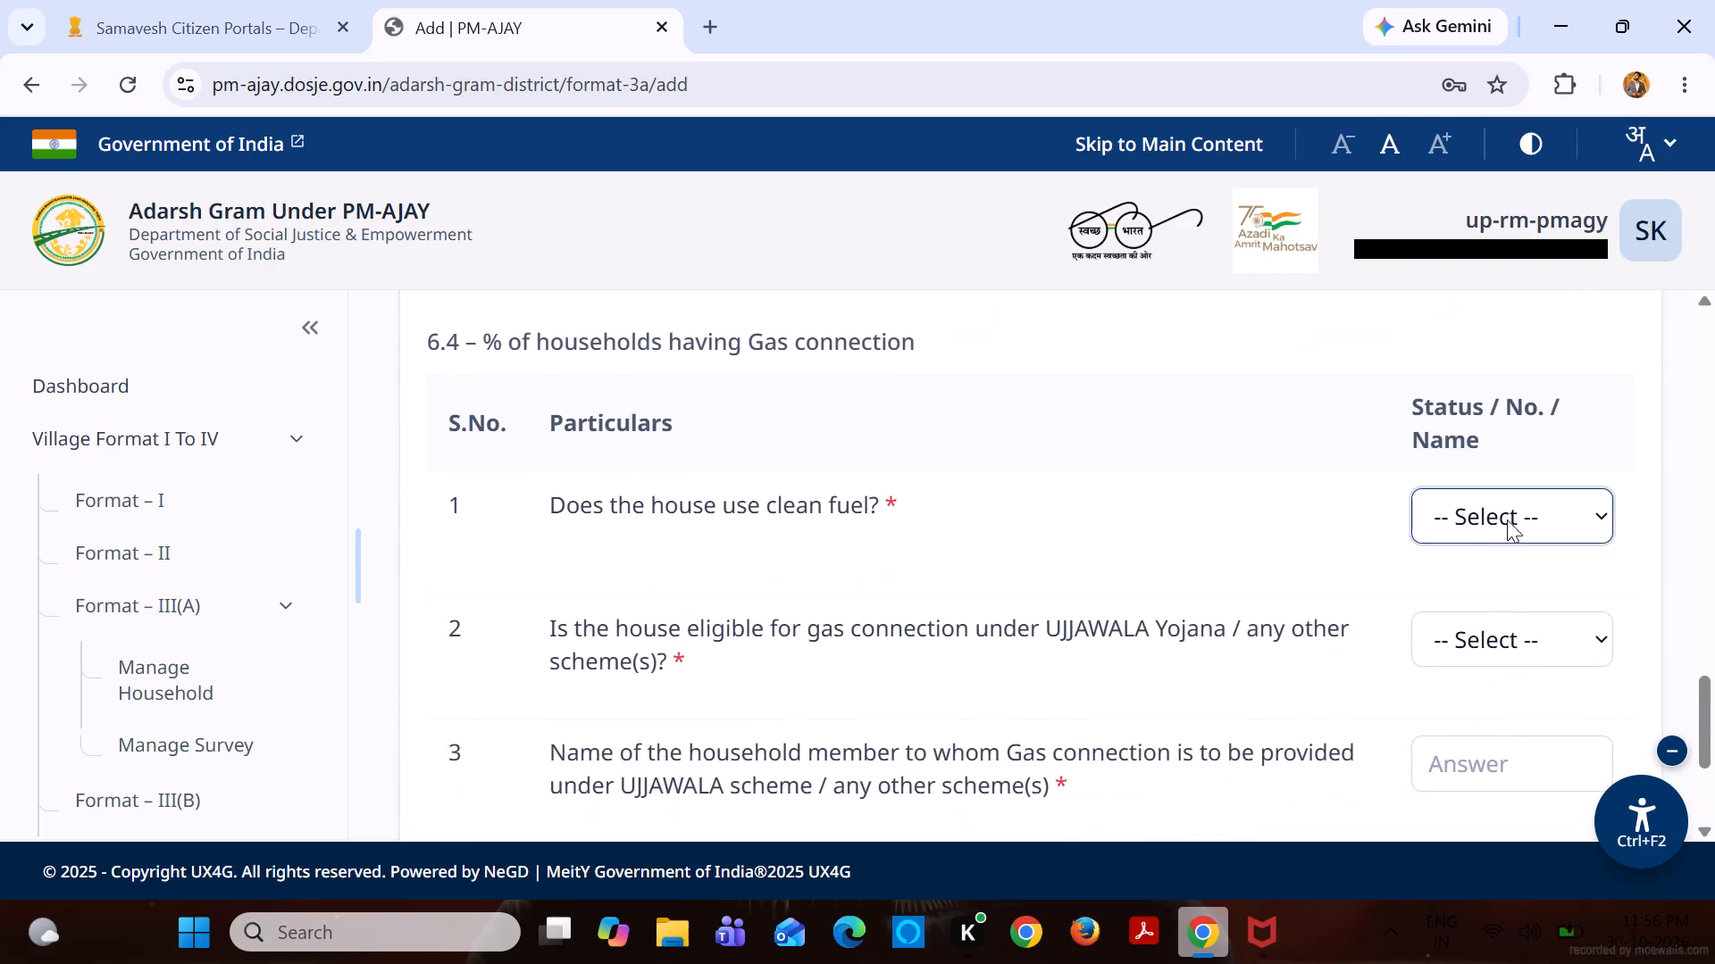
drag(1509, 486, 1510, 496)
click(1507, 506)
click(1452, 623)
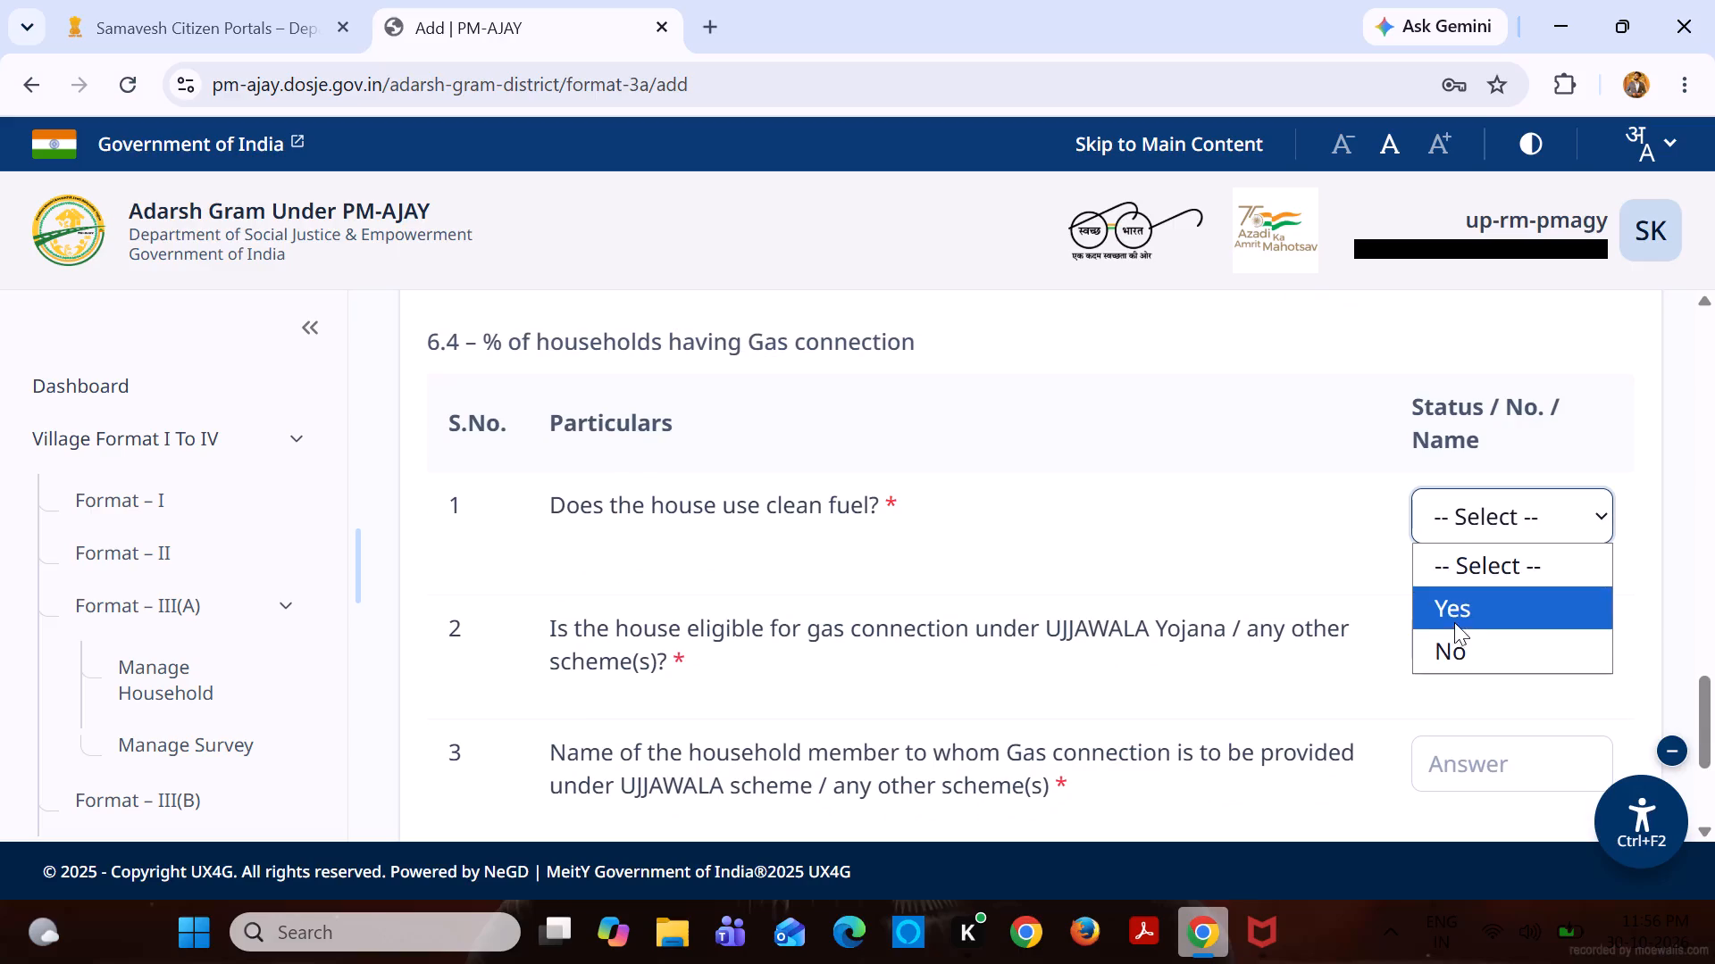
click(1518, 645)
Complete domain 7 – Agricultural Practices etc. with No for the household being involved in farming, and submit it.
click(1524, 436)
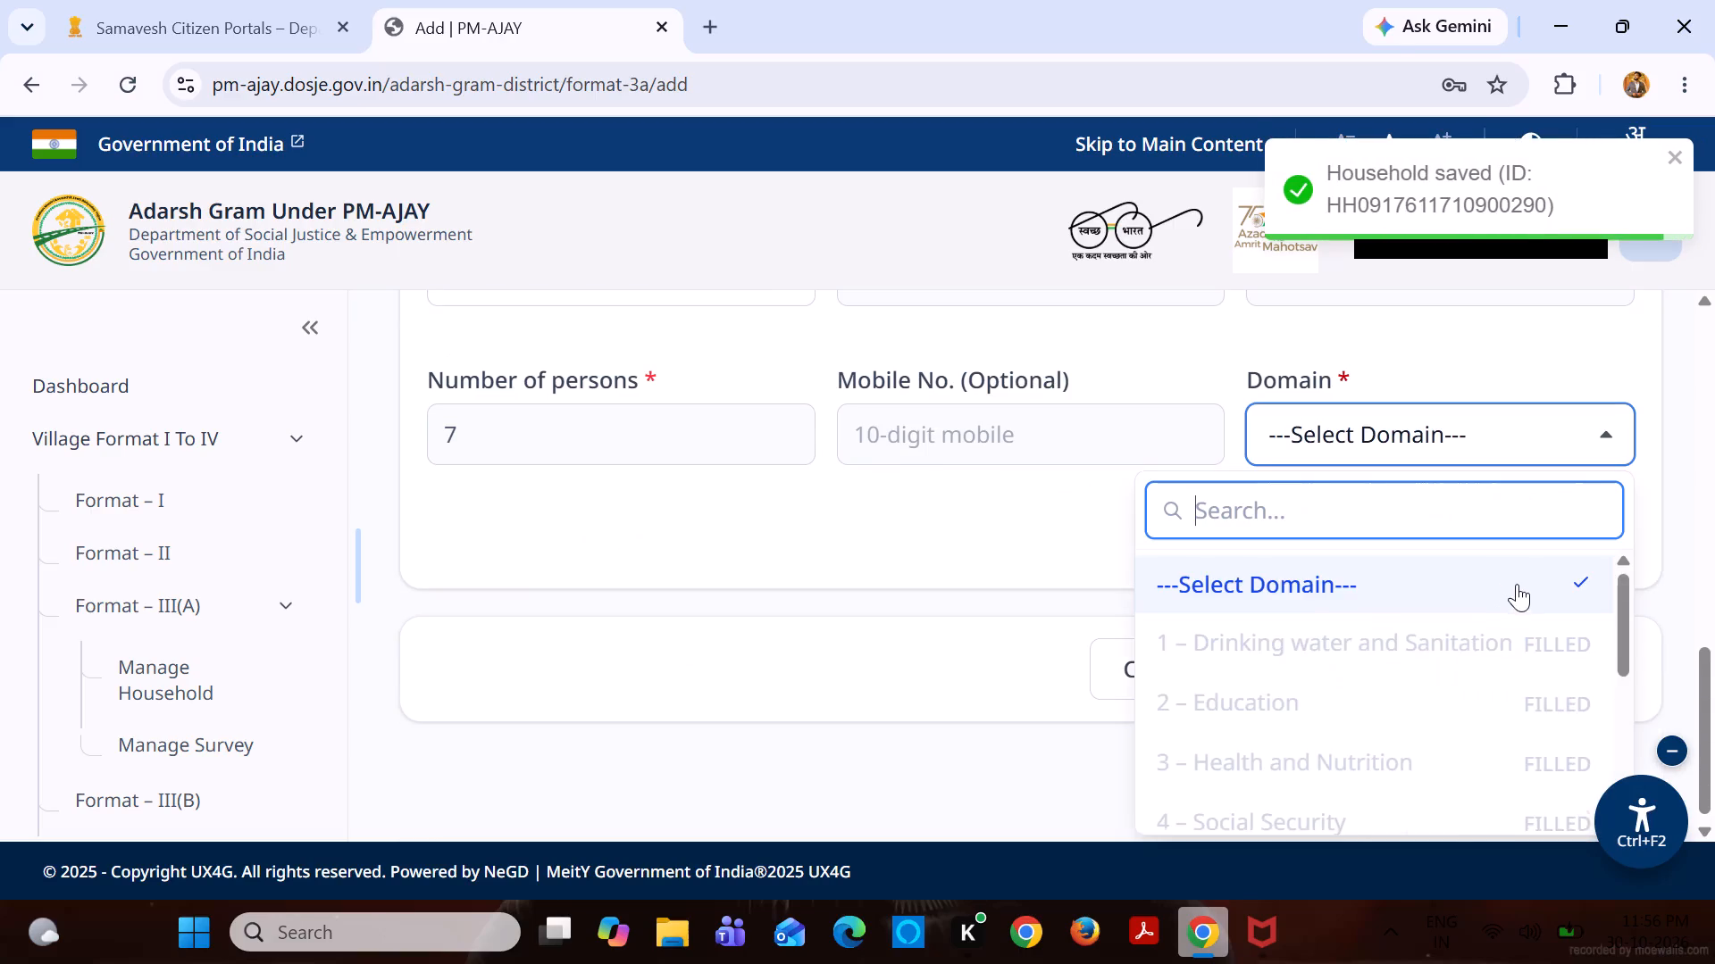
scroll(1518, 584, down, 2)
click(1376, 713)
scroll(1394, 679, down, 2)
drag(1510, 551, 1505, 581)
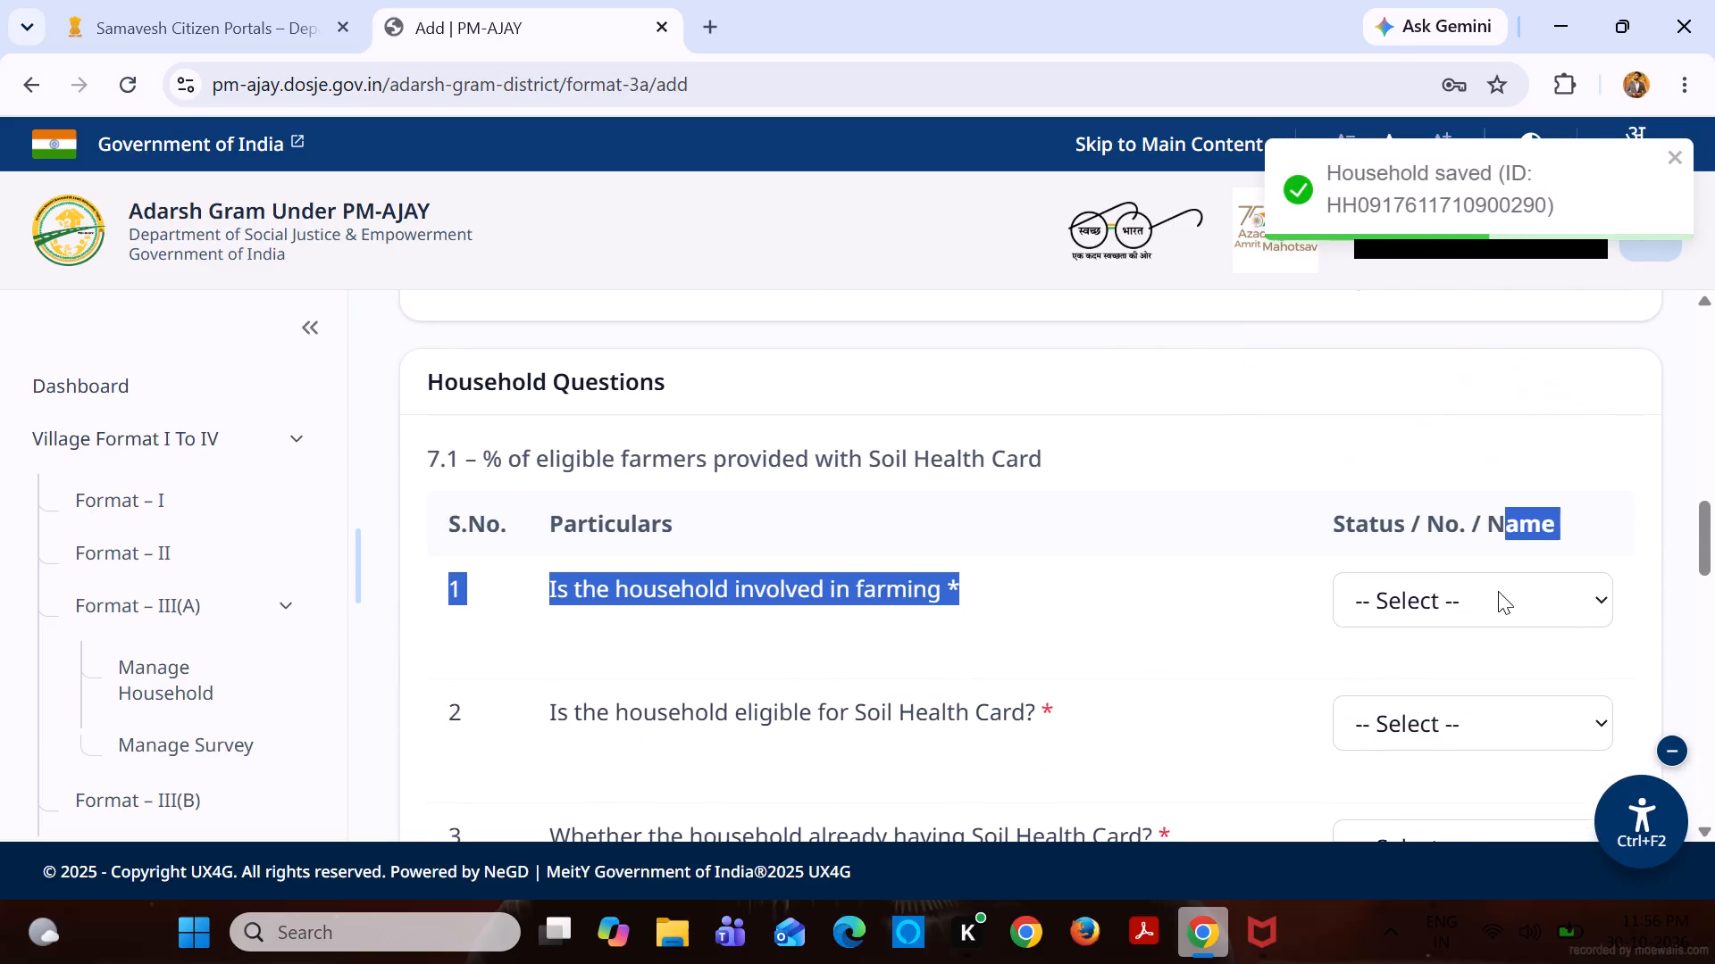
click(1489, 600)
click(1426, 720)
scroll(1429, 672, down, 4)
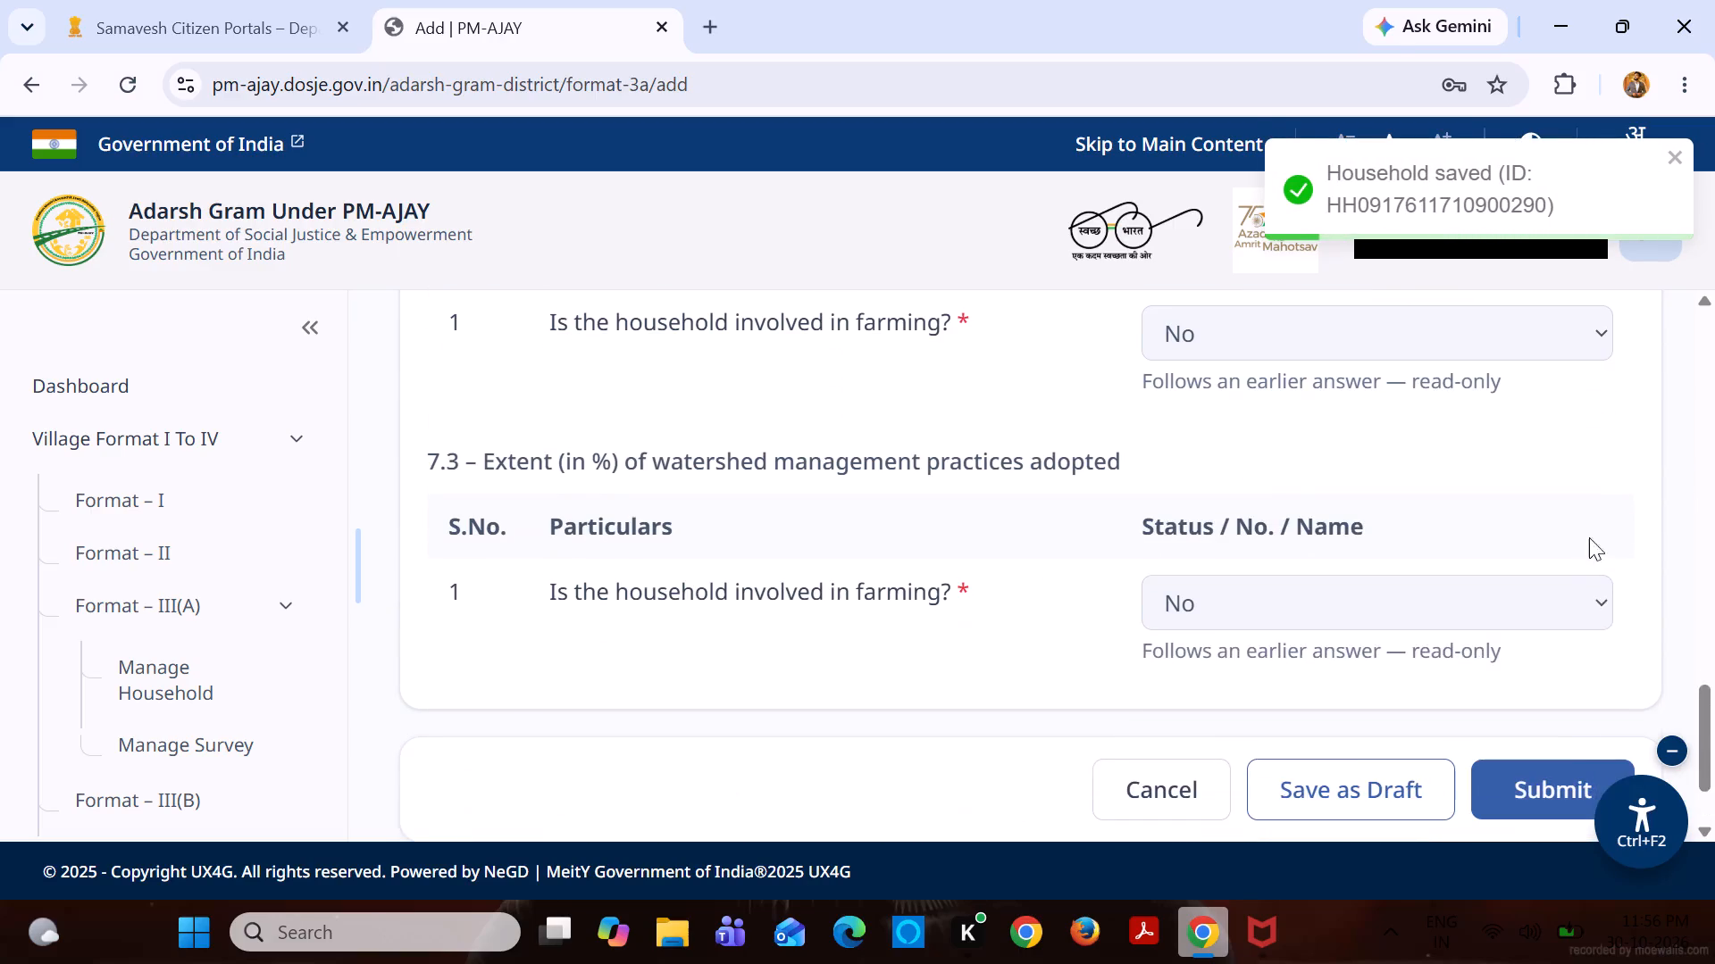
click(1558, 773)
Select domain 8 – Financial Inclusion and enter 7 persons above 5 years and 7 members who already have Aadhaar.
click(1516, 561)
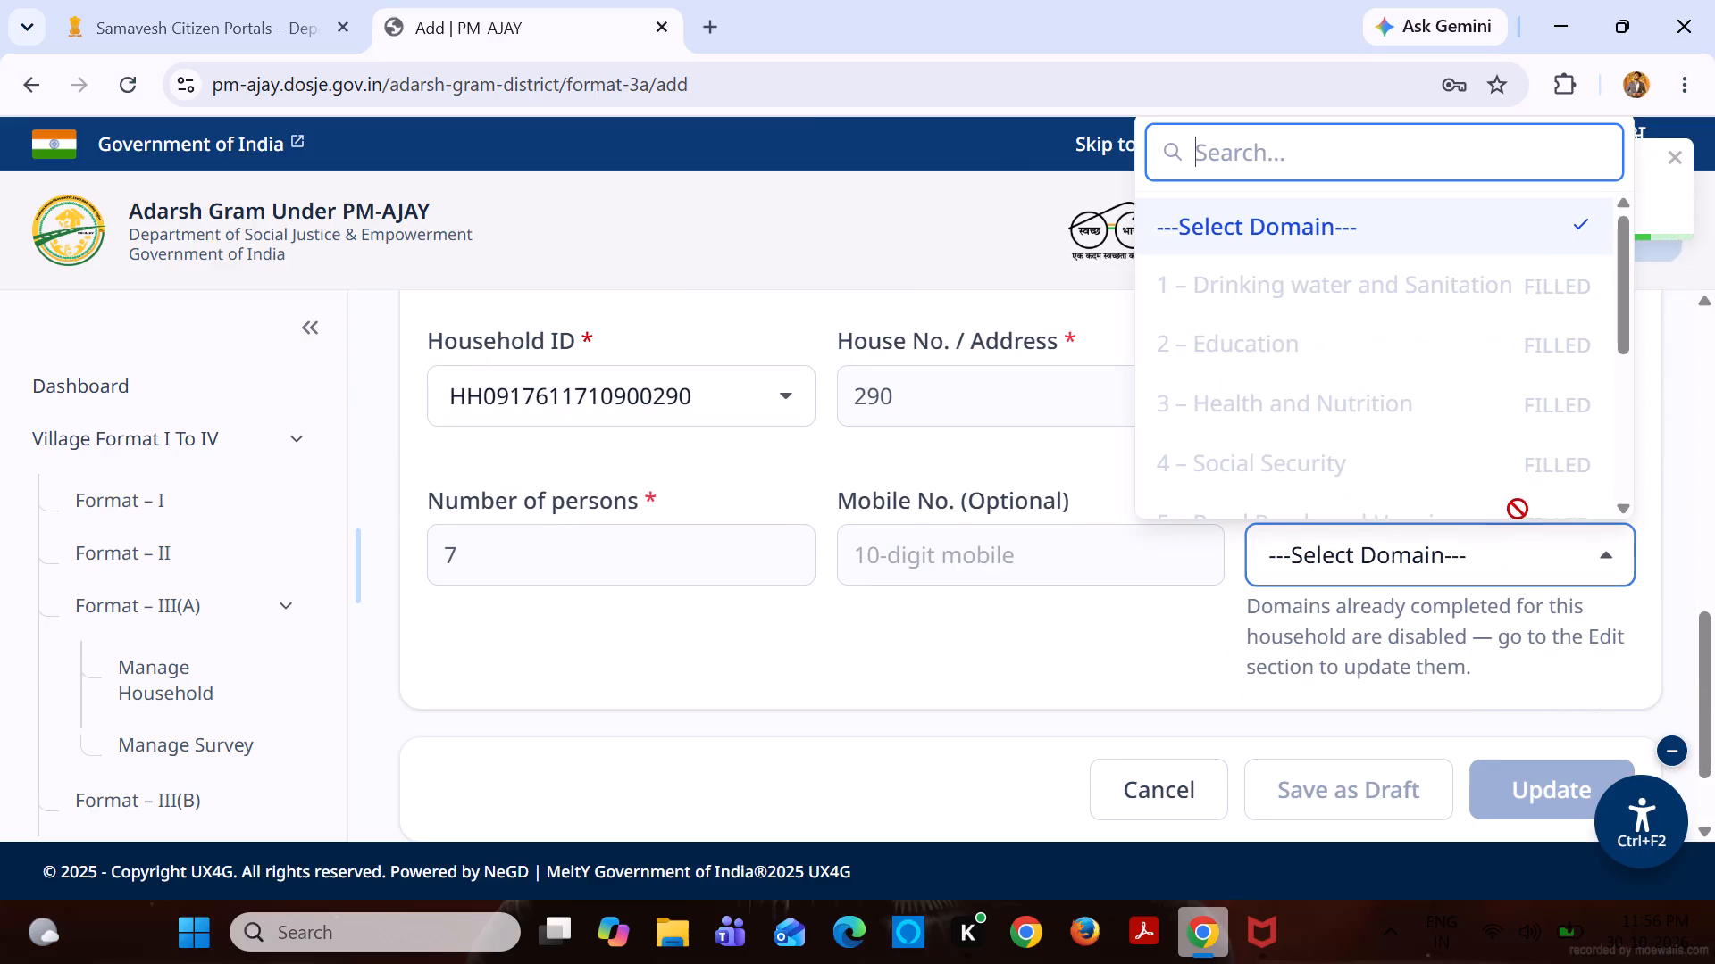
scroll(1522, 497, down, 5)
click(1427, 375)
scroll(1435, 389, down, 2)
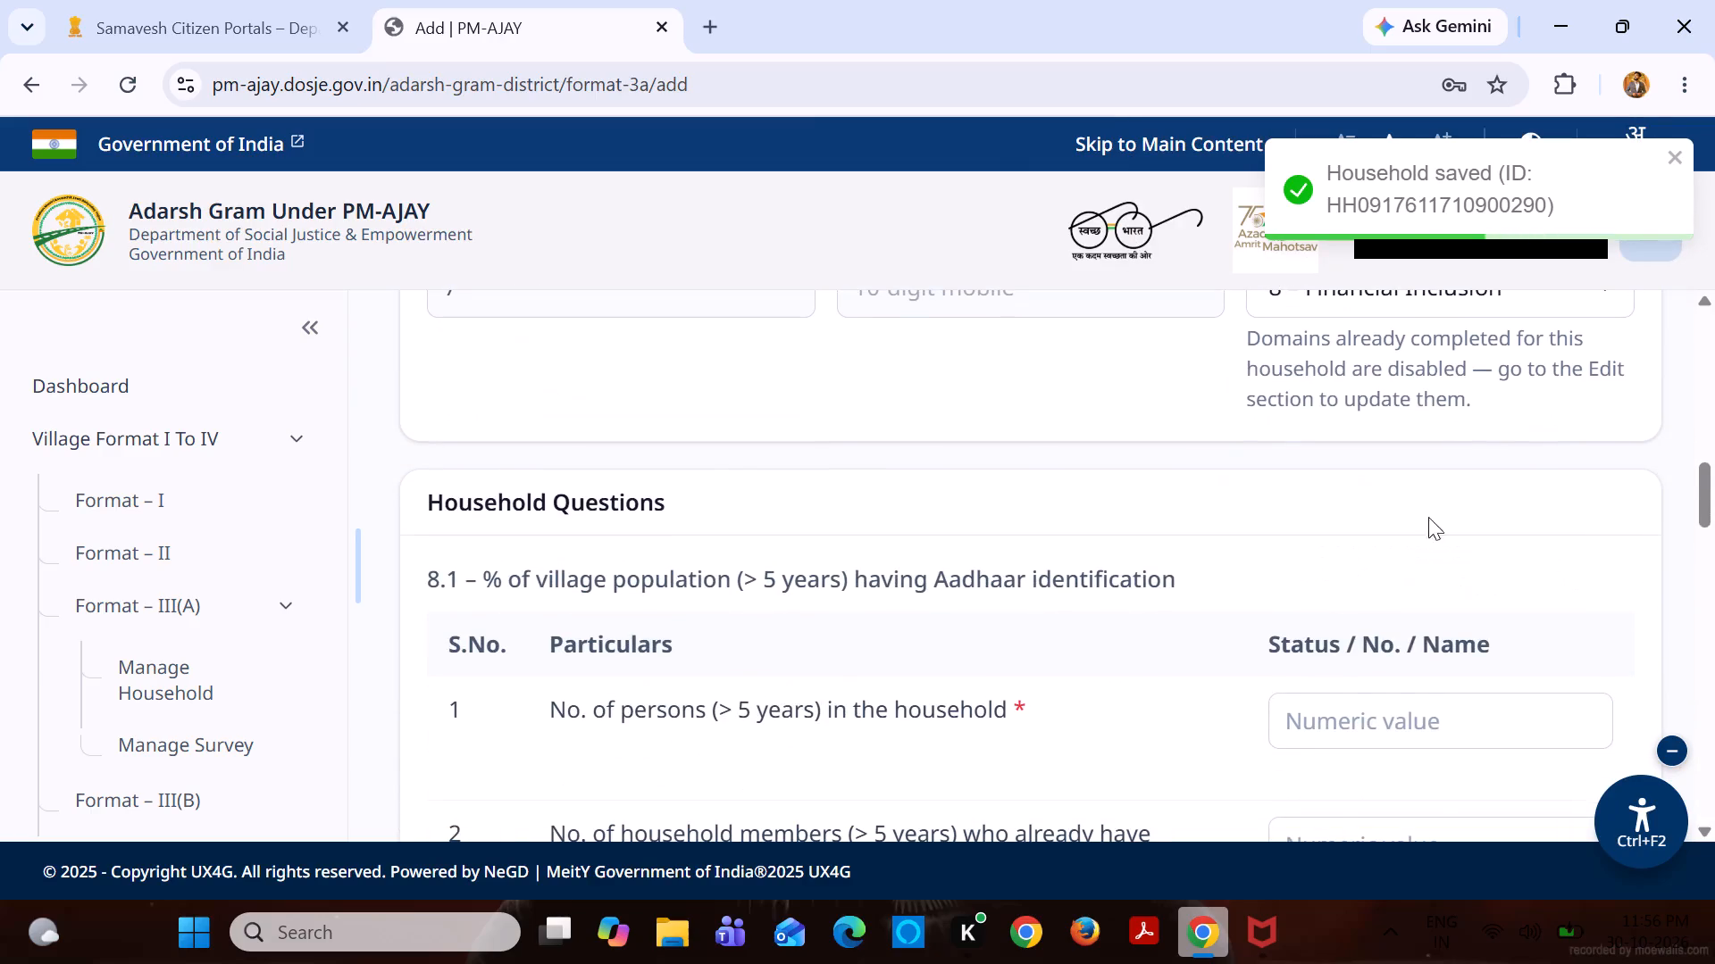
click(1376, 704)
scroll(1378, 698, up, 2)
scroll(1379, 699, down, 2)
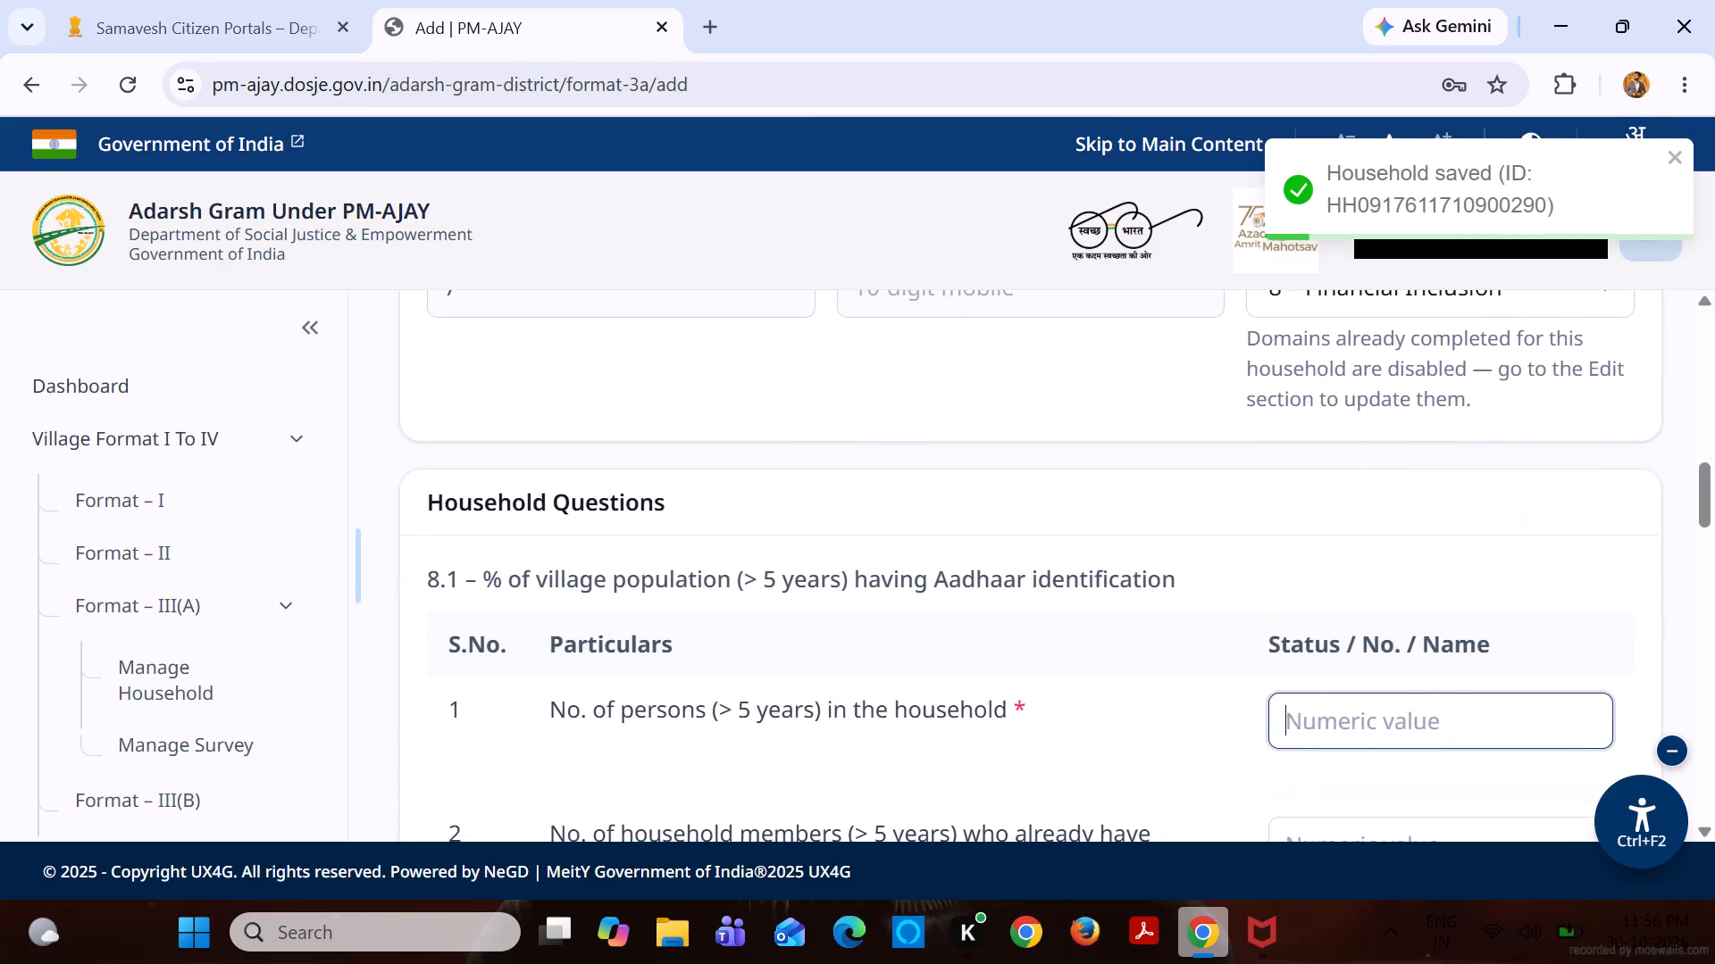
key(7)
scroll(1380, 709, down, 3)
click(1340, 418)
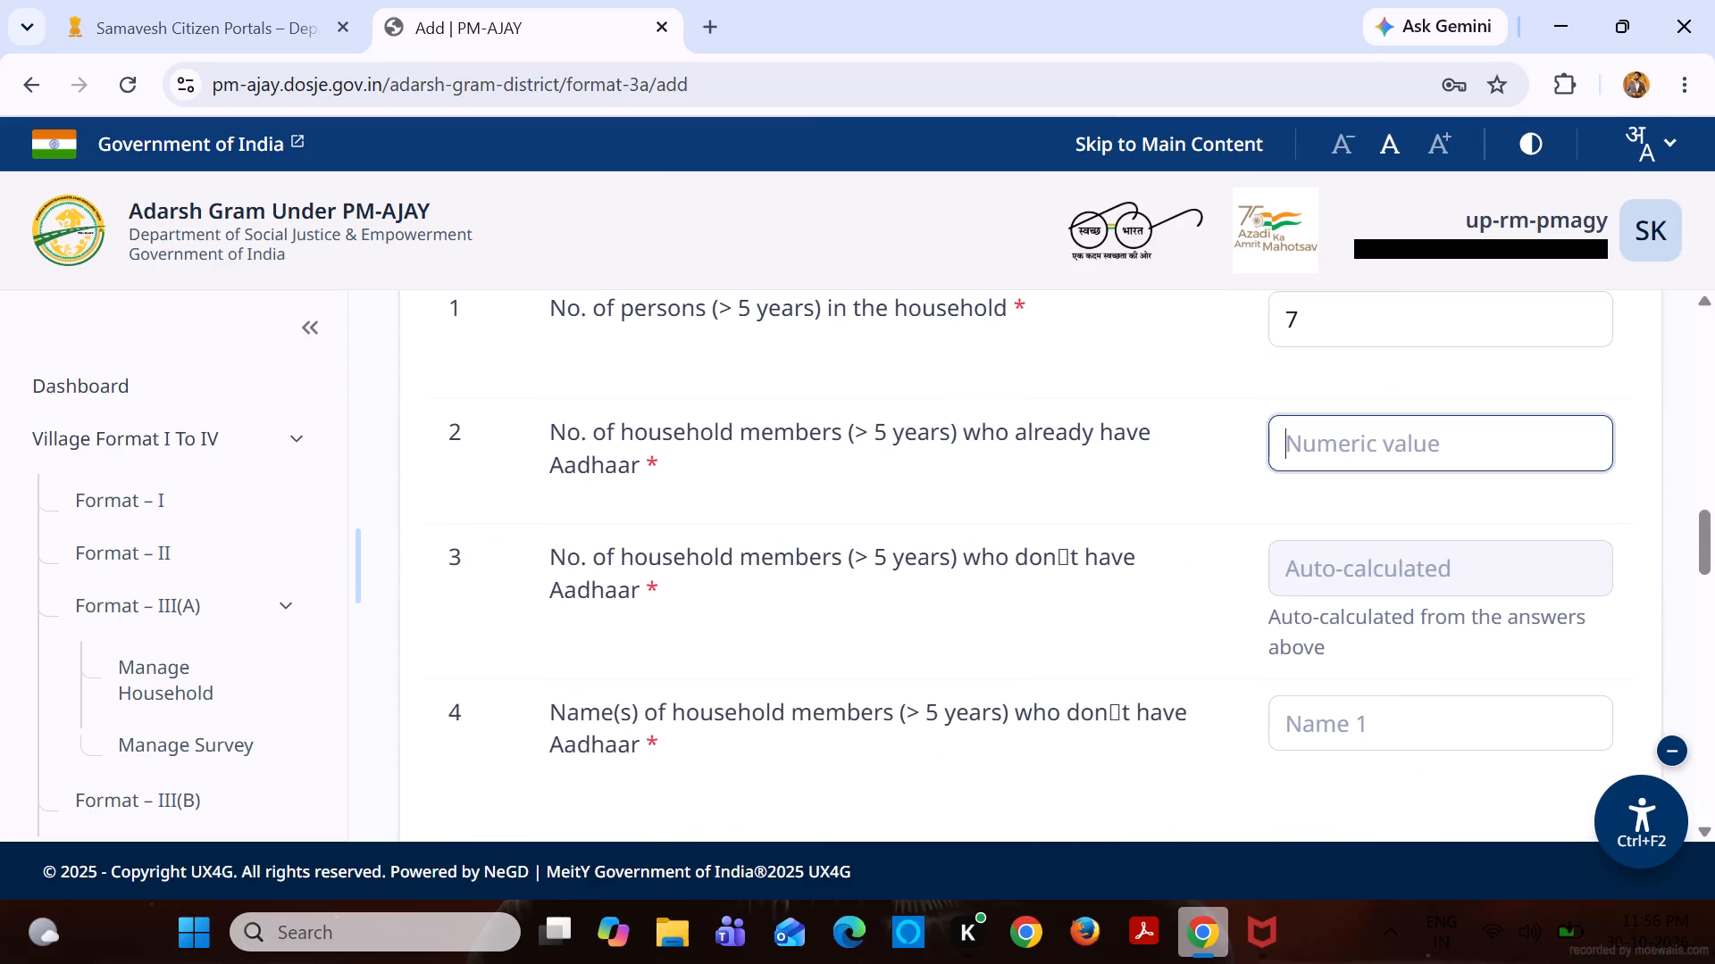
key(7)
In section 8.2, enter 2 members eligible for a bank/post office account and 2 eligible members who have one.
scroll(1346, 423, down, 3)
click(1467, 484)
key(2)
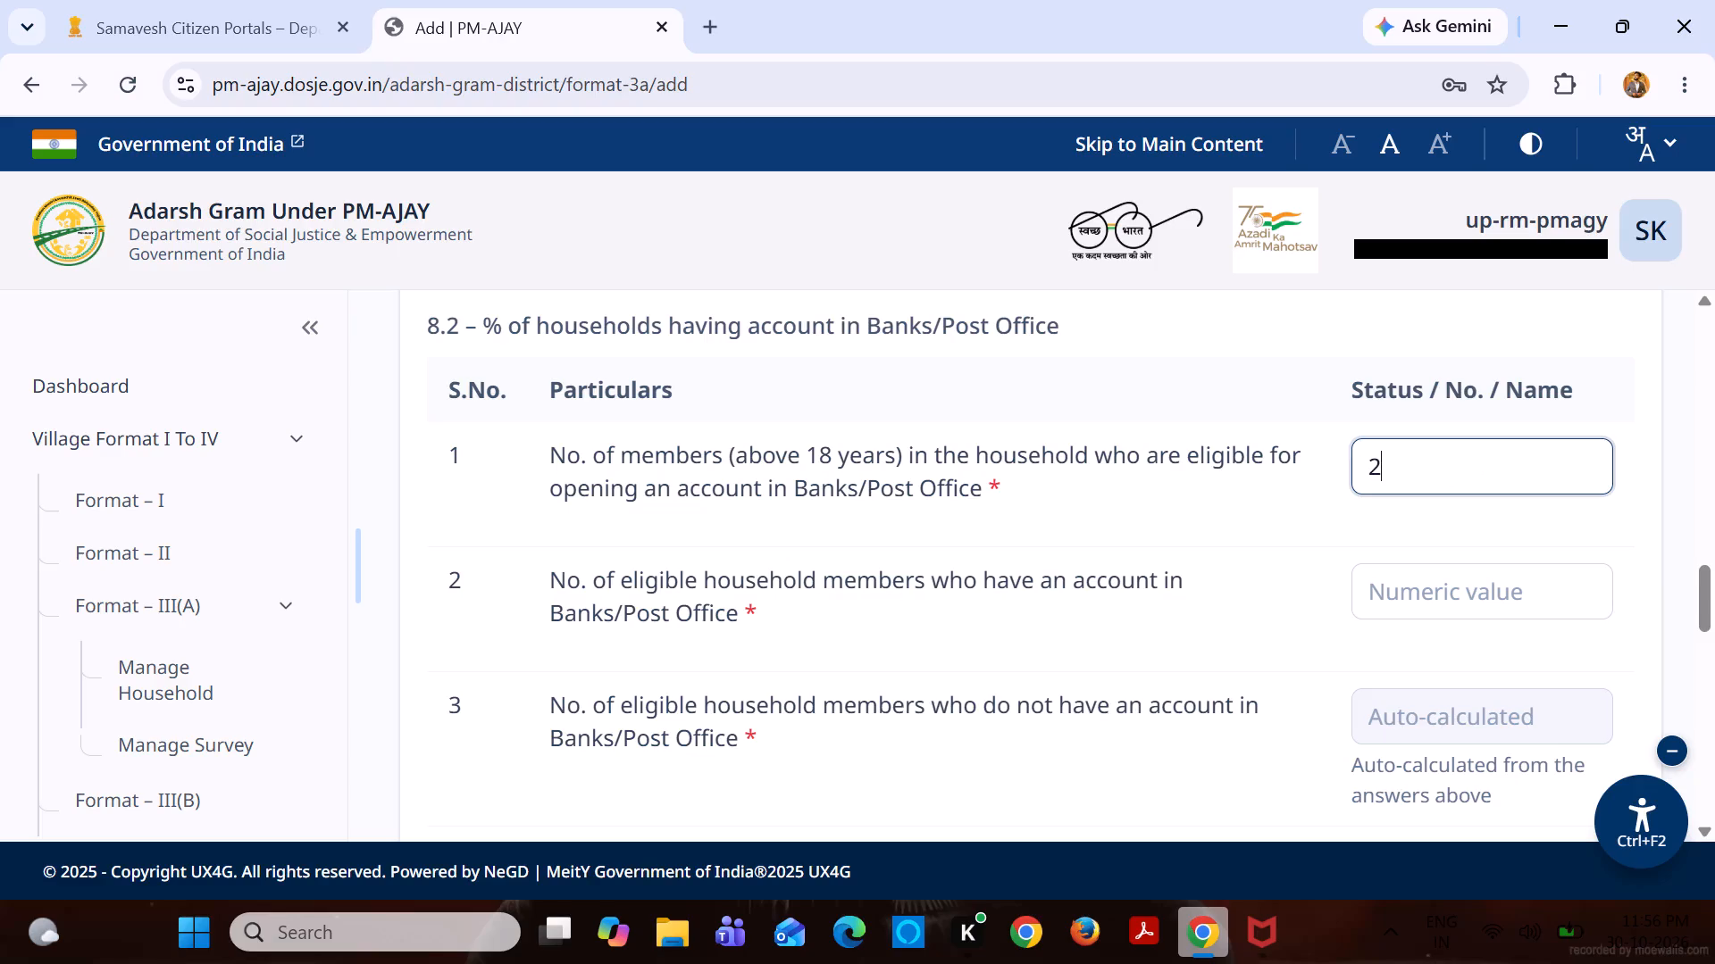
click(1466, 594)
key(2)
Enter 0 eligible persons for both PMSBY (8.3) and PMJJBY (8.4), and submit the Financial Inclusion domain.
scroll(1472, 586, down, 3)
click(1494, 643)
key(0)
scroll(1496, 629, down, 2)
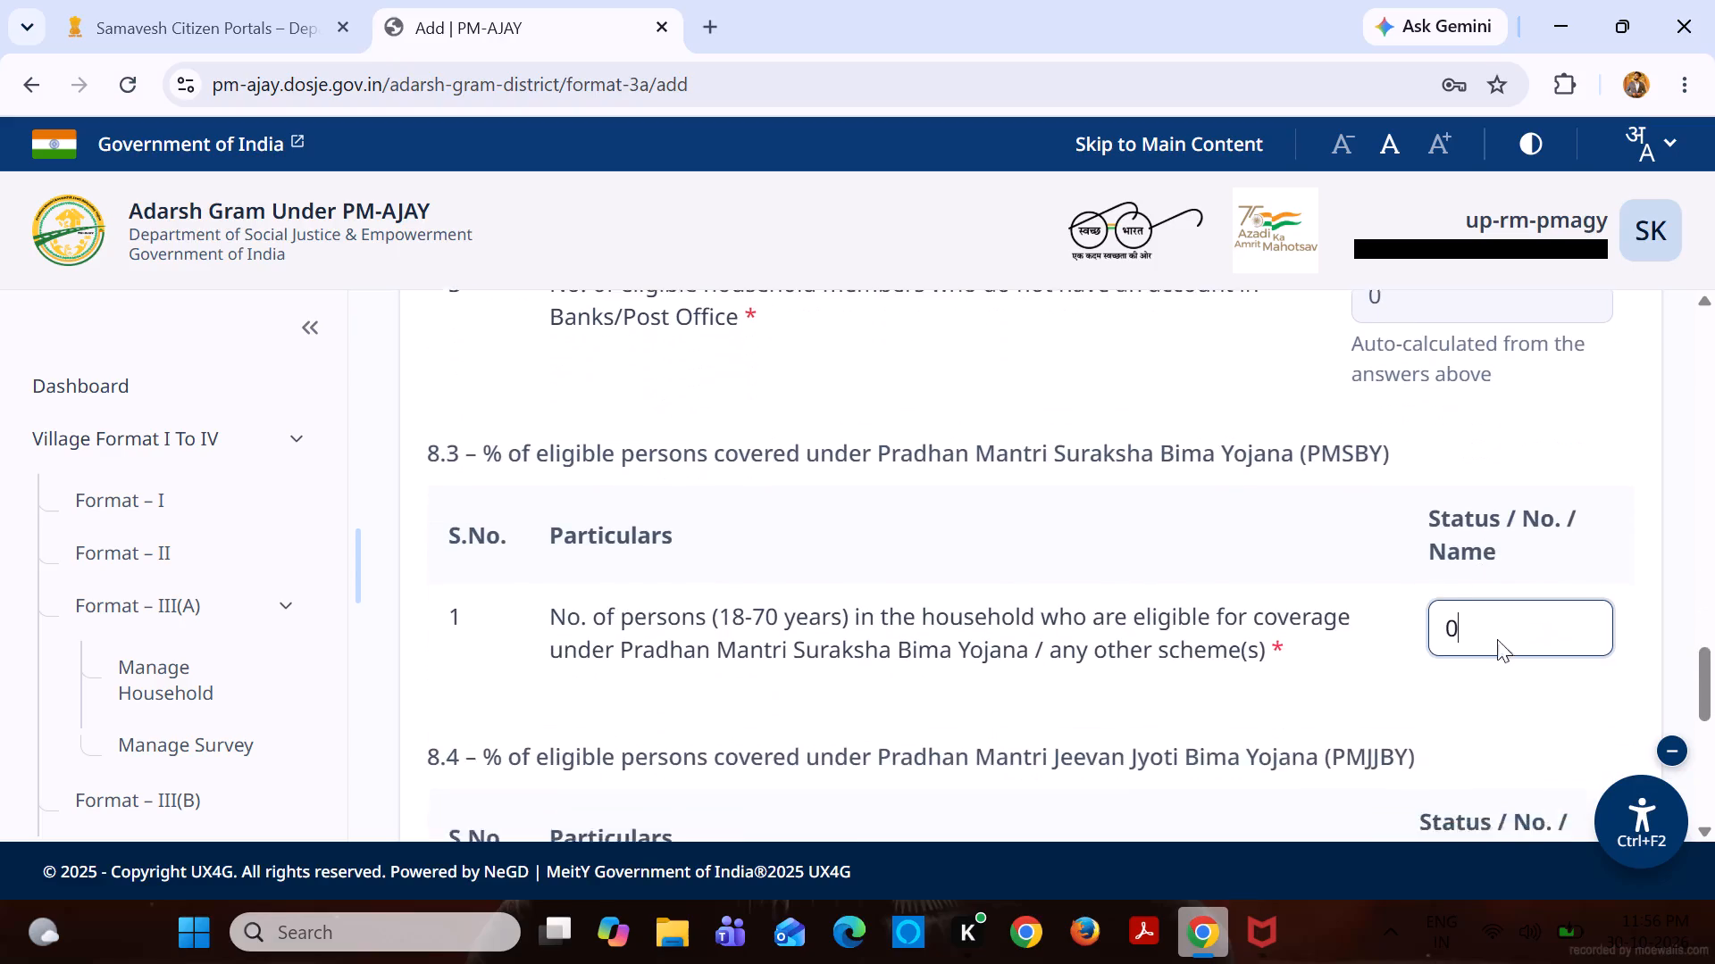
scroll(1497, 639, down, 1)
click(1506, 578)
click(1506, 555)
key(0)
scroll(1508, 578, down, 2)
click(1528, 663)
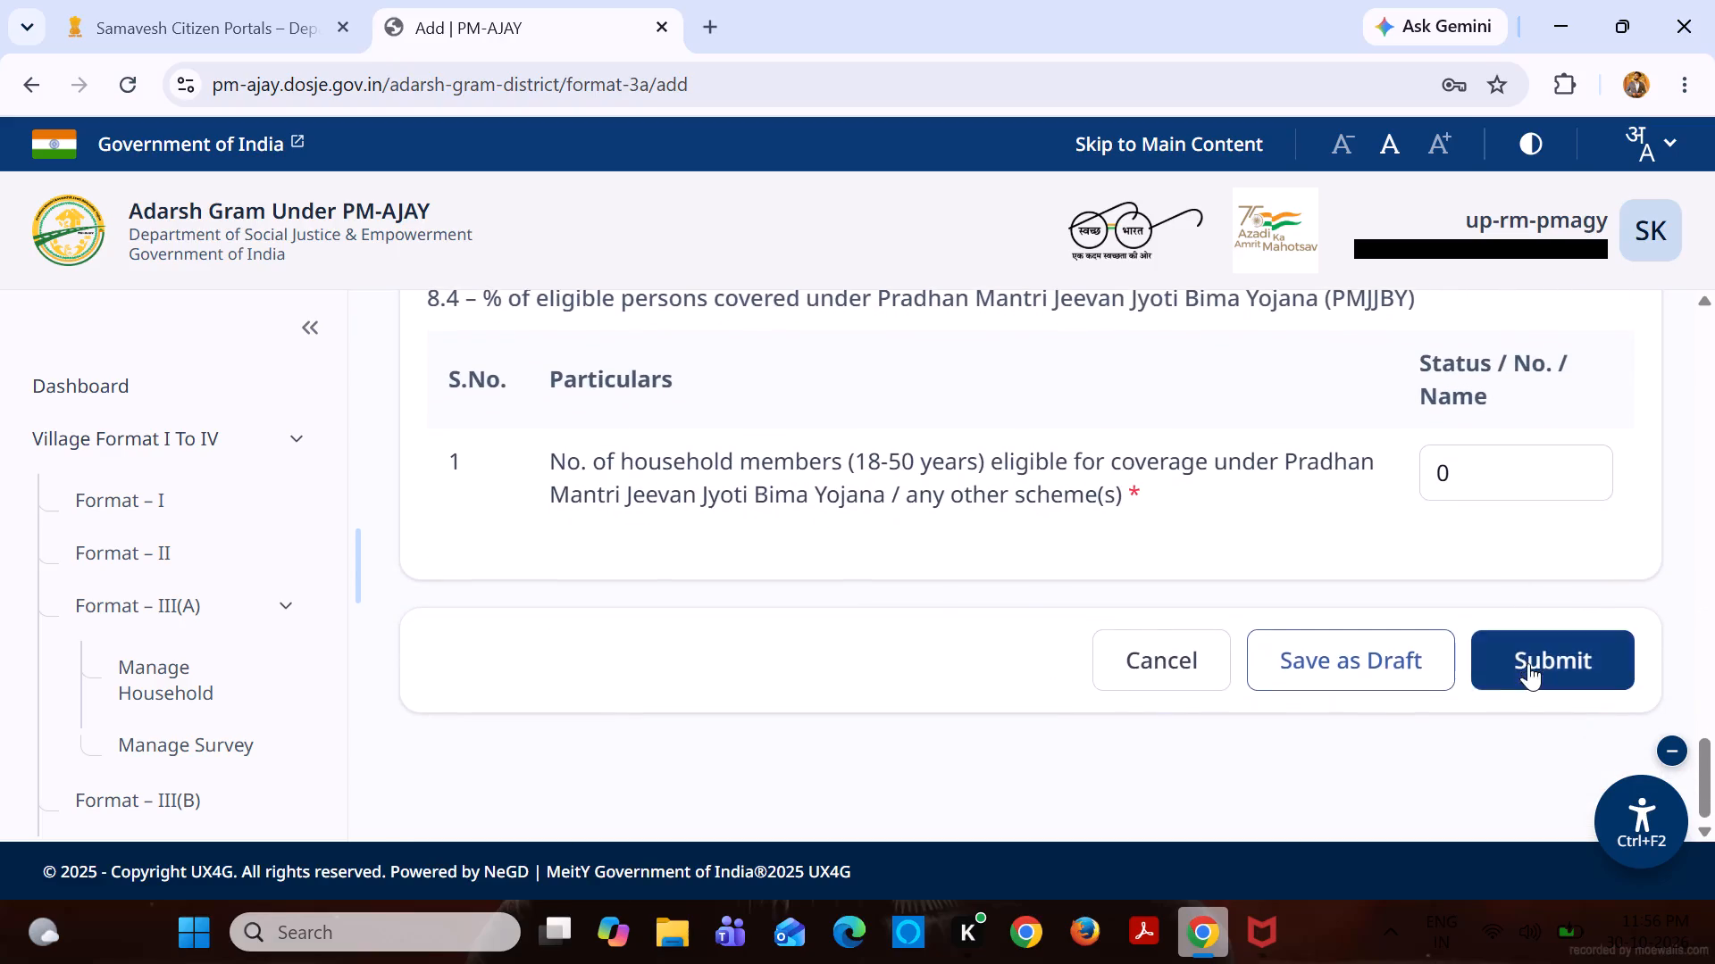
Complete domain 9 – Digitization with 0 household members eligible for PMGDISHA training, and submit it.
click(1507, 434)
scroll(1489, 605, down, 4)
click(1429, 752)
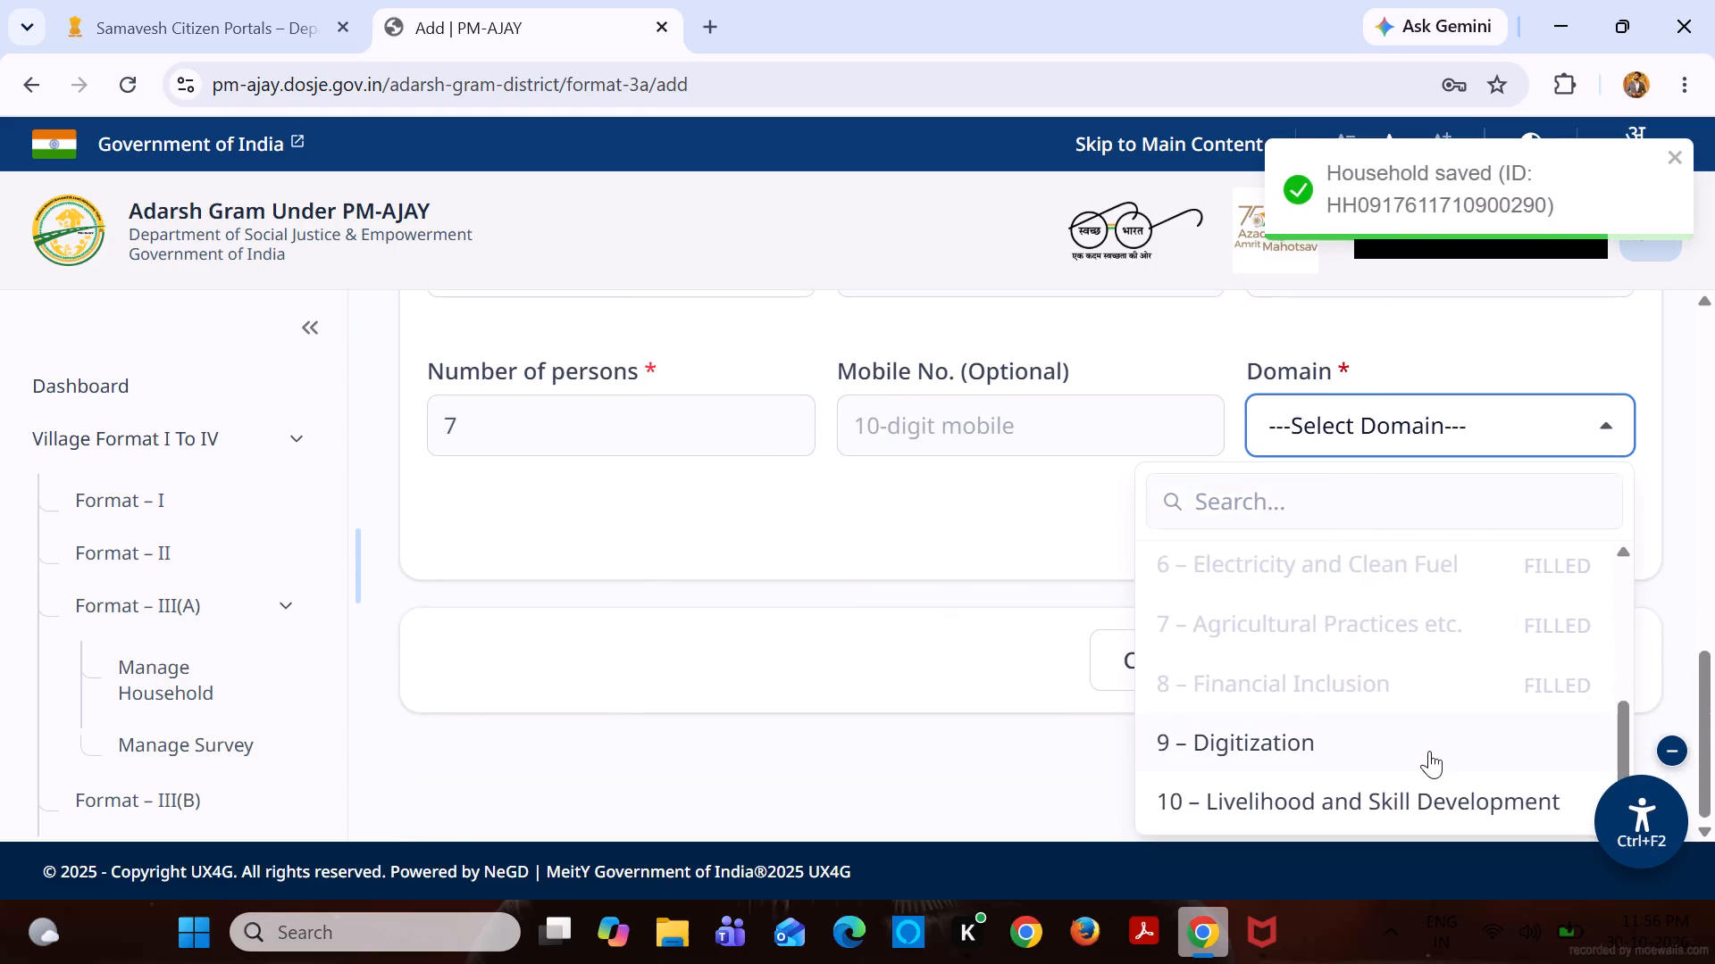
scroll(1438, 745, down, 3)
click(1482, 502)
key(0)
scroll(1492, 537, down, 2)
drag(1554, 662, 1551, 650)
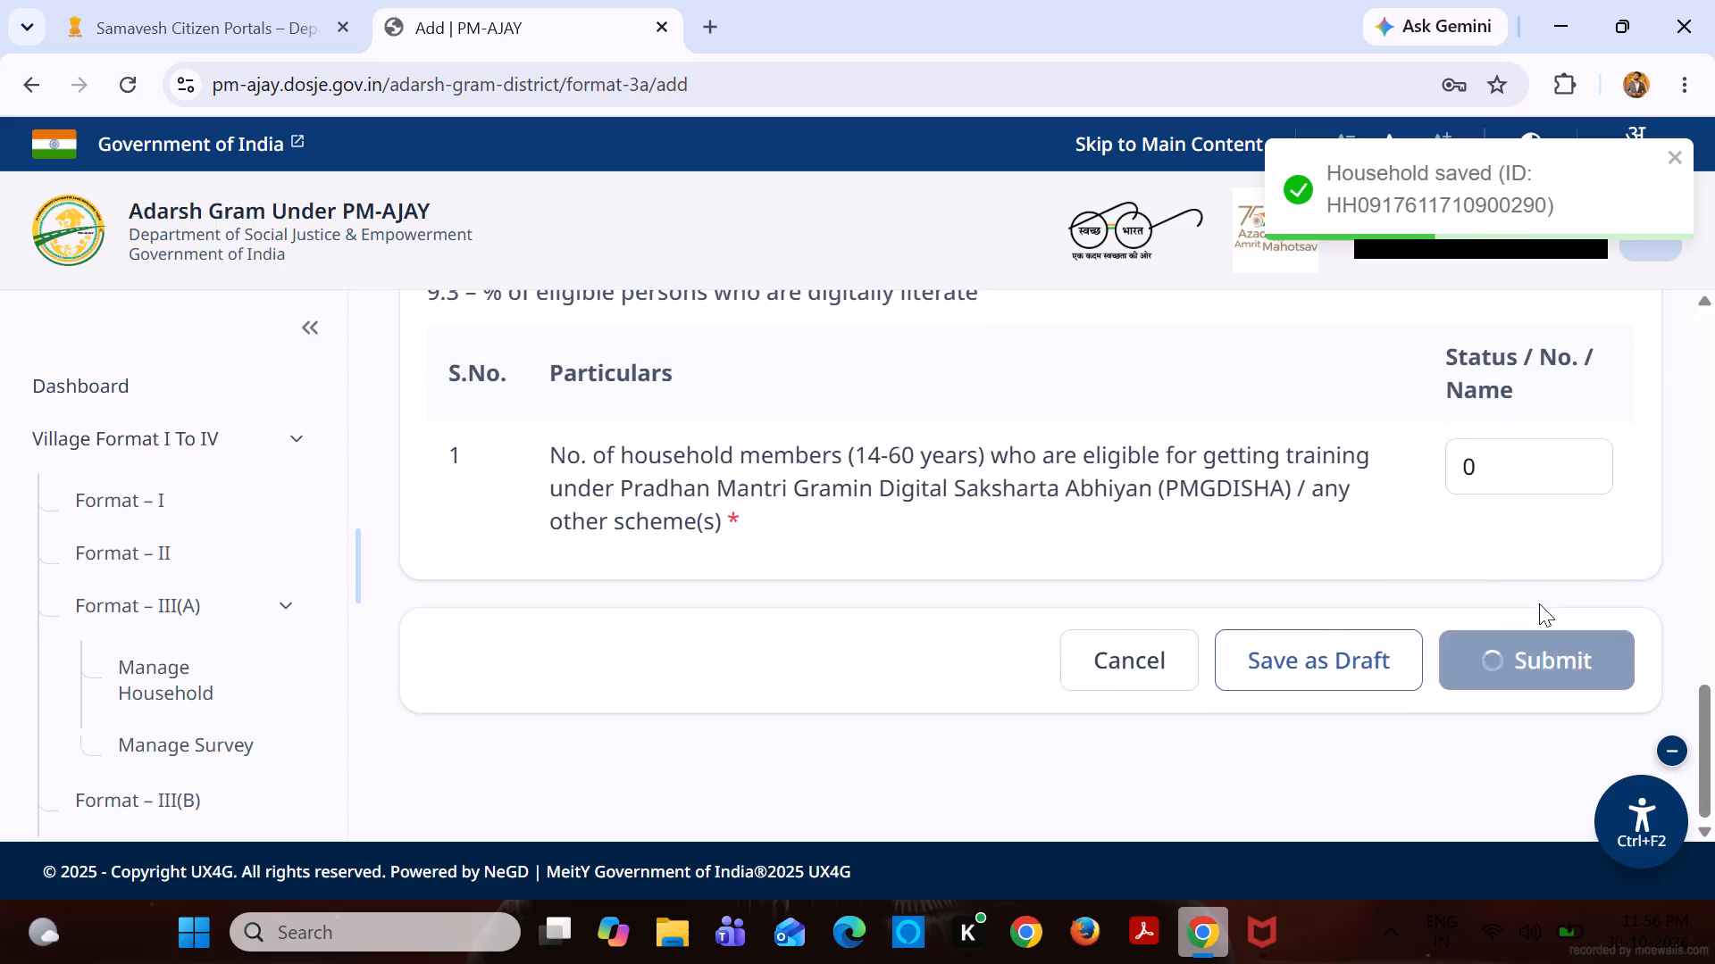
Select domain 10 – Livelihood and Skill Development and enter 0 youth eligible for skill development and 0 for bank linked loans.
click(1510, 428)
scroll(1510, 649, down, 4)
drag(1440, 804, 1441, 792)
scroll(1484, 723, down, 1)
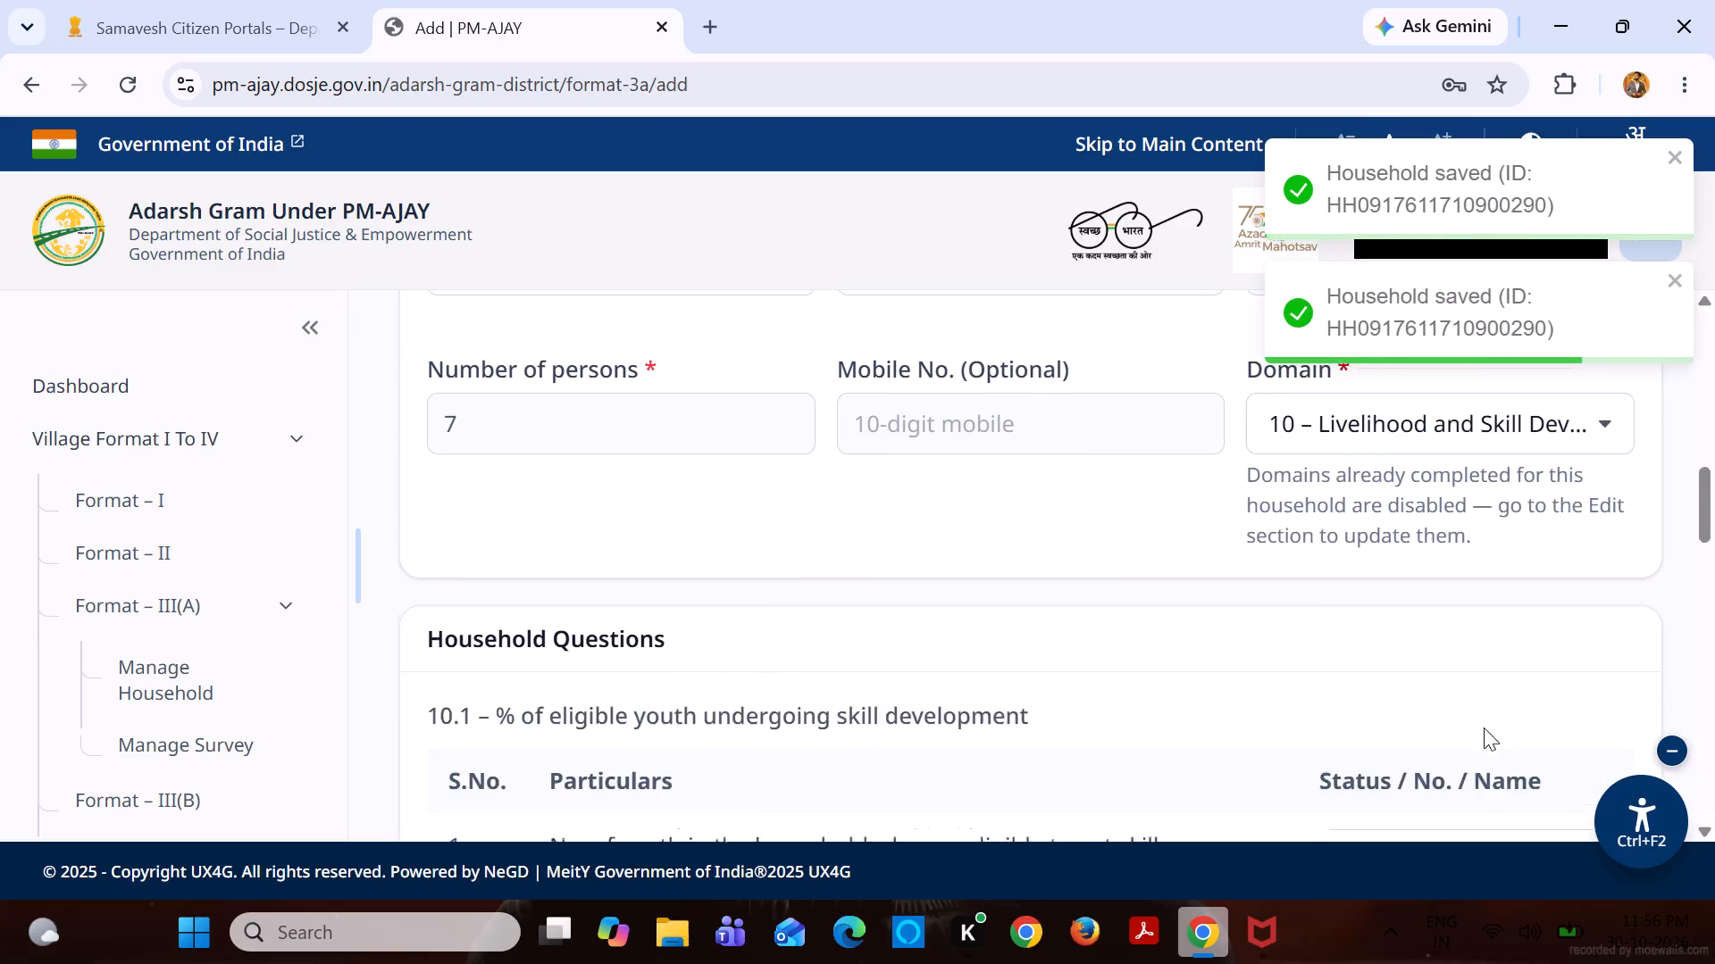
scroll(1484, 727, down, 2)
click(1475, 452)
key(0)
scroll(1476, 461, down, 2)
click(1478, 461)
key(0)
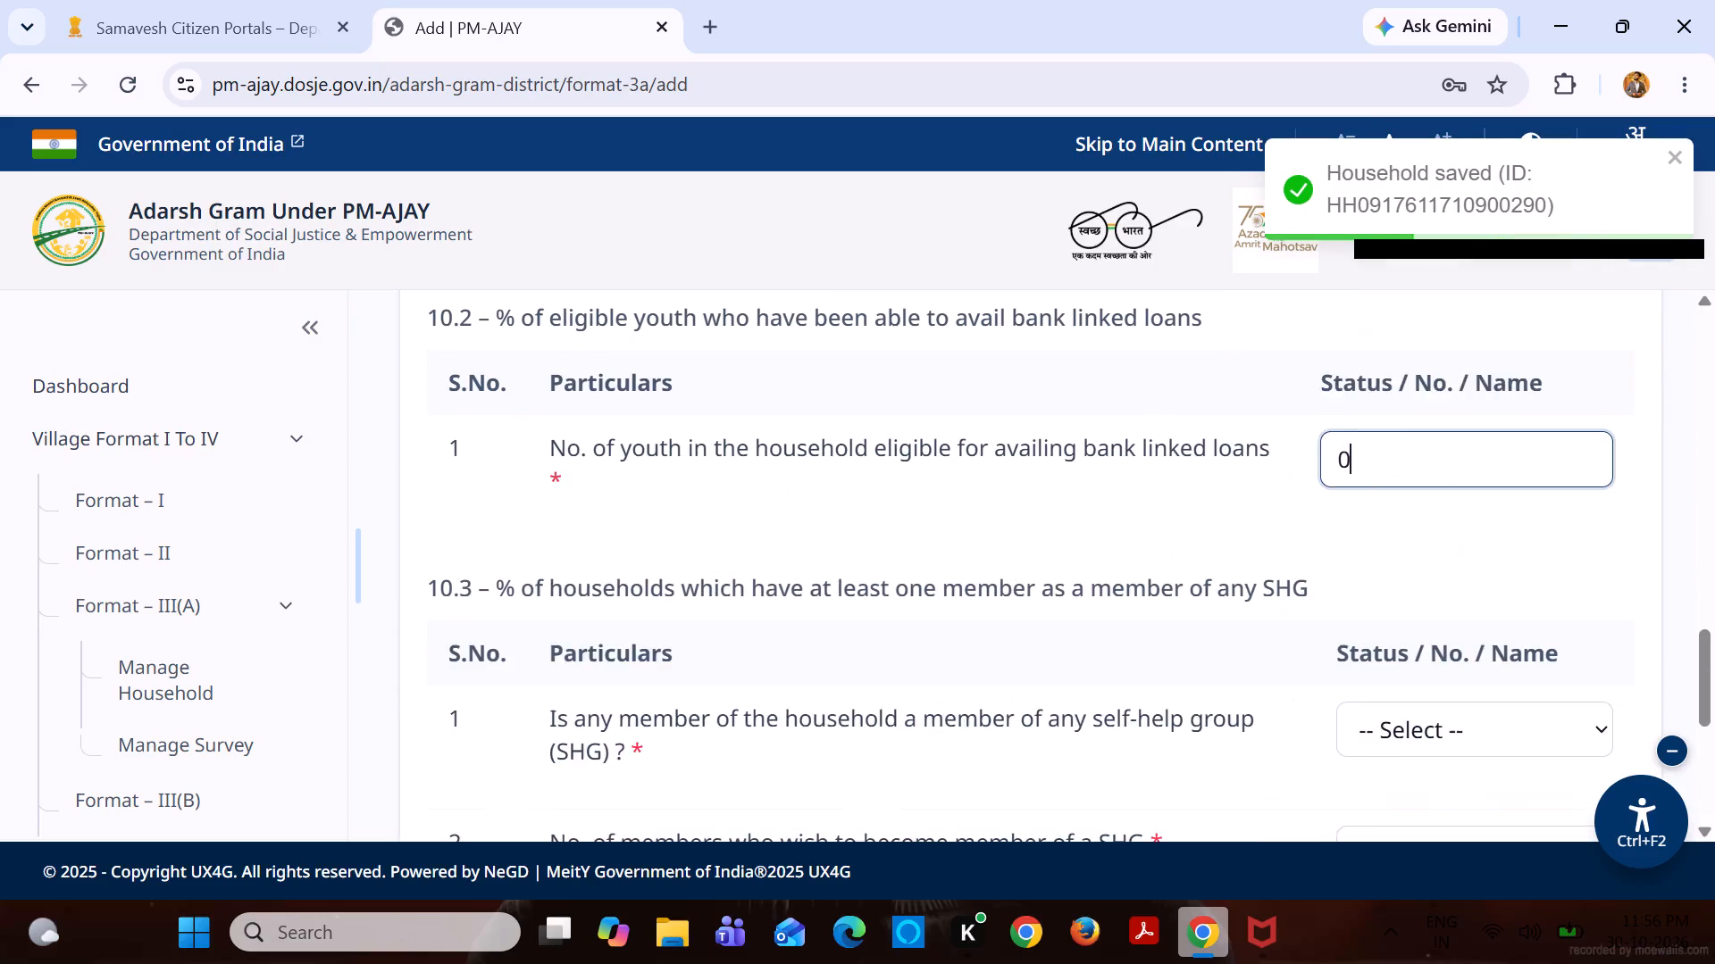
Answer Yes for any household member belonging to a self-help group, and submit domain 10.
scroll(1478, 456, down, 2)
click(1477, 476)
click(1449, 444)
click(1387, 548)
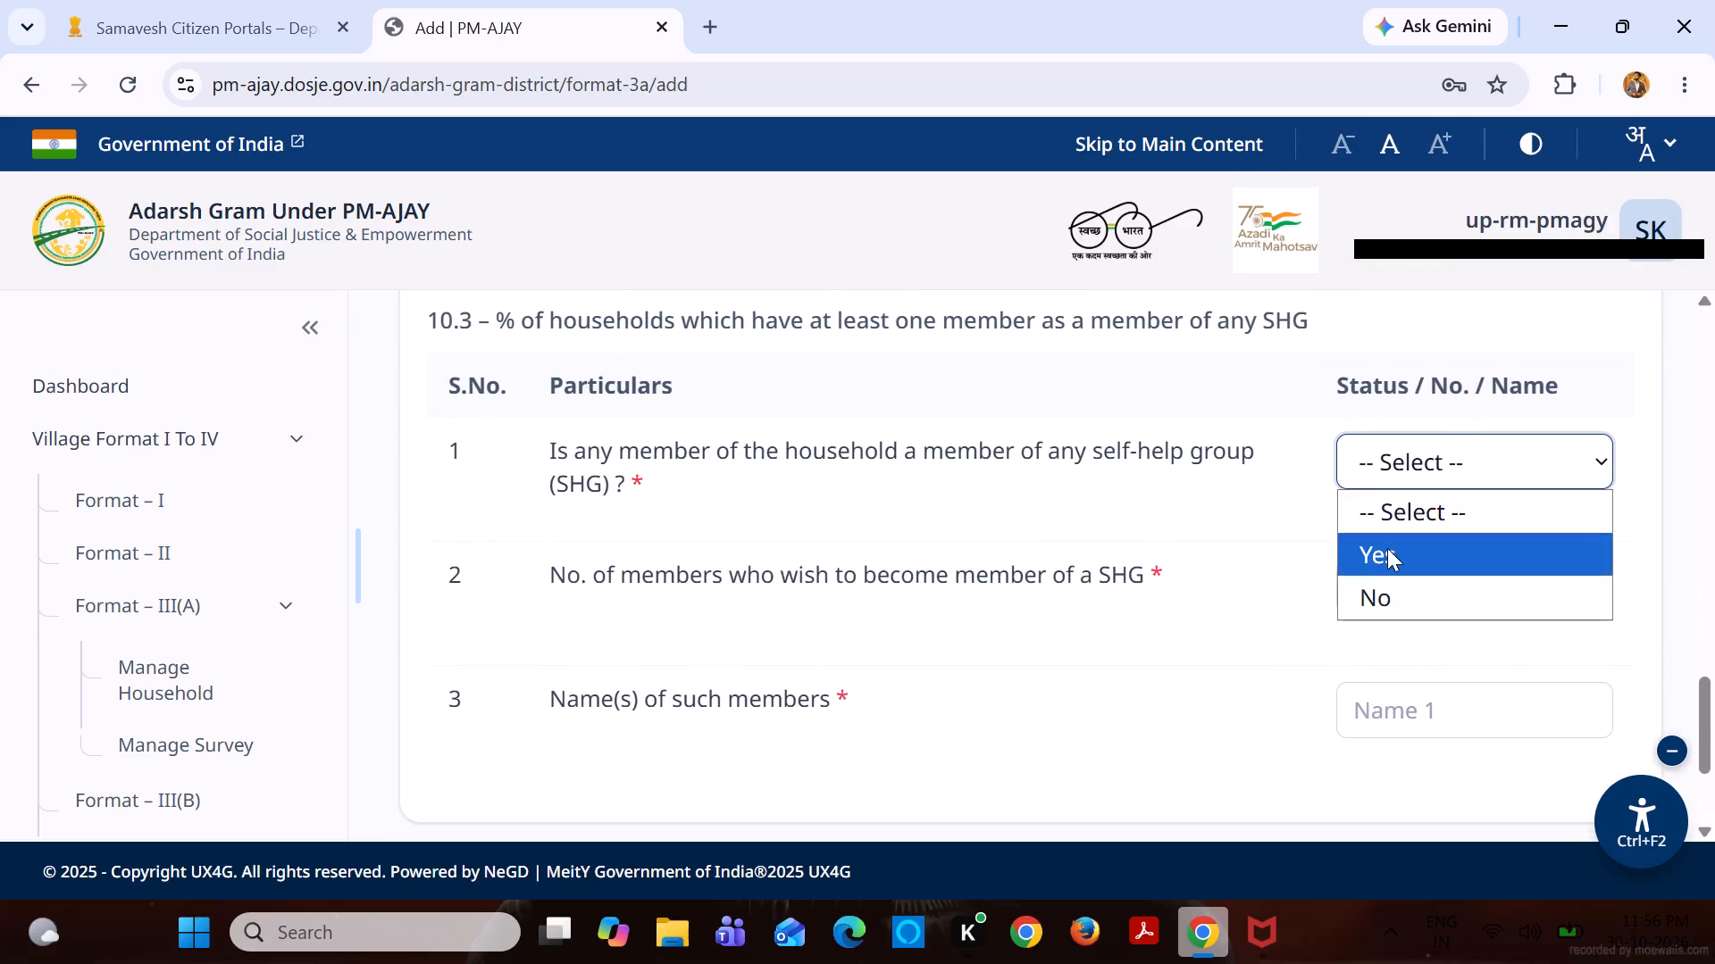
click(1546, 668)
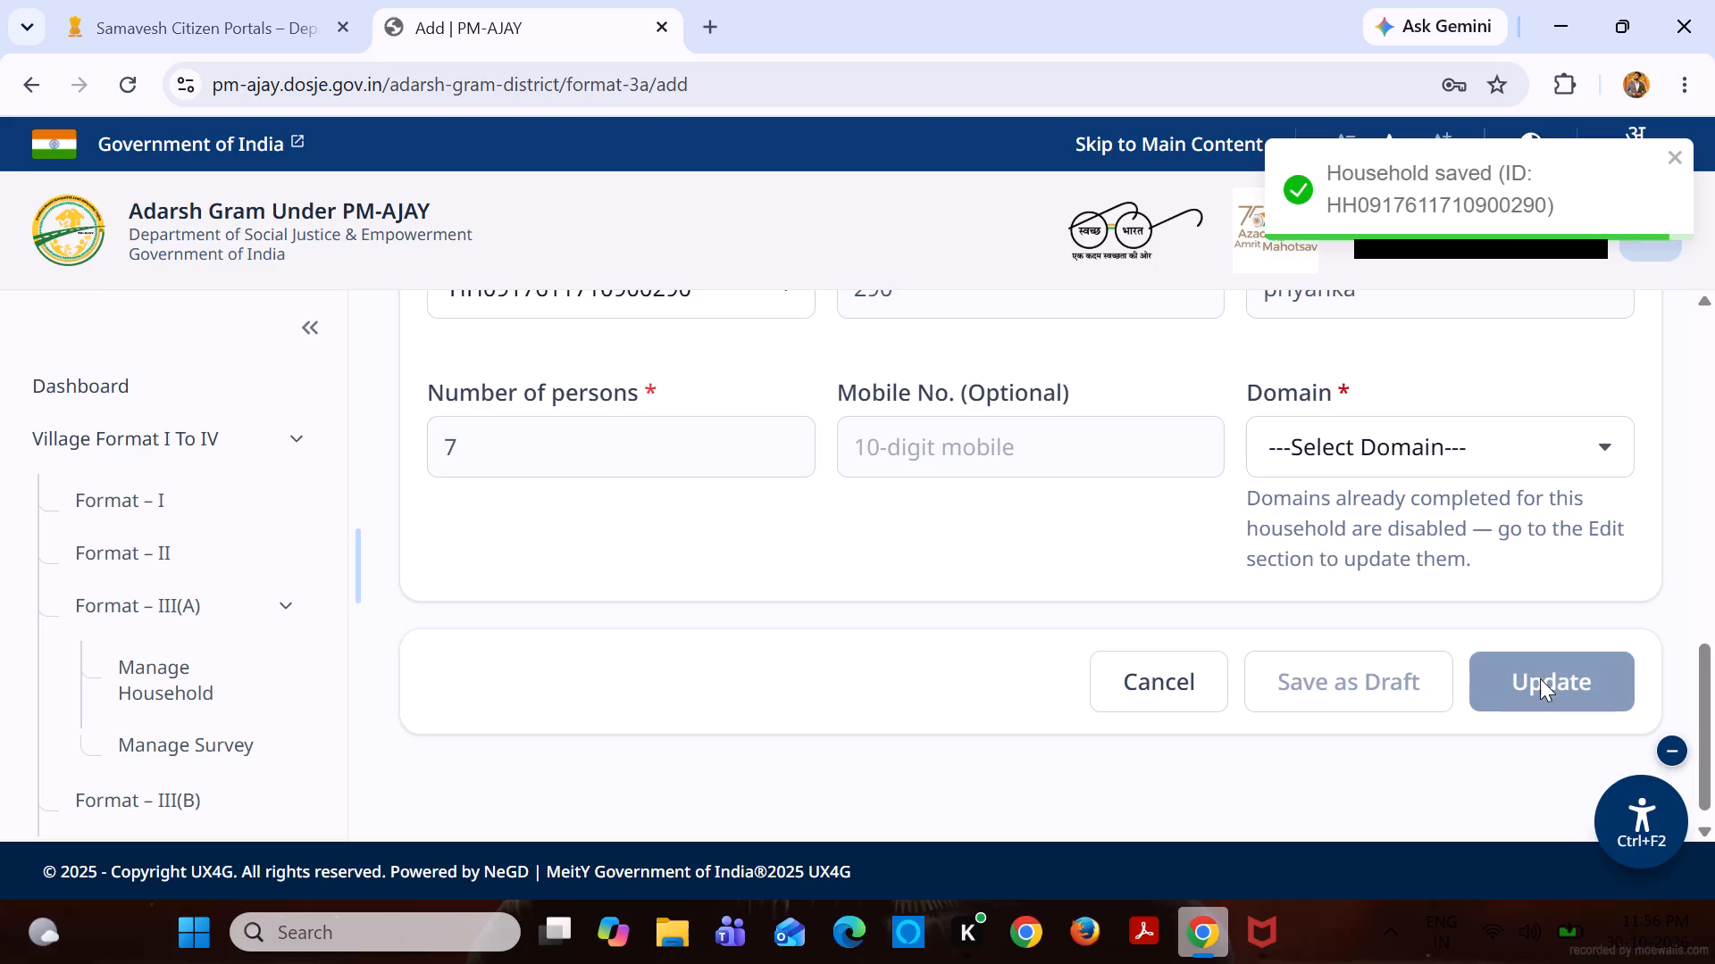
click(250, 651)
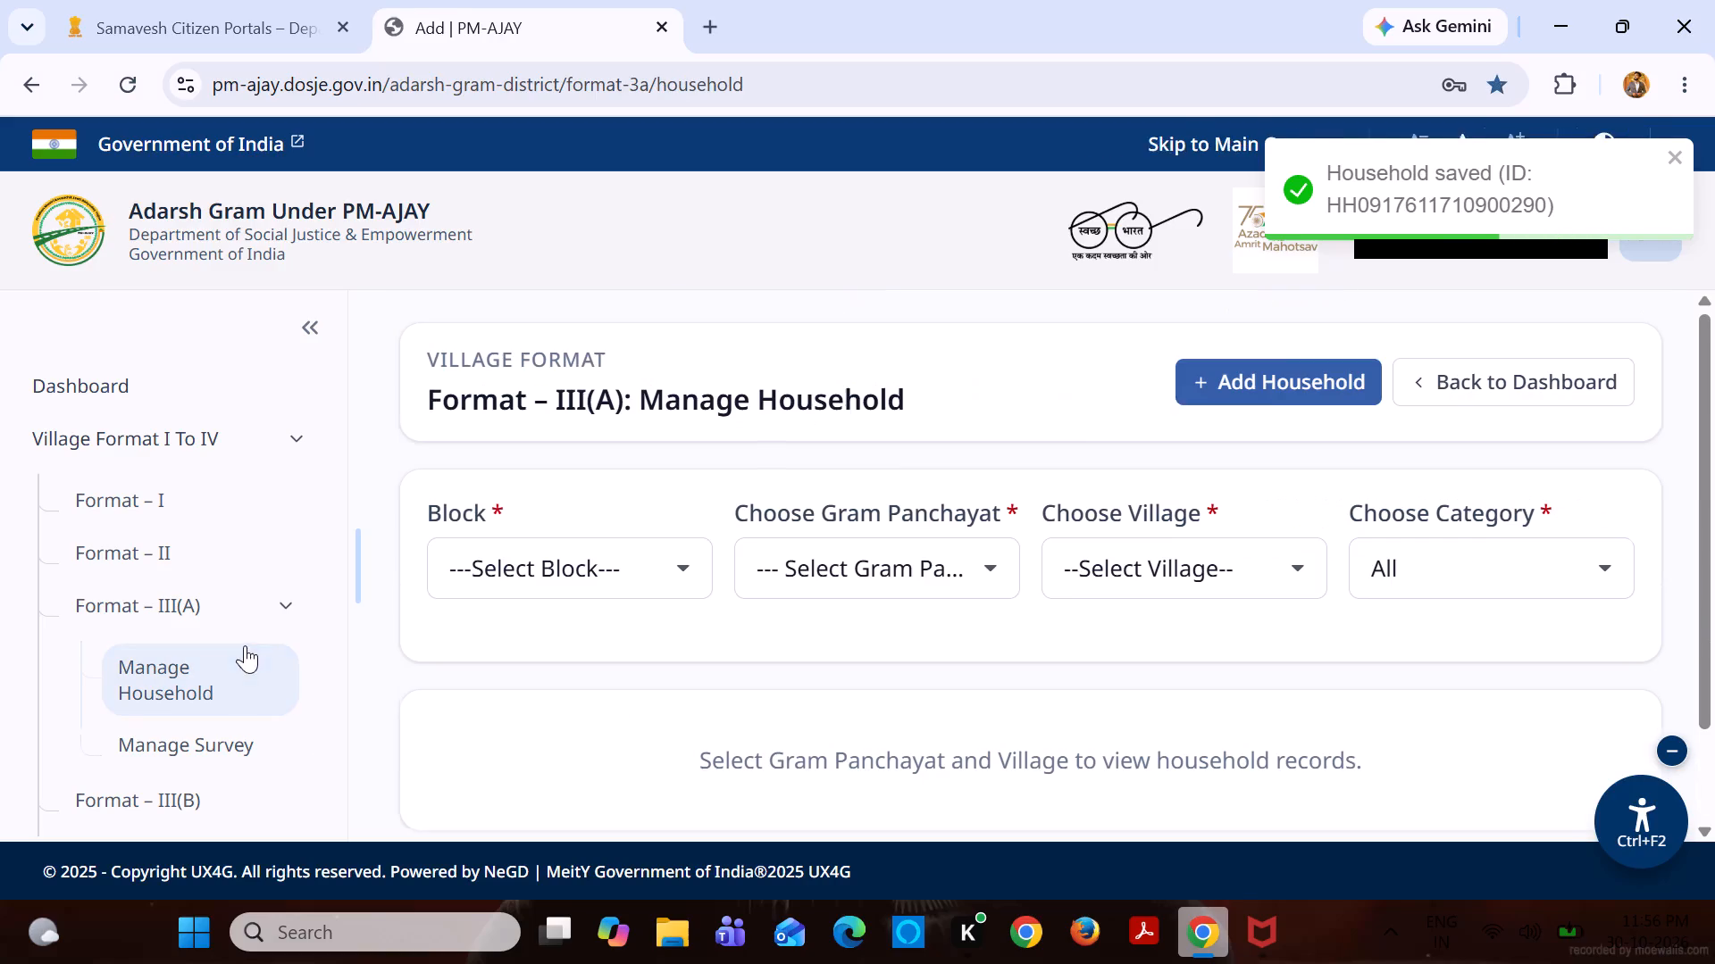
click(1289, 380)
click(1291, 298)
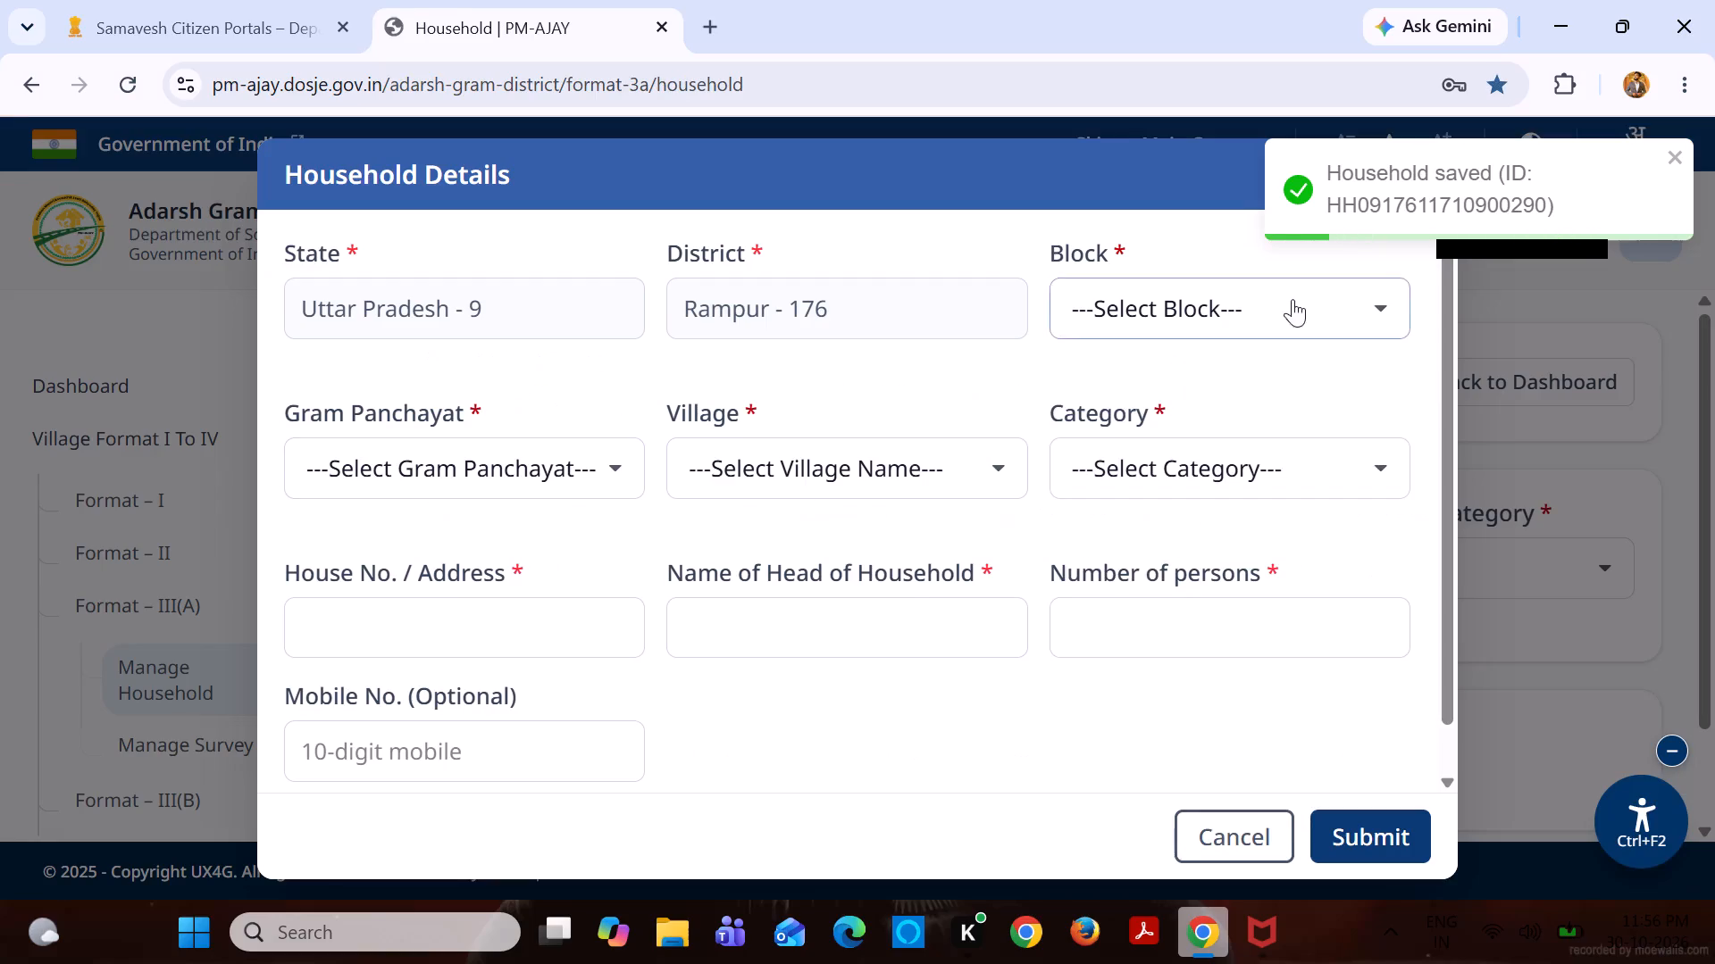
click(1127, 744)
click(590, 450)
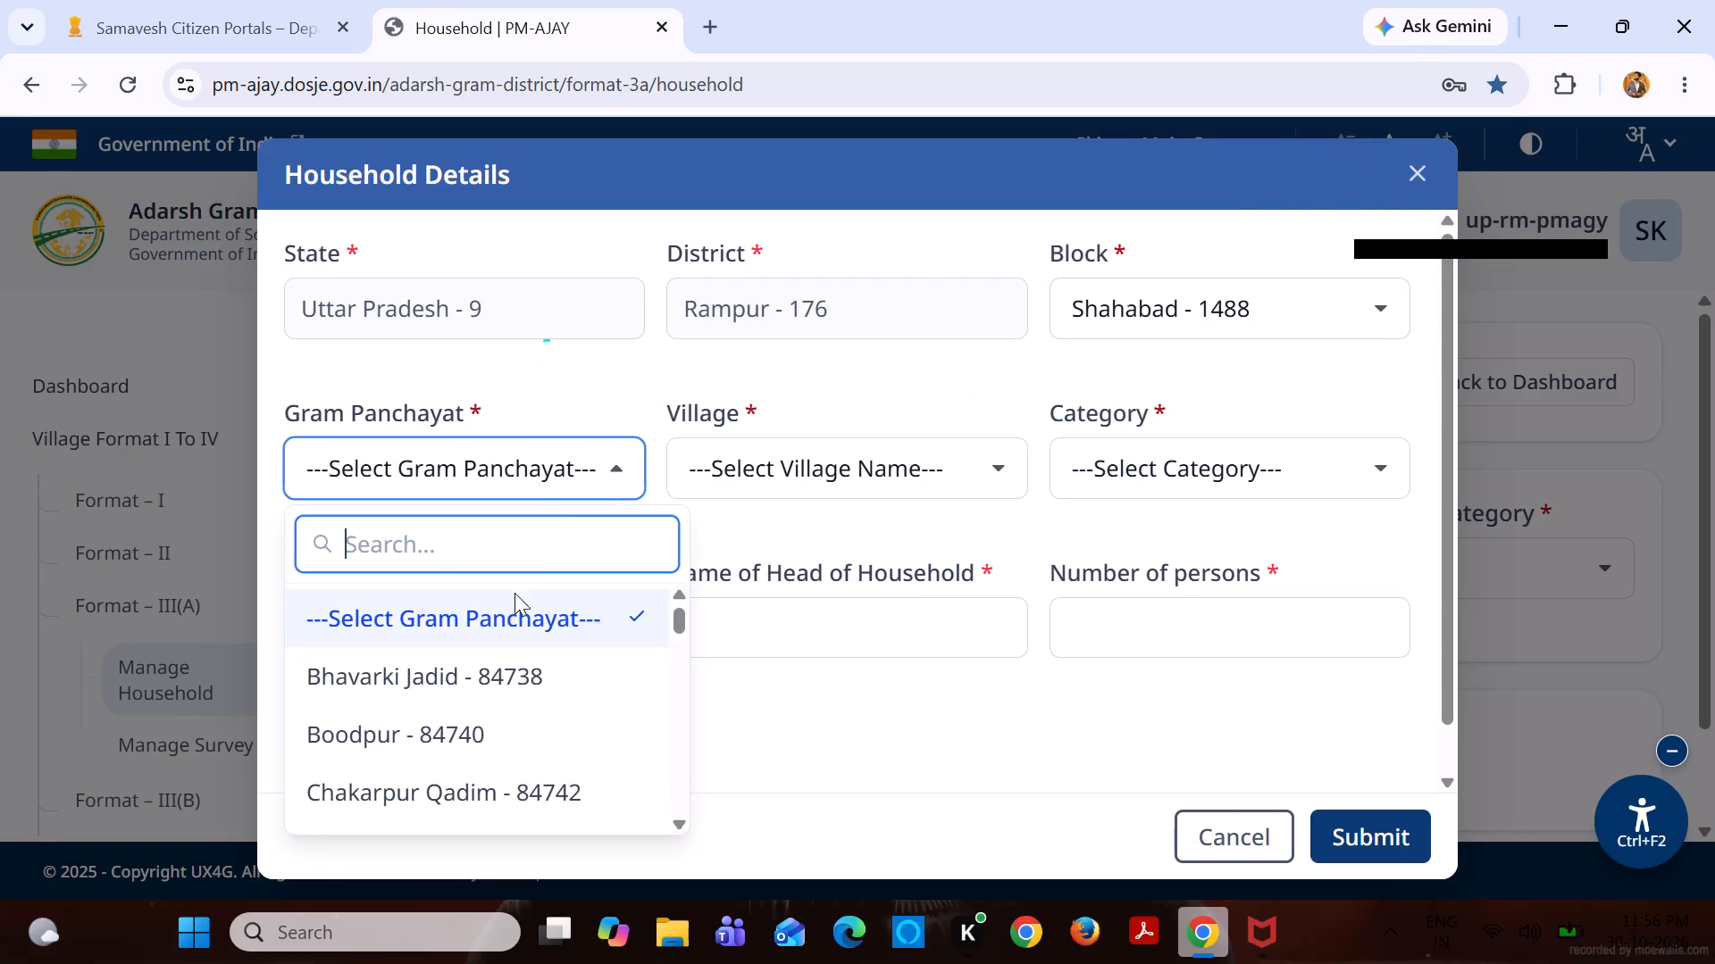
click(434, 709)
click(921, 480)
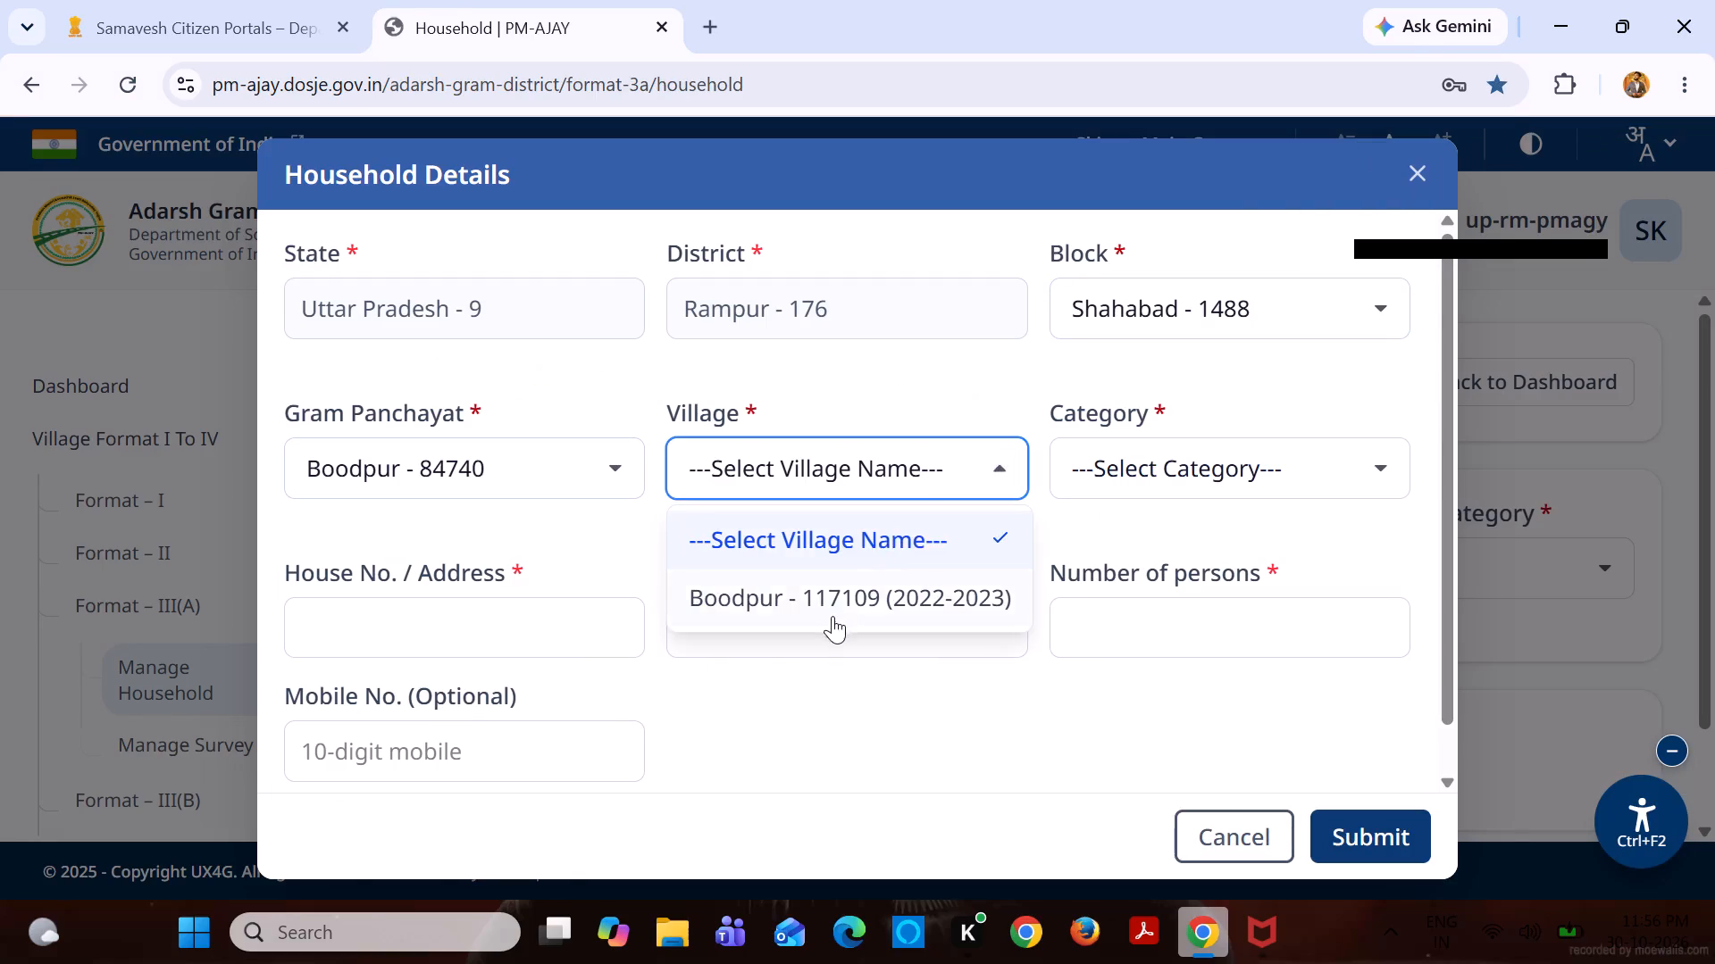
drag(832, 612, 846, 570)
click(1220, 465)
click(1172, 584)
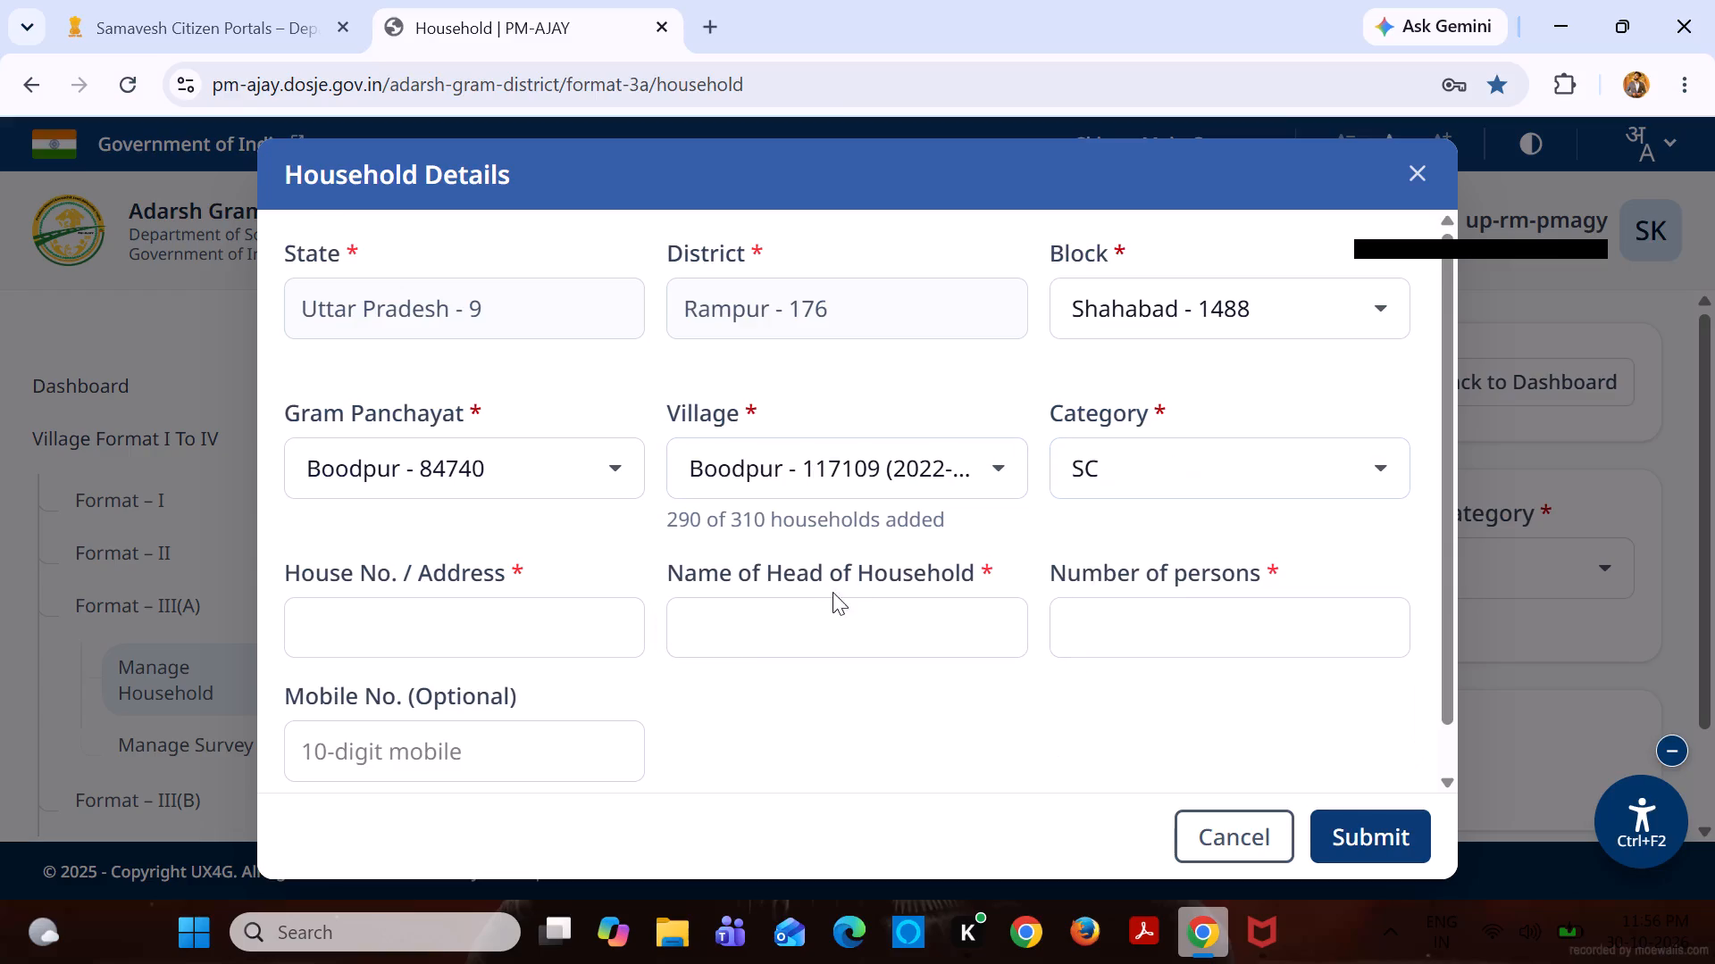
Enter house number 291, the name of the head of household and 4 persons, and submit the household details.
click(515, 622)
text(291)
click(771, 616)
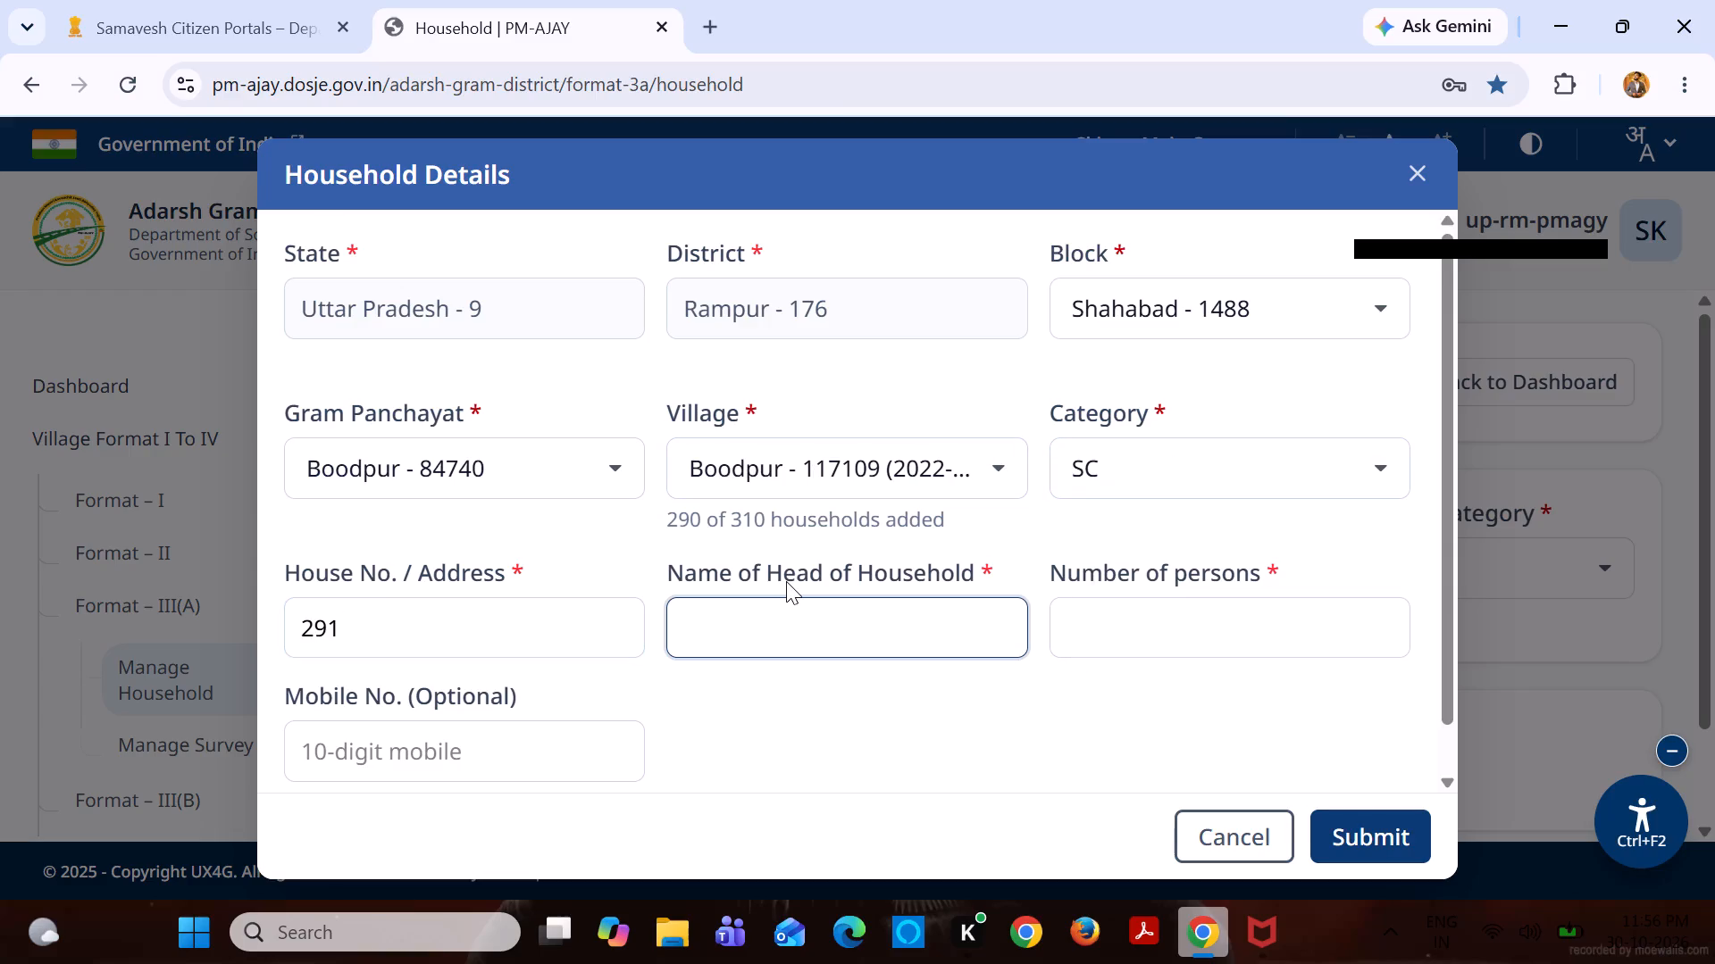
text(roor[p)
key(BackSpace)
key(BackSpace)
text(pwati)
click(1130, 652)
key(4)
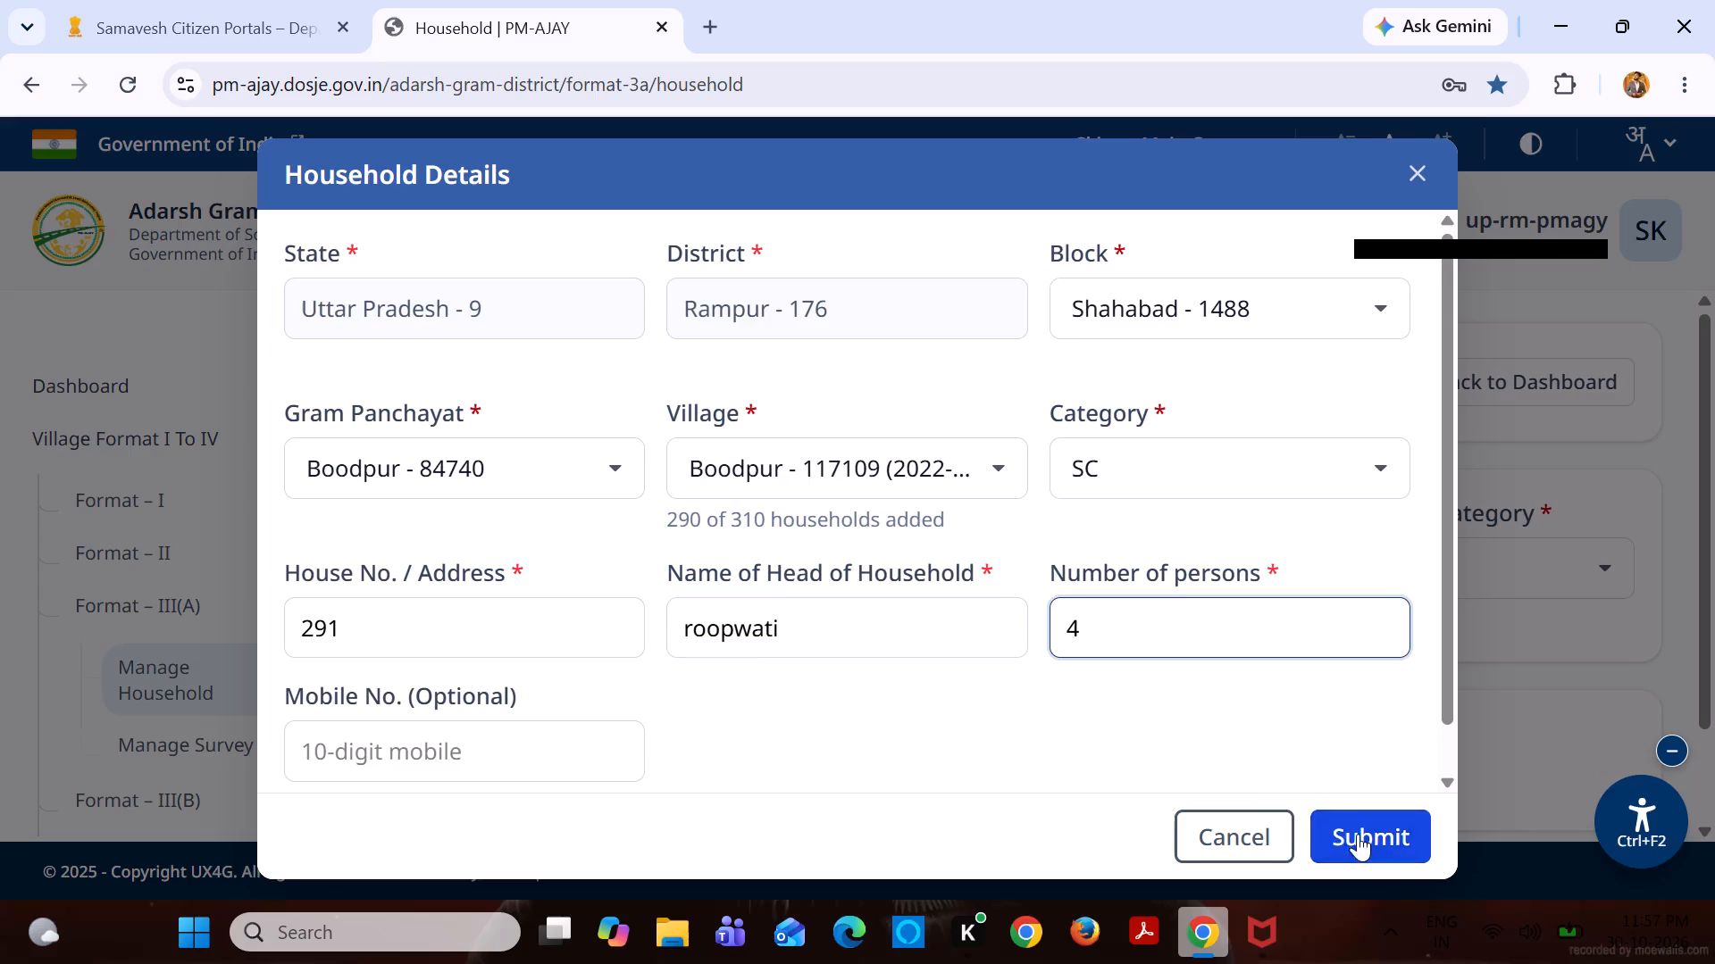
click(1358, 834)
Complete domain 1 – Drinking water and Sanitation with Yes for having a household latrine and No for open defecation, and submit it.
scroll(1413, 630, down, 10)
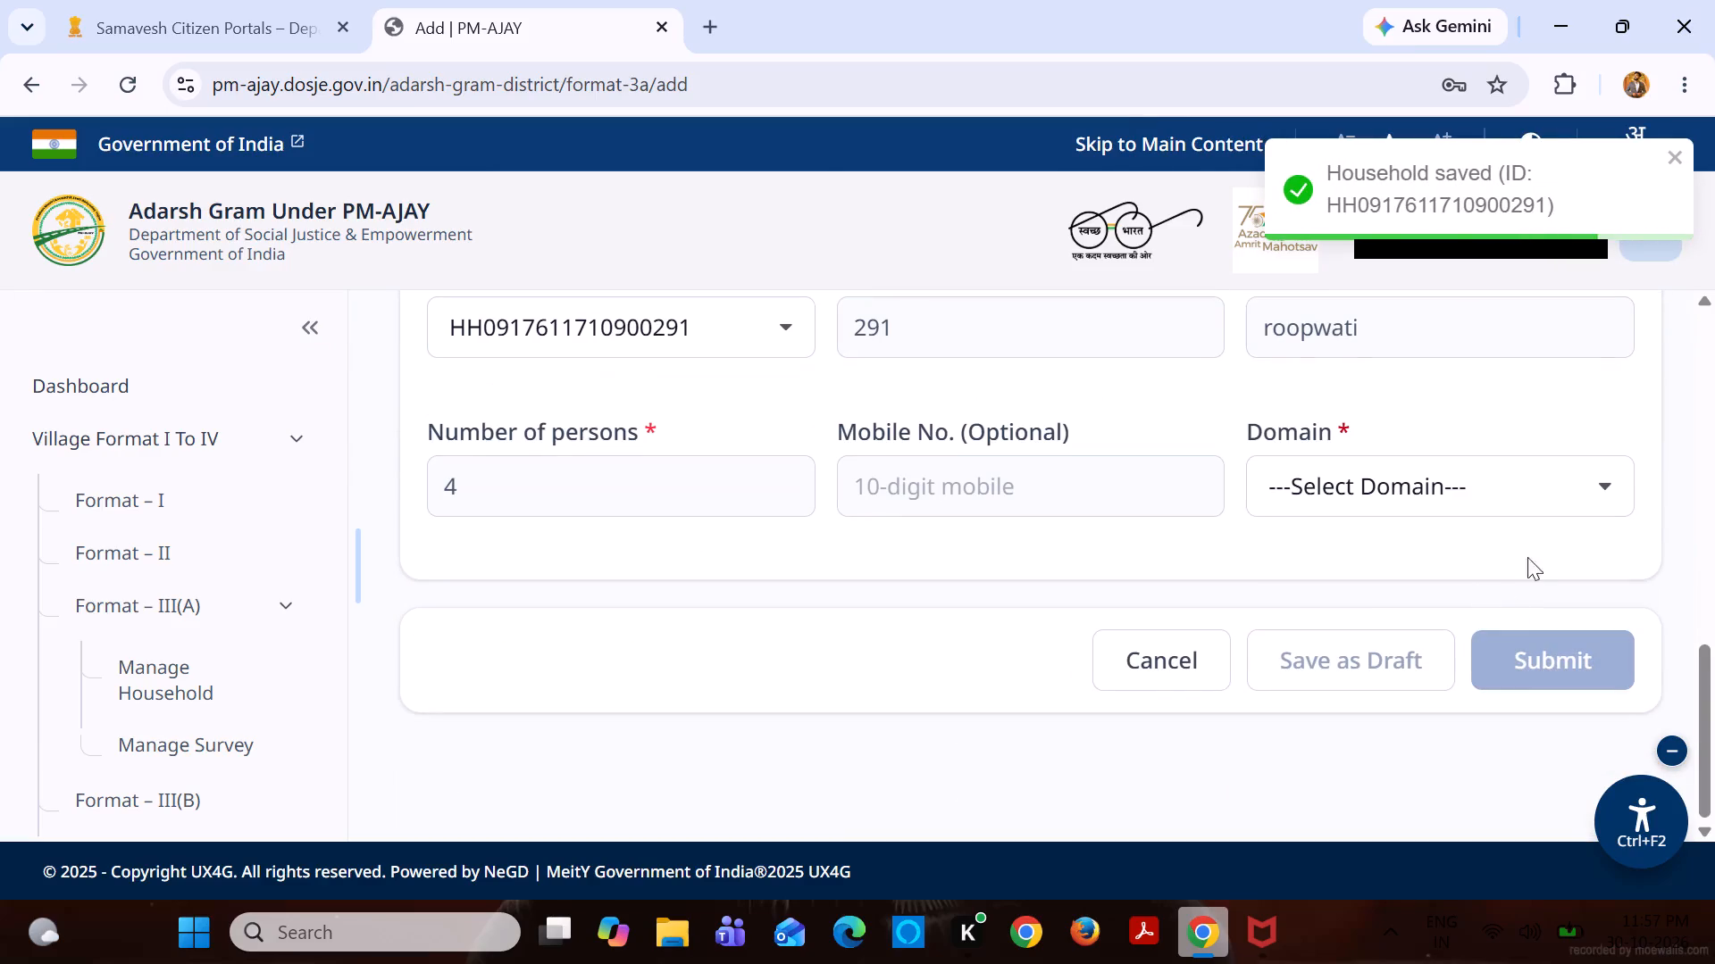
click(1540, 455)
click(1416, 245)
scroll(1420, 455, down, 3)
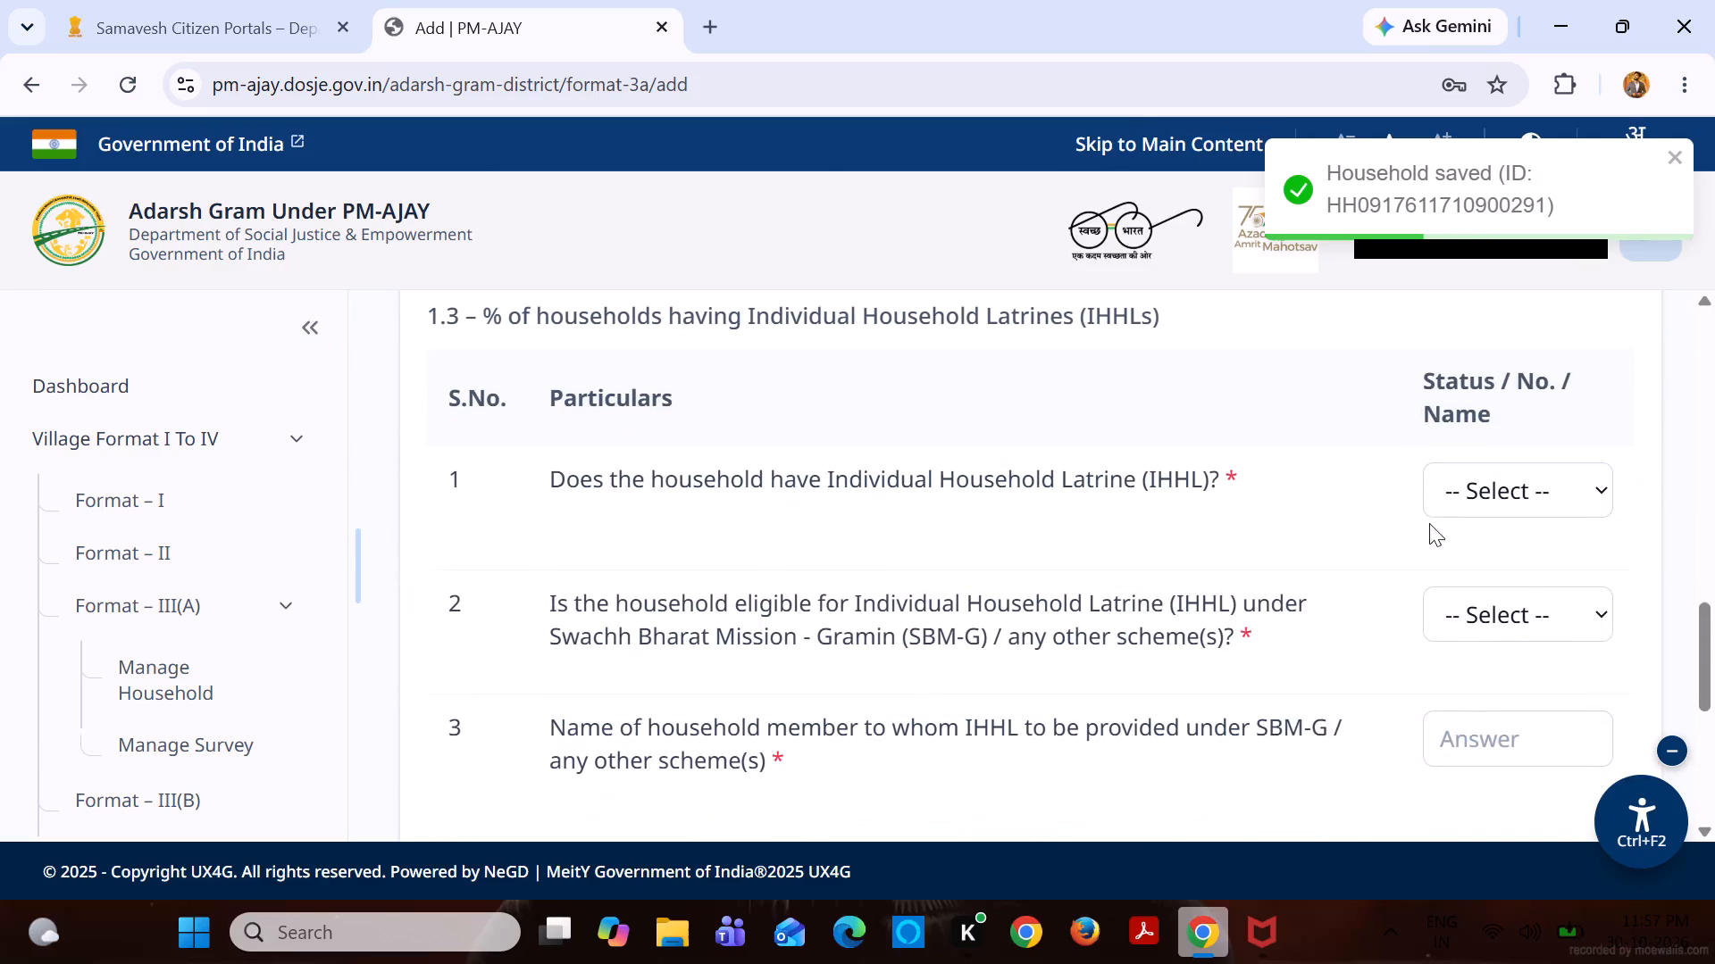
click(1481, 485)
click(1481, 569)
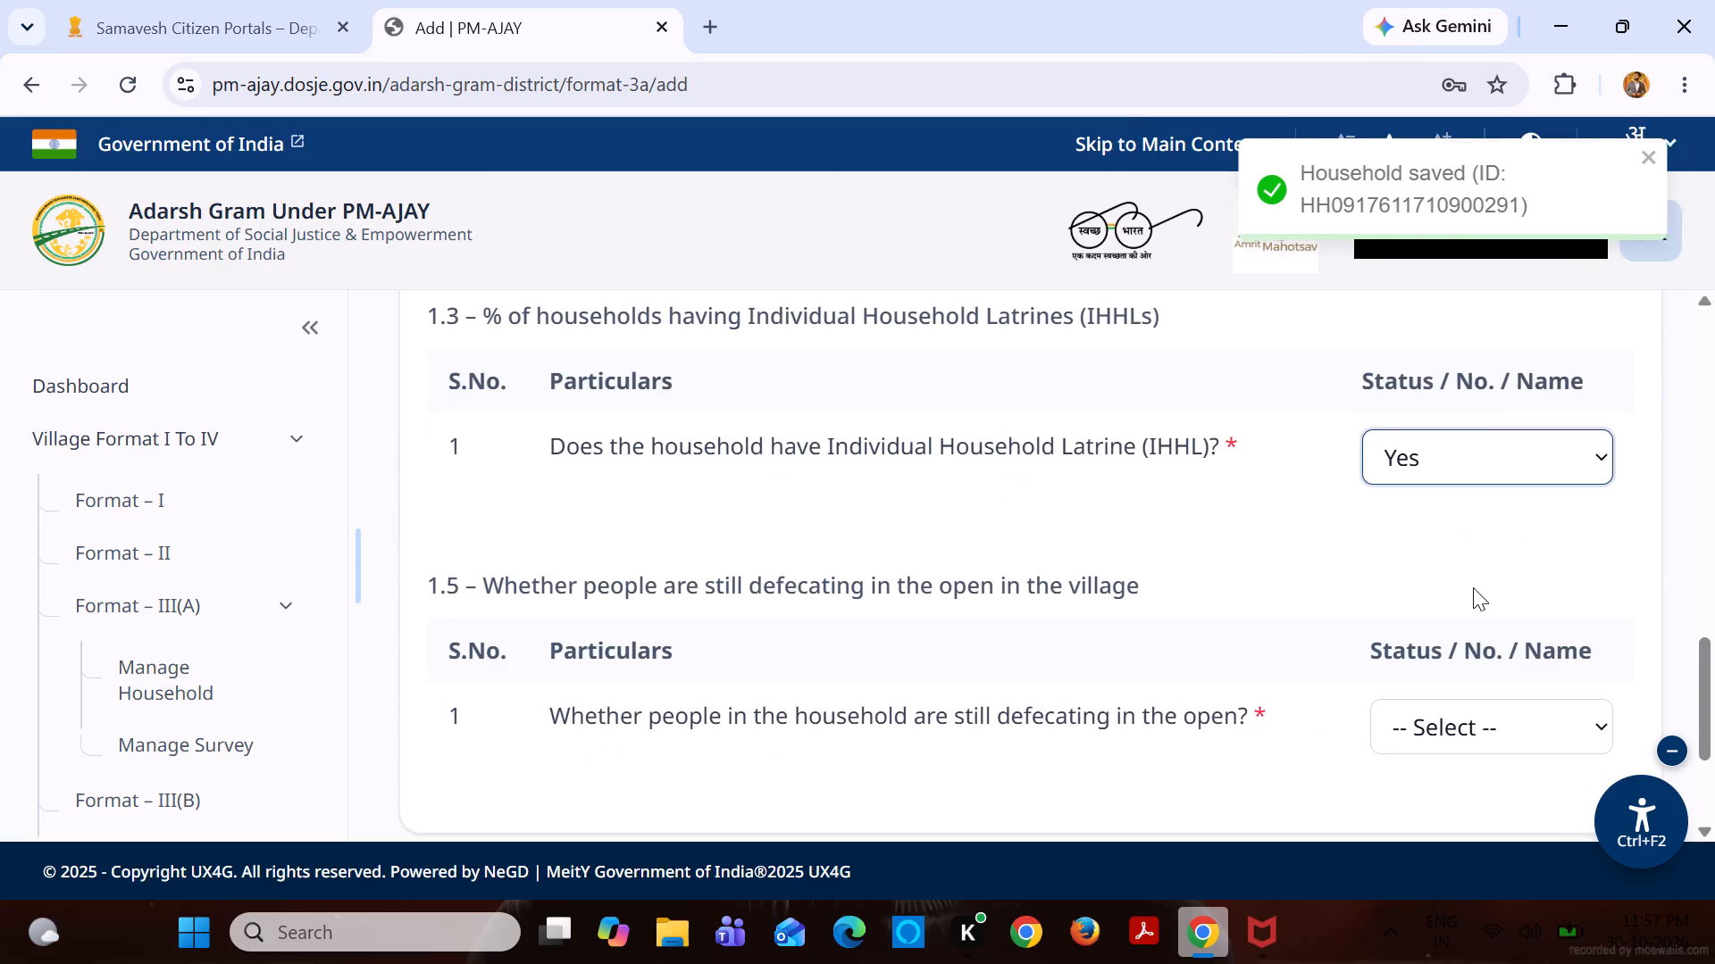
click(1508, 727)
click(1445, 852)
scroll(1485, 677, down, 2)
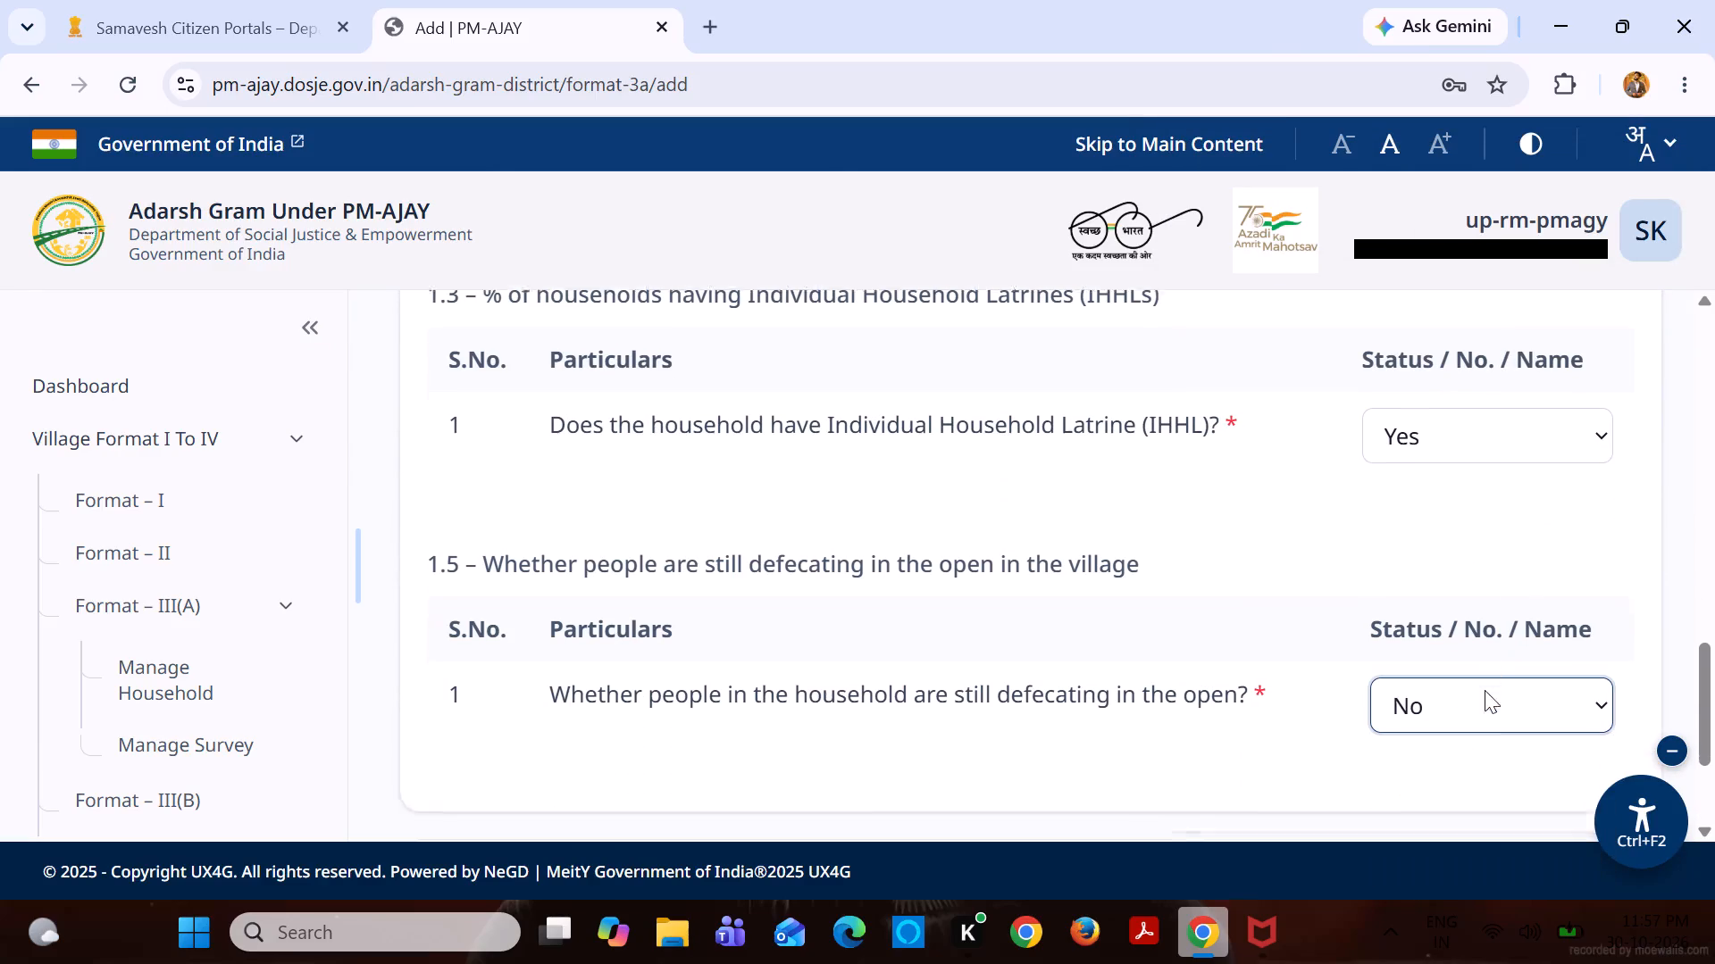
scroll(1485, 690, down, 2)
drag(1603, 626, 1603, 649)
click(1543, 662)
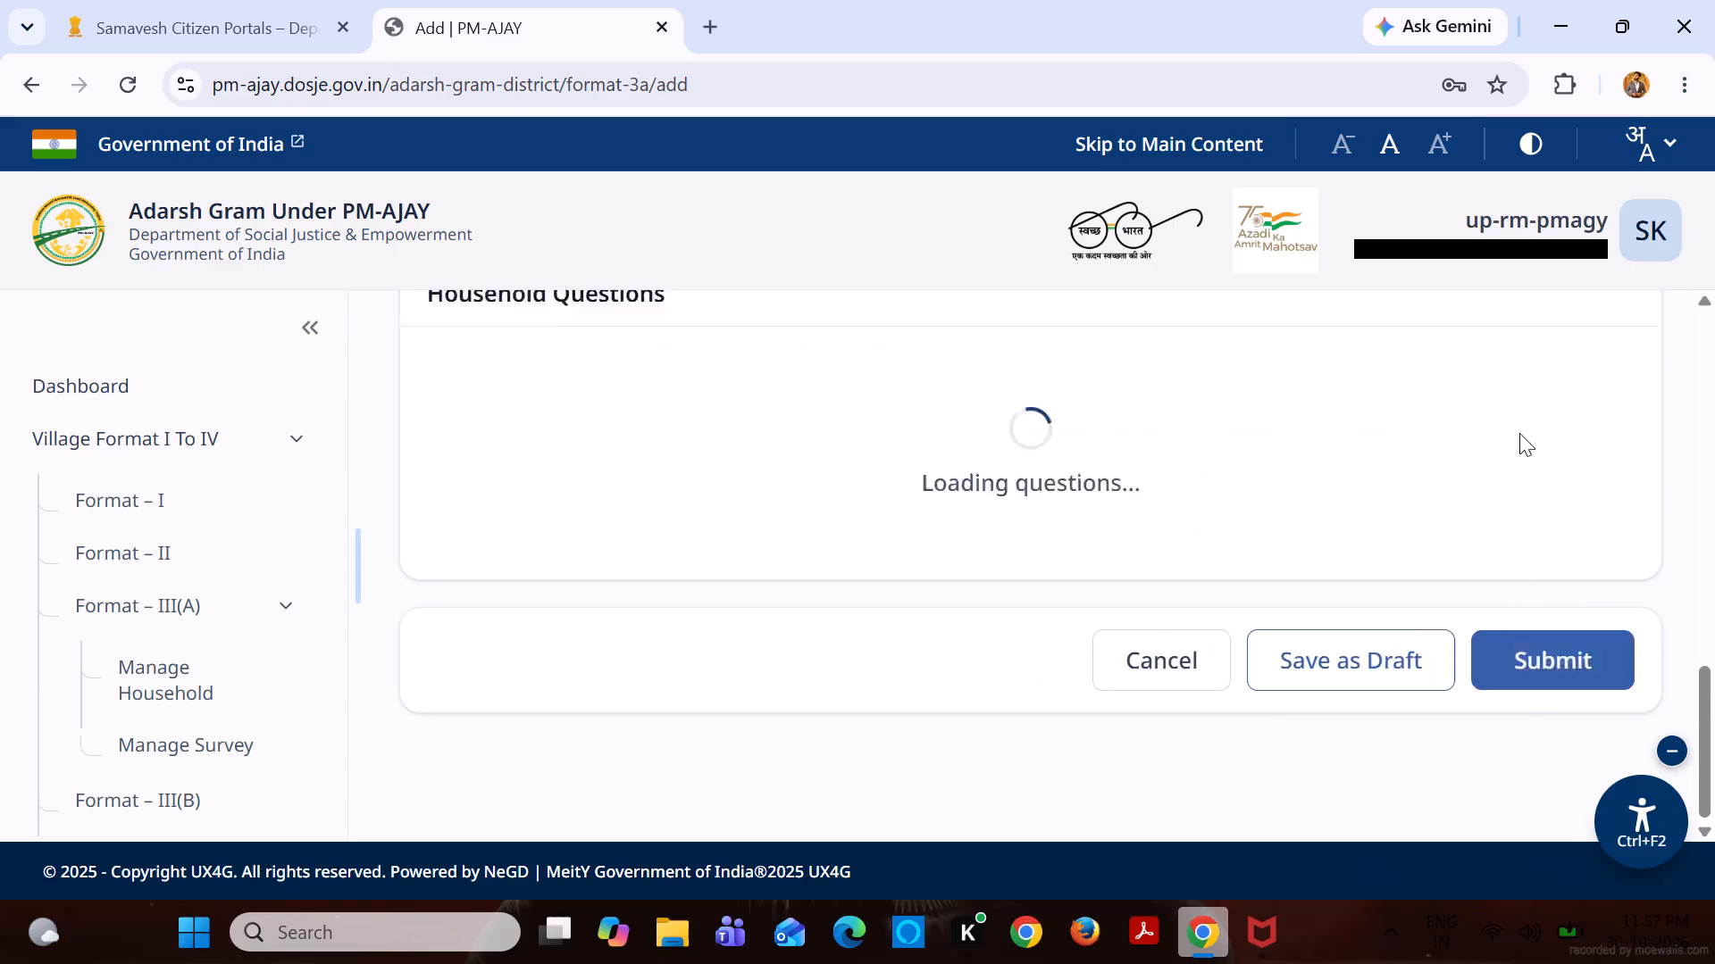
Select domain 2 – Education and enter 2 children aged 6-10 years and 2 attending primary school.
click(1524, 410)
click(1344, 694)
scroll(1344, 692, down, 1)
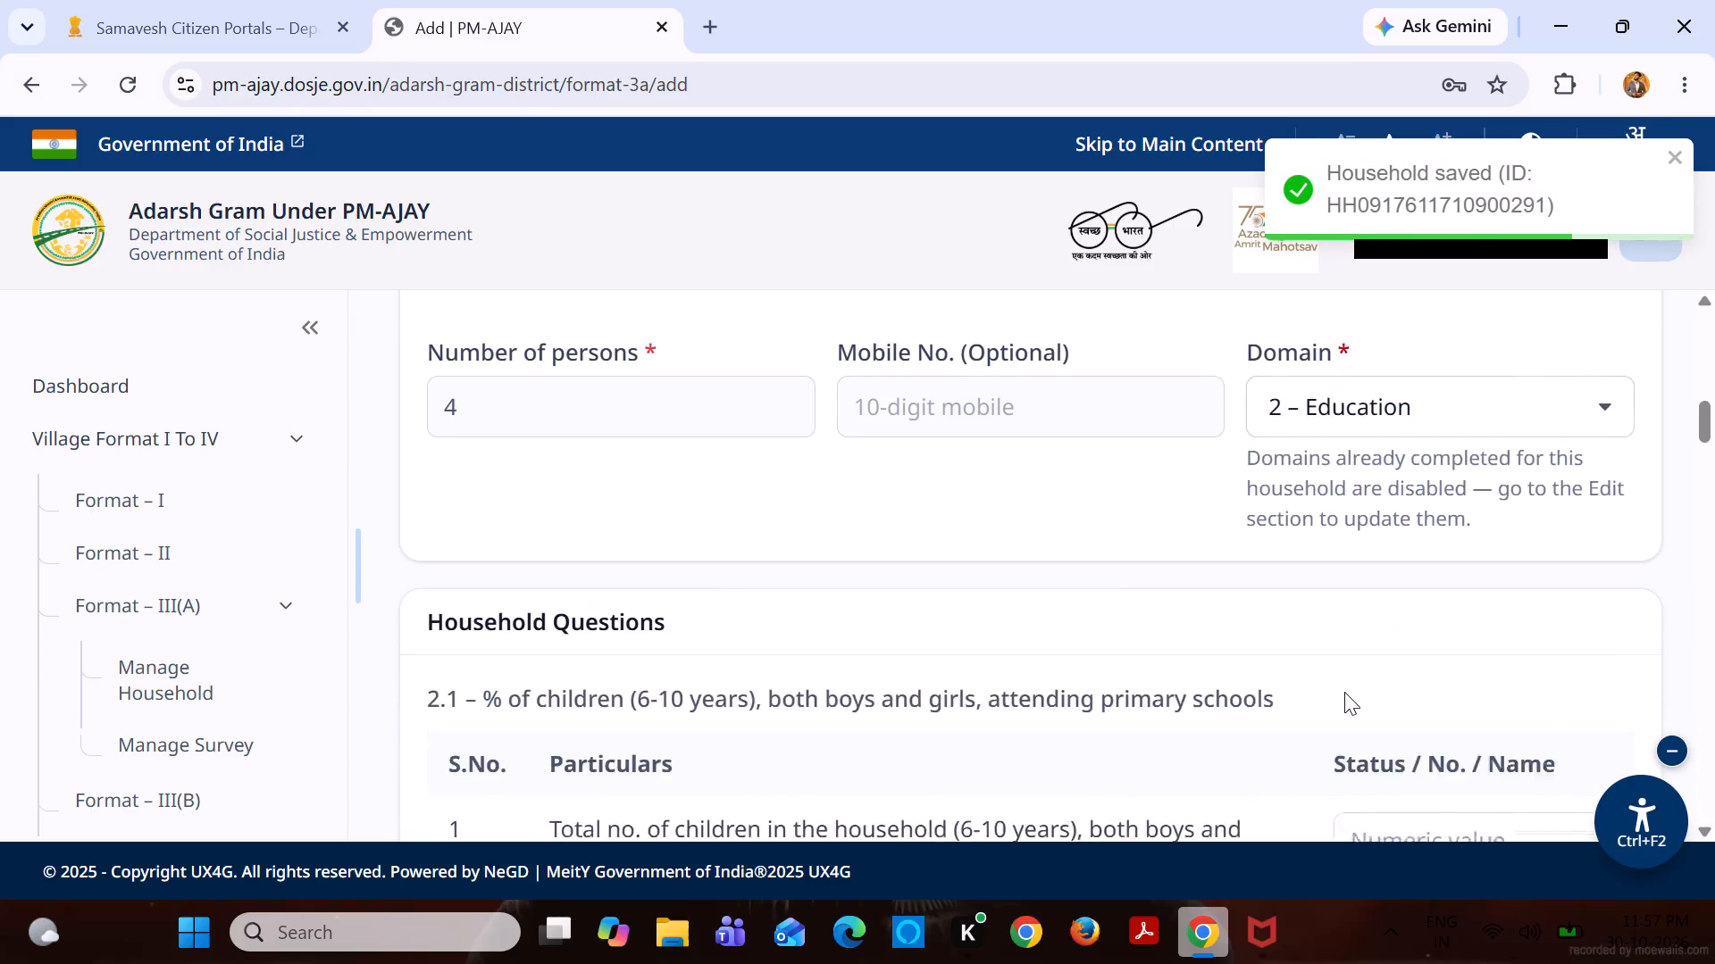
scroll(1344, 692, down, 1)
click(1432, 594)
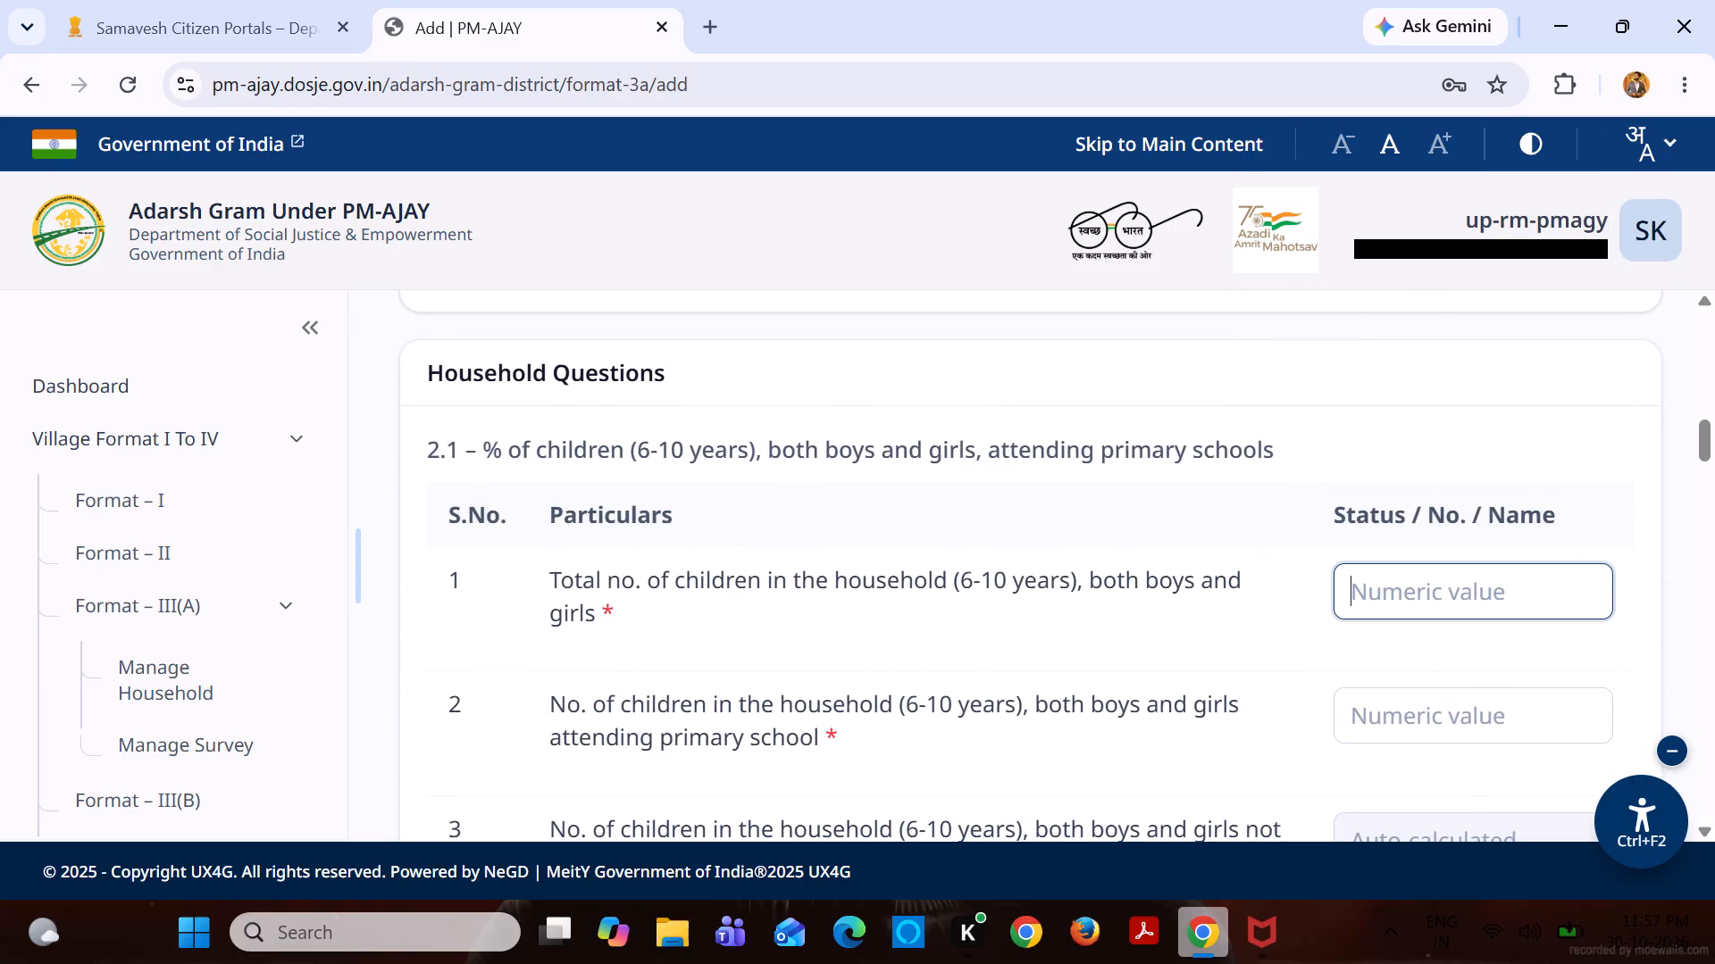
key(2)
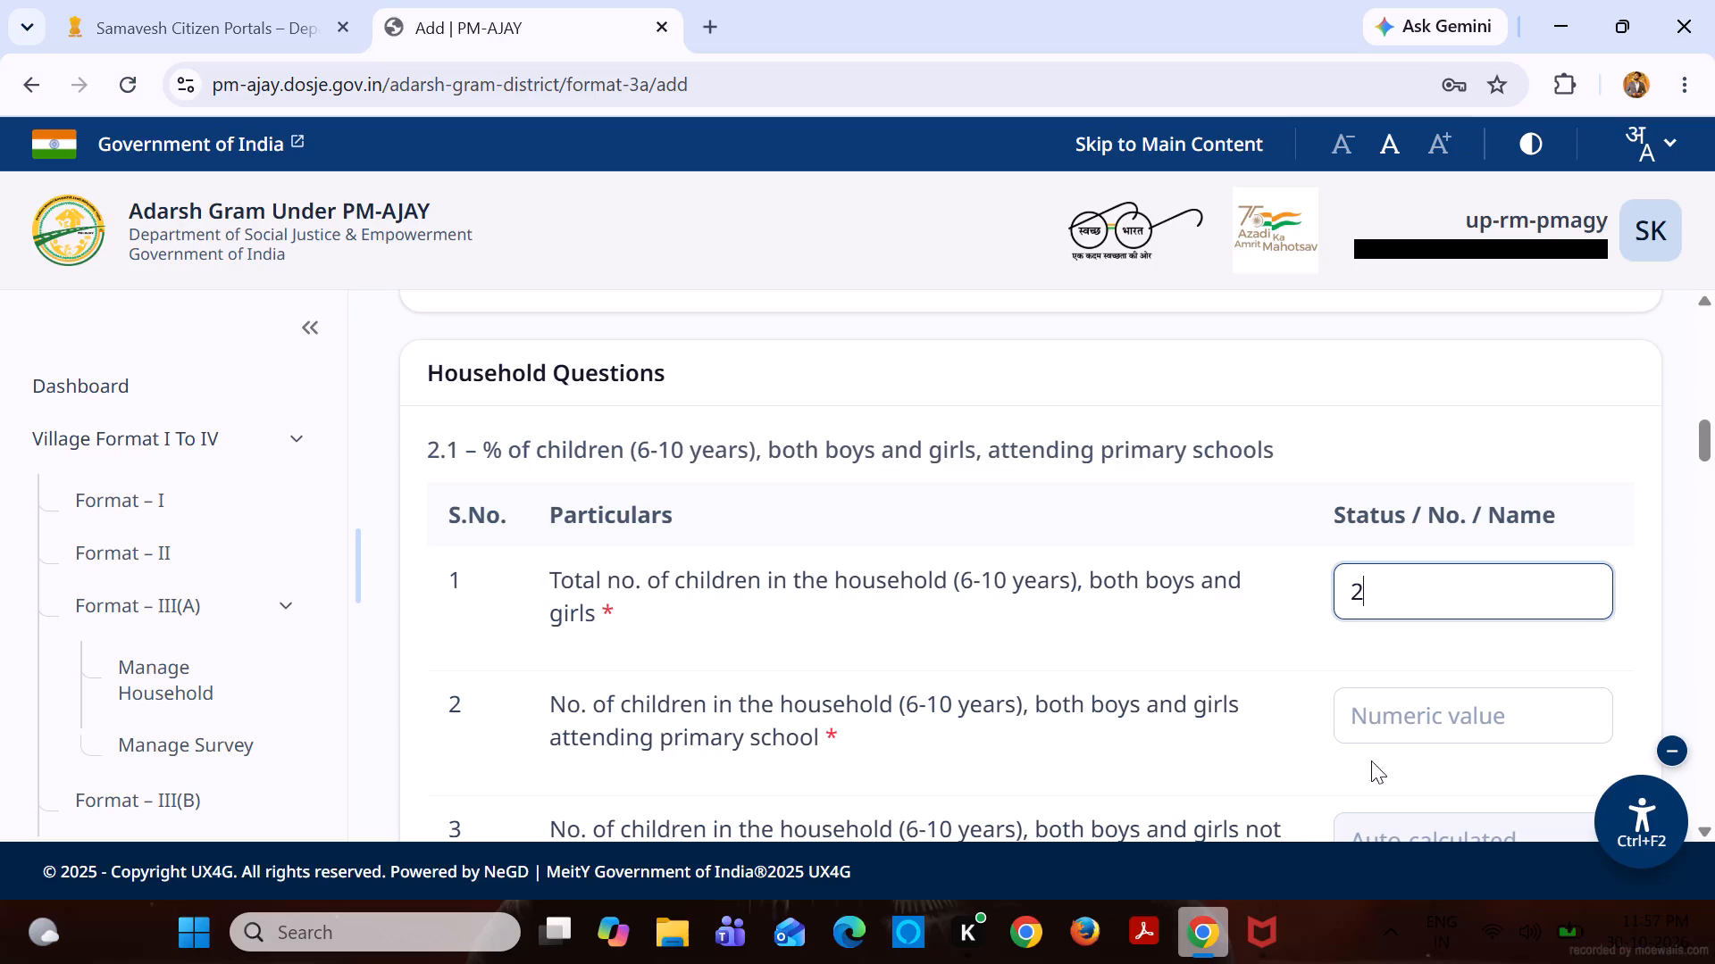
click(1390, 722)
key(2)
Enter 0 children for each of the 11-13, 14-15, 16-17 and 18-23 years age groups in sections 2.2 to 2.5.
scroll(1389, 698, down, 3)
drag(1451, 717, 1448, 726)
click(1445, 731)
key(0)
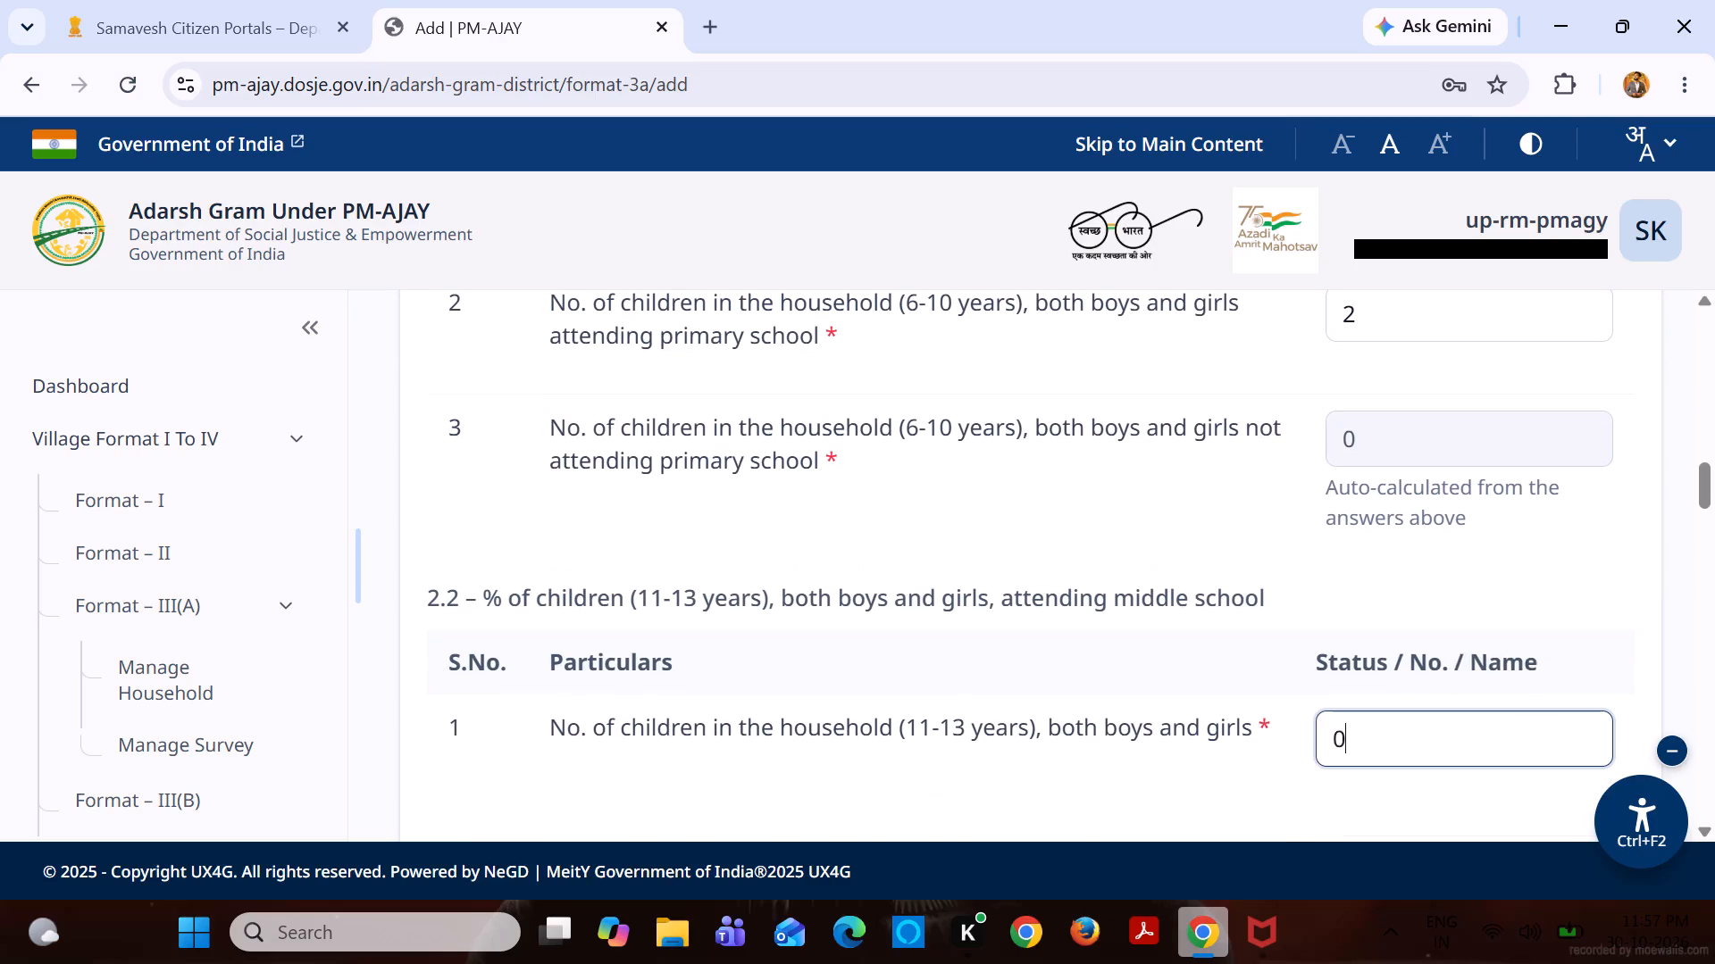
scroll(1466, 754, down, 3)
click(1411, 553)
click(1403, 576)
click(1410, 586)
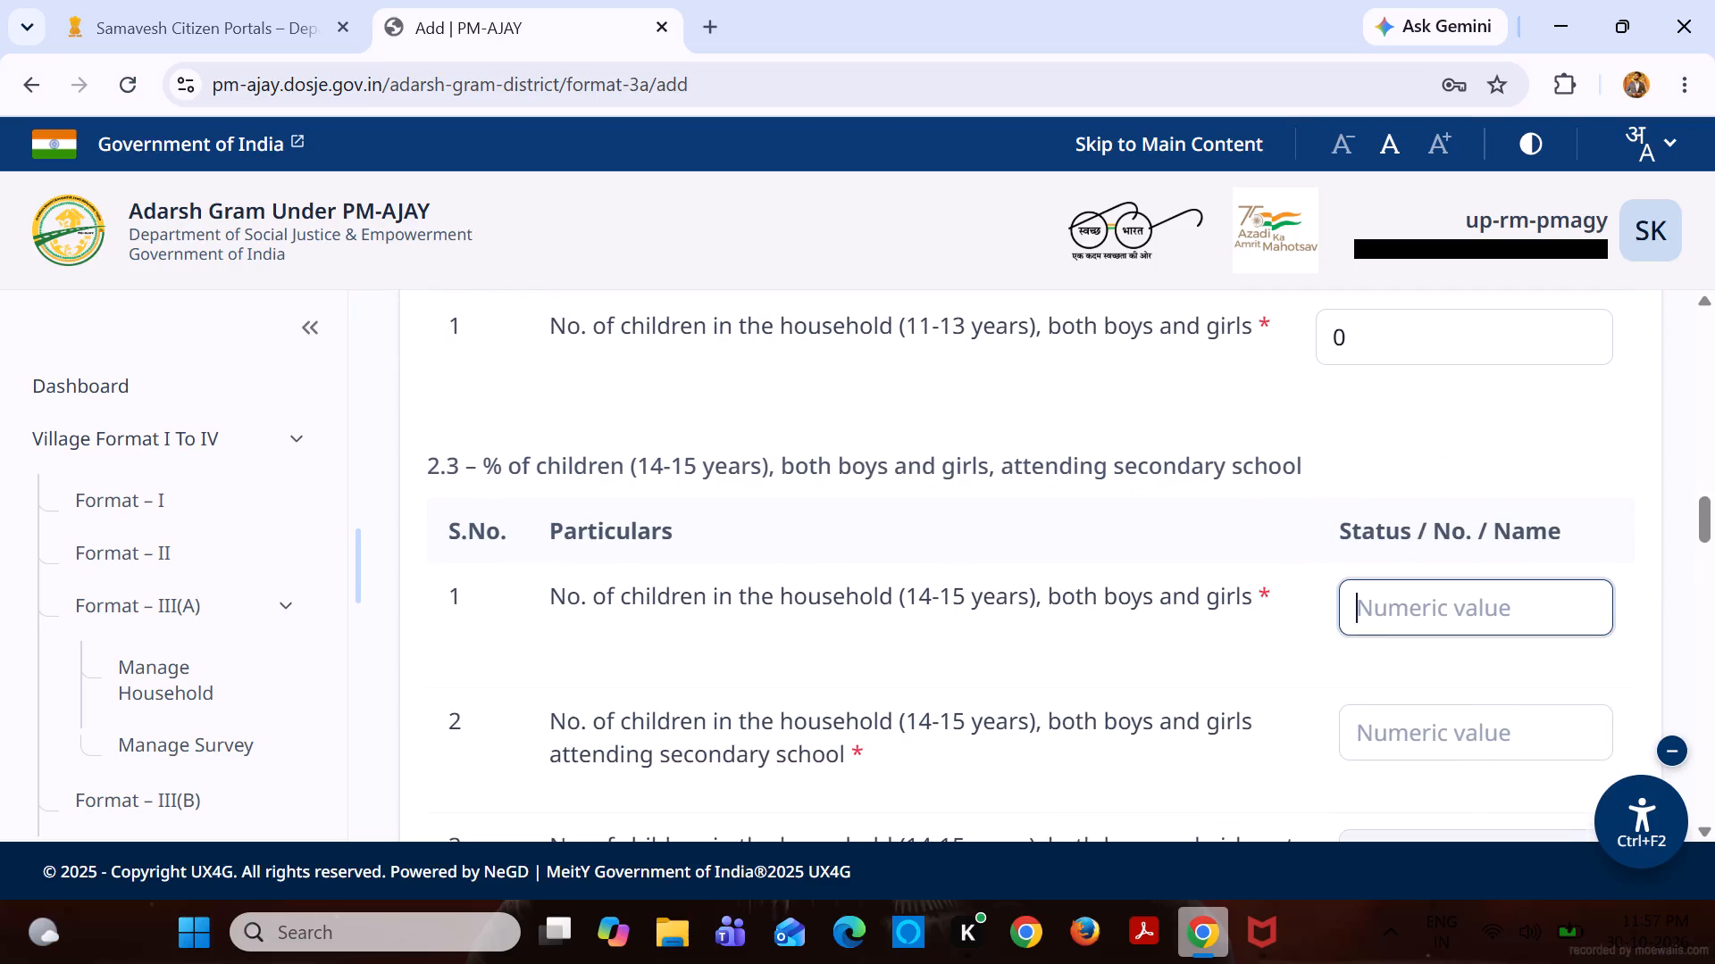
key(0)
scroll(1418, 583, down, 2)
click(1421, 594)
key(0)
scroll(1426, 594, down, 2)
click(1465, 625)
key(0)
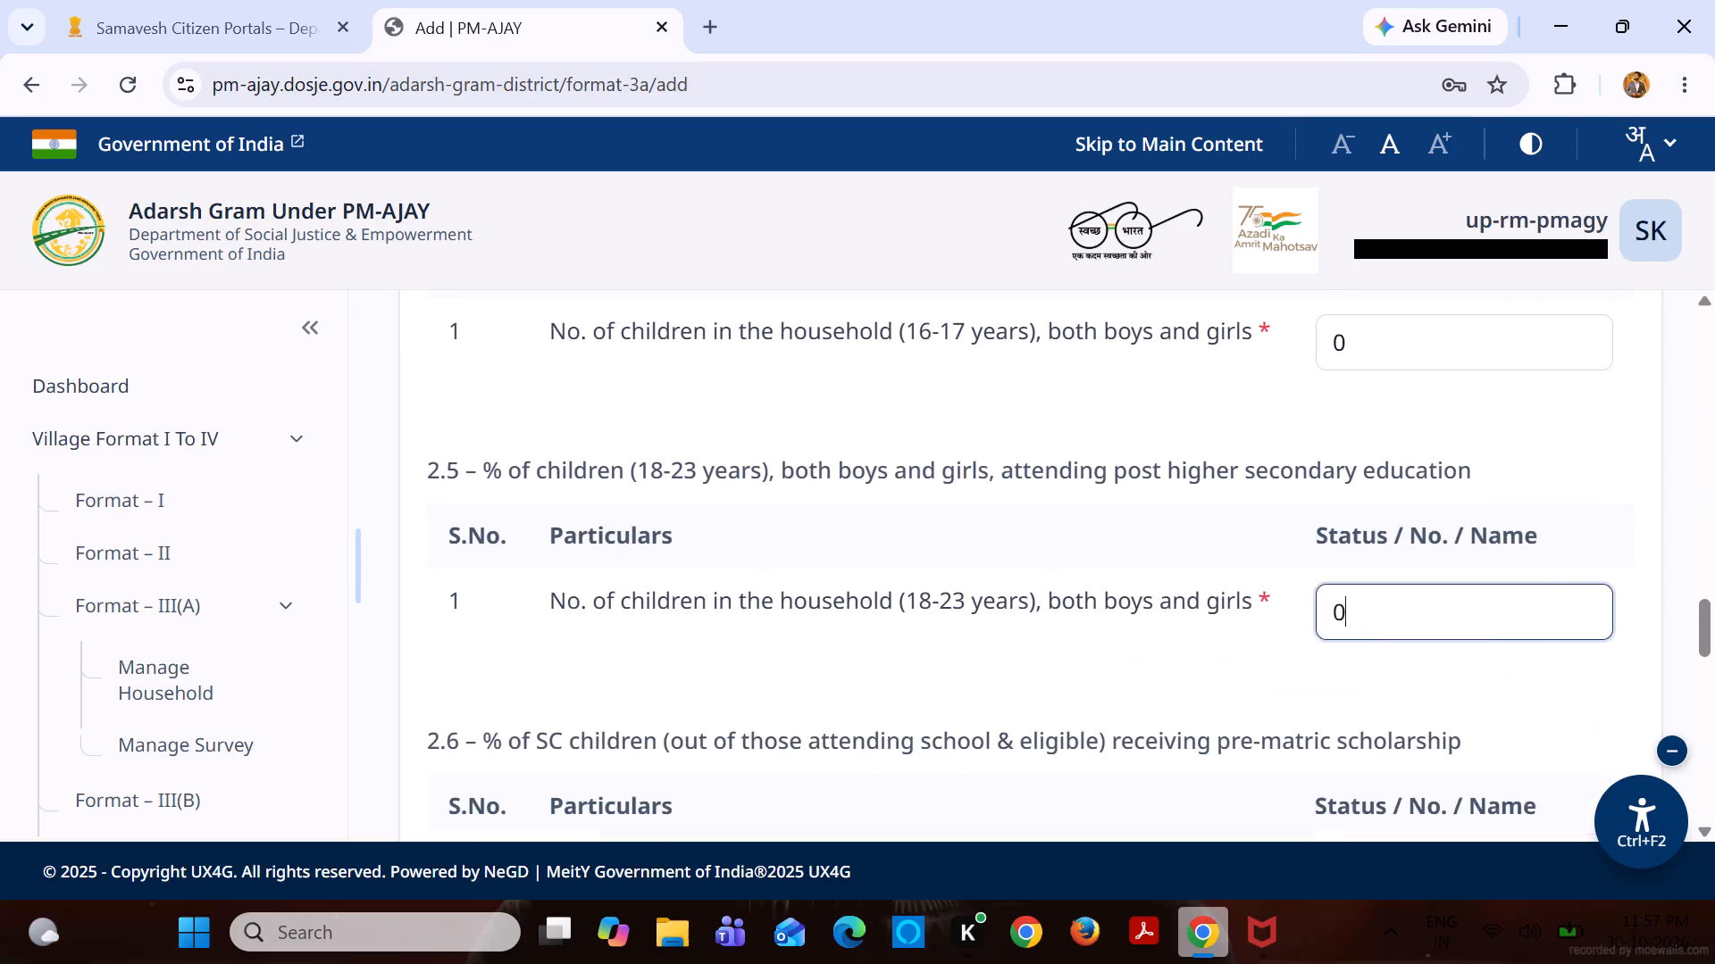
Enter 0 children eligible for the Pre-matric and Post-matric Scholarships for SC Students, and submit the Education domain.
scroll(1496, 582, down, 2)
click(1486, 596)
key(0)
scroll(1490, 597, down, 2)
click(1490, 620)
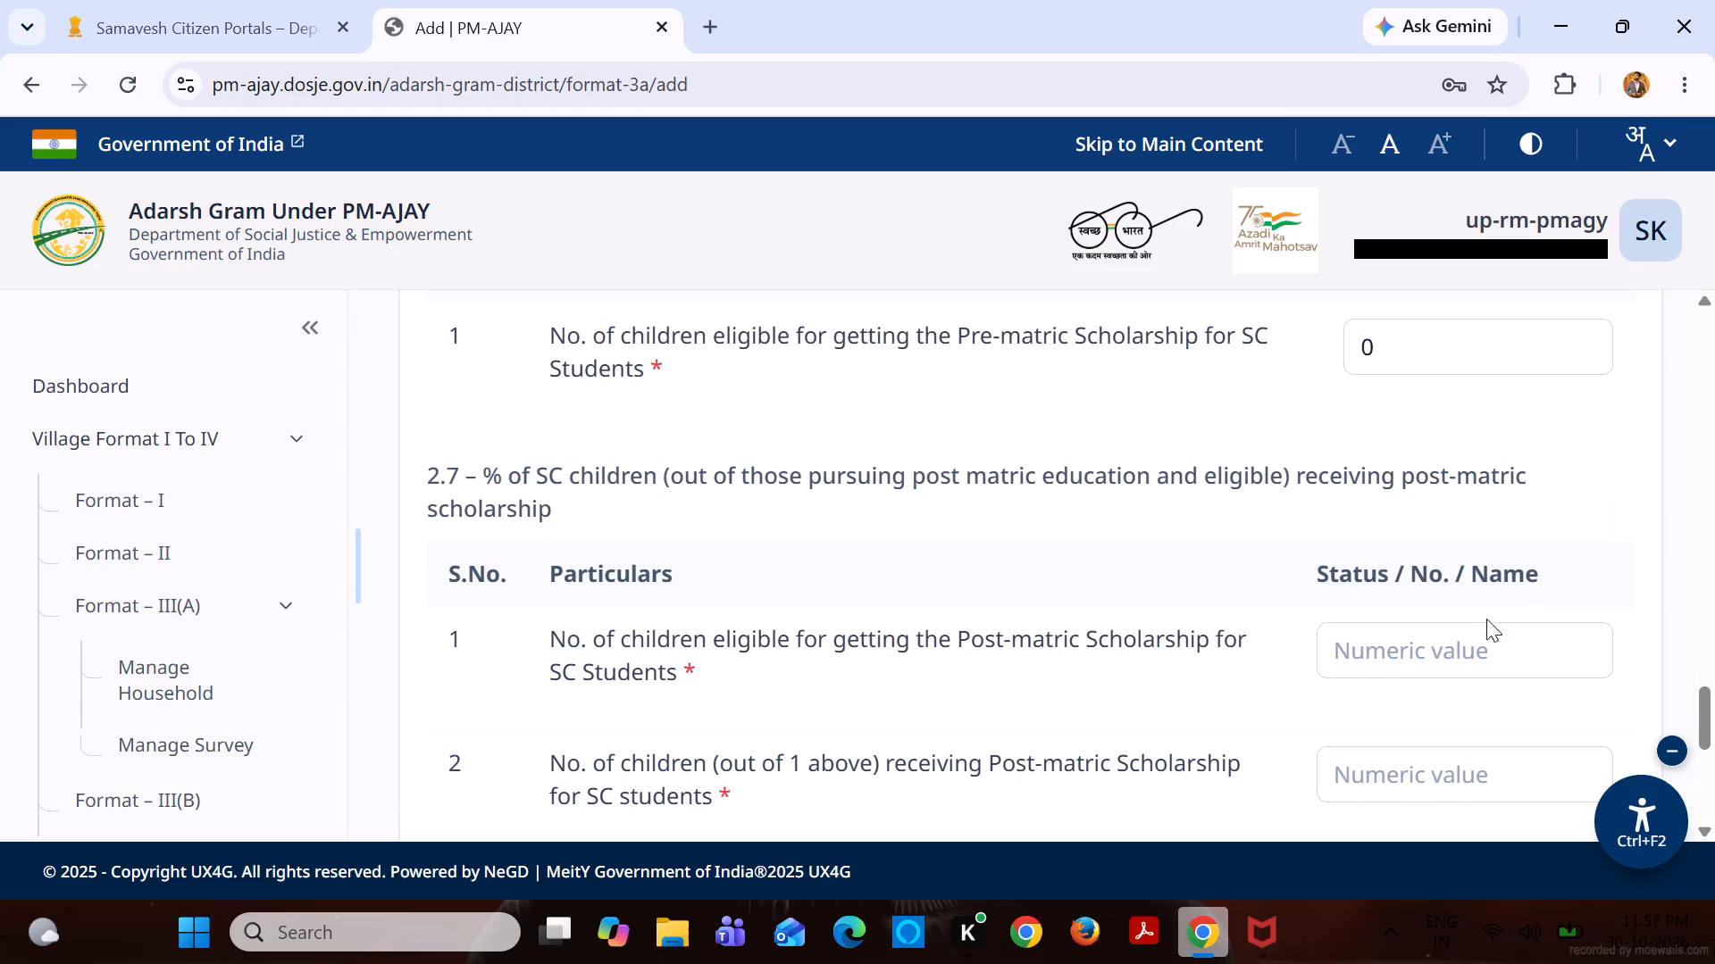
click(1418, 657)
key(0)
scroll(1443, 631, down, 3)
click(1507, 645)
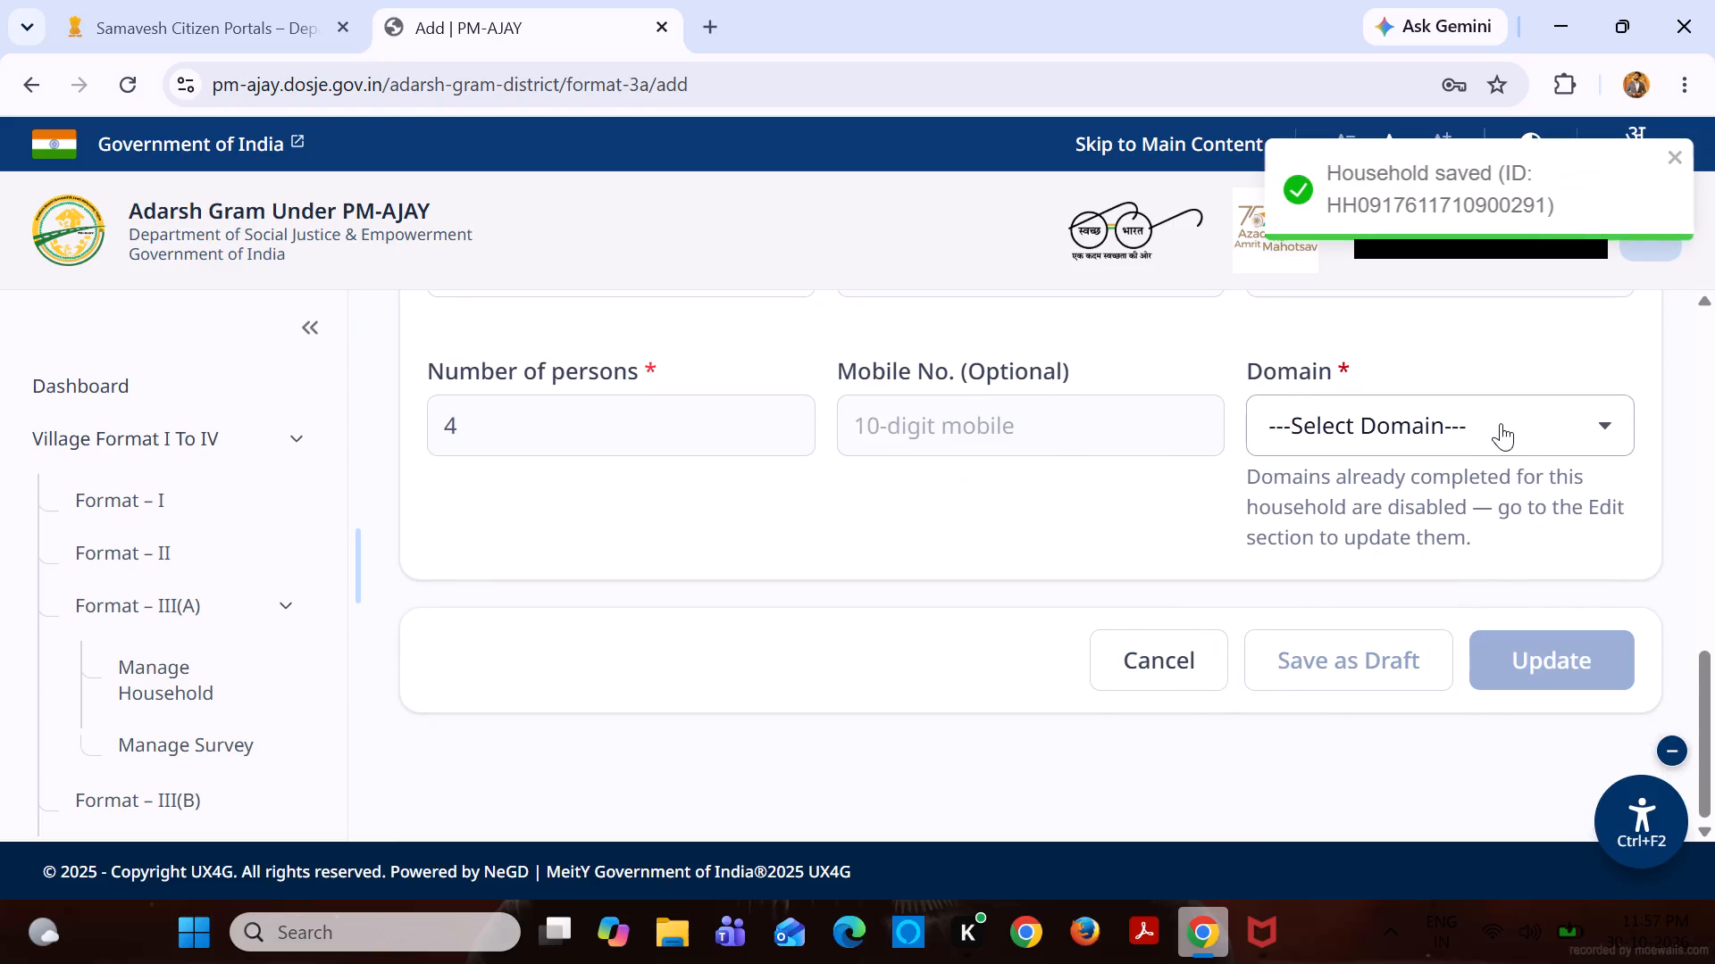
Select domain 3 – Health and Nutrition and answer Yes to the household being covered under a Health Protection Scheme.
drag(1501, 423, 1500, 440)
scroll(1471, 568, down, 1)
click(1393, 636)
scroll(1397, 604, down, 2)
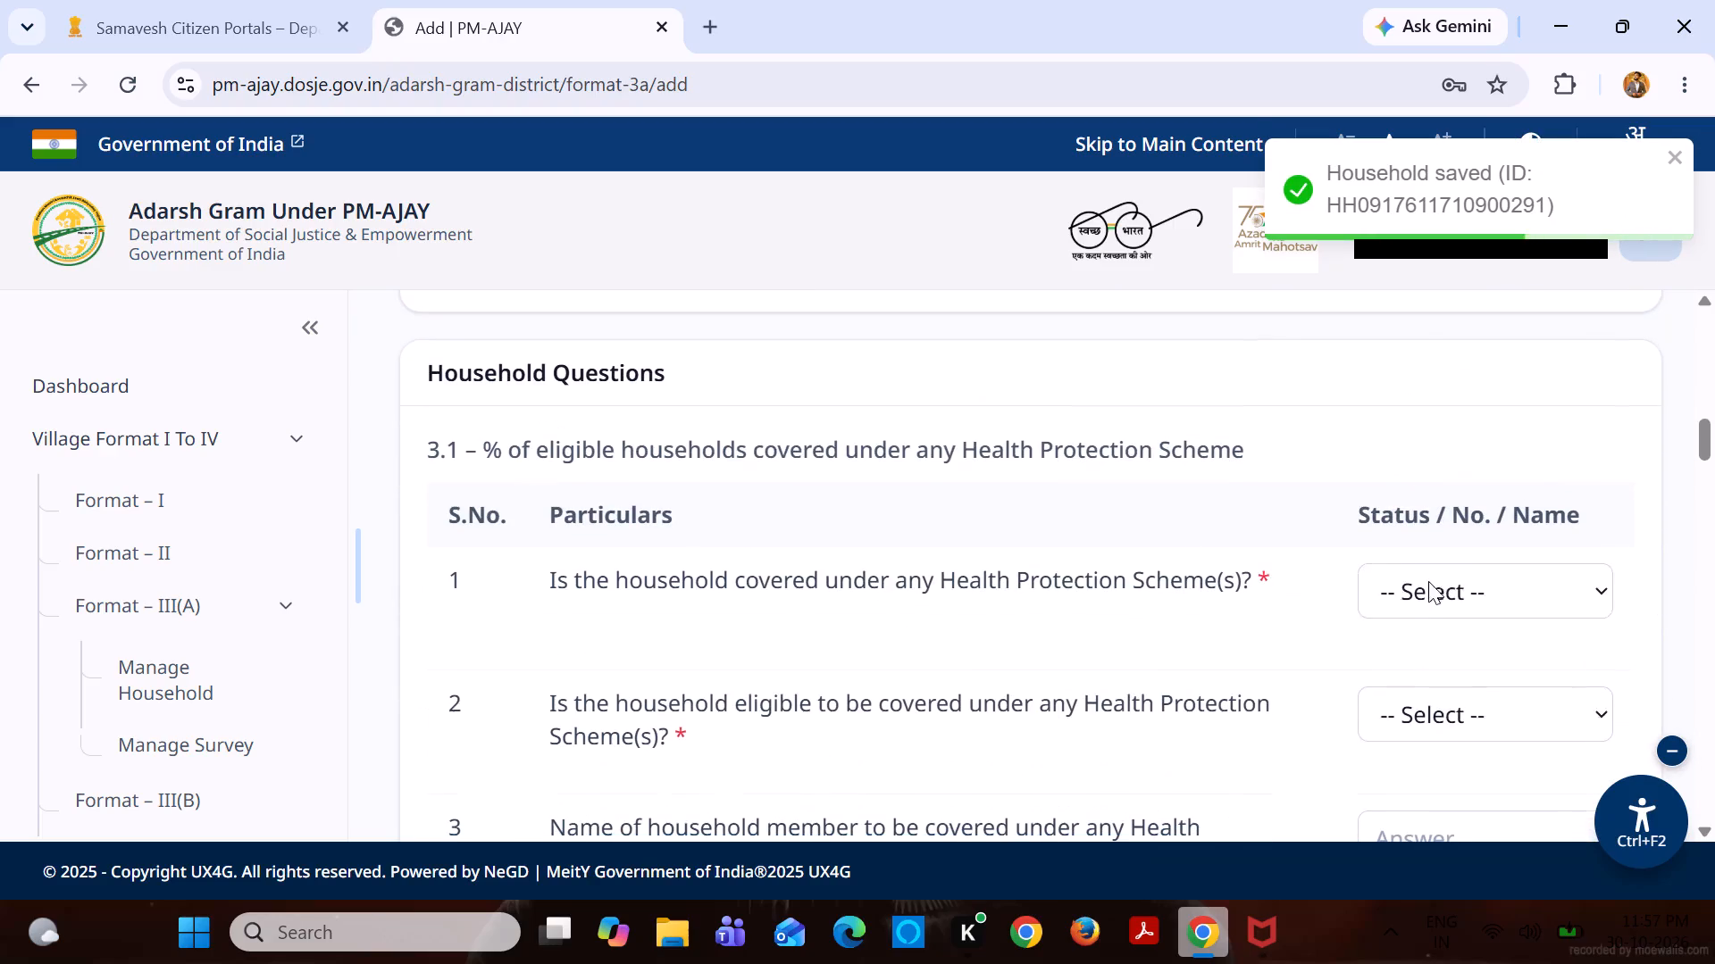
click(1451, 578)
click(1420, 663)
Enter 0 in sections 3.3 to 3.6, covering pregnant women, children born in the last year and children below one year.
scroll(1440, 600, down, 2)
click(1457, 582)
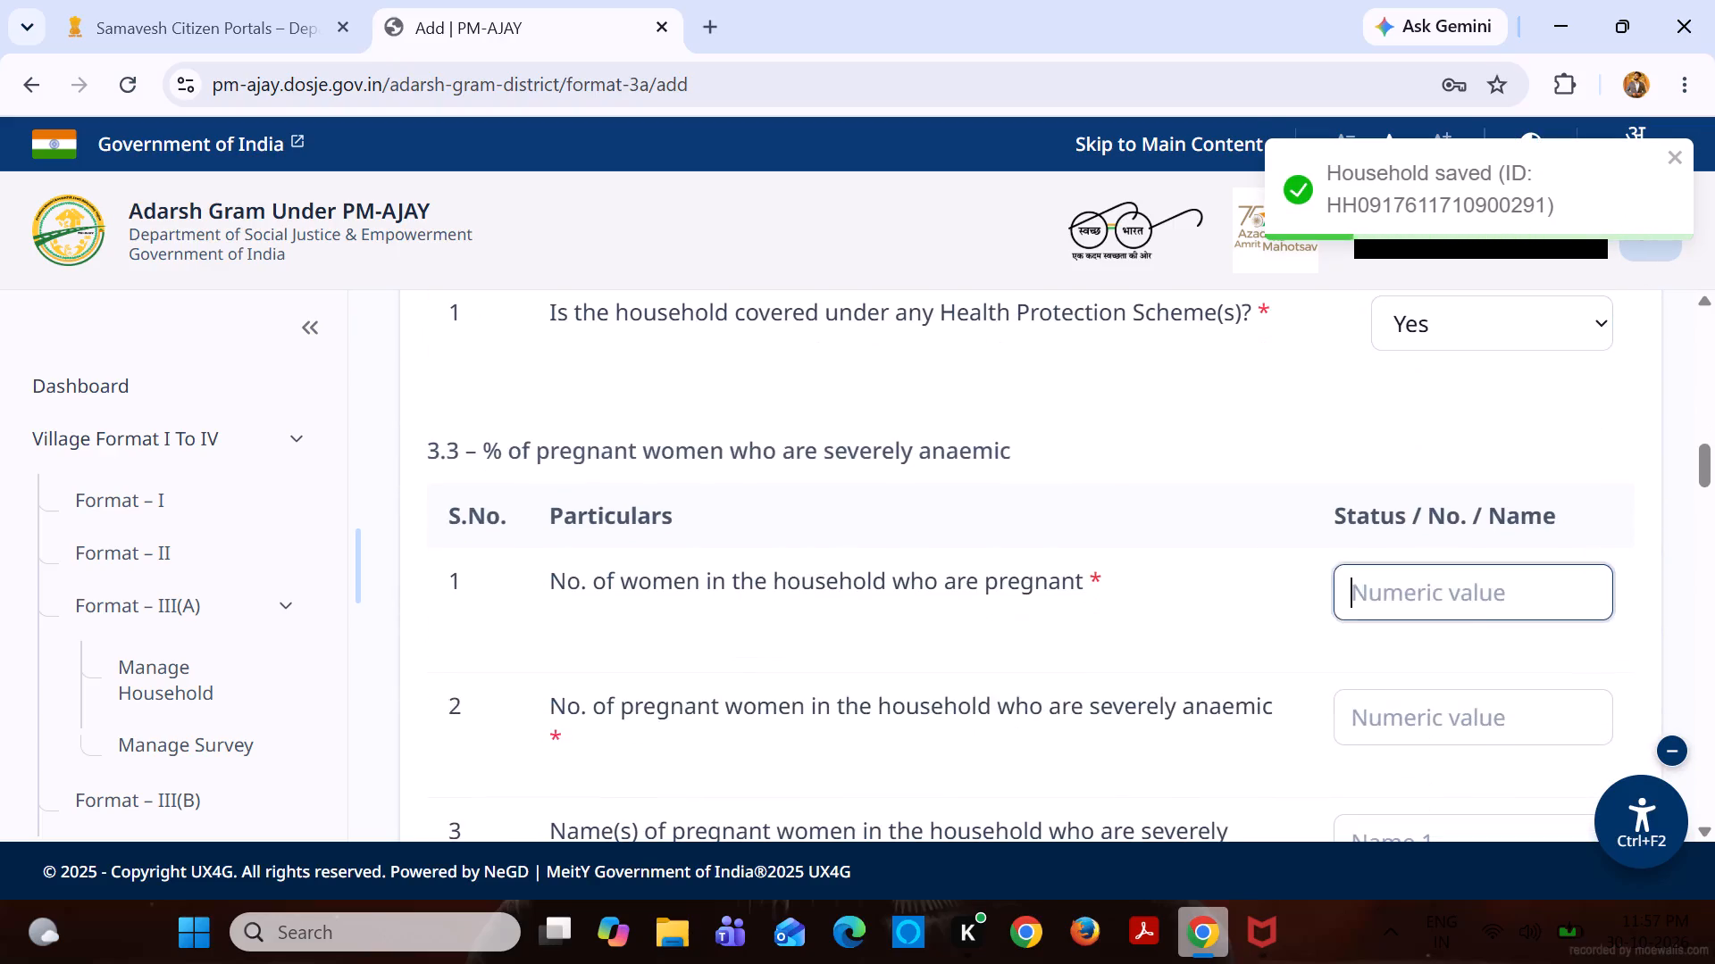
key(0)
scroll(1455, 589, down, 2)
click(1443, 608)
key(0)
scroll(1444, 607, down, 2)
click(1445, 617)
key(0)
scroll(1445, 614, down, 2)
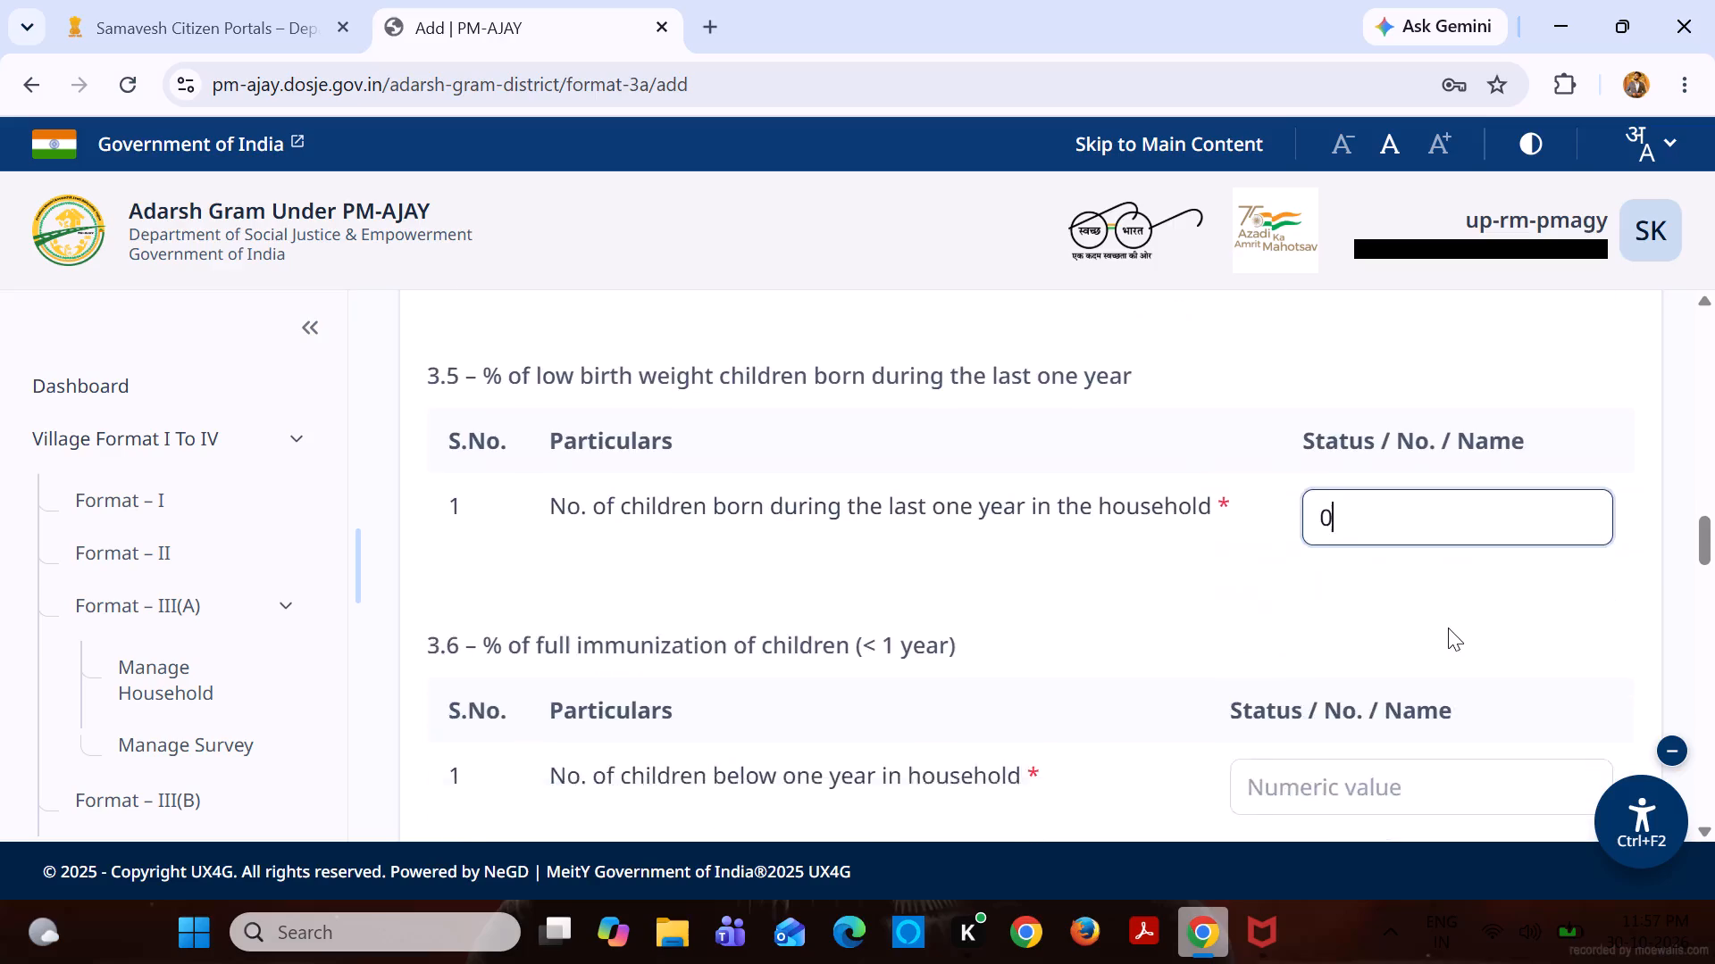
click(1448, 627)
click(1448, 614)
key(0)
Enter 0 in sections 3.7 to 3.10, including children 0-5 years and members with communicable diseases, and submit the Health and Nutrition domain.
scroll(1450, 619, down, 2)
click(1454, 619)
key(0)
scroll(1454, 620, down, 1)
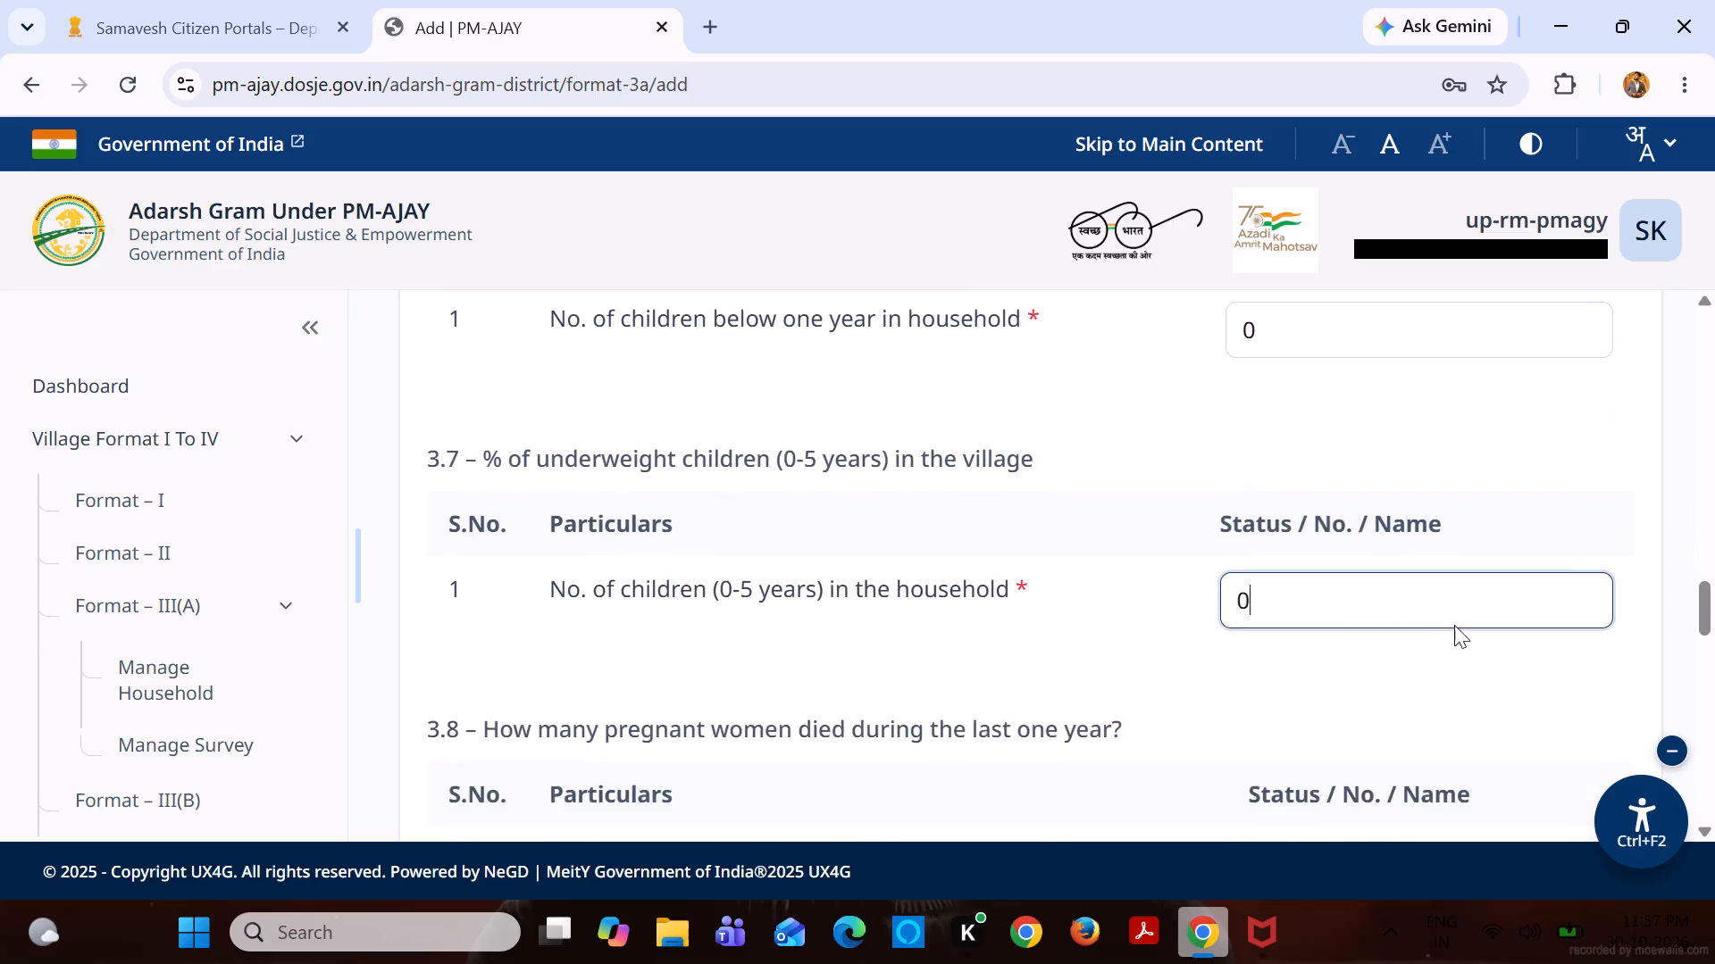
click(1390, 724)
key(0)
scroll(1406, 666, down, 2)
click(1381, 735)
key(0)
scroll(1408, 667, down, 2)
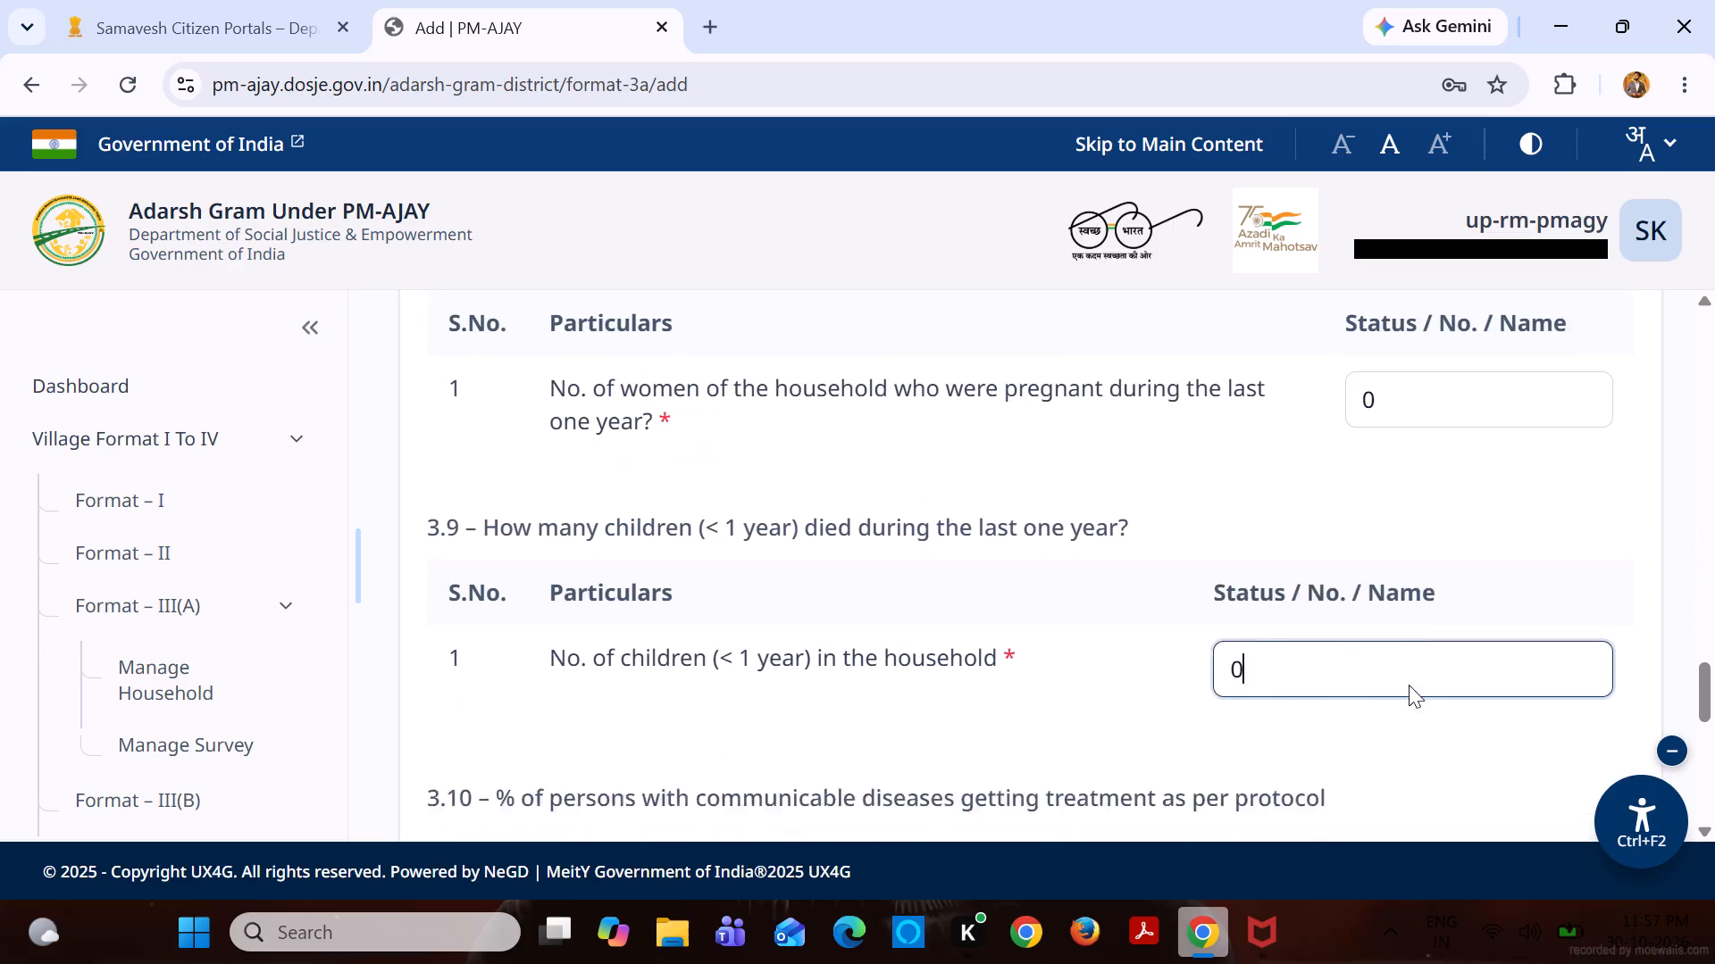
scroll(1409, 685, down, 1)
click(1450, 622)
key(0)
scroll(1450, 654, down, 2)
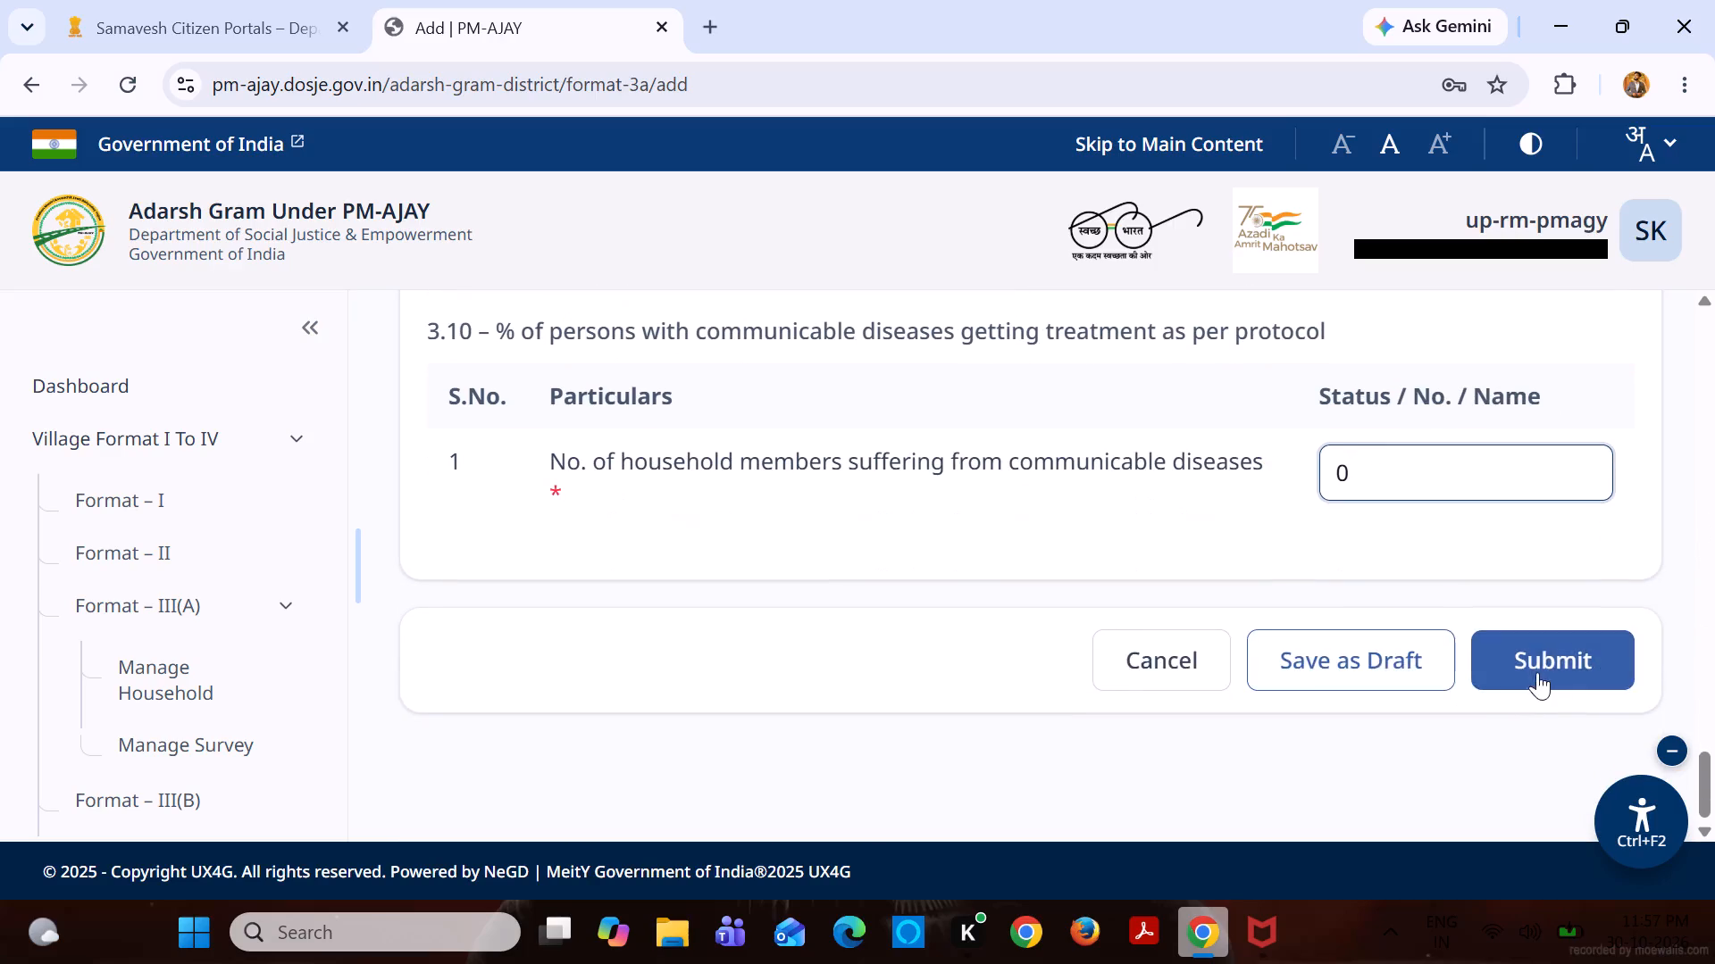
click(1537, 672)
Complete domain 4 – Social Security with 0 for each of its three numeric questions, and submit it.
click(1549, 445)
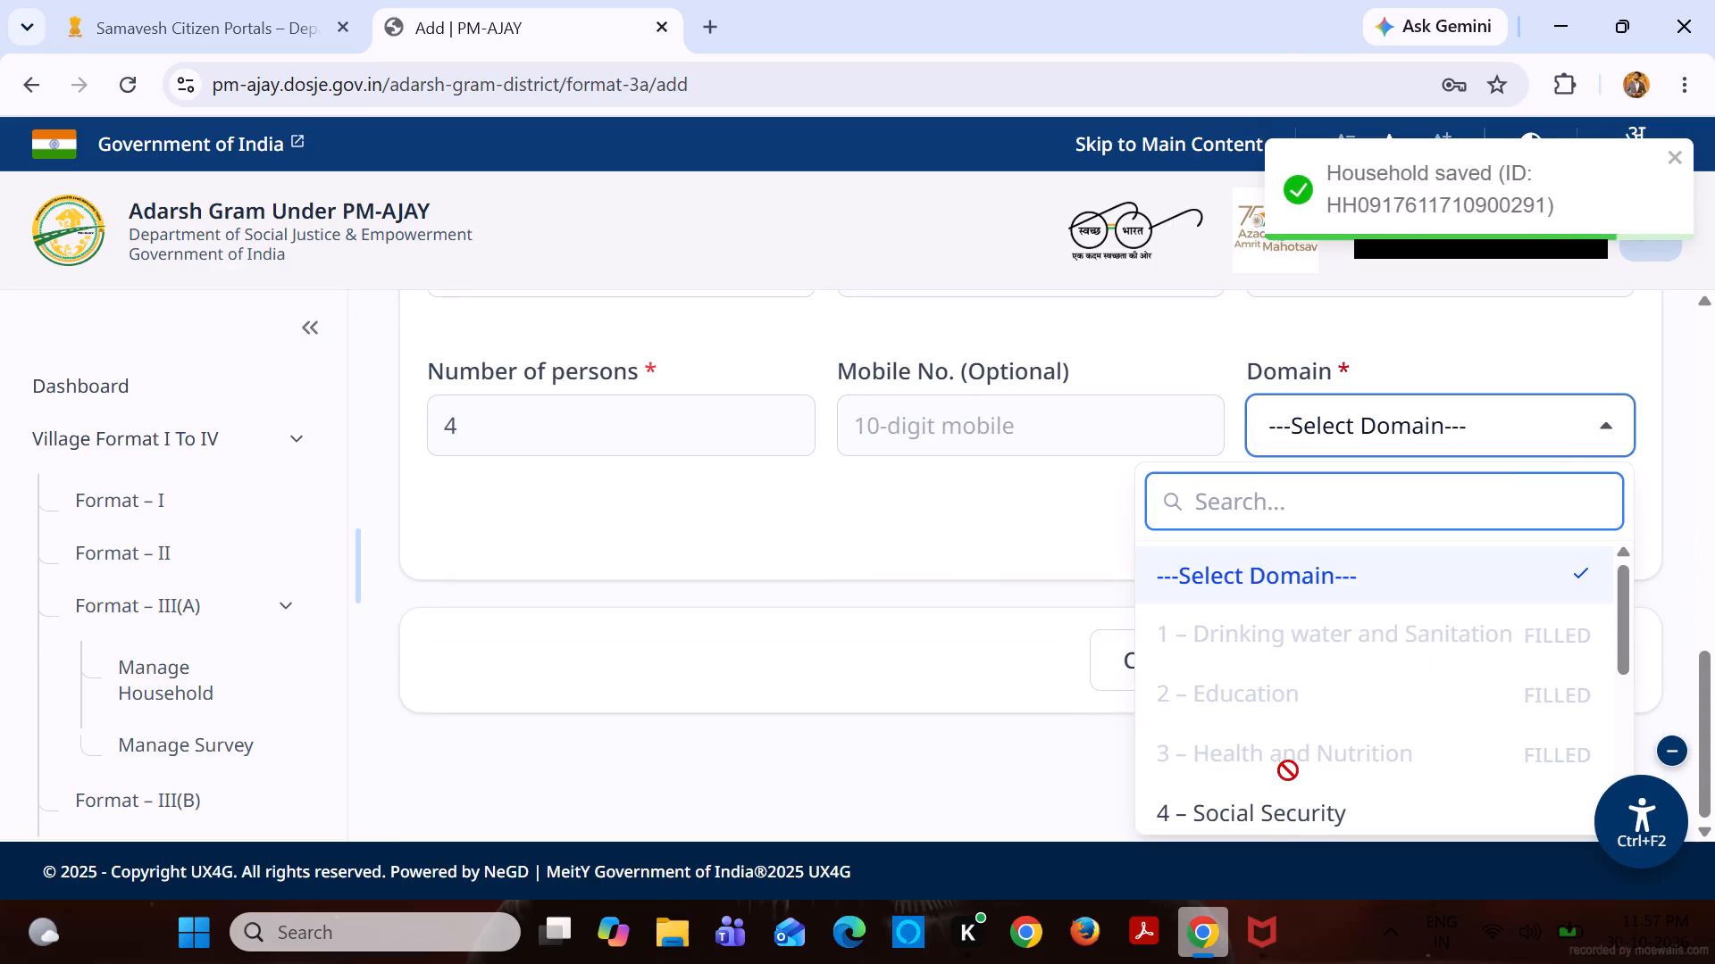
drag(1289, 805, 1294, 773)
scroll(1355, 587, down, 2)
click(1348, 563)
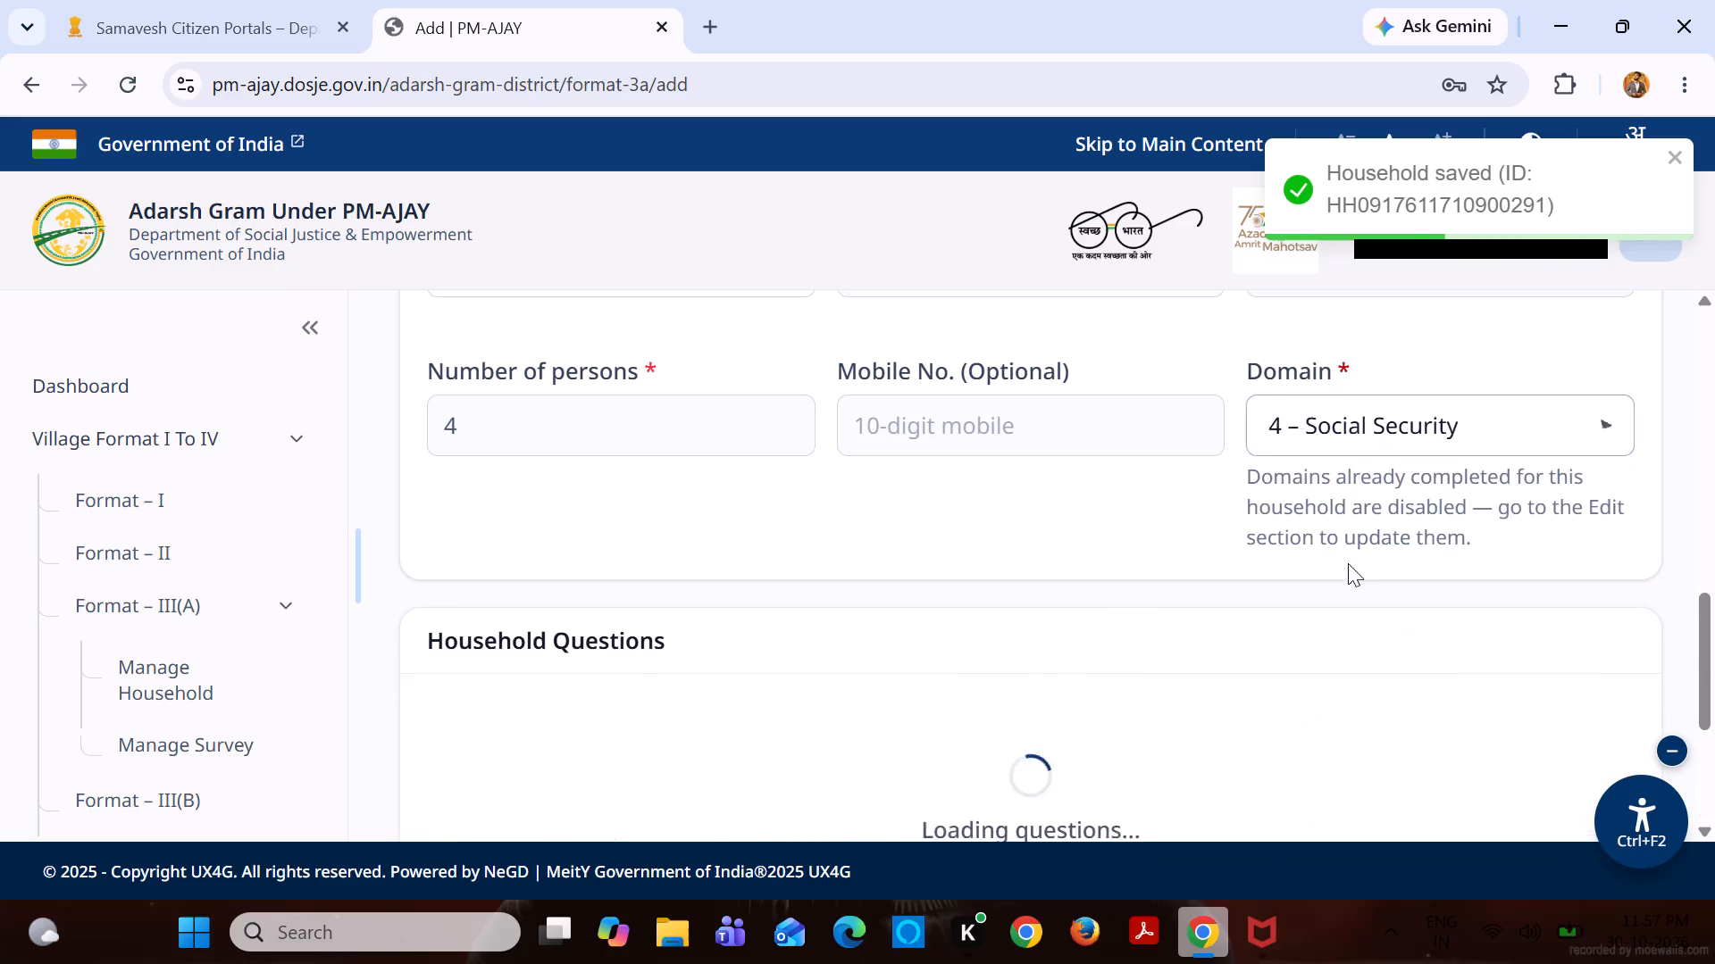
scroll(1348, 563, down, 2)
click(1405, 601)
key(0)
scroll(1405, 592, down, 1)
drag(1332, 744, 1332, 735)
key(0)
scroll(1356, 659, down, 2)
click(1387, 711)
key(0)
scroll(1408, 667, down, 2)
click(1536, 644)
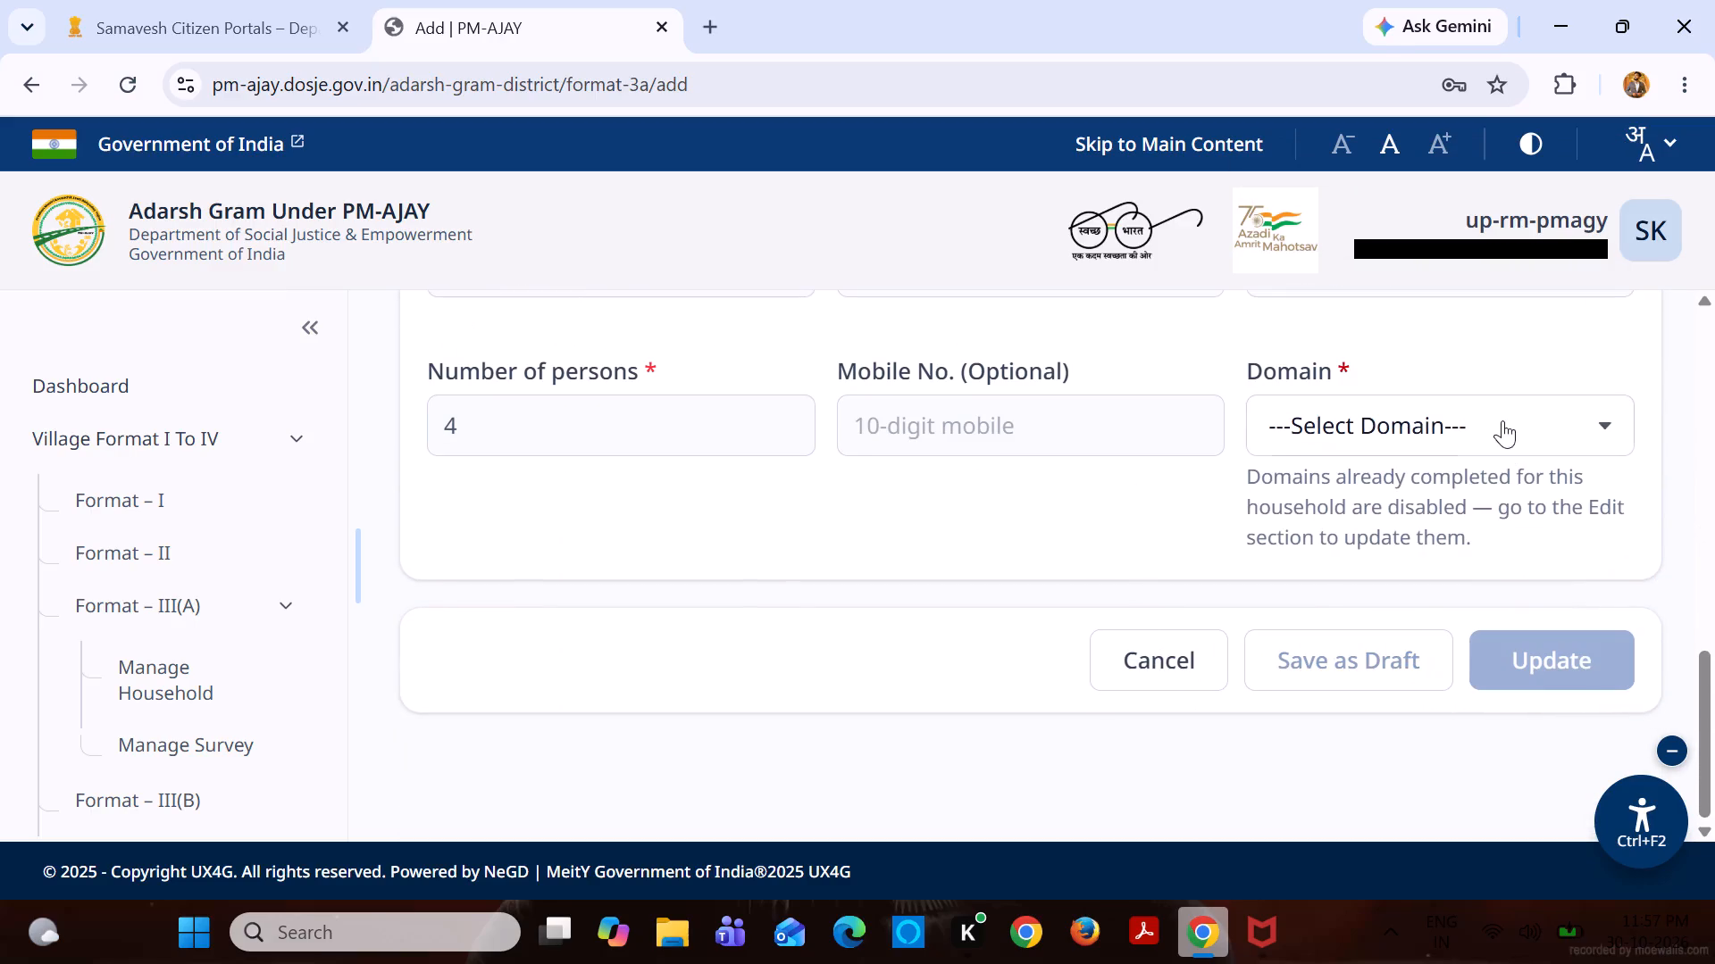
Complete domain 5 – Rural Roads and Housing with No for living in a Kachcha/unsafe house, and submit it.
click(1502, 403)
scroll(1346, 722, down, 1)
click(1337, 726)
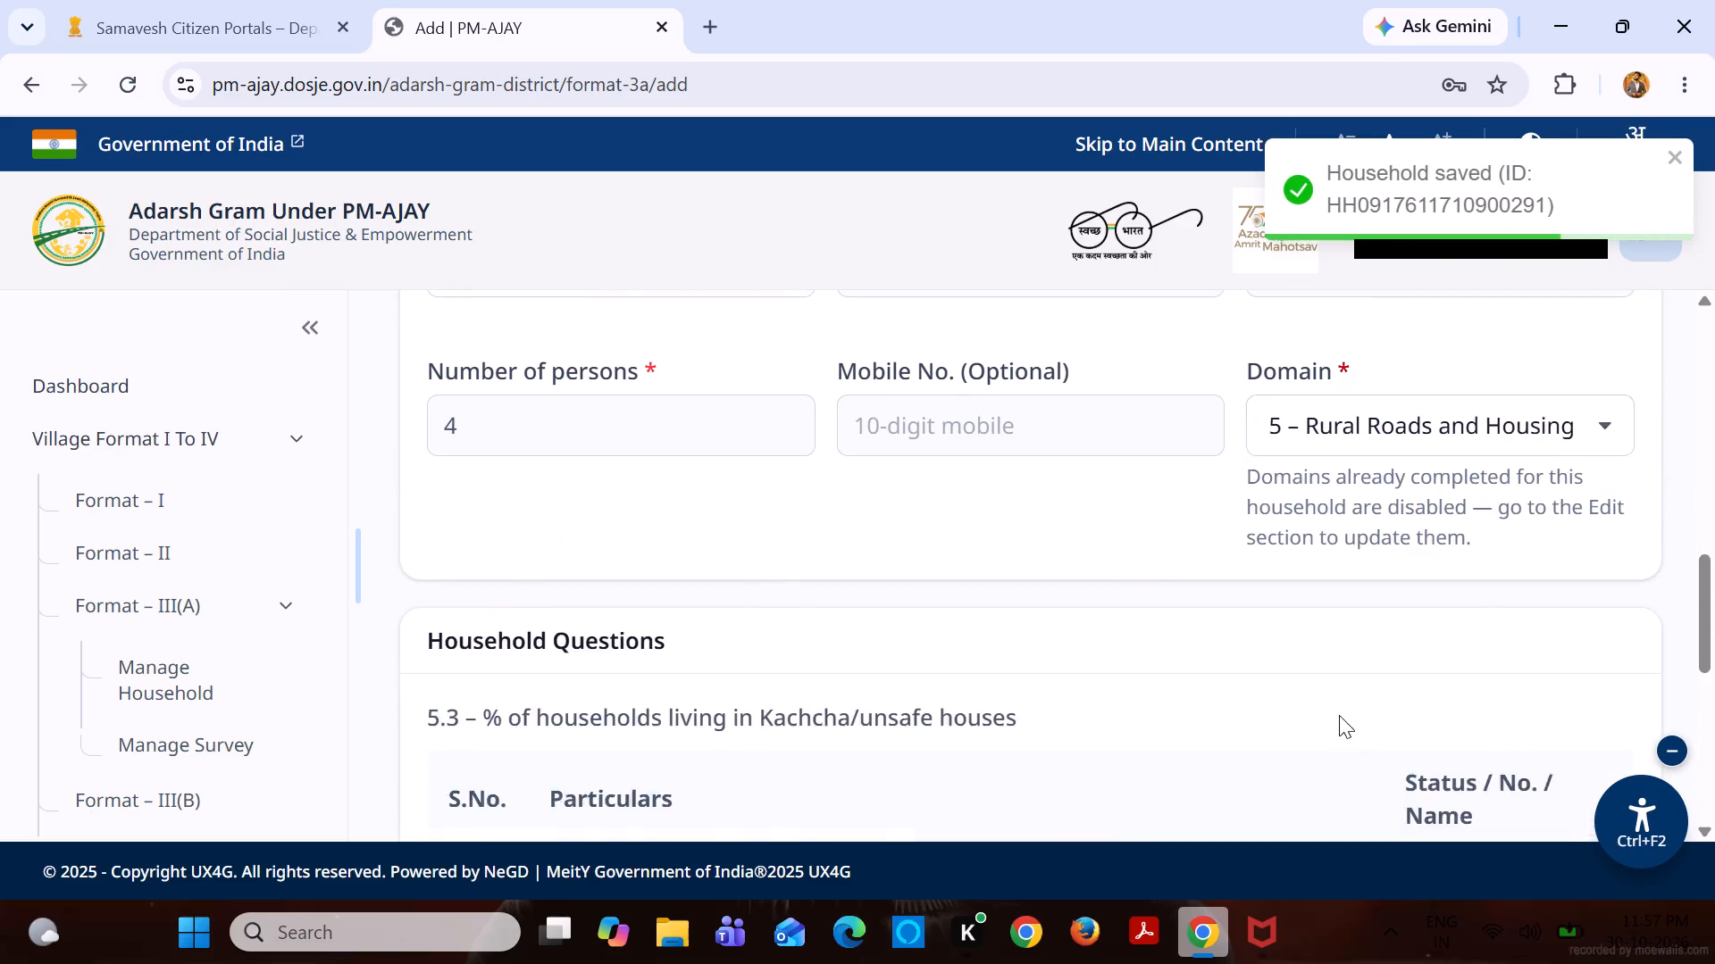
scroll(1340, 719, down, 2)
click(1452, 631)
click(1451, 770)
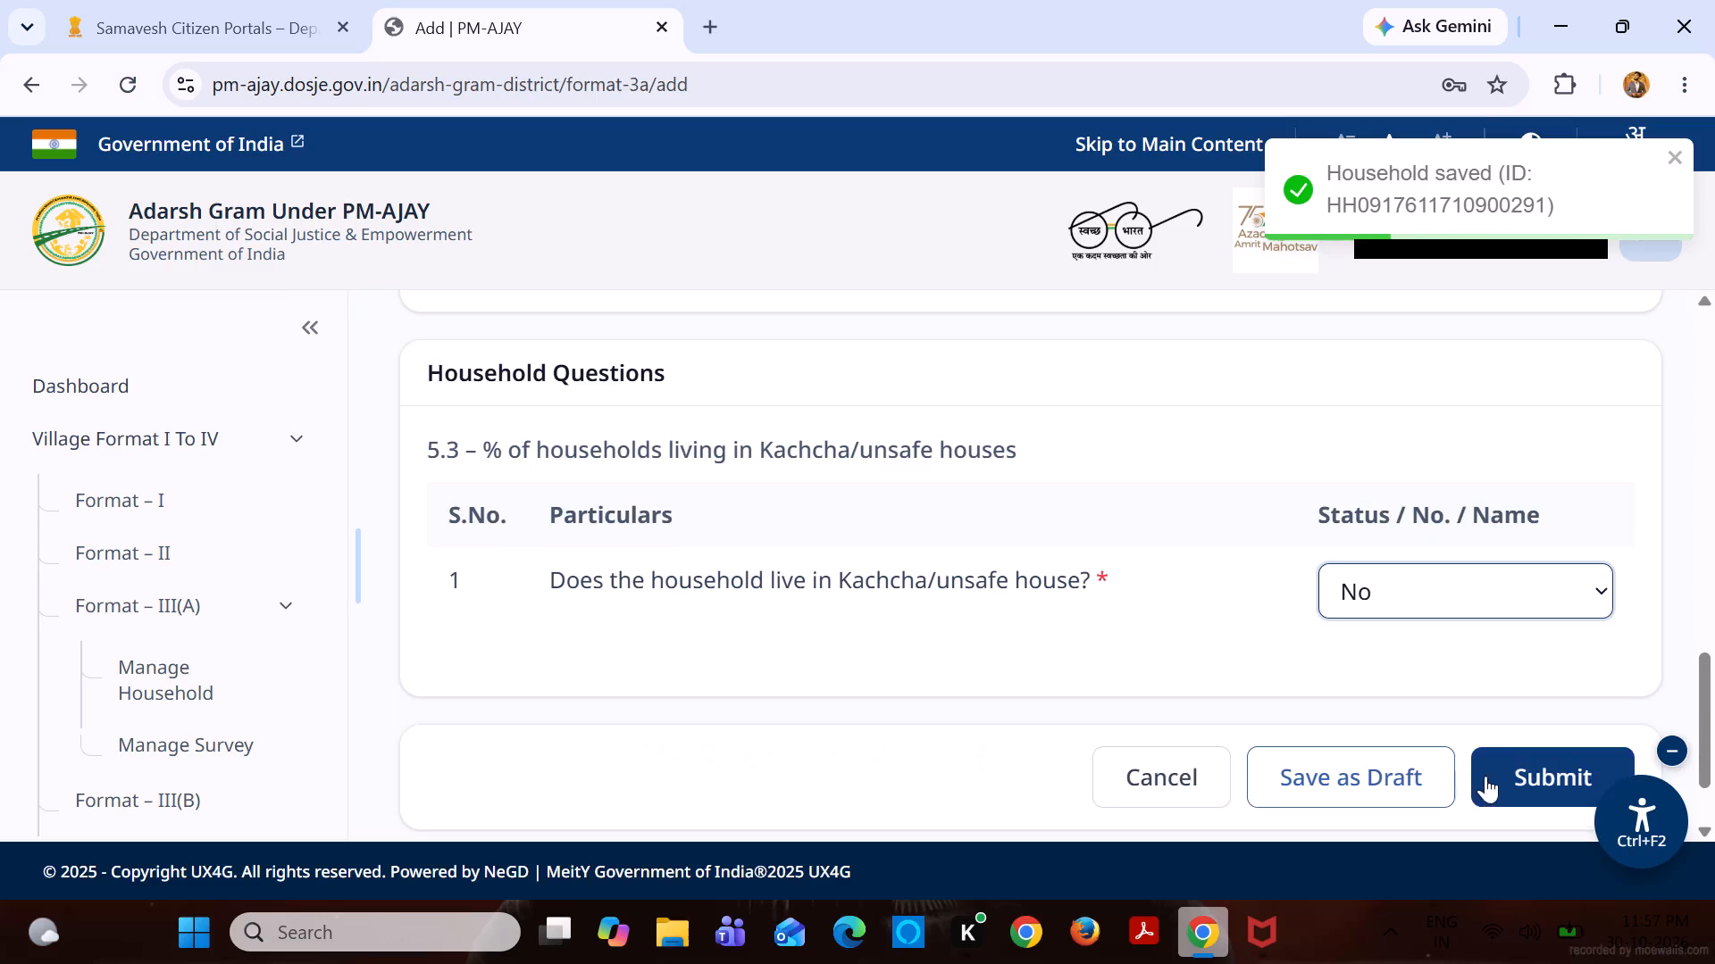
click(1497, 769)
Select domain 6 and answer Yes to the house having an electricity connection in section 6.2.
click(1485, 415)
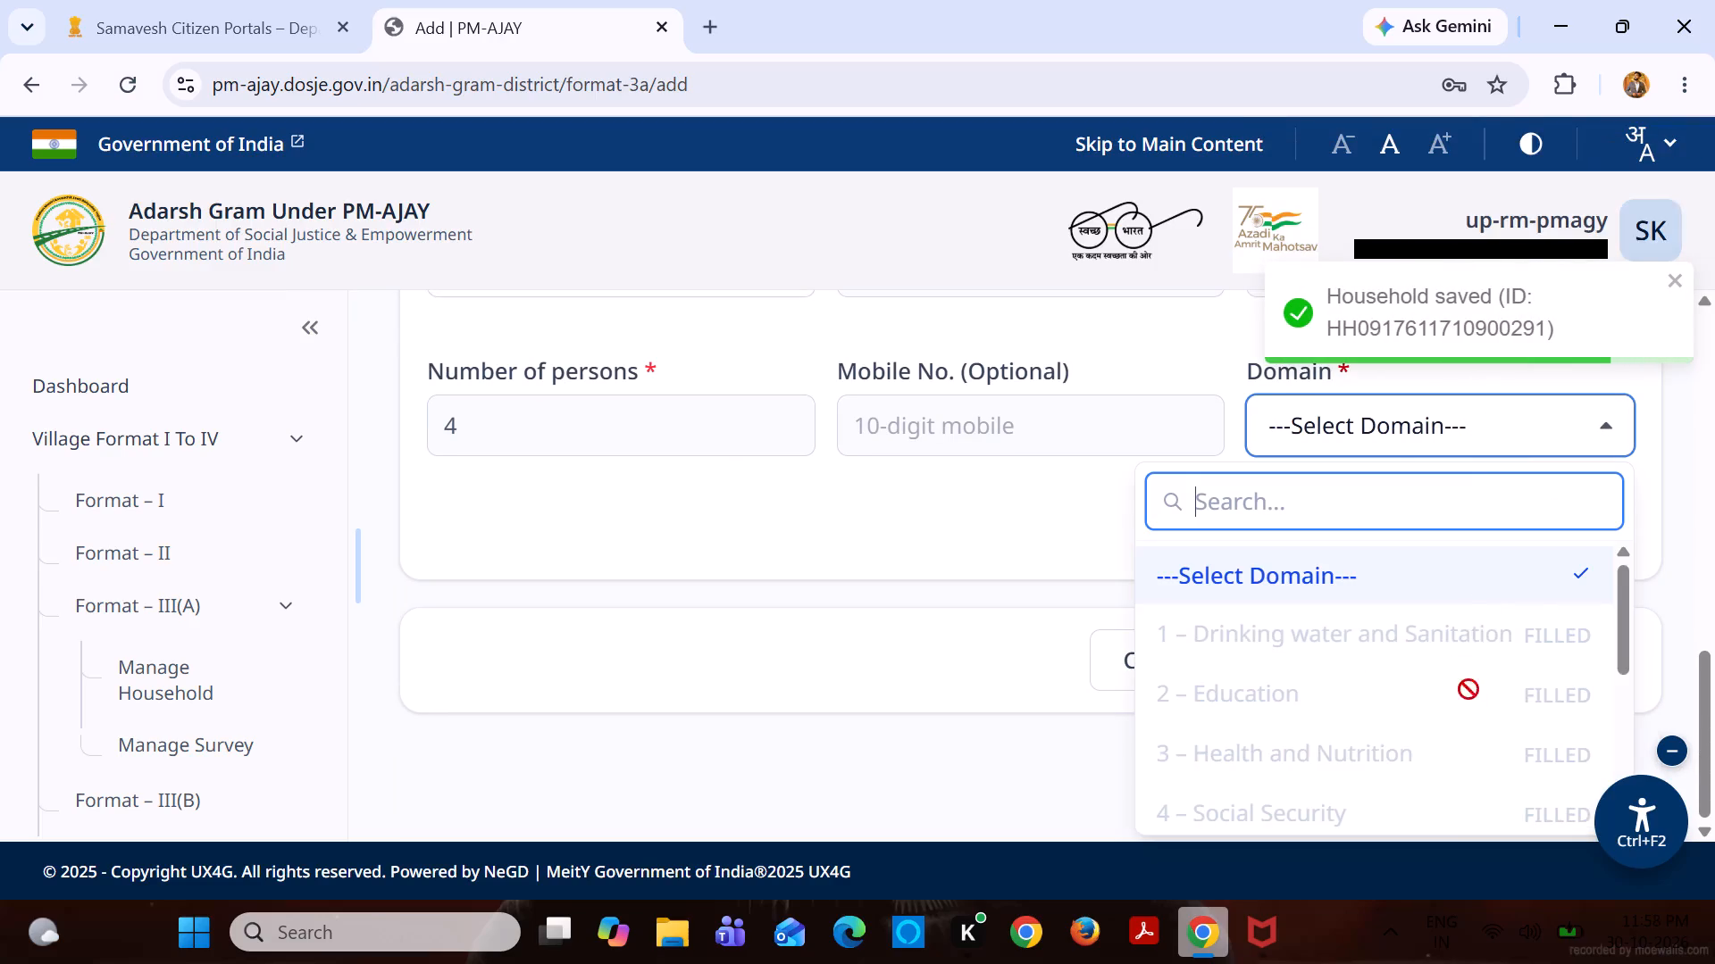
scroll(1468, 702, down, 1)
click(1292, 794)
scroll(1322, 775, down, 2)
click(1552, 629)
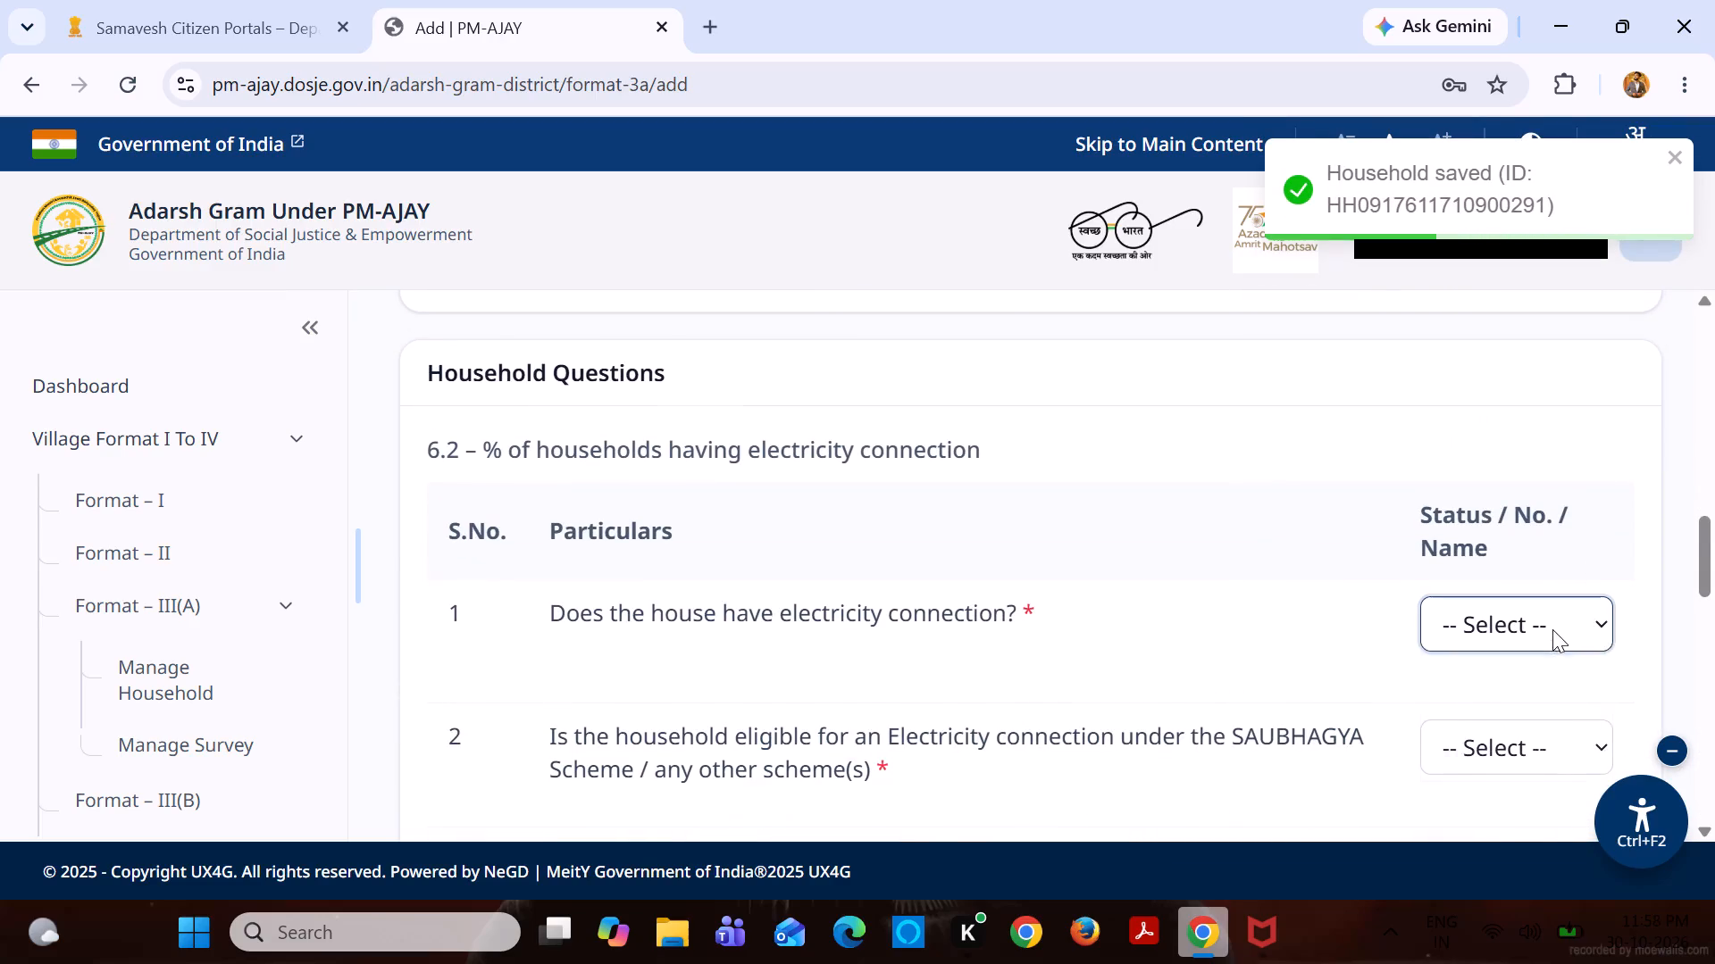
drag(1473, 744, 1477, 732)
click(1492, 567)
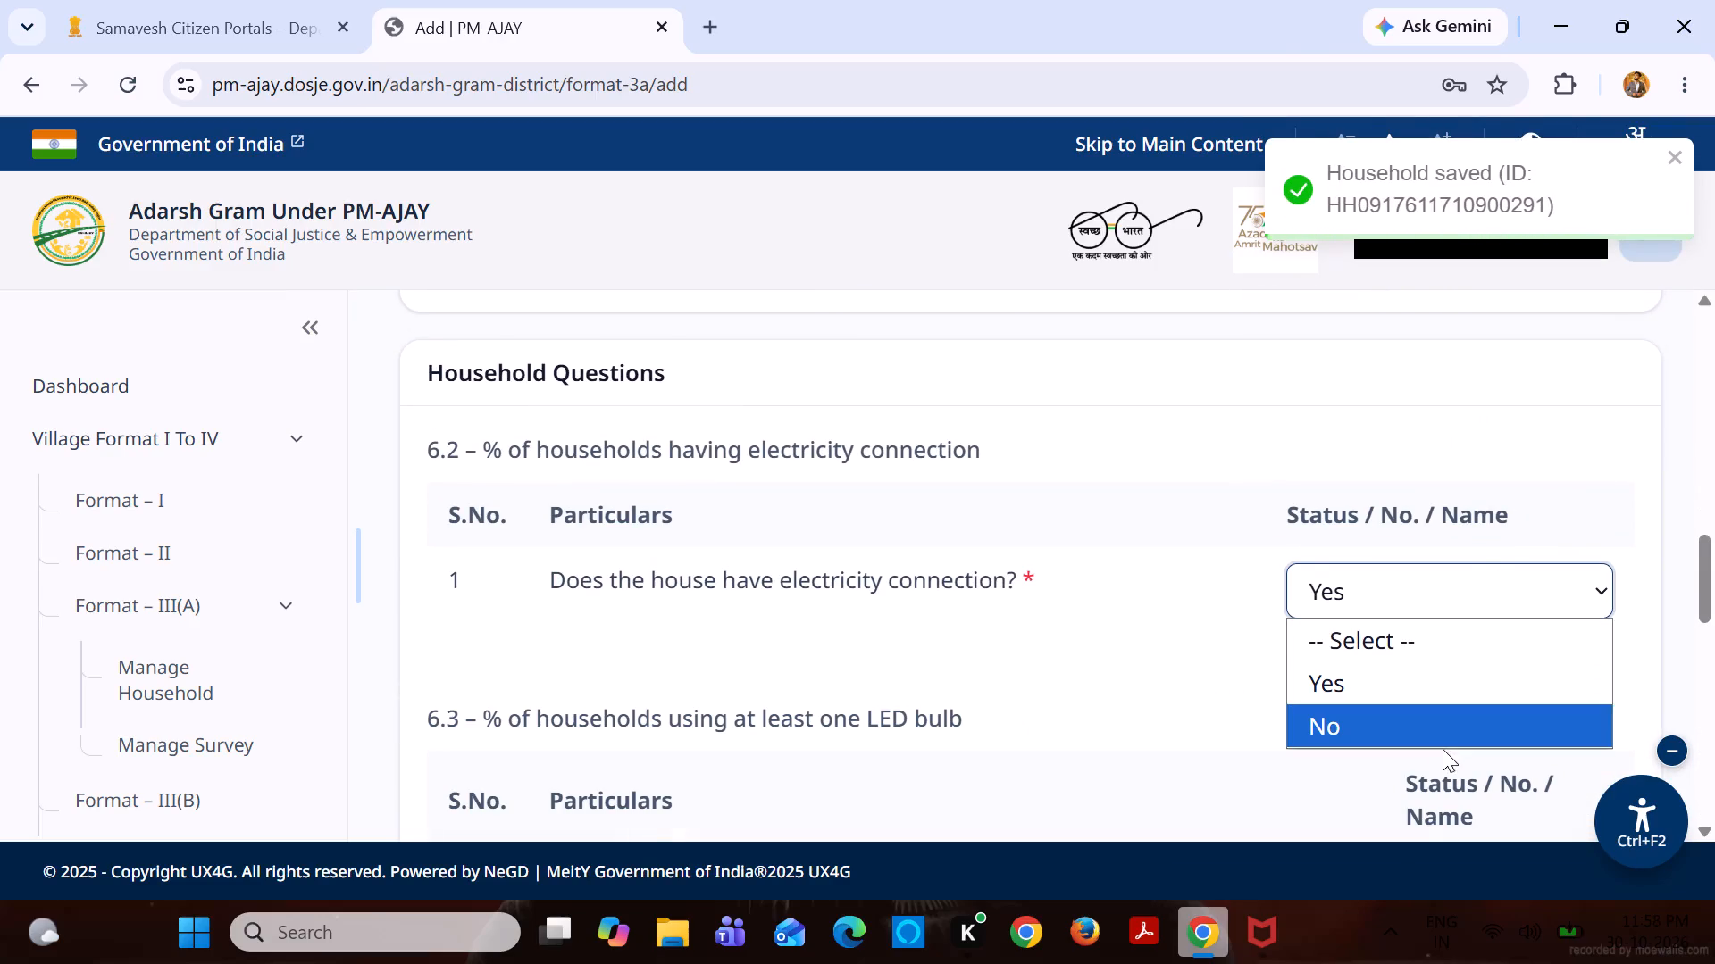
click(1428, 794)
Answer Yes for electricity connection and LED bulb use in section 6.3 and for clean fuel in 6.4, and submit domain 6.
scroll(1433, 750, down, 3)
drag(1533, 450, 1537, 482)
click(1531, 488)
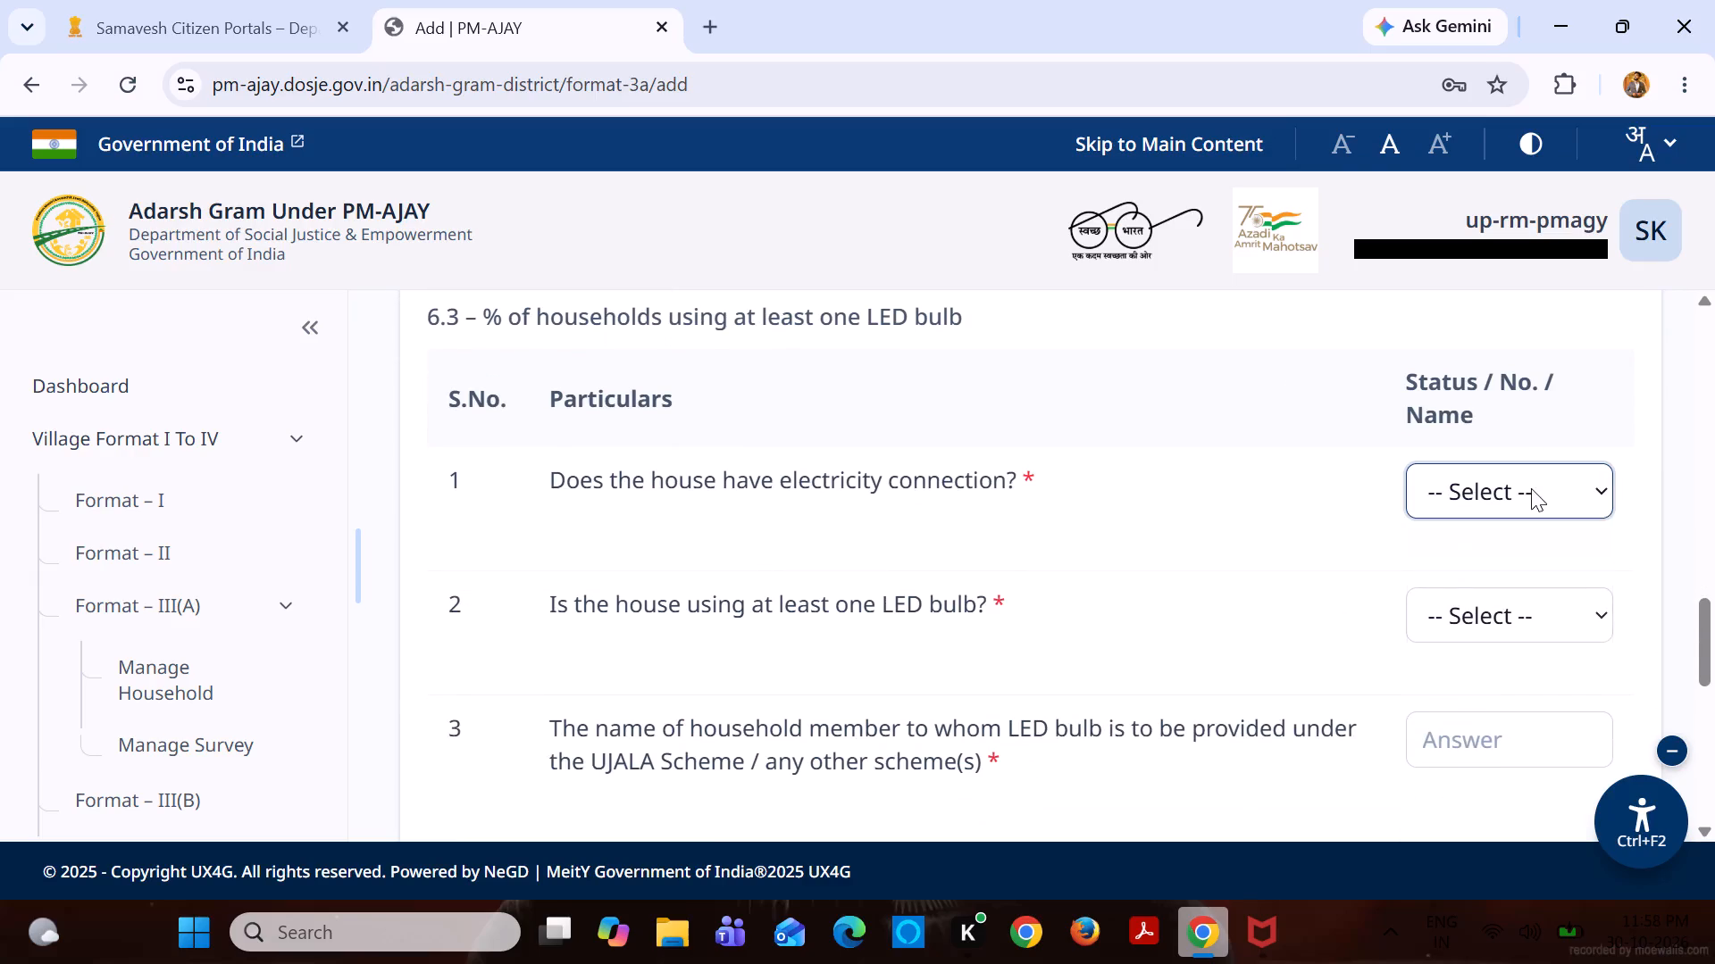
click(1477, 597)
click(1505, 620)
click(1467, 698)
scroll(1471, 683, down, 1)
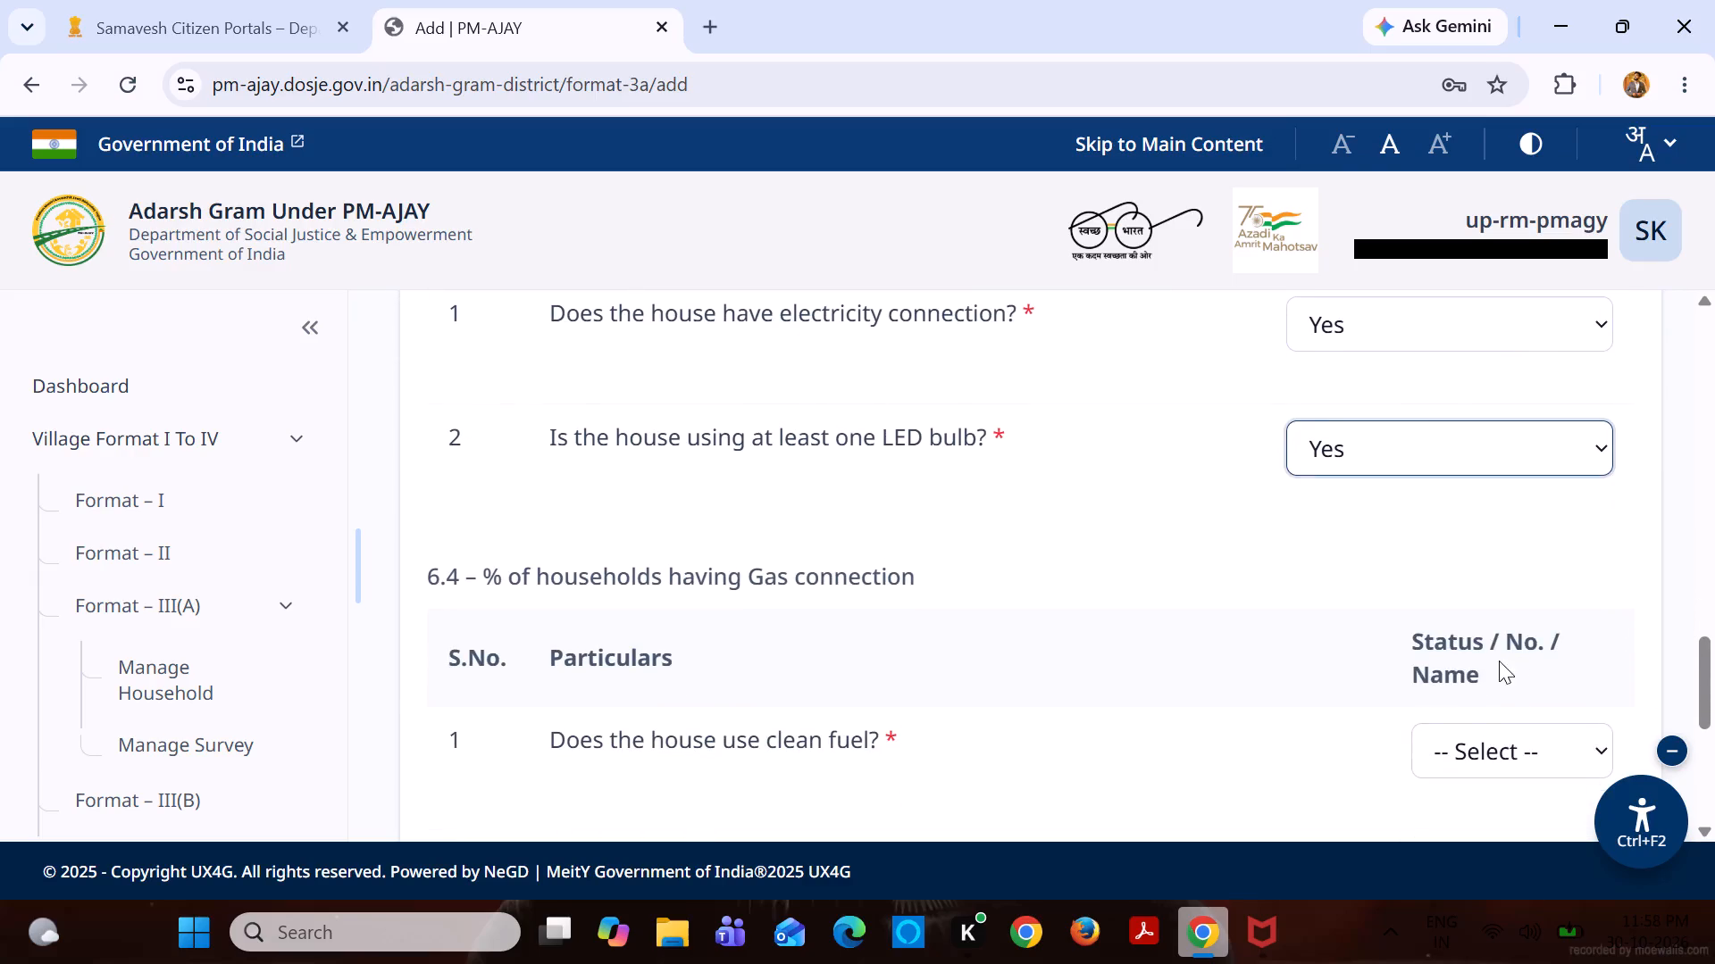
click(1501, 726)
click(1493, 669)
scroll(1523, 645, down, 4)
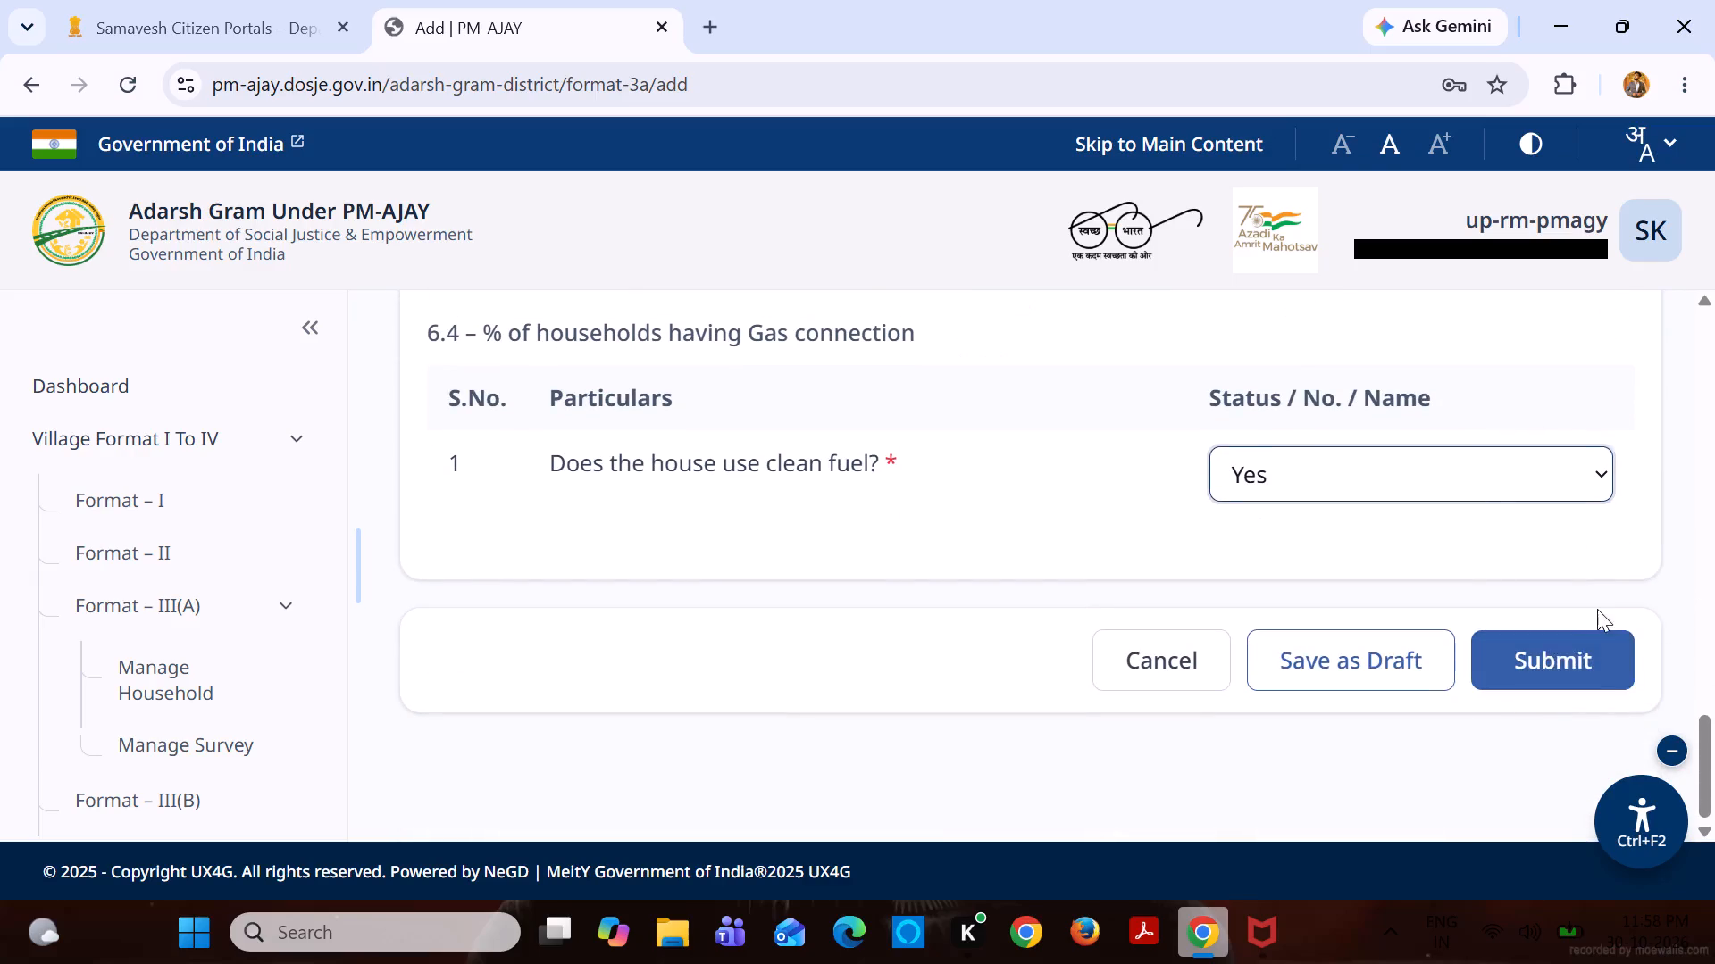
drag(1597, 609, 1594, 623)
click(1570, 646)
Complete domain 7 with No for the household being involved in farming, and submit it.
click(1536, 417)
scroll(1423, 725, down, 2)
click(1368, 706)
scroll(1370, 743, down, 2)
click(1473, 577)
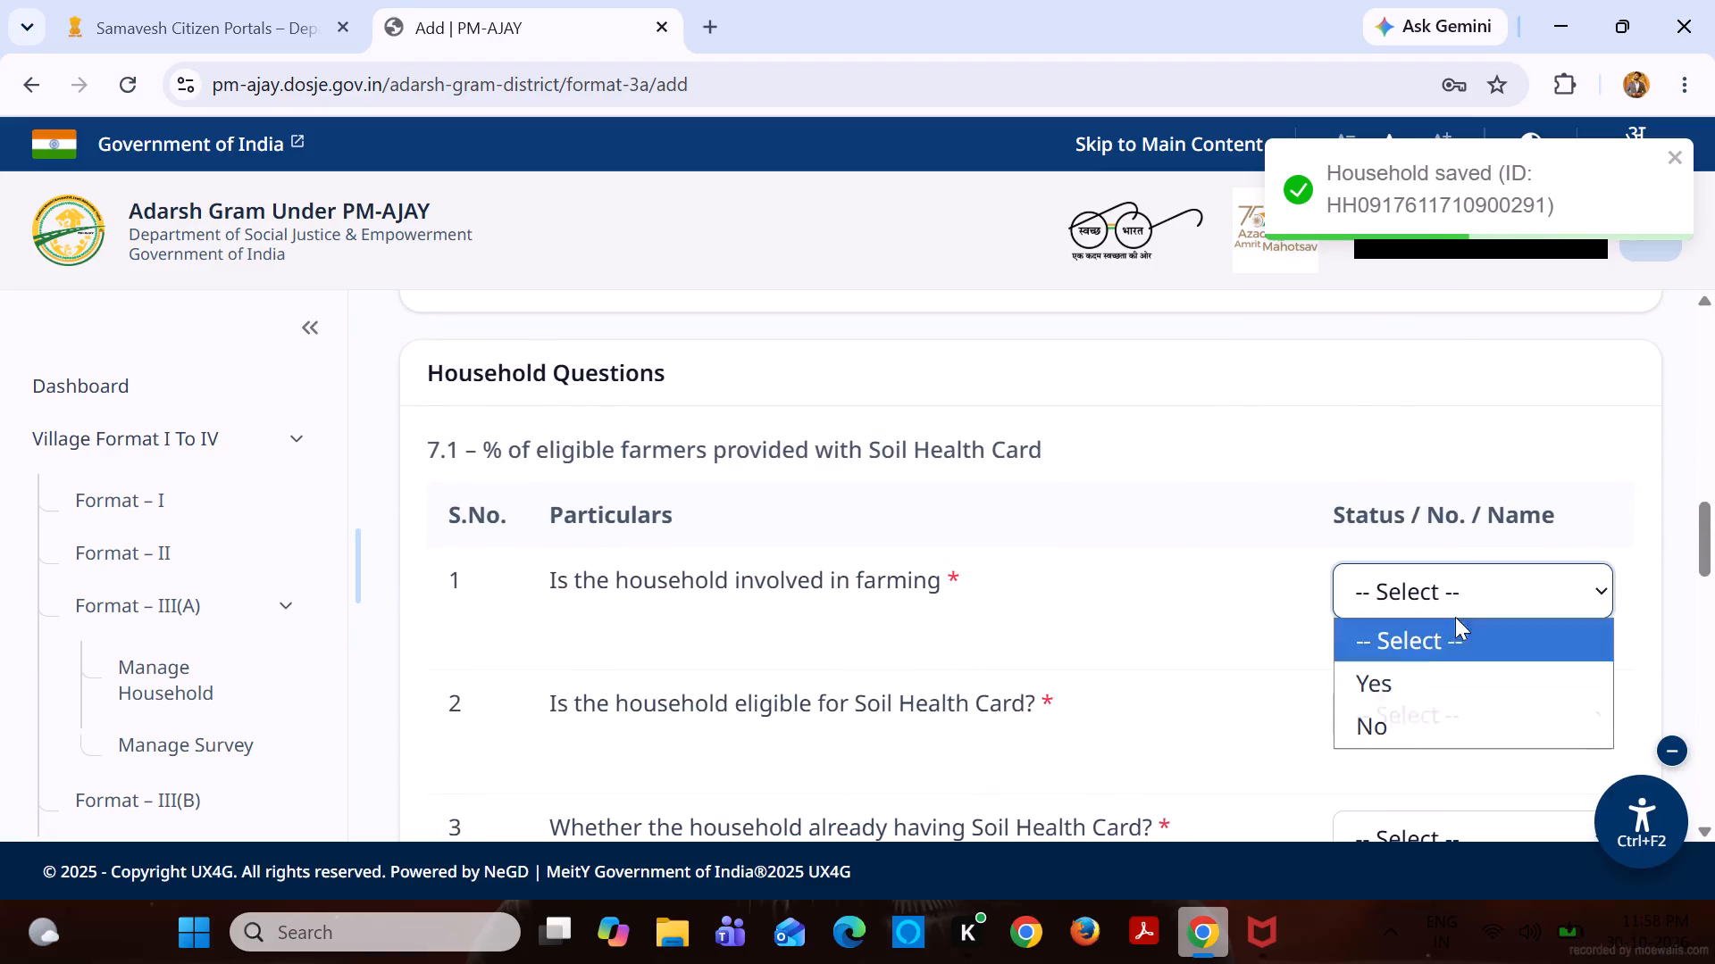
click(1400, 727)
scroll(1424, 655, down, 5)
click(1566, 643)
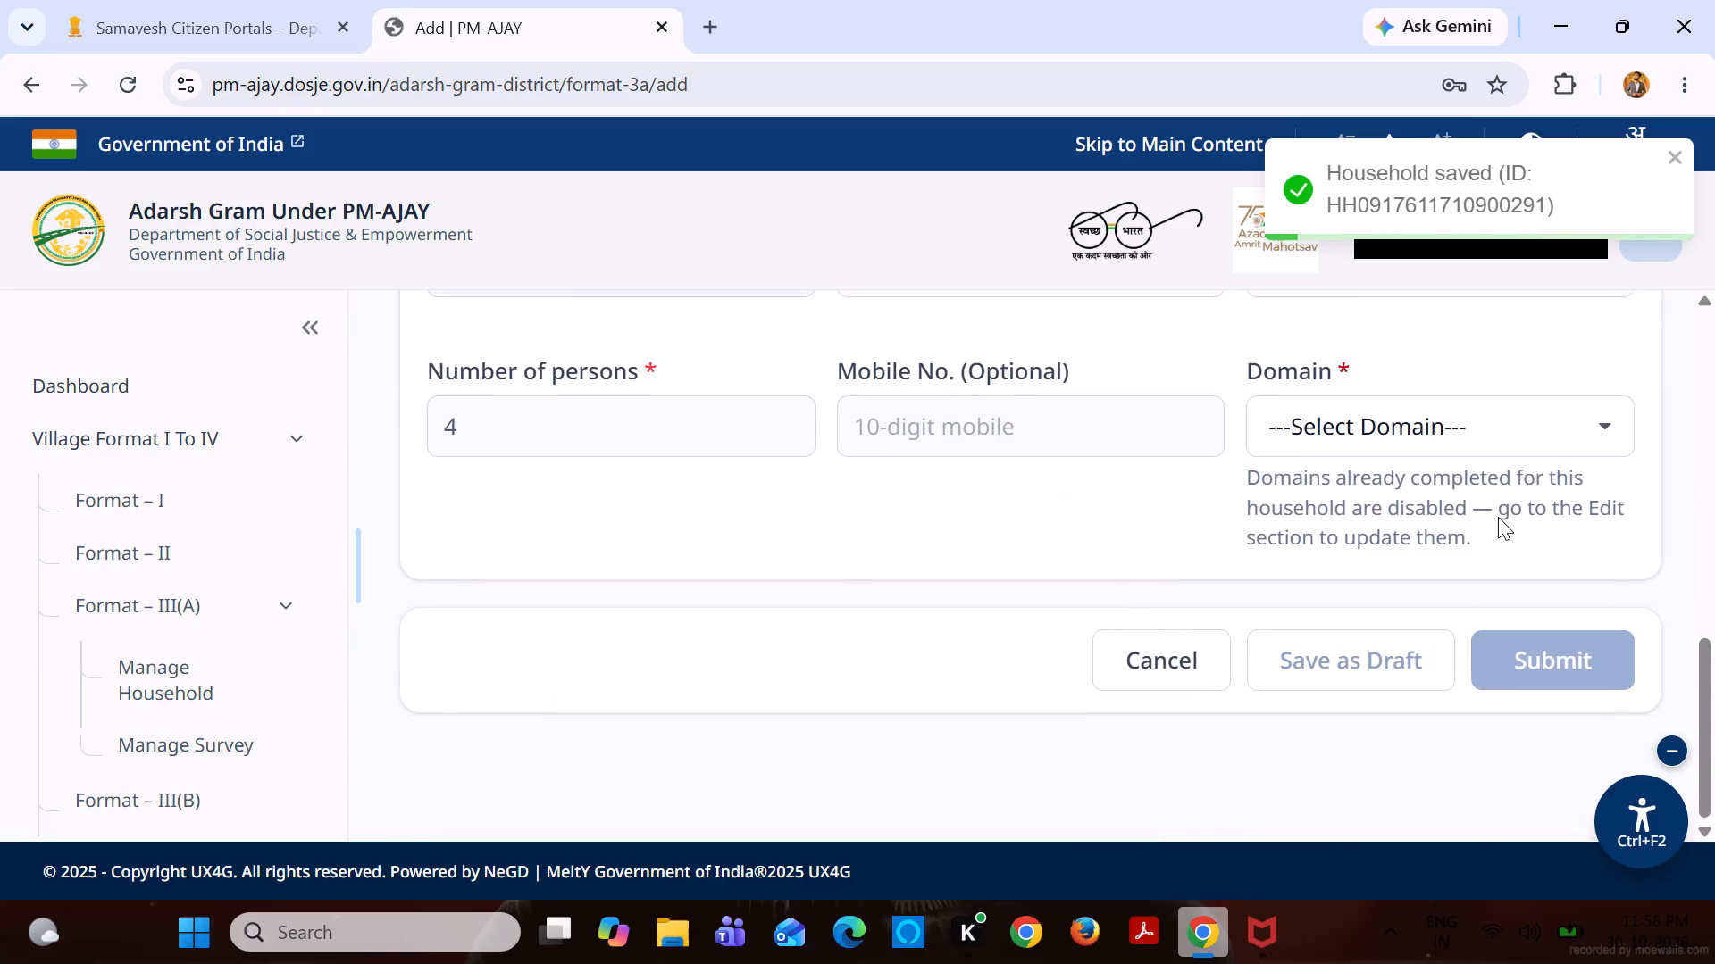
Select domain 8 – Financial Inclusion and enter 0 persons above 5 years and 0 members eligible for opening a Banks/Post Office account.
click(1482, 420)
scroll(1485, 616, down, 4)
click(1410, 665)
scroll(1410, 674, down, 2)
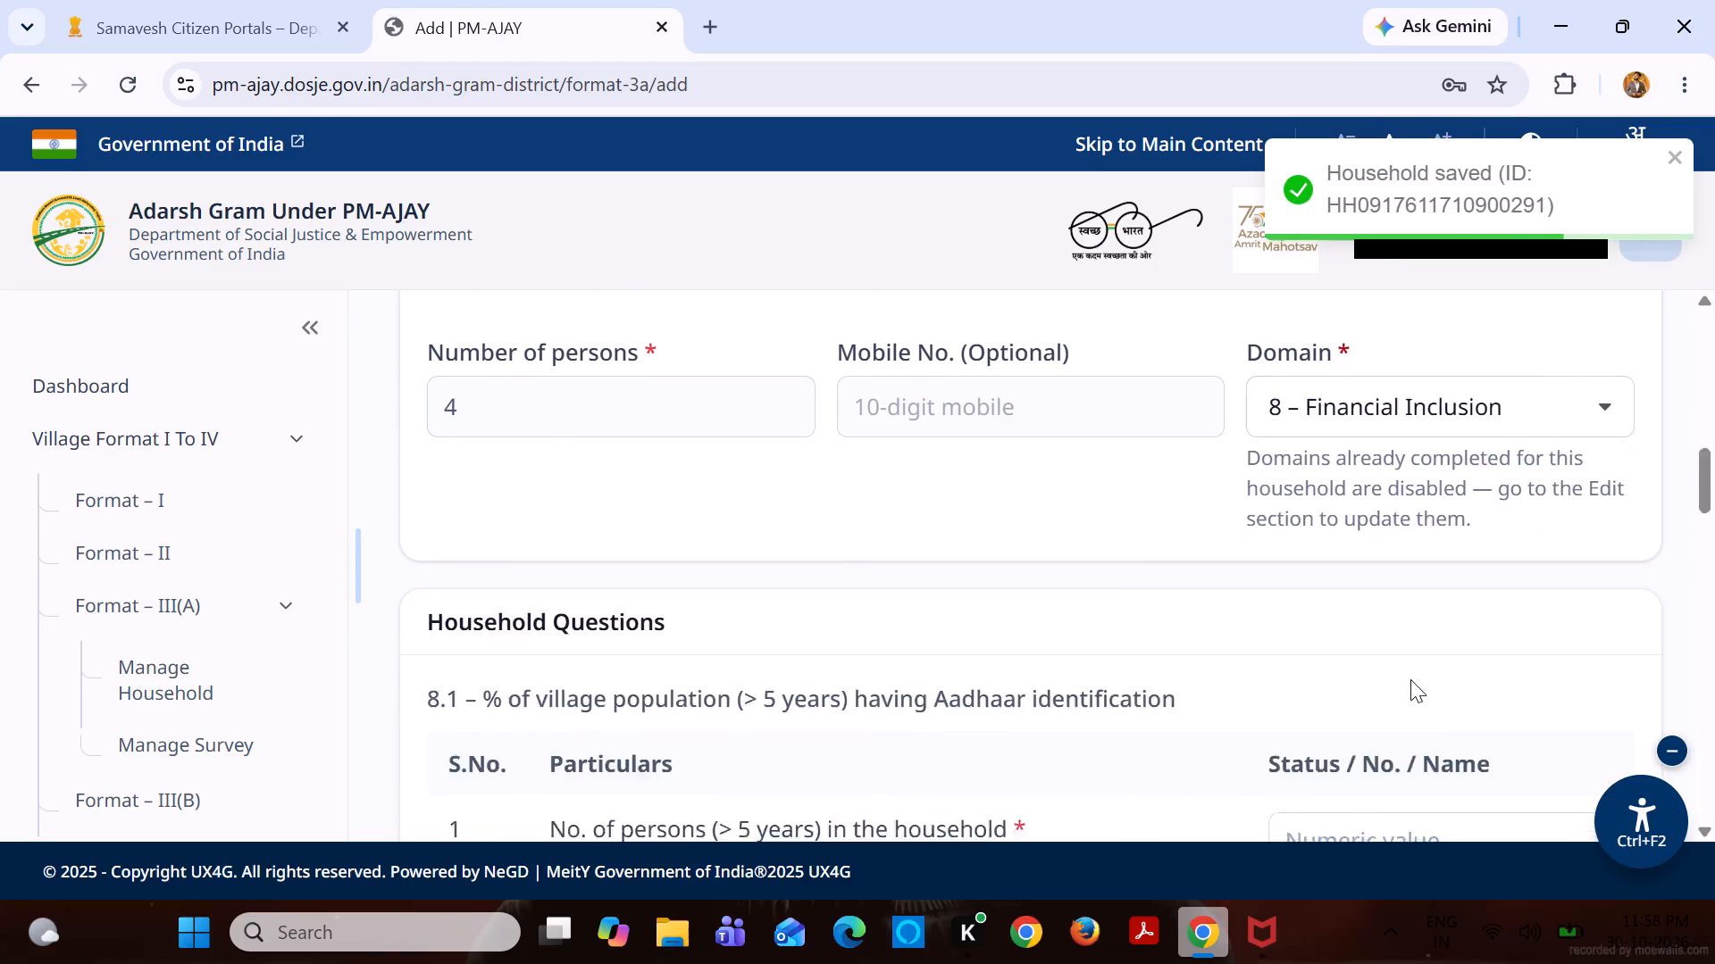
click(1438, 588)
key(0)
scroll(1438, 604, down, 2)
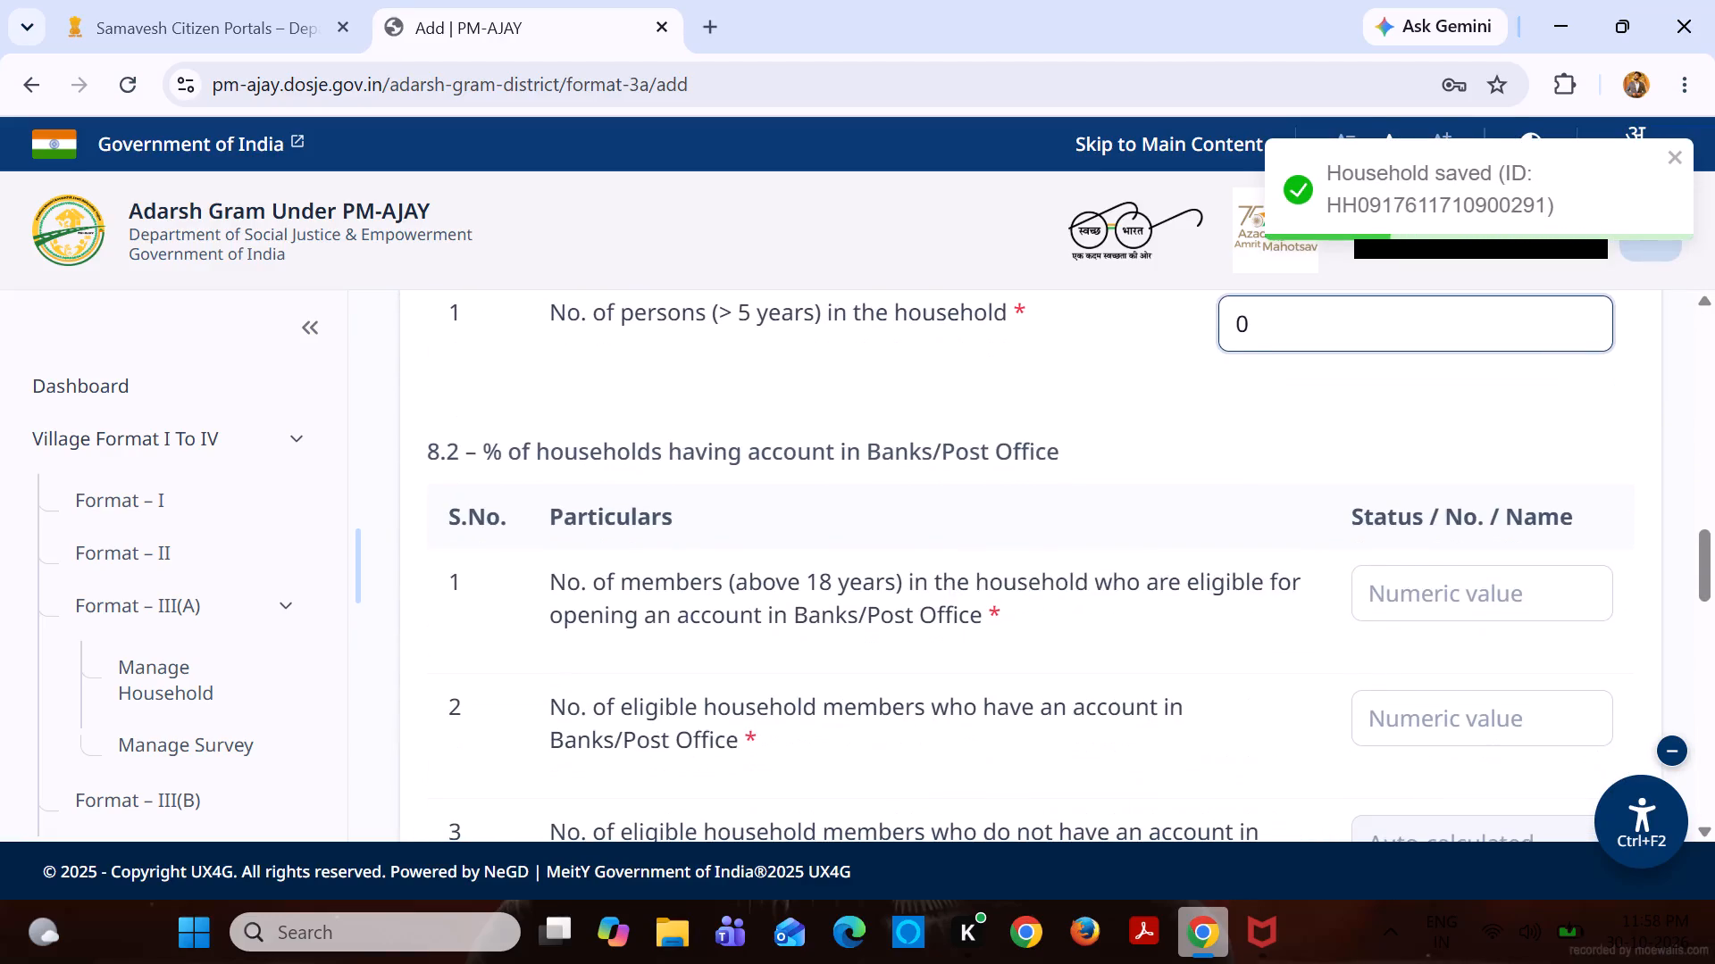
click(1420, 591)
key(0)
Enter 0 persons eligible for Suraksha Bima Yojana and 0 for Jeevan Jyoti Bima Yojana, and submit the Financial Inclusion domain.
scroll(1426, 611, down, 2)
click(1478, 652)
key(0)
scroll(1480, 677, down, 2)
click(1515, 691)
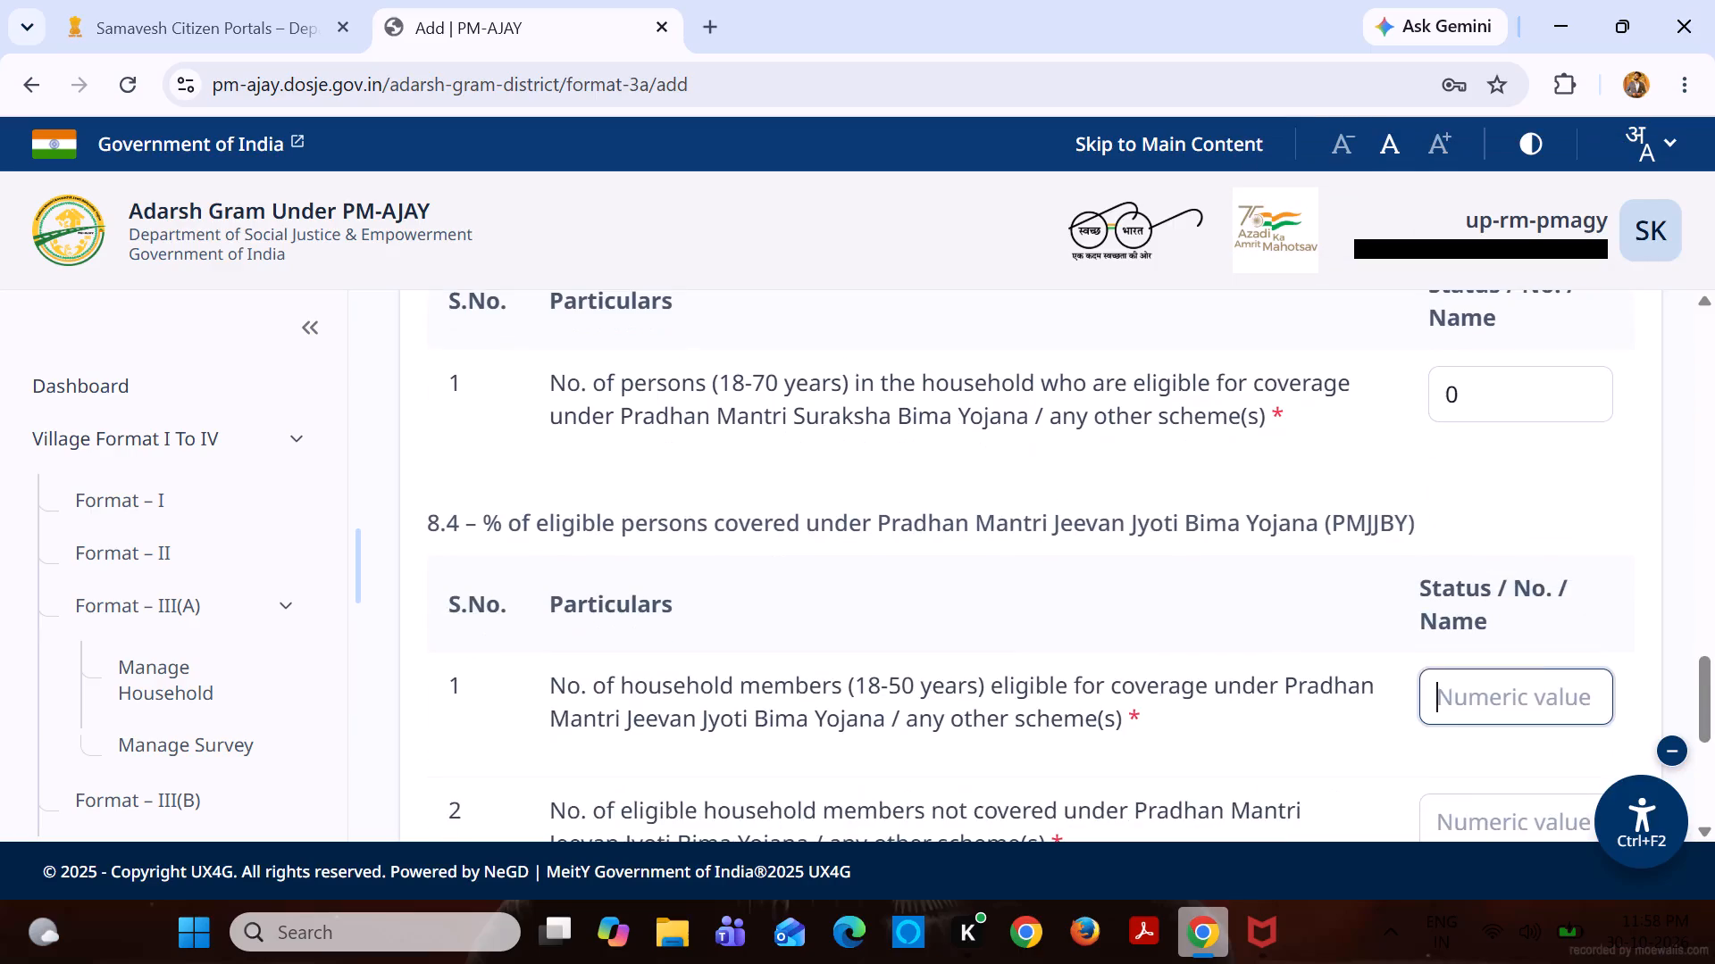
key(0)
scroll(1513, 704, down, 2)
click(1568, 661)
Complete domain 9 with 0 household members aged 14-60 years eligible for PMGDISHA training, and submit it.
click(1539, 415)
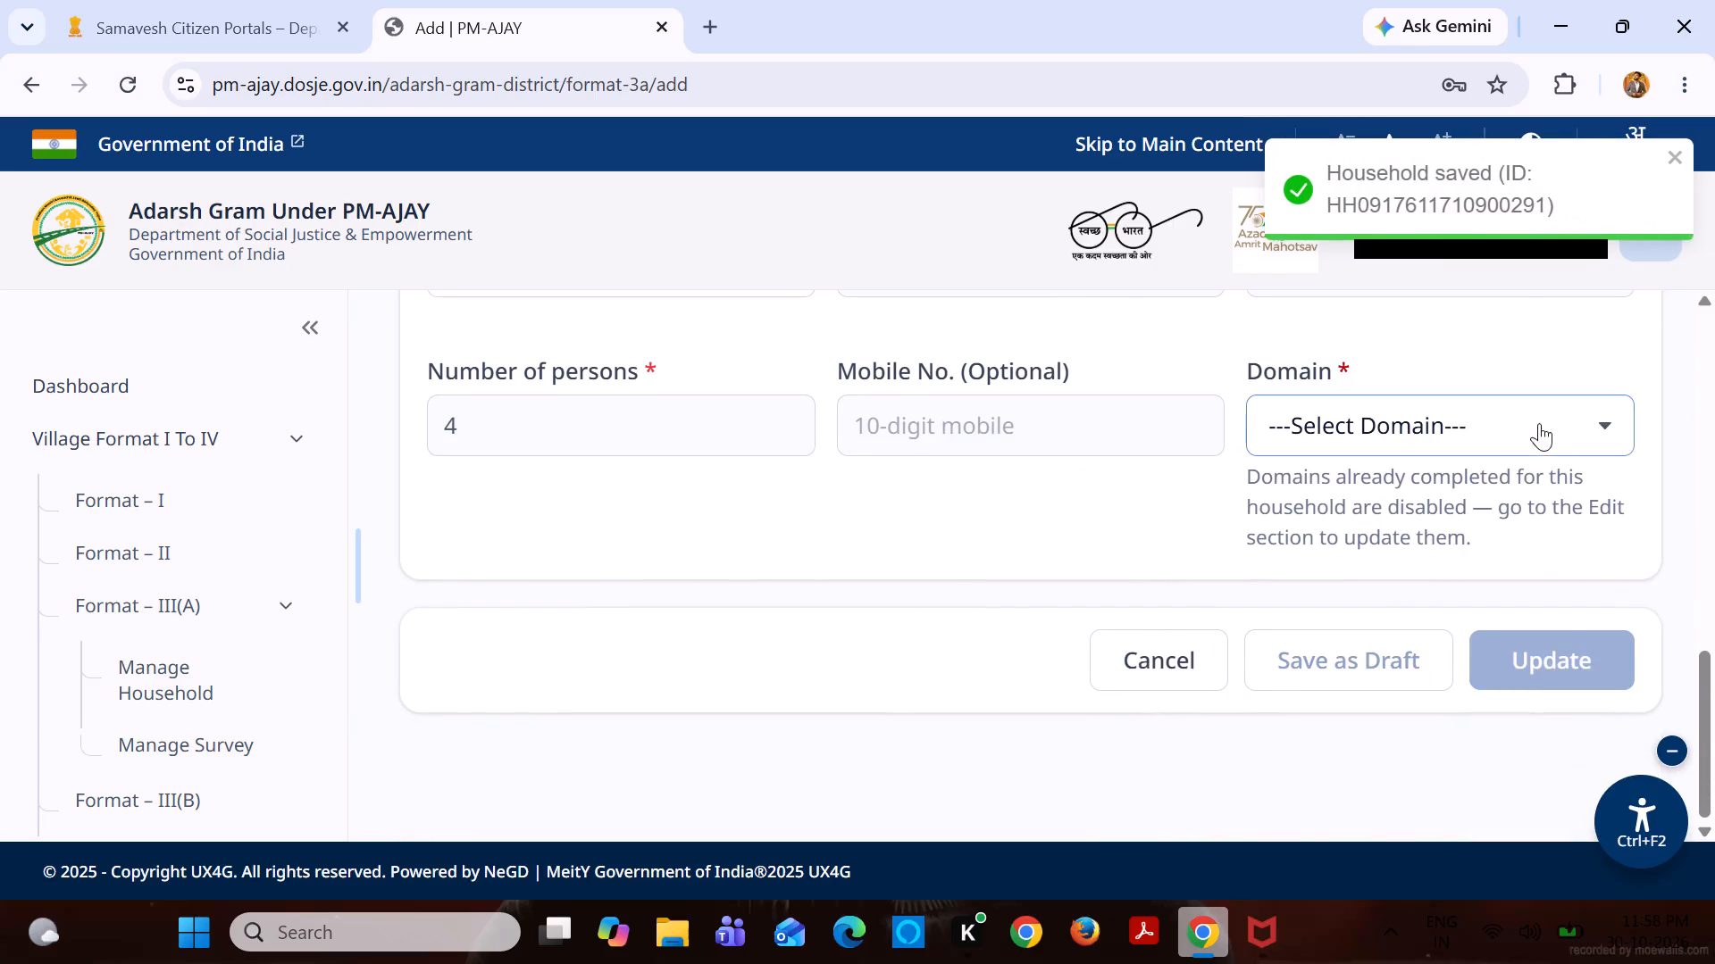
scroll(1537, 620, down, 4)
click(1397, 734)
scroll(1401, 724, down, 3)
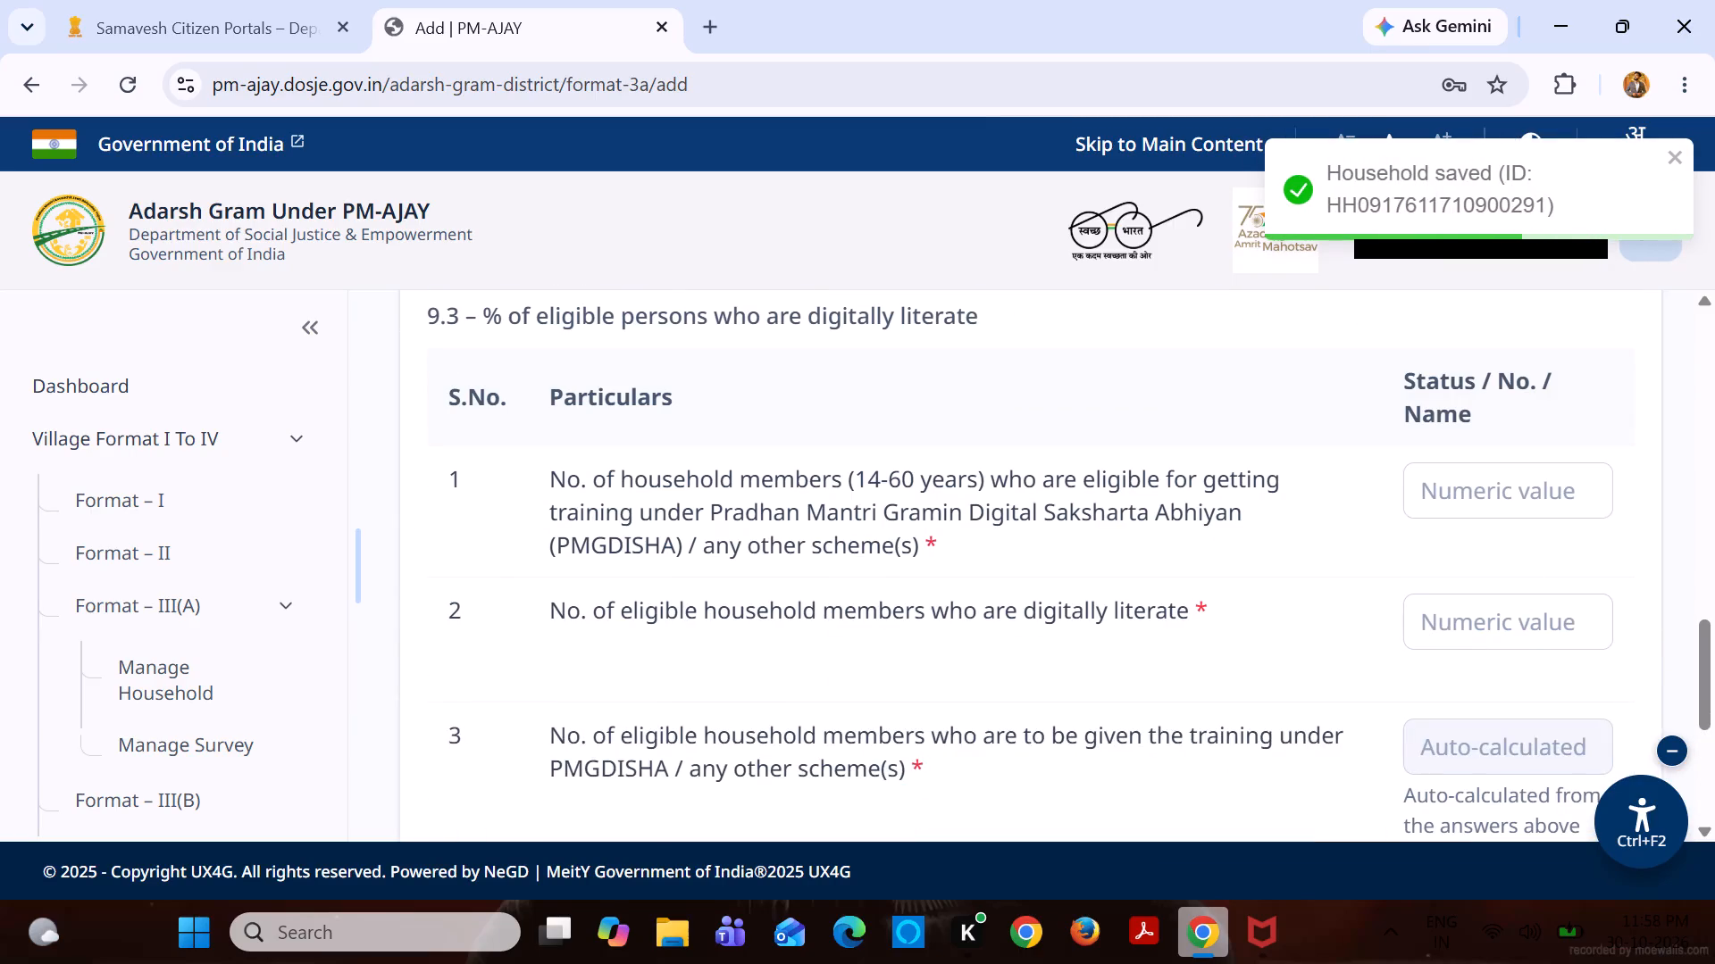
click(1523, 508)
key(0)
click(1549, 679)
Complete domain 10 with 0 youth eligible for skill training, 0 for bank linked loans and Yes for SHG membership, and submit it.
click(1520, 443)
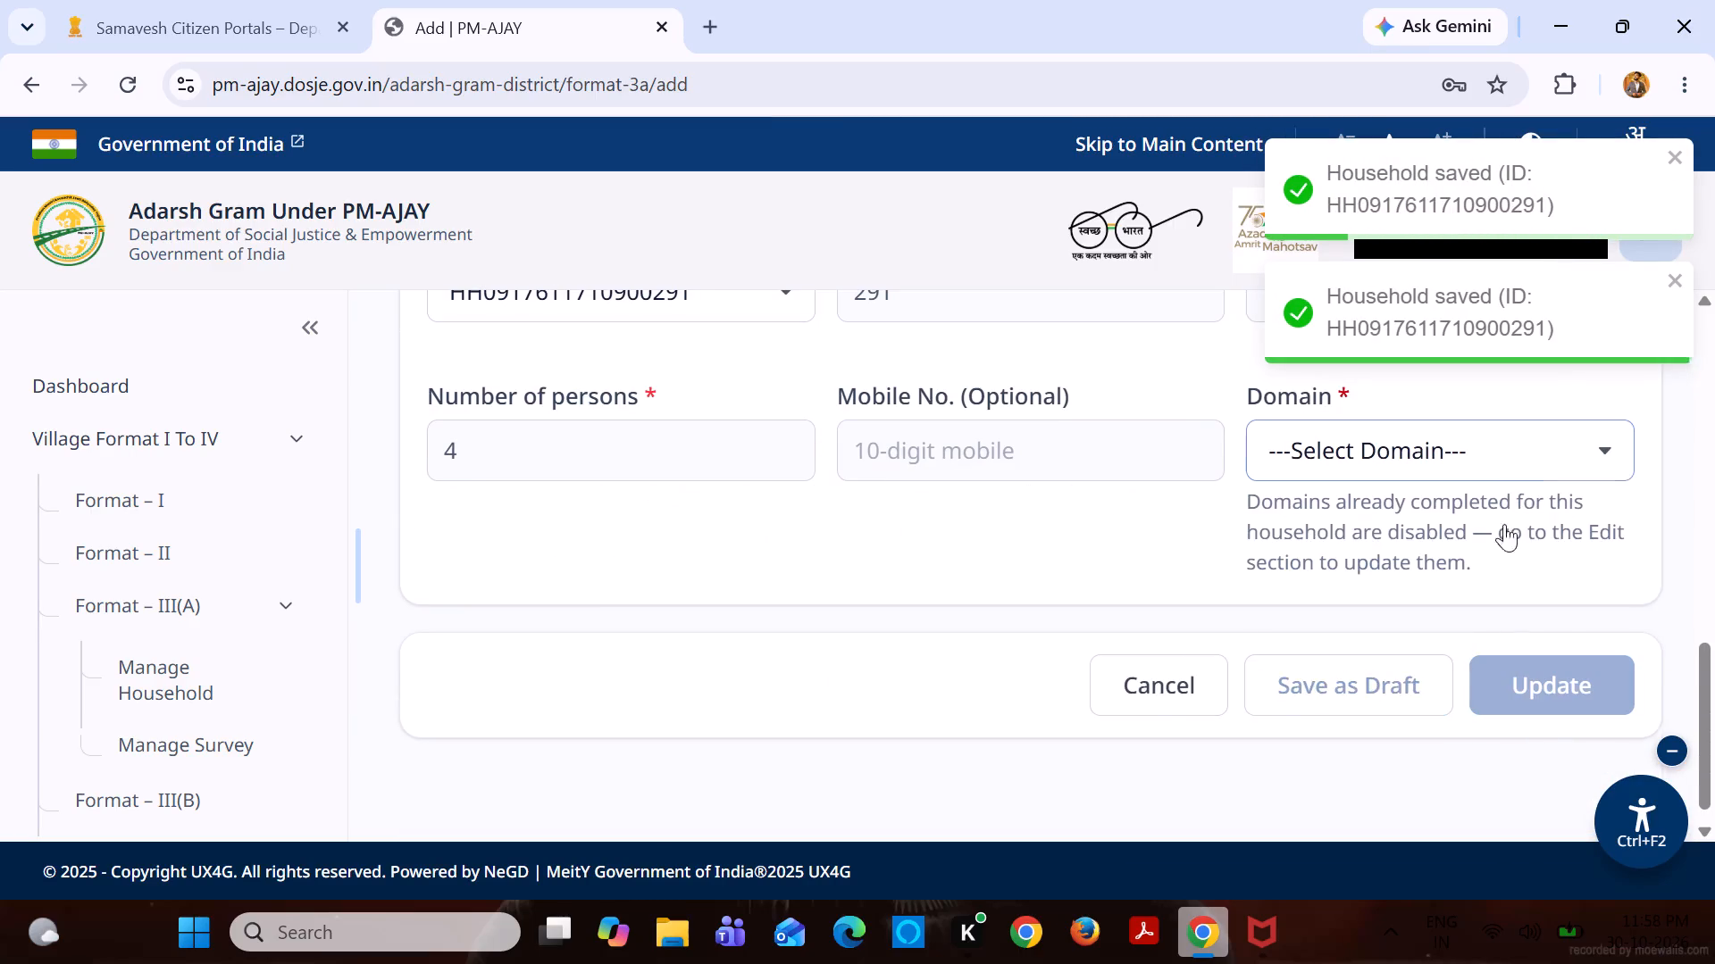
scroll(1495, 628, down, 4)
click(1334, 818)
scroll(1413, 703, down, 2)
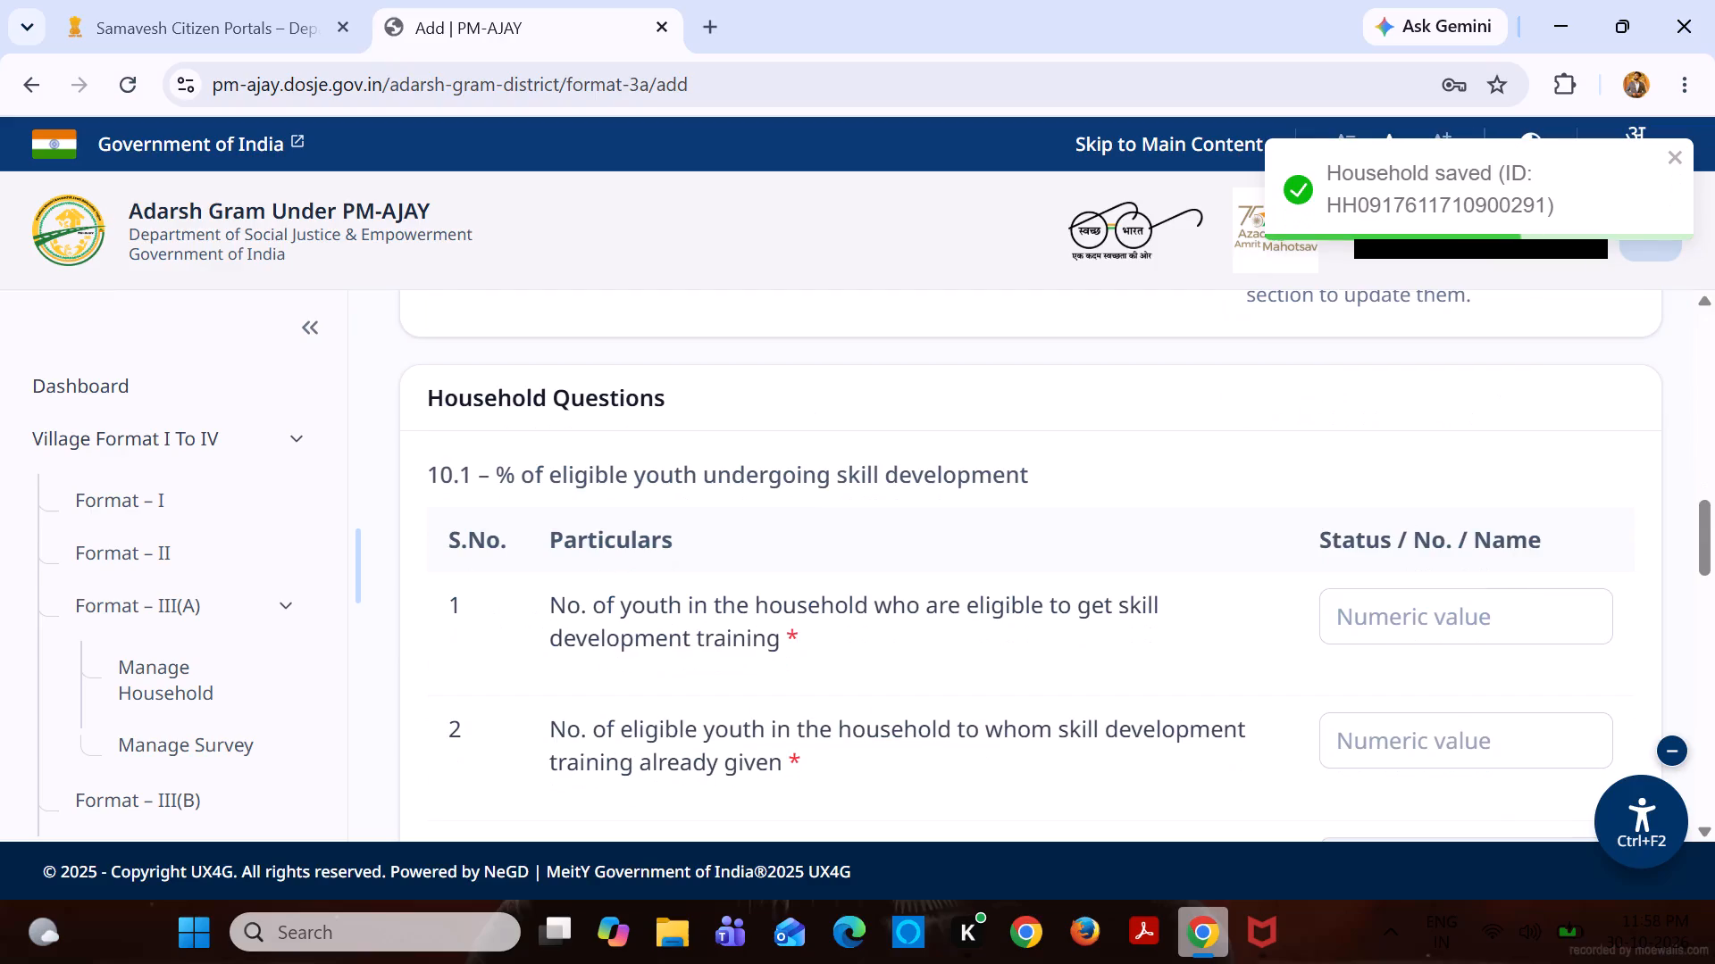
click(1492, 602)
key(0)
scroll(1498, 586, down, 2)
click(1498, 608)
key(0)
scroll(1499, 619, down, 2)
click(1500, 627)
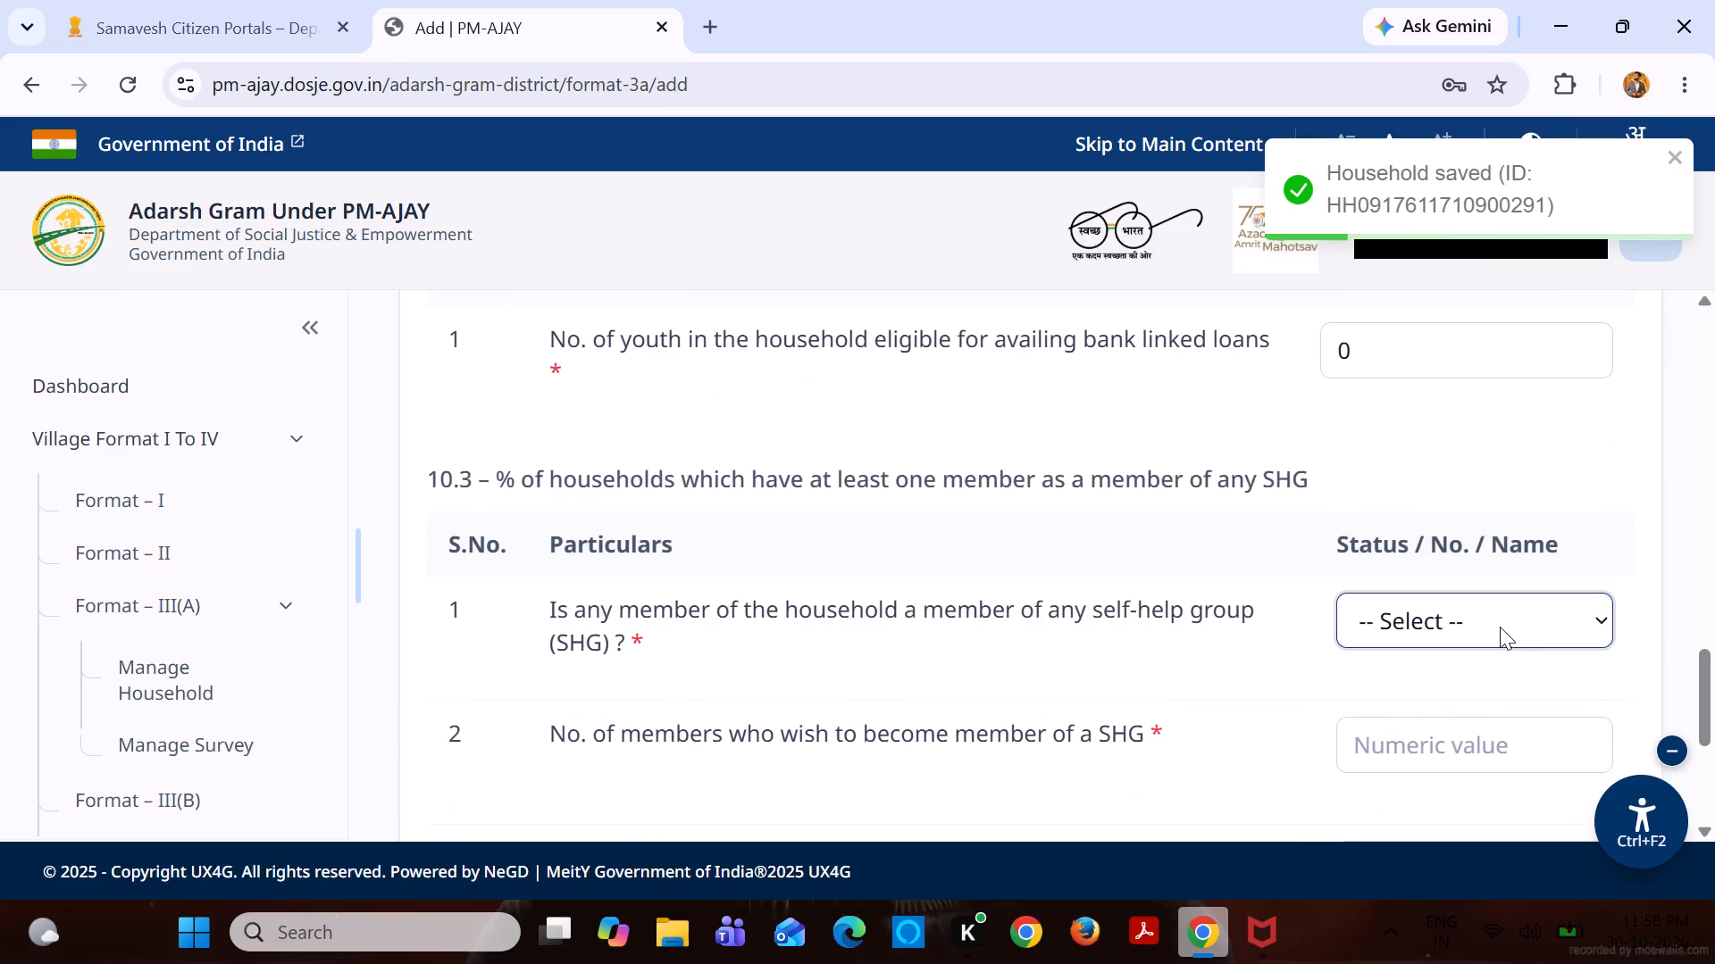
click(1451, 600)
click(1401, 703)
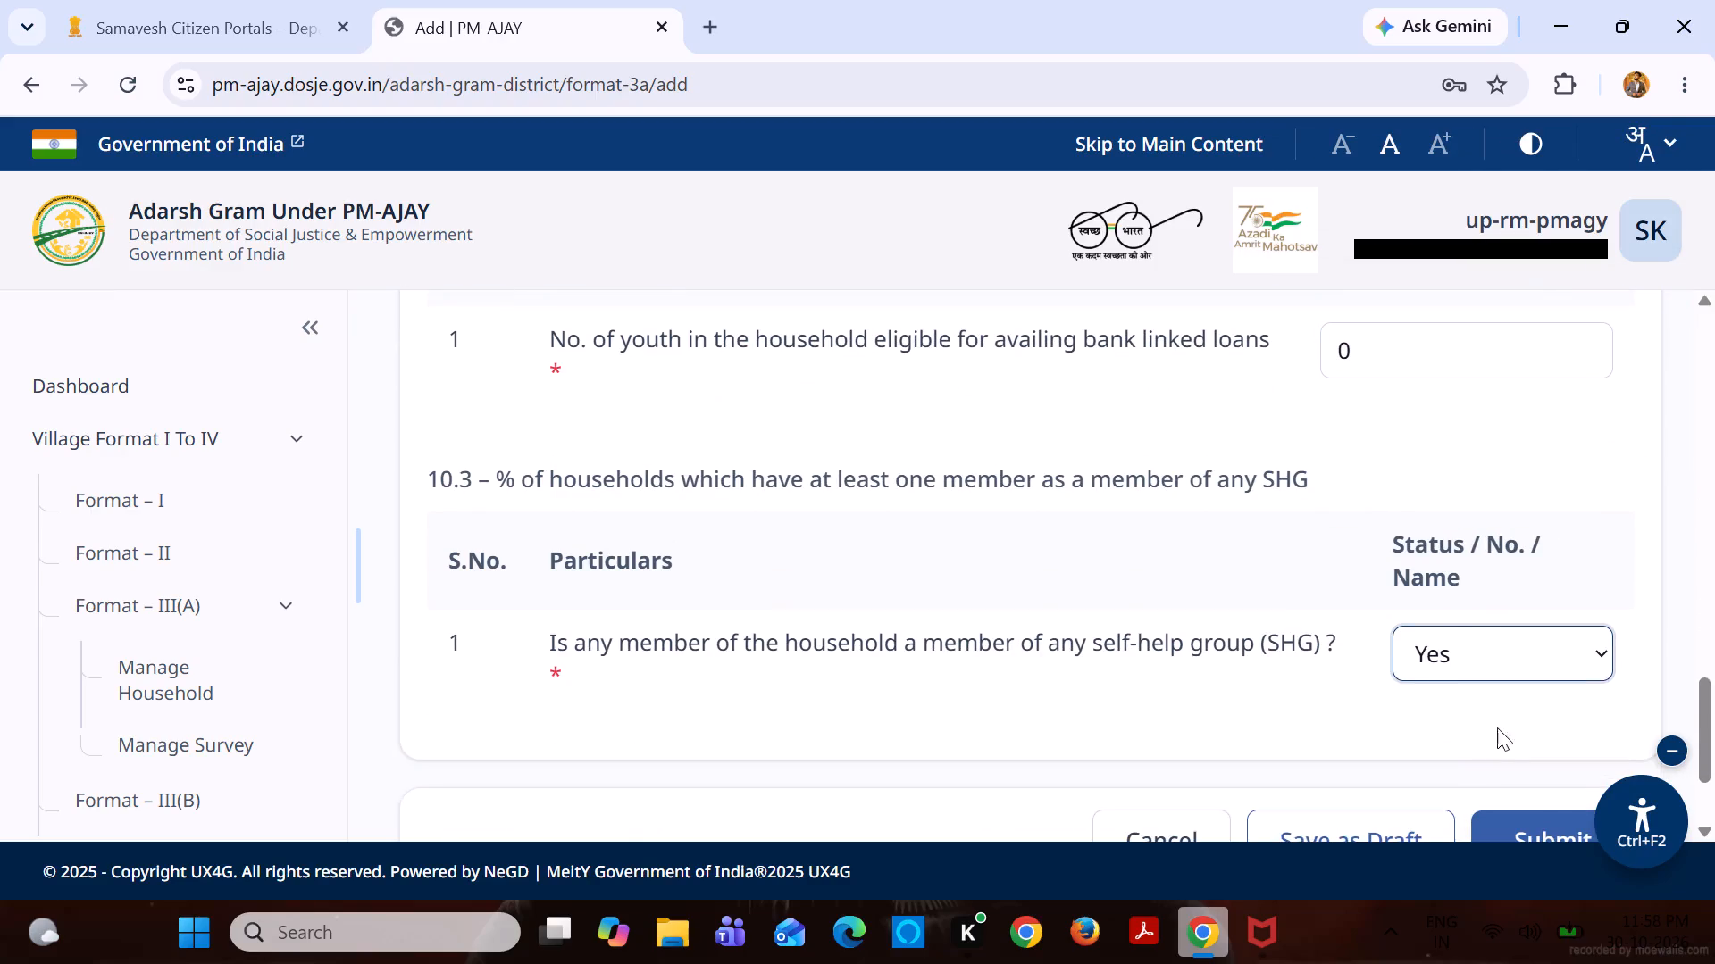
scroll(1502, 721, down, 3)
click(1539, 669)
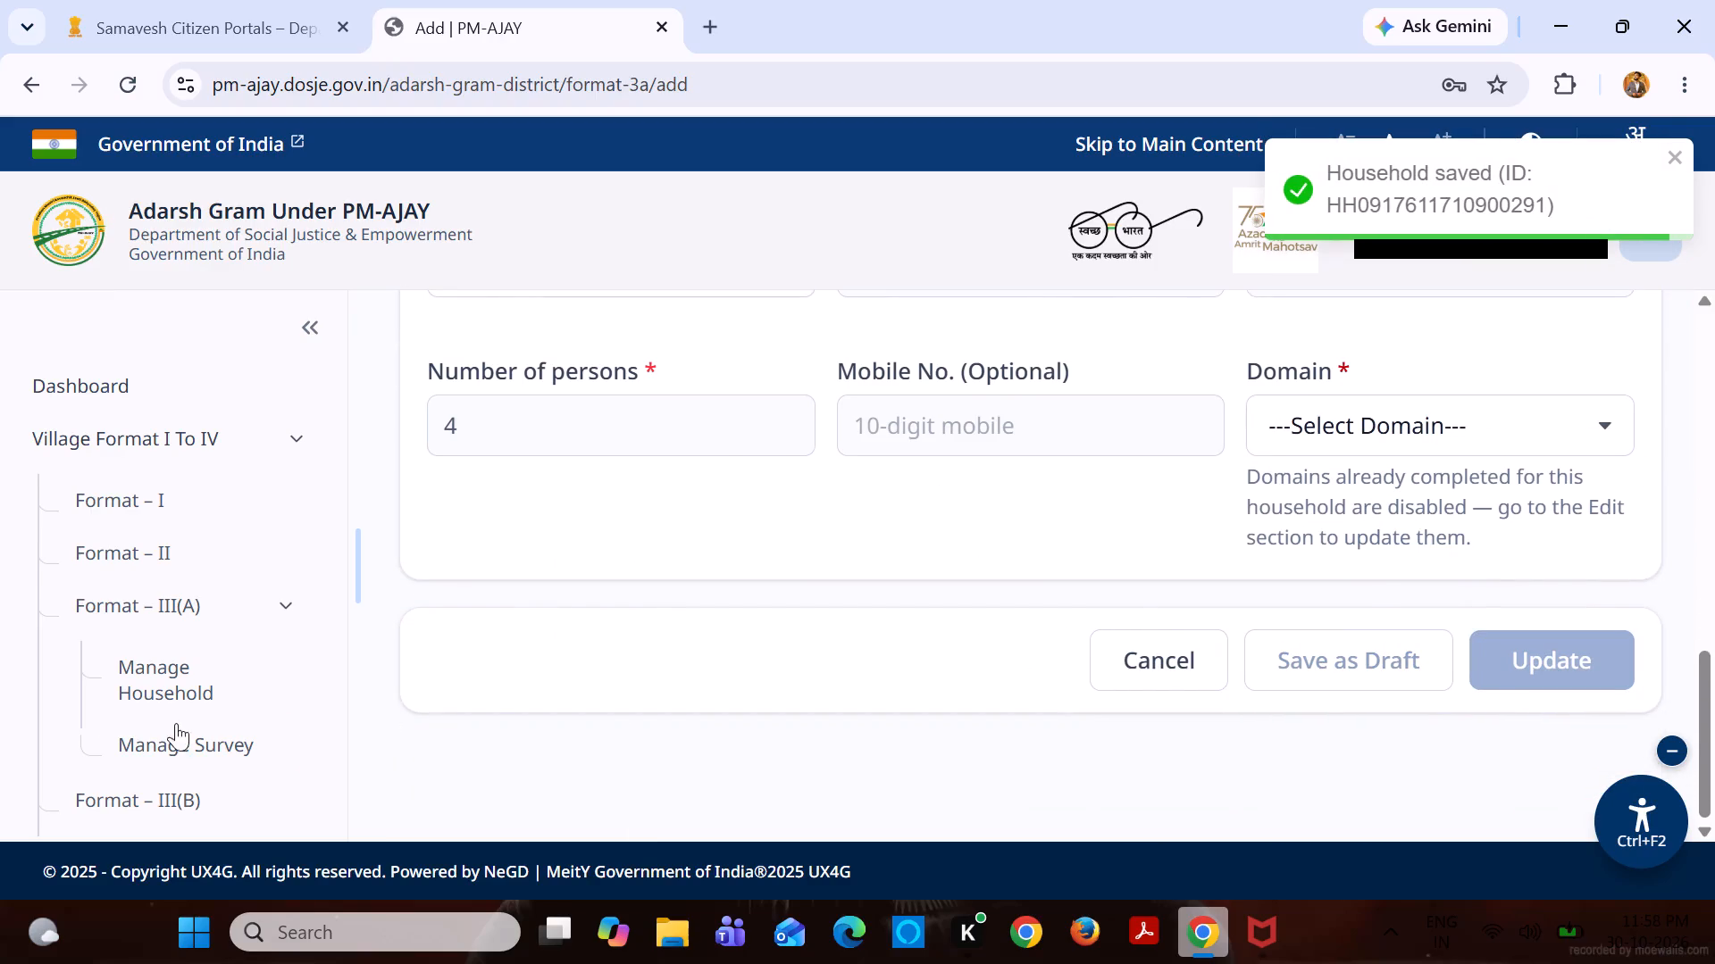
Start a new household record in Manage Household for Shahabad block, Boodpur Gram Panchayat and Boodpur village.
click(174, 685)
click(1259, 386)
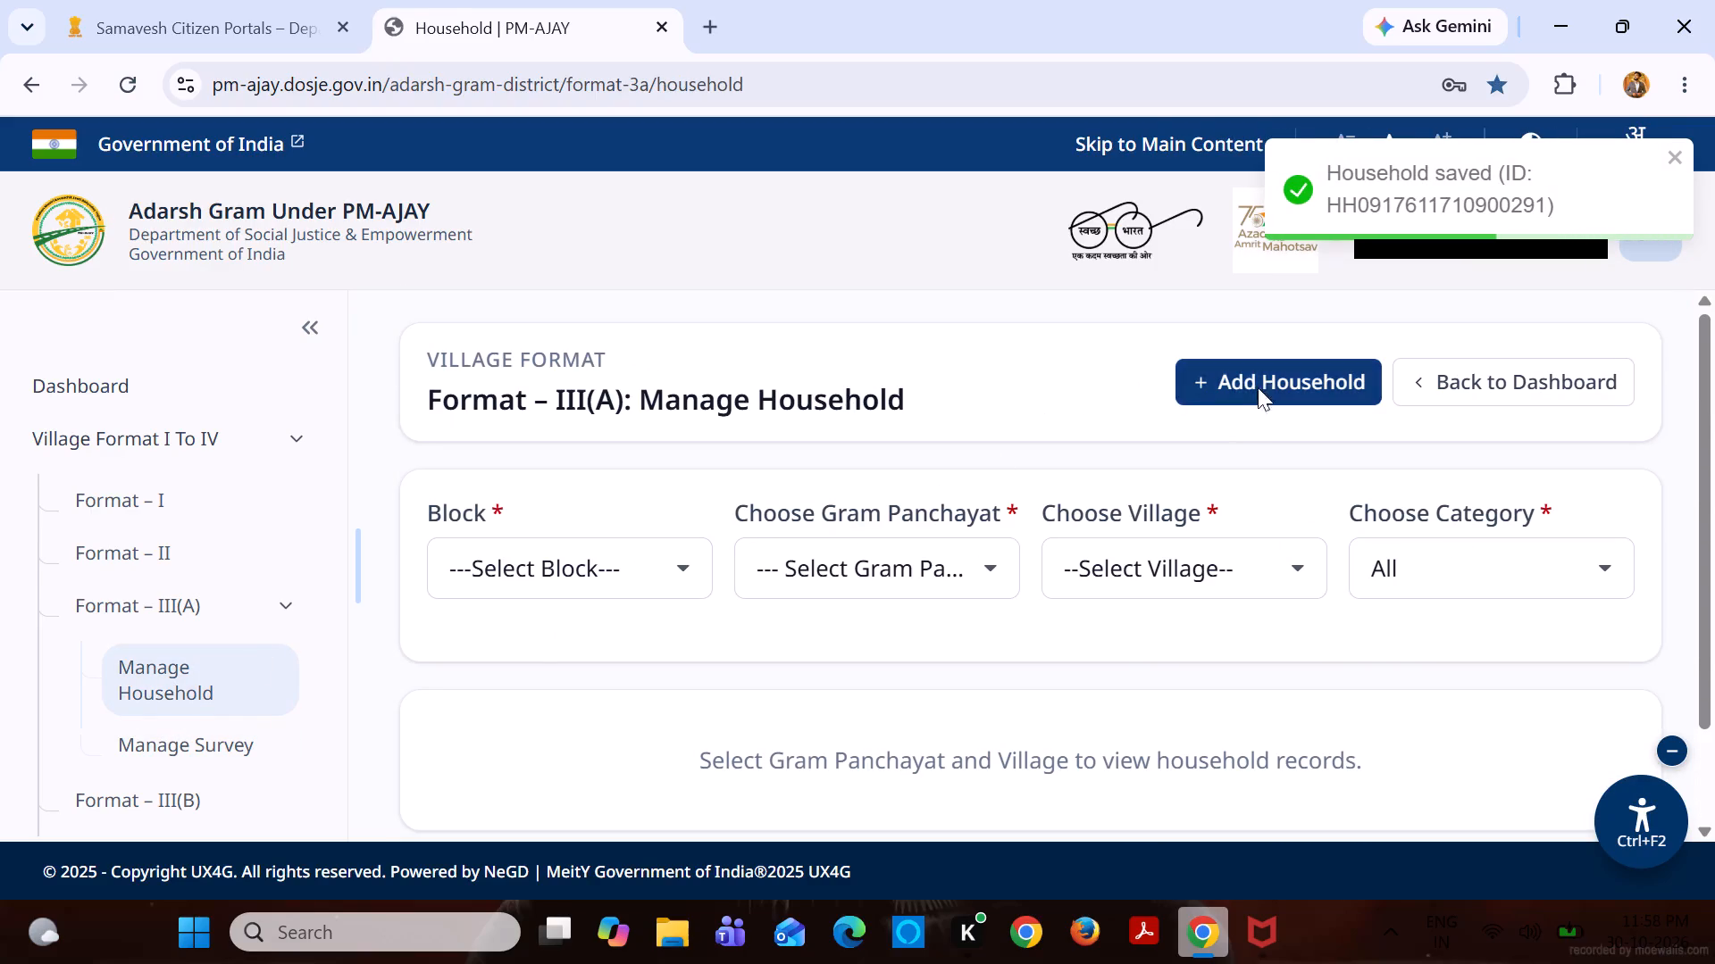
click(1281, 283)
drag(1112, 752, 1105, 729)
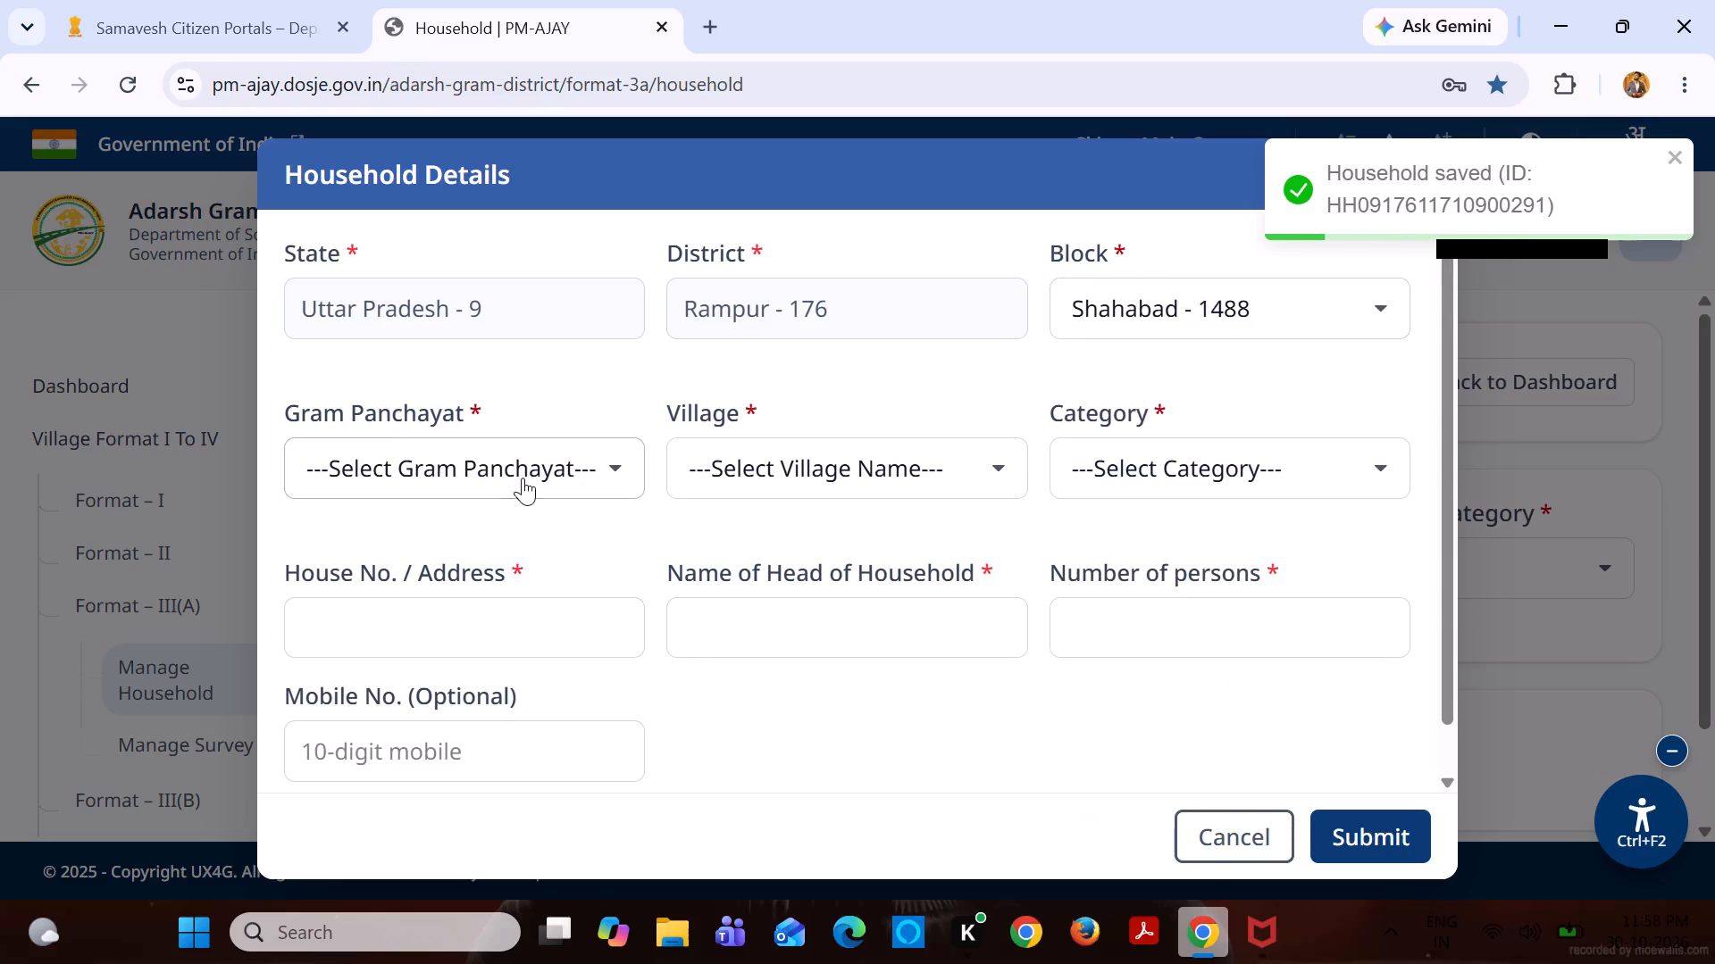
click(525, 473)
drag(380, 740, 414, 688)
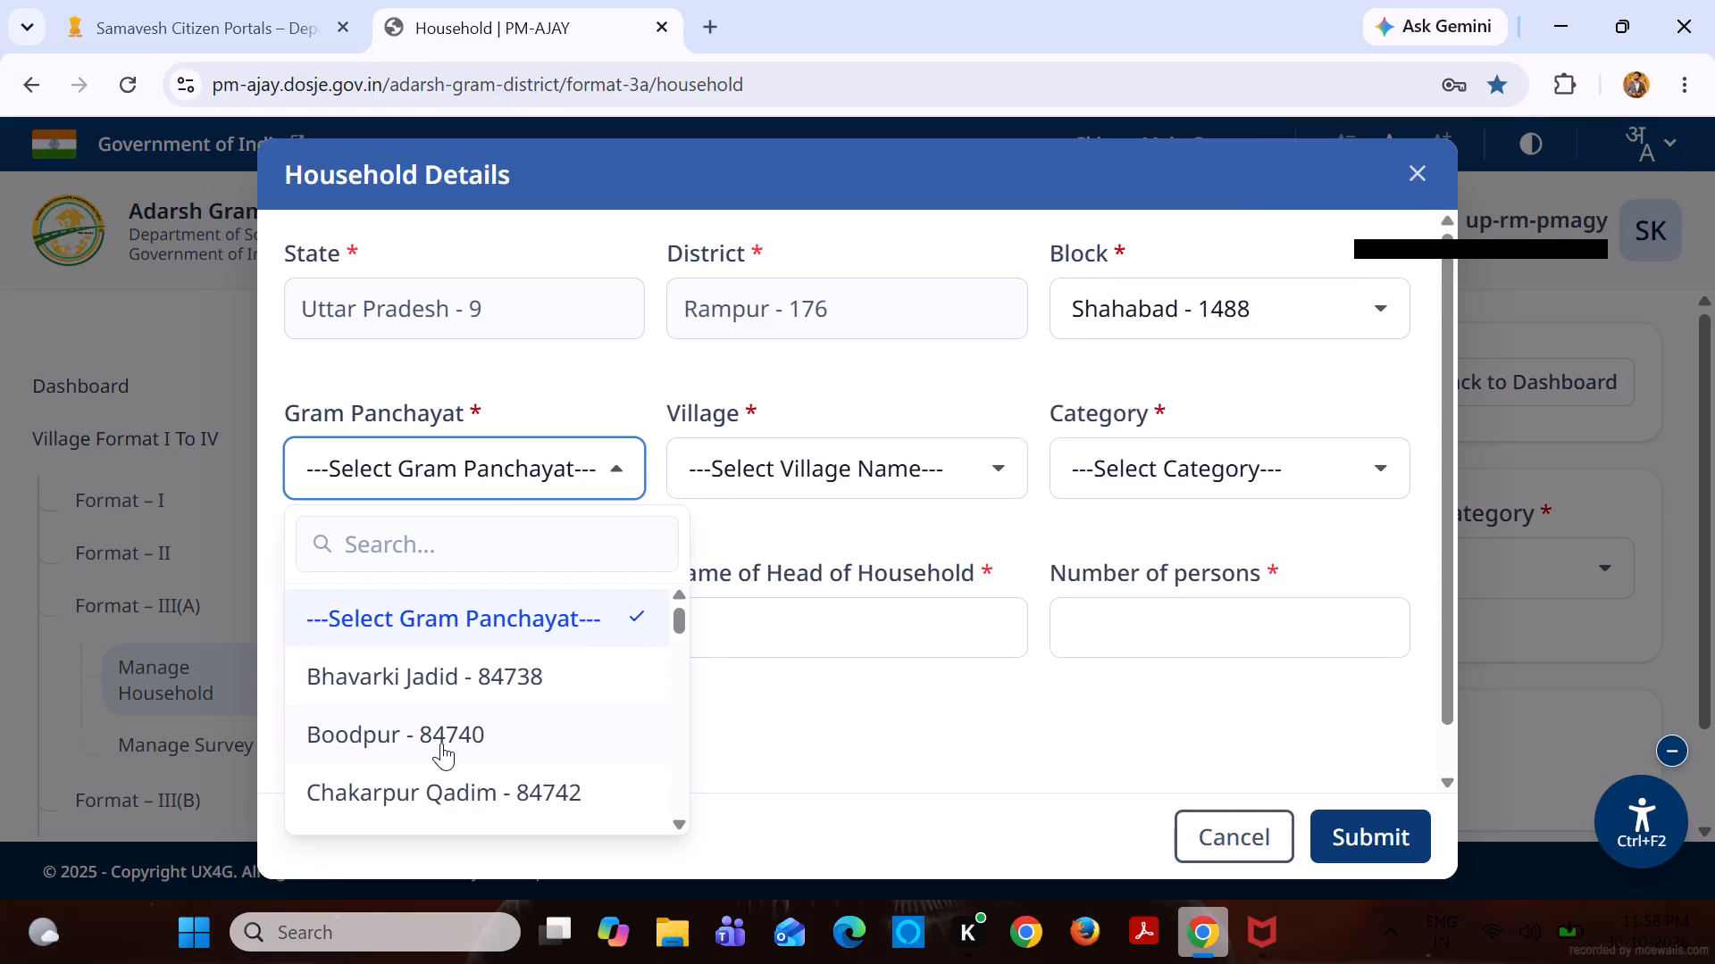
drag(441, 740, 447, 730)
click(839, 462)
click(765, 601)
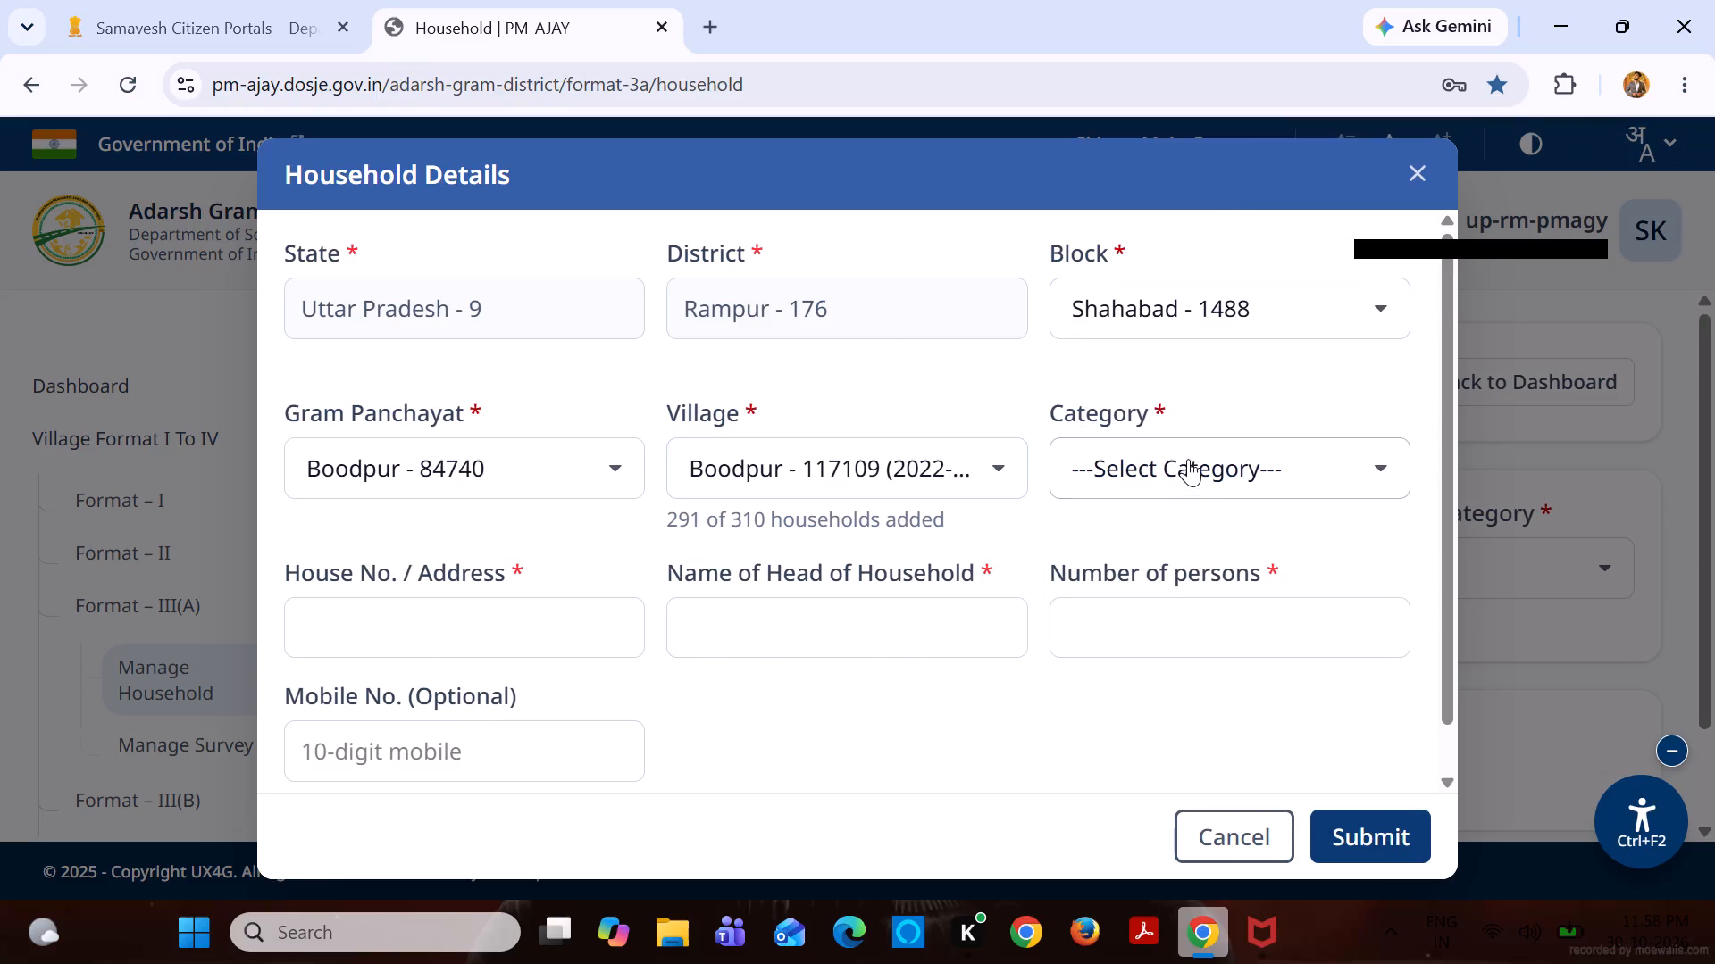
Save the new household with category SC, house number 292, the head of household's name and 4 persons.
click(1191, 461)
click(1117, 594)
click(468, 606)
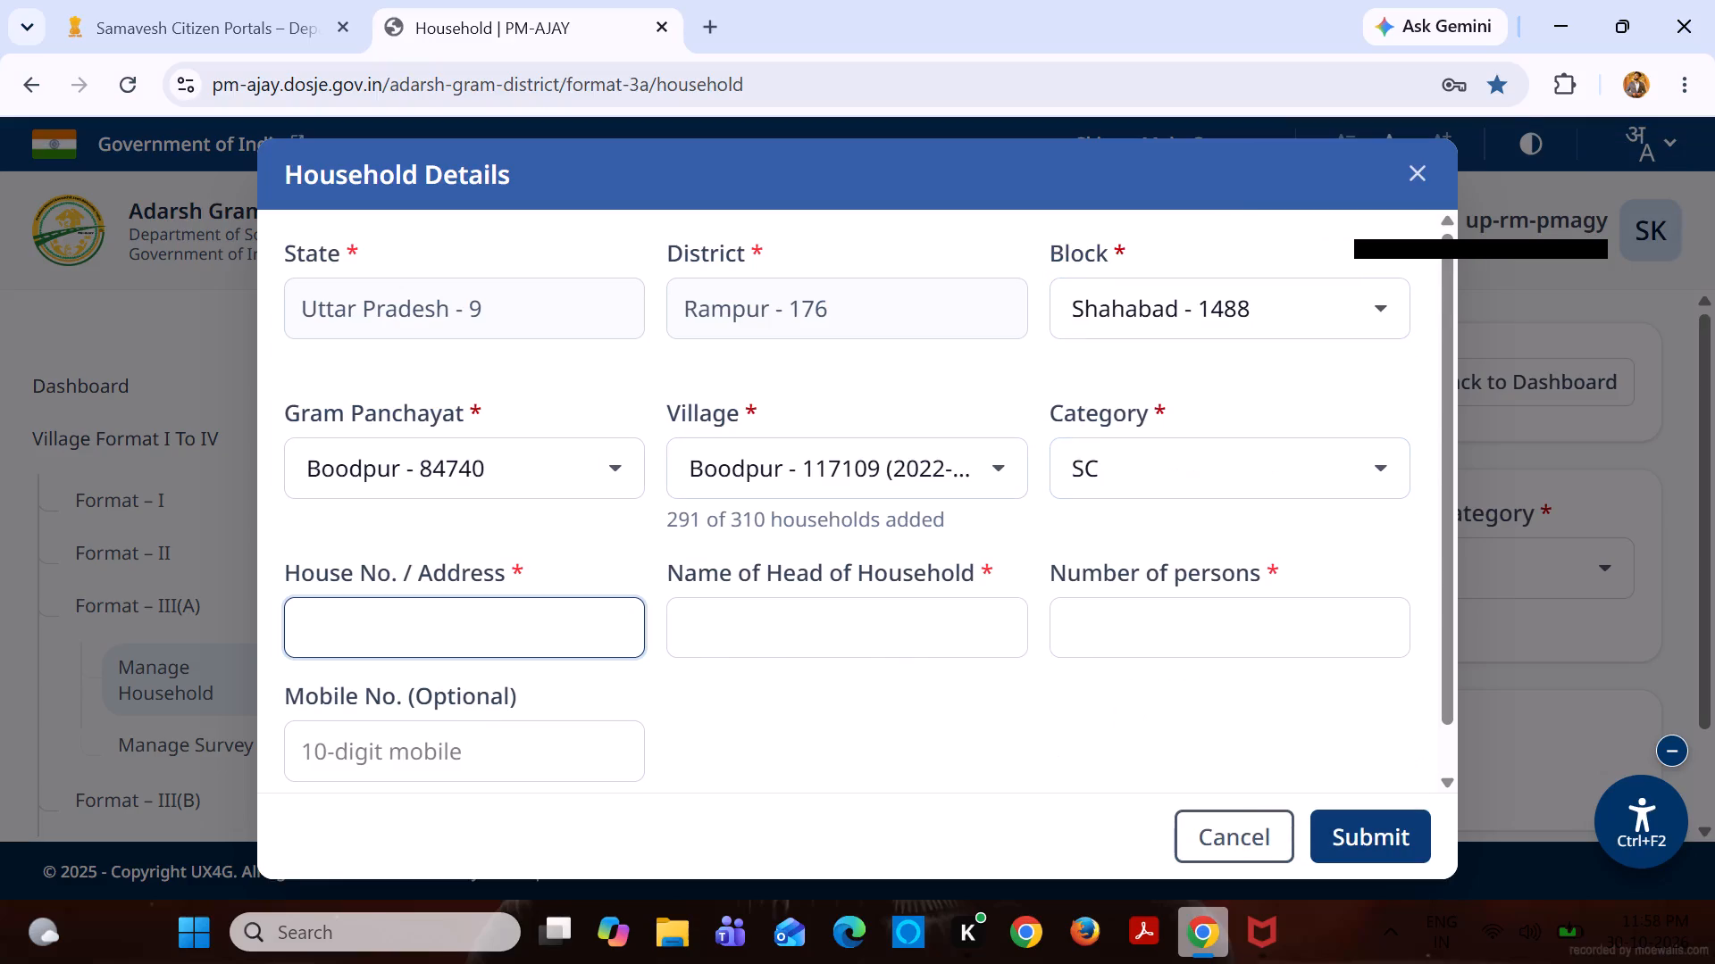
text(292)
click(736, 611)
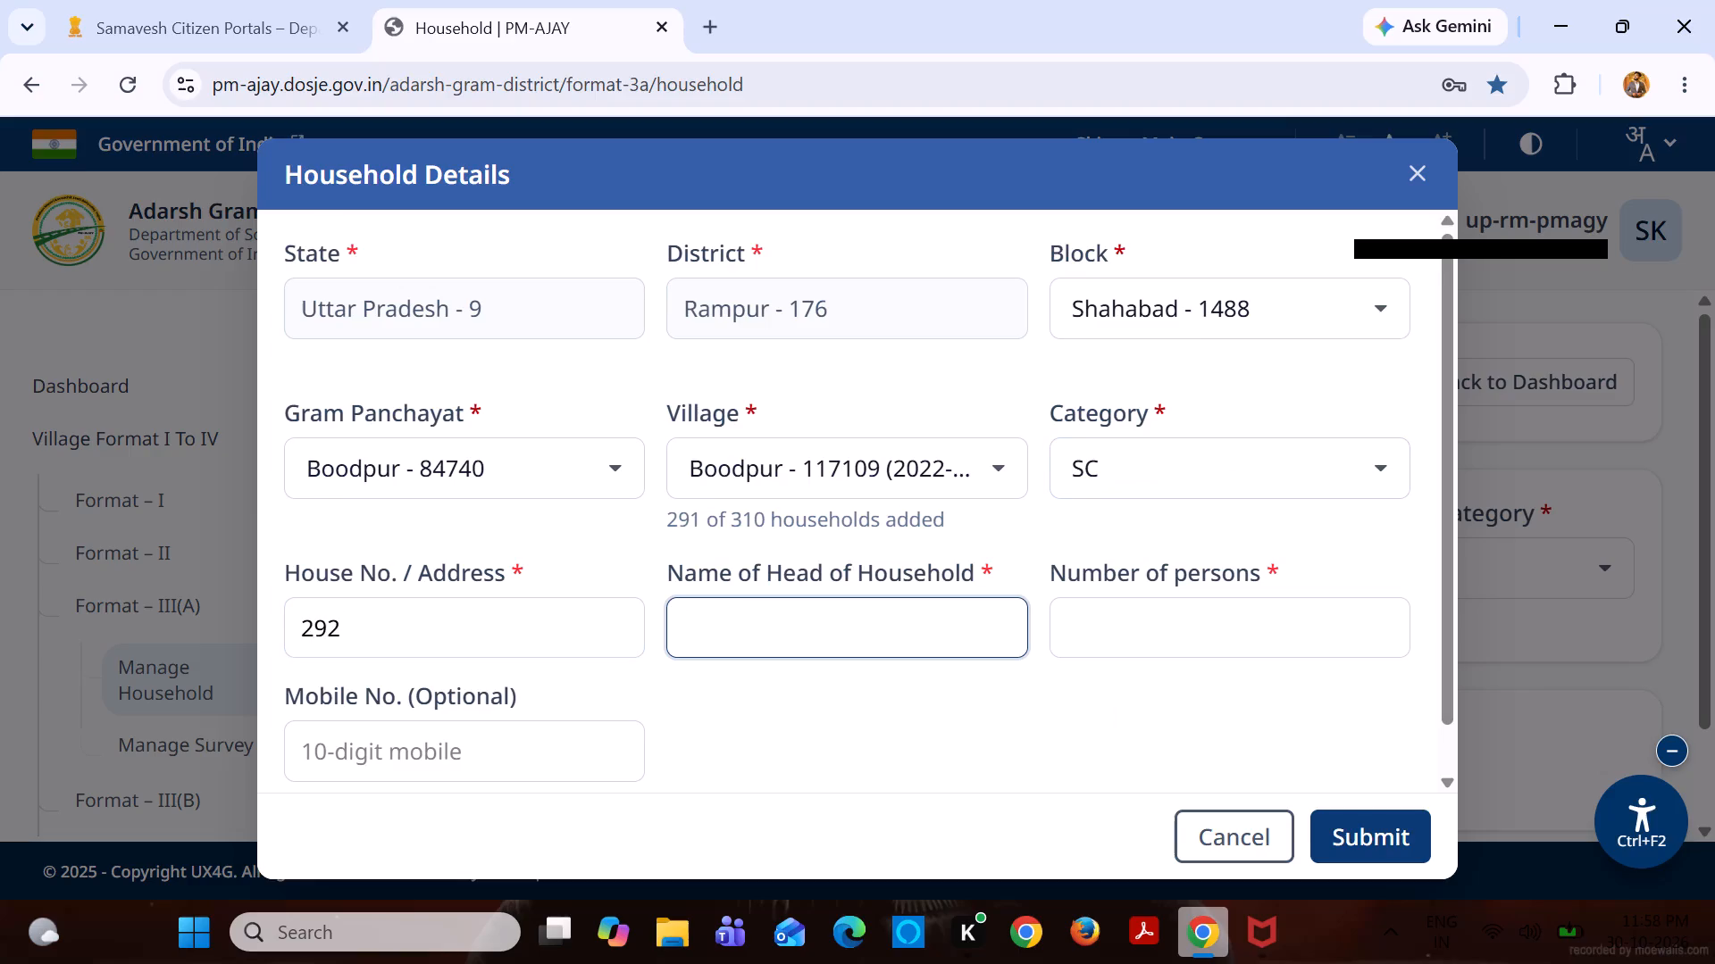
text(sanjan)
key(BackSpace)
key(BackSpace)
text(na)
click(1214, 620)
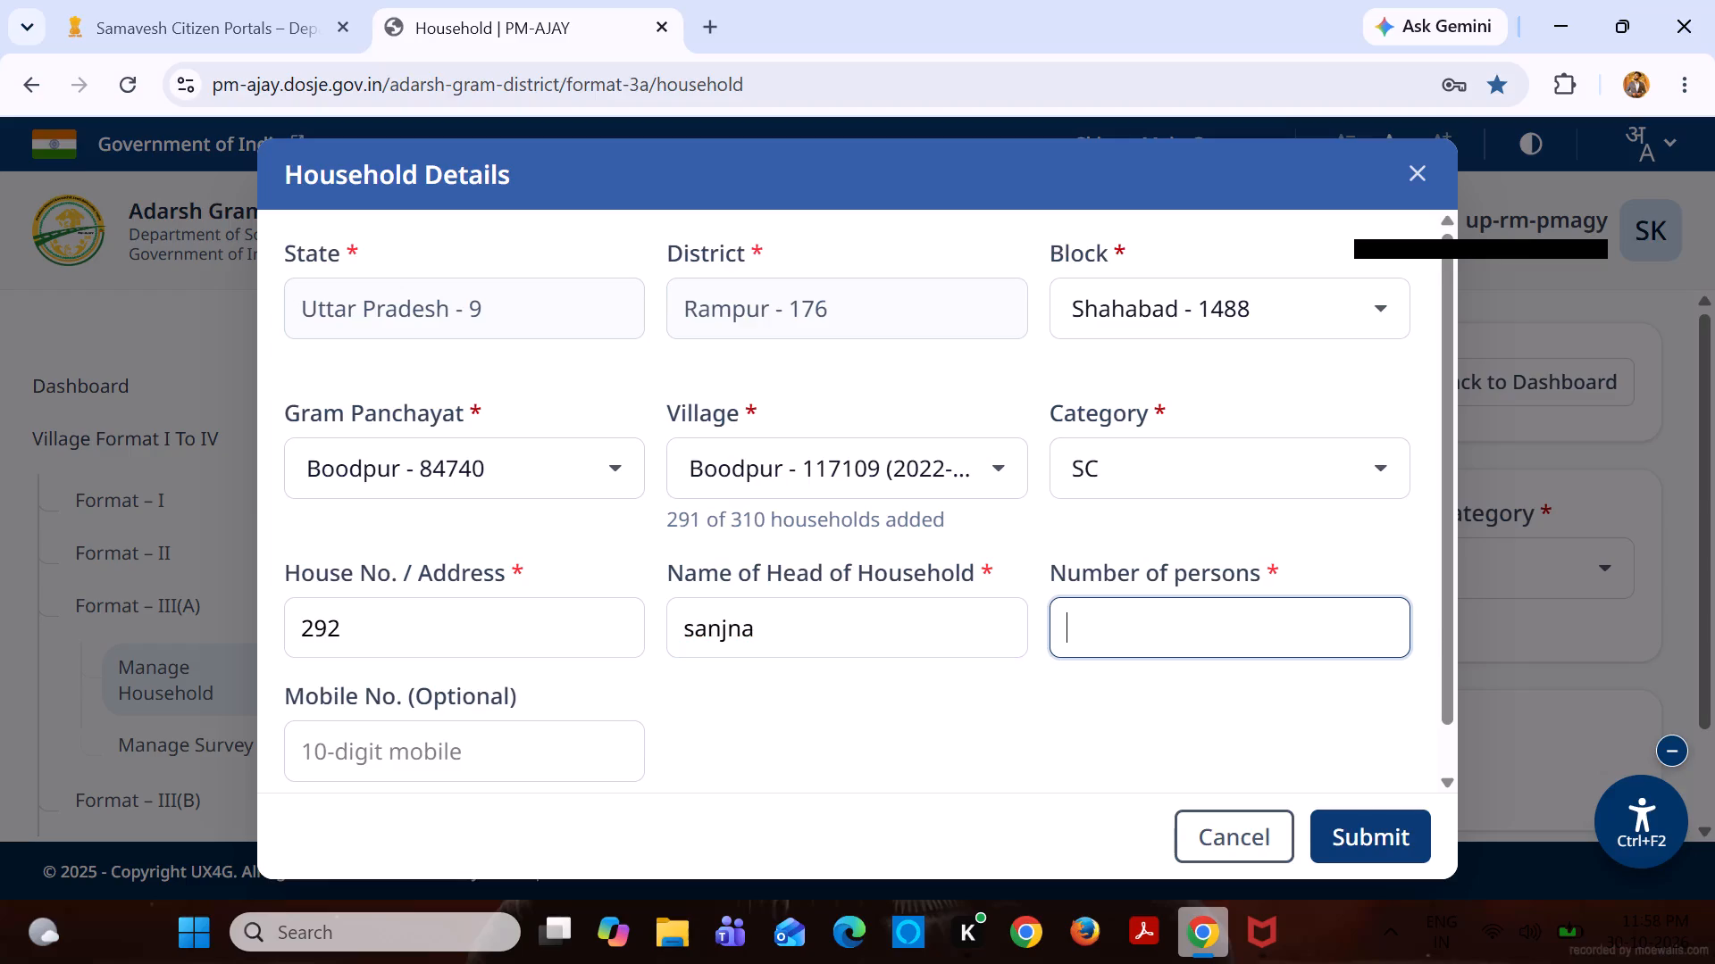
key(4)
click(1374, 852)
Complete domain 1 for house 292 with Yes for an individual household latrine and No for open defecation, and submit it.
scroll(1342, 584, down, 5)
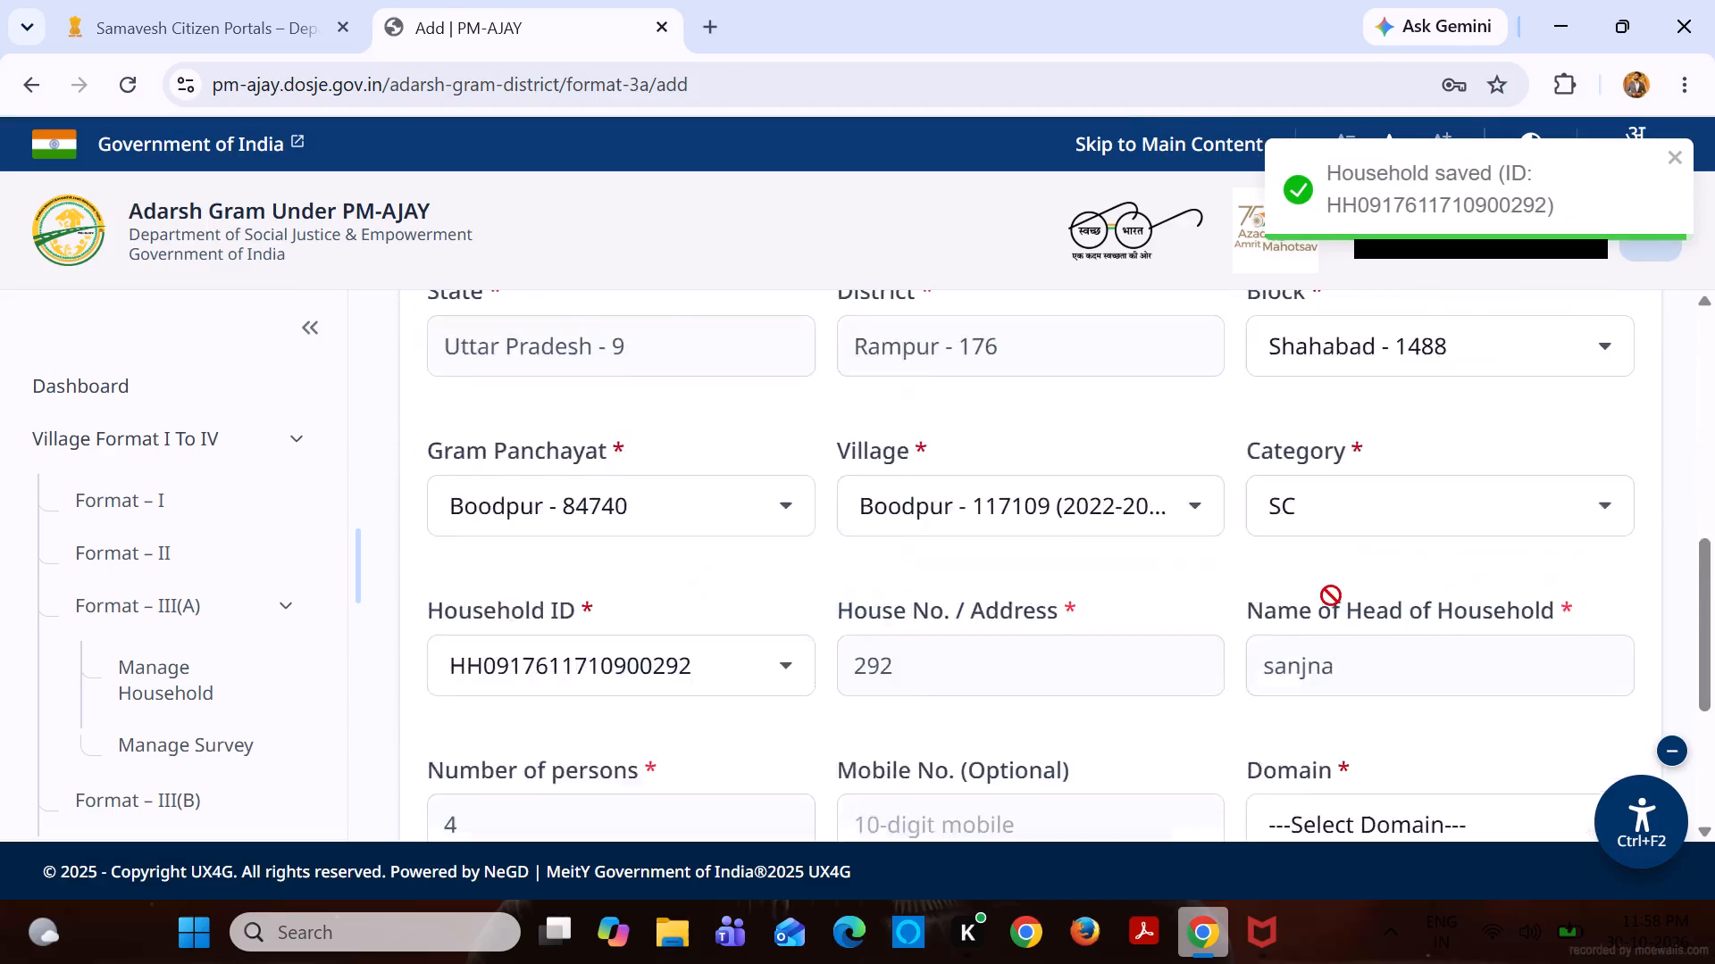
scroll(1331, 595, down, 5)
click(1495, 479)
click(1418, 253)
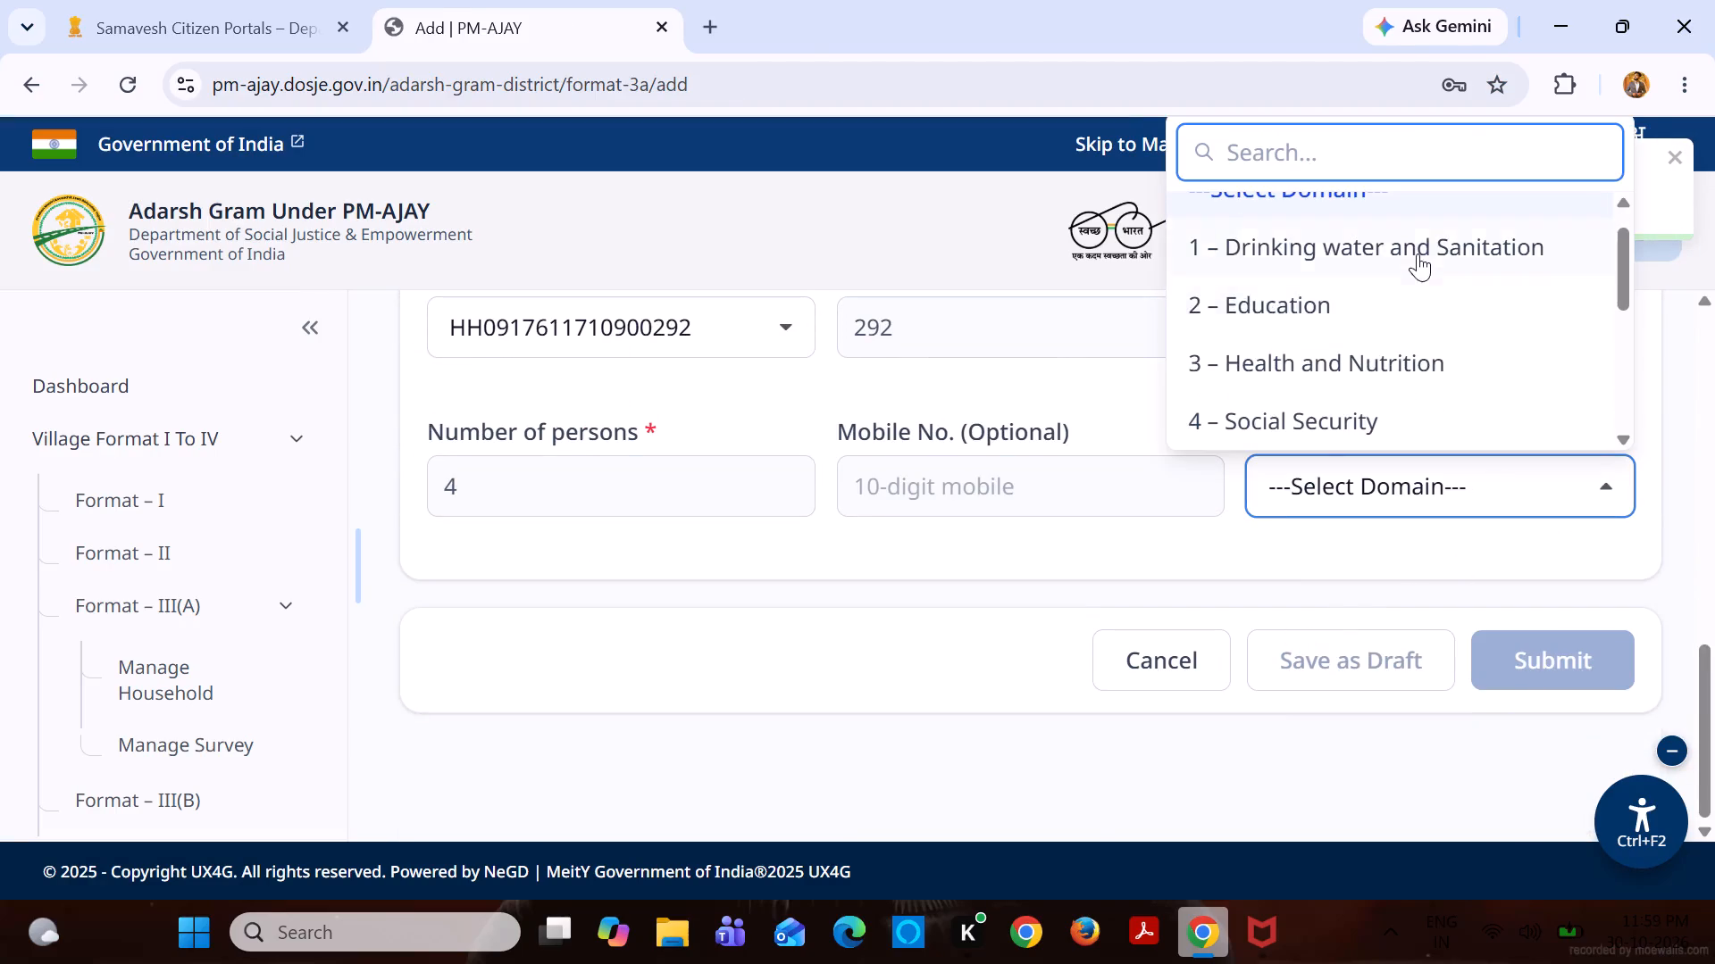
scroll(1418, 469, down, 4)
drag(1543, 329, 1544, 343)
click(1492, 449)
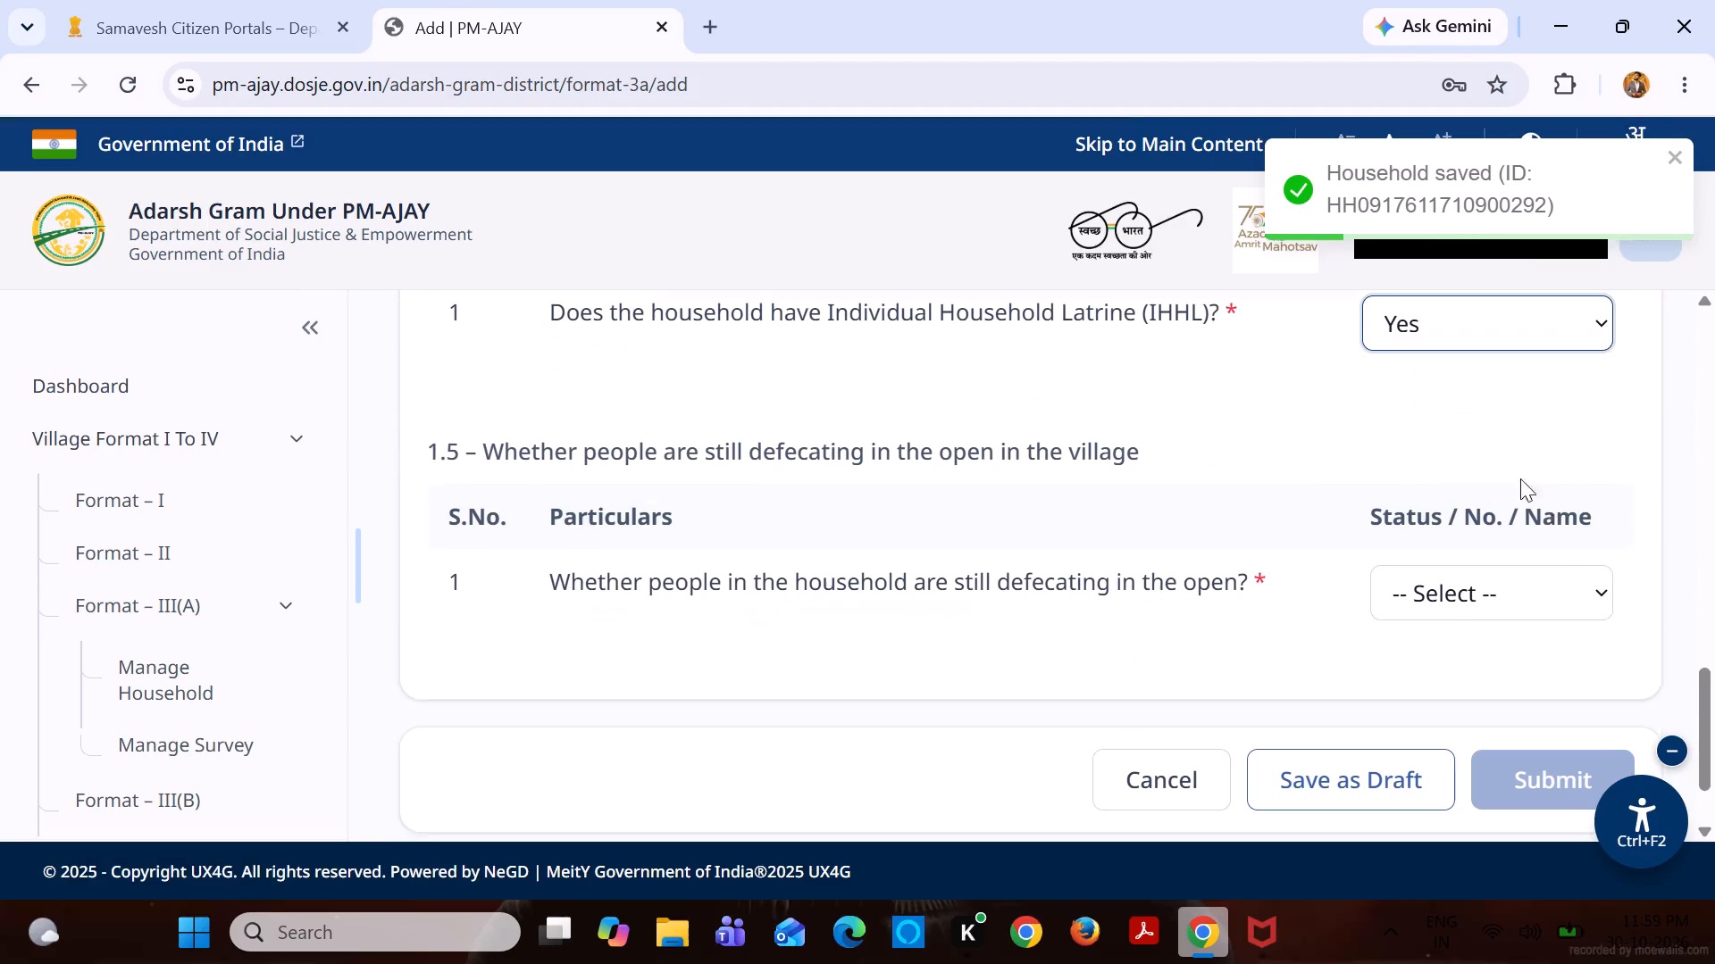
click(1519, 593)
drag(1393, 746, 1399, 737)
click(1557, 772)
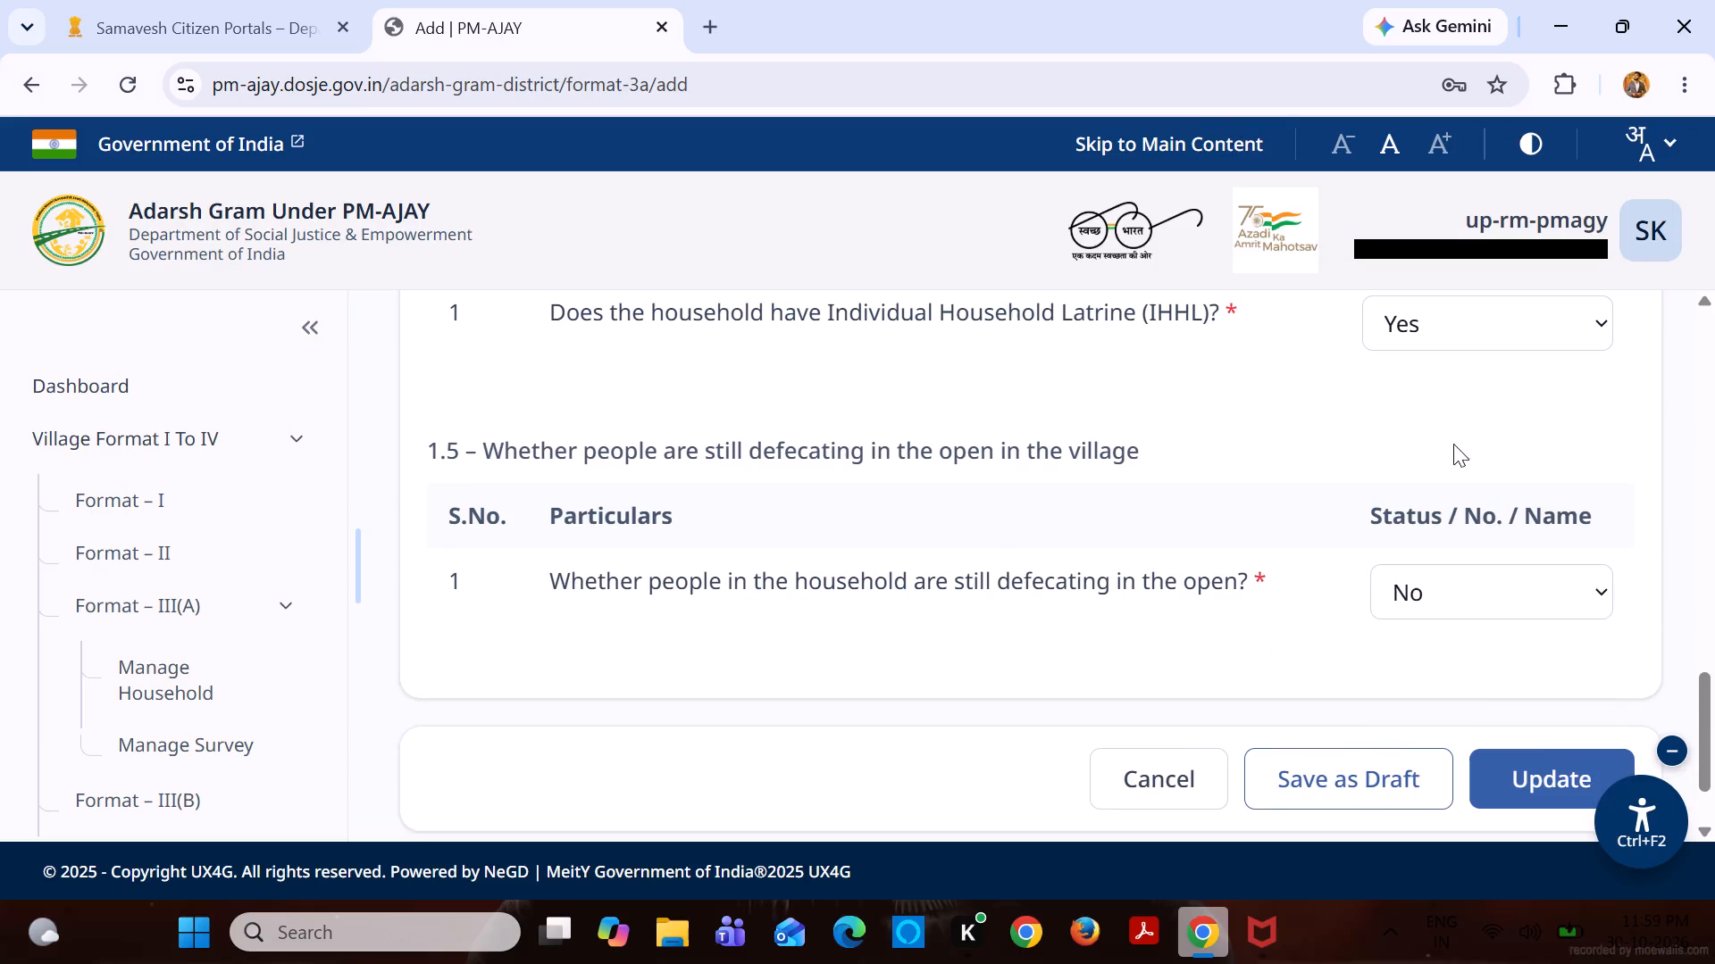
Retry loading the Monitorable Indicators status for the household.
scroll(1472, 514, down, 3)
scroll(1479, 519, up, 5)
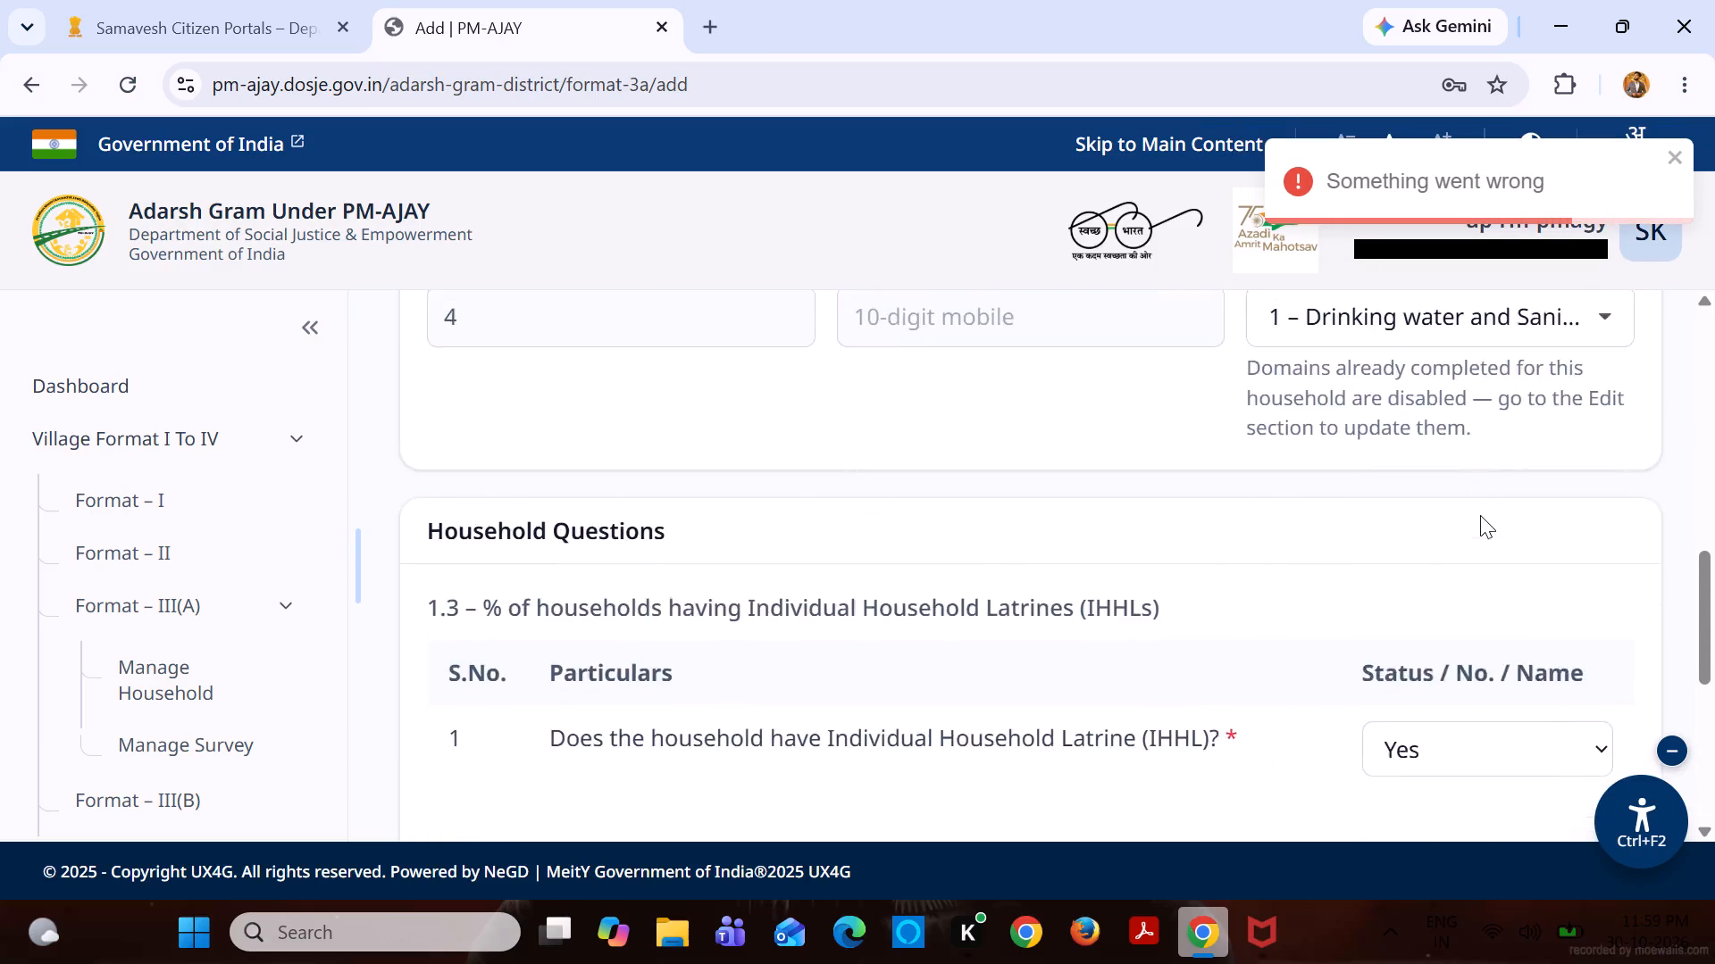
scroll(1480, 515, up, 5)
click(1611, 401)
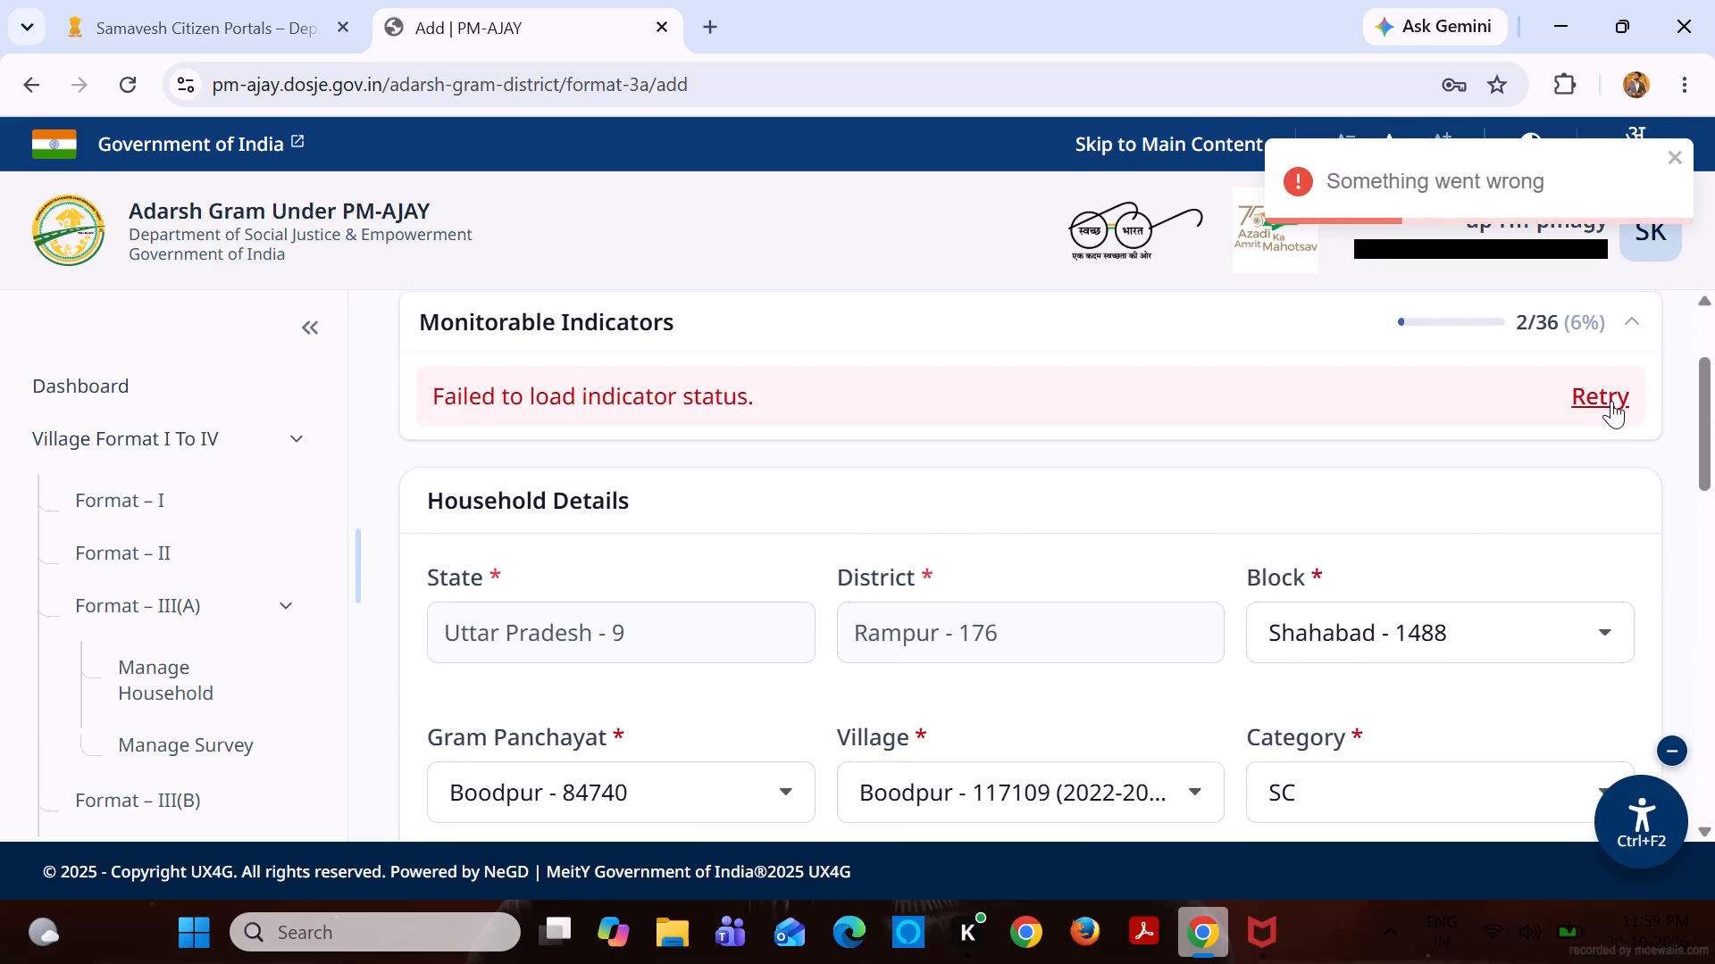
click(1611, 401)
click(1611, 401)
click(1598, 401)
click(1594, 396)
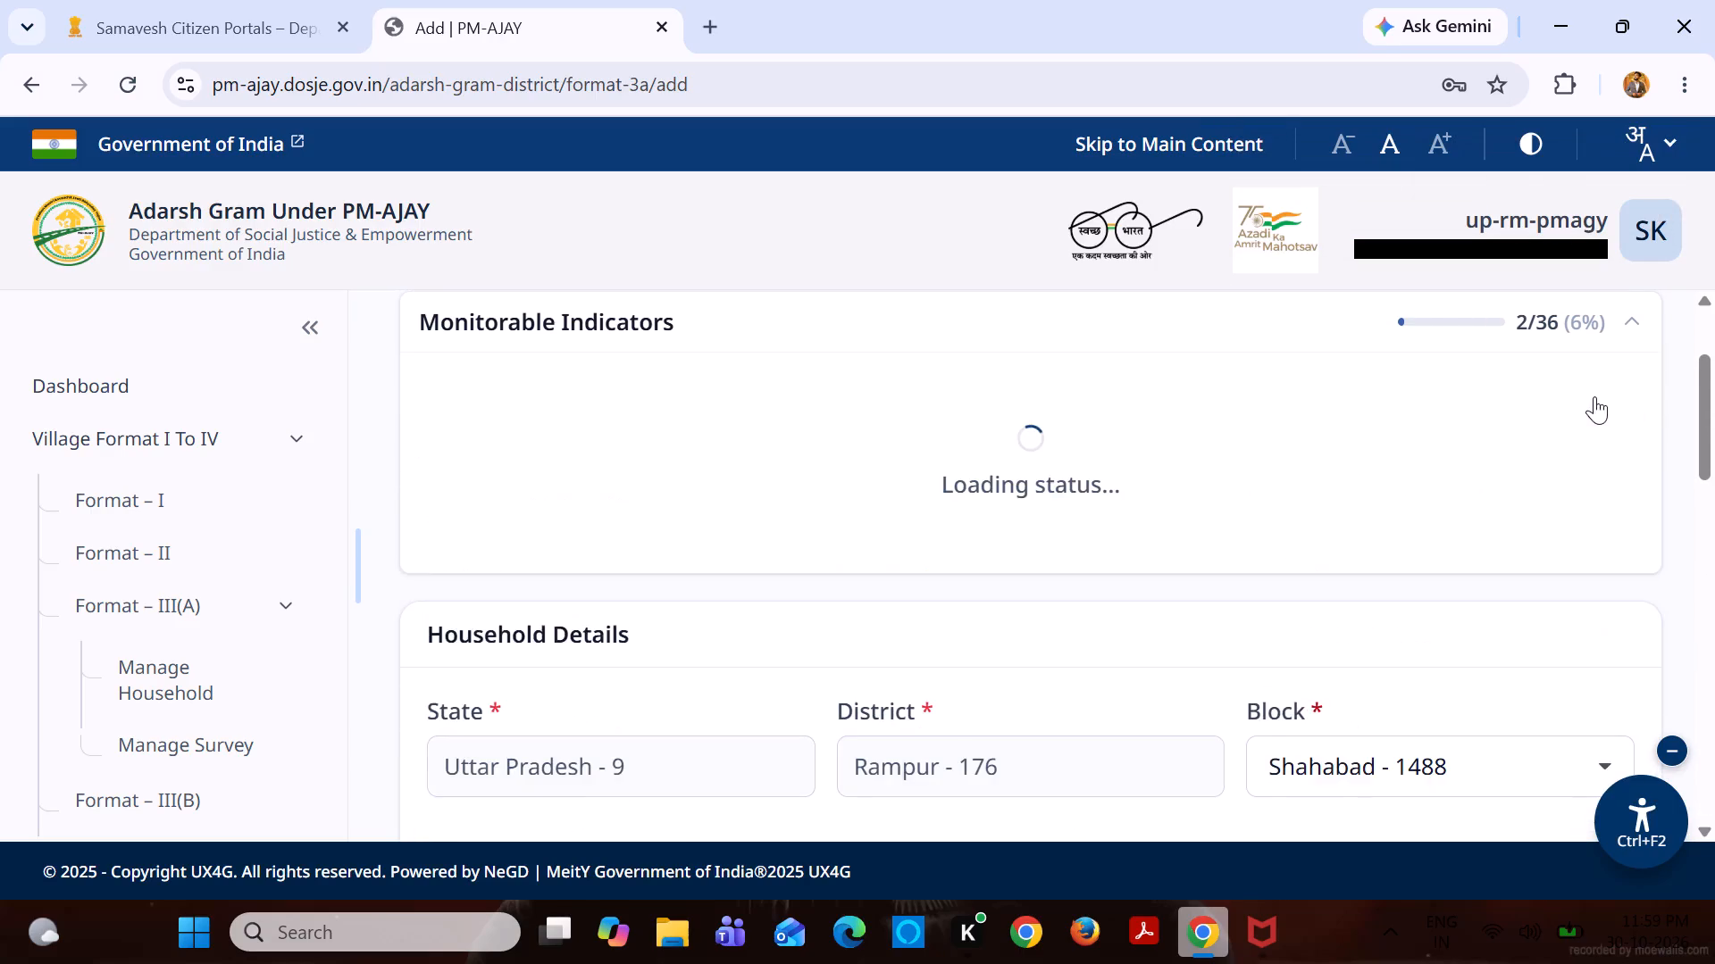
triple_click(1594, 396)
triple_click(1592, 395)
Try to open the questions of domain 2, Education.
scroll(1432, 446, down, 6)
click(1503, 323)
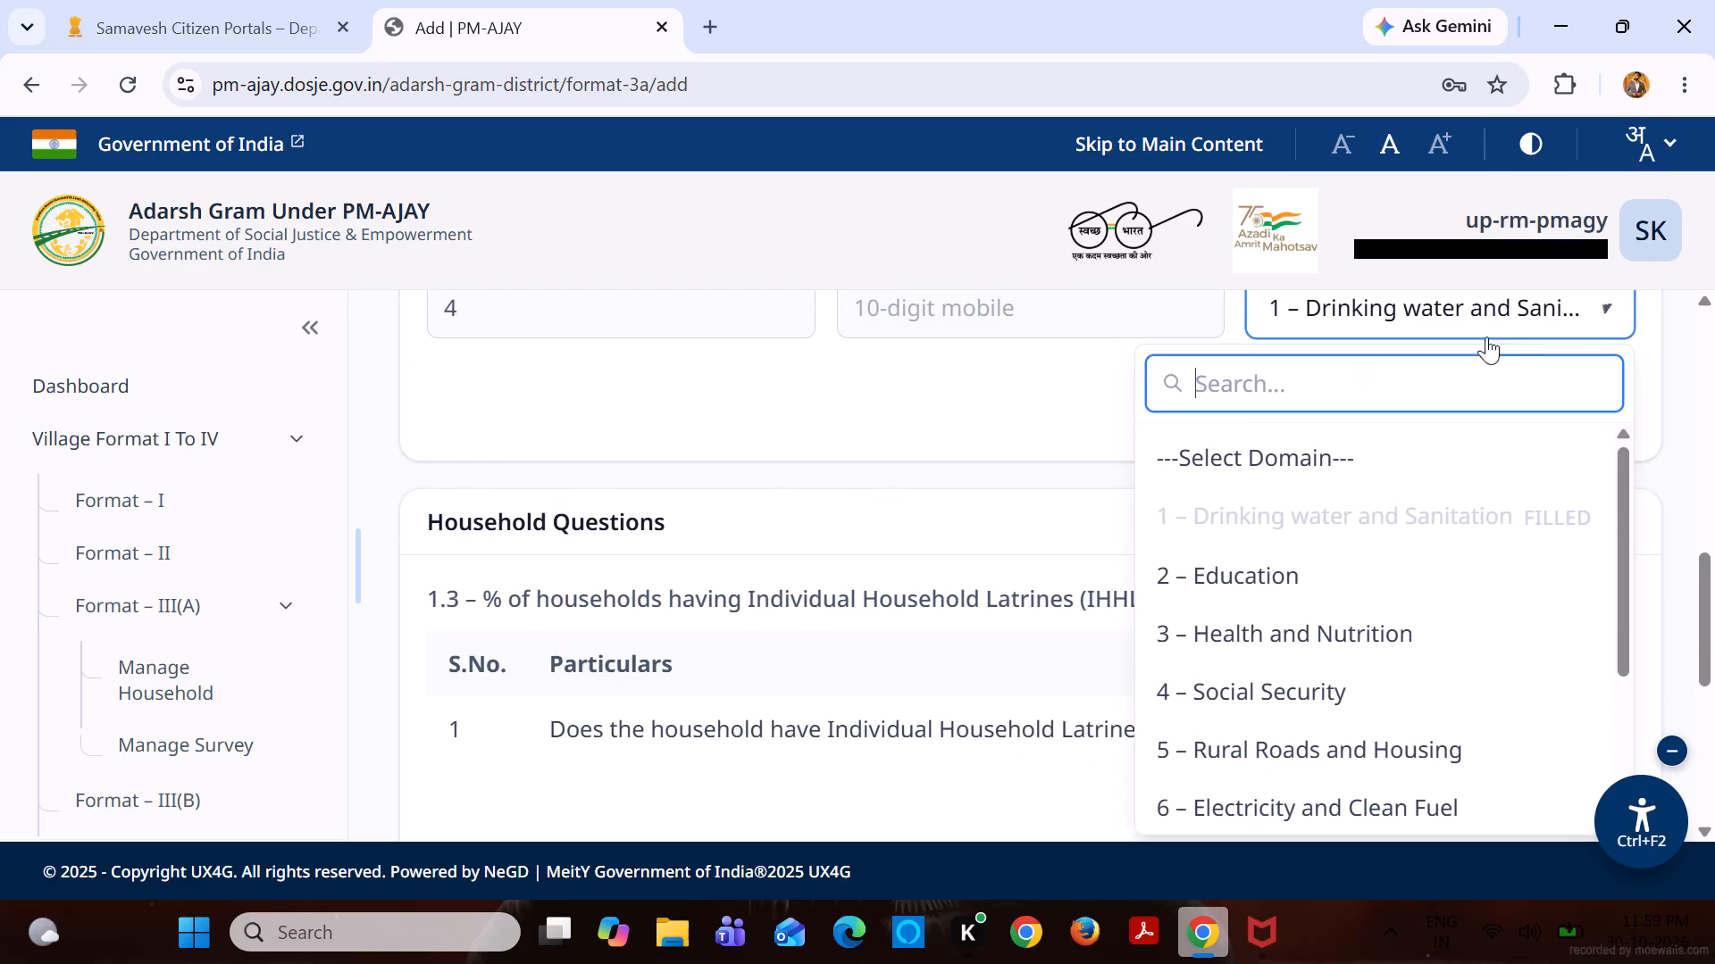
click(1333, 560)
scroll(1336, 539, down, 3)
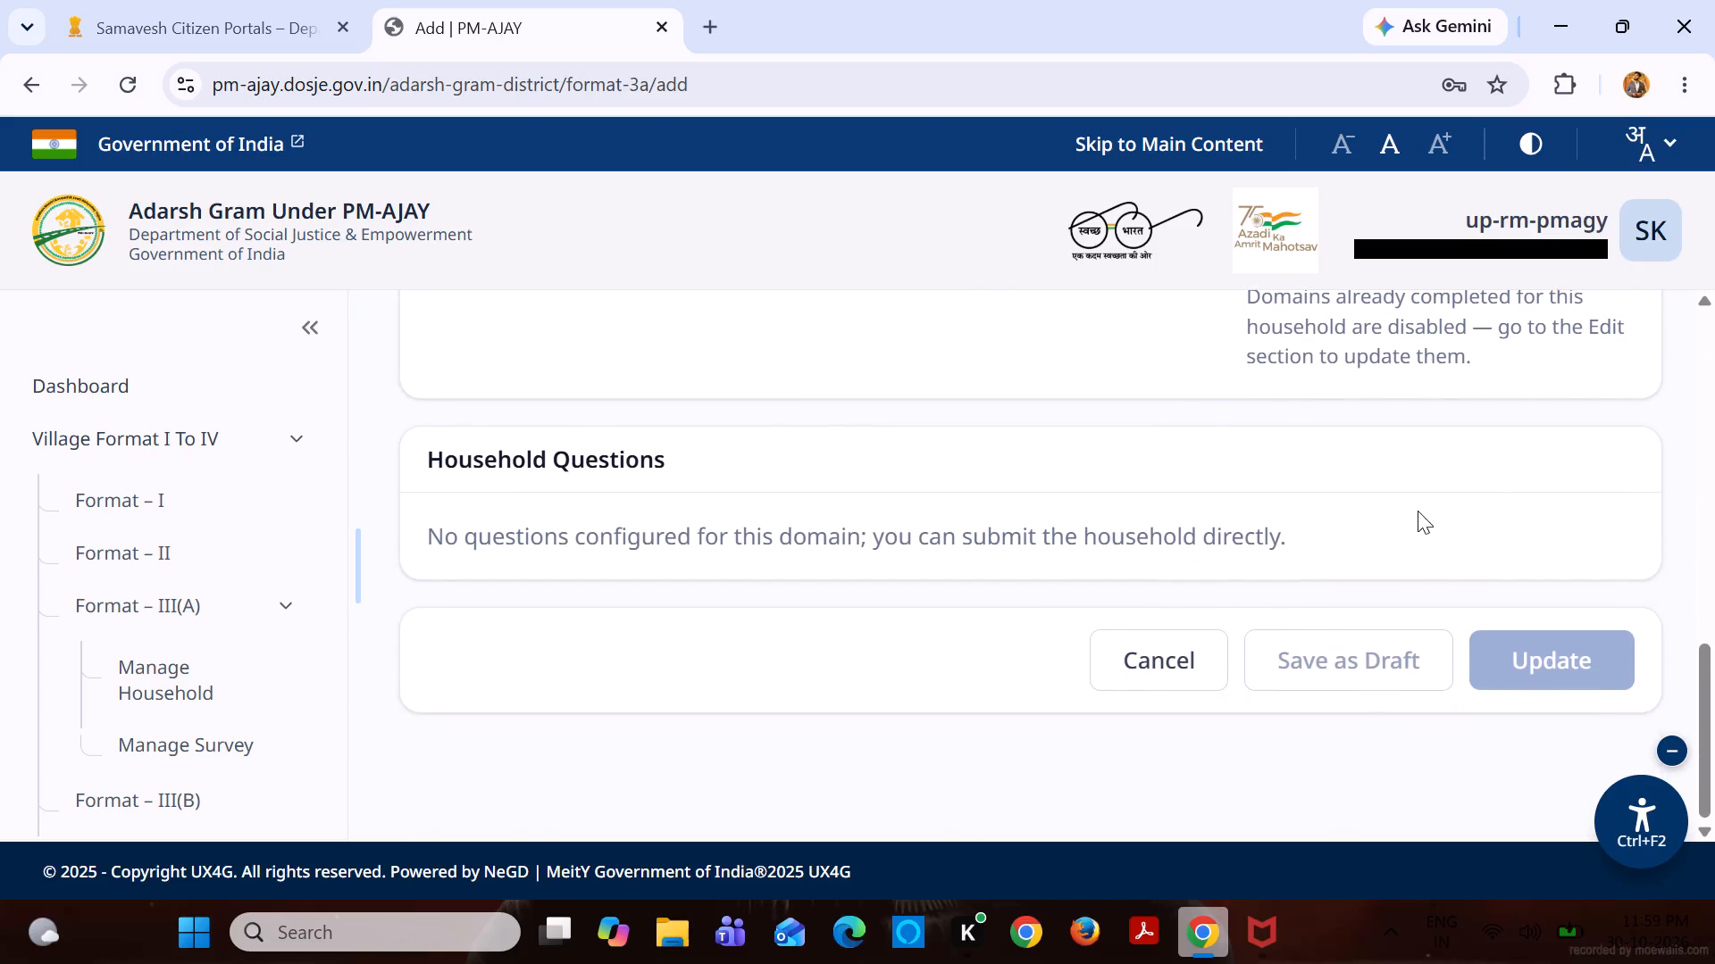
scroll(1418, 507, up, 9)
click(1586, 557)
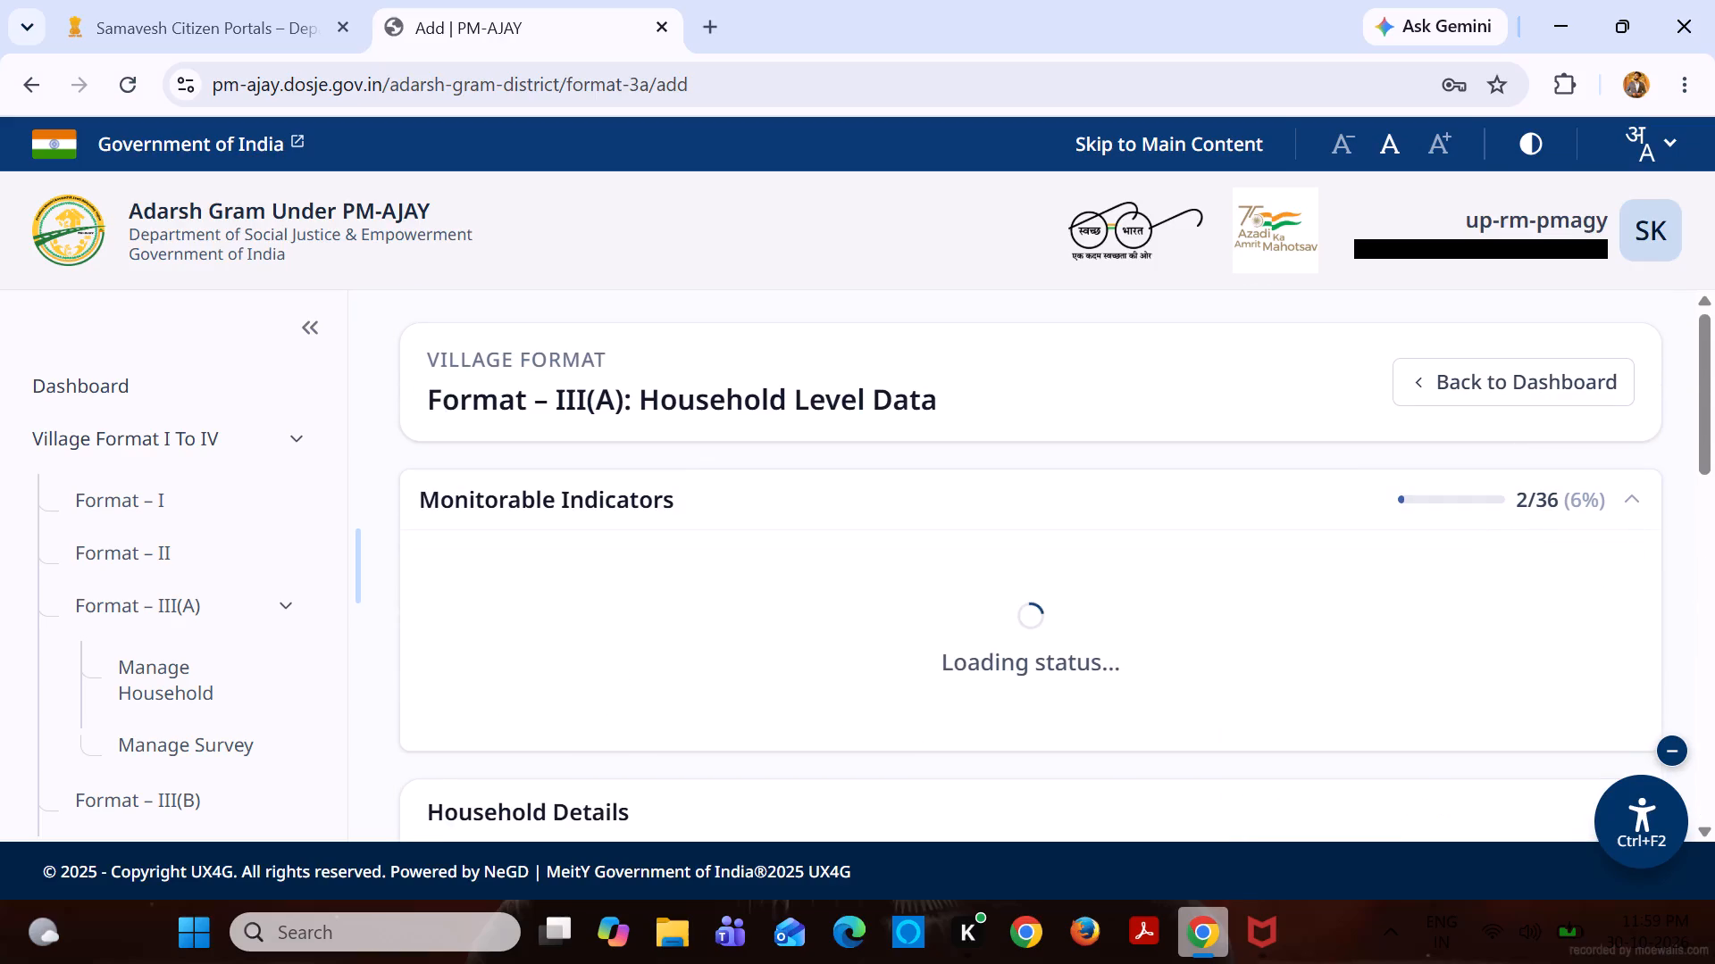
Select domain 3, Health and Nutrition, and record Yes for health protection scheme coverage and 0 pregnant women.
scroll(1548, 575, down, 5)
scroll(1520, 677, down, 1)
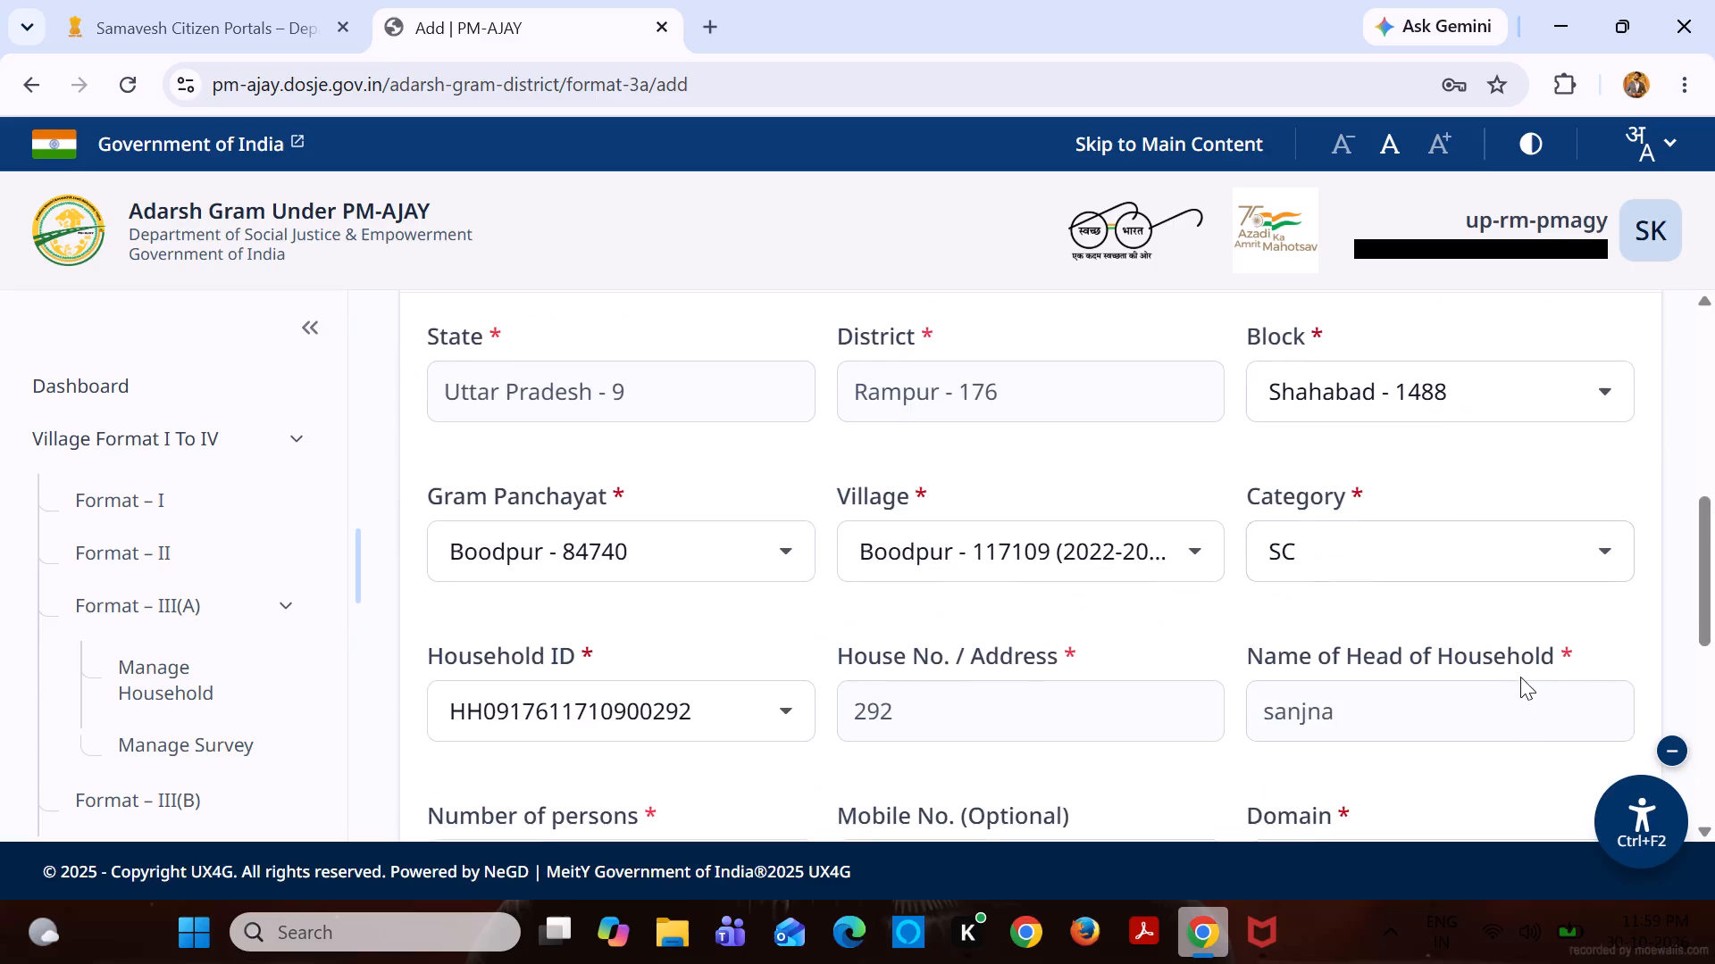
scroll(1520, 677, down, 3)
click(1469, 352)
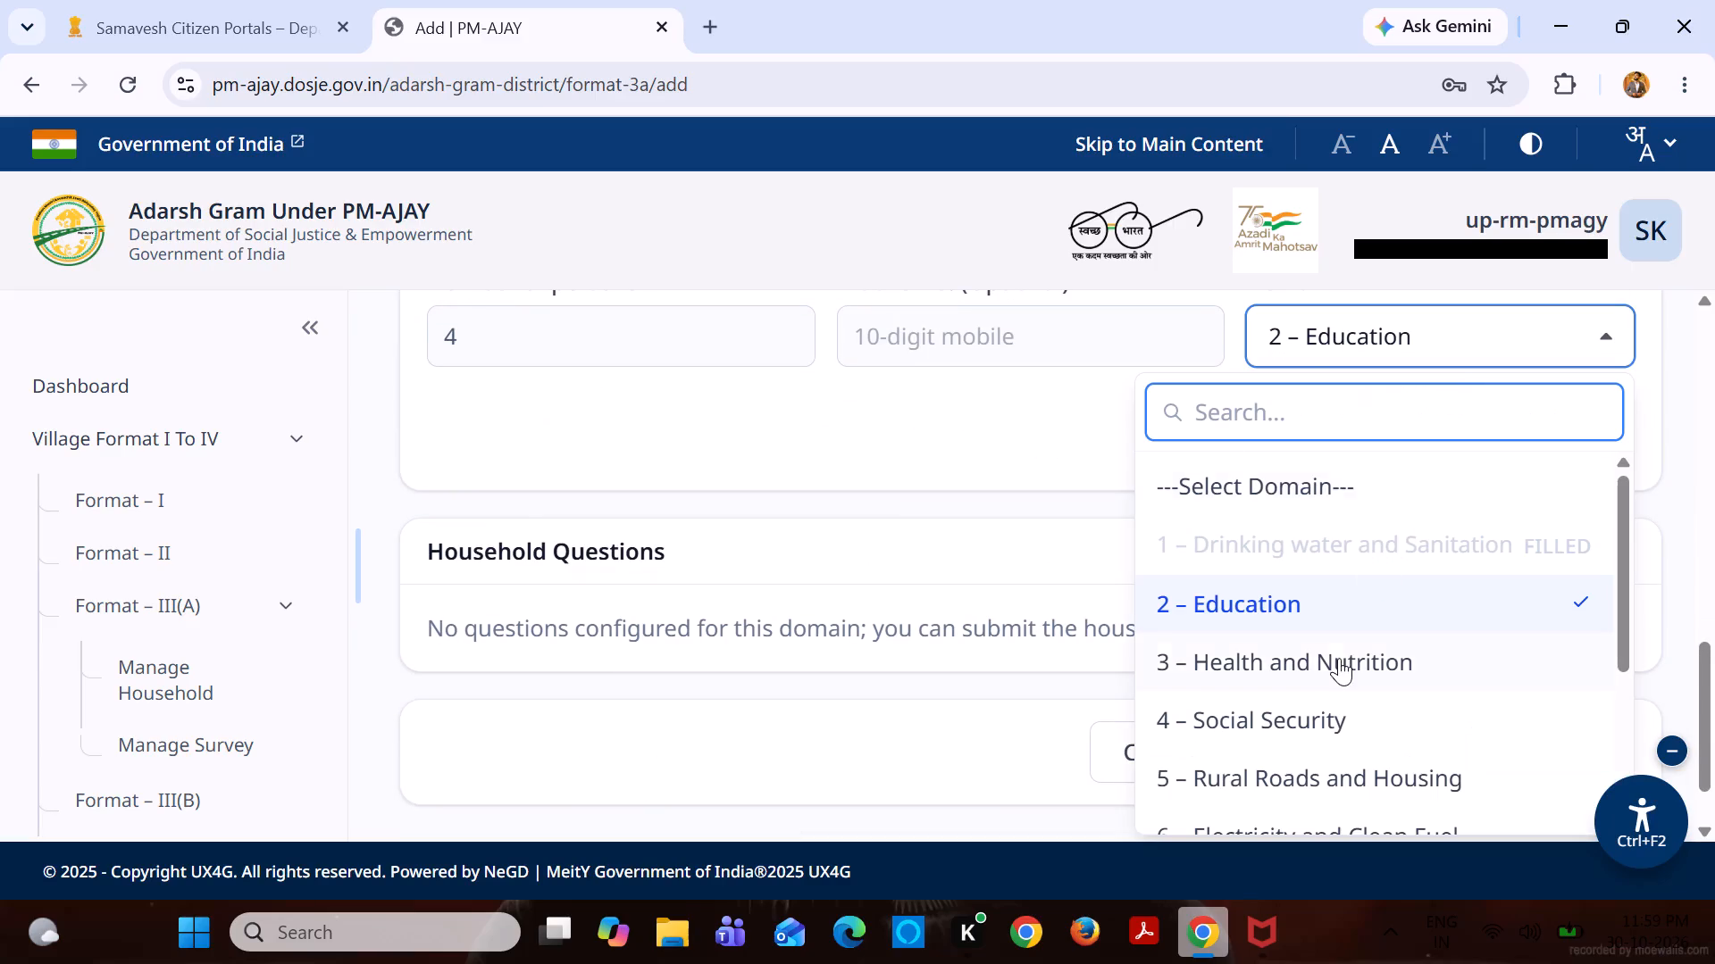
click(1339, 658)
scroll(1345, 645, down, 3)
click(1539, 351)
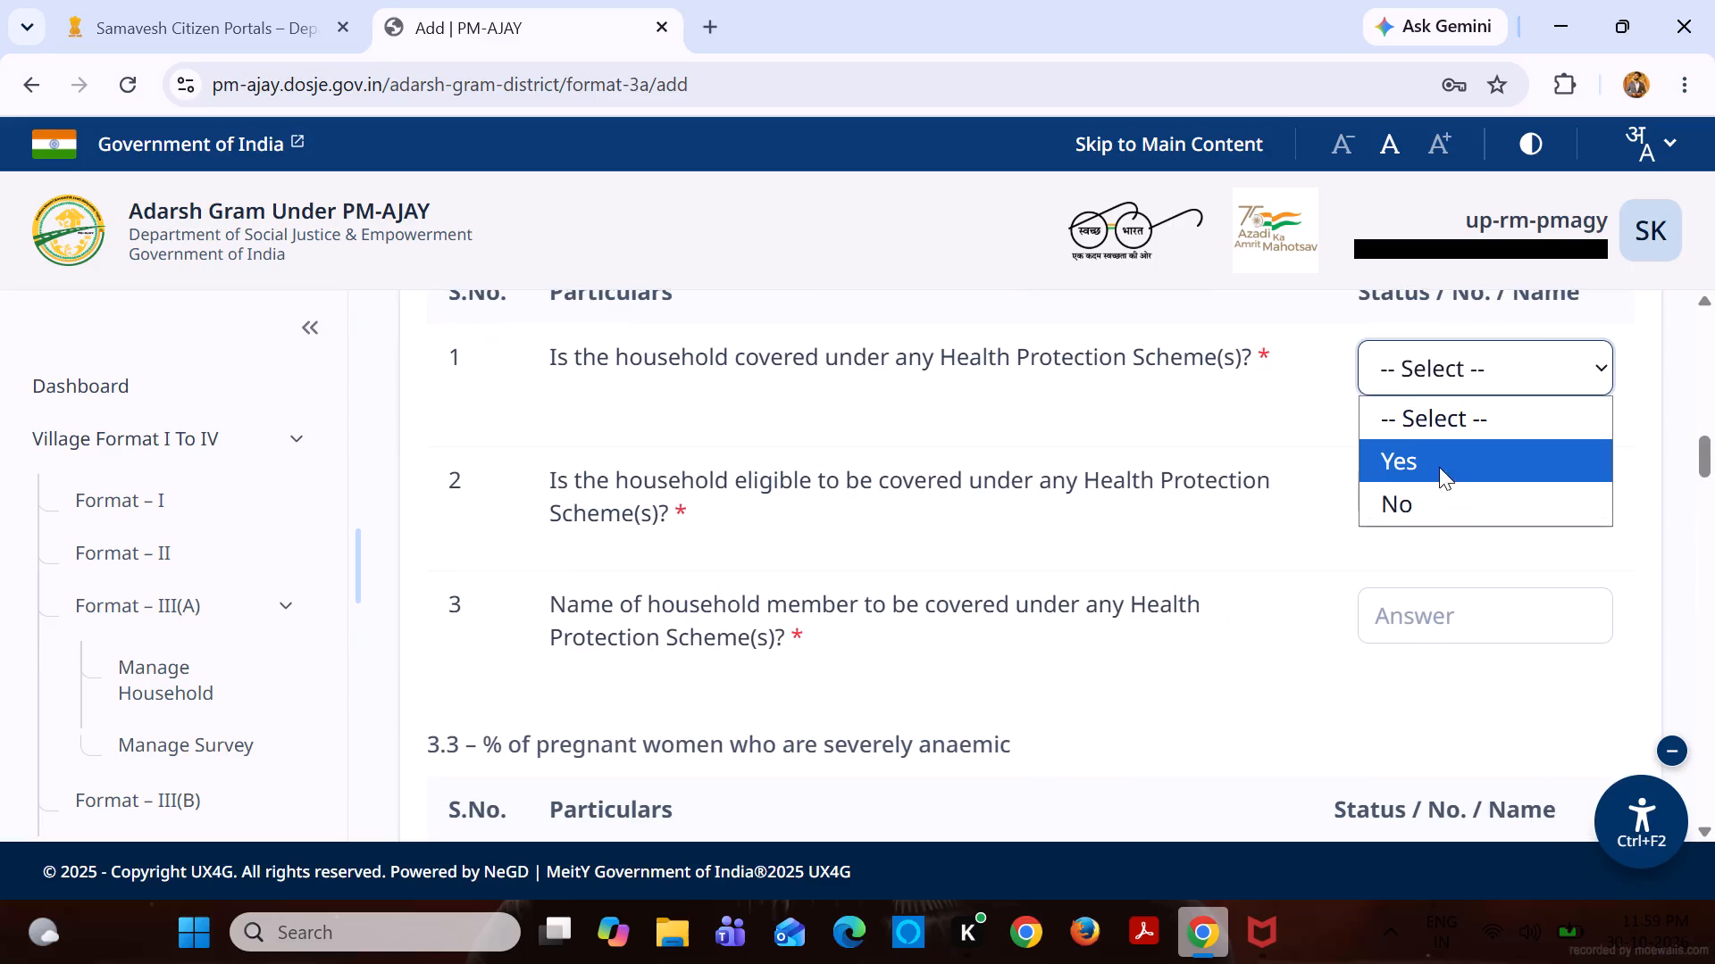
click(1439, 467)
click(1499, 615)
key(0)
Enter 0 for deliveries and for children born in the last year, children below one year, and children aged 0-5.
scroll(1471, 749, down, 1)
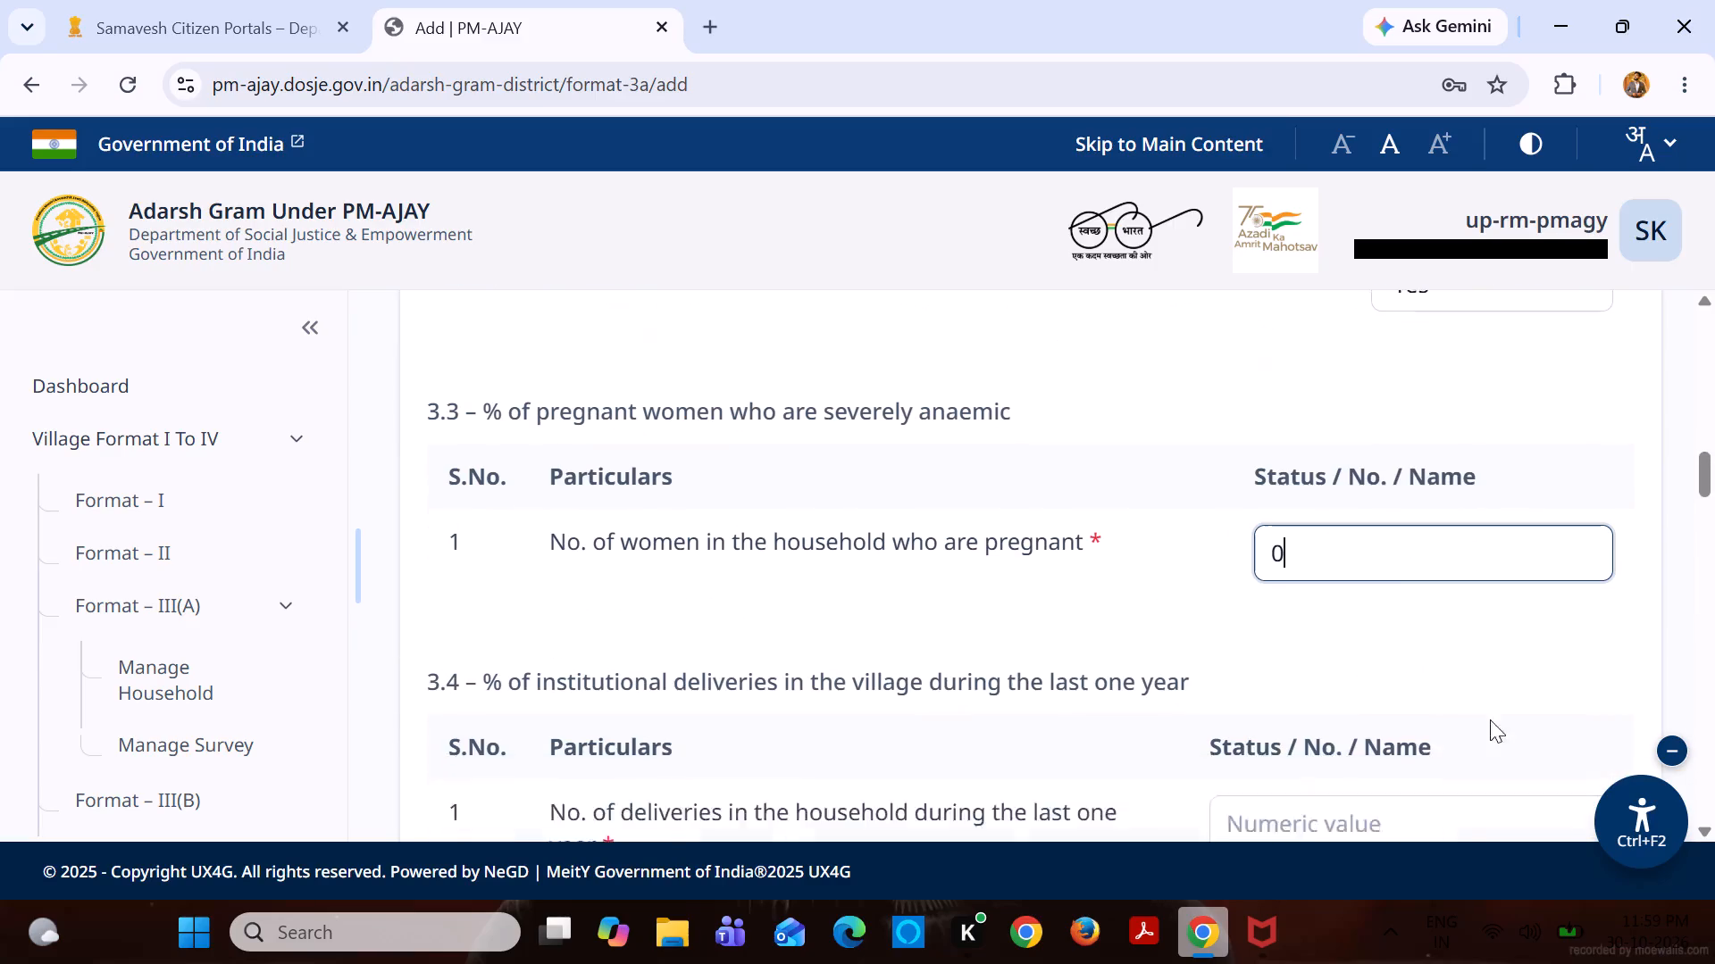
scroll(1490, 719, down, 2)
click(1327, 494)
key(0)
click(1341, 785)
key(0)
scroll(1338, 752, down, 2)
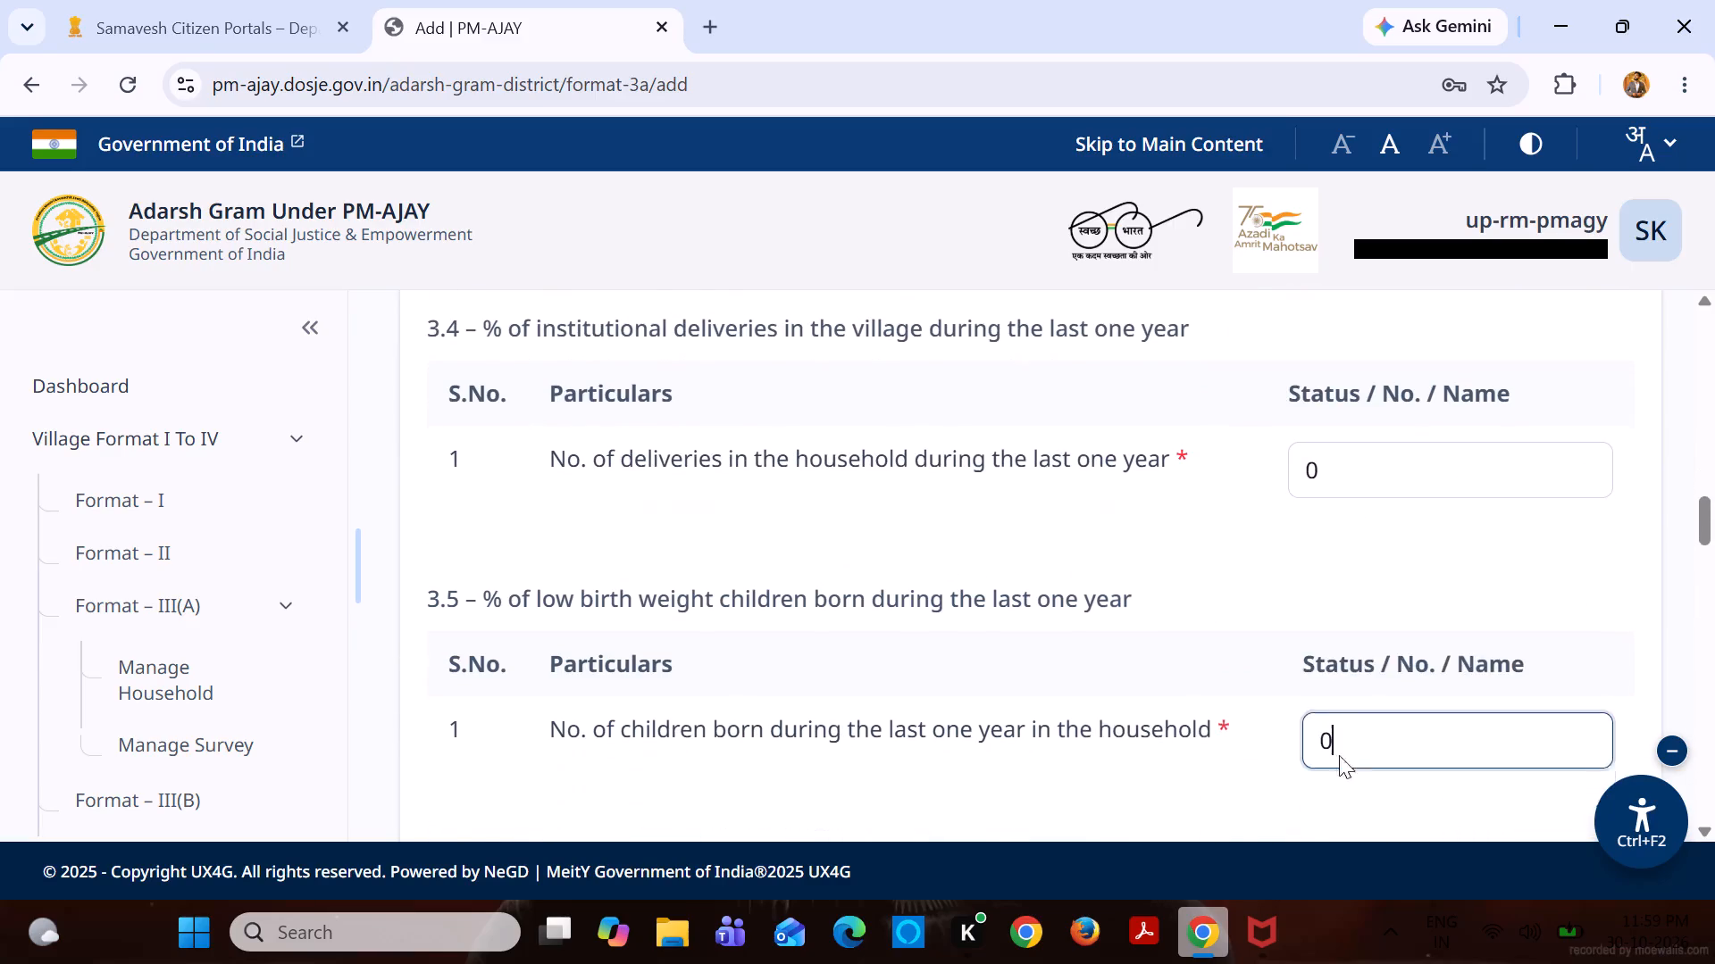
click(1335, 801)
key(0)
scroll(1357, 768, down, 2)
click(1376, 765)
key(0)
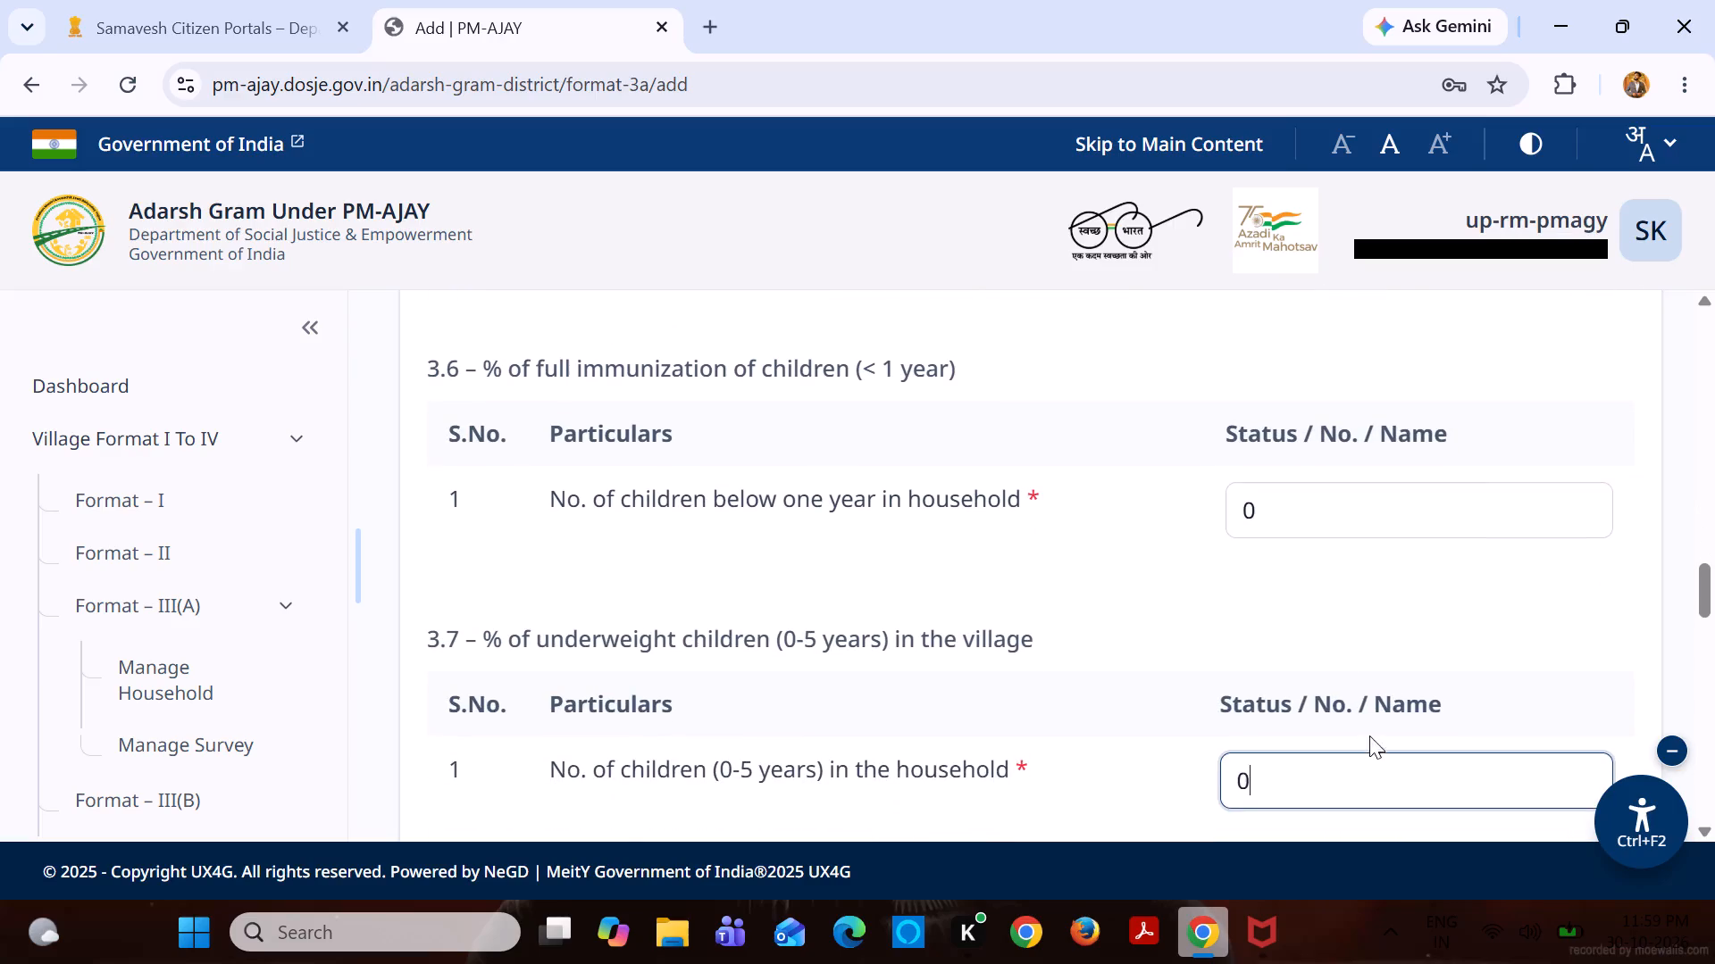
Enter 0 for women pregnant last year, children under 1 year in 3.9, and communicable diseases in 3.10, and submit domain 3.
scroll(1372, 745, down, 2)
click(1355, 793)
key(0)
scroll(1364, 755, down, 3)
click(1415, 645)
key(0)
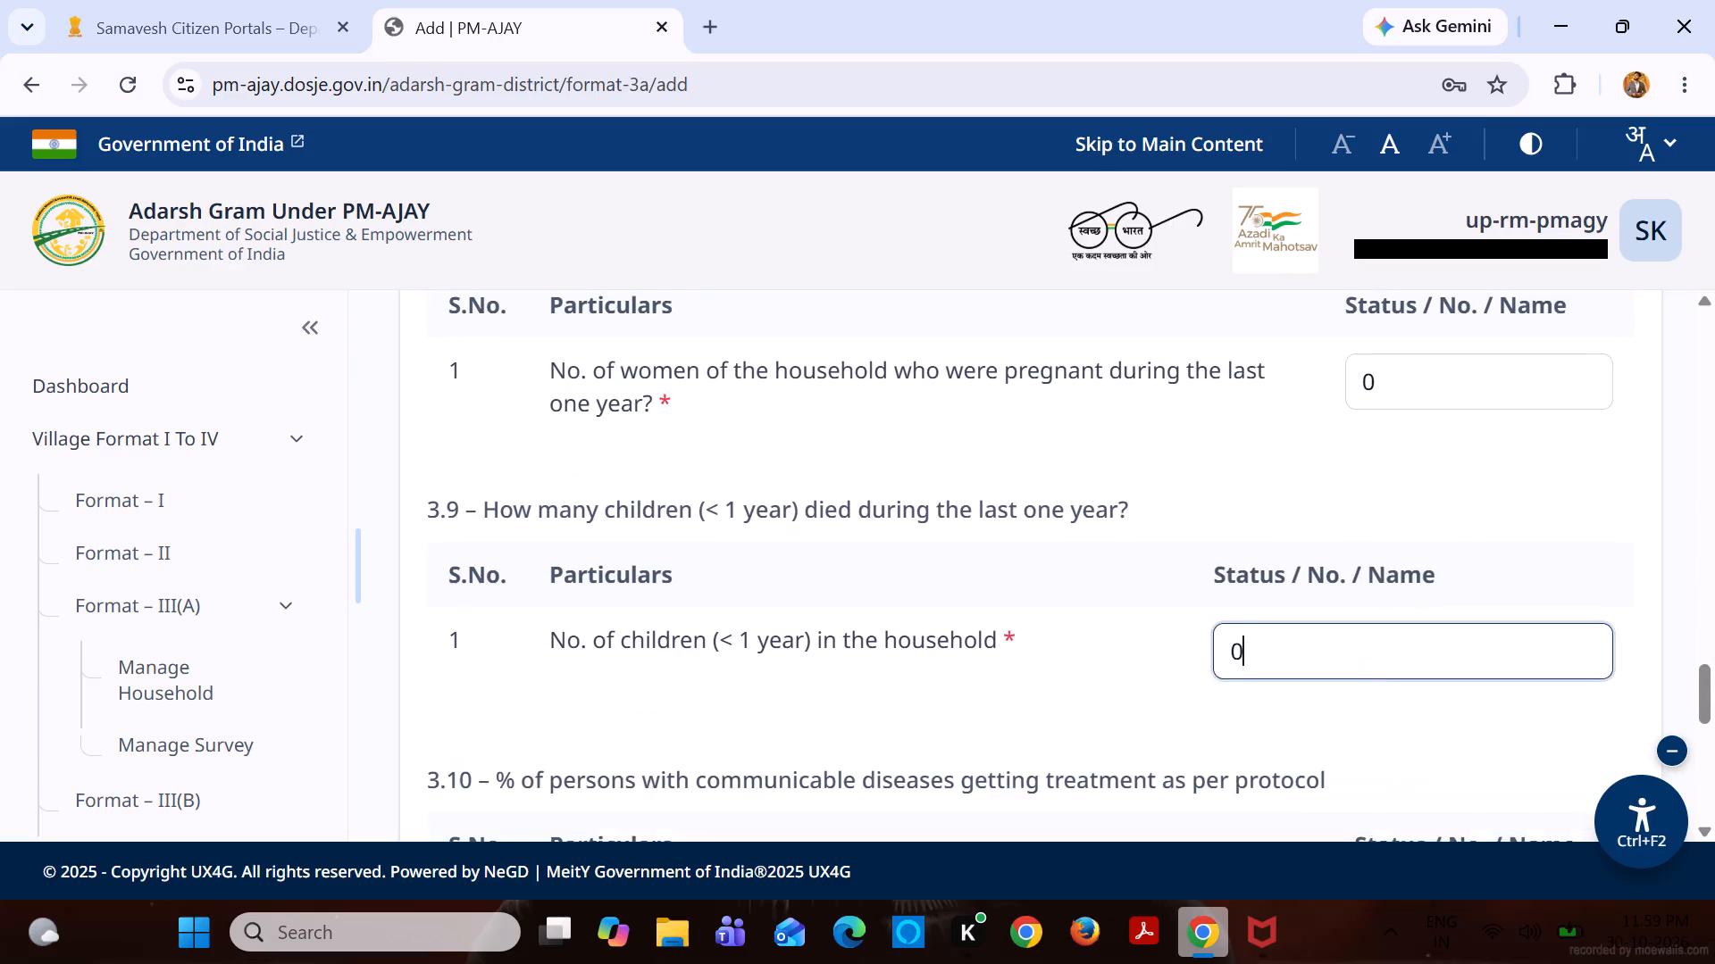
scroll(1413, 659, down, 2)
click(1448, 652)
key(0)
scroll(1445, 671, down, 2)
click(1575, 667)
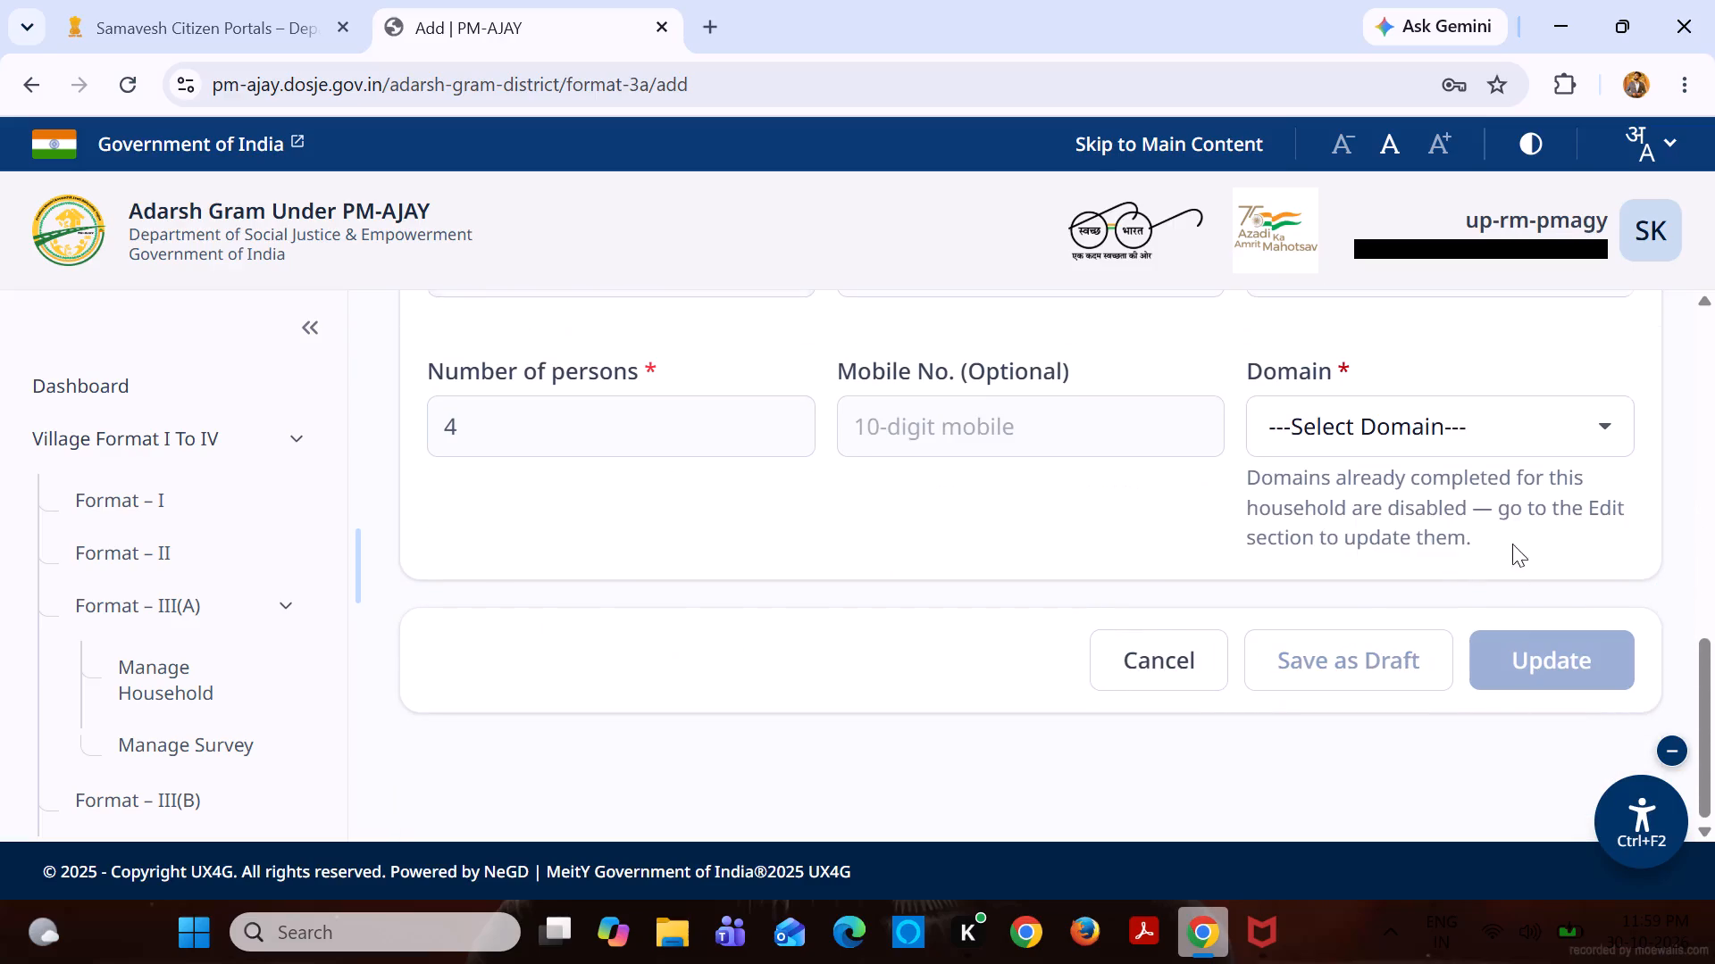
Select domain 2, Education, and enter 0 children aged 6-10 years and 0 children aged 11-13 years.
click(1532, 409)
click(1357, 691)
scroll(1357, 683, down, 2)
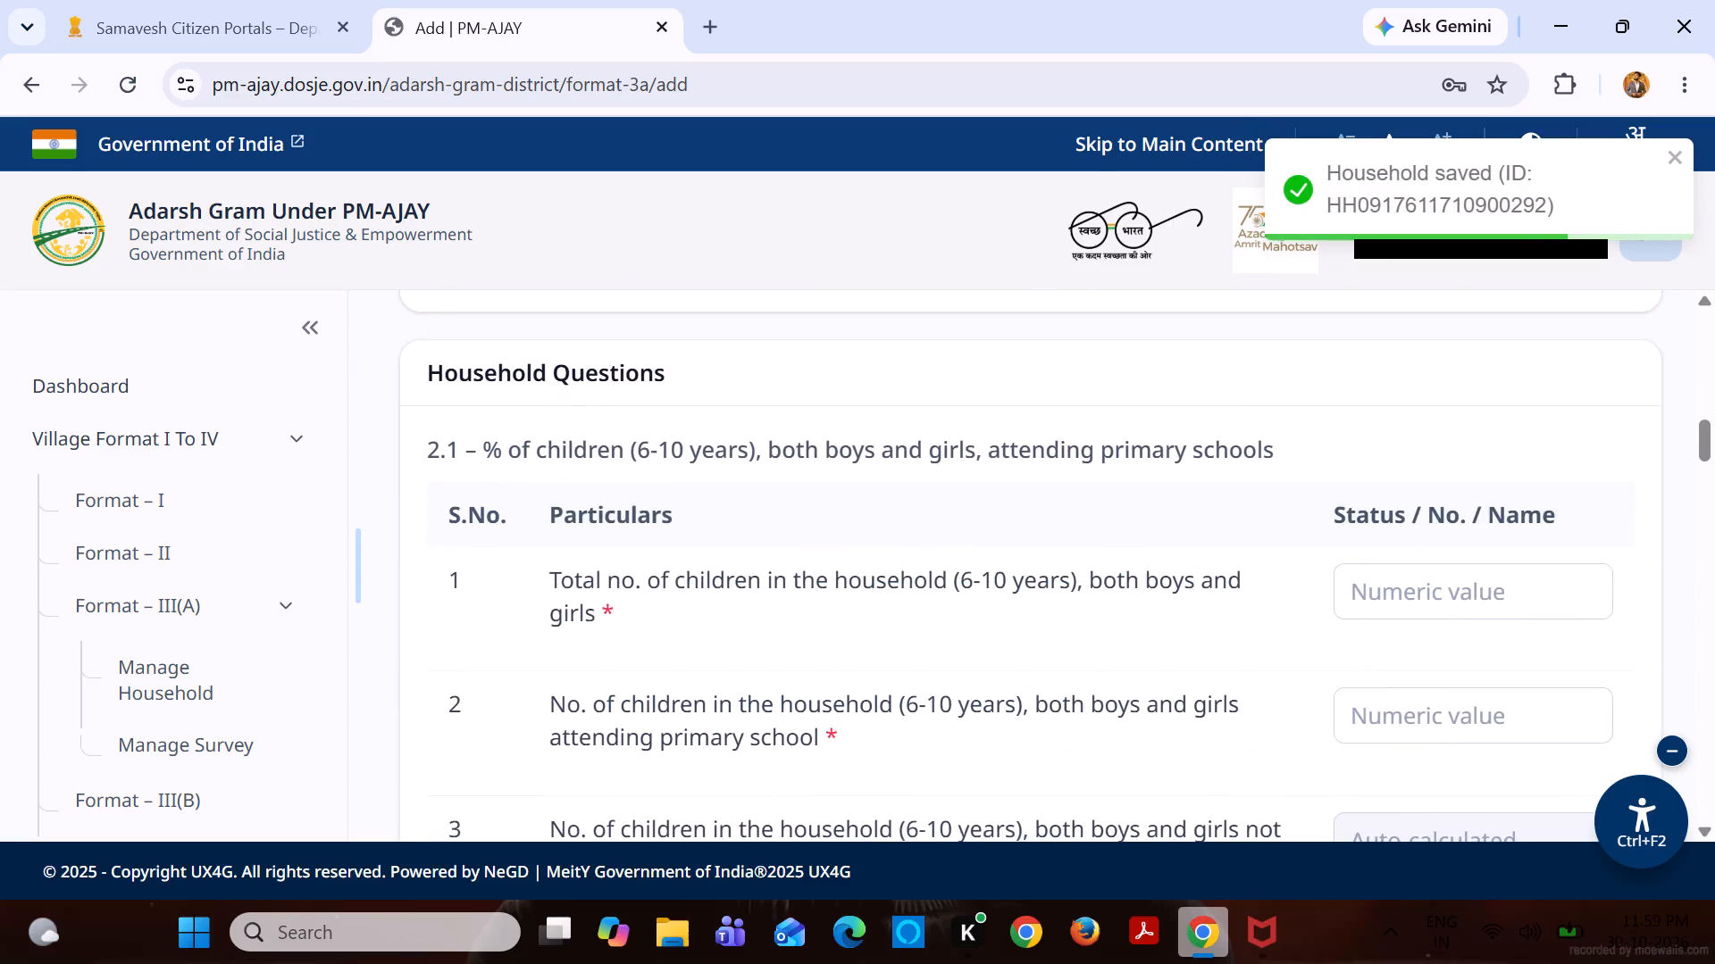
scroll(1435, 574, up, 2)
scroll(1435, 574, down, 2)
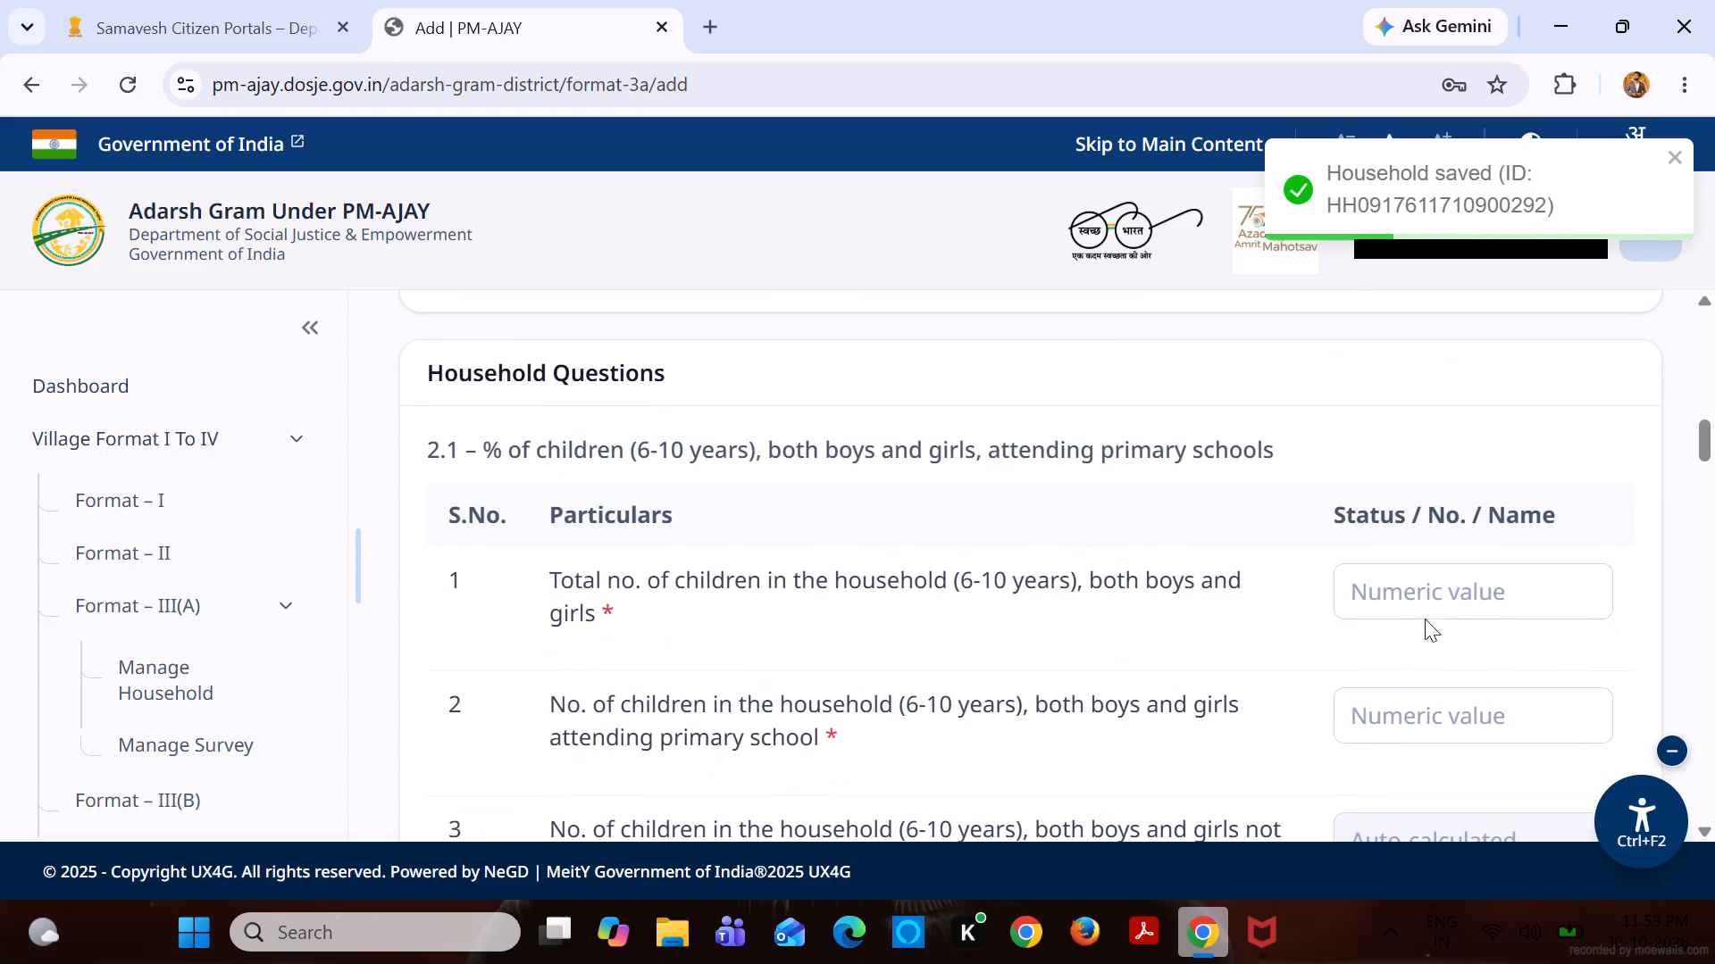
click(1425, 615)
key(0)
scroll(1425, 614, down, 2)
click(1434, 609)
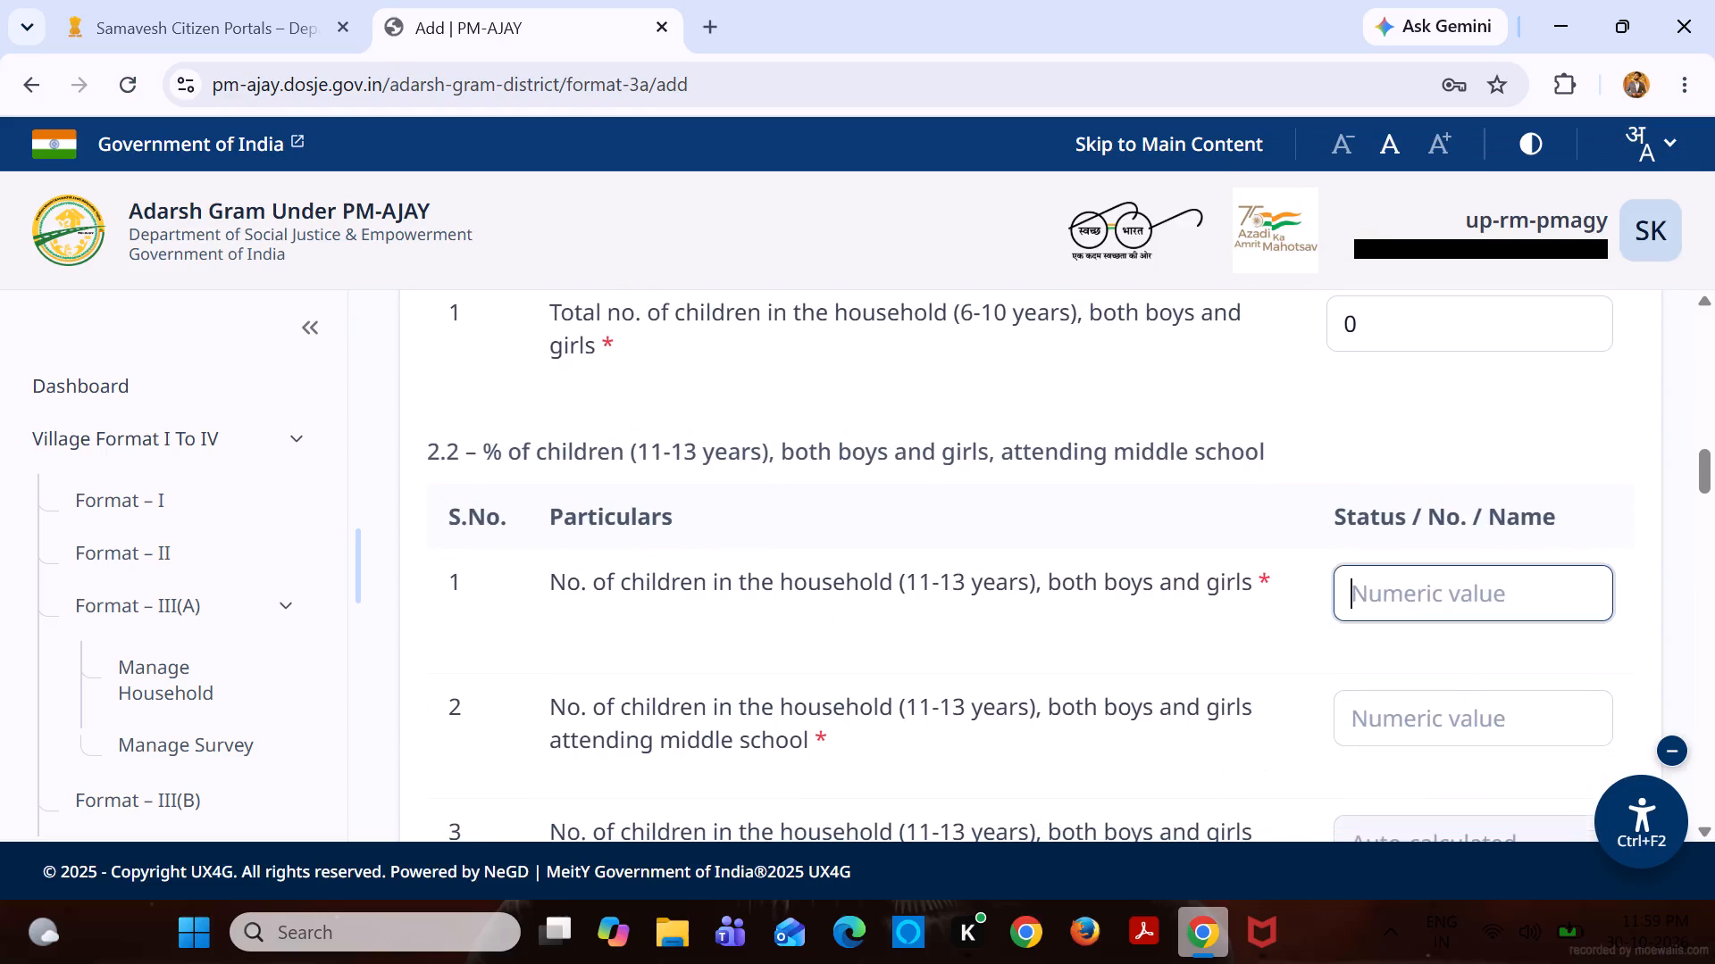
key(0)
Record 1 child aged 14-15 with 1 attending secondary school, and 1 aged 16-17 with 1 attending higher secondary school.
scroll(1434, 607, down, 3)
click(1422, 447)
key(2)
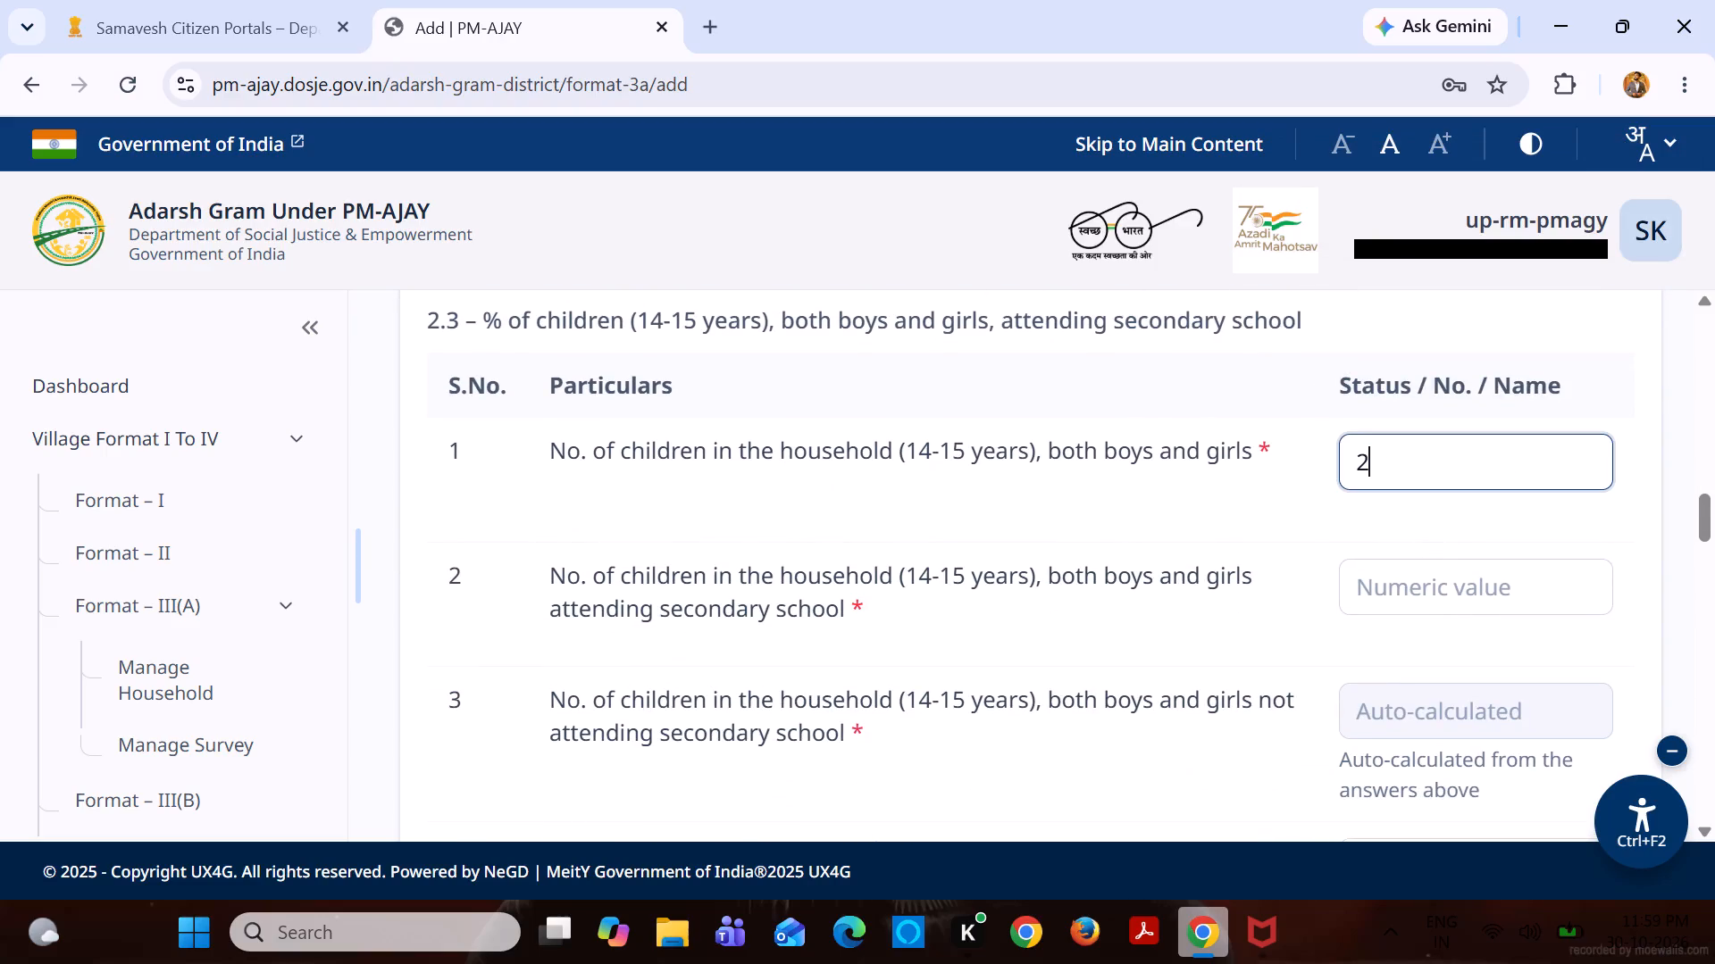
key(BackSpace)
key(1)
click(1477, 571)
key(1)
scroll(1485, 604, down, 1)
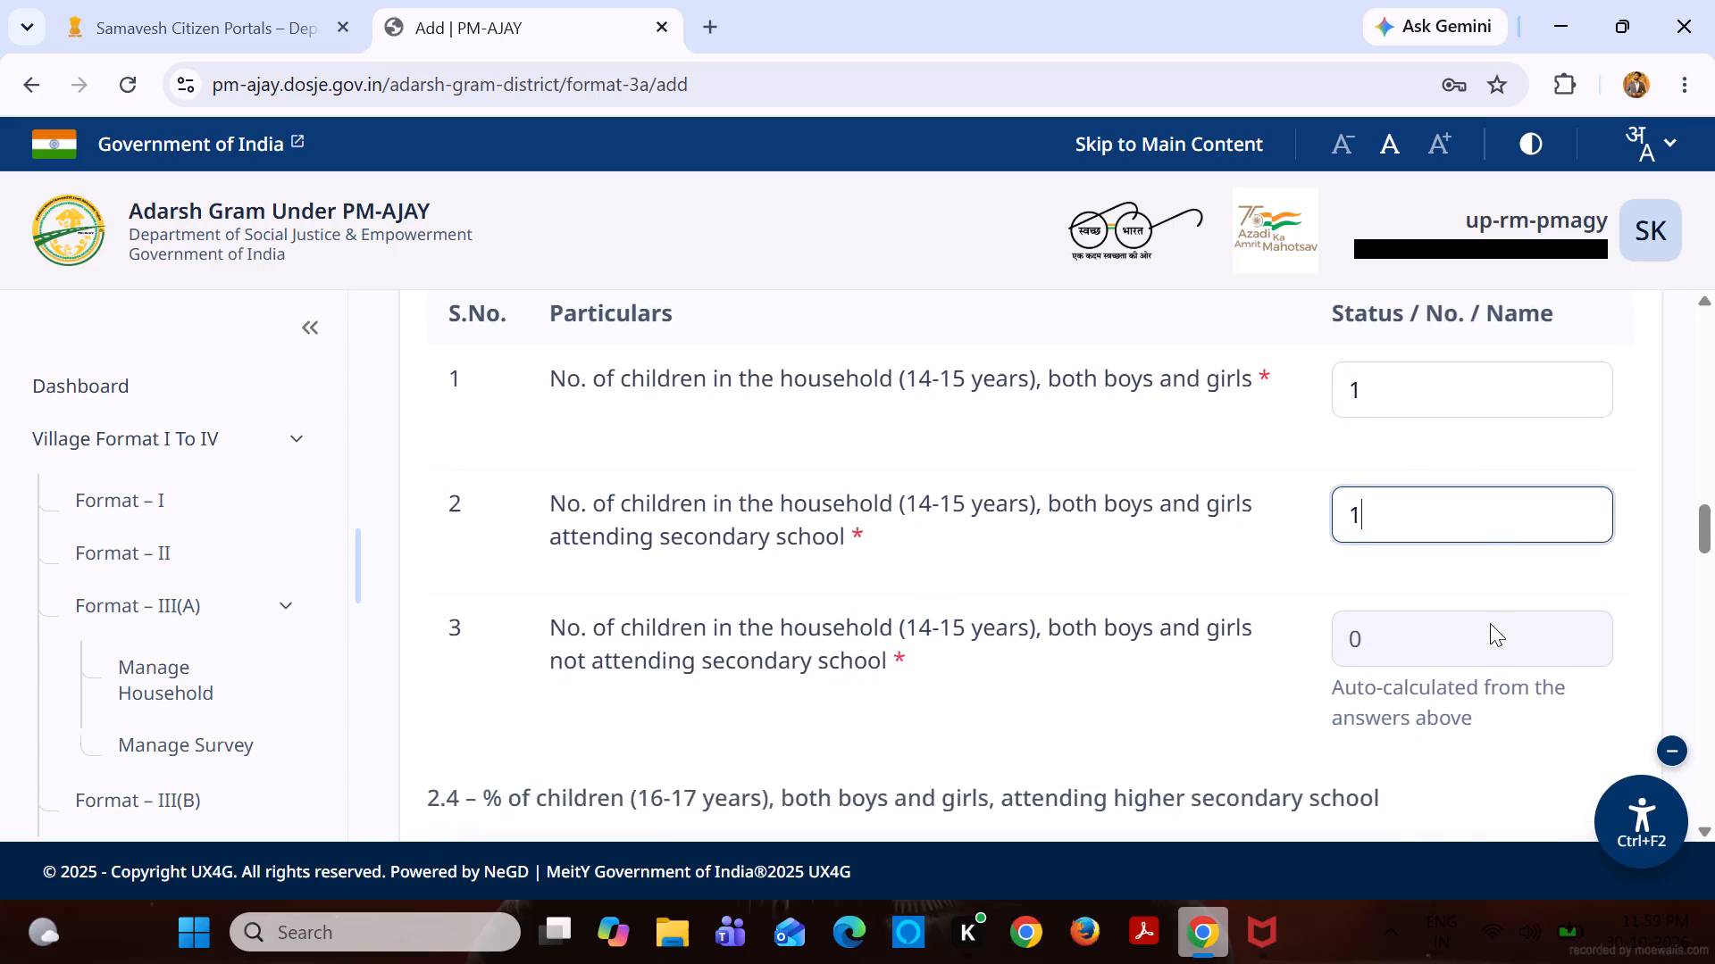
scroll(1490, 623, down, 1)
click(1426, 753)
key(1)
scroll(1440, 740, down, 2)
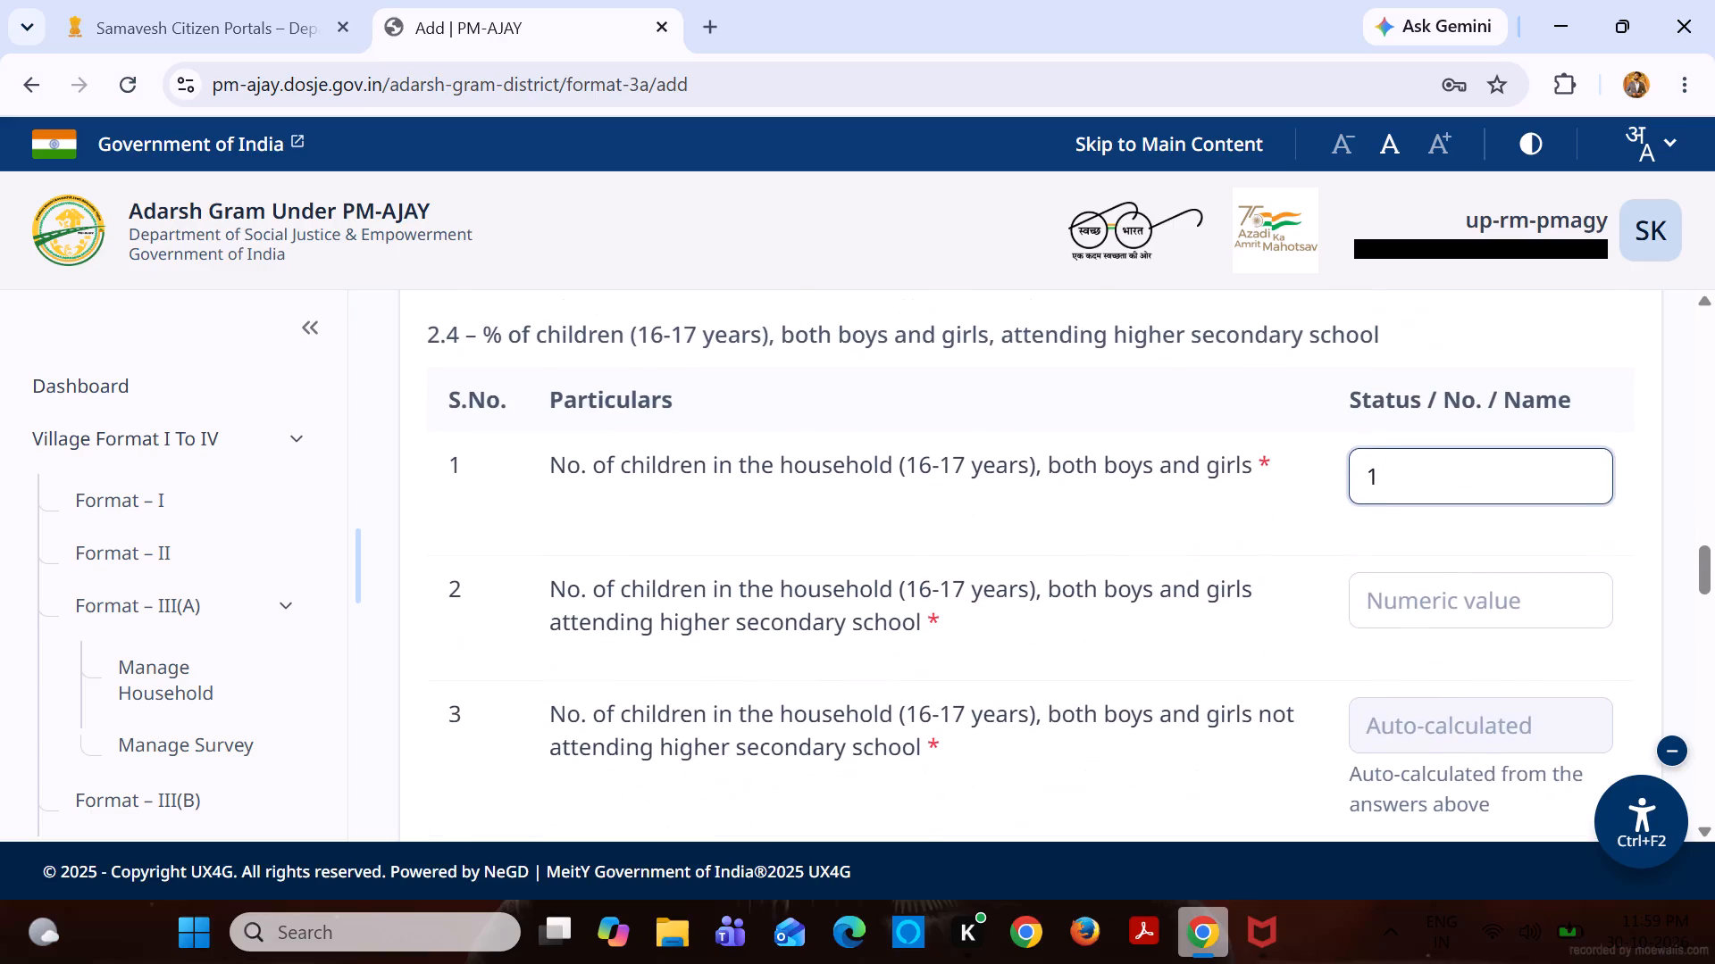
click(1426, 575)
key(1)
Enter 0 for each of the three remaining Education questions after 2.4, and submit the domain.
scroll(1442, 606, down, 2)
click(1463, 743)
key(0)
scroll(1470, 731, down, 3)
click(1468, 603)
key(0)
scroll(1489, 648, down, 2)
click(1503, 655)
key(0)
scroll(1512, 693, down, 2)
click(1534, 672)
Complete domain 4, Social Security, with 0 persons eligible for Widow, Old Age and Disability Pension, and submit it.
click(1499, 431)
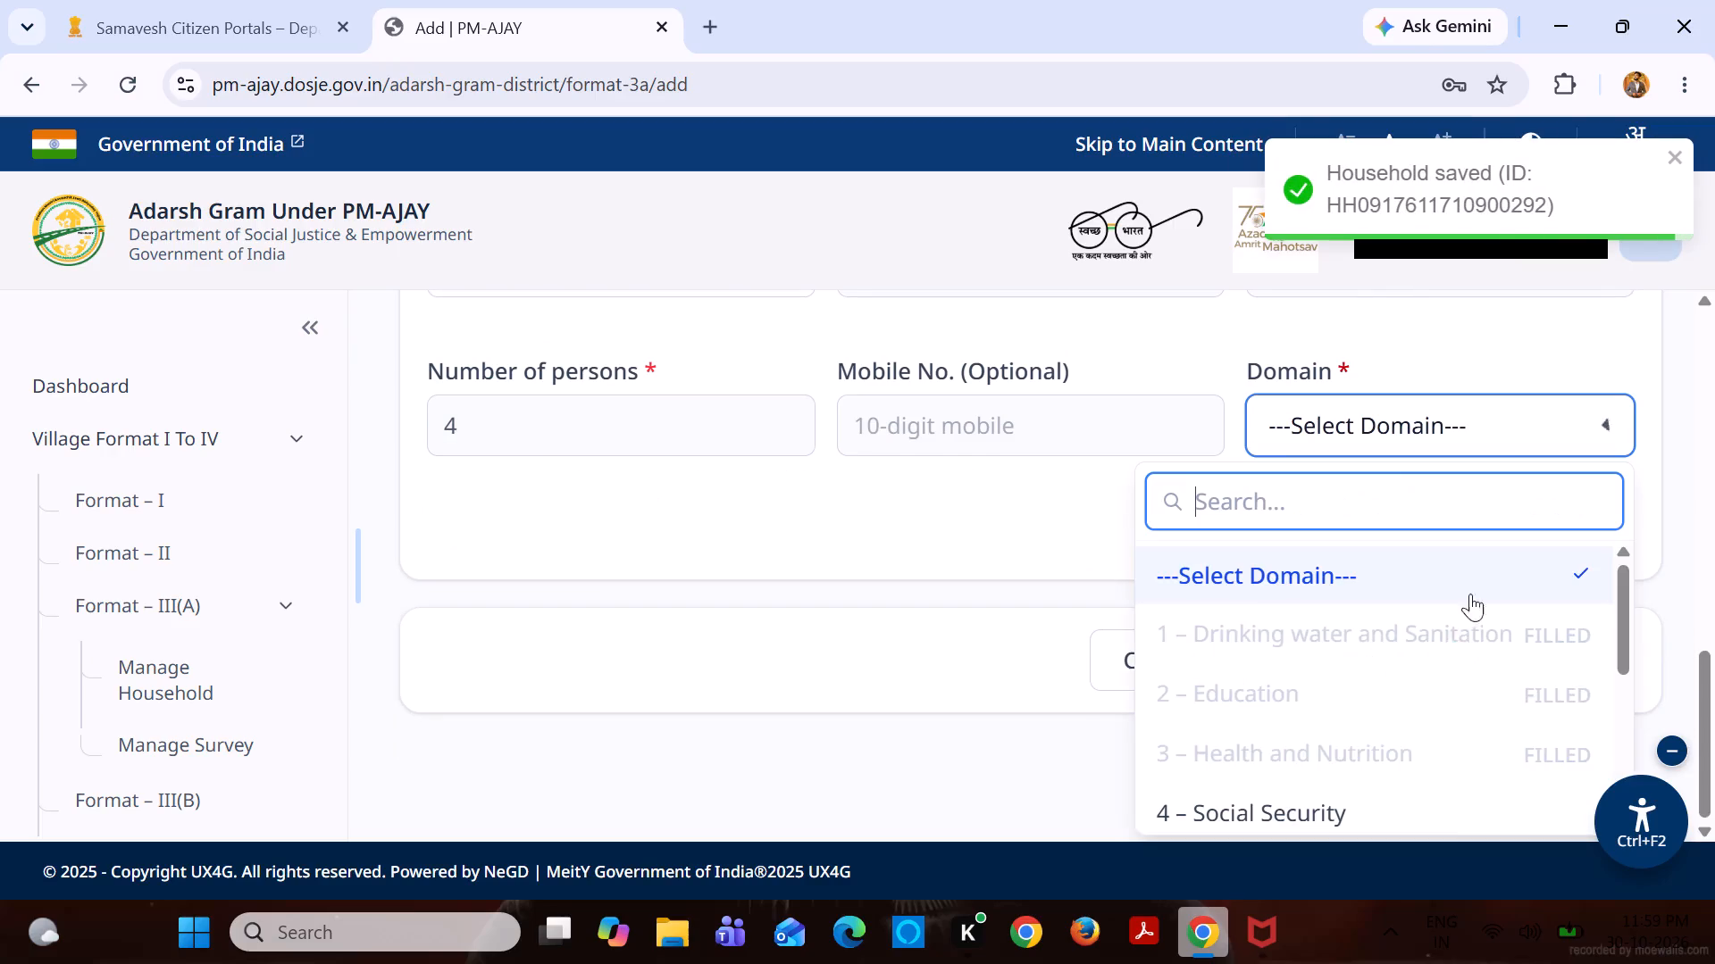
scroll(1468, 661, down, 1)
click(1435, 675)
scroll(1436, 689, down, 2)
click(1454, 594)
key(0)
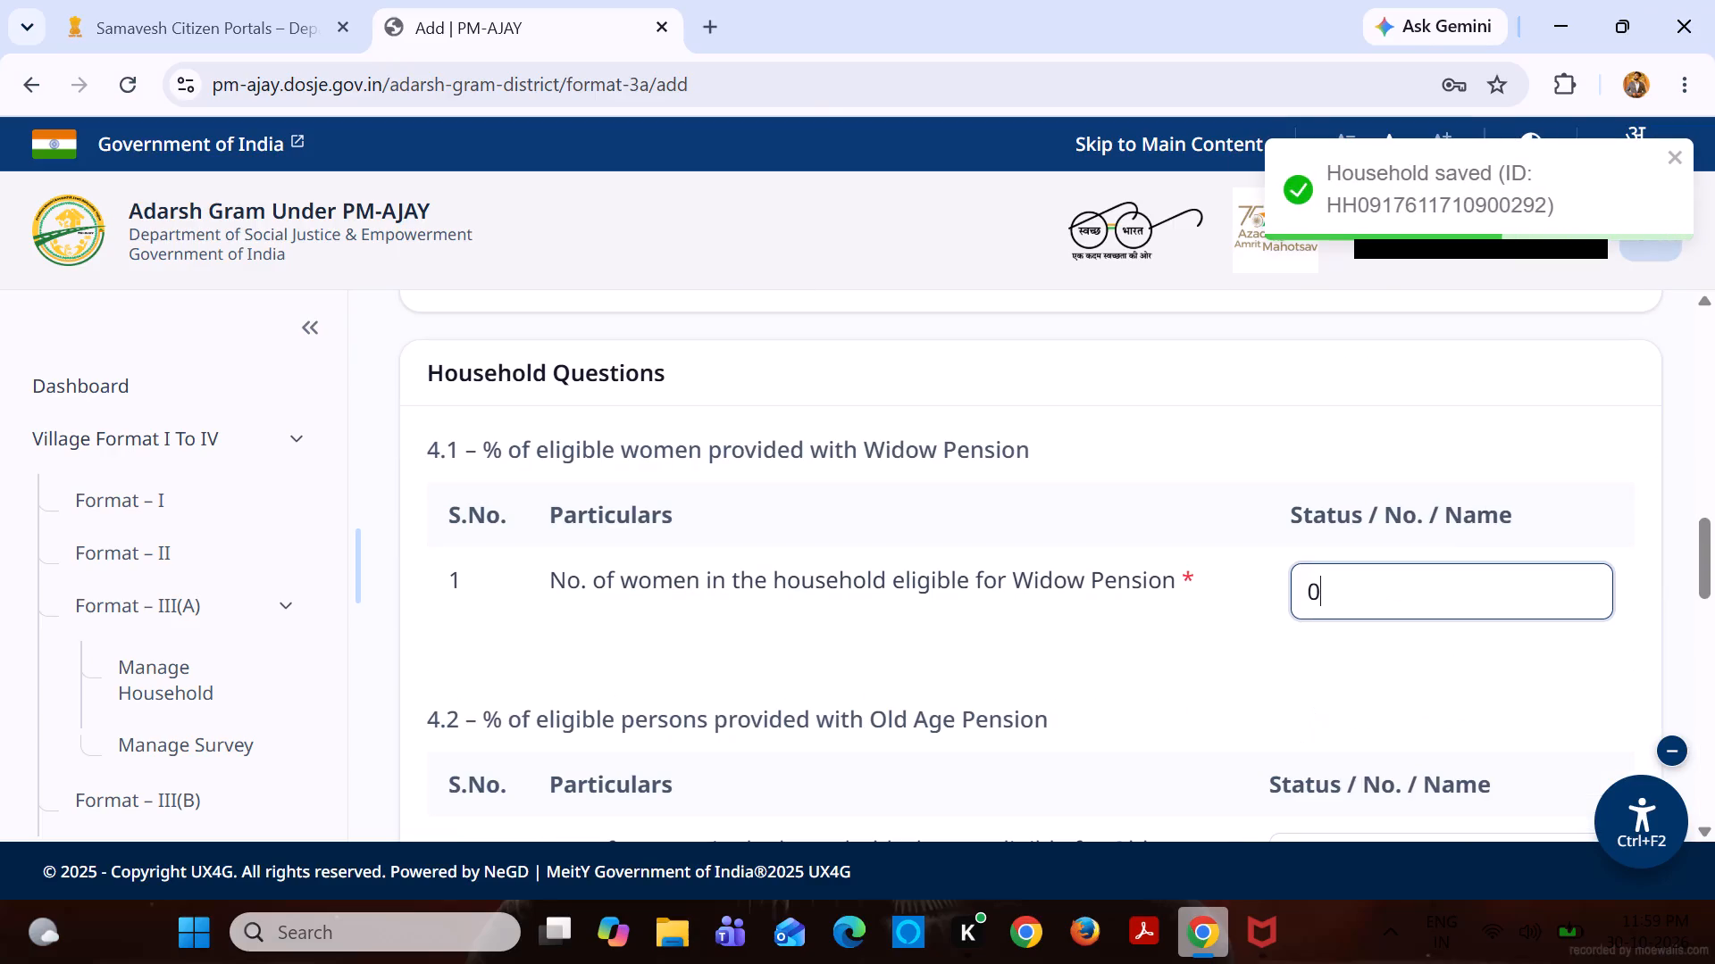
scroll(1433, 770, down, 2)
click(1390, 597)
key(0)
scroll(1399, 607, down, 2)
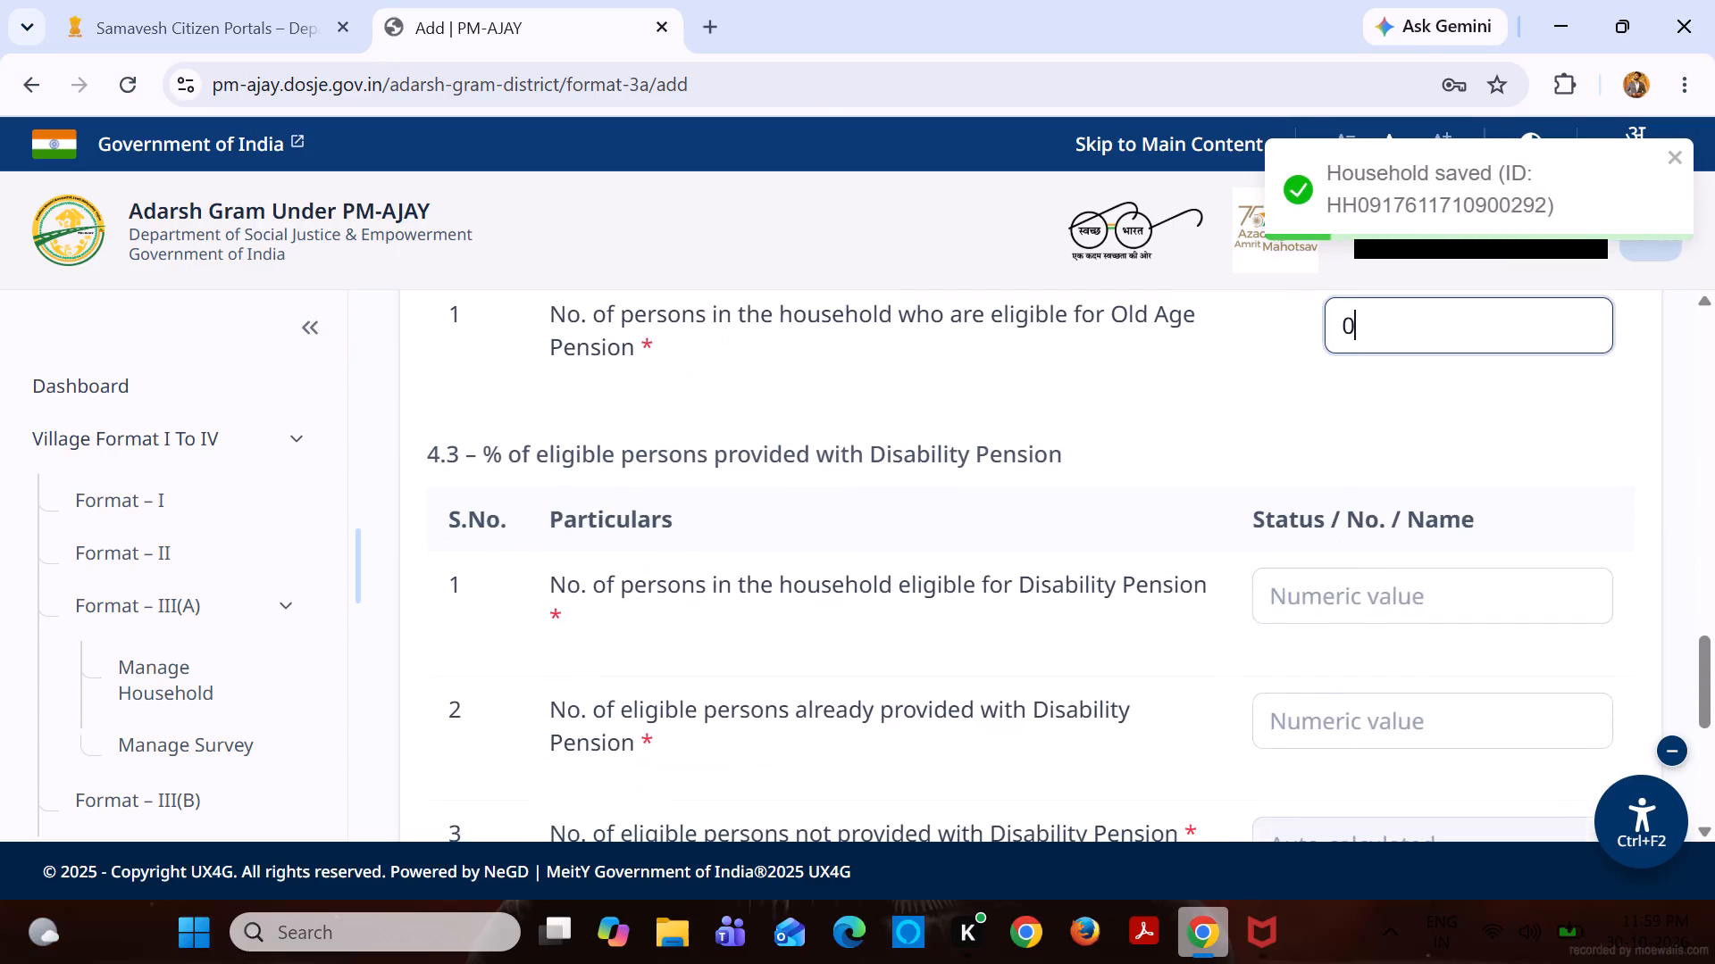
click(1421, 582)
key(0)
scroll(1420, 624, down, 2)
click(1560, 694)
click(1552, 664)
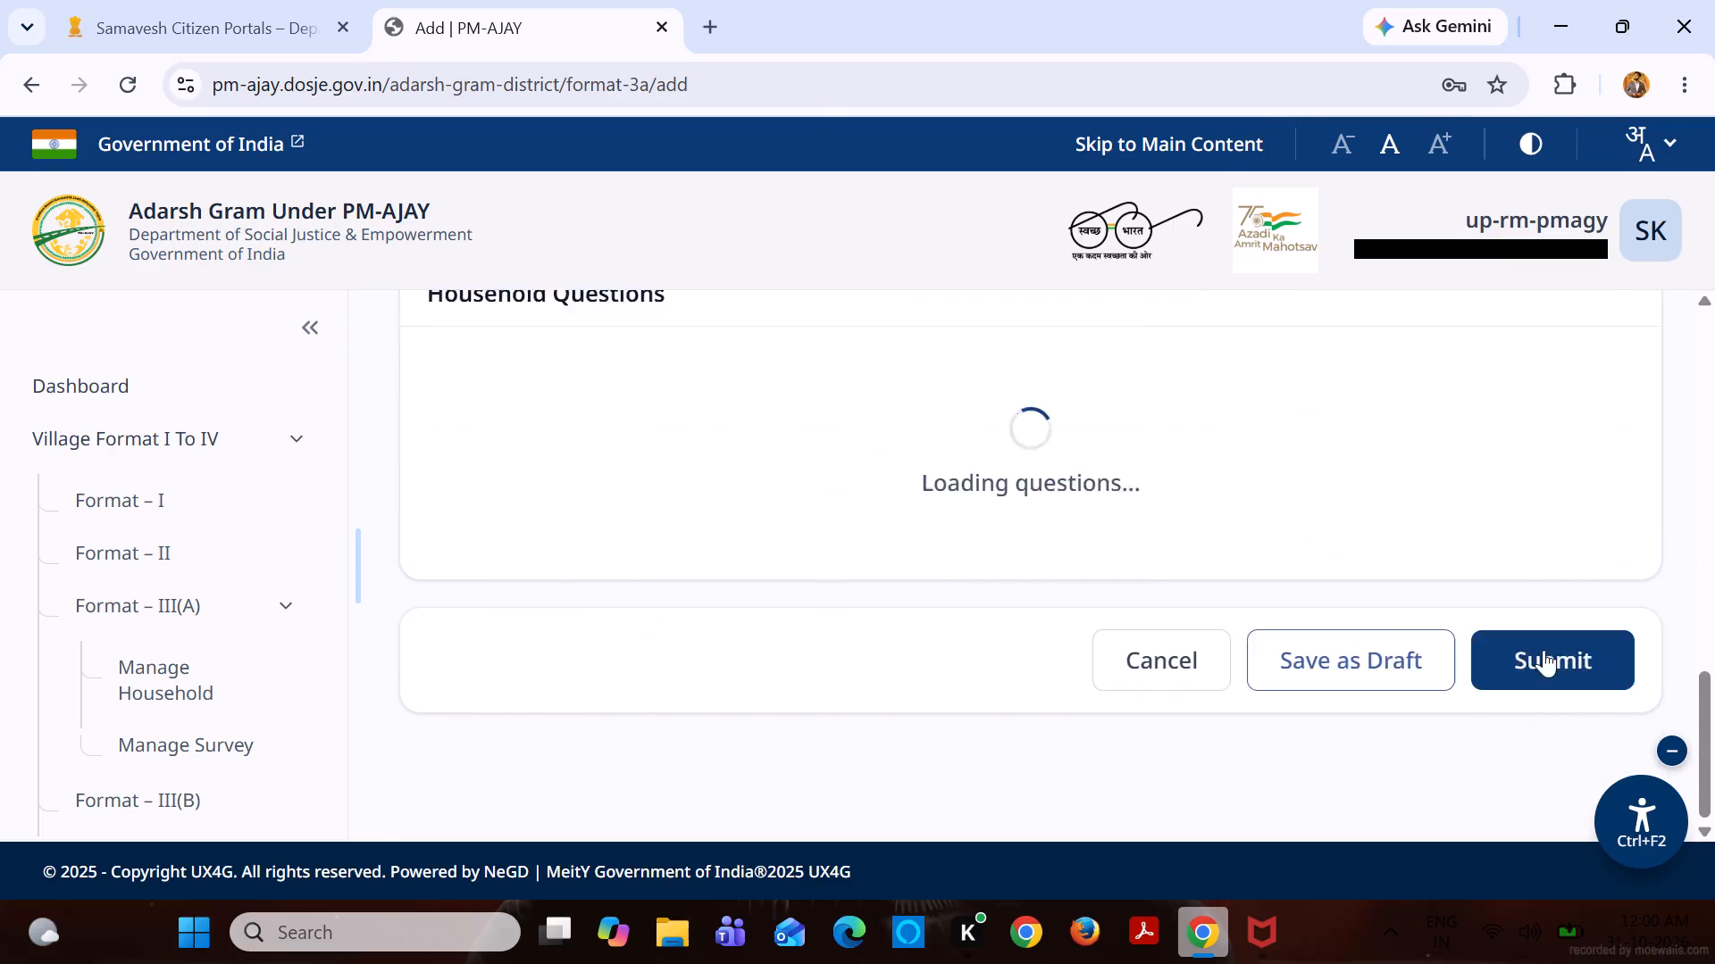
Select domain 6, Electricity and Clean Fuel, and answer Yes to having an electricity connection in 6.2 and 6.3 and to using an LED bulb.
click(1502, 411)
scroll(1463, 620, down, 3)
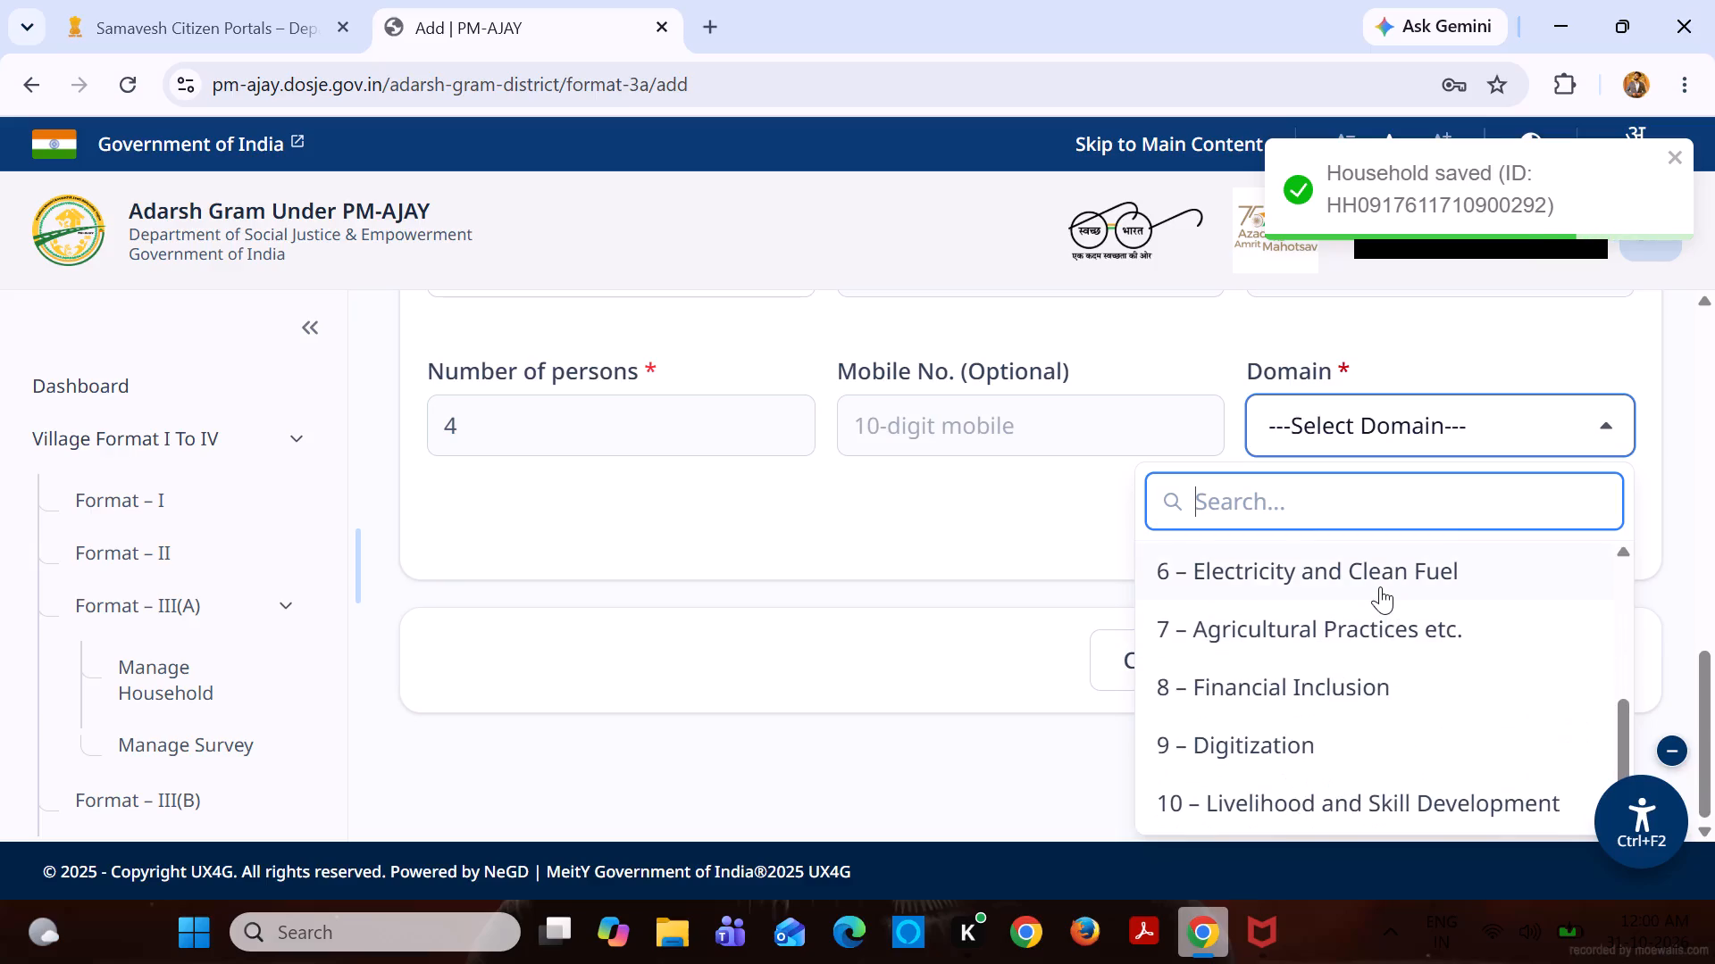
click(1380, 582)
scroll(1392, 584, down, 2)
click(1509, 611)
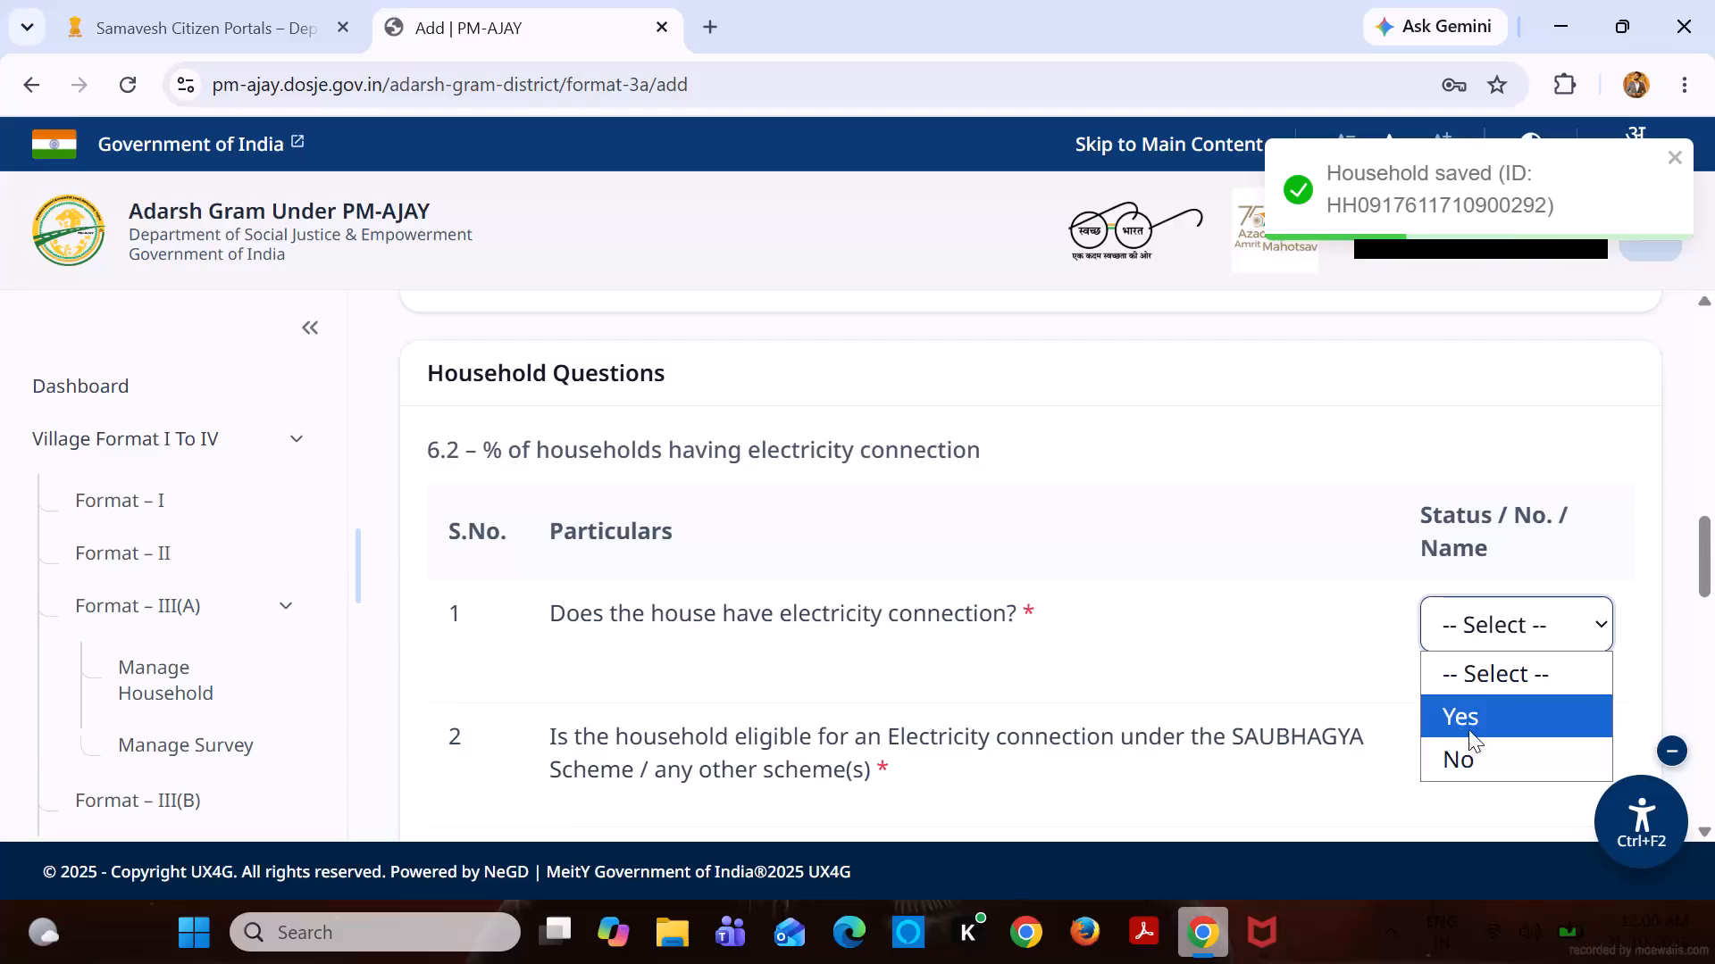
click(1471, 717)
scroll(1480, 706, down, 3)
click(1500, 485)
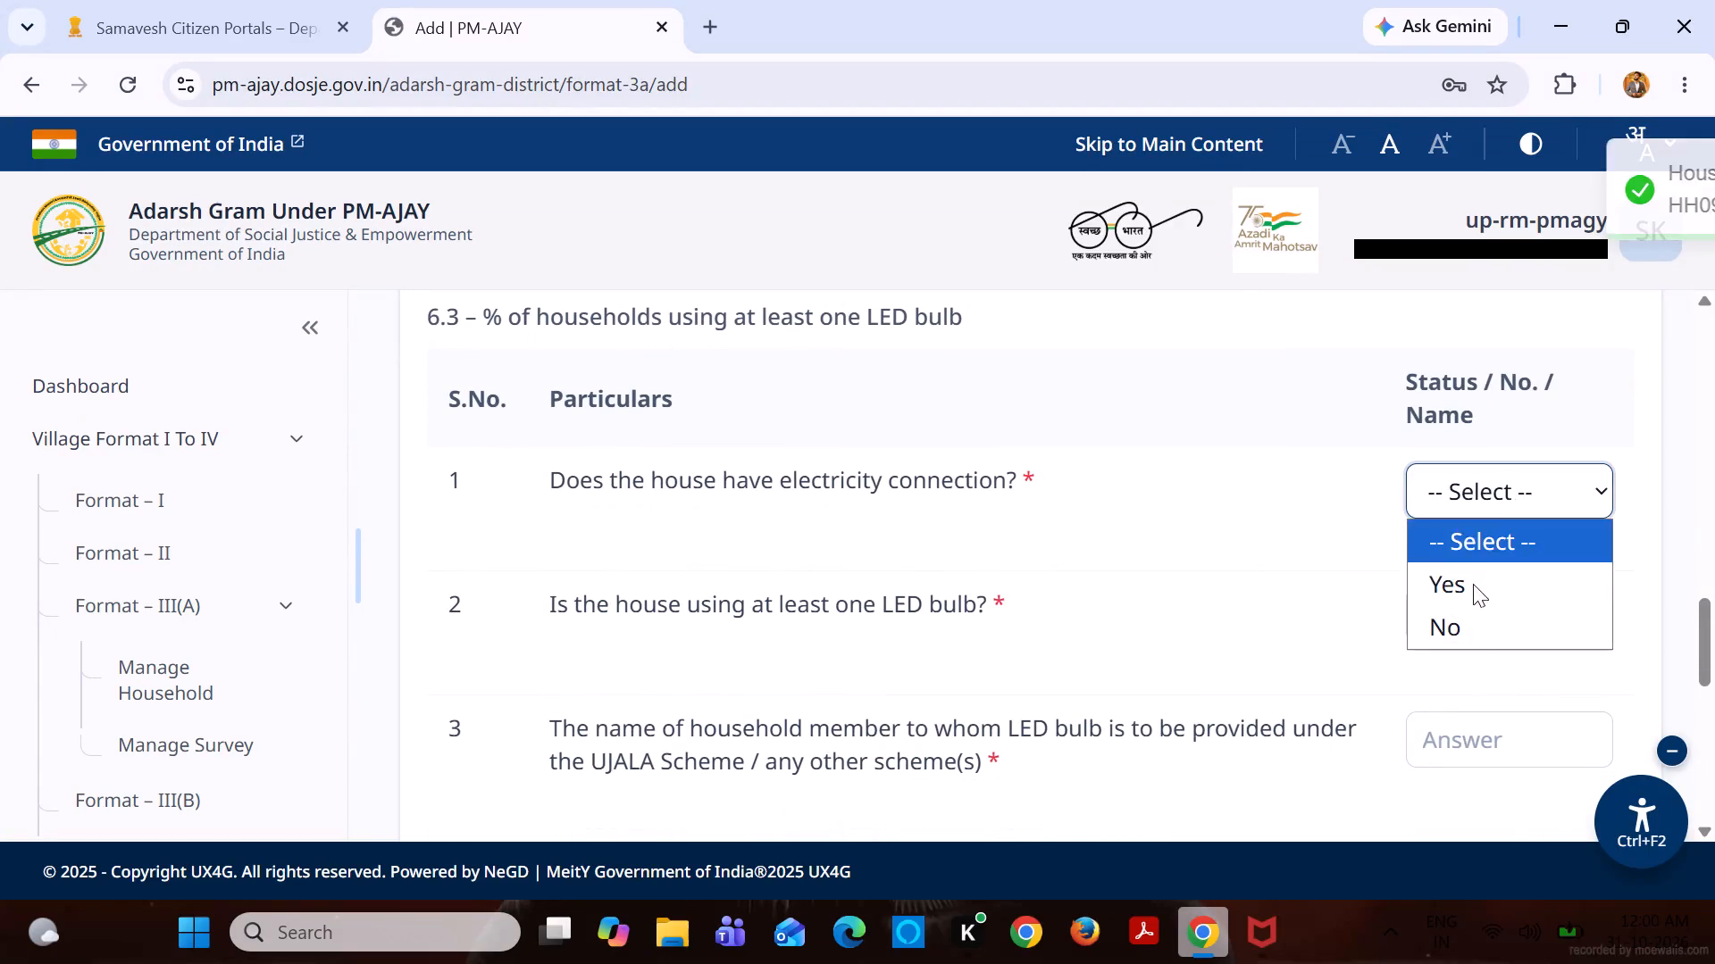
click(1473, 584)
click(1530, 615)
click(1472, 692)
Answer Yes to the house using clean fuel in 6.4, and submit domain 6.
scroll(1485, 683, down, 1)
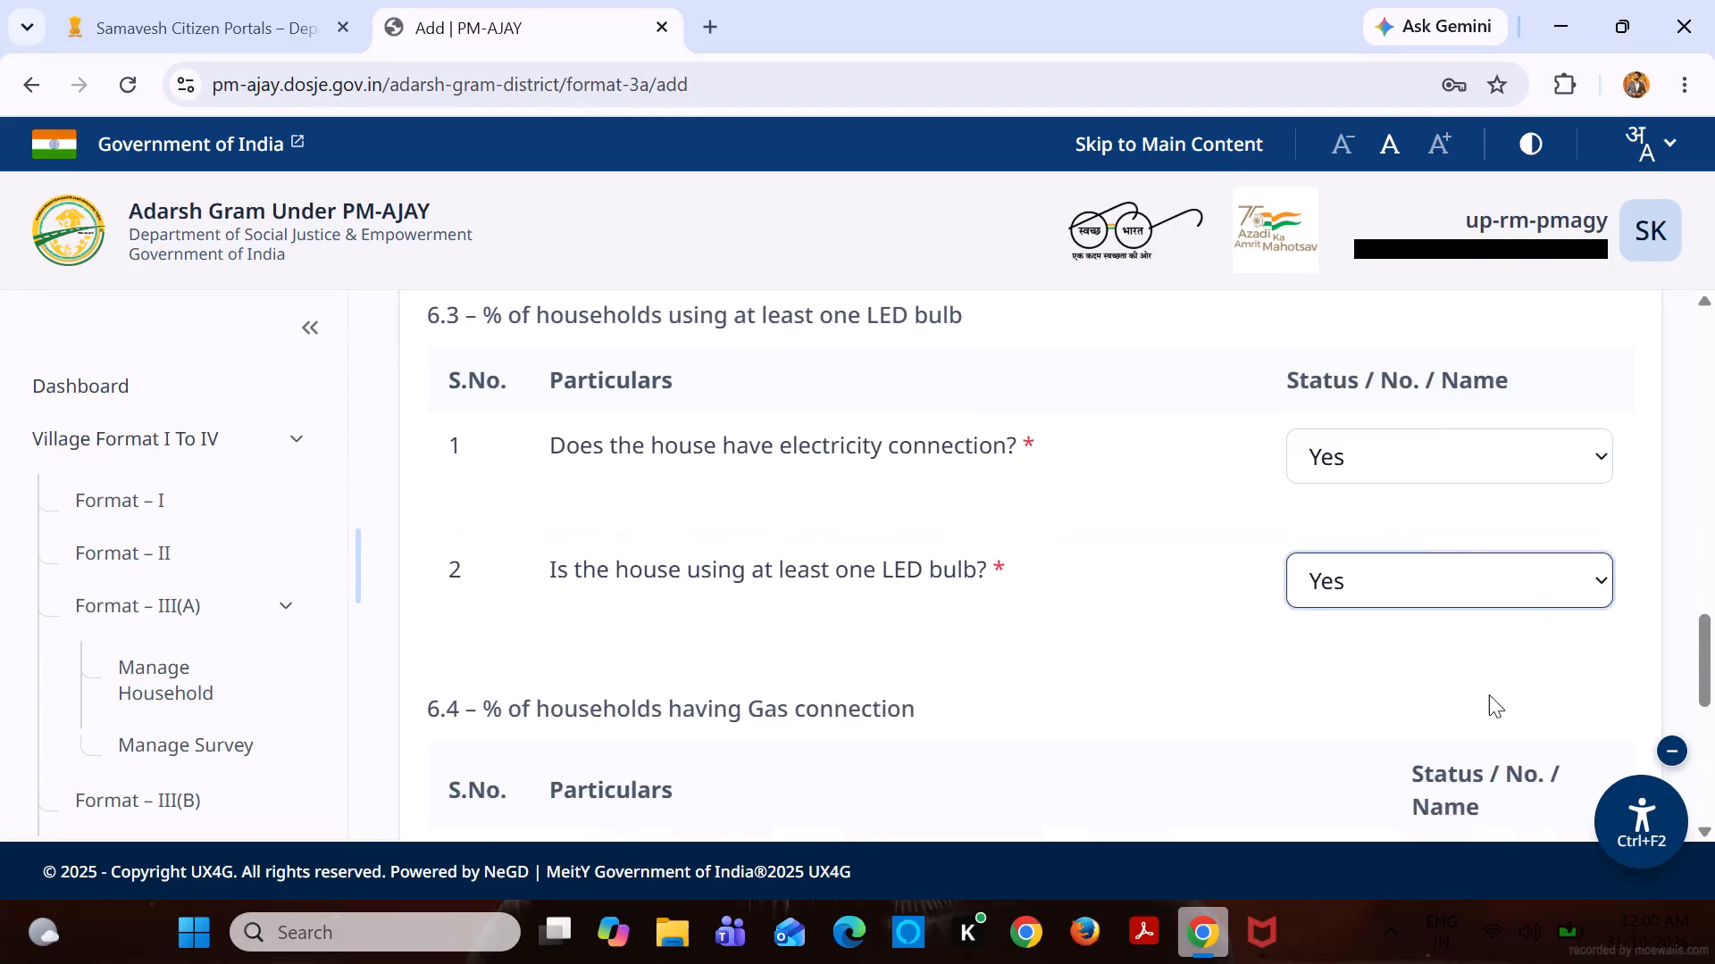
scroll(1489, 694, down, 1)
click(1532, 601)
click(1500, 624)
click(1468, 694)
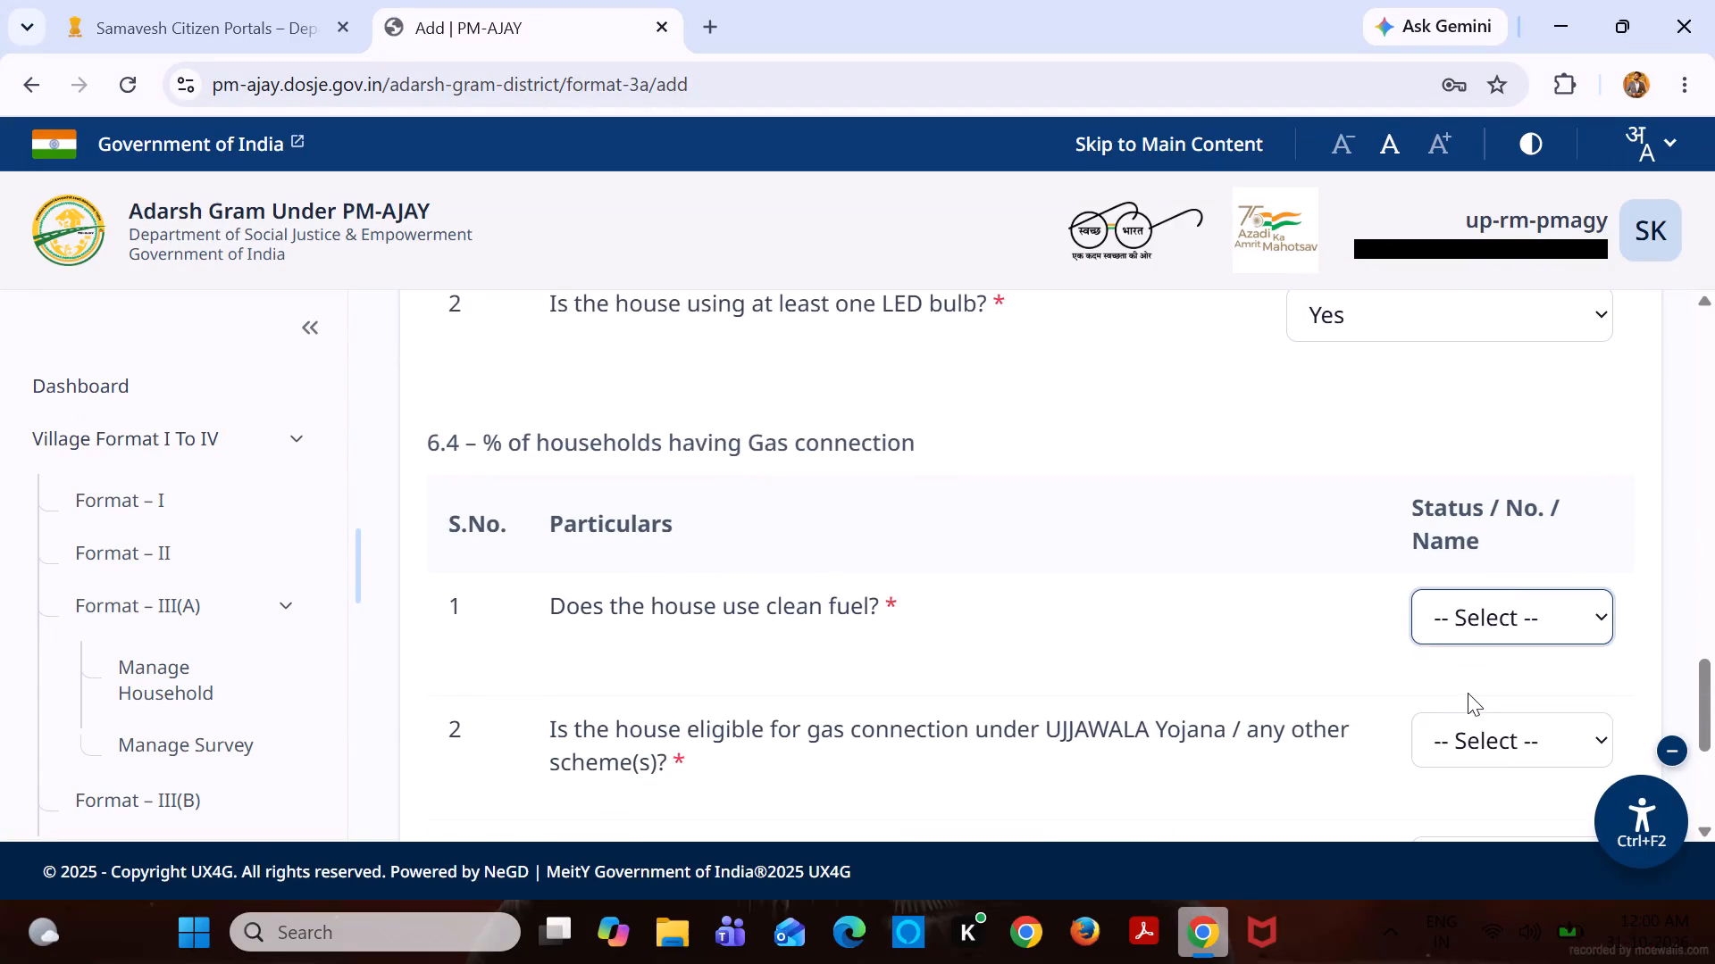
scroll(1474, 693, down, 2)
click(1602, 672)
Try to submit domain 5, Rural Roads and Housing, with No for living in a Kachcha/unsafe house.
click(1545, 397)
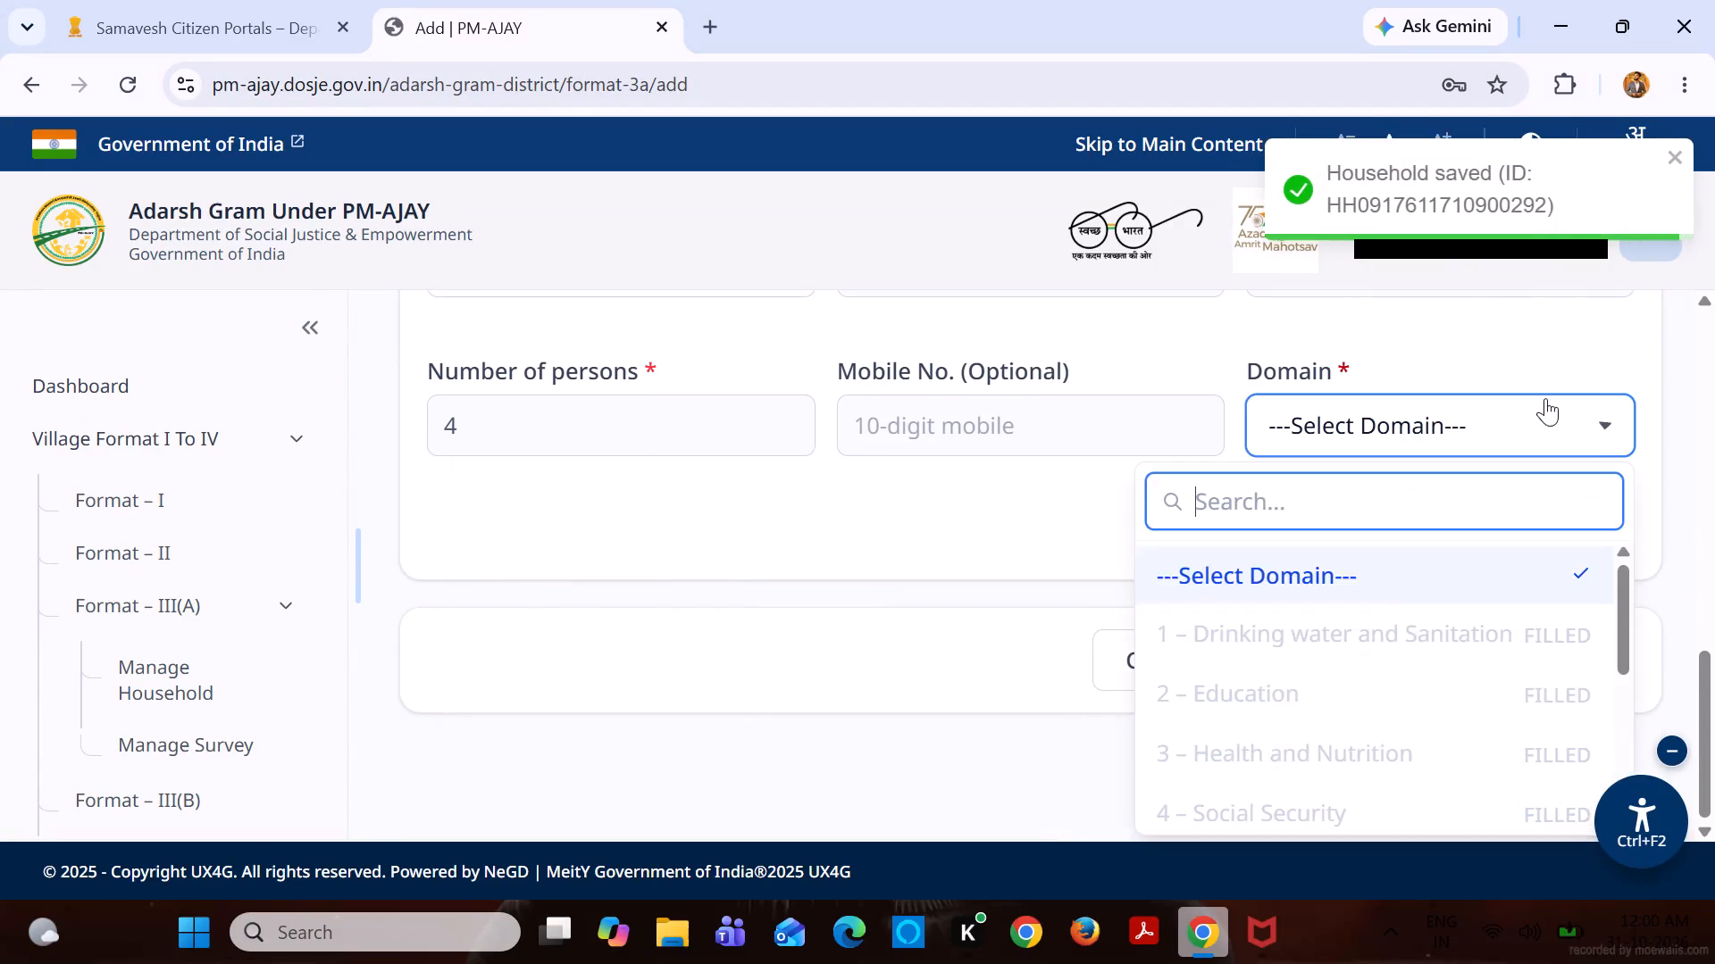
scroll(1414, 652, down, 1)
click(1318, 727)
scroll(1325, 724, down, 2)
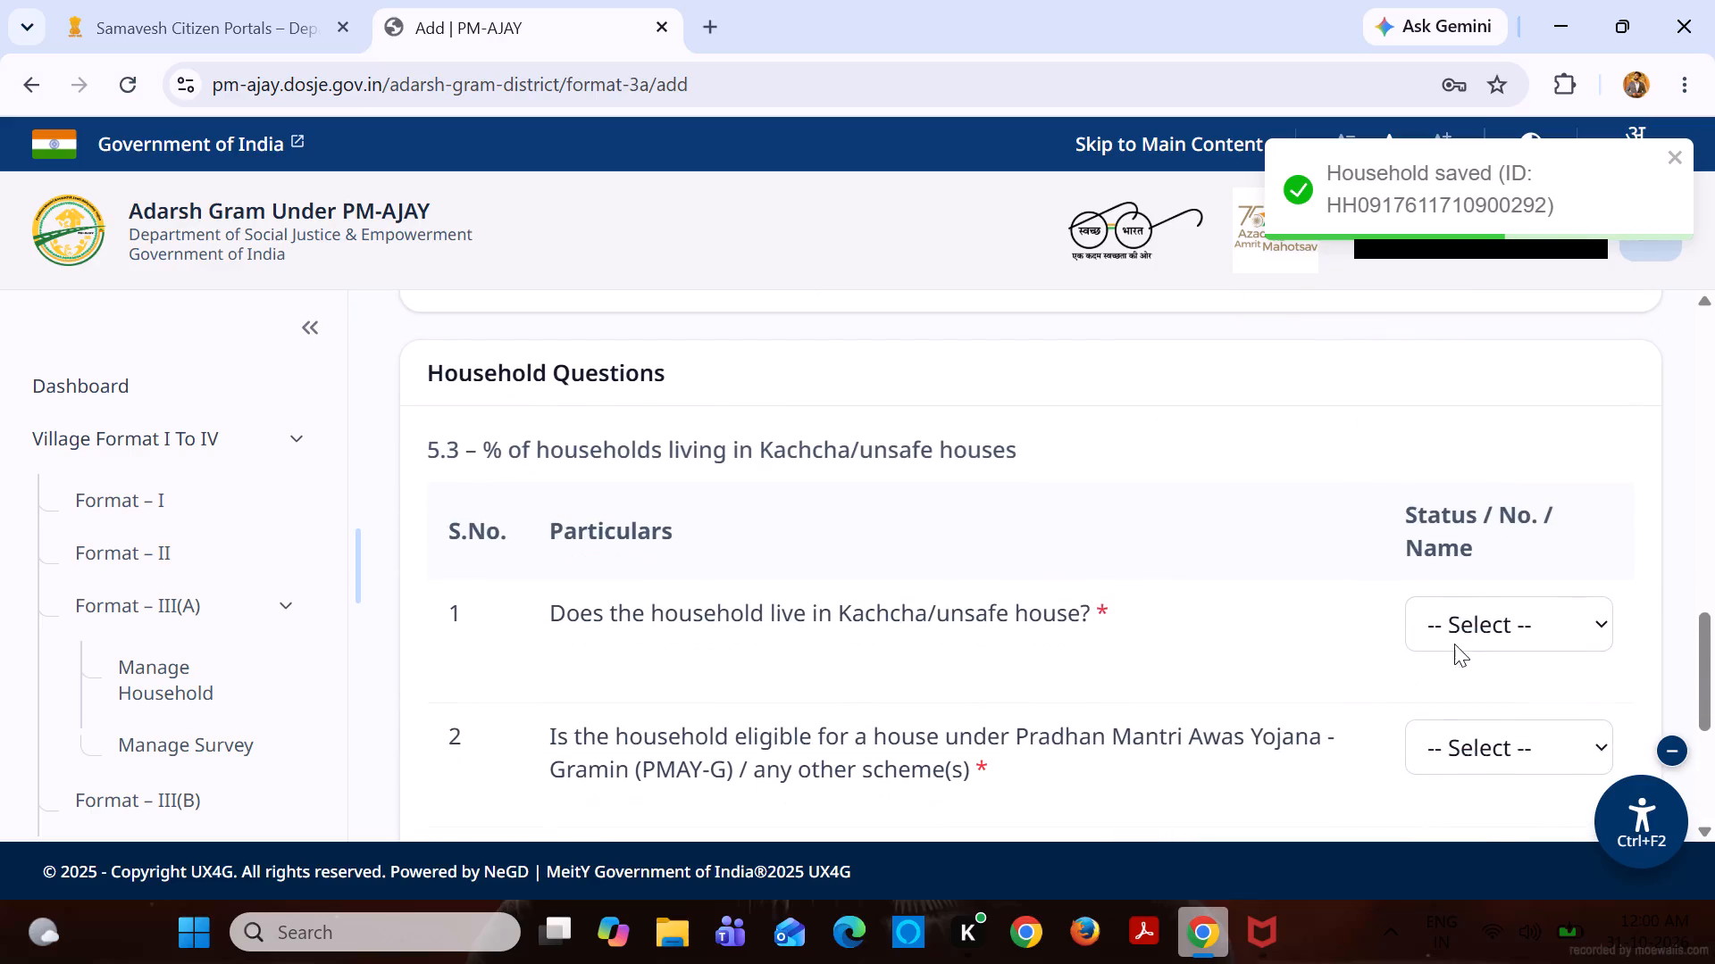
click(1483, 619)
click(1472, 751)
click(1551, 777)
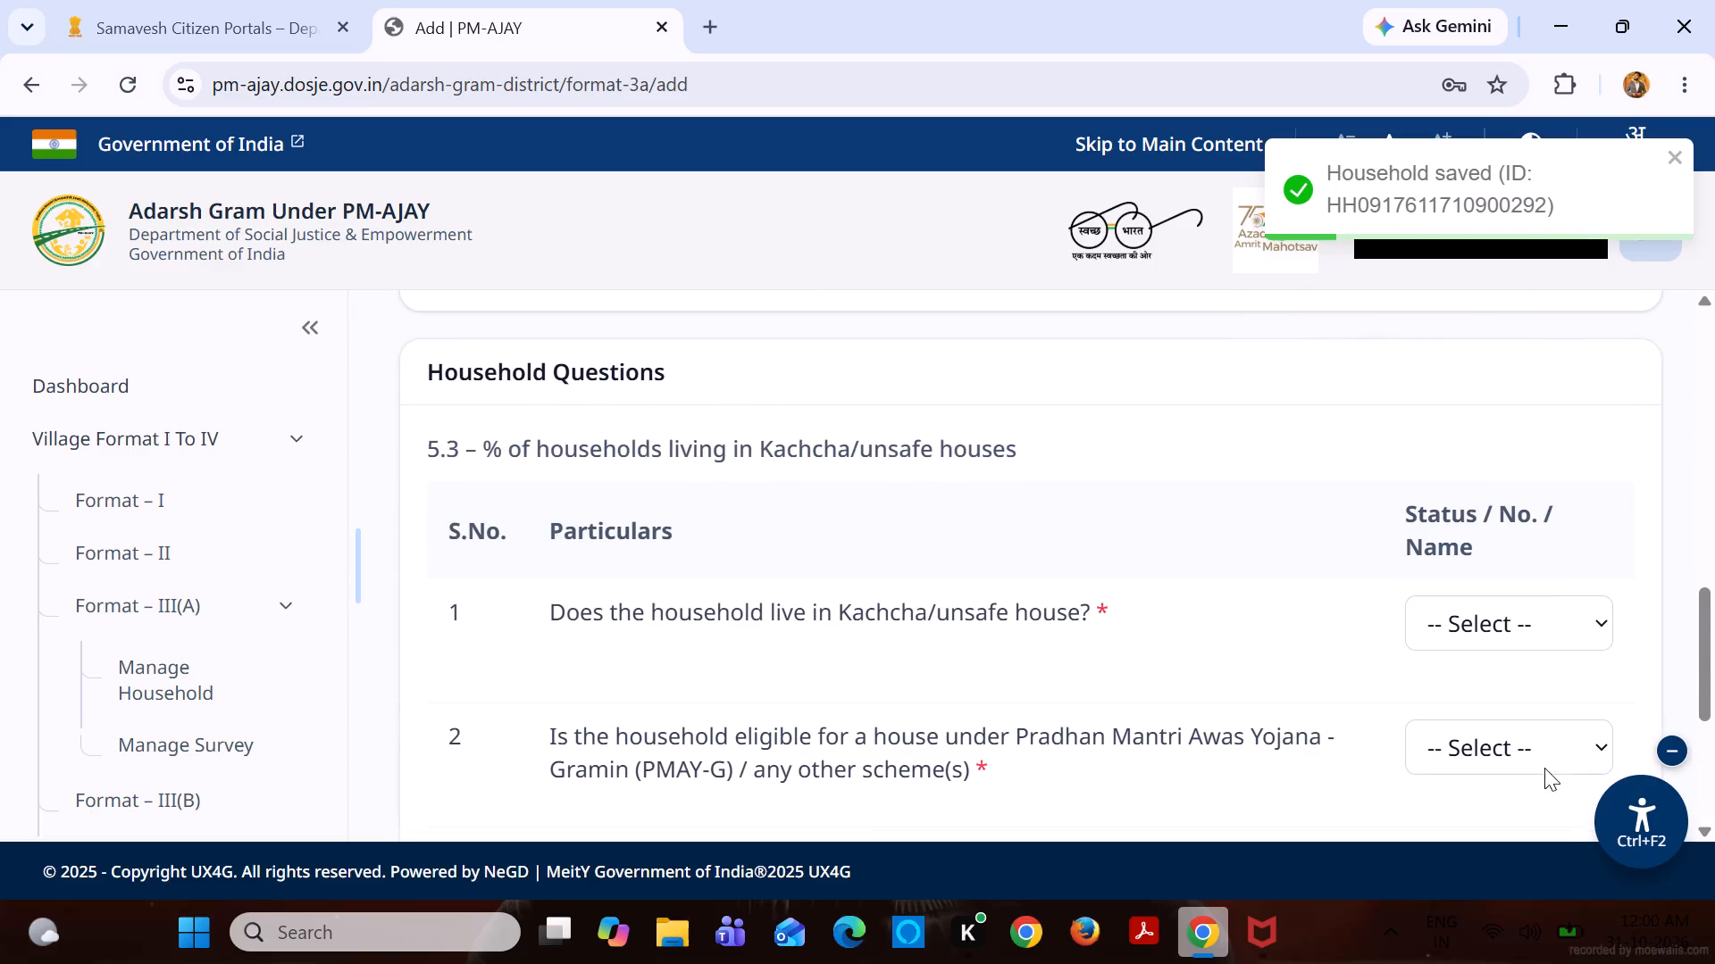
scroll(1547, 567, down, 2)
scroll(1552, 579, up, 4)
Complete domain 7, Agricultural Practices etc., with No for the household being involved in farming, and submit it.
click(1539, 431)
scroll(1416, 649, down, 2)
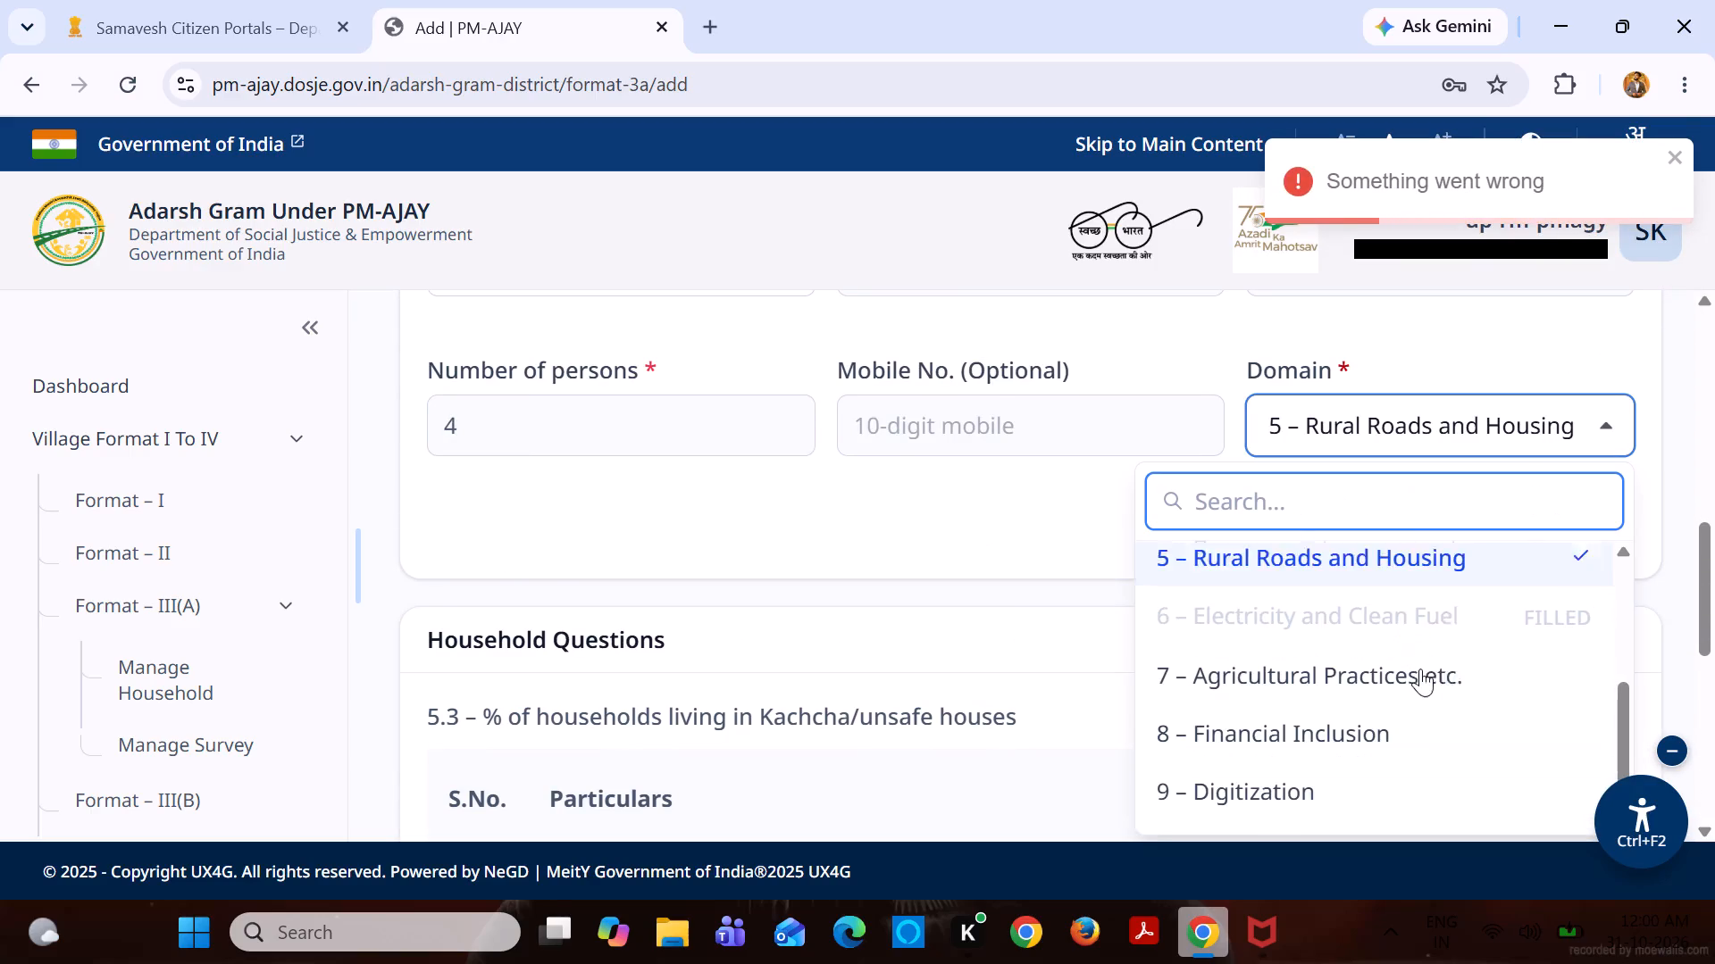
click(1417, 669)
scroll(1418, 659, down, 3)
click(1485, 472)
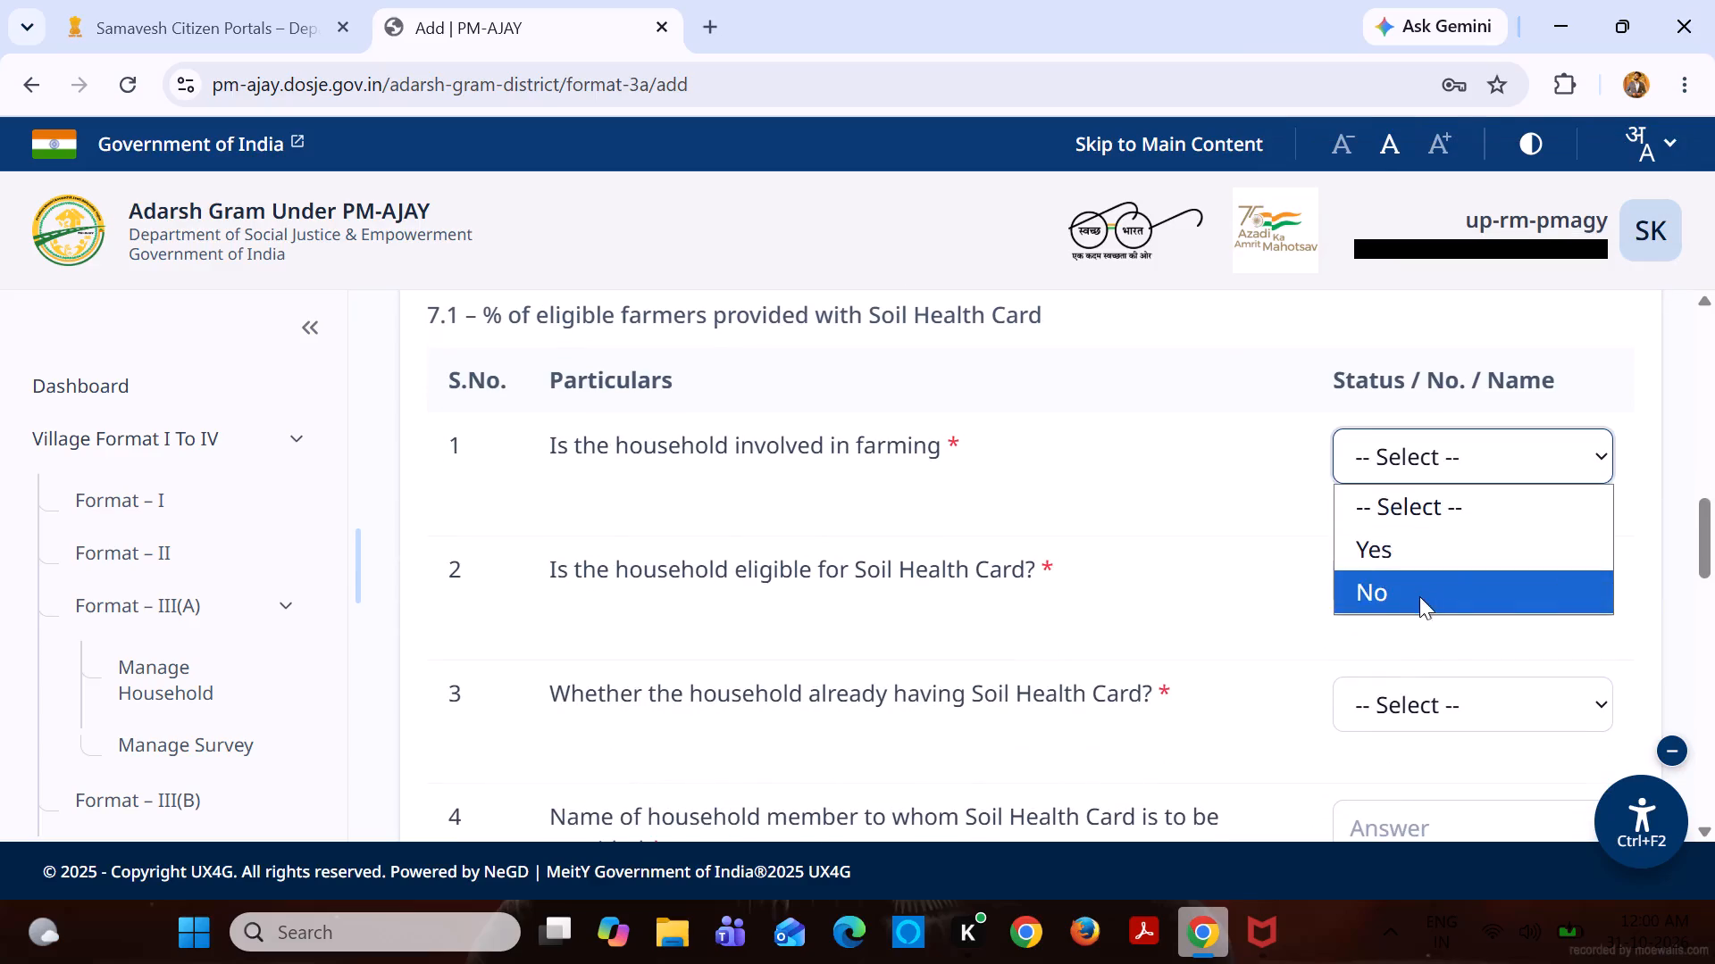
click(1419, 598)
scroll(1420, 598, down, 4)
click(1623, 648)
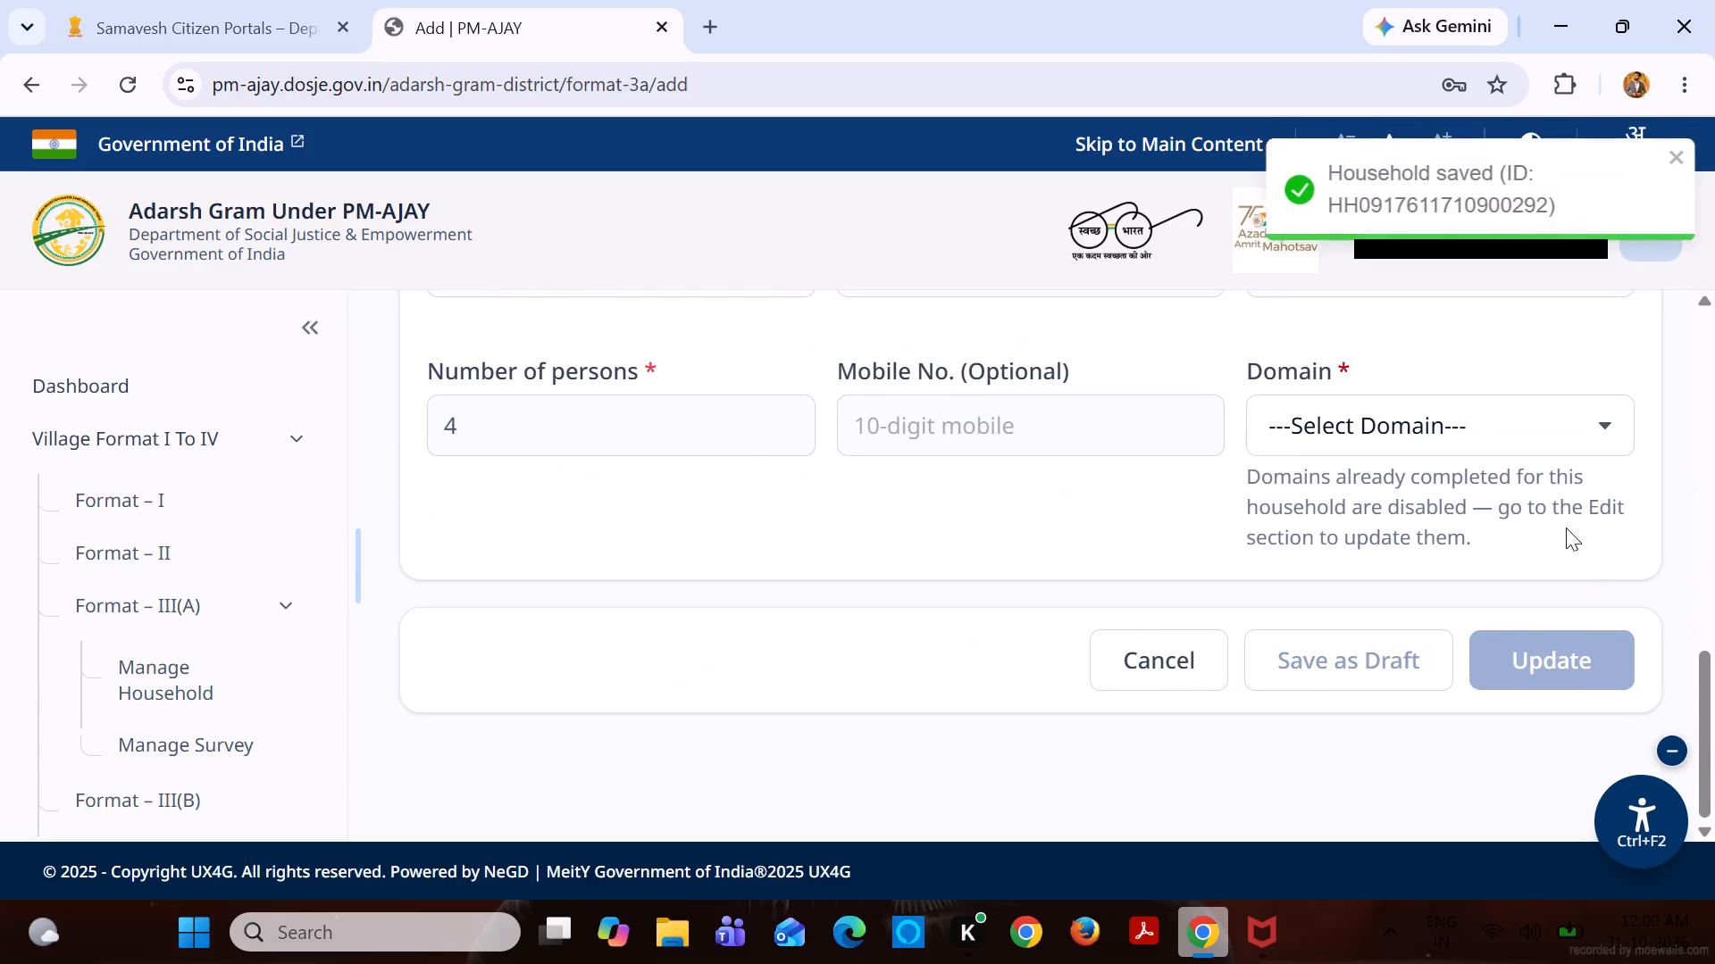
Complete domain 5, Rural Roads and Housing, with No for living in a Kachcha/unsafe house, and submit it.
click(1558, 424)
scroll(1432, 761, down, 2)
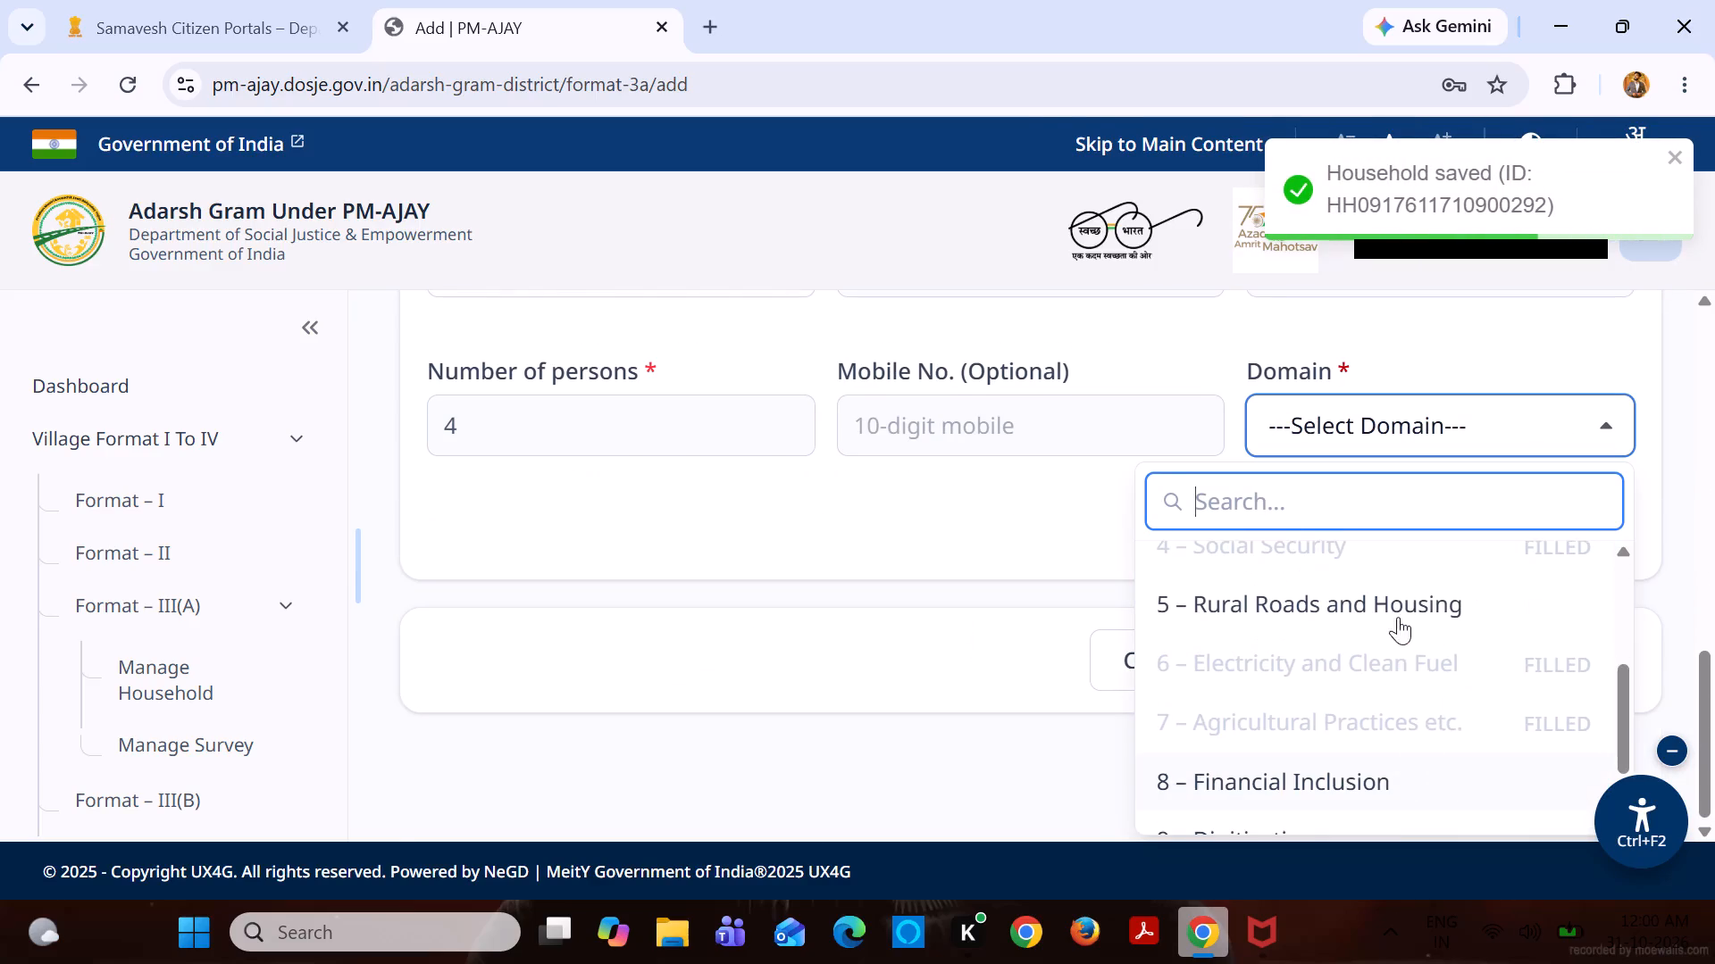
click(1398, 601)
scroll(1401, 608, down, 2)
click(1476, 621)
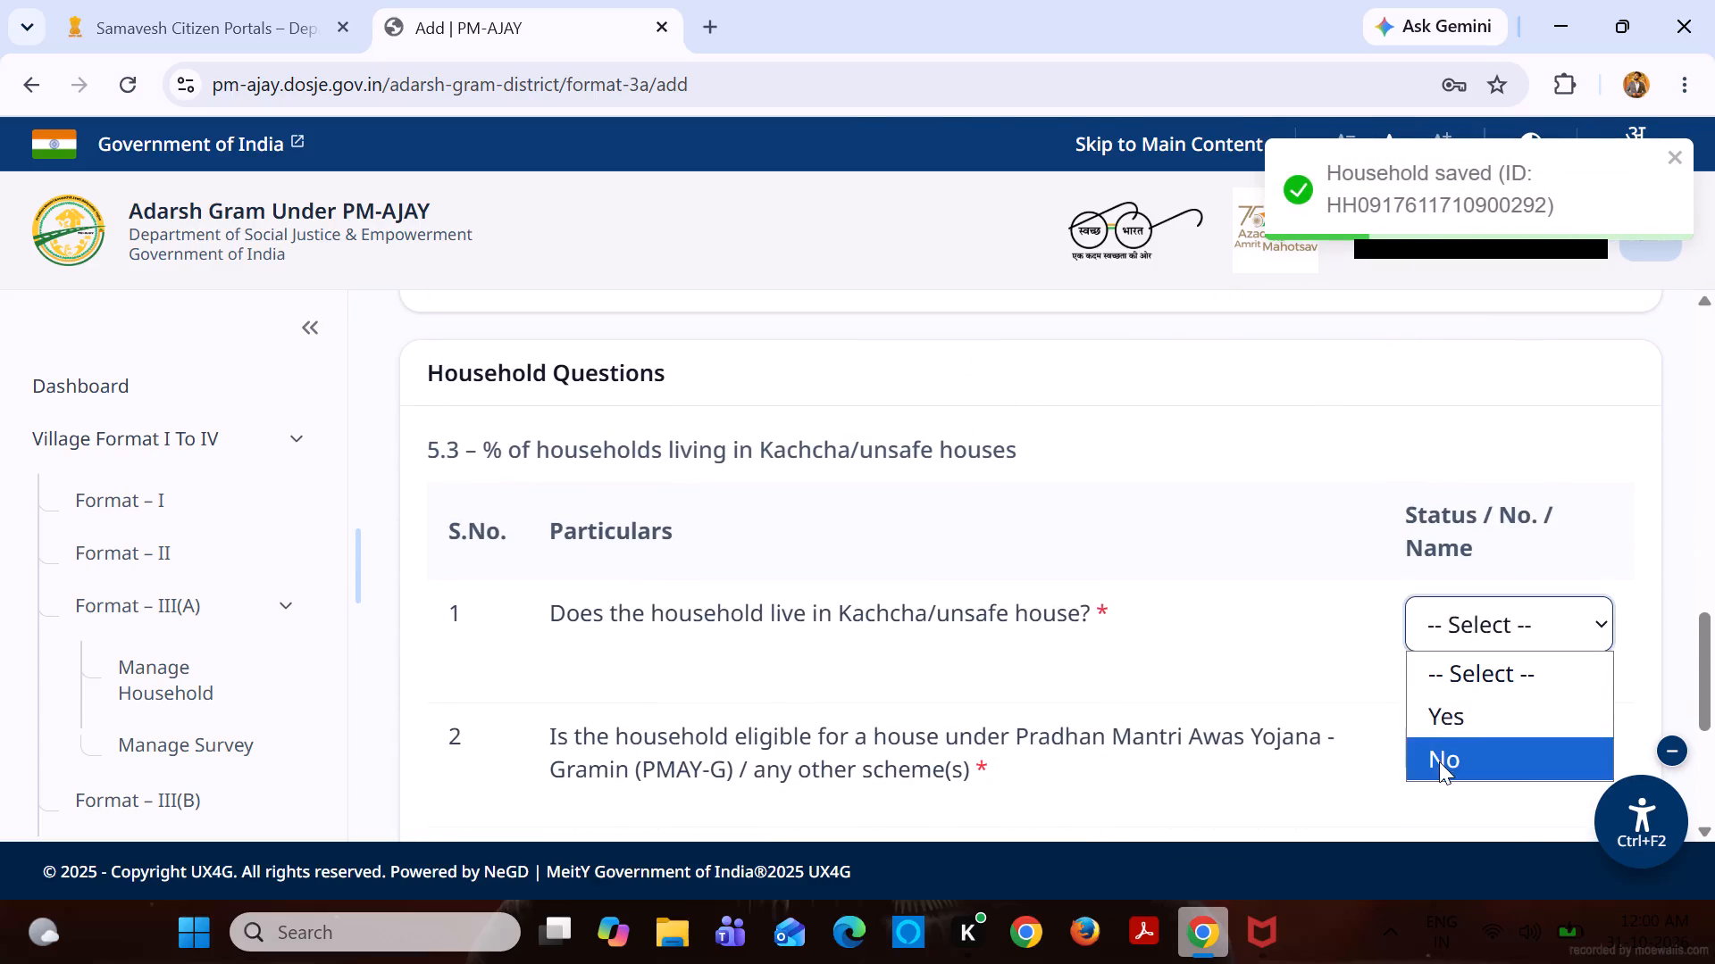
click(1439, 761)
click(1538, 750)
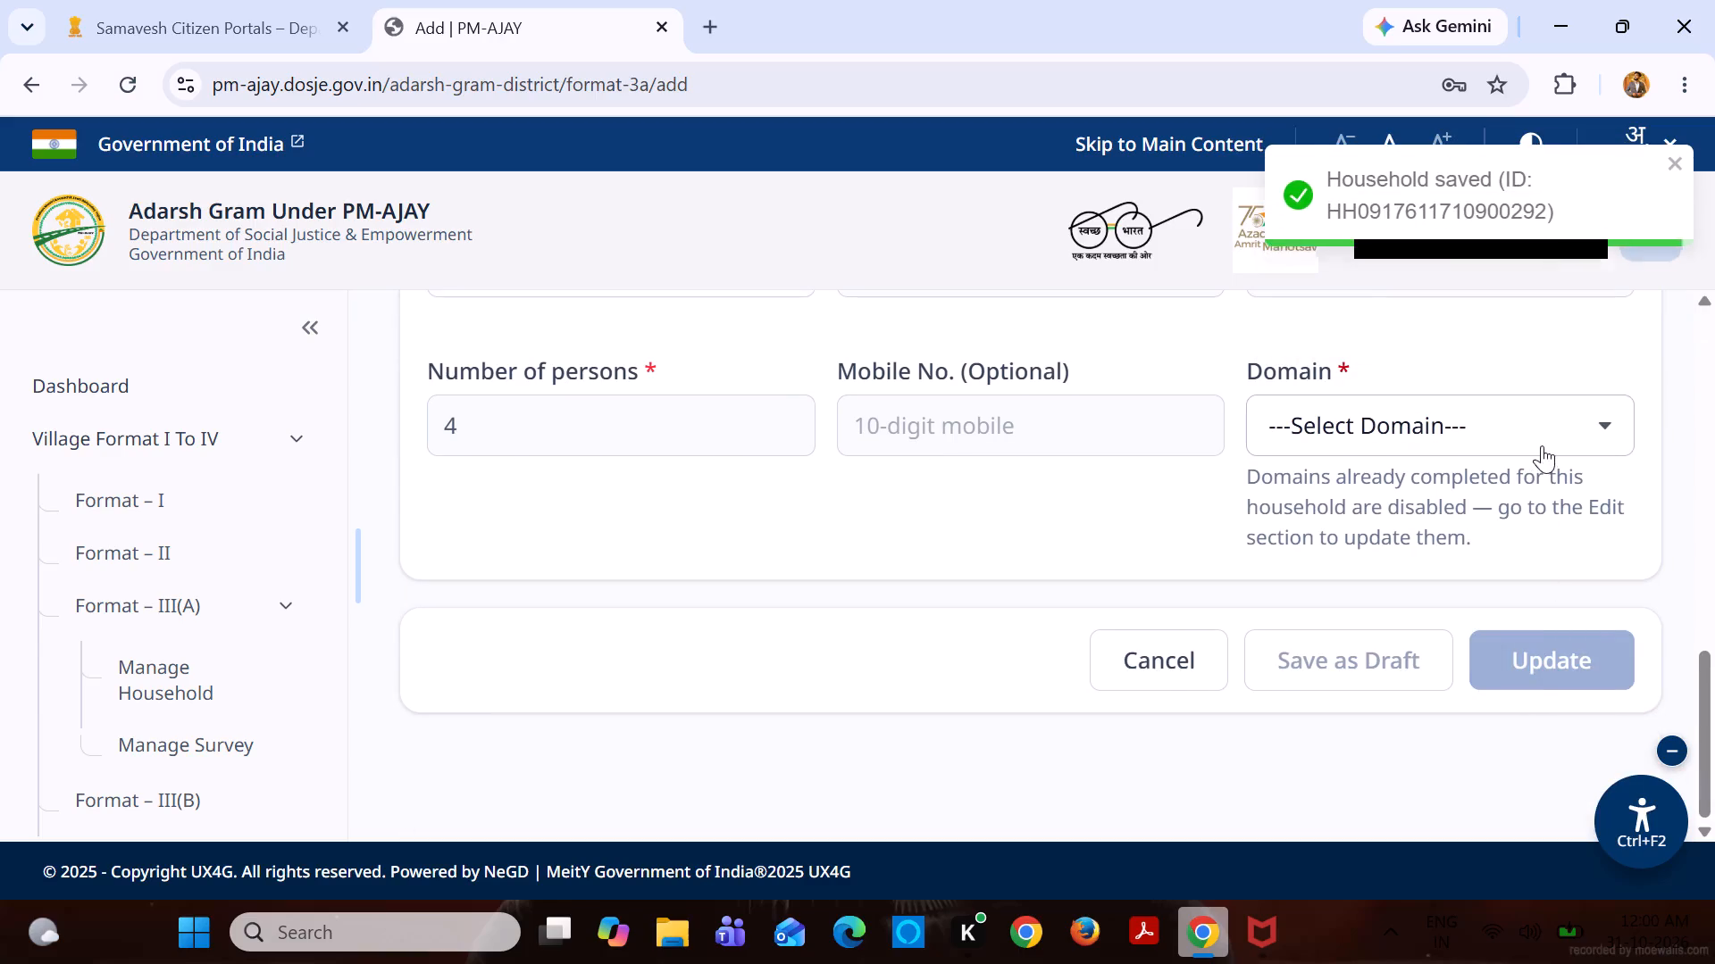
Select domain 8, Financial Inclusion, and enter 0 persons above 5 years and 0 members eligible for opening a bank or post office account.
click(1542, 445)
scroll(1487, 603, down, 4)
click(1417, 695)
scroll(1417, 703, down, 2)
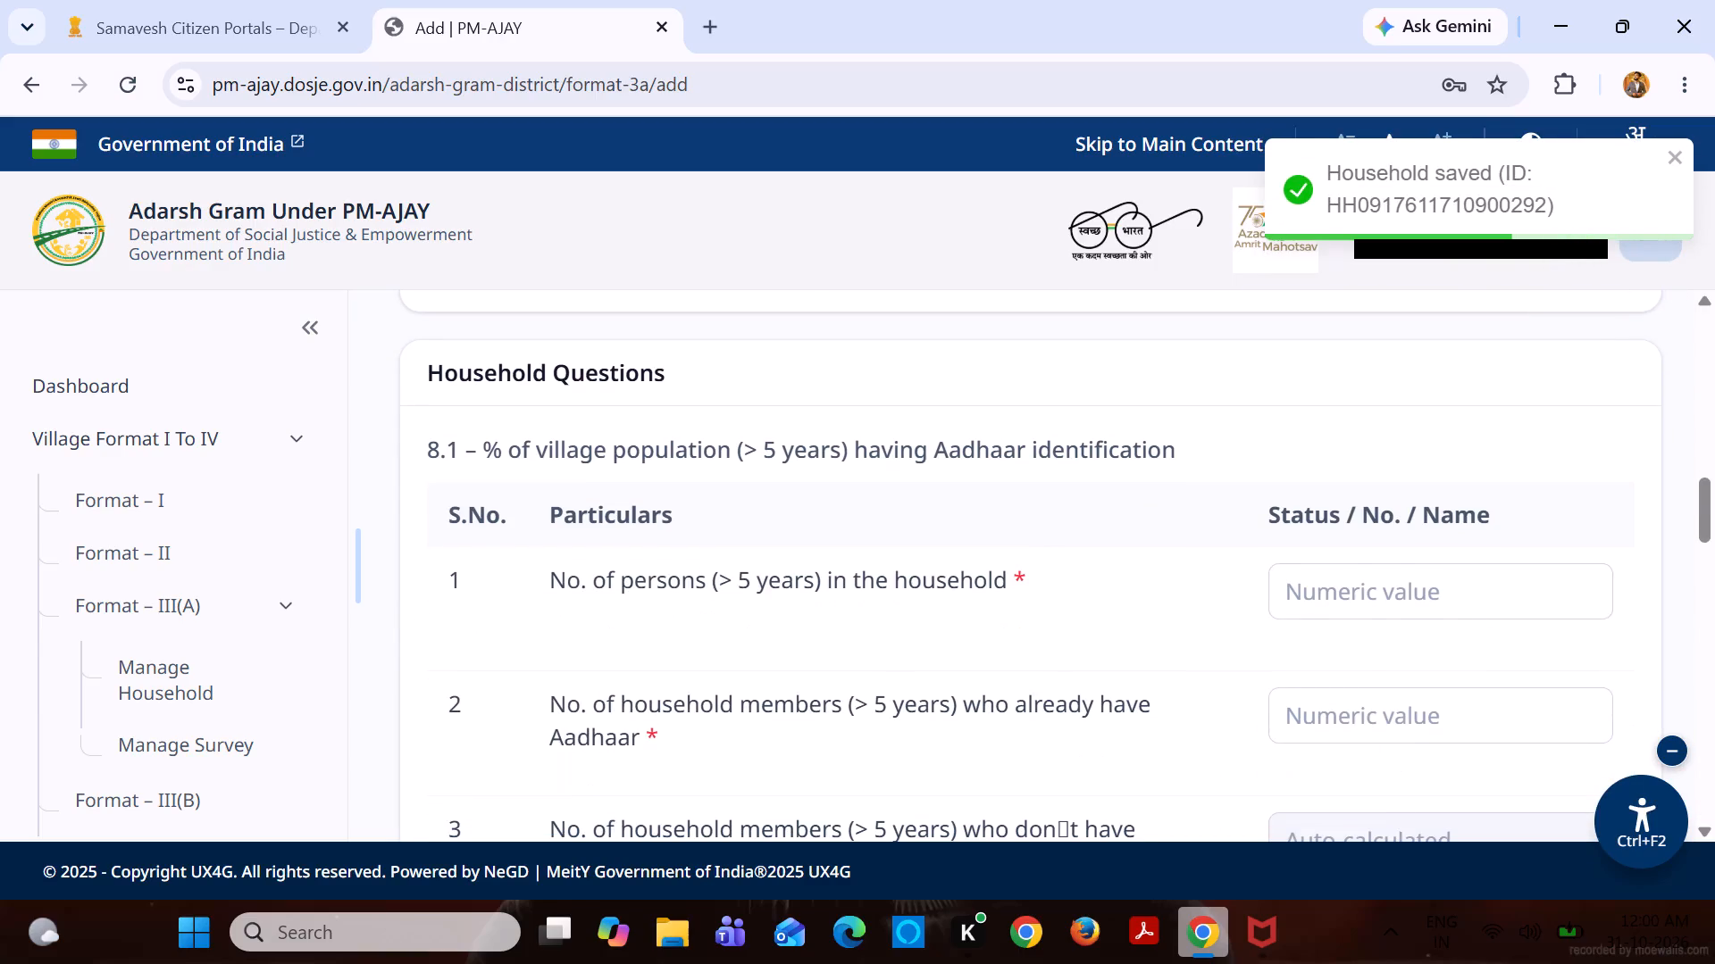
click(1477, 577)
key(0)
scroll(1481, 596, down, 2)
click(1482, 617)
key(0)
Enter 0 persons eligible for PMSBY coverage and 0 members eligible for PMJJBY coverage, and submit domain 8.
scroll(1482, 611, down, 2)
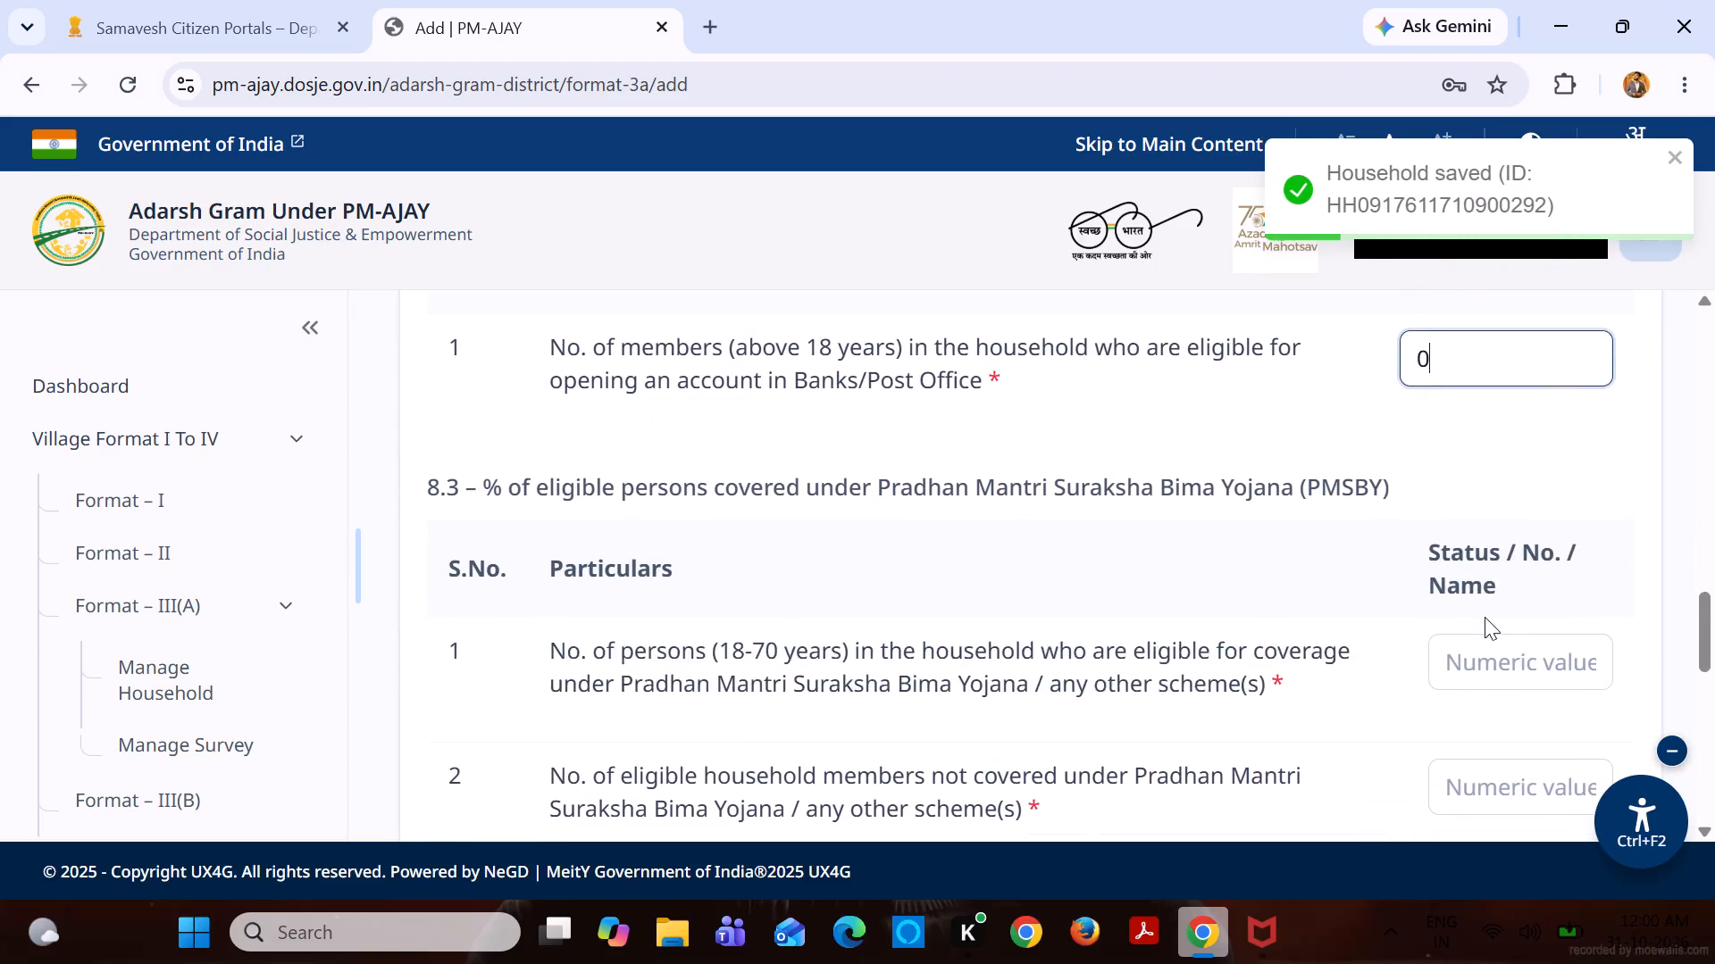
click(1485, 616)
click(1482, 660)
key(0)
scroll(1485, 654, down, 2)
click(1508, 713)
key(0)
scroll(1507, 702, down, 2)
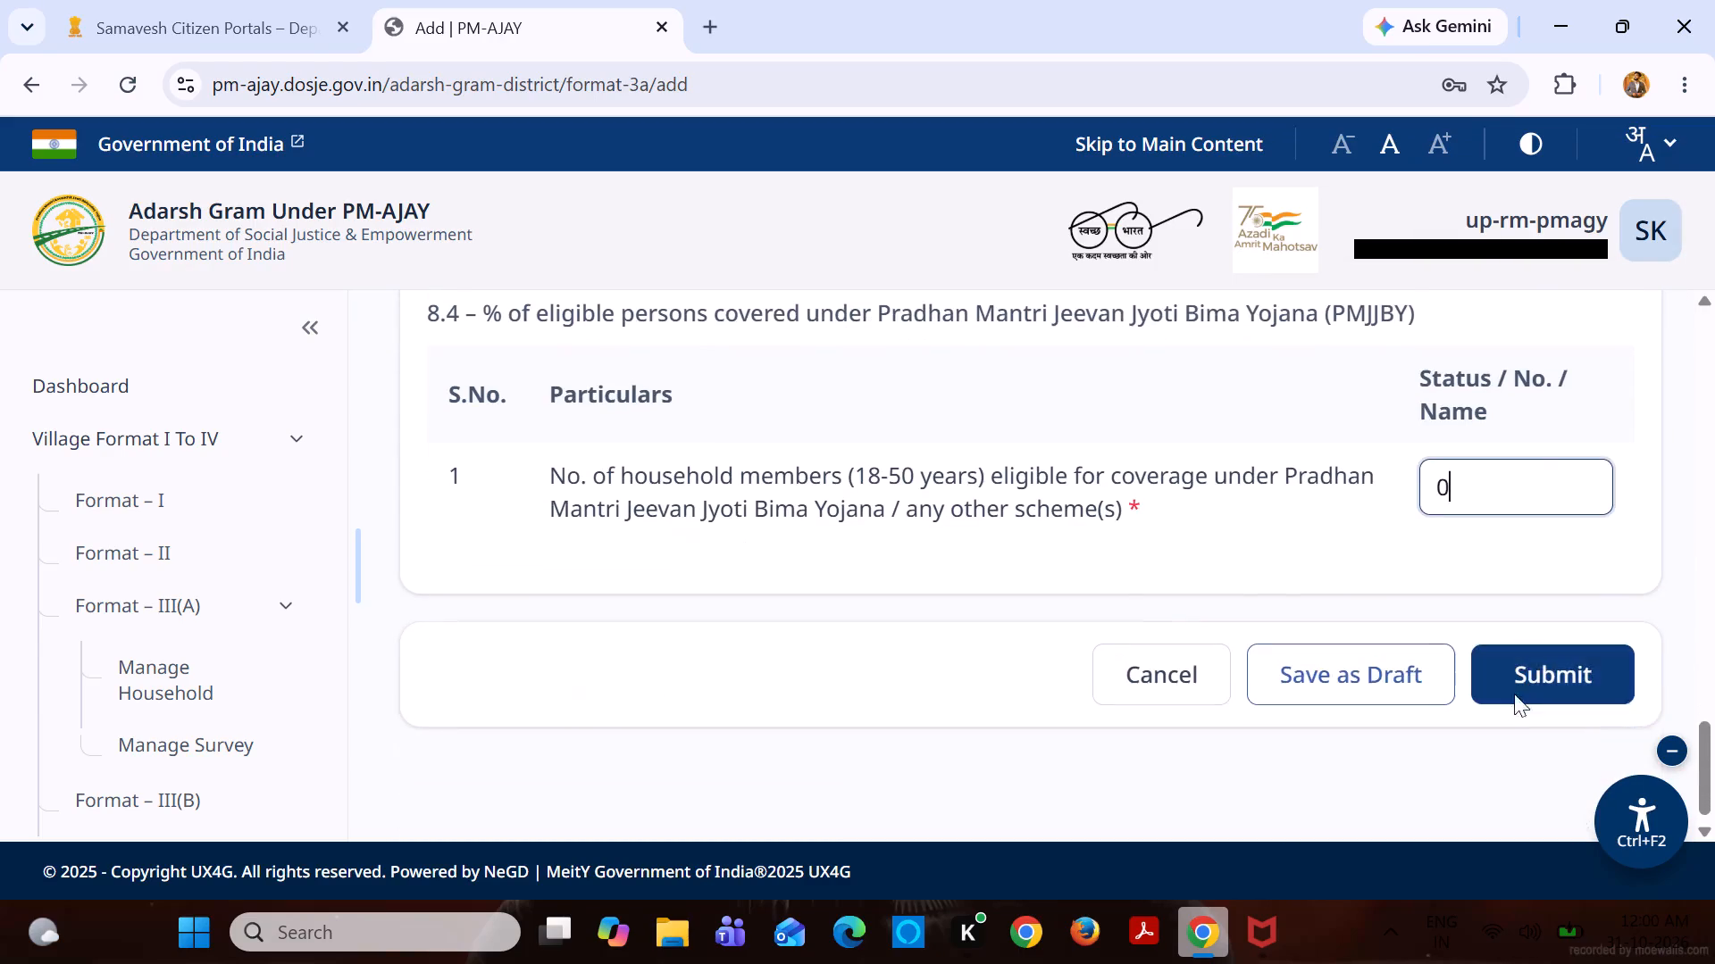
click(1530, 669)
Complete domain 9, Digitization, with 0 members eligible for PMGDISHA digital literacy training, and submit it.
drag(1542, 411, 1542, 422)
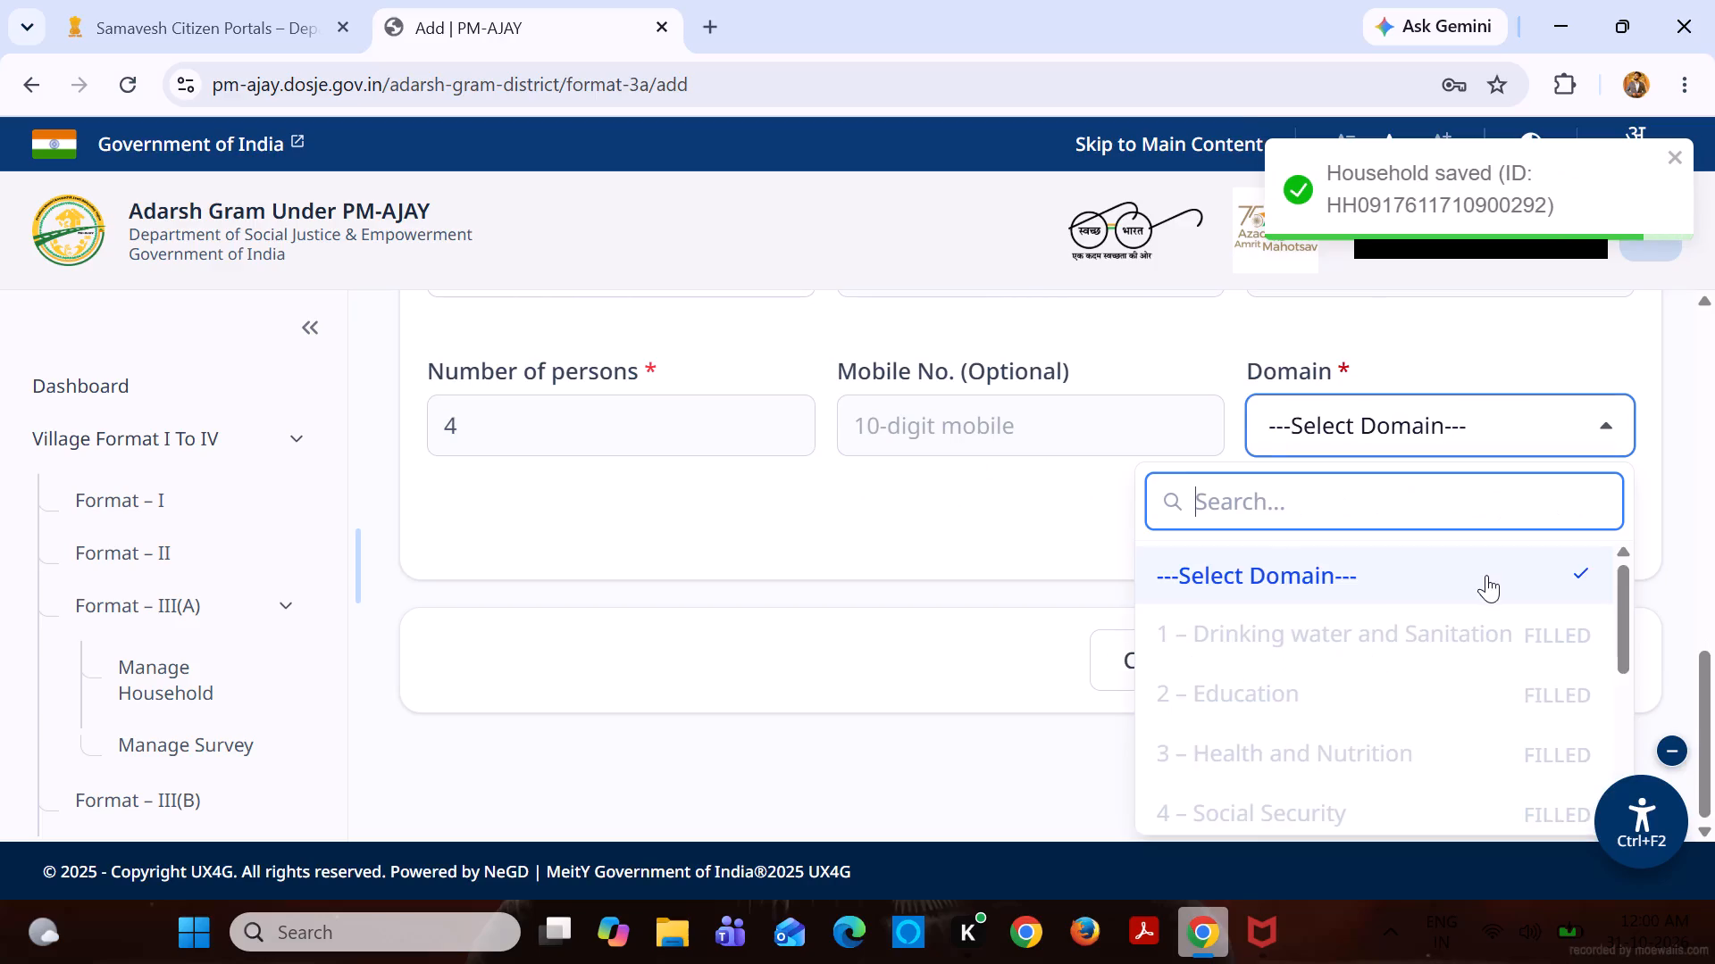
scroll(1486, 589, down, 4)
click(1359, 724)
scroll(1365, 727, down, 2)
click(1483, 605)
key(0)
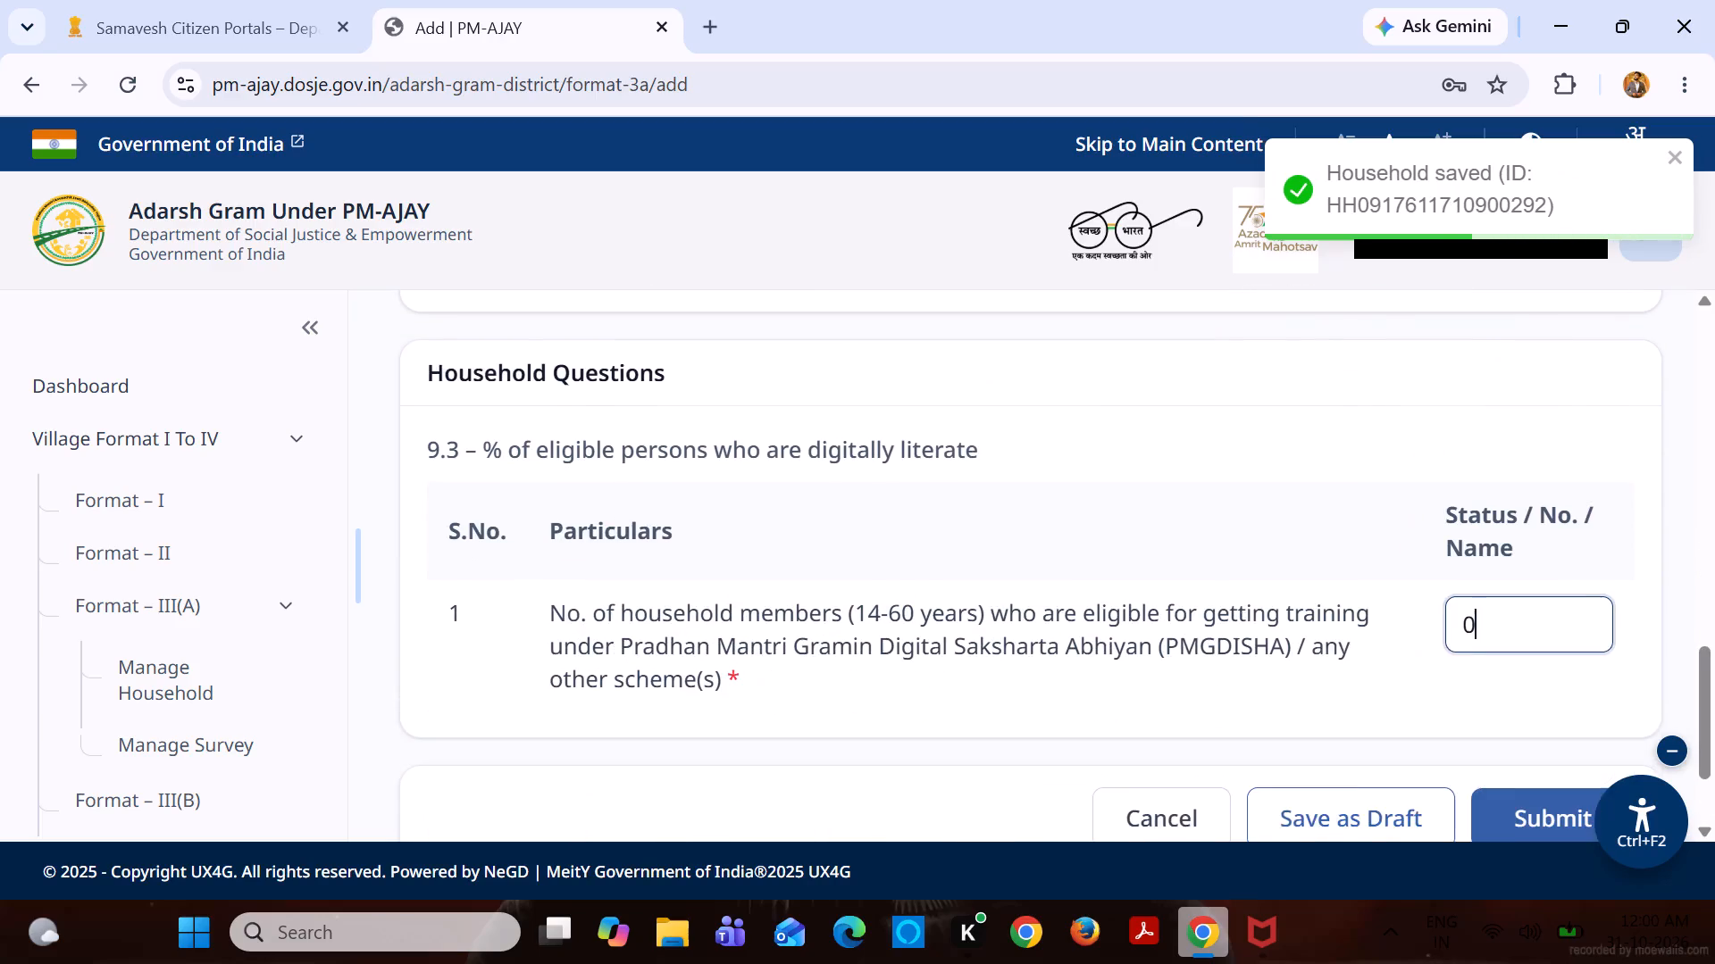
scroll(1489, 631, down, 2)
click(1546, 655)
Select domain 10, Livelihood and Skill Development, and enter 0 youth eligible for skill training and 0 eligible for bank linked loans.
click(1542, 426)
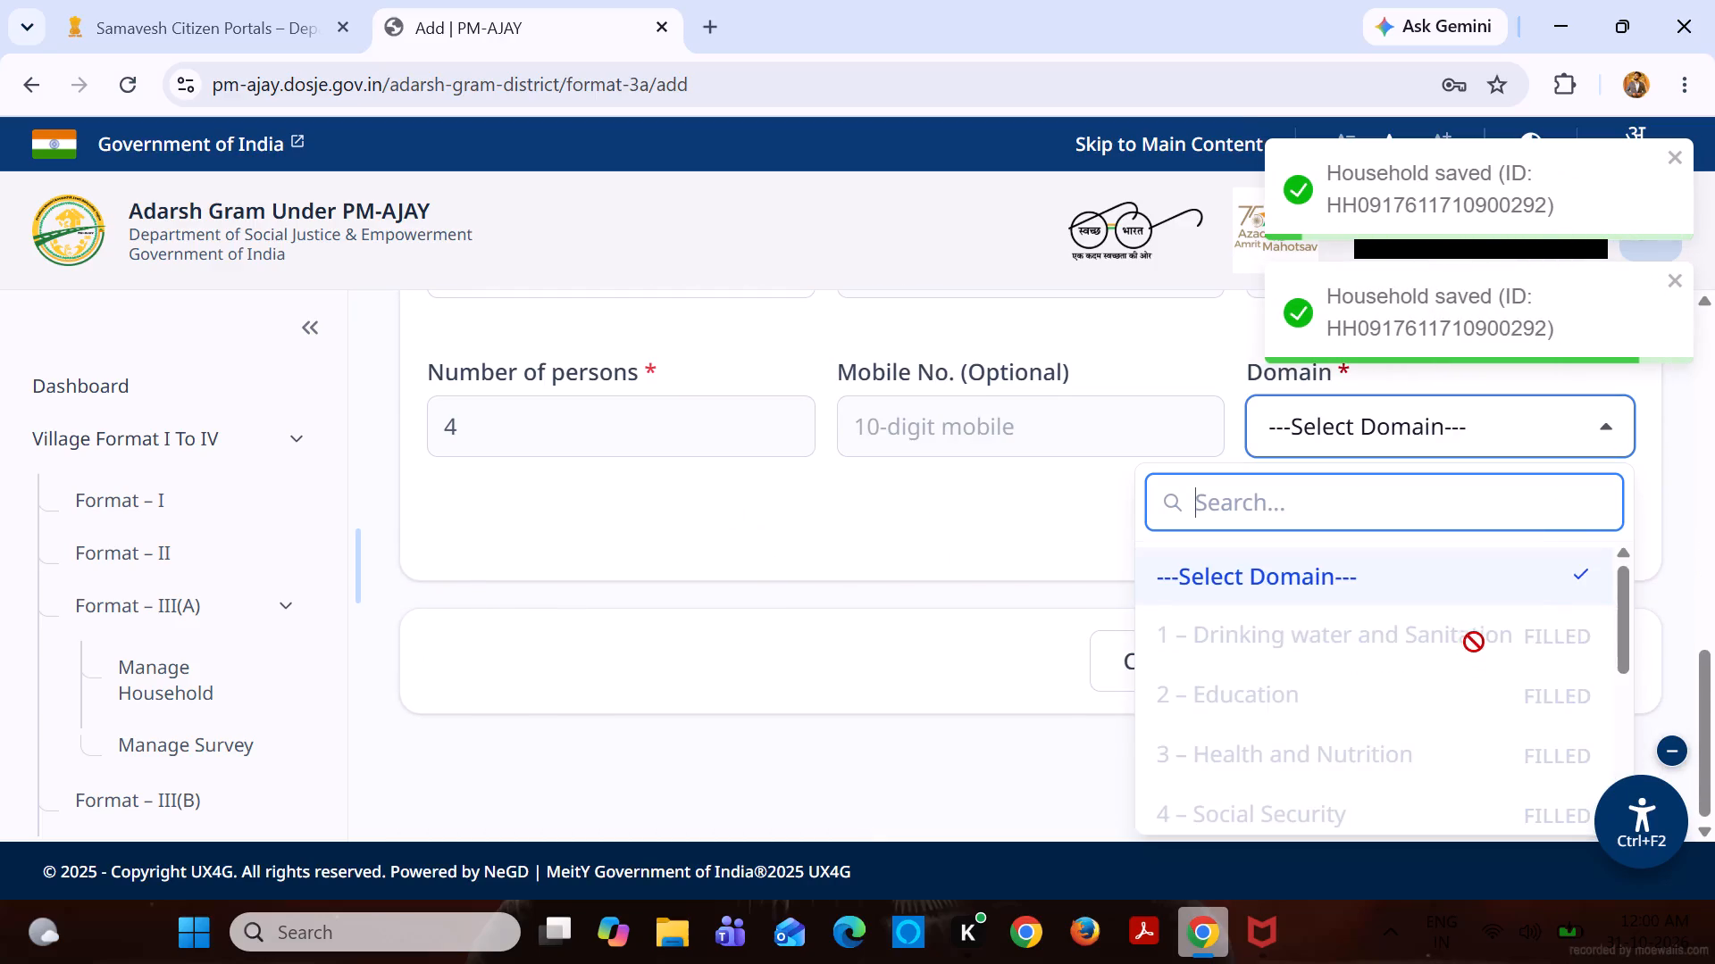
scroll(1474, 648, down, 2)
scroll(1352, 718, down, 2)
click(1284, 794)
scroll(1293, 747, down, 2)
click(1445, 593)
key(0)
scroll(1452, 640, down, 2)
click(1456, 600)
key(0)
Answer Yes to a household member belonging to a self-help group in 10.3, and submit domain 10.
scroll(1457, 626, down, 1)
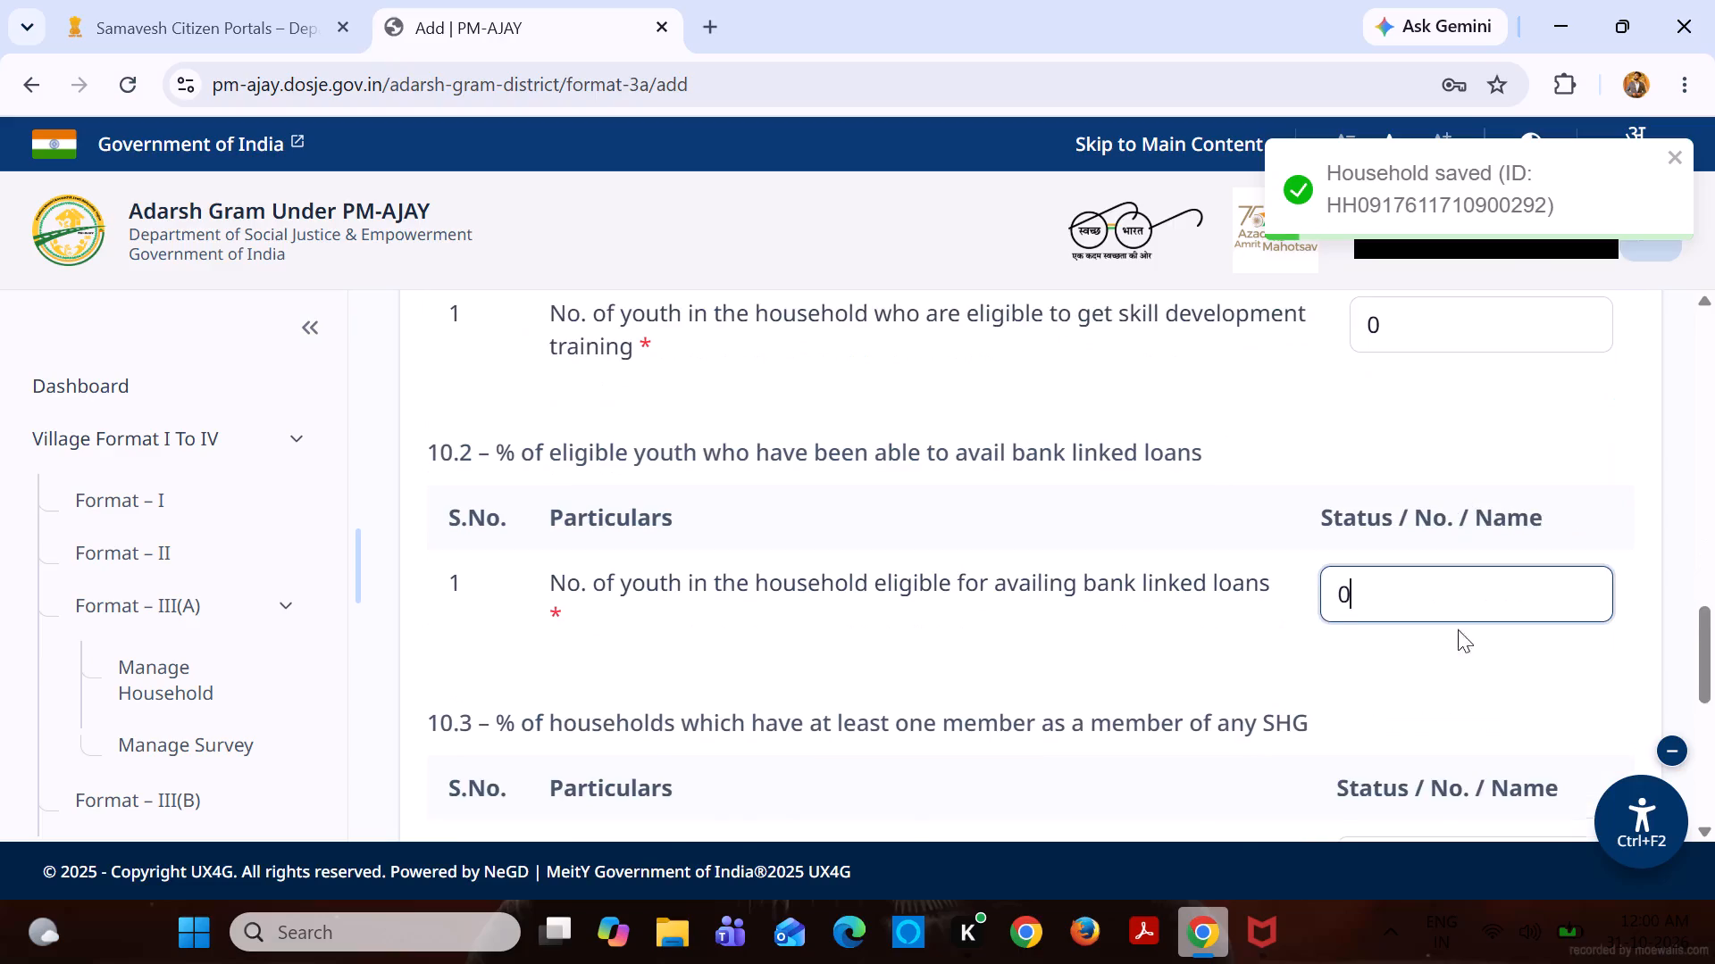
click(1464, 735)
click(1436, 811)
scroll(1442, 745, down, 2)
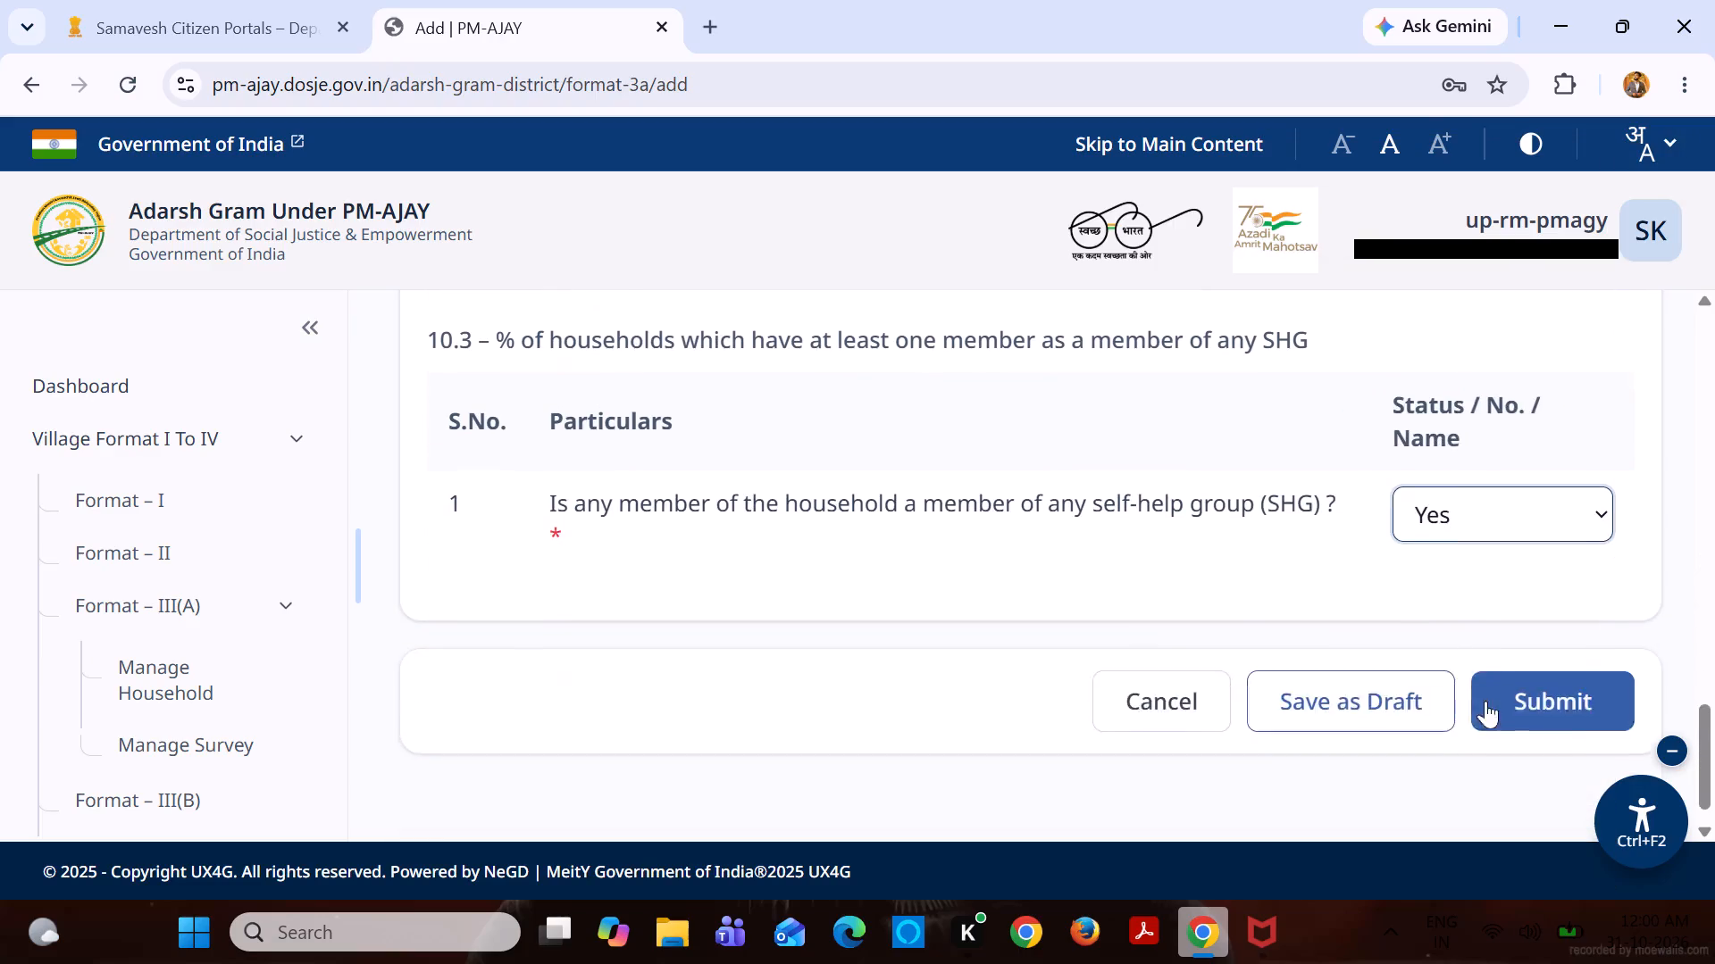
click(1543, 662)
Open the Format-III(A) Manage Household page.
drag(161, 692, 163, 701)
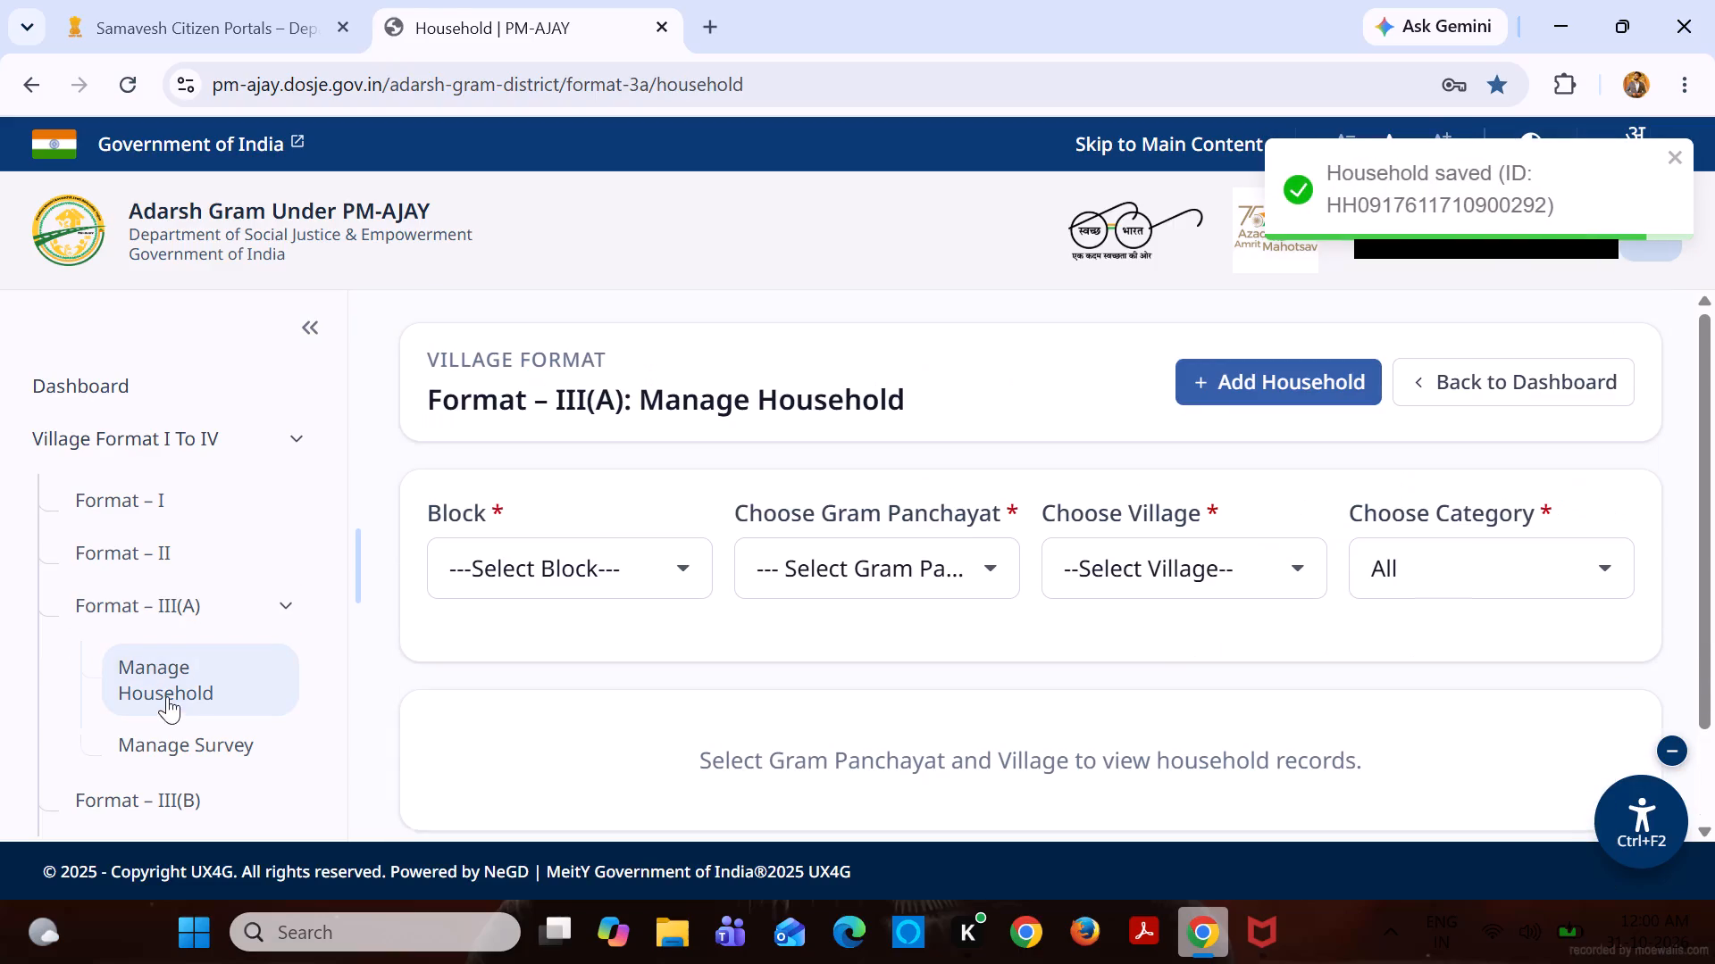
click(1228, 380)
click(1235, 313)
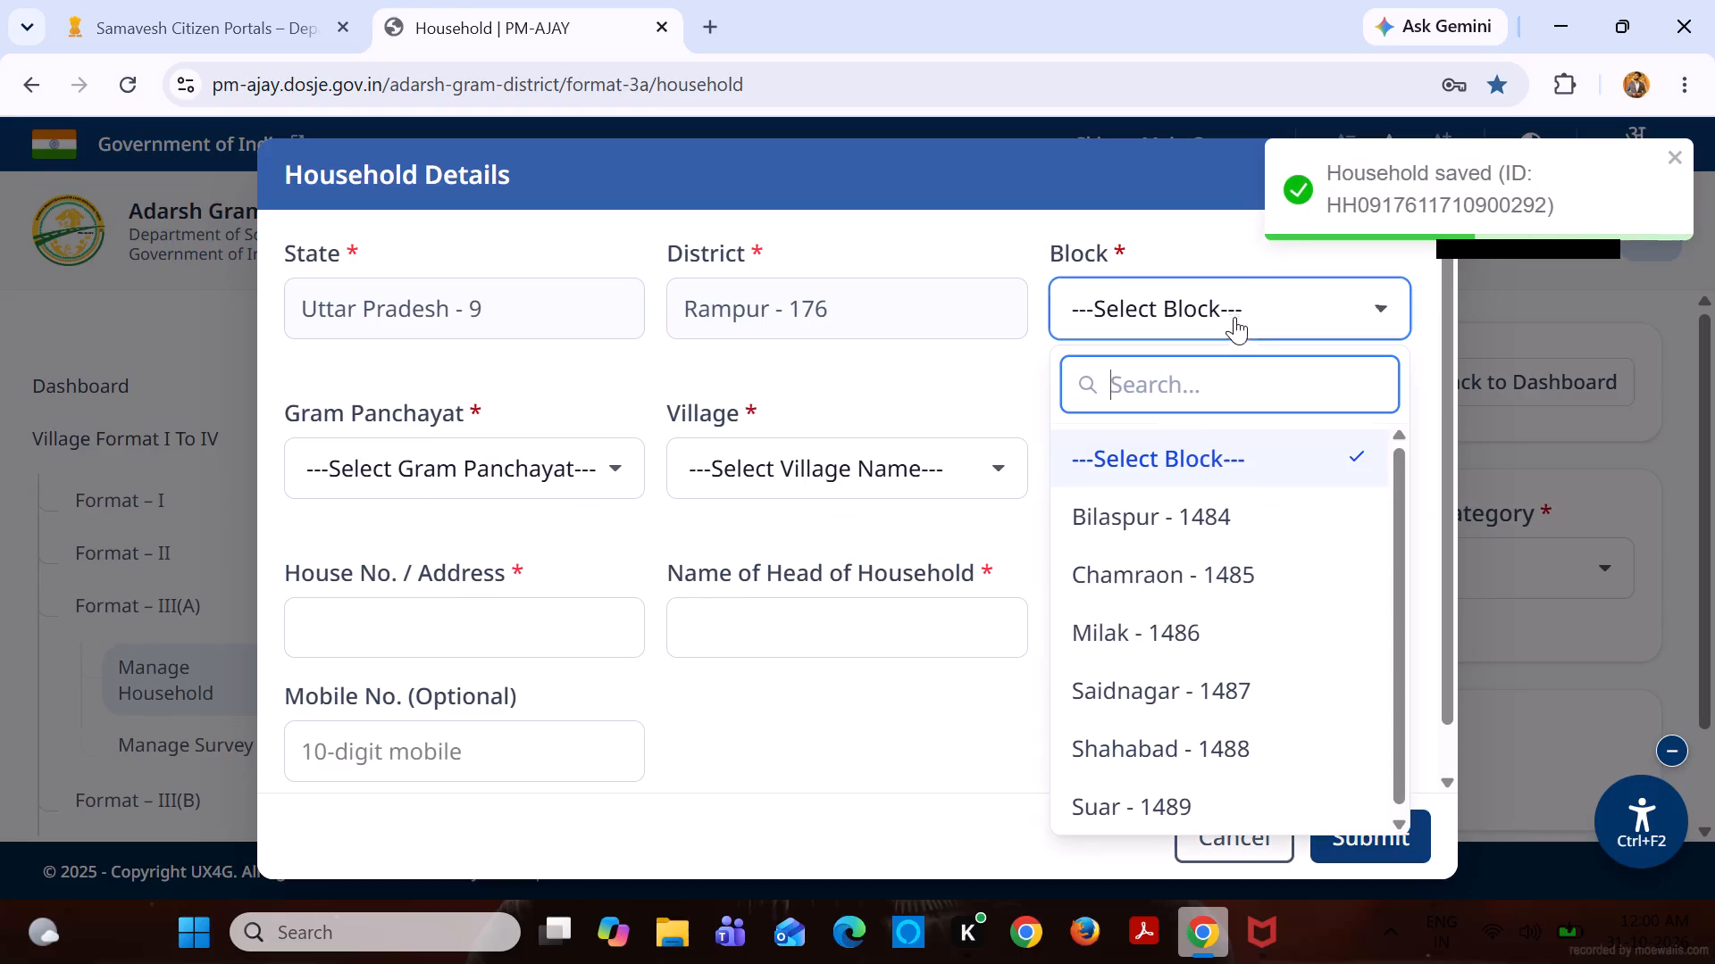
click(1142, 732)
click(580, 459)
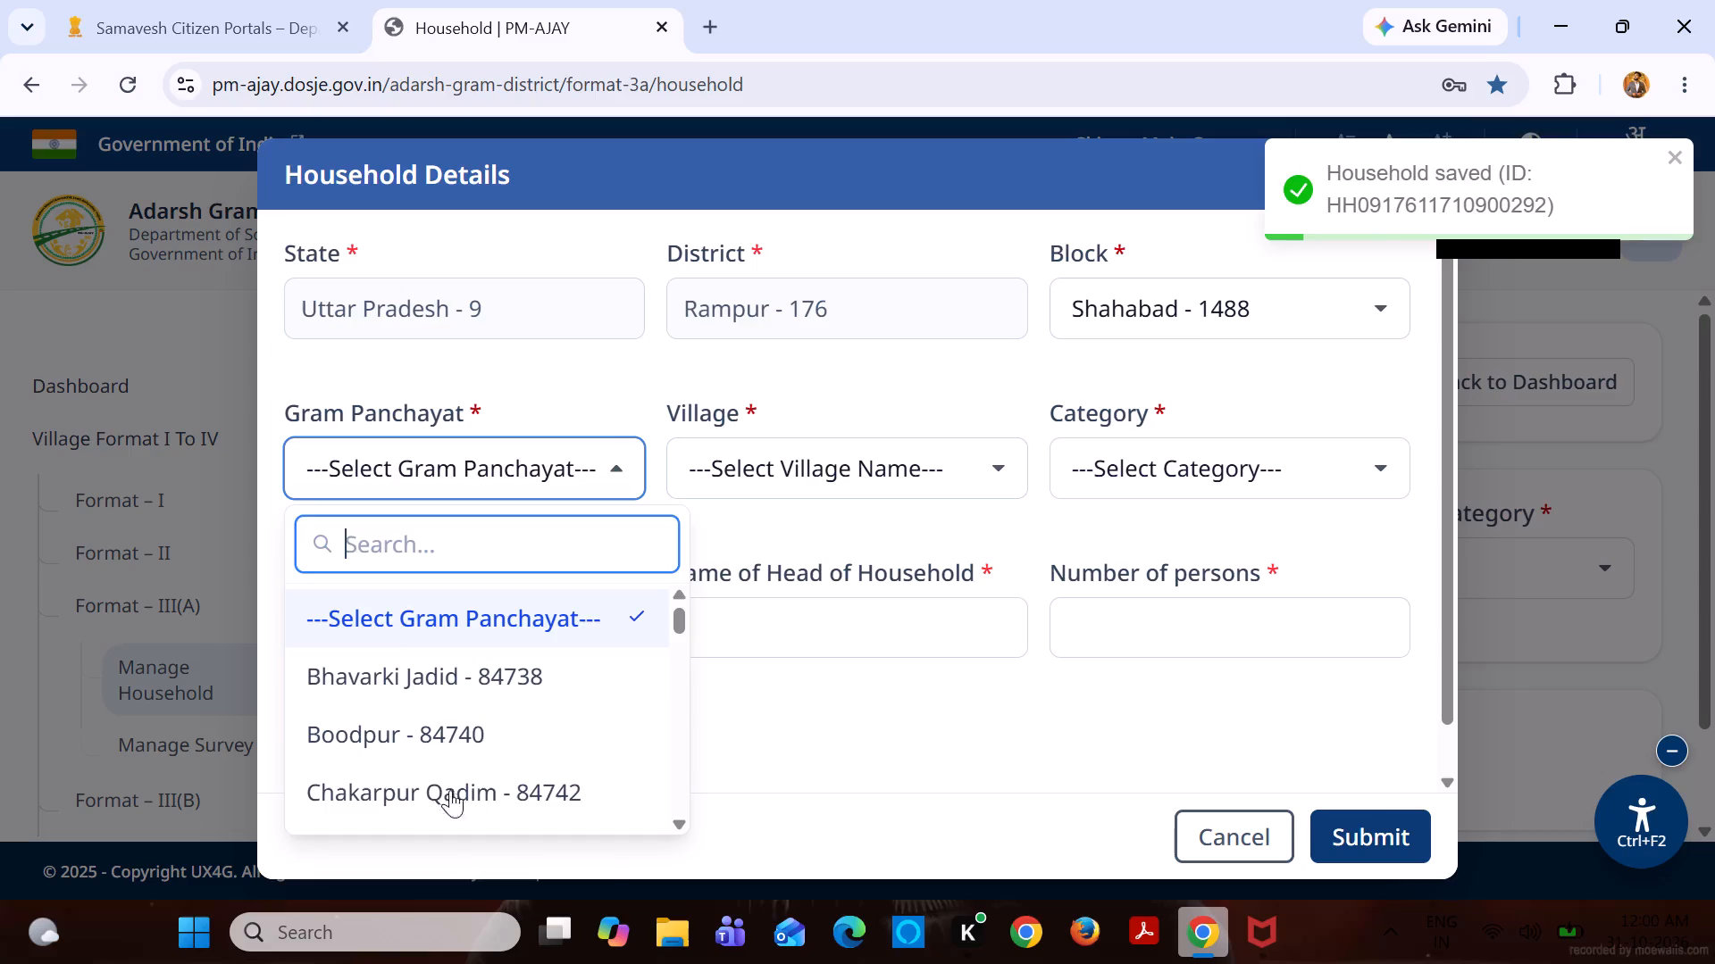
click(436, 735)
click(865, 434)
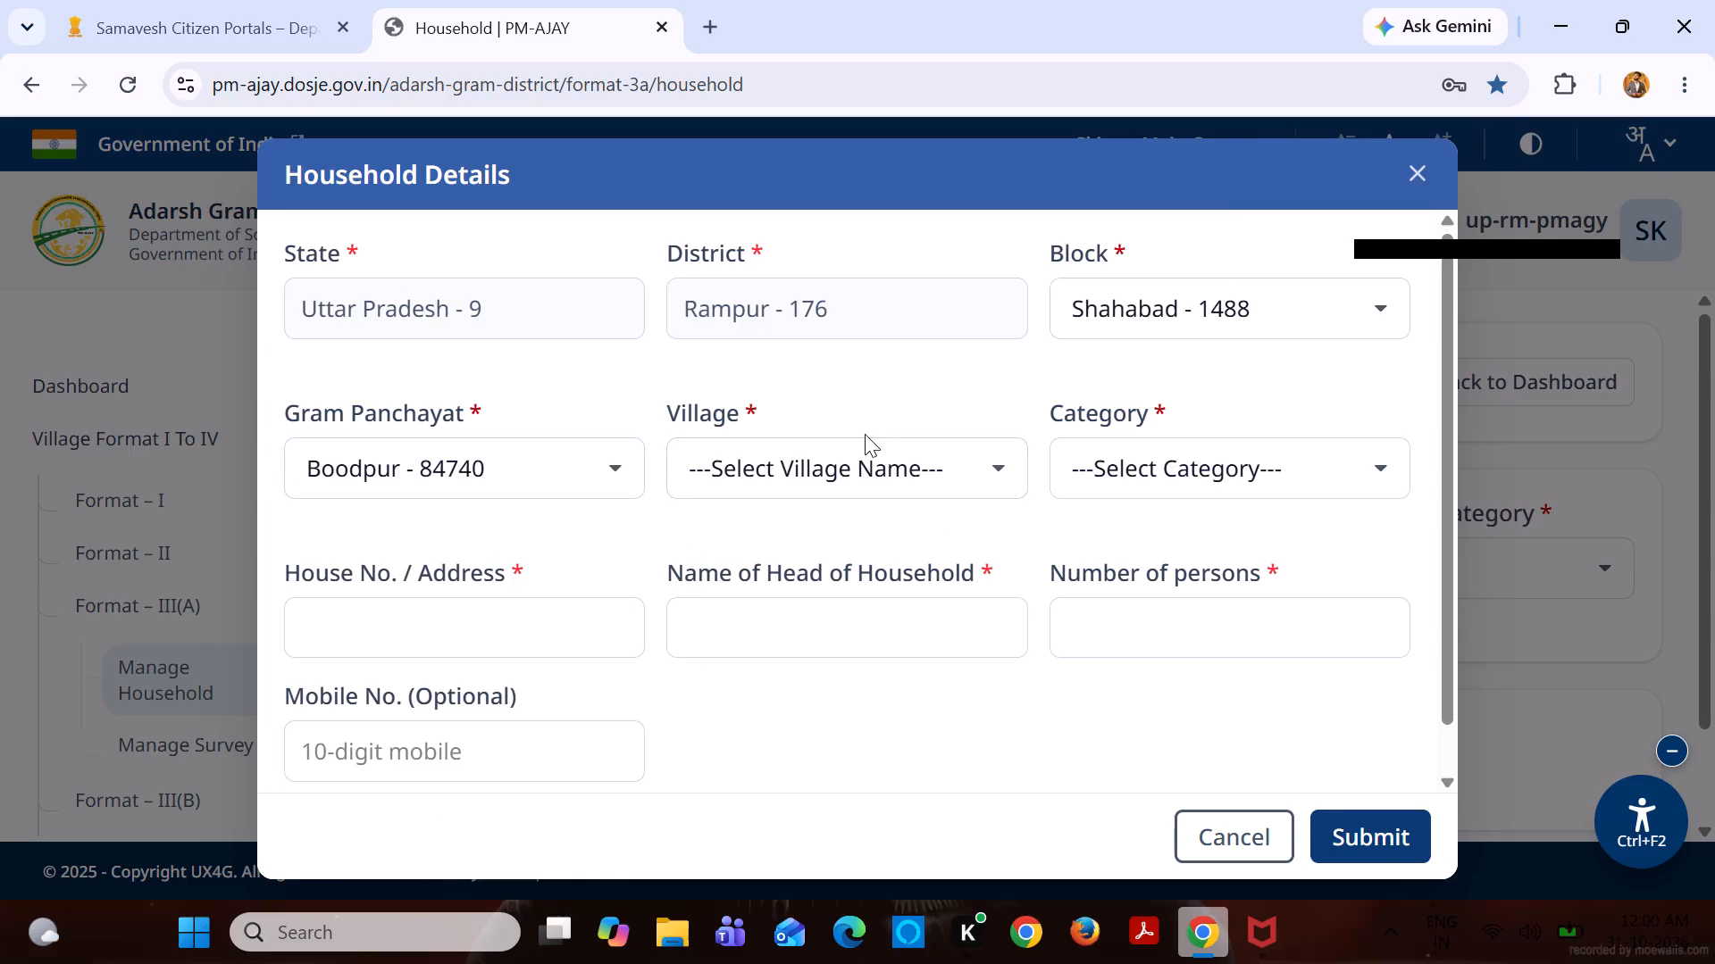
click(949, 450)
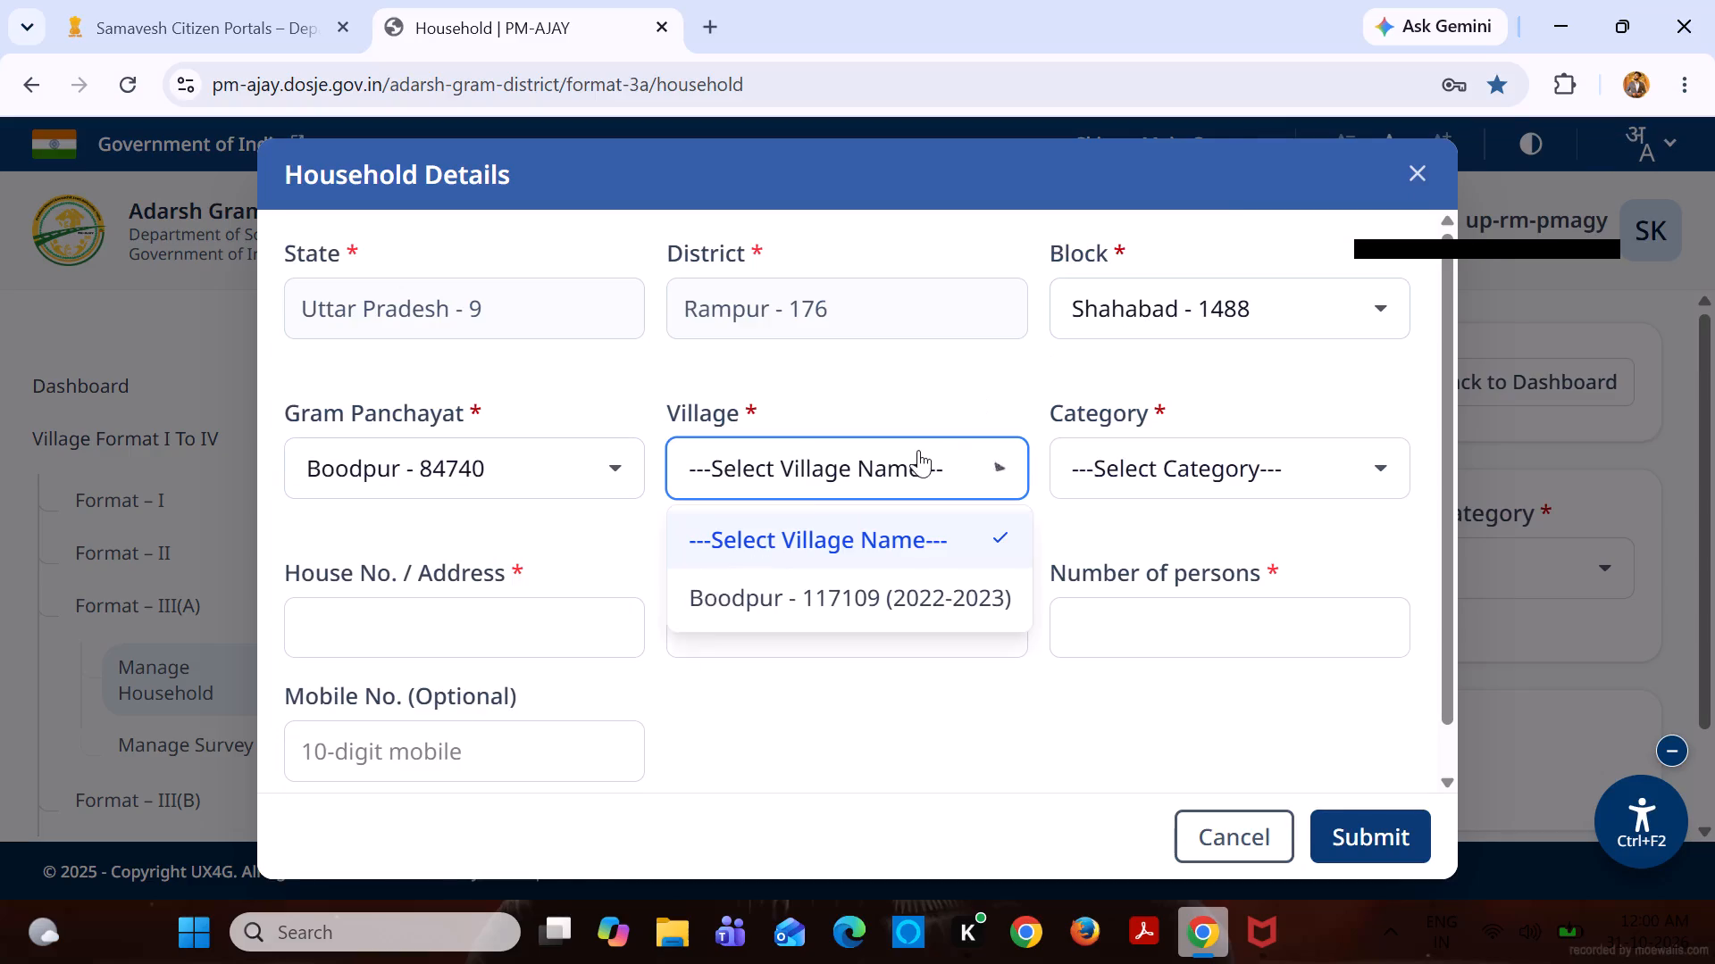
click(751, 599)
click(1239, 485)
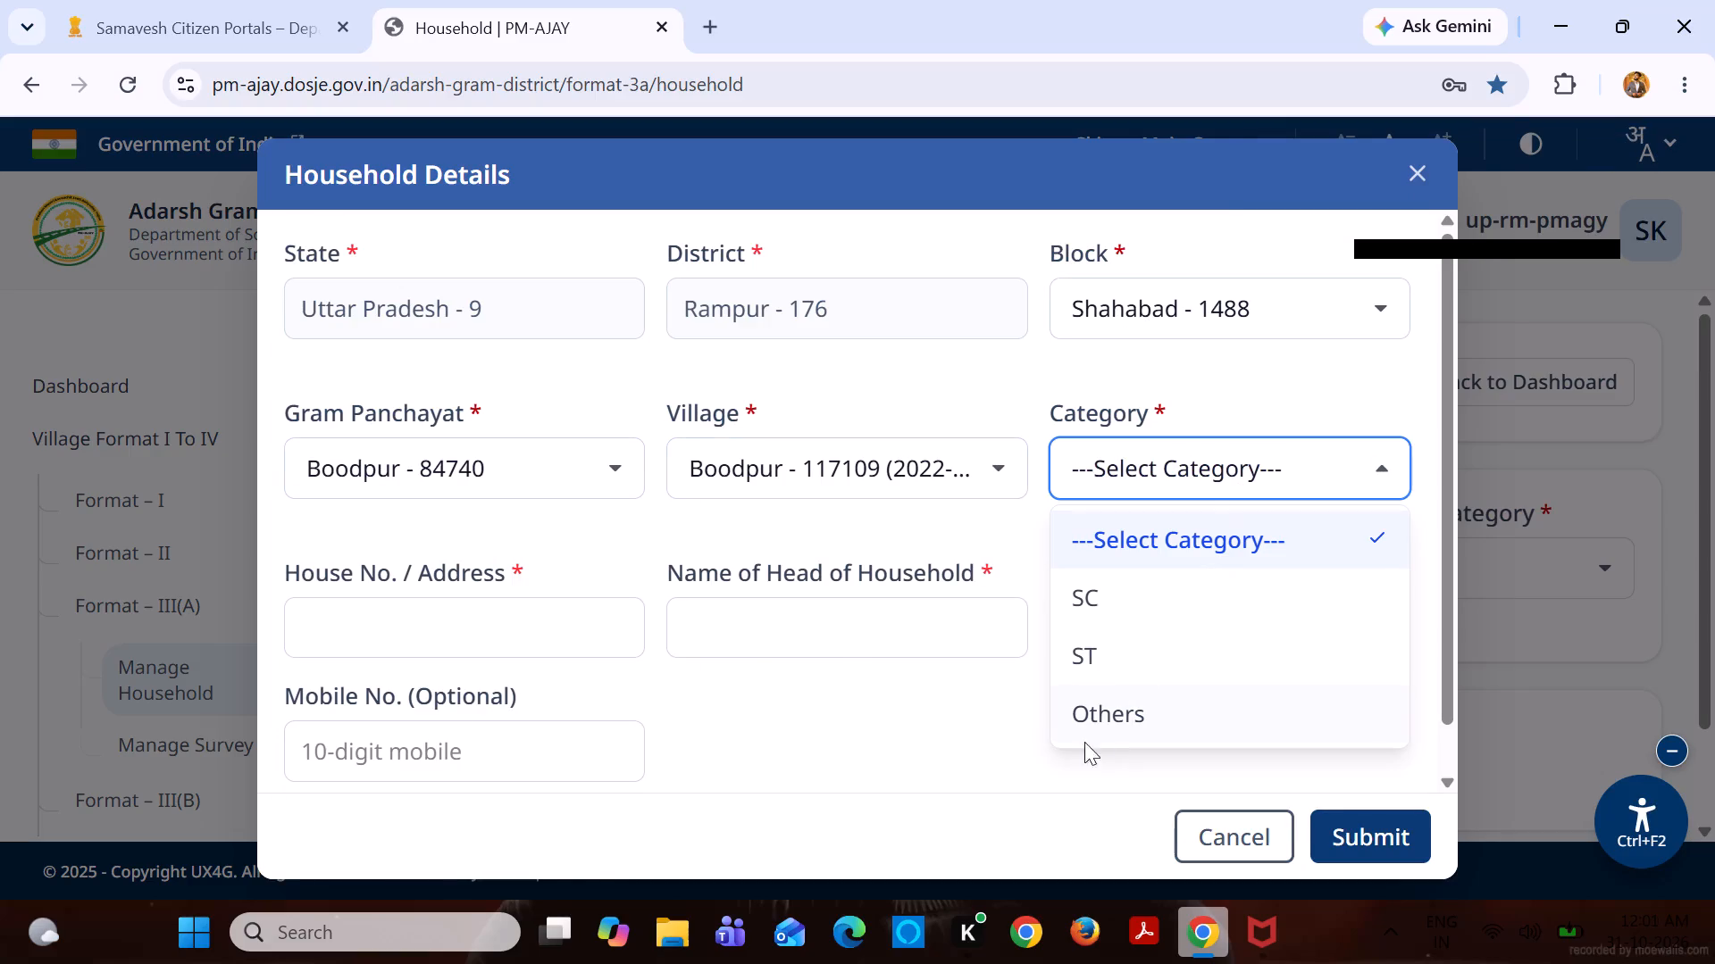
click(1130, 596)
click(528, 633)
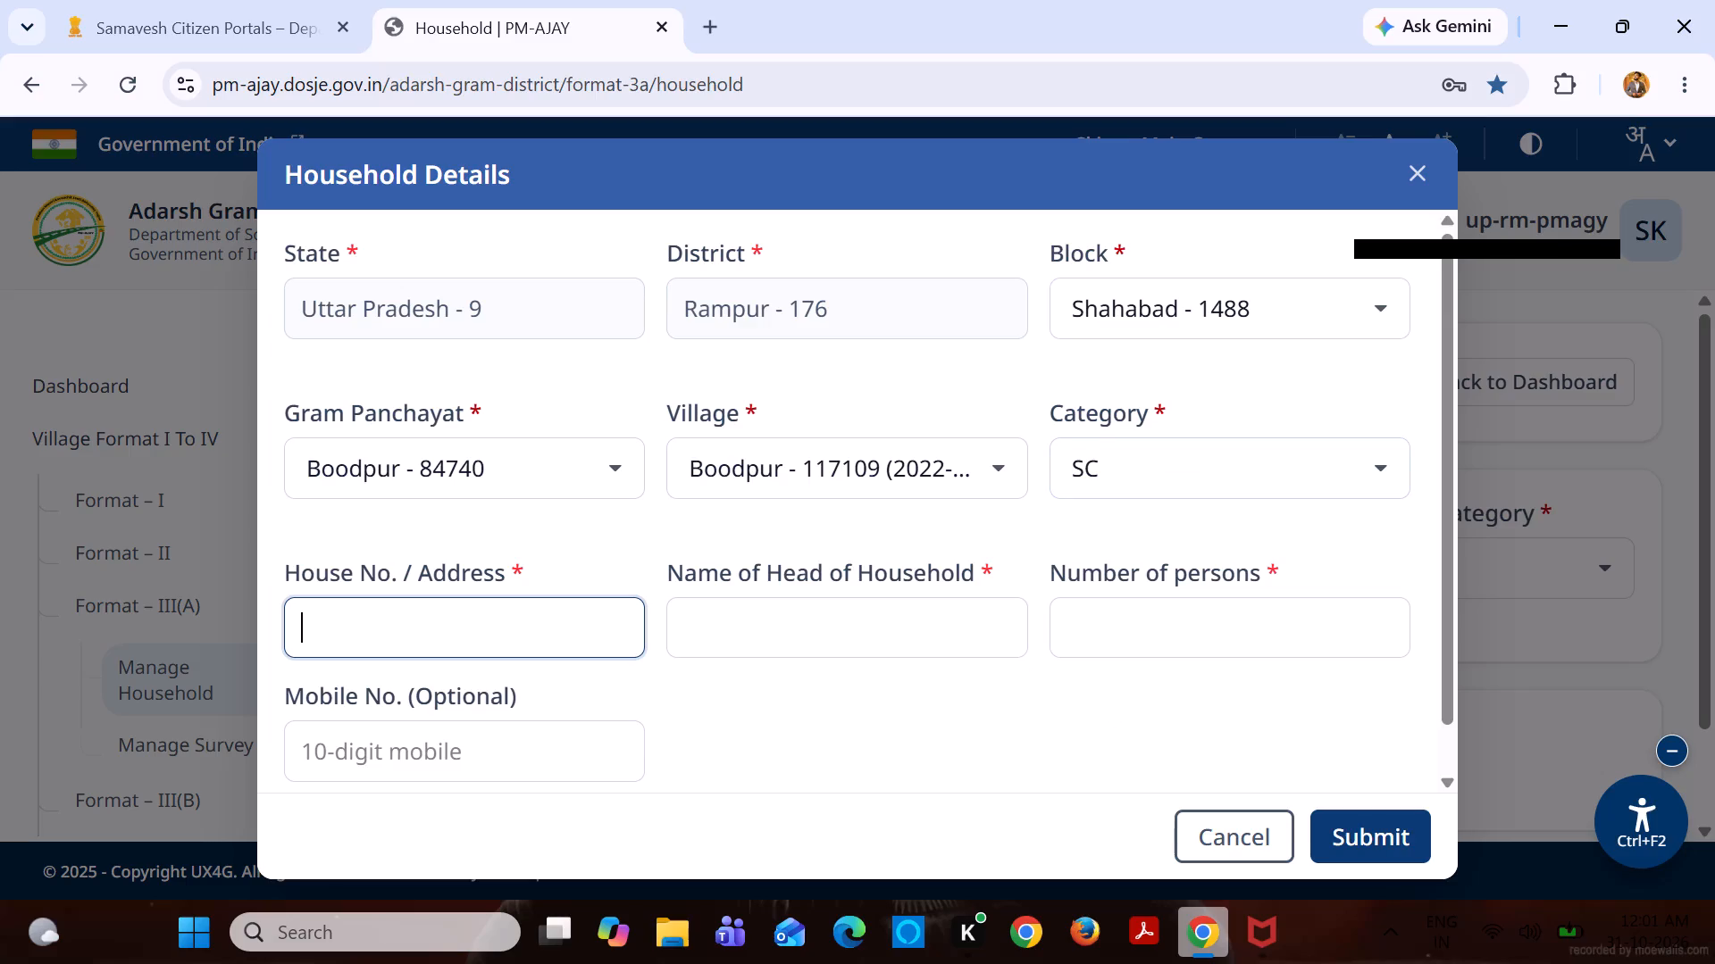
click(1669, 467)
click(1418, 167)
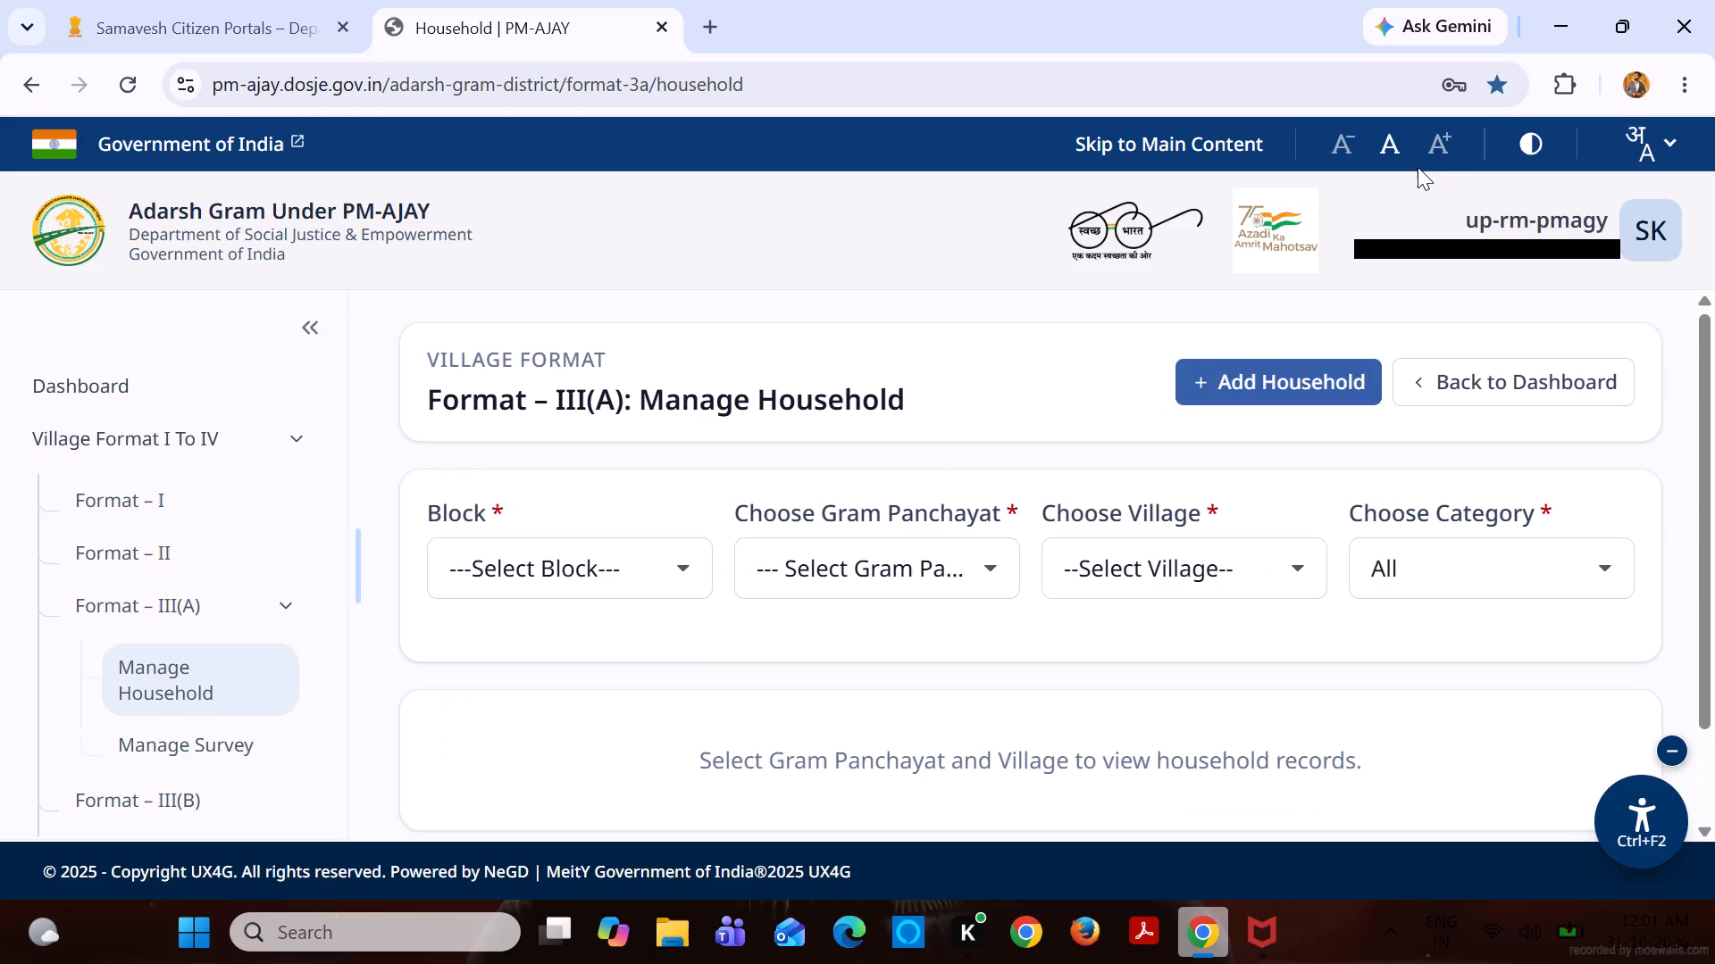
Start a new household record with block Shahabad, Gram Panchayat Boodpur, village Boodpur (2022-2023) and category SC.
click(1307, 366)
click(1308, 320)
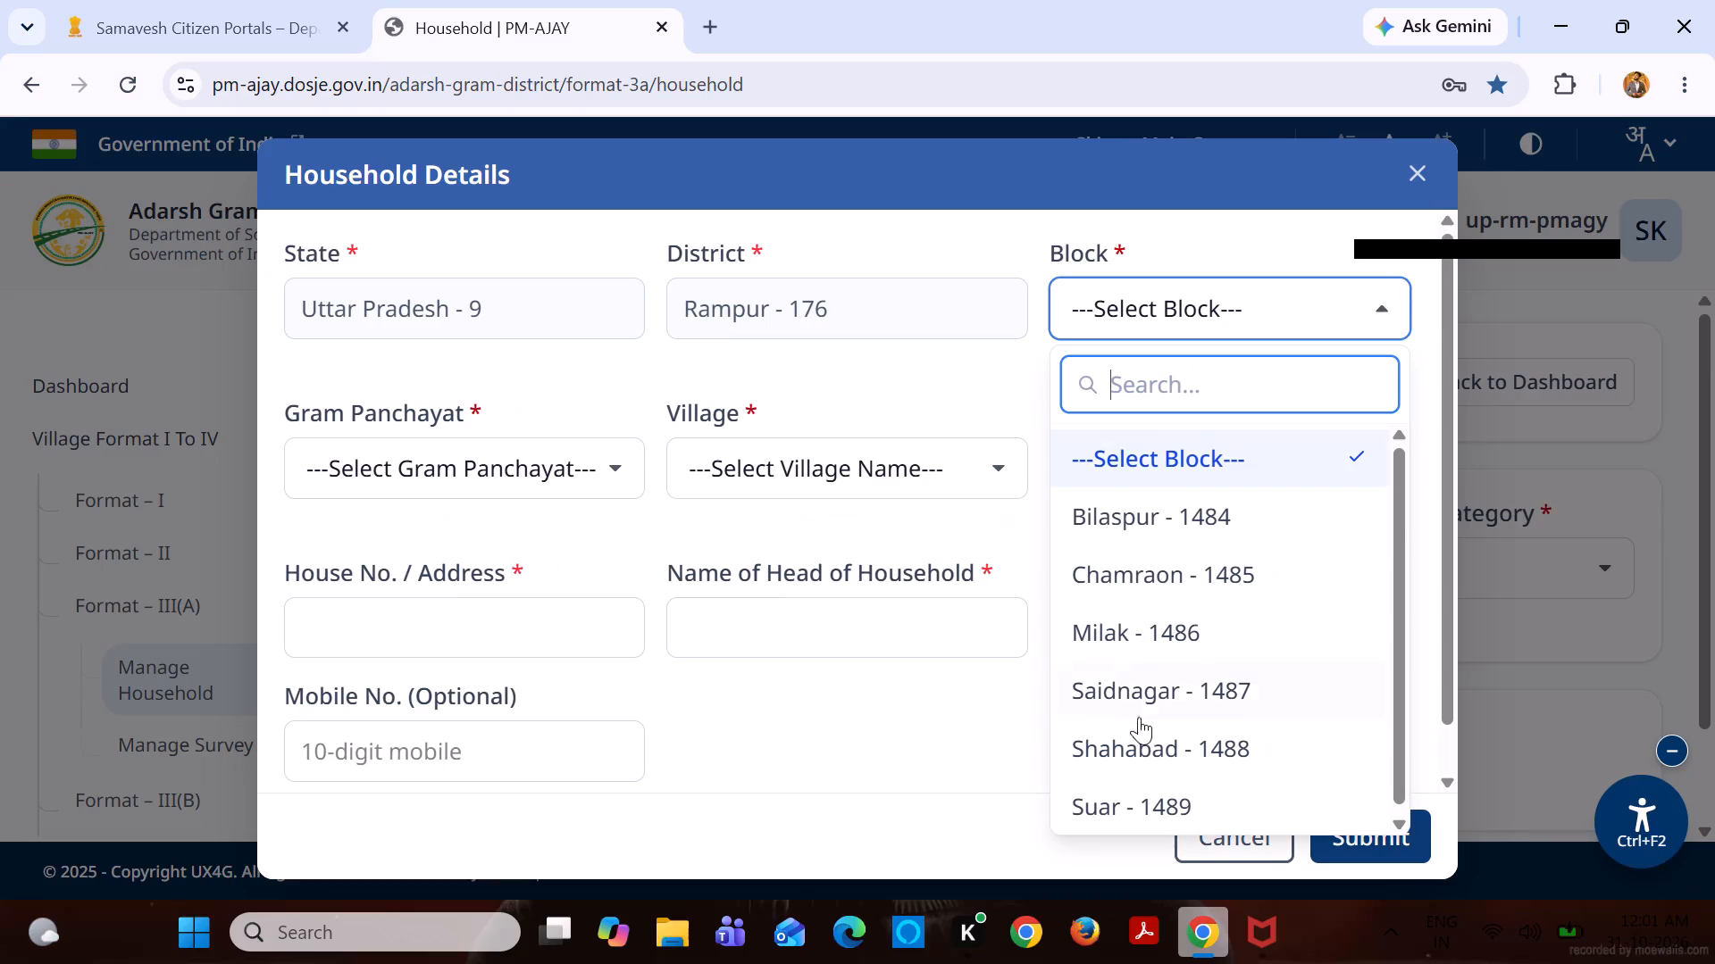
click(1149, 739)
click(574, 478)
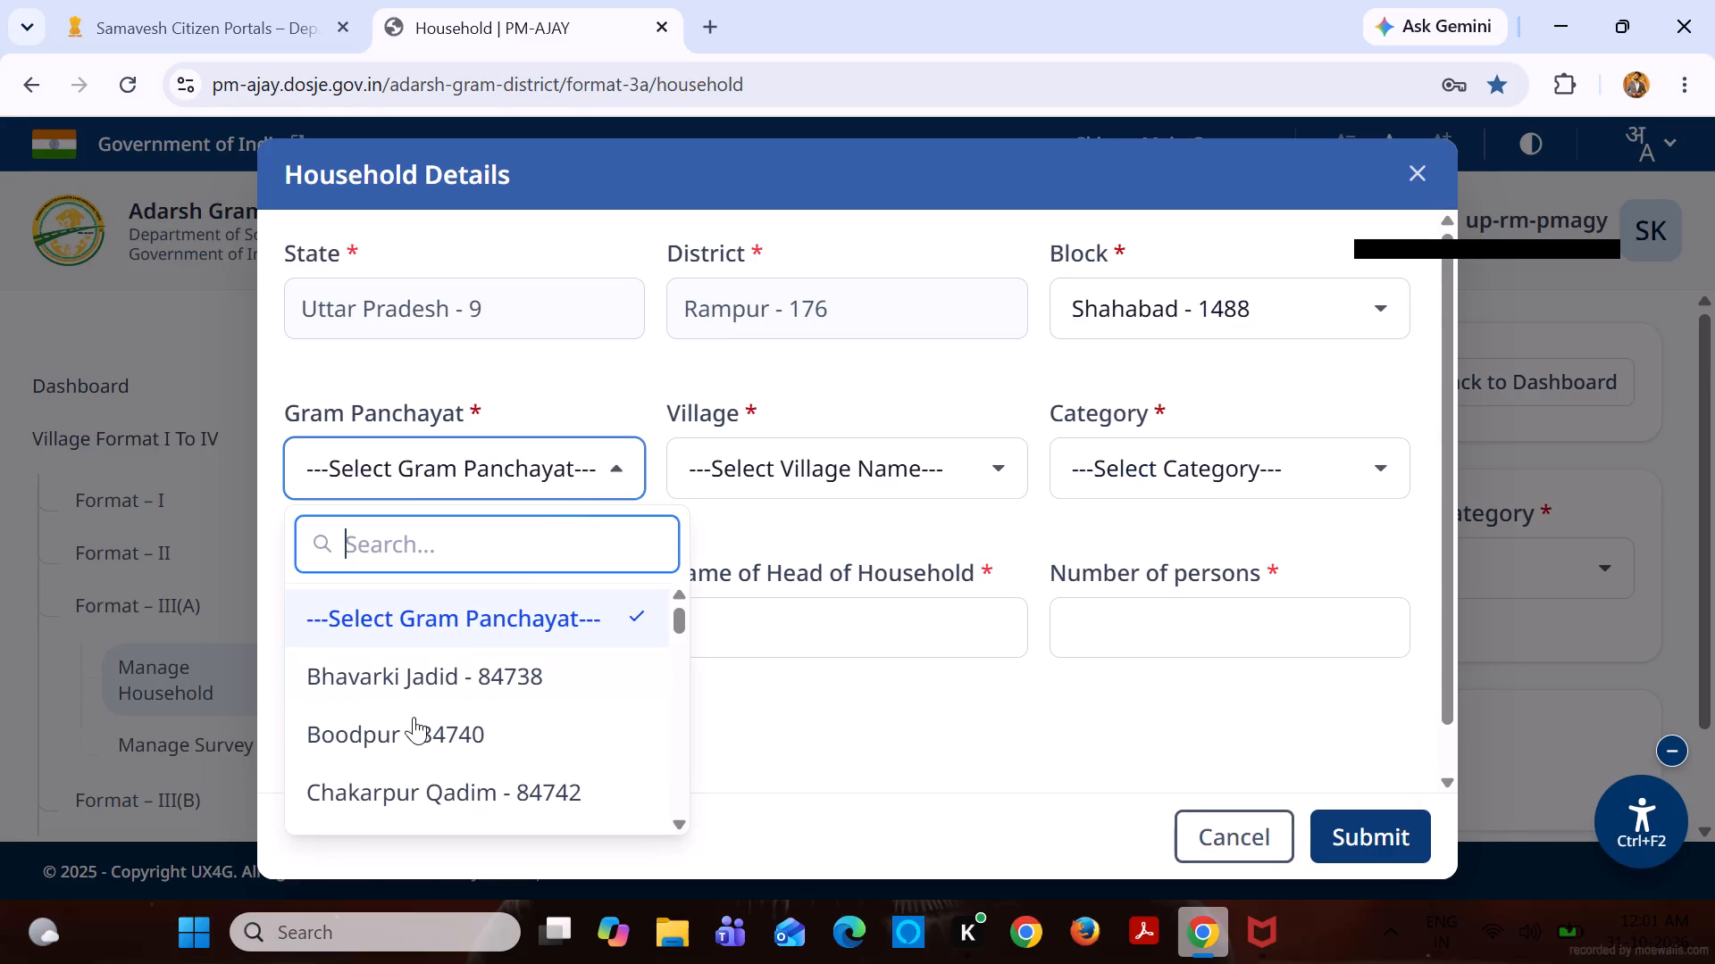
click(398, 733)
click(973, 459)
click(782, 603)
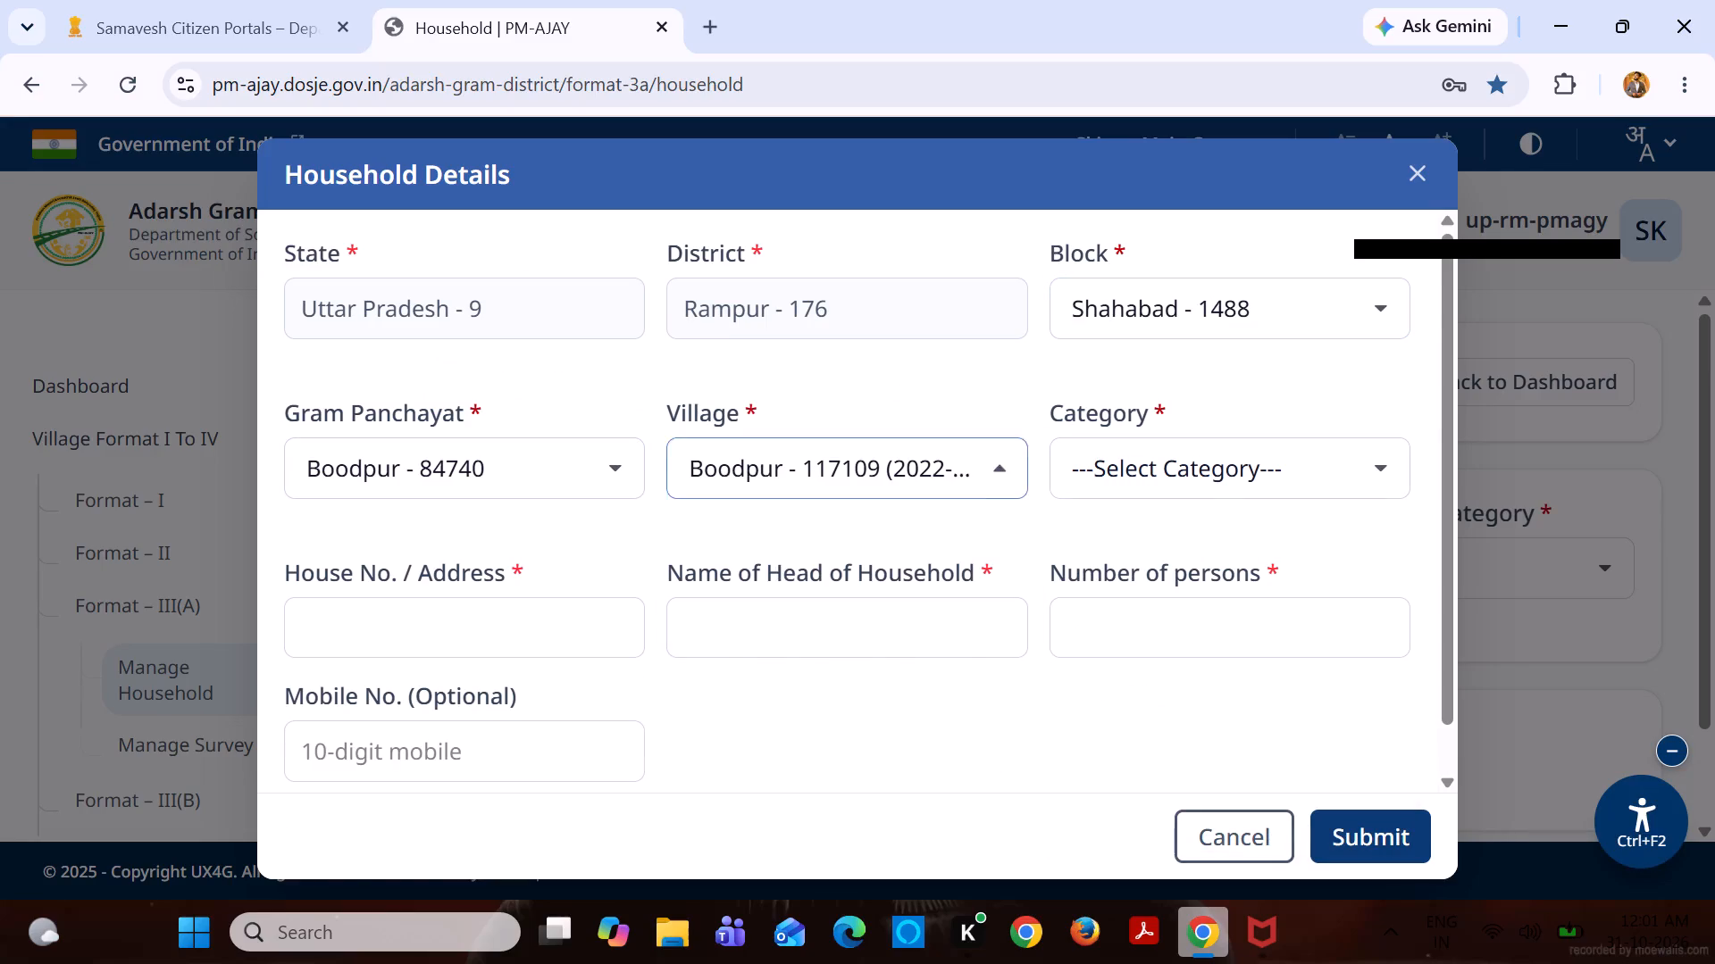
click(1312, 477)
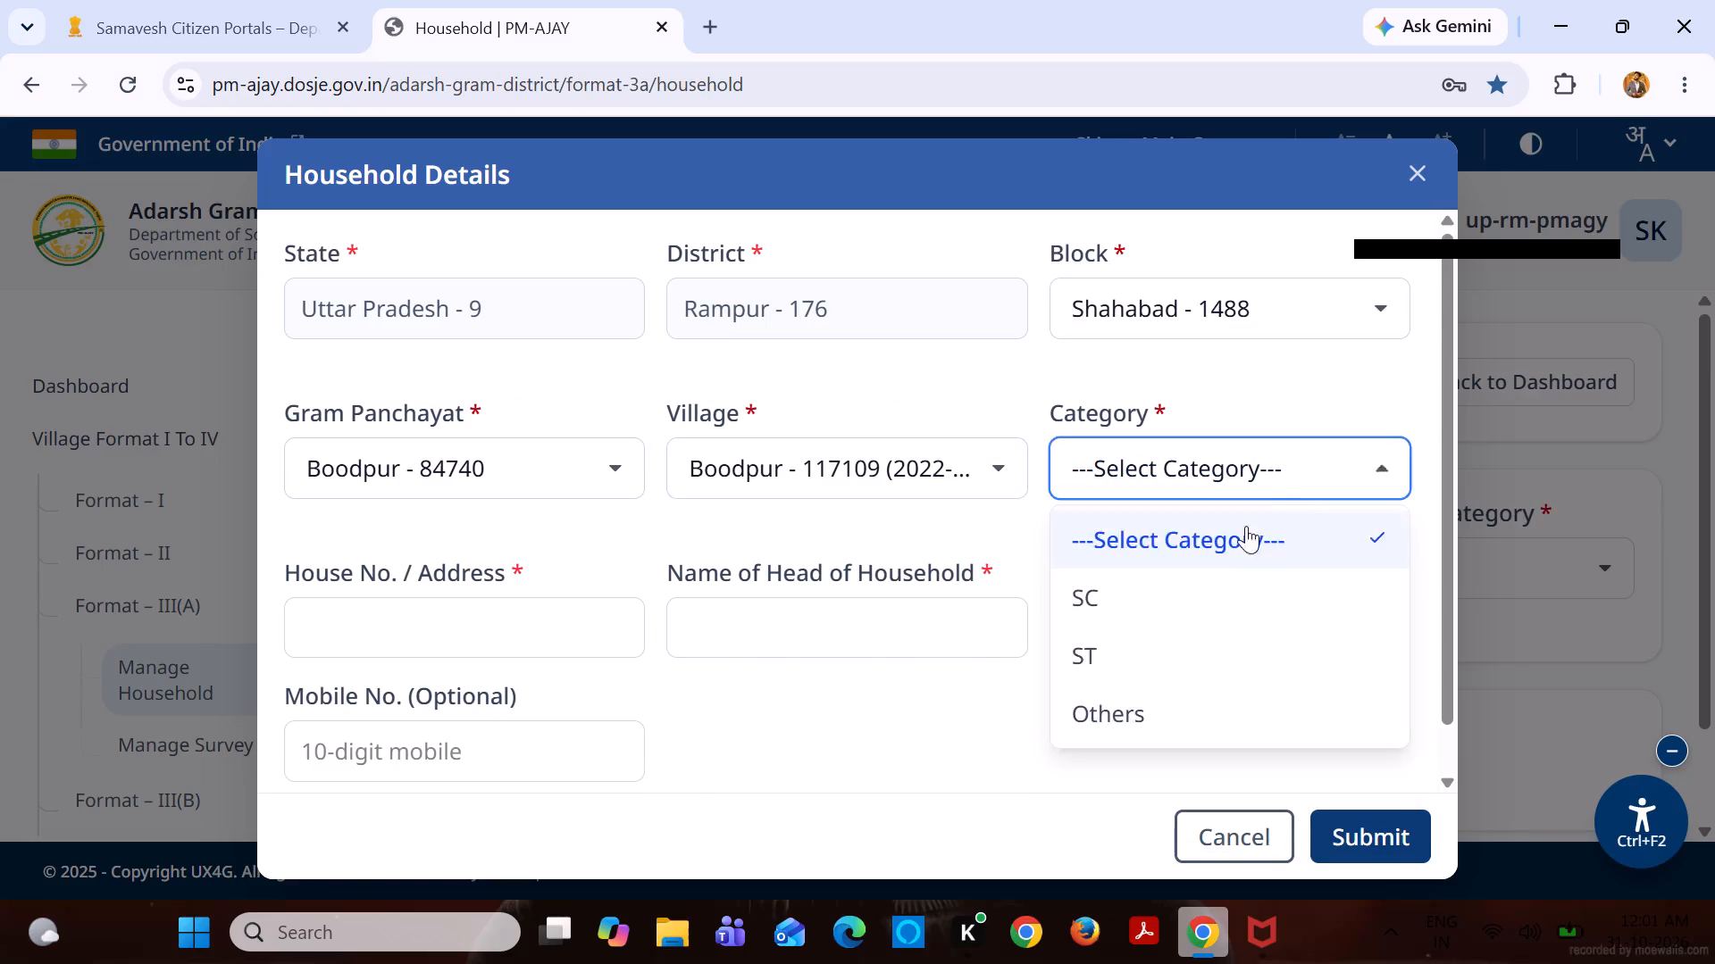
click(1189, 585)
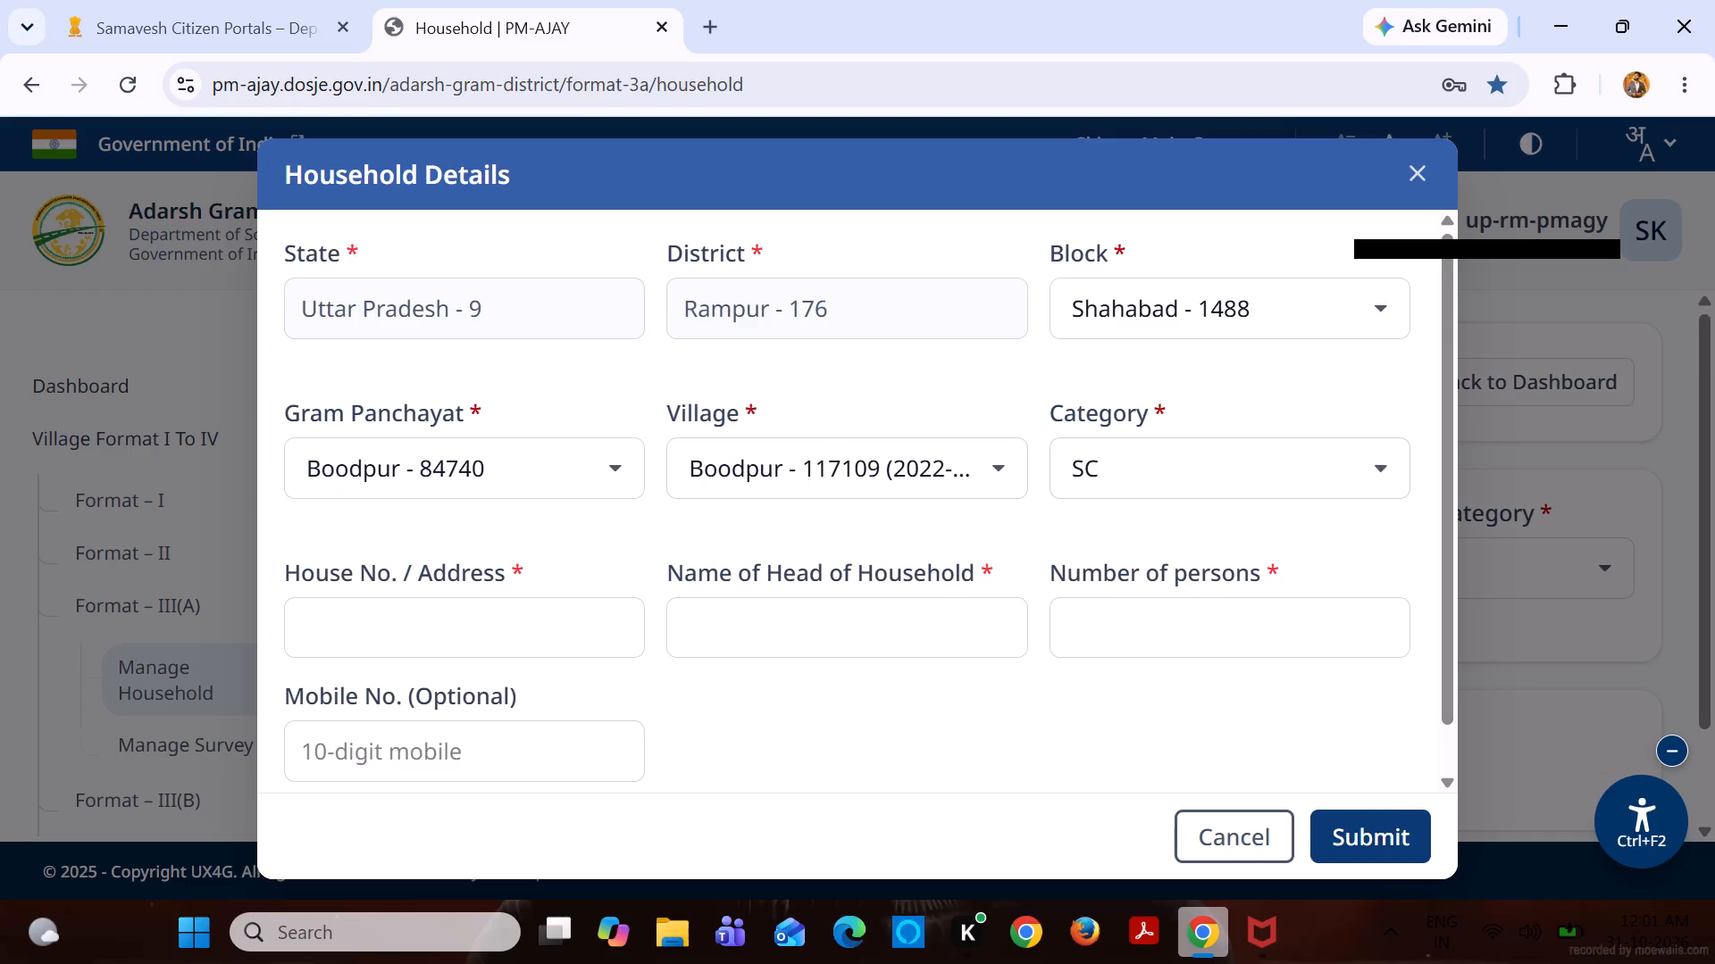
Enter house number 293, the head of household's name and 6 persons, and submit the new household record.
click(470, 644)
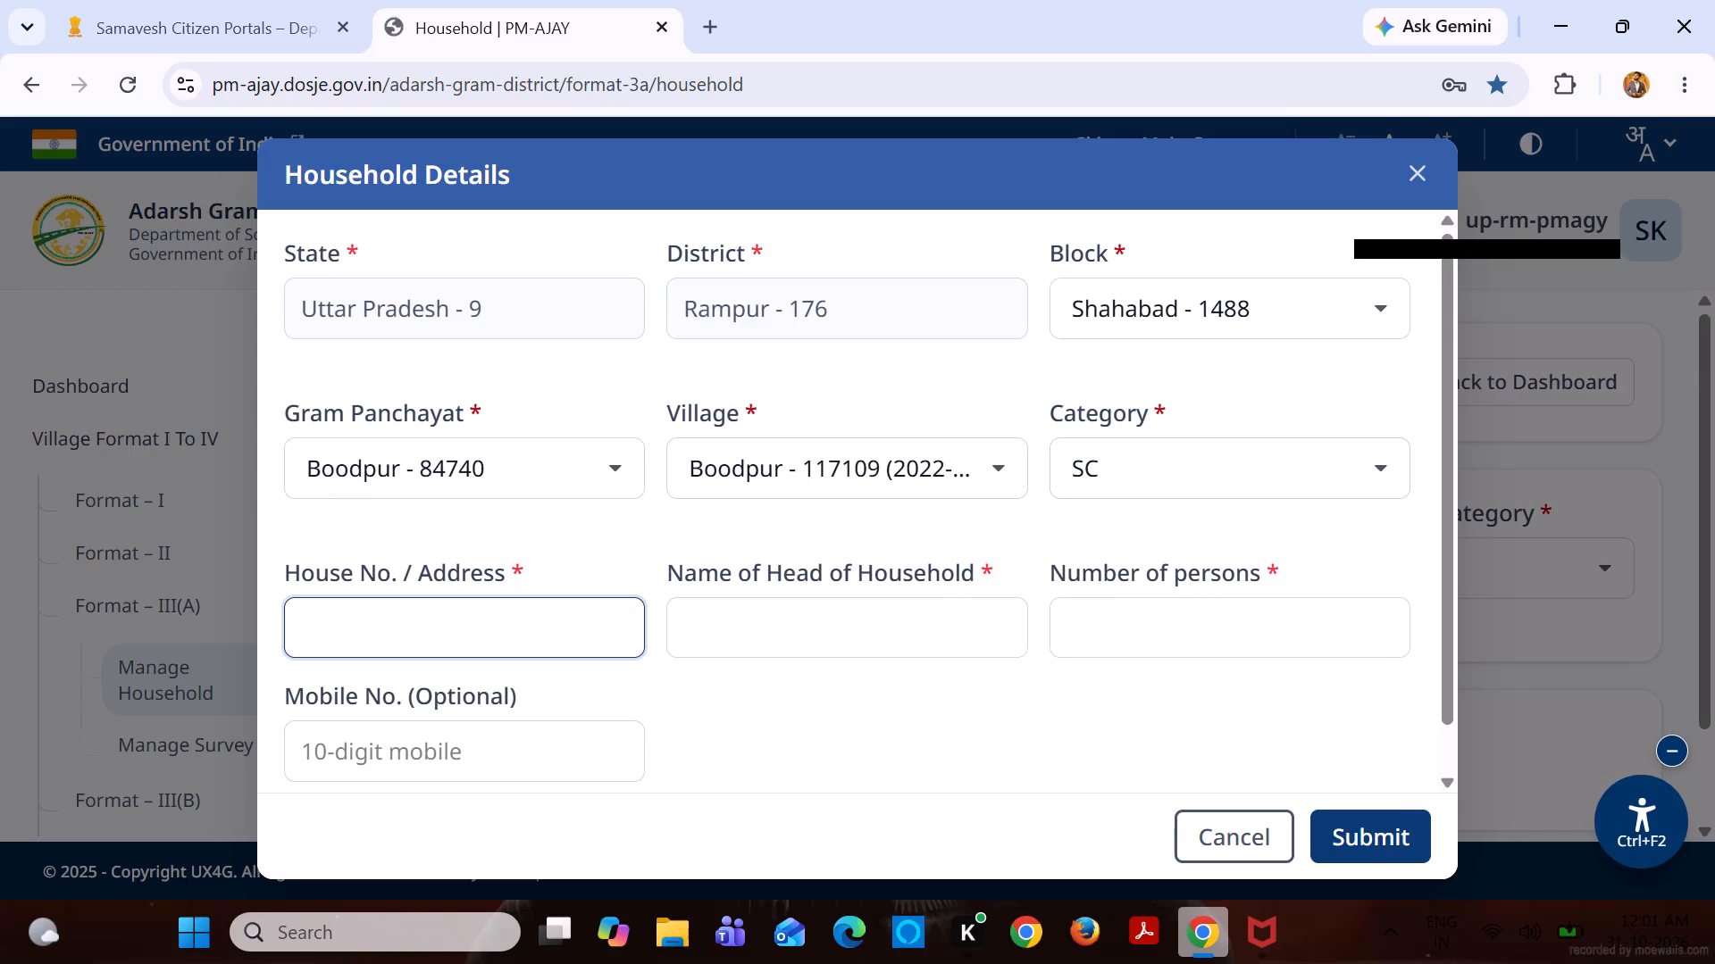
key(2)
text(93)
click(890, 629)
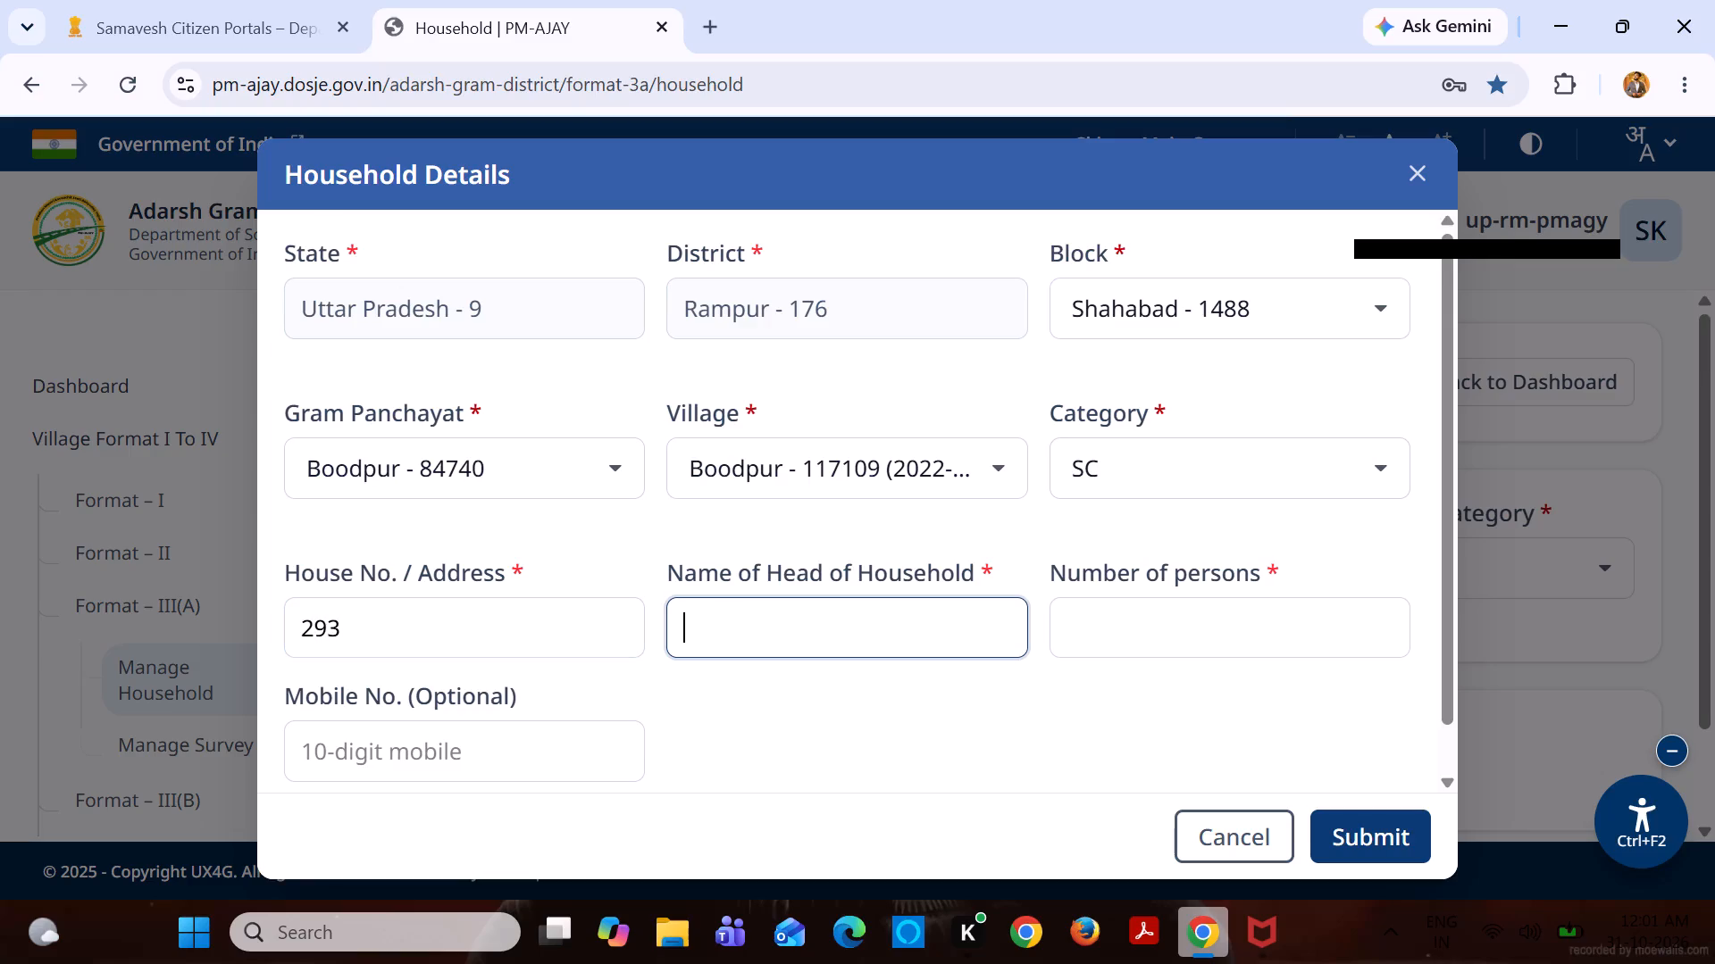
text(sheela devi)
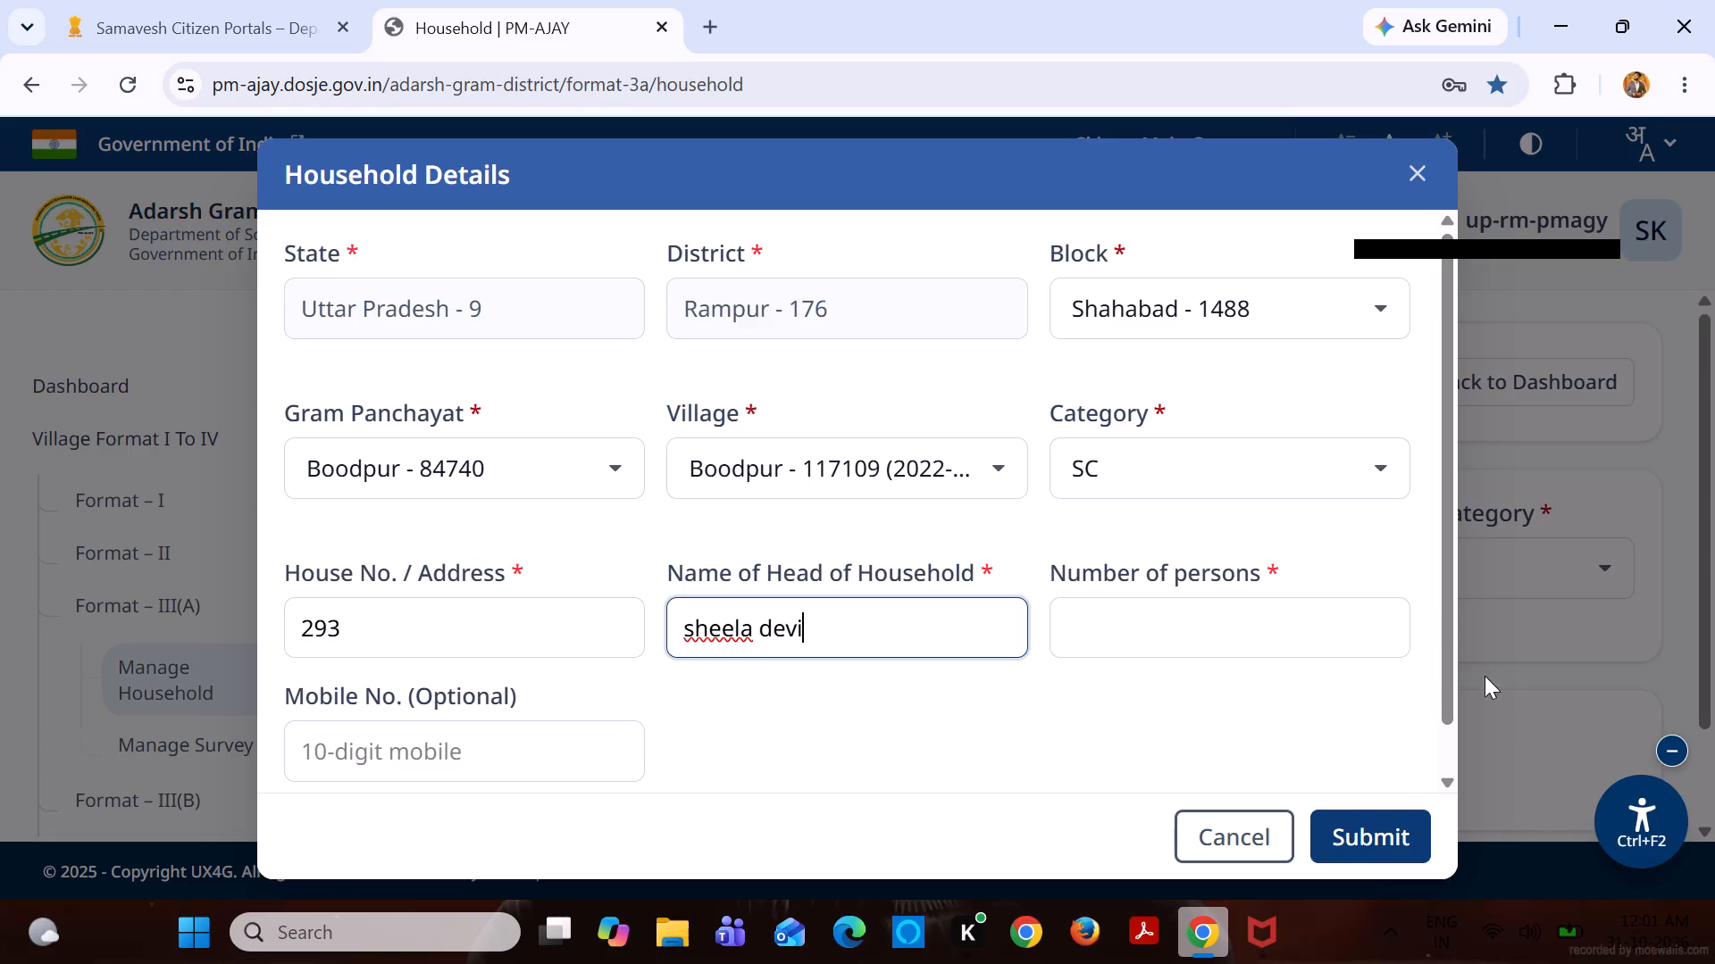
click(1320, 656)
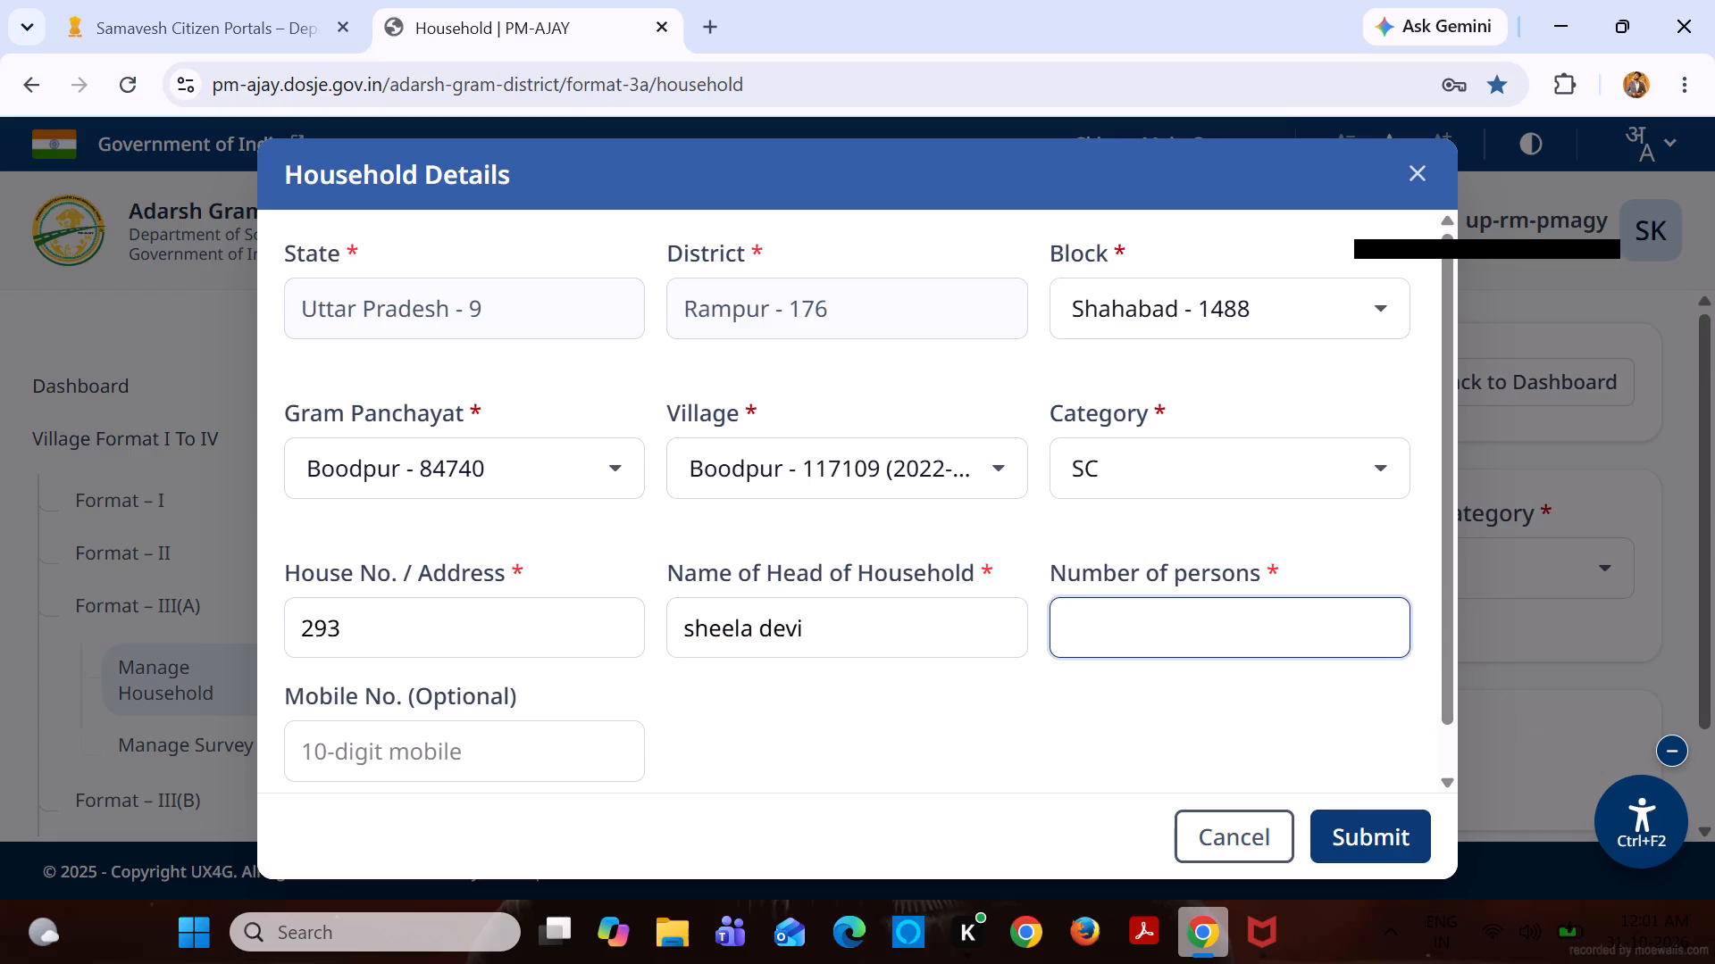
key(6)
click(1390, 843)
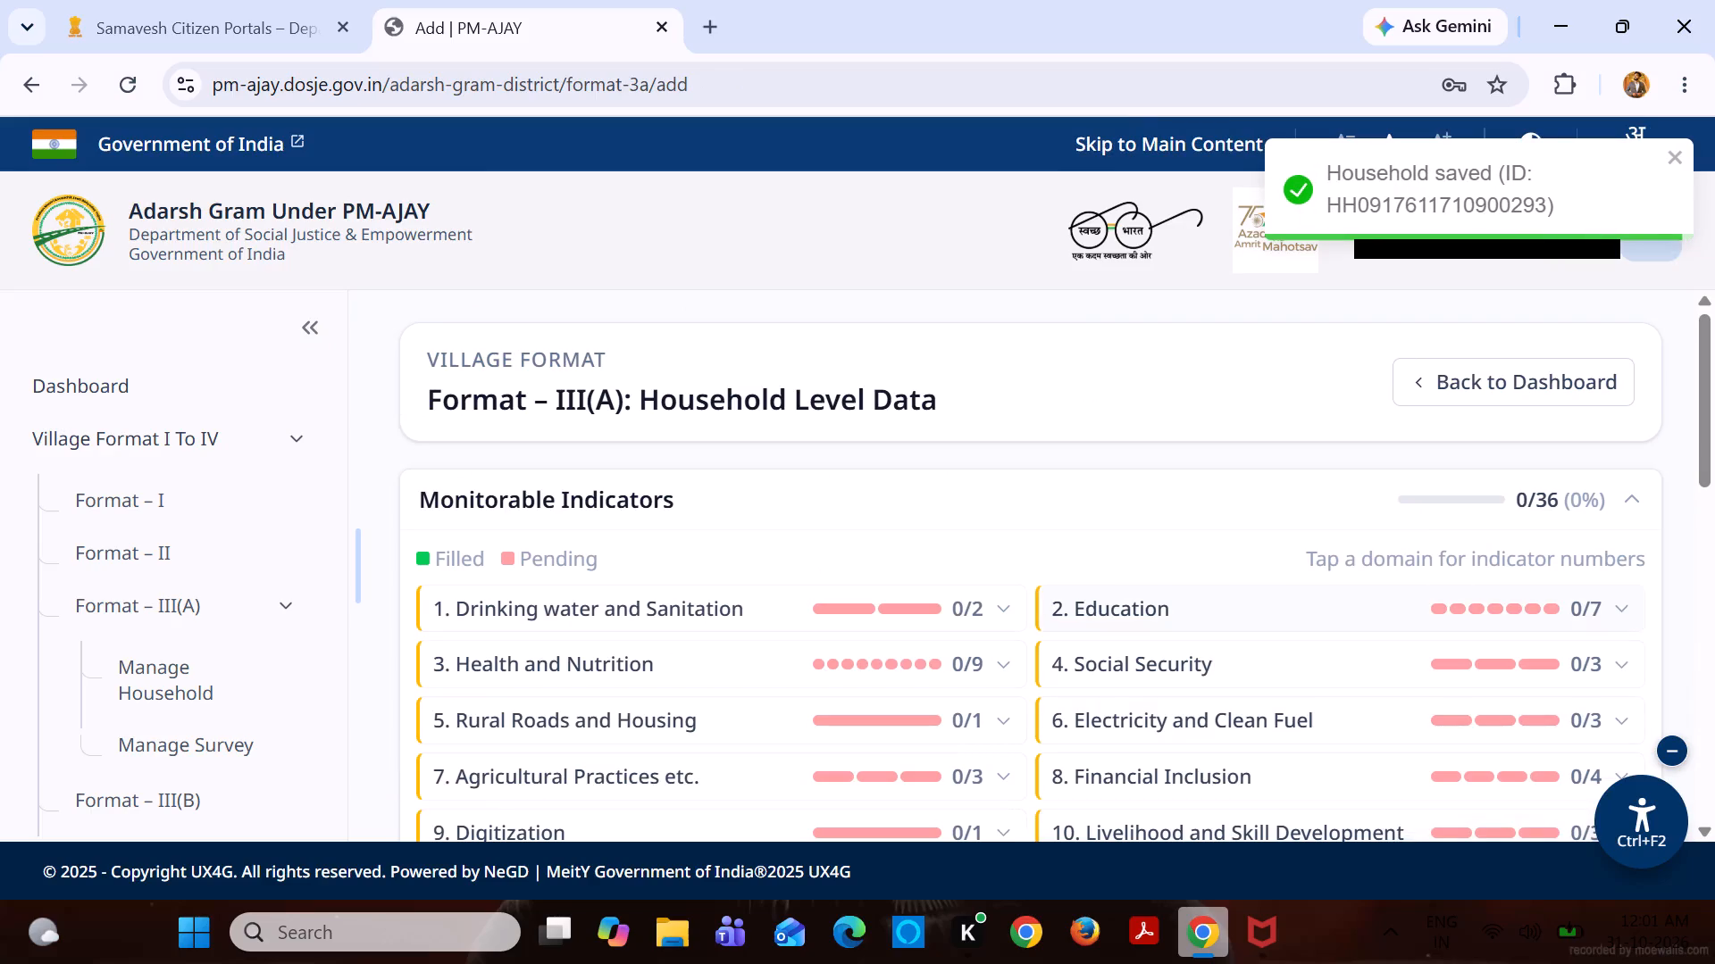
Fill in domain 1, Drinking water and Sanitation, with Yes for a household latrine and No for open defecation, and submit it.
scroll(1452, 493, down, 8)
click(1530, 497)
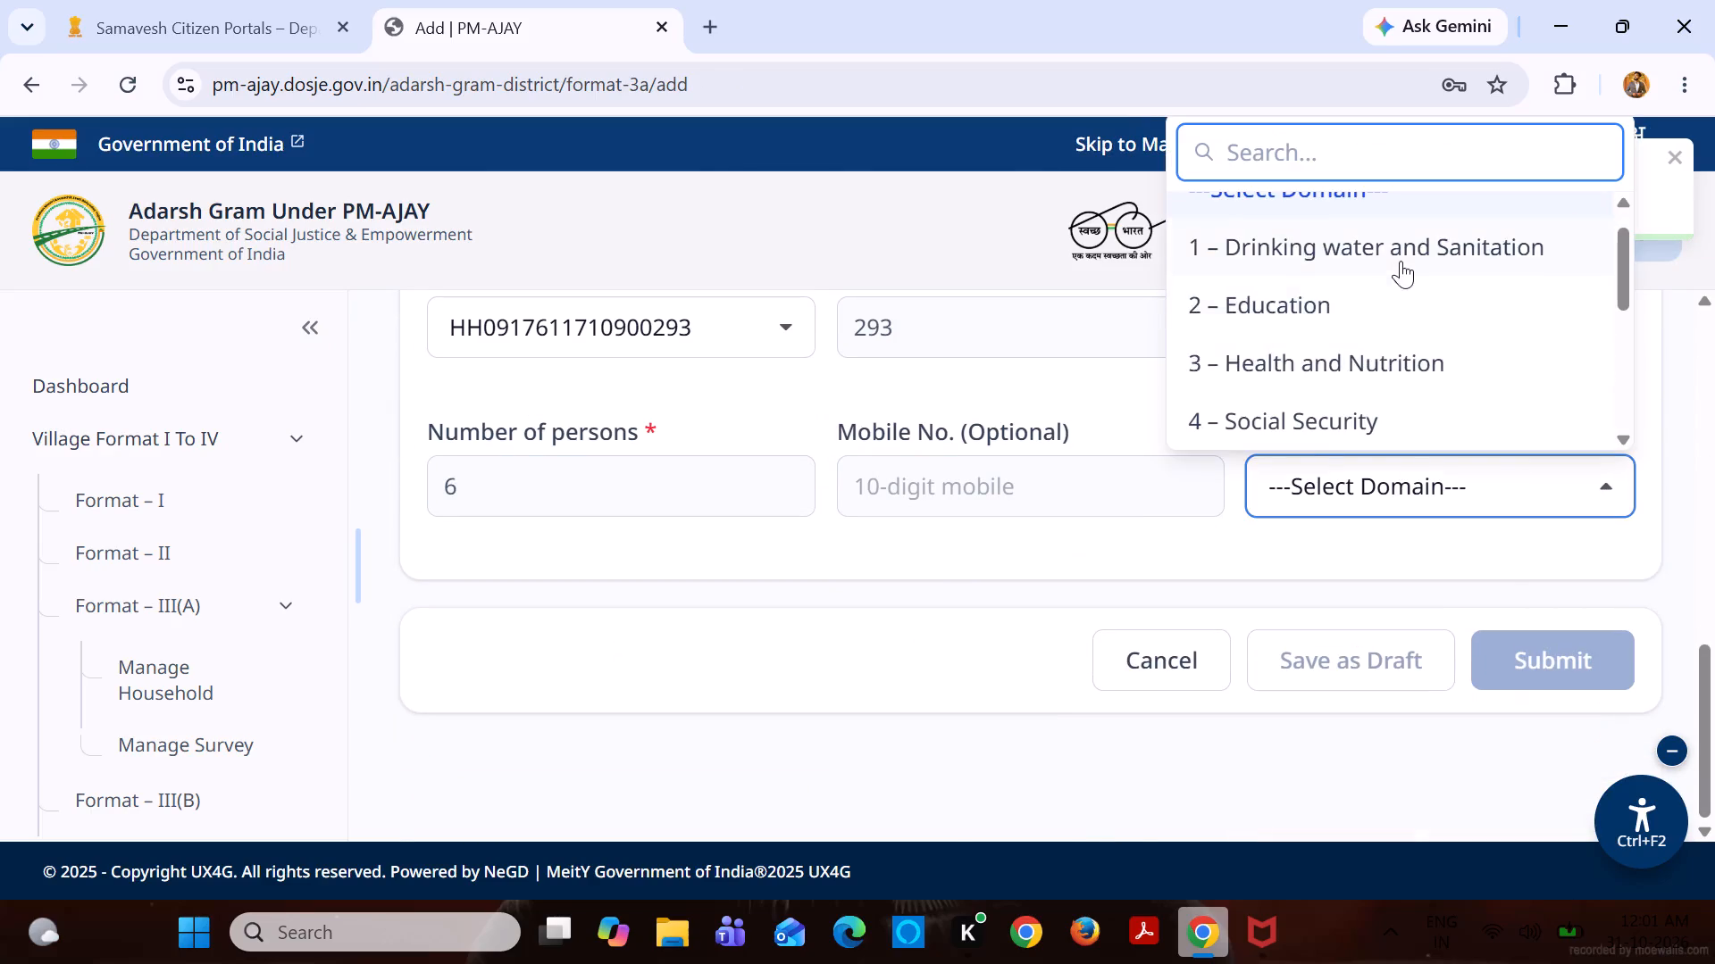
click(1401, 261)
scroll(1374, 449, down, 3)
click(1493, 503)
click(1468, 563)
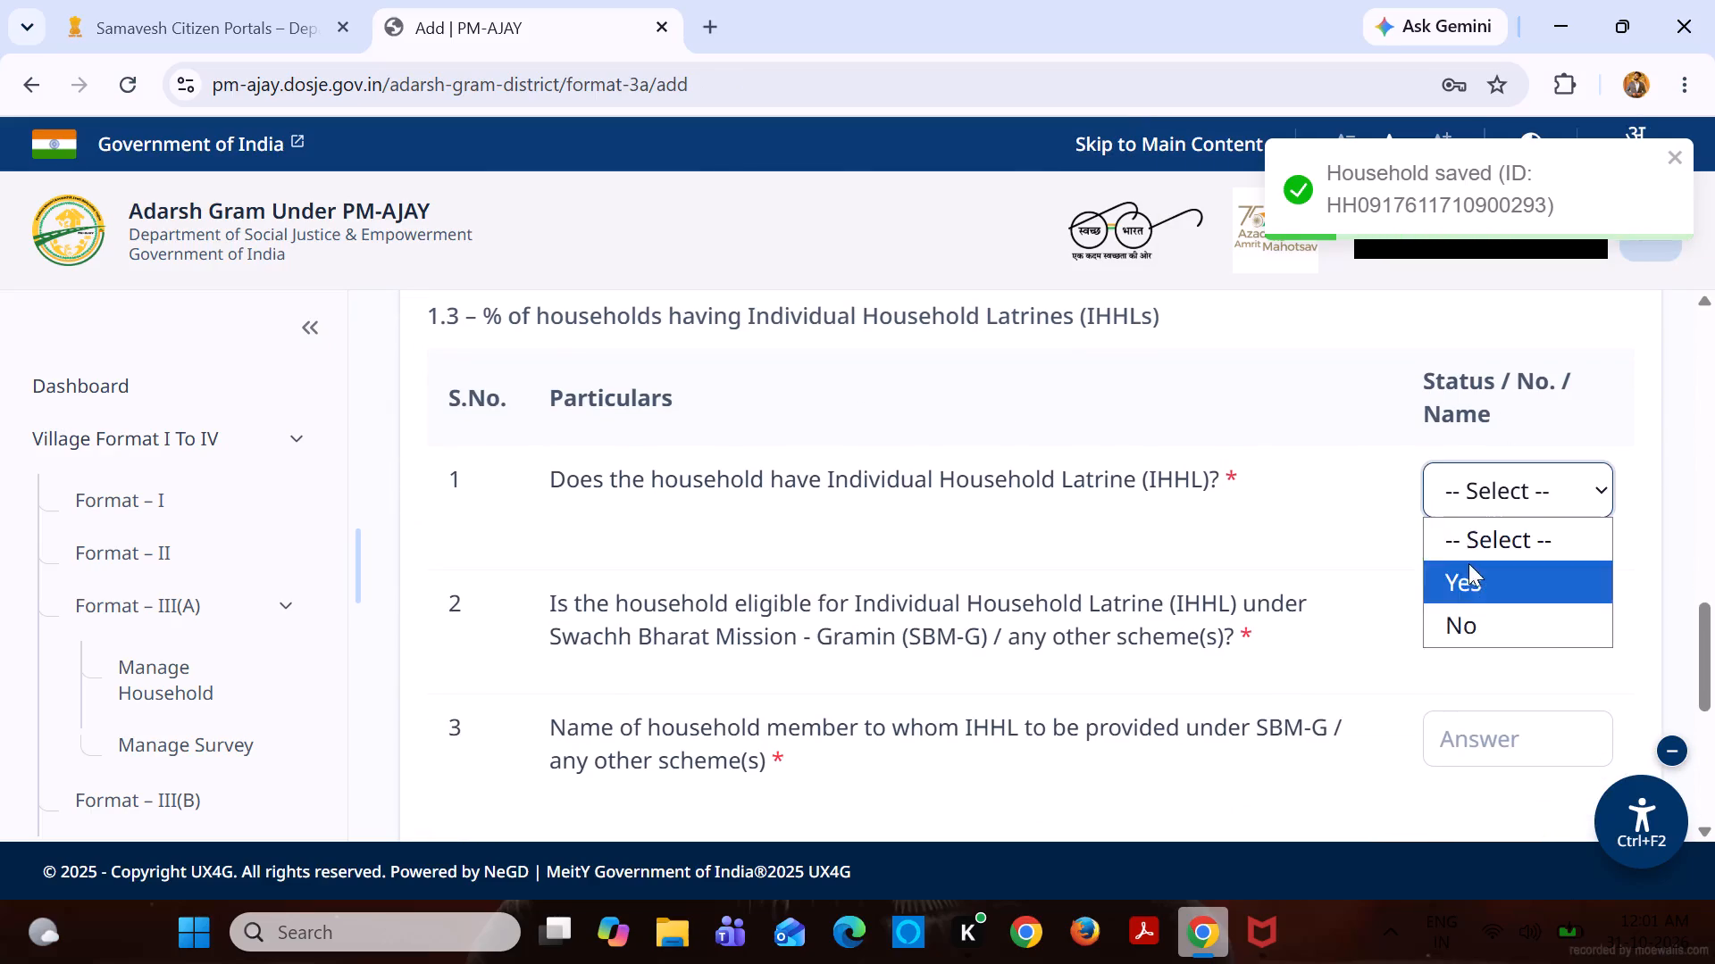
click(1511, 694)
click(1505, 715)
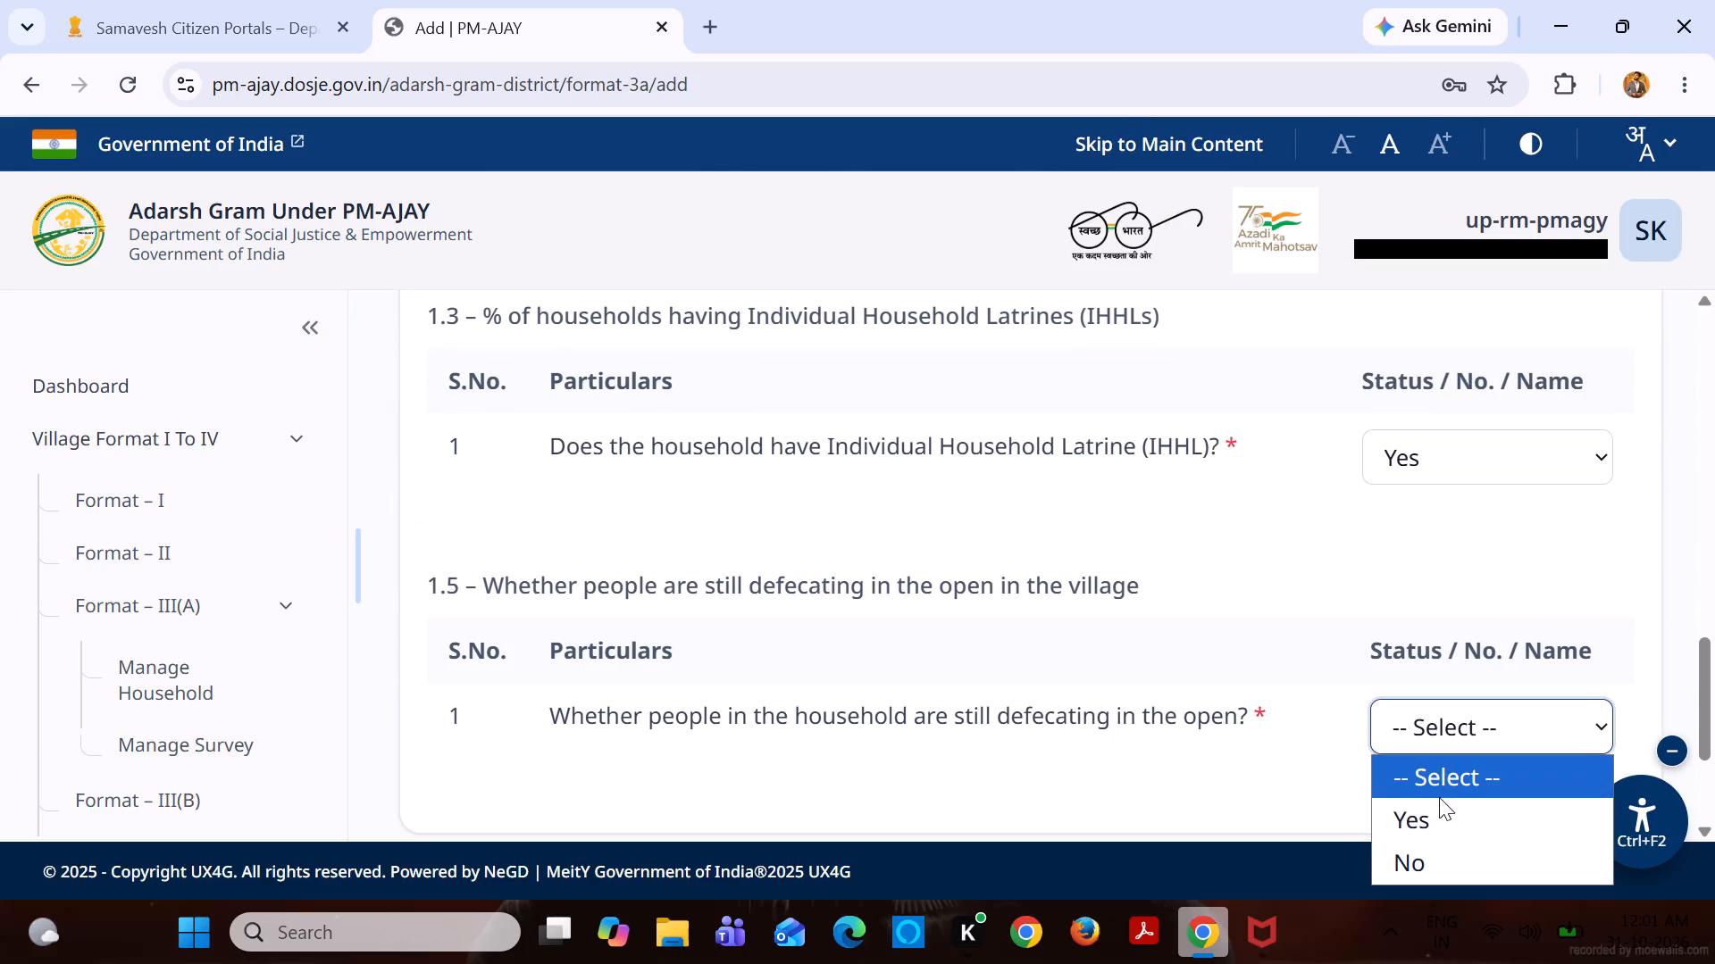
click(1439, 849)
scroll(1569, 534, down, 3)
click(1539, 678)
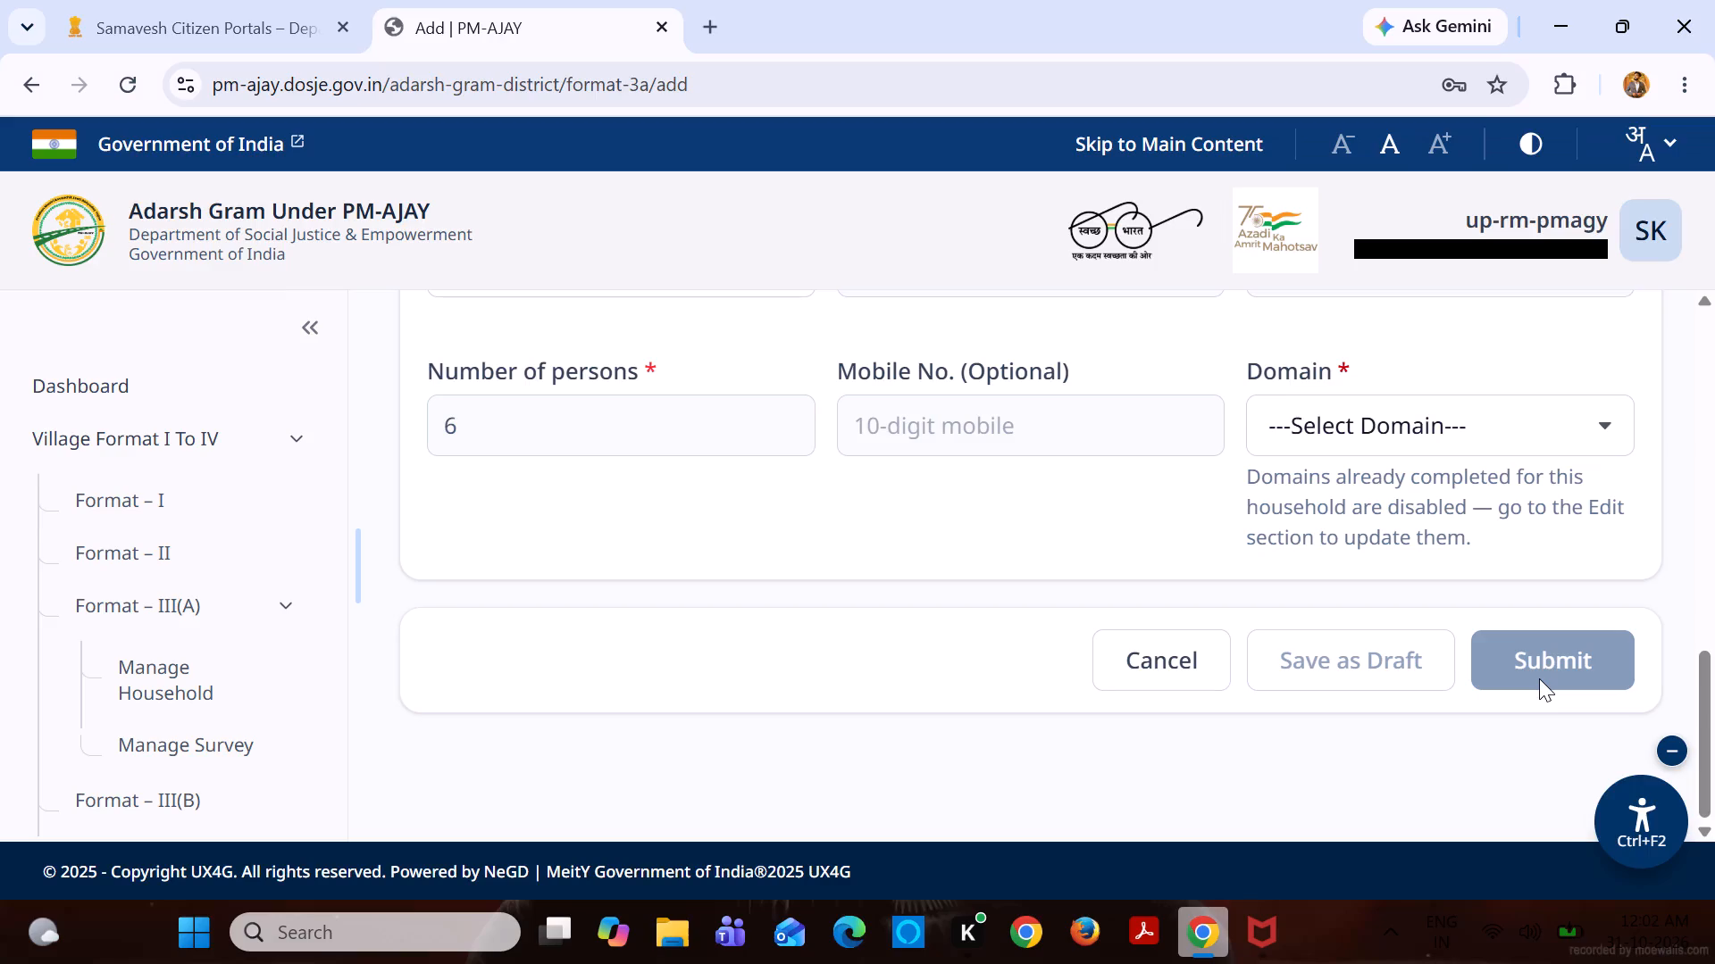
Select domain 2, Education, and enter 2 children aged 6-10 with 2 attending primary school in 2.1.
click(1583, 436)
click(1340, 680)
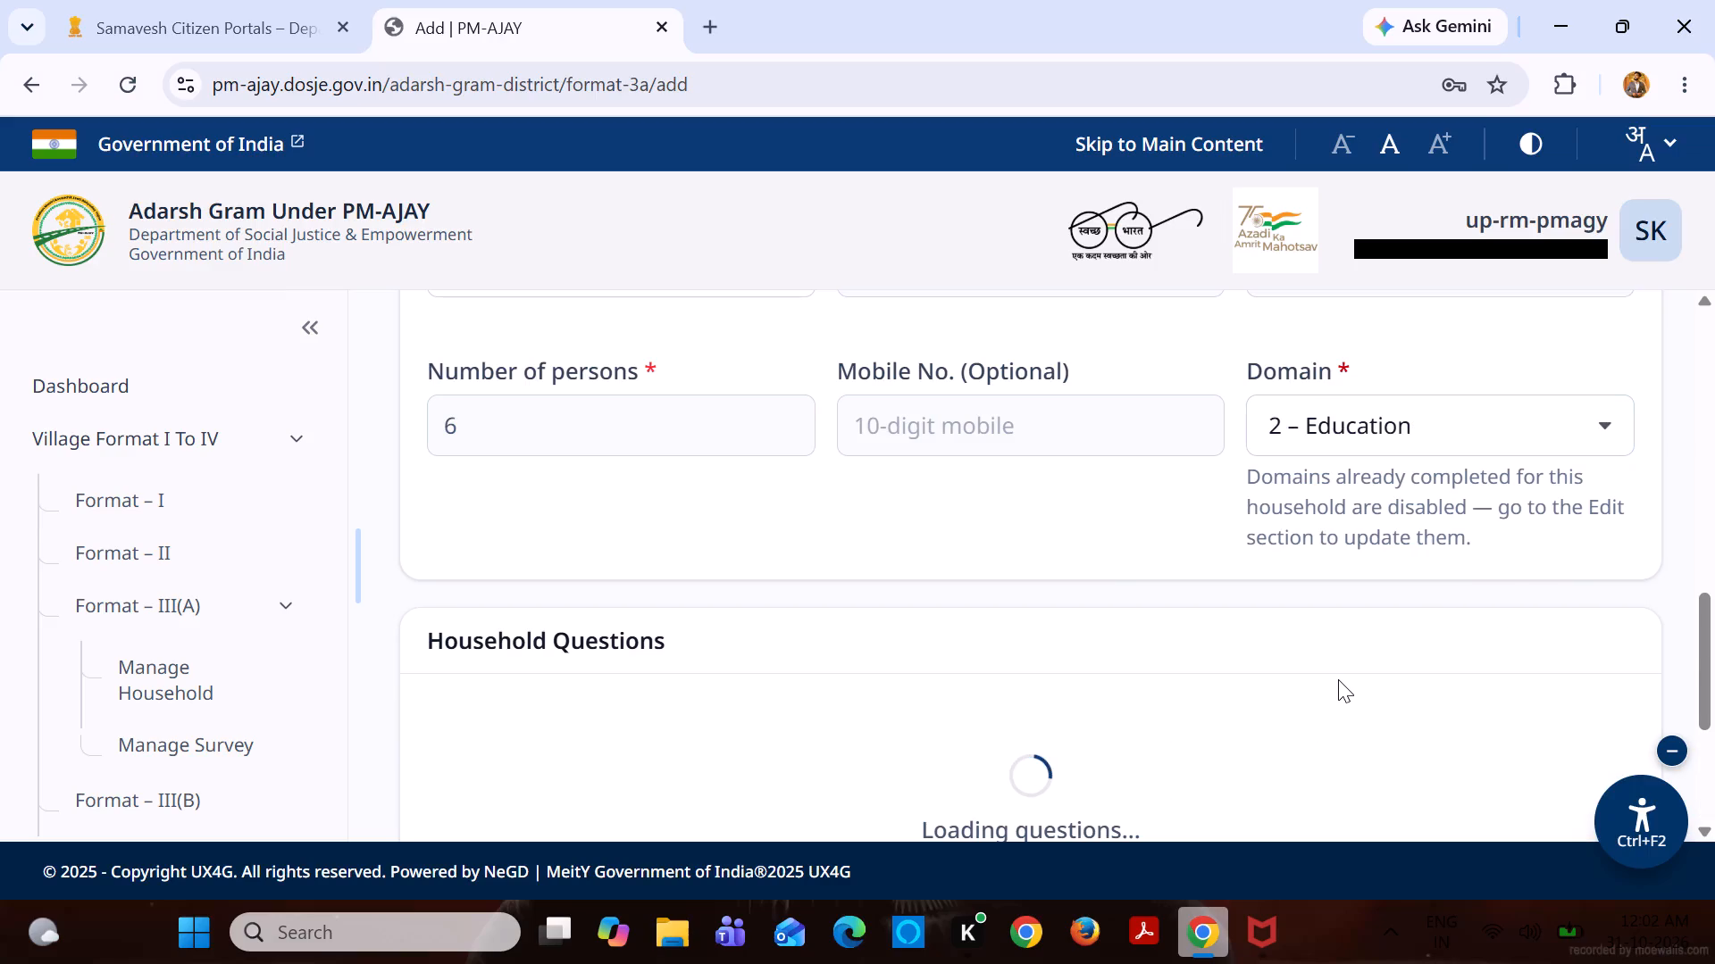
scroll(1401, 655, down, 2)
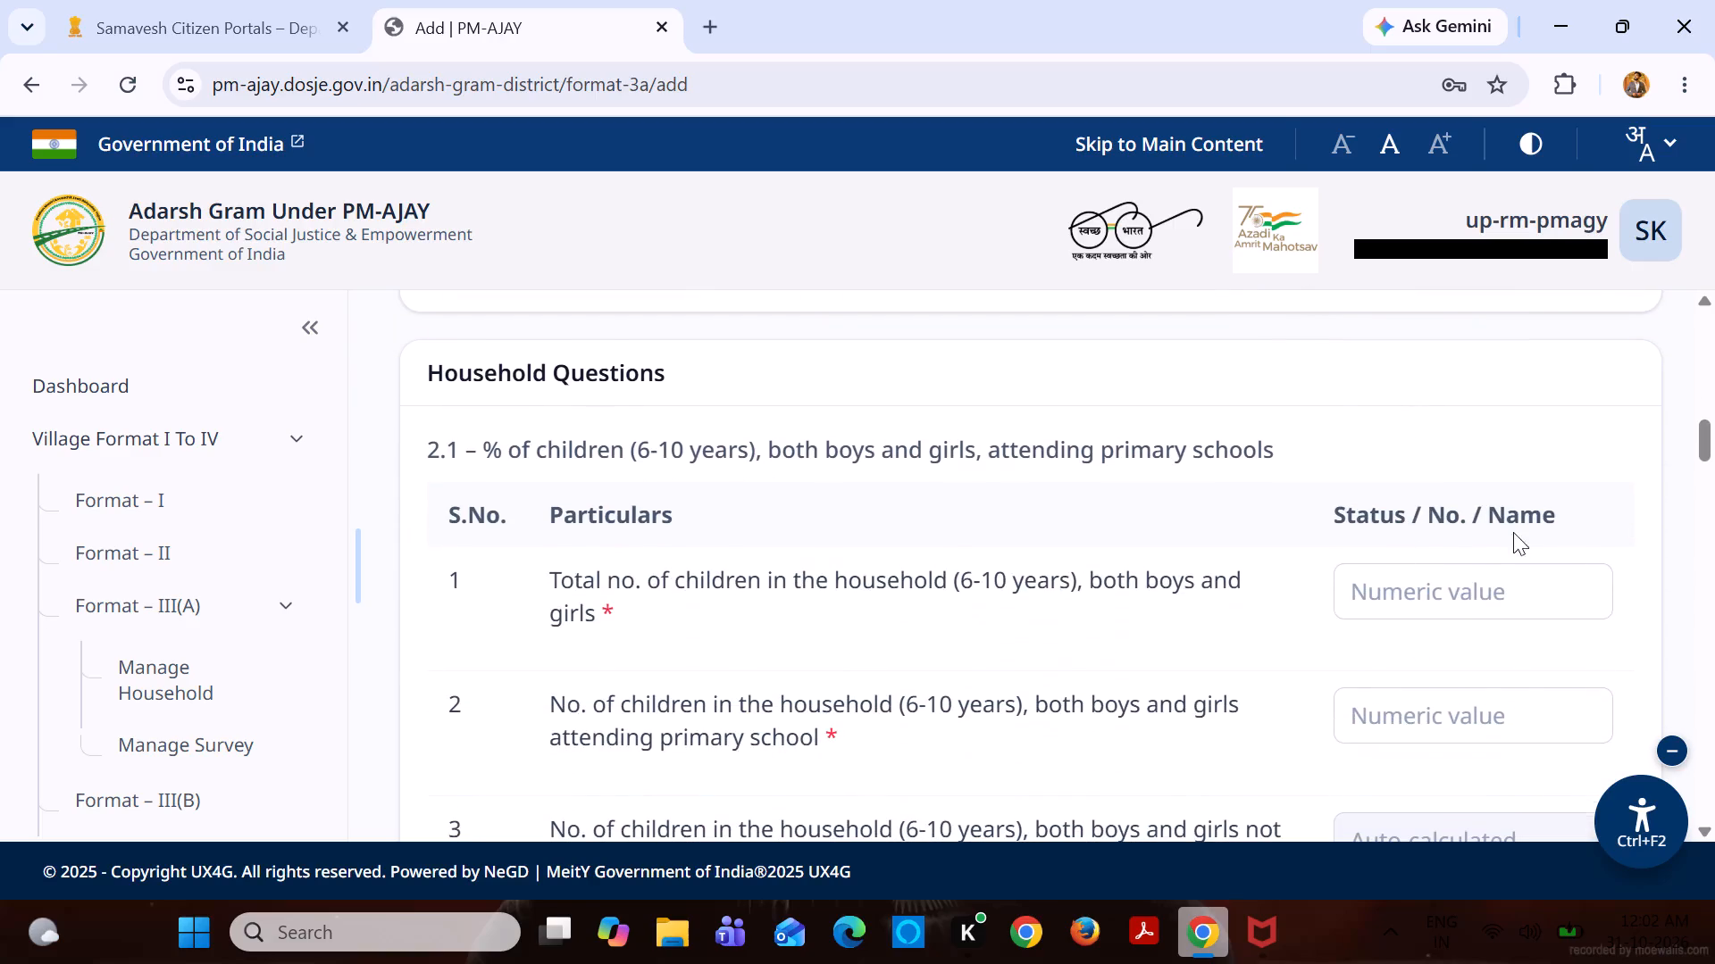
click(1443, 569)
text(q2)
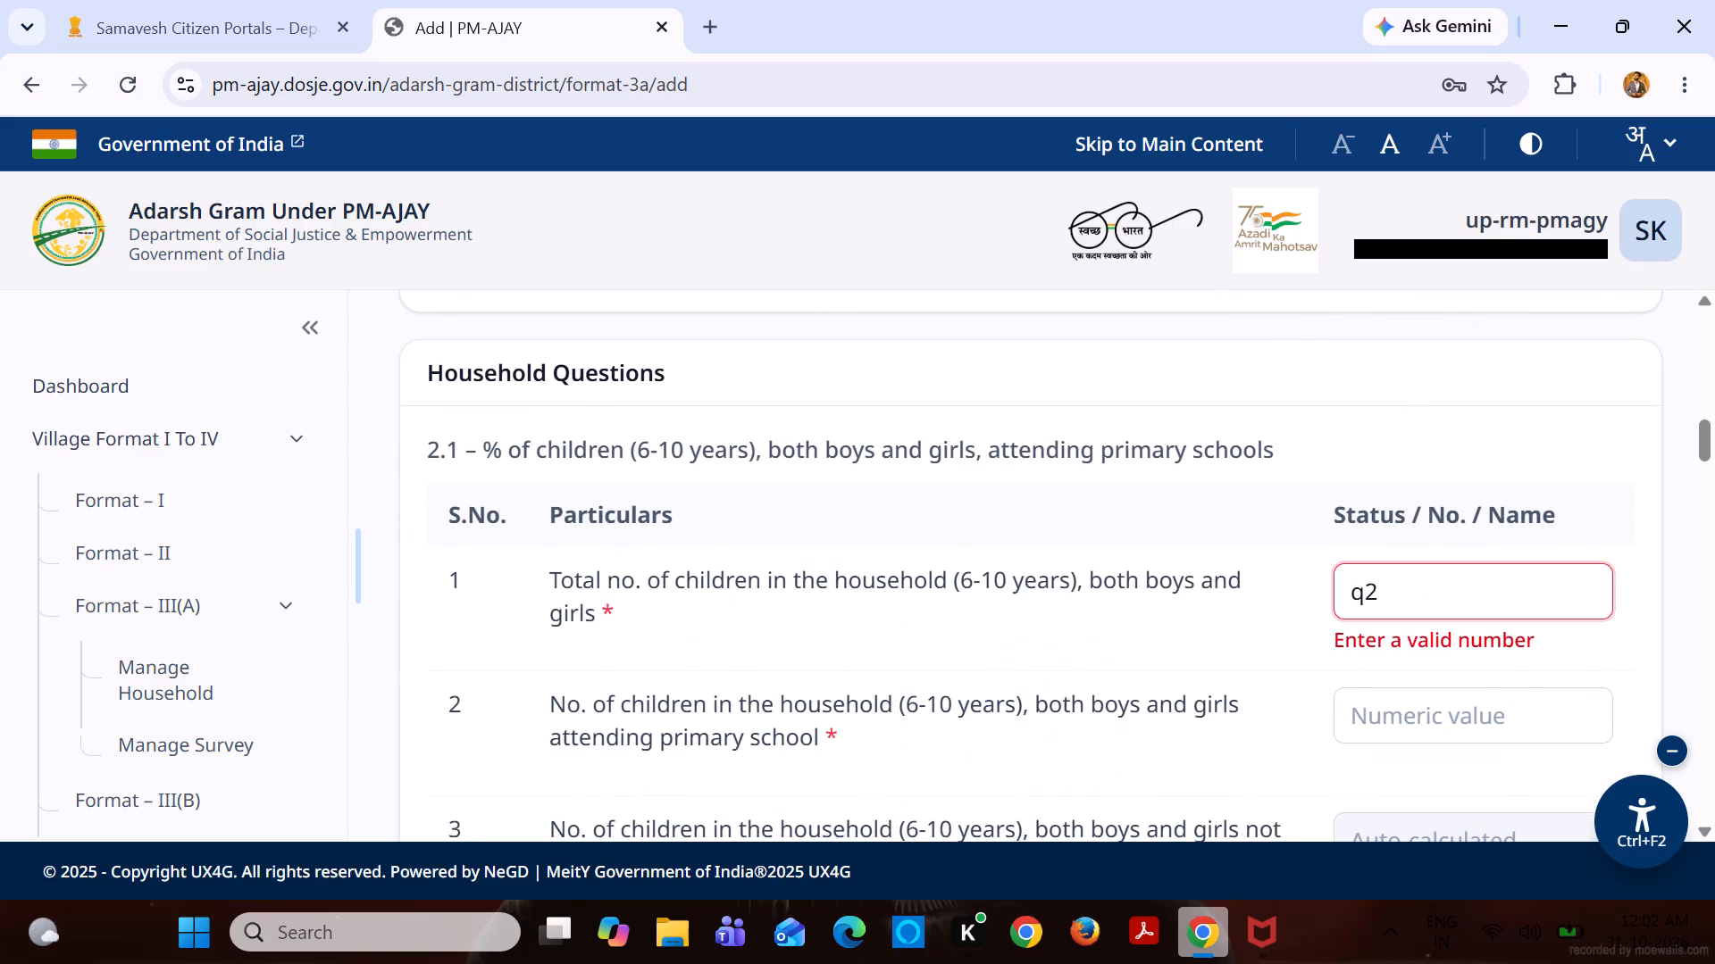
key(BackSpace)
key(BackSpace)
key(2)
click(1426, 704)
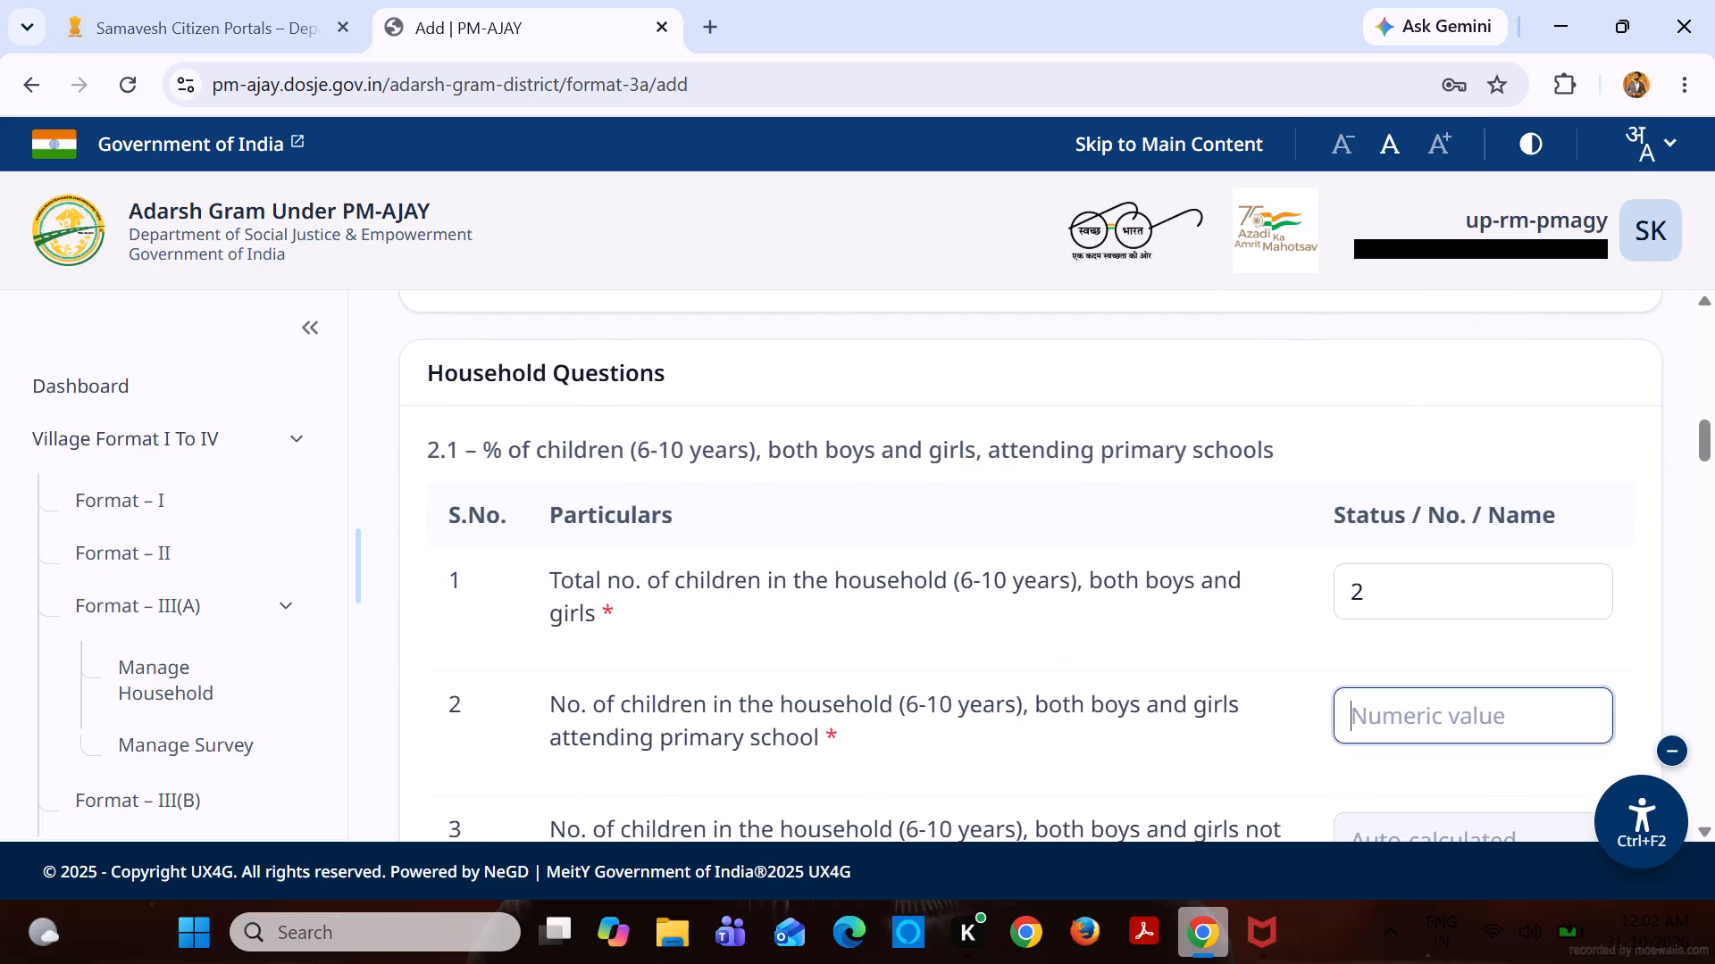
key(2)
Enter 2 children aged 11-13 with 2 attending middle school in 2.2.
scroll(1424, 694, down, 3)
click(1436, 707)
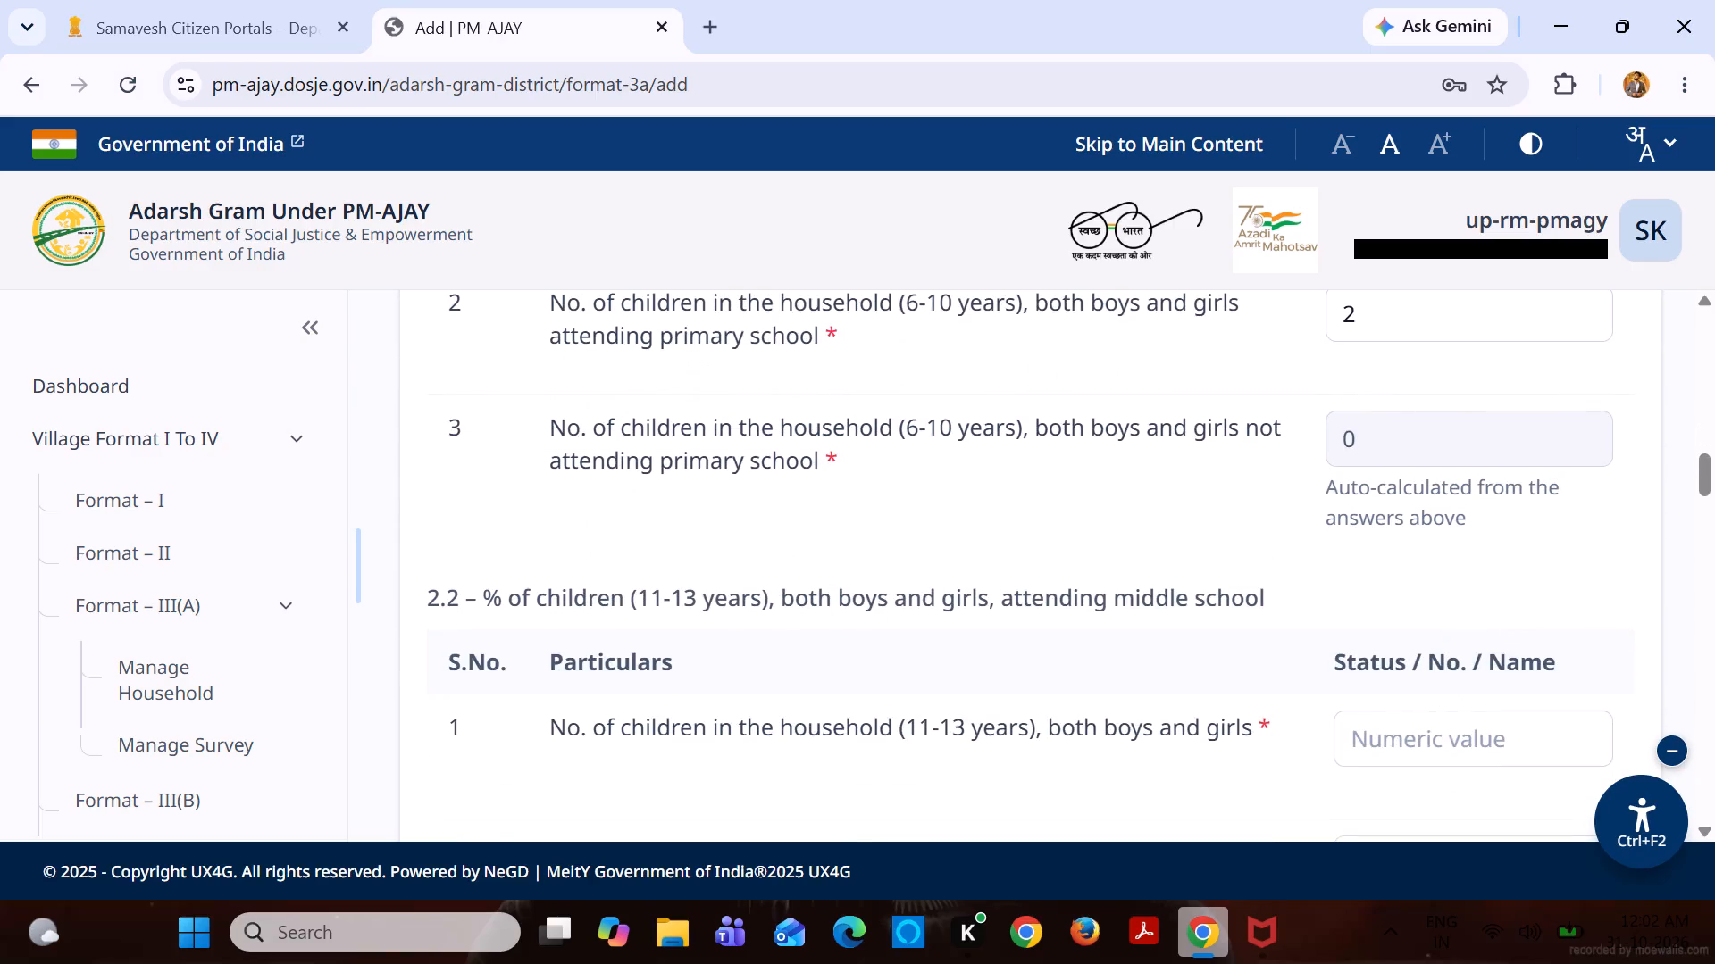
click(1423, 729)
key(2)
scroll(1422, 738, down, 2)
click(1458, 599)
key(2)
Enter 0 children aged 14-15 in 2.3 and 0 children aged 16-17 in 2.4.
scroll(1458, 598, down, 1)
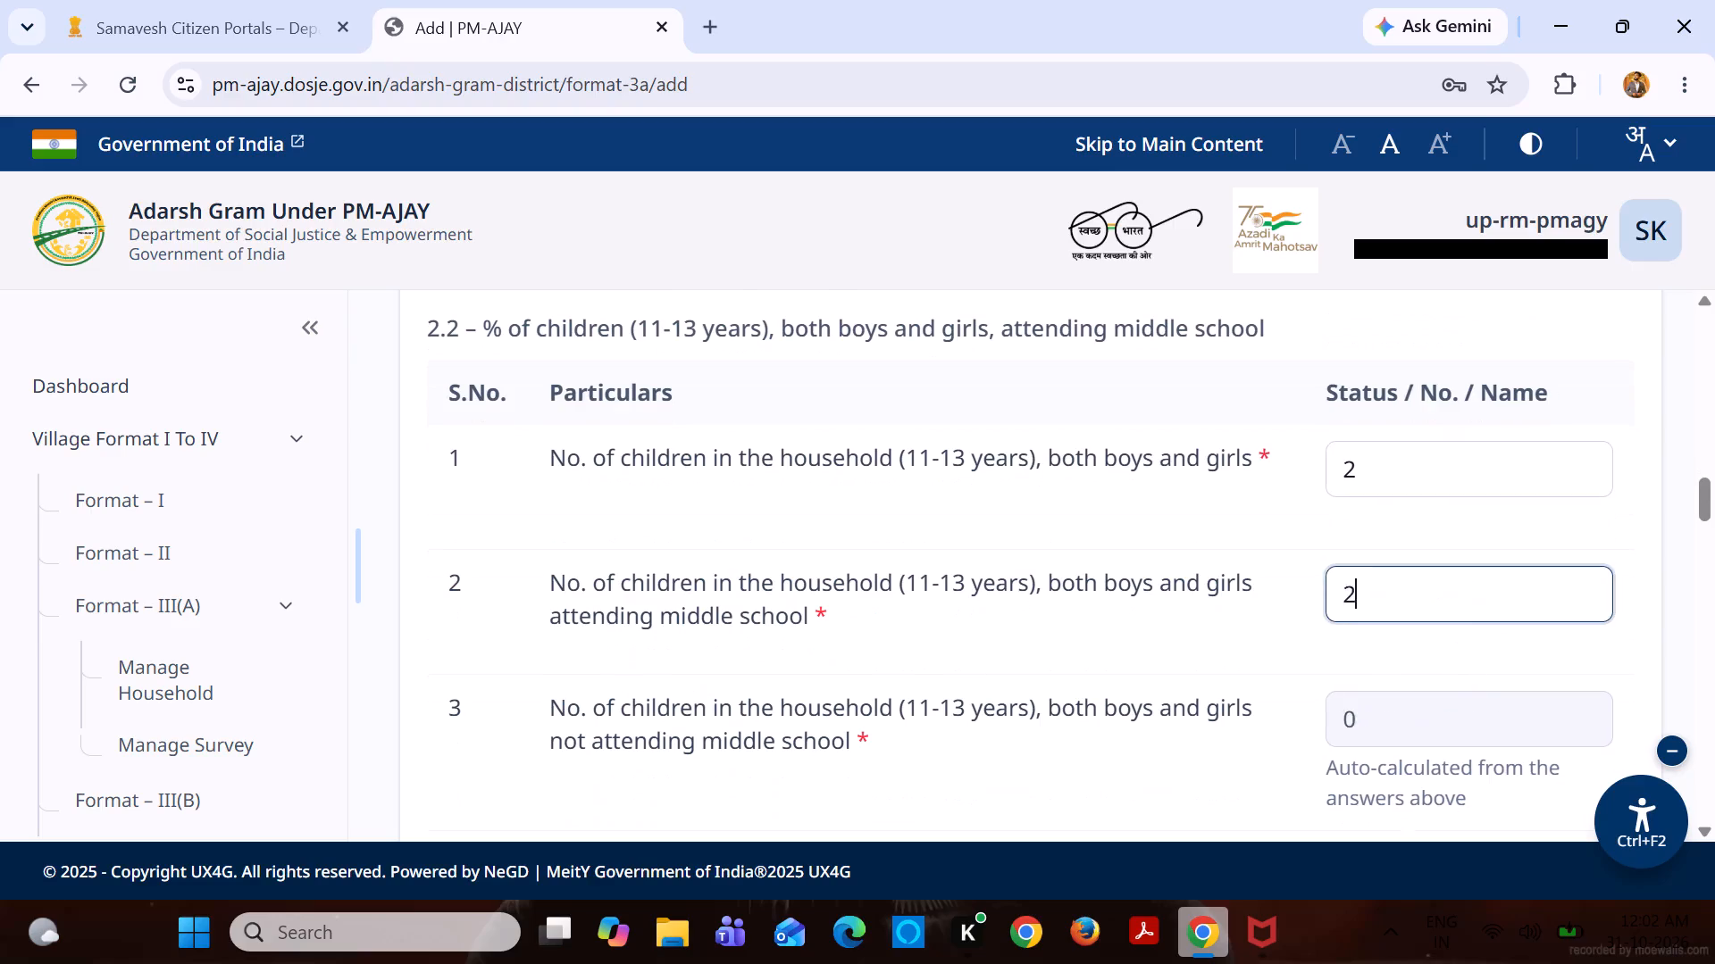
scroll(1458, 598, down, 1)
drag(1402, 732, 1401, 744)
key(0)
scroll(1415, 750, down, 2)
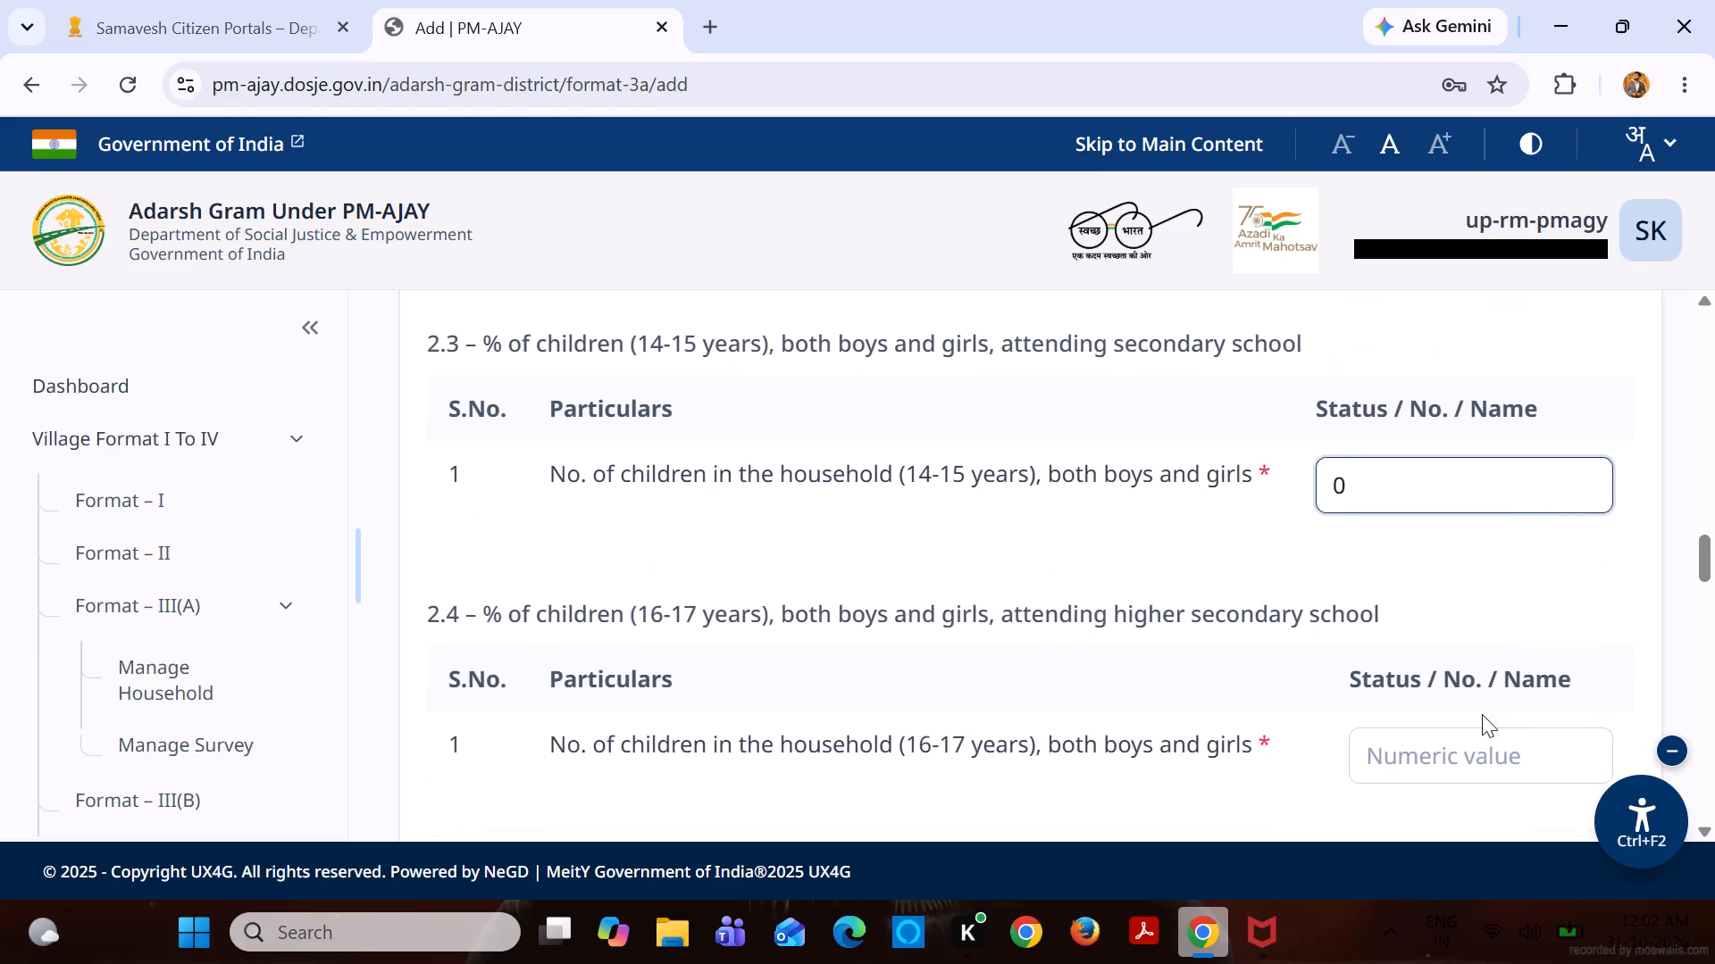
click(1445, 742)
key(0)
Enter 0 children aged 18-23 in 2.5 and 0 children eligible for the Pre-matric Scholarship in 2.6.
scroll(1458, 696, up, 1)
scroll(1460, 702, down, 3)
middle_drag(1461, 705, 1469, 727)
scroll(1575, 645, down, 2)
scroll(1570, 655, up, 1)
middle_click(1570, 655)
click(1562, 645)
scroll(1561, 646, down, 1)
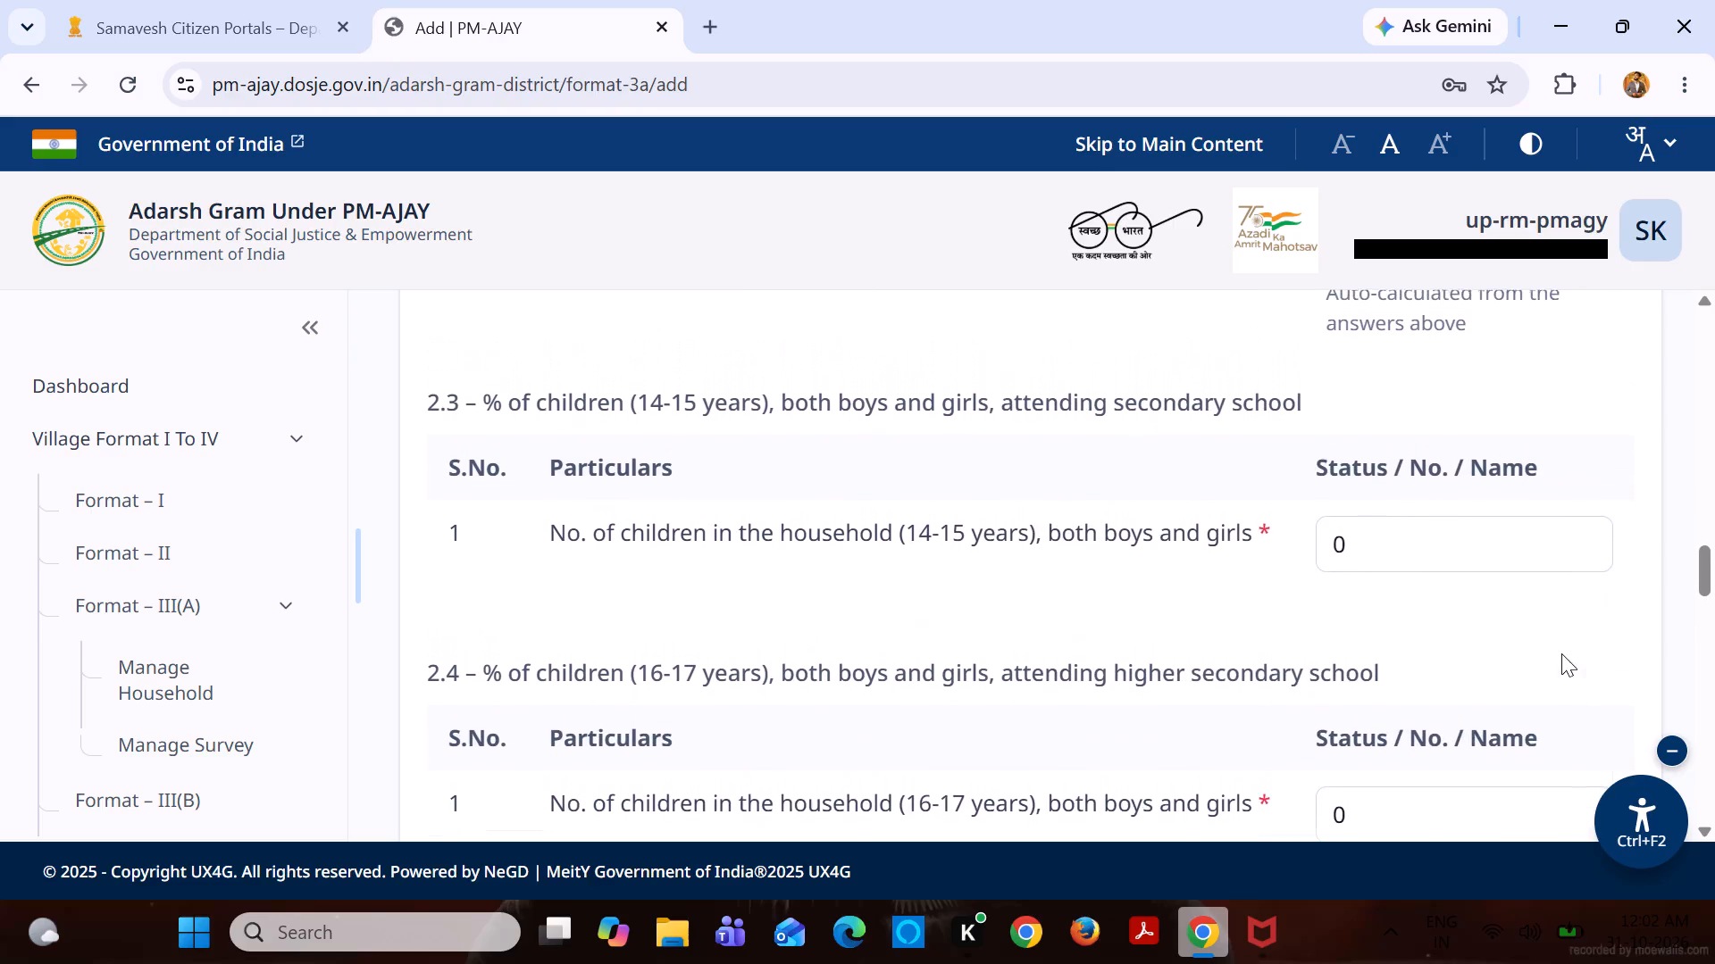
scroll(1561, 653, down, 1)
click(1424, 802)
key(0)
scroll(1461, 752, down, 2)
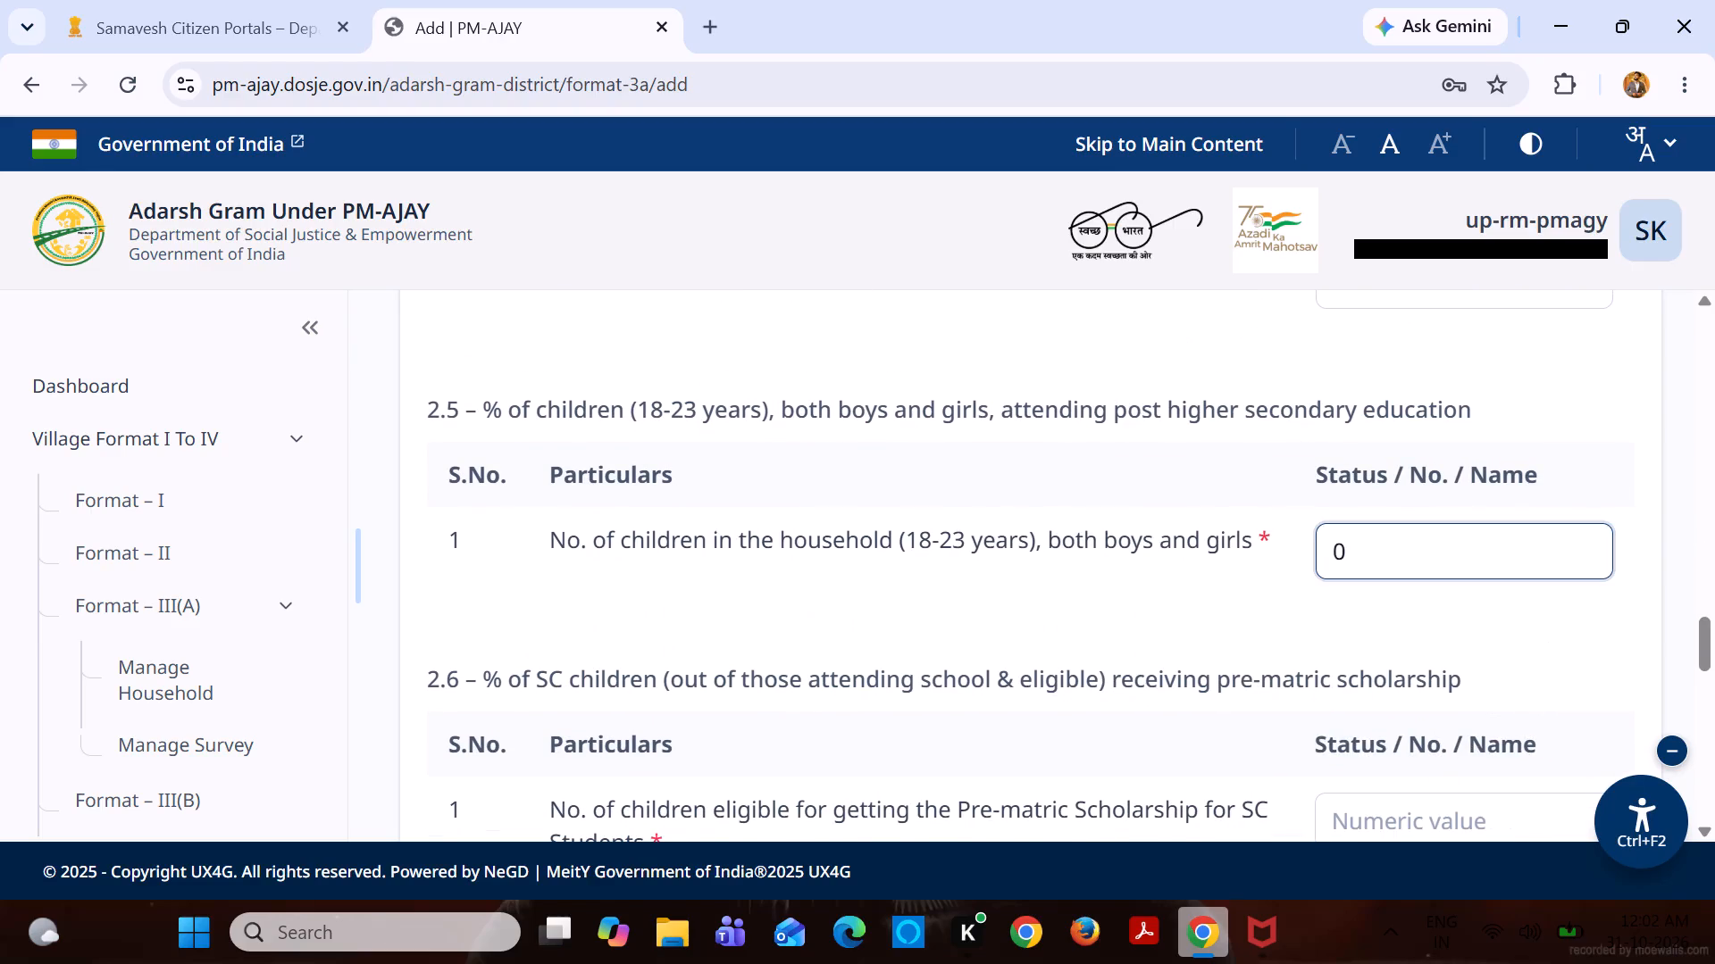
drag(1424, 813, 1424, 797)
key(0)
Enter 0 children eligible for the Post-matric Scholarship and submit domain 2.
scroll(1460, 727, up, 1)
scroll(1465, 735, down, 3)
scroll(1519, 682, down, 3)
click(1480, 420)
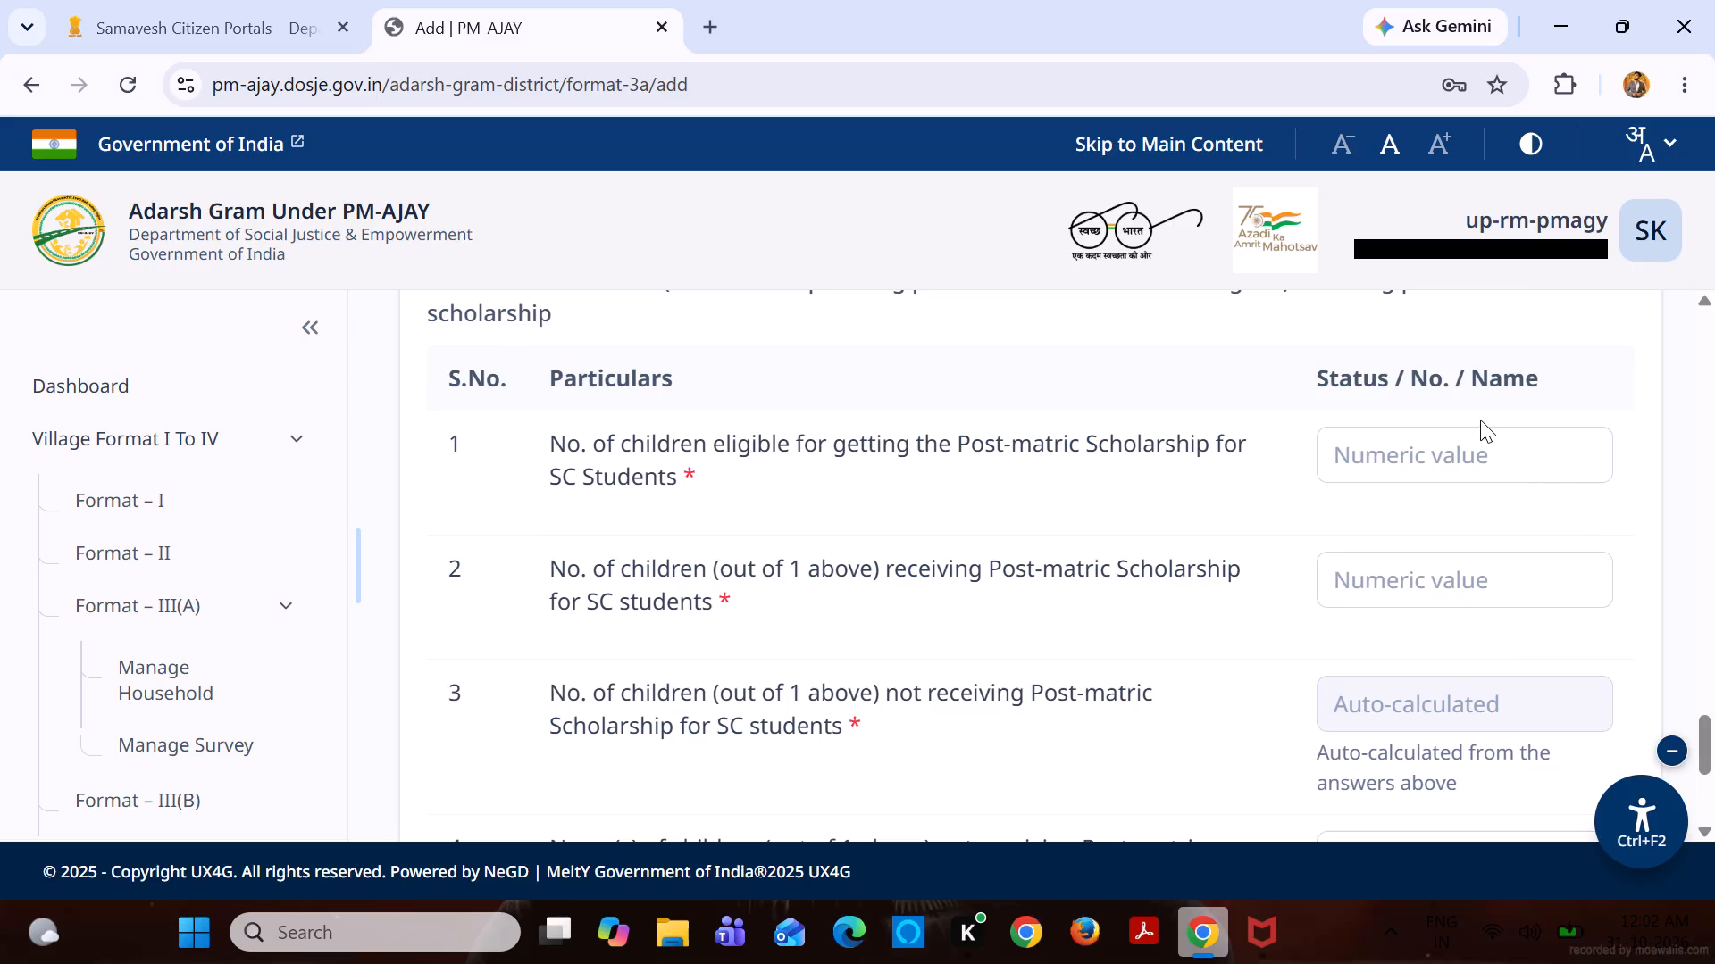
click(1477, 441)
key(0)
click(1589, 649)
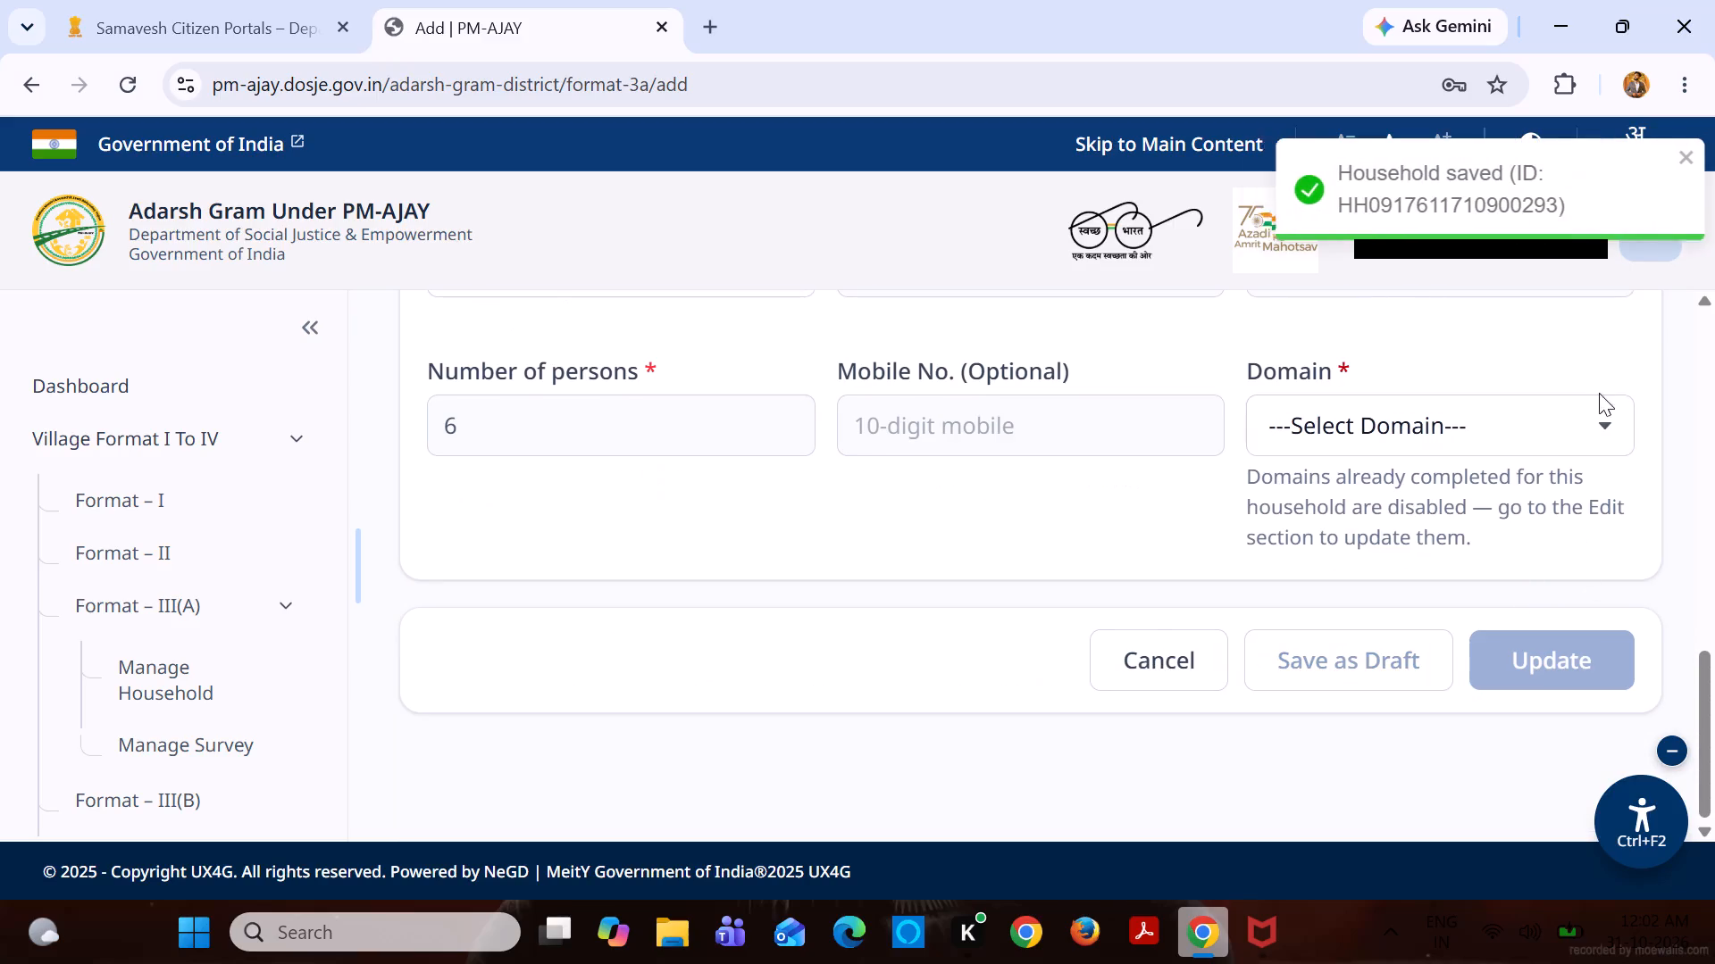
Select domain 3, Health and Nutrition, and answer Yes to coverage under a Health Protection Scheme in 3.1.
click(1596, 405)
click(1243, 743)
scroll(1299, 701, down, 2)
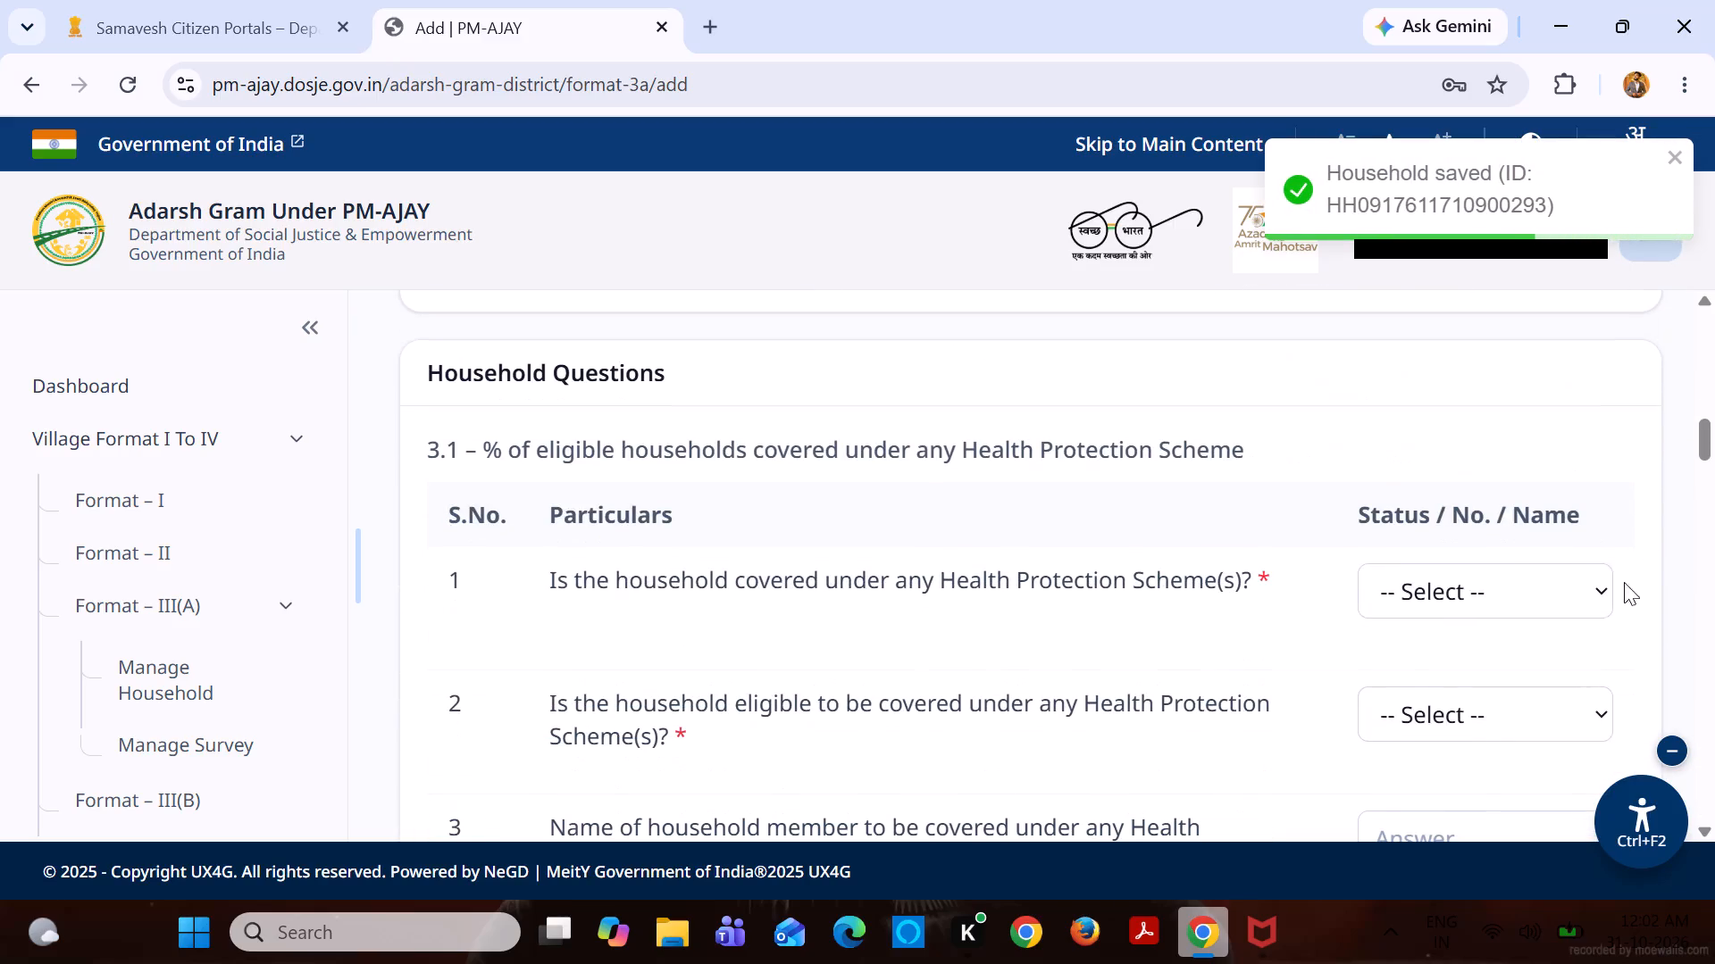
click(1612, 588)
click(1415, 660)
Enter 0 pregnant women in 3.3 and 0 deliveries during the last one year in 3.4.
scroll(1424, 635, down, 3)
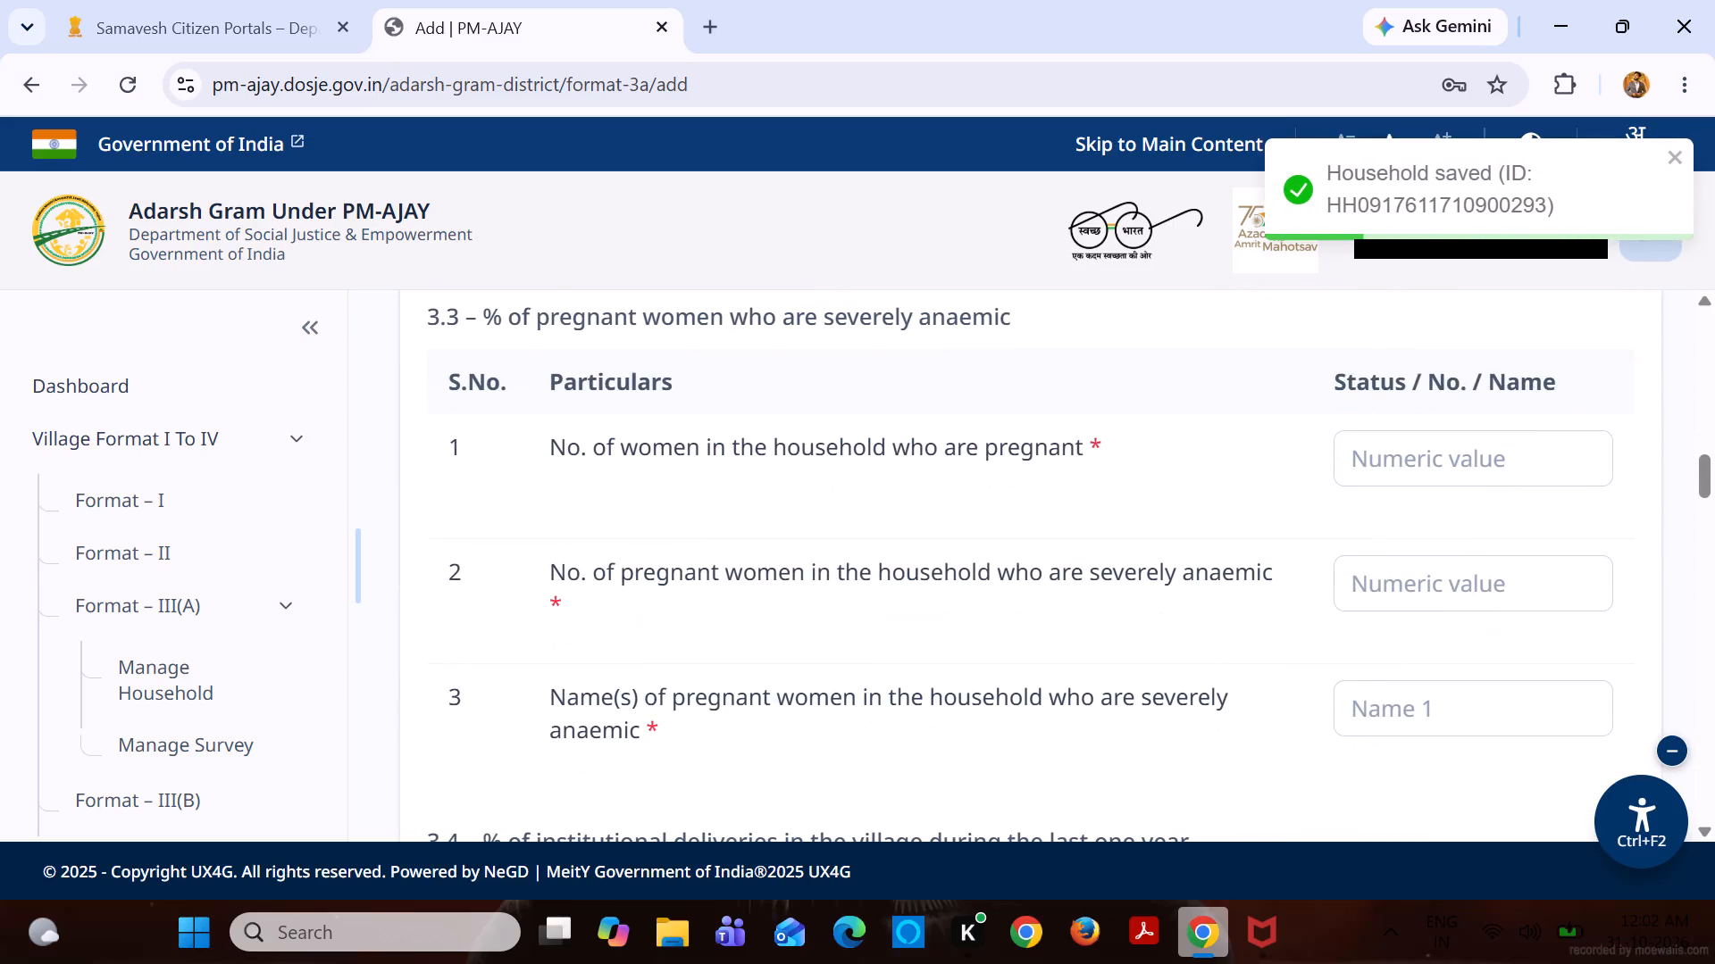
click(1460, 442)
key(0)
scroll(1463, 467, down, 2)
click(1372, 454)
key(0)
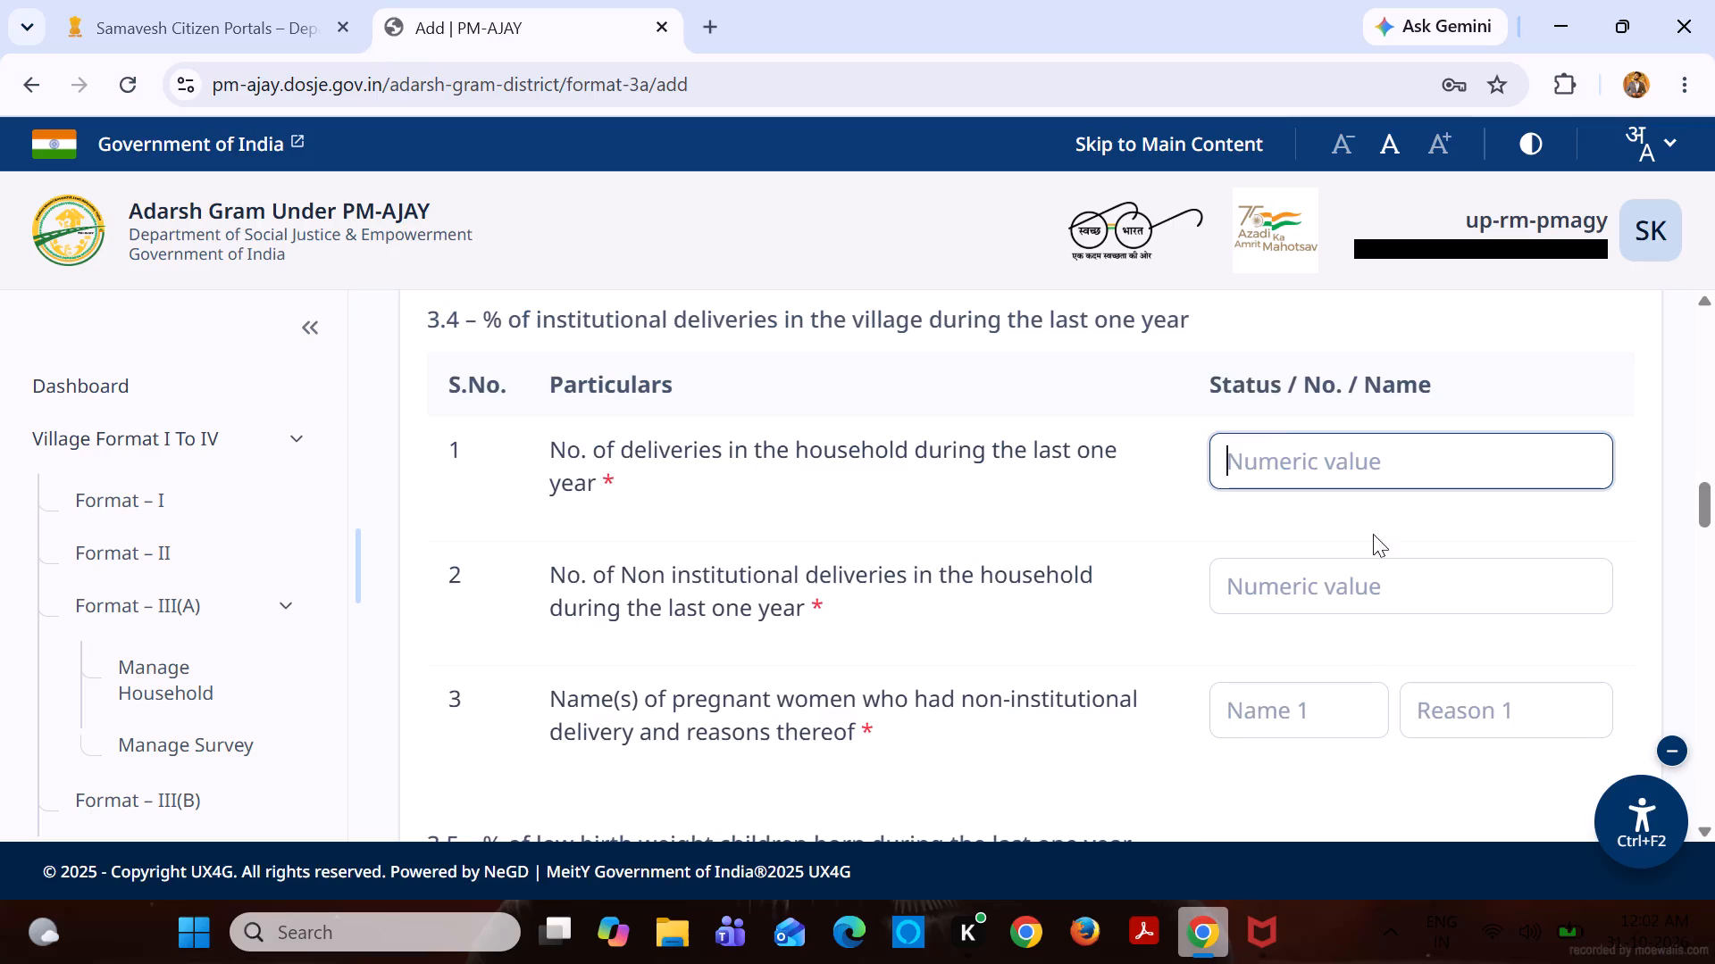
Enter 0 for children born in the last year (3.5), children below one year (3.6) and children aged 0-5 (3.7).
click(1255, 727)
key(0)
scroll(1275, 729, down, 2)
click(1334, 721)
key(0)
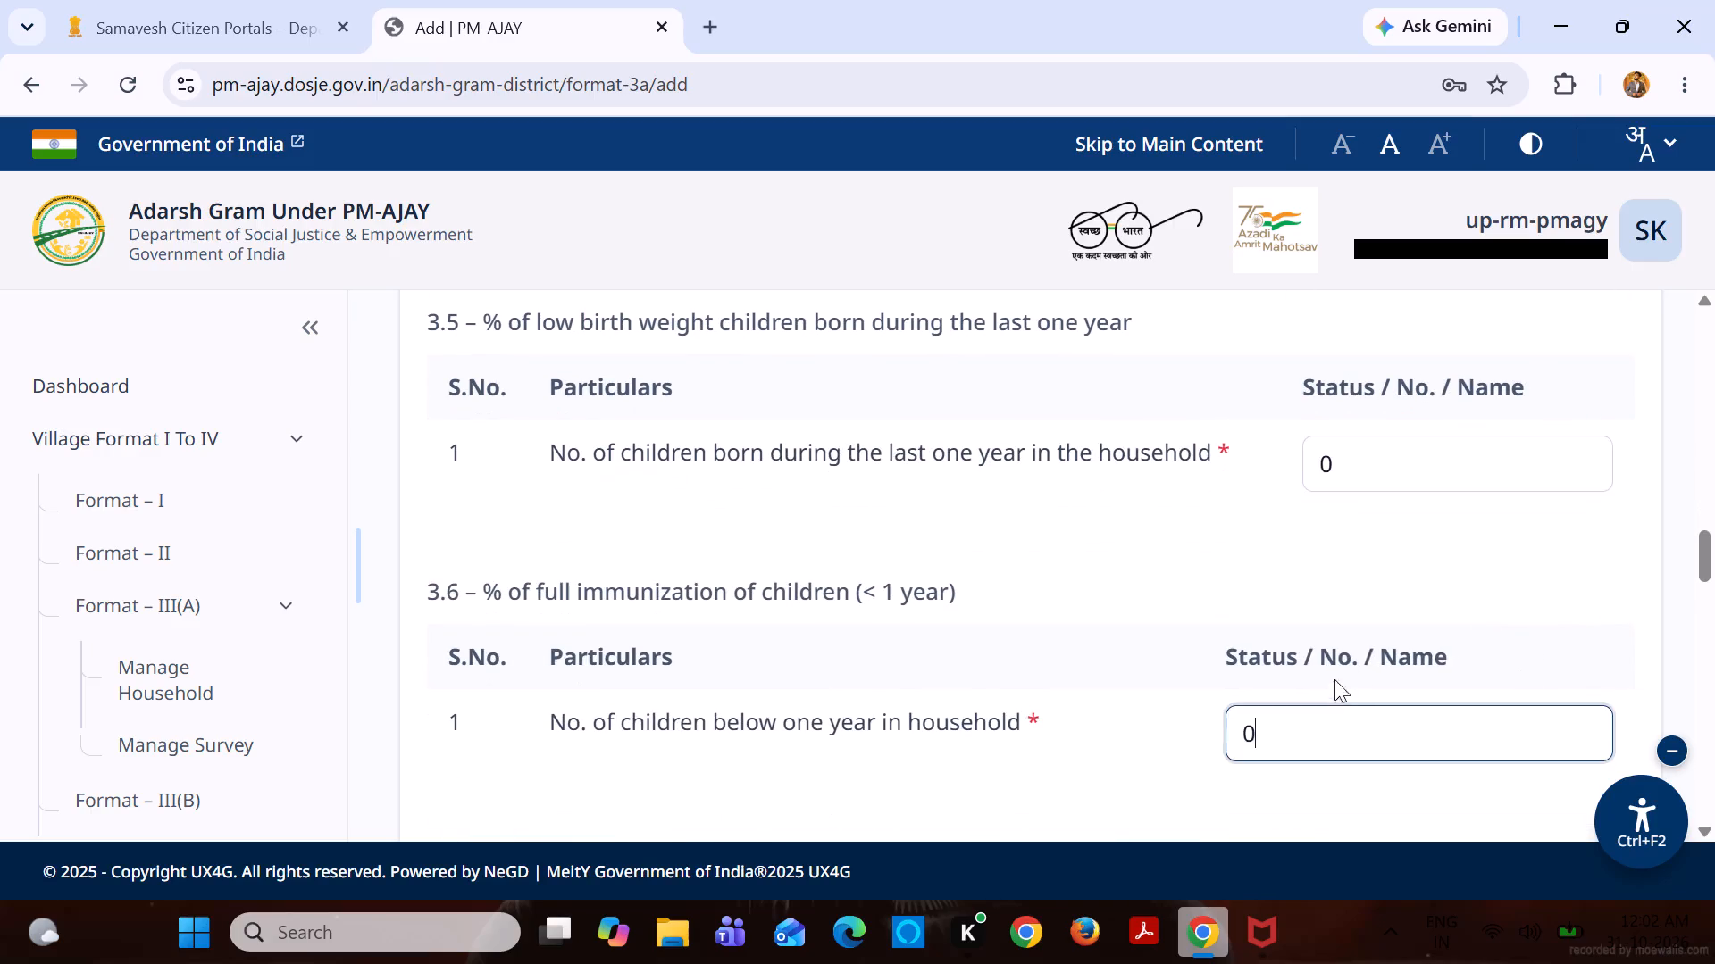
scroll(1397, 753, down, 2)
click(1349, 715)
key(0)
Enter 0 women pregnant during the last one year in 3.8 and 0 children under 1 year in 3.9.
scroll(1406, 749, down, 2)
click(1335, 715)
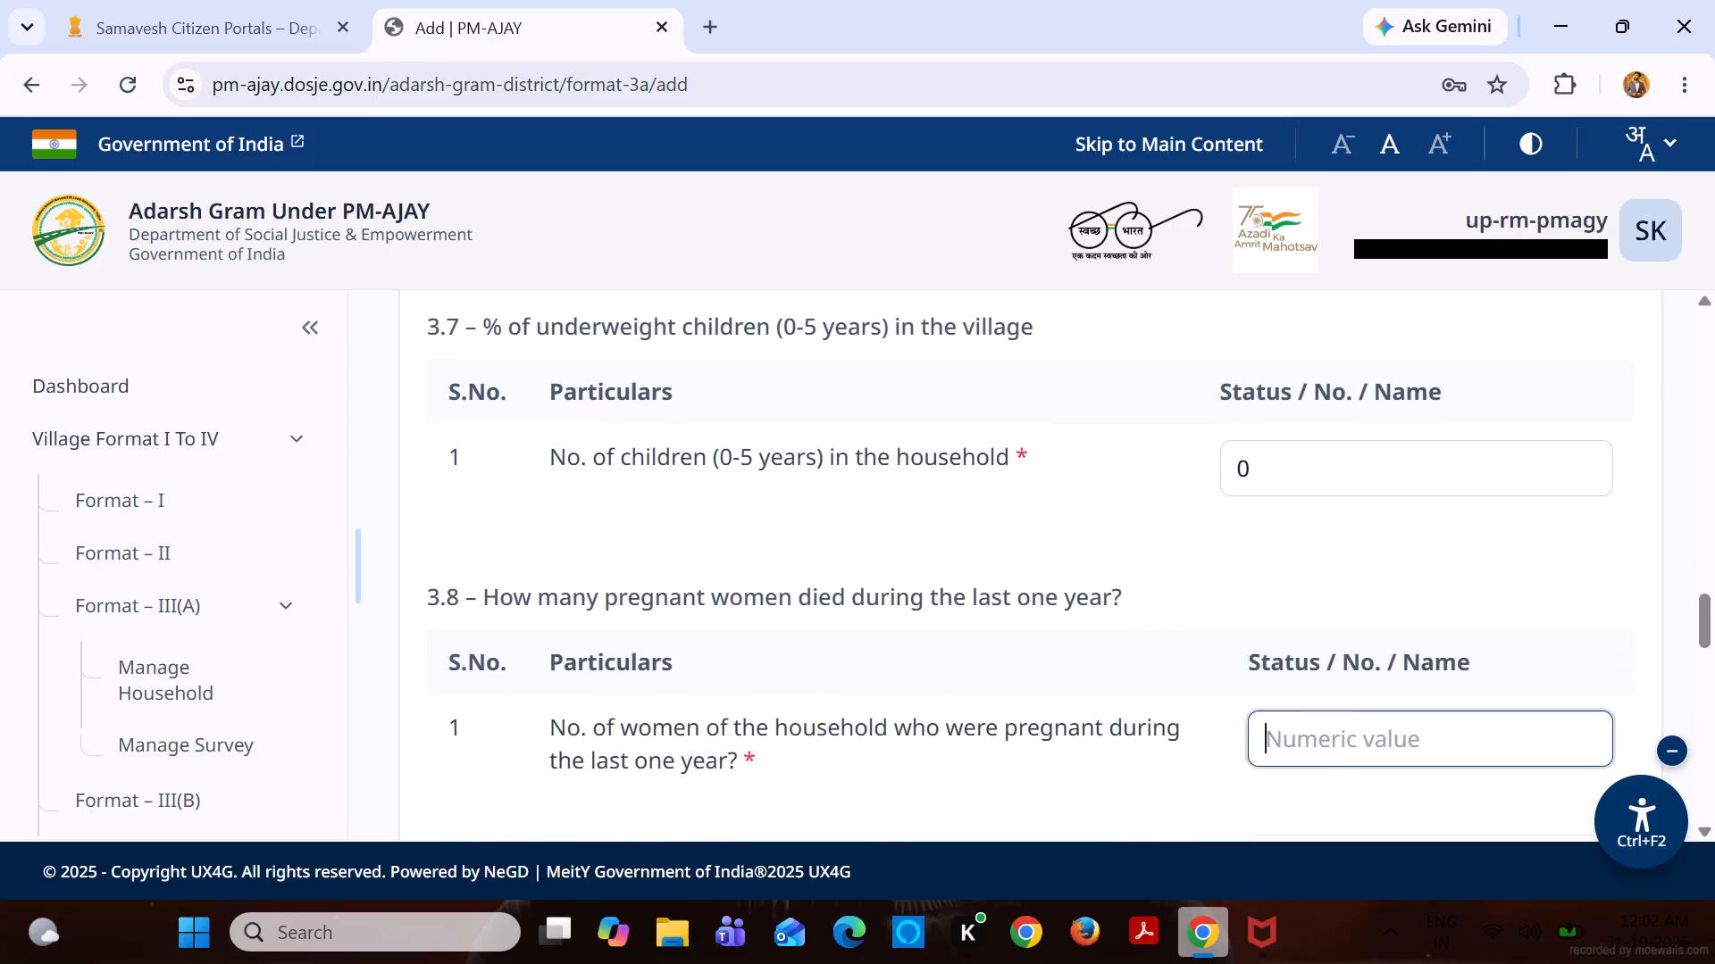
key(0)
scroll(1395, 763, down, 1)
scroll(1465, 711, down, 2)
click(1376, 606)
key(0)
Enter 0 household members suffering from communicable diseases in 3.10 and submit domain 3.
middle_drag(1406, 644, 1418, 672)
scroll(1416, 668, down, 1)
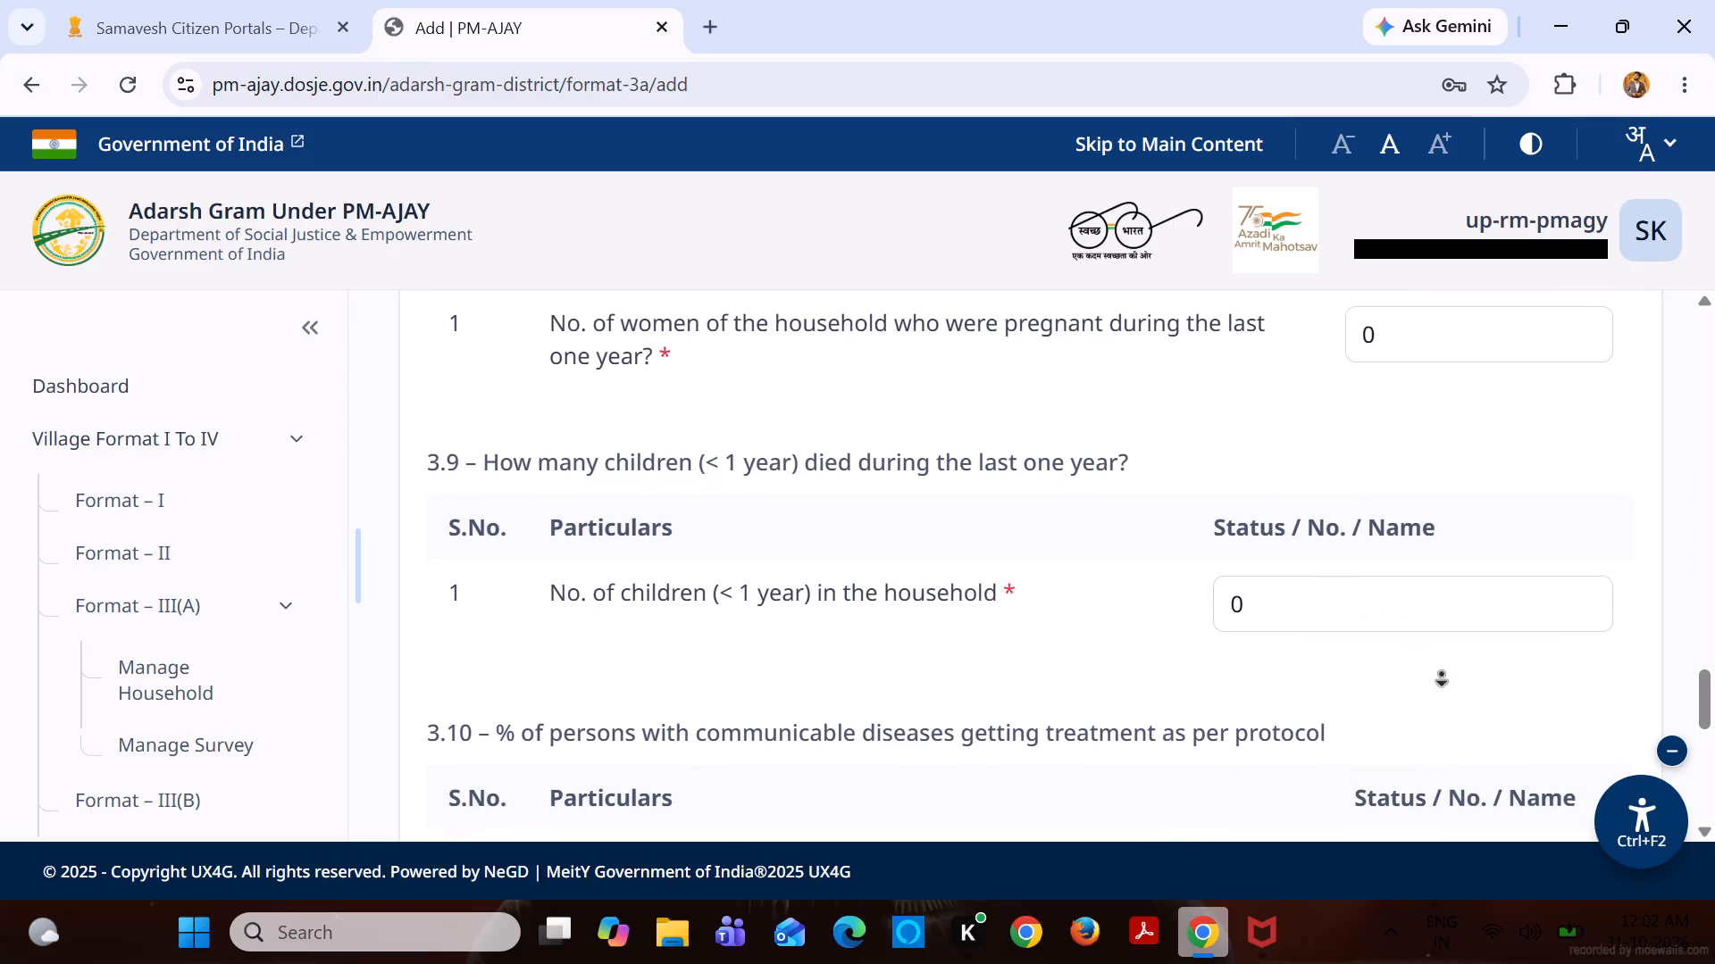
scroll(1442, 674, down, 3)
click(1452, 610)
scroll(1456, 674, down, 2)
click(1463, 586)
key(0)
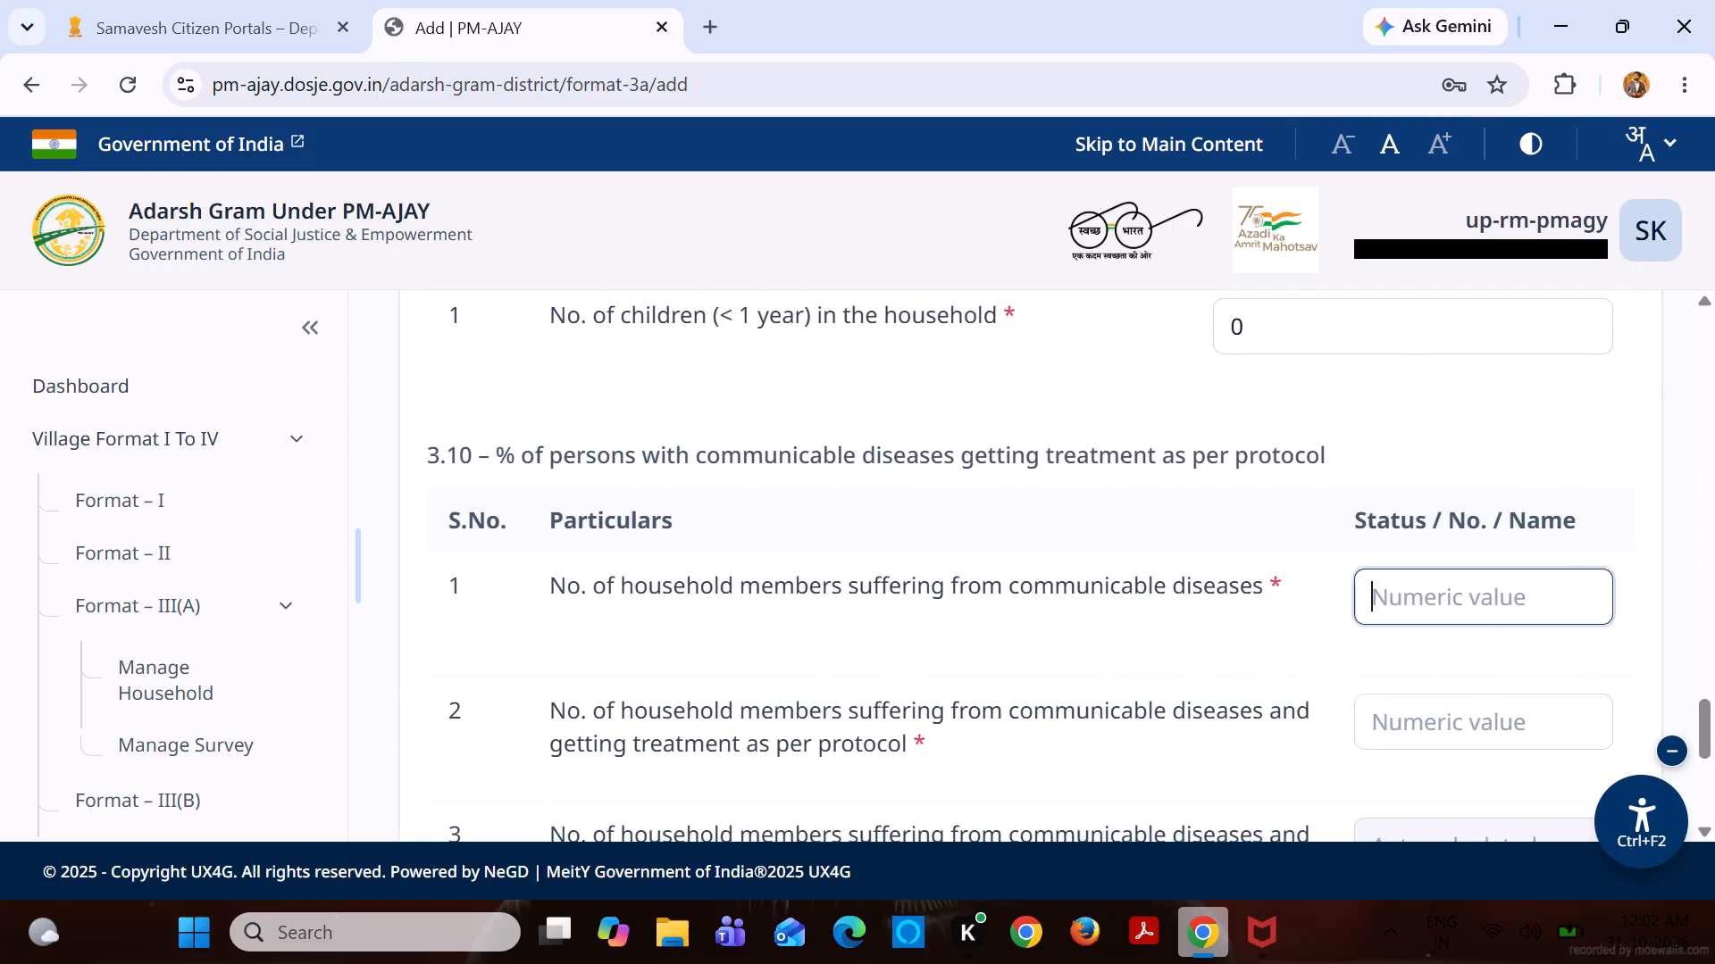
scroll(1493, 634, down, 2)
click(1593, 645)
Fill in domain 4, Social Security, with 0 persons eligible for Widow, Old Age and Disability Pension, and submit it.
drag(1528, 414, 1533, 431)
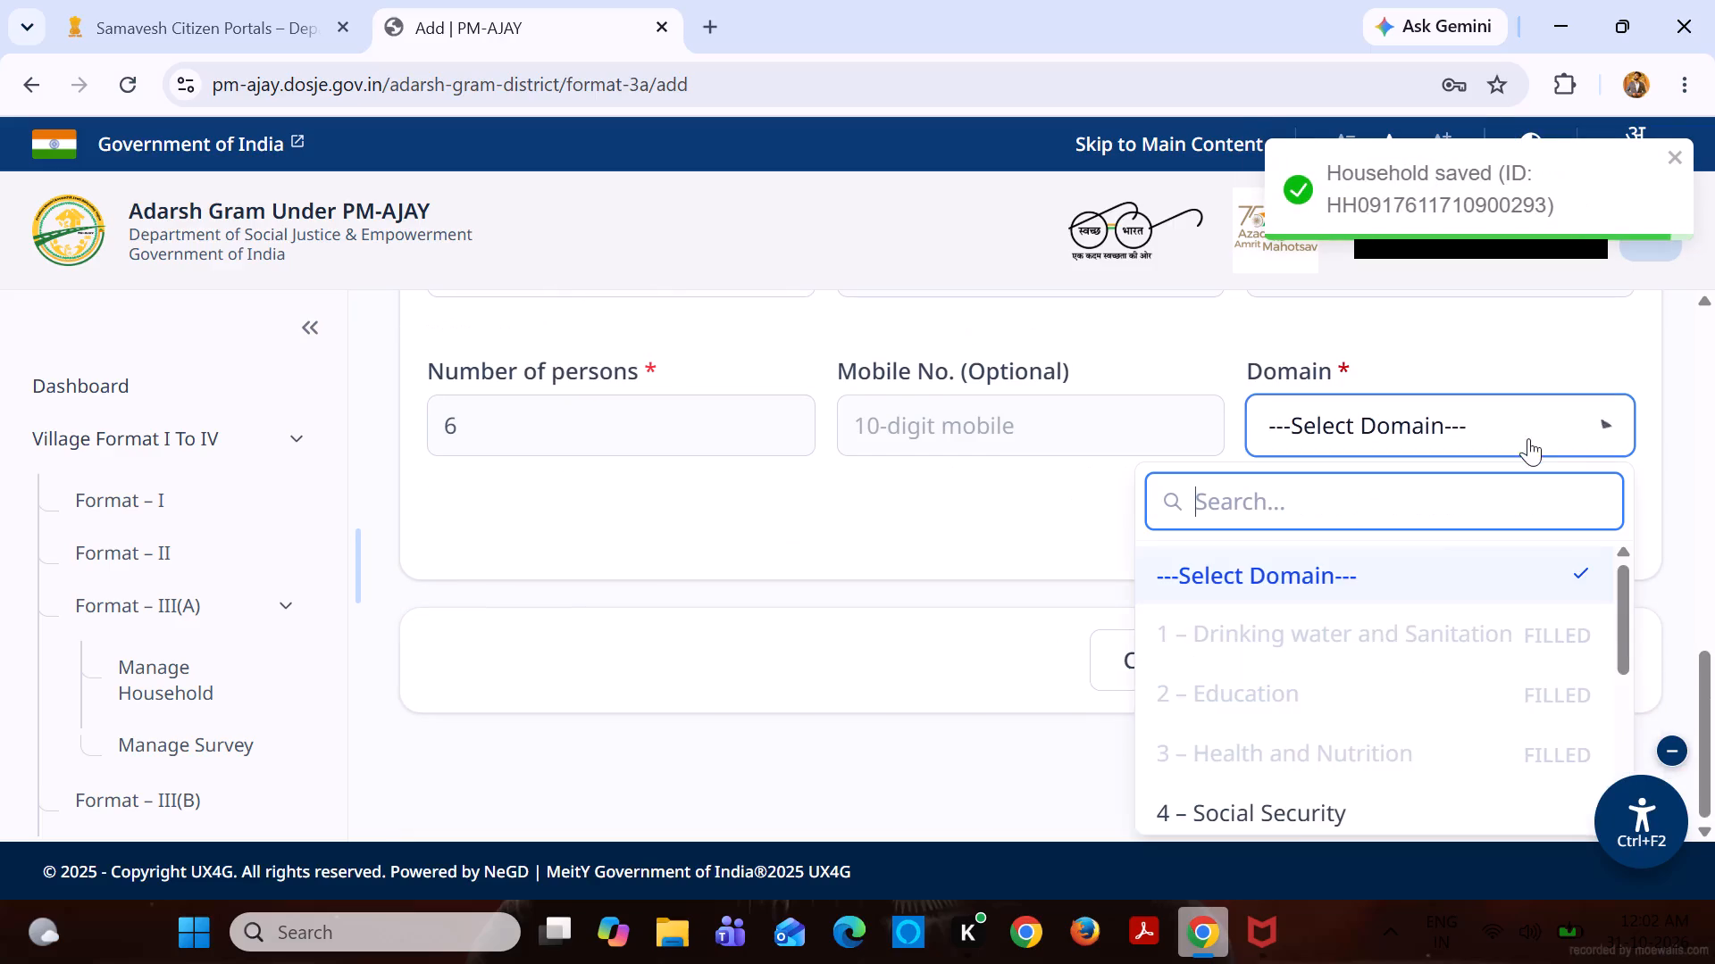
scroll(1405, 653, down, 1)
click(1285, 683)
scroll(1307, 716, down, 2)
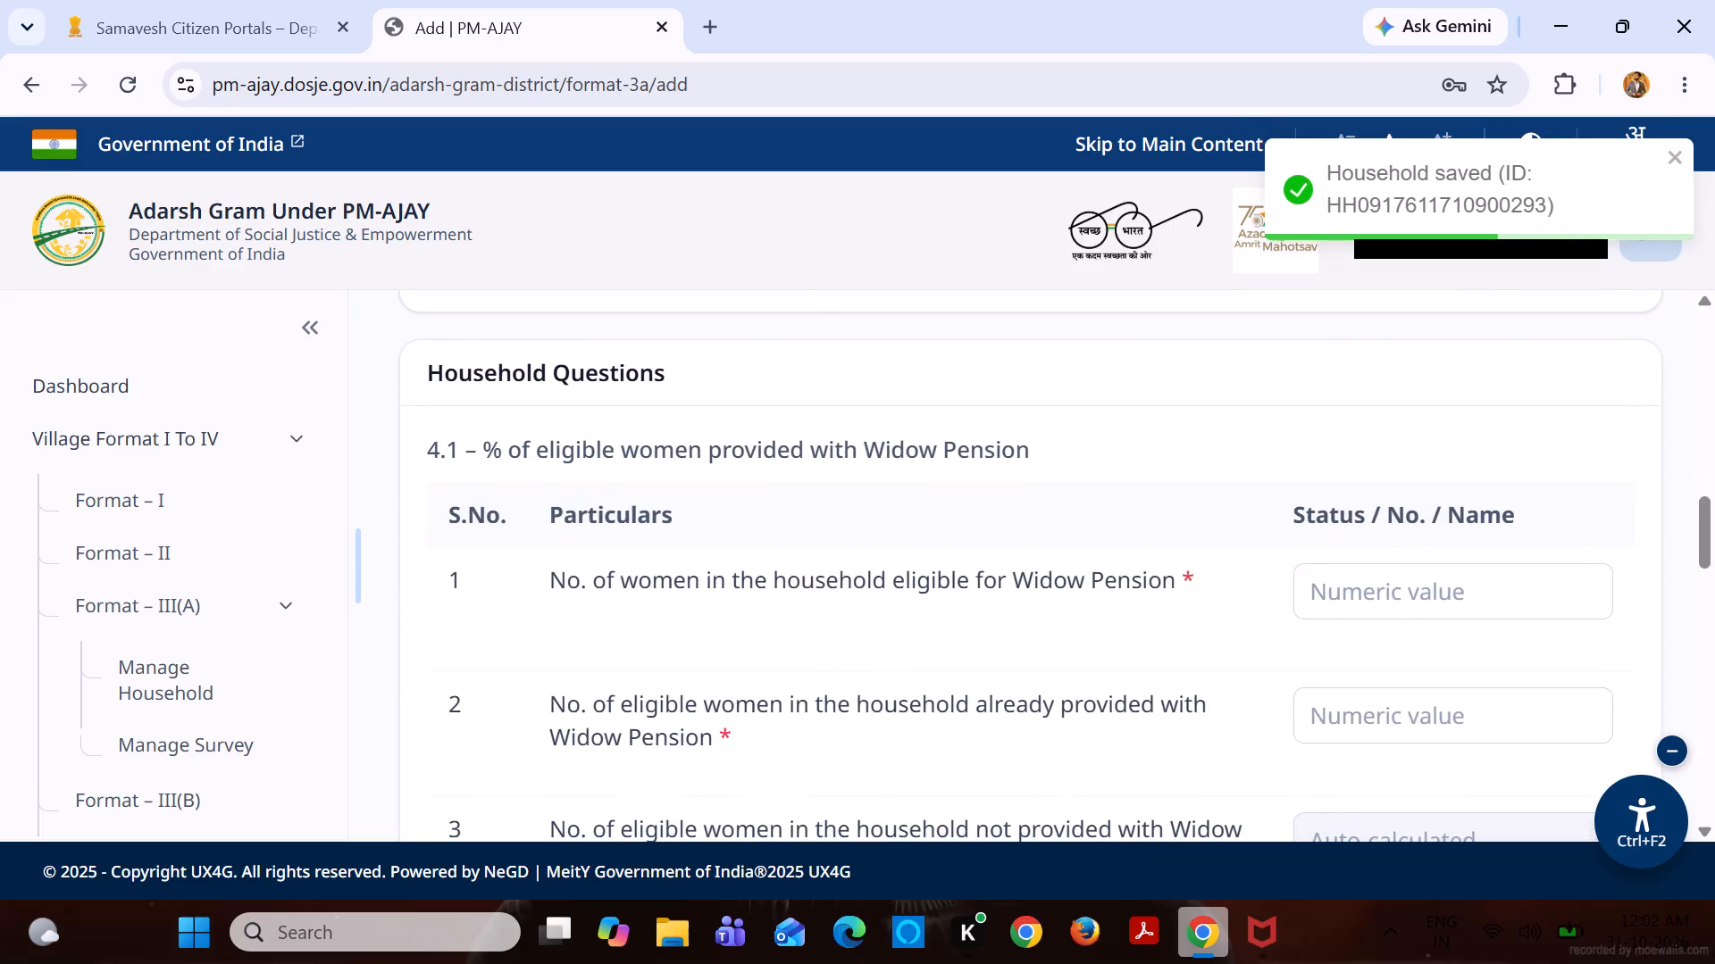
click(1478, 602)
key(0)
scroll(1496, 637, down, 2)
click(1432, 595)
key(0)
scroll(1464, 627, down, 1)
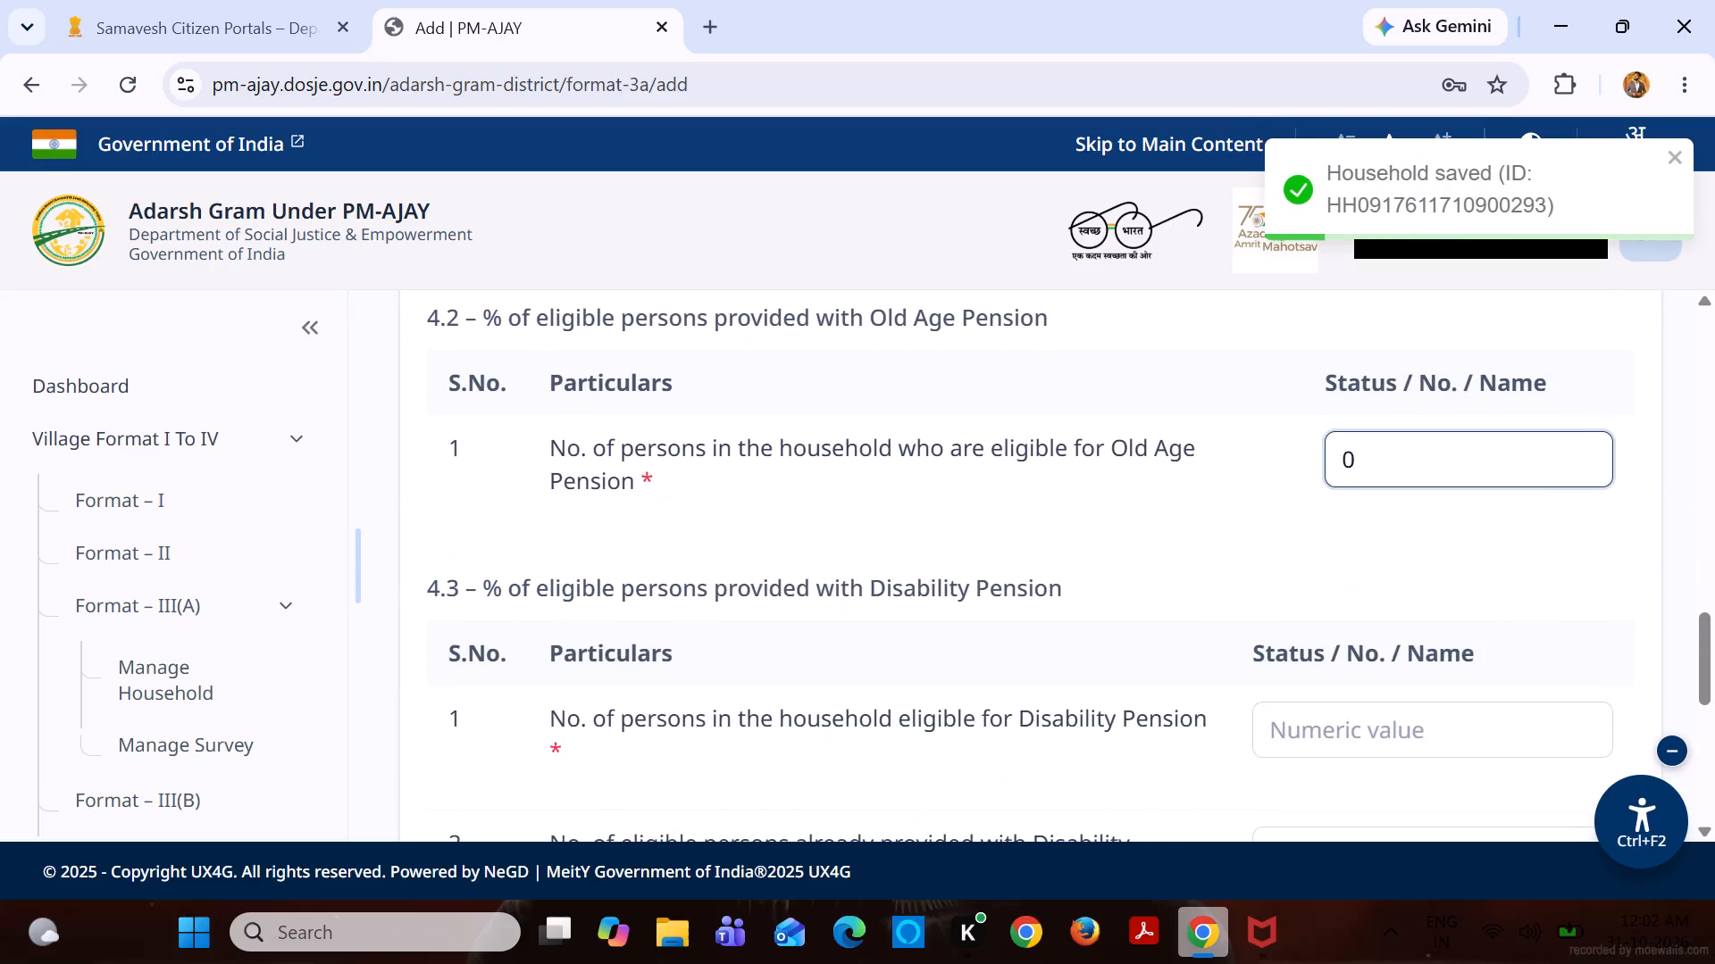
click(1277, 738)
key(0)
scroll(1422, 745, down, 1)
click(1523, 762)
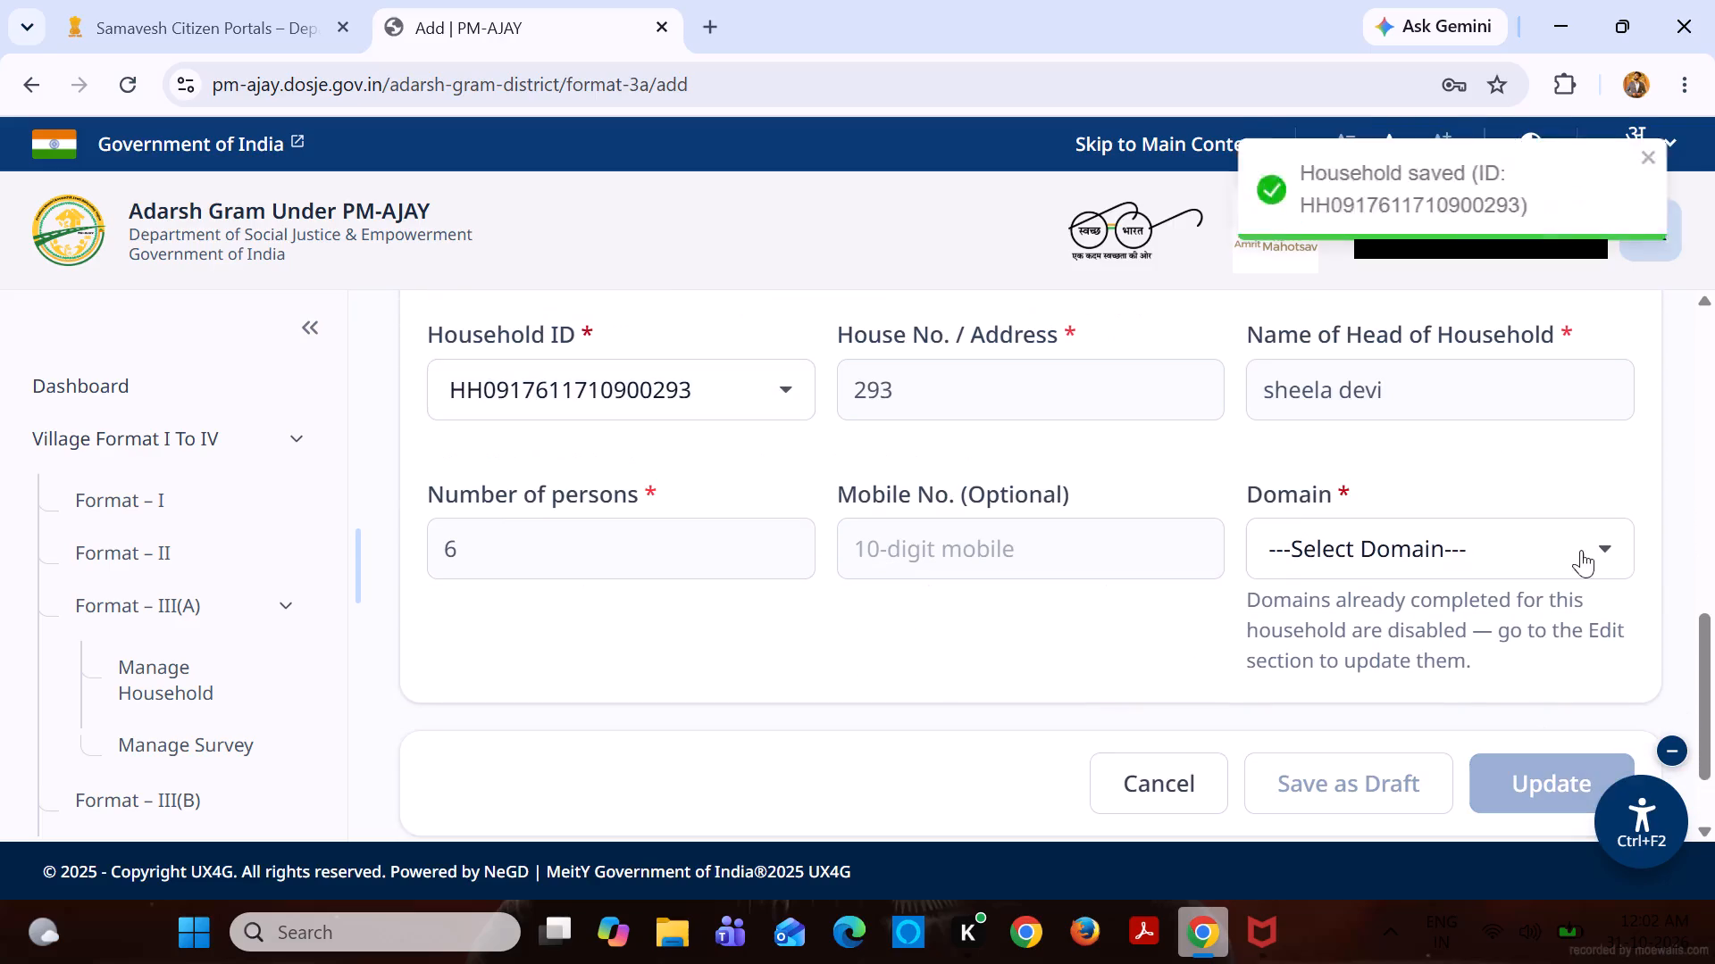
Select domain 5, Rural Roads and Housing, answer No to living in a Kachcha/unsafe house, and submit it.
click(1583, 538)
scroll(1512, 392, down, 1)
click(1433, 361)
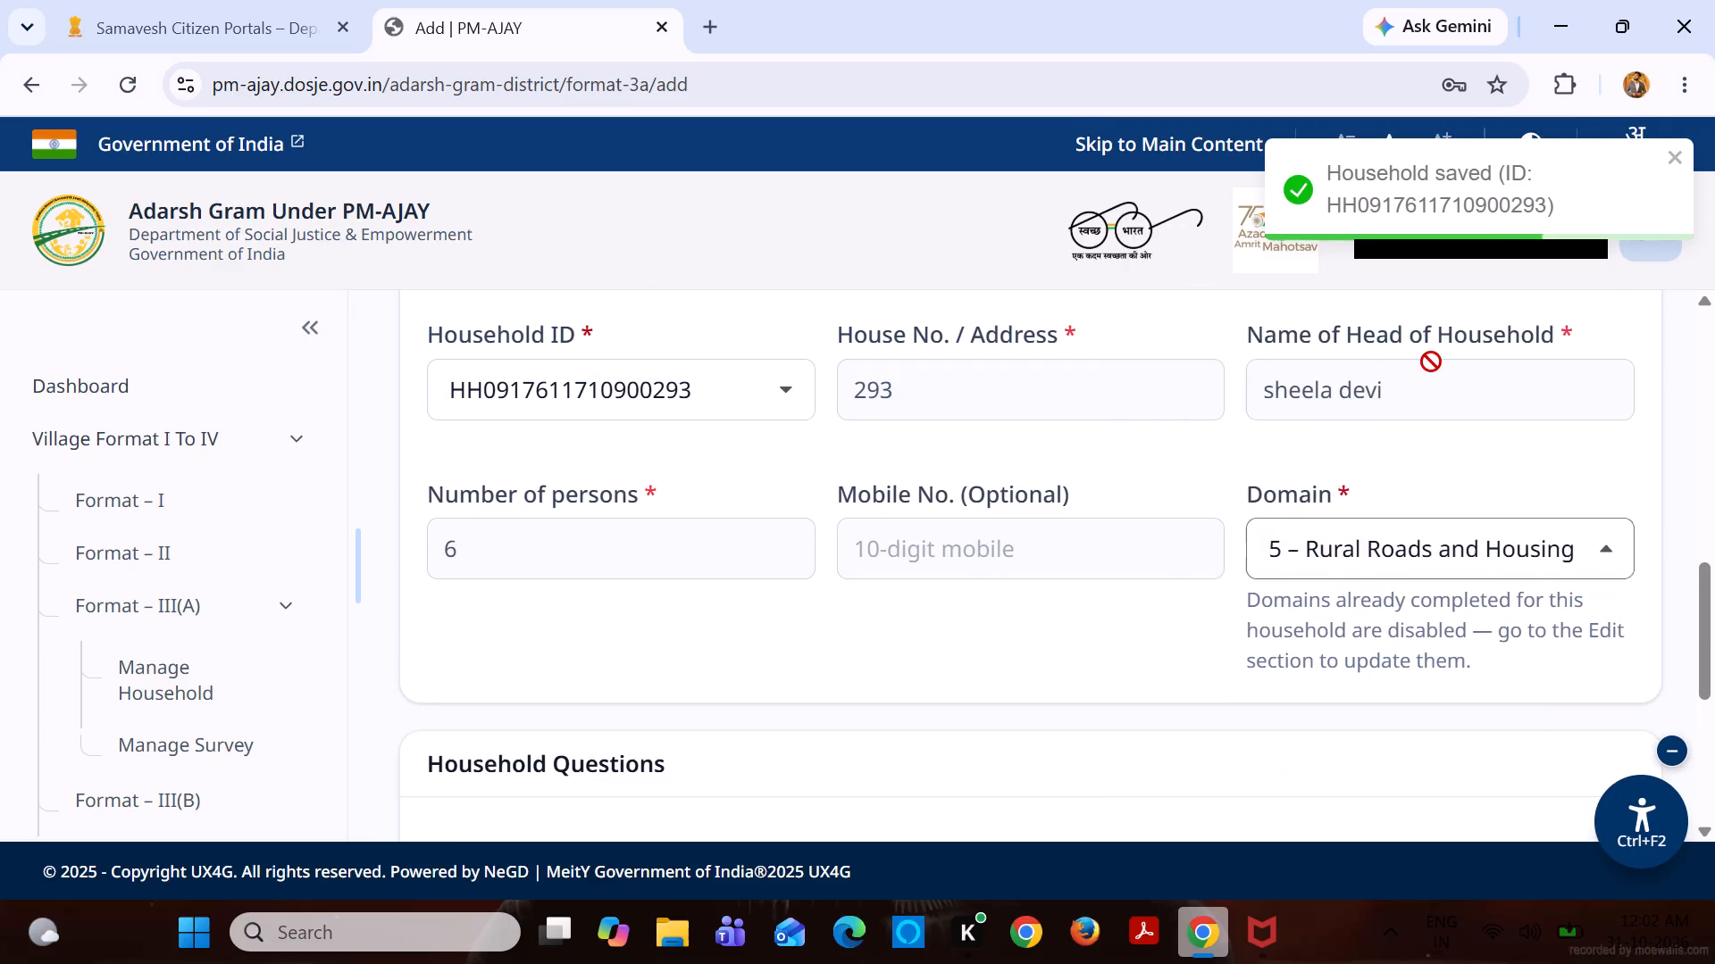
scroll(1431, 389, down, 2)
click(1466, 760)
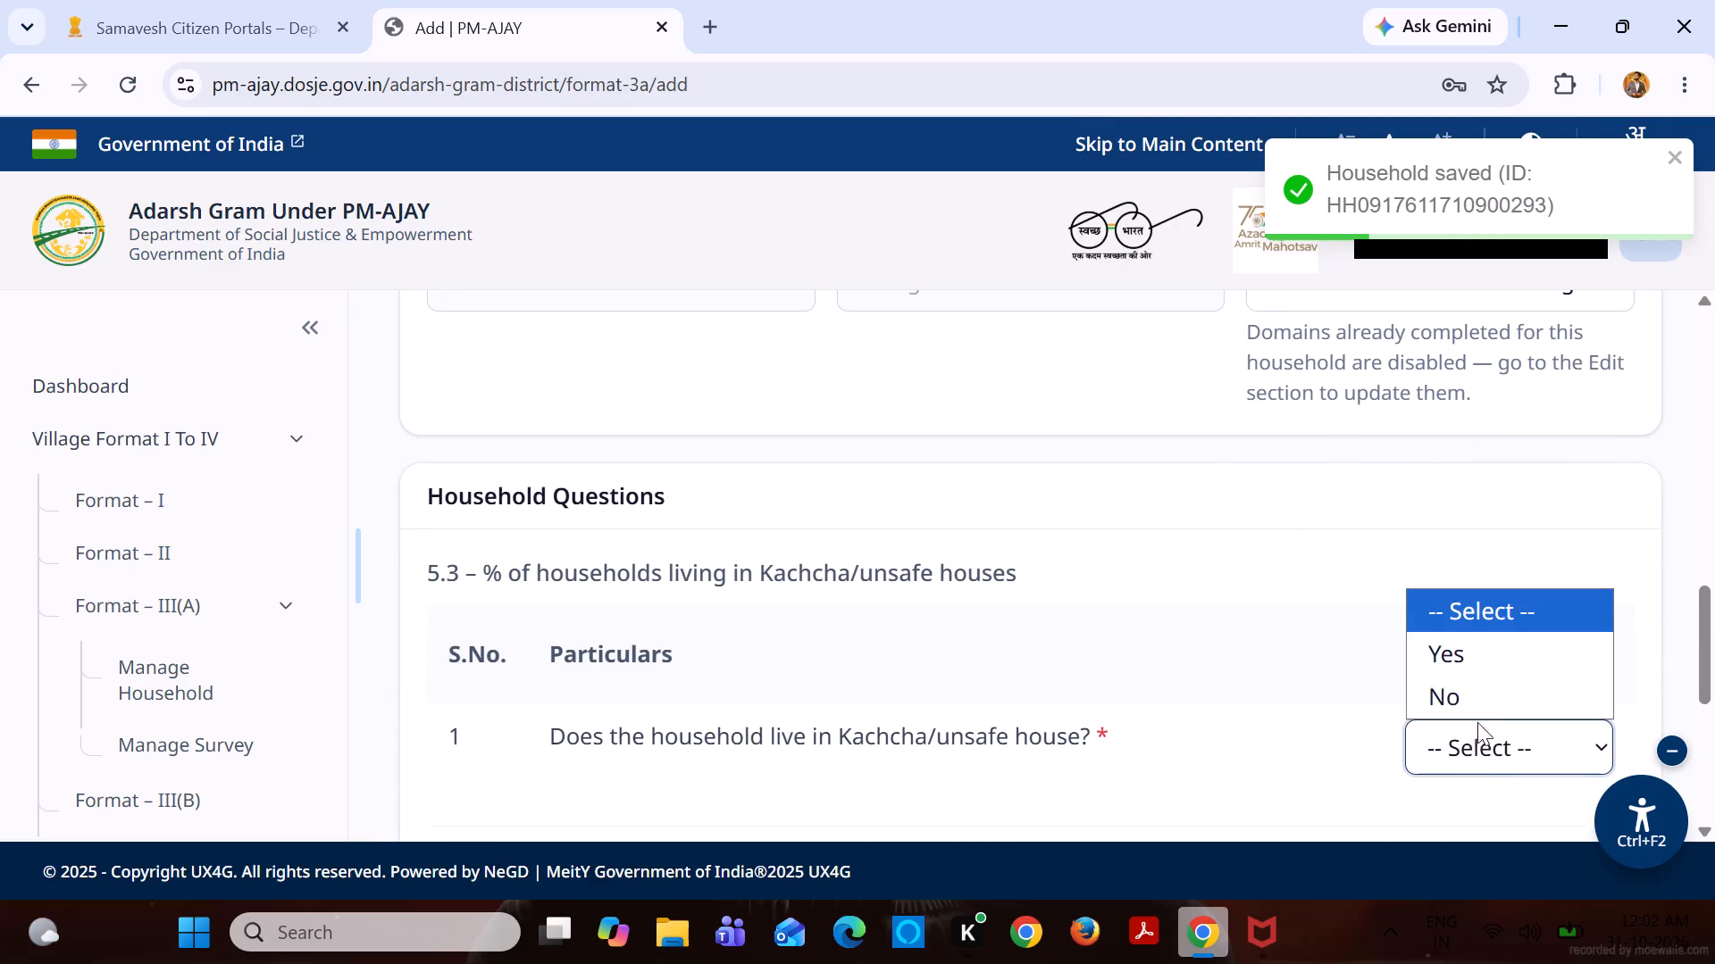
click(1477, 692)
scroll(1491, 677, down, 4)
click(1563, 686)
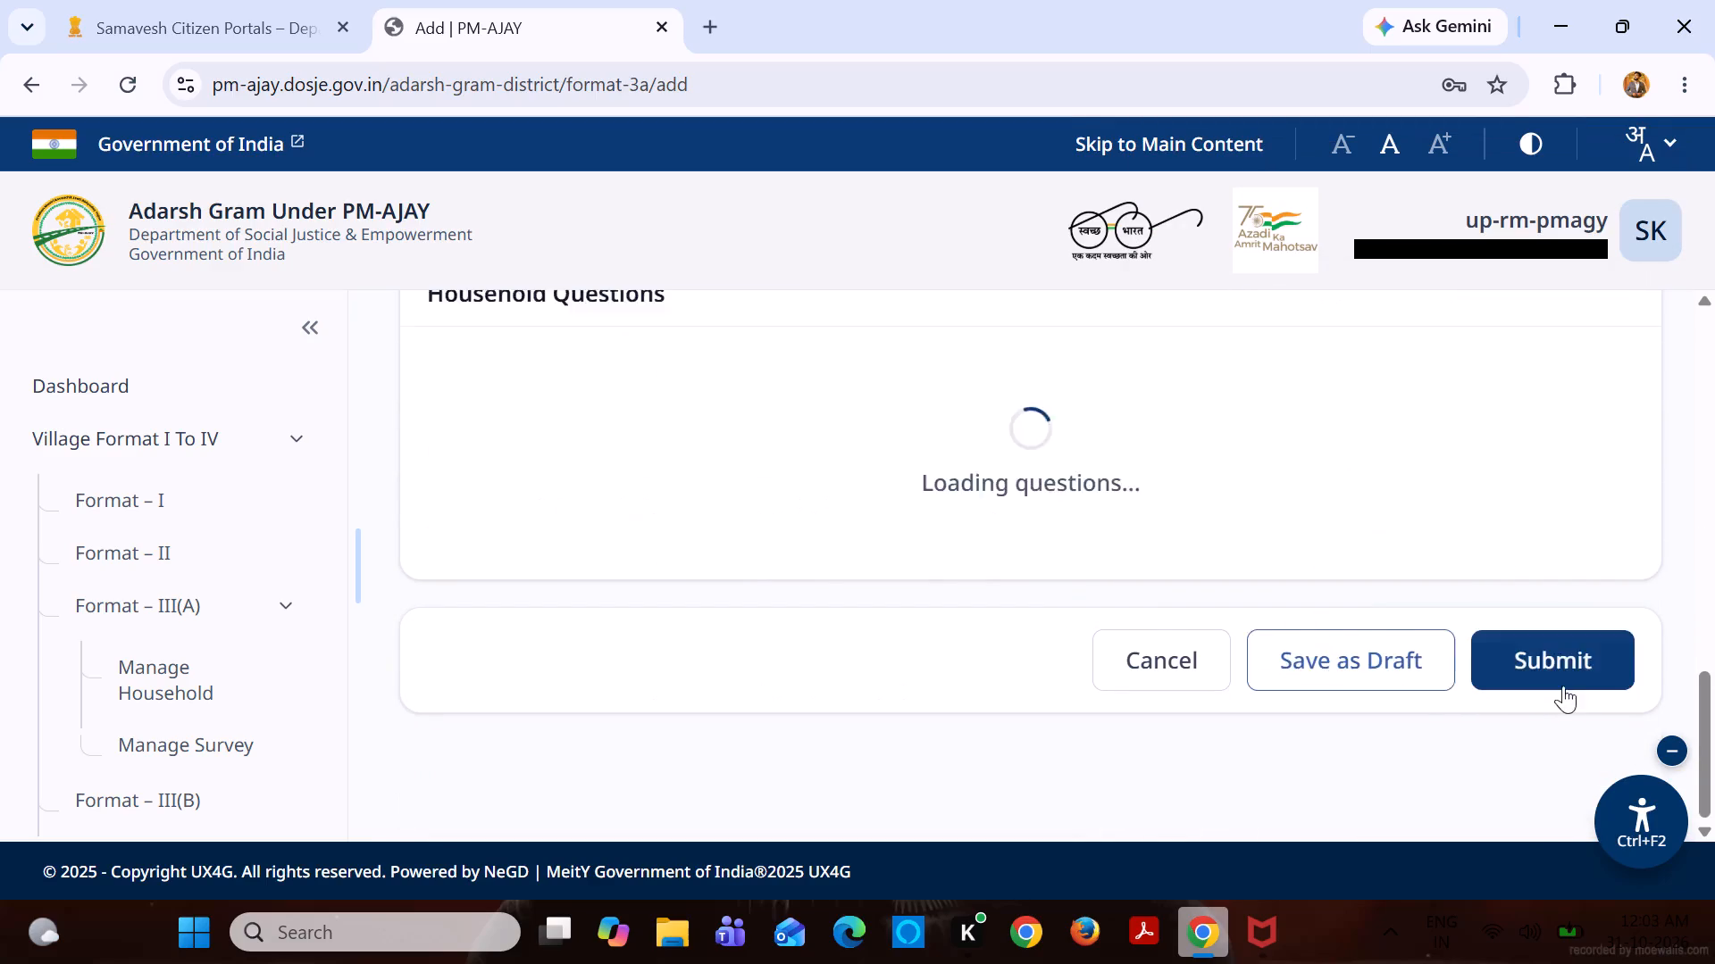
Select domain 6, Electricity and Clean Fuel, and answer Yes to the house having an electricity connection in 6.2.
click(1574, 412)
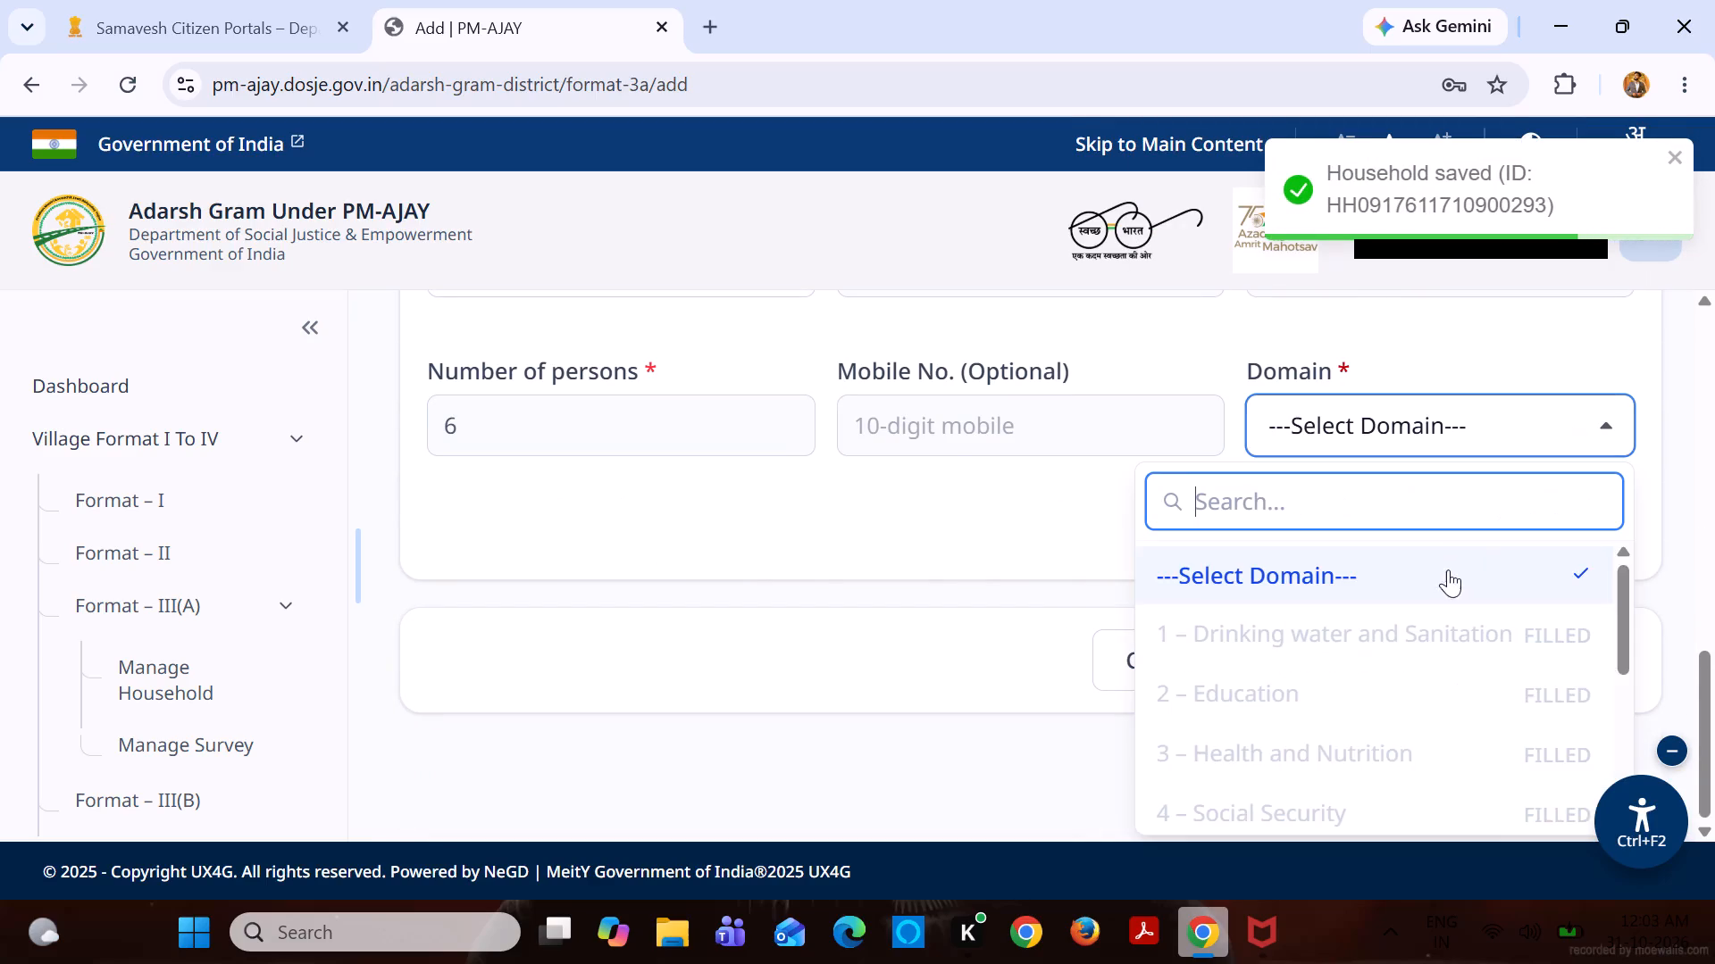
scroll(1447, 609, down, 3)
click(1377, 561)
scroll(1386, 552, down, 3)
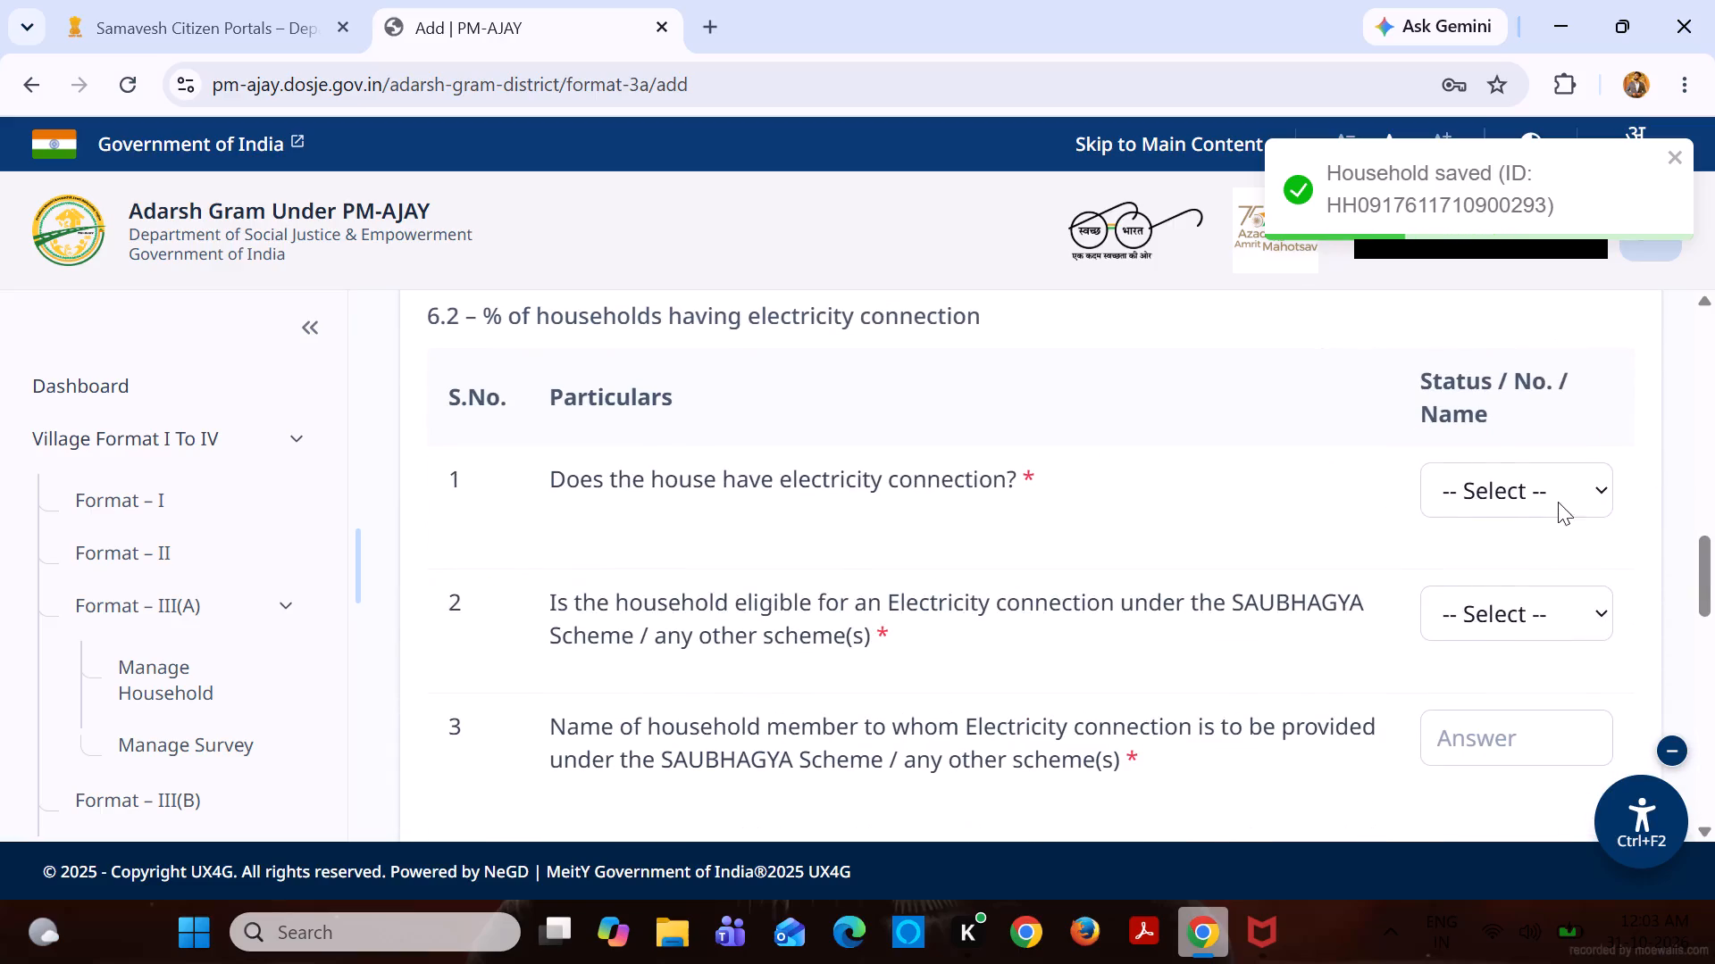
click(1558, 502)
click(1478, 577)
In 6.3, answer Yes to having an electricity connection and Yes to using at least one LED bulb.
scroll(1478, 570, down, 2)
click(1571, 486)
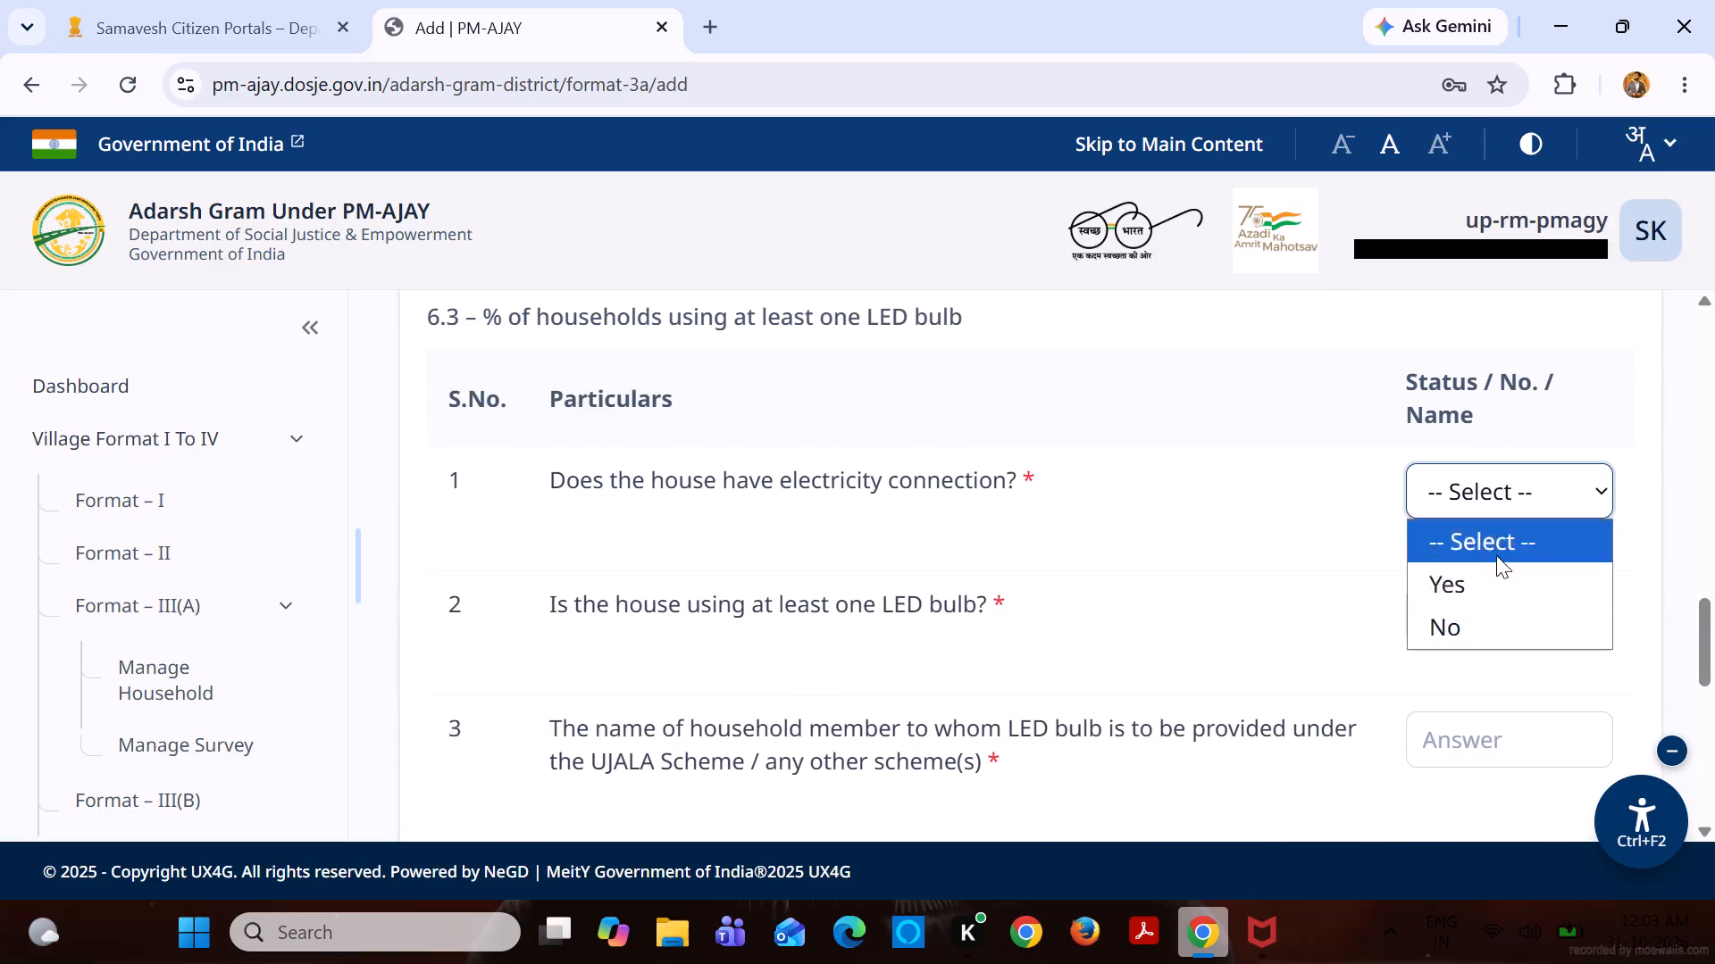
click(1477, 572)
drag(1543, 603, 1536, 621)
click(1467, 686)
Answer Yes to the house using clean fuel in 6.4 and submit domain 6.
scroll(1505, 638, down, 3)
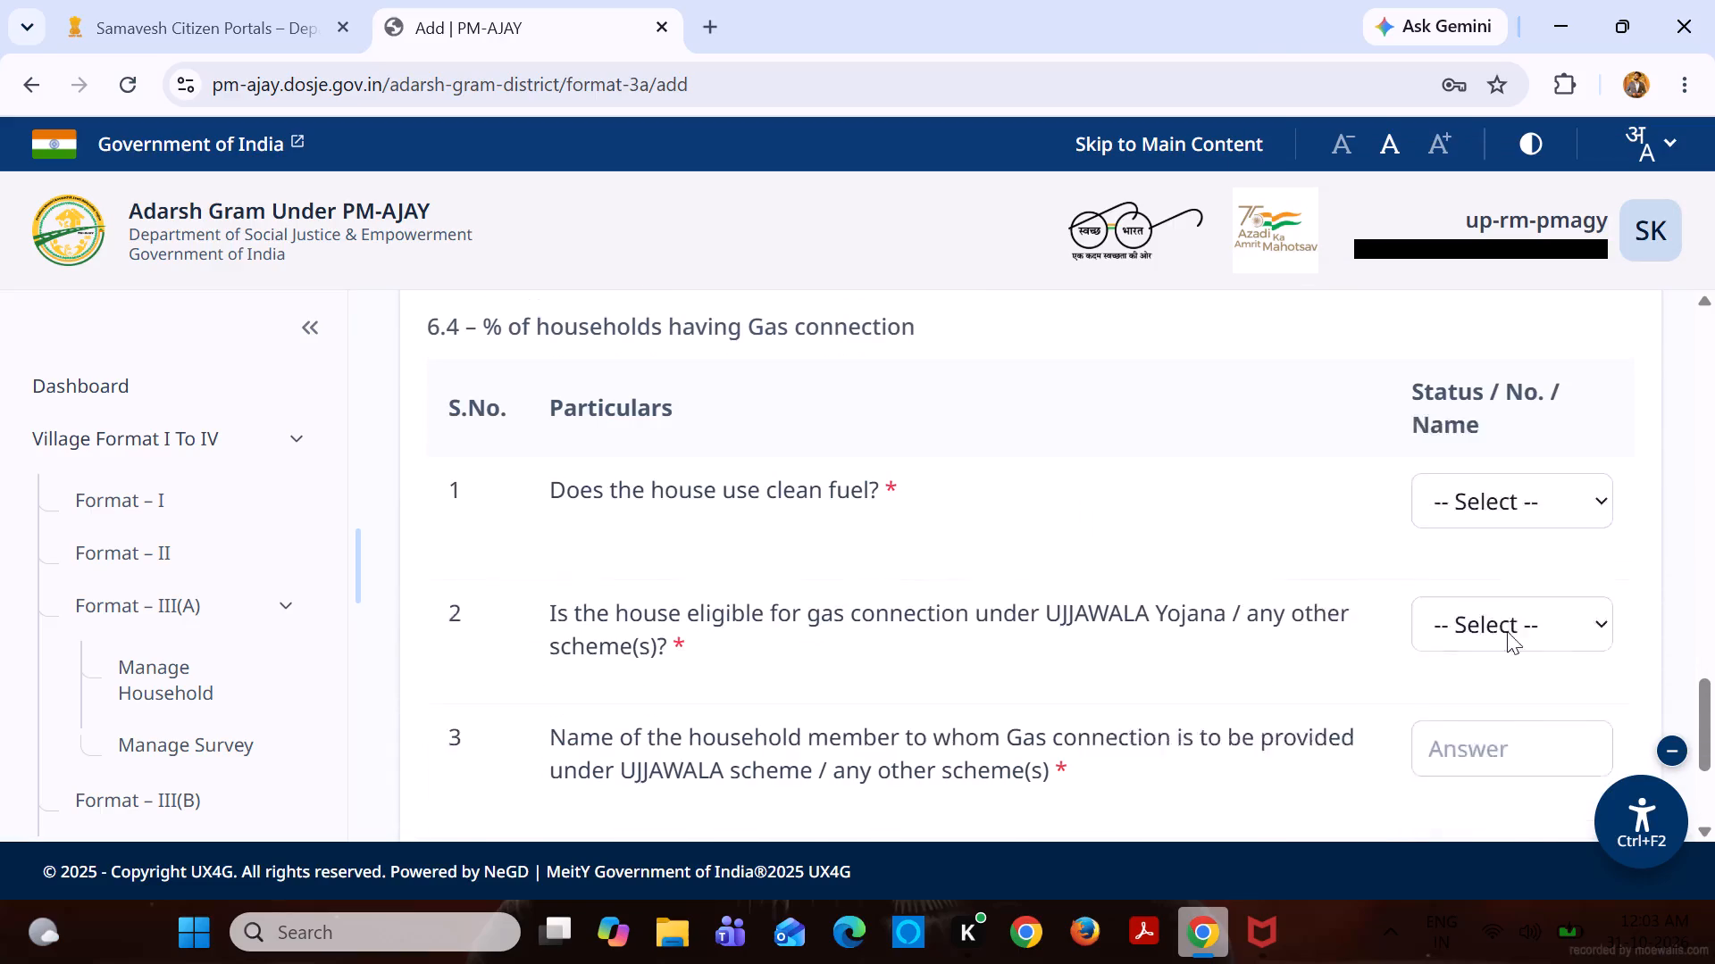
click(1588, 494)
click(1488, 602)
drag(1527, 467, 1527, 478)
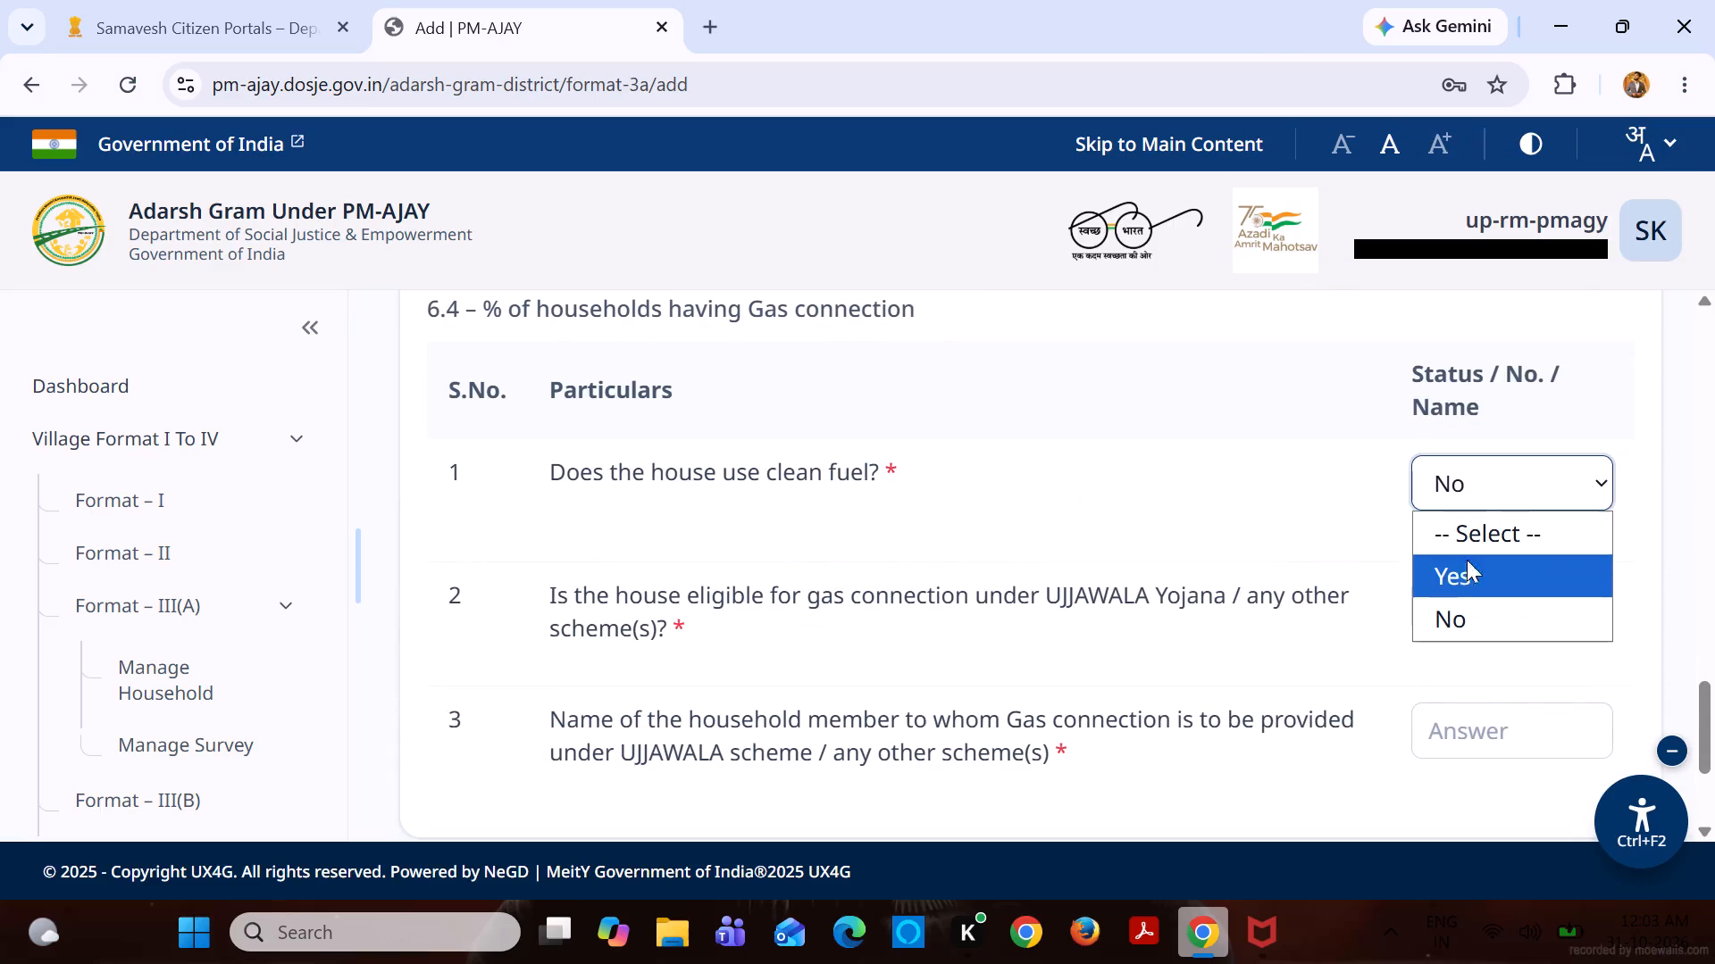
click(1461, 577)
click(1540, 644)
Select domain 7, Agricultural Practices etc., answer No to the household being involved in farming, and submit it.
click(1556, 421)
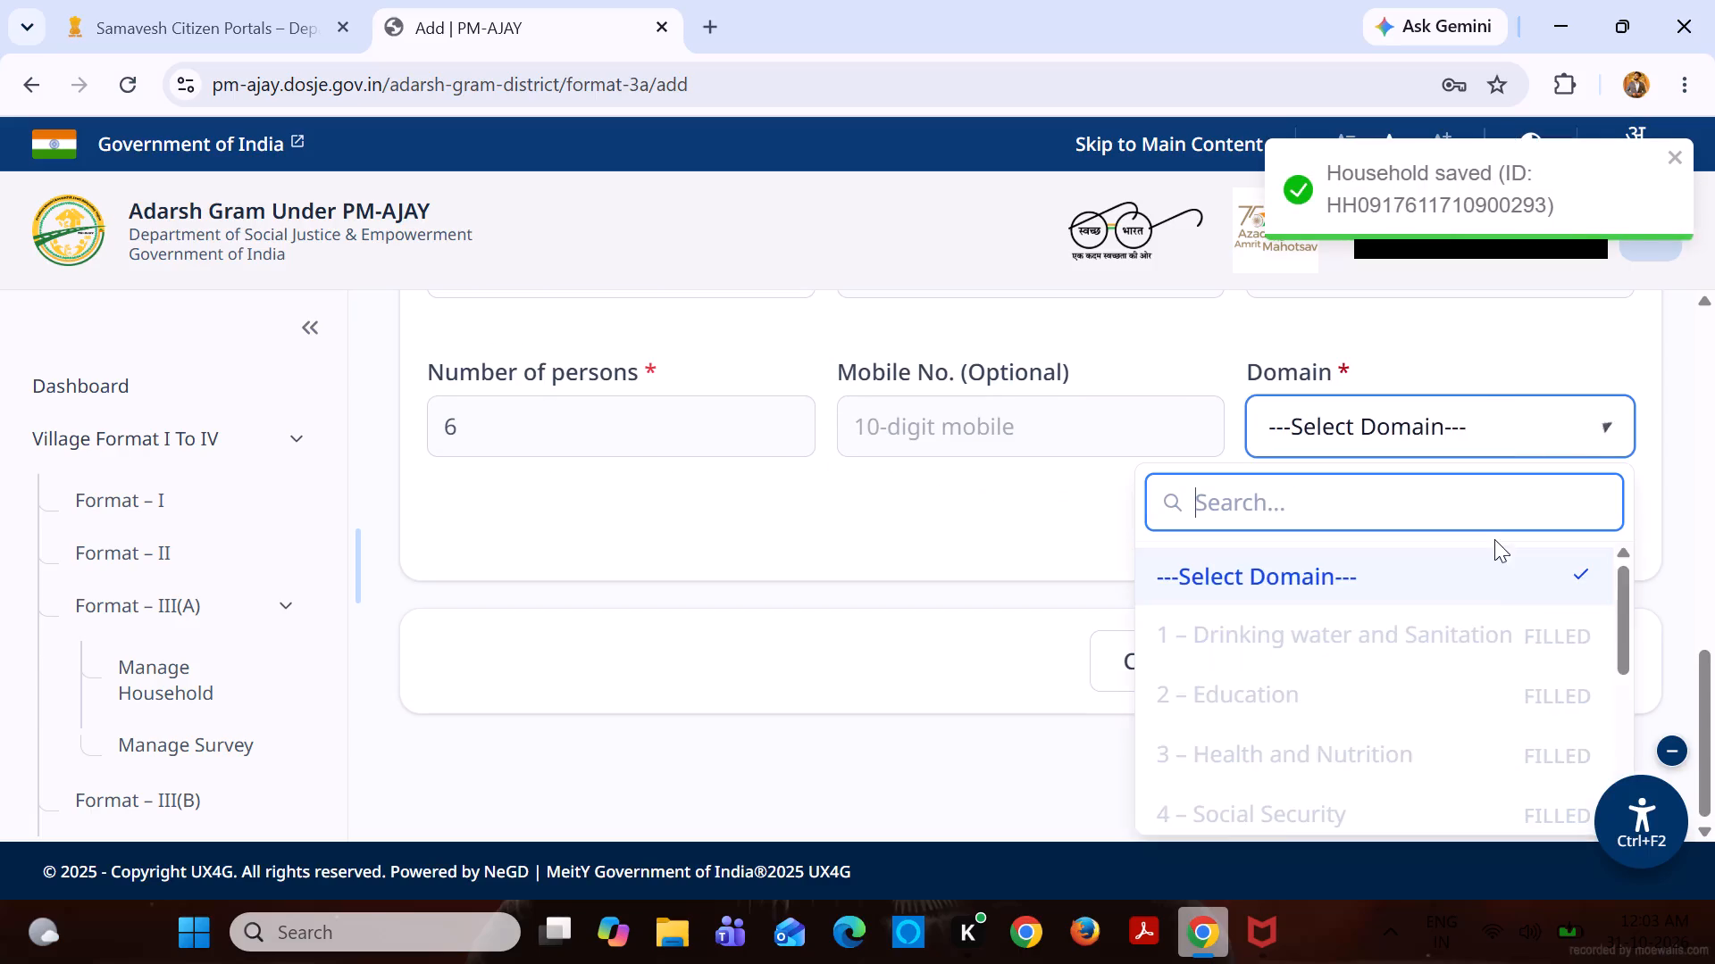
scroll(1498, 544, down, 2)
click(1300, 716)
scroll(1359, 689, down, 3)
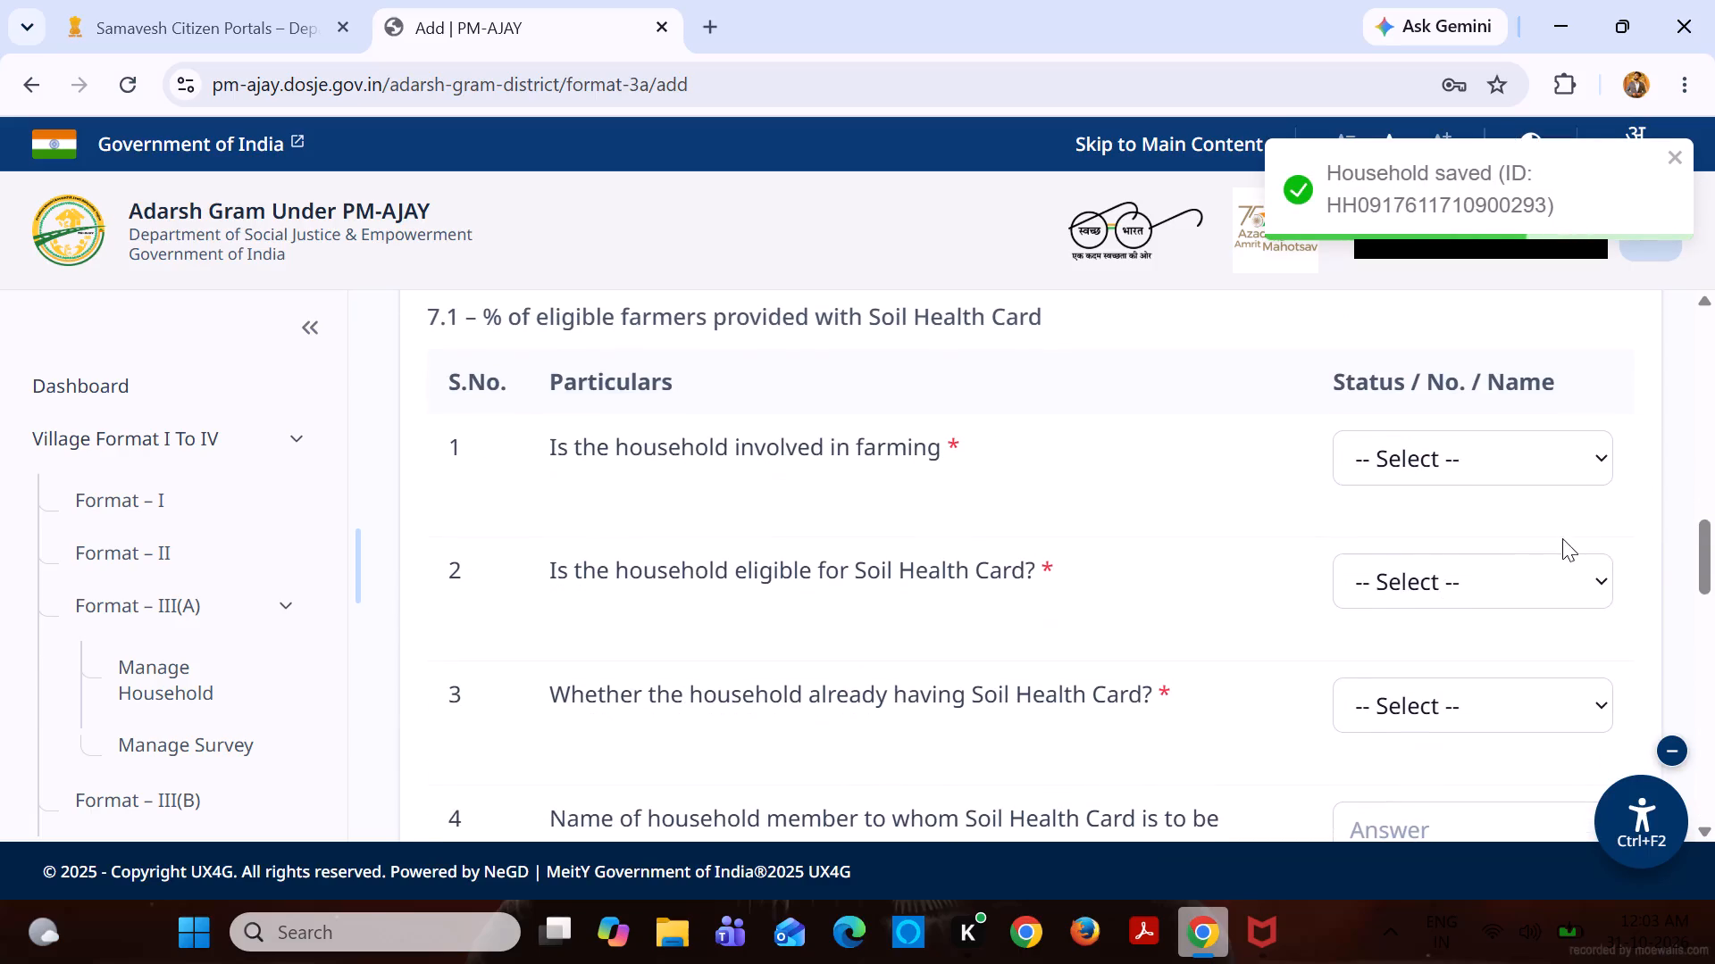
click(1583, 471)
click(1424, 578)
scroll(1436, 557, down, 5)
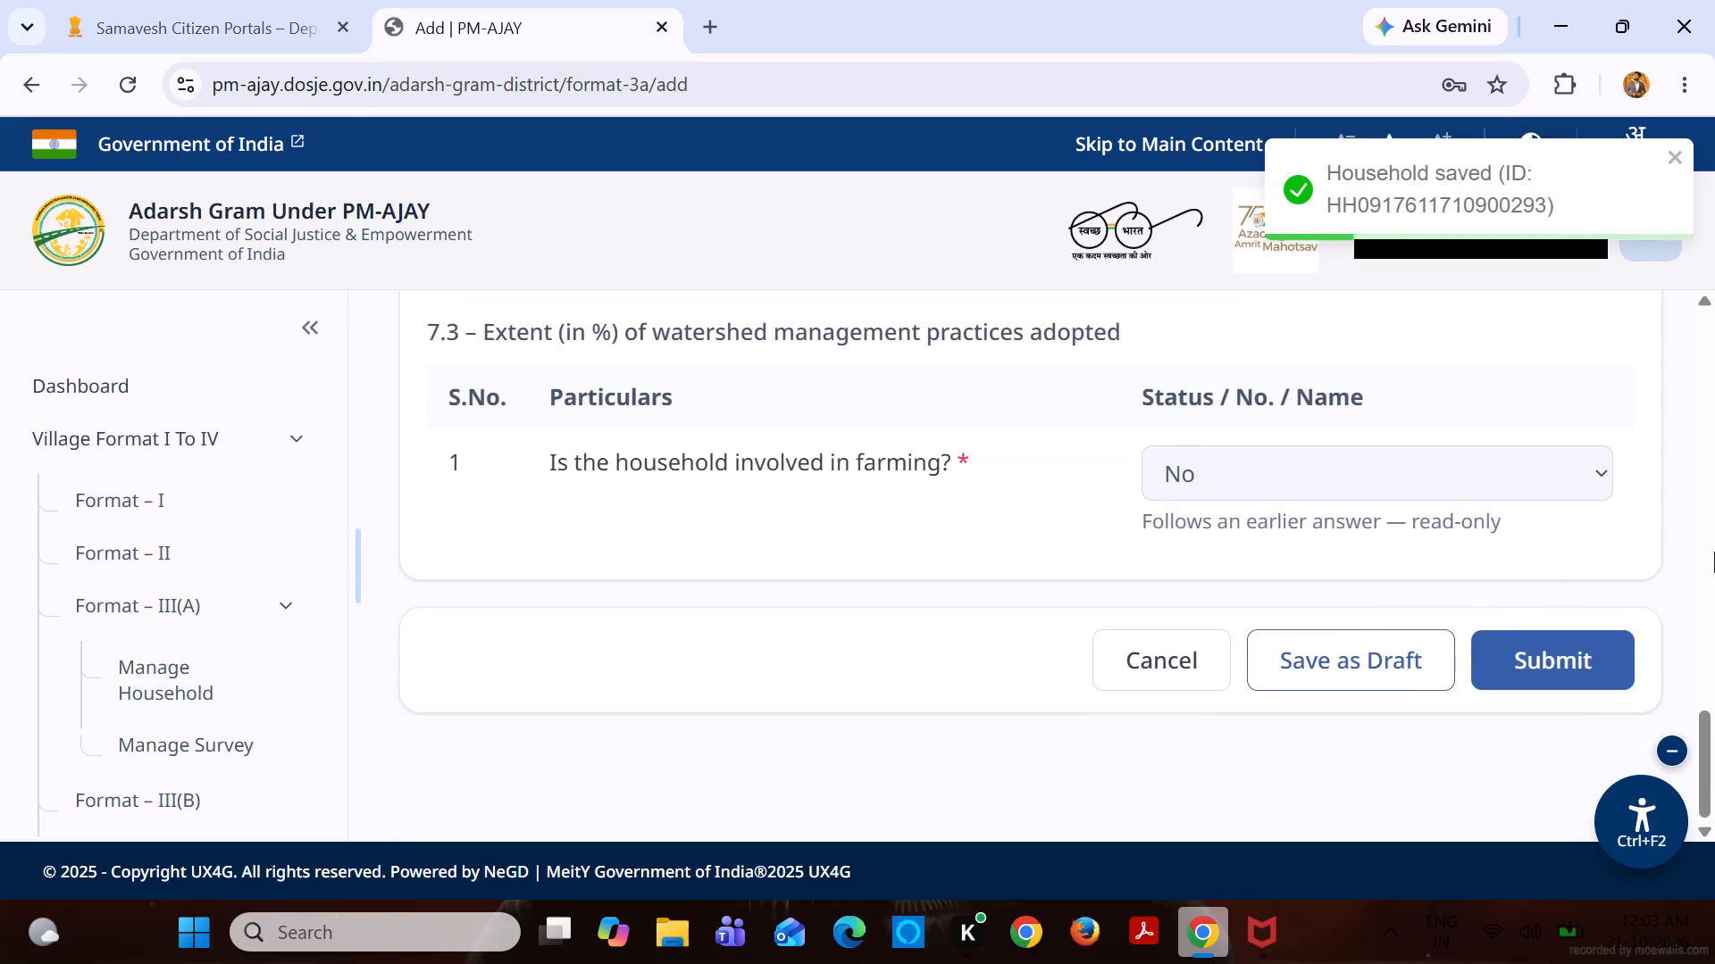
click(1560, 647)
Select domain 8, Financial Inclusion, for the house 293 household.
click(1533, 396)
scroll(1475, 552, down, 2)
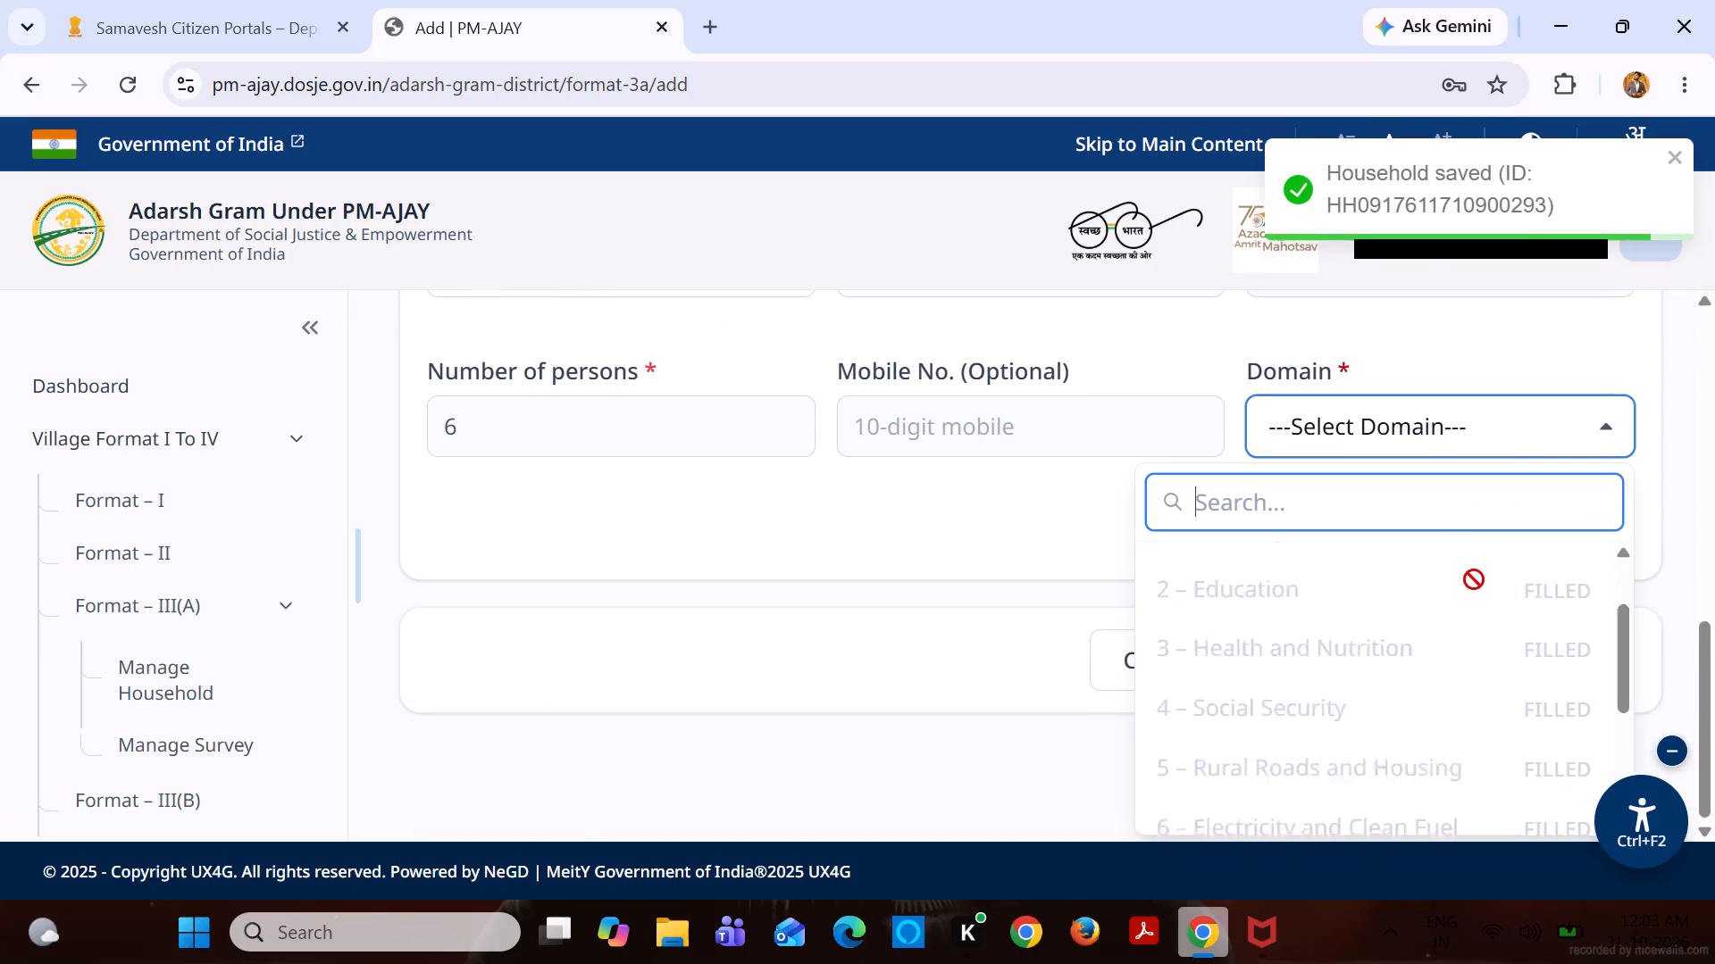
scroll(1474, 579, down, 1)
click(1385, 631)
scroll(1399, 632, down, 2)
scroll(1477, 566, up, 4)
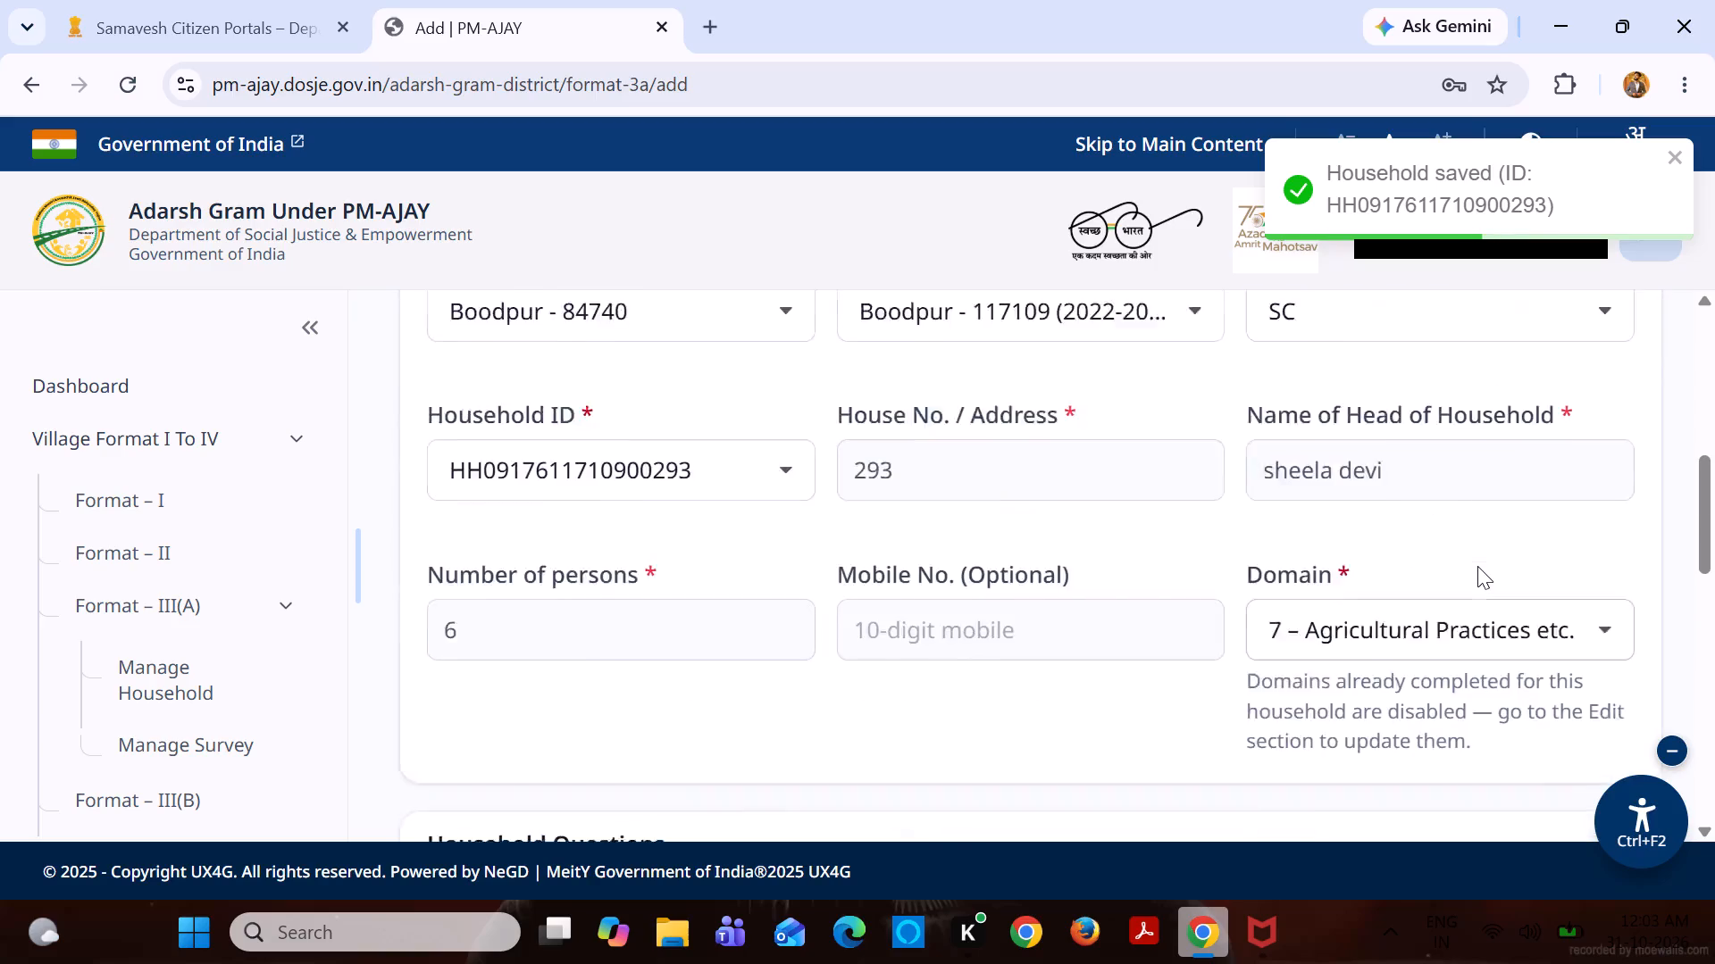
click(1488, 677)
scroll(1491, 472, down, 2)
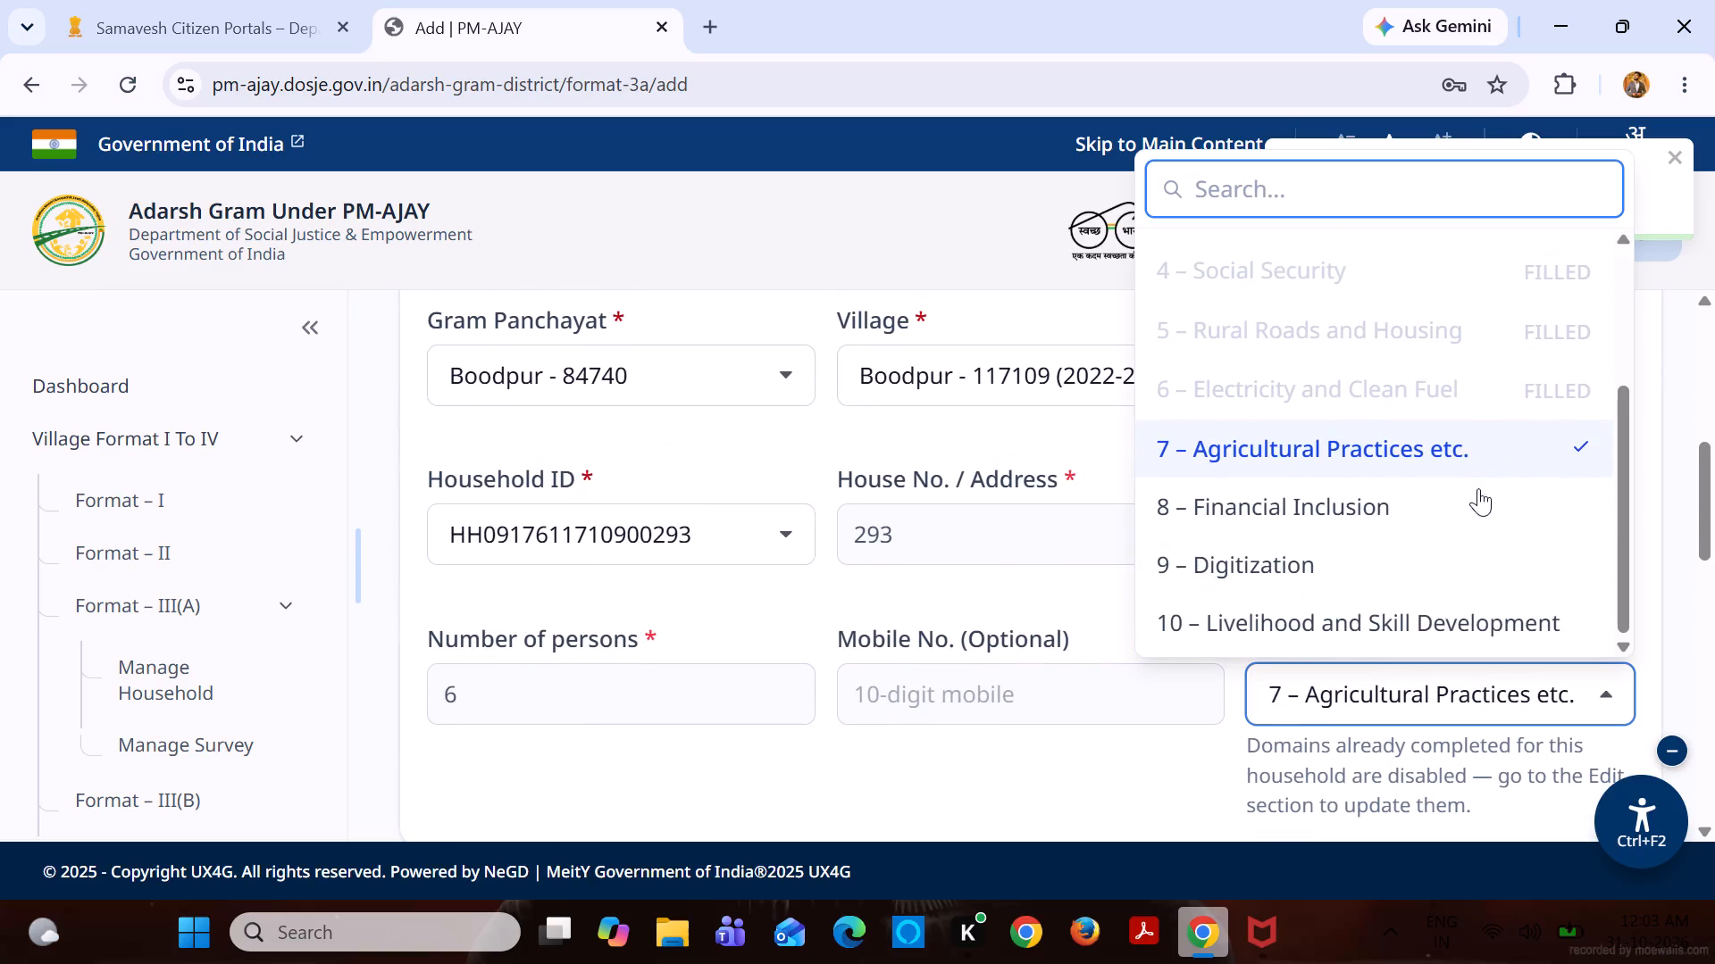
click(1461, 494)
Retry loading the Monitorable Indicators status until the filled and pending domains can be checked.
scroll(1470, 501, down, 4)
scroll(1473, 546, up, 9)
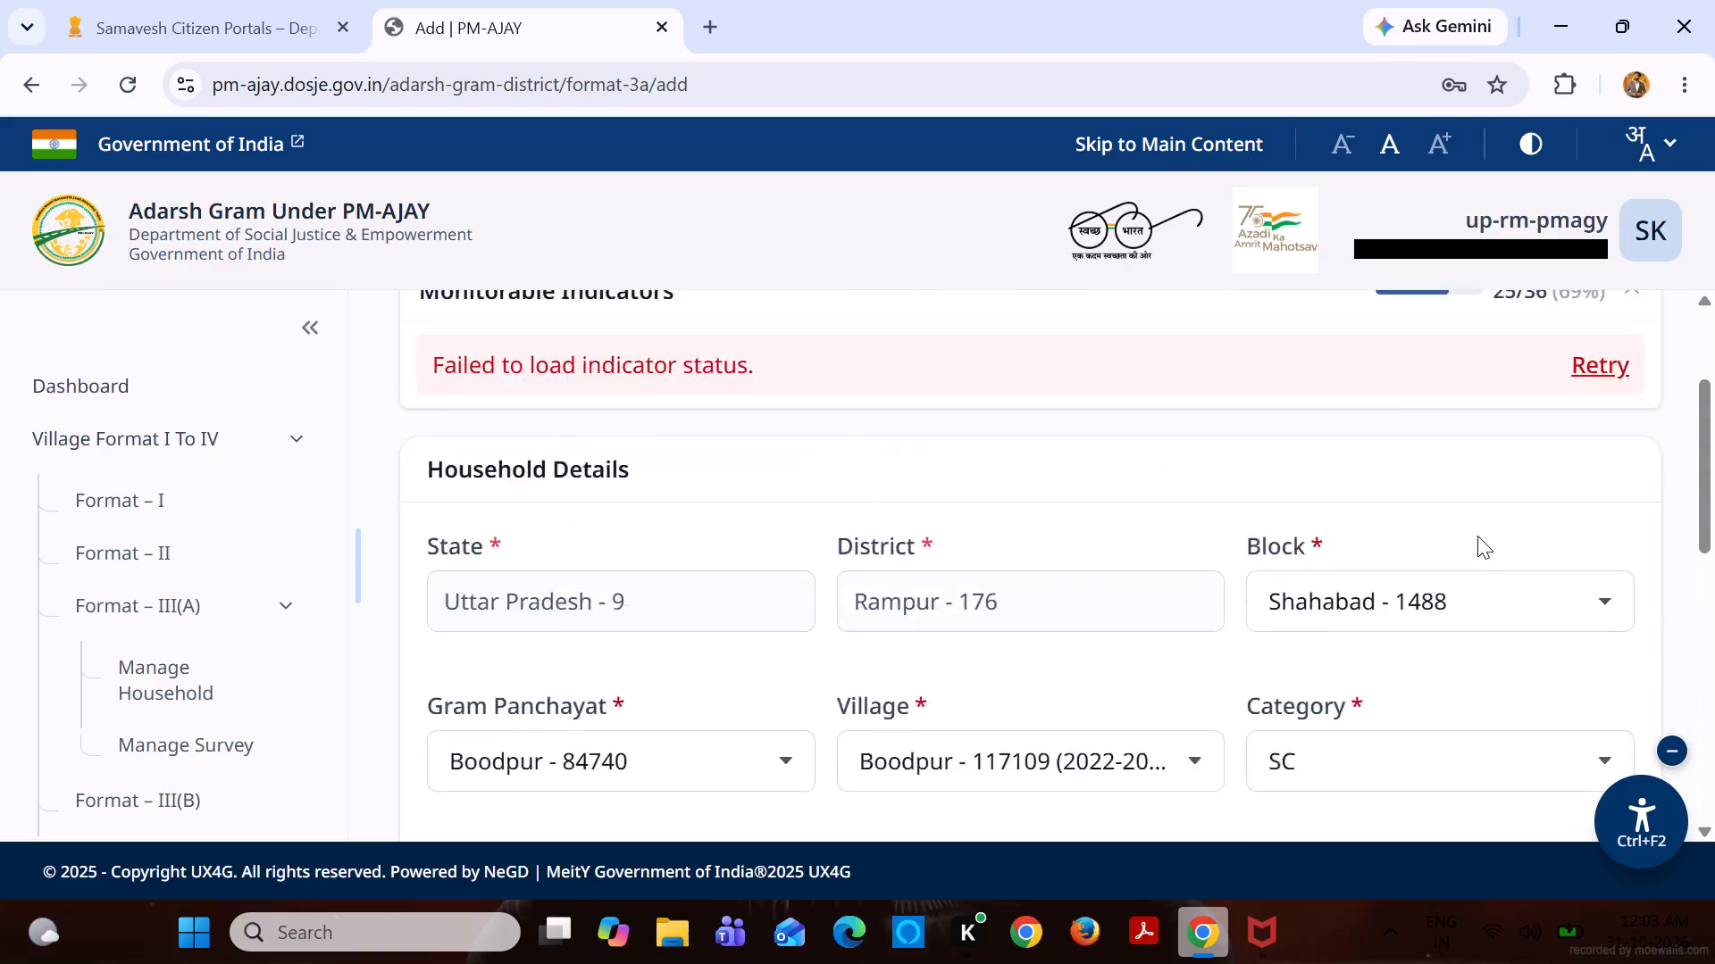
click(1590, 571)
click(1582, 564)
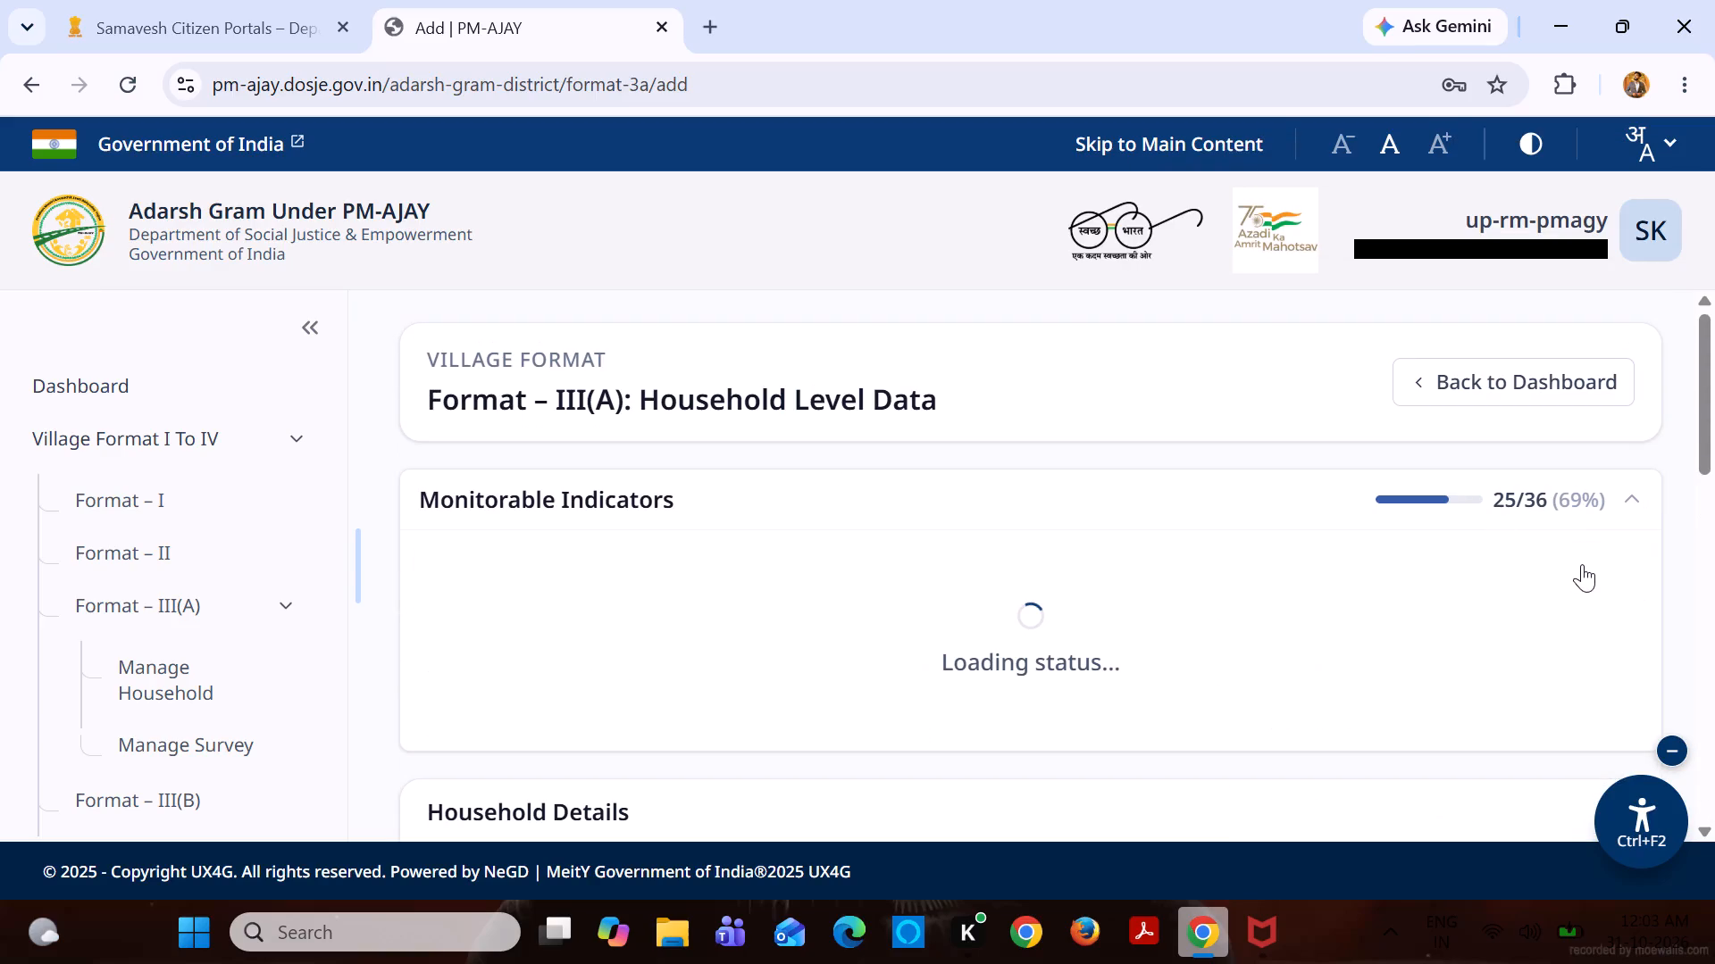
click(1582, 564)
double_click(1582, 564)
click(1573, 553)
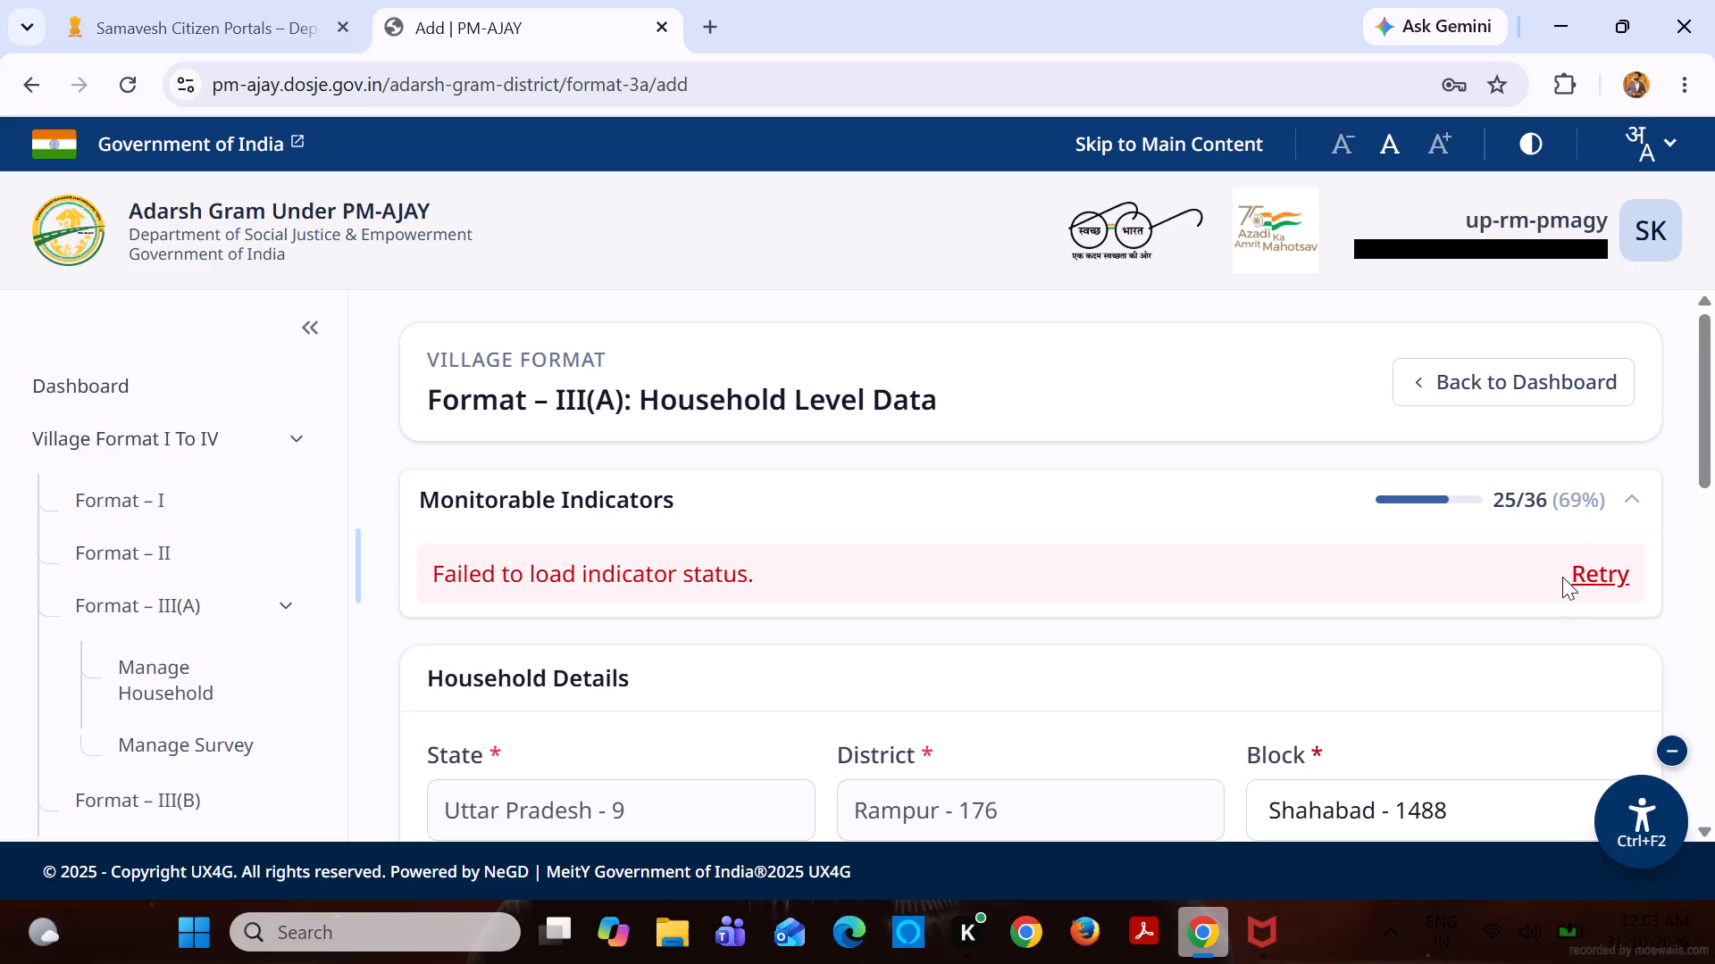
click(1572, 576)
click(1603, 576)
triple_click(1603, 576)
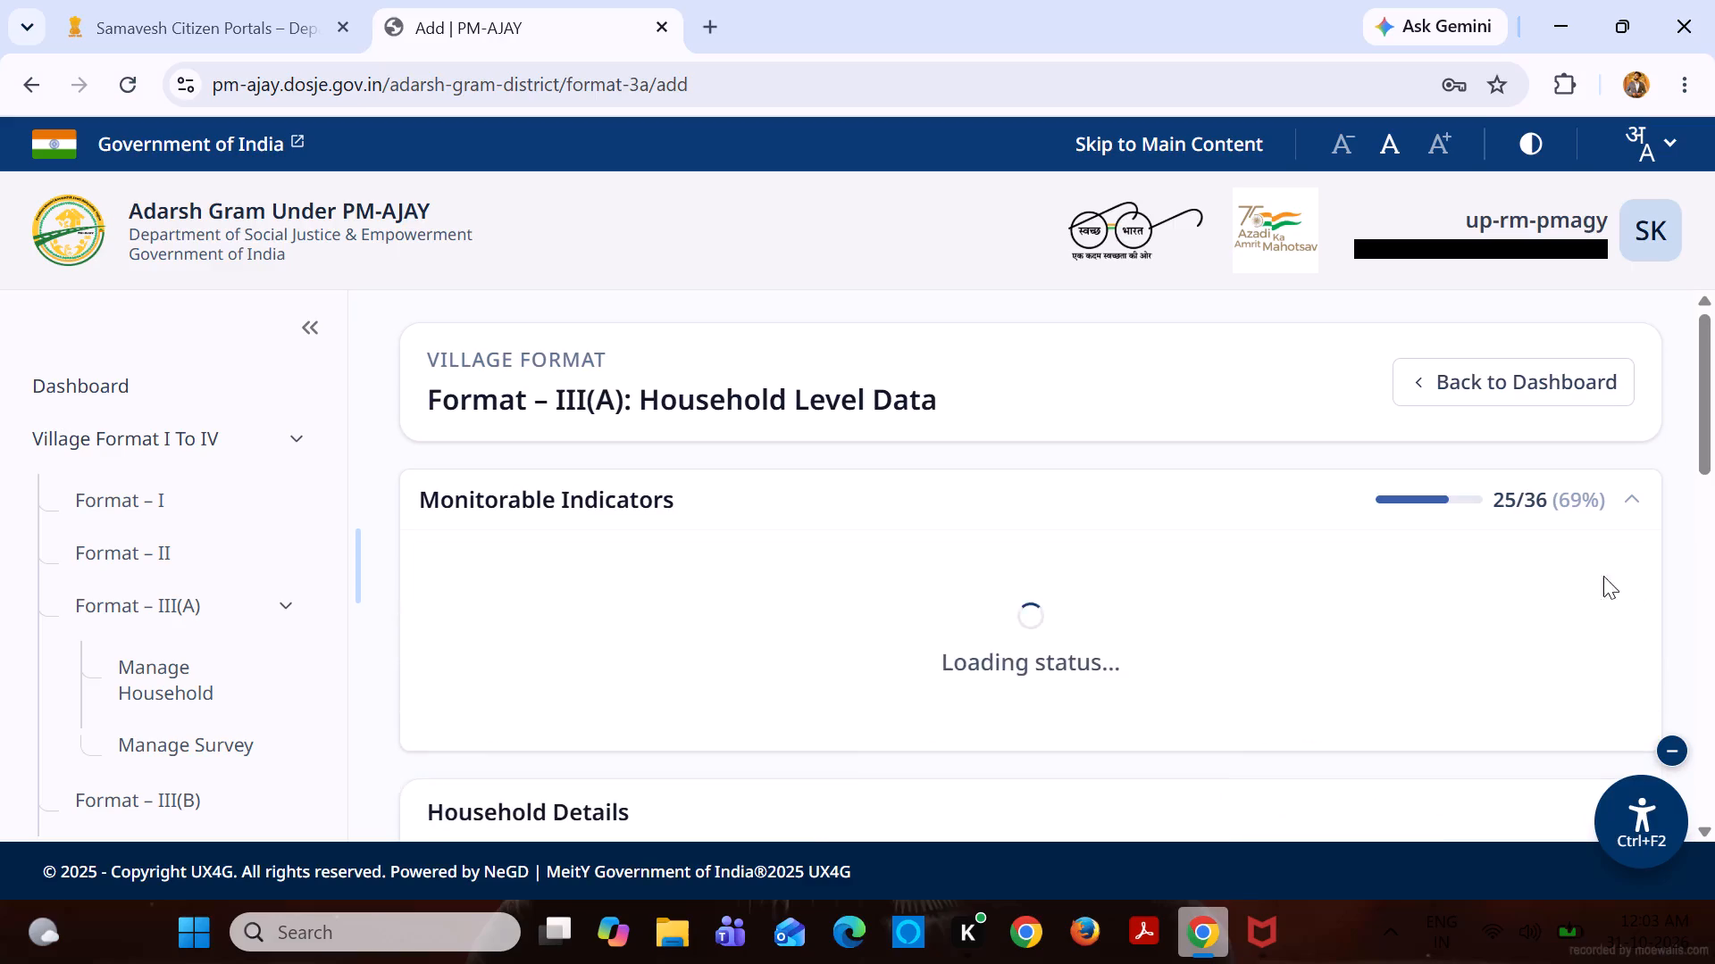
triple_click(1603, 576)
triple_click(1603, 576)
triple_click(1603, 576)
triple_click(1603, 576)
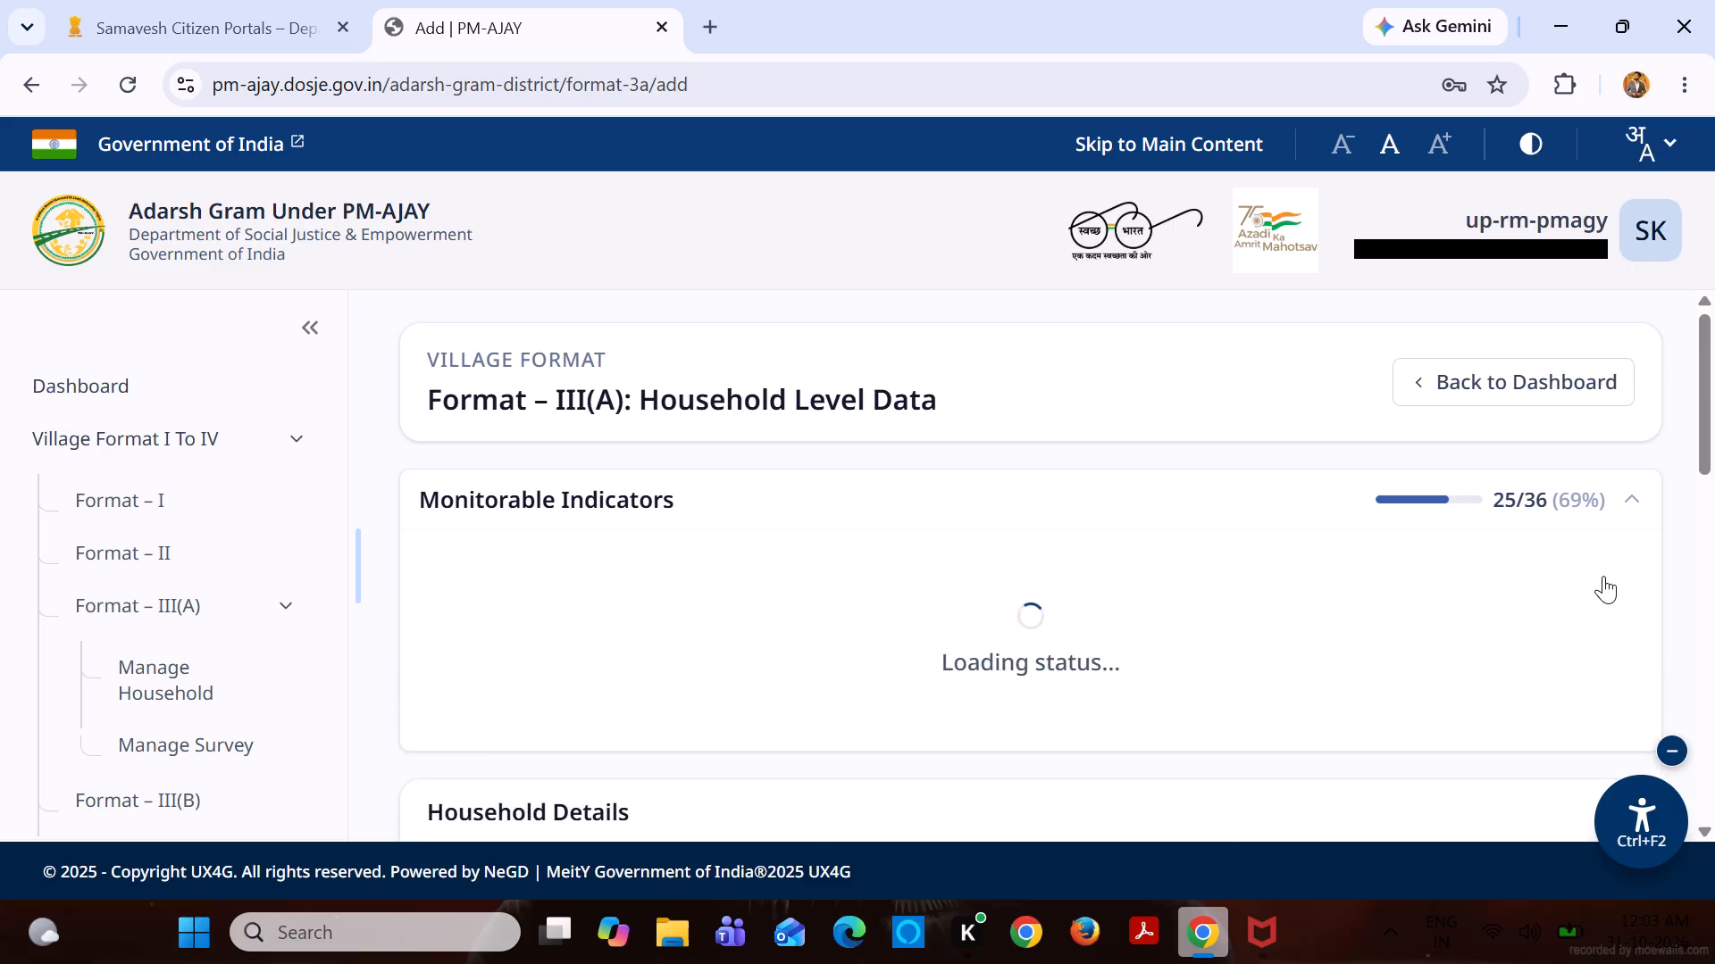
click(1603, 577)
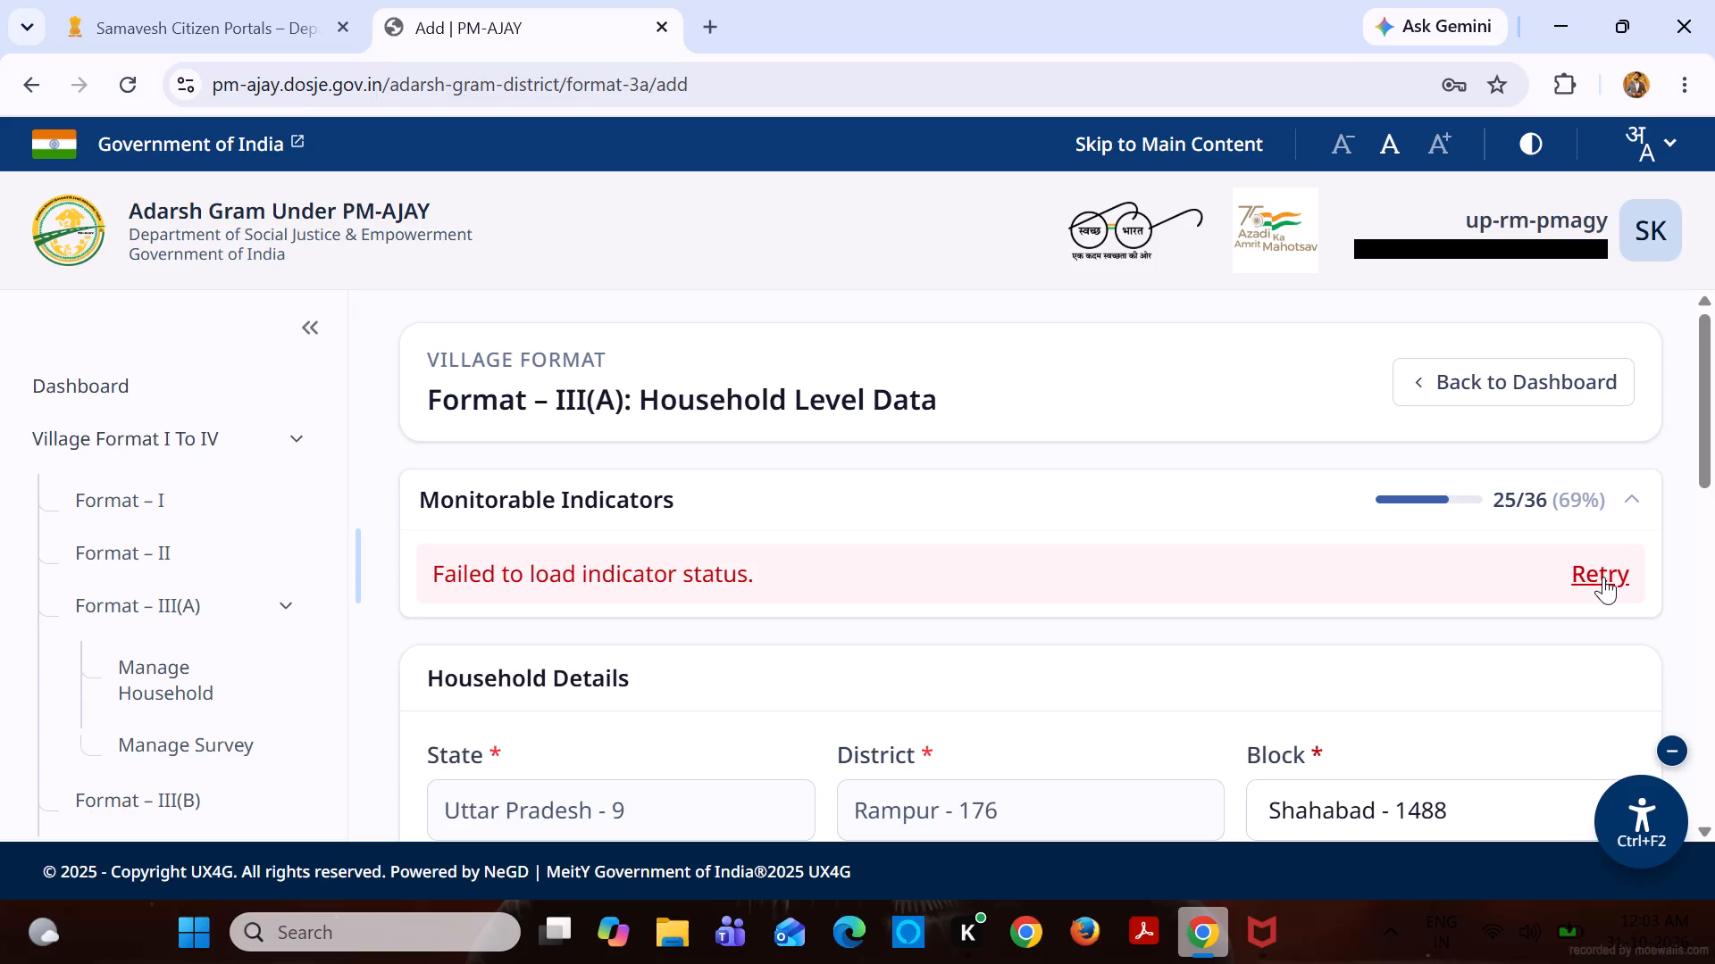
drag(1603, 577, 1603, 585)
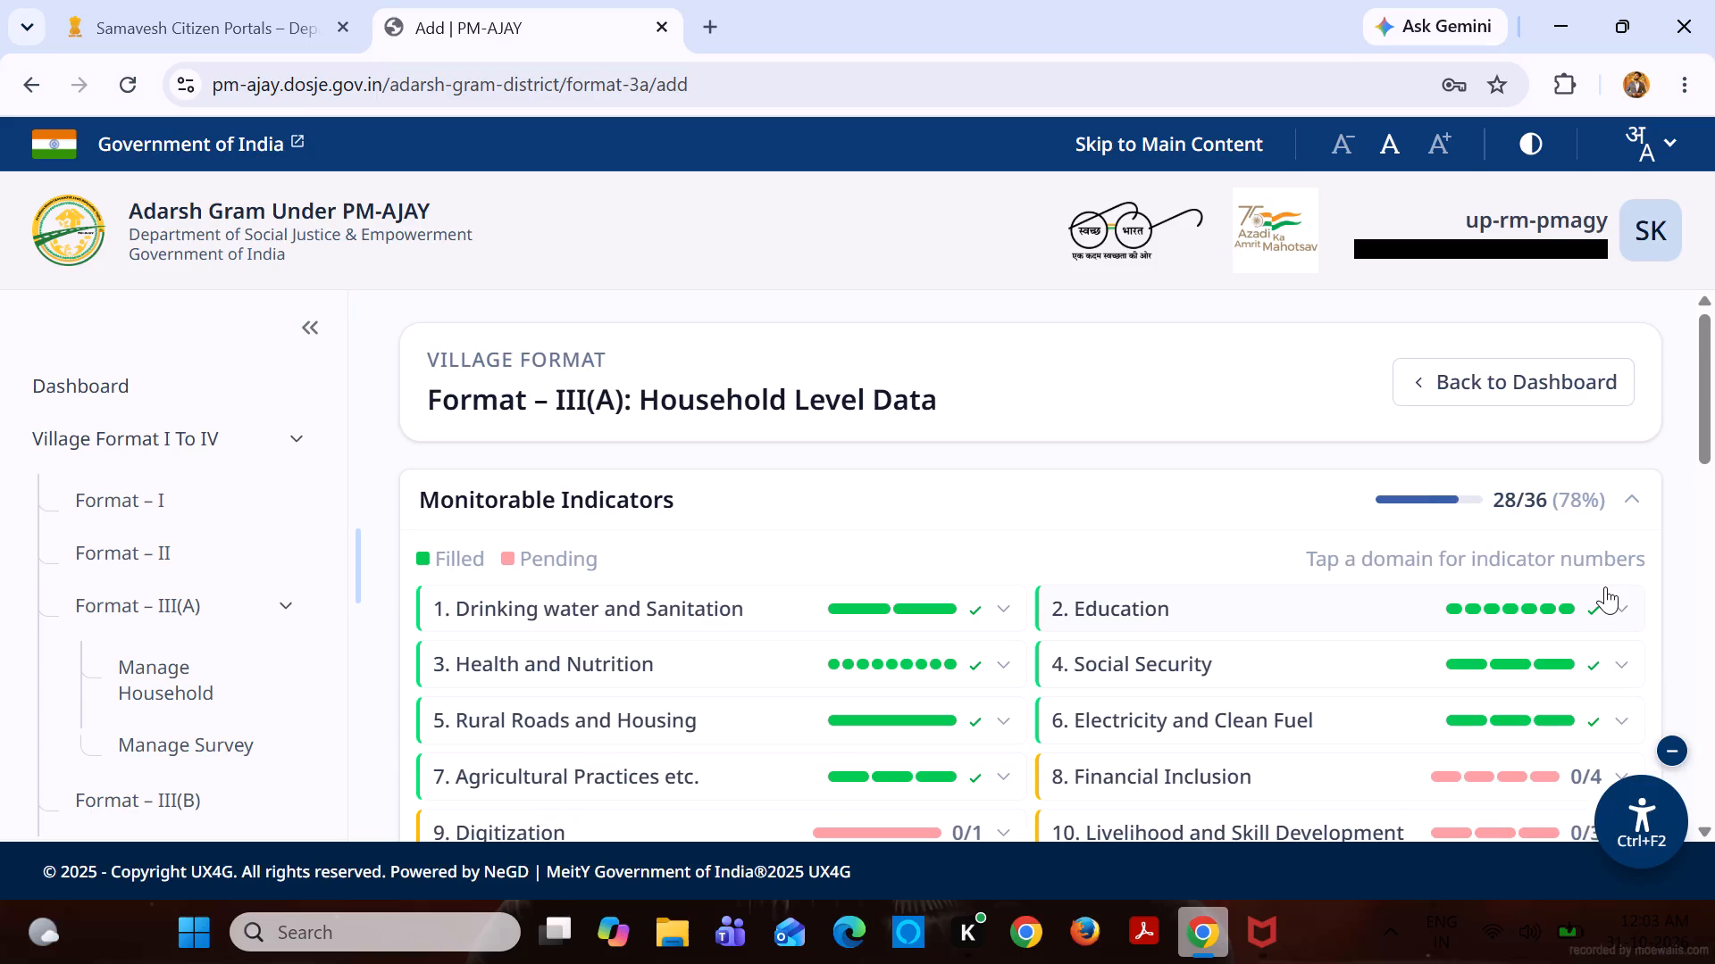
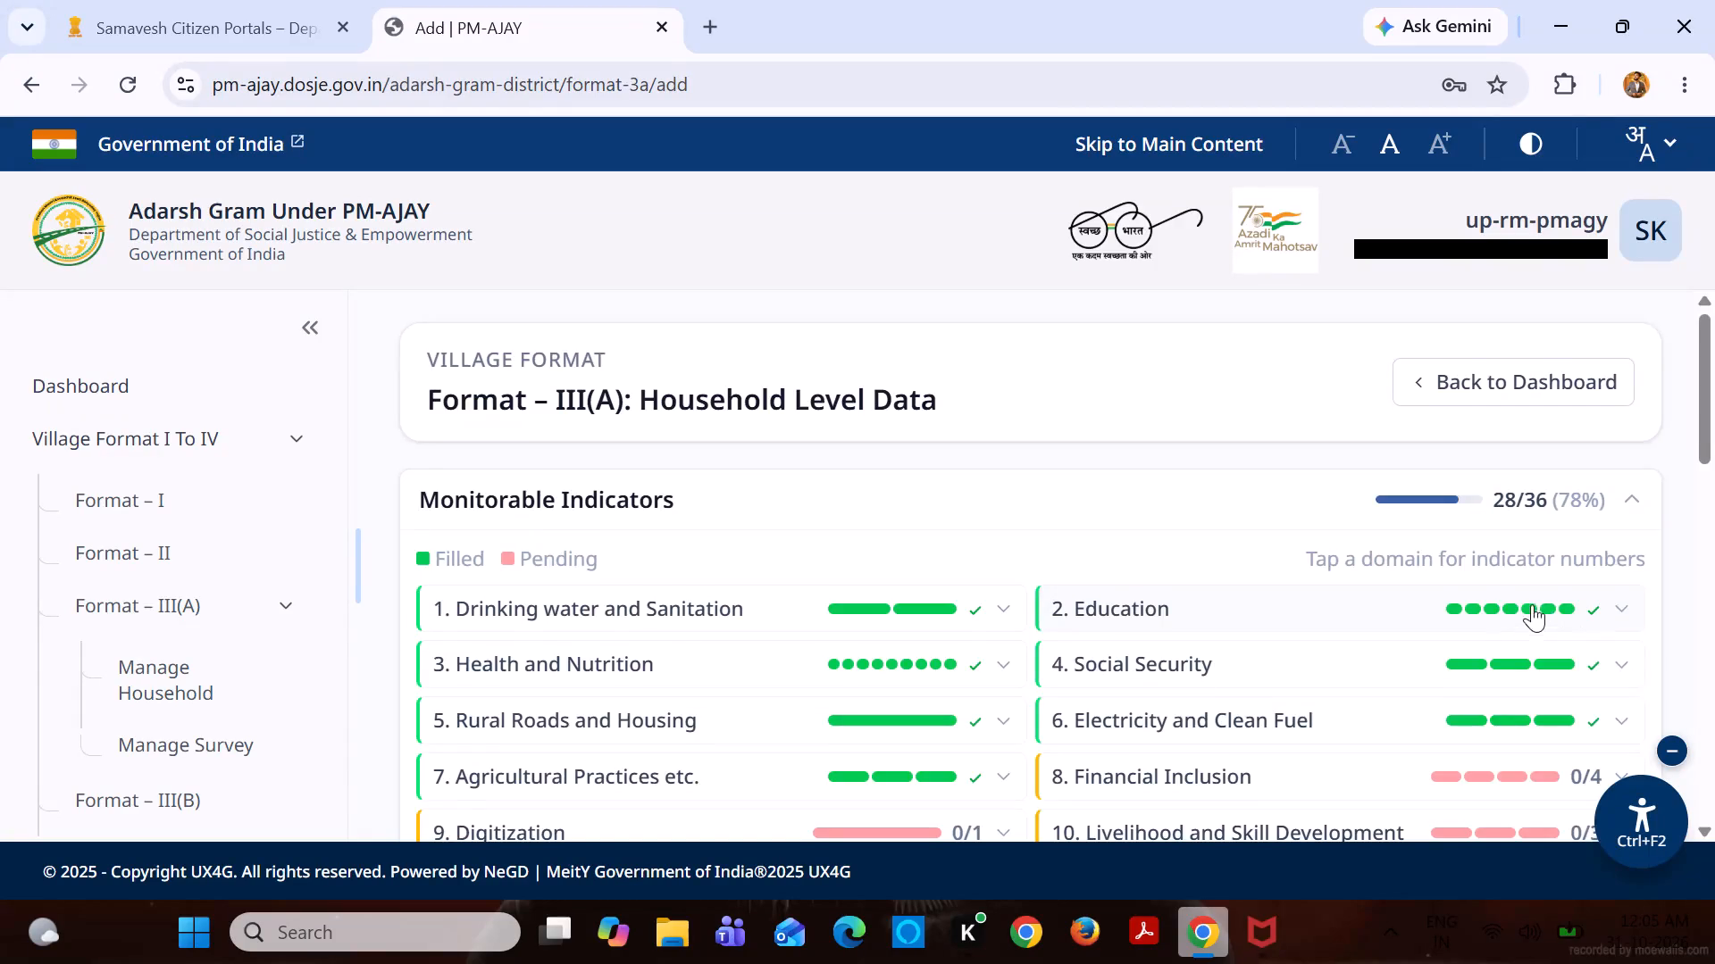
Select domain 9, Digitization, enter 0 household members eligible for PMGDISHA training in 9.3, and submit the domain.
scroll(1533, 602, down, 4)
scroll(1485, 518, down, 2)
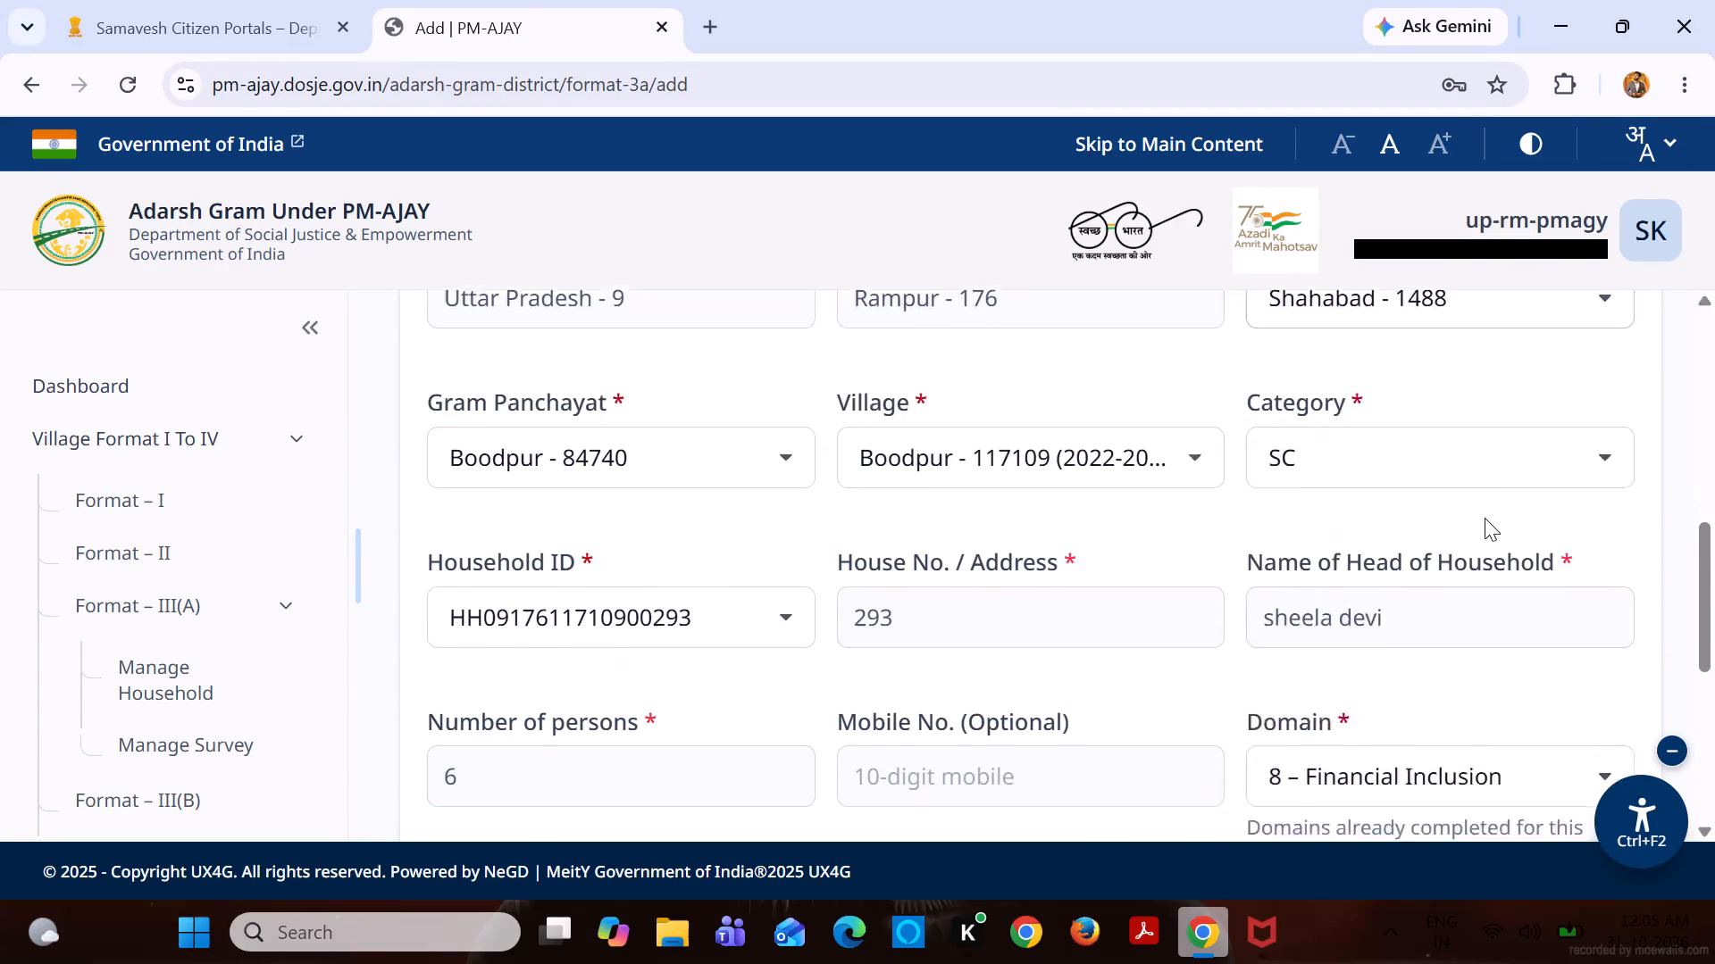
scroll(1485, 518, down, 1)
click(1484, 587)
scroll(1457, 459, down, 2)
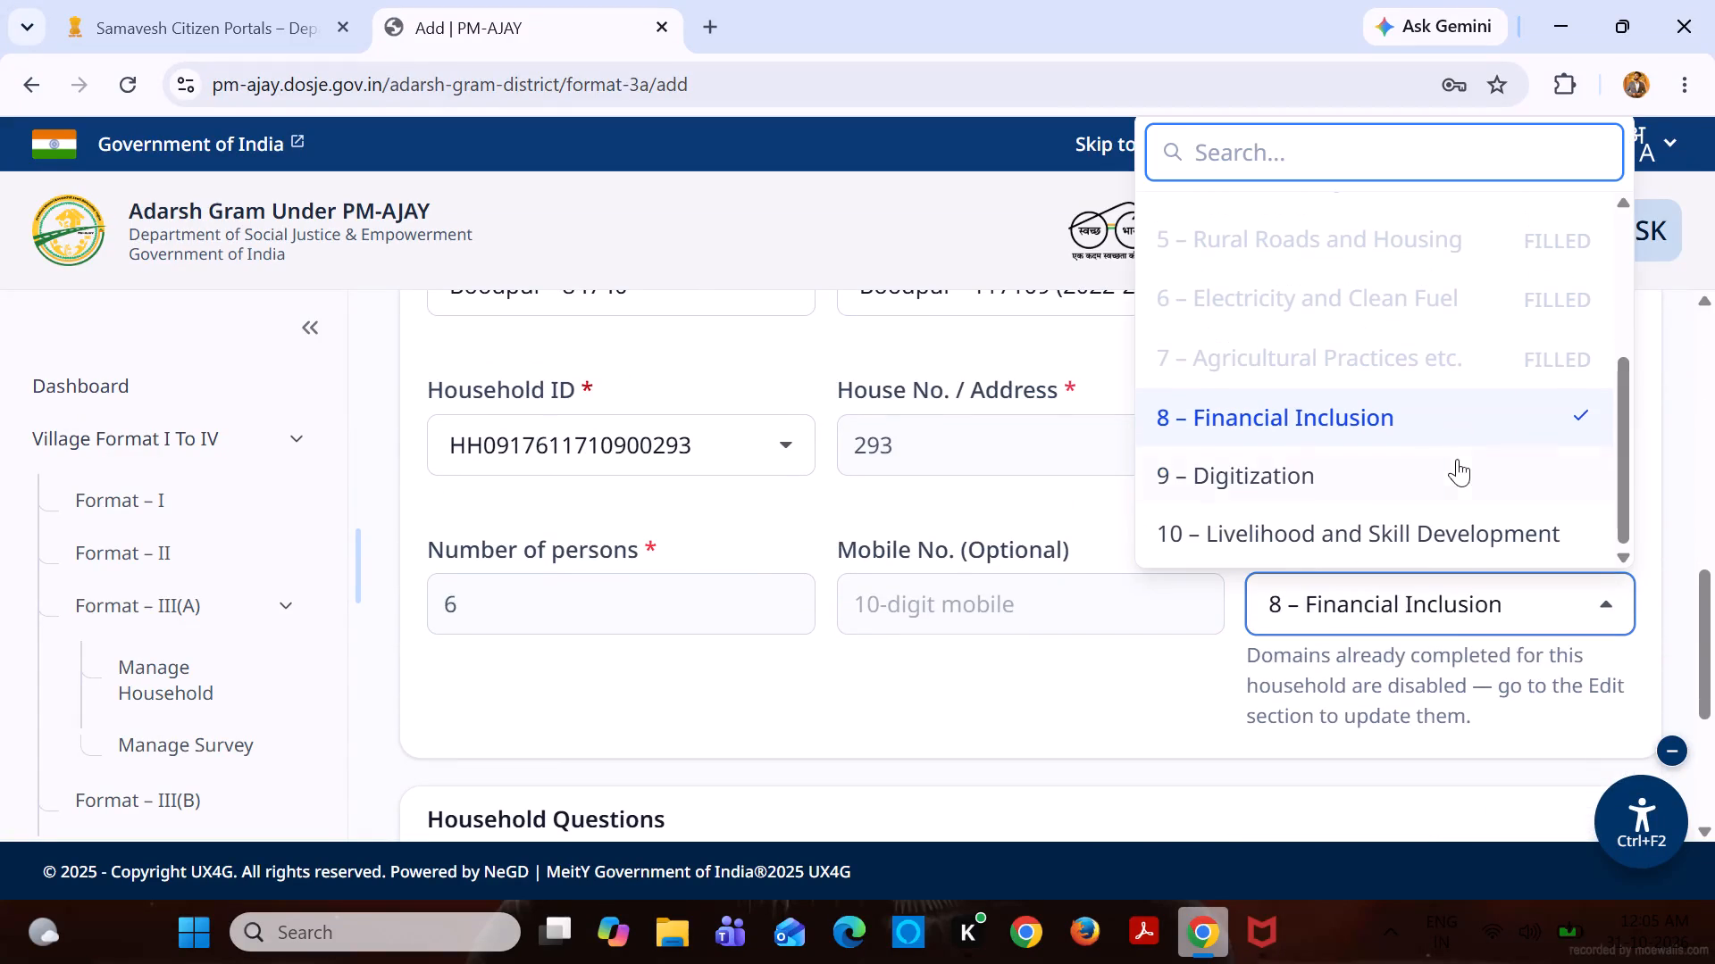
click(1377, 468)
scroll(1377, 468, down, 3)
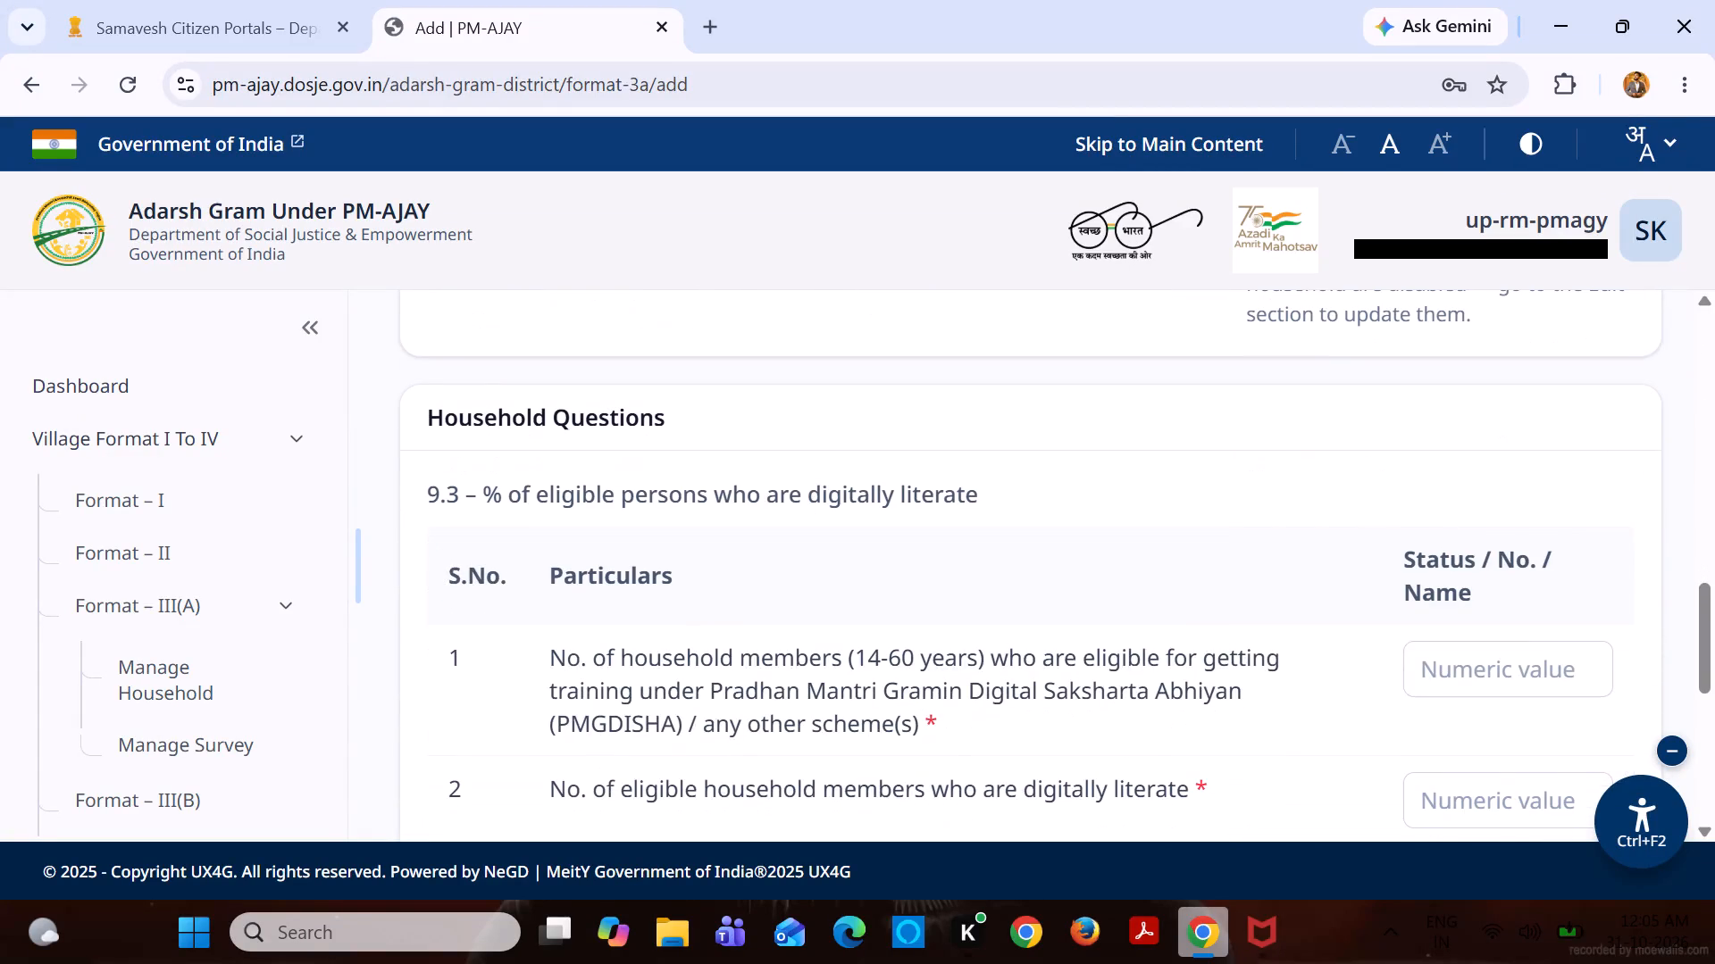
click(1449, 669)
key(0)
scroll(1454, 604, down, 3)
click(1543, 648)
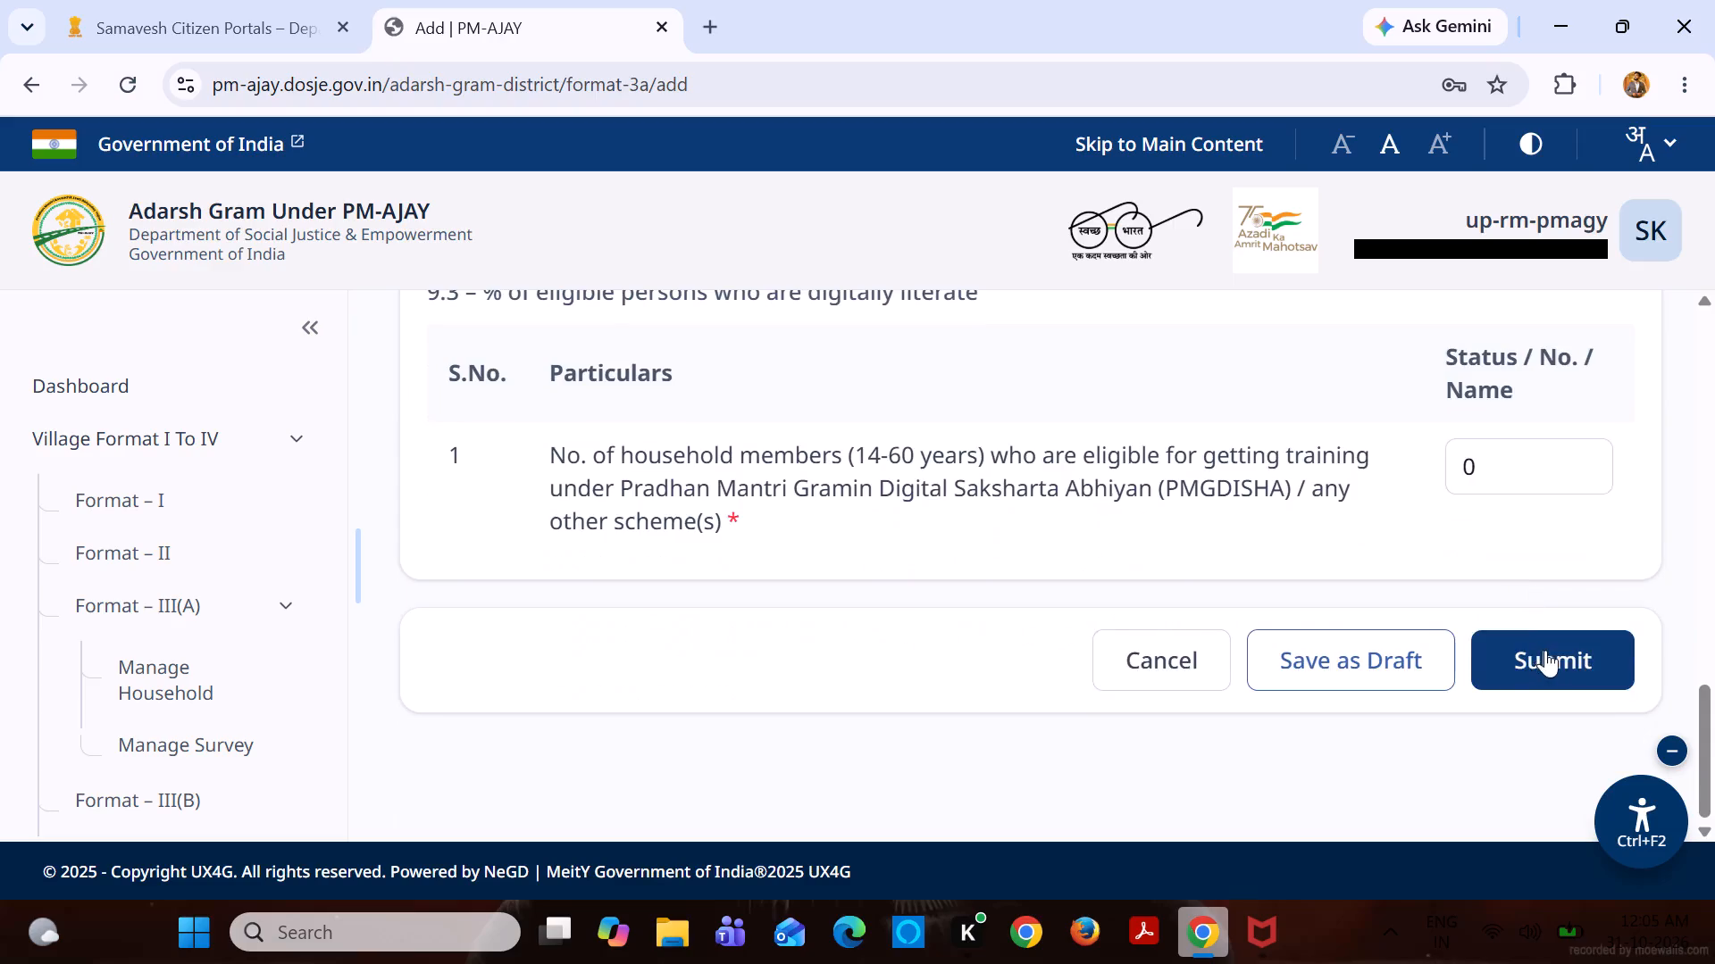
Select domain 8, Financial Inclusion, and enter 0 for persons above 5 years and for members eligible for a bank account in 8.2.
click(1523, 416)
scroll(1486, 556, down, 3)
click(1302, 676)
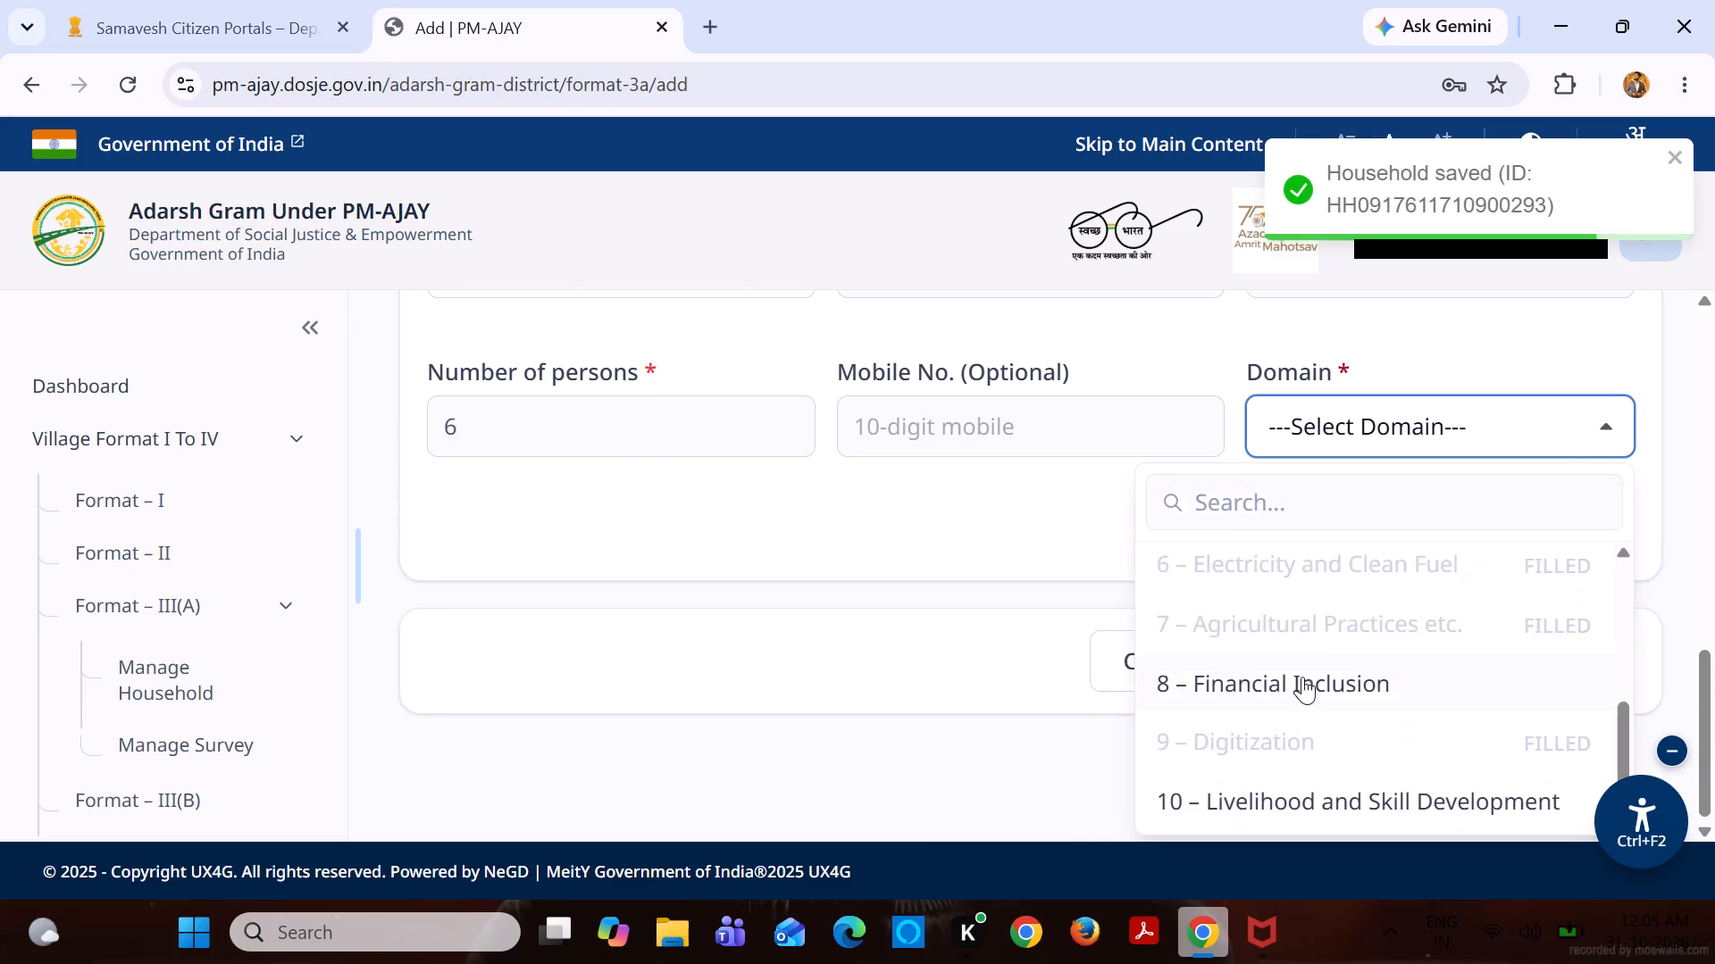
scroll(1331, 653, down, 2)
click(1493, 594)
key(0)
scroll(1491, 587, down, 3)
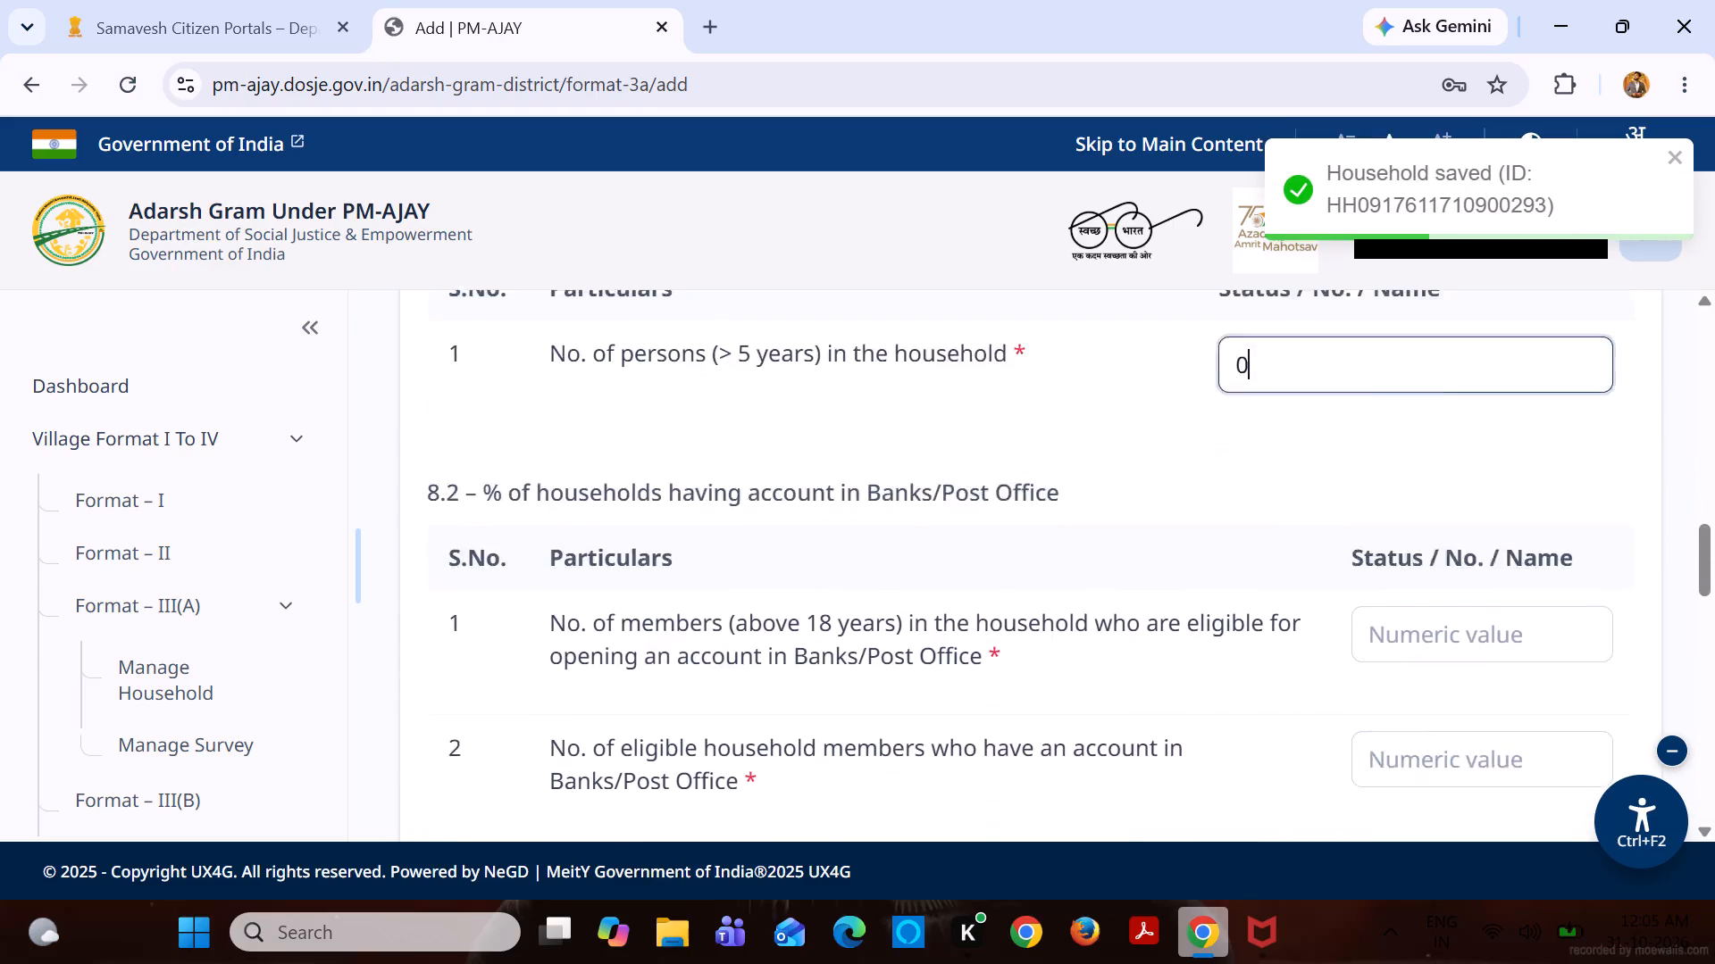
click(1476, 465)
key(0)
Enter 0 eligible persons for PMSBY in 8.3 and for PMJJBY in 8.4, and submit domain 8.
click(1493, 784)
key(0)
scroll(1518, 760, down, 2)
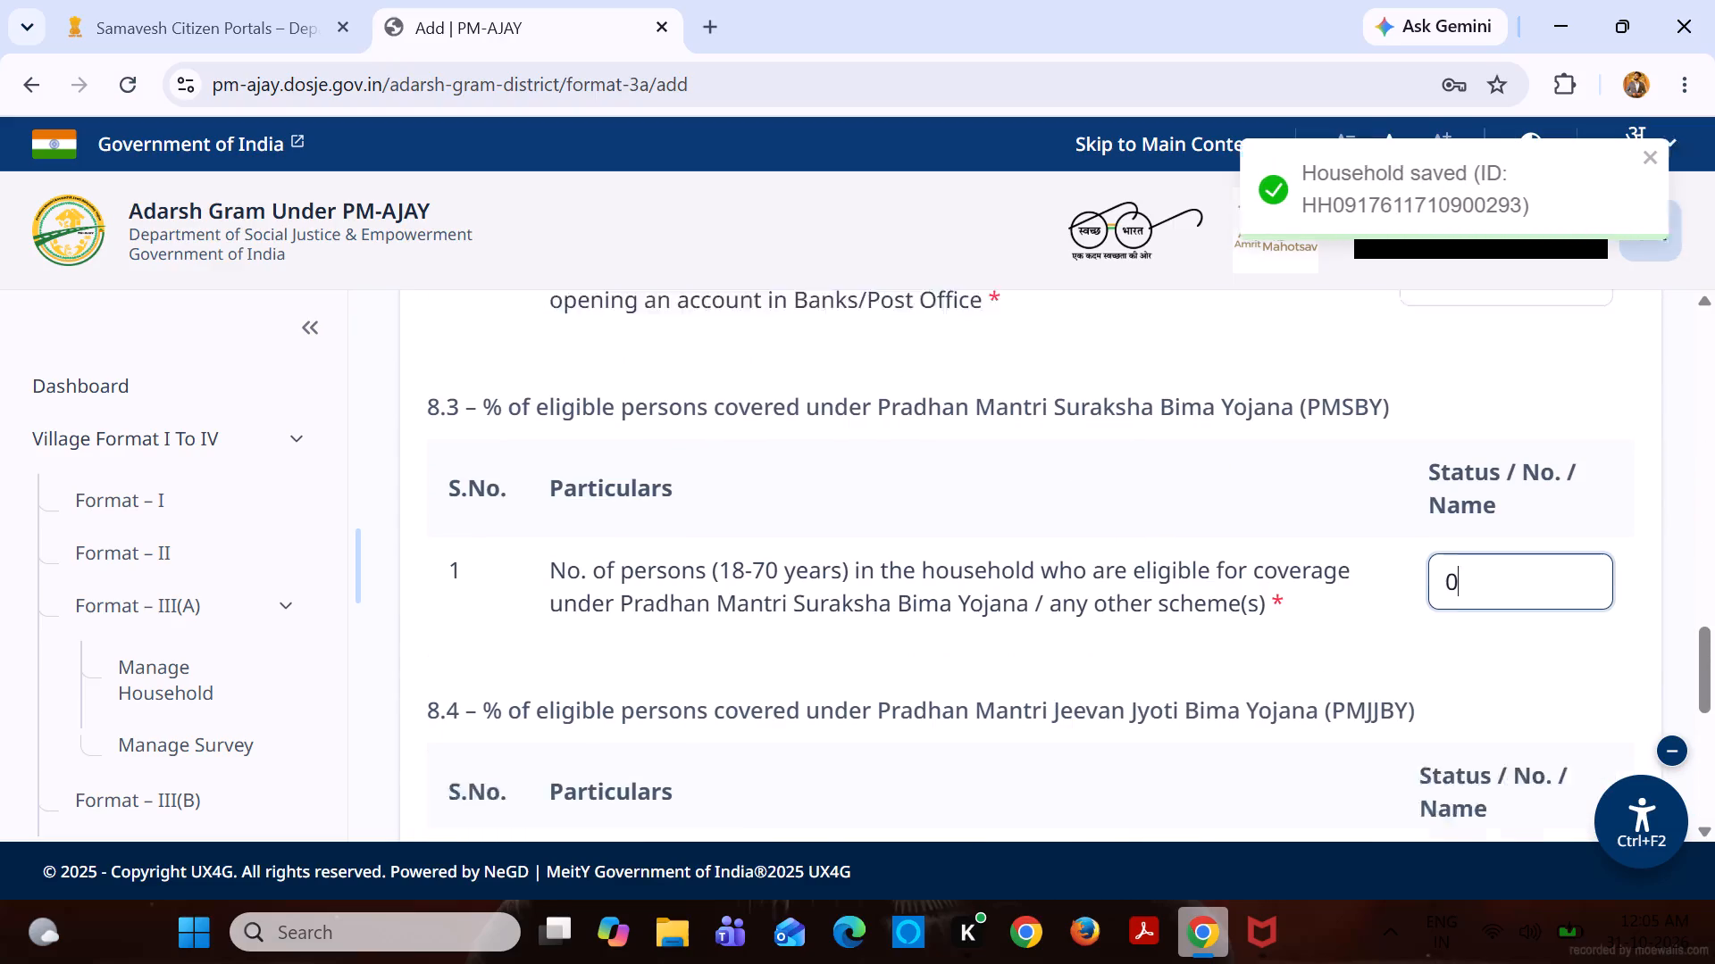
scroll(1532, 728, down, 2)
click(1495, 549)
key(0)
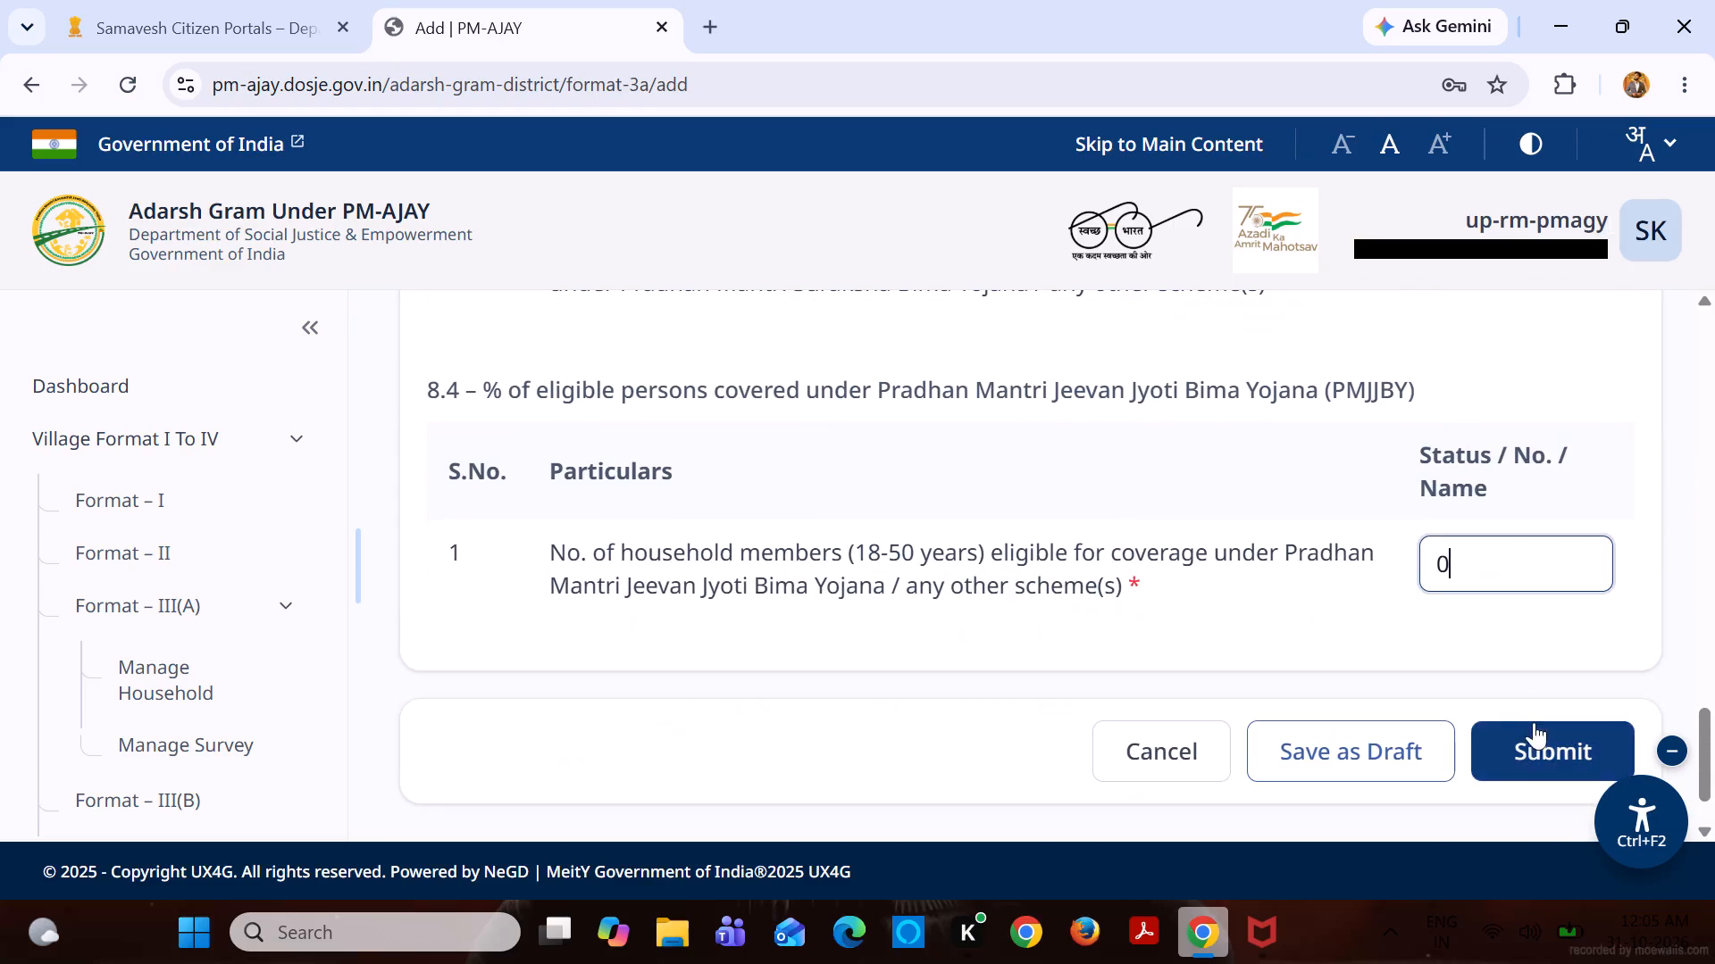
click(1536, 725)
Select domain 10, Livelihood and Skill Development, and enter 0 youth eligible for skill training and for bank linked loans.
click(1535, 518)
scroll(1541, 526, down, 3)
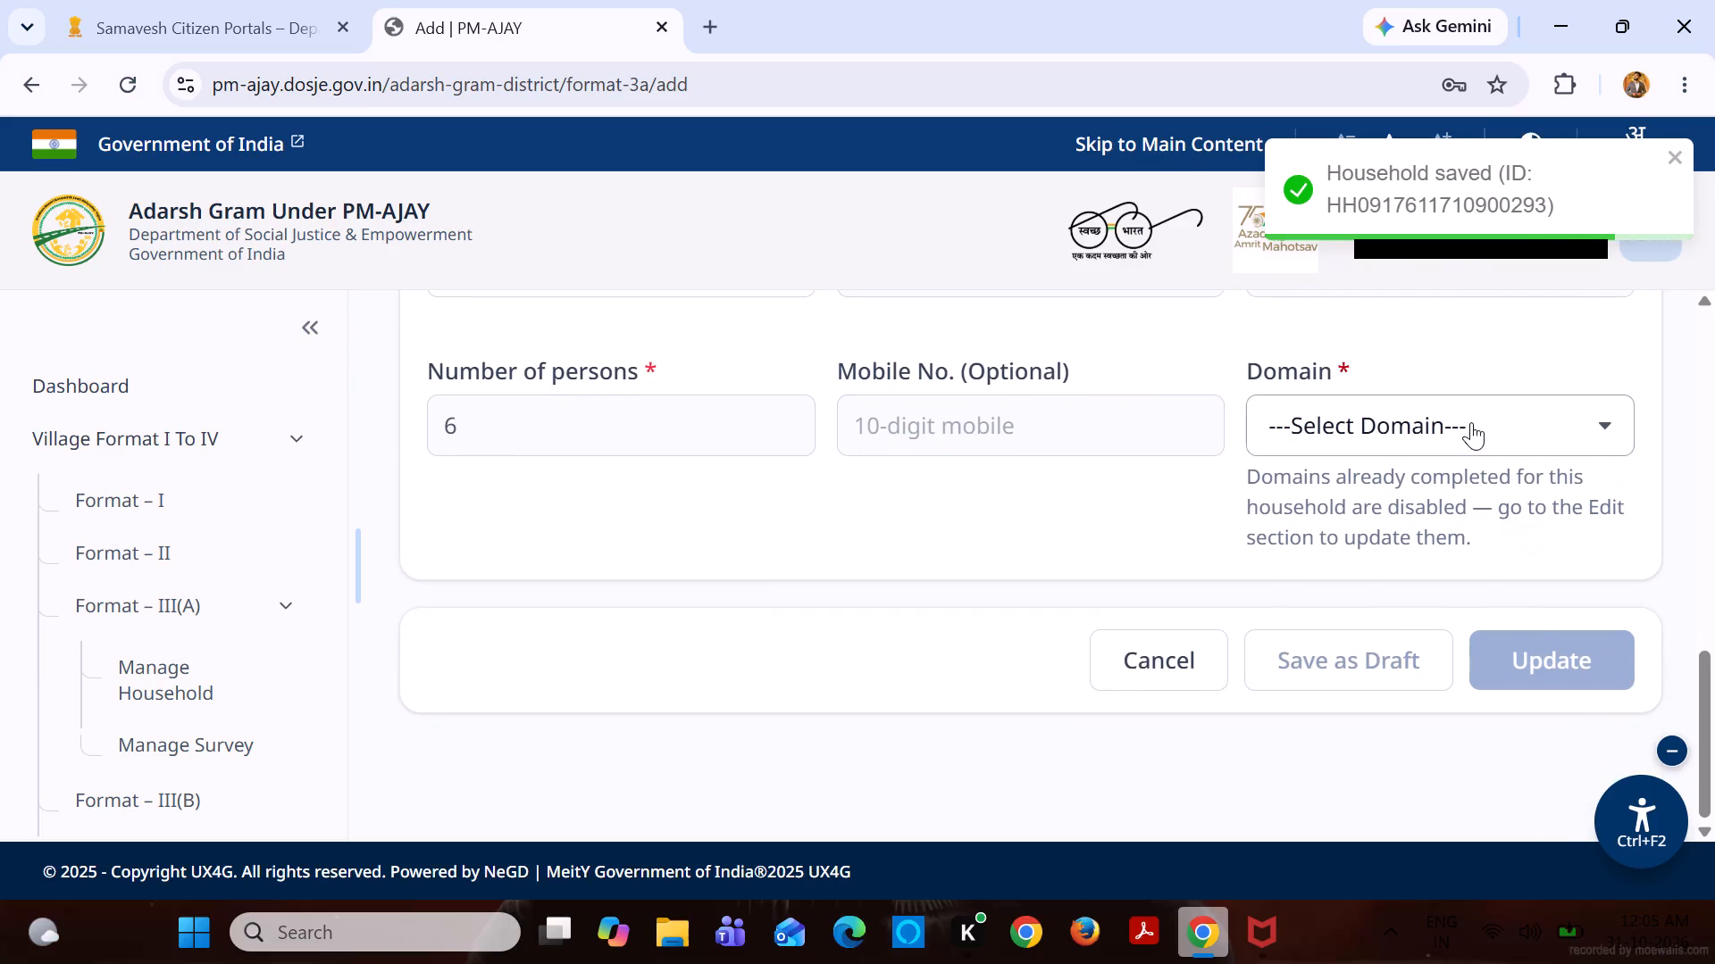
click(1471, 422)
middle_drag(1385, 616, 1395, 715)
scroll(1390, 644, down, 6)
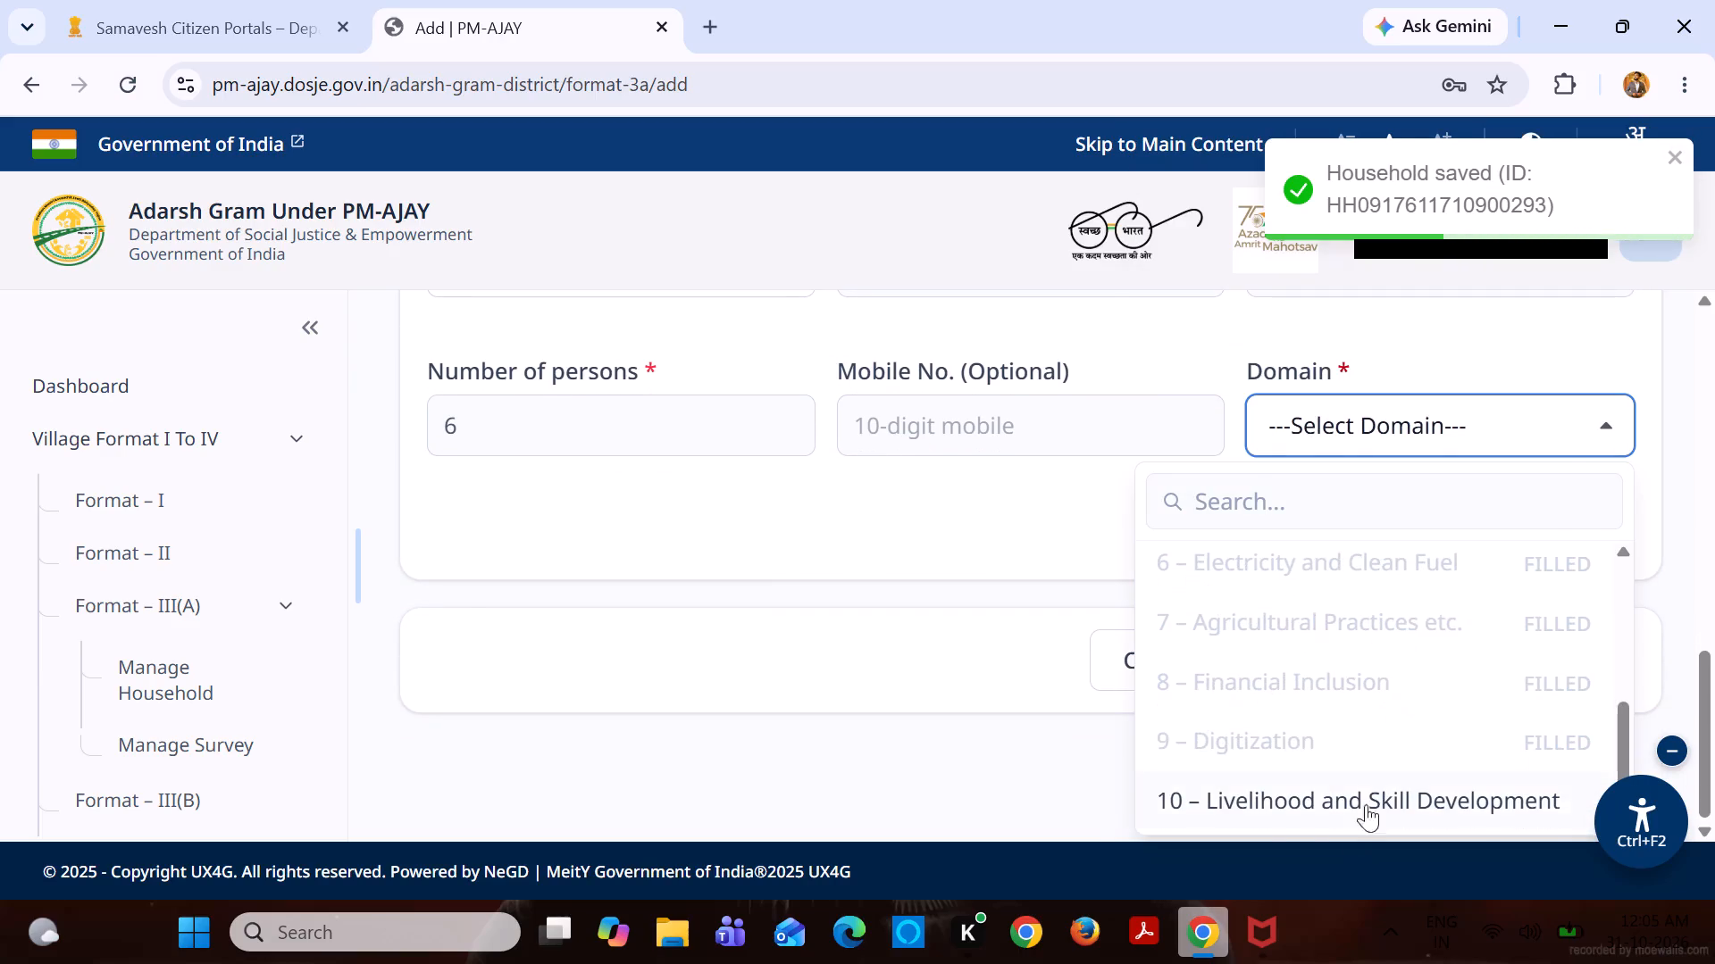
click(1367, 798)
scroll(1376, 785, down, 2)
click(1486, 605)
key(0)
scroll(1486, 611, down, 2)
click(1503, 605)
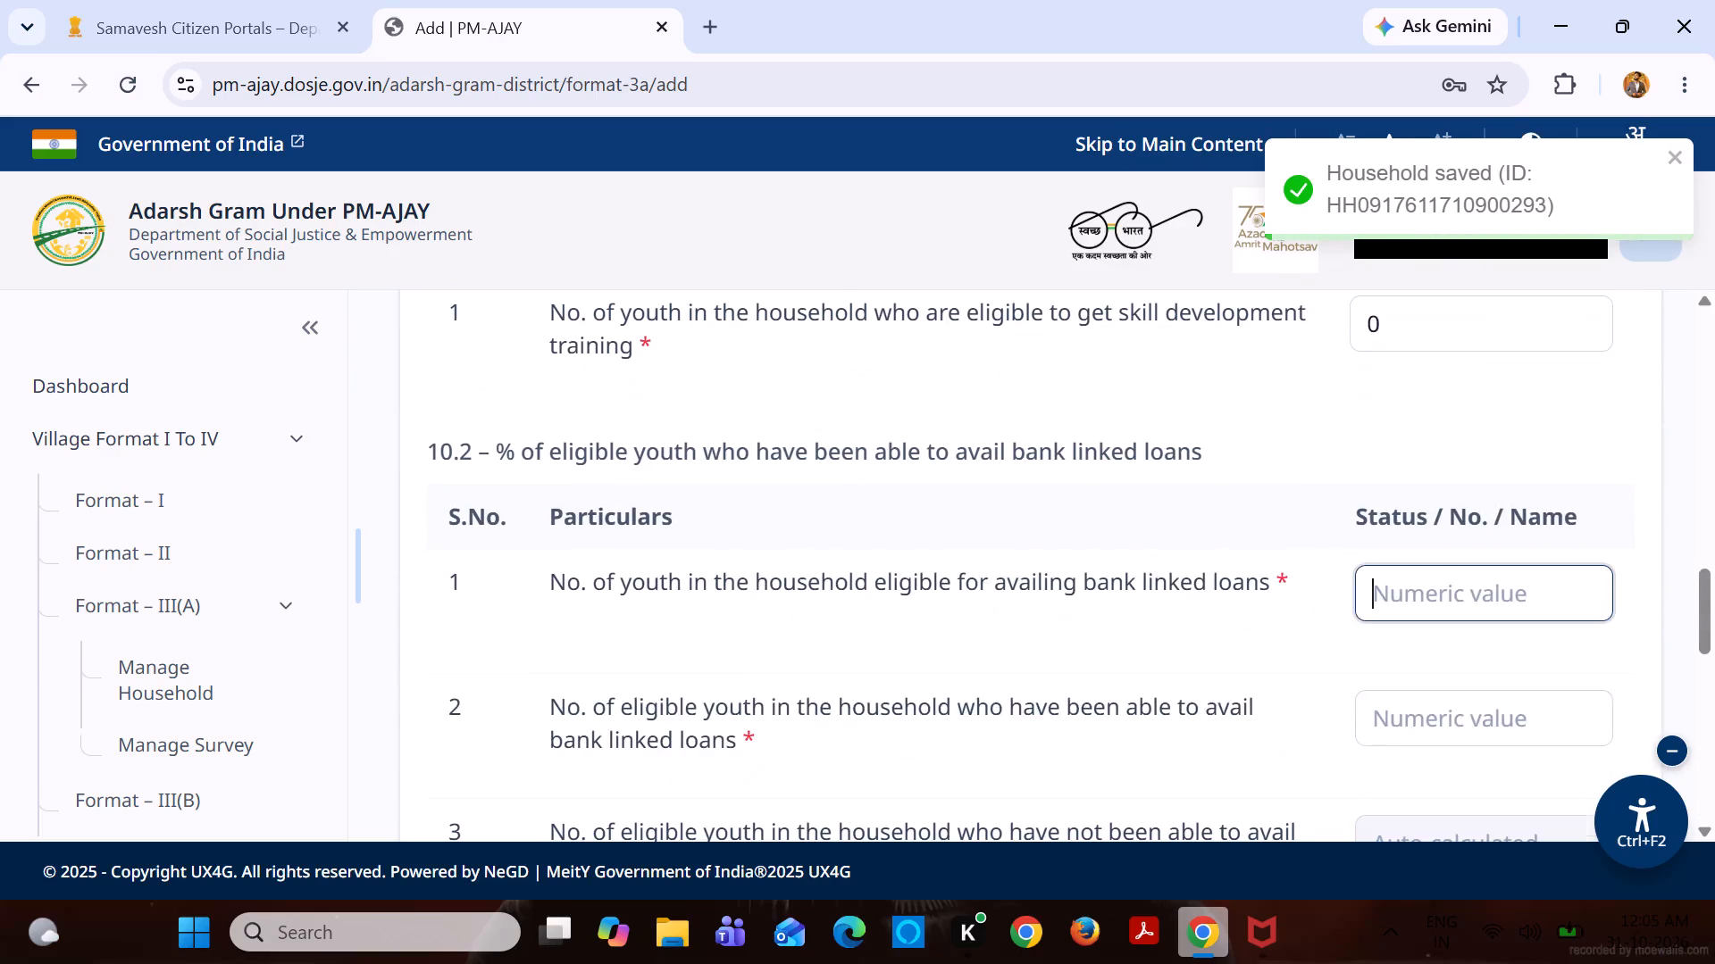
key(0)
Answer Yes to a household member belonging to a self-help group in 10.3 and submit domain 10.
scroll(1503, 611, down, 2)
click(1509, 589)
click(1390, 693)
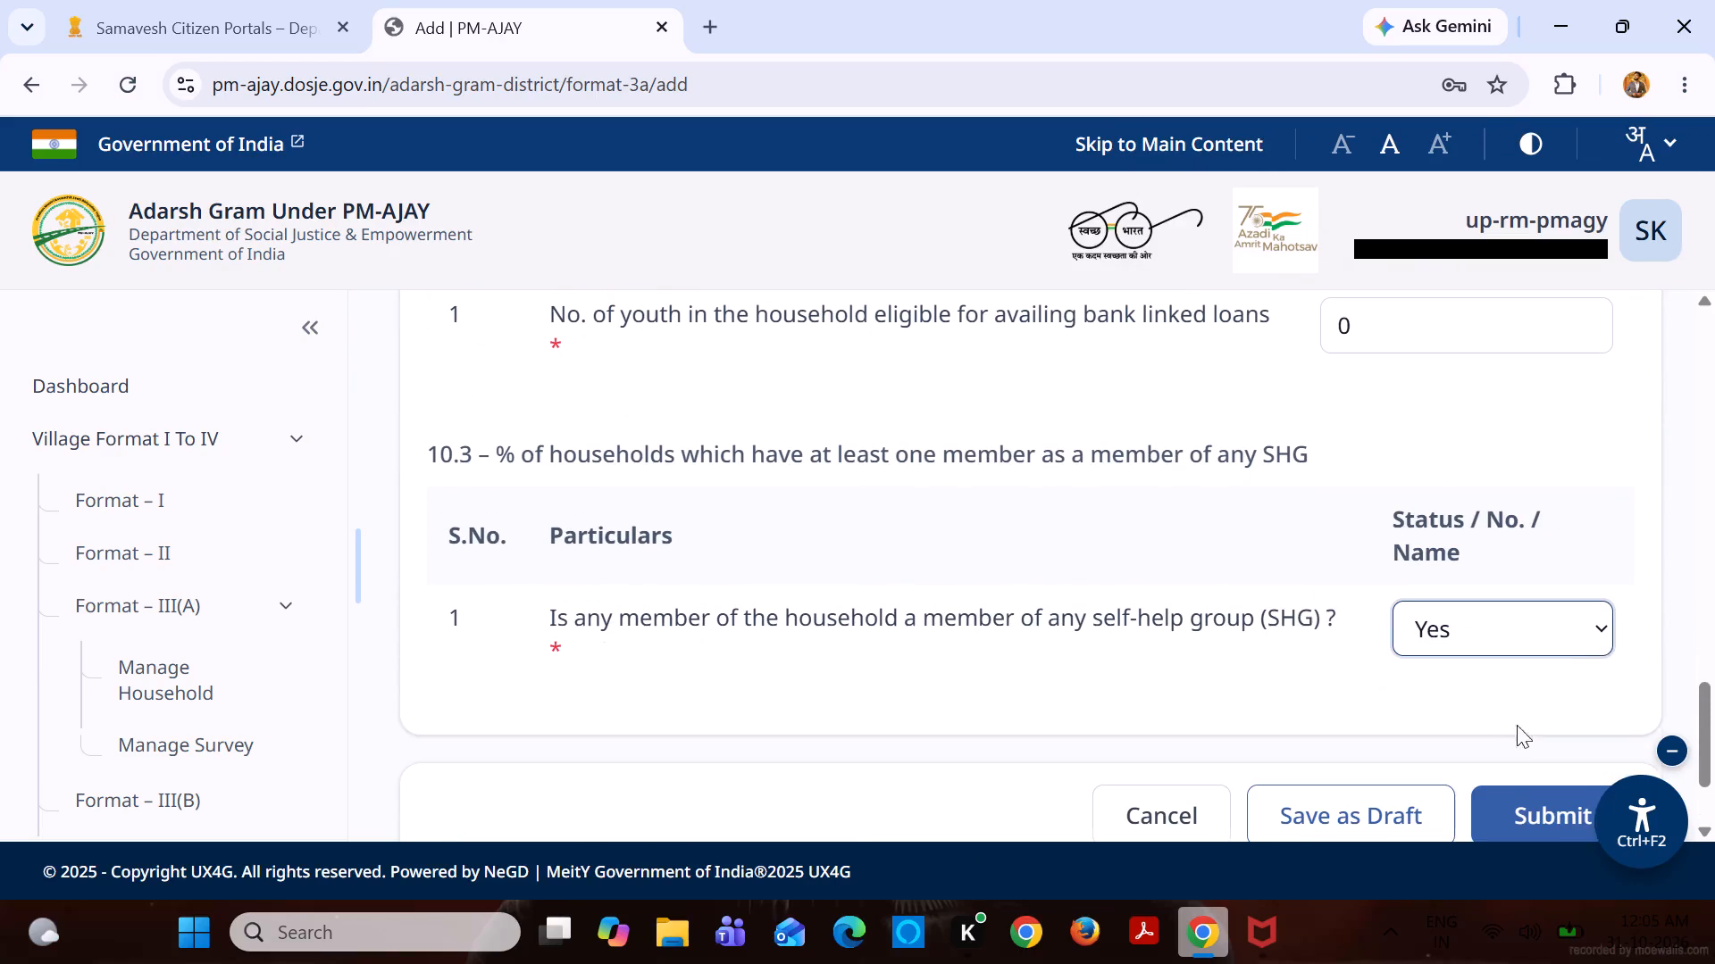
click(1512, 808)
Start a new household with block Shahabad - 1488, gram panchayat Boodpur - 84740, village Boodpur - 117109 and category SC.
click(242, 659)
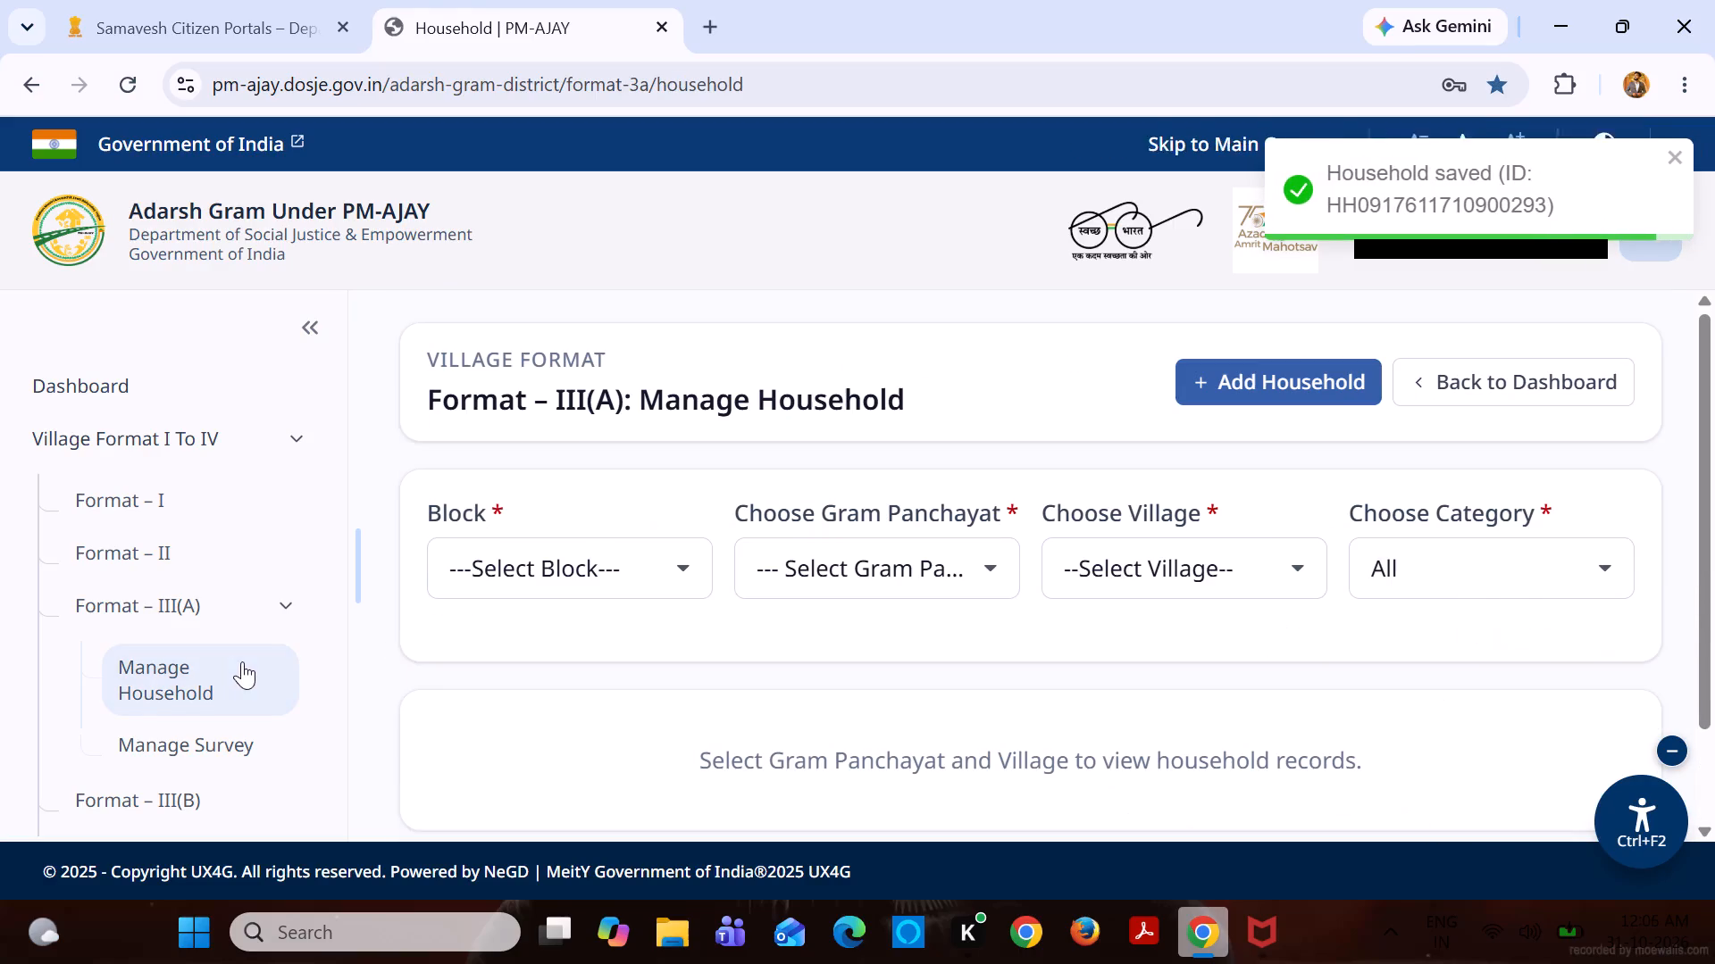
click(1302, 392)
click(1297, 295)
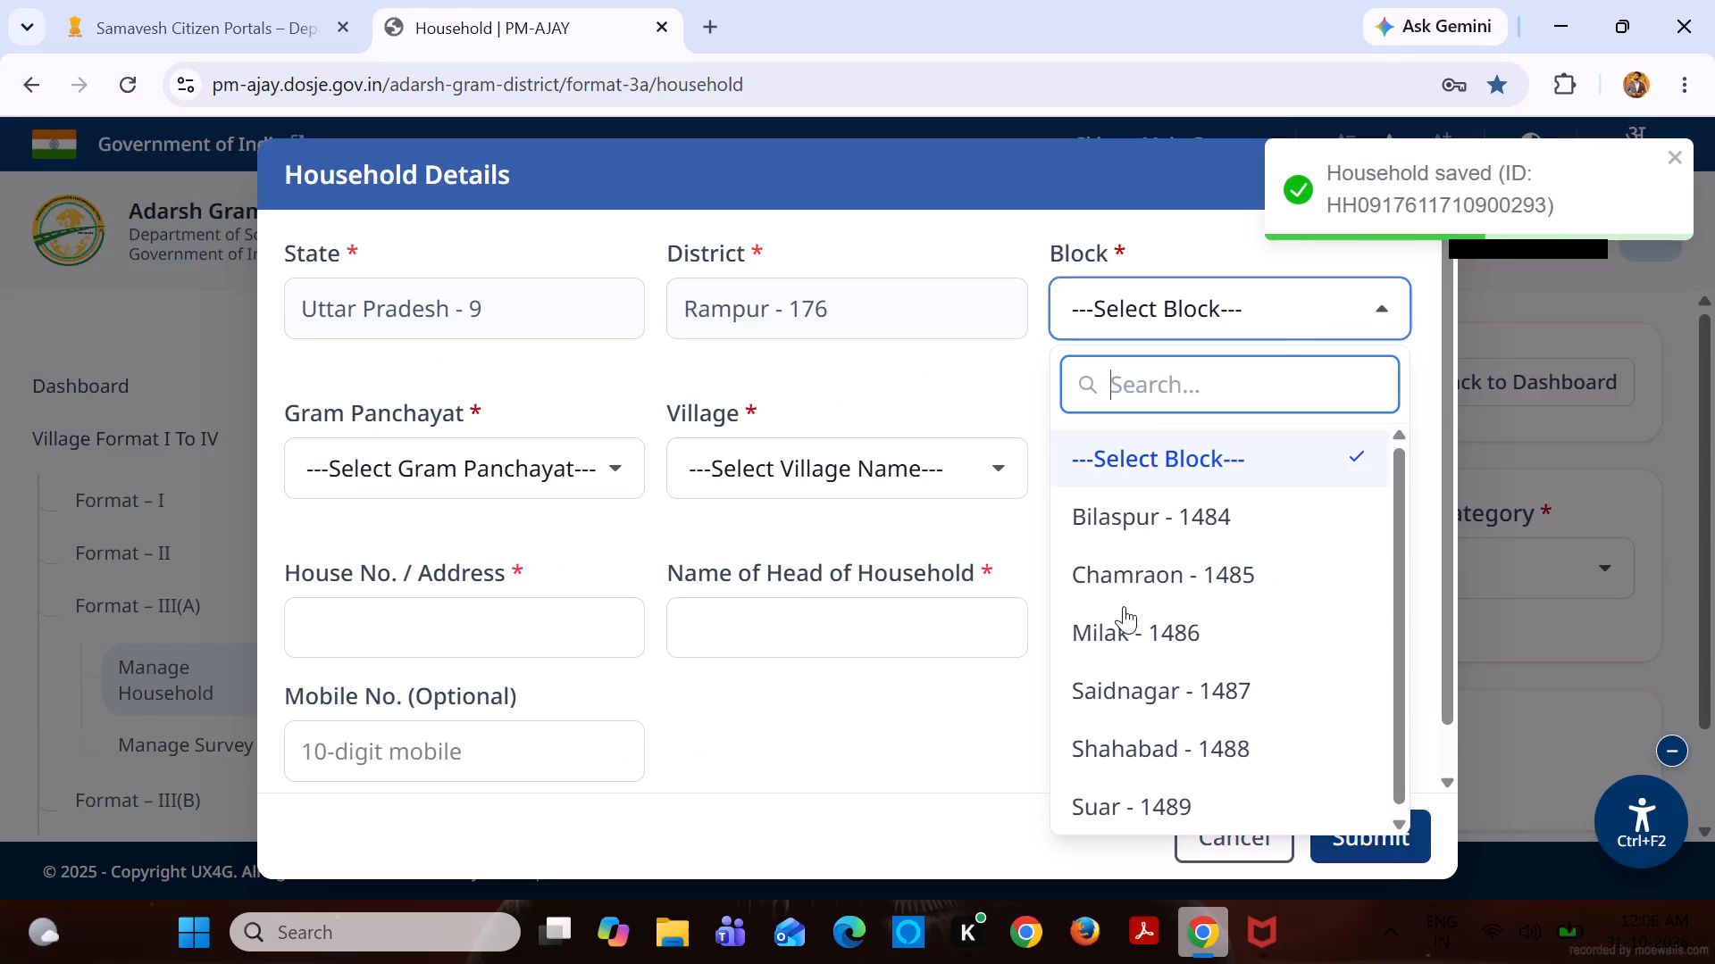
click(1117, 736)
click(590, 465)
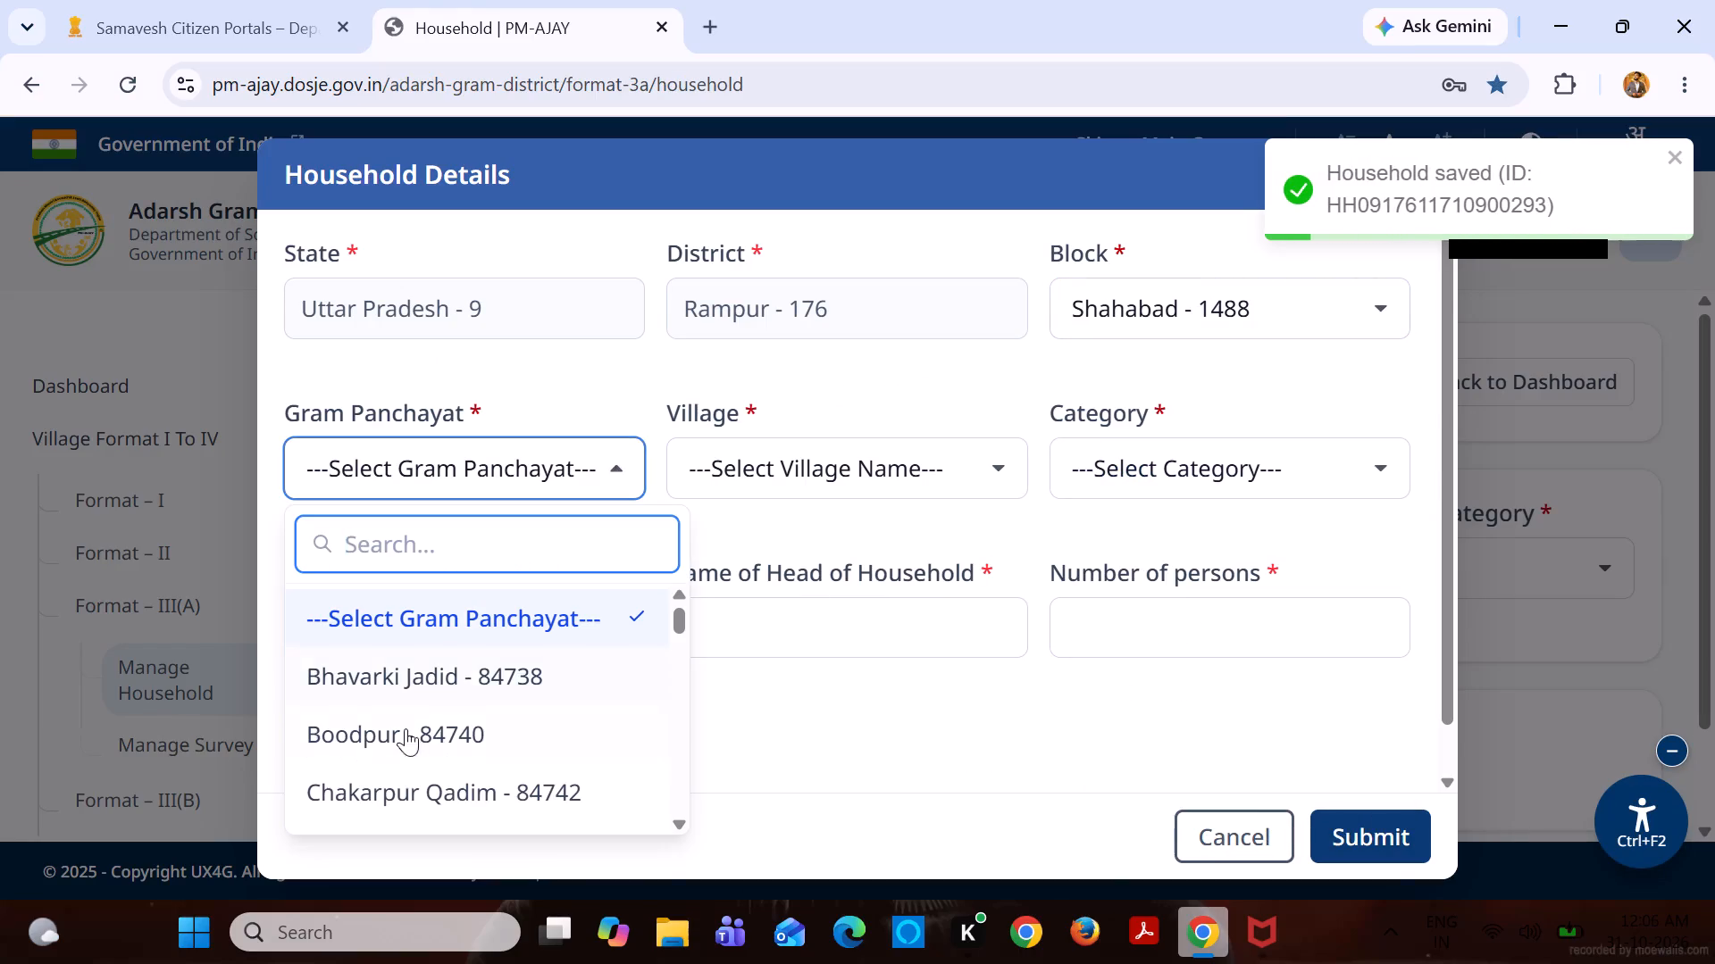
click(406, 728)
click(887, 453)
click(797, 607)
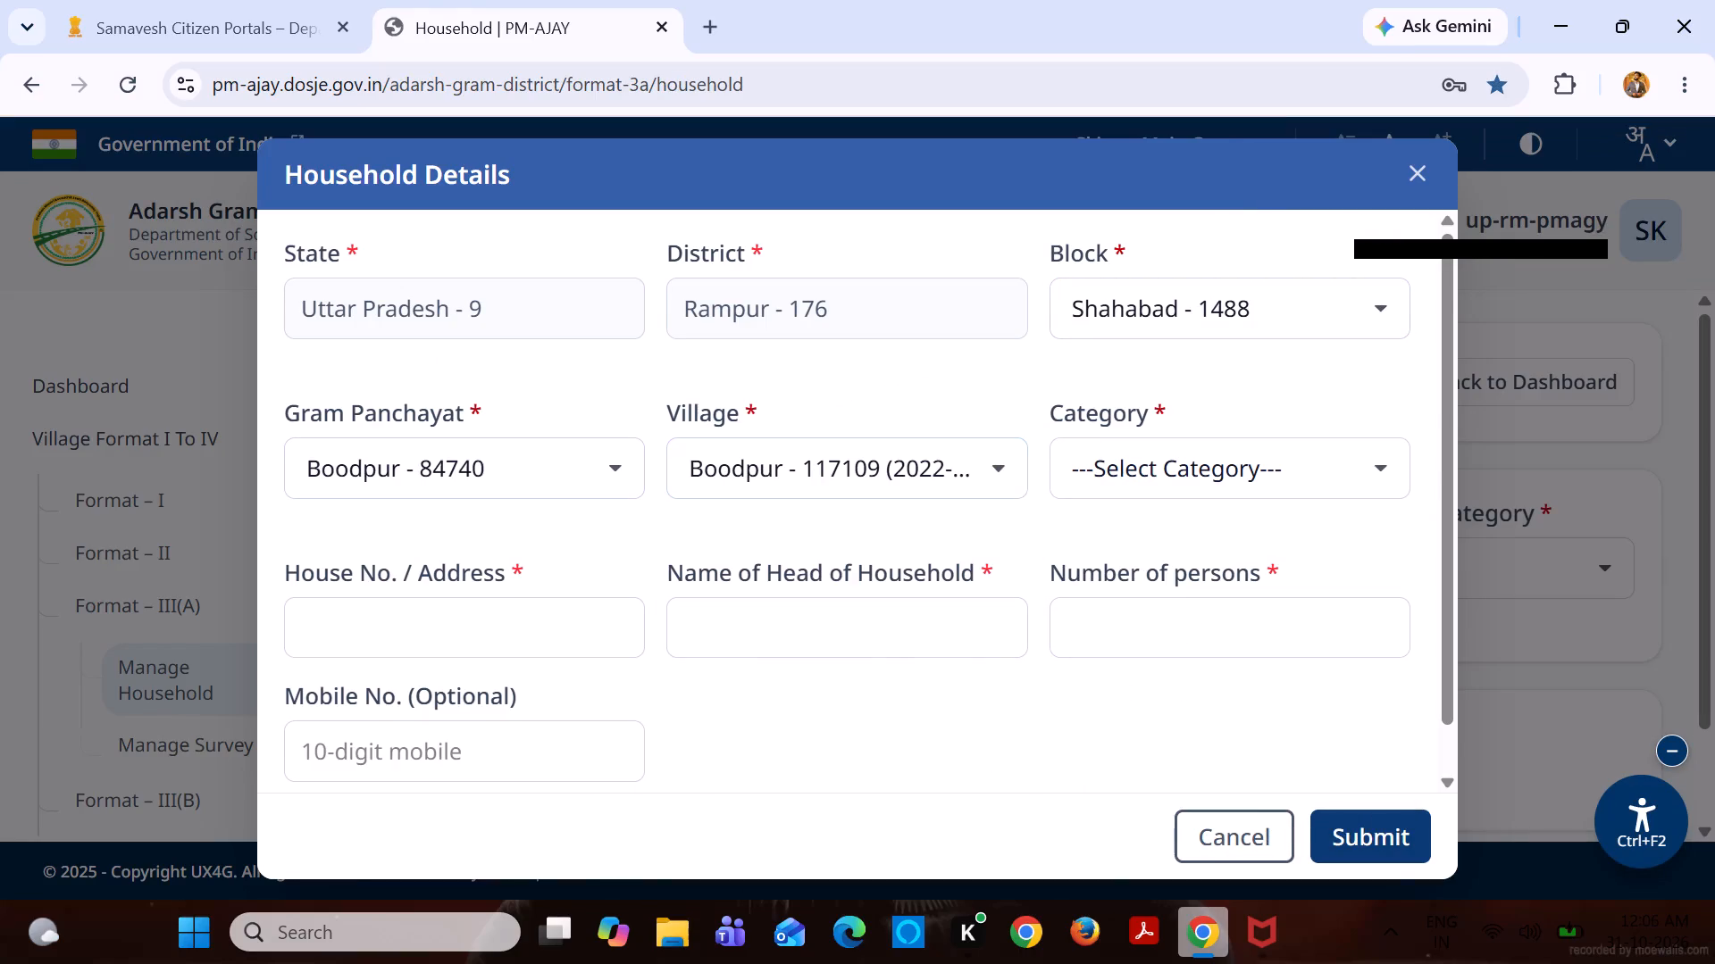
click(1189, 470)
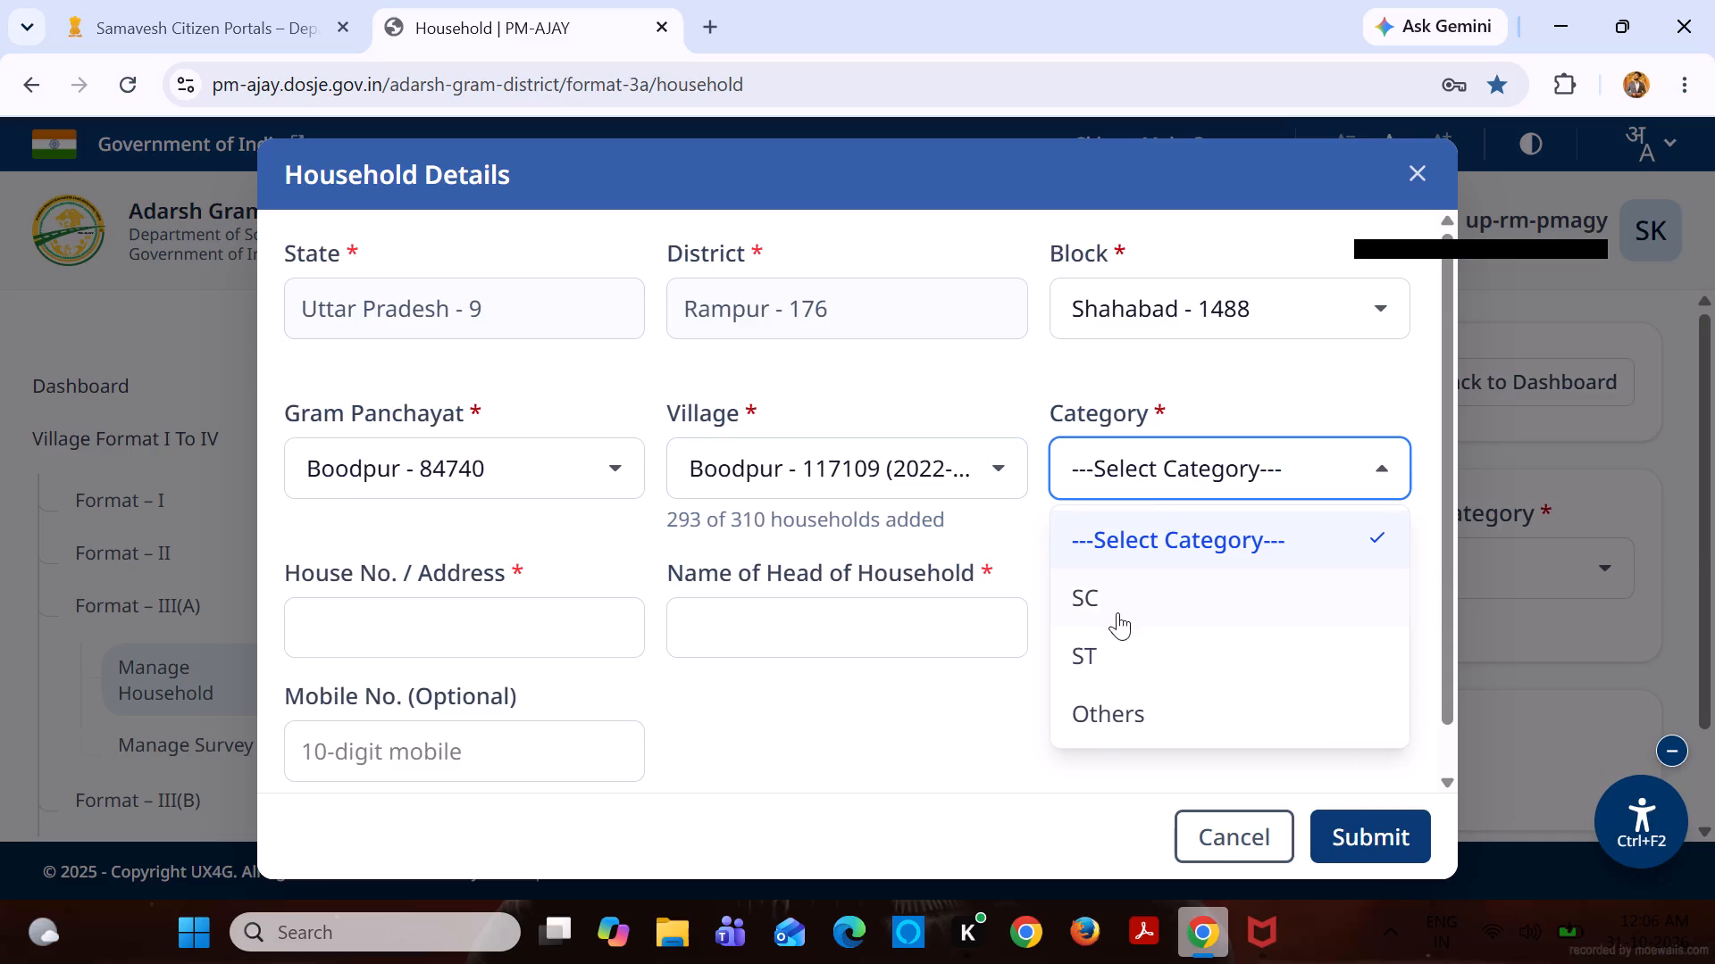
click(1120, 600)
Enter house number 294, the head of household's name and 5 persons, and submit the new household.
click(481, 604)
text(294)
click(769, 650)
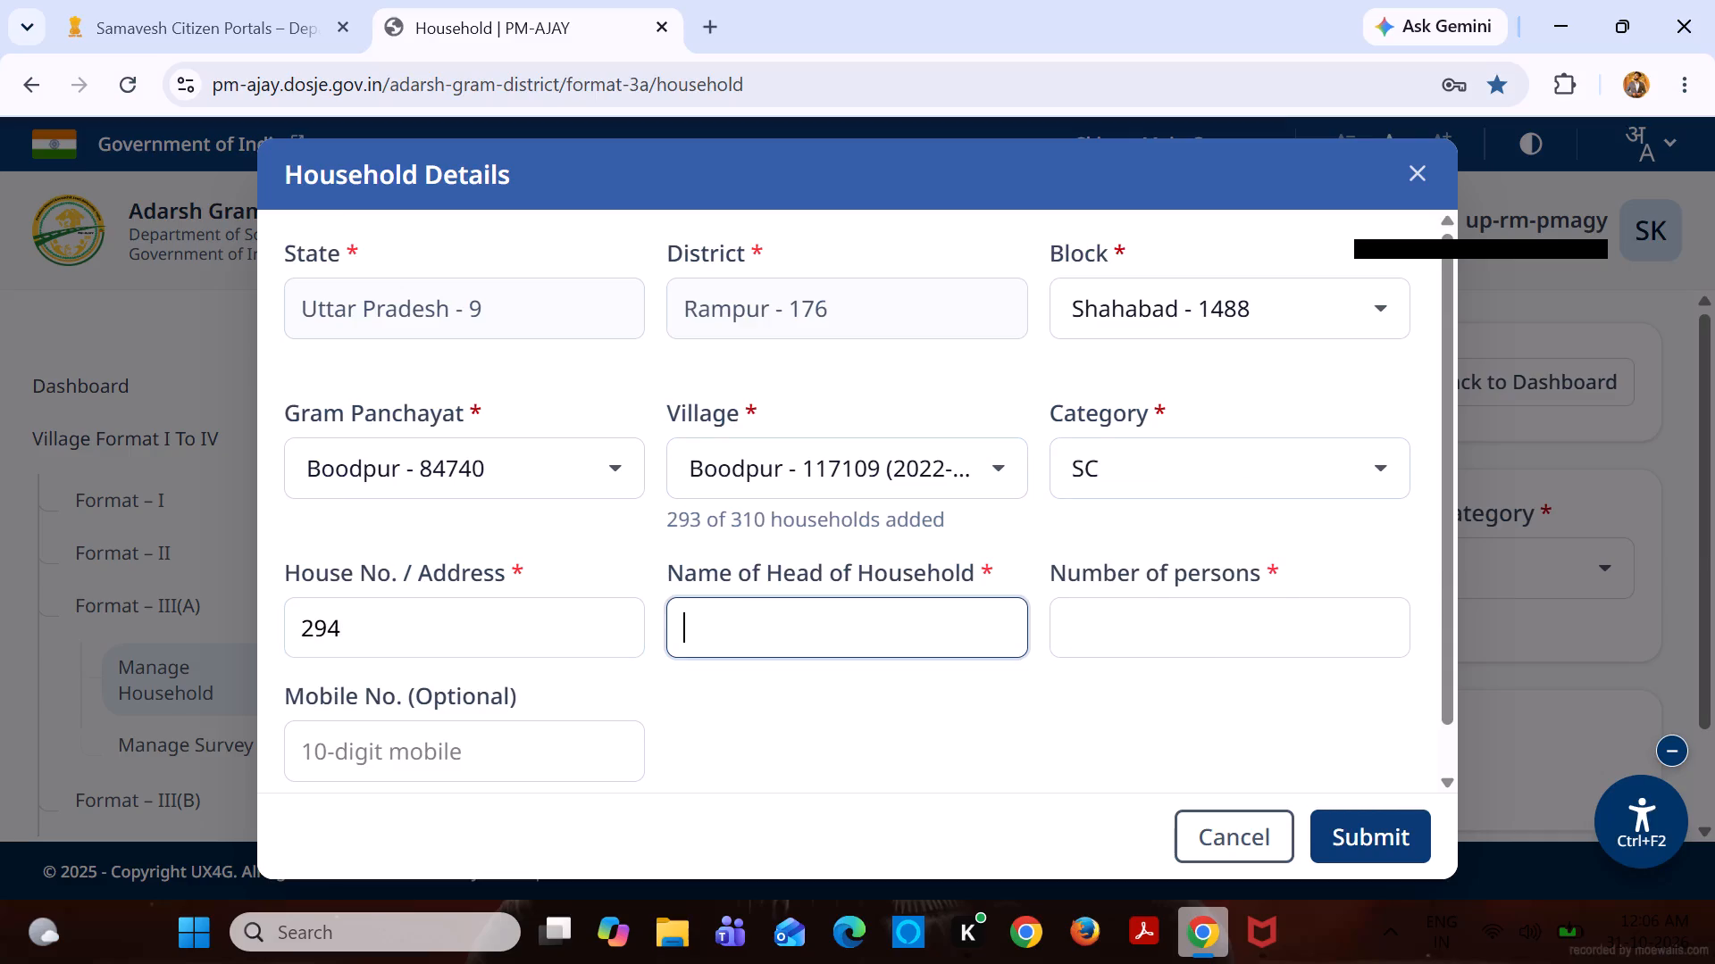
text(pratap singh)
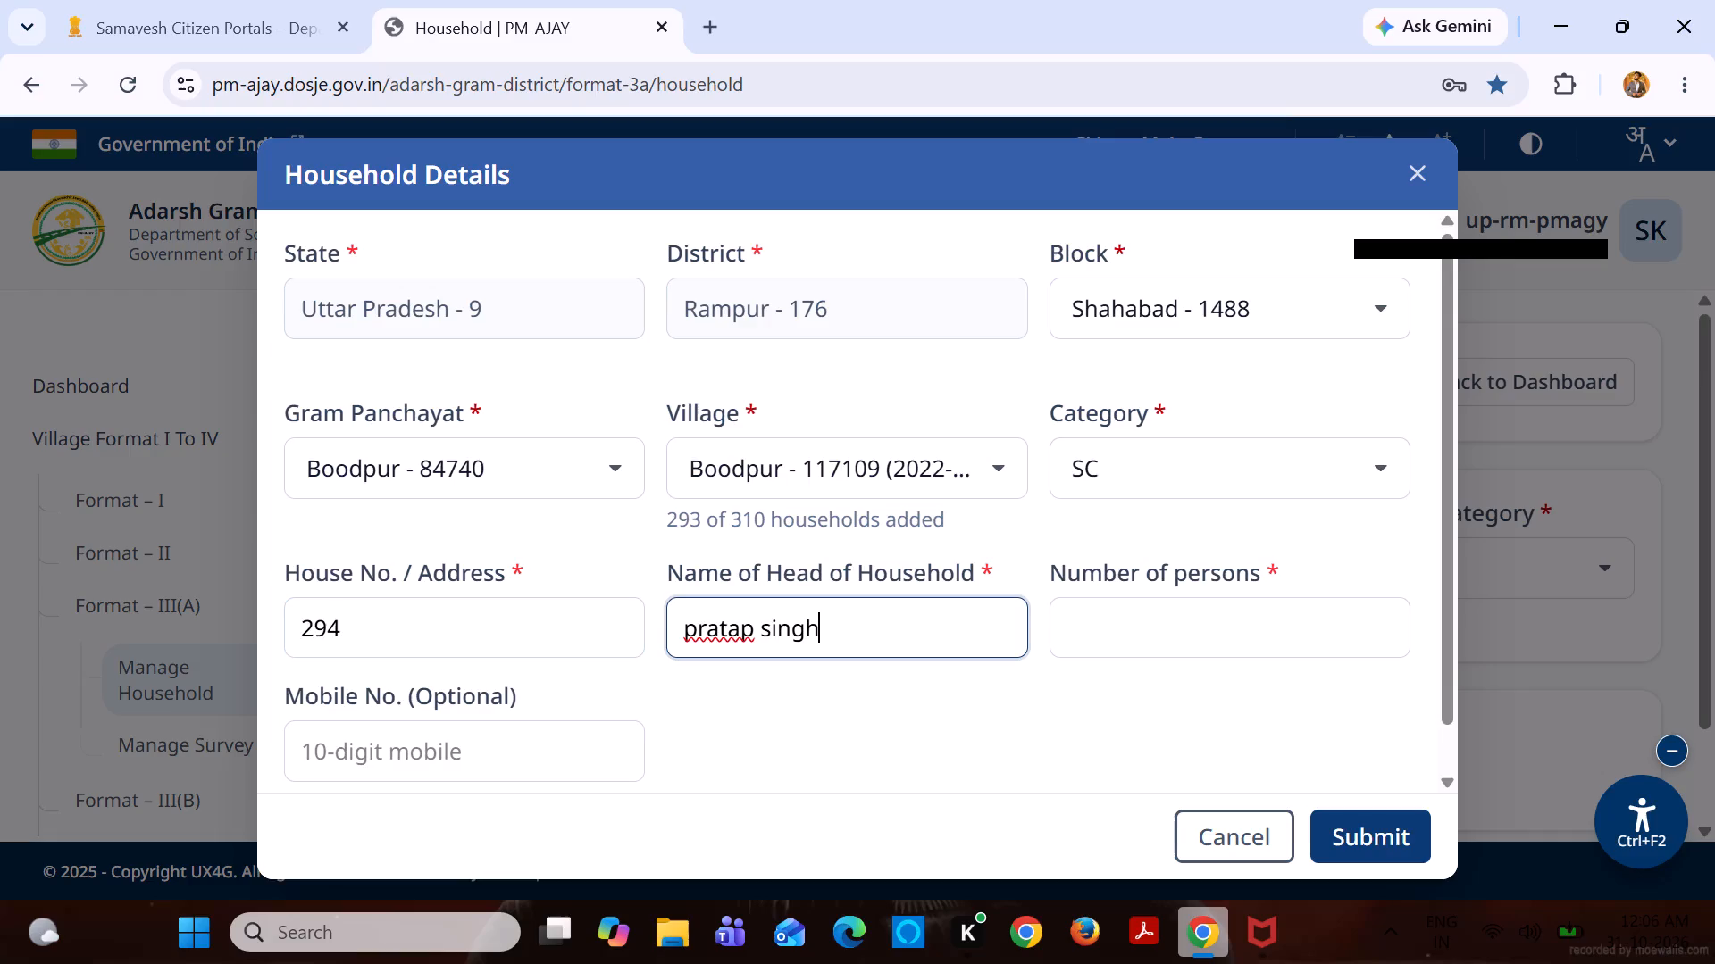
click(1169, 622)
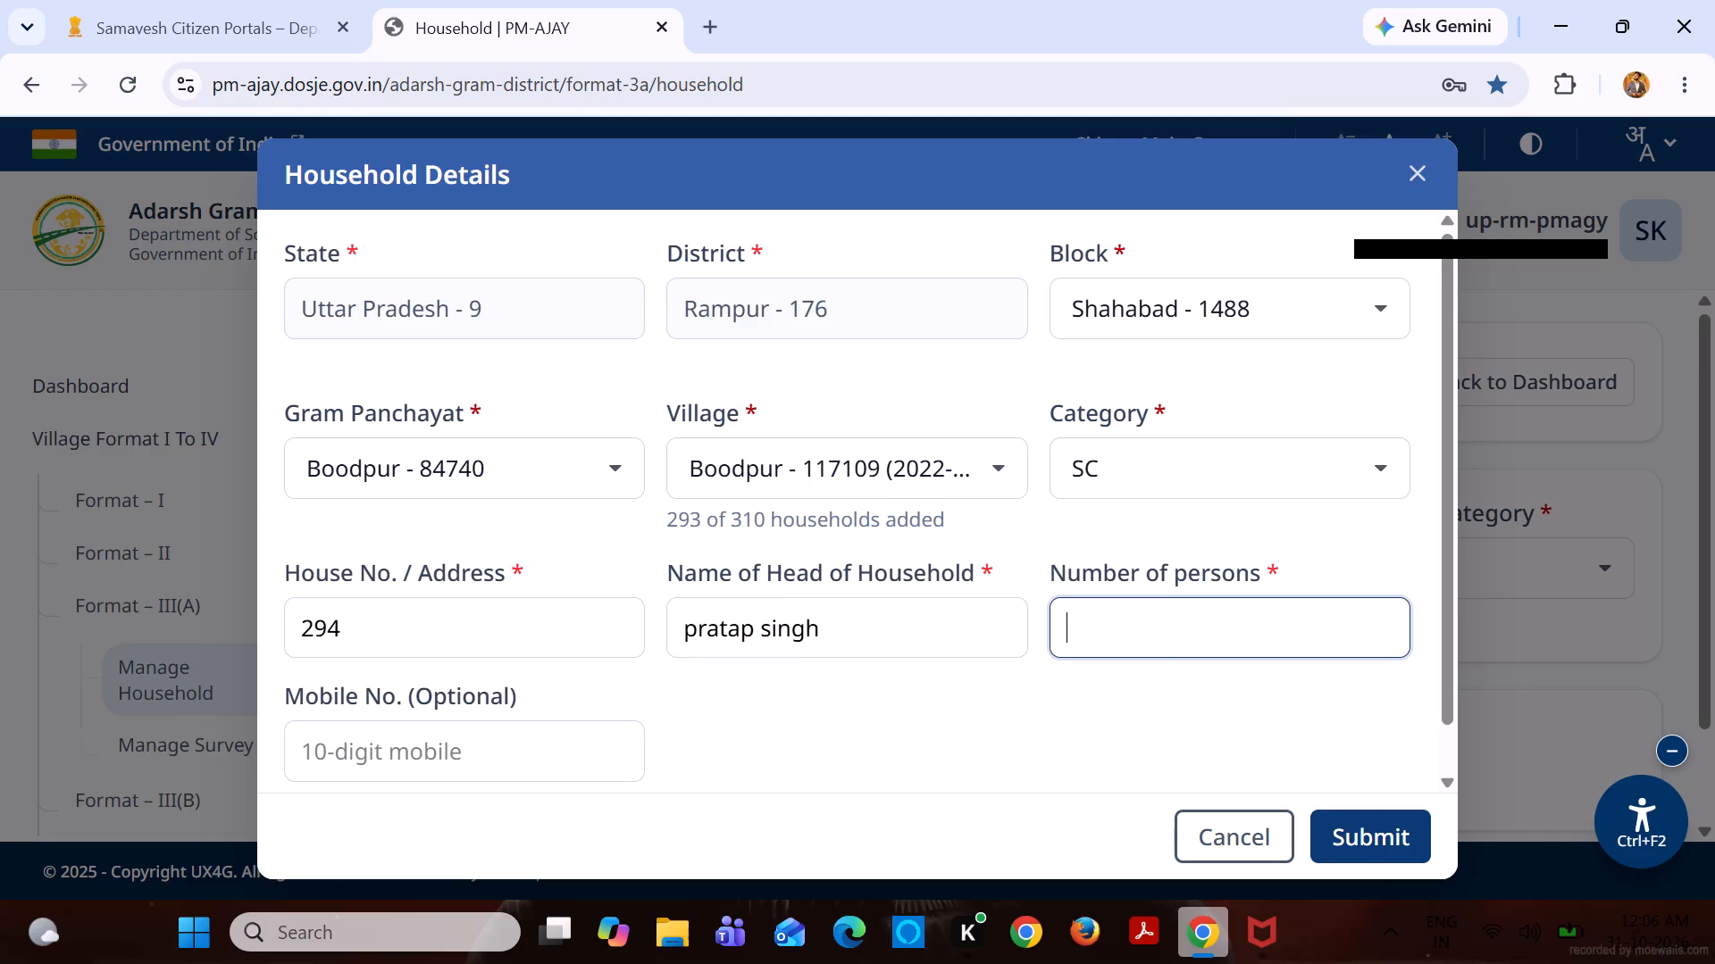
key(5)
drag(1325, 870, 1333, 856)
click(1344, 837)
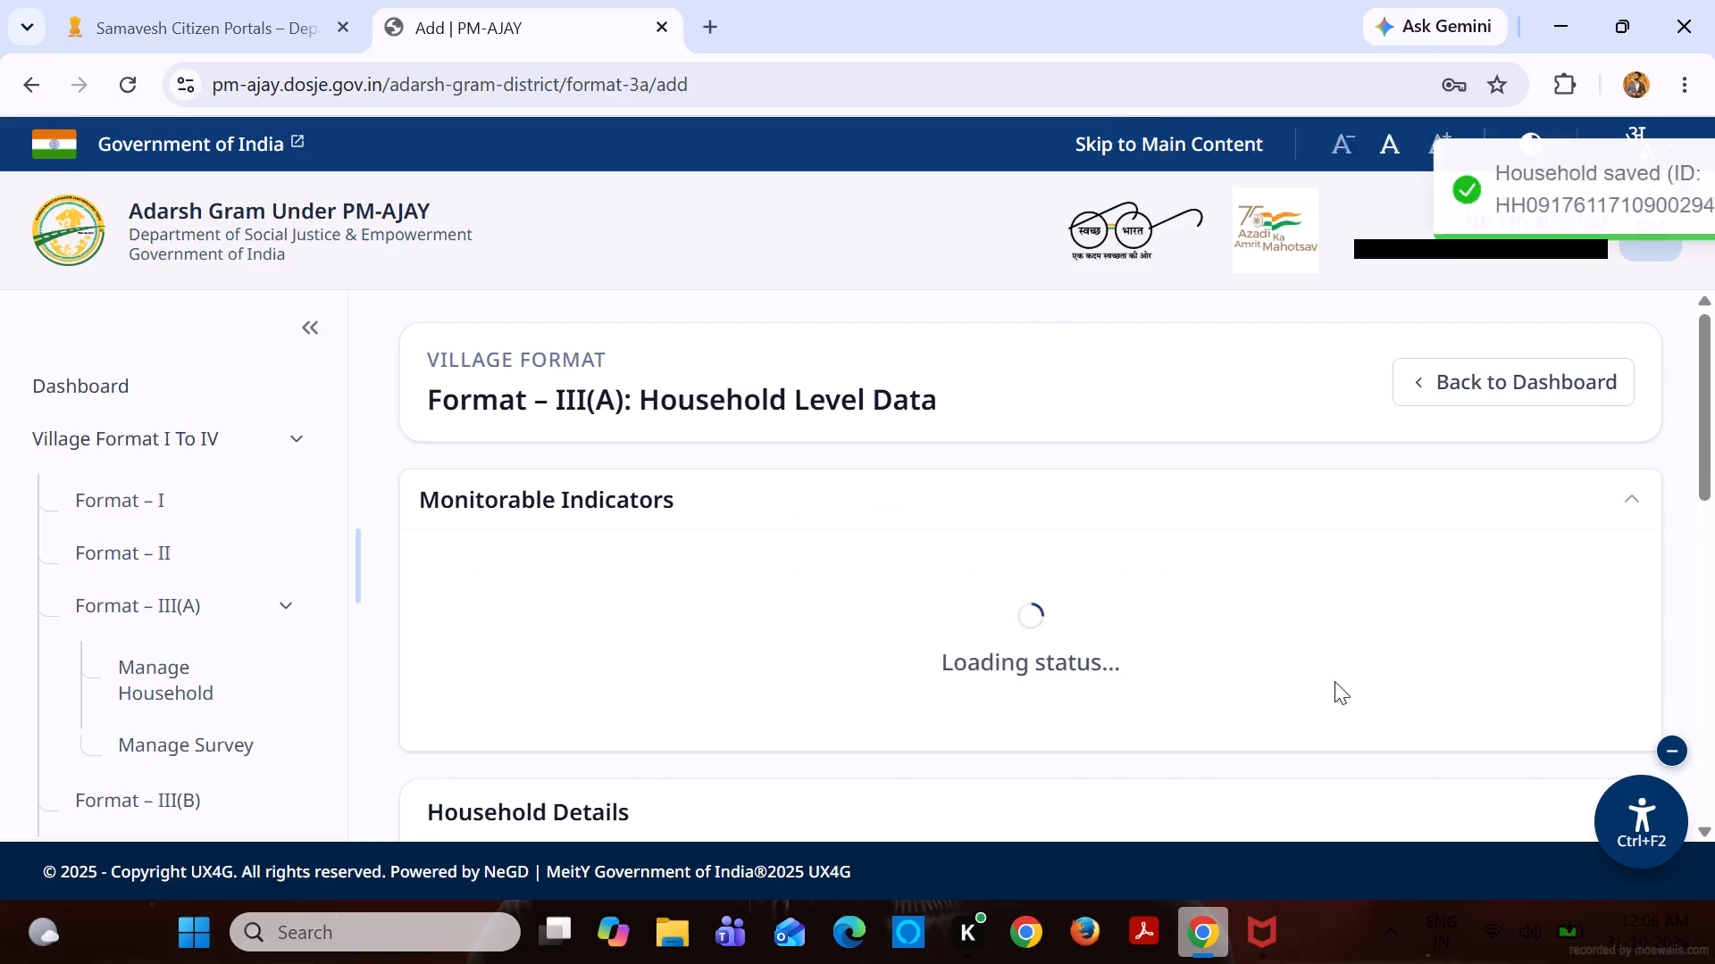
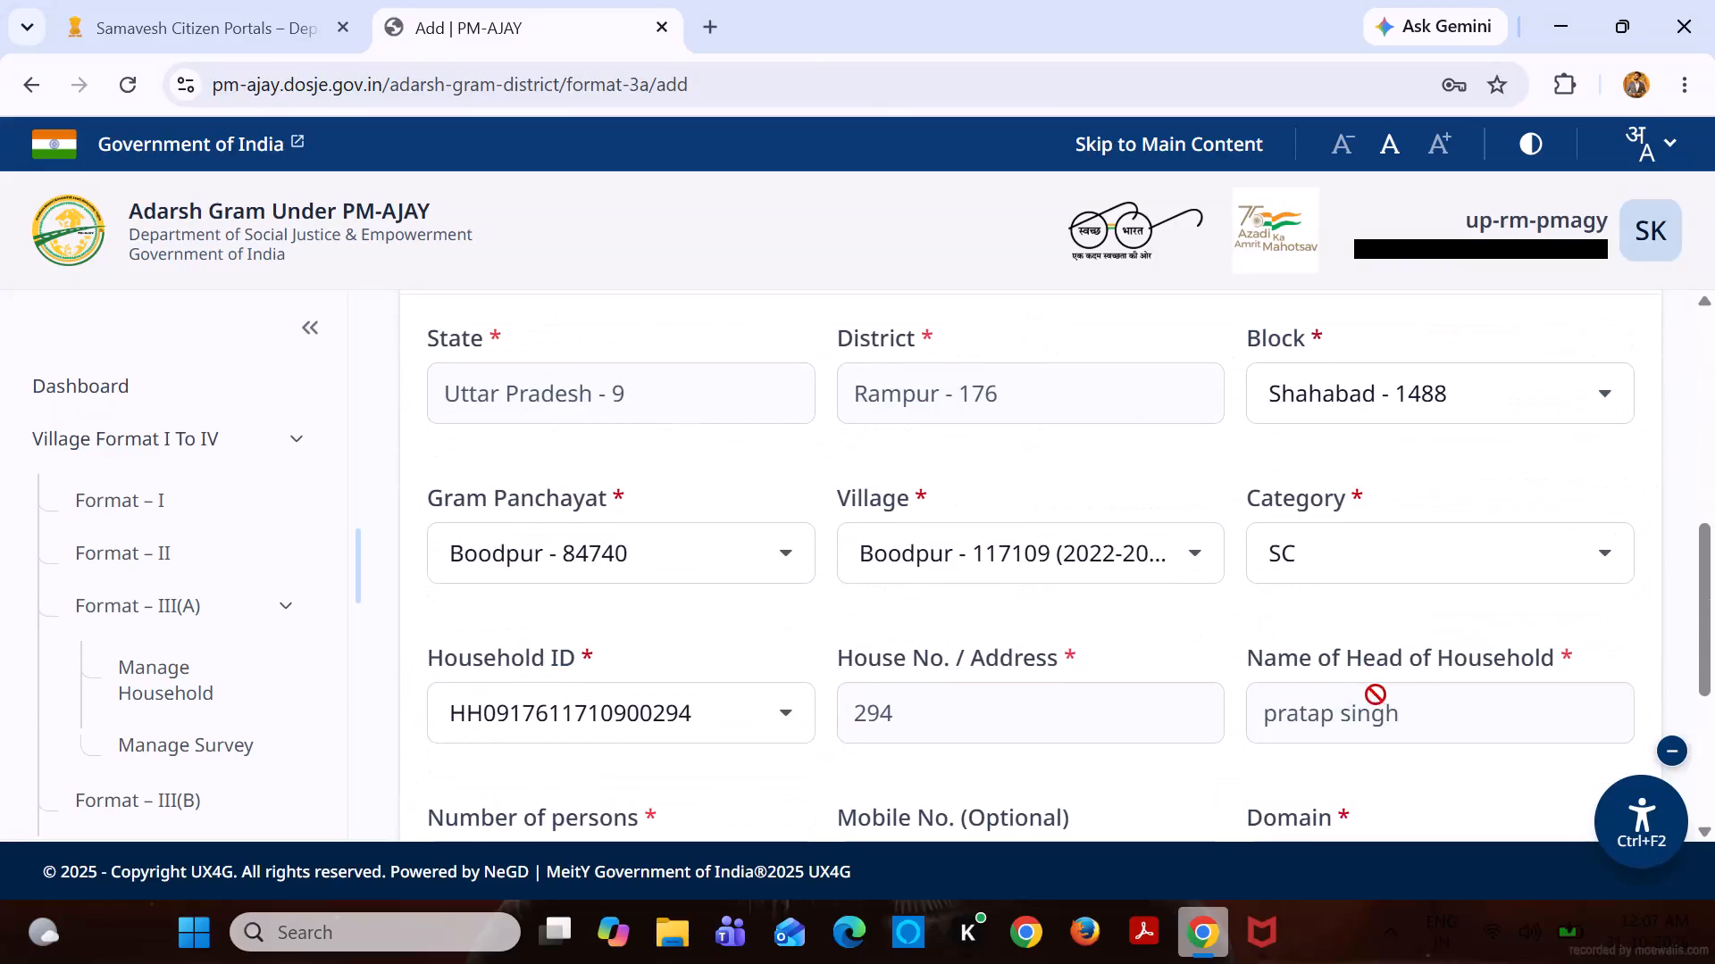
Complete domain 1, Drinking water and Sanitation, with Yes for a household latrine and No for open defecation, and submit it.
scroll(1376, 694, down, 6)
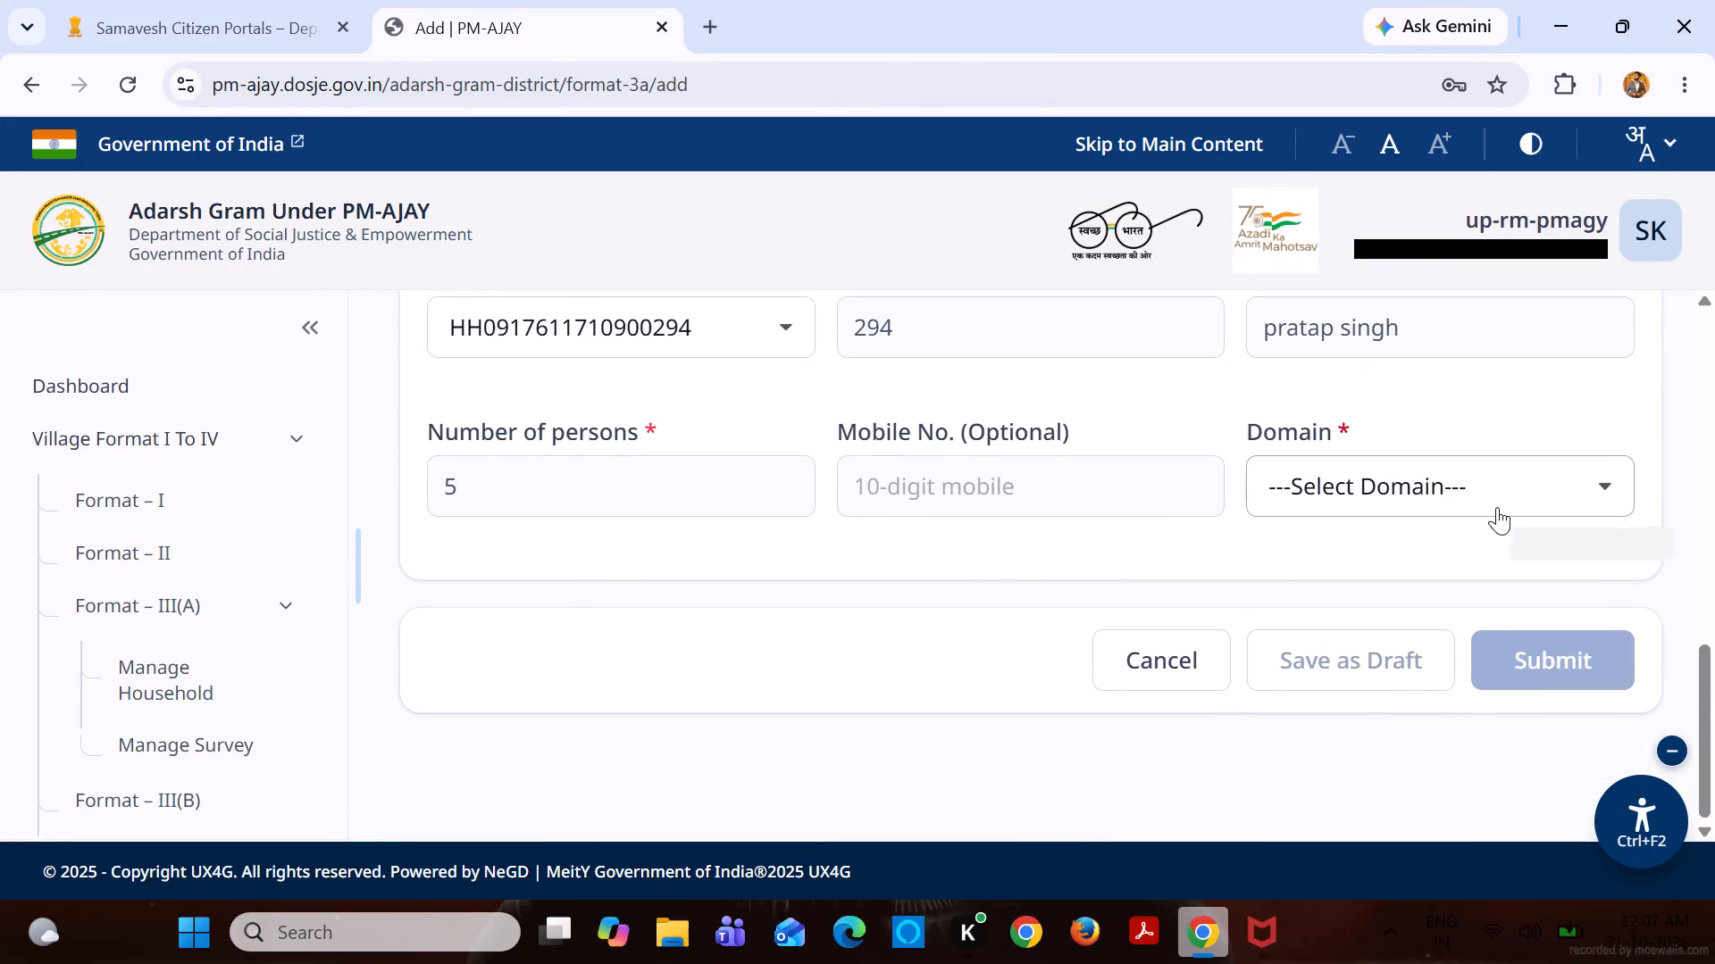
click(1497, 507)
click(1508, 246)
scroll(1429, 396, down, 3)
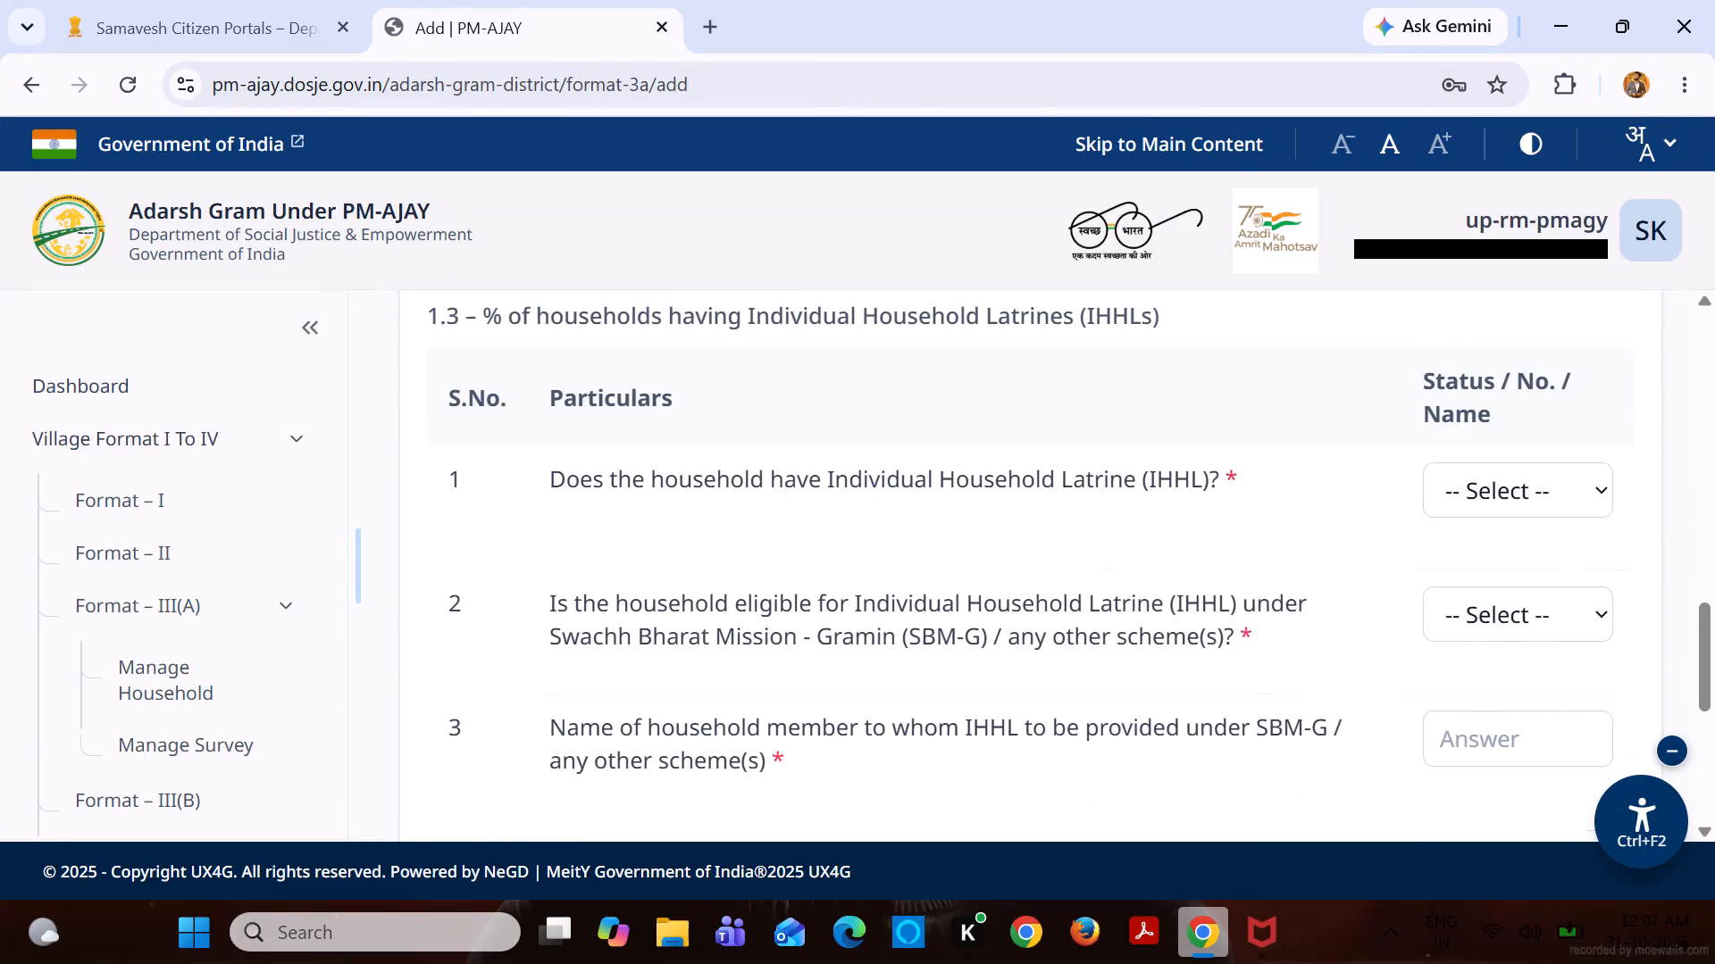
click(1543, 475)
click(1496, 569)
scroll(1502, 557, down, 2)
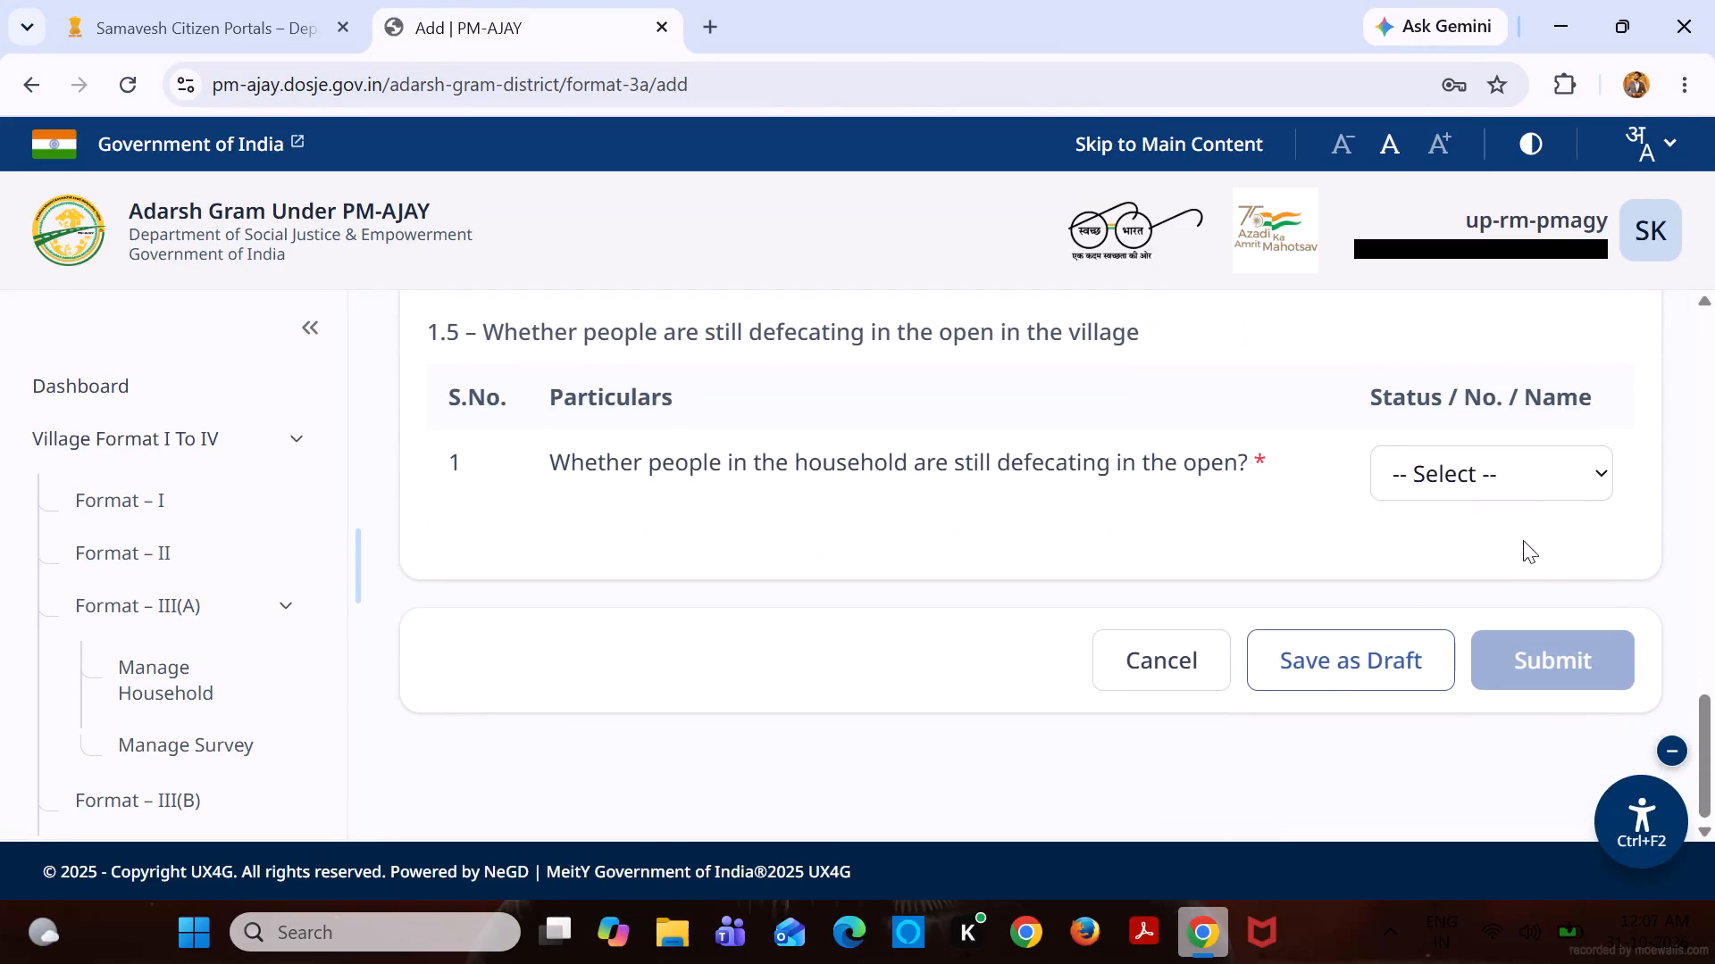
click(1571, 465)
click(1460, 599)
click(1549, 644)
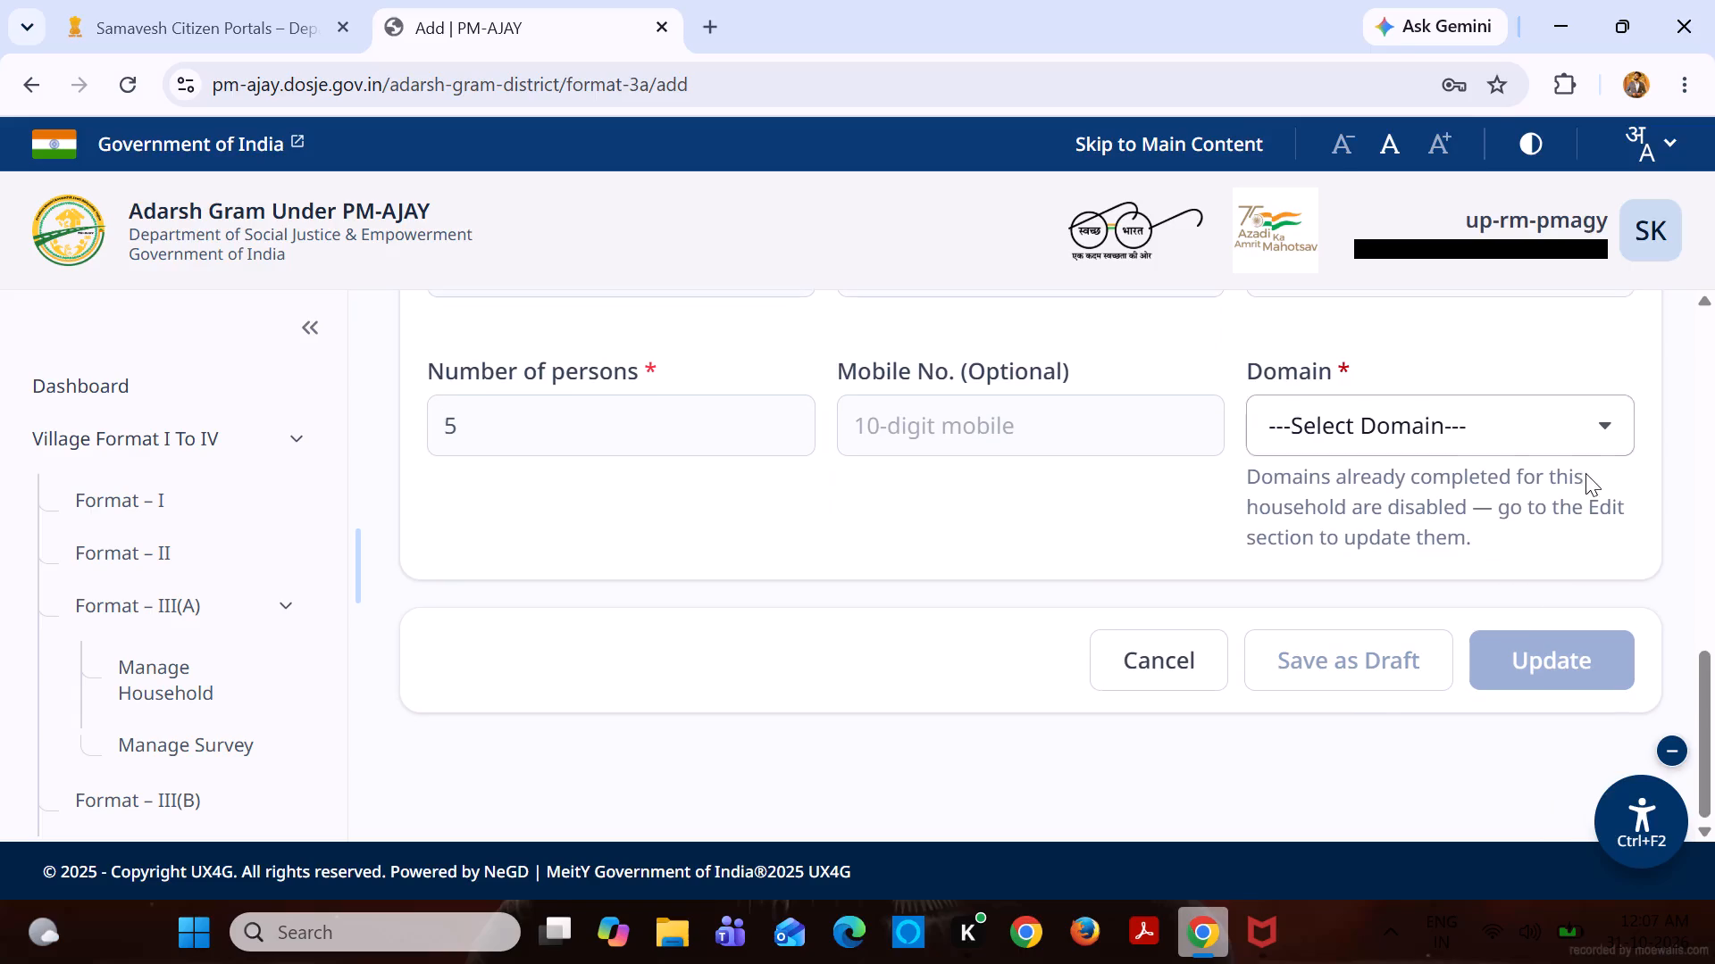
Select domain 2, Education, and enter 2 children aged 6-10 years with 2 attending primary school.
click(1585, 422)
click(1325, 670)
scroll(1344, 694, down, 1)
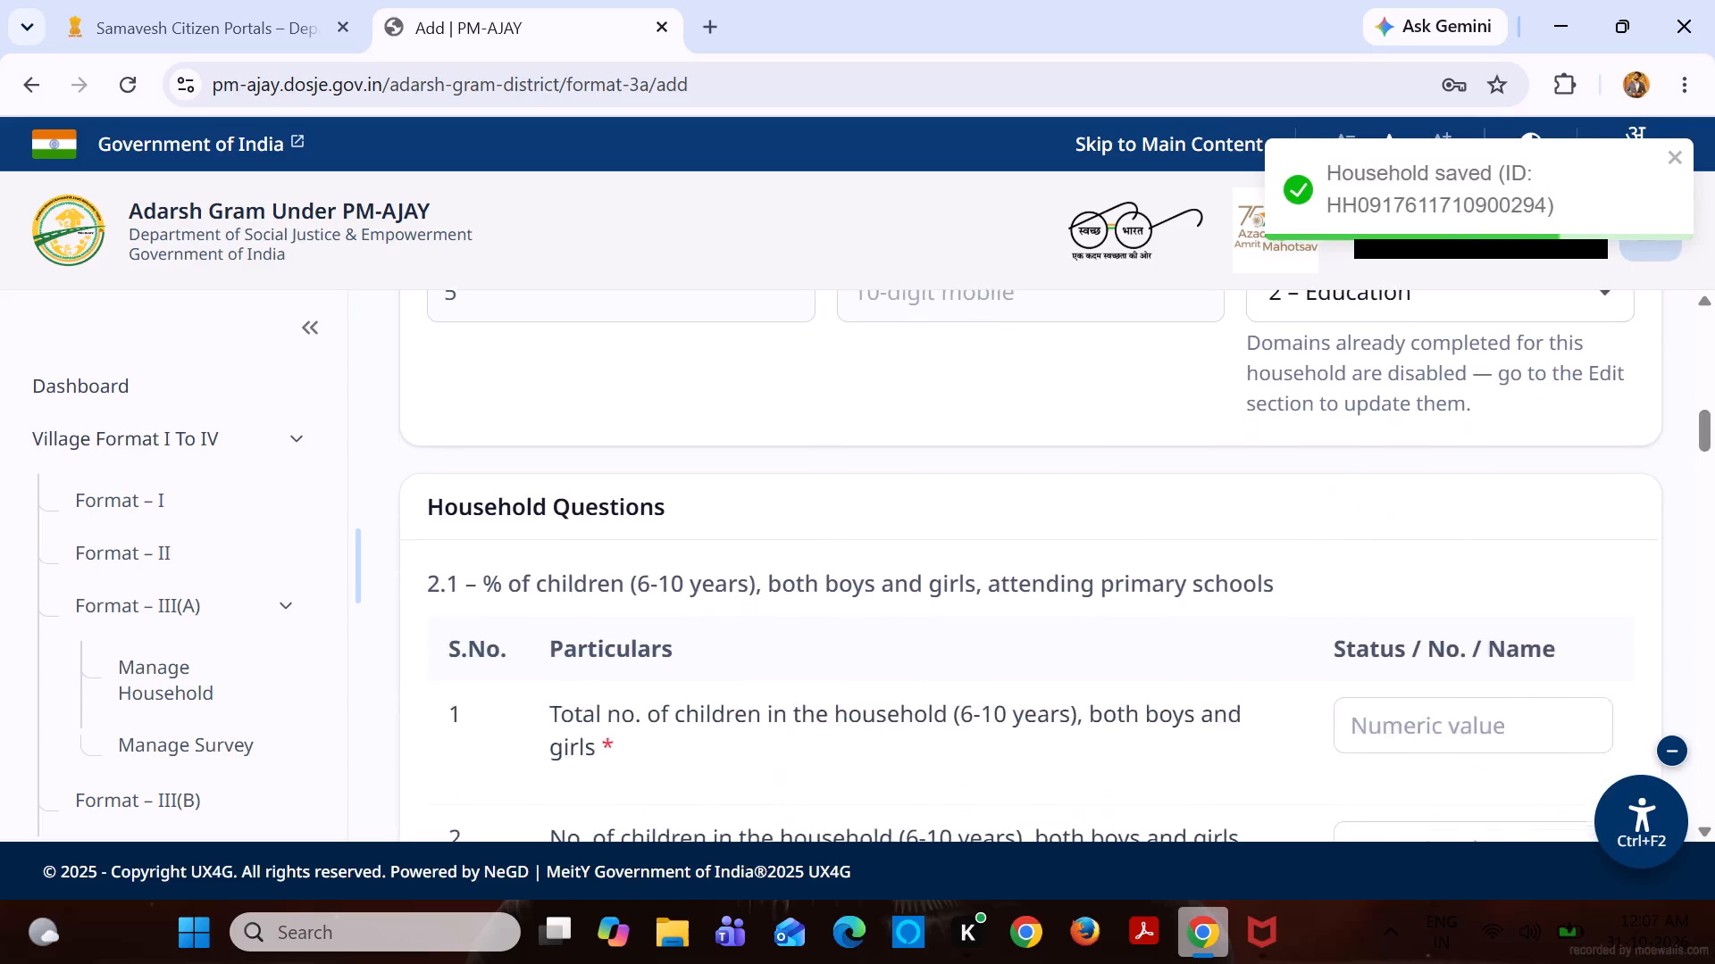
scroll(1376, 698, down, 1)
click(1496, 573)
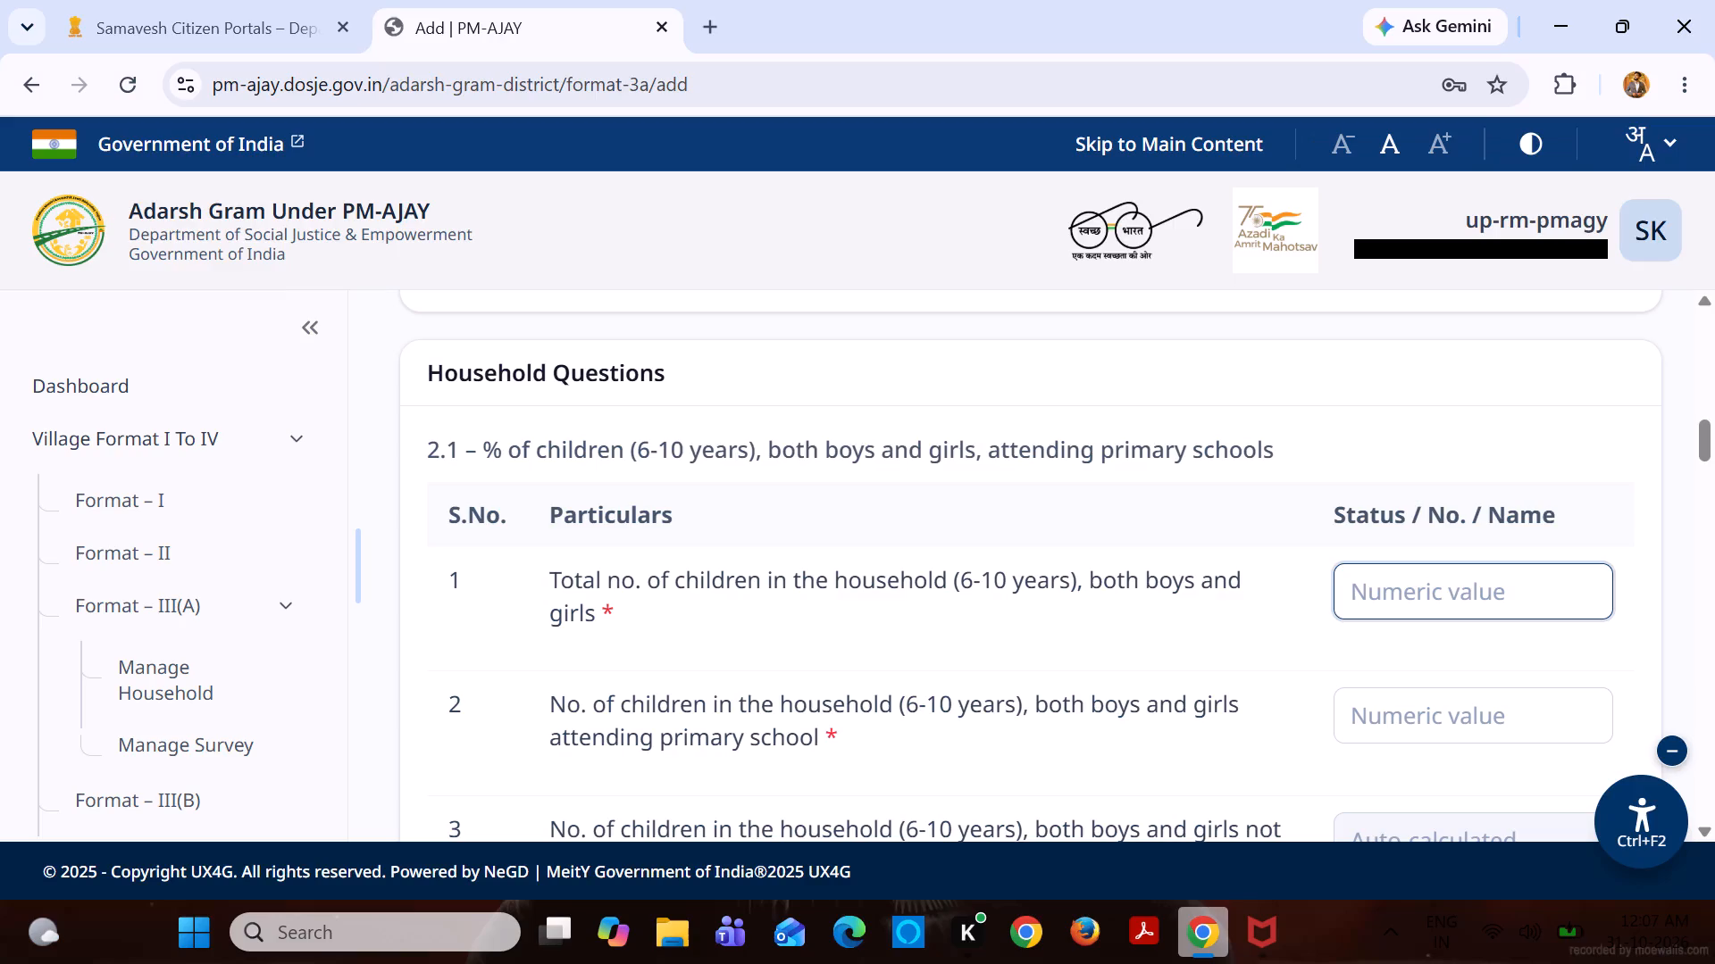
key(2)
click(1497, 736)
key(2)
scroll(1501, 698, down, 1)
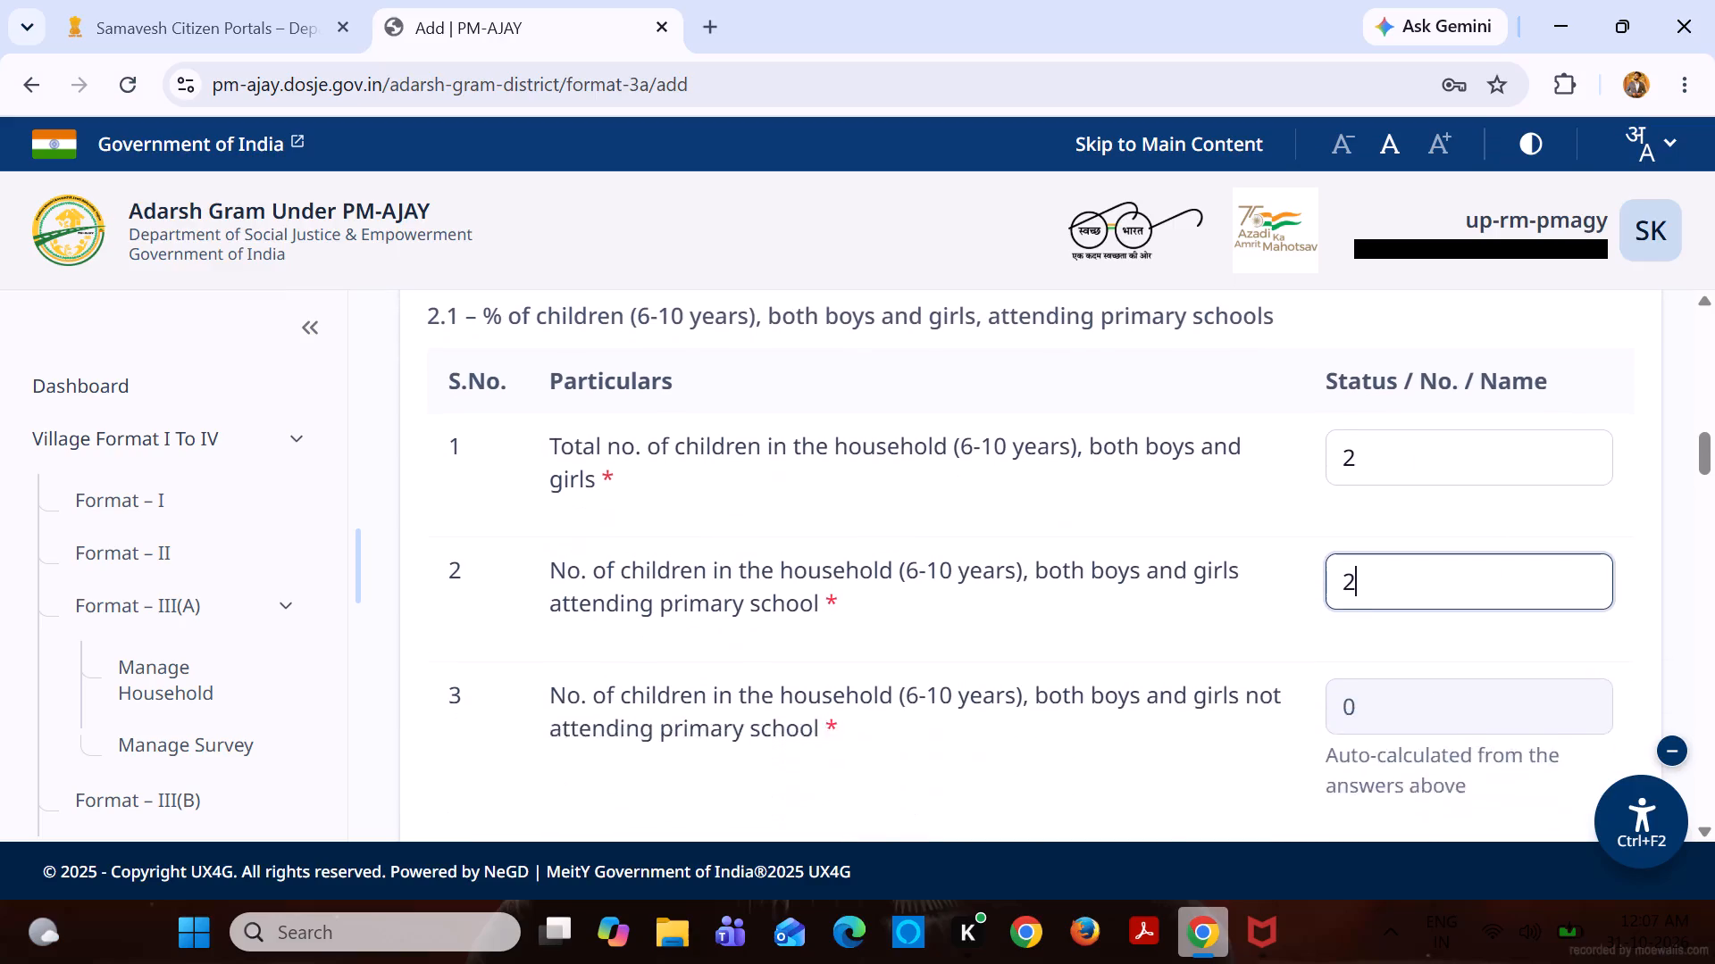
Enter 1 child aged 11-13 years in the household and 1 attending middle school in 2.2.
scroll(1501, 698, down, 2)
click(1484, 705)
click(1451, 728)
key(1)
scroll(1454, 721, down, 2)
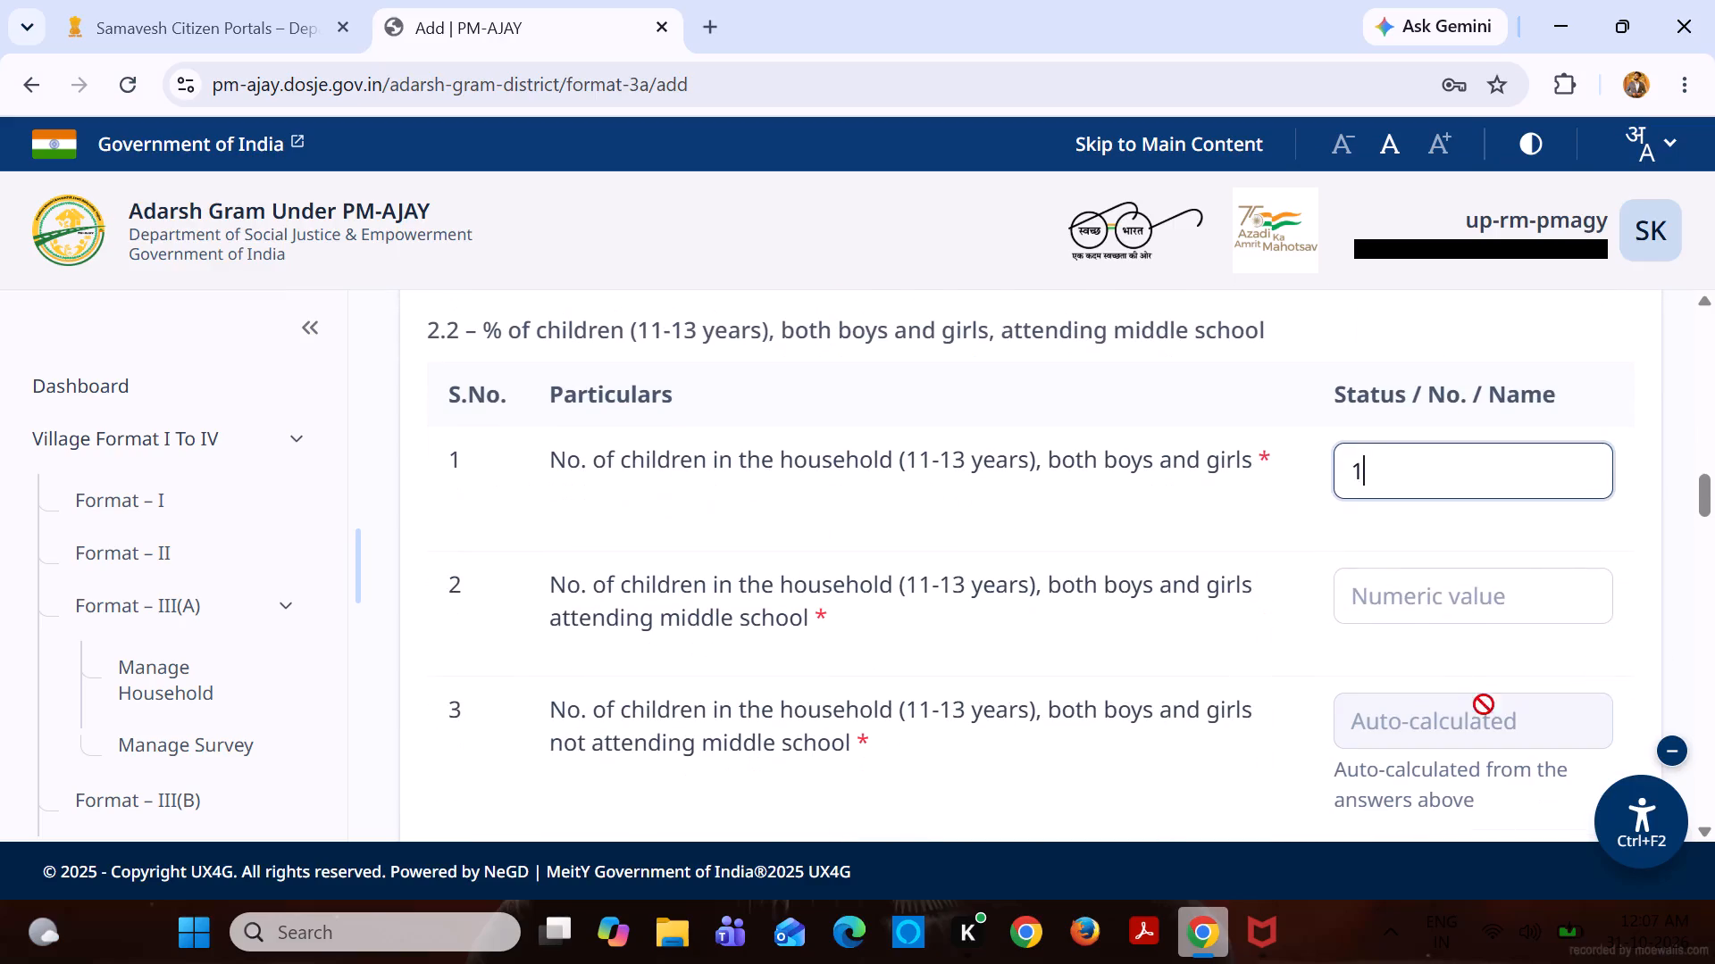
click(1422, 587)
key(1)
scroll(1421, 588, down, 3)
Enter 0 children for the 14-15, 16-17 and 18-23 year age groups in 2.3 to 2.5.
click(1506, 602)
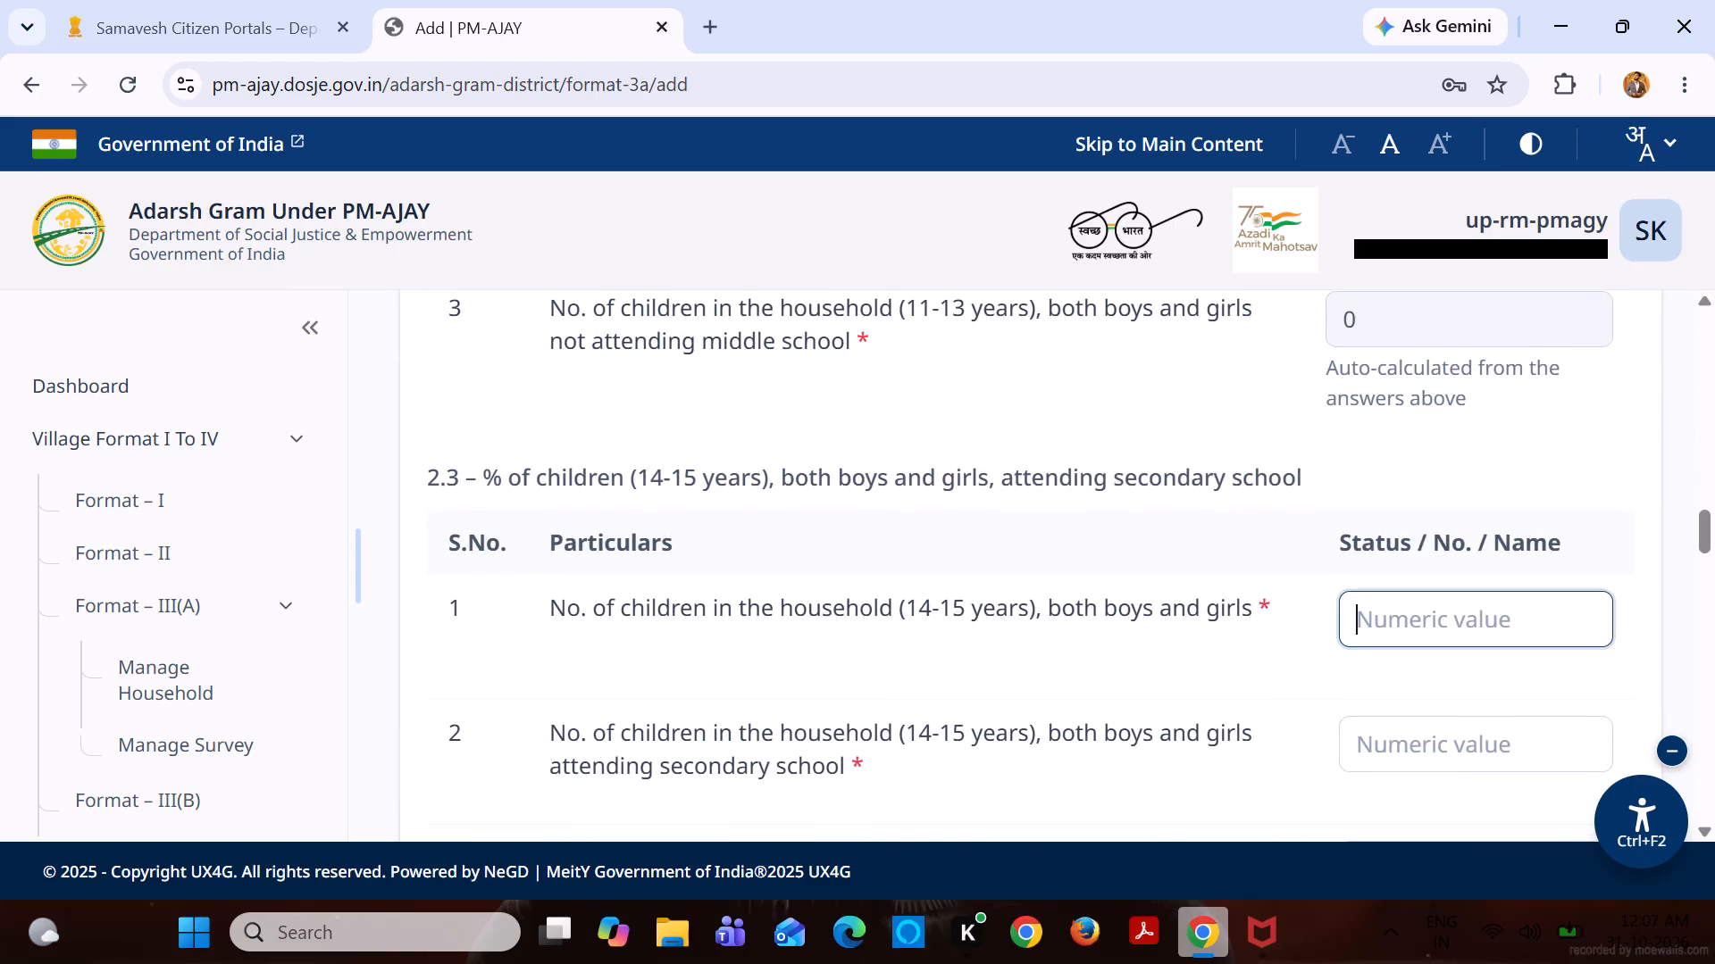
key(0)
scroll(1507, 632, down, 2)
click(1474, 598)
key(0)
scroll(1480, 616, down, 1)
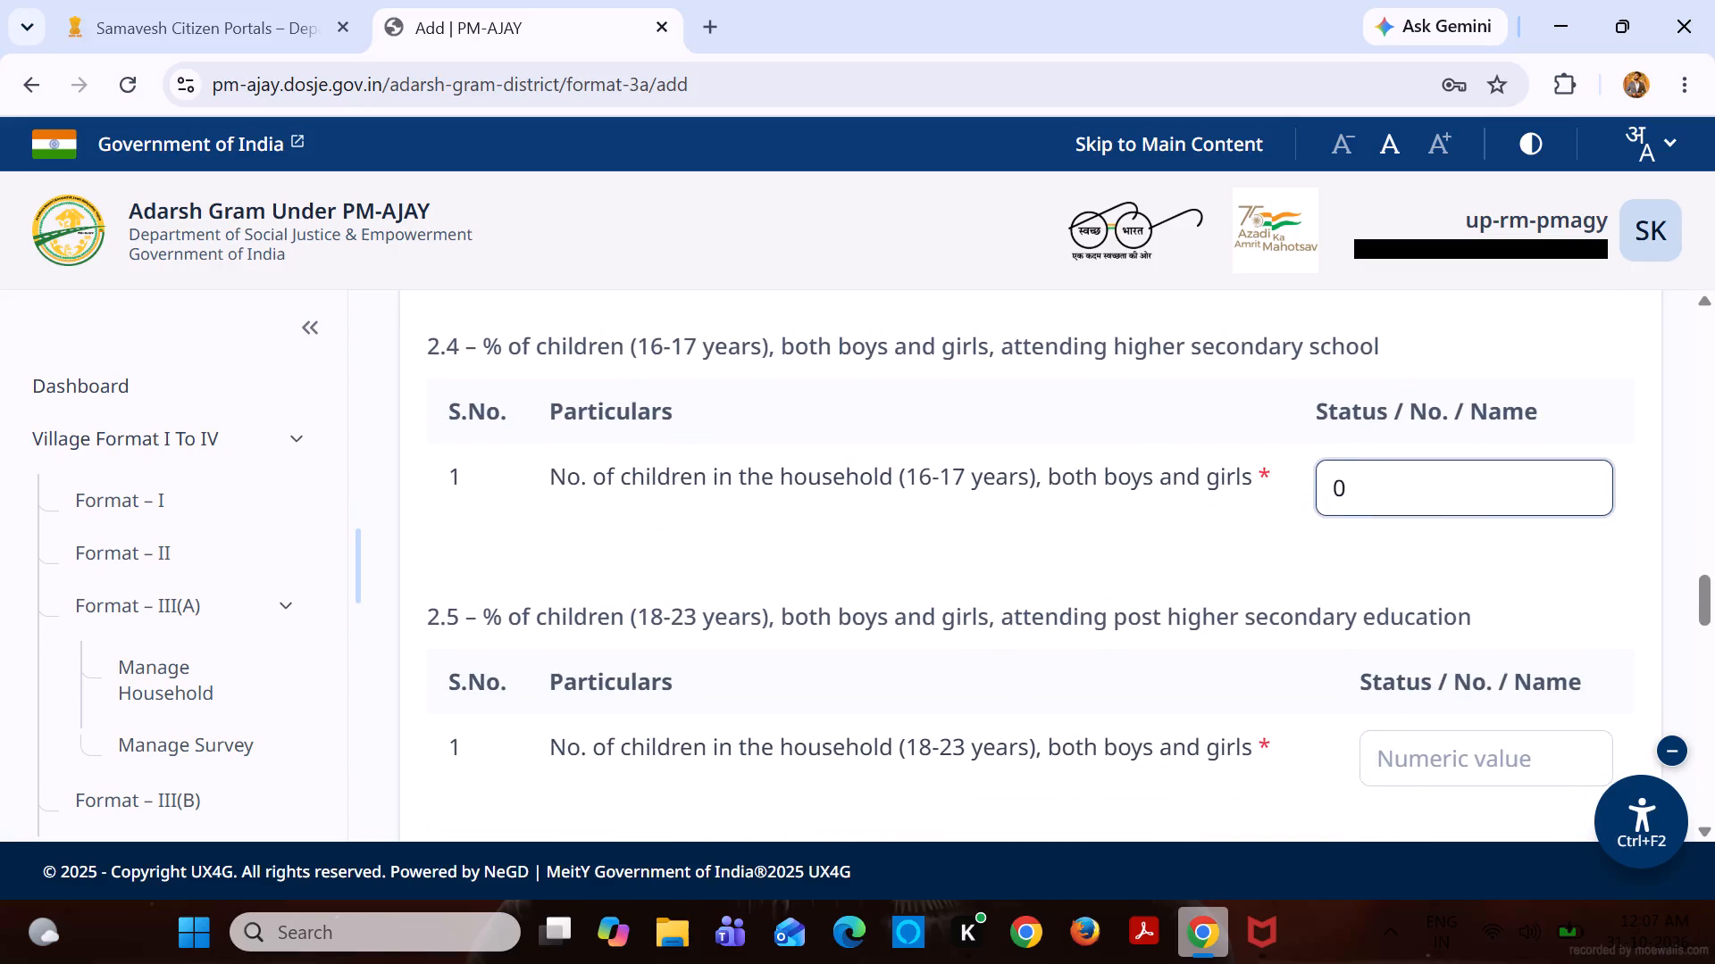
click(1426, 743)
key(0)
Enter 0 children eligible for the pre-matric and post-matric scholarships and submit domain 2.
scroll(1455, 743, down, 2)
click(1475, 737)
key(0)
scroll(1477, 736, down, 1)
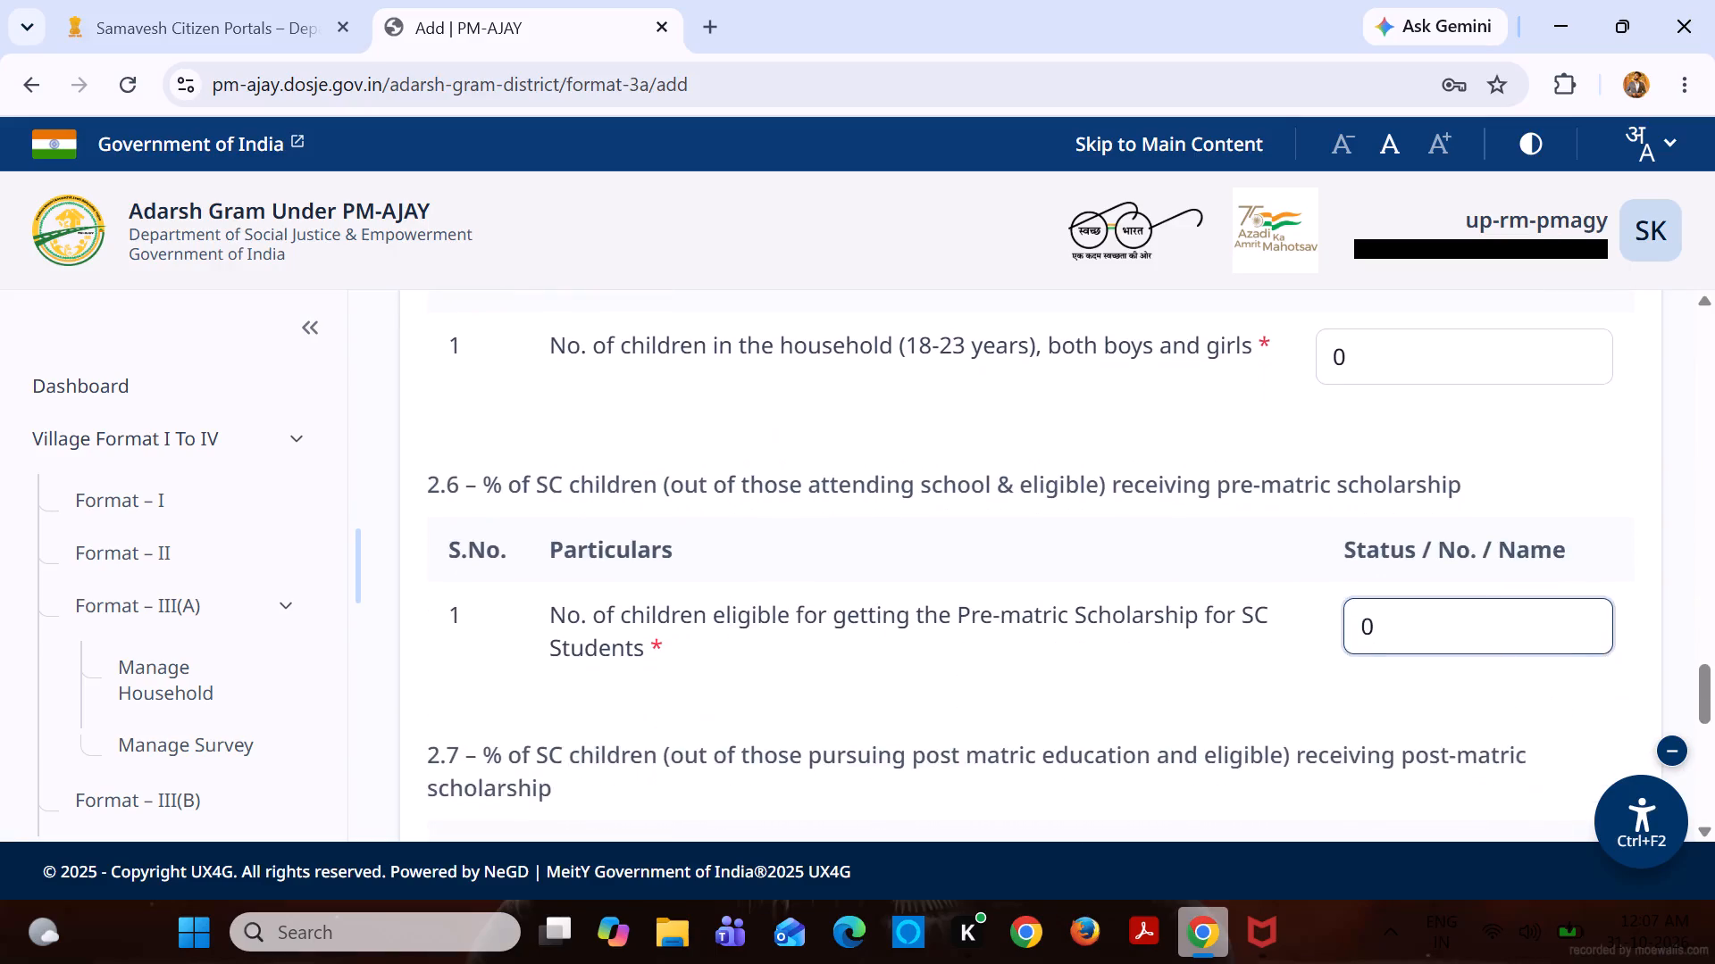
scroll(1491, 727, down, 3)
click(1515, 531)
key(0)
click(1528, 700)
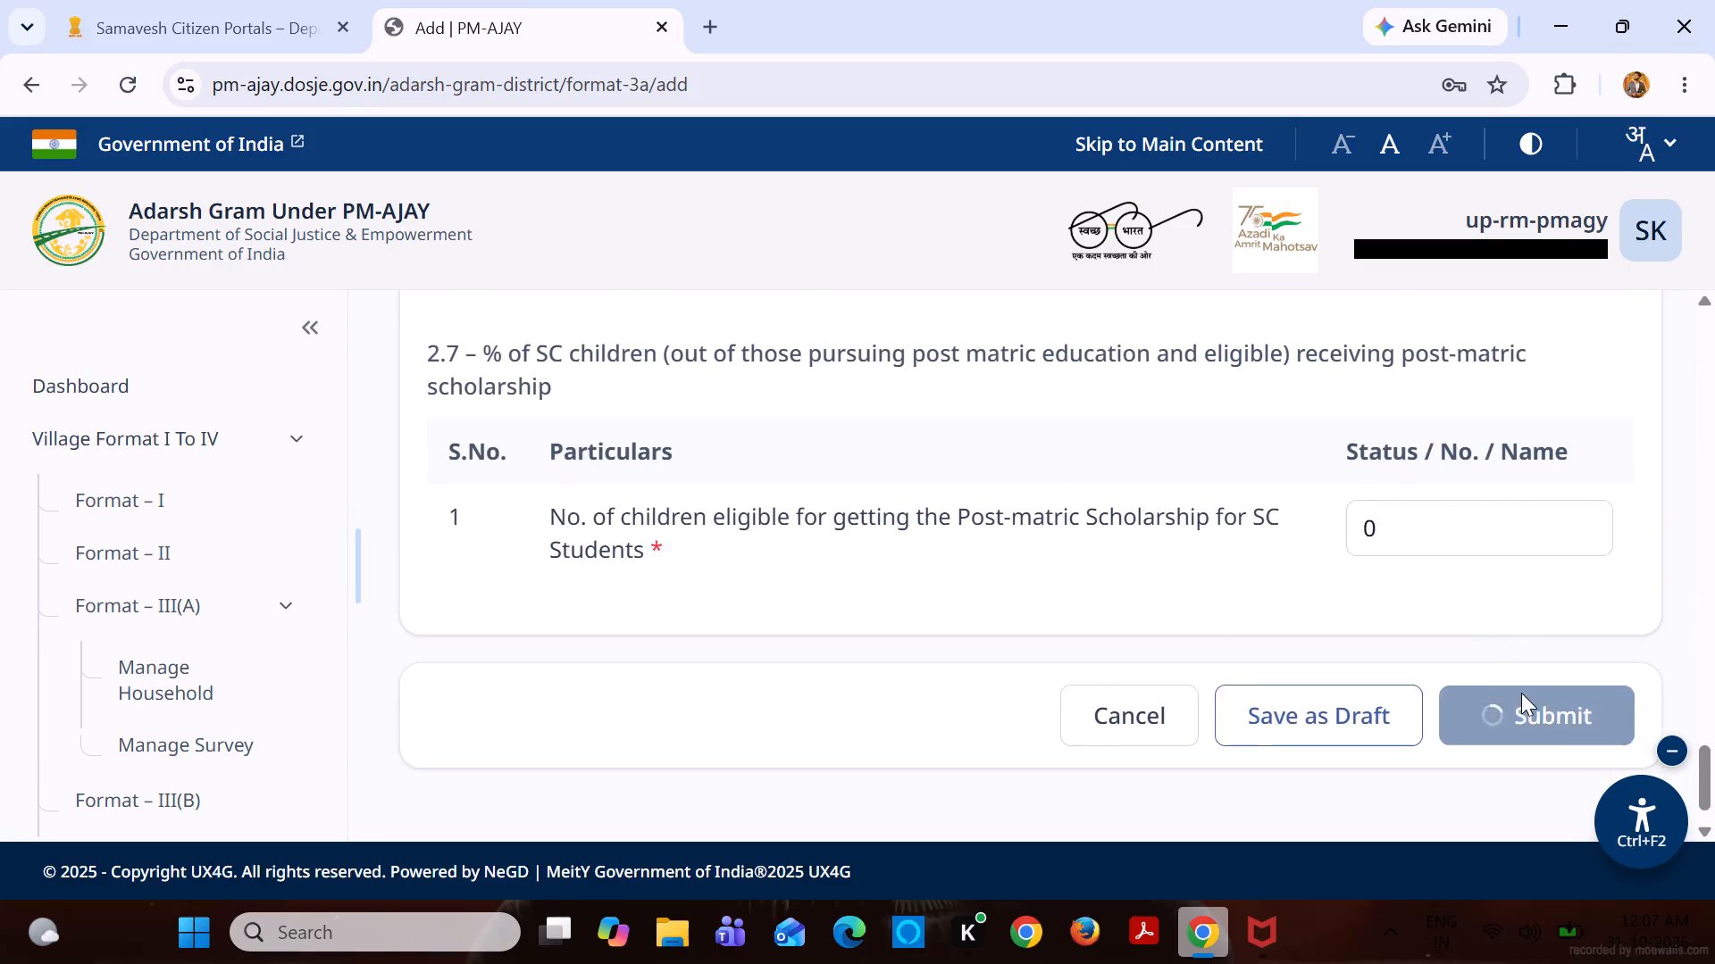
Select domain 3, Health and Nutrition, and answer Yes to the household being covered under a Health Protection Scheme.
click(1538, 474)
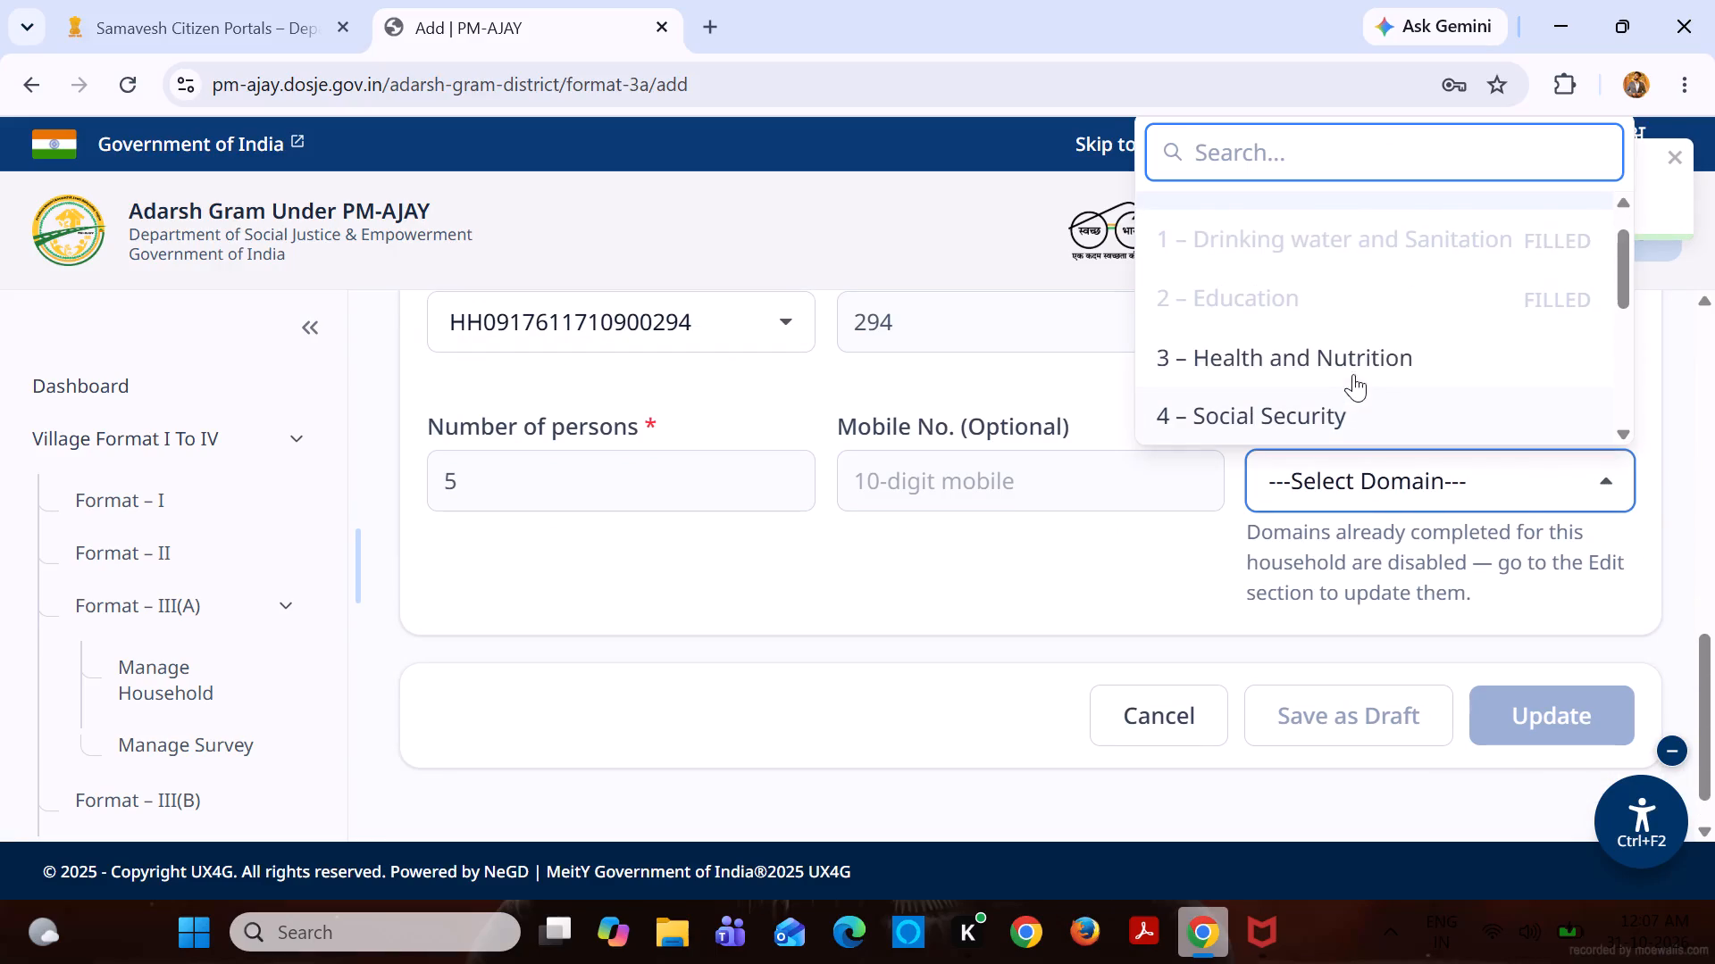
click(1357, 347)
scroll(1377, 495, down, 3)
click(1523, 496)
click(1454, 572)
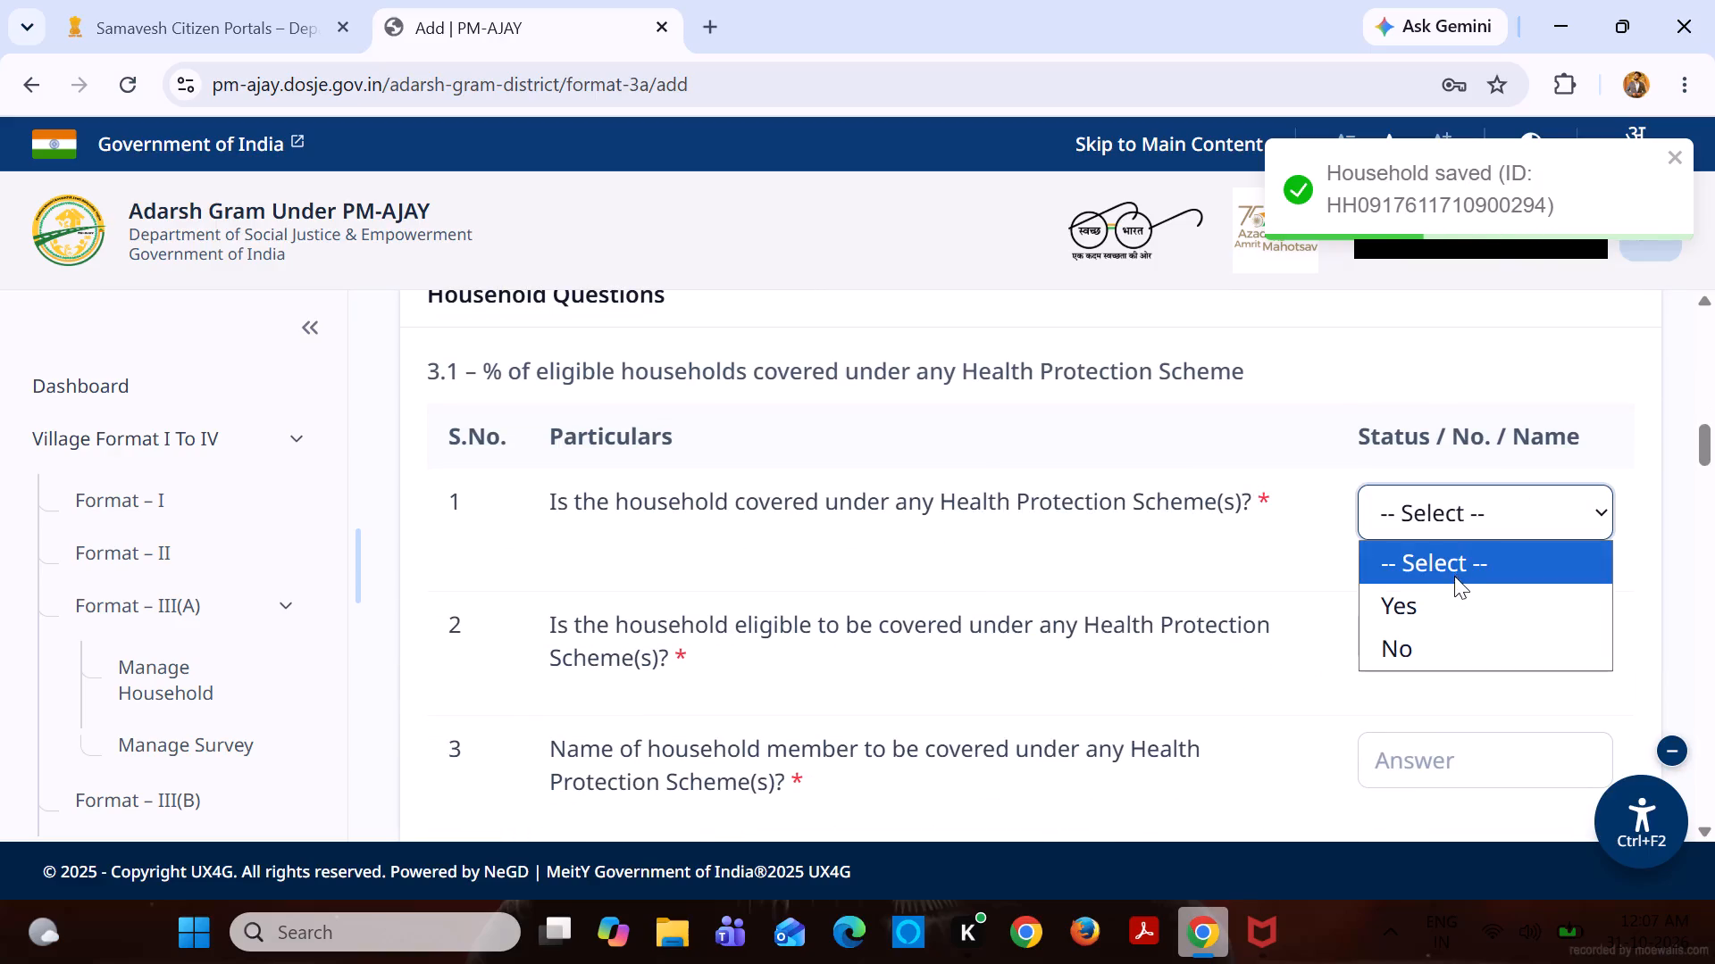
drag(1487, 482, 1487, 492)
click(1482, 505)
click(1409, 622)
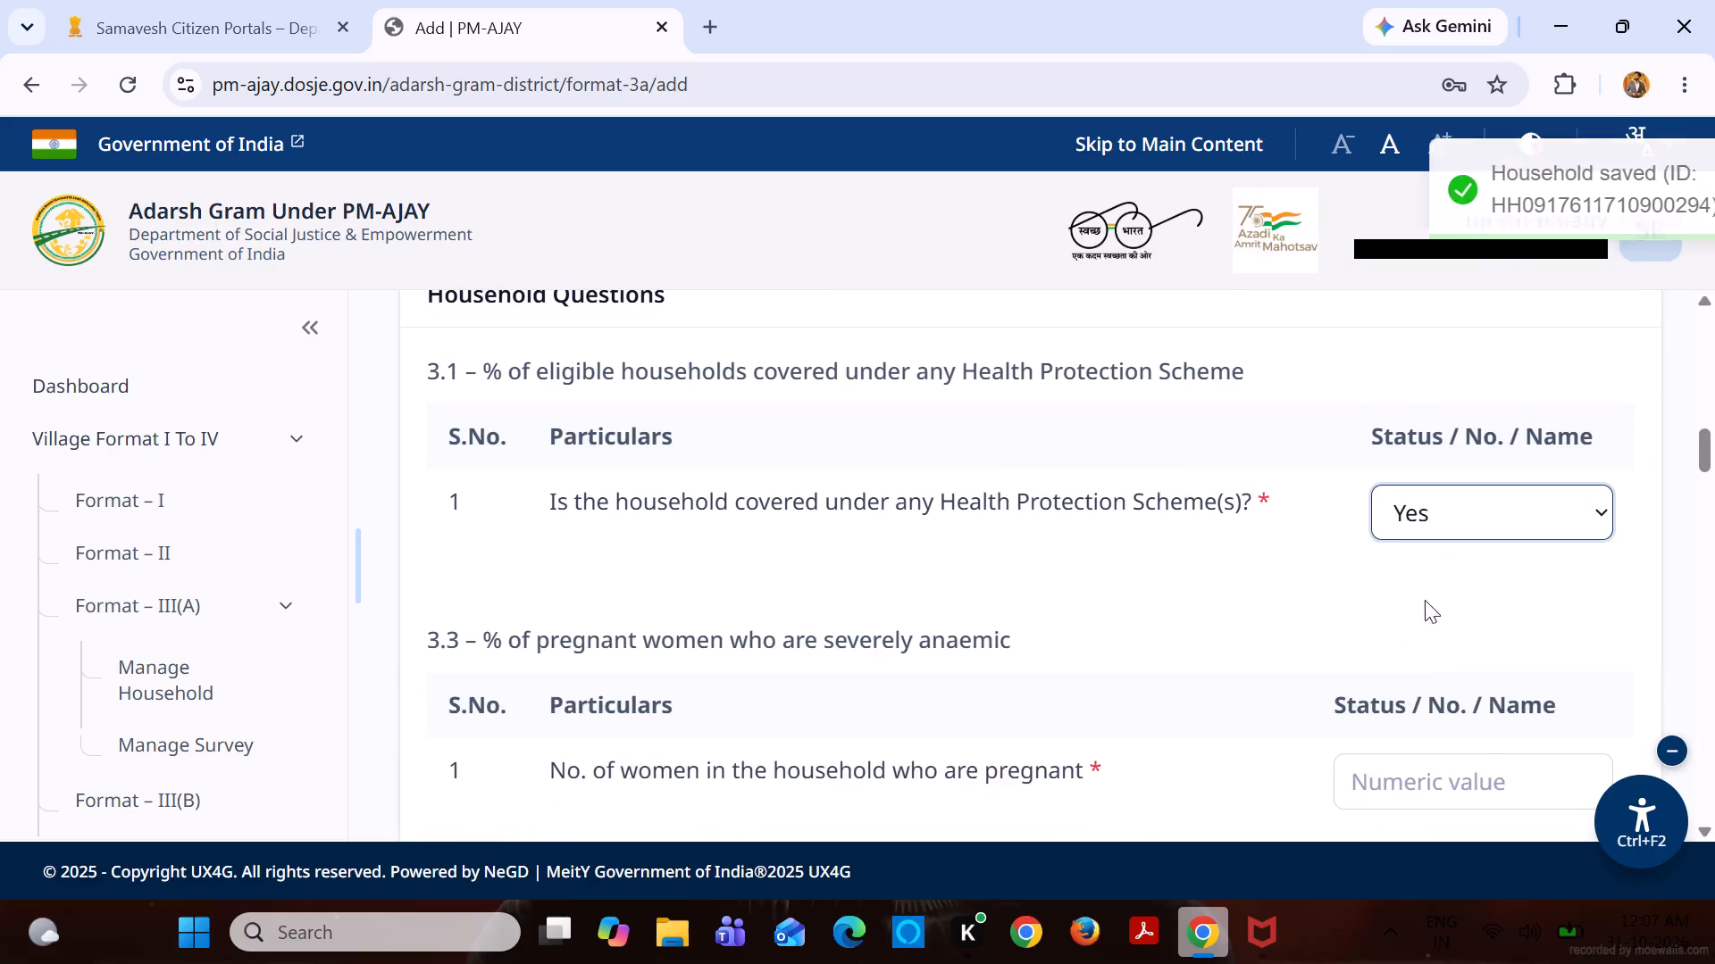
Enter 0 pregnant women in 3.3 and 0 deliveries during the last one year in 3.4.
scroll(1426, 600, down, 2)
click(1501, 526)
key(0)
click(1350, 765)
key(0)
middle_click(1380, 734)
scroll(1380, 734, down, 2)
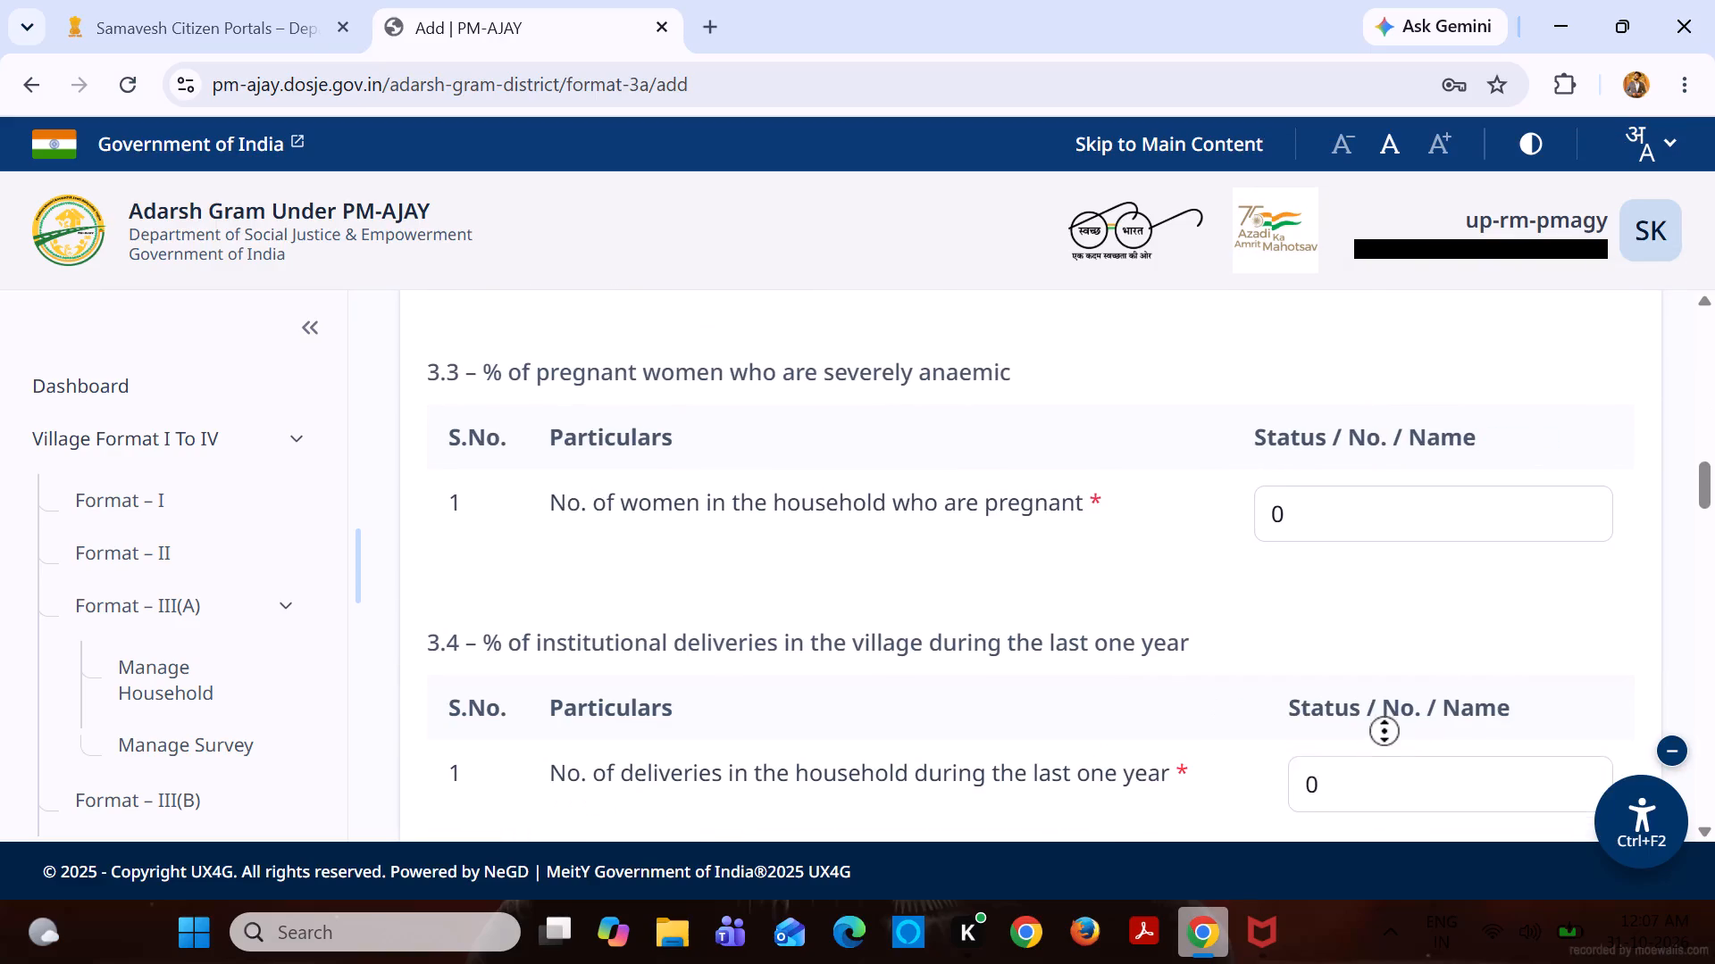
click(1560, 606)
scroll(1560, 605, down, 3)
scroll(1487, 645, down, 2)
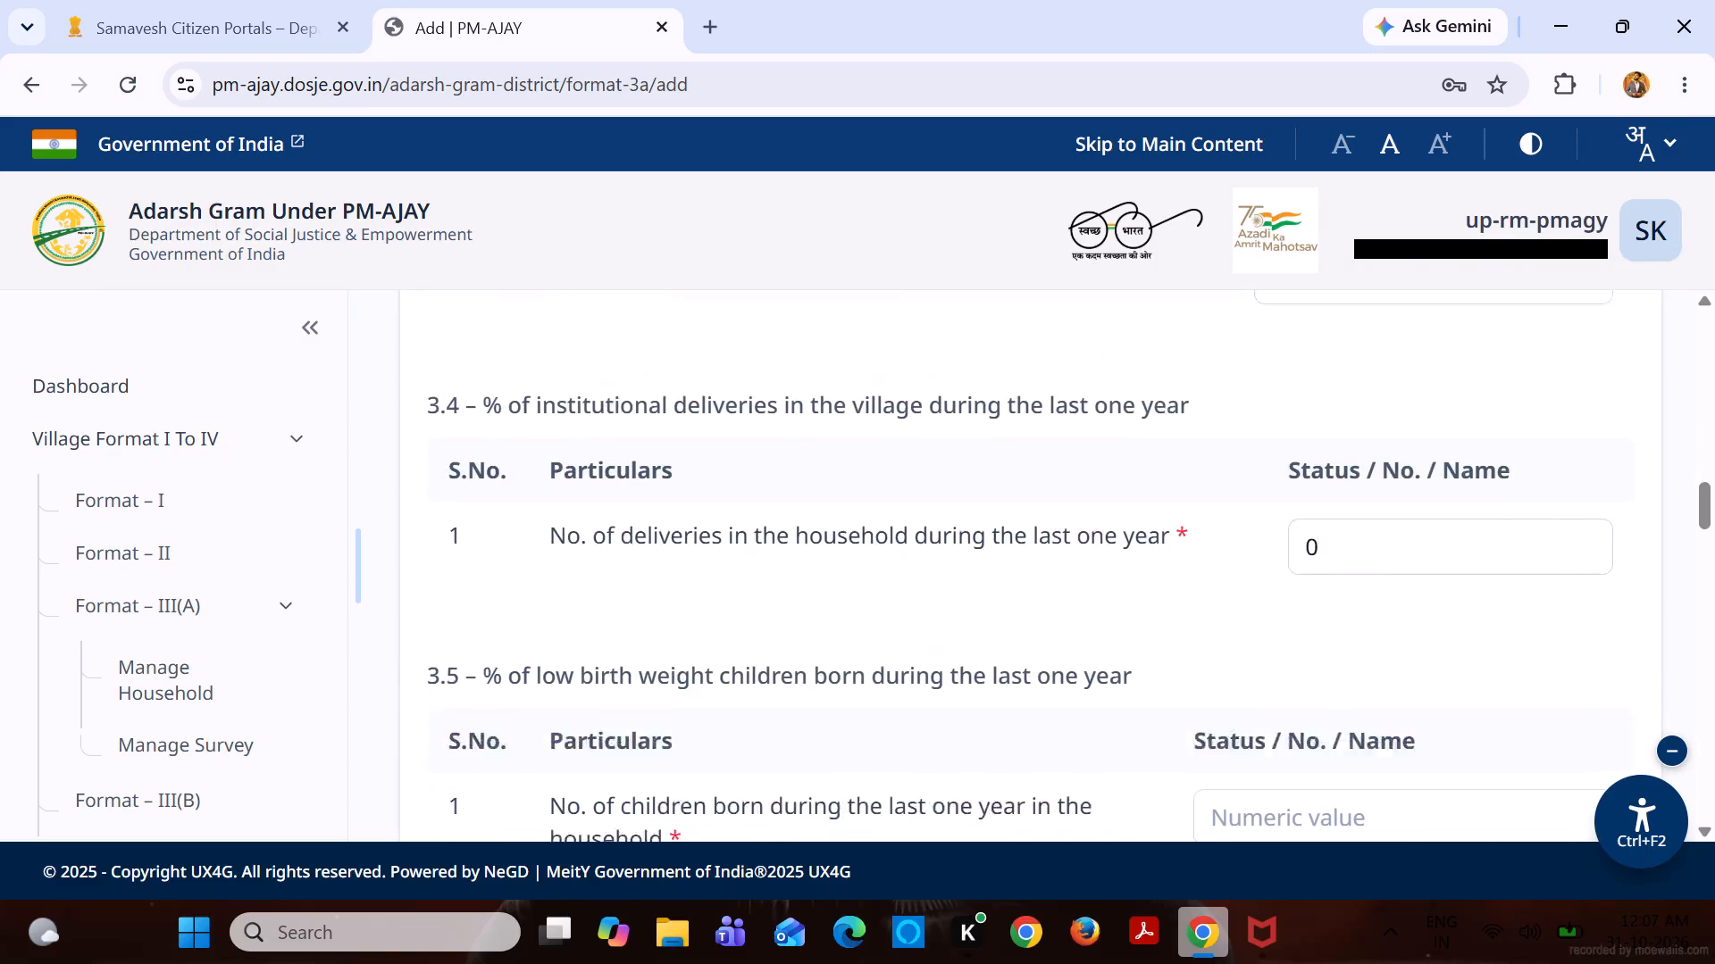
Enter 0 for children born in the last year, children below one year and children aged 0-5 in 3.5 to 3.7.
click(1413, 663)
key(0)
scroll(1417, 674, down, 2)
click(1403, 682)
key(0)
scroll(1444, 647, down, 2)
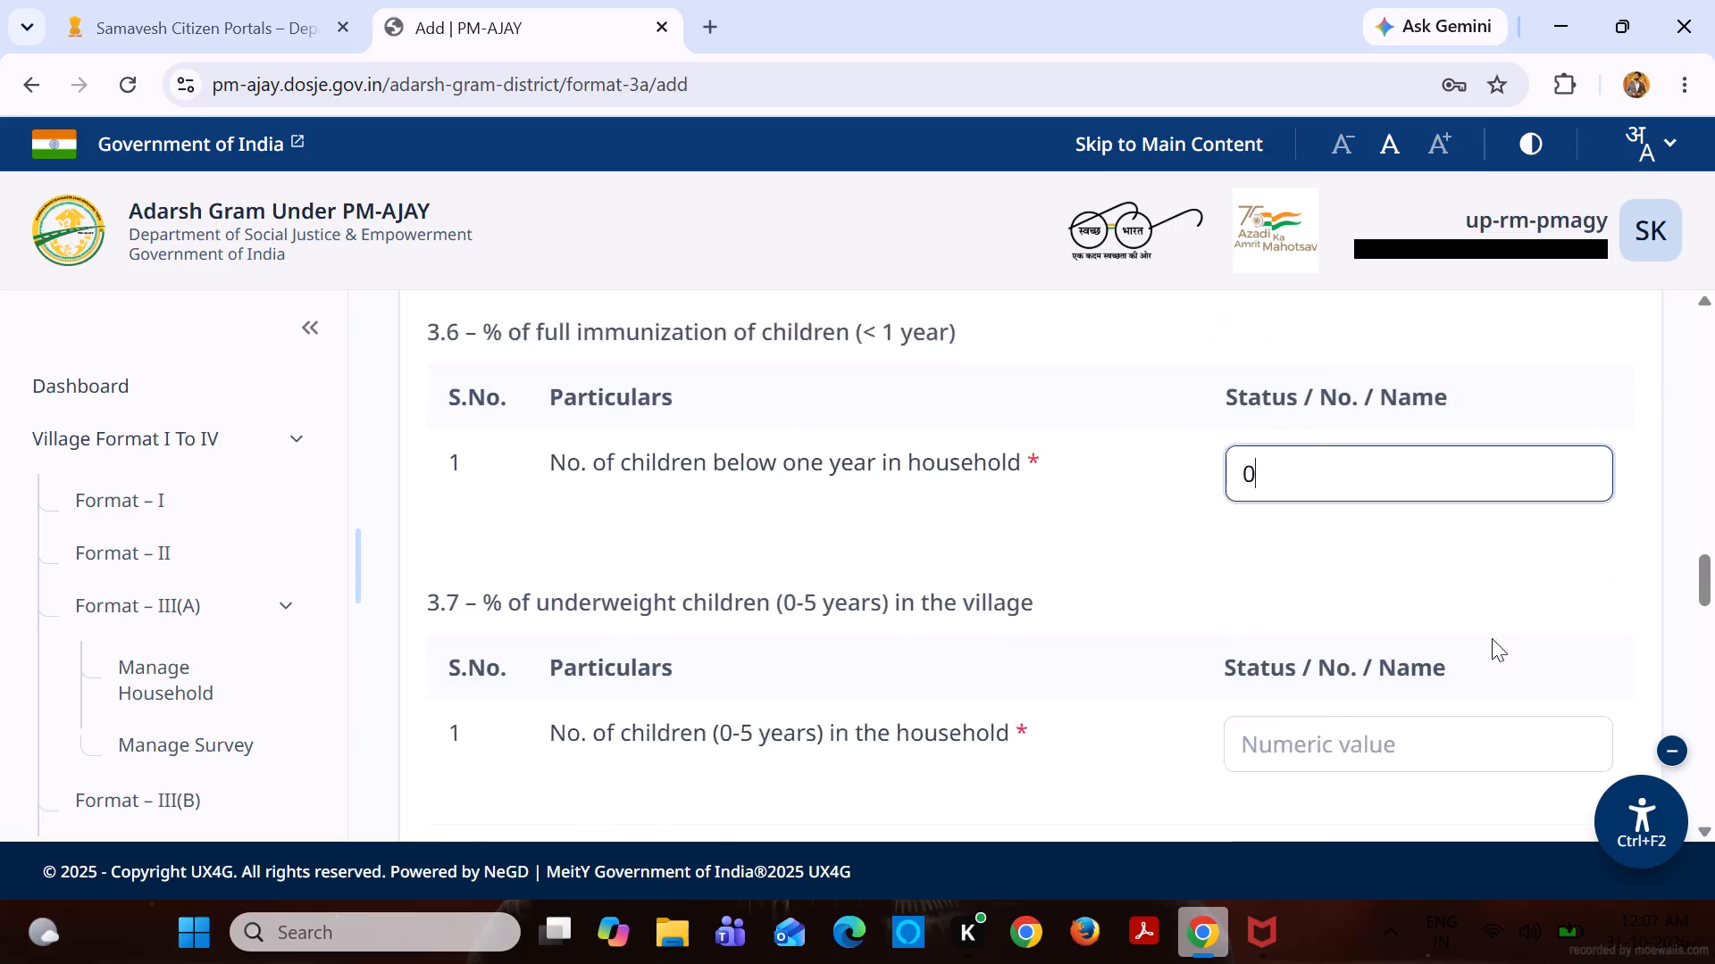
click(1376, 685)
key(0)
Enter 0 for women pregnant last year, children under one year in 3.9 and communicable disease sufferers, and submit domain 3.
scroll(1413, 655, down, 3)
click(1463, 572)
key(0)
scroll(1468, 584, down, 2)
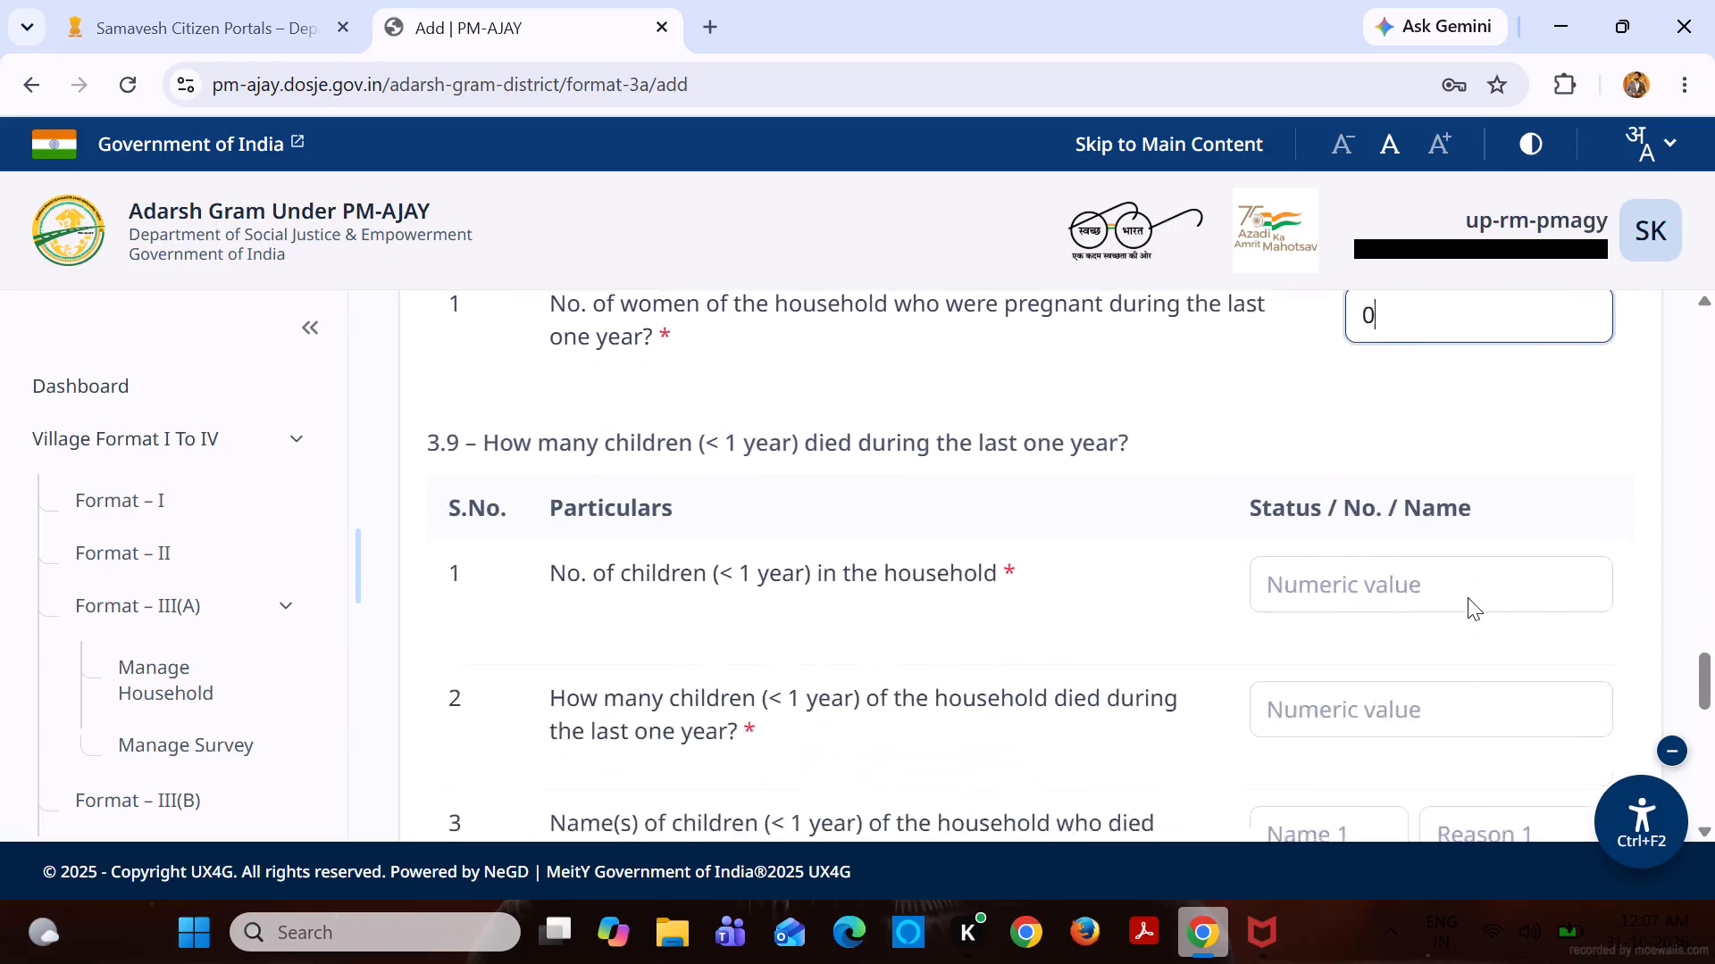
click(1451, 573)
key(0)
middle_drag(1463, 545, 1468, 587)
scroll(1468, 586, down, 3)
click(1471, 574)
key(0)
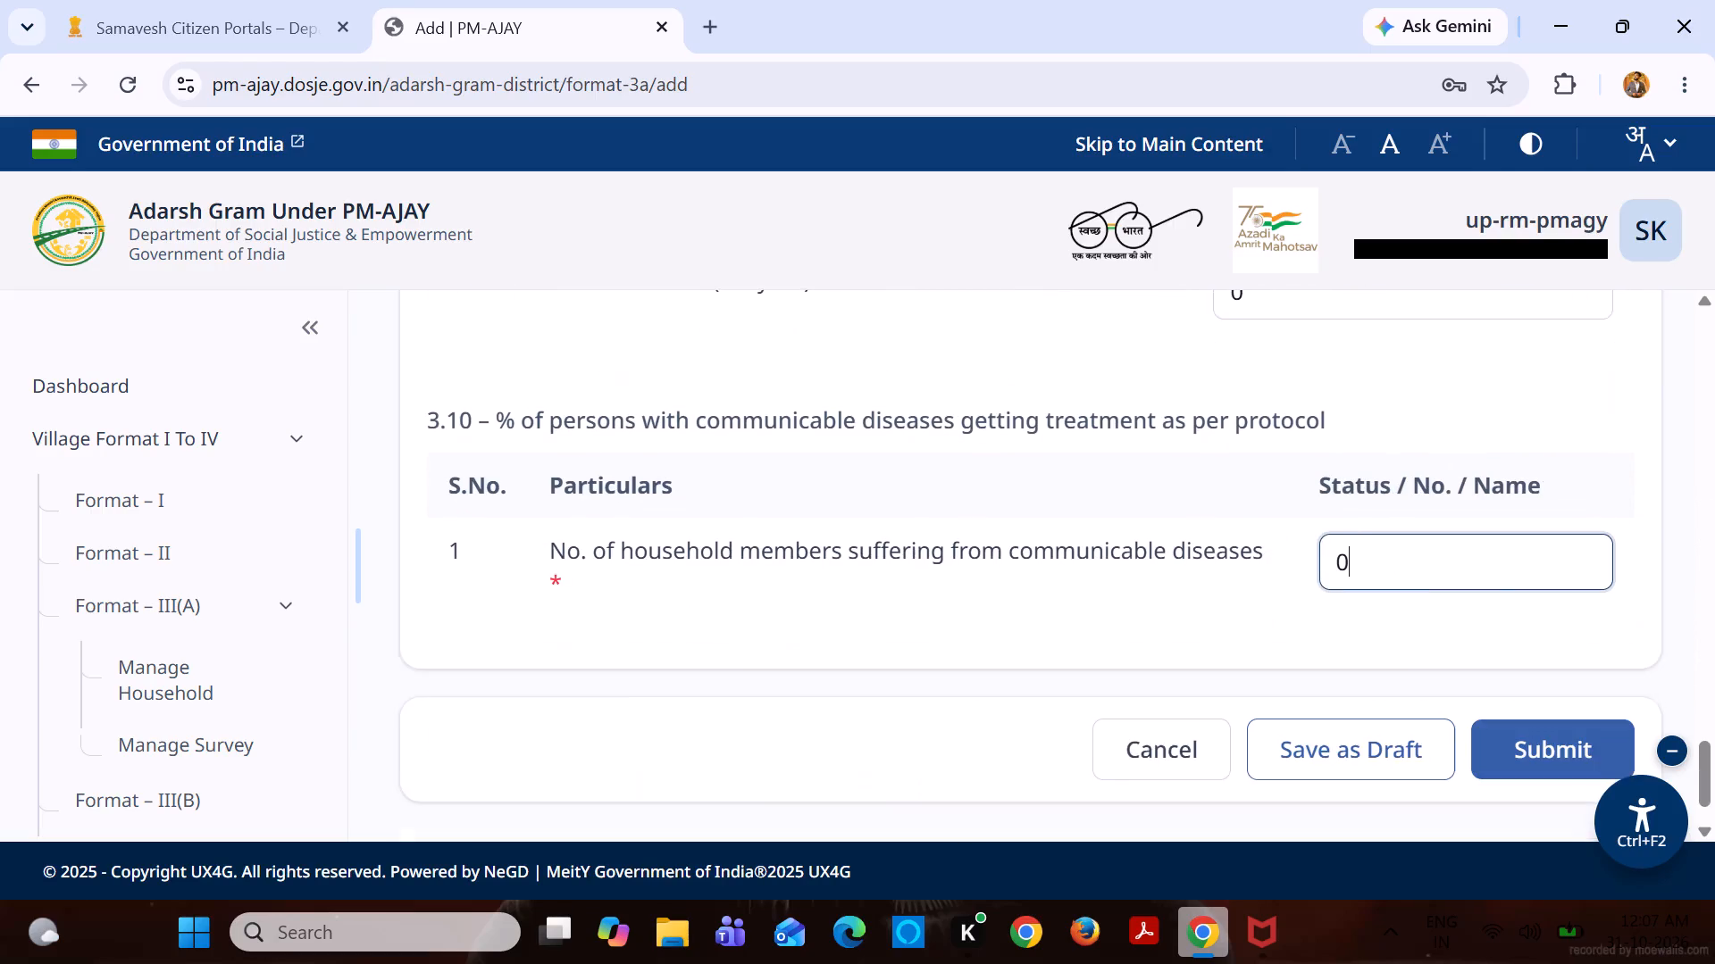
scroll(1479, 590, down, 1)
click(1585, 647)
Select domain 4, Social Security, enter 0 persons eligible for widow, old age and disability pensions, and submit it.
click(1575, 423)
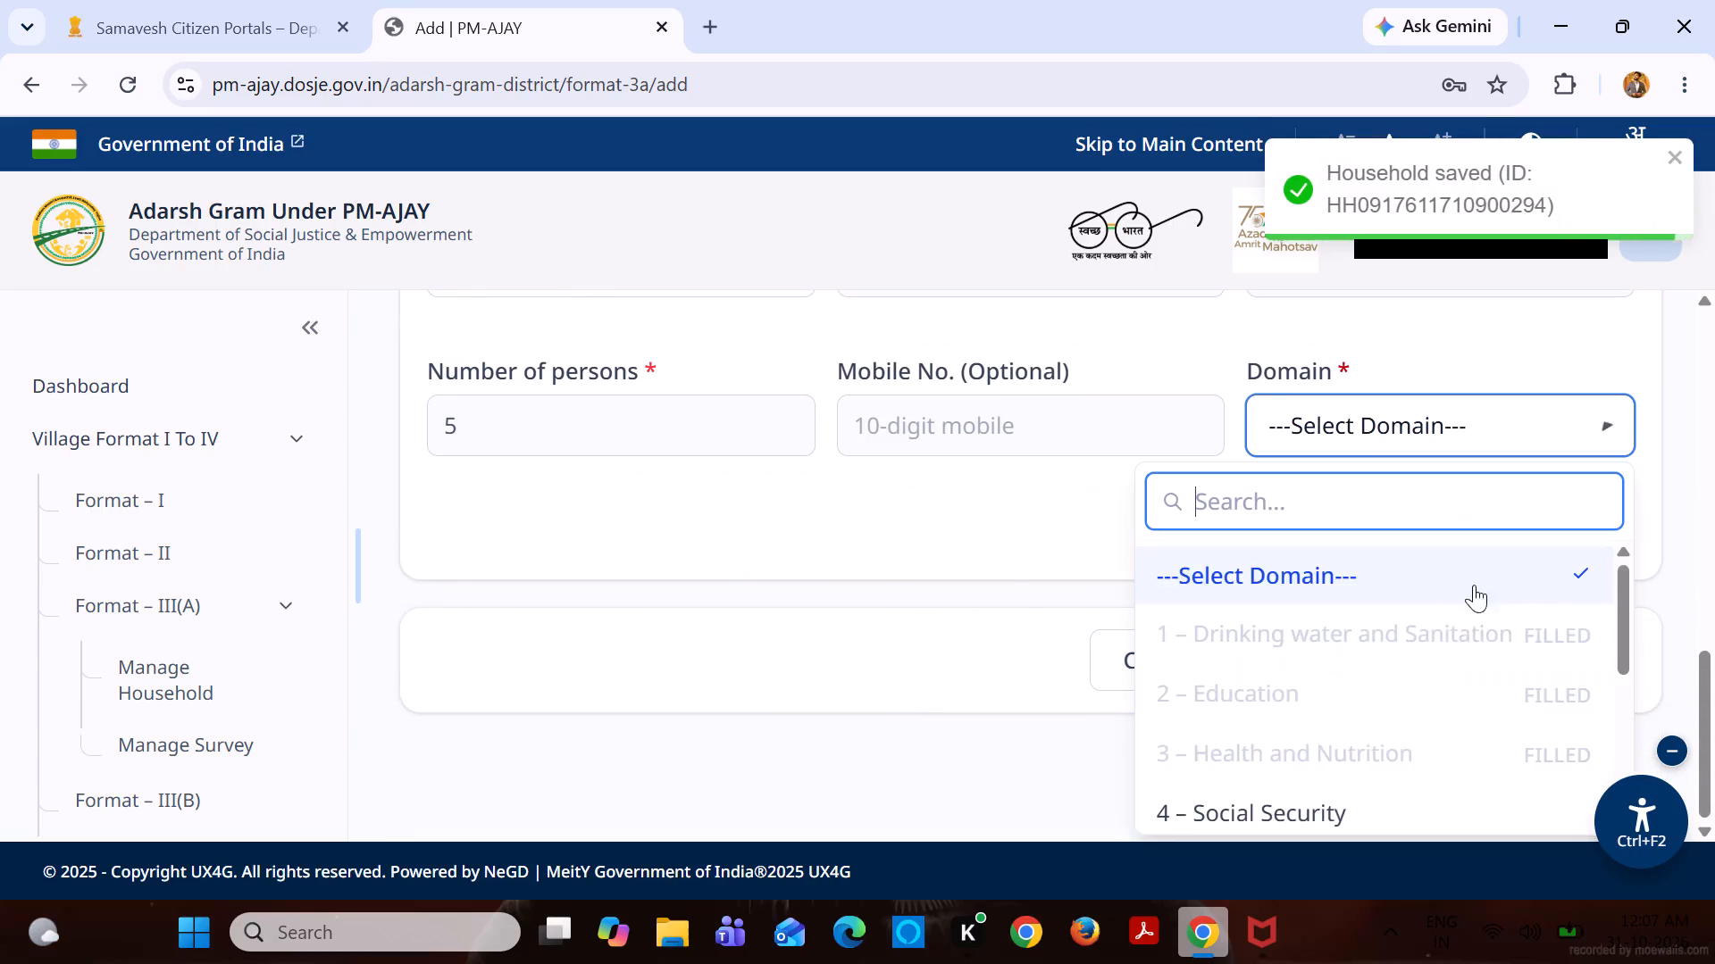
scroll(1478, 594, down, 2)
click(1424, 564)
scroll(1424, 563, down, 2)
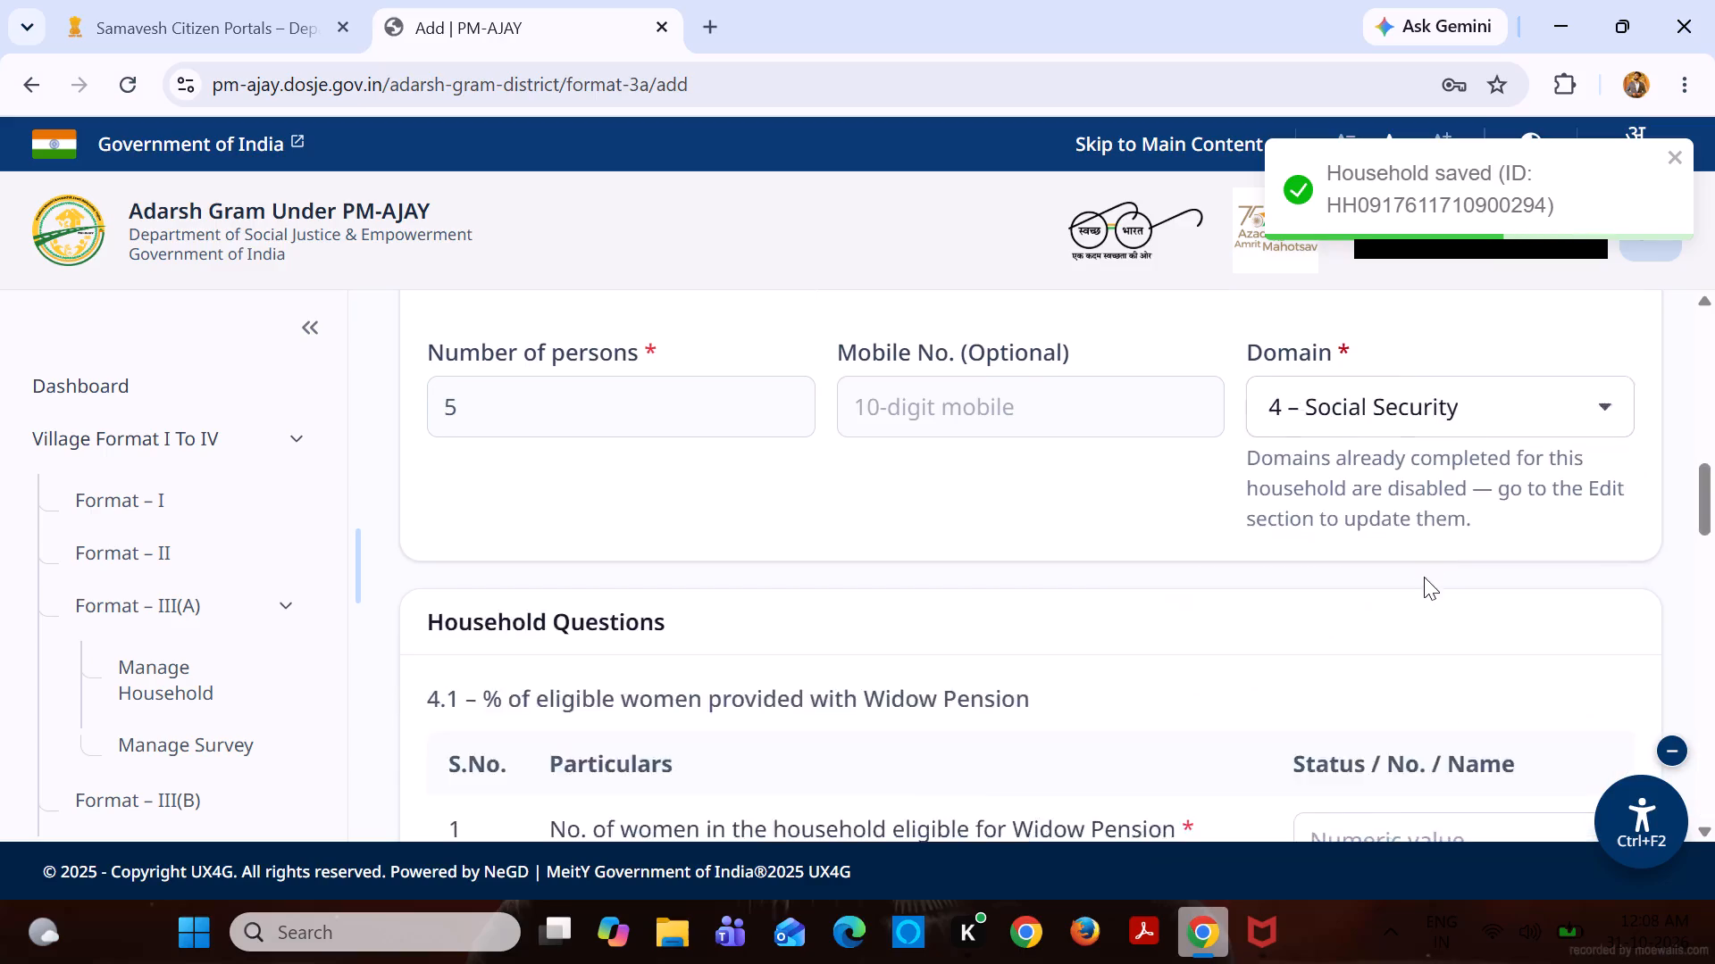
scroll(1424, 577, down, 1)
click(1458, 445)
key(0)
click(1376, 731)
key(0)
scroll(1386, 715, down, 2)
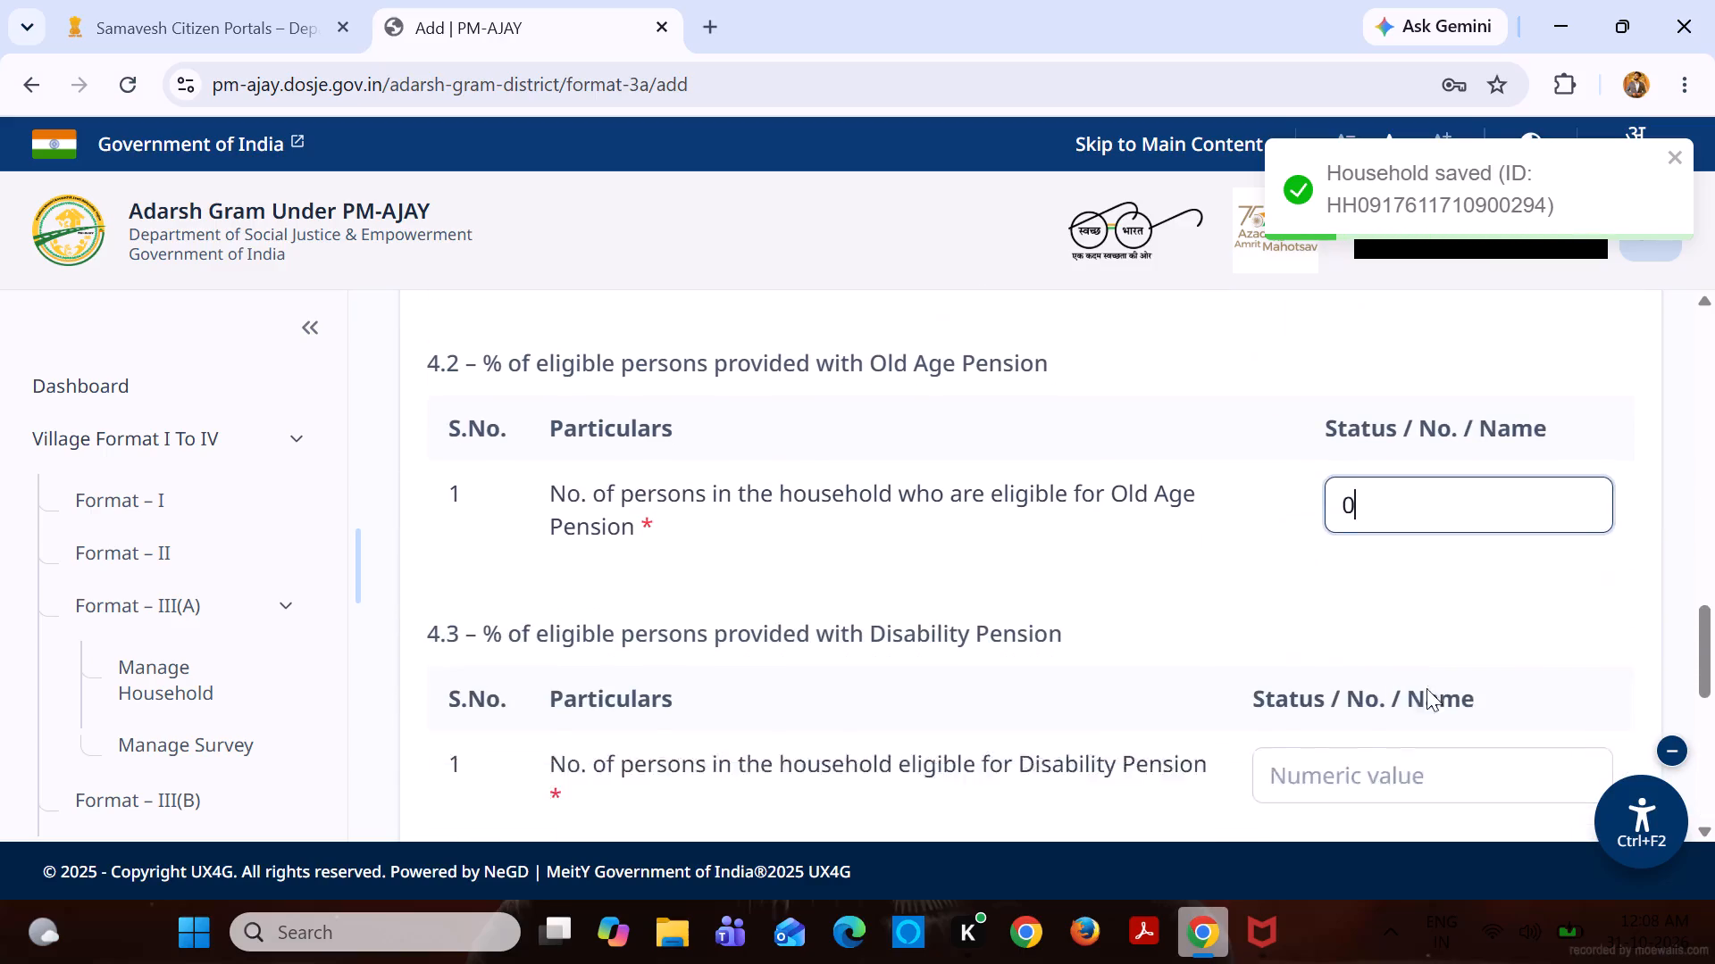
click(1379, 711)
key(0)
scroll(1426, 693, down, 2)
click(1525, 650)
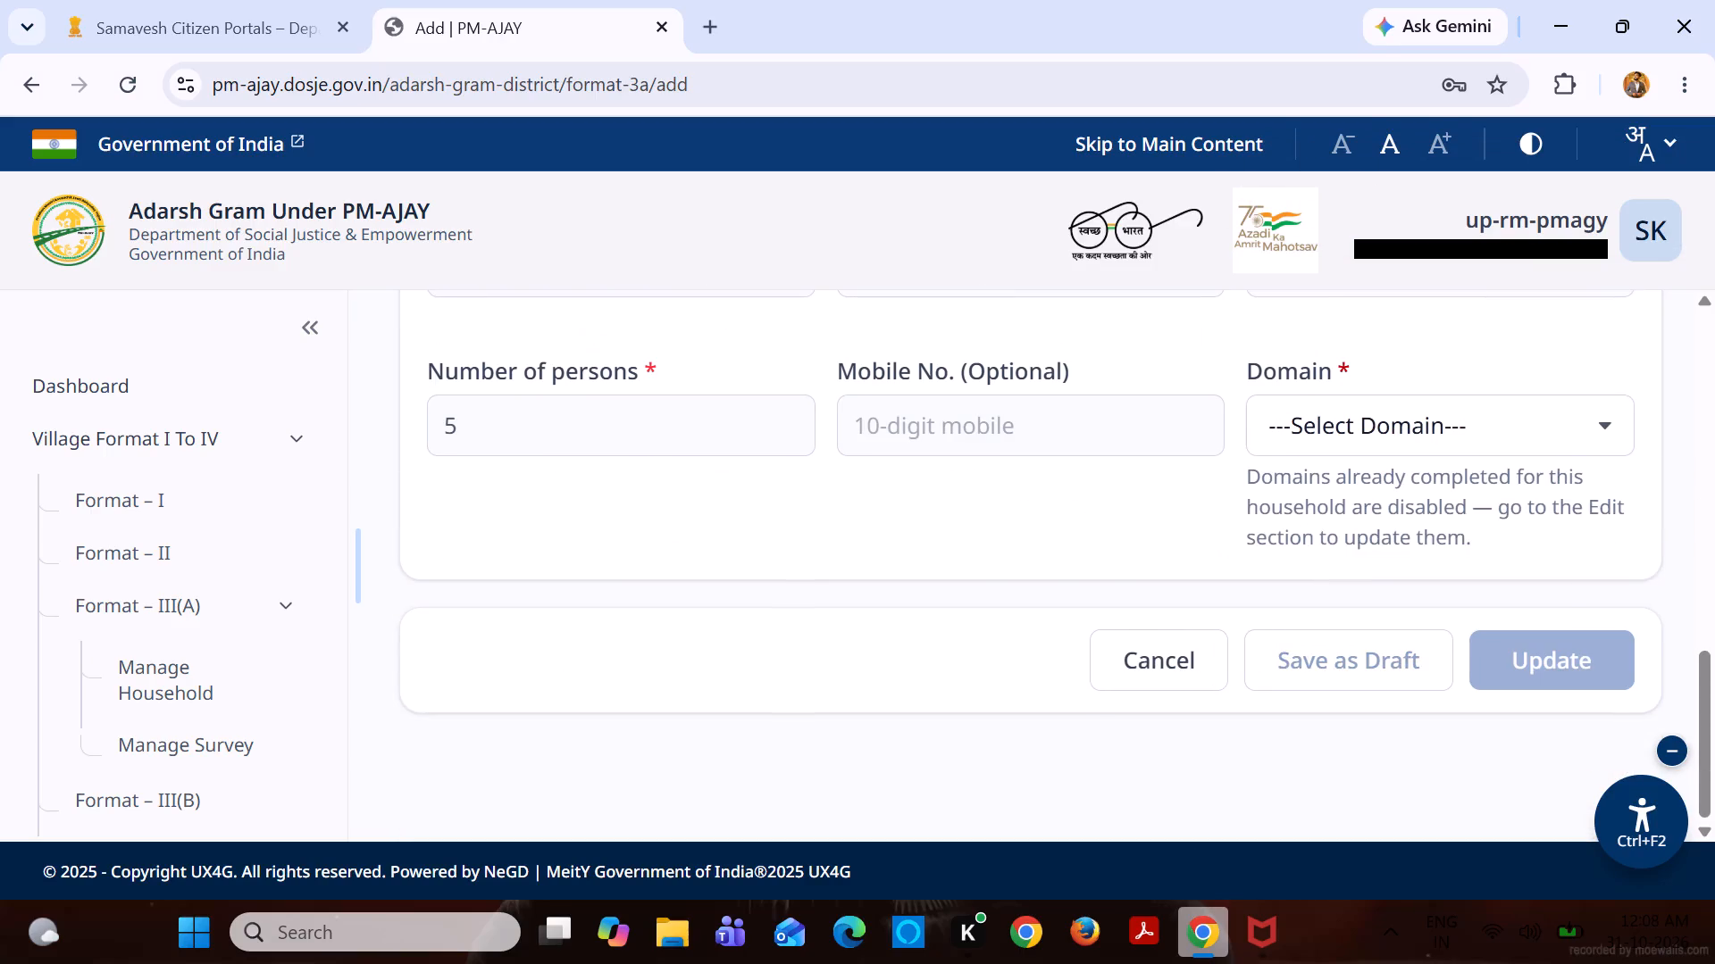
Select domain 5, Rural Roads and Housing, answer No to living in a Kachcha/unsafe house, and submit it.
click(1560, 413)
scroll(1501, 598, down, 1)
click(1268, 721)
scroll(1397, 636, down, 3)
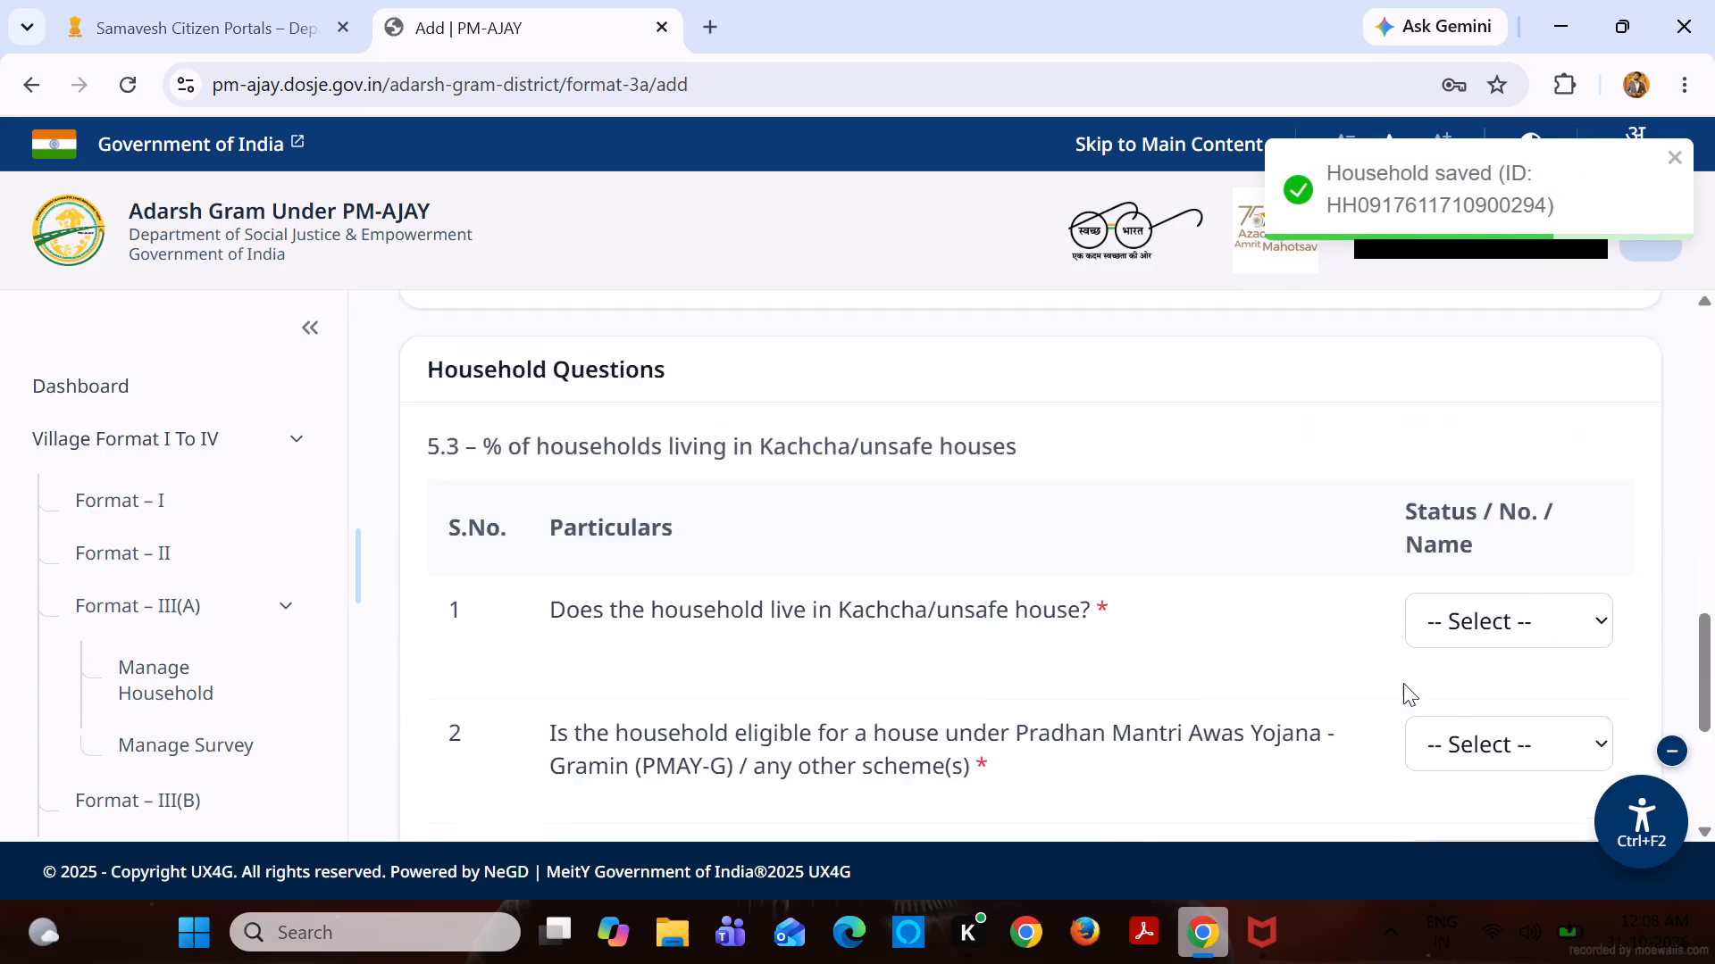
click(1573, 487)
click(1466, 613)
click(1542, 653)
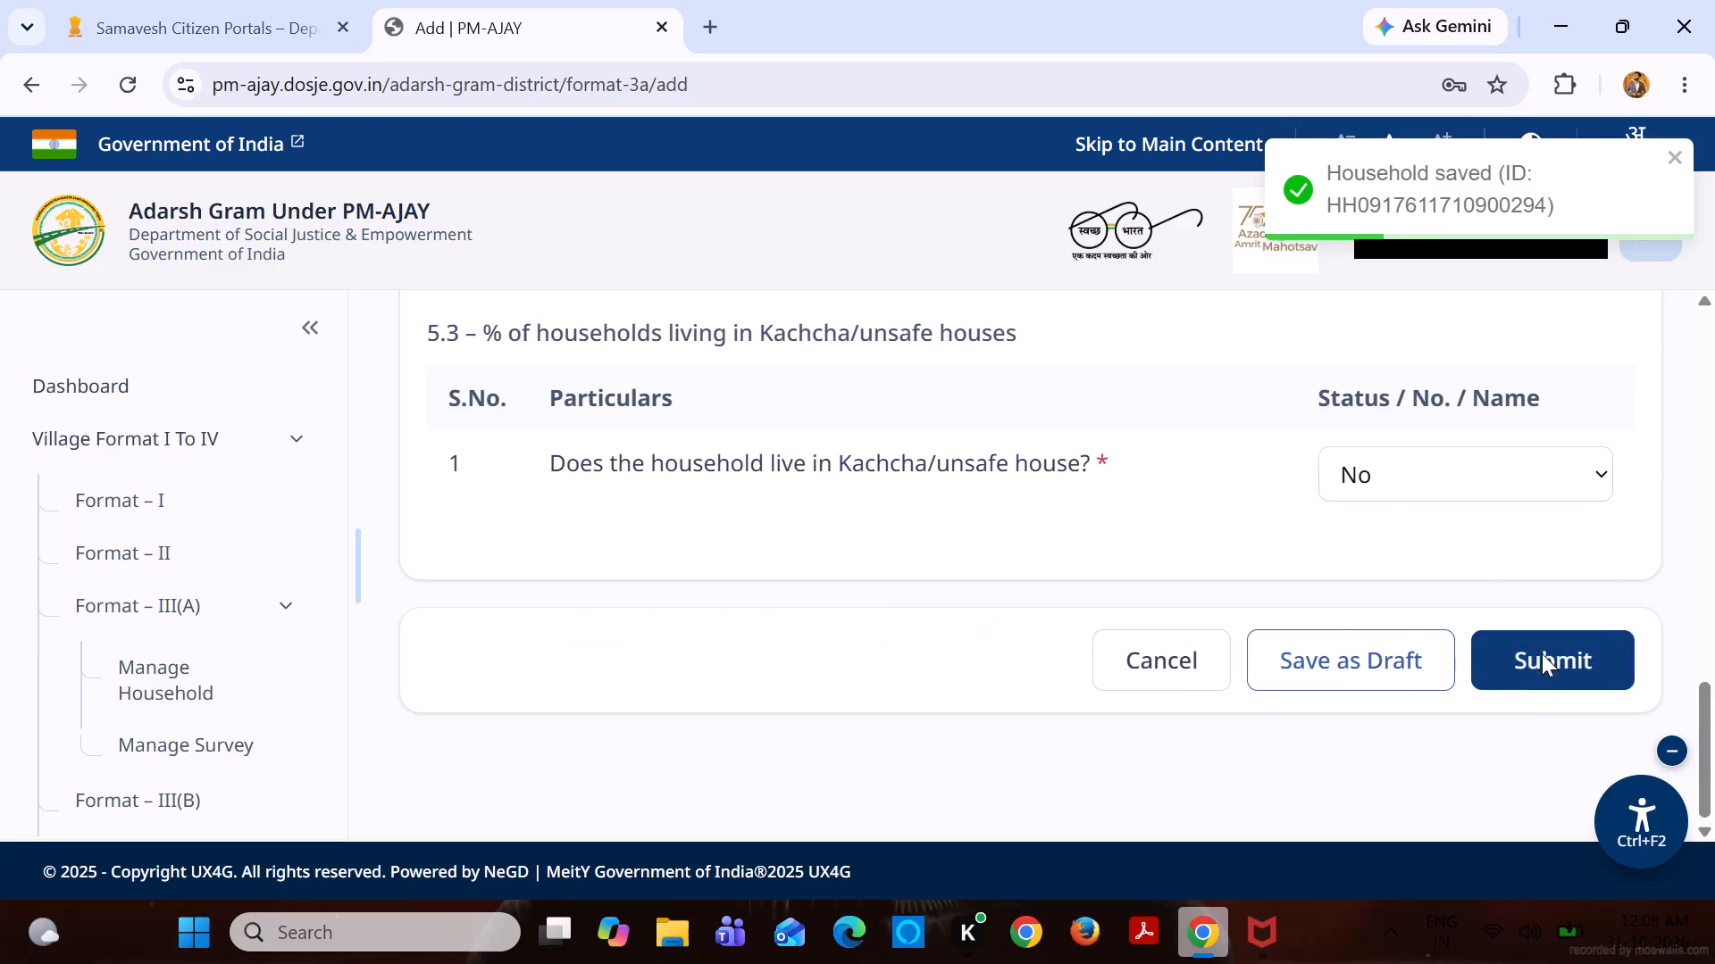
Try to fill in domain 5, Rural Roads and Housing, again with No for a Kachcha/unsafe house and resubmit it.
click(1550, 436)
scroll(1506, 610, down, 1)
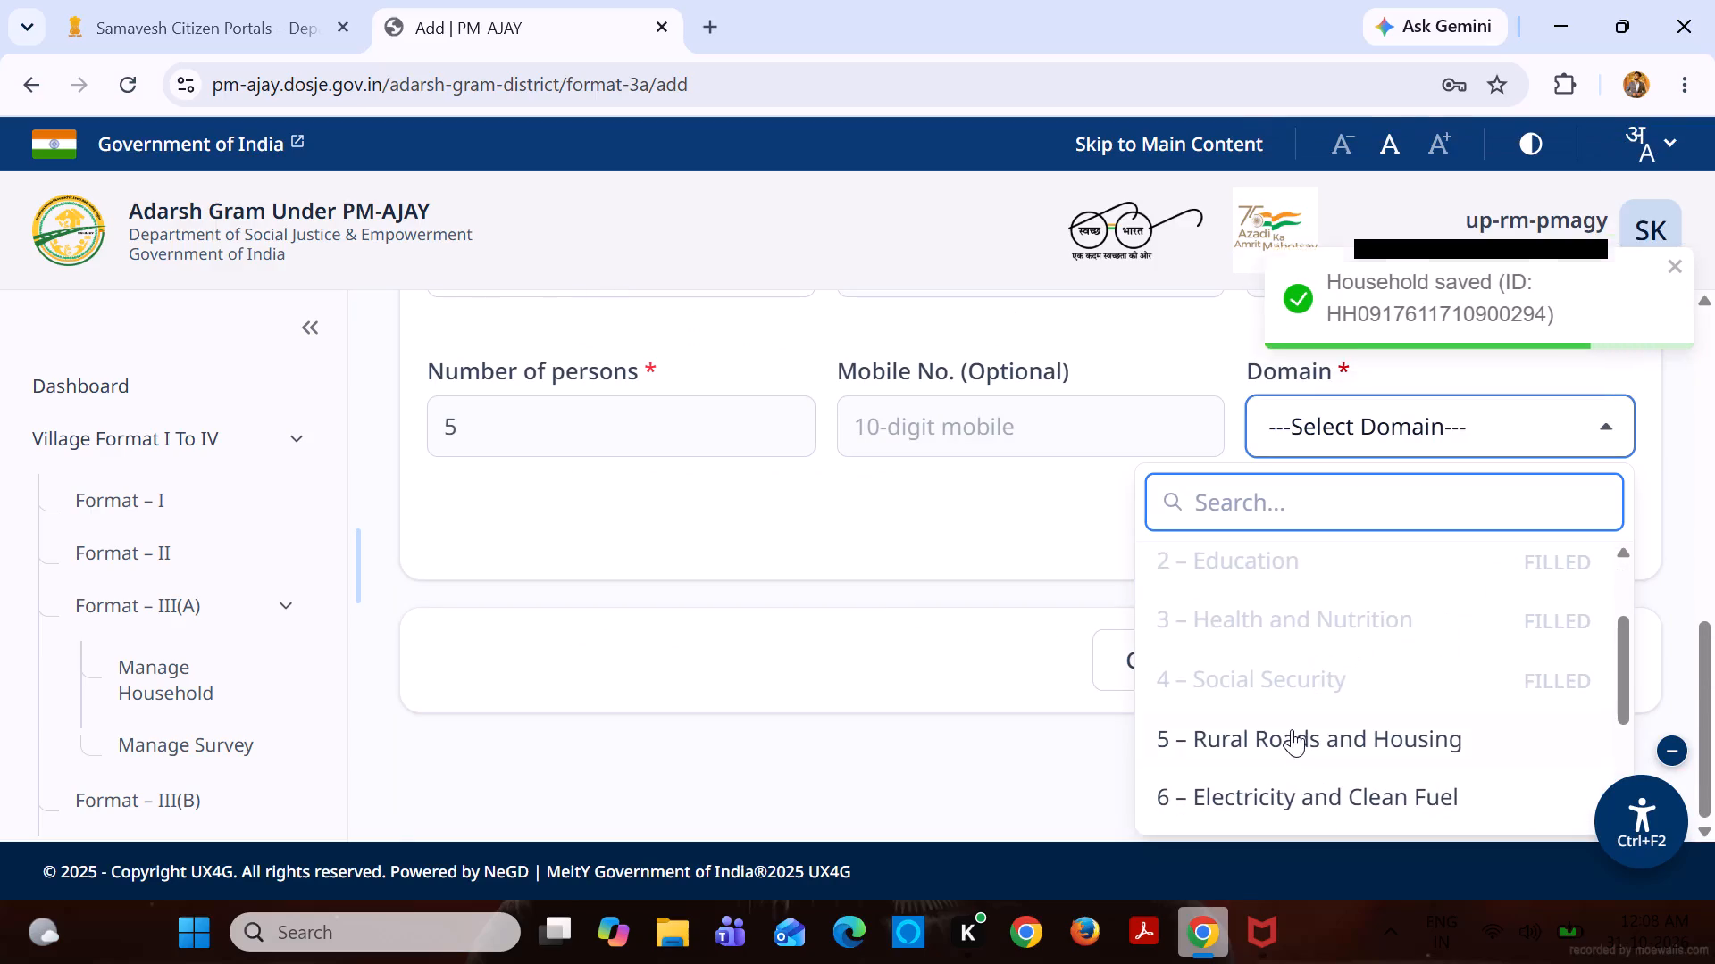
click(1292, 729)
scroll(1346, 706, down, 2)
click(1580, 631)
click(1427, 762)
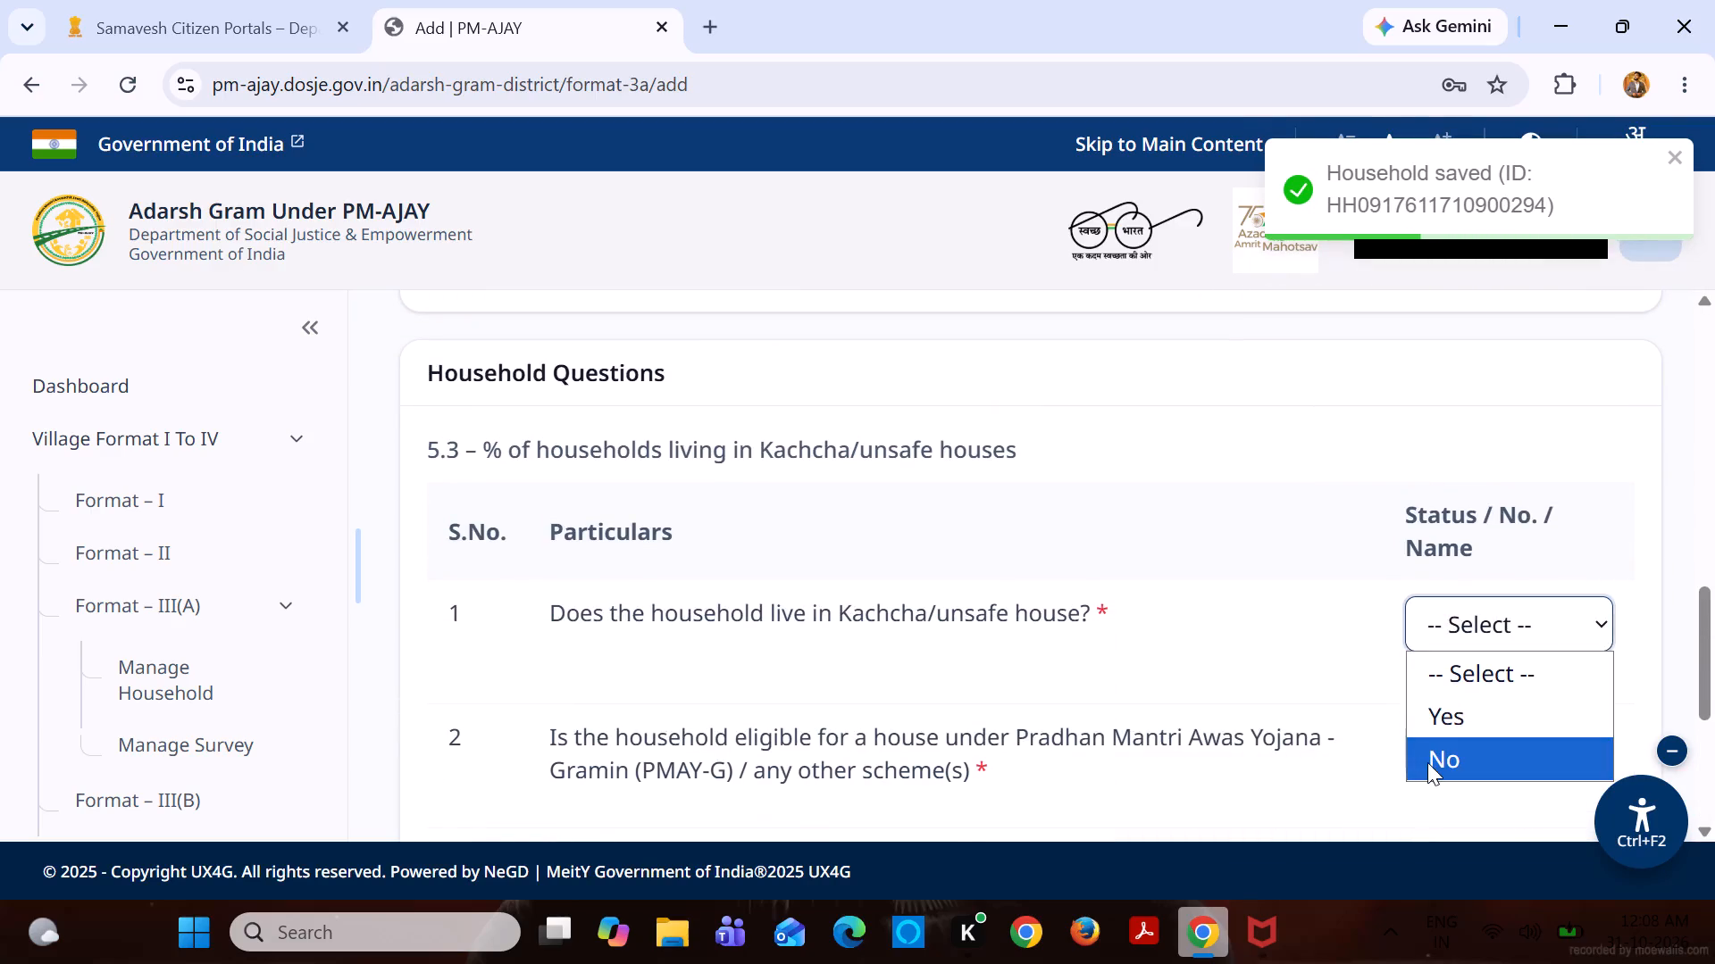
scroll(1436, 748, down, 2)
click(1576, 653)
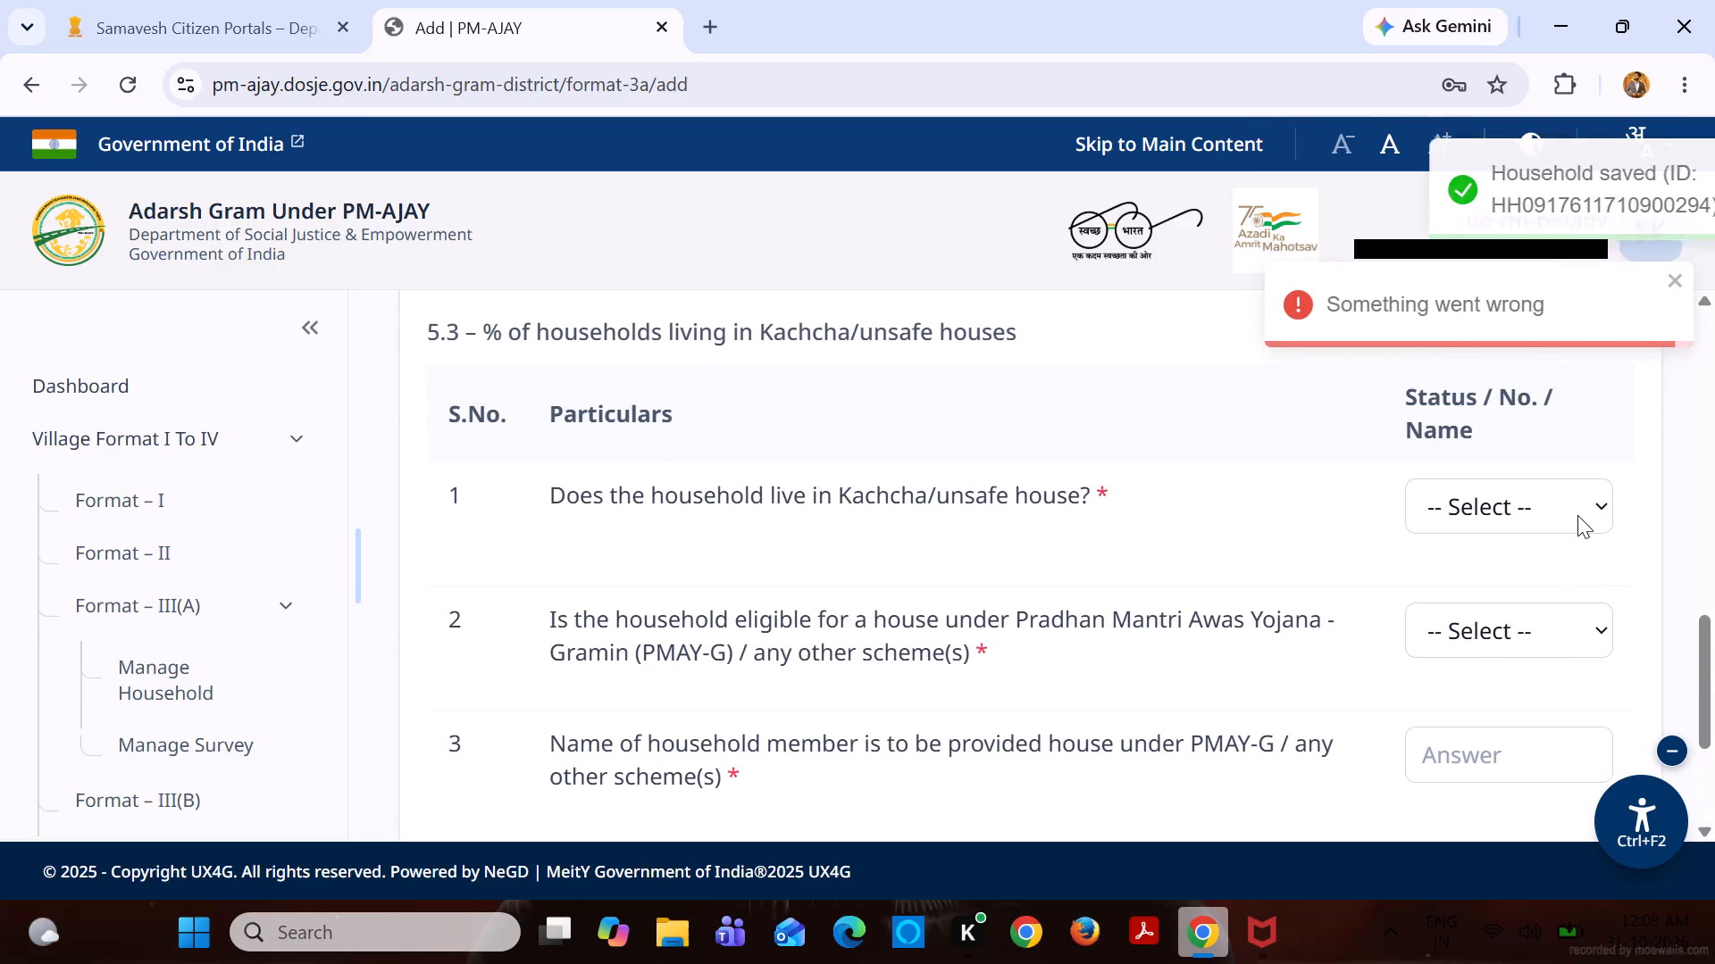
Reload the status of the monitorable indicators at the top of the household form.
scroll(1577, 515, down, 1)
scroll(1577, 517, up, 6)
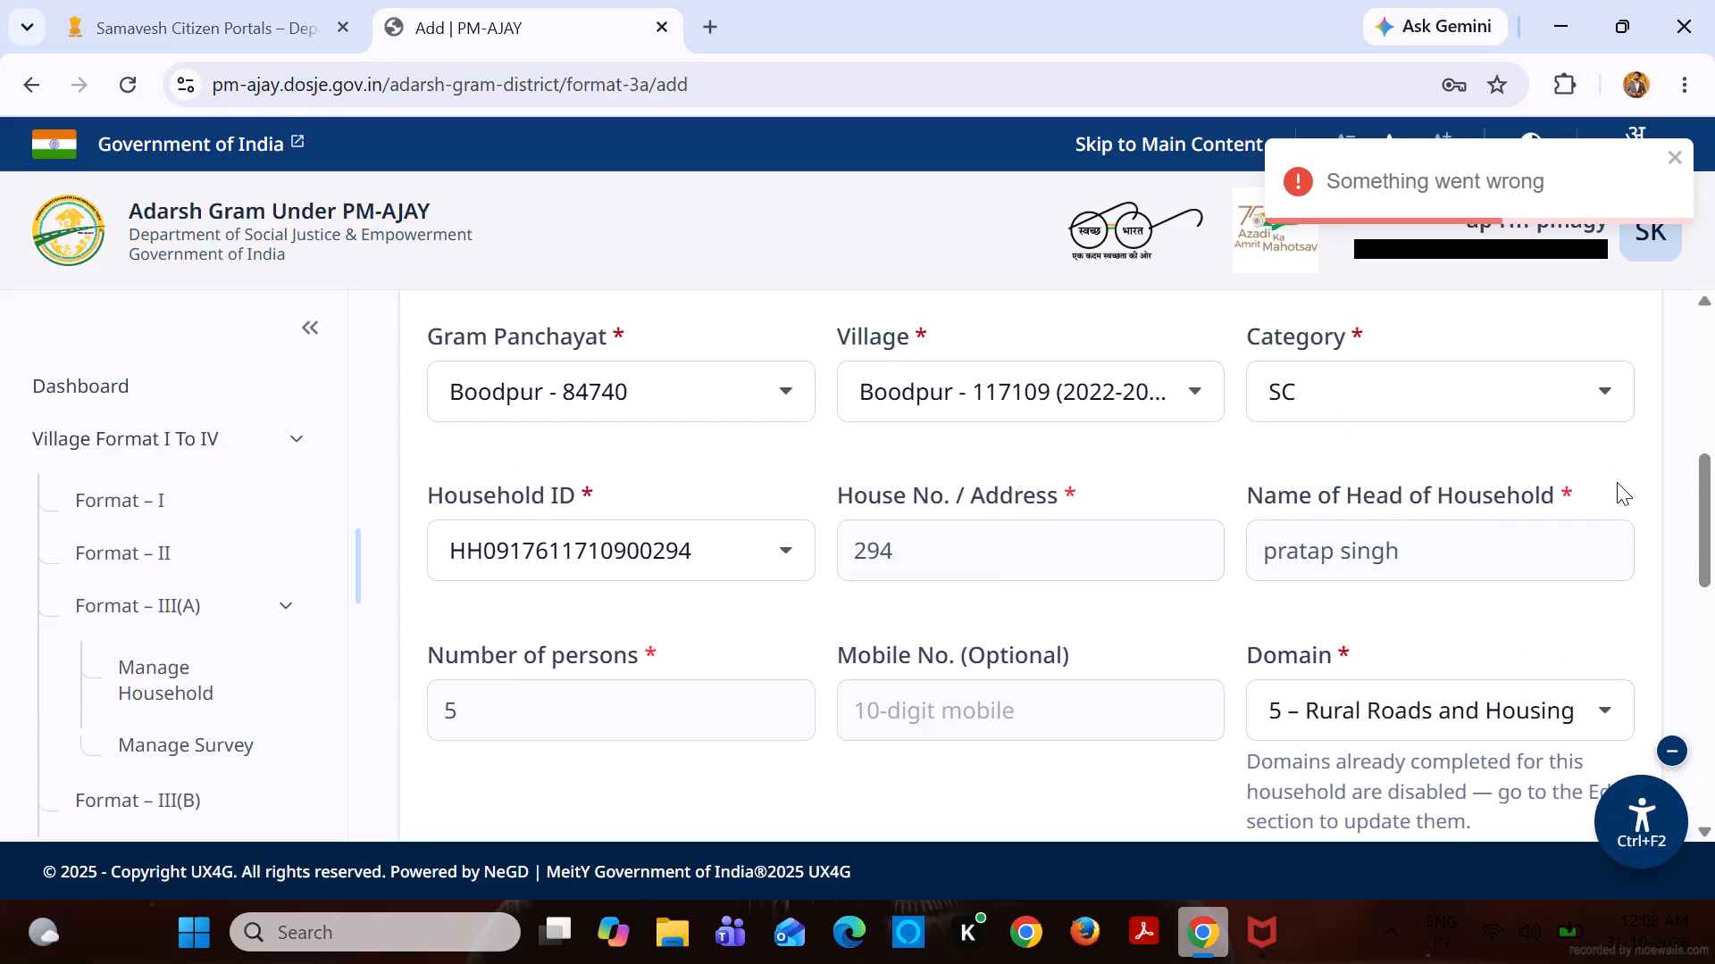
scroll(1619, 465, up, 7)
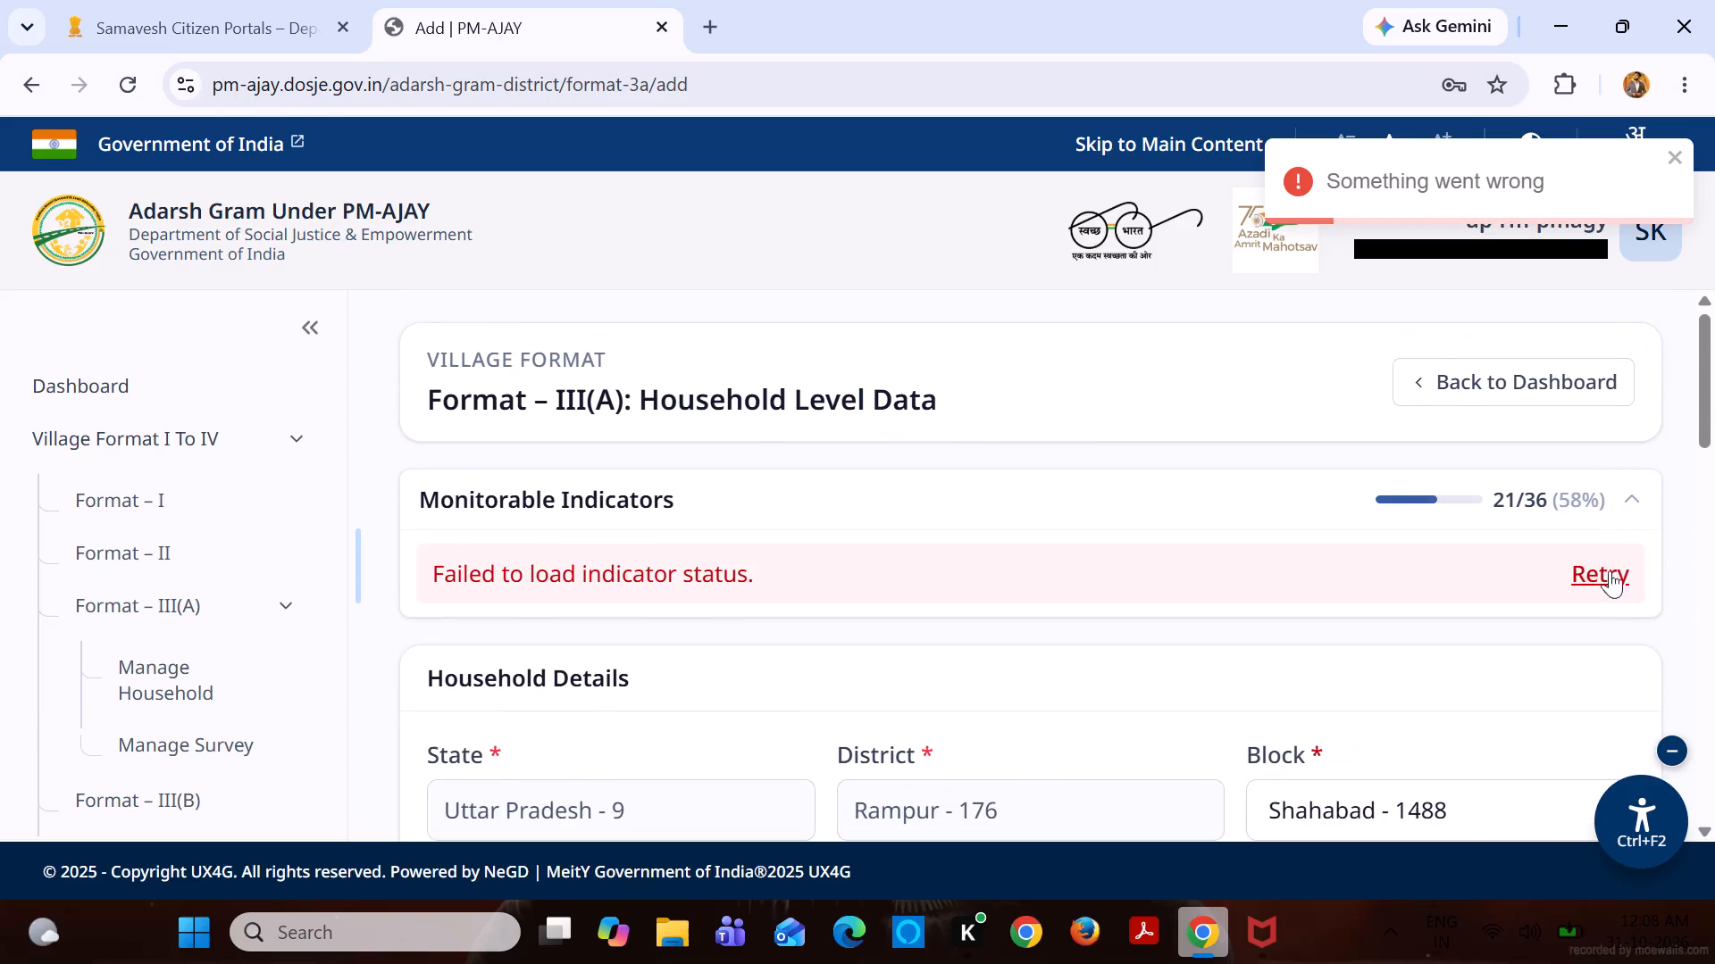
click(1602, 600)
click(1600, 573)
Select domain 6, Electricity and Clean Fuel, answer Yes for electricity connection, LED bulb and clean fuel use, and submit it.
scroll(1504, 666, down, 3)
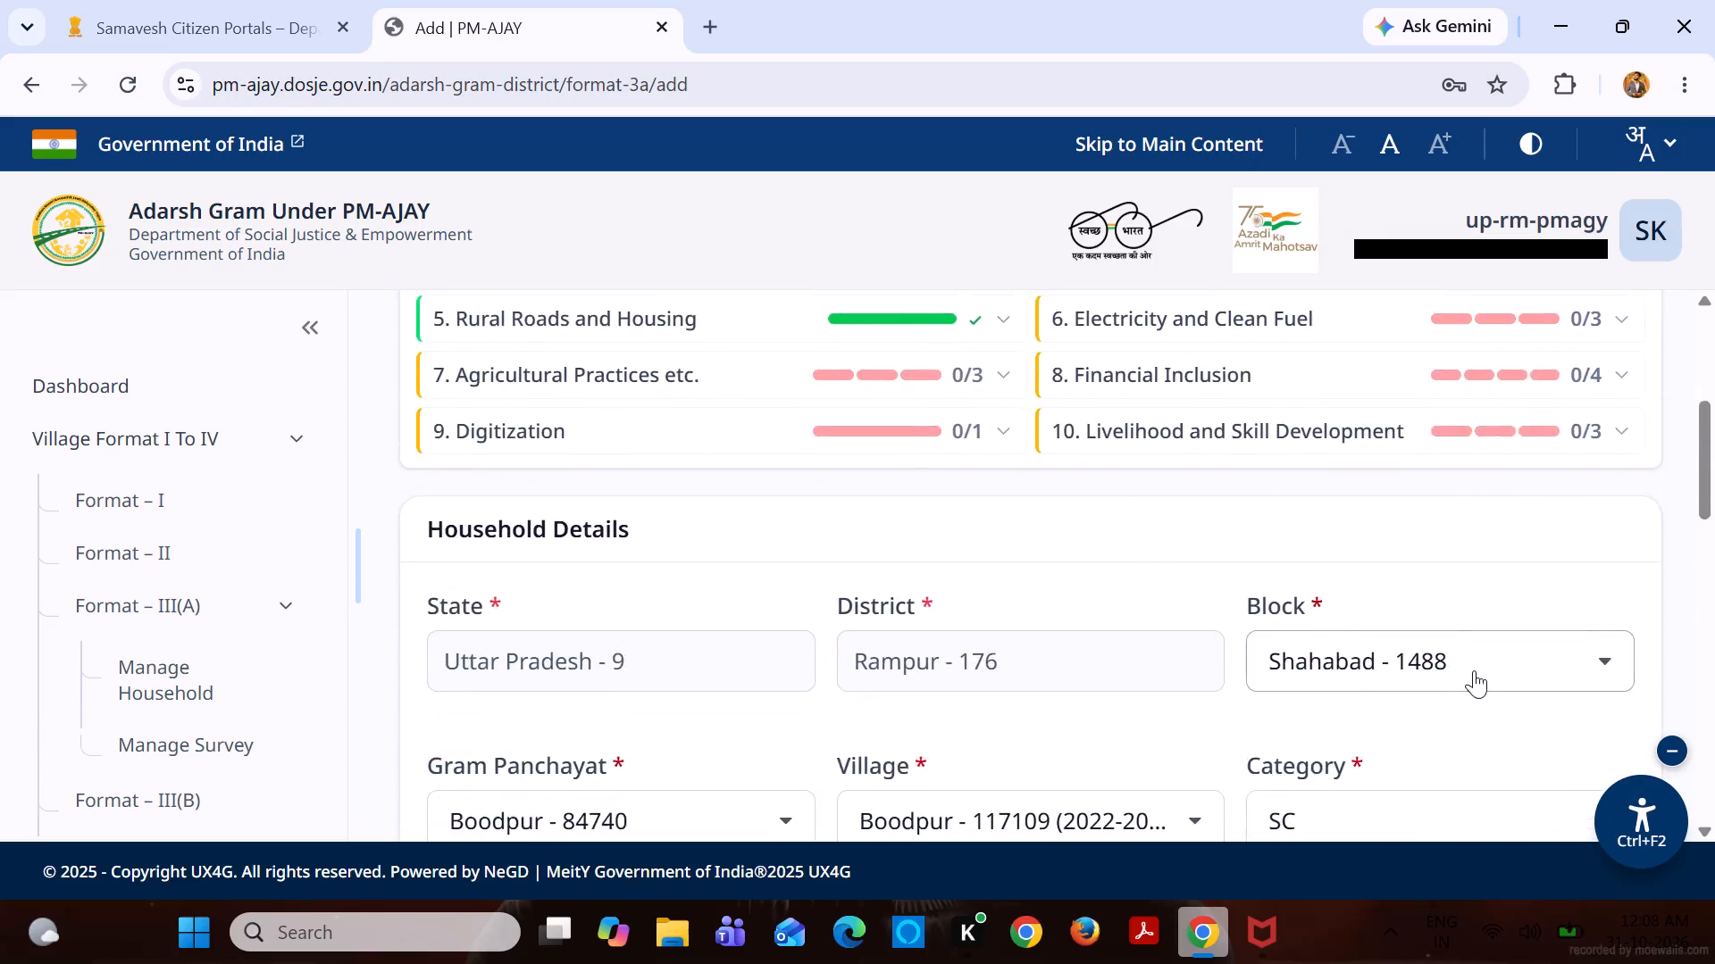
scroll(1475, 669, down, 4)
click(1489, 634)
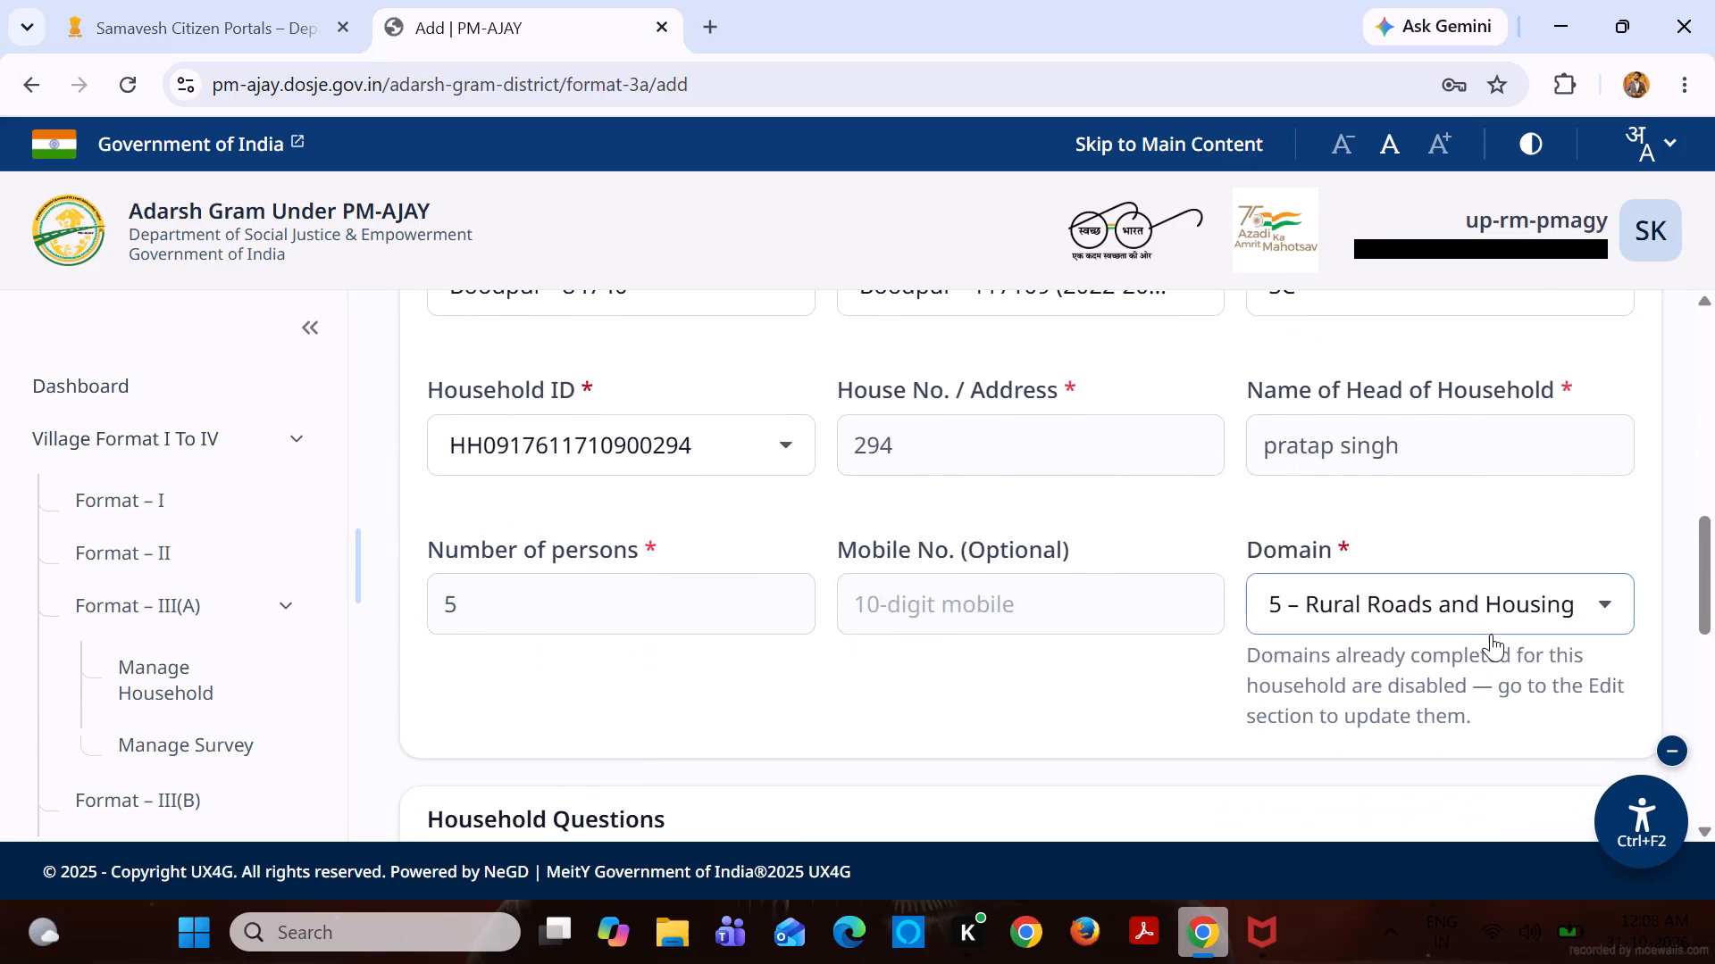
scroll(1477, 496, down, 2)
click(1433, 301)
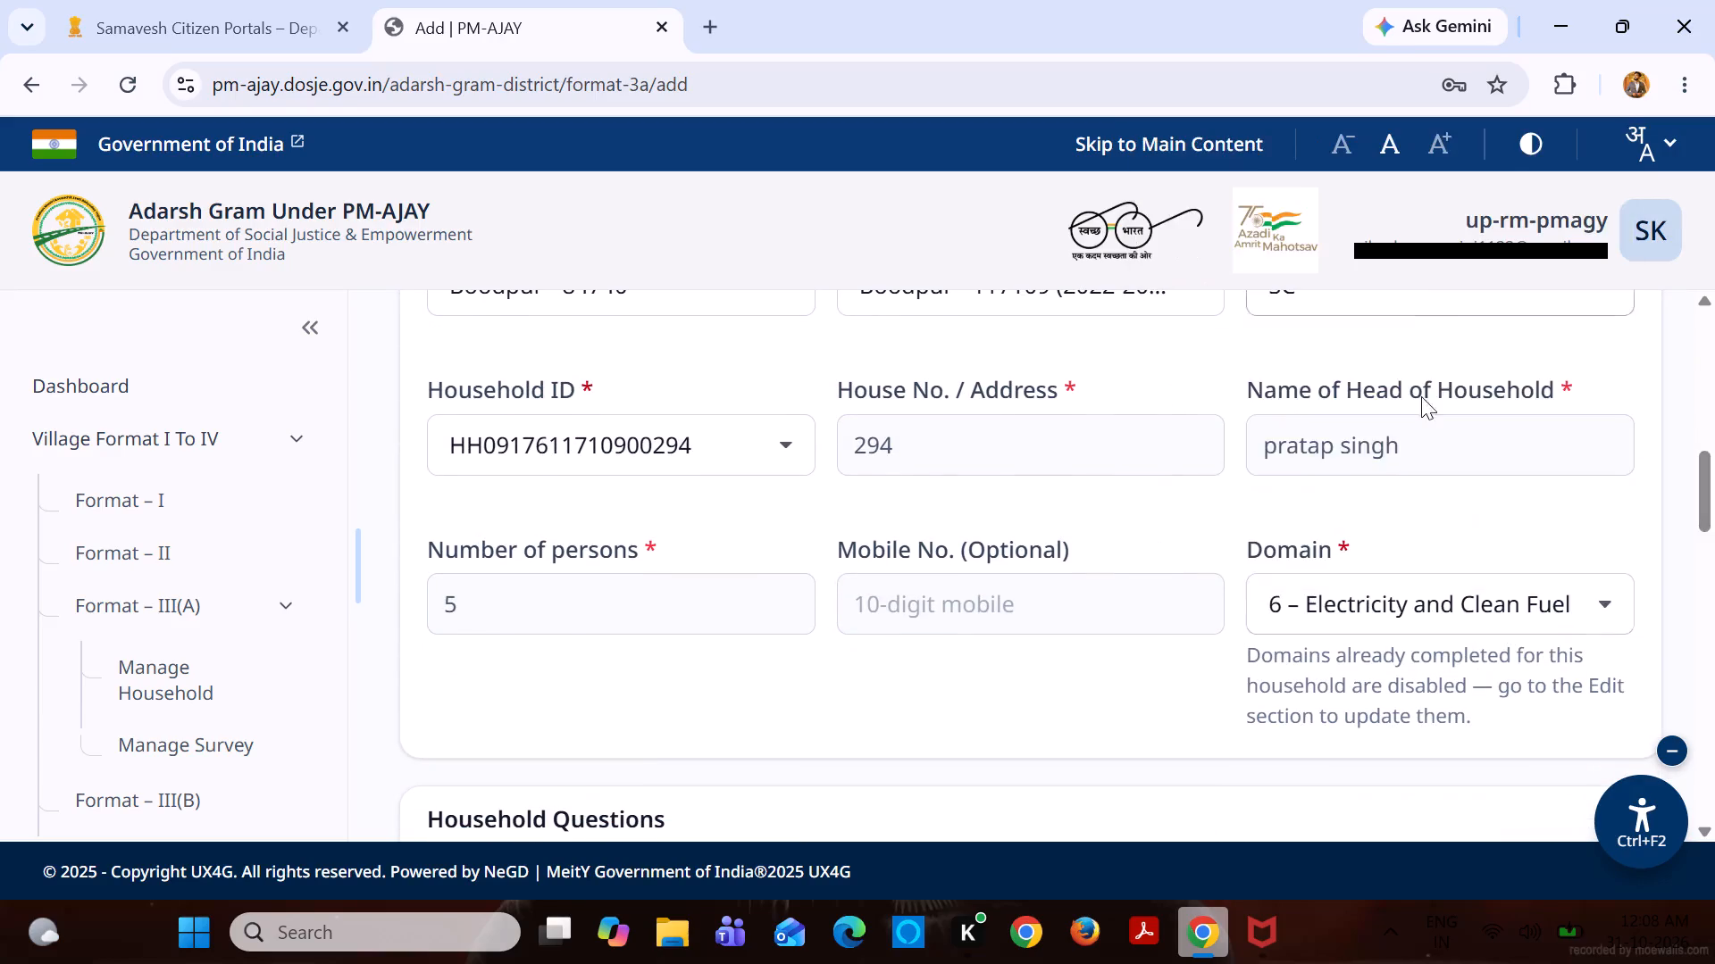
scroll(1436, 376, down, 3)
click(1508, 651)
drag(1485, 747, 1489, 727)
scroll(1518, 662, down, 2)
drag(1527, 375, 1526, 387)
click(1498, 488)
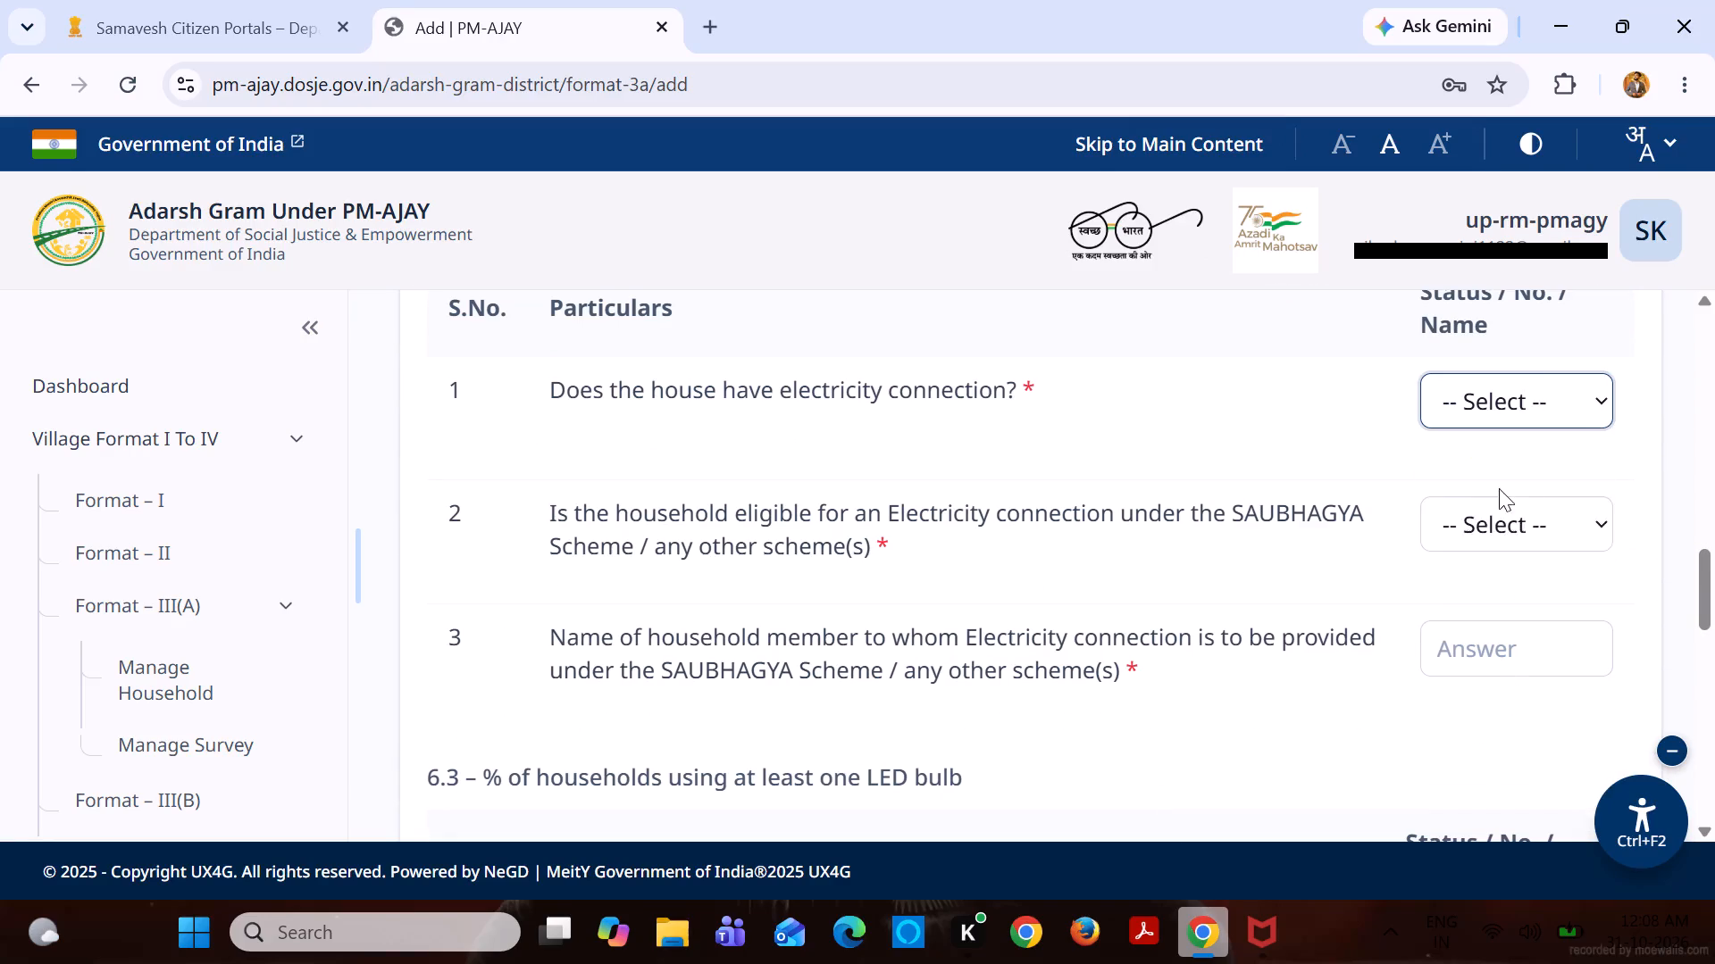
click(1508, 676)
click(1455, 774)
scroll(1544, 608, down, 3)
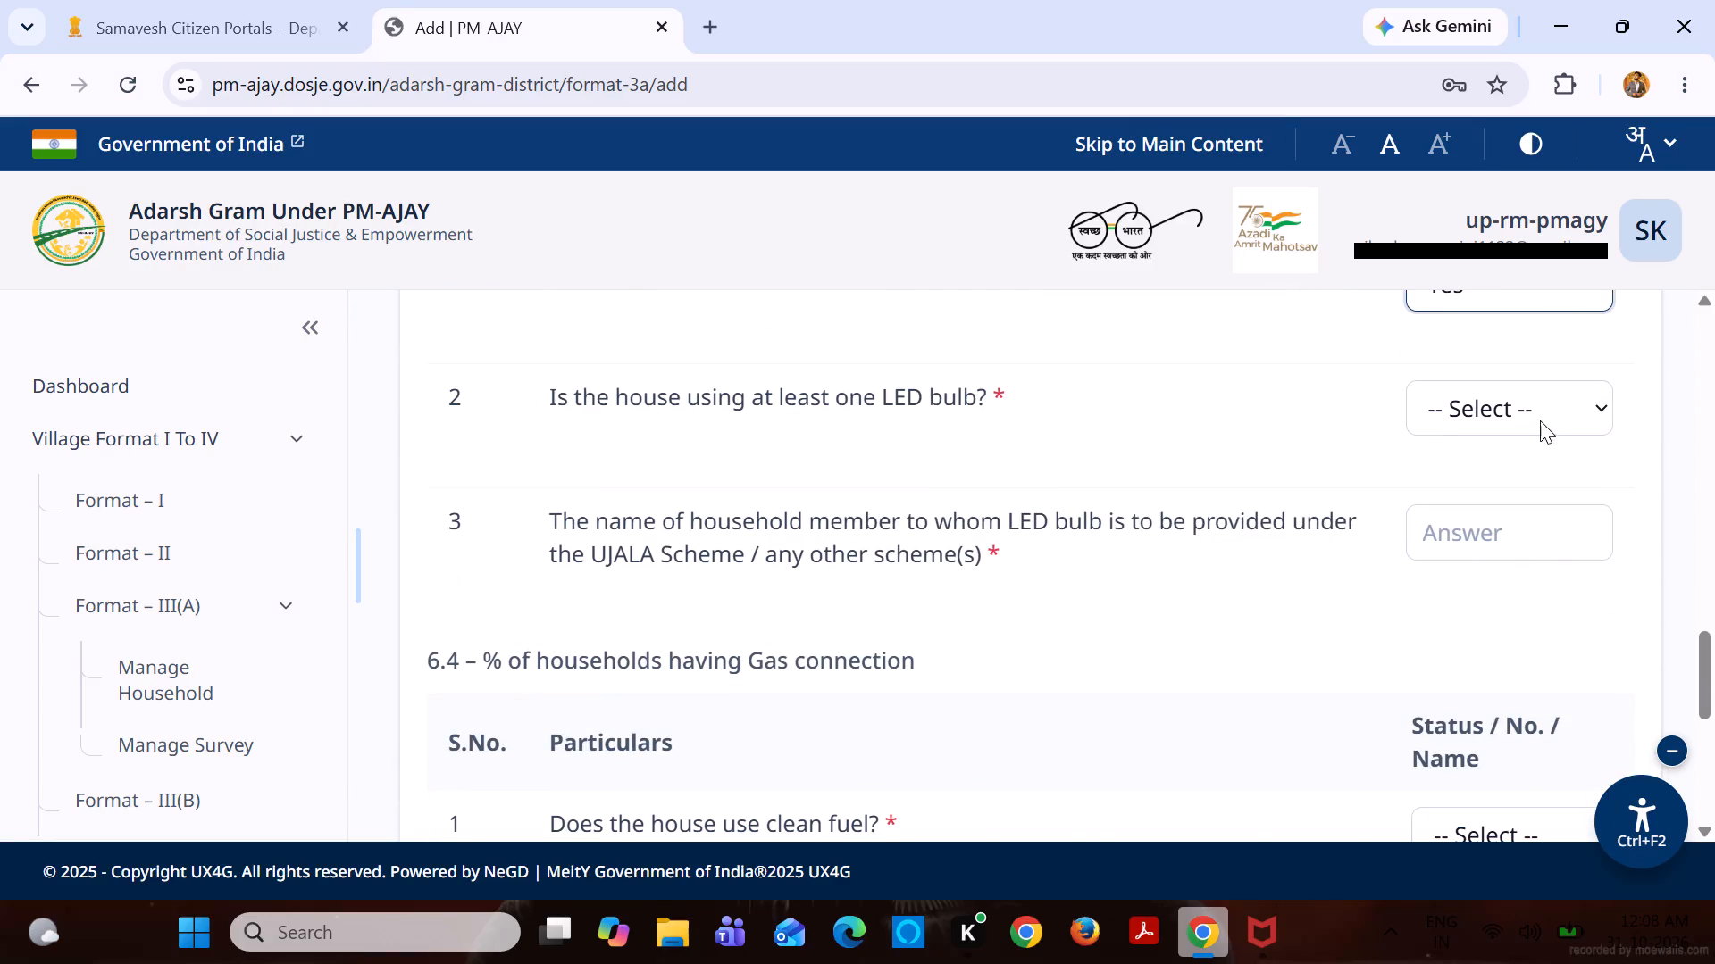
drag(1538, 398, 1533, 420)
click(1486, 487)
scroll(1495, 469, down, 3)
click(1535, 316)
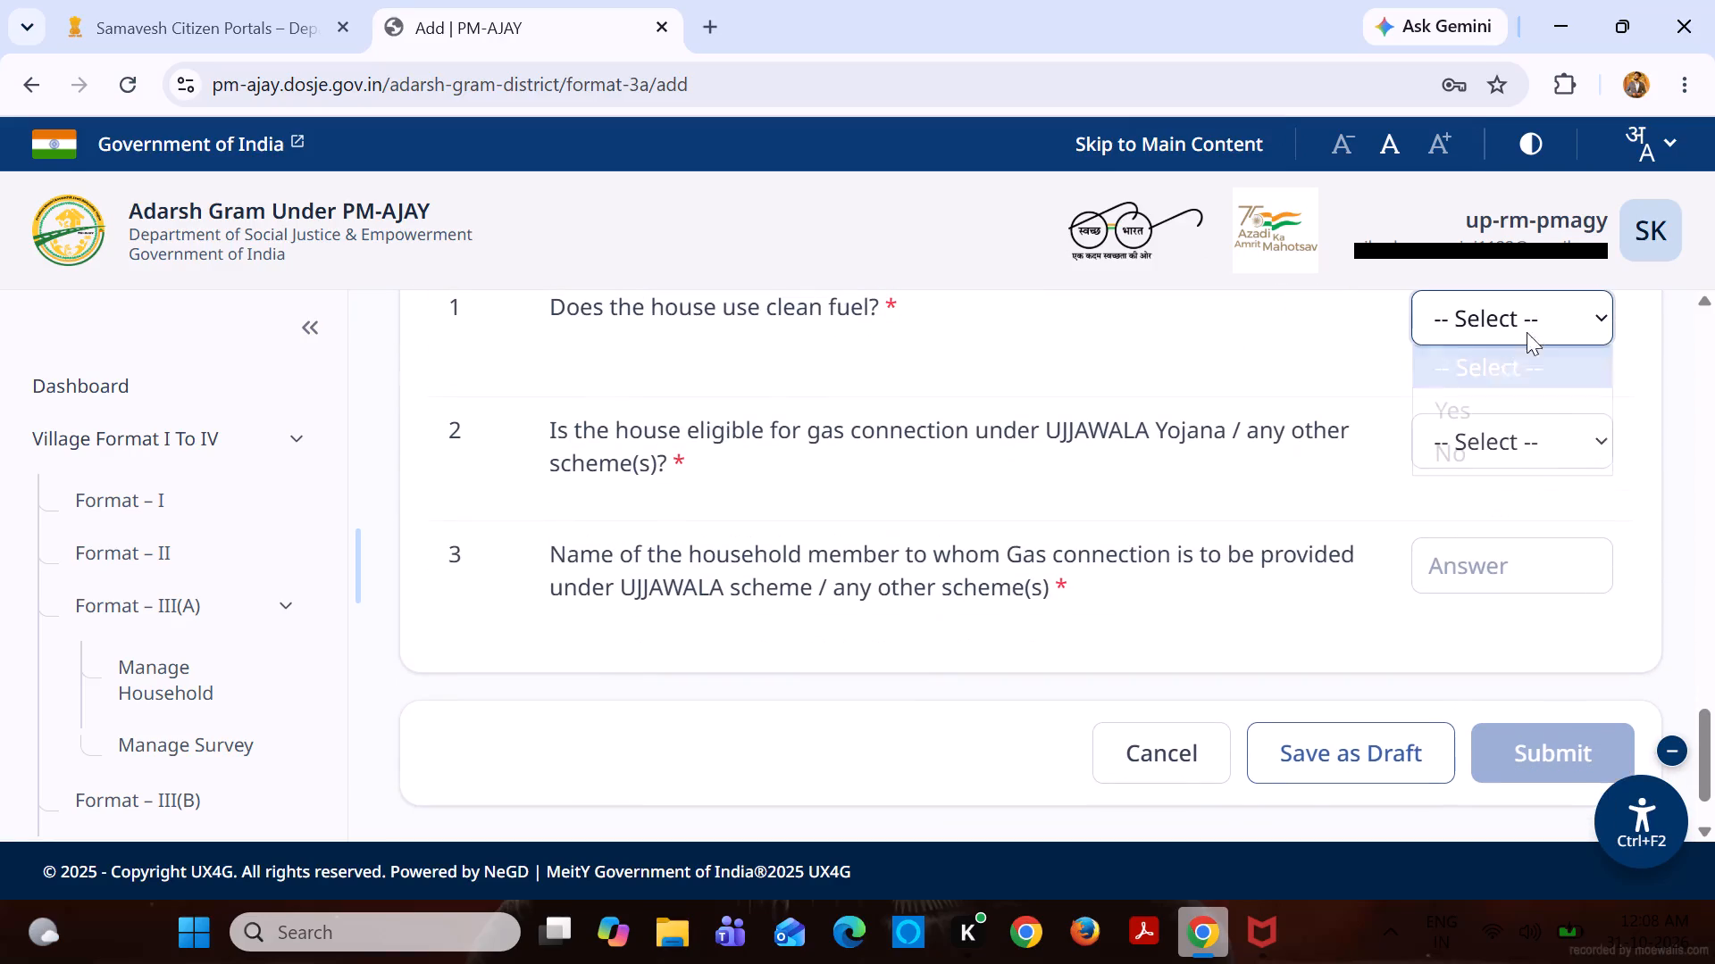
click(1495, 395)
click(1548, 652)
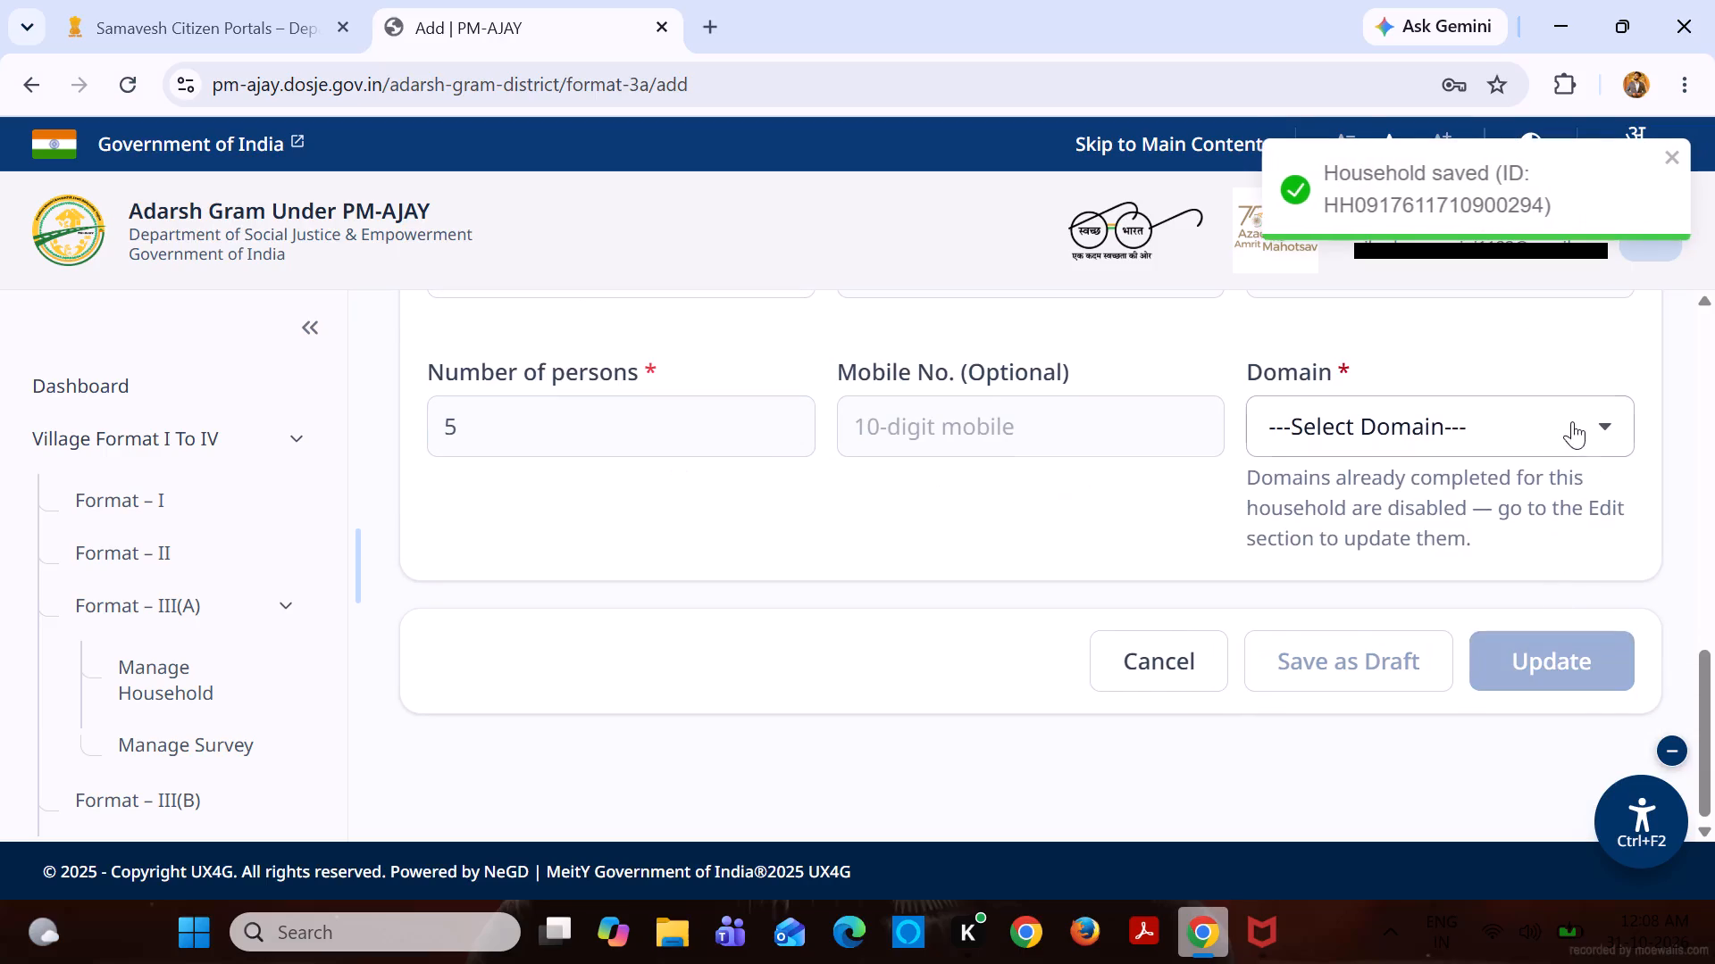
Select domain 7, Agricultural Practices etc., answer No to the household being involved in farming, and submit it.
click(1572, 421)
scroll(1495, 617, down, 2)
click(1304, 707)
scroll(1371, 688, down, 1)
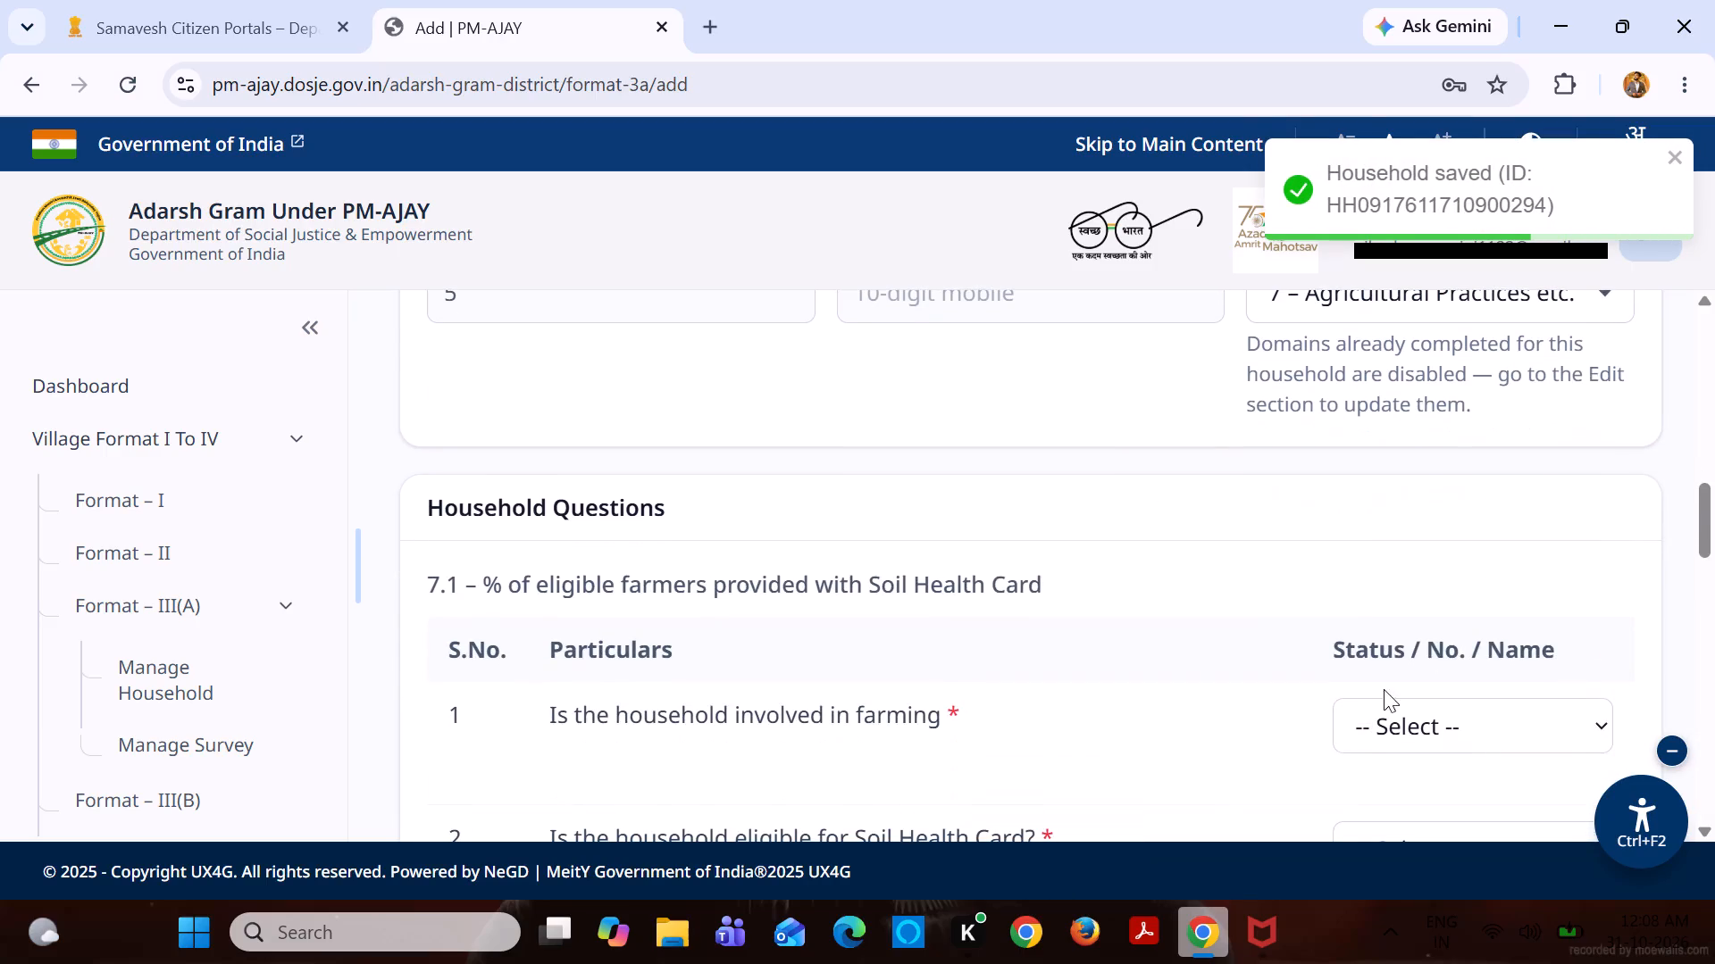
click(1484, 710)
drag(1386, 852, 1395, 829)
scroll(1570, 557, down, 6)
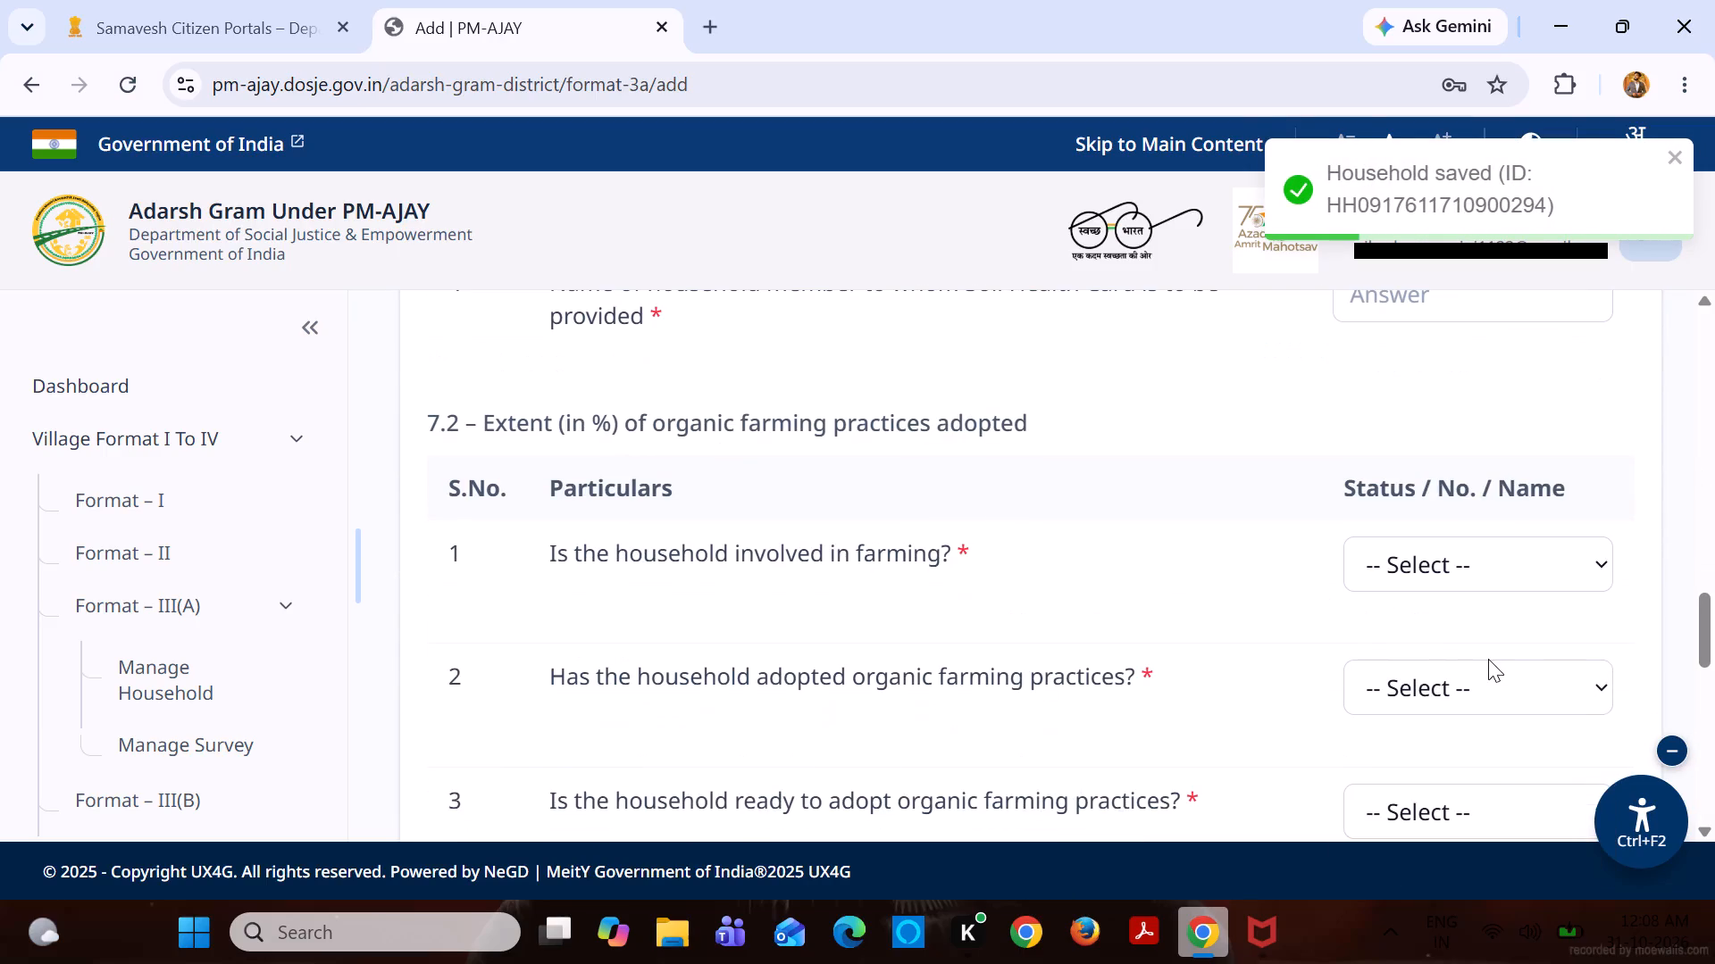
scroll(1489, 521, up, 5)
click(1477, 585)
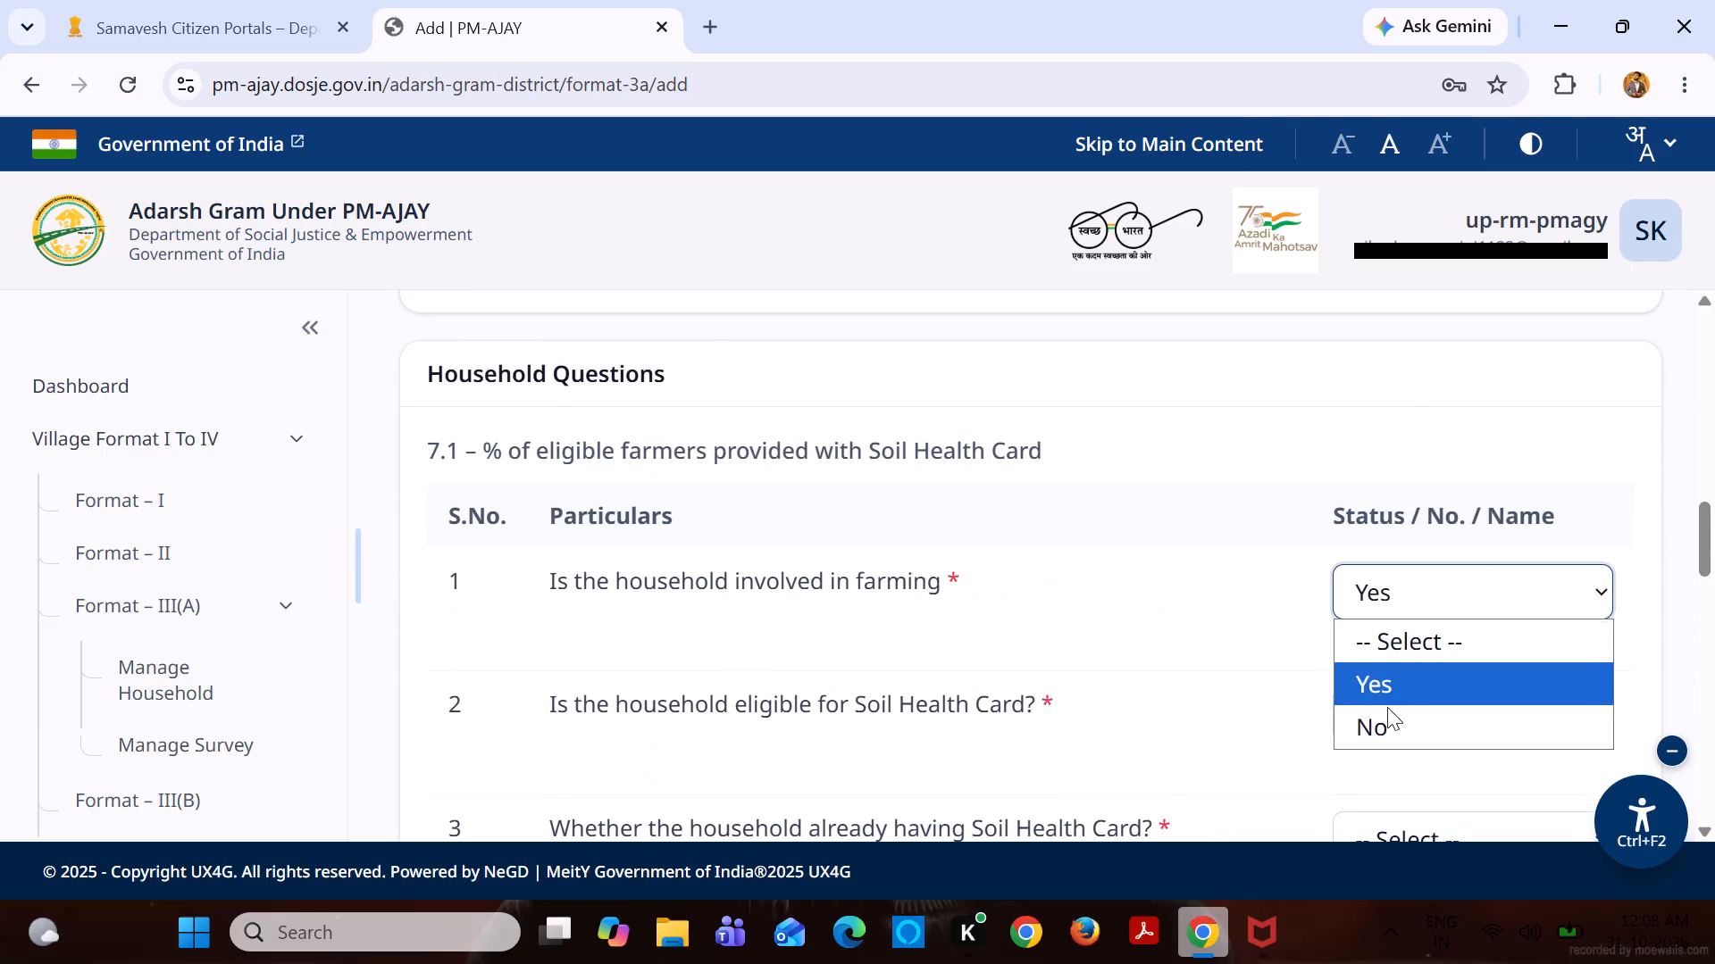
click(1385, 711)
scroll(1499, 568, down, 5)
drag(1612, 633, 1602, 639)
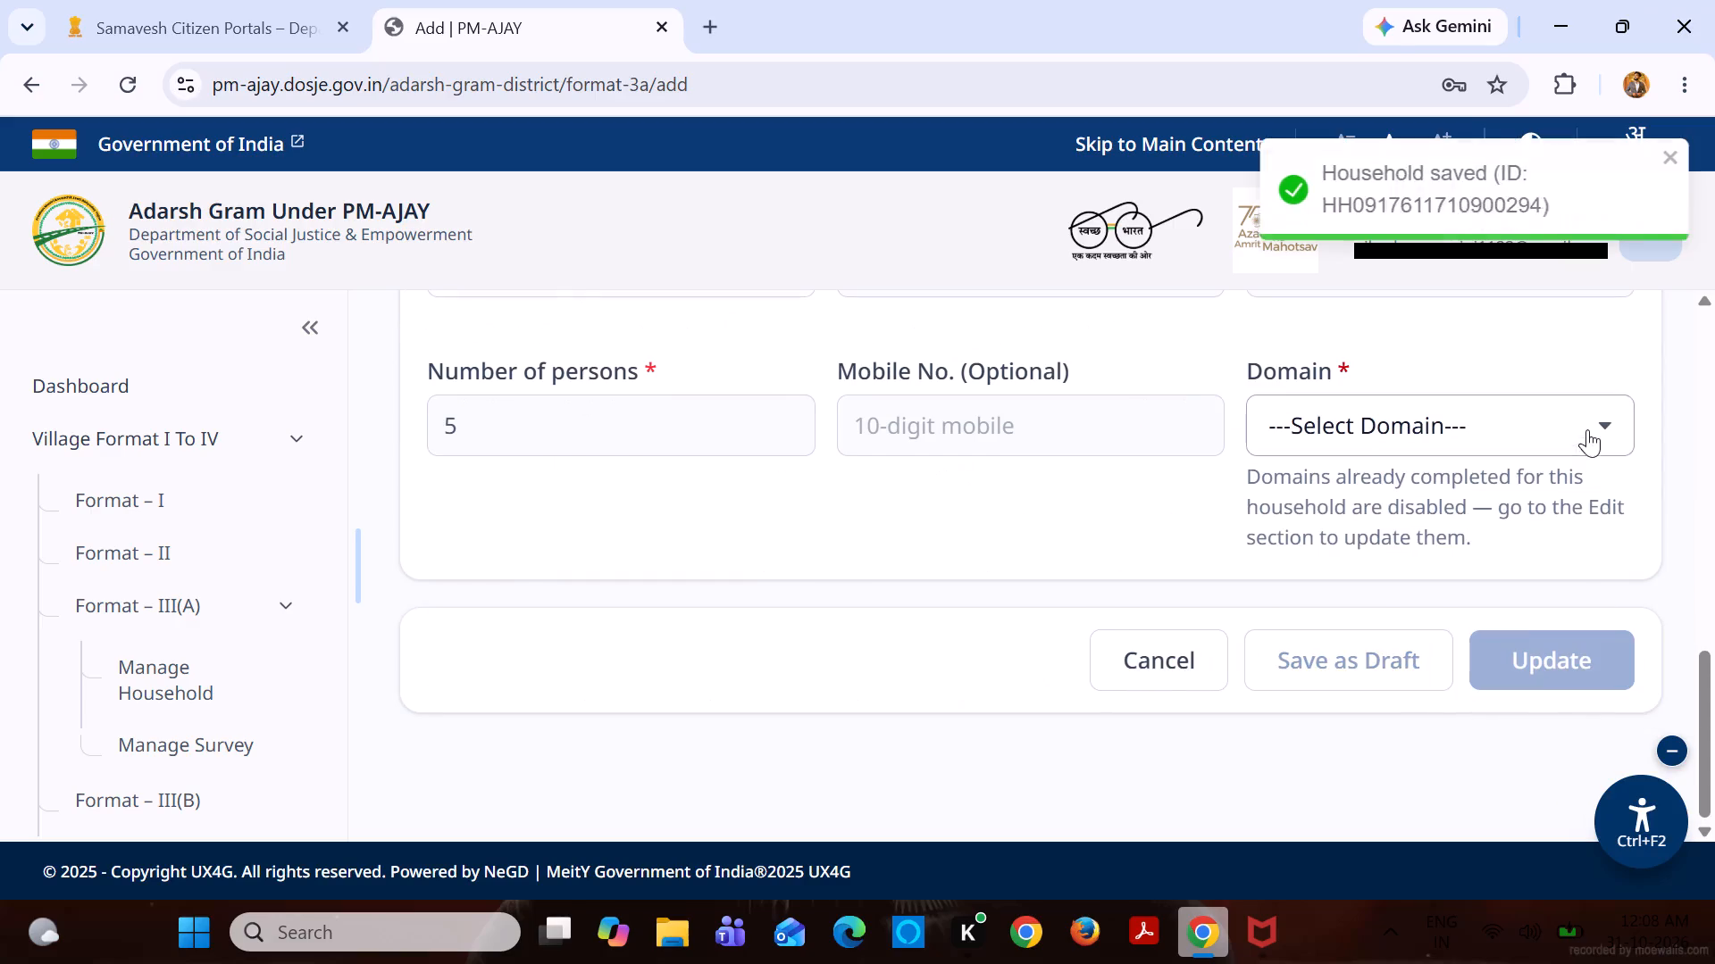
Select domain 8, Financial Inclusion, enter 0 for the Aadhaar, bank account, PMSBY and remaining person counts, and submit it.
click(1587, 411)
scroll(1488, 593, down, 3)
click(1329, 692)
scroll(1349, 666, down, 2)
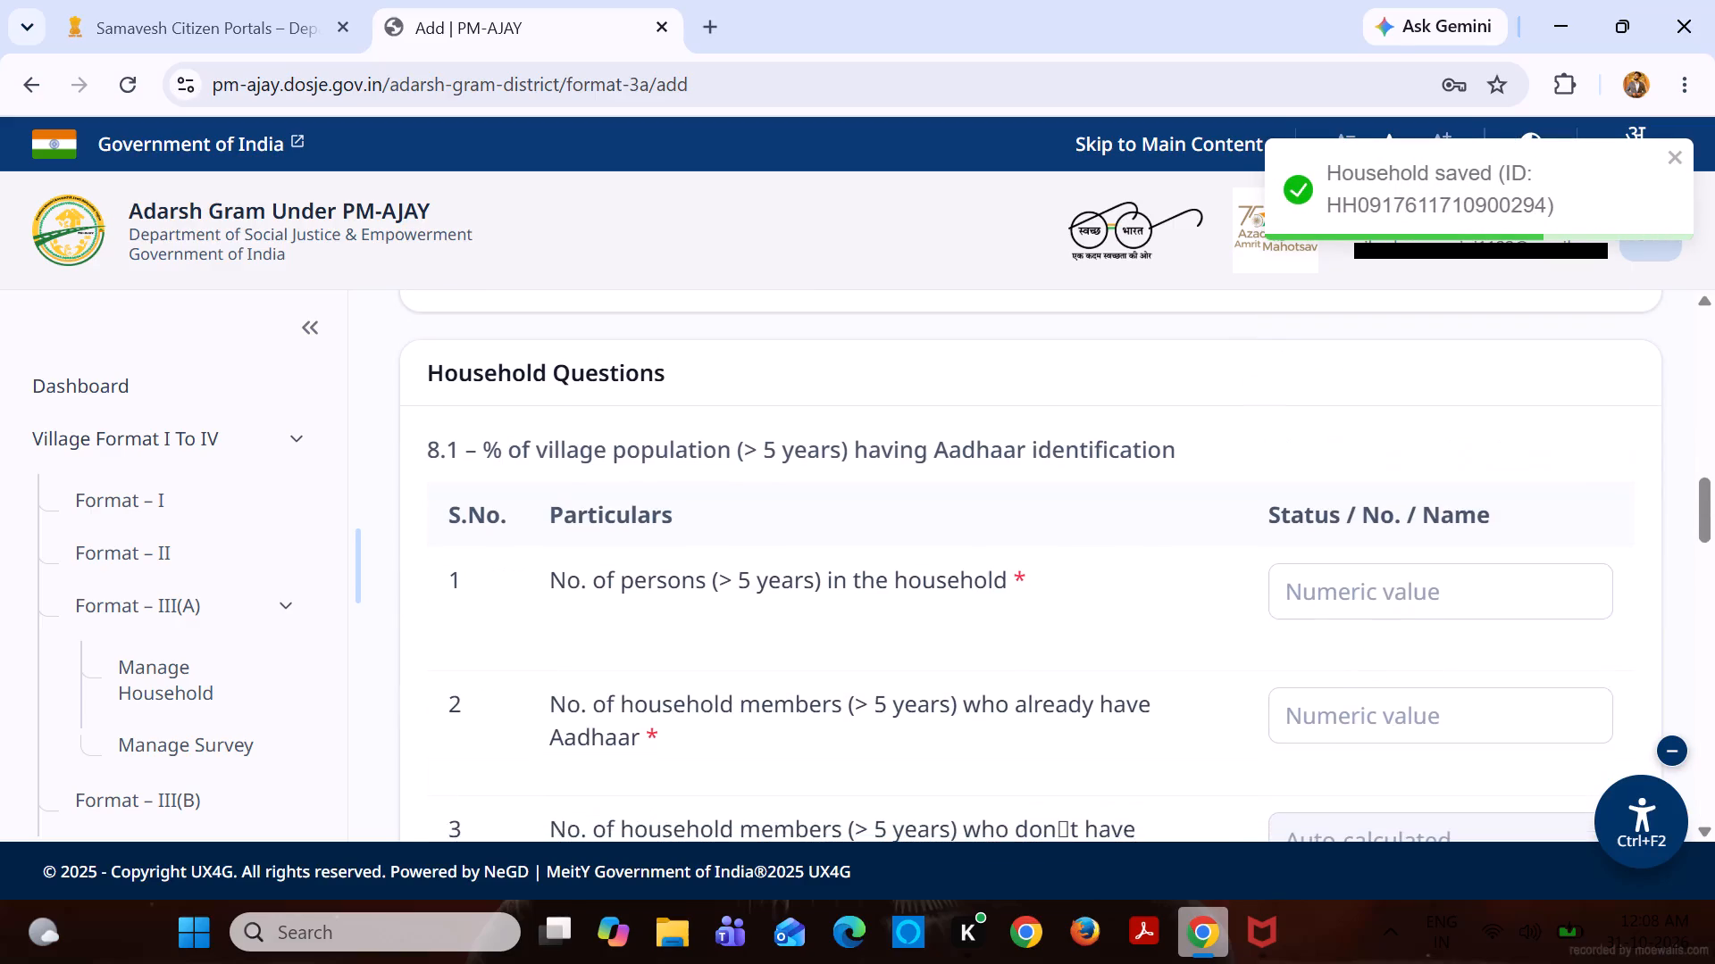
click(1443, 577)
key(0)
scroll(1445, 576, down, 2)
click(1450, 611)
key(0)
scroll(1450, 609, down, 2)
click(1465, 651)
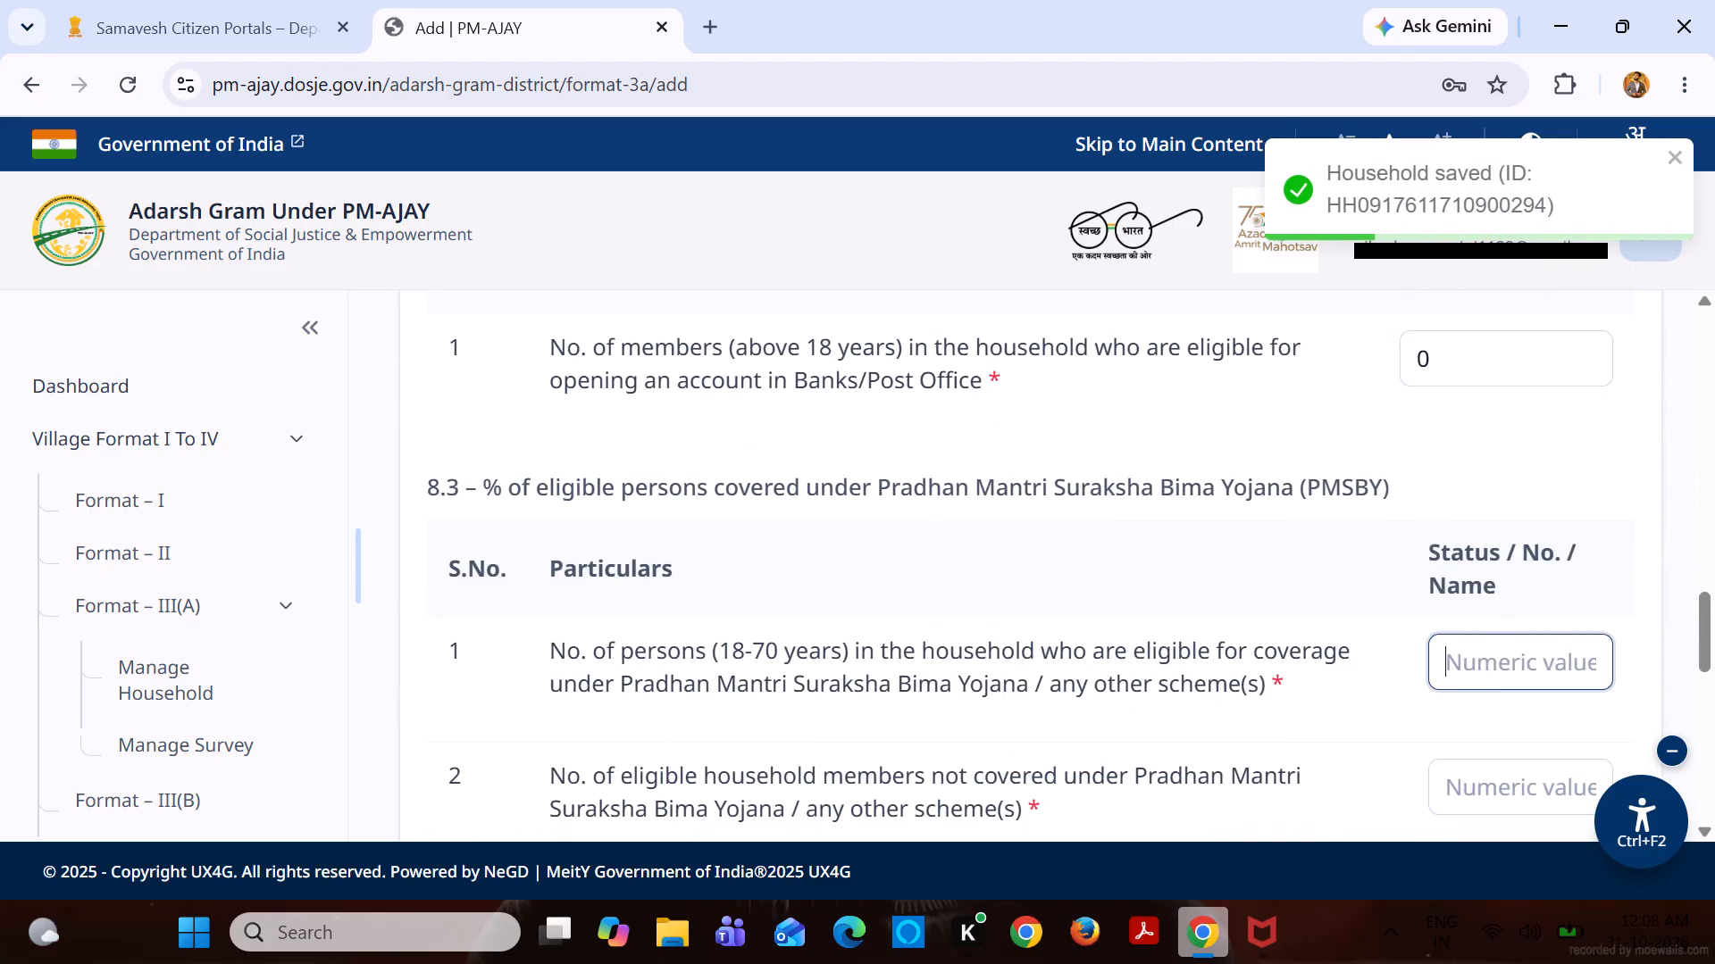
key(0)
scroll(1486, 641, down, 2)
click(1484, 680)
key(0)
scroll(1495, 661, down, 3)
click(1573, 660)
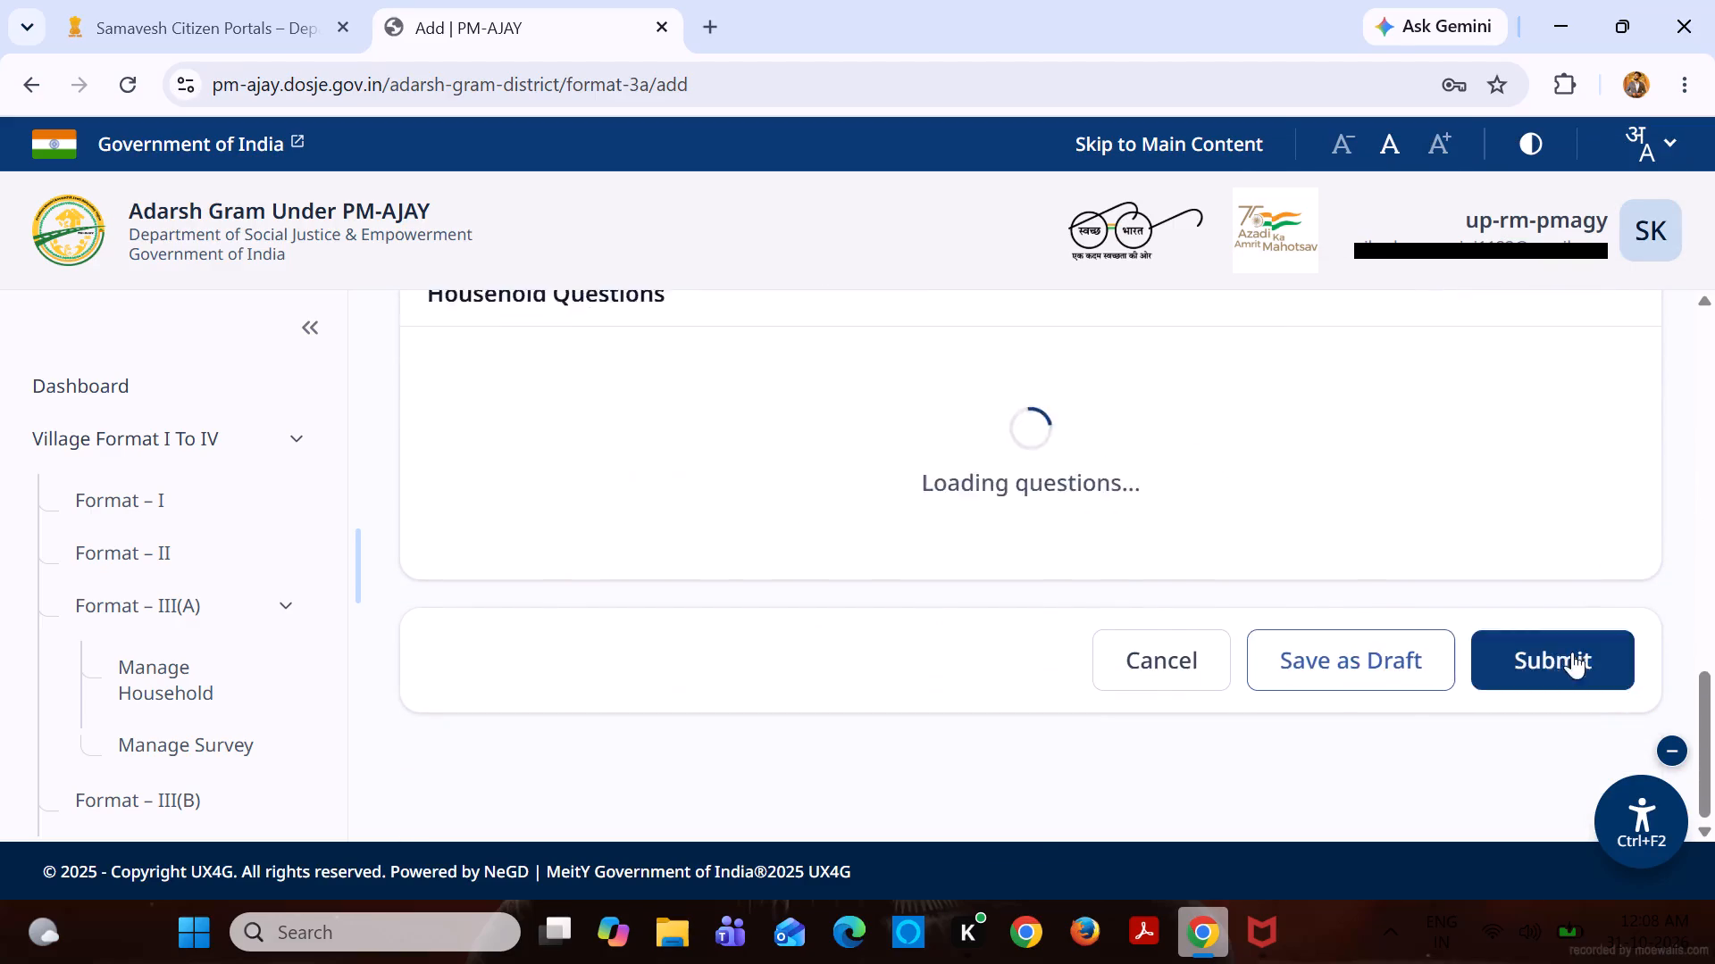
Select domain 9, Digitization, enter 0 household members eligible for PMGDISHA training, and submit it.
click(1582, 414)
scroll(1502, 594, down, 3)
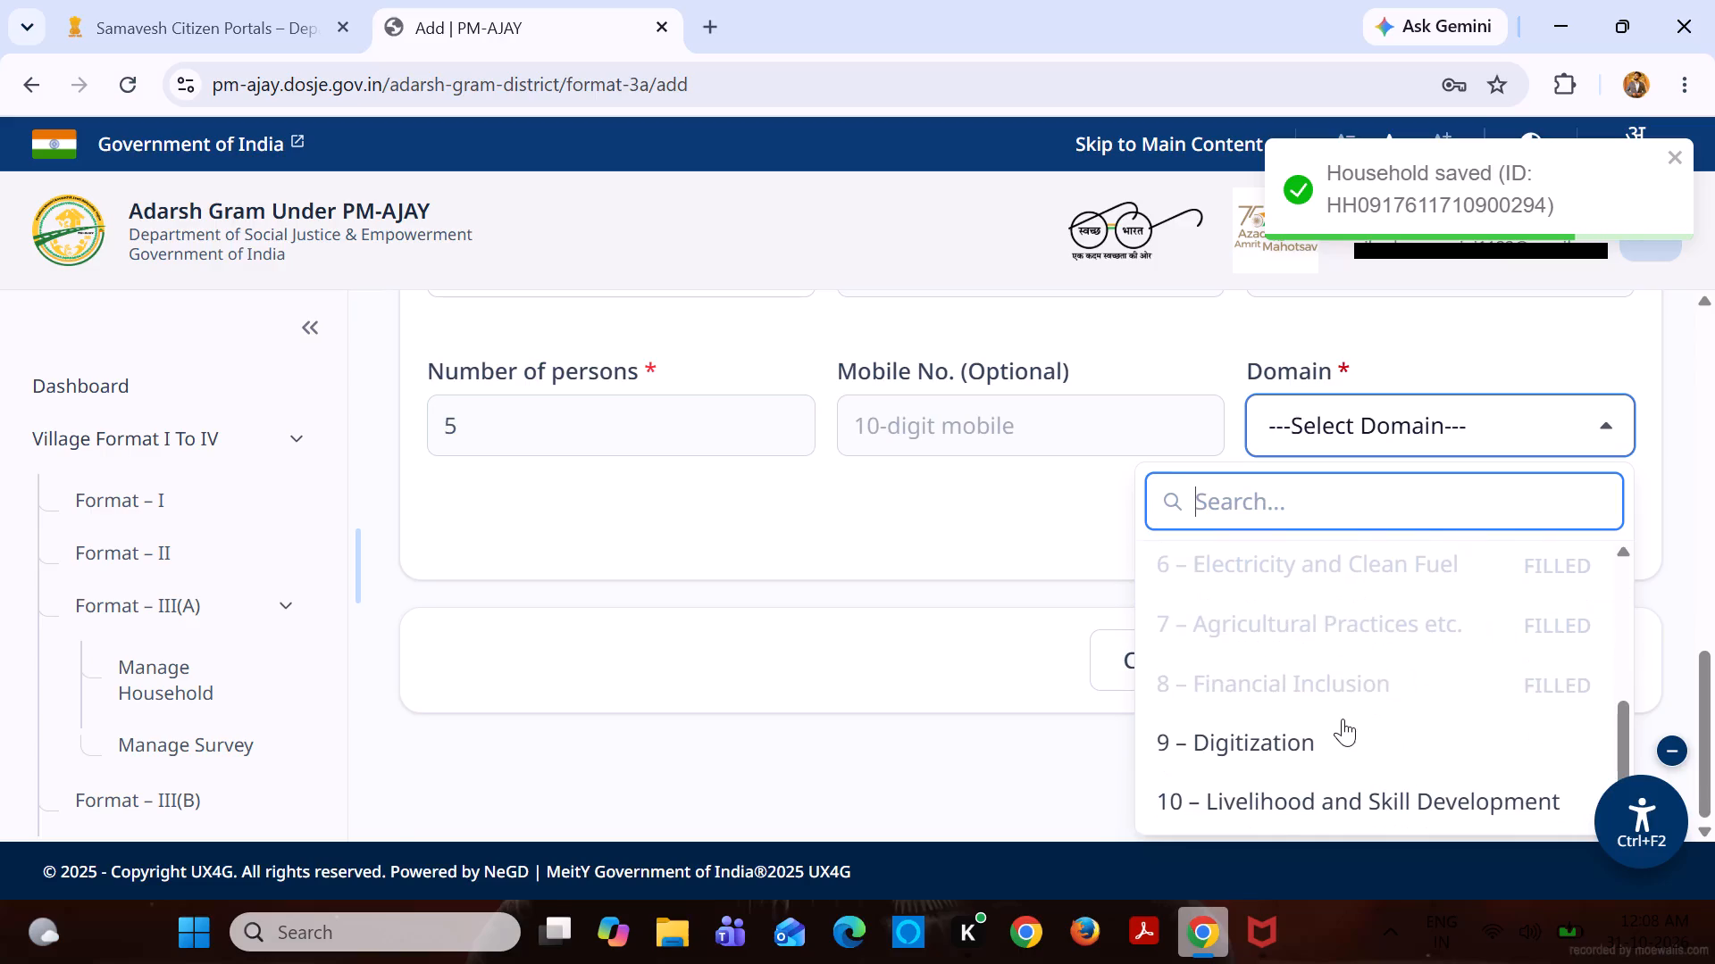
click(1343, 719)
scroll(1399, 654, down, 2)
click(1453, 607)
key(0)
scroll(1462, 613, down, 2)
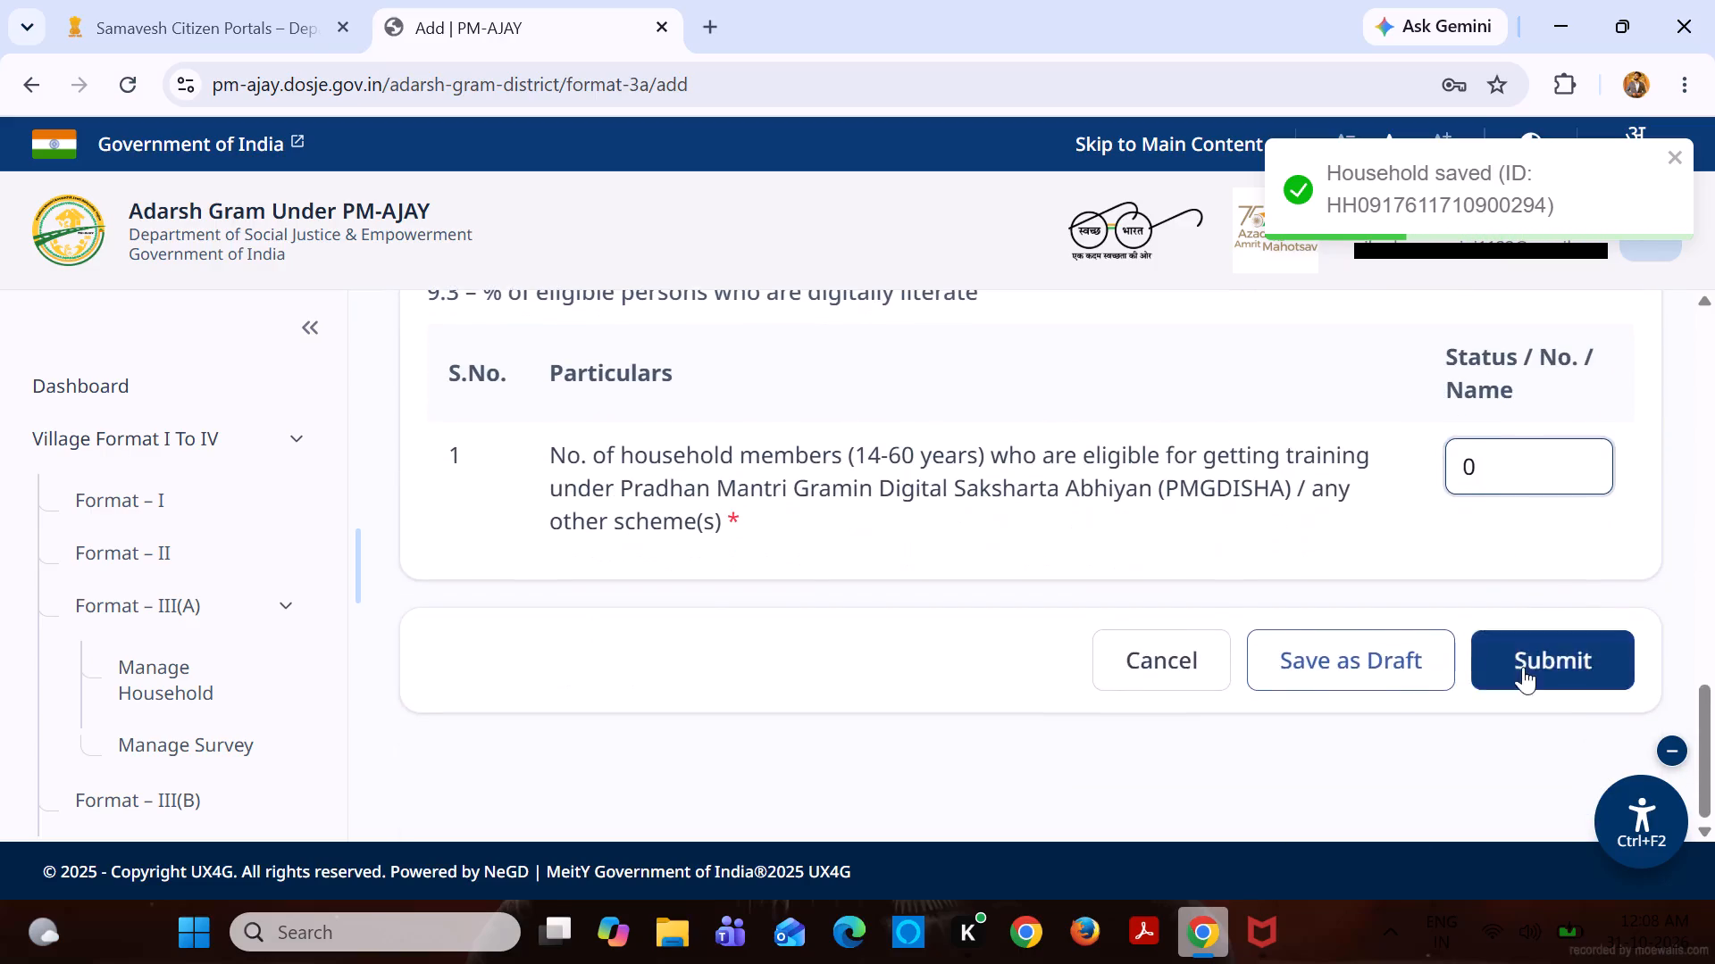
click(1523, 667)
Select domain 10, Livelihood and Skill Development, enter 0 youth eligible for skill training and bank linked loans, answer Yes to SHG membership, and submit it.
click(1552, 428)
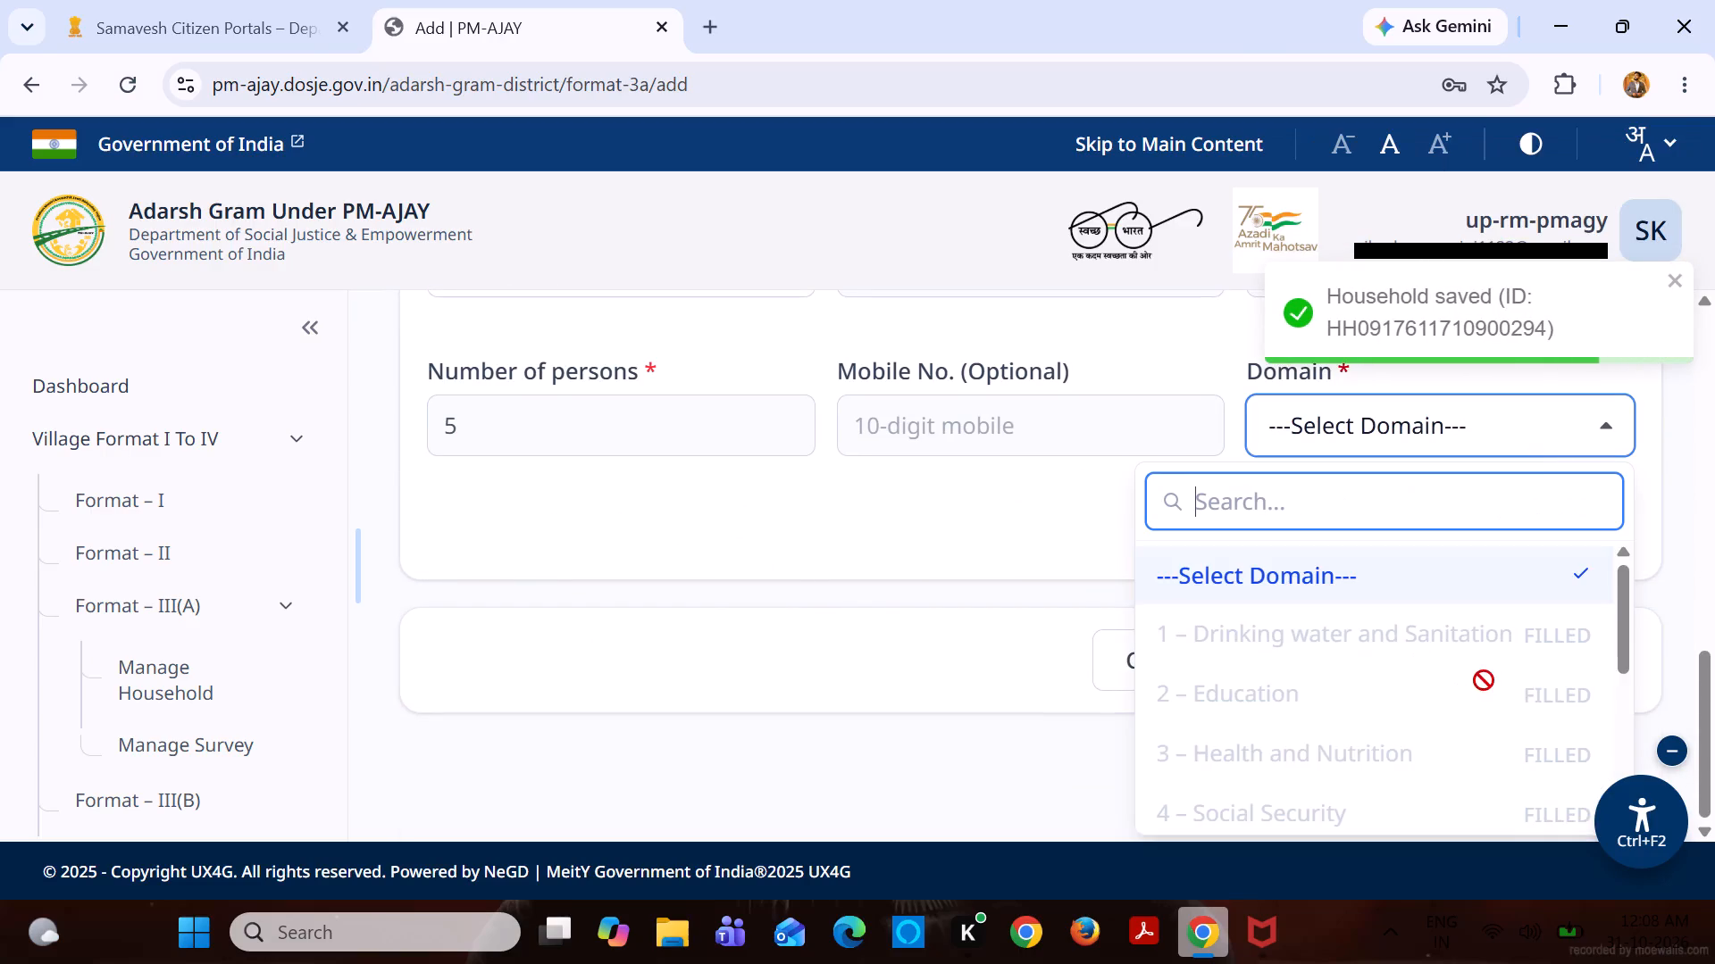
scroll(1484, 678, down, 6)
click(1418, 777)
scroll(1520, 683, down, 3)
click(1505, 452)
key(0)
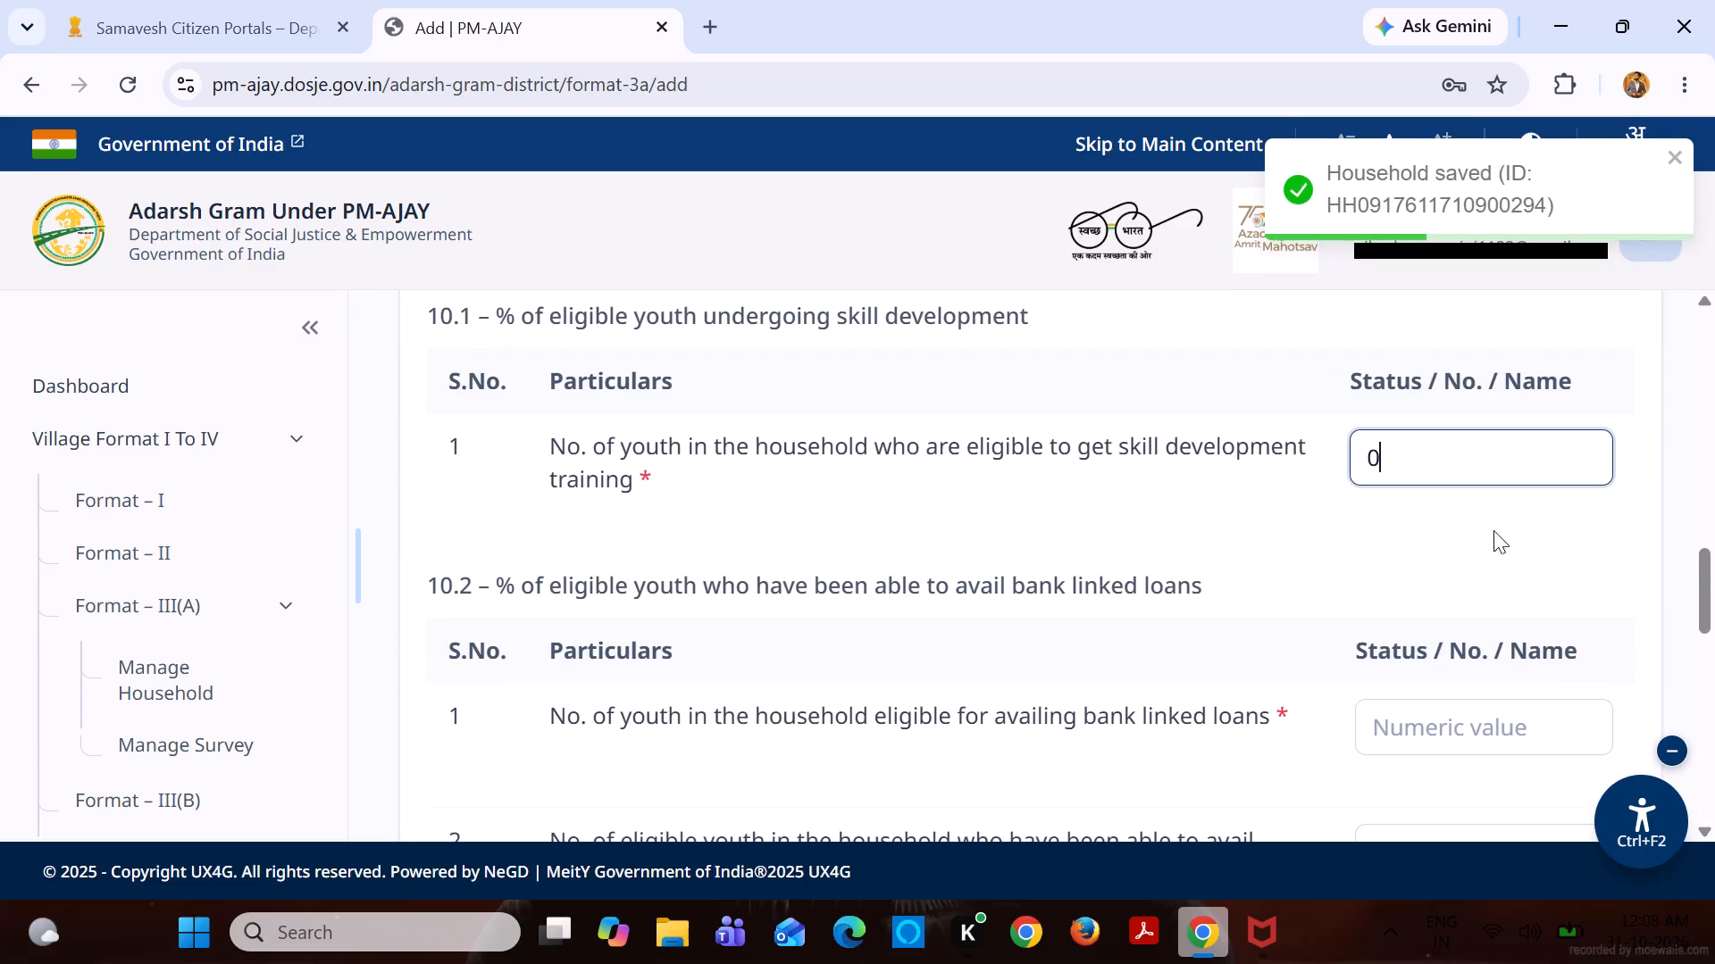
click(1459, 735)
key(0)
scroll(1468, 713, down, 3)
click(1520, 578)
click(1447, 657)
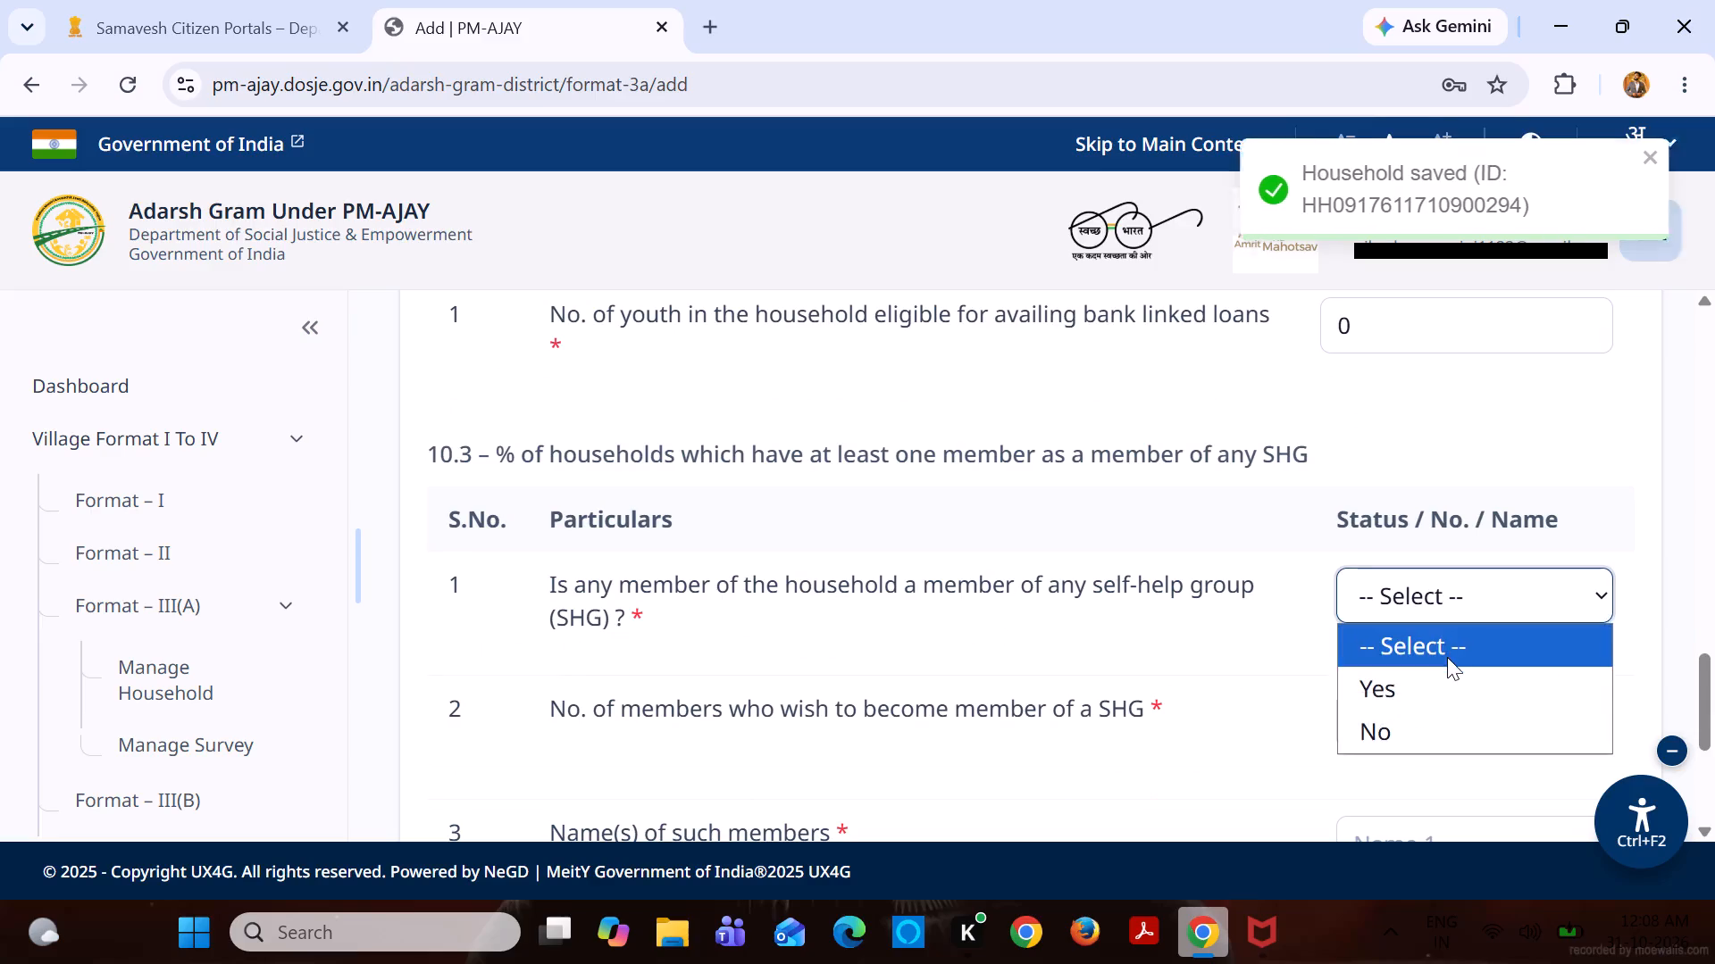
click(1474, 590)
click(1414, 694)
scroll(1481, 628, down, 2)
click(1556, 671)
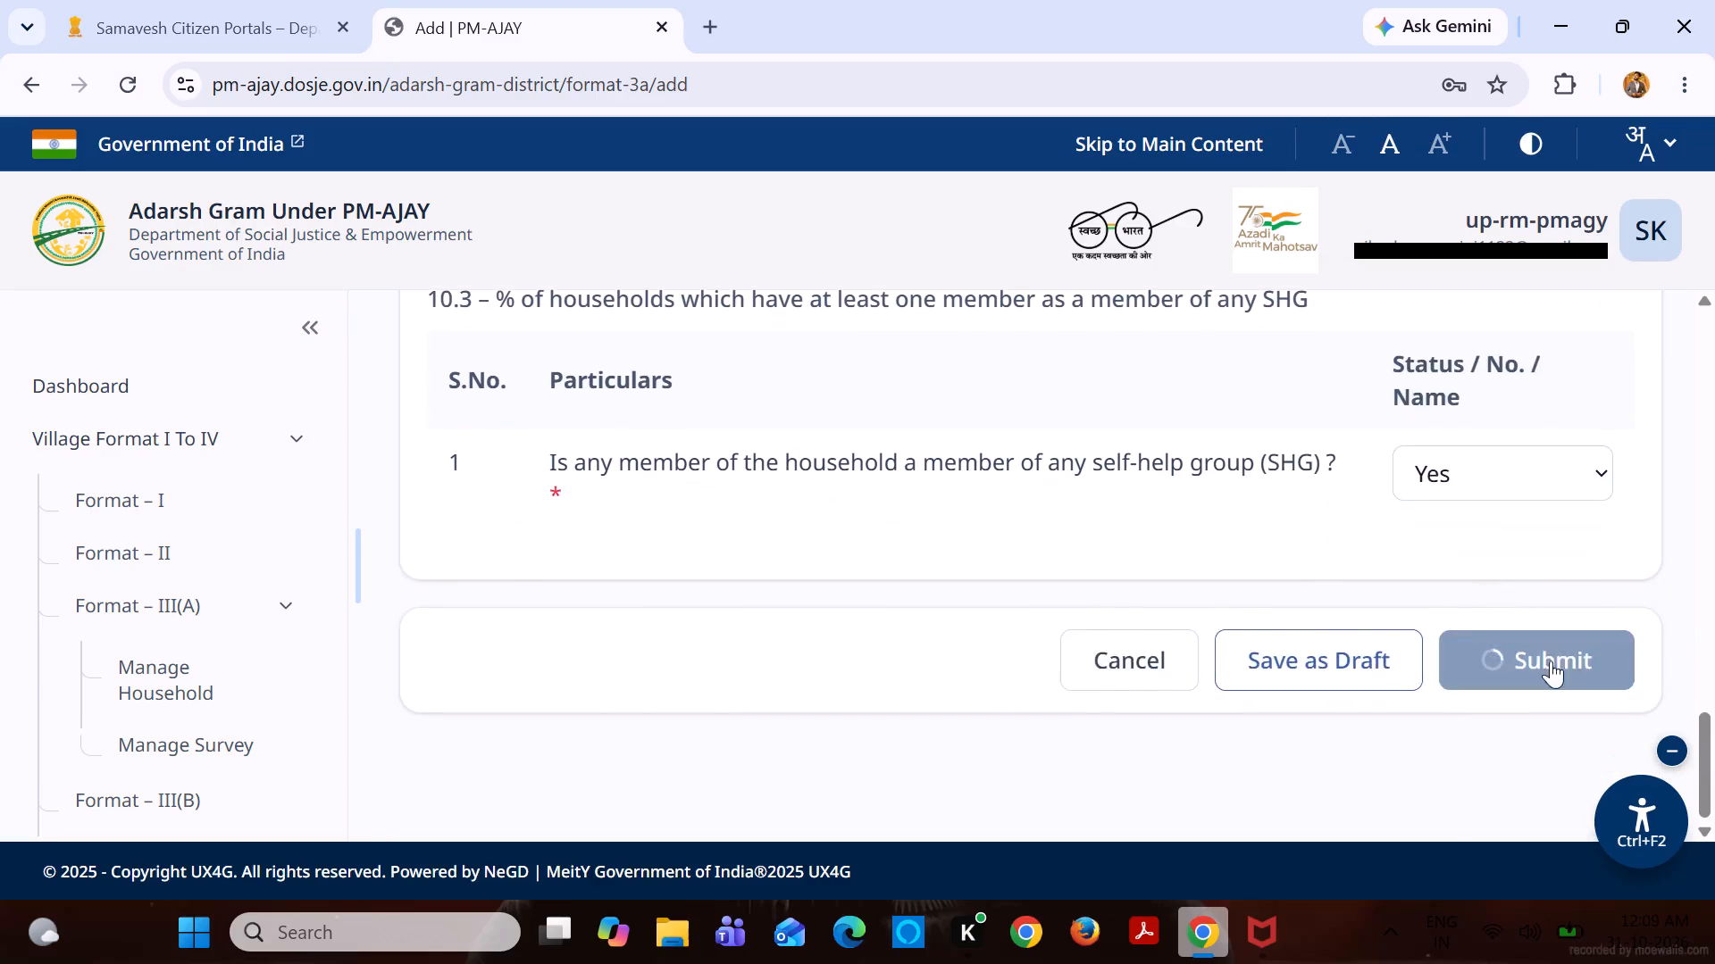
Reload the status of the monitorable indicators at the top of the household form until it loads.
scroll(1476, 553, up, 3)
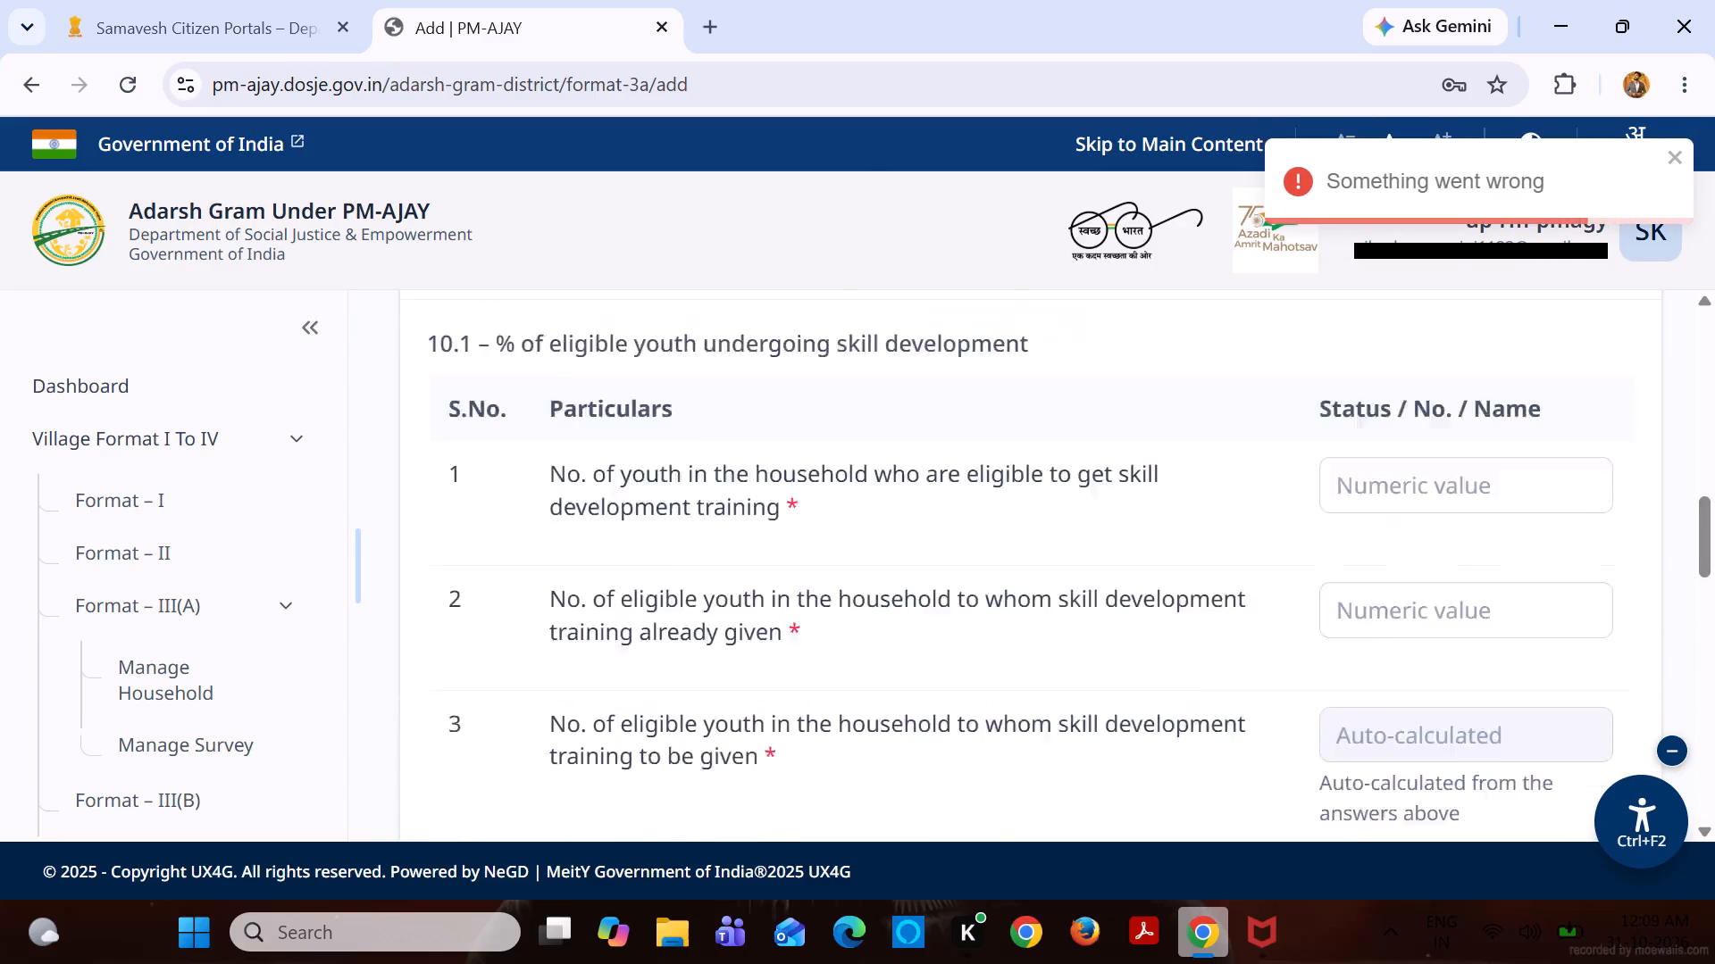
scroll(1476, 553, up, 10)
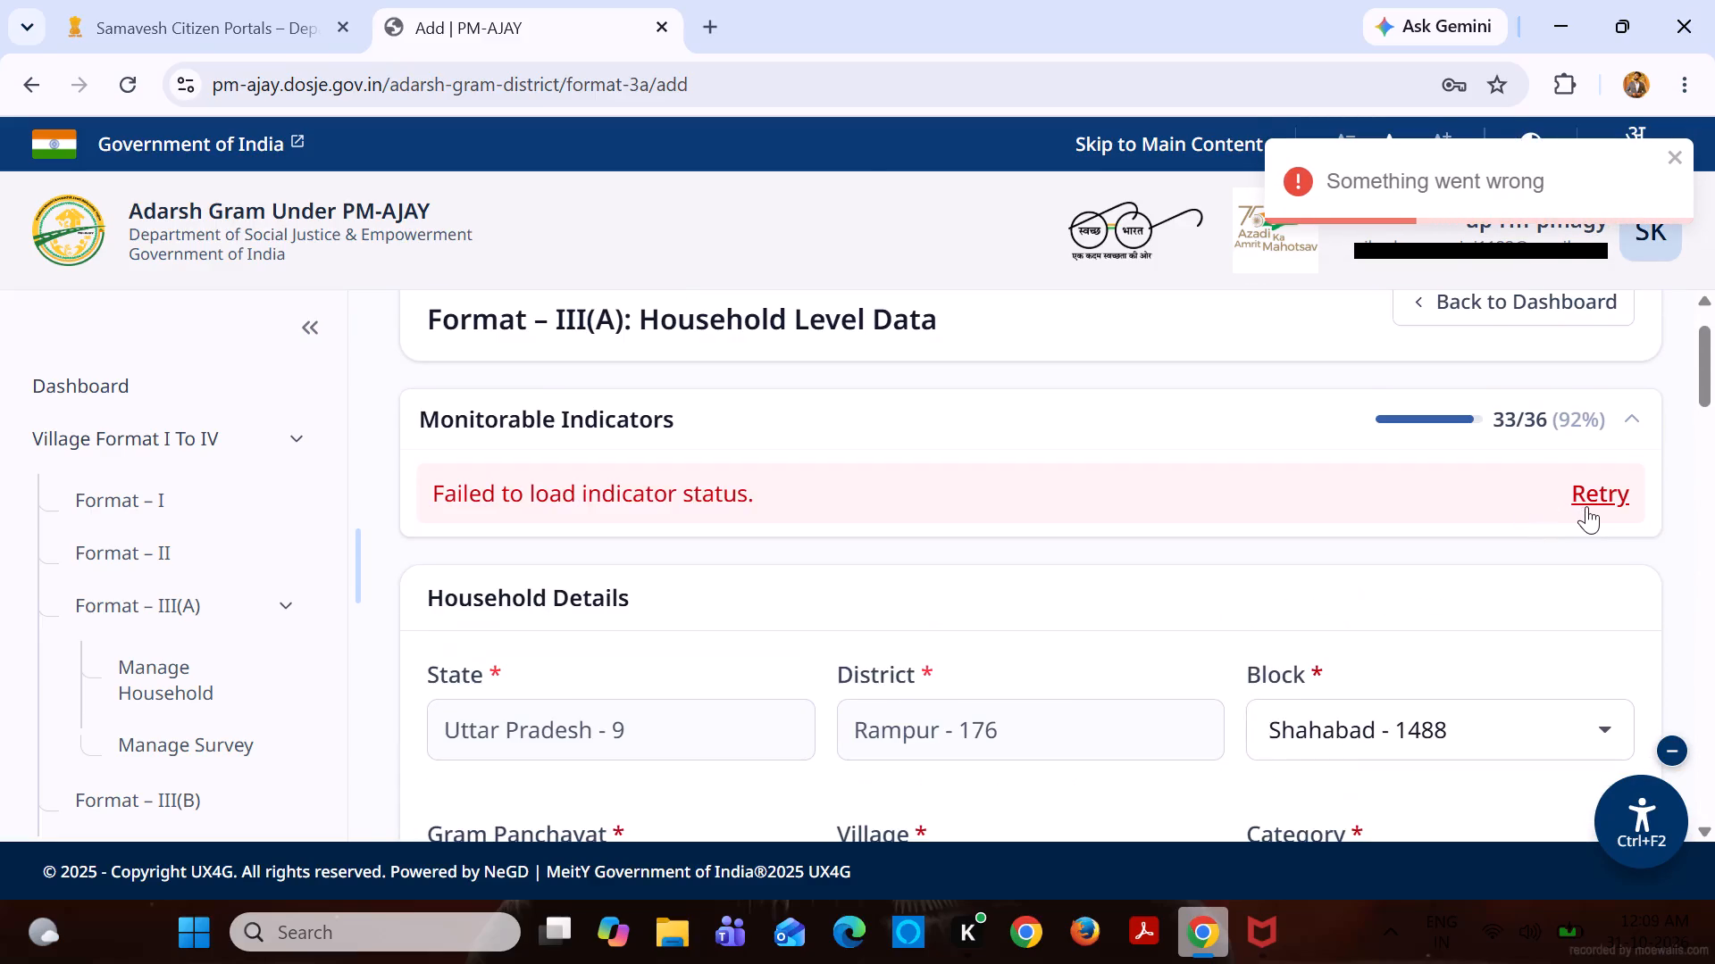
click(1586, 506)
click(1590, 495)
triple_click(1590, 495)
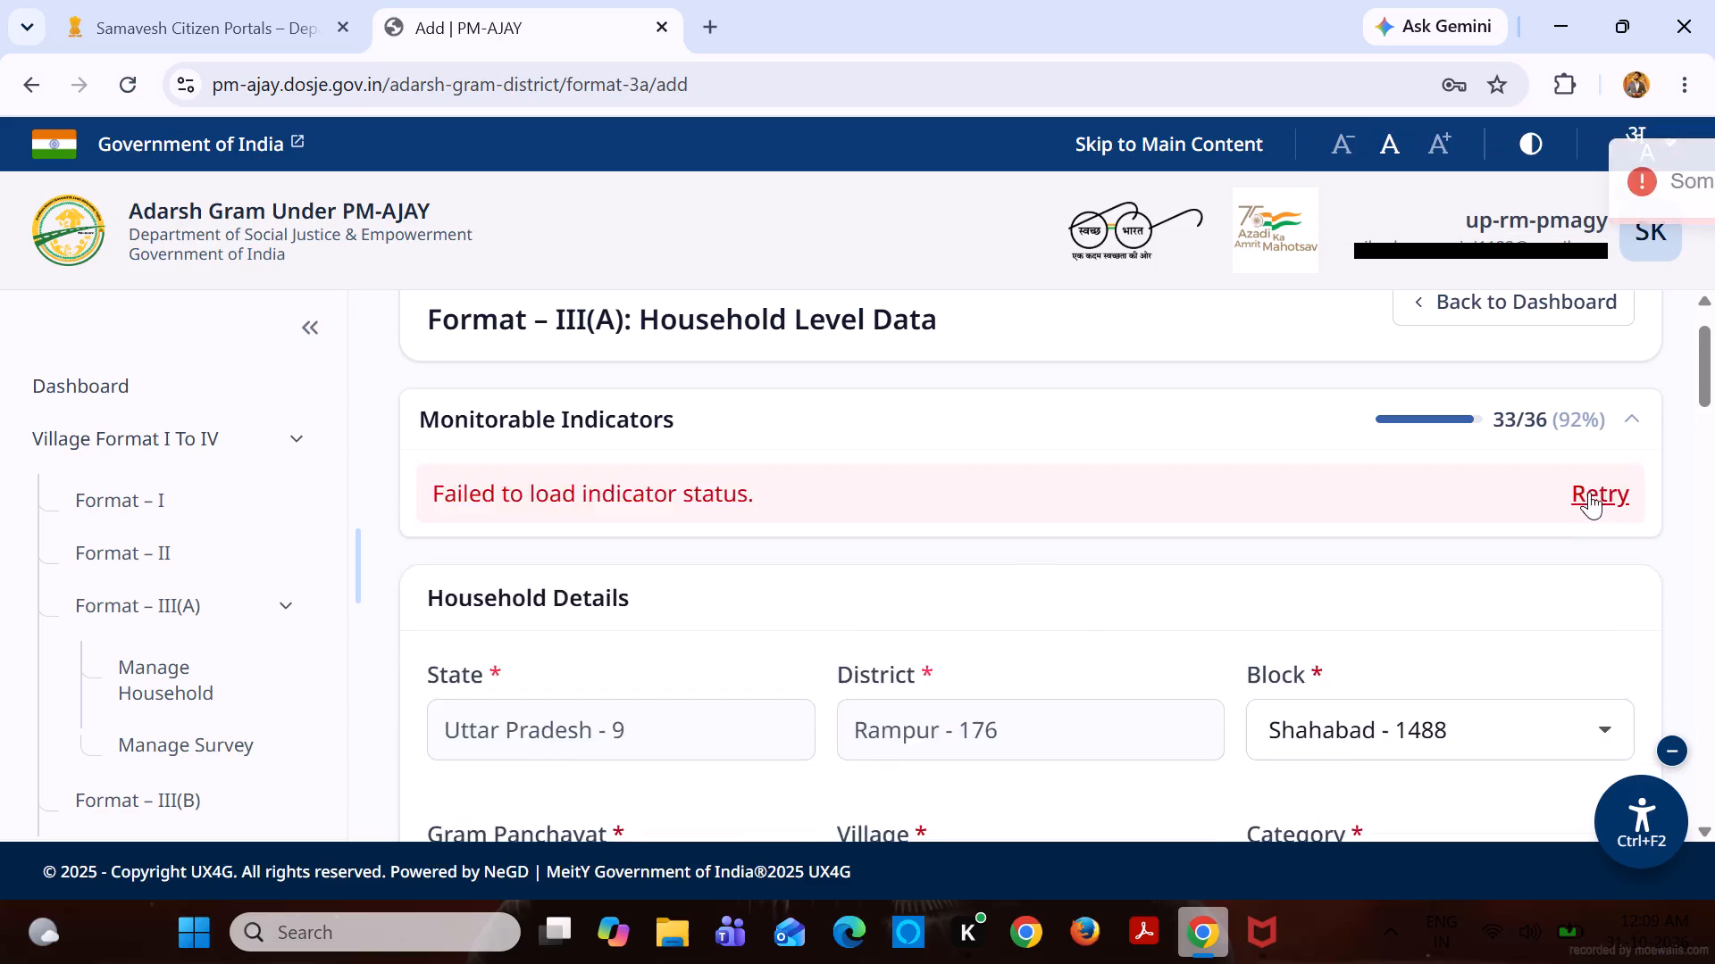
double_click(1586, 486)
triple_click(1586, 486)
triple_click(1586, 486)
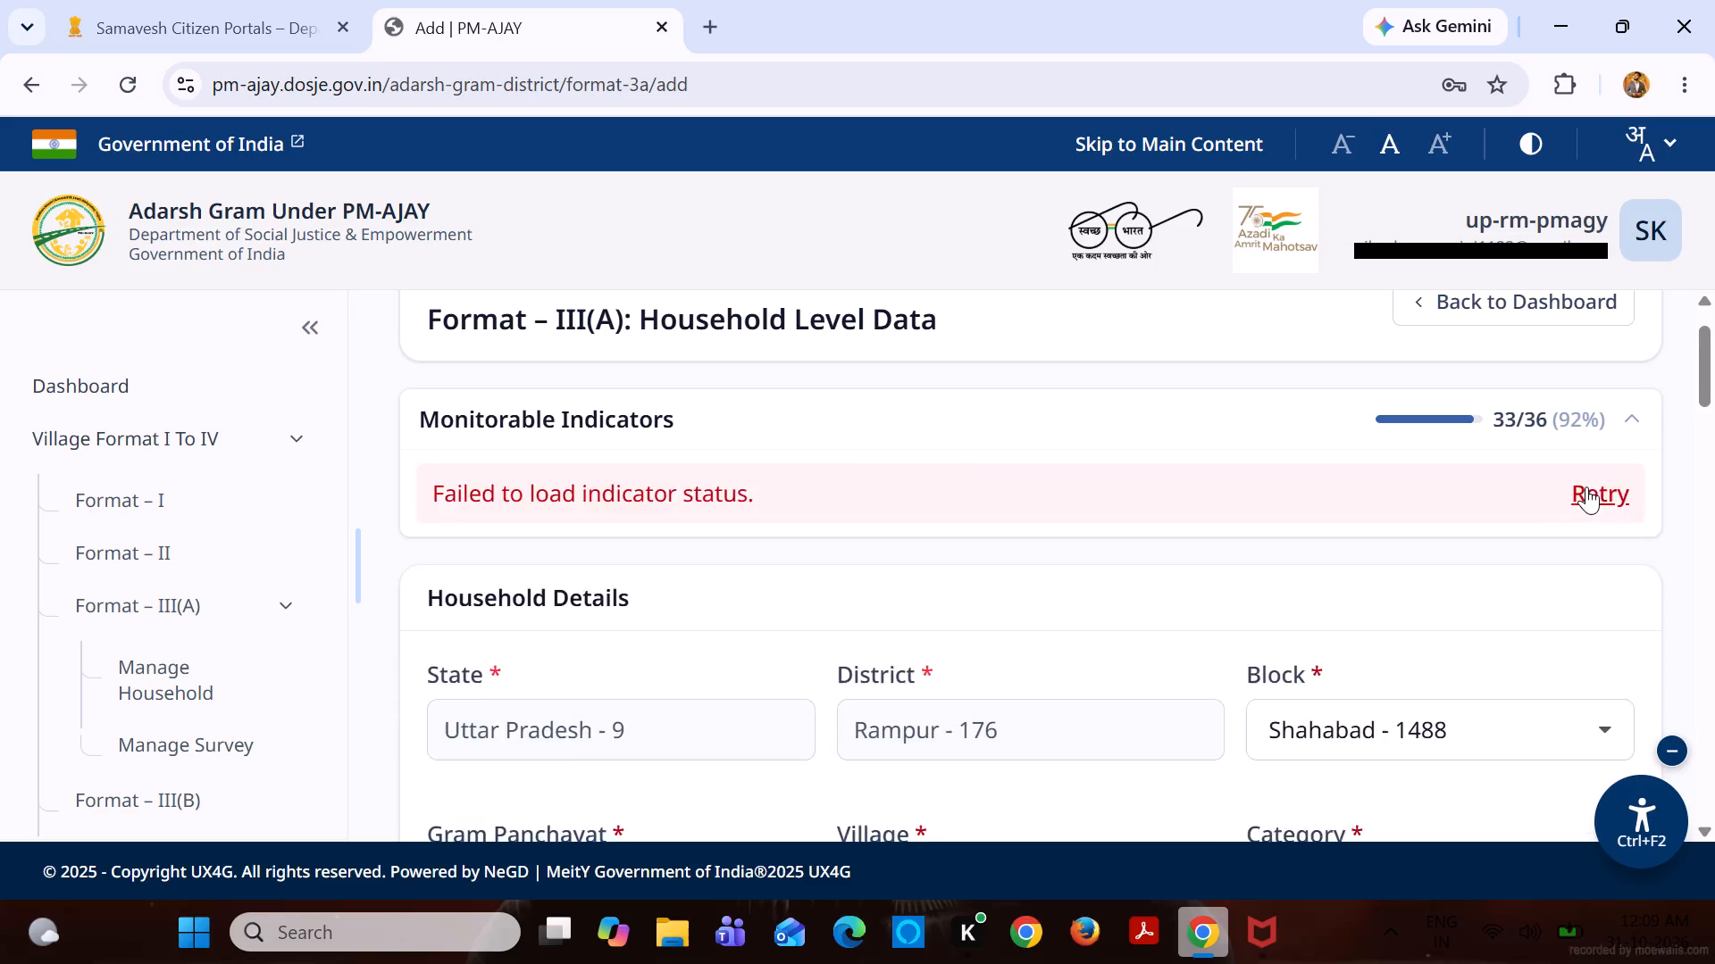
click(1586, 486)
triple_click(1620, 499)
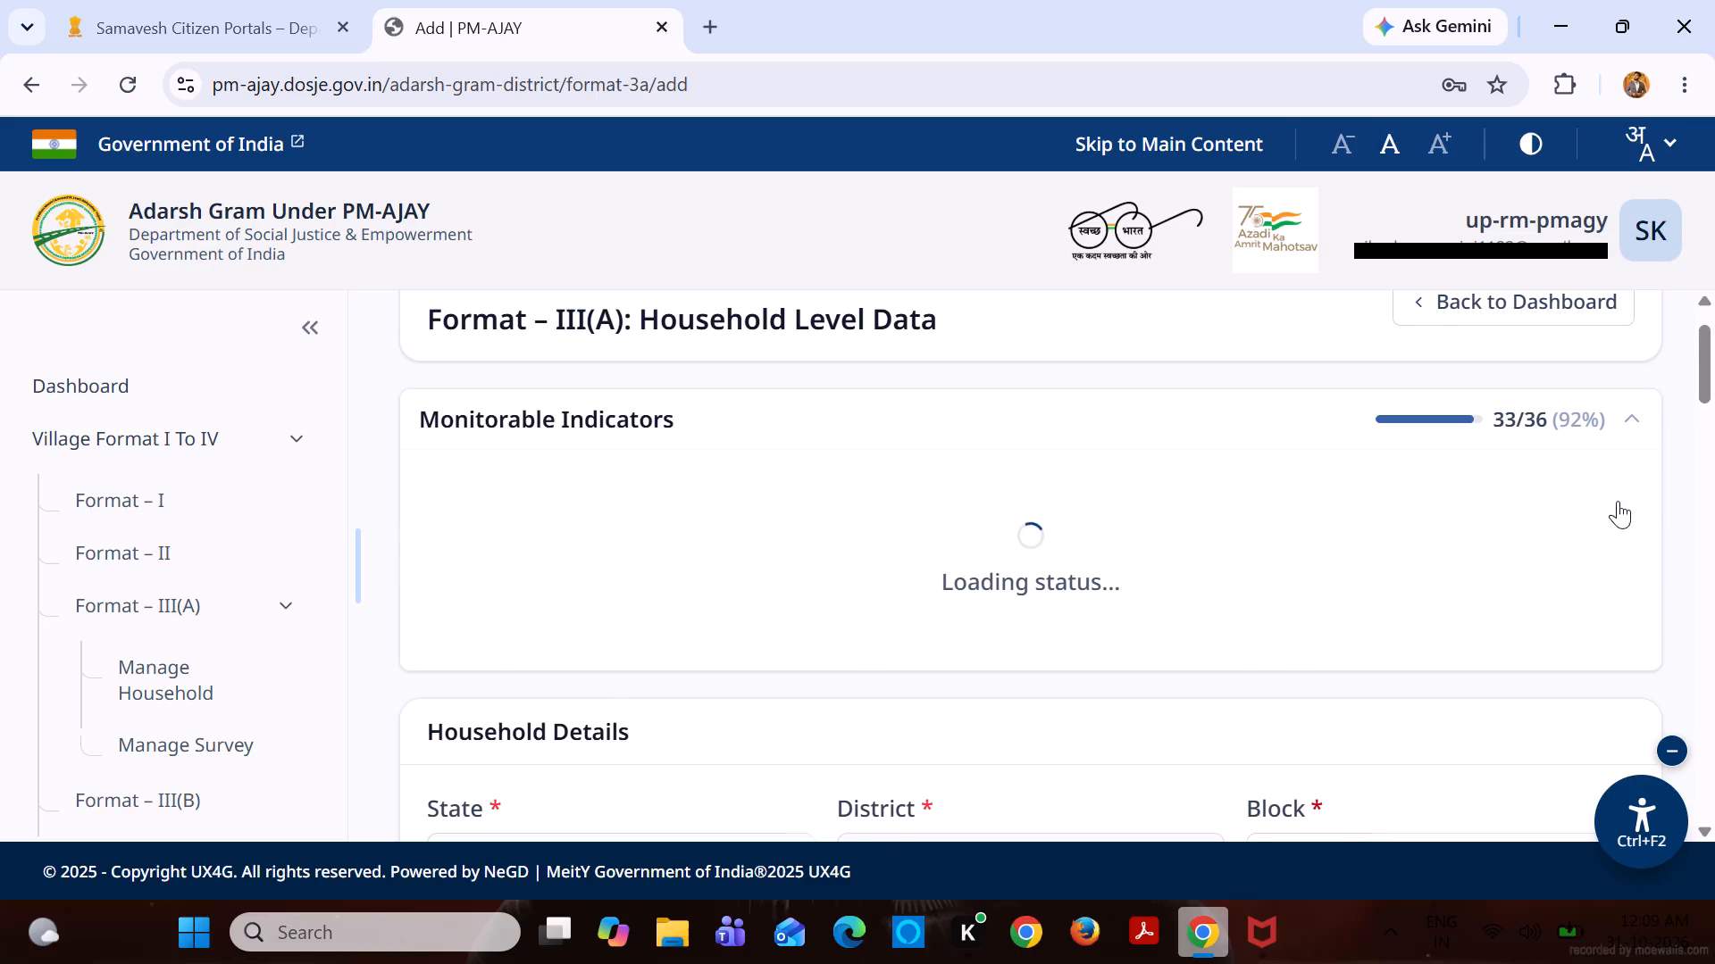
triple_click(1611, 500)
triple_click(1609, 496)
double_click(1607, 496)
triple_click(1599, 496)
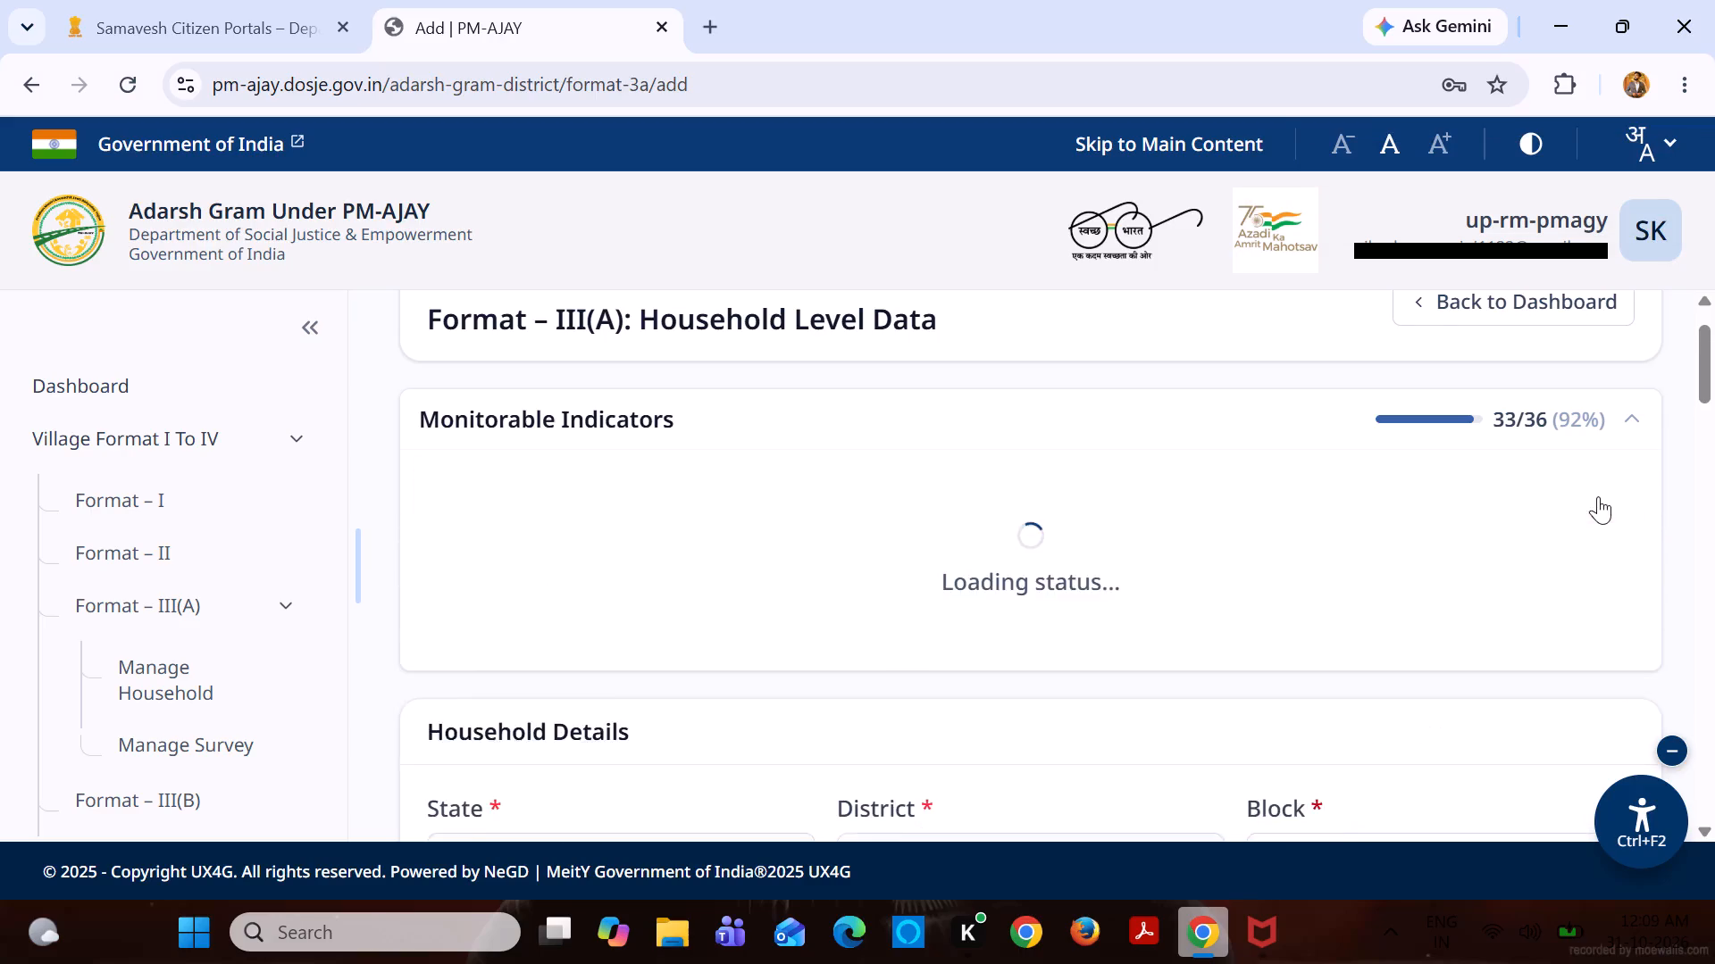
triple_click(1596, 496)
triple_click(1596, 497)
triple_click(1596, 497)
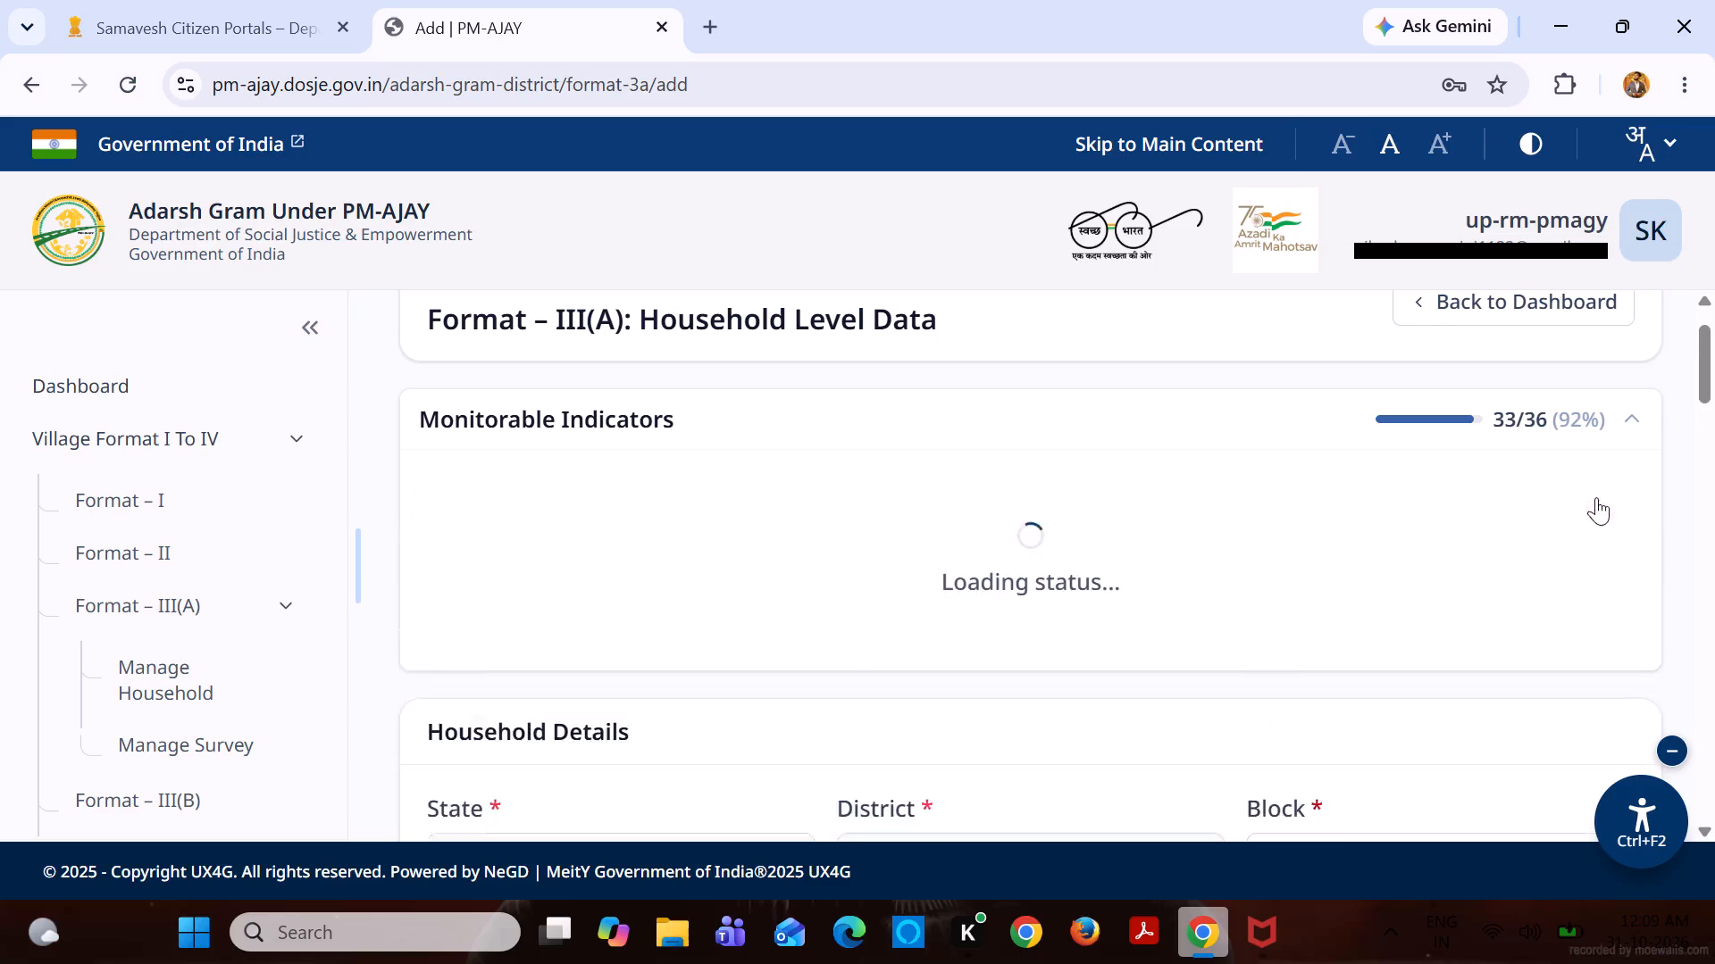
triple_click(1596, 497)
triple_click(1596, 497)
click(1596, 497)
click(1596, 497)
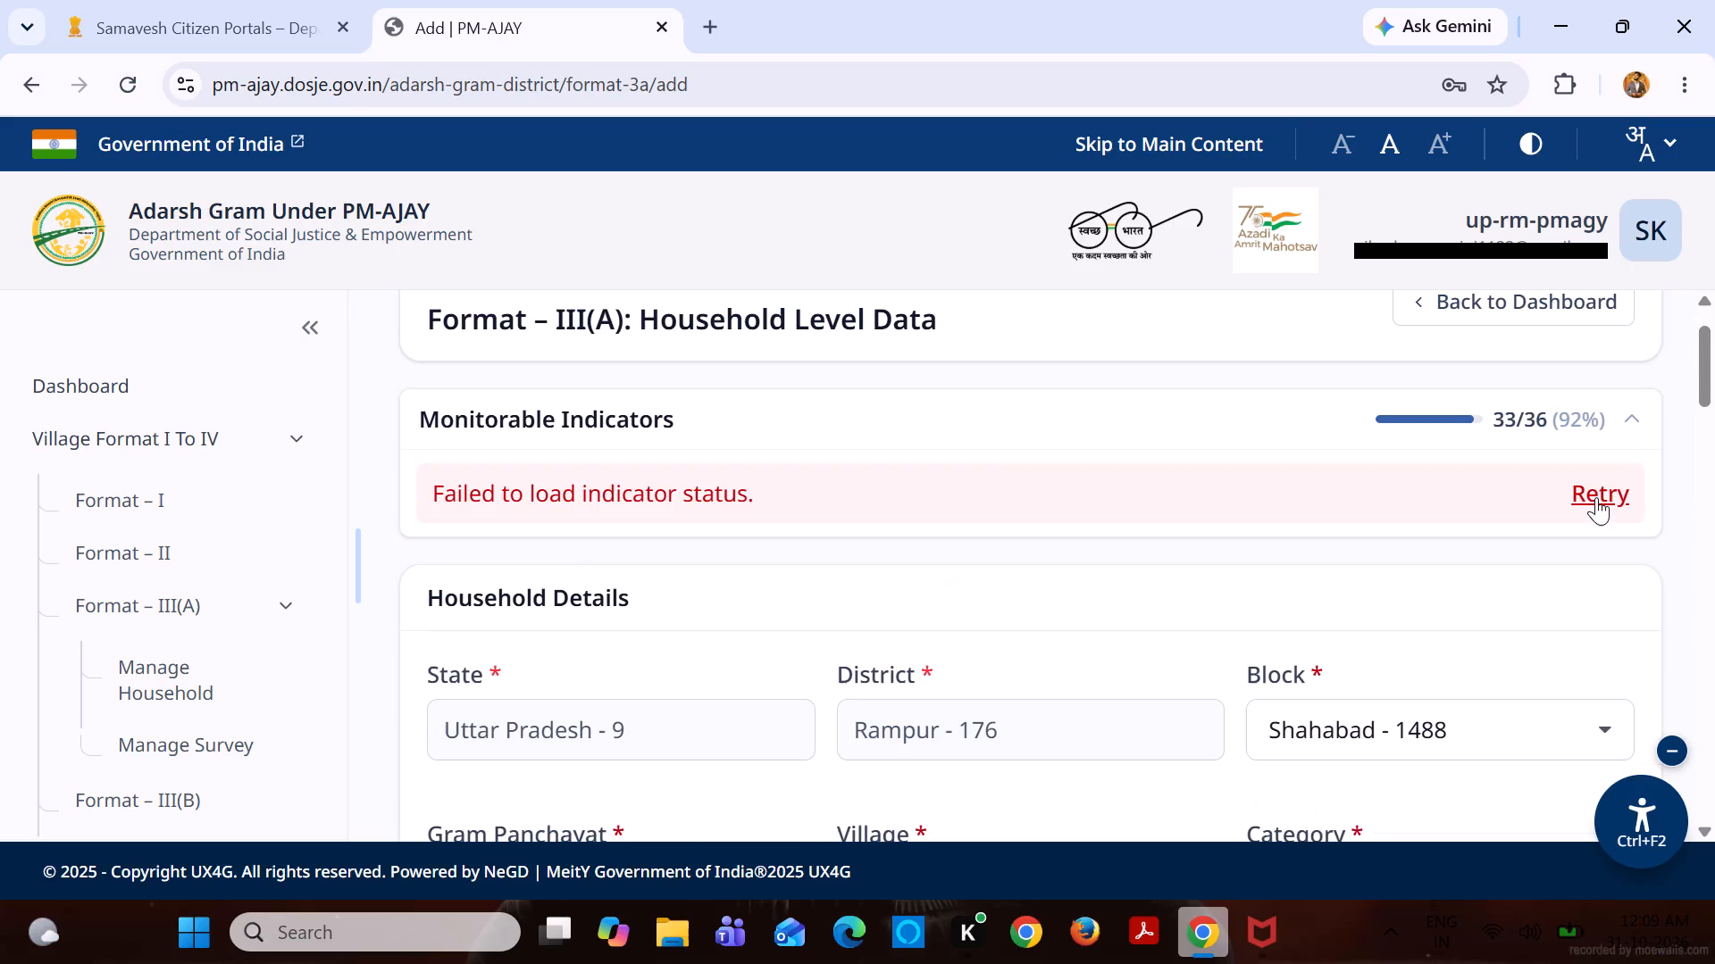
click(1596, 497)
triple_click(1596, 497)
triple_click(1596, 497)
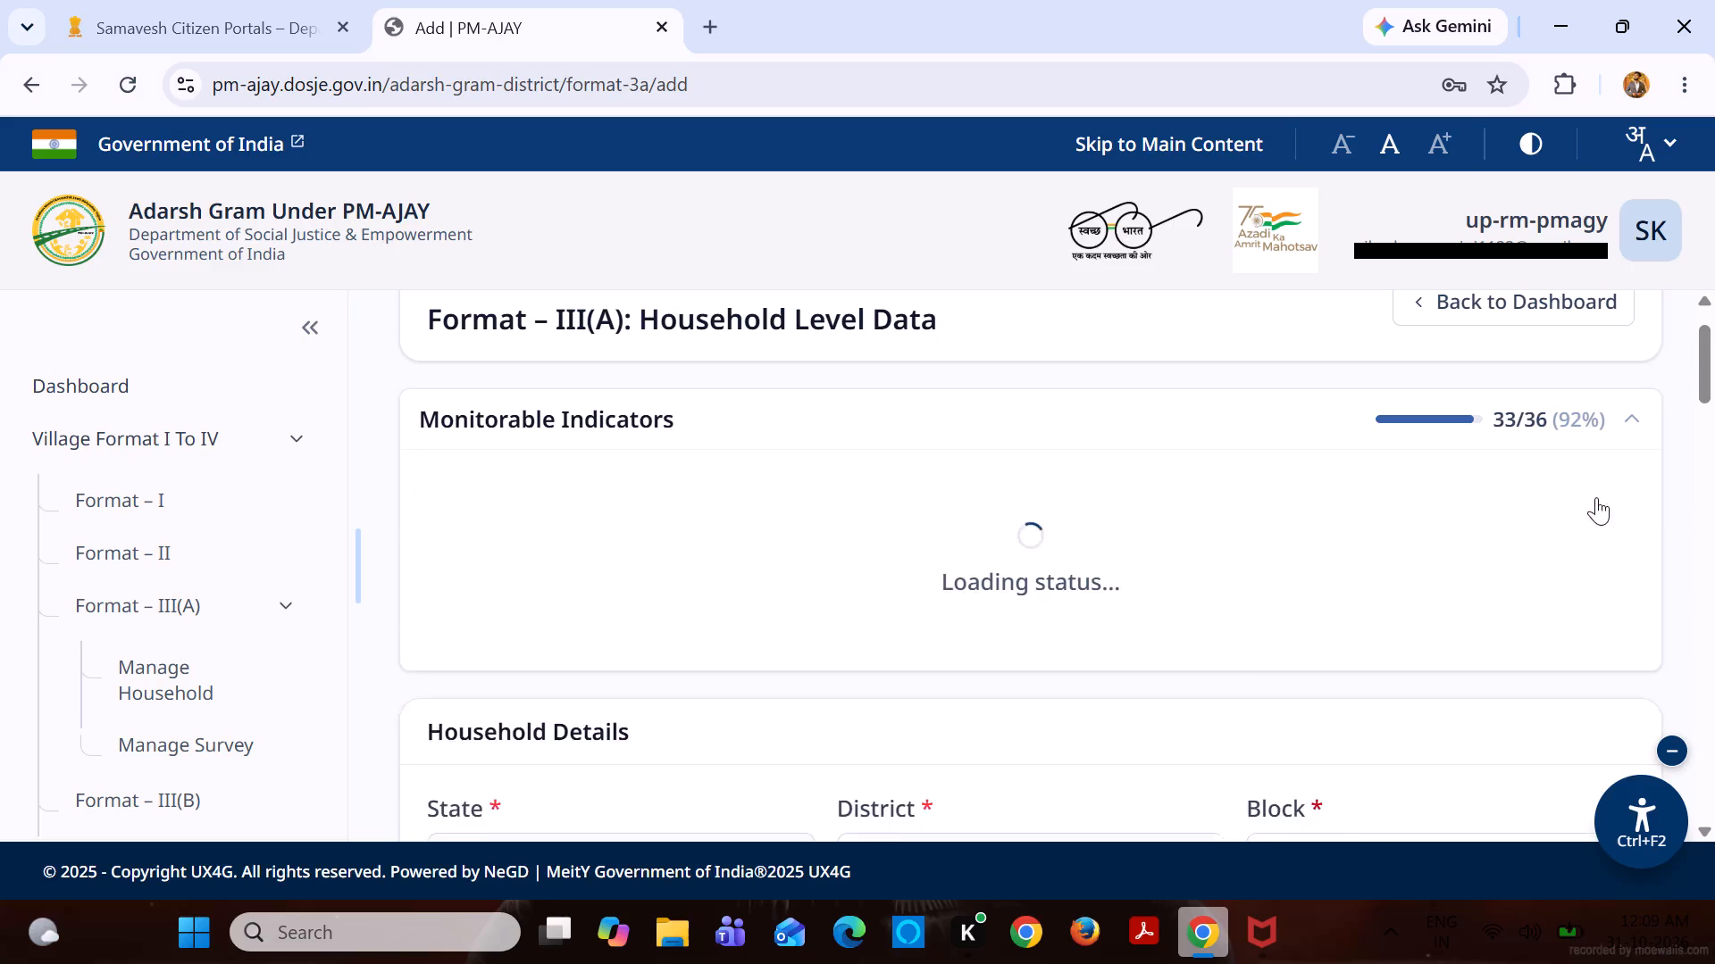
double_click(1596, 497)
Review the household details and the domain list of house 294 for any domain still unfilled.
scroll(1596, 499, down, 1)
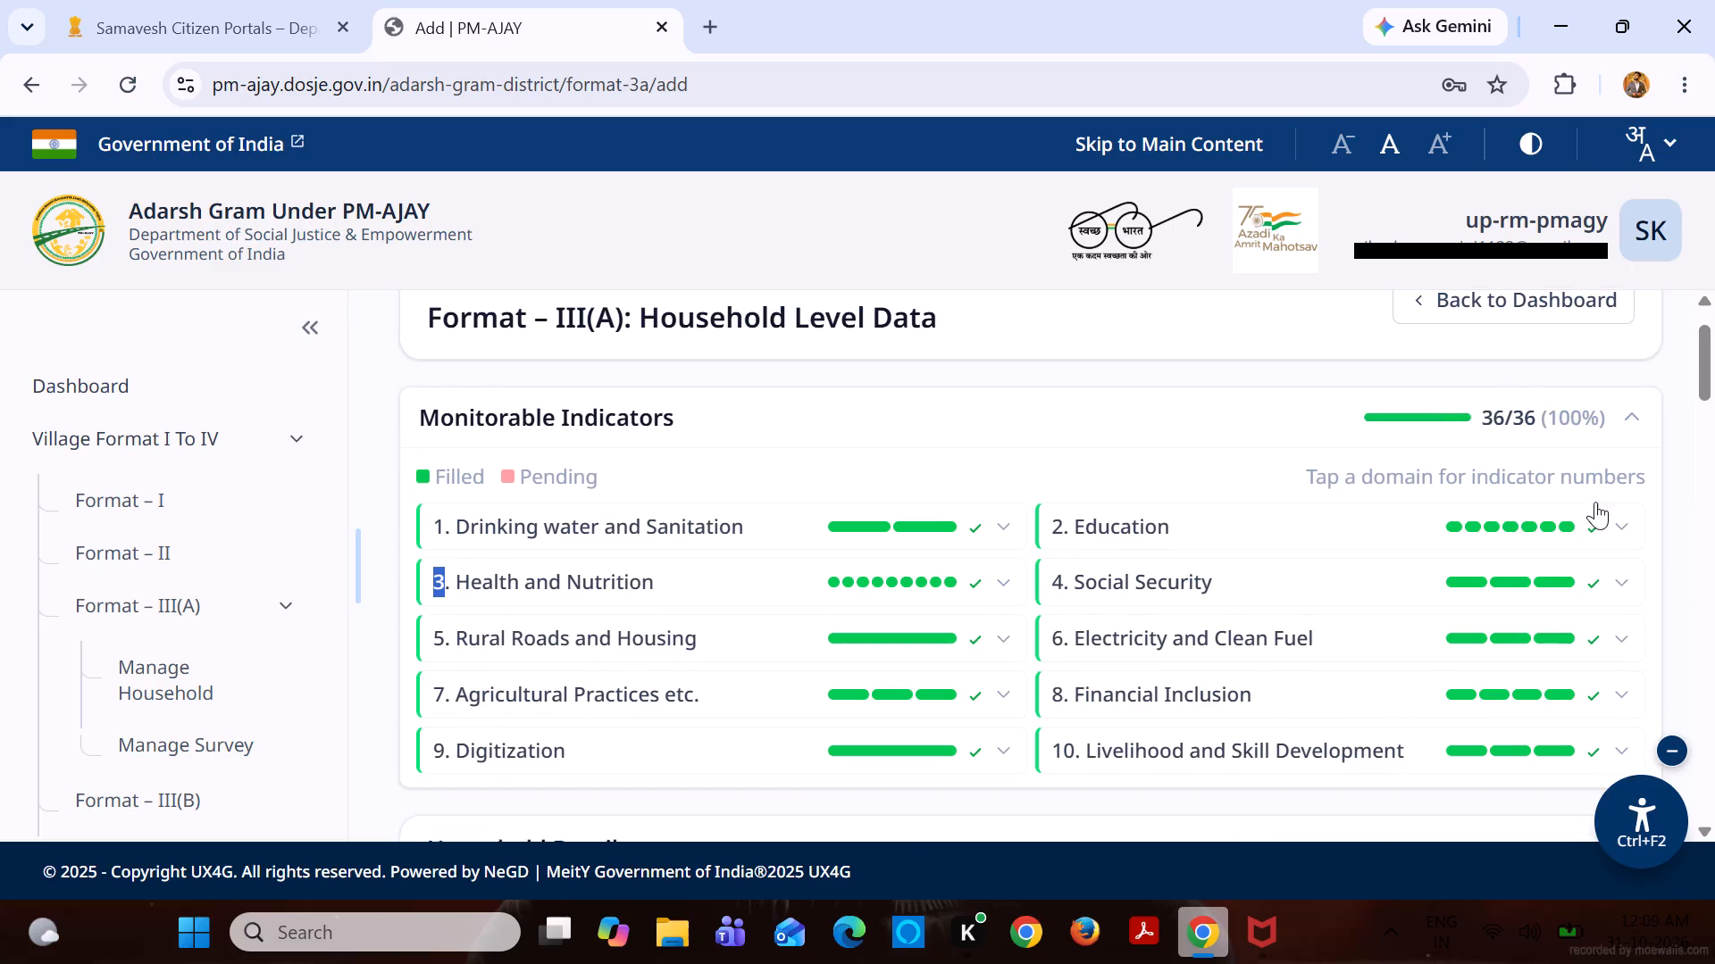
scroll(1595, 502, down, 4)
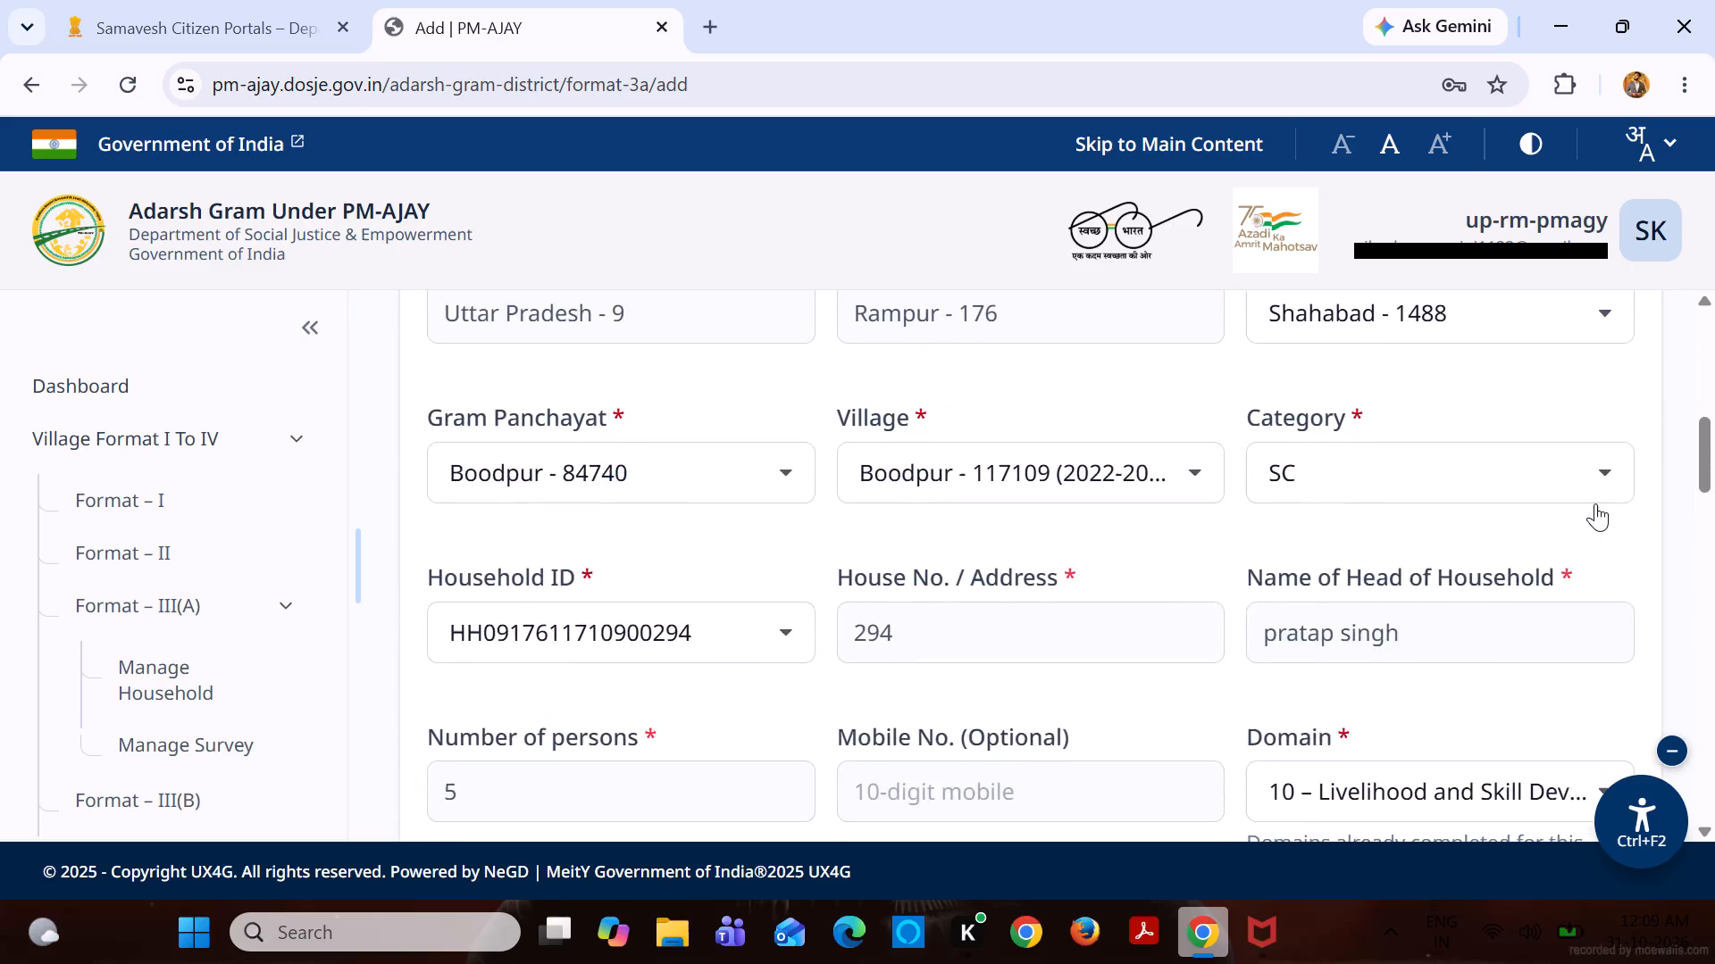
scroll(1595, 503, down, 3)
click(1497, 427)
click(1502, 399)
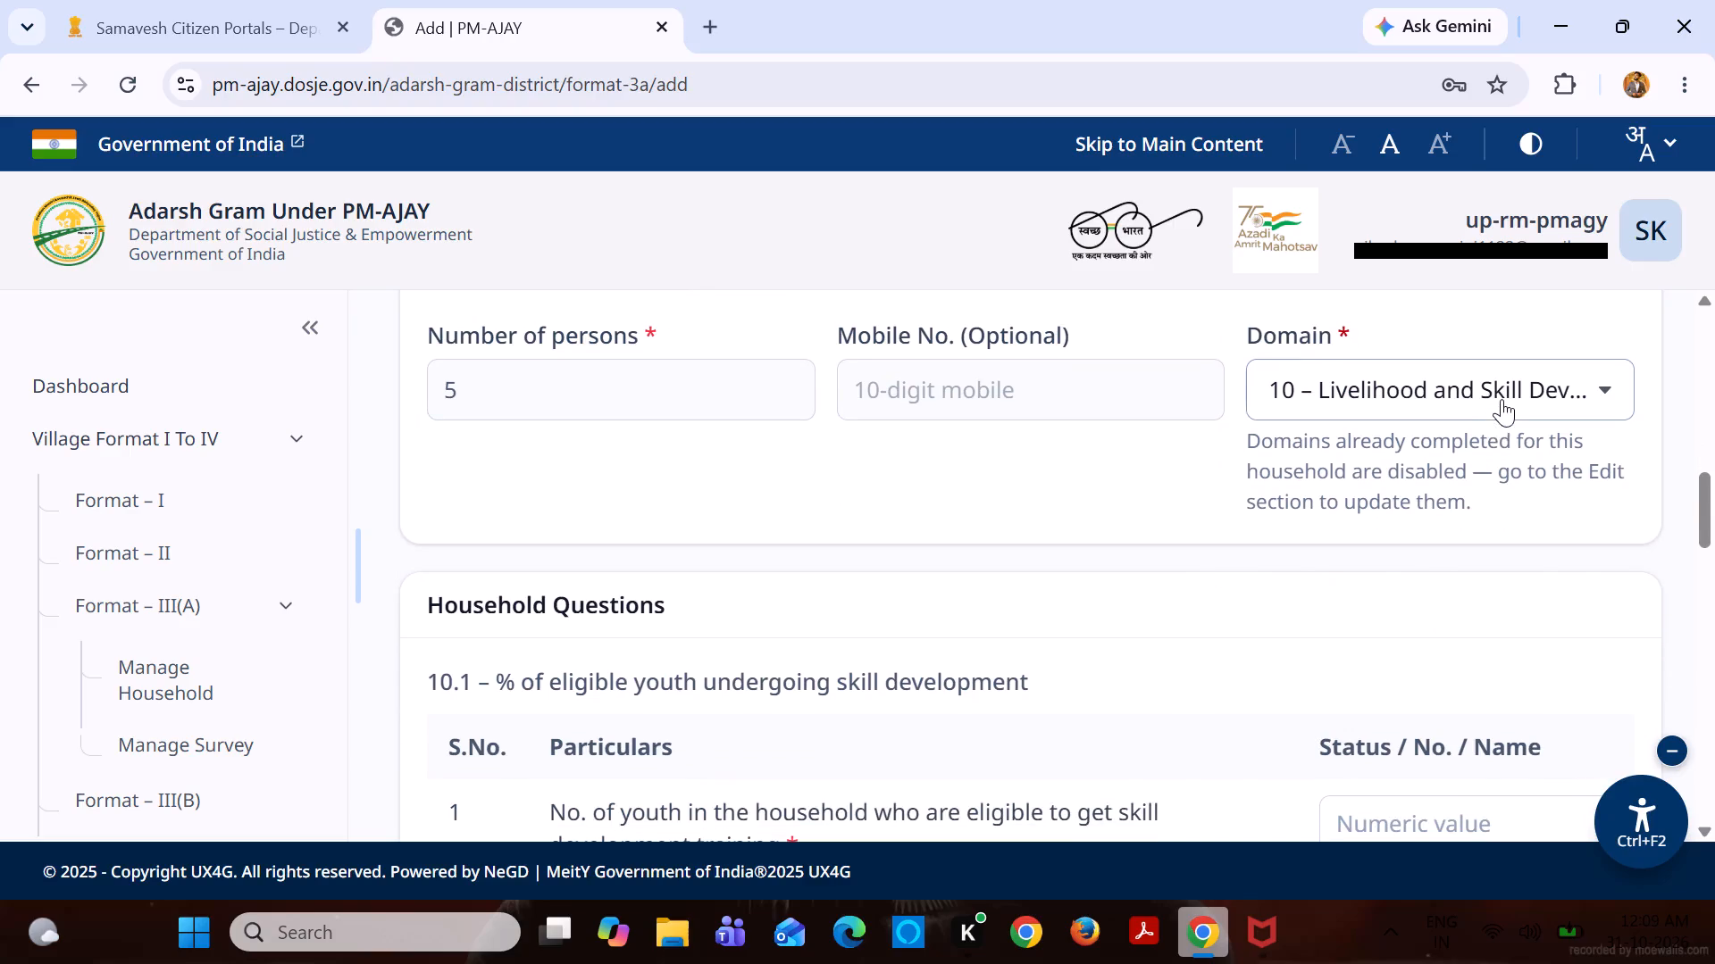
scroll(1288, 676, down, 5)
scroll(1295, 683, up, 11)
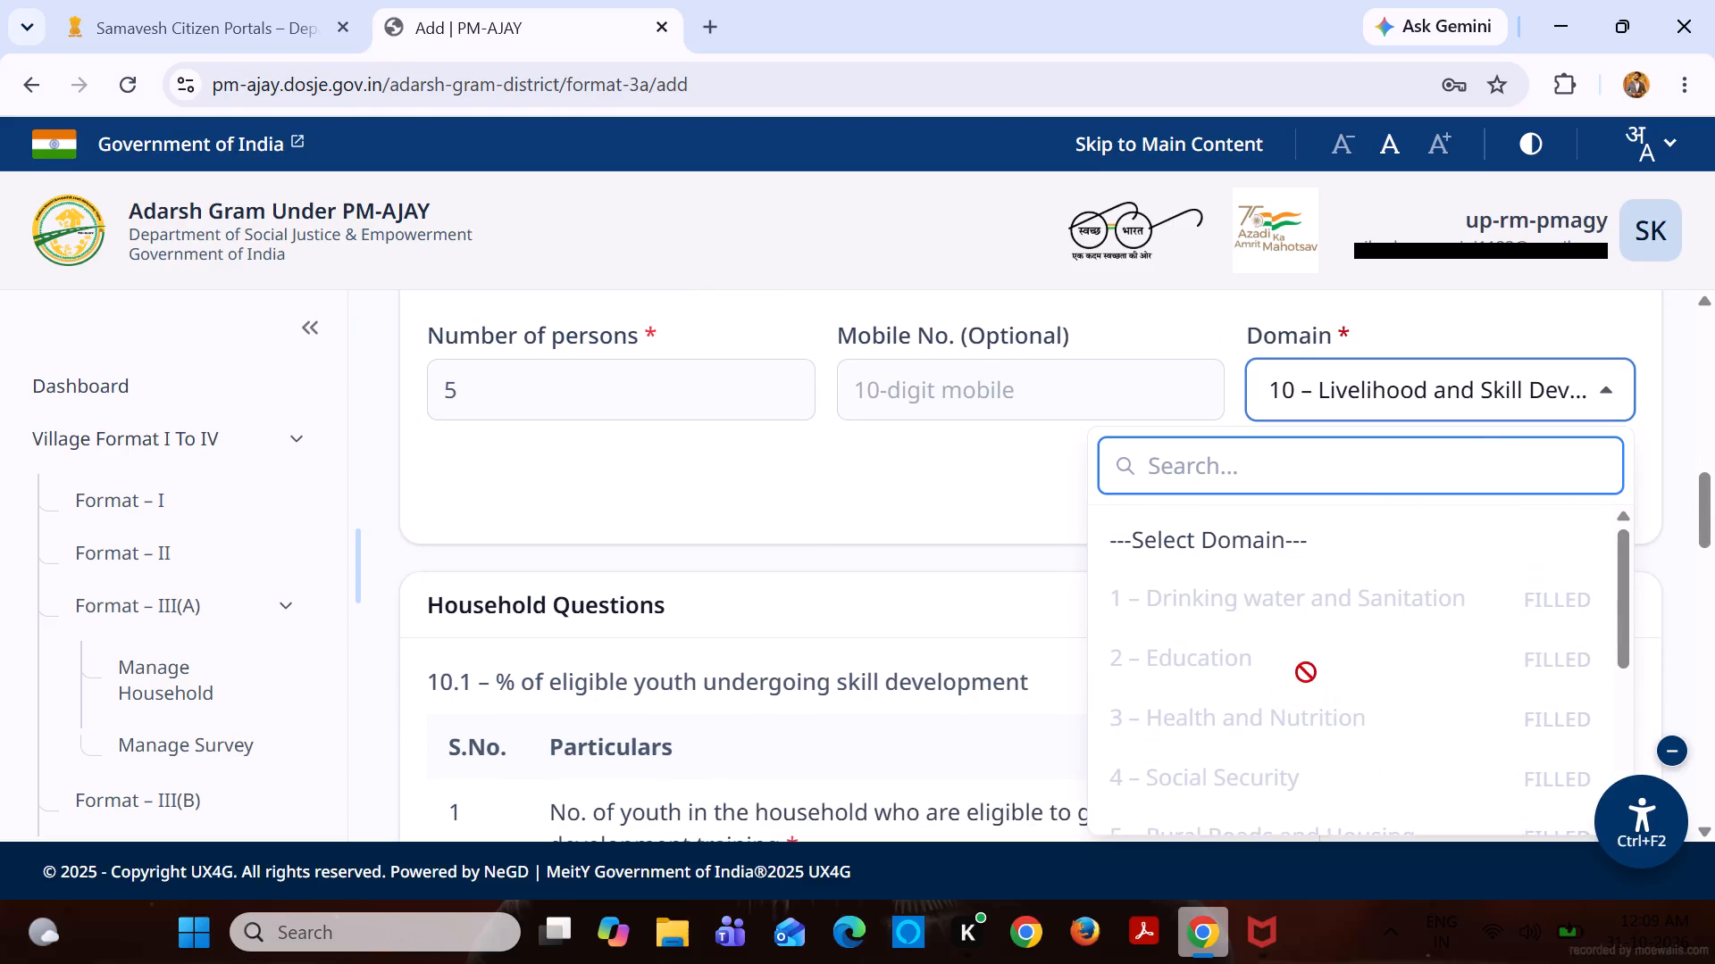
Open a new household entry for block Shahabad, gram panchayat Boodpur and village Boodpur to check how many households are added.
drag(262, 637, 257, 647)
click(239, 664)
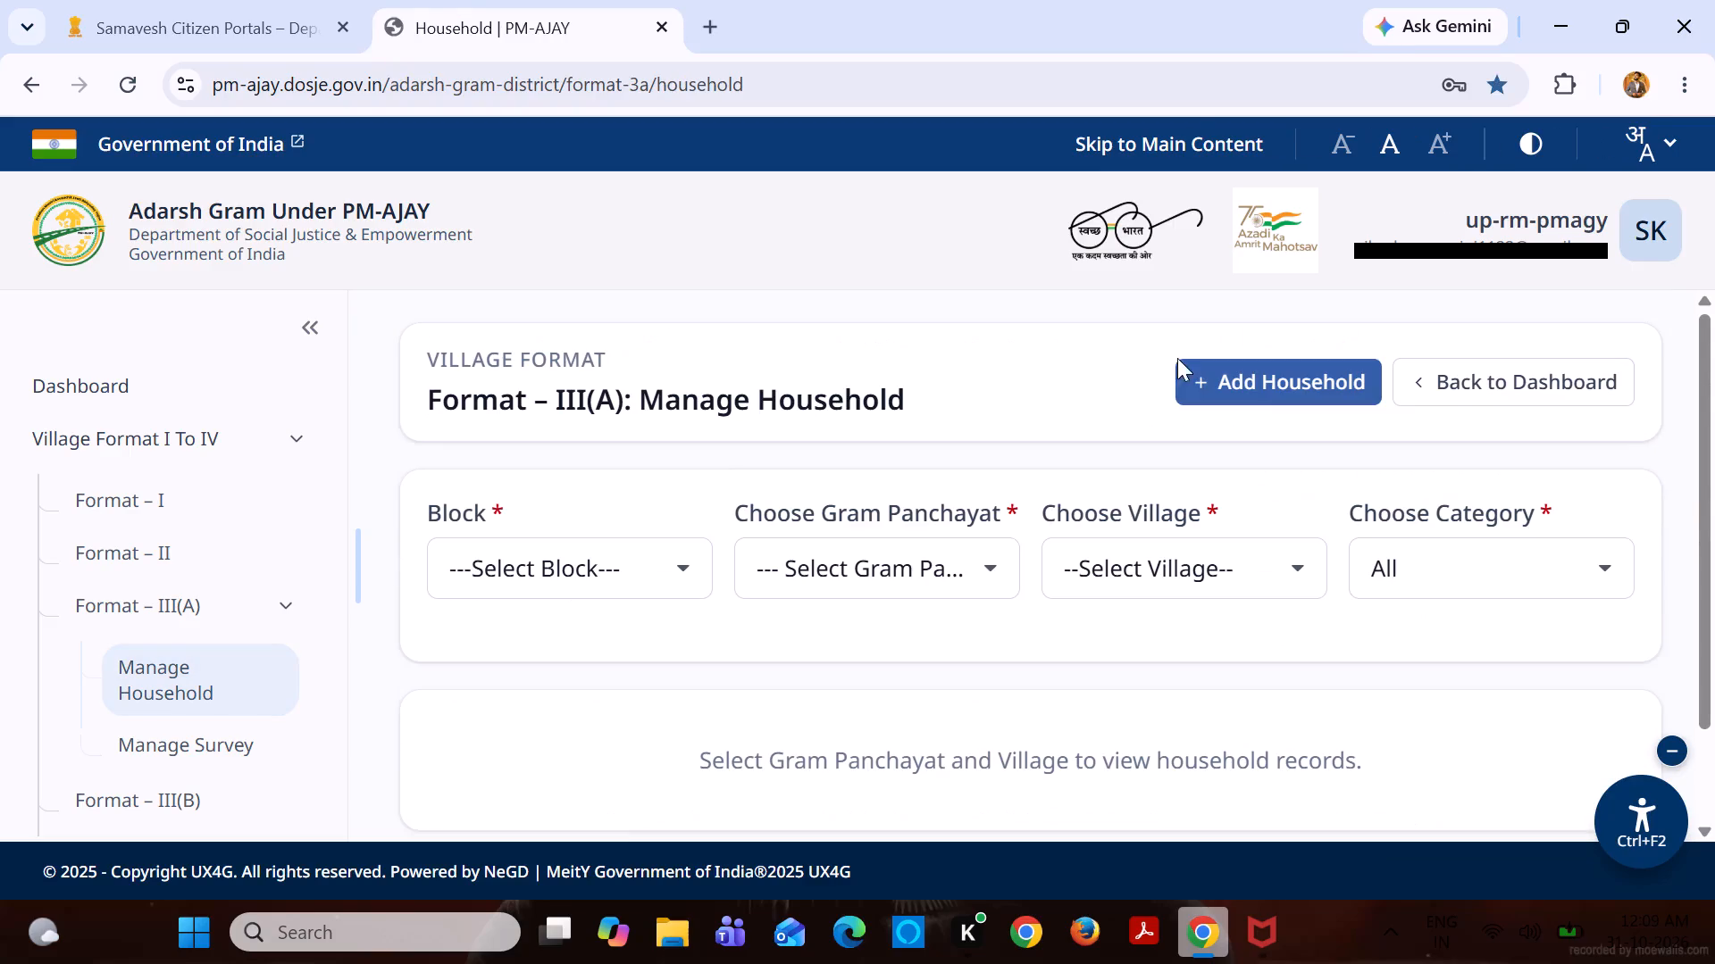
click(1276, 378)
click(1296, 297)
click(1144, 745)
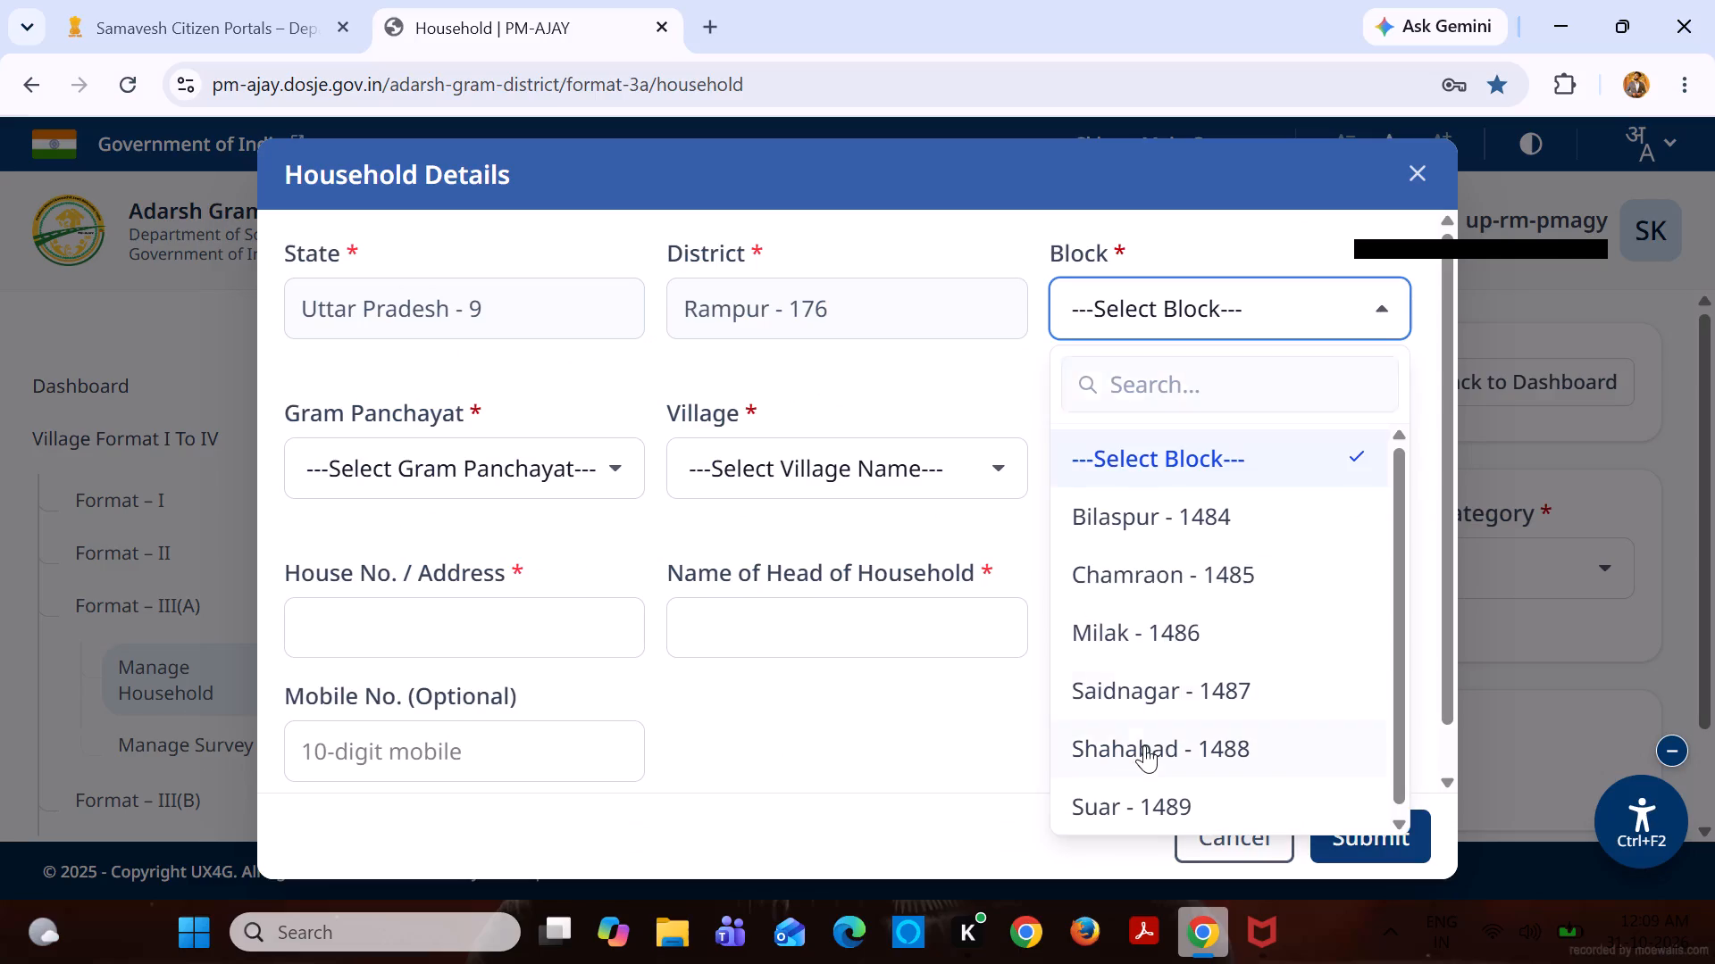
click(554, 447)
click(427, 740)
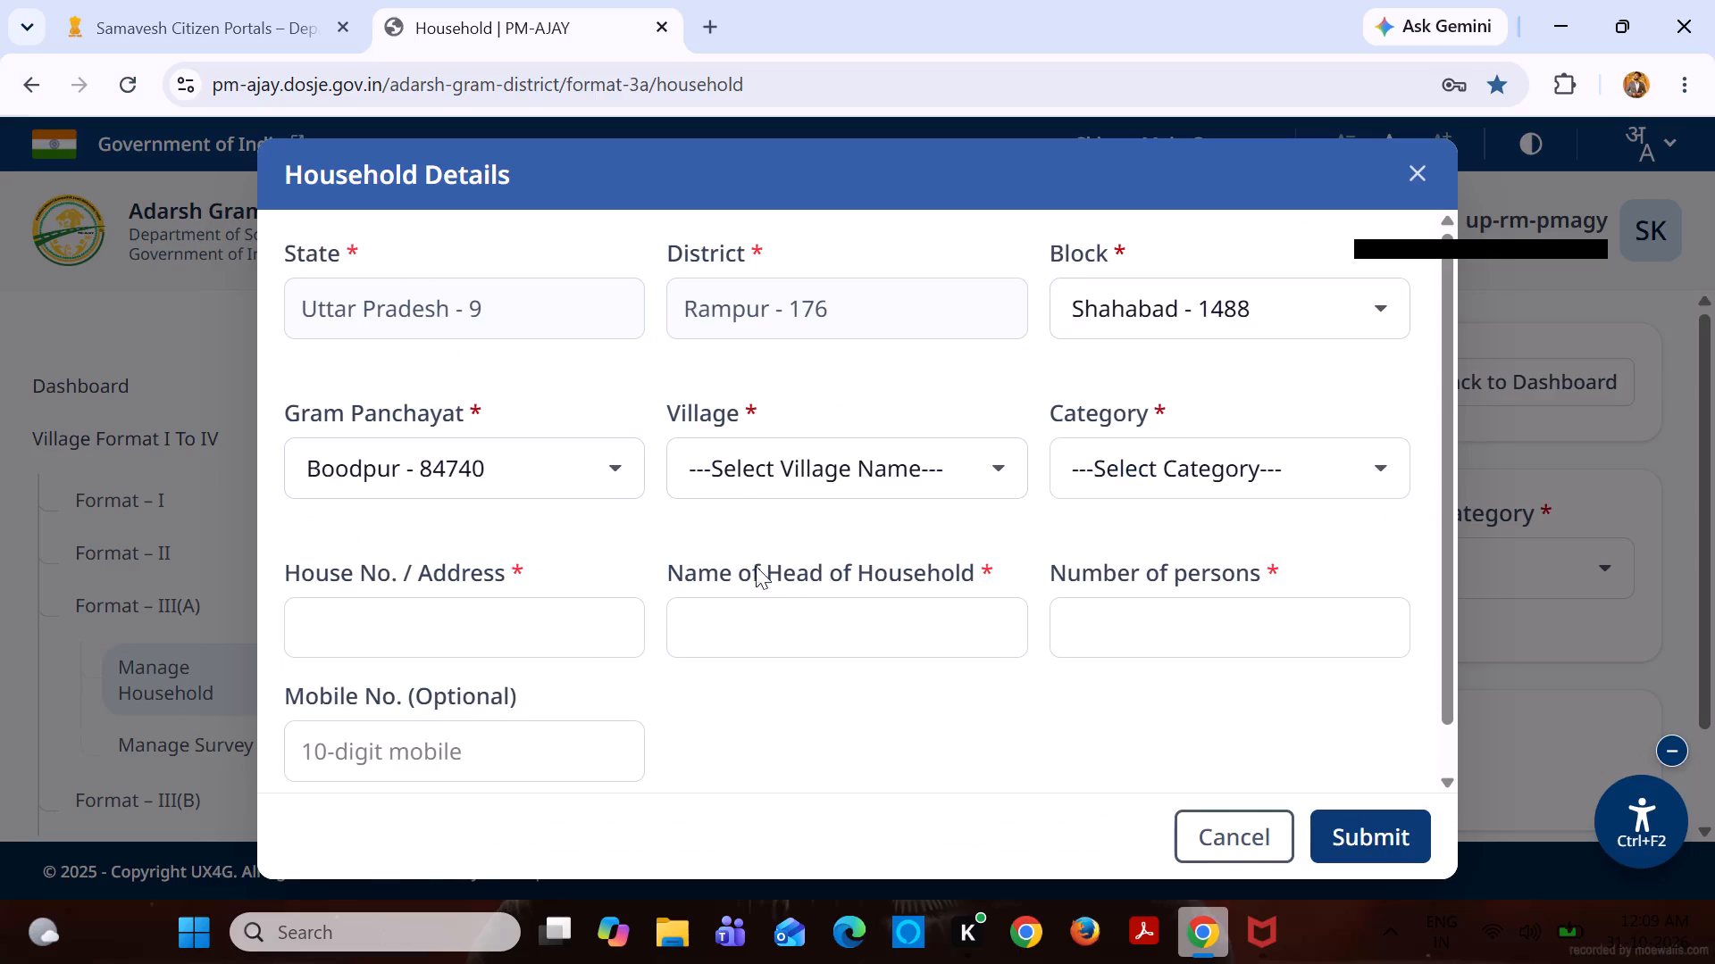
click(895, 474)
click(820, 602)
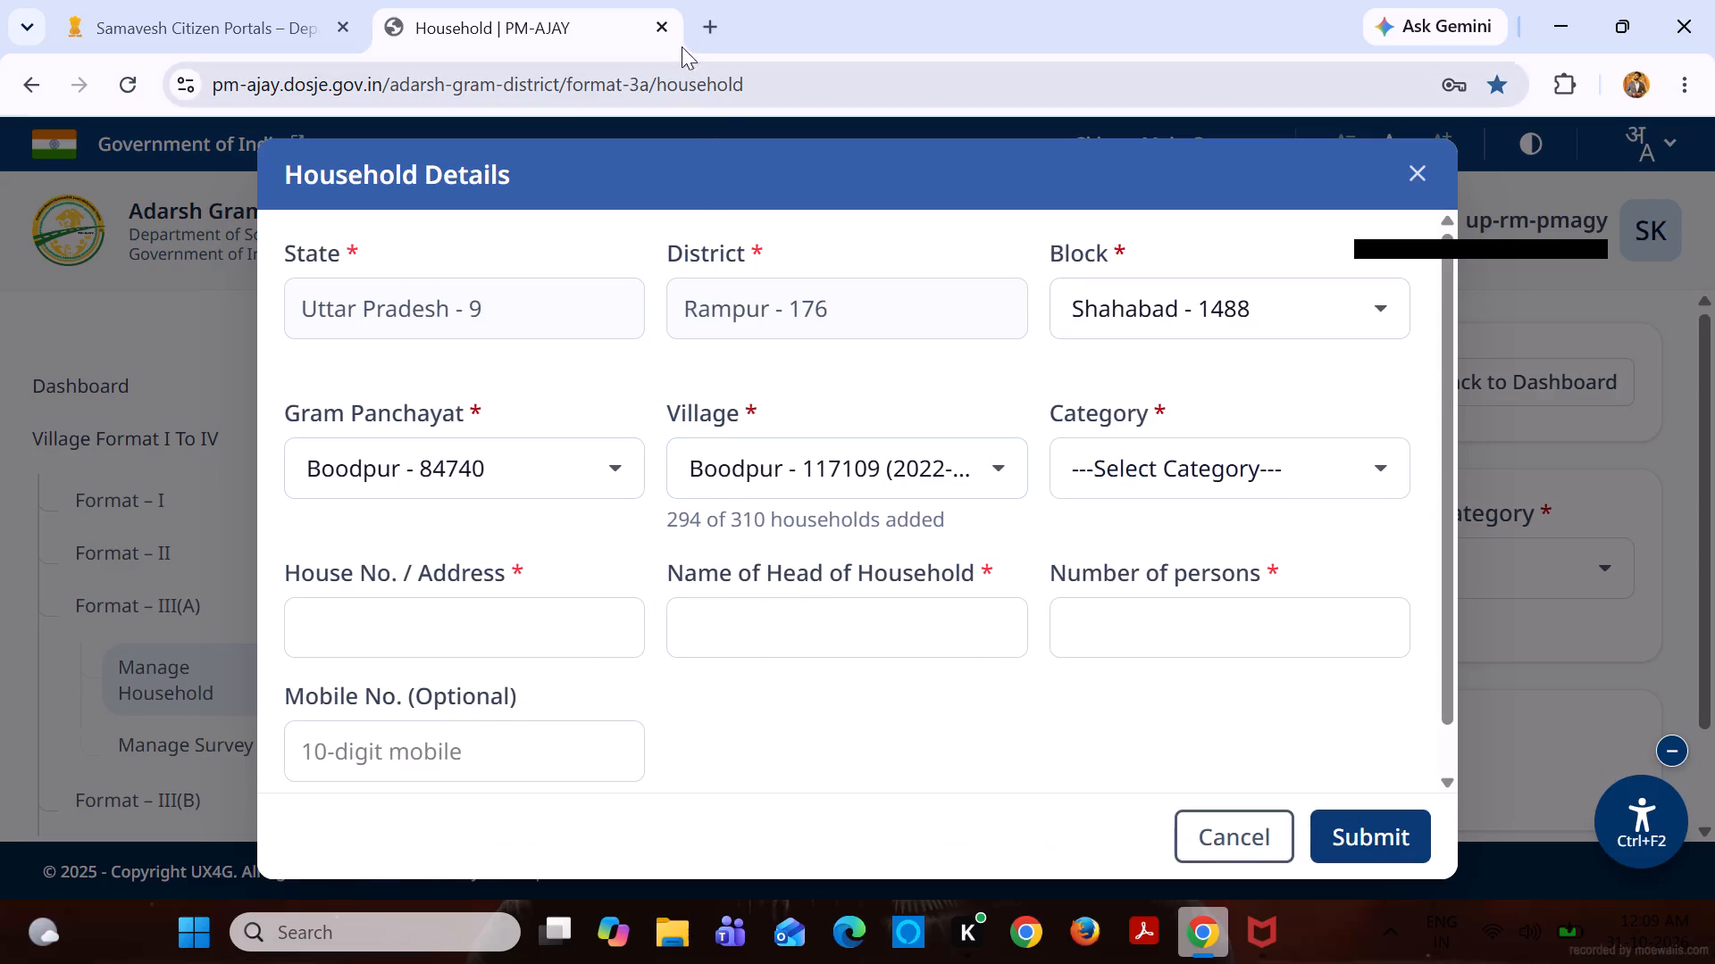
Close the PM-AJAY household page and the Samavesh Citizen Portals page to end the browser session.
click(671, 14)
click(662, 21)
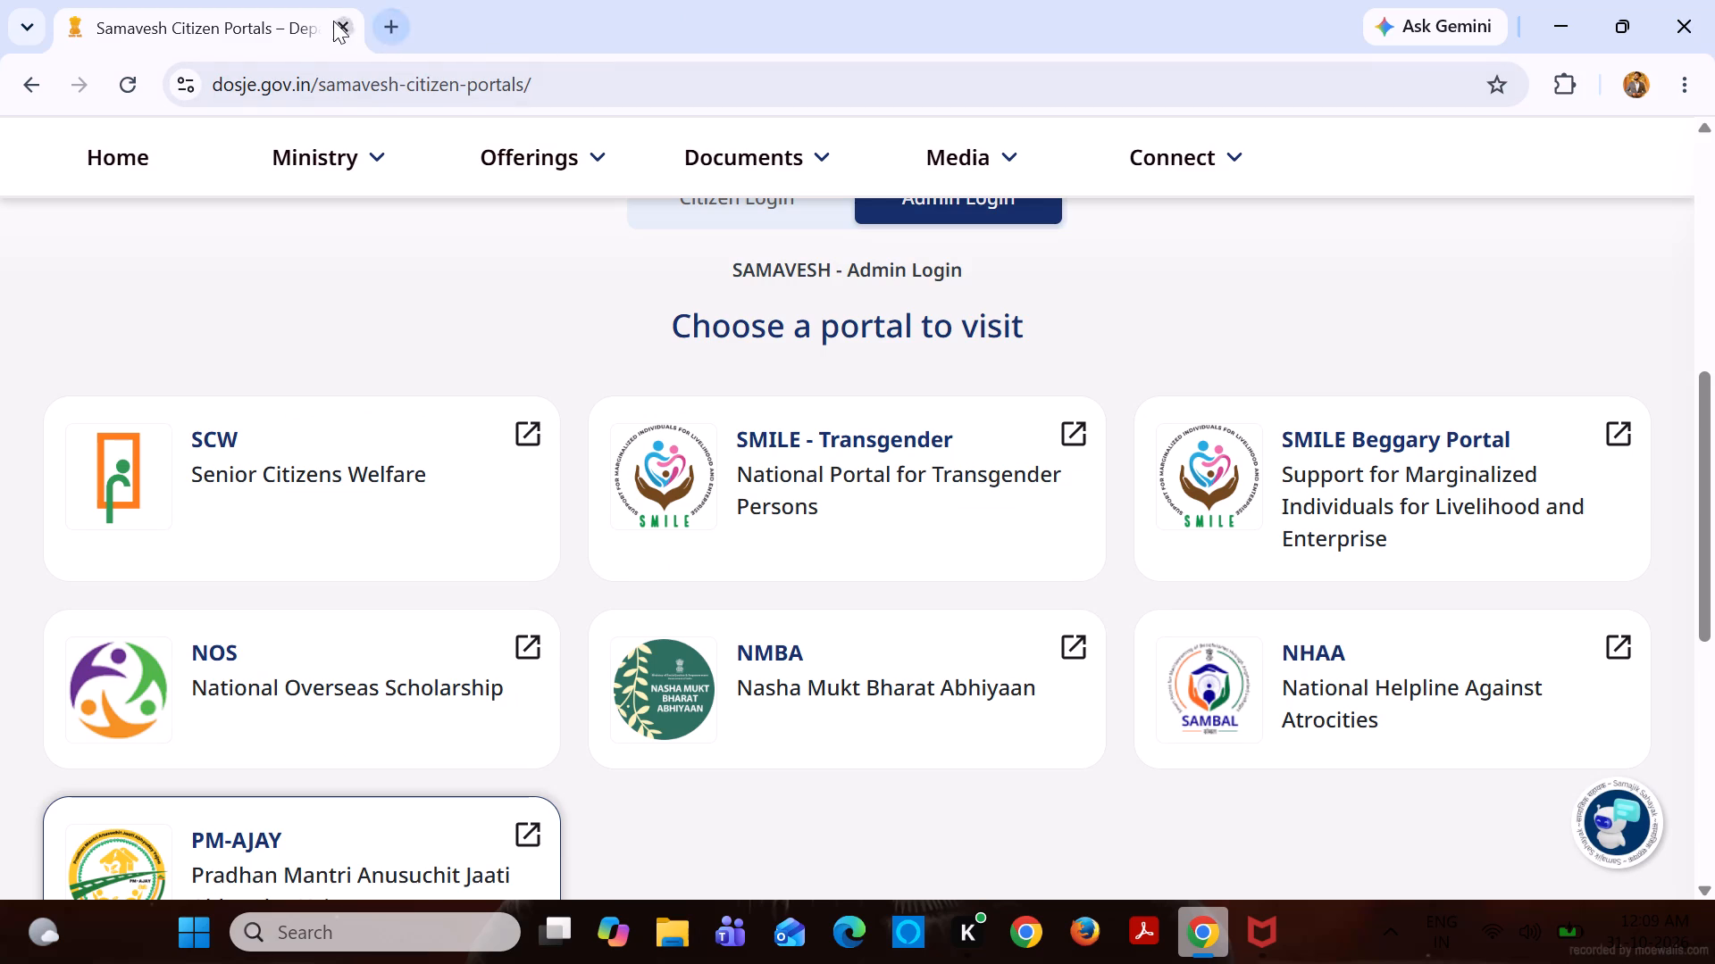
click(334, 21)
Close the McAfee Security Scan Plus window on the desktop.
click(1334, 118)
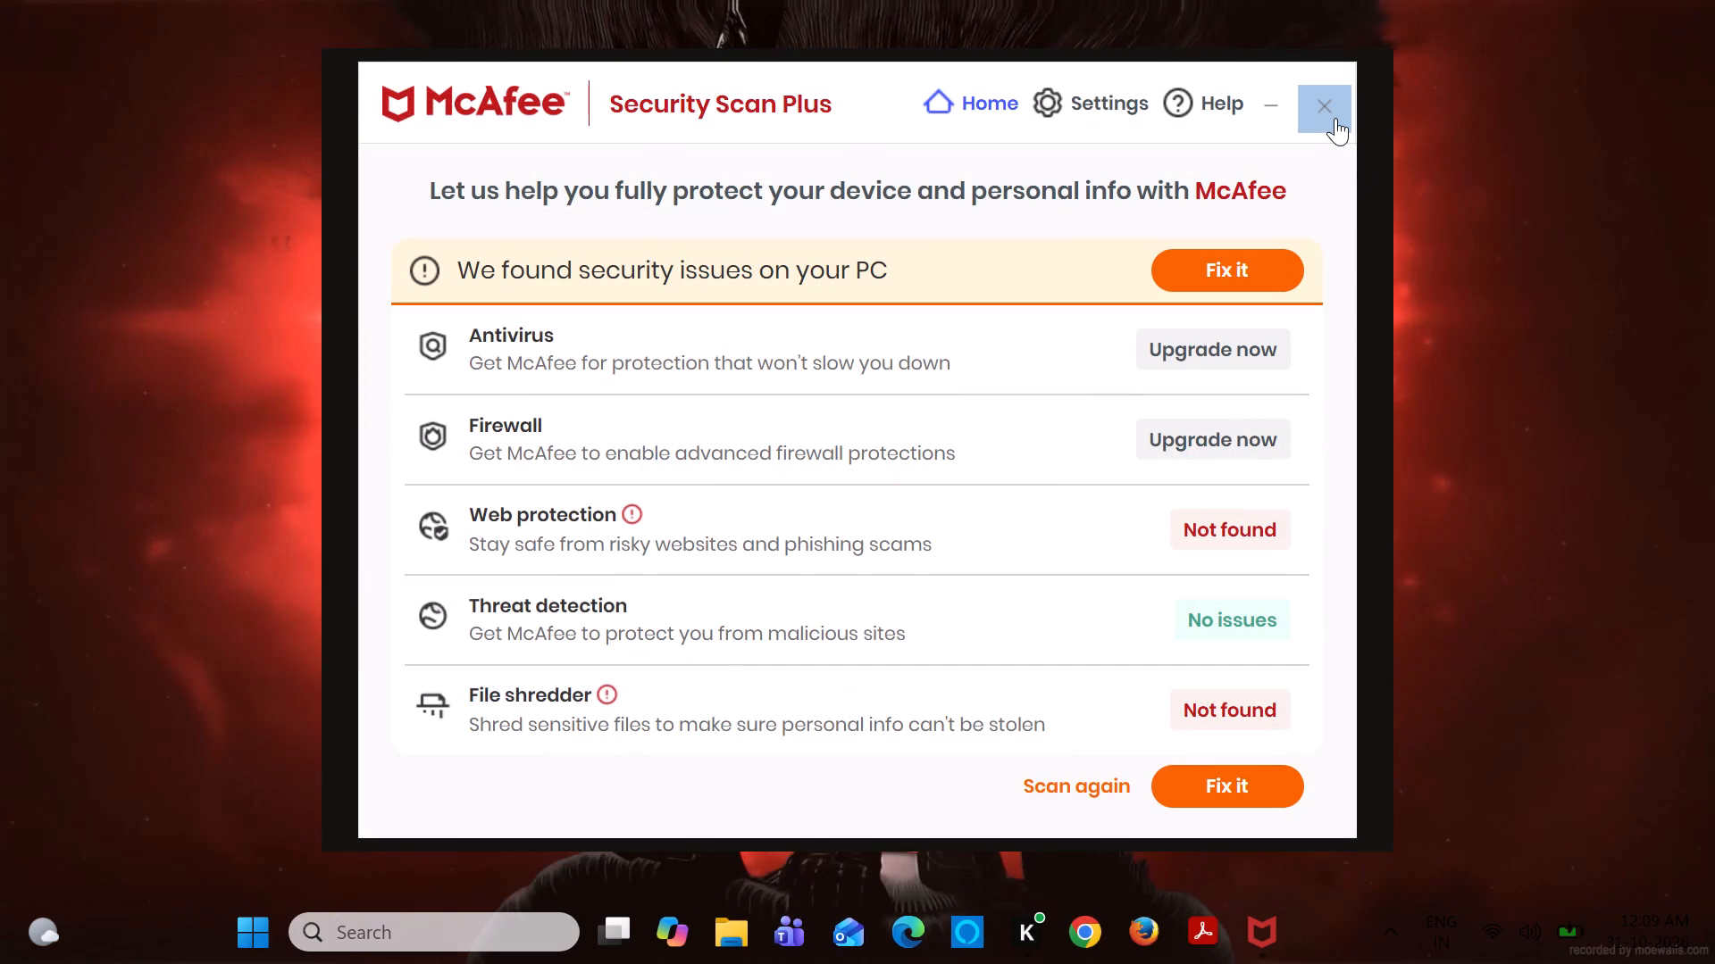
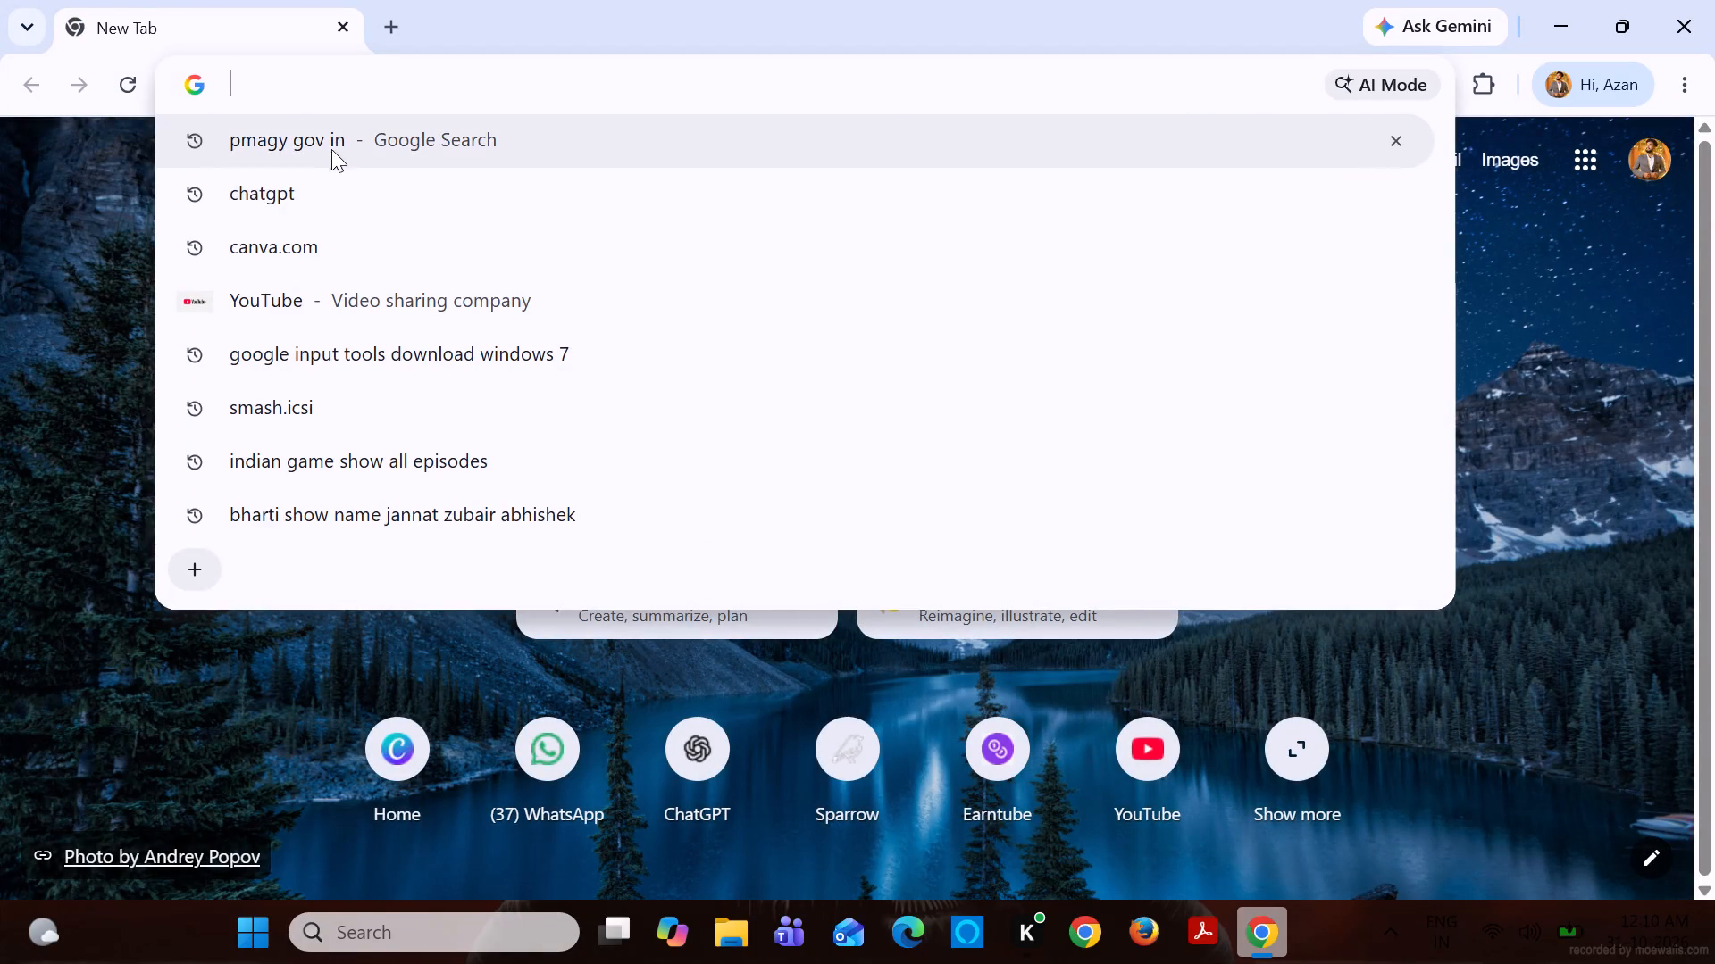
Search Google for pmagy gov in, open the Adarsh Gram Portal migration notice and continue to the new version of the portal.
click(333, 144)
click(384, 395)
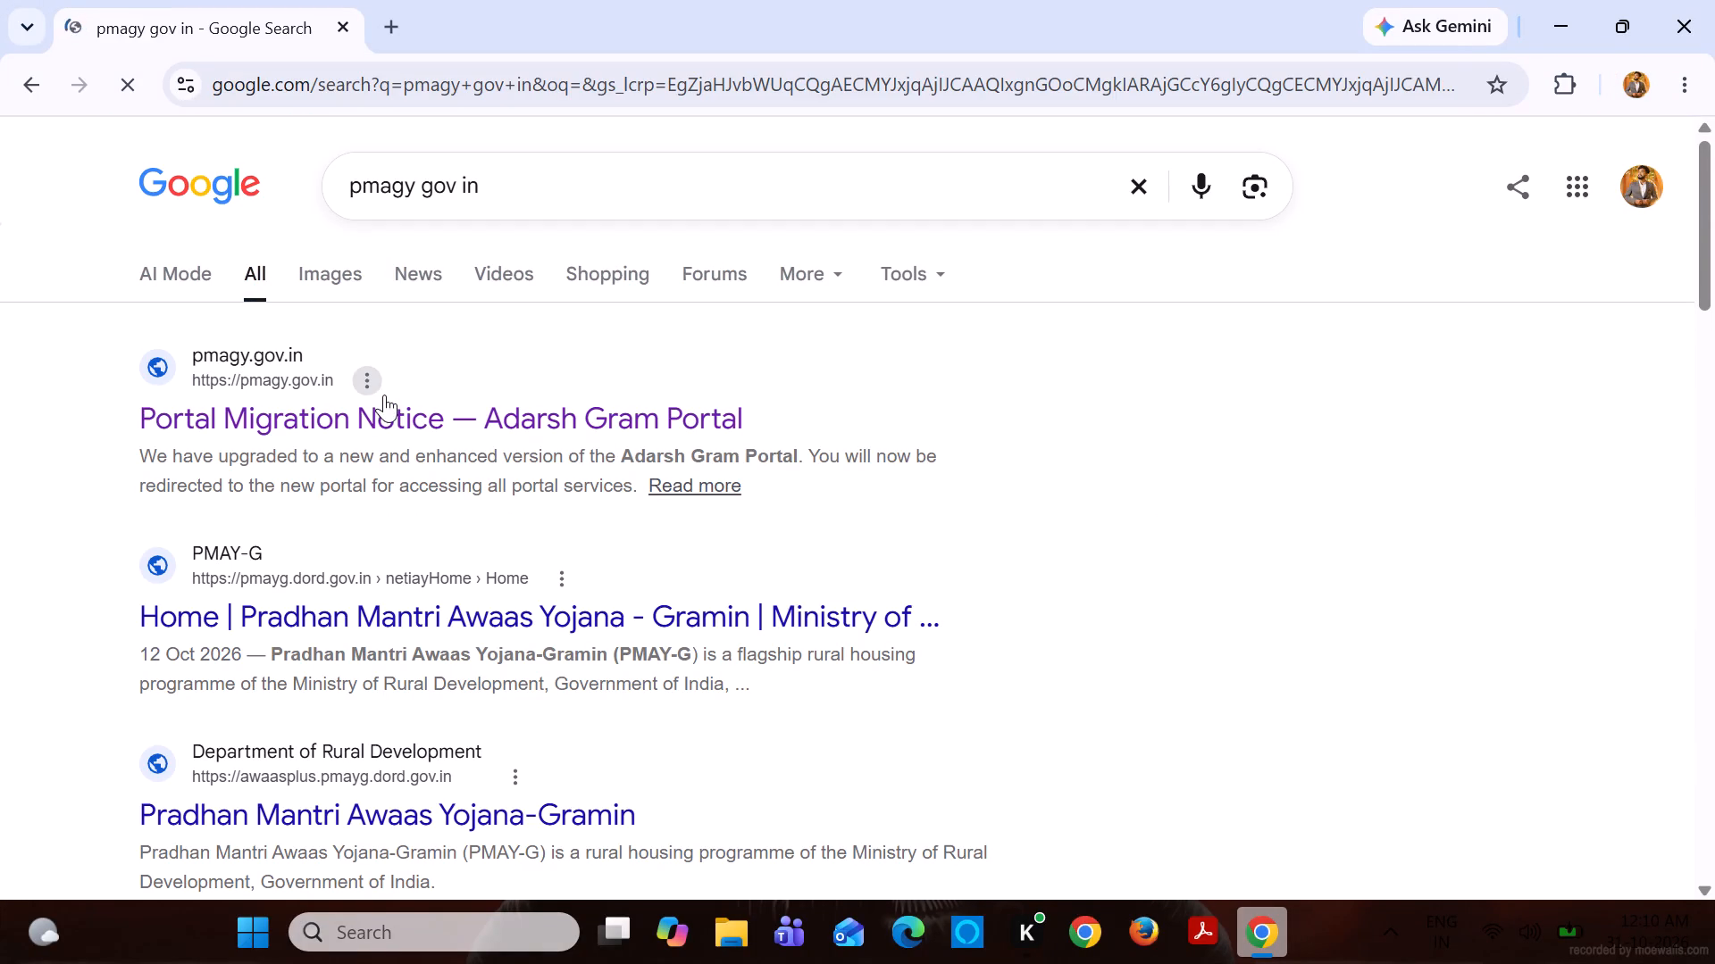
click(383, 401)
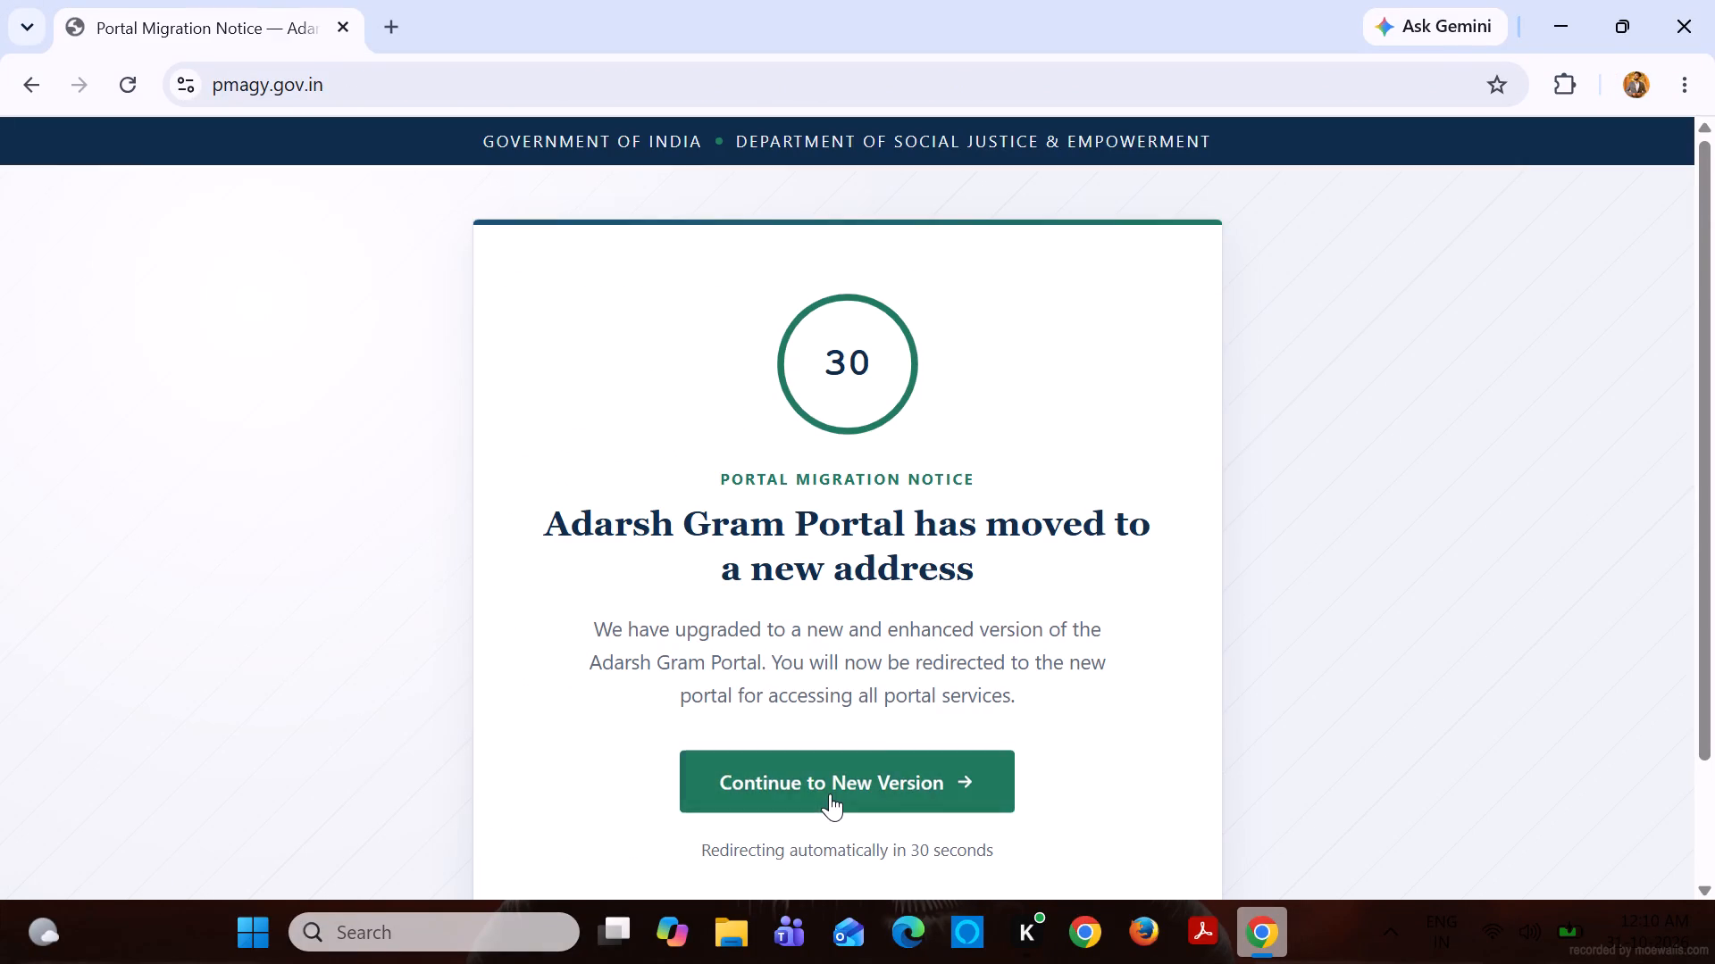
click(830, 794)
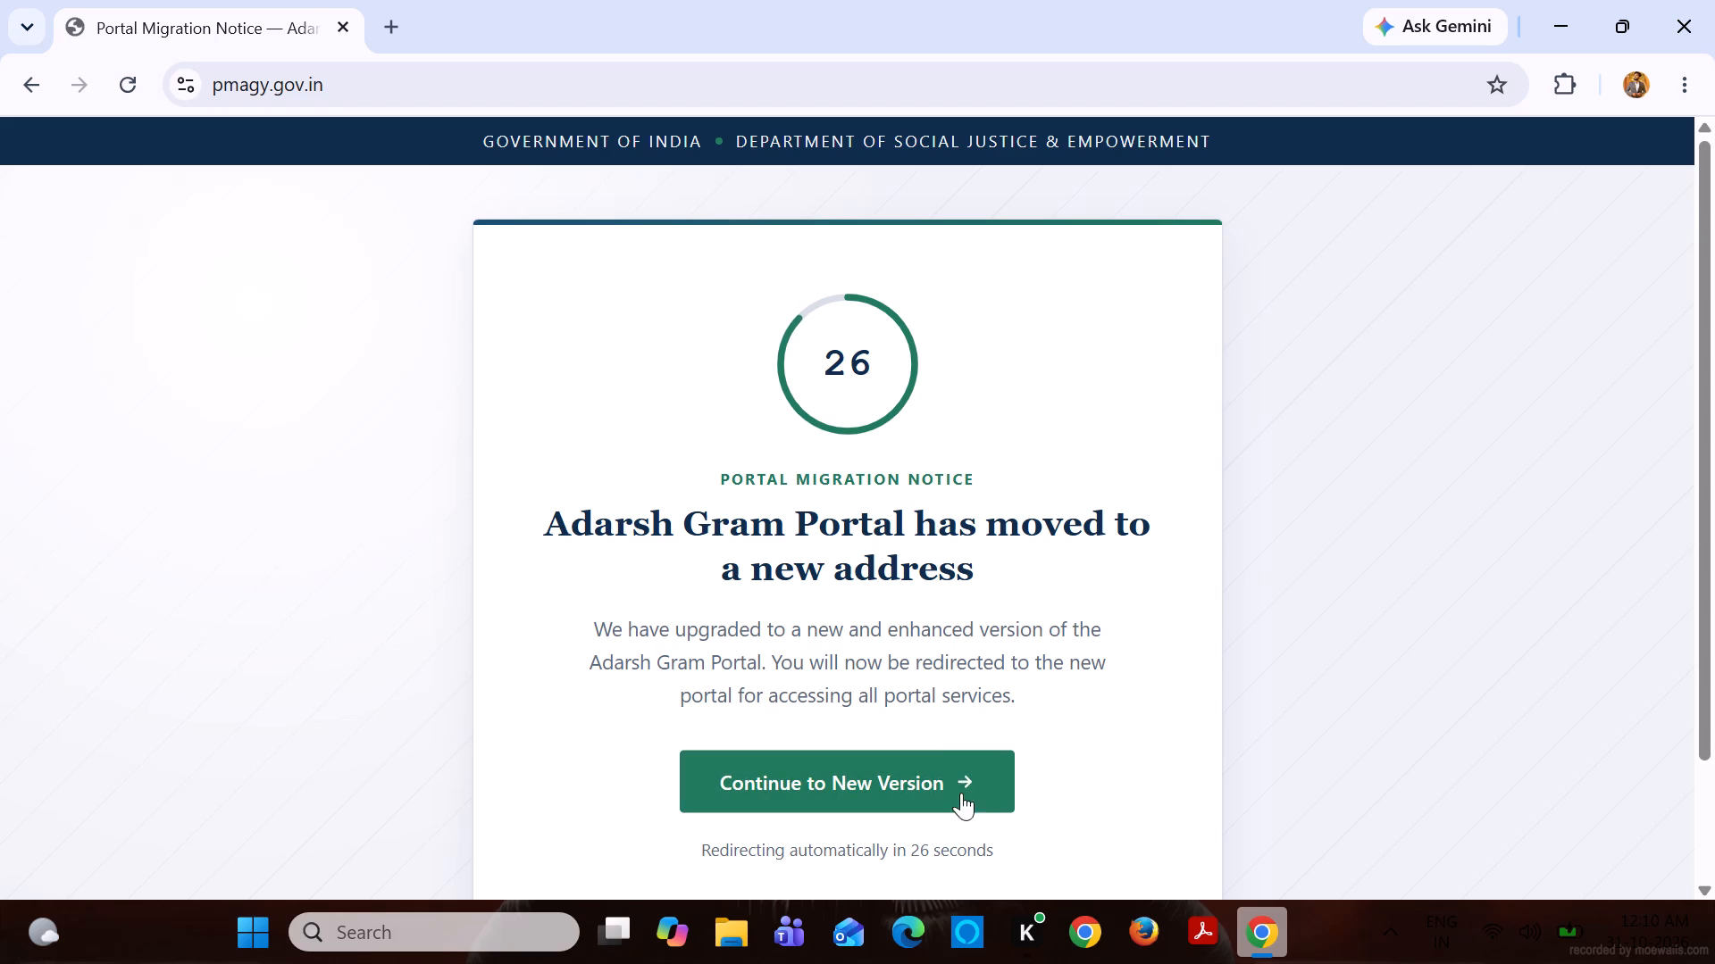
click(947, 759)
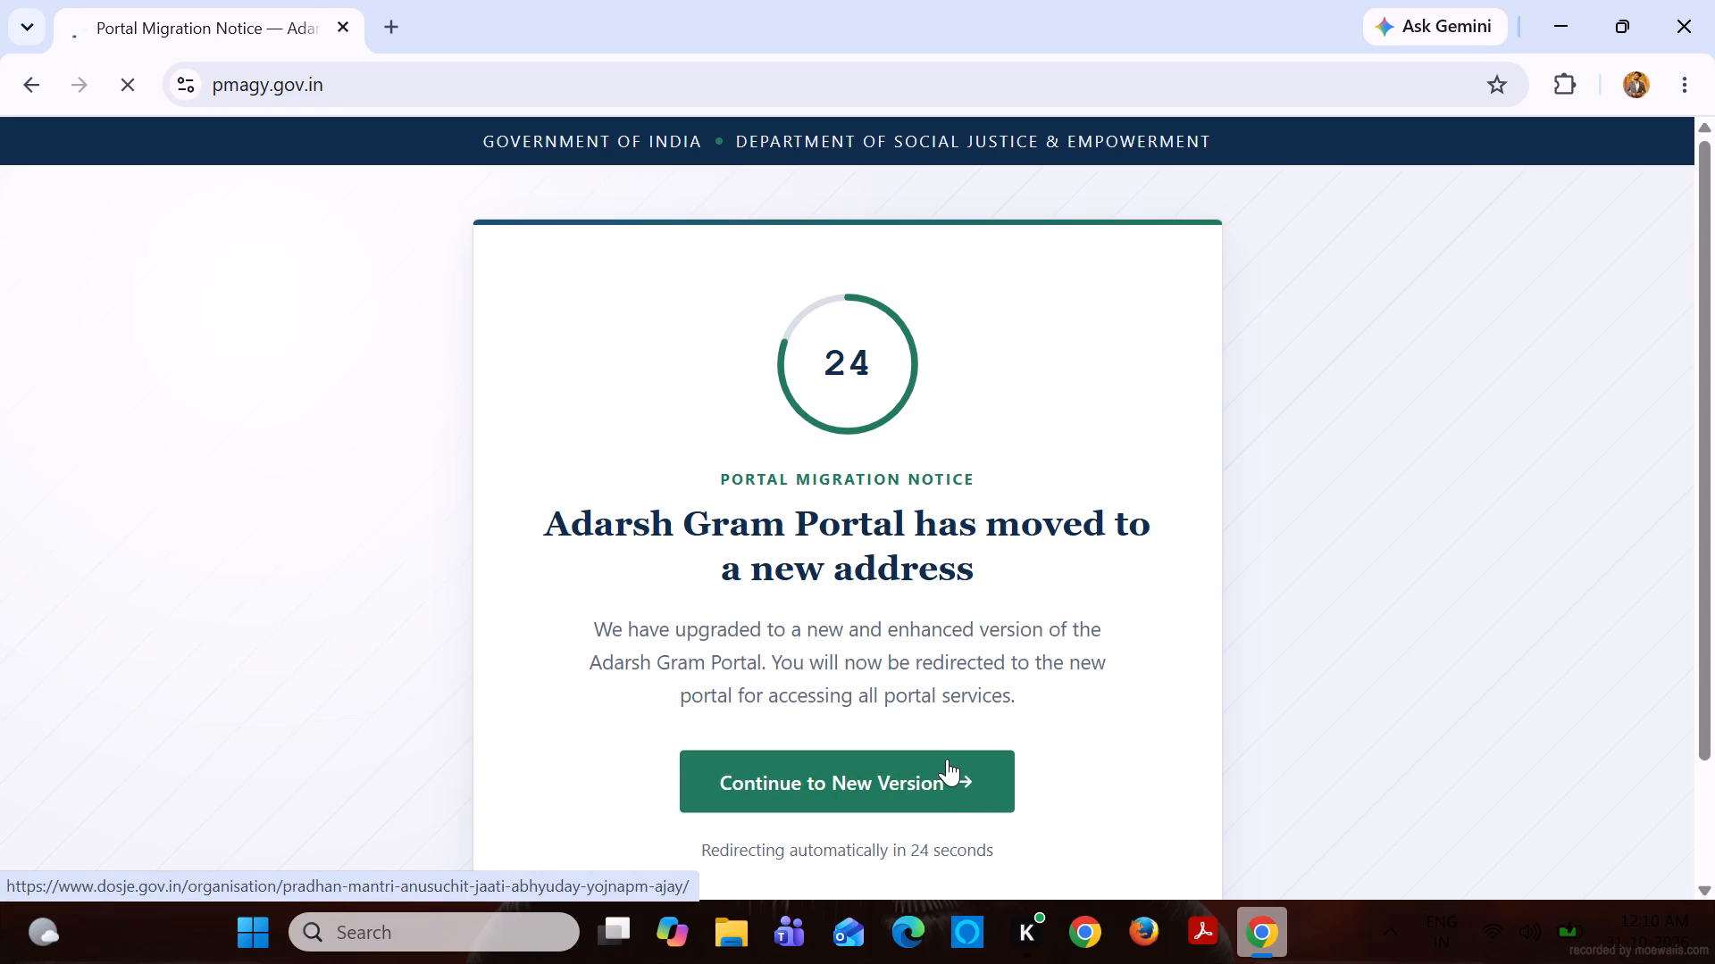
From the PM-AJAY scheme page, open the Samavesh Citizen Portals login page and switch it to Admin Login.
click(1582, 197)
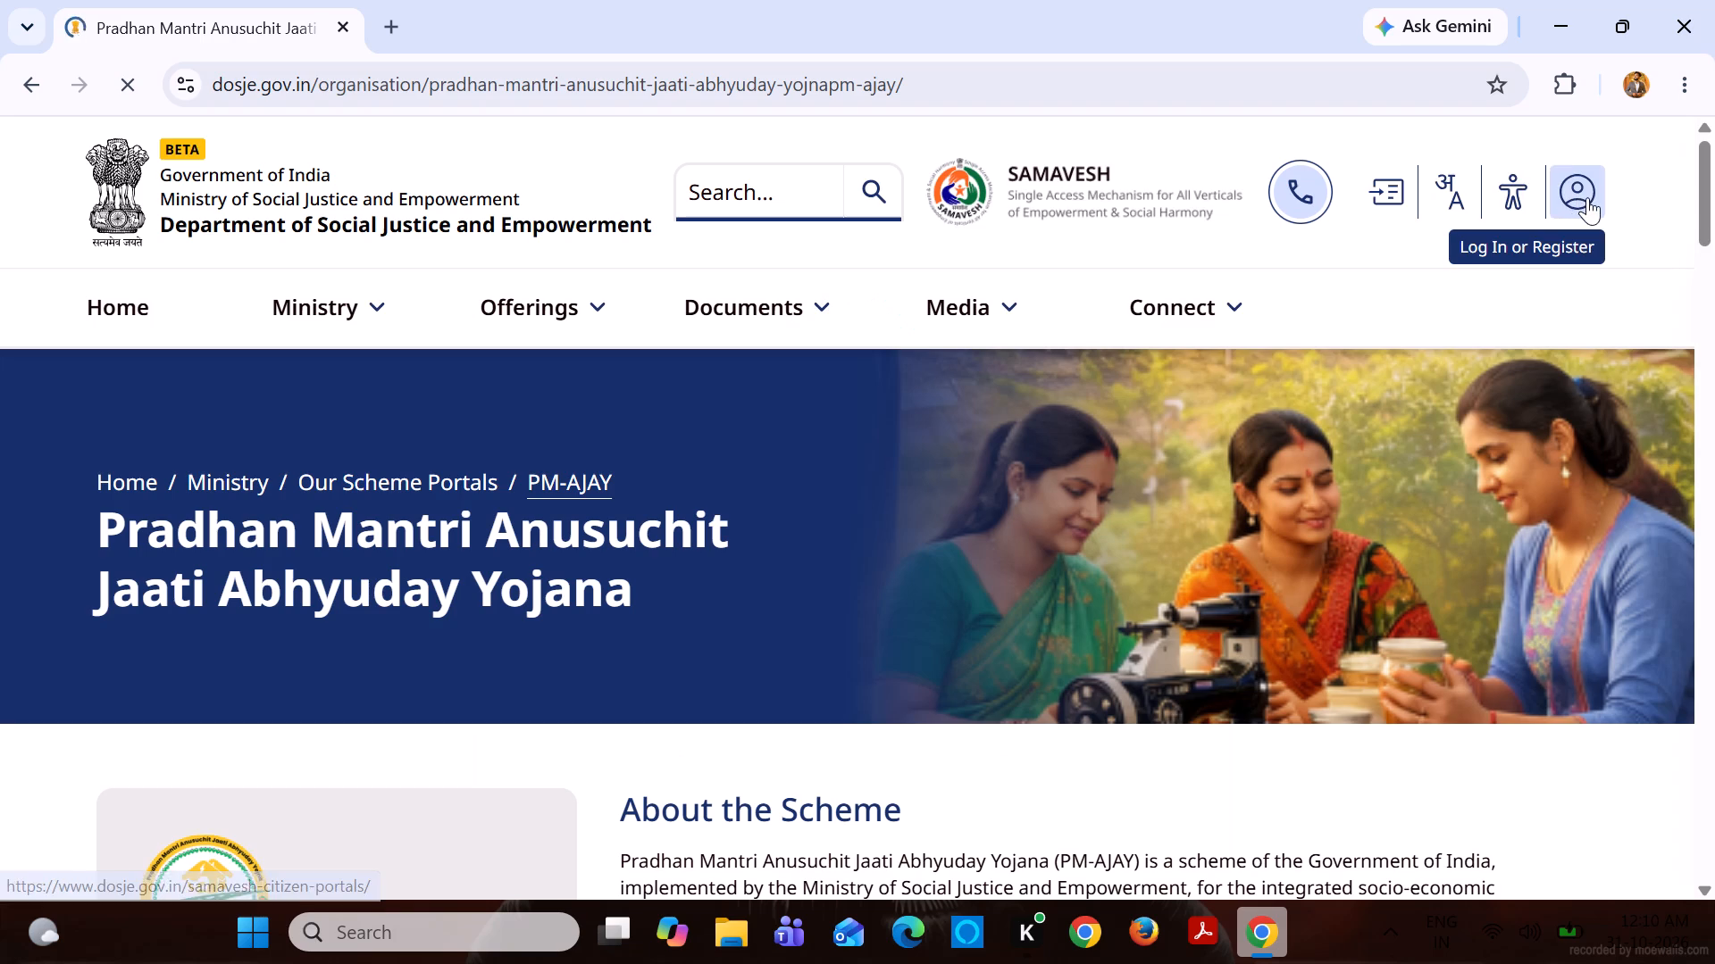
scroll(1088, 571, down, 2)
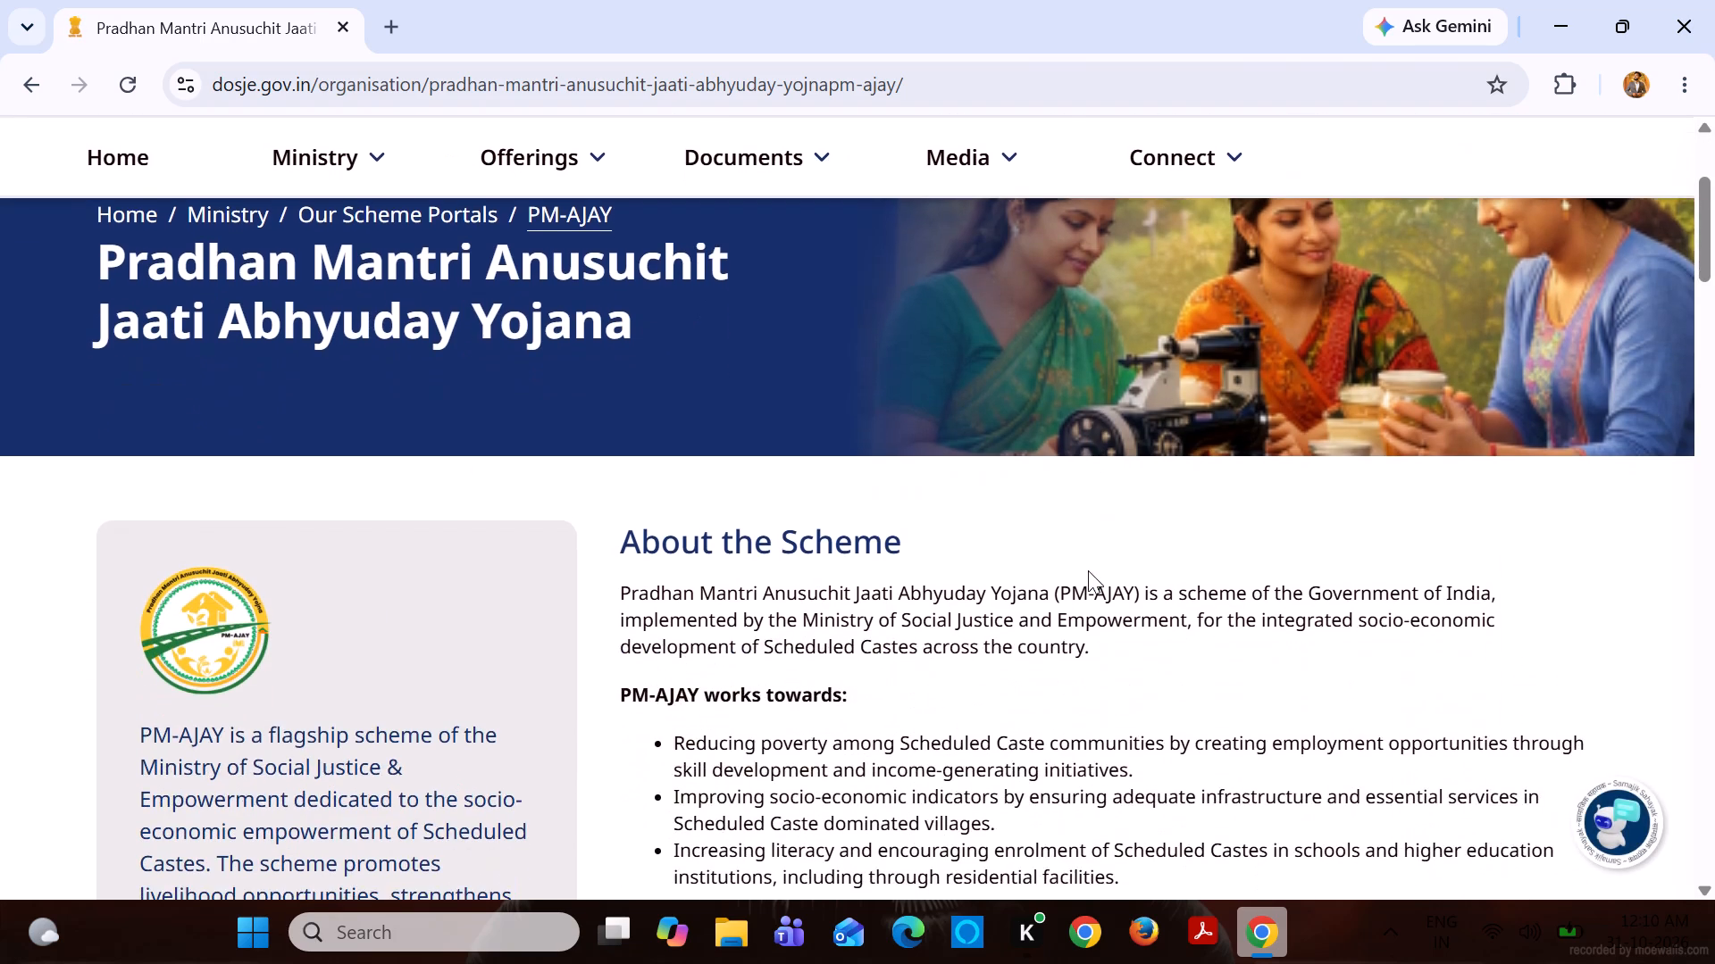
scroll(1097, 562, up, 3)
click(1592, 204)
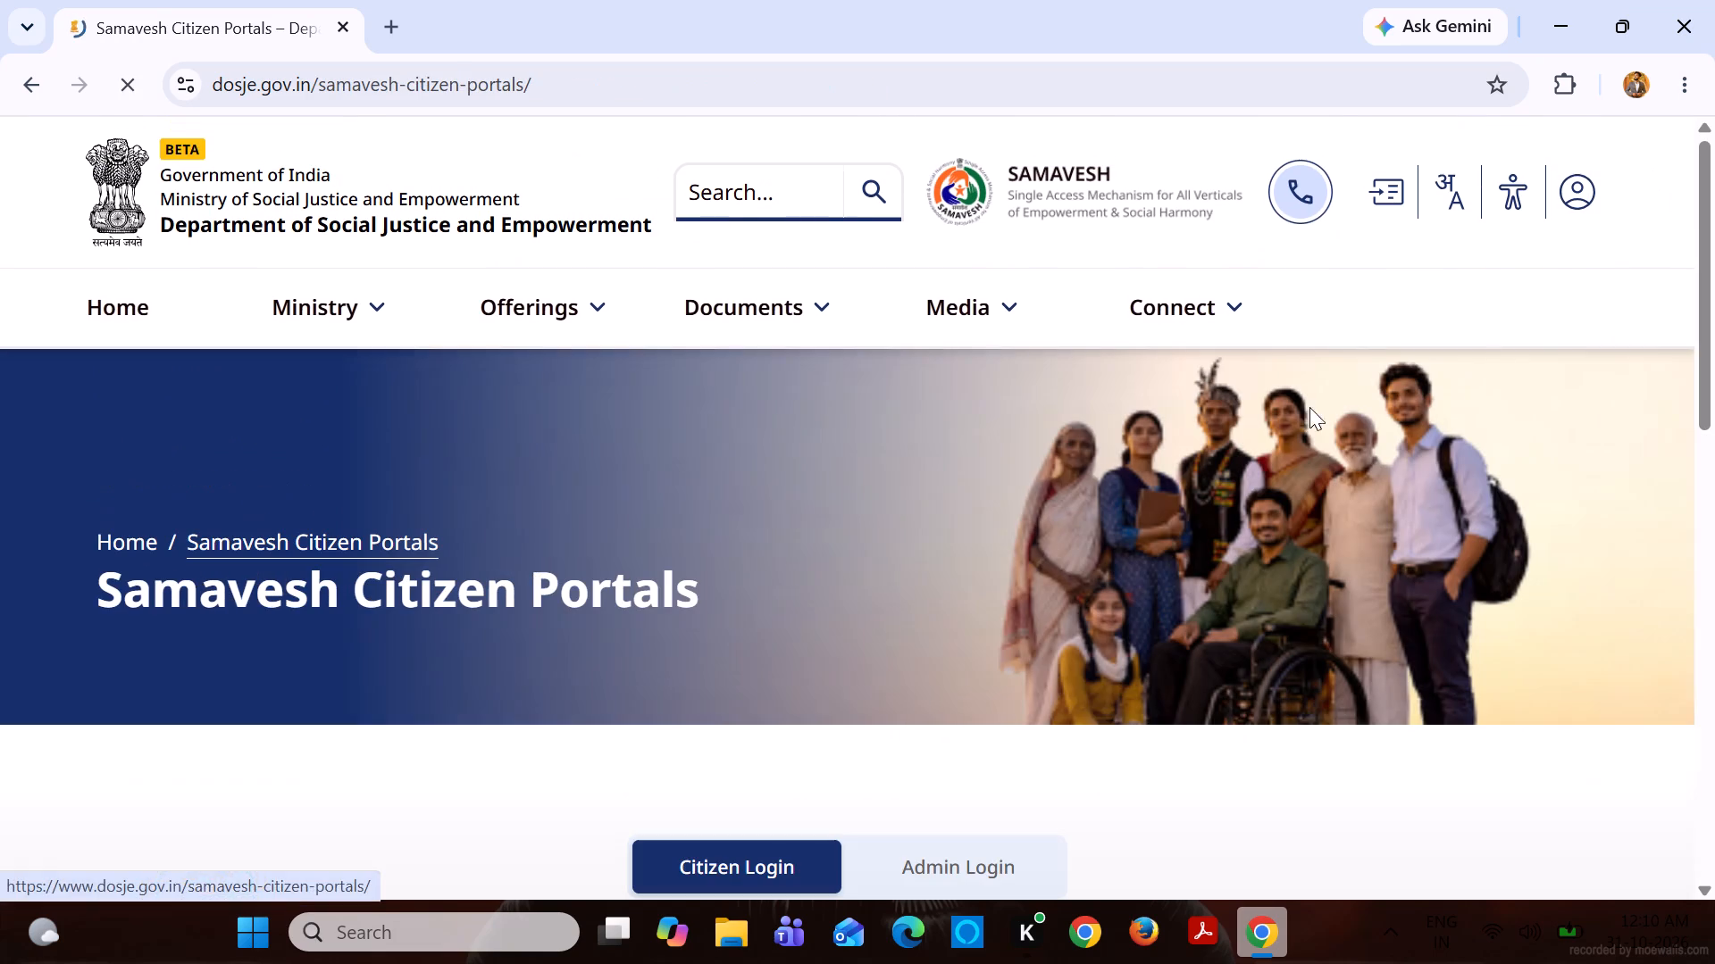
click(947, 878)
scroll(1048, 711, down, 1)
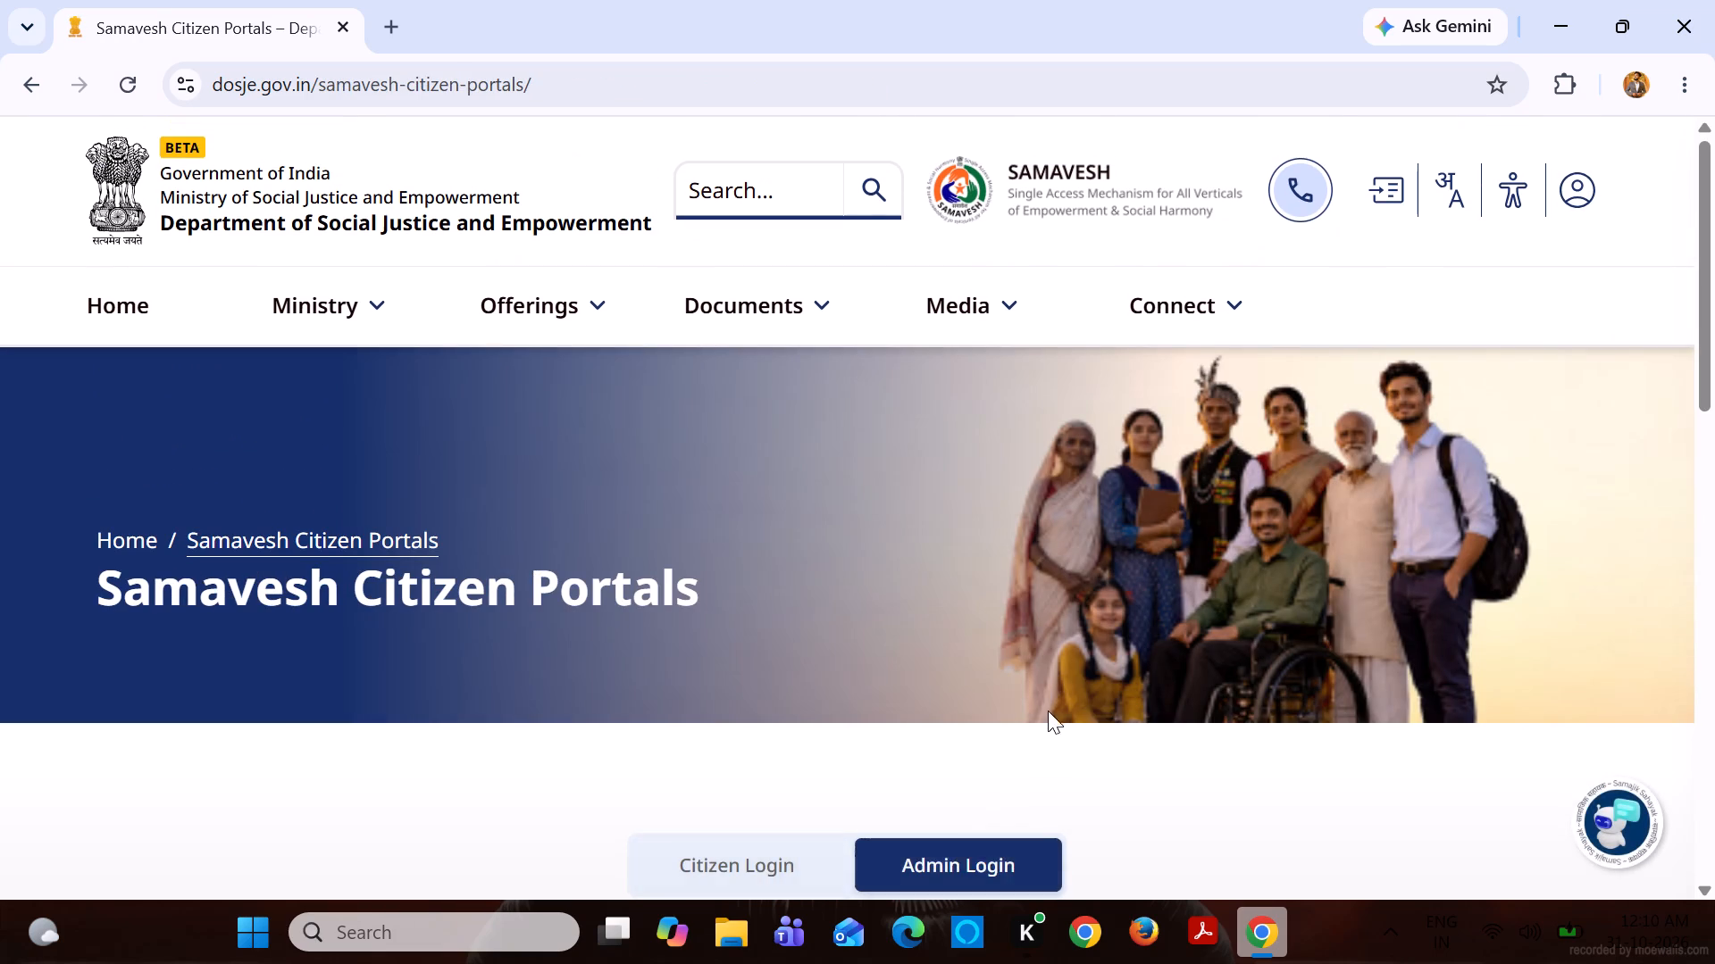
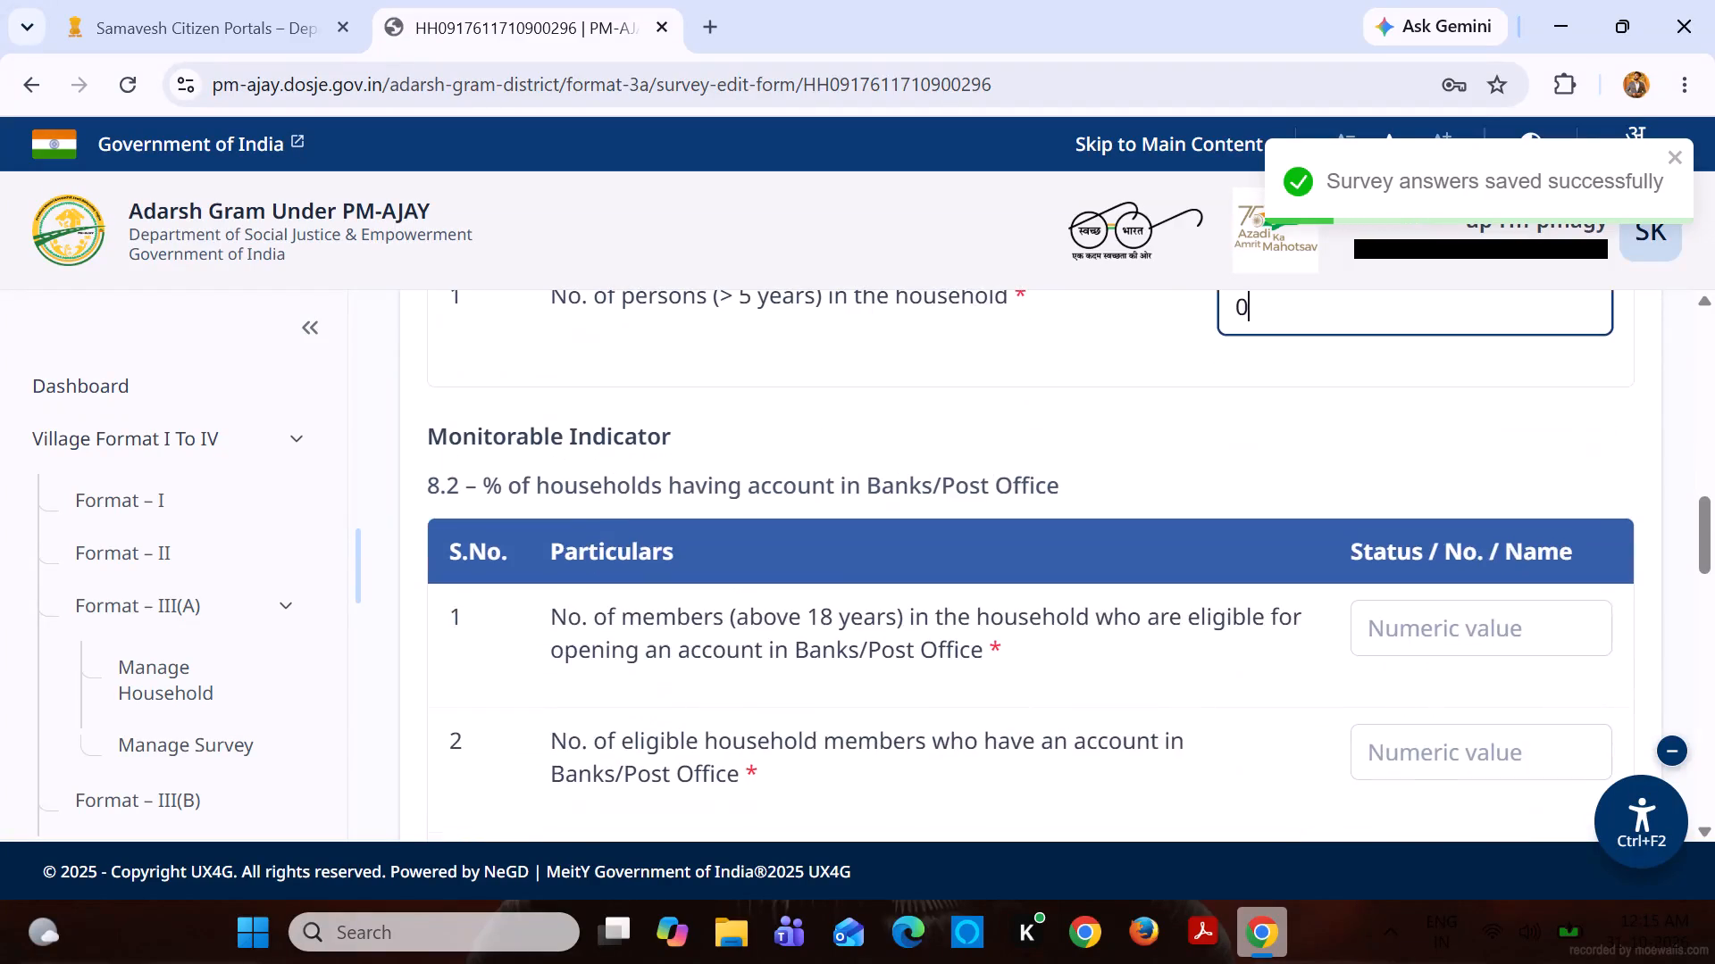
Enter 0 eligible household members for Financial Inclusion indicators 8.2, 8.3 and 8.4, and save the domain.
click(1417, 625)
key(0)
scroll(1423, 616, down, 2)
click(1447, 752)
key(0)
scroll(1481, 687, up, 1)
scroll(1481, 688, down, 4)
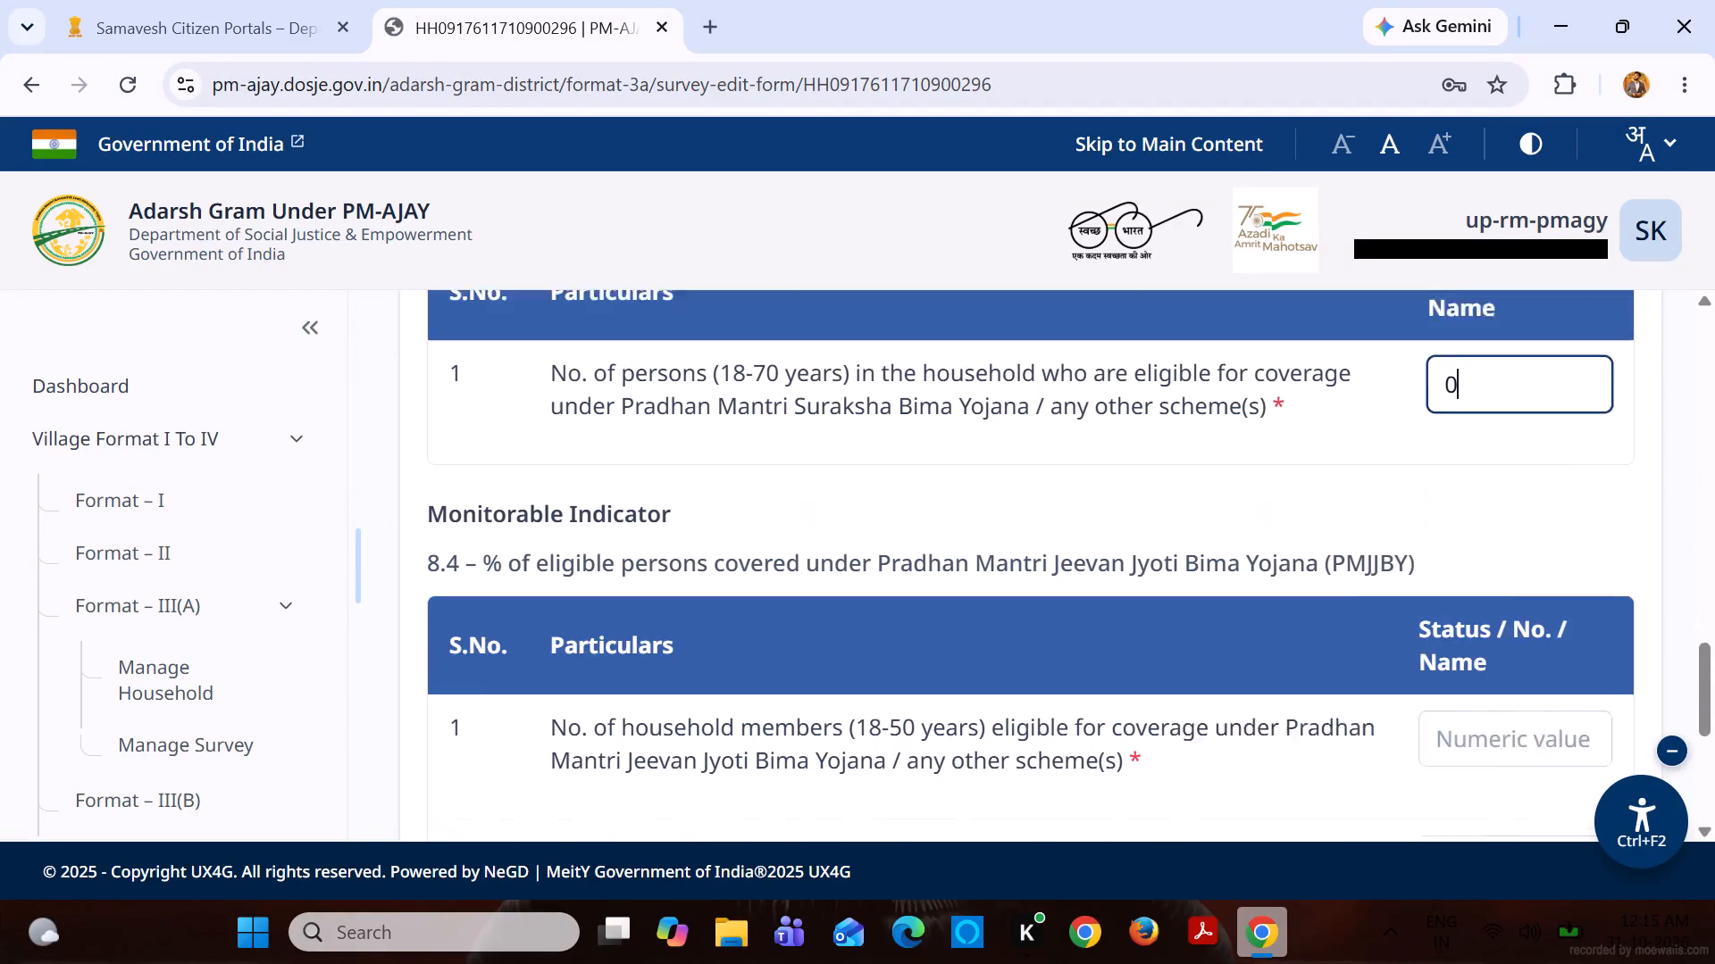
click(1501, 702)
key(0)
scroll(1516, 645, up, 1)
scroll(1516, 648, down, 4)
click(1594, 676)
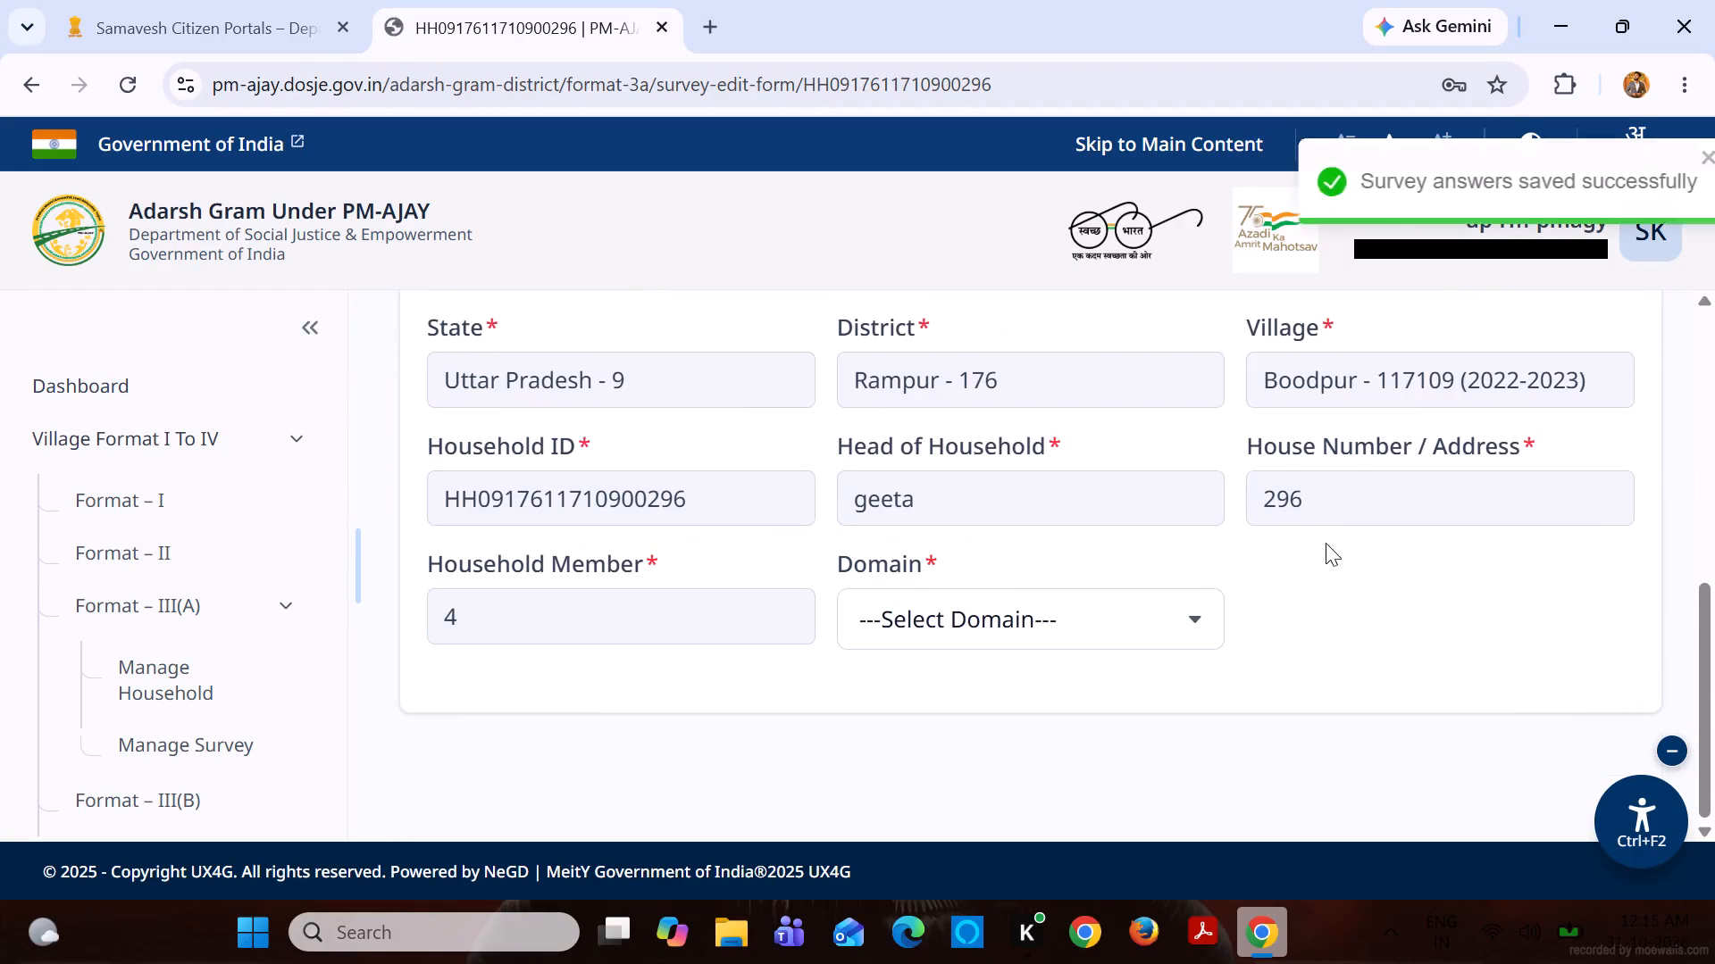
For the Digitization domain, enter 0 members eligible for digital literacy training under indicator 9.3 and save.
click(1175, 618)
scroll(1094, 470, down, 4)
click(1038, 476)
scroll(1088, 489, down, 3)
click(1503, 585)
key(0)
scroll(1544, 596, down, 3)
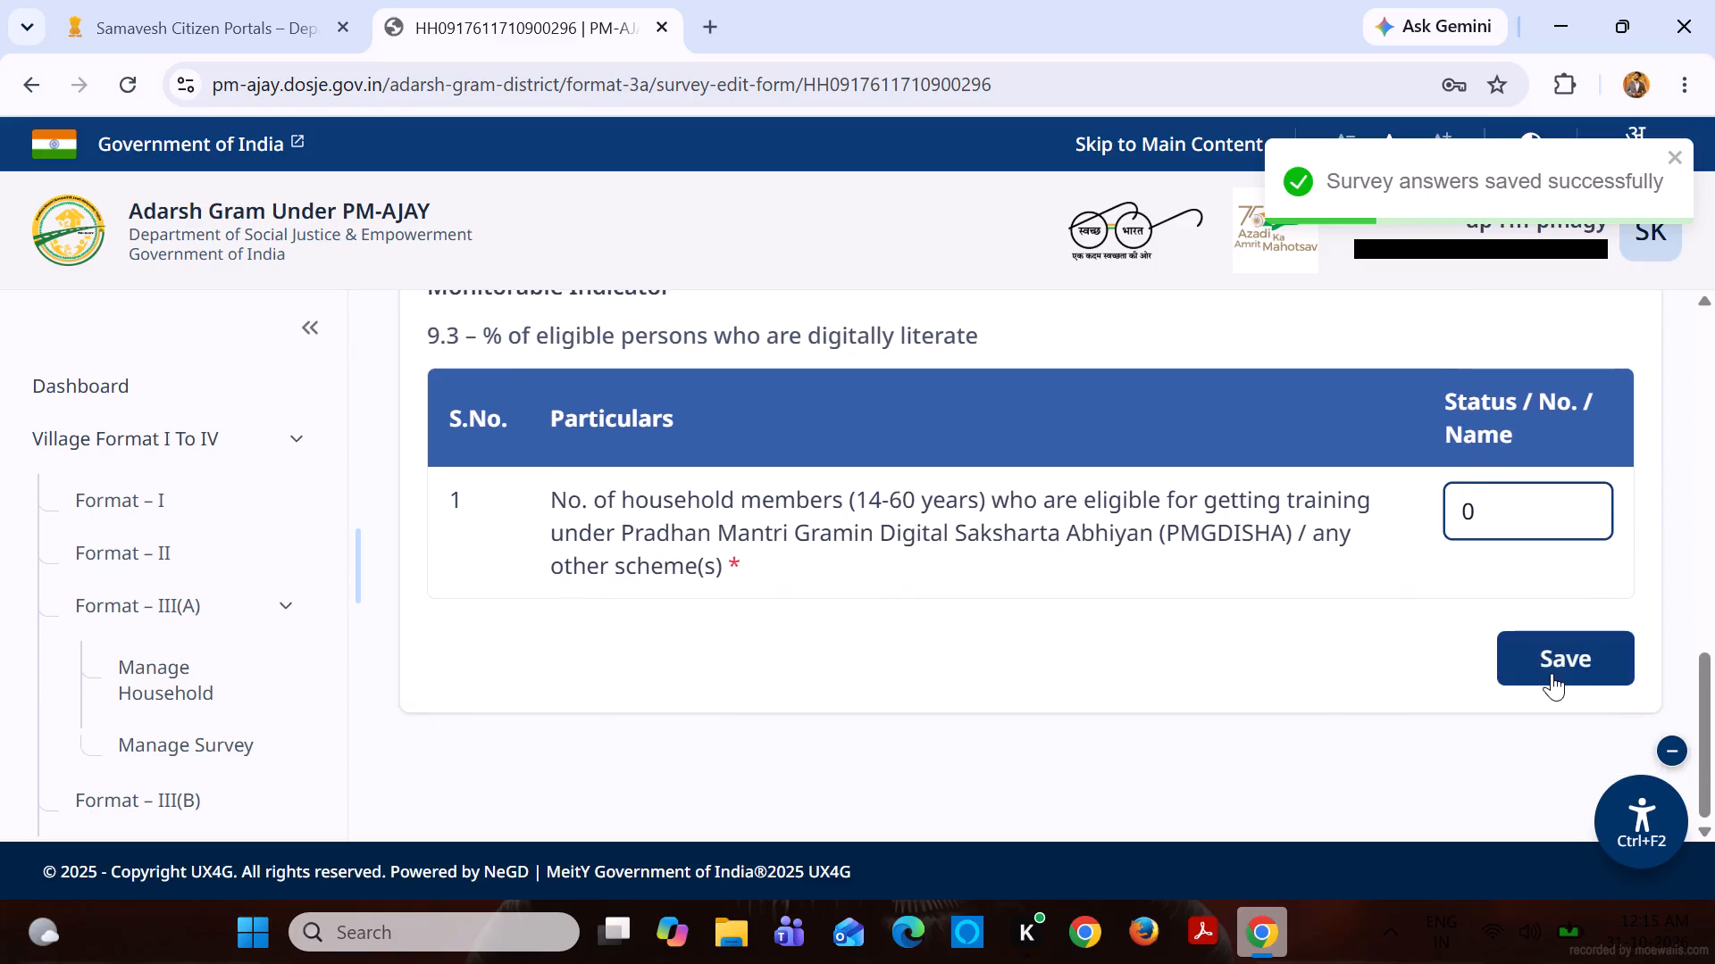
click(1552, 673)
In Livelihood and Skill Development, enter 0 for both numeric indicators, answer Yes to self-help group membership, and save.
click(1060, 619)
scroll(1050, 486, down, 4)
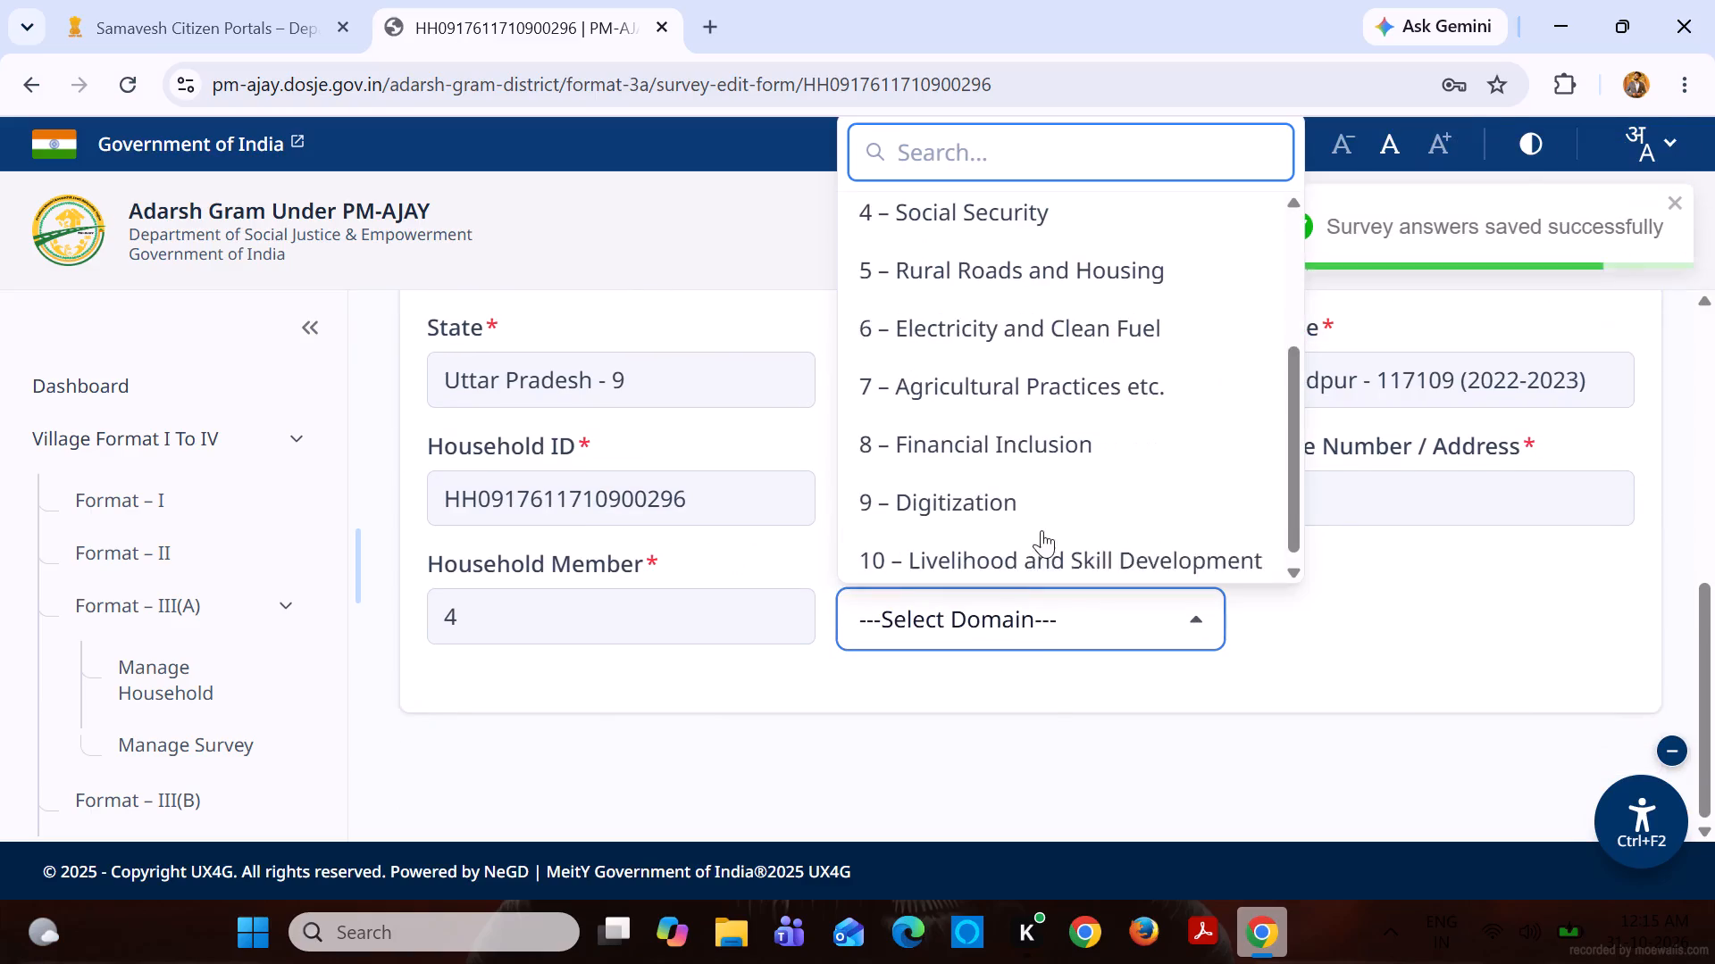
click(1033, 531)
scroll(1036, 520, down, 4)
click(1417, 443)
key(0)
scroll(1428, 469, down, 2)
click(1458, 500)
key(0)
scroll(1463, 506, down, 3)
click(1489, 397)
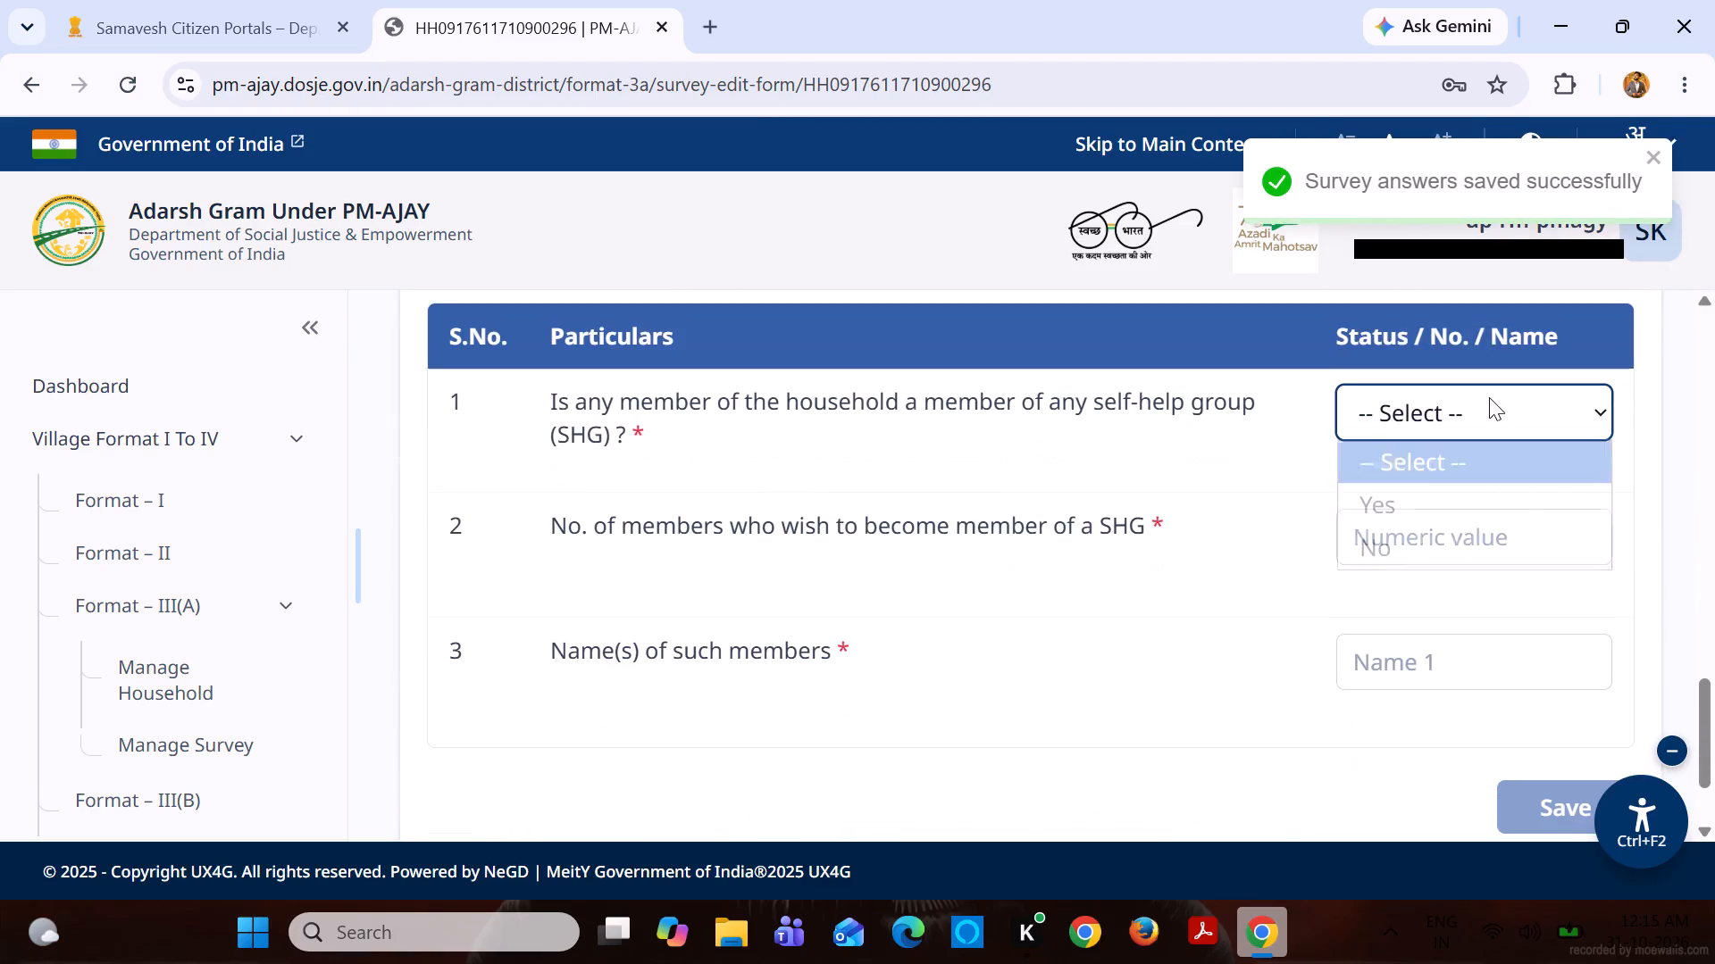
click(1412, 500)
click(1547, 658)
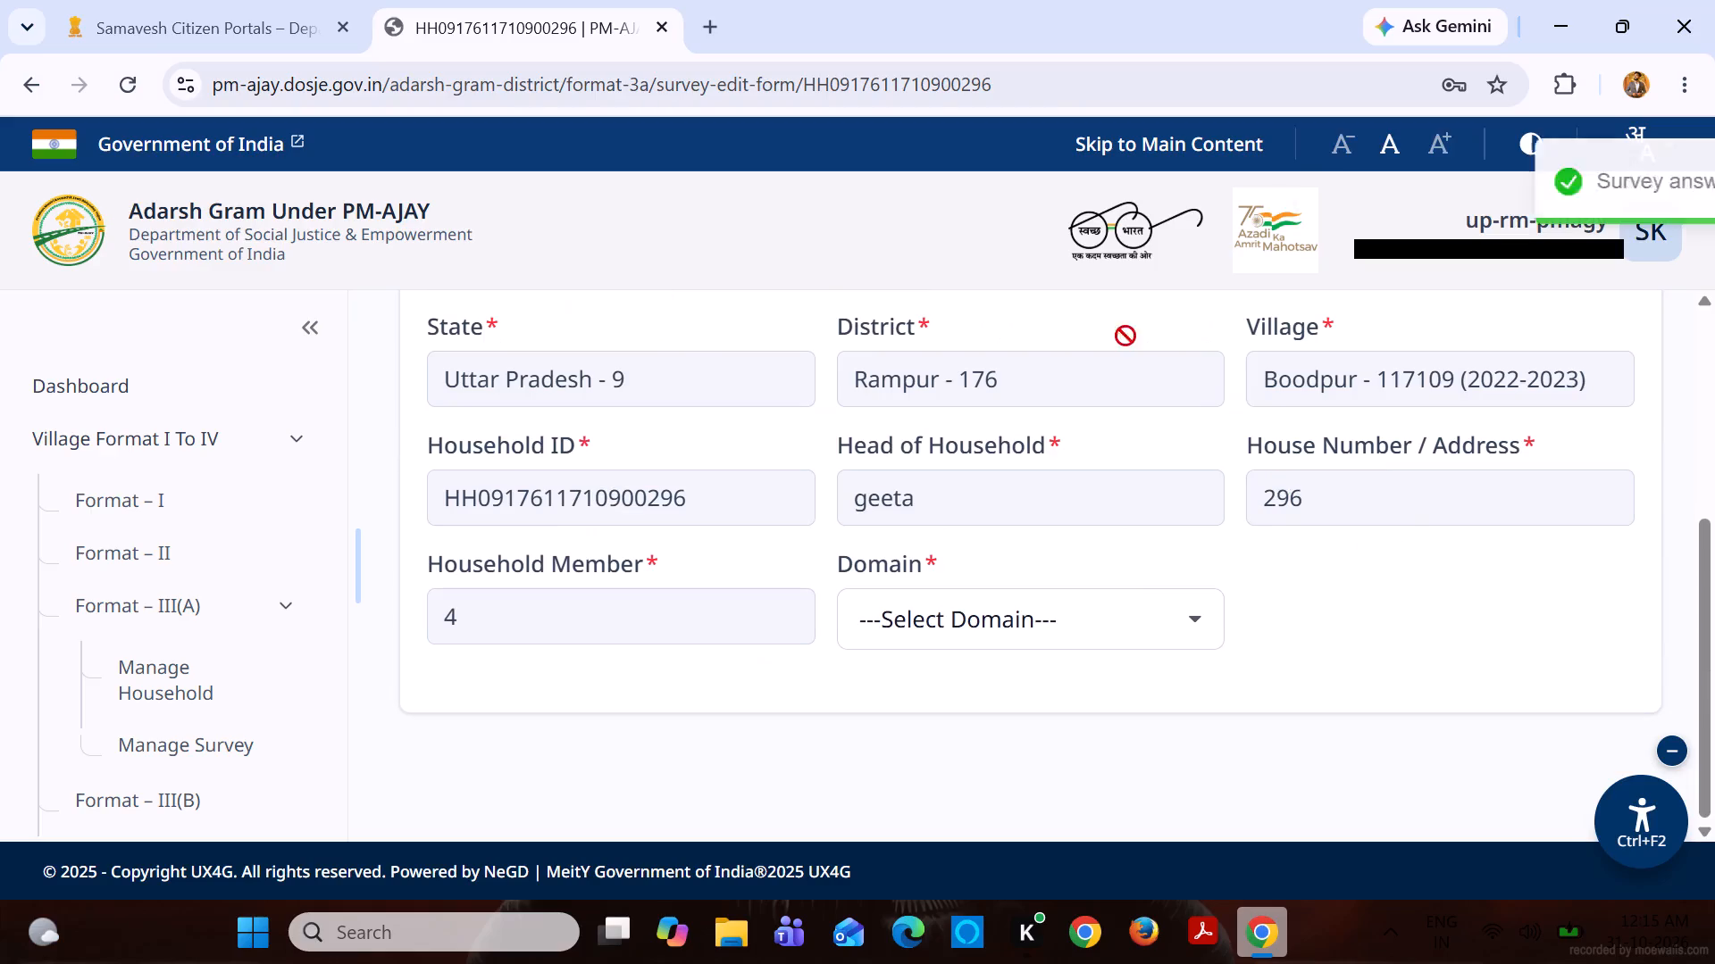
Reload the indicator status of household 296 and review the completion of its survey domains.
click(1113, 602)
scroll(1114, 453, down, 6)
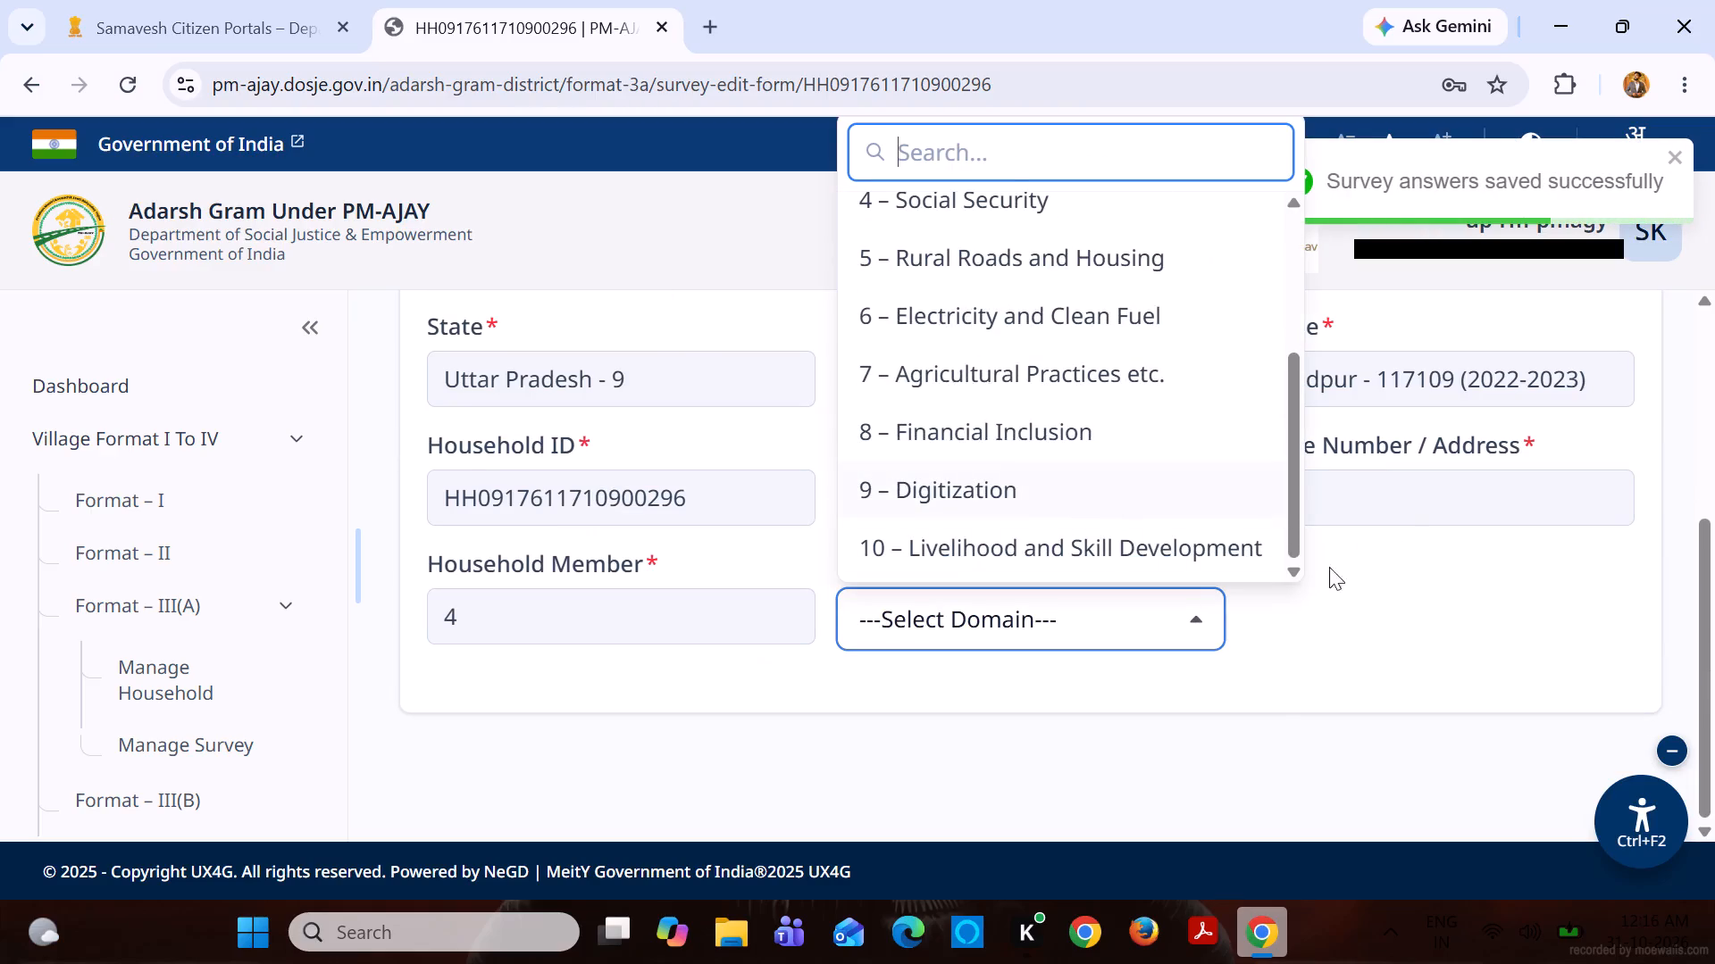
scroll(1418, 572, up, 4)
click(1598, 576)
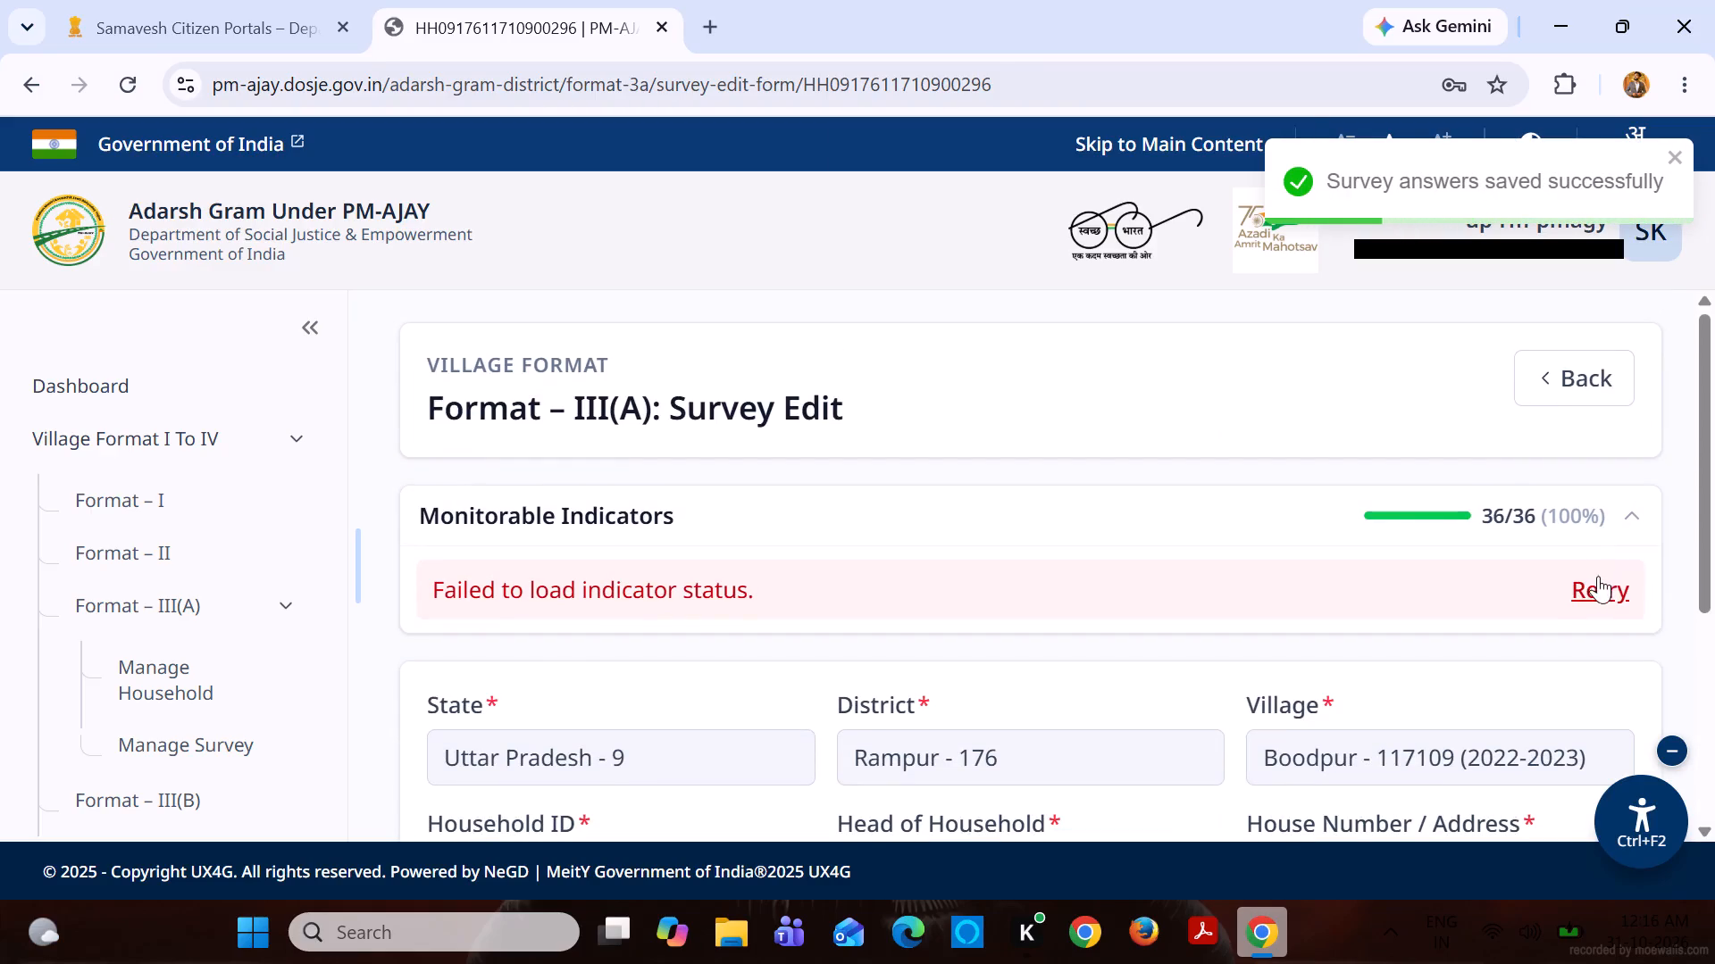
scroll(1384, 490, down, 4)
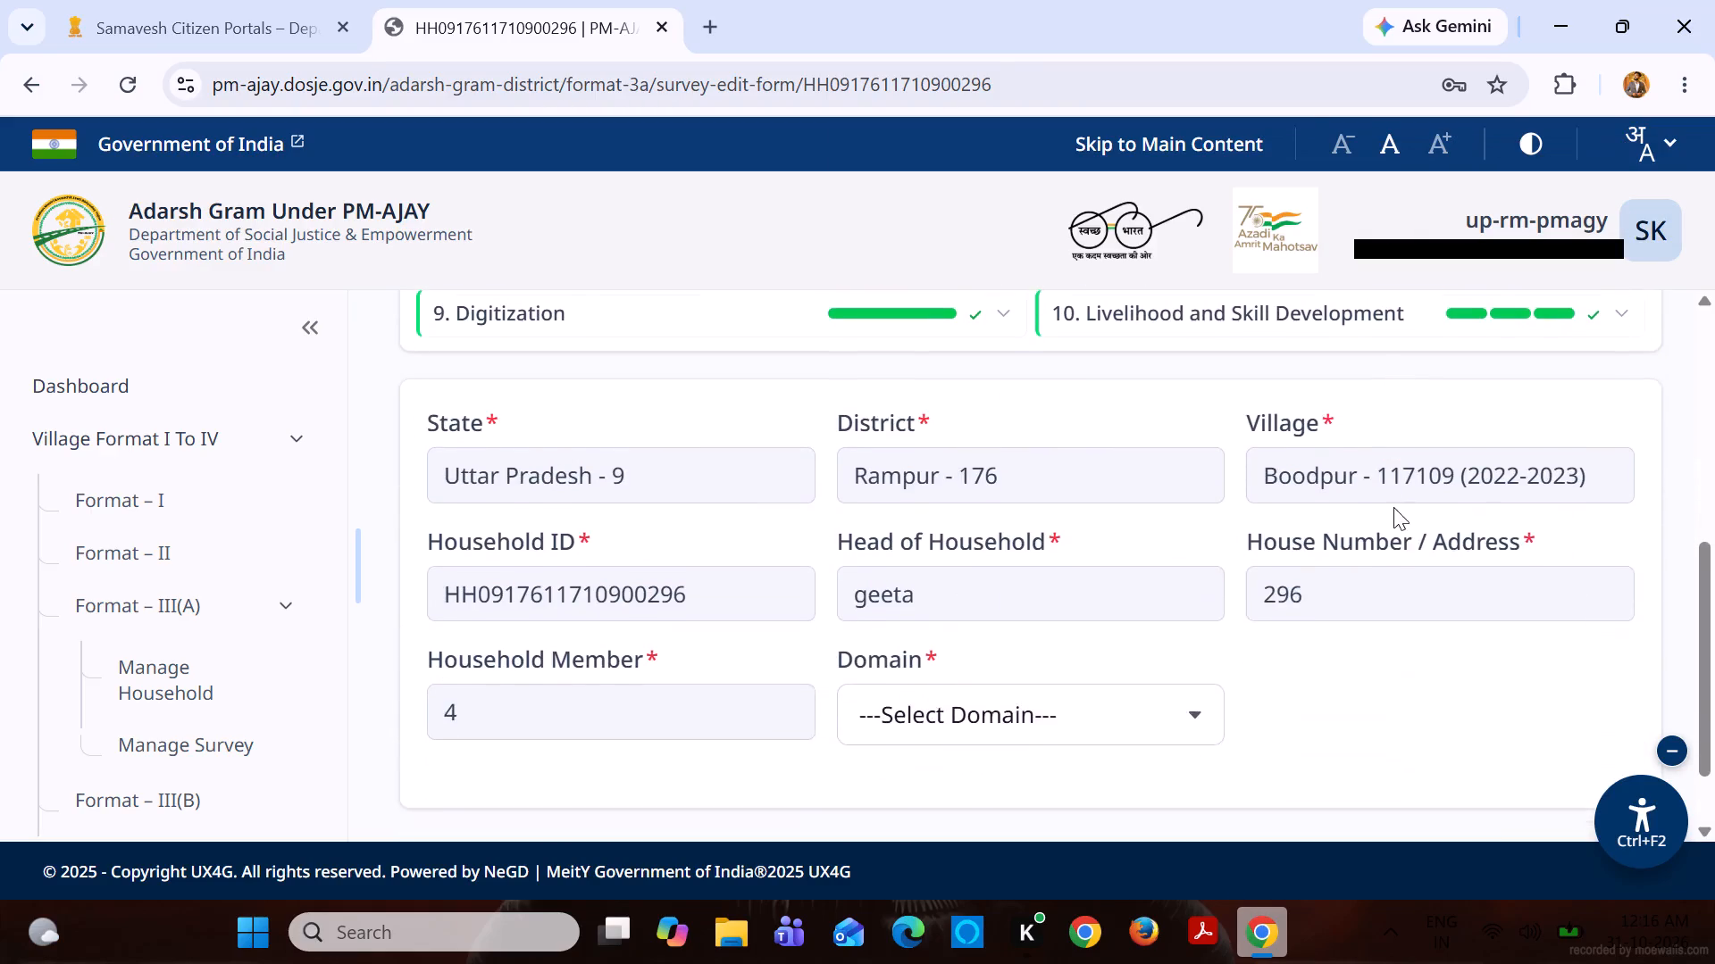
scroll(1396, 503, up, 6)
Start a new household record in Shahabad block, Boodpur gram panchayat, Boodpur - 117109 village, with category SC.
click(128, 661)
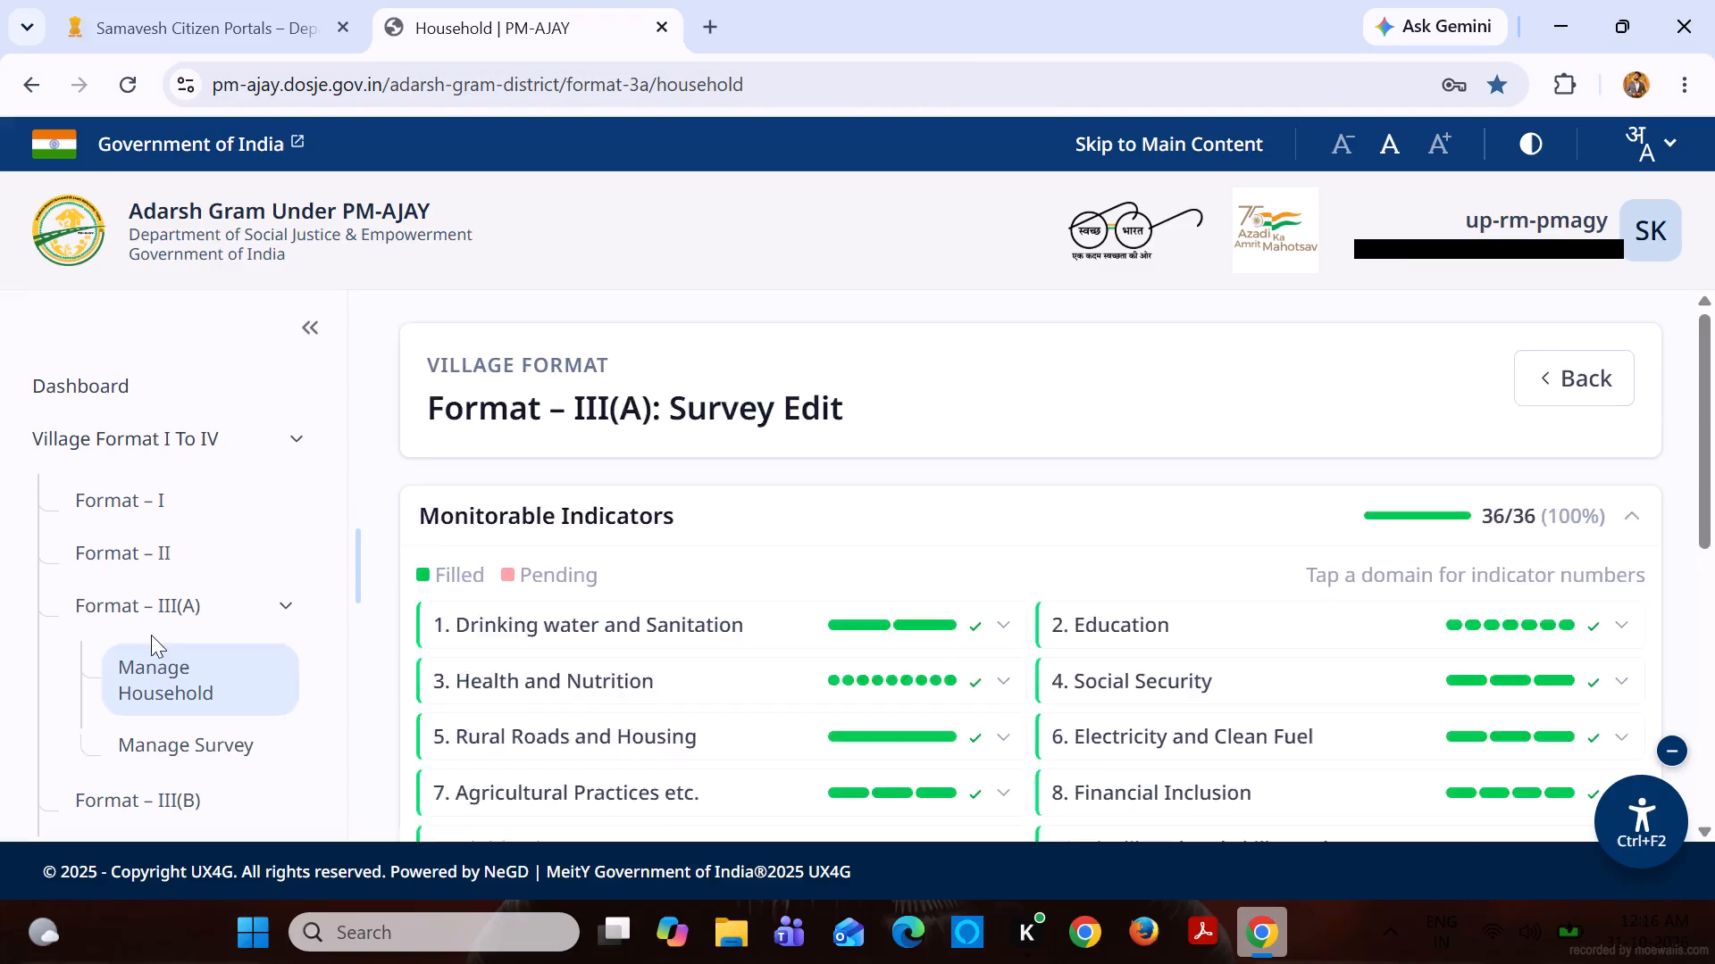
click(1216, 363)
click(1212, 311)
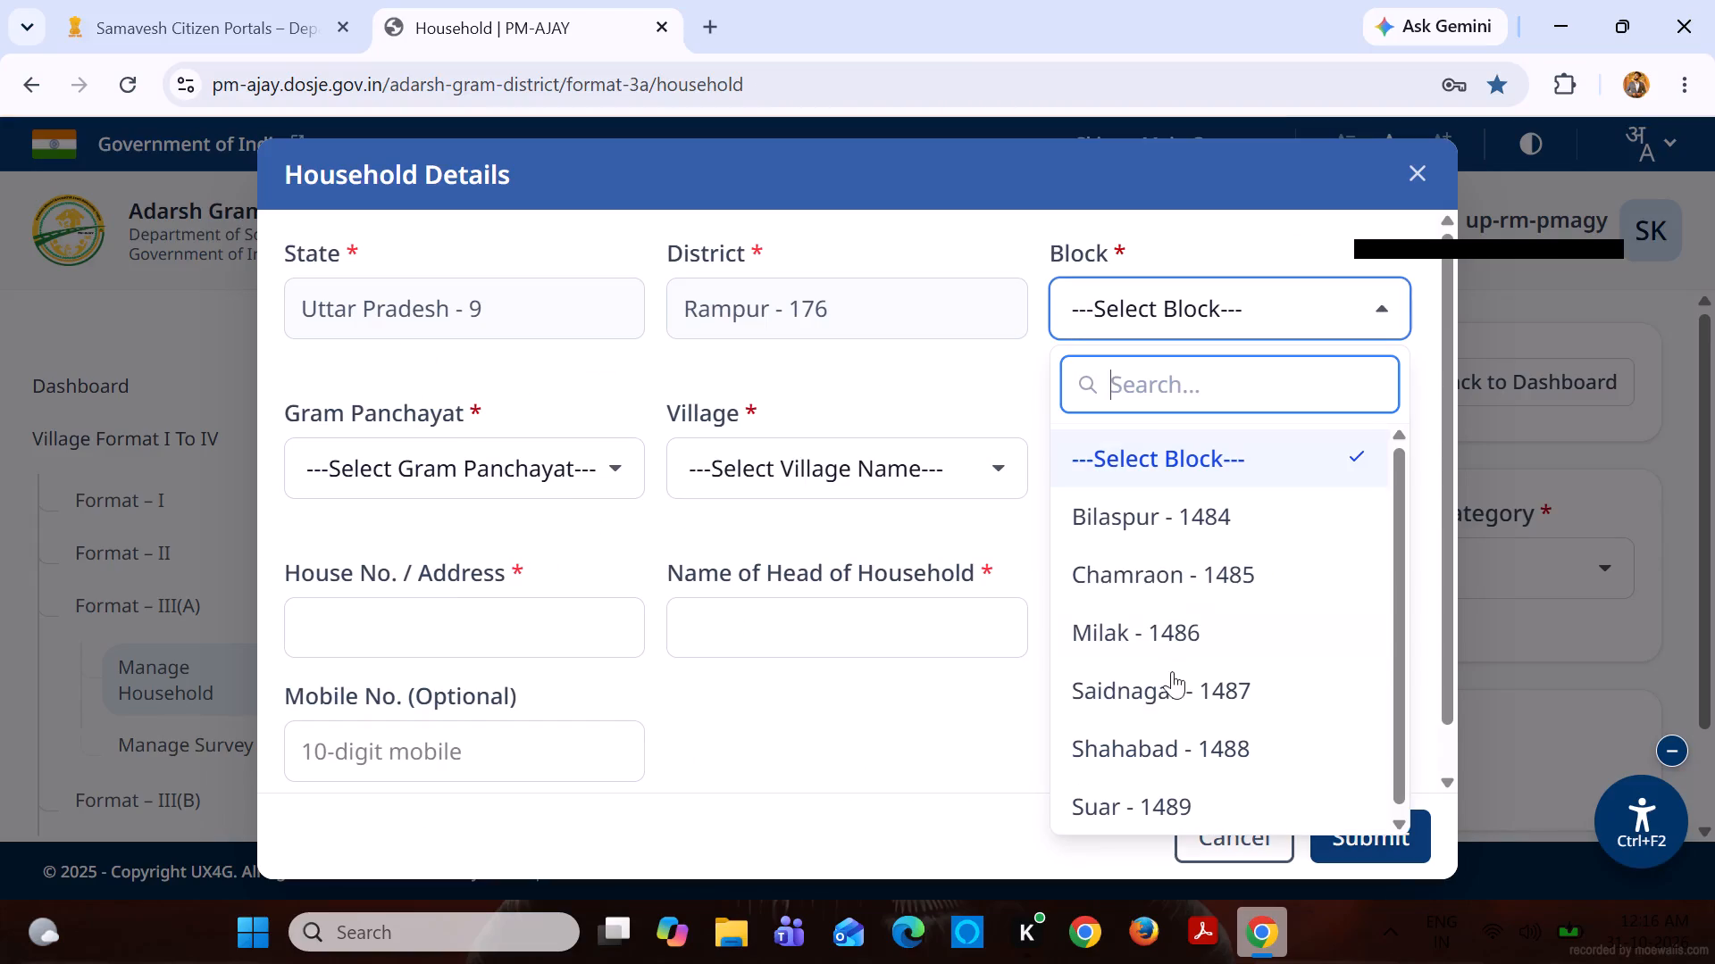
click(1145, 735)
click(617, 433)
click(600, 455)
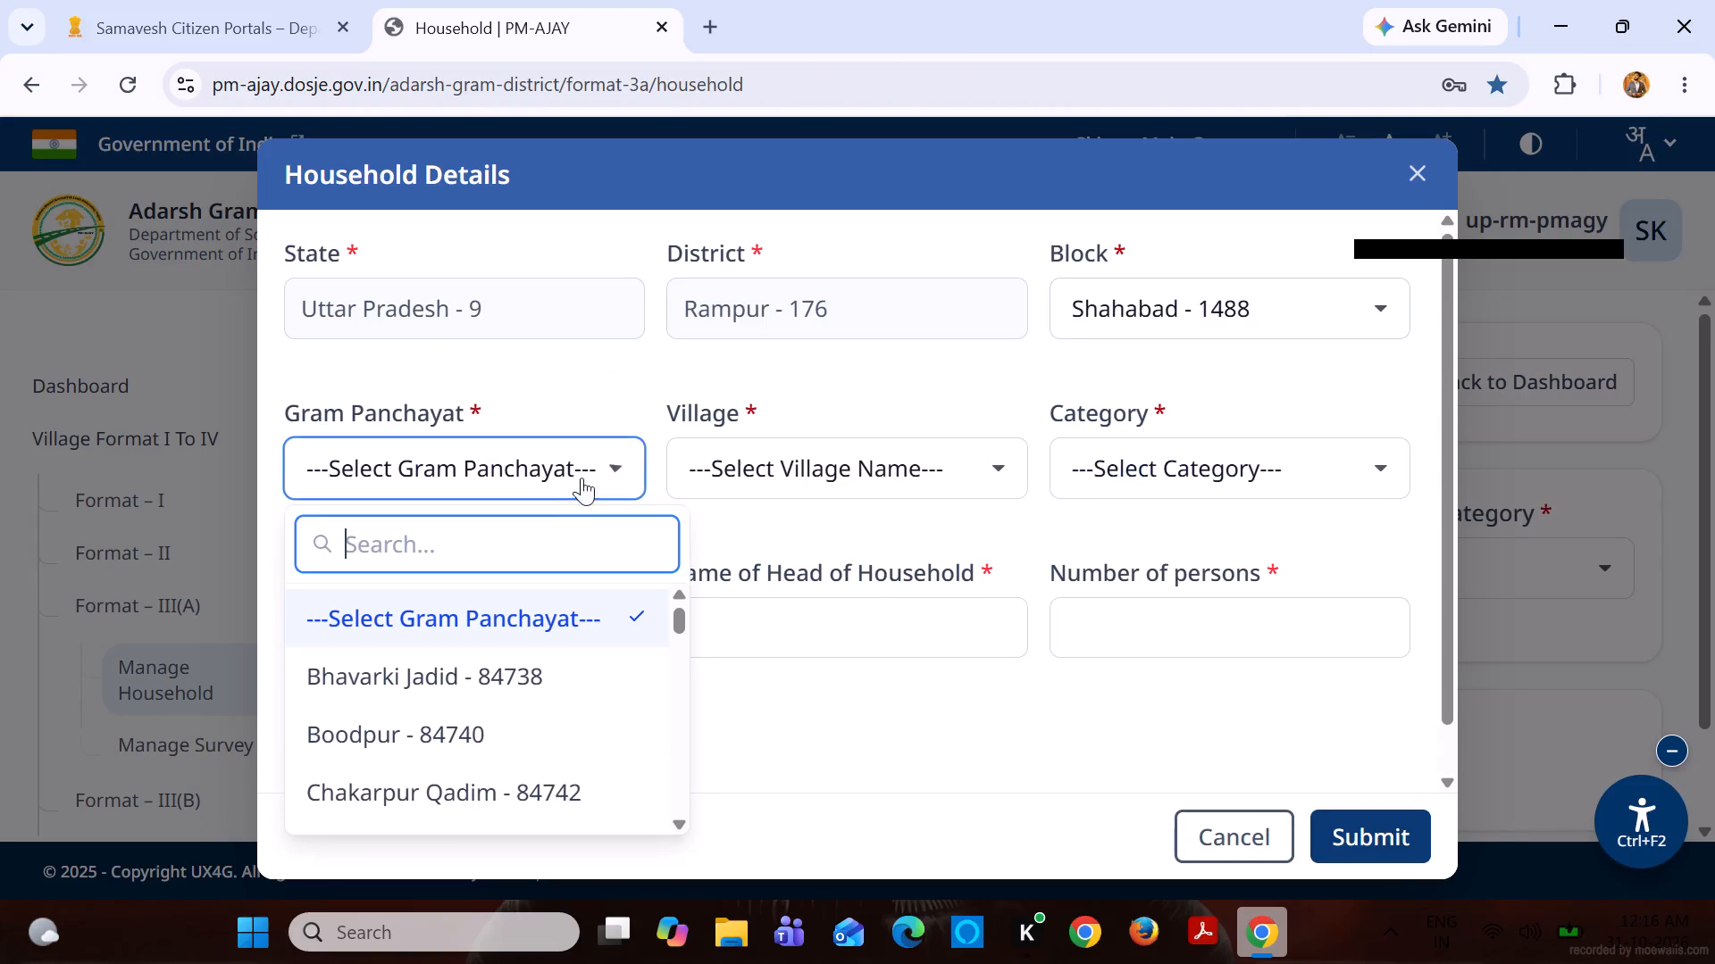
click(516, 710)
click(849, 473)
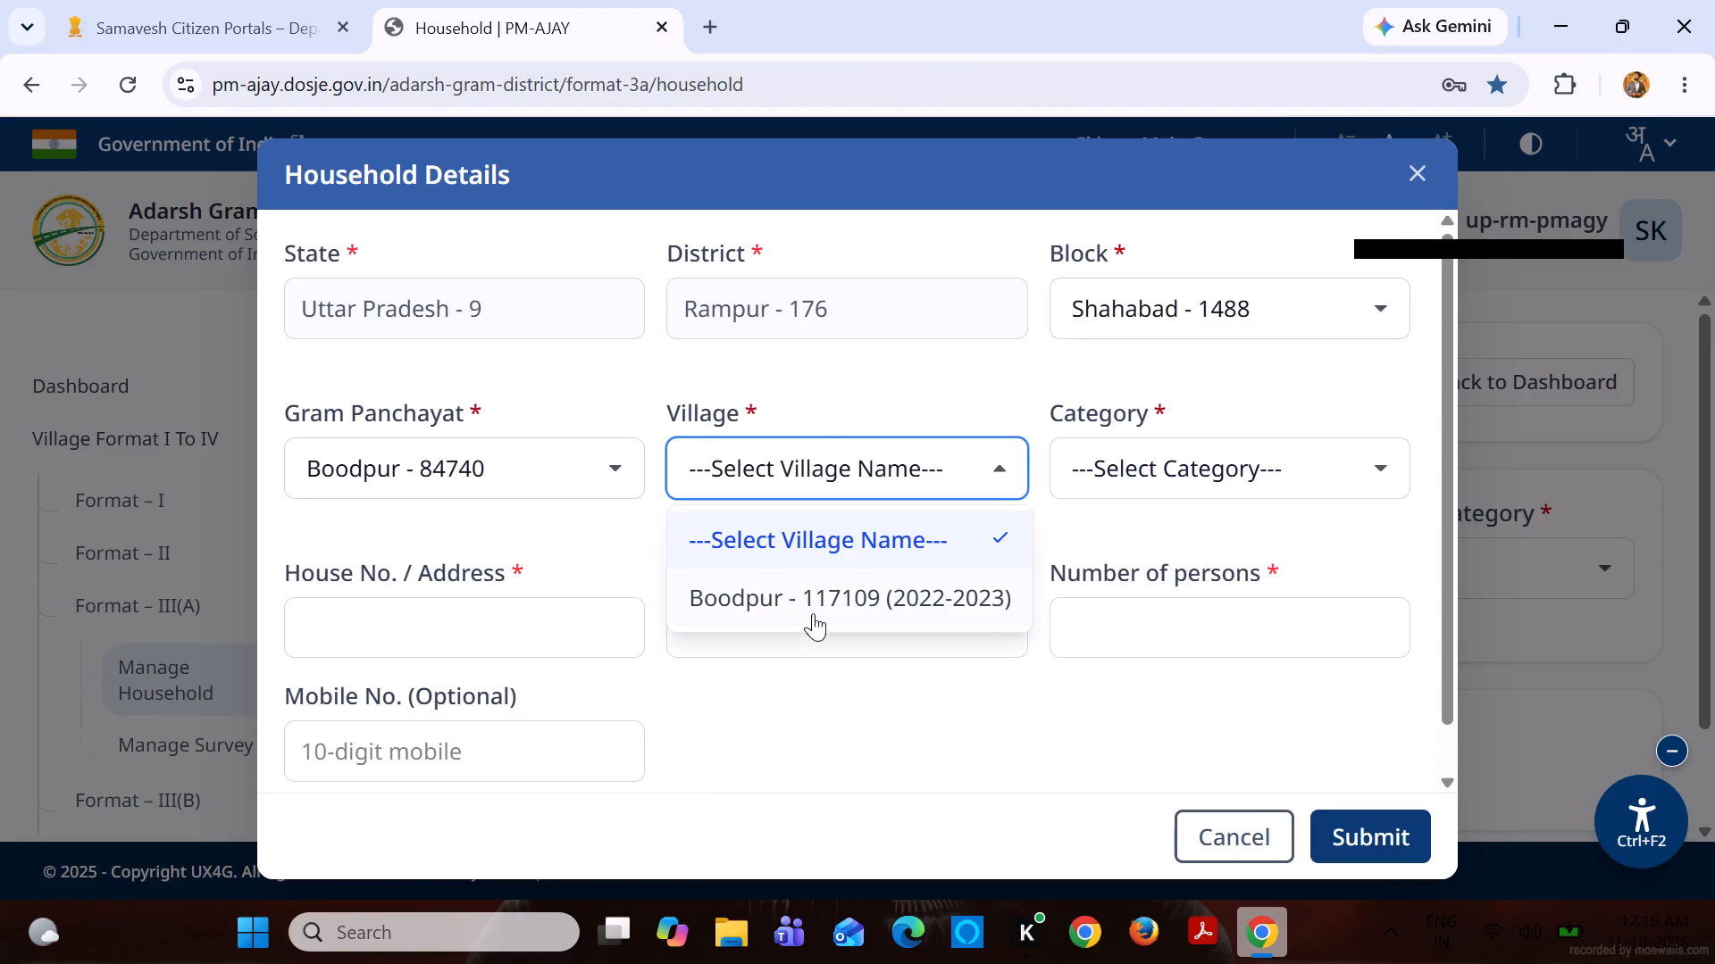
click(814, 602)
click(1203, 486)
click(1125, 594)
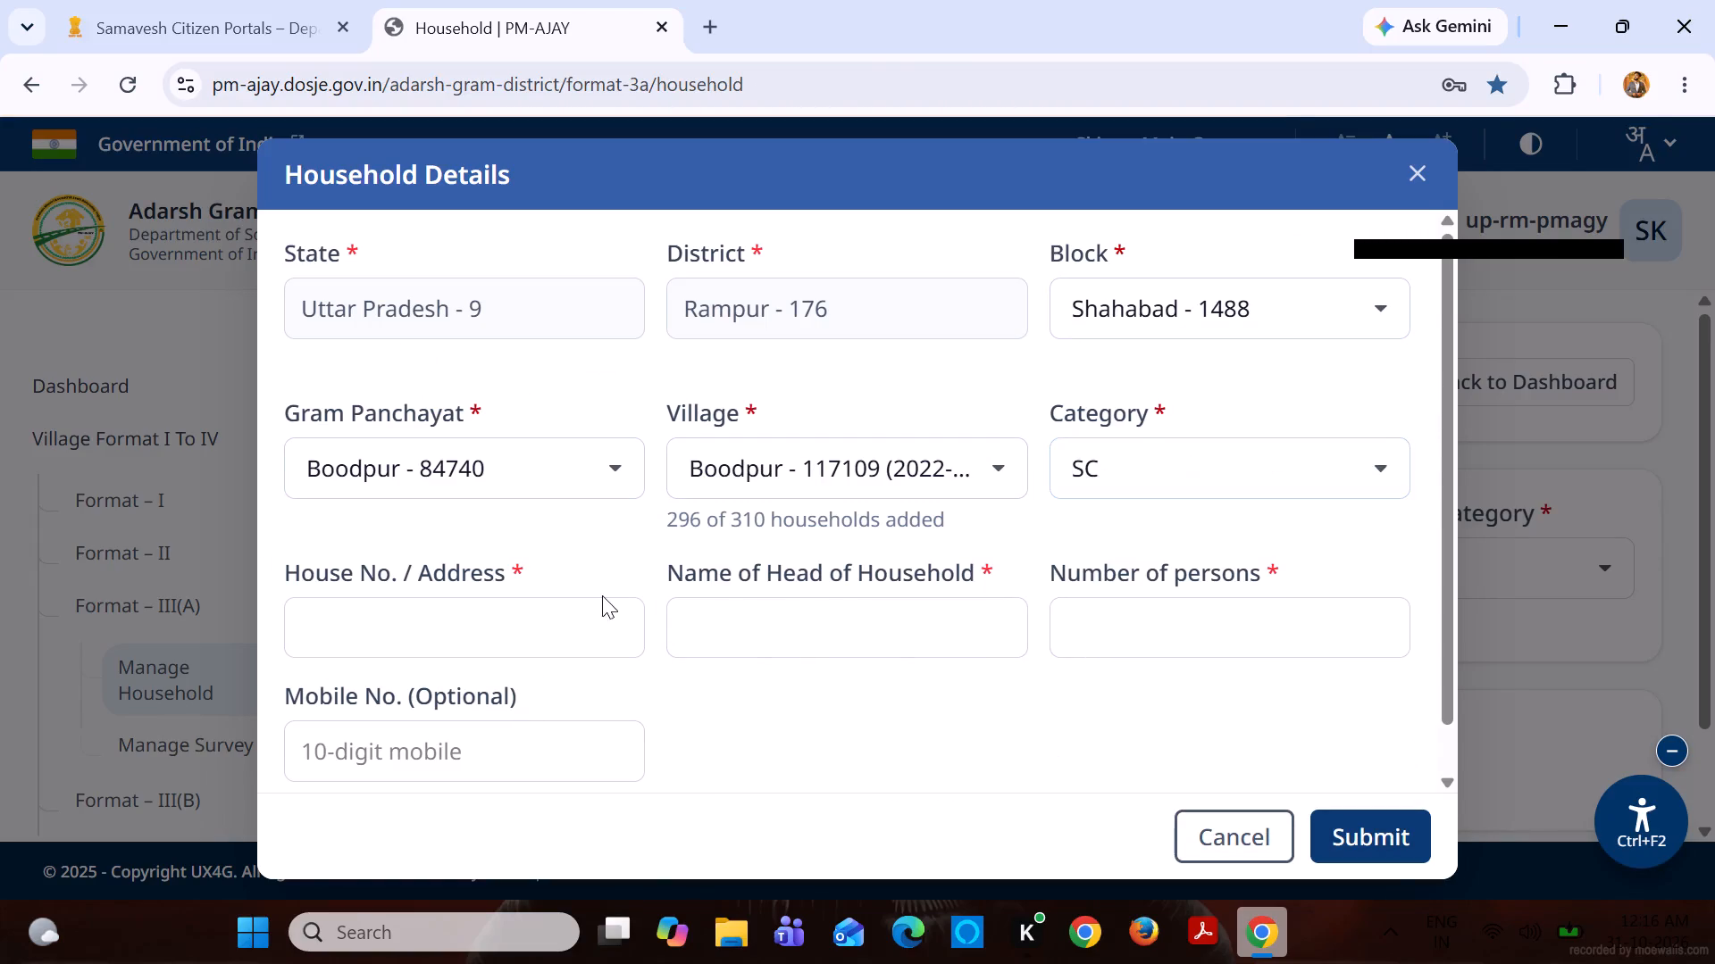
Enter house number 297, the head of household's name and 6 persons, and submit the household details.
click(601, 595)
click(574, 611)
text(297)
click(737, 628)
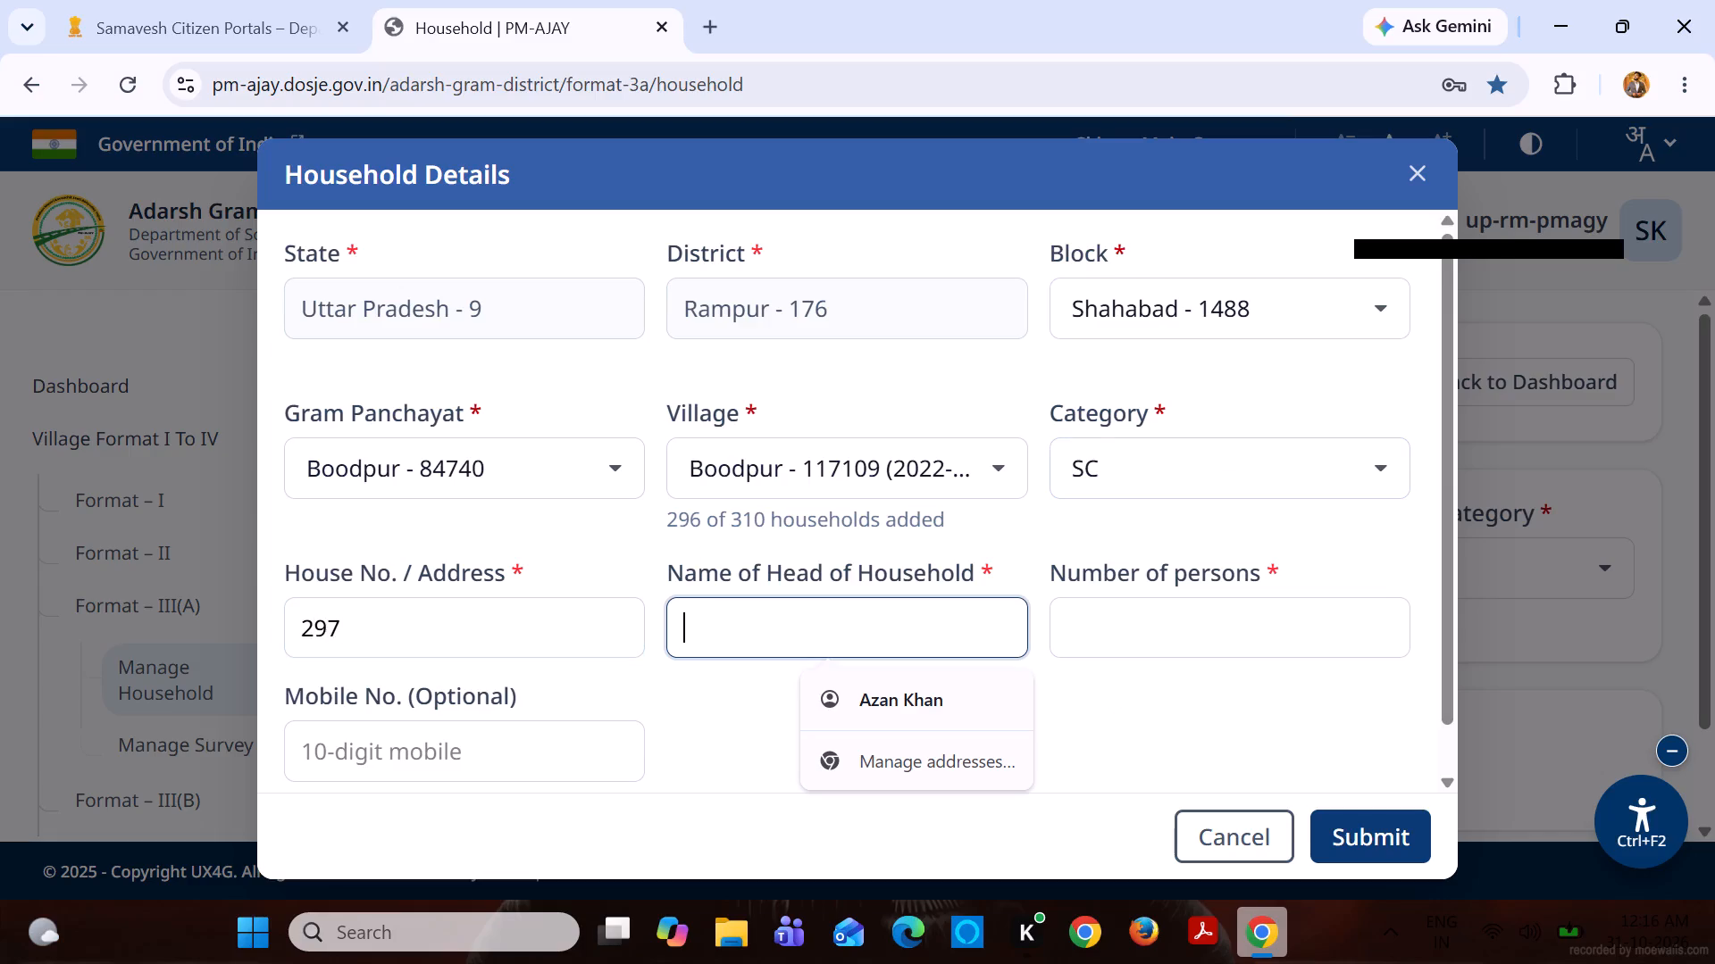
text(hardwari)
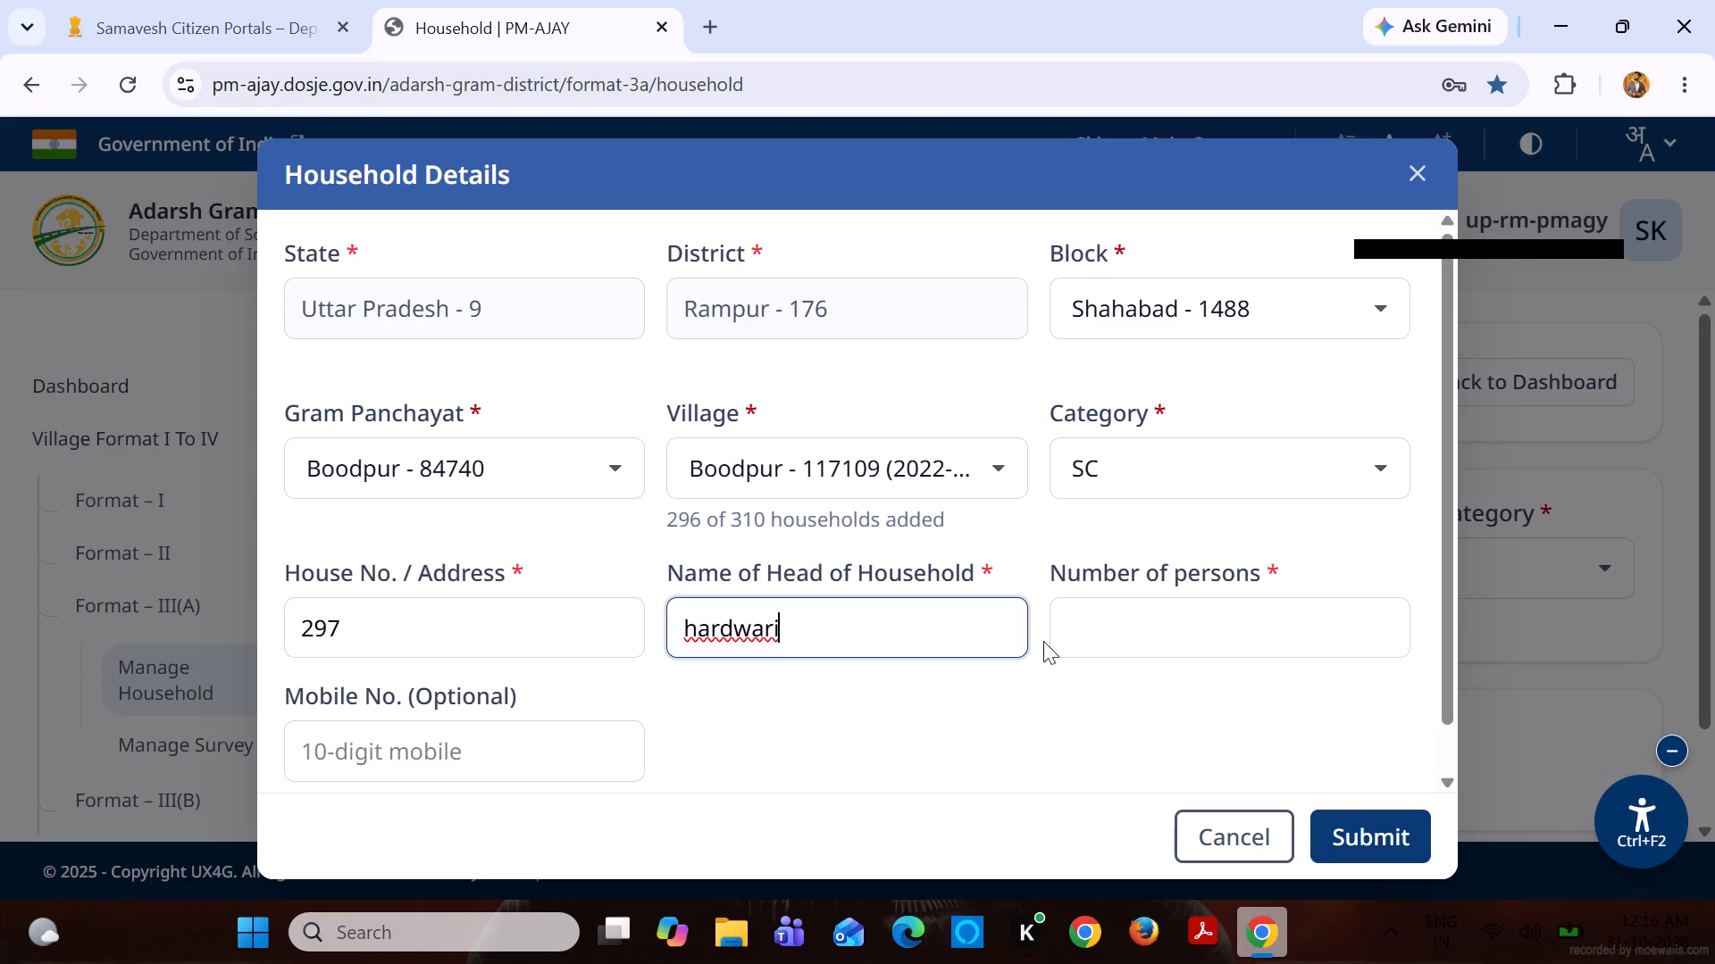
click(1125, 640)
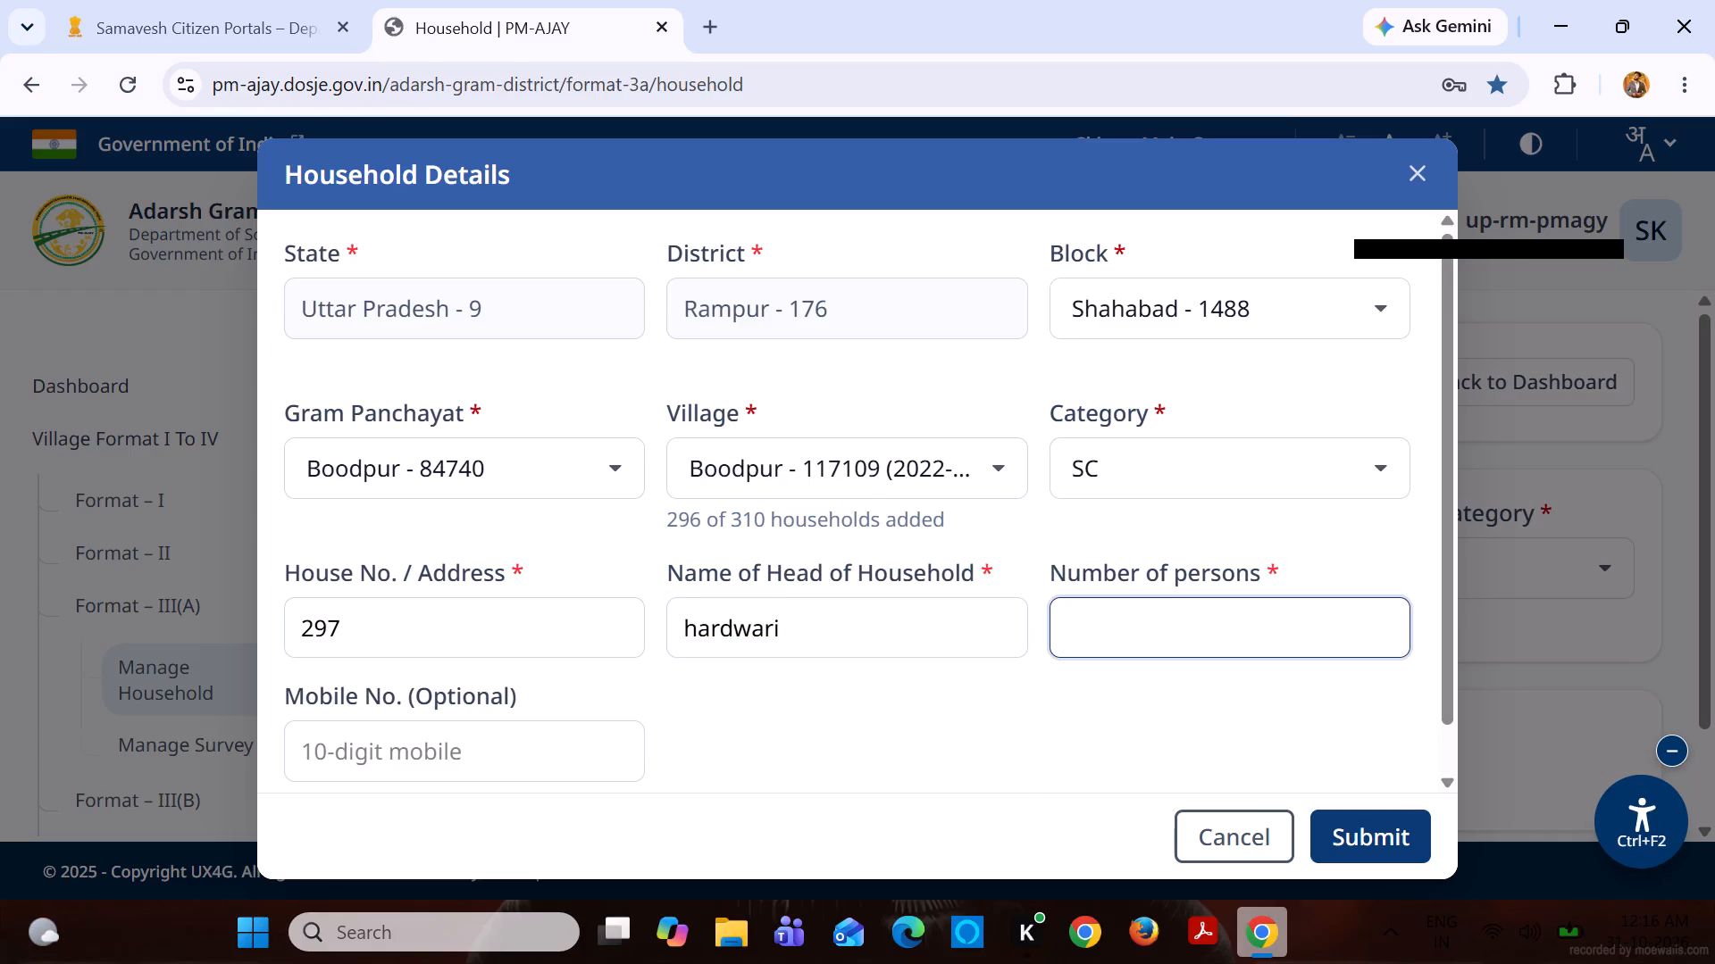
key(6)
click(1358, 833)
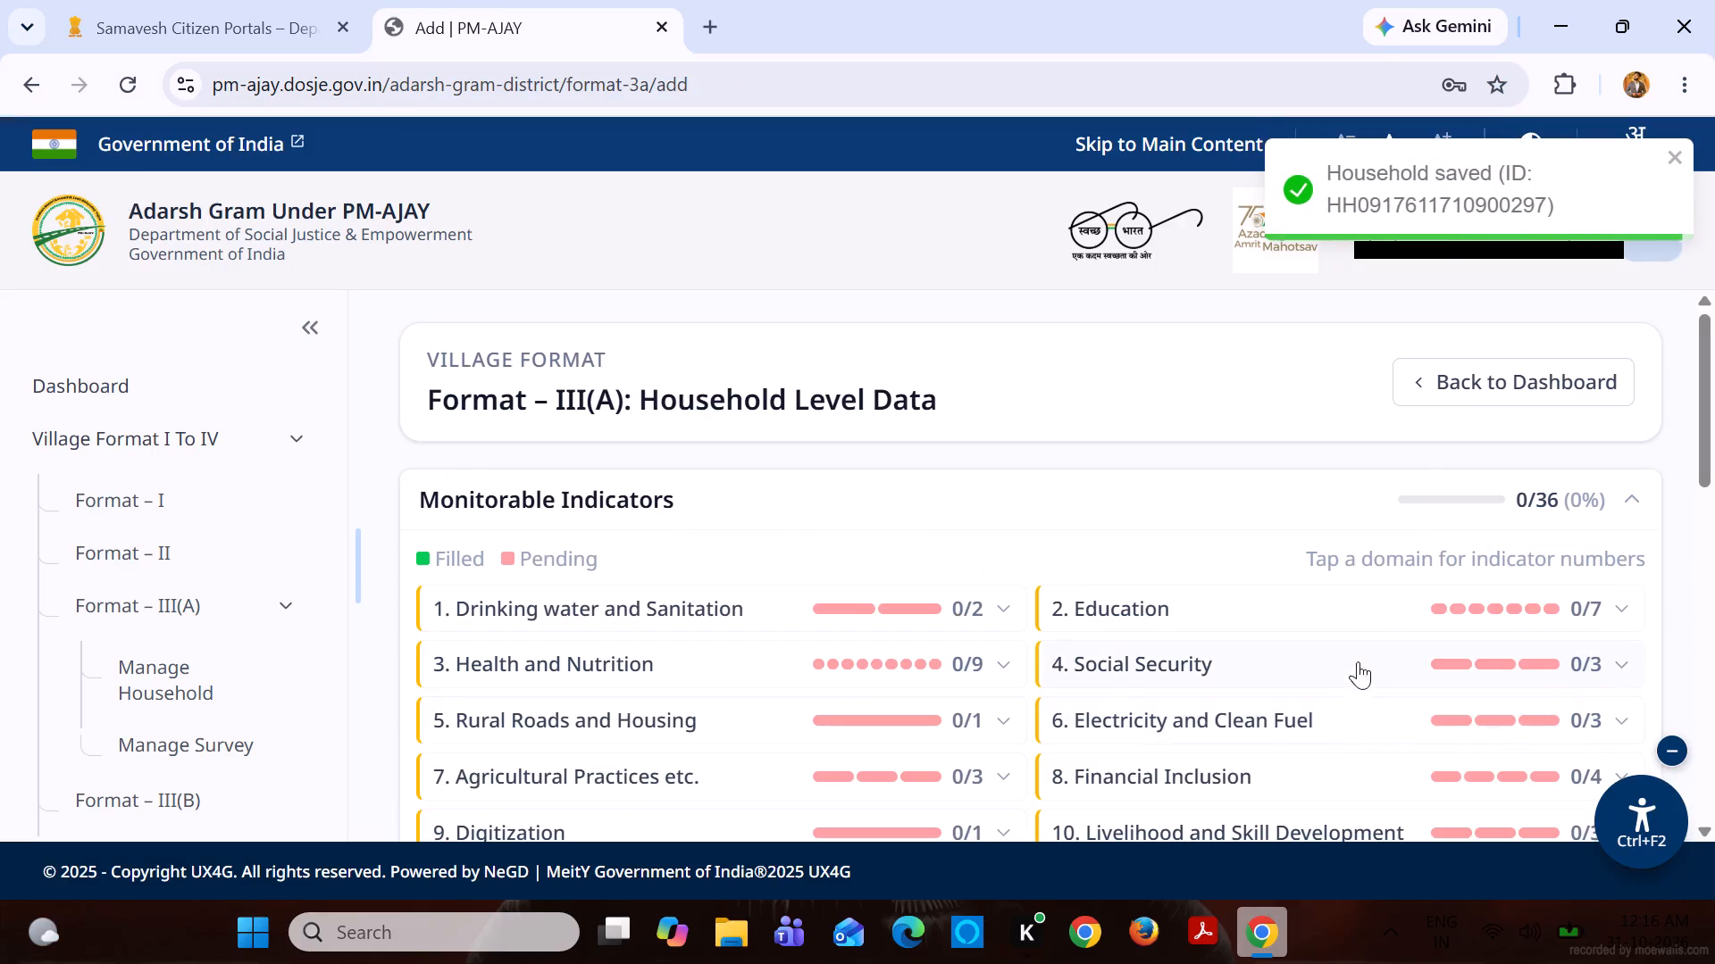
In Drinking water and Sanitation, answer Yes to having a household latrine and No to open defecation, and submit.
scroll(1370, 626, down, 7)
click(1496, 617)
click(1383, 244)
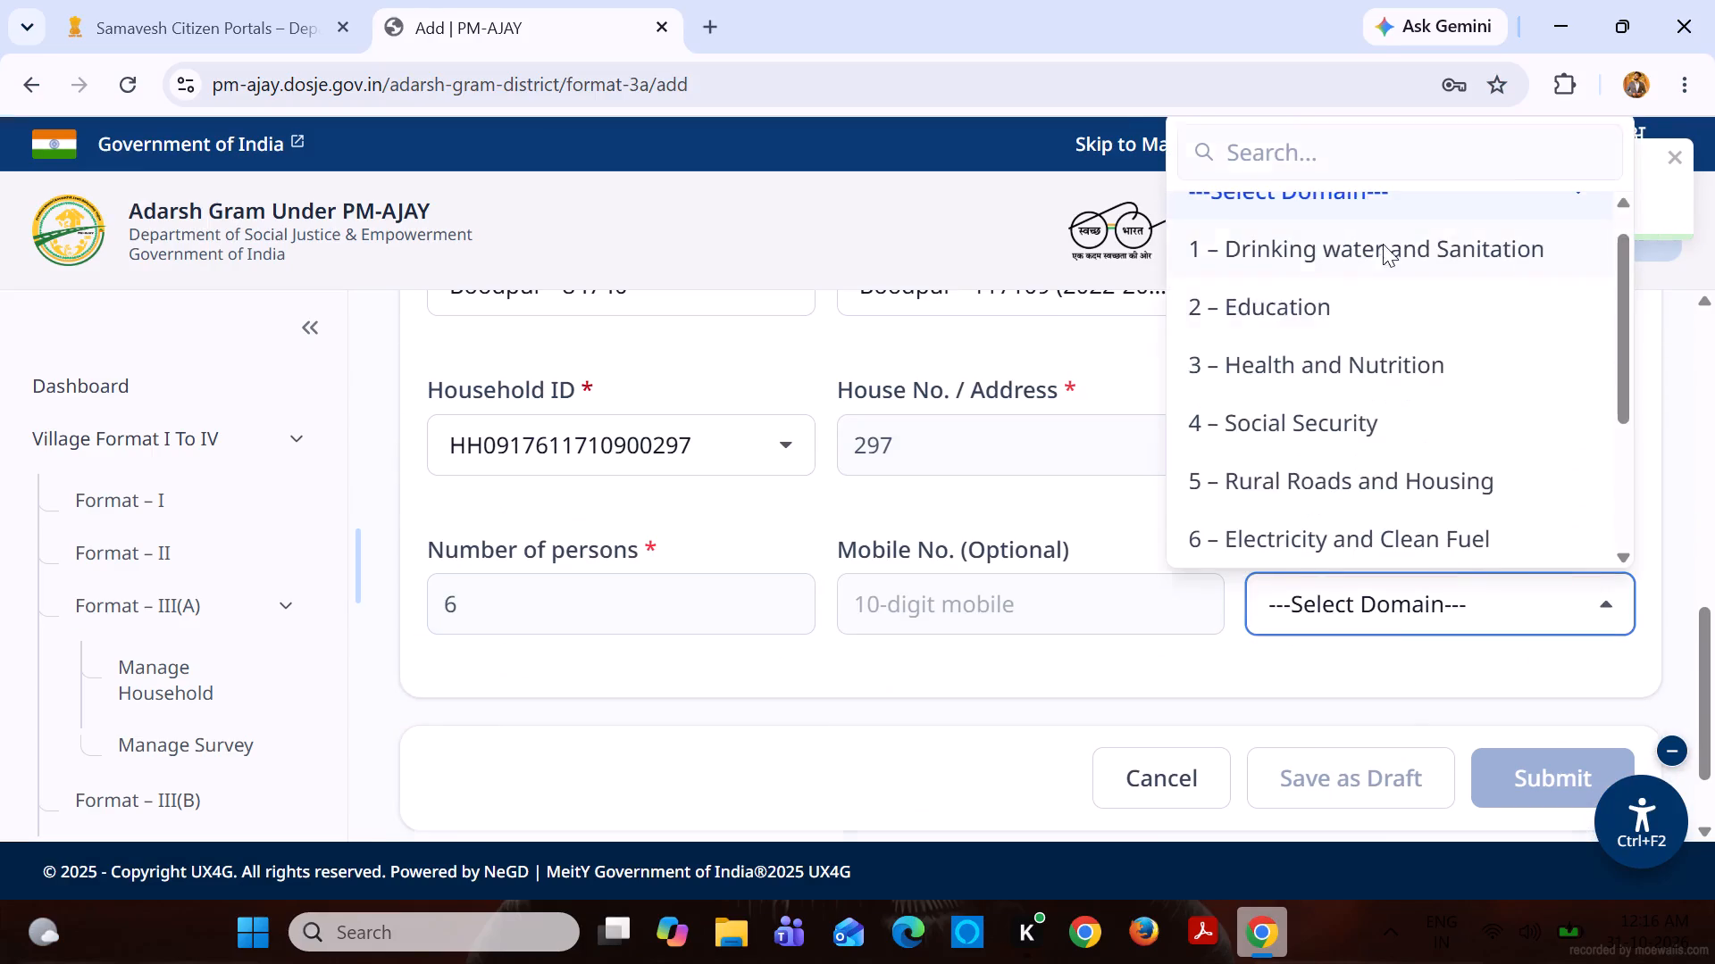
scroll(1468, 485, down, 4)
drag(1528, 428, 1526, 456)
click(1524, 460)
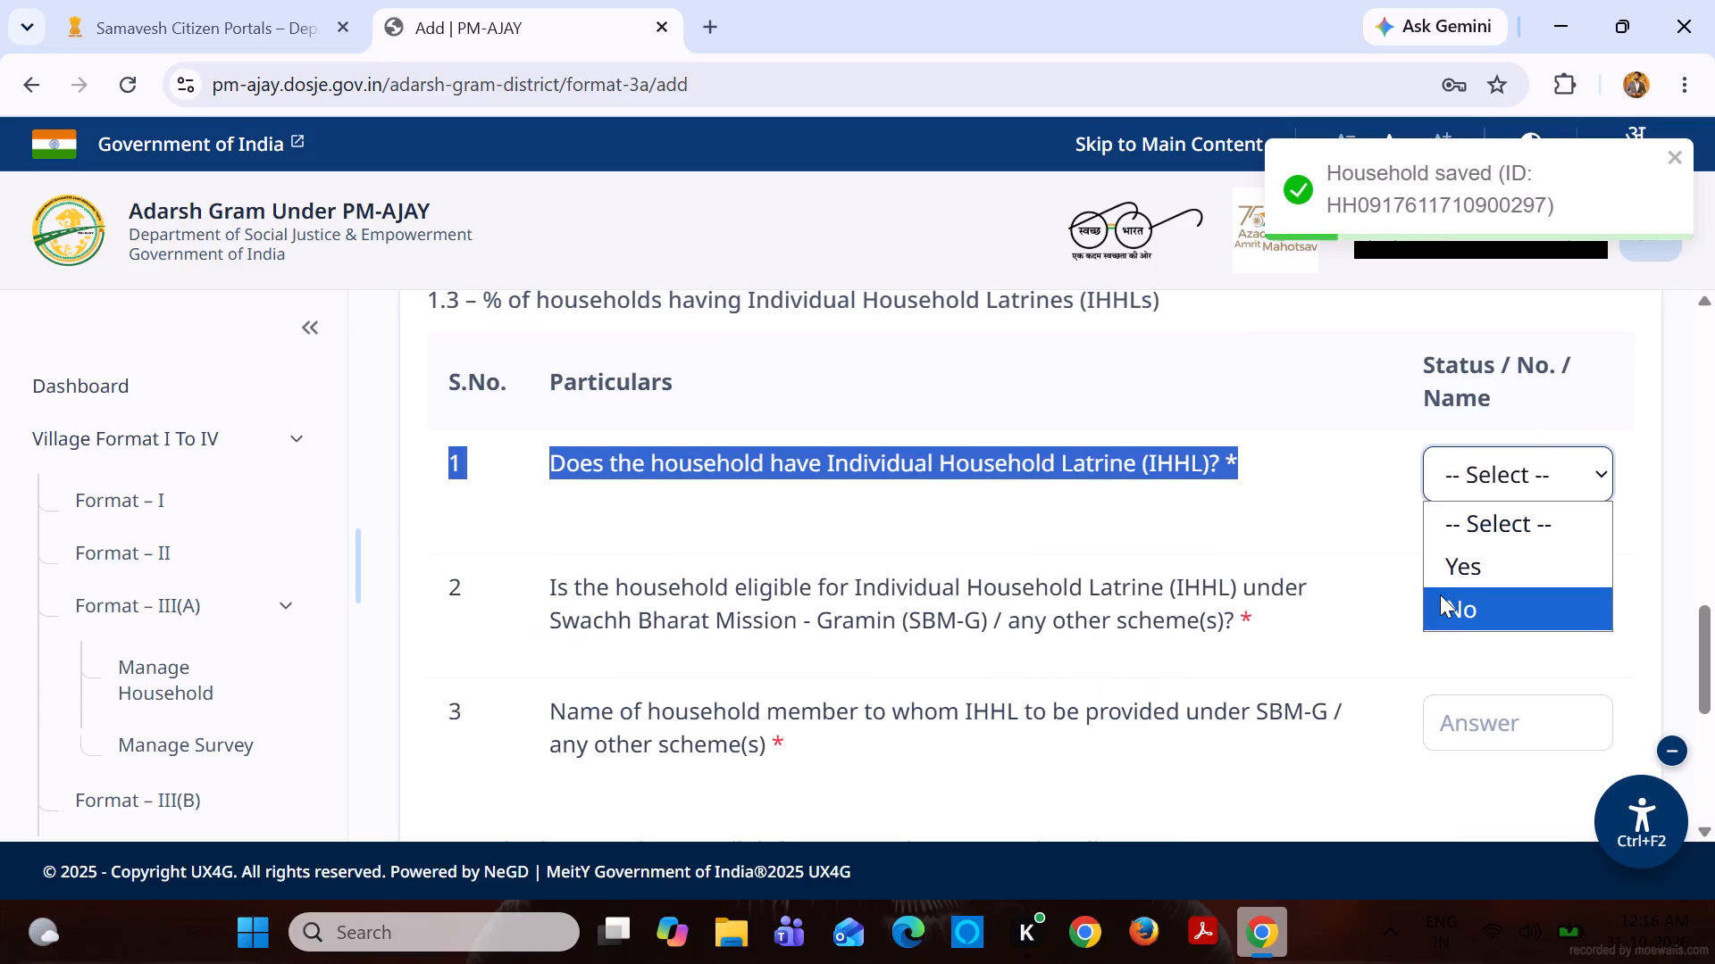
click(1458, 574)
click(1498, 691)
click(1422, 835)
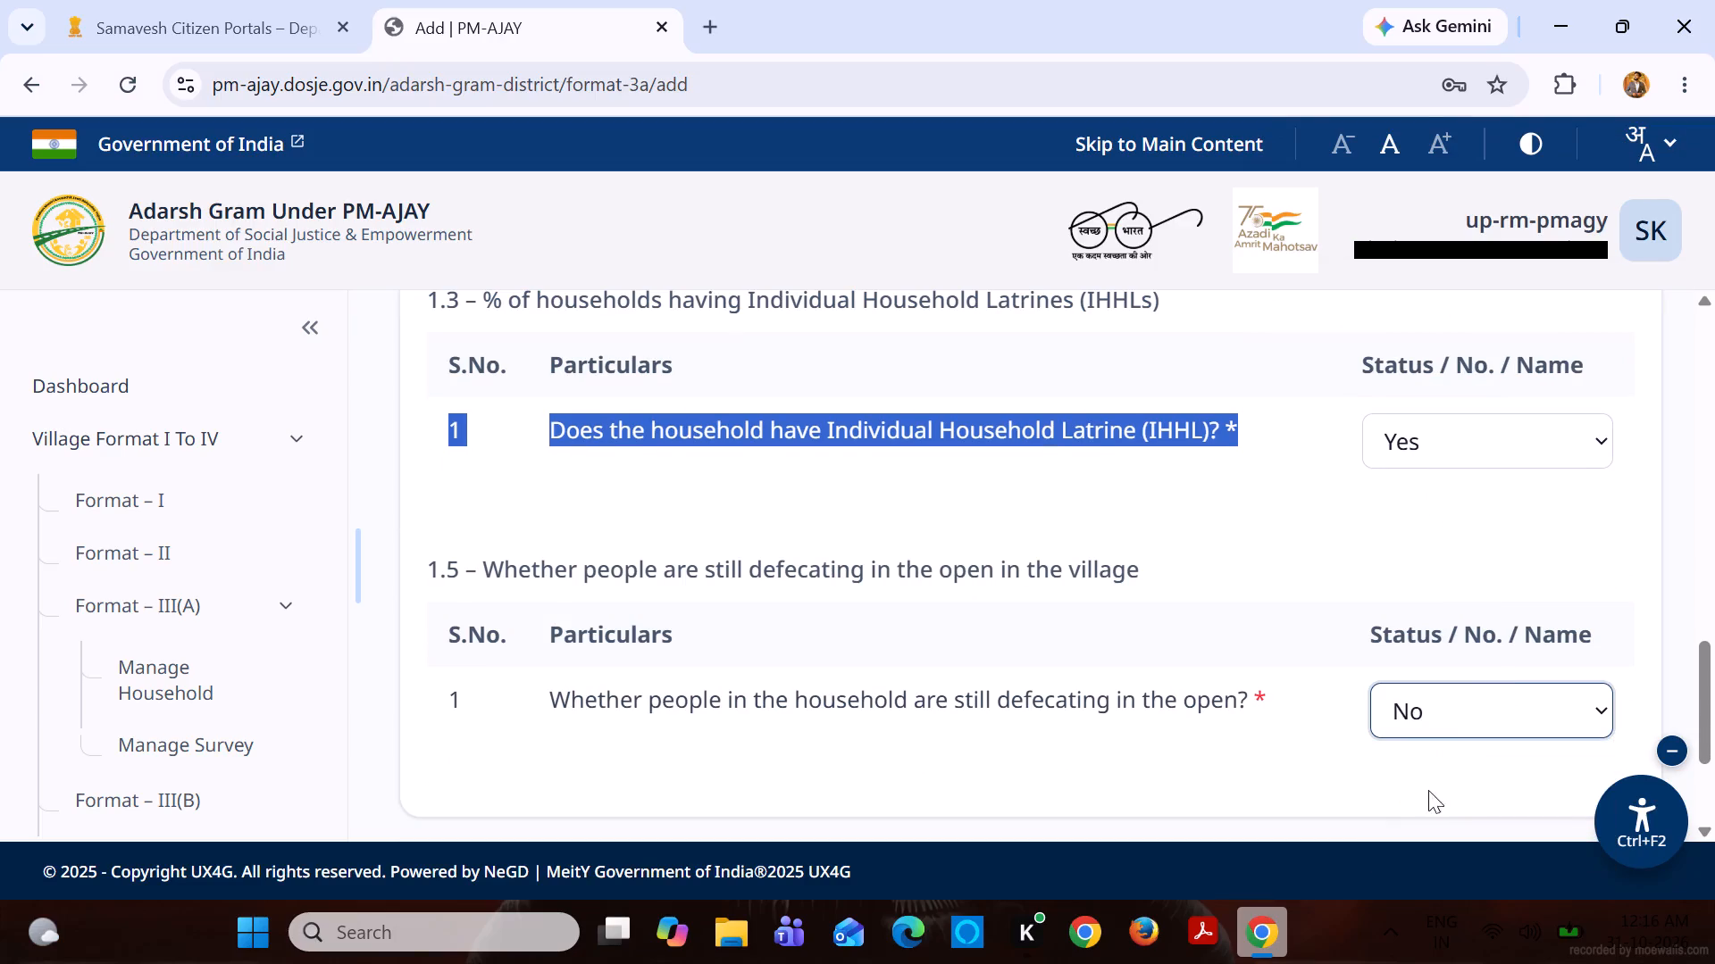
scroll(1448, 744, down, 3)
click(1511, 654)
For the Education domain, enter 0 children in the 6-10, 11-13 and 14-15 year age groups.
click(1498, 447)
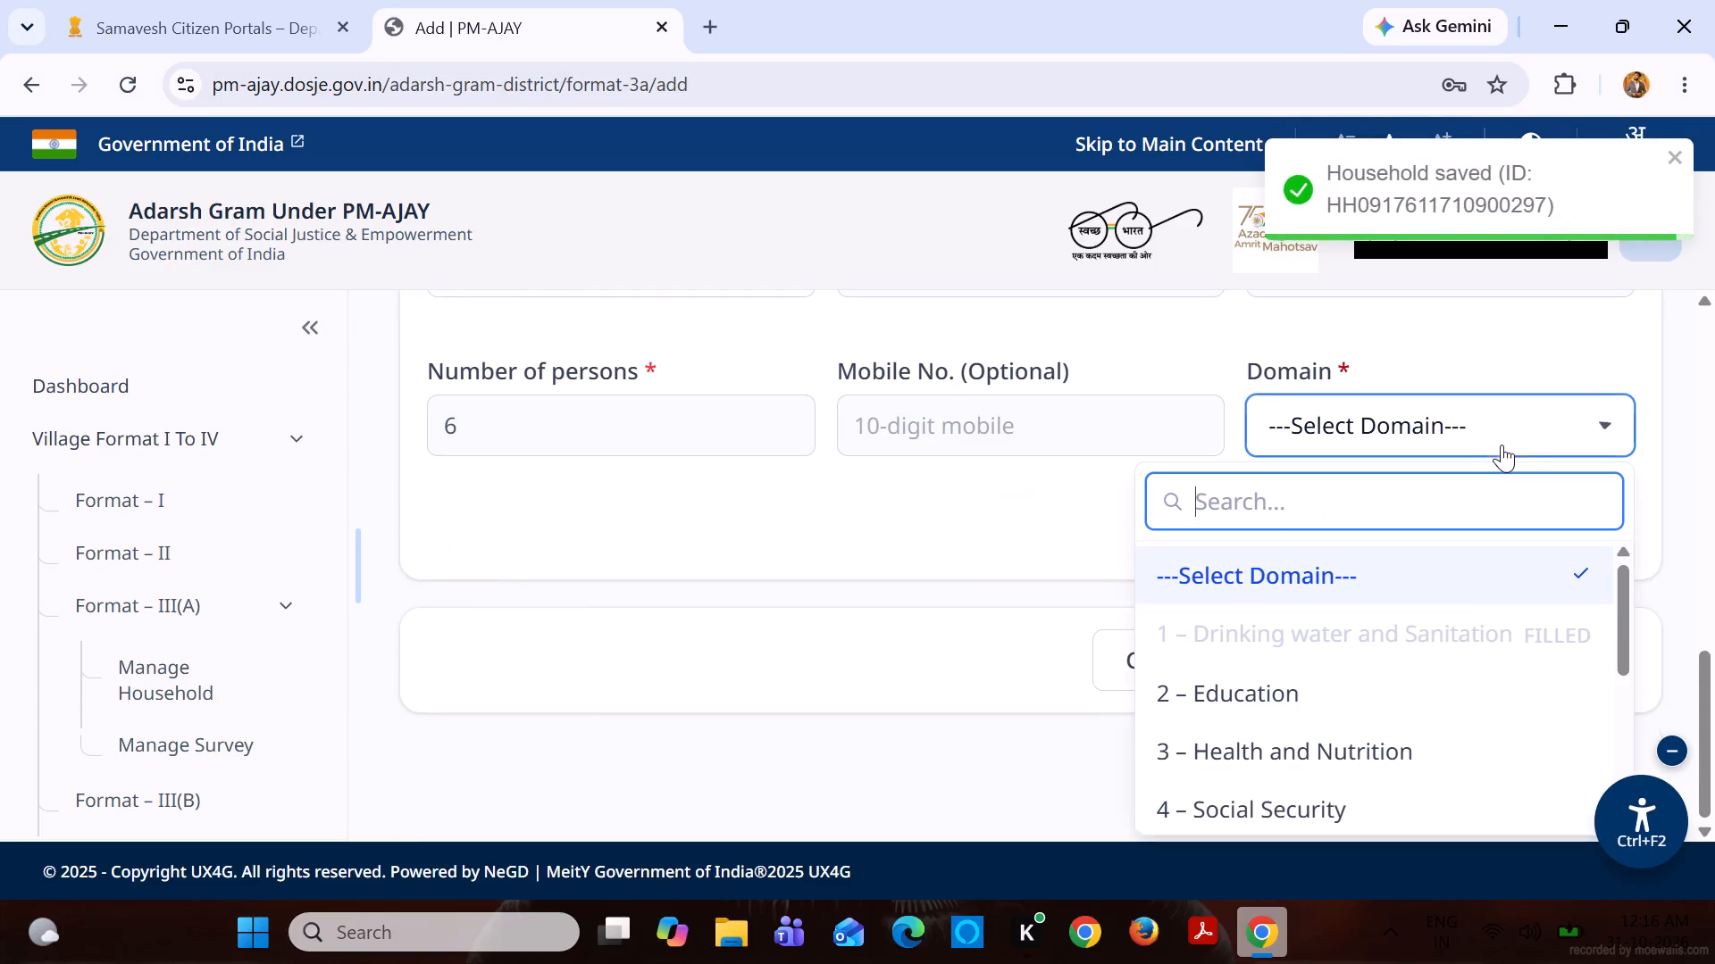
click(1331, 691)
scroll(1343, 663, down, 3)
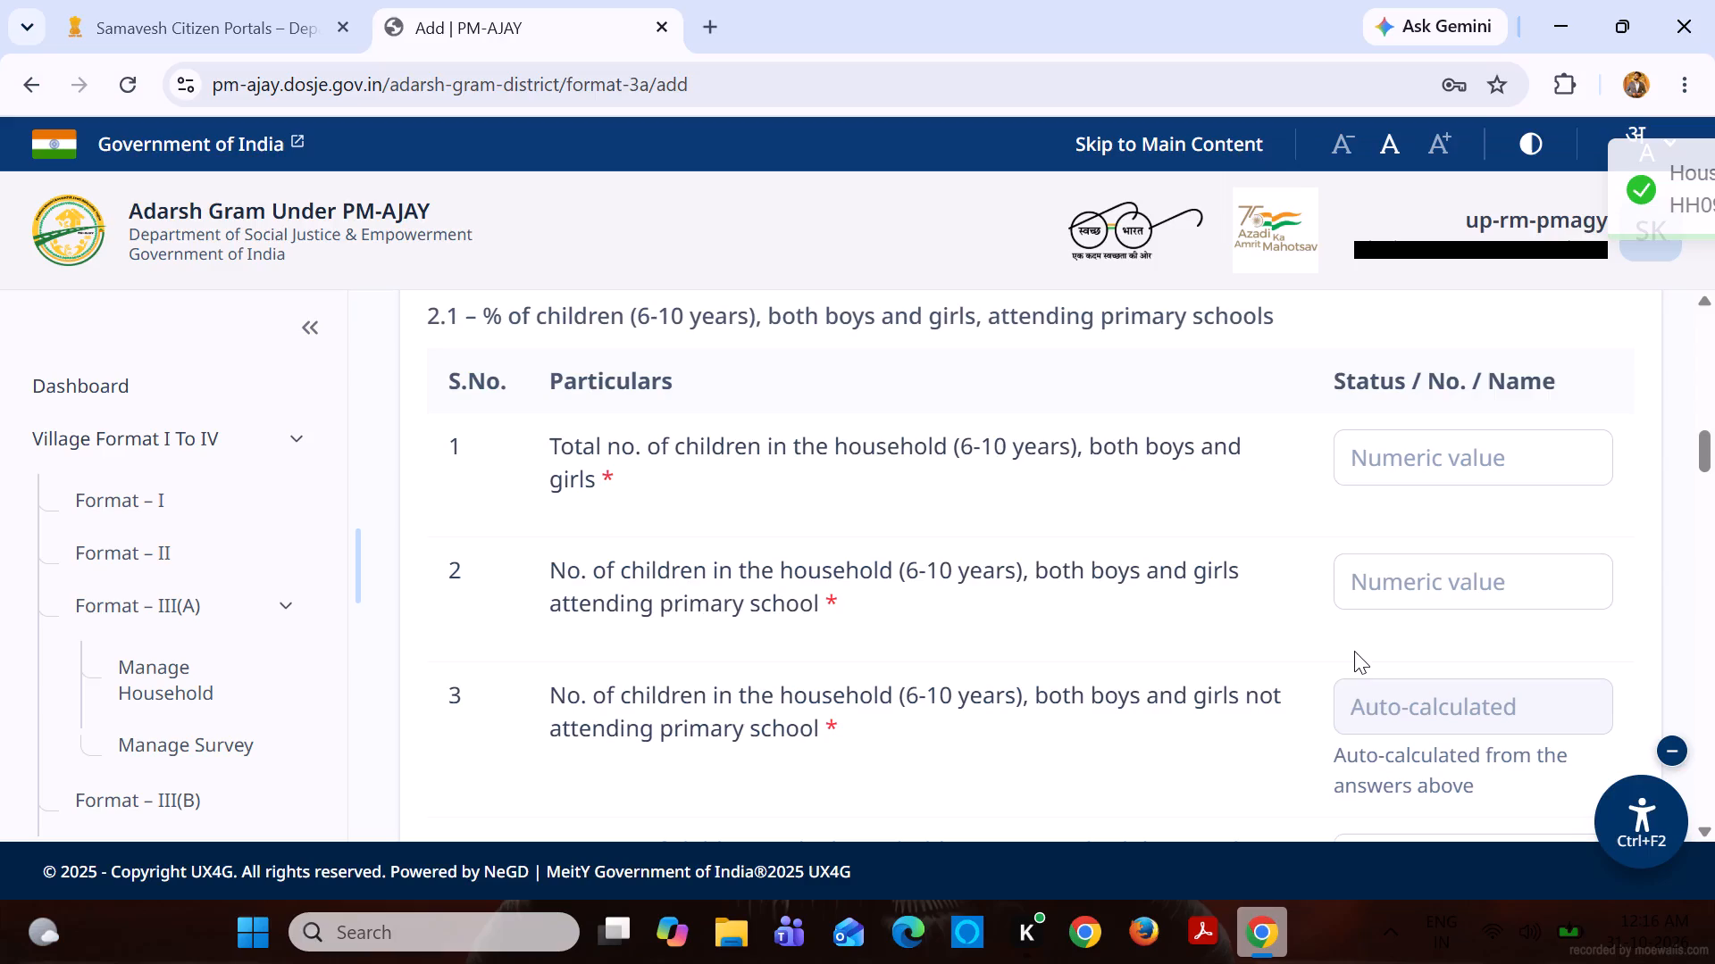
click(1469, 465)
key(0)
scroll(1468, 466, down, 3)
click(1476, 341)
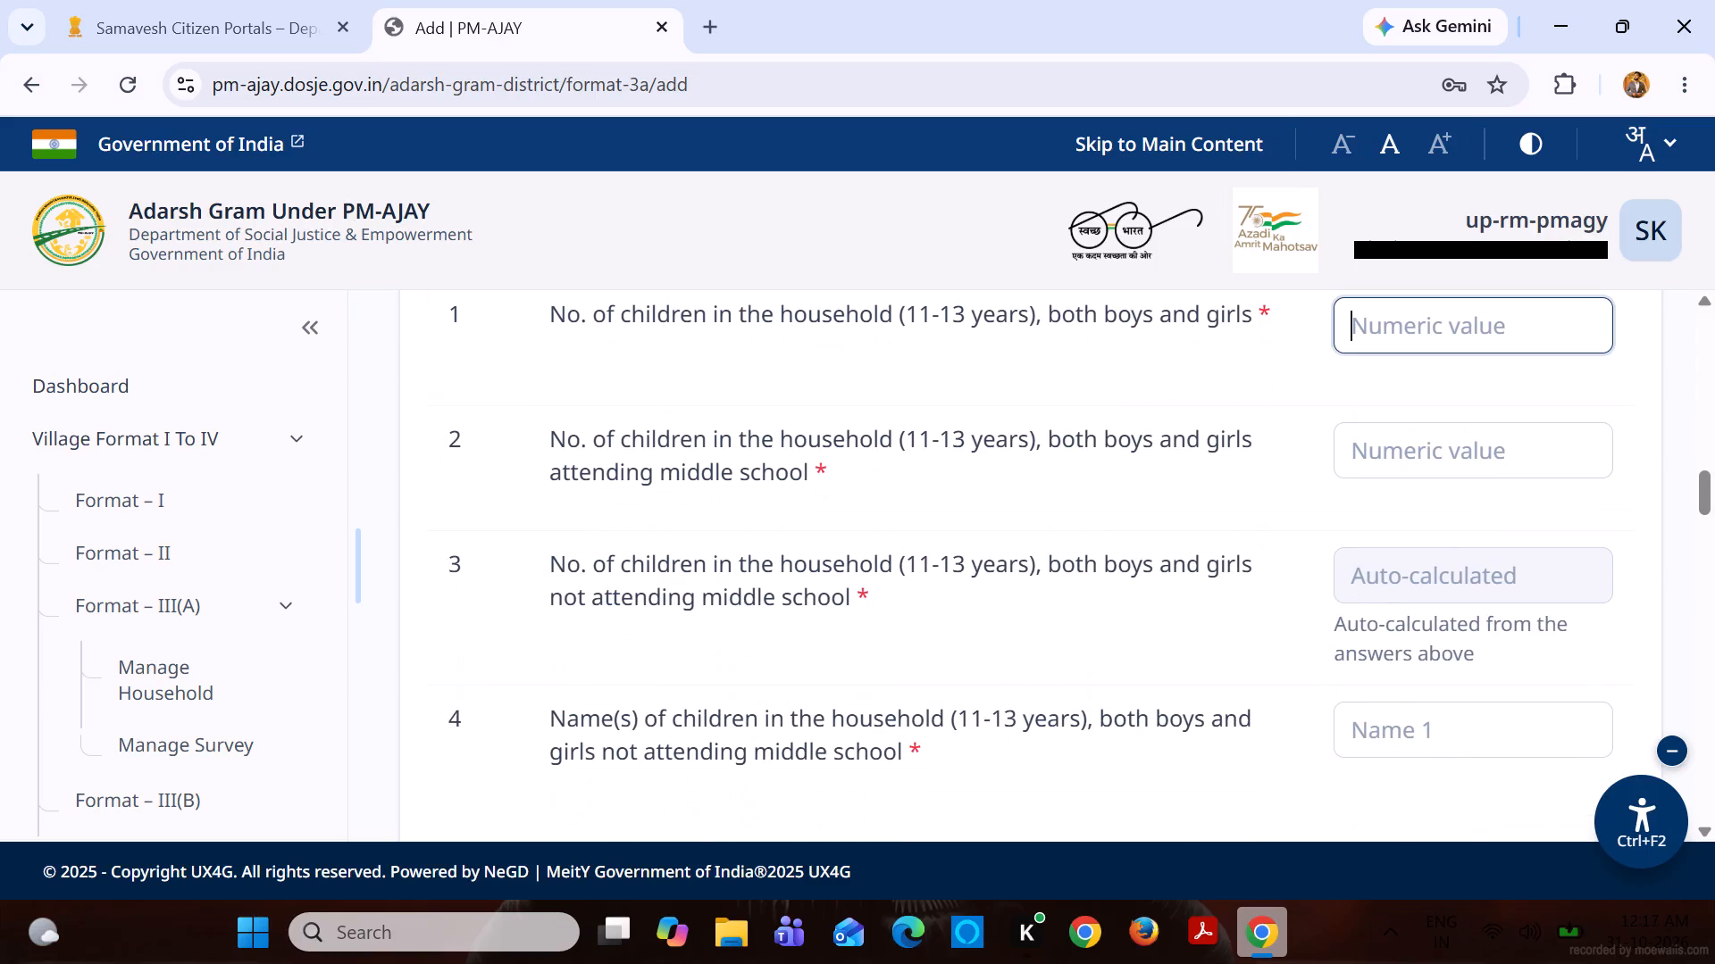
key(0)
click(1480, 591)
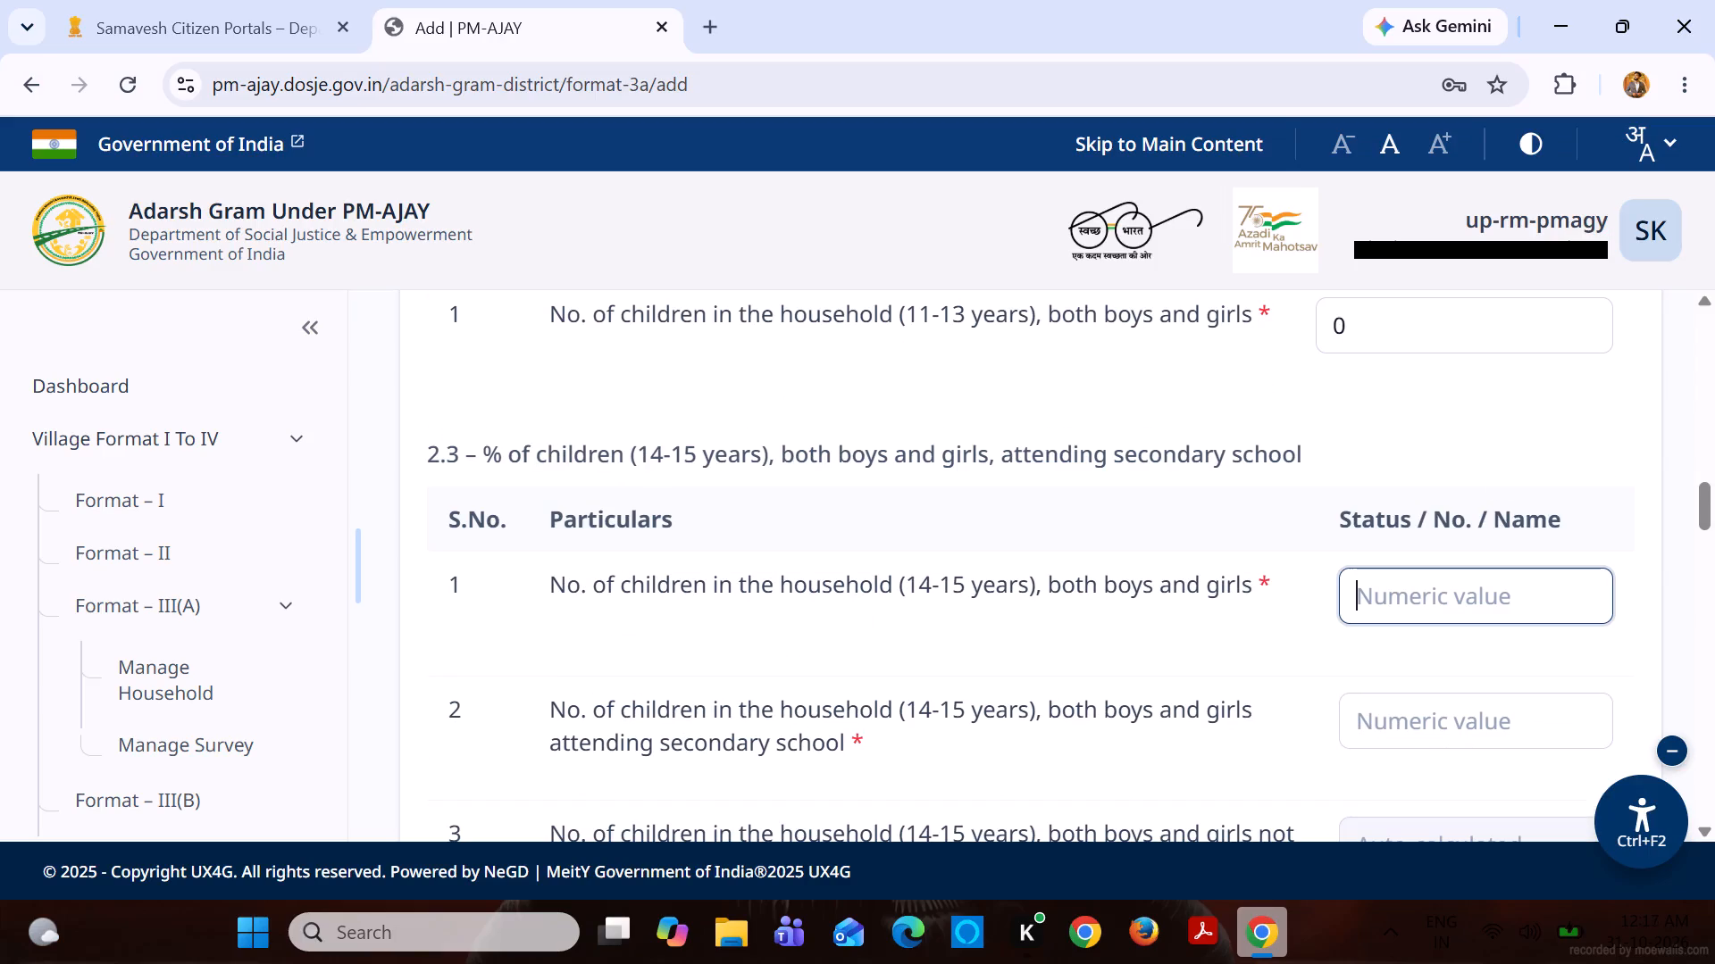
key(0)
Enter 1 child aged 16-17 with 1 attending higher secondary school, and 2 aged 18-23 with 2 attending post higher secondary education.
scroll(1479, 591, down, 2)
click(1479, 591)
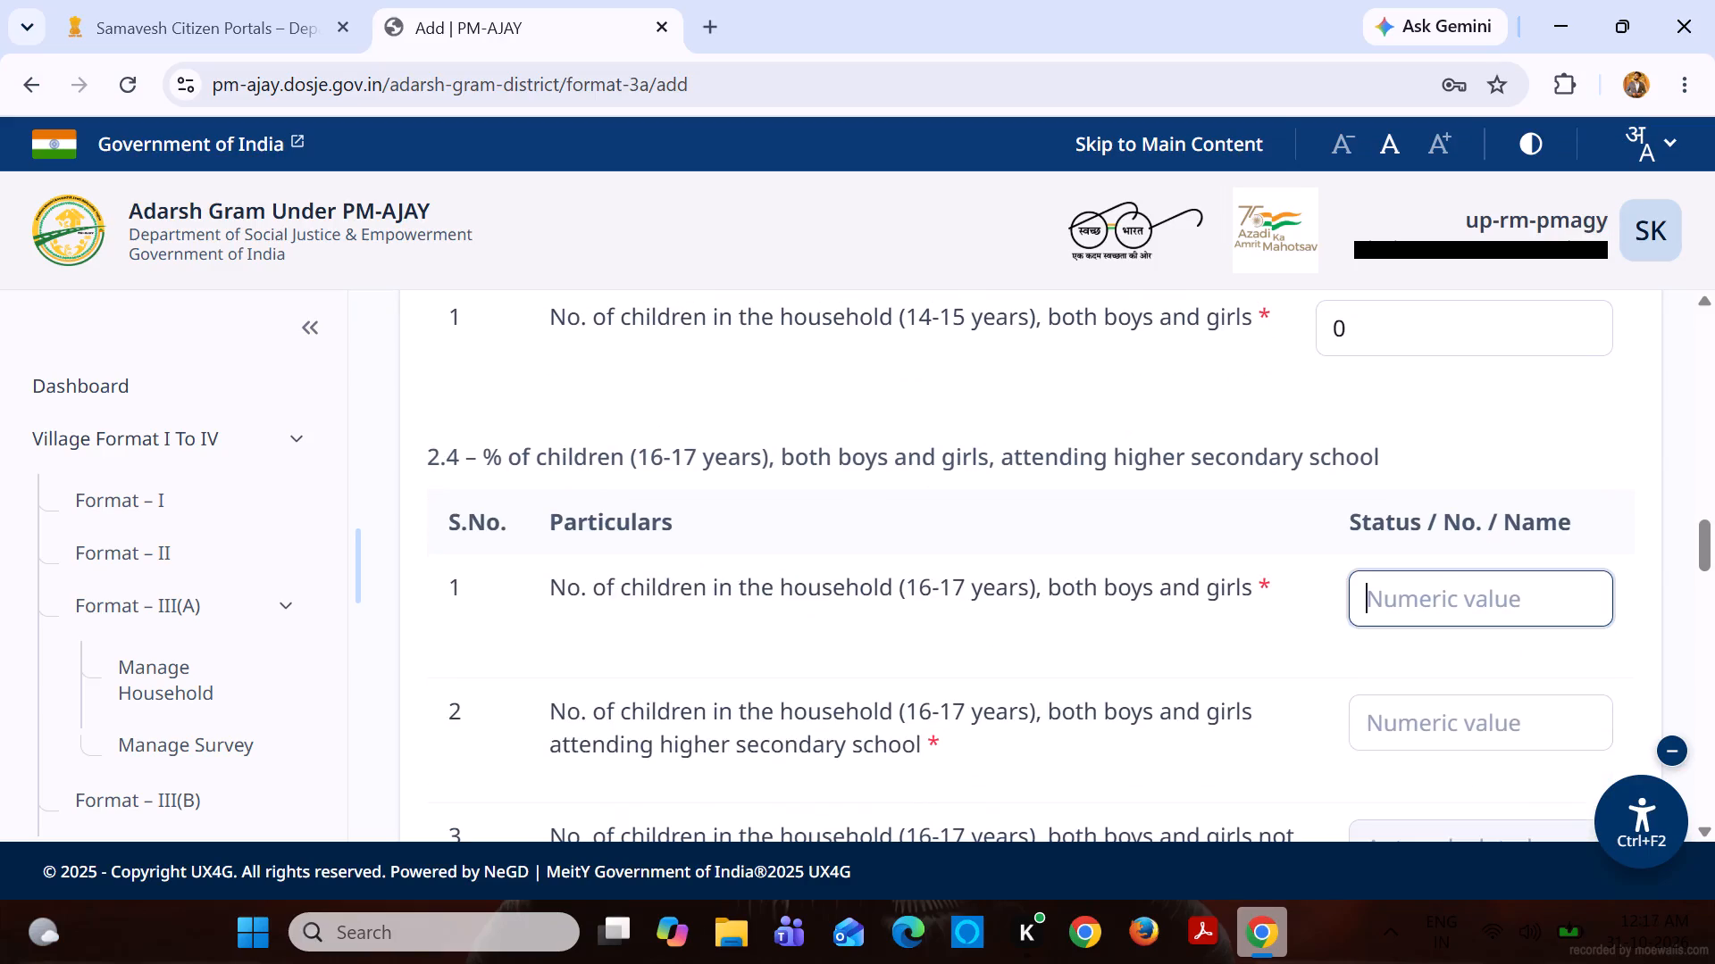
key(1)
click(1483, 703)
key(1)
scroll(1476, 701, up, 1)
scroll(1476, 700, down, 4)
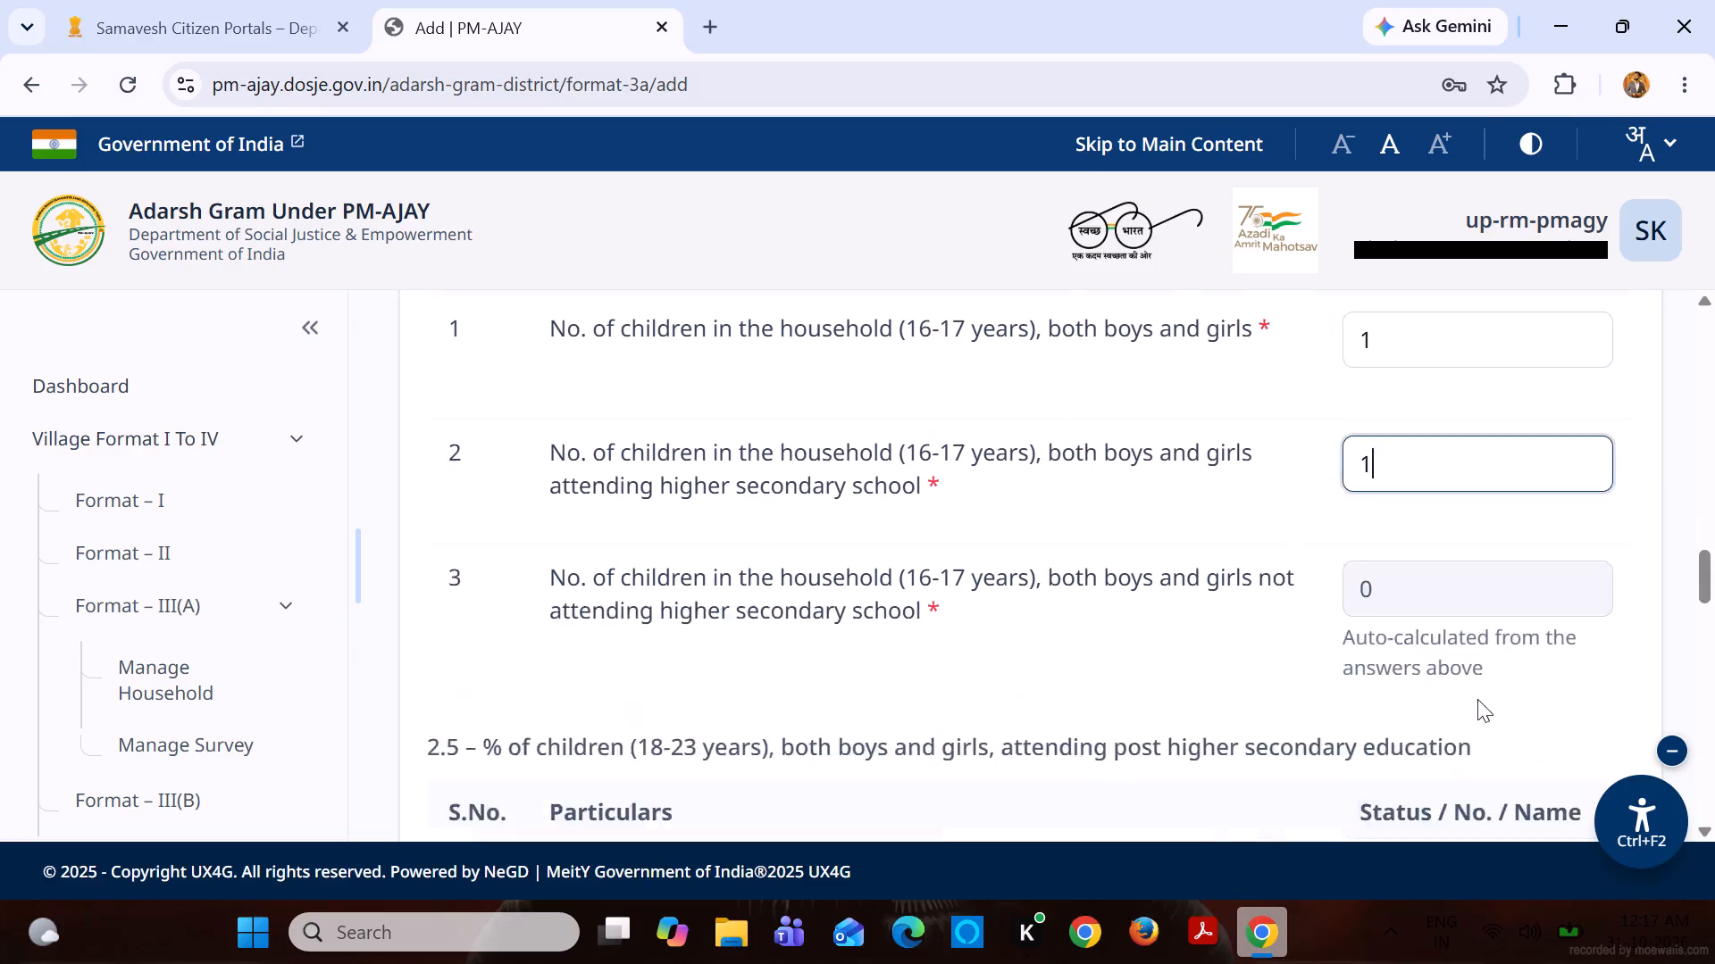
click(1451, 734)
key(2)
scroll(1493, 727, down, 2)
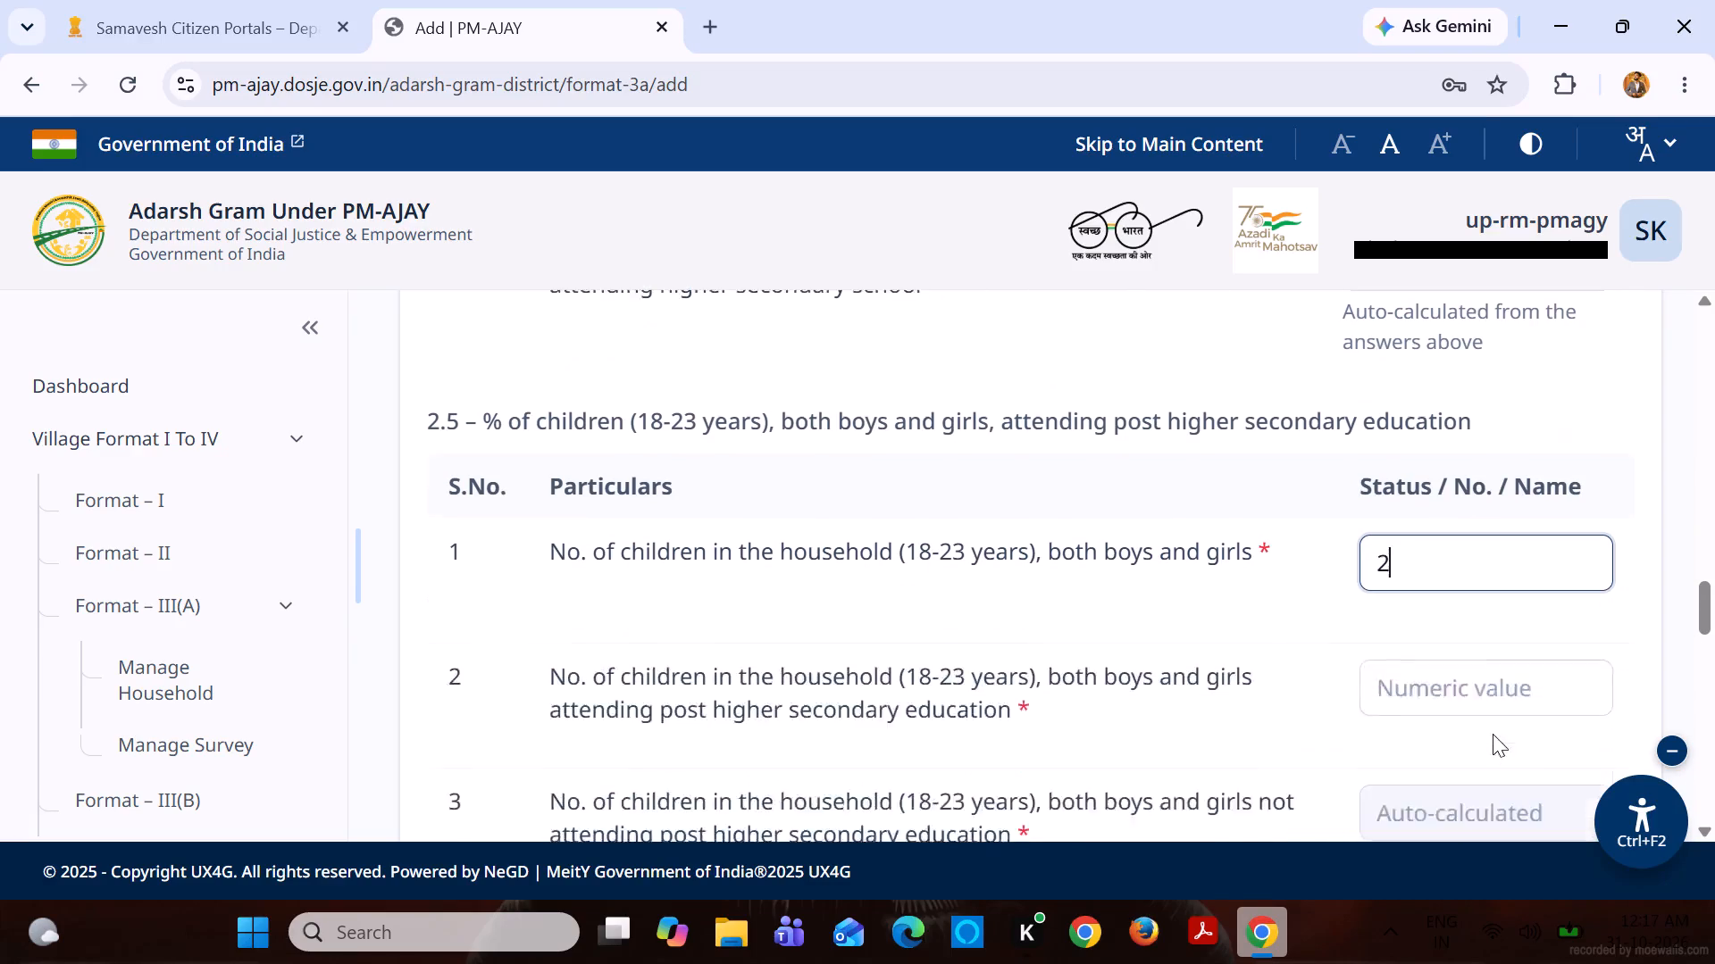
click(1492, 610)
key(2)
Enter 0 children eligible for the pre-matric and post-matric SC scholarships, and submit the Education domain.
scroll(1493, 610, down, 3)
click(1489, 627)
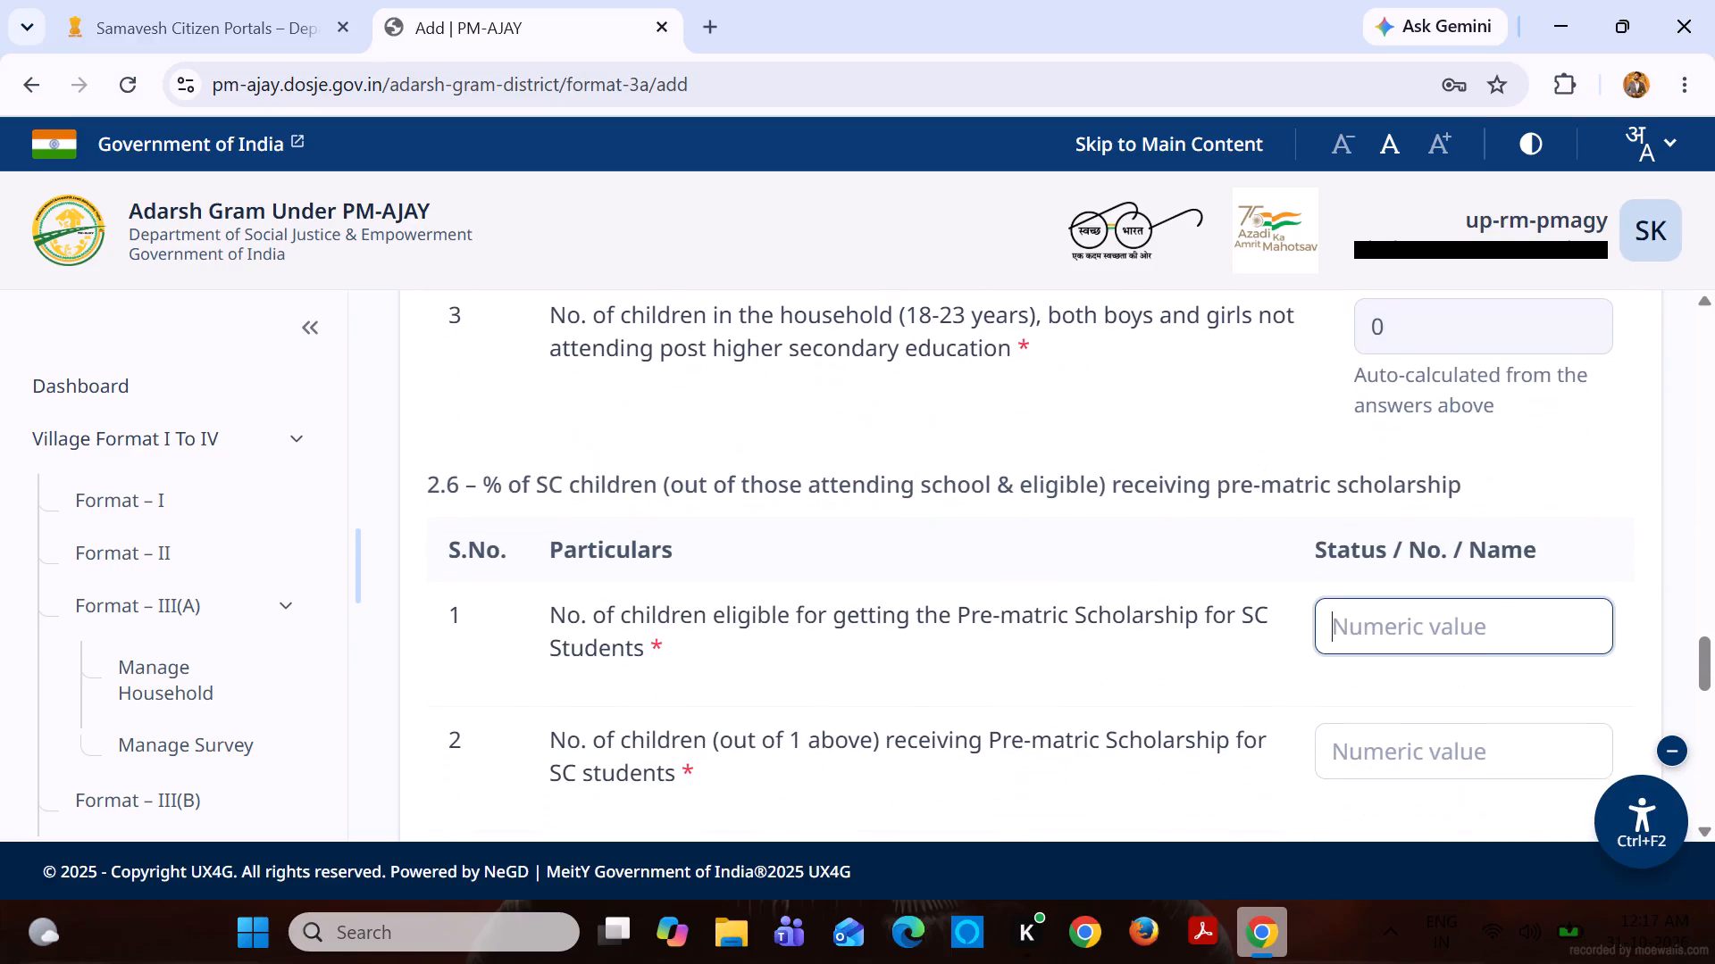
key(0)
scroll(1485, 635, down, 2)
click(1494, 636)
key(0)
scroll(1492, 638, down, 3)
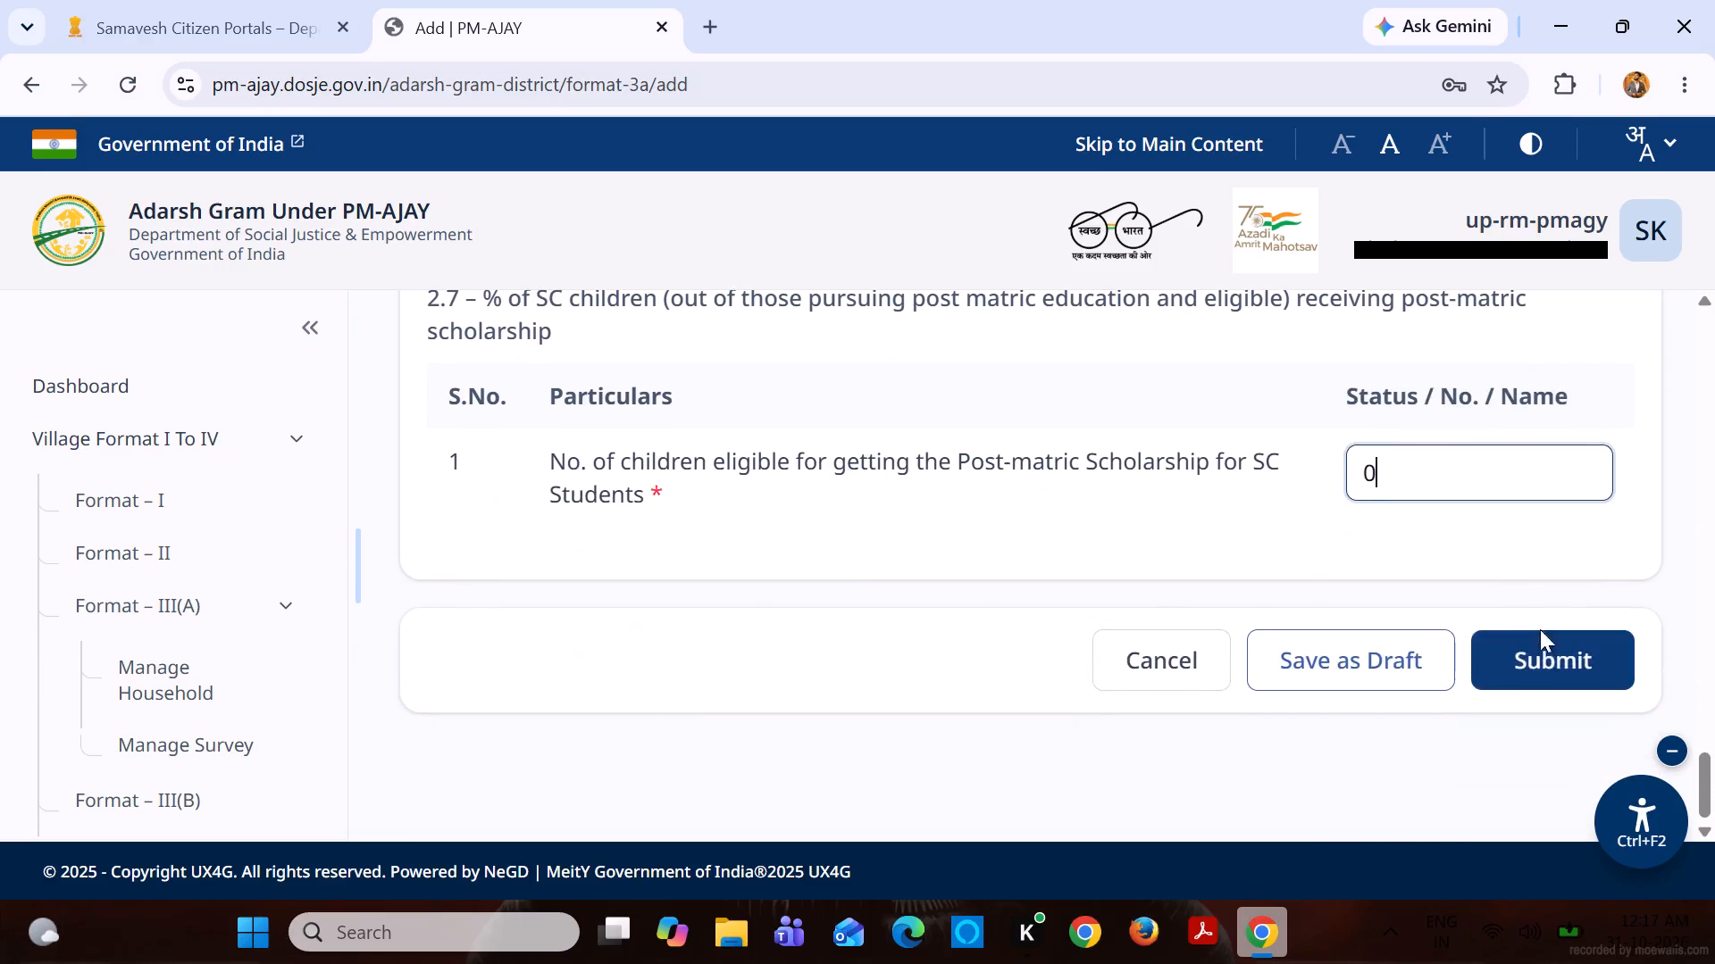
click(1540, 636)
For Health and Nutrition, answer Yes to health protection scheme coverage and enter 0 pregnant women.
click(1568, 425)
click(1315, 760)
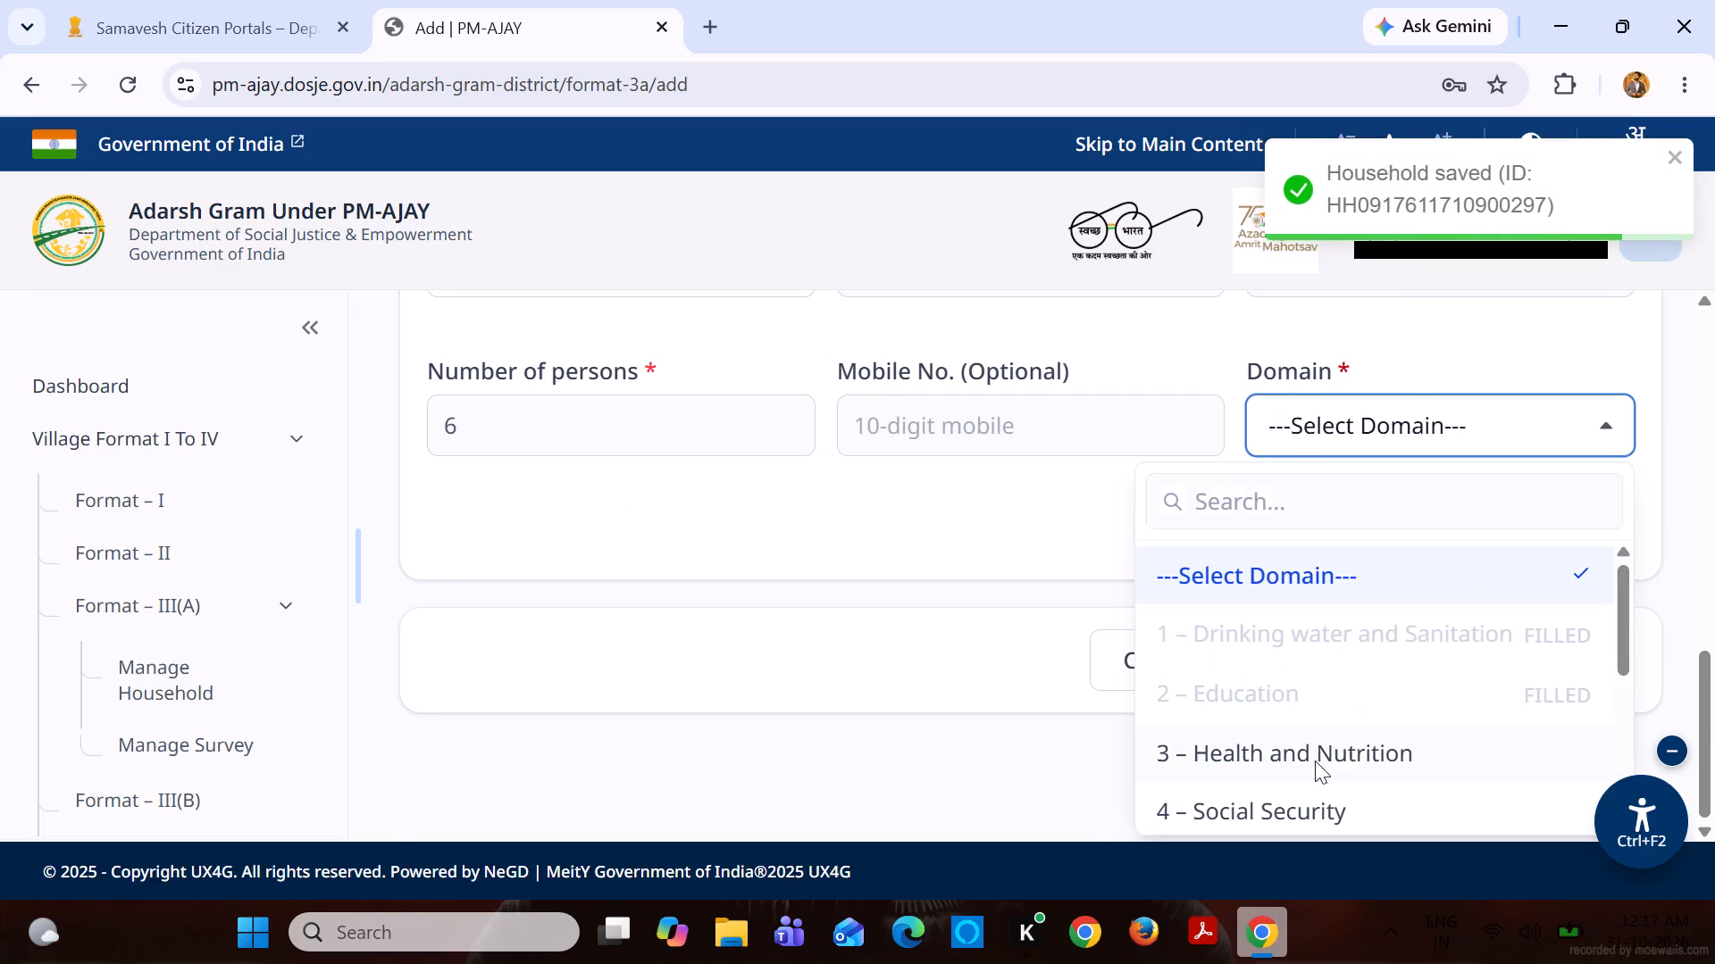
scroll(1335, 745, down, 3)
click(1561, 446)
click(1471, 544)
scroll(1469, 542, down, 1)
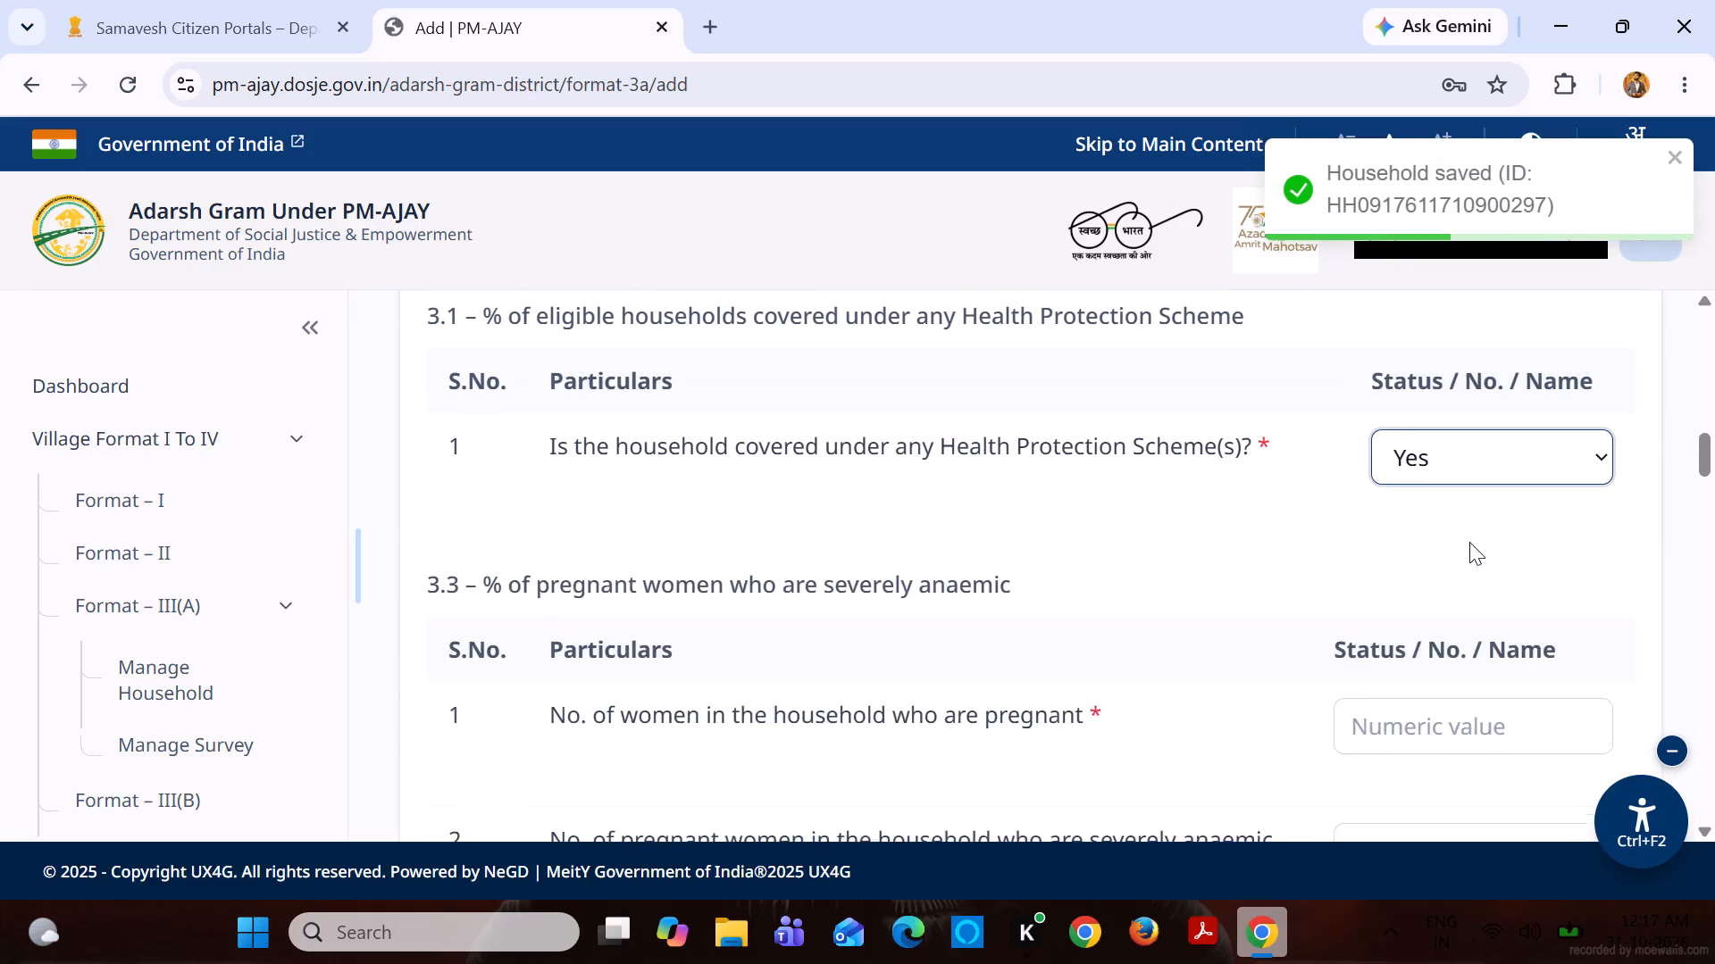
scroll(1469, 542, down, 1)
click(1481, 470)
key(0)
Enter 0 for deliveries in the last year, the low birth weight indicator 3.5, and children below one year.
scroll(1481, 470, down, 2)
click(1444, 445)
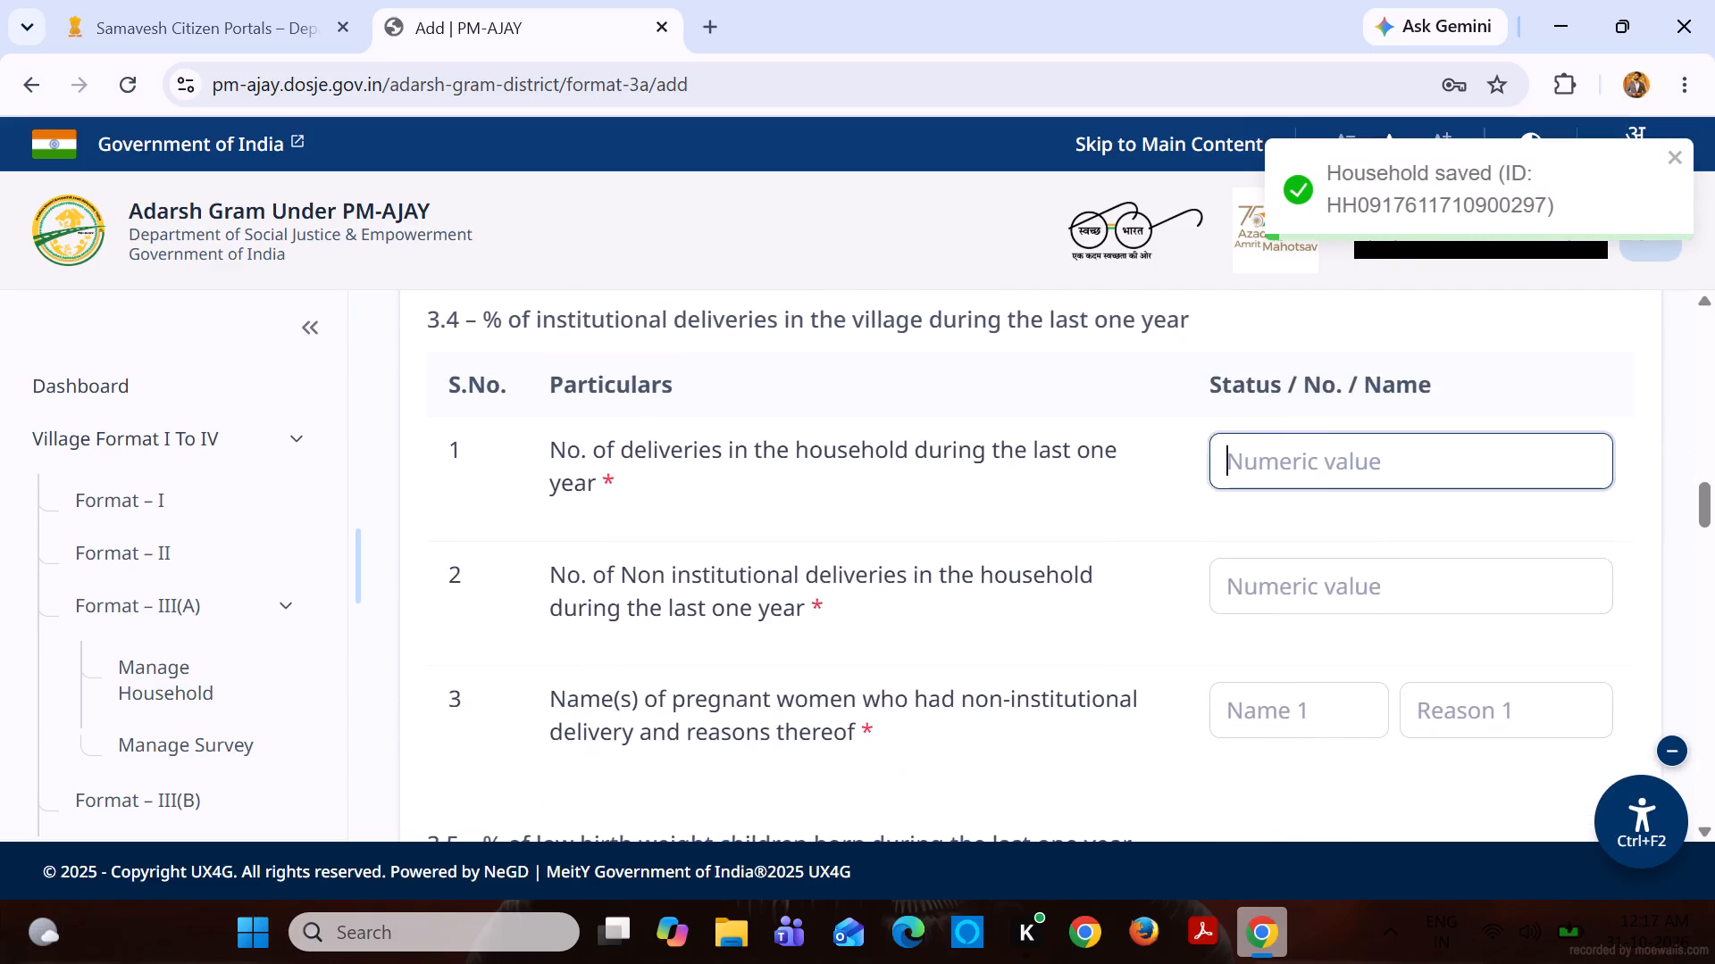
key(0)
scroll(1443, 447, down, 2)
click(1388, 461)
key(0)
scroll(1399, 445, down, 2)
click(1350, 465)
key(0)
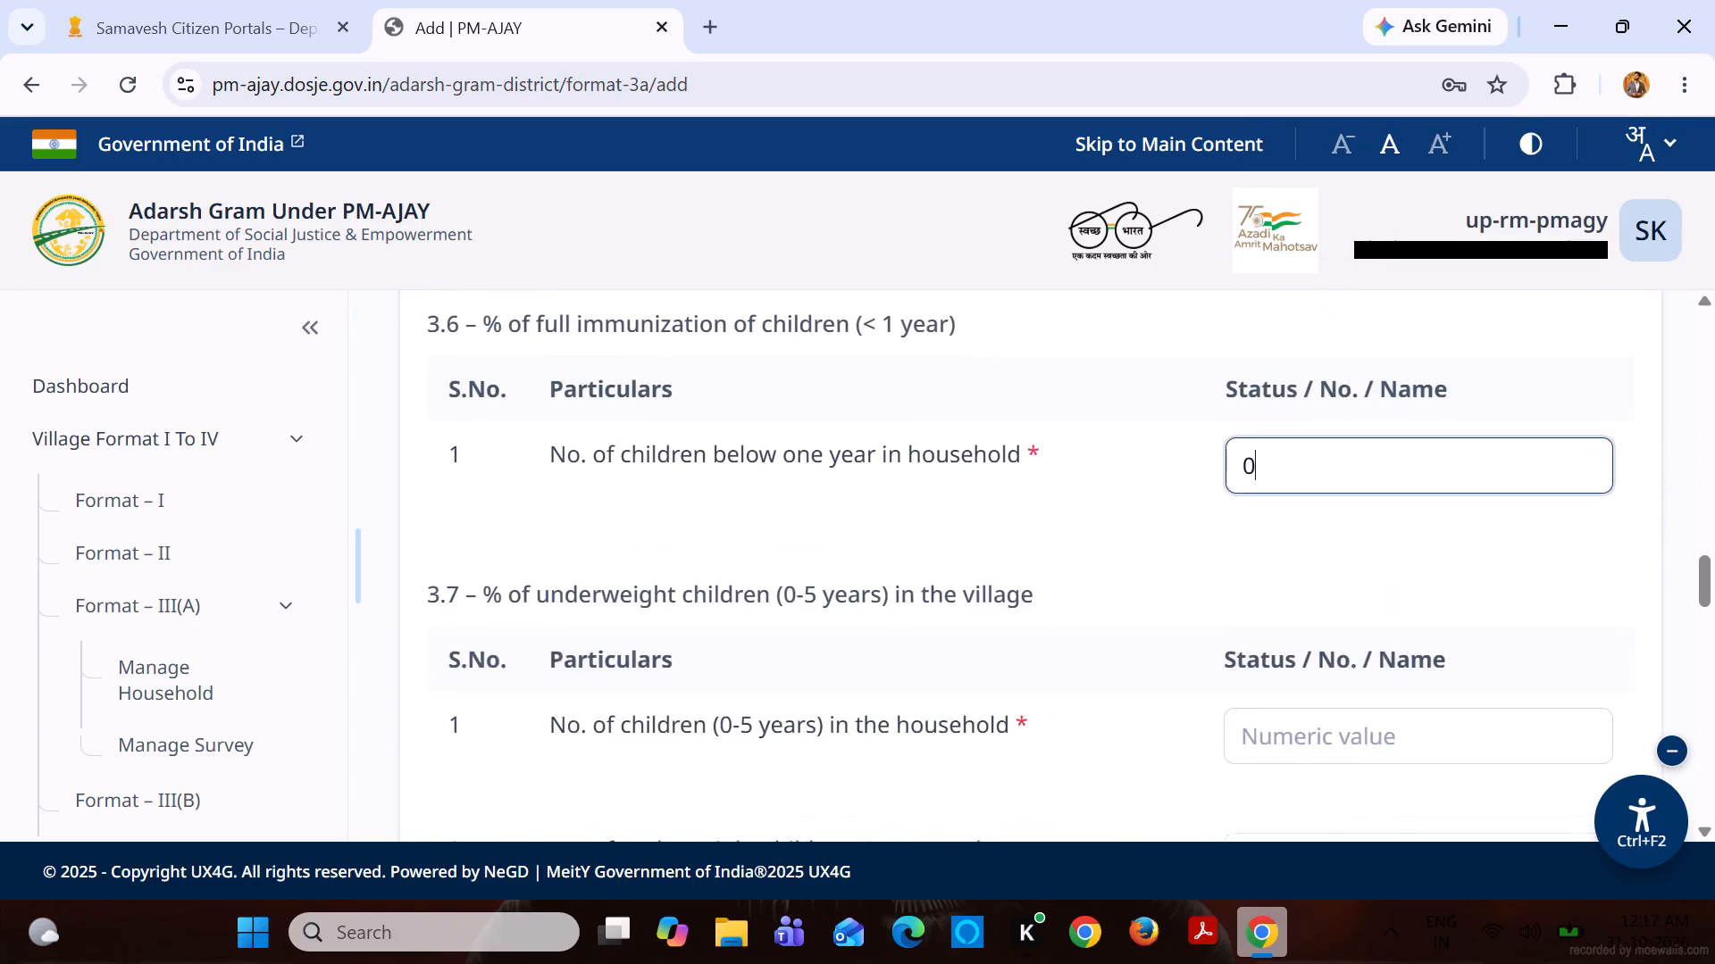
Enter 0 in the remaining Health and Nutrition questions, including children aged 0-5, children under one year and communicable diseases, and submit the domain.
scroll(1360, 456, down, 2)
click(1362, 462)
key(0)
scroll(1364, 476, down, 2)
click(1370, 488)
key(0)
scroll(1375, 477, down, 2)
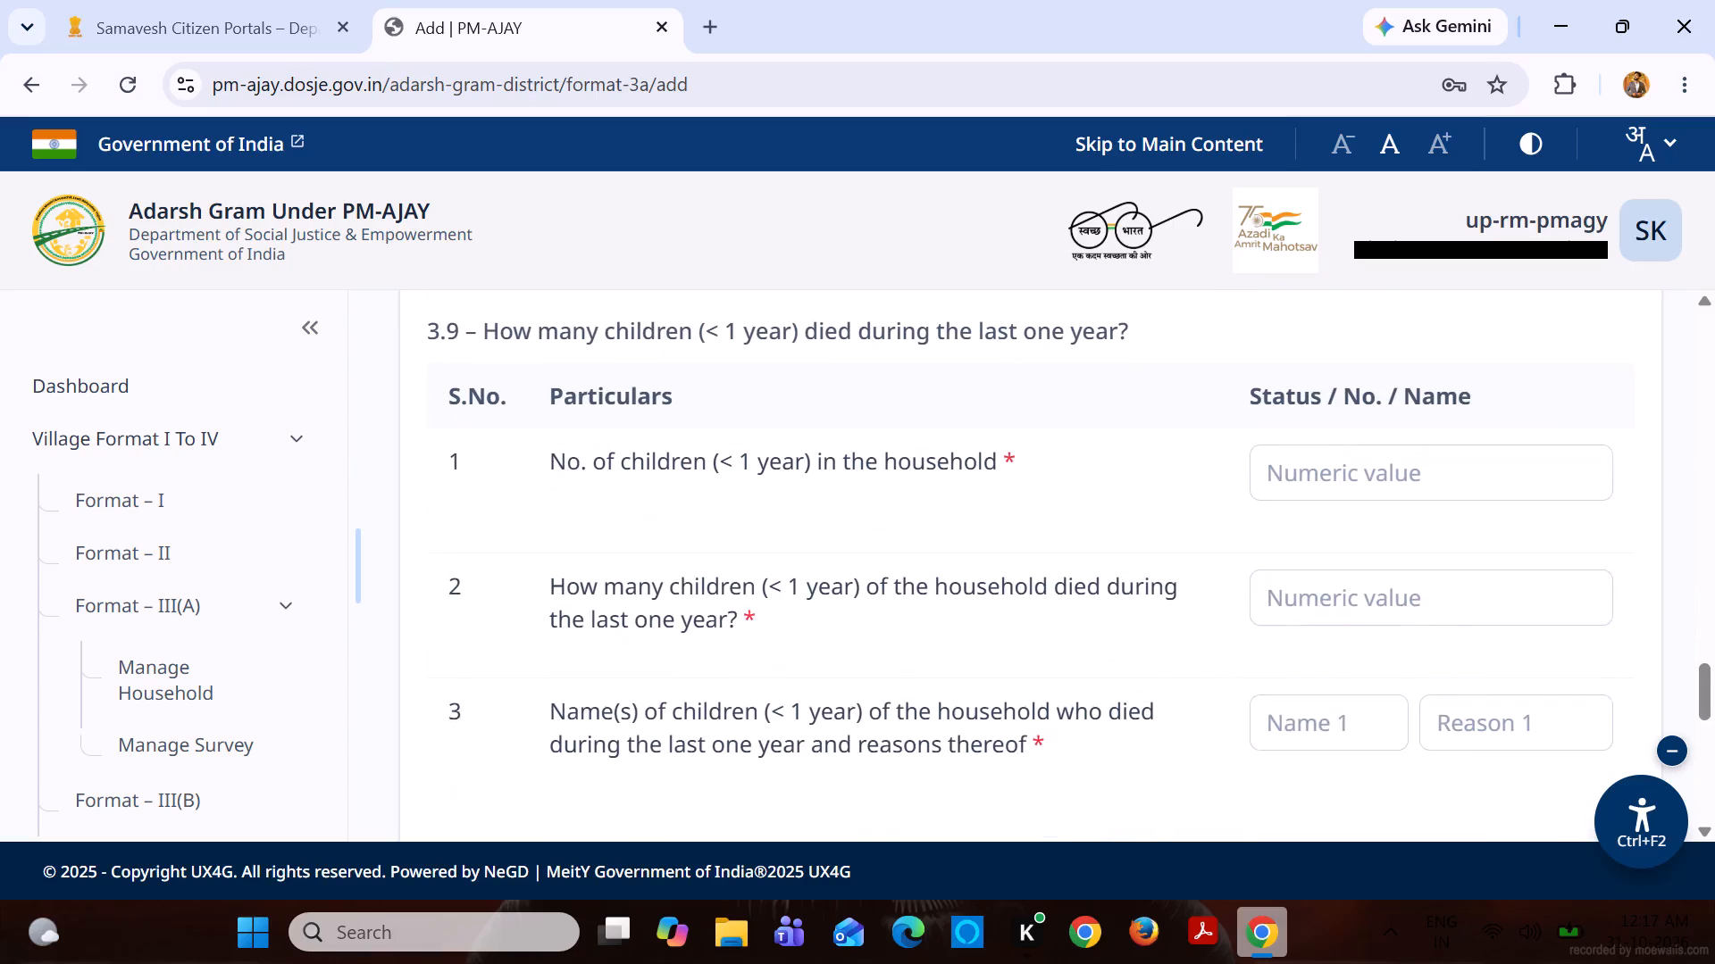
click(1375, 482)
key(0)
scroll(1376, 486, down, 2)
click(1423, 481)
key(0)
scroll(1432, 461, down, 1)
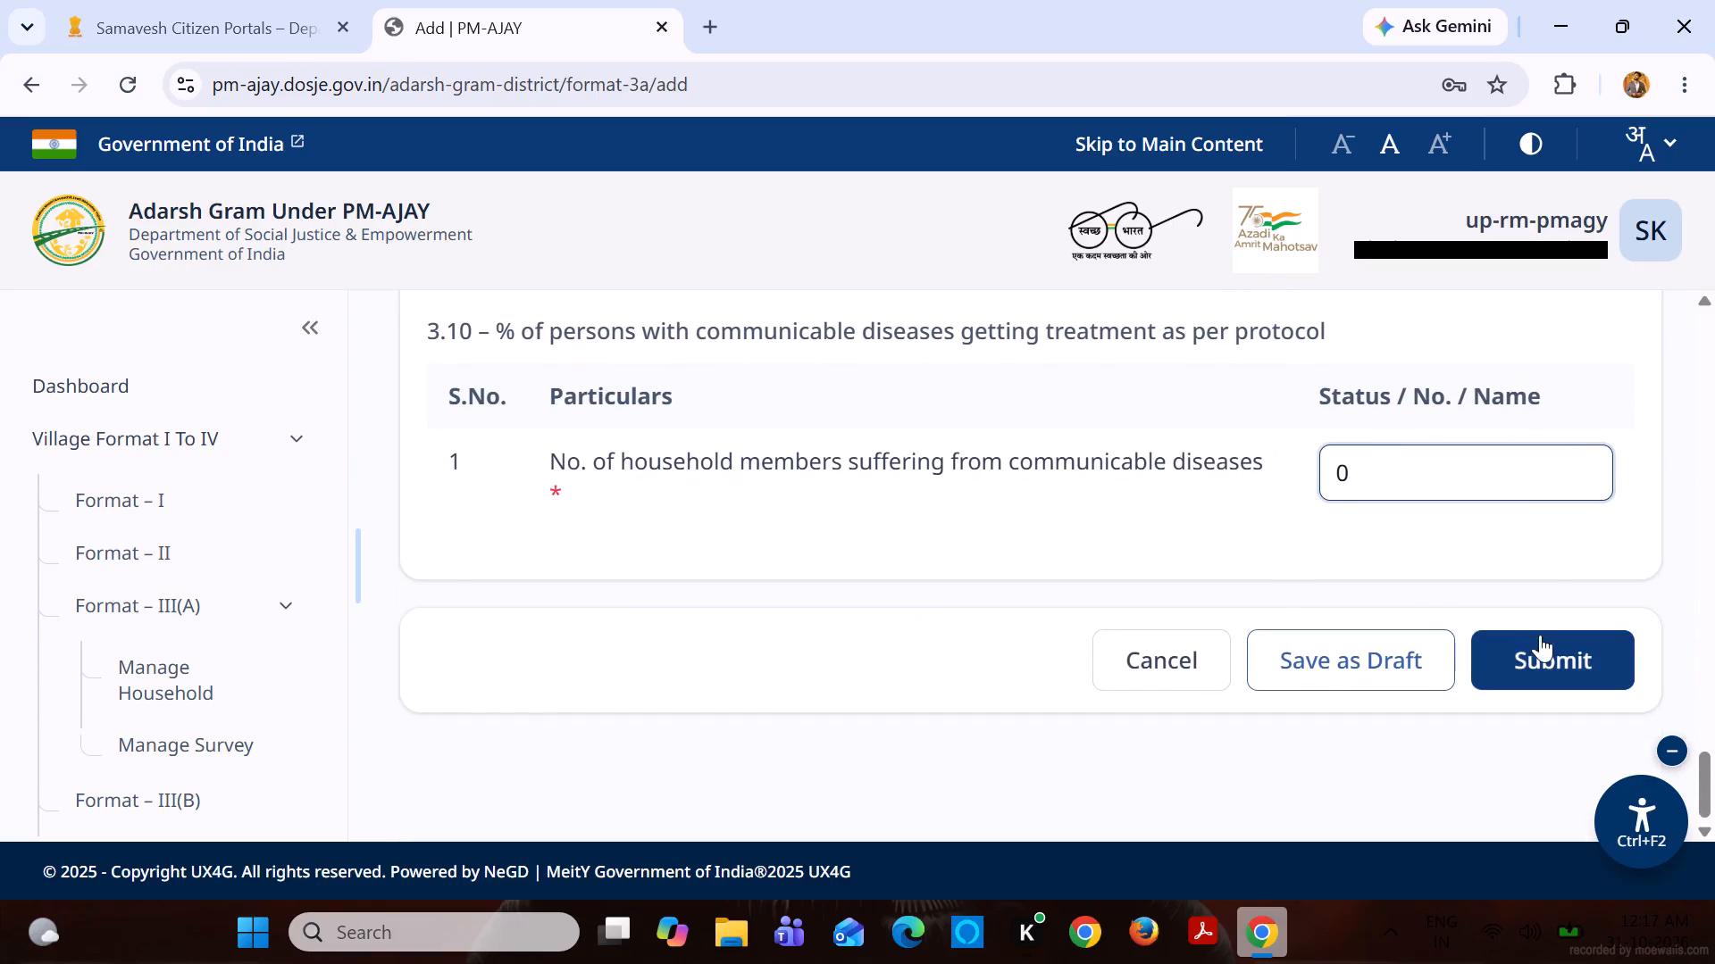
click(1540, 635)
Choose the 4 – Social Security domain, enter 0 for each of its three household questions, and submit it.
click(1513, 404)
scroll(1455, 618, down, 1)
click(1320, 661)
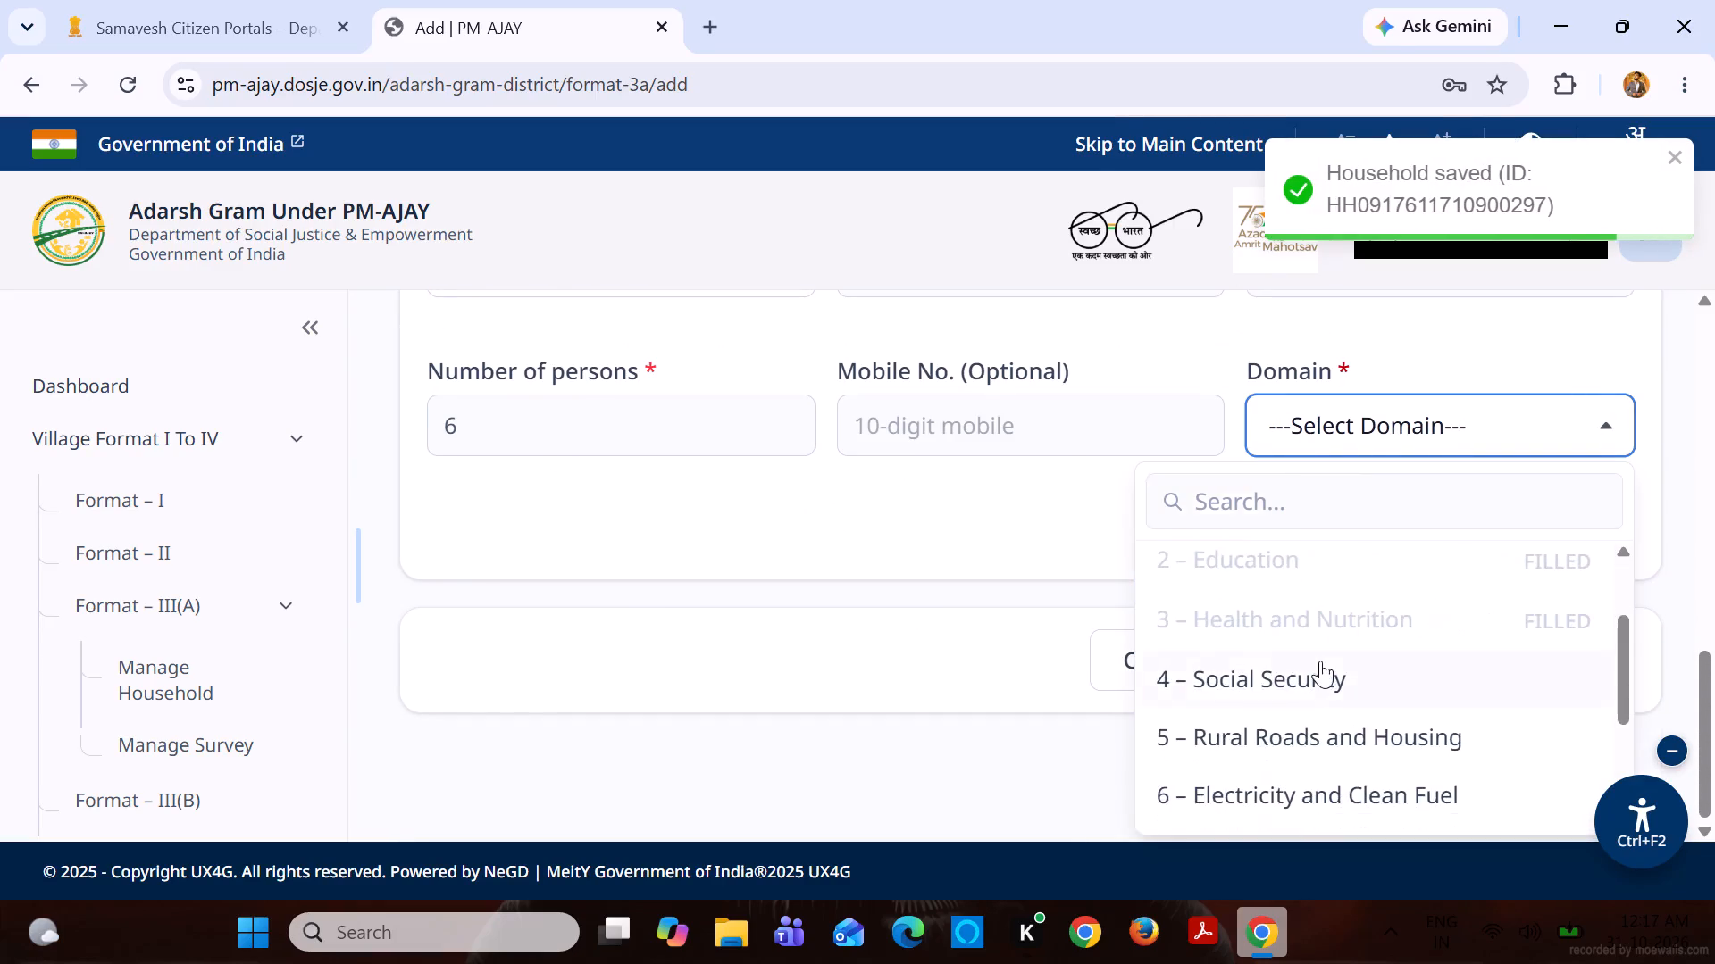
scroll(1336, 672, down, 2)
click(1477, 605)
key(0)
scroll(1477, 622, down, 2)
click(1451, 611)
key(0)
scroll(1456, 609, down, 2)
click(1454, 611)
key(0)
scroll(1458, 639, down, 2)
click(1514, 651)
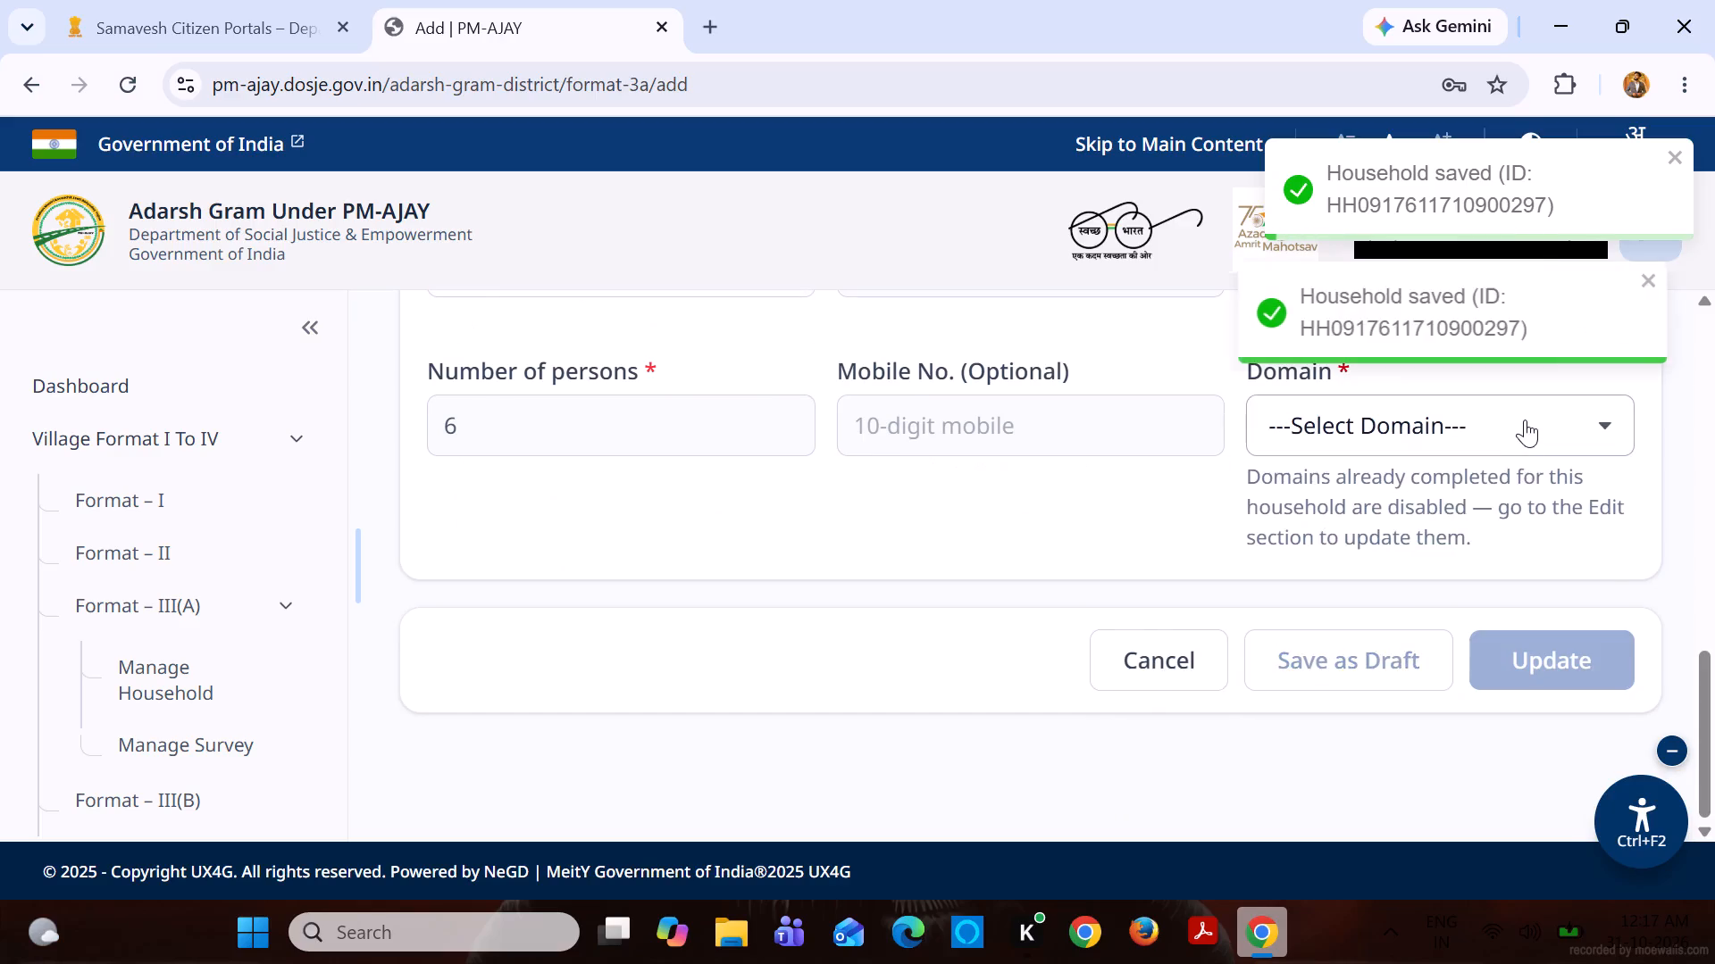
Choose the 5 – Rural Roads and Housing domain, answer No to living in a Kachcha/unsafe house, and submit it.
click(1525, 420)
scroll(1488, 561, down, 1)
click(1258, 729)
scroll(1312, 682, down, 2)
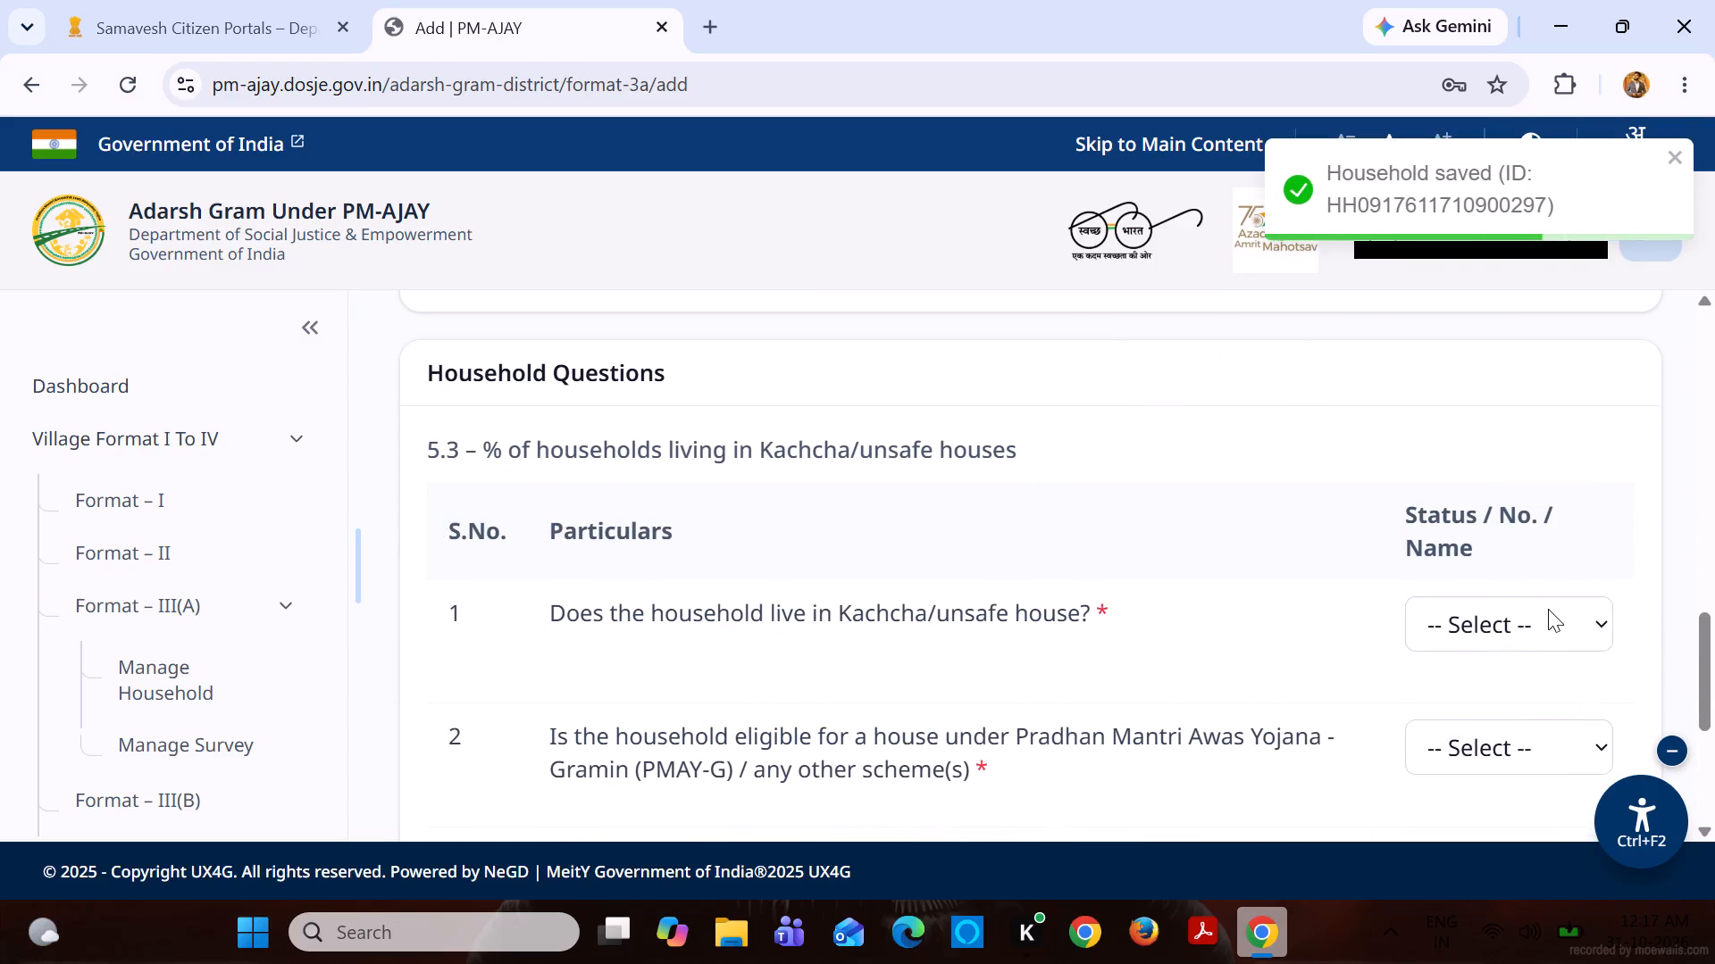
click(1547, 613)
click(1462, 756)
scroll(1526, 659, down, 3)
click(1562, 640)
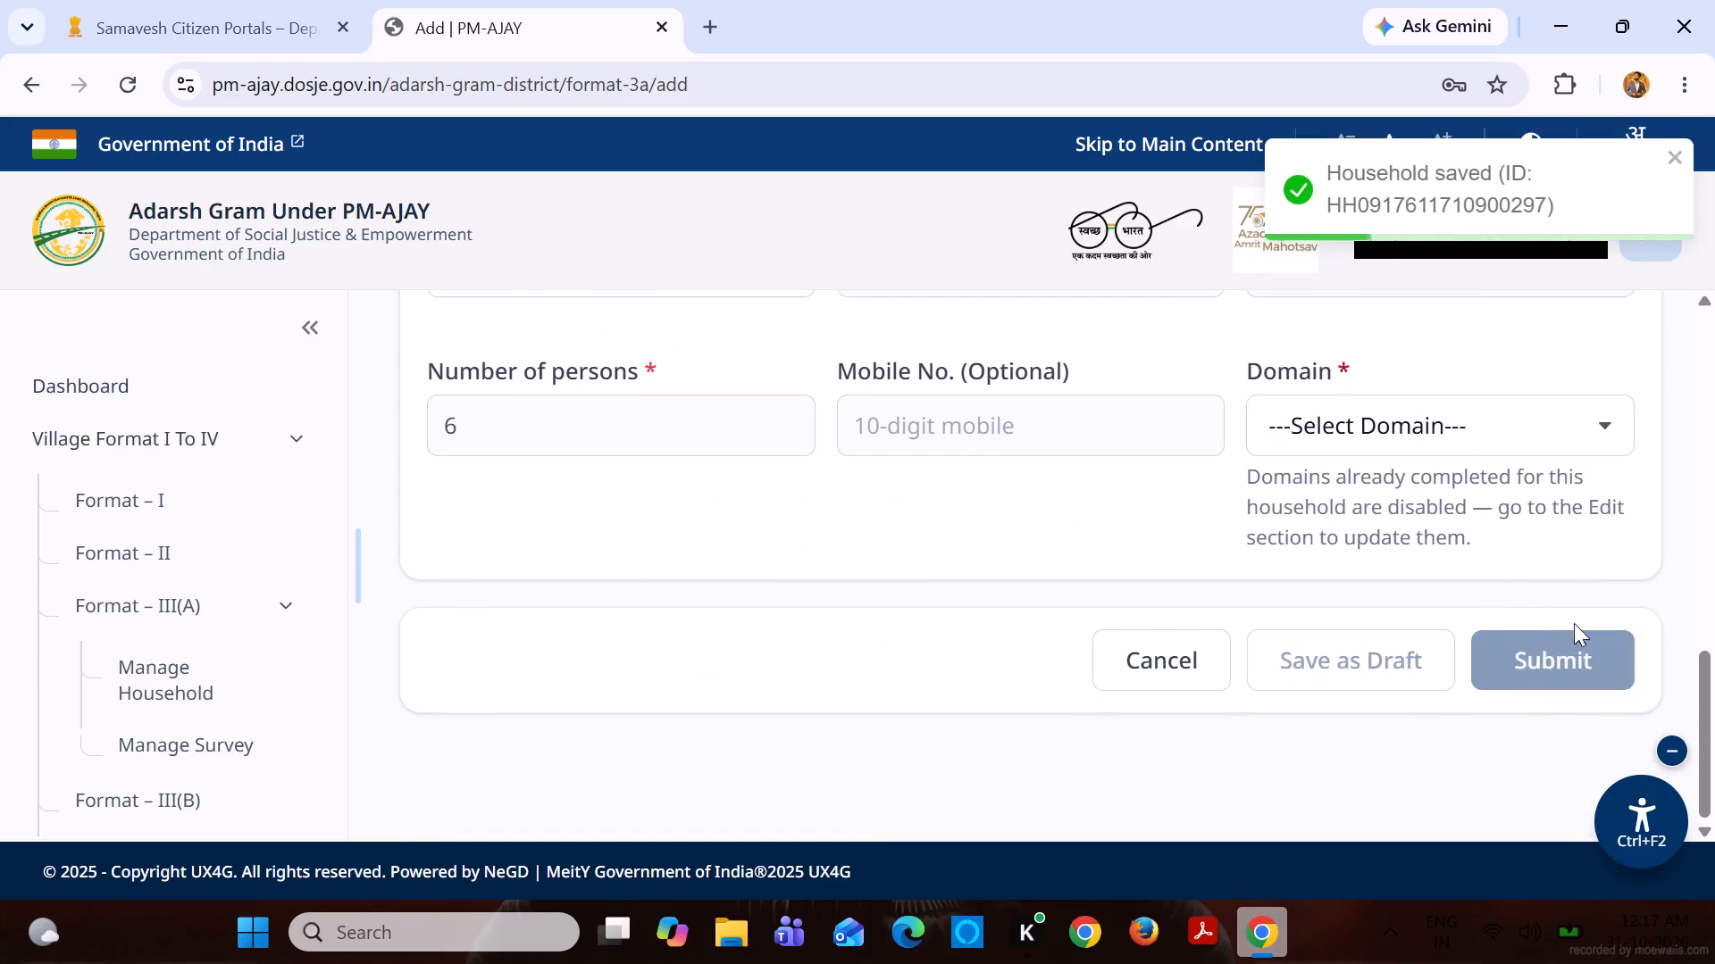
Choose the 6 – Electricity and Clean Fuel domain and answer Yes to the electricity connection question in indicator 6.2.
click(1569, 408)
scroll(1528, 566, down, 2)
click(1353, 678)
scroll(1368, 694, down, 2)
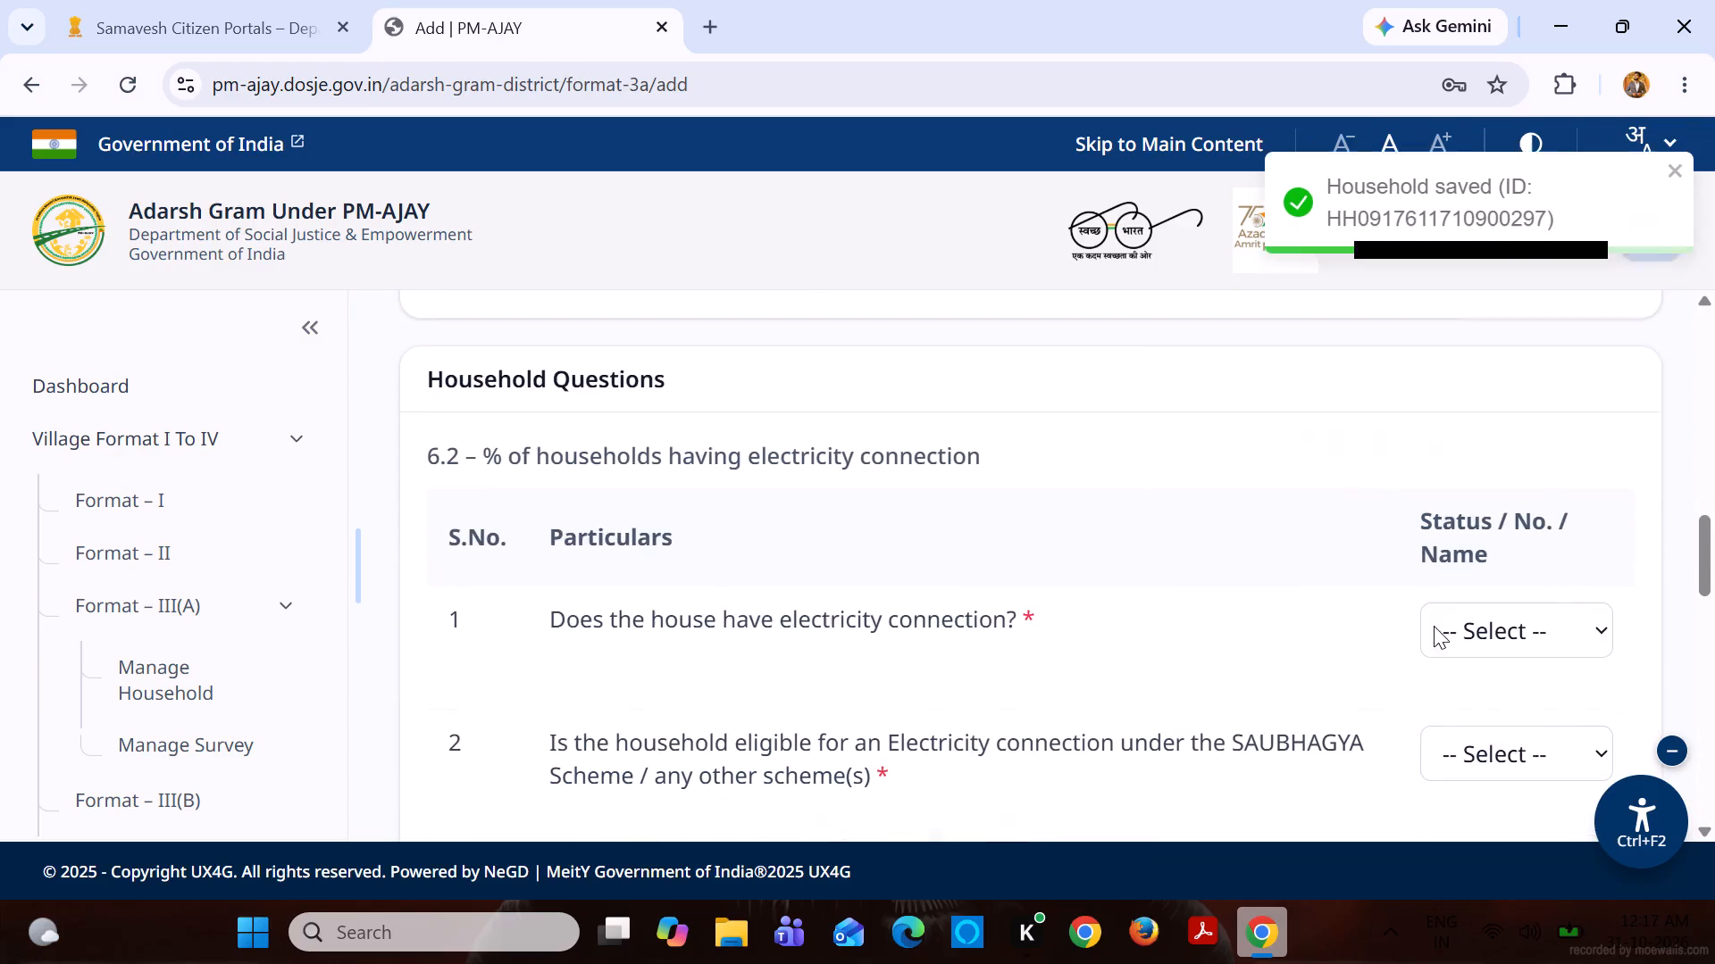
click(1559, 611)
drag(1484, 727, 1485, 713)
scroll(1506, 690, down, 2)
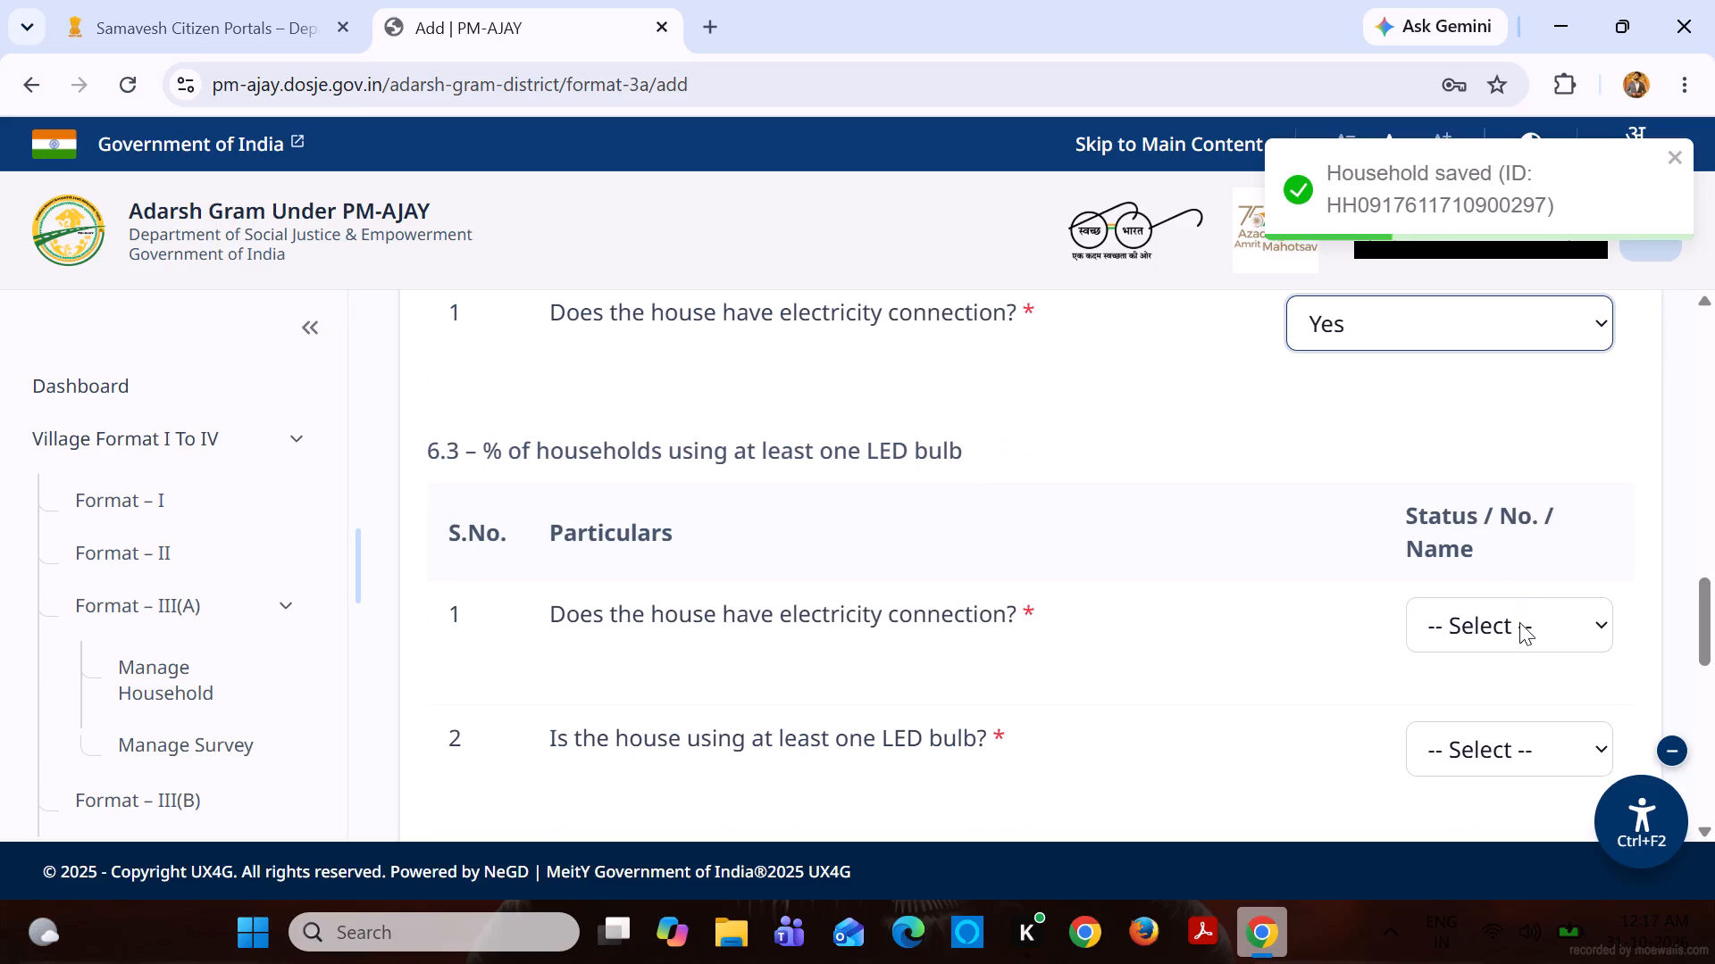
Answer Yes to electricity connection and LED bulb use in 6.3 and to clean fuel in 6.4, and submit the domain.
click(1519, 622)
click(1466, 707)
scroll(1485, 667, down, 3)
click(1566, 336)
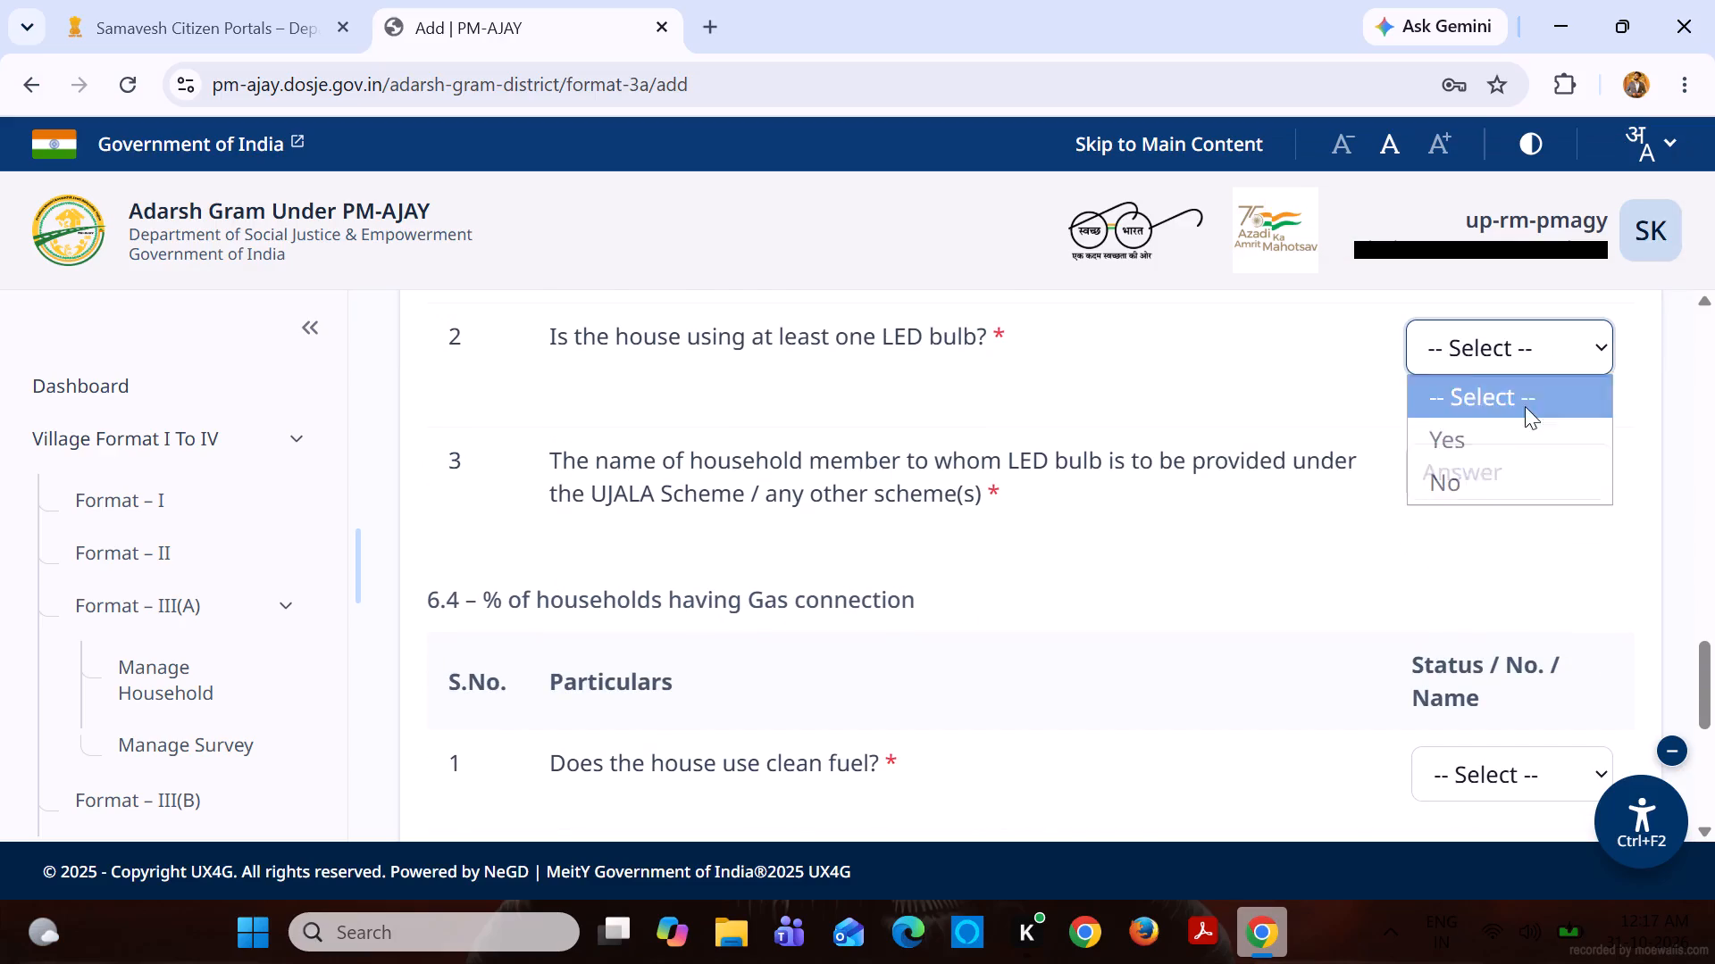
click(1509, 423)
click(1556, 650)
click(1469, 735)
scroll(1515, 639, down, 2)
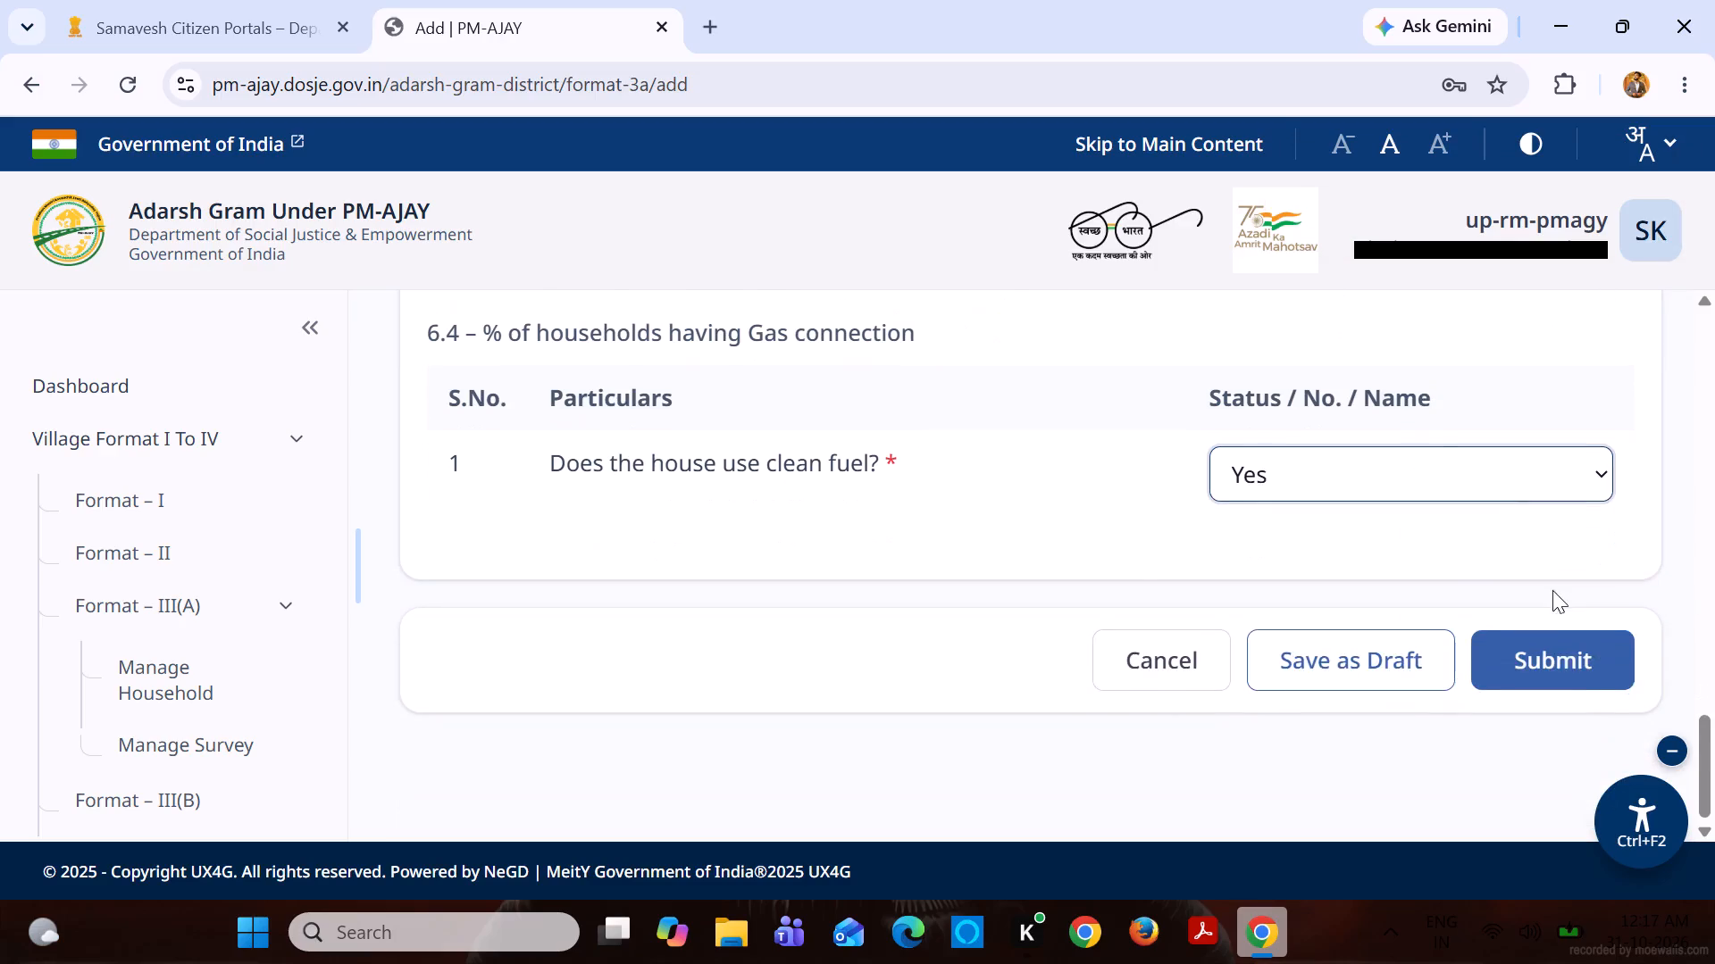
click(1552, 662)
Choose the 7 – Agricultural Practices etc. domain and examine its household questions and the monitorable indicators overview.
click(1524, 398)
scroll(1502, 549, down, 2)
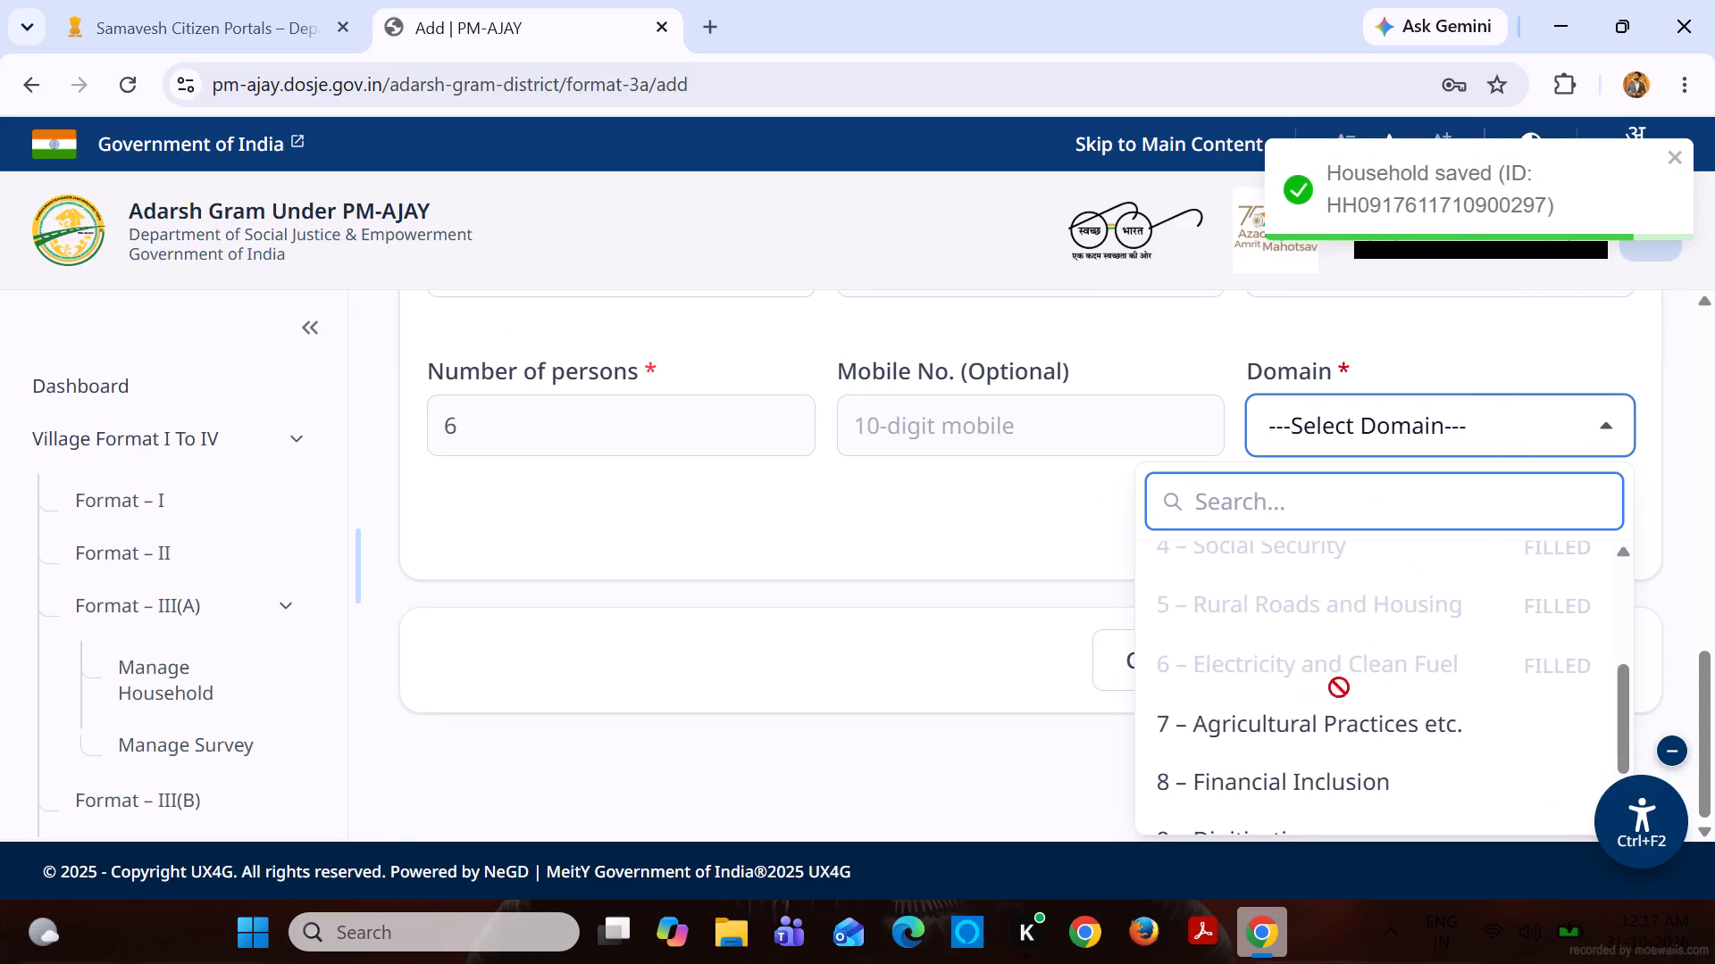
click(1328, 711)
scroll(1351, 705, down, 2)
scroll(1520, 543, down, 1)
scroll(1521, 538, up, 3)
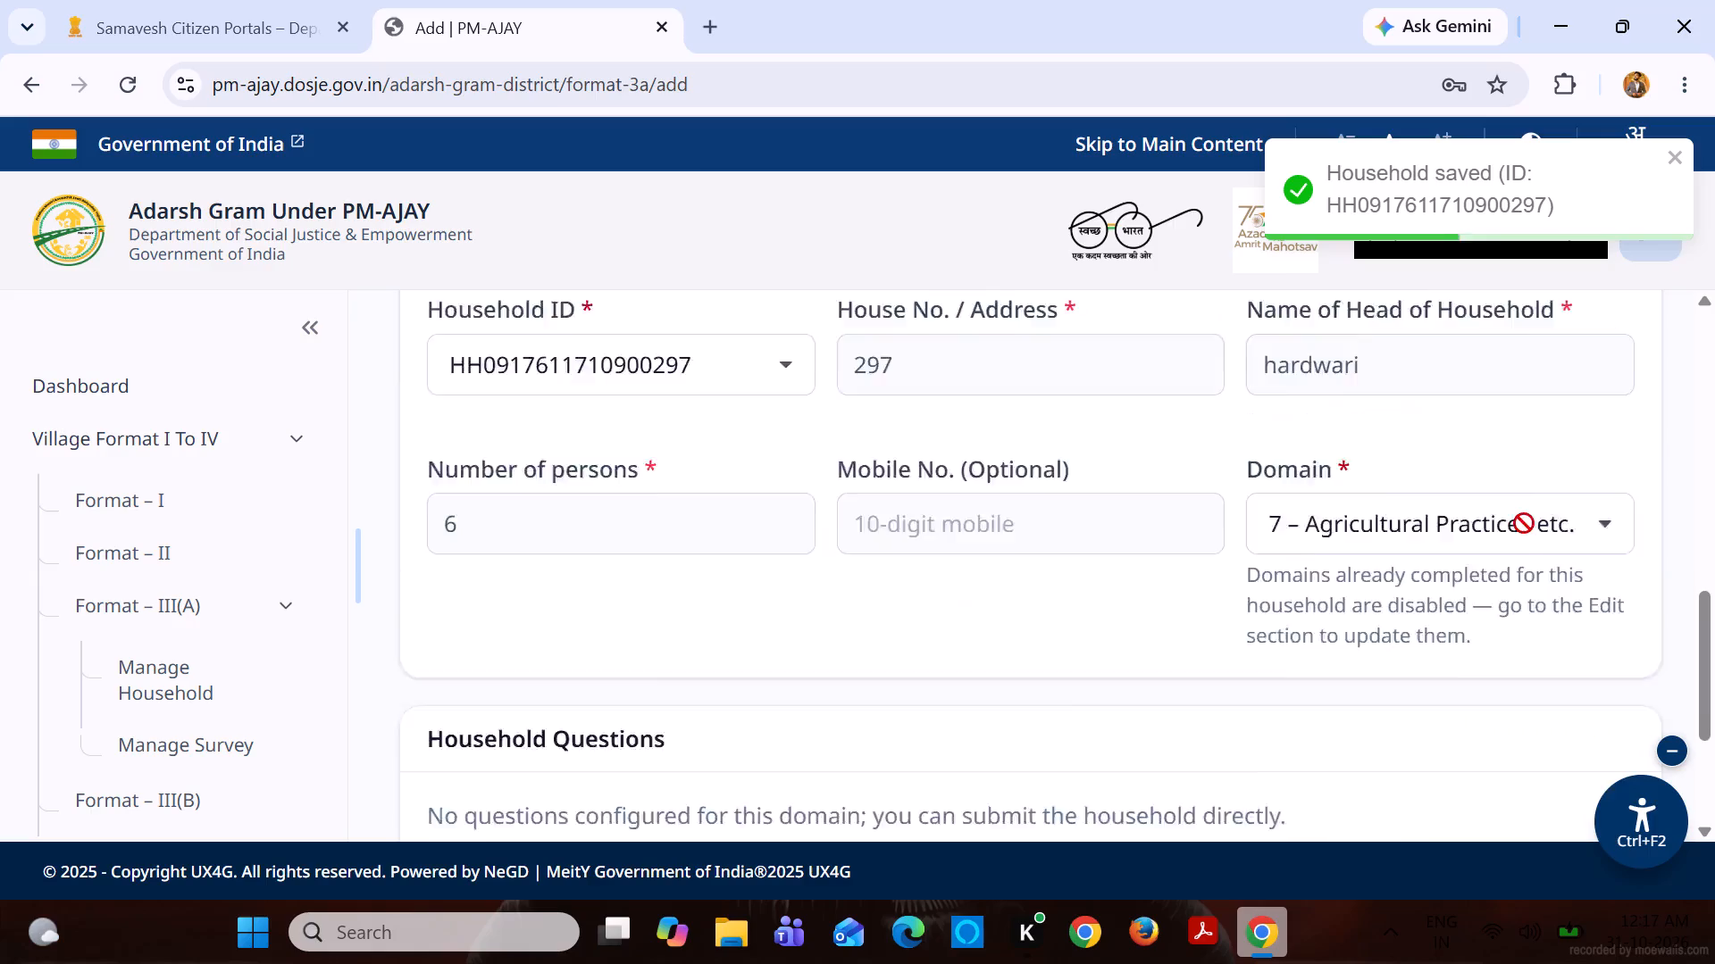
scroll(1524, 523, up, 7)
scroll(1574, 464, up, 2)
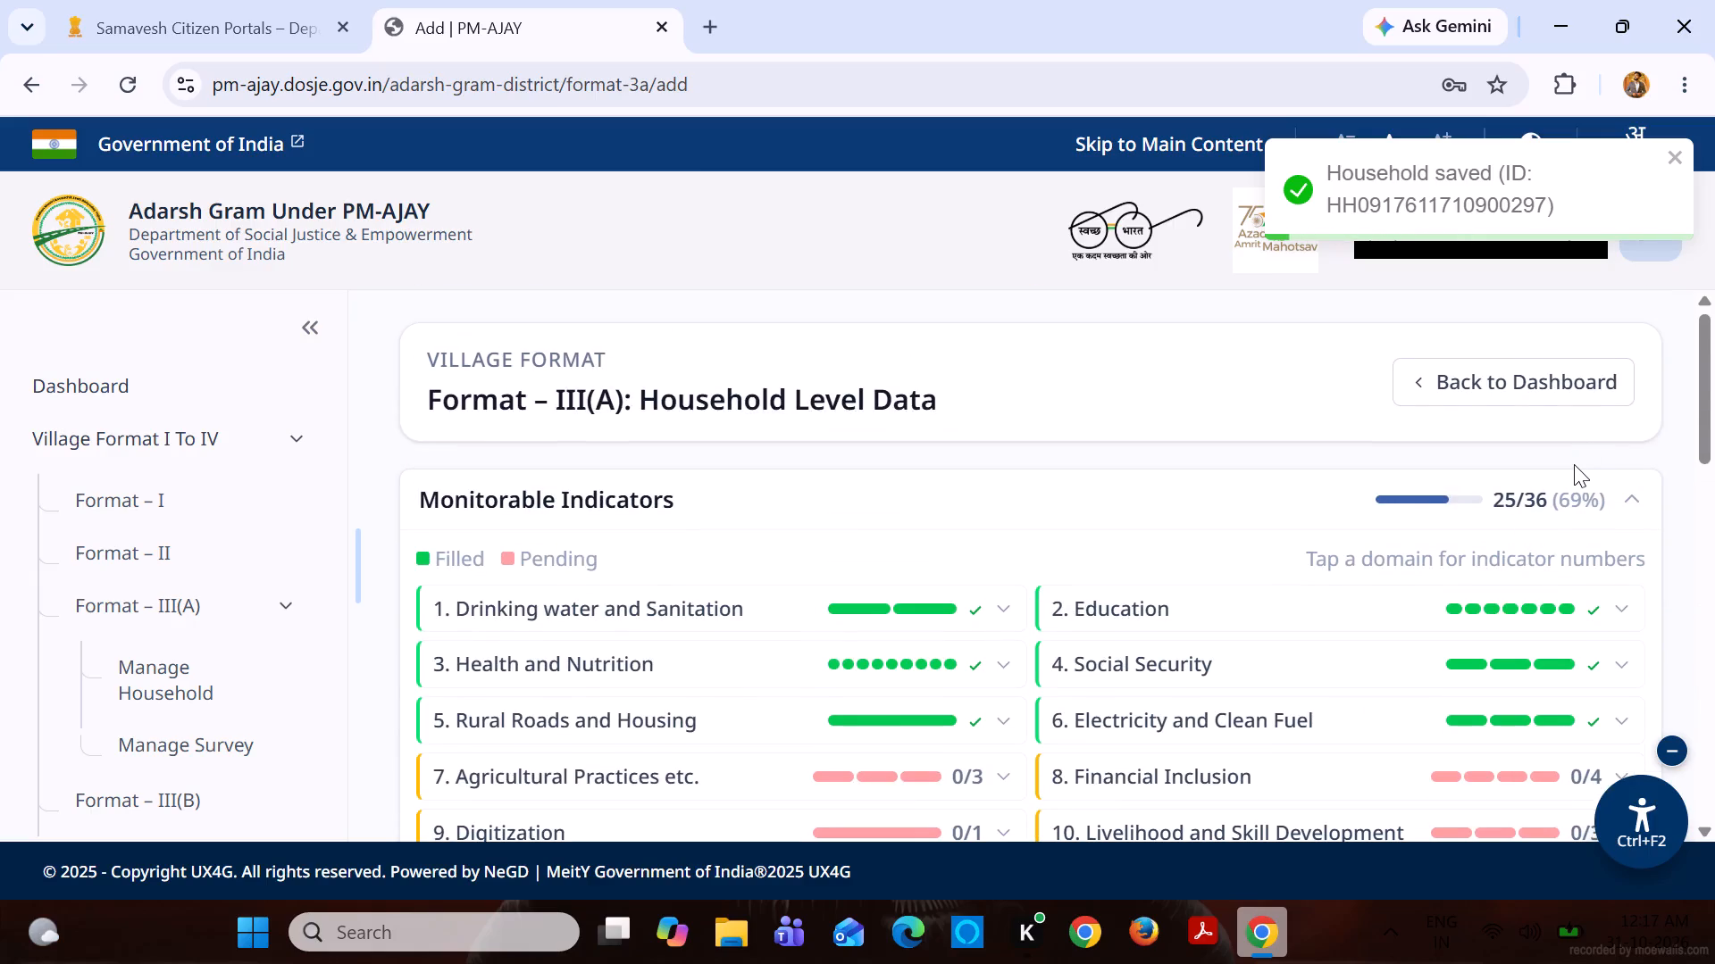
scroll(1574, 464, up, 2)
Switch to the 8 – Financial Inclusion domain and examine its household questions and the indicators overview.
scroll(1574, 472, down, 7)
drag(1542, 577, 1539, 594)
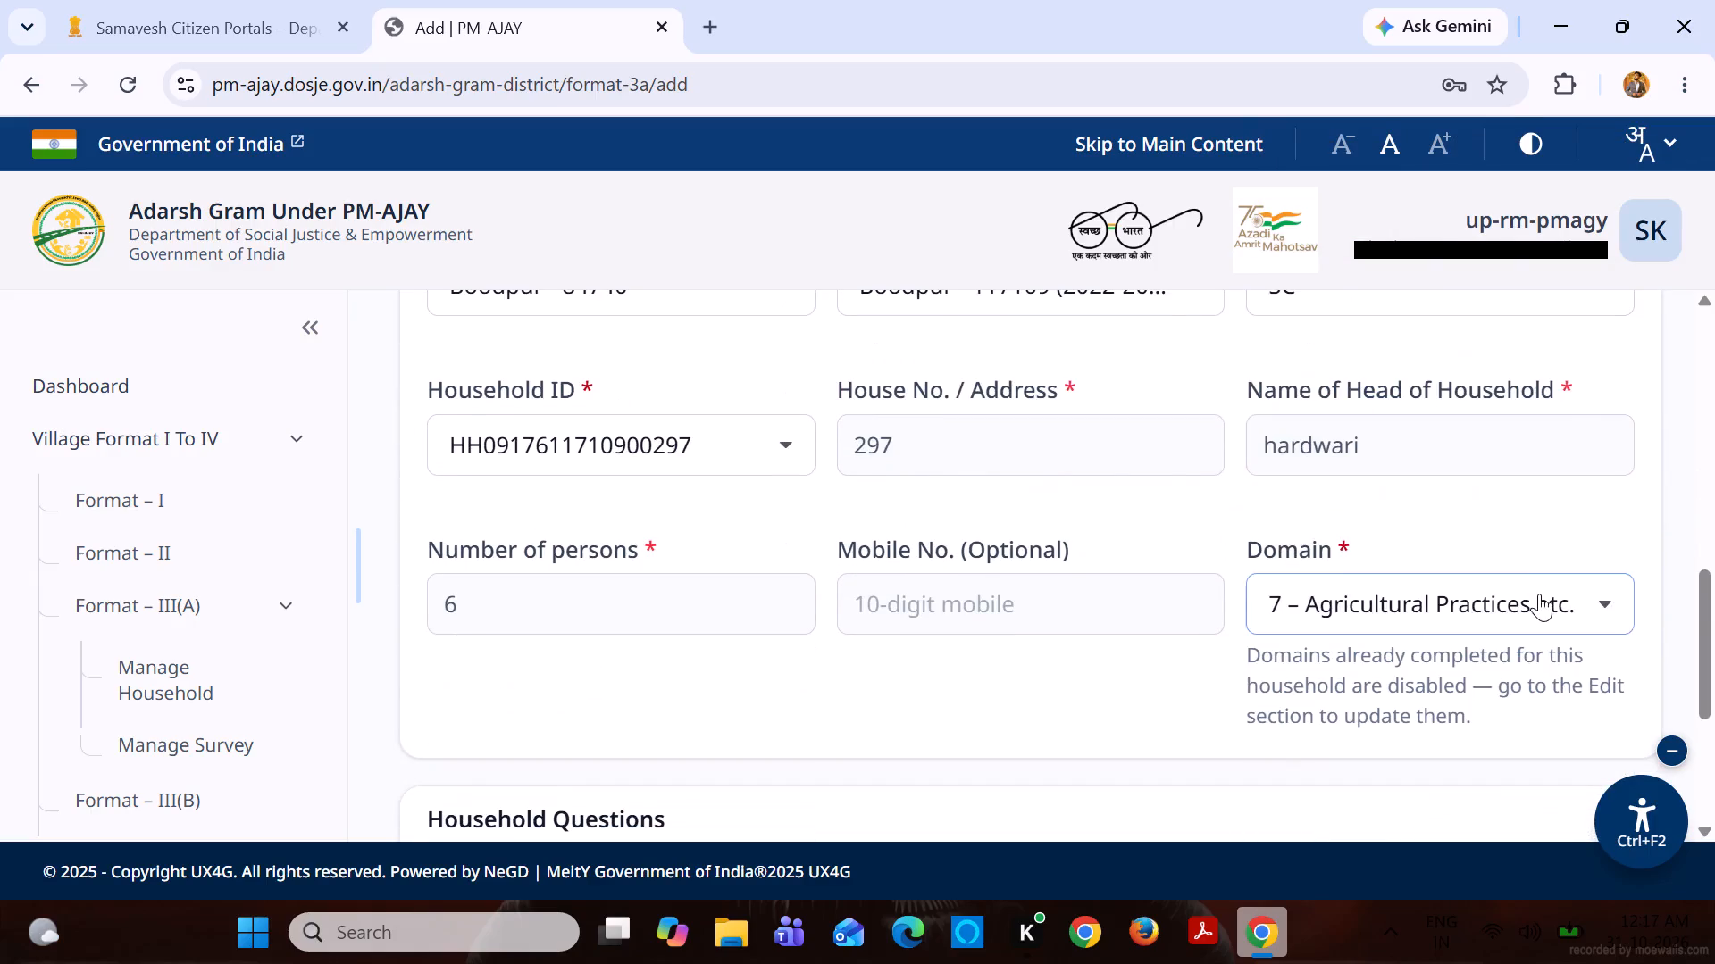
drag(1539, 594, 1537, 596)
scroll(1384, 510, down, 2)
click(1372, 426)
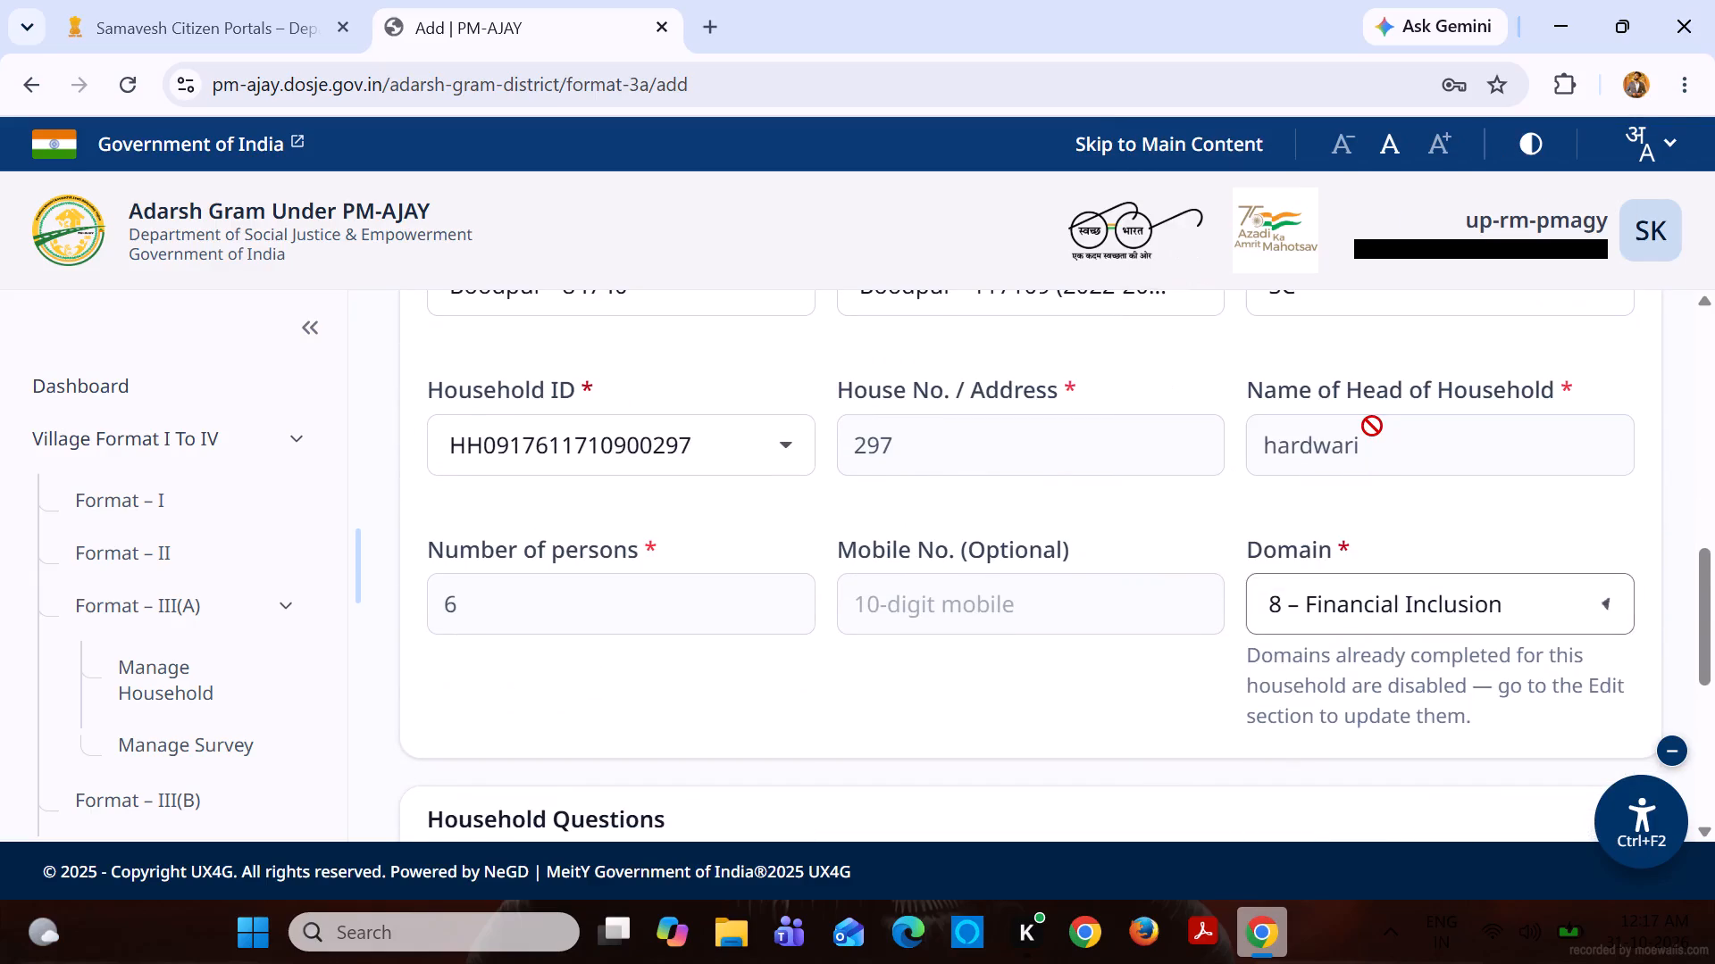
scroll(1372, 426, down, 4)
scroll(1380, 470, up, 11)
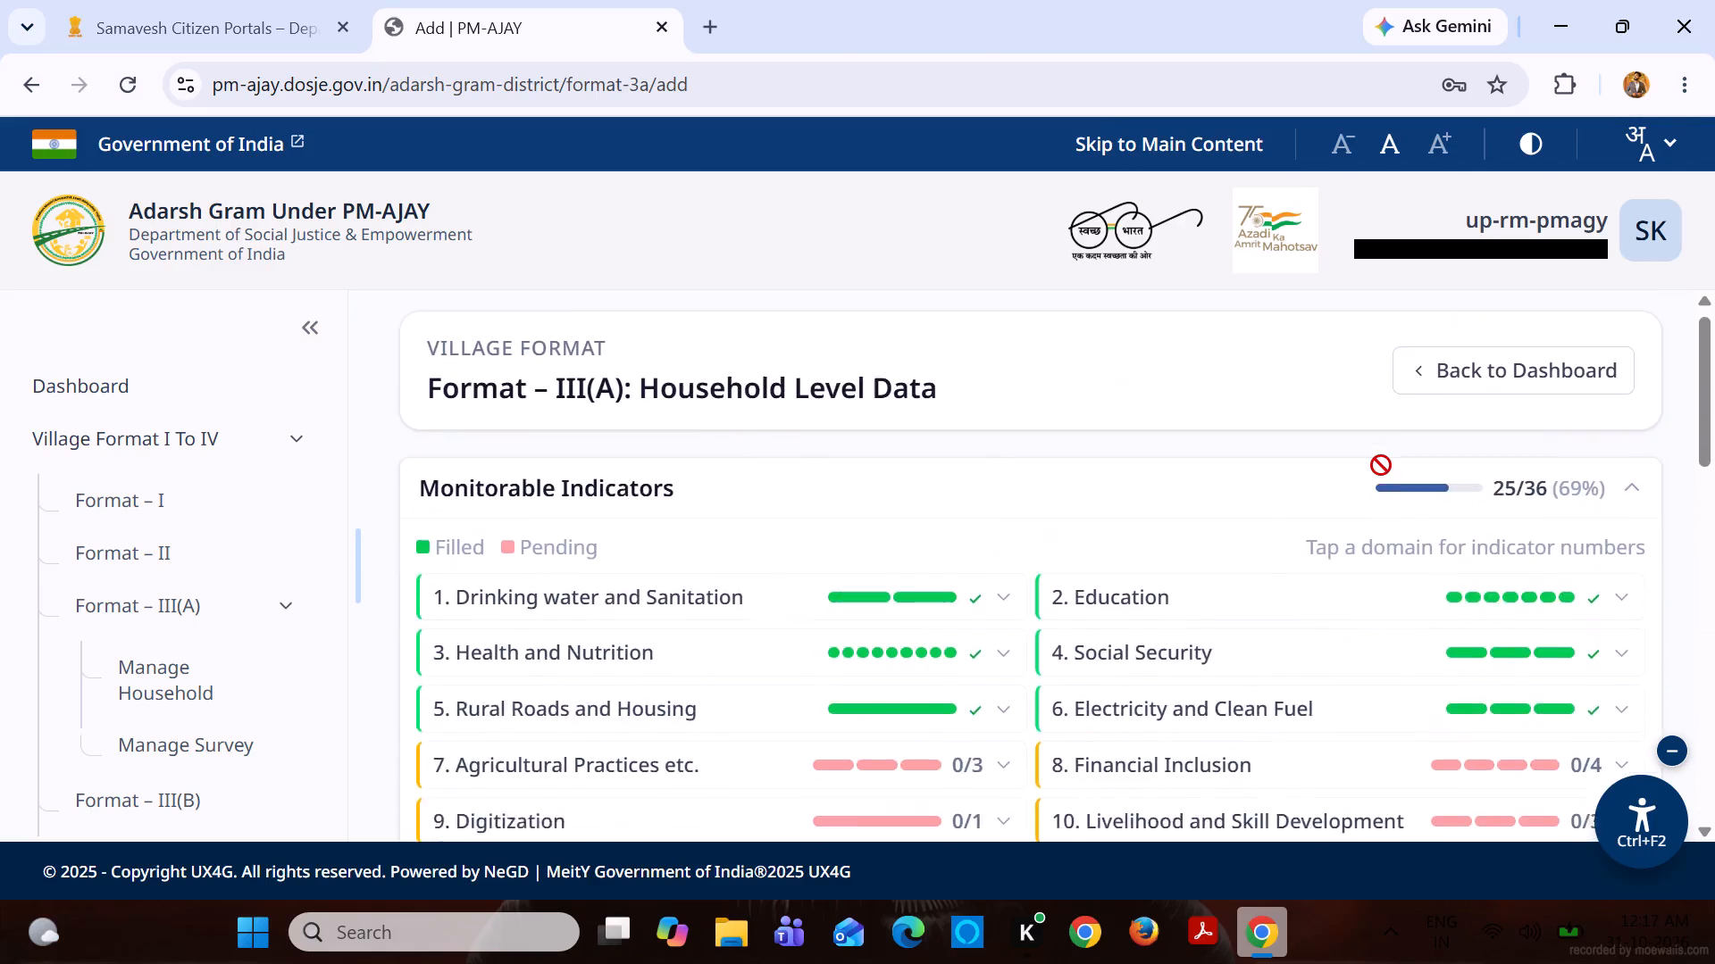
scroll(1381, 465, up, 5)
scroll(1381, 465, down, 9)
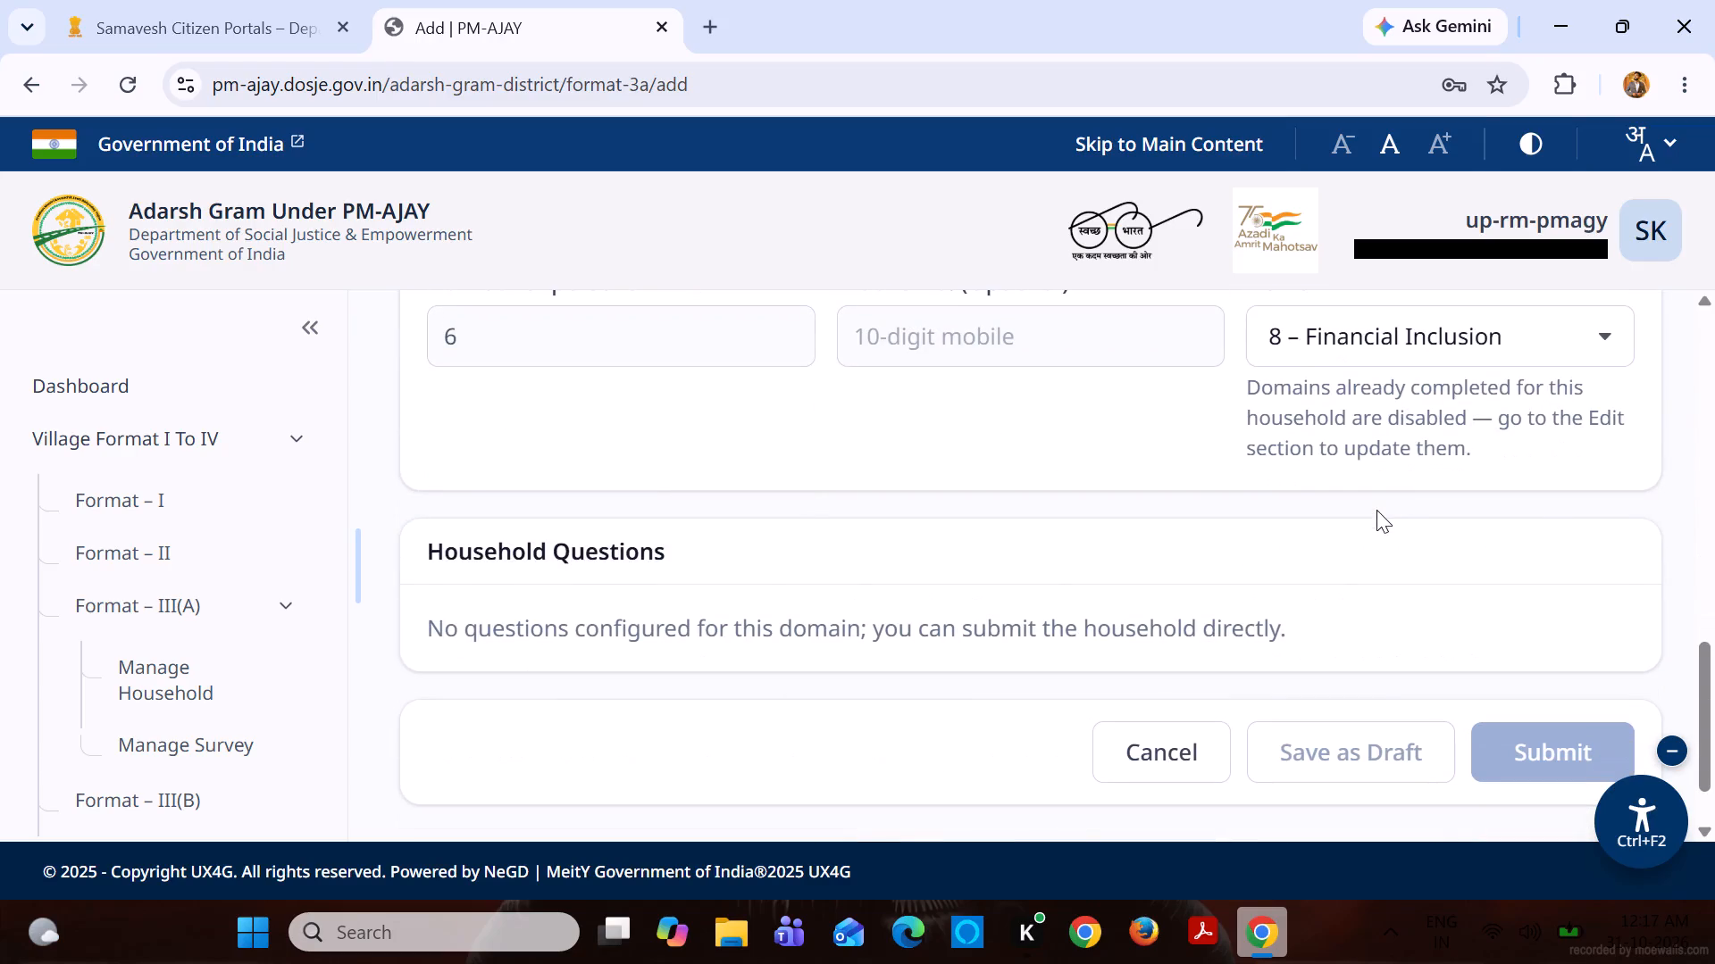
Switch back to the 7 – Agricultural Practices etc. domain and recheck its questions, submission options and the status of all domains.
click(1464, 361)
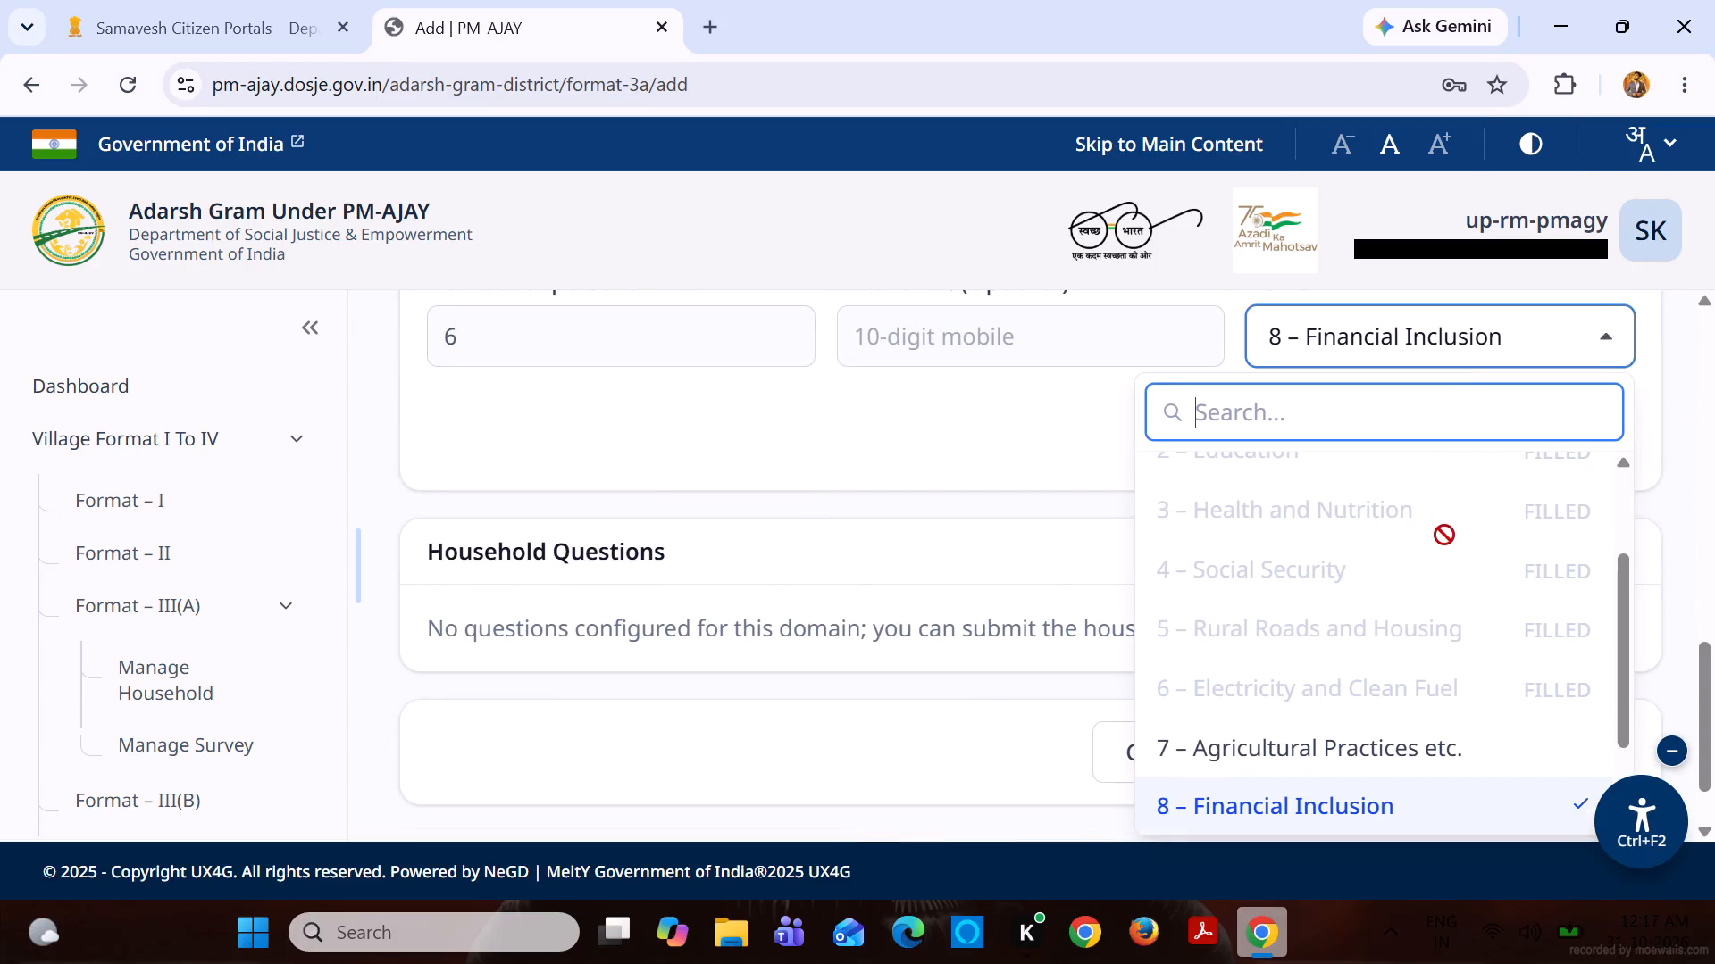
click(1373, 735)
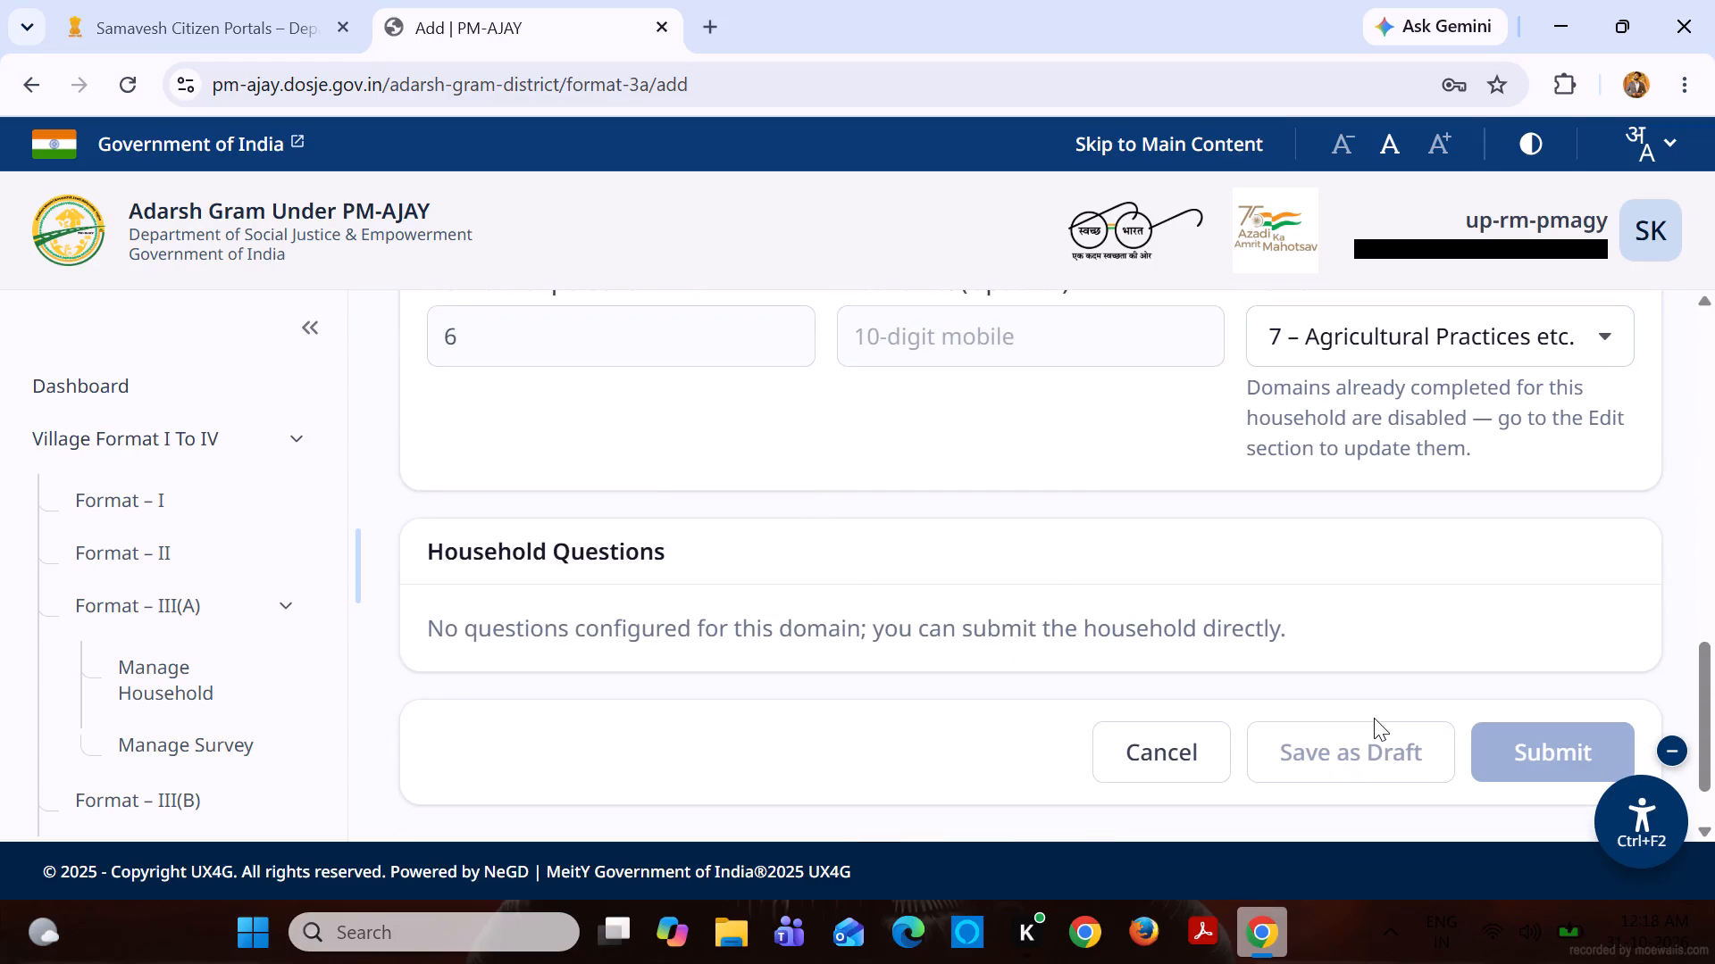
double_click(1390, 646)
scroll(1391, 643, down, 4)
scroll(1391, 644, up, 10)
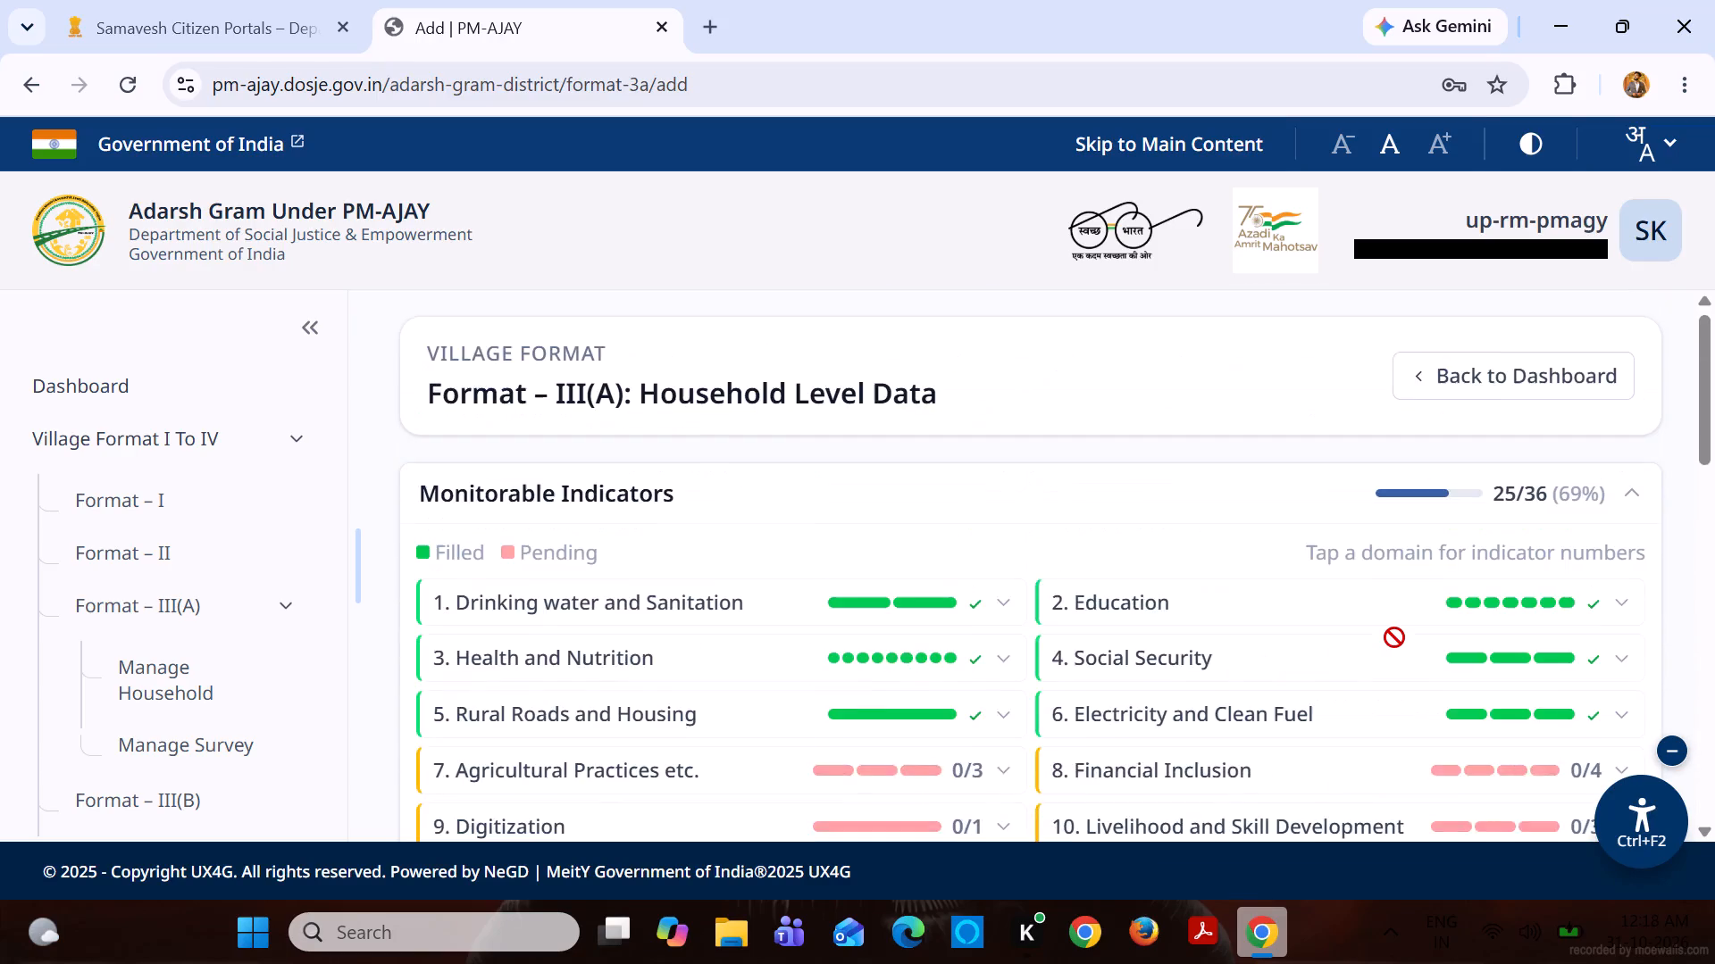
scroll(1394, 637, up, 2)
scroll(1394, 637, down, 13)
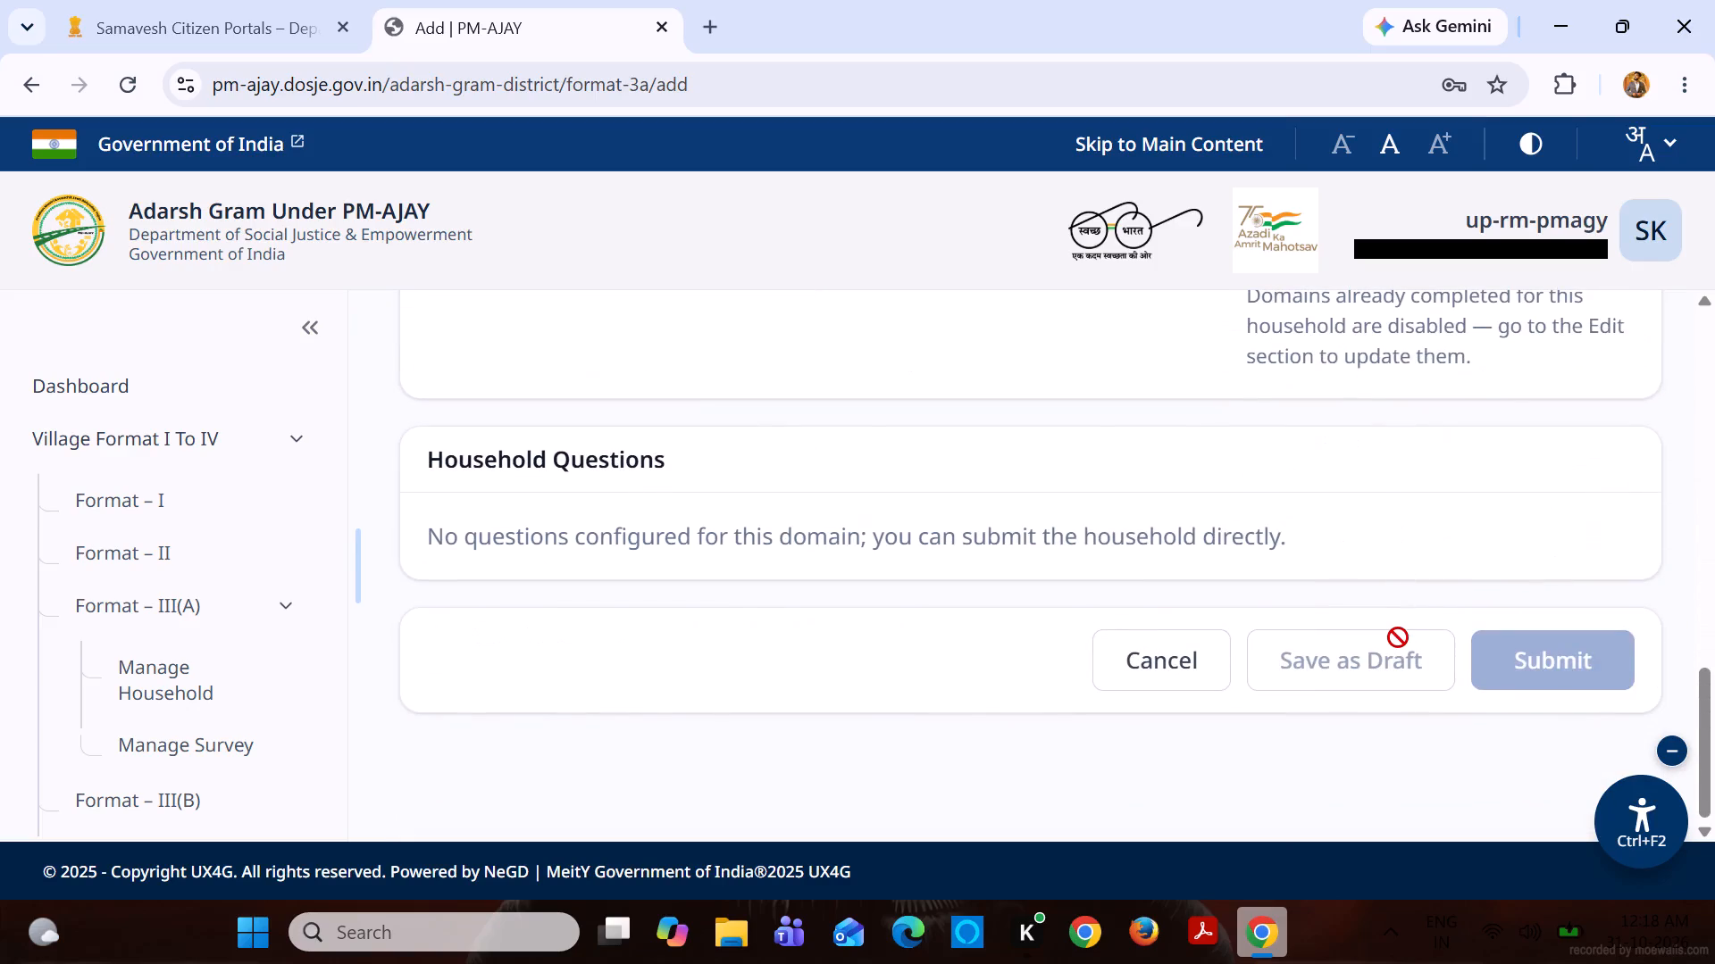
scroll(1398, 637, down, 1)
scroll(1398, 637, up, 11)
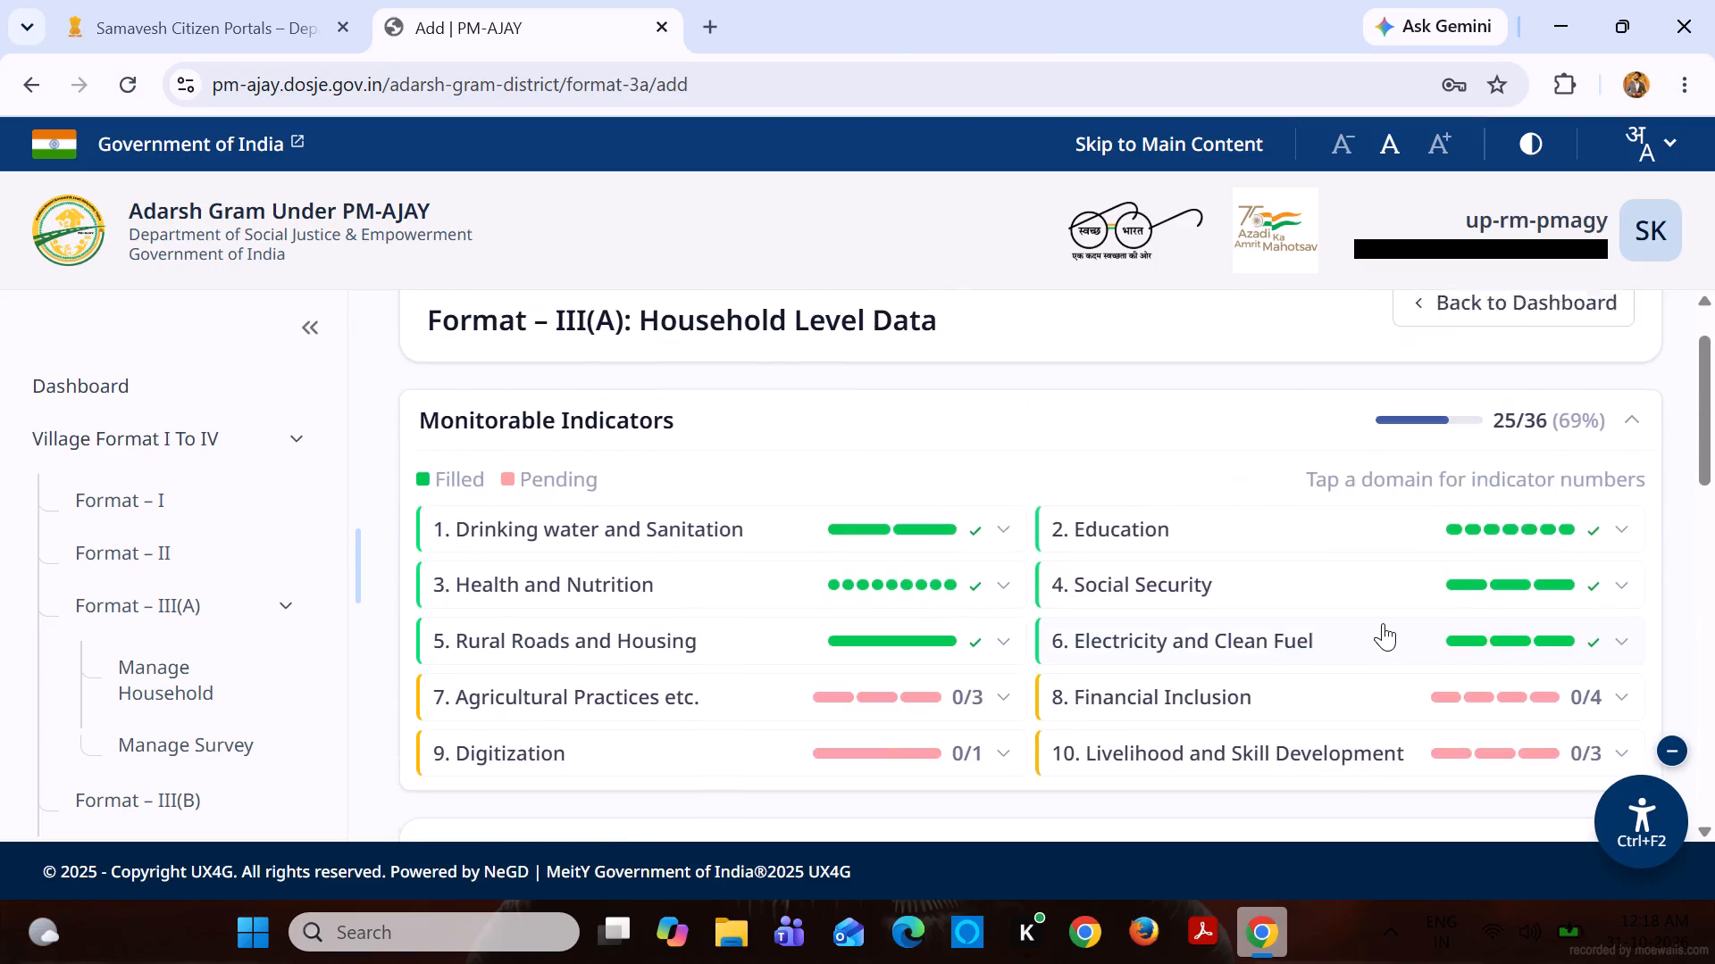
scroll(1383, 623, up, 5)
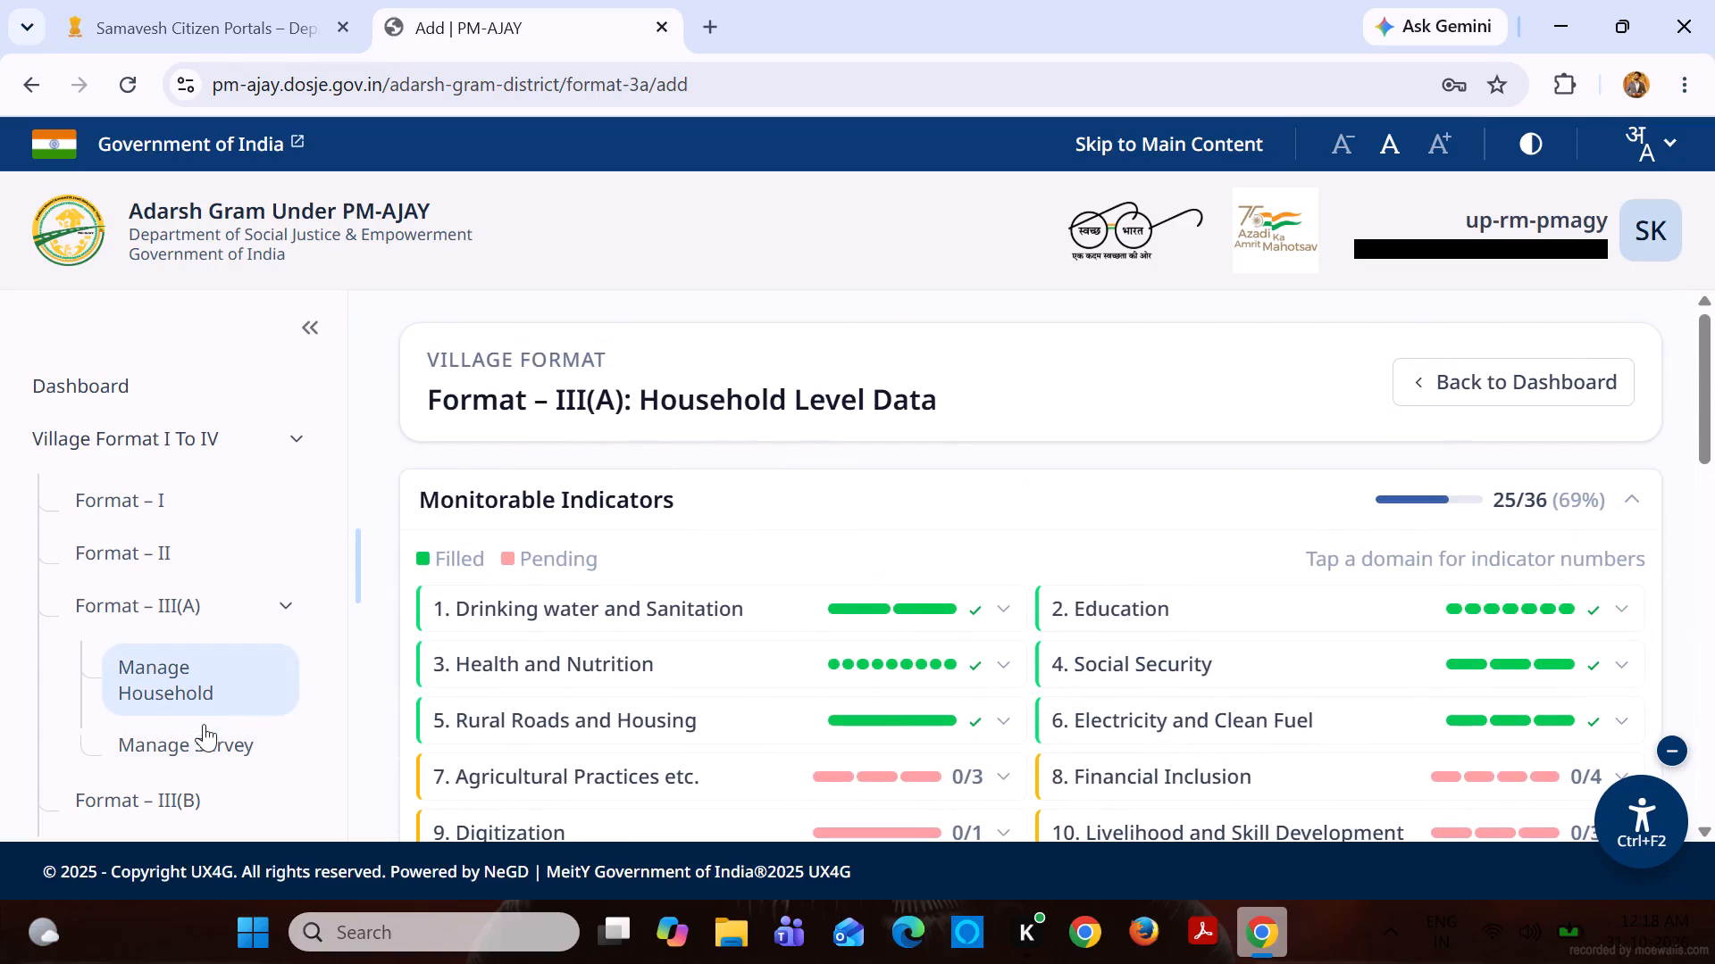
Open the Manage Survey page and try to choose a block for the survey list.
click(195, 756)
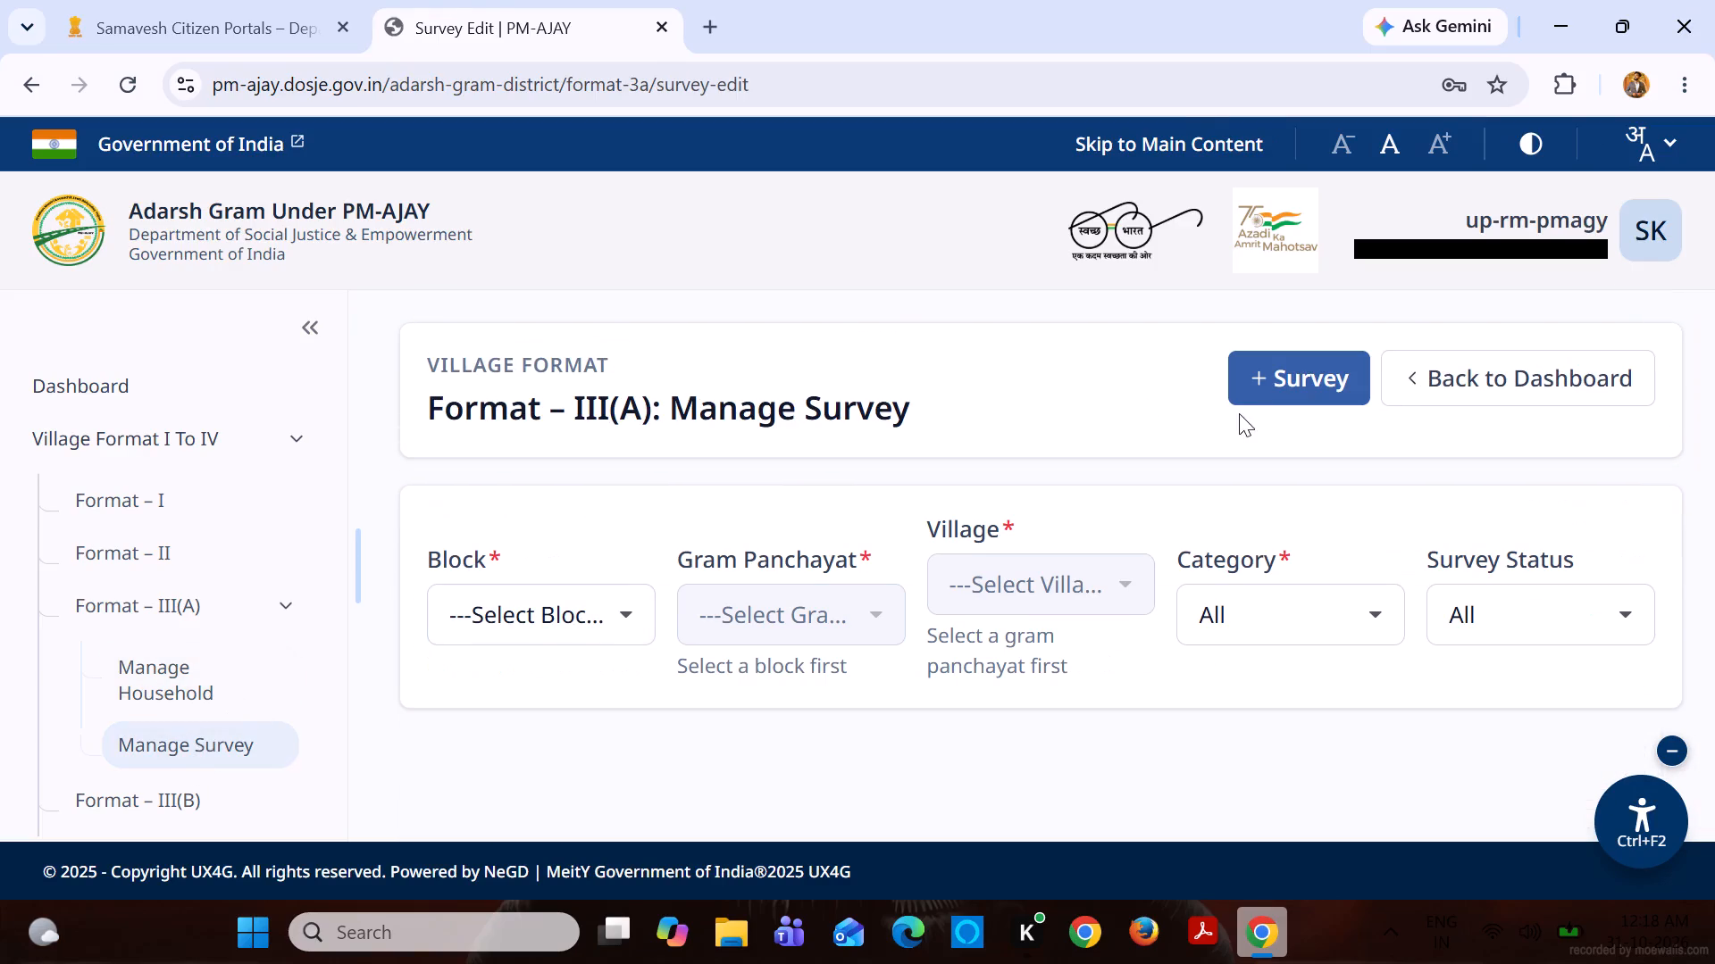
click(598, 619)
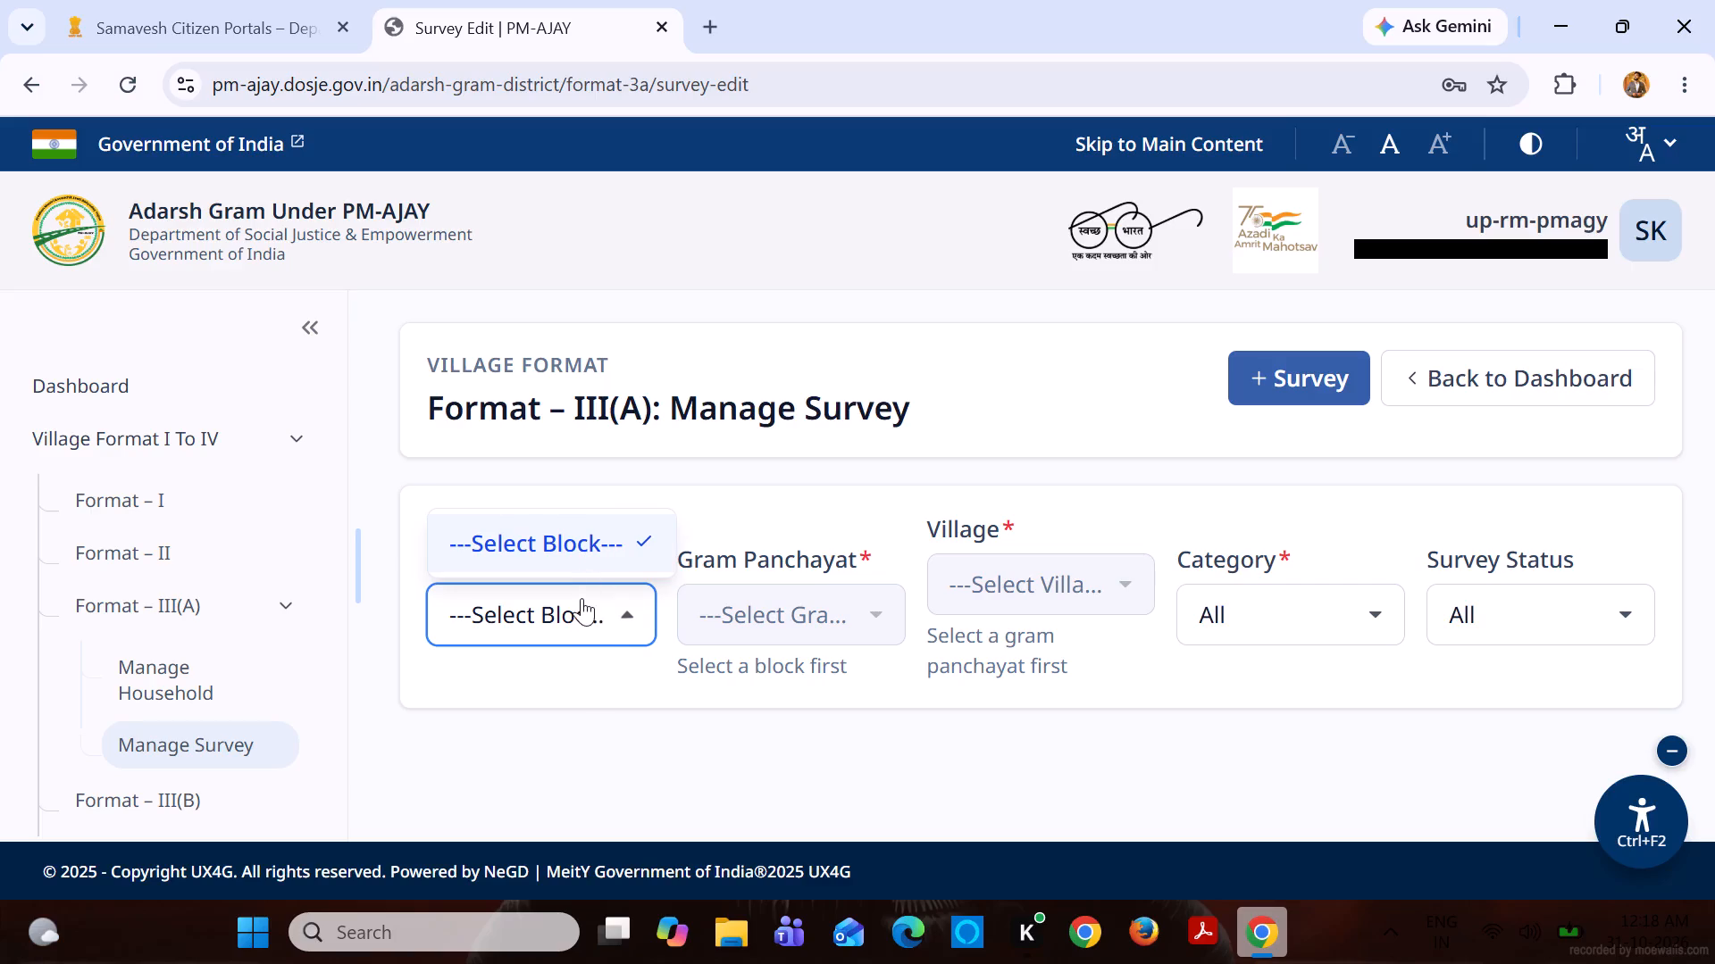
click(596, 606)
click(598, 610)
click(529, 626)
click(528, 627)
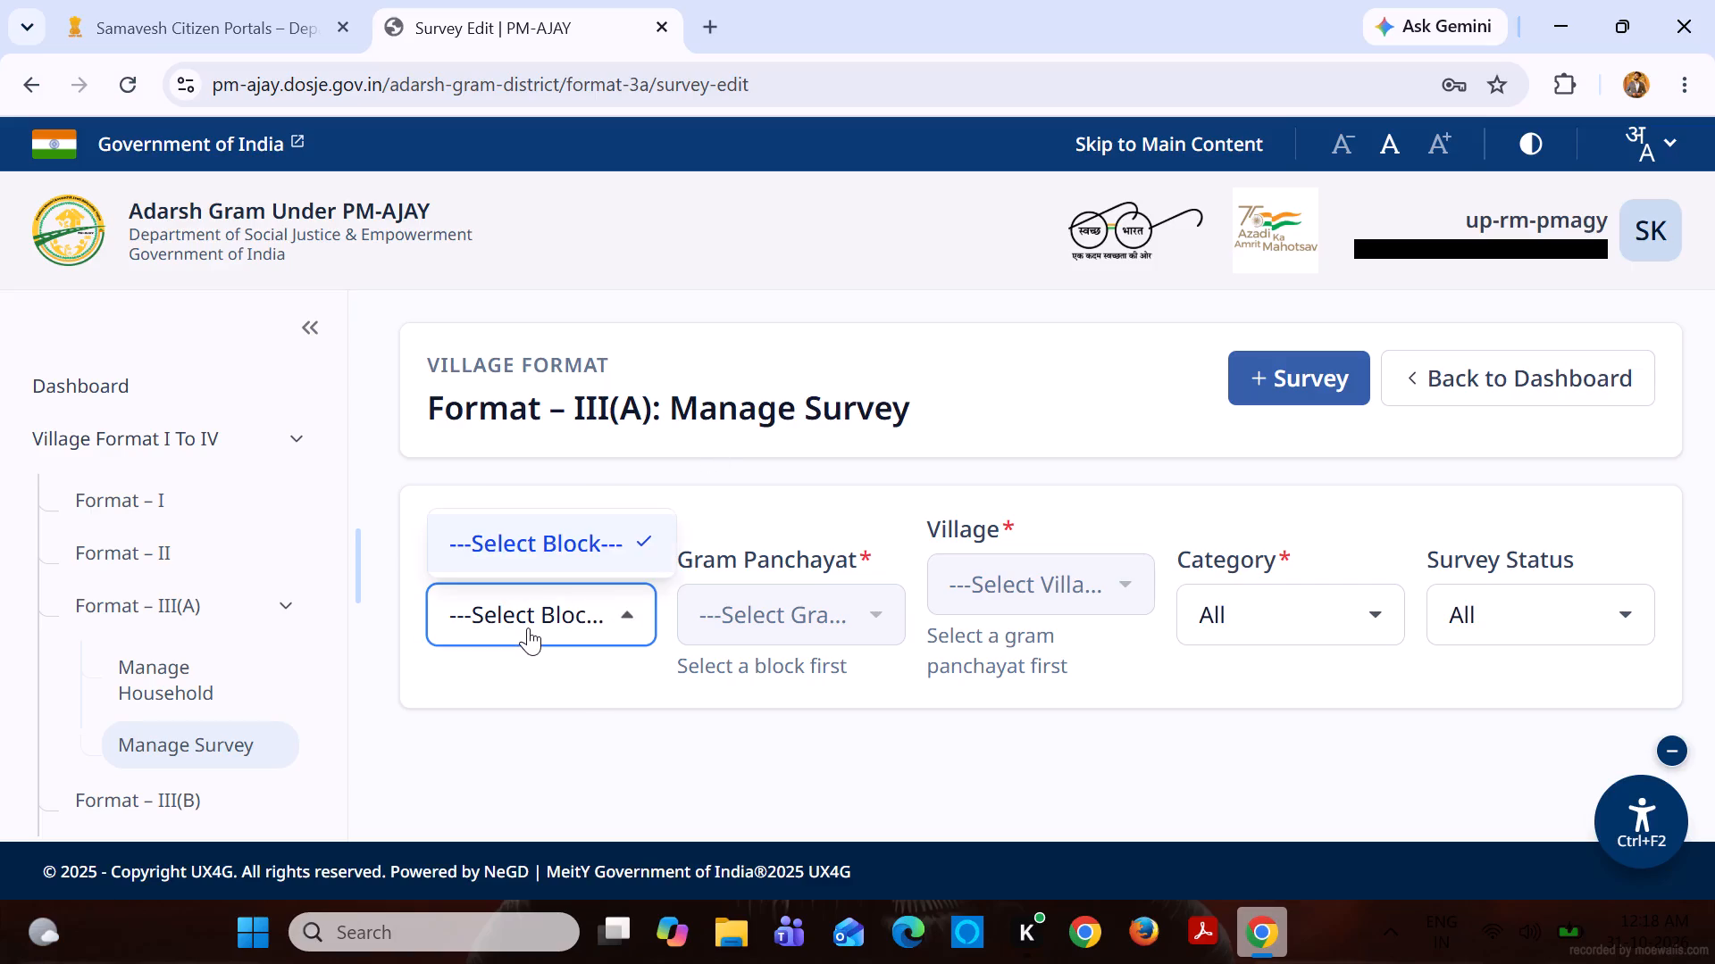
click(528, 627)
click(213, 655)
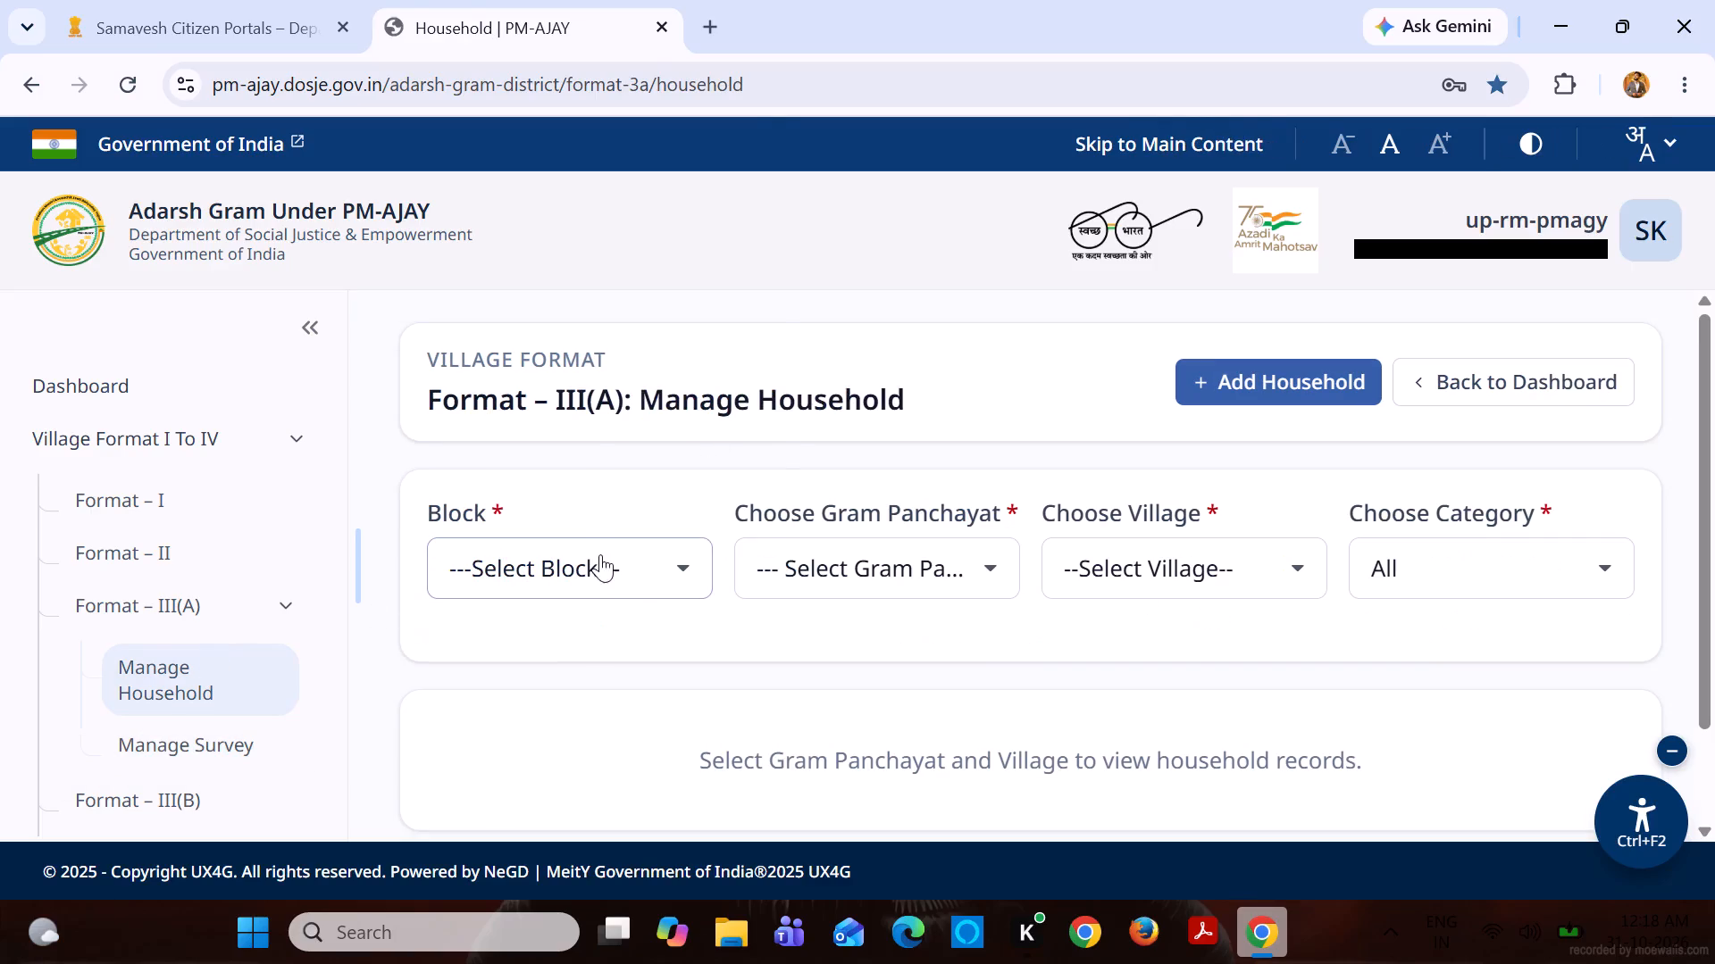
click(600, 554)
click(604, 491)
click(832, 562)
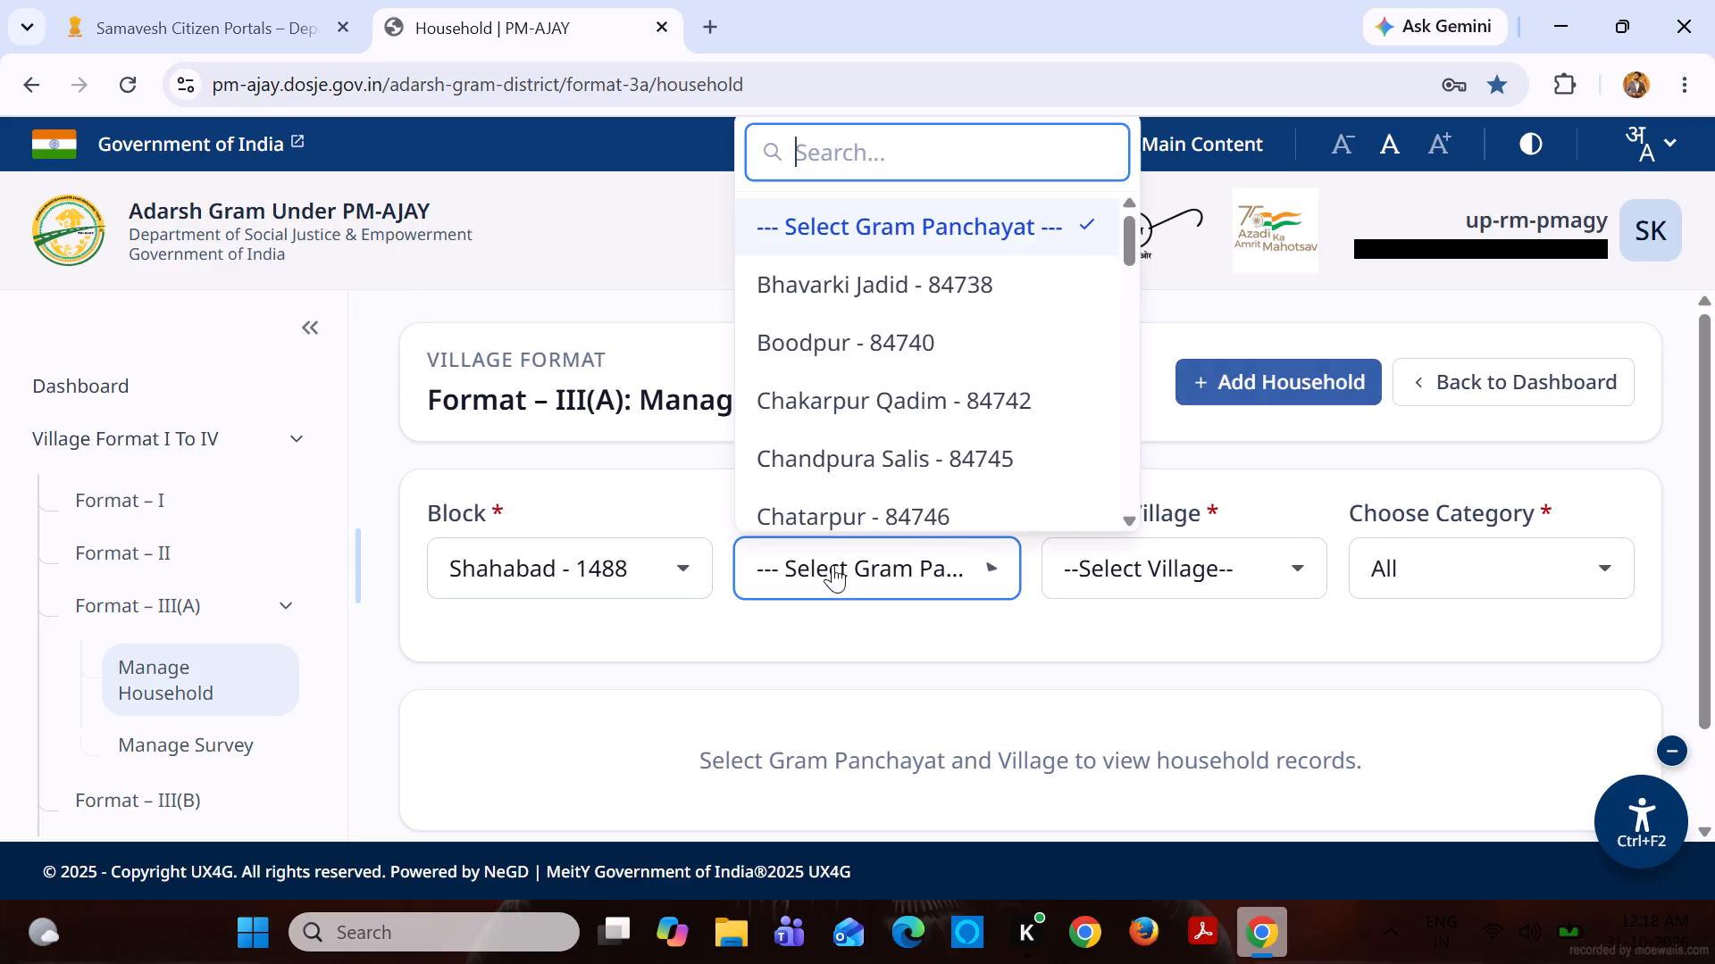
click(857, 311)
drag(1245, 596, 1247, 585)
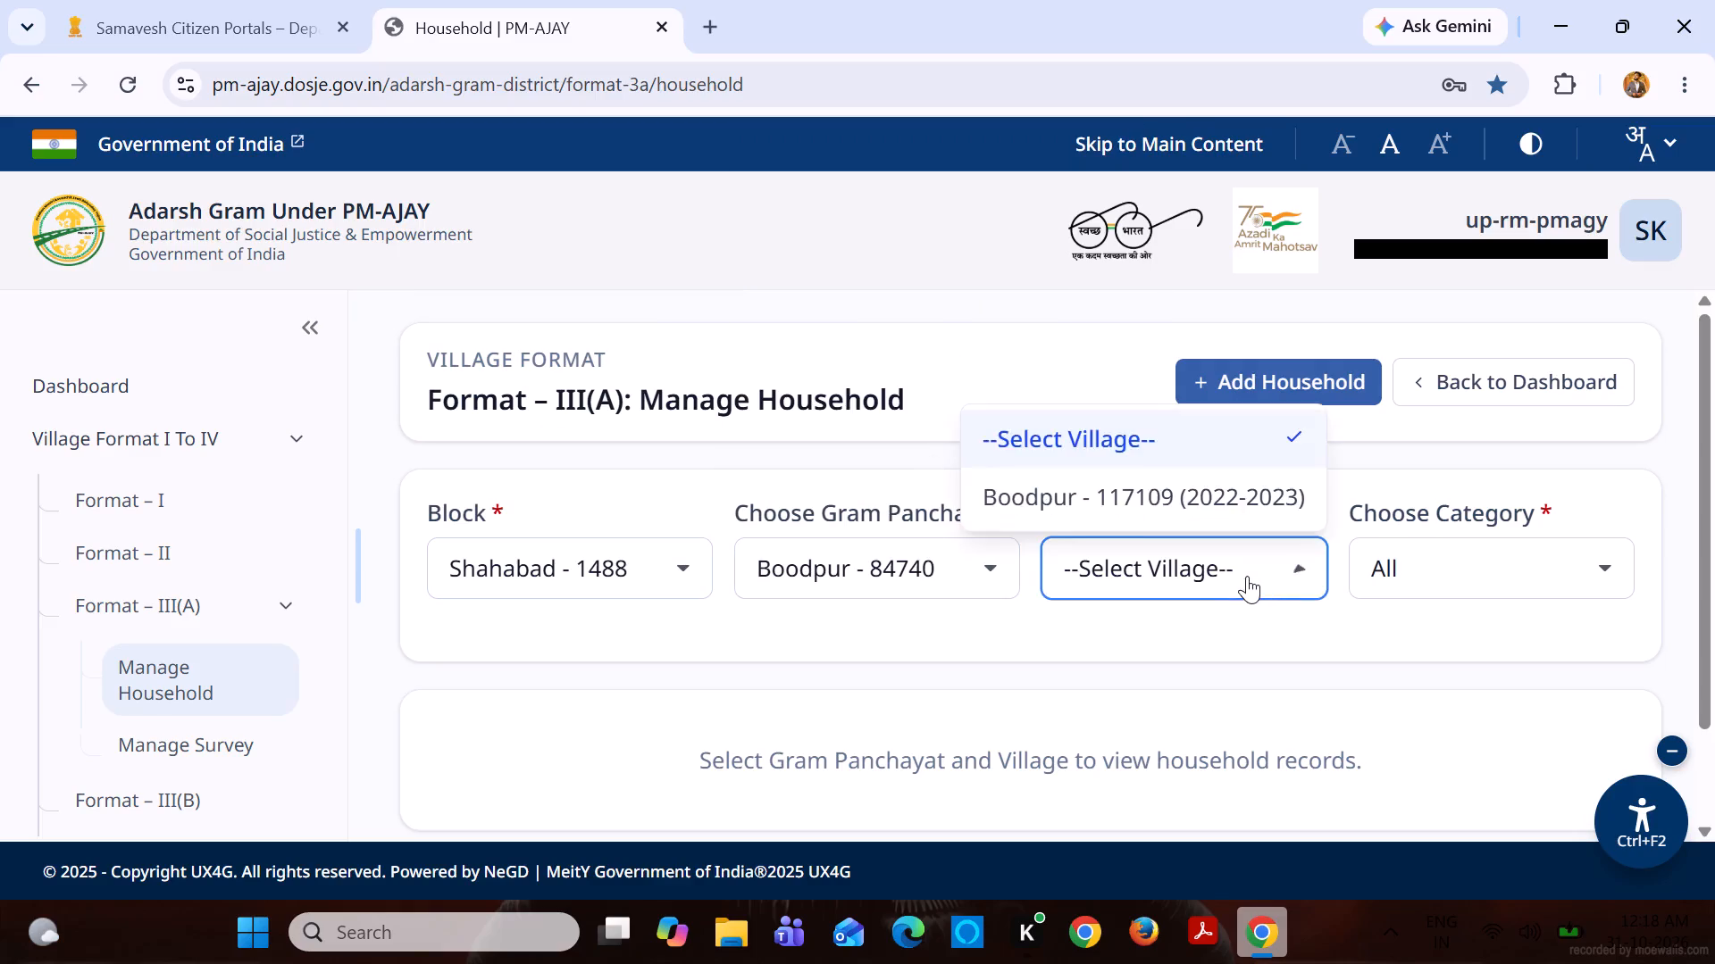
click(1247, 576)
click(1217, 553)
click(1192, 515)
scroll(1231, 582, down, 4)
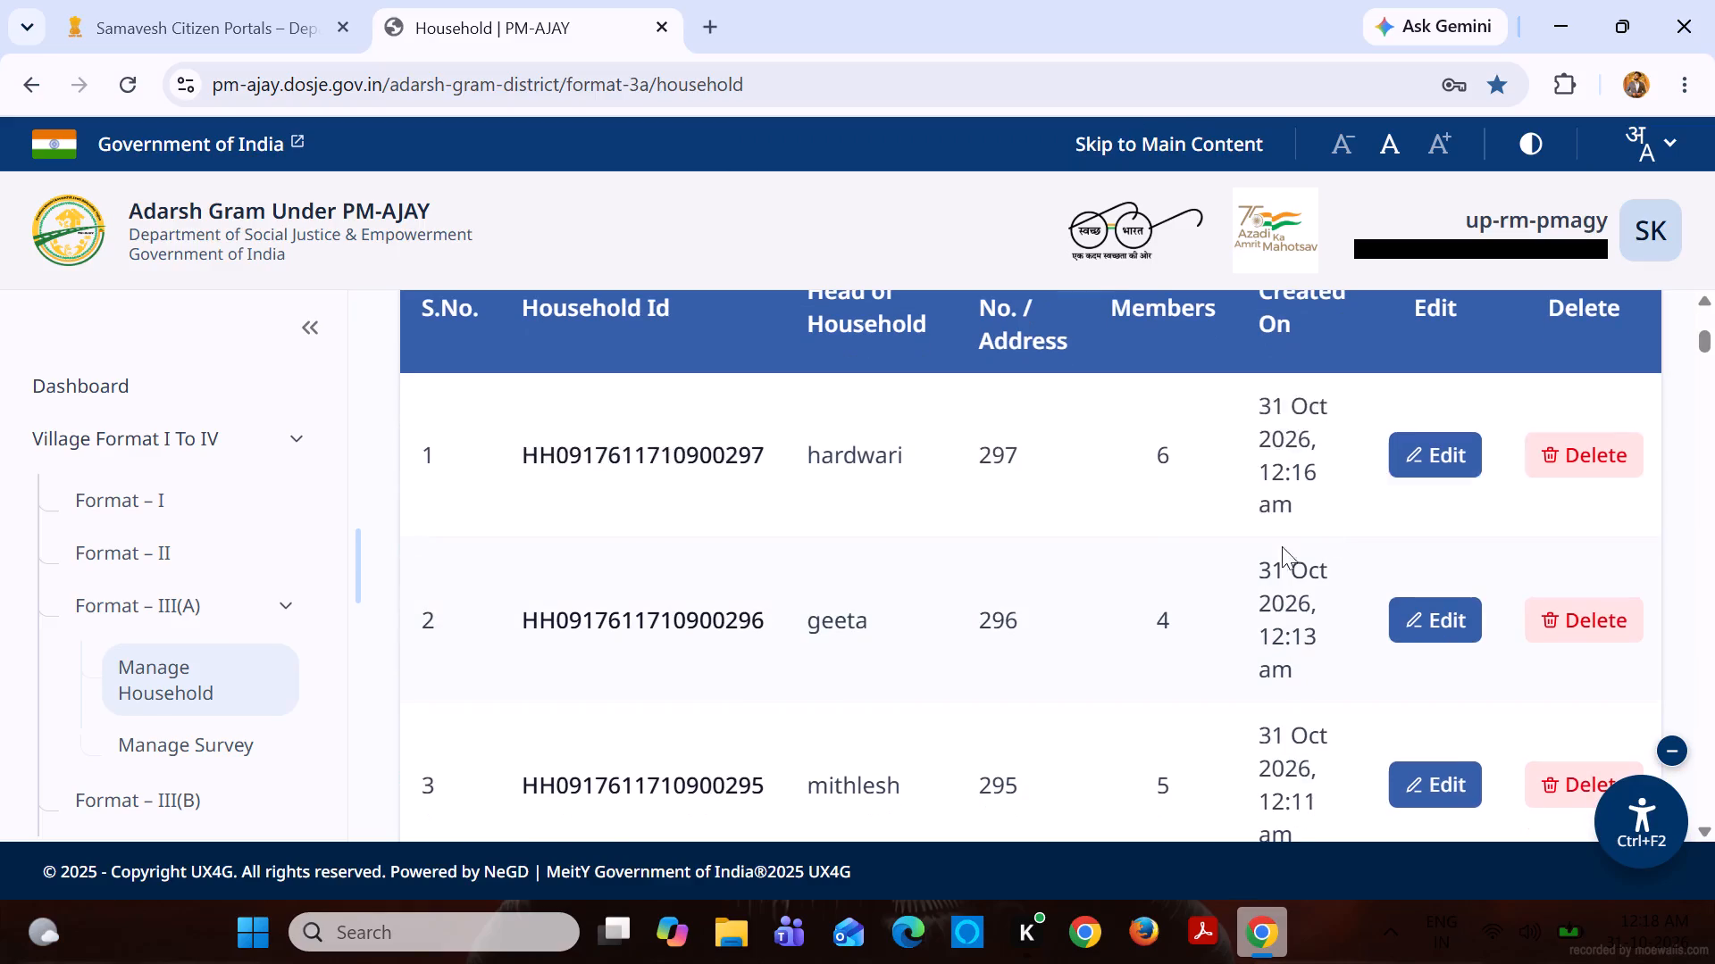
Open the household details of house number 297 for review and close them without updating.
click(1441, 467)
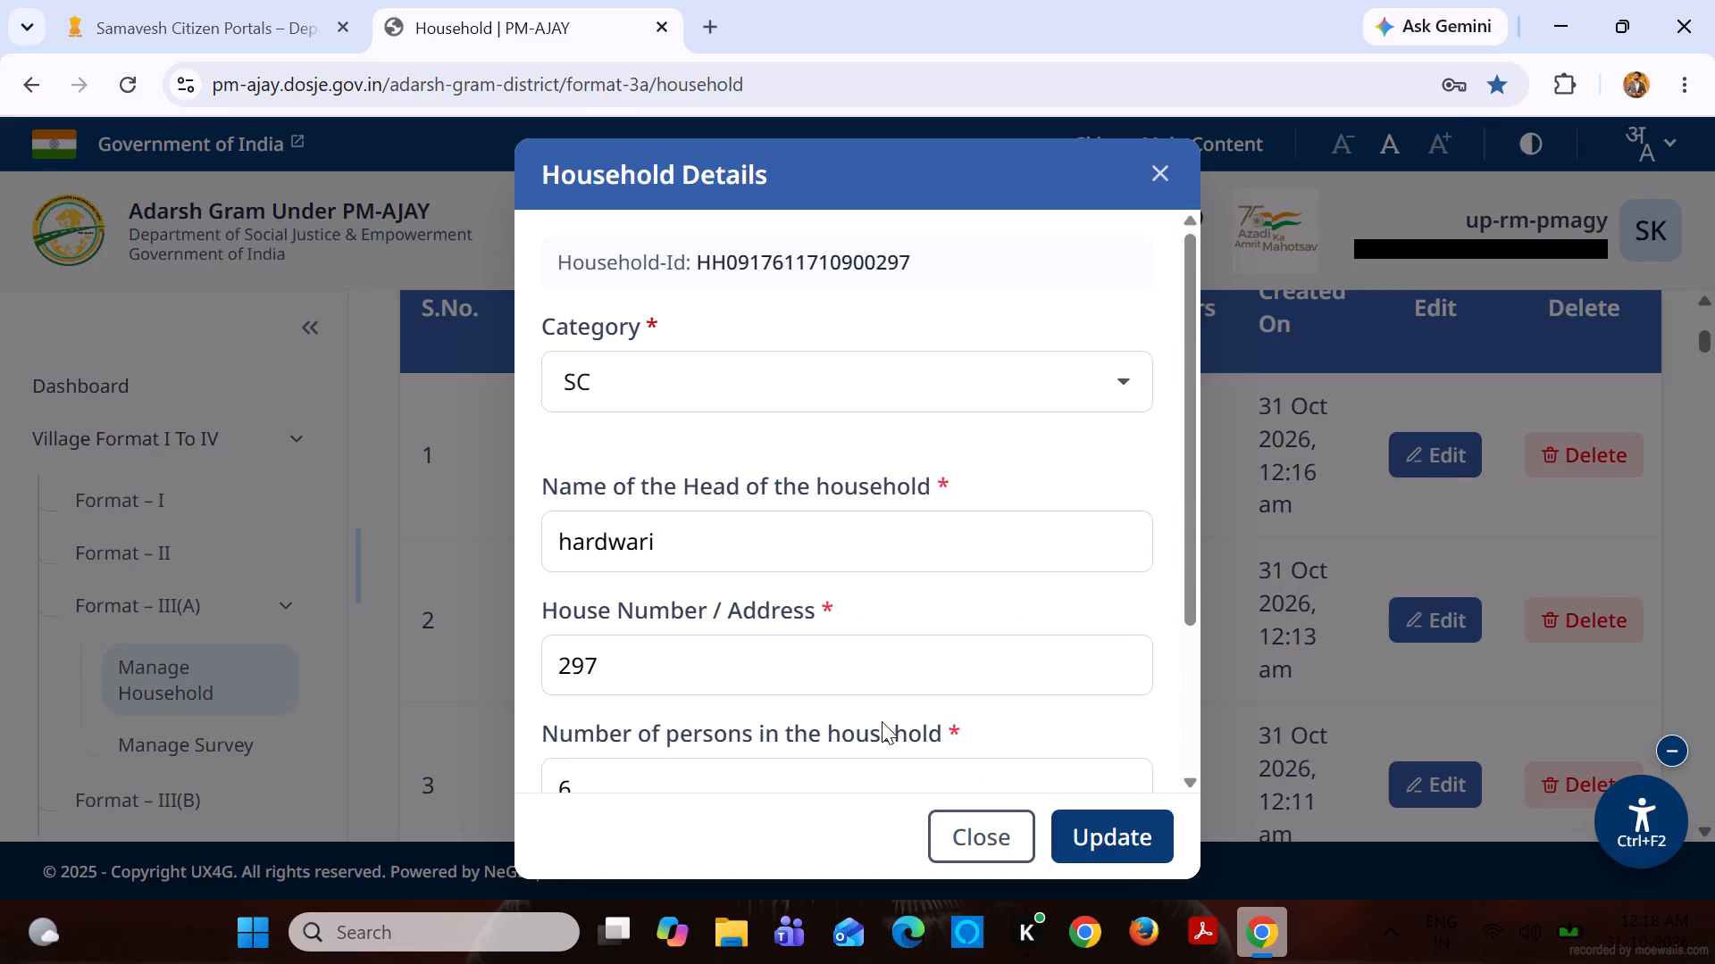
scroll(882, 721, down, 3)
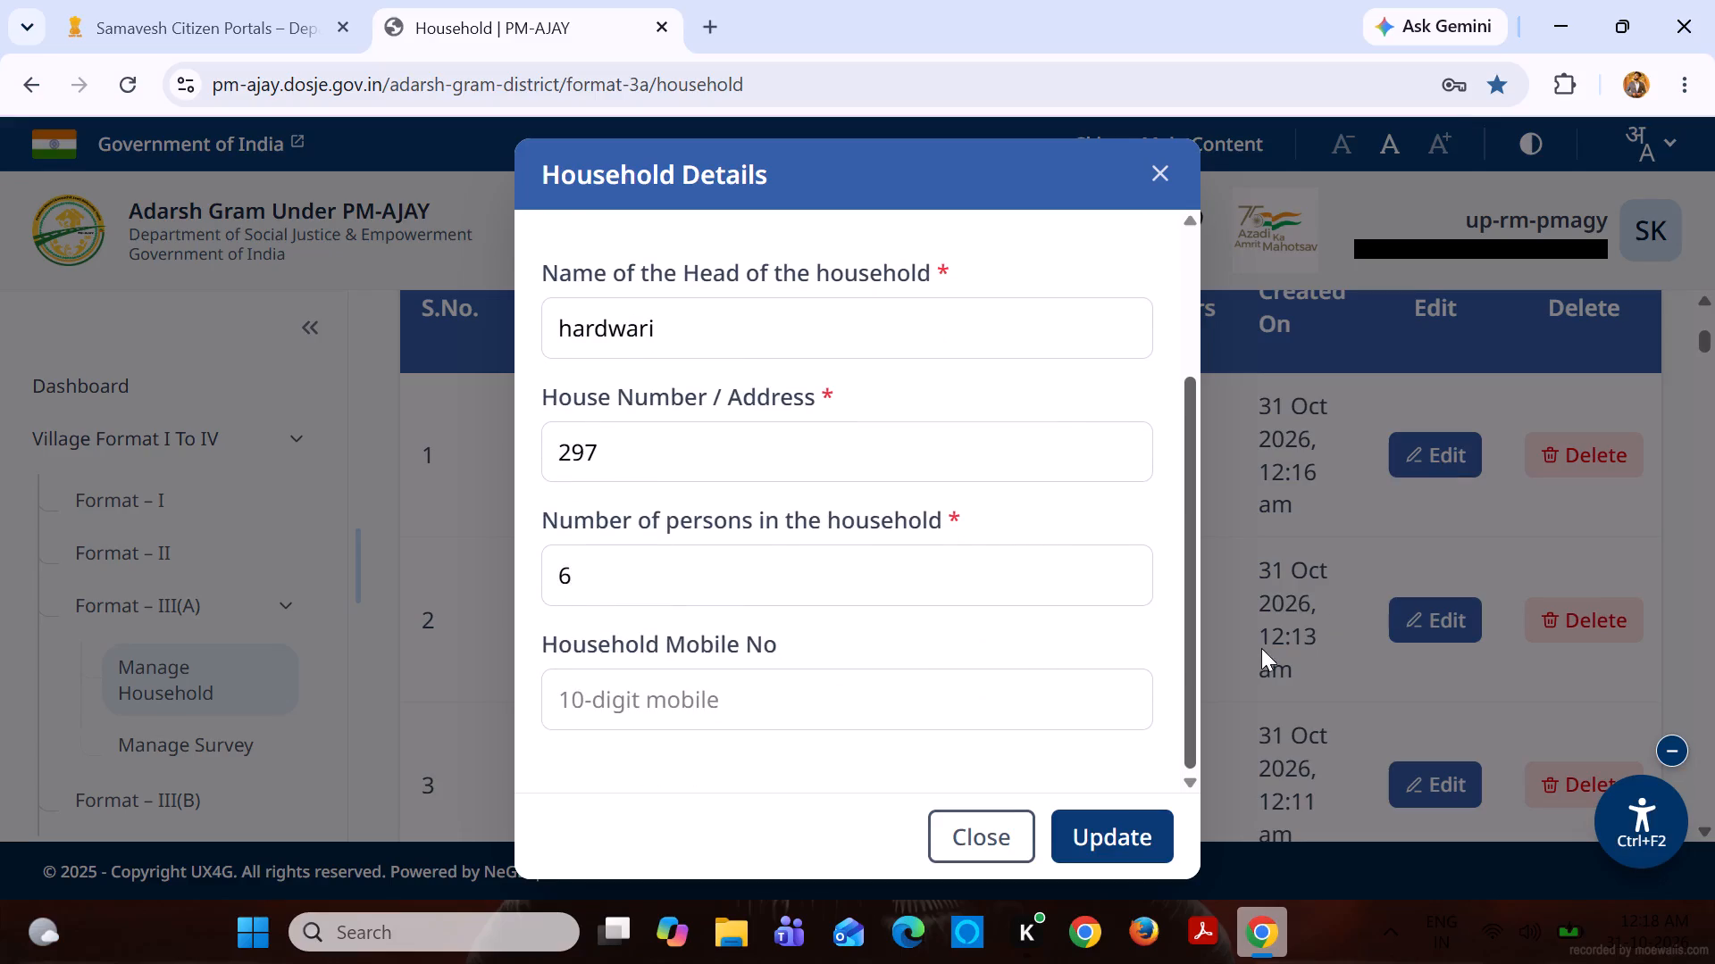
click(1261, 648)
click(1164, 170)
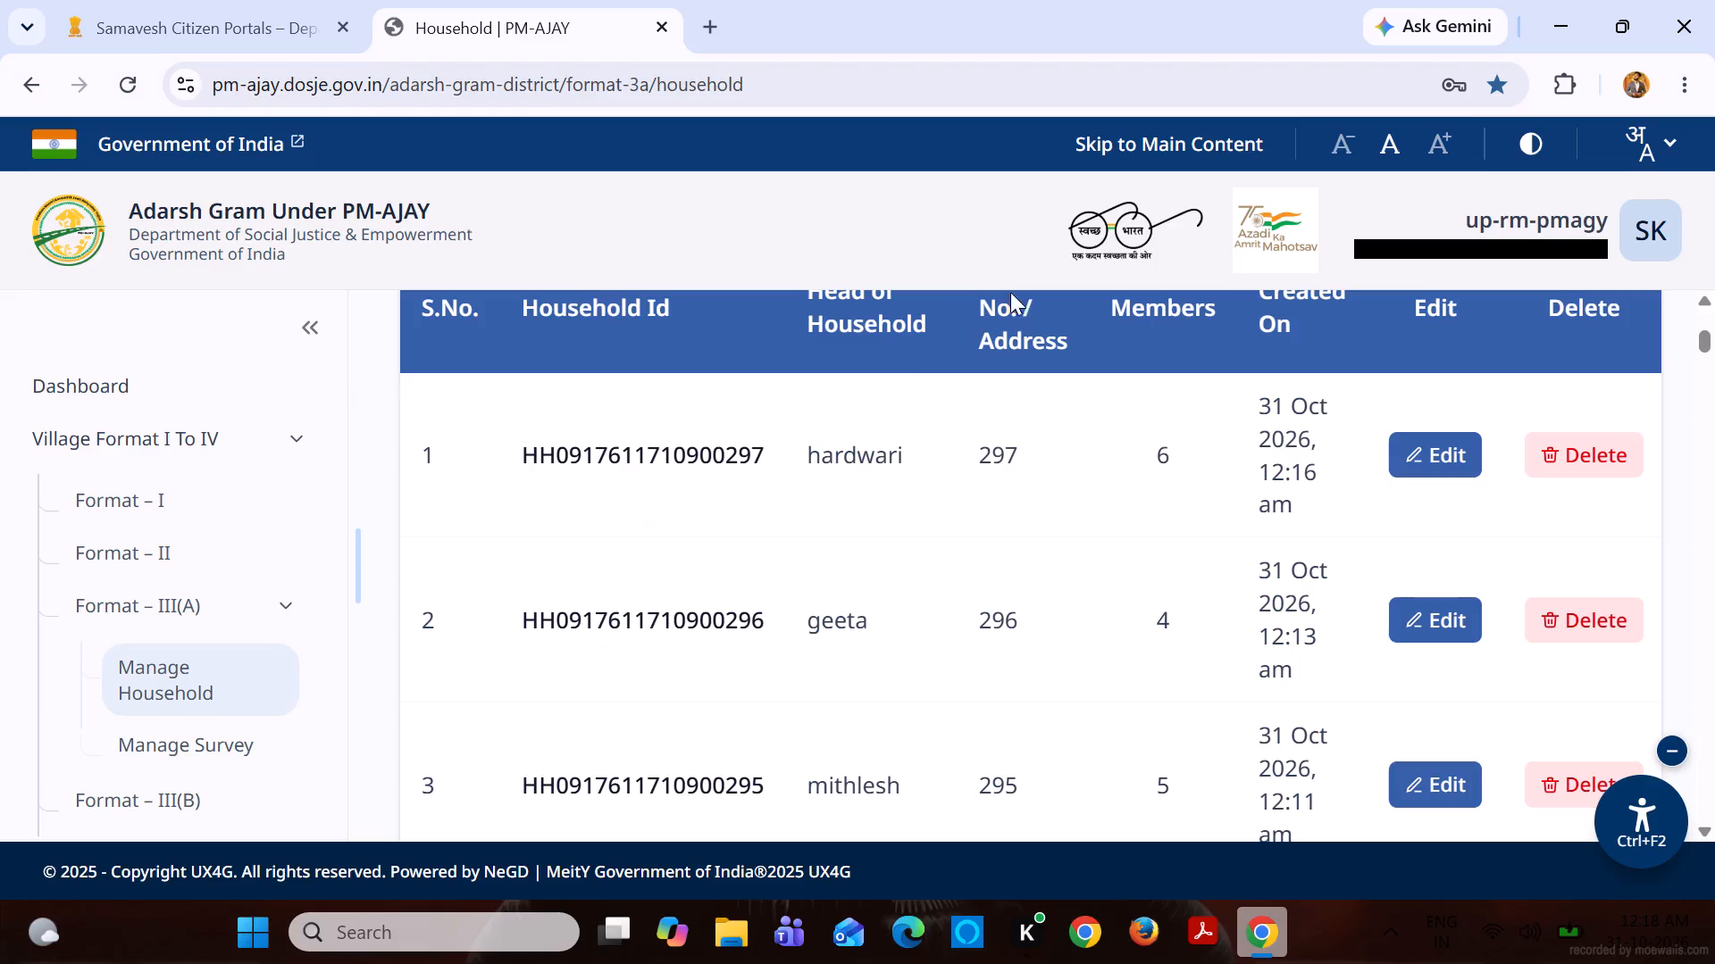
click(216, 761)
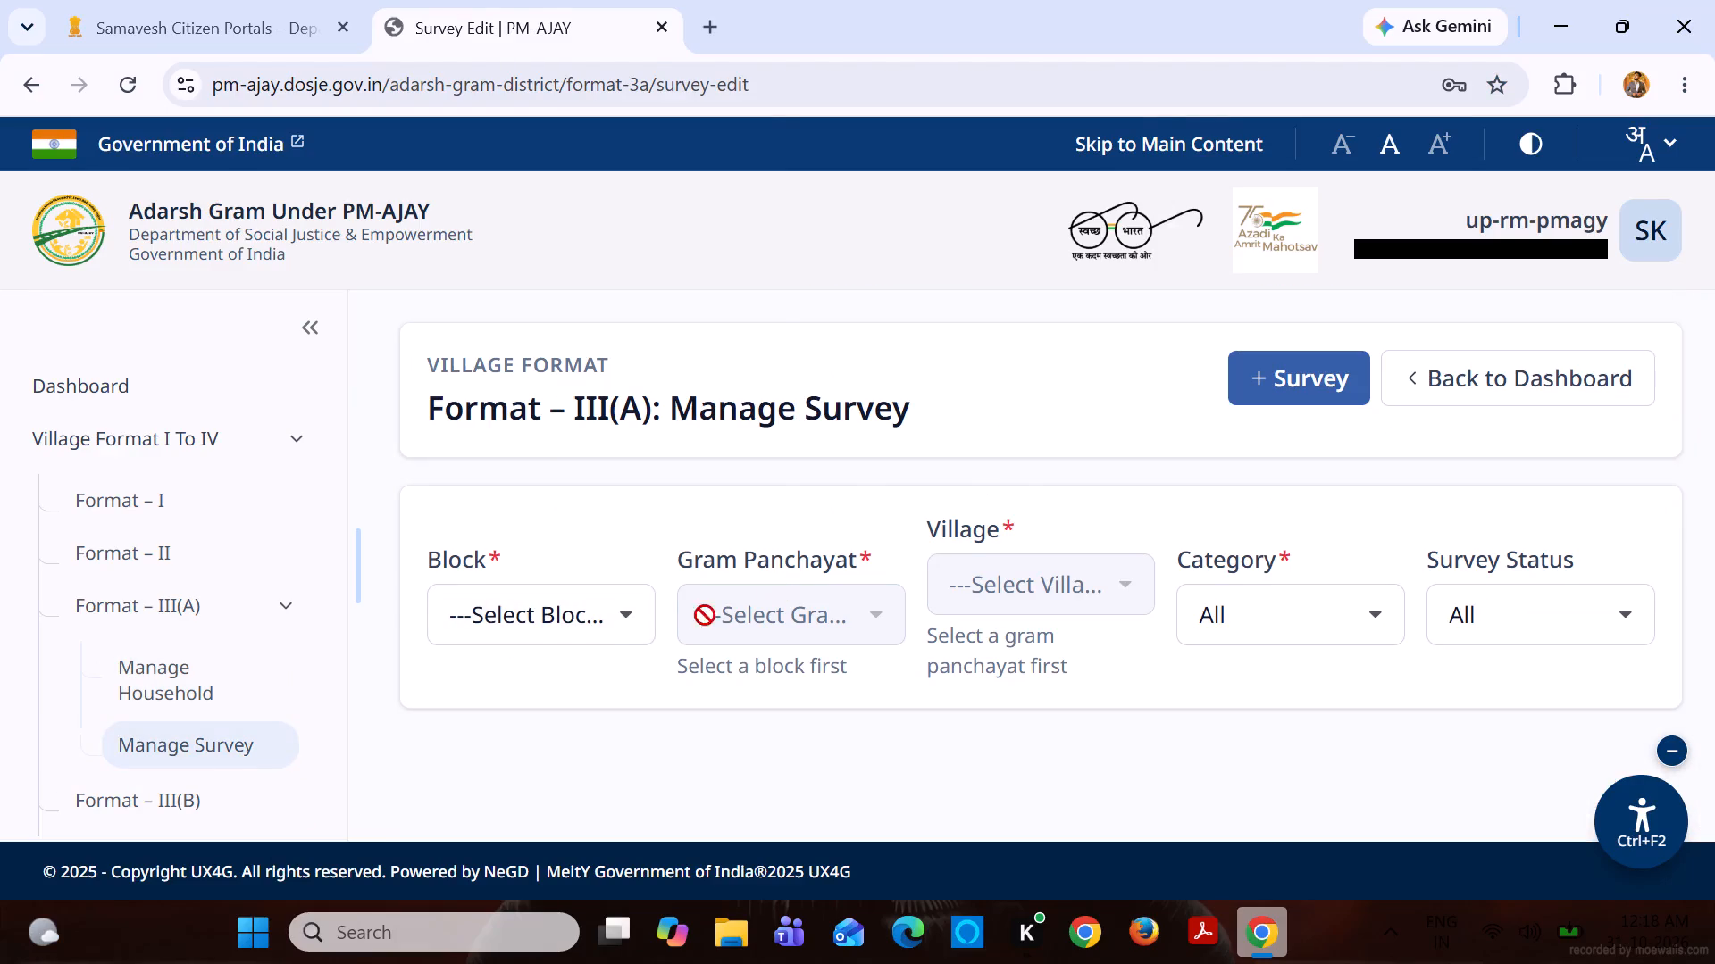
click(635, 626)
click(571, 479)
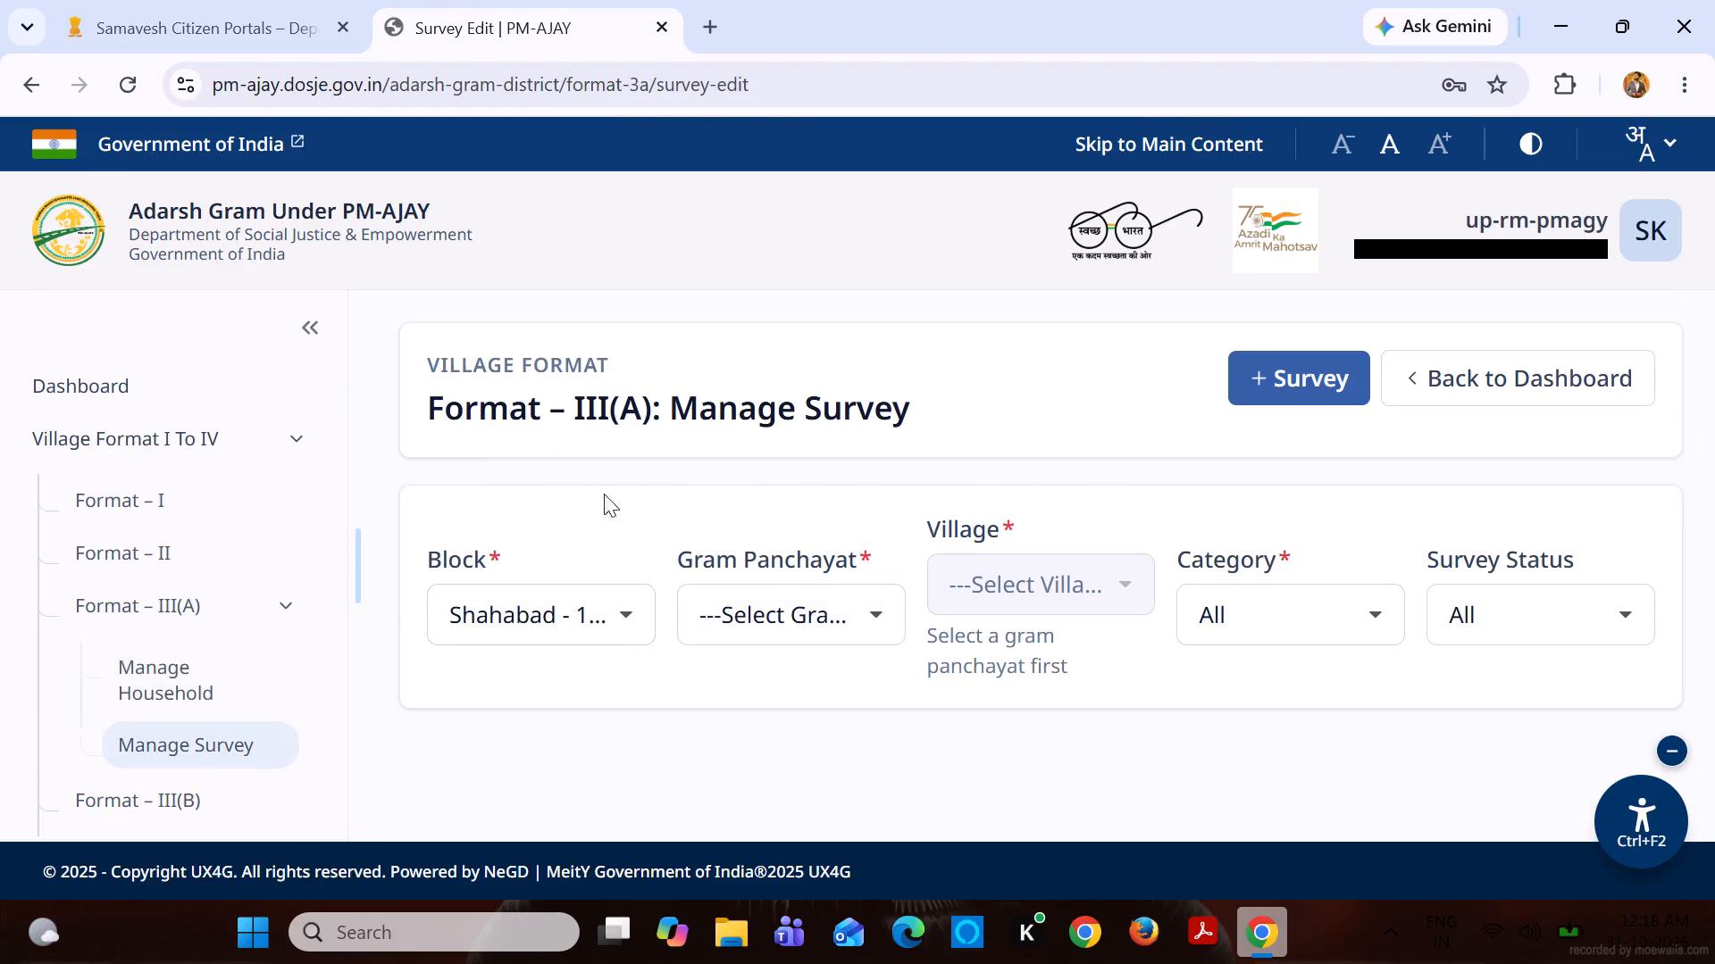
click(841, 595)
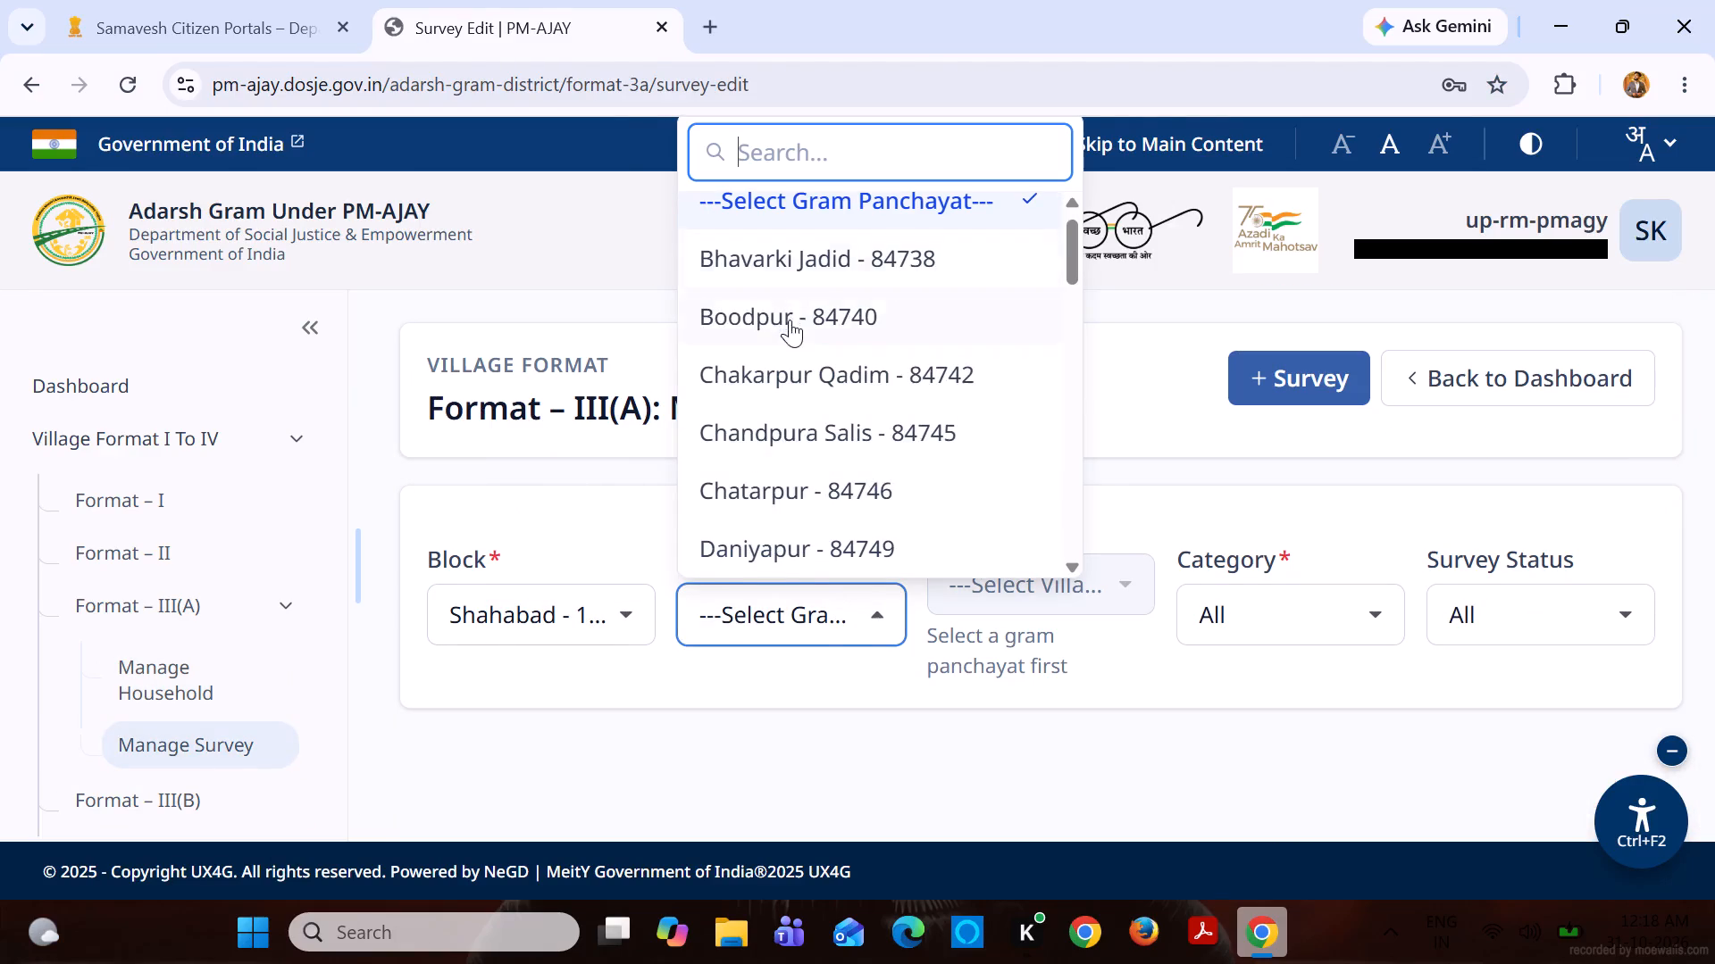
click(790, 320)
click(1102, 551)
drag(1061, 606, 1063, 593)
click(1063, 586)
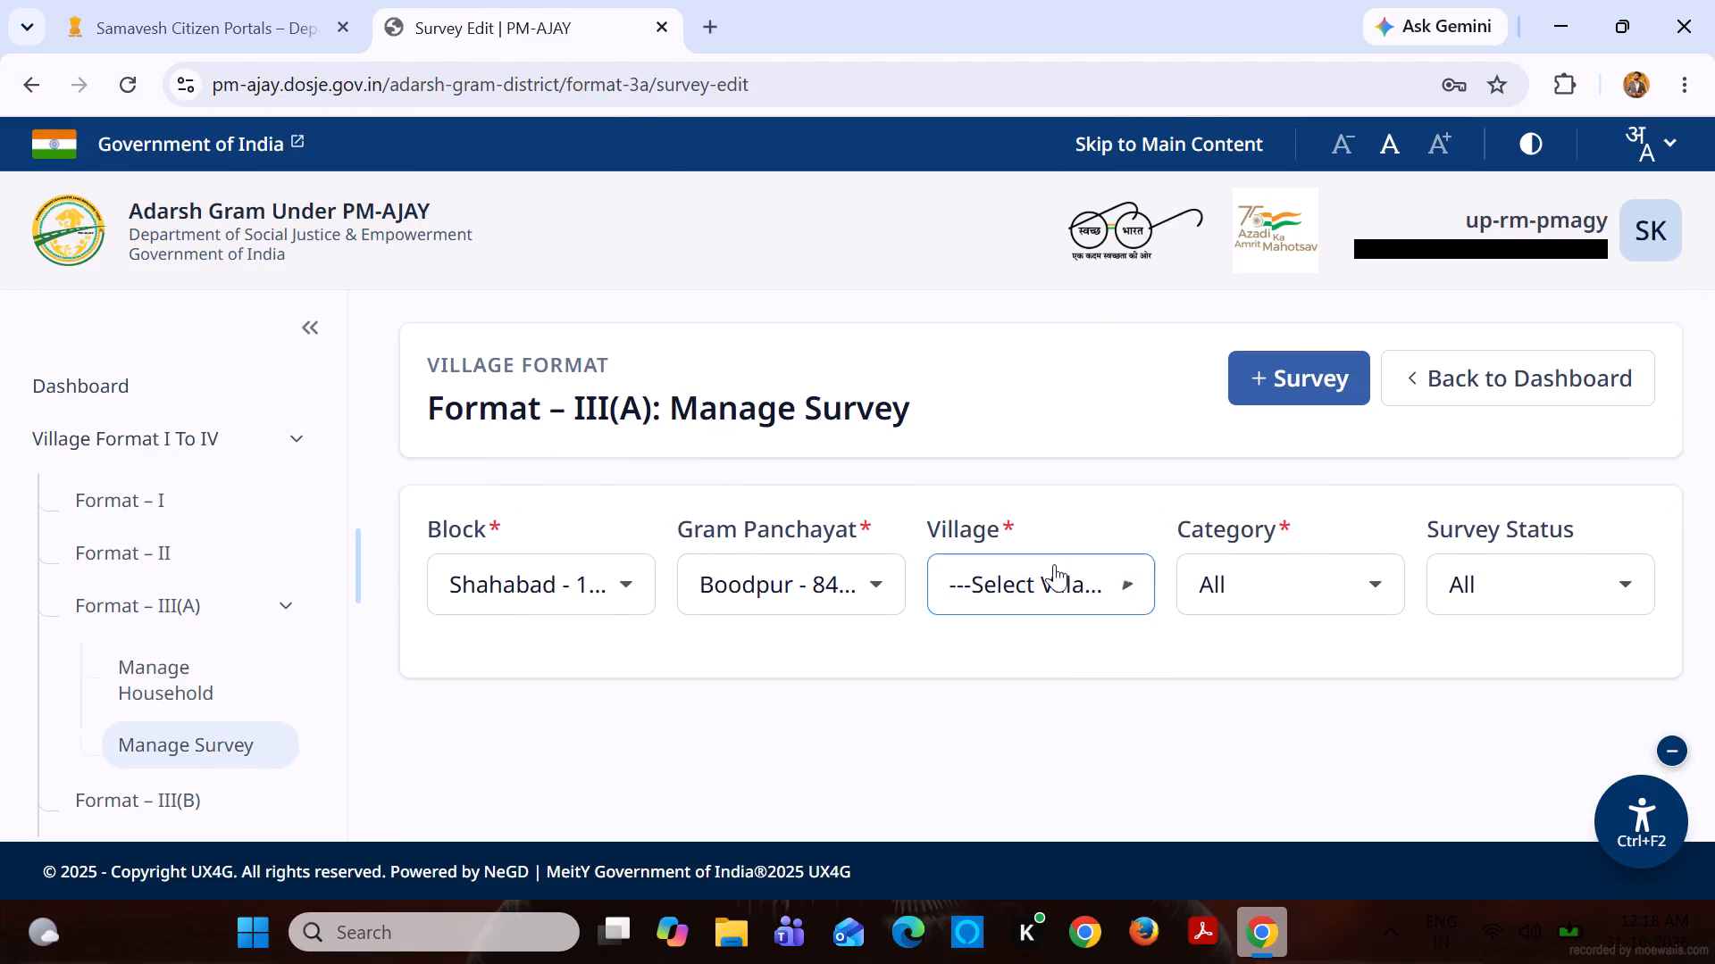
drag(1048, 542, 1046, 587)
drag(1039, 559, 1045, 567)
click(1077, 576)
click(1073, 508)
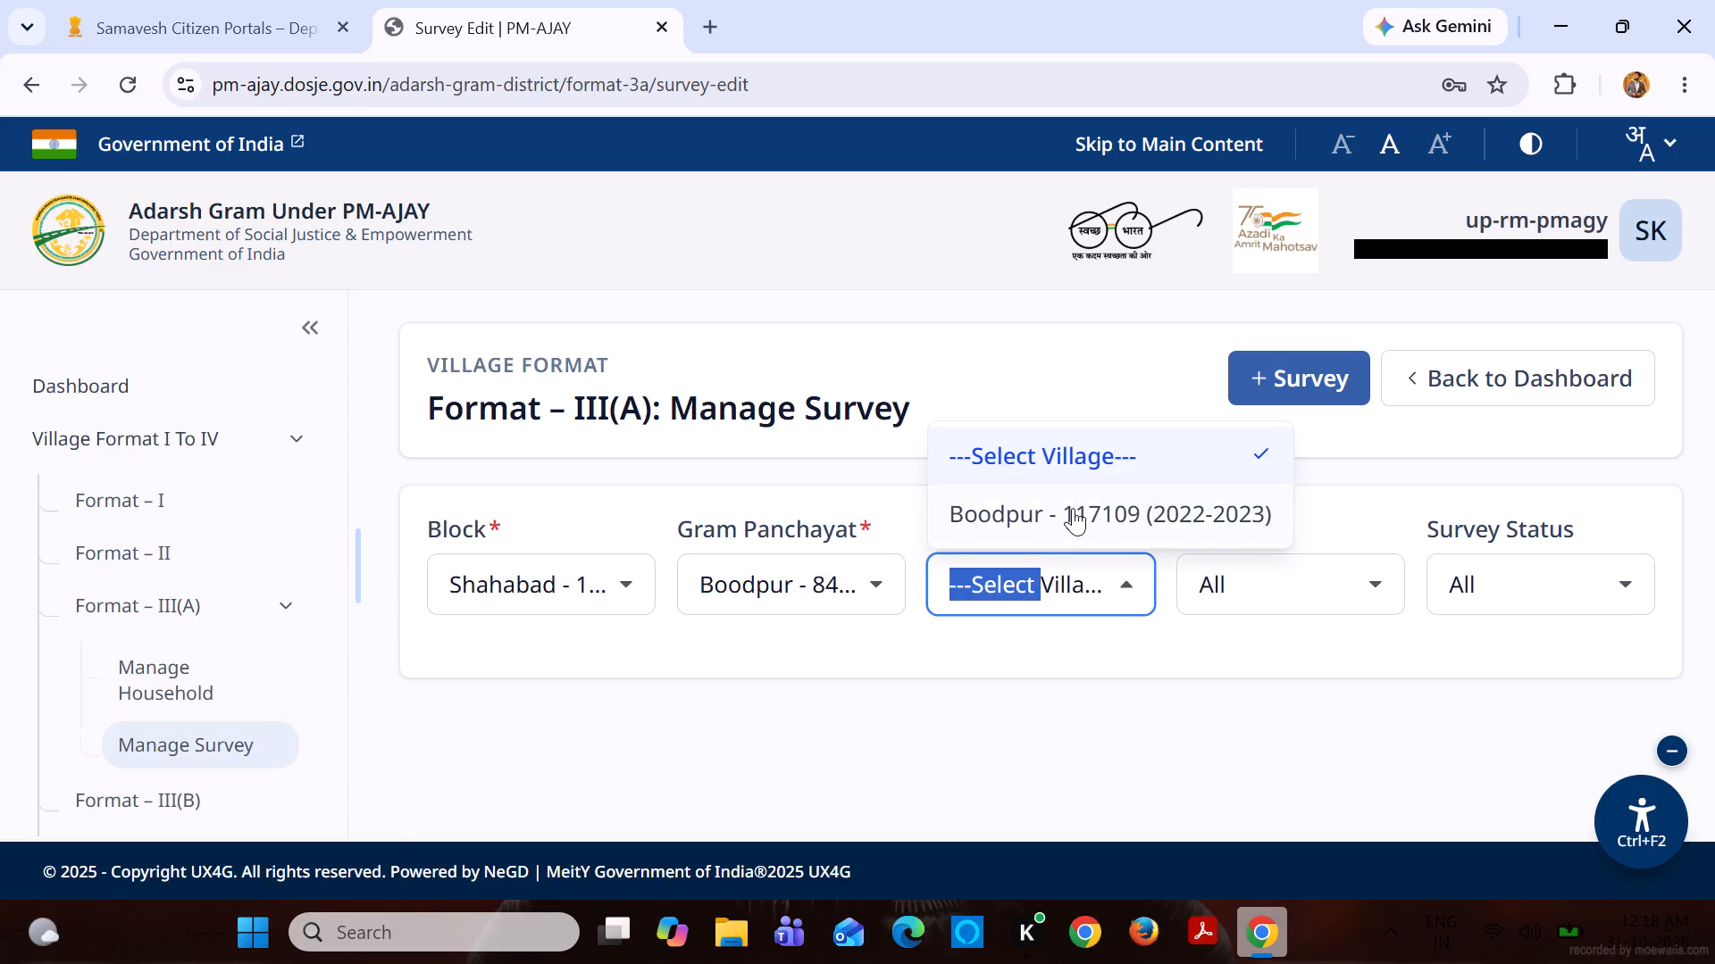
Open the pending survey of house number 297 for editing.
scroll(1145, 719, down, 3)
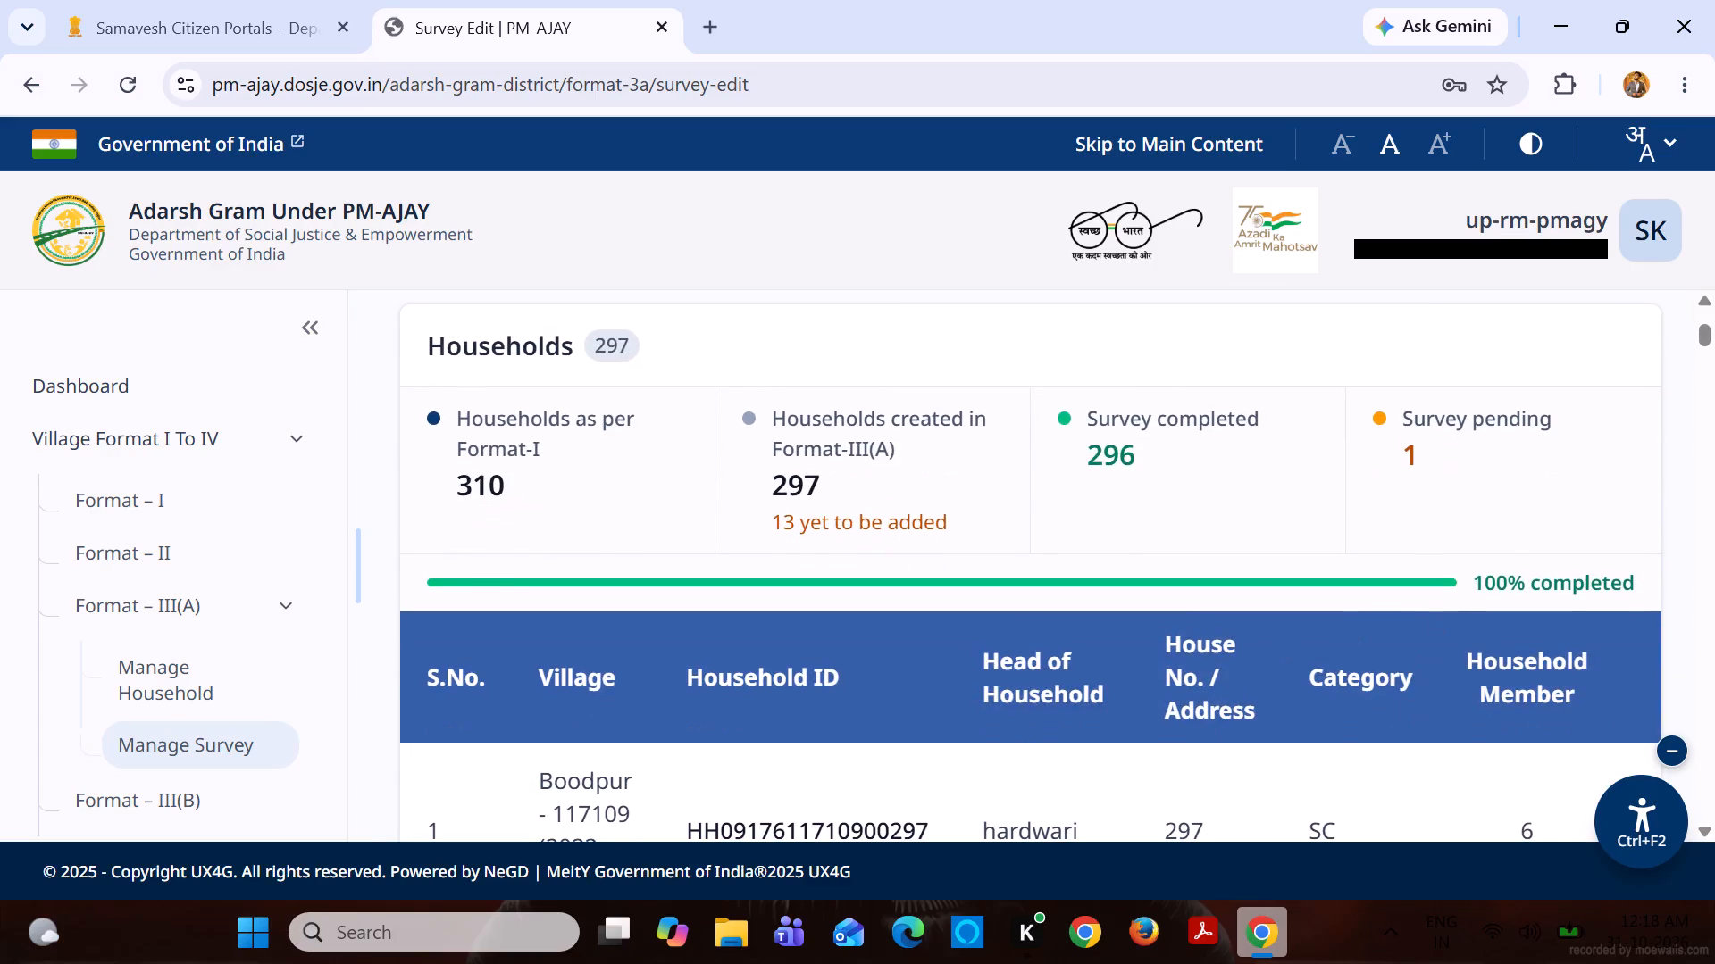
scroll(1407, 673, down, 2)
scroll(1407, 673, left, 16)
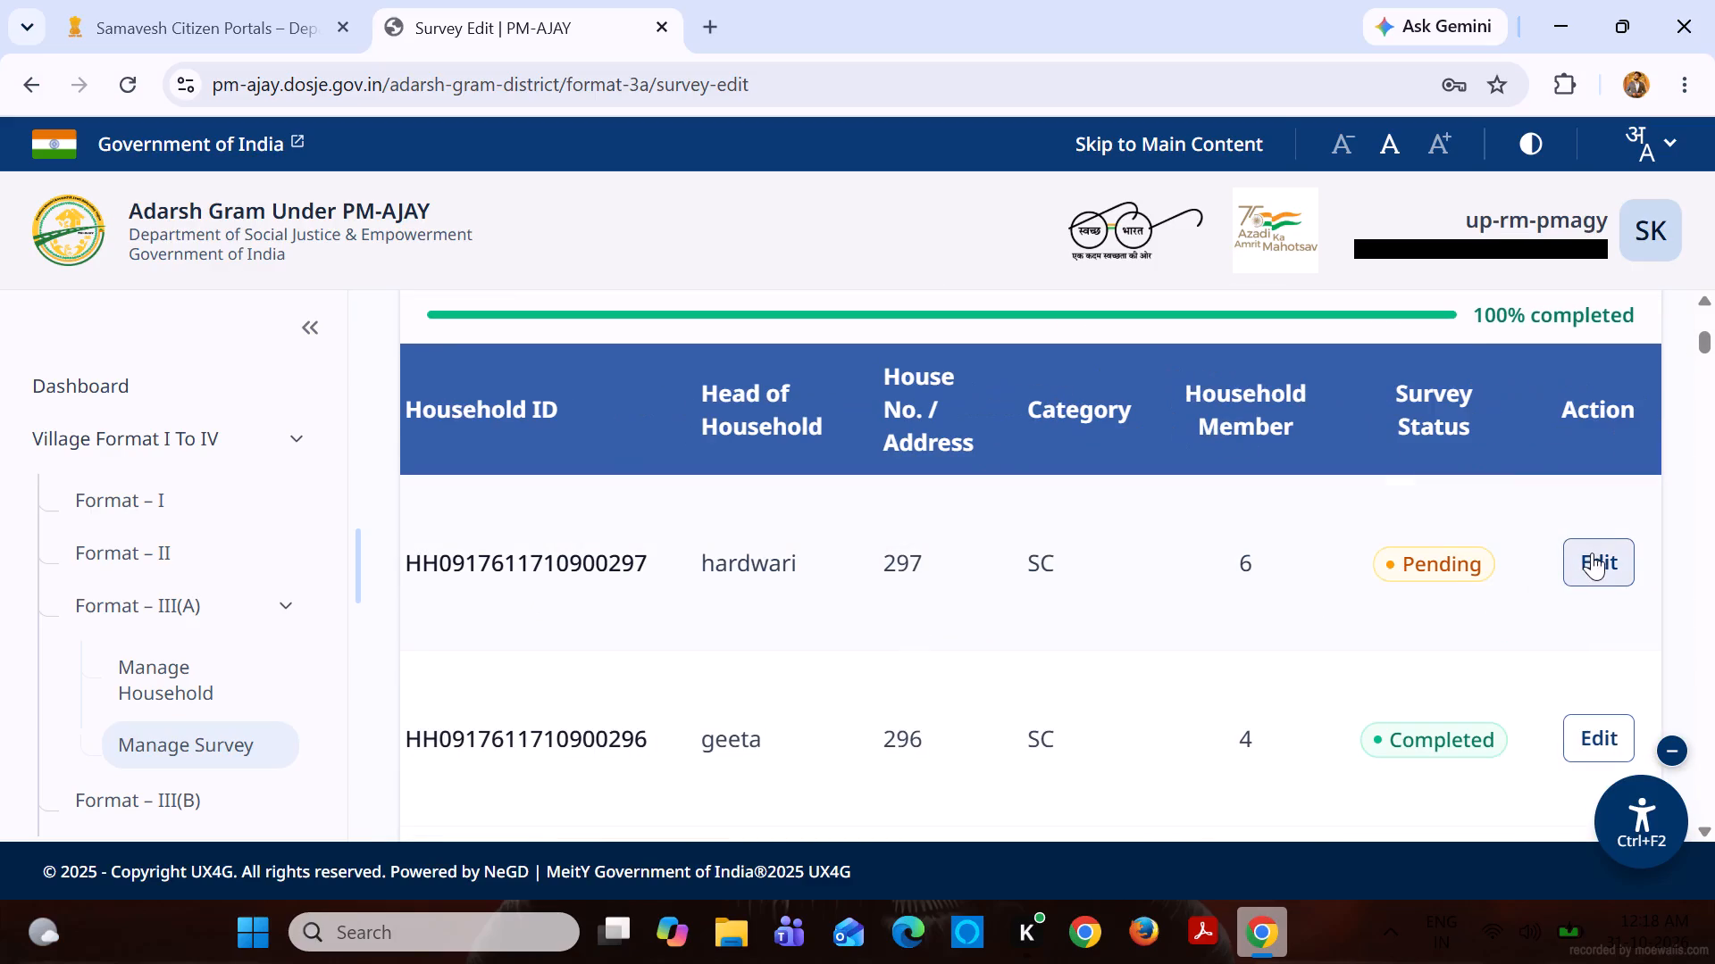
click(1592, 553)
In the 7 – Agricultural Practices etc. domain, answer No to the household being involved in farming and save the answers.
scroll(1412, 610, down, 1)
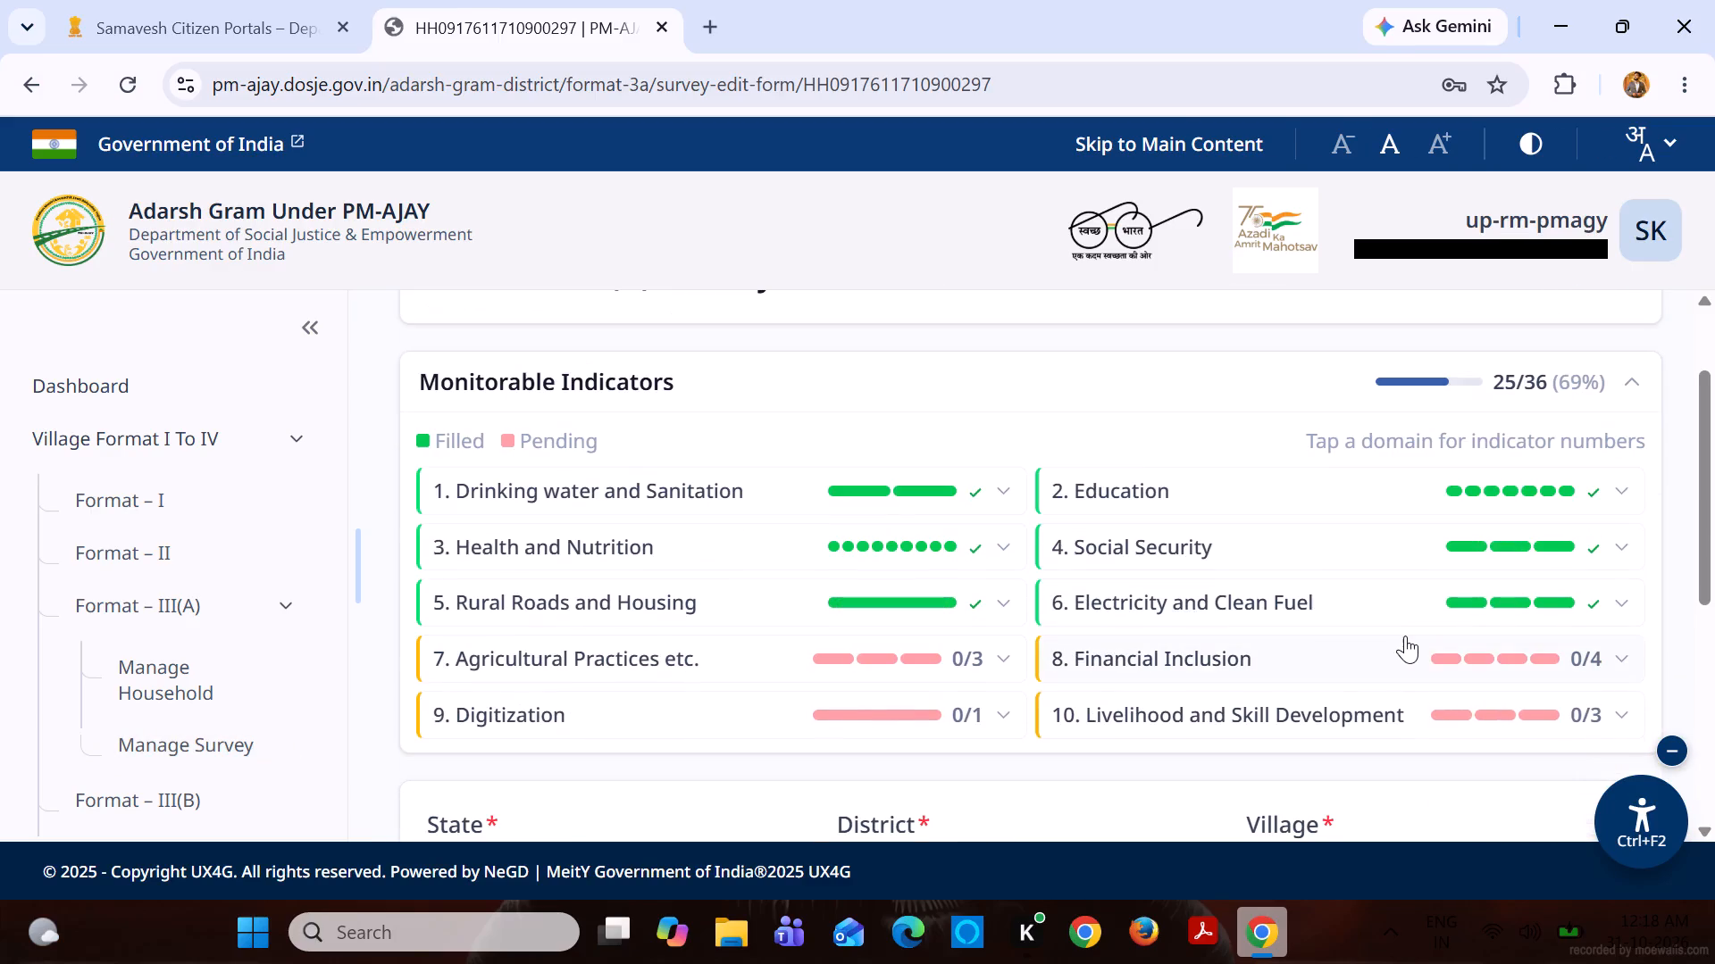
scroll(1405, 636, down, 4)
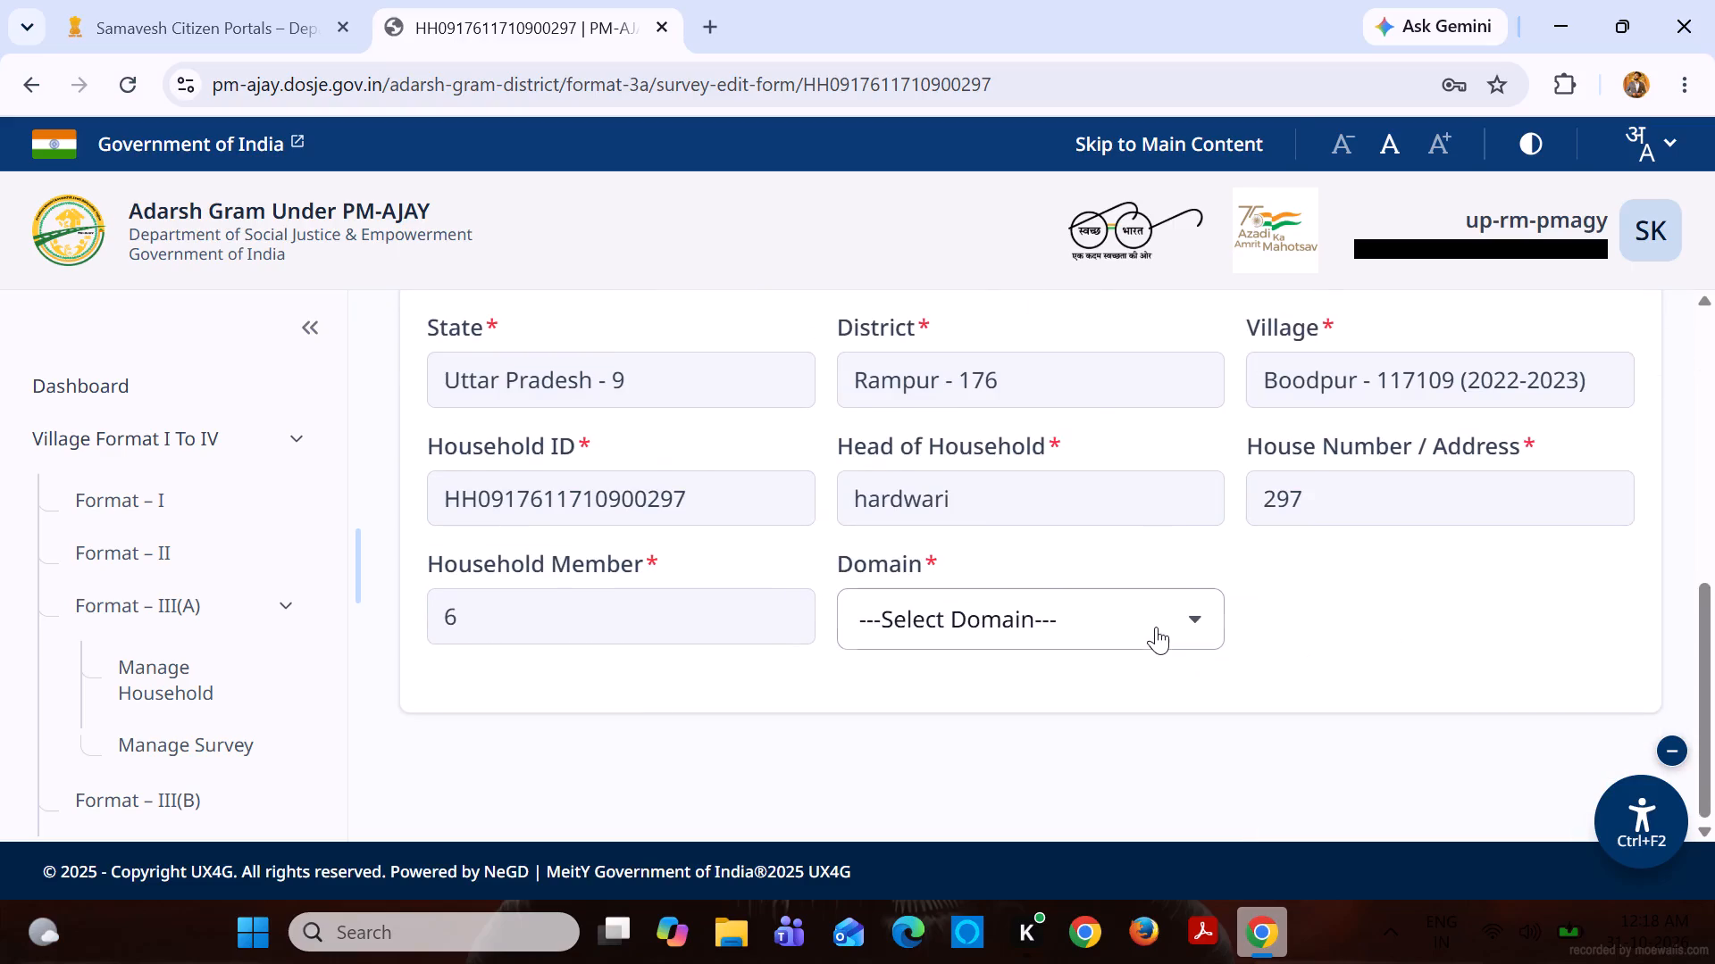
click(1155, 624)
scroll(1067, 477, down, 1)
click(1064, 477)
scroll(1064, 477, down, 3)
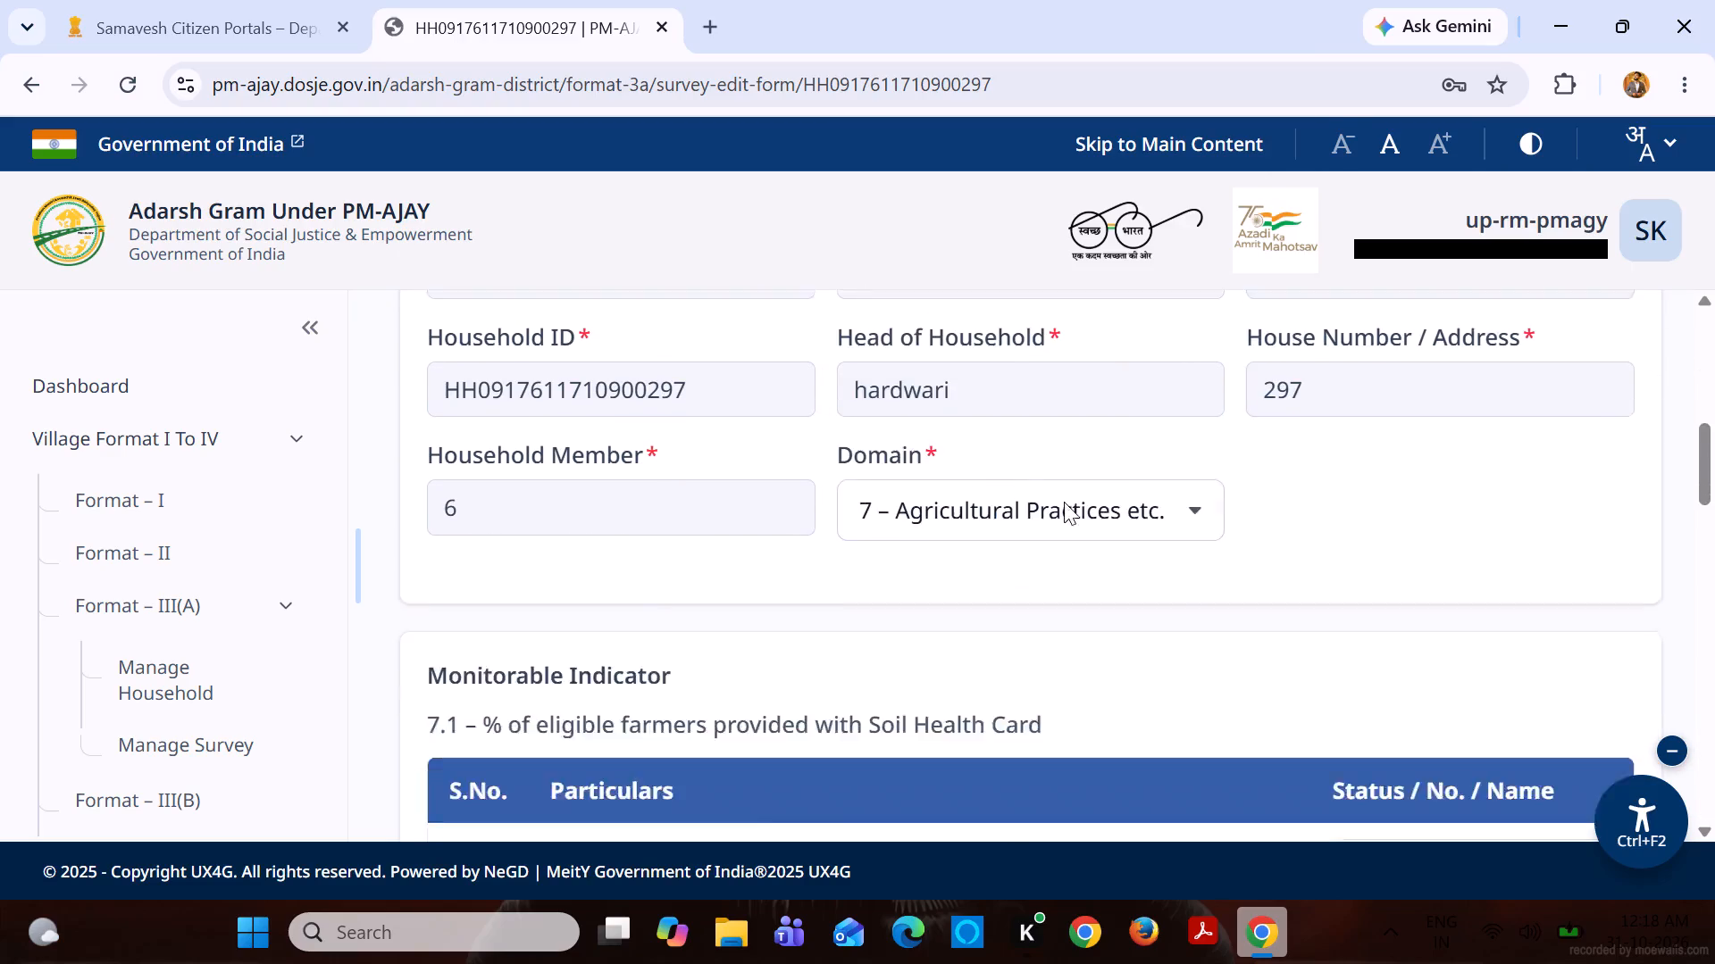
click(1579, 584)
click(1434, 691)
scroll(1427, 664, down, 4)
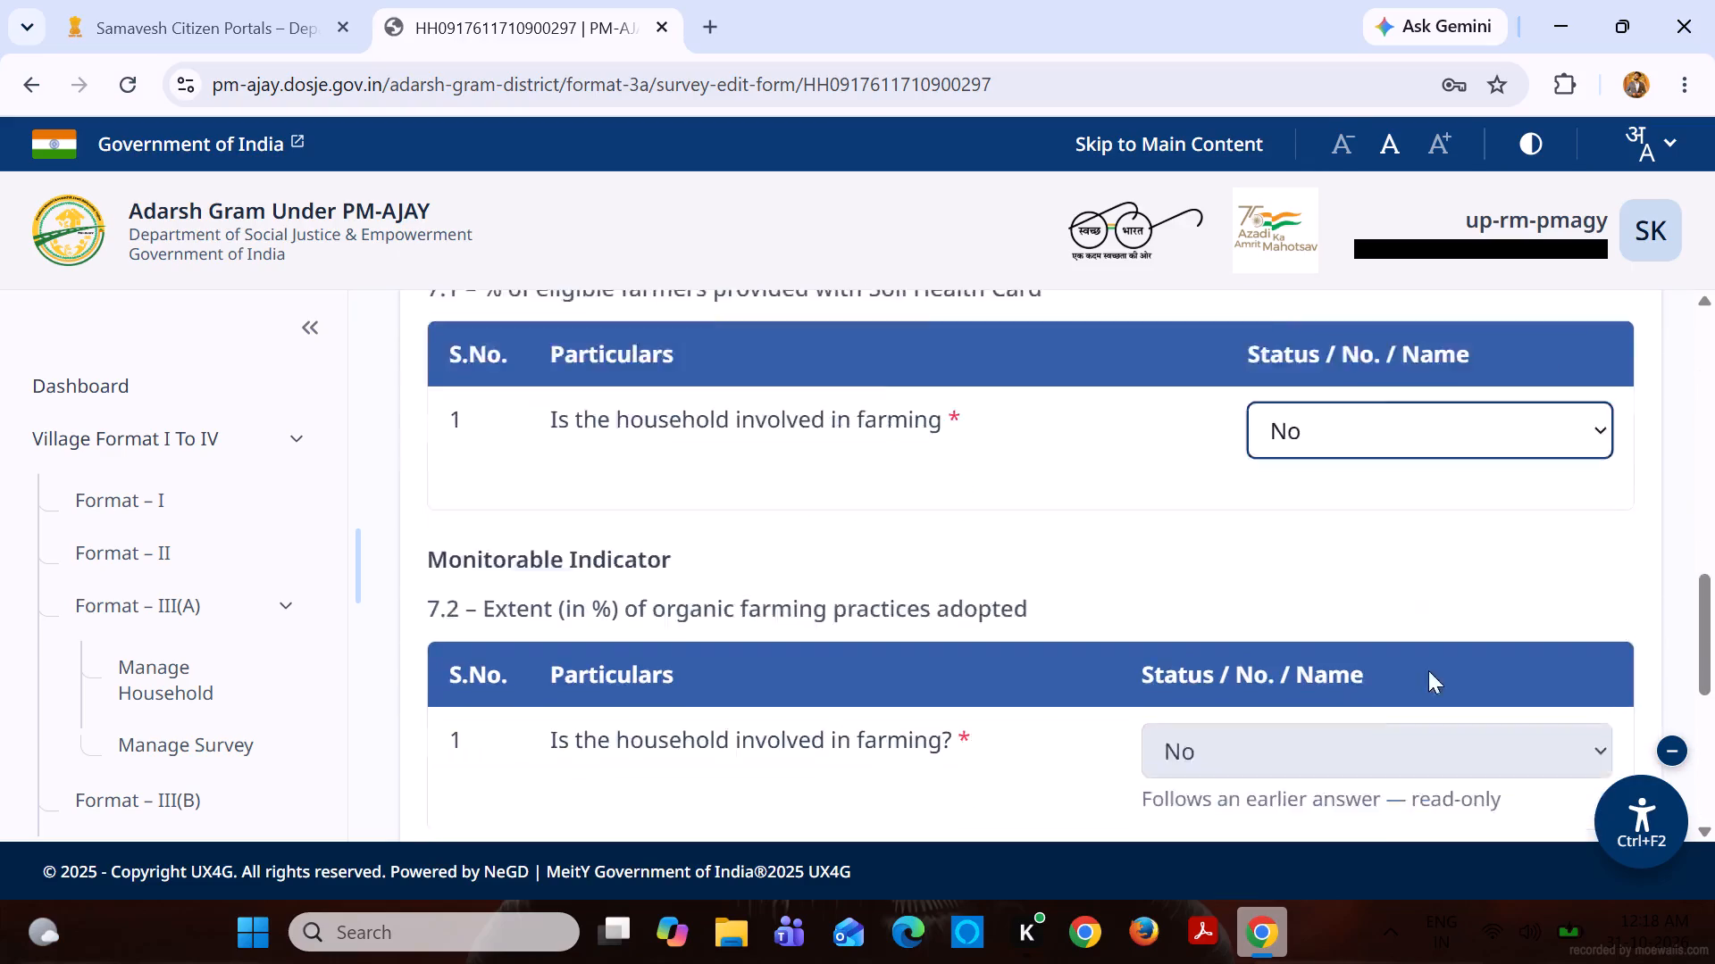
scroll(1428, 670, down, 2)
click(1611, 659)
In the 8 – Financial Inclusion domain, enter 0 persons over 5 years and 0 members above 18 eligible for a Banks/Post Office account.
click(1033, 594)
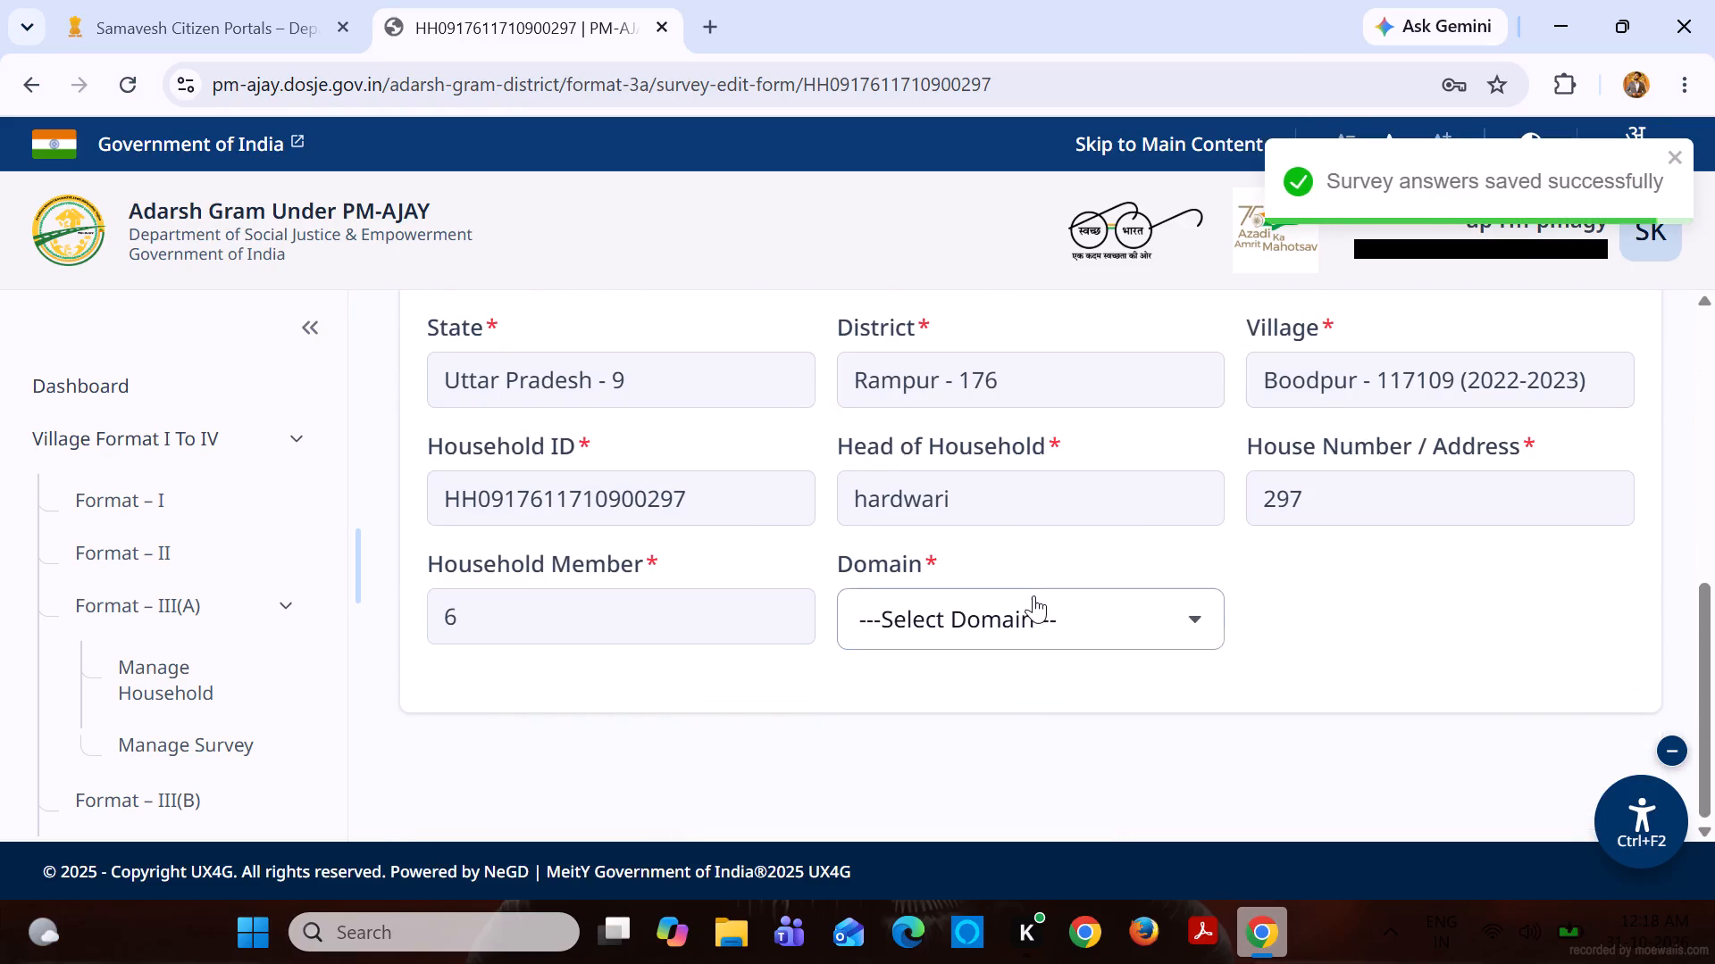
scroll(1024, 524, down, 3)
click(1022, 445)
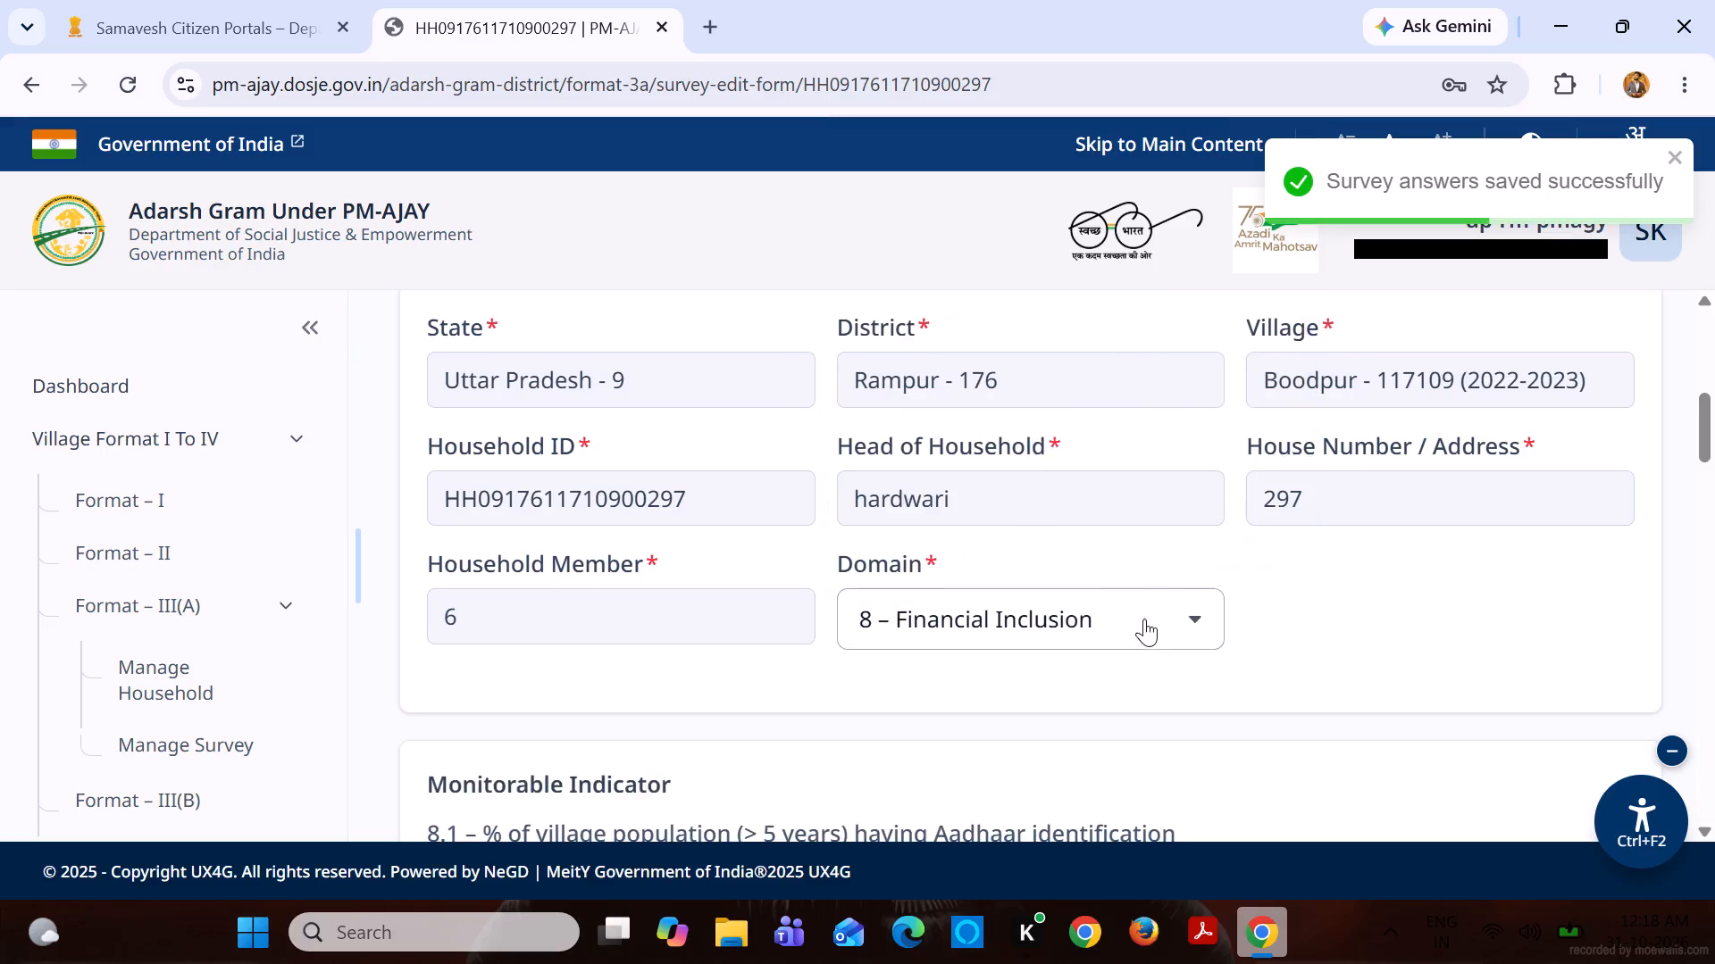
scroll(1146, 617, down, 3)
click(1488, 587)
key(0)
scroll(1487, 578, down, 2)
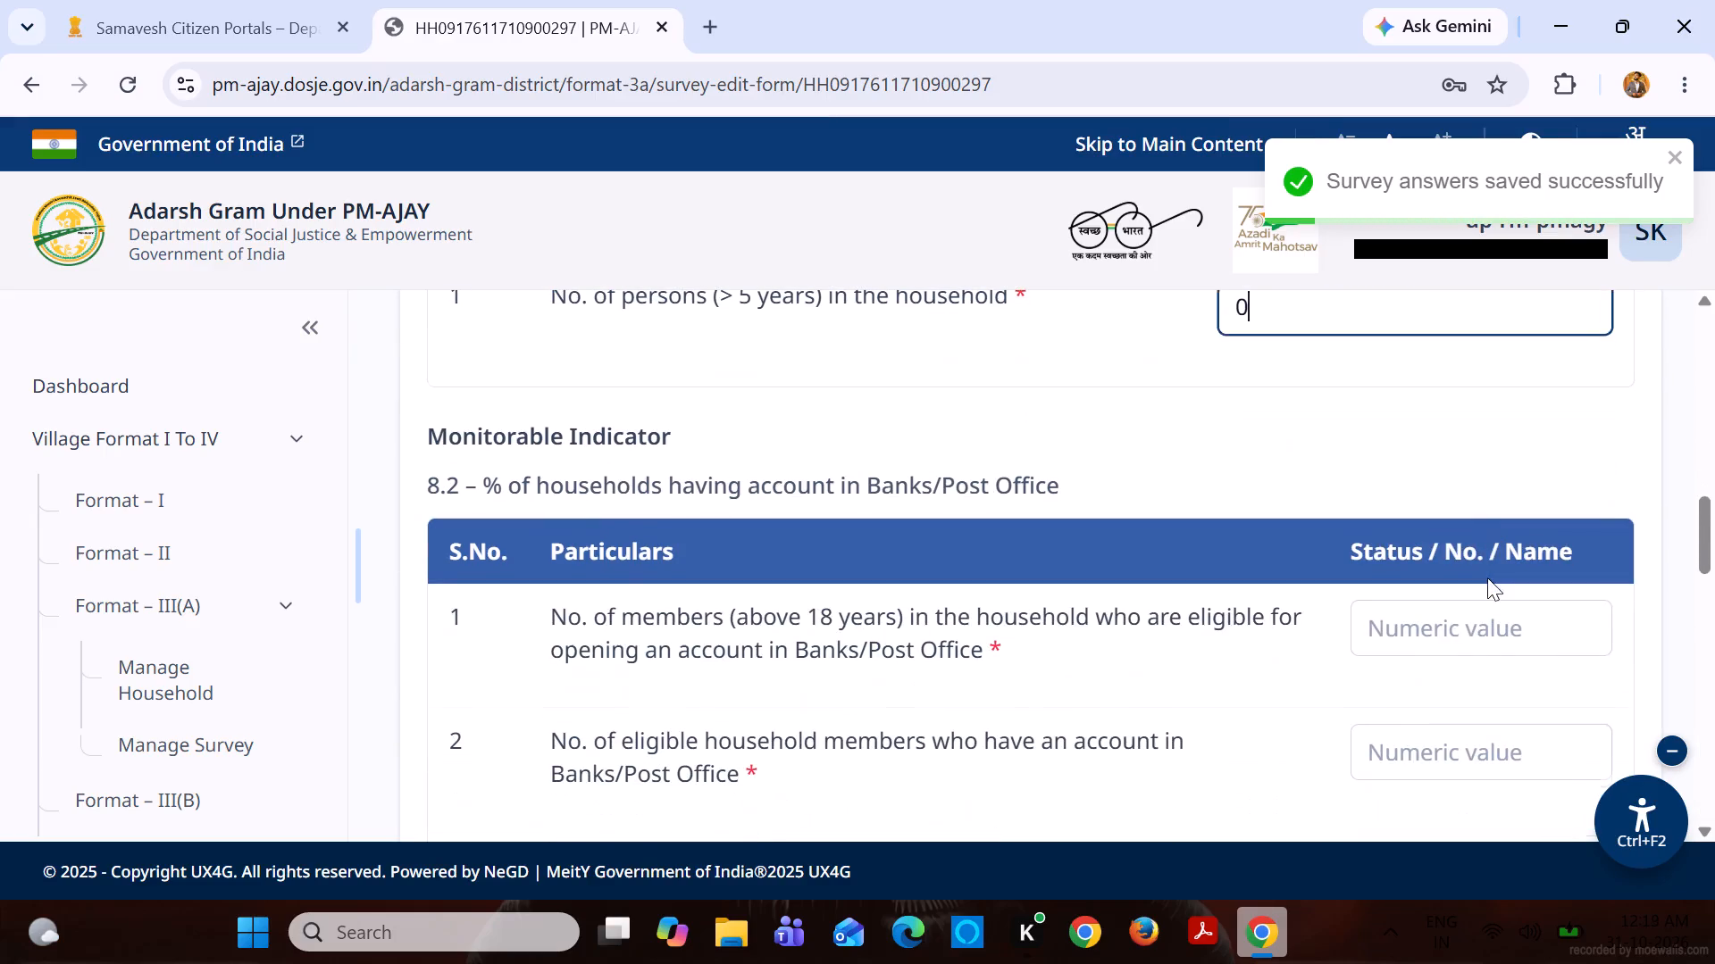
click(1473, 592)
drag(1462, 604, 1449, 620)
key(0)
Enter 0 for persons eligible for PMSBY and for PMJJBY coverage, and save the Financial Inclusion answers.
scroll(1451, 611, down, 2)
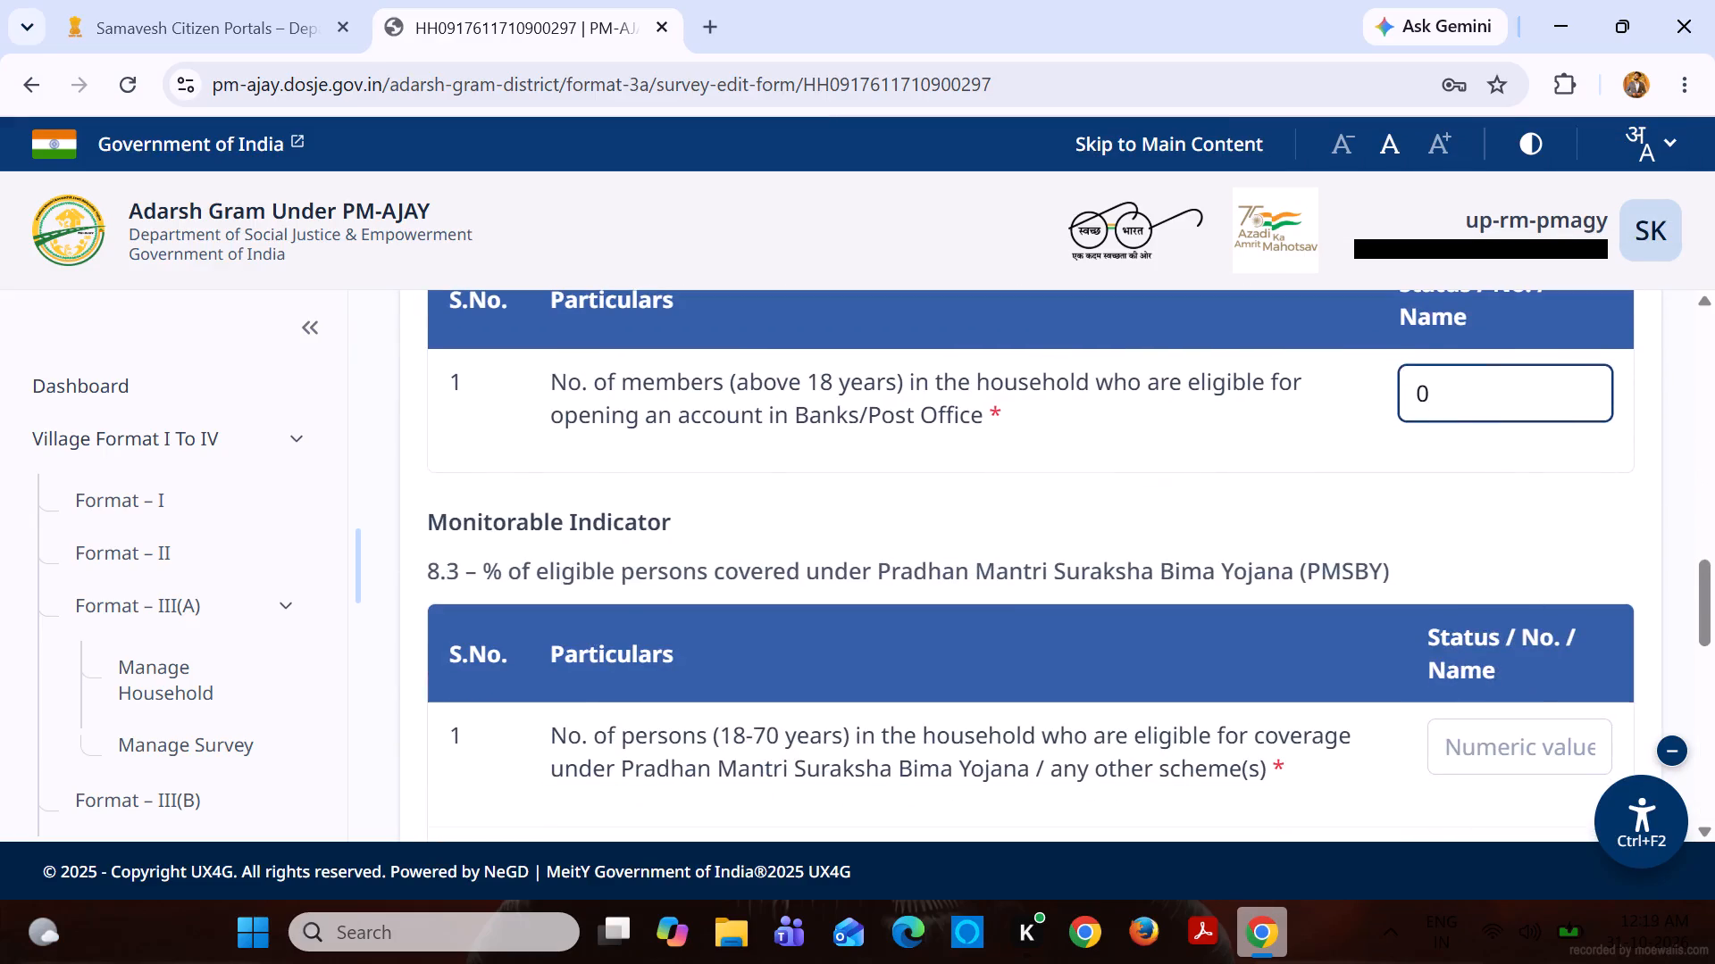
click(1454, 742)
key(0)
scroll(1463, 700, down, 3)
click(1504, 692)
key(0)
scroll(1510, 664, down, 3)
click(1591, 655)
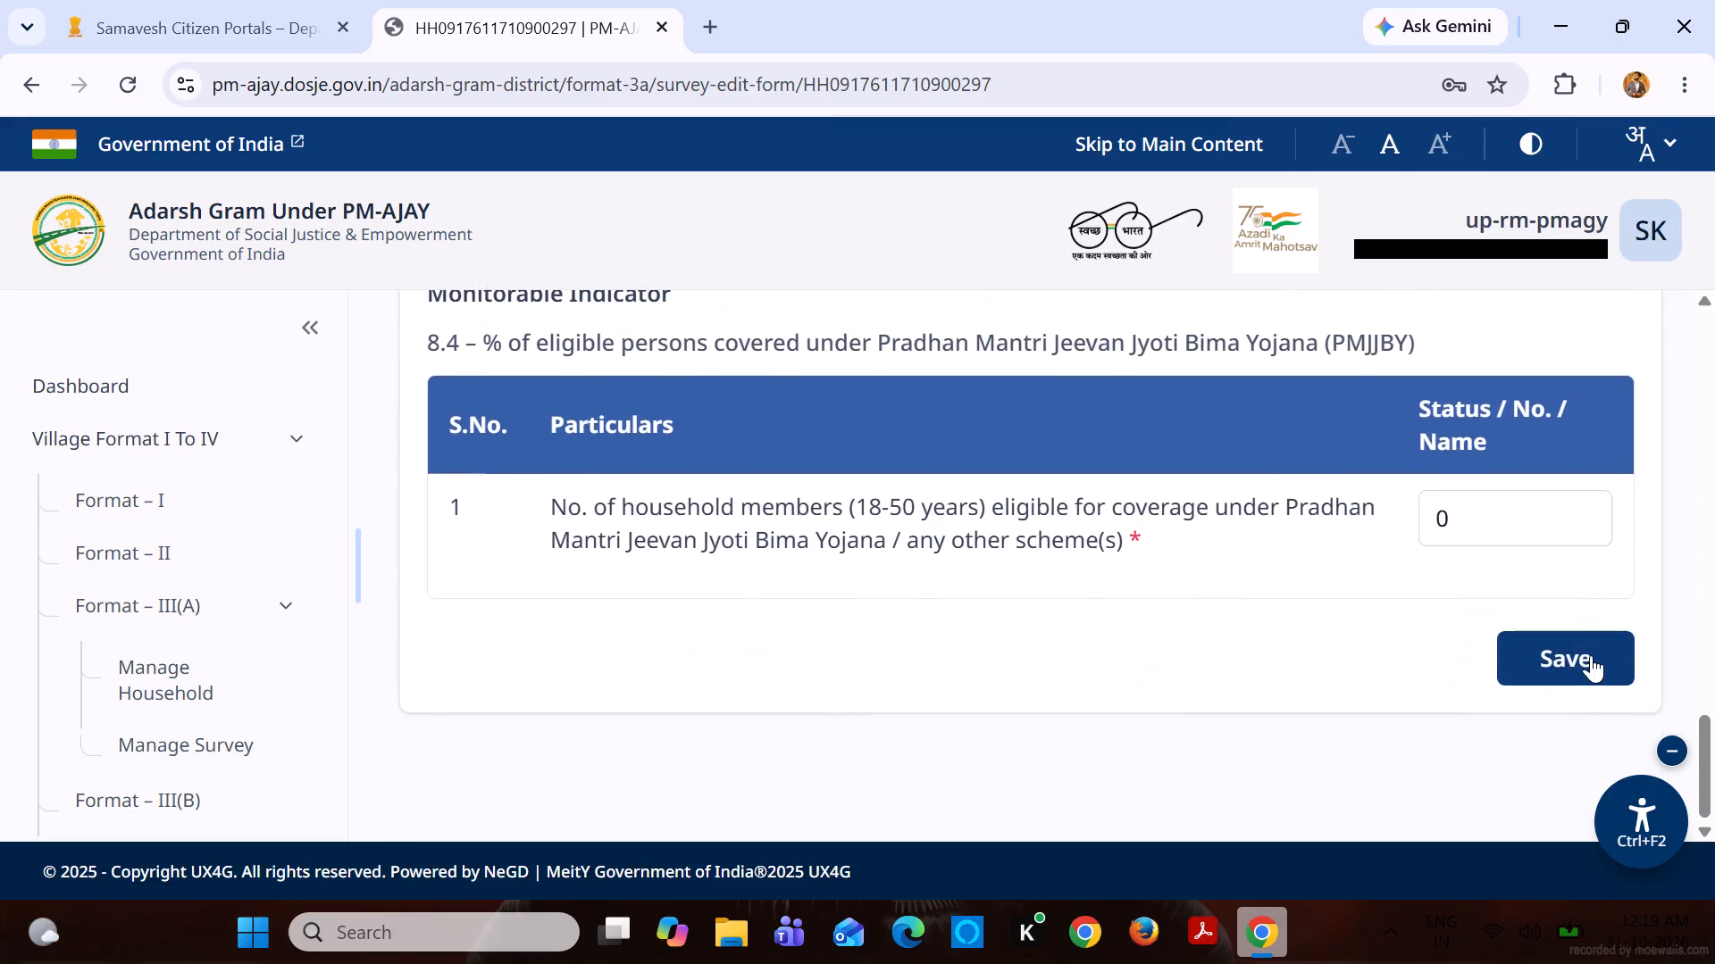
In the 9 – Digitization domain, enter 0 members eligible for PMGDISHA training and save the answers.
click(1171, 610)
scroll(1160, 515, down, 3)
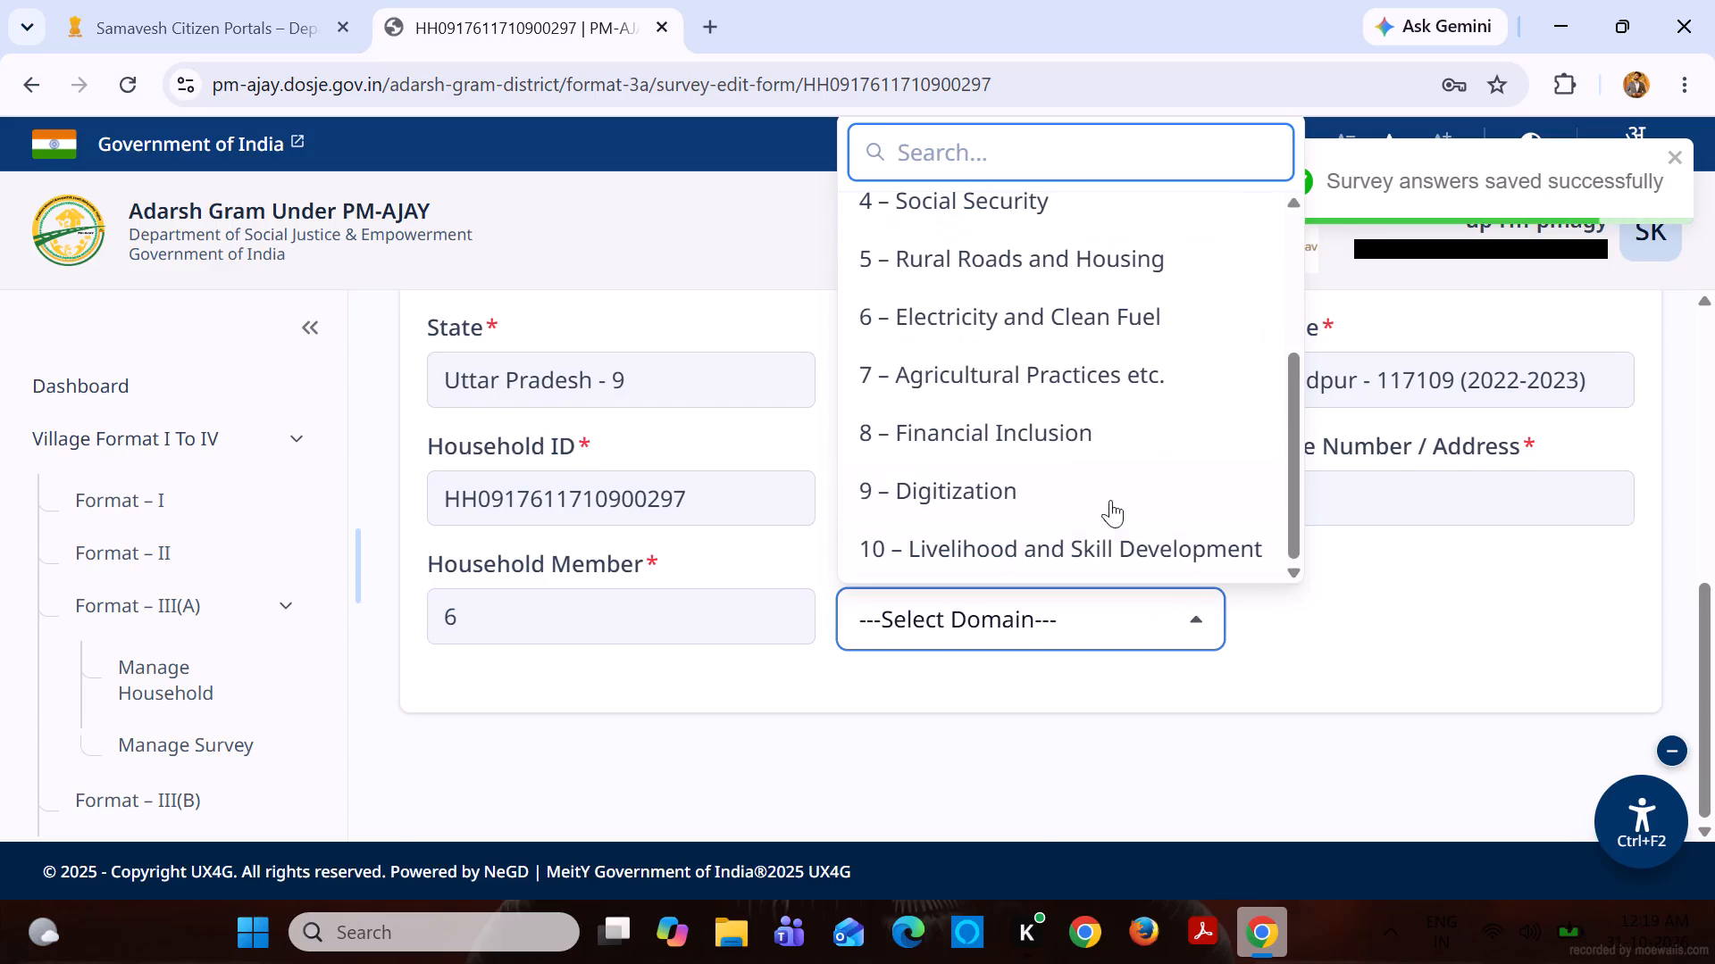
click(1090, 491)
scroll(1090, 493, down, 3)
click(1544, 592)
key(0)
scroll(1551, 580, down, 3)
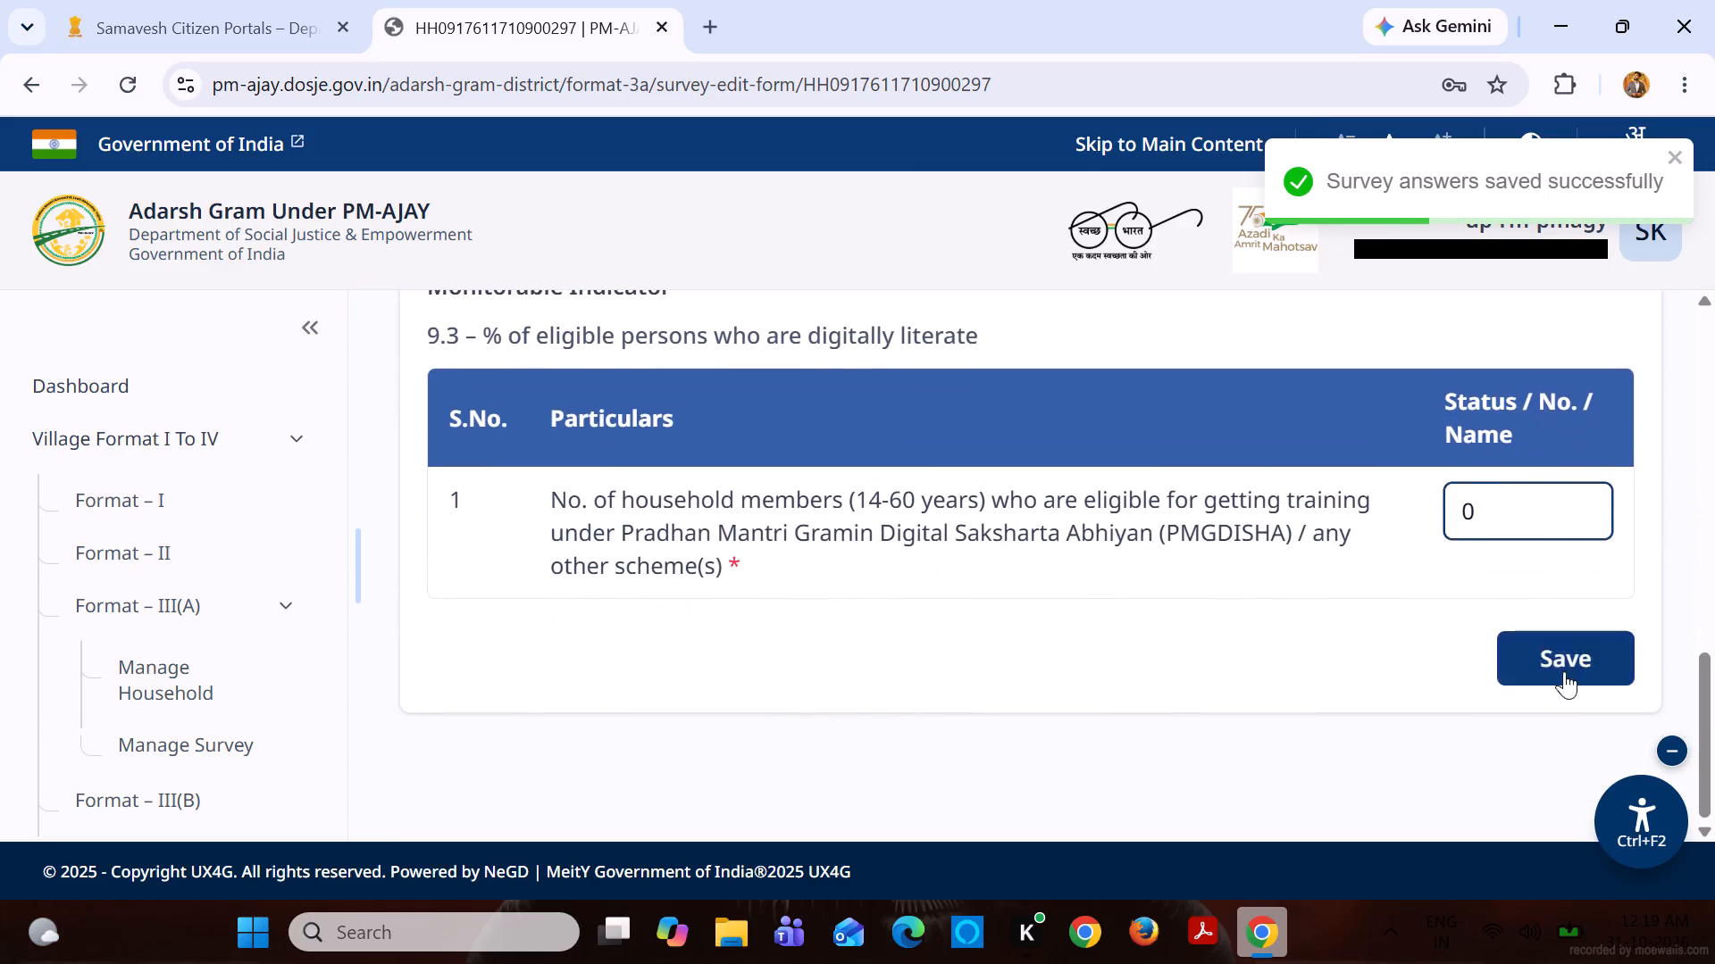
click(1564, 671)
In the 10 – Livelihood and Skill Development domain, enter 0 youth eligible for skill training and bank linked loans, answer Yes to SHG membership, and save.
click(1024, 624)
scroll(1086, 460, down, 4)
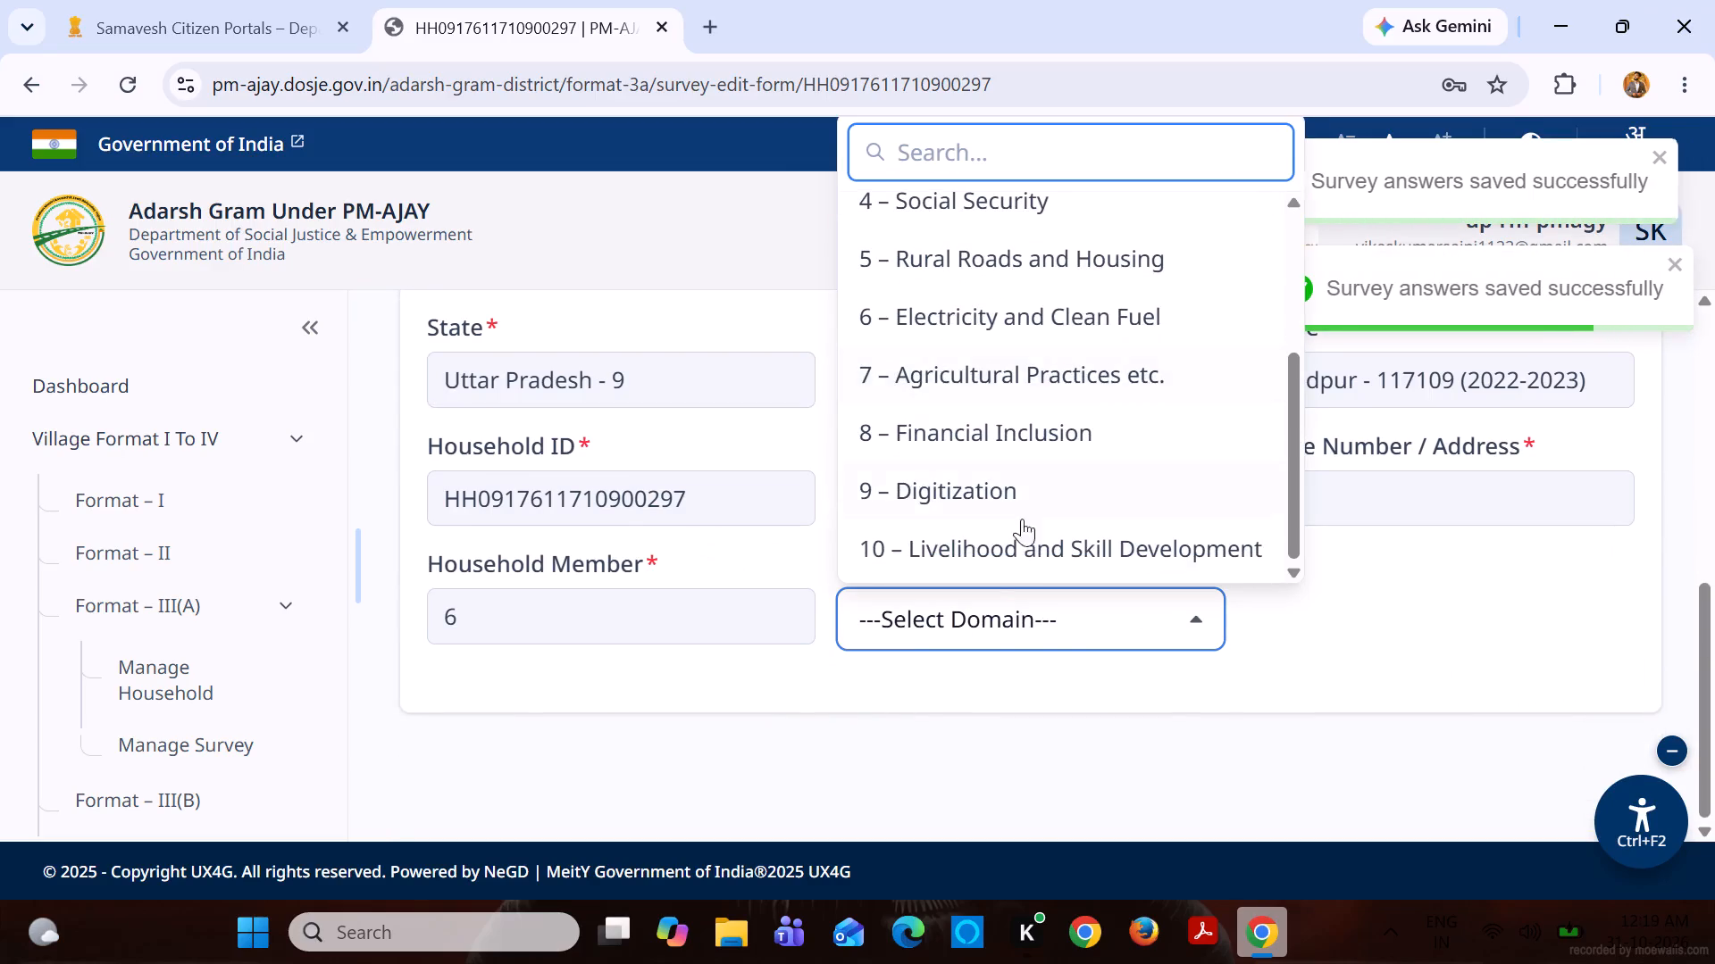
click(992, 559)
scroll(1331, 536, down, 3)
click(1546, 597)
key(0)
scroll(1545, 588, down, 2)
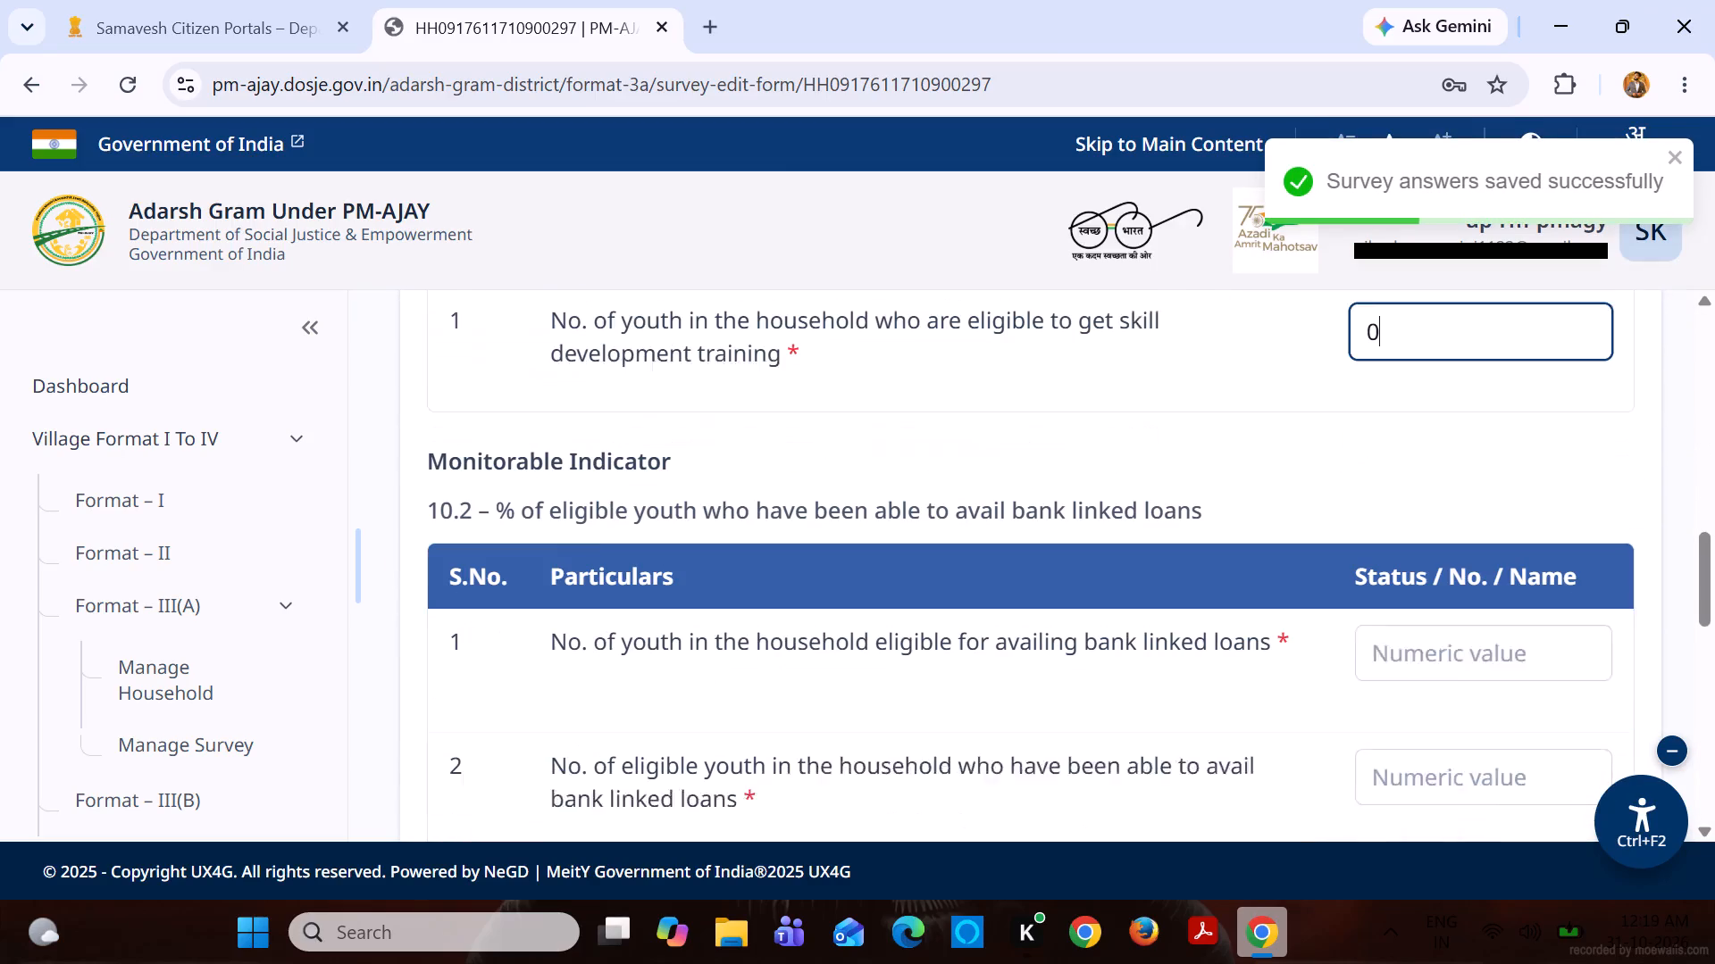
click(1444, 652)
key(0)
scroll(1460, 606, down, 3)
click(1490, 559)
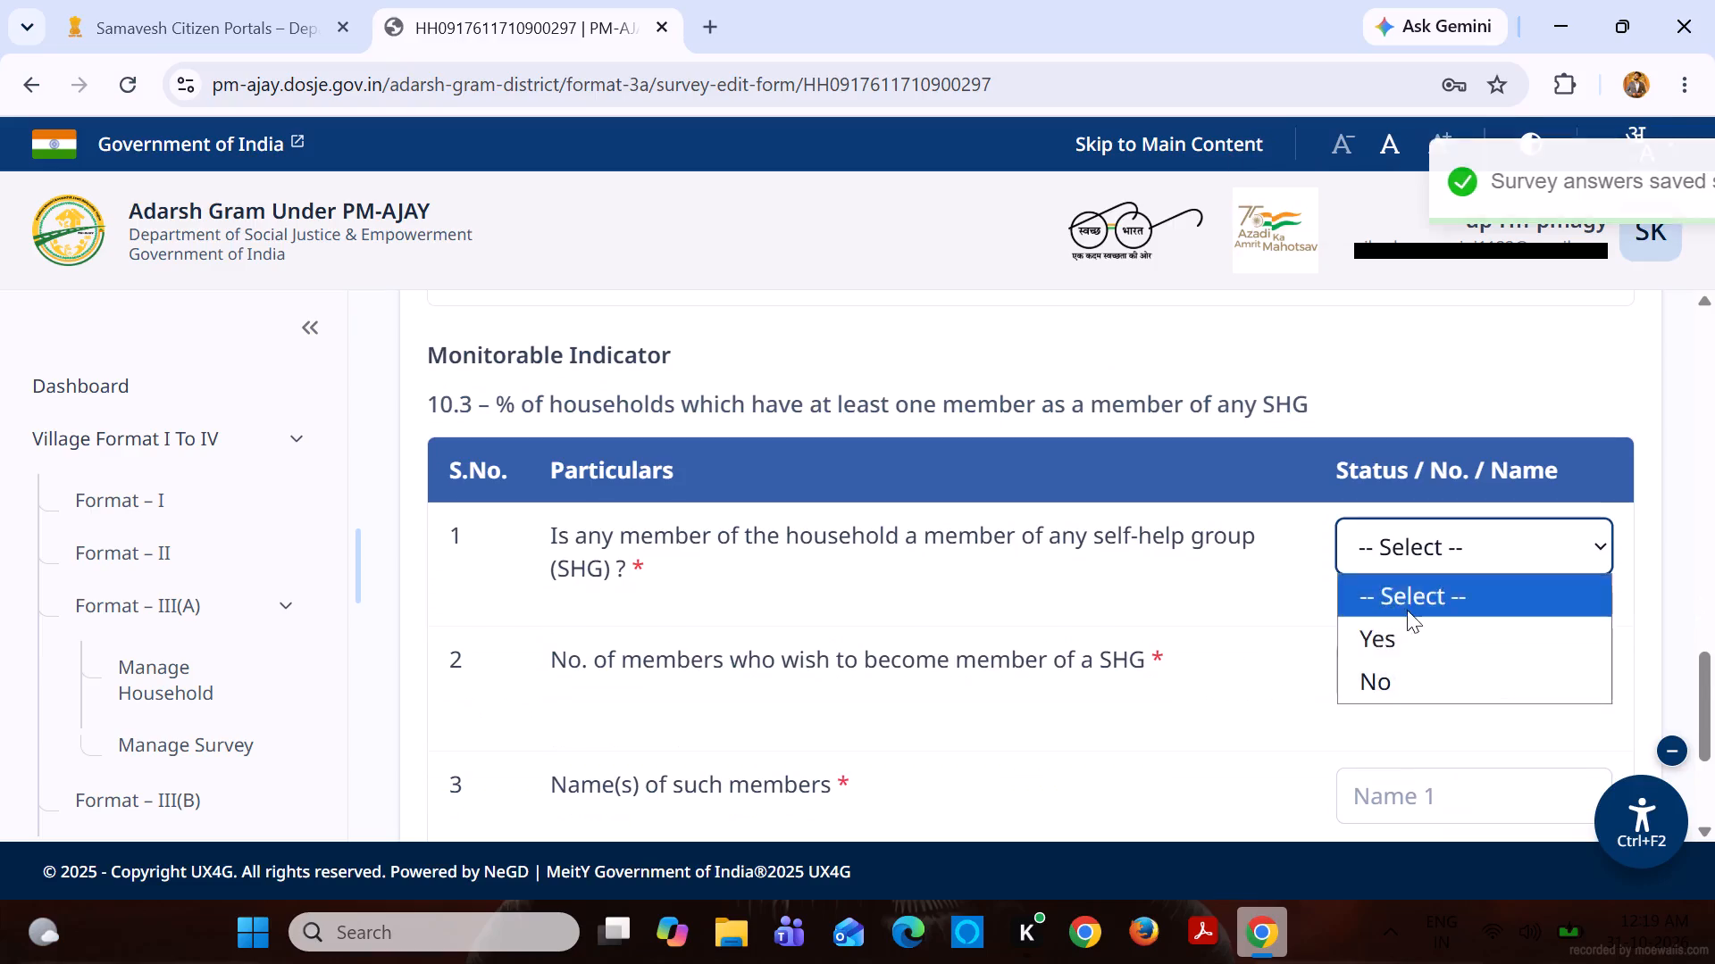
click(1383, 627)
click(1523, 707)
scroll(1418, 623, up, 5)
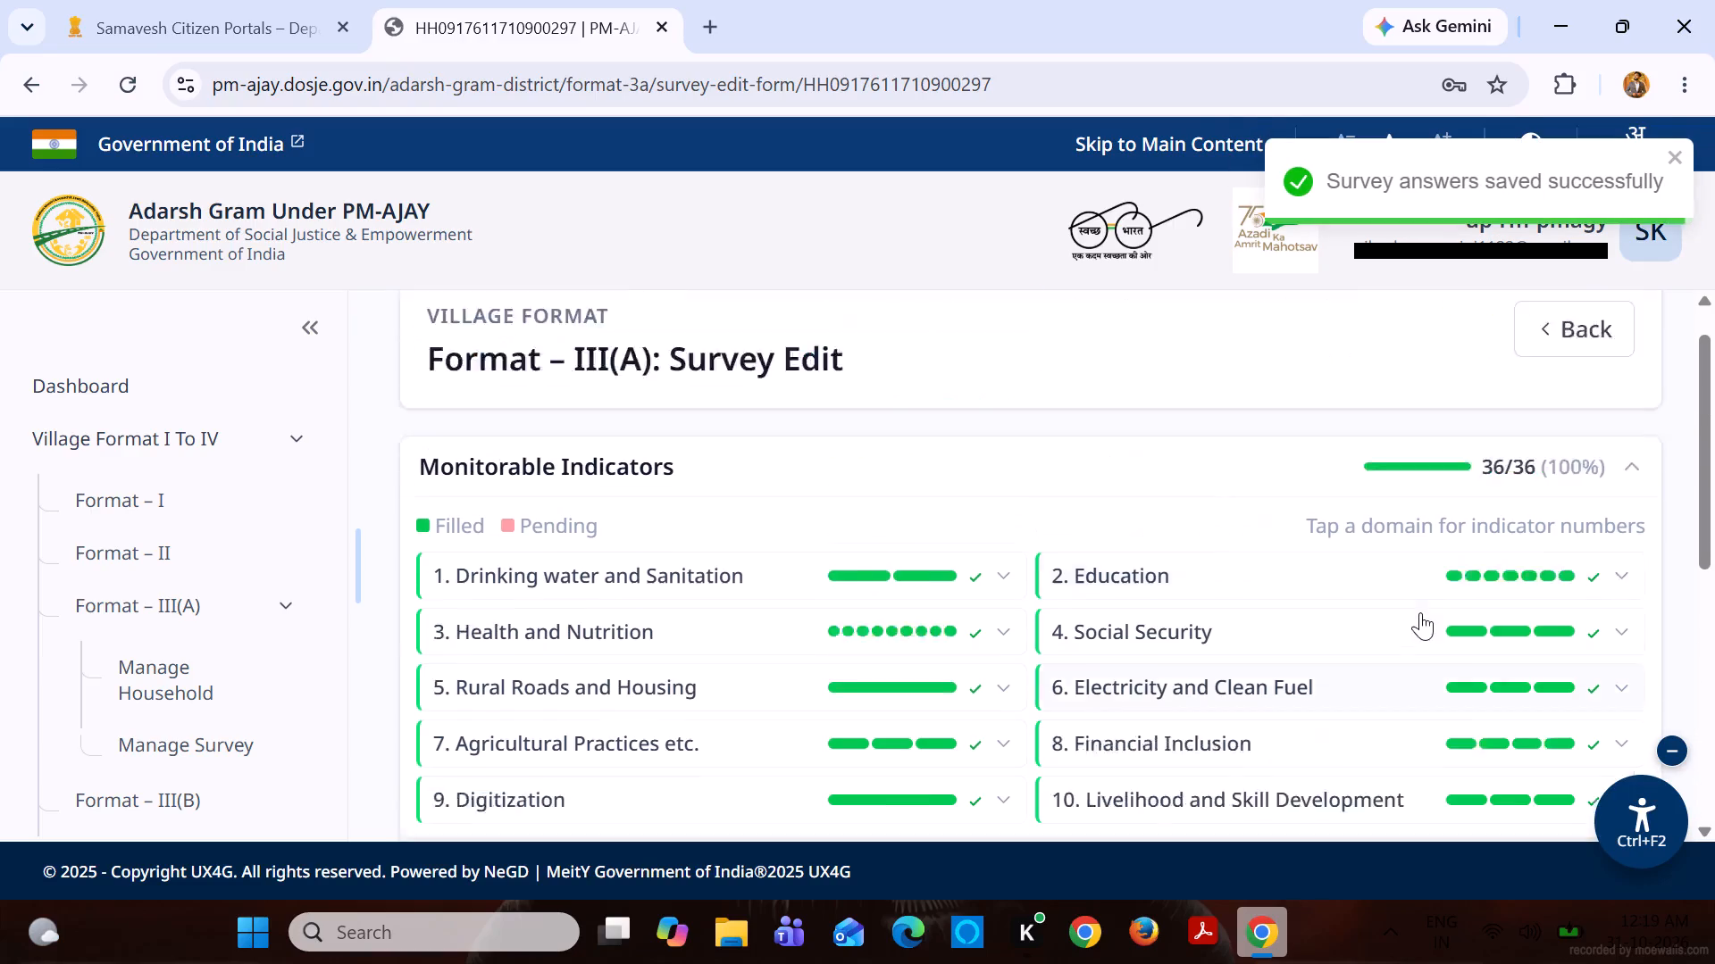
scroll(1427, 604, down, 3)
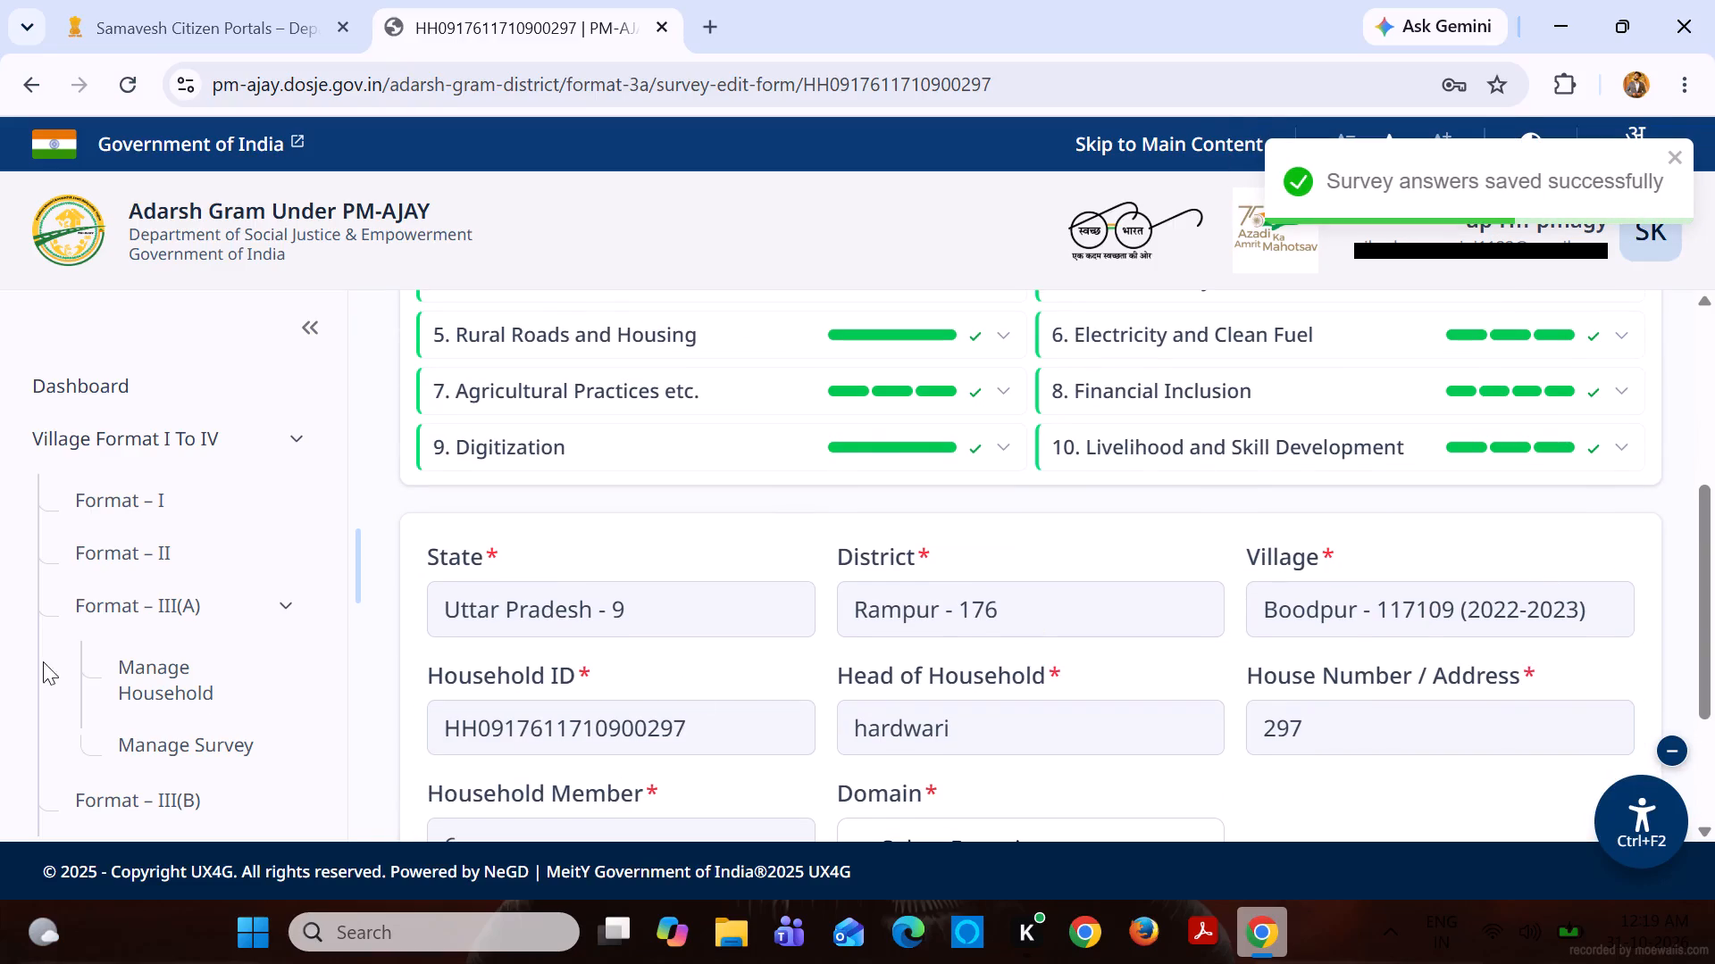
Start a new household entry with block Shahabad - 1488, Gram Panchayat Boodpur - 84740, village Boodpur - 117109 and category SC.
click(208, 666)
click(1334, 396)
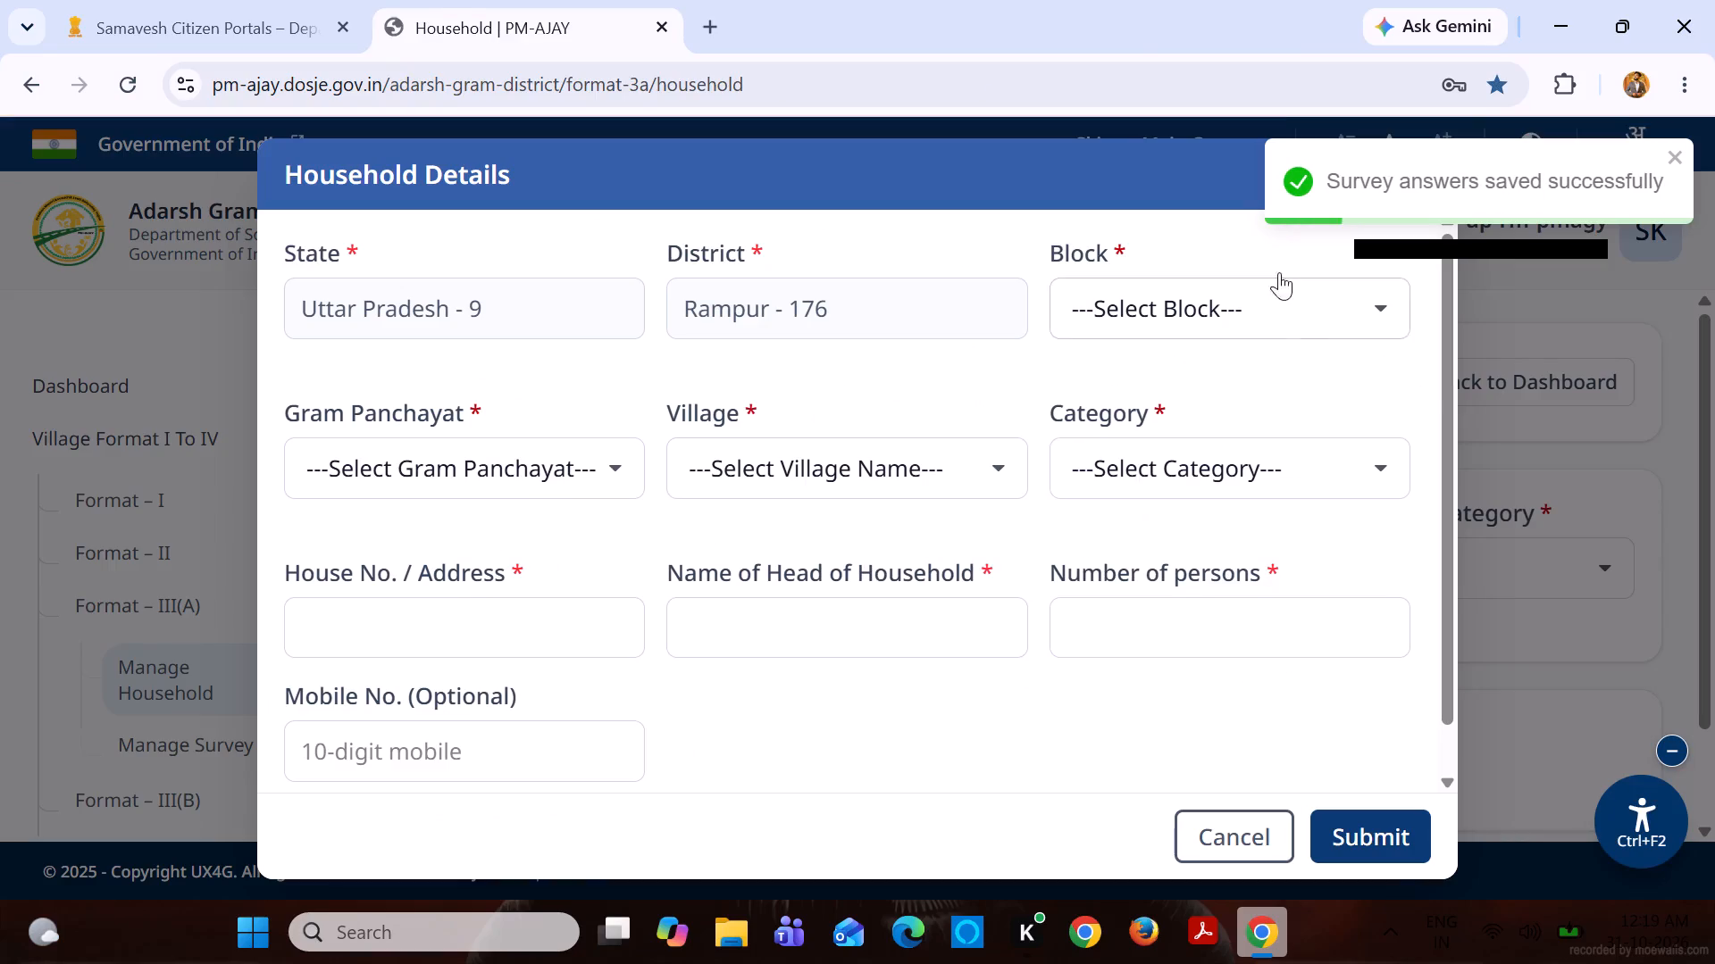
click(1276, 256)
click(1260, 291)
click(1117, 739)
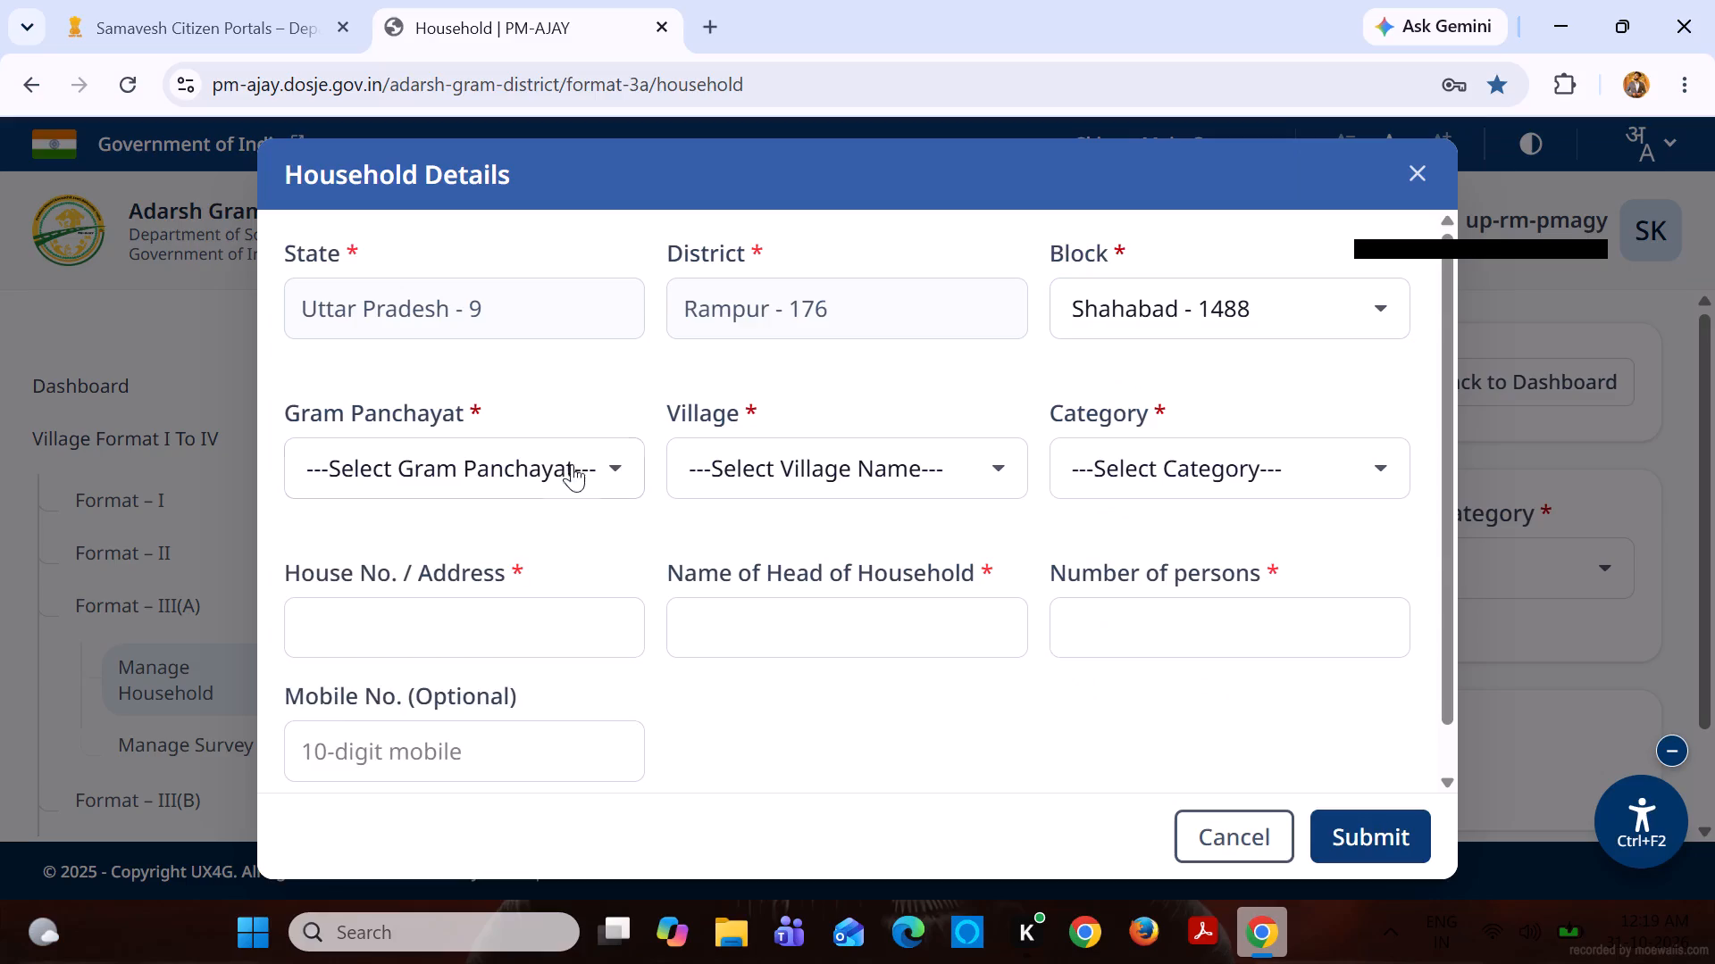
click(570, 461)
click(389, 728)
click(968, 445)
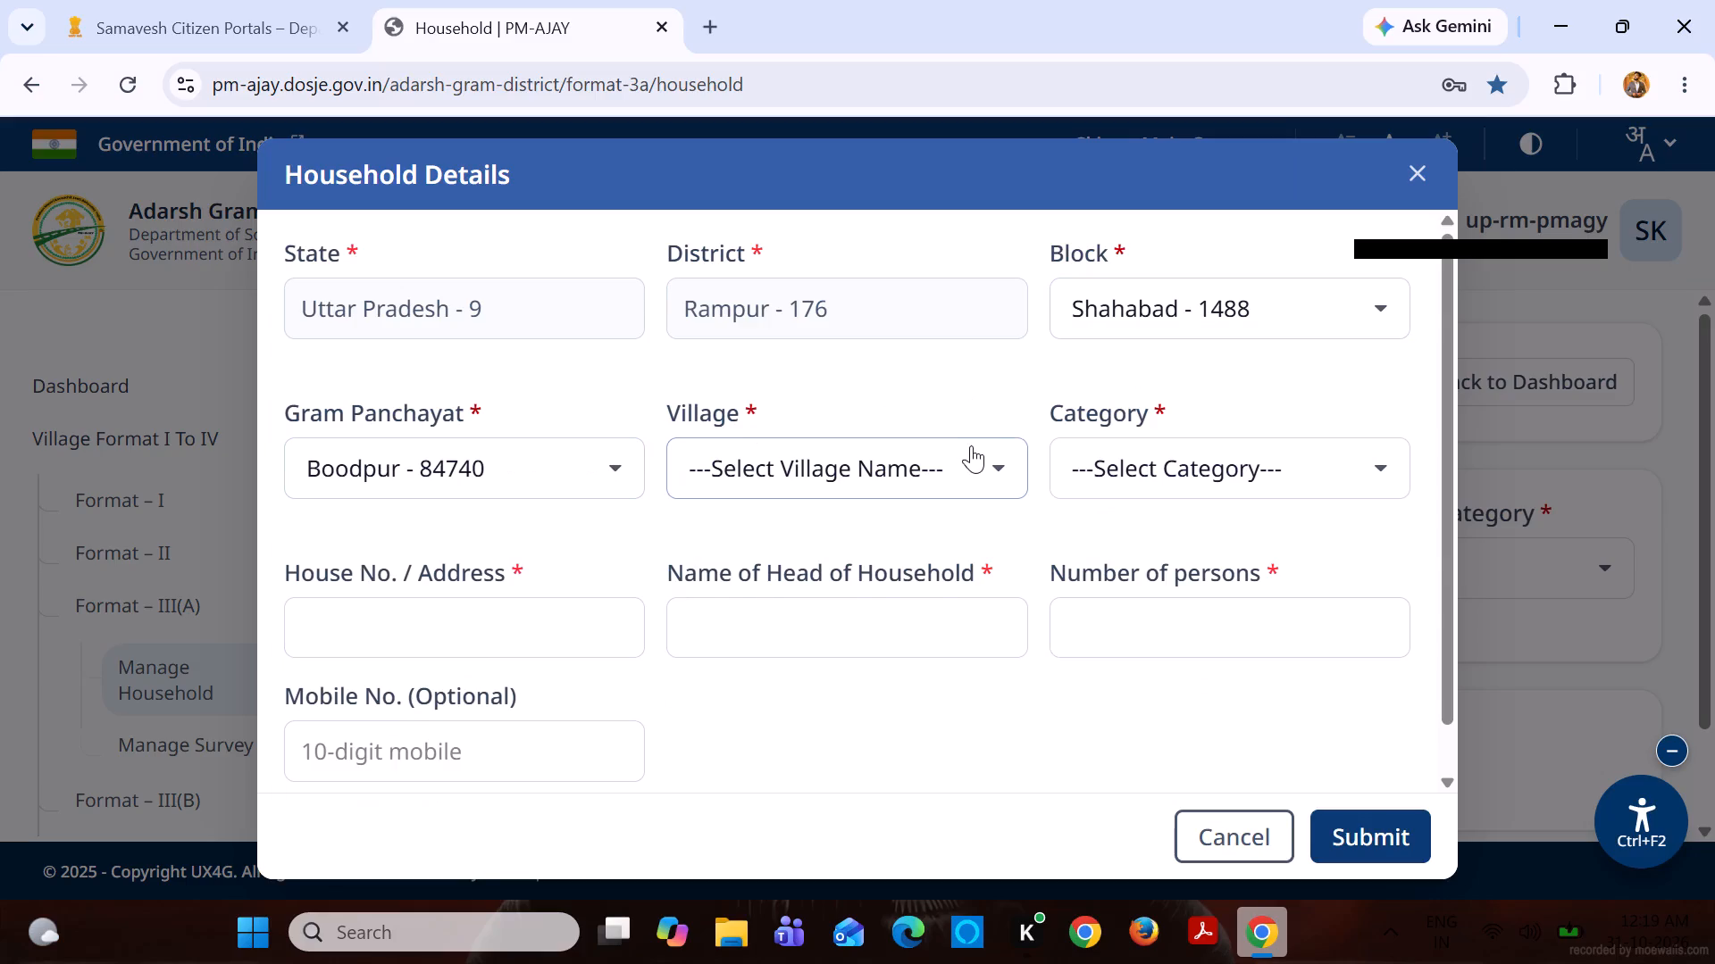
click(778, 602)
click(1255, 443)
drag(1148, 594, 1137, 592)
Enter house number 298, the head of household's name and 1 person, and submit the household details.
click(532, 630)
text(298)
click(712, 639)
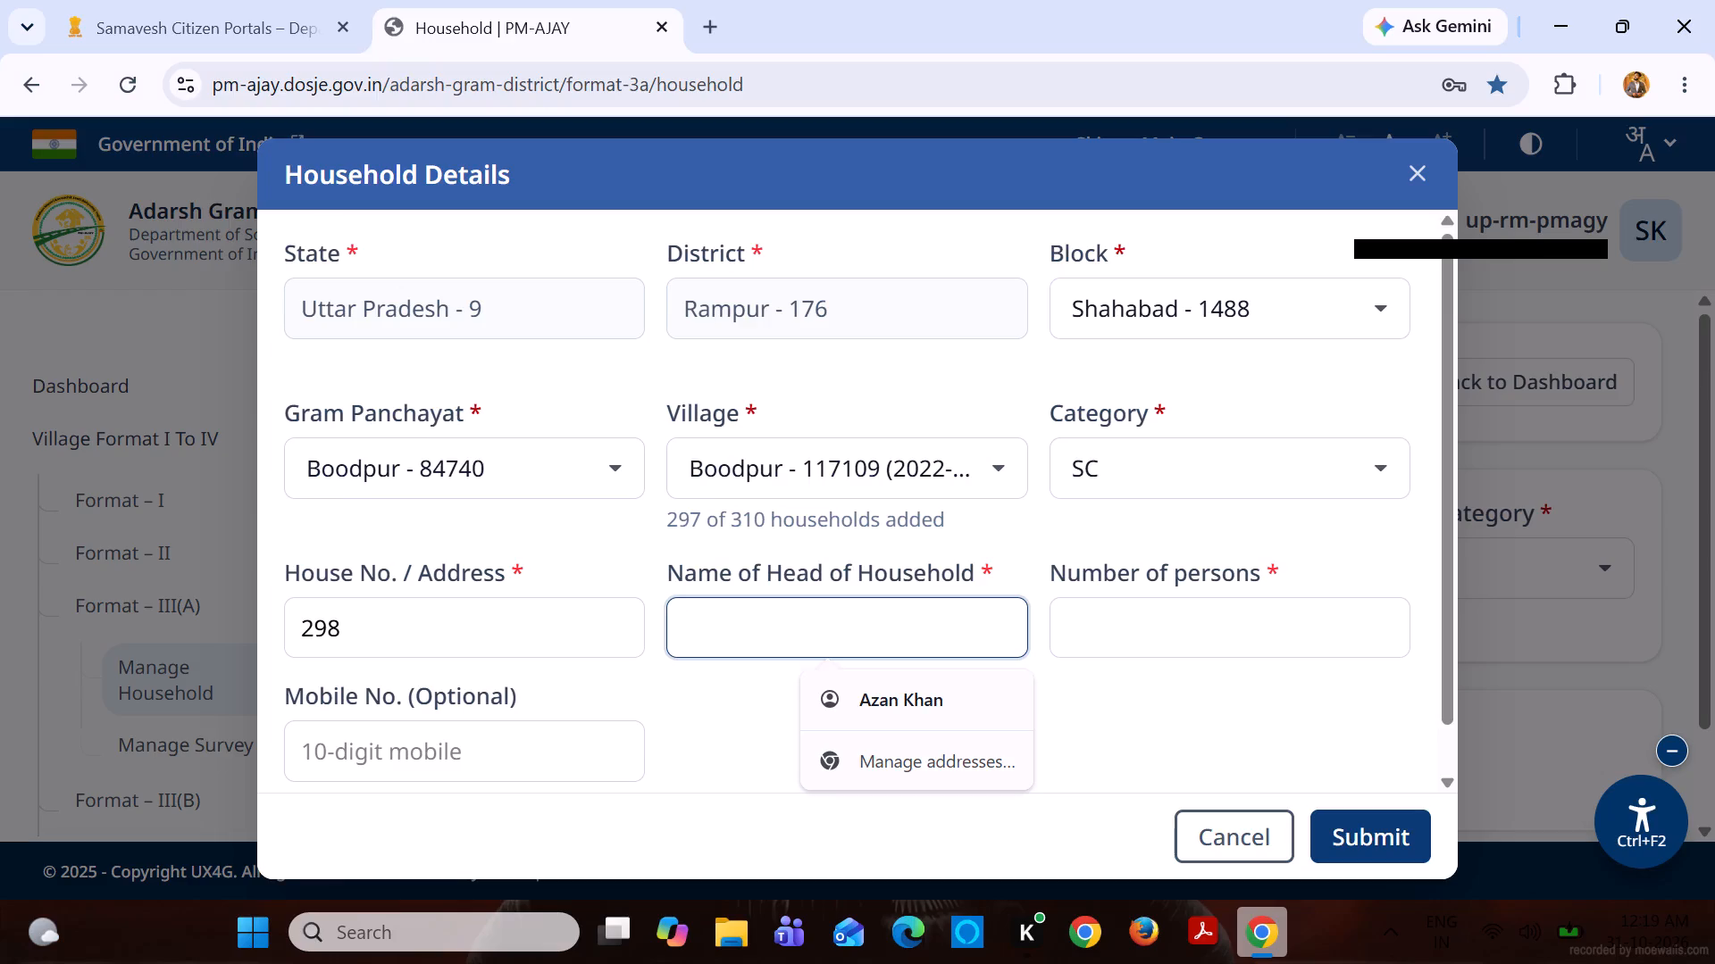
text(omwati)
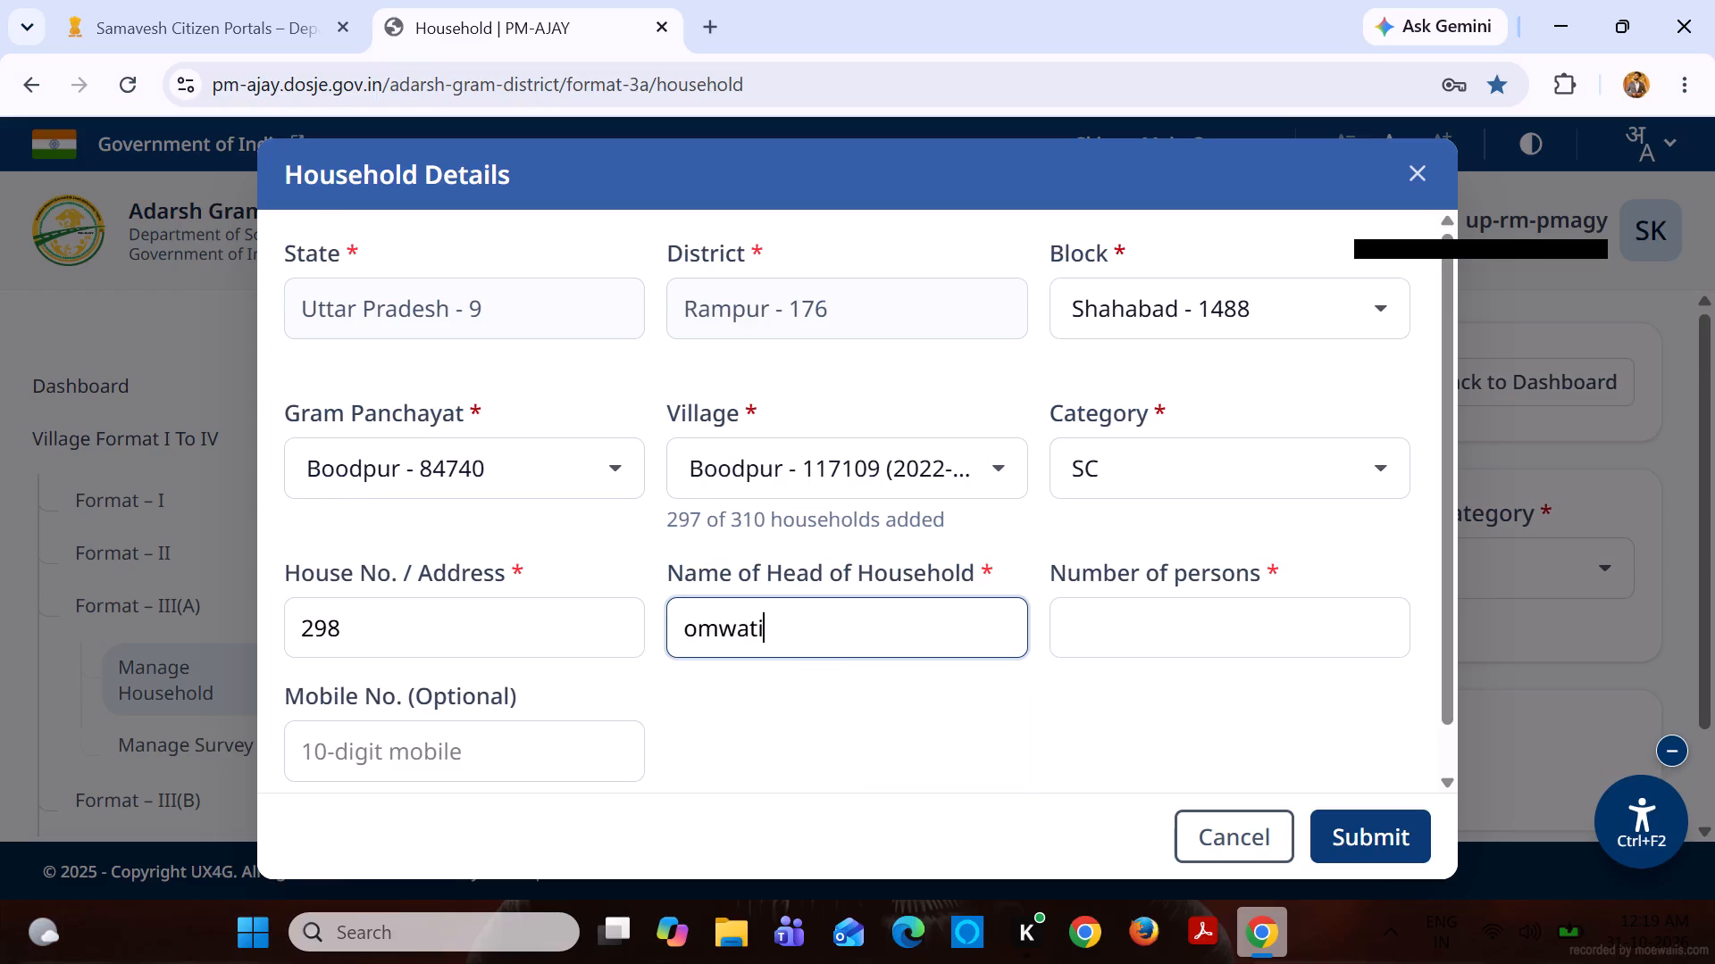
click(1100, 622)
key(1)
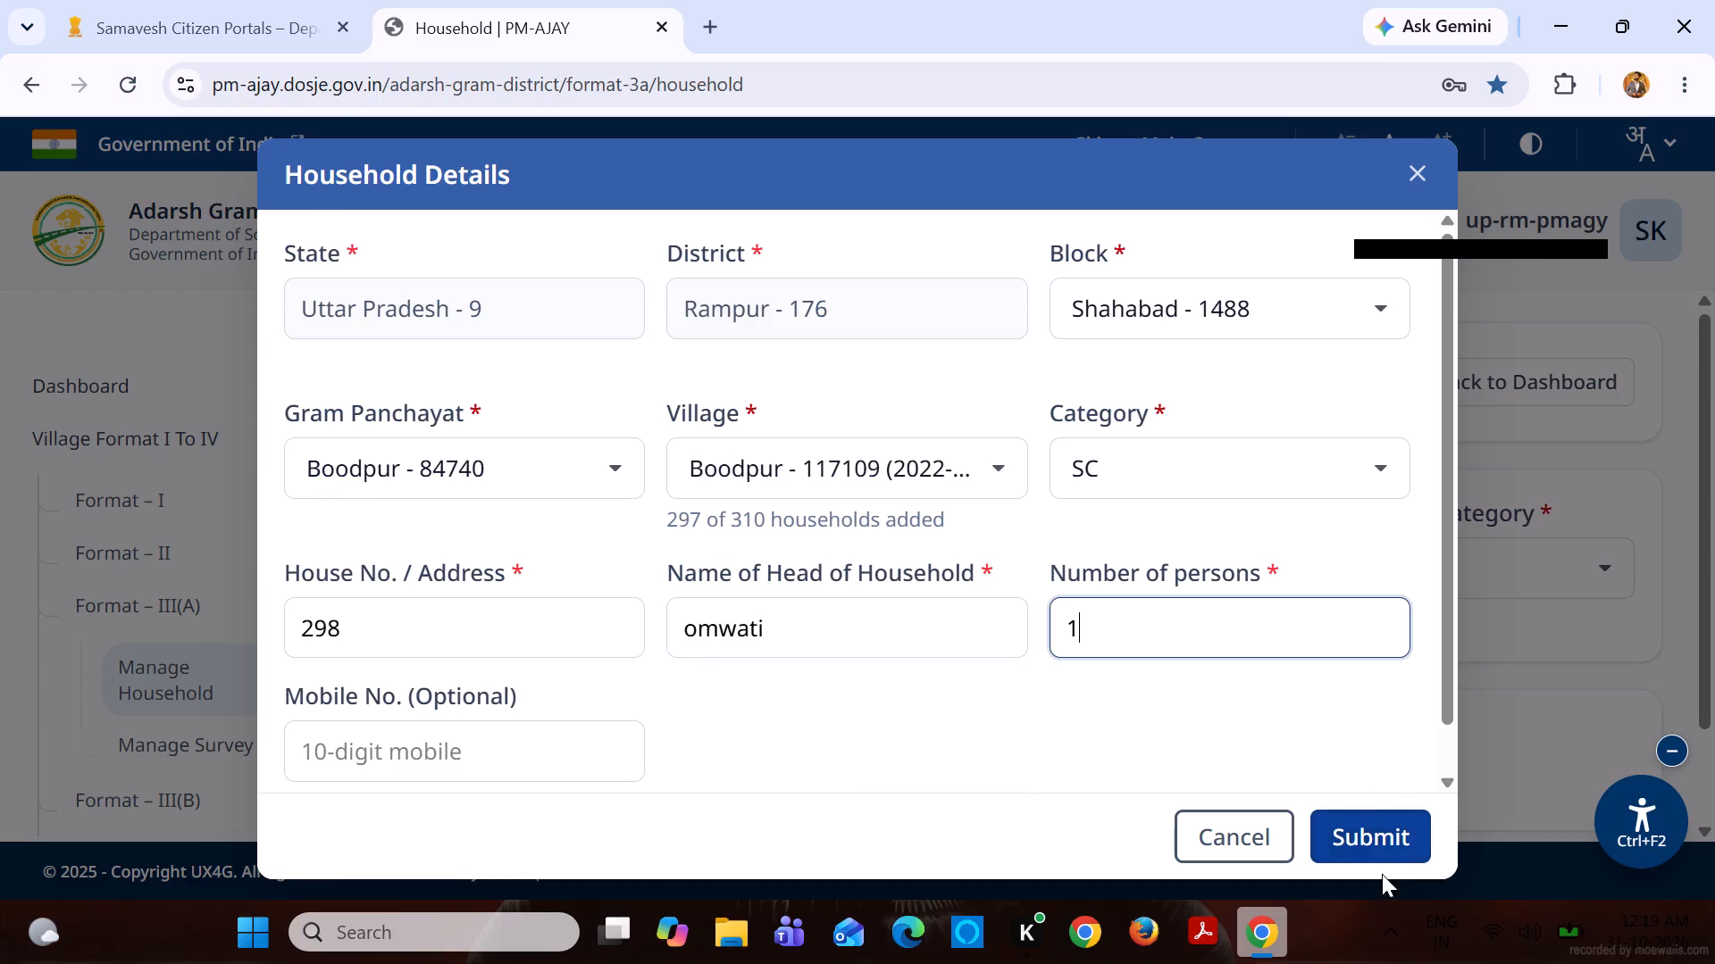
click(1377, 830)
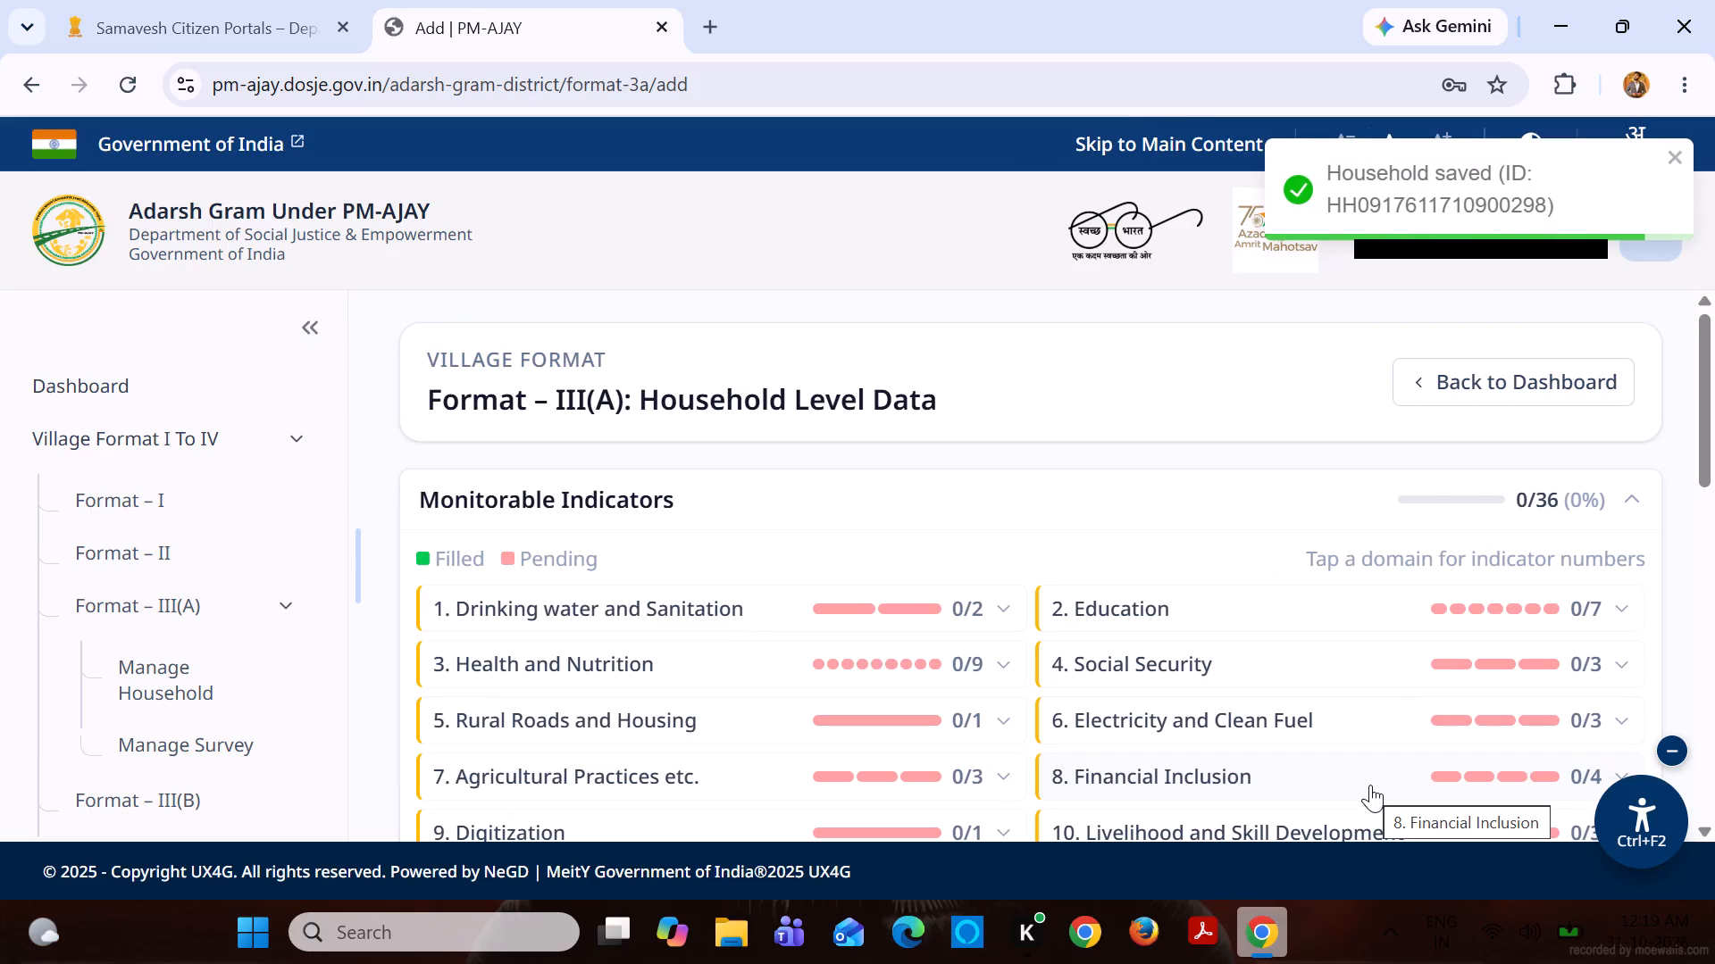
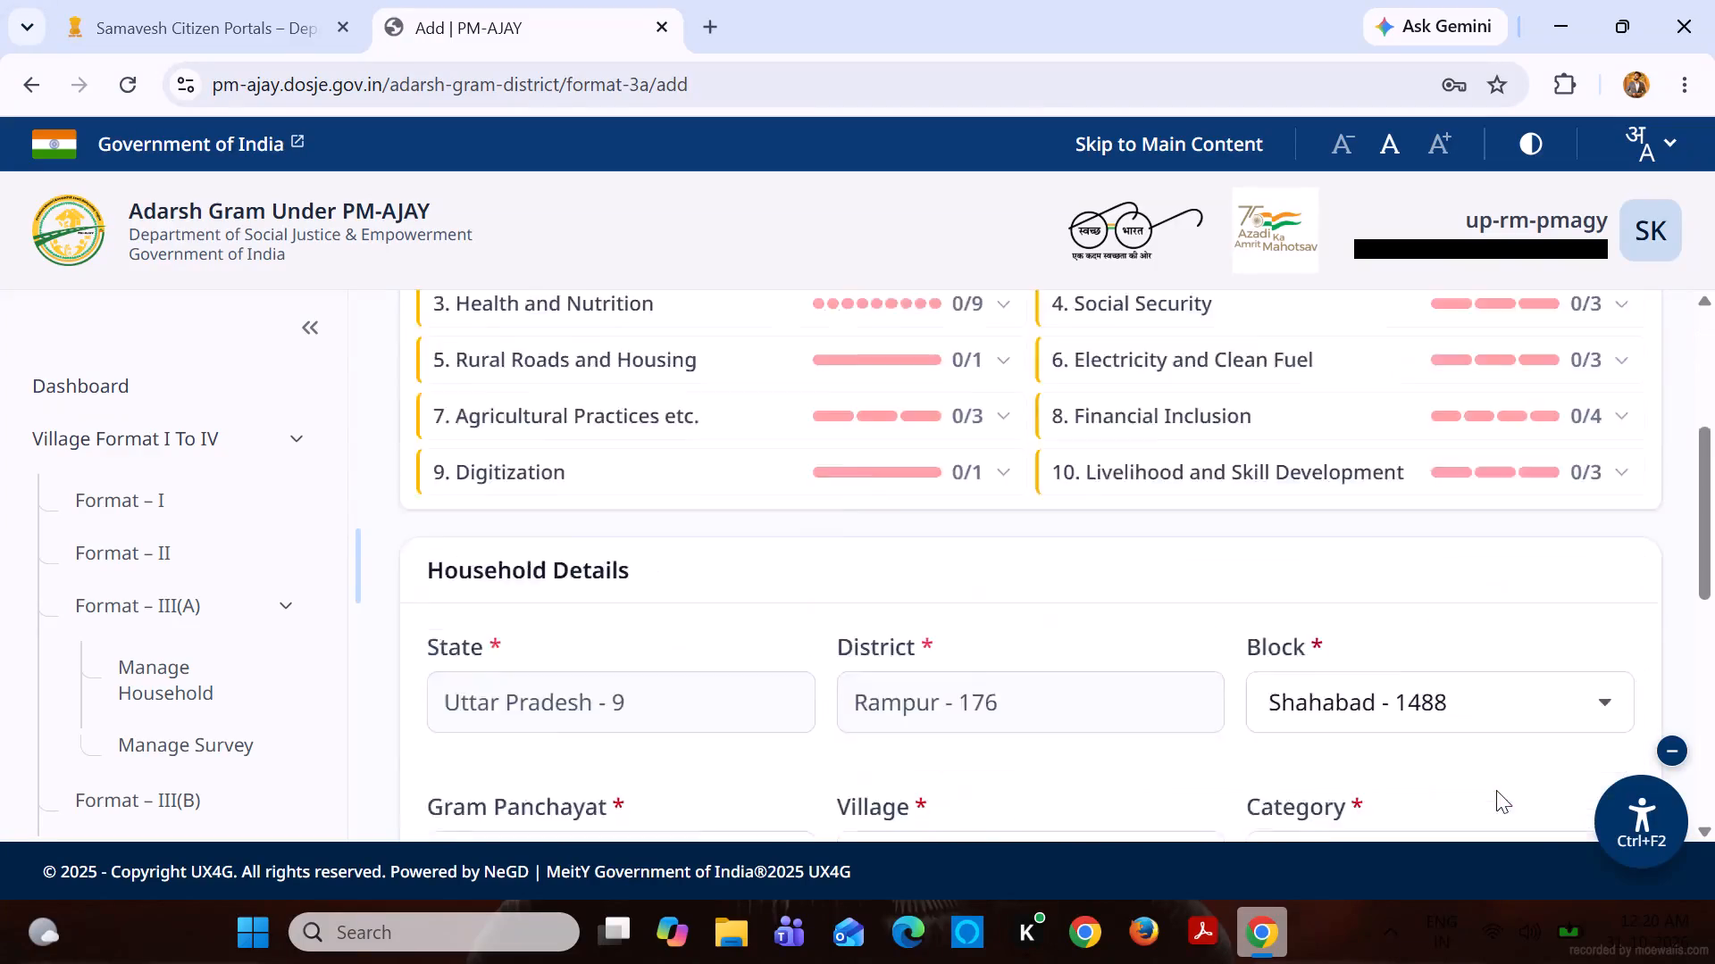
In the 1 – Drinking water and Sanitation domain, answer Yes to having a household latrine and No to open defecation, and submit the answers.
scroll(1510, 813, down, 3)
click(1589, 481)
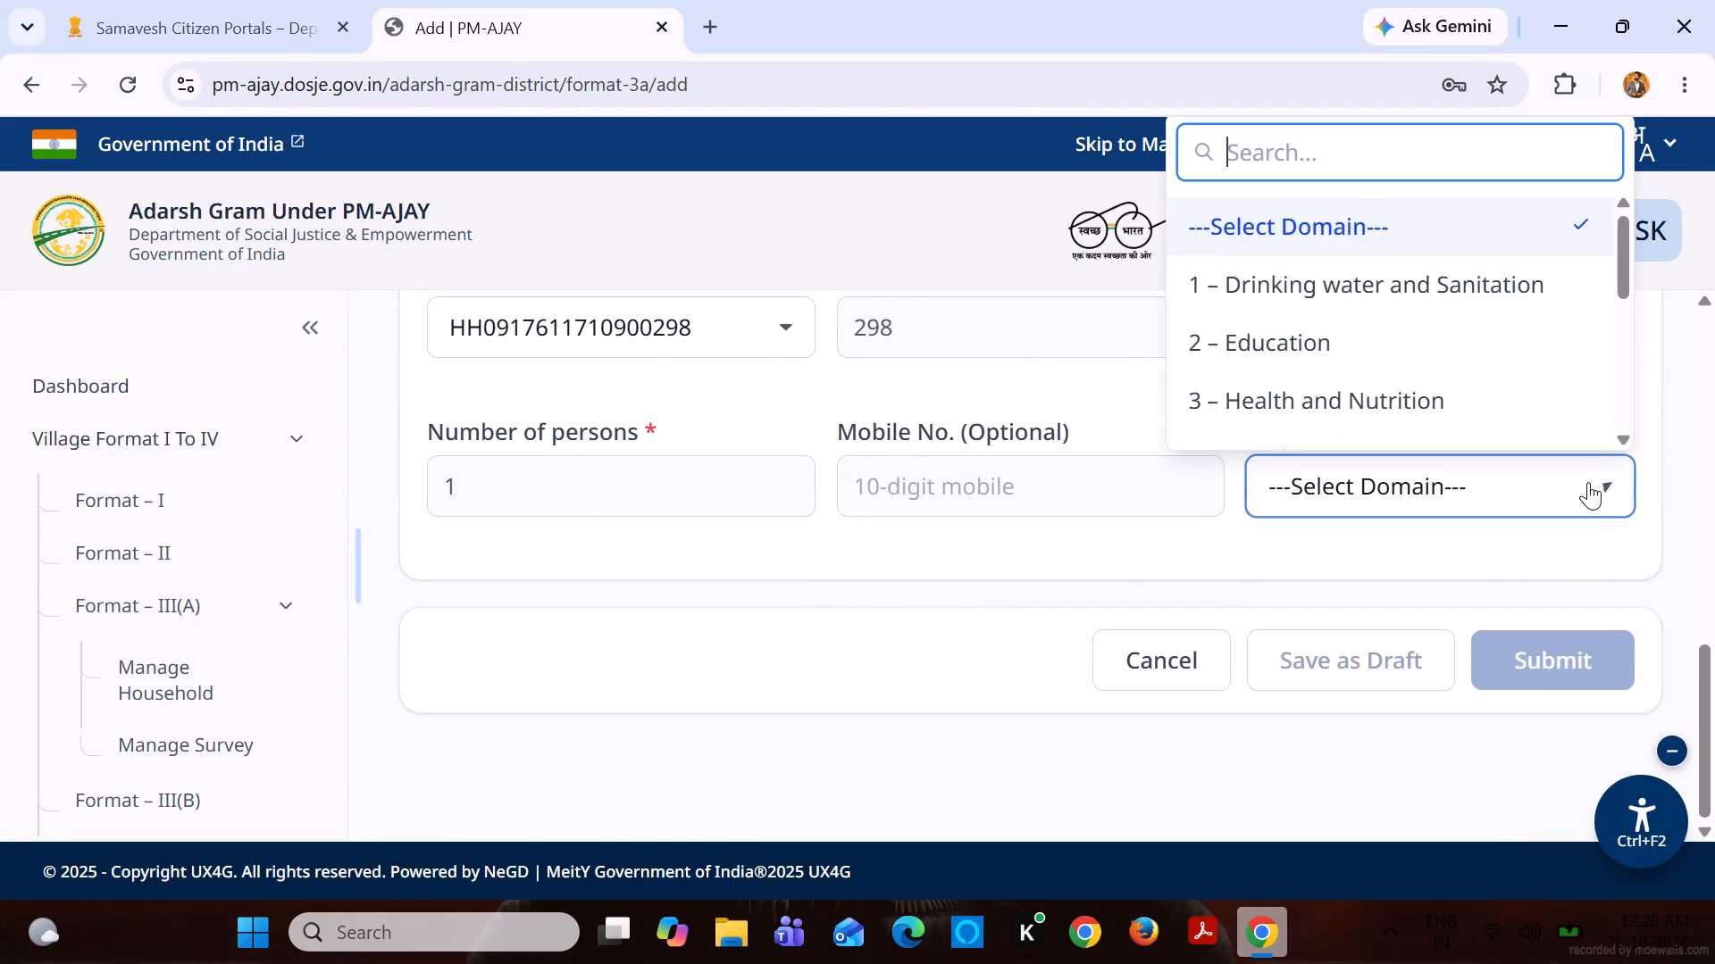
click(1501, 262)
scroll(1454, 429, down, 3)
click(1508, 492)
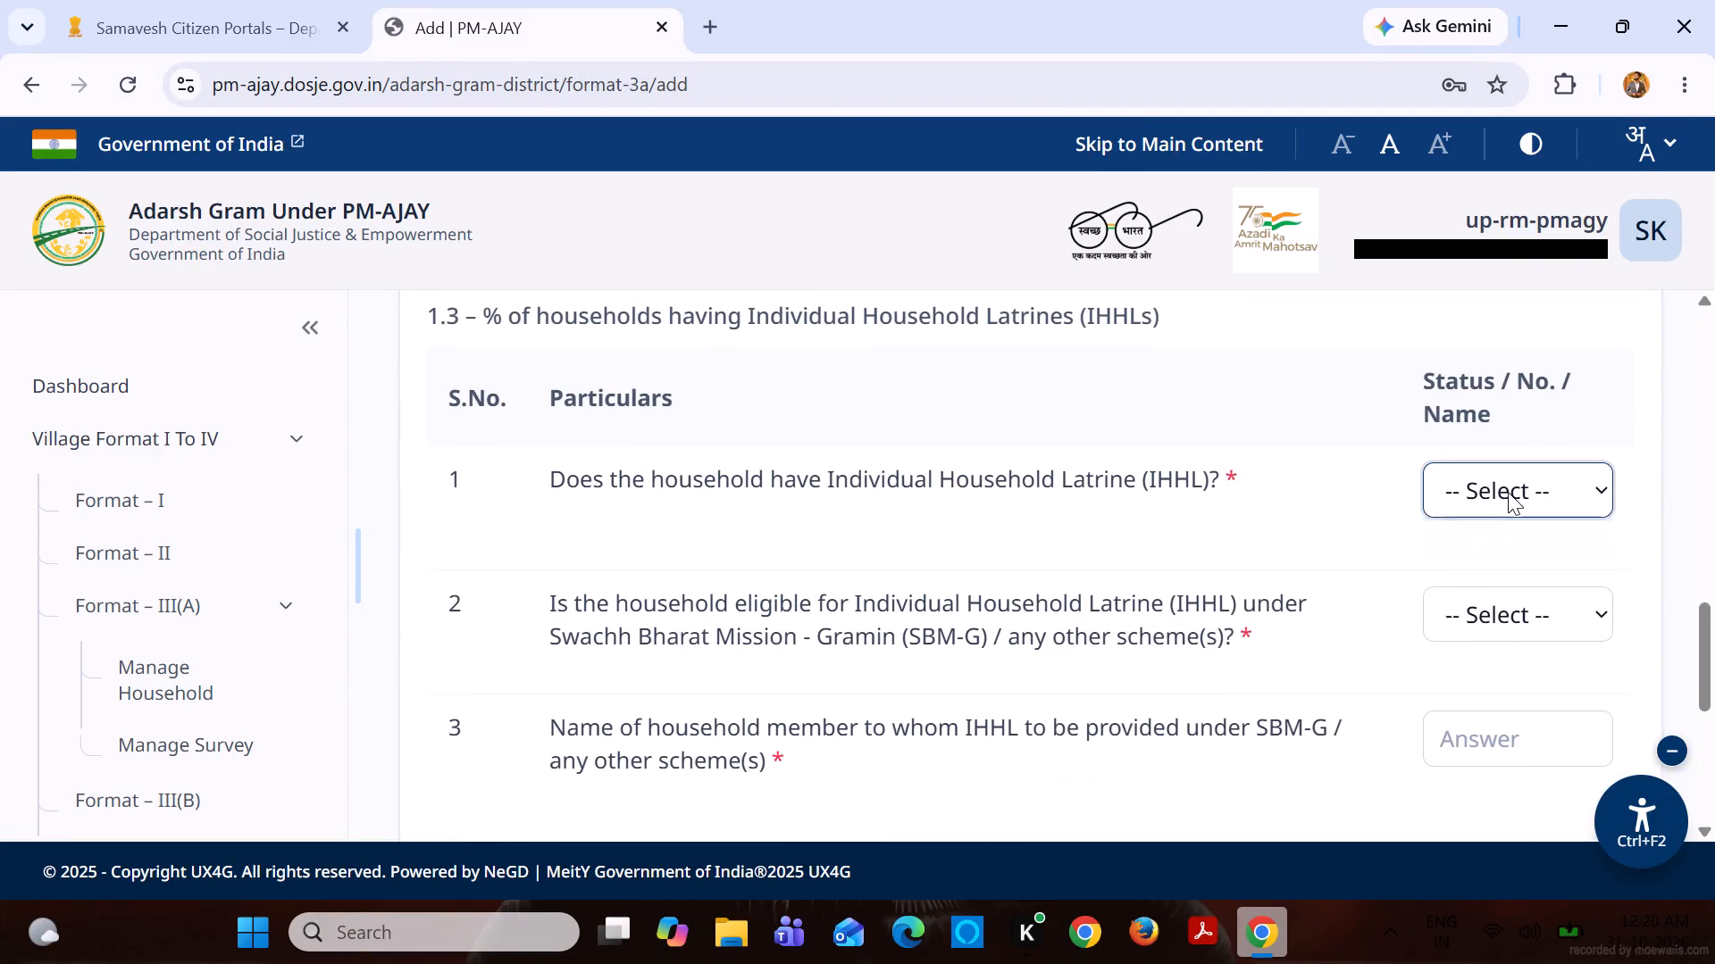
click(1478, 603)
scroll(1488, 601, down, 3)
scroll(1543, 423, up, 4)
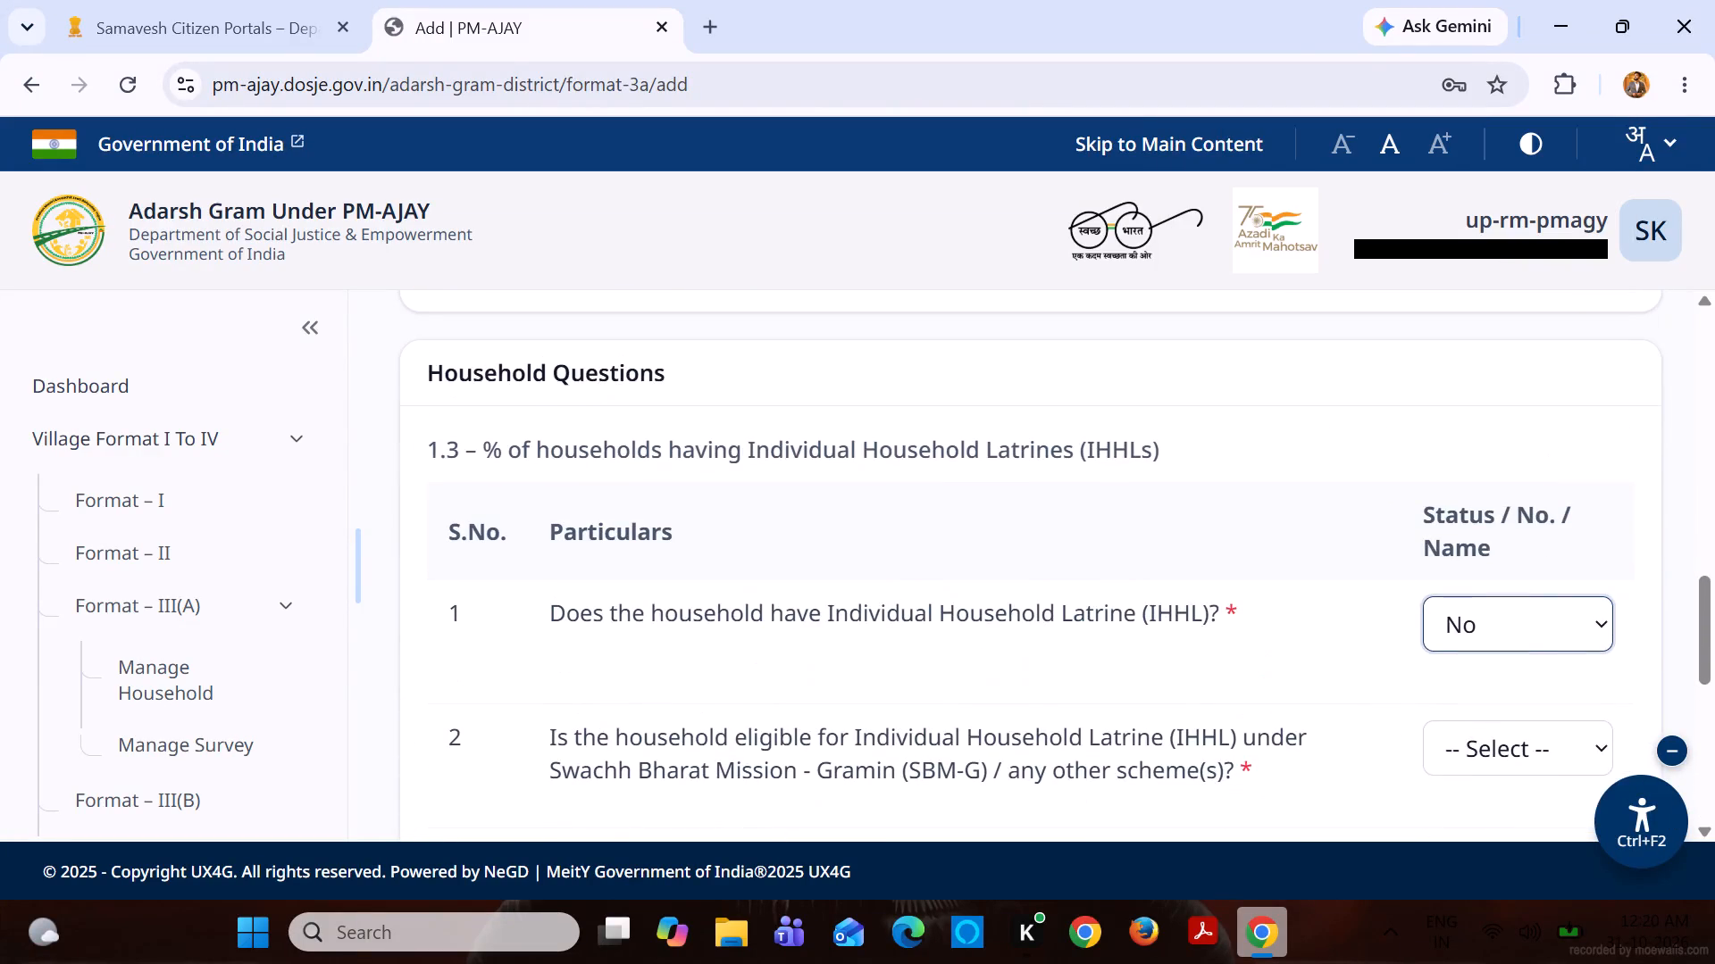
click(1535, 617)
click(1484, 691)
click(1518, 629)
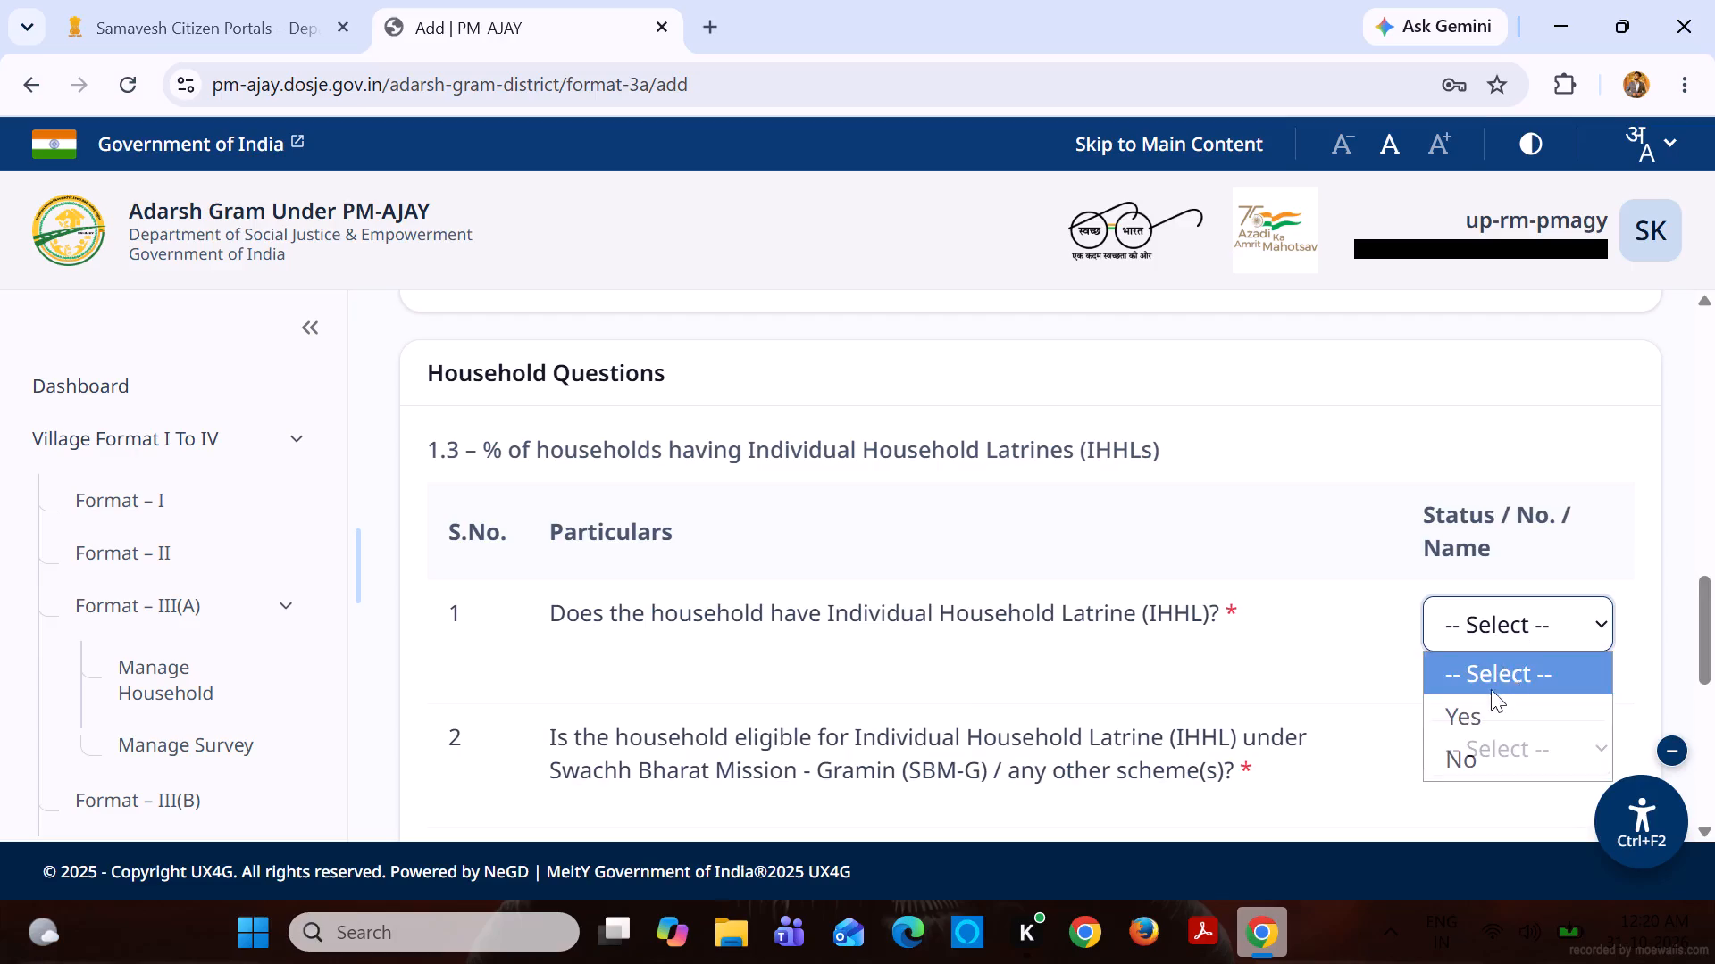
click(1489, 702)
scroll(1506, 692, down, 2)
drag(1548, 568, 1548, 586)
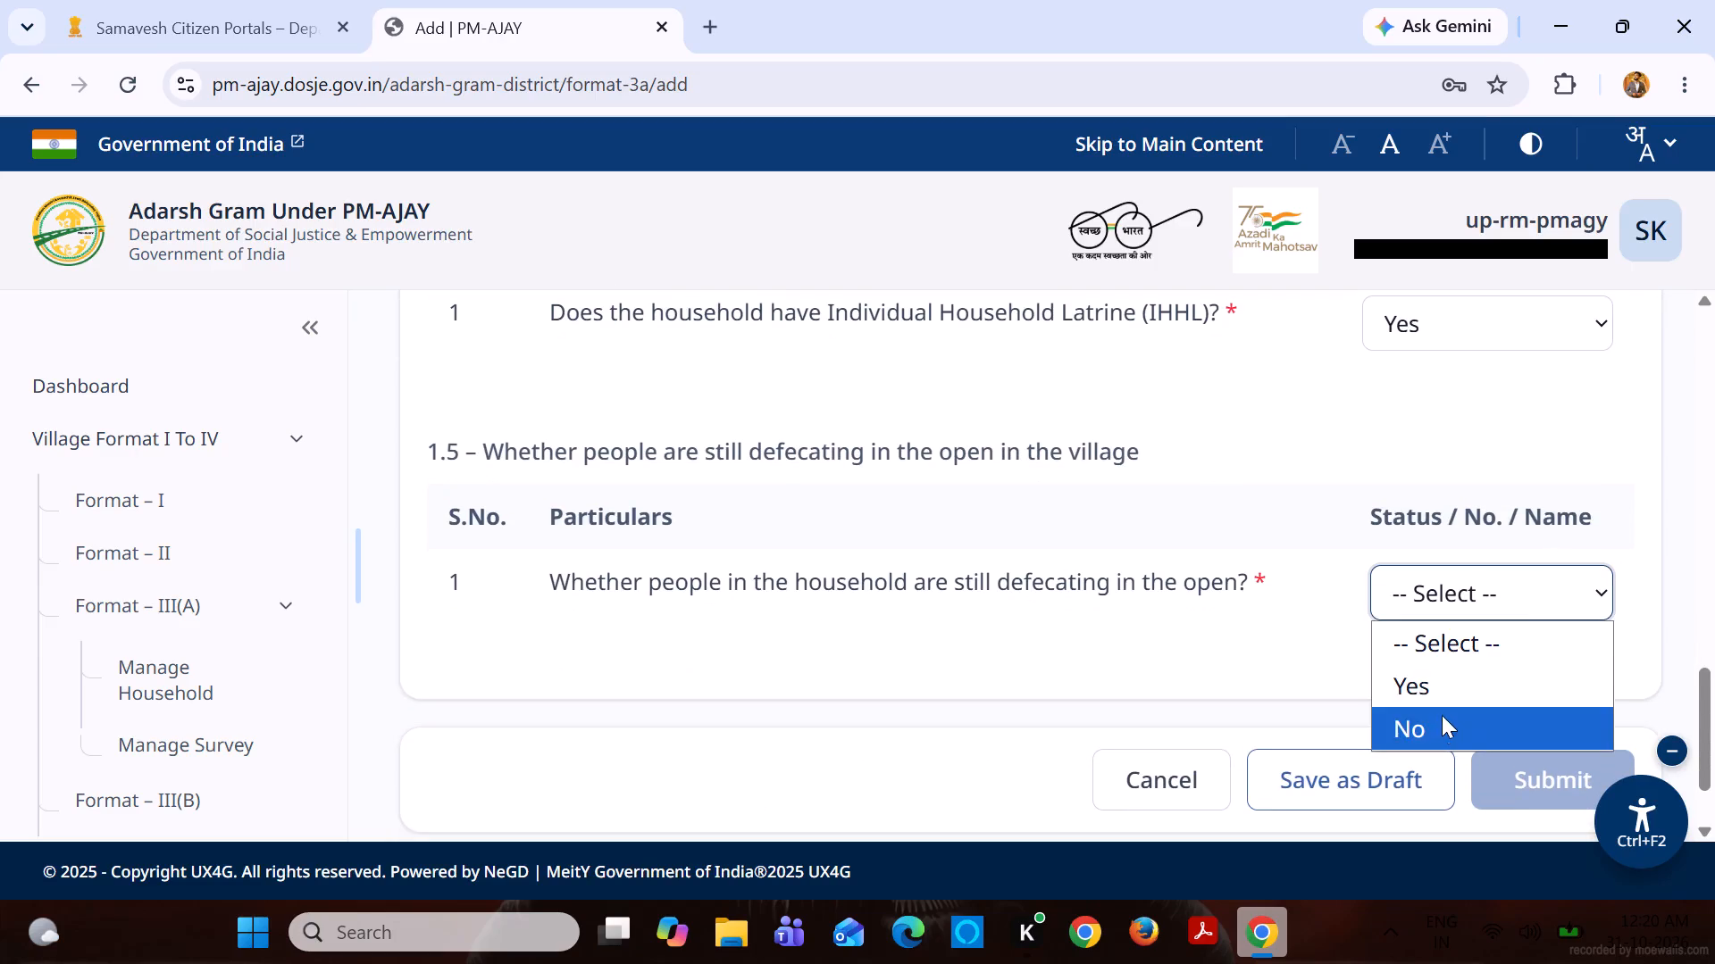
click(1440, 720)
click(1524, 773)
Choose the 2 – Education domain and start on question 2.1's total number of children aged 6-10 years.
scroll(1562, 677, down, 3)
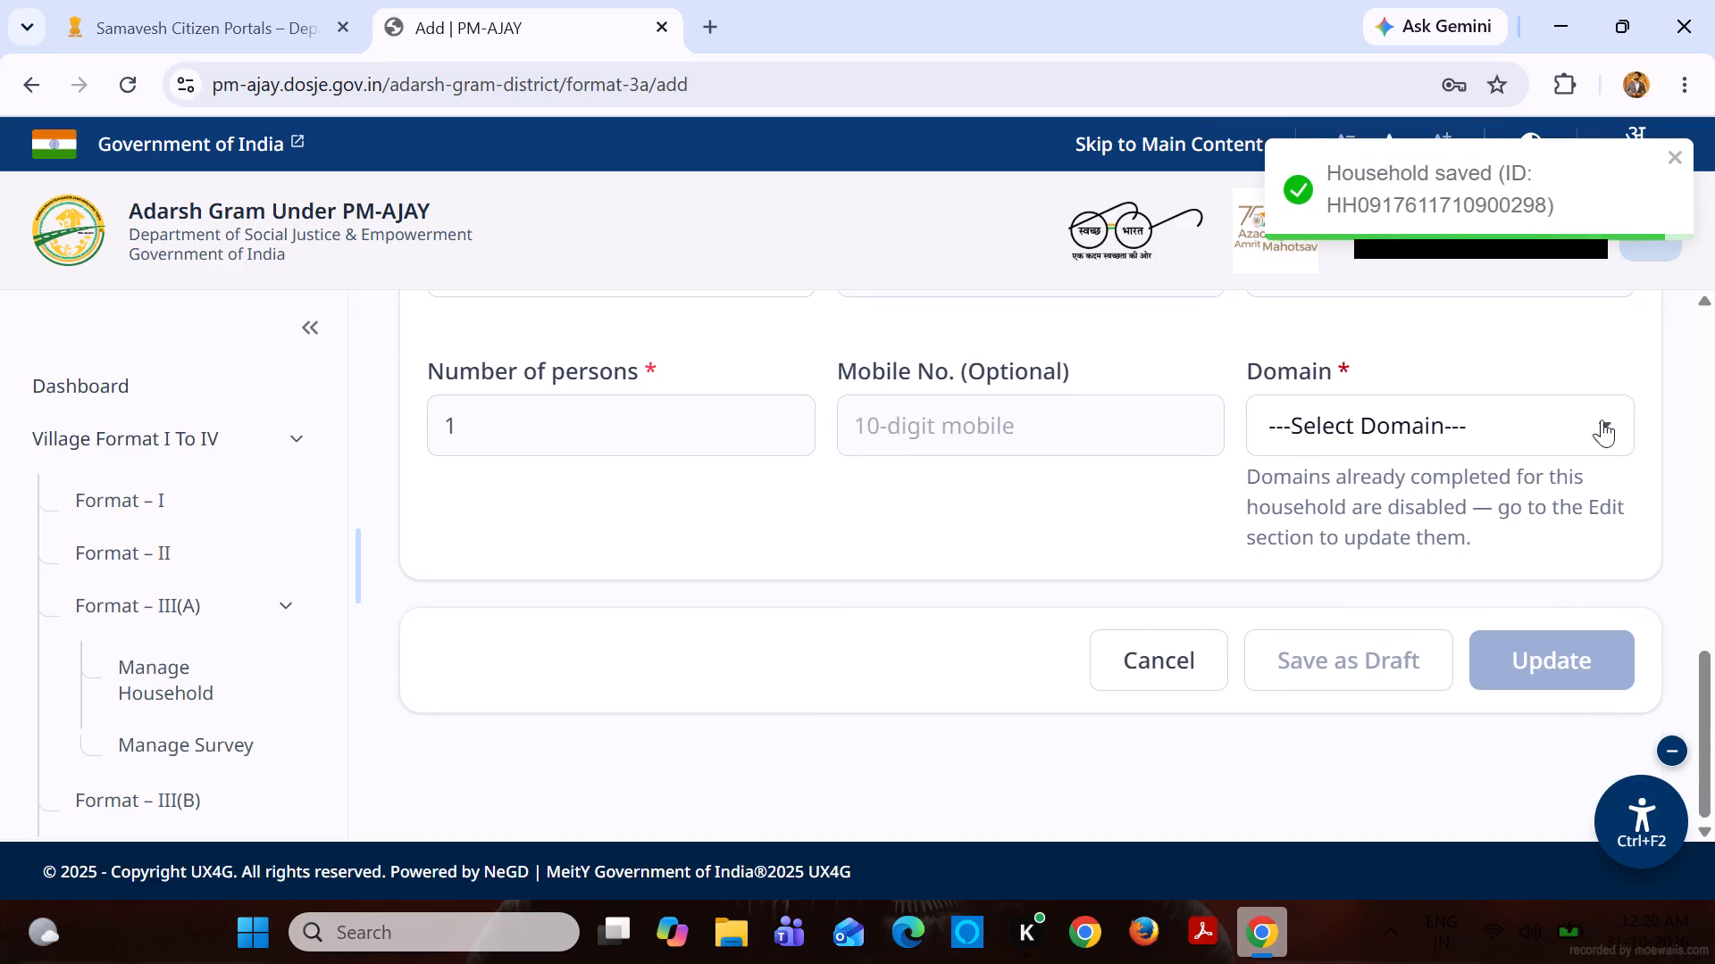
click(1579, 425)
click(1299, 697)
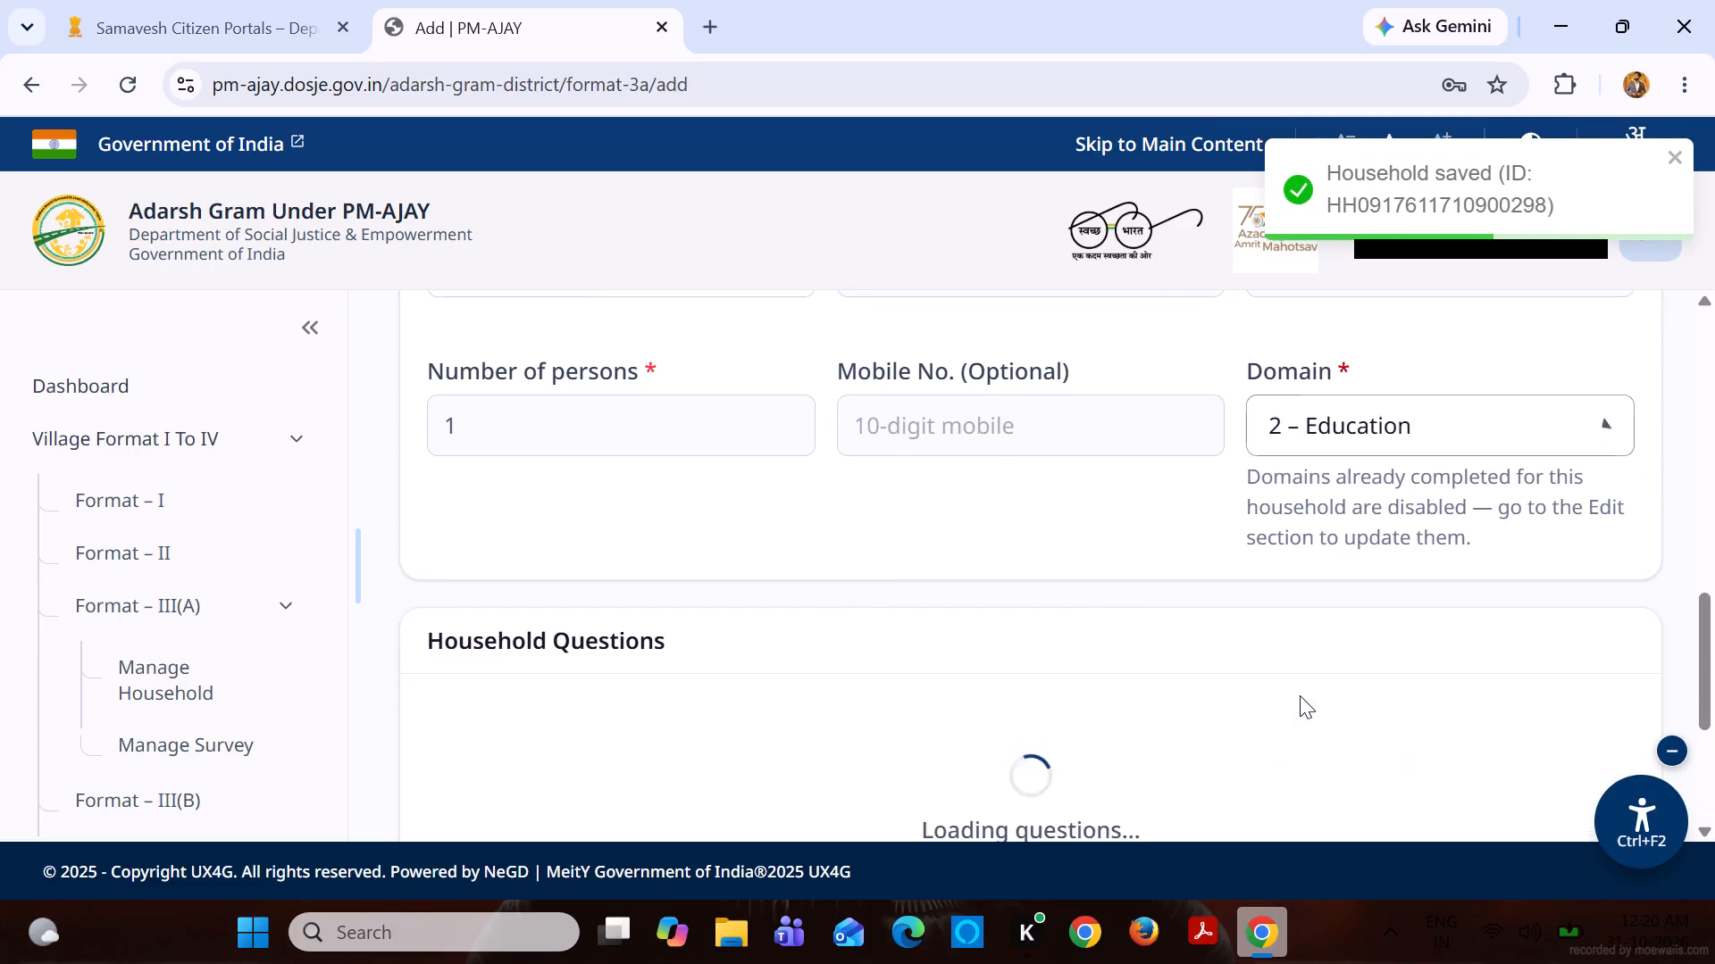
scroll(1306, 707, down, 3)
click(1450, 462)
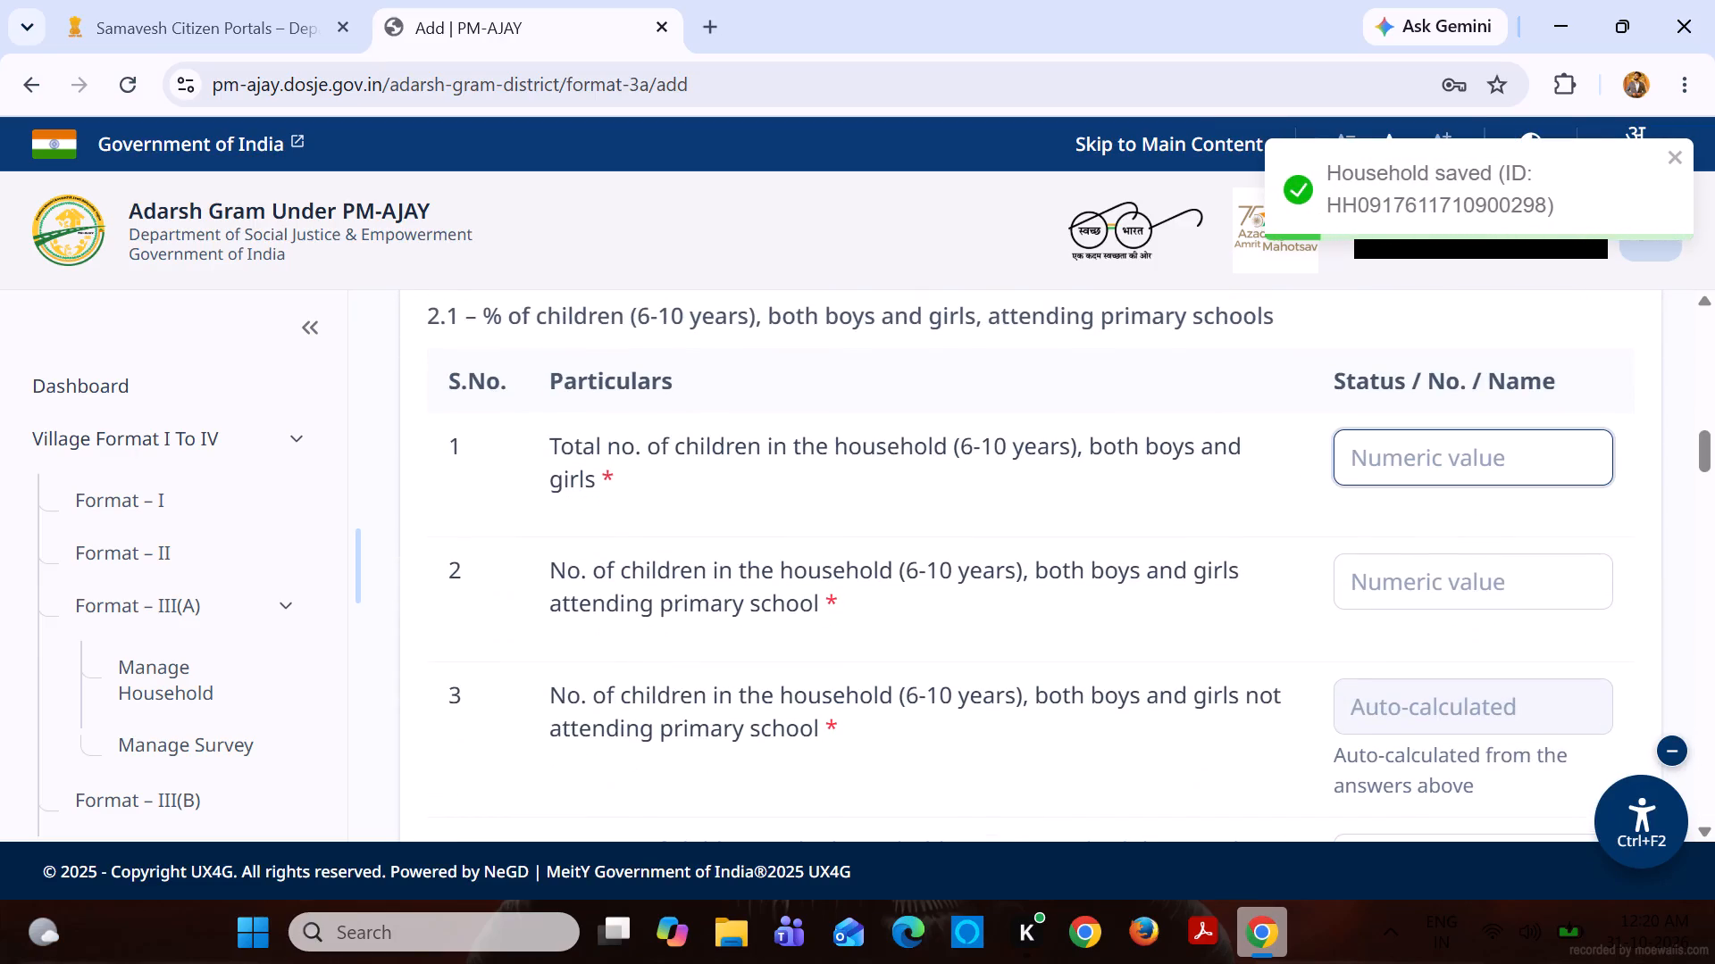
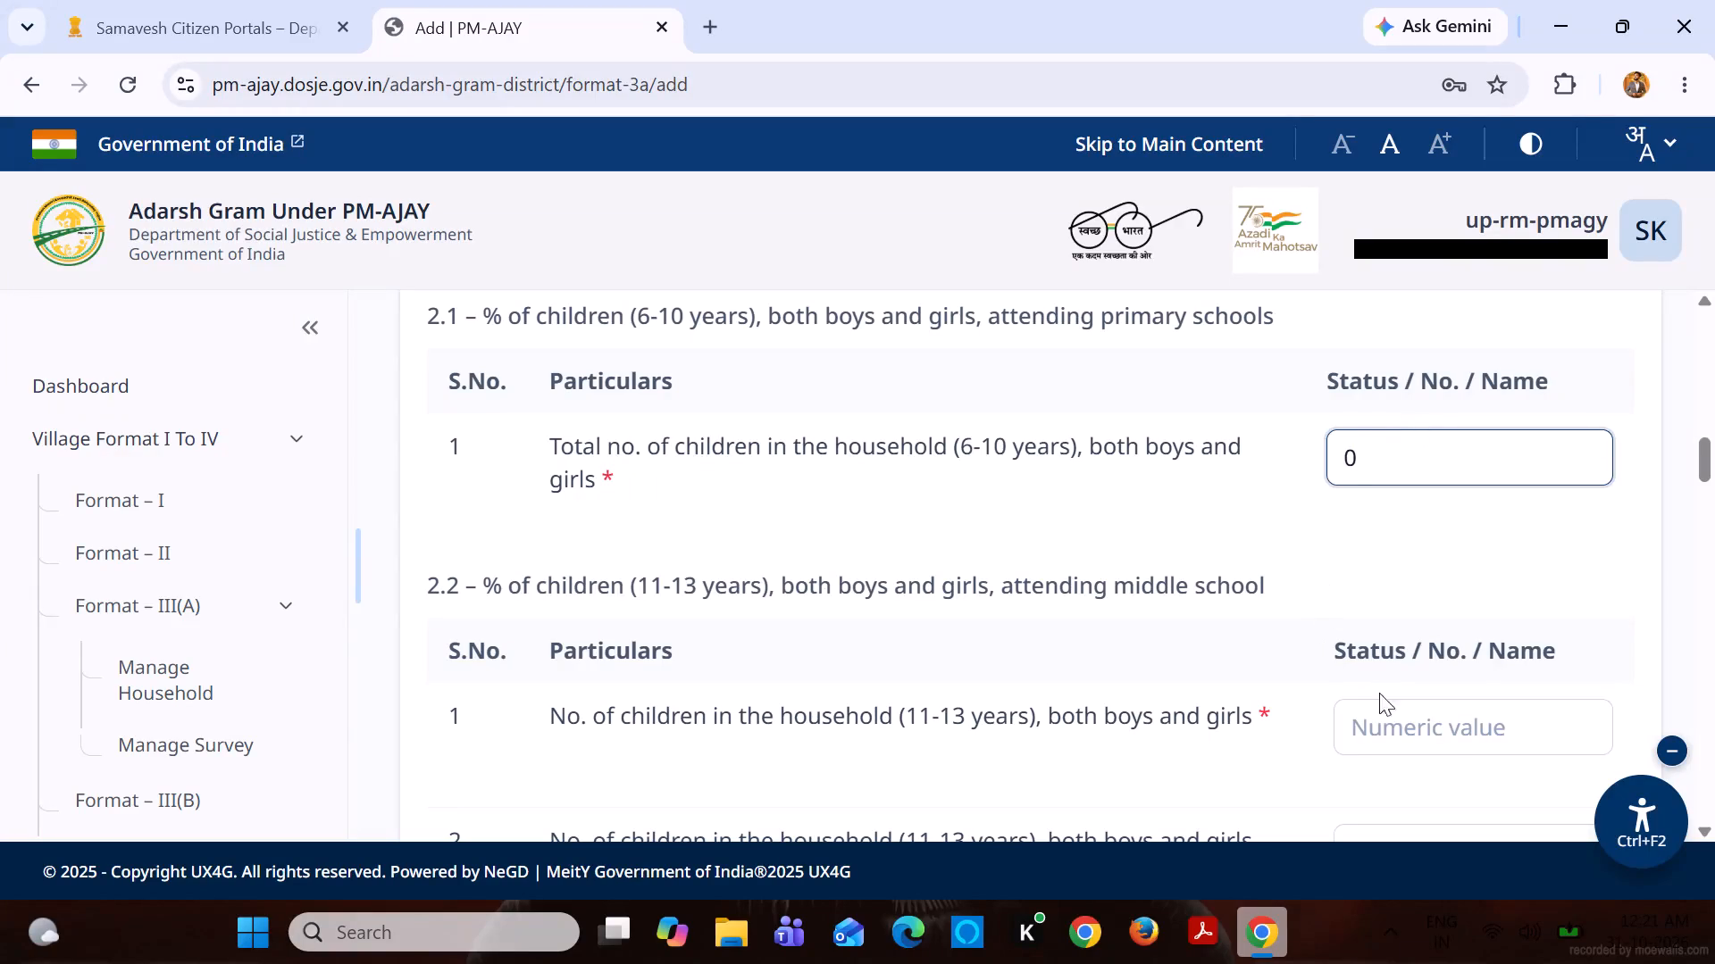
Enter 0 for the number of children in questions 2.2 to 2.5, covering ages 11-13, 14-15, 16-17 and 18-23 years.
click(1448, 734)
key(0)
scroll(1457, 670, down, 2)
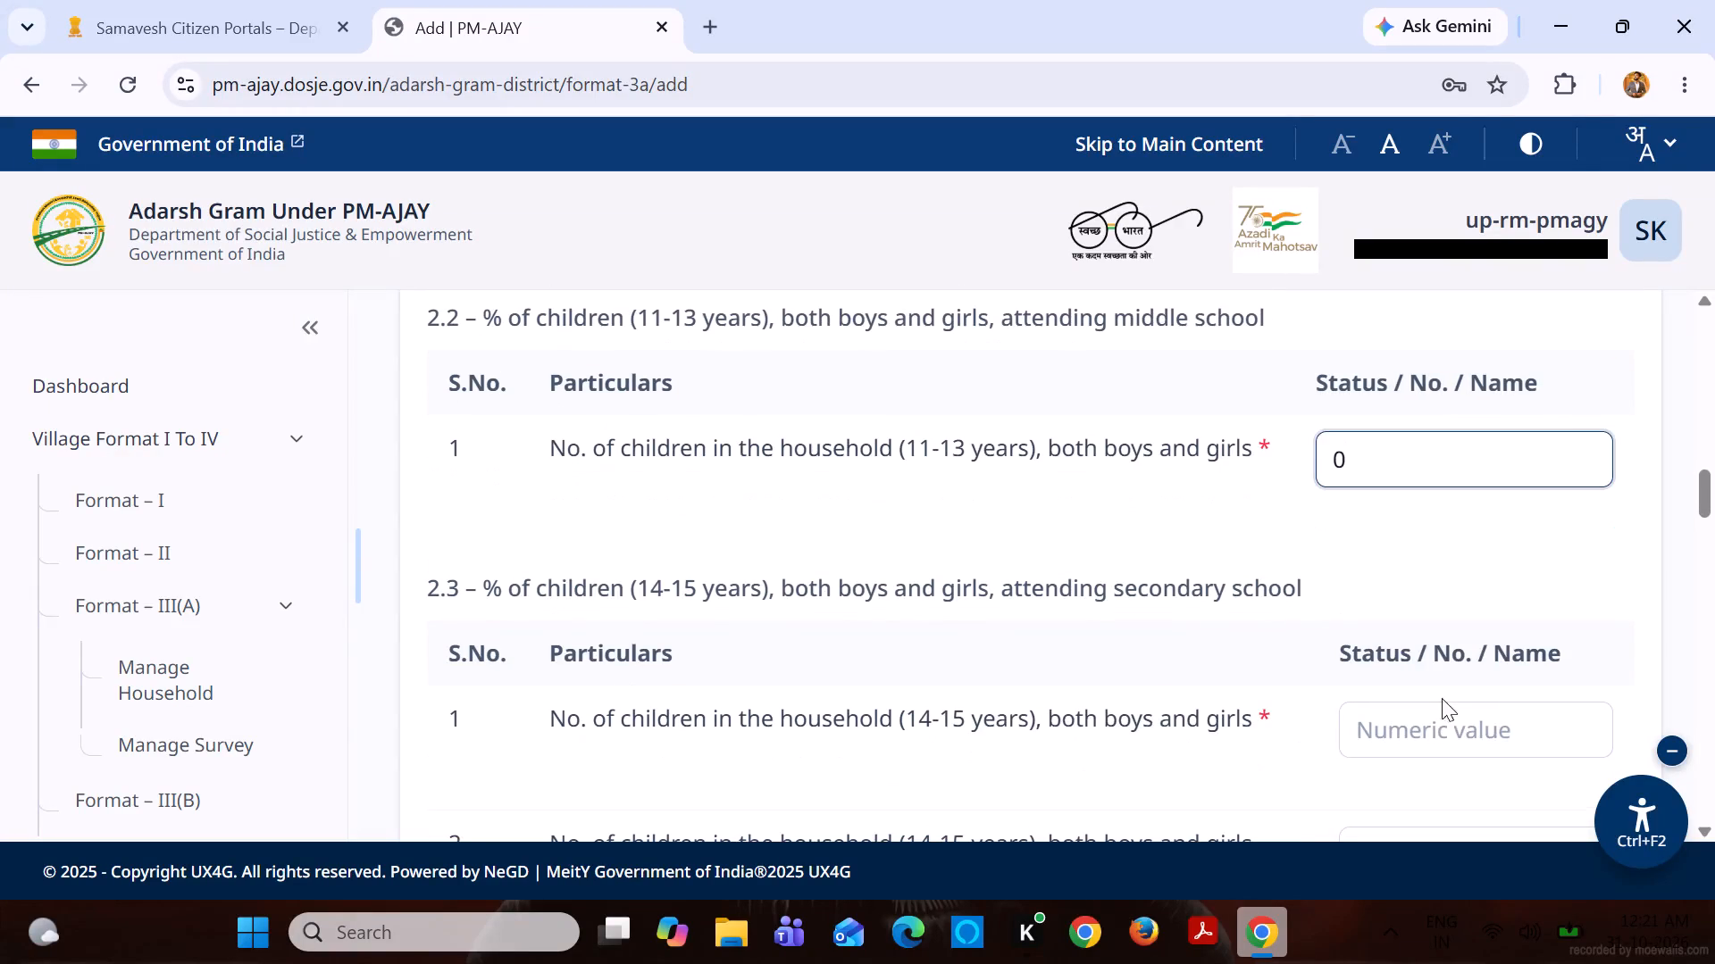
click(1442, 703)
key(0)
scroll(1454, 692, down, 3)
click(1501, 609)
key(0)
scroll(1504, 623, down, 2)
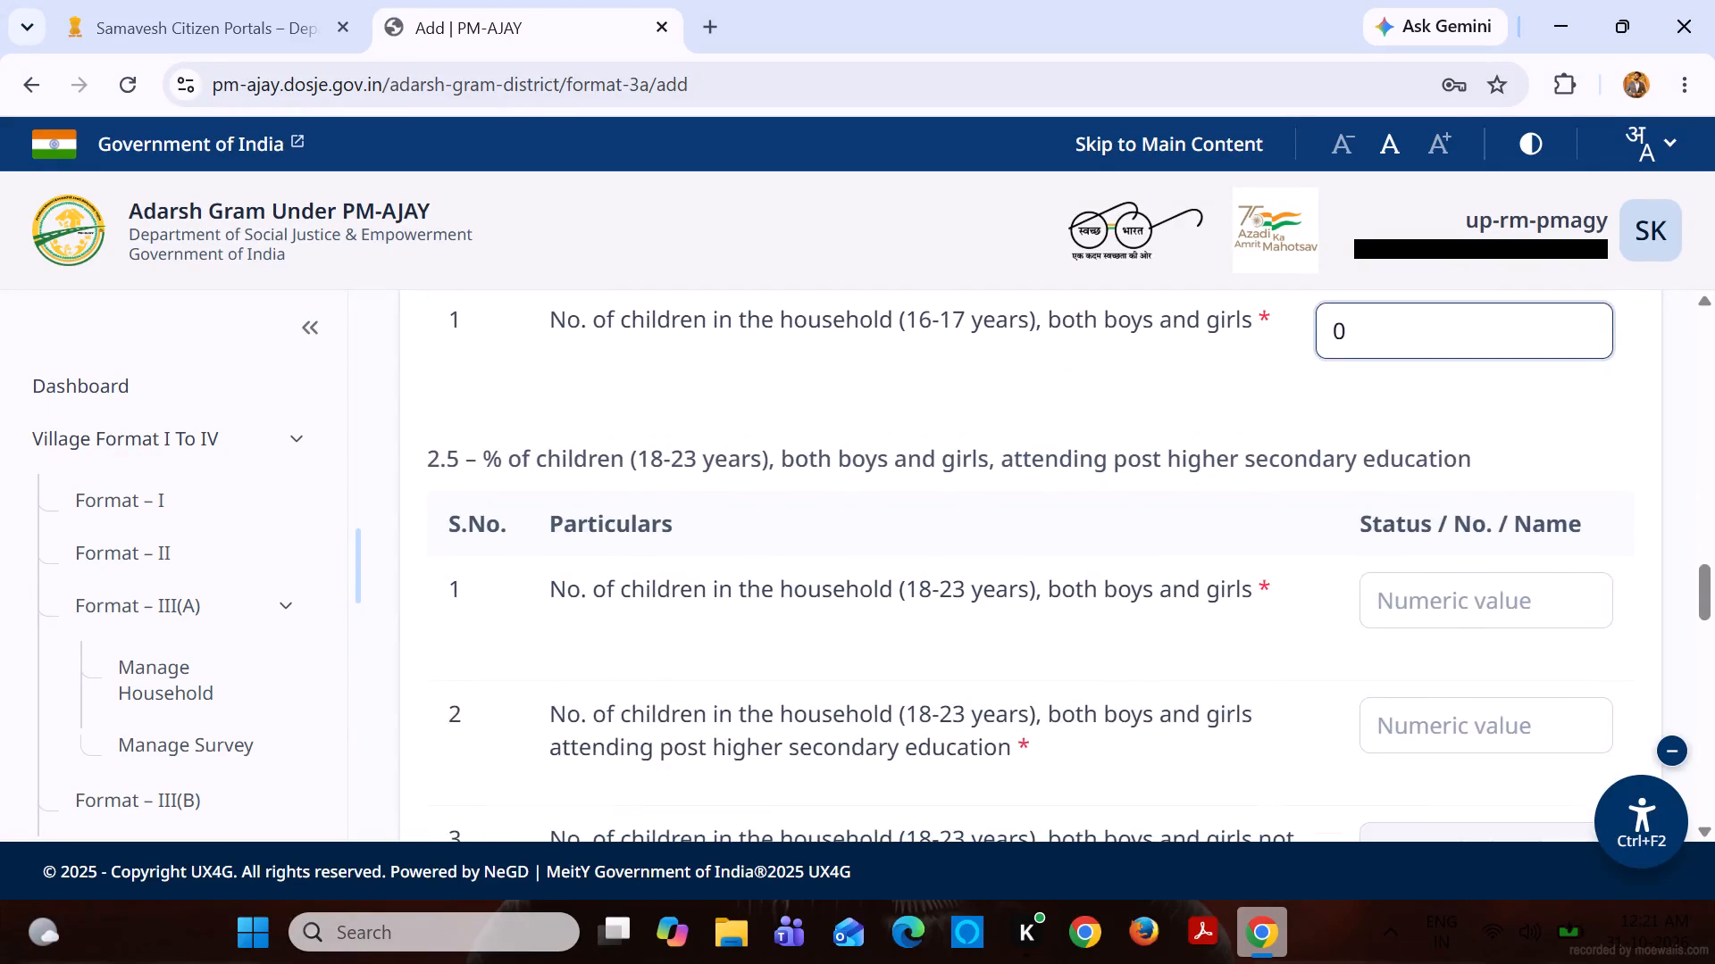
click(1524, 616)
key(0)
Enter 0 for children eligible for the Pre-matric (2.6) and Post-matric (2.7) scholarships and submit the Education answers.
scroll(1525, 616, down, 2)
click(1500, 614)
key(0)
scroll(1513, 608, down, 2)
click(1515, 613)
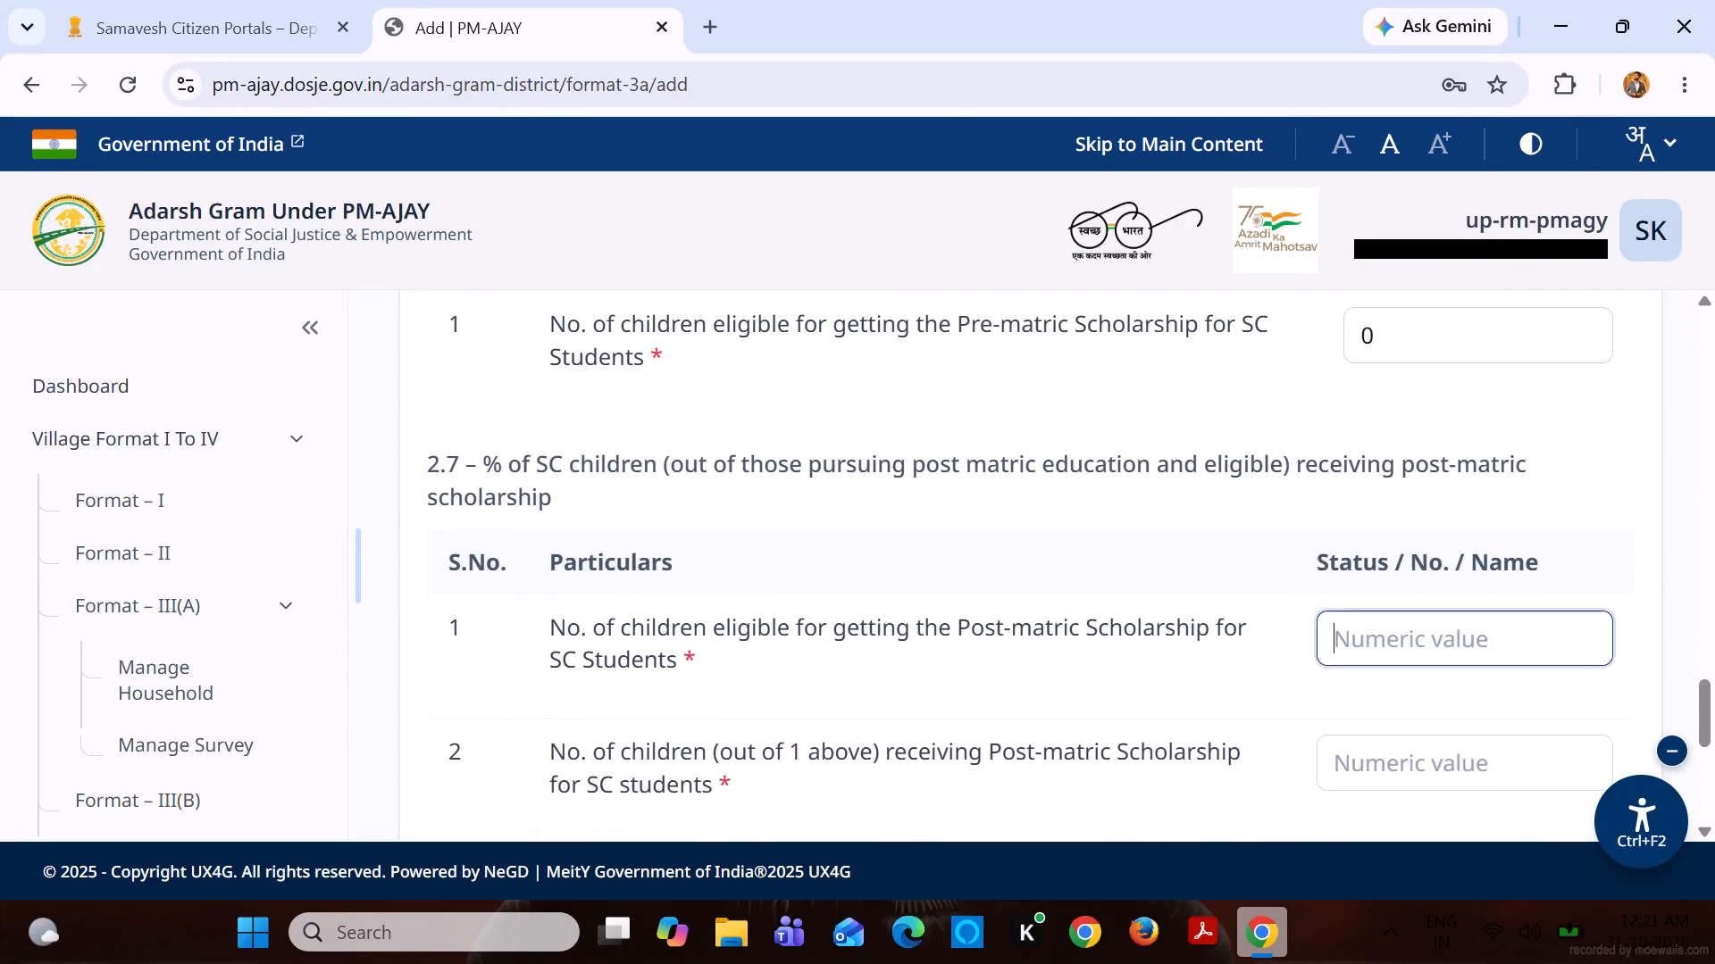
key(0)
scroll(1515, 613, up, 1)
scroll(1515, 613, down, 3)
click(1558, 644)
Choose the 3 – Health and Nutrition domain and answer Yes to coverage under any Health Protection Scheme.
click(1519, 443)
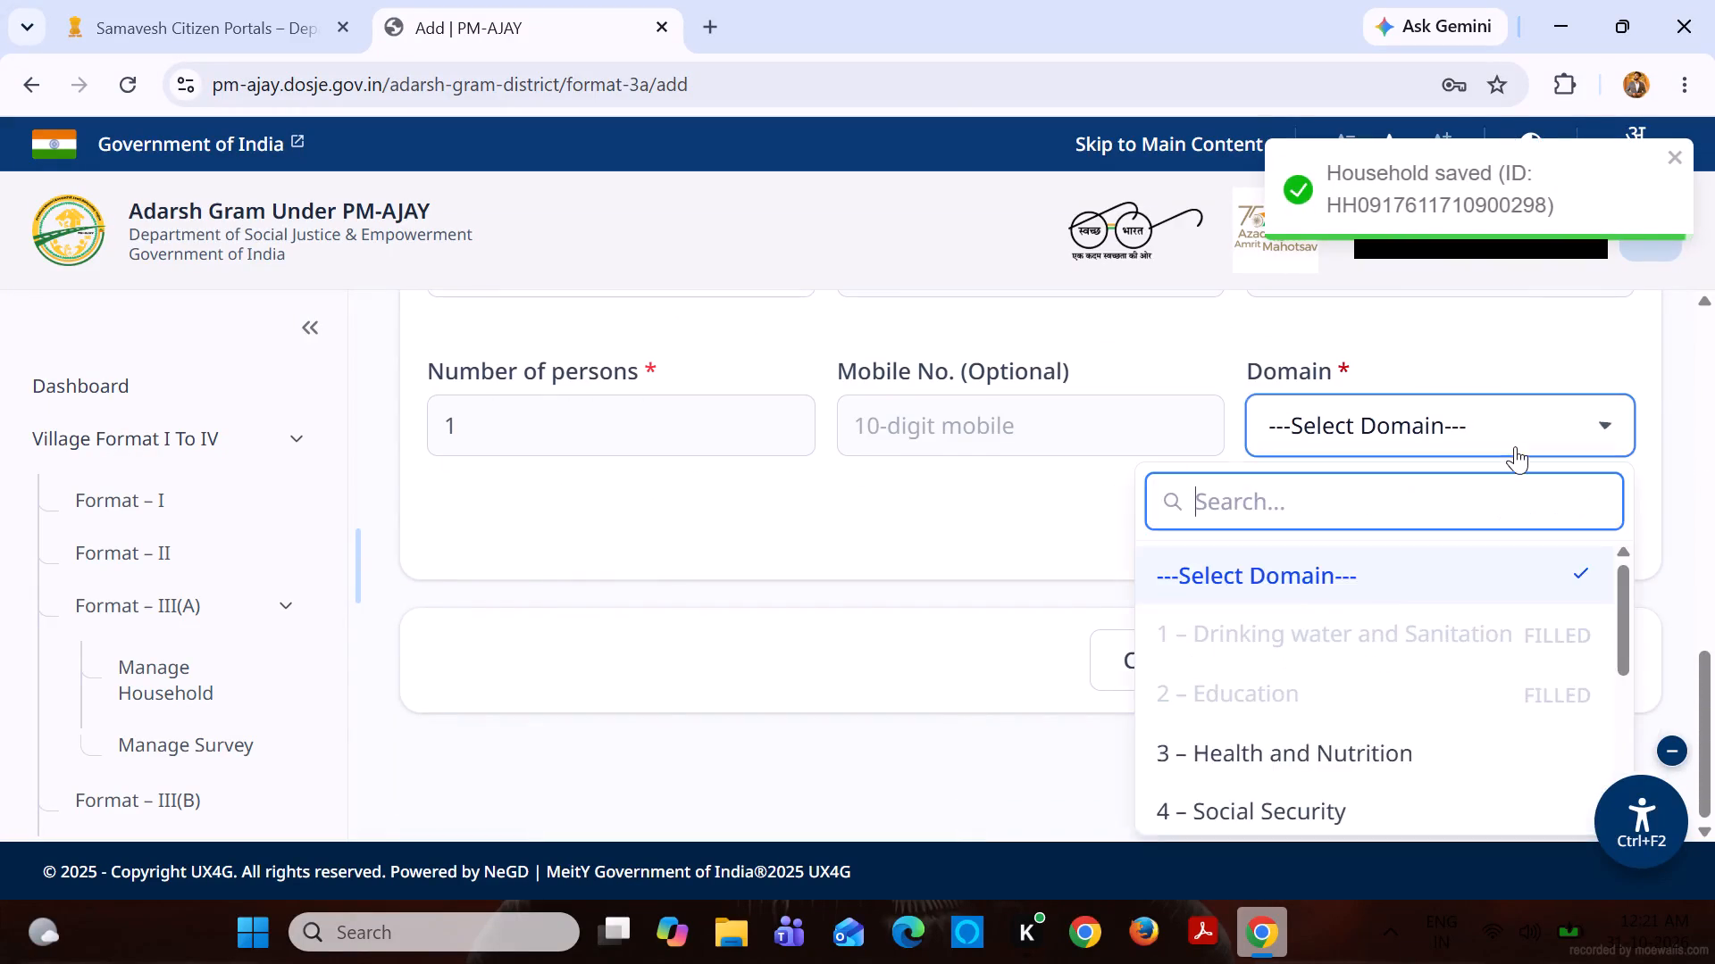
click(1275, 744)
scroll(1304, 700, down, 2)
click(1497, 573)
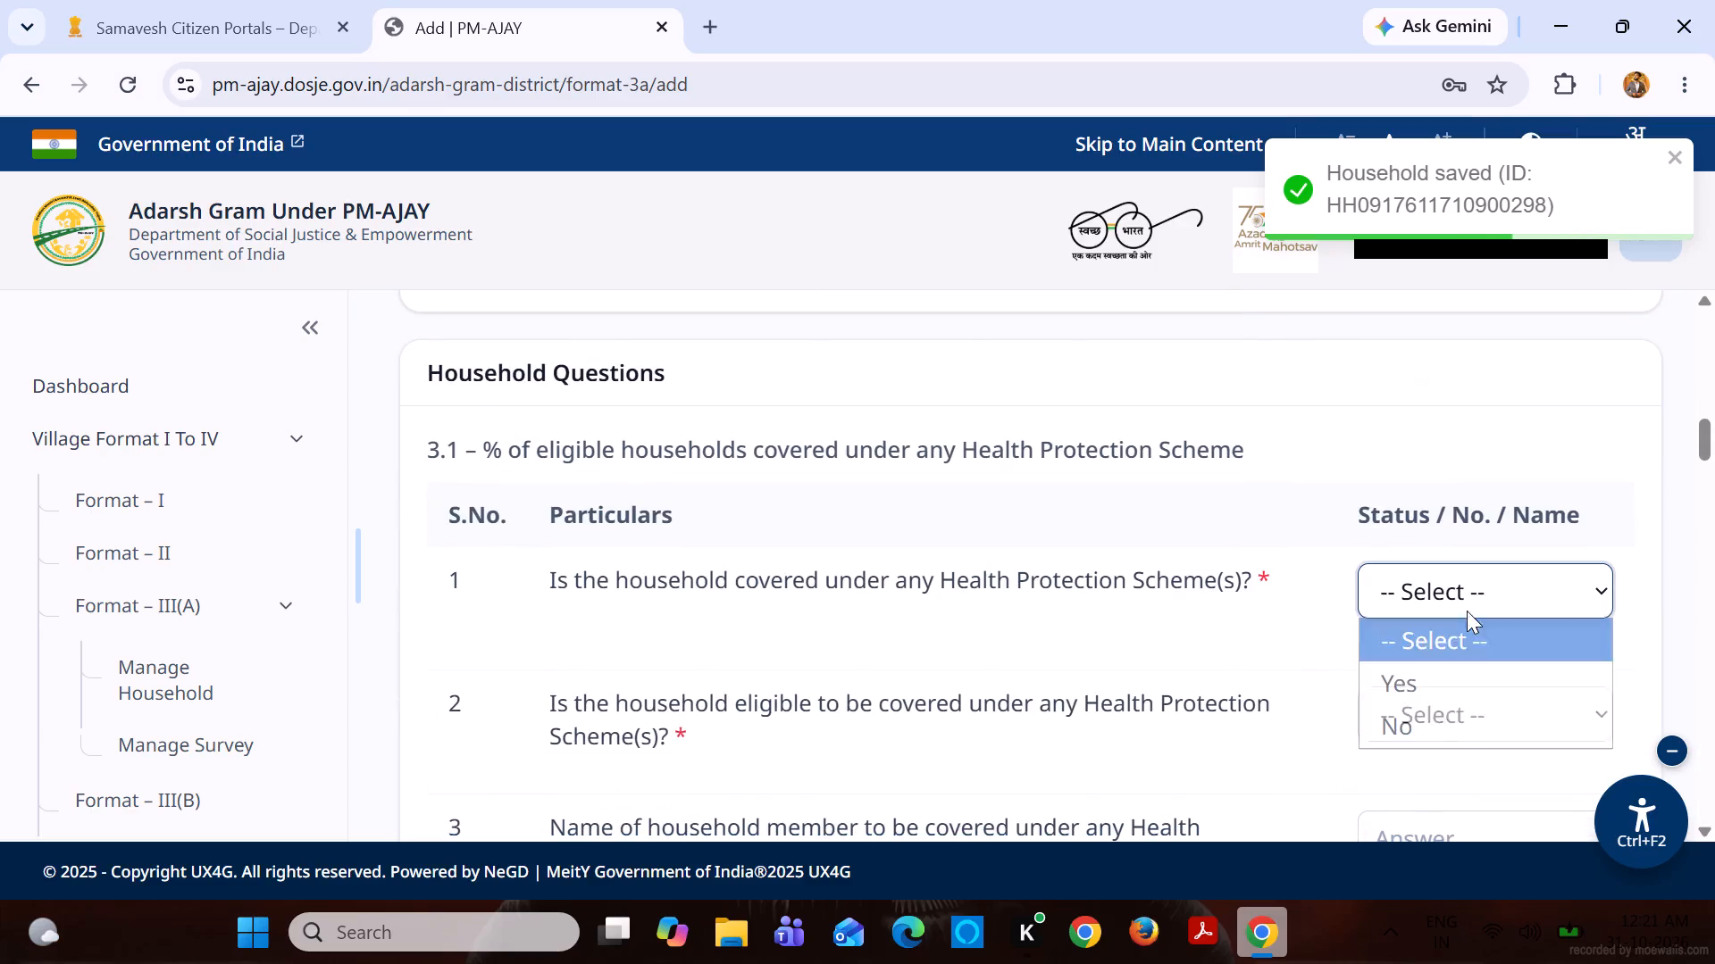
click(1423, 678)
Enter 0 in questions 3.3 to 3.7 for pregnant women, deliveries, births, children below one year and children aged 0-5 years.
scroll(1439, 639, down, 3)
click(1448, 478)
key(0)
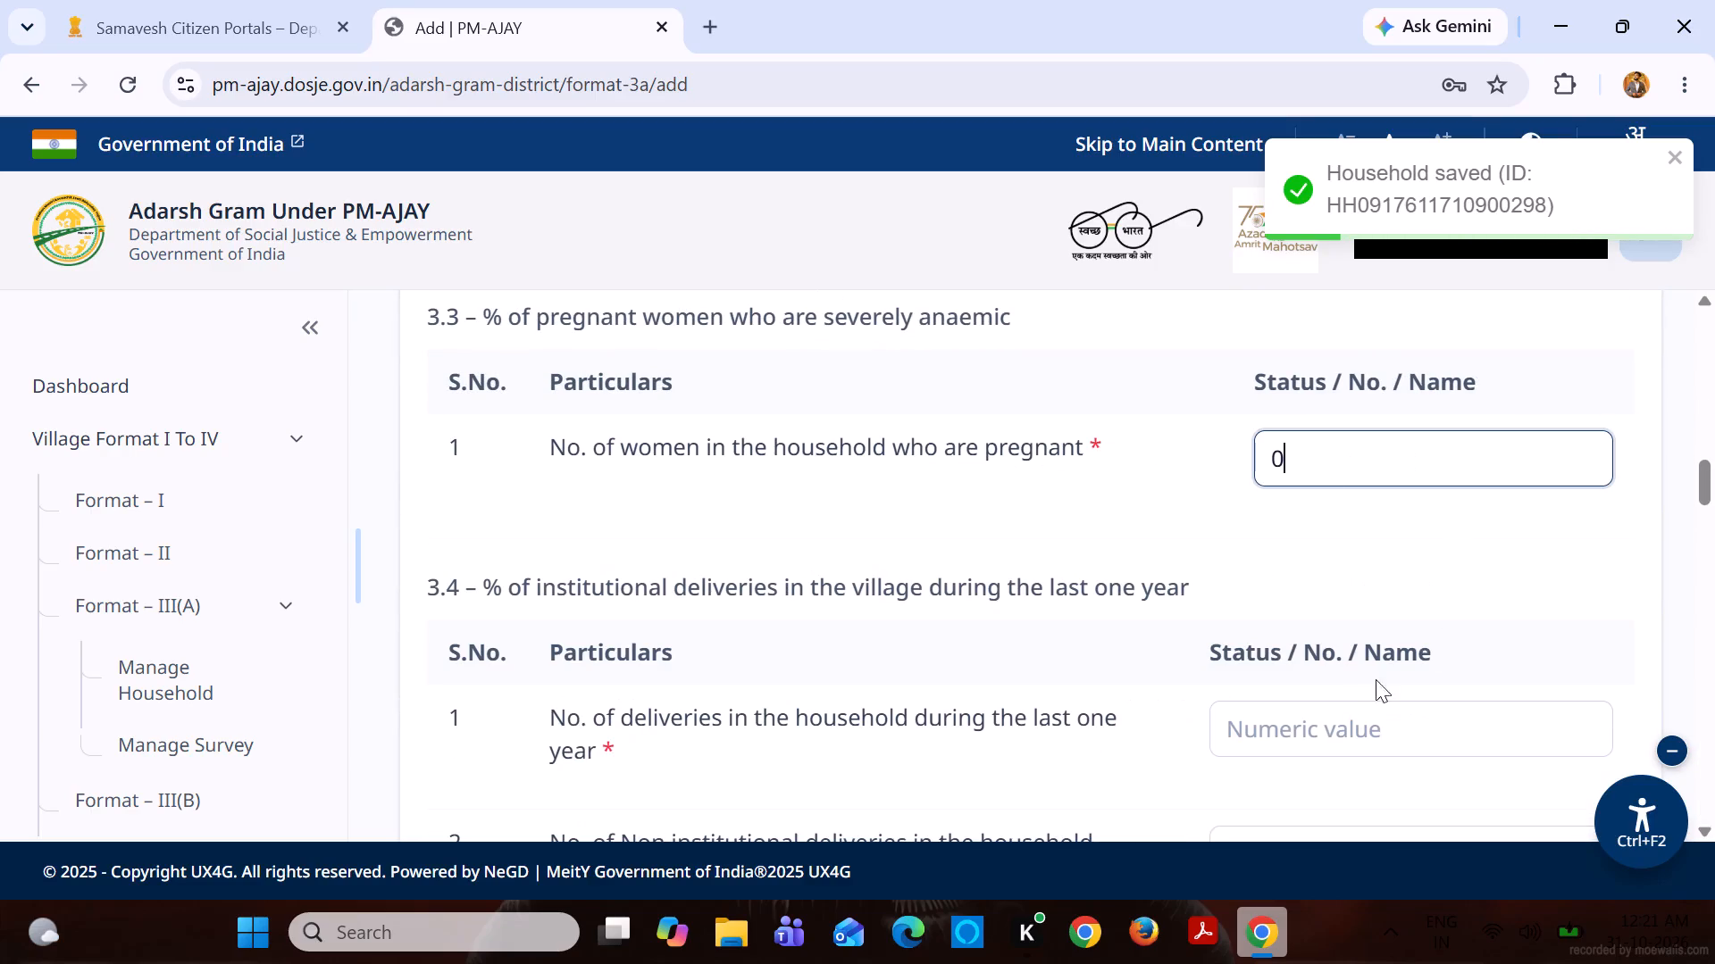
click(1340, 705)
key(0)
scroll(1341, 706, down, 2)
click(1376, 704)
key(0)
scroll(1396, 690, down, 2)
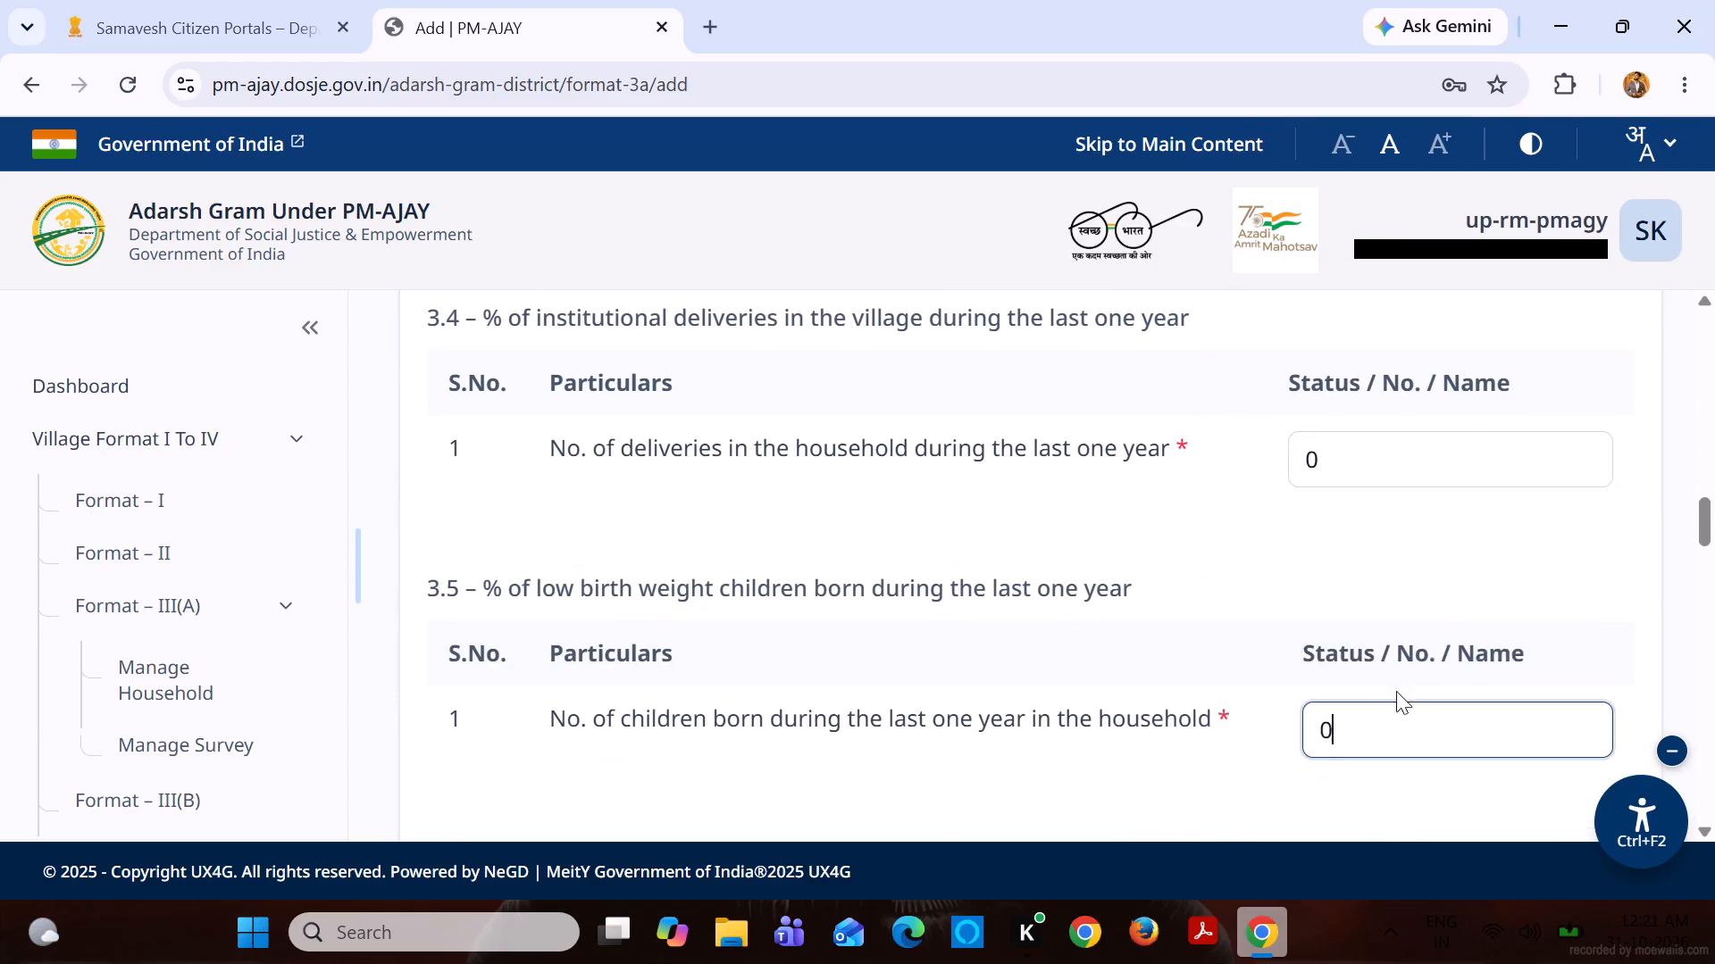
click(1356, 715)
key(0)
scroll(1395, 697, down, 2)
click(1329, 725)
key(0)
Enter 0 in questions 3.8, 3.9 and 3.10, including members with communicable diseases, and submit the Health and Nutrition answers.
scroll(1372, 679, down, 2)
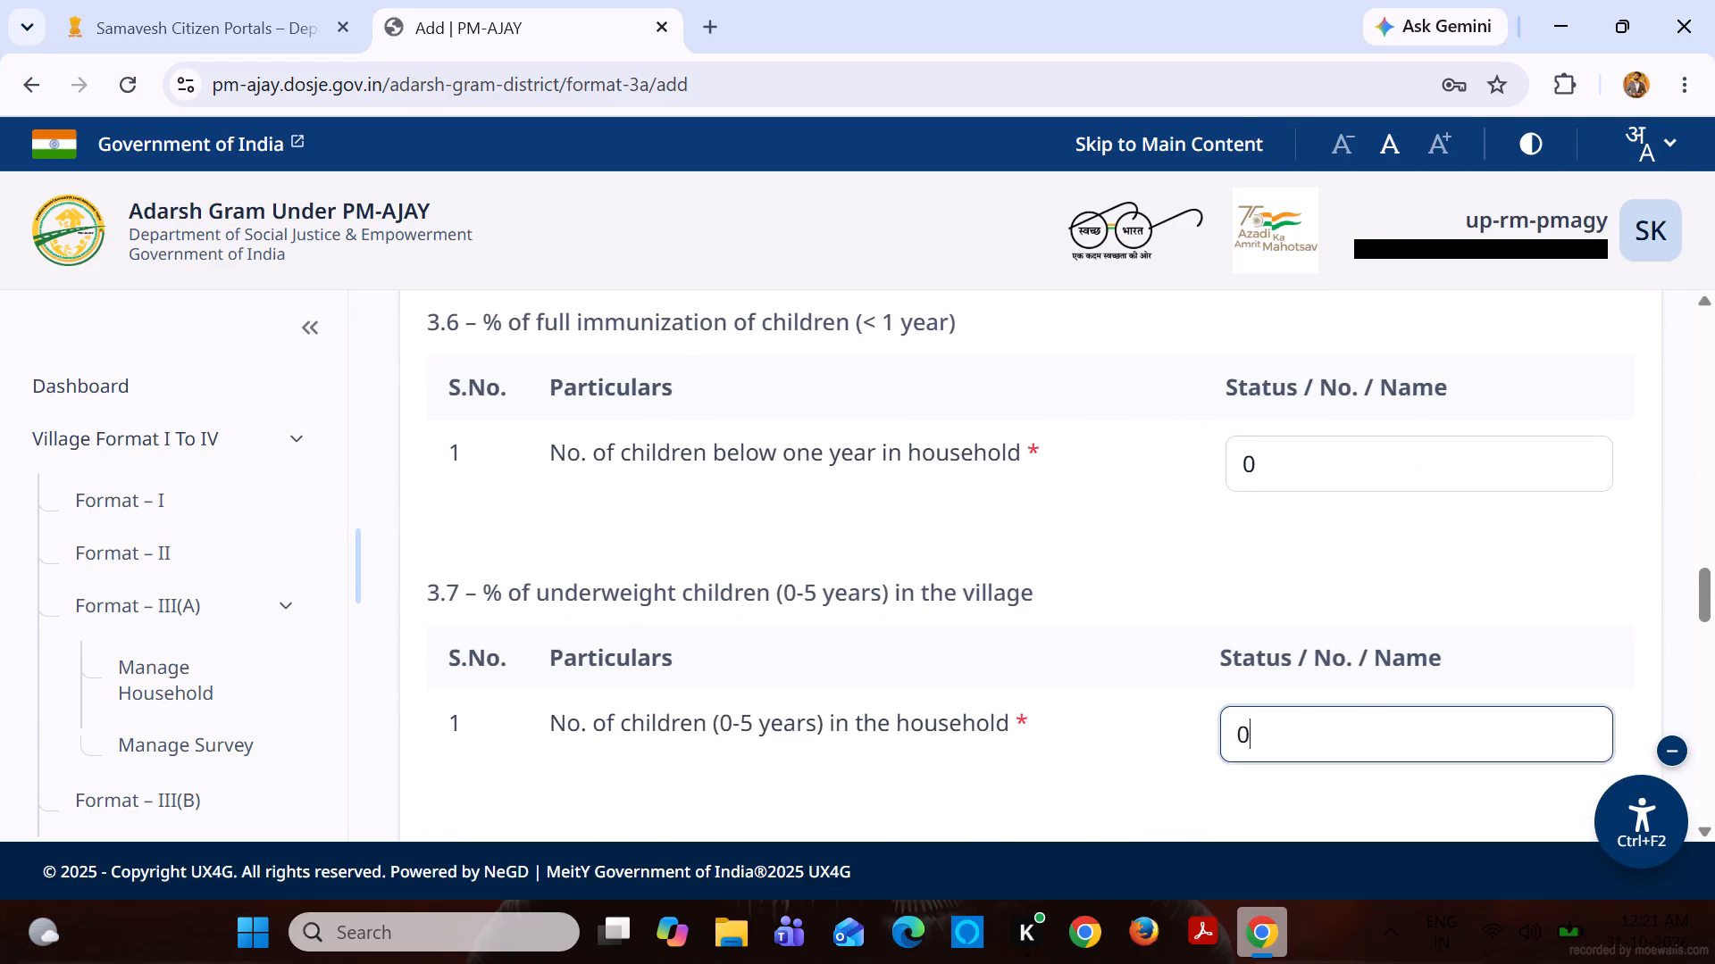
scroll(1372, 685, down, 1)
click(1423, 608)
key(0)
scroll(1436, 591, down, 2)
click(1421, 605)
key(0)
scroll(1421, 602, down, 3)
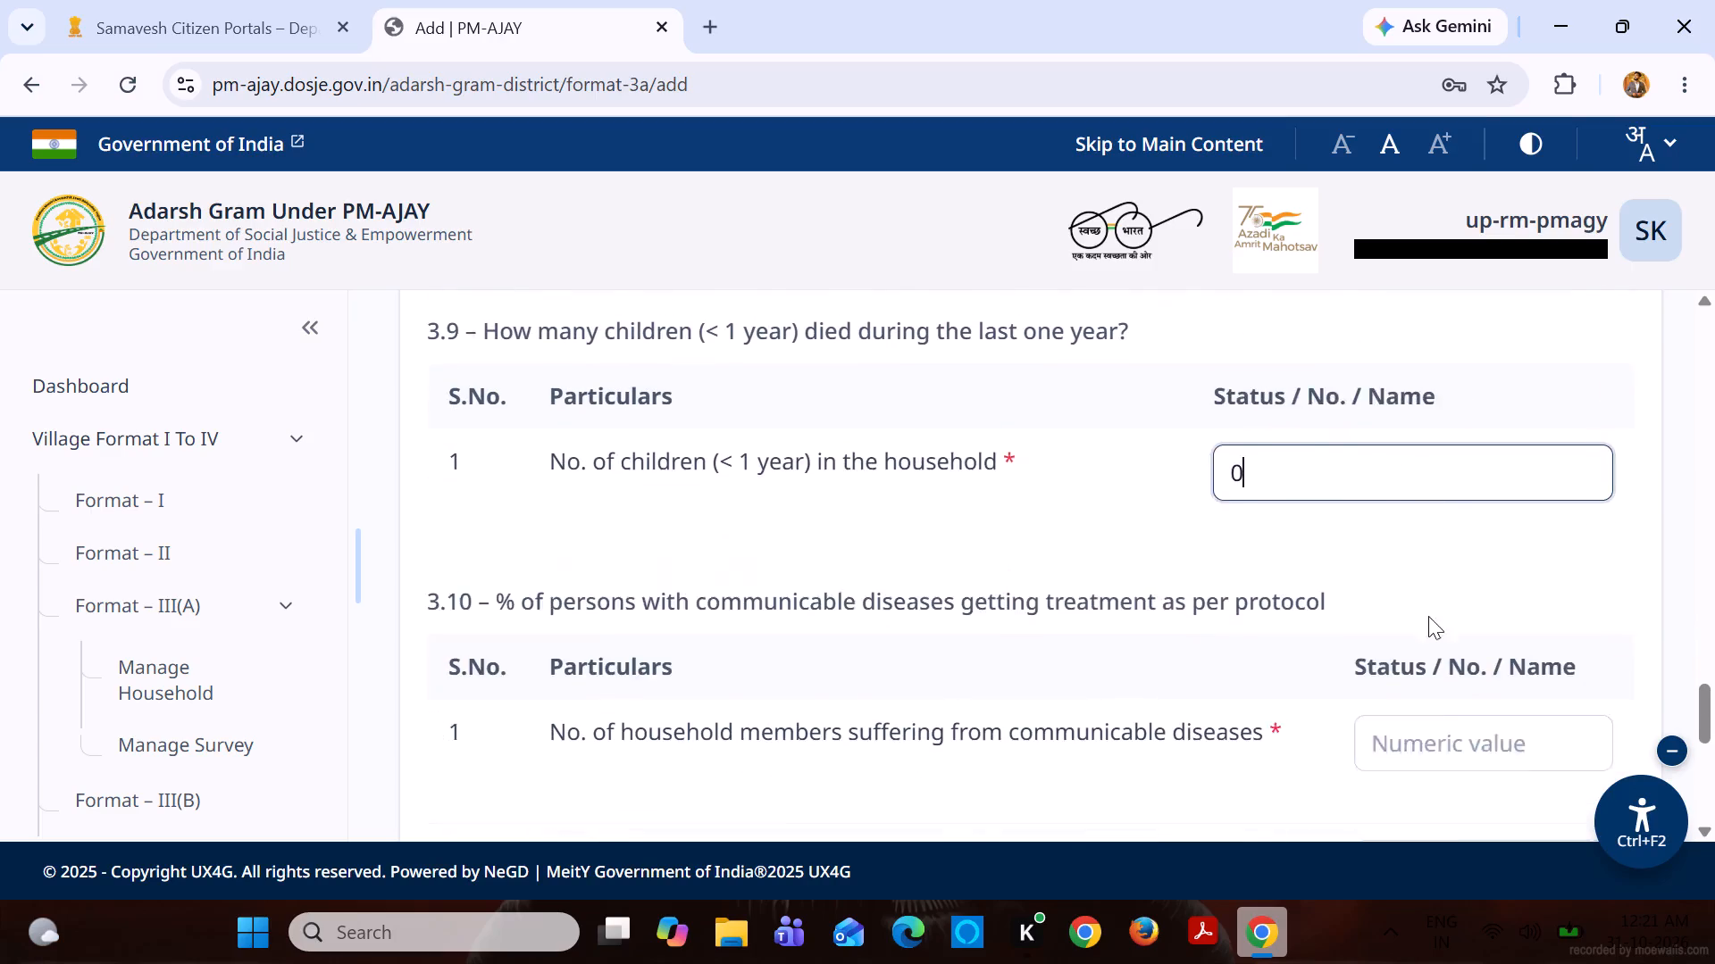
click(1468, 490)
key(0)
scroll(1468, 492, down, 2)
drag(1537, 627, 1542, 643)
click(1535, 641)
In the 4 – Social Security domain, enter 0 persons eligible for Widow, Old Age and Disability Pension, and submit the answers.
click(1510, 422)
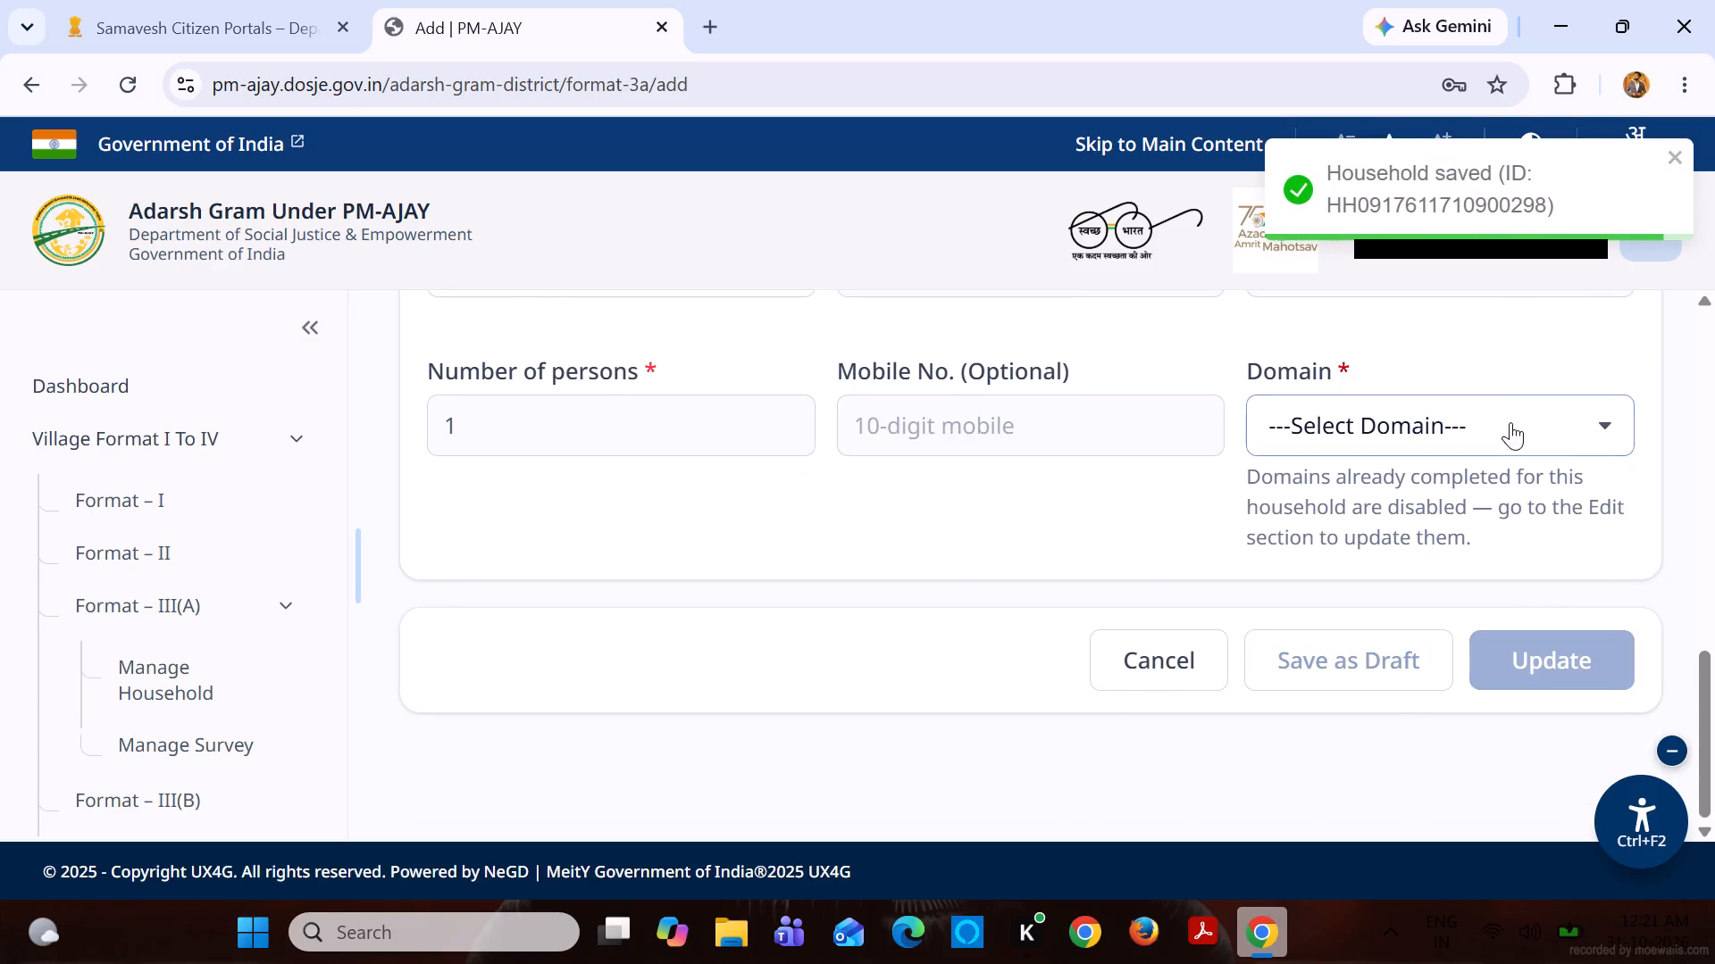
click(1274, 796)
scroll(1328, 717, down, 3)
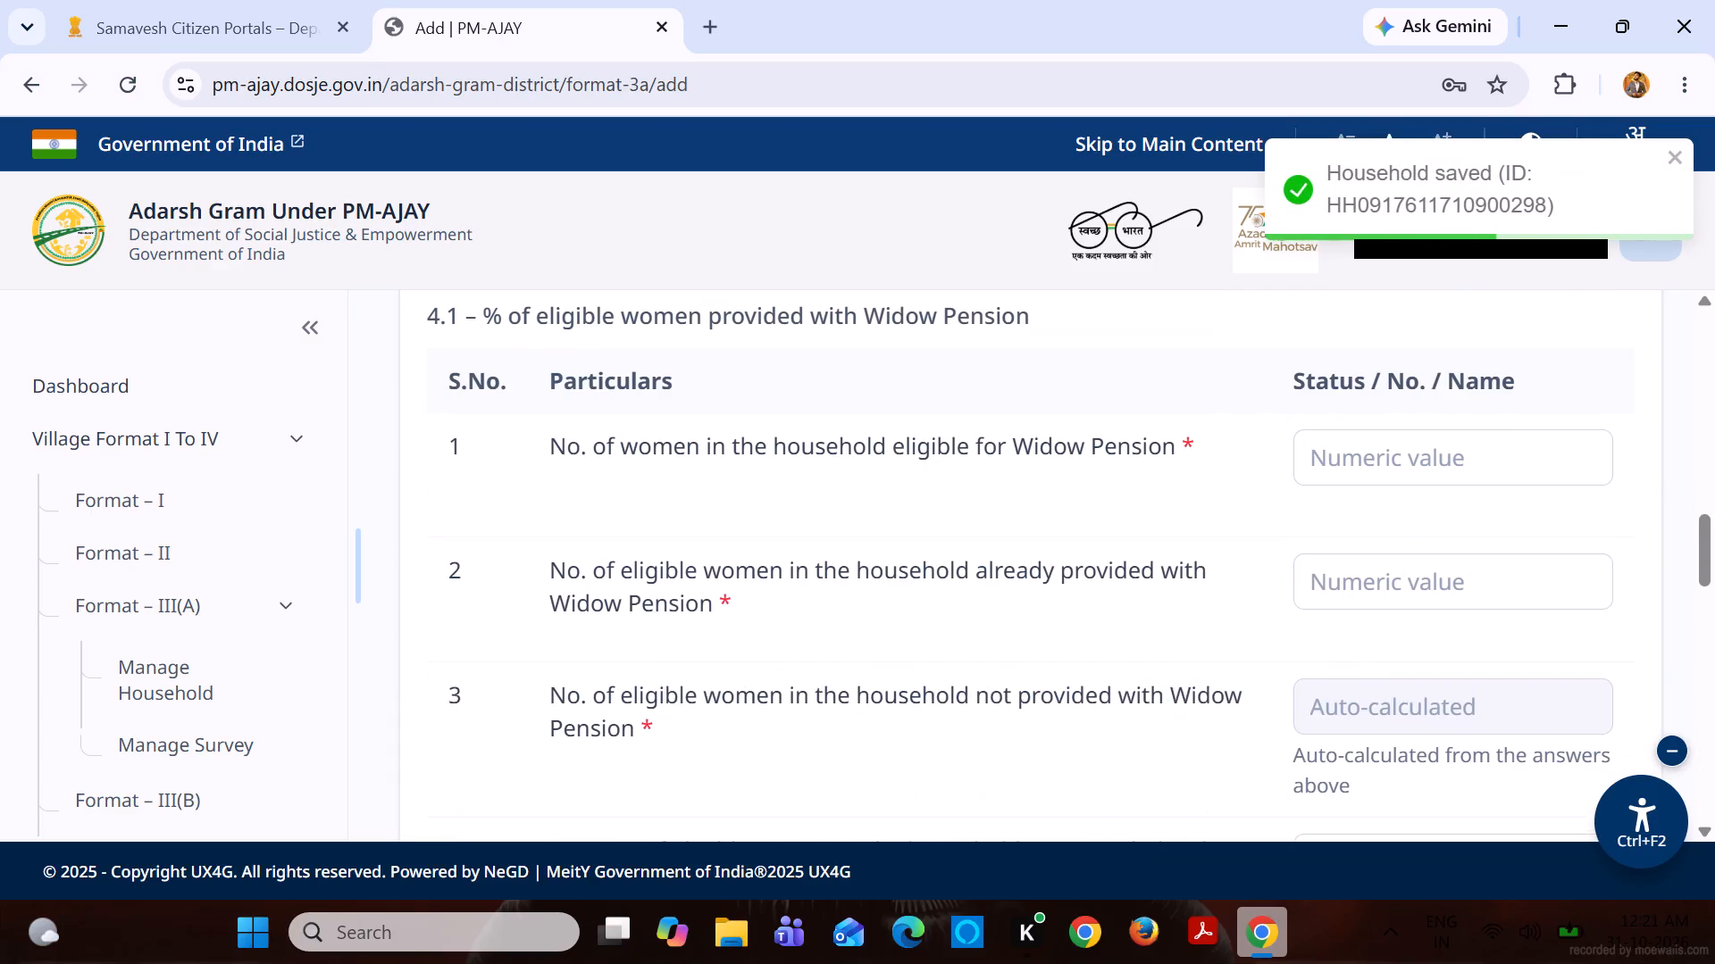
click(1412, 457)
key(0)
click(1433, 750)
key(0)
scroll(1435, 726, down, 3)
click(1376, 580)
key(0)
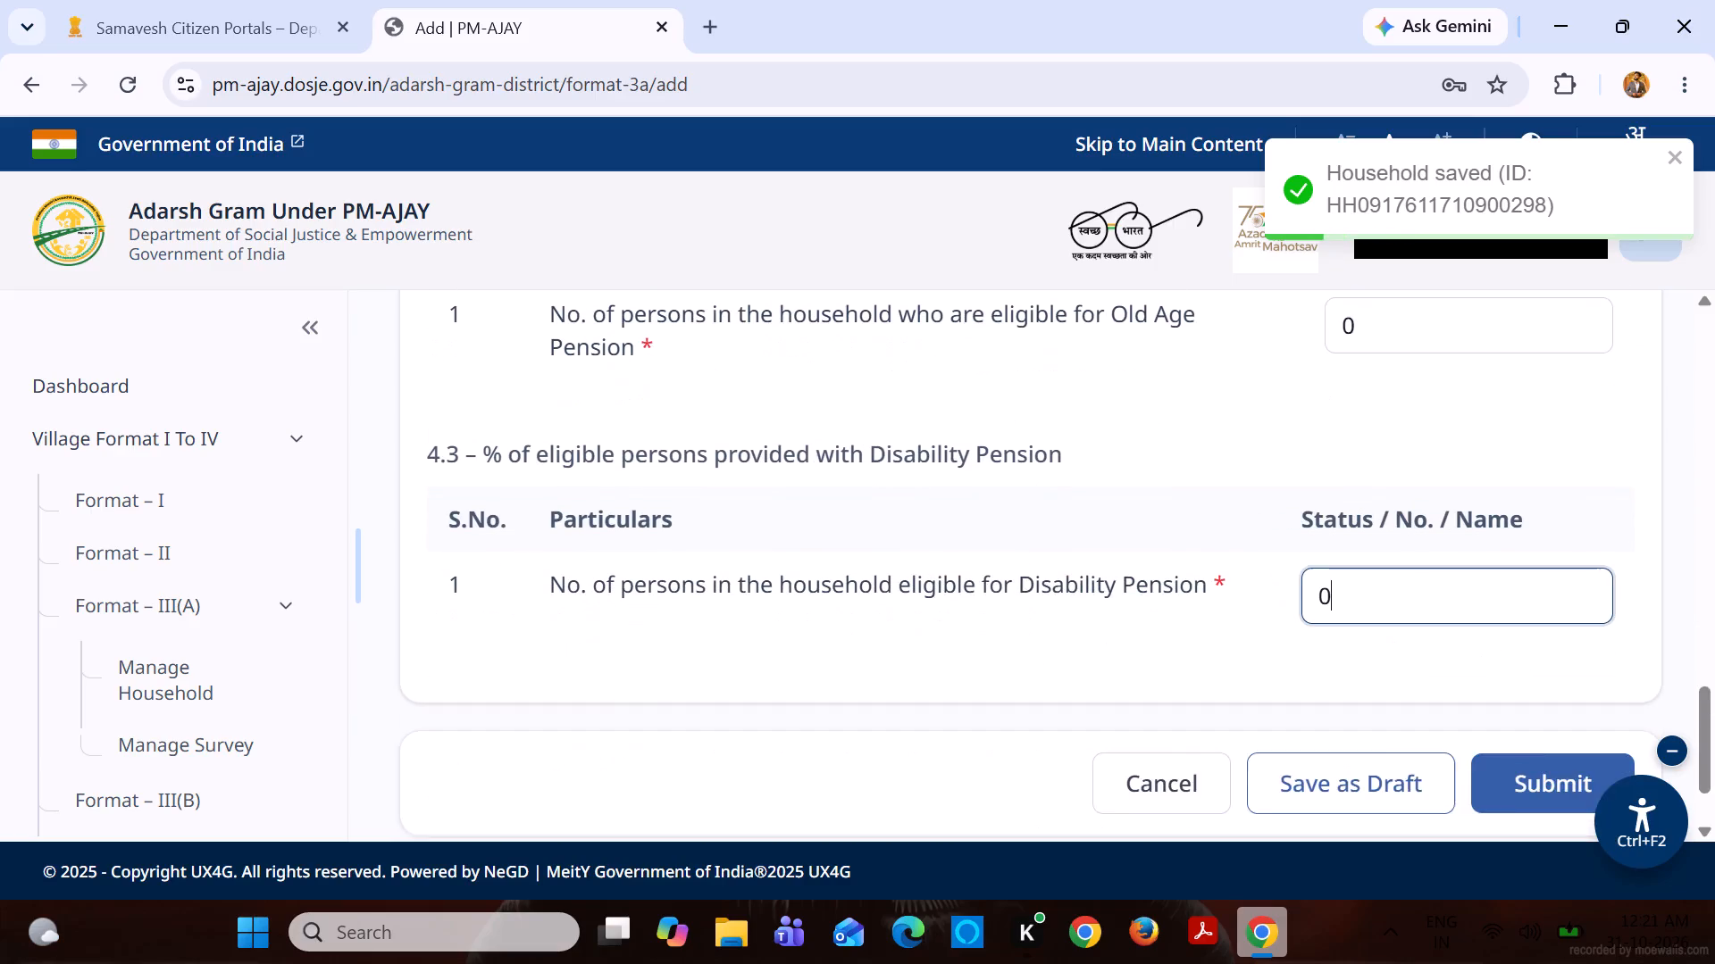
scroll(1396, 609, down, 2)
click(1536, 648)
In the 5 – Rural Roads and Housing domain, answer No to living in a Kachcha/unsafe house and submit.
click(1528, 397)
scroll(1490, 581, down, 2)
click(1318, 604)
scroll(1320, 613, down, 3)
click(1538, 486)
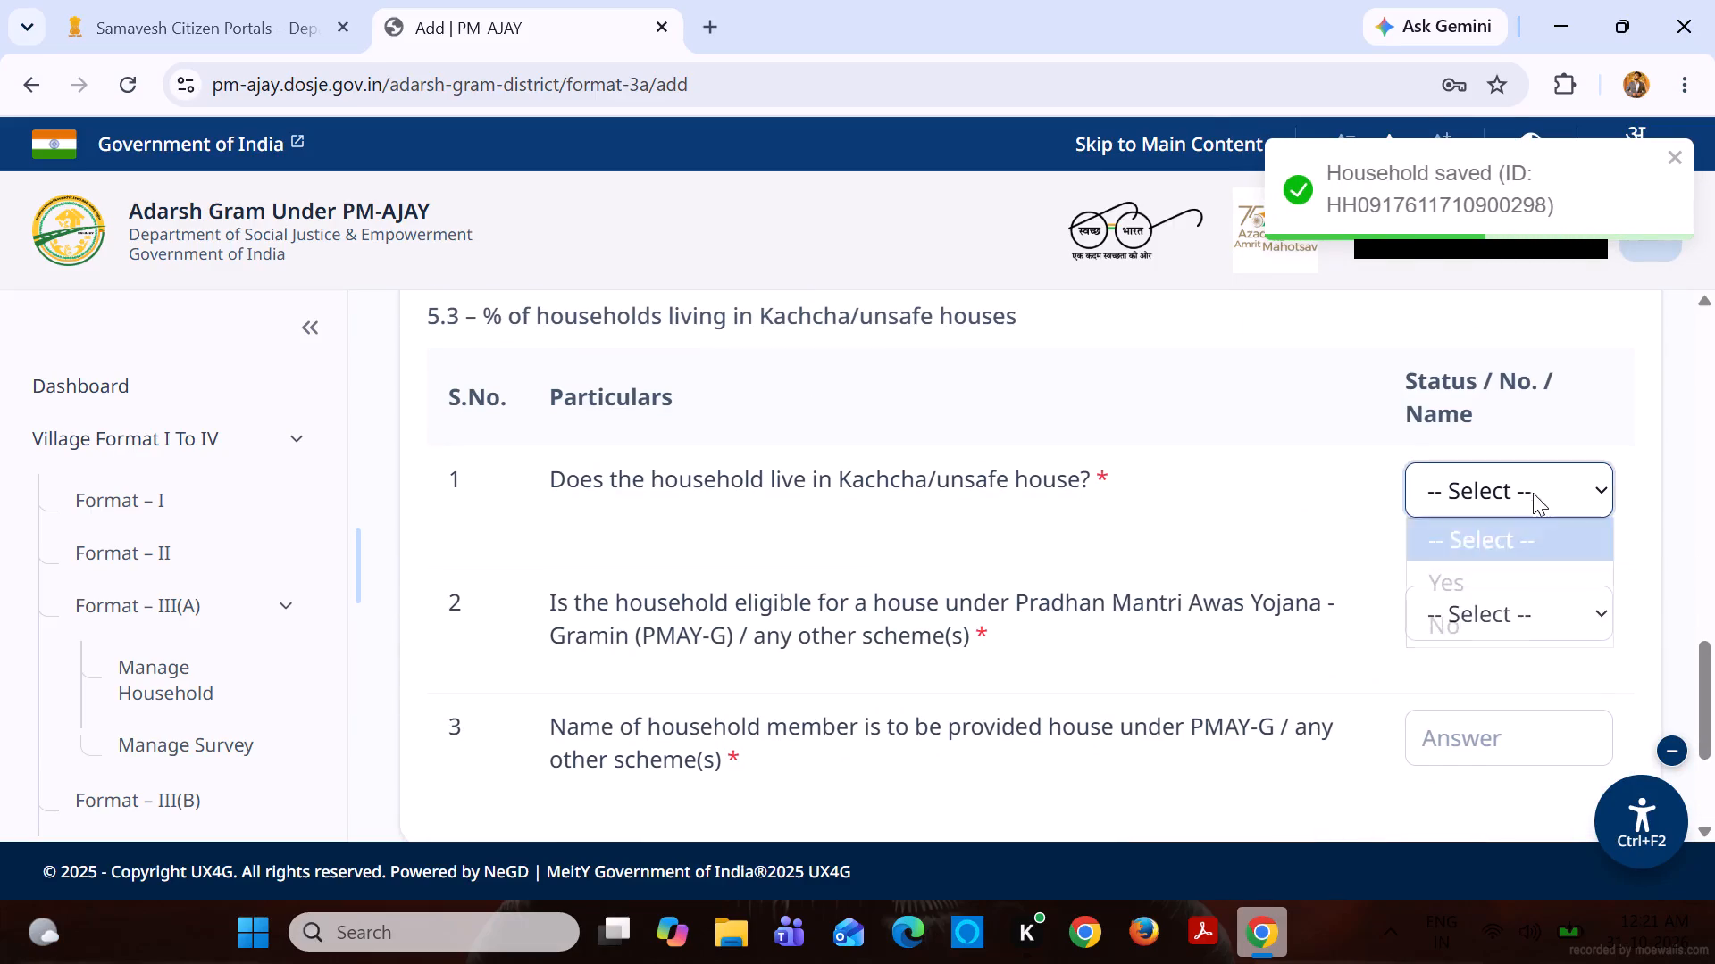
click(1472, 622)
click(1547, 654)
Choose the 6 – Electricity and Clean Fuel domain and answer Yes to having an electricity connection in questions 6.2 and 6.3.
click(1529, 445)
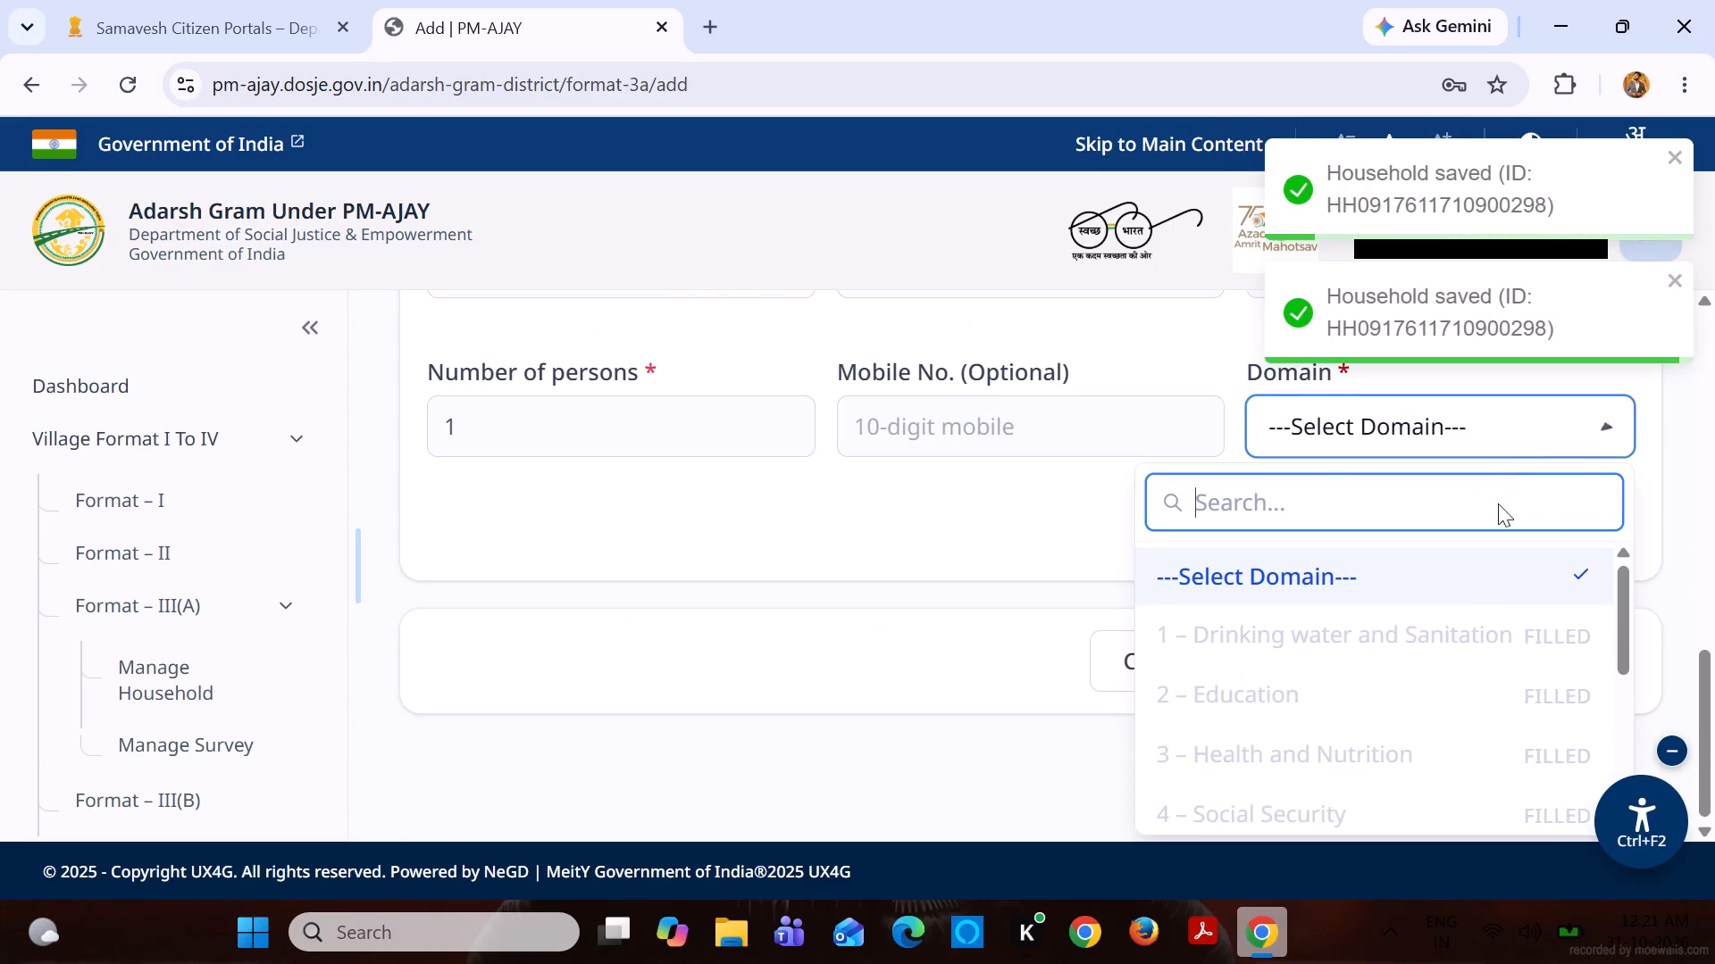
scroll(1510, 601, down, 1)
click(1247, 780)
scroll(1341, 759, down, 2)
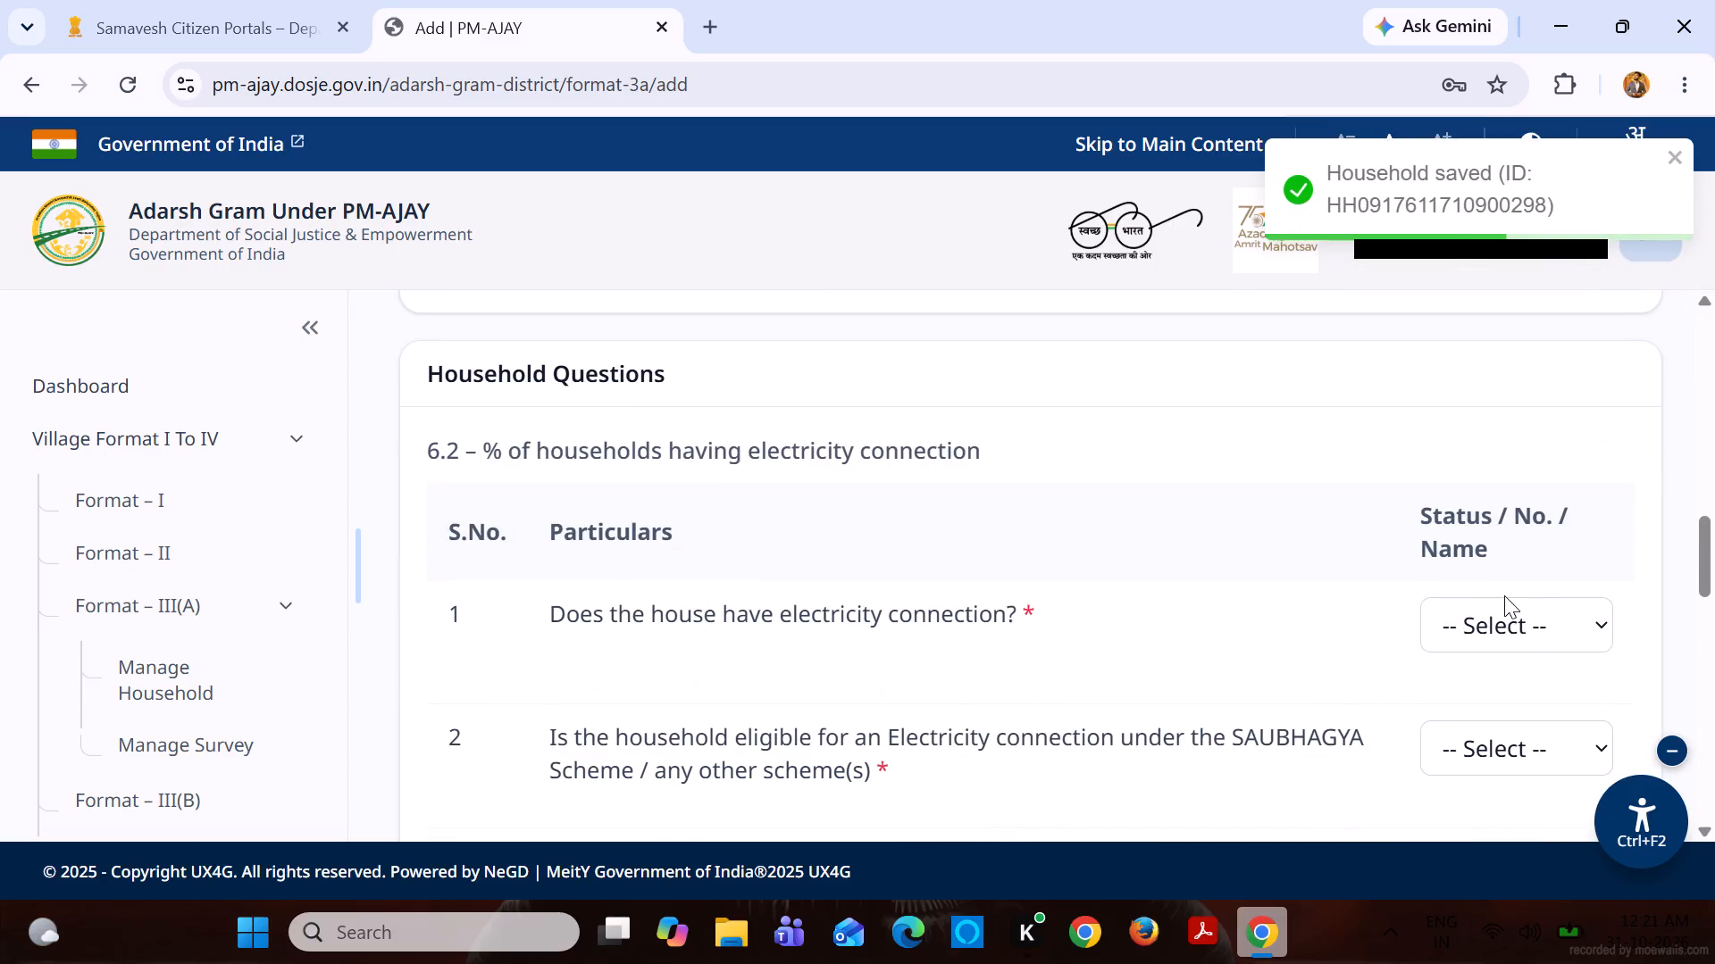
click(1515, 625)
click(1463, 710)
scroll(1489, 642, down, 2)
click(1523, 628)
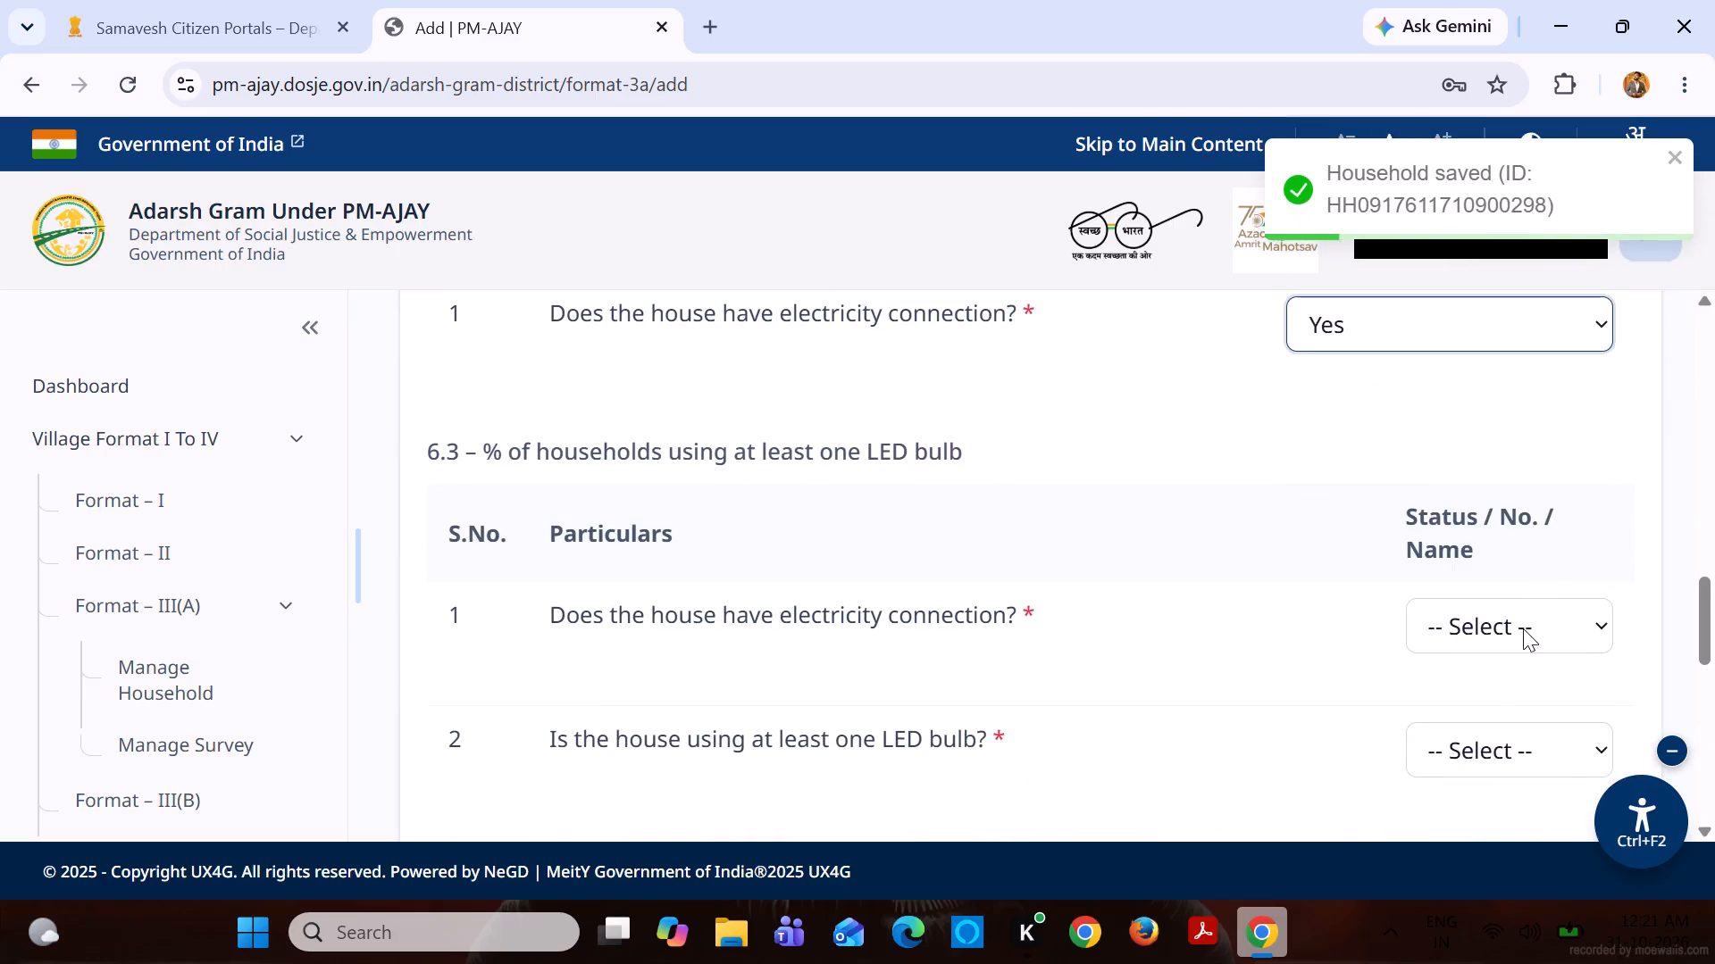
click(1452, 731)
Answer Yes to using at least one LED bulb and Yes to using clean fuel, and submit the Electricity and Clean Fuel answers.
scroll(1487, 647, down, 3)
click(1552, 349)
click(1509, 440)
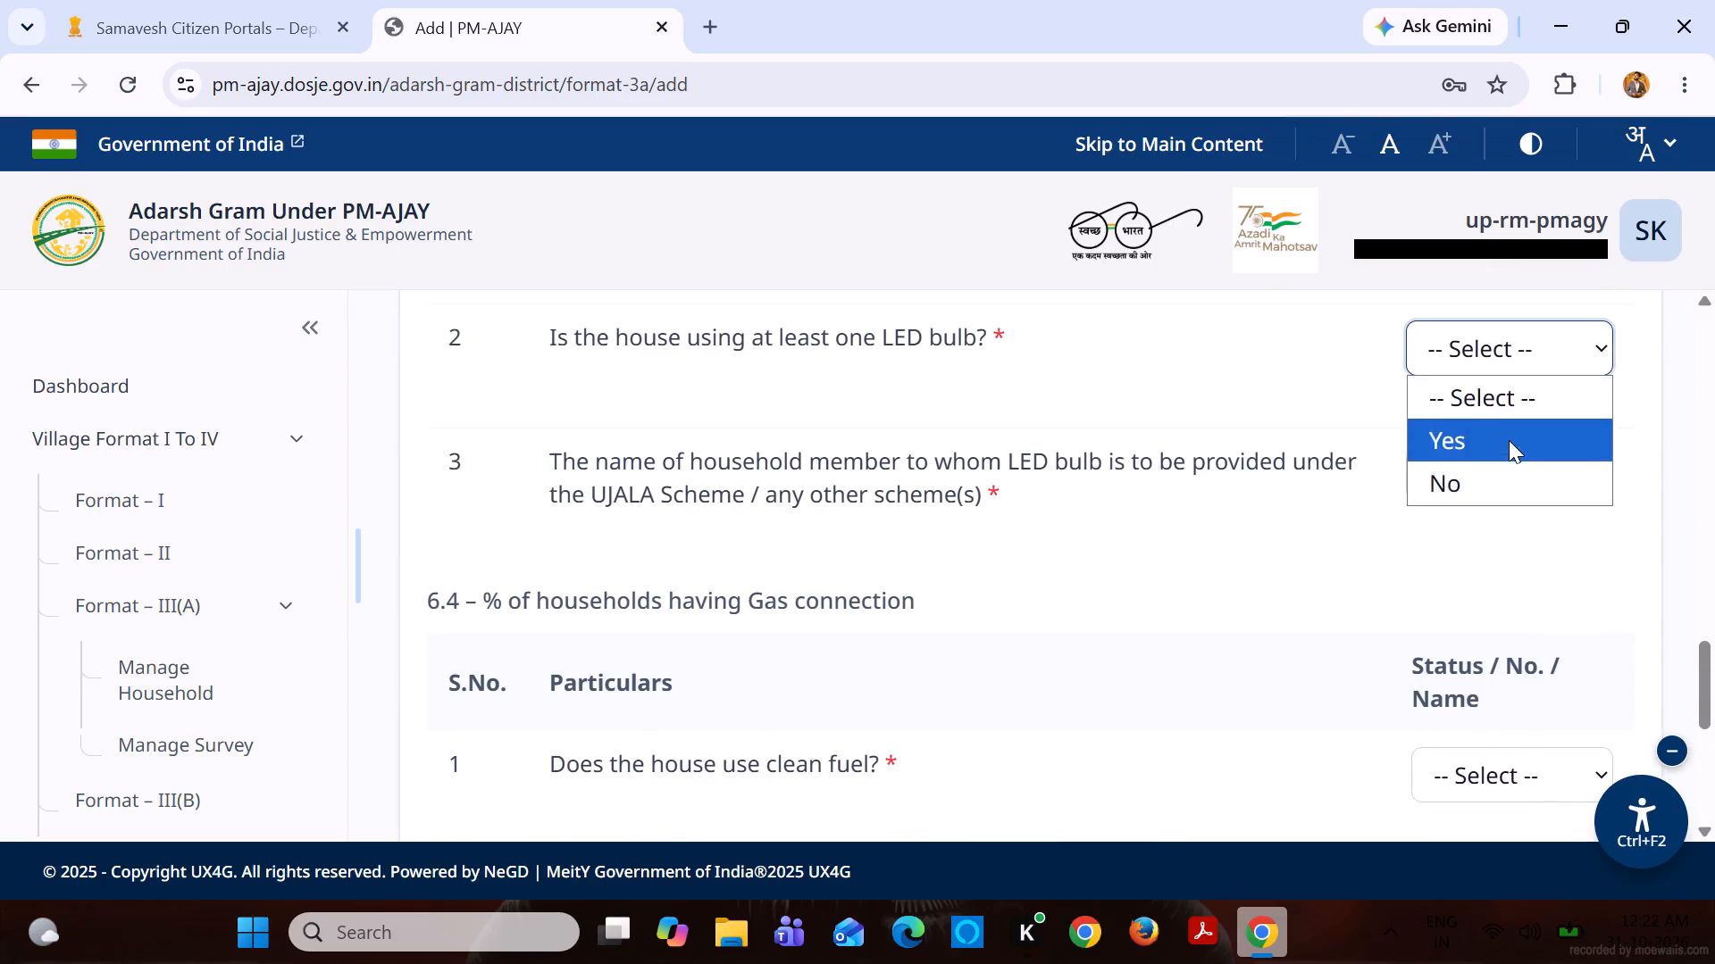
click(1564, 637)
click(1490, 738)
scroll(1542, 635, down, 3)
click(1559, 631)
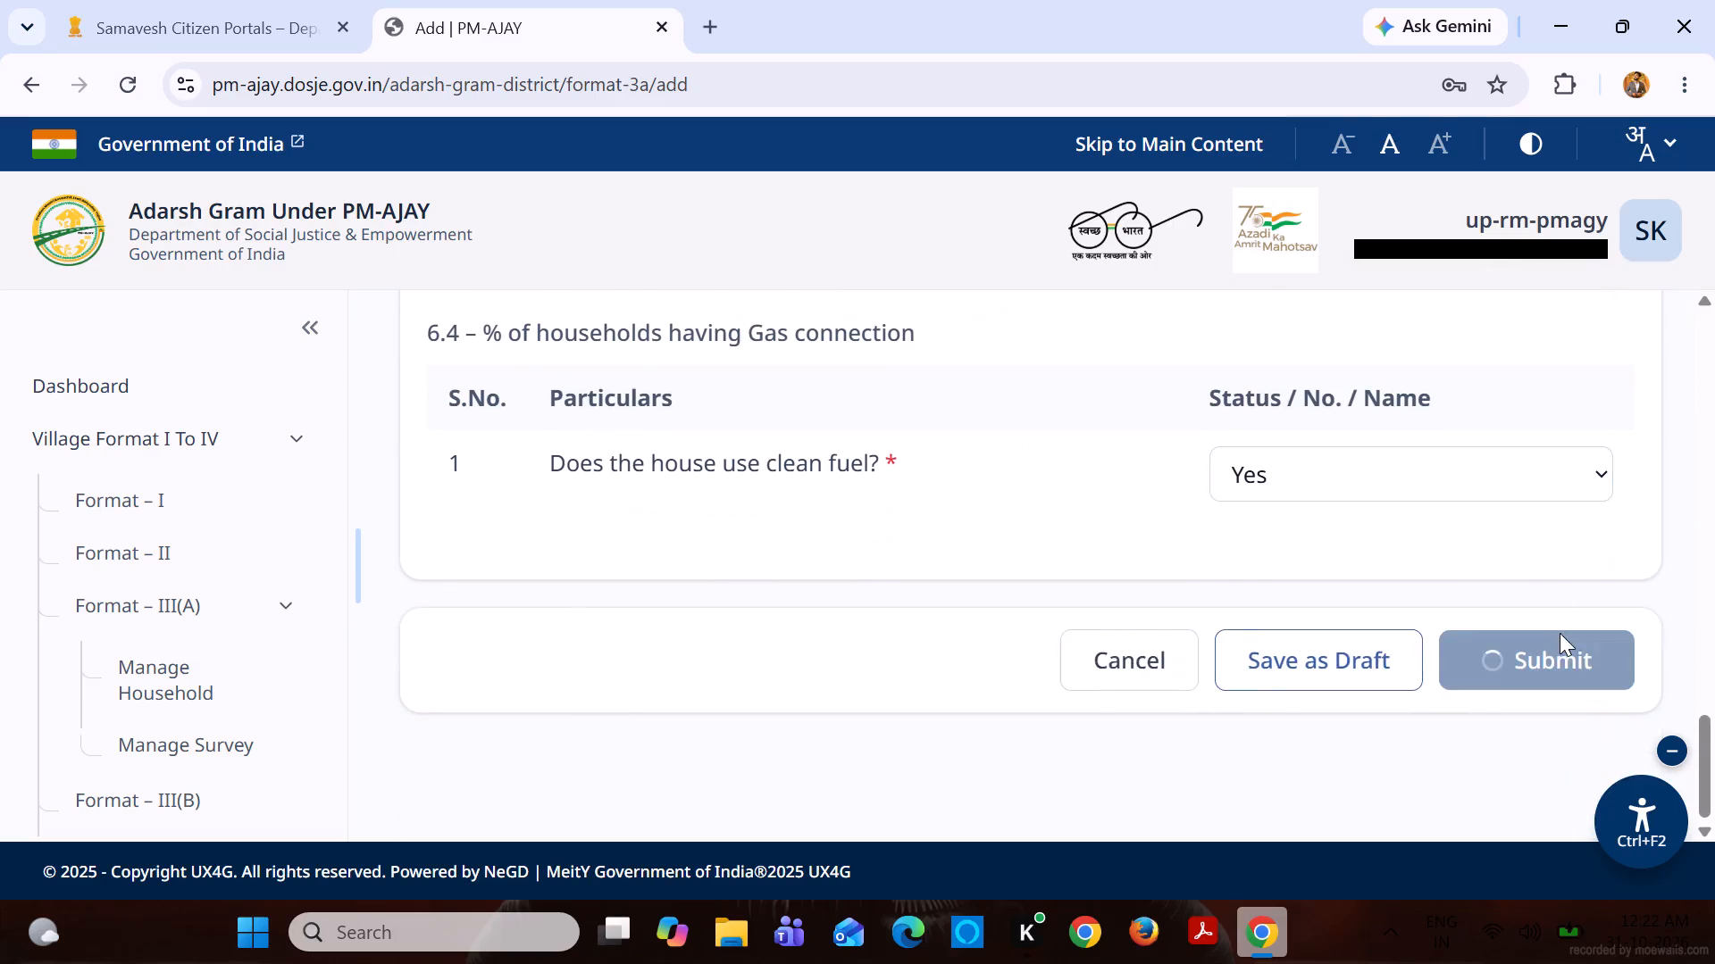
In the 7 – Agricultural Practices etc. domain, answer No to the household being involved in farming and submit.
click(1543, 416)
scroll(1526, 512, down, 3)
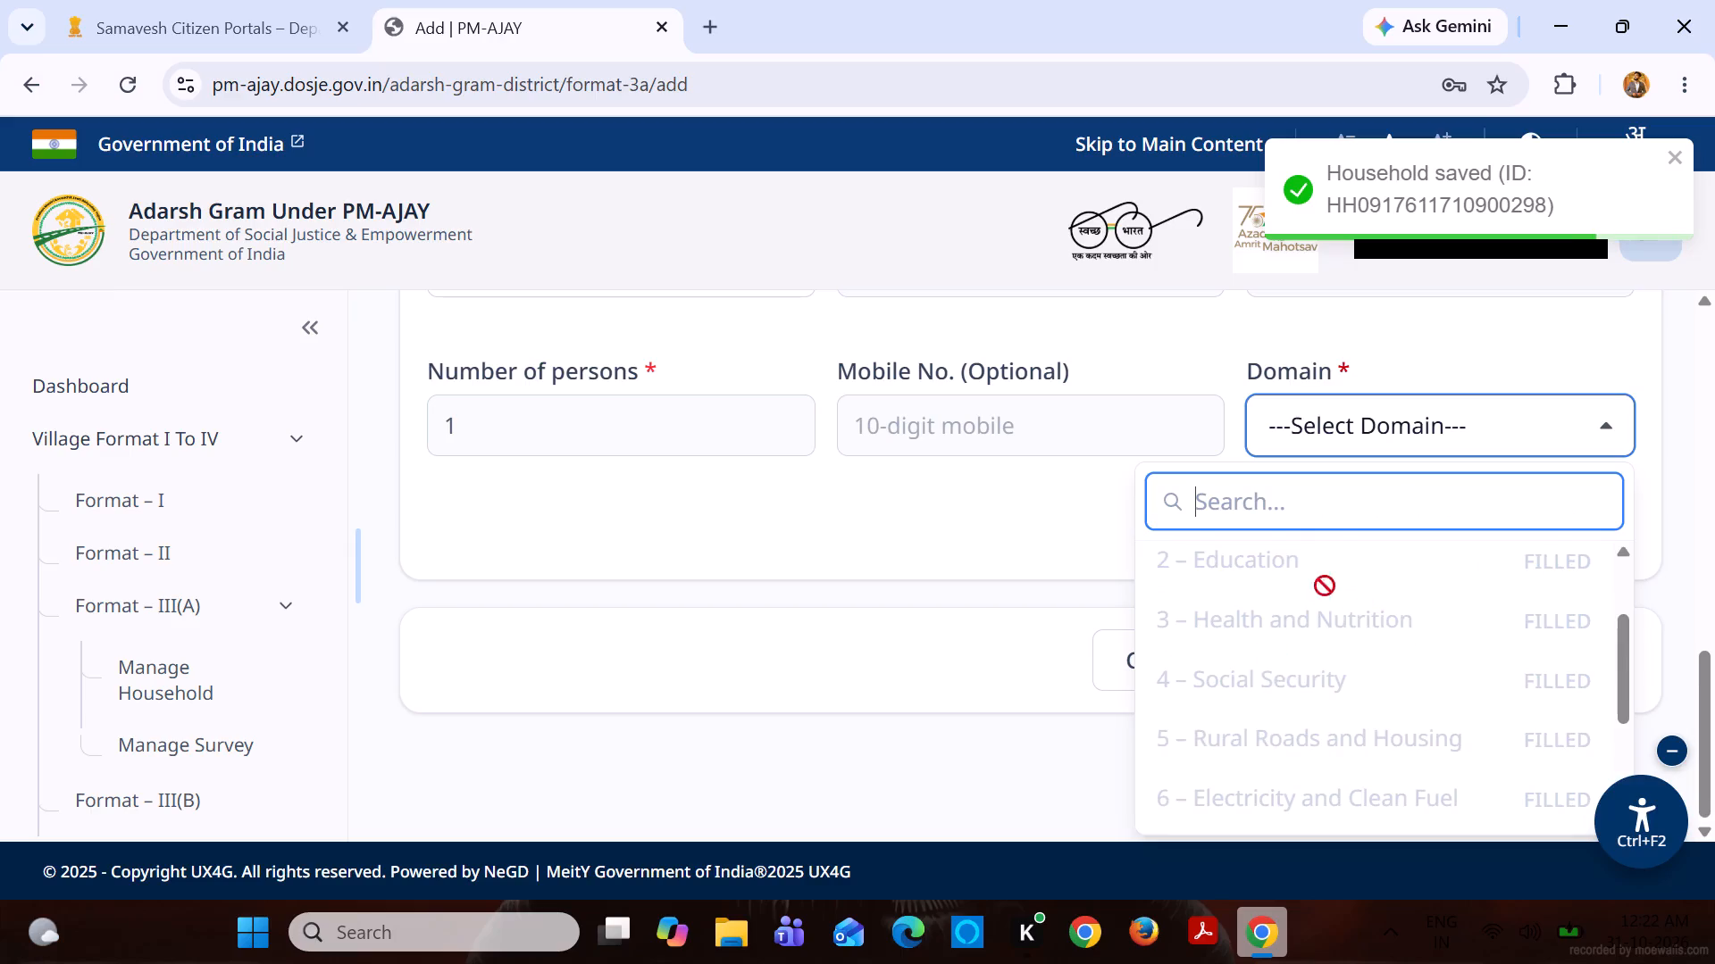
scroll(1327, 612, down, 2)
click(1325, 635)
scroll(1326, 624, down, 4)
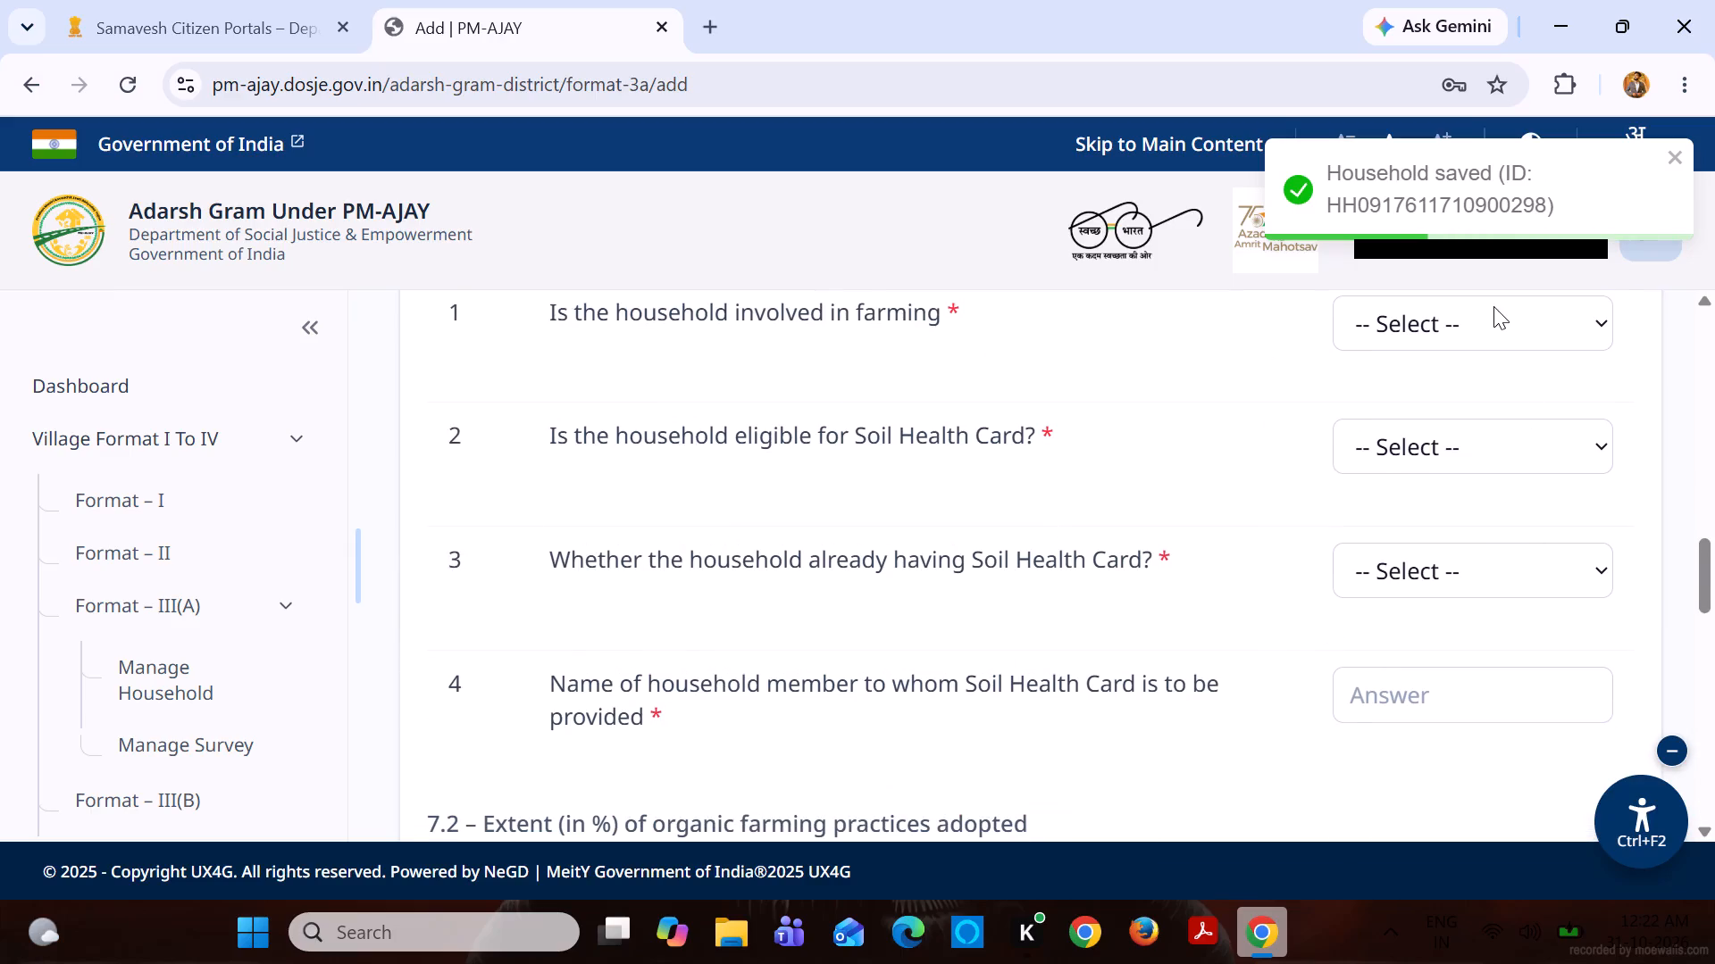
click(1493, 306)
click(1459, 468)
scroll(1471, 446, down, 6)
click(1554, 653)
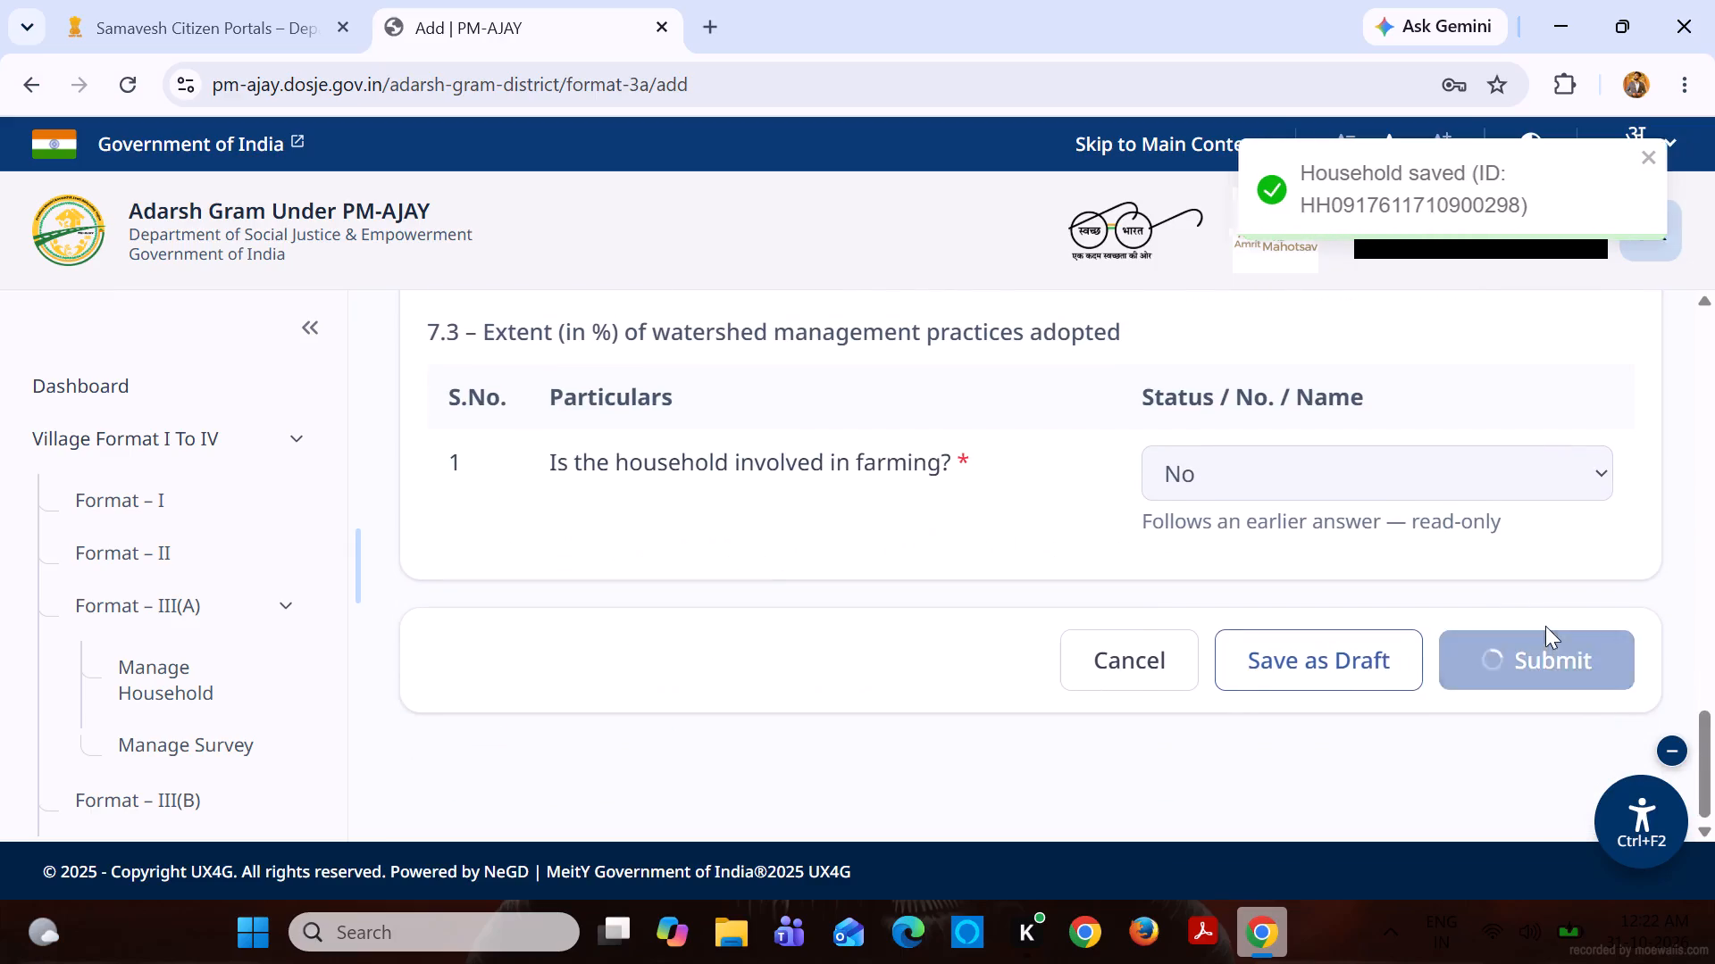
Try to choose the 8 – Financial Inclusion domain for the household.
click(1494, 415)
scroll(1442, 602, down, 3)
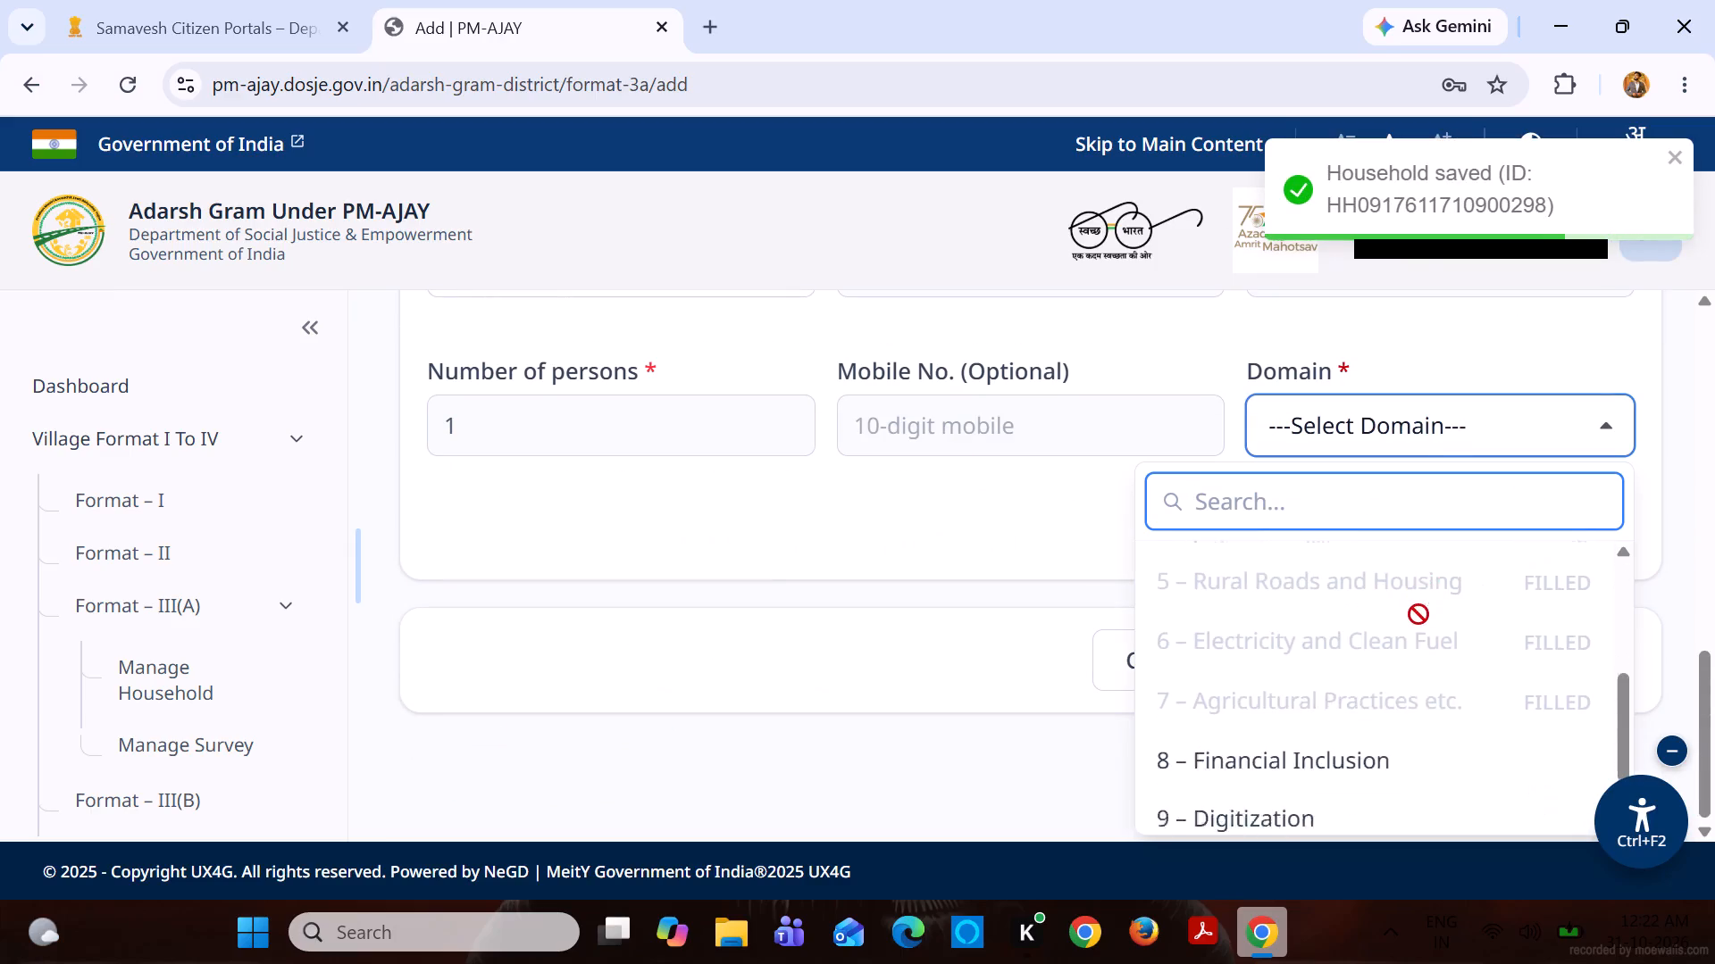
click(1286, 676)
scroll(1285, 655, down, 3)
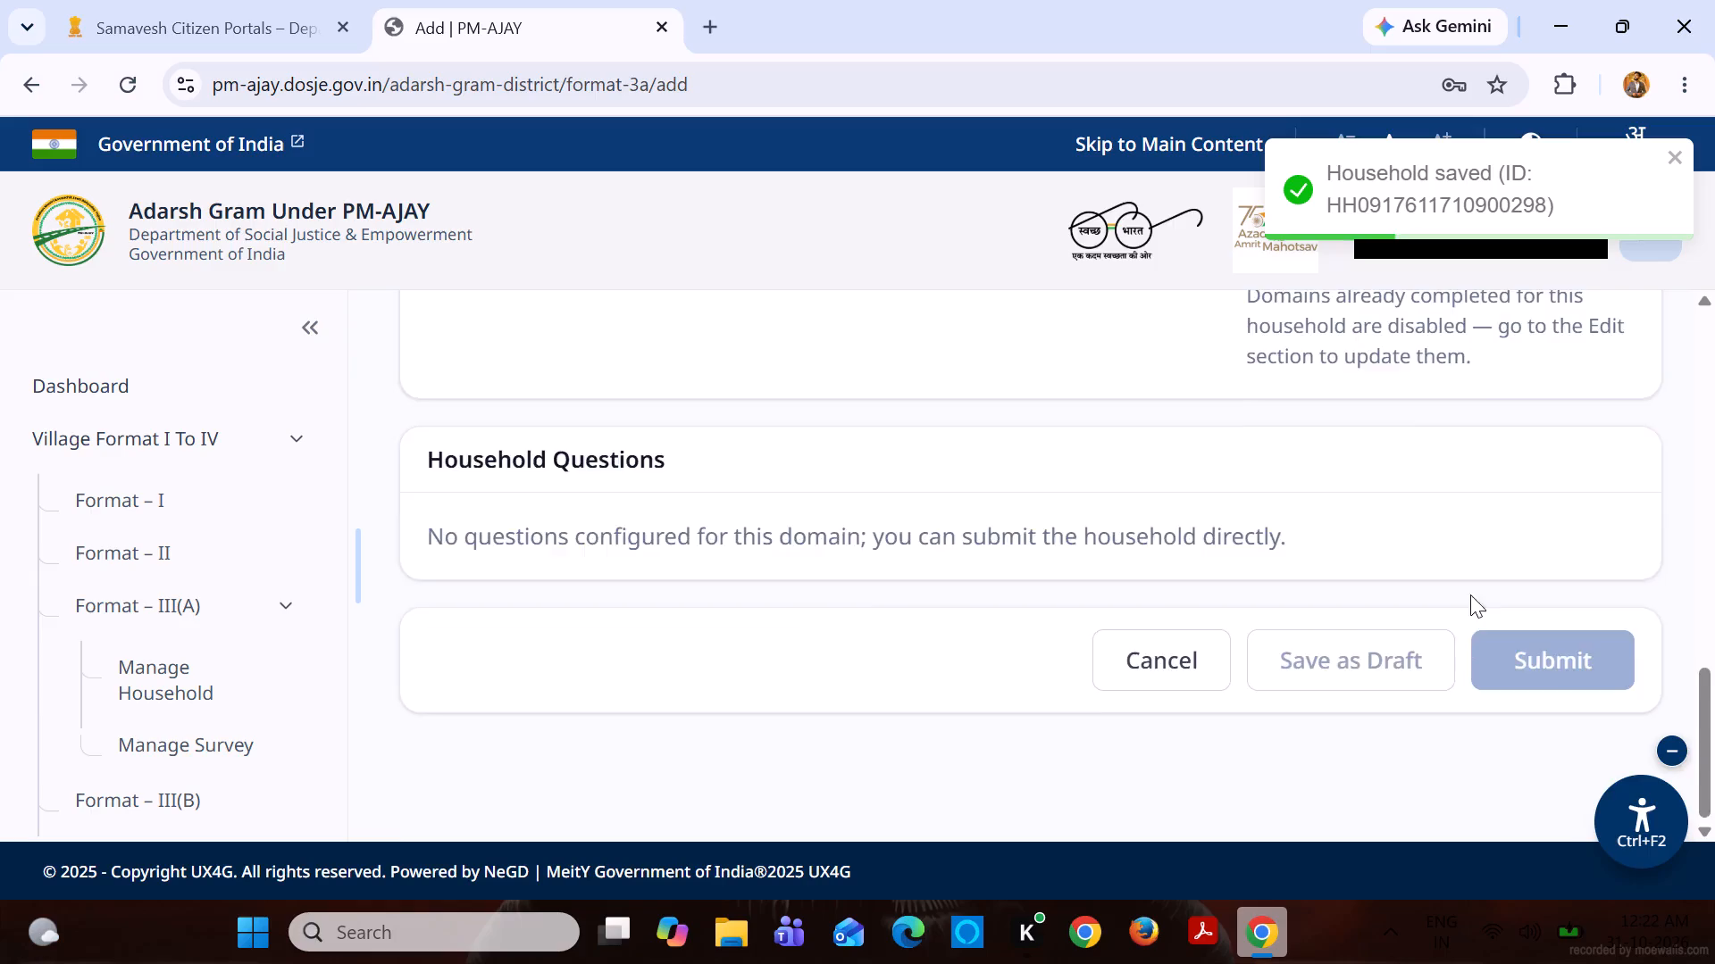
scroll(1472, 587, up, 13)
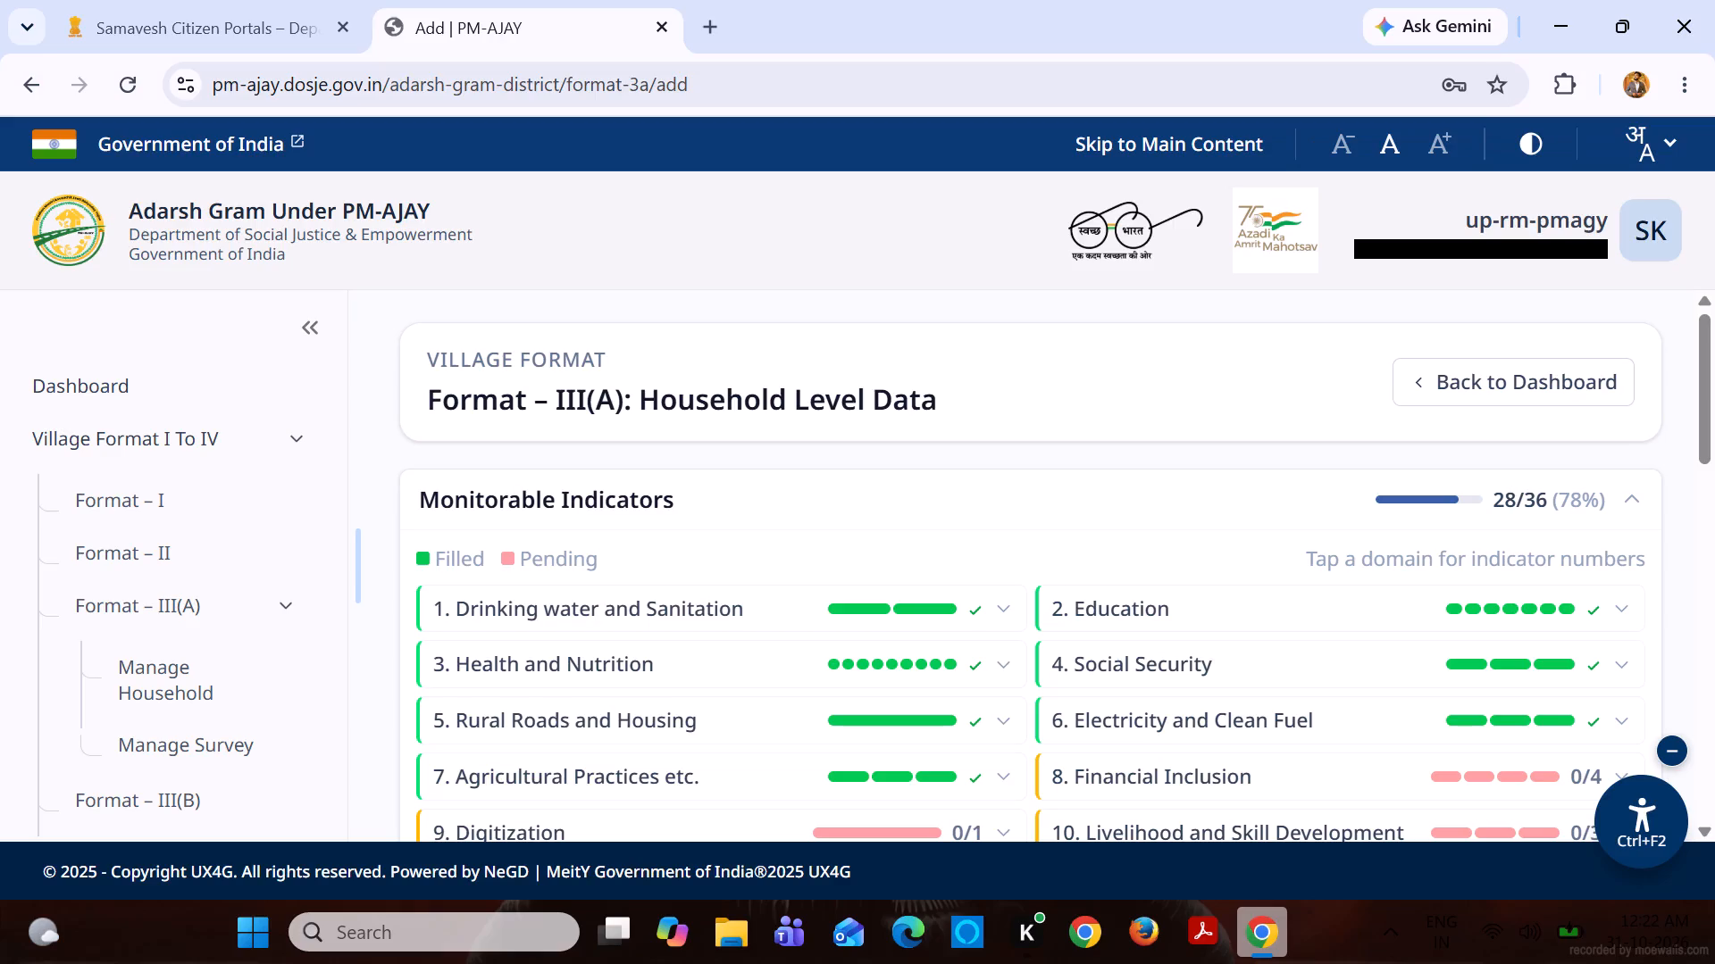
Open Manage Survey and list the households for Shahabad block, Boodpur gram panchayat and Boodpur village.
click(255, 742)
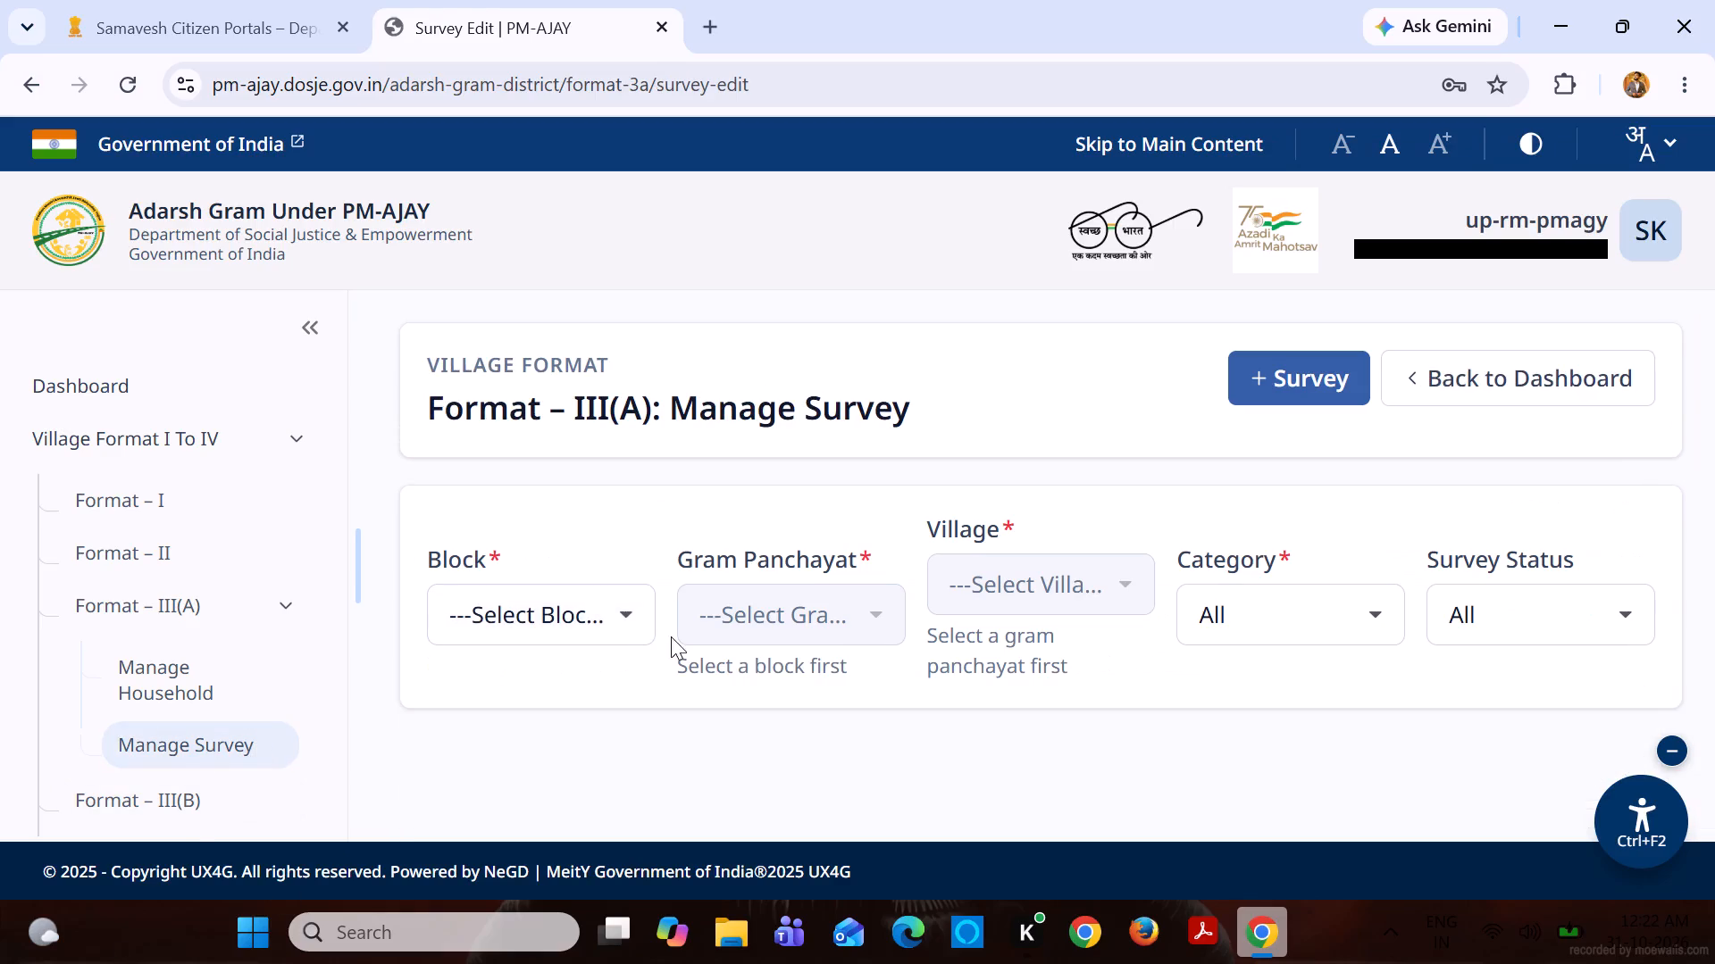
click(620, 604)
click(555, 486)
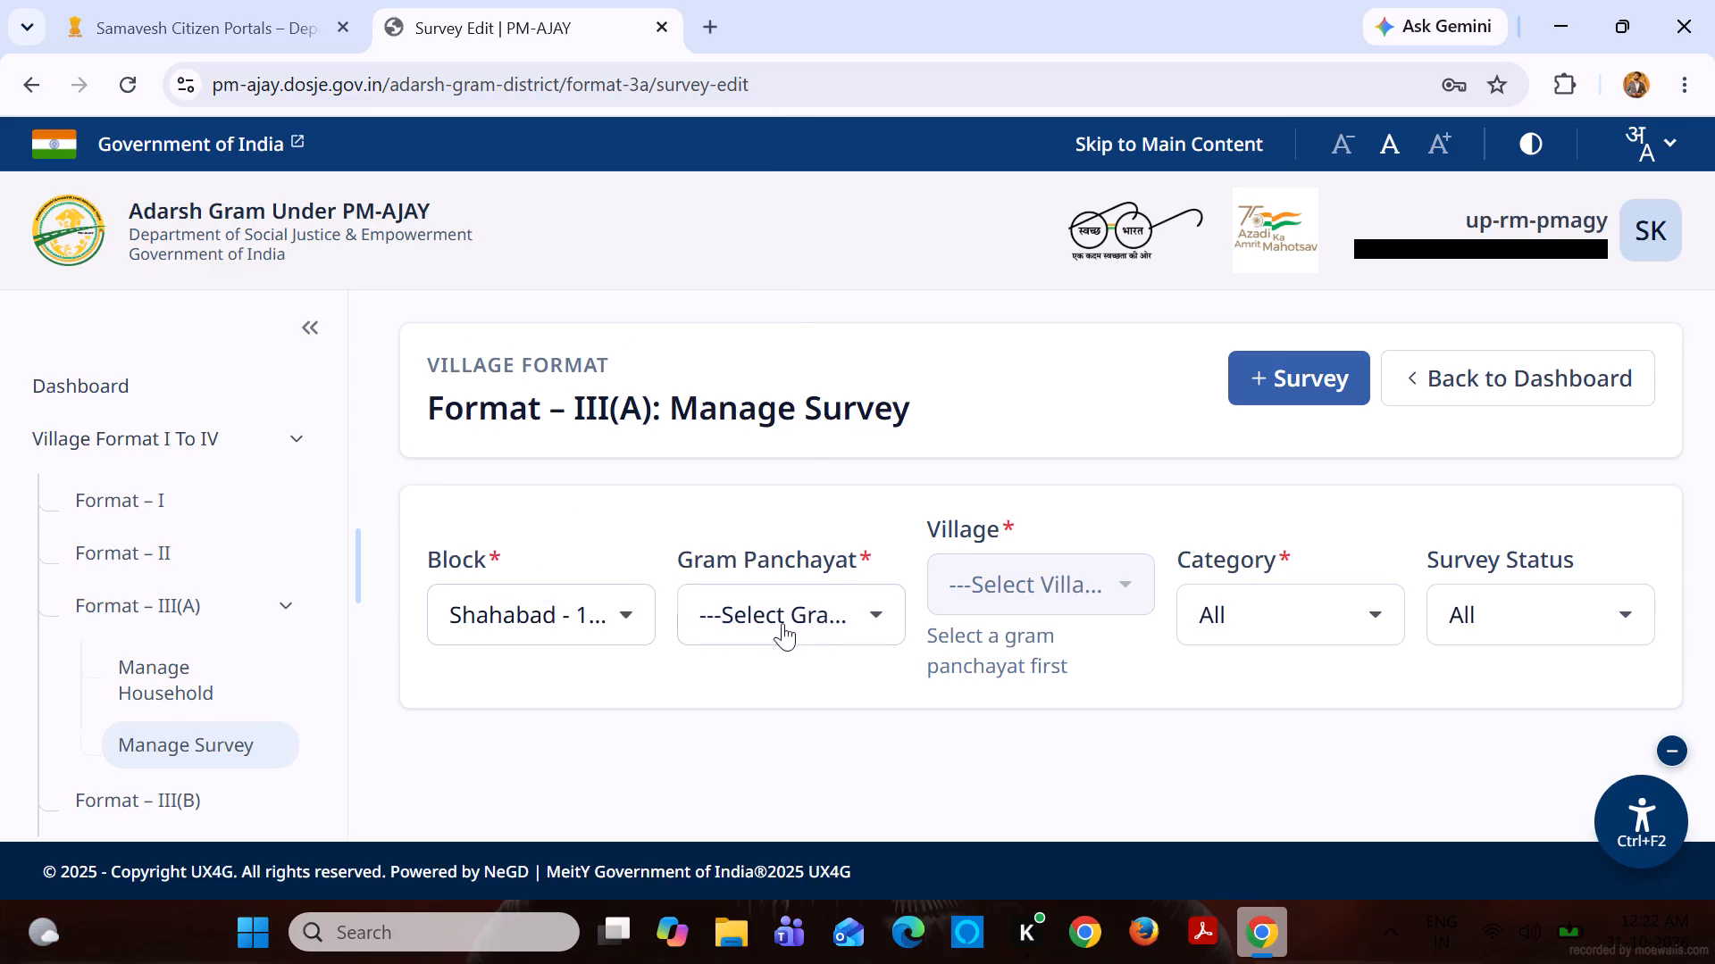
click(824, 615)
click(820, 309)
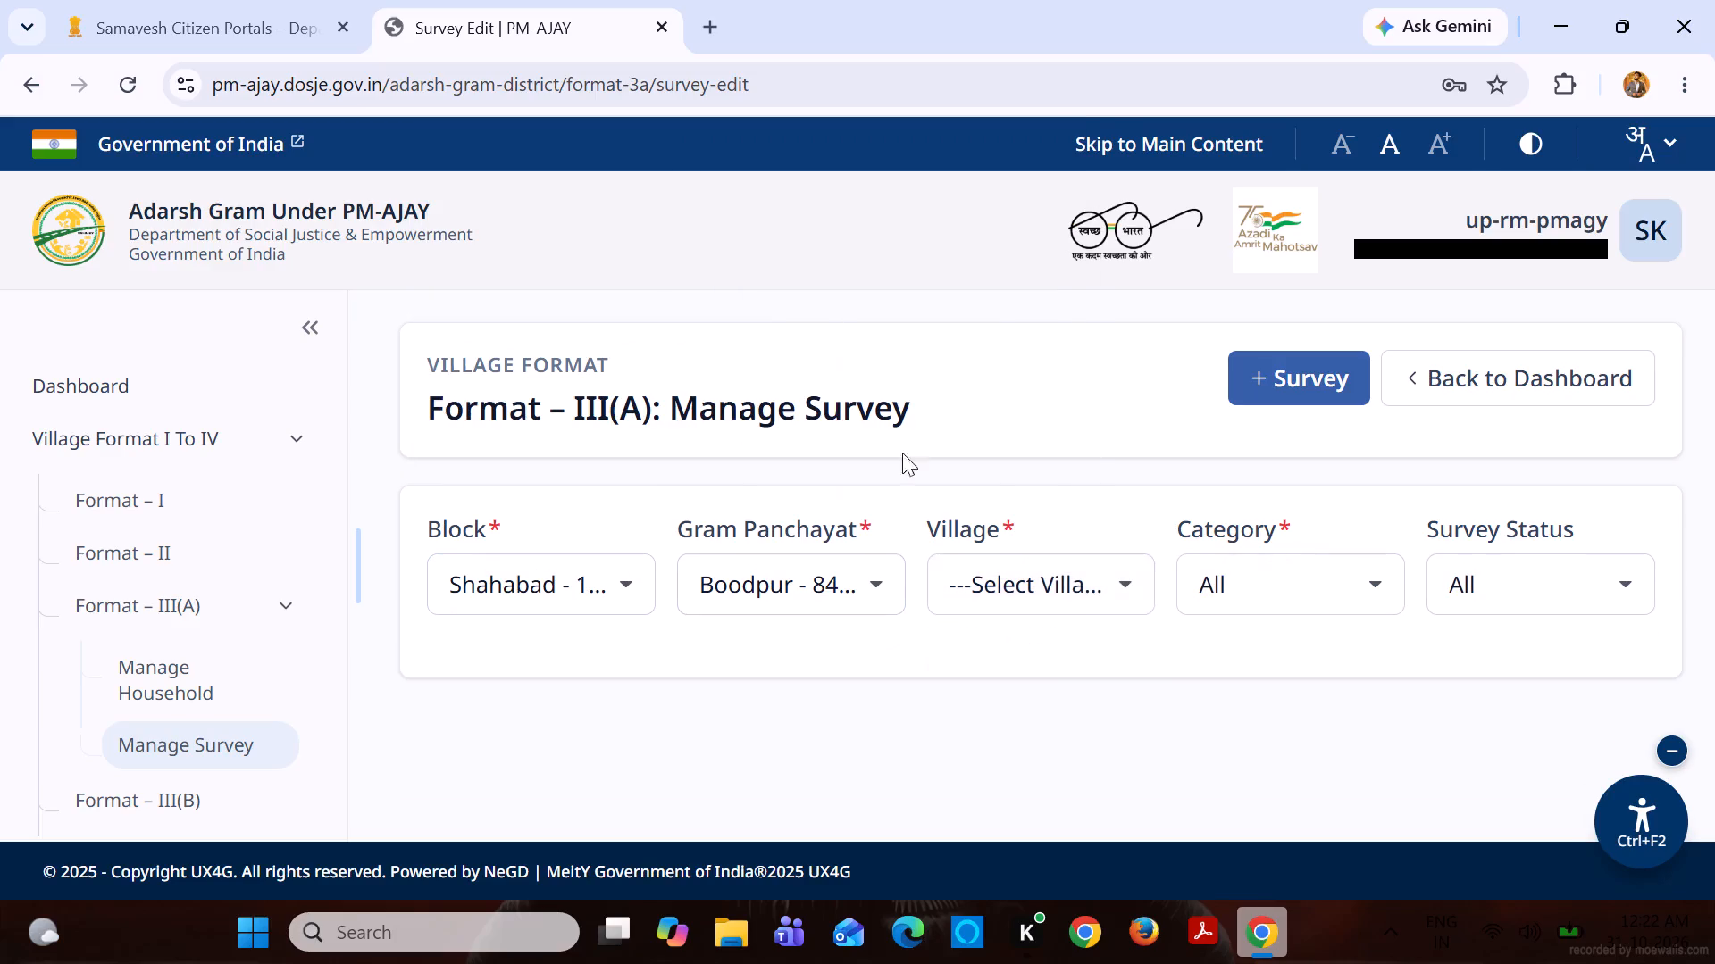
click(1086, 611)
click(1079, 501)
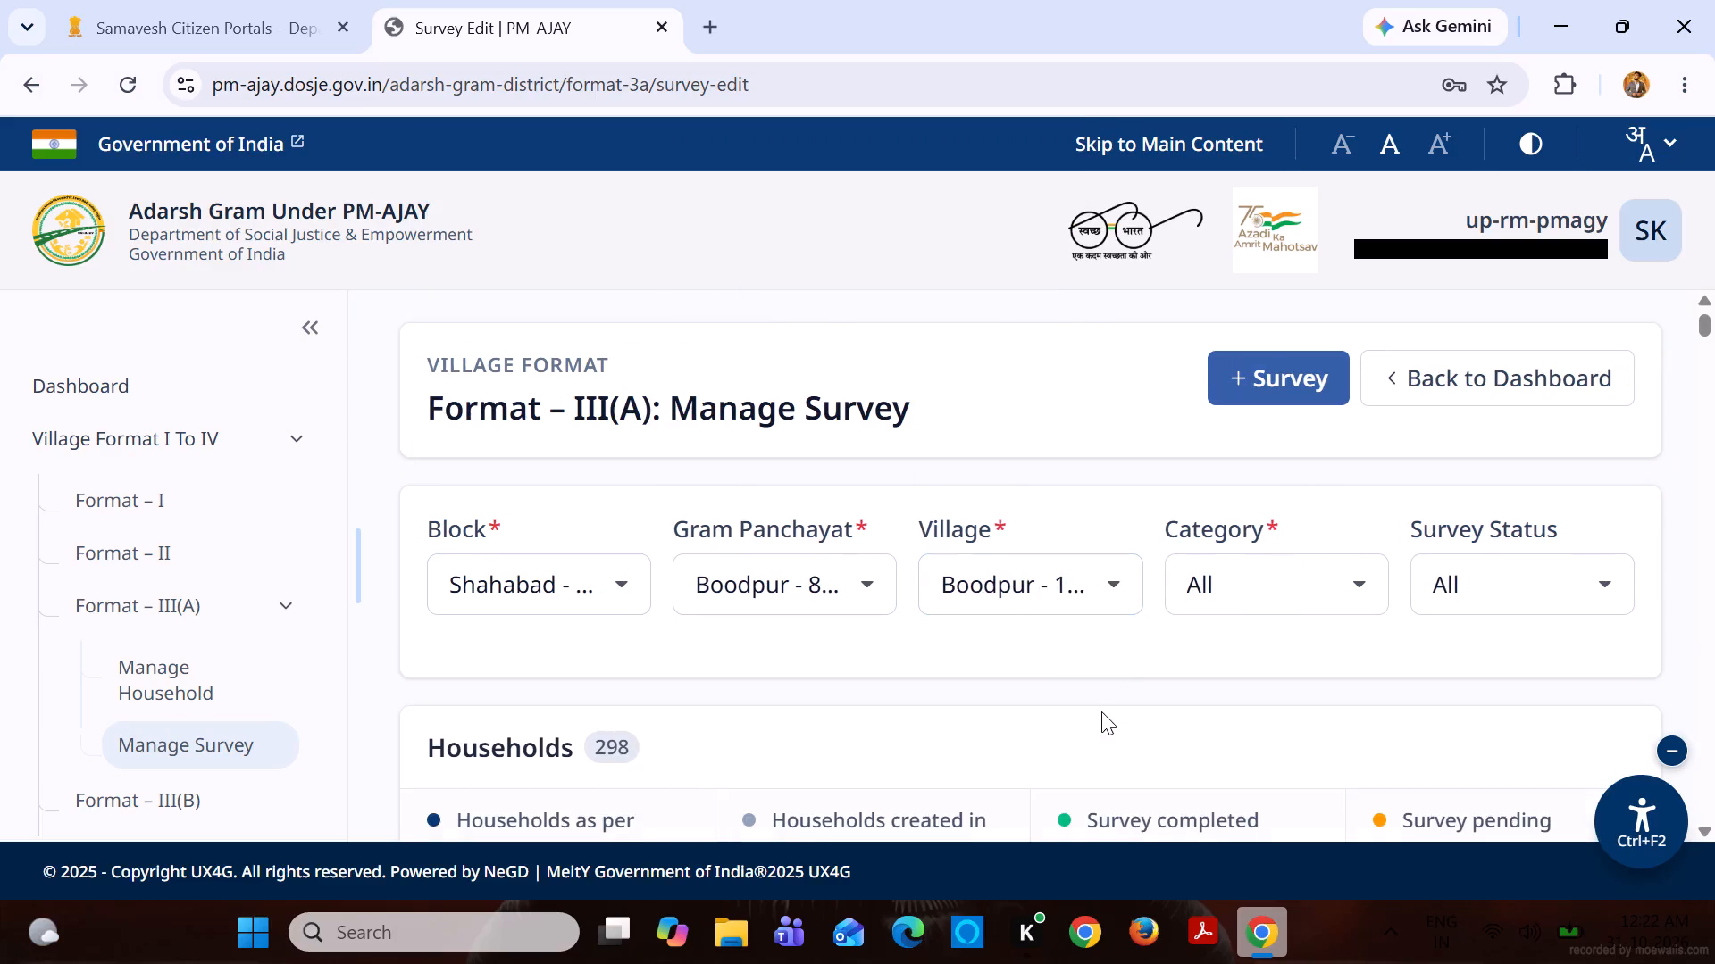
Open the pending survey of household 298 for editing.
scroll(1131, 695, down, 2)
scroll(1498, 711, down, 3)
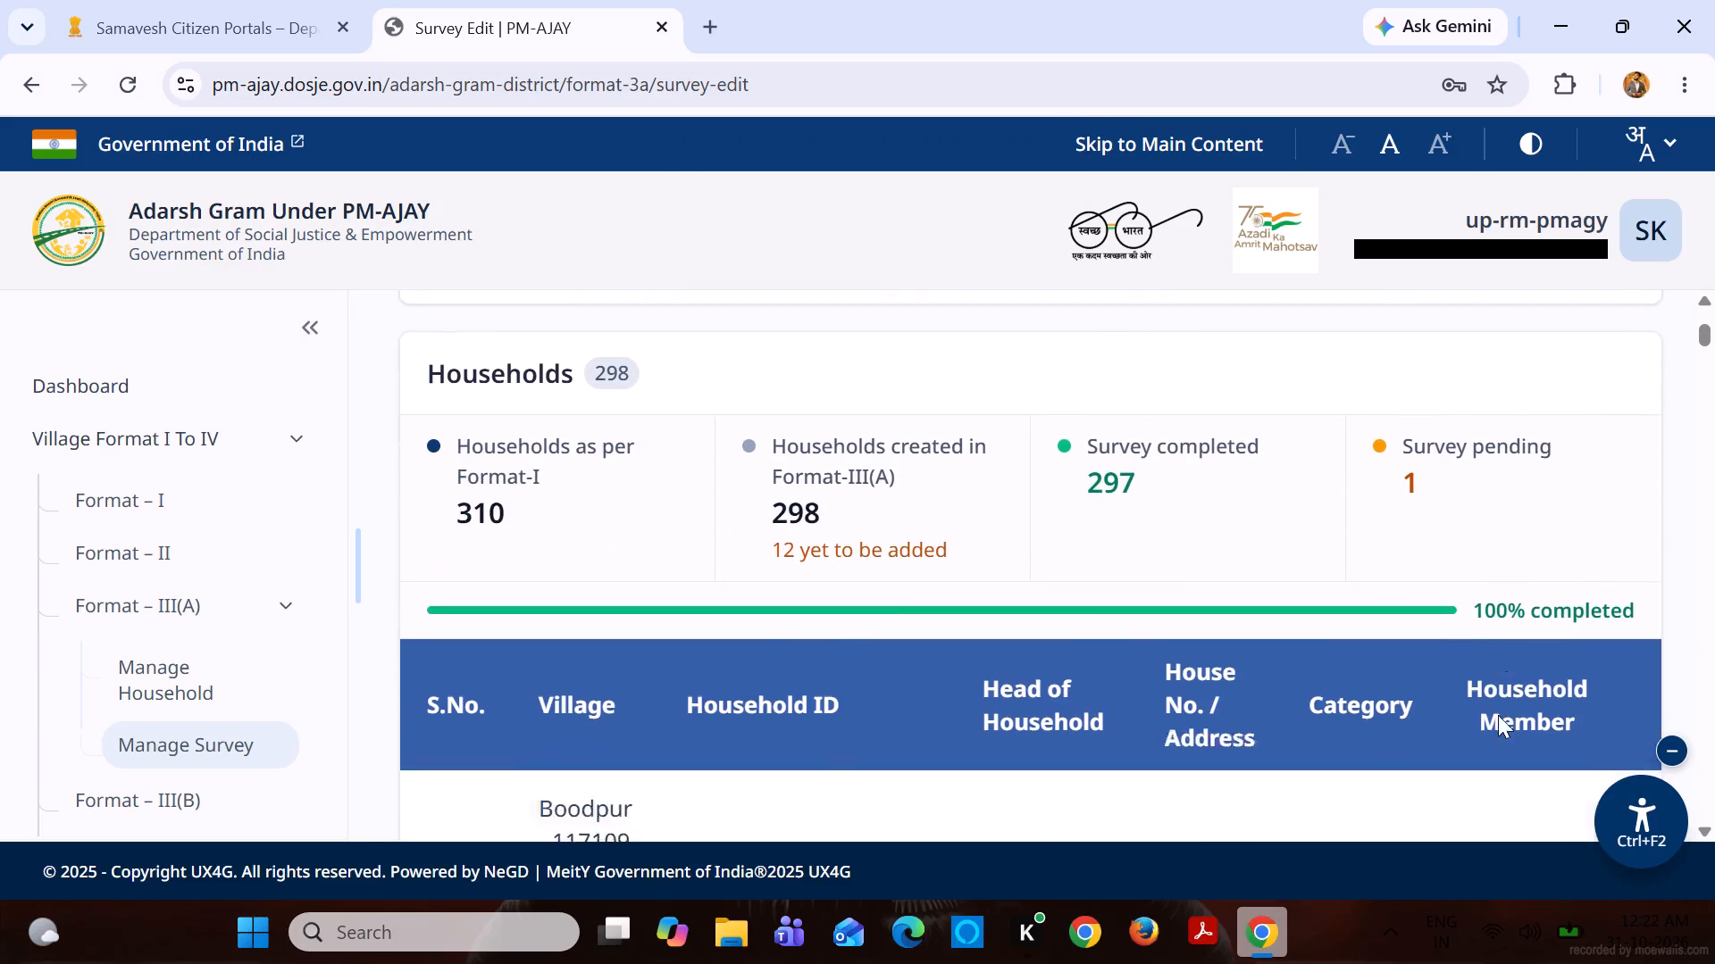
scroll(1498, 715, left, 5)
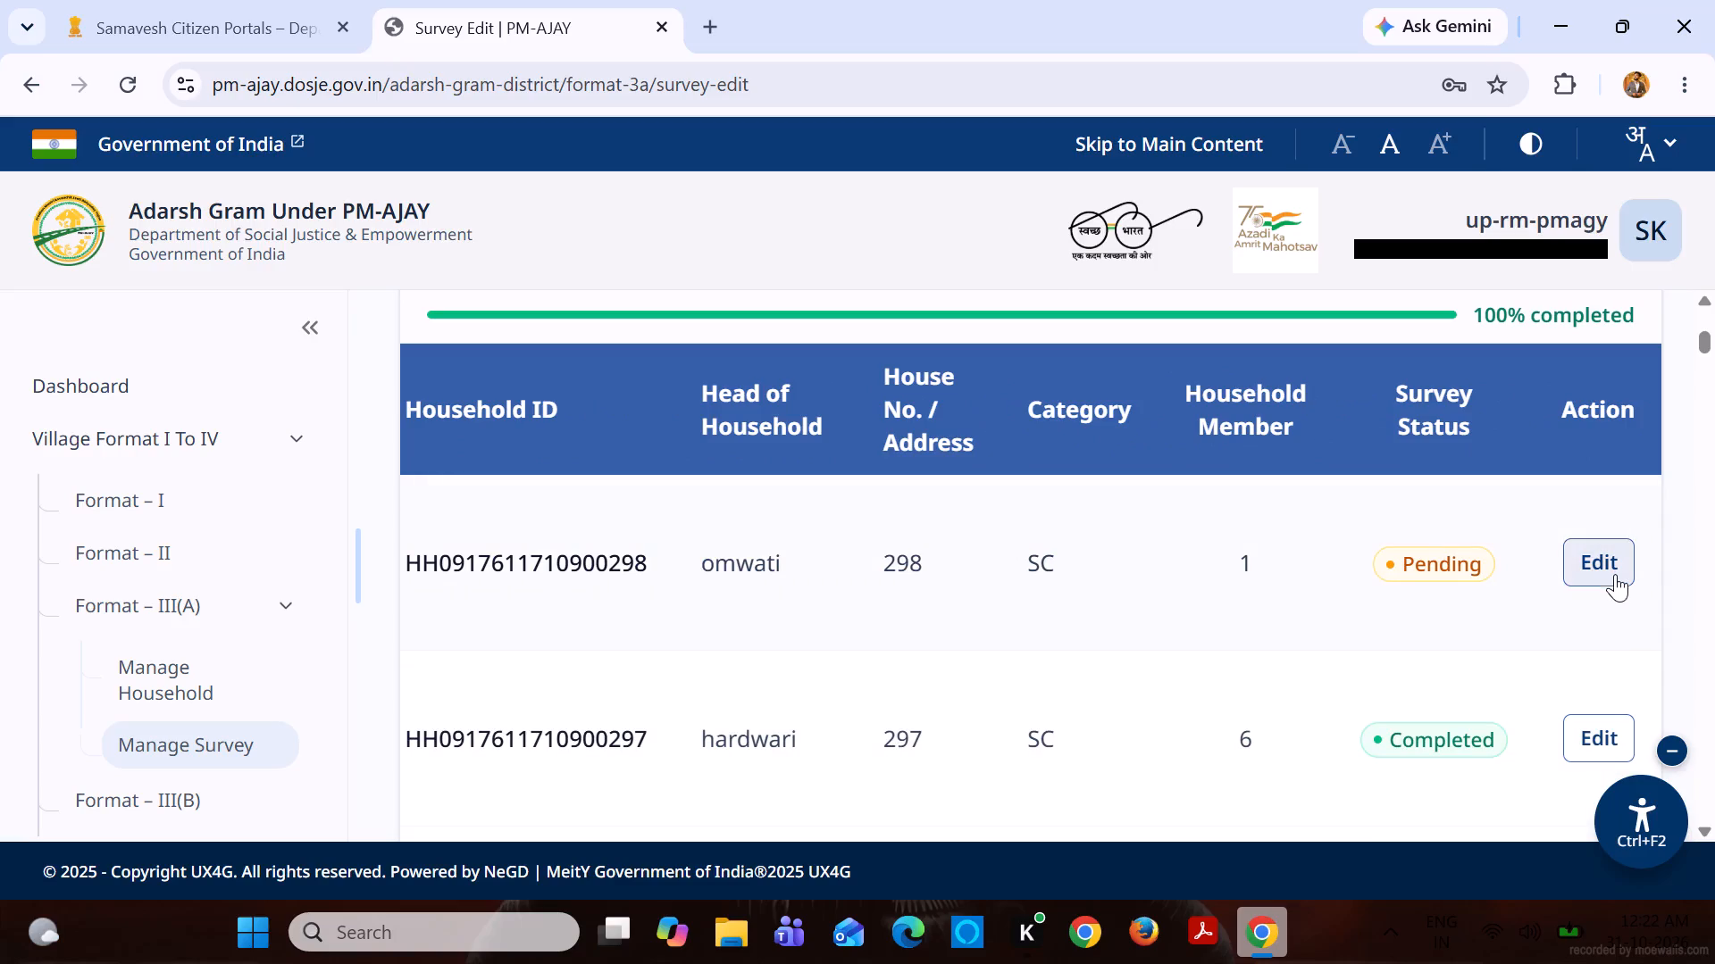
click(1615, 571)
Choose the 8 – Financial Inclusion domain for household 298.
scroll(1343, 528, down, 2)
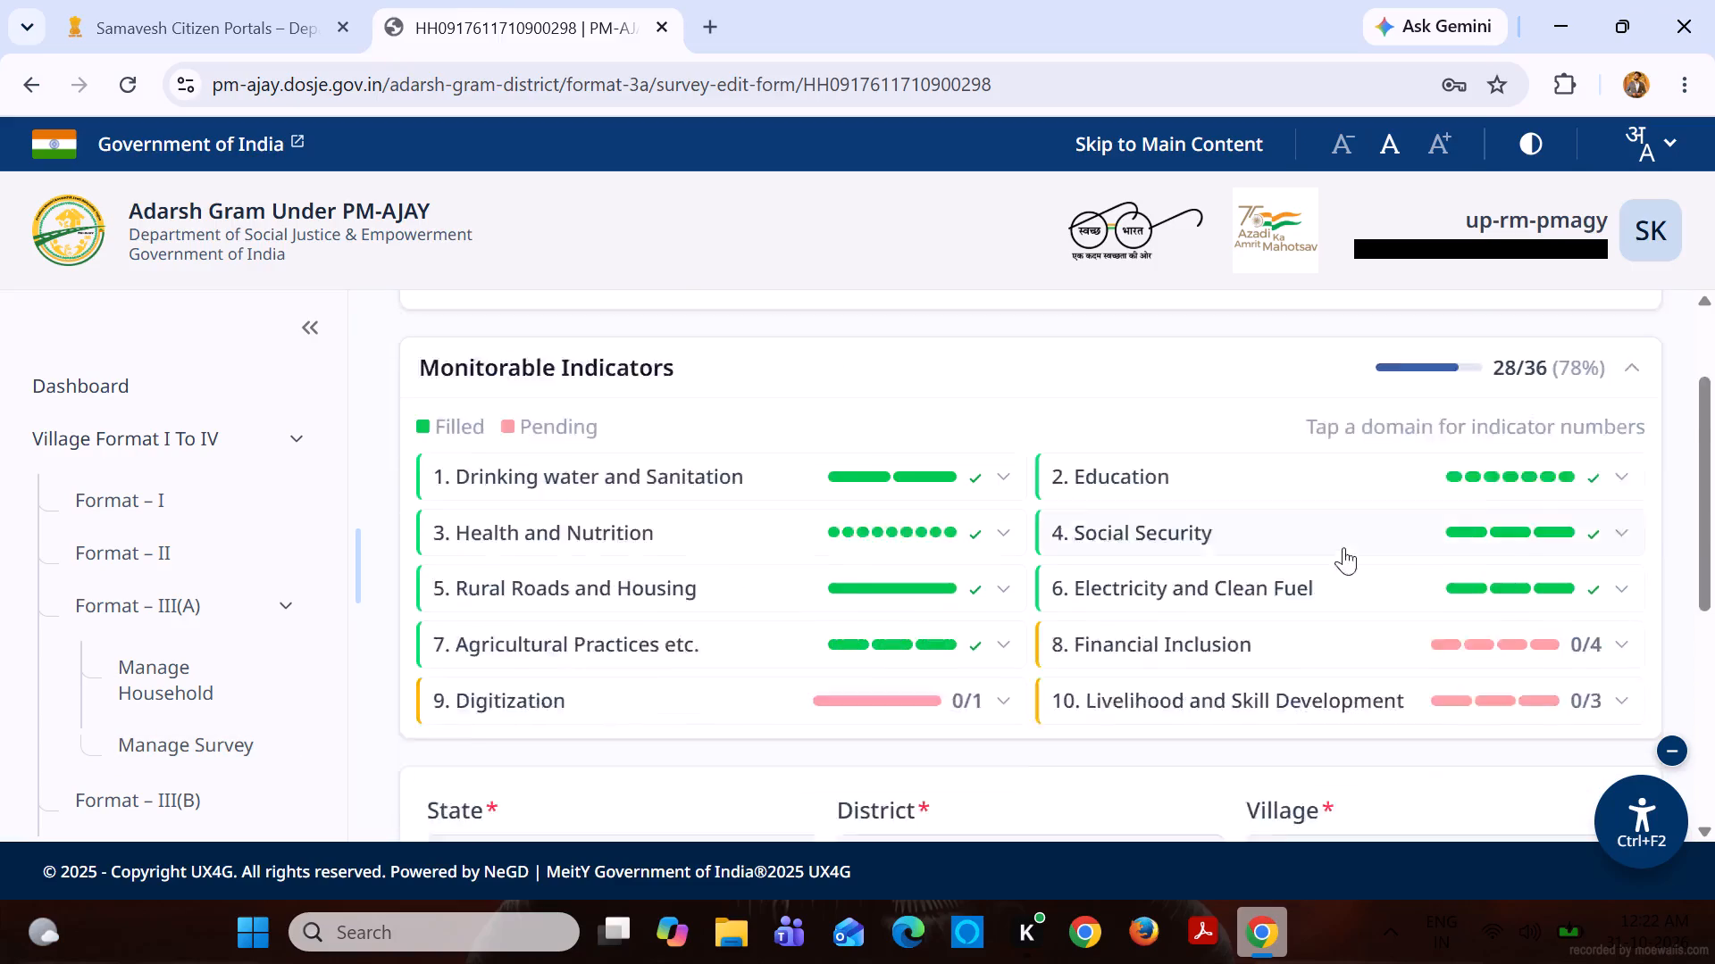
scroll(1309, 552, down, 5)
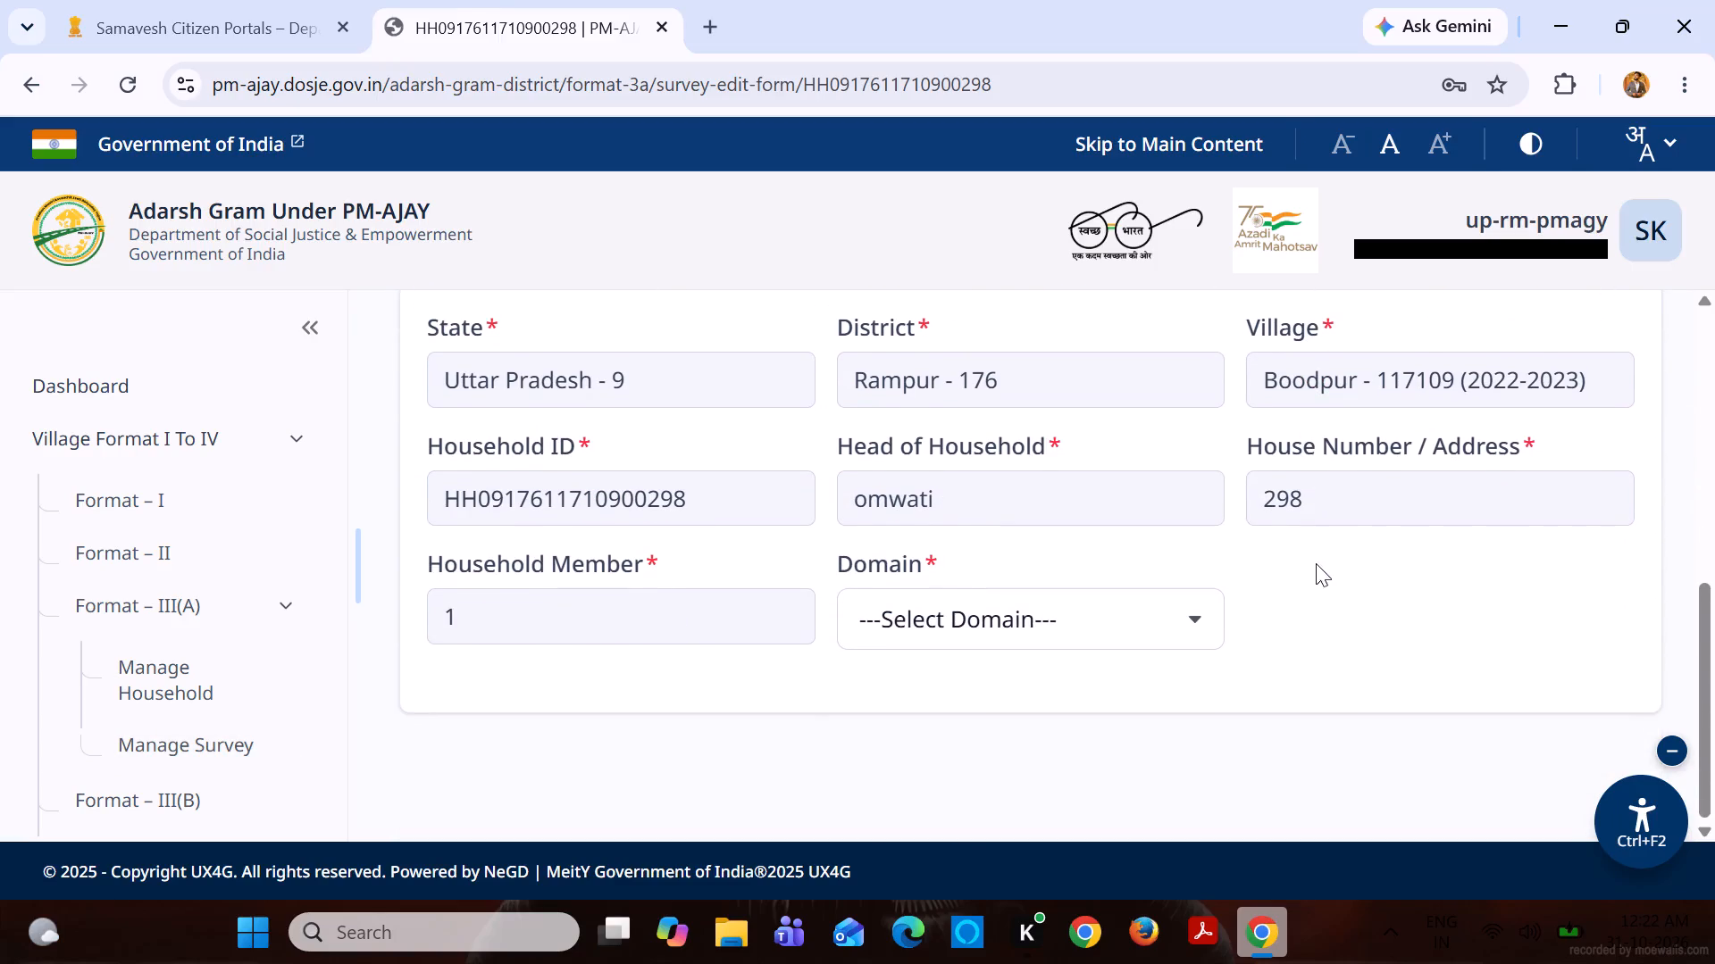
scroll(1318, 563, down, 2)
click(1117, 613)
scroll(1150, 508, down, 5)
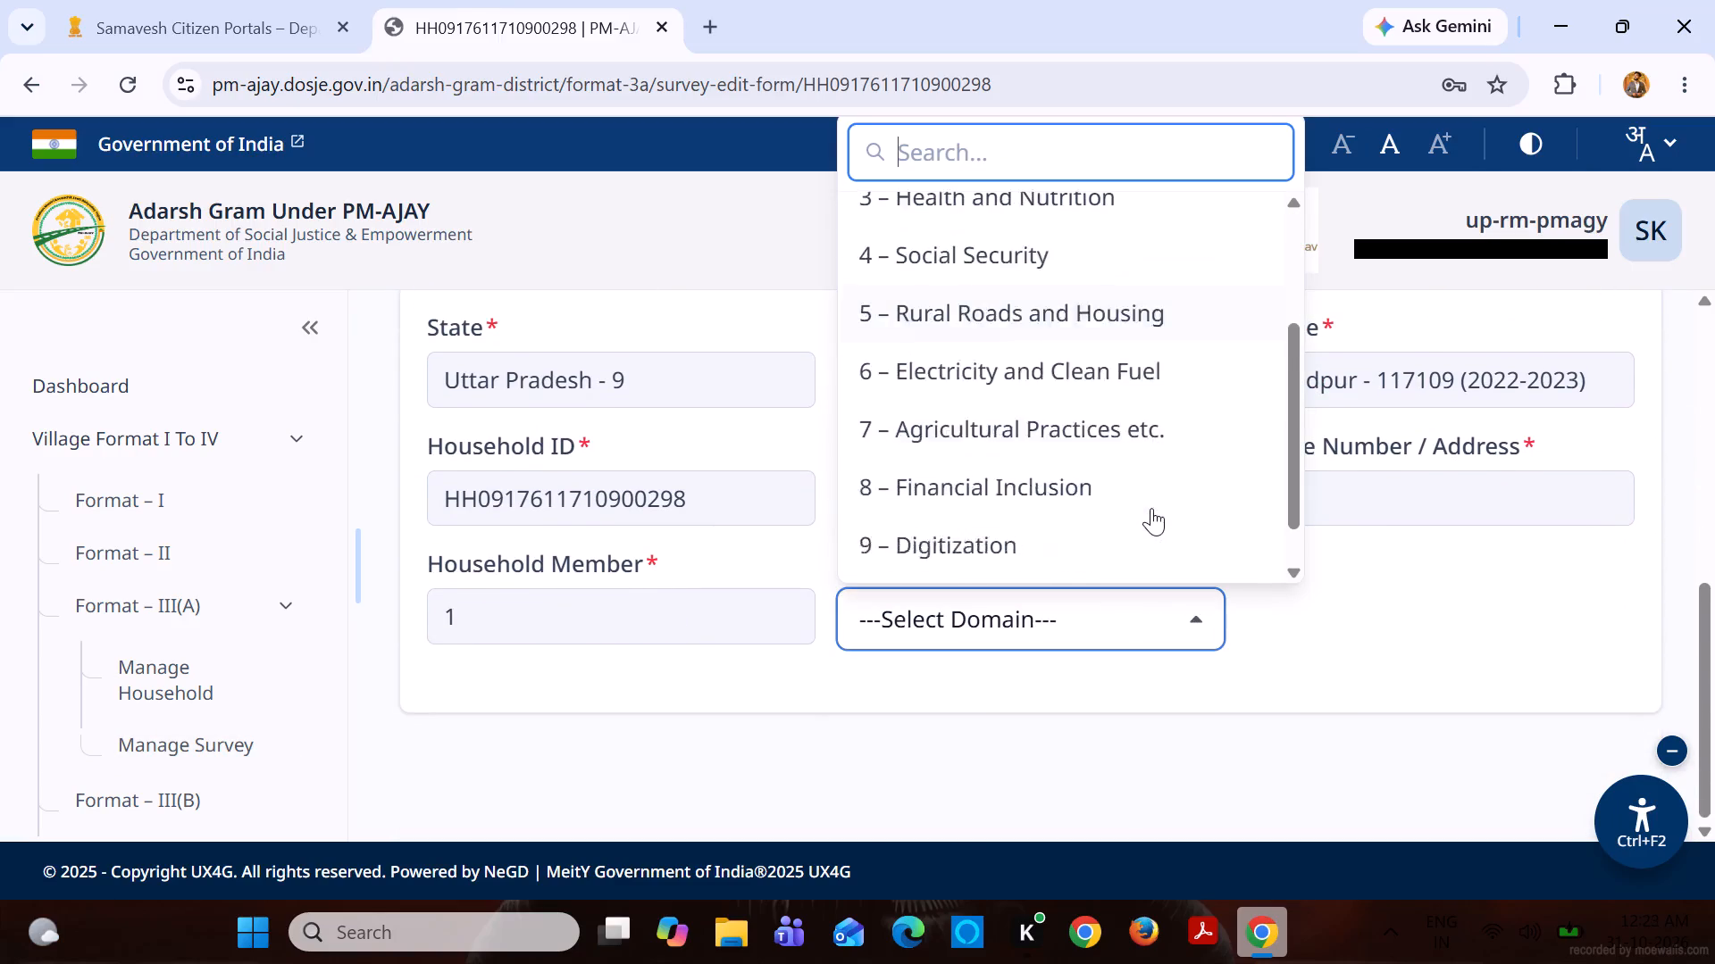
click(1092, 449)
Enter 0 for the opening count of each Financial Inclusion indicator, 8.1 to 8.4, and save the domain.
scroll(1215, 544, down, 3)
click(1368, 584)
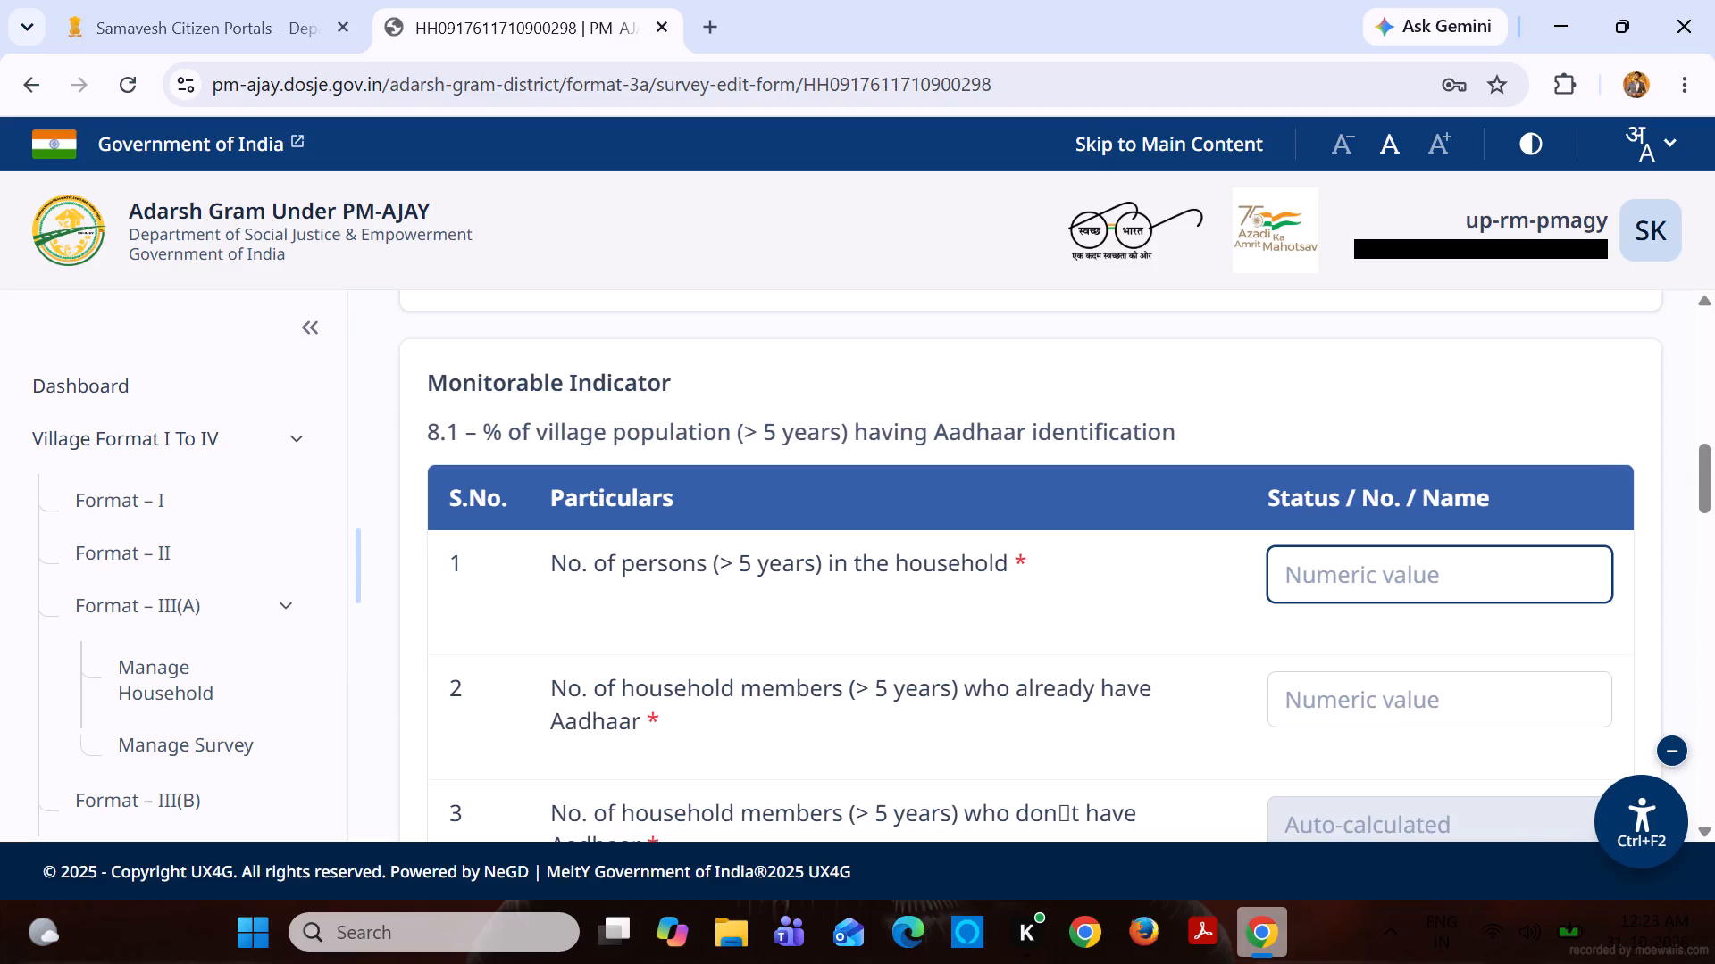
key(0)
scroll(1370, 592, down, 2)
click(1408, 624)
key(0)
scroll(1418, 615, down, 3)
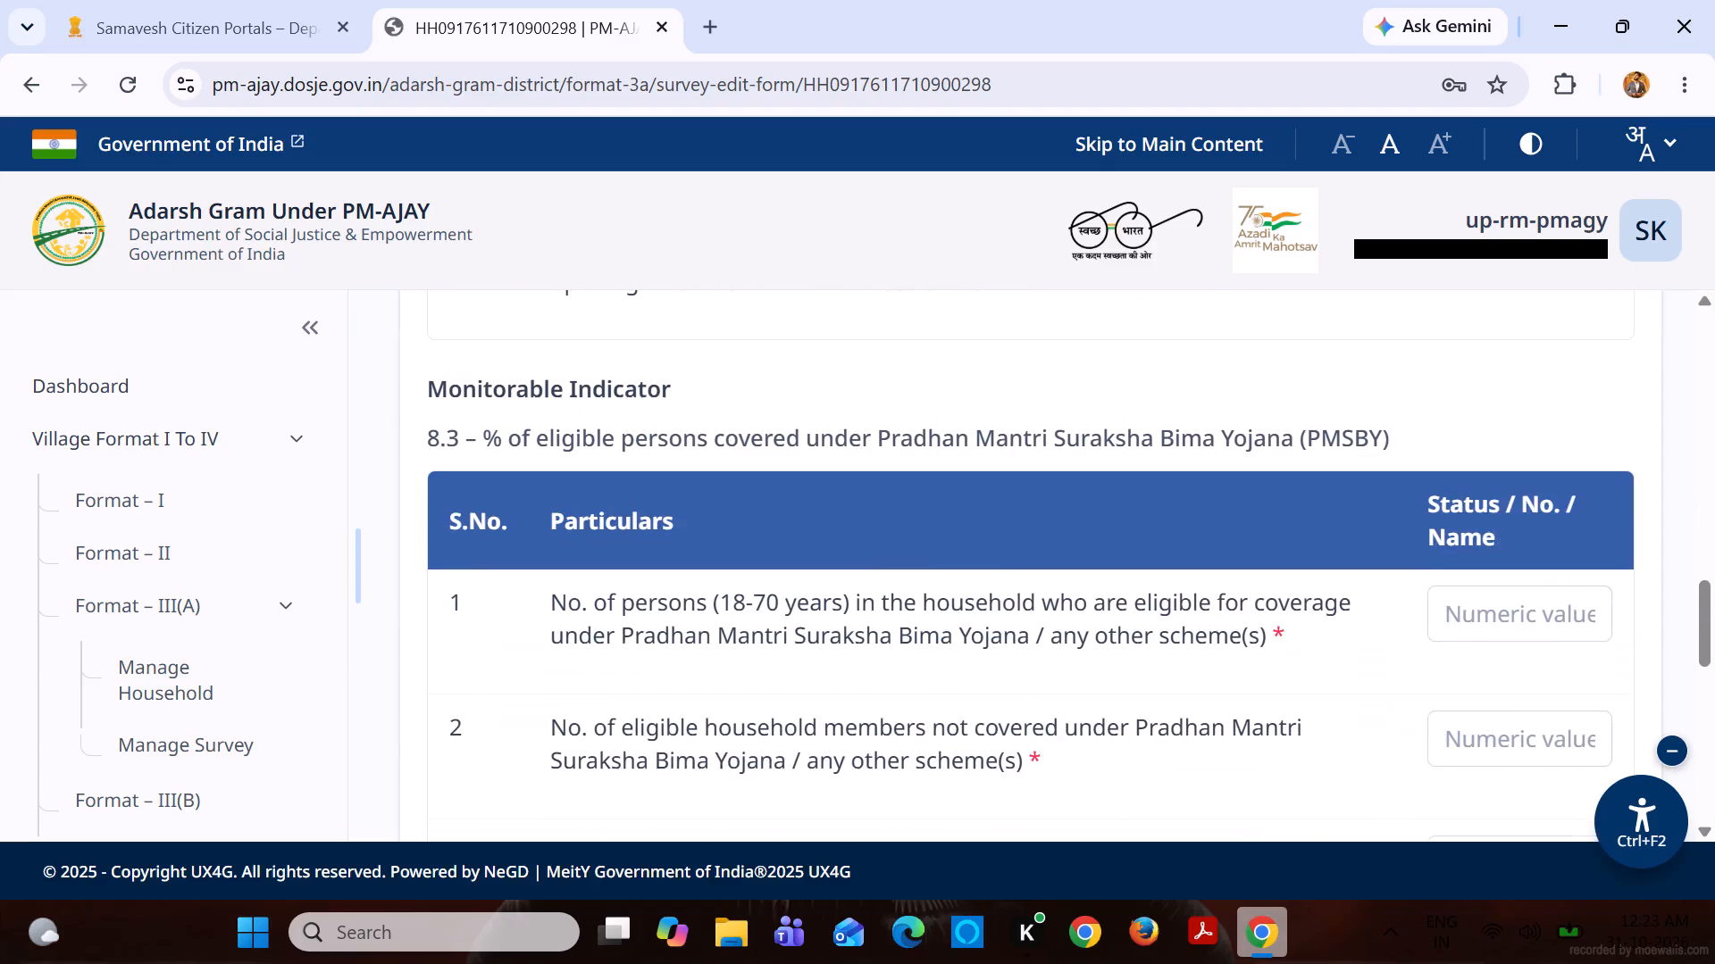
click(1456, 622)
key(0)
scroll(1457, 635, down, 3)
click(1511, 597)
click(1511, 565)
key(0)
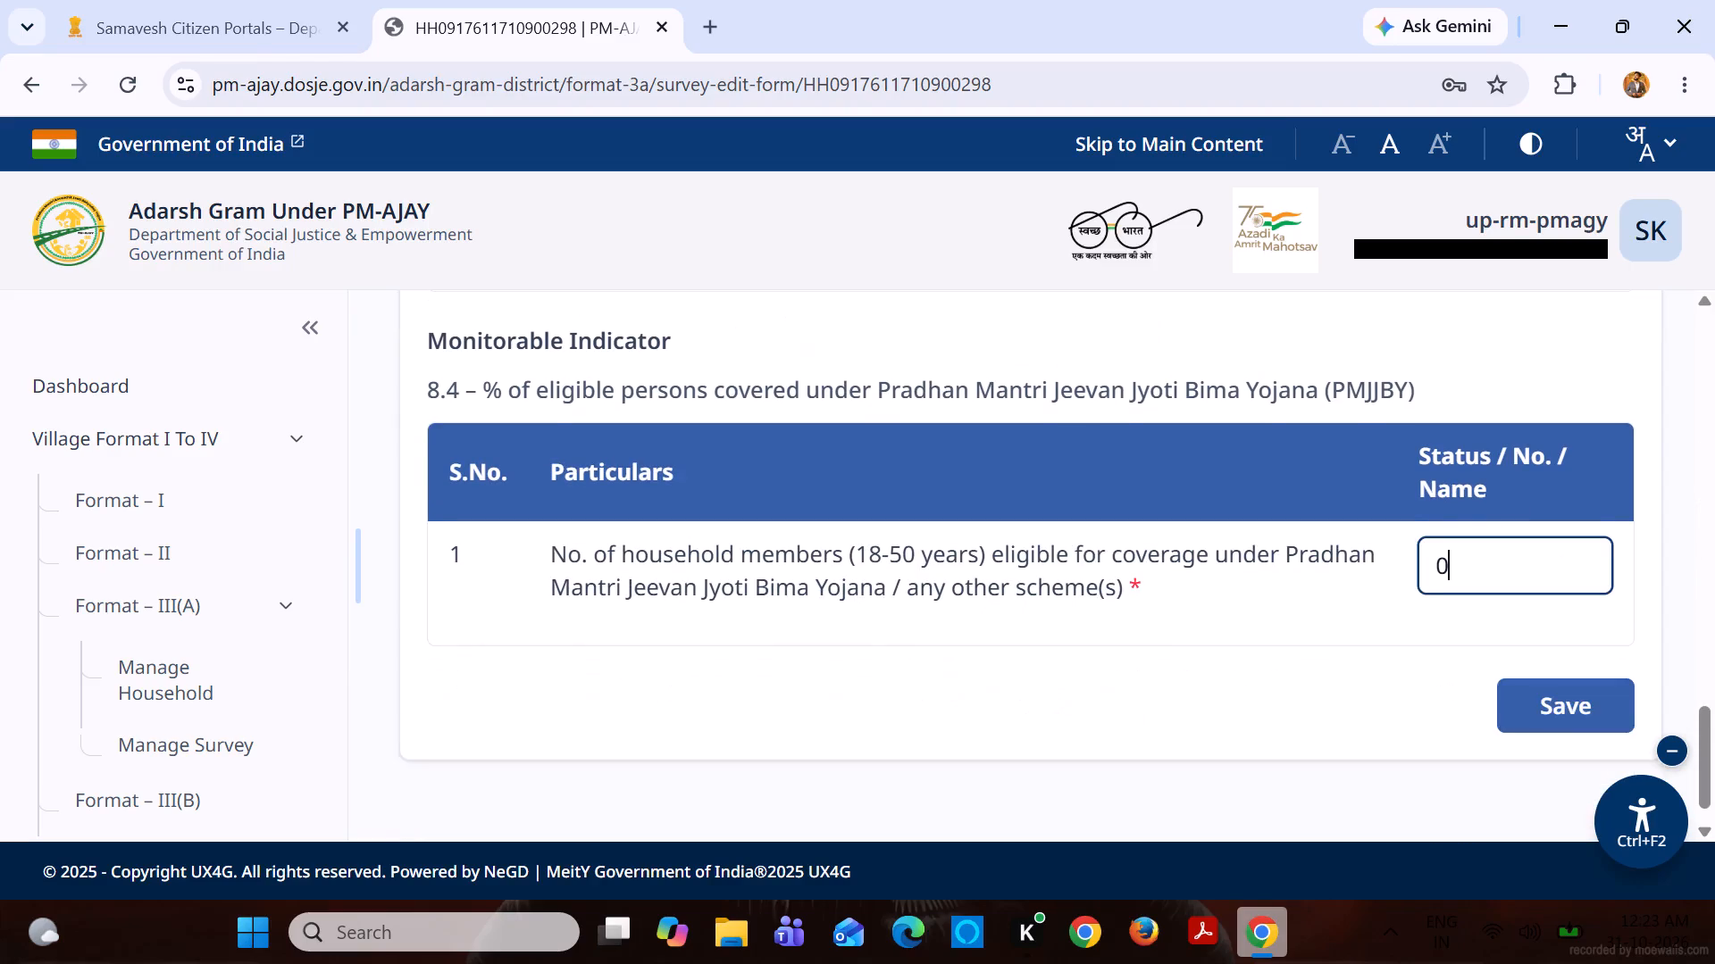
scroll(1512, 579, down, 2)
click(1607, 644)
In the 9 – Digitization domain, enter 0 household members eligible for PMGDISHA training and save.
click(1017, 613)
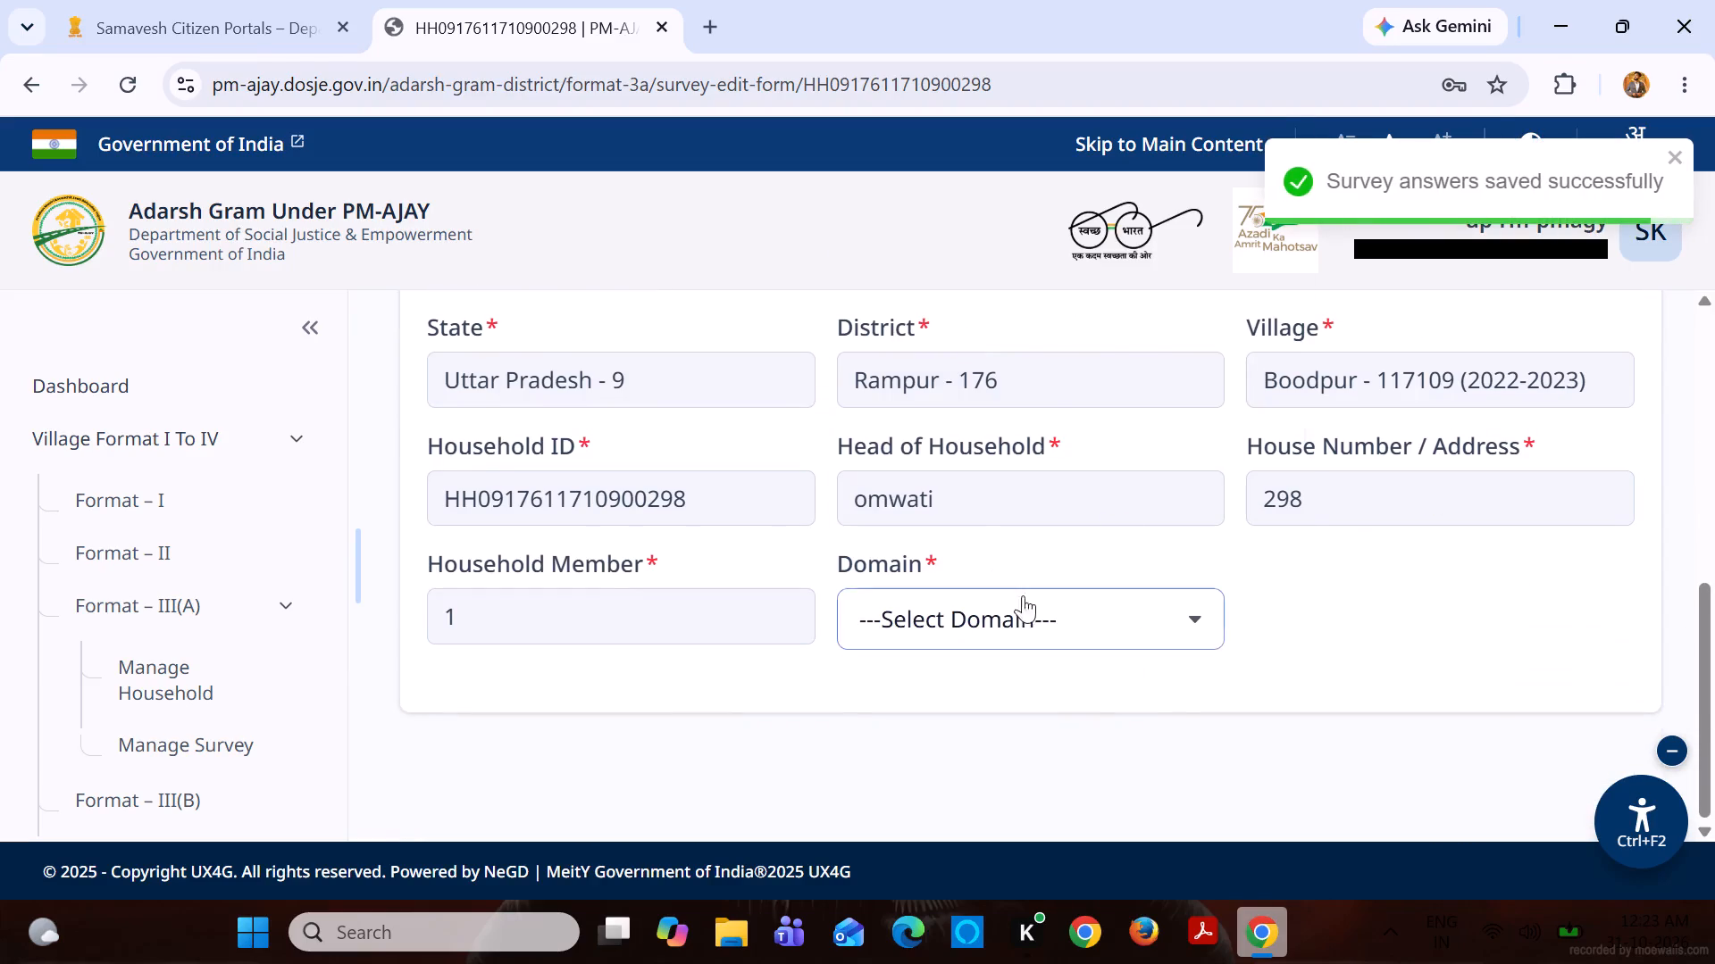
scroll(1047, 531, down, 5)
click(1030, 482)
scroll(1067, 459, down, 4)
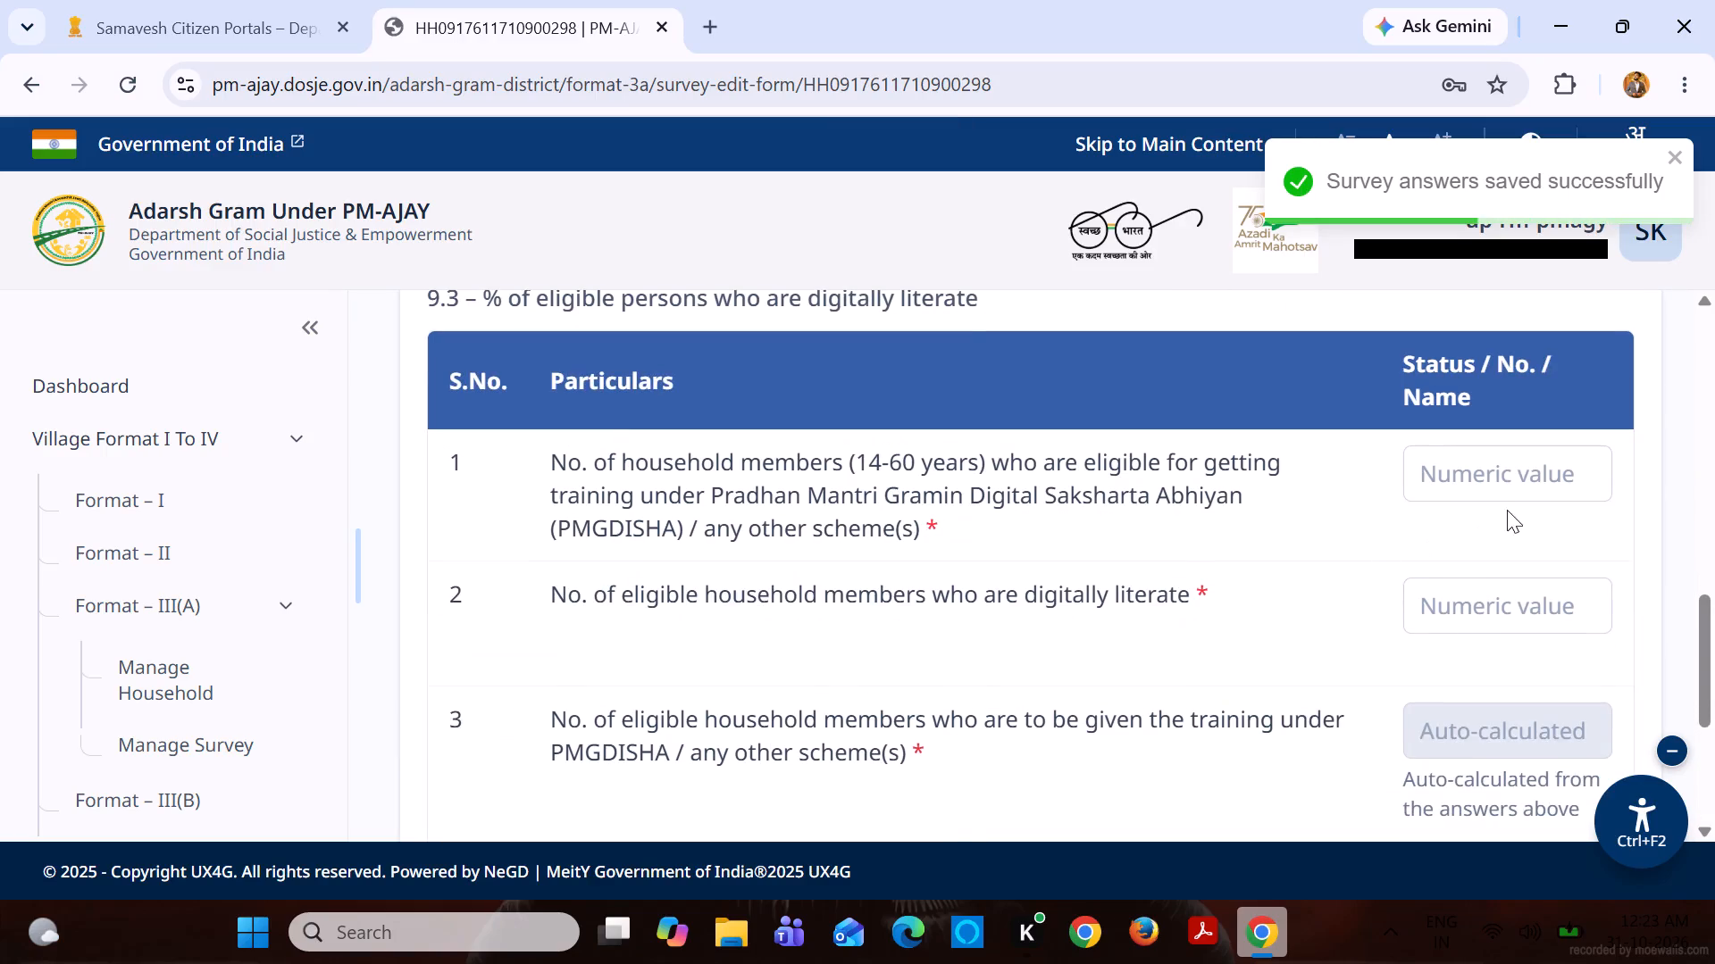
click(1527, 474)
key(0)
scroll(1530, 461, down, 2)
click(1572, 668)
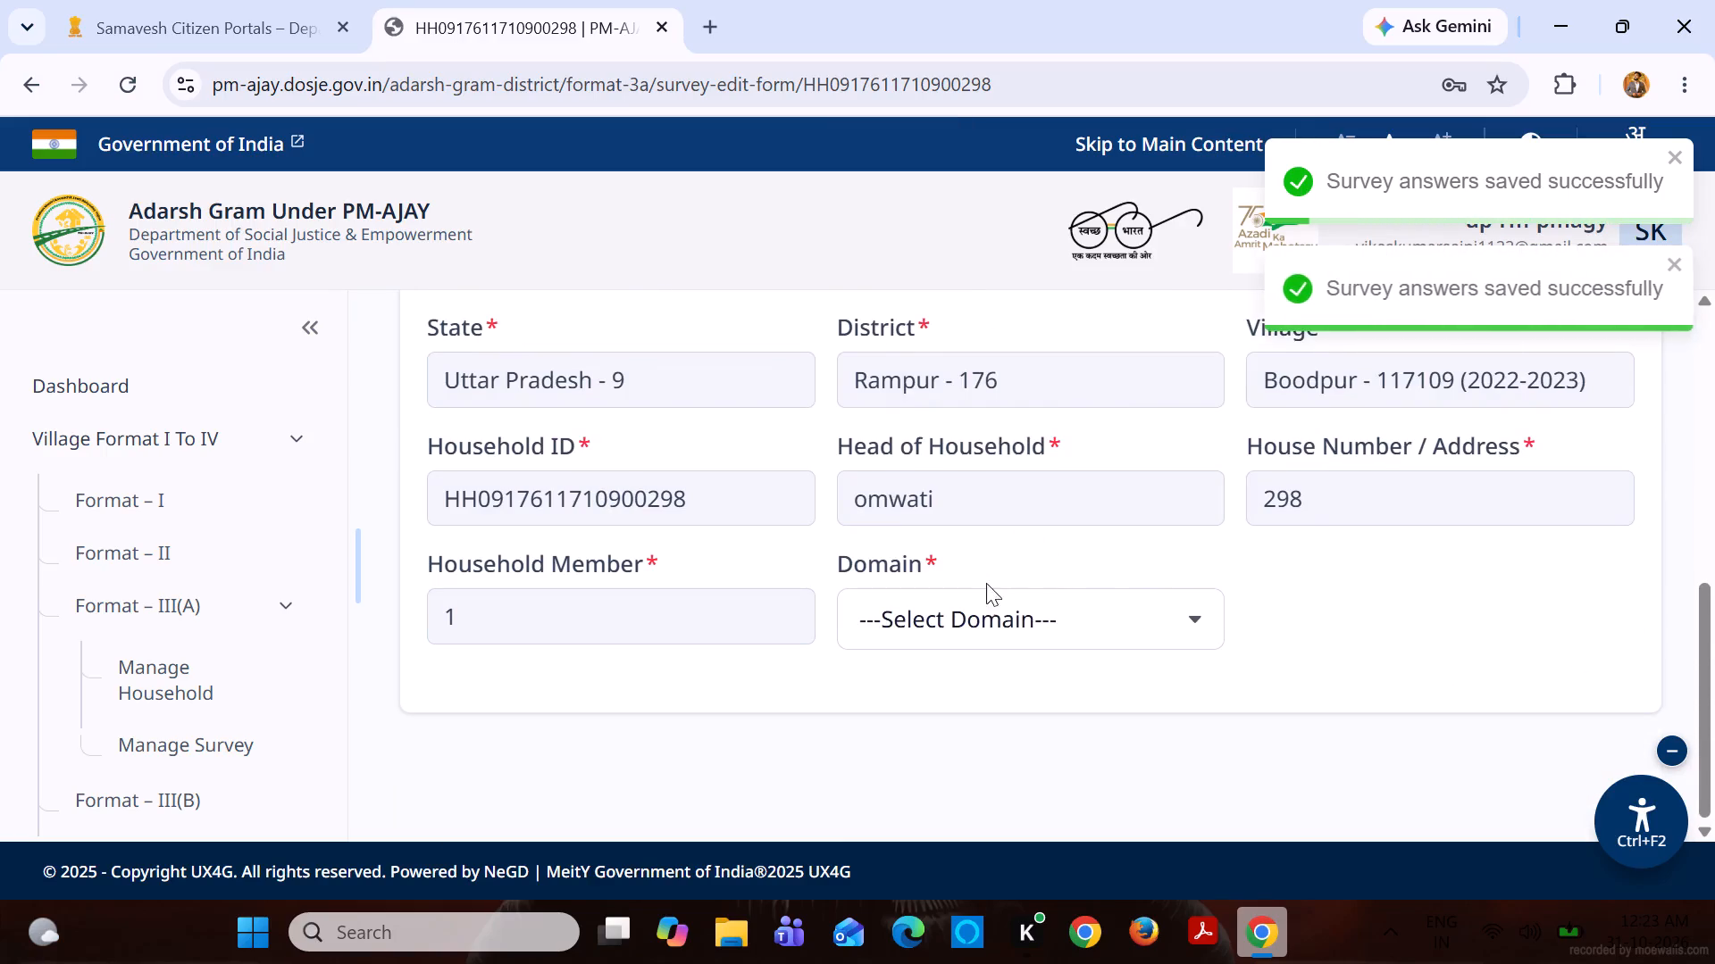
In domain 10 – Livelihood and Skill Development, enter 0 for the eligible counts, answer the self-help group membership question and save.
click(986, 605)
scroll(1057, 496, down, 4)
click(1008, 544)
scroll(1115, 582, down, 3)
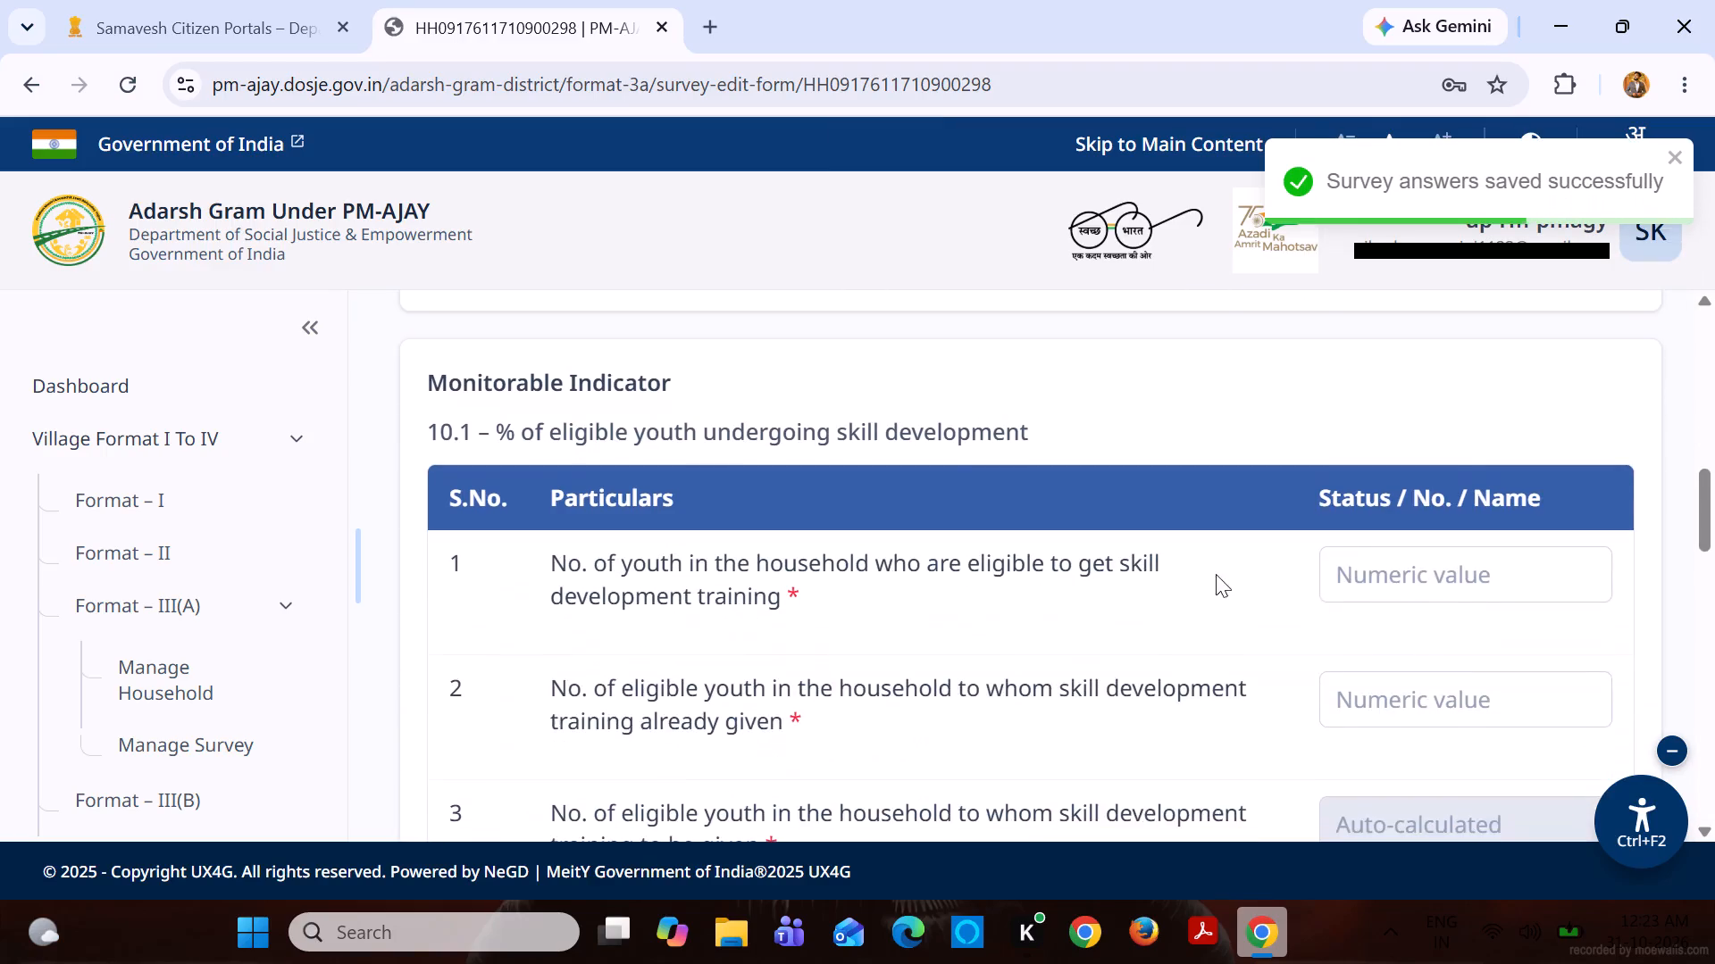
click(1344, 572)
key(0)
scroll(1348, 561, down, 3)
click(1453, 504)
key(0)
scroll(1457, 521, down, 2)
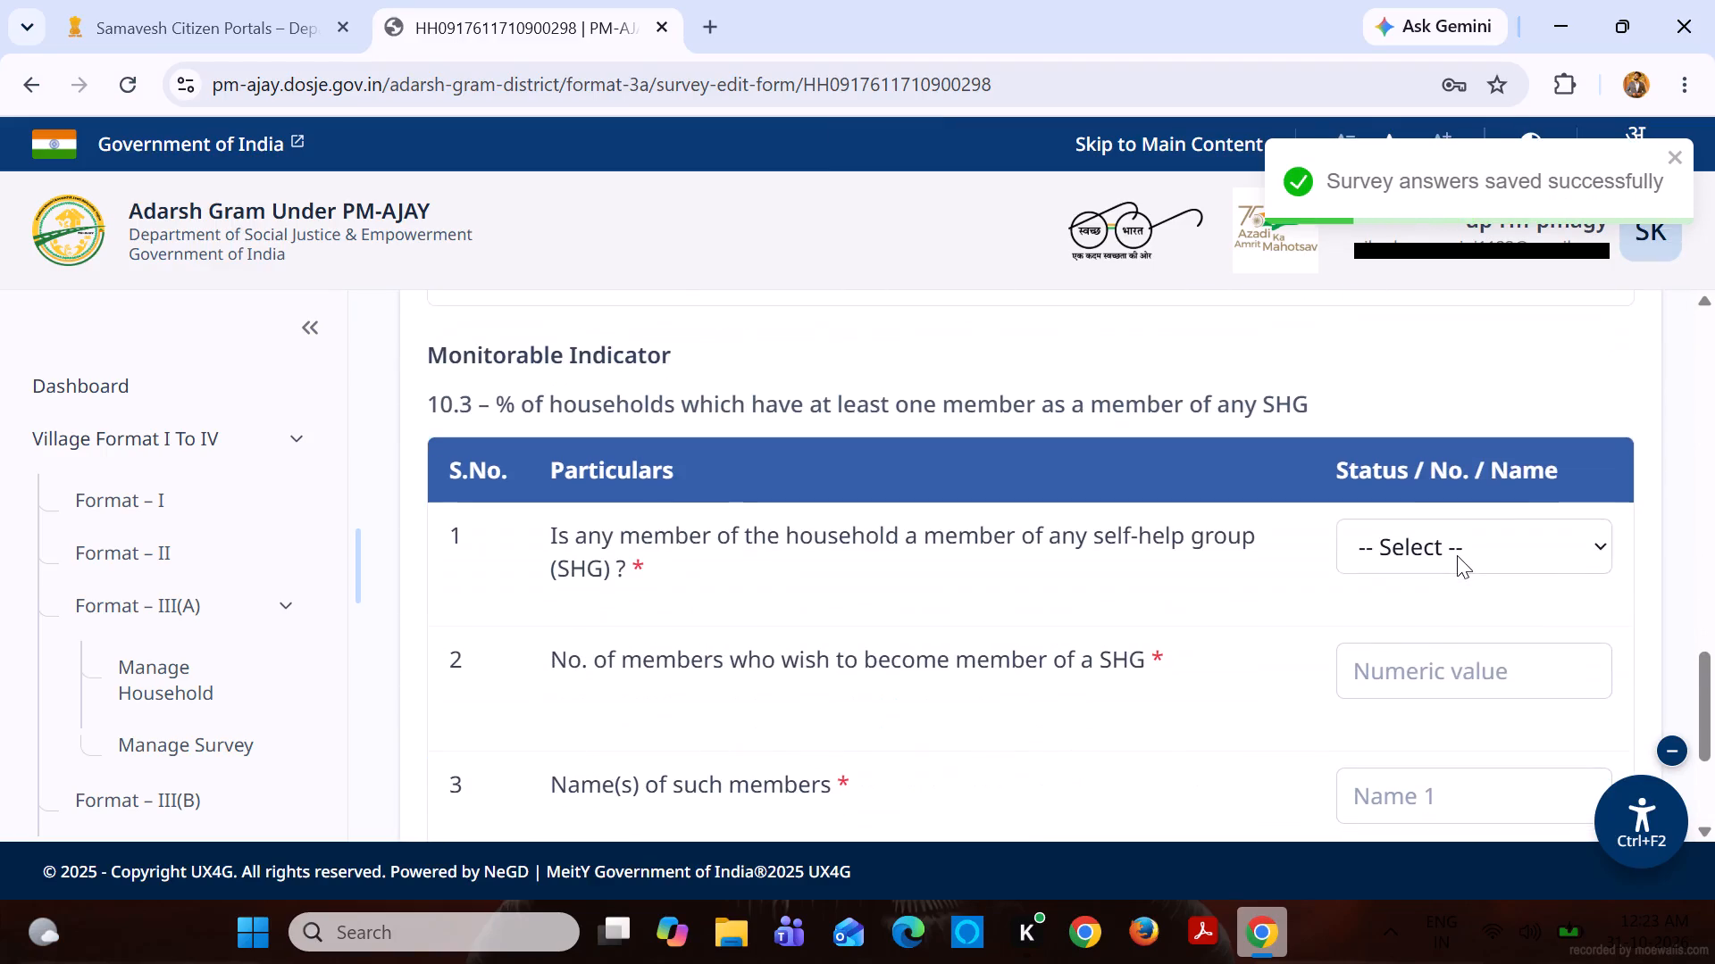
click(1457, 555)
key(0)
click(1457, 553)
click(1420, 638)
scroll(1435, 610, down, 3)
click(1572, 639)
Start a new household in Manage Household for Shahabad block, Boodpur gram panchayat and Boodpur village, with category SC.
scroll(1171, 508, up, 3)
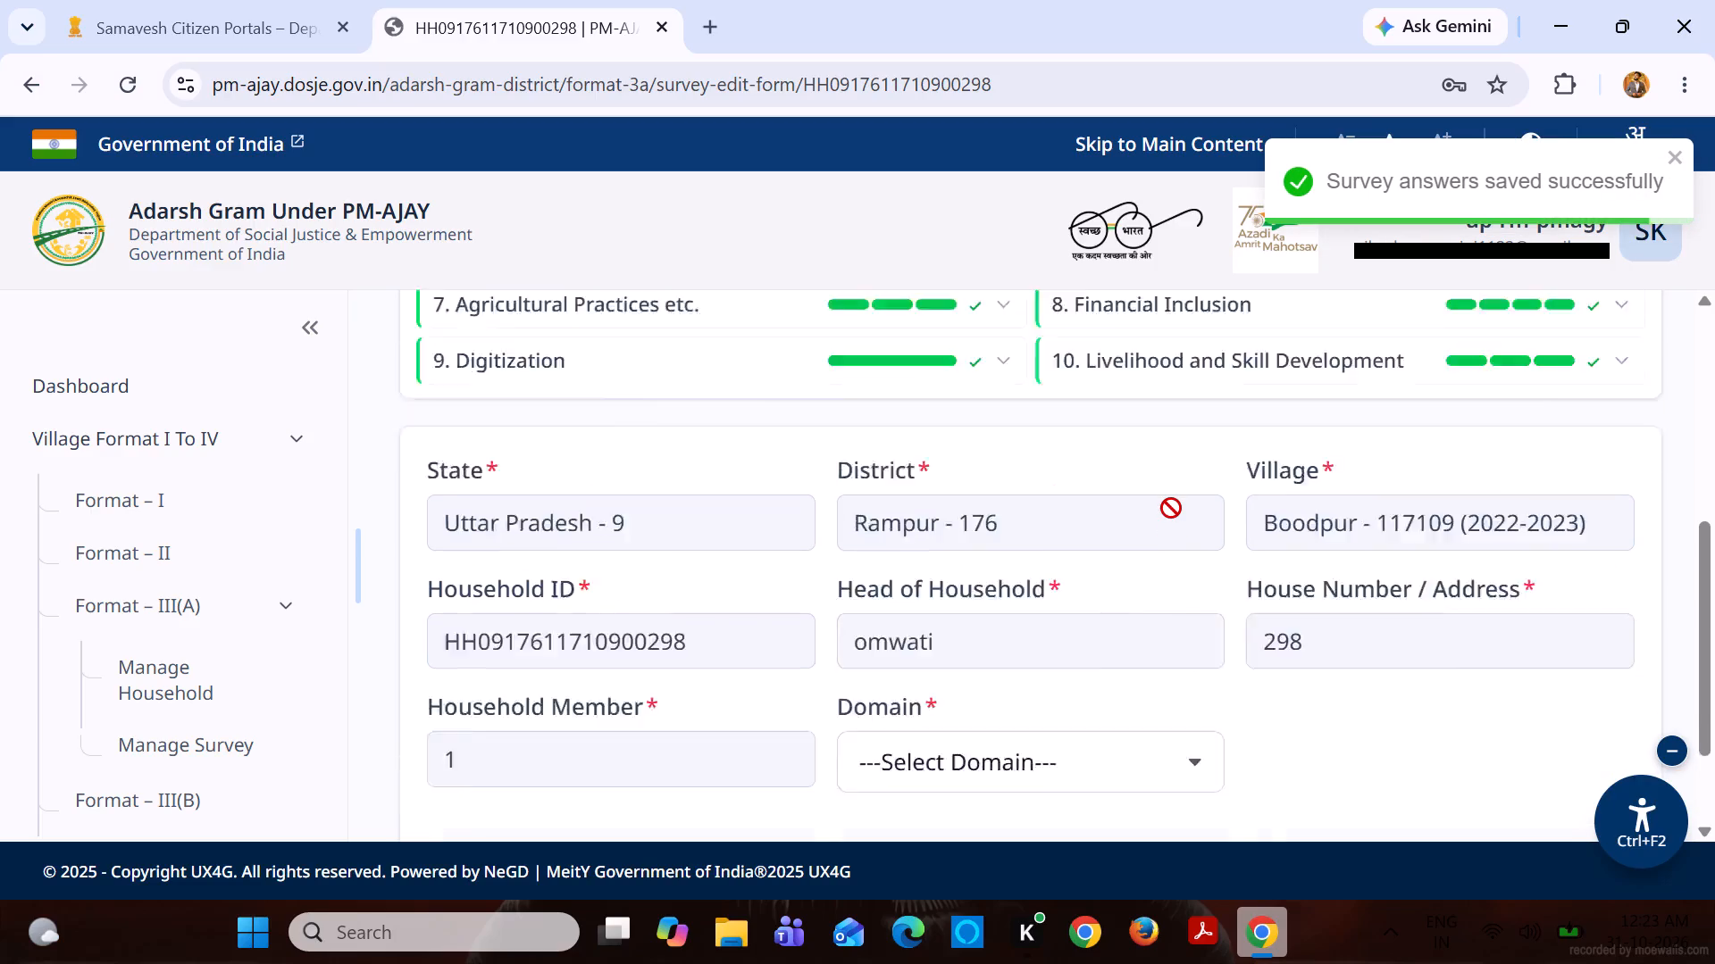
scroll(1171, 508, up, 2)
scroll(1171, 508, down, 3)
click(140, 708)
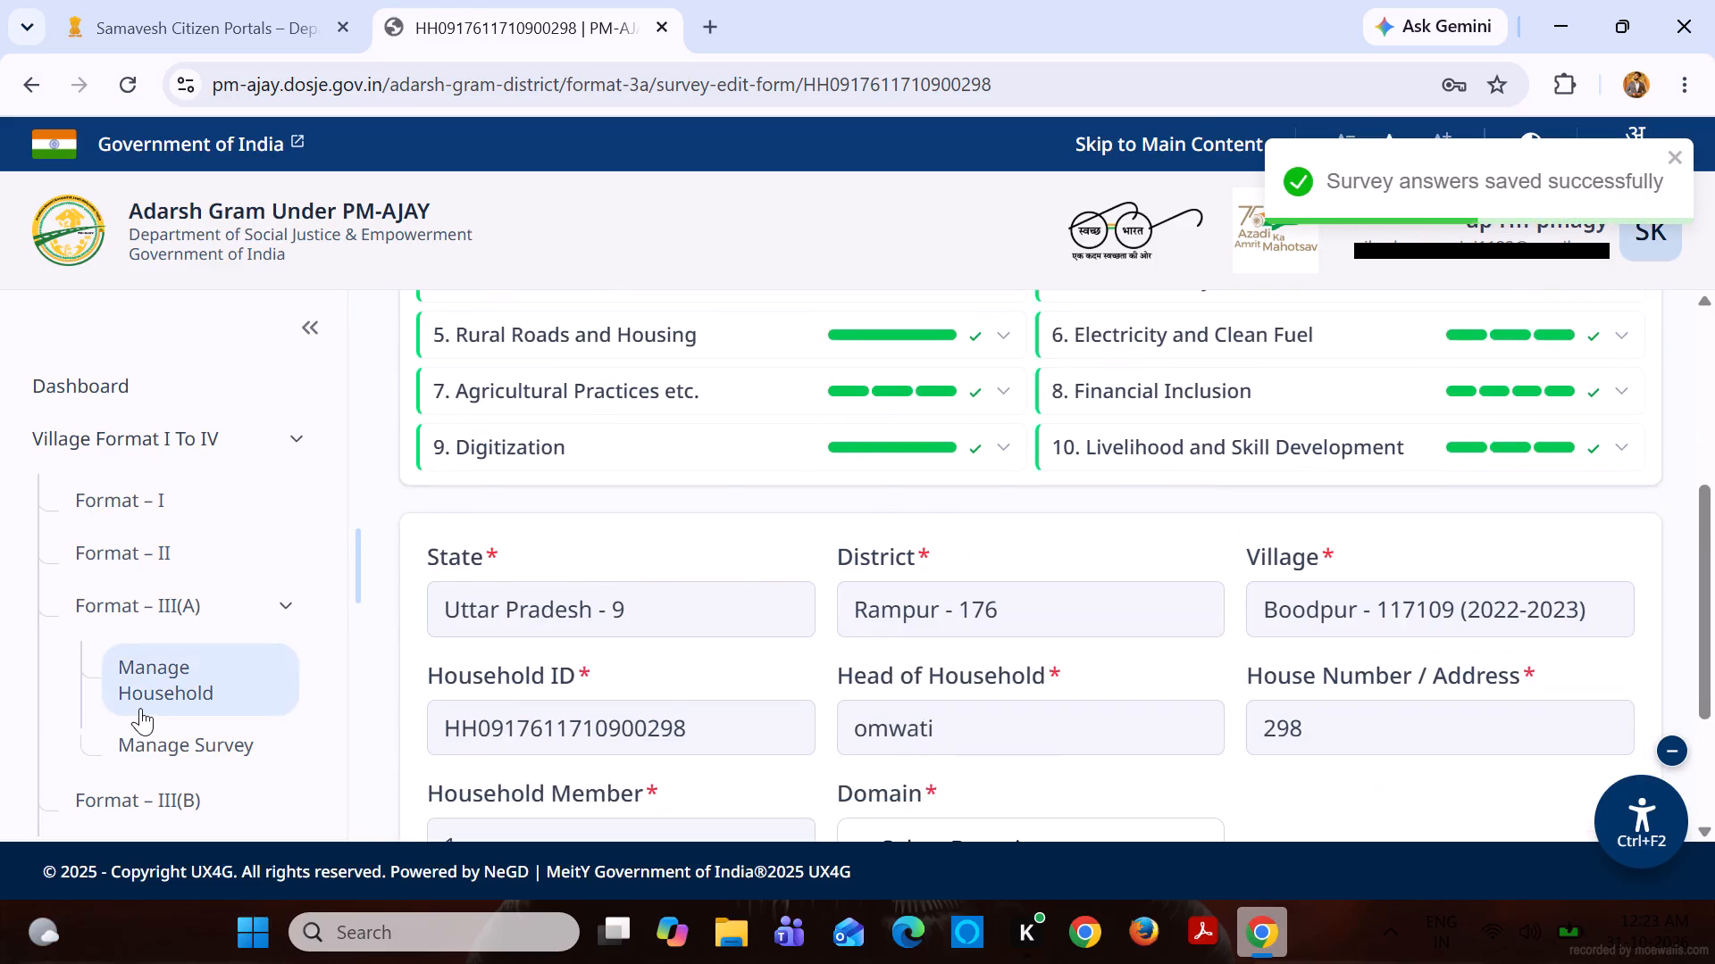
click(1211, 386)
click(1242, 303)
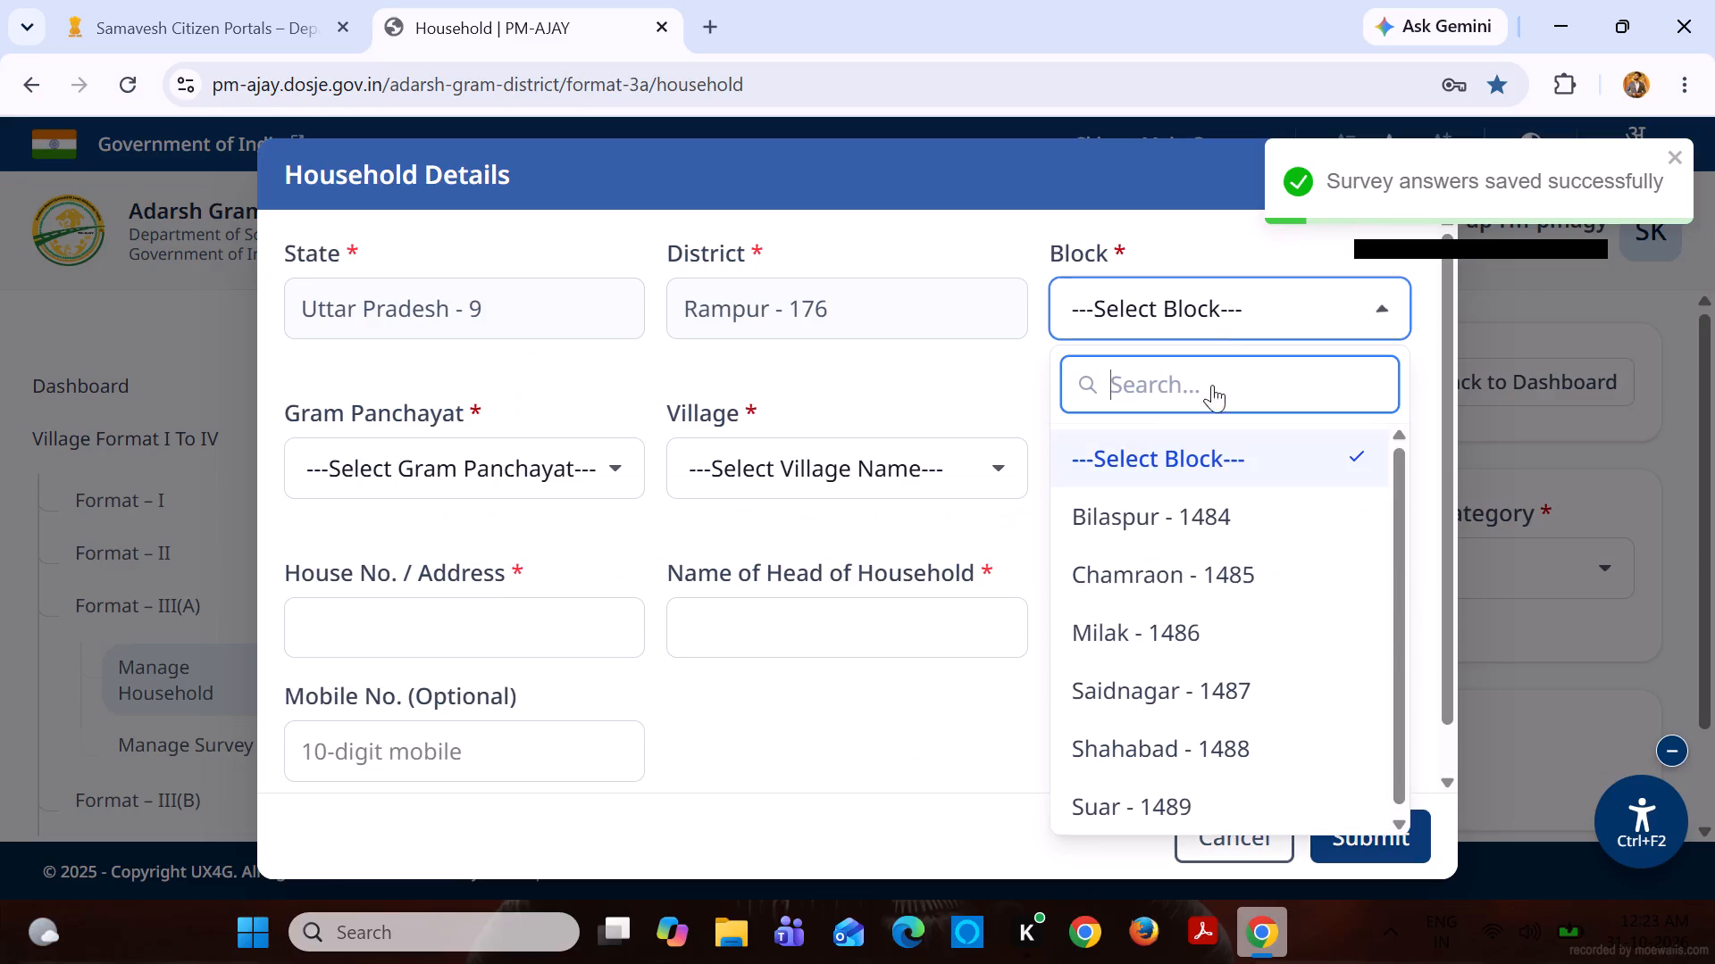
click(1149, 760)
click(607, 453)
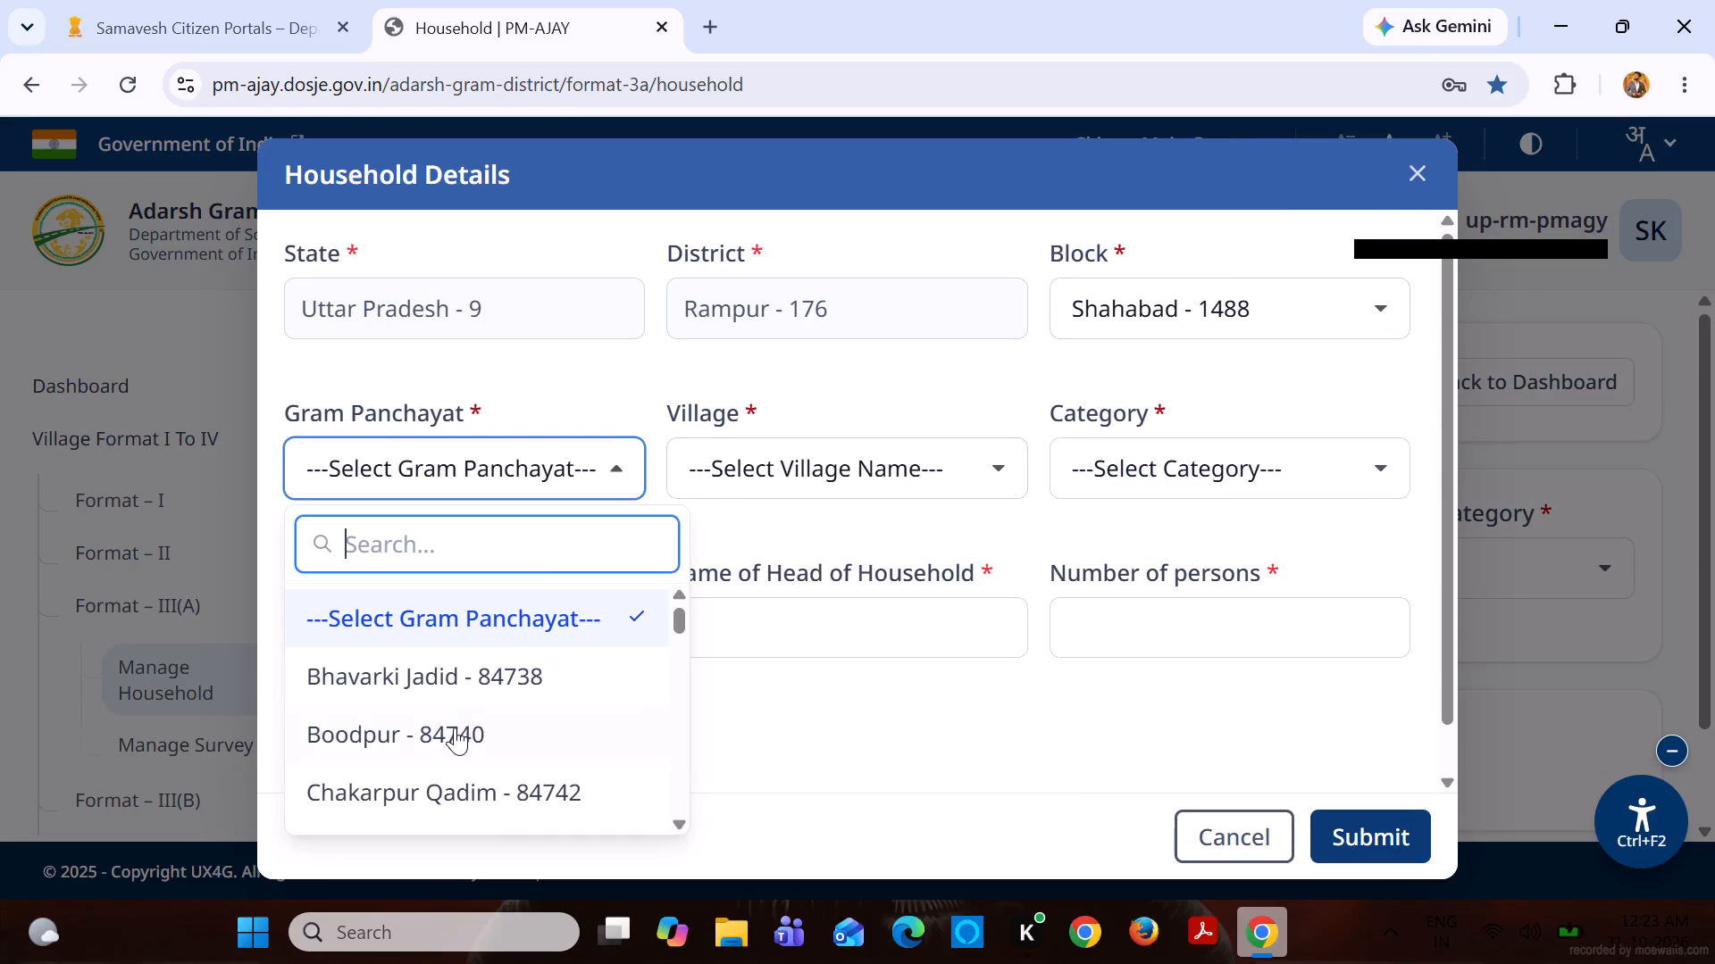
click(454, 728)
click(885, 451)
click(793, 611)
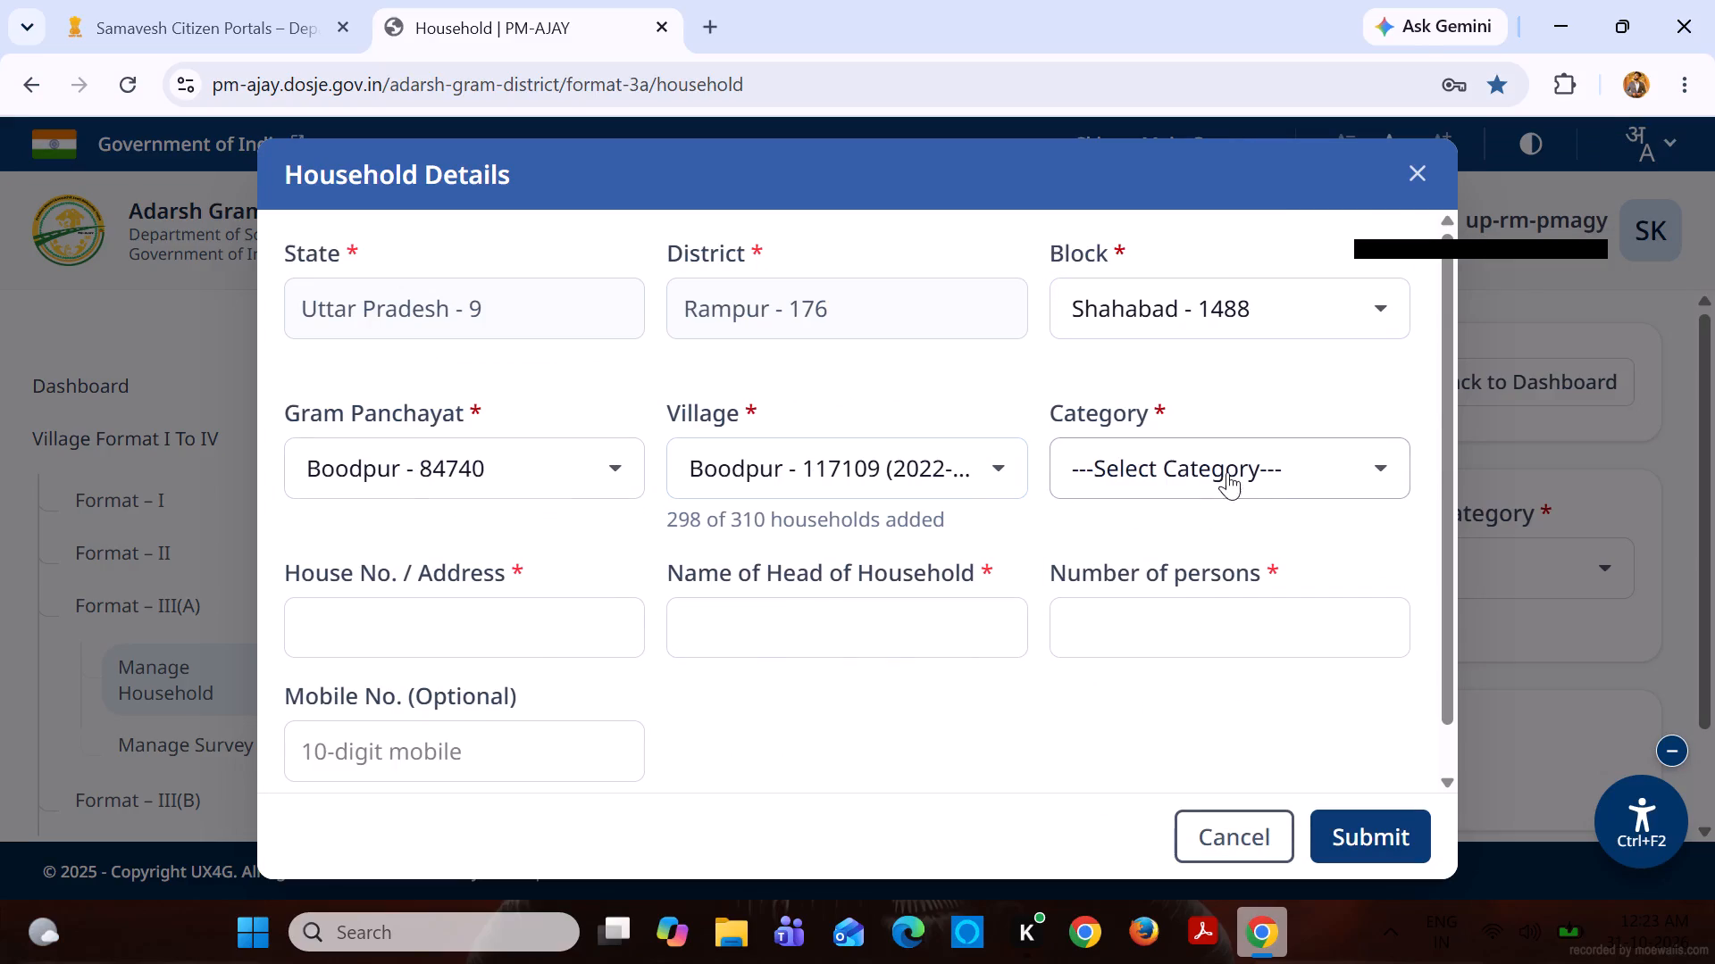
click(1267, 472)
click(1119, 608)
Enter house number 299 and start filling in the name of the head of household.
click(527, 631)
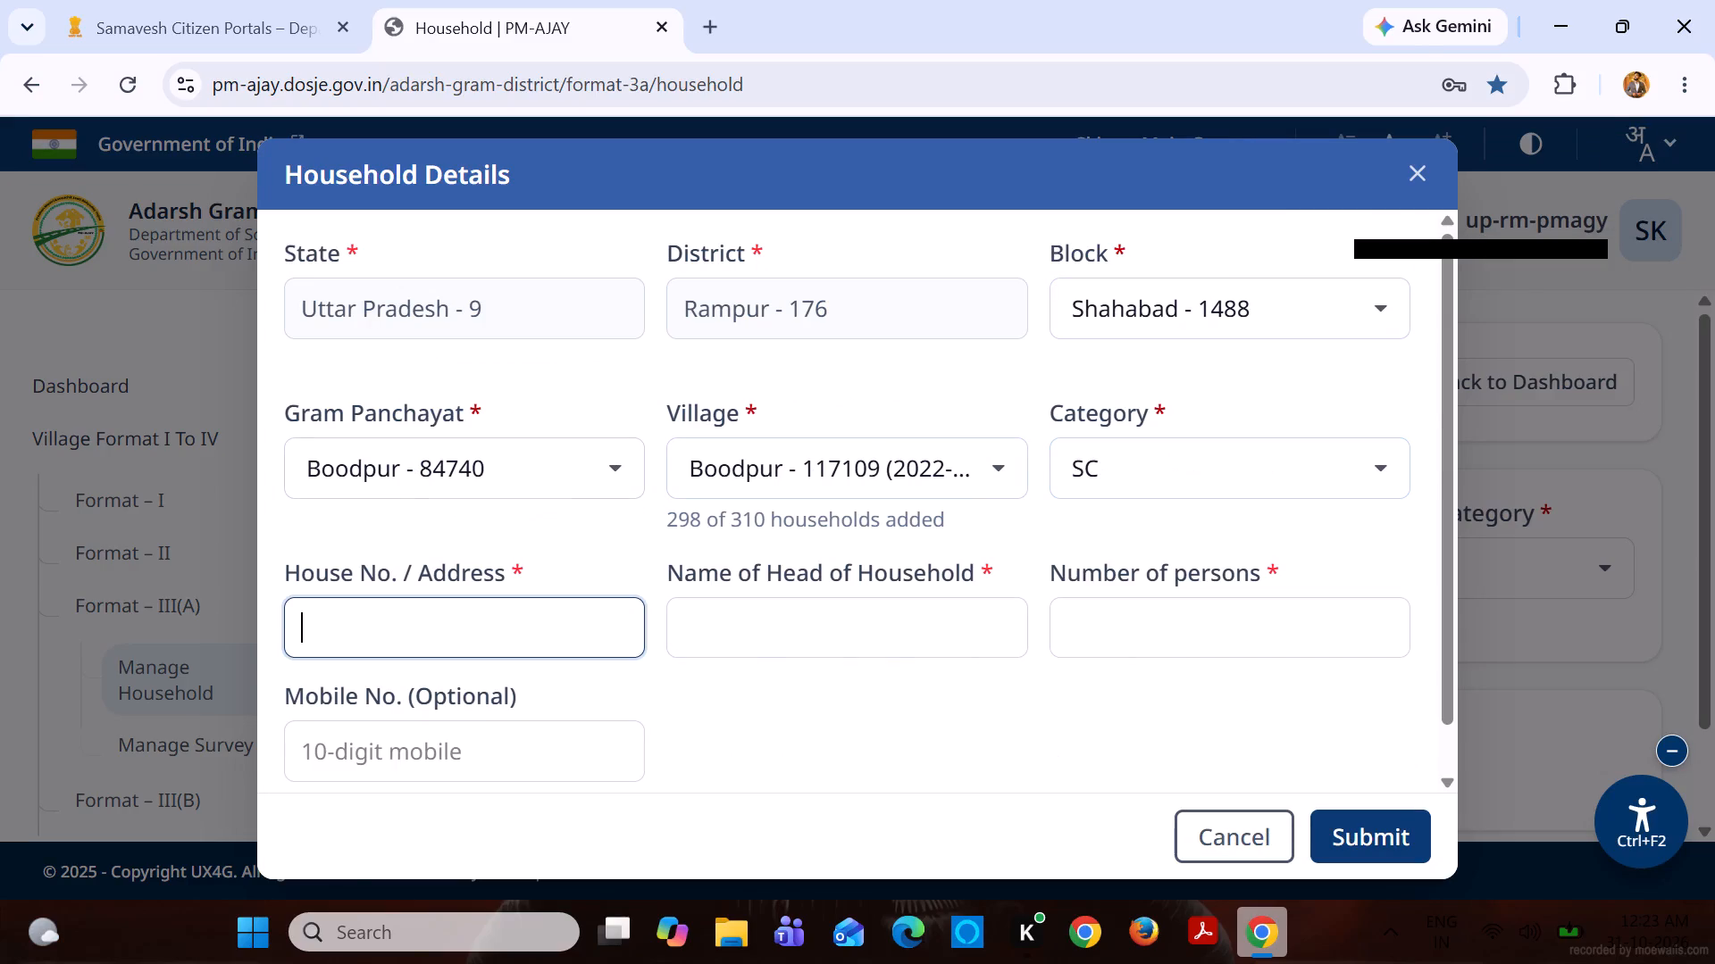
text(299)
click(743, 635)
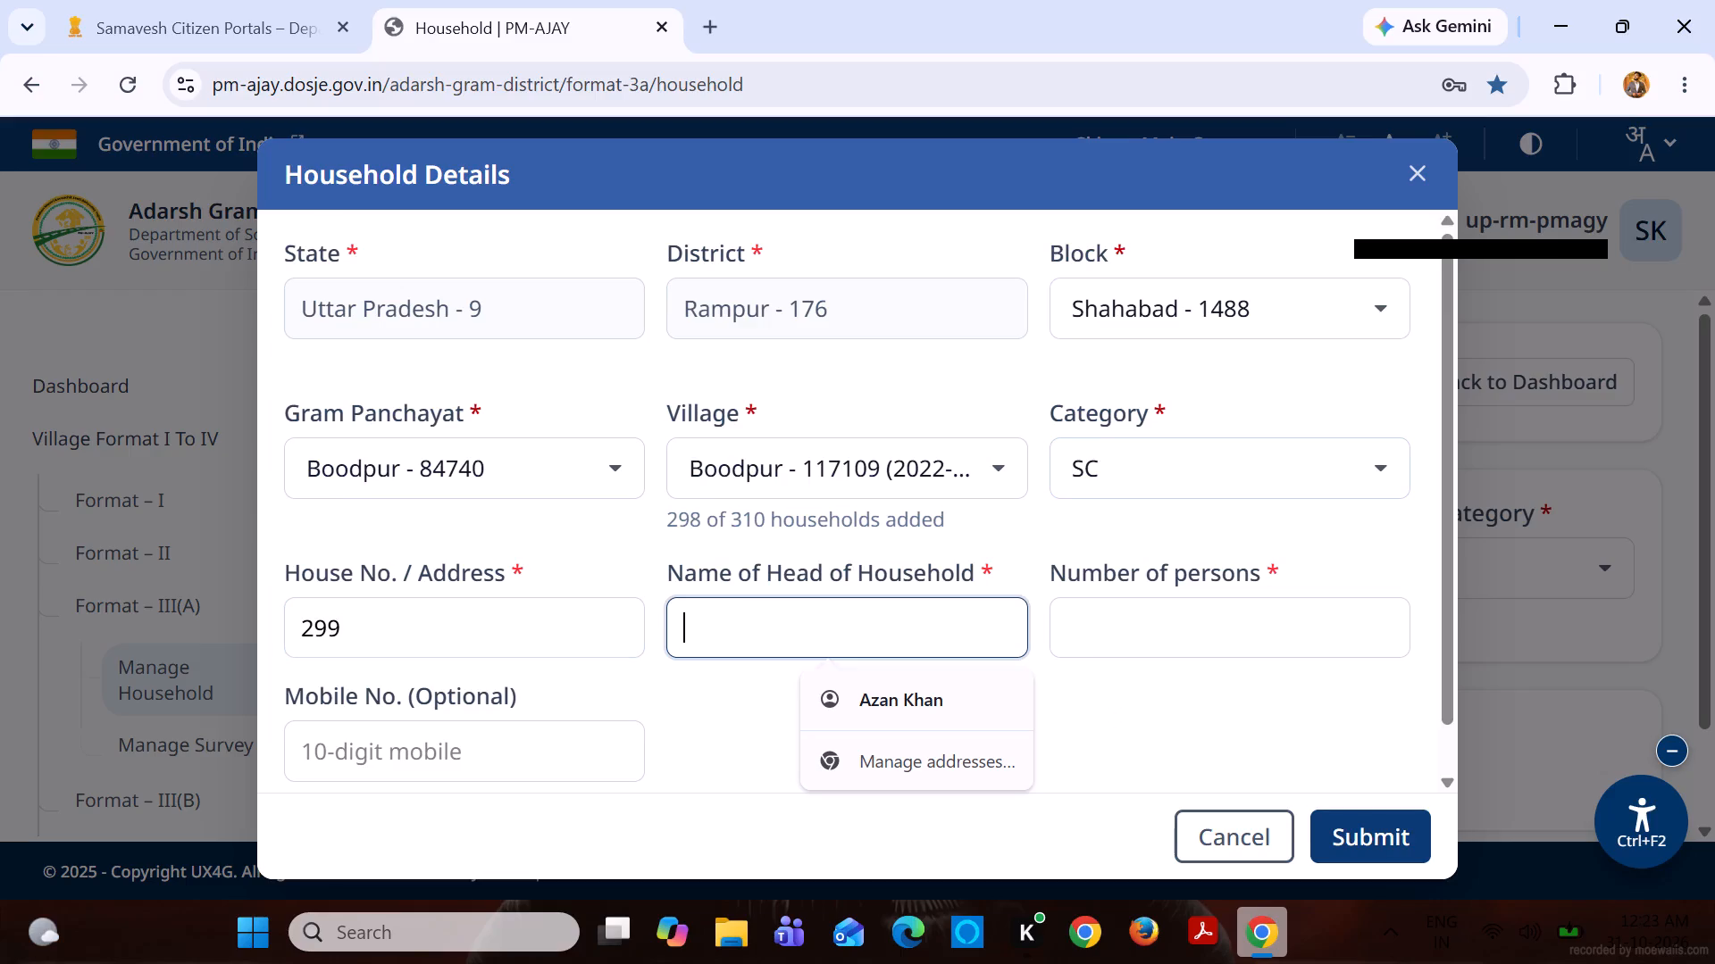
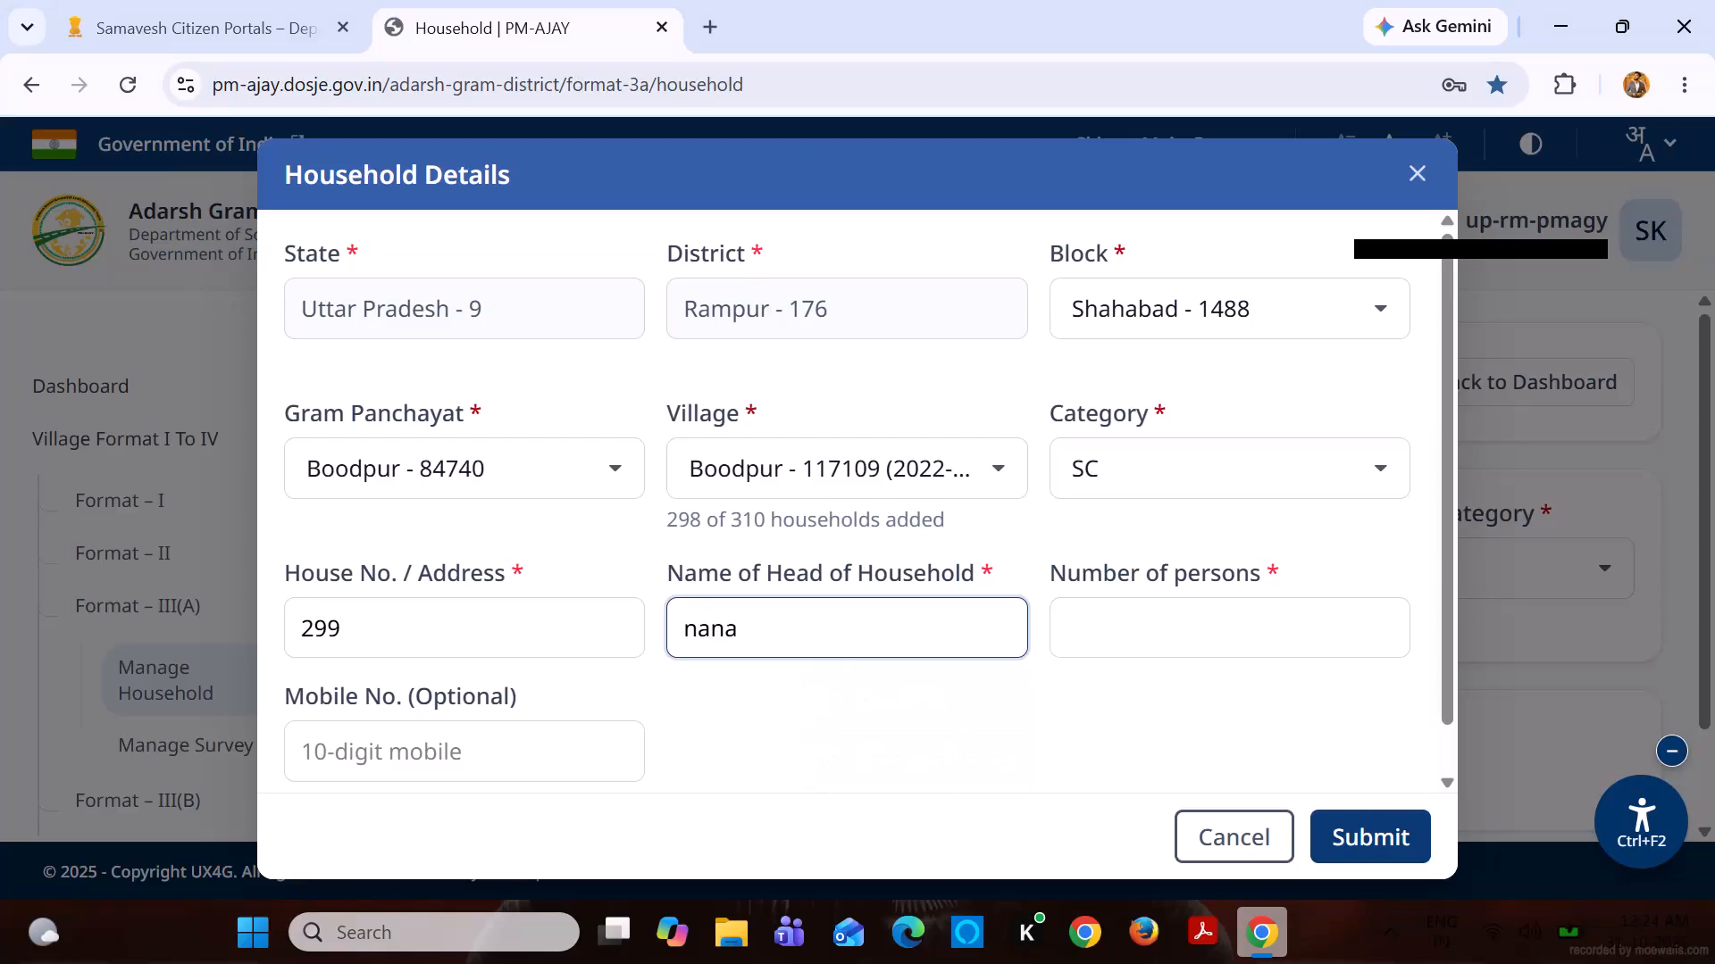
Complete the name of the head of household, set the number of persons to 3 and submit the household details.
key(BackSpace)
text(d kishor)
click(1140, 644)
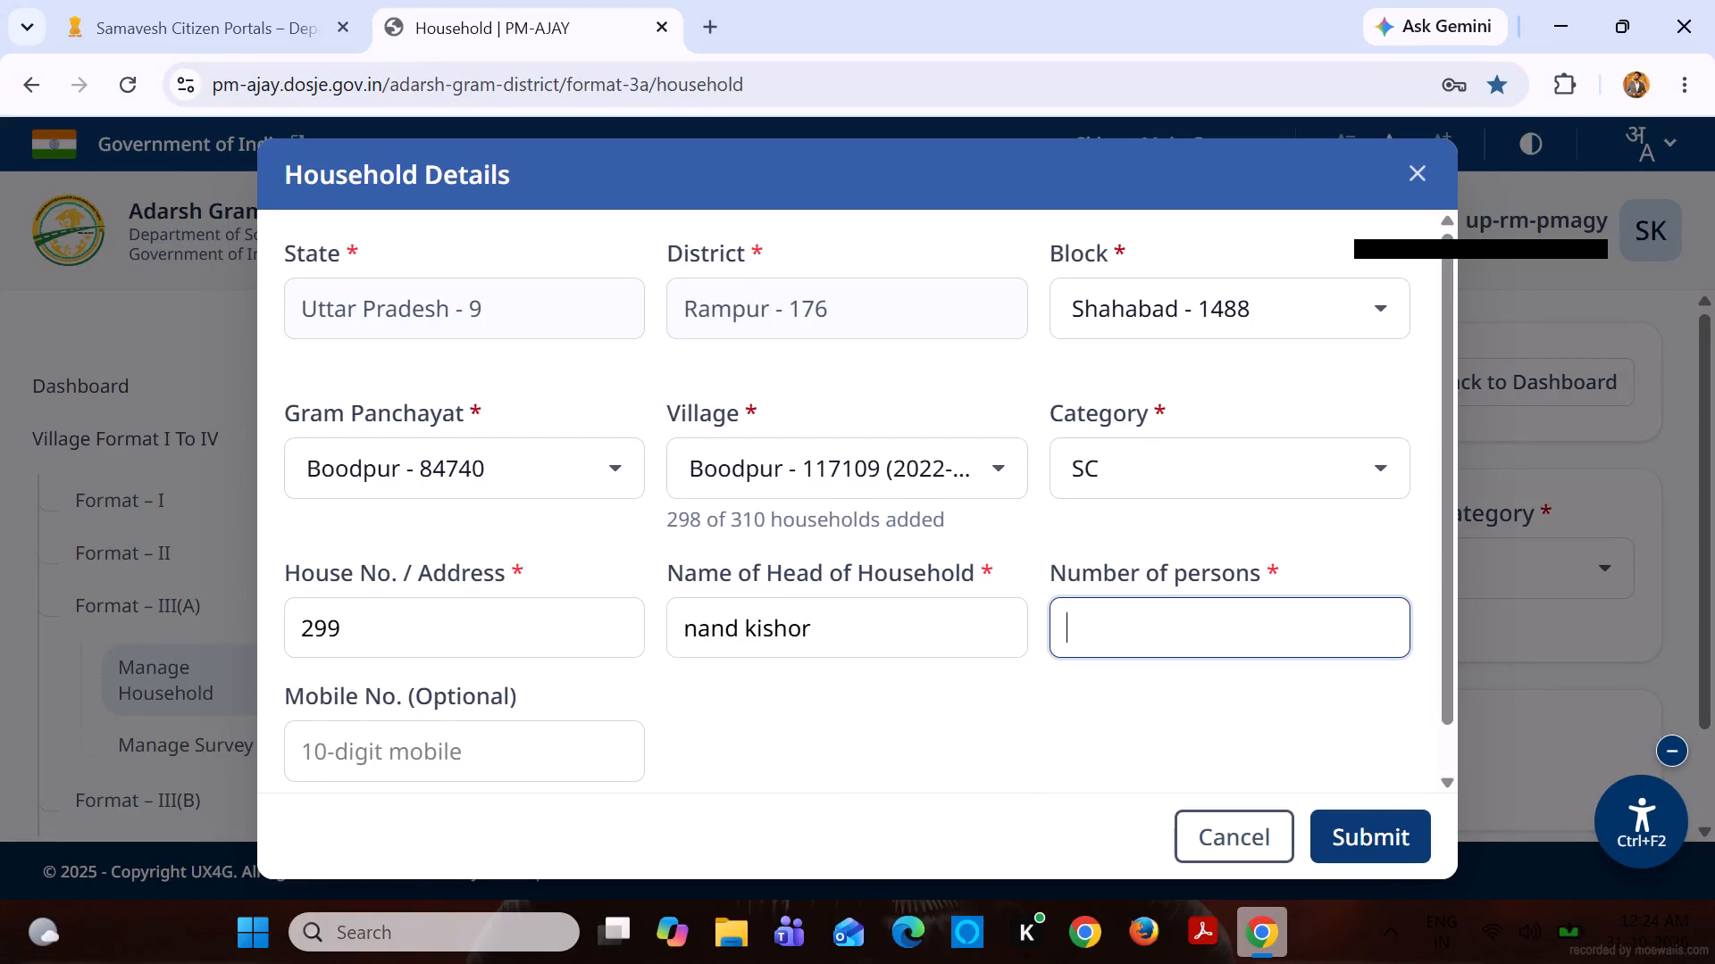
key(3)
click(1397, 852)
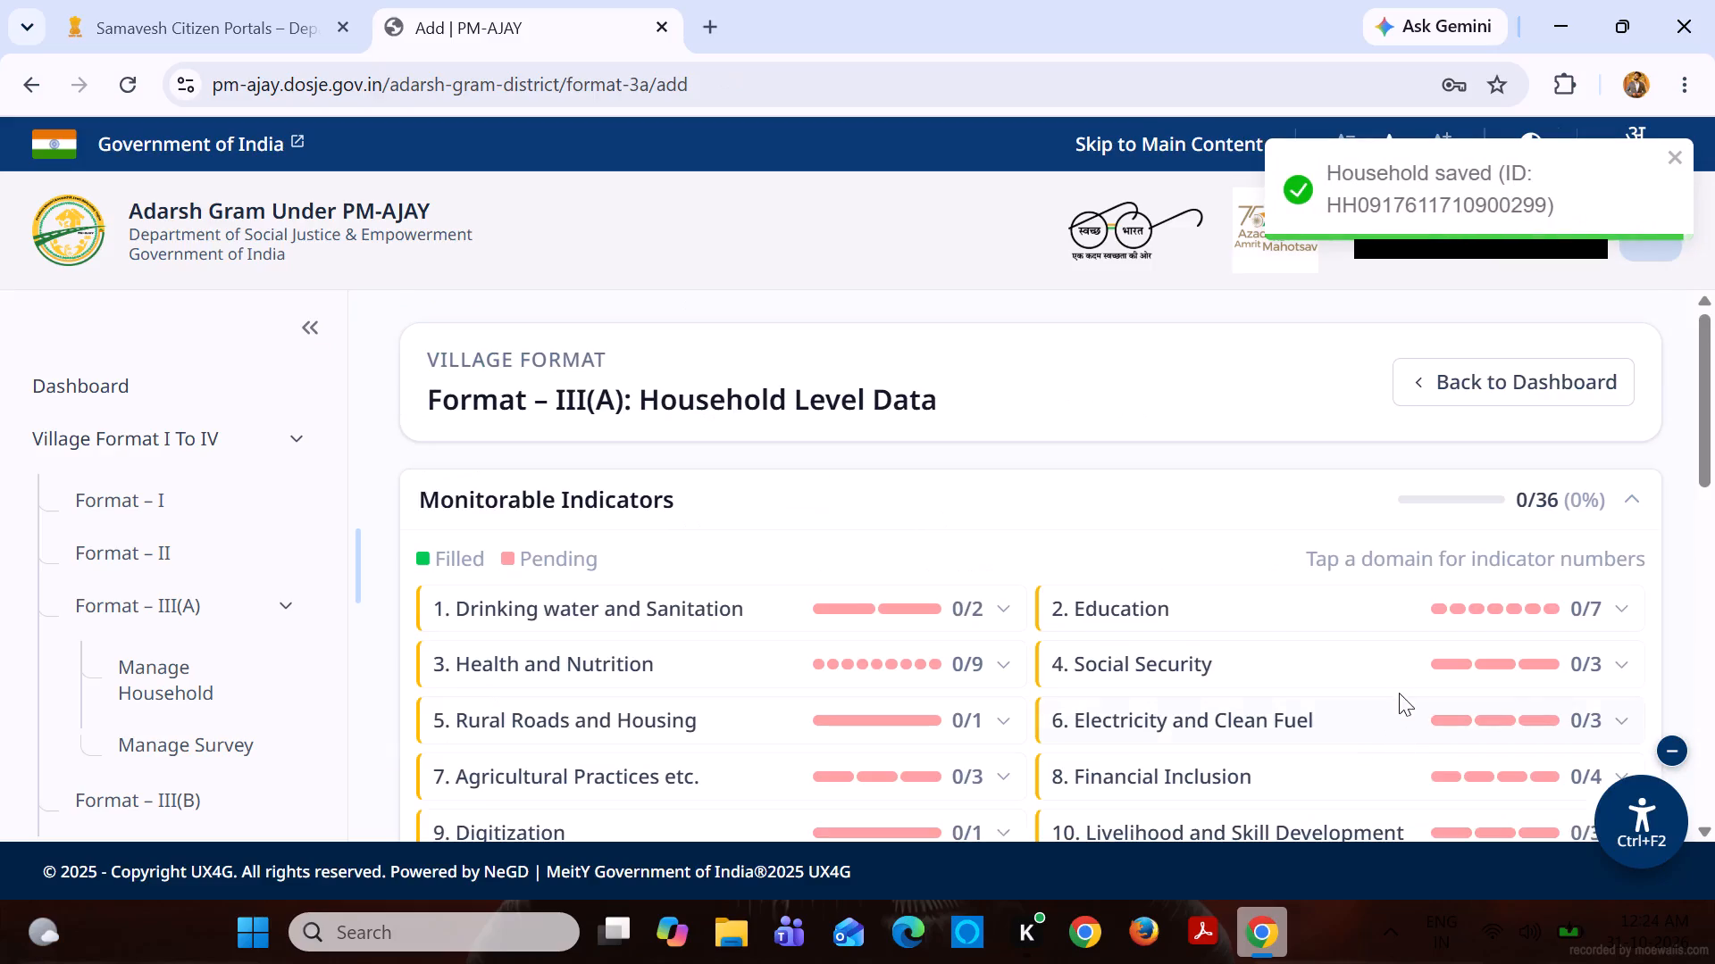
In domain 1 – Drinking water and Sanitation, answer Yes for household latrine and No for open defecation, and save.
scroll(1400, 690, down, 13)
click(1477, 484)
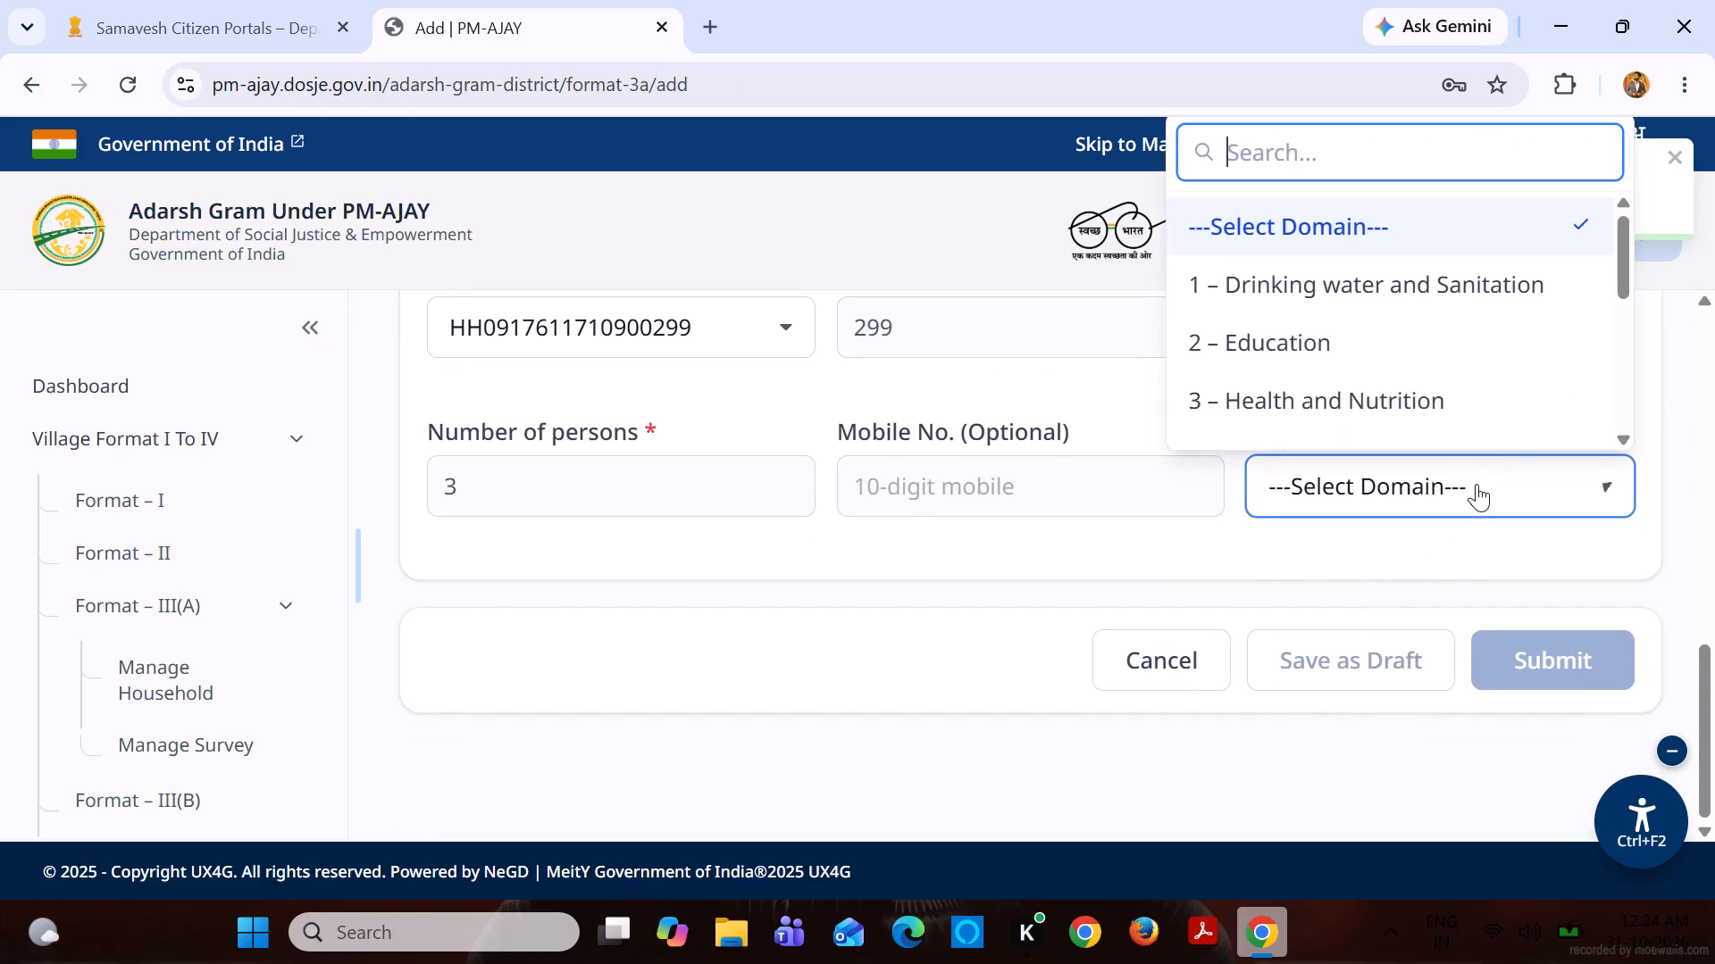
click(1402, 259)
scroll(1456, 433, down, 3)
click(1531, 498)
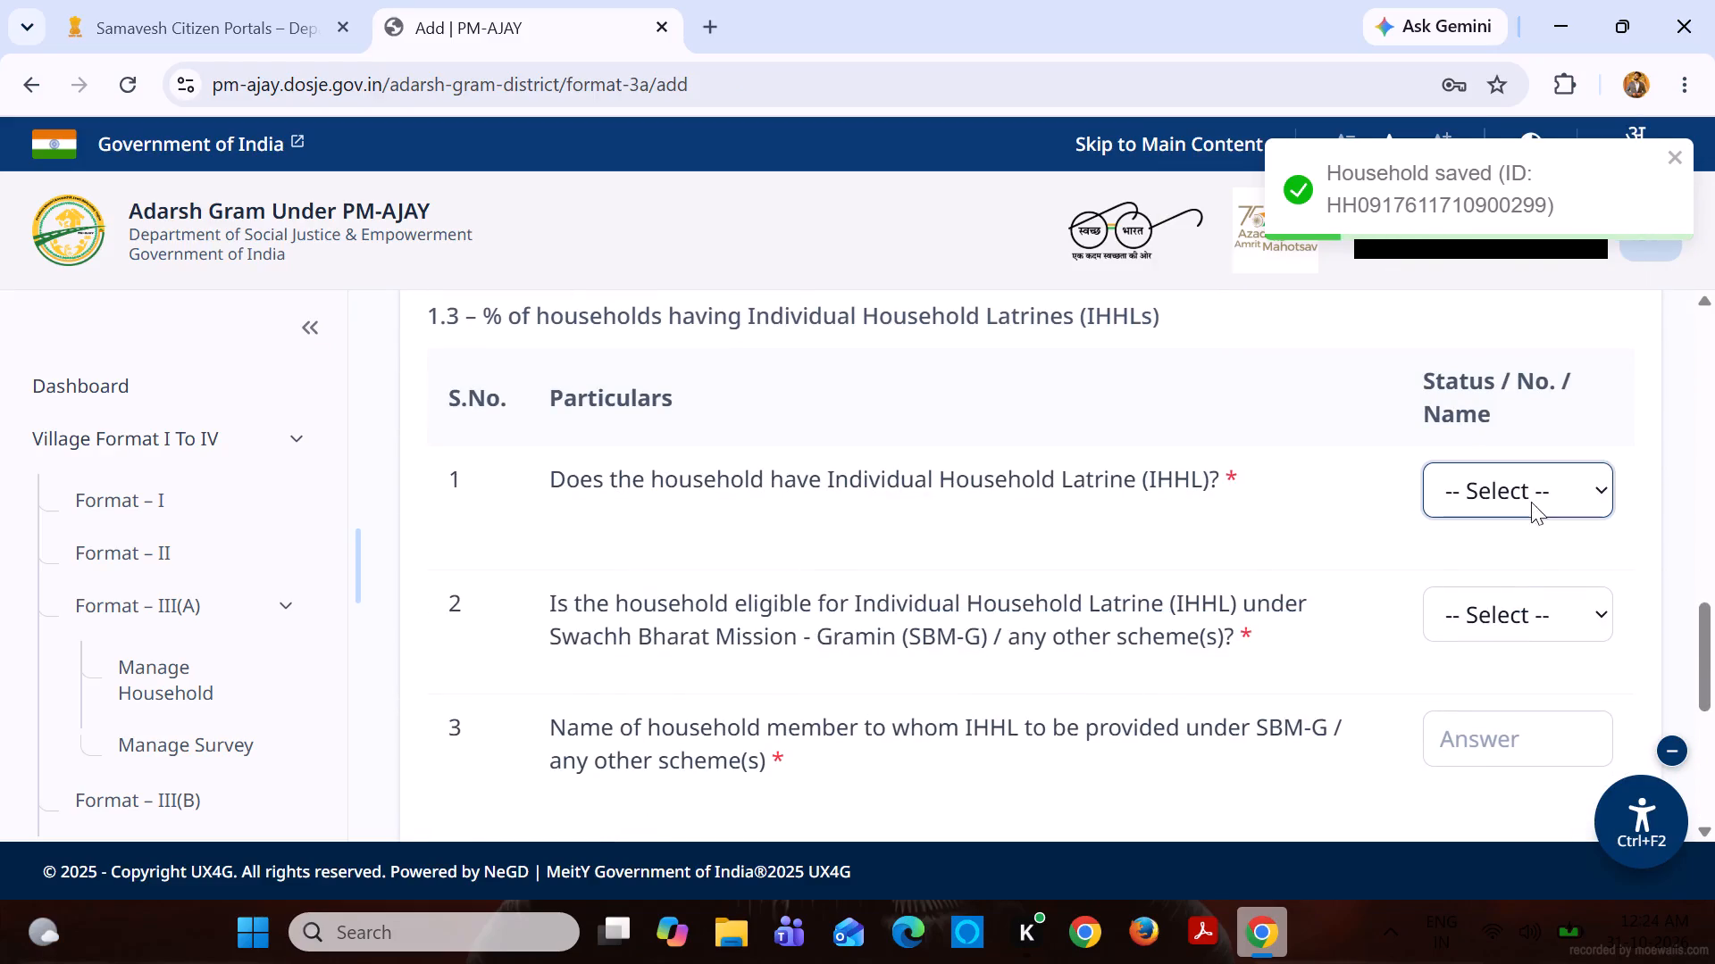
click(1520, 489)
click(1502, 571)
scroll(1506, 559, down, 2)
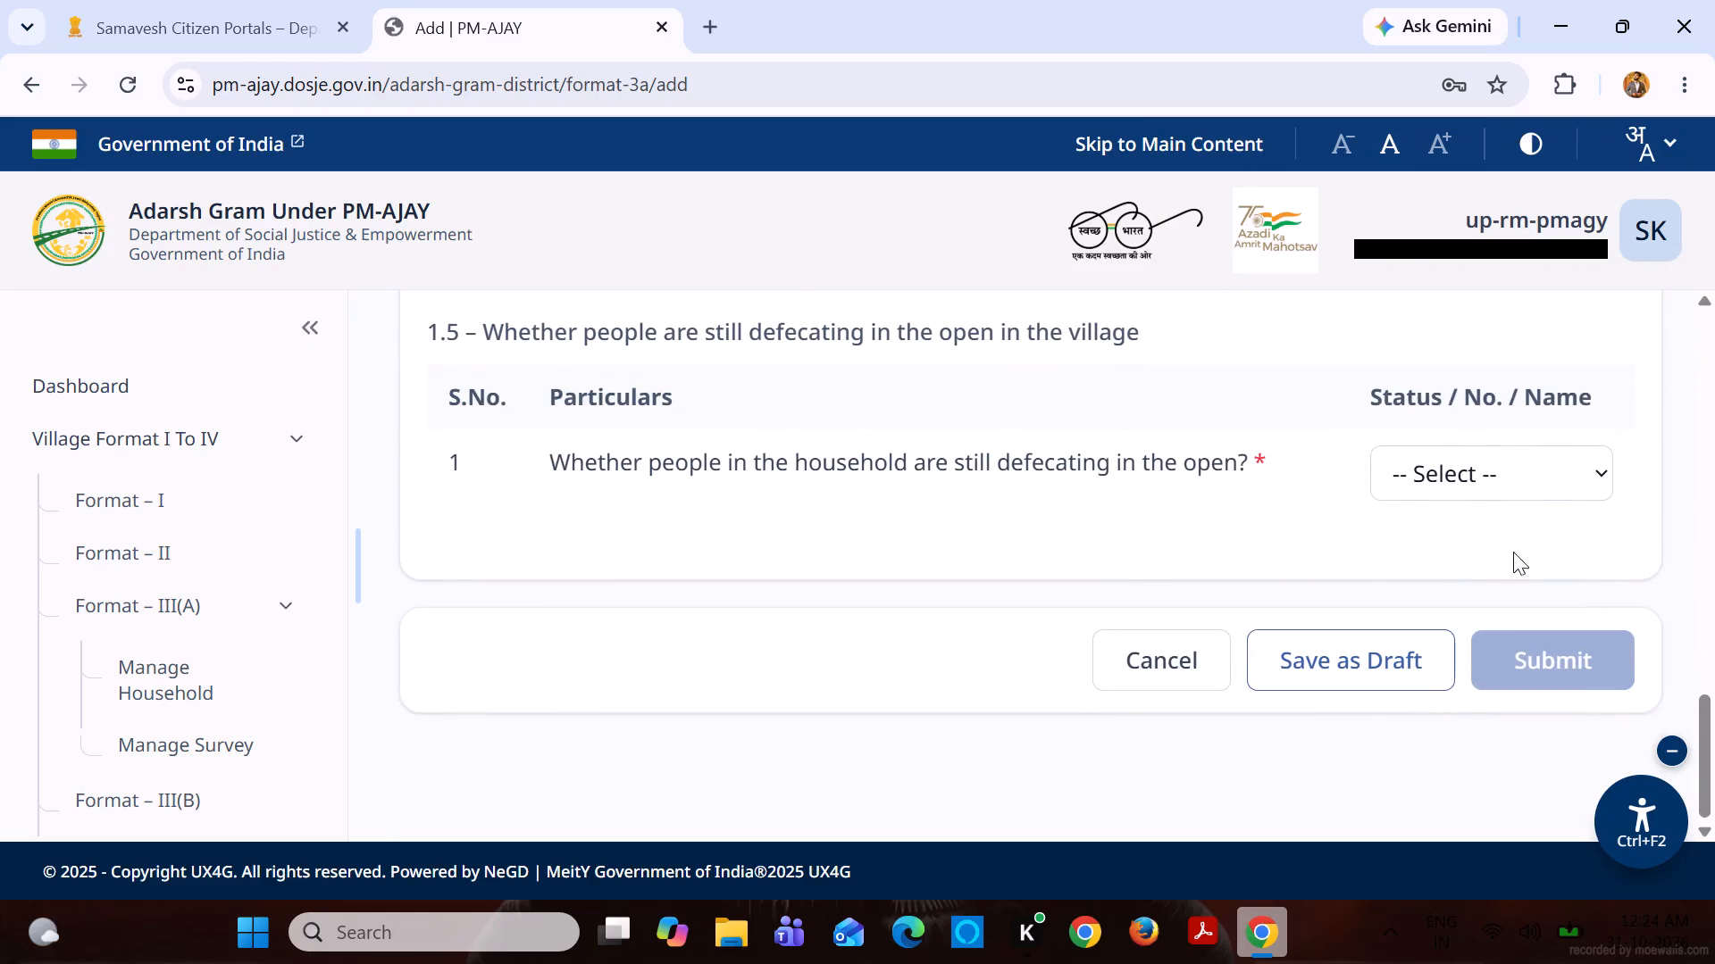
drag(1550, 431, 1554, 450)
click(1552, 457)
click(1486, 600)
click(1560, 662)
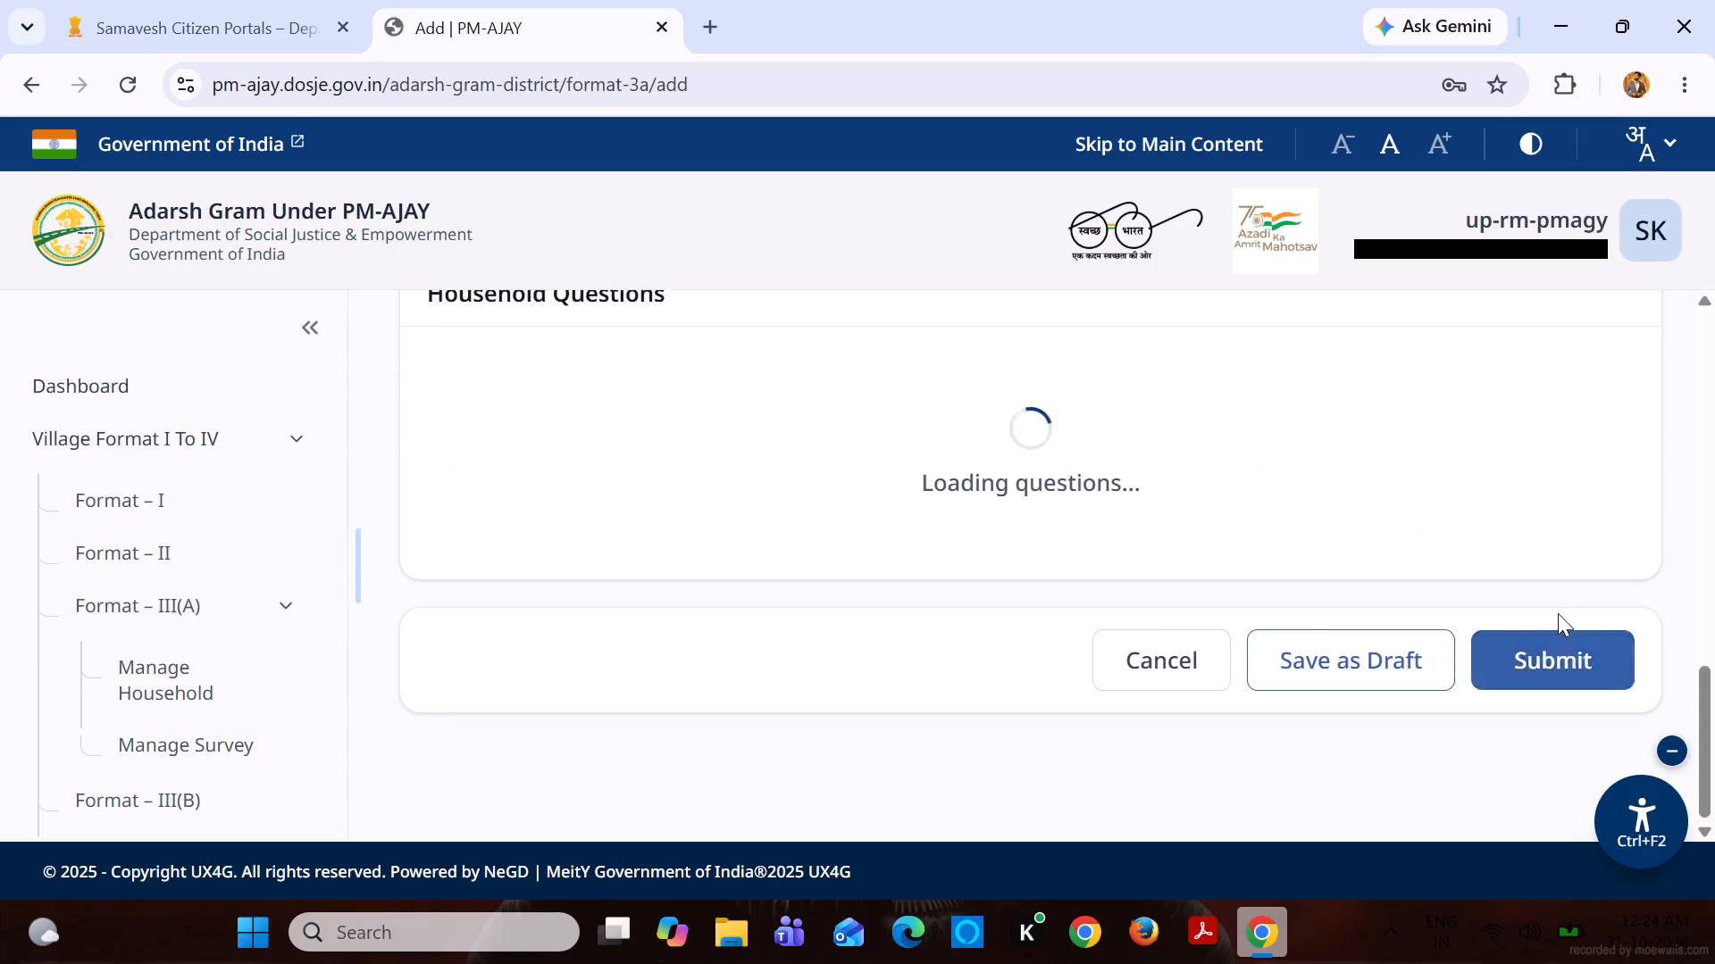
In domain 2 – Education, enter 0 children for each of the 6-10, 11-13, 14-15 and 16-17 year age groups.
click(1543, 430)
click(1364, 681)
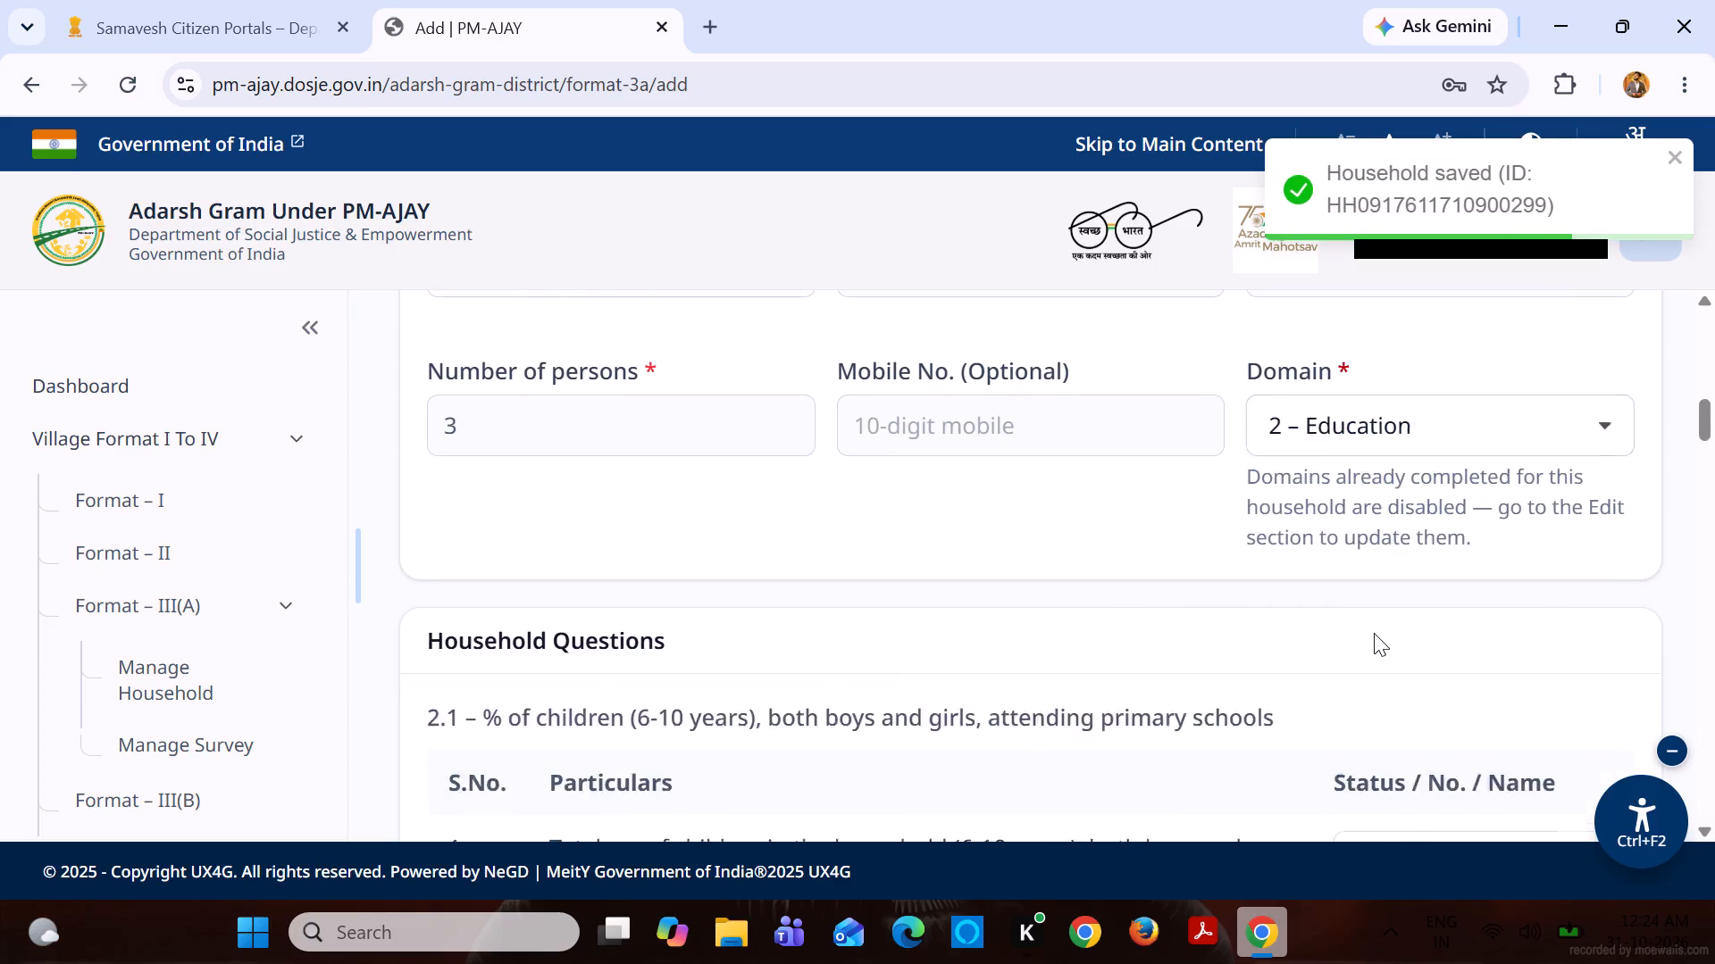
scroll(1374, 633, down, 2)
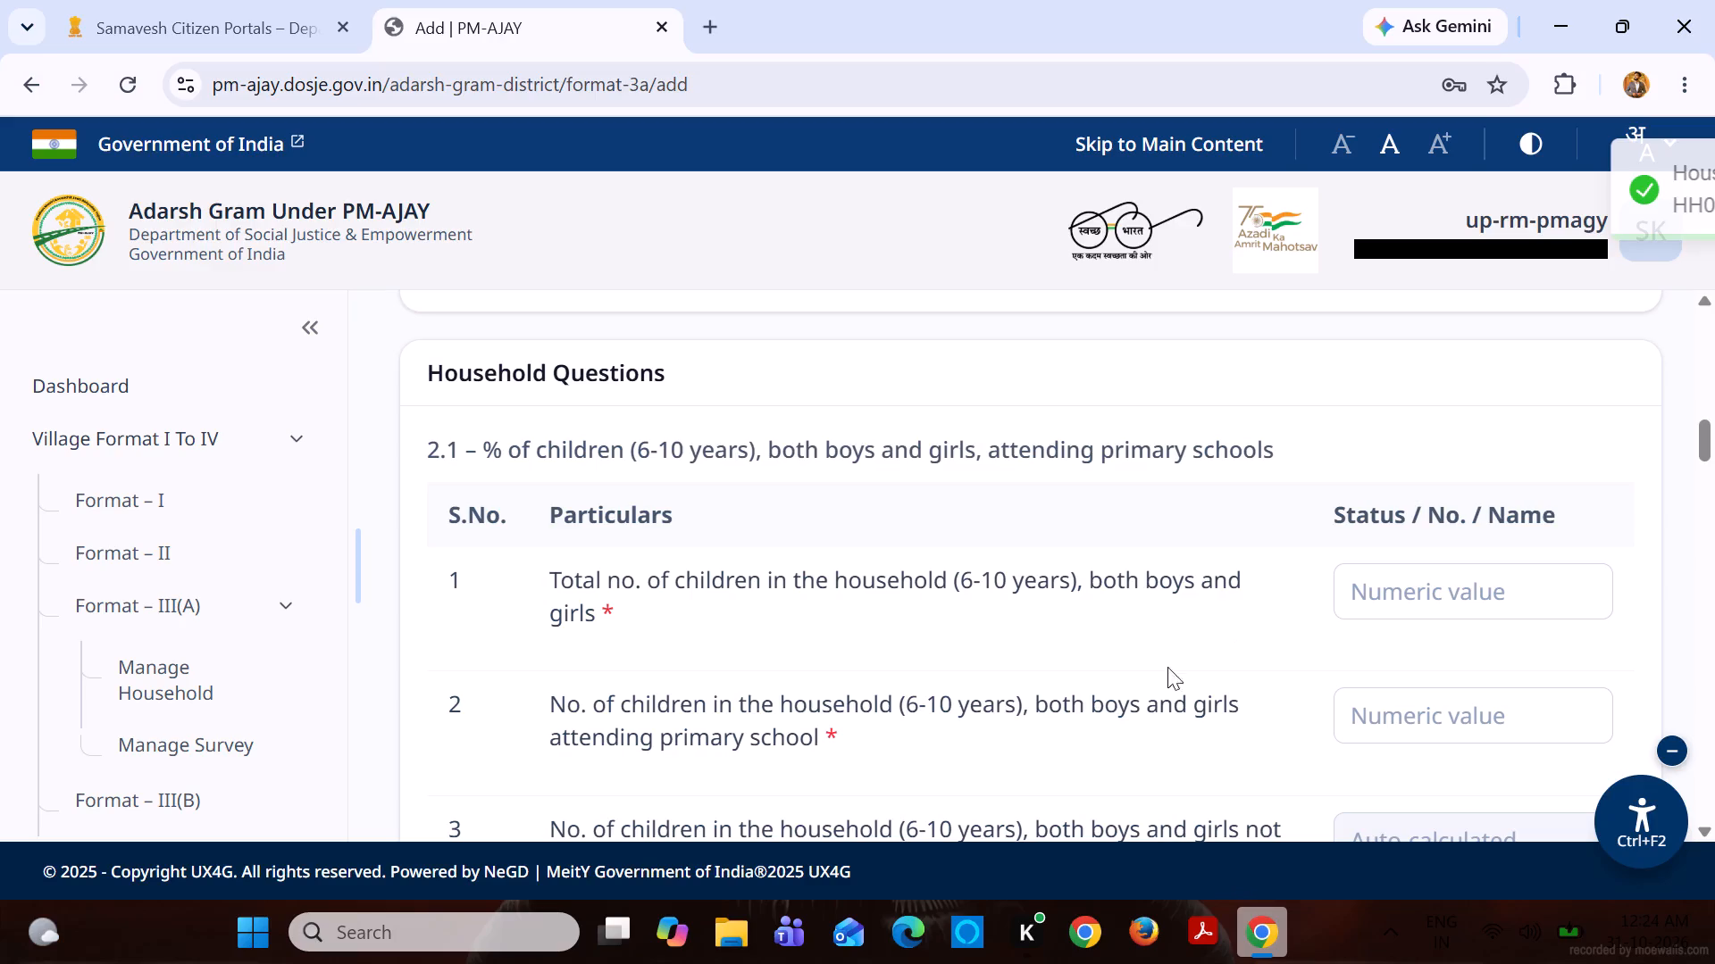
click(1460, 579)
key(0)
scroll(1463, 586, down, 2)
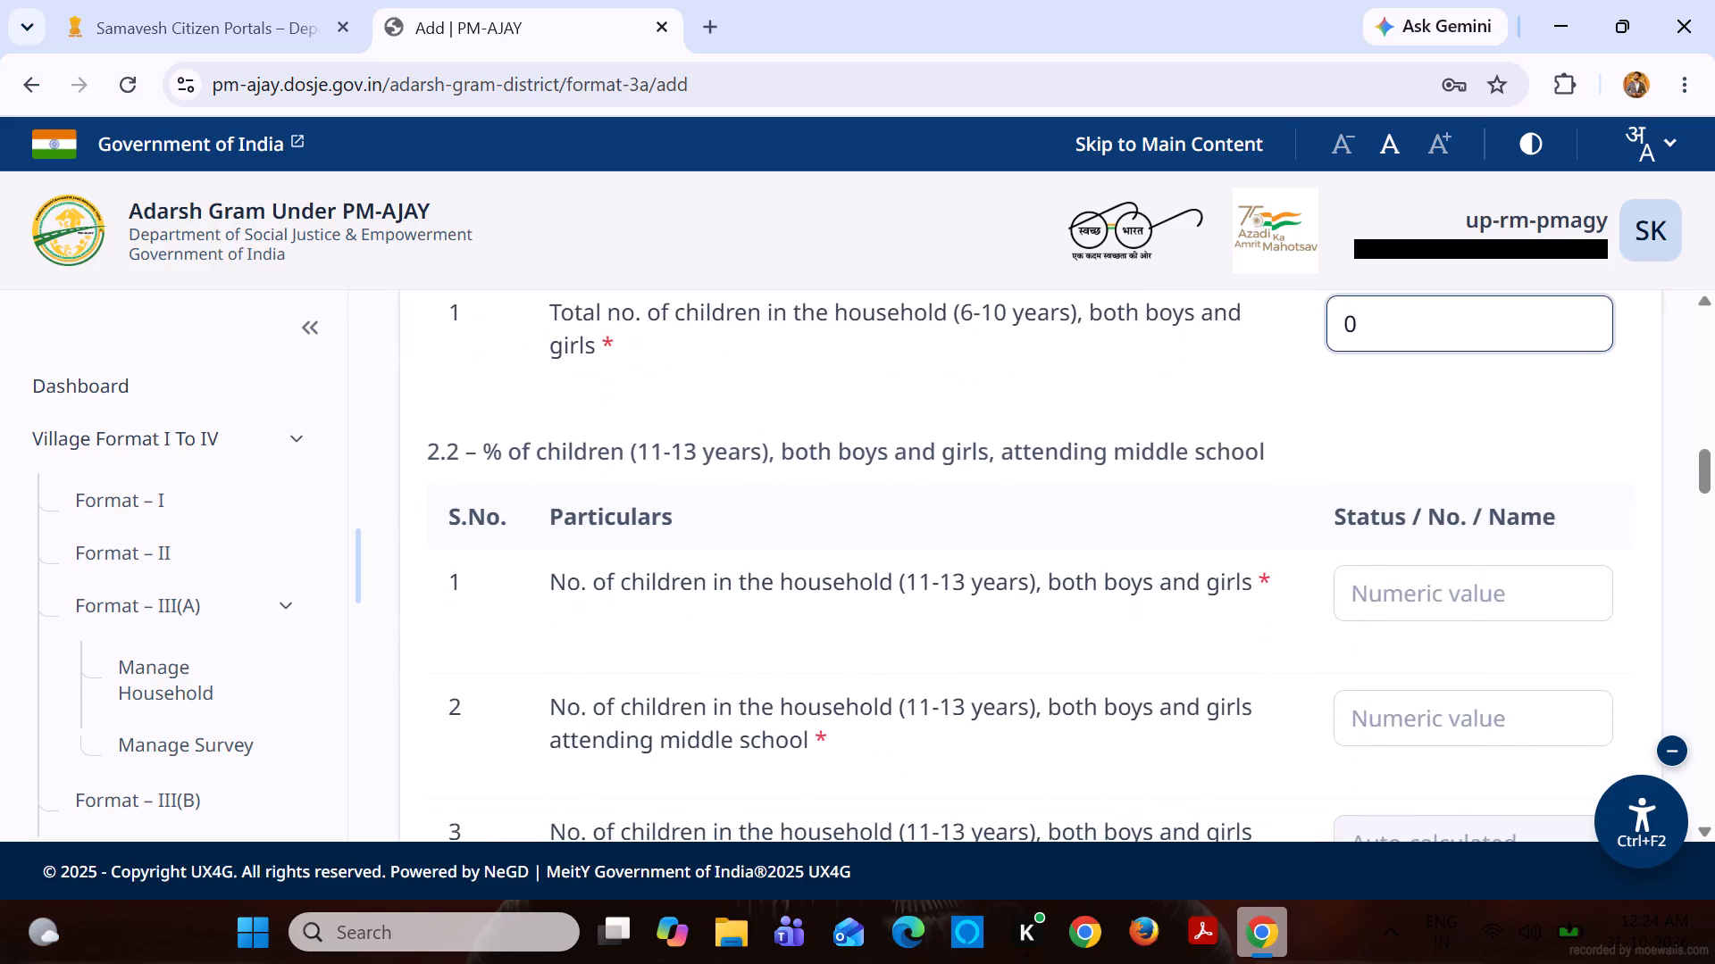
click(1468, 598)
key(0)
scroll(1469, 594, up, 1)
scroll(1469, 594, down, 3)
click(1481, 602)
key(0)
scroll(1481, 601, up, 1)
scroll(1481, 600, down, 3)
click(1485, 603)
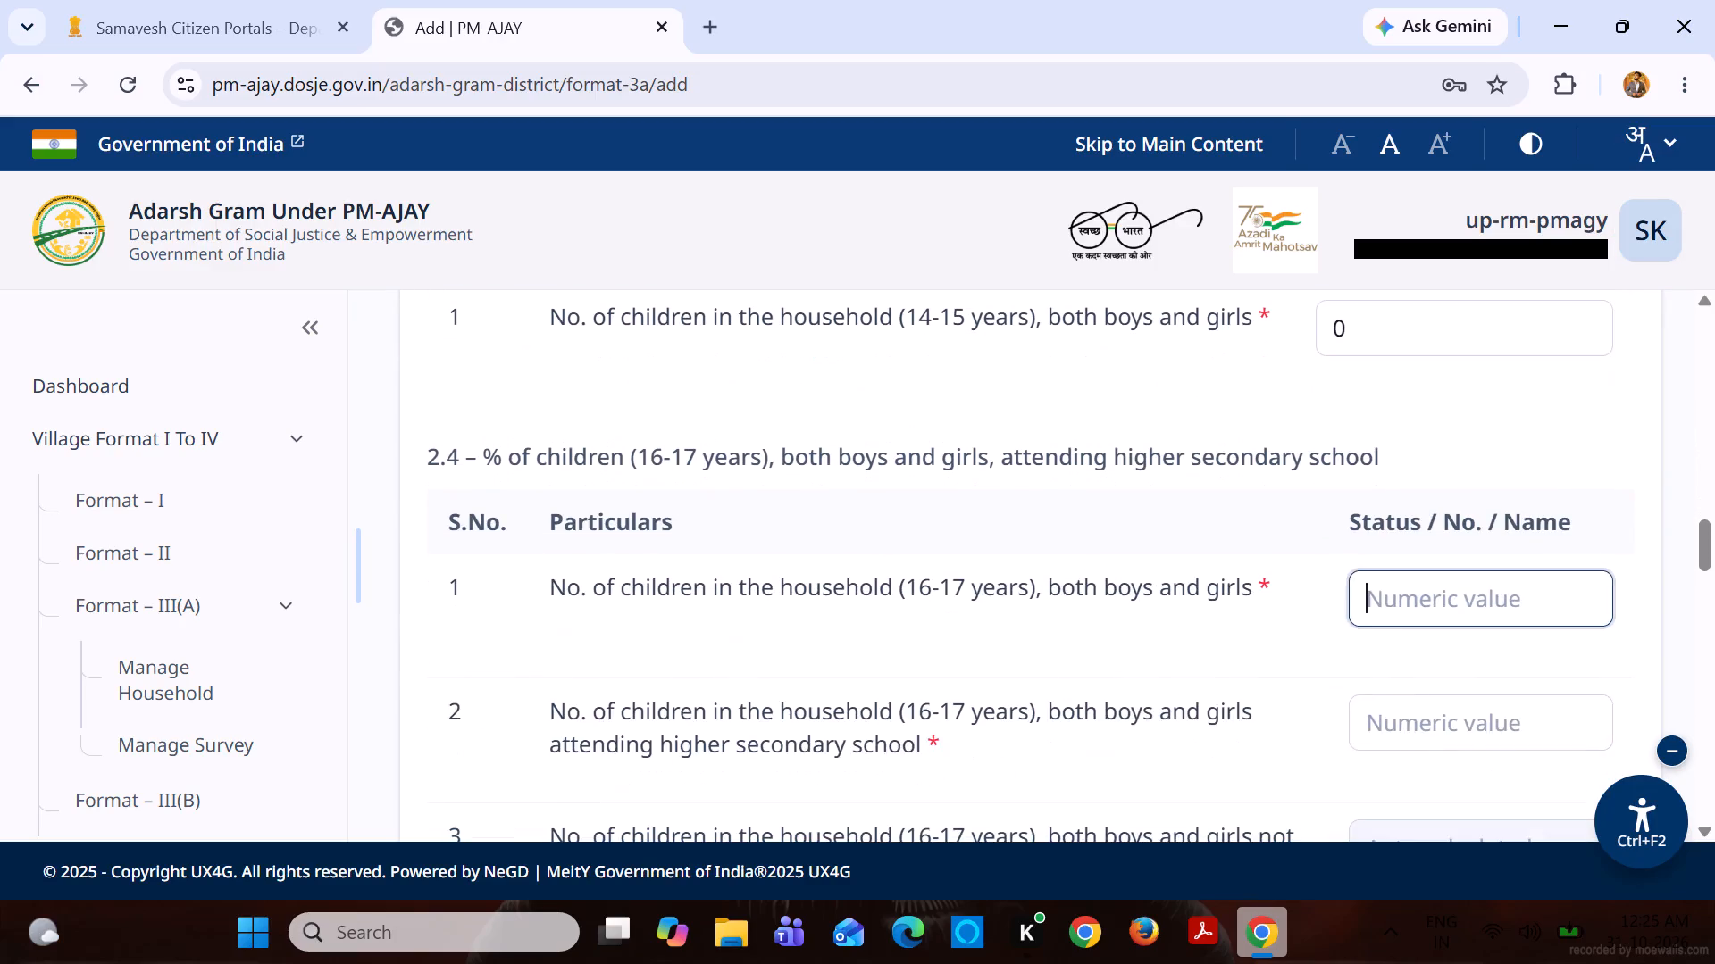
key(0)
Enter 1 child aged 18-23 years and 1 attending post higher secondary education.
scroll(1485, 603, down, 2)
click(1485, 606)
key(1)
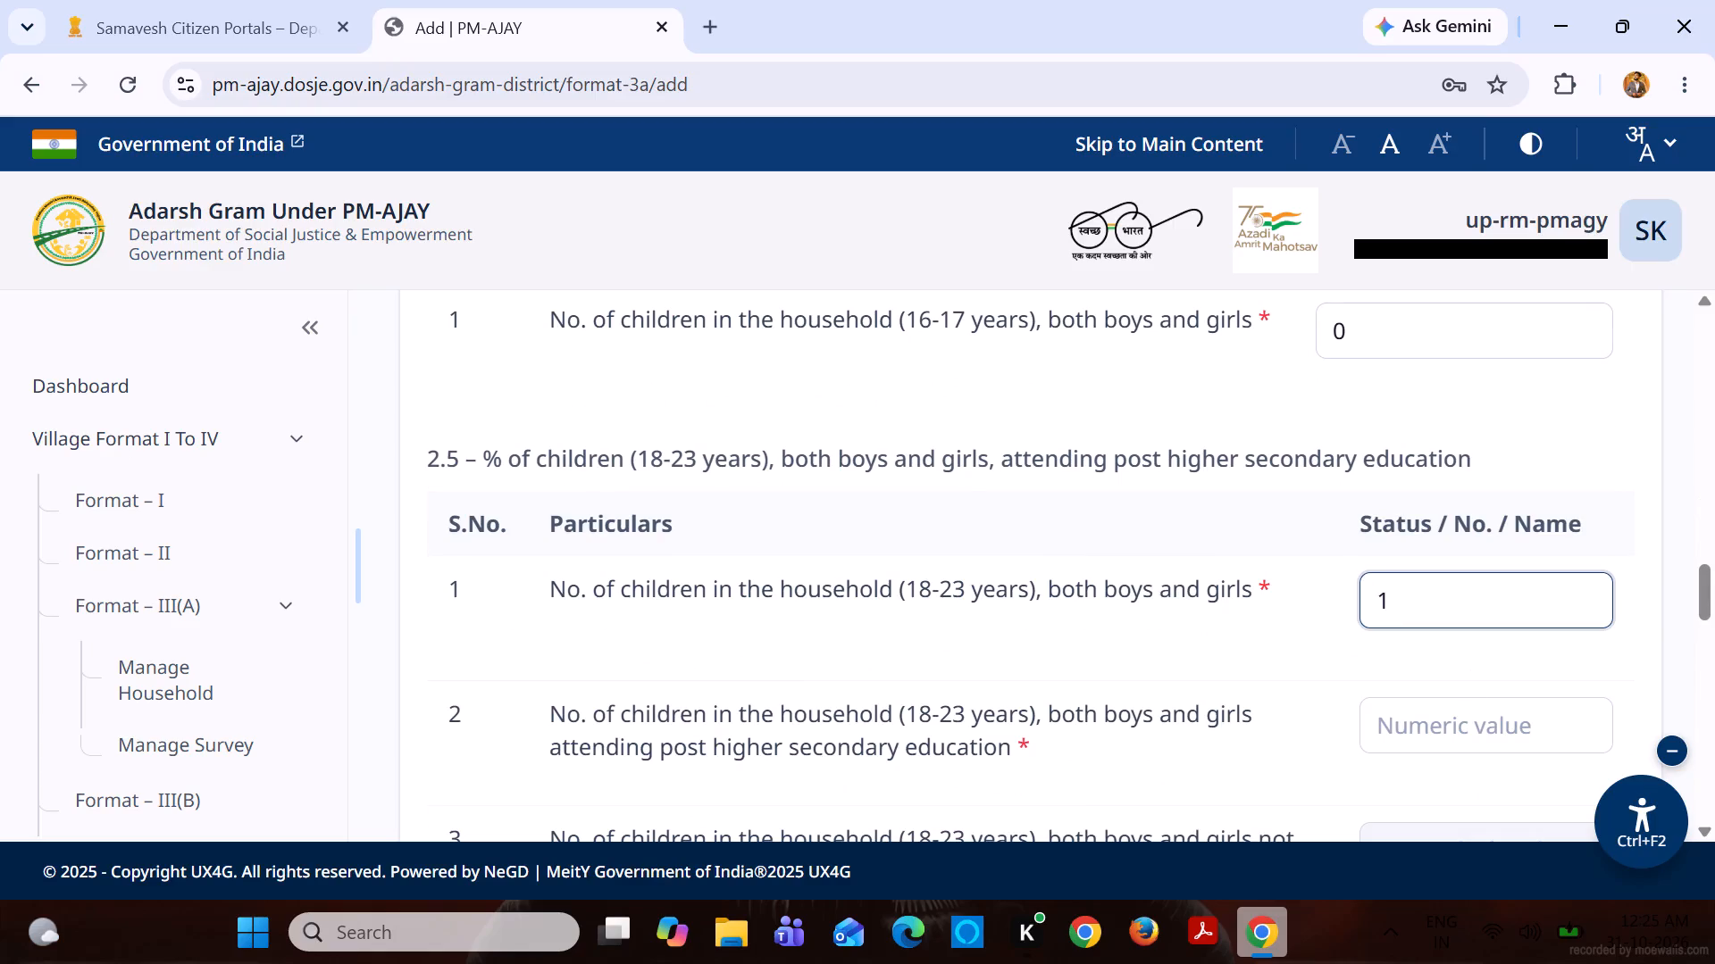
click(1469, 700)
key(1)
Enter 0 children eligible for the pre-matric and post-matric scholarships and save the Education domain.
scroll(1463, 719, down, 4)
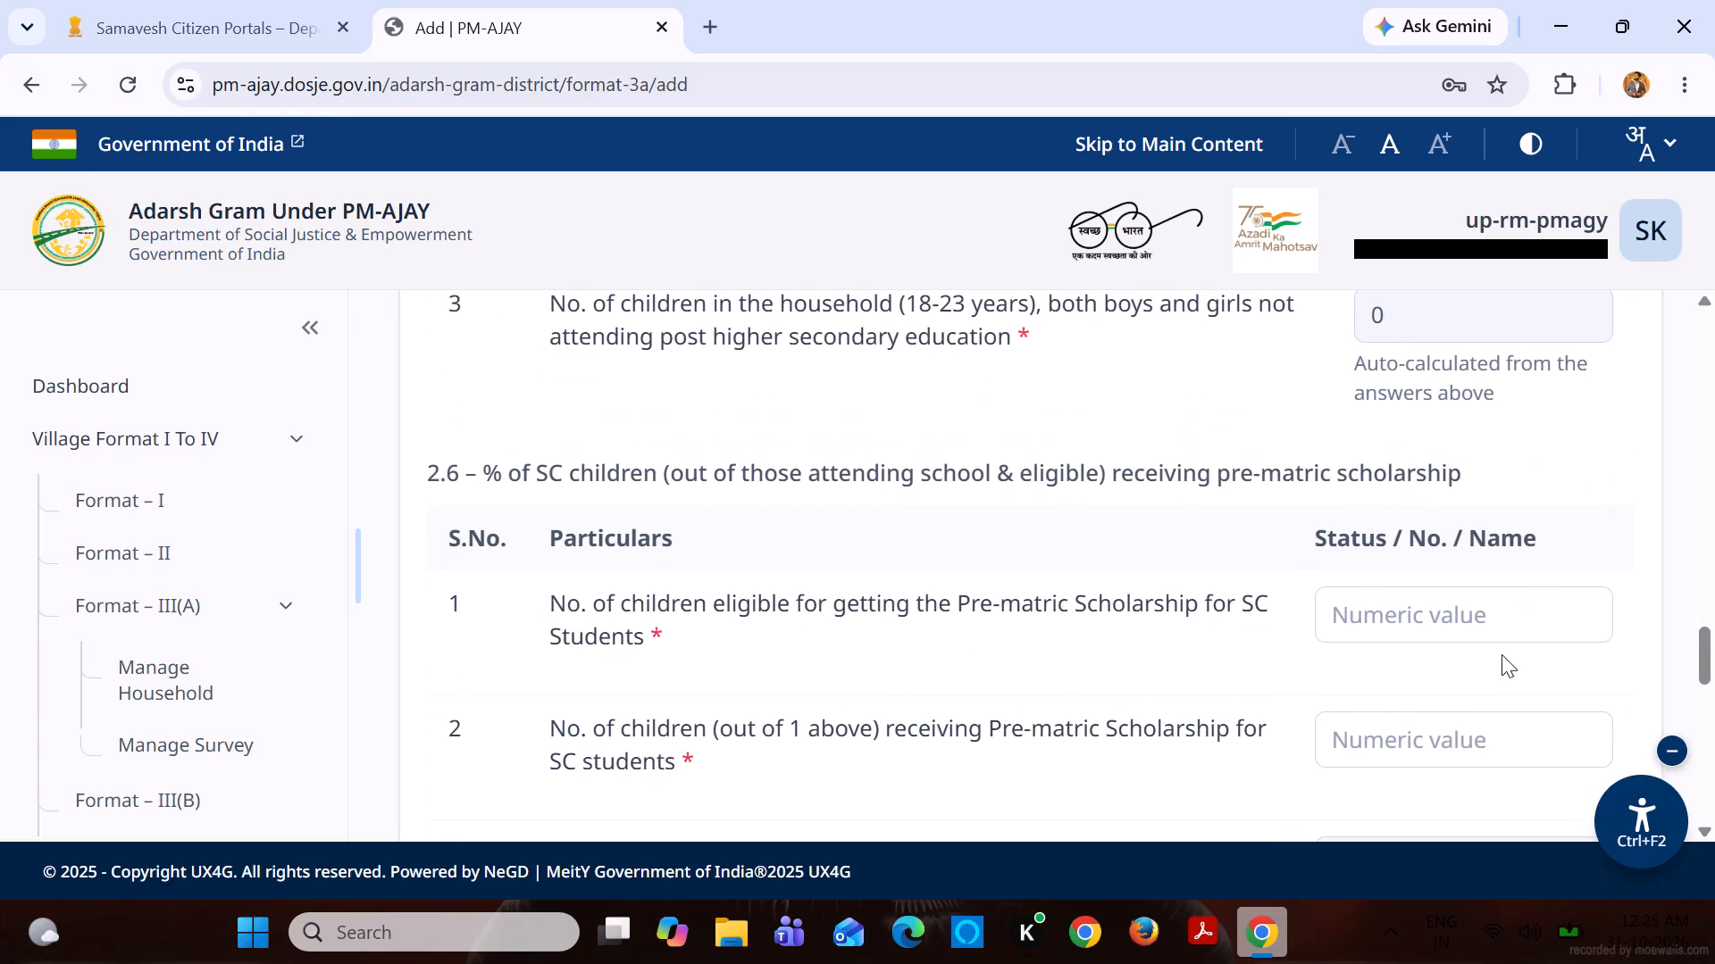
click(1496, 619)
key(0)
scroll(1498, 626, down, 2)
click(1485, 637)
key(0)
scroll(1484, 637, down, 1)
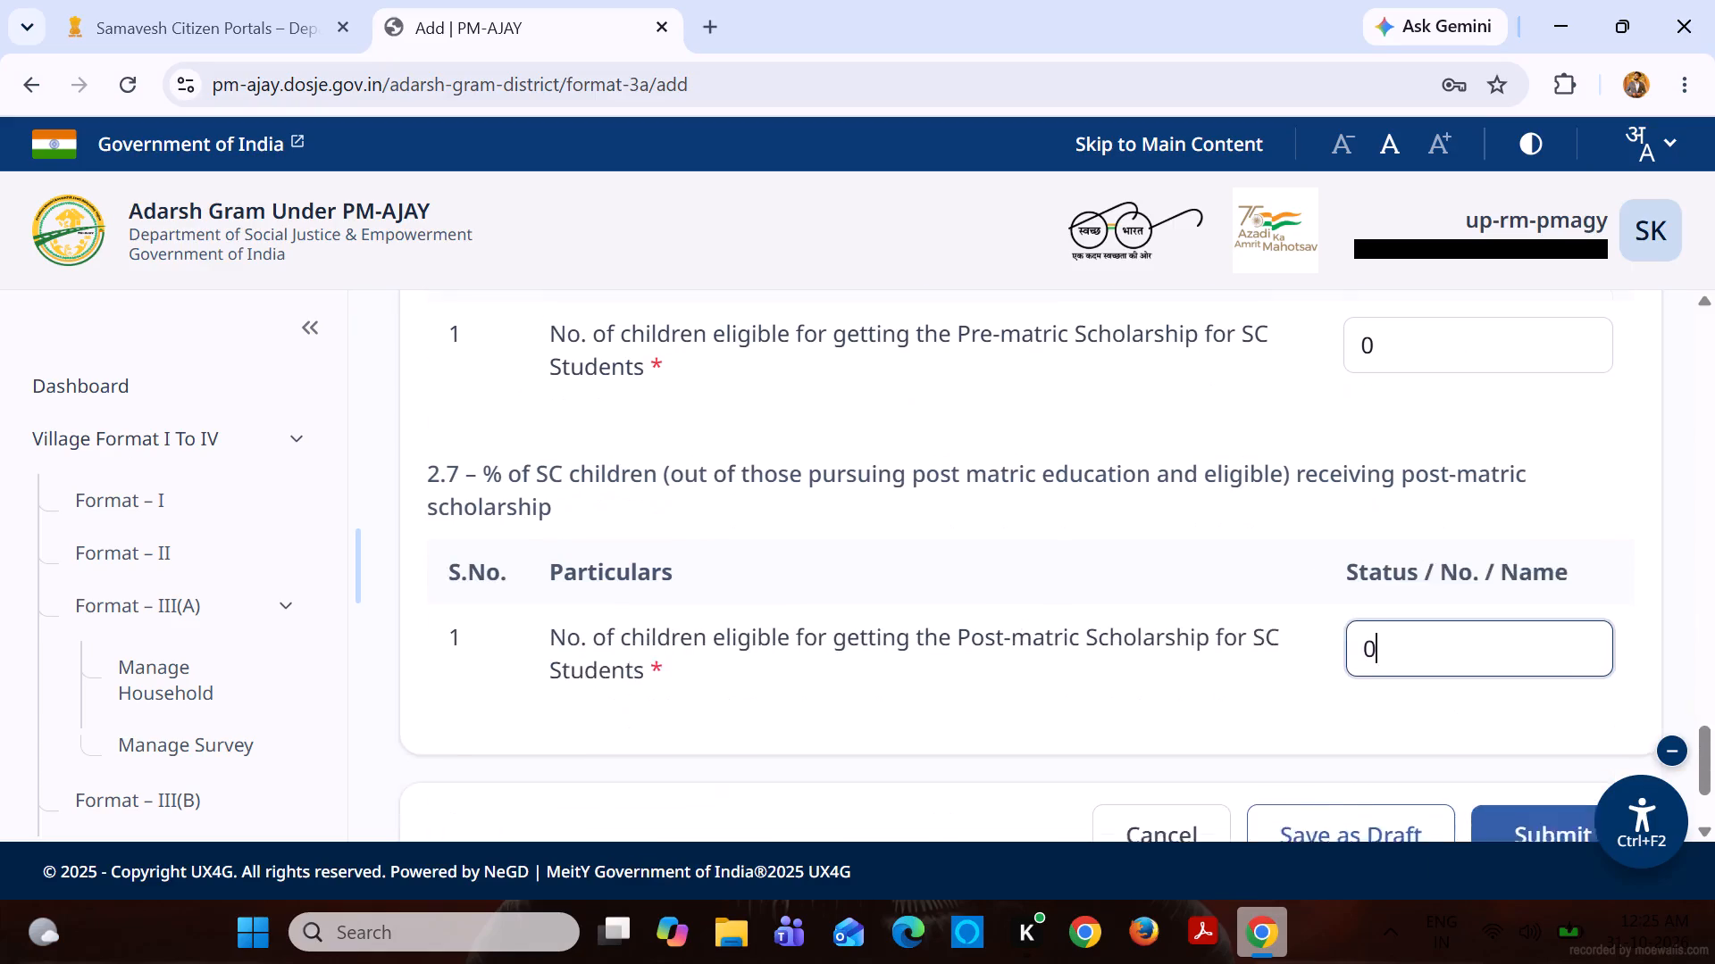
scroll(1484, 638, down, 1)
click(1545, 658)
Select domain 3 – Health and Nutrition and answer Yes to coverage under a Health Protection Scheme.
click(1567, 412)
scroll(1504, 537, down, 1)
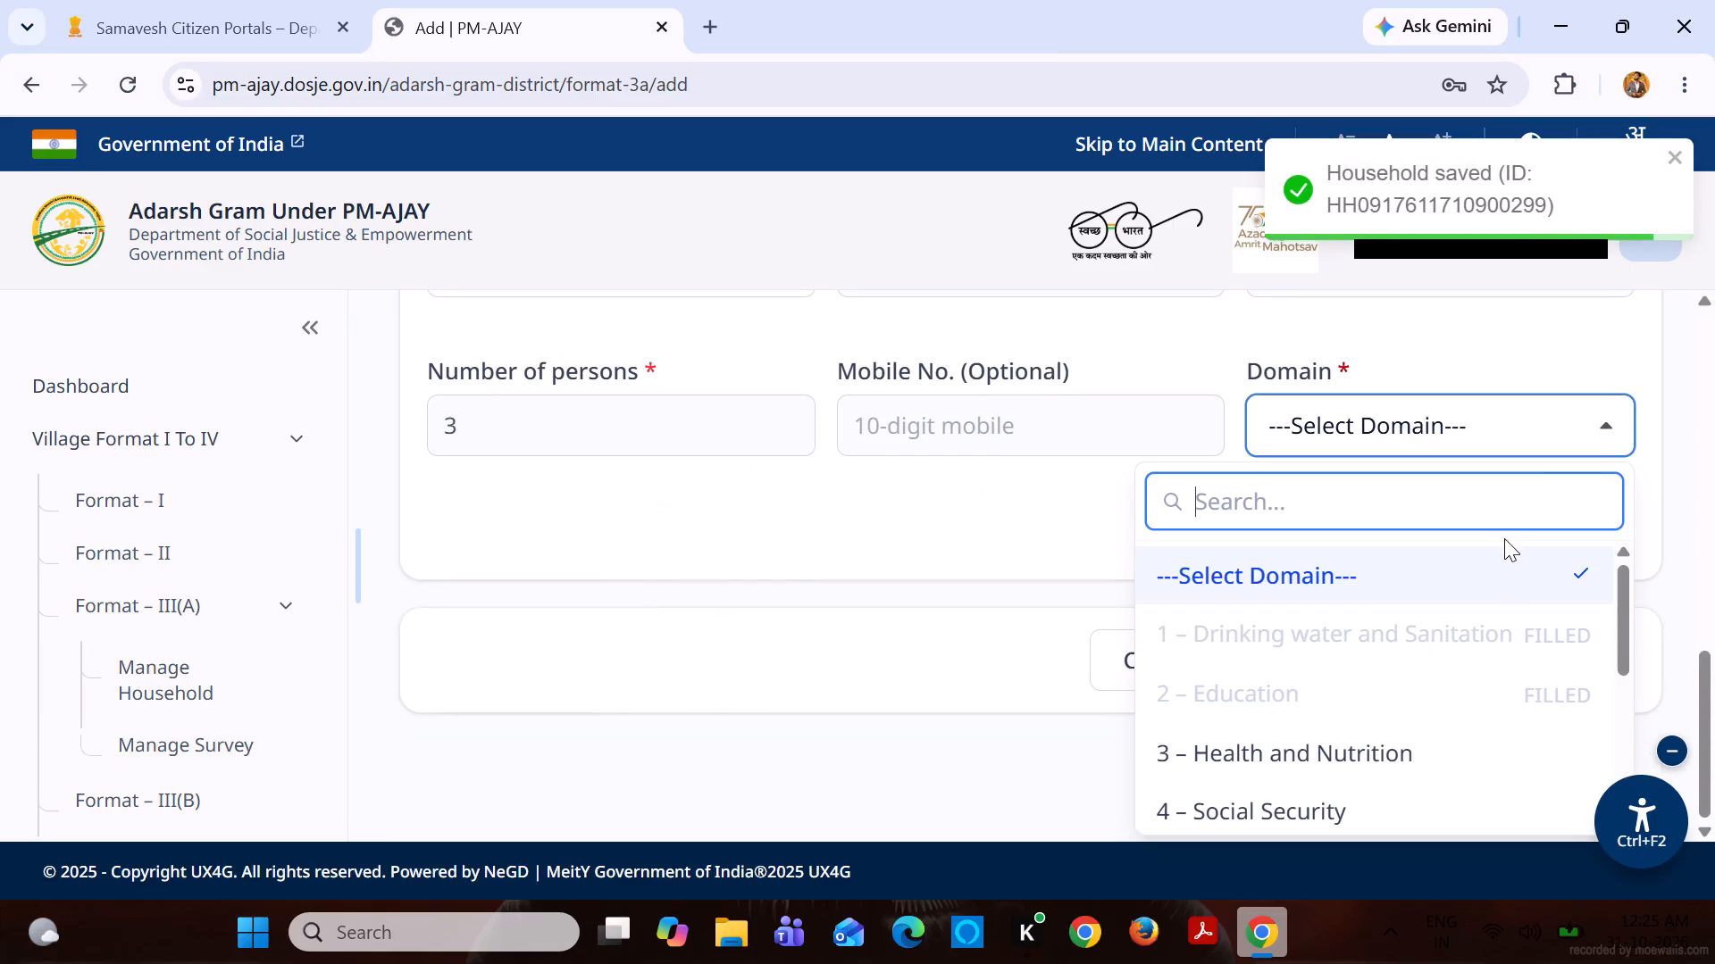
click(1288, 745)
scroll(1441, 578, down, 2)
click(1488, 581)
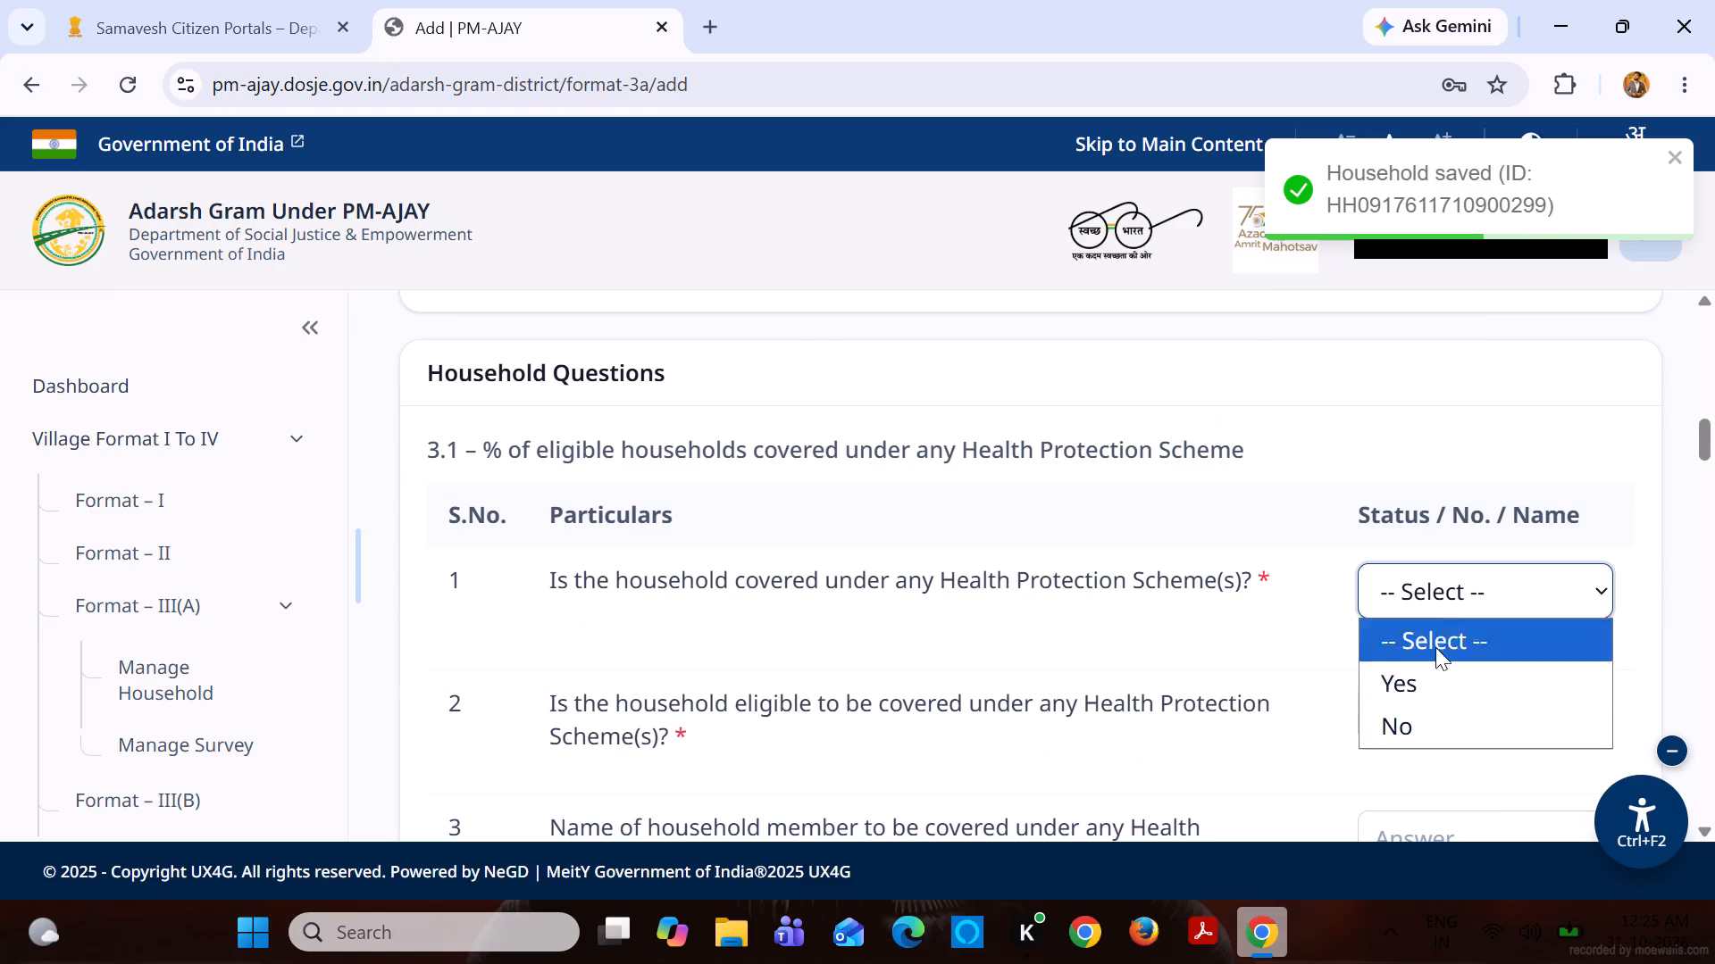
drag(1421, 677, 1421, 669)
Enter 0 in the following health counts up to section 3.5, including deliveries in the last one year.
scroll(1435, 648, down, 2)
click(1487, 591)
key(0)
scroll(1479, 601, down, 3)
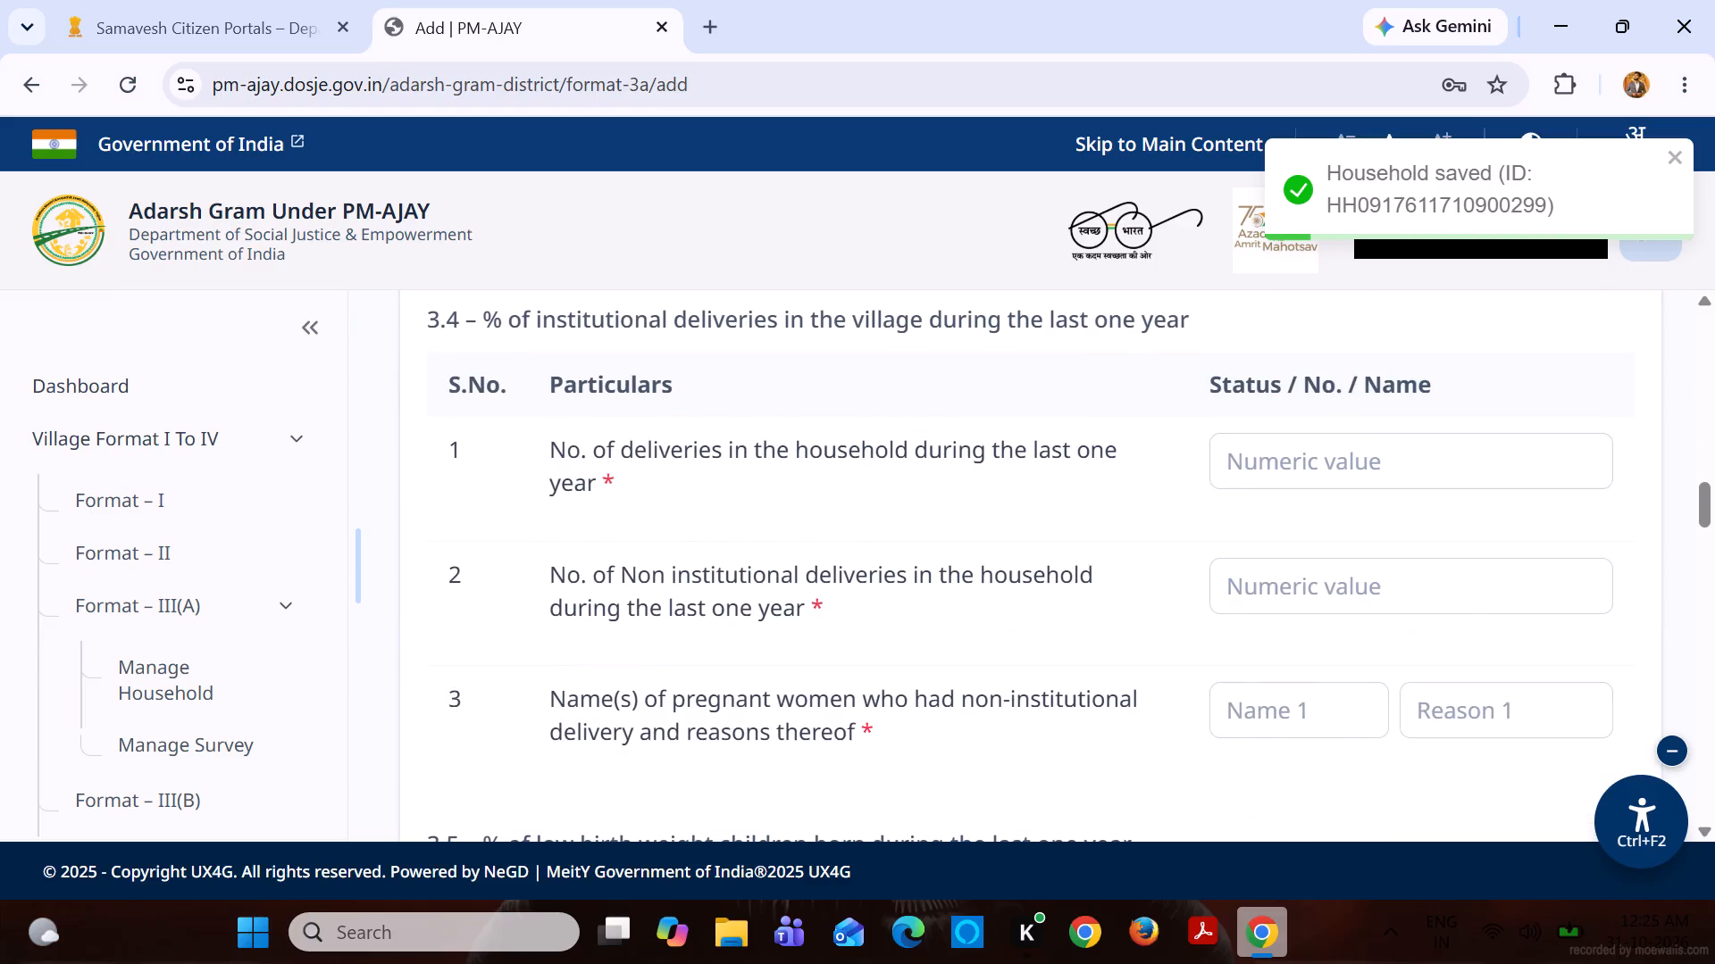
click(1439, 461)
key(0)
scroll(1439, 482, down, 1)
click(1305, 604)
key(0)
Enter 0 for children below one year, children aged 0-5 years and women pregnant during the last one year.
scroll(1310, 585, down, 3)
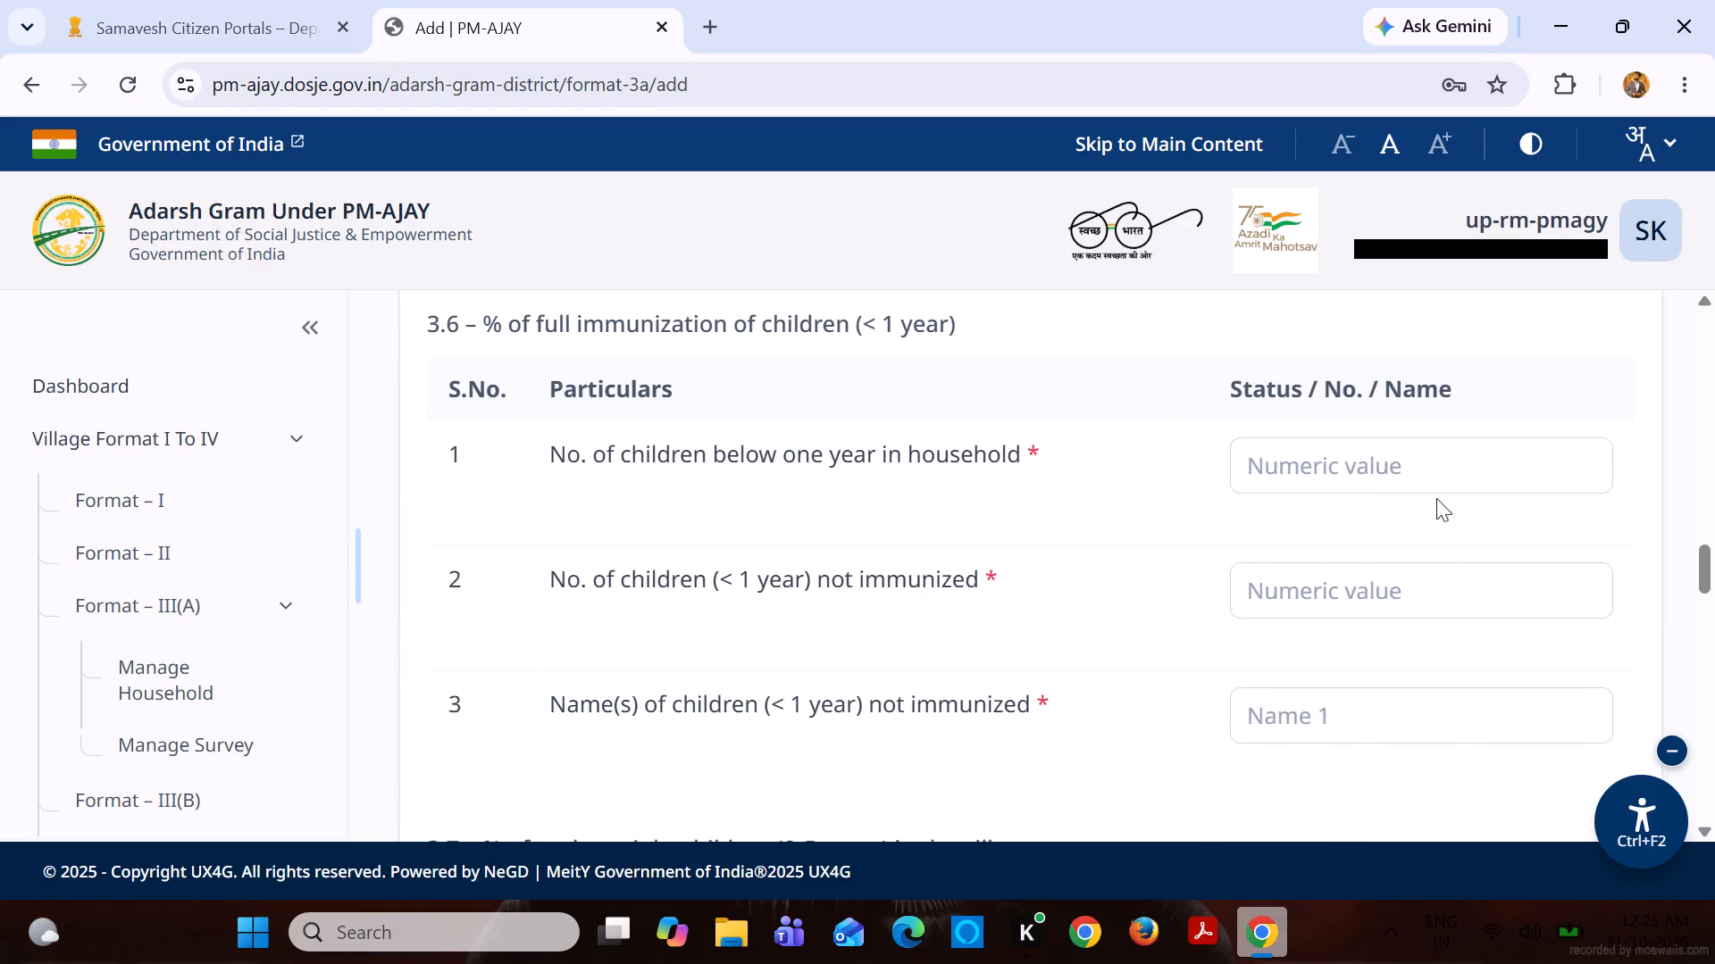
click(1430, 464)
key(0)
scroll(1430, 464, down, 1)
click(1298, 585)
key(0)
scroll(1306, 583, down, 2)
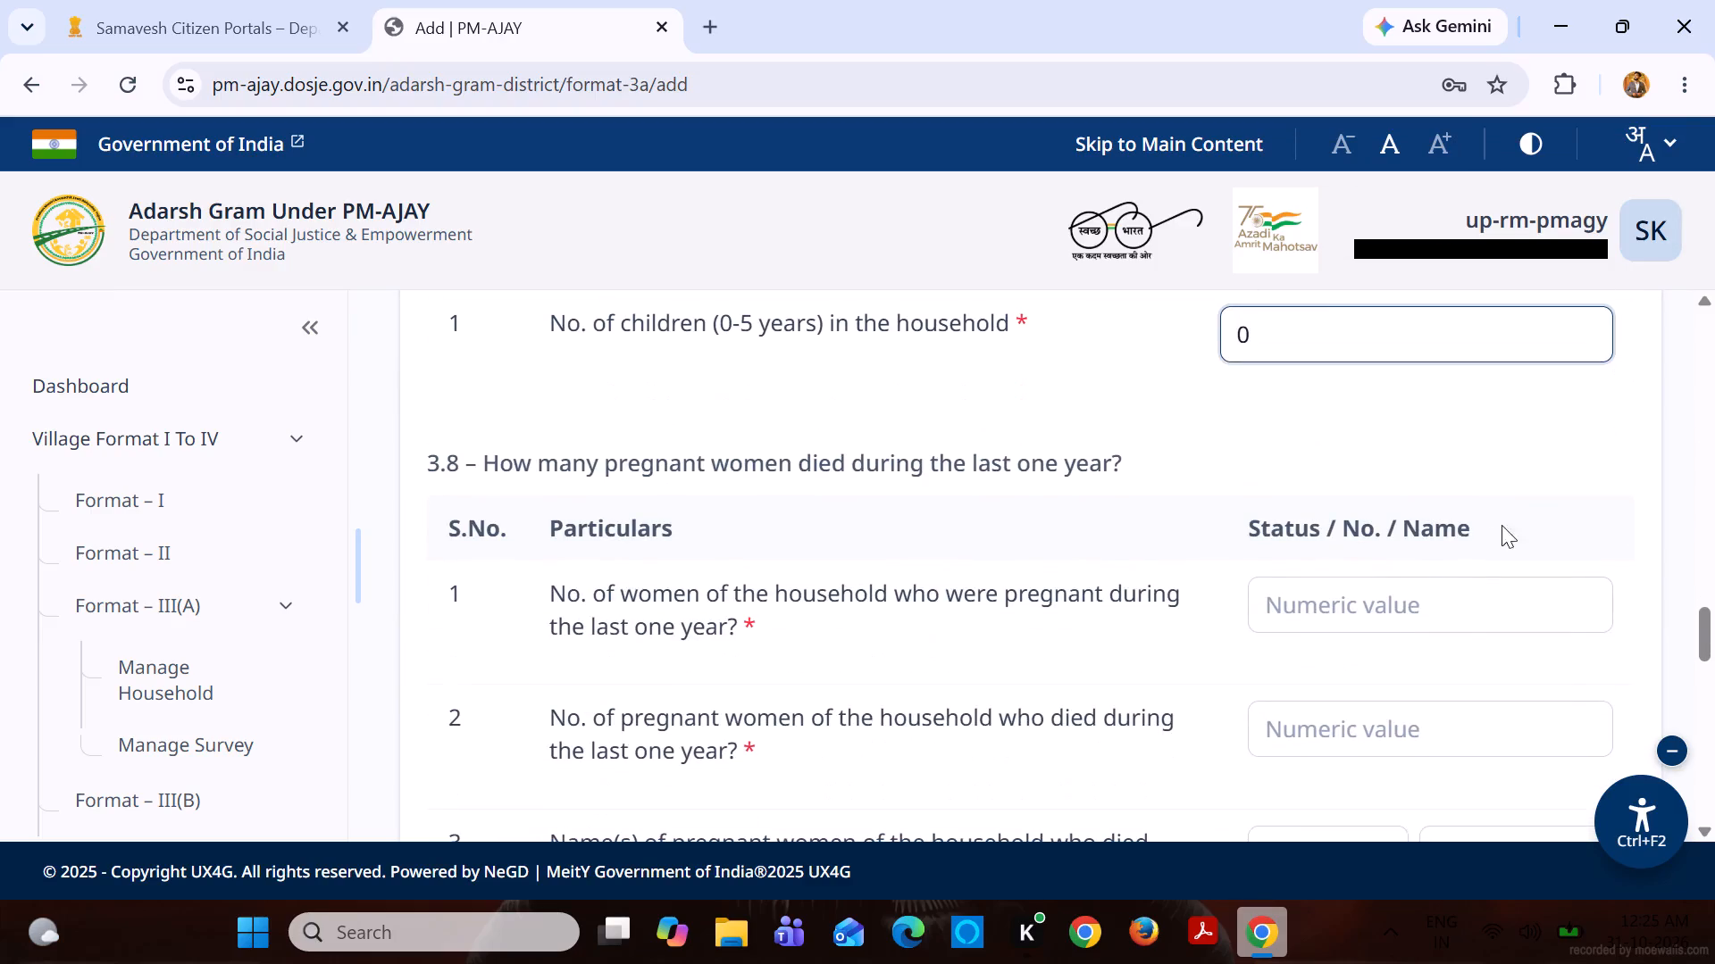
click(1408, 567)
key(0)
click(1359, 593)
key(0)
Enter 0 for children under one year in section 3.9 and members with communicable diseases, and save the Health and Nutrition domain.
scroll(1357, 586, down, 1)
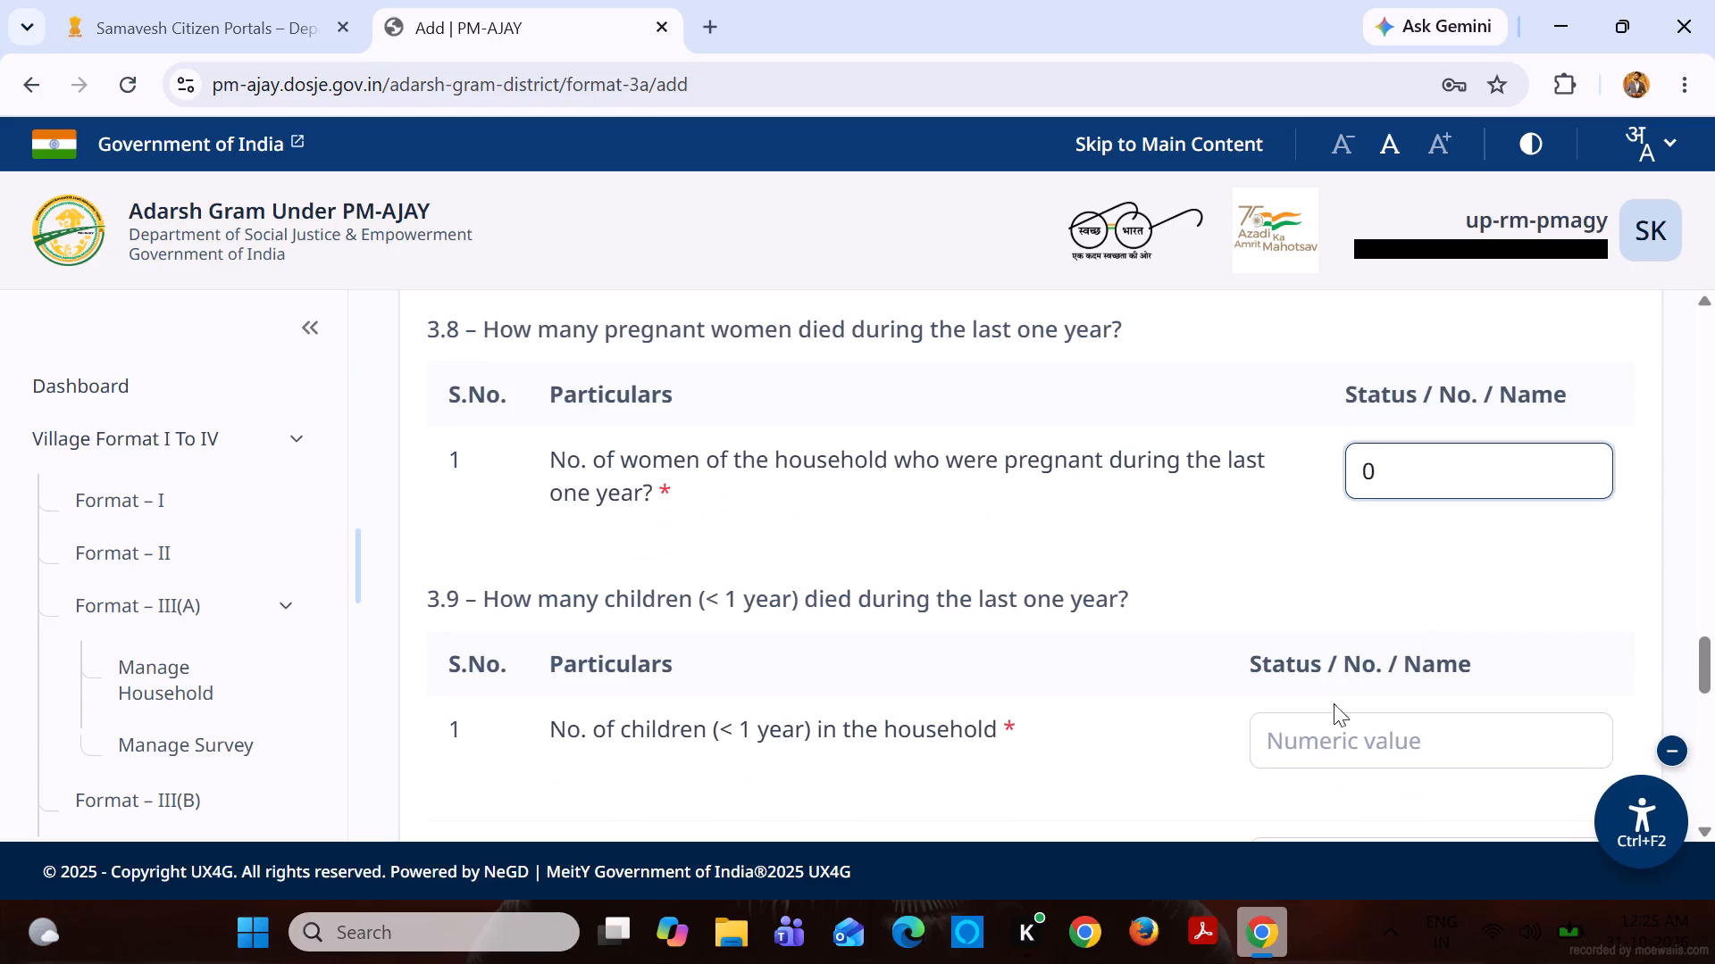
click(1331, 727)
key(0)
scroll(1384, 654, down, 3)
click(1522, 568)
click(1506, 587)
key(0)
scroll(1505, 597, down, 2)
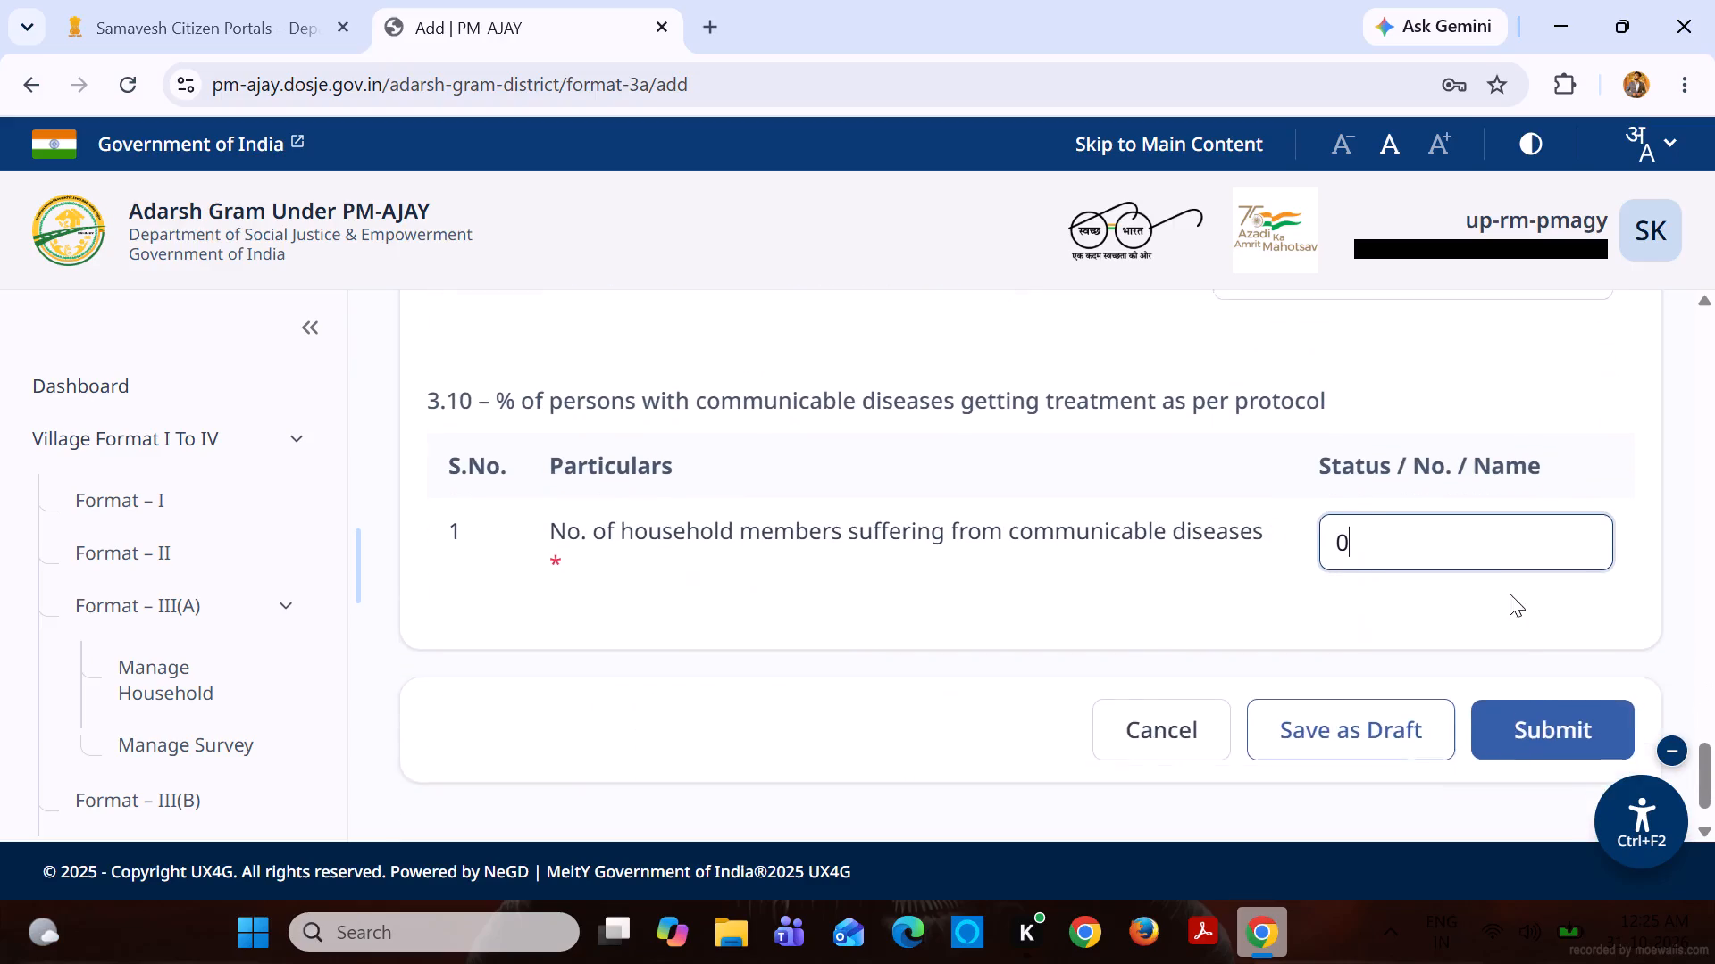
click(1549, 649)
In domain 4 – Social Security, enter 0 persons eligible for Widow, Old Age and Disability Pension, and save.
click(1524, 408)
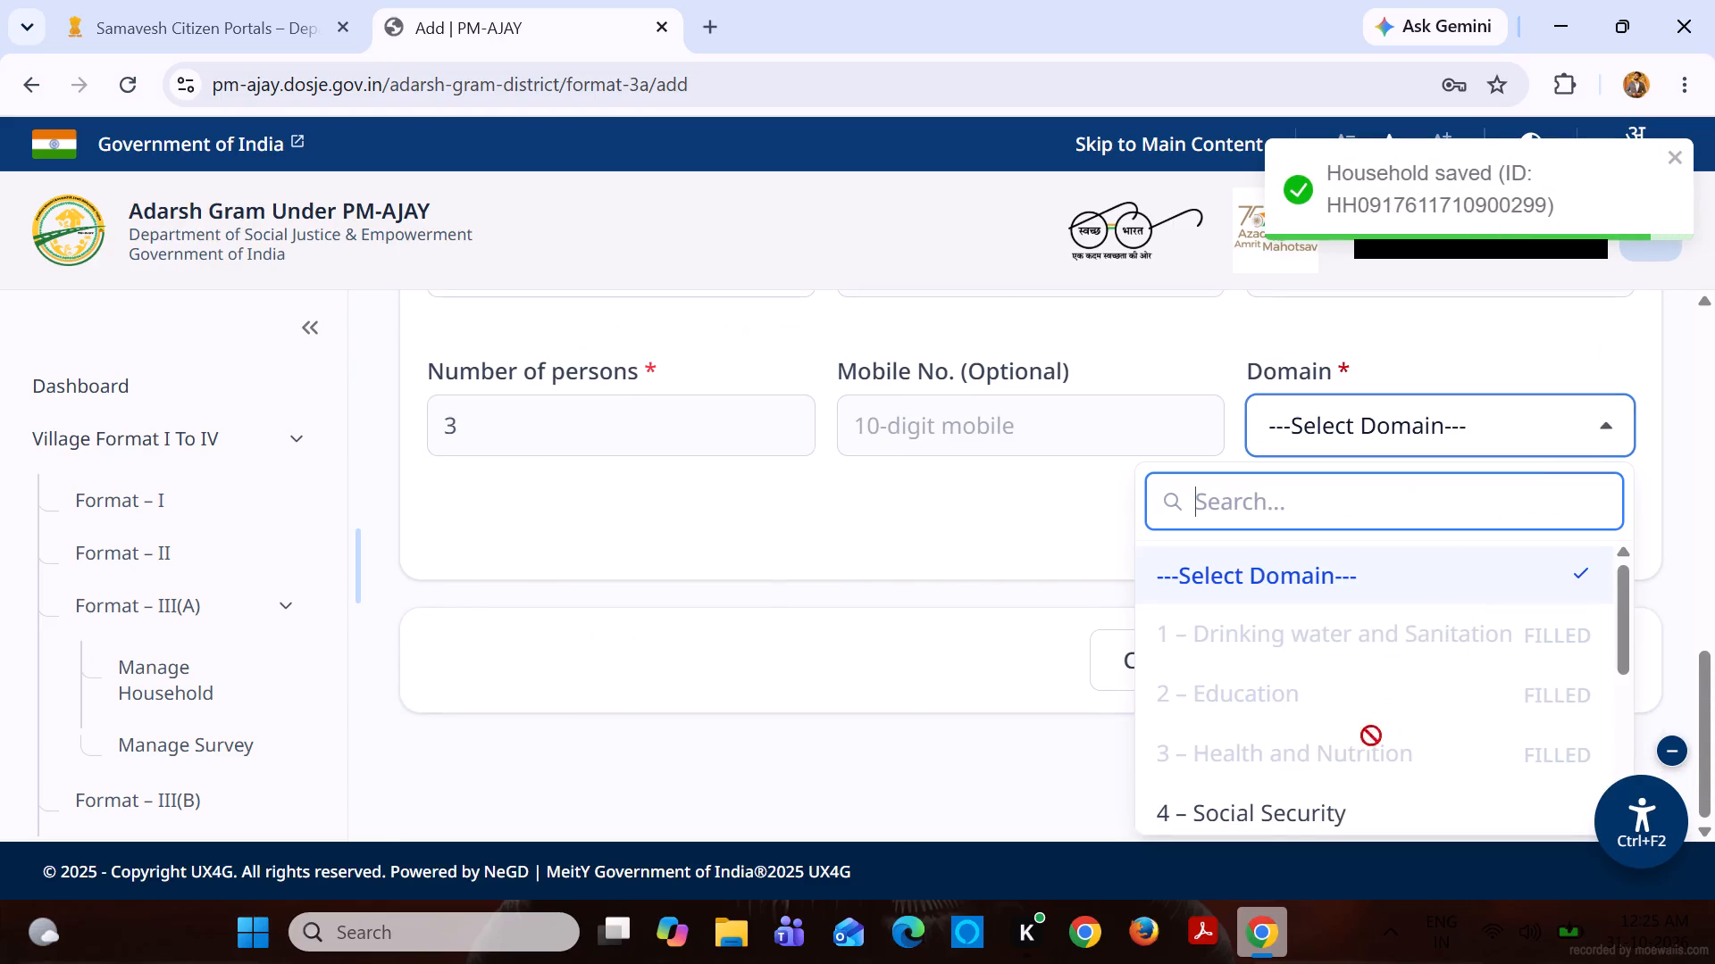
click(1284, 799)
scroll(1468, 529, down, 3)
click(1479, 461)
key(0)
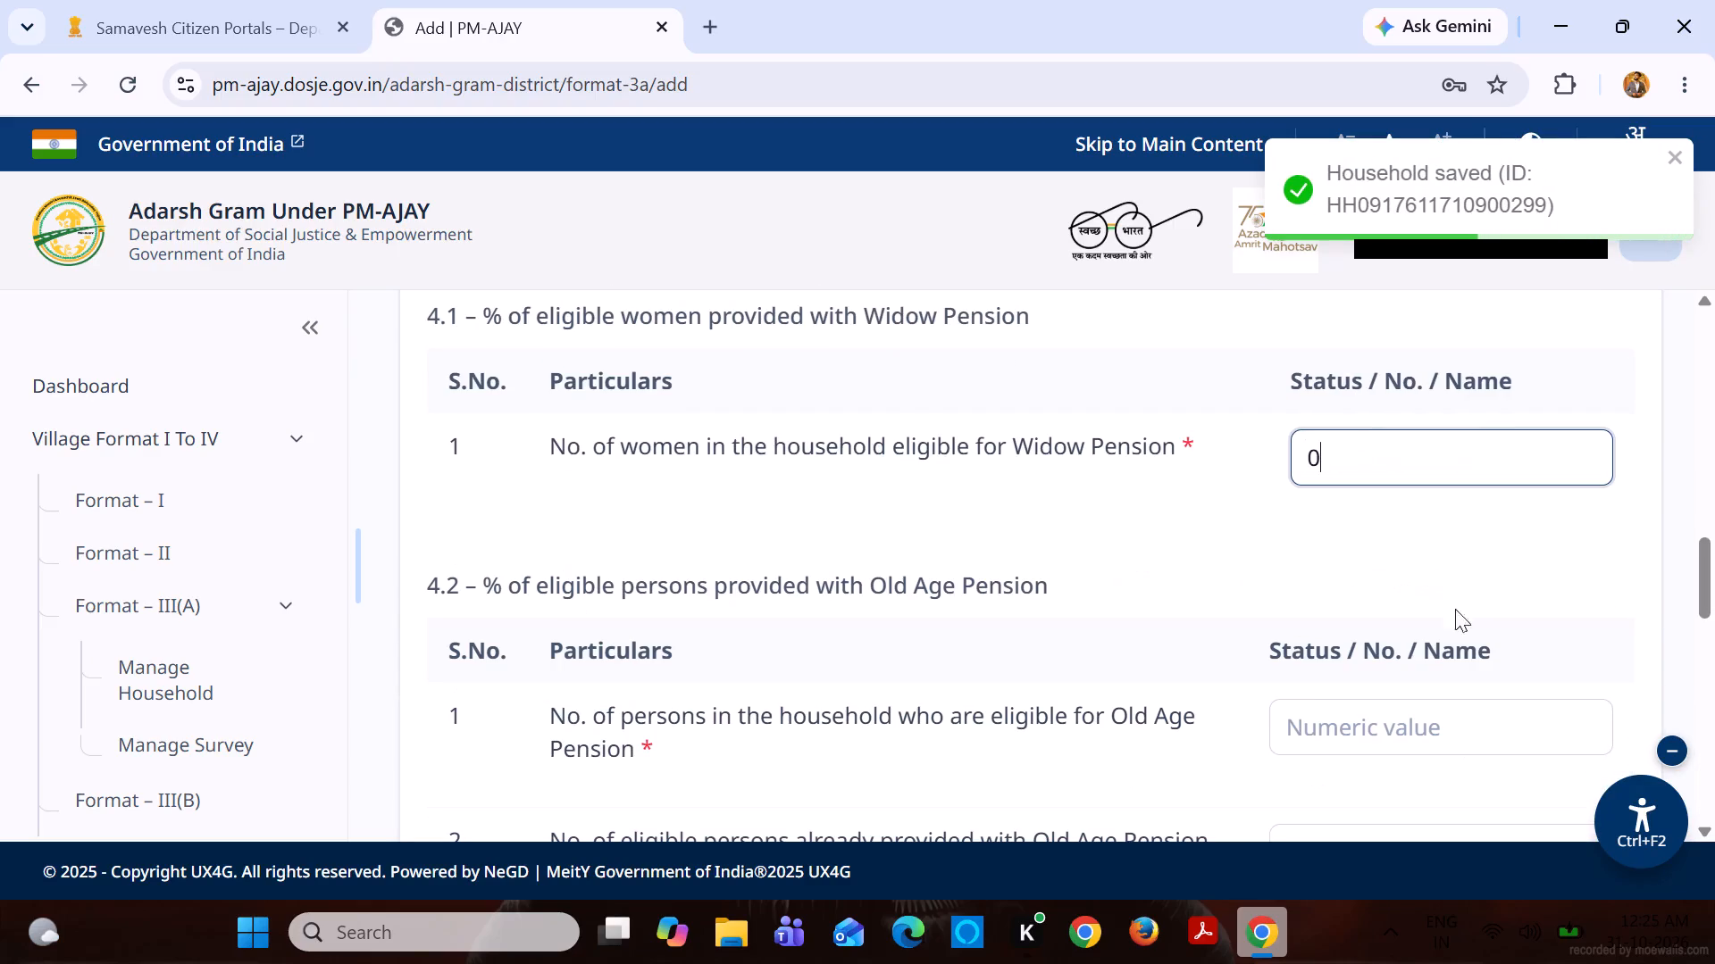
click(1372, 730)
key(0)
scroll(1409, 664, down, 2)
click(1374, 716)
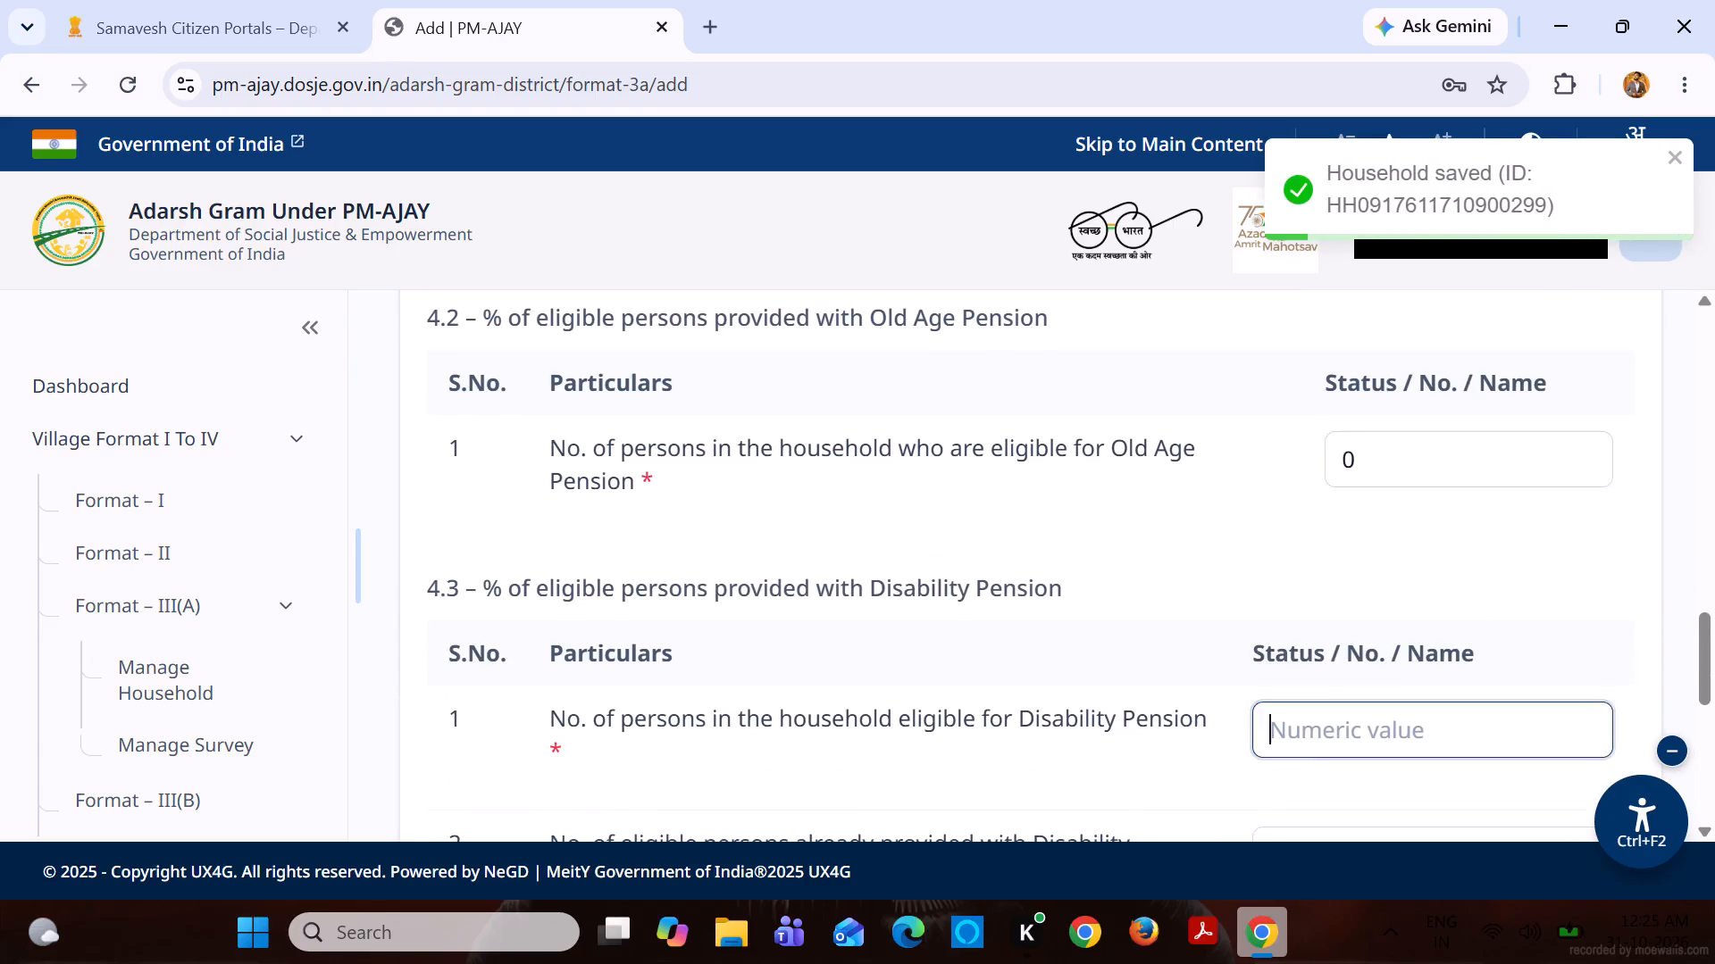
key(0)
scroll(1387, 684, down, 2)
click(1592, 646)
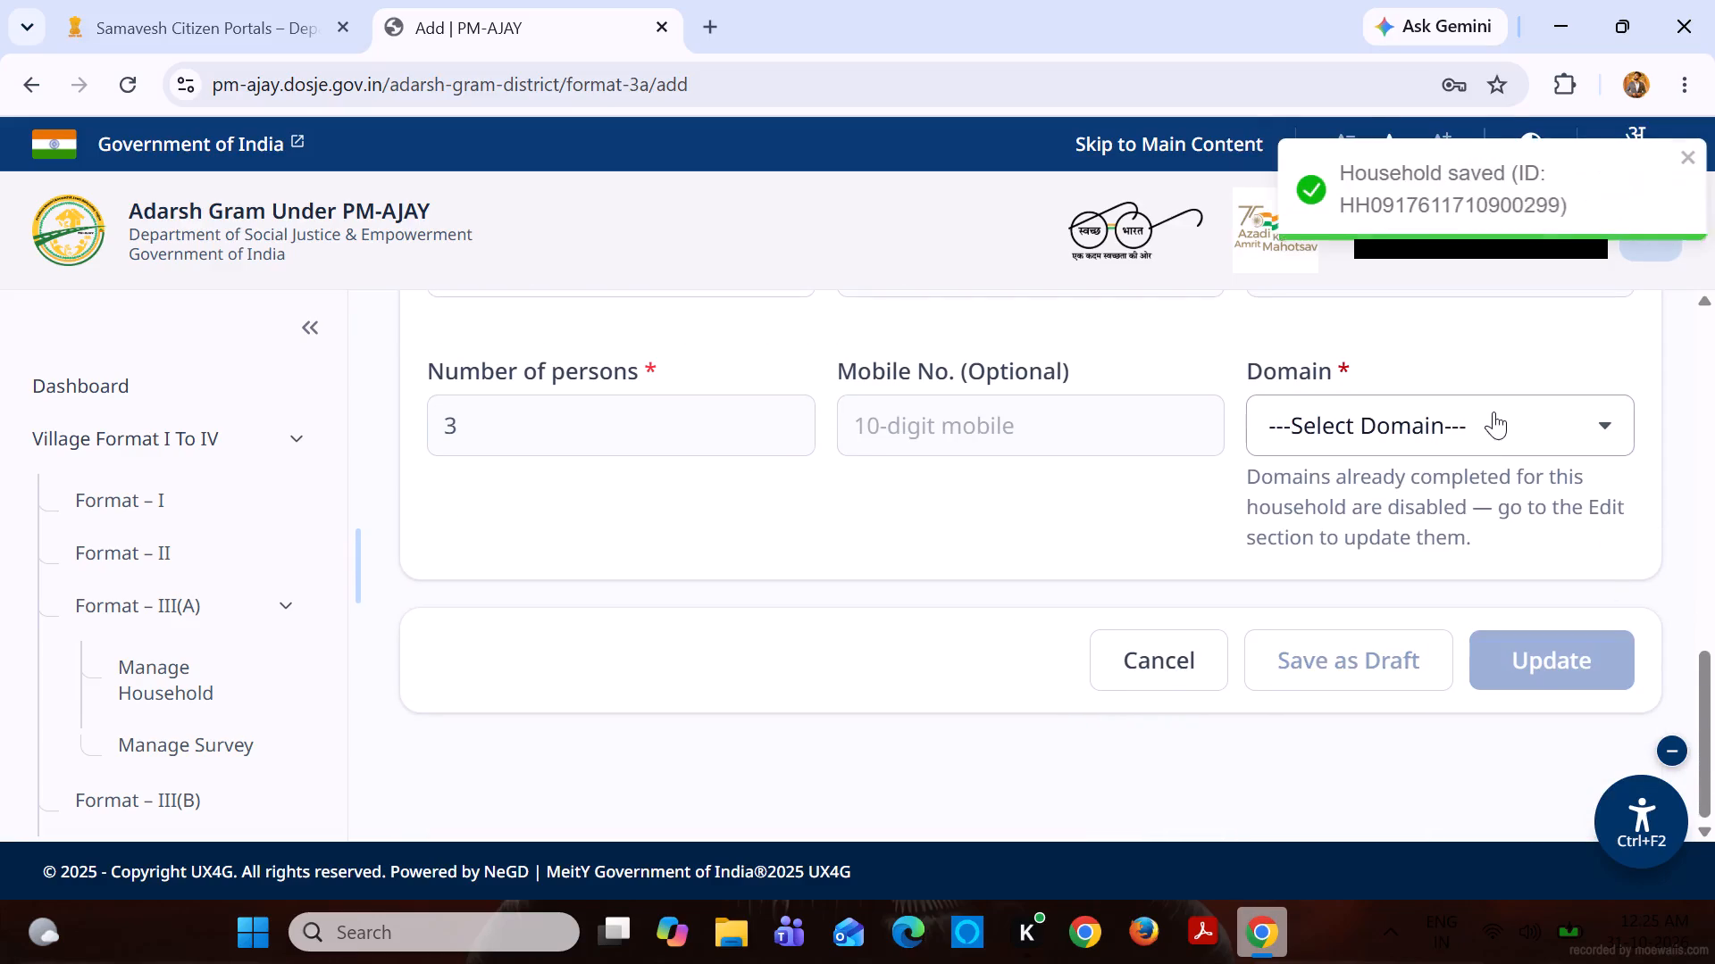
In domain 5 – Rural Roads and Housing, answer No to living in a Kachcha/unsafe house and save.
click(1493, 411)
scroll(1481, 654, down, 2)
click(1413, 605)
scroll(1416, 634, down, 2)
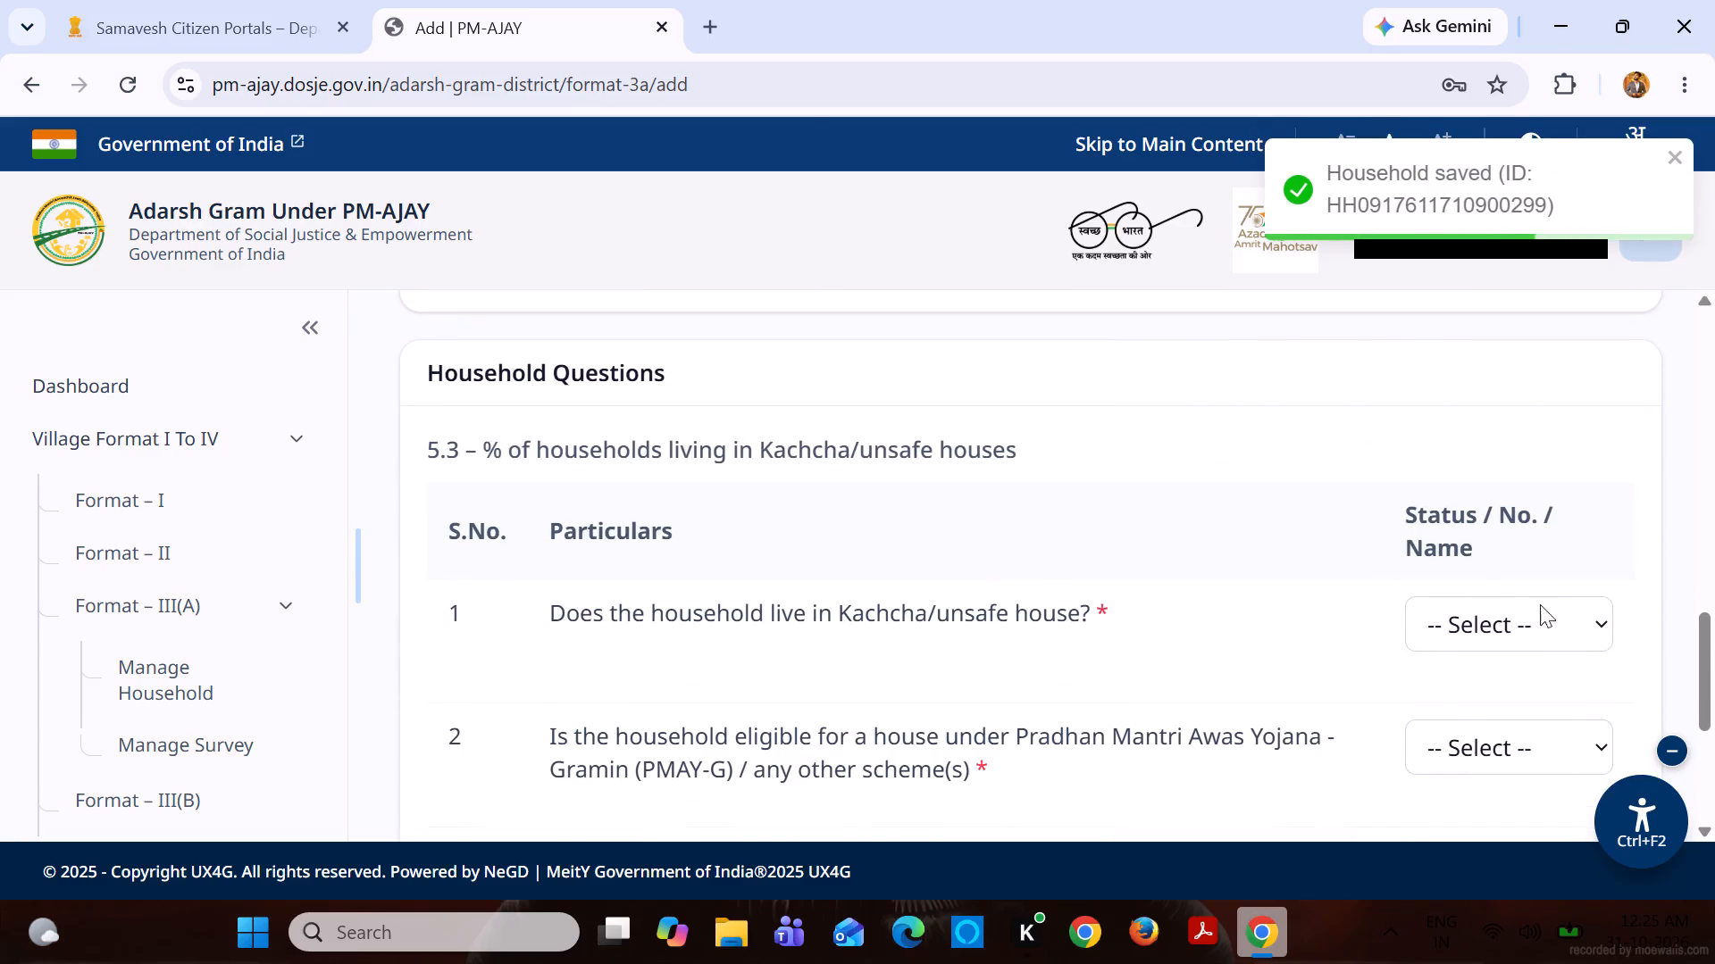
click(1525, 628)
click(1452, 746)
scroll(1540, 638, down, 4)
click(1543, 648)
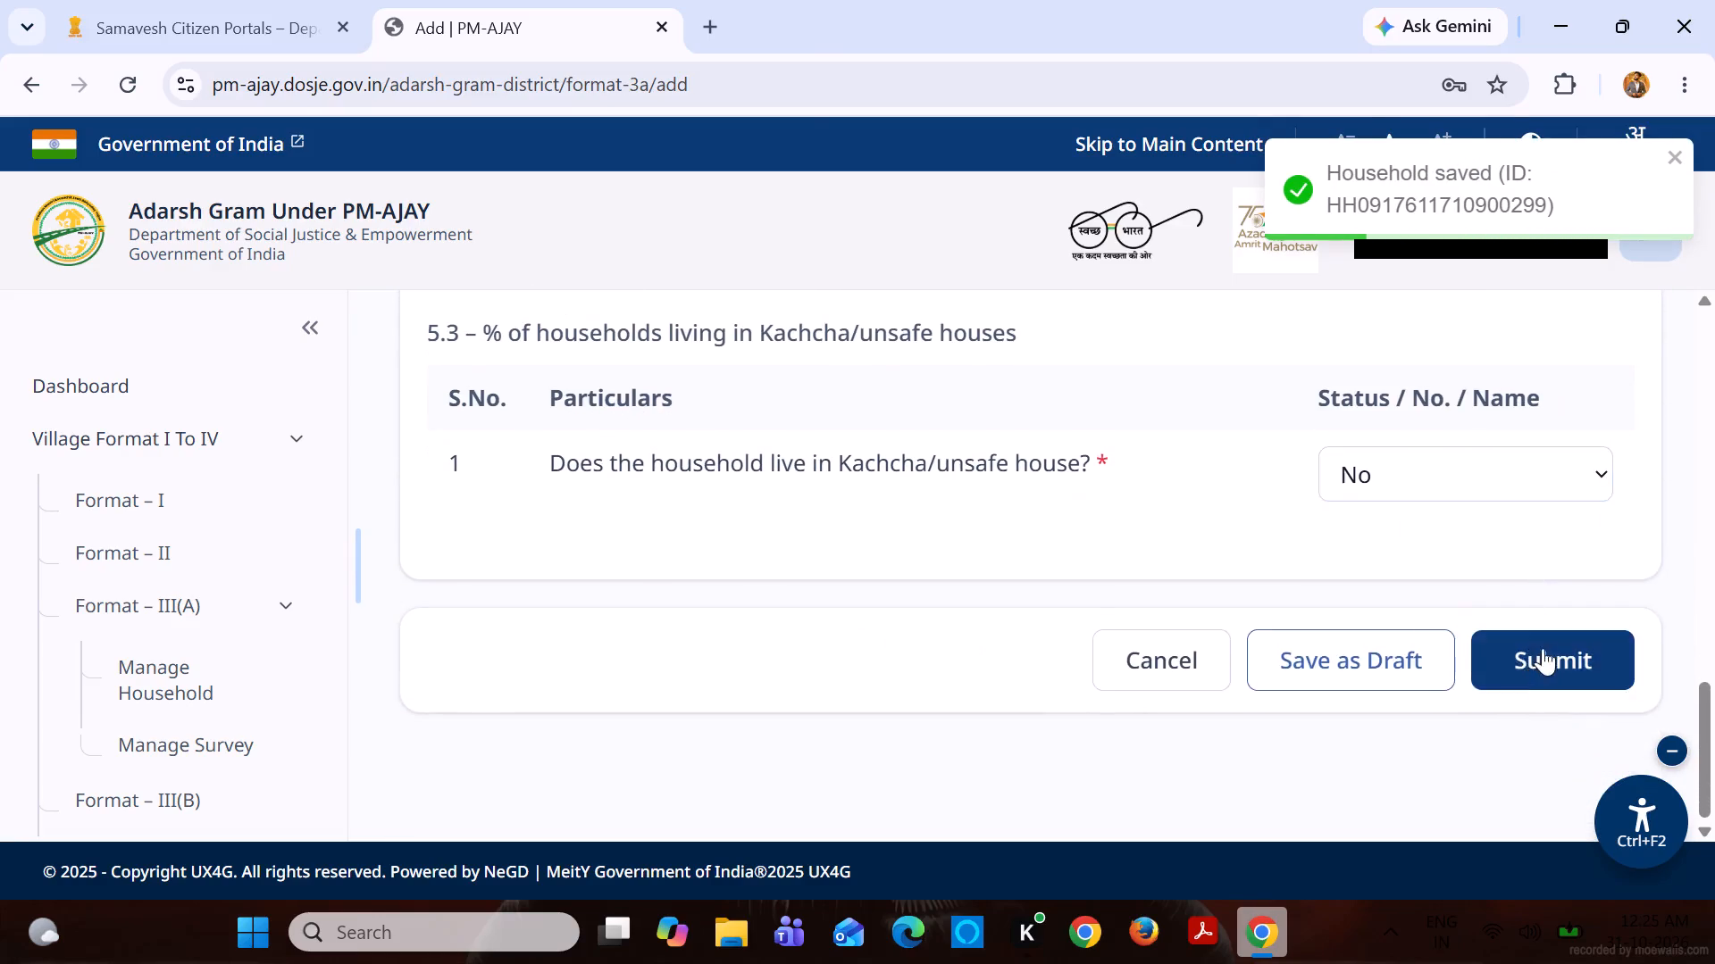
In domain 6 – Electricity and Clean Fuel, answer Yes to both electricity connection questions and to LED bulb use.
click(1568, 431)
scroll(1527, 652, down, 2)
click(1326, 657)
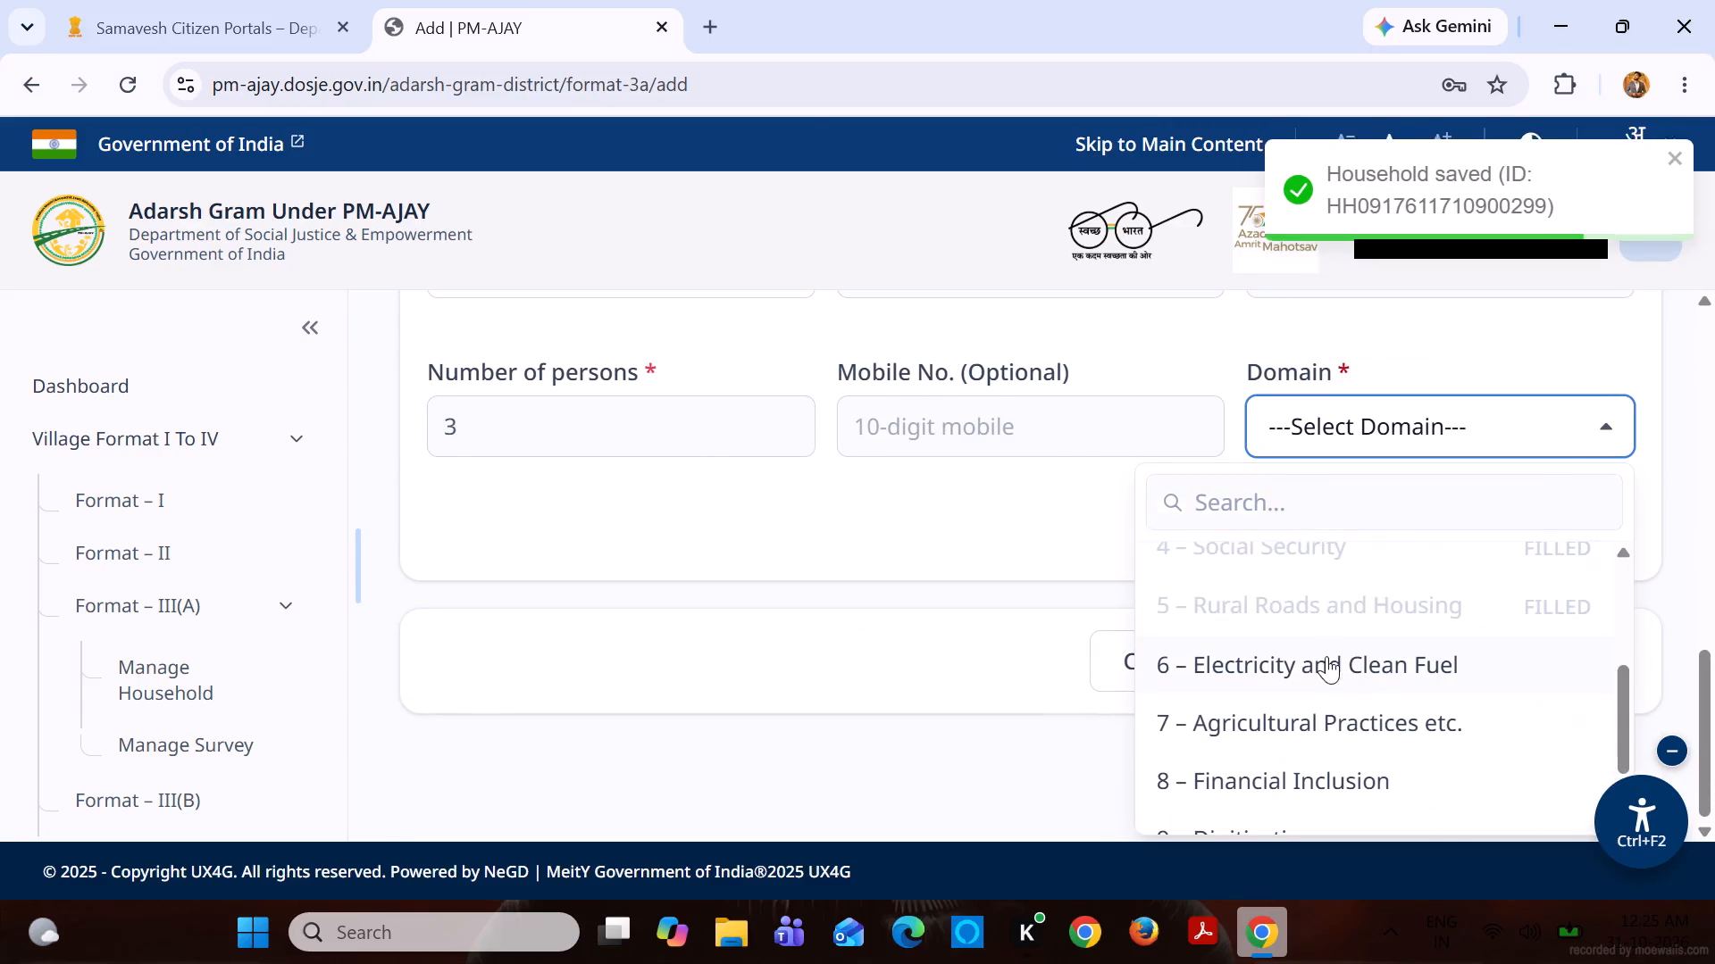
scroll(1356, 636, down, 3)
click(1510, 495)
click(1485, 576)
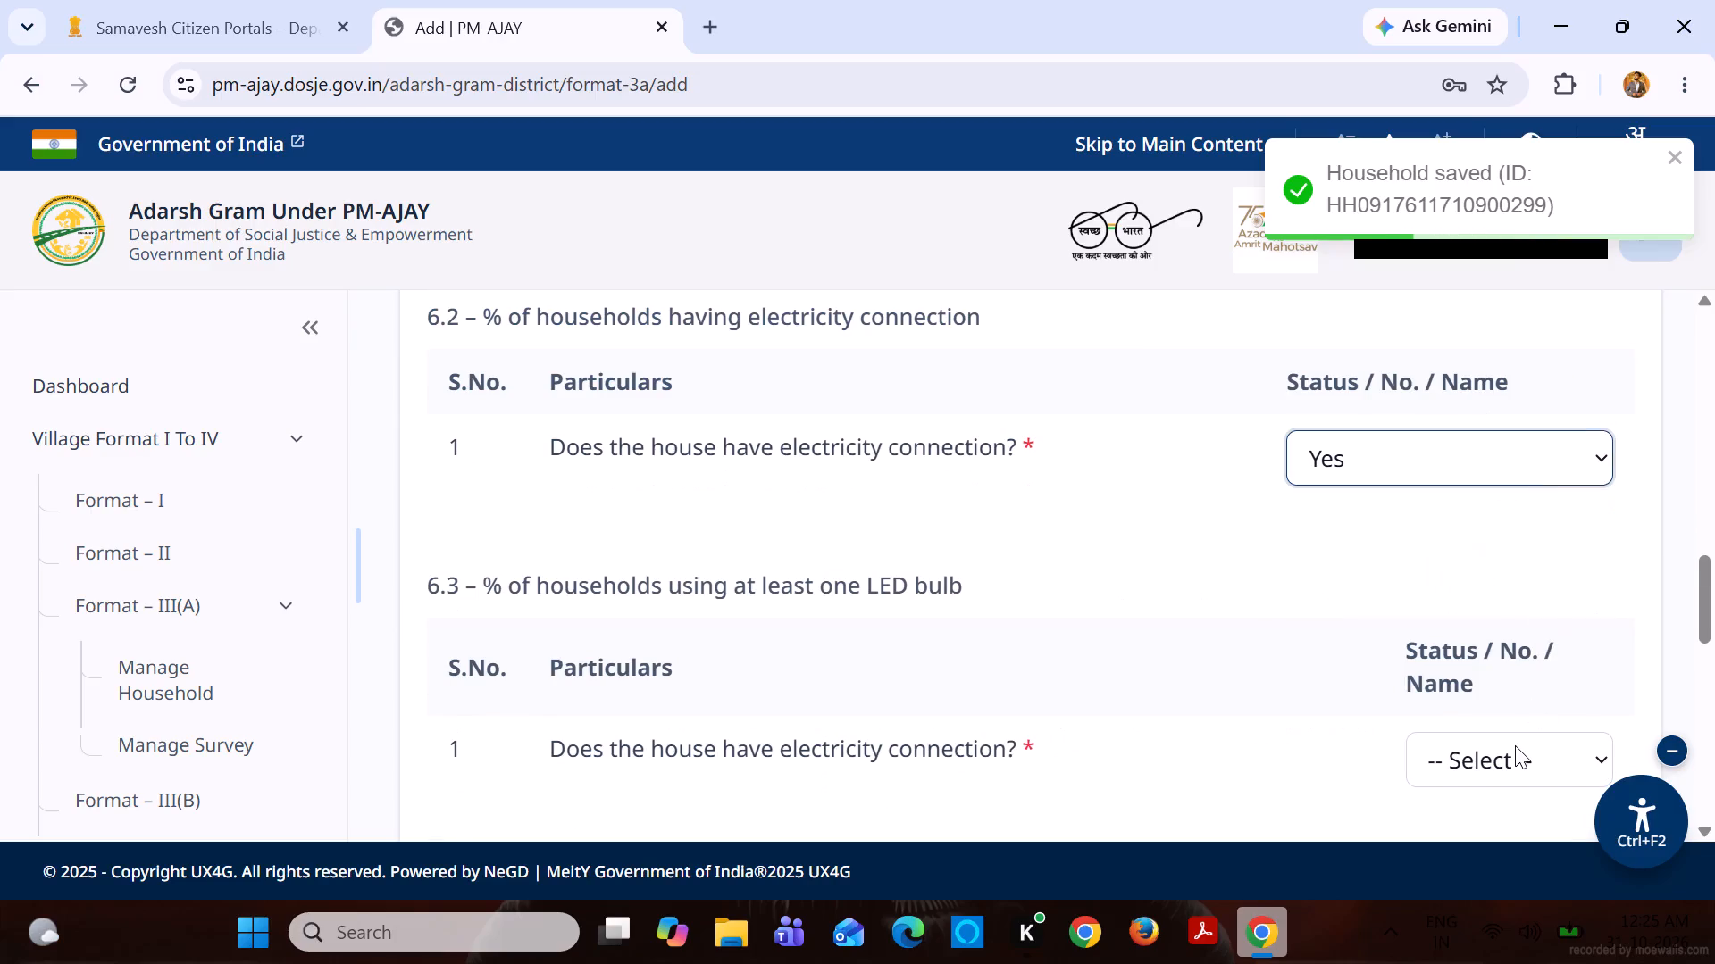
click(1515, 745)
click(1508, 670)
scroll(1521, 647, down, 3)
click(1566, 481)
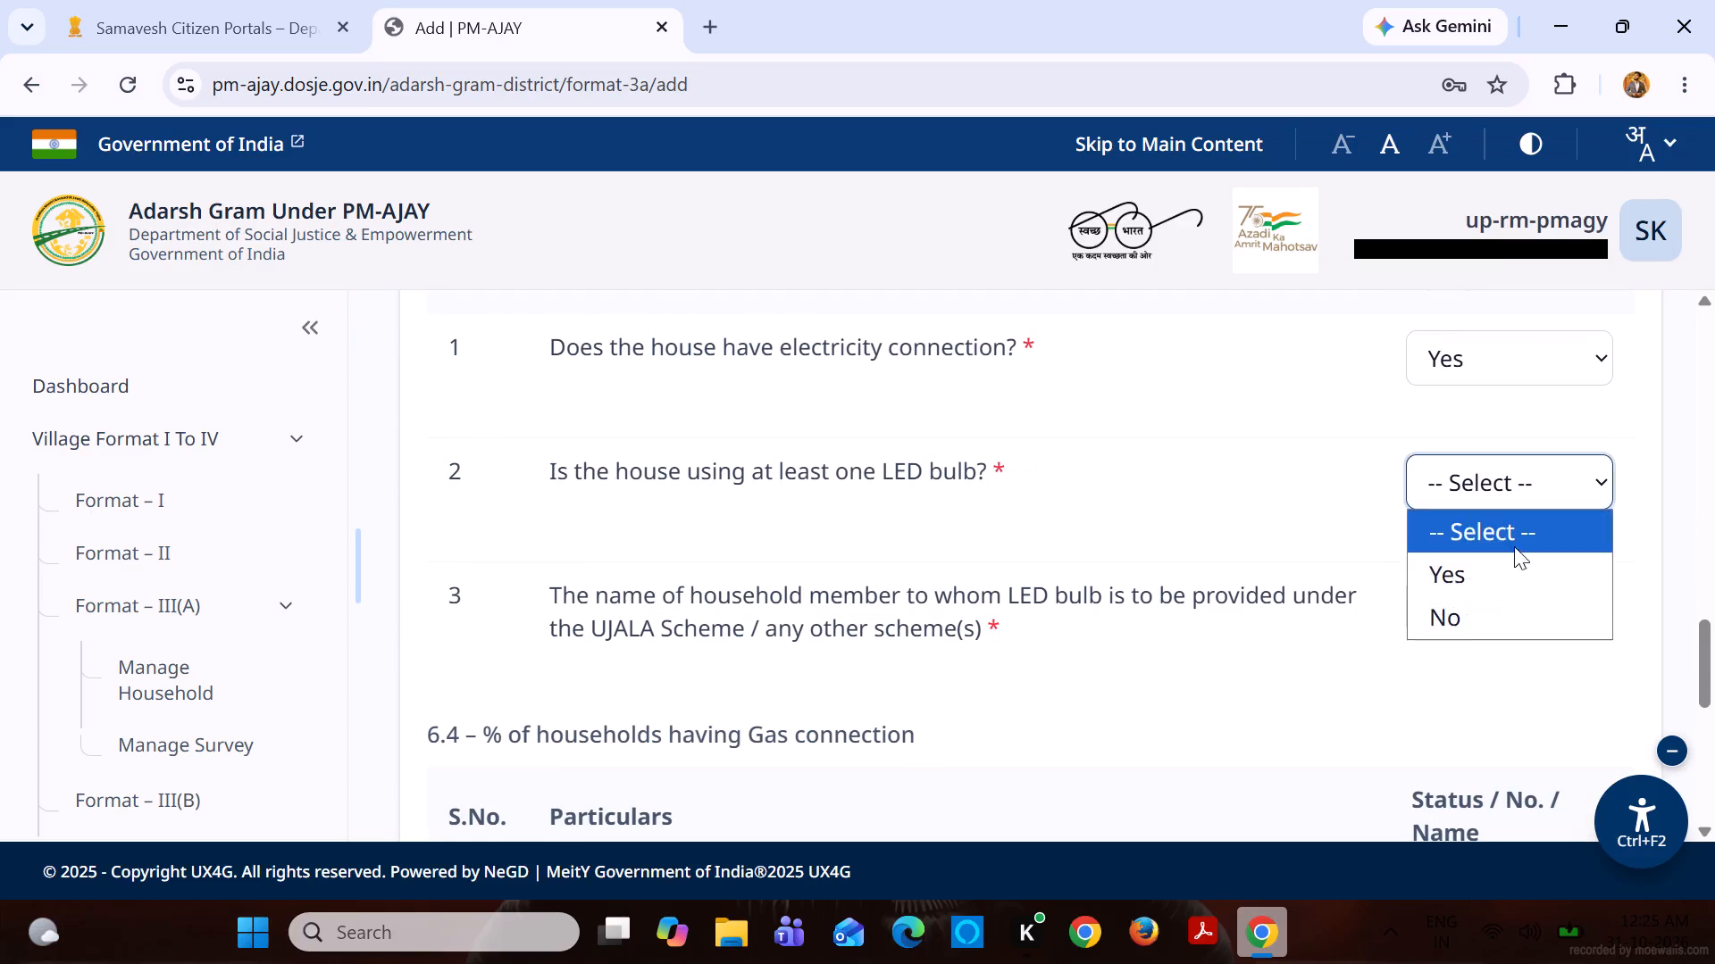
click(1492, 570)
Answer Yes to the house using clean fuel and save the Electricity and Clean Fuel domain.
scroll(1501, 571, down, 2)
click(1556, 489)
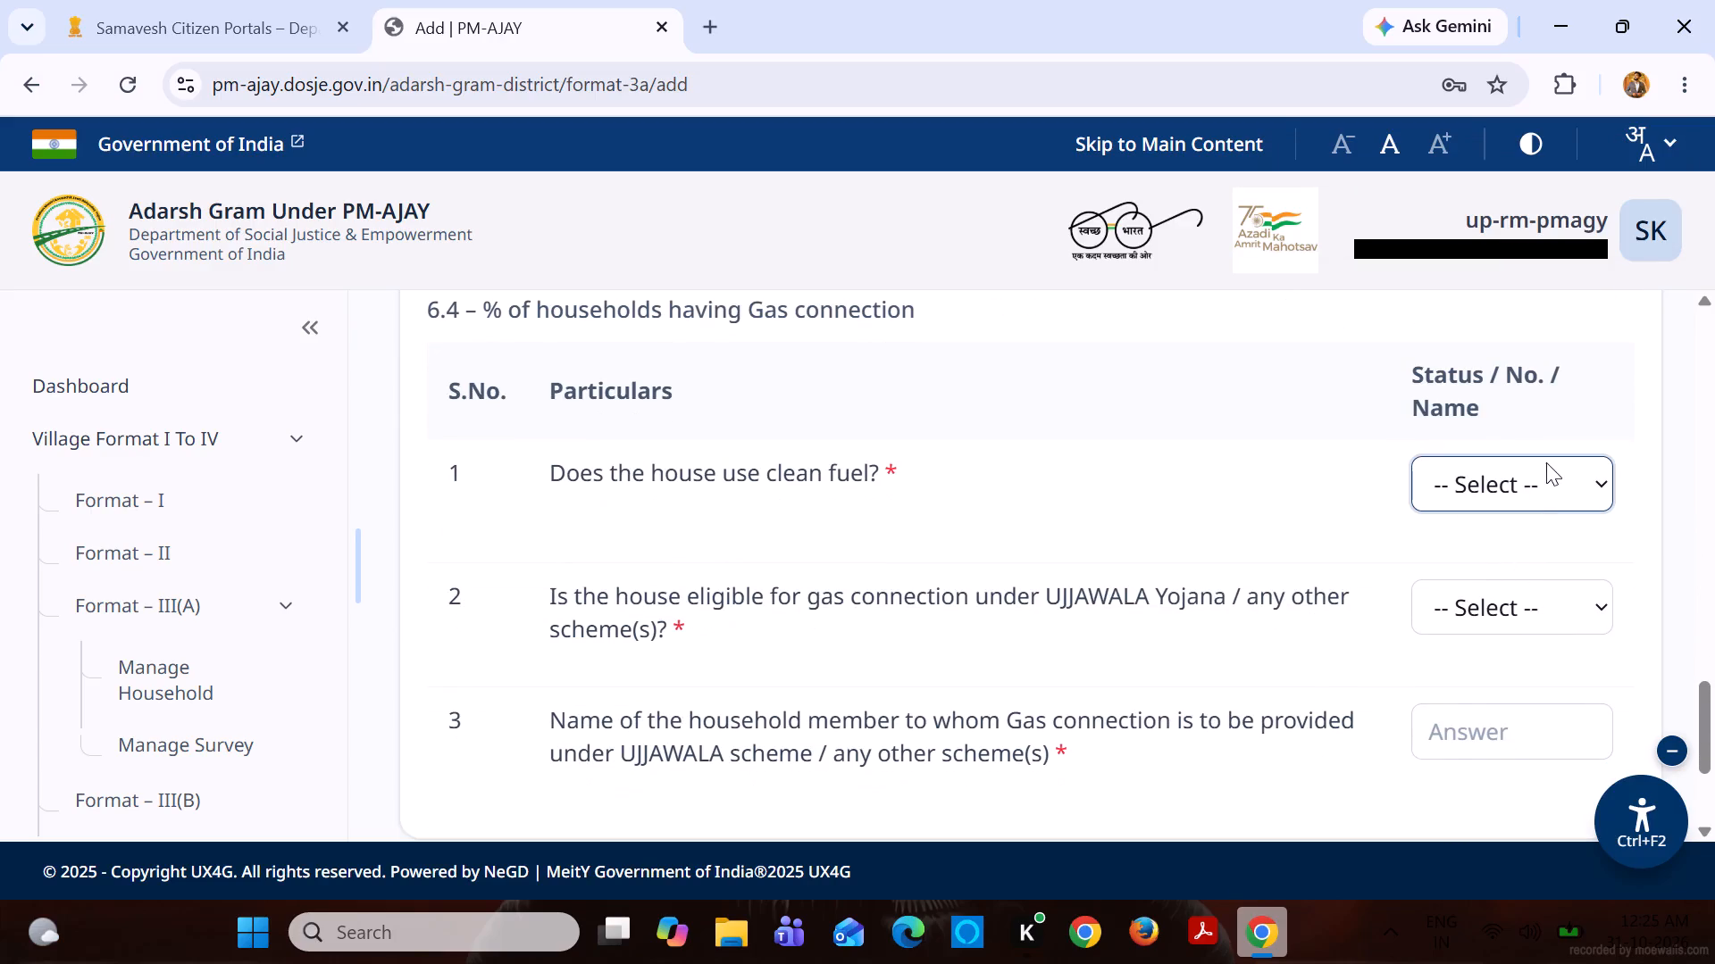
click(1546, 464)
click(1484, 563)
scroll(1517, 549, down, 2)
click(1569, 671)
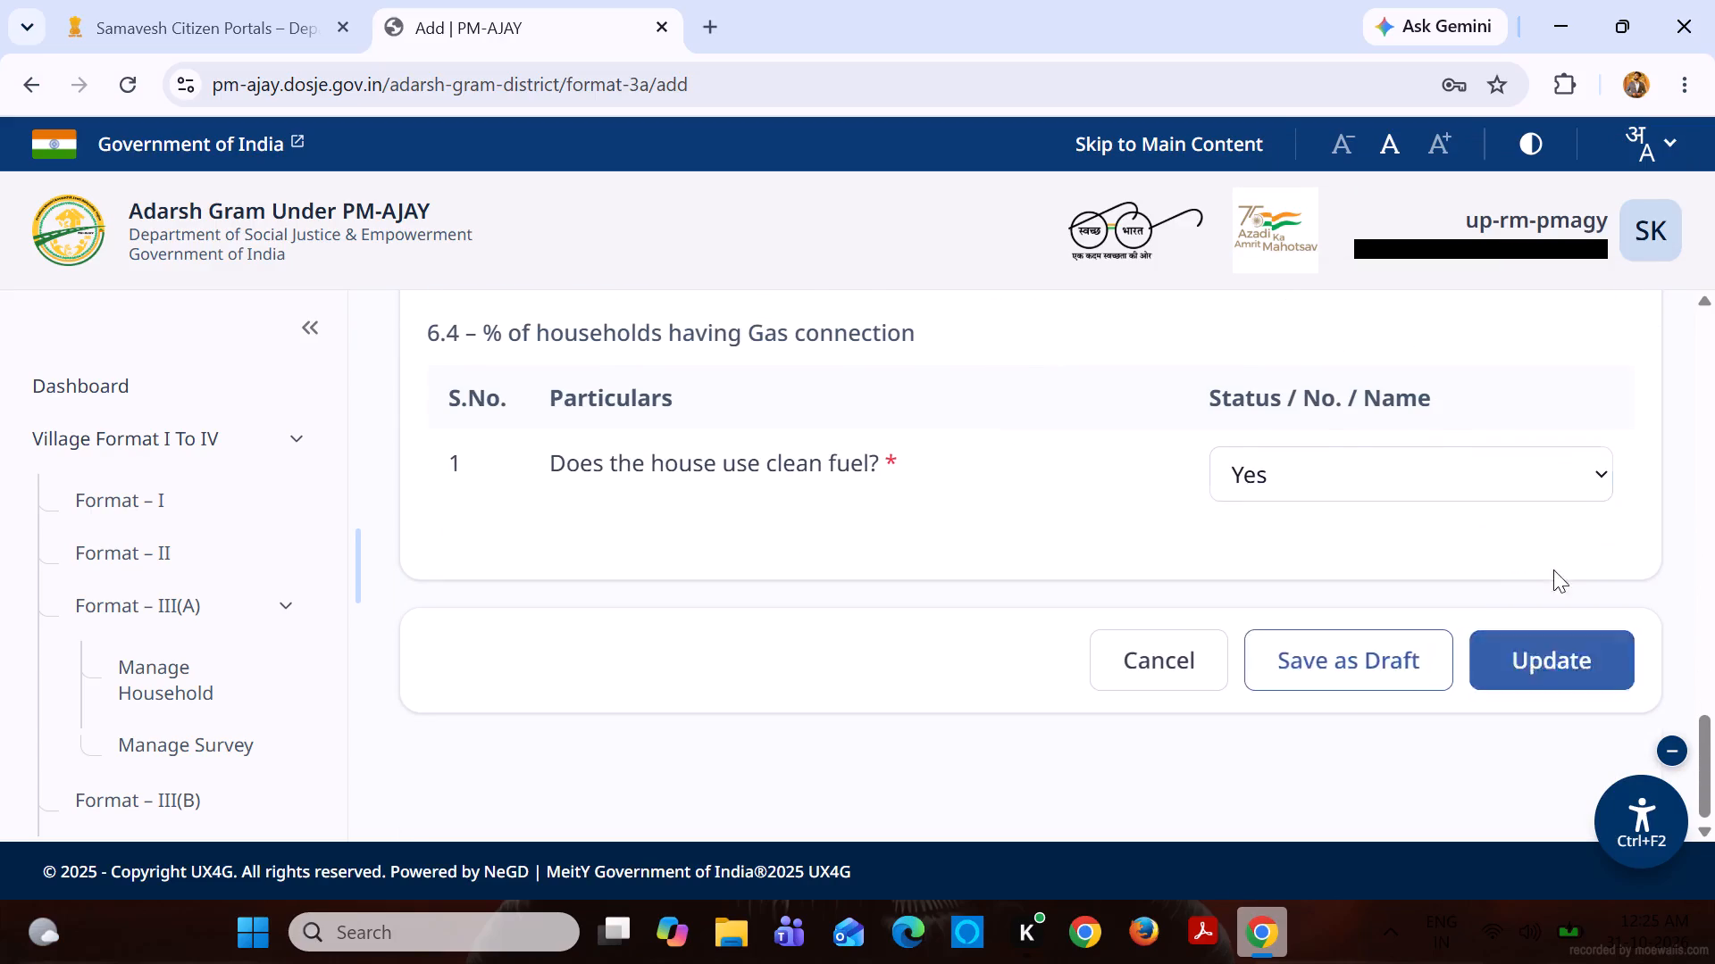
In domain 7 – Agricultural Practices etc., answer No to the household being involved in farming and save.
click(1554, 420)
scroll(1485, 578, down, 3)
click(1375, 618)
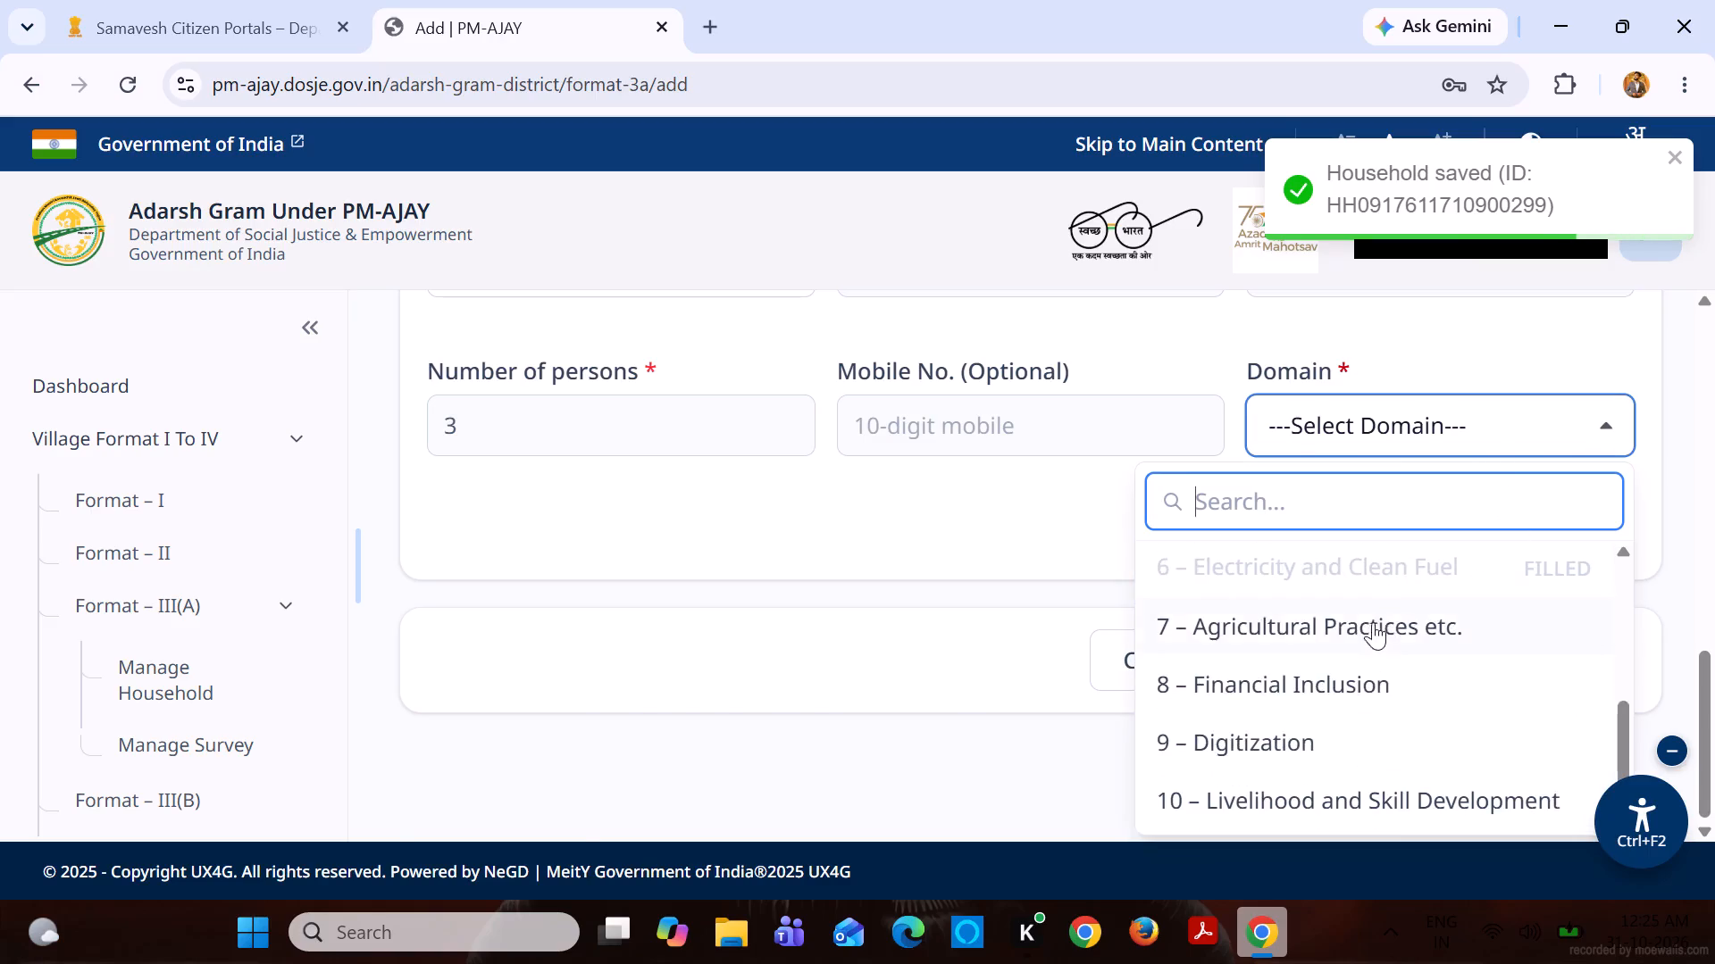
scroll(1373, 613, down, 3)
click(1505, 451)
click(1406, 611)
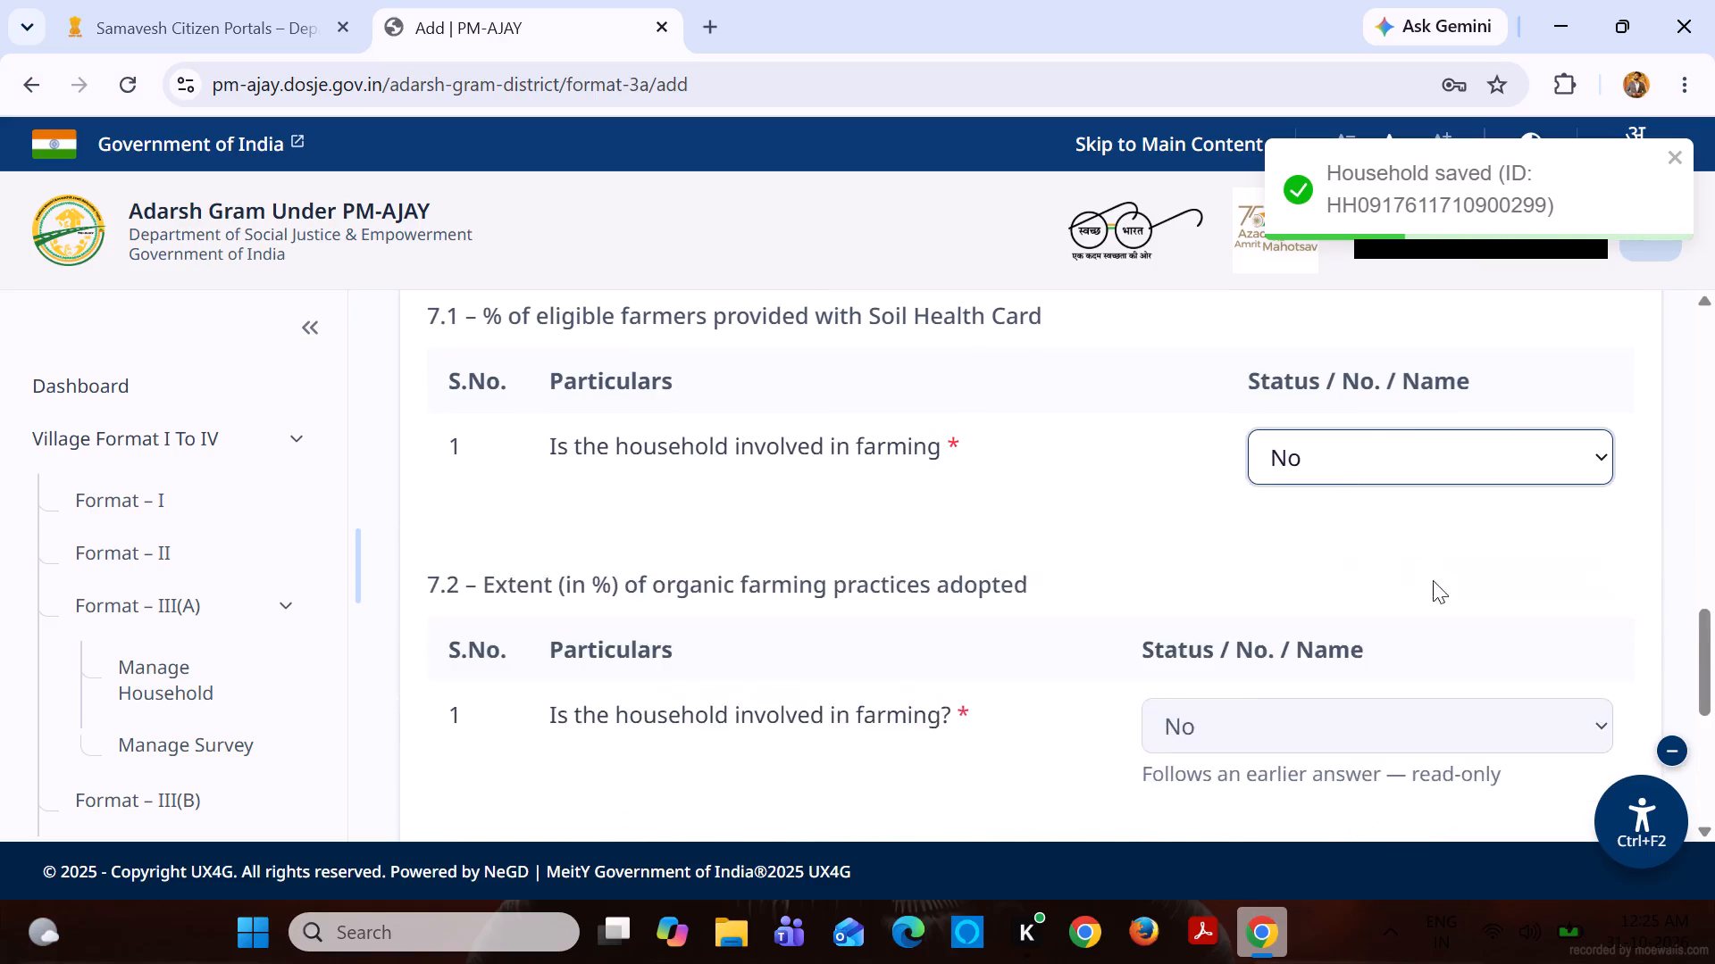
scroll(1433, 586, down, 5)
click(1545, 651)
Choose the next unfilled domain for household 299 to bring up its household questions.
click(1530, 447)
scroll(1504, 580, down, 2)
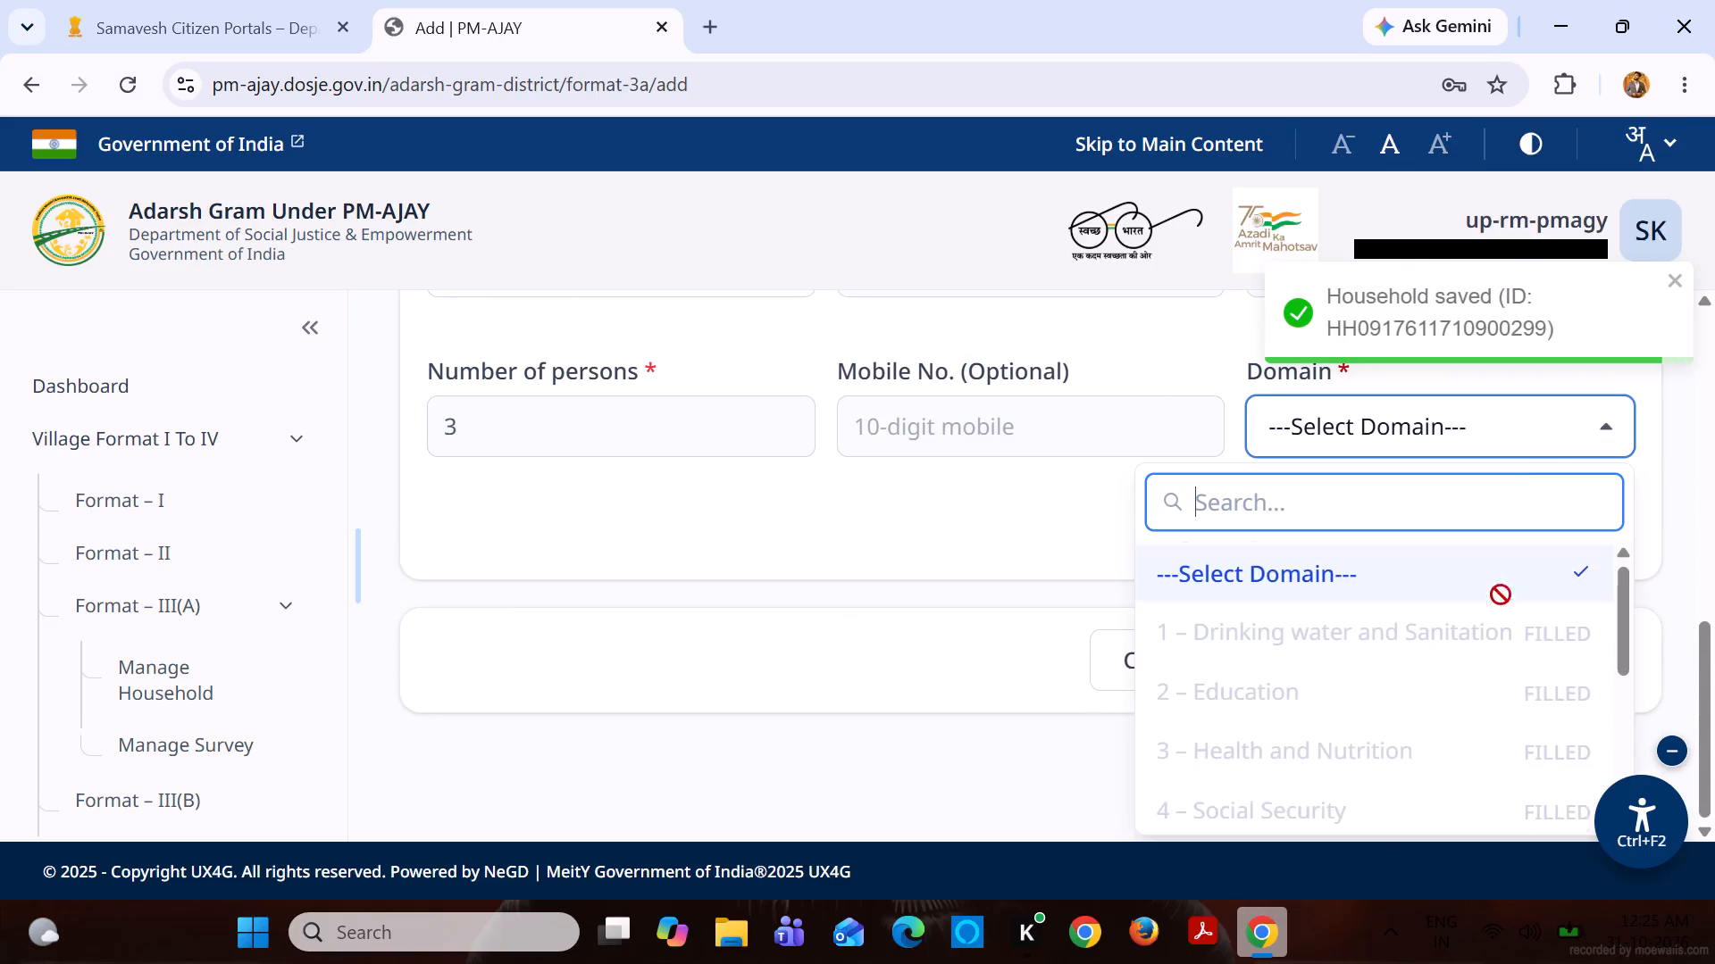
scroll(1501, 594, down, 1)
click(1373, 678)
scroll(1380, 665, down, 3)
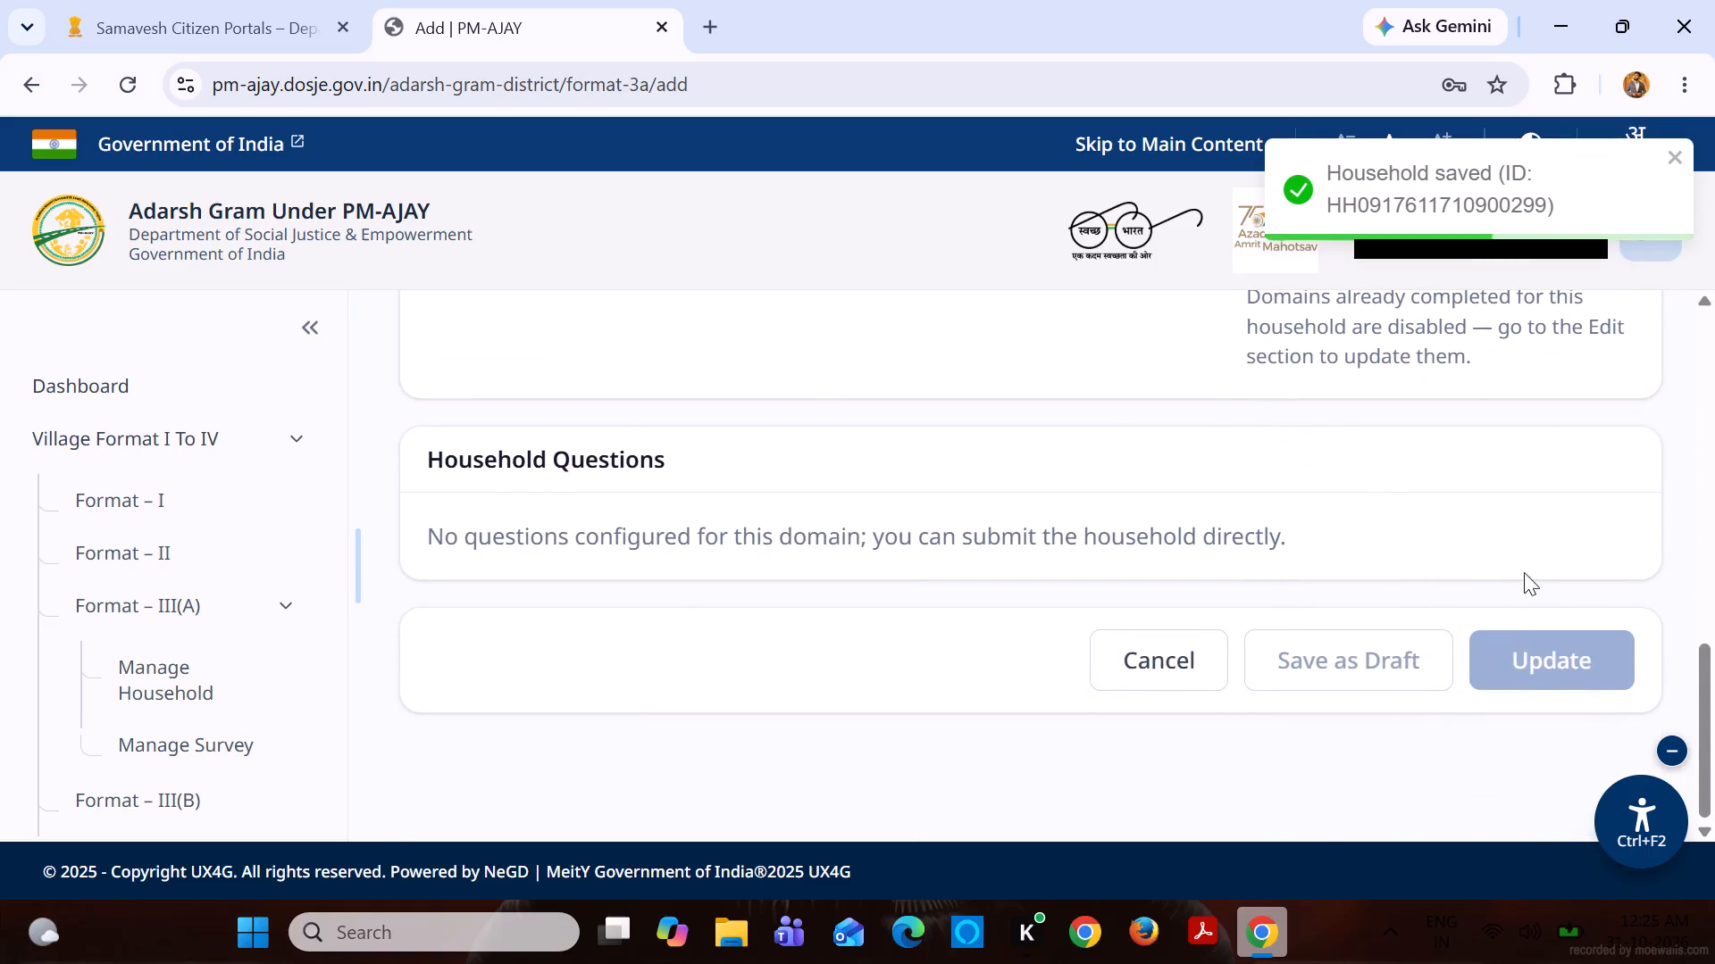
Retry loading the Monitorable Indicators status for the household, repeating the attempt while it has not loaded.
scroll(1526, 559, up, 9)
click(1598, 571)
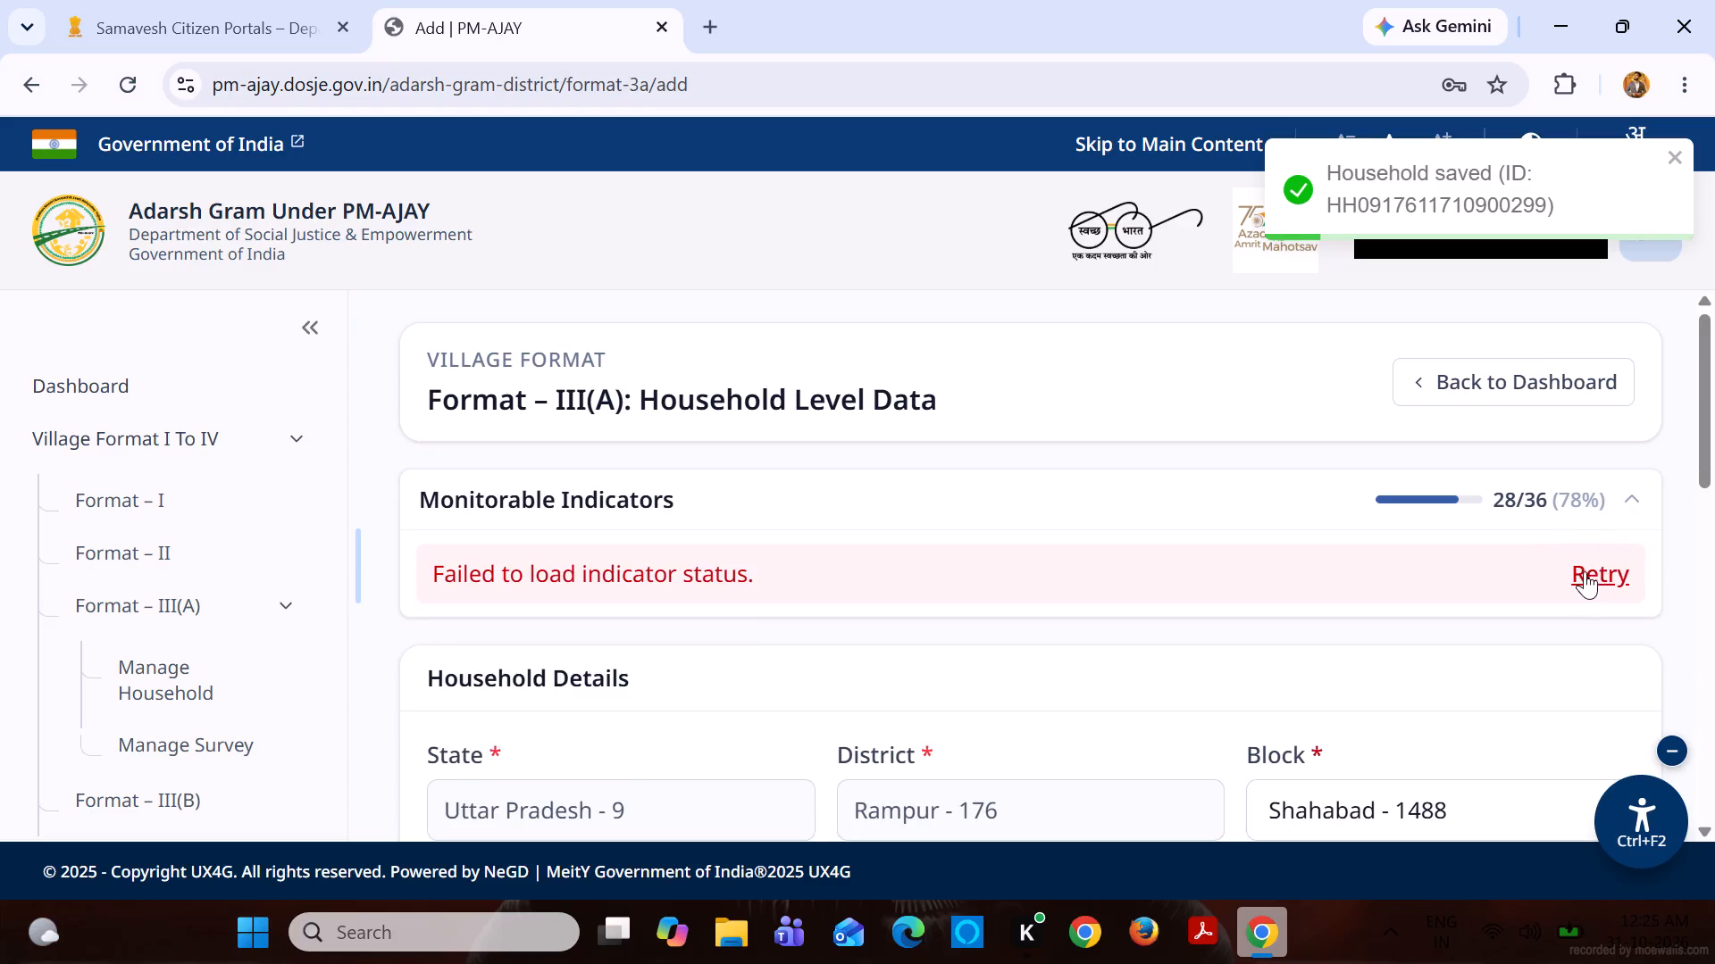
triple_click(1585, 570)
triple_click(1583, 569)
triple_click(1585, 568)
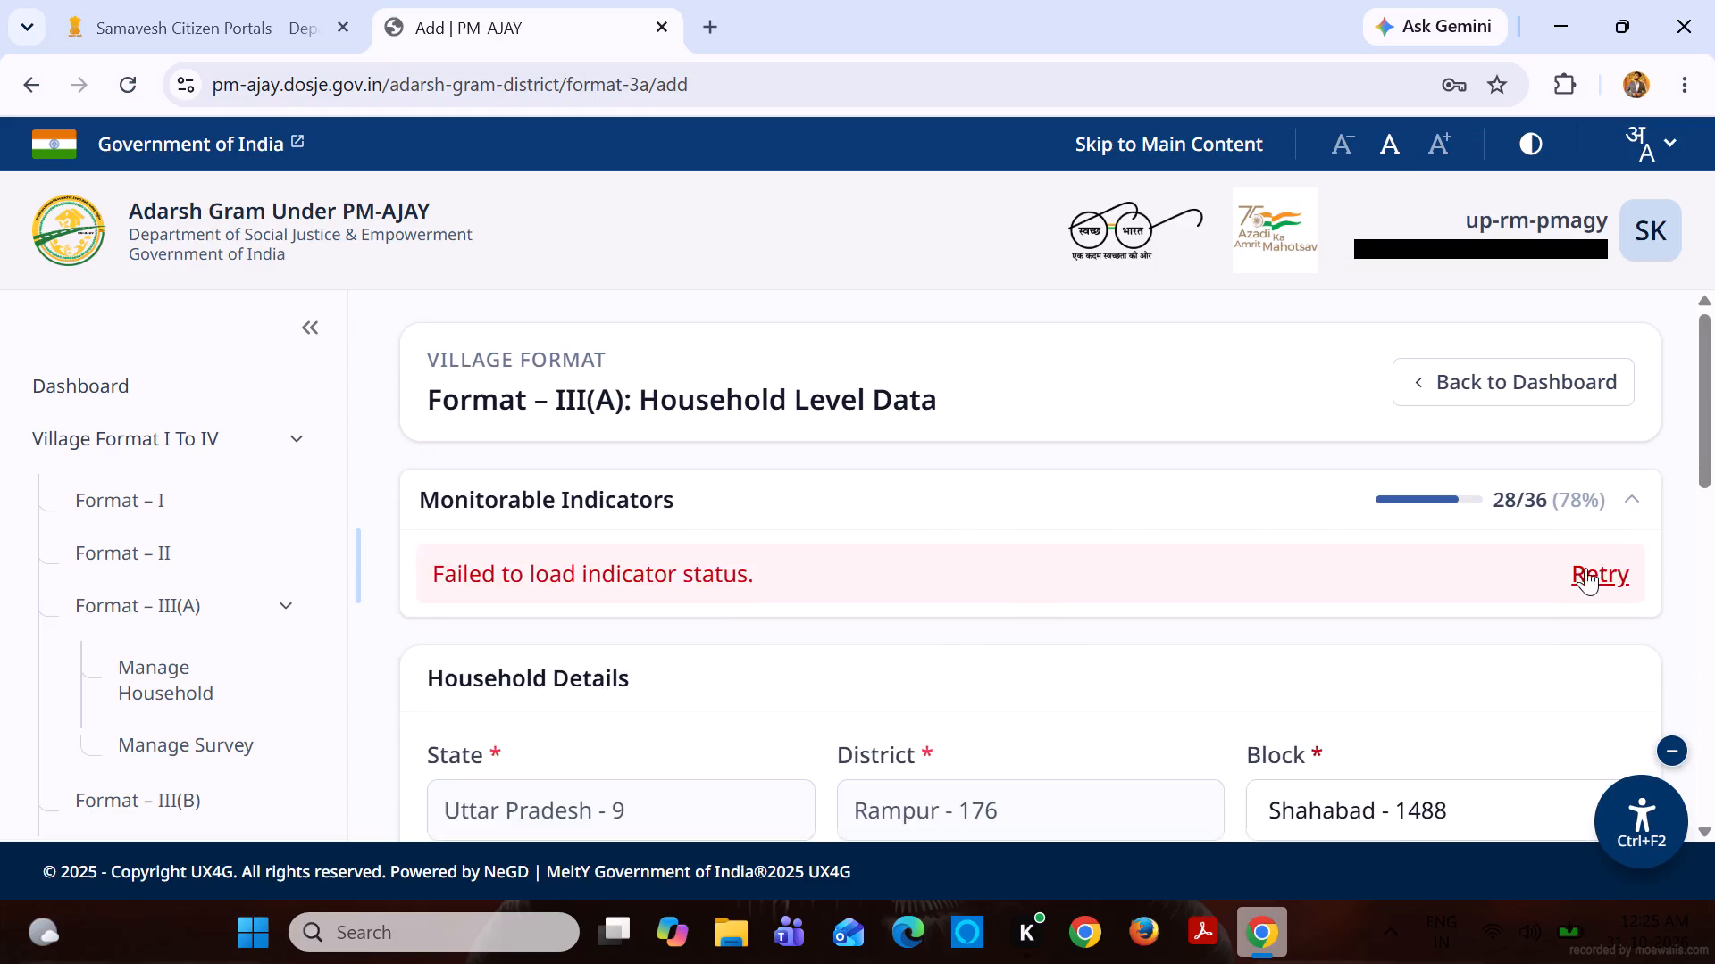
triple_click(1585, 568)
double_click(1587, 568)
triple_click(1594, 568)
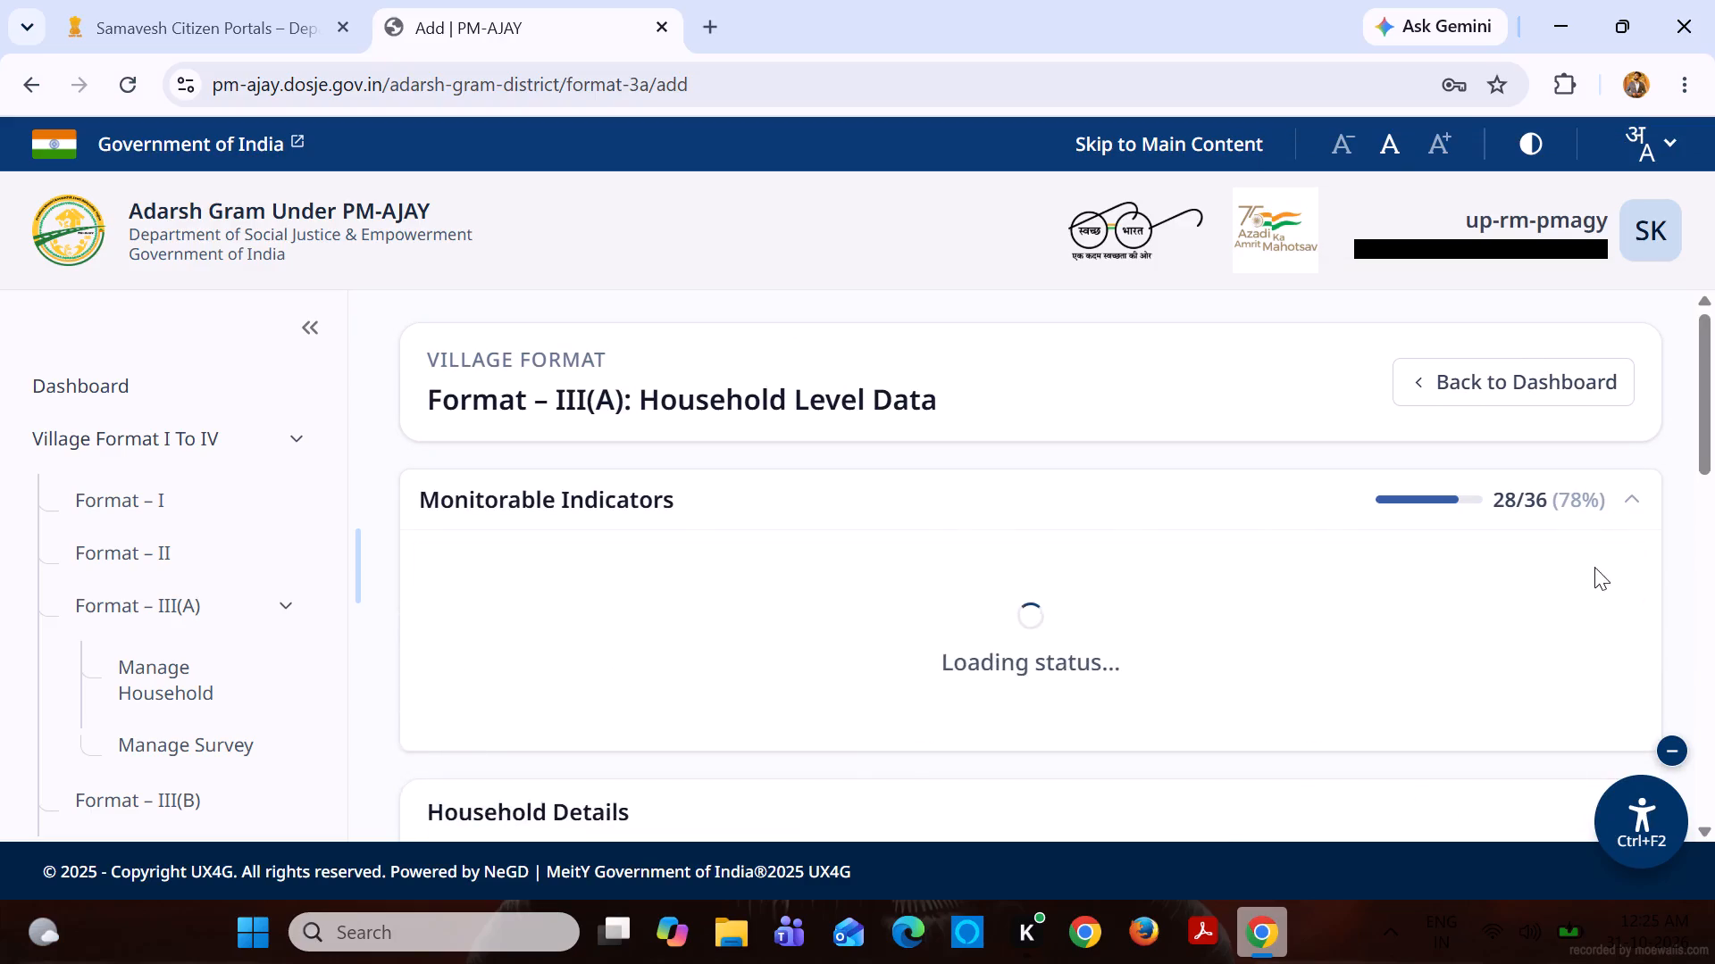
triple_click(1594, 567)
triple_click(1594, 567)
triple_click(1594, 567)
triple_click(1594, 567)
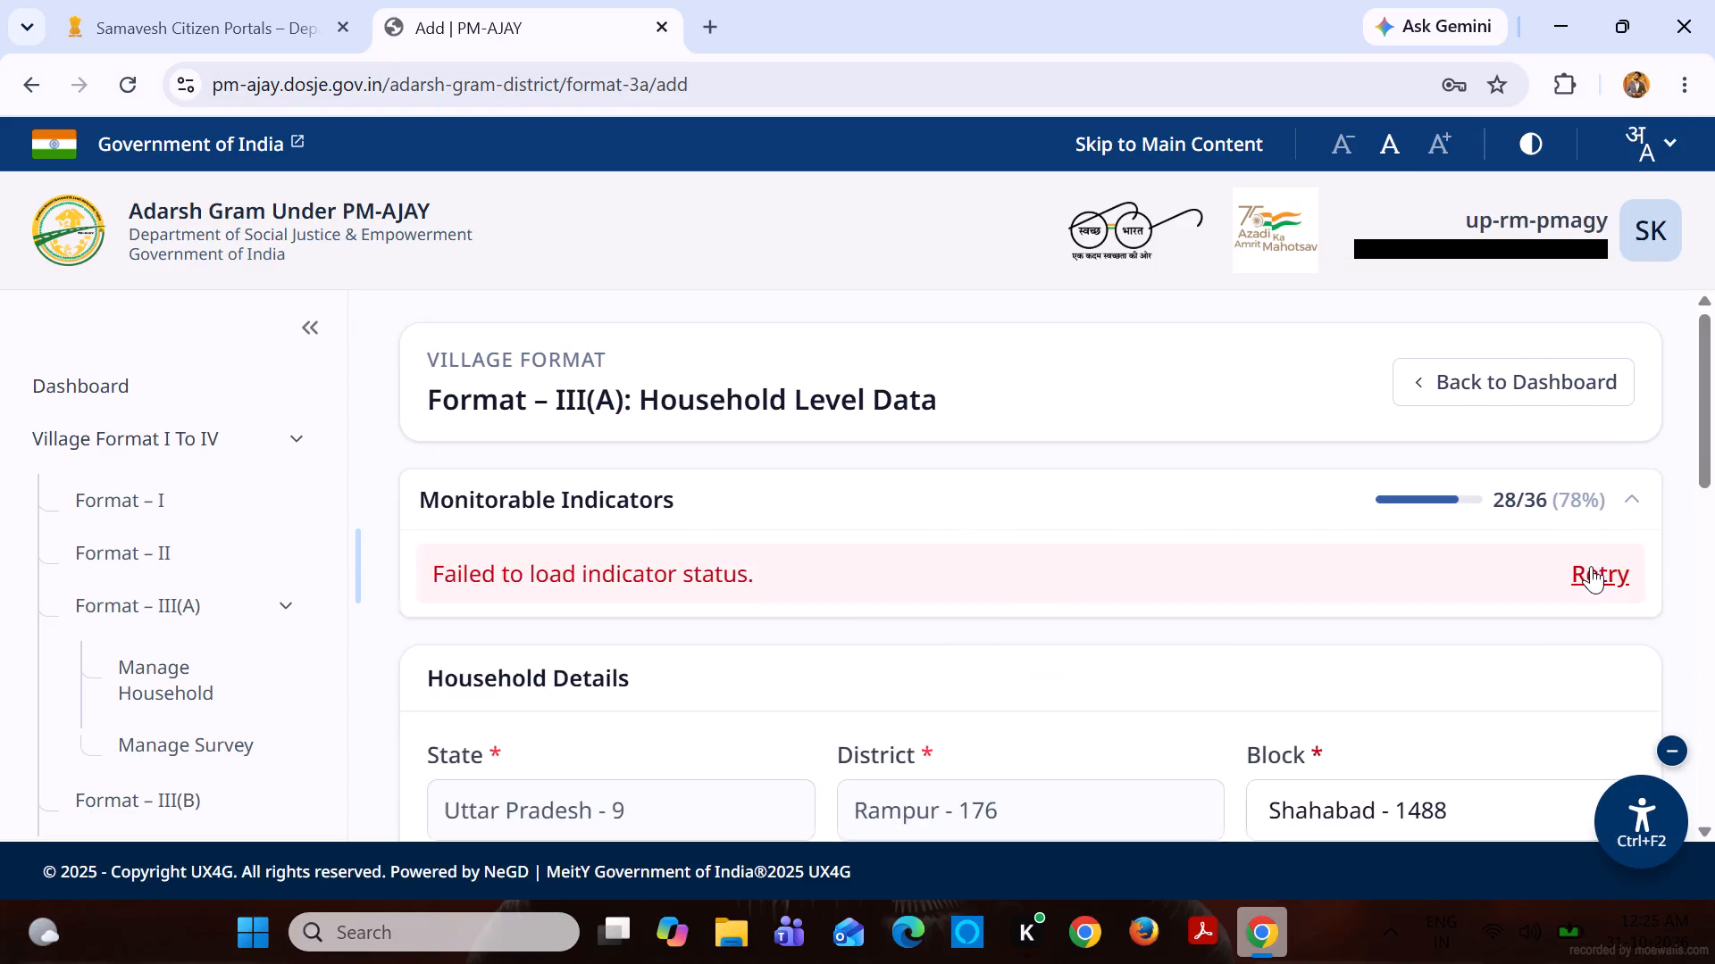
double_click(1587, 563)
triple_click(1581, 561)
click(1578, 556)
drag(1601, 591, 1600, 610)
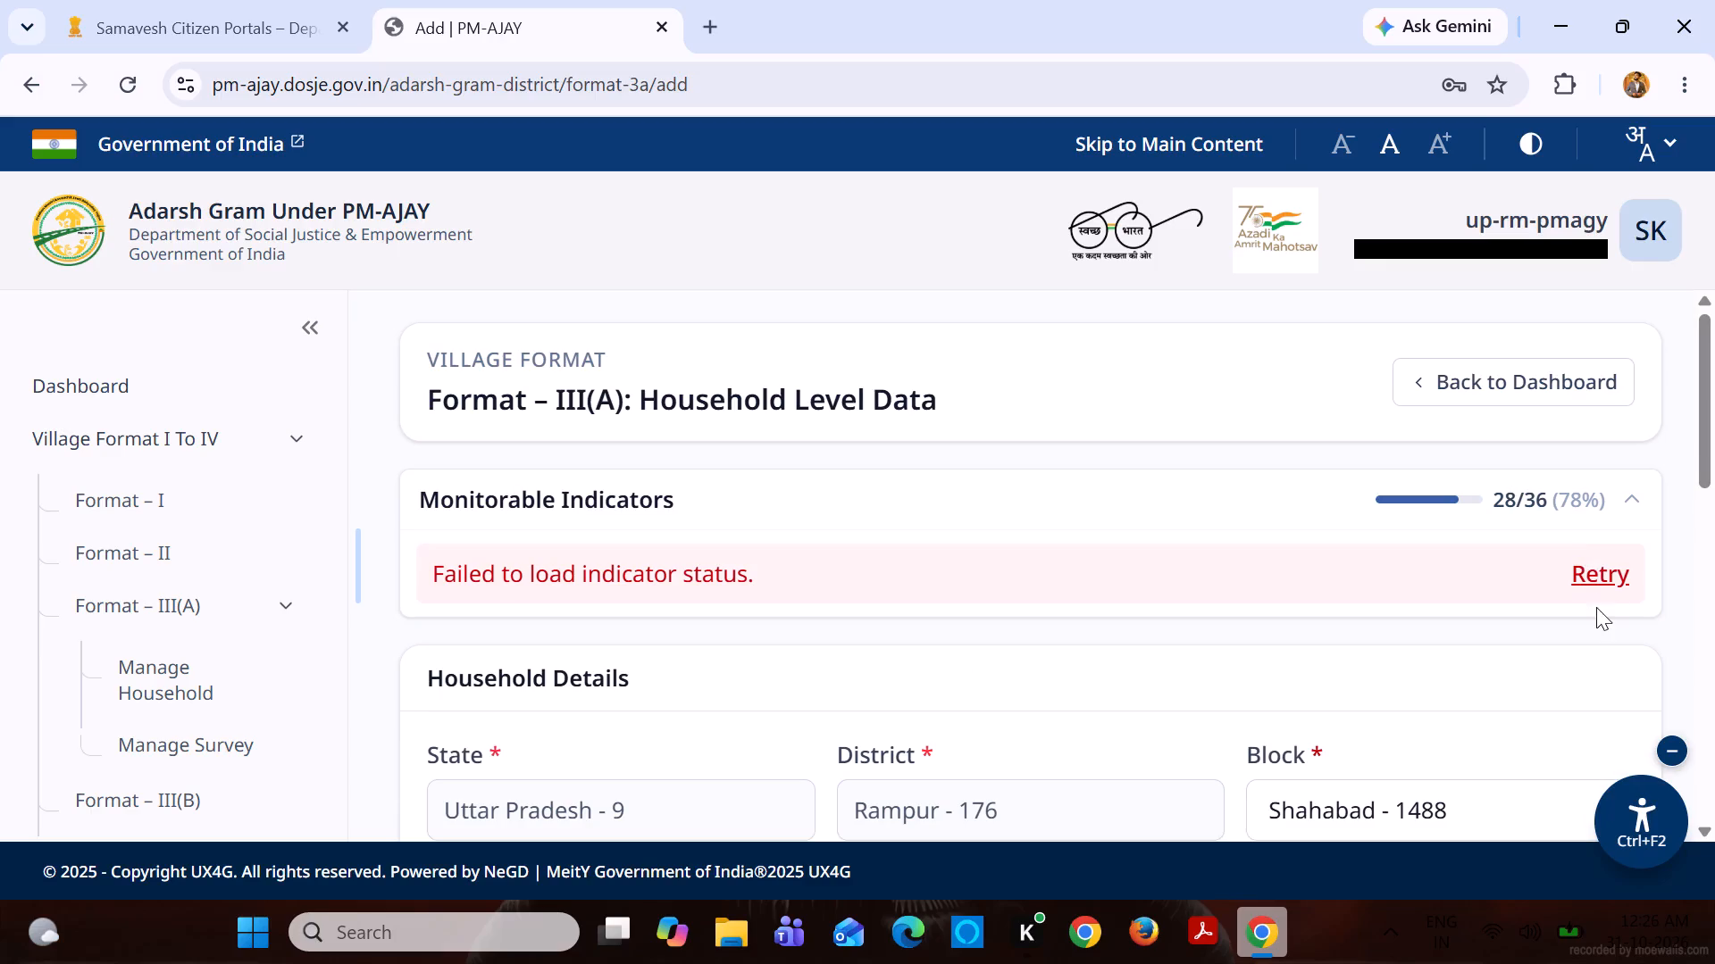
click(1596, 607)
click(1594, 586)
triple_click(1594, 586)
click(1590, 579)
click(1590, 574)
double_click(1593, 565)
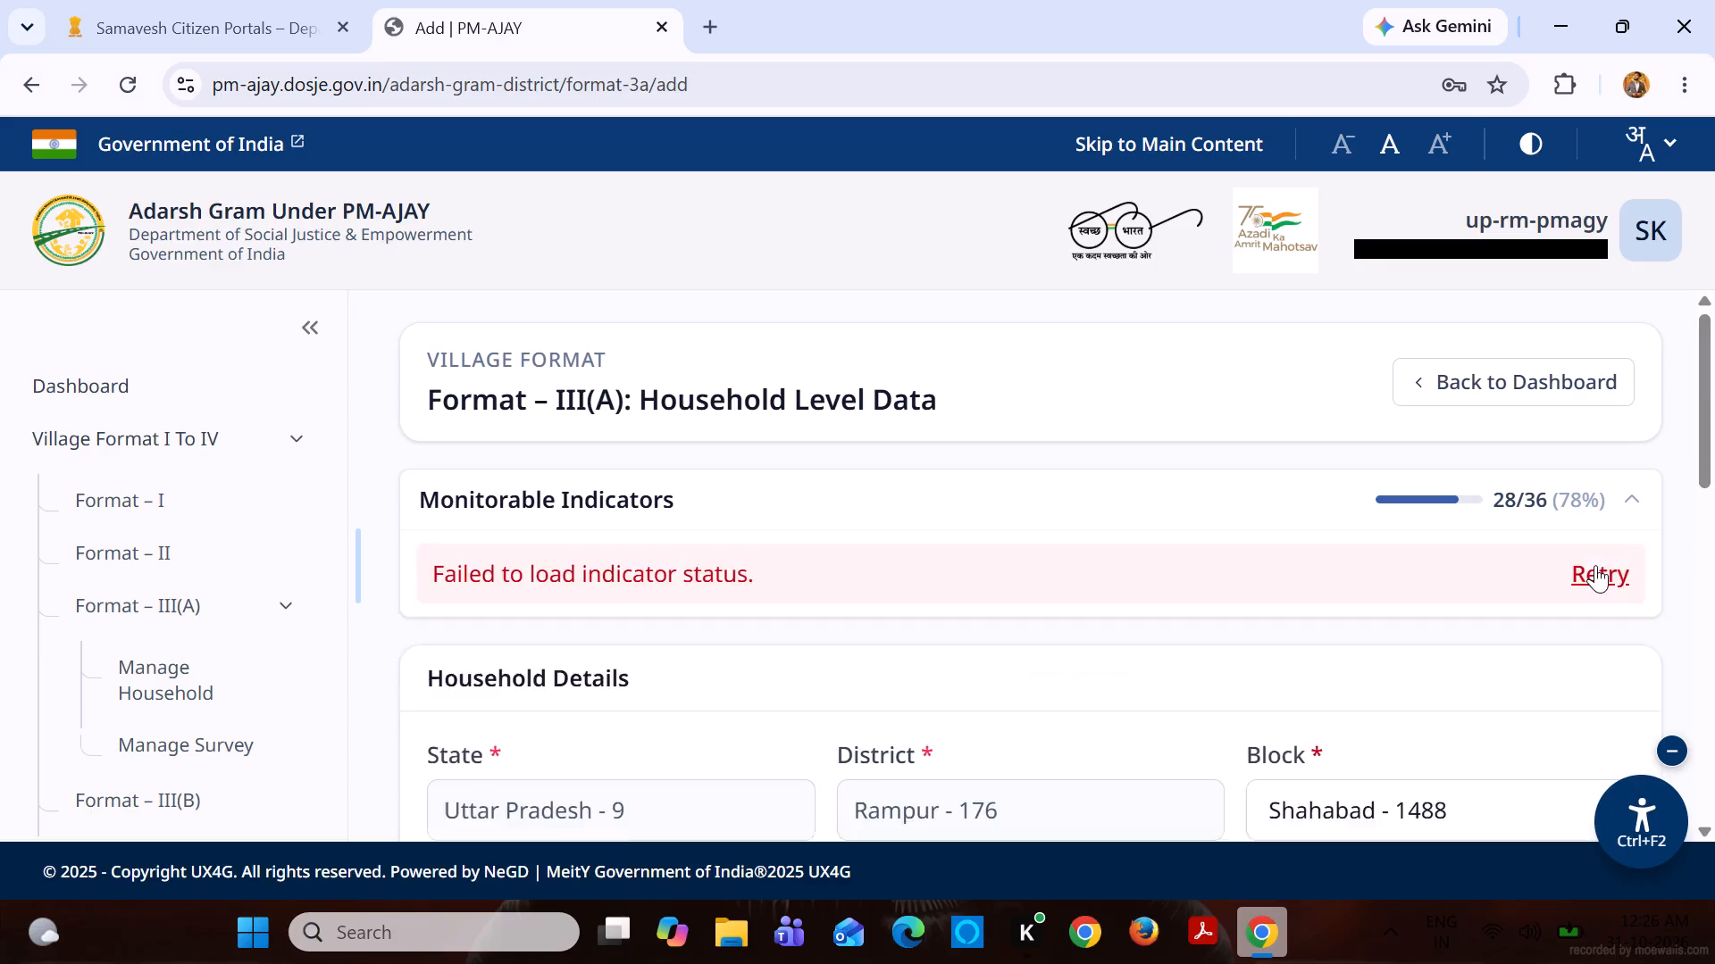
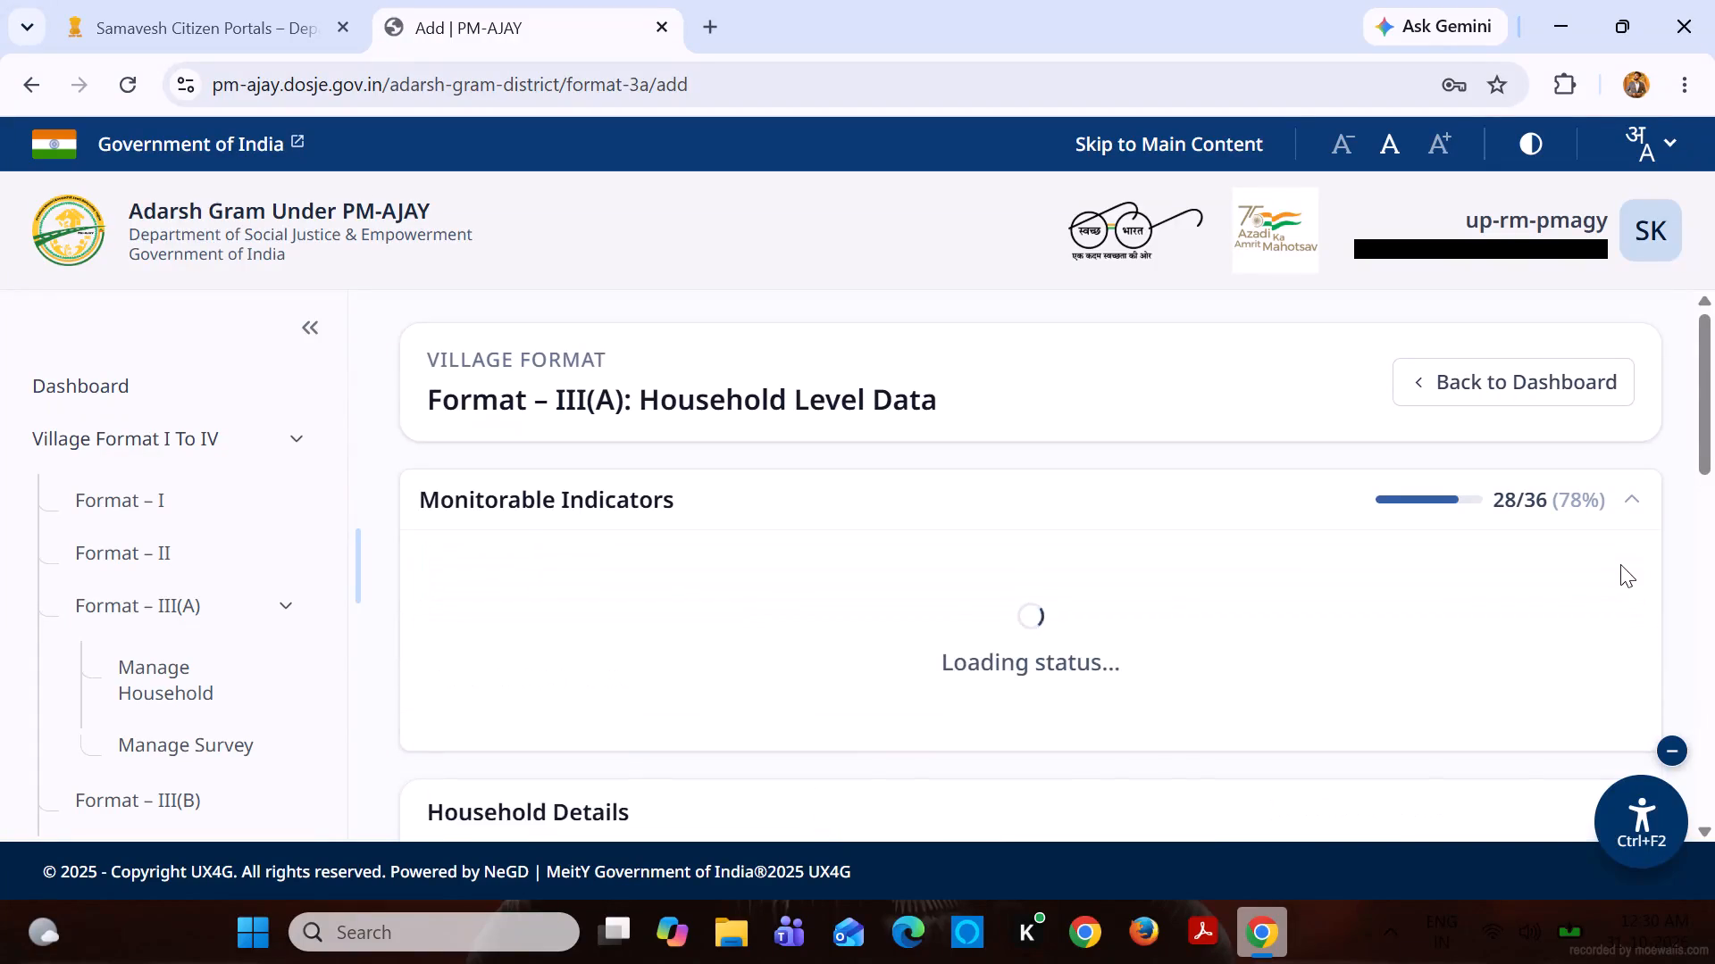
In domain 9 – Digitization for household 299, enter 0 members eligible for PMGDISHA digital literacy training and submit.
scroll(1425, 598, down, 3)
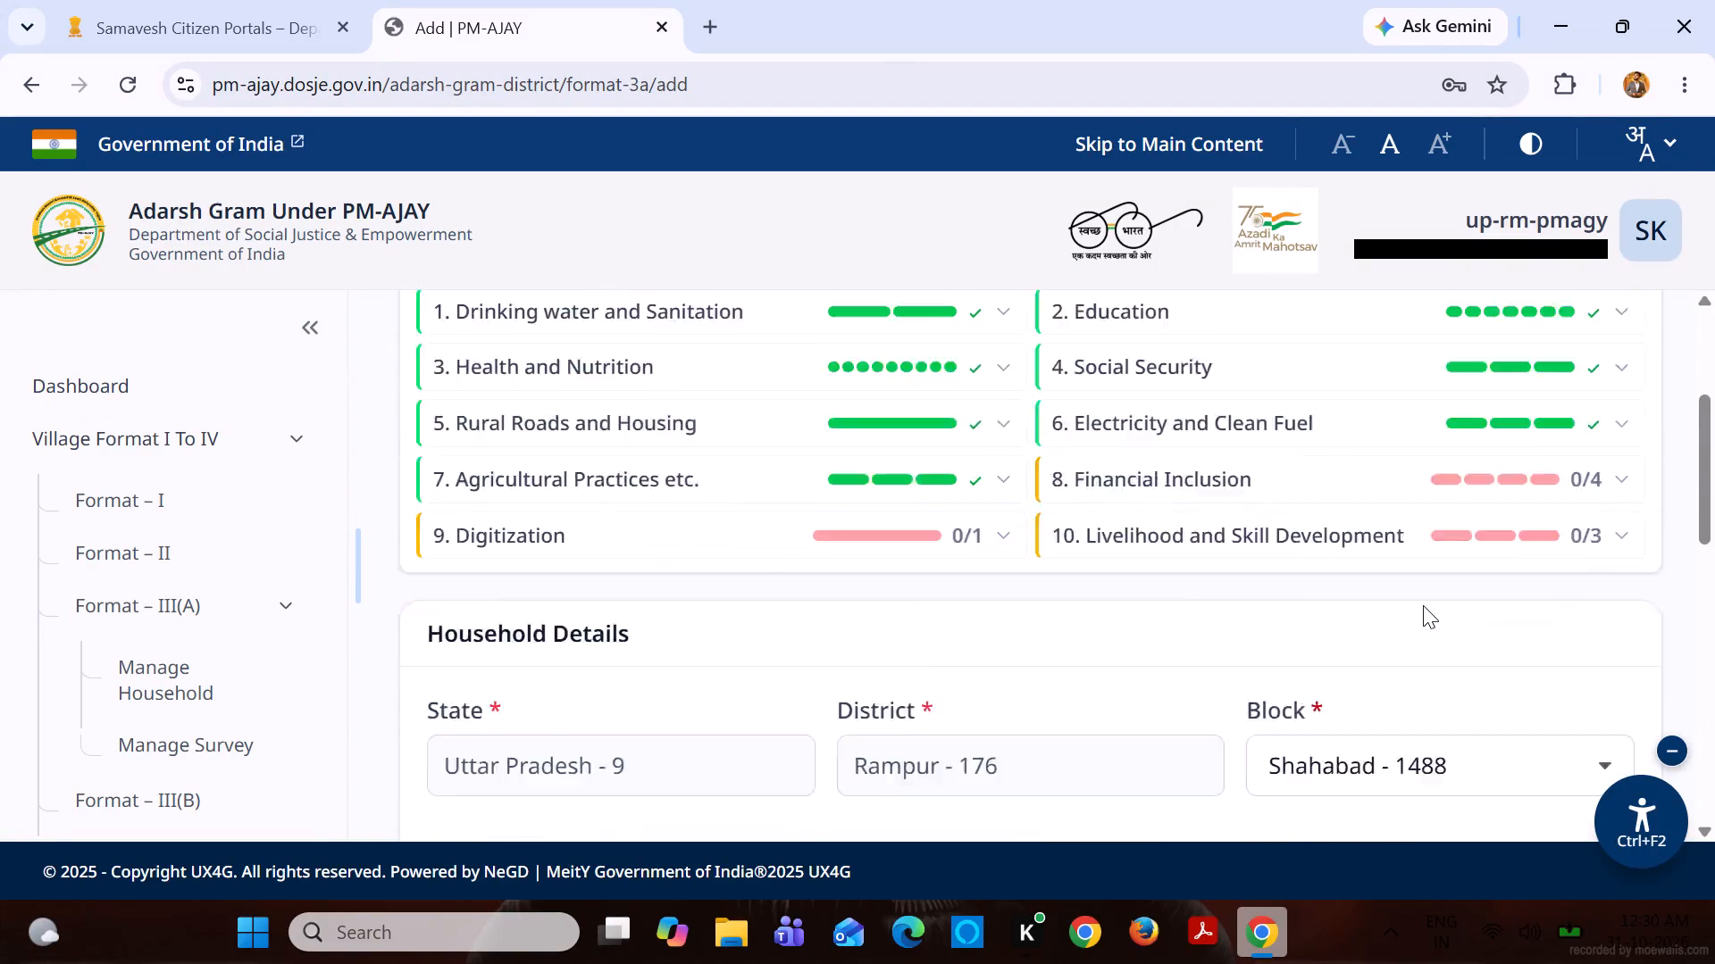
scroll(1423, 605, up, 1)
scroll(1423, 605, down, 5)
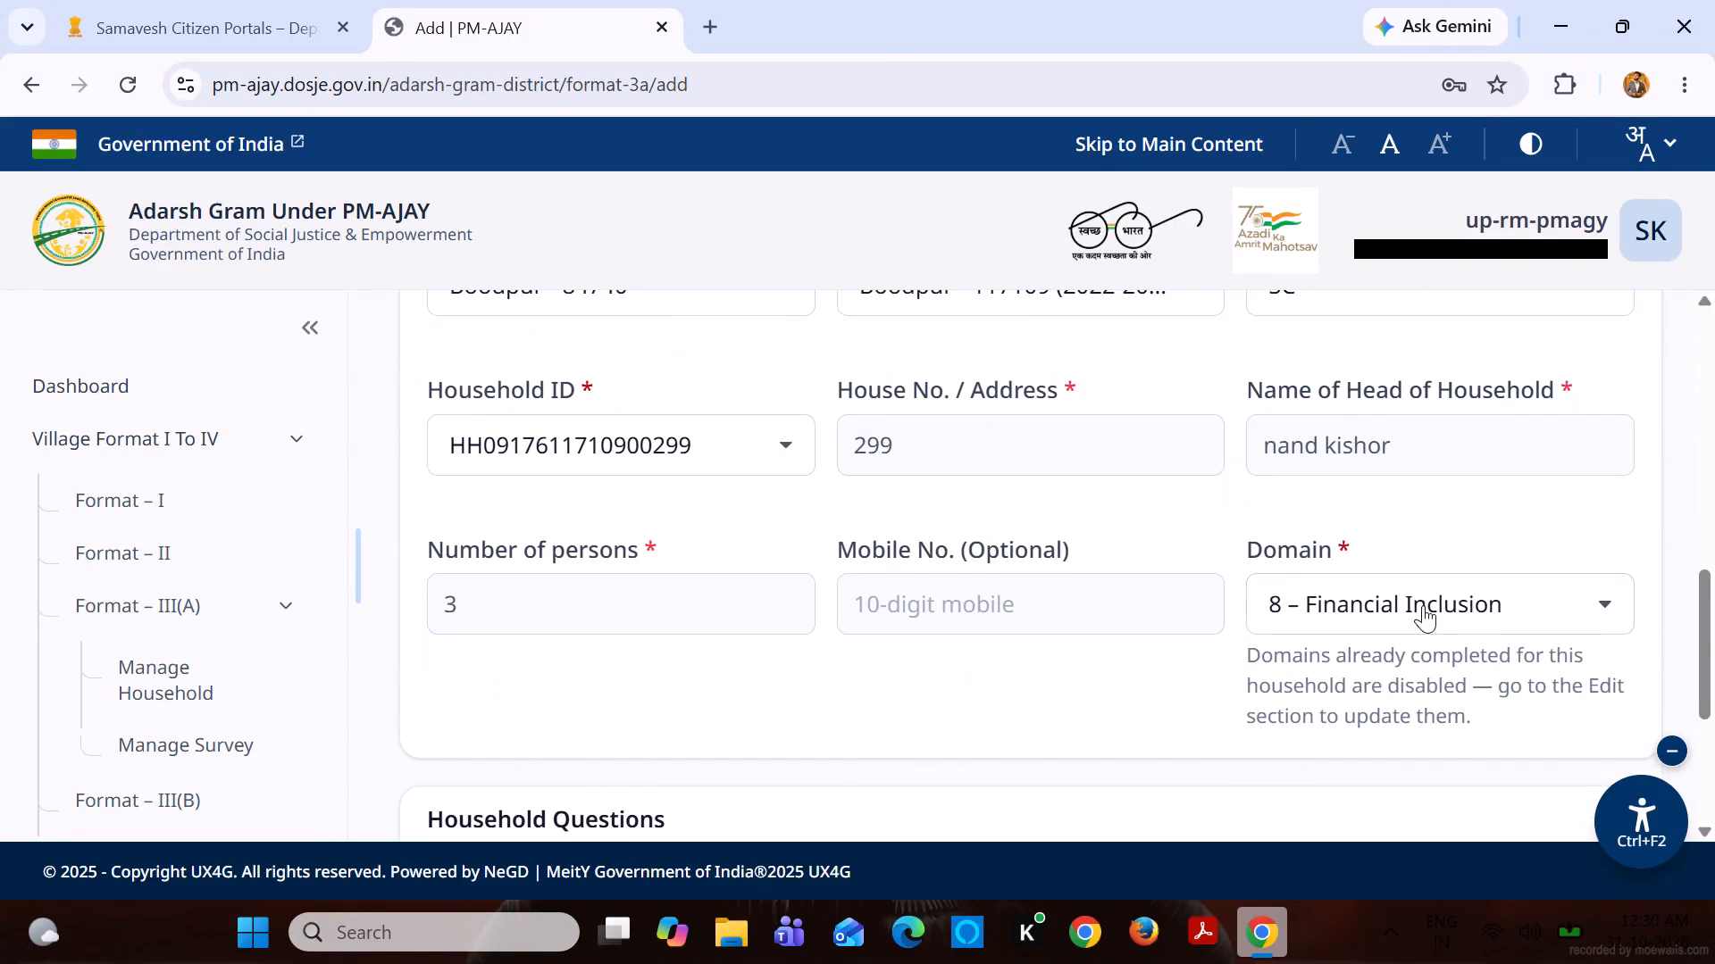
scroll(1423, 605, up, 3)
scroll(1423, 605, down, 4)
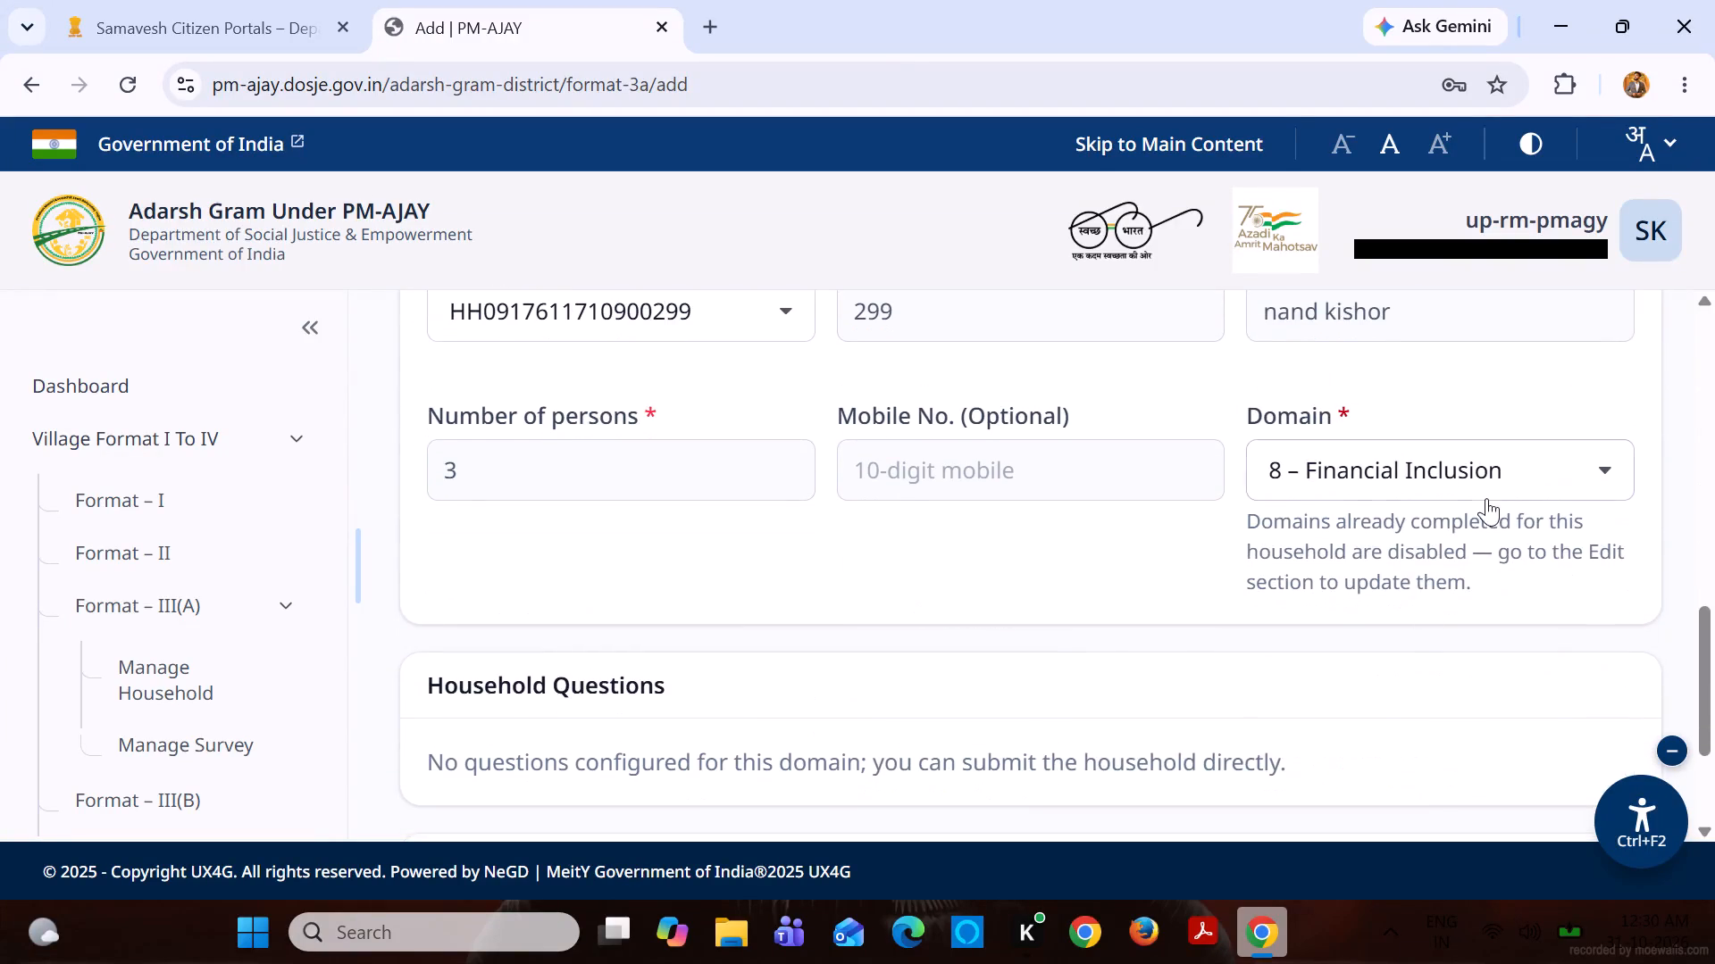
click(1486, 498)
scroll(1399, 623, down, 2)
click(1318, 709)
click(1488, 489)
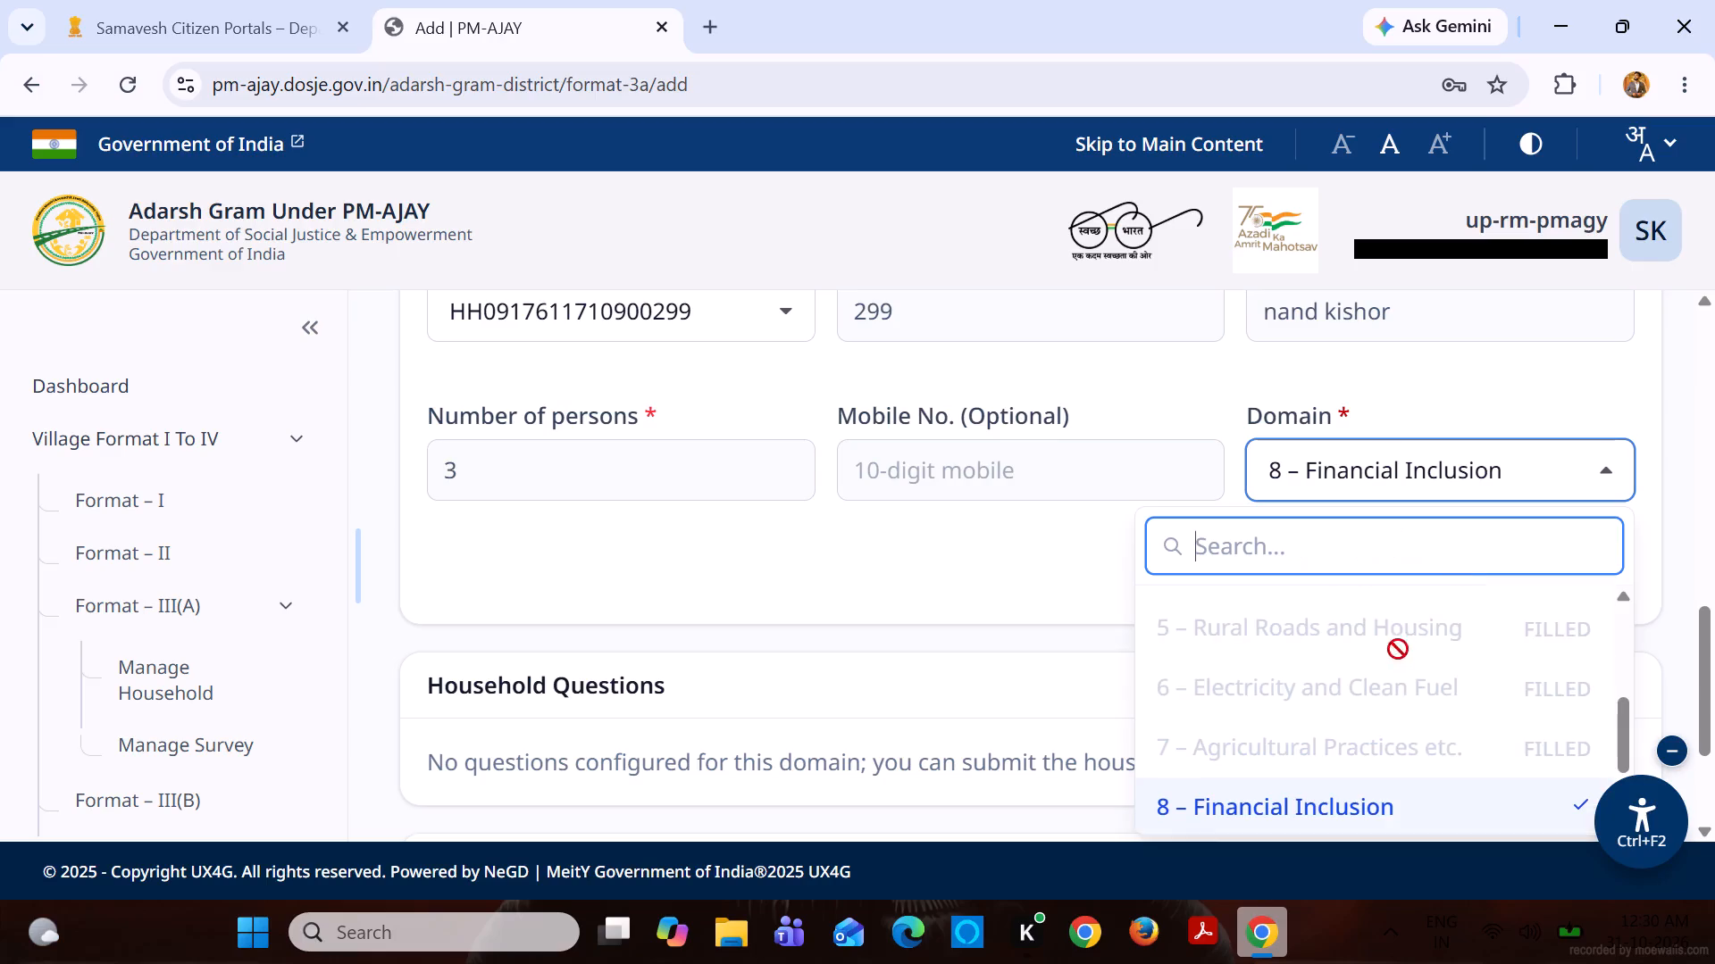
scroll(1433, 592, down, 4)
click(1284, 739)
scroll(1293, 702, down, 2)
click(1468, 626)
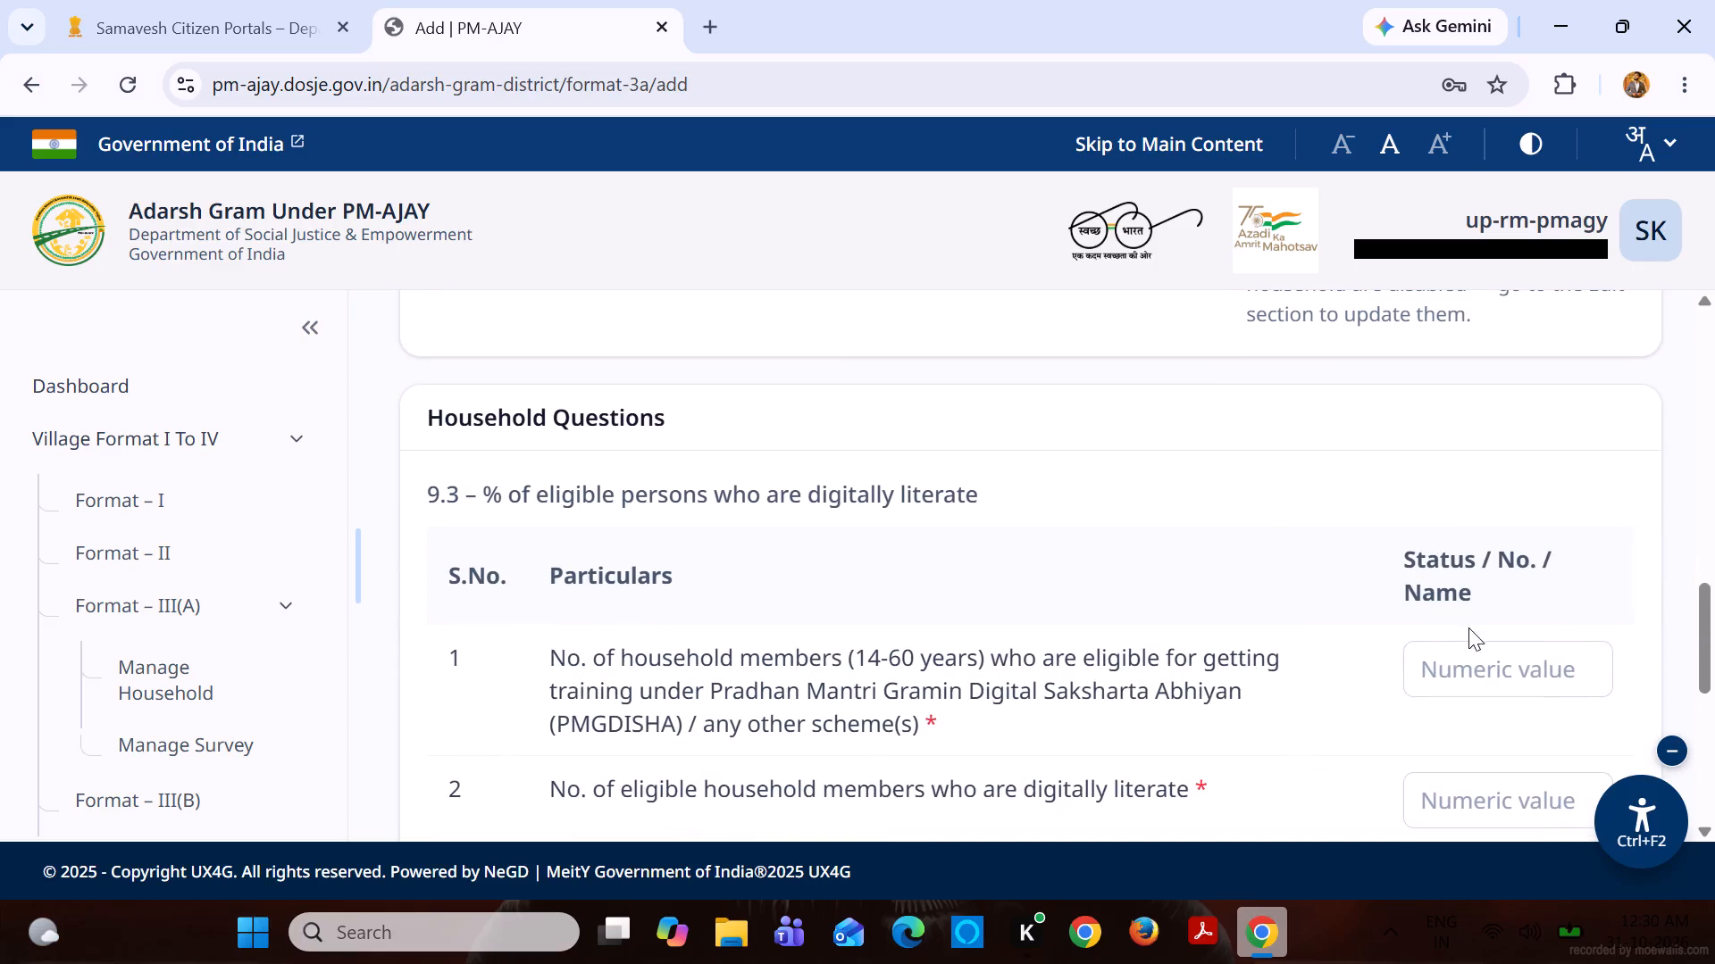
click(1468, 655)
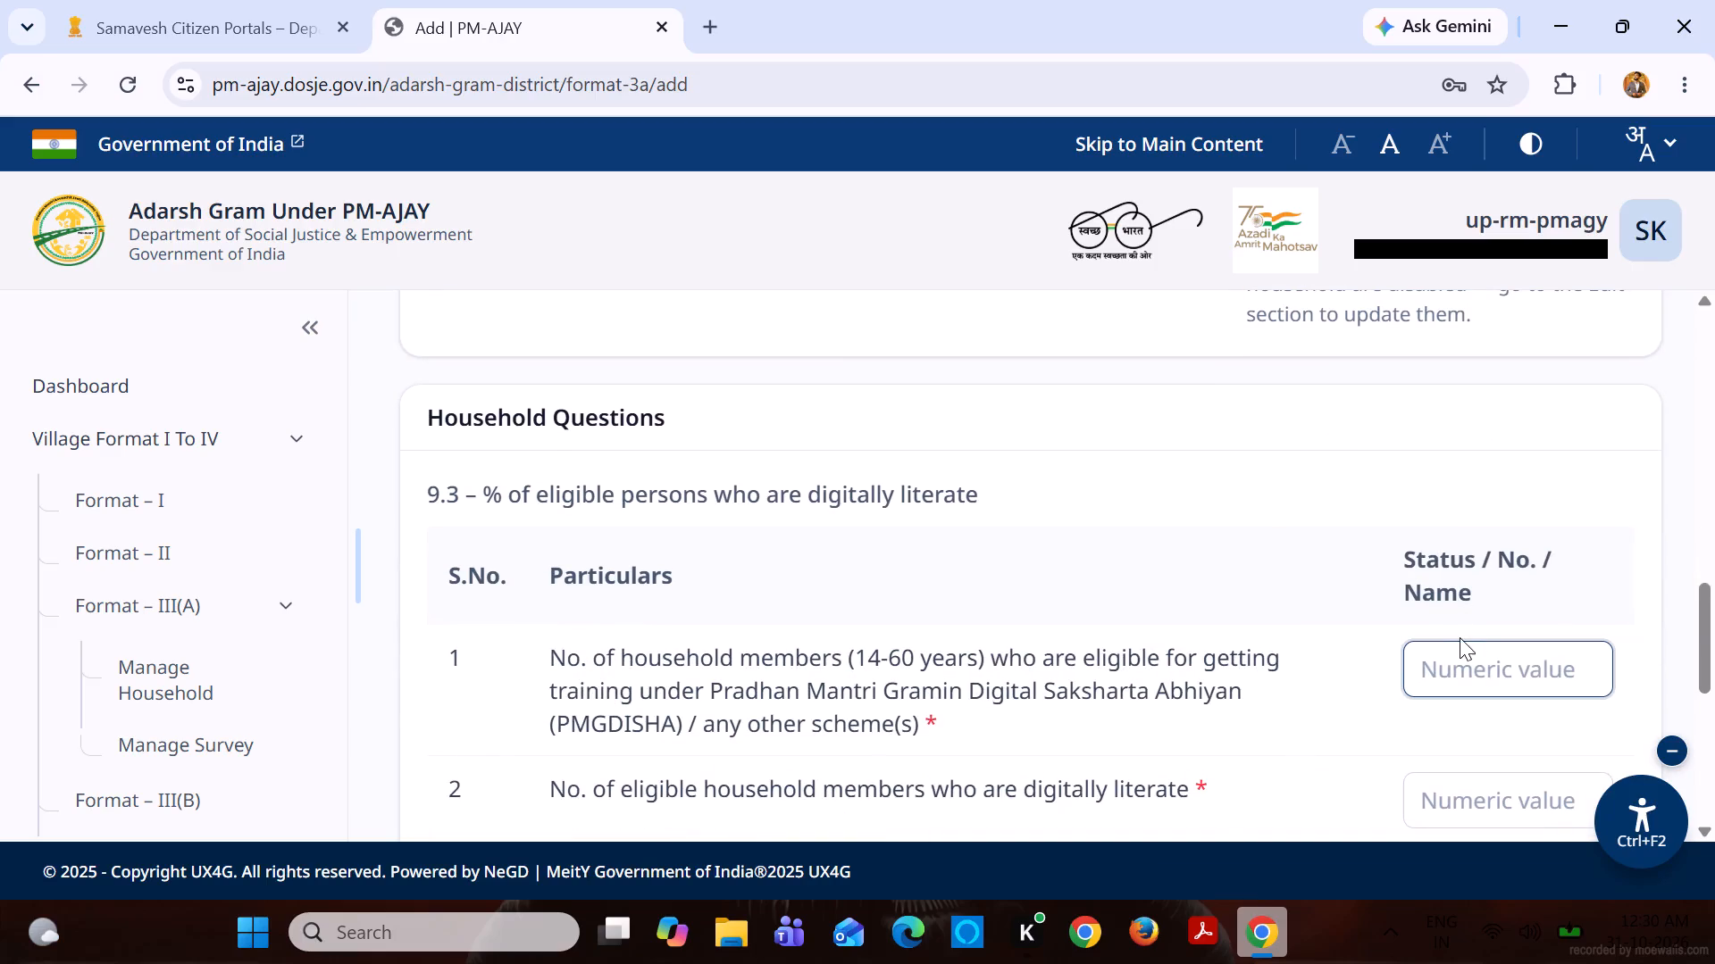
key(0)
scroll(1460, 637, down, 3)
click(1557, 655)
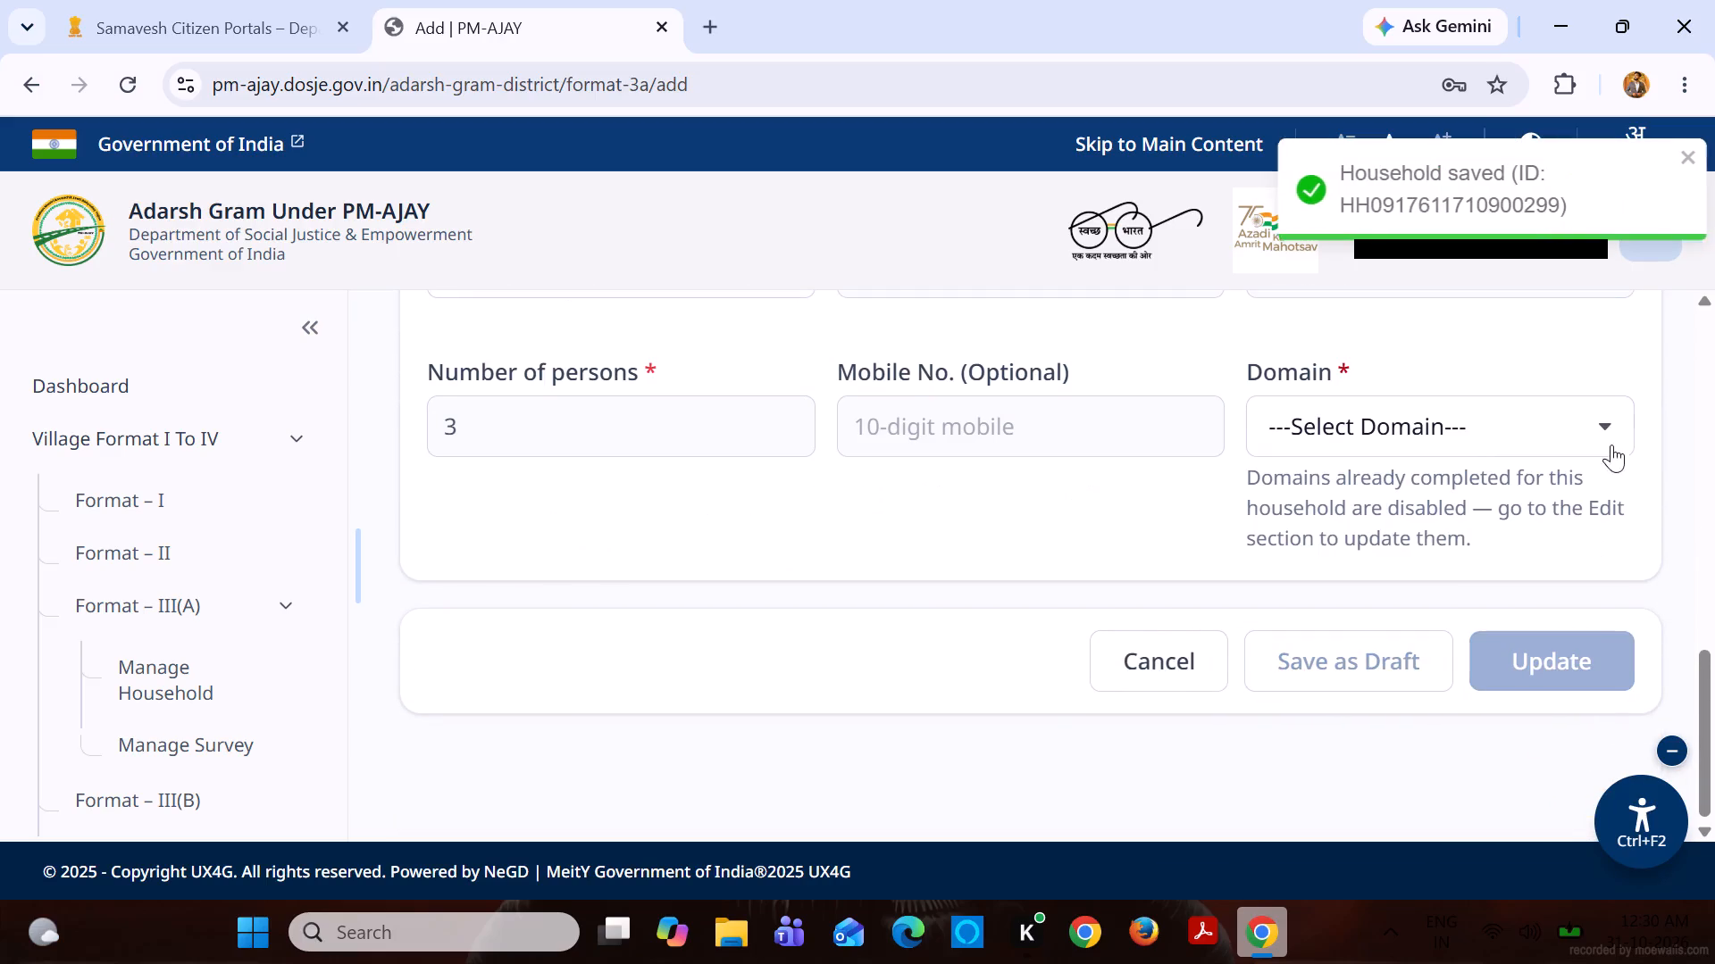
In domain 8 – Financial Inclusion, enter 0 for persons above 5 years, account-eligible members, and members eligible under both insurance schemes, and submit.
drag(1603, 416, 1594, 424)
scroll(1439, 661, down, 3)
click(1386, 667)
scroll(1386, 667, down, 3)
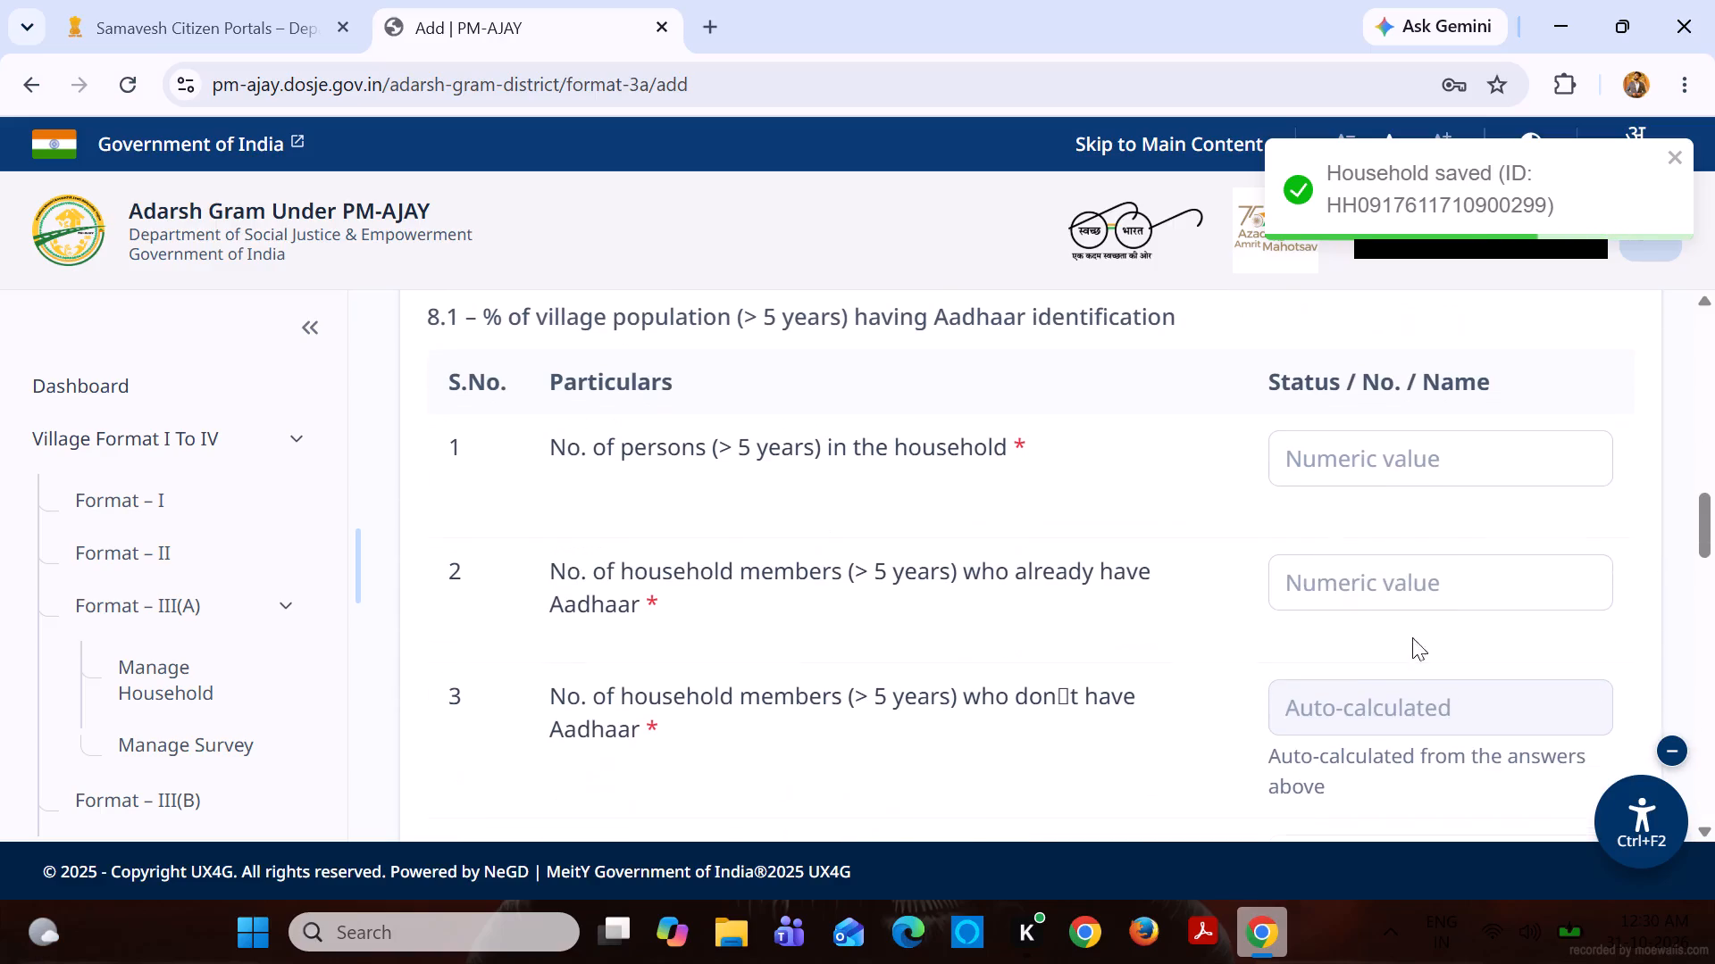
click(1410, 444)
key(0)
click(1430, 744)
key(0)
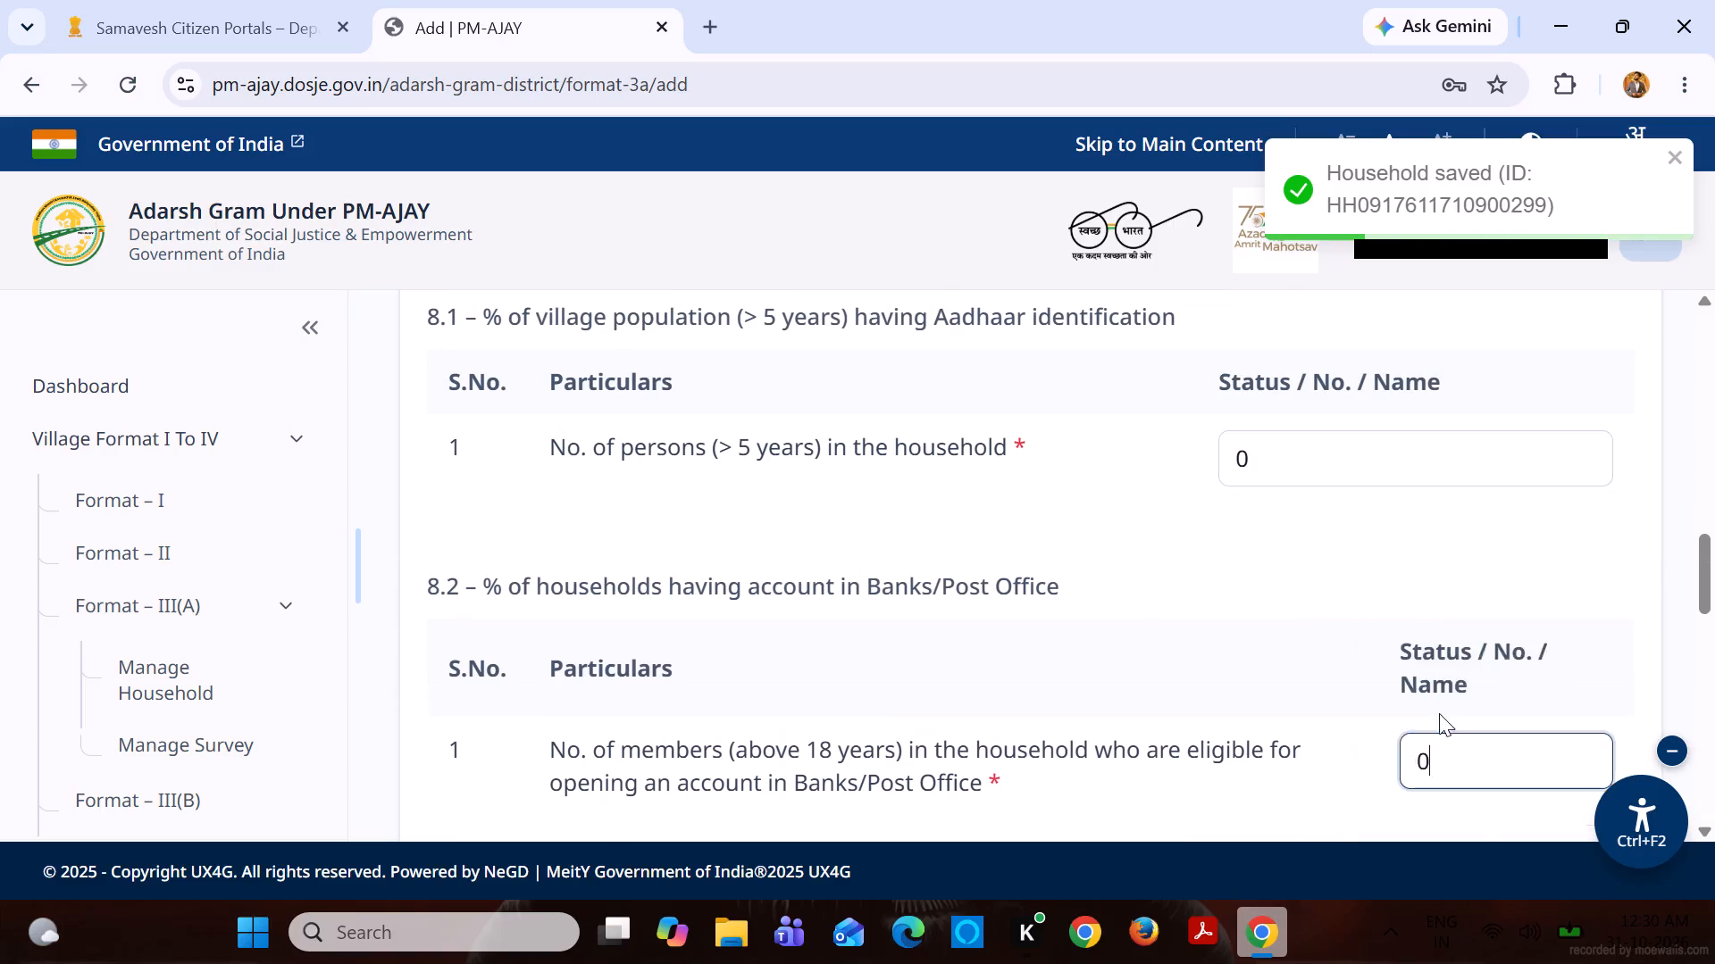
scroll(1439, 713, down, 3)
click(1494, 661)
key(0)
scroll(1494, 661, down, 2)
click(1510, 689)
key(0)
scroll(1510, 689, down, 2)
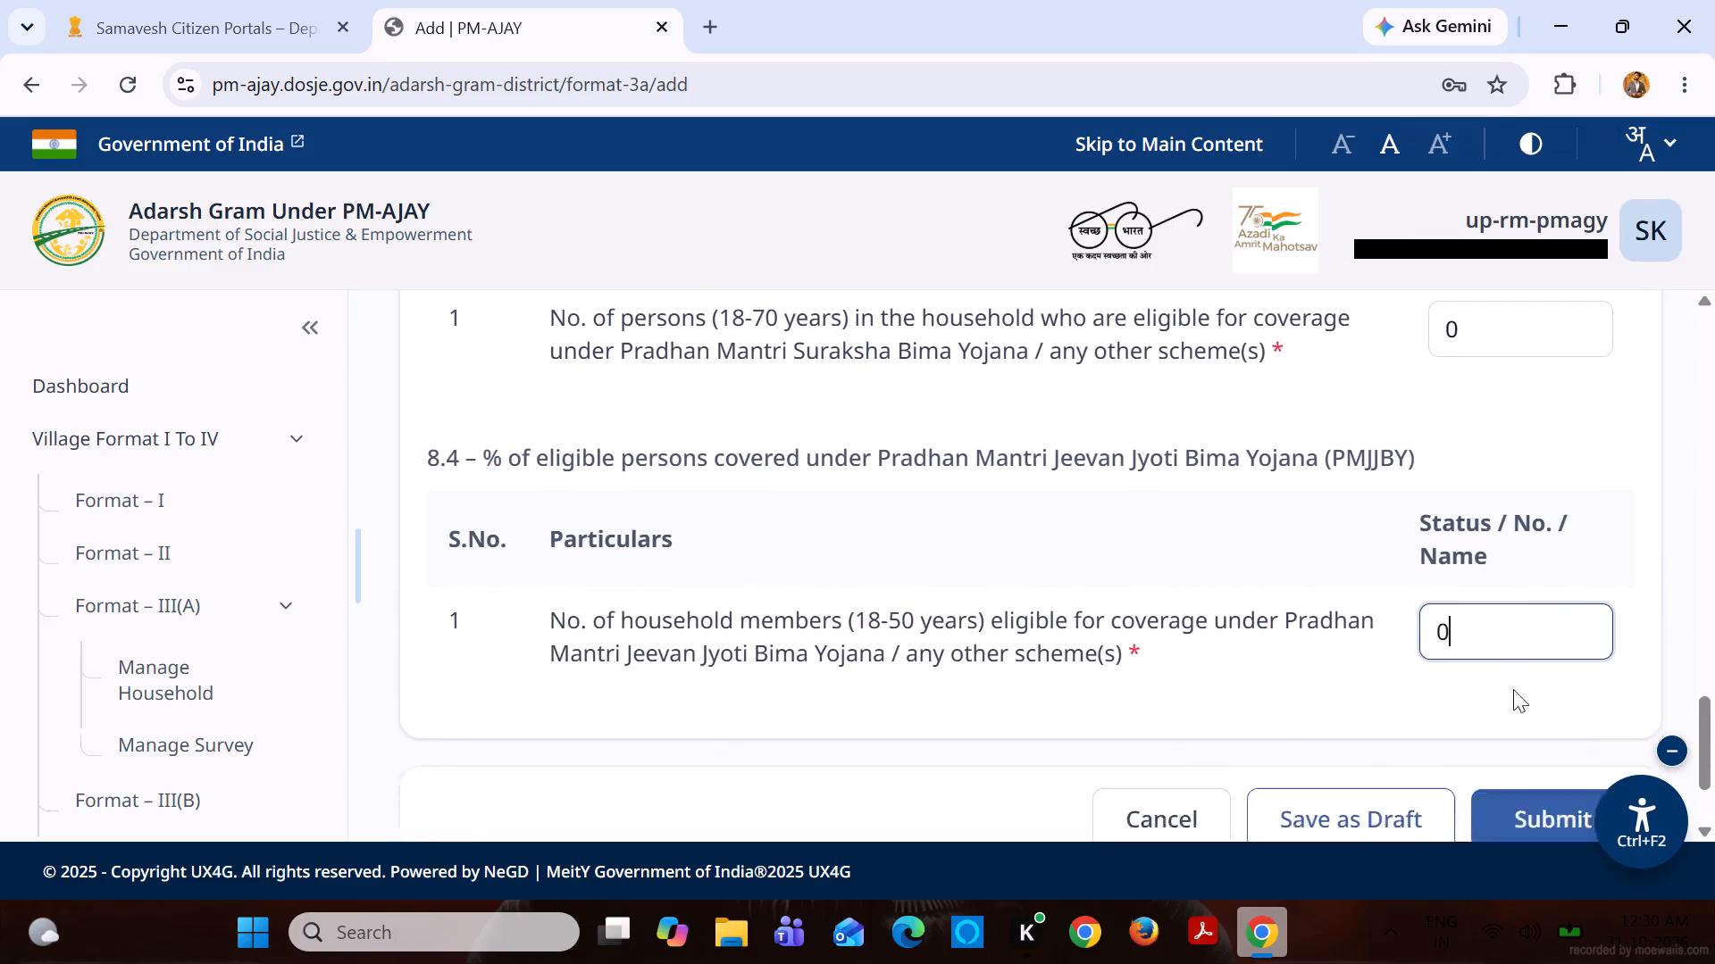
click(1591, 646)
In domain 10 – Livelihood and Skill Development, enter 0 youth for skill training and bank loans, answer Yes to SHG membership, and submit.
click(1543, 412)
scroll(1510, 587, down, 5)
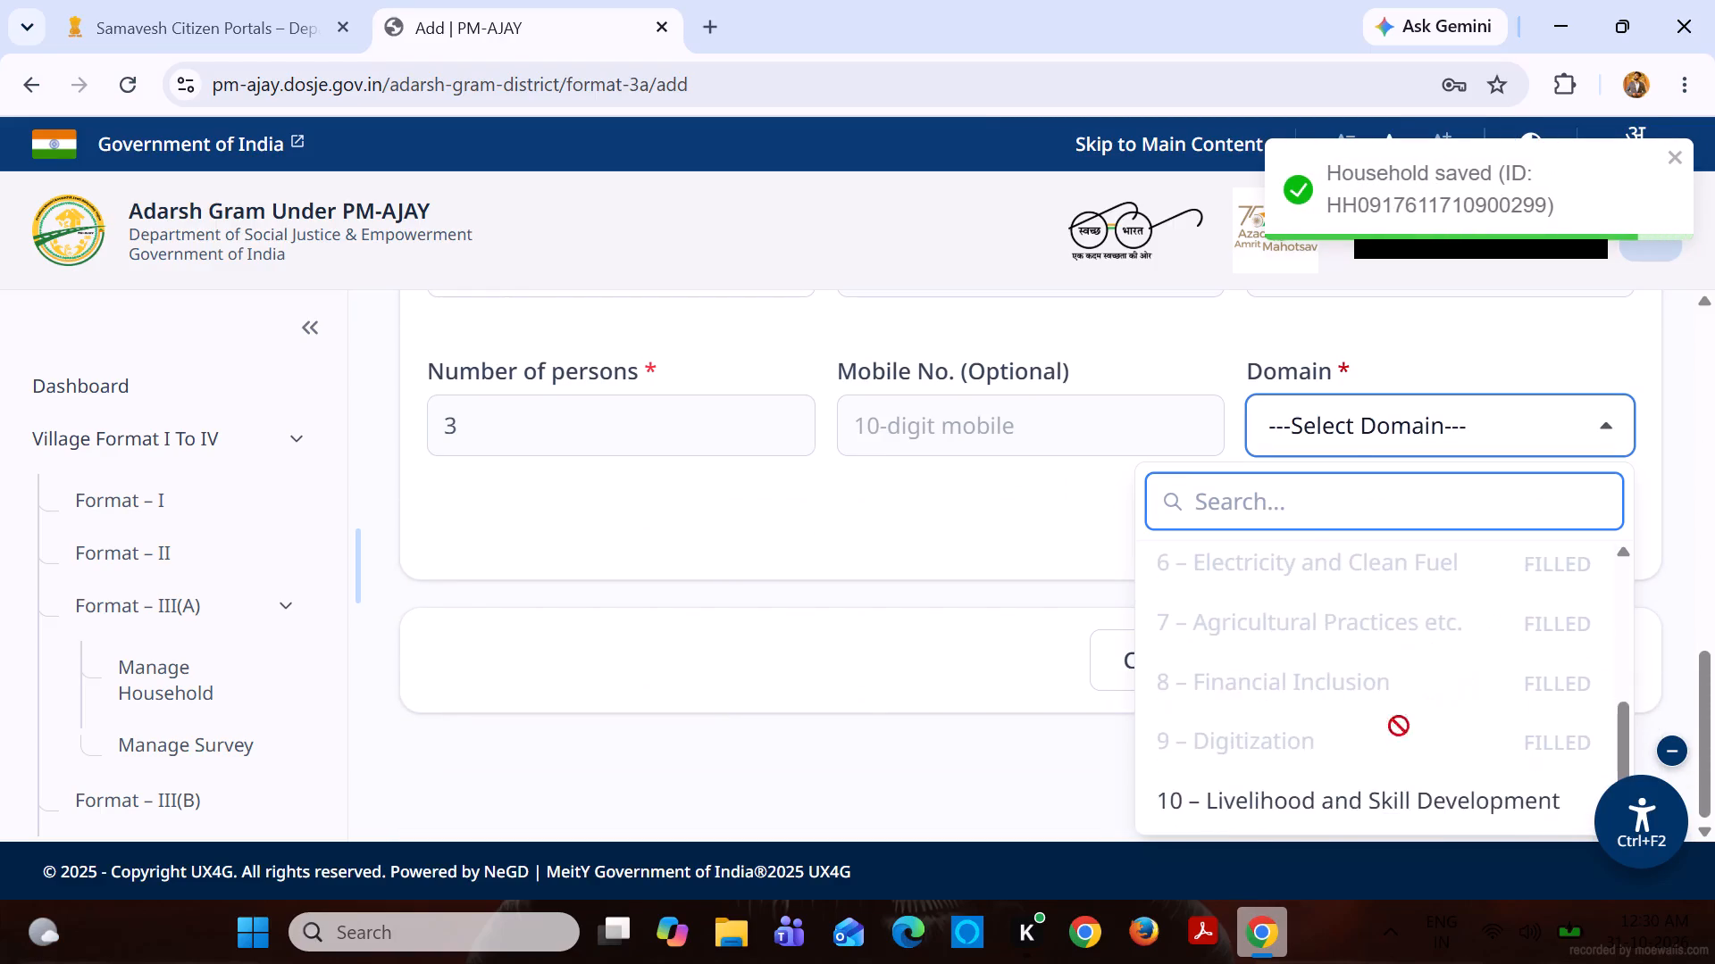
click(1340, 798)
scroll(1392, 747, down, 3)
click(1453, 448)
key(0)
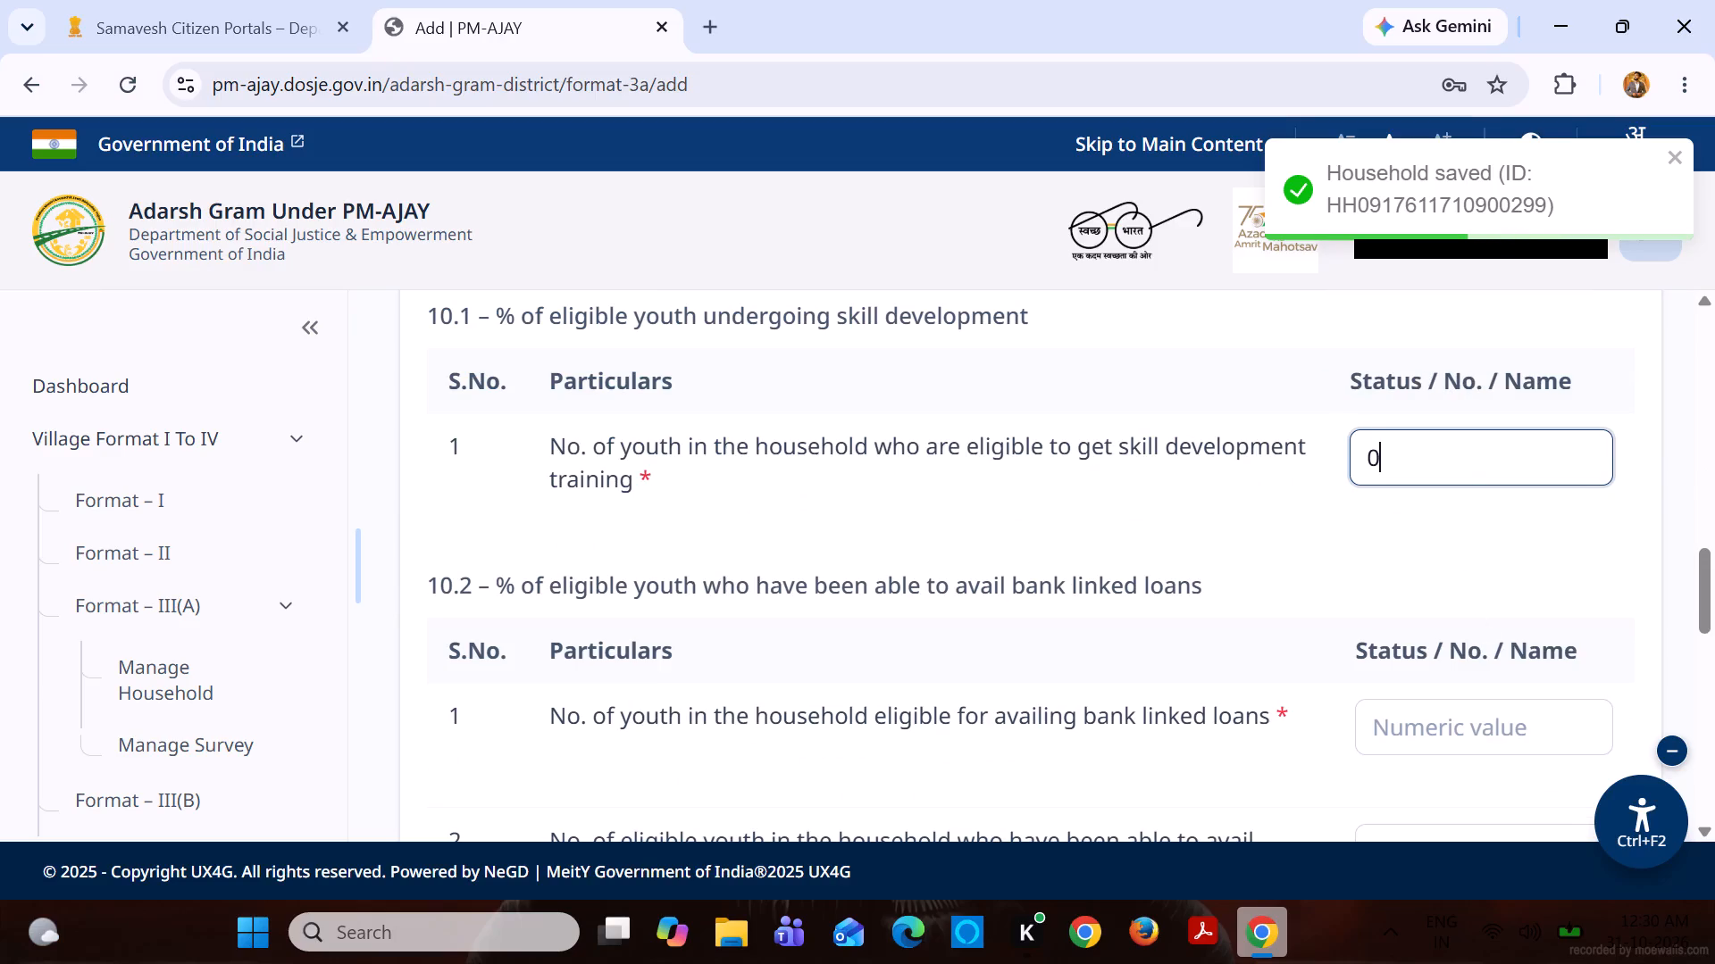
click(1453, 736)
key(0)
scroll(1456, 738, down, 3)
drag(1479, 567, 1479, 575)
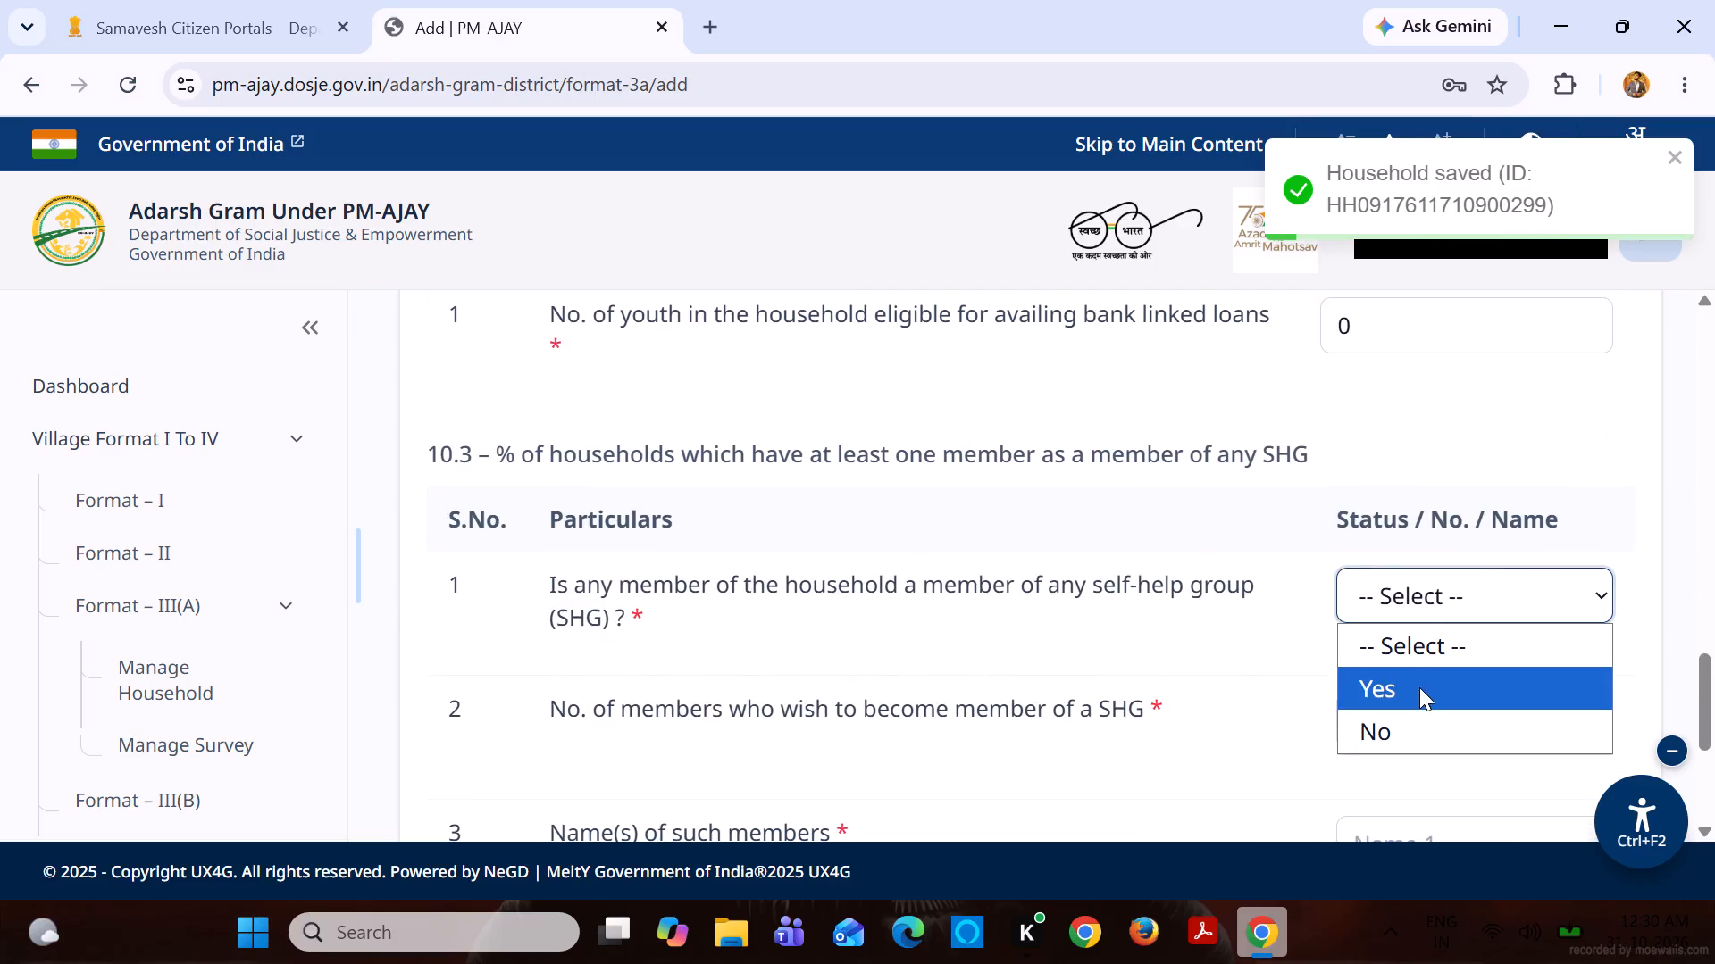
click(1419, 687)
scroll(1420, 692, down, 2)
click(1595, 651)
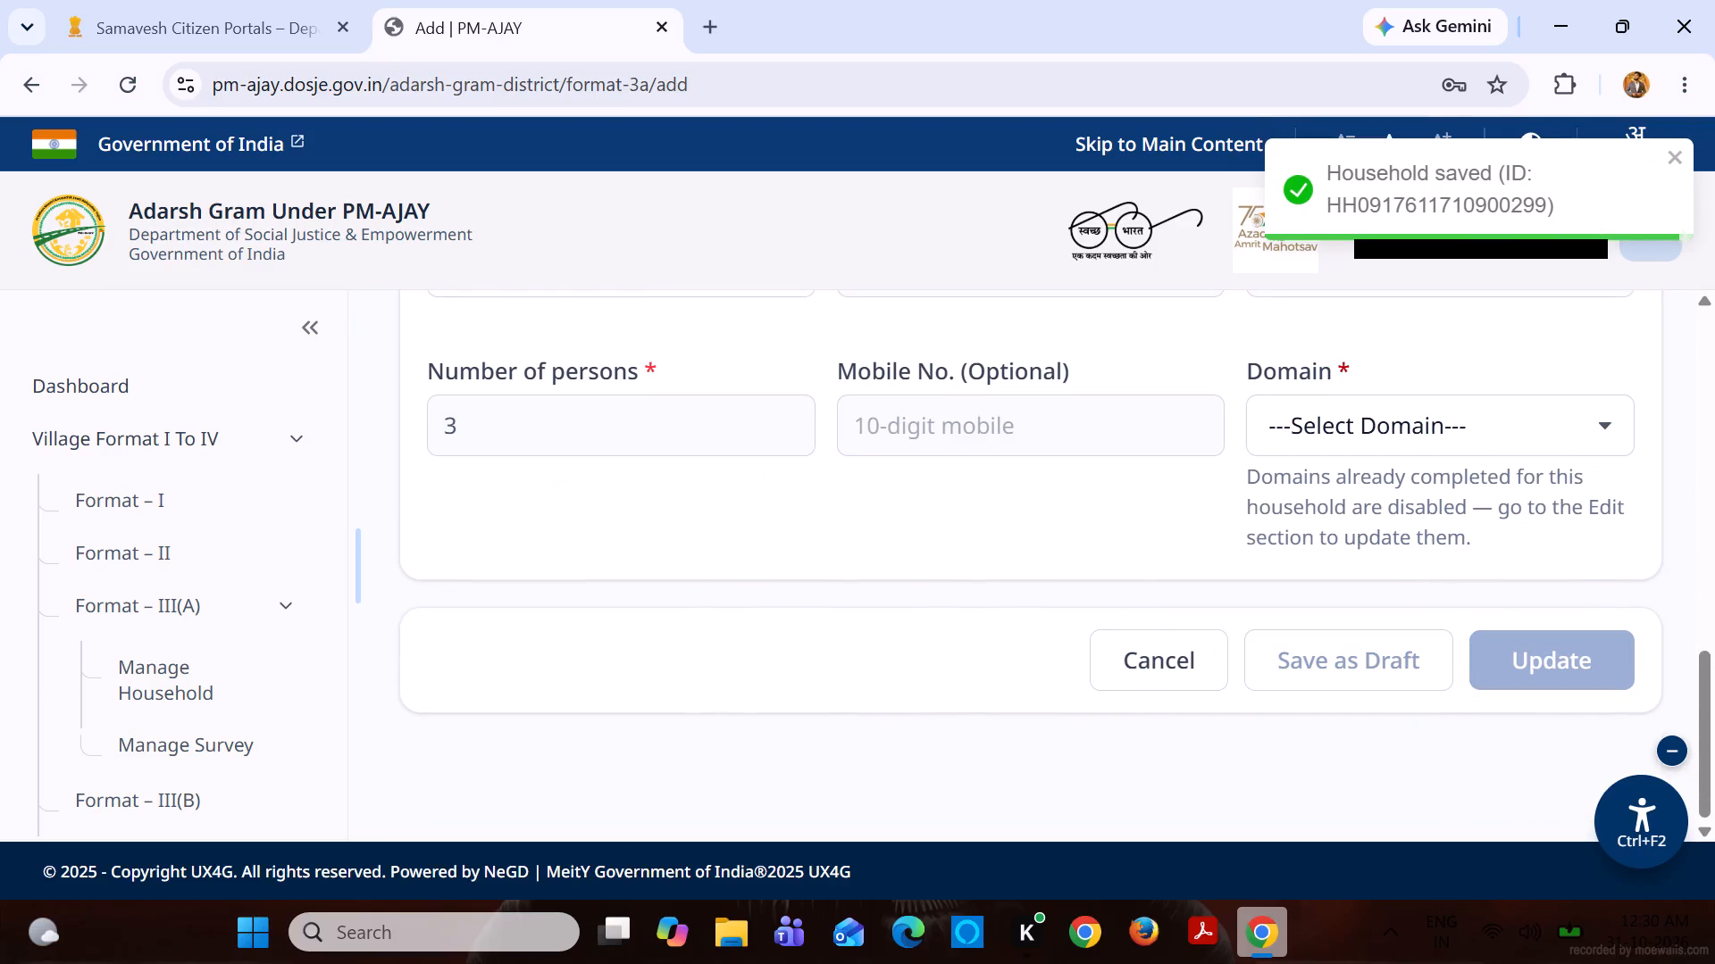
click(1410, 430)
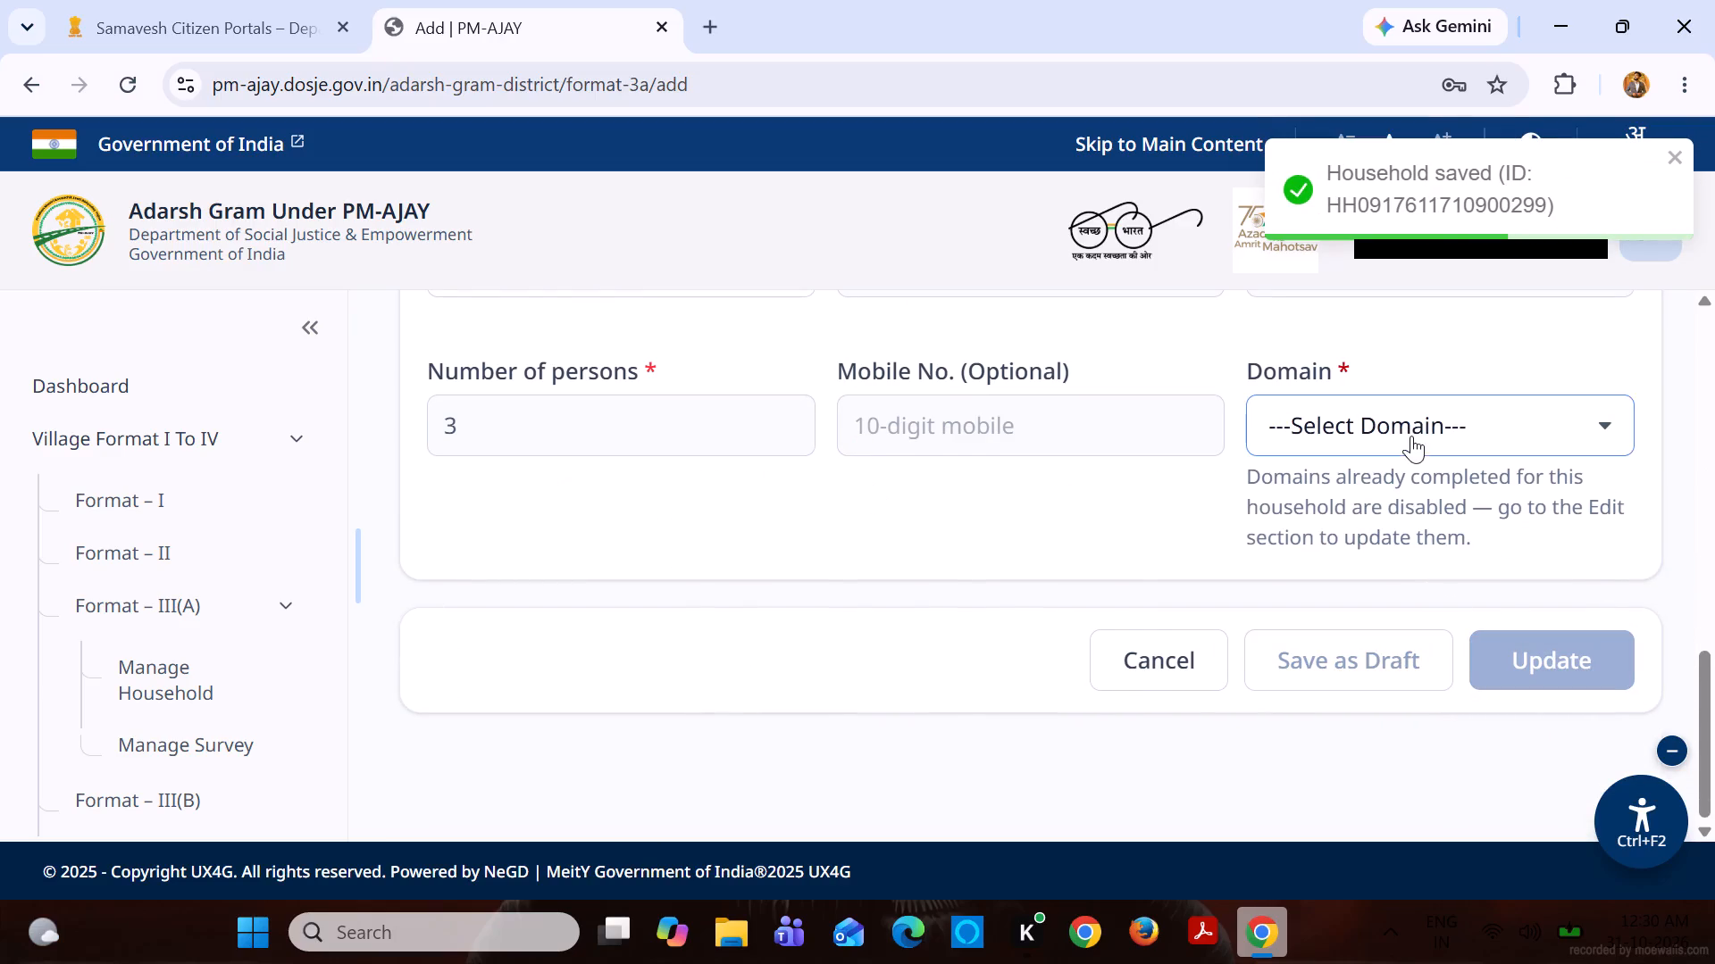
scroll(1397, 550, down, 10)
Start a new household record with block Shahabad - 1488, Gram Panchayat Boodpur - 84740, village Boodpur - 117109 and category SC.
click(231, 686)
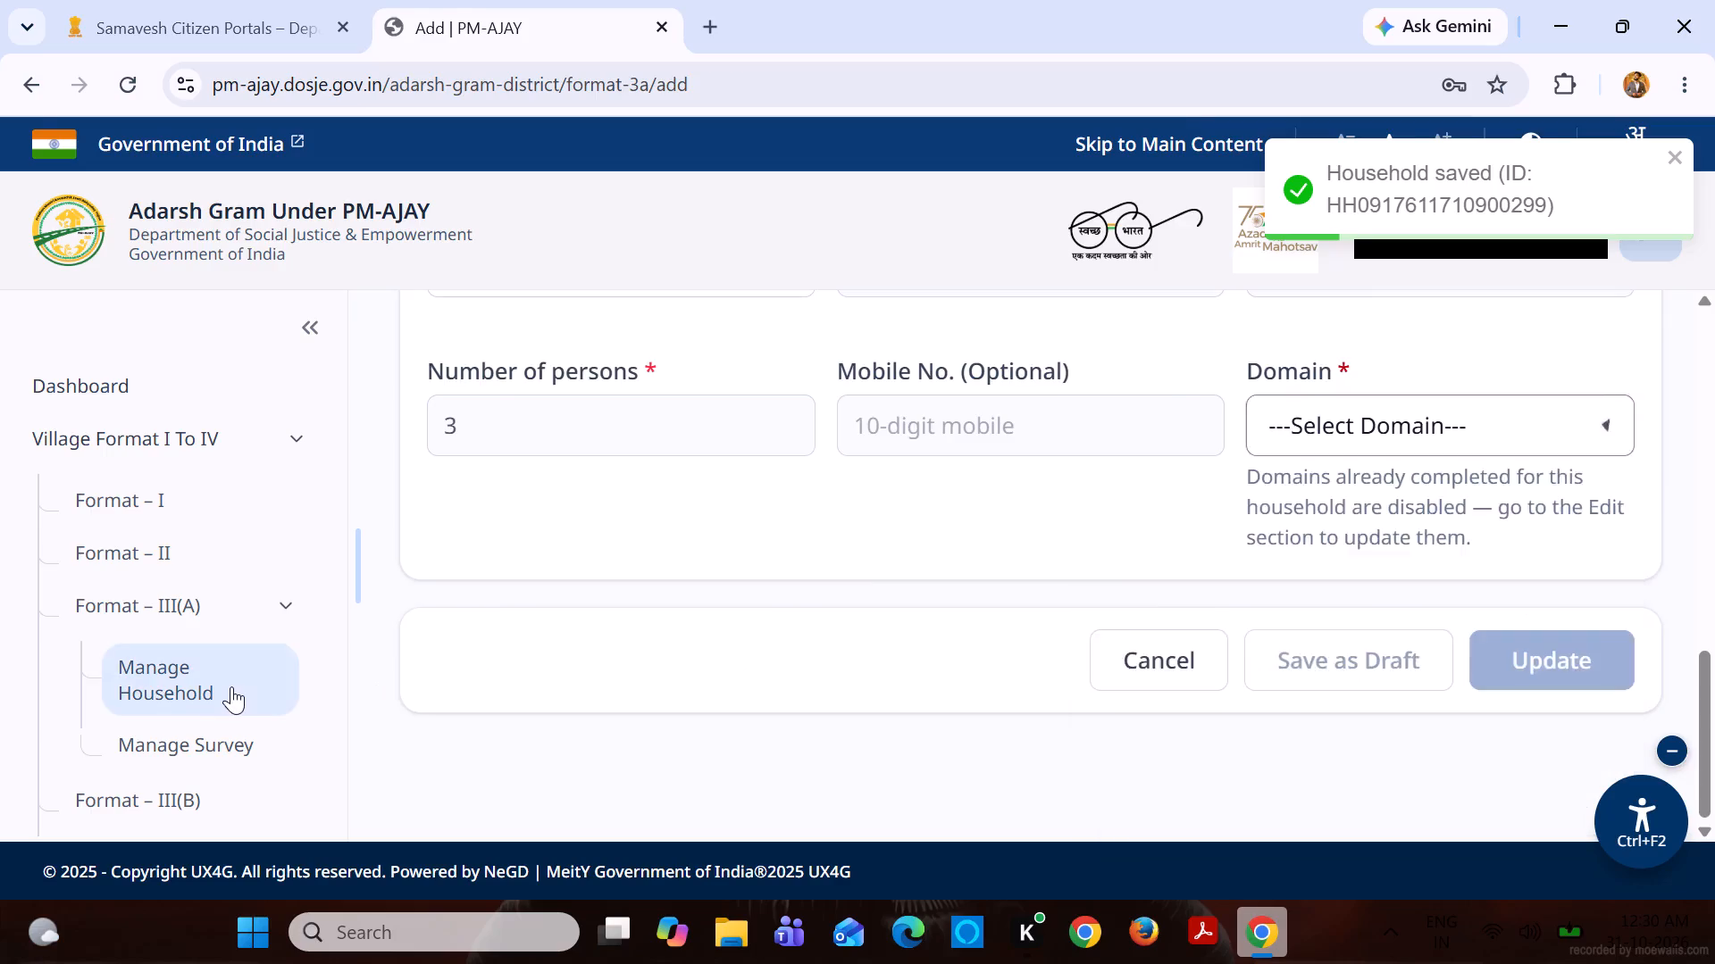
click(1271, 372)
click(1287, 290)
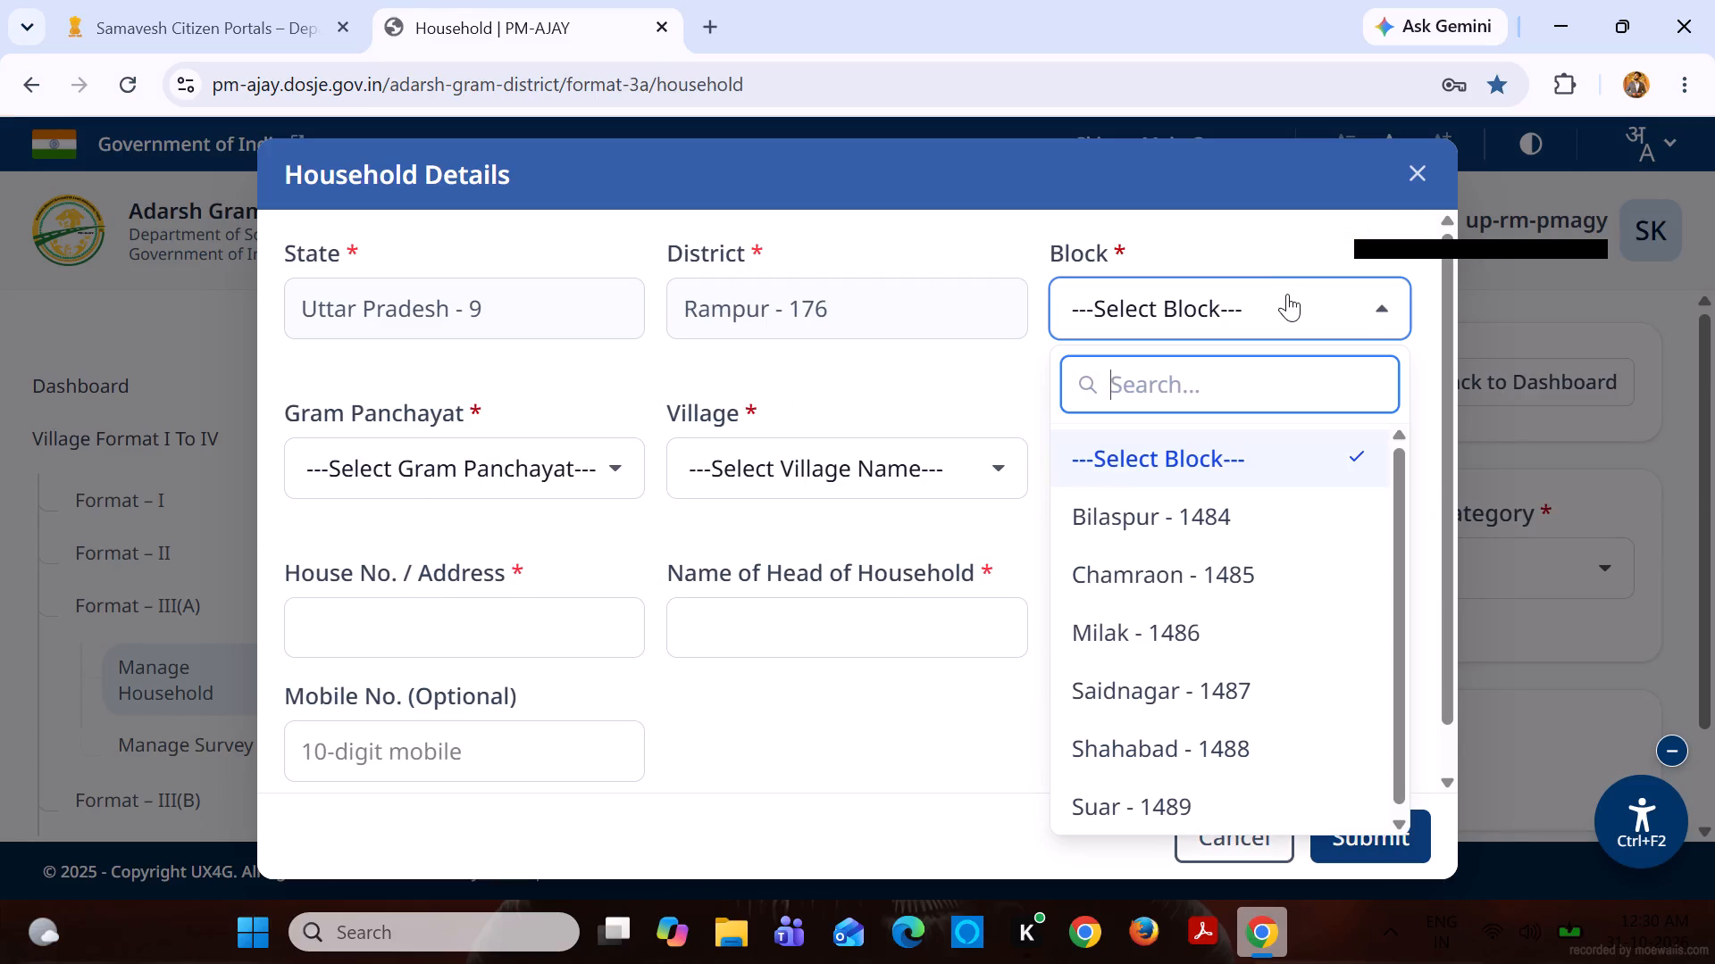
click(1133, 742)
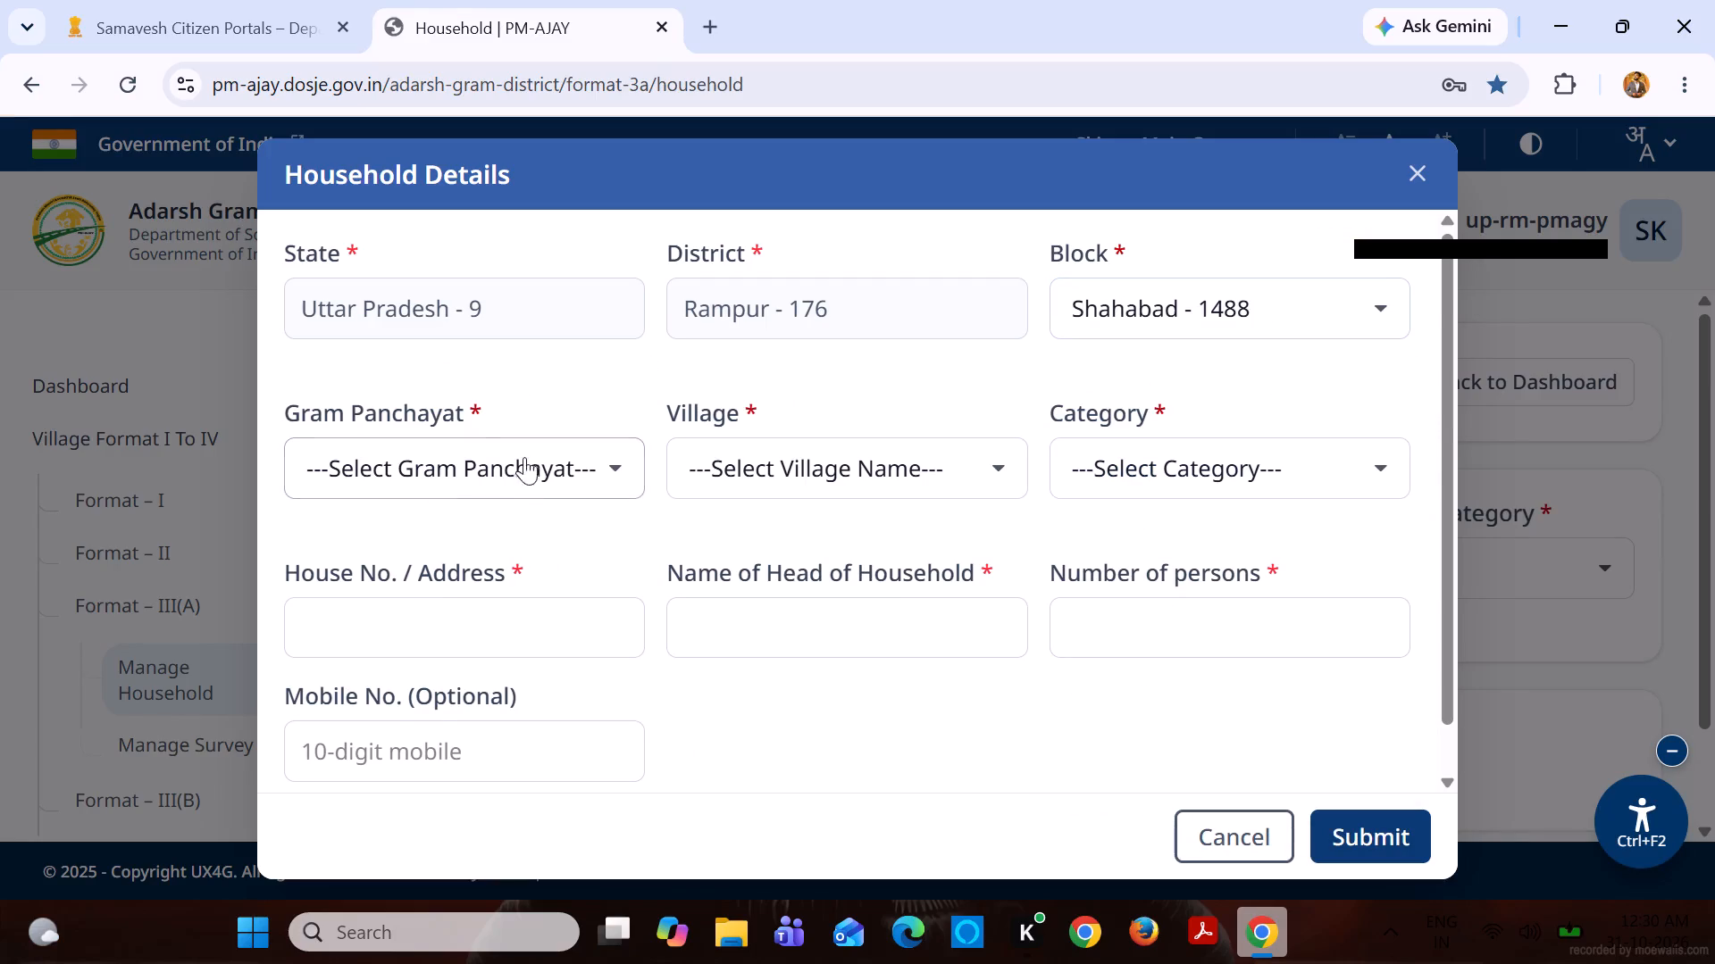
click(528, 455)
click(426, 721)
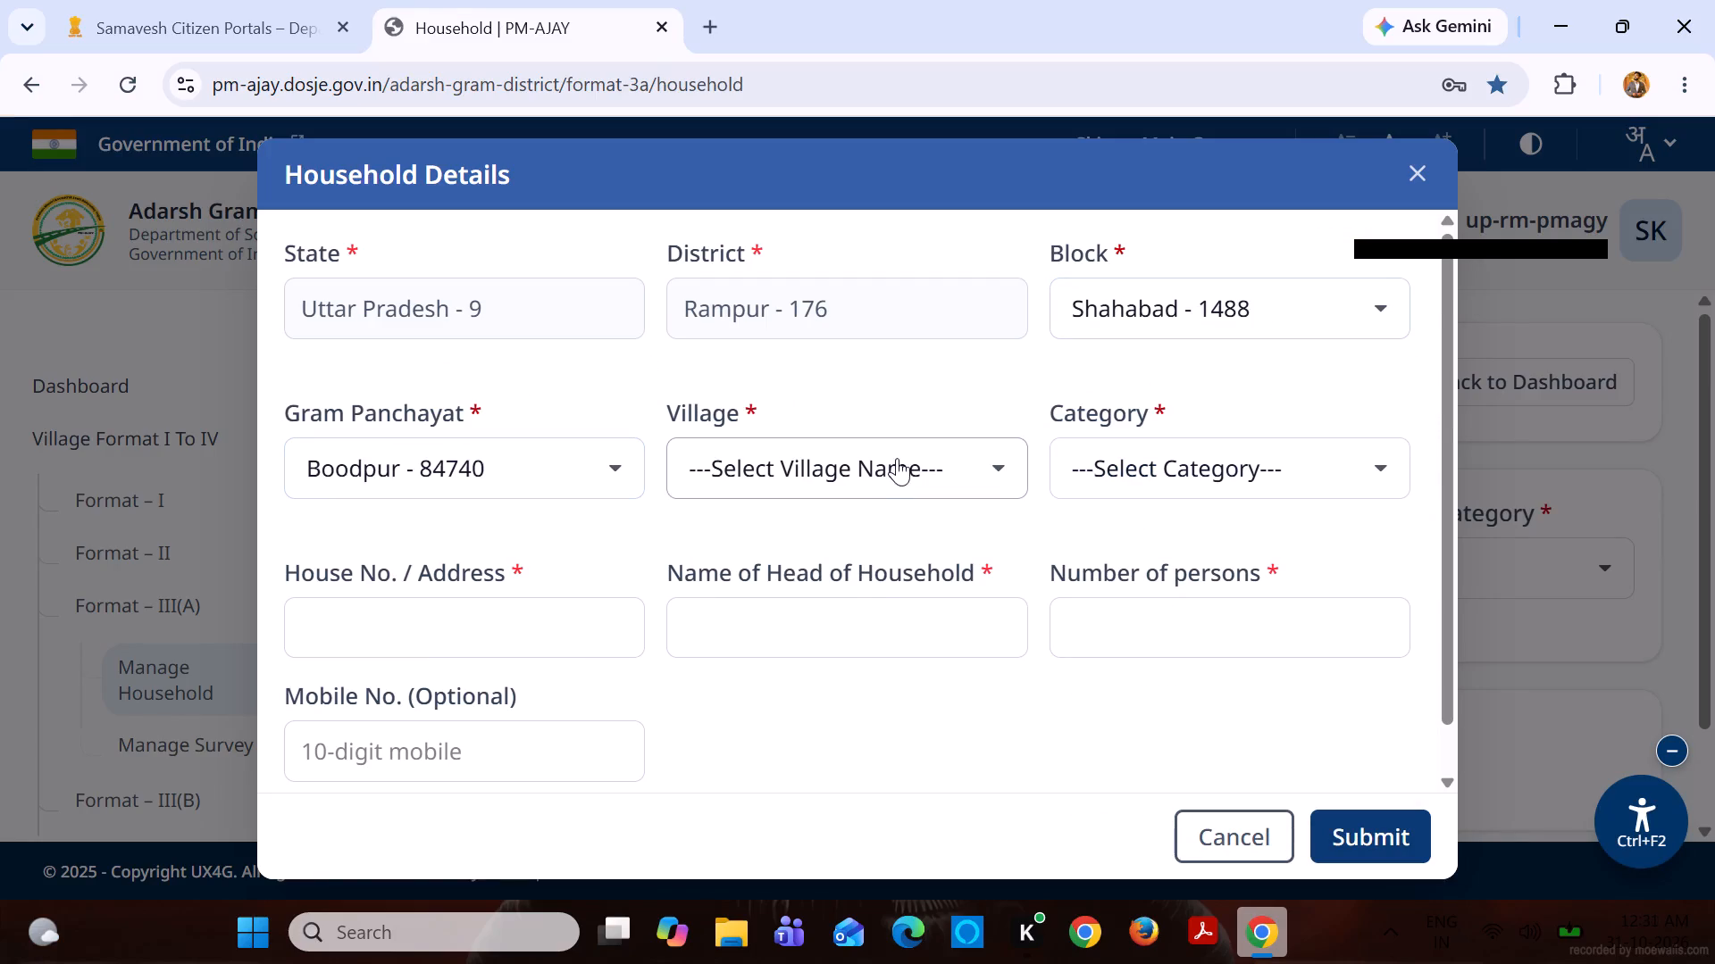
click(897, 456)
click(821, 613)
click(1212, 461)
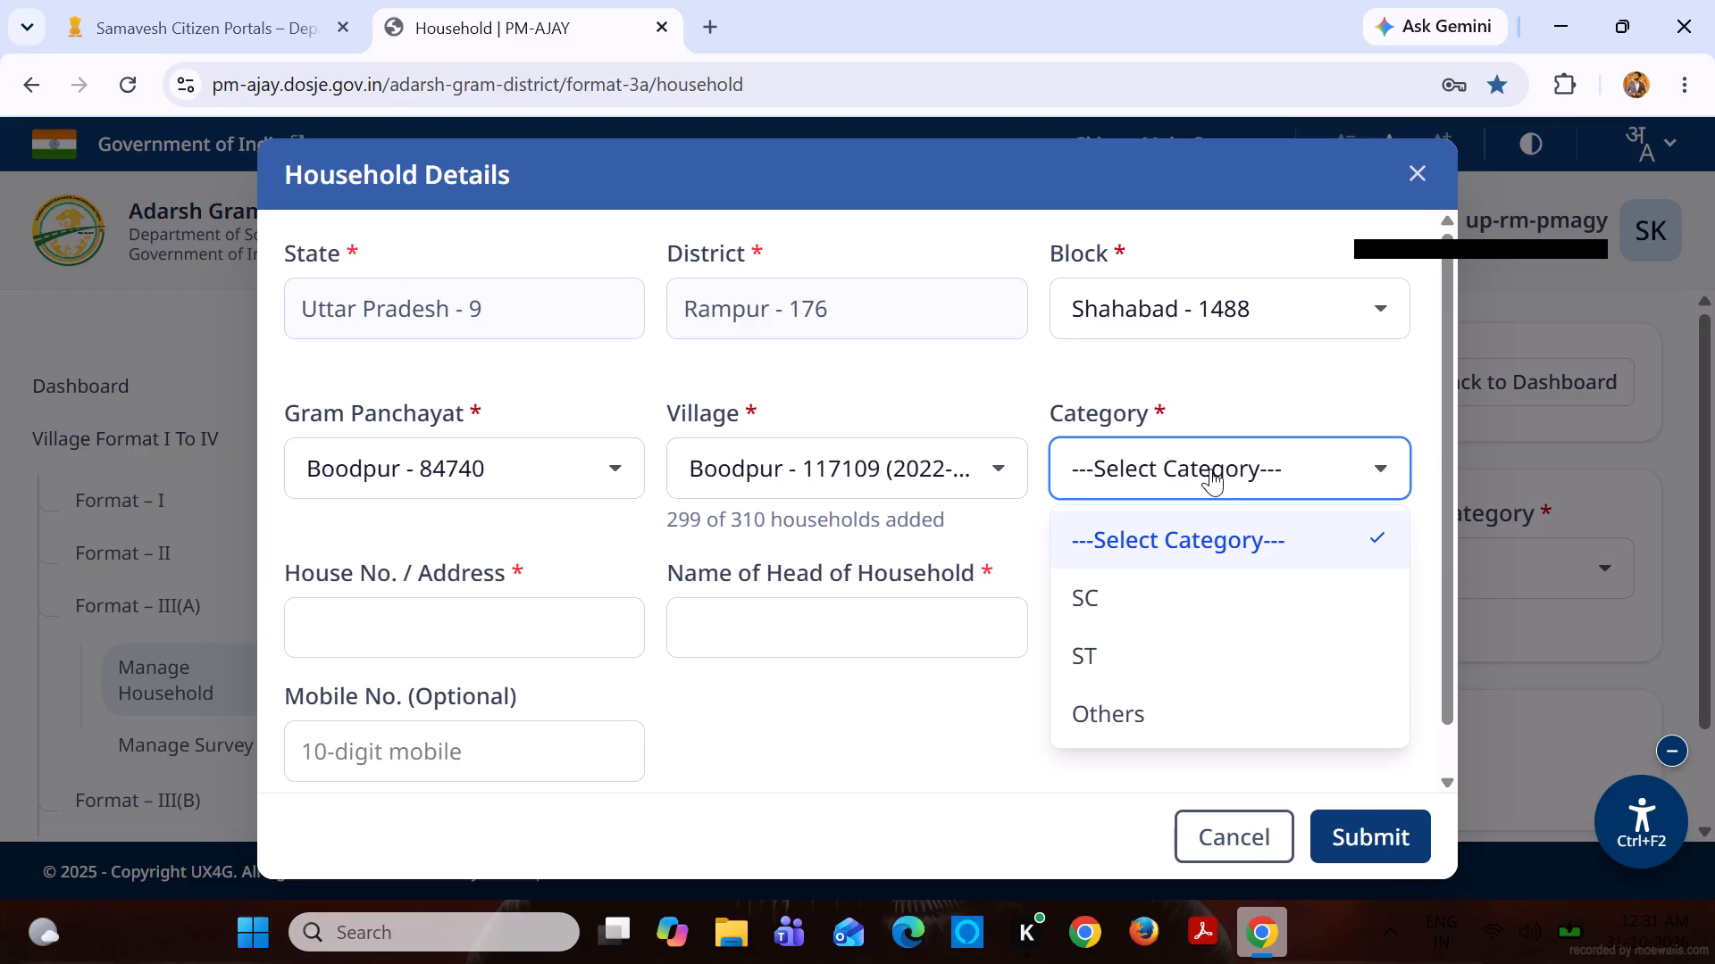
click(1135, 589)
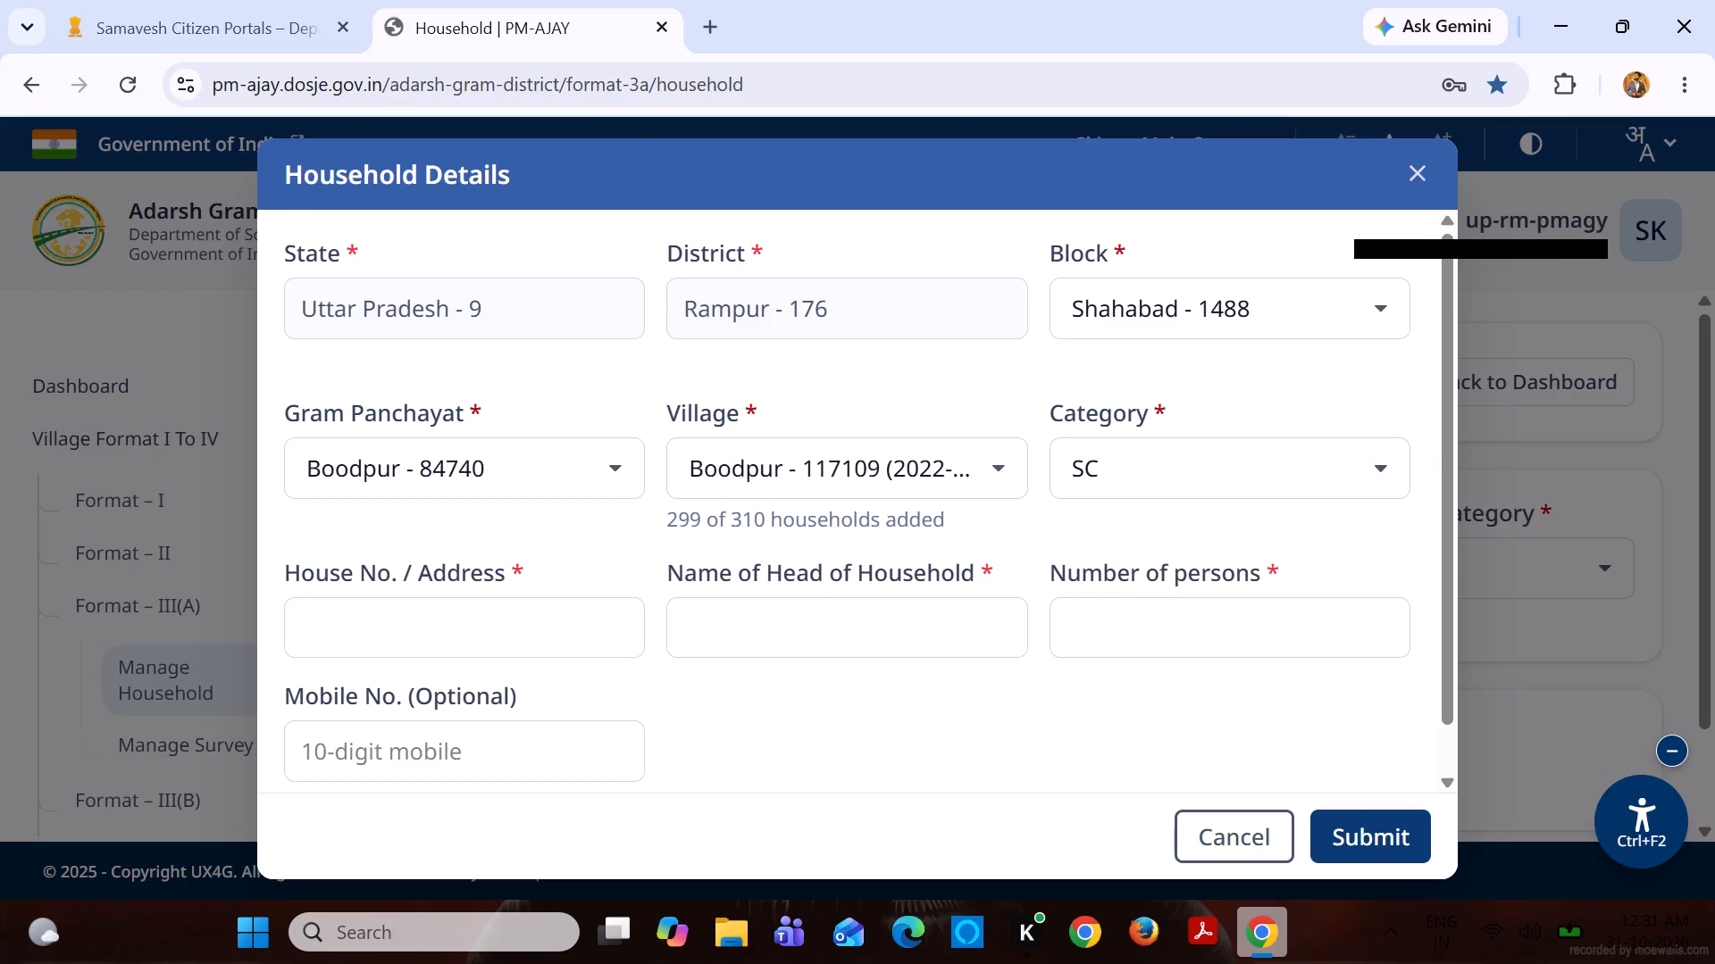
Enter house number 300, the name of the head of household and 4 persons, and submit the new household.
click(586, 629)
text(300)
click(807, 620)
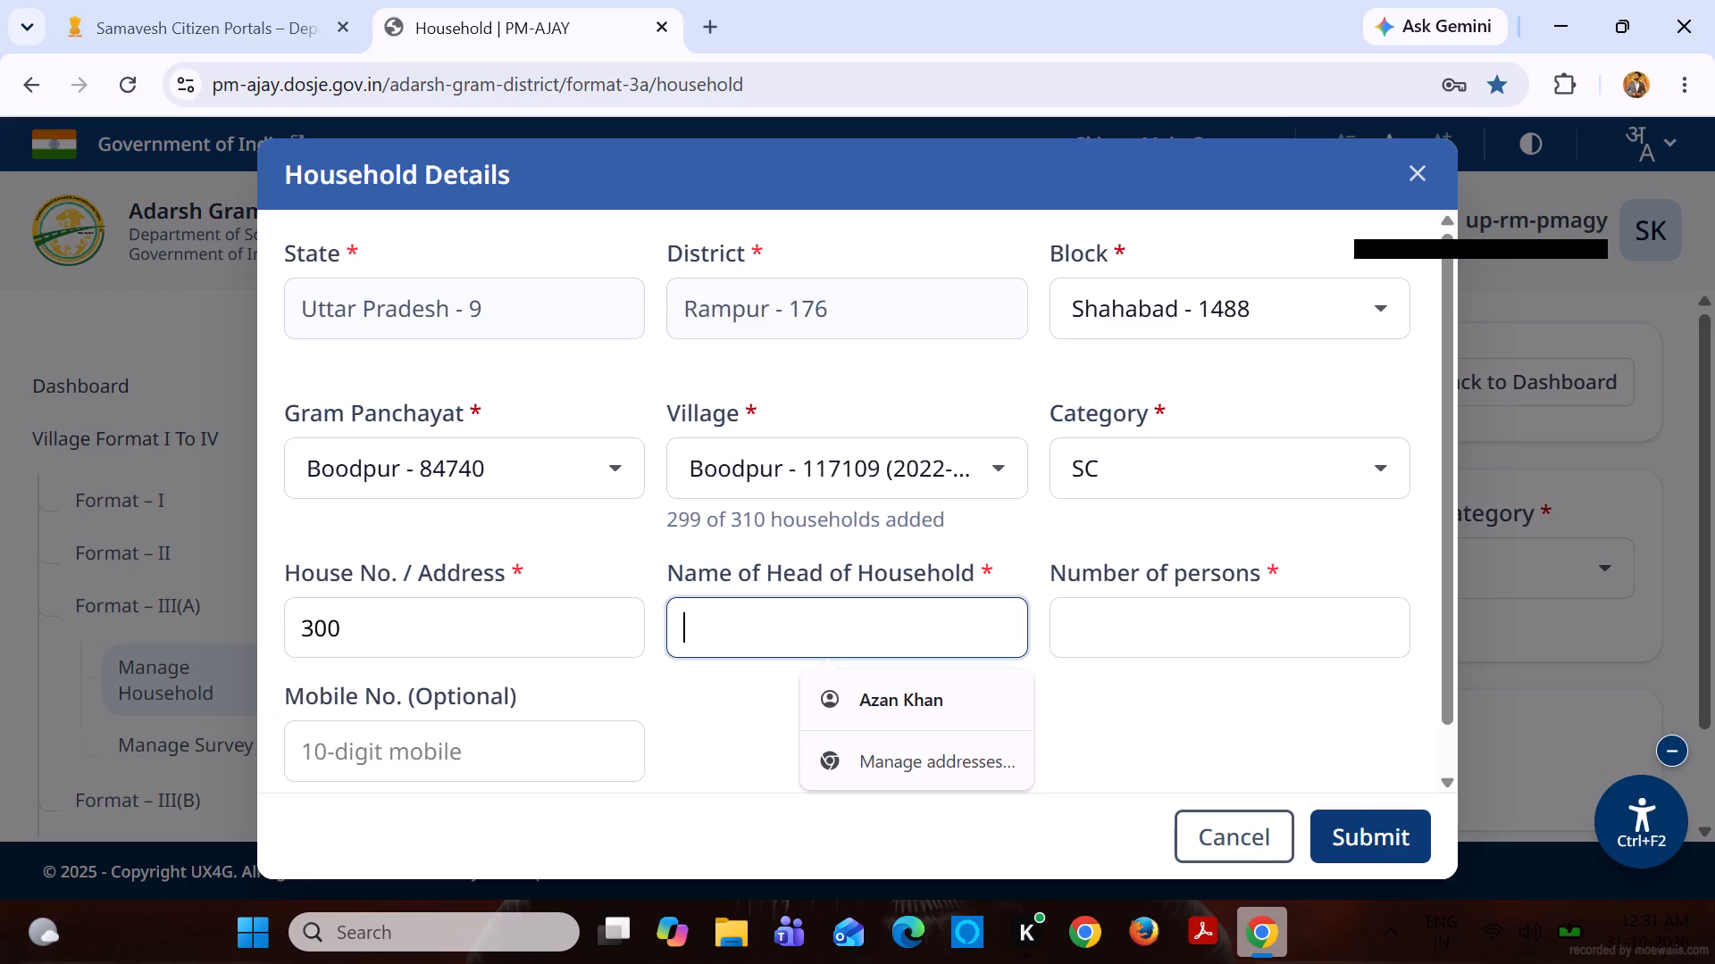
text(gudiya)
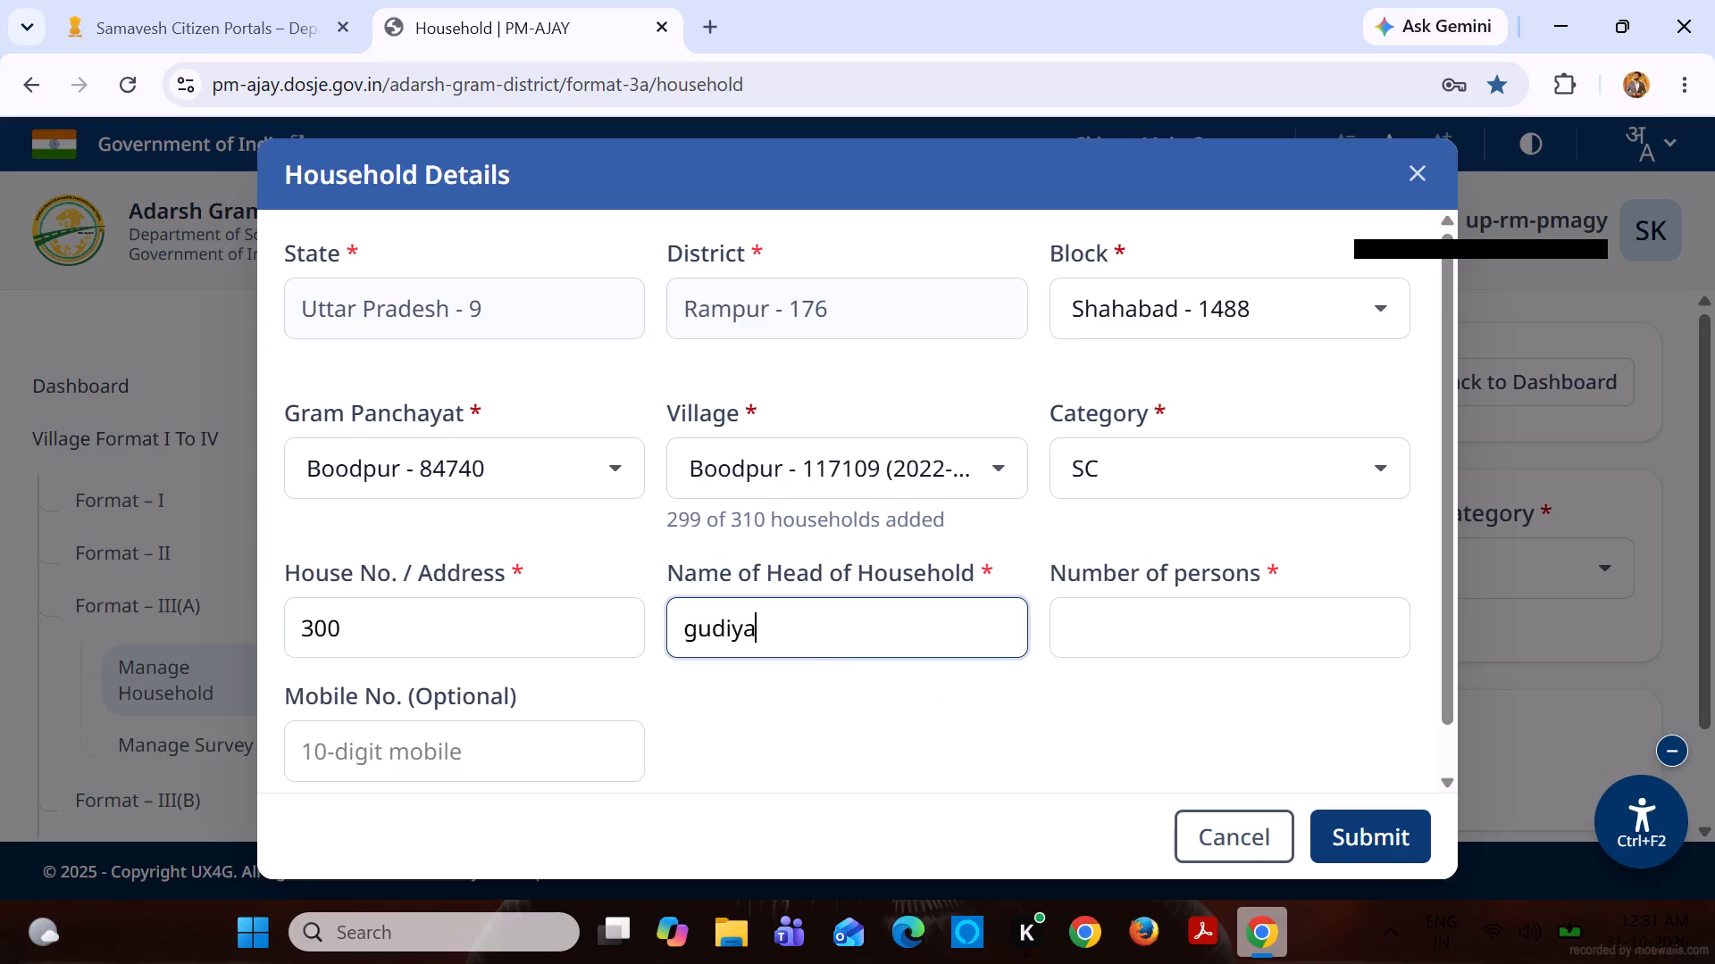
click(1117, 613)
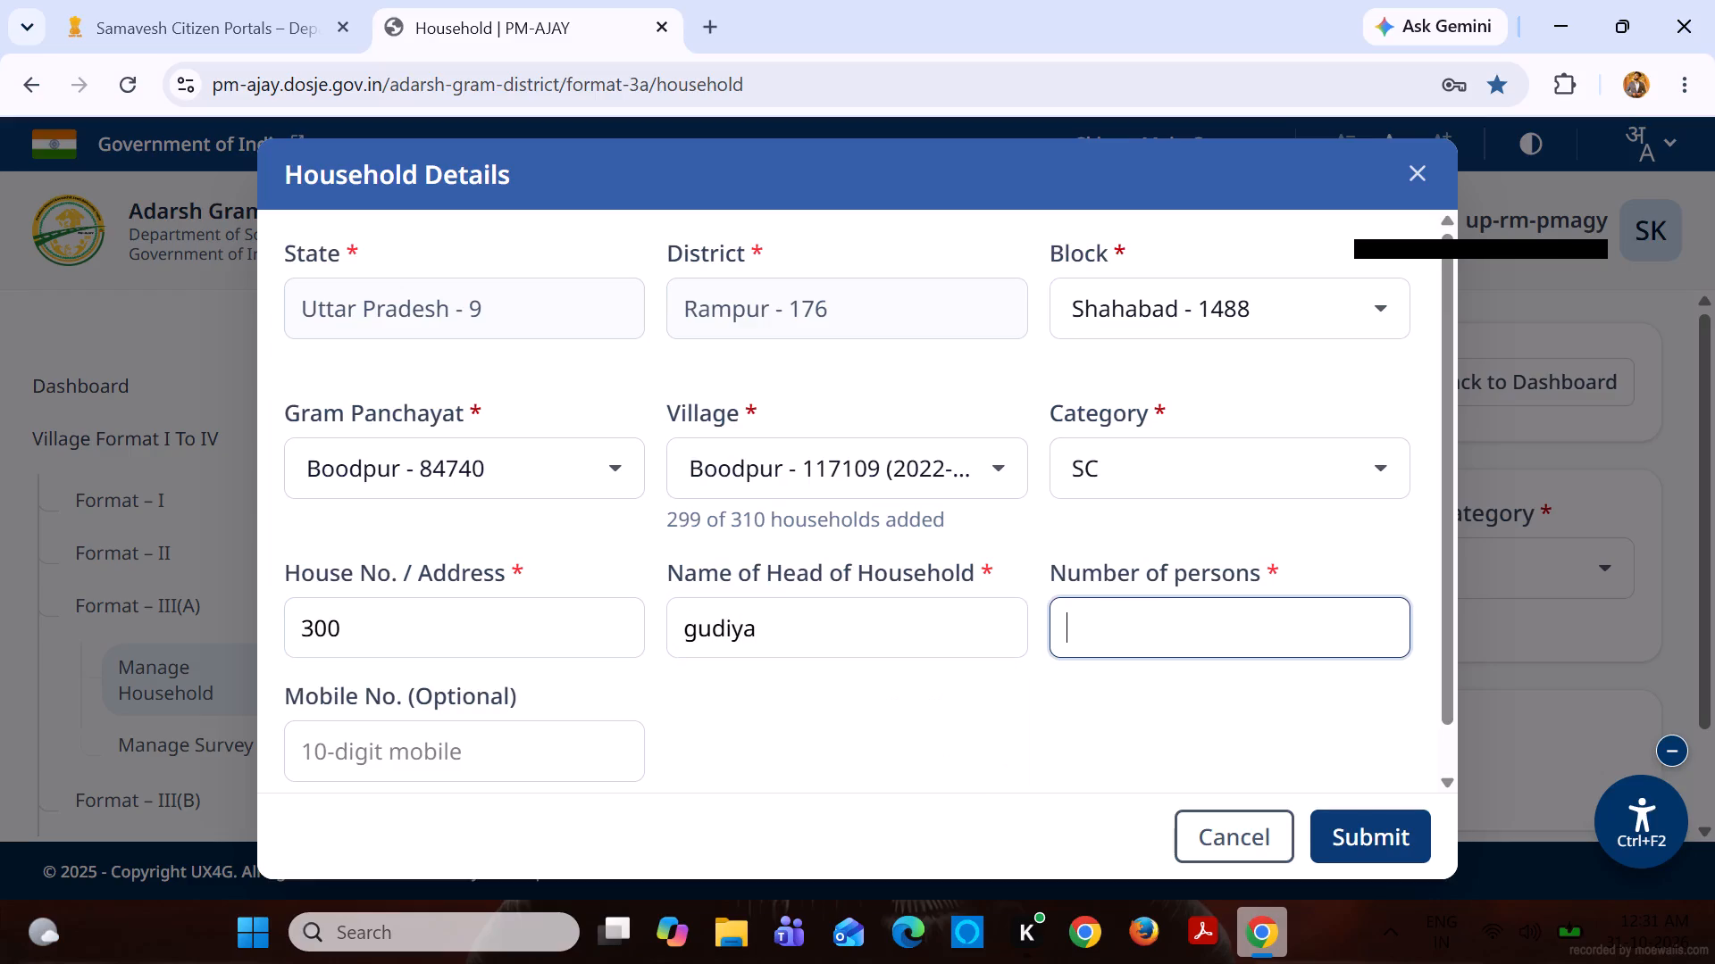
key(4)
click(1335, 827)
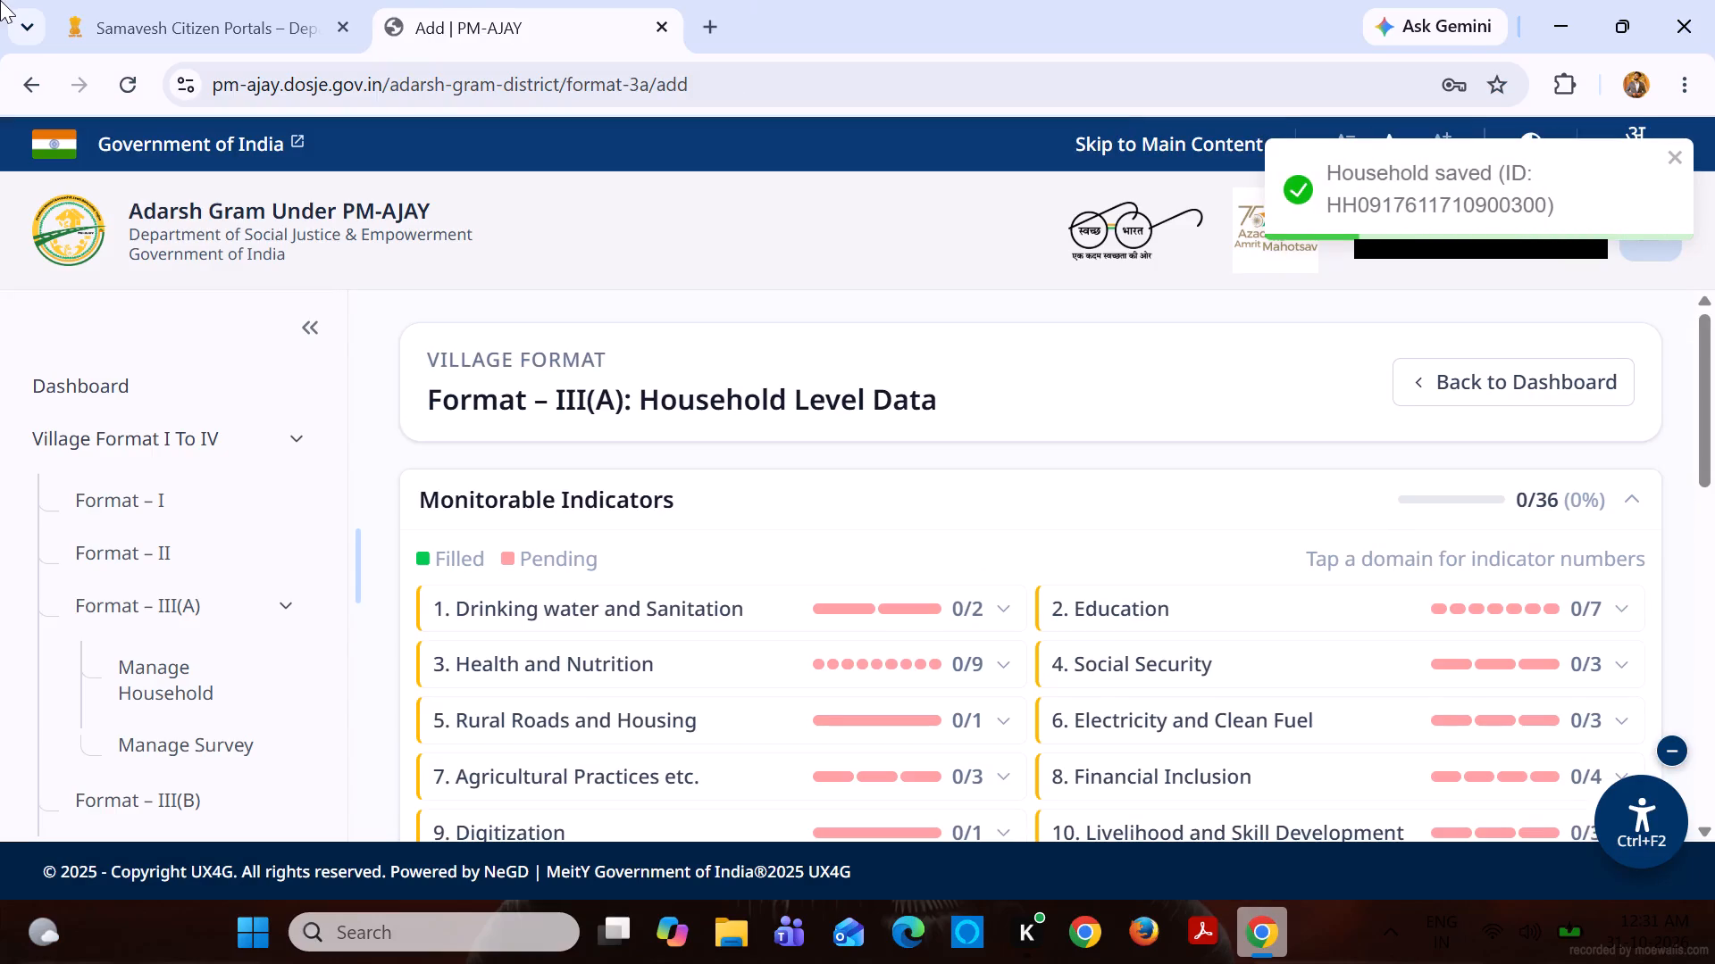
In domain 1 – Drinking water and Sanitation, answer Yes to having a household latrine and No to open defecation, and submit.
scroll(1426, 703, down, 3)
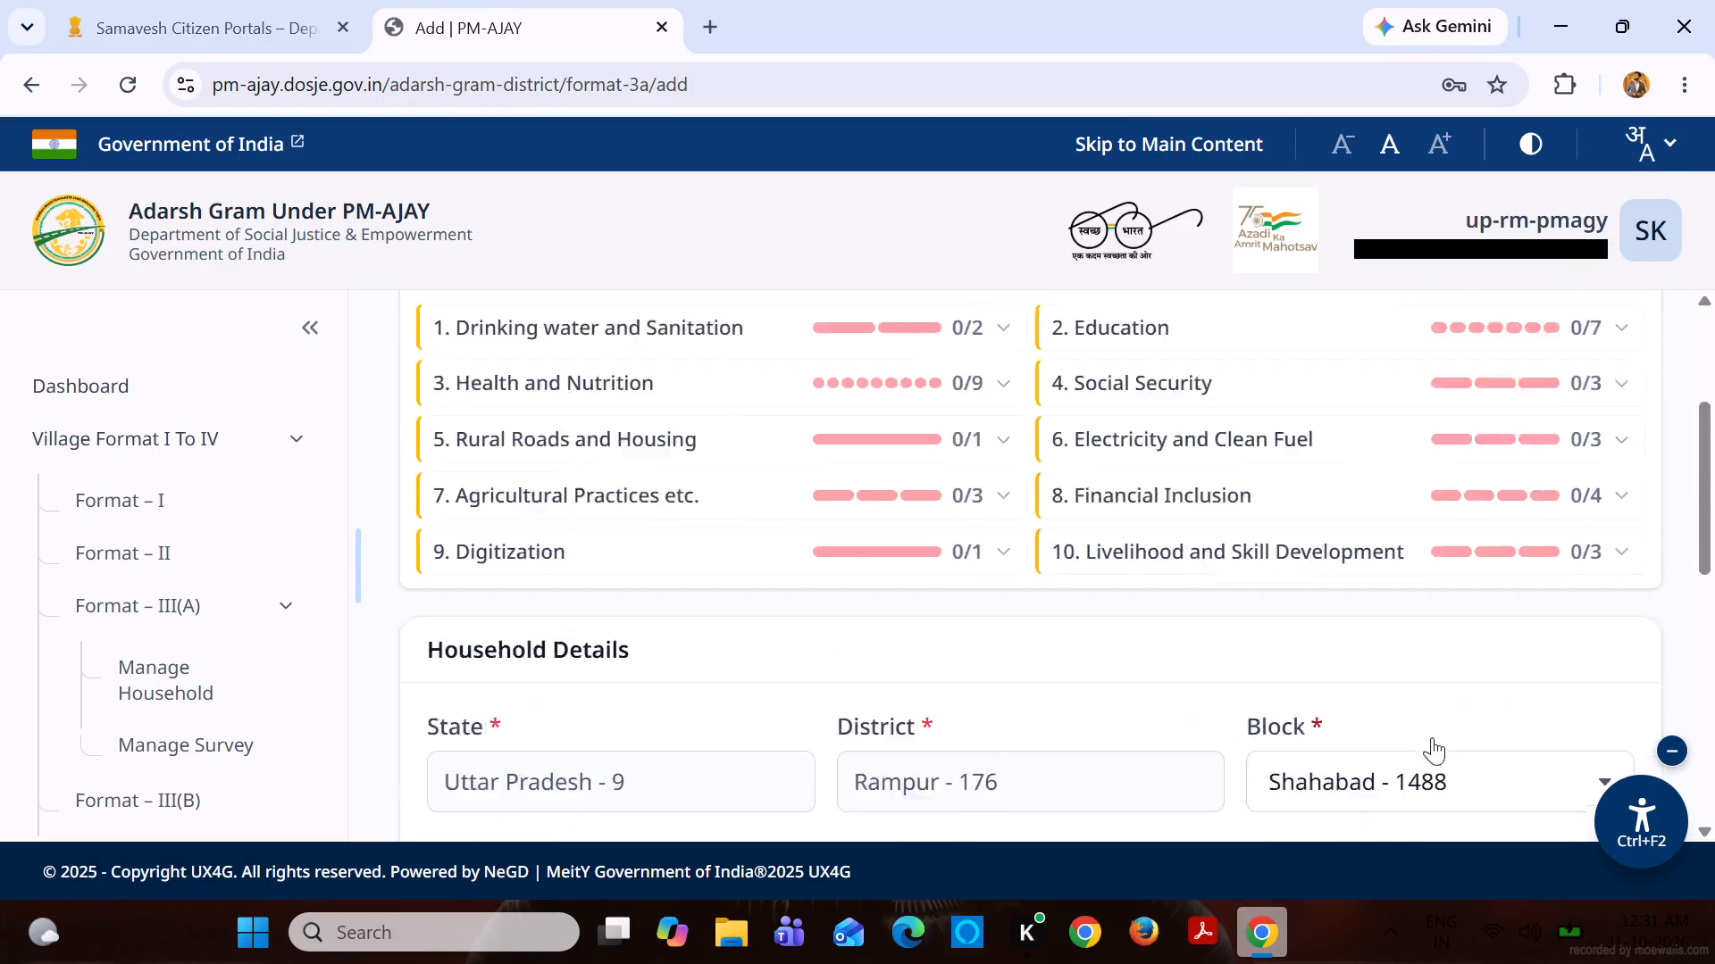
scroll(1432, 737, down, 6)
click(1537, 507)
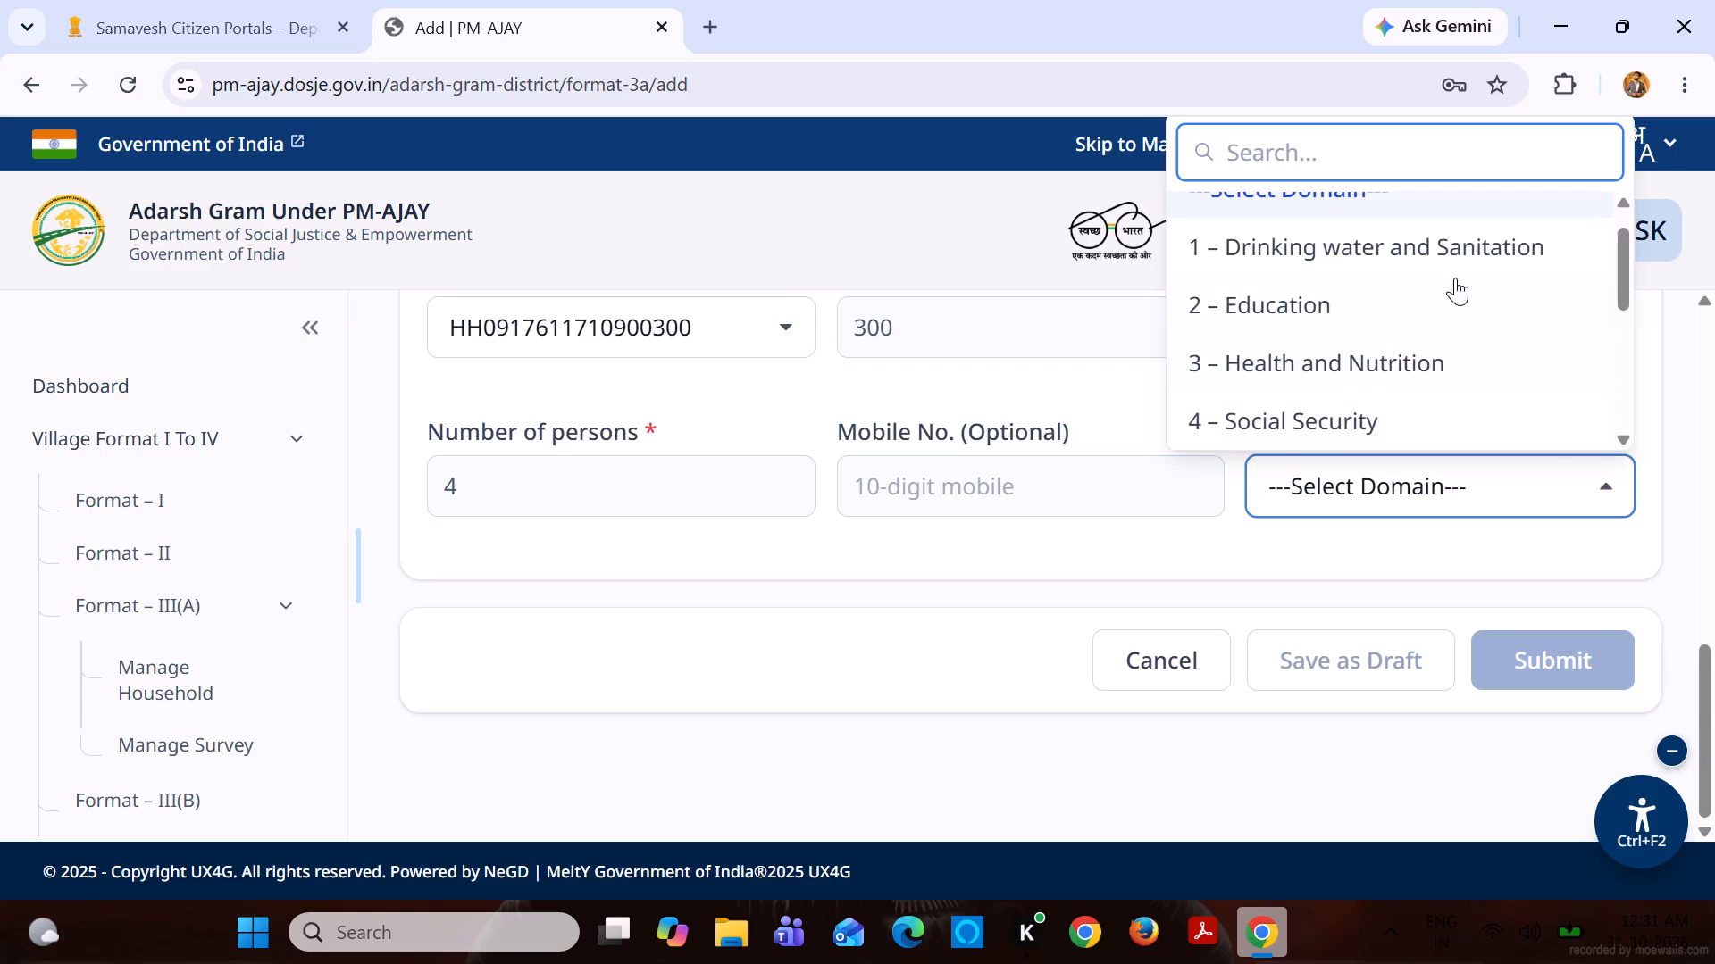
click(1443, 226)
scroll(1468, 480, down, 2)
click(1521, 626)
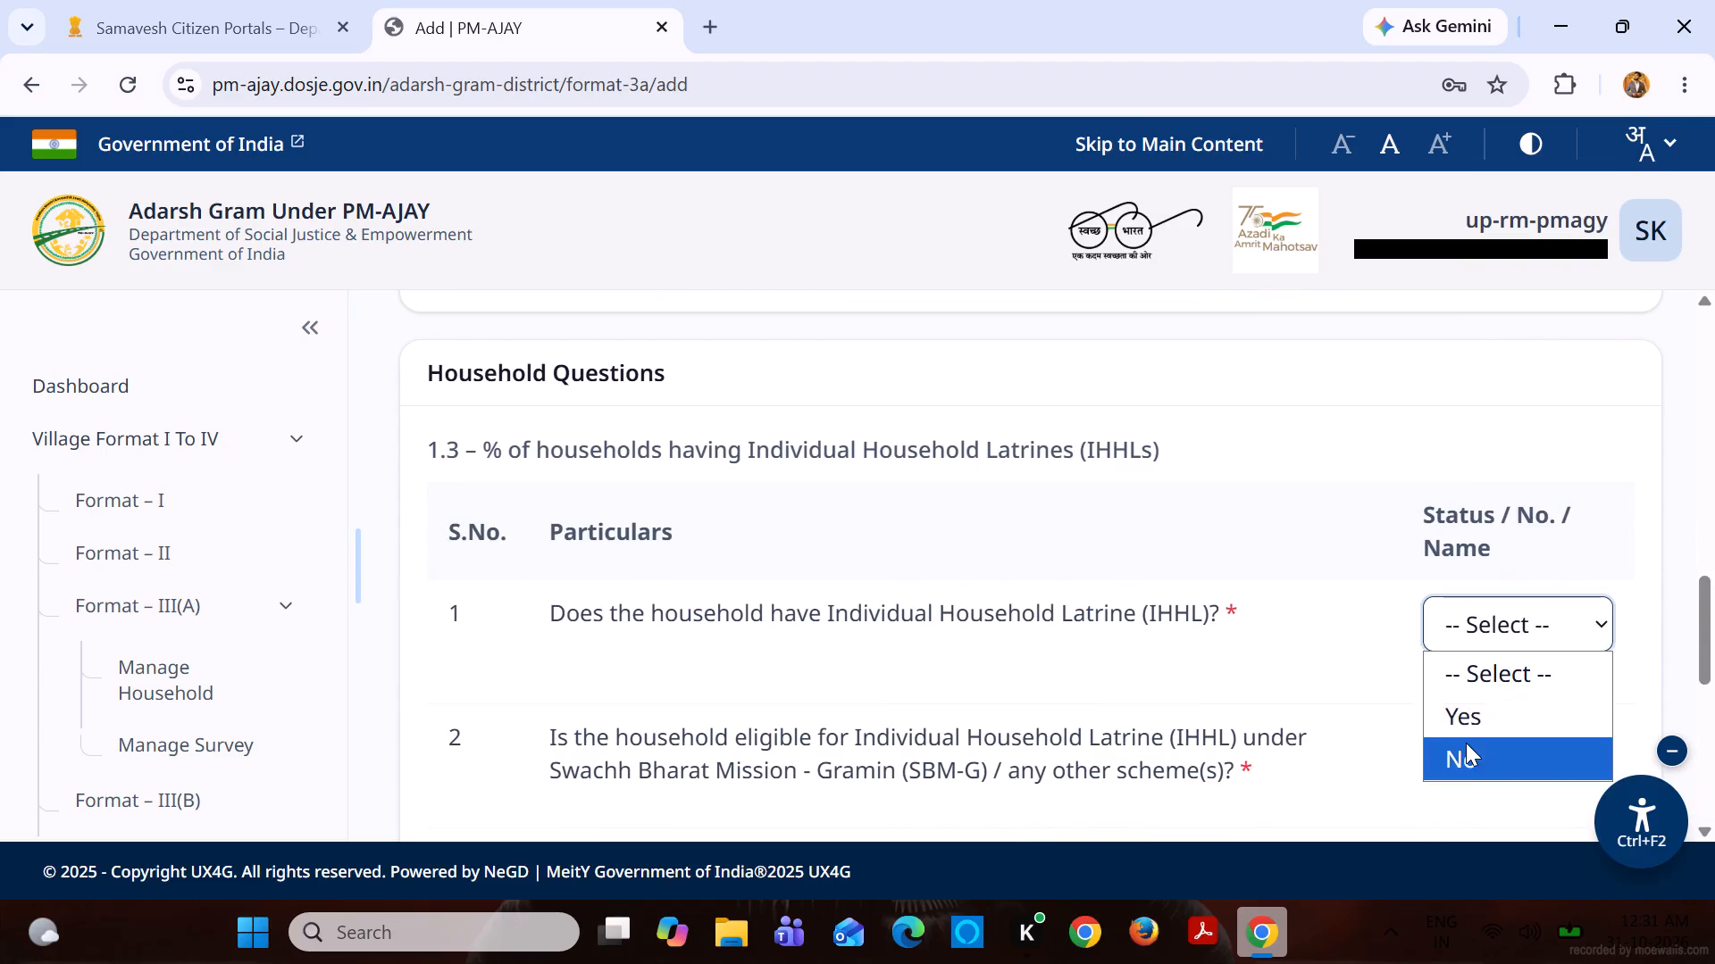
click(1482, 707)
scroll(1490, 661, down, 3)
click(1548, 475)
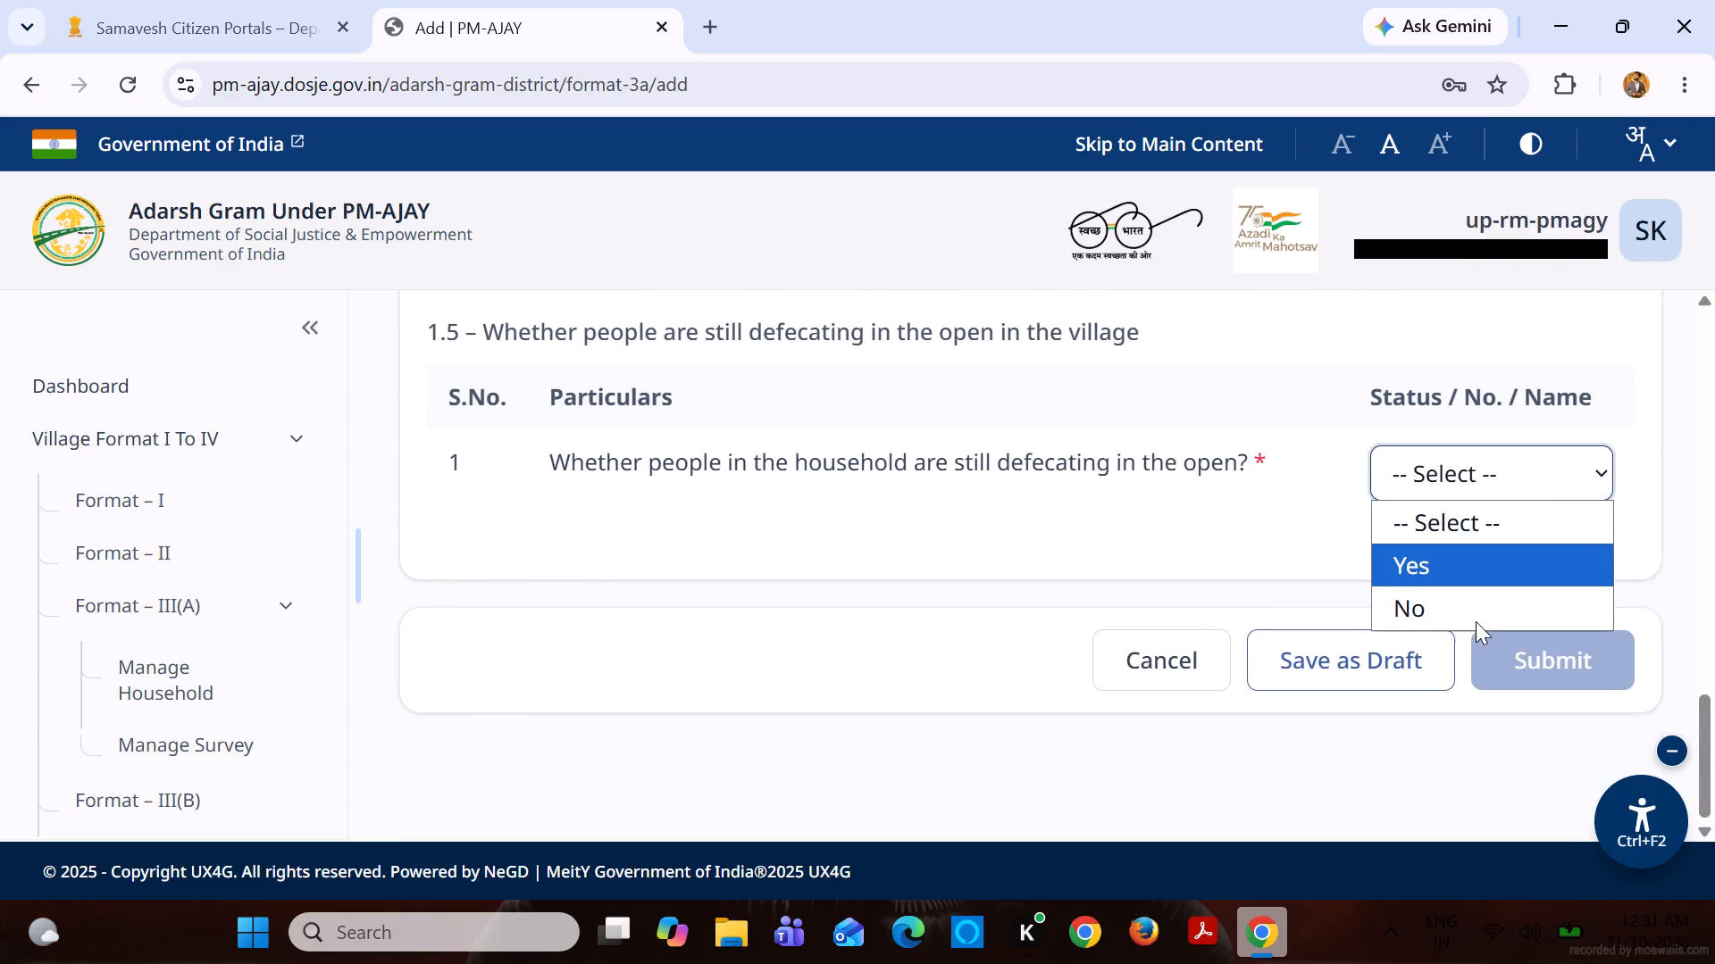
click(1476, 621)
click(1542, 636)
In domain 2 – Education, enter 2 children aged 6-10 years and 2 attending primary school.
click(1536, 441)
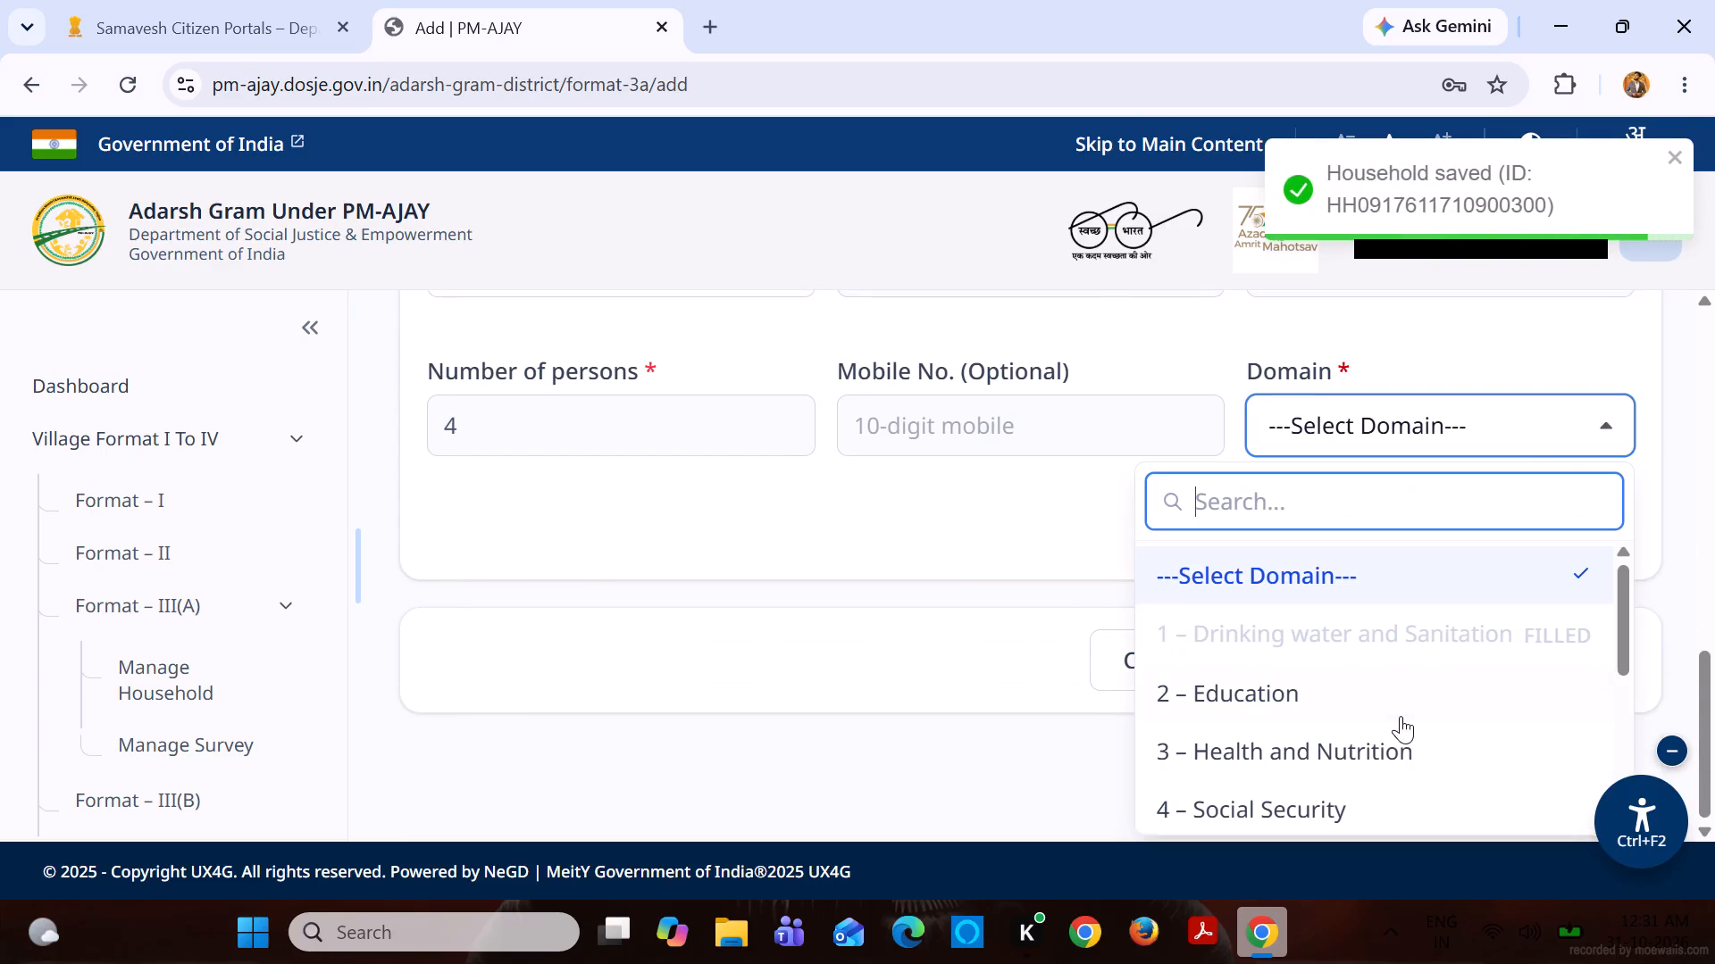
click(1399, 711)
scroll(1402, 739, down, 2)
click(1497, 600)
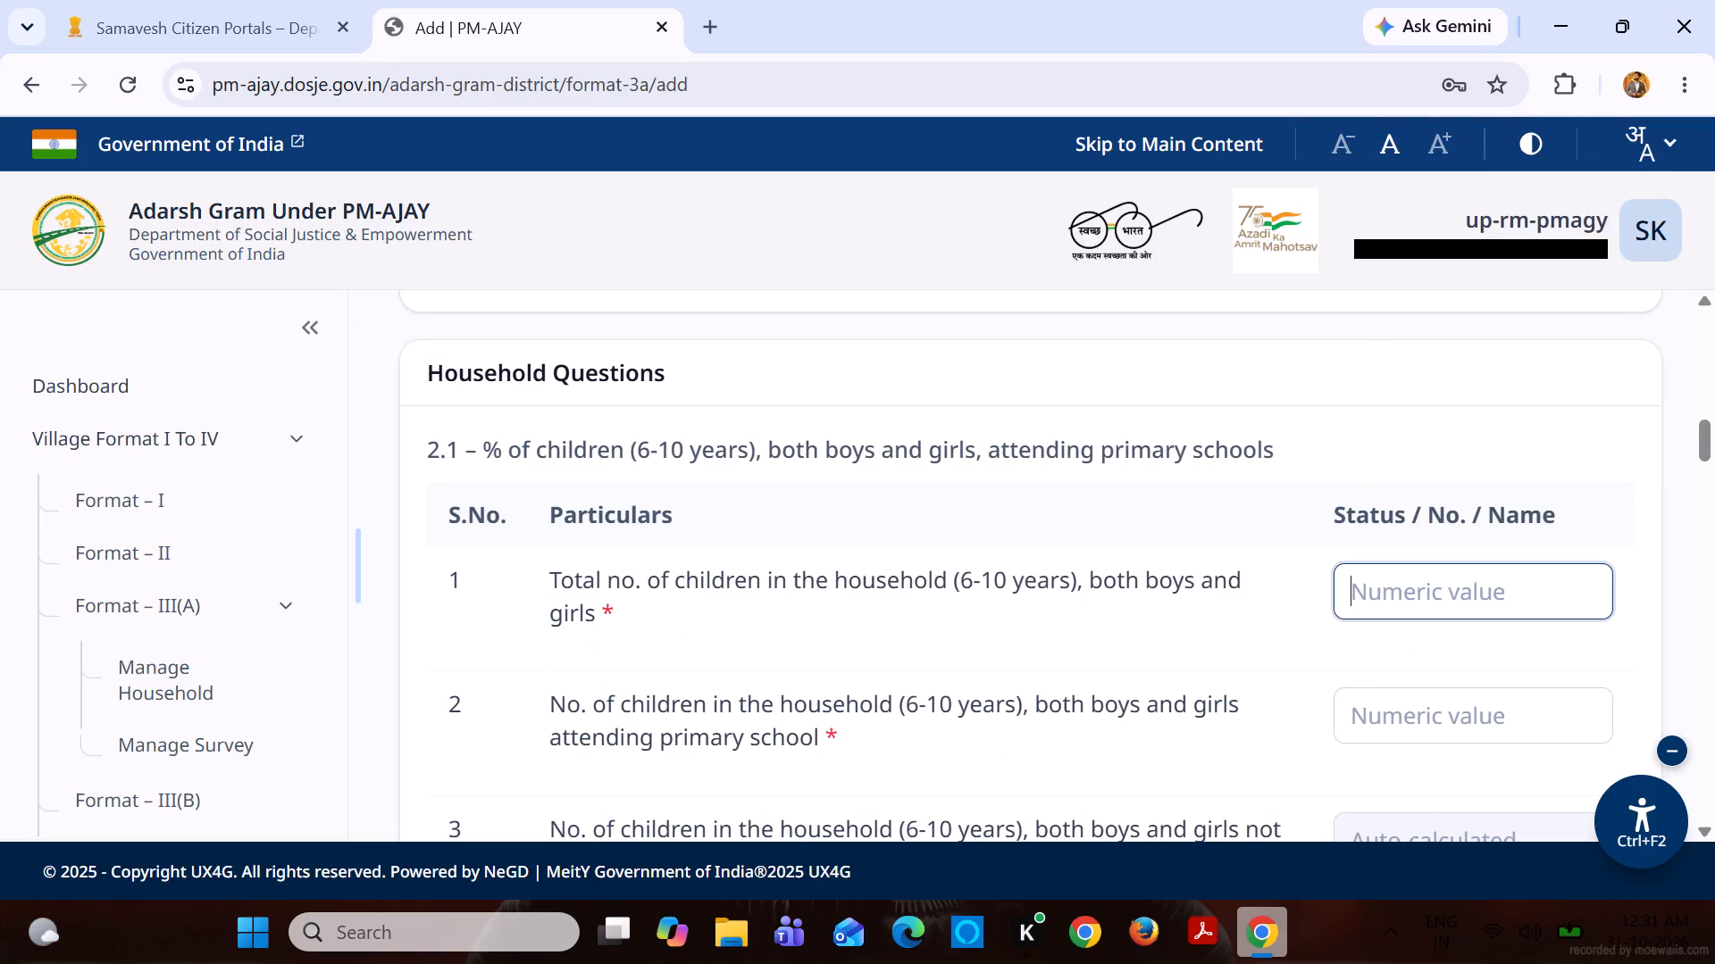
key(2)
click(1459, 700)
key(2)
Enter 0 children for the 11-13, 14-15, 16-17 and 18-23 years questions in sections 2.2 to 2.5.
scroll(1460, 694, down, 3)
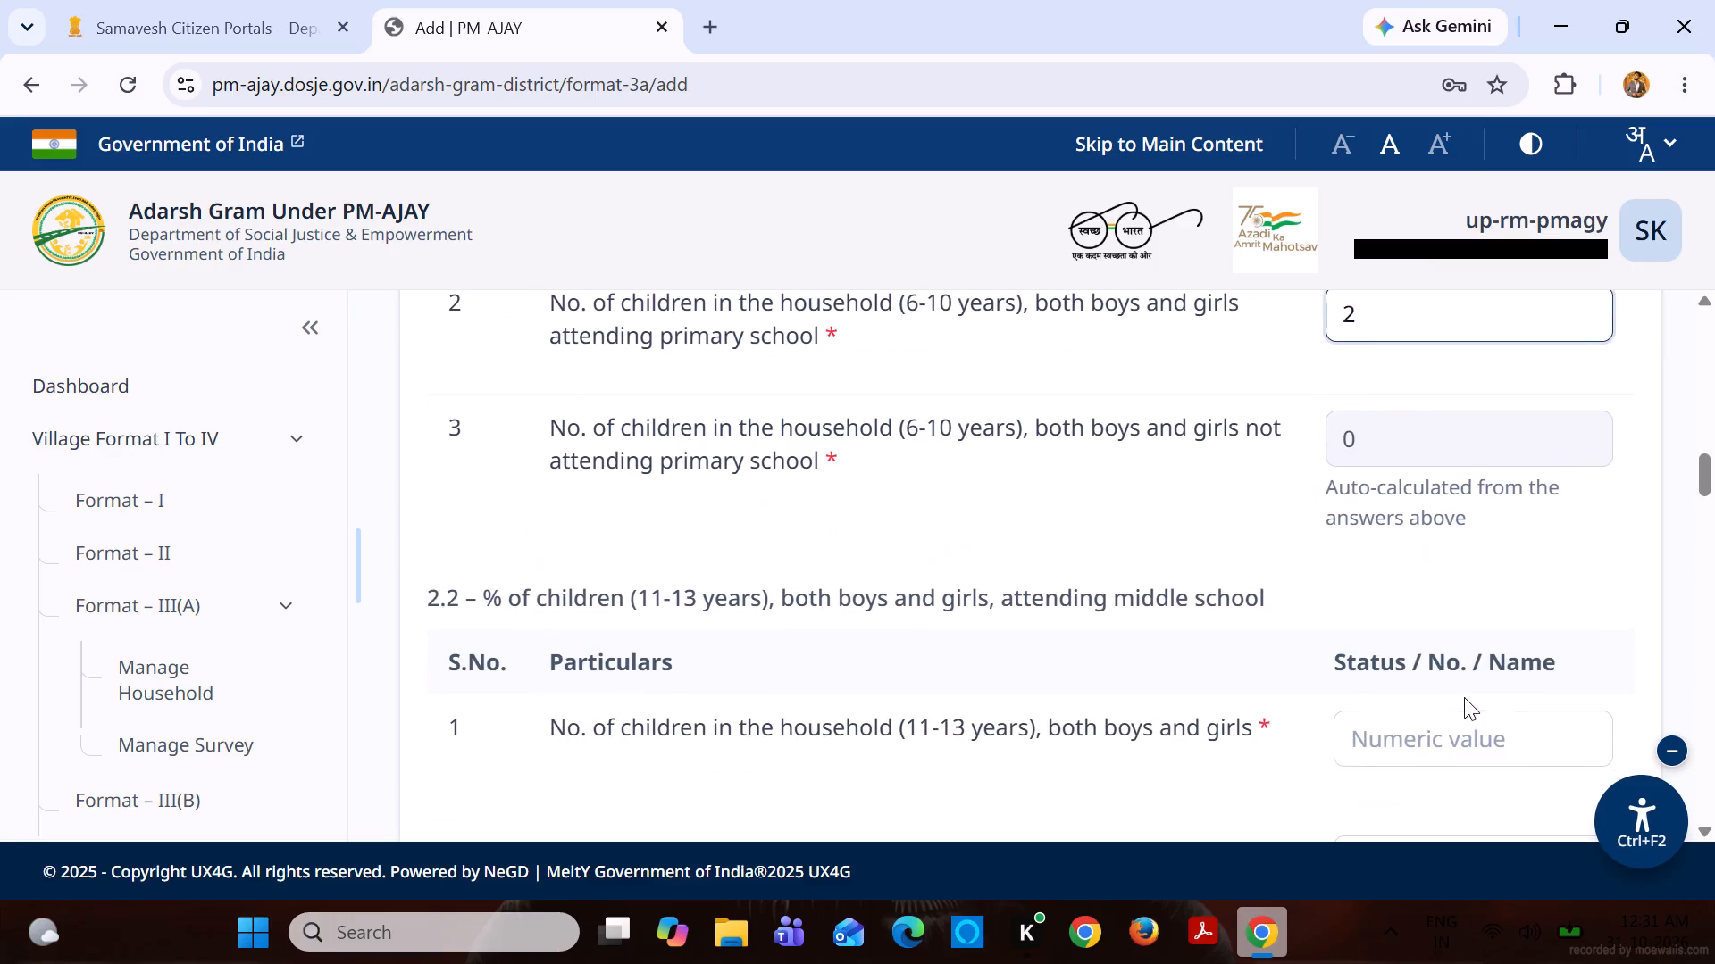
click(1449, 727)
key(0)
scroll(1473, 727, down, 3)
click(1476, 598)
key(0)
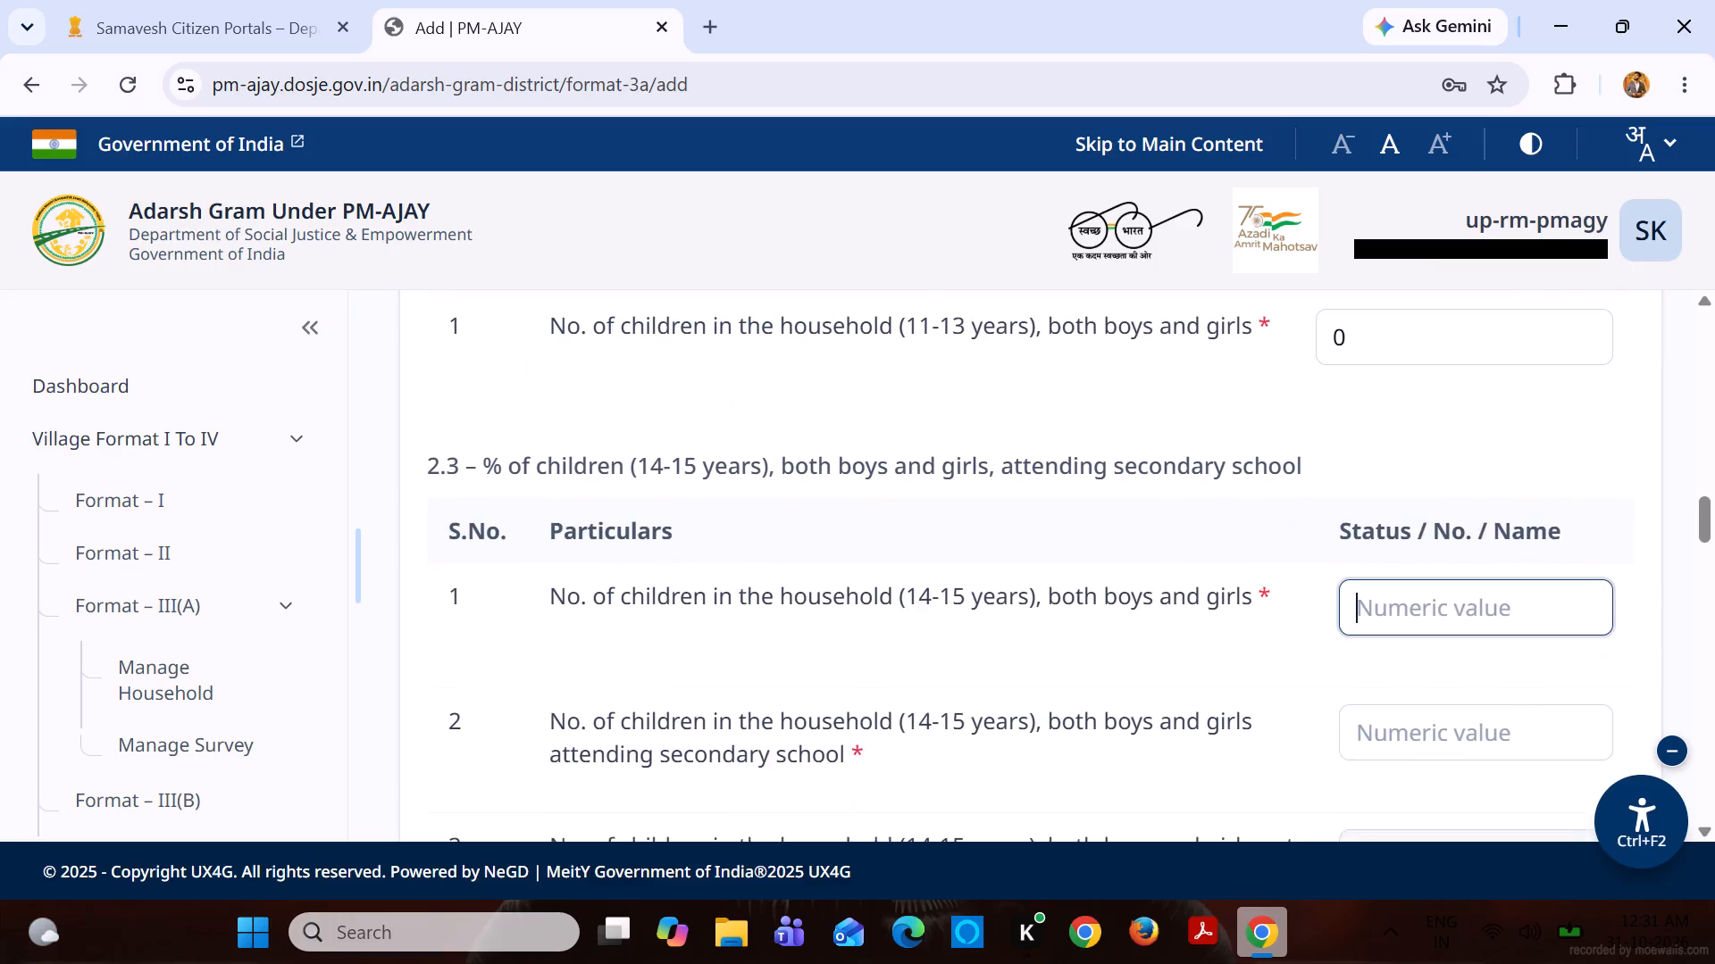
scroll(1478, 631, down, 2)
click(1463, 604)
key(0)
scroll(1463, 607, down, 2)
click(1493, 590)
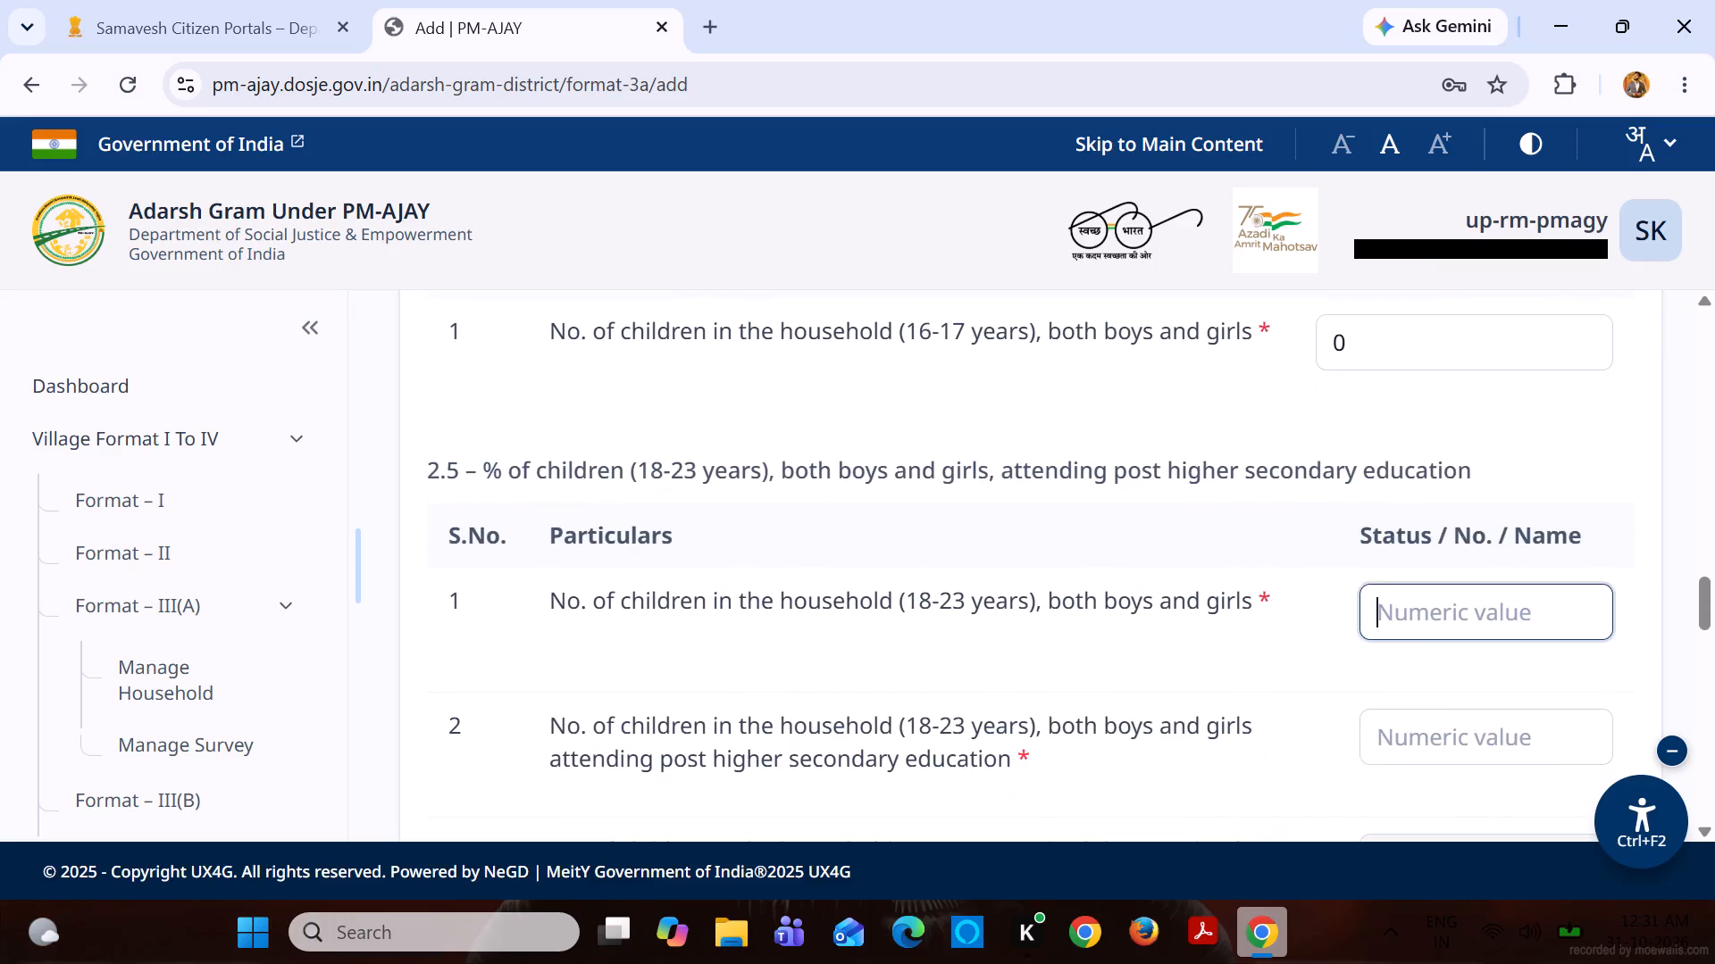
key(0)
Enter 0 children eligible for the Pre-matric and Post-matric Scholarships for SC Students, and submit the Education domain.
scroll(1493, 596, down, 2)
click(1491, 607)
key(0)
scroll(1492, 609, down, 2)
drag(1471, 637, 1465, 645)
key(0)
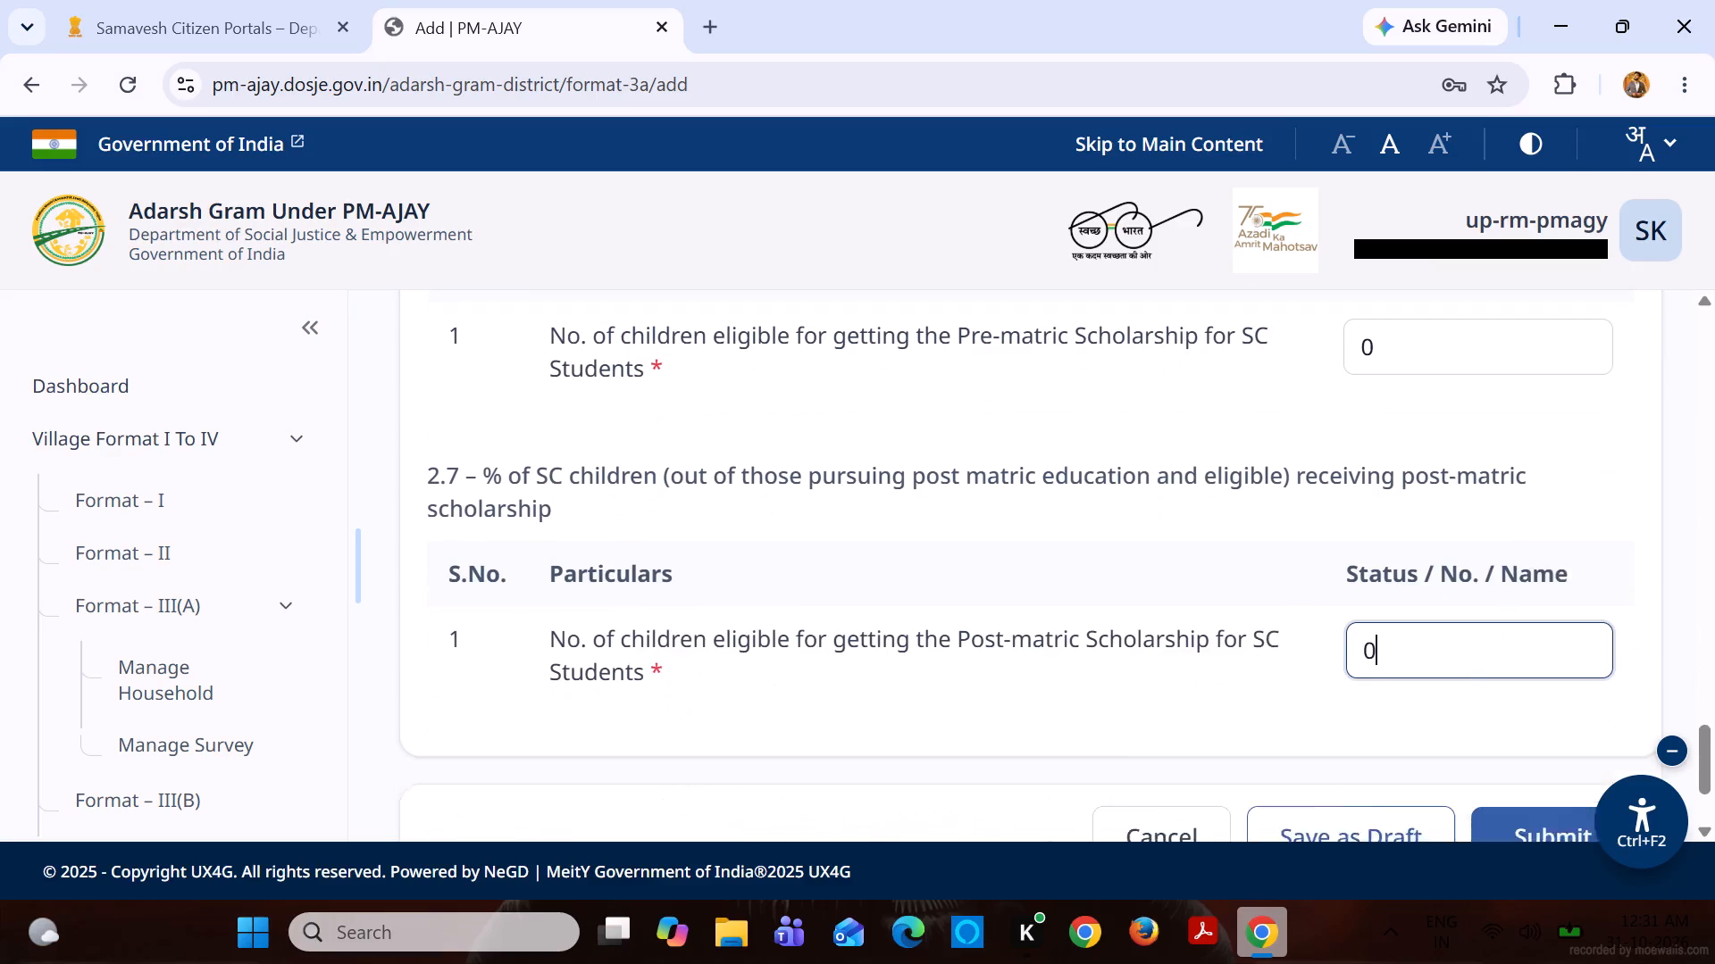
scroll(1465, 644, down, 3)
click(1554, 644)
Select domain 3 – Health and Nutrition and answer Yes to the household being covered under any Health Protection Scheme.
click(1578, 412)
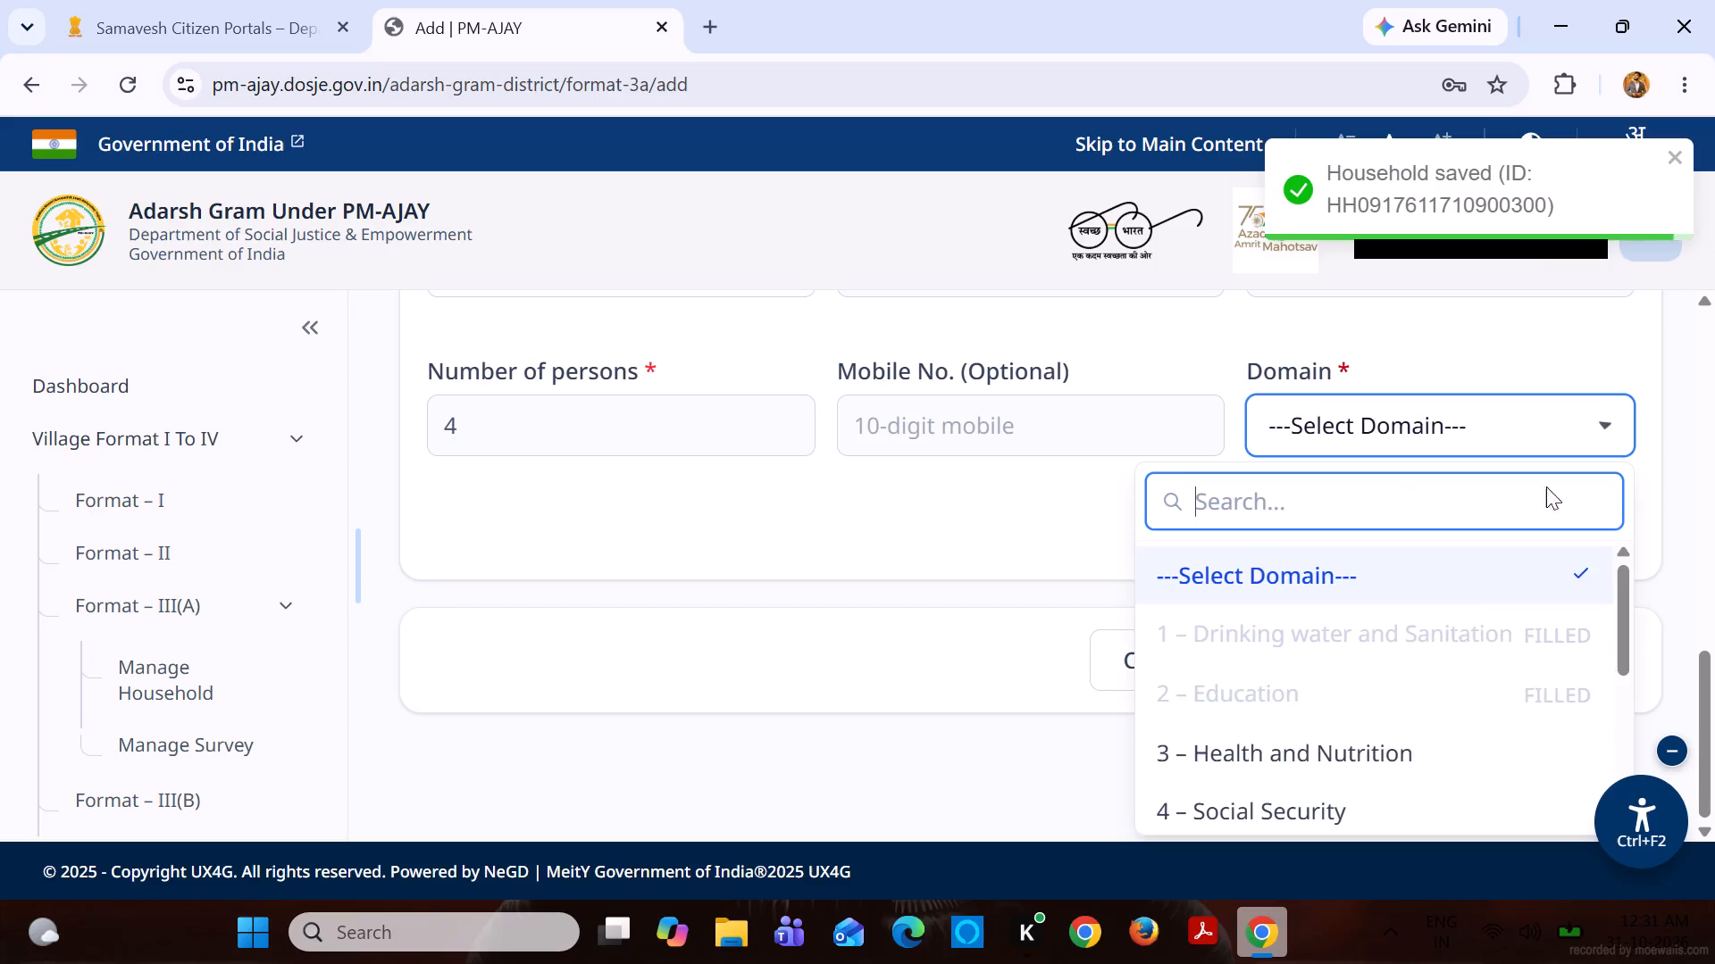
scroll(1481, 602, down, 1)
click(1475, 608)
scroll(1475, 606, down, 3)
click(1514, 430)
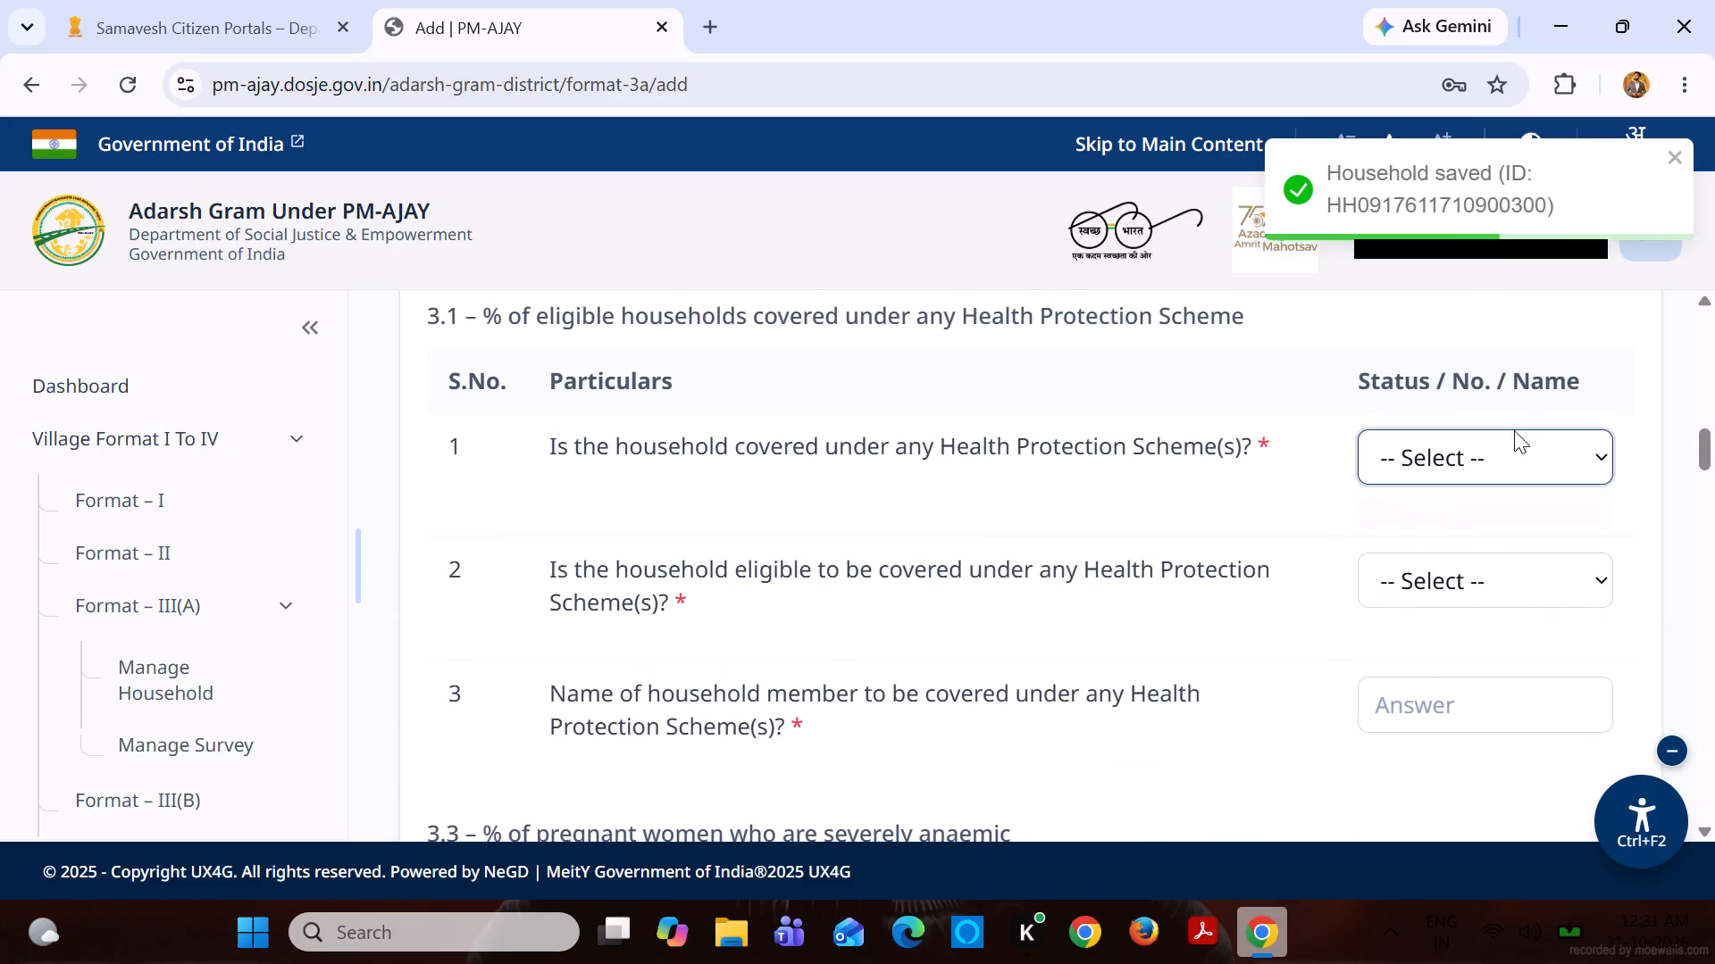
click(1434, 540)
Enter 0 in sections 3.3 to 3.6 for pregnant women, deliveries, children born in the last year and child immunization.
scroll(1443, 528, down, 2)
click(1467, 472)
key(0)
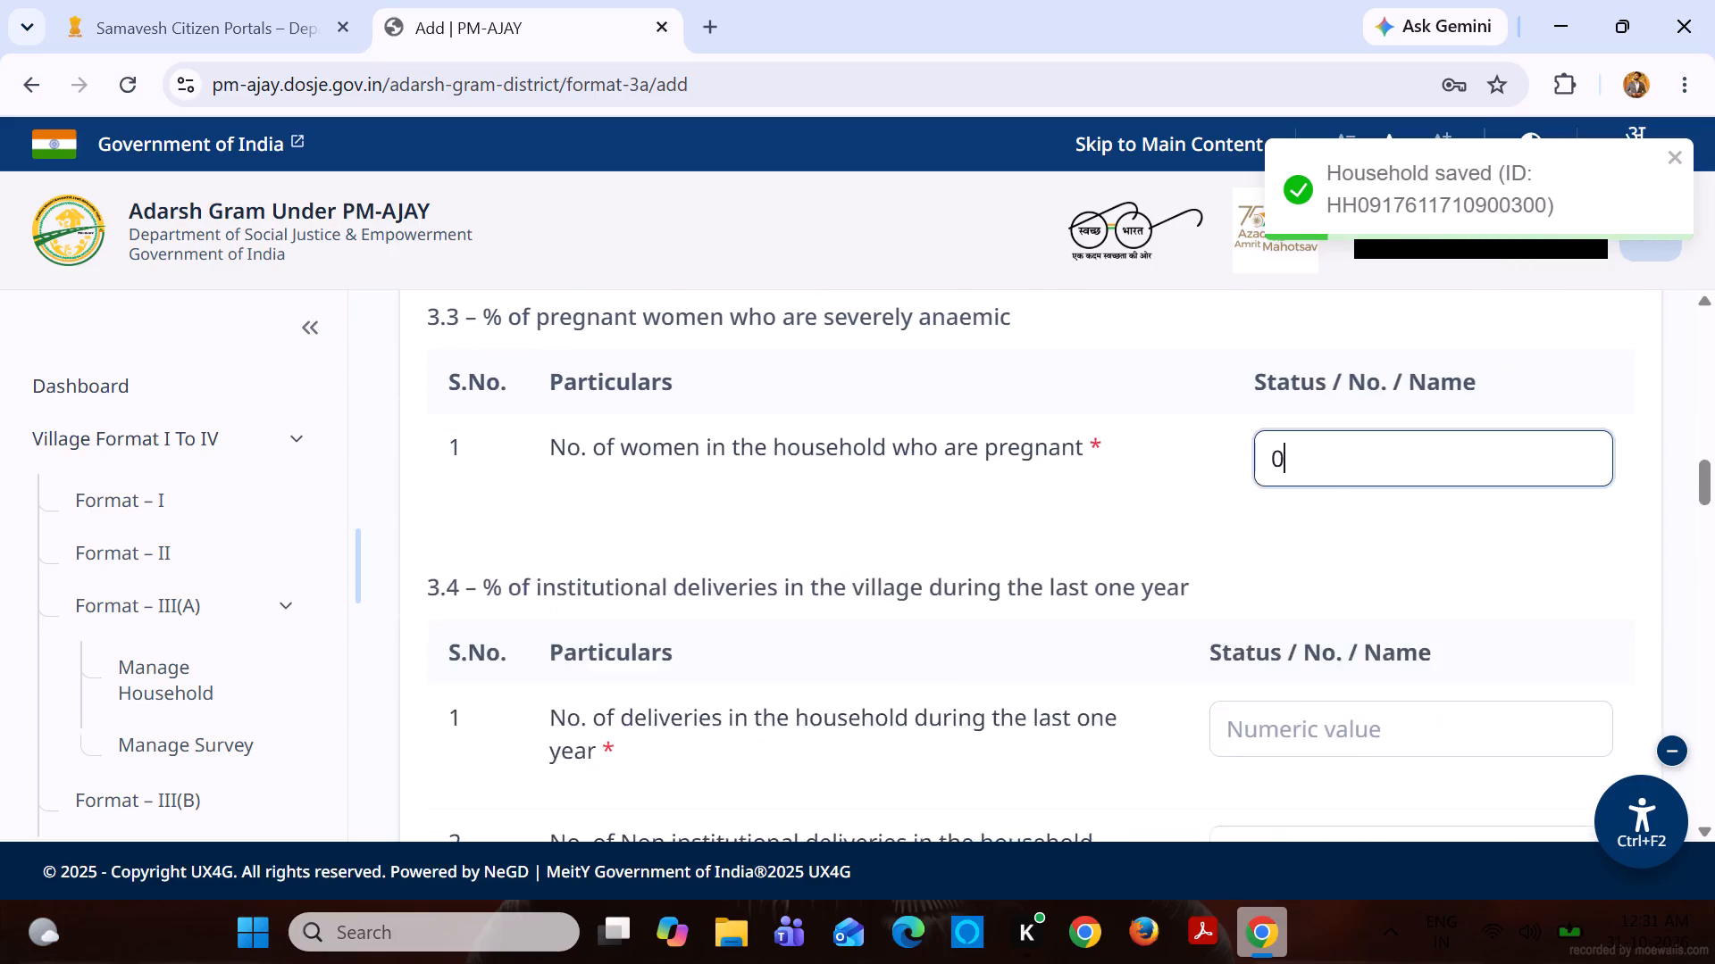
scroll(1467, 472, down, 2)
click(1443, 467)
key(0)
scroll(1443, 477, down, 2)
click(1443, 485)
key(0)
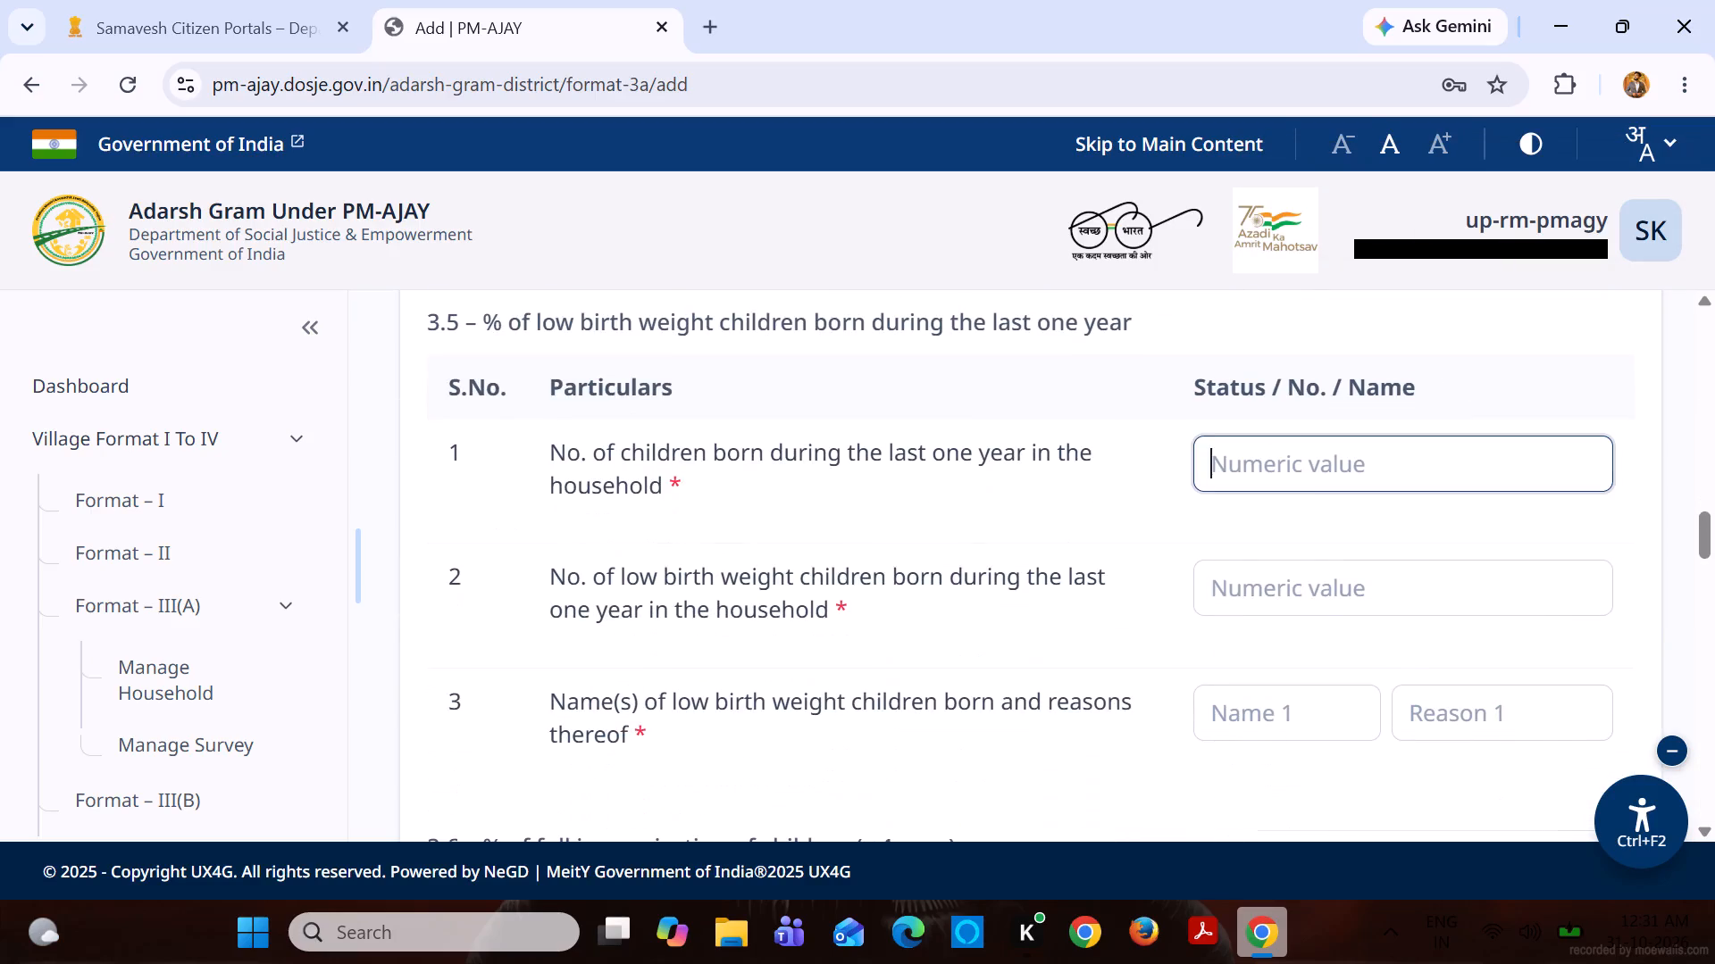
scroll(1443, 479, down, 2)
click(1444, 478)
key(0)
Enter 0 for the first question of each section from 3.7 to 3.10 and submit the Health and Nutrition domain.
scroll(1444, 480, down, 2)
click(1445, 485)
key(0)
scroll(1445, 480, down, 2)
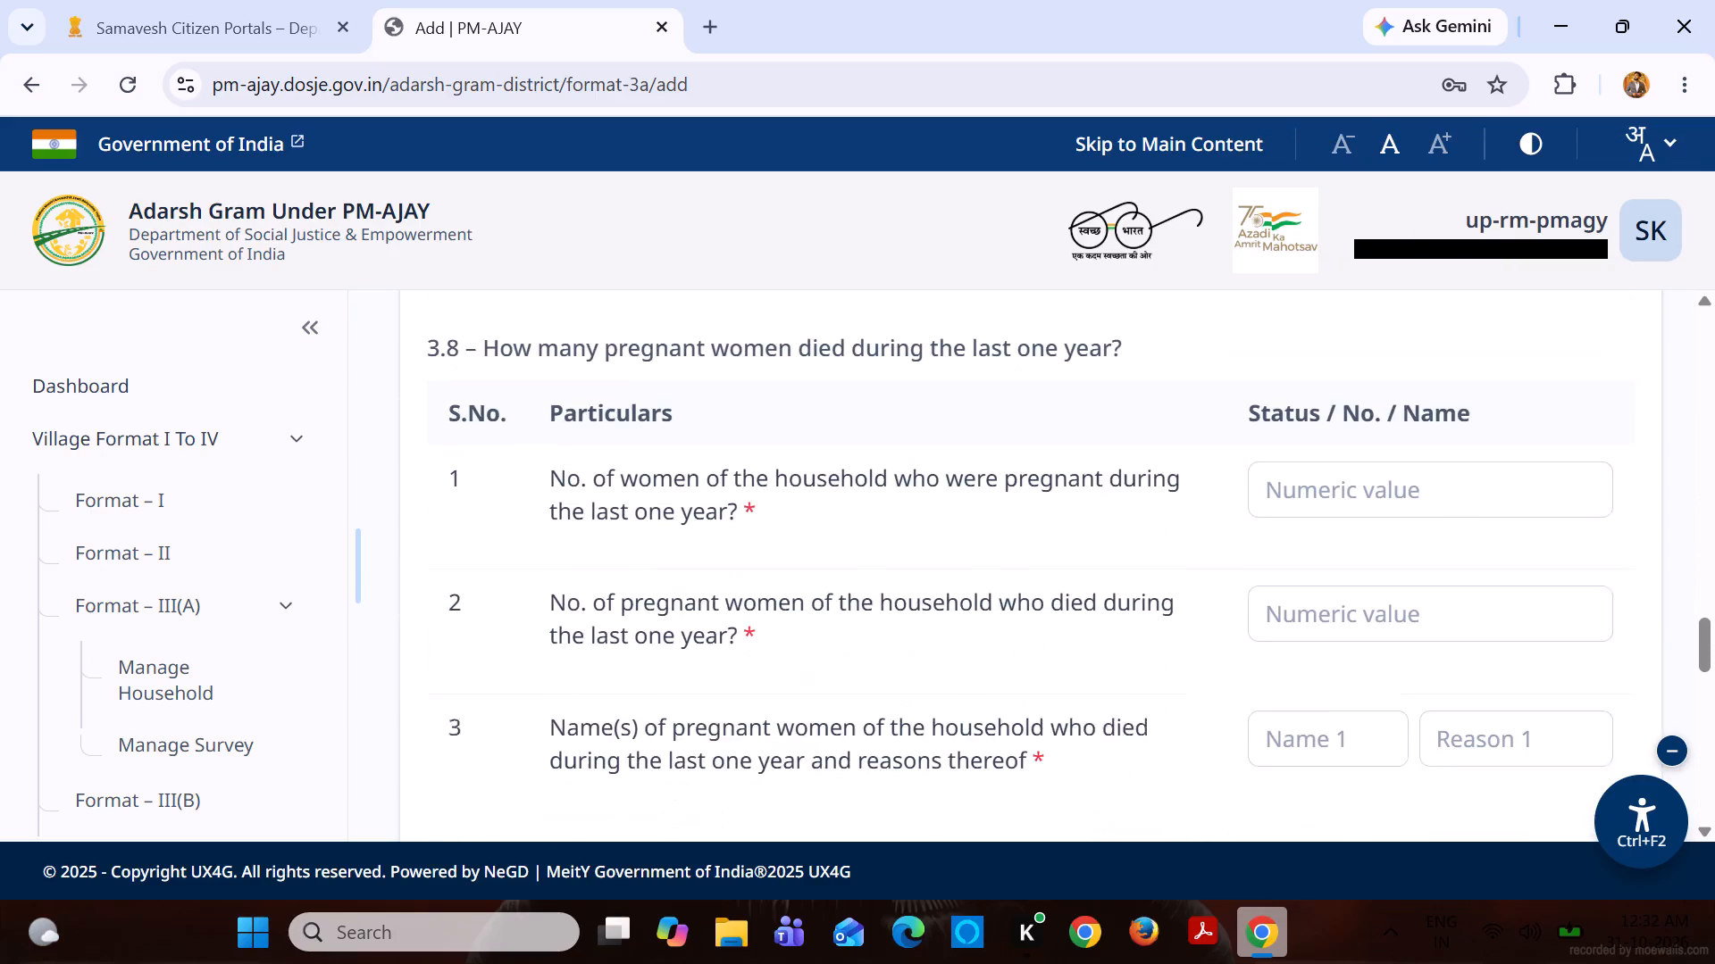
click(1448, 478)
key(0)
scroll(1448, 478, down, 2)
click(1448, 478)
key(0)
scroll(1449, 478, down, 2)
click(1449, 479)
key(0)
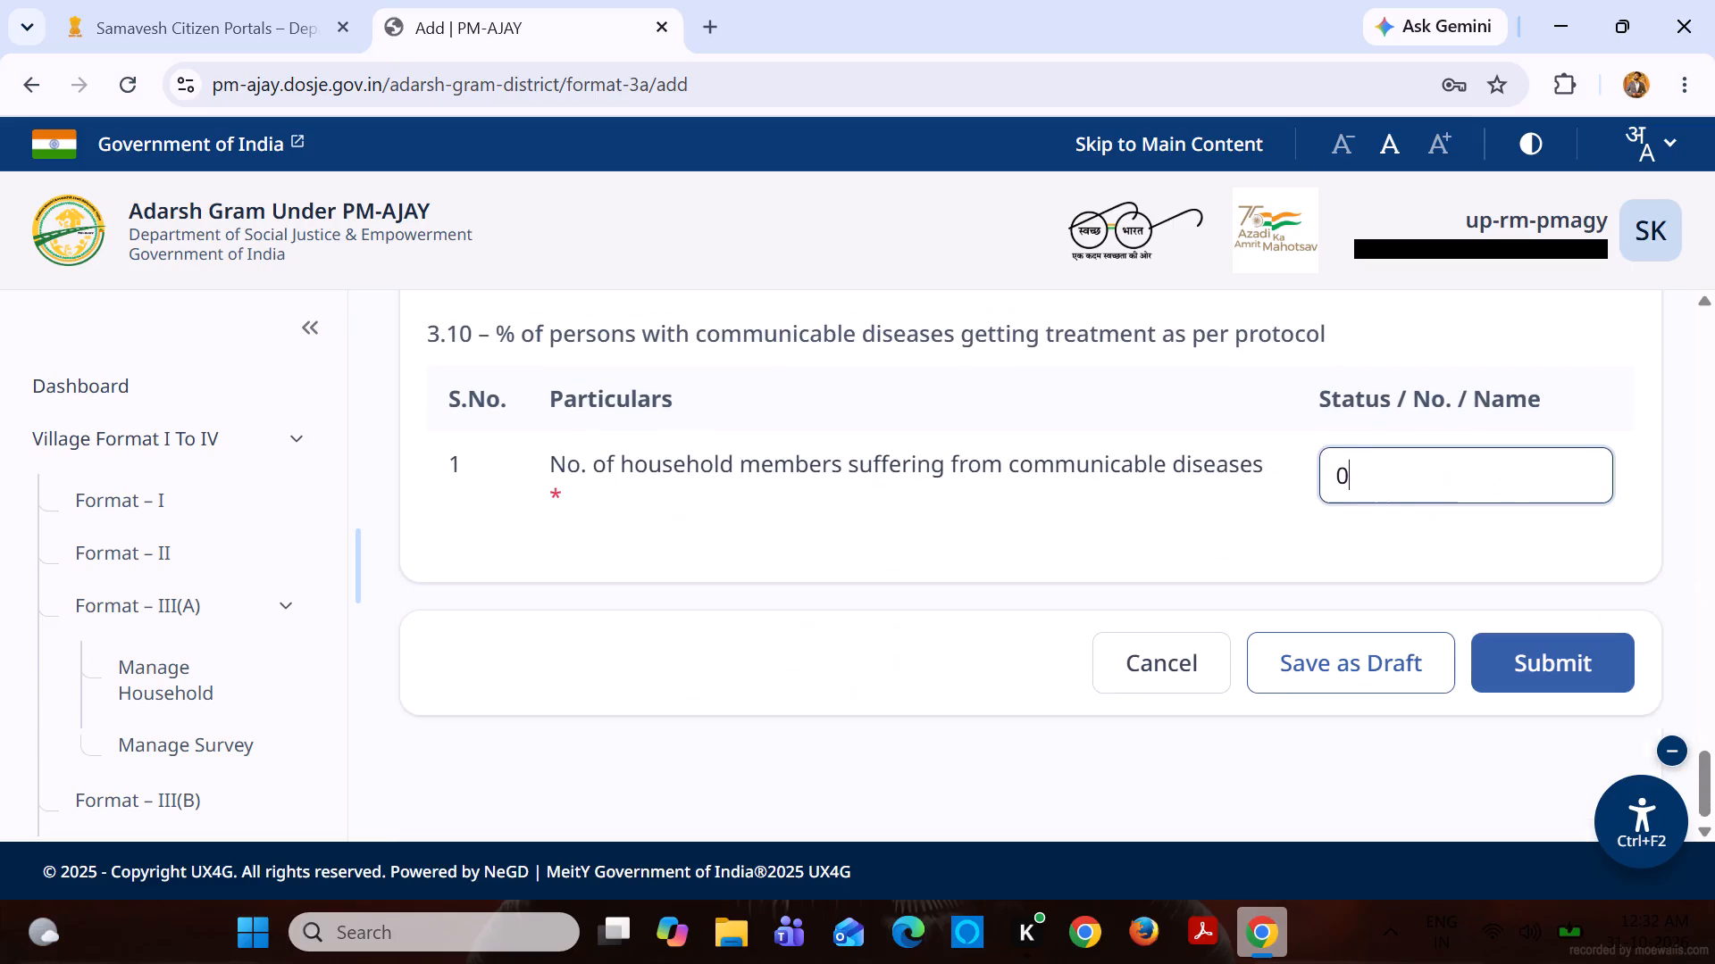
scroll(1449, 487, down, 1)
click(1530, 656)
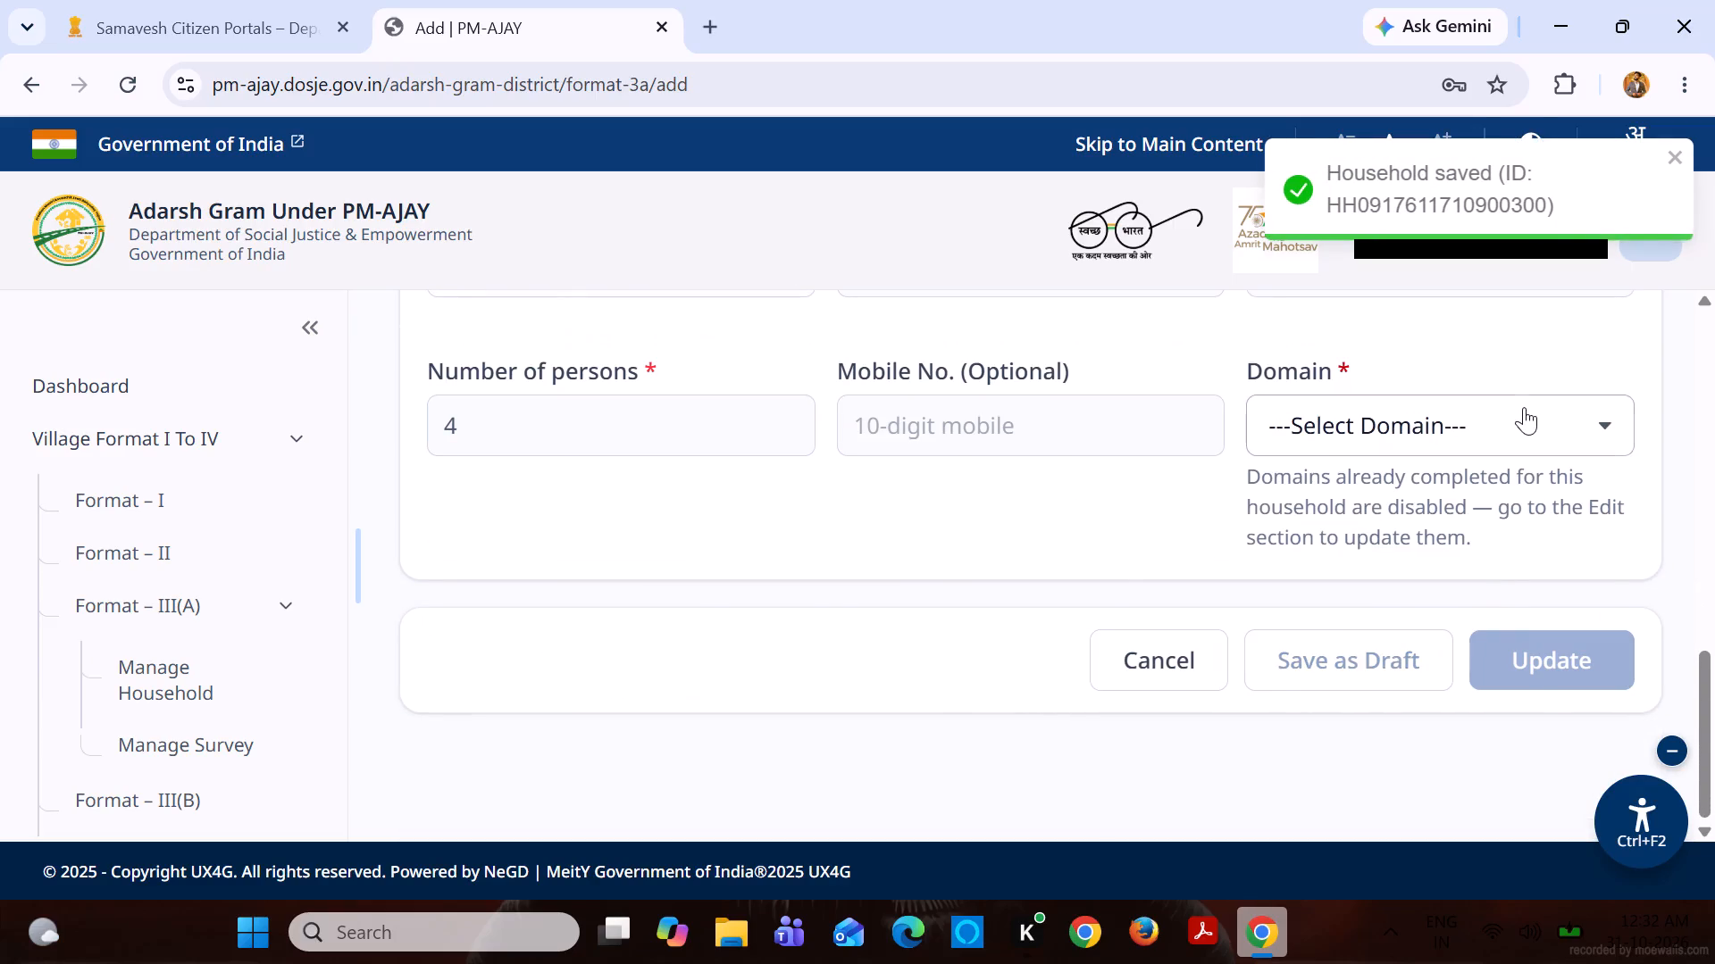
In domain 4 – Social Security, enter 0 persons eligible for Widow, Old Age and Disability Pension, and submit.
click(1524, 411)
click(1289, 812)
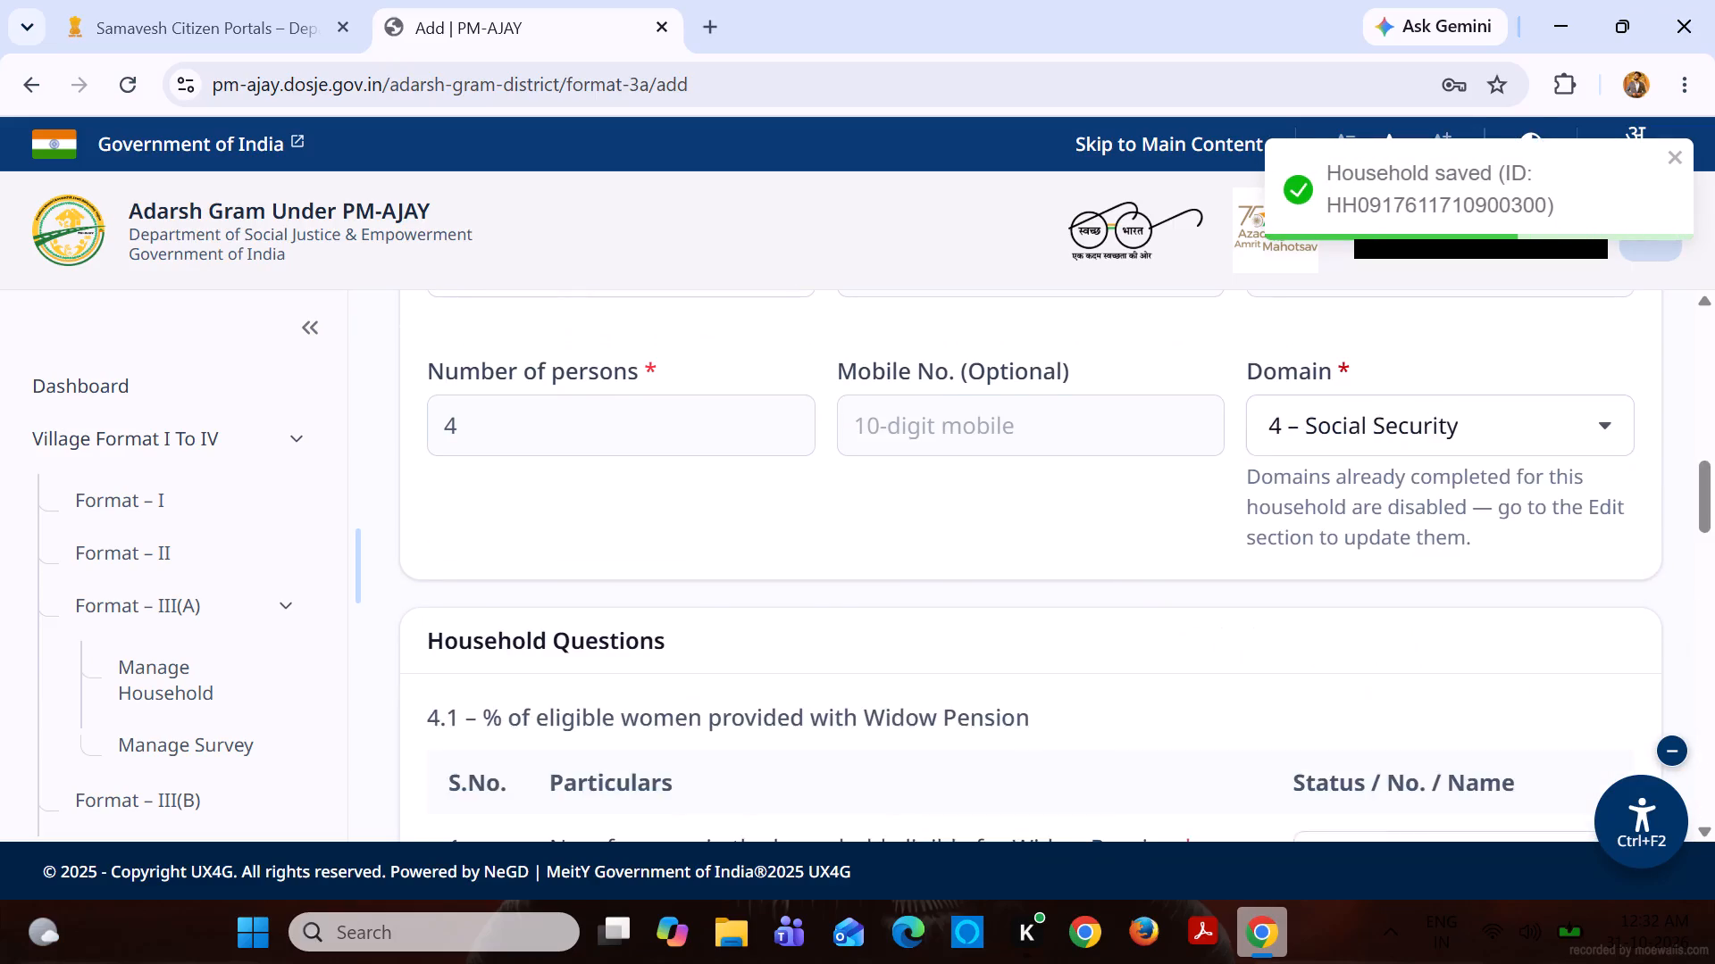
scroll(1505, 462, down, 3)
click(1495, 462)
key(0)
scroll(1497, 457, down, 2)
click(1496, 460)
key(0)
scroll(1496, 460, down, 2)
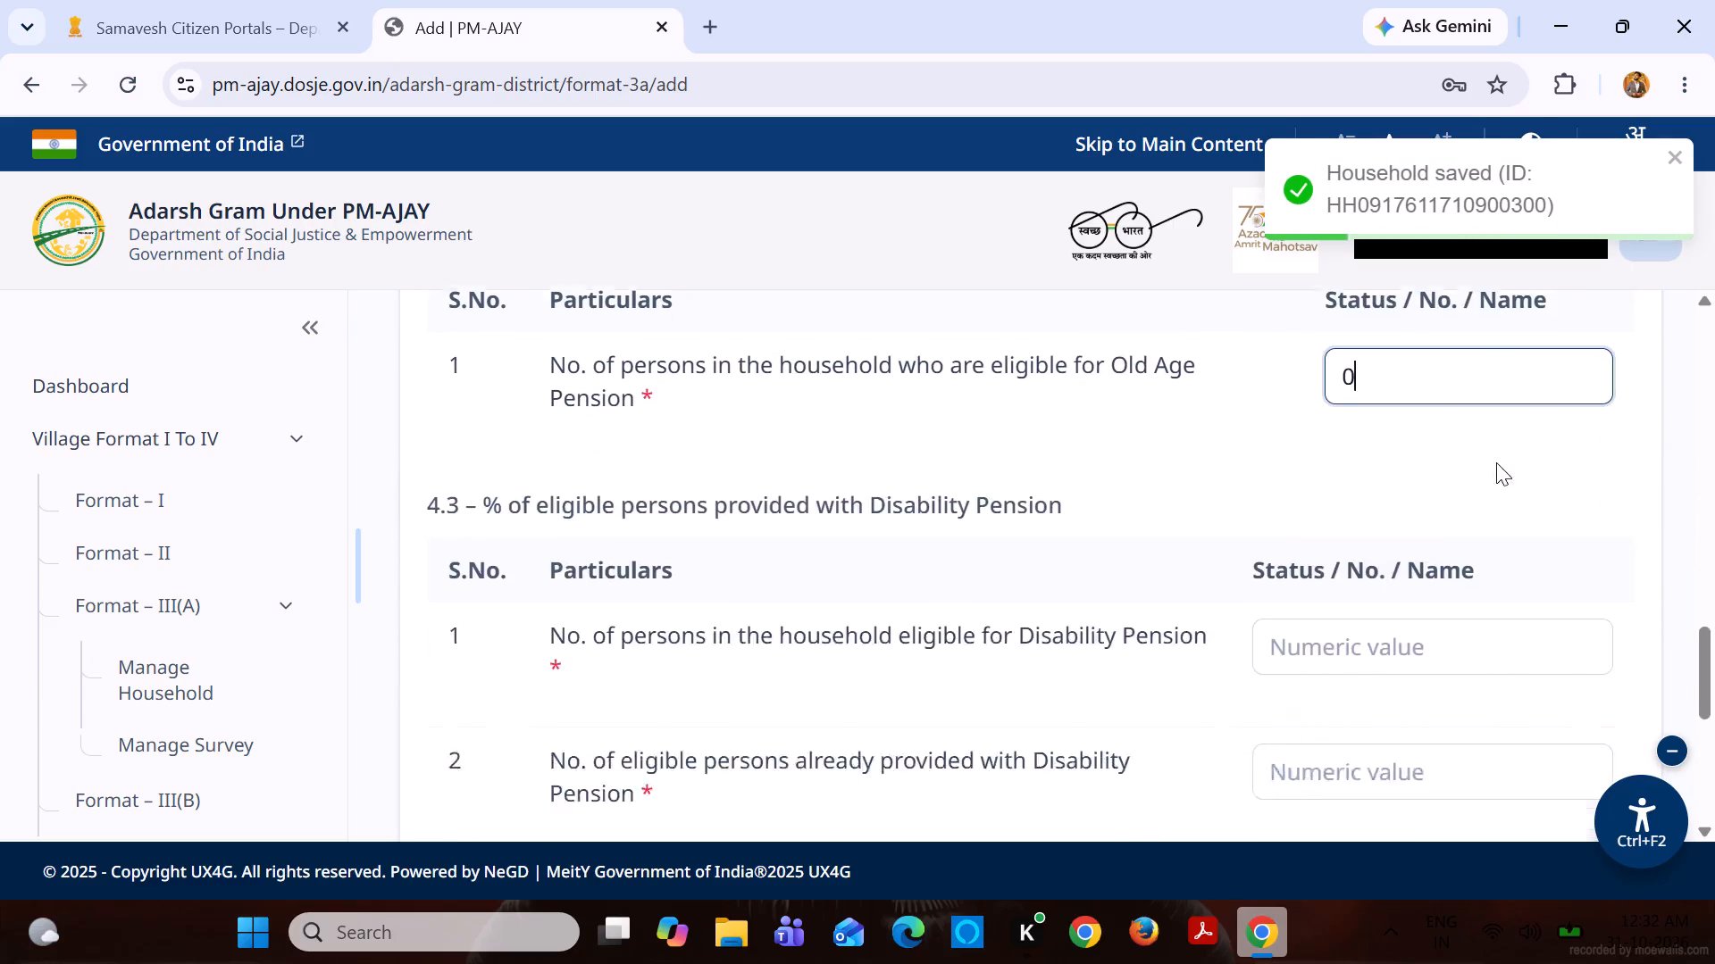
click(1492, 464)
key(0)
scroll(1492, 474, down, 1)
click(1551, 627)
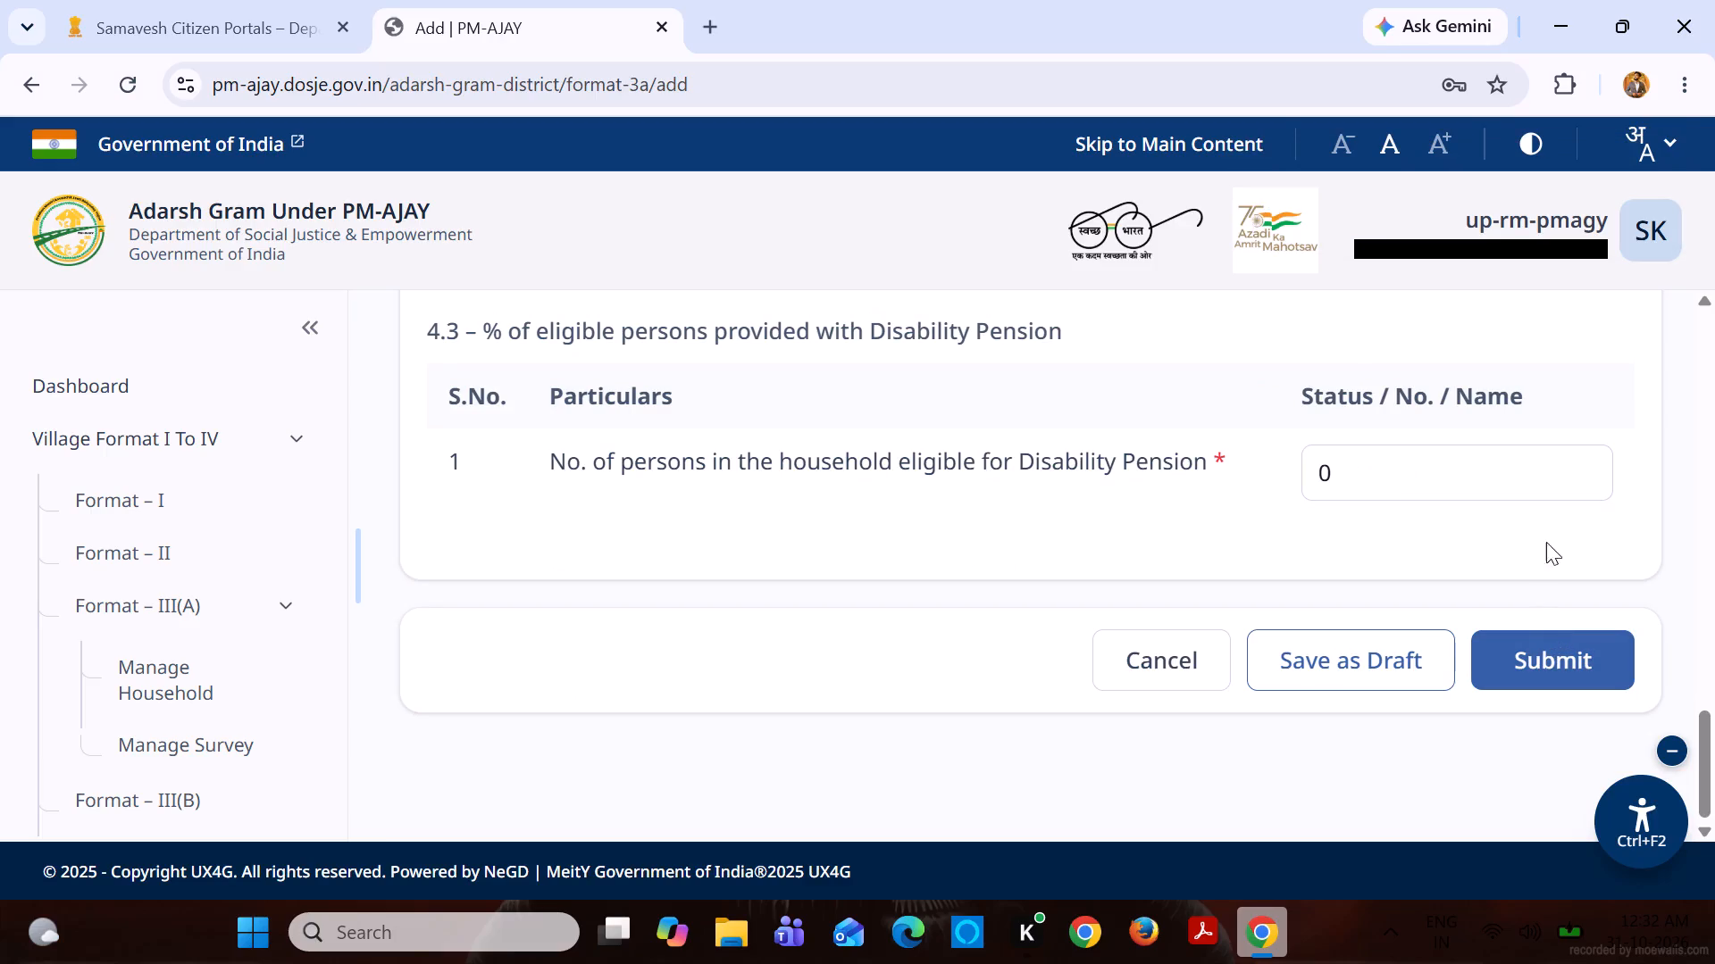
click(1560, 648)
In domain 5 – Rural Roads and Housing, answer No to living in a Kachcha/unsafe house, and submit.
click(1532, 423)
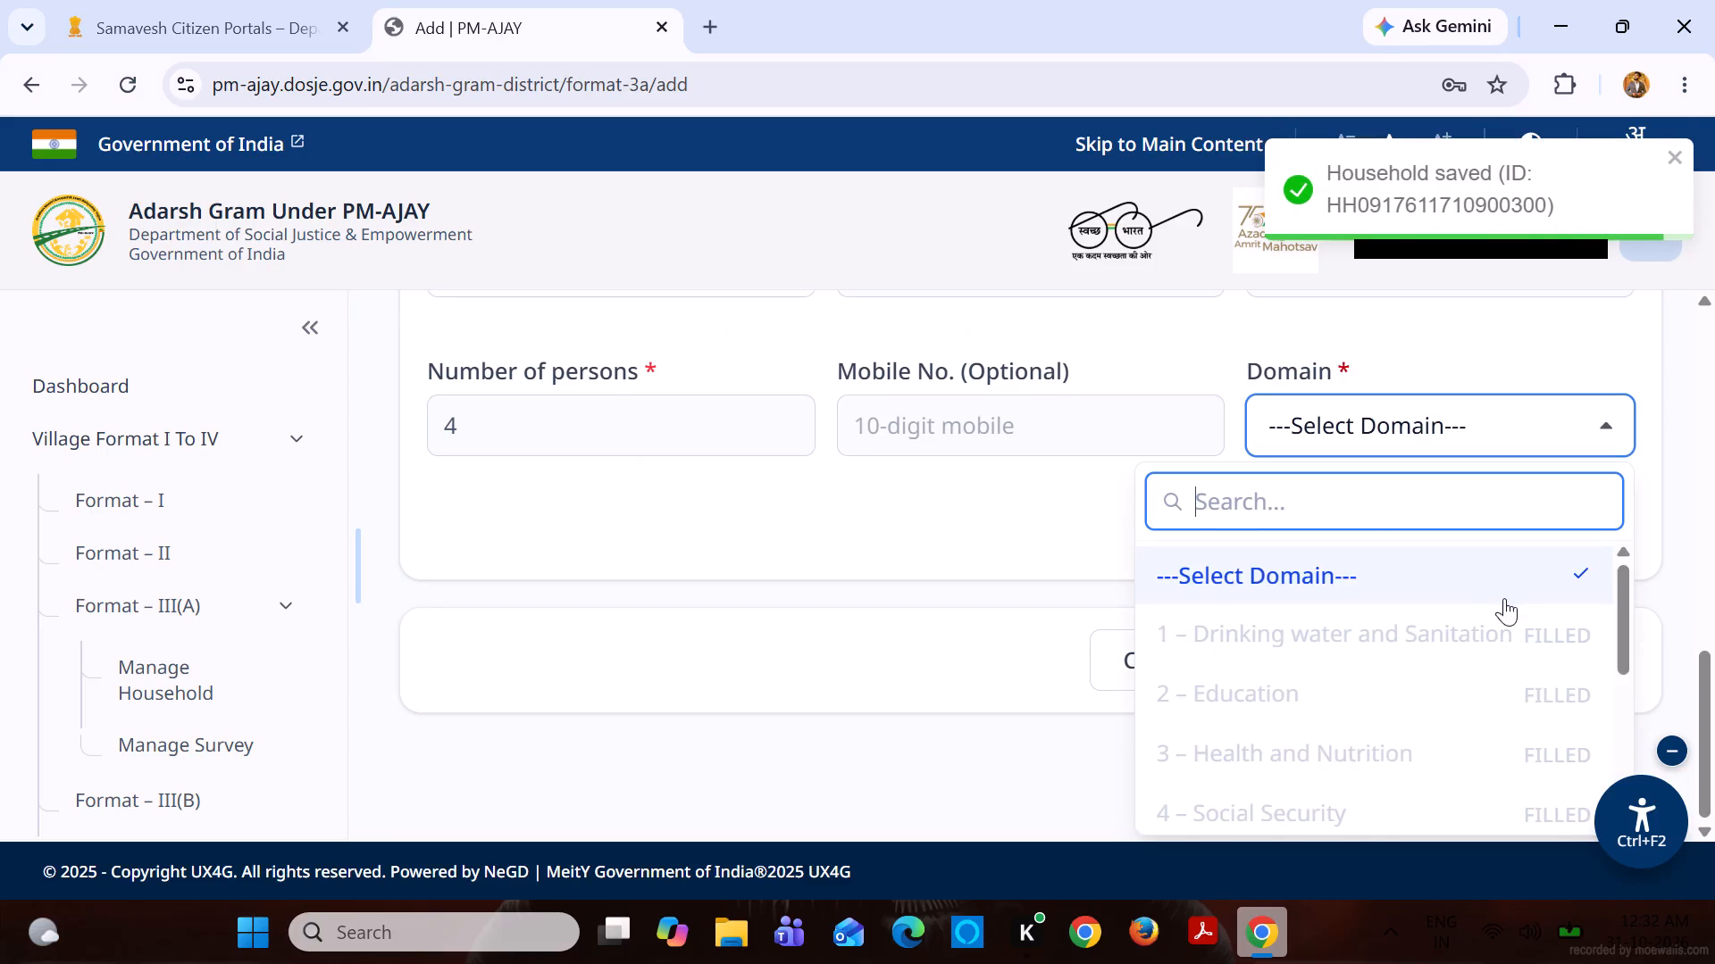
scroll(1507, 598, down, 2)
click(1404, 590)
scroll(1420, 575, down, 3)
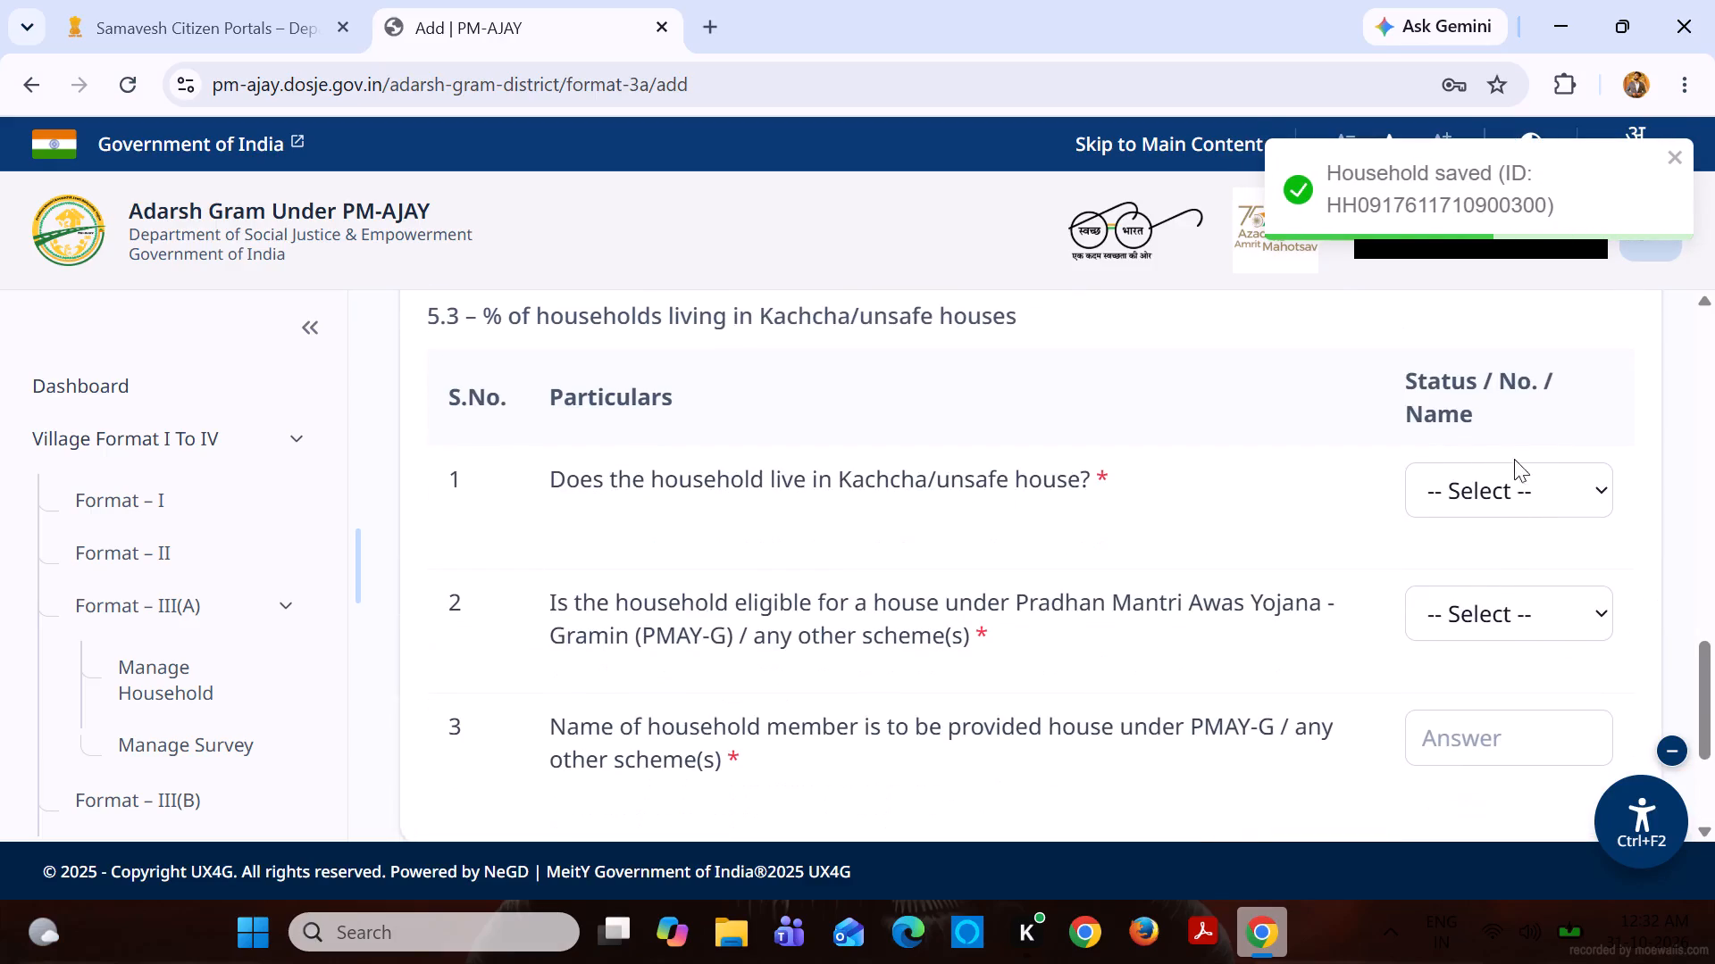
click(1514, 457)
click(1503, 508)
click(1464, 615)
click(1519, 660)
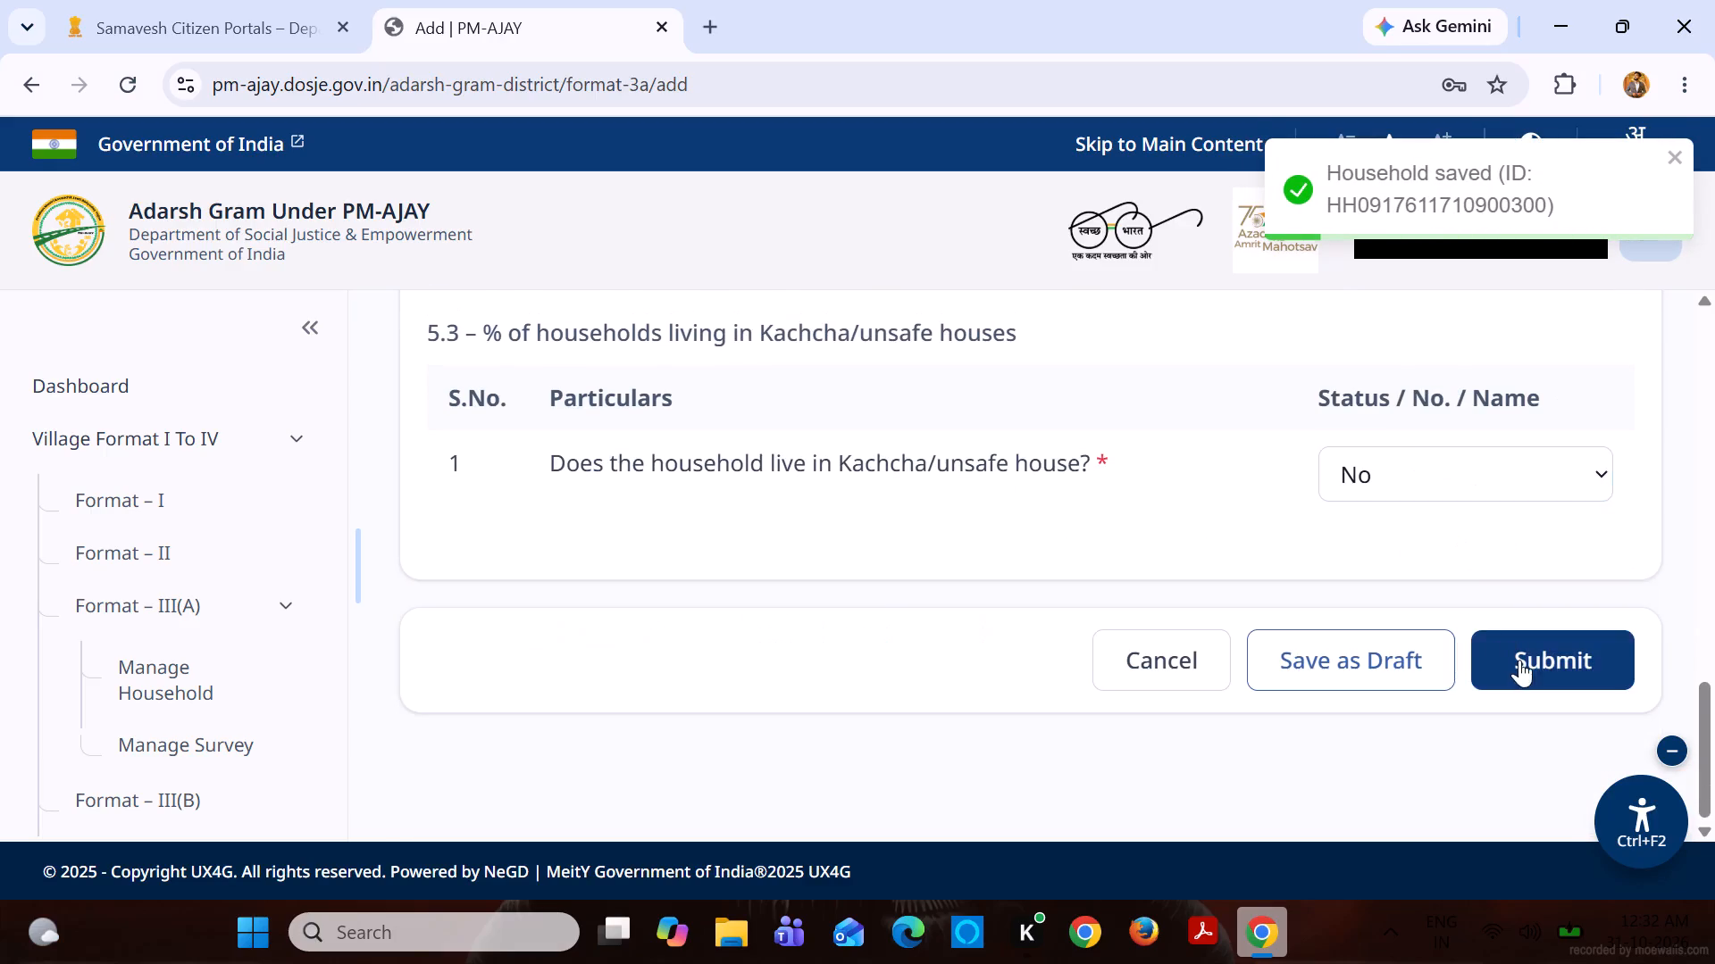
Retry loading the Monitorable Indicators status for the household.
scroll(1535, 425, up, 4)
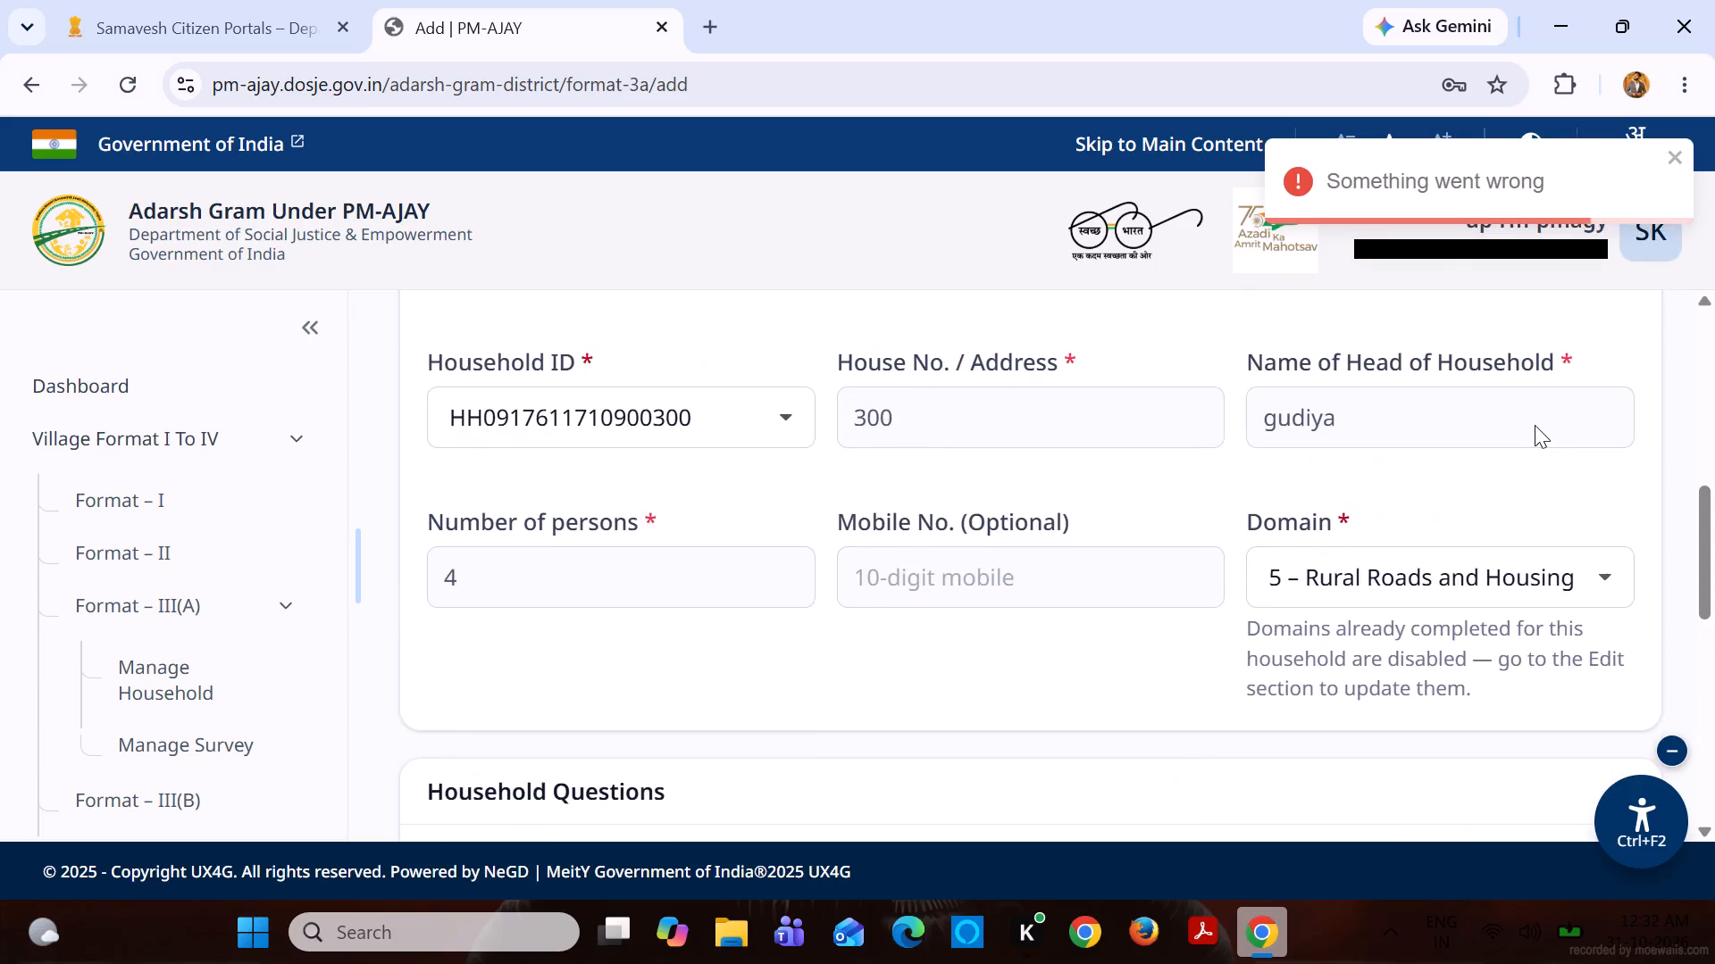
scroll(1535, 425, up, 5)
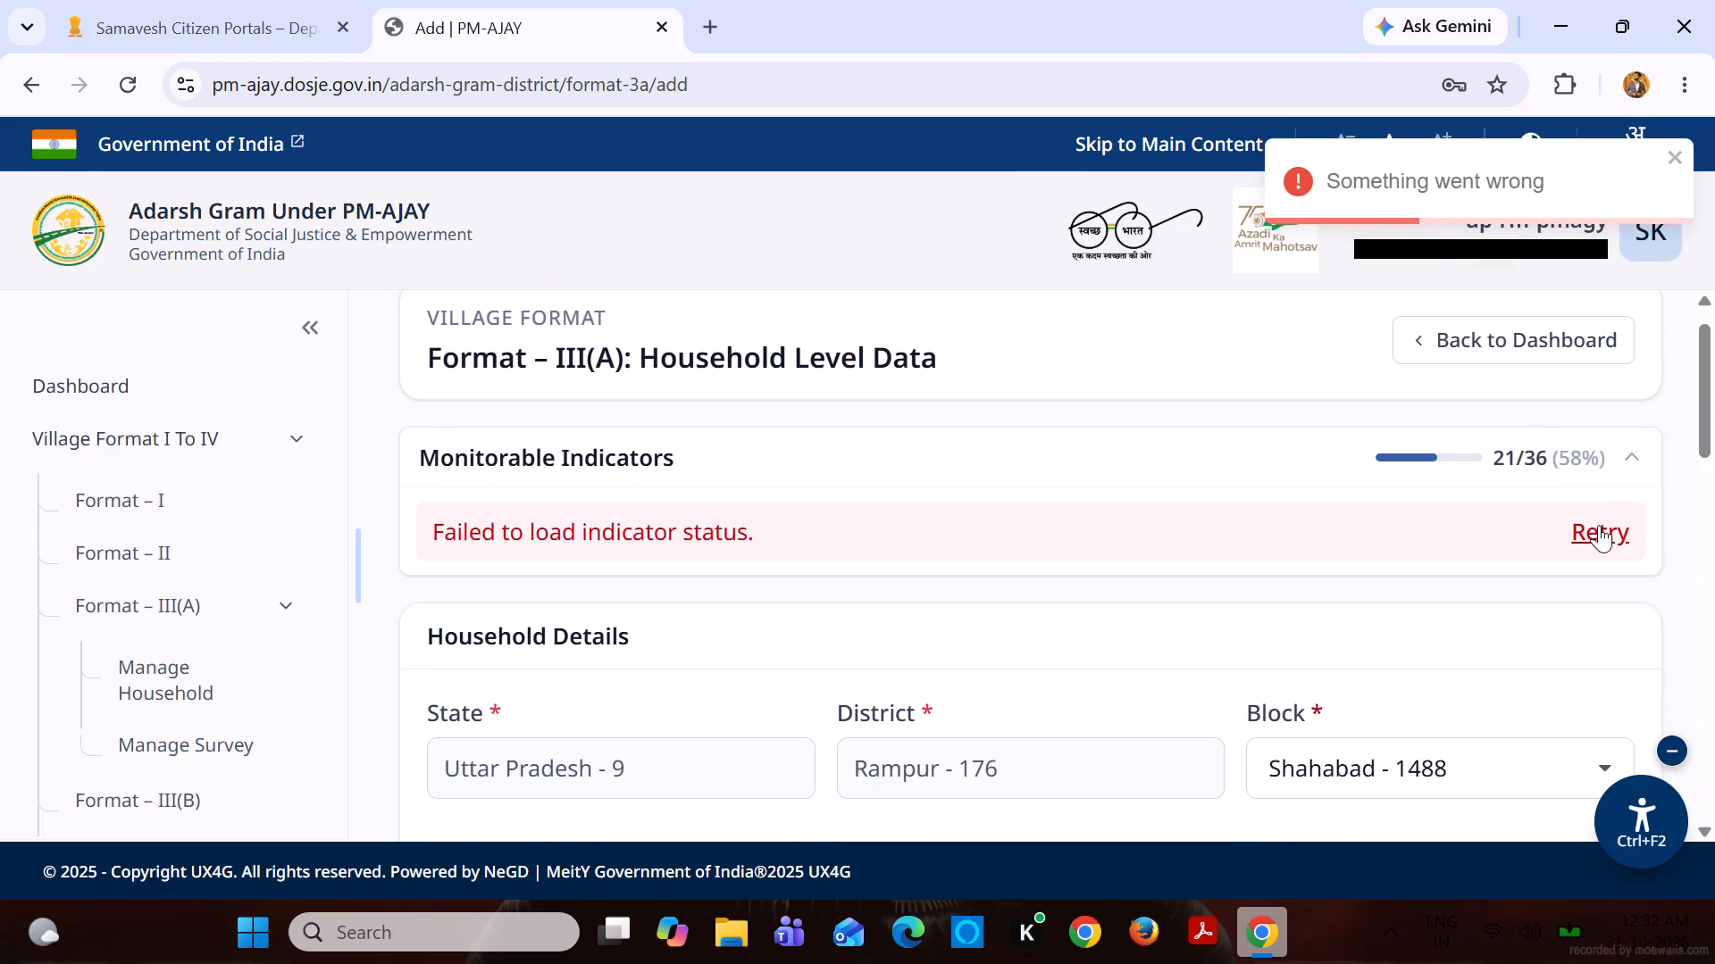
click(1599, 525)
click(1599, 525)
click(1599, 525)
click(1599, 525)
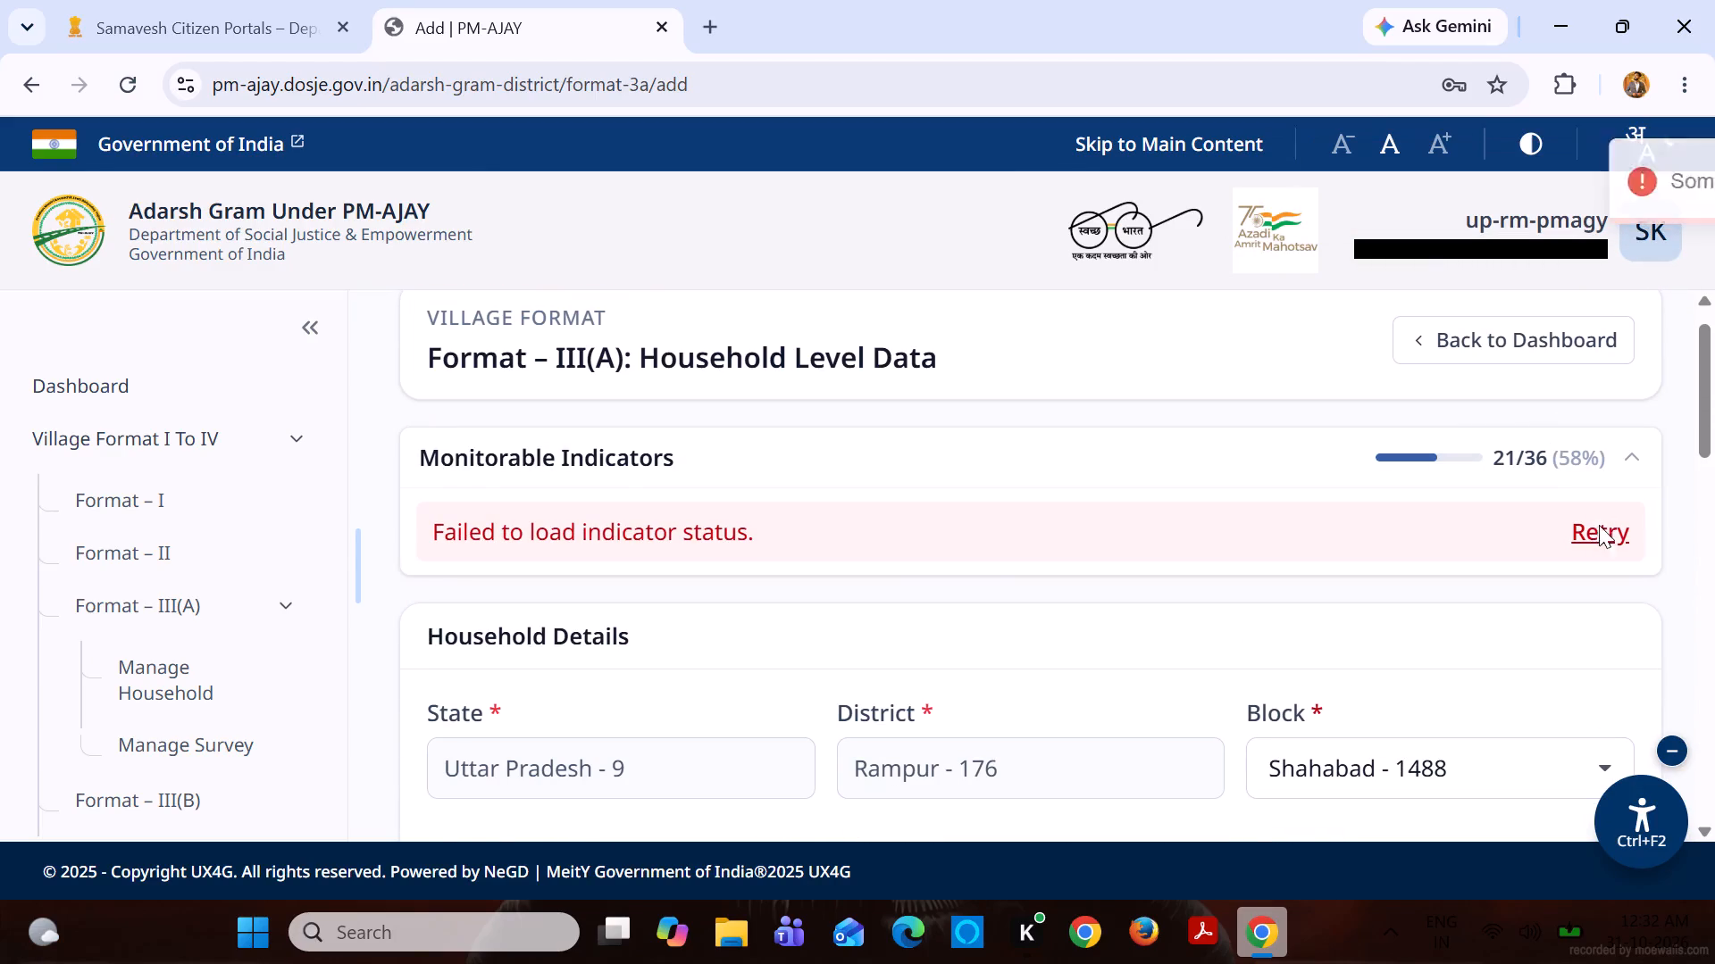
triple_click(1598, 525)
triple_click(1598, 525)
double_click(1598, 525)
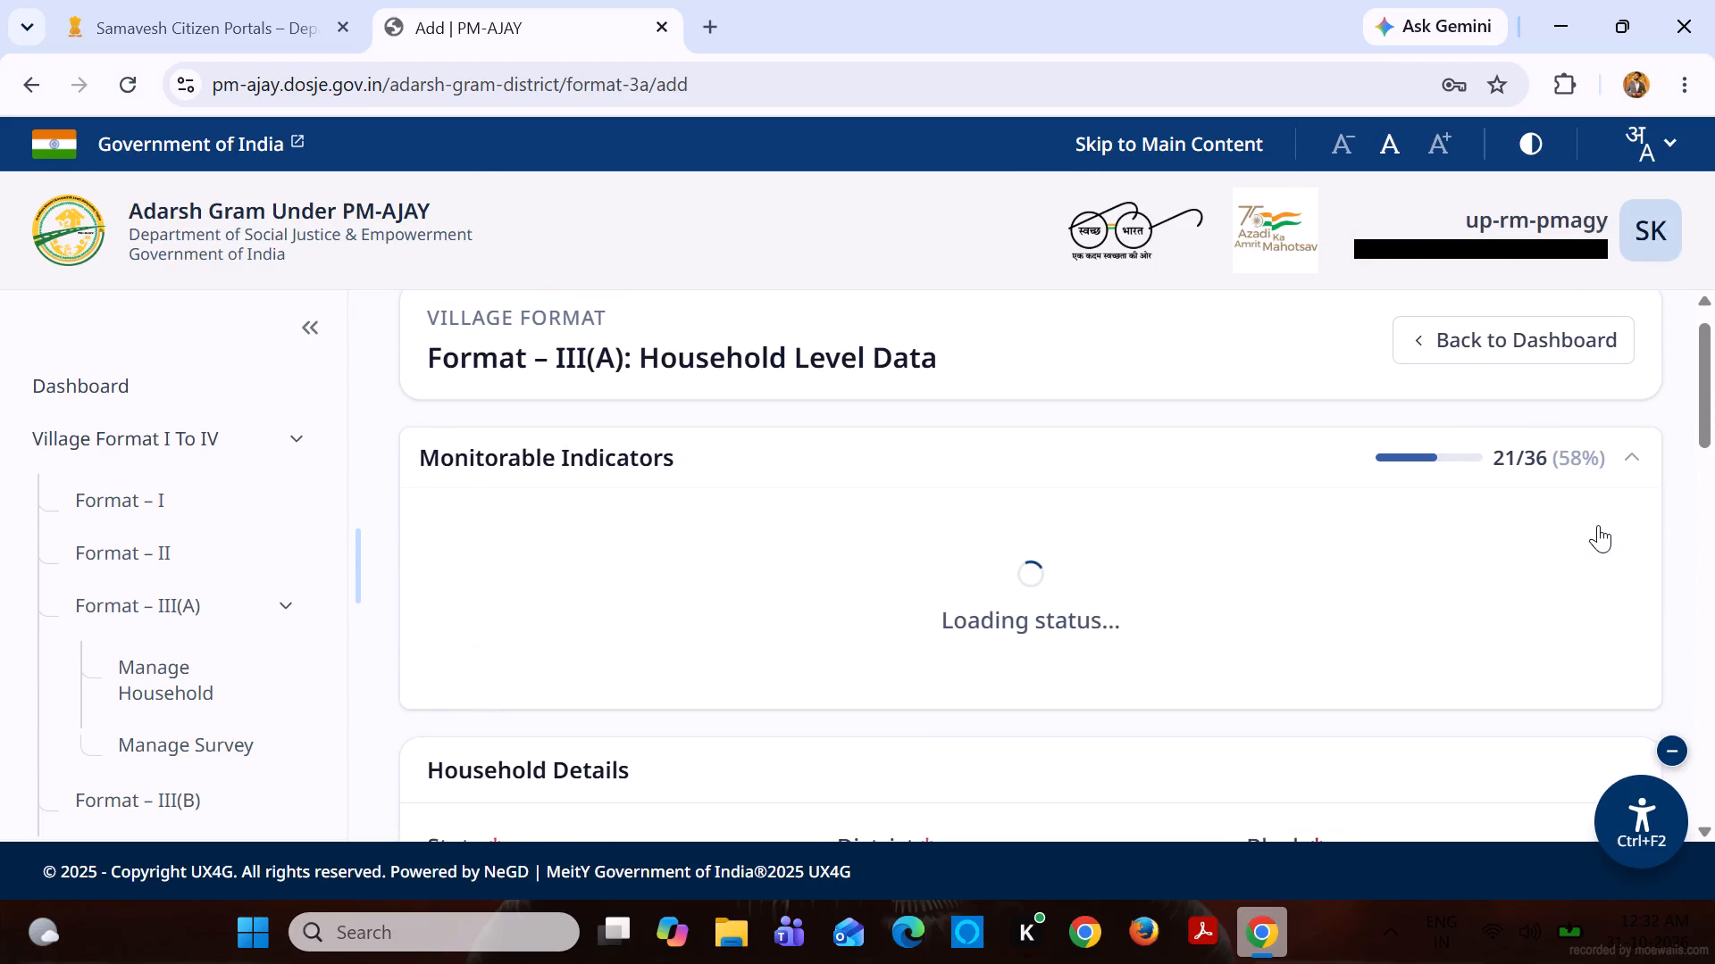
click(1598, 525)
triple_click(1598, 525)
triple_click(1598, 525)
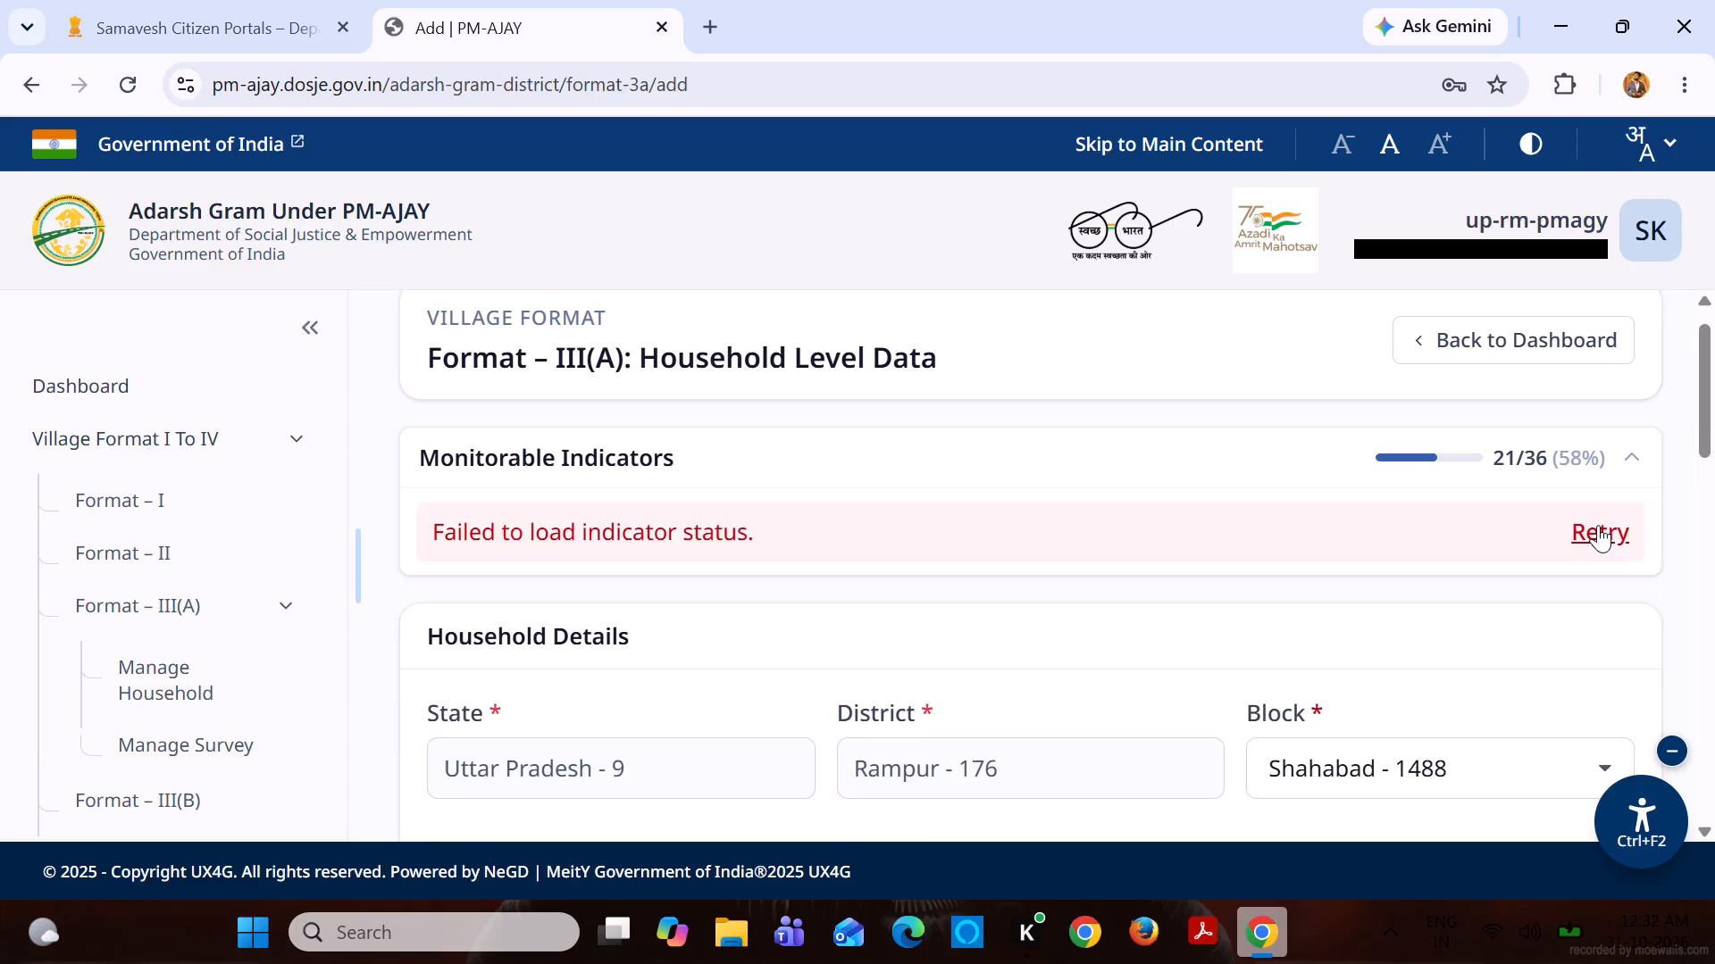
click(1594, 523)
click(1553, 499)
click(1585, 535)
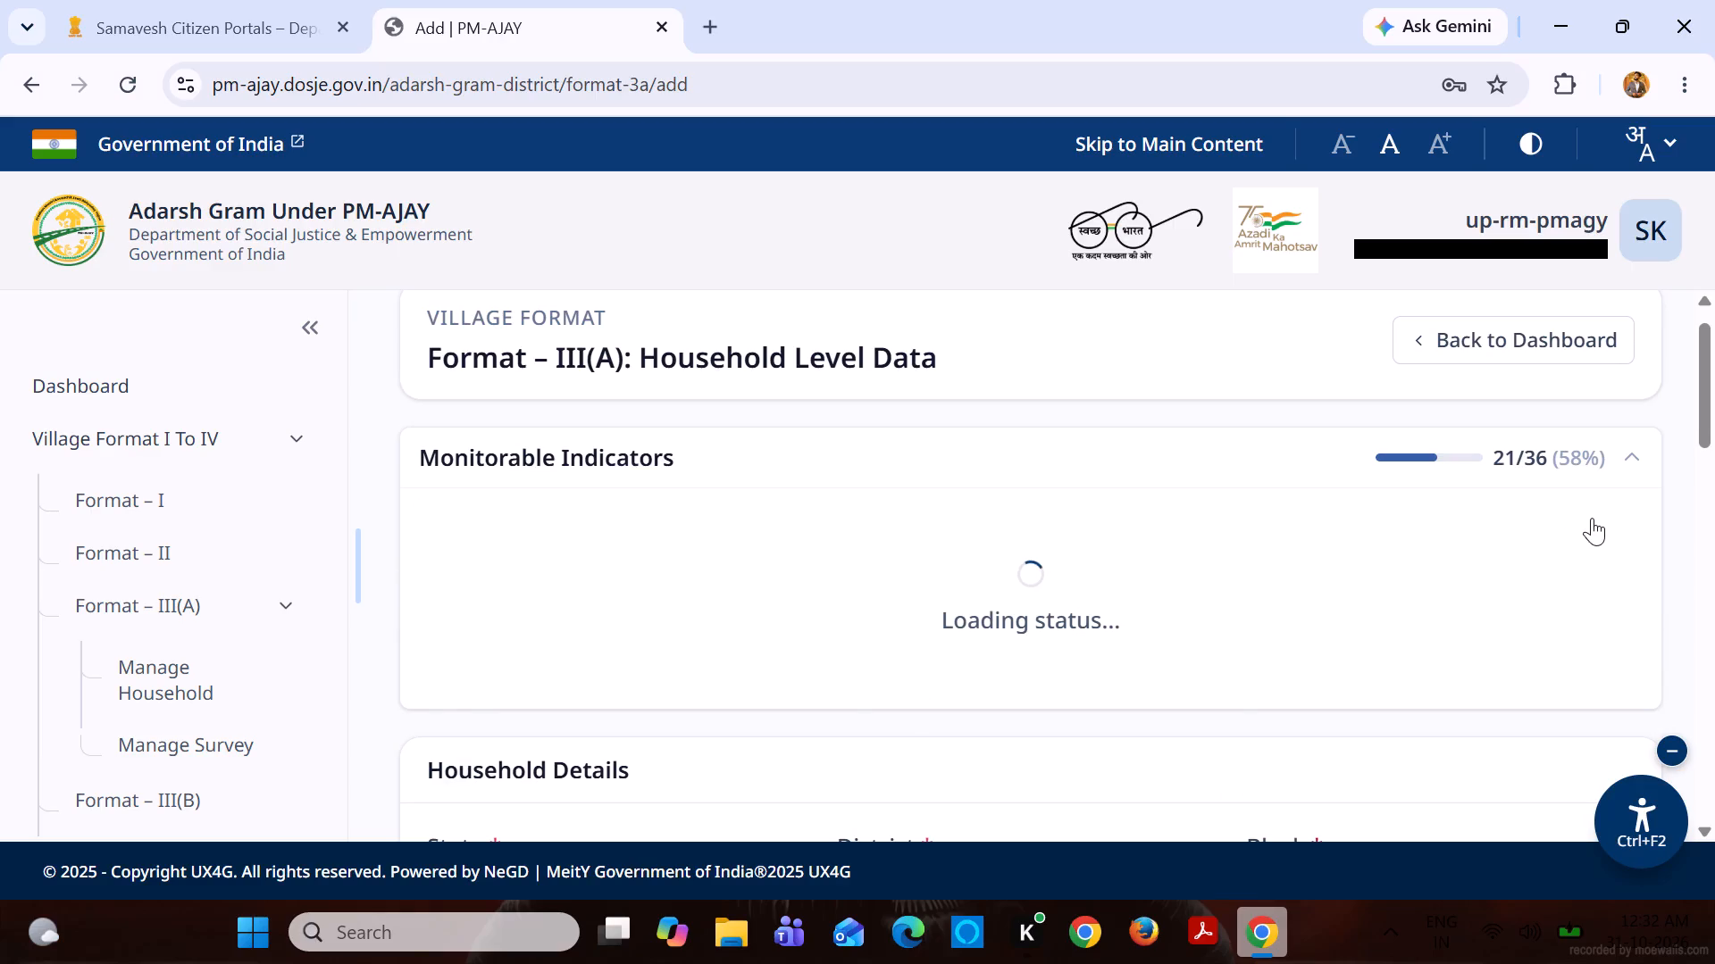
click(1592, 518)
click(1605, 541)
Select domain 6 – Electricity and Clean Fuel and answer Yes to the electricity connection question in section 6.2.
scroll(1605, 542, down, 3)
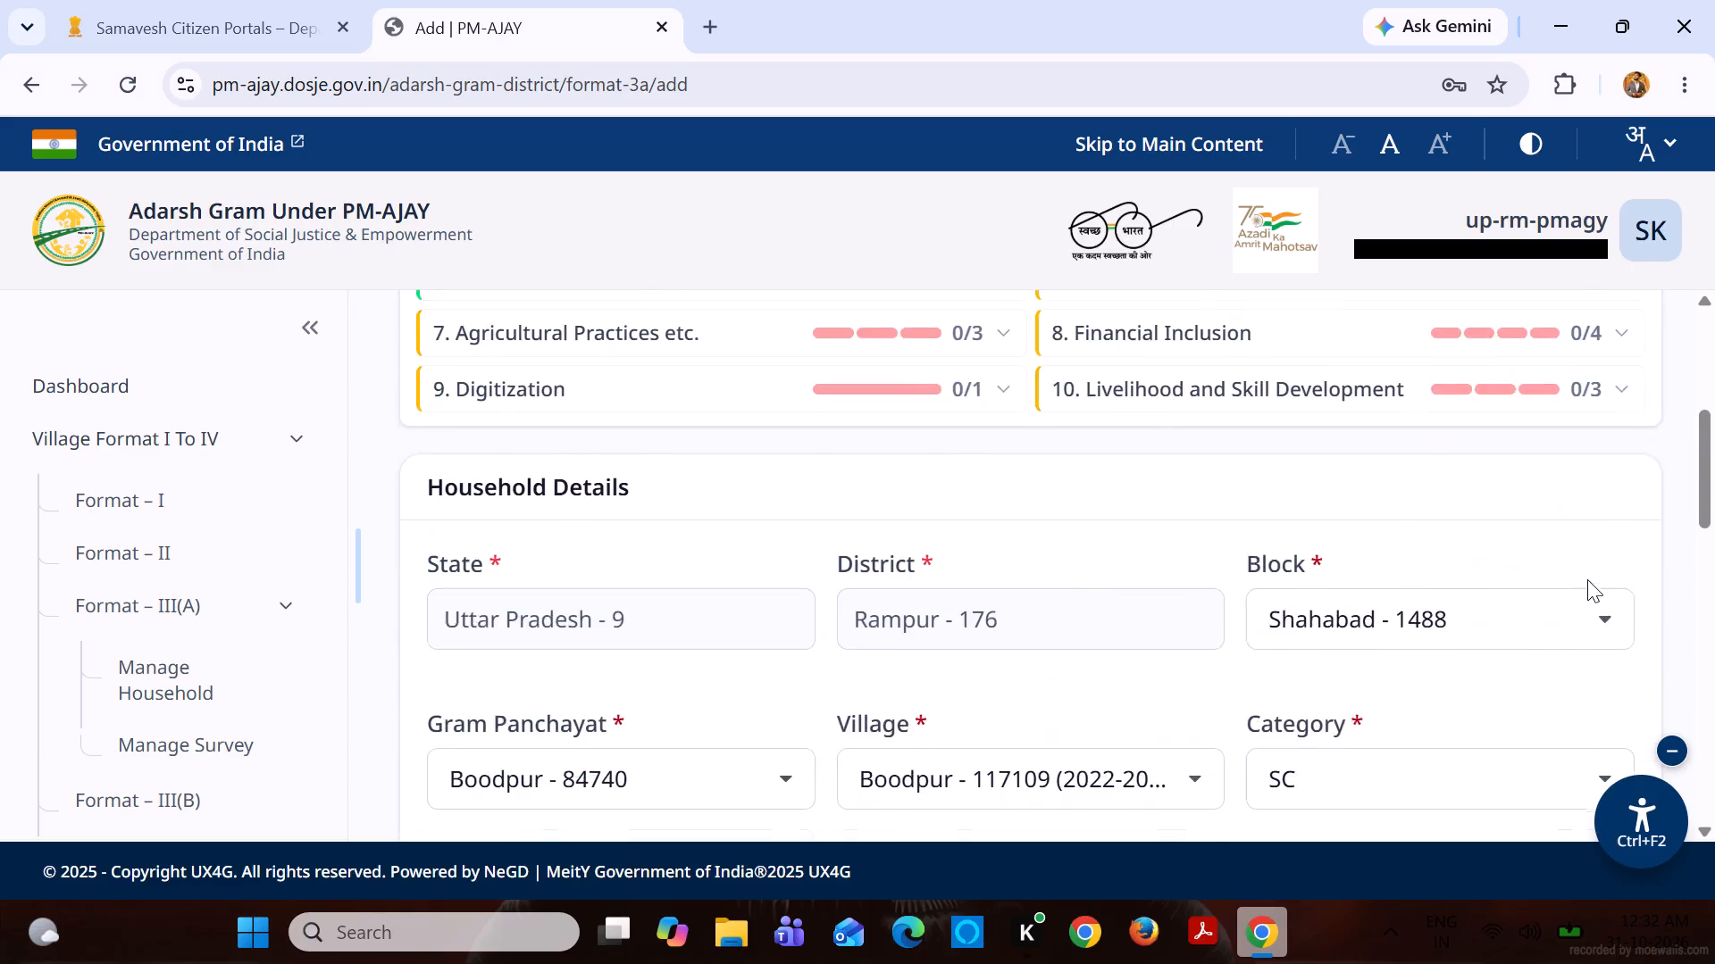
scroll(1582, 598, down, 4)
click(1504, 576)
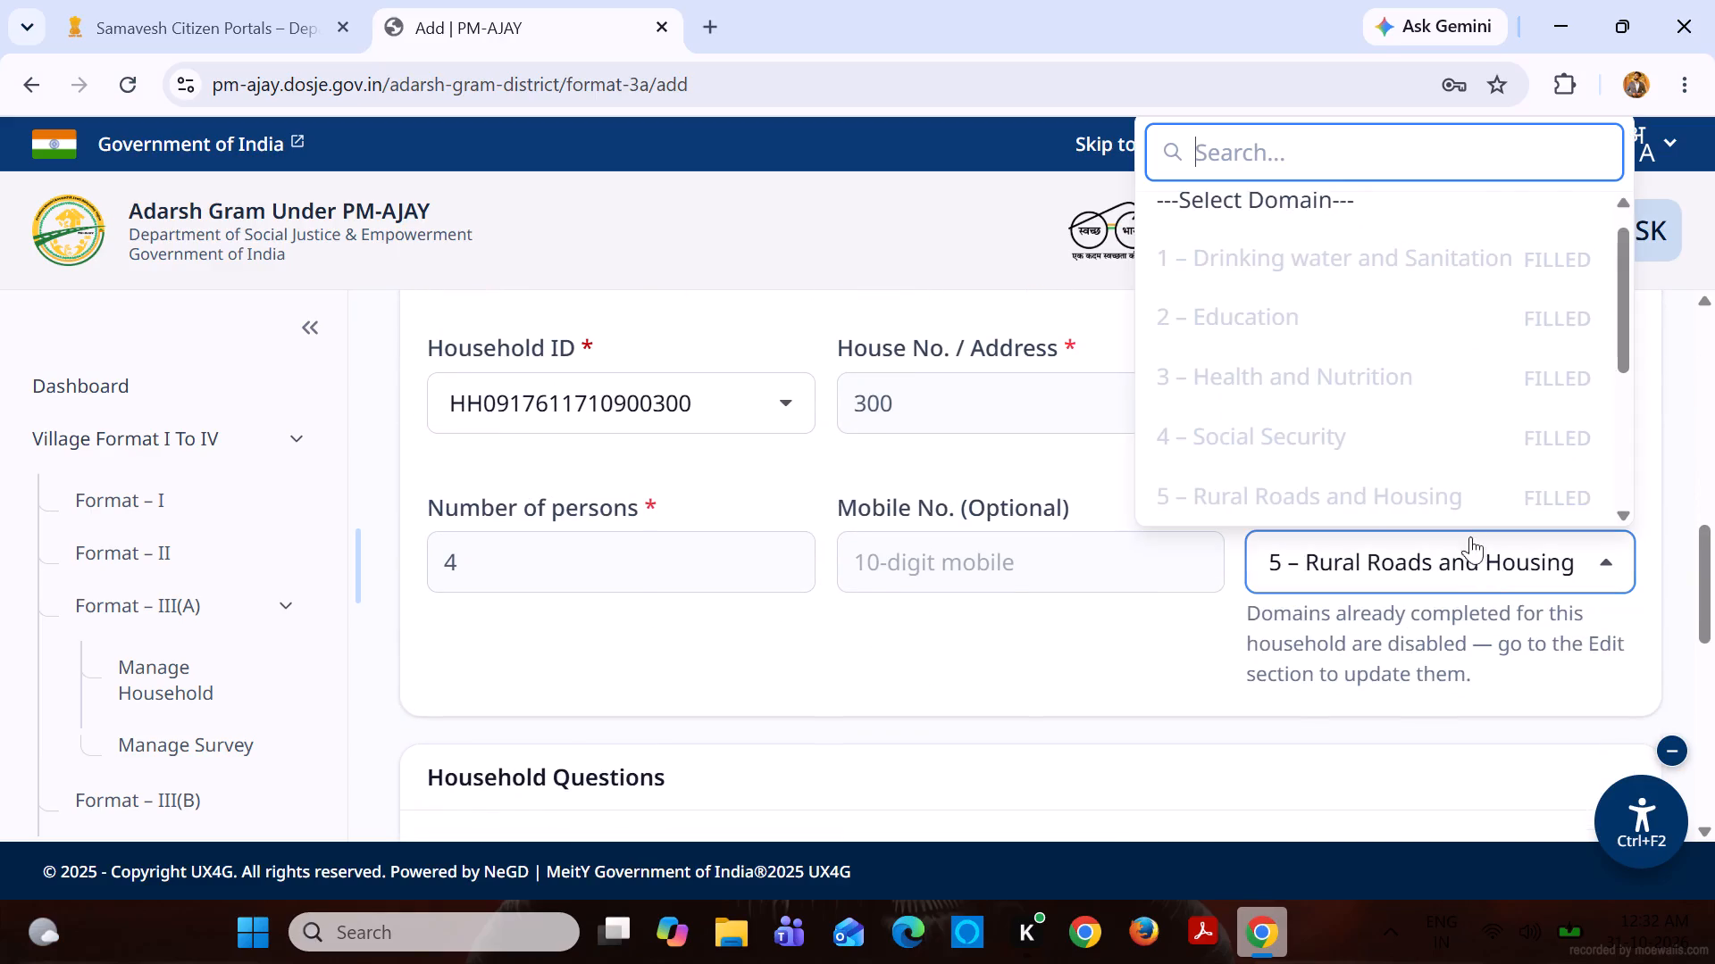
scroll(1468, 502, down, 2)
click(1351, 261)
scroll(1394, 498, down, 3)
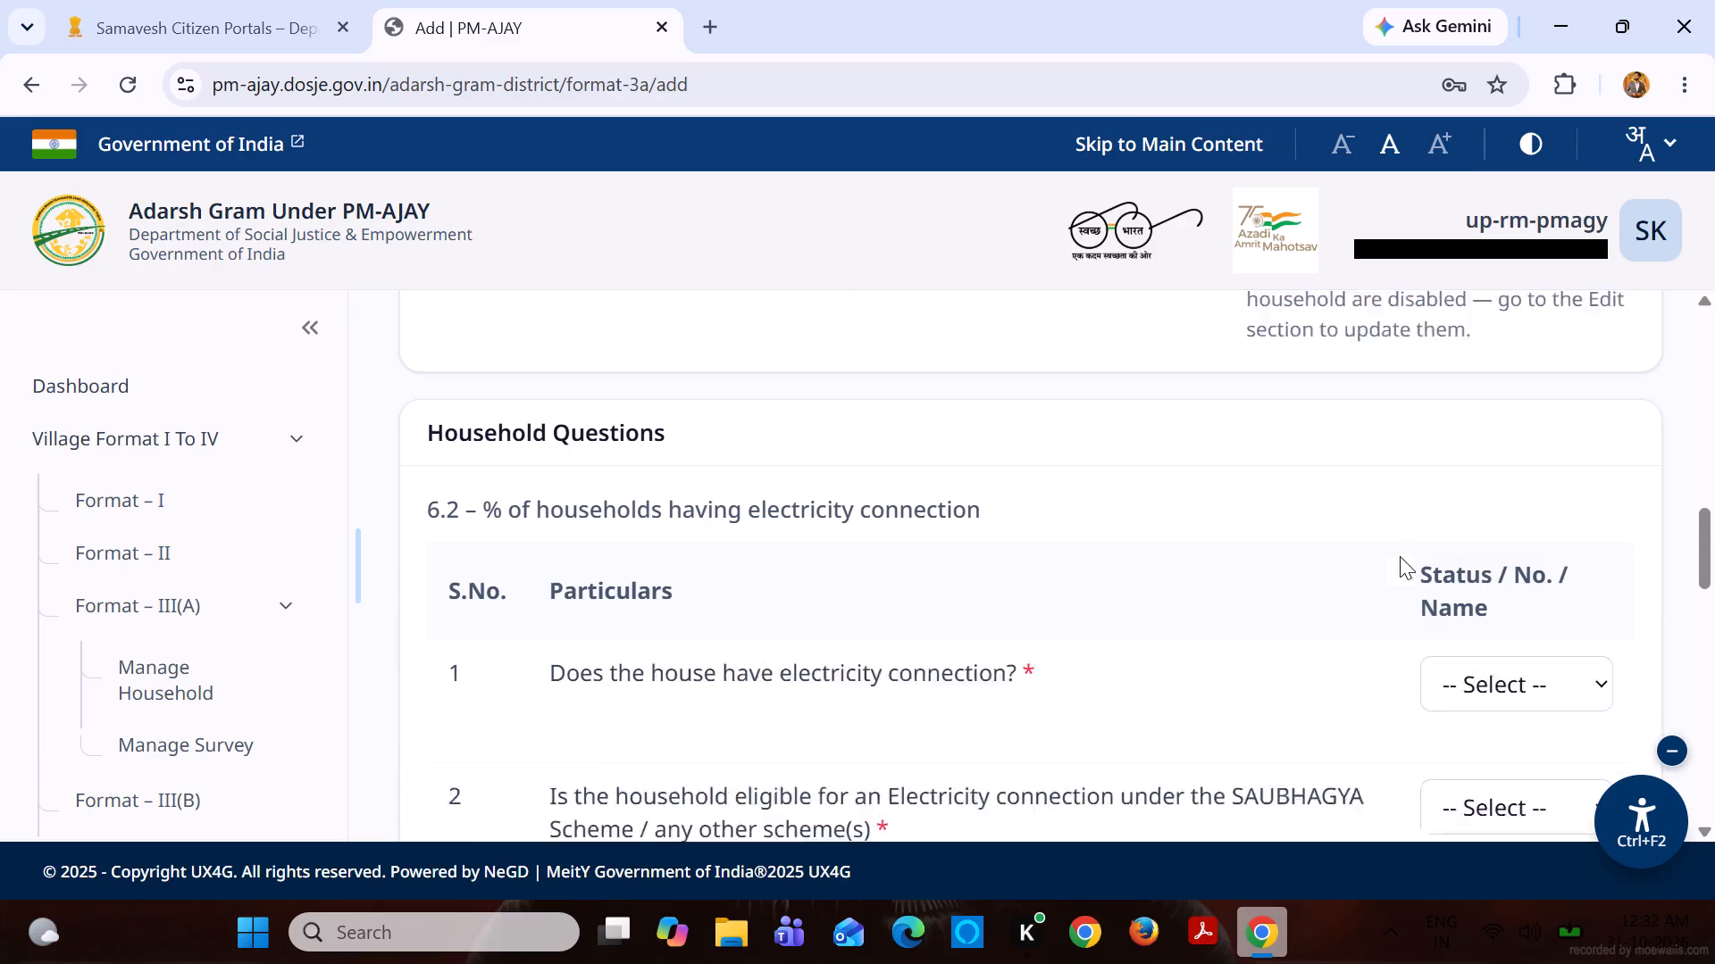
click(1512, 607)
click(1489, 713)
In section 6.3, answer Yes to having an electricity connection and Yes to using at least one LED bulb.
scroll(1491, 697, down, 3)
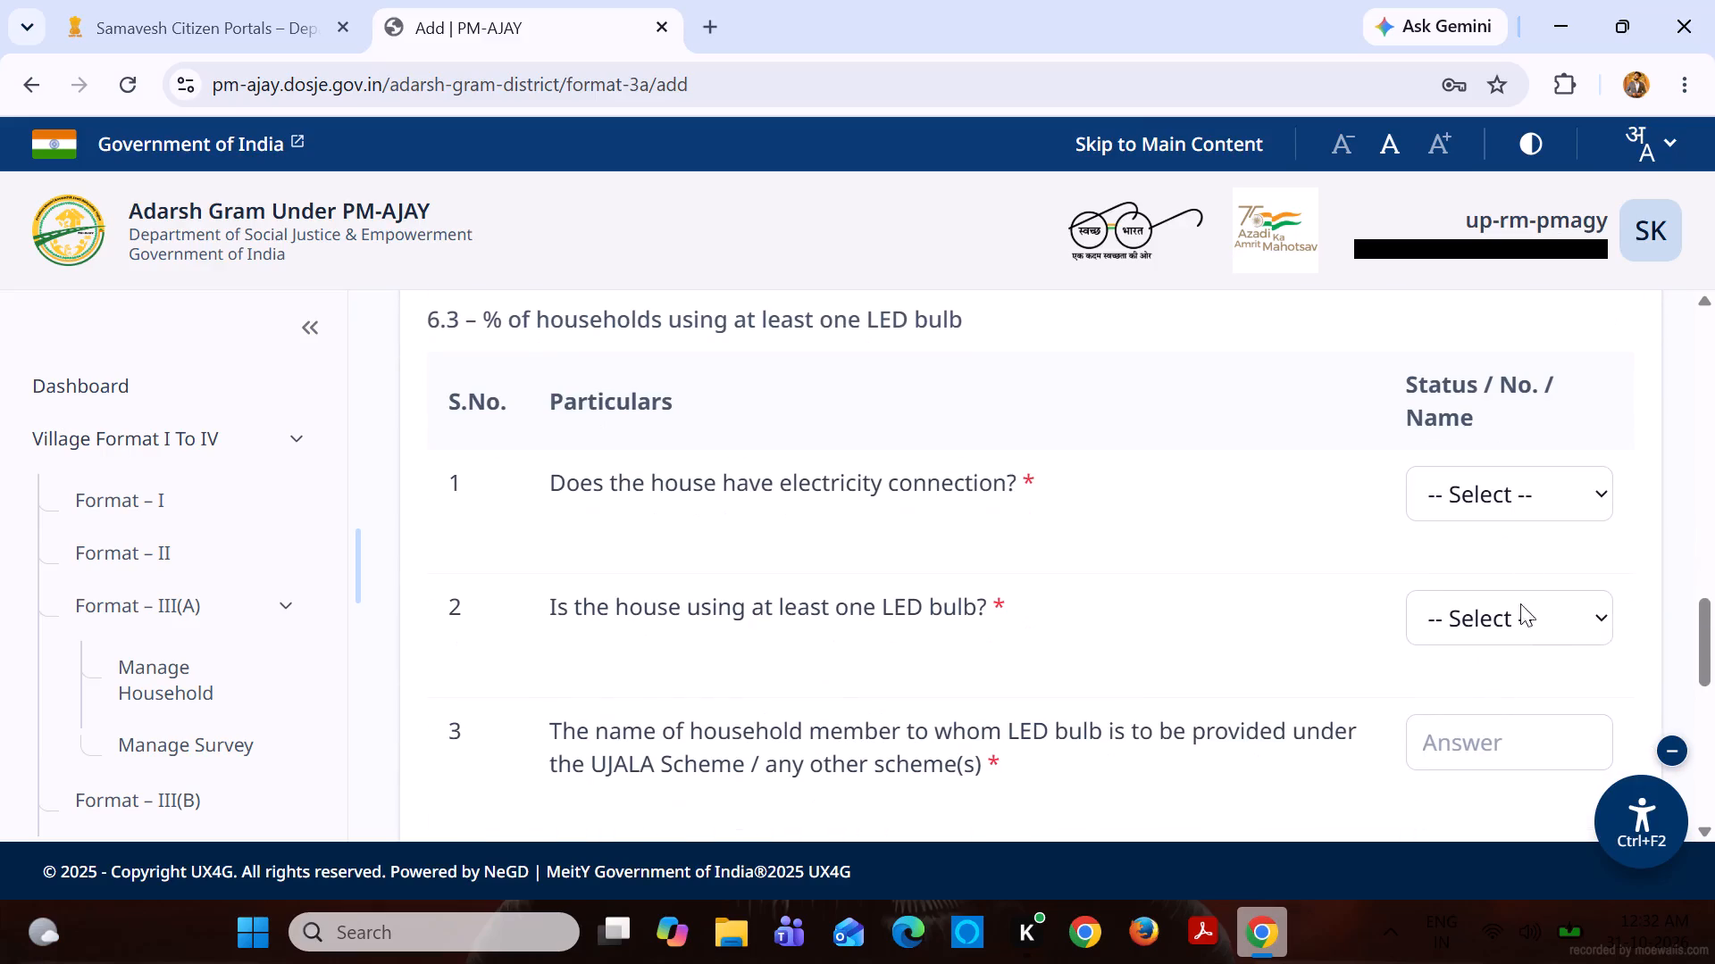
click(1521, 489)
click(1485, 591)
click(1535, 622)
click(1495, 684)
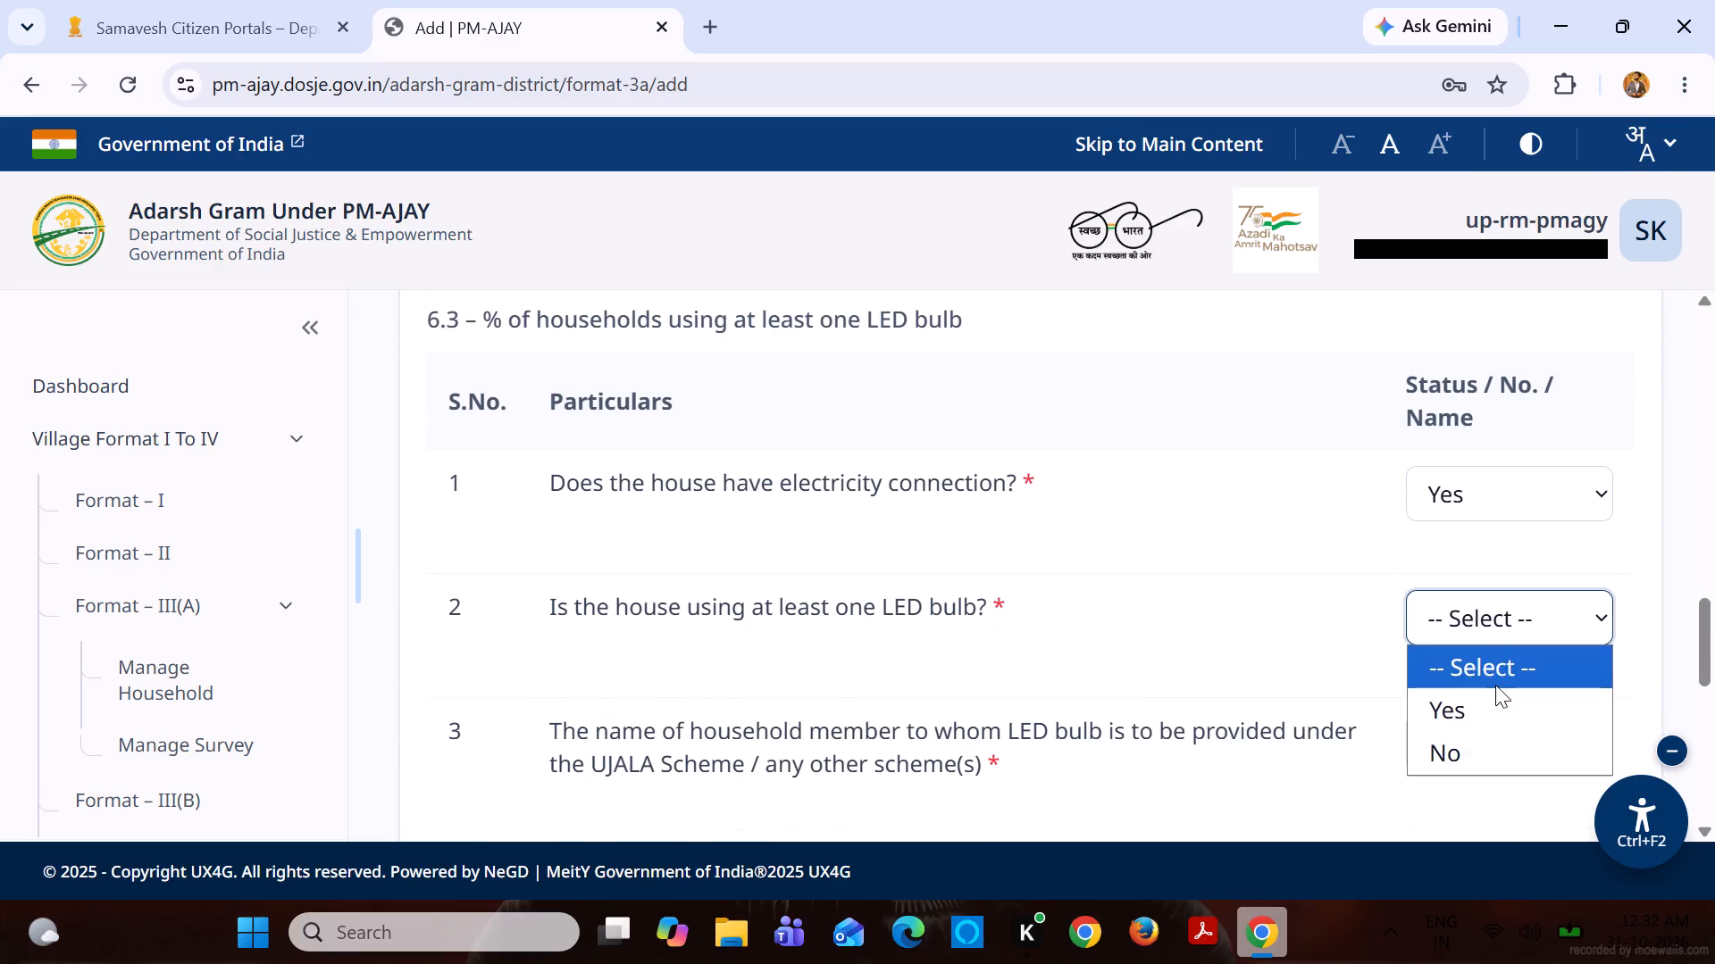
click(1506, 623)
click(1471, 706)
Answer Yes to the house using clean fuel in section 6.4 and submit the Electricity and Clean Fuel domain.
scroll(1482, 688, down, 3)
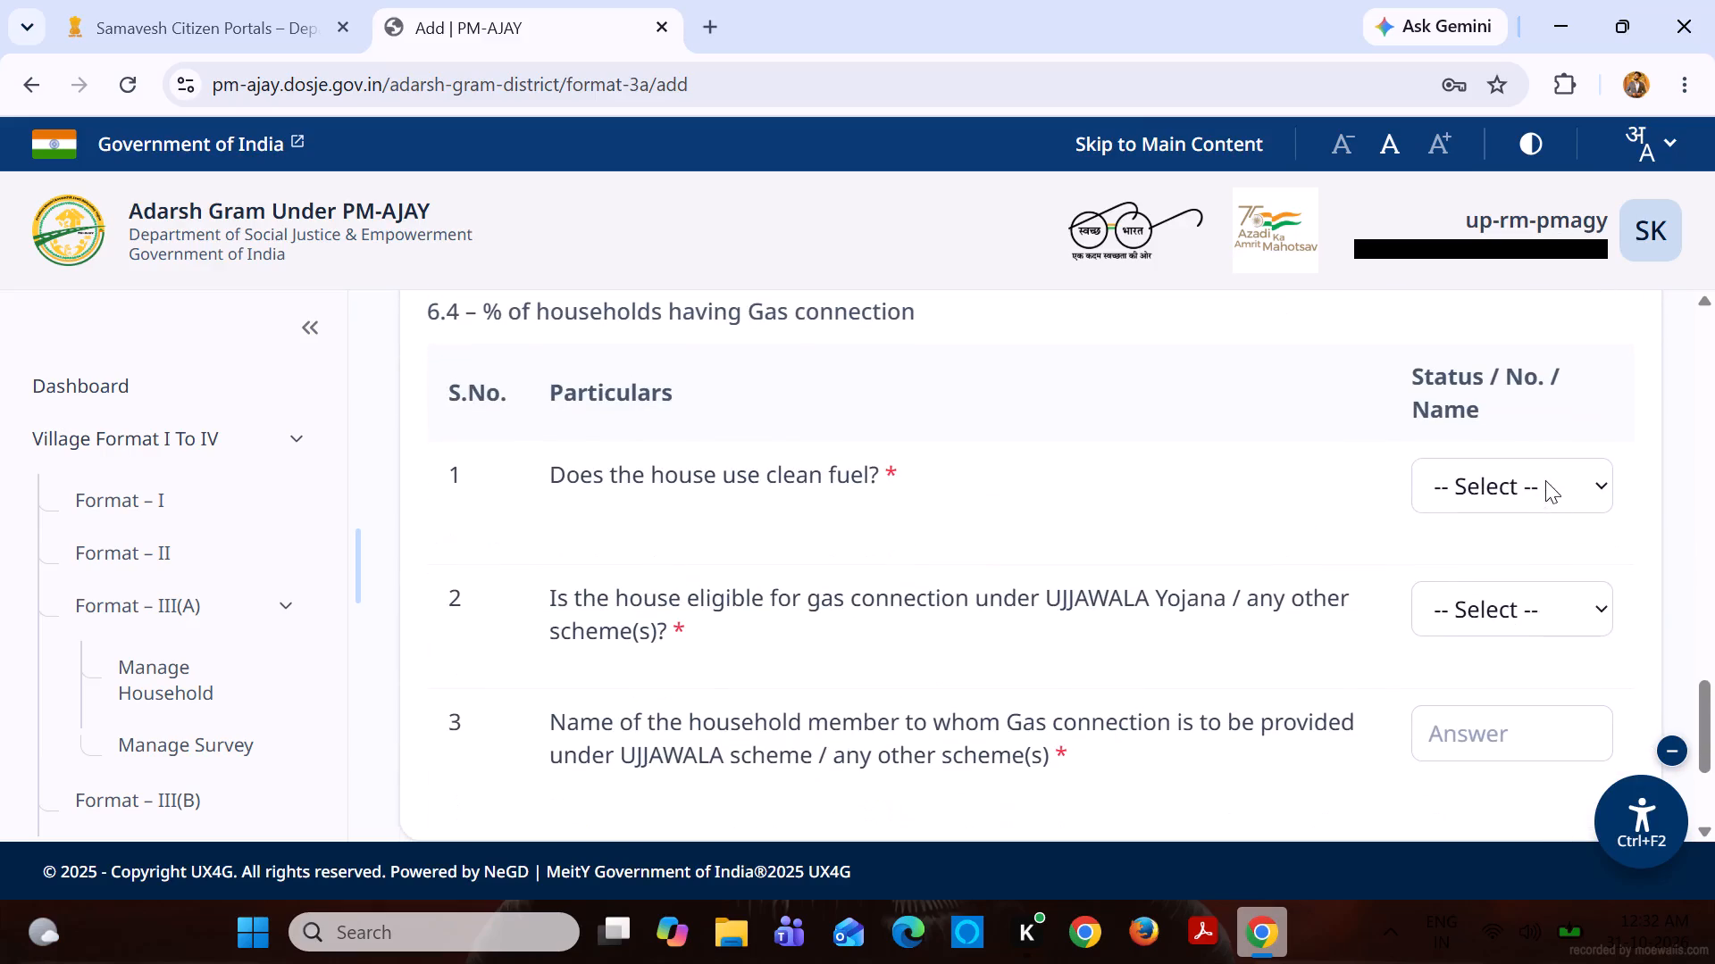
click(1545, 480)
click(1497, 600)
click(1513, 479)
click(1467, 578)
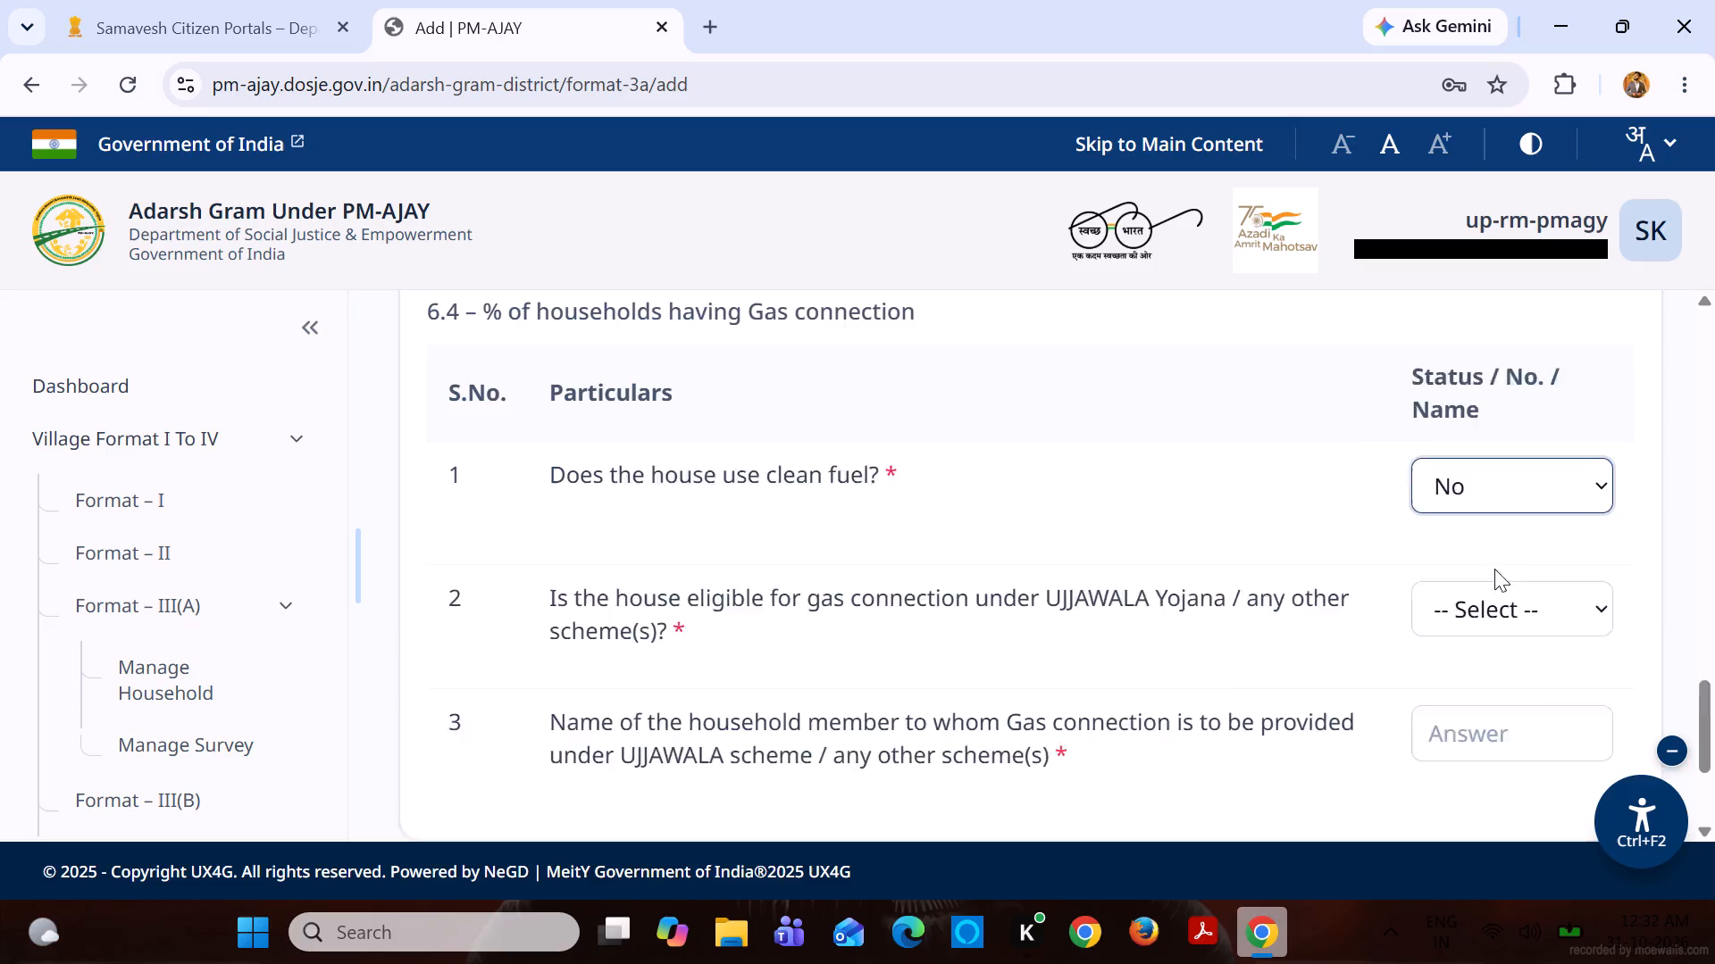
click(1541, 652)
In domain 7 – Agricultural Practices, answer No to the household being involved in farming, and submit.
click(1516, 405)
scroll(1479, 589, down, 3)
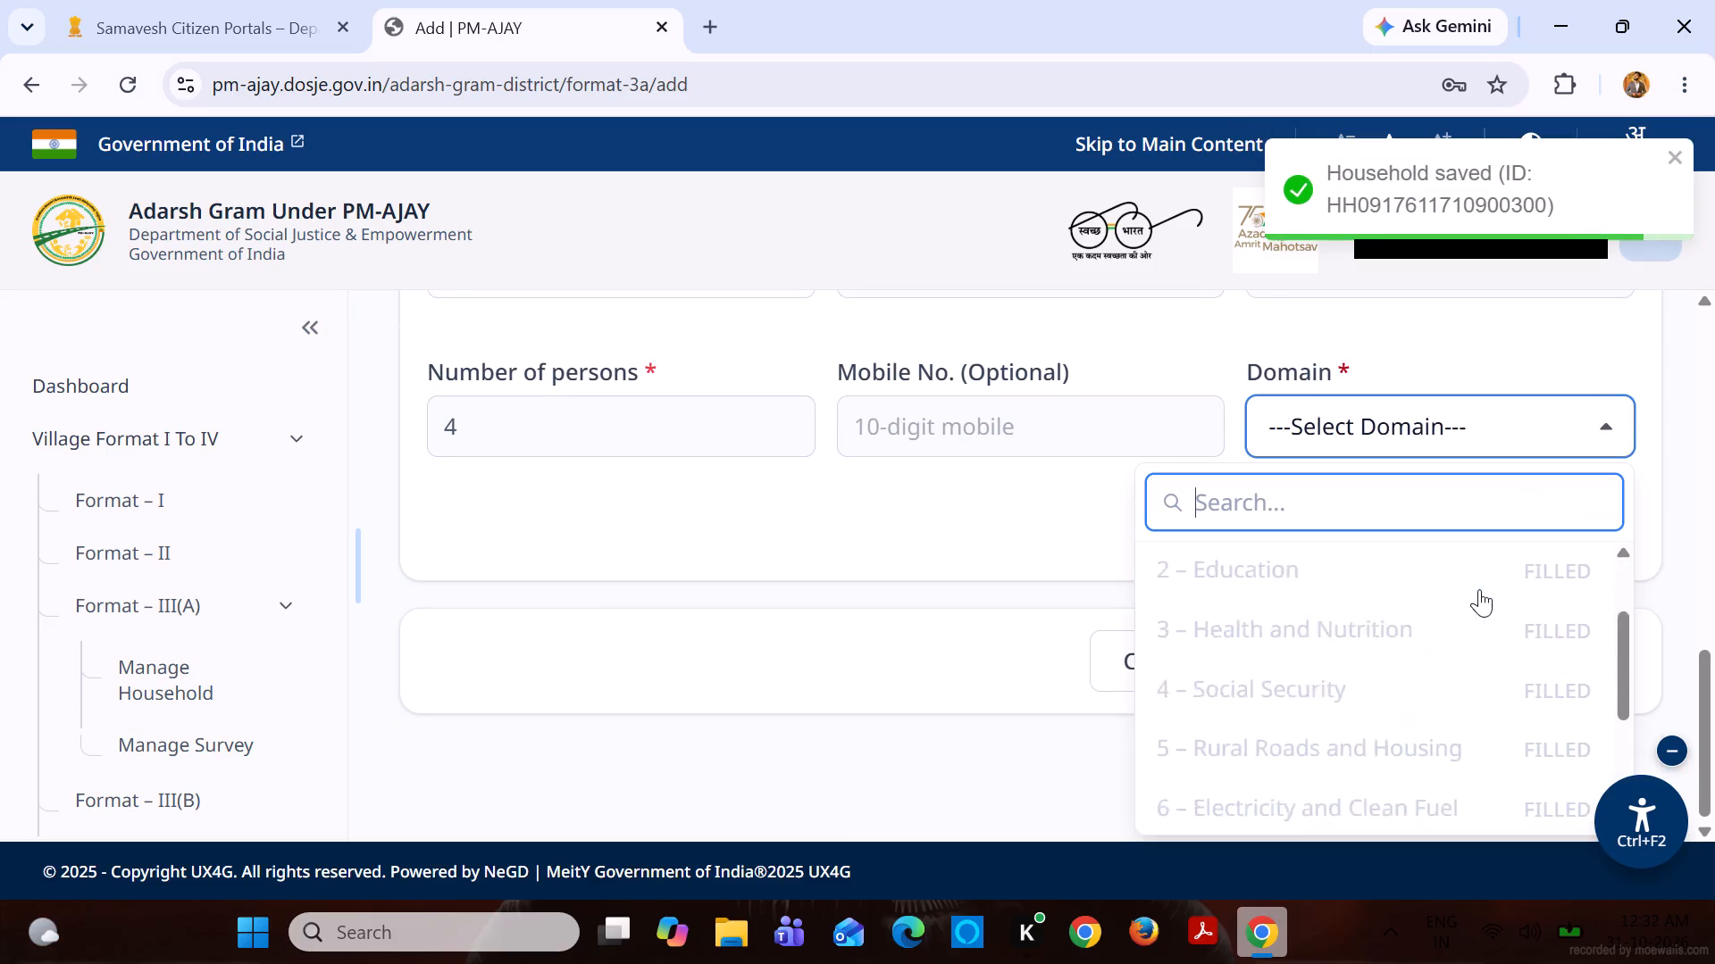
click(1377, 634)
scroll(1379, 629, down, 3)
click(1485, 453)
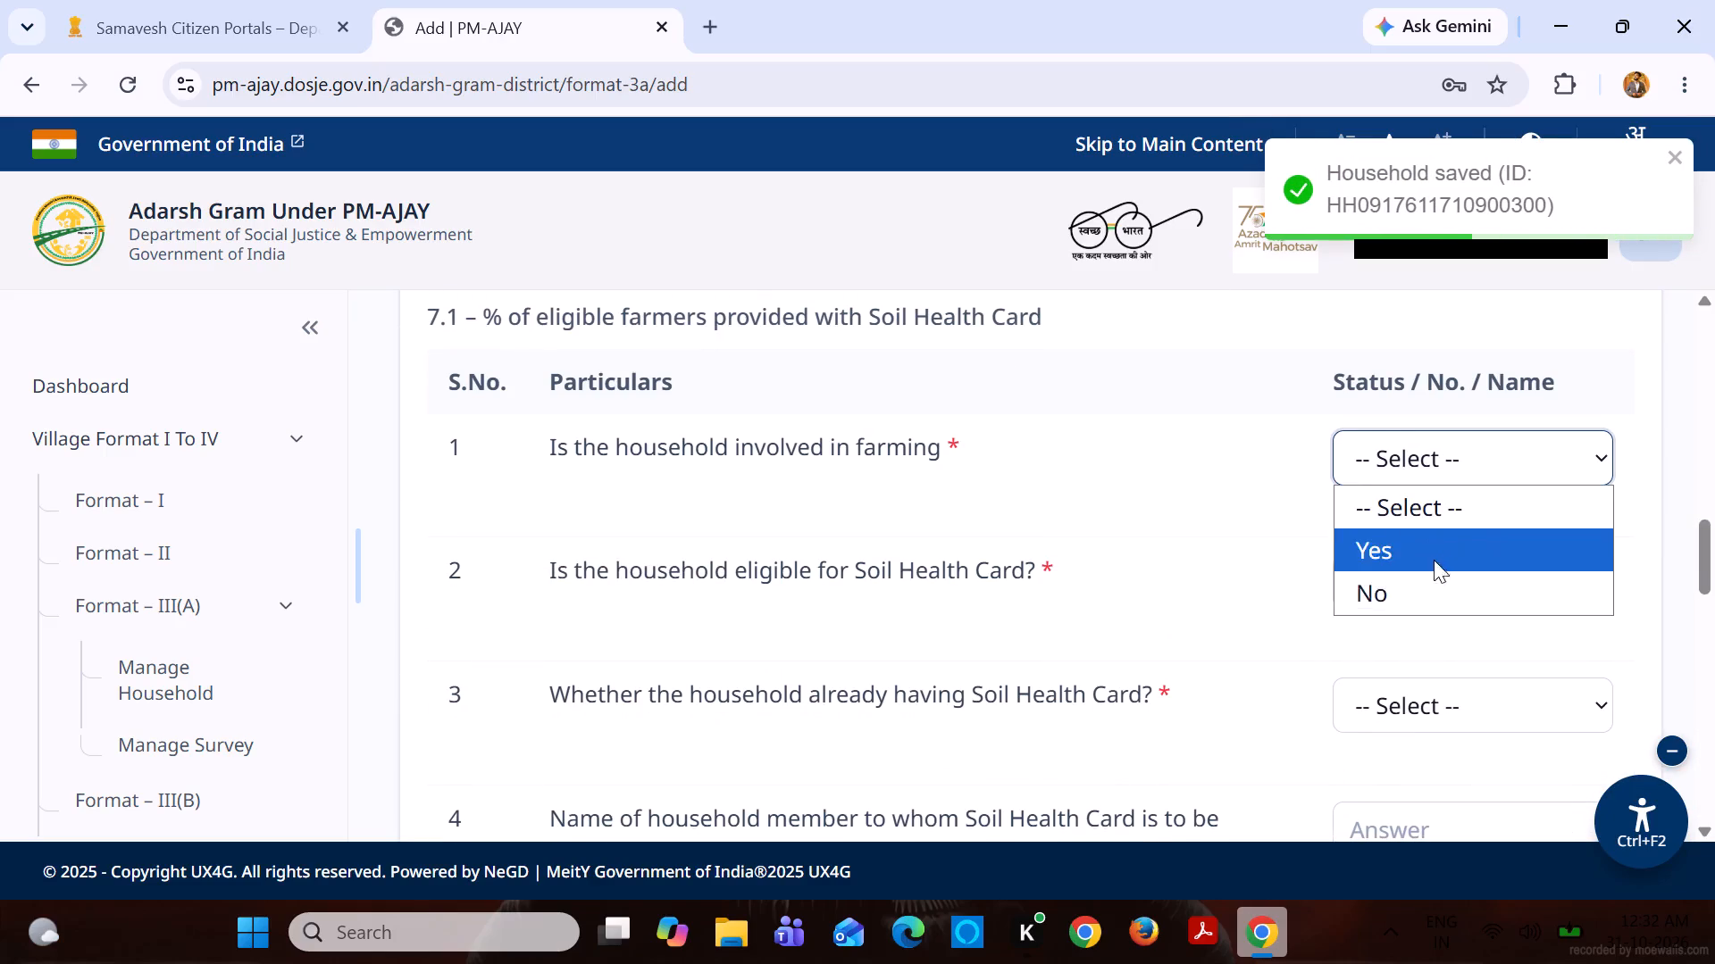
click(1414, 584)
scroll(1422, 570, down, 5)
click(1549, 655)
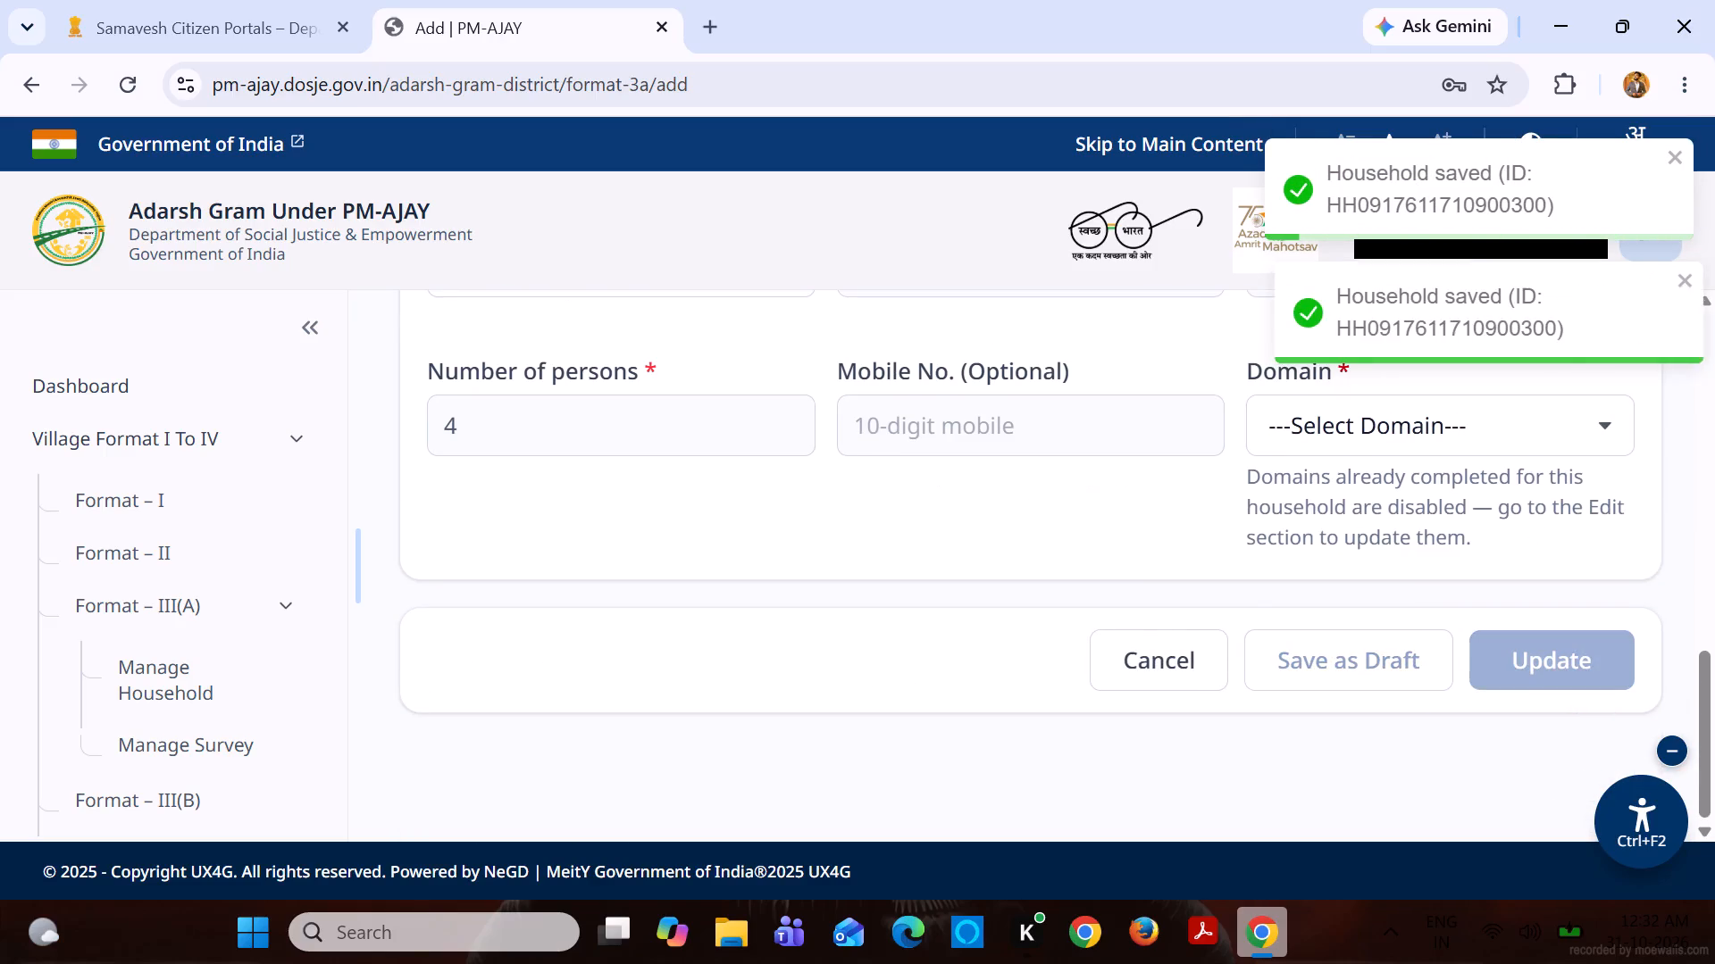
Select domain 8 – Financial Inclusion and enter 0 for persons over 5 years in 8.1 and for members eligible for an account in 8.2.
click(1509, 418)
scroll(1455, 628, down, 2)
click(1303, 756)
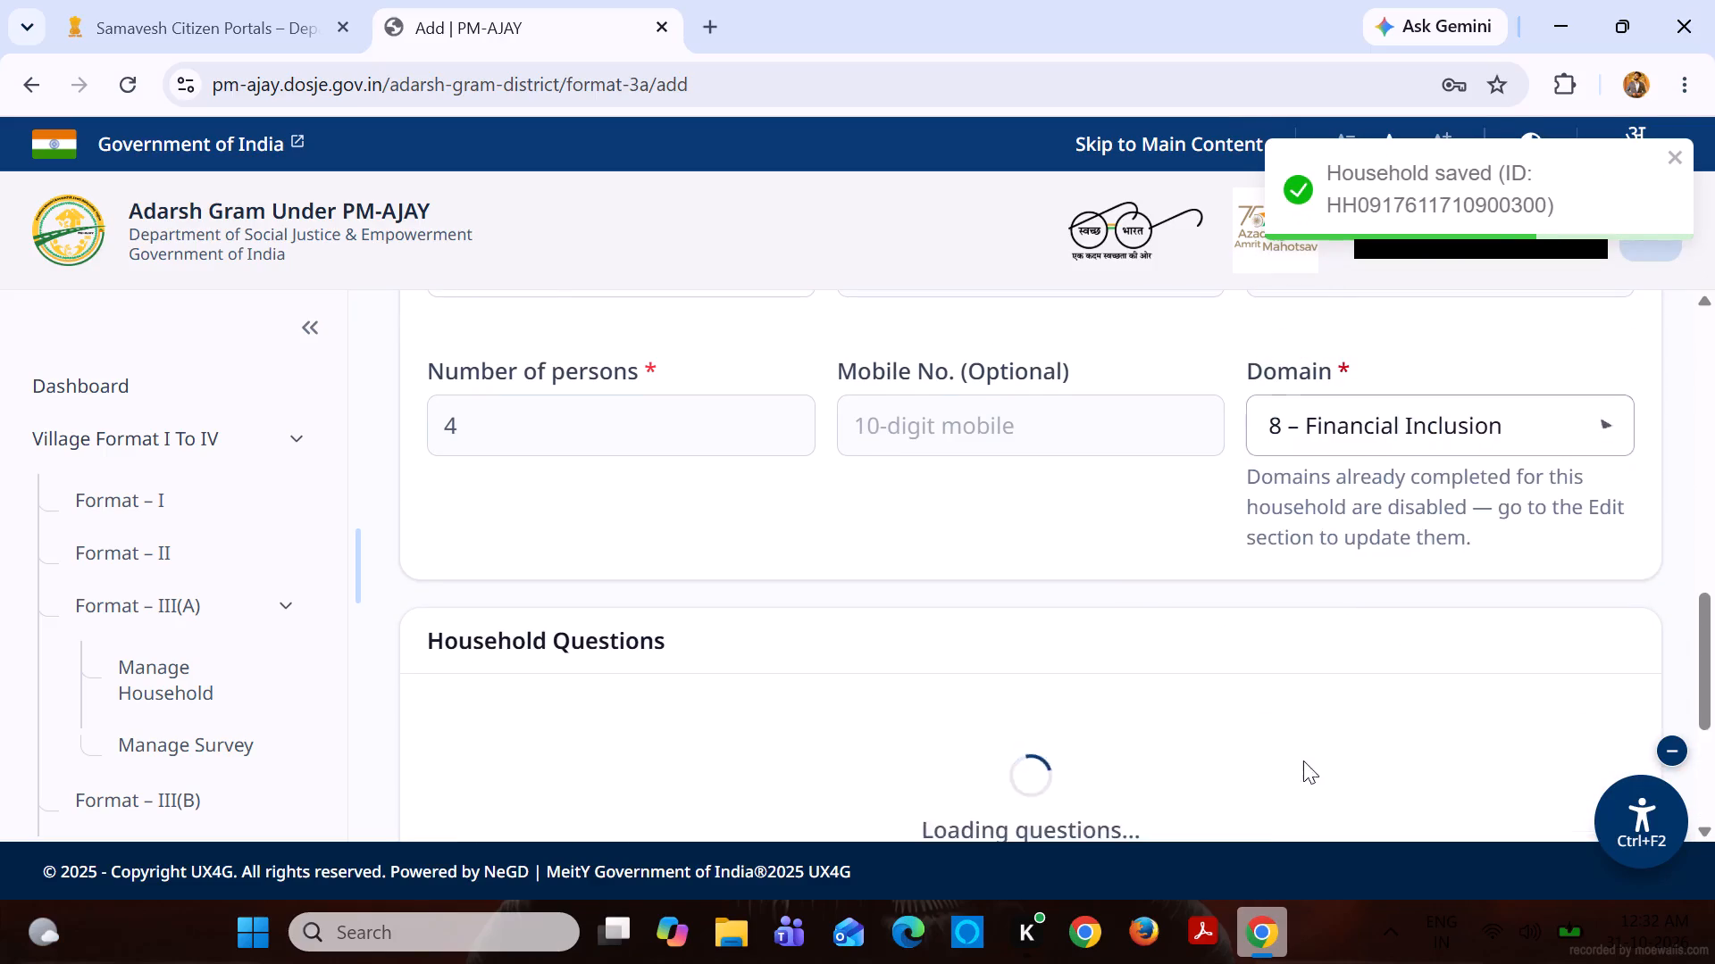
scroll(1306, 755, down, 3)
click(1462, 461)
key(0)
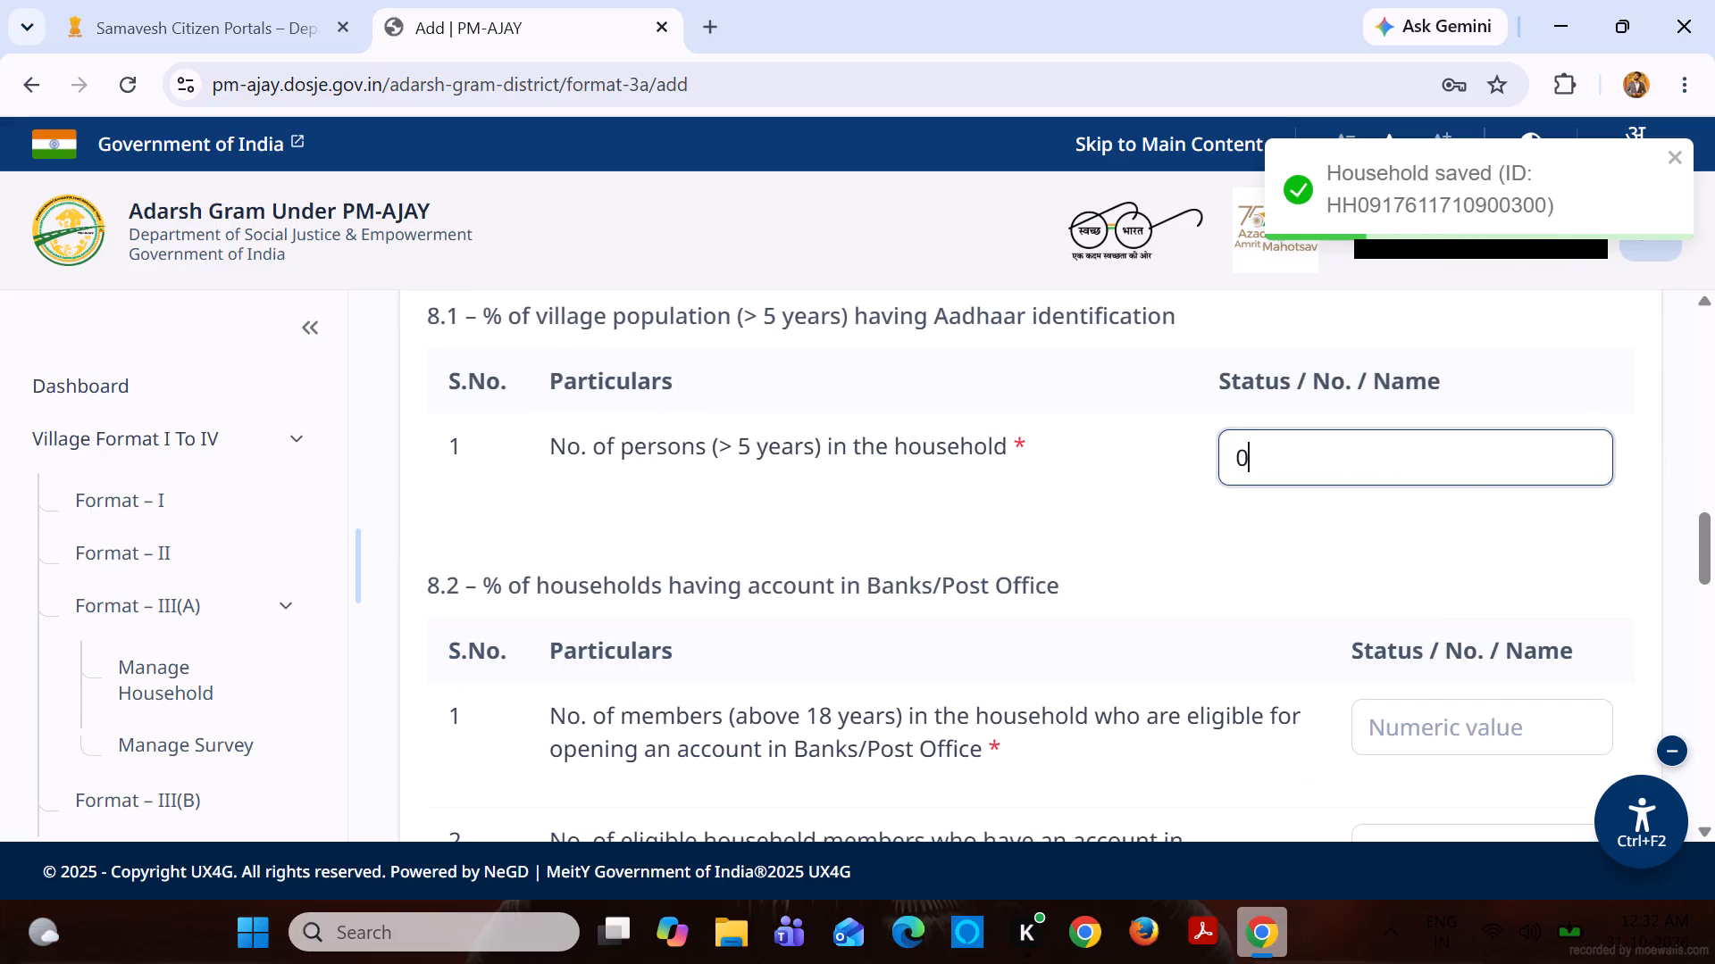
click(1435, 730)
key(0)
Enter 0 for persons eligible for PMSBY in 8.3 and PMJJBY in 8.4, and submit the Financial Inclusion domain.
scroll(1443, 711, down, 2)
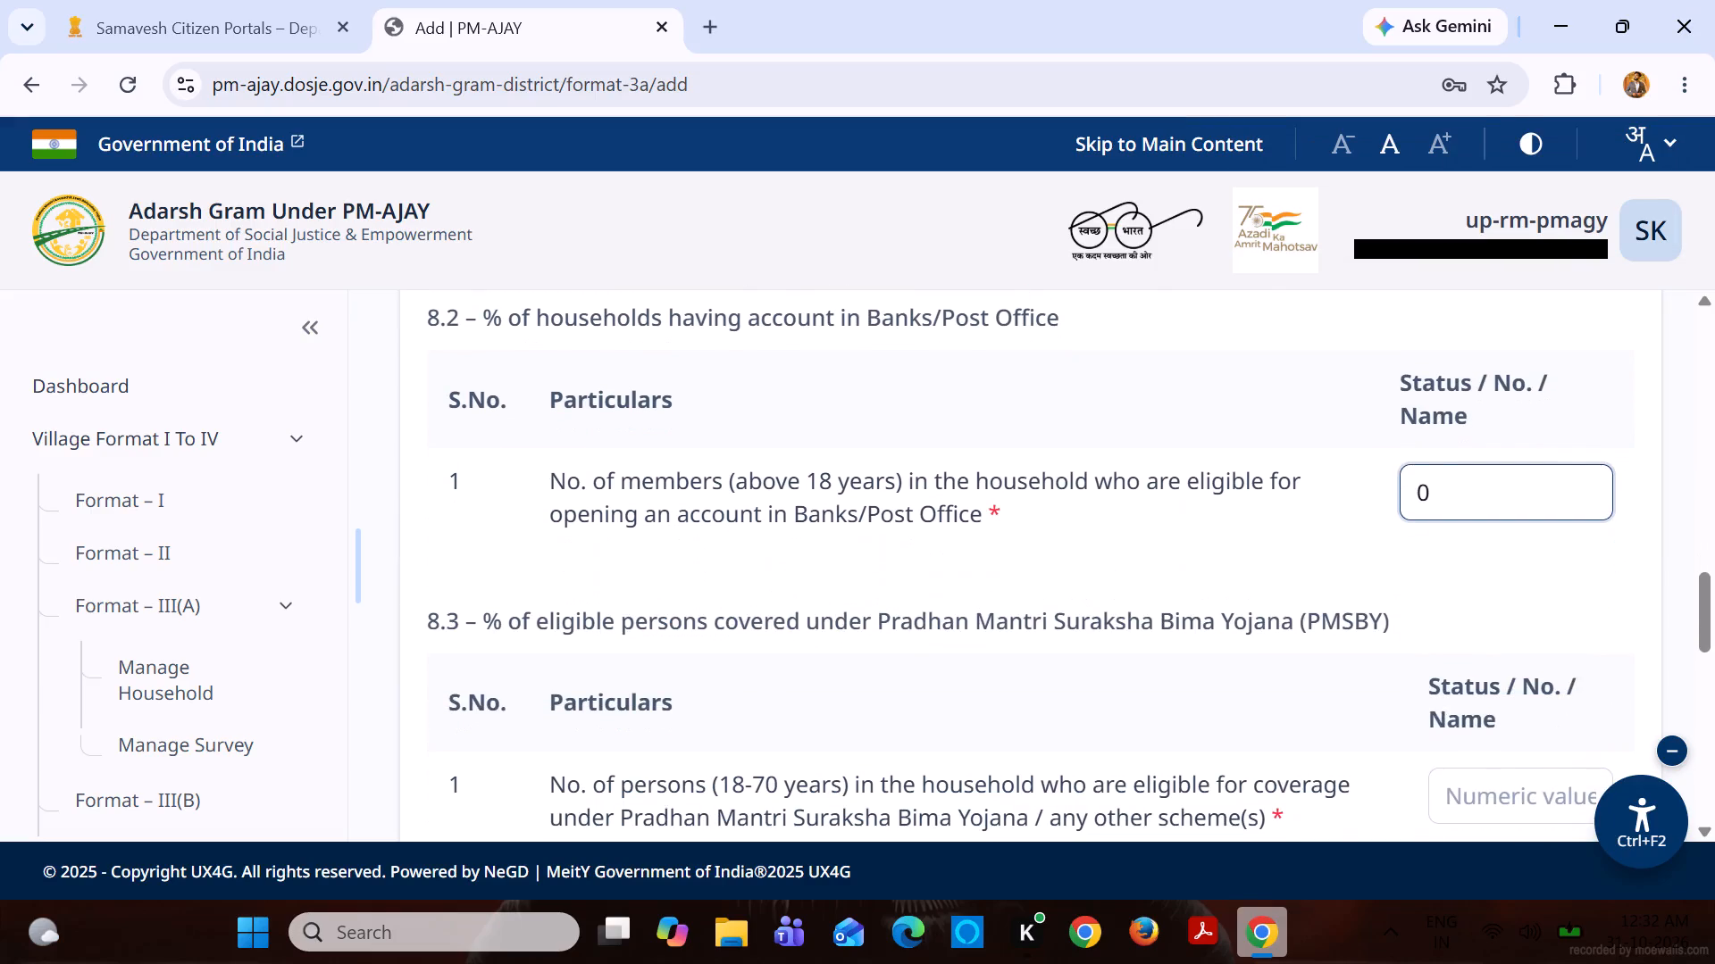
click(1477, 772)
key(0)
scroll(1487, 752, down, 3)
click(1495, 709)
key(0)
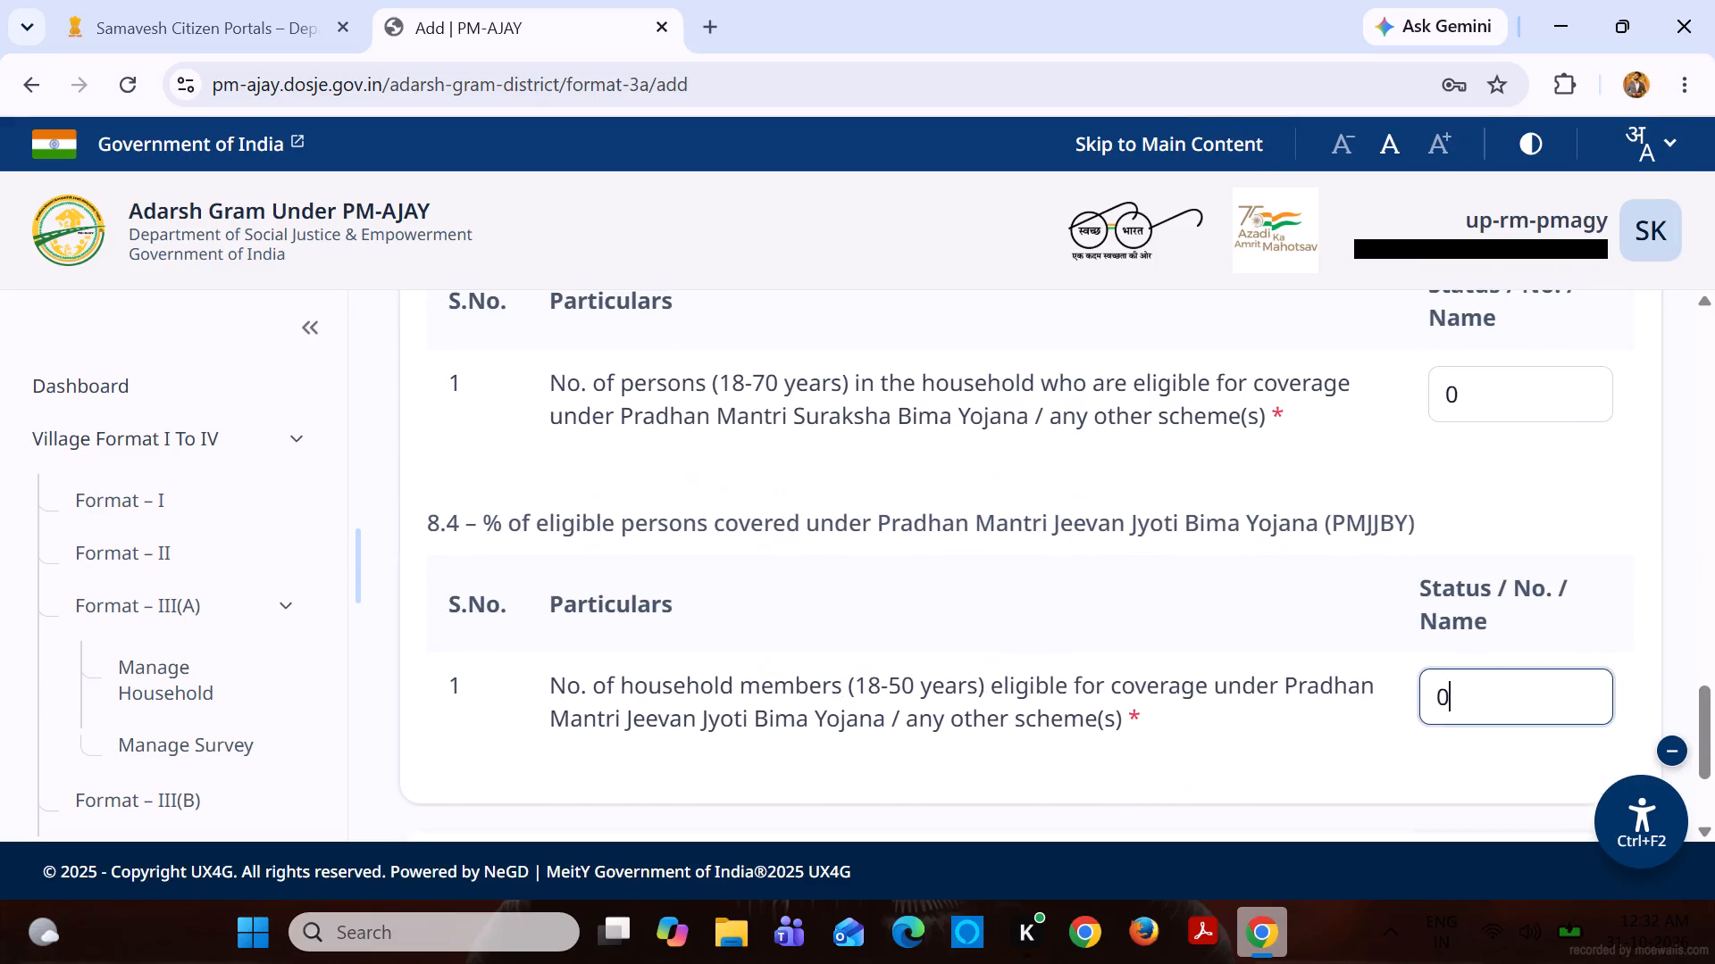
scroll(1499, 702, down, 3)
click(1530, 669)
In domain 9 – Digitization, enter 0 for eligible household members in section 9.3, and submit.
click(1550, 420)
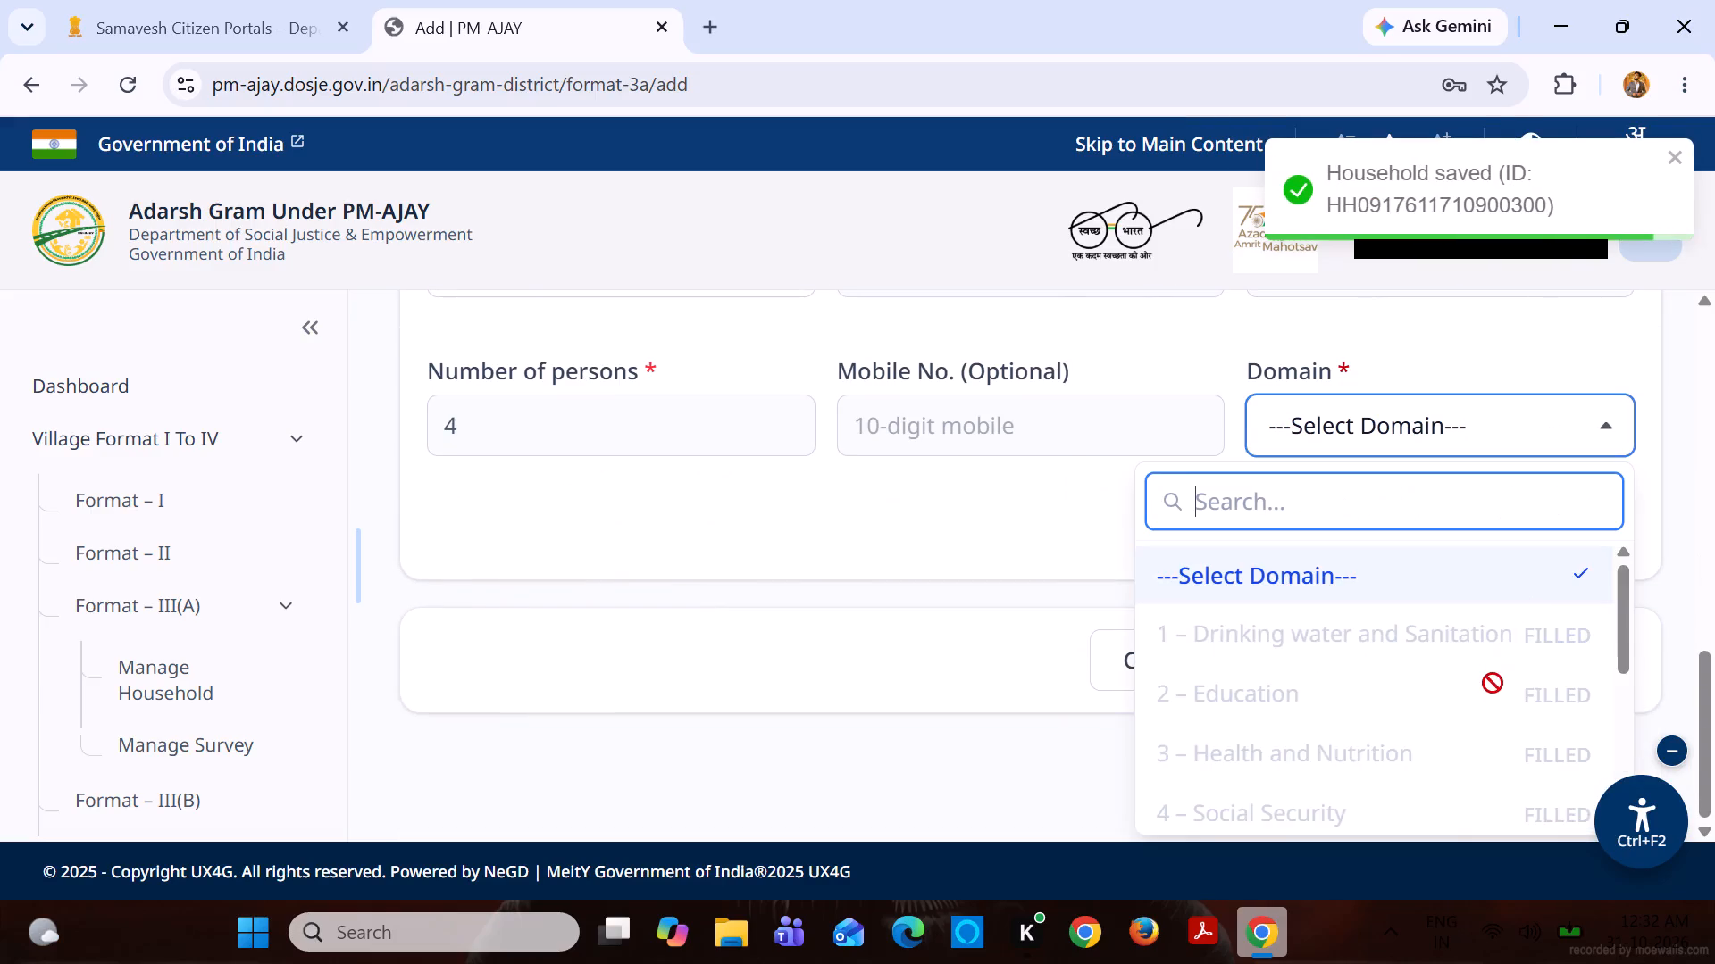
scroll(1493, 683, down, 2)
scroll(1392, 687, down, 3)
click(1300, 757)
scroll(1344, 723, down, 2)
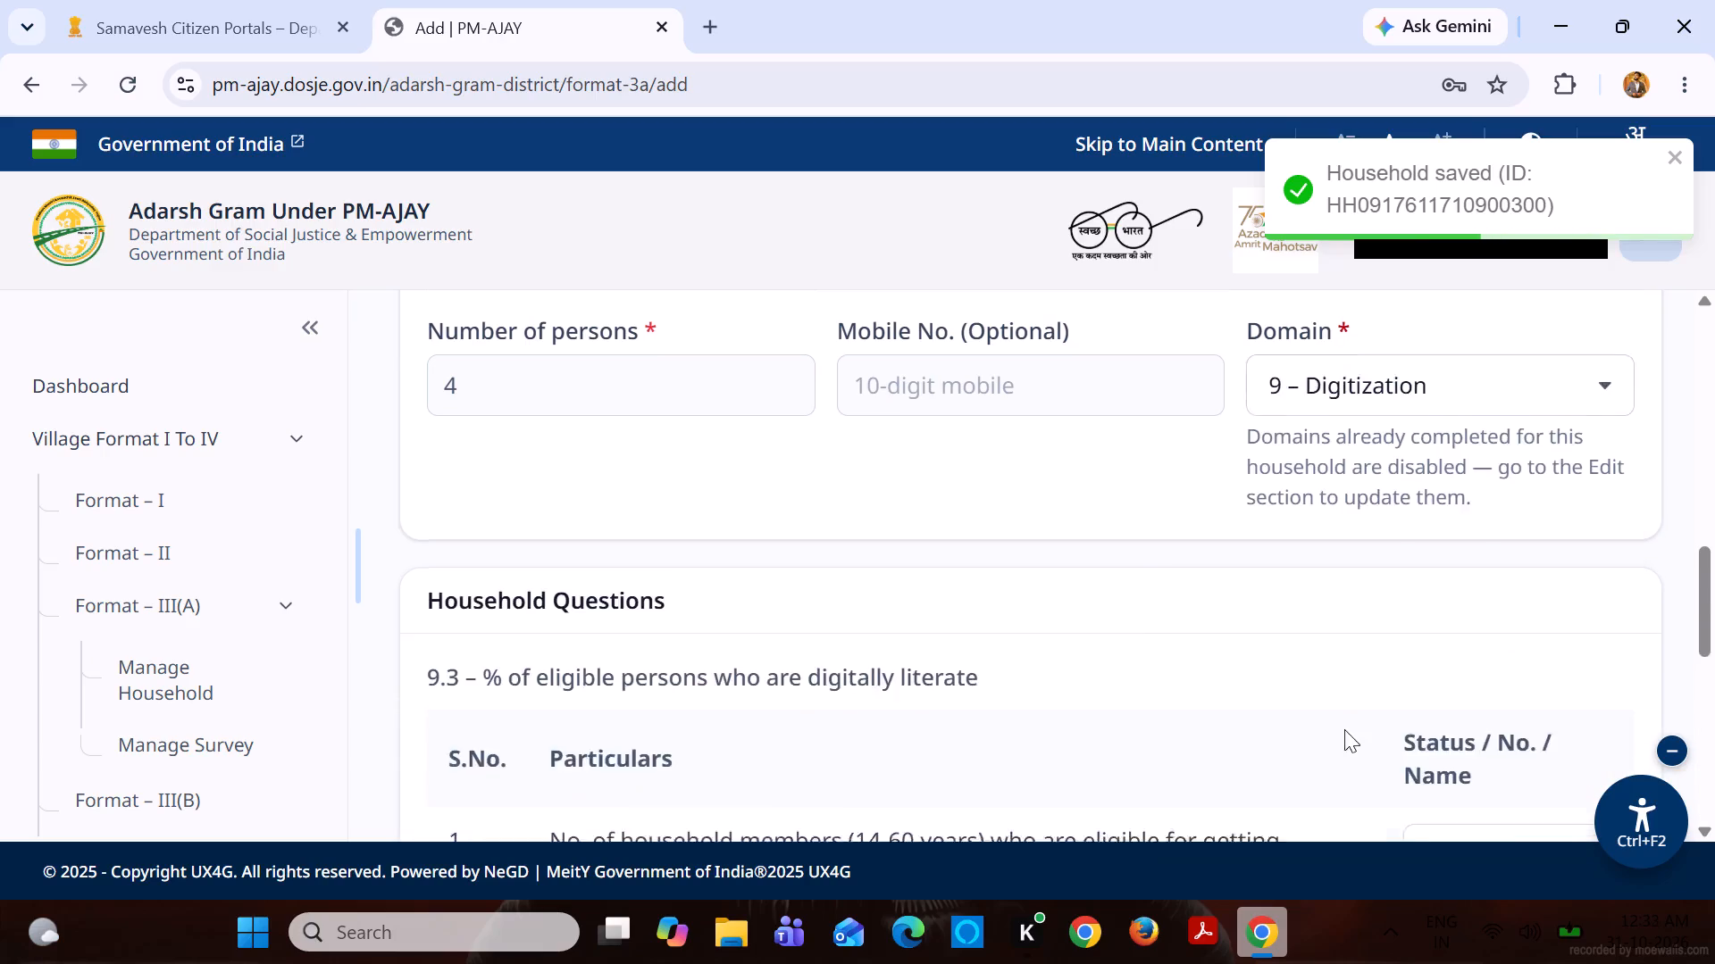
scroll(1344, 729, down, 1)
click(1528, 494)
key(0)
click(1551, 692)
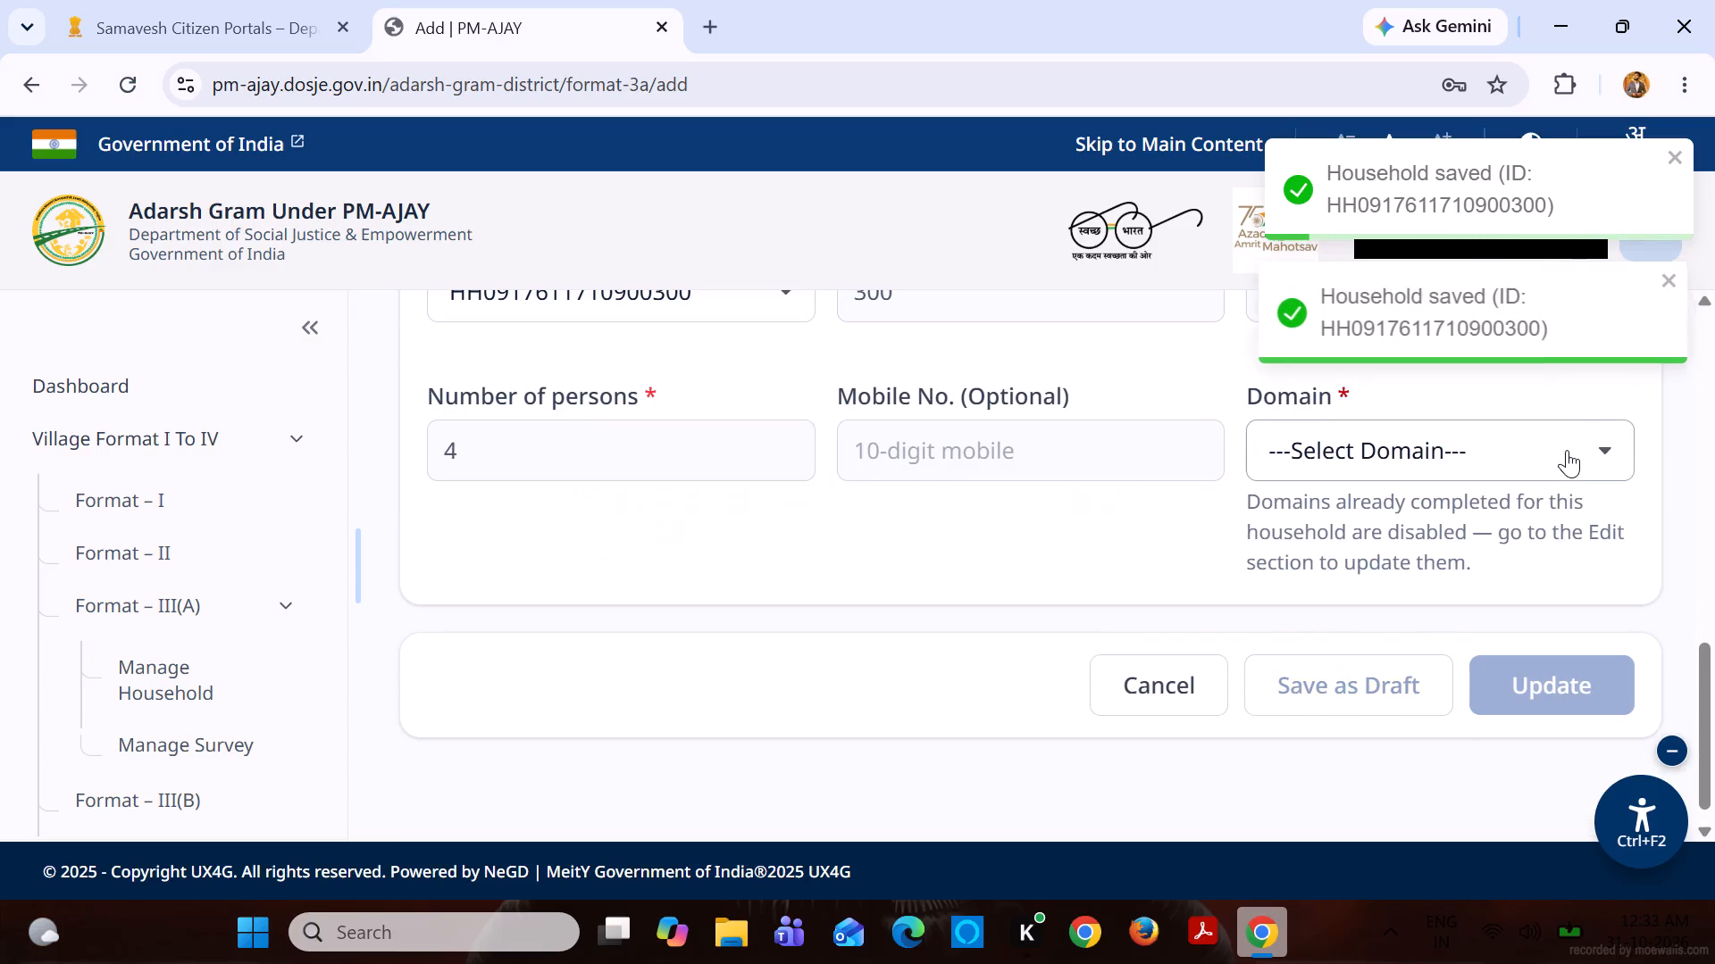
Select domain 10 – Livelihood and Skill Development and enter 0 for youth eligible for skill training and for bank linked loans.
click(1567, 450)
scroll(1527, 602, down, 3)
click(1368, 799)
scroll(1485, 650, down, 4)
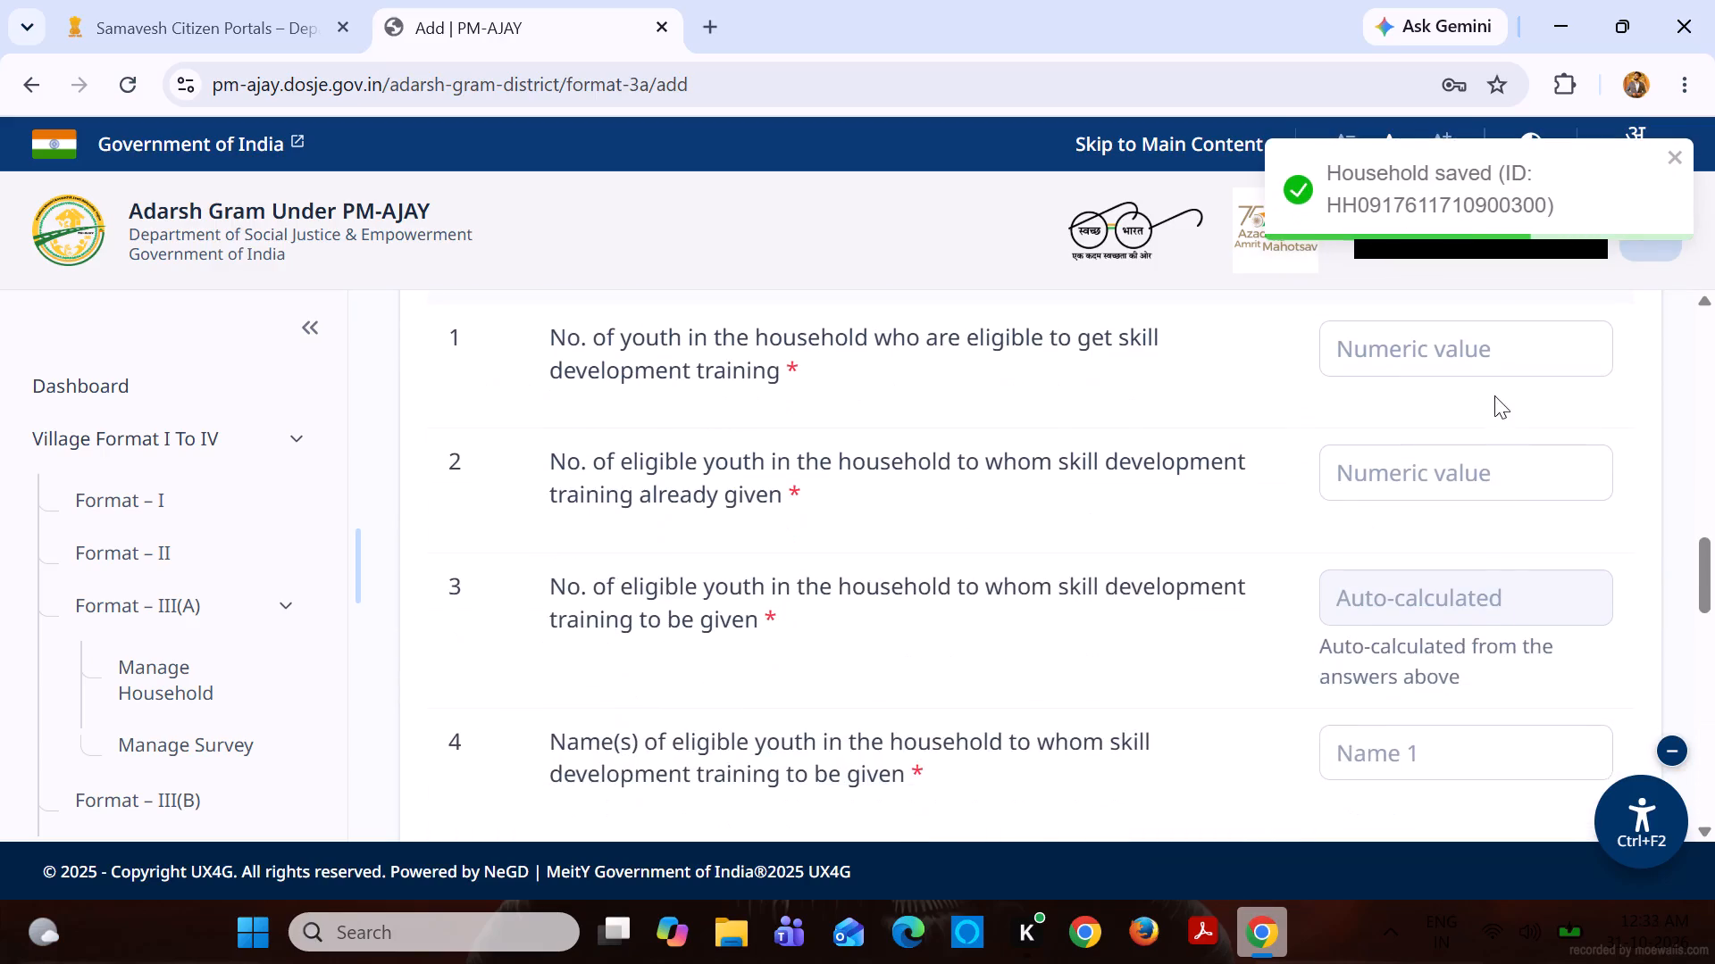
click(1478, 345)
key(0)
click(1489, 612)
key(0)
Answer Yes to a household member belonging to a self-help group in section 10.3 and submit the Livelihood domain.
scroll(1486, 609, down, 2)
click(1503, 590)
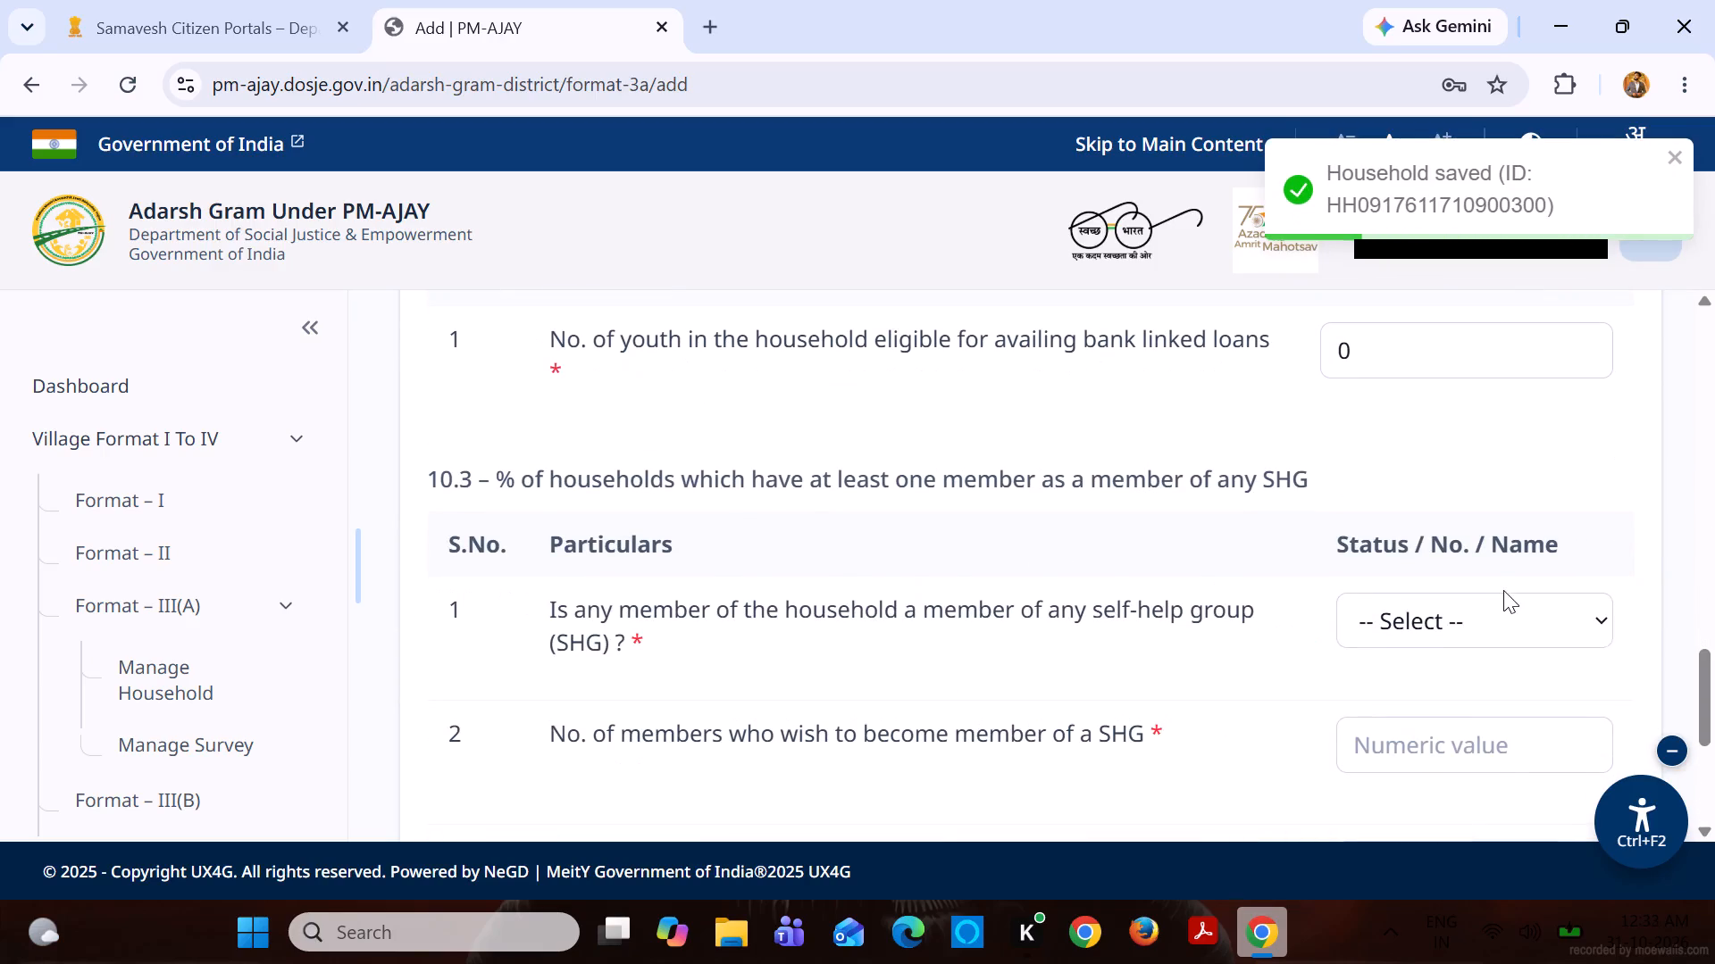
click(1490, 628)
click(1454, 686)
drag(1468, 609, 1467, 619)
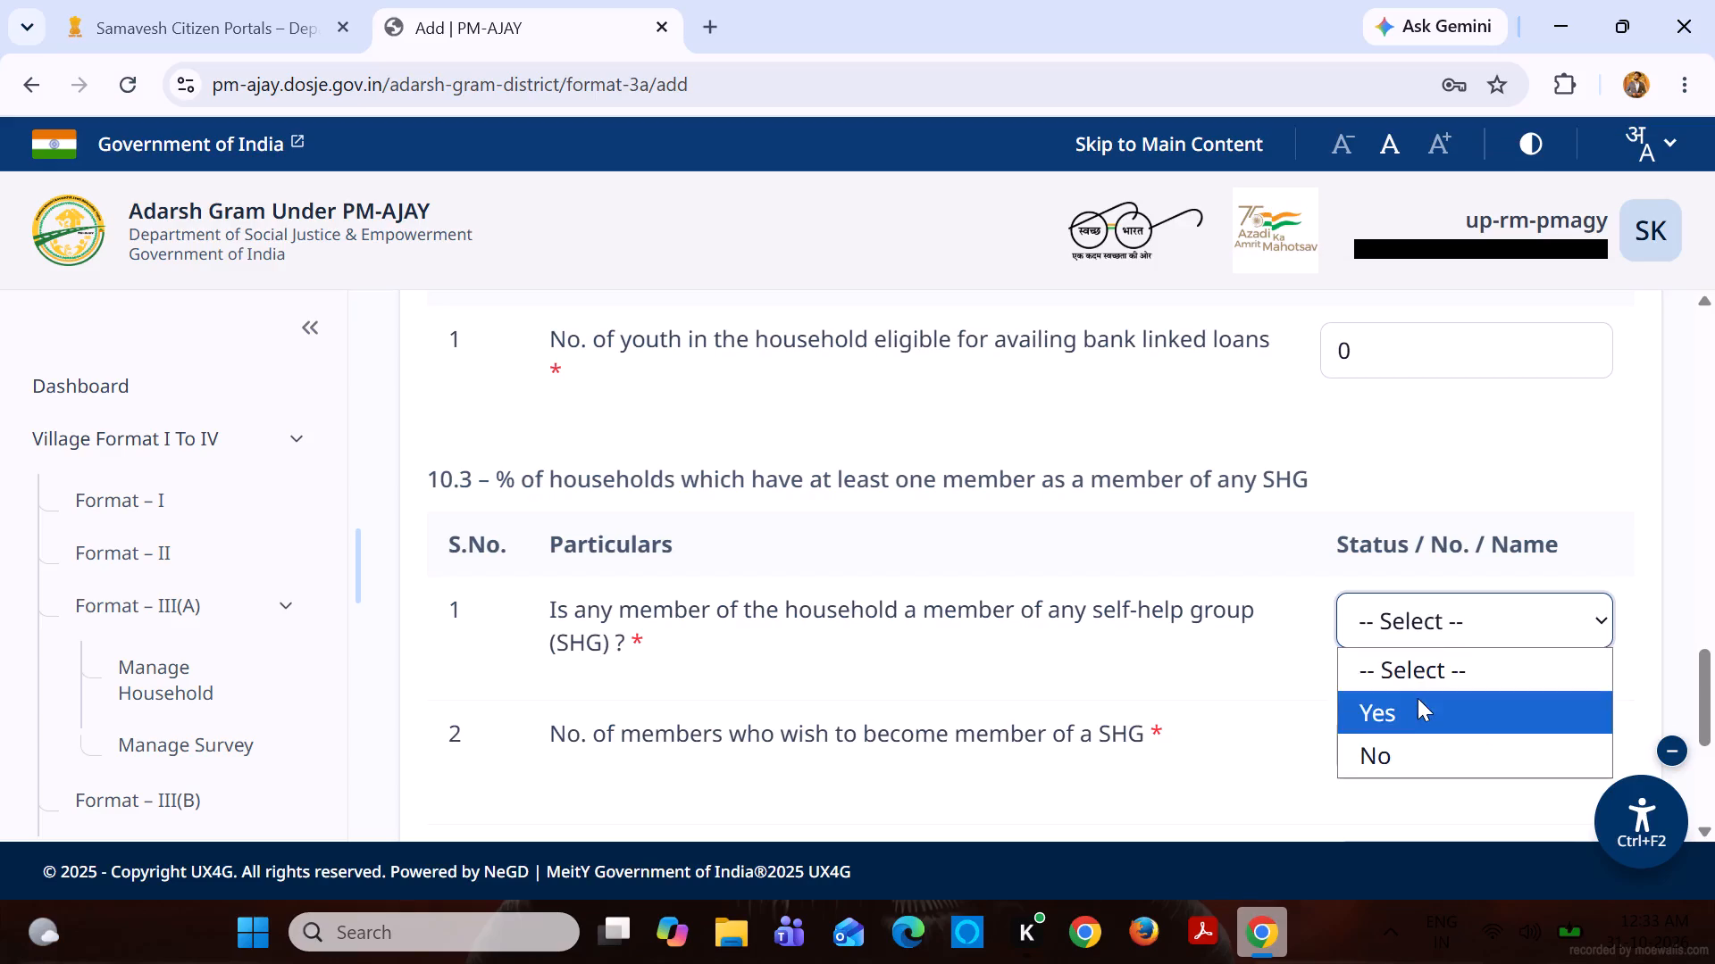
click(1418, 698)
scroll(1544, 551, down, 4)
click(1553, 665)
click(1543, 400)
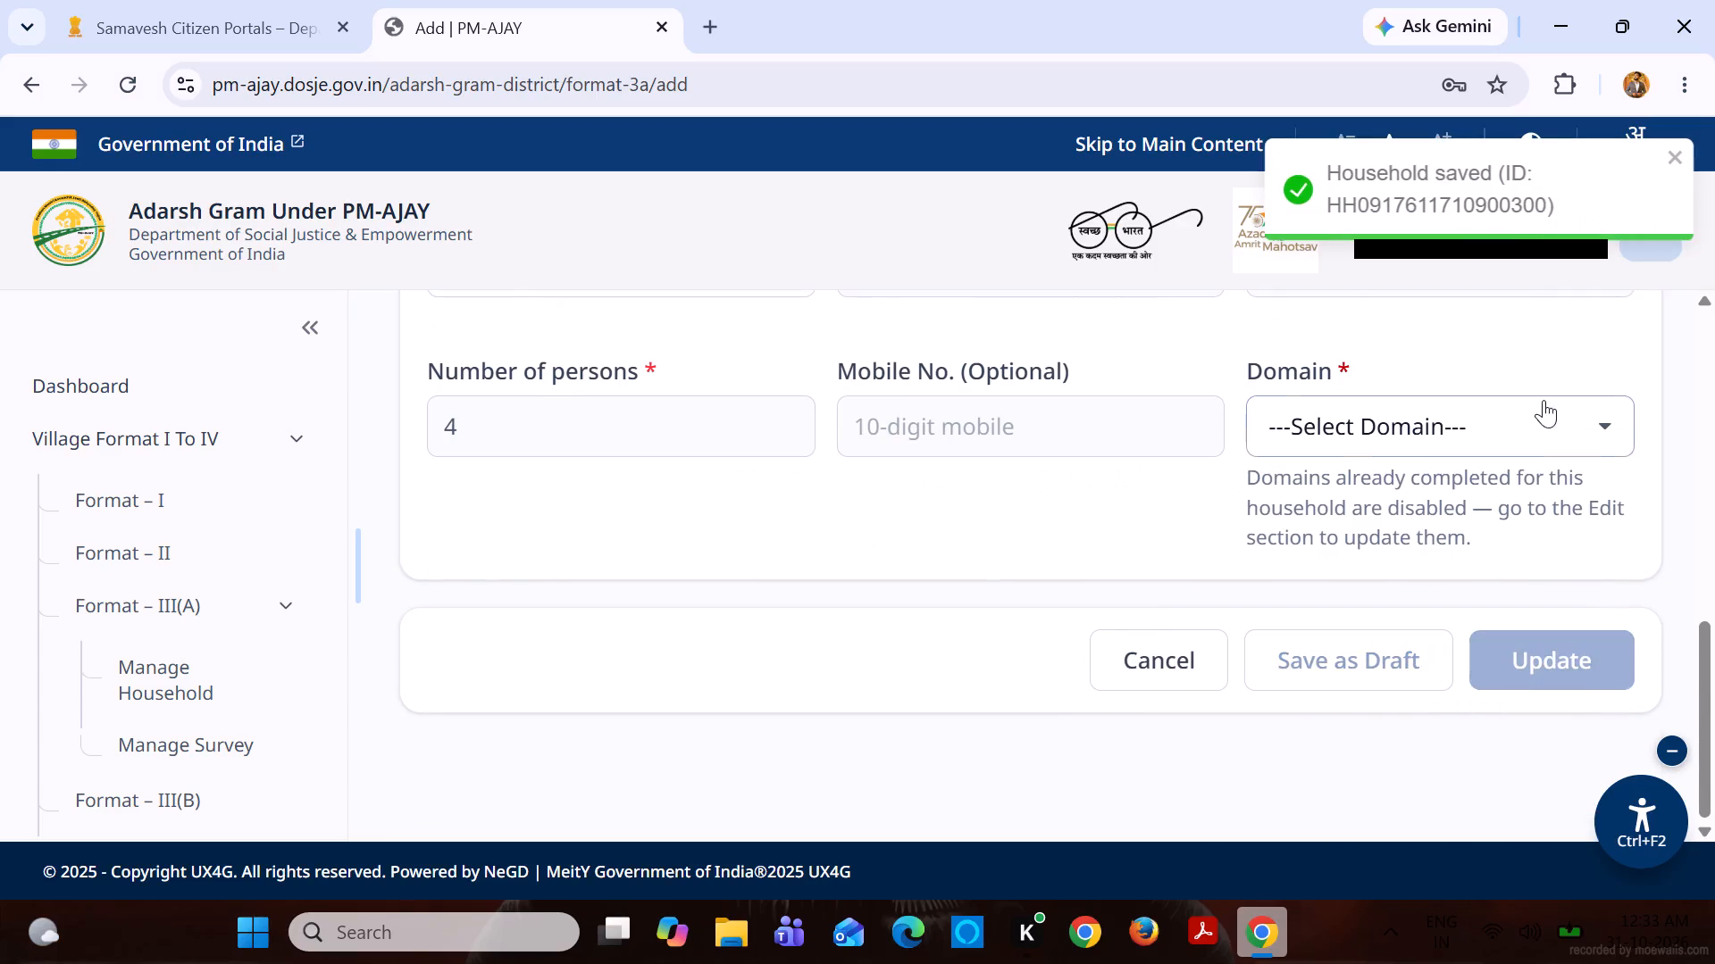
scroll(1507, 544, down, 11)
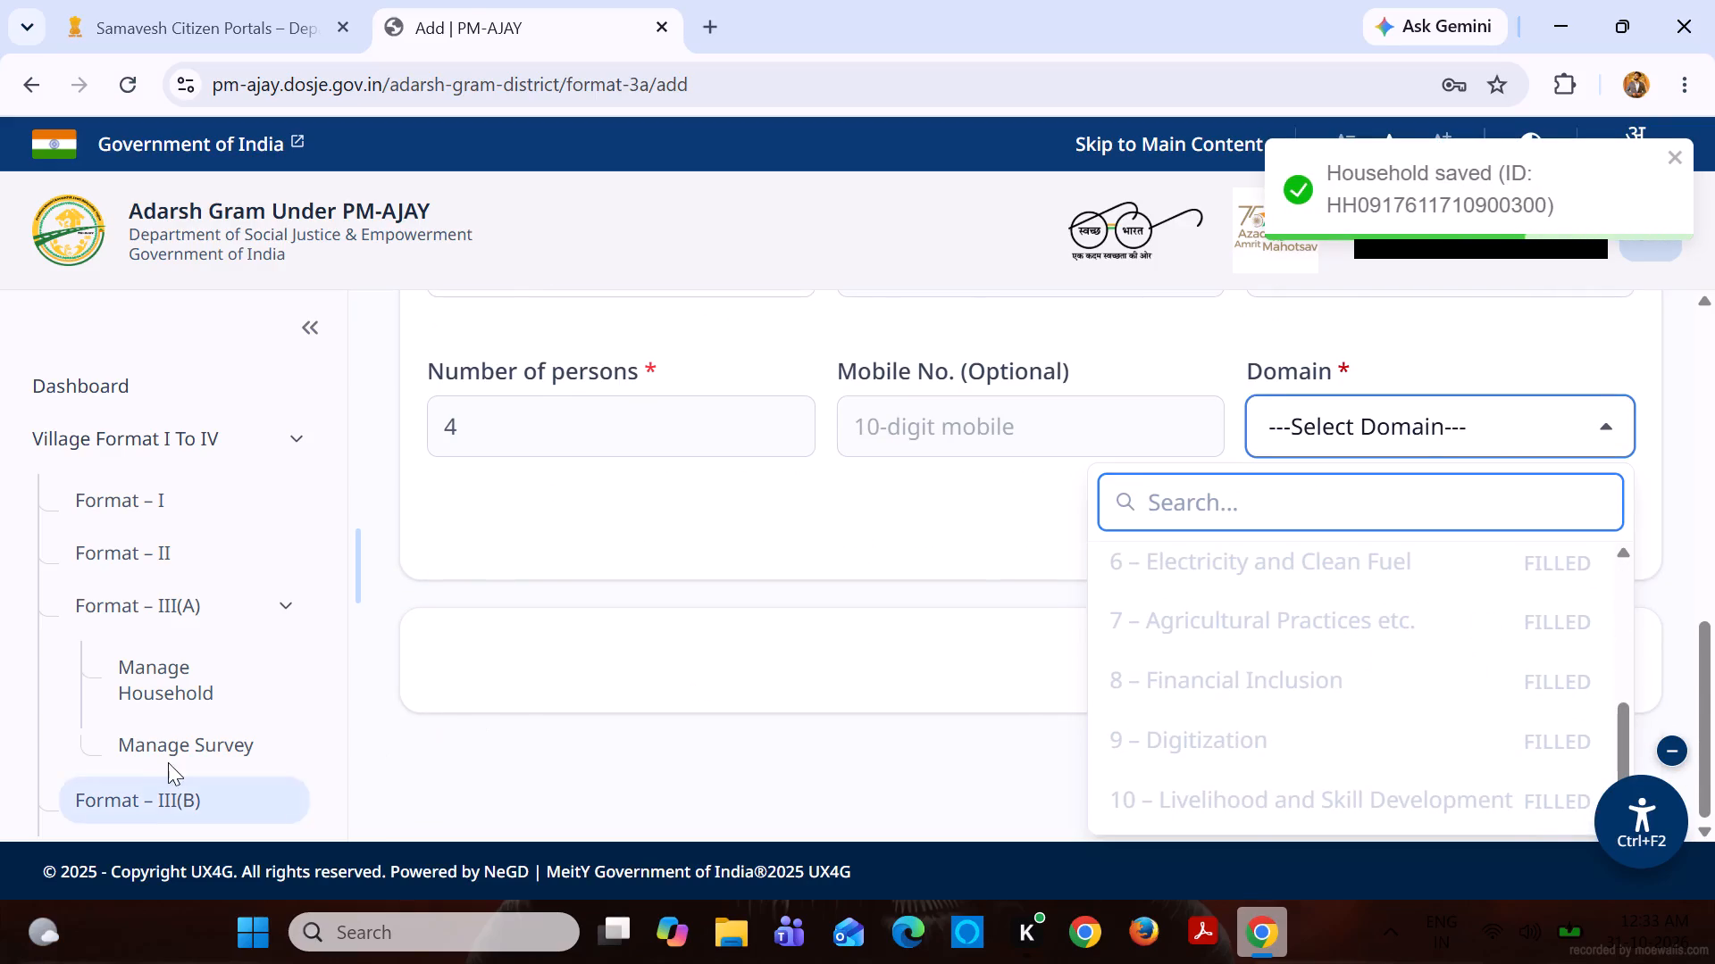
click(173, 684)
click(1225, 379)
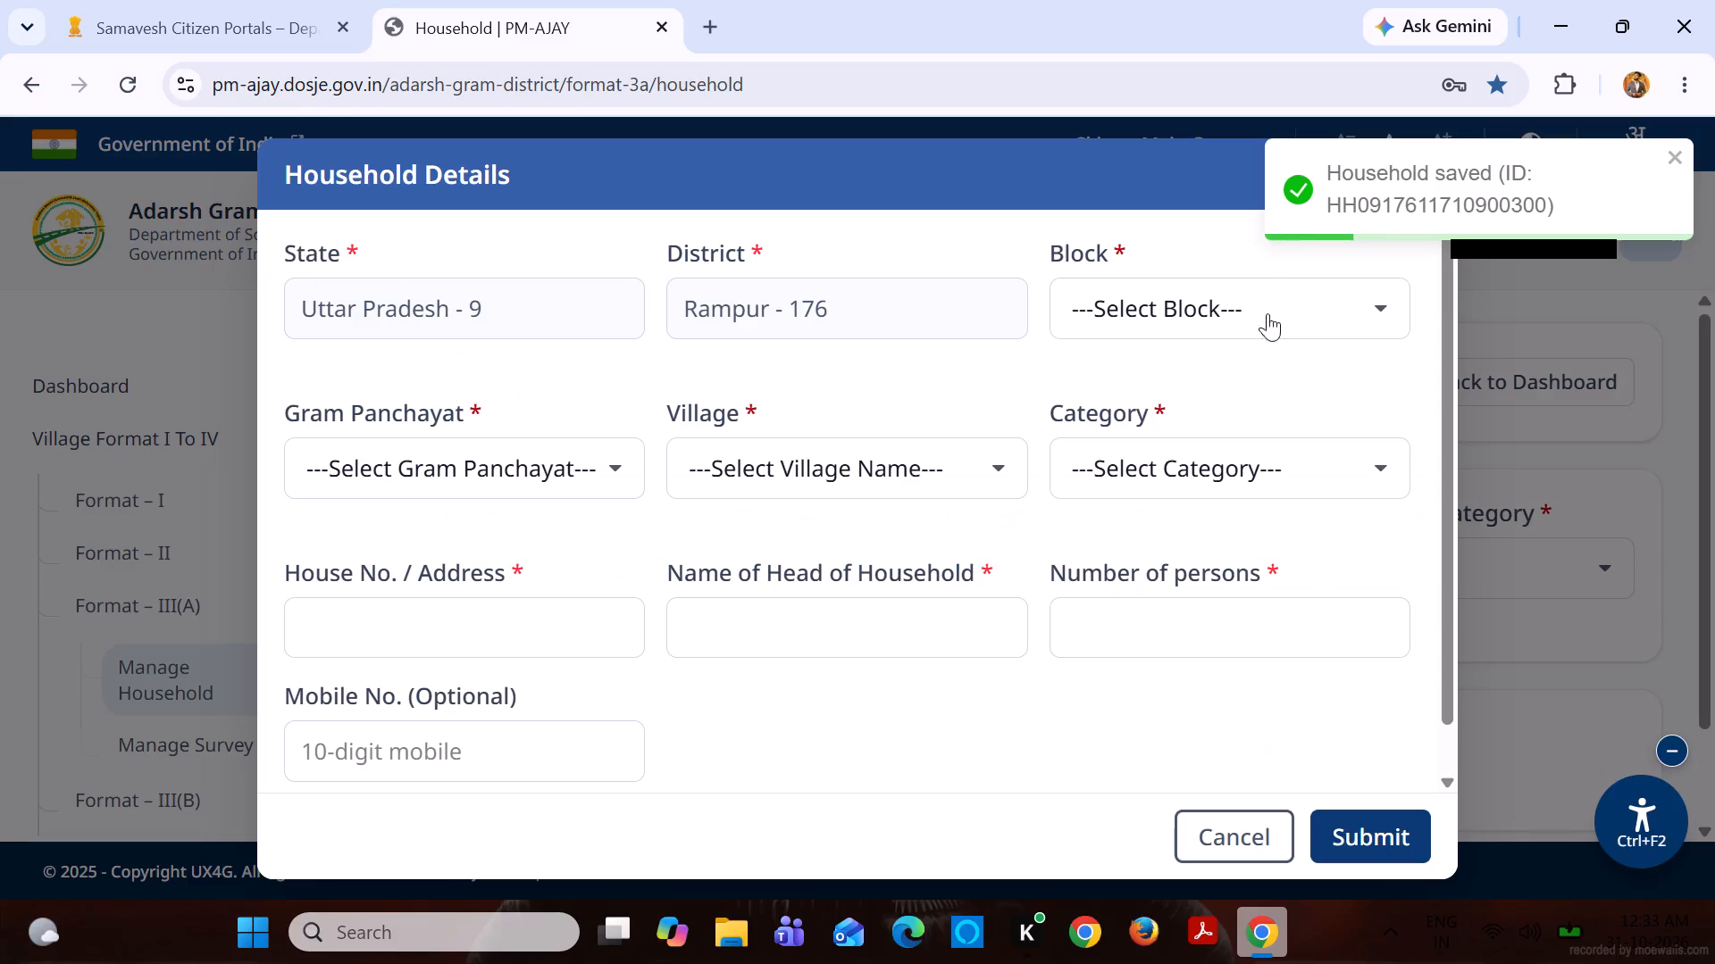
click(1272, 301)
click(1130, 737)
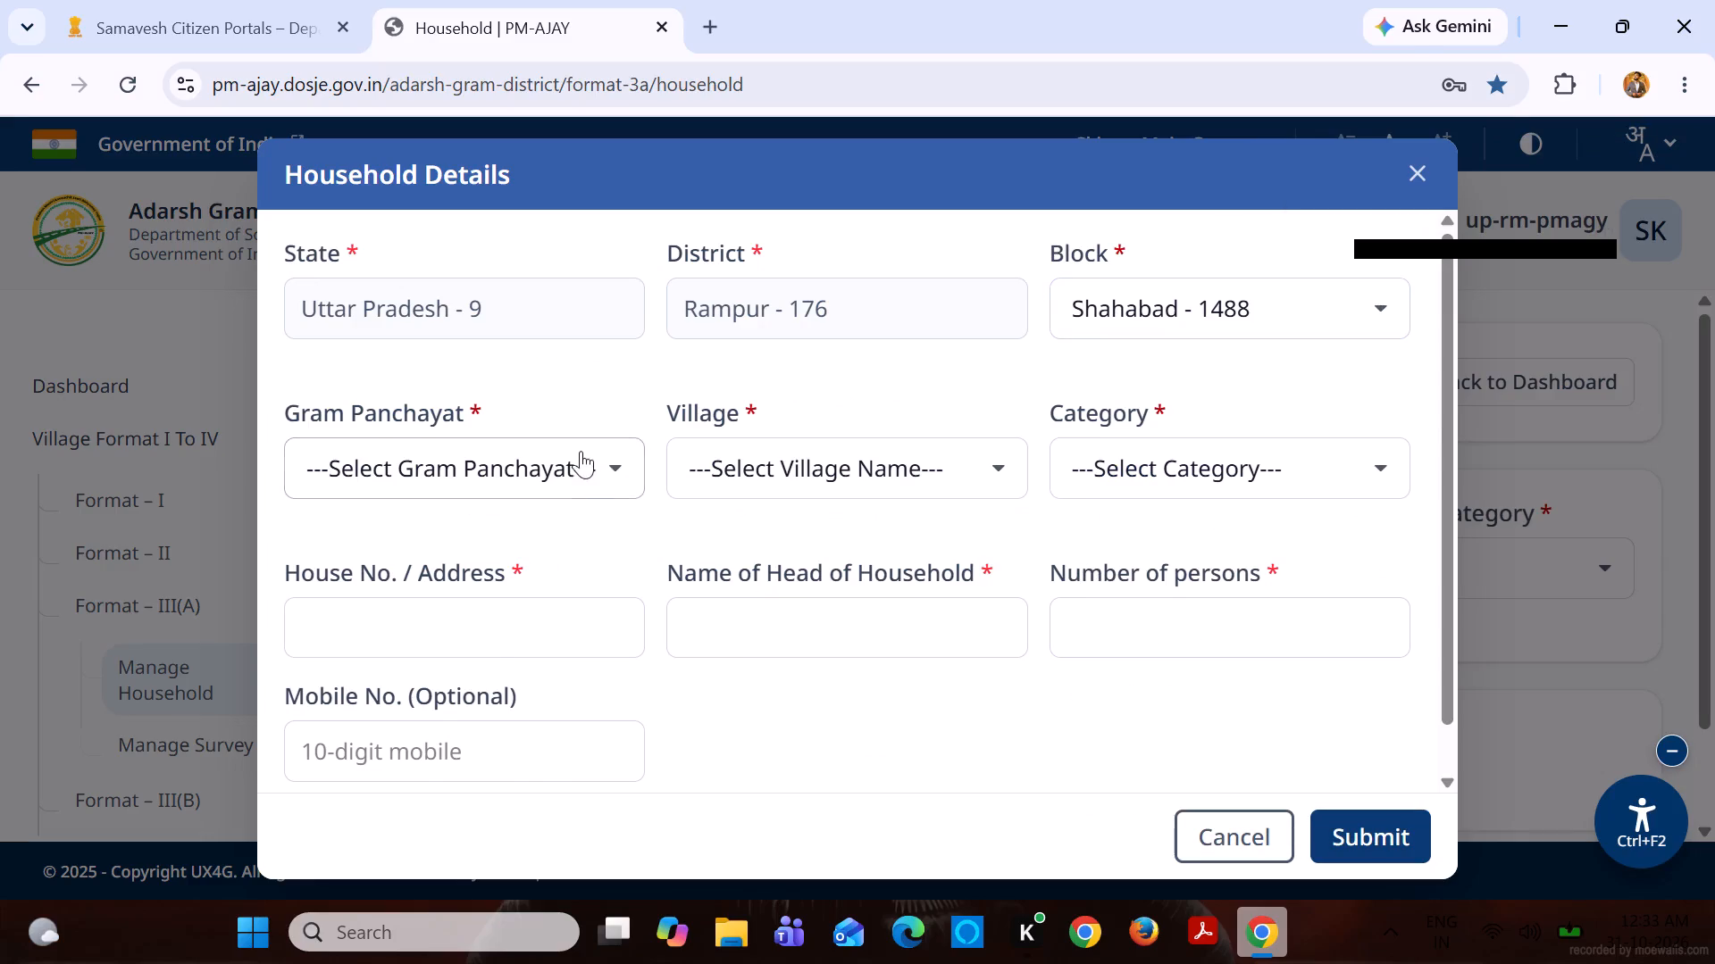
click(581, 450)
click(410, 731)
click(933, 461)
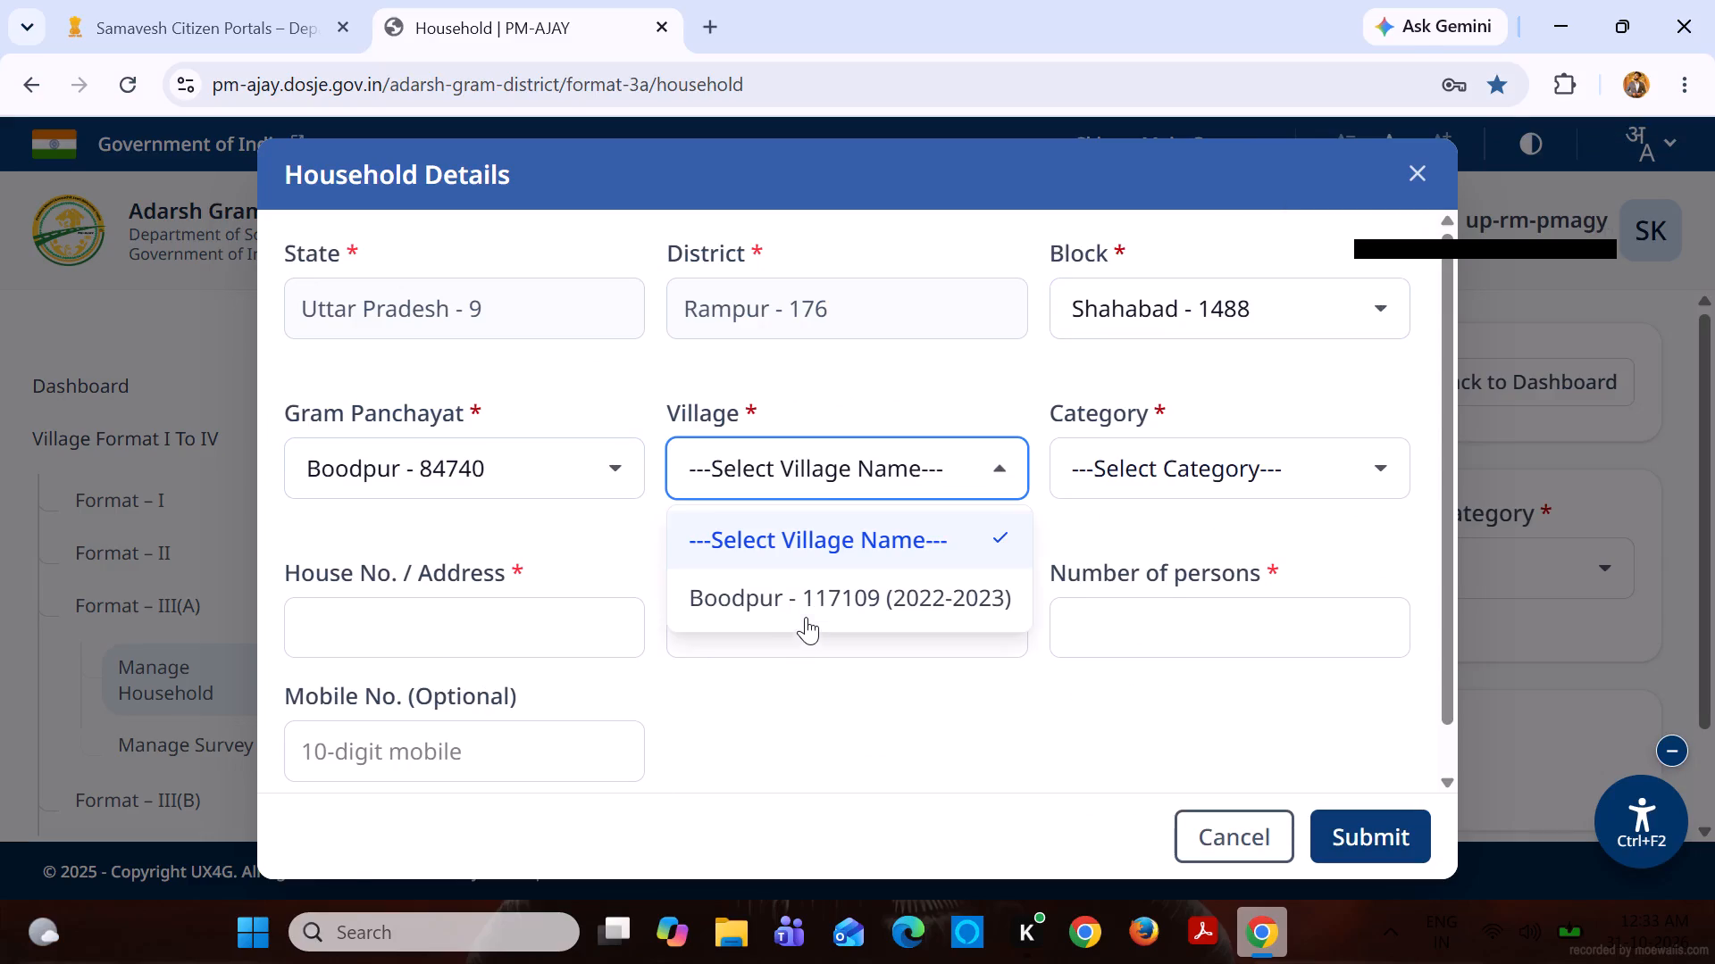
click(801, 606)
click(1185, 472)
click(1127, 600)
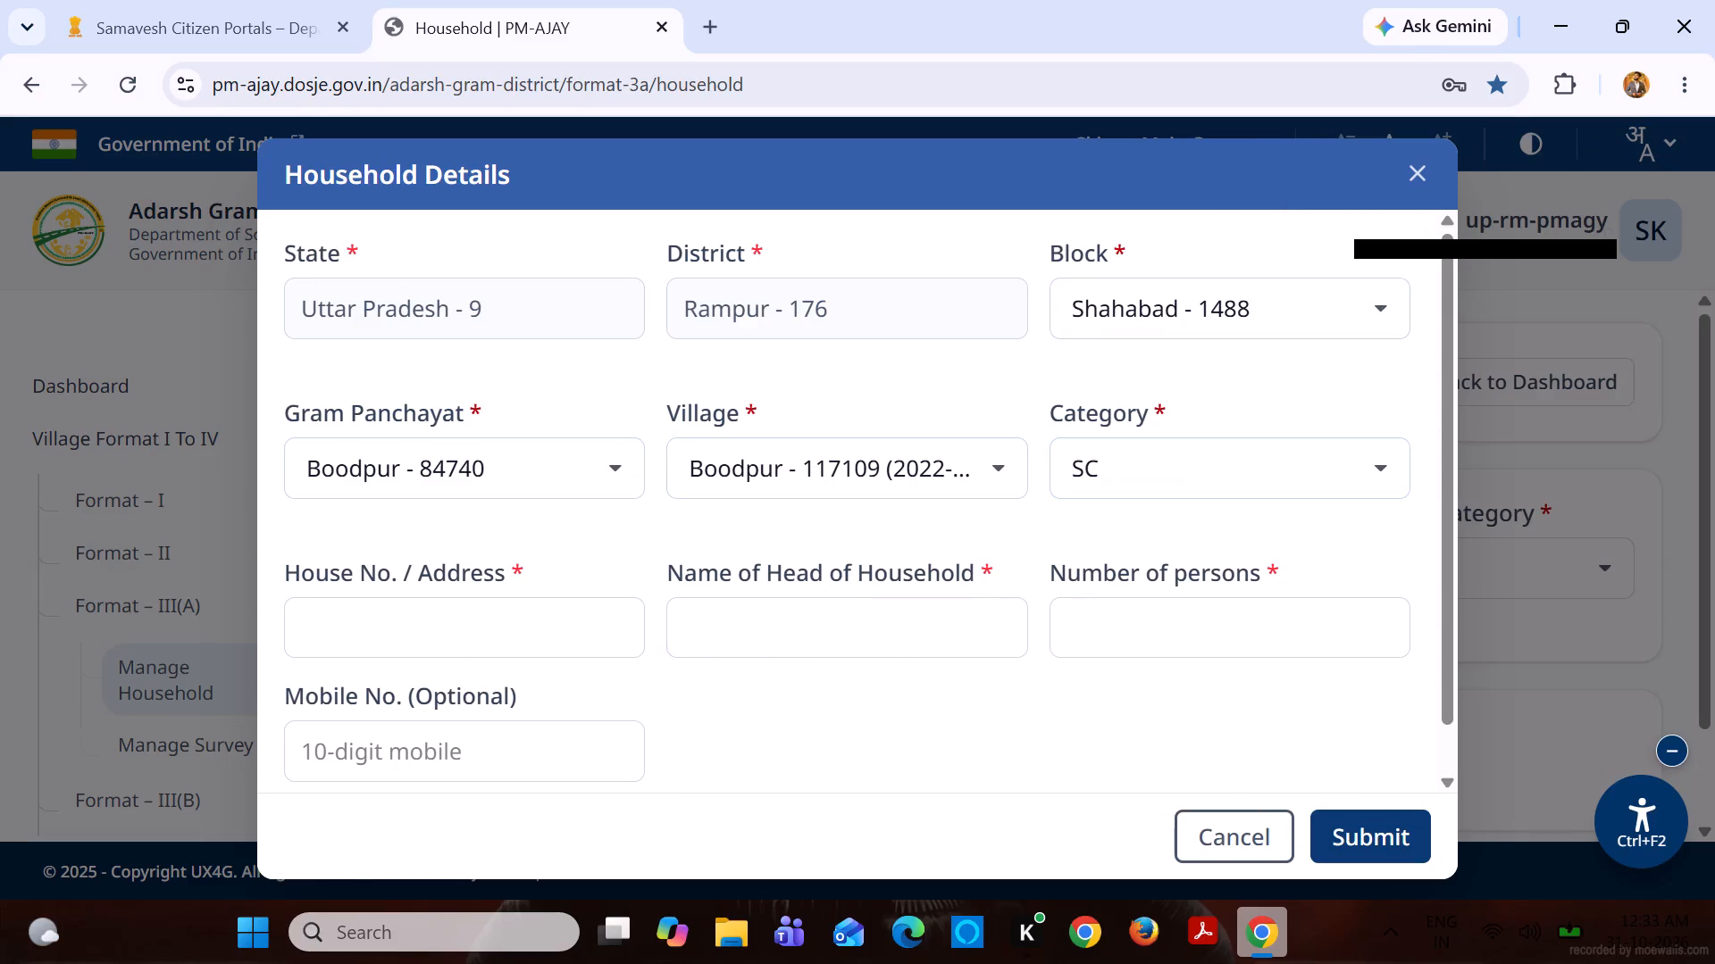
Enter house number 301, the name of the head of household and 1 person, and submit the household details.
click(575, 630)
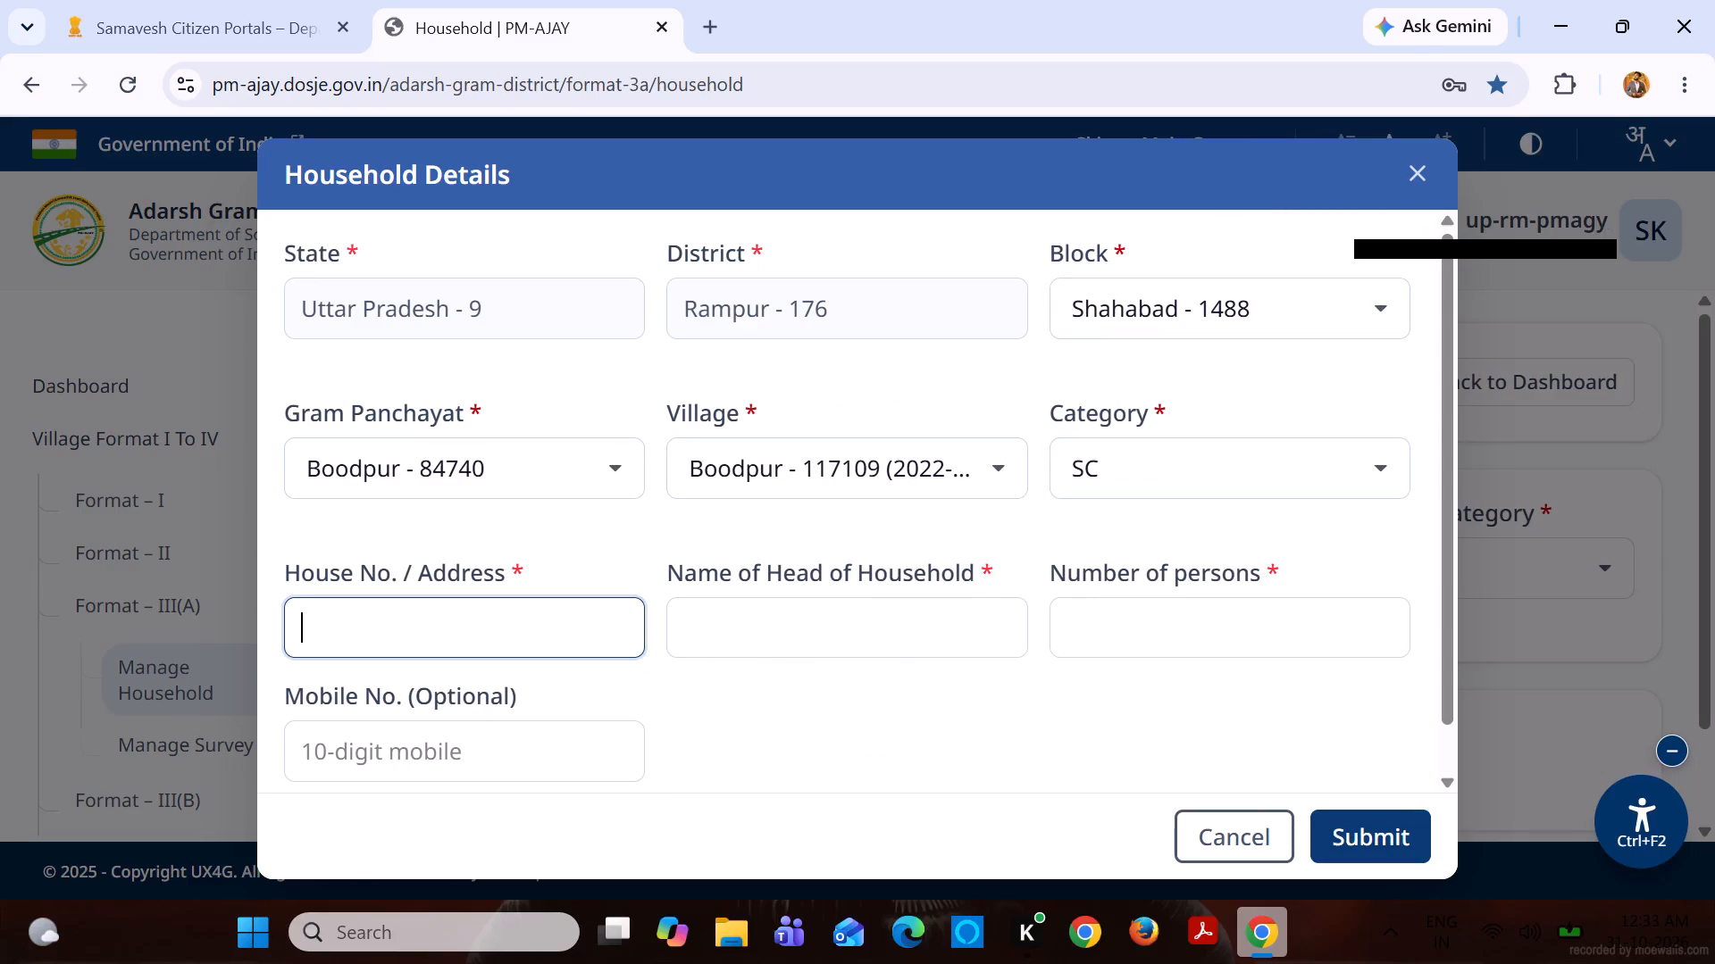
text(301)
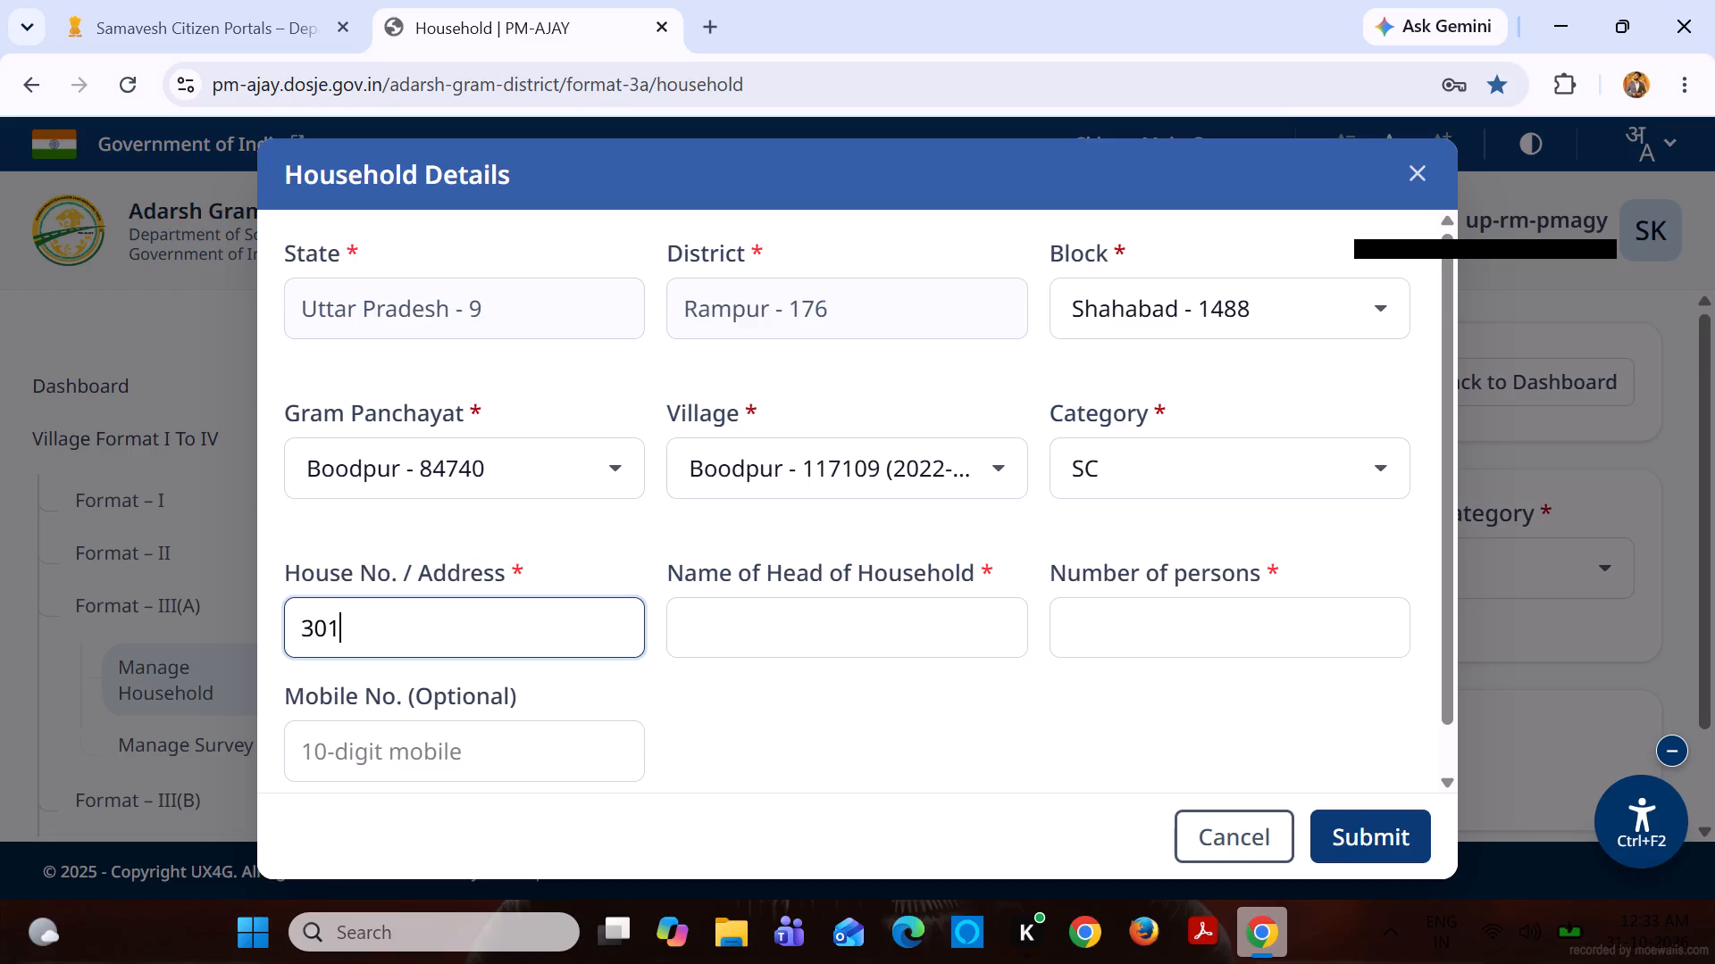
click(787, 652)
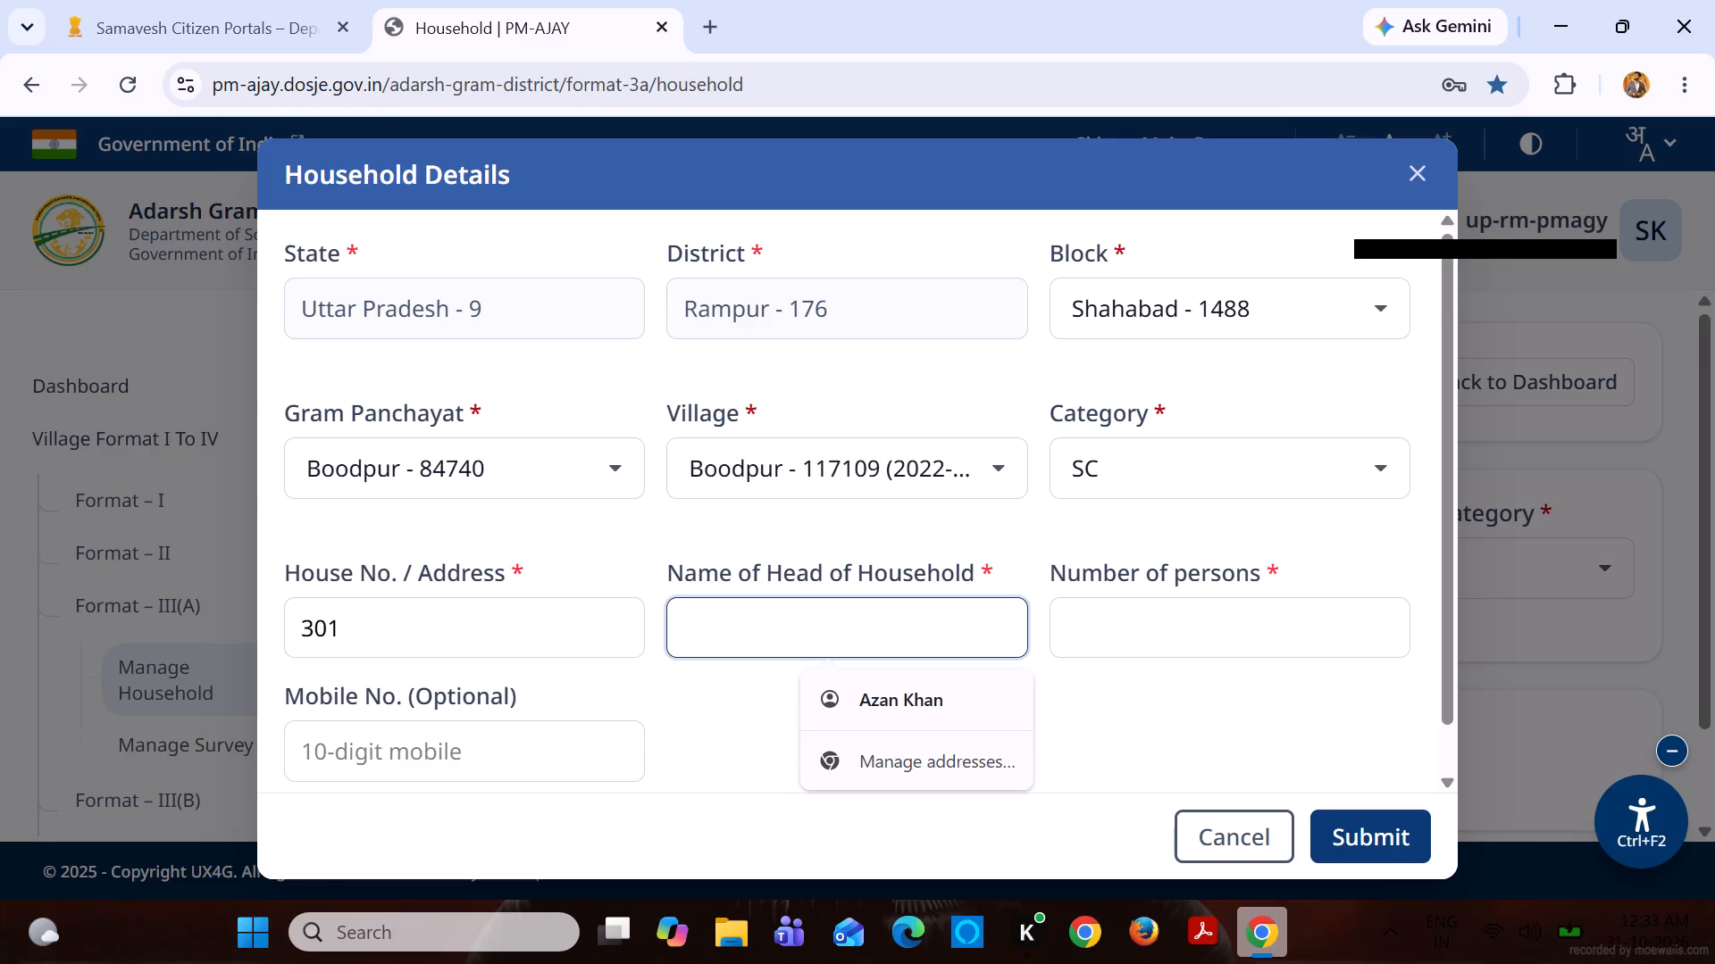
text(kamla)
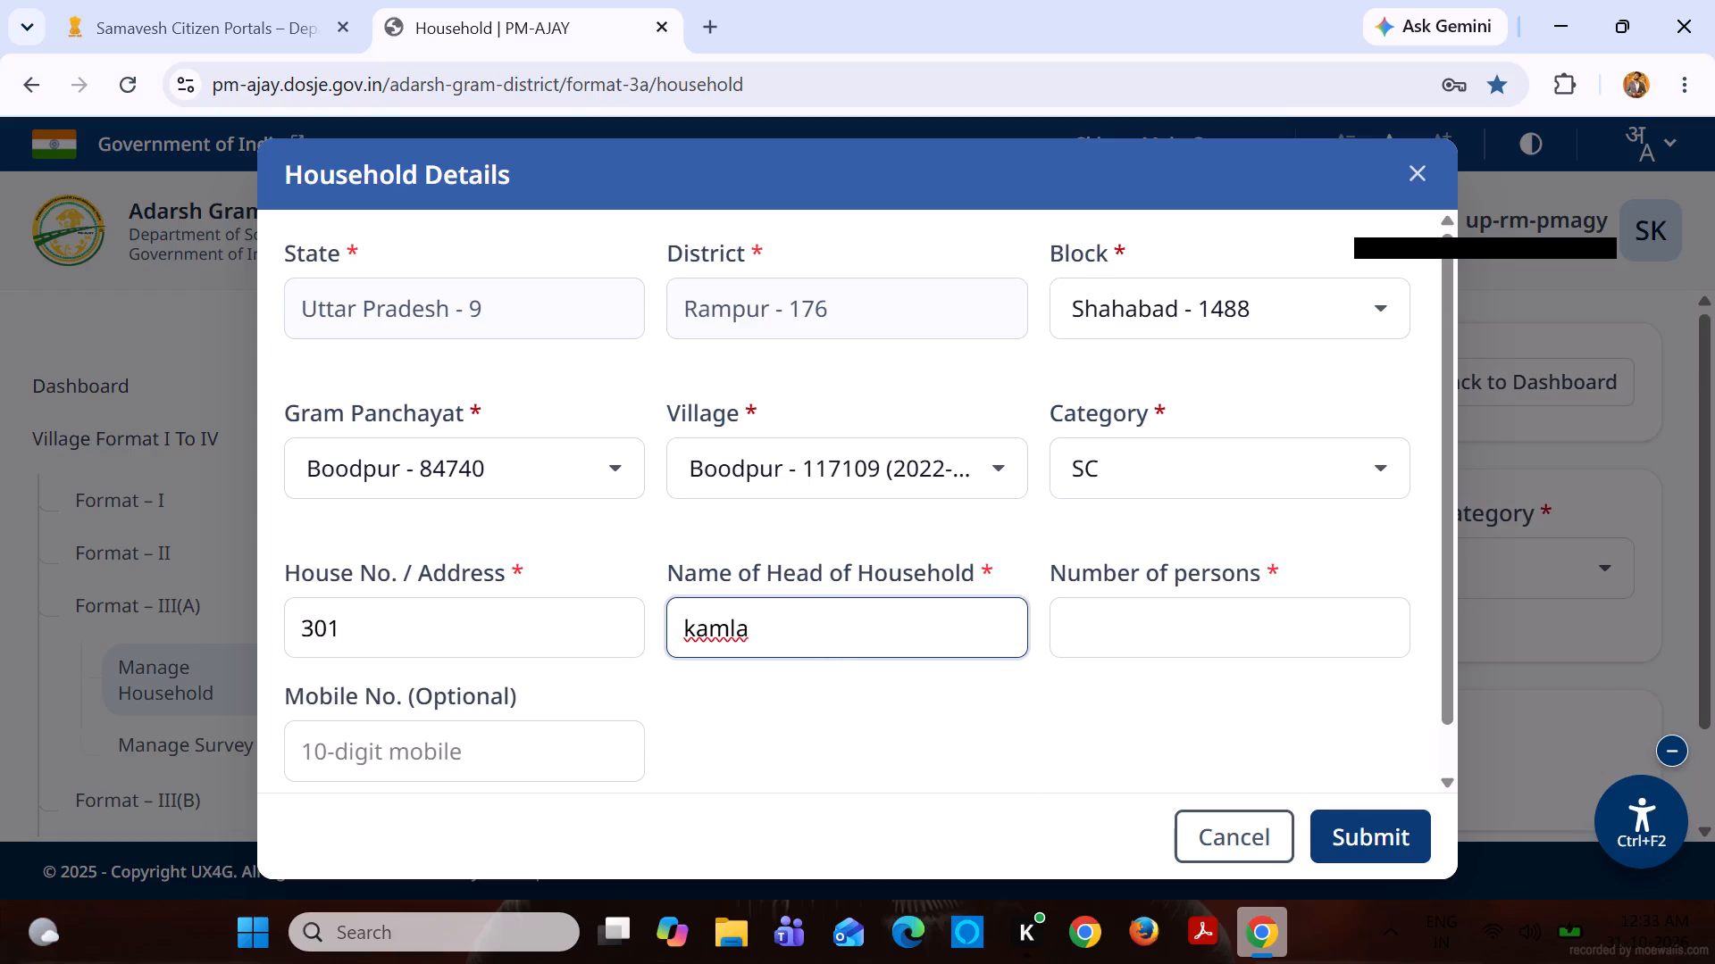
click(1302, 631)
key(1)
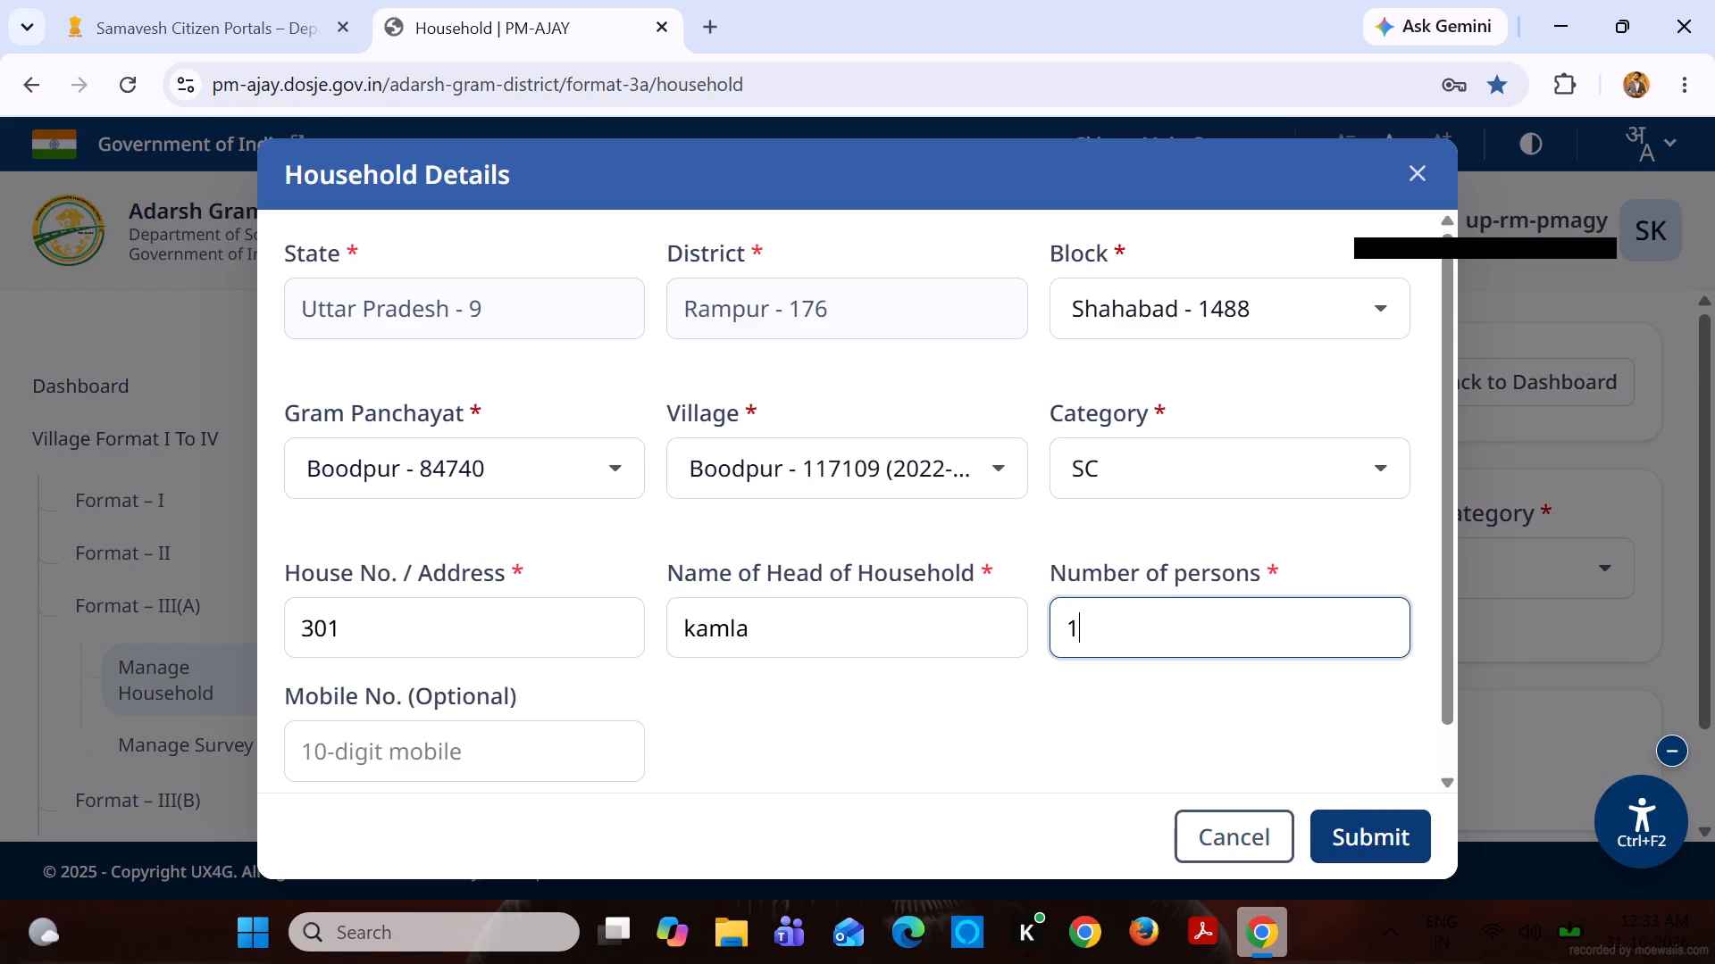
click(1351, 819)
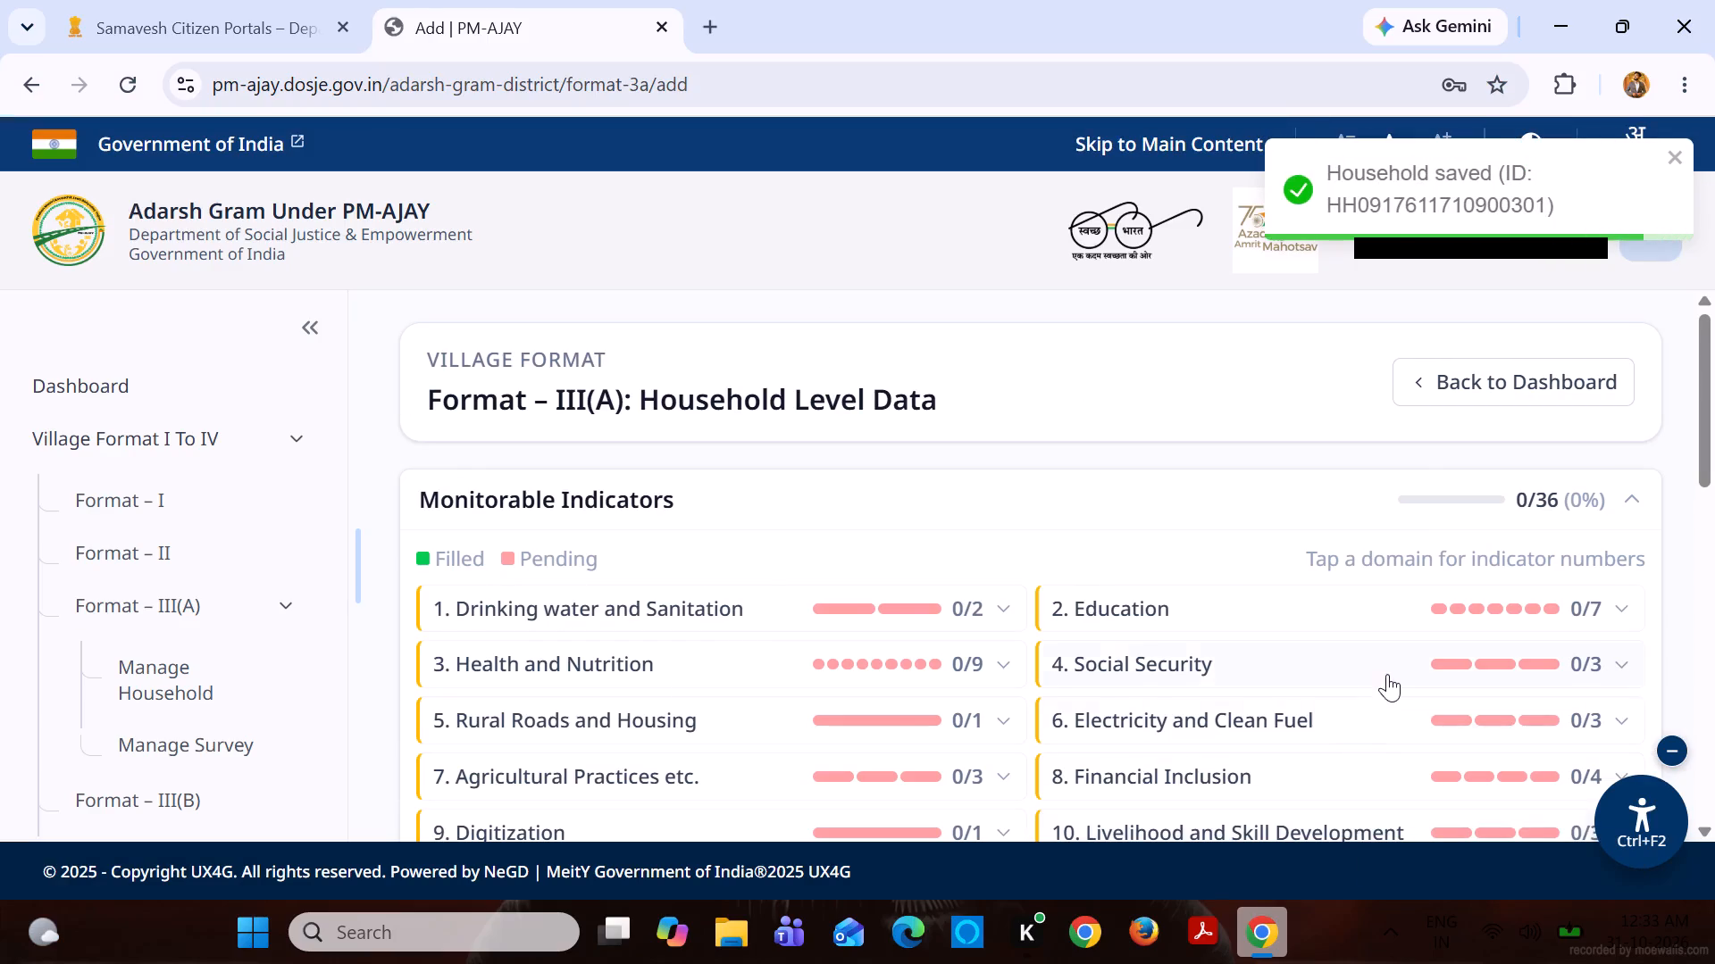
In domain 1 – Drinking water and Sanitation, answer Yes to having a household latrine and No to open defecation, and submit.
scroll(1389, 669, down, 7)
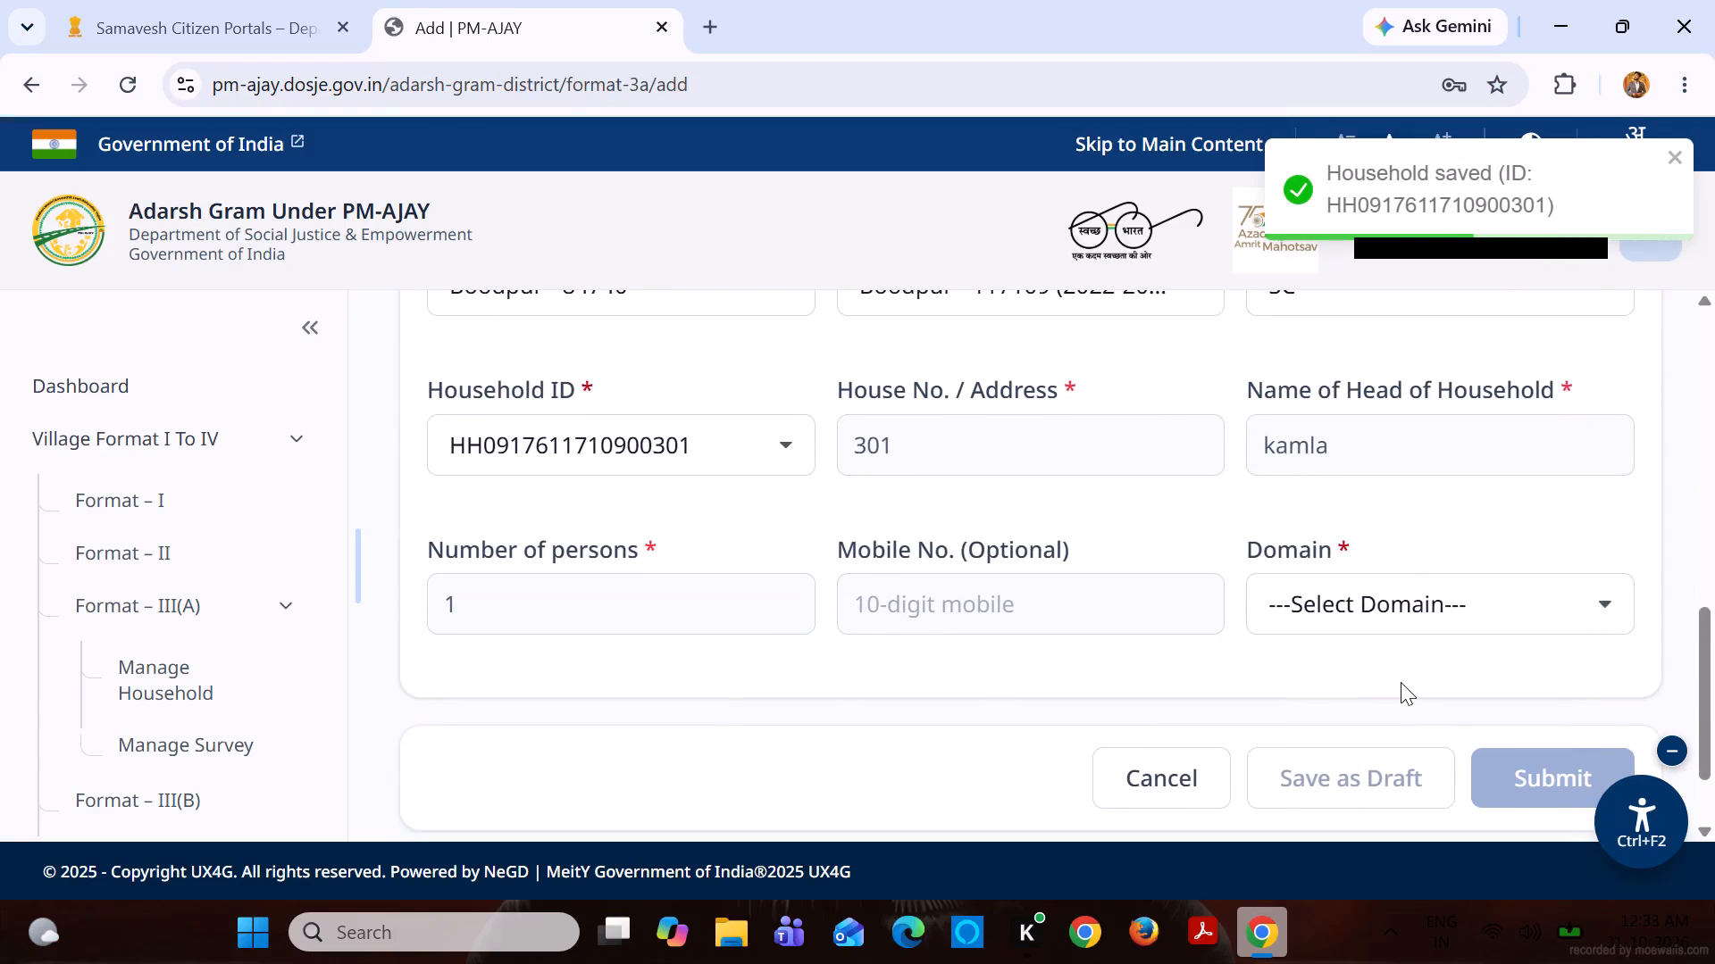
scroll(1401, 682, down, 2)
click(1560, 497)
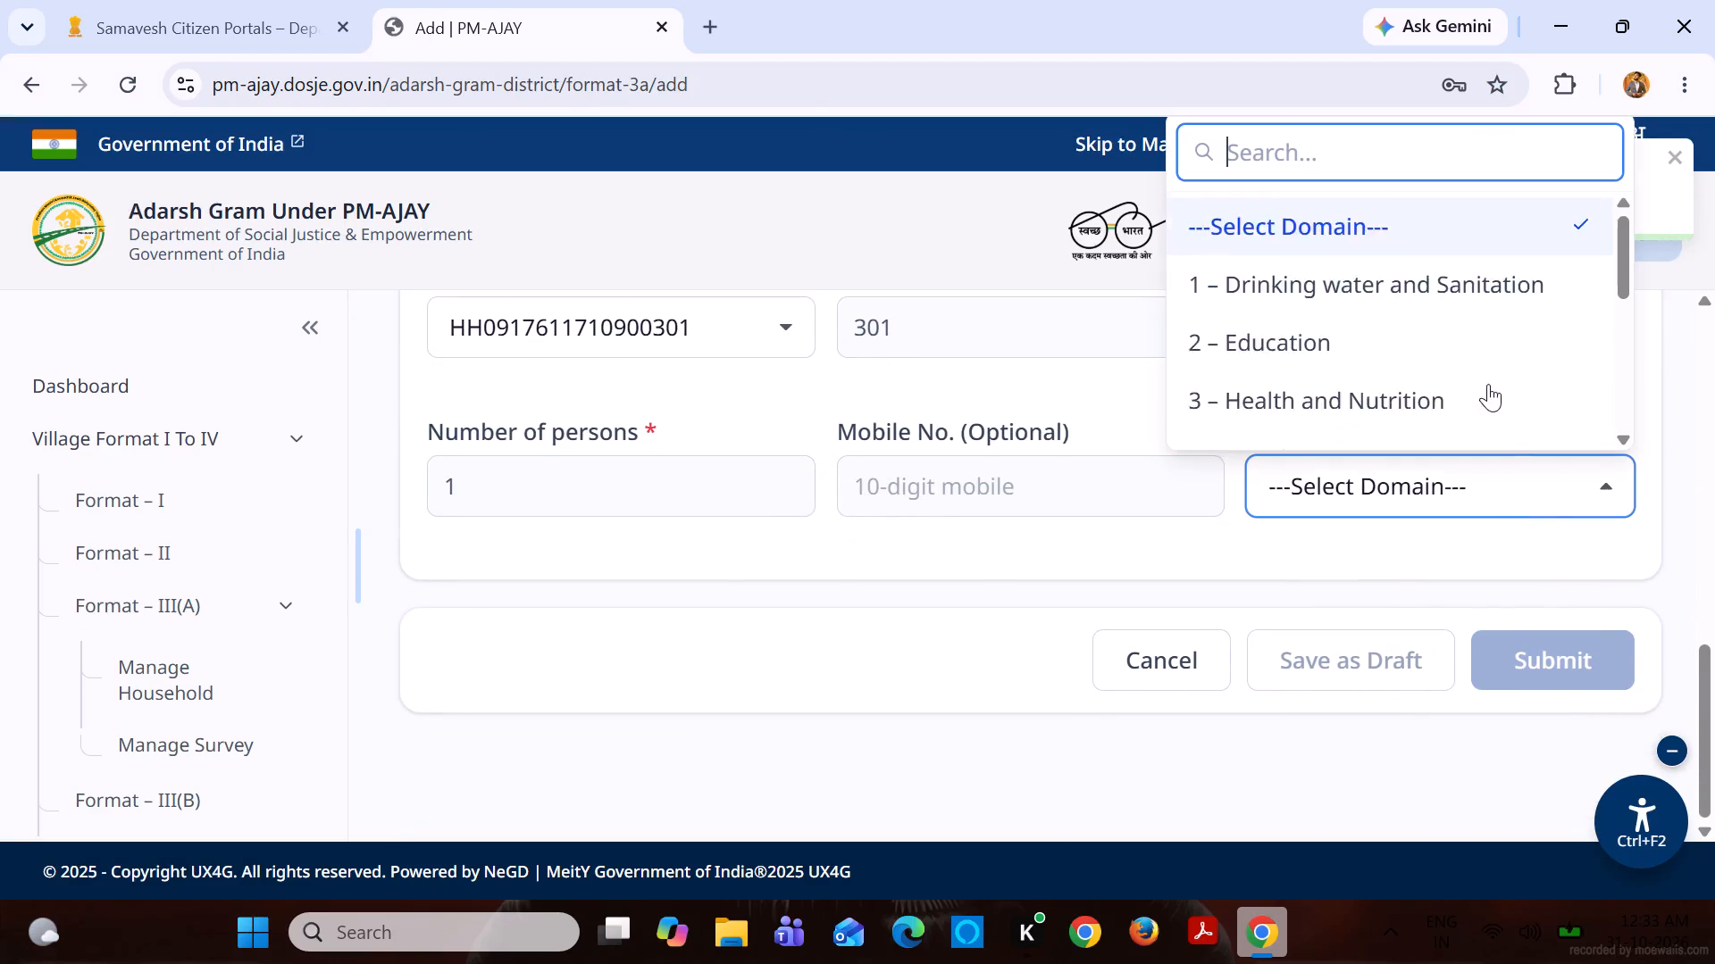
click(1449, 244)
scroll(1410, 457, down, 3)
click(1512, 479)
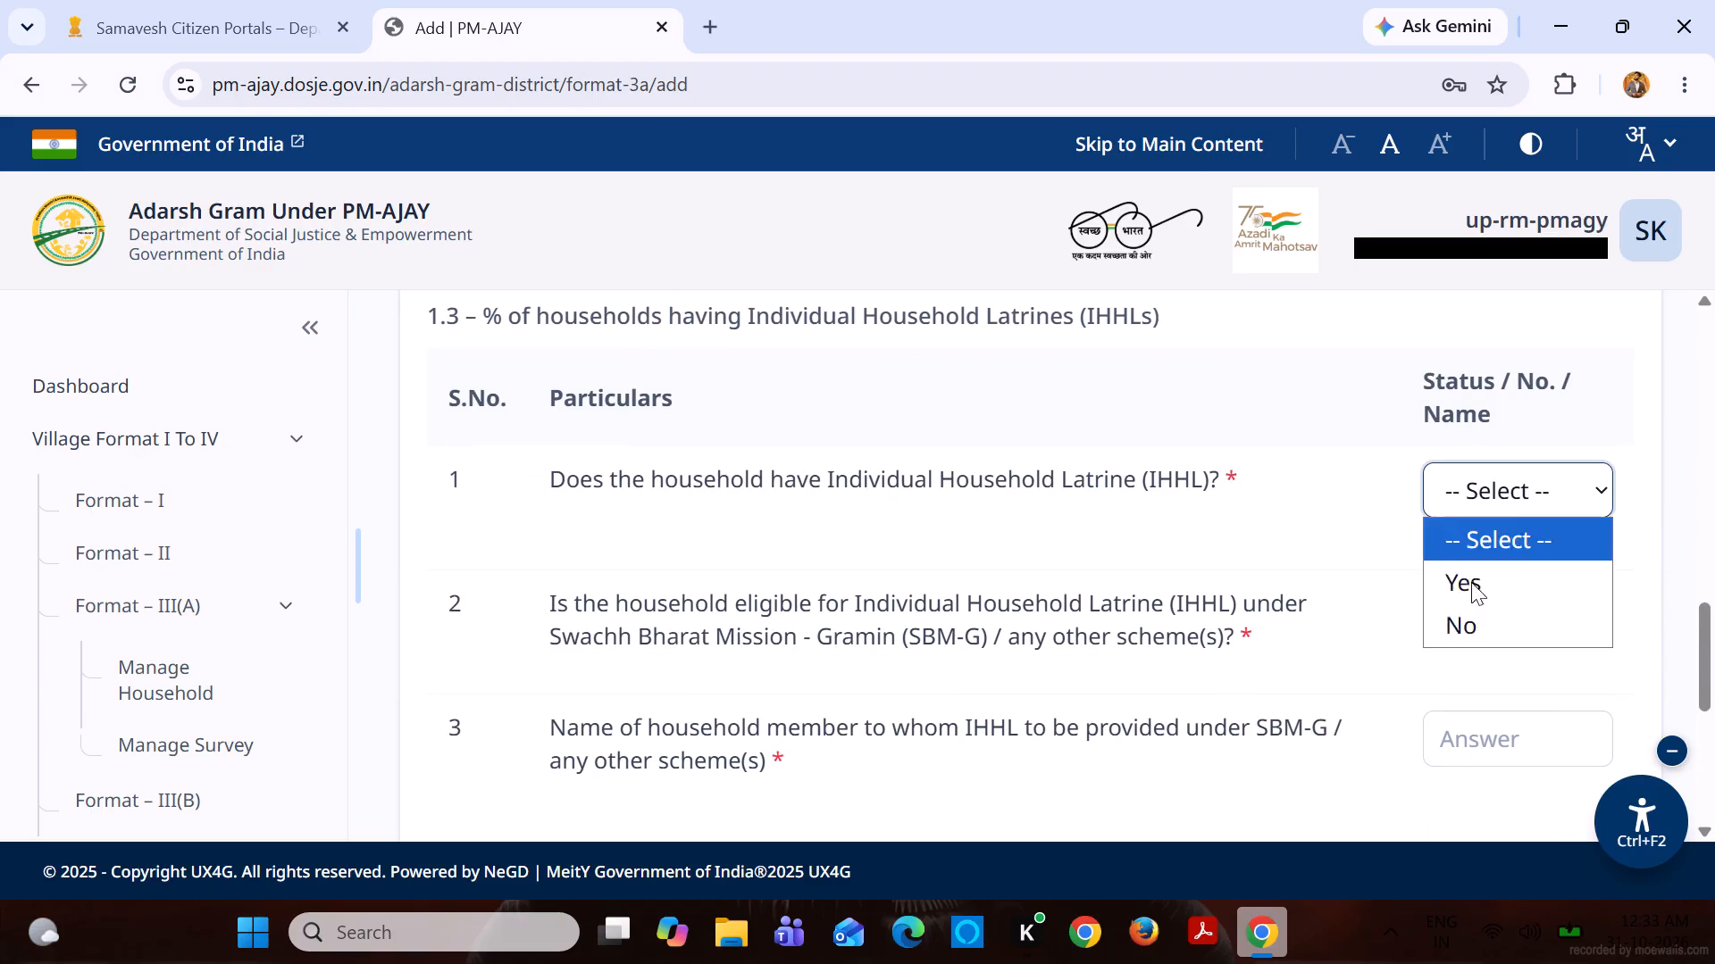
click(1471, 582)
scroll(1477, 564, down, 2)
click(1527, 477)
click(1434, 606)
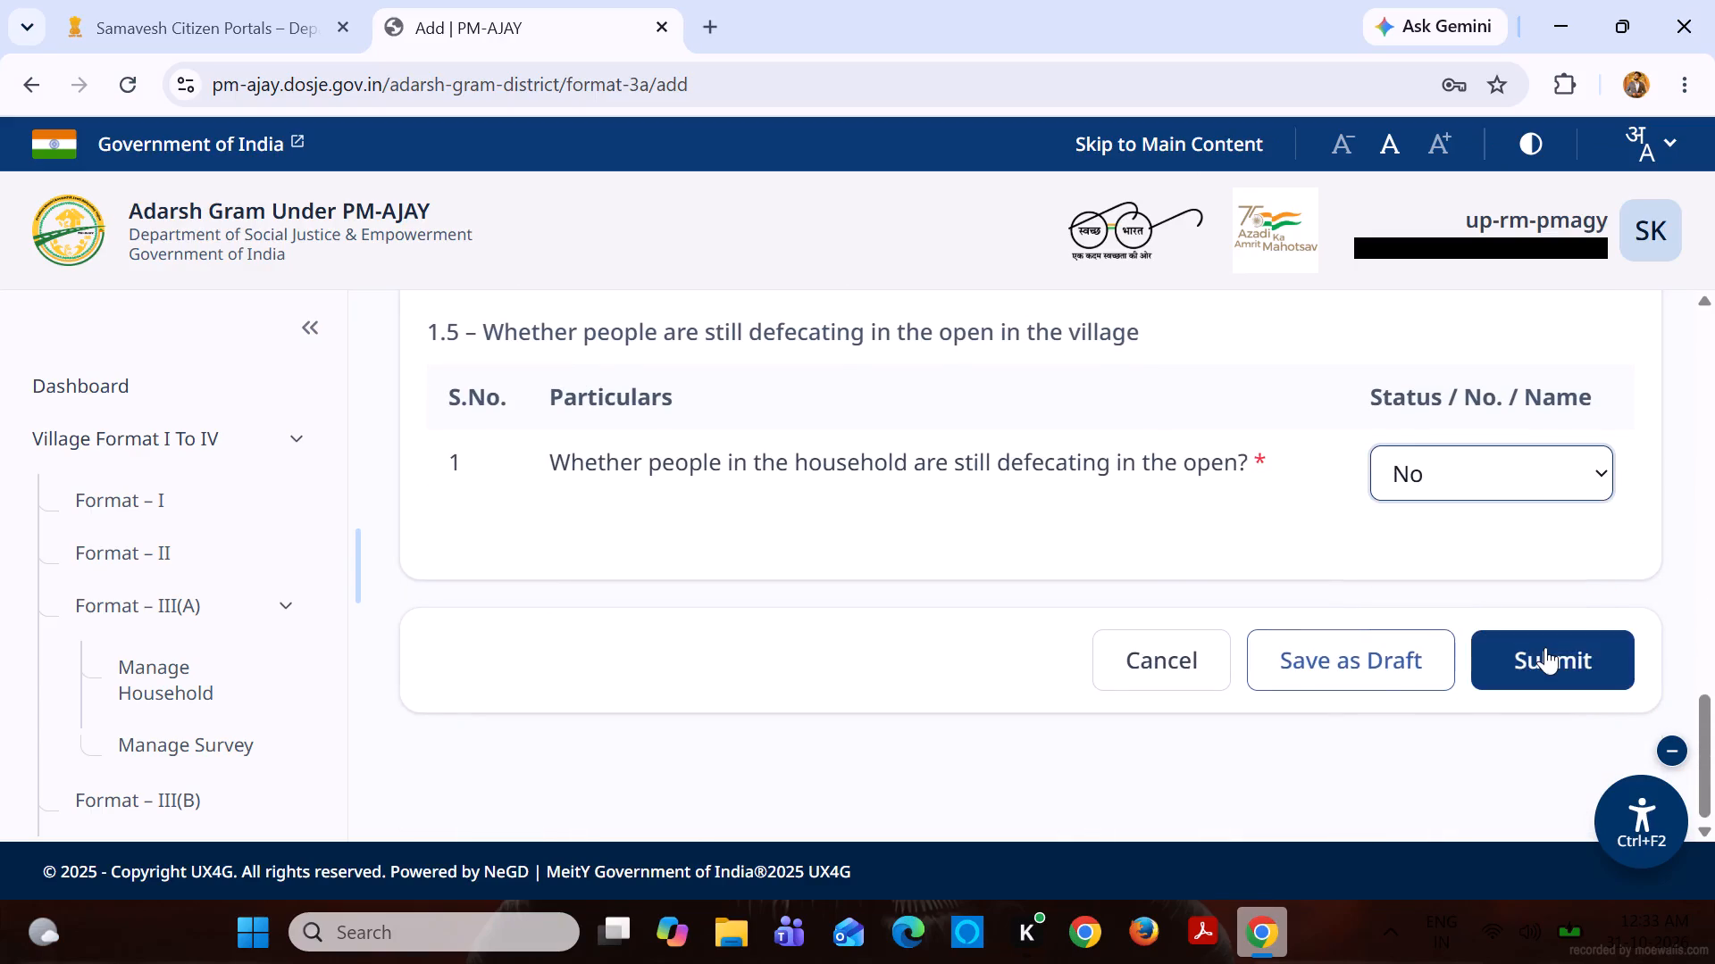
click(1545, 647)
Select domain 2 – Education and enter 0 for children aged 6-10, 11-13 and 14-15 years in sections 2.1 to 2.3.
click(1544, 438)
scroll(1467, 617, down, 1)
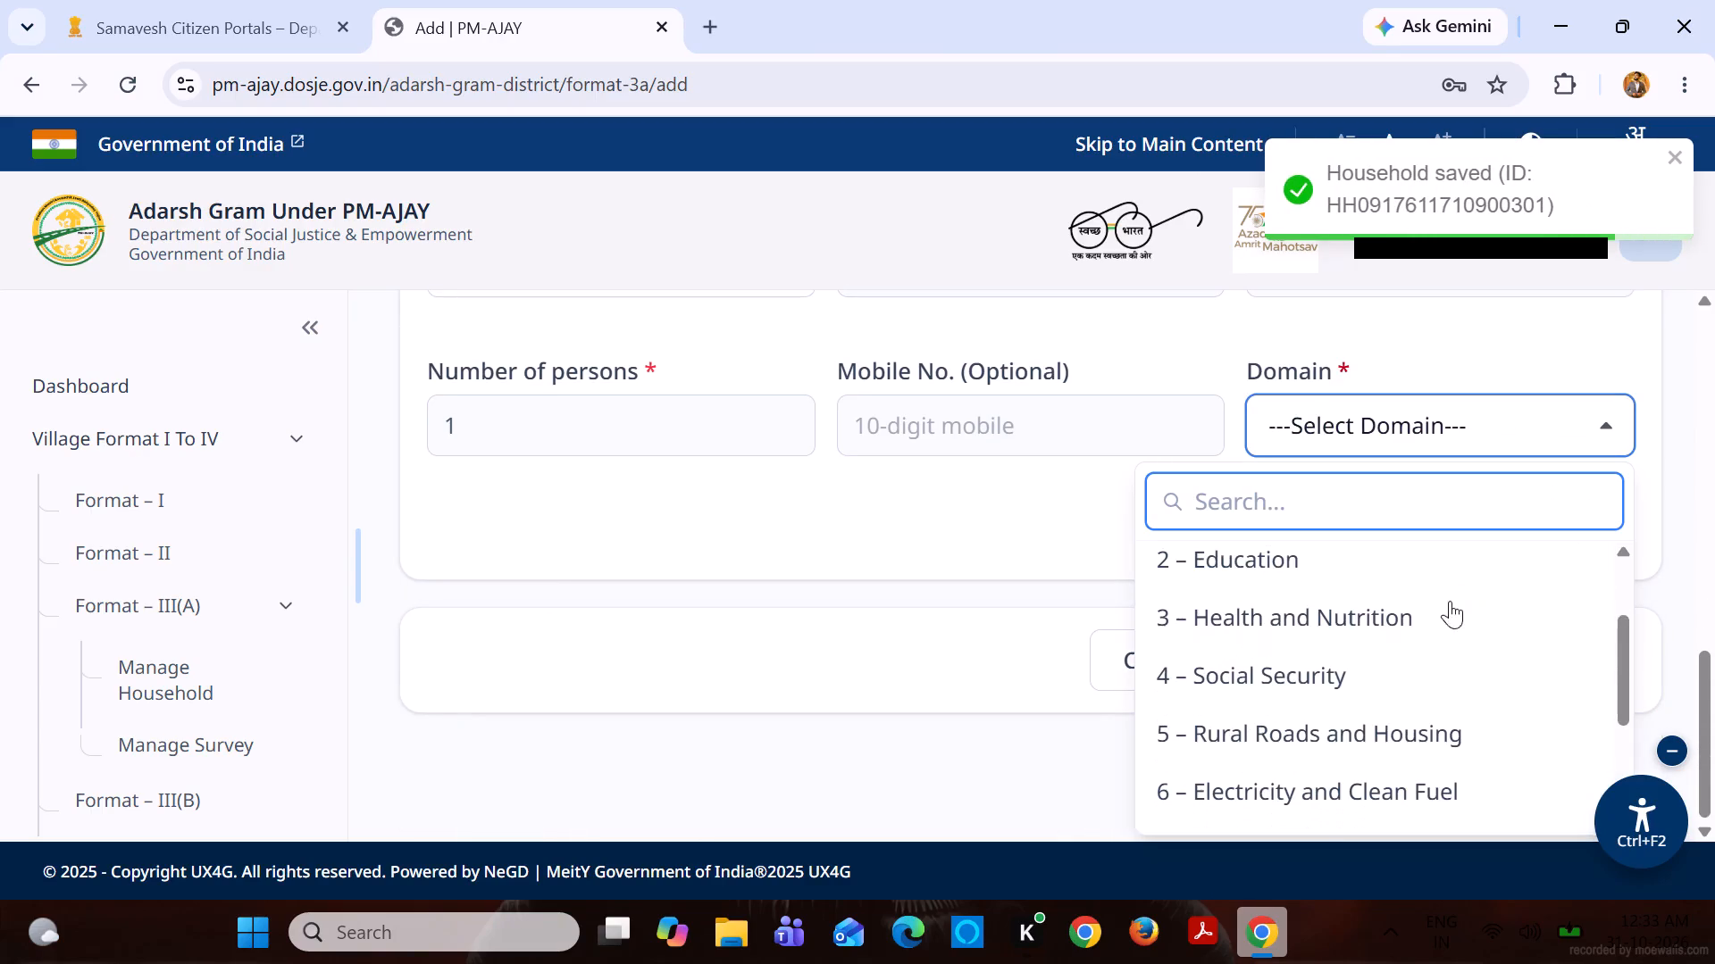
click(1336, 545)
scroll(1336, 545, down, 3)
click(1472, 465)
key(0)
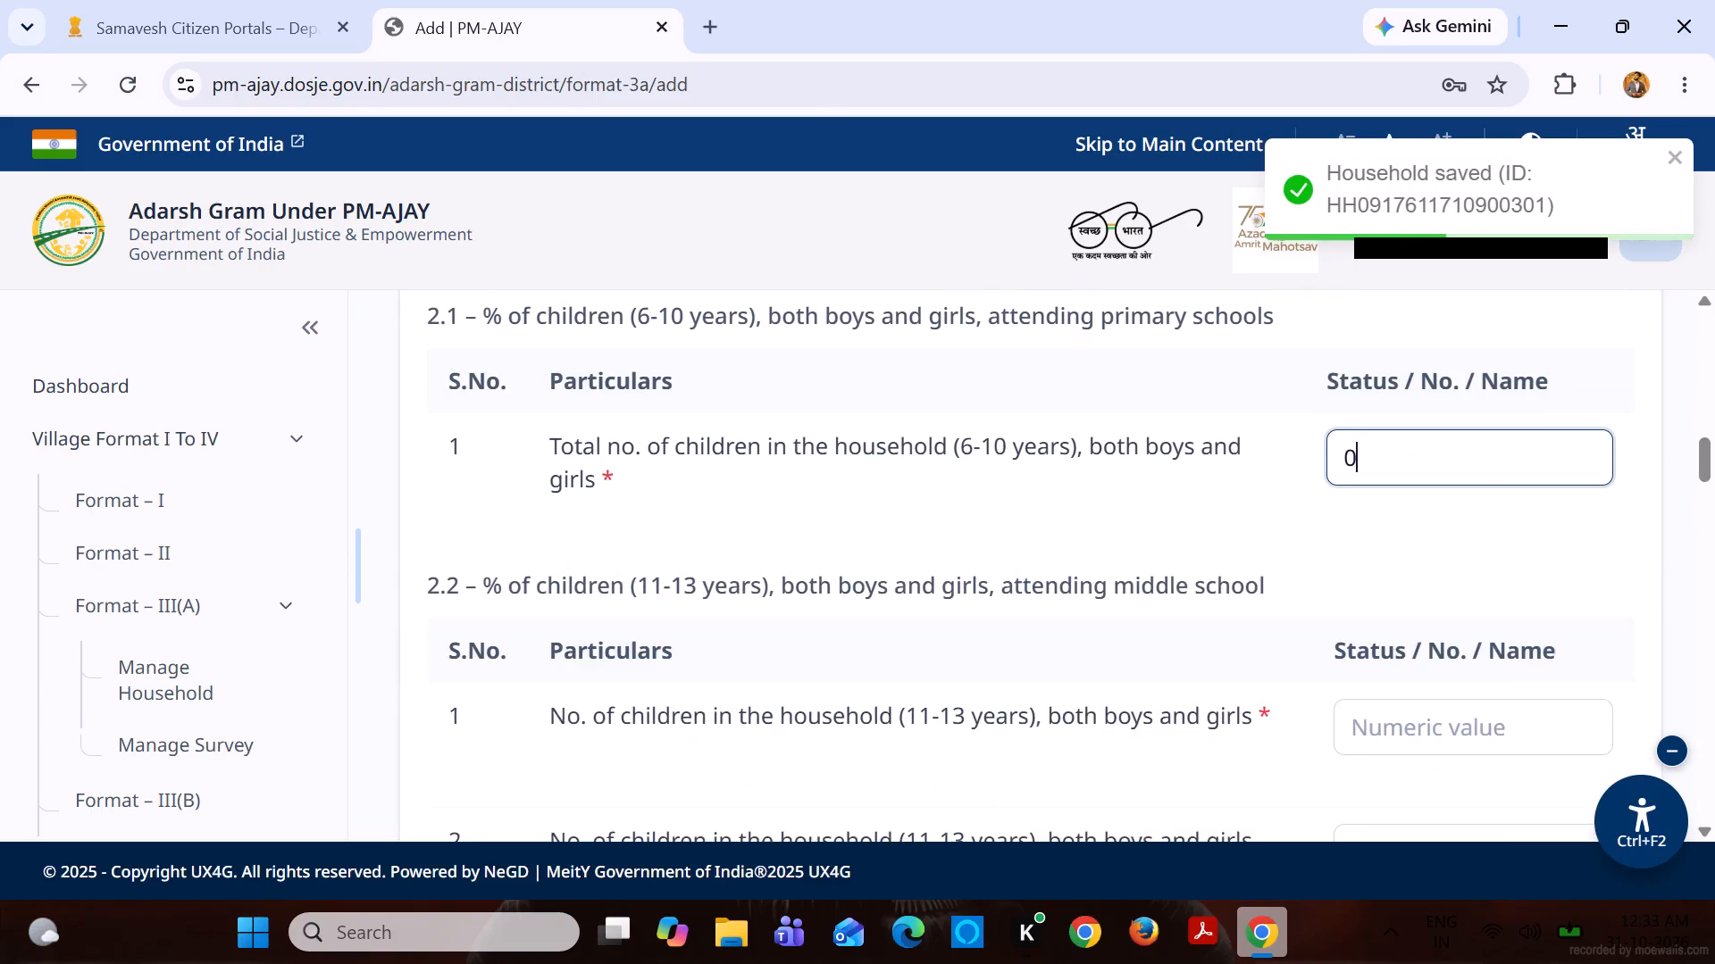
scroll(1474, 465, down, 2)
click(1466, 480)
key(0)
scroll(1468, 474, down, 1)
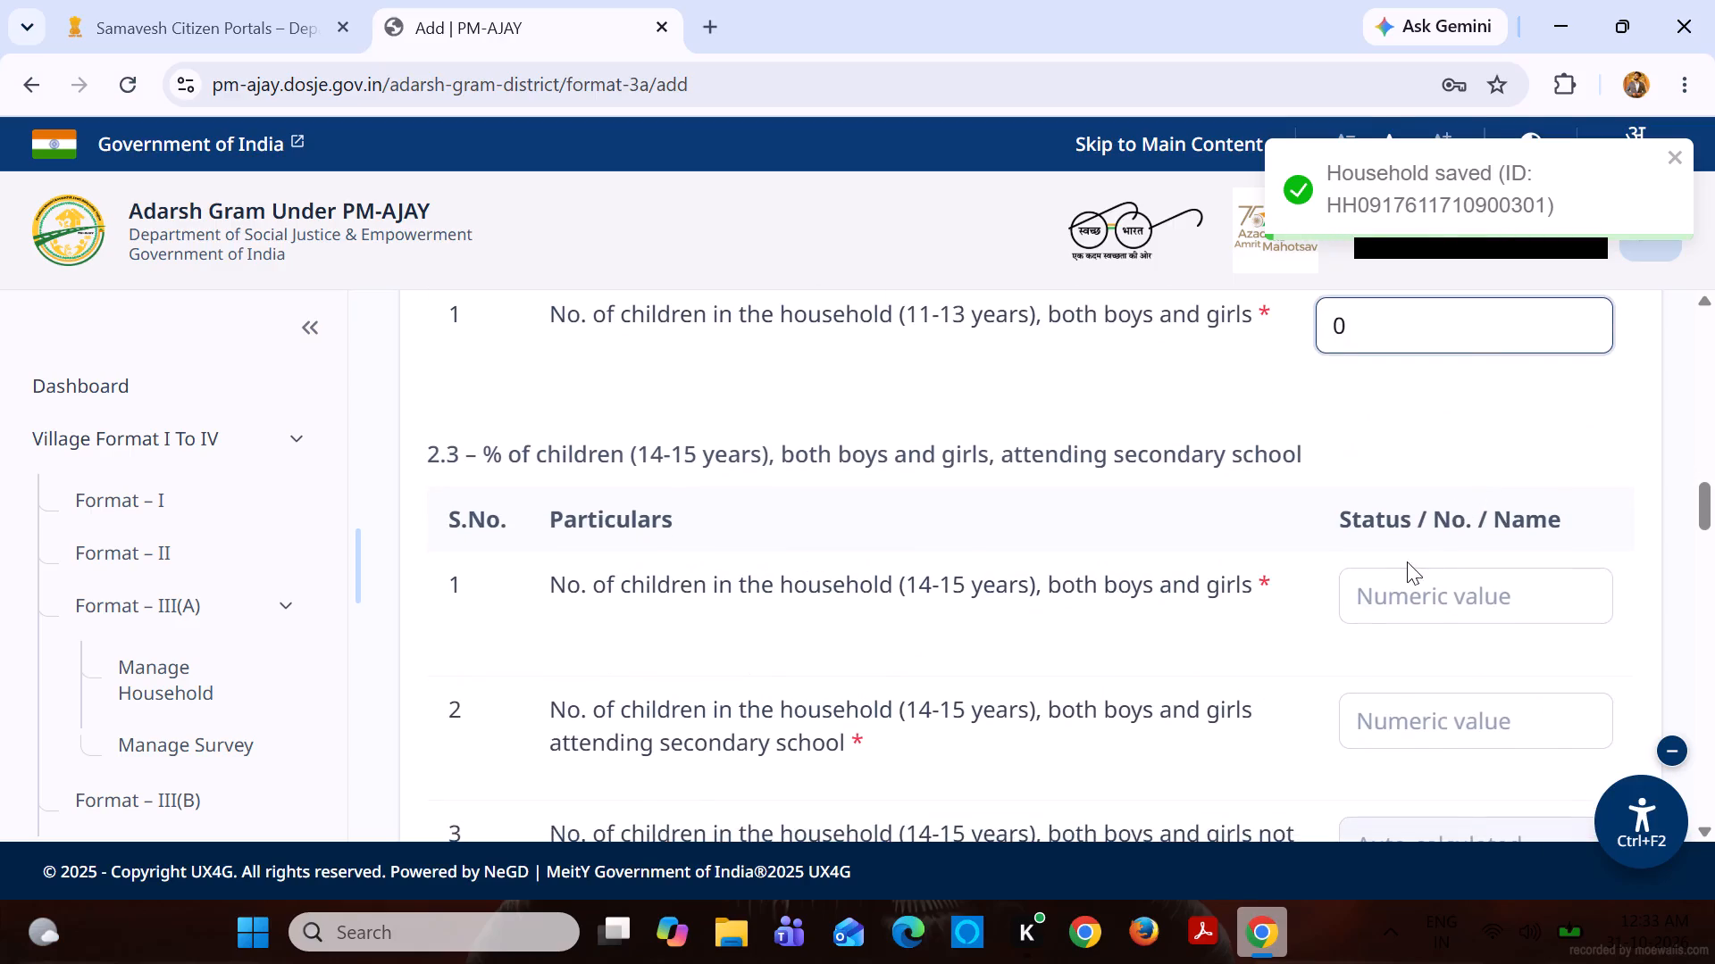
click(1403, 580)
key(0)
Enter 0 for children aged 16-17 and 18-23 years in 2.4 and 2.5, and for Pre-matric Scholarship eligibility in 2.6.
scroll(1419, 567, down, 2)
click(1493, 577)
key(0)
scroll(1508, 586, down, 1)
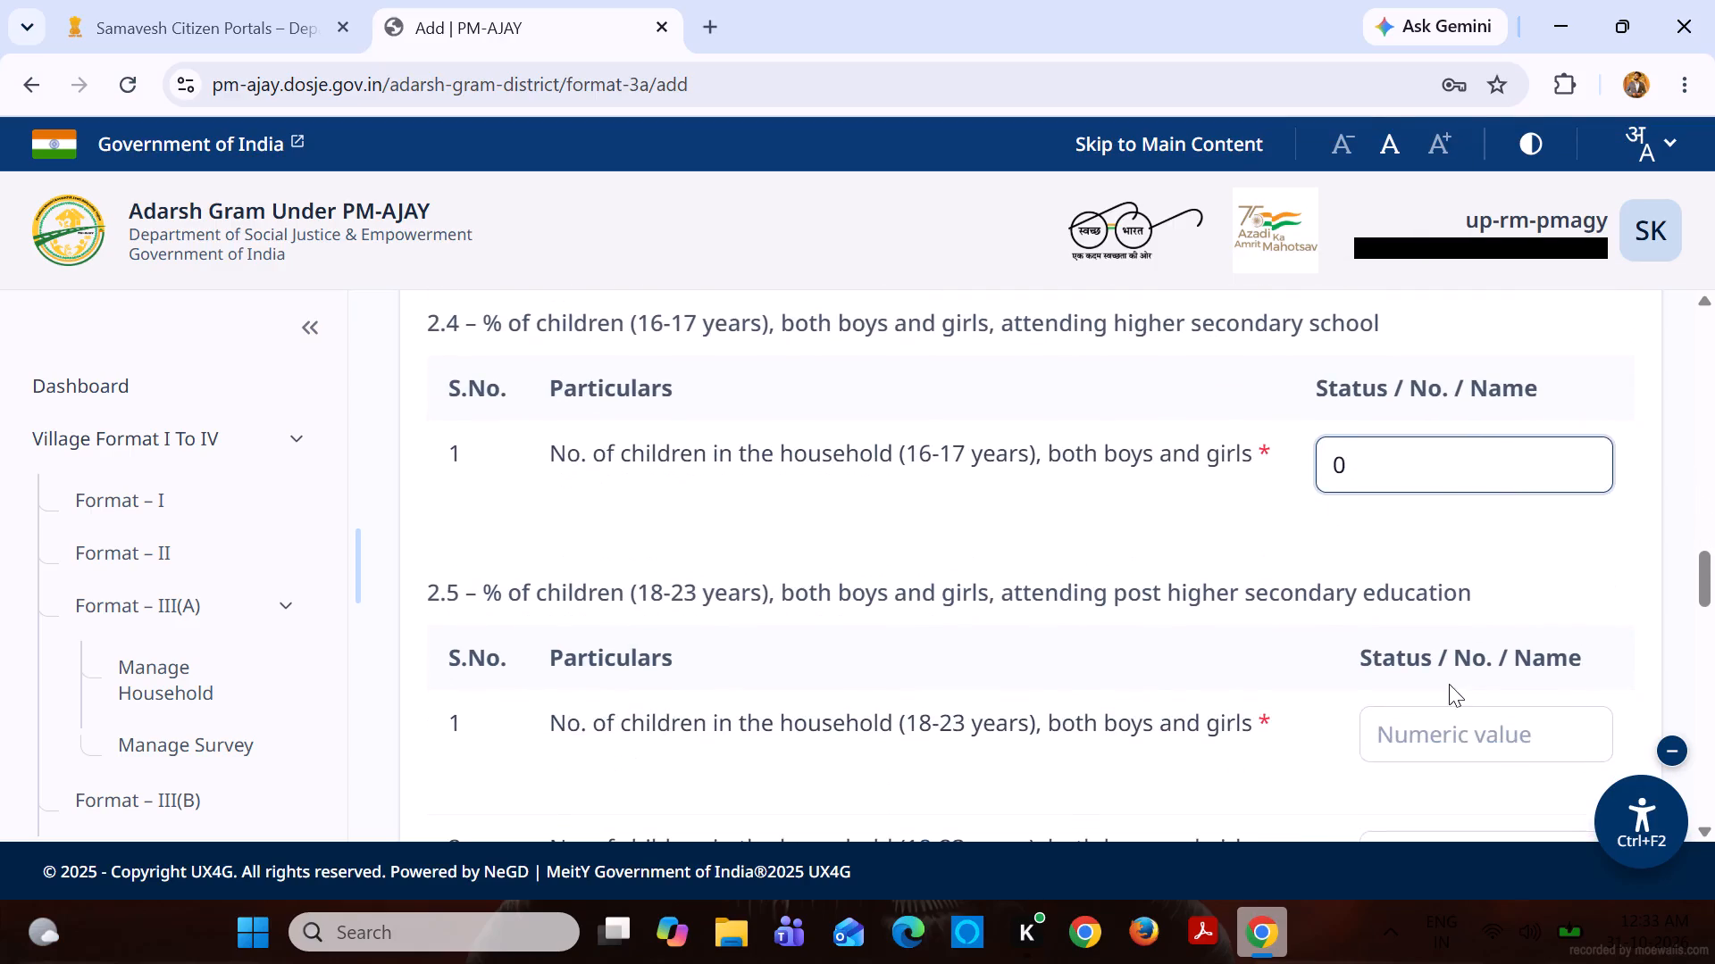
click(1446, 708)
key(0)
scroll(1449, 703, down, 3)
click(1500, 613)
key(0)
Enter 0 for children eligible for the Post-matric Scholarship in section 2.7 and submit the Education domain.
scroll(1511, 615, down, 2)
click(1477, 634)
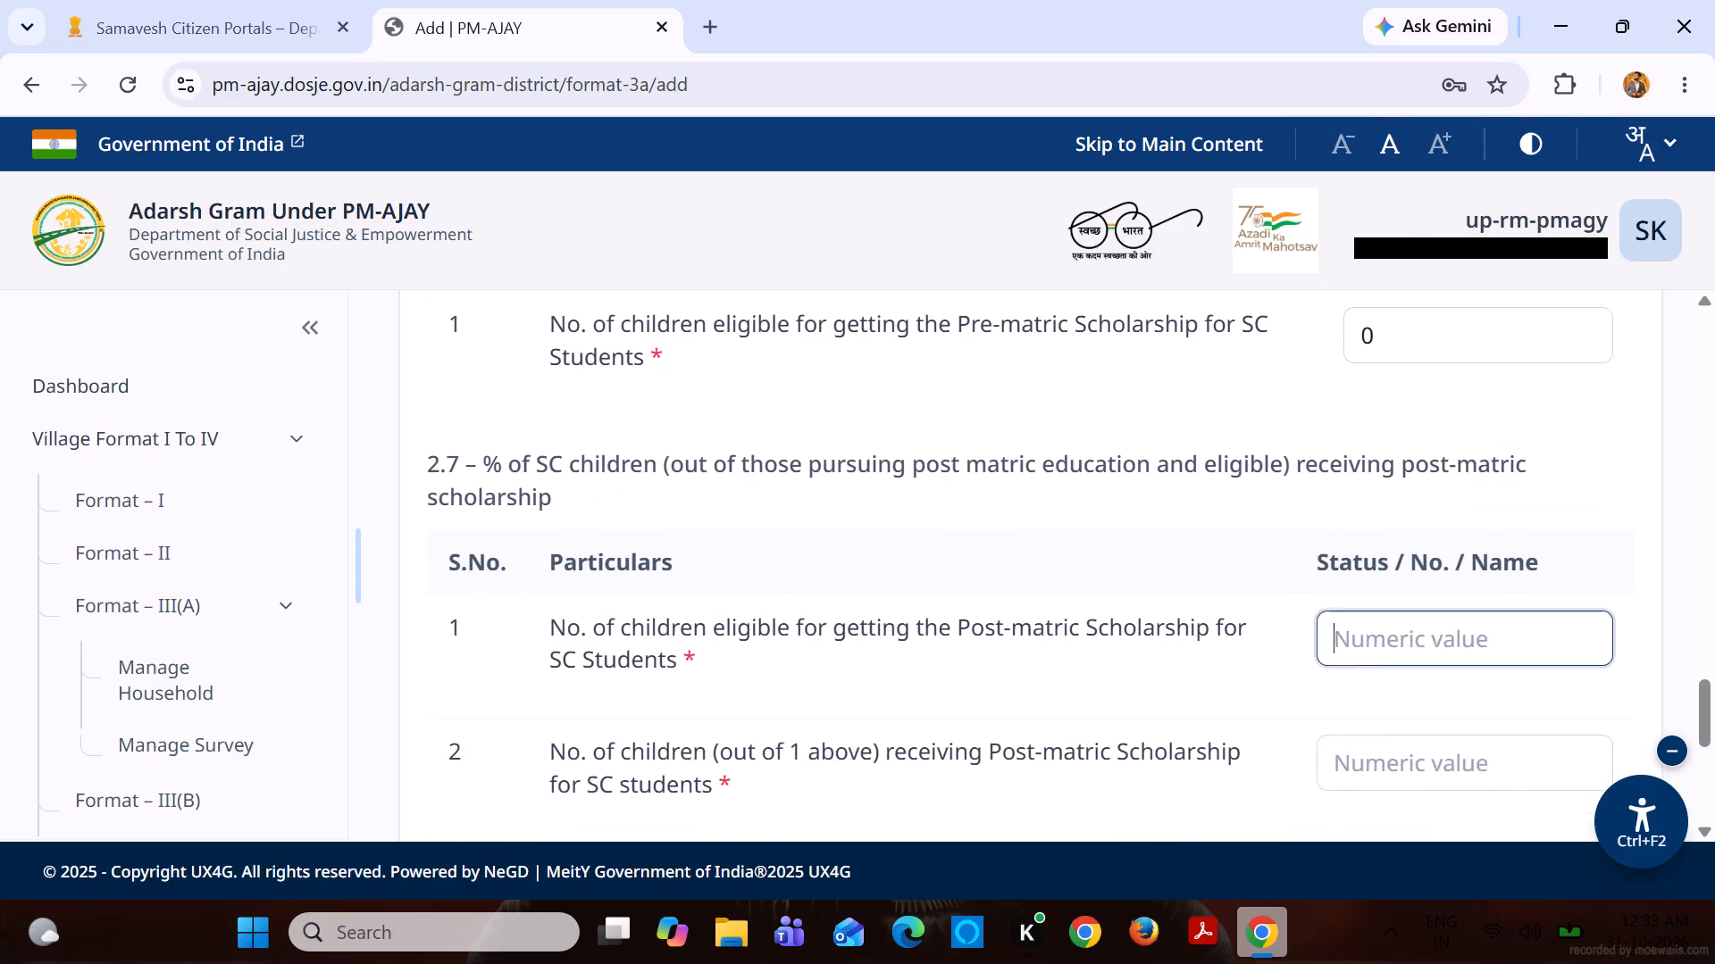
key(0)
middle_drag(1492, 625, 1496, 637)
scroll(1495, 633, down, 2)
click(1526, 772)
click(1544, 668)
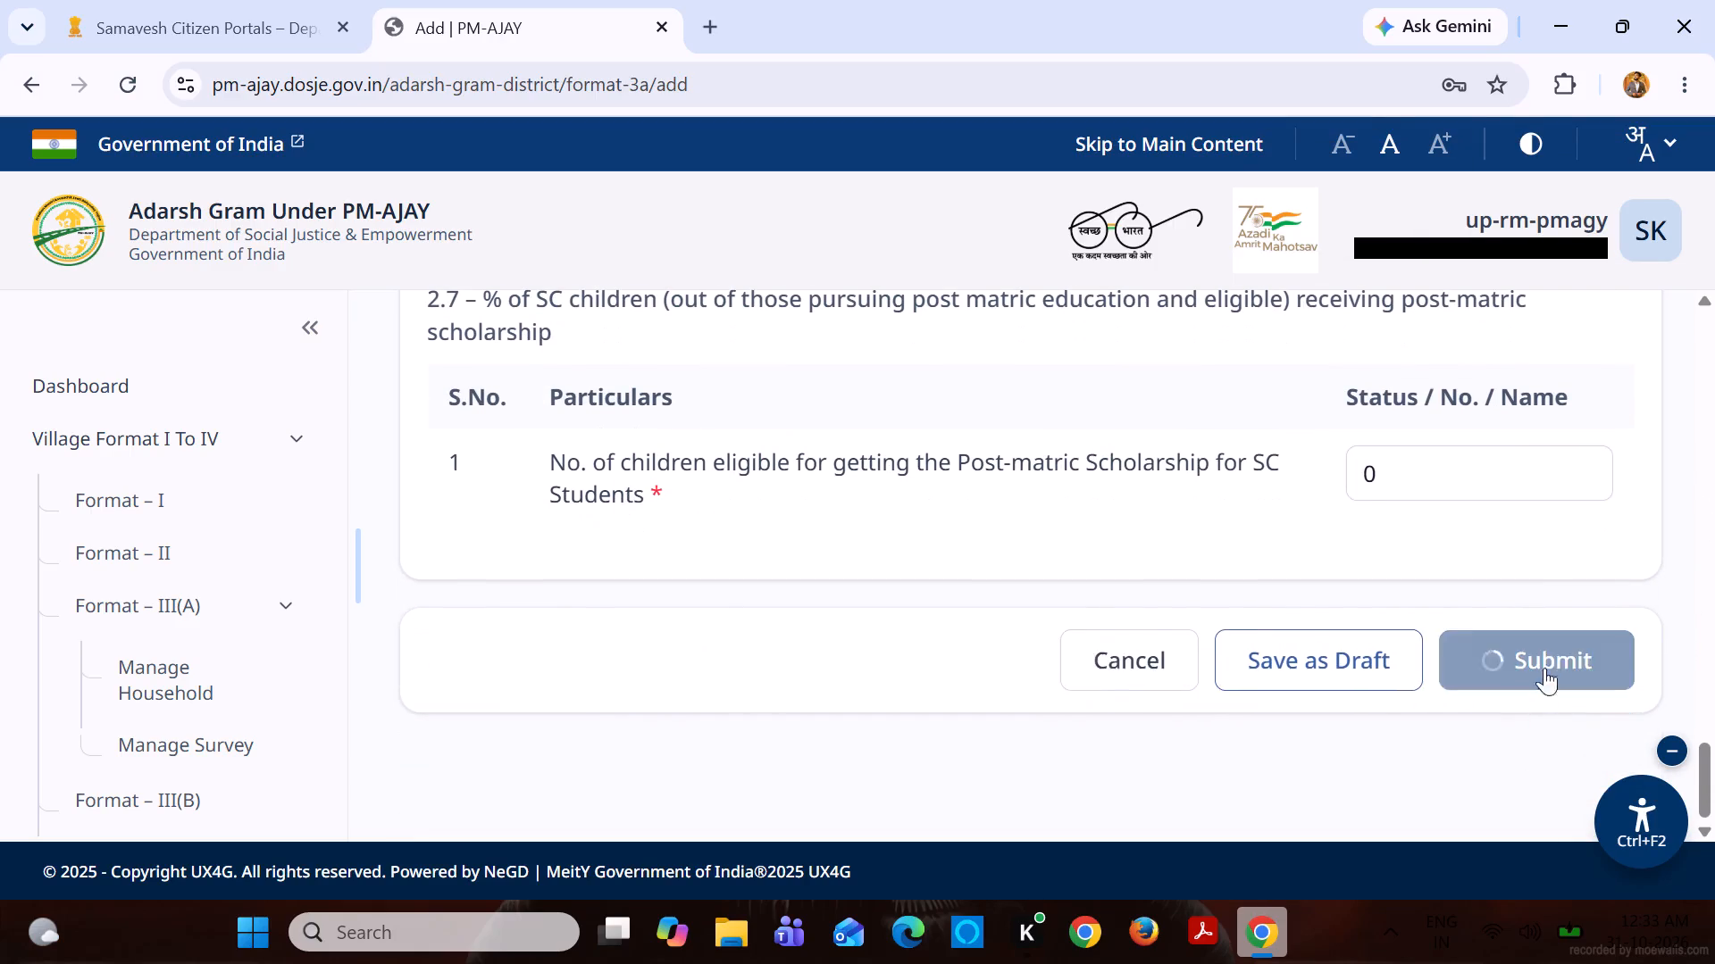
Select domain 3 – Health and Nutrition and answer Yes to the household being covered under a Health Protection Scheme.
click(1516, 420)
click(1286, 739)
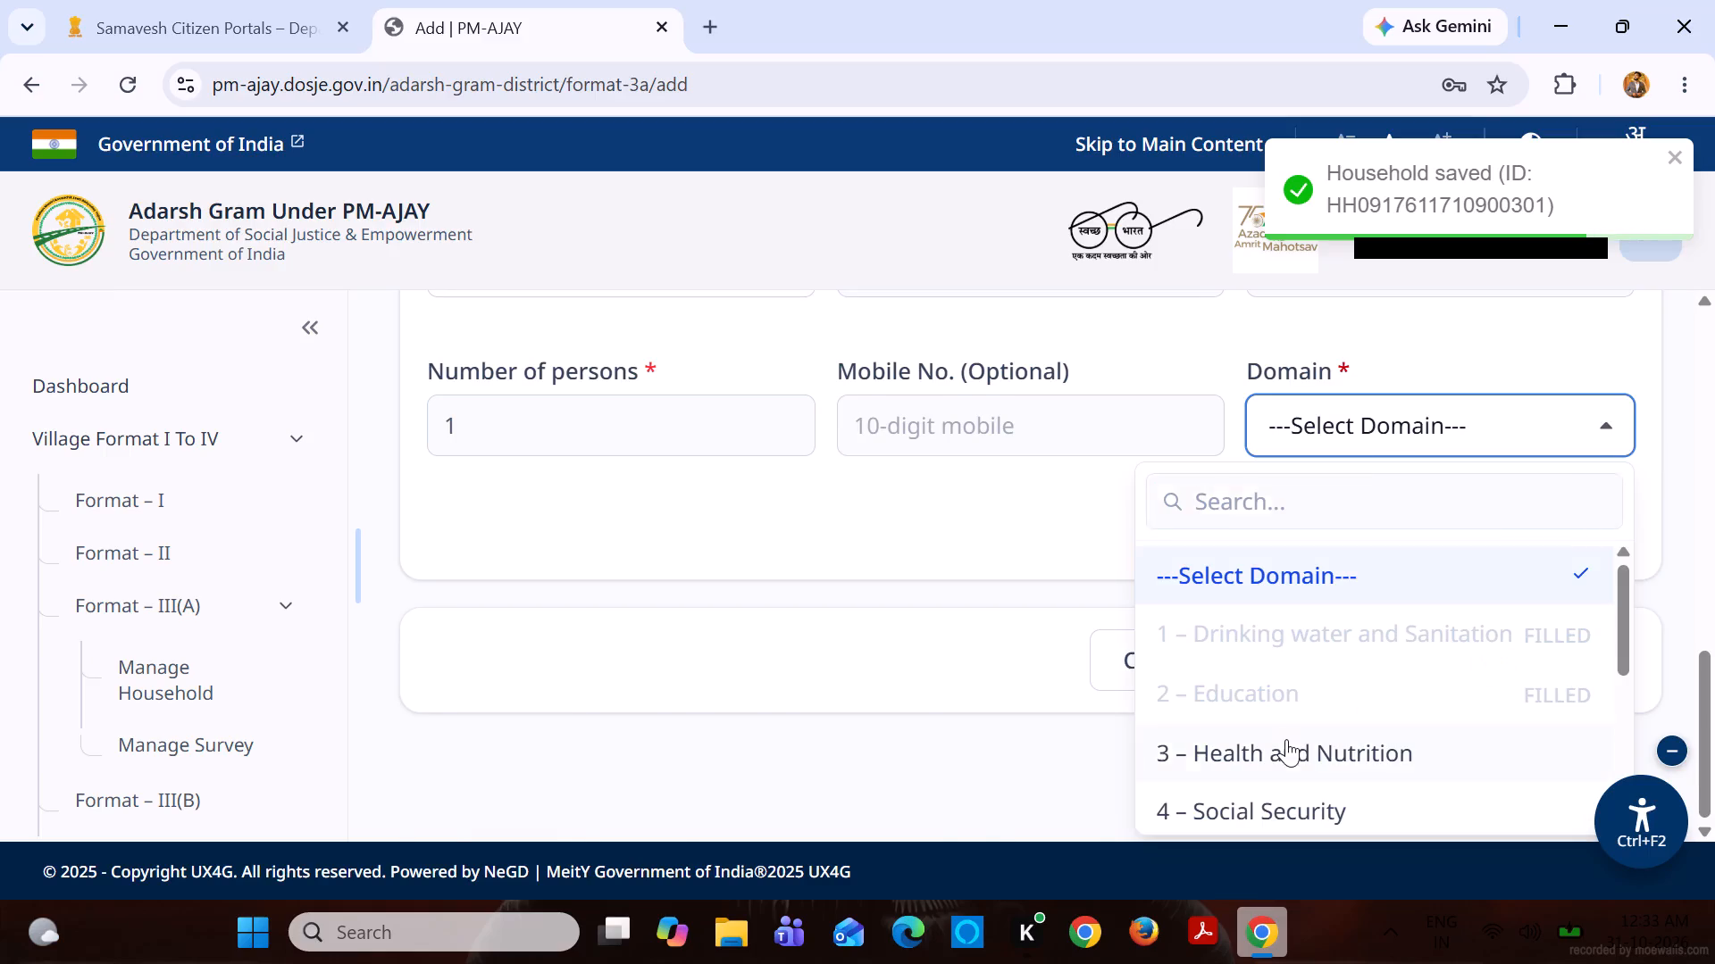
scroll(1318, 694, down, 3)
click(1493, 447)
click(1451, 556)
Enter 0 for pregnant women in 3.3, deliveries during the last year in 3.4 and children born during the last year in 3.5.
scroll(1460, 544, down, 2)
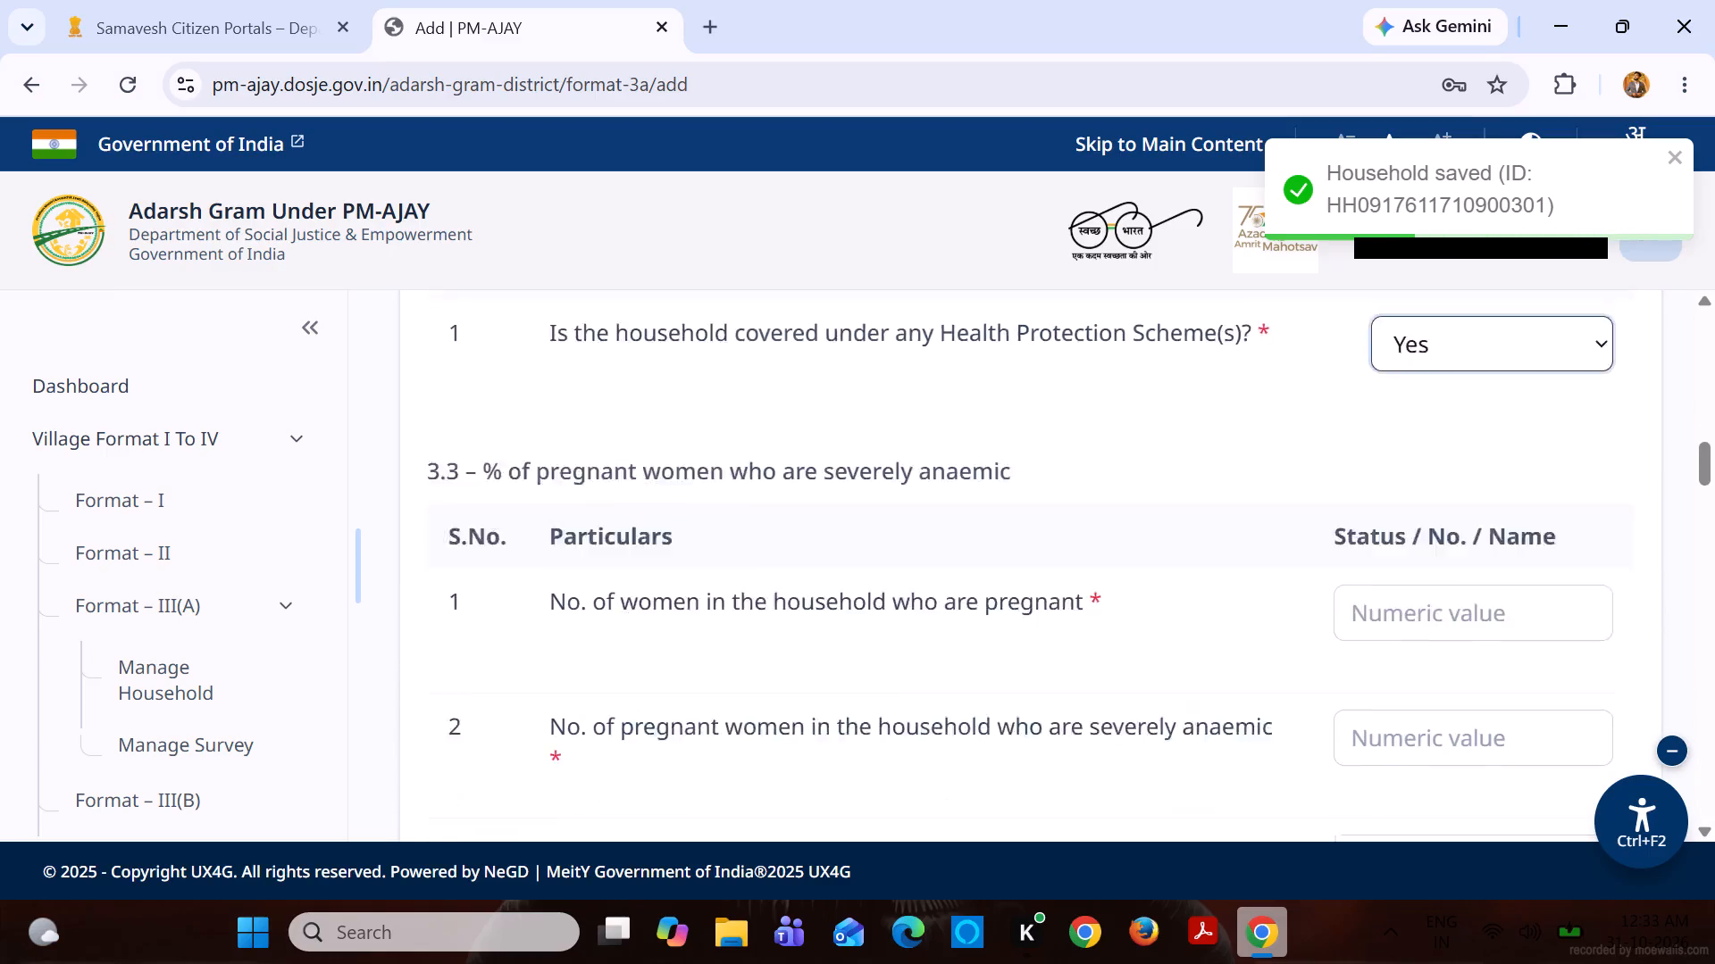
click(1473, 444)
key(0)
scroll(1483, 425, down, 3)
click(1388, 332)
key(0)
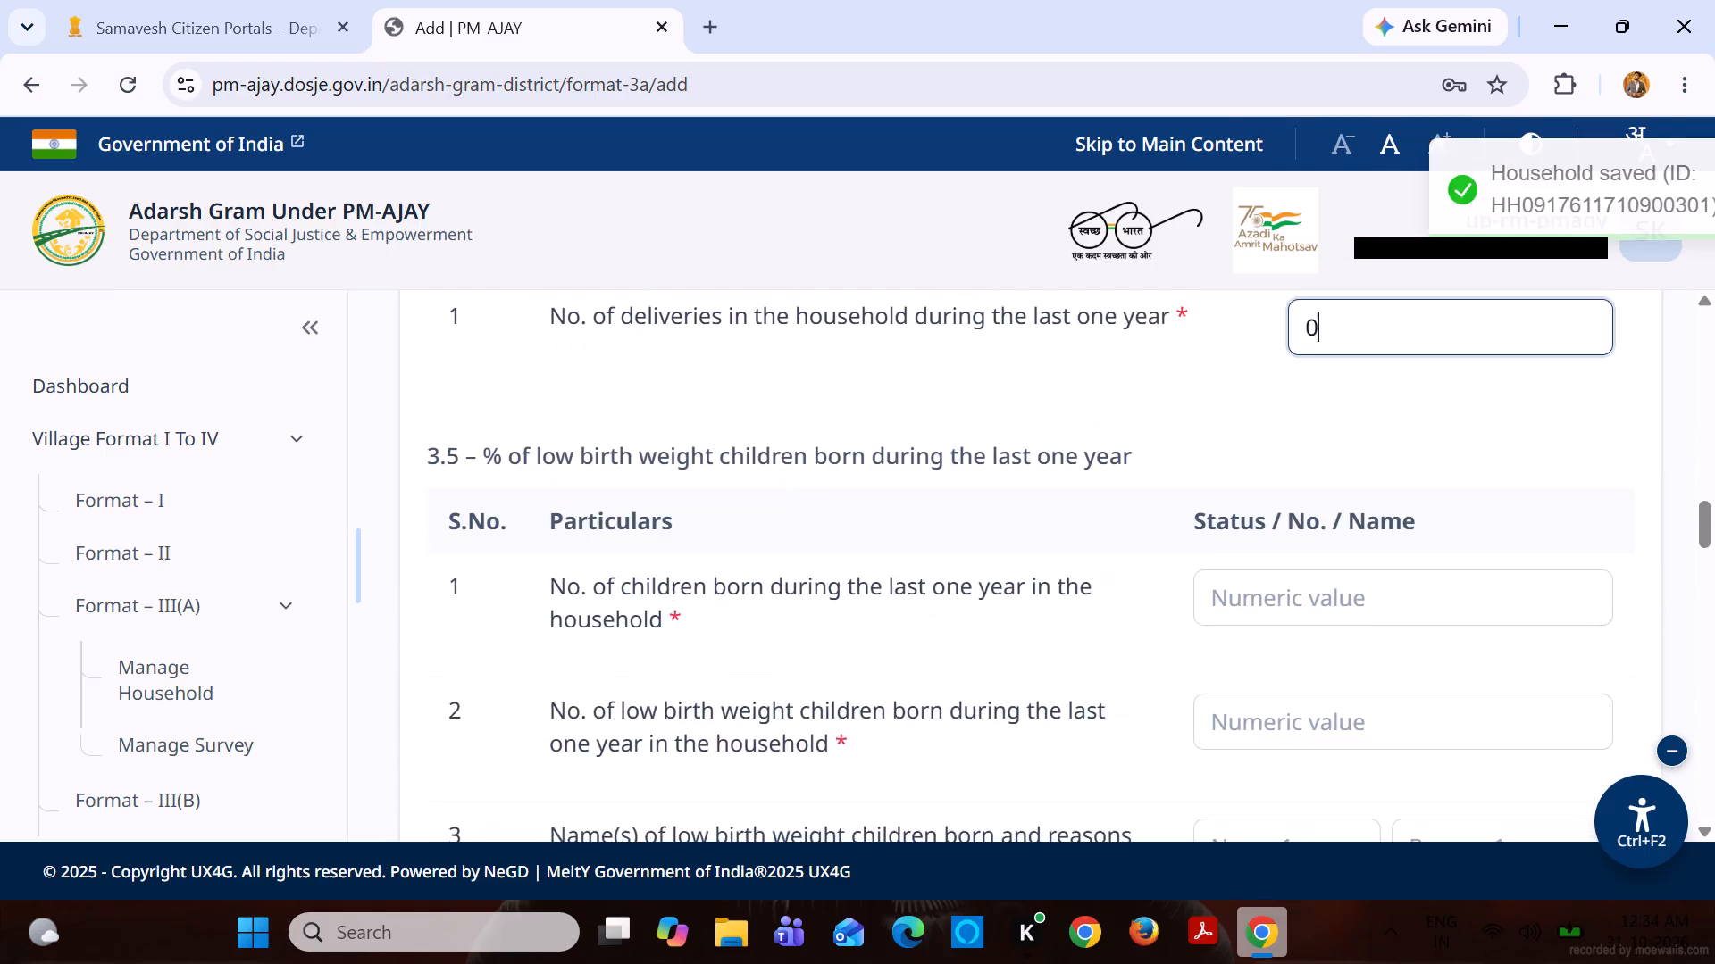
scroll(1407, 384, down, 1)
click(1301, 468)
key(0)
Enter 0 for children below one year in 3.6, children aged 0-5 years in 3.7 and women pregnant during the last year in 3.8.
scroll(1318, 498, down, 2)
click(1339, 442)
key(0)
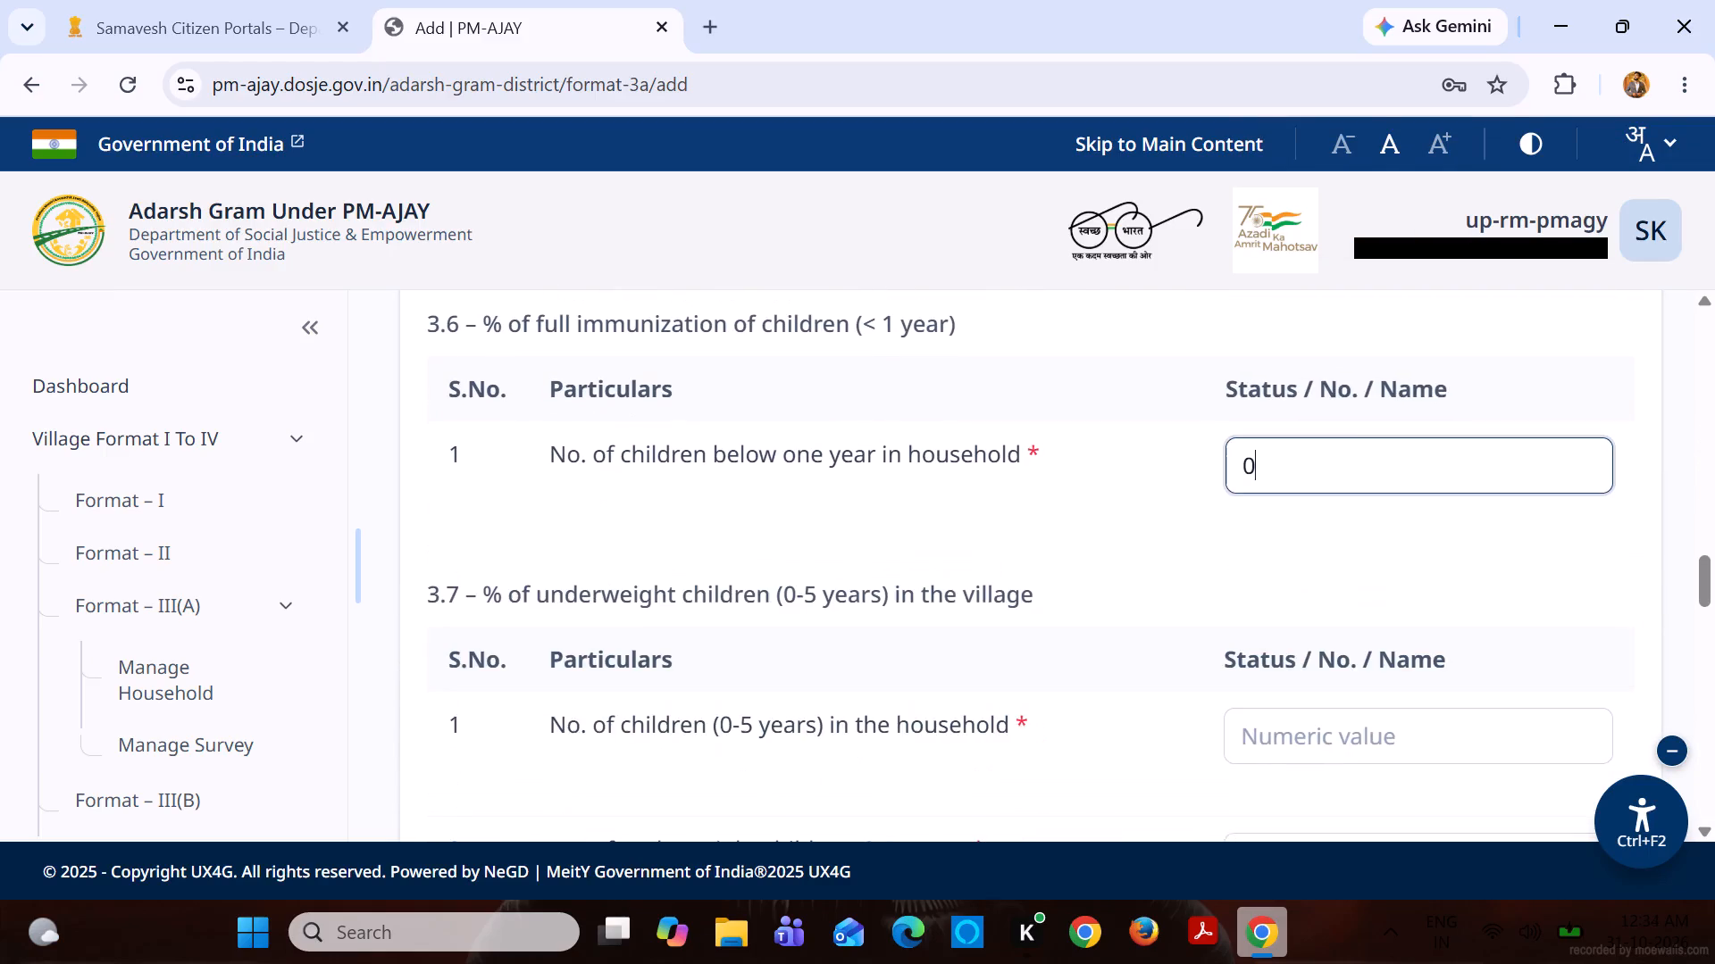
scroll(1346, 436, down, 2)
click(1377, 470)
key(0)
scroll(1386, 500, down, 1)
click(1371, 584)
key(0)
Enter 0 in section 3.9 and for members with communicable diseases in 3.10, and submit the Health and Nutrition domain.
scroll(1381, 578, down, 1)
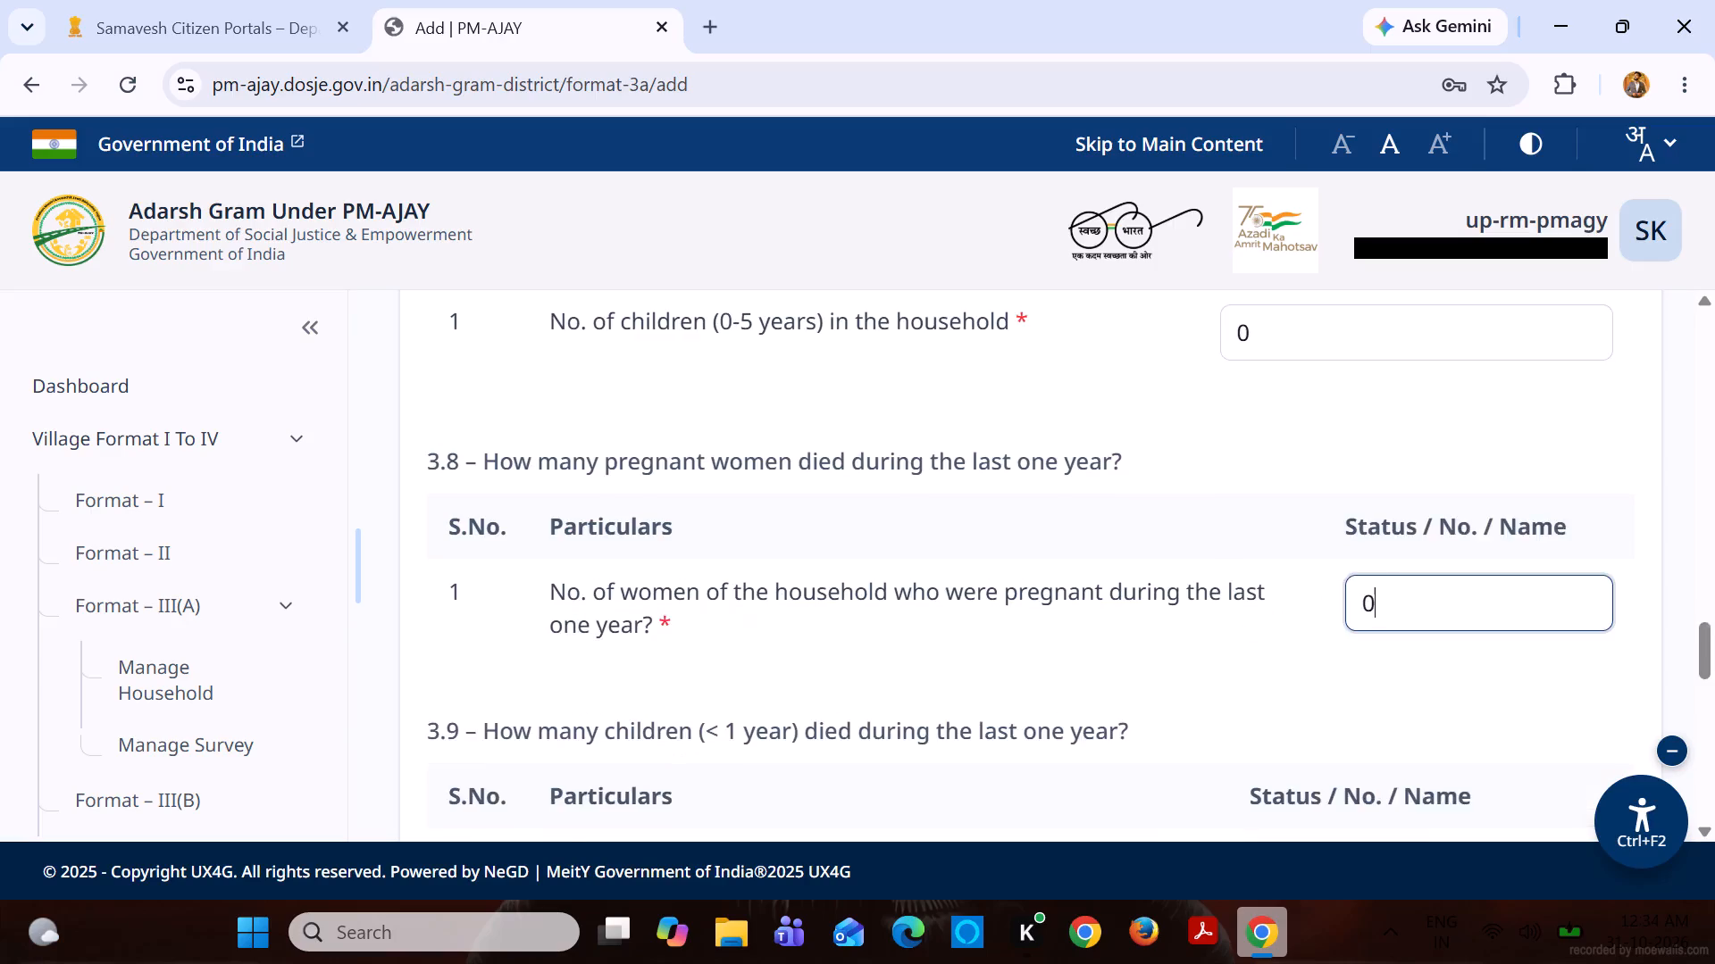
scroll(1384, 582, down, 1)
click(1375, 590)
key(0)
scroll(1389, 598, down, 2)
click(1456, 598)
key(0)
scroll(1455, 590, down, 2)
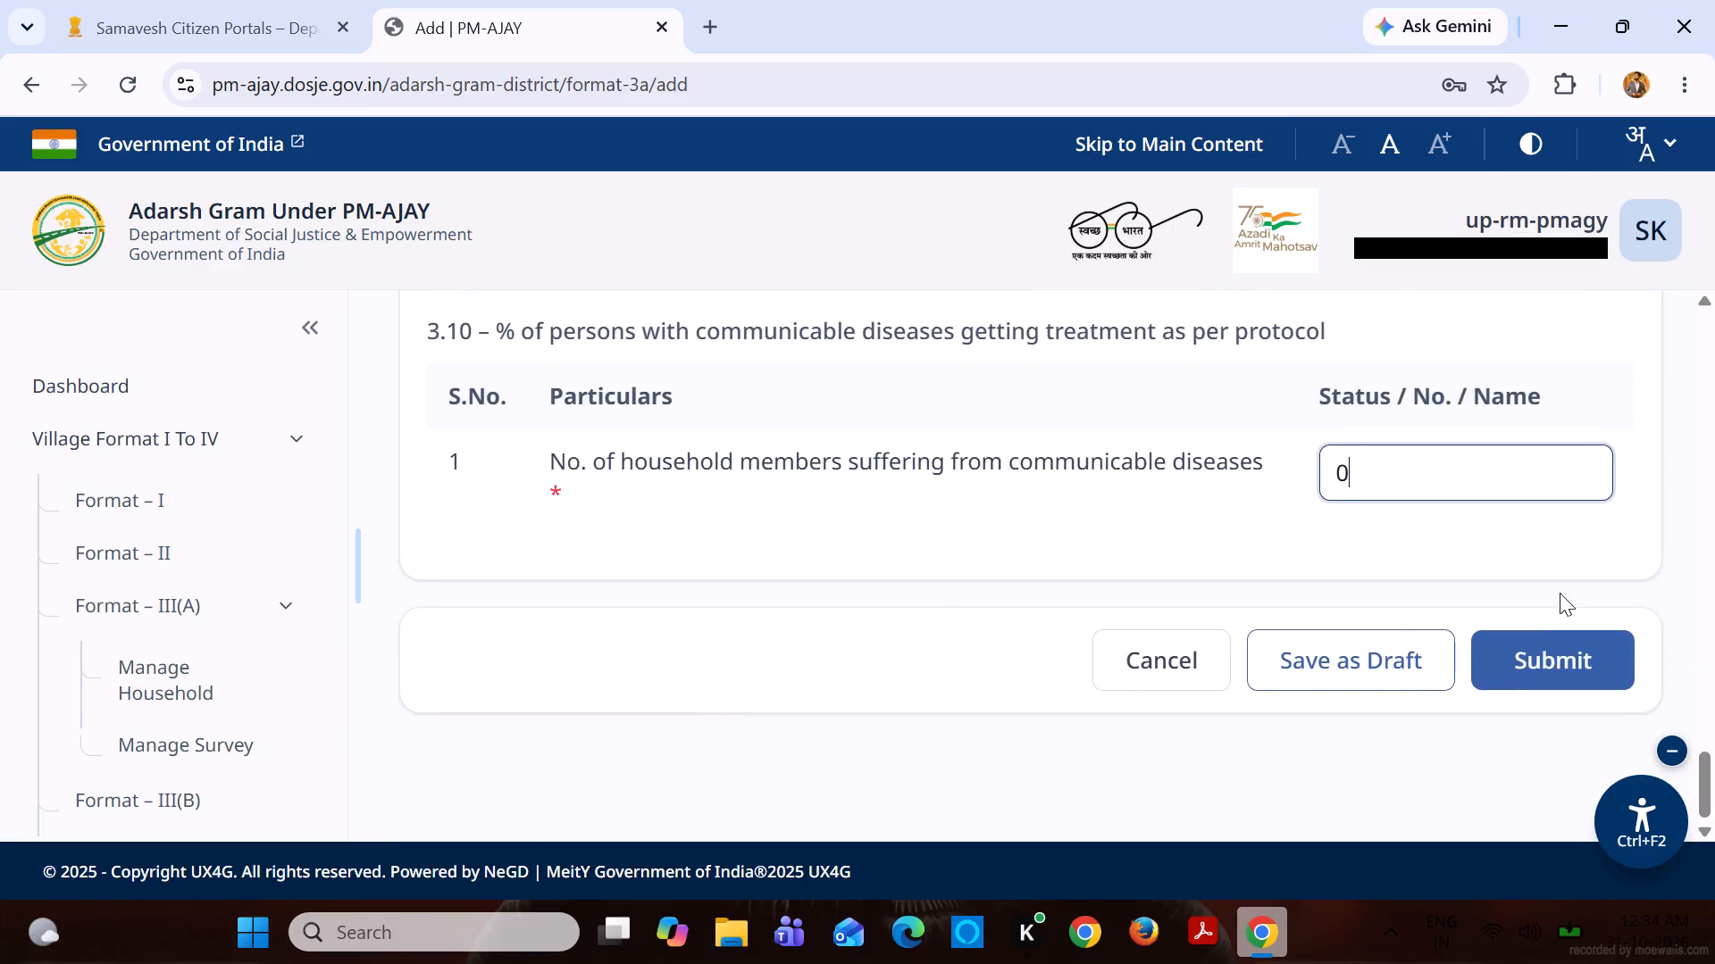
click(1549, 649)
Select domain 4 – Social Security and enter 0 for women eligible for Widow Pension in section 4.1.
click(1467, 398)
scroll(1472, 614, down, 1)
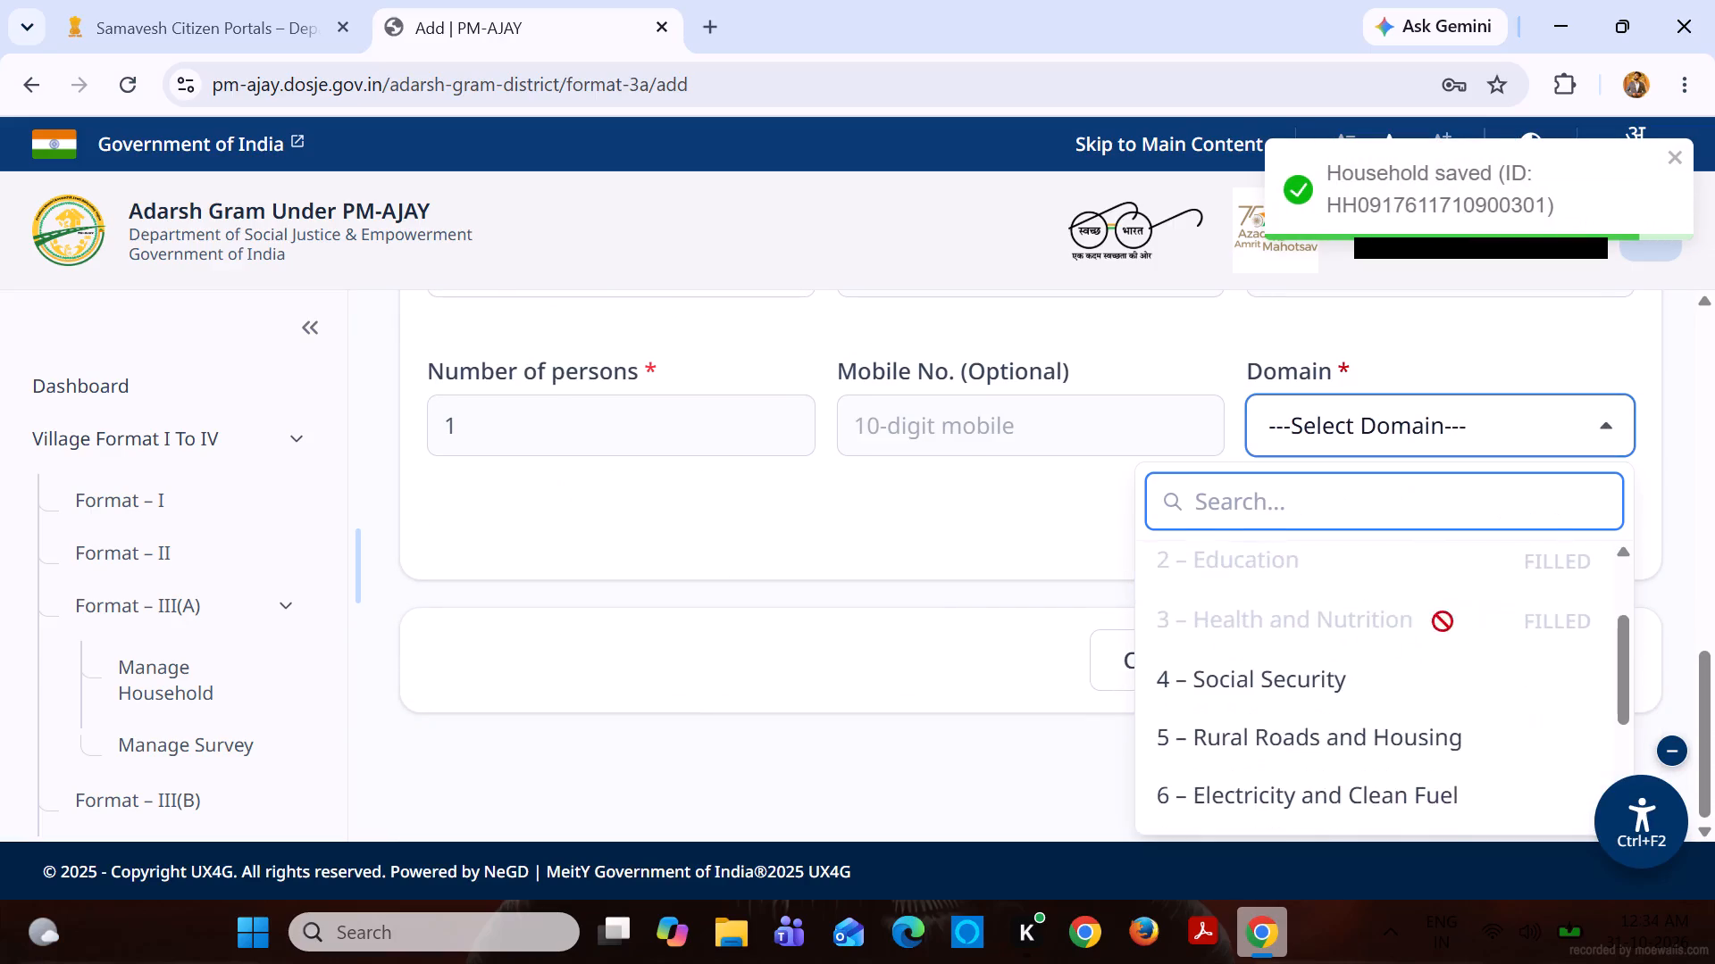
click(1273, 691)
scroll(1293, 667, down, 2)
drag(1460, 560, 1455, 576)
click(1442, 586)
key(0)
Enter 0 for persons eligible for Old Age Pension in 4.2 and Disability Pension in 4.3, and submit the Social Security domain.
scroll(1442, 589, down, 2)
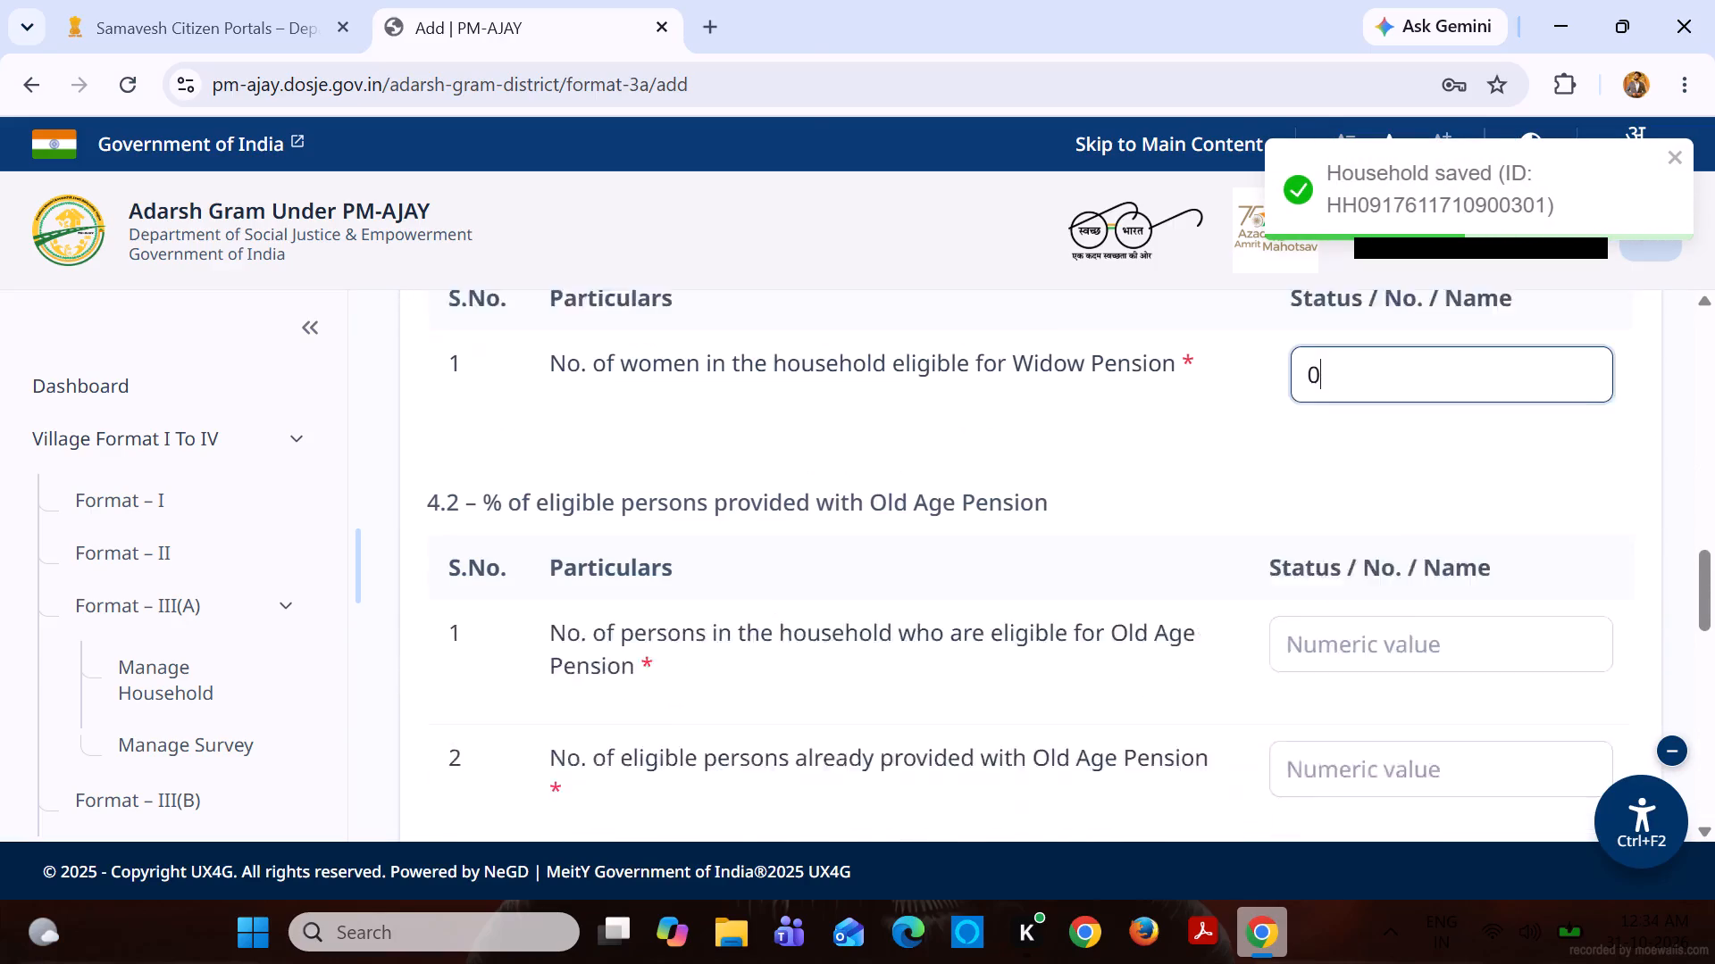
click(1473, 583)
key(0)
scroll(1477, 589, down, 2)
click(1460, 611)
key(0)
scroll(1466, 611, down, 2)
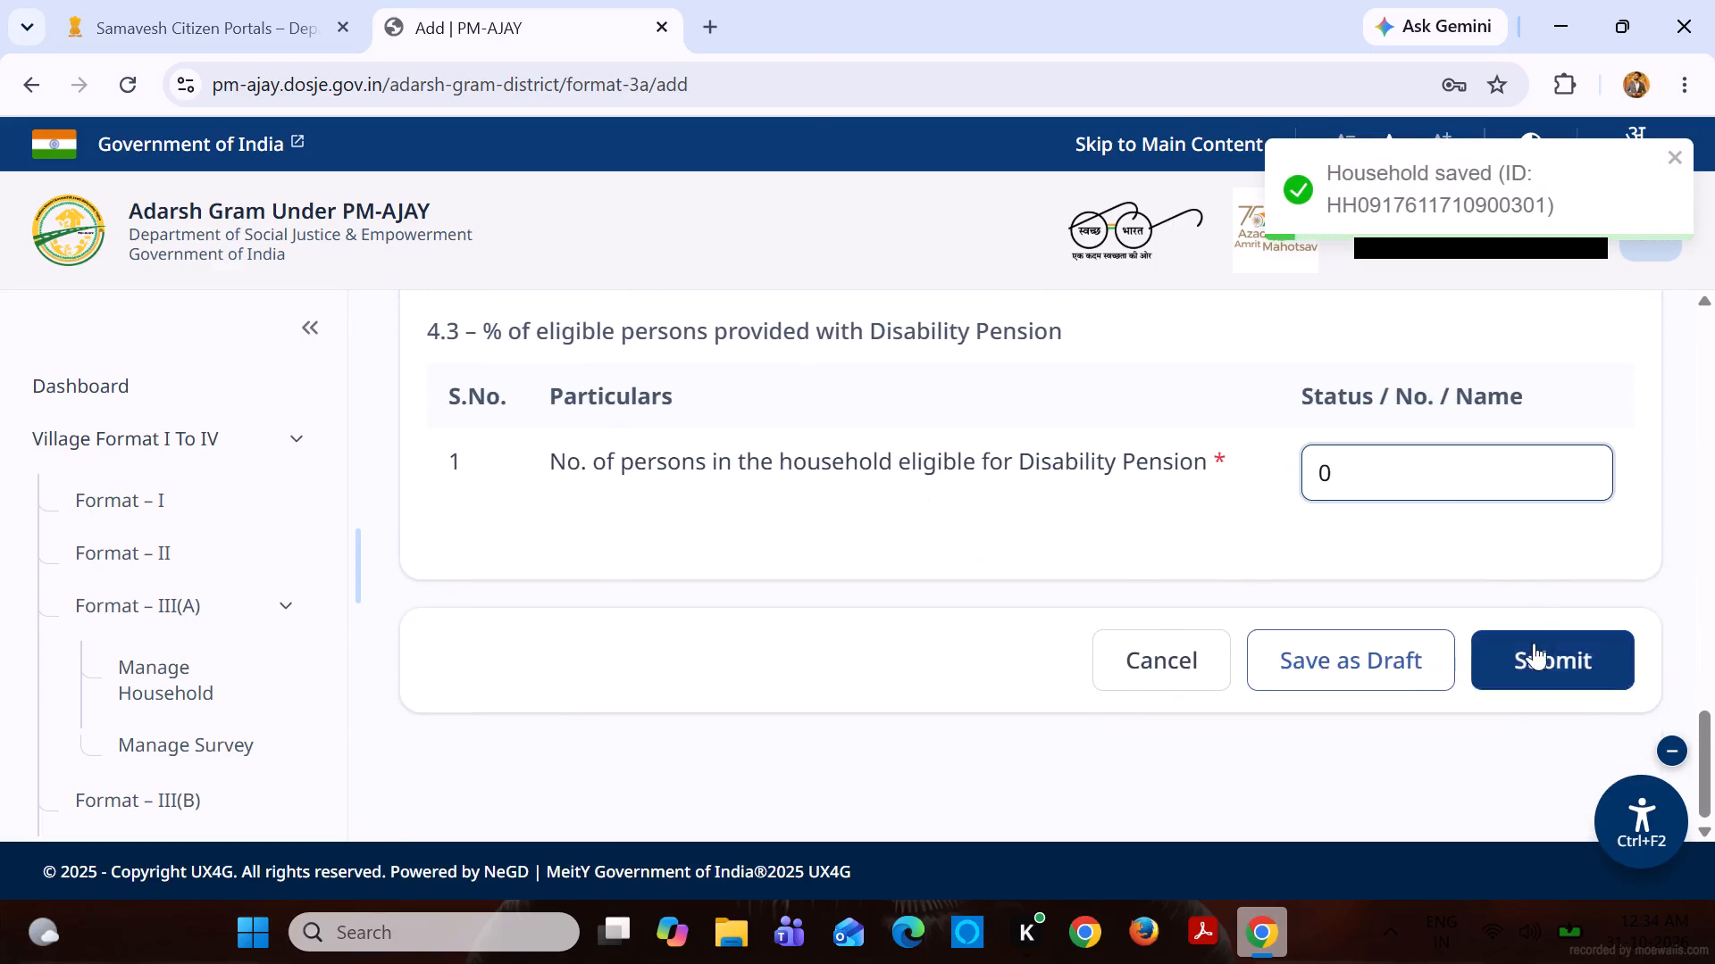
click(1534, 643)
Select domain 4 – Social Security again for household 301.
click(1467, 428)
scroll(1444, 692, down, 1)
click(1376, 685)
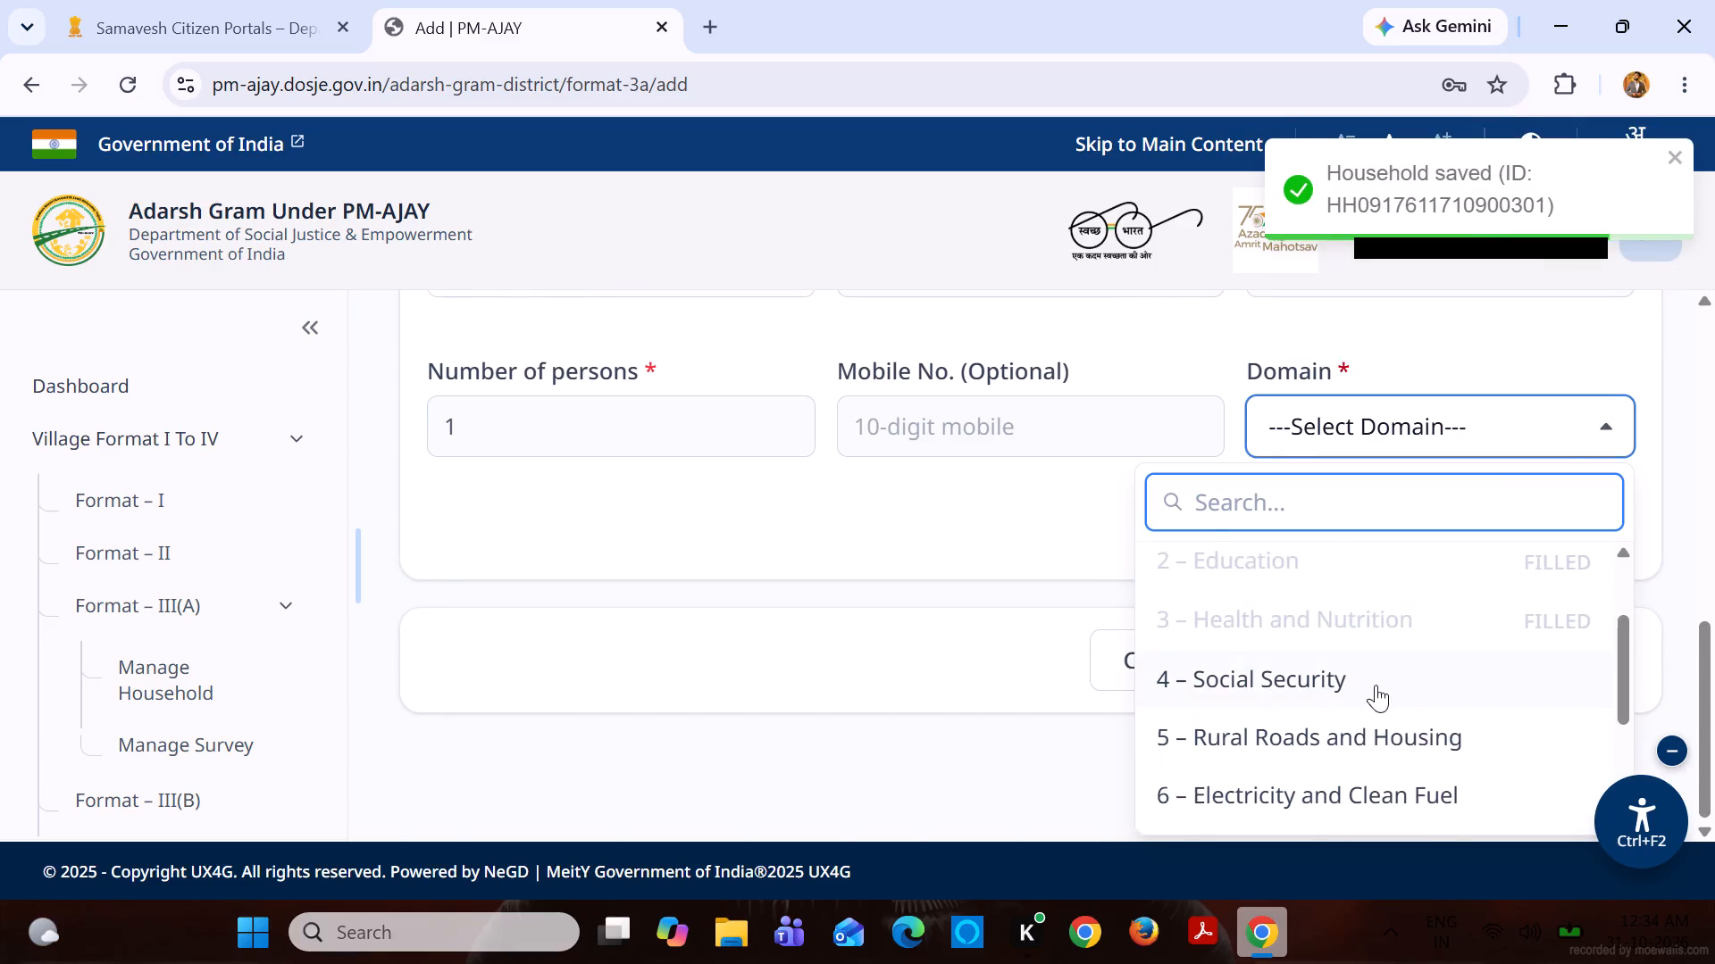
Retry loading the Monitorable Indicators status for household 301.
scroll(1375, 693, down, 2)
scroll(1455, 575, up, 6)
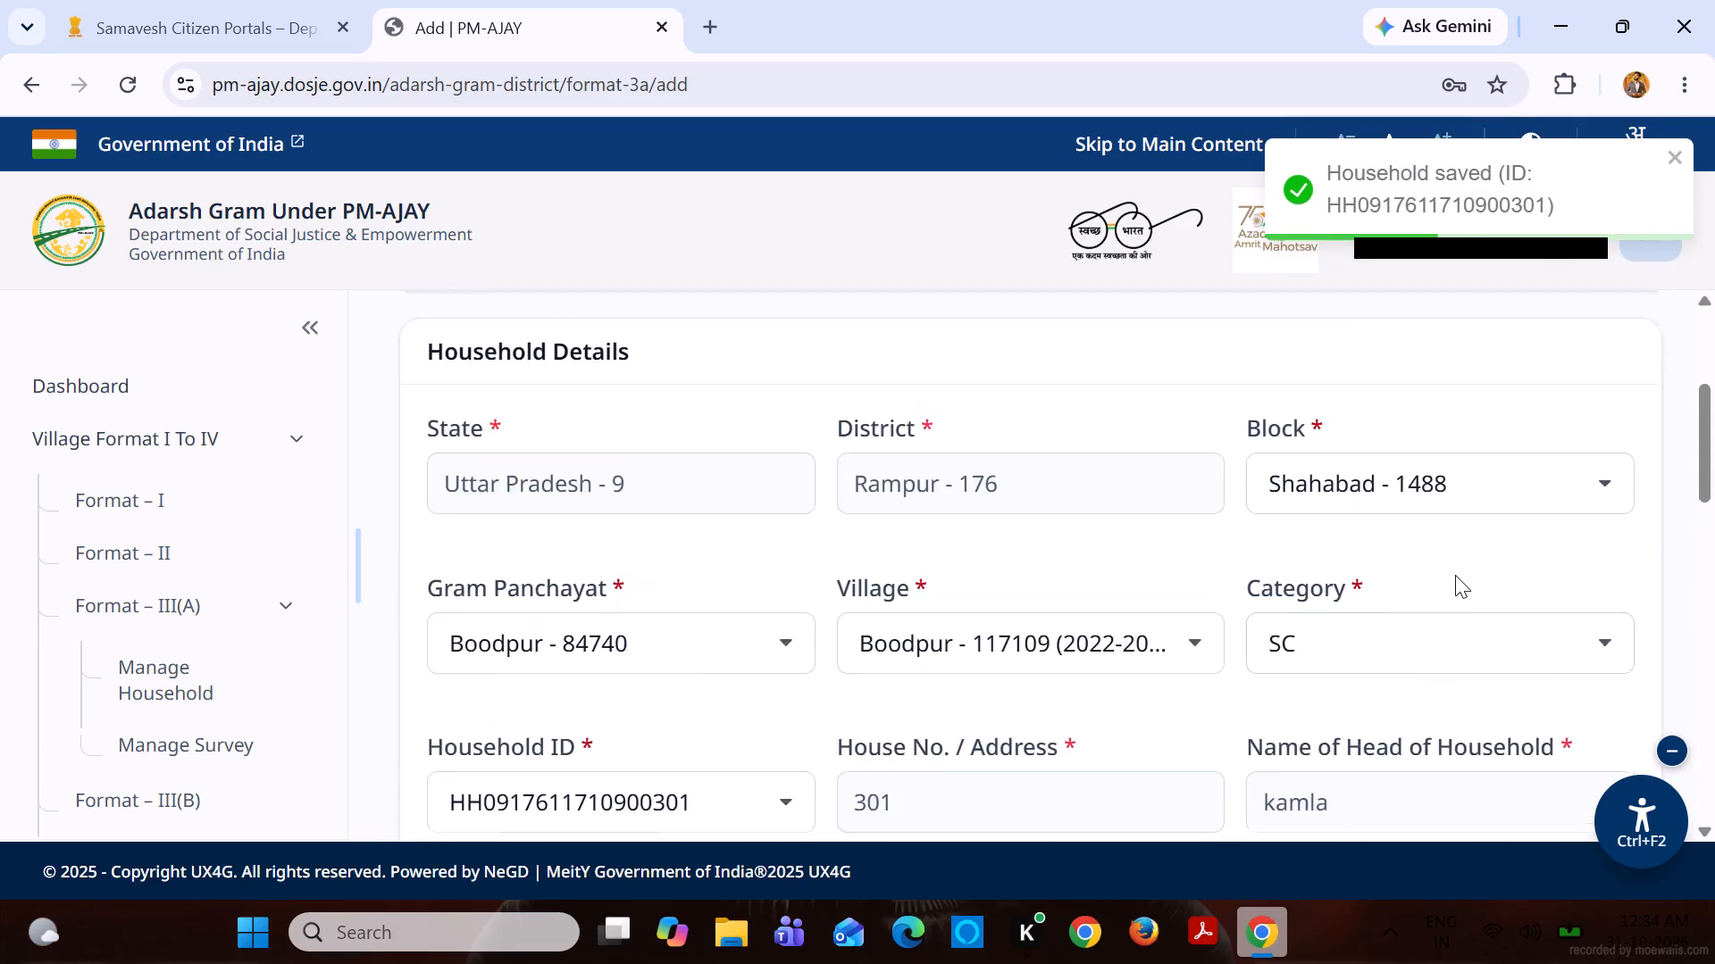
scroll(1455, 575, up, 5)
click(1610, 562)
triple_click(1610, 562)
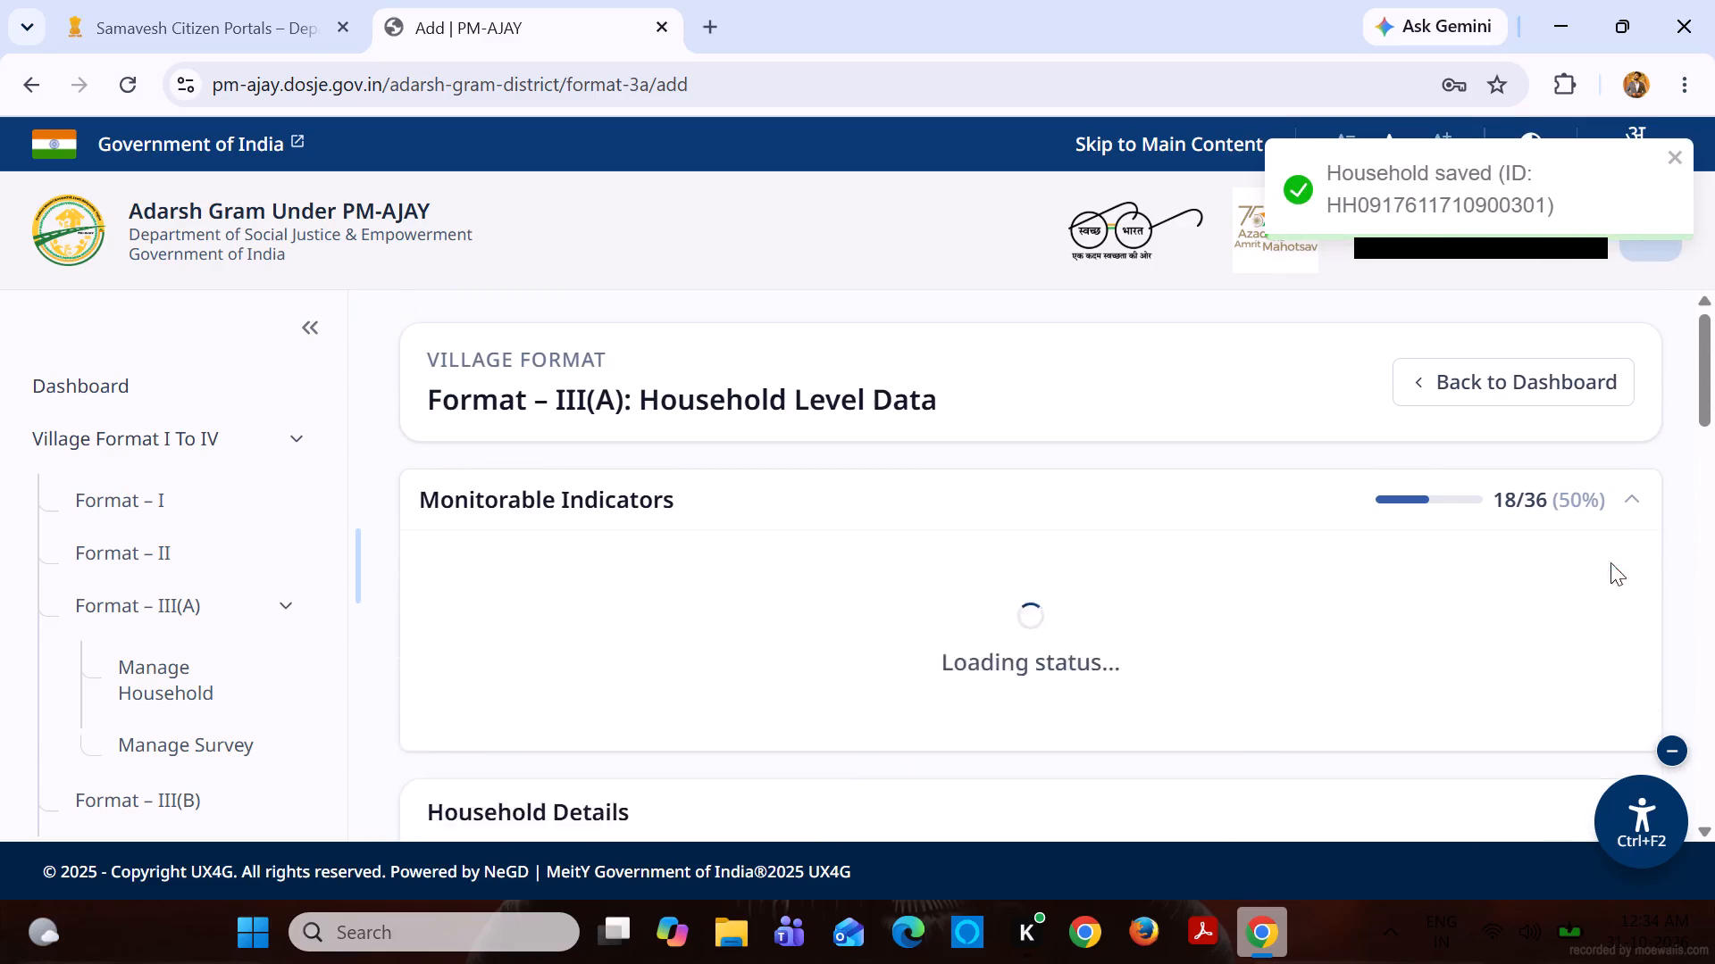
triple_click(1610, 562)
triple_click(1610, 562)
triple_click(1610, 562)
triple_click(1610, 562)
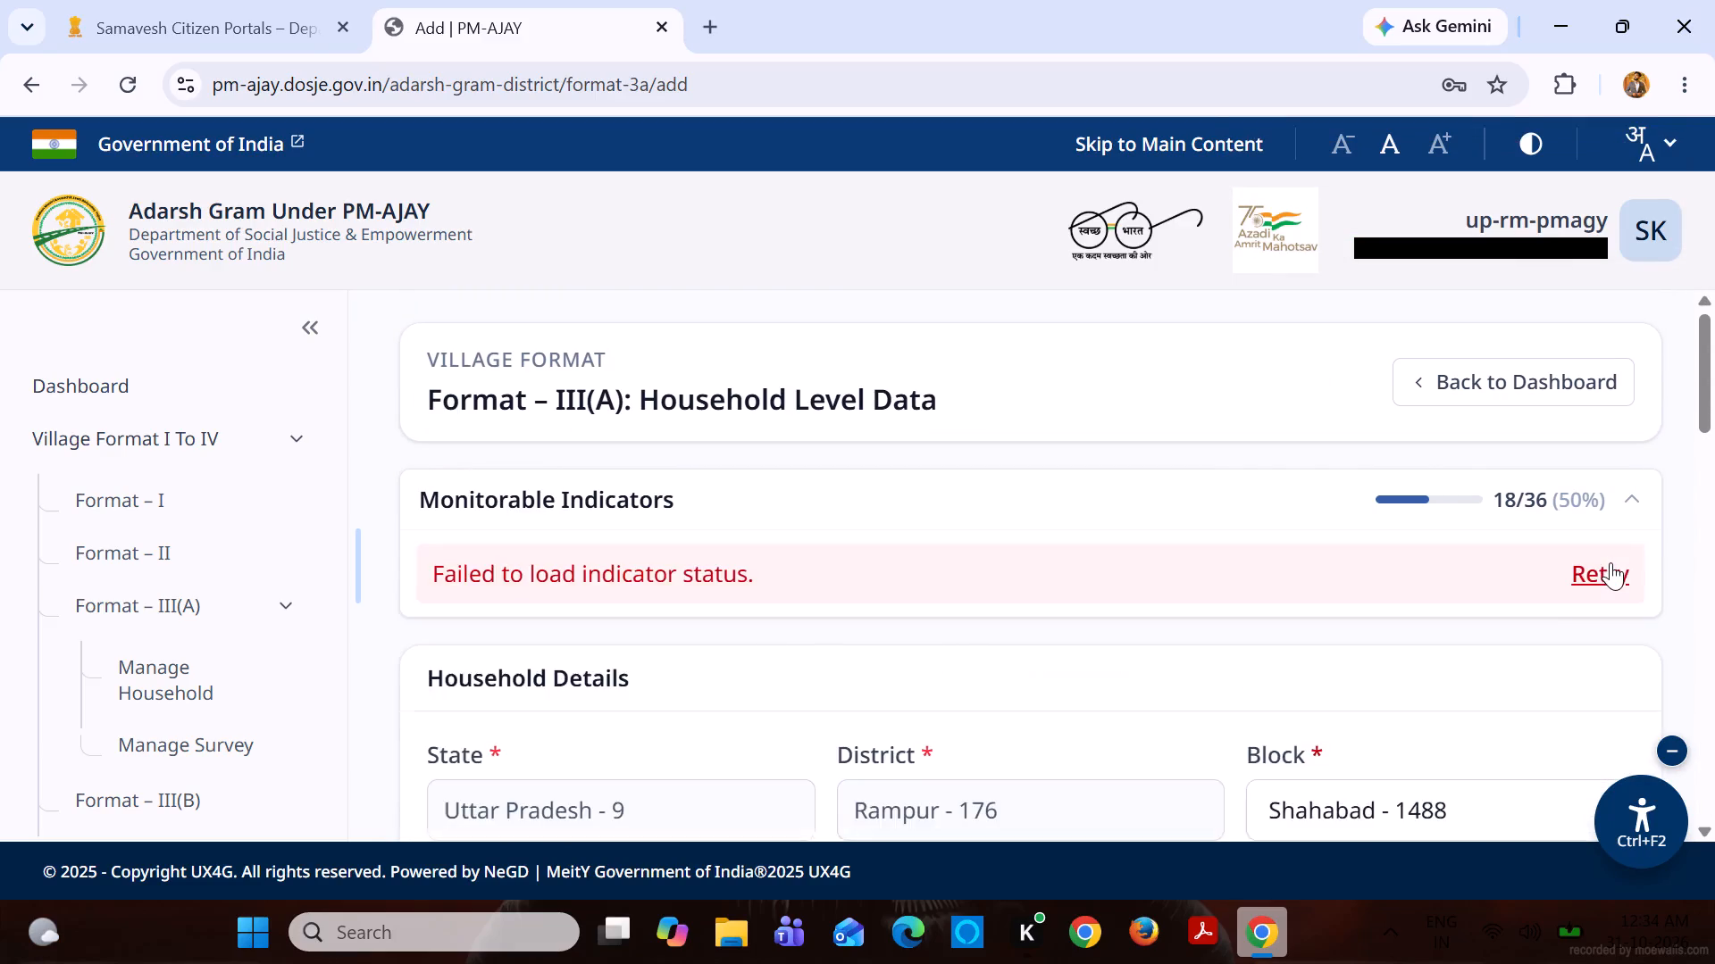
double_click(1610, 562)
Change the household's domain to 10 – Livelihood and Skill Development.
scroll(1611, 576, down, 2)
middle_drag(1570, 628, 1569, 646)
scroll(1569, 644, down, 2)
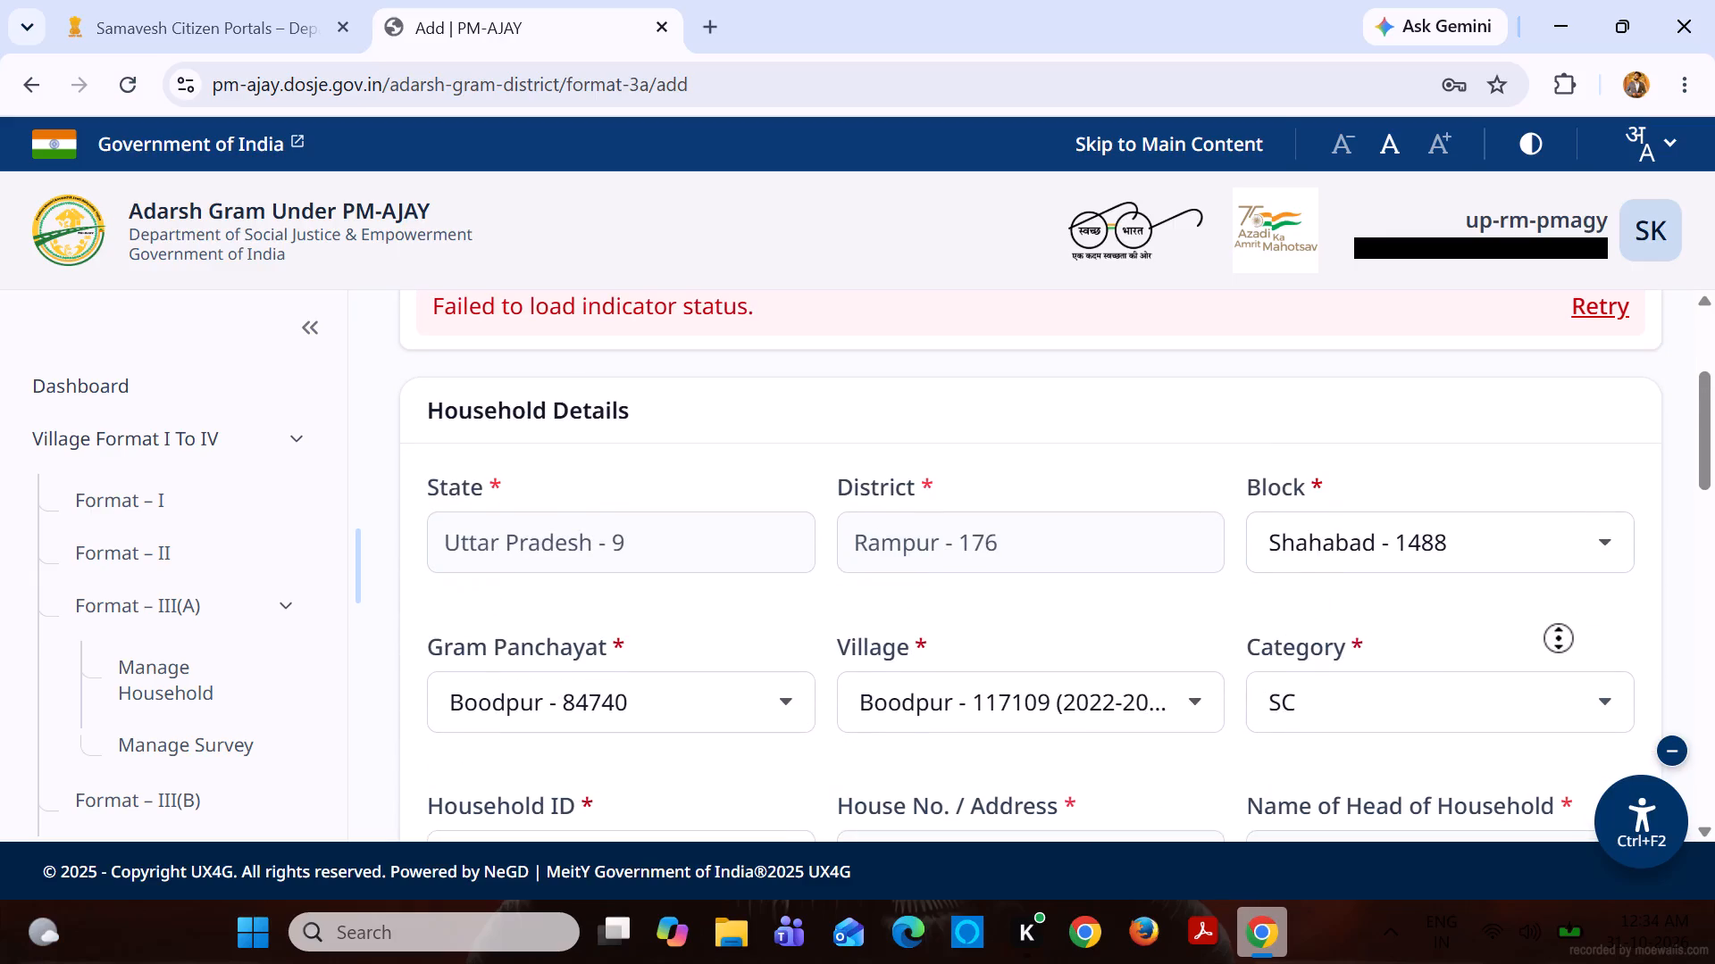
scroll(1559, 637, down, 4)
click(1552, 607)
scroll(1548, 609, down, 4)
click(1503, 471)
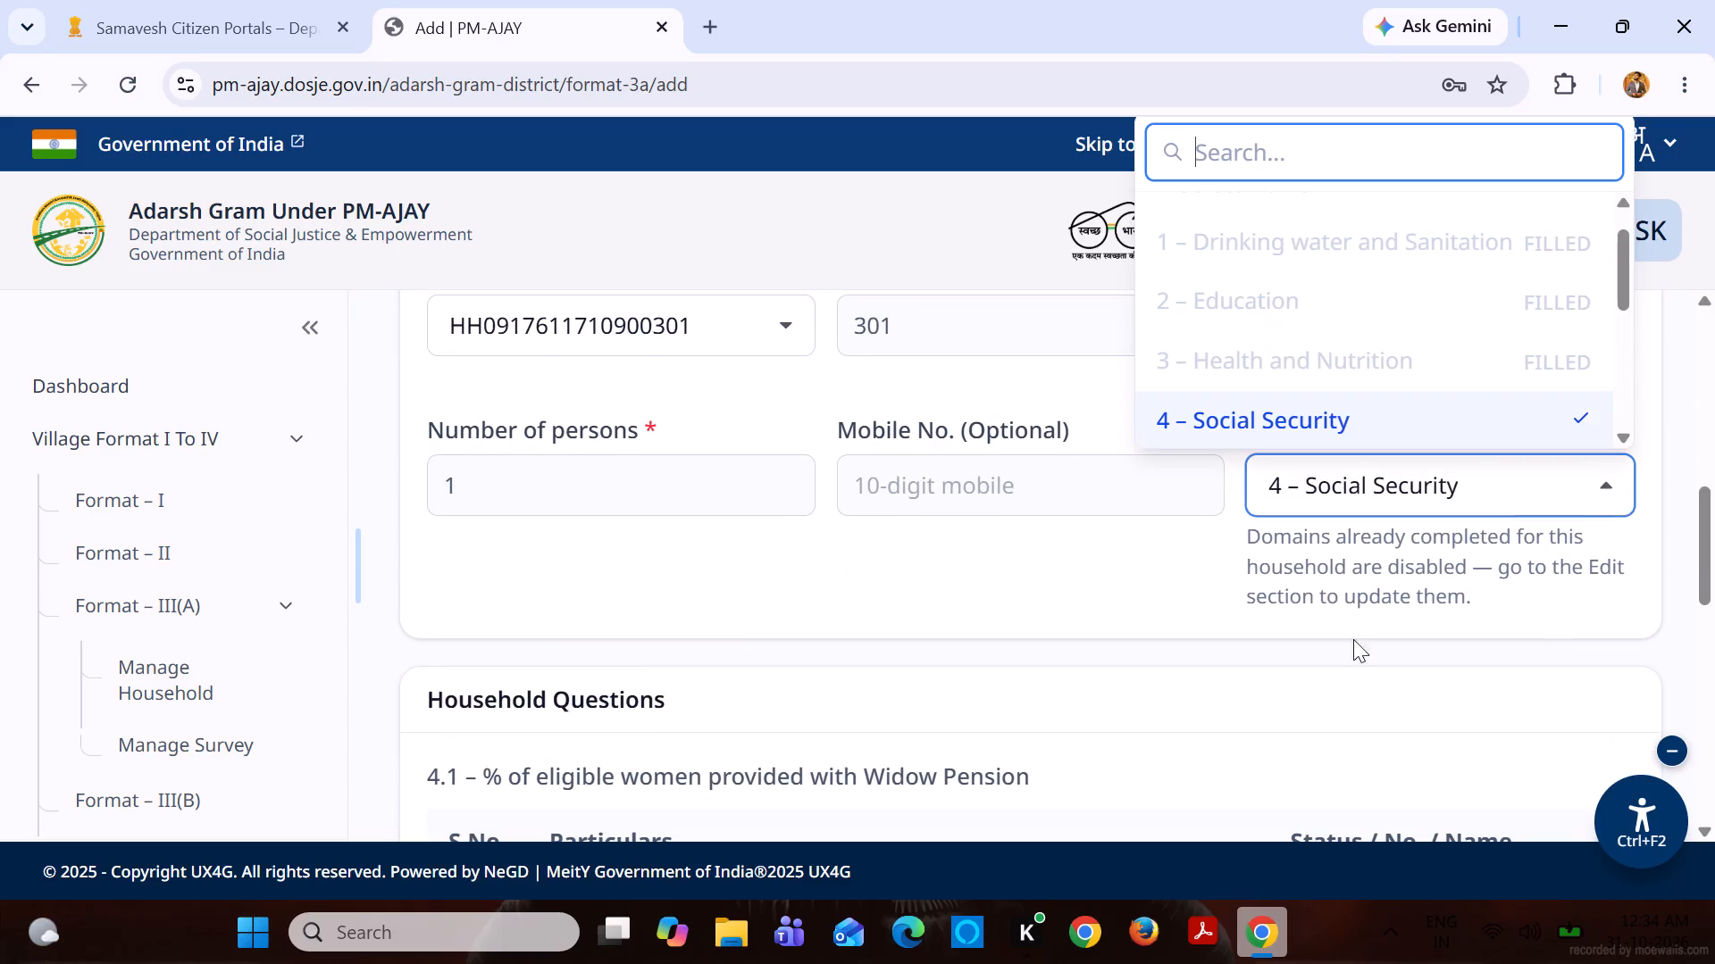
scroll(1430, 359, down, 3)
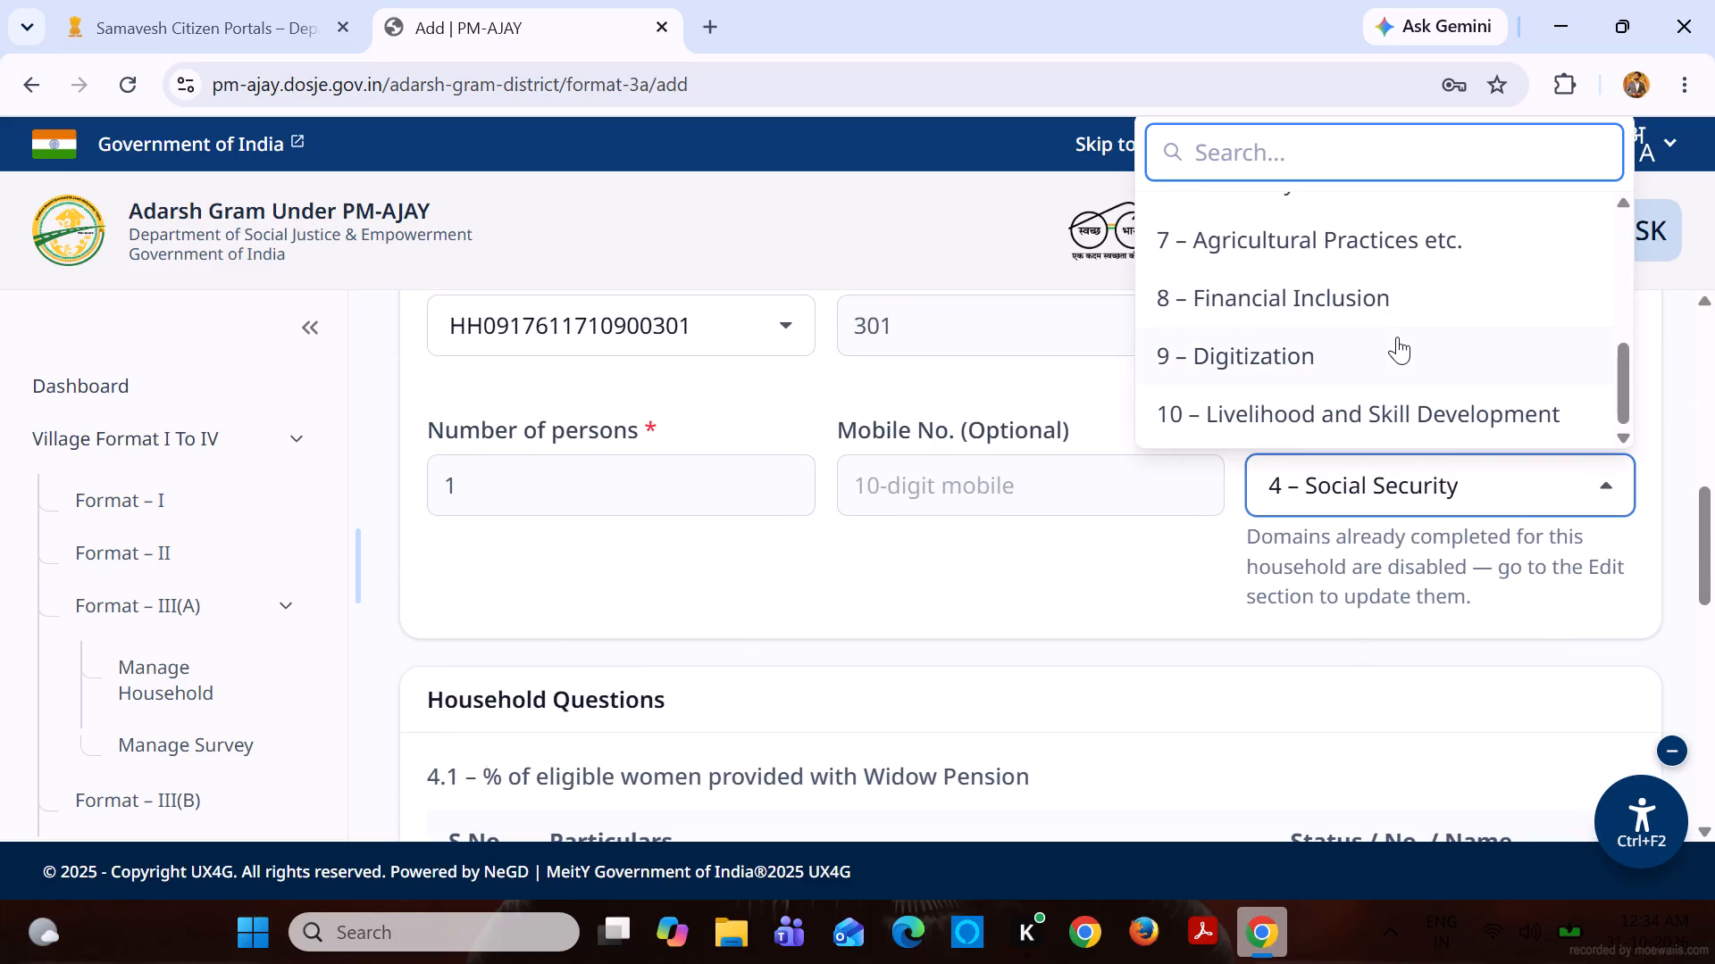
scroll(1397, 338, down, 2)
click(1367, 400)
Retry loading the Monitorable Indicators status with the newly selected domain.
scroll(1366, 402, down, 3)
scroll(1366, 415, up, 6)
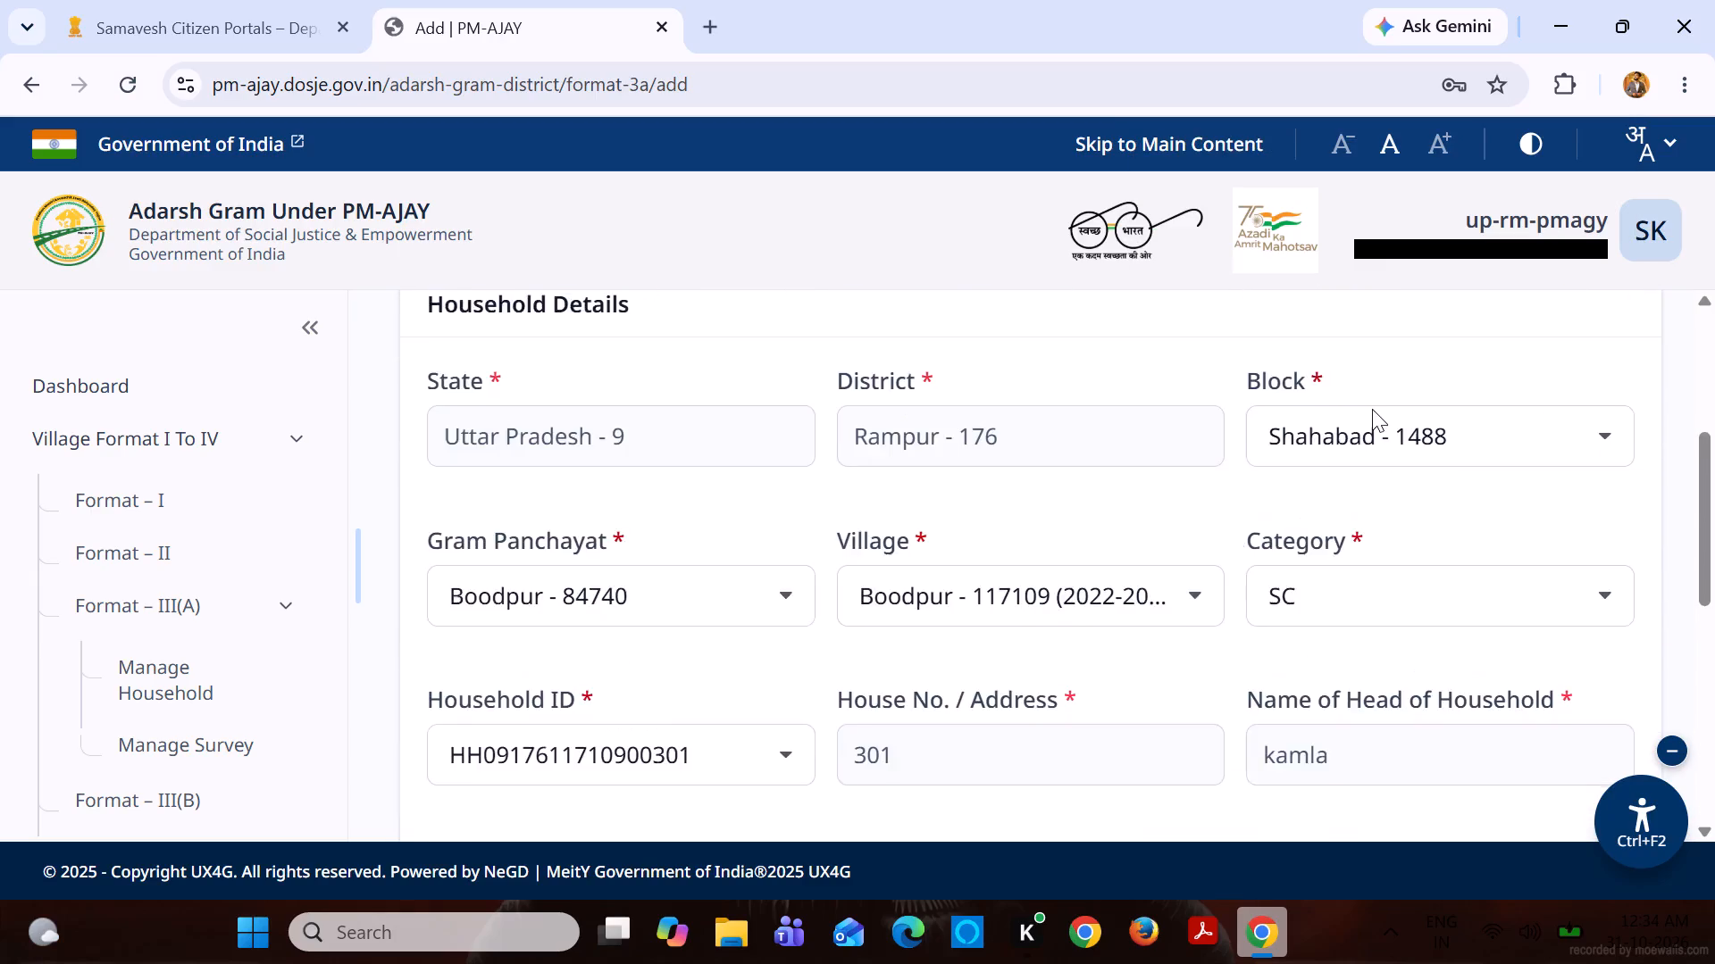
scroll(1372, 409, up, 3)
click(1576, 592)
double_click(1585, 577)
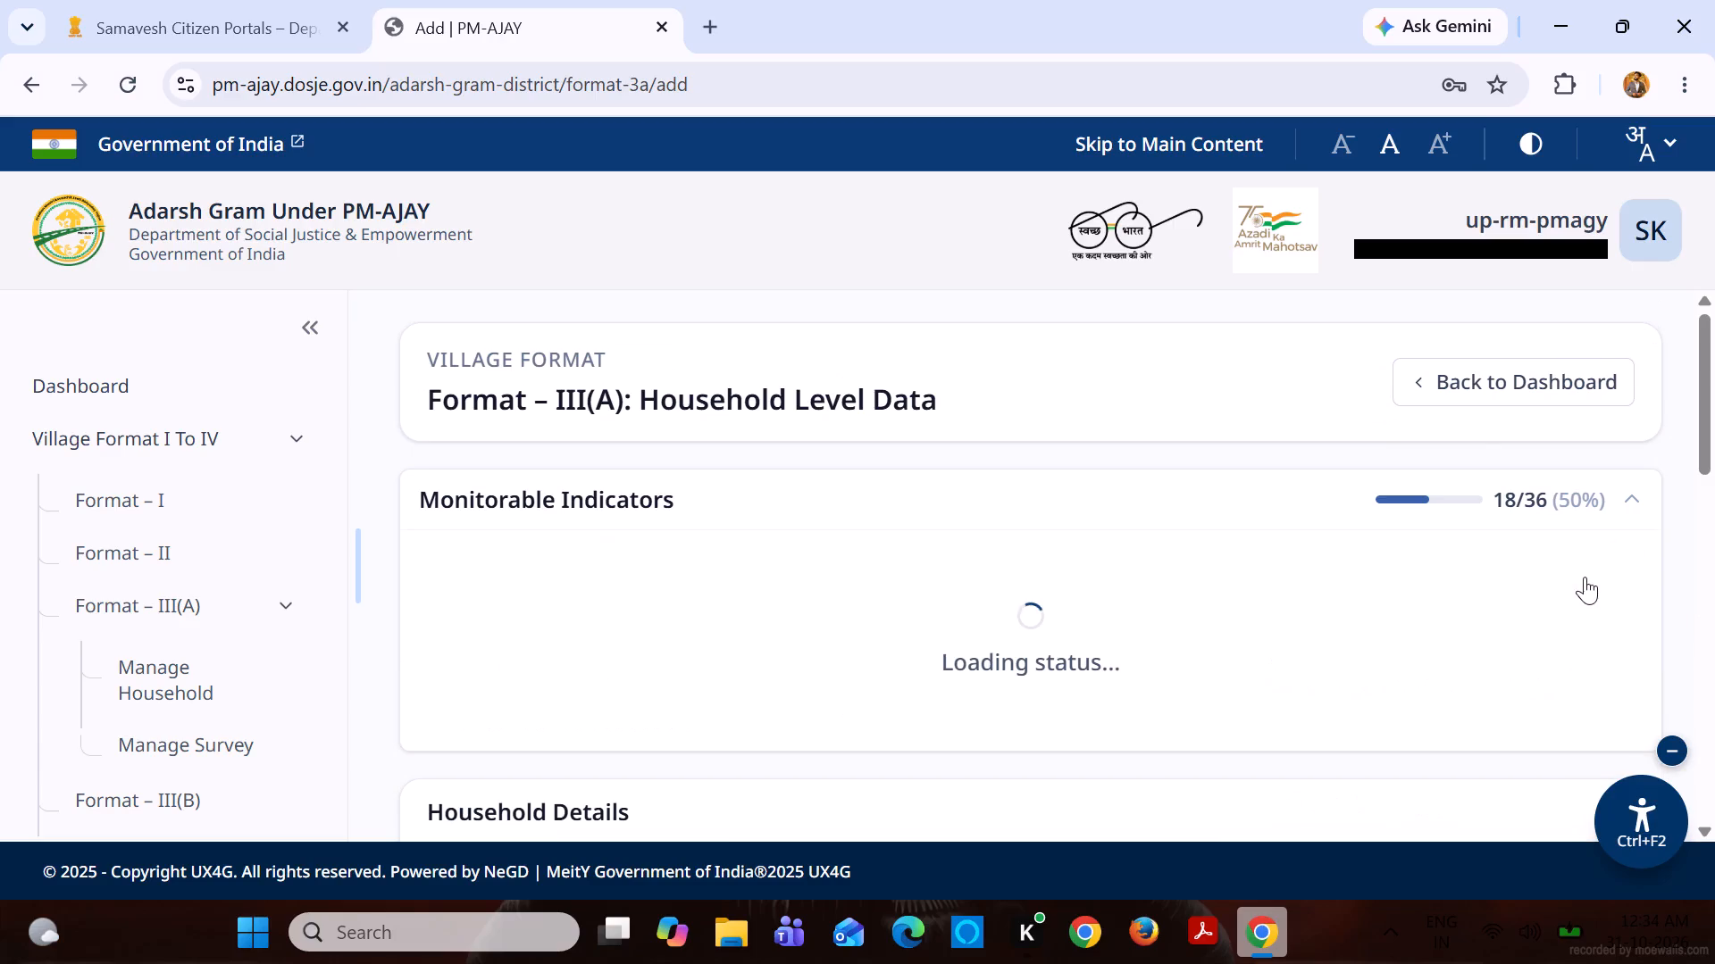
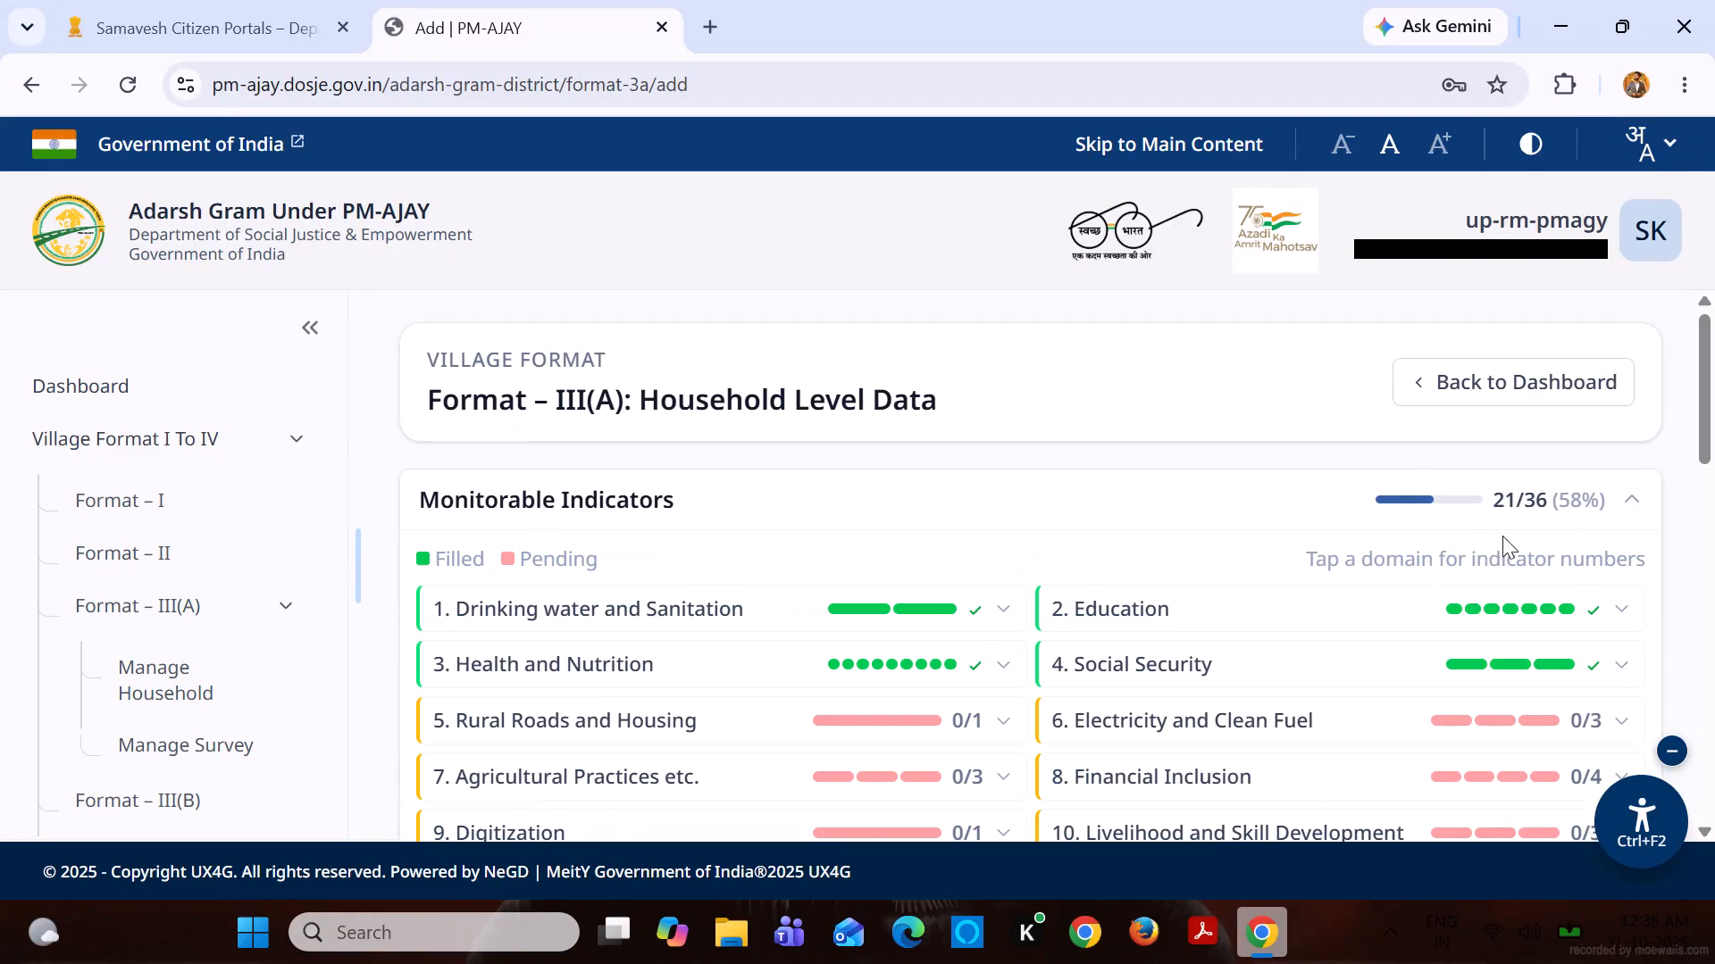
Under domain 5 – Rural Roads and Housing, answer No to living in a Kachcha/unsafe house and submit for household 301.
scroll(1451, 569, down, 5)
scroll(1456, 571, up, 3)
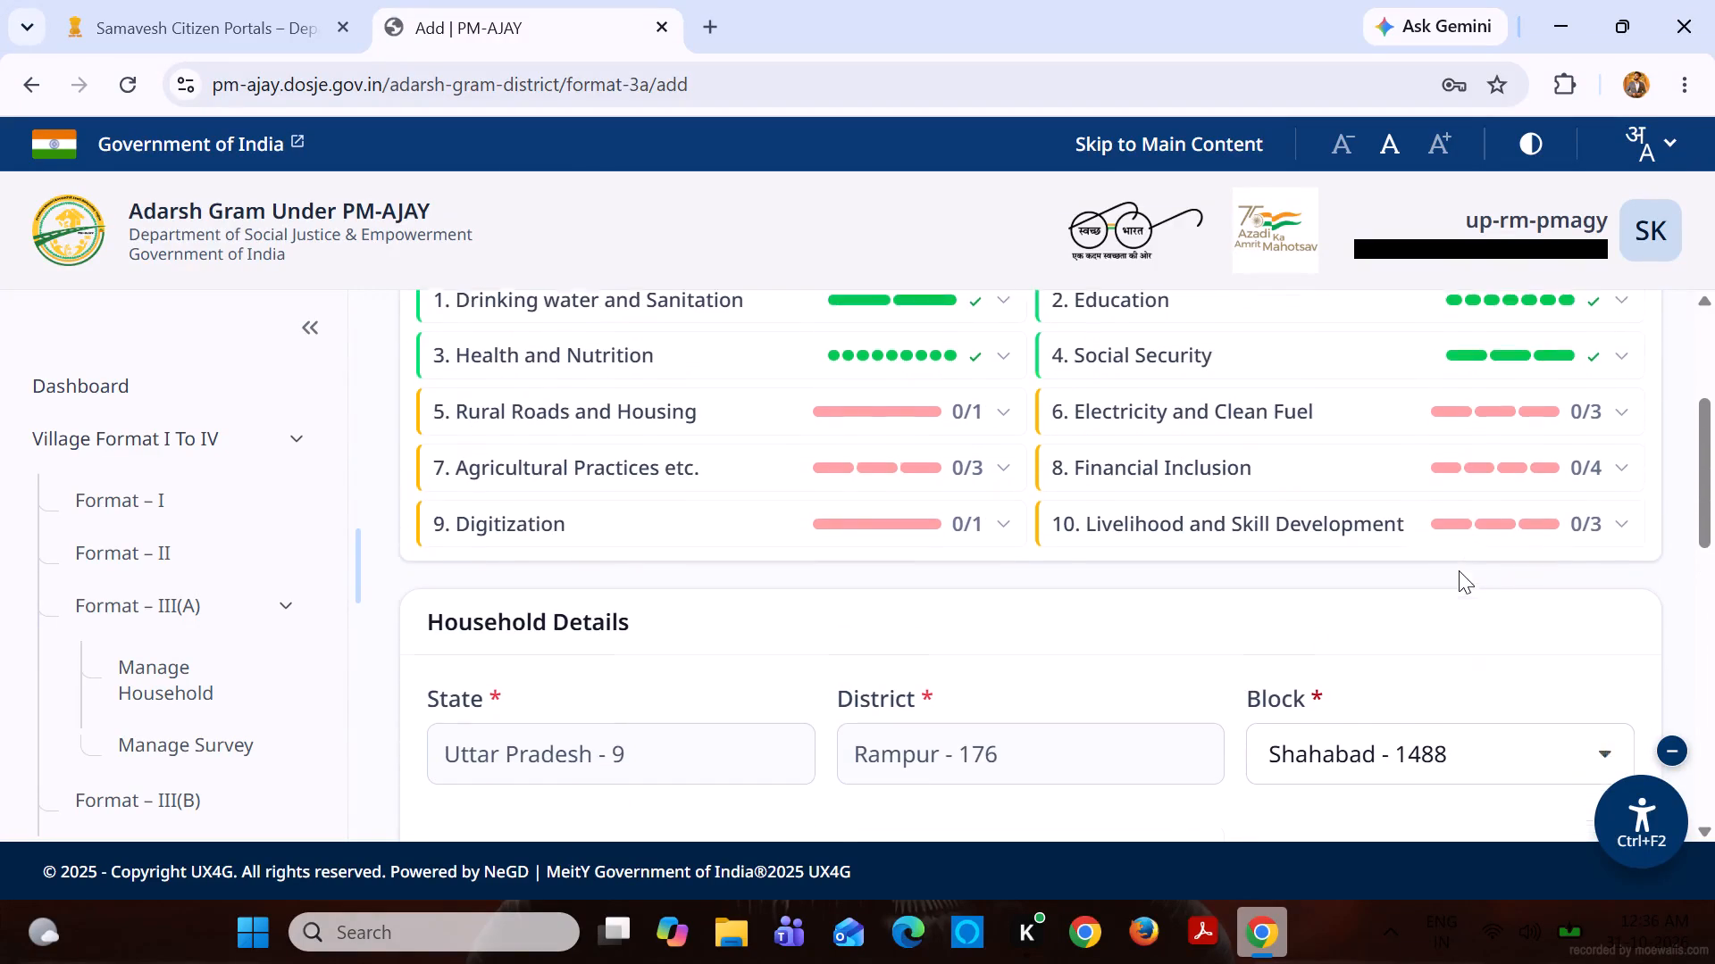
scroll(1459, 570, down, 4)
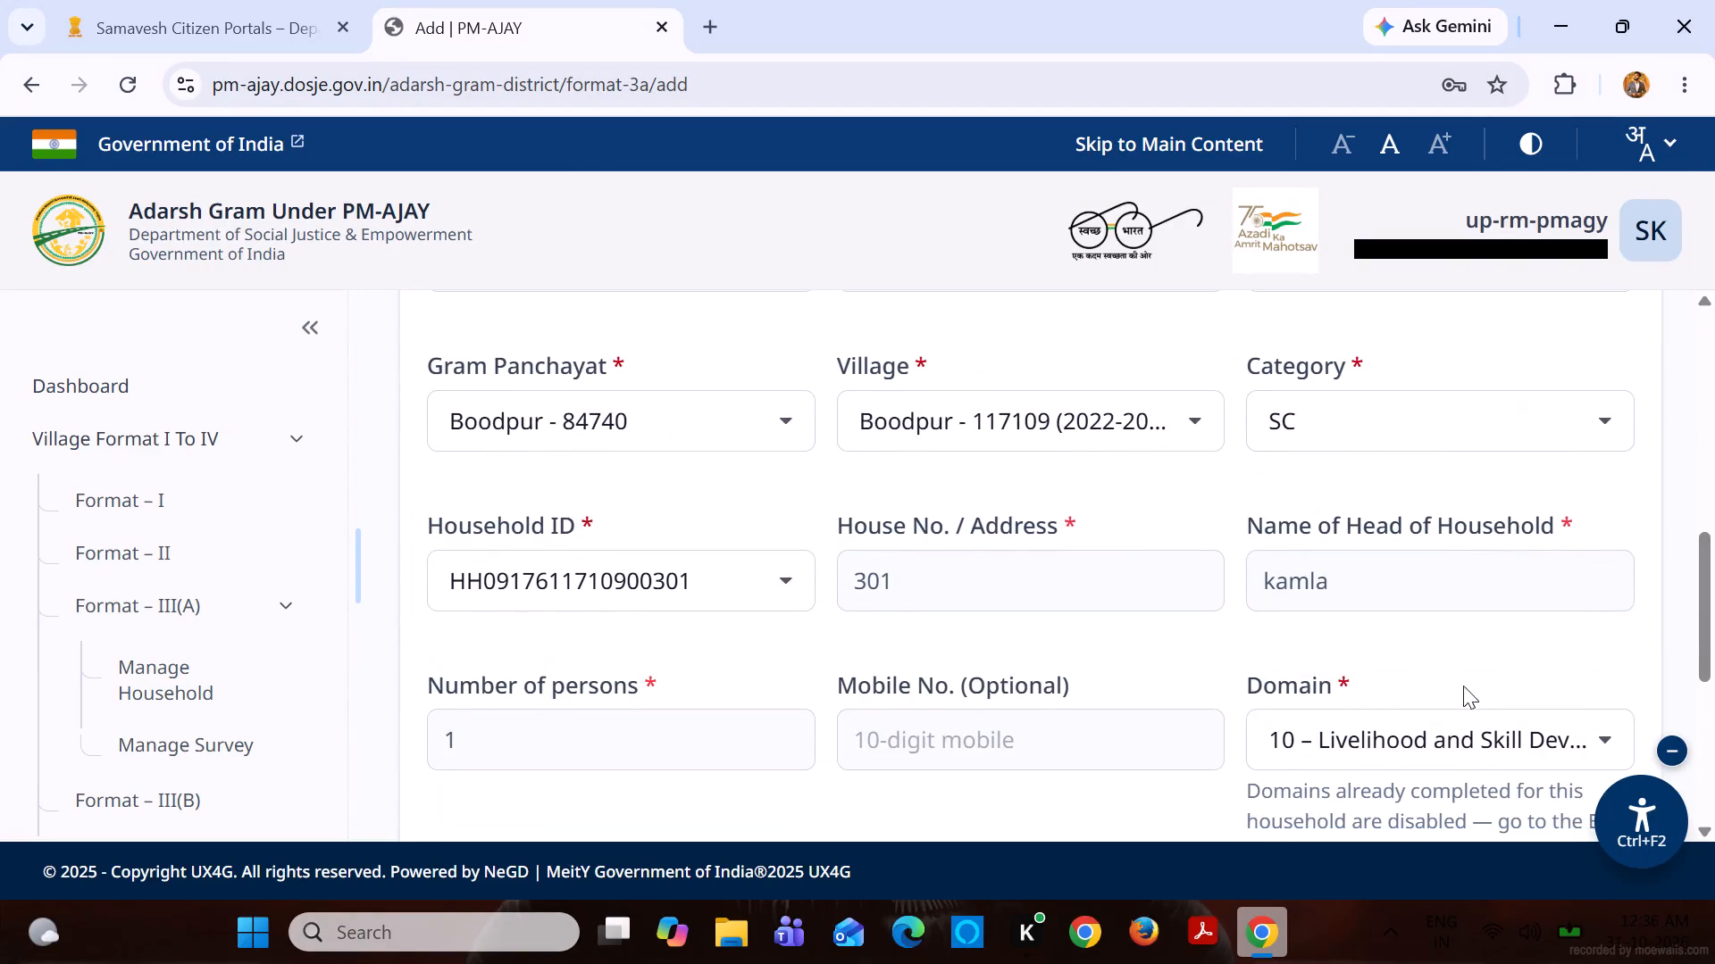
click(1469, 712)
drag(1330, 362, 1330, 385)
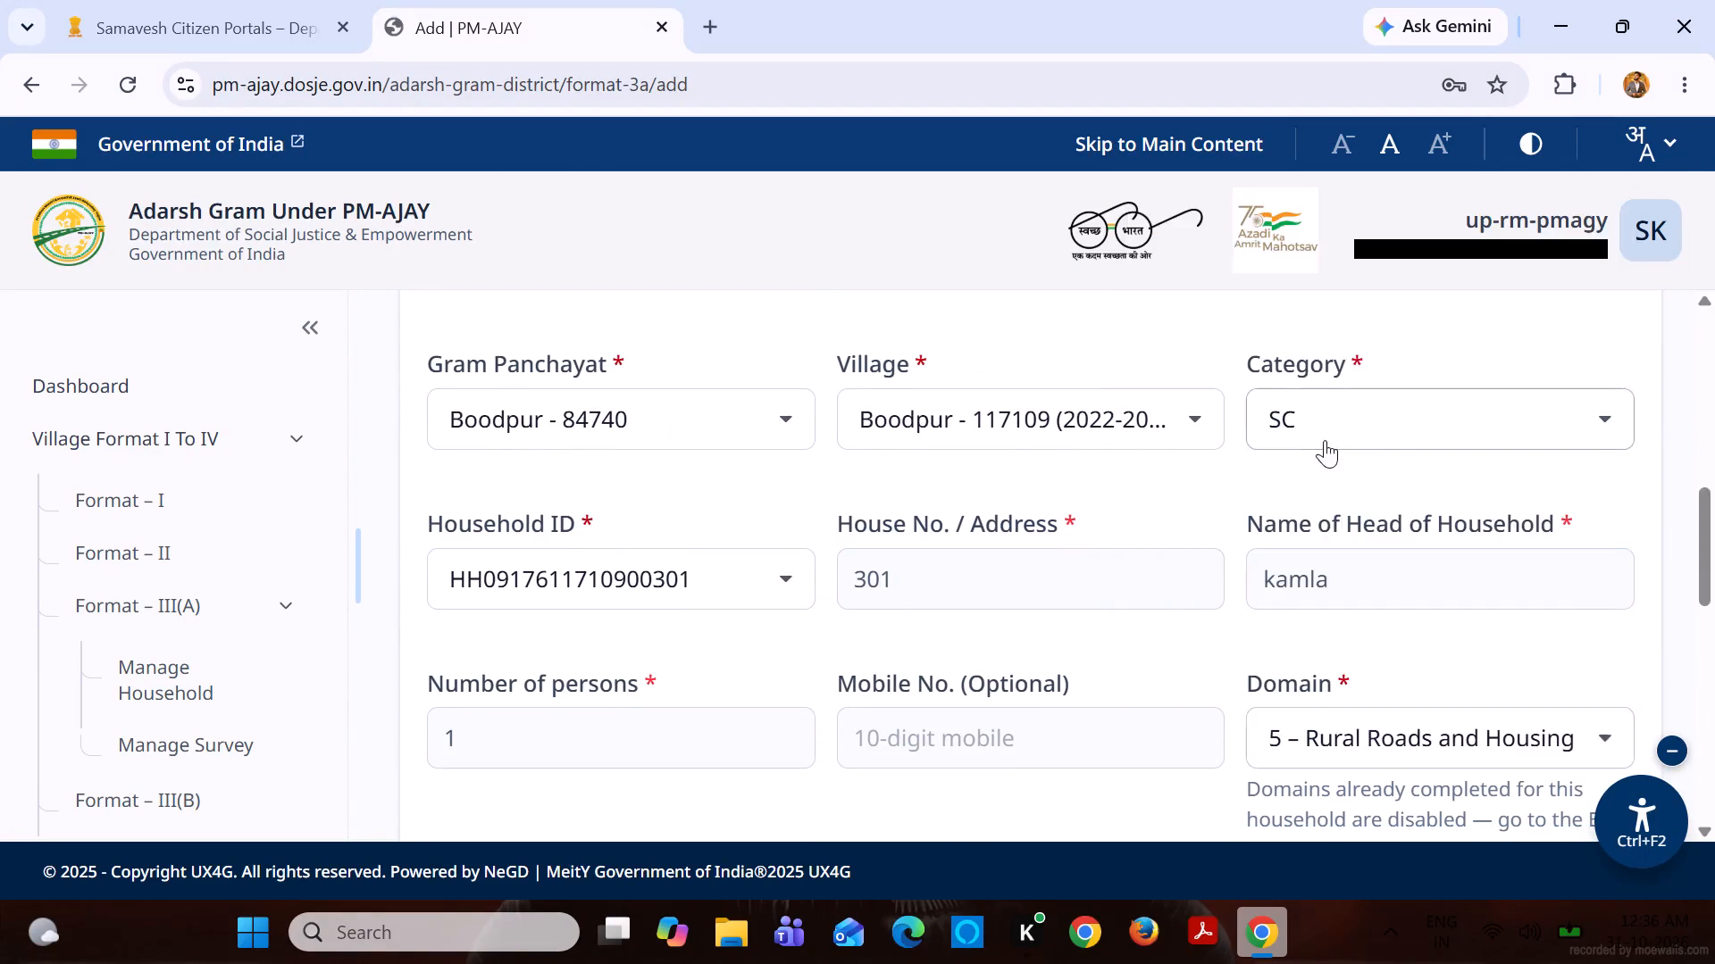
scroll(1327, 452, down, 4)
click(1493, 656)
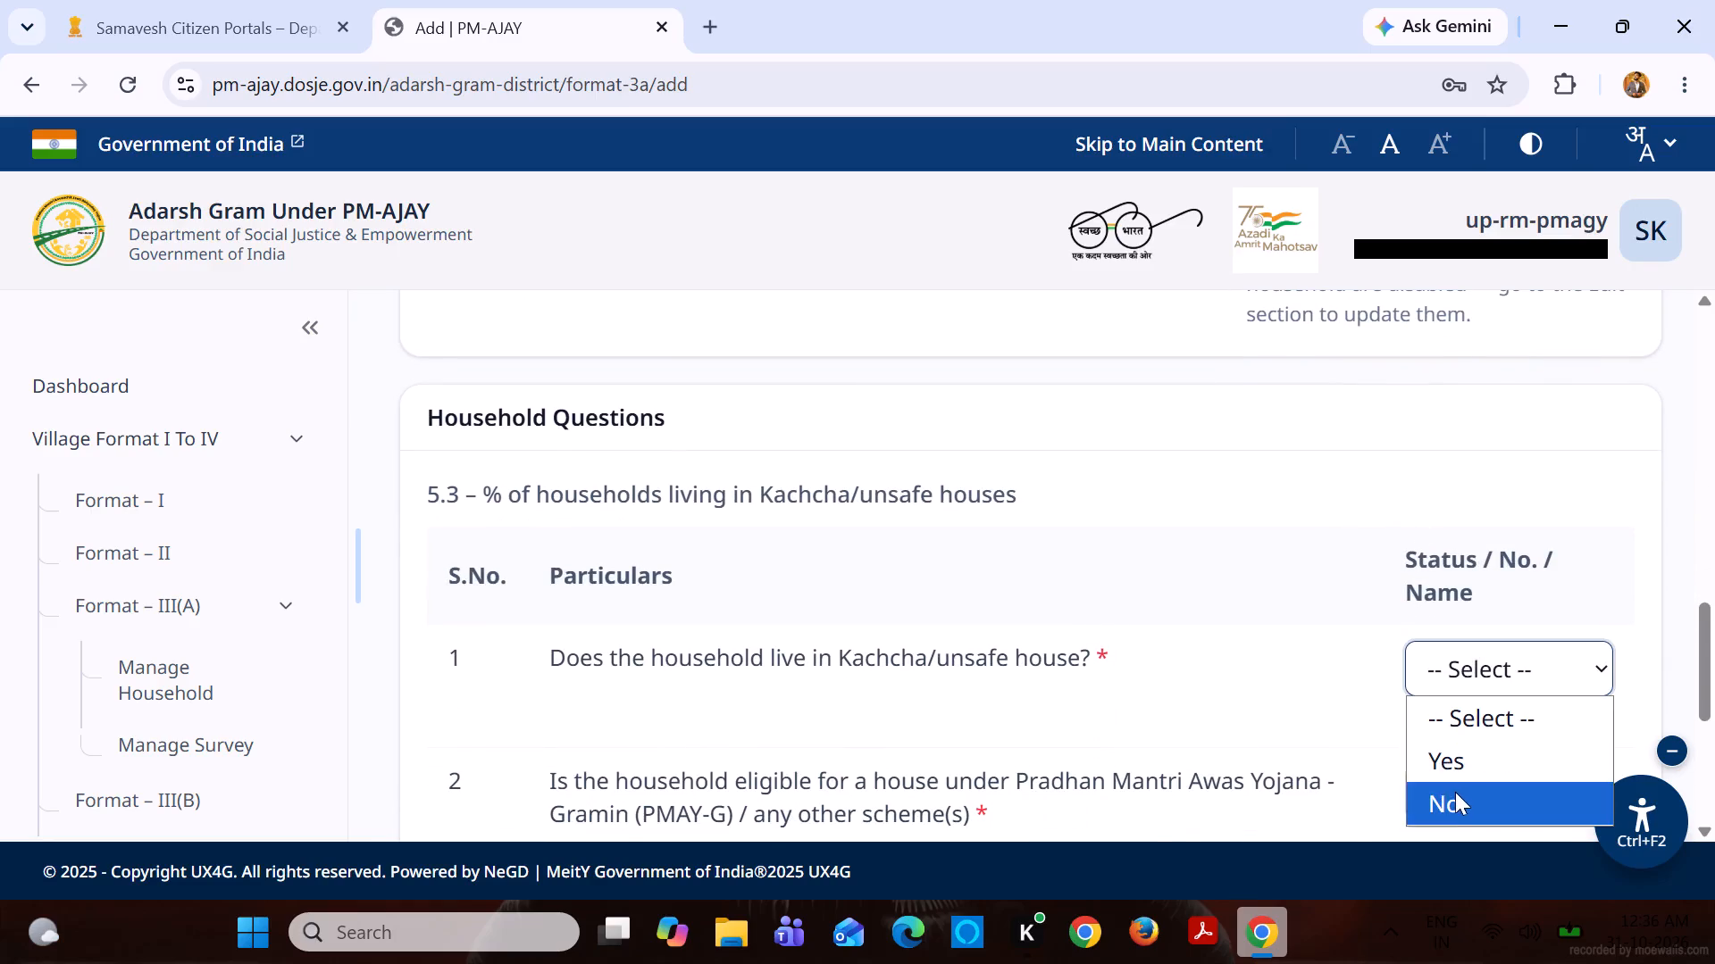
click(1456, 795)
click(1509, 802)
click(1518, 386)
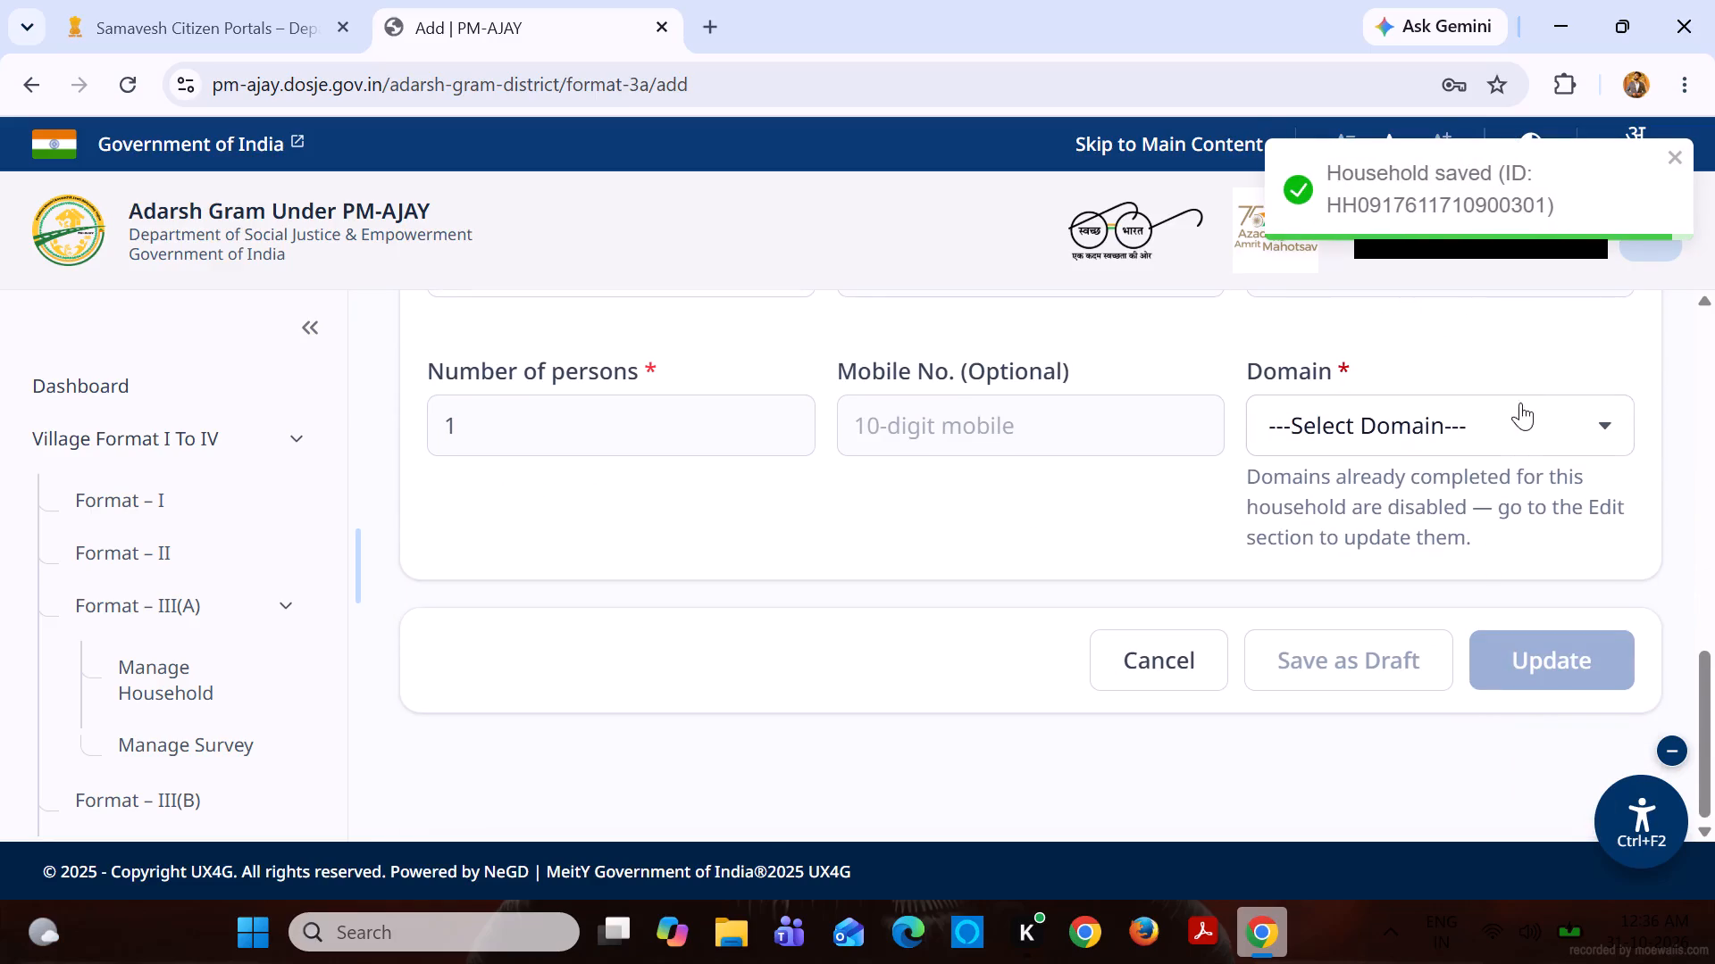
Select domain 6 – Electricity and Clean Fuel and answer Yes to the electricity connection question under 6.2.
click(1510, 436)
scroll(1468, 622, down, 2)
click(1352, 654)
scroll(1351, 656, down, 3)
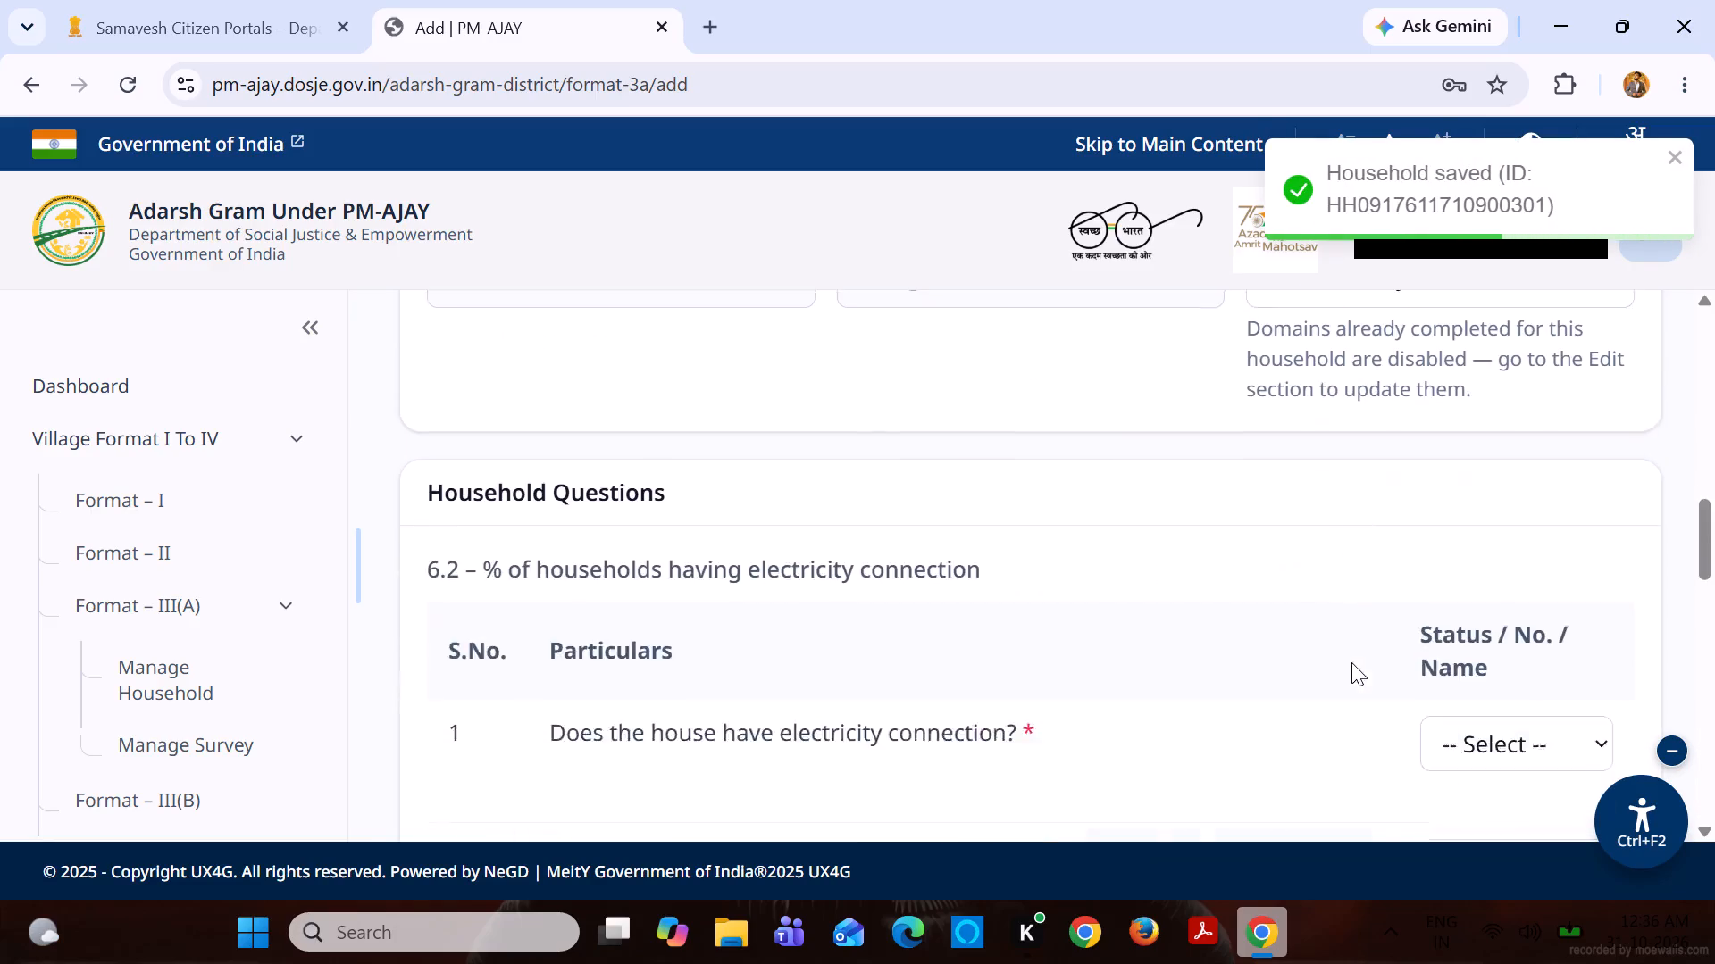
click(1518, 495)
click(1473, 583)
Answer Yes to the electricity connection question above the LED question, and Yes to using at least one LED bulb.
middle_drag(1528, 615, 1528, 636)
scroll(1528, 626, down, 3)
click(1514, 573)
scroll(1514, 573, down, 3)
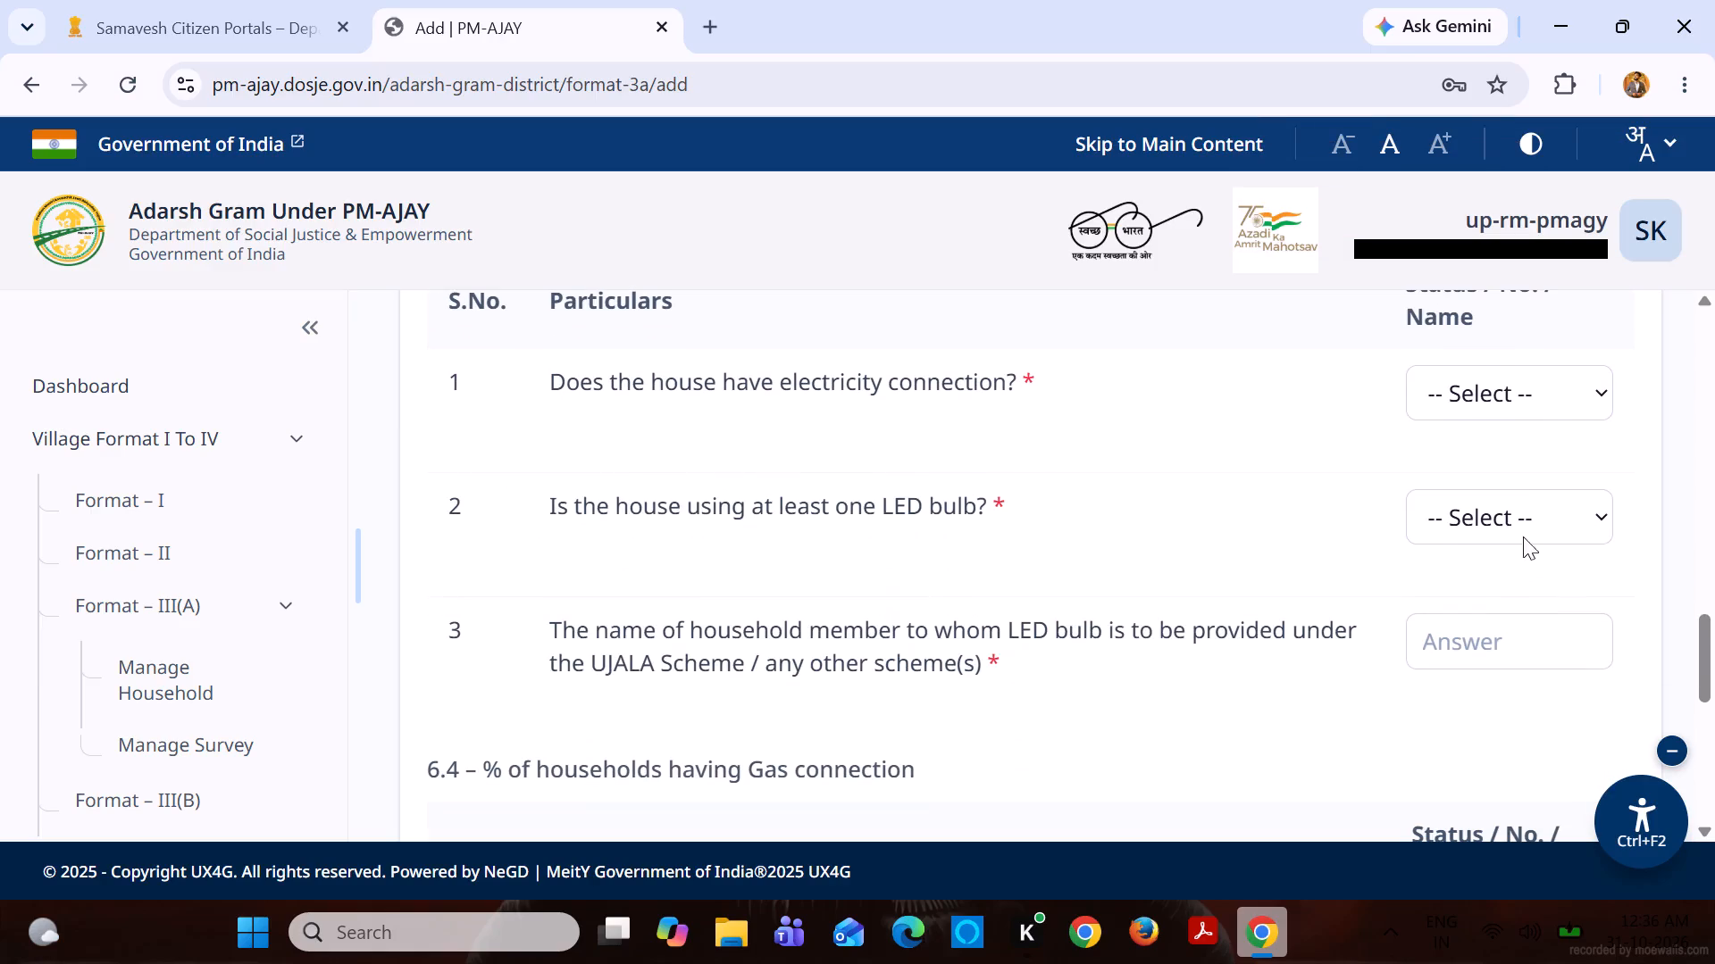
drag(1550, 393, 1550, 401)
click(1511, 469)
click(1561, 519)
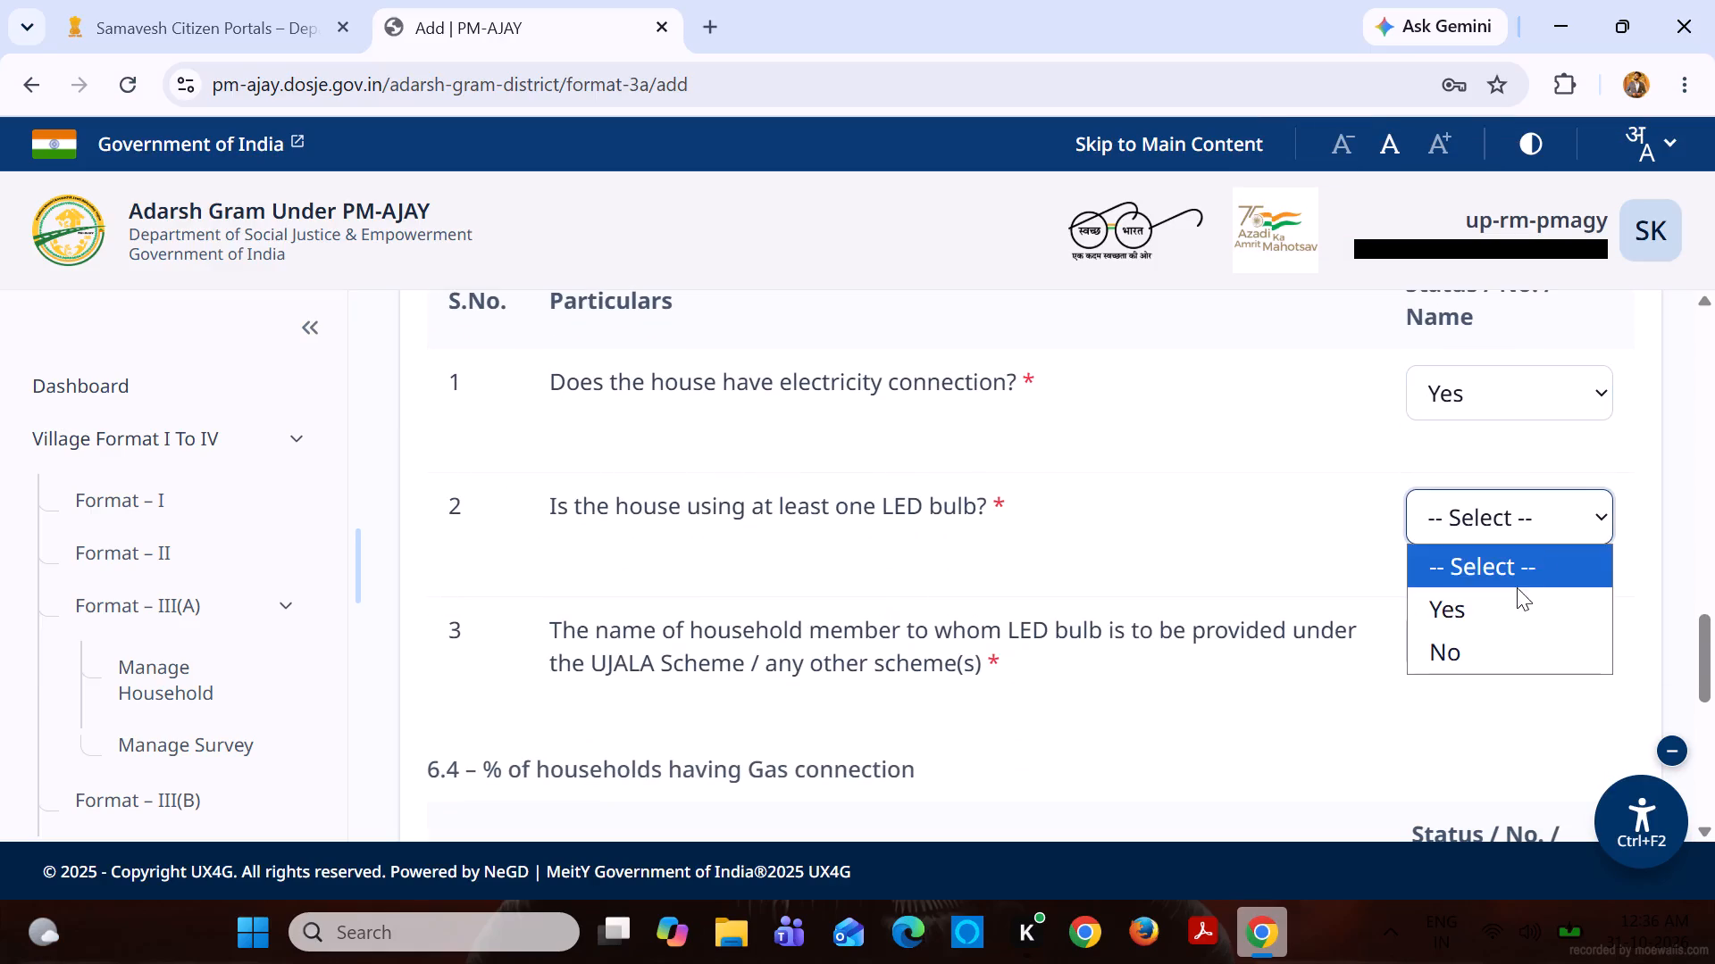
click(1516, 589)
Answer Yes to the house using clean fuel under 6.4 and submit the Electricity and Clean Fuel domain.
scroll(1518, 577, down, 2)
click(1552, 544)
click(1489, 610)
scroll(1491, 586, down, 1)
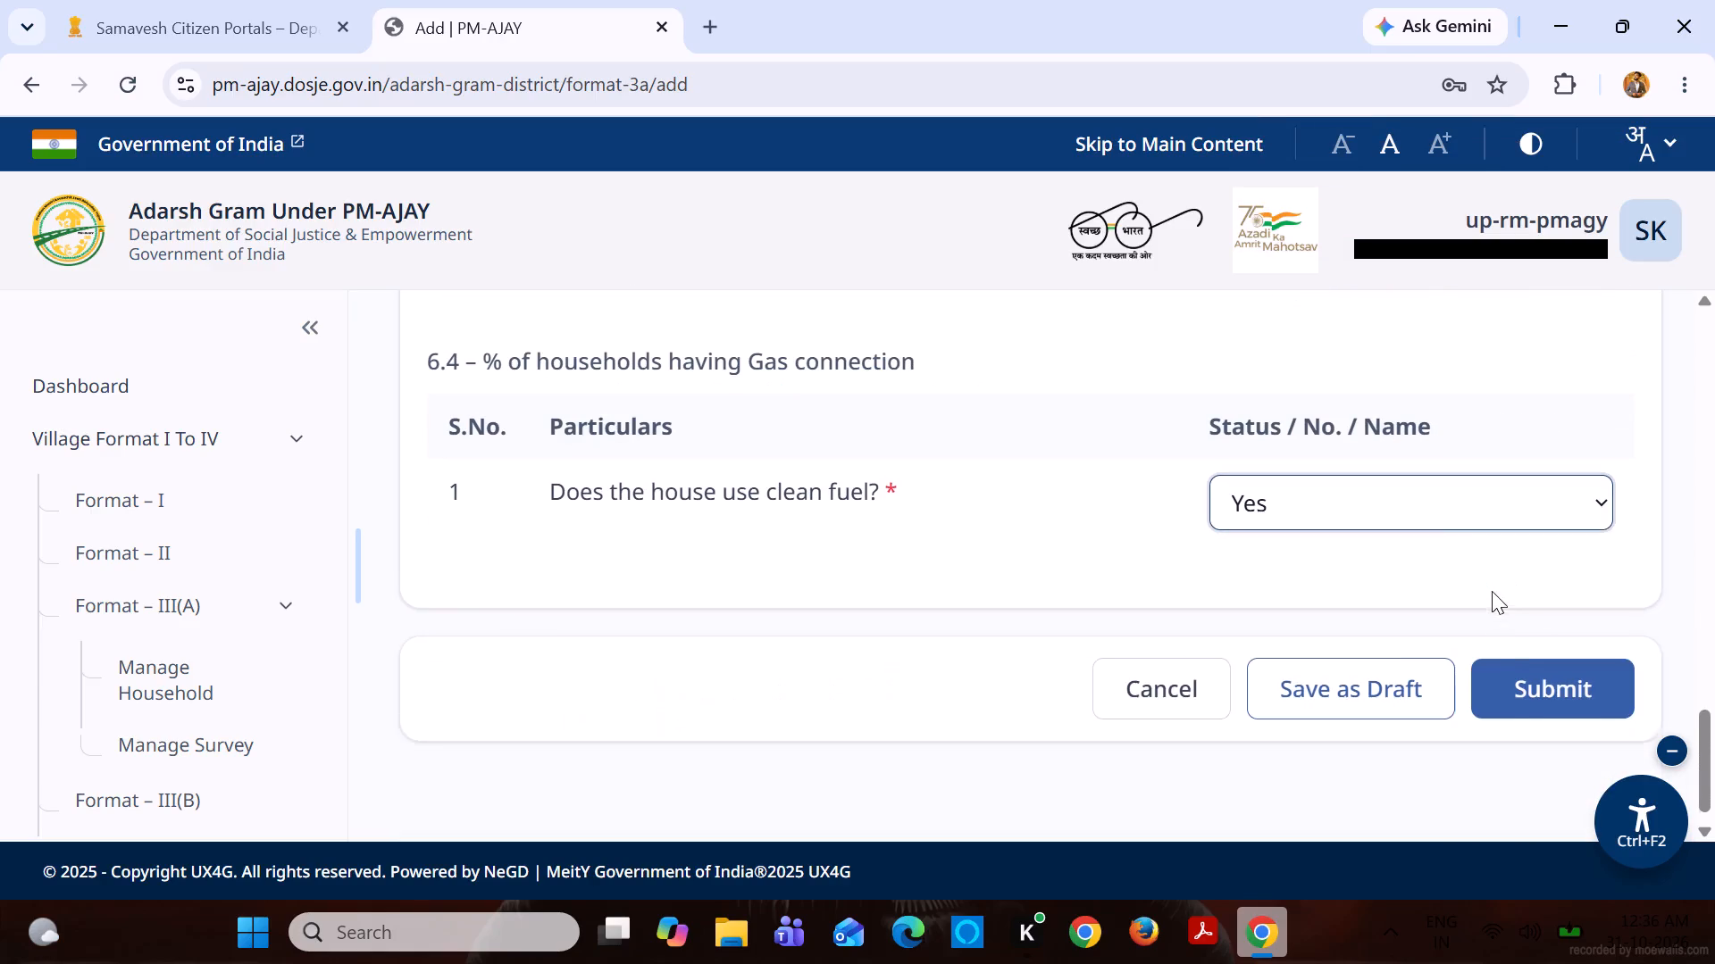
scroll(1492, 591, down, 2)
click(1585, 636)
Select domain 7 – Agricultural Practices etc., answer No to the household being involved in farming, and submit.
click(1523, 403)
scroll(1507, 552, down, 2)
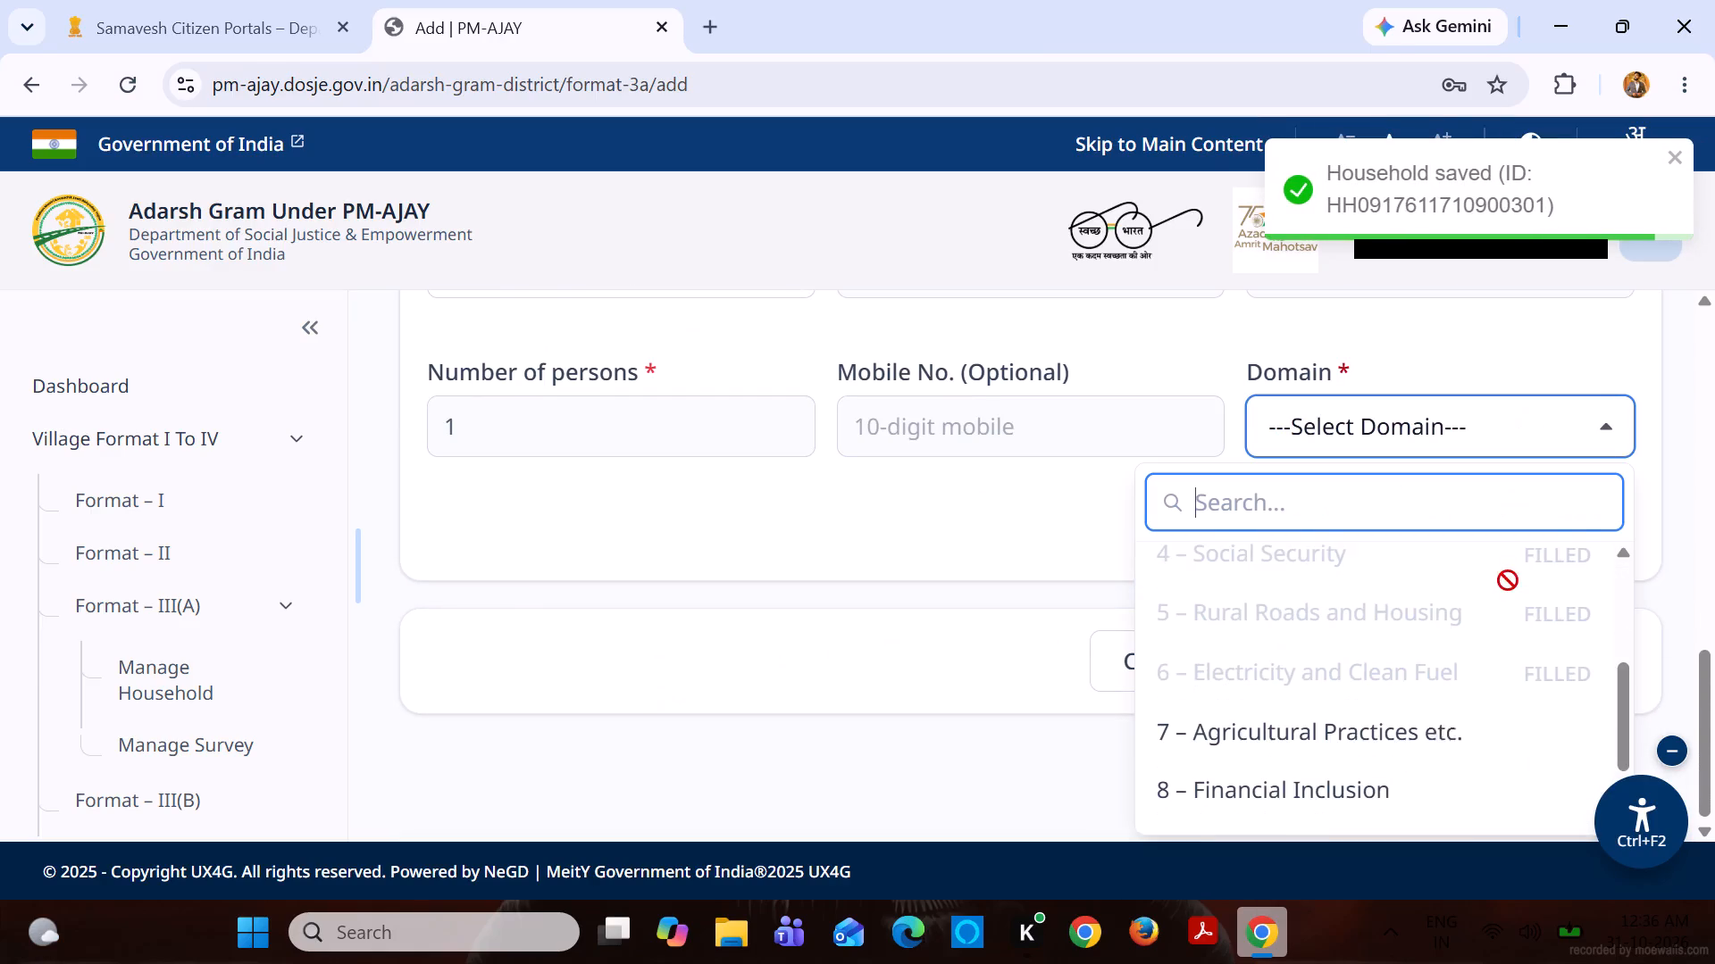
click(1274, 727)
scroll(1288, 694, down, 3)
click(1476, 436)
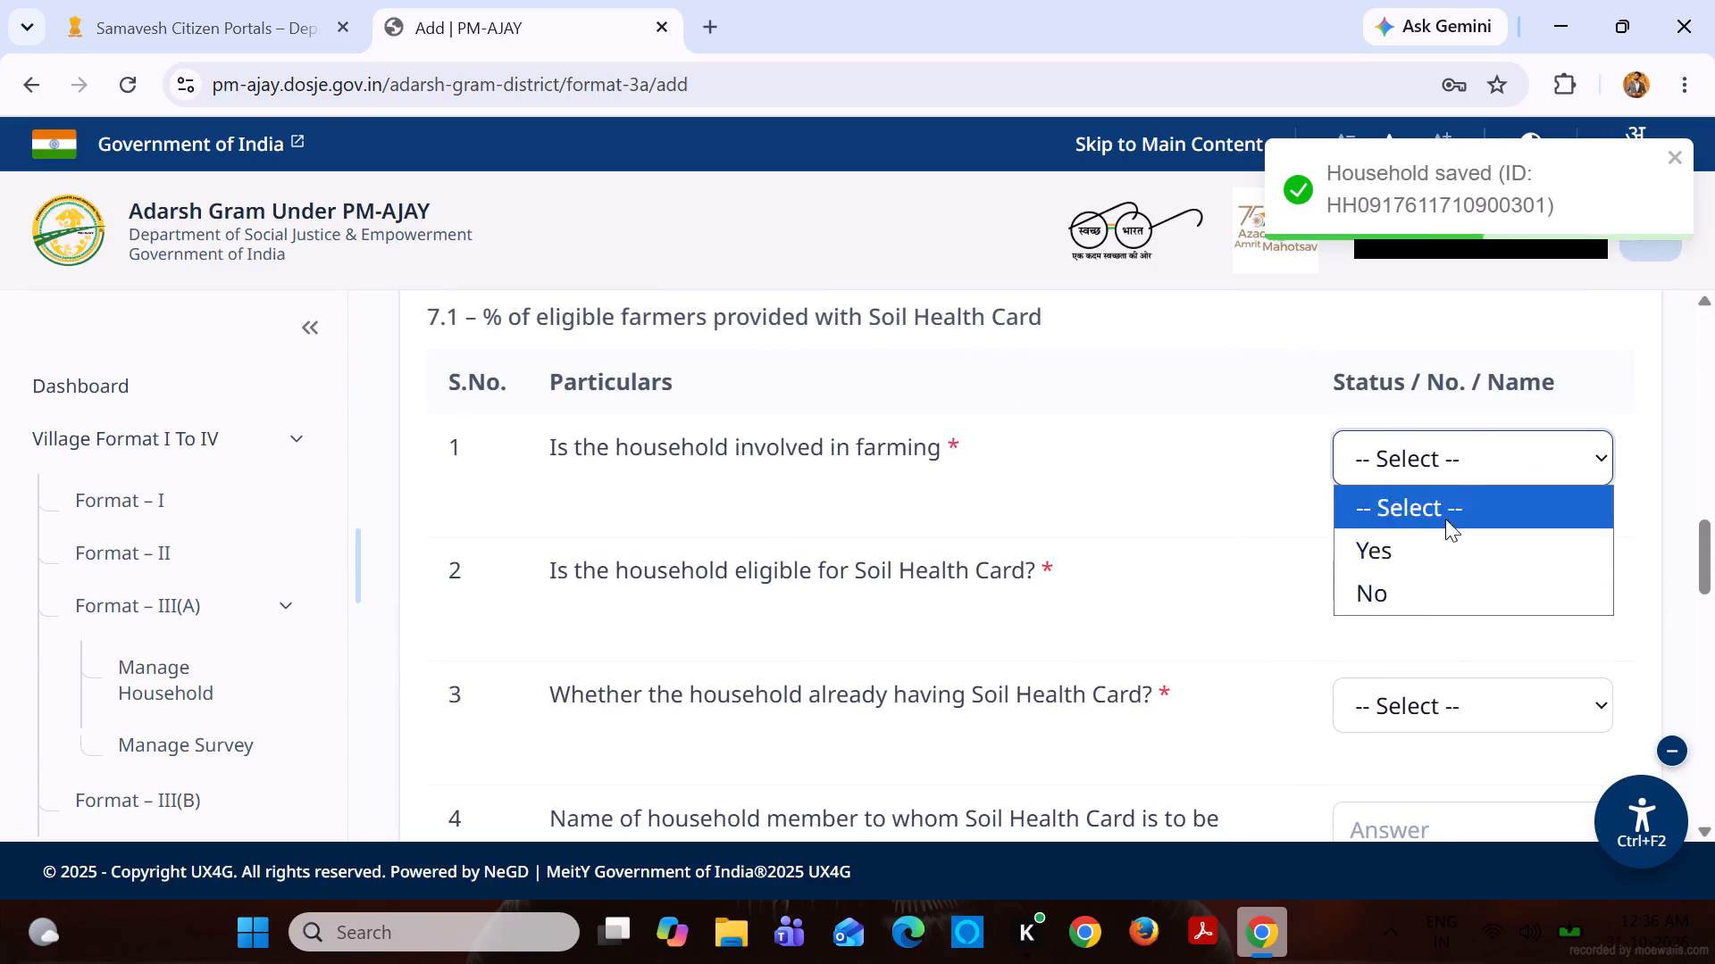
click(1417, 594)
scroll(1550, 621, down, 6)
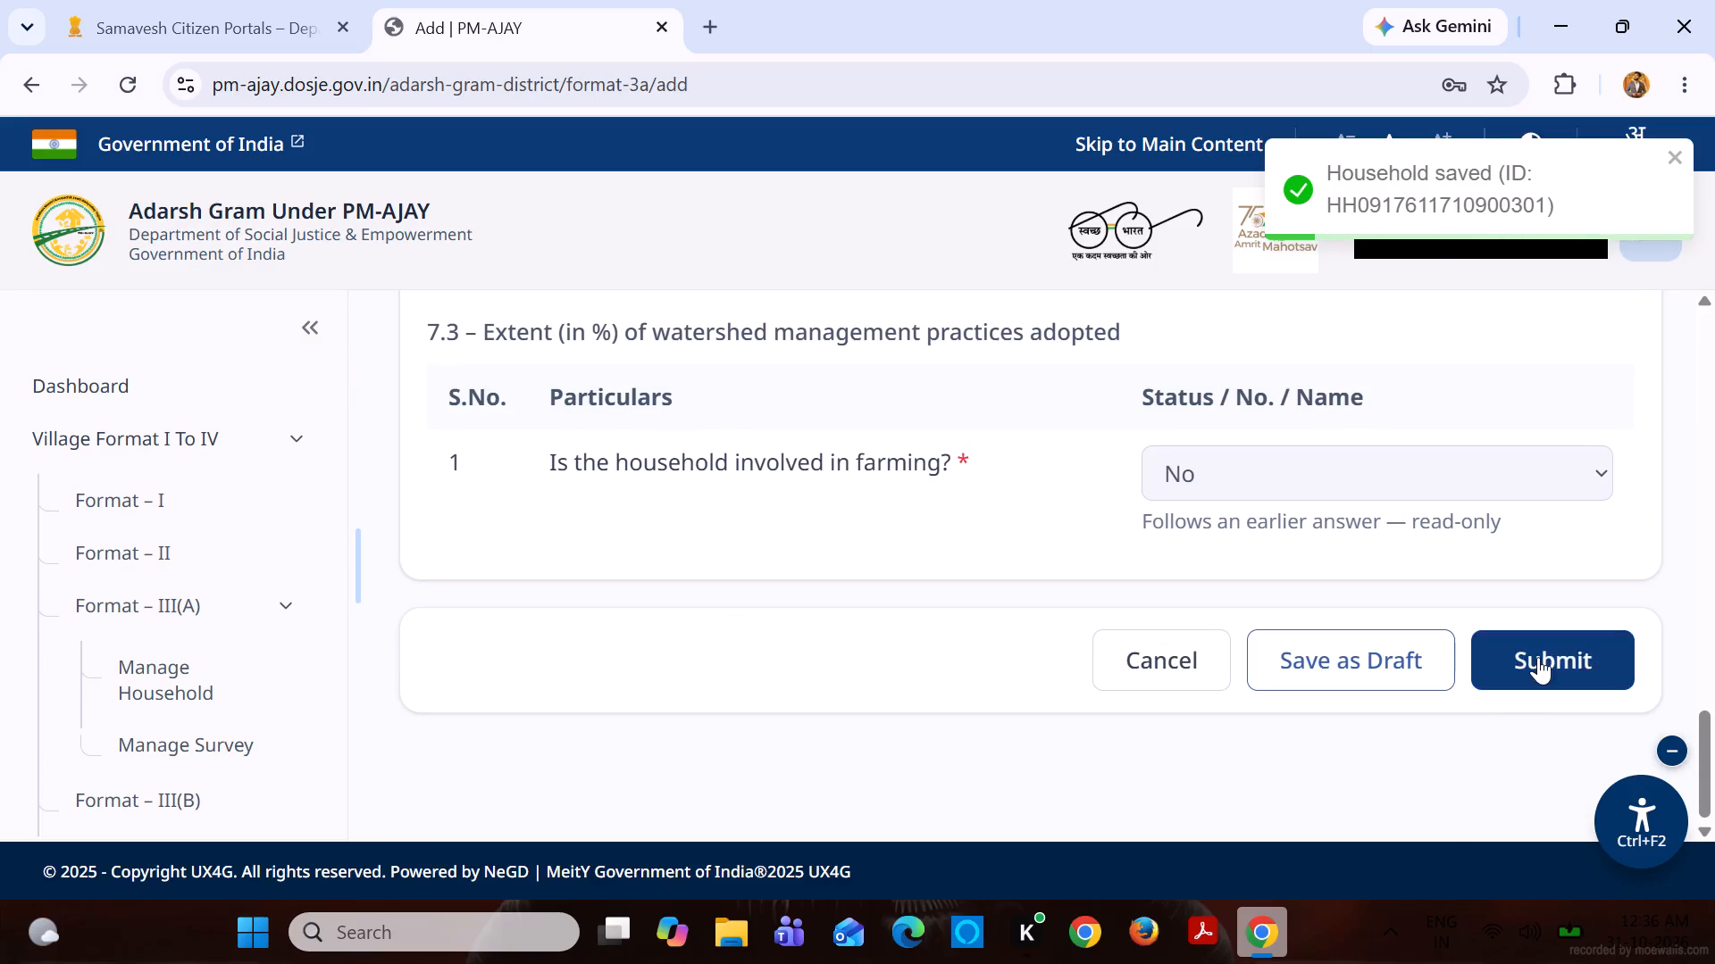
click(1538, 657)
Select domain 8 – Financial Inclusion; enter 0 for persons over 5 years and 0 for members eligible to open bank/Post Office accounts.
click(1508, 428)
scroll(1469, 633, down, 2)
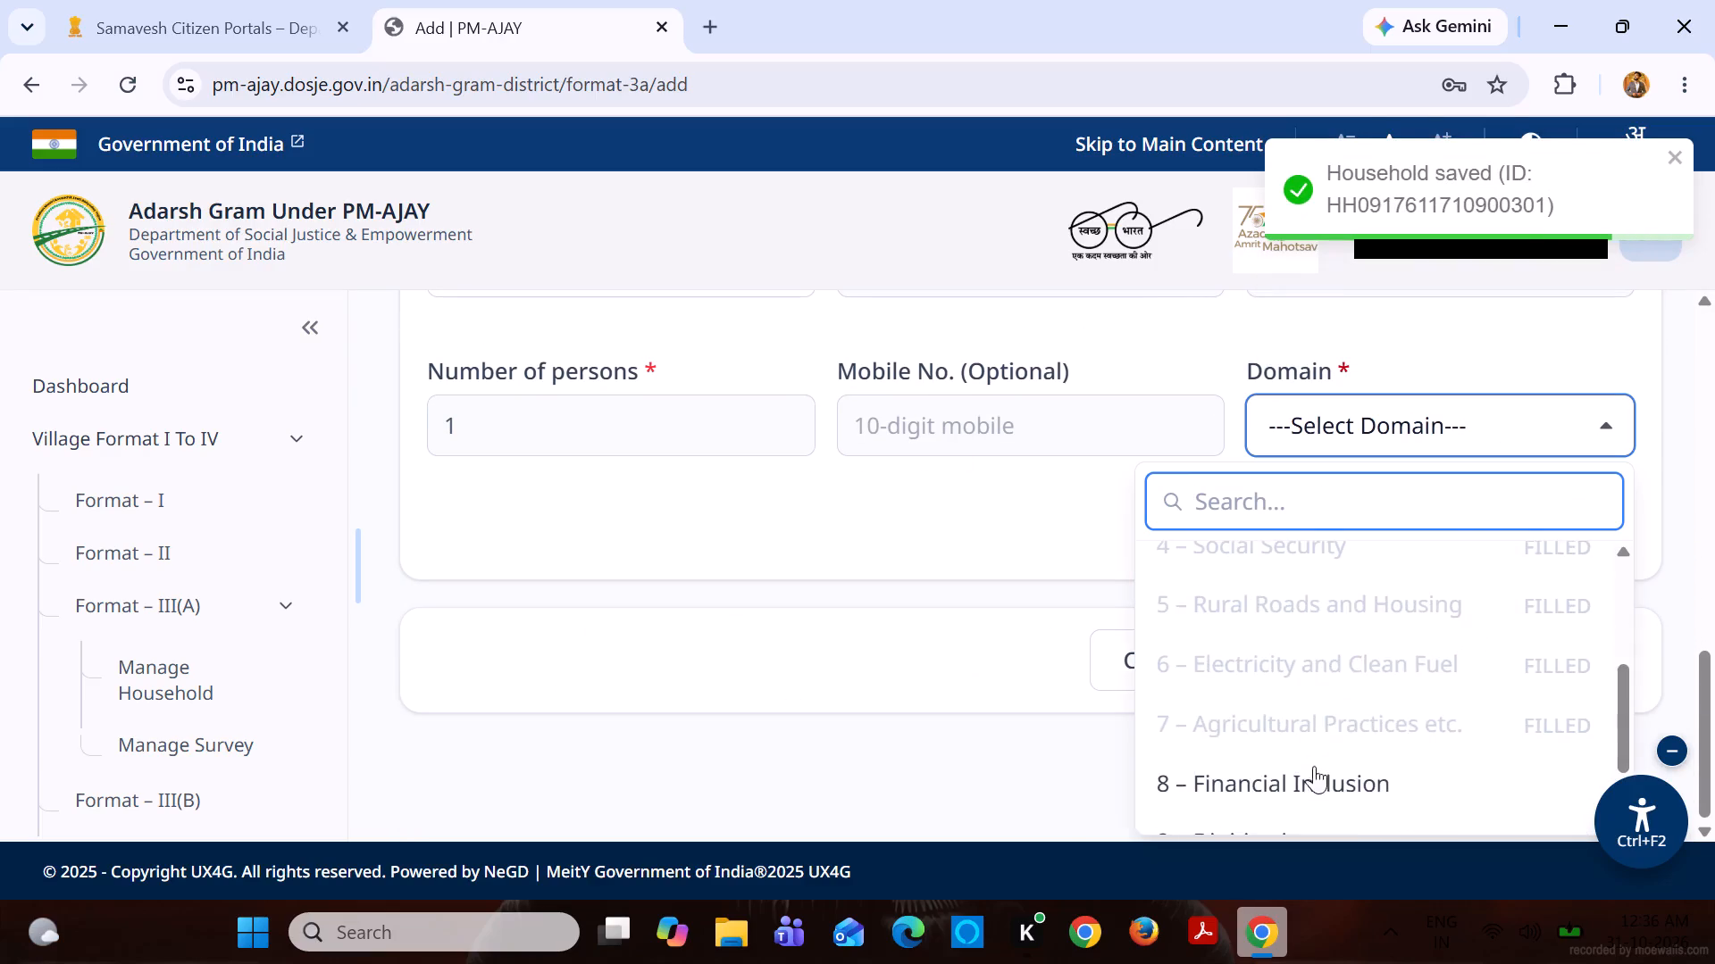
click(1314, 780)
scroll(1364, 712, down, 3)
click(1452, 433)
click(1447, 460)
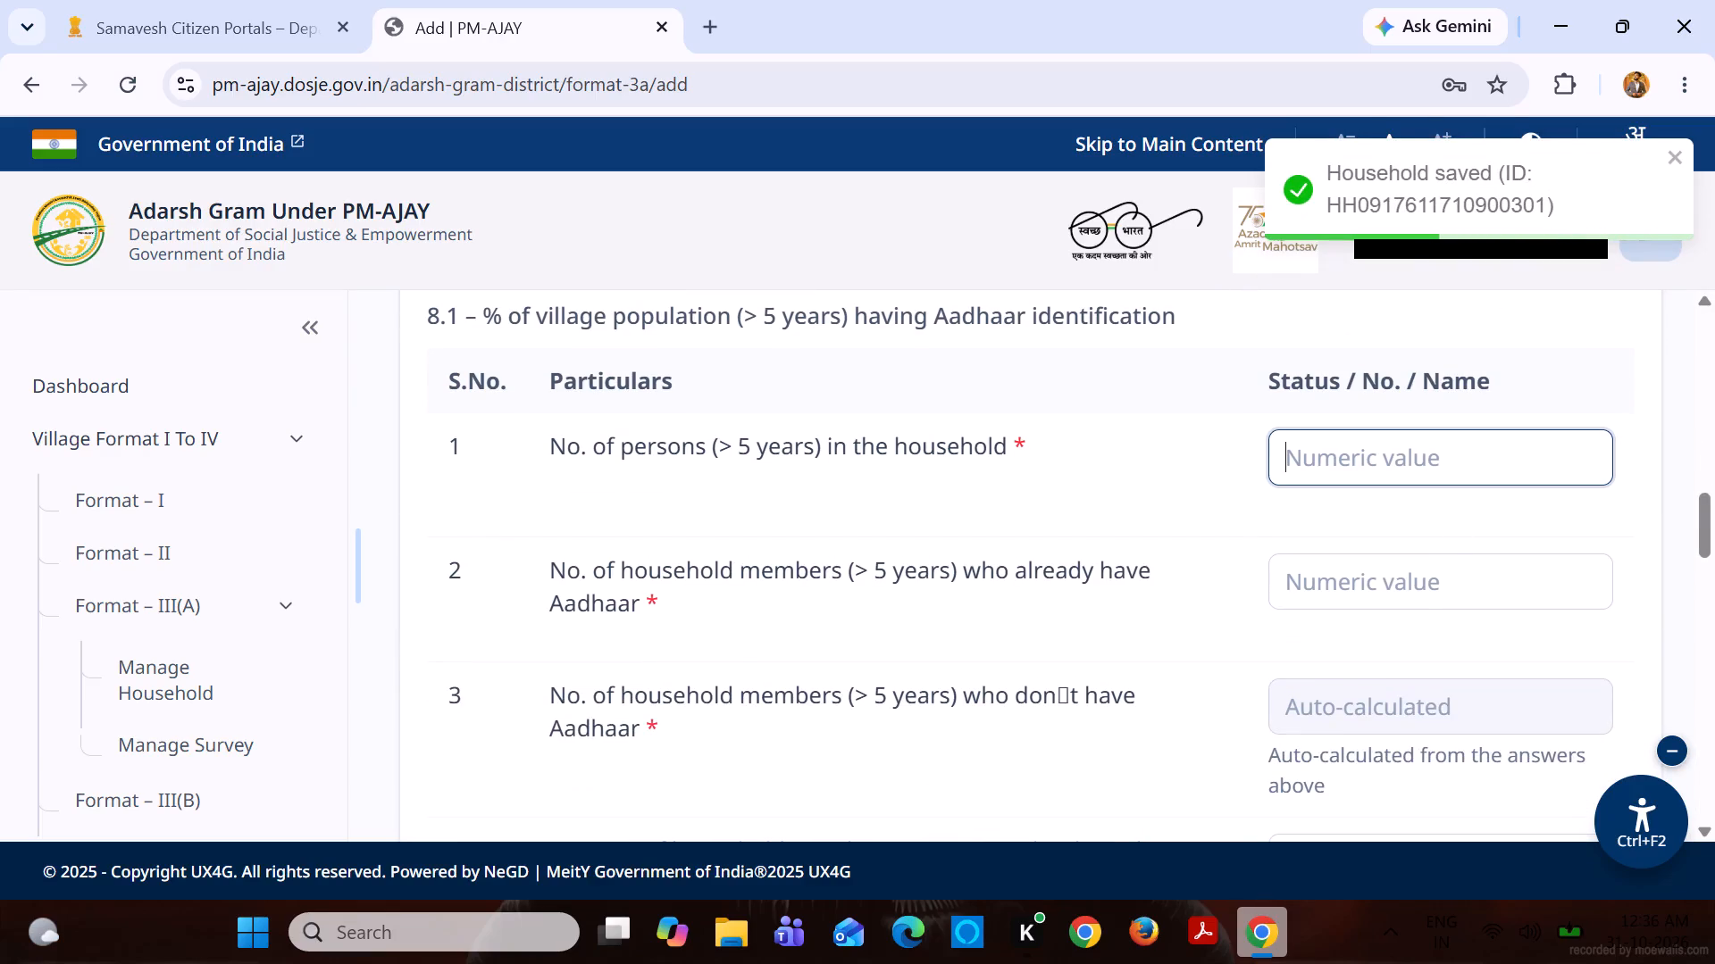
drag(1465, 453, 1508, 446)
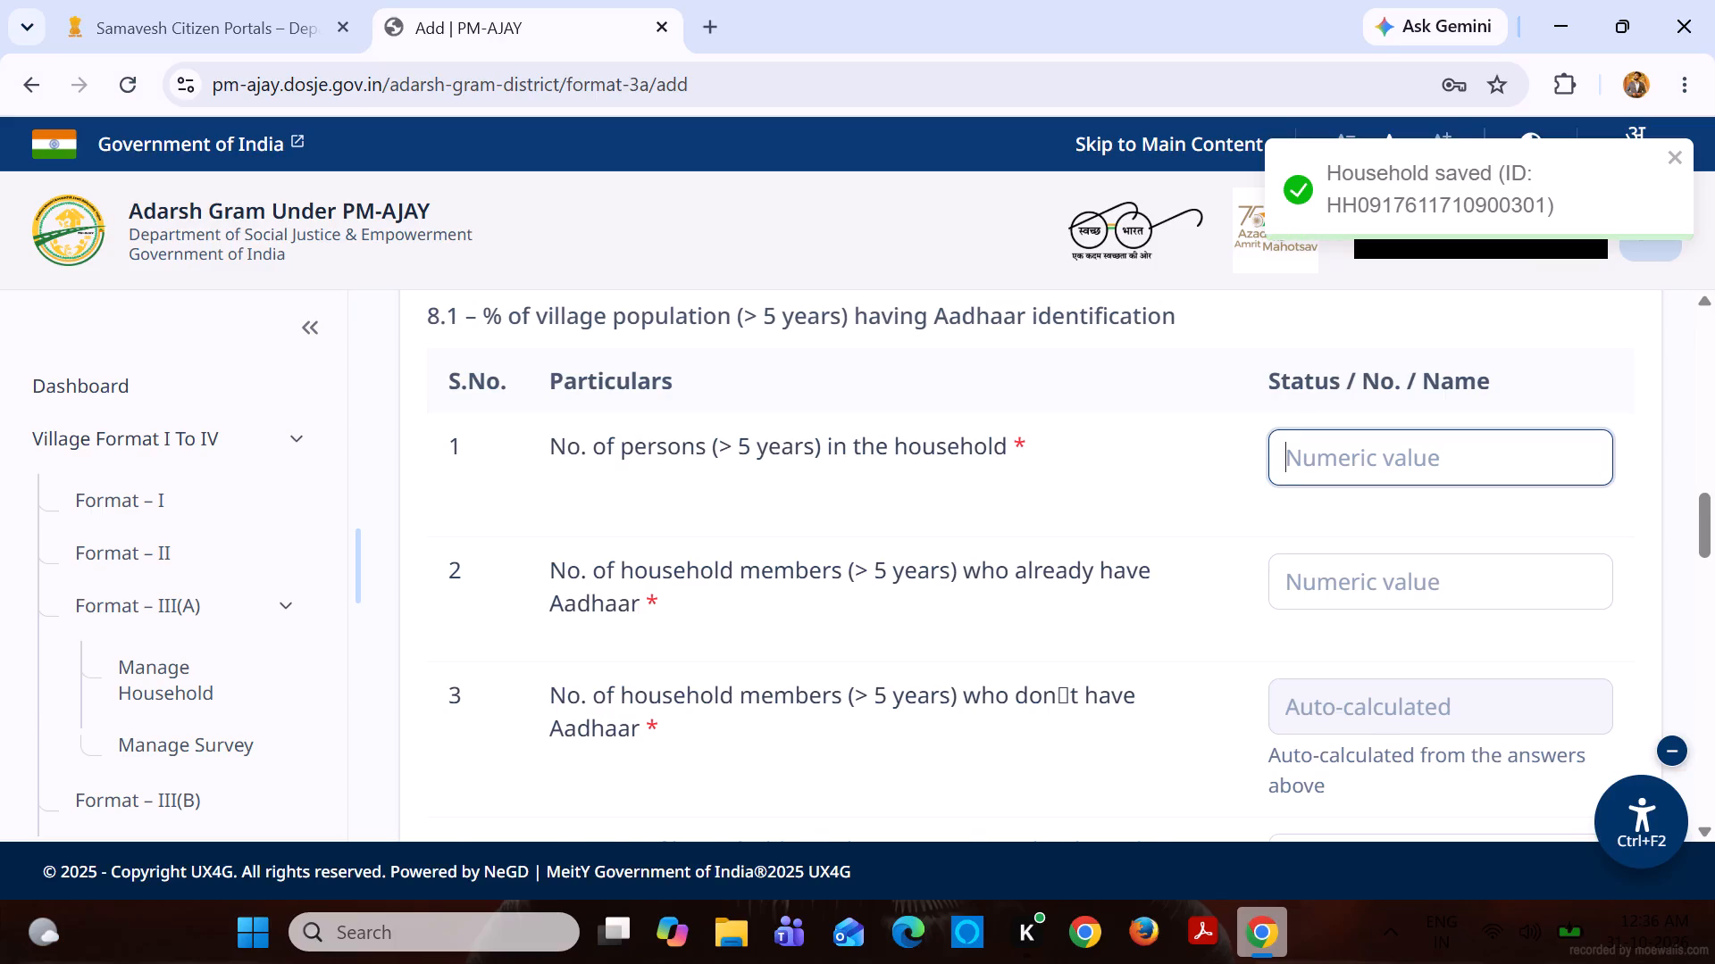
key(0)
click(1424, 719)
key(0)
Enter 0 eligible persons for both Suraksha Bima Yojana (8.3) and Jeevan Jyoti Bima Yojana (8.4), and submit the Financial Inclusion domain.
scroll(1426, 688, down, 3)
click(1452, 659)
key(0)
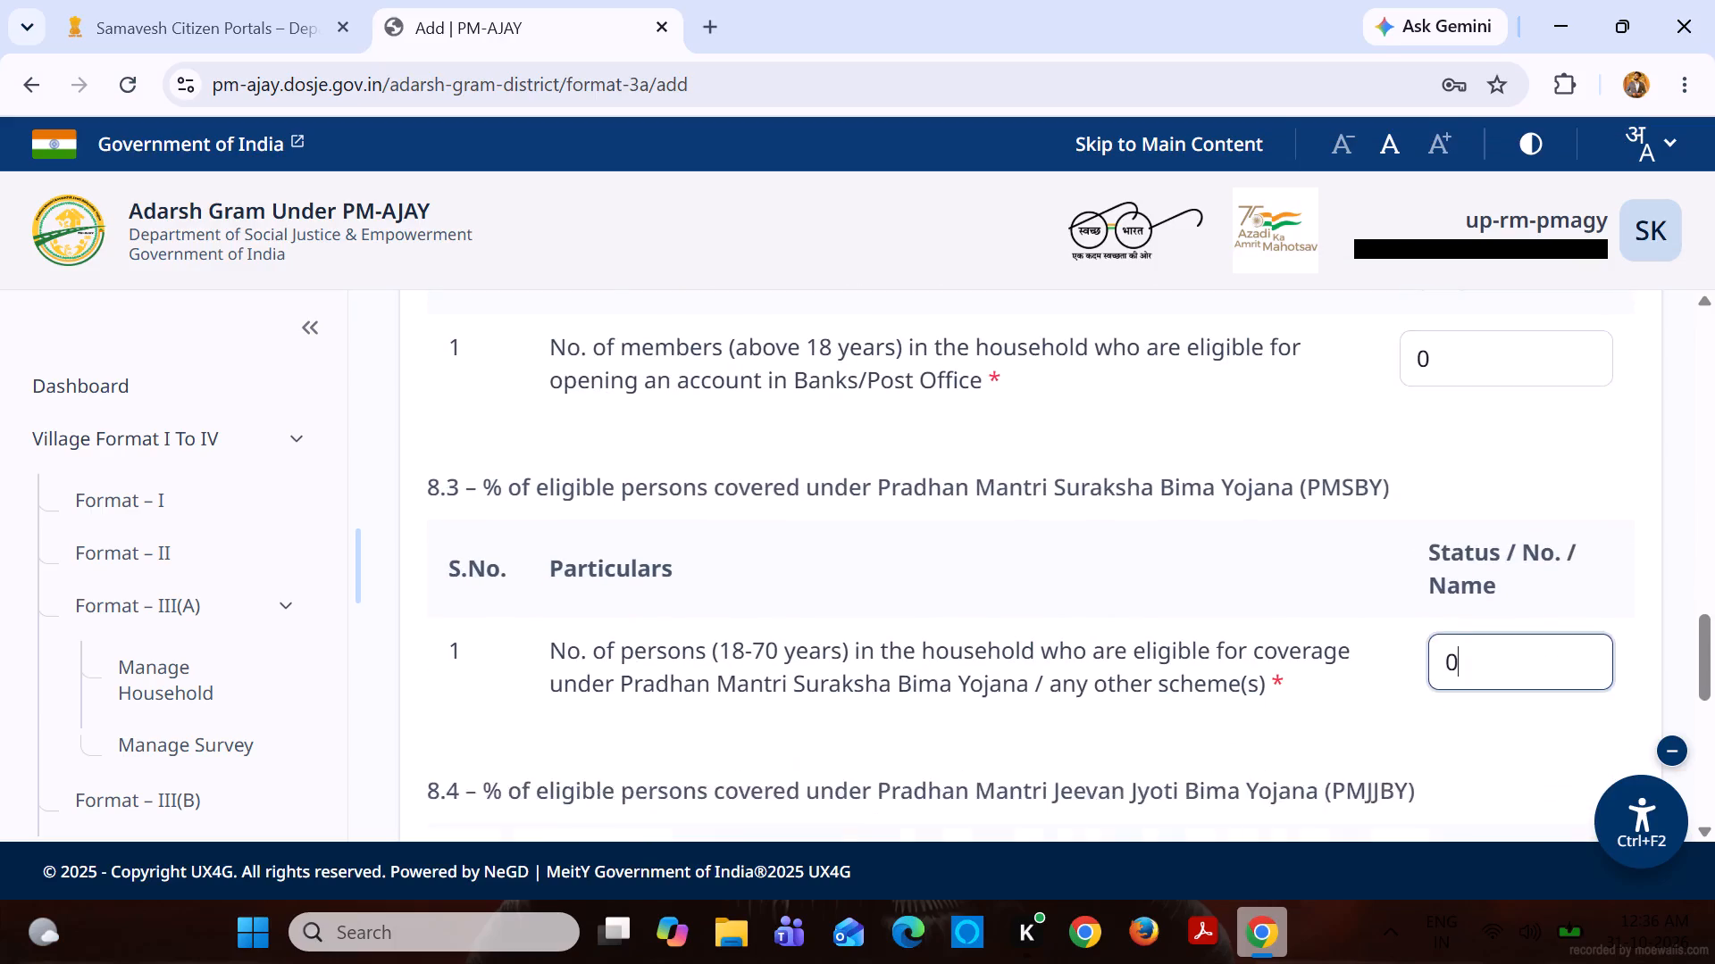
scroll(1452, 657, down, 4)
click(1487, 415)
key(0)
click(1555, 661)
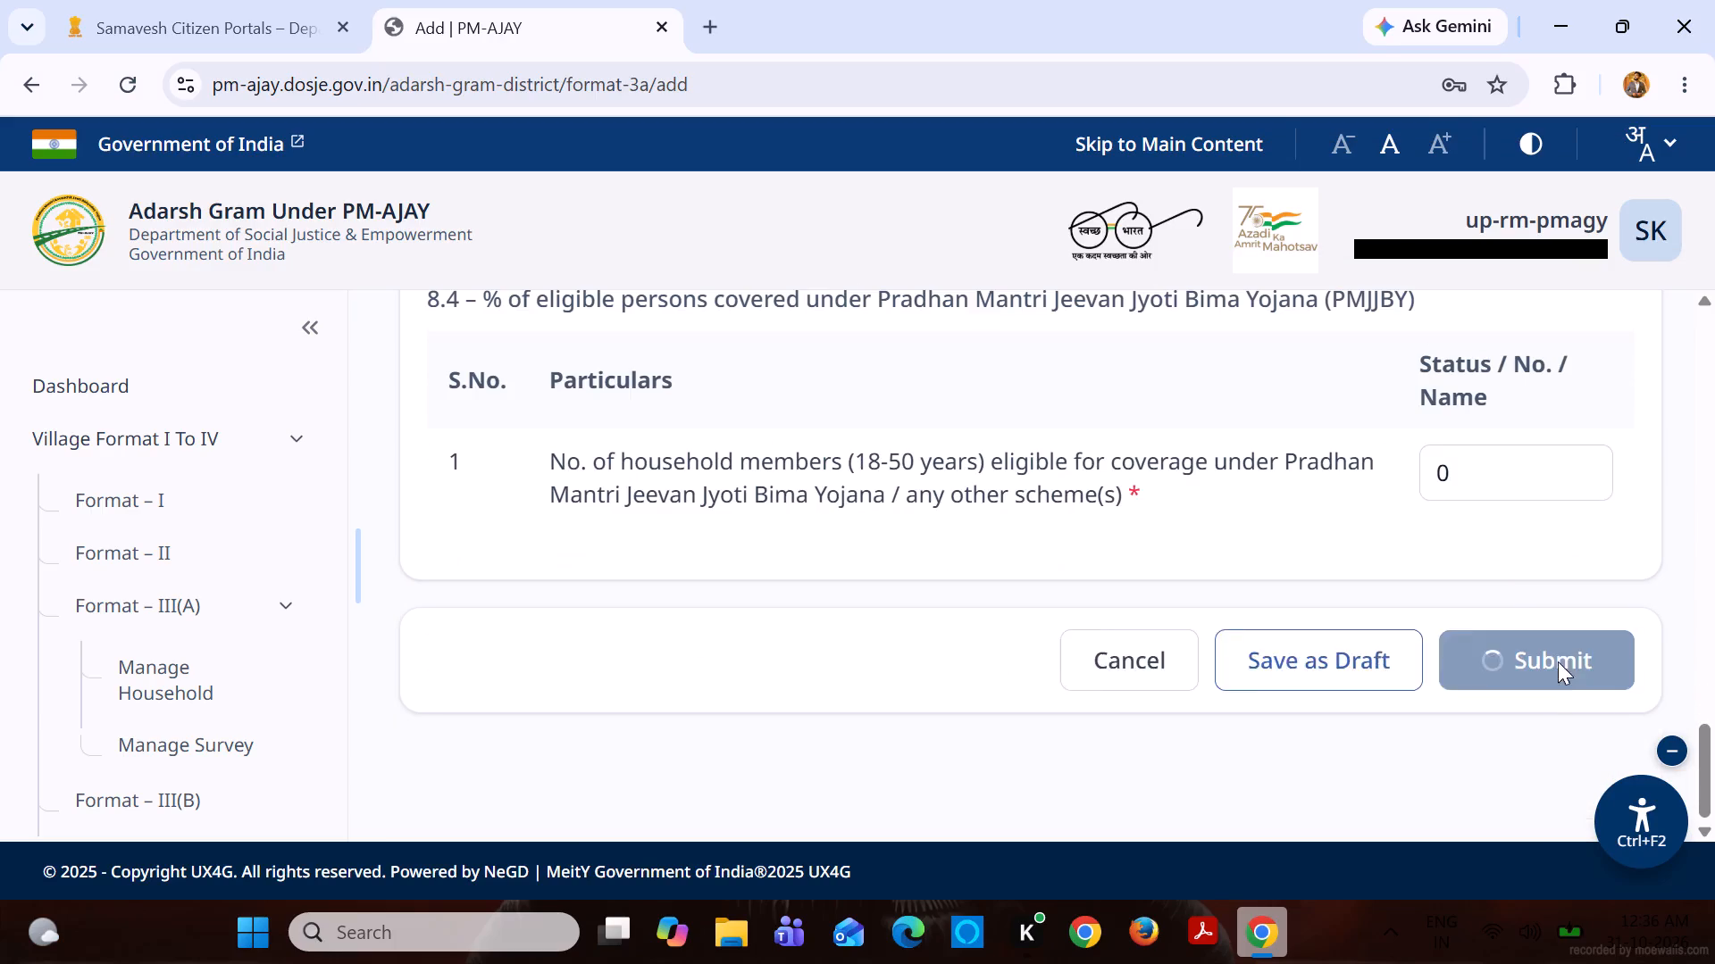
Select domain 9 – Digitization, enter 0 members eligible for PMGDISHA training, and submit.
click(1561, 414)
scroll(1516, 595, down, 3)
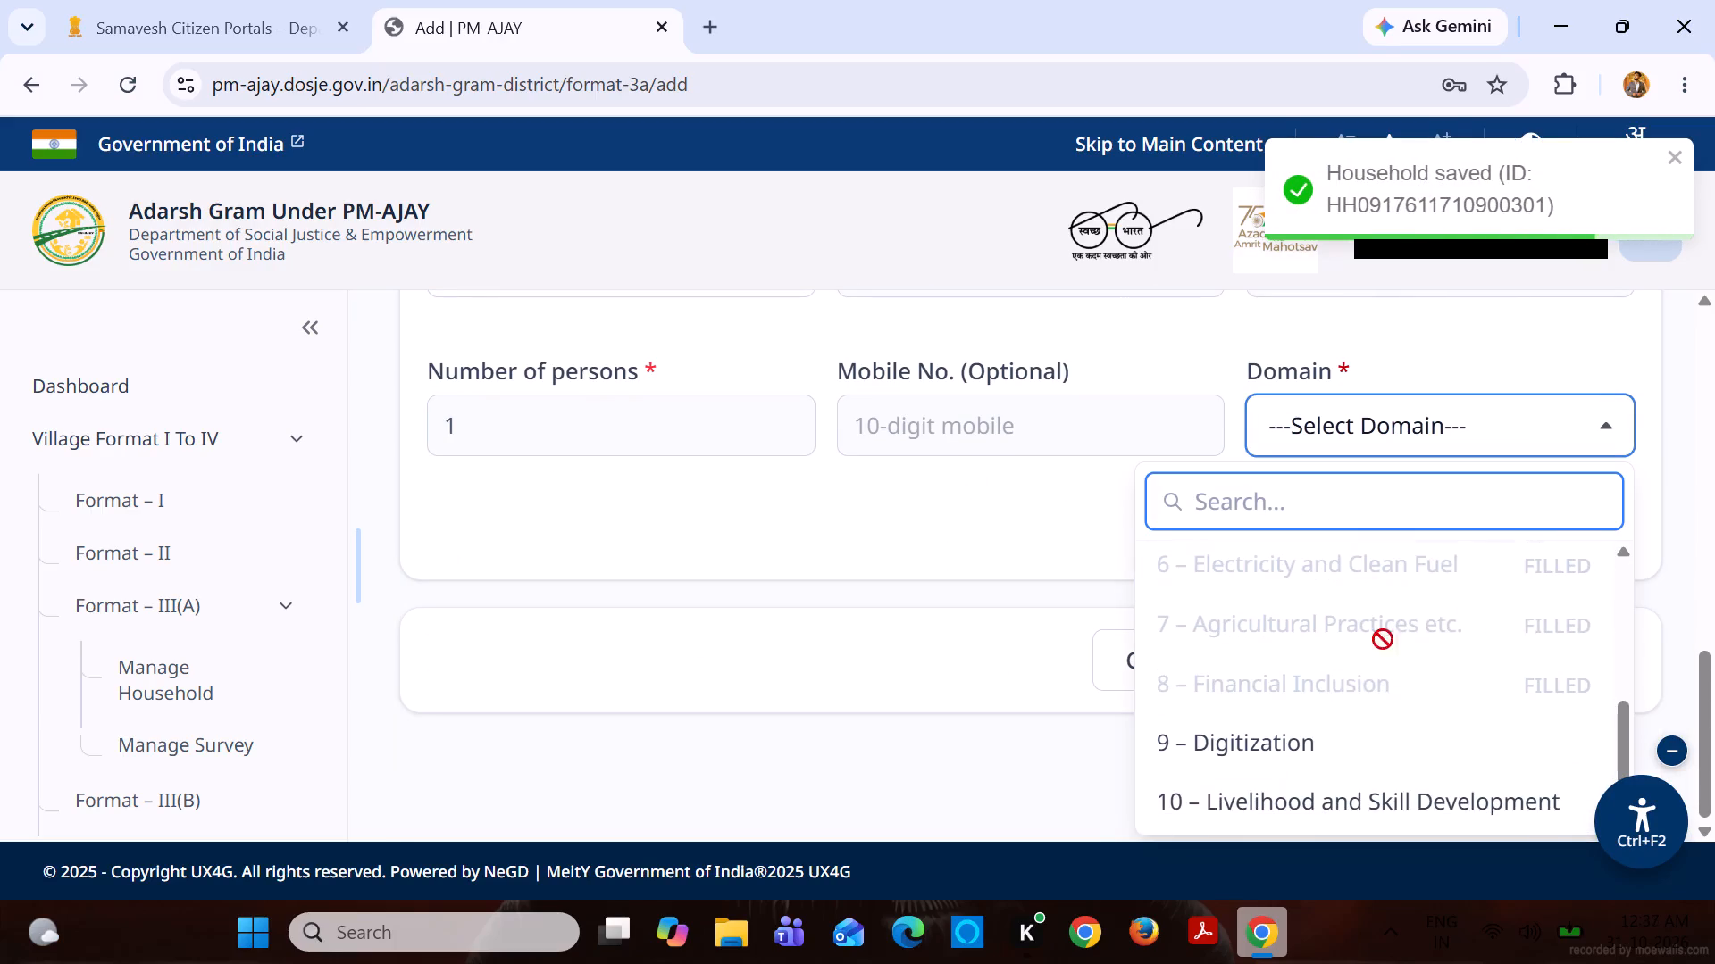
click(1306, 746)
scroll(1324, 708, down, 2)
click(1437, 619)
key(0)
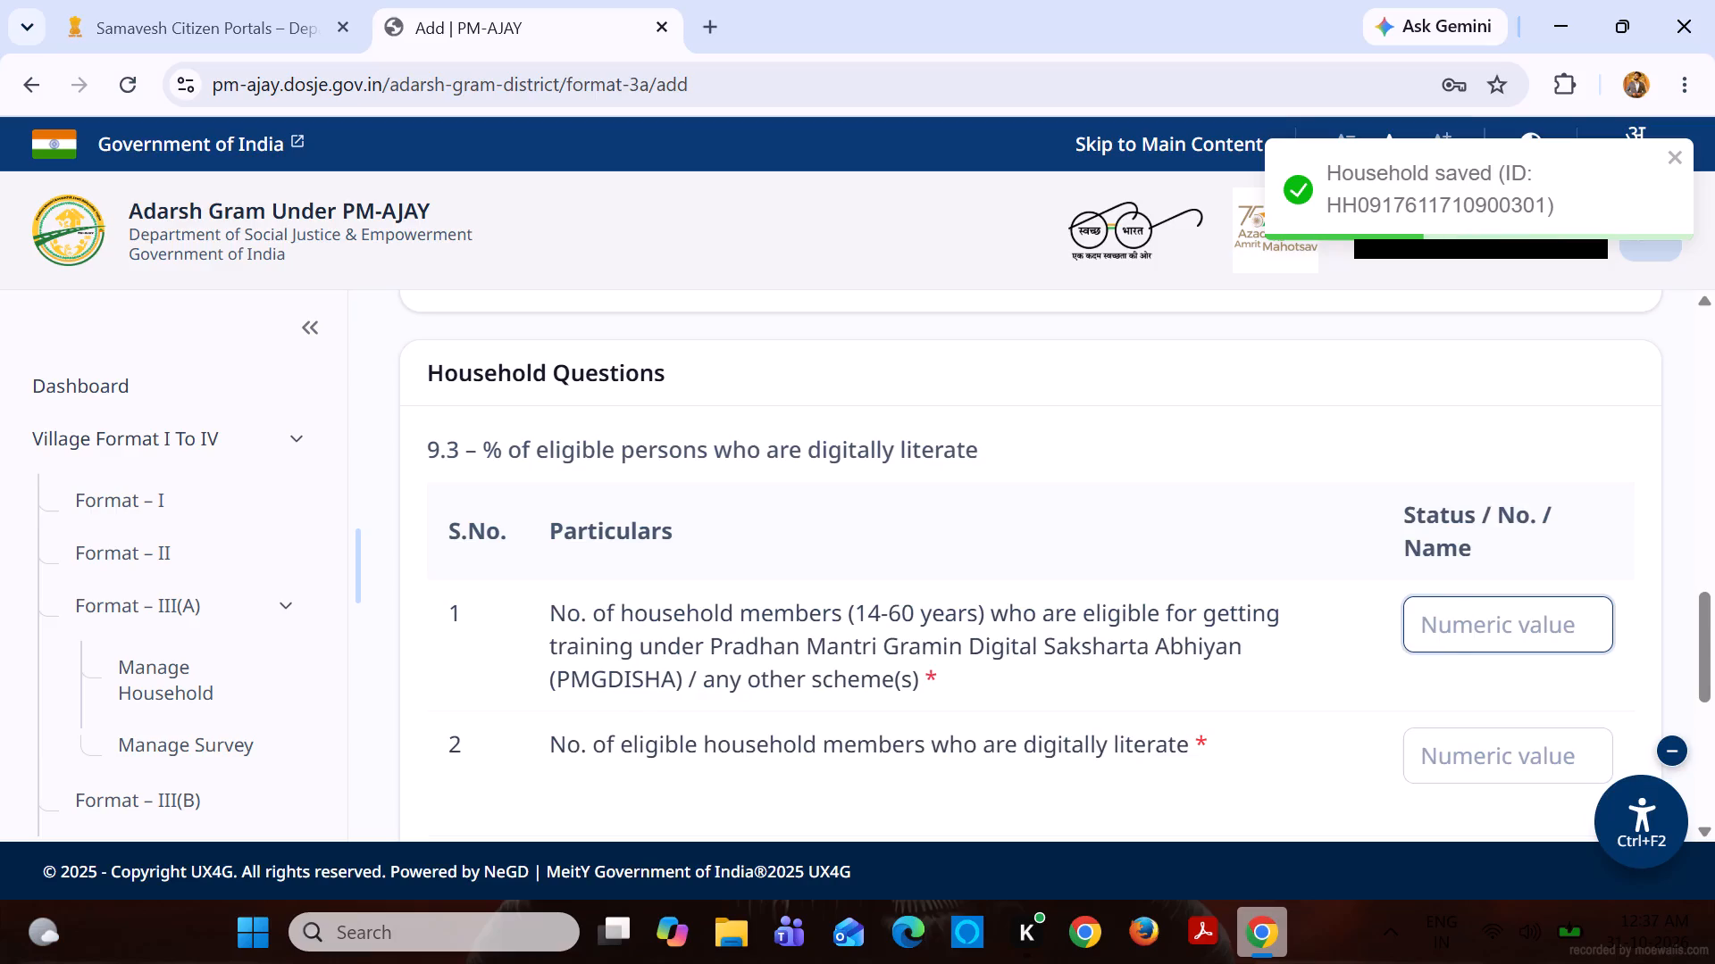
scroll(1428, 624, down, 3)
click(1556, 636)
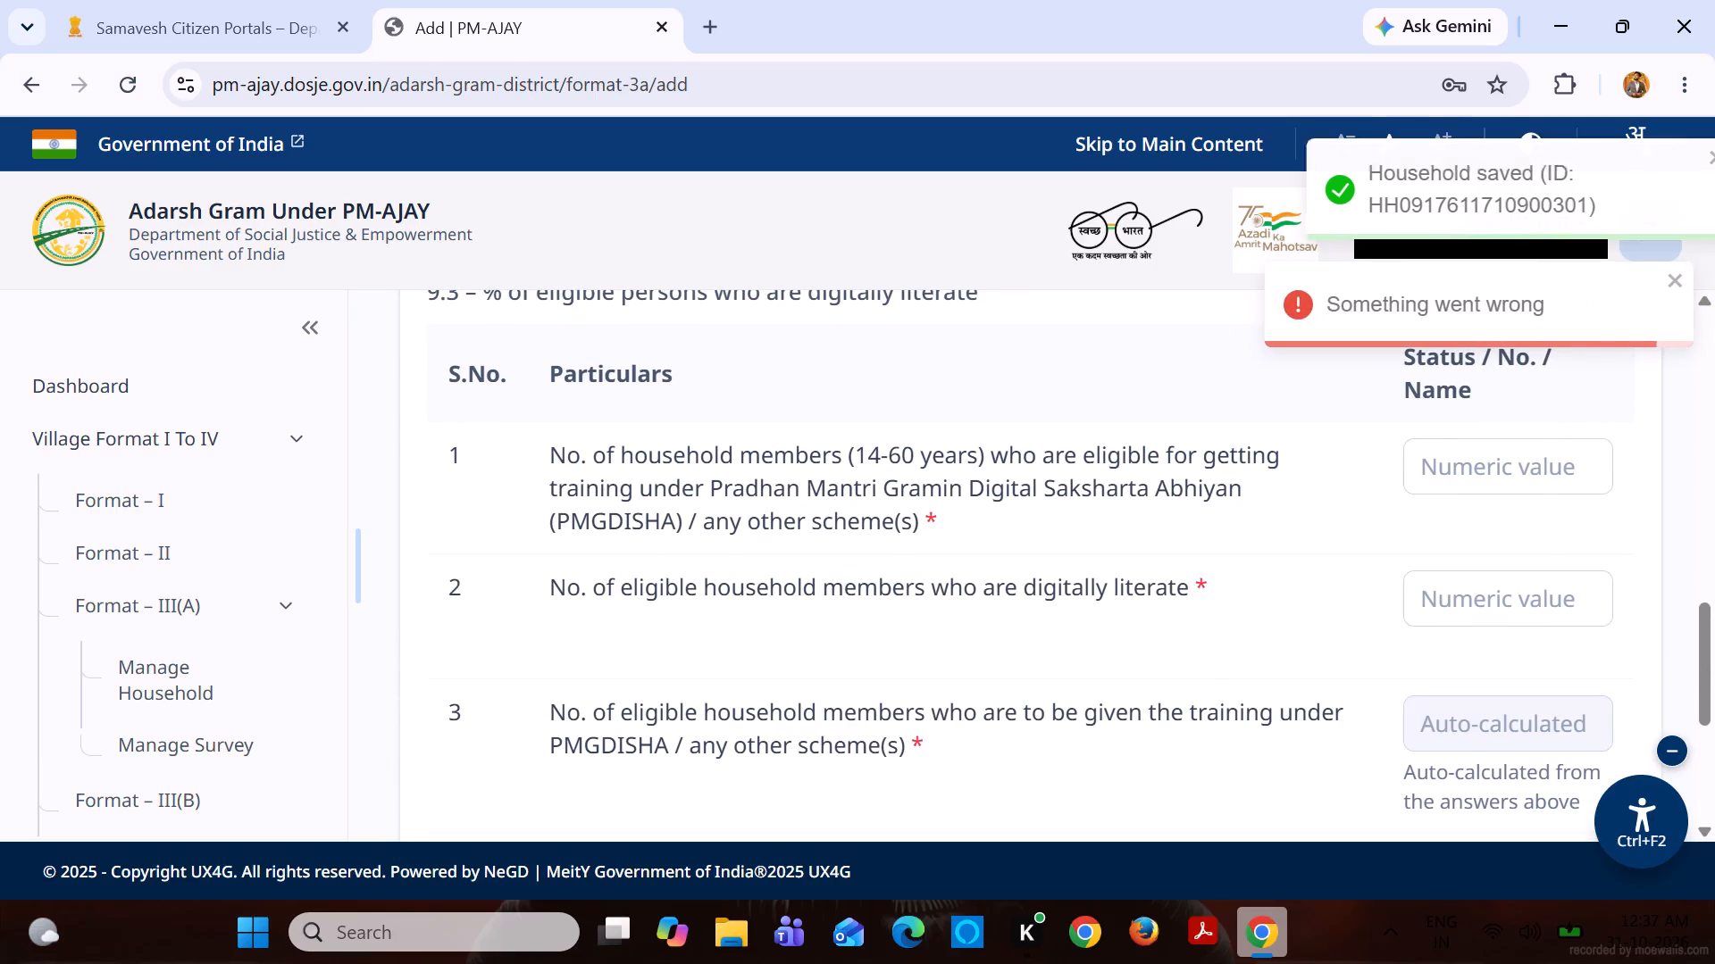
Retry loading the Monitorable Indicators status for household 301.
scroll(1536, 483, up, 6)
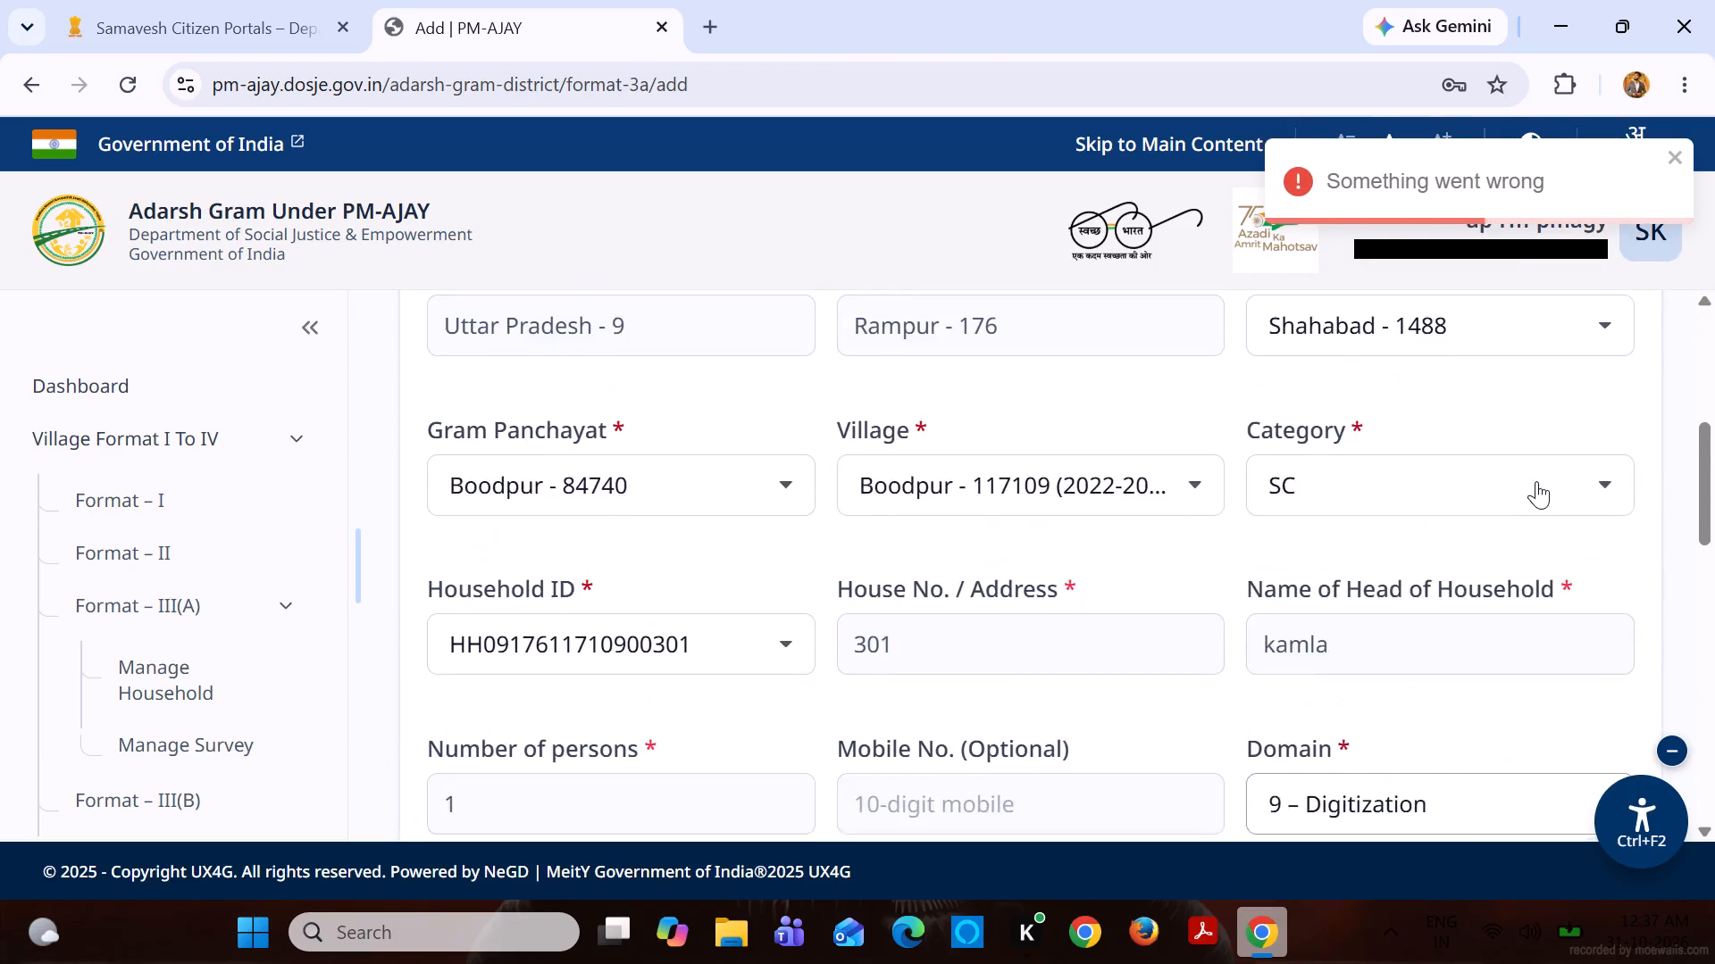
scroll(1536, 481, up, 3)
click(1566, 476)
click(1581, 482)
triple_click(1585, 485)
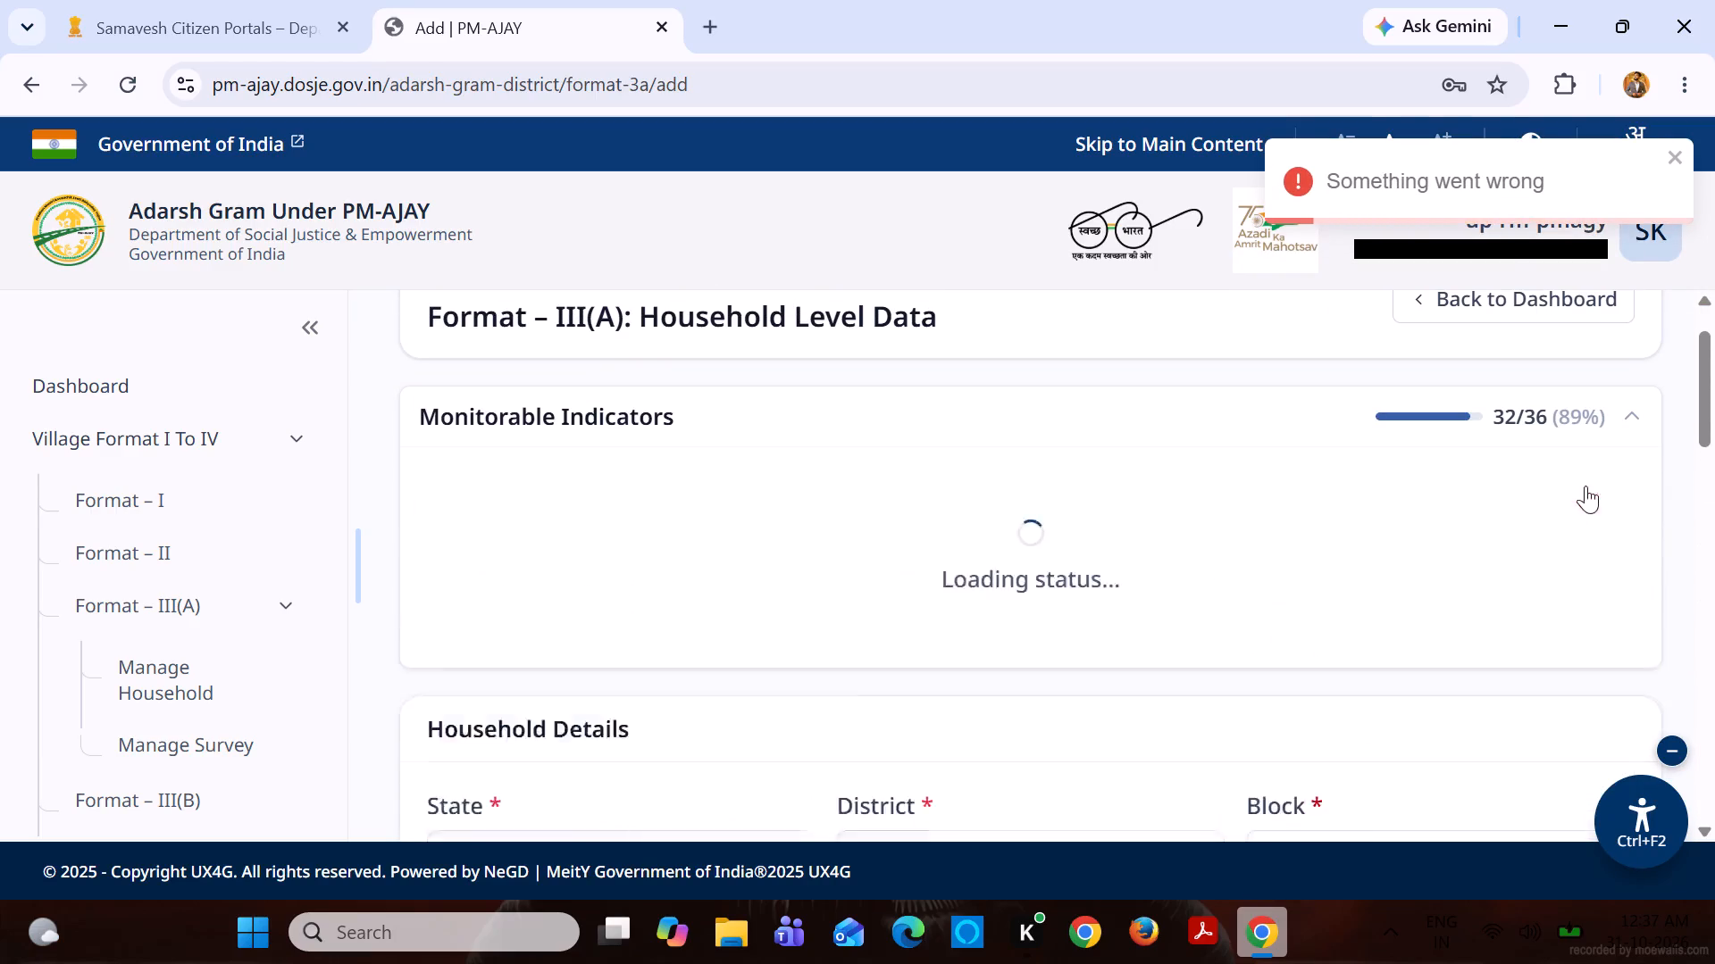
triple_click(1585, 486)
triple_click(1584, 488)
double_click(1582, 489)
click(1590, 493)
triple_click(1601, 491)
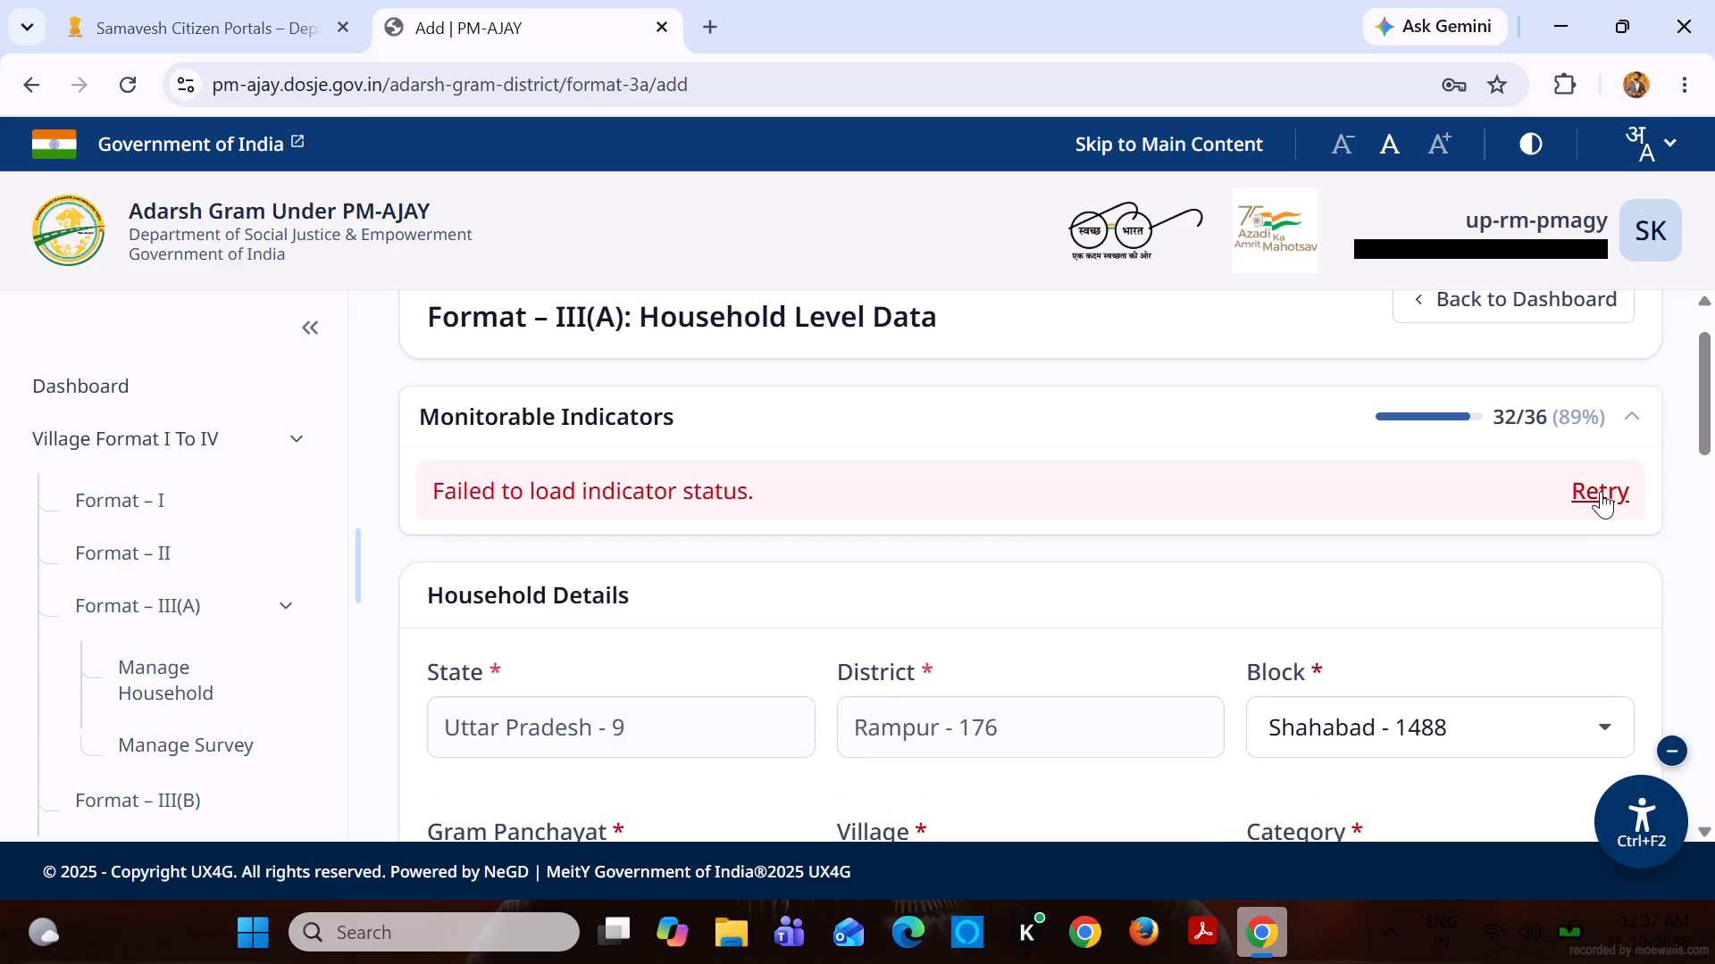
triple_click(1601, 491)
triple_click(1597, 490)
triple_click(1594, 487)
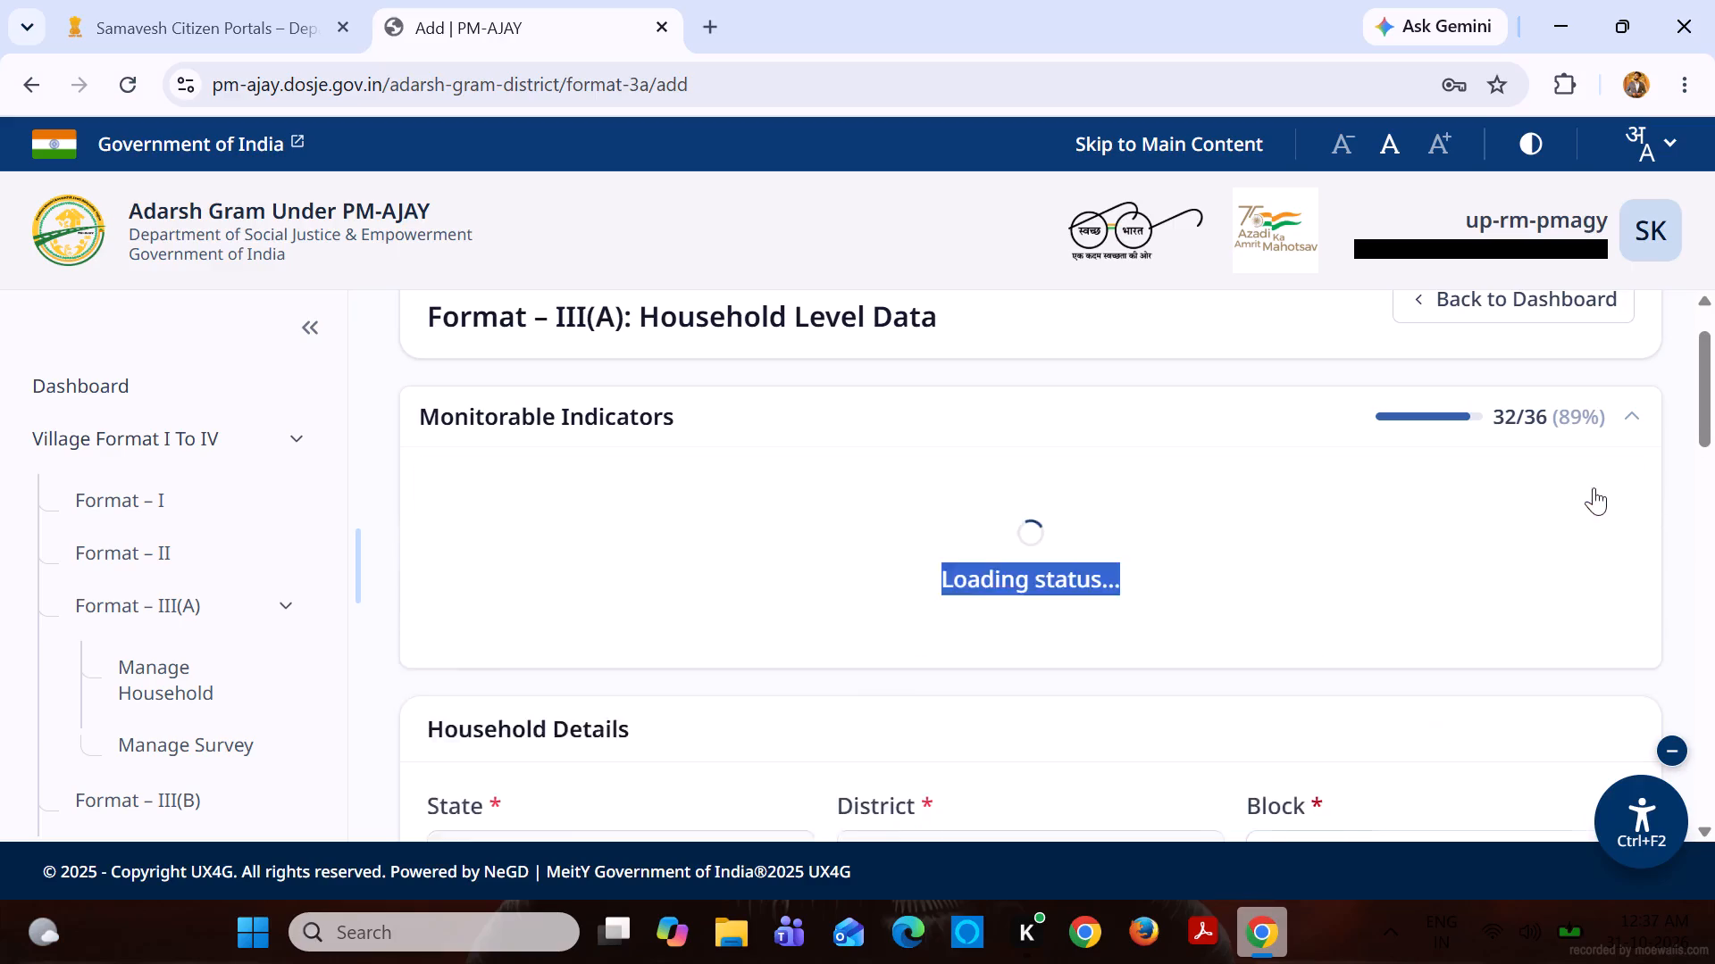
triple_click(1594, 487)
triple_click(1591, 486)
triple_click(1590, 486)
triple_click(1588, 490)
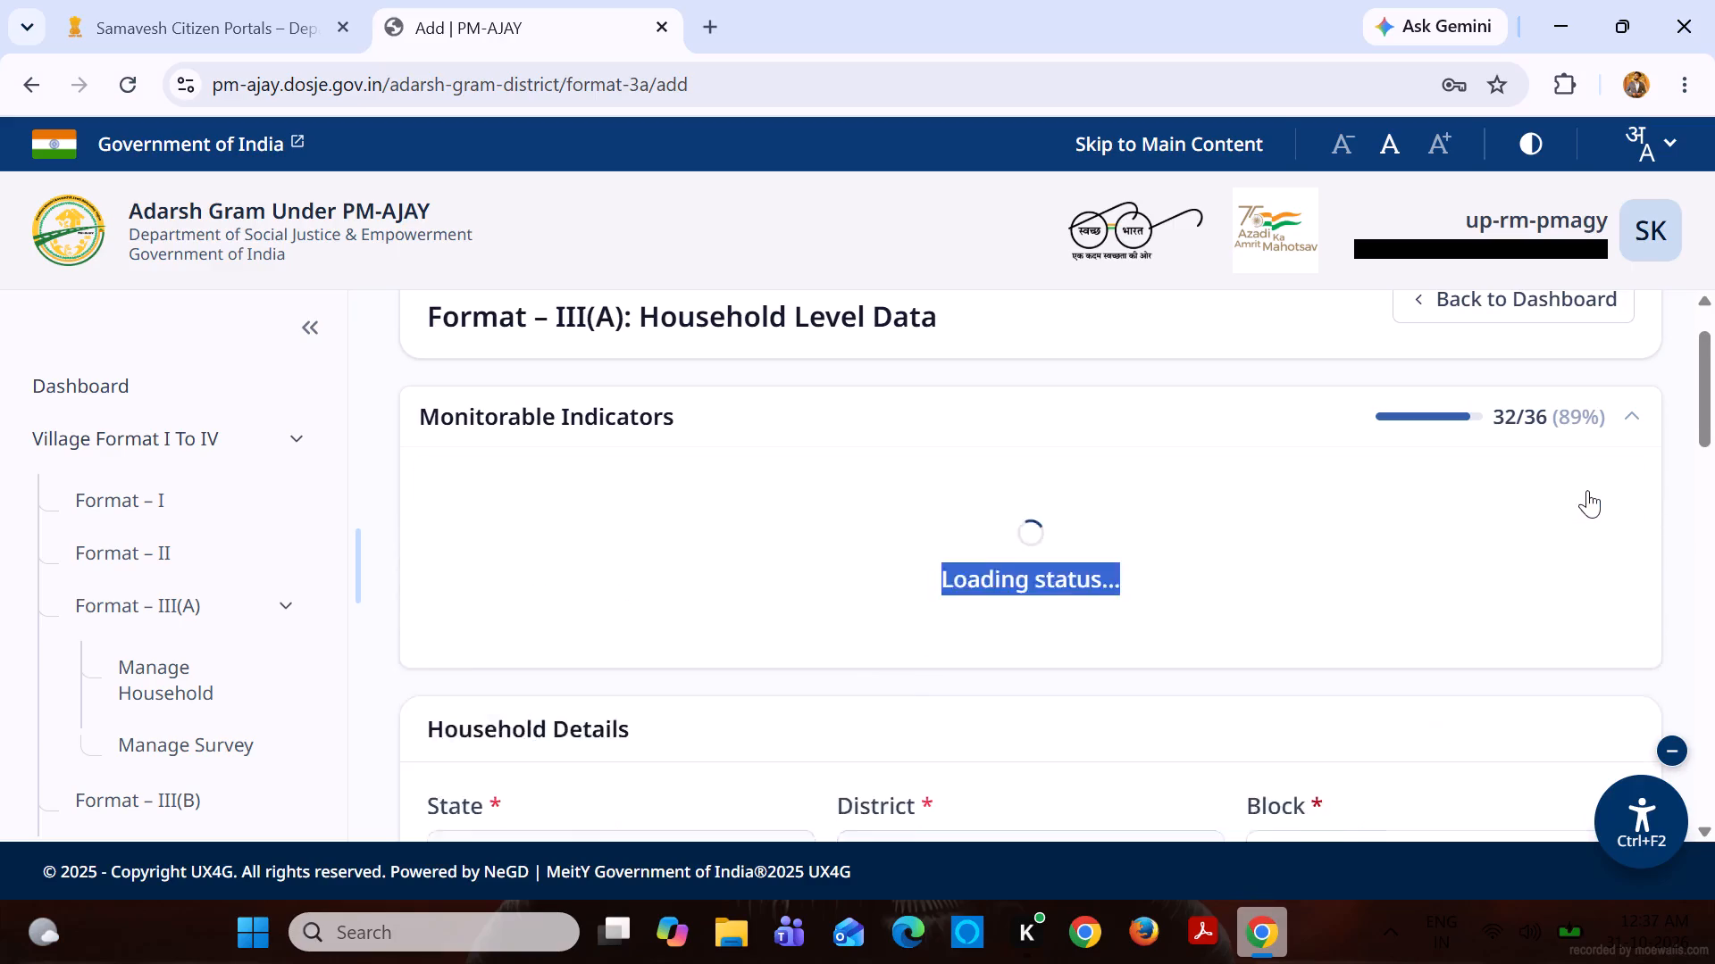
triple_click(1587, 490)
triple_click(1583, 495)
triple_click(1582, 496)
double_click(1581, 494)
drag(1579, 494, 1571, 498)
double_click(1574, 498)
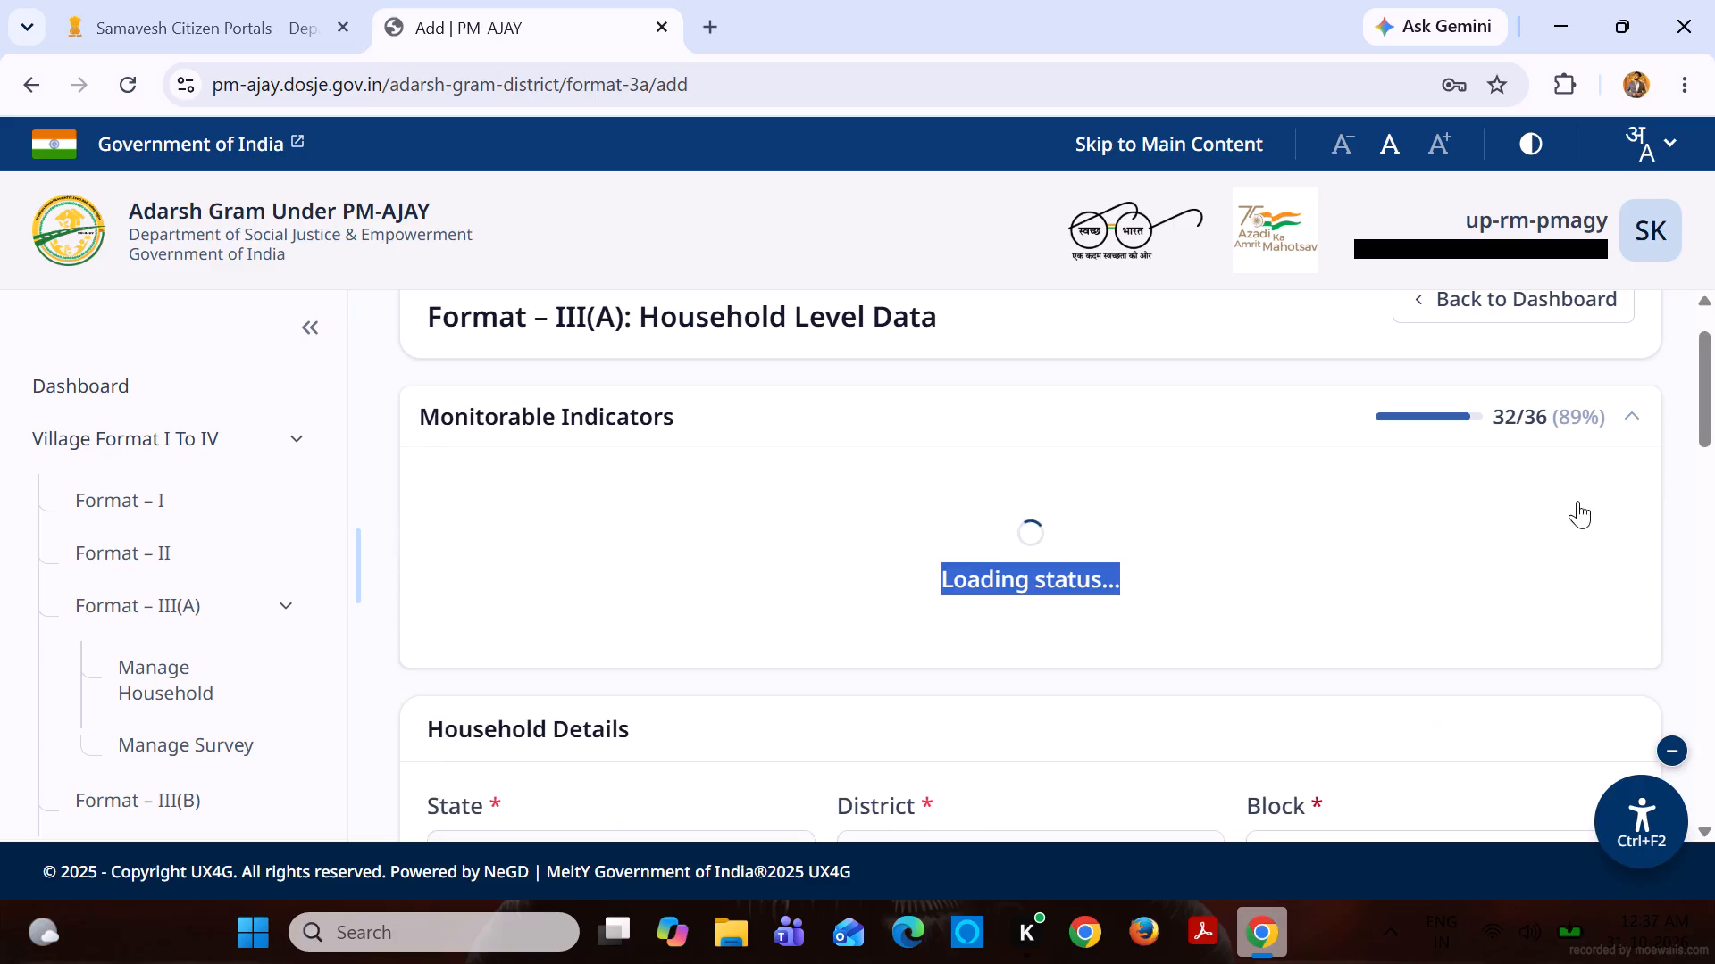
drag(1589, 503, 1594, 492)
triple_click(1594, 486)
triple_click(1587, 485)
triple_click(1584, 484)
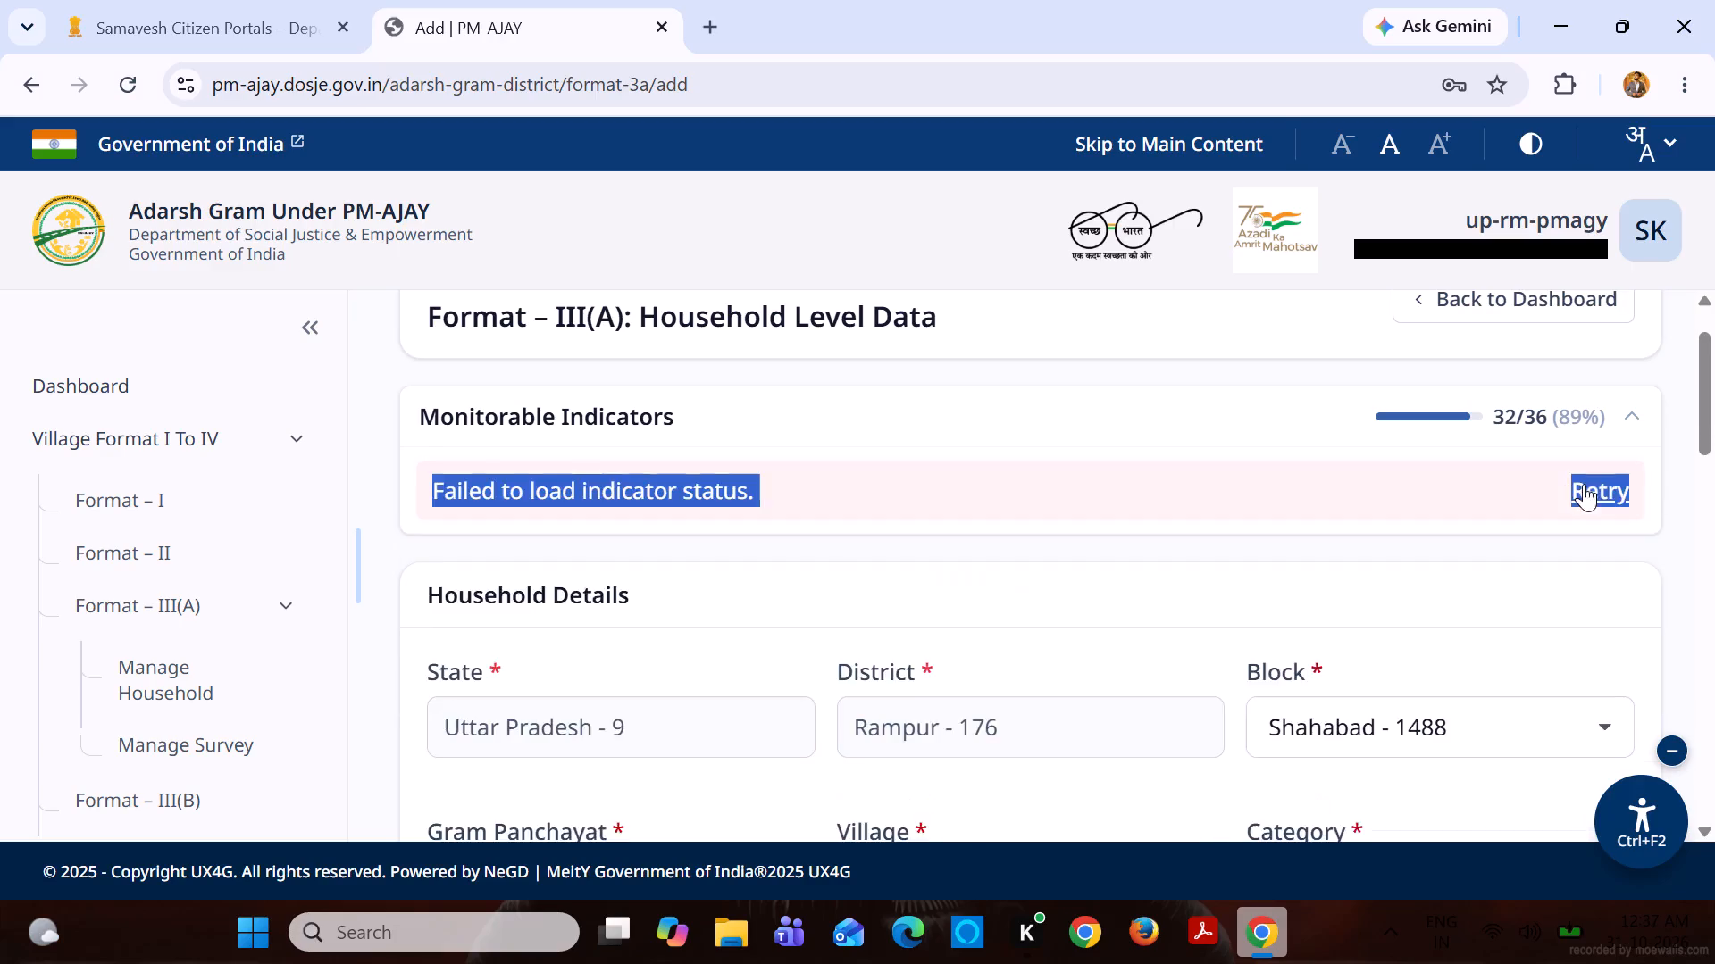
triple_click(1582, 484)
click(1581, 483)
scroll(1582, 483, up, 6)
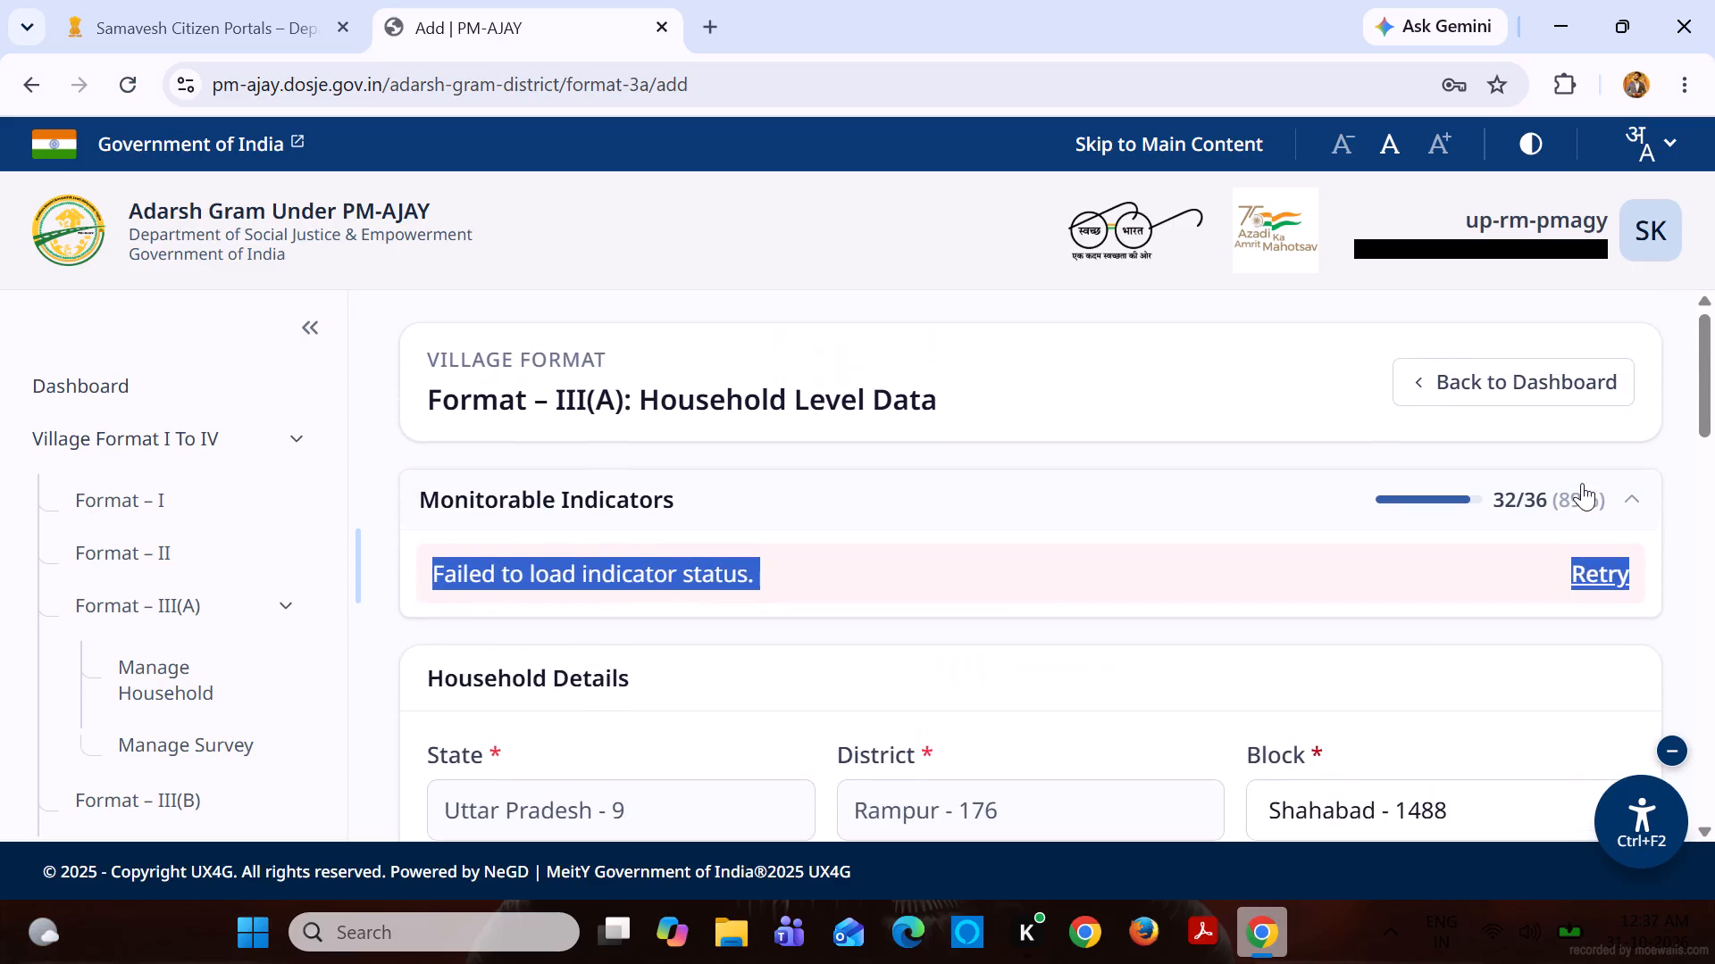
Change the domain to 10 – Livelihood and Skill Development and enter 0 youth eligible for skill development training.
scroll(1443, 657, down, 12)
scroll(1470, 580, down, 5)
scroll(1470, 580, up, 8)
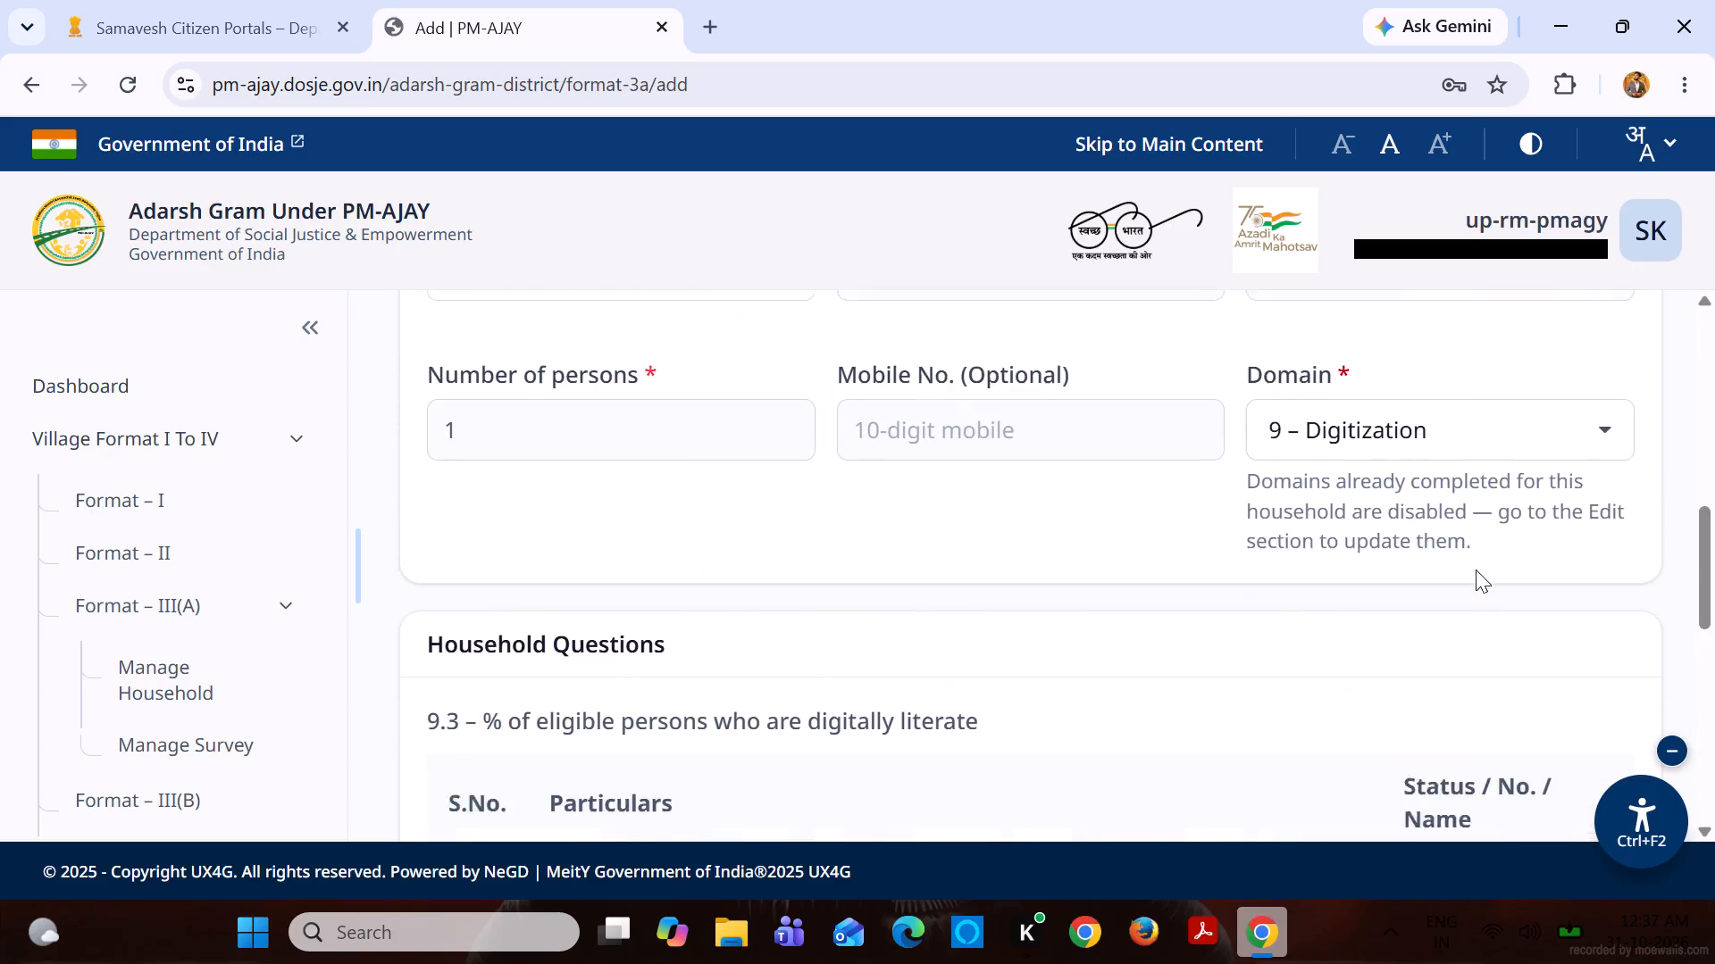
scroll(1476, 569, up, 3)
scroll(1476, 569, down, 6)
scroll(1506, 543, up, 3)
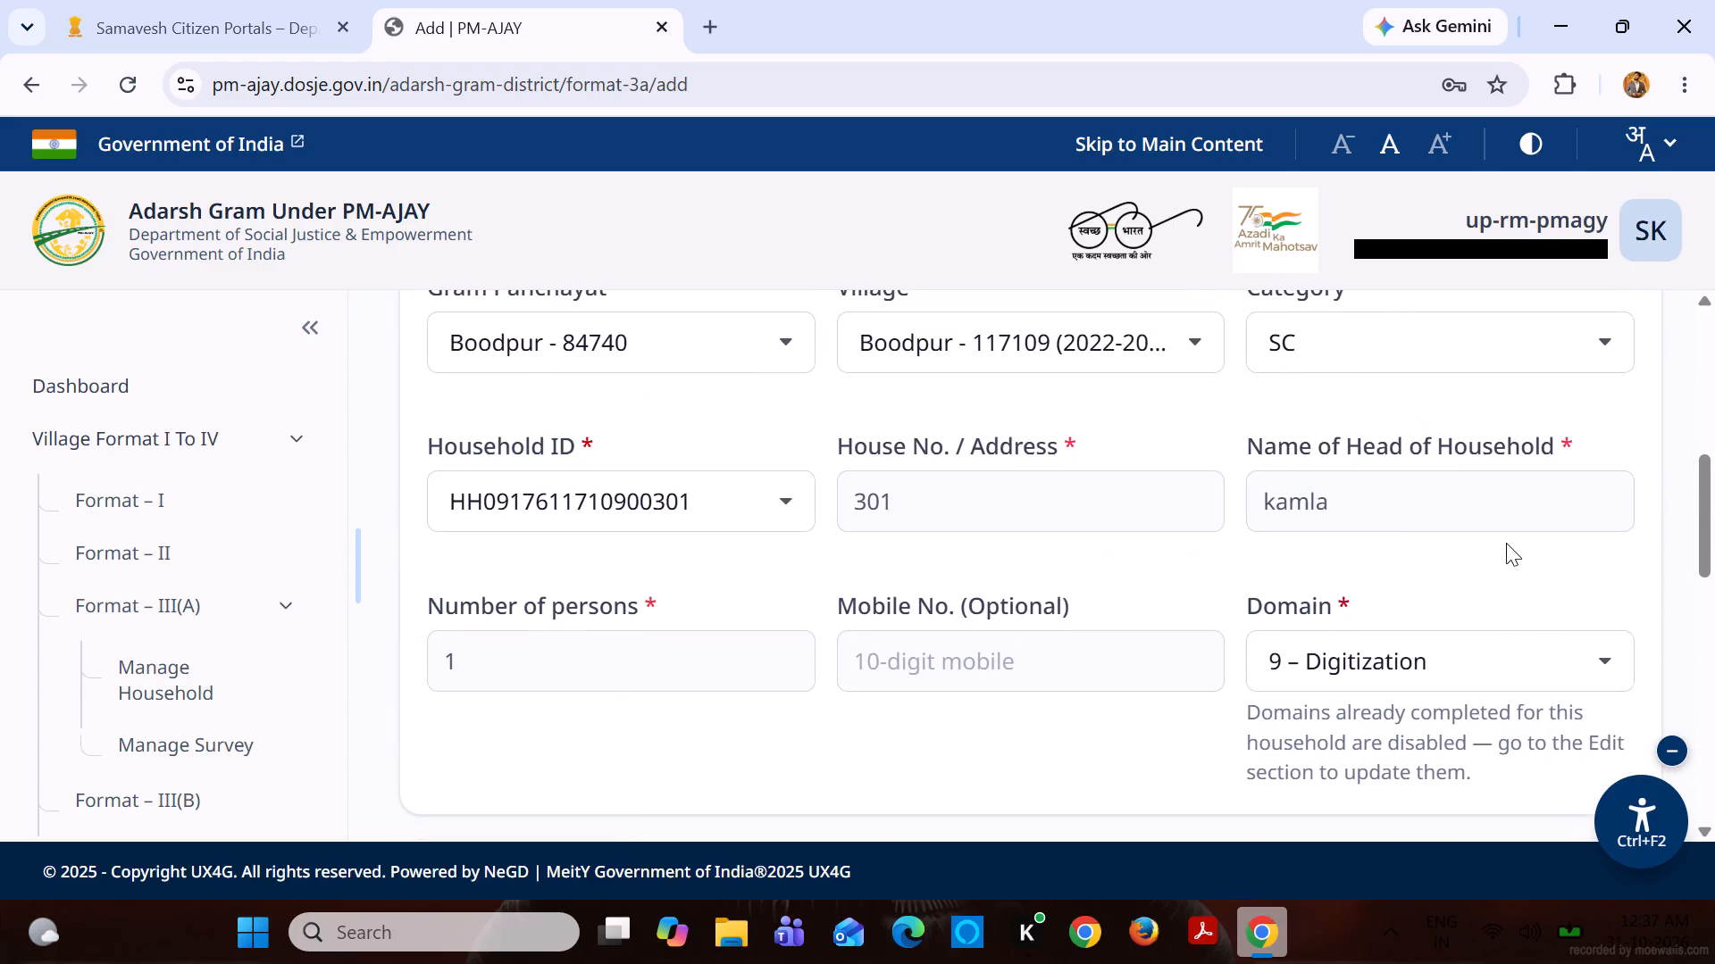
click(1517, 645)
scroll(1428, 508, down, 4)
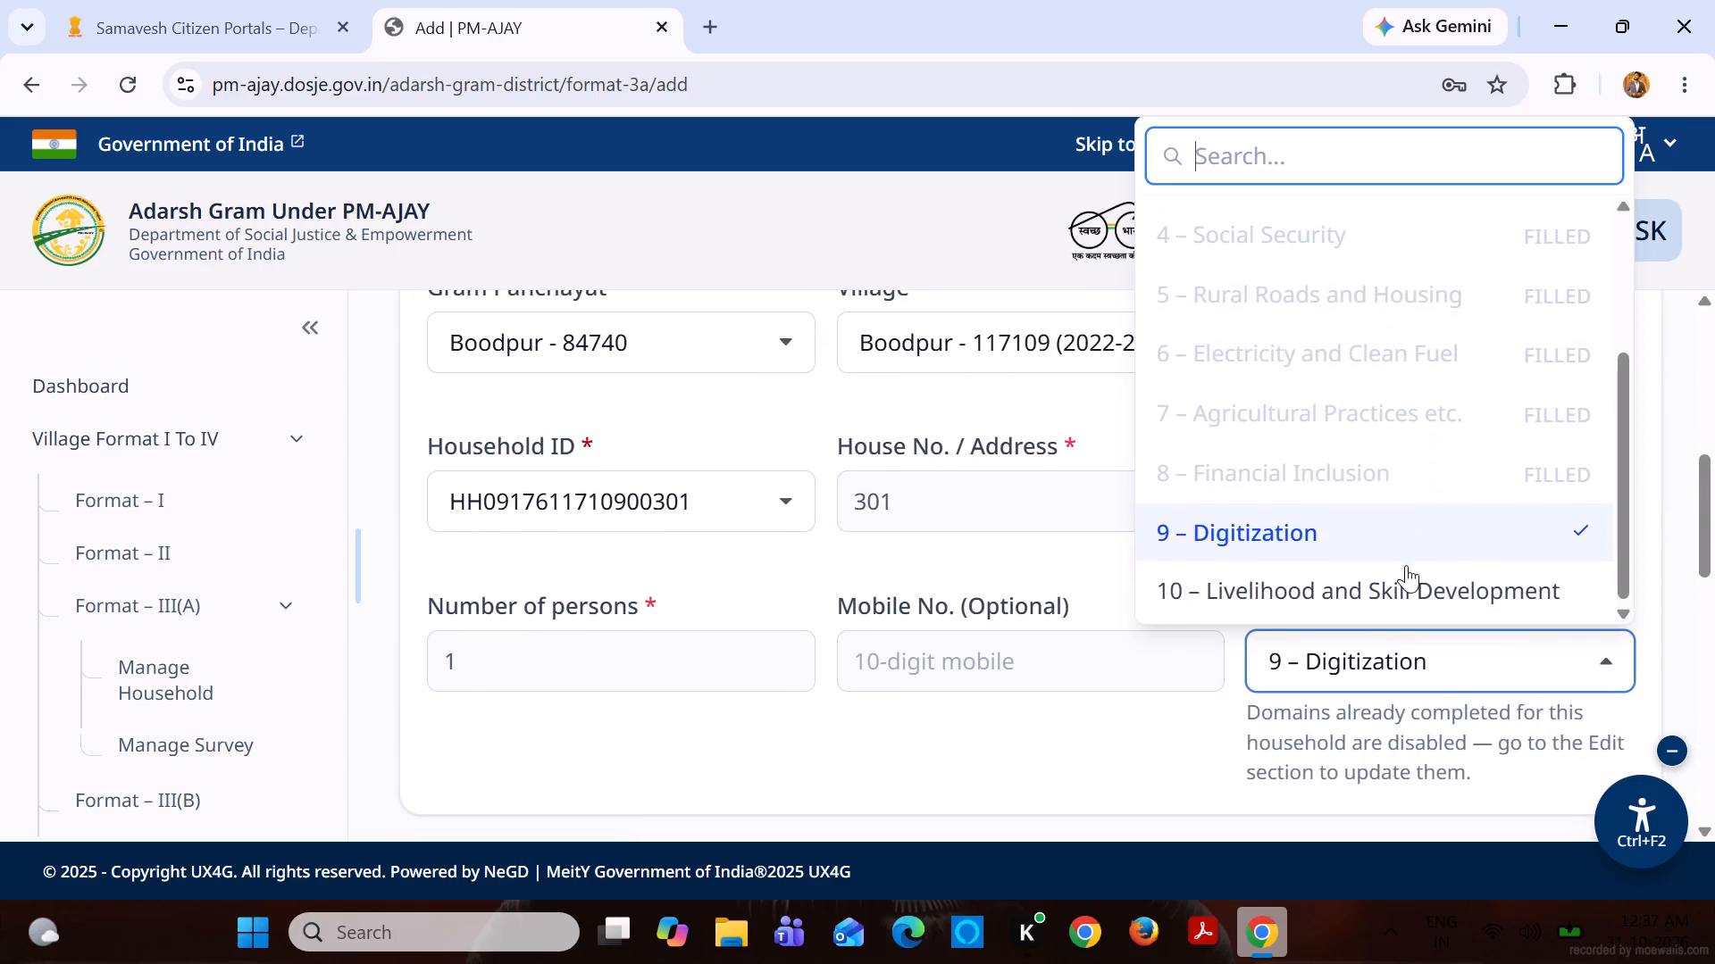
click(1406, 565)
scroll(1406, 571, down, 4)
click(1410, 569)
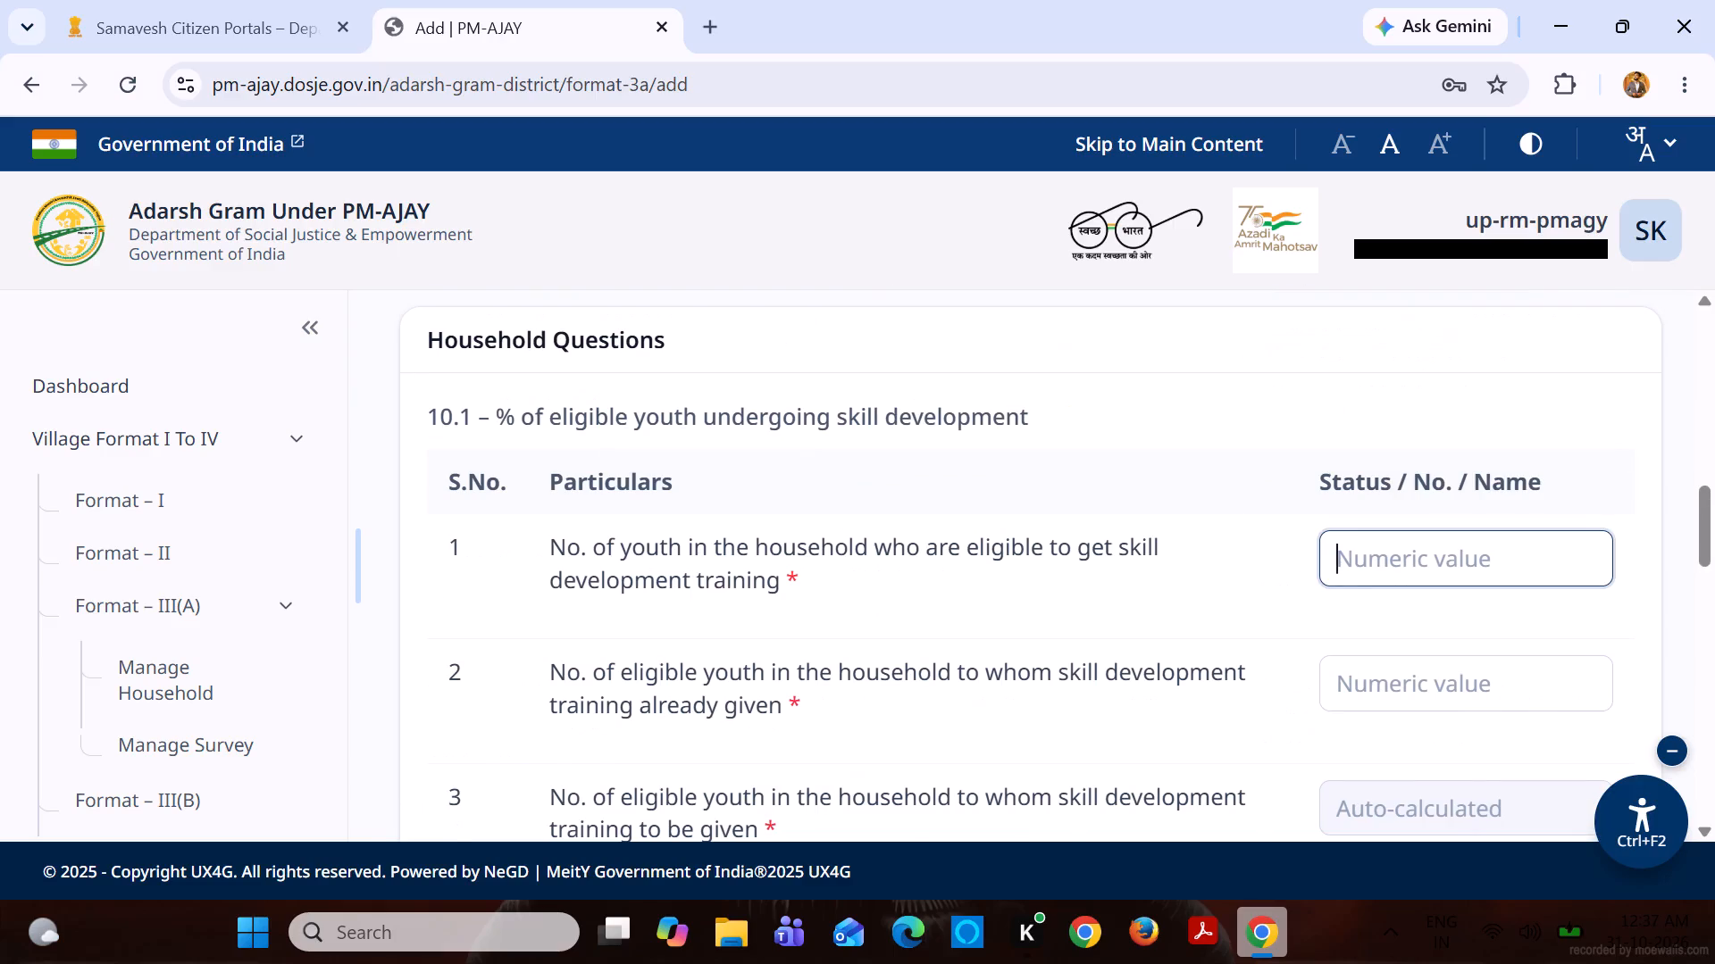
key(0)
Enter 0 youth eligible for bank linked loans, answer Yes to self-help group membership, and submit the Livelihood and Skill Development domain.
scroll(1410, 569, down, 3)
click(1435, 434)
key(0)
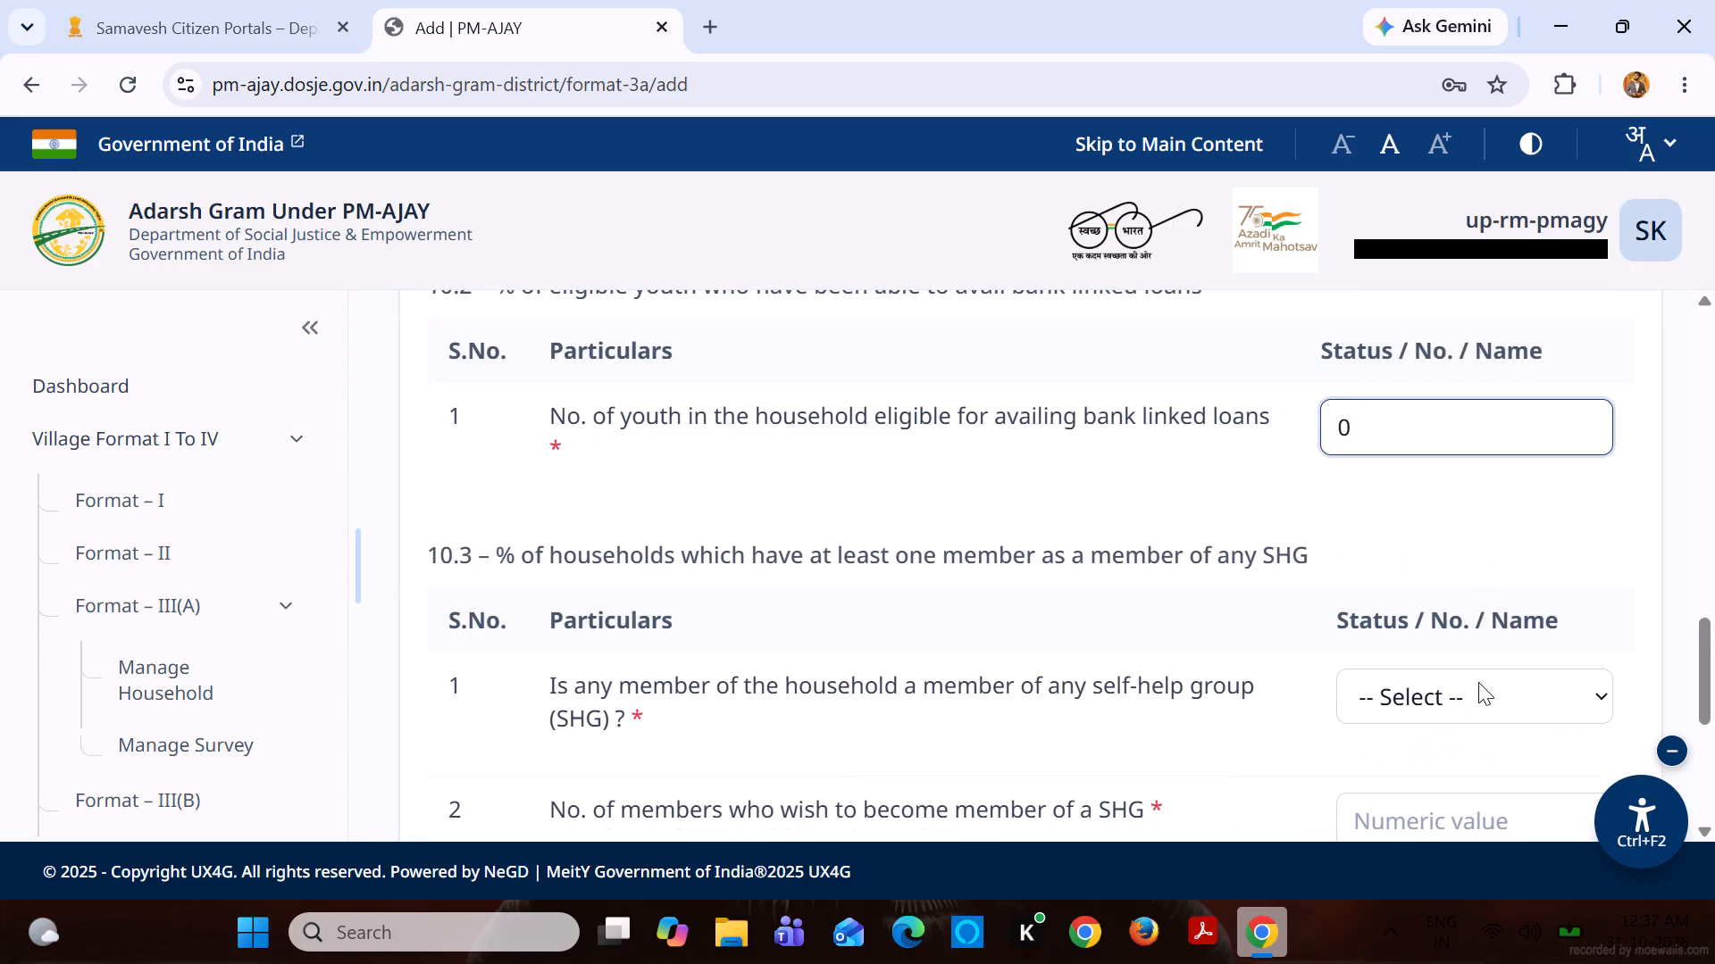
click(1478, 687)
click(1437, 787)
scroll(1465, 727, down, 3)
click(1532, 651)
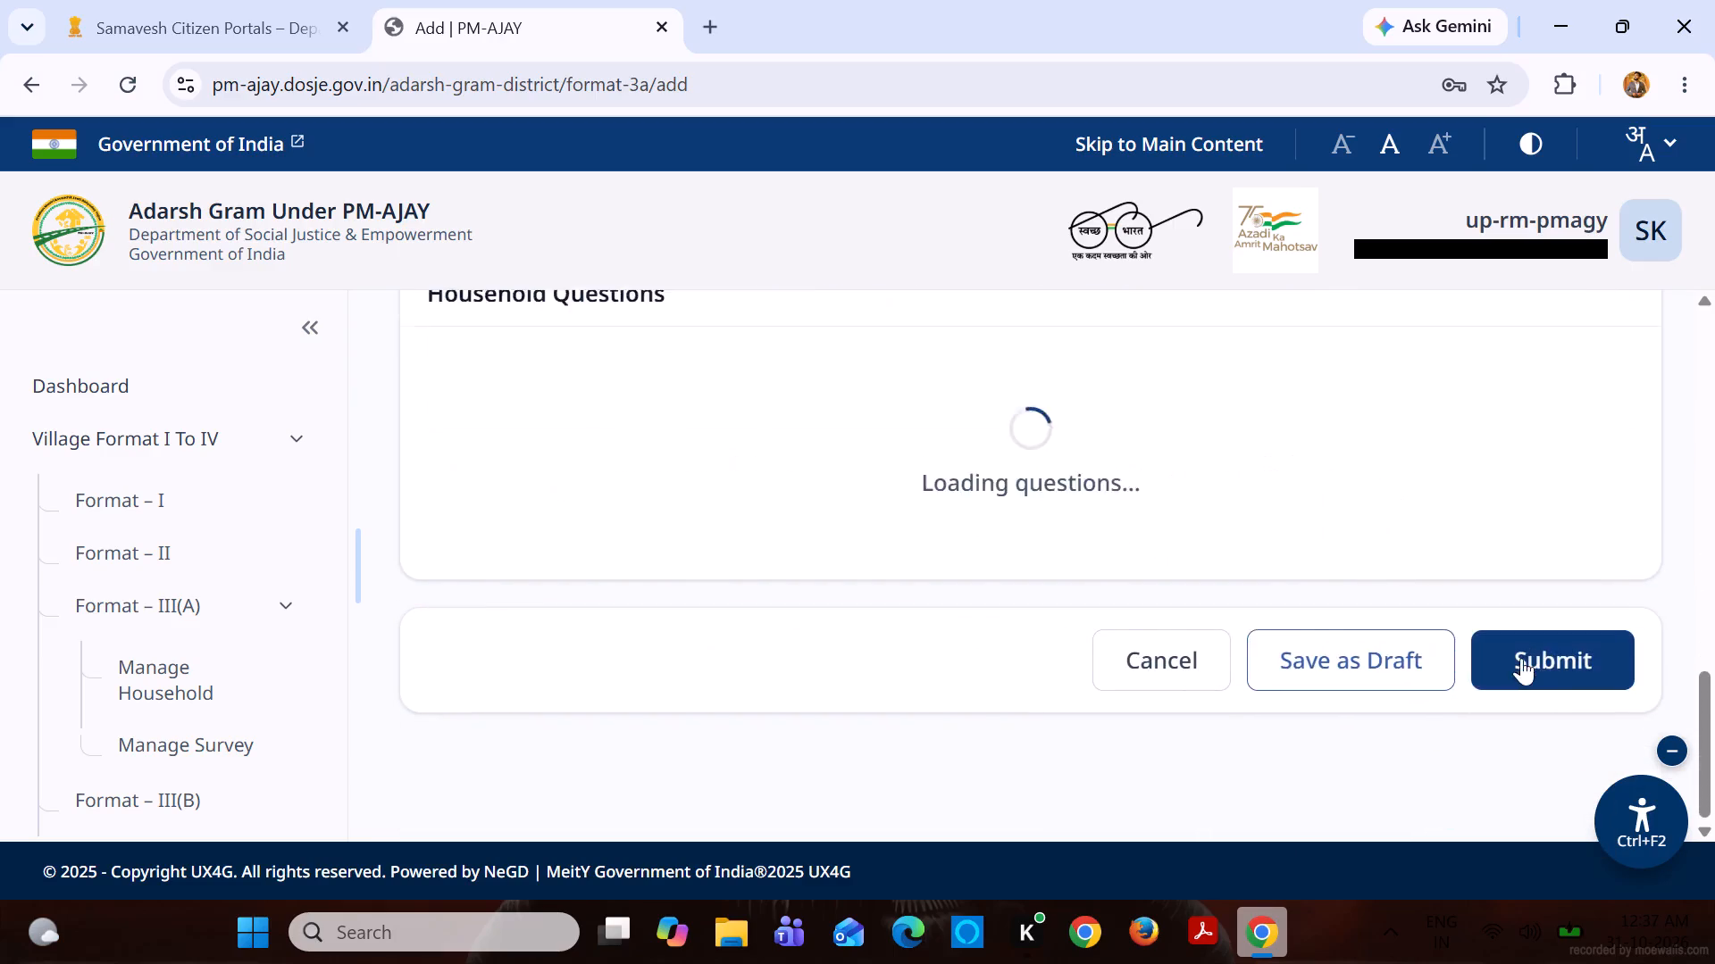
Open the domain list for household 301 and check the fill status of its domains.
click(1505, 436)
scroll(1468, 673, down, 9)
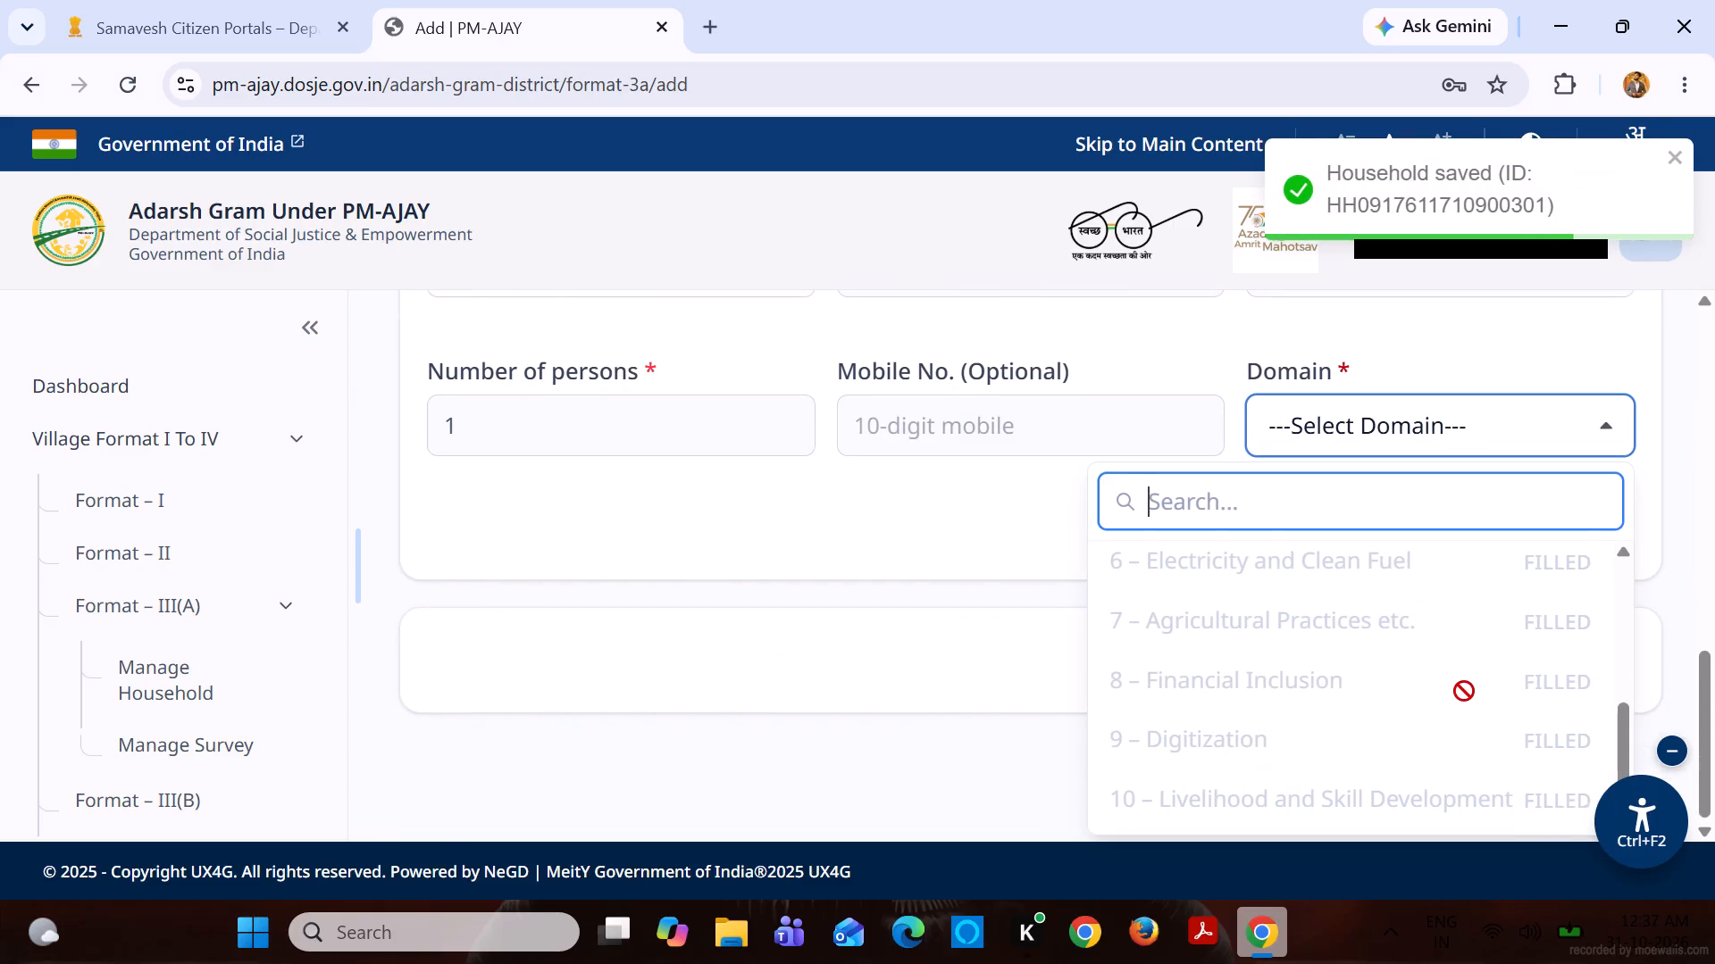
Add a new household in block Shahabad, gram panchayat Boodpur, village Boodpur, with category SC.
click(193, 673)
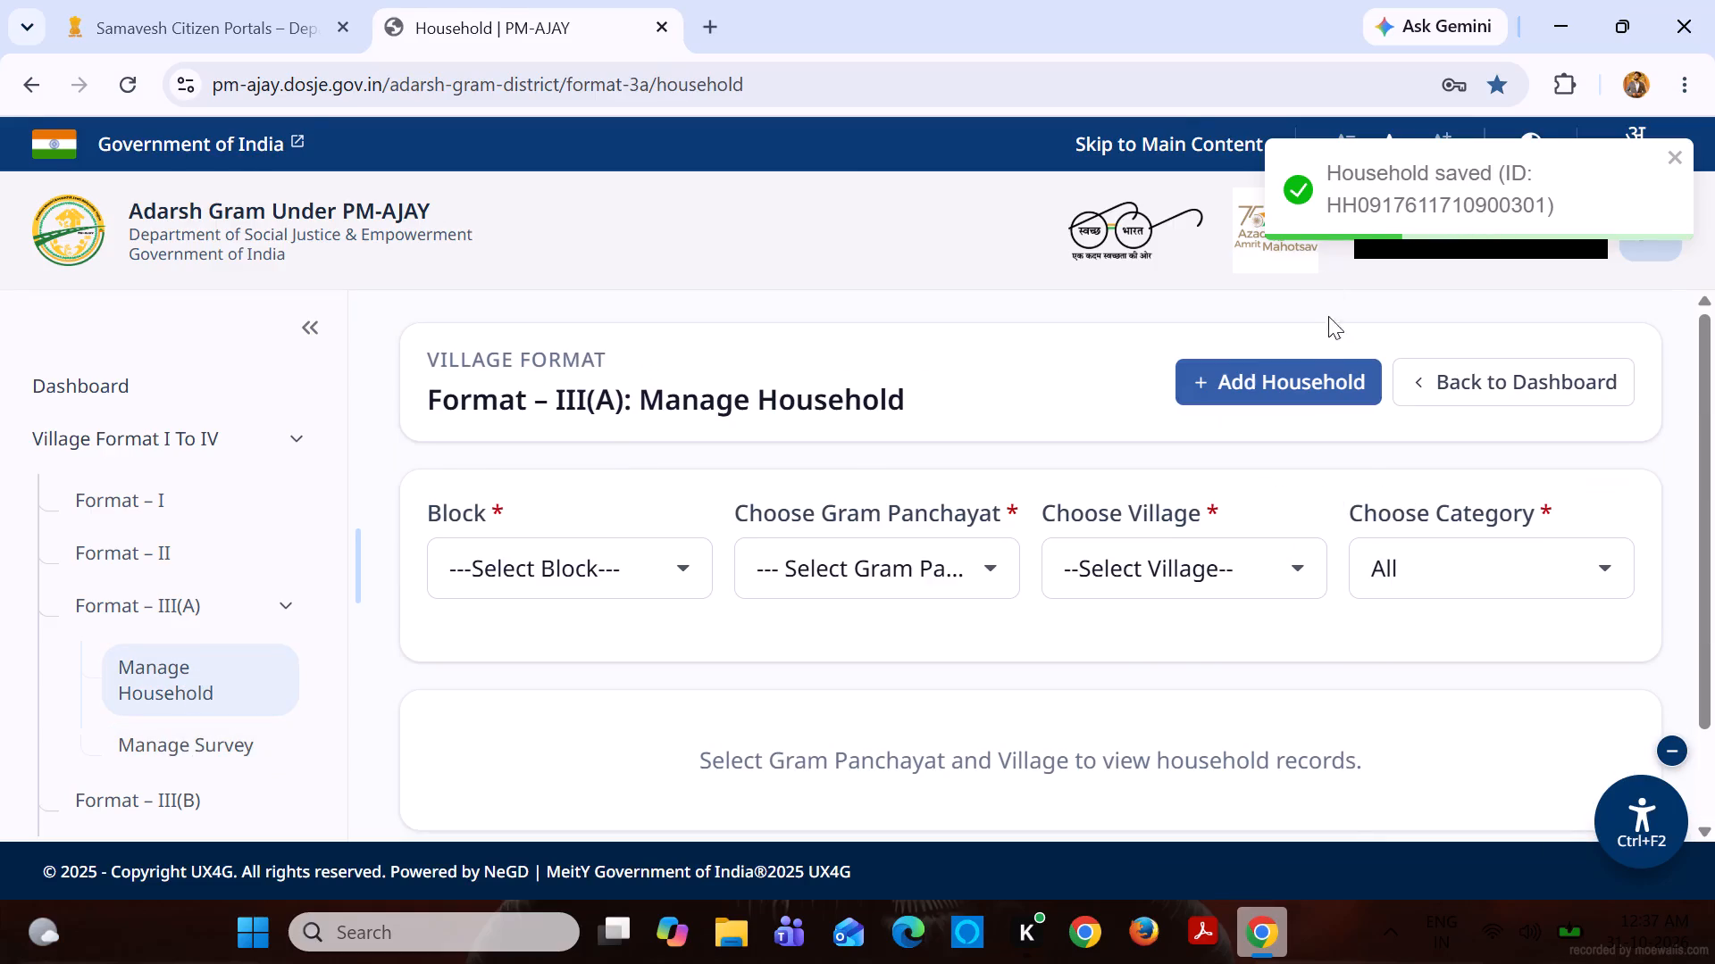
click(1311, 361)
click(1301, 301)
drag(1151, 756, 1134, 740)
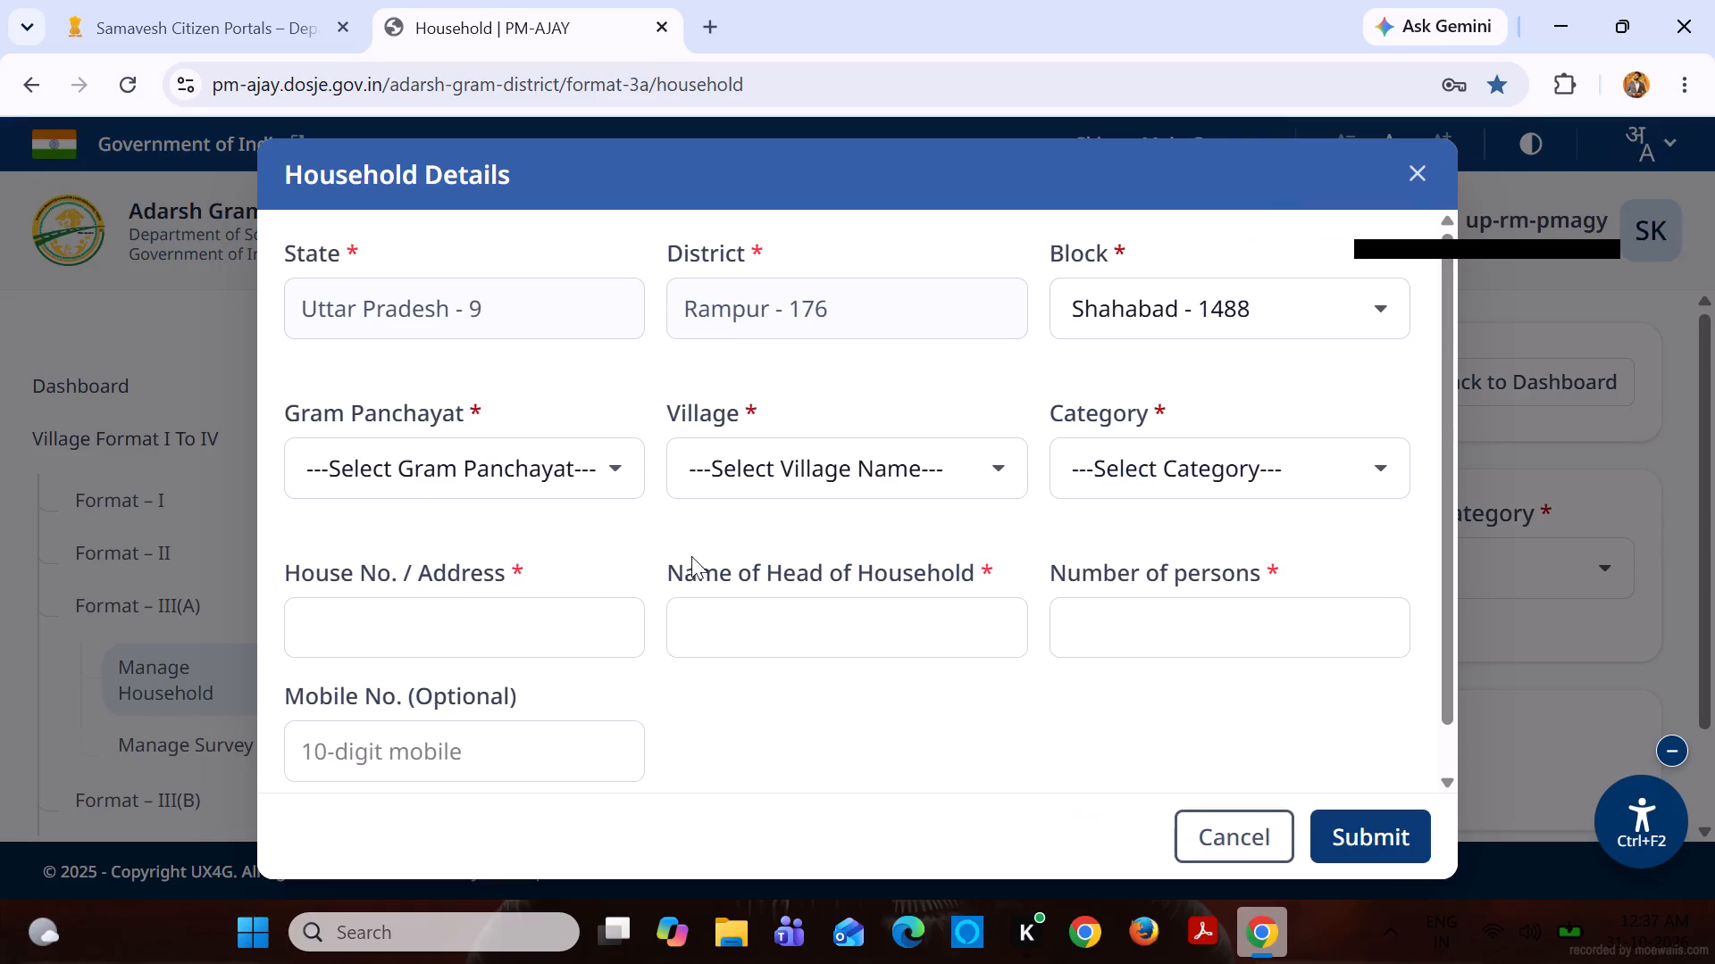
click(600, 437)
click(460, 721)
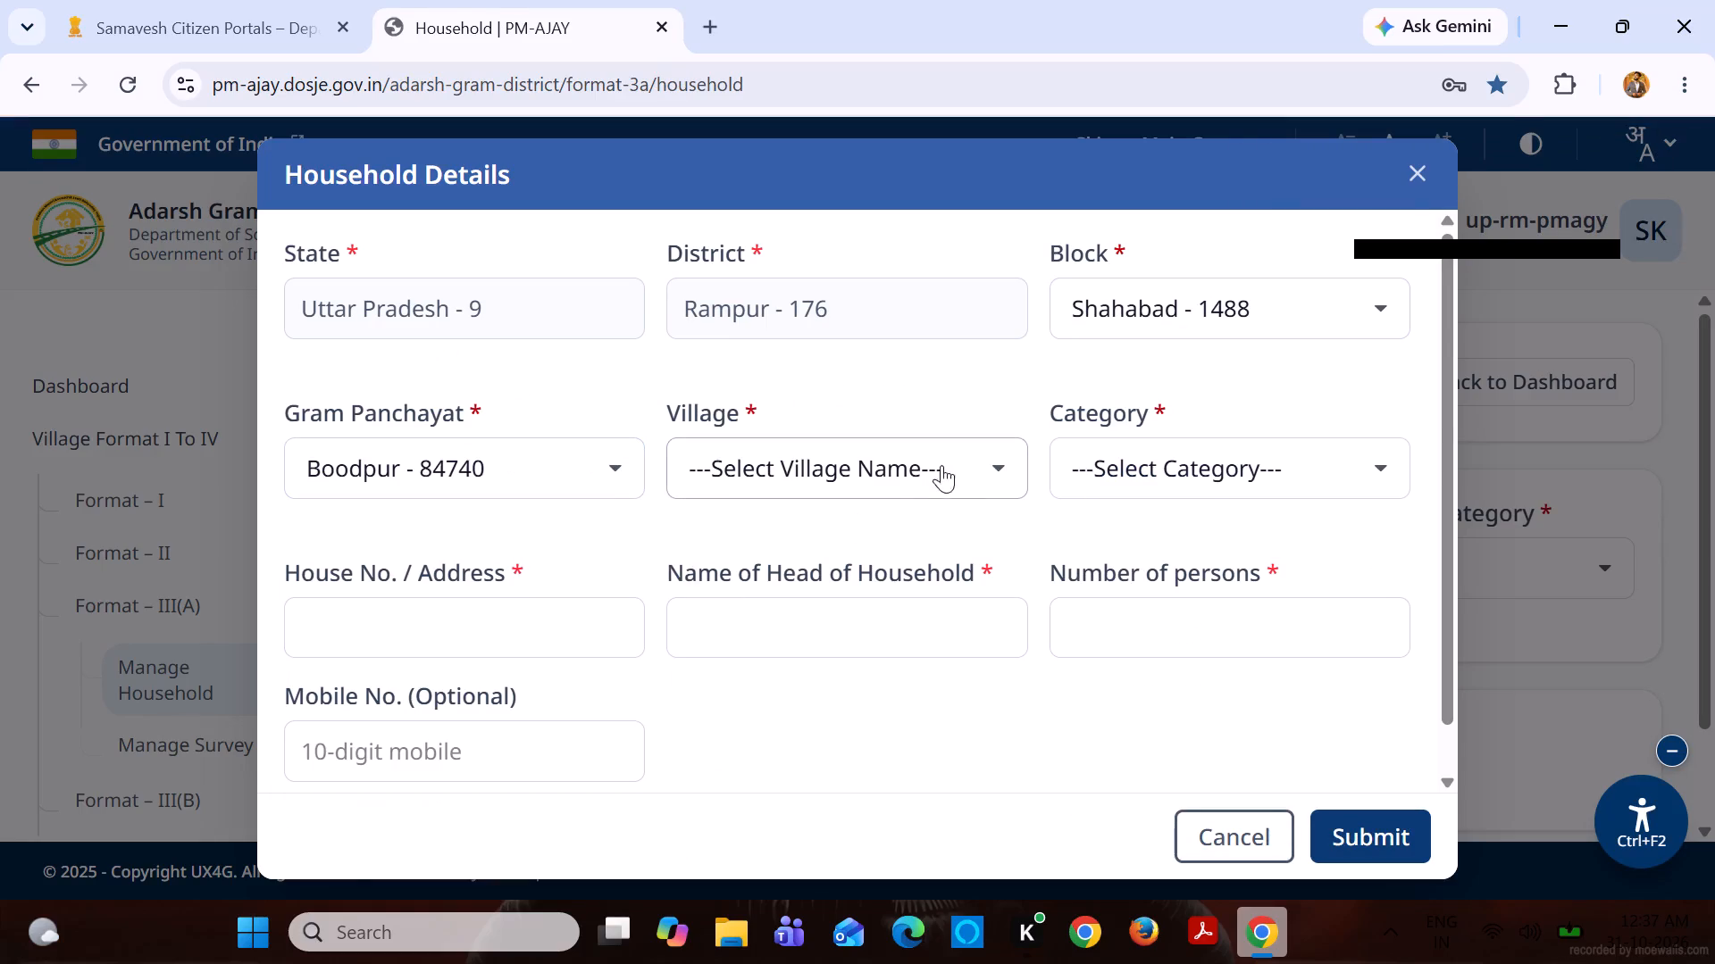
drag(949, 453, 945, 470)
click(818, 610)
drag(1301, 441, 1298, 449)
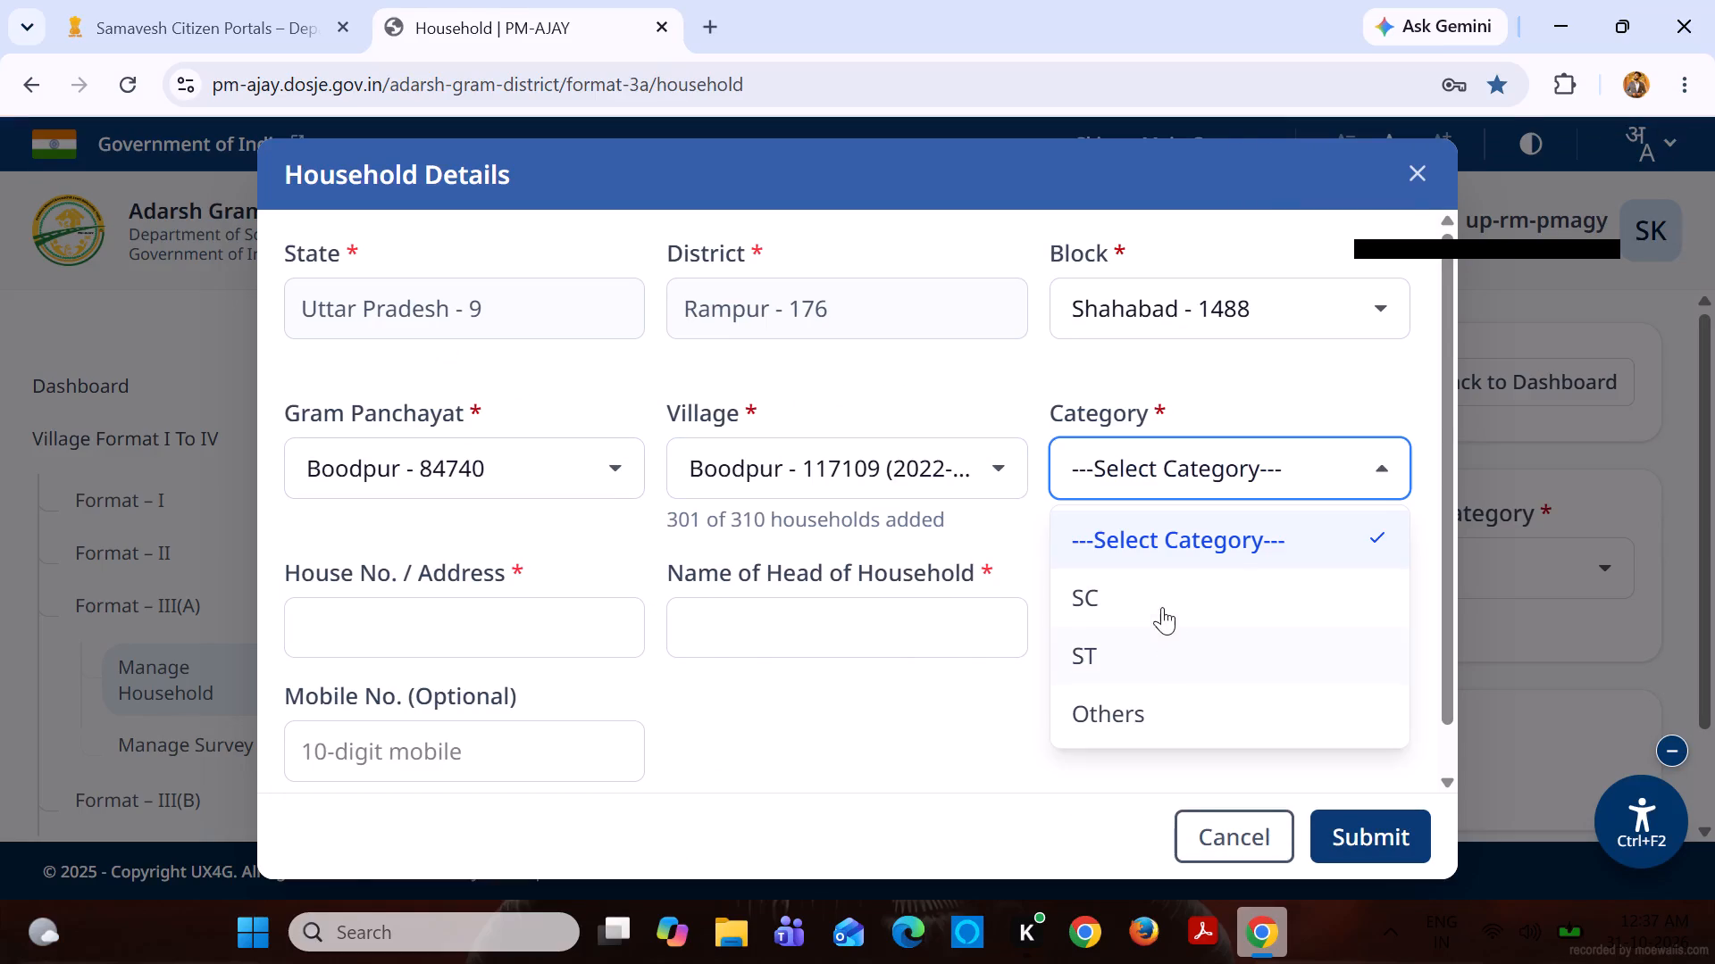
click(1162, 605)
Enter house number 302, the name of the head of household and 5 persons, and submit the household details.
click(550, 633)
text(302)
click(710, 599)
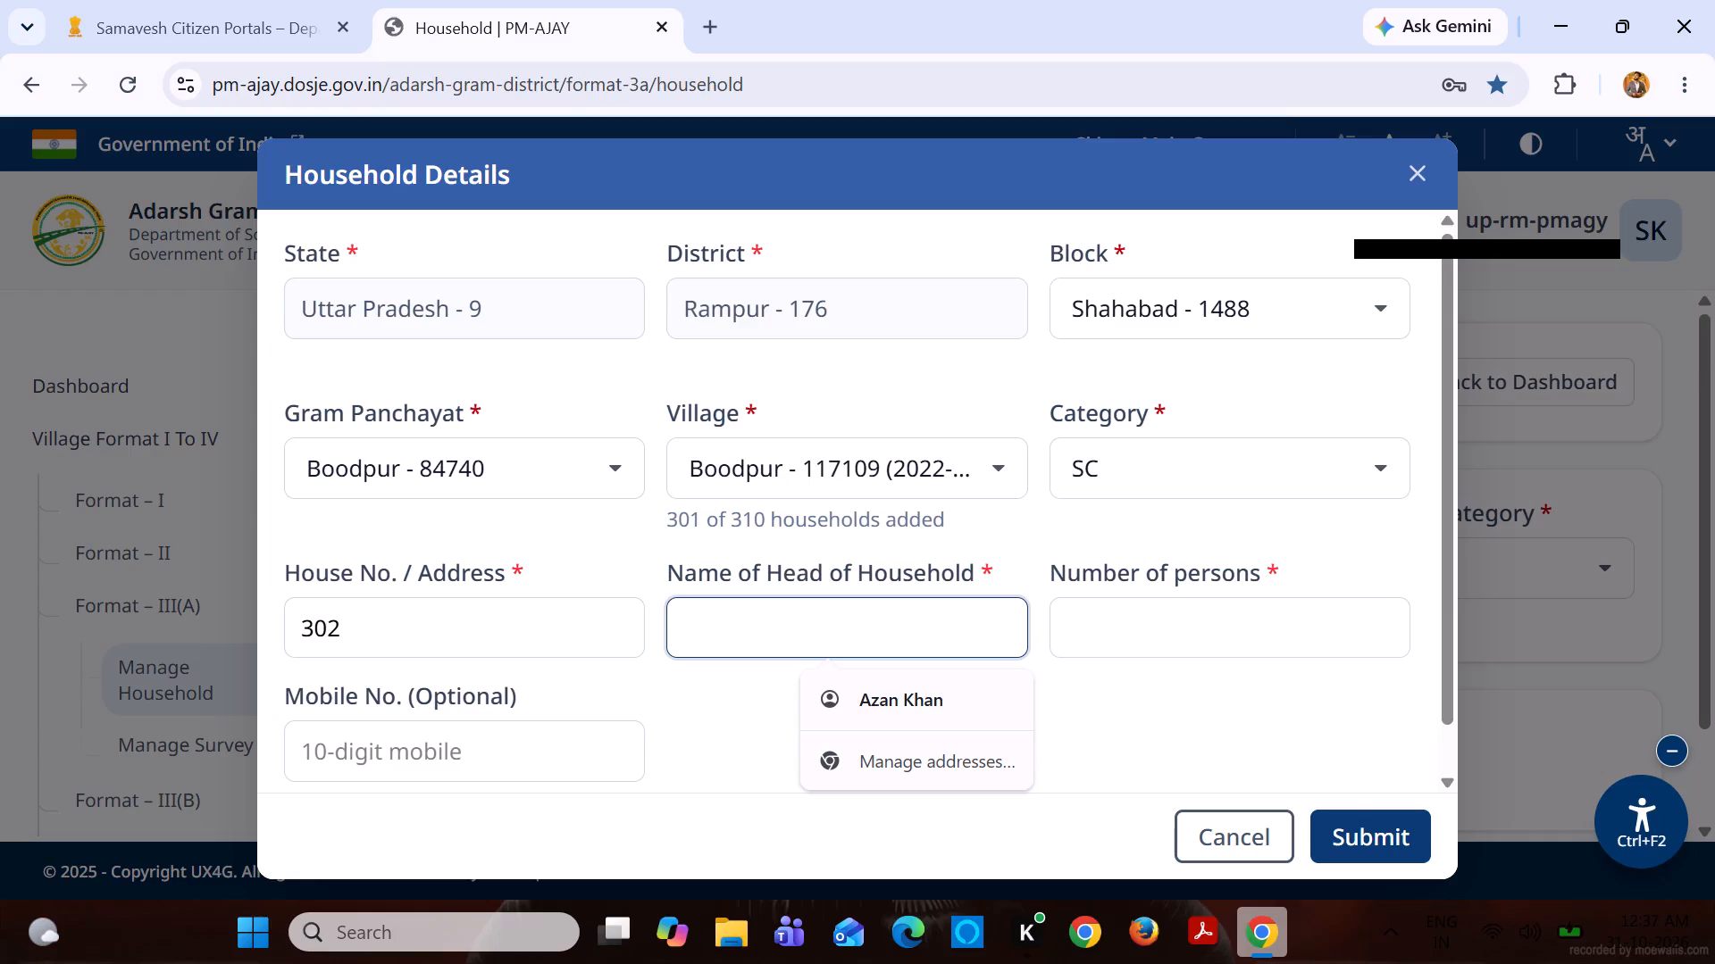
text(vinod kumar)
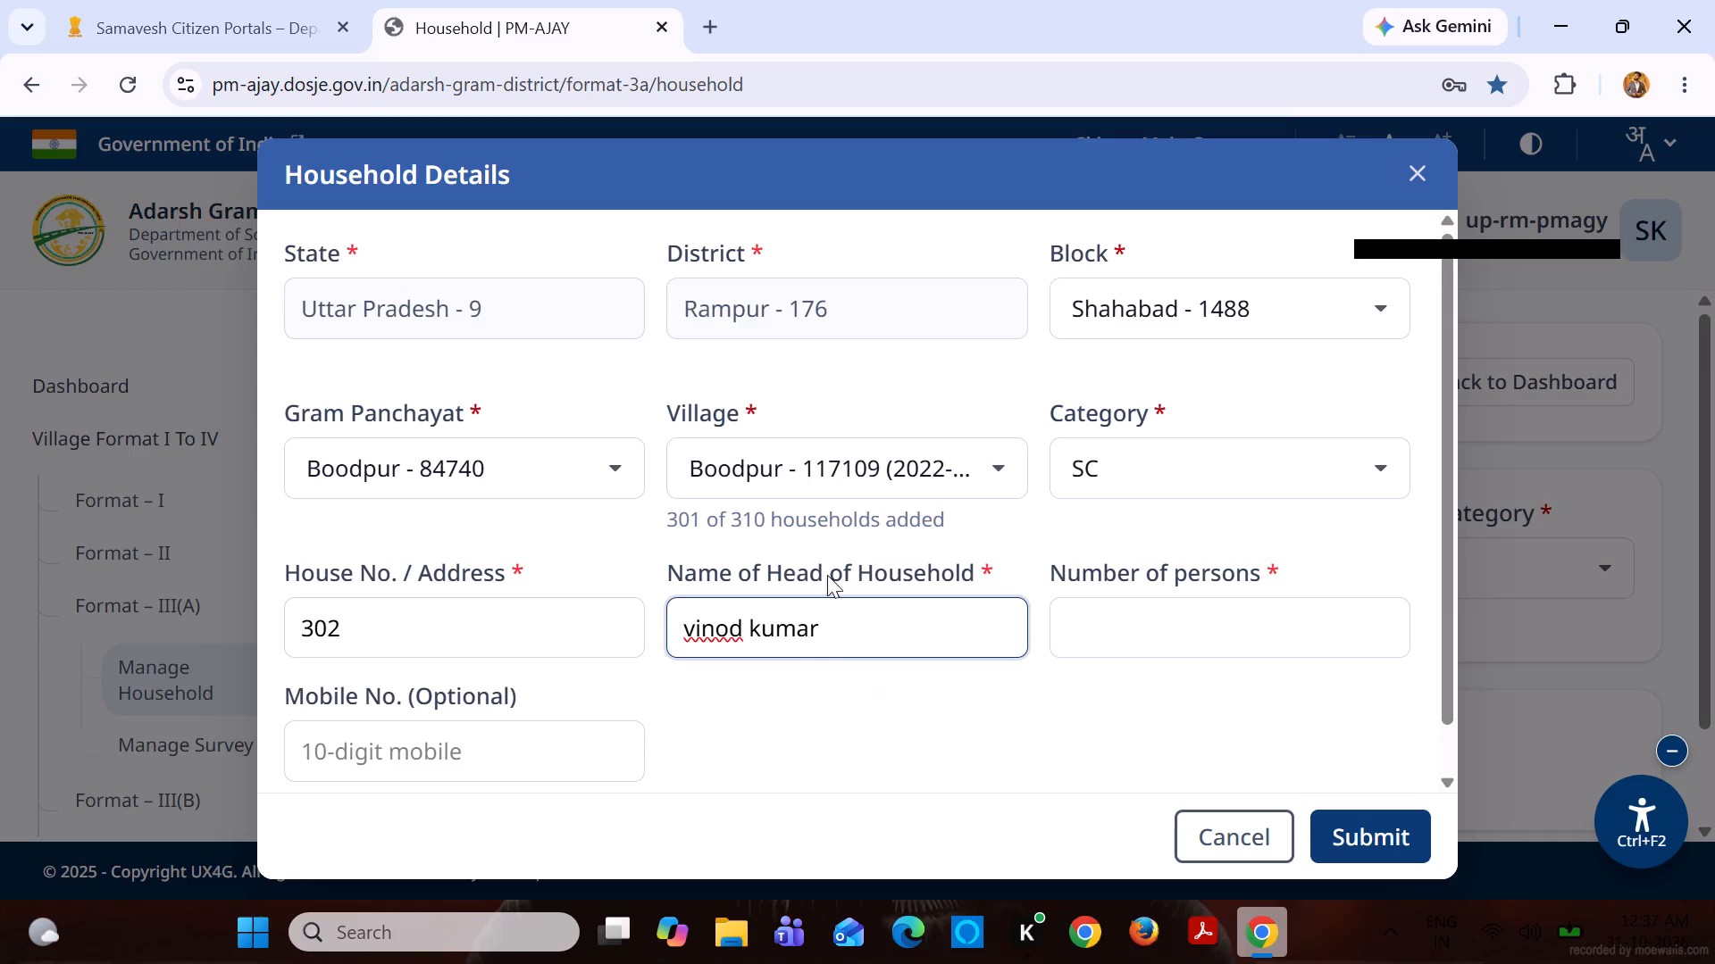
click(1094, 579)
click(1100, 607)
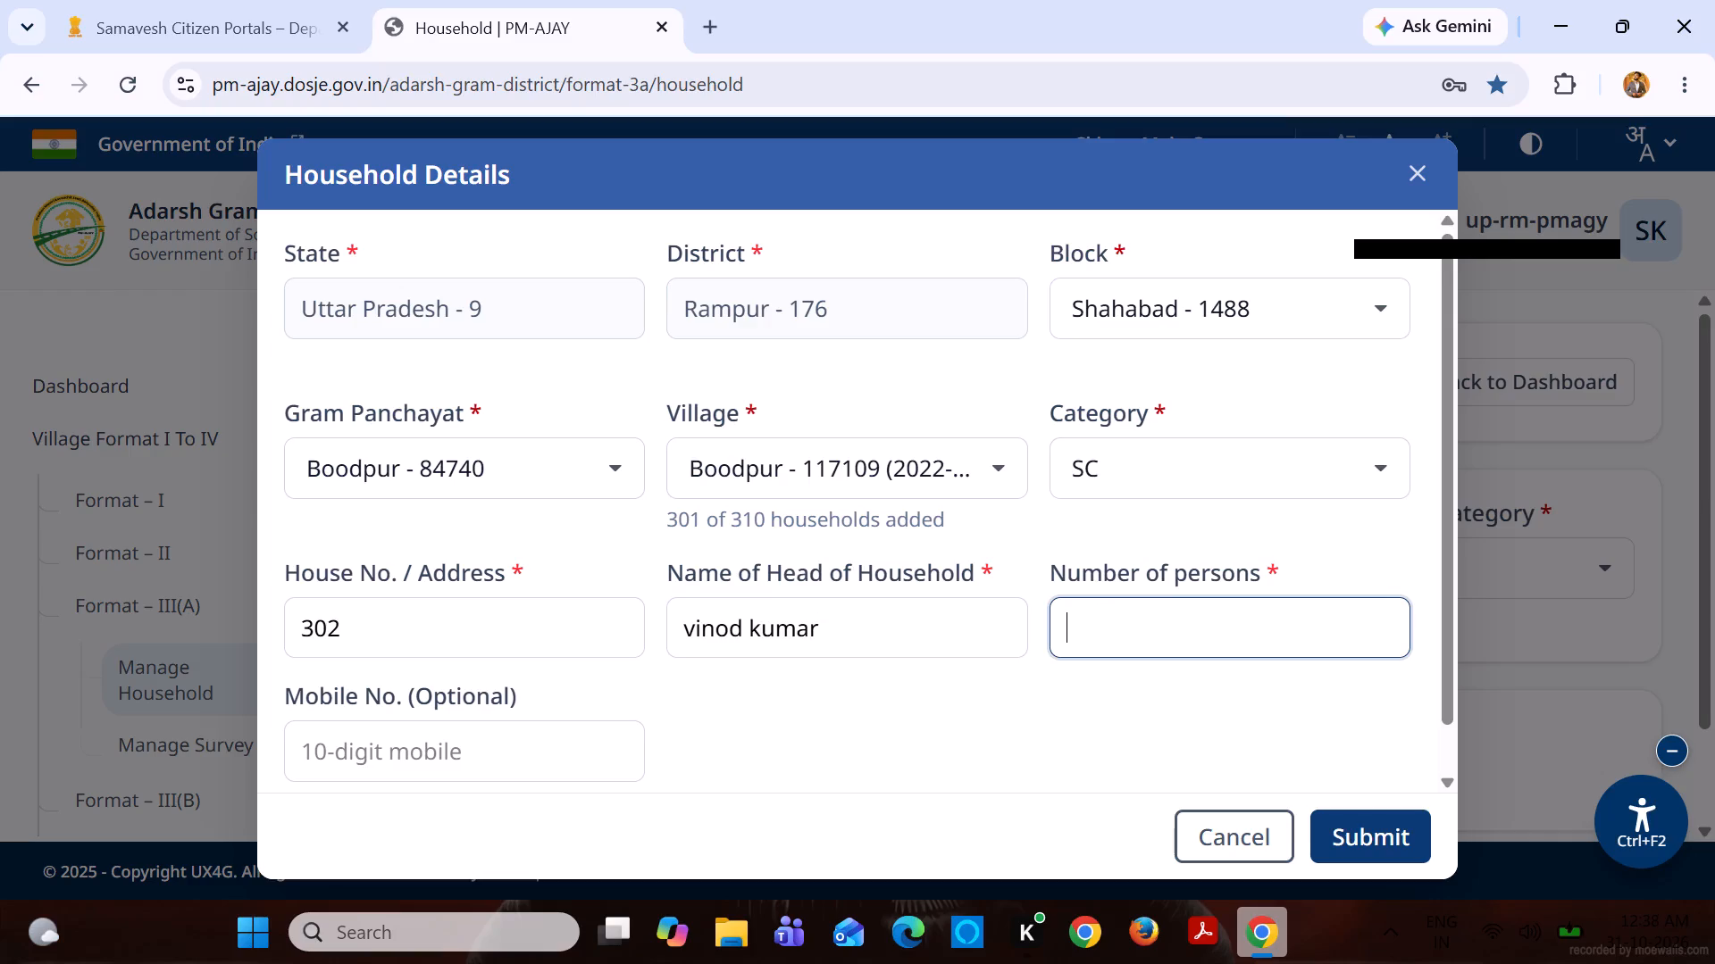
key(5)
click(1378, 829)
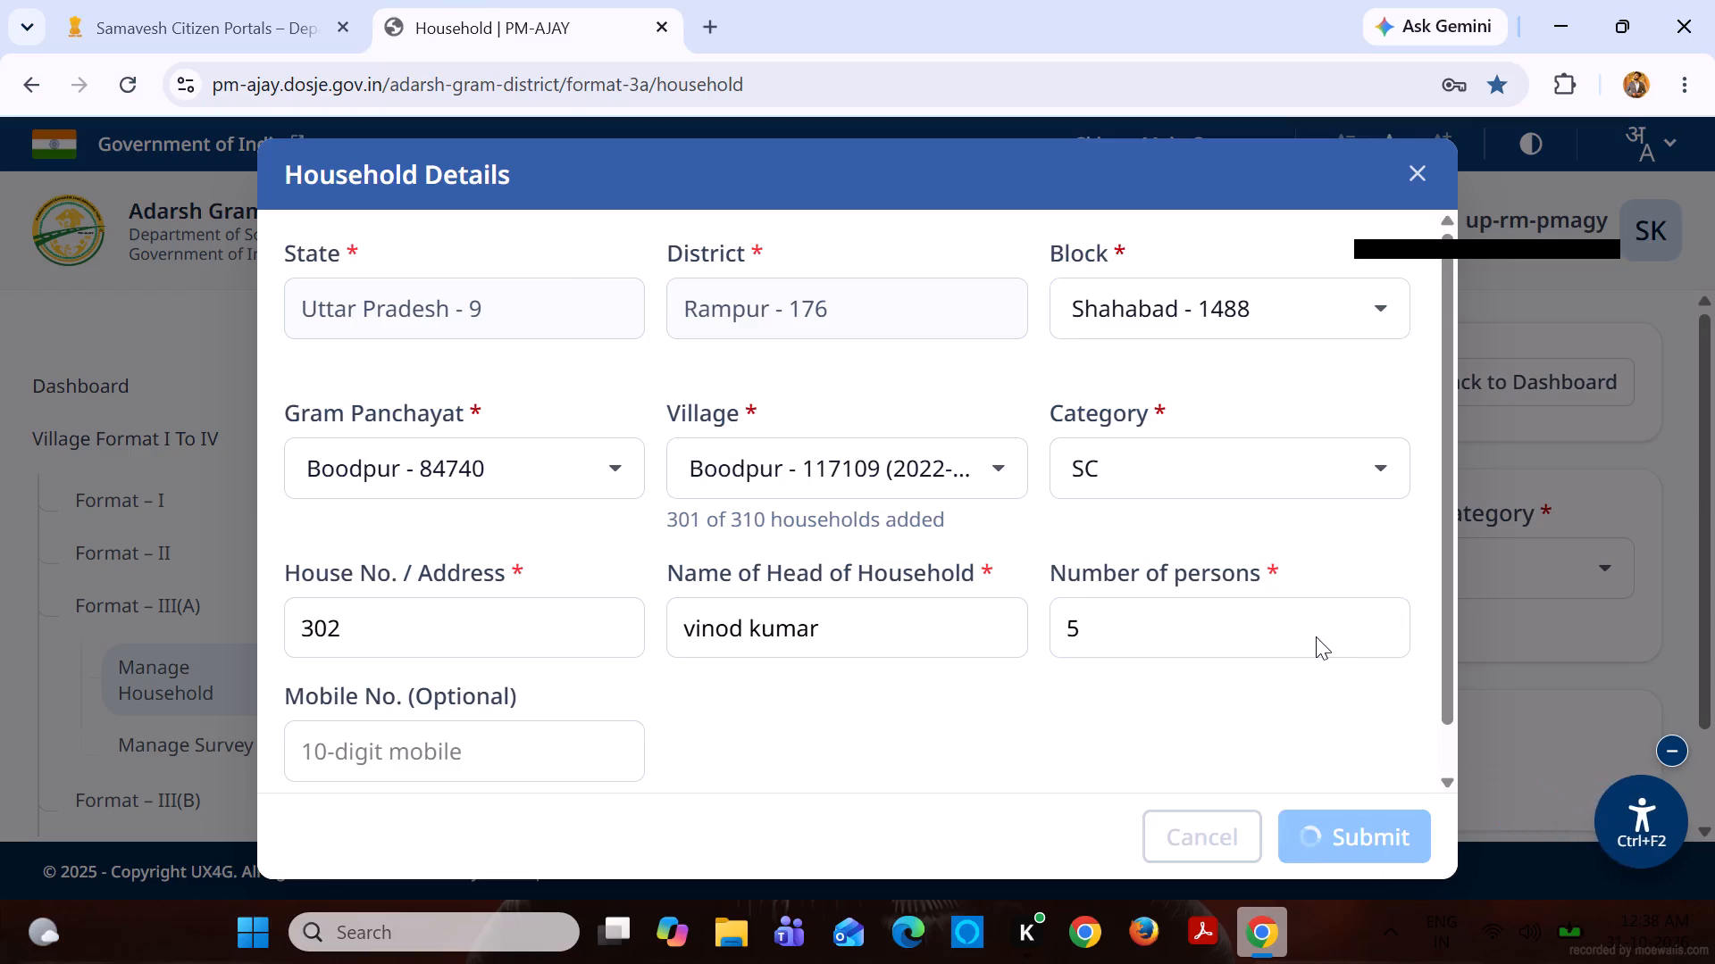
Complete the Drinking water and Sanitation domain for household 302 with Yes for household latrine and No for open defecation, and submit it.
scroll(1328, 518, down, 7)
click(1469, 606)
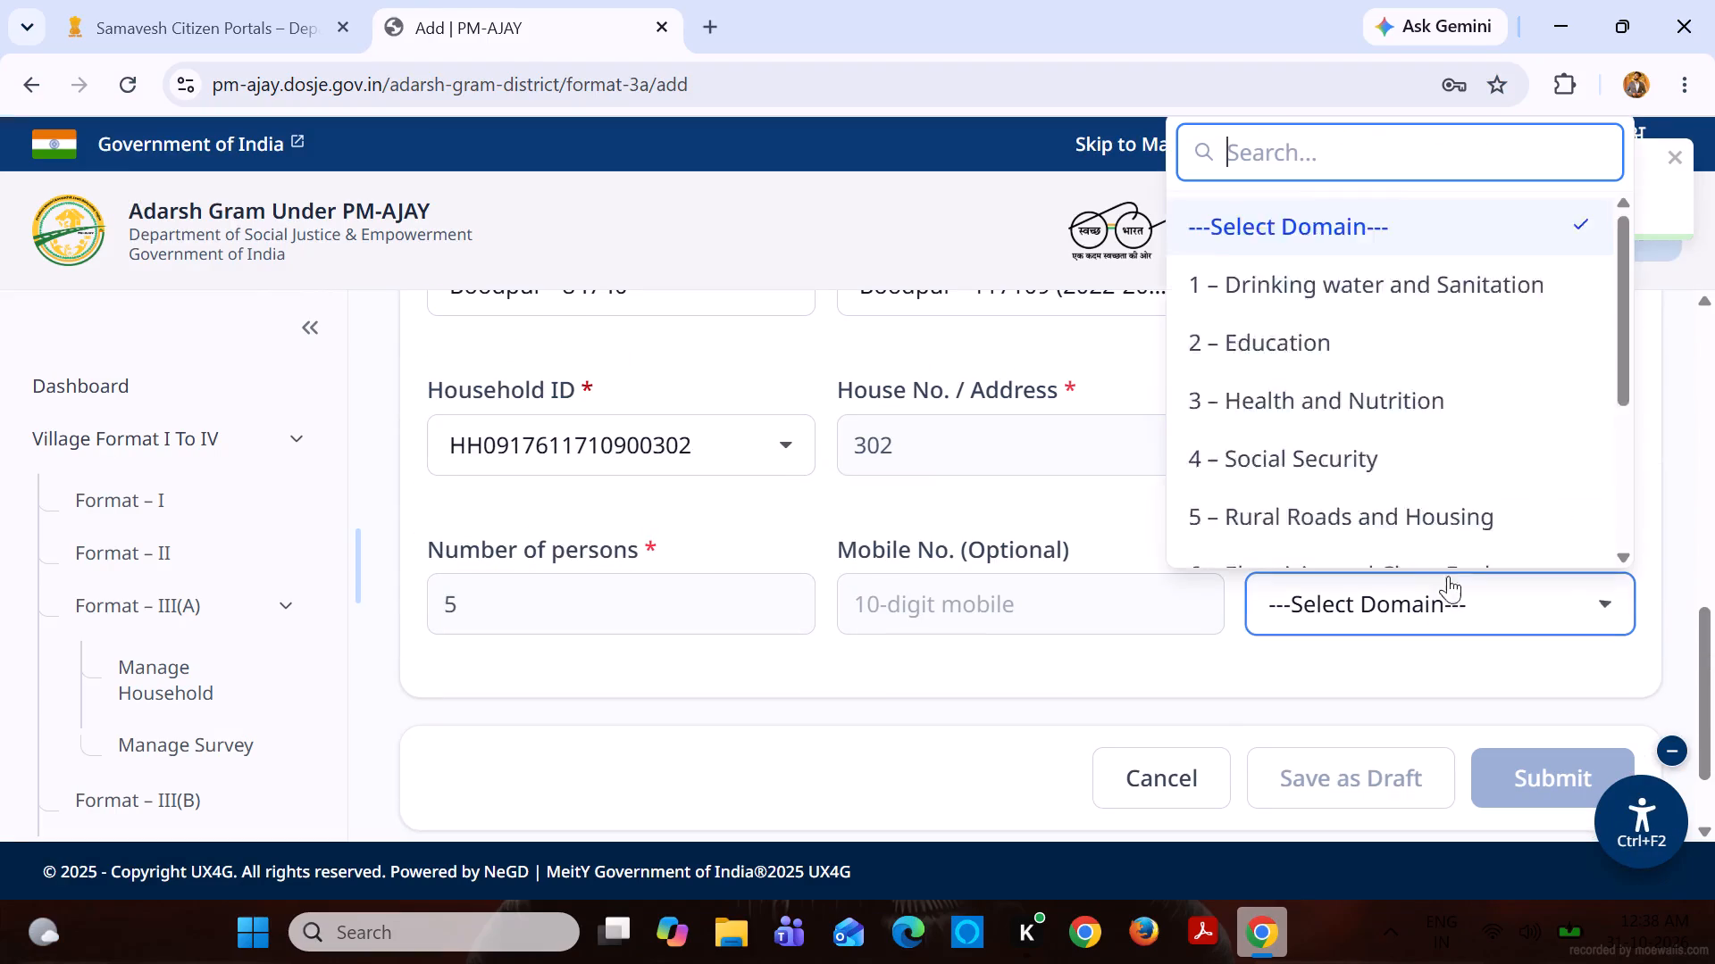
click(1333, 231)
scroll(1386, 441, down, 4)
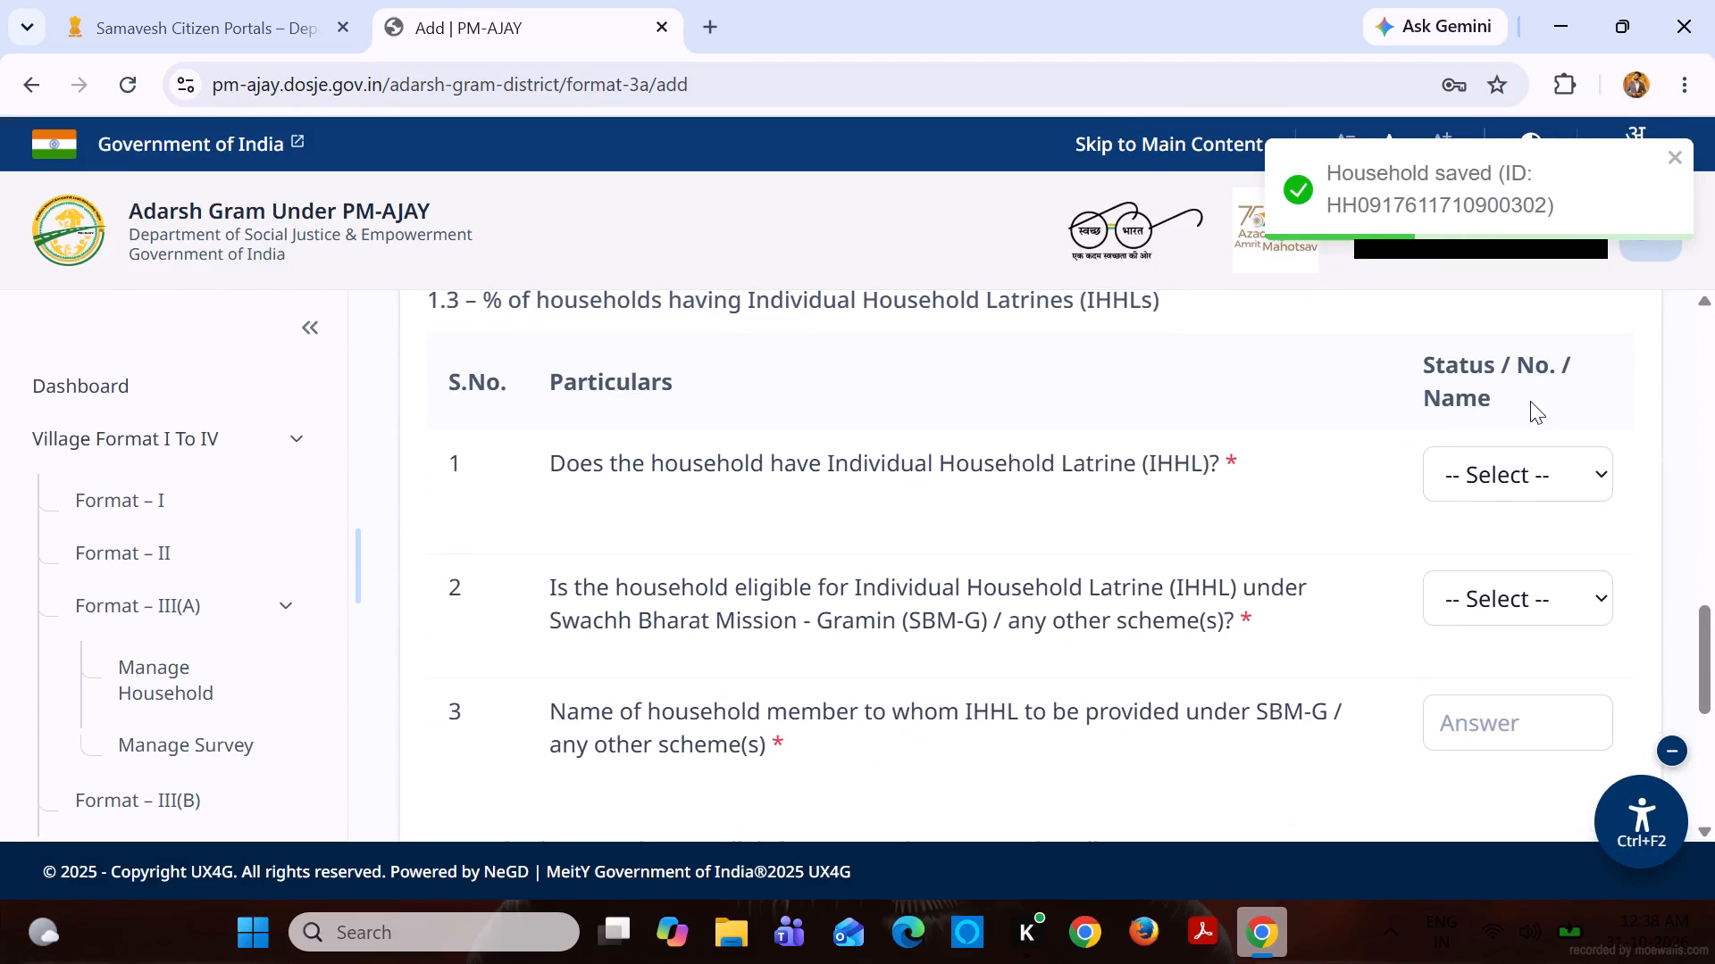
click(1530, 459)
click(1487, 554)
scroll(1487, 553, down, 2)
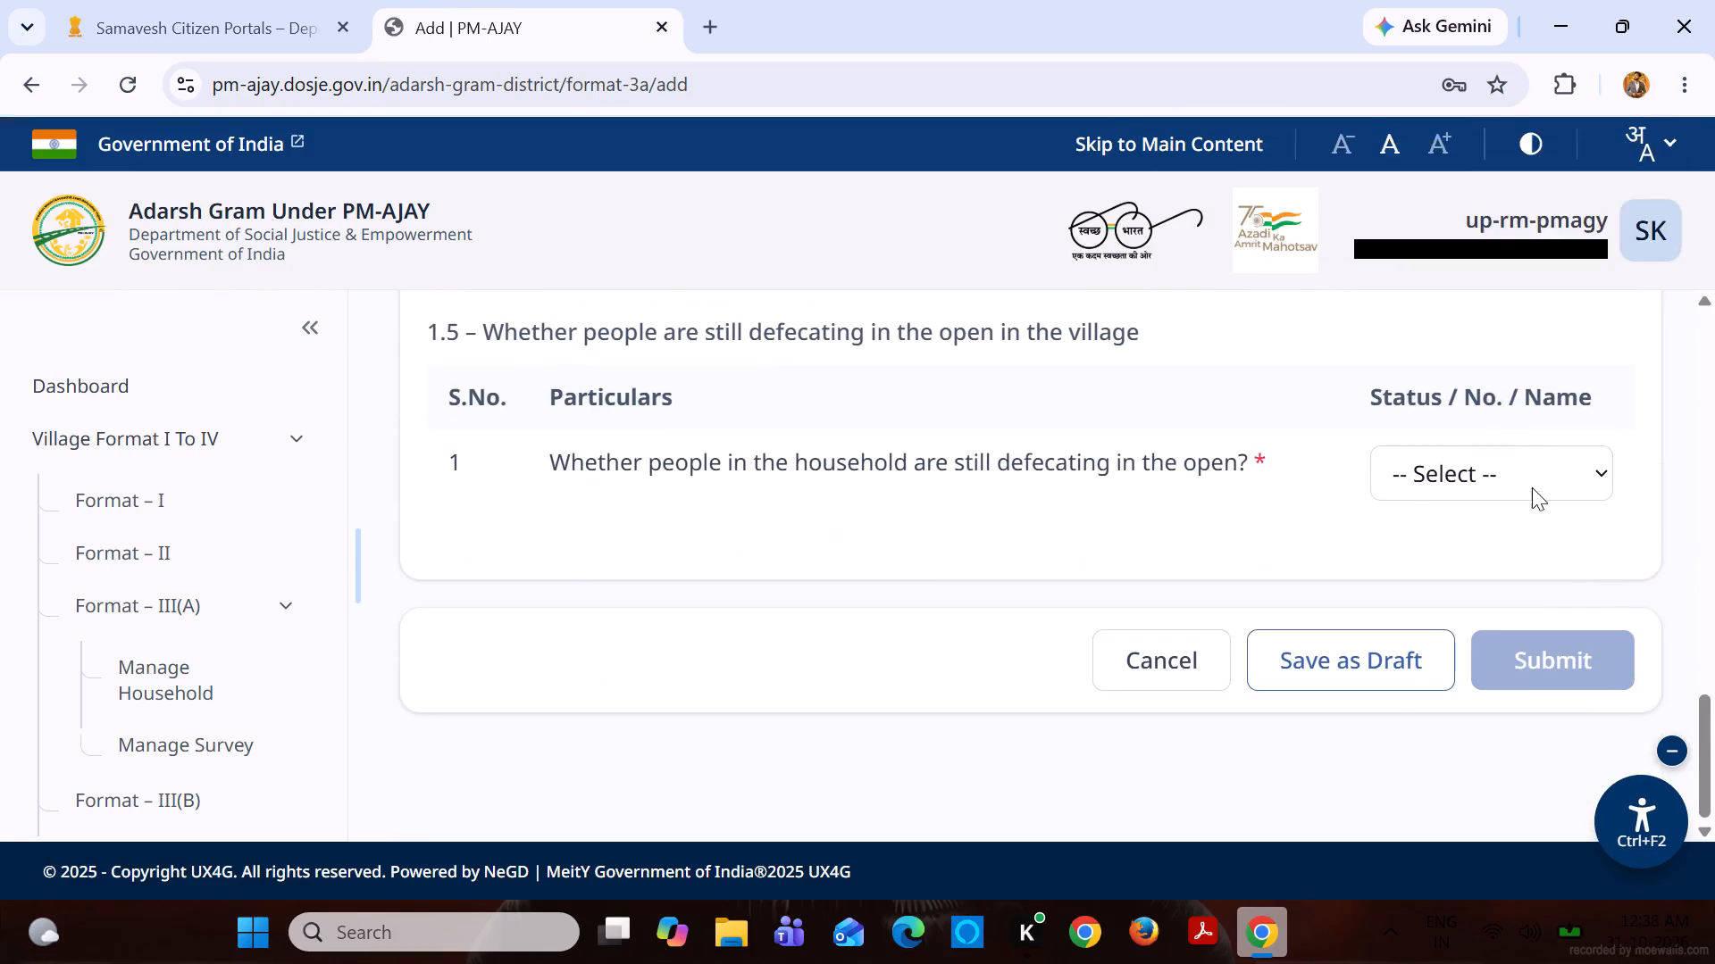
click(1532, 485)
click(1450, 604)
click(1566, 643)
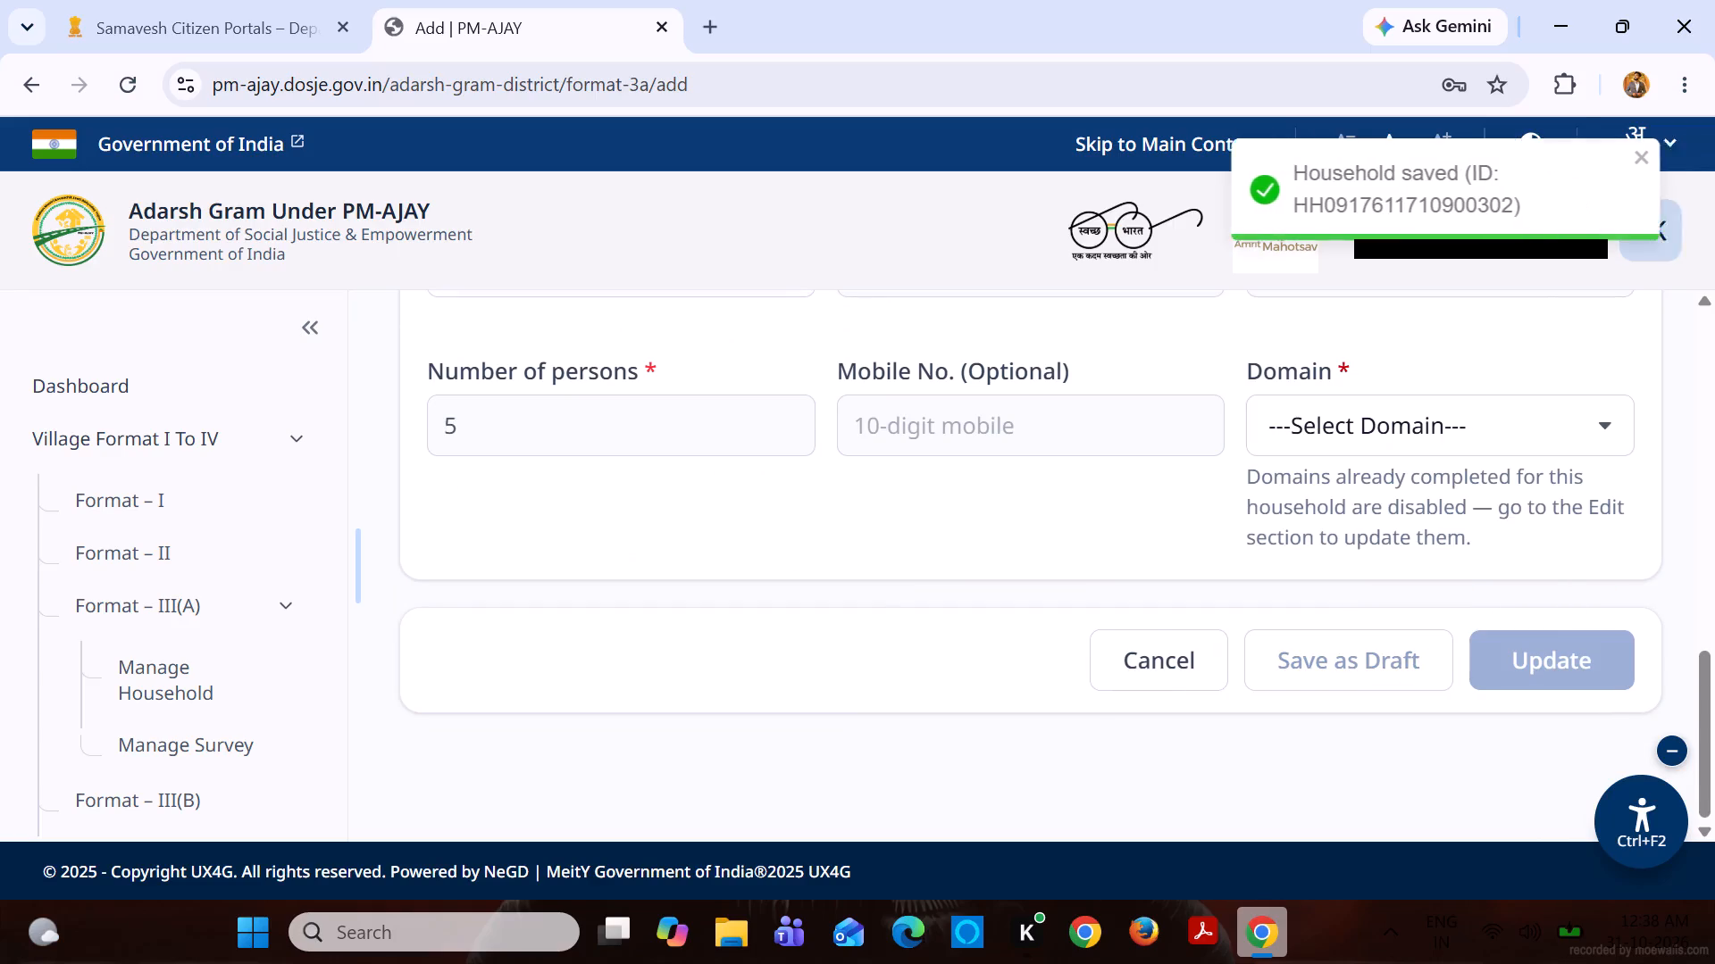
Choose domain 2 – Education and enter 2 children aged 6-10 years, with 2 attending primary school.
click(1520, 420)
click(1274, 673)
scroll(1278, 668, down, 2)
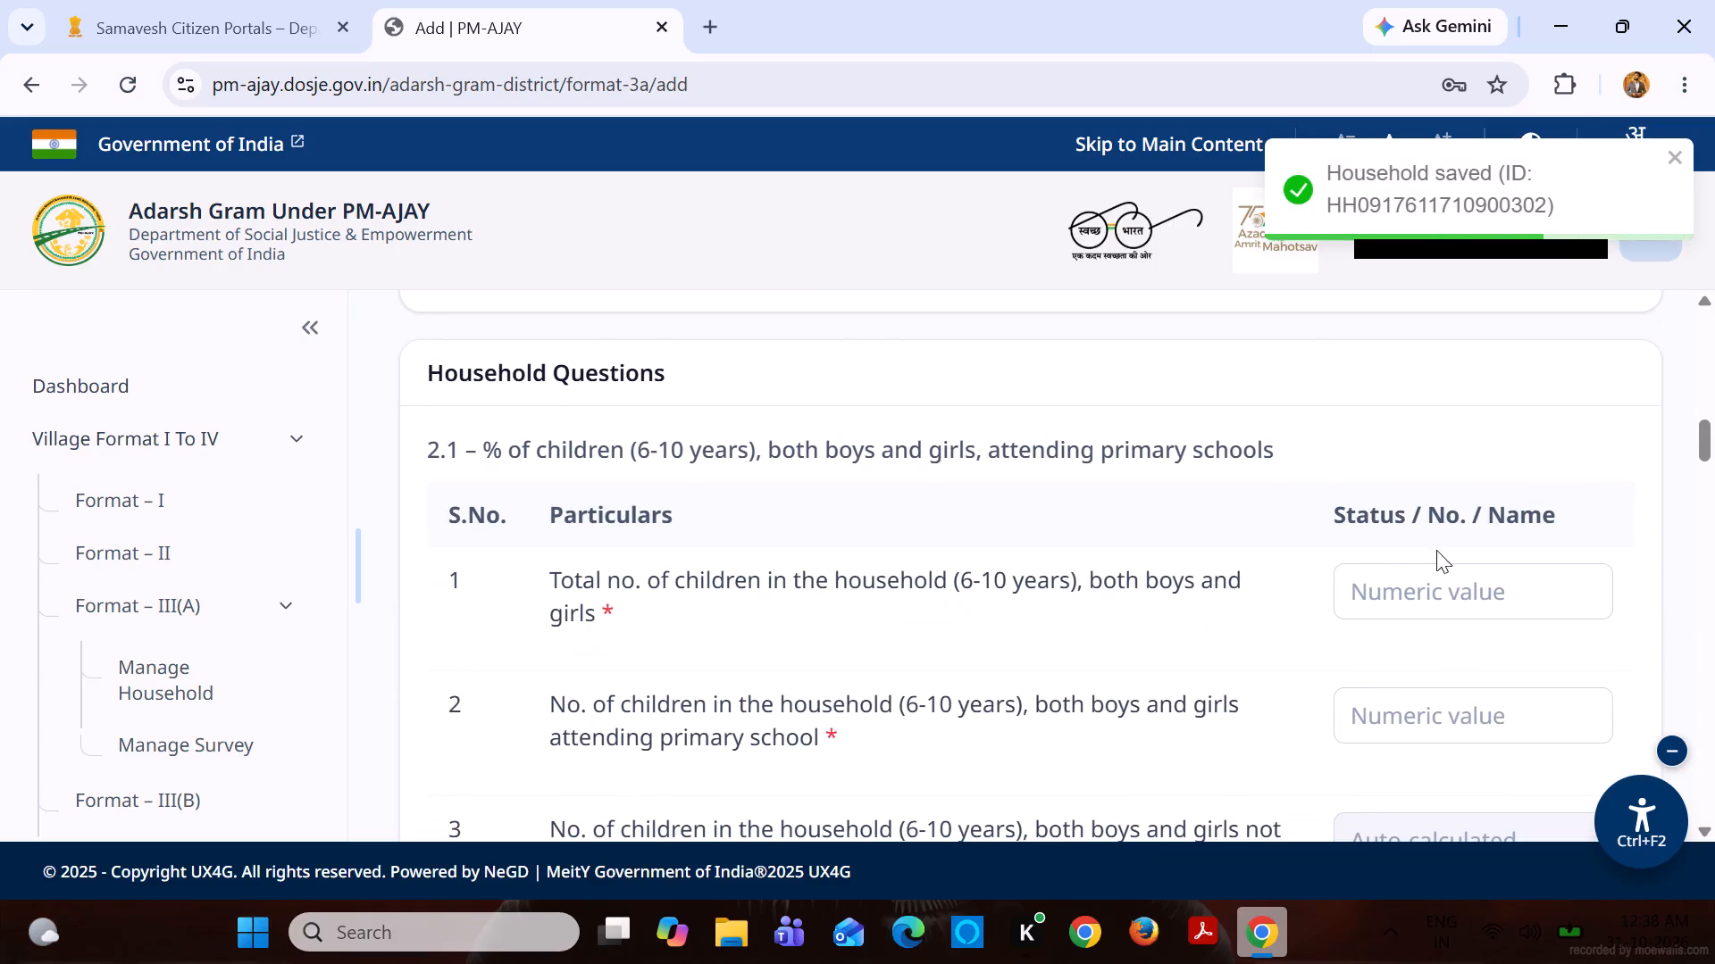
drag(1436, 557, 1426, 594)
click(1426, 594)
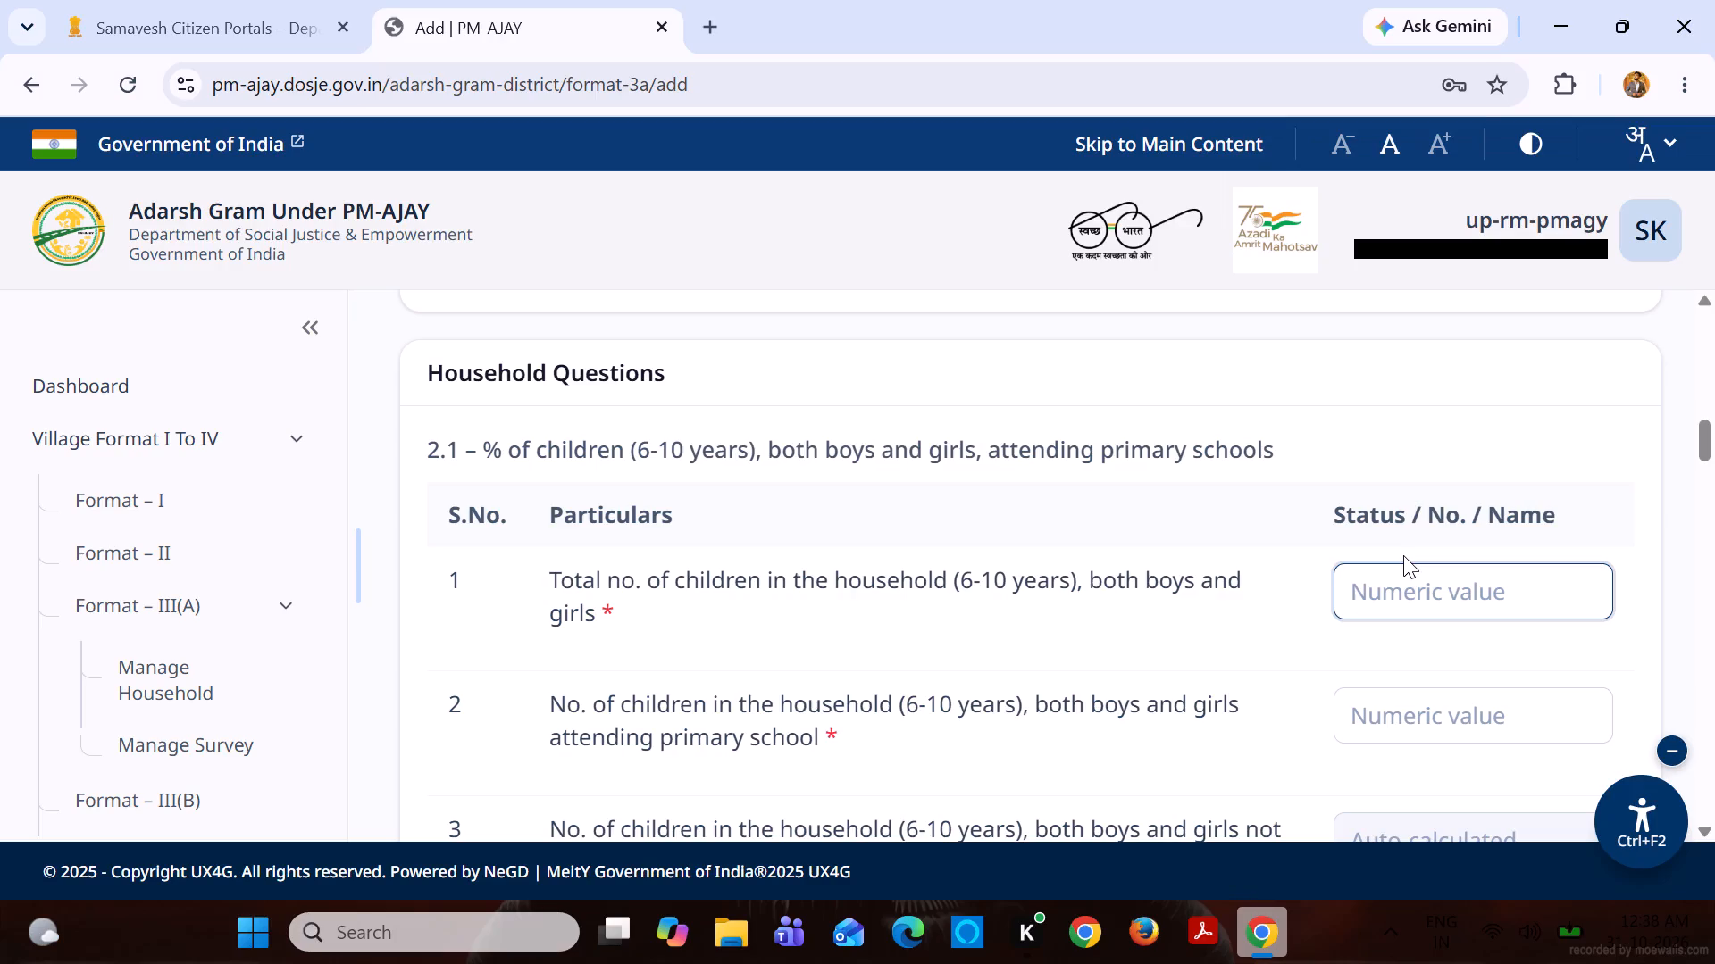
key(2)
click(1460, 716)
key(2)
Enter 1 child aged 11-13 years in the household, with 1 attending middle school.
scroll(1459, 715, down, 3)
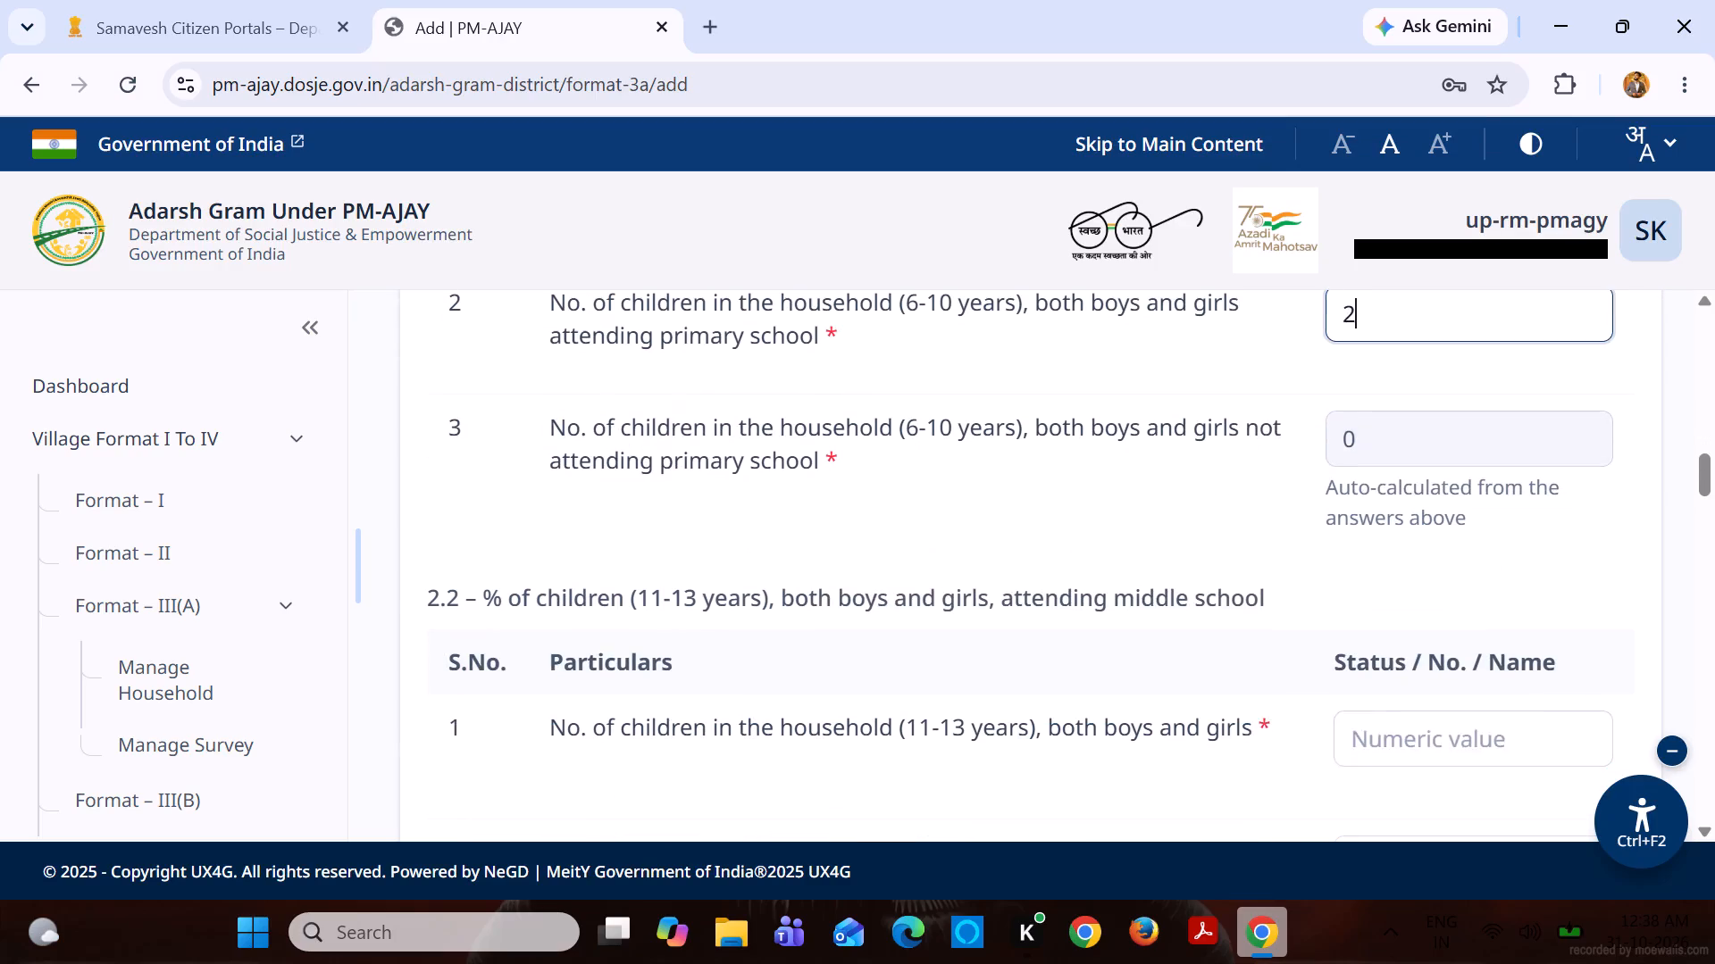
click(1437, 722)
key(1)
scroll(1437, 722, down, 2)
click(1401, 591)
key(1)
Enter 0 children for each of the 14-15, 16-17 and 18-23 year age groups.
scroll(1402, 597, down, 3)
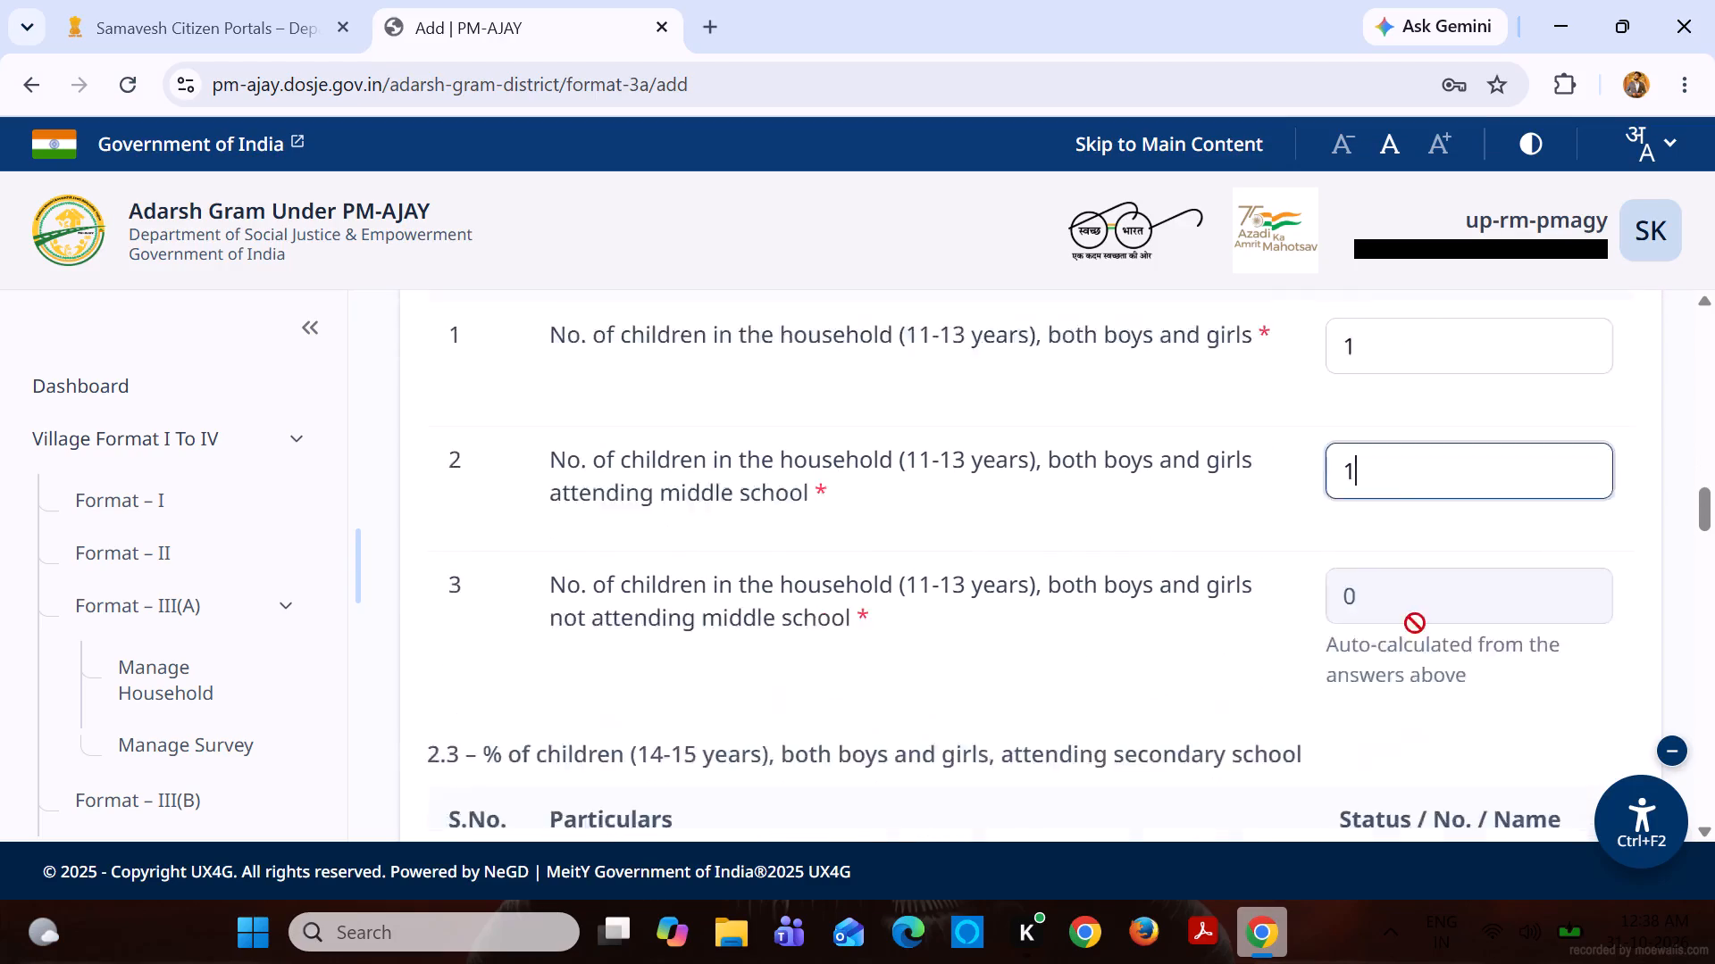
click(1470, 607)
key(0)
scroll(1475, 633, down, 2)
click(1483, 623)
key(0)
scroll(1483, 626, down, 2)
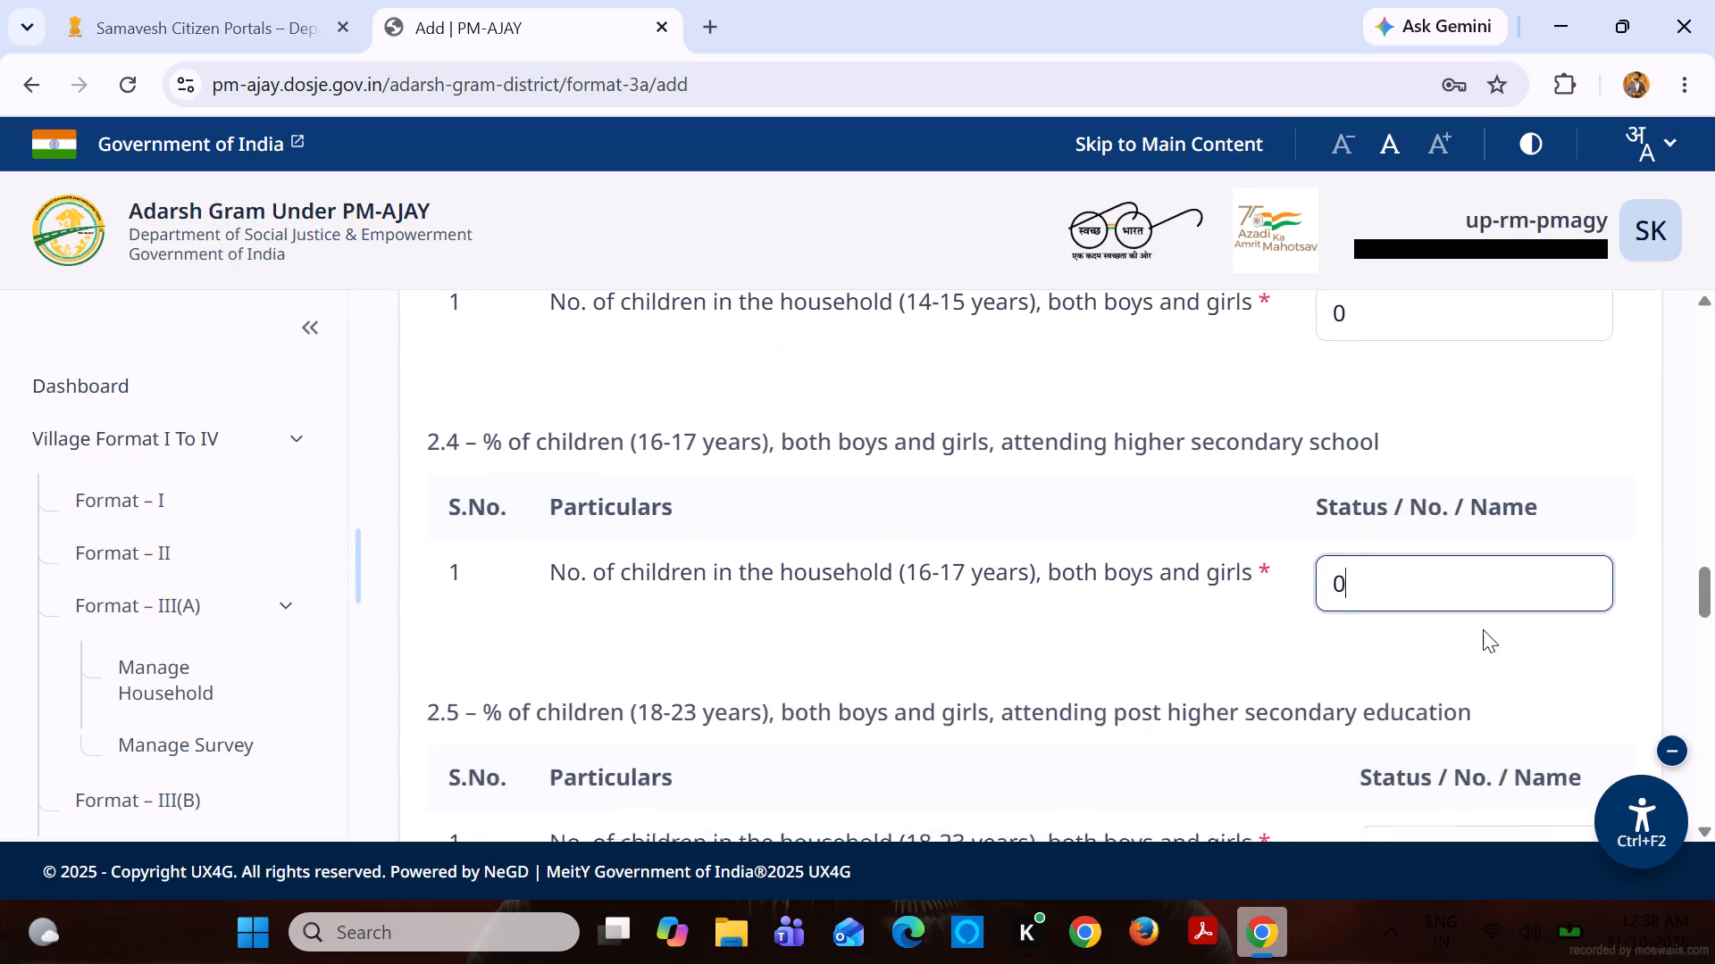
click(1485, 627)
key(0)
Enter 0 children eligible for the Pre-matric and Post-matric Scholarships and submit the Education domain.
scroll(1485, 630, down, 2)
click(1487, 629)
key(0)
scroll(1486, 633, down, 2)
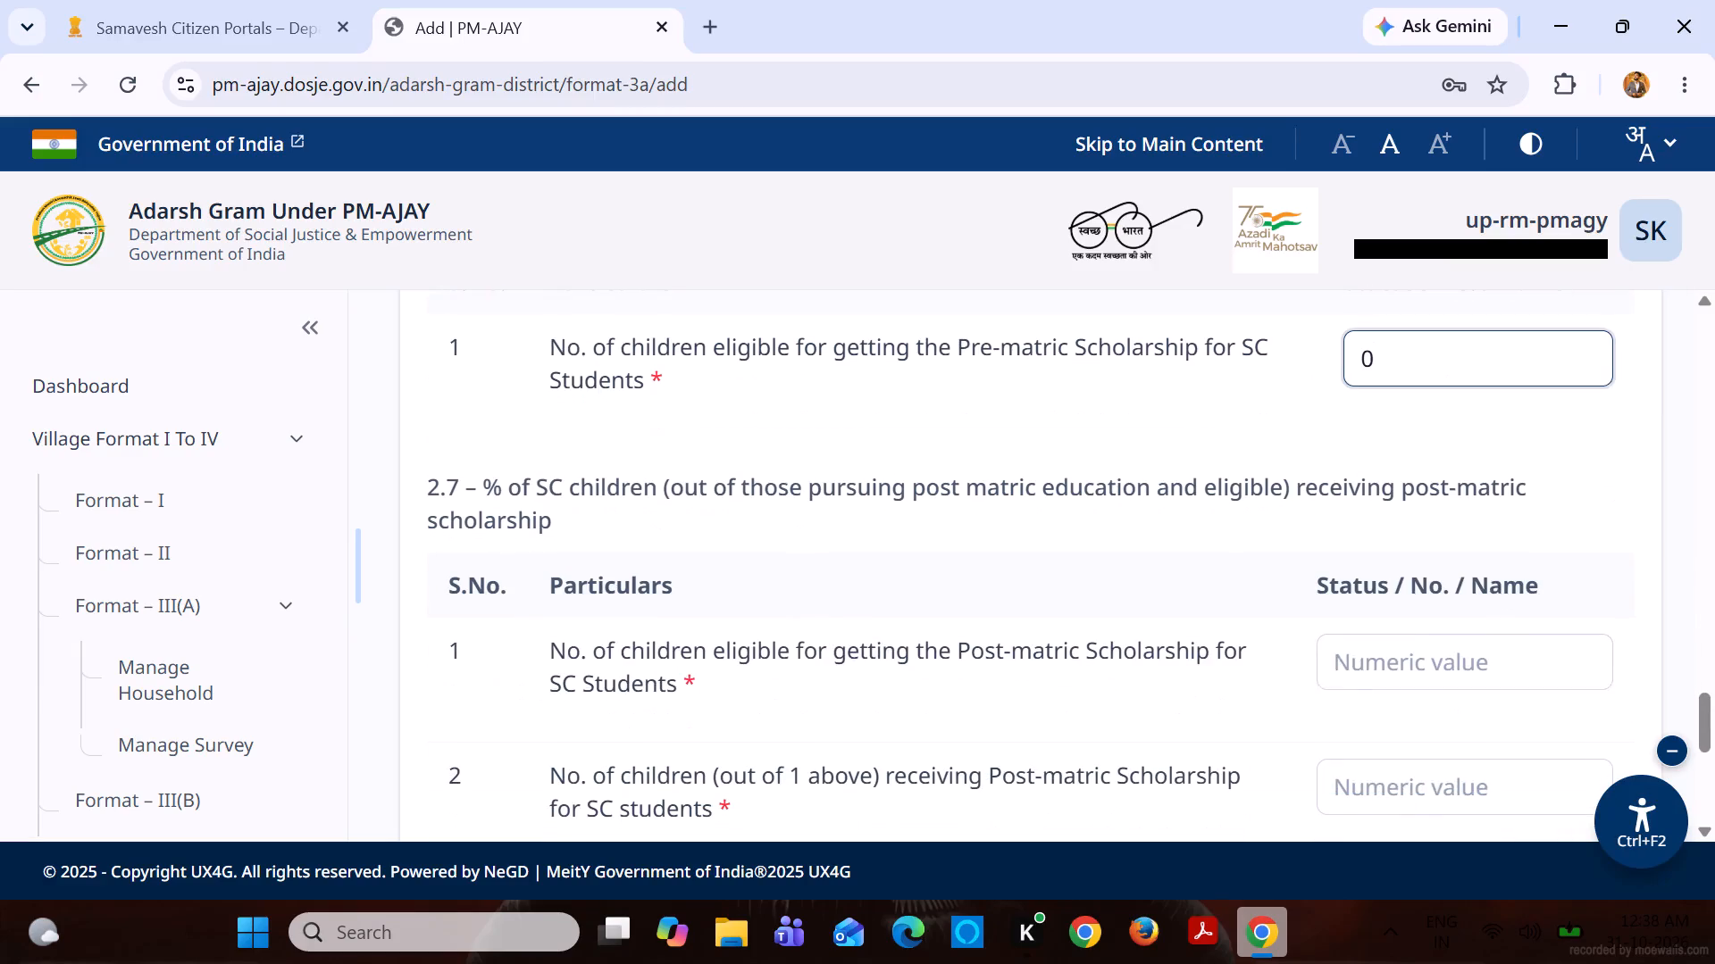
click(1494, 637)
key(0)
scroll(1494, 639, down, 2)
click(1543, 641)
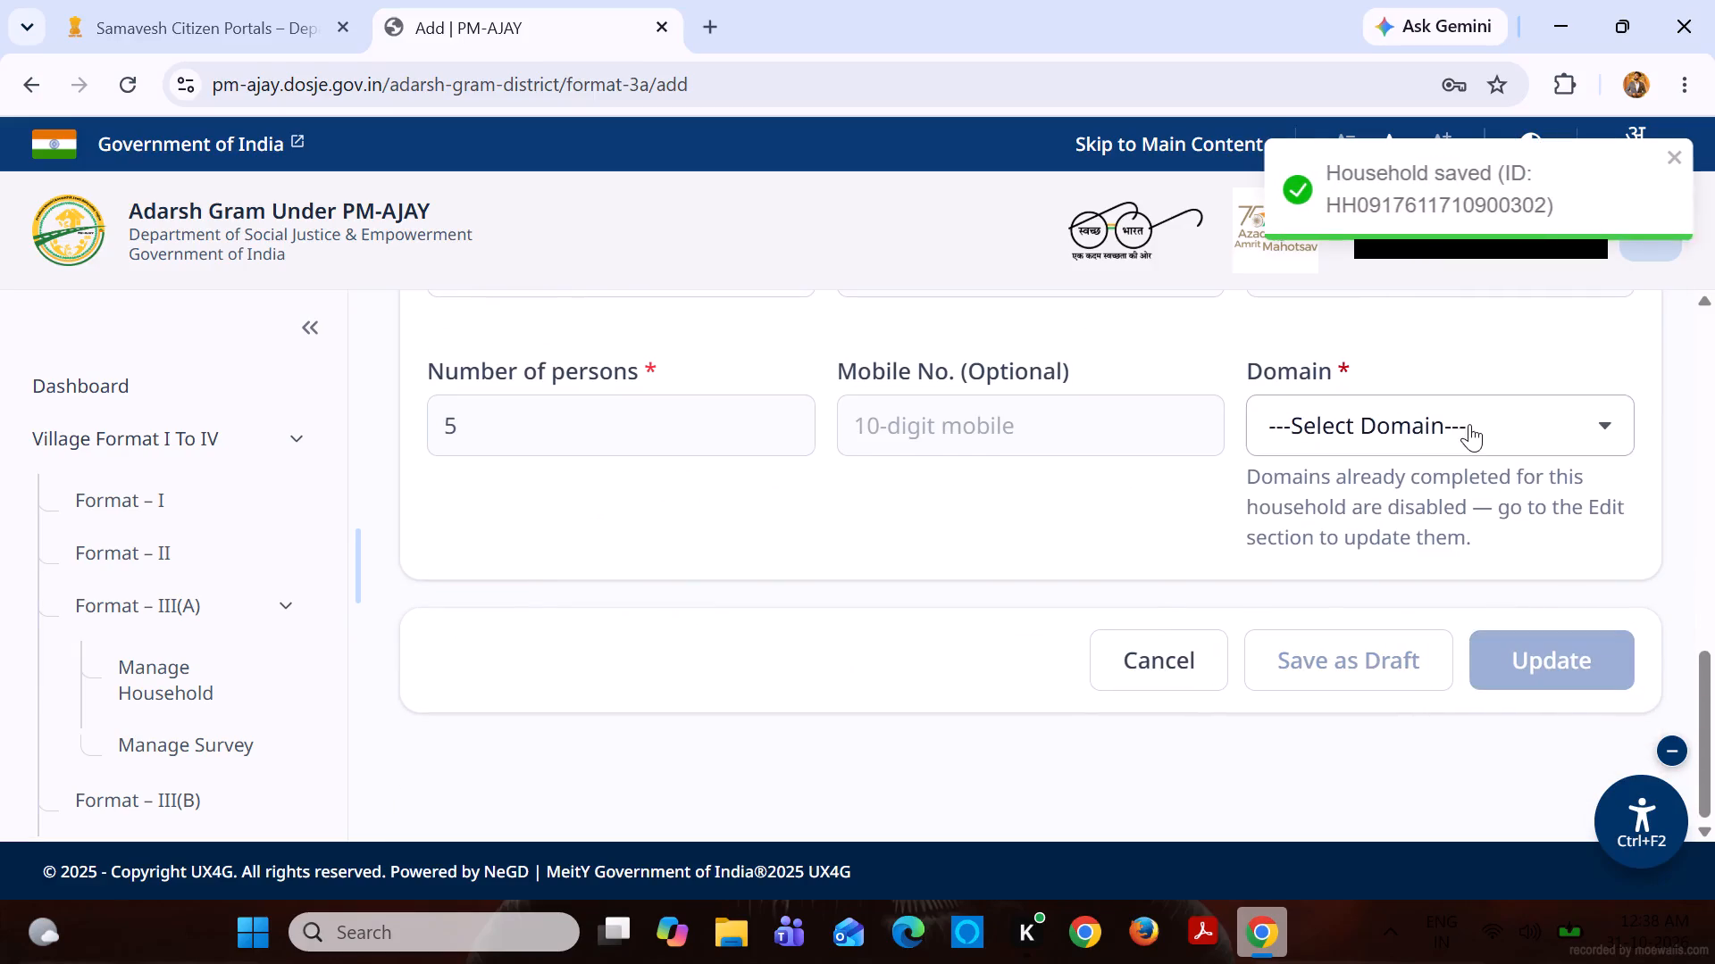
Choose domain 3 – Health and Nutrition, answer Yes to health protection coverage, and enter 0 pregnant women and 0 deliveries last year.
click(1469, 424)
click(1369, 763)
scroll(1379, 744, down, 3)
click(1464, 466)
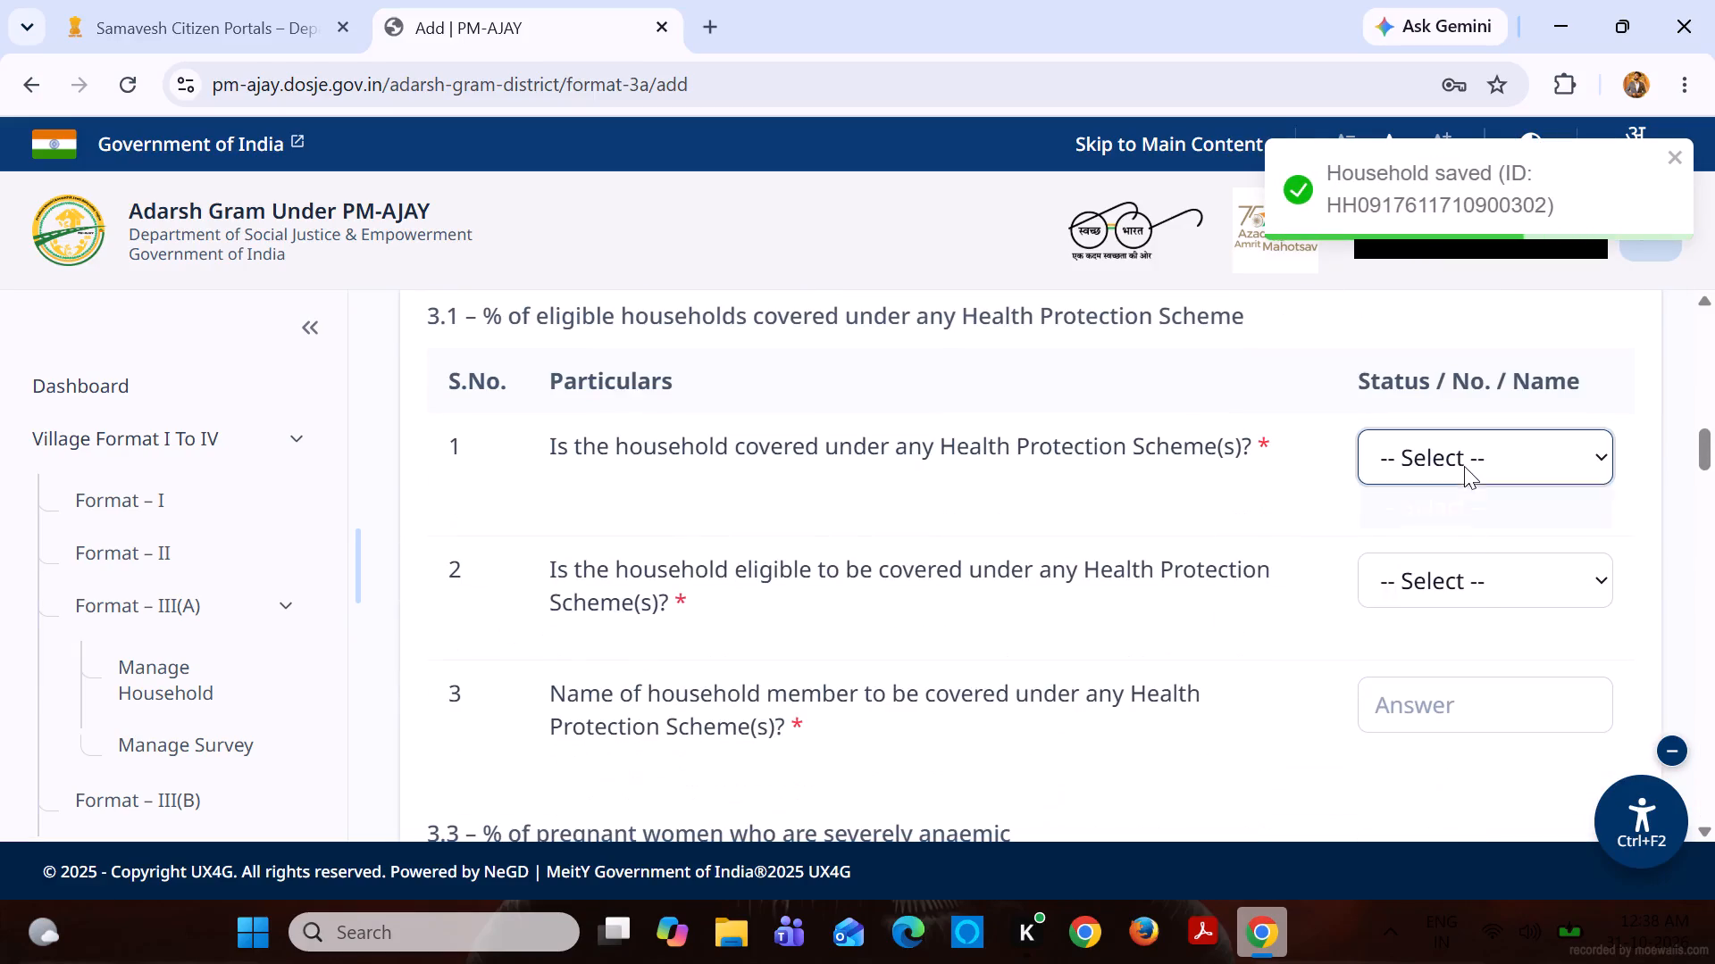
click(1437, 547)
scroll(1437, 550, down, 2)
click(1438, 478)
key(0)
scroll(1438, 478, down, 1)
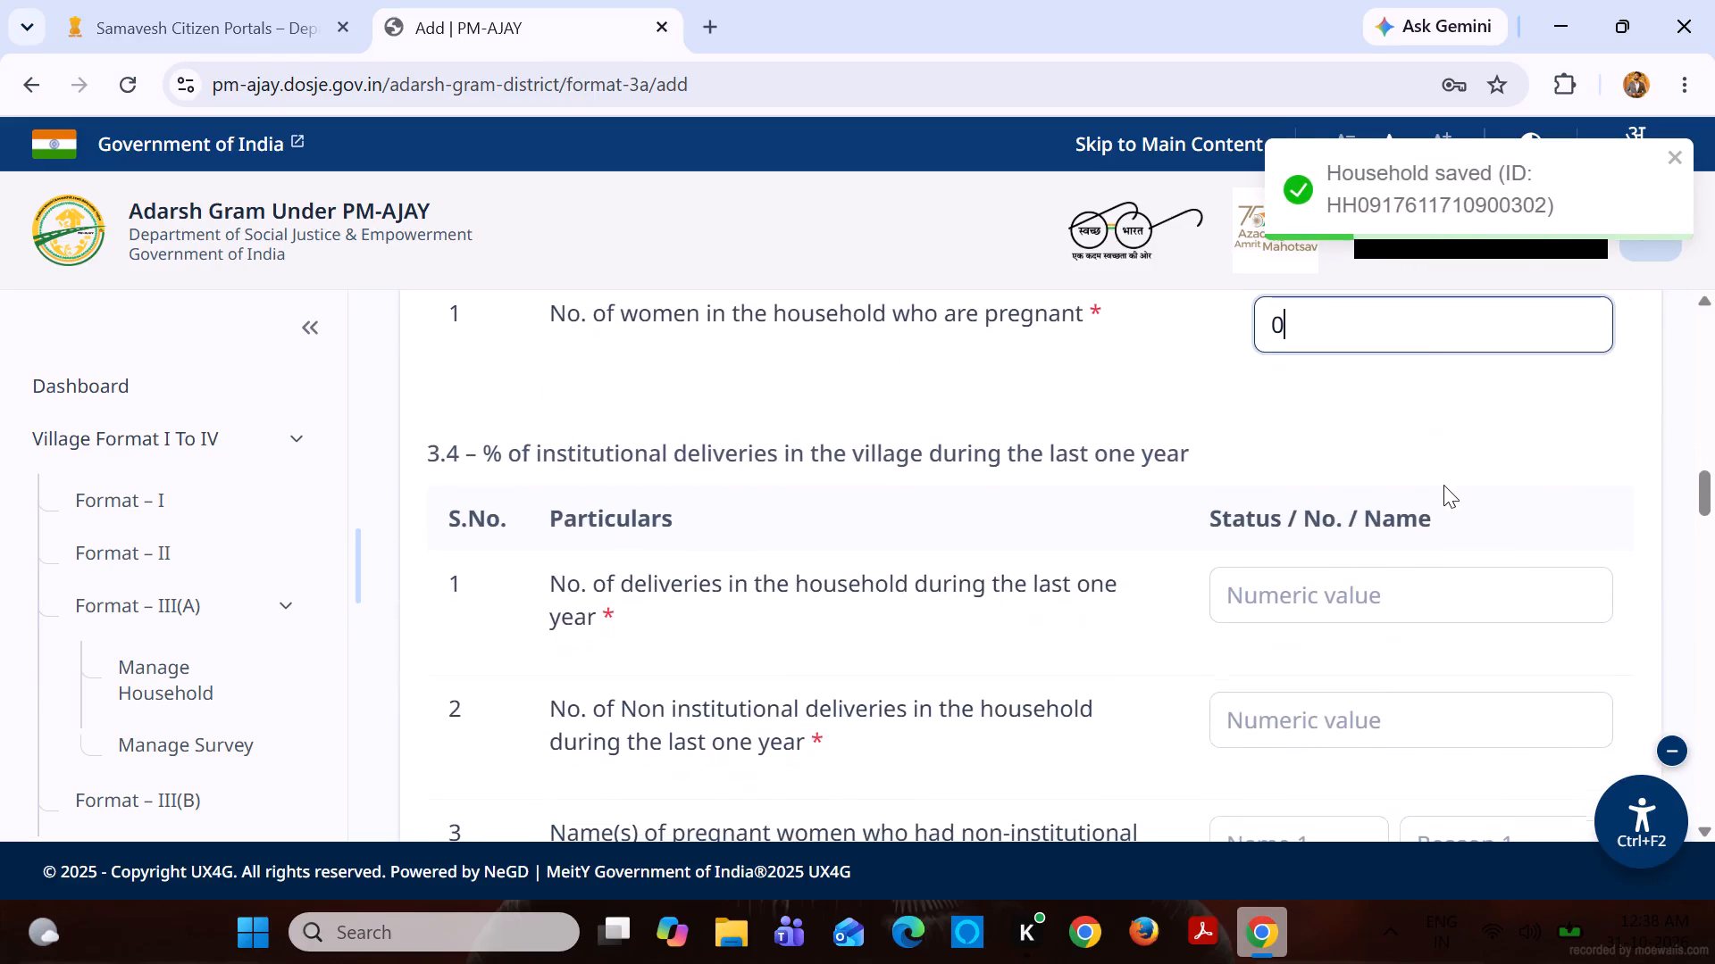
click(1310, 590)
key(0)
Enter 0 for children born during the last year, children below one year, and children aged 0-5 years.
scroll(1330, 612, down, 2)
click(1382, 602)
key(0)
scroll(1382, 601, down, 2)
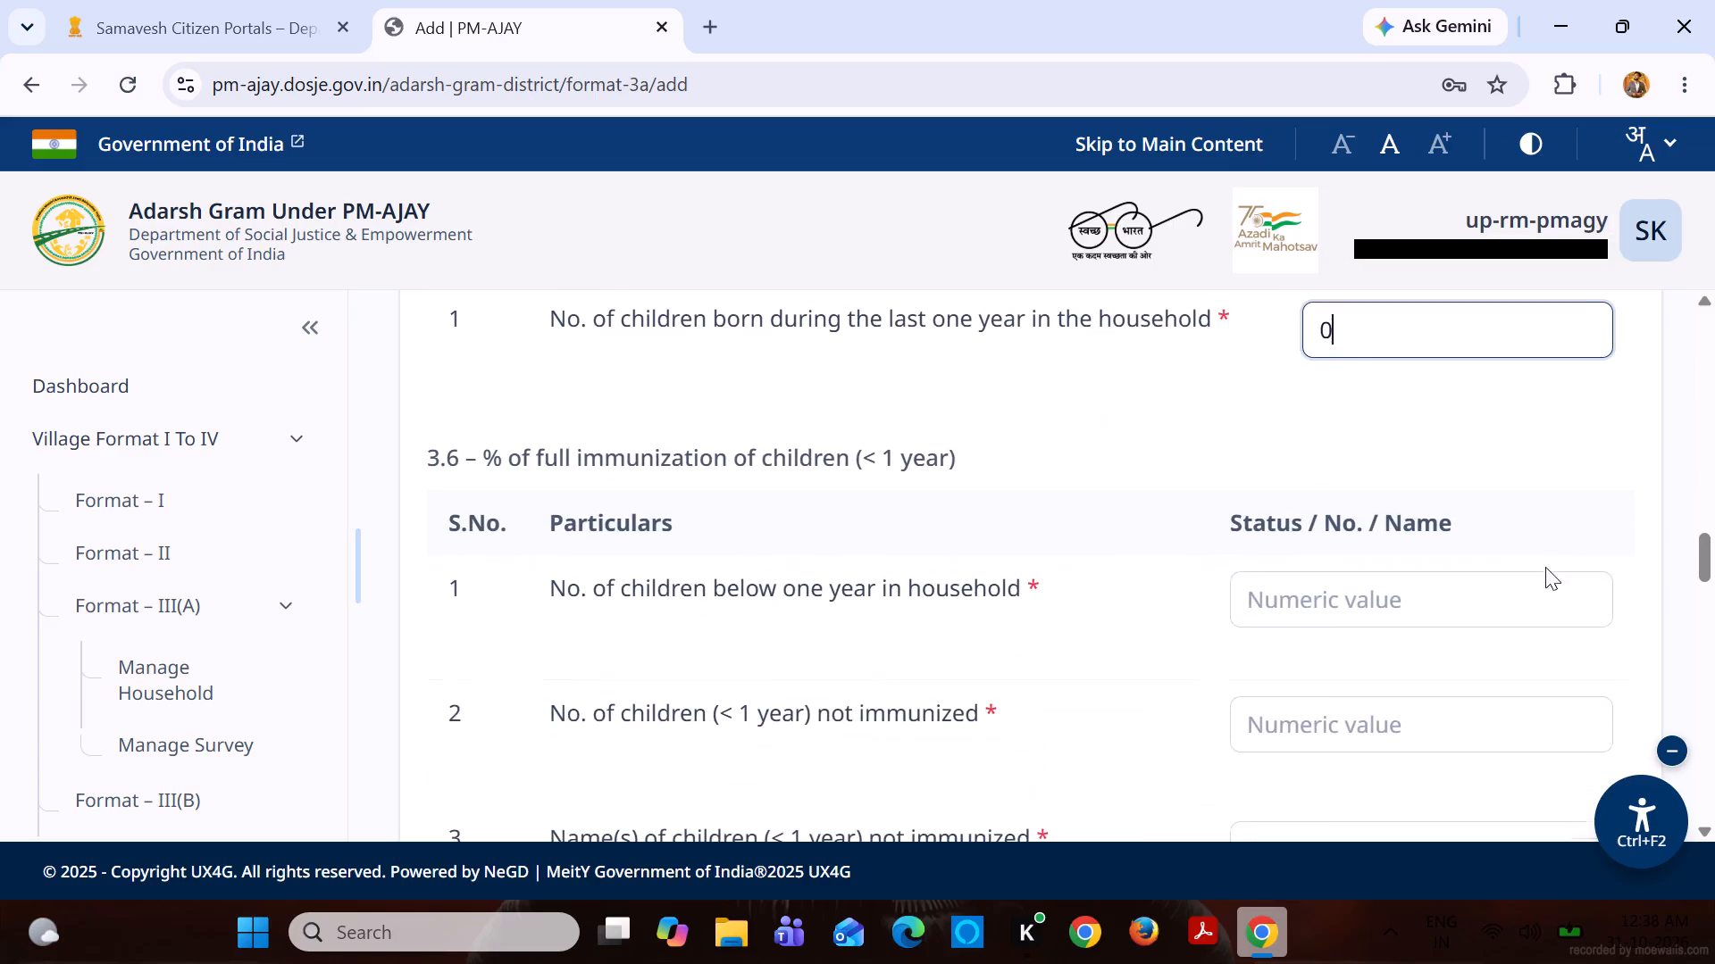
click(1391, 616)
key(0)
scroll(1393, 612, down, 2)
click(1398, 594)
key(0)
Enter 0 for women pregnant last year, children under 1 year and members with communicable diseases, and submit the Health and Nutrition domain.
scroll(1427, 626, down, 2)
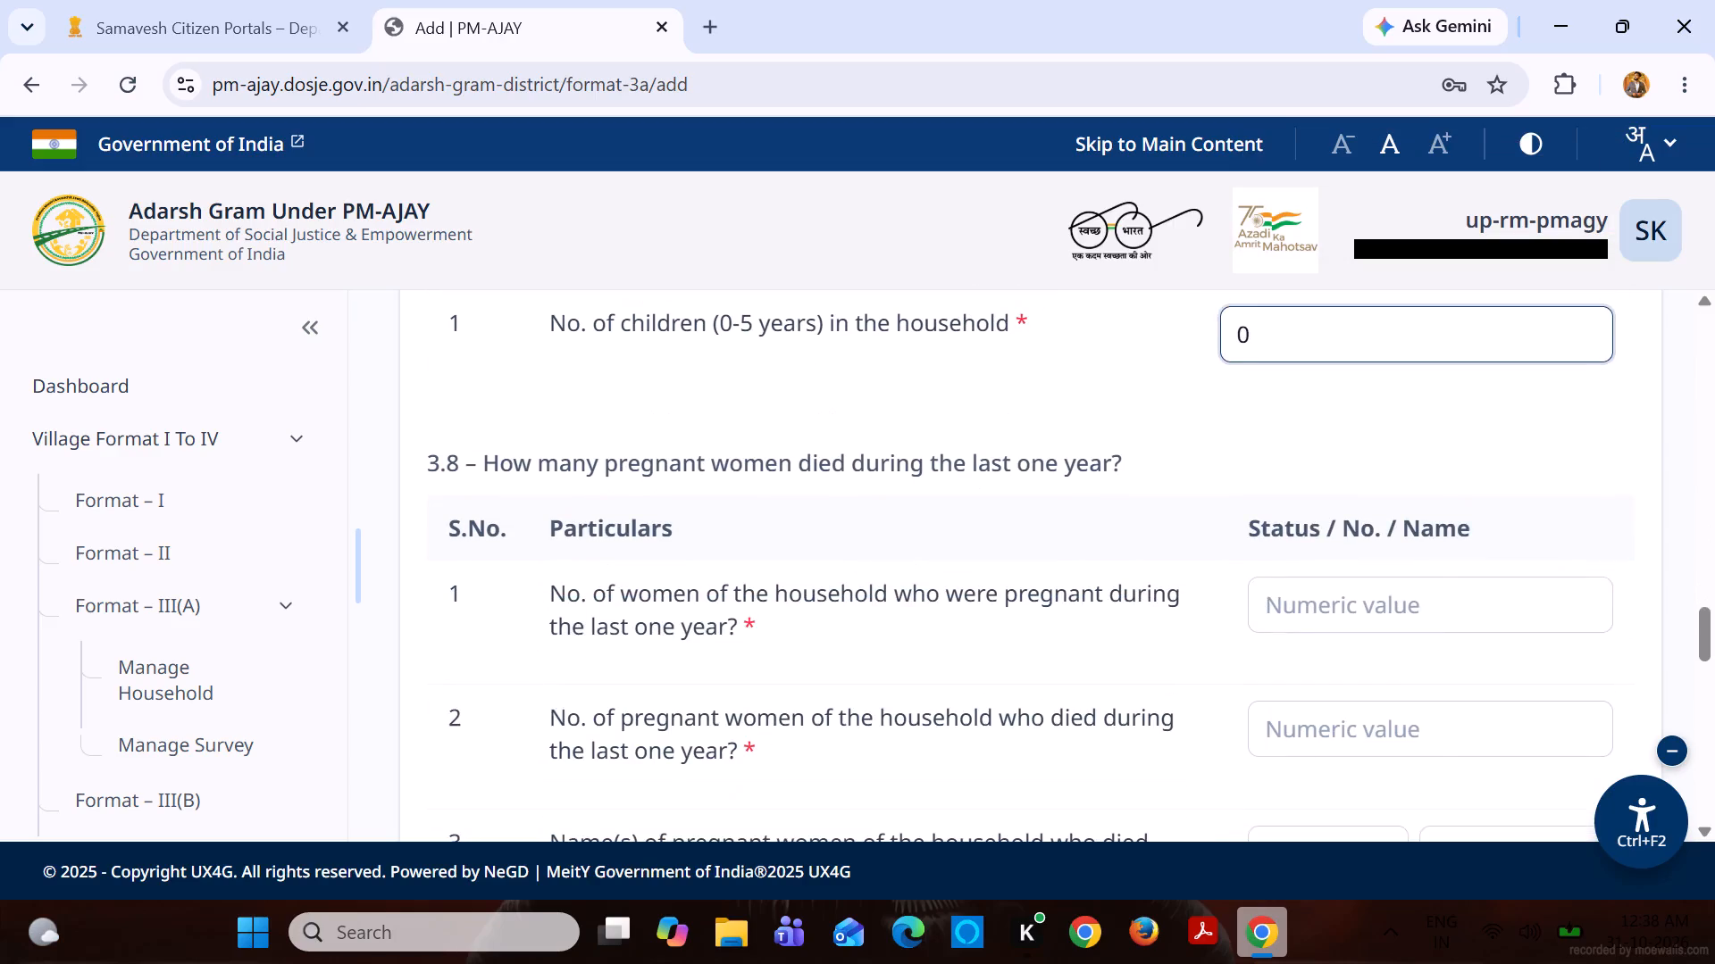
click(1455, 594)
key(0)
scroll(1454, 594, down, 2)
click(1486, 608)
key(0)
scroll(1483, 609, down, 2)
click(1485, 602)
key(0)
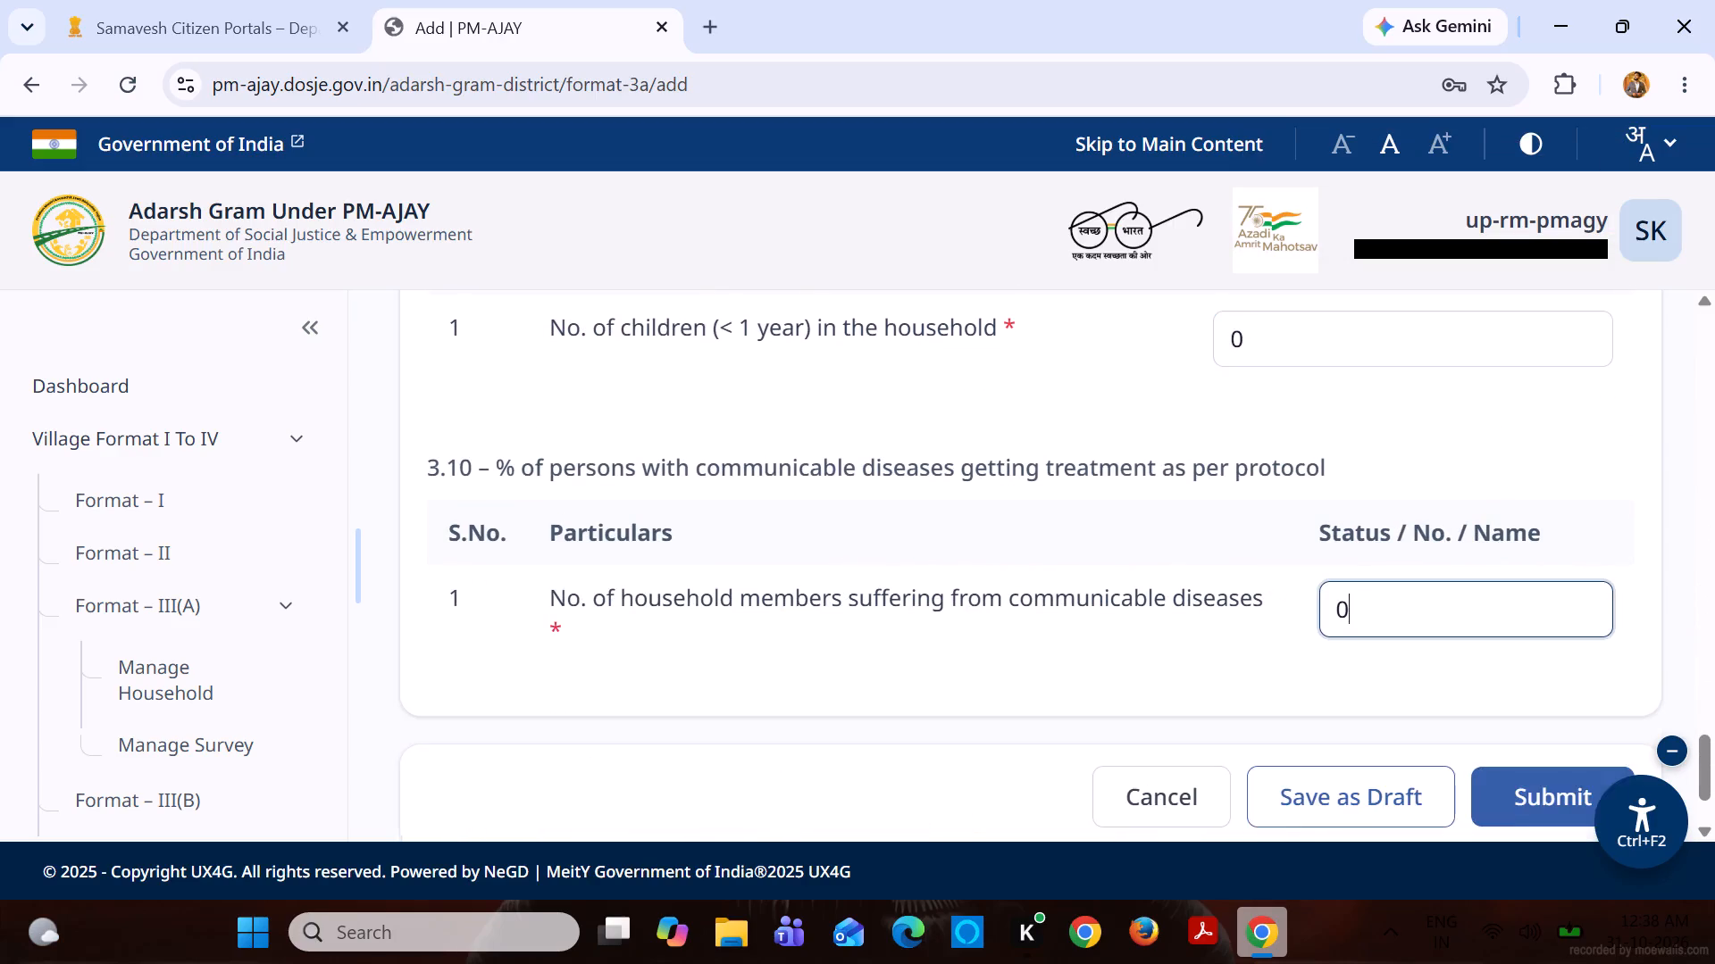
scroll(1525, 645, down, 1)
click(1552, 636)
Complete domain 4 – Social Security with 0 persons eligible for Widow, Old Age and Disability Pension, and submit it.
click(1459, 404)
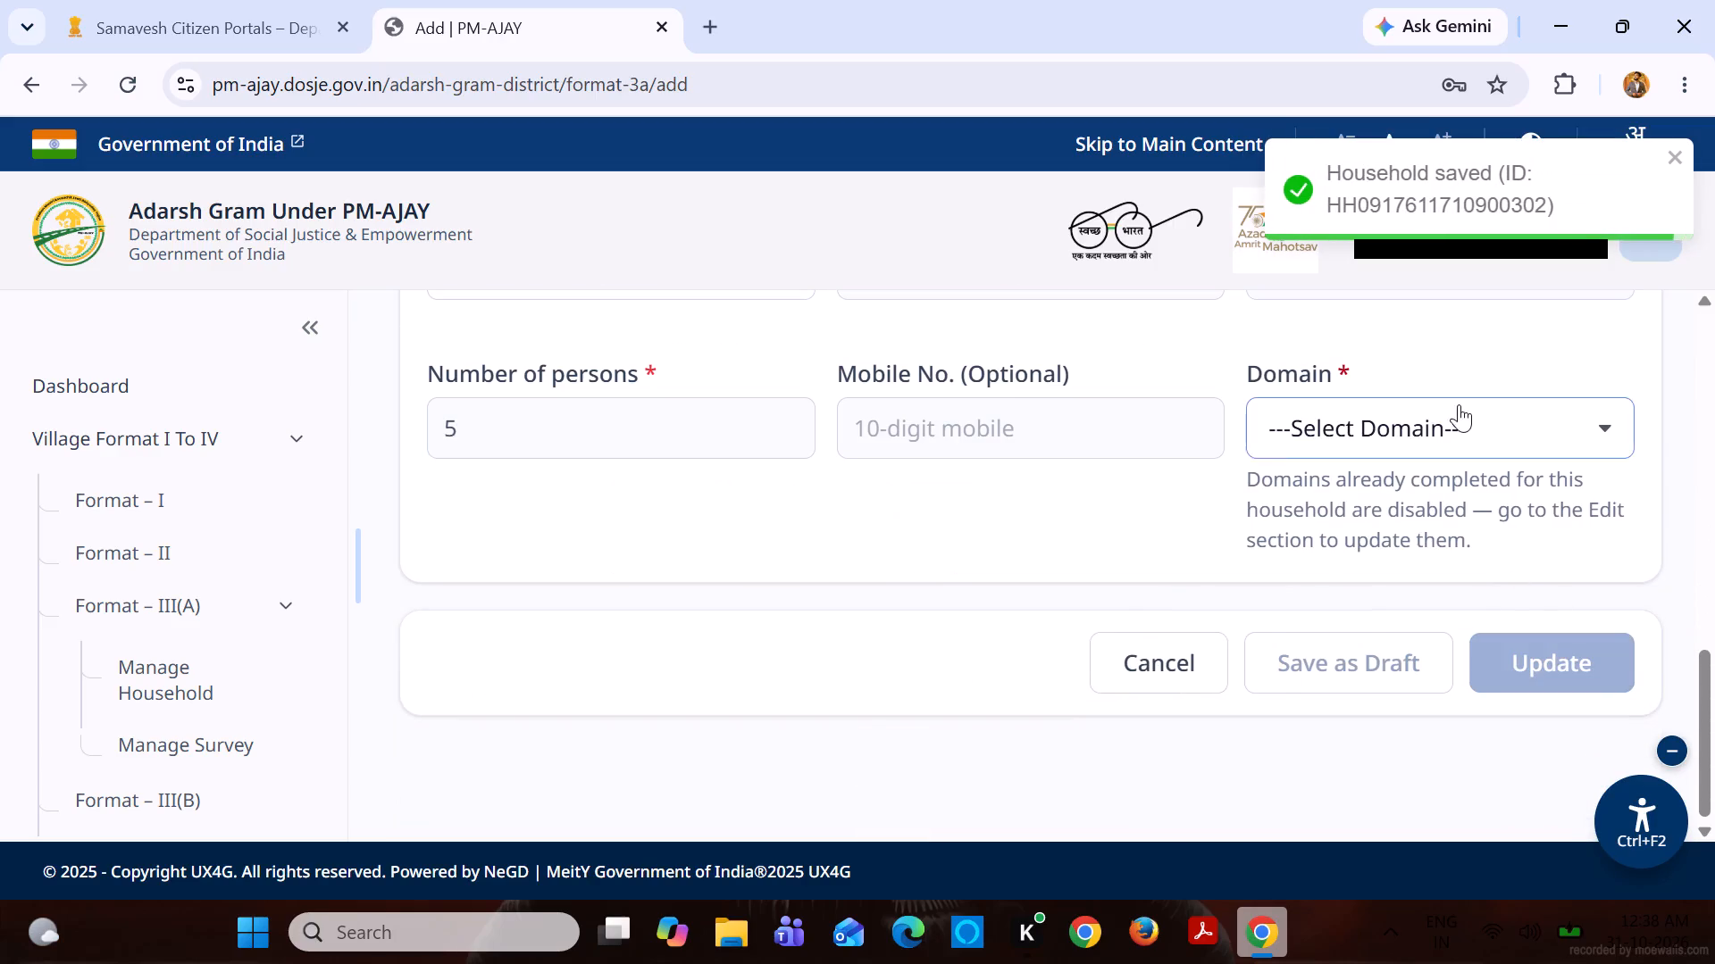
click(1292, 799)
scroll(1320, 707, down, 3)
click(1390, 449)
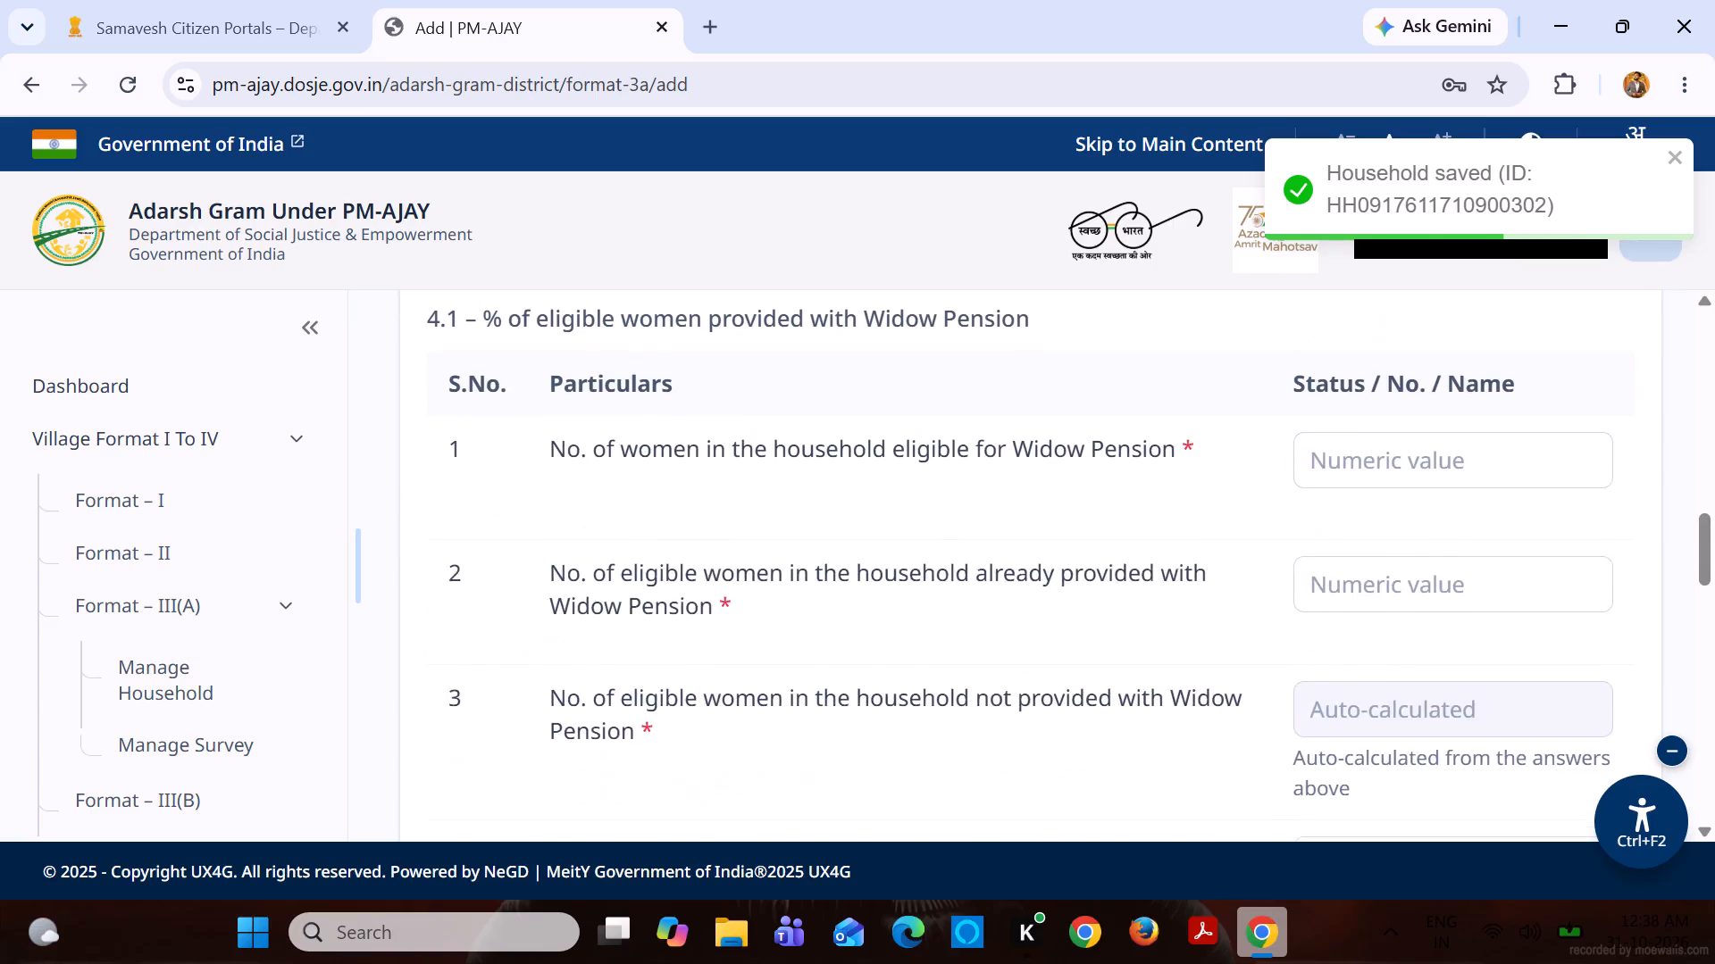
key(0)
click(1477, 737)
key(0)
scroll(1480, 721, down, 3)
click(1324, 592)
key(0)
scroll(1510, 764, down, 1)
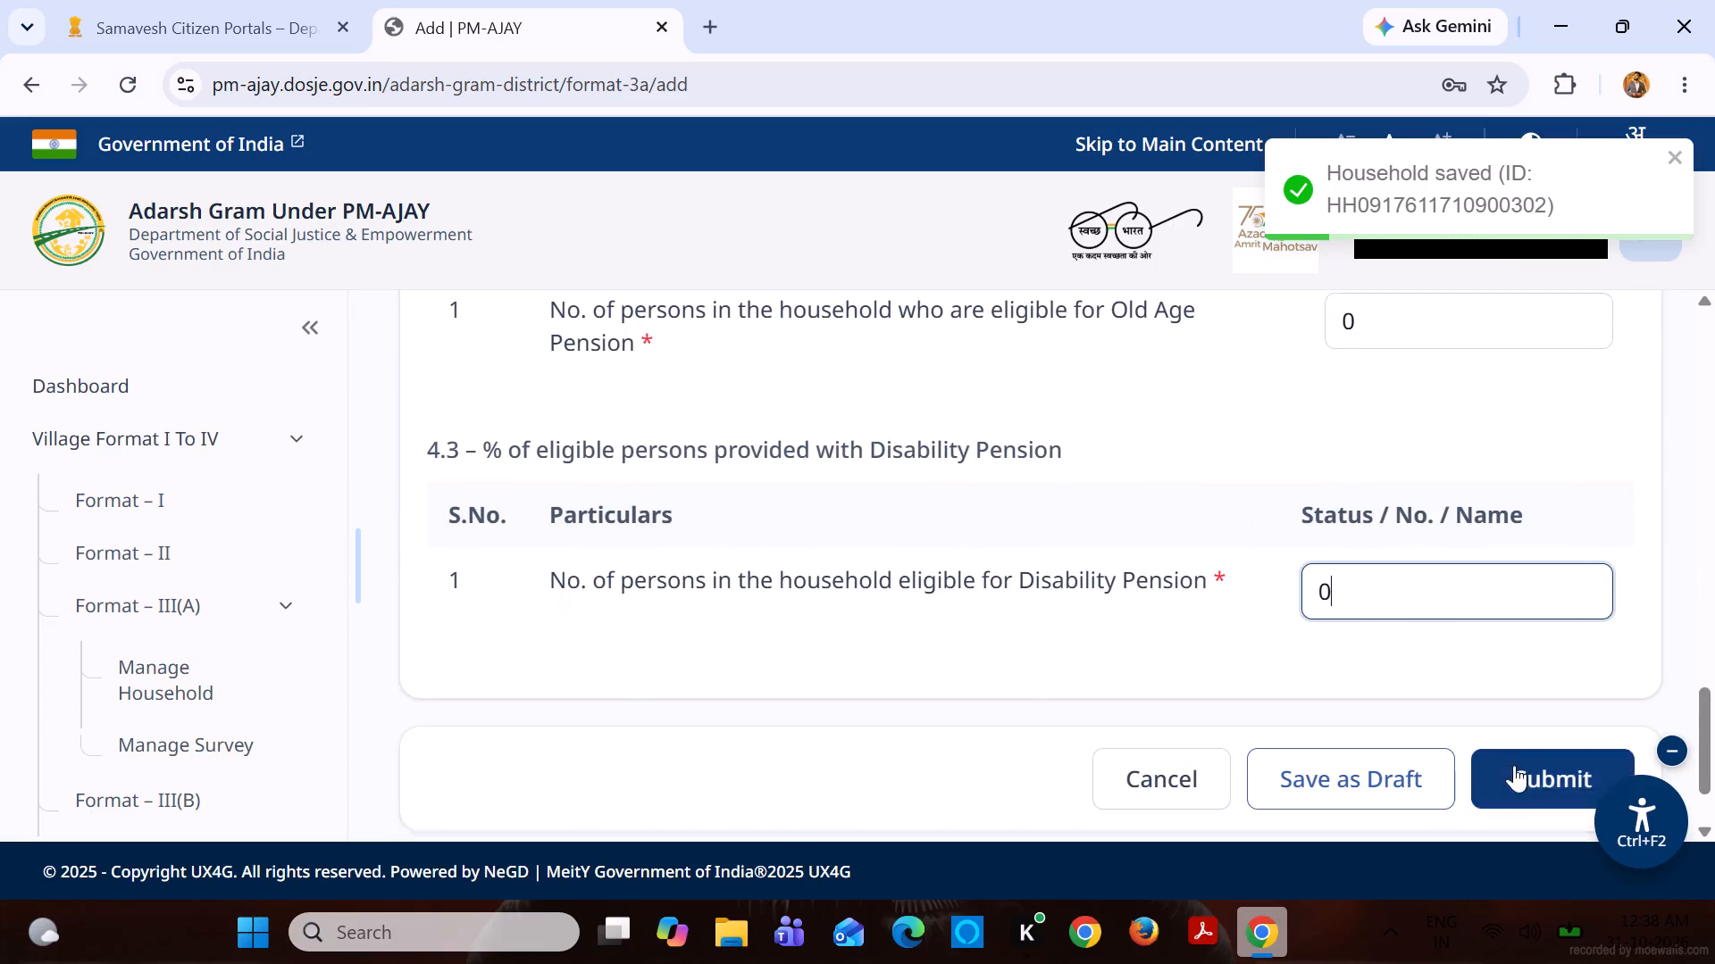
scroll(1514, 765, down, 1)
click(1567, 653)
Complete domain 5 – Rural Roads and Housing with No for living in a Kachcha/unsafe house, and submit it.
click(1458, 423)
scroll(1470, 585, down, 2)
click(1343, 614)
scroll(1343, 612, down, 3)
click(1456, 475)
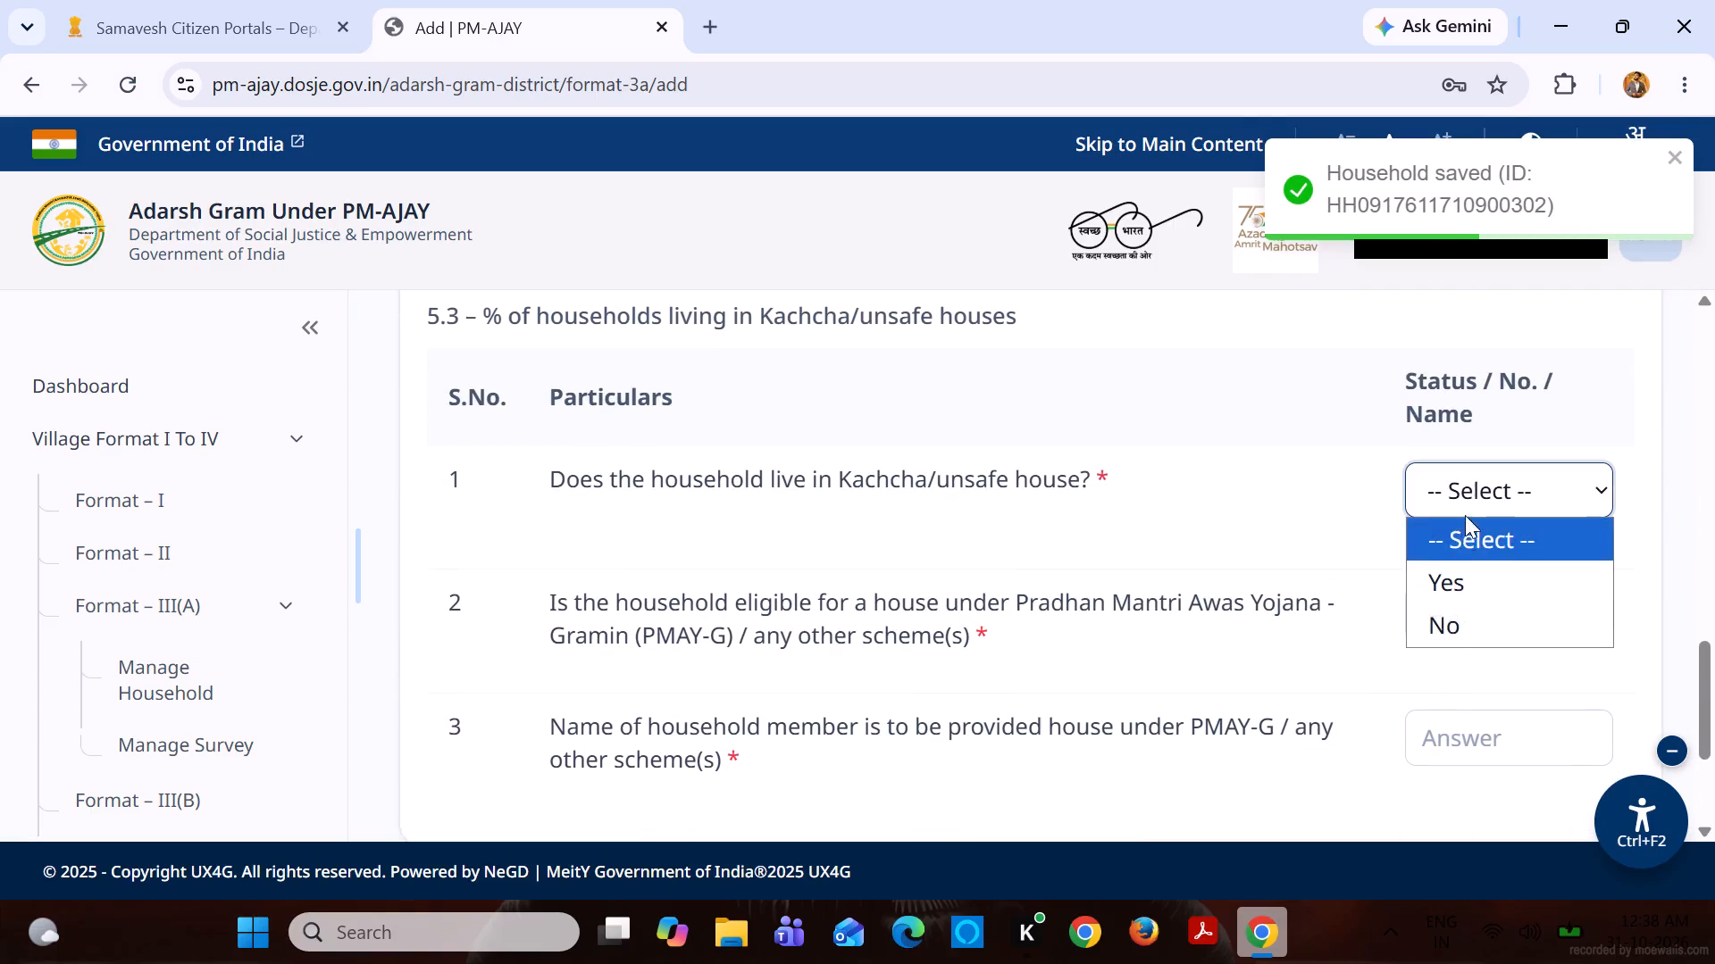
click(1468, 623)
click(1533, 657)
Choose domain 6 – Electricity and Clean Fuel and answer Yes to electricity connection in sections 6.2 and 6.3.
click(1519, 419)
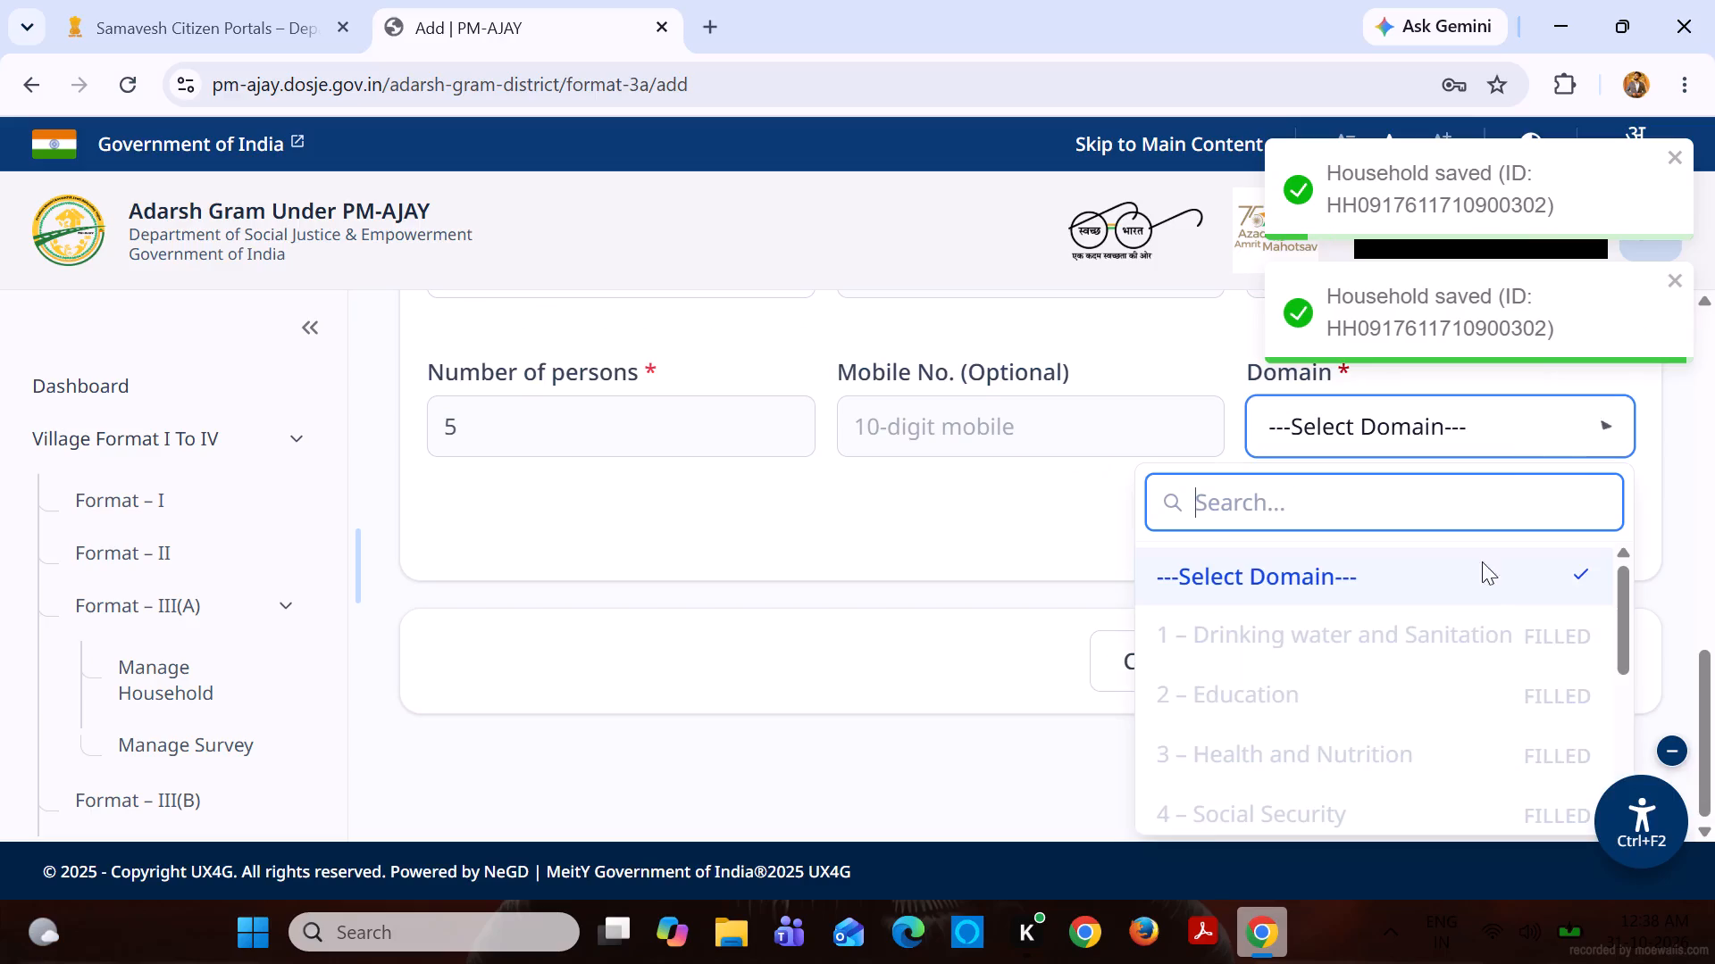
scroll(1477, 603, down, 2)
click(1377, 675)
scroll(1388, 739, down, 3)
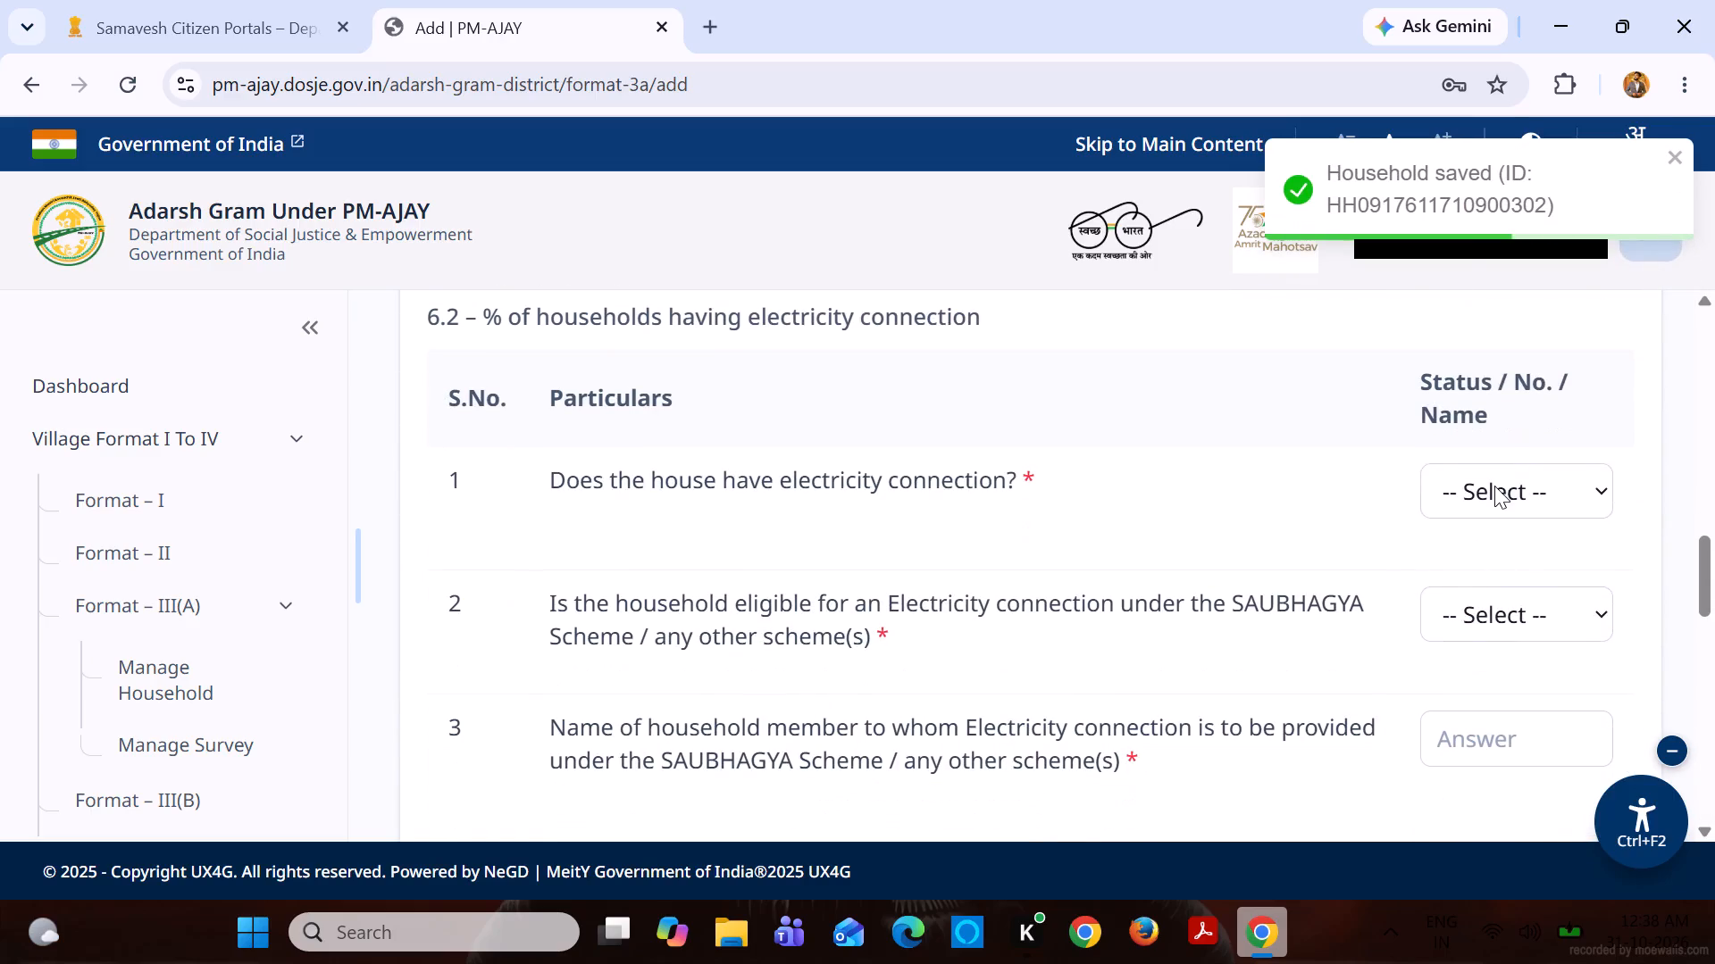
click(1494, 486)
click(1474, 570)
scroll(1476, 560, down, 2)
click(1529, 494)
click(1492, 592)
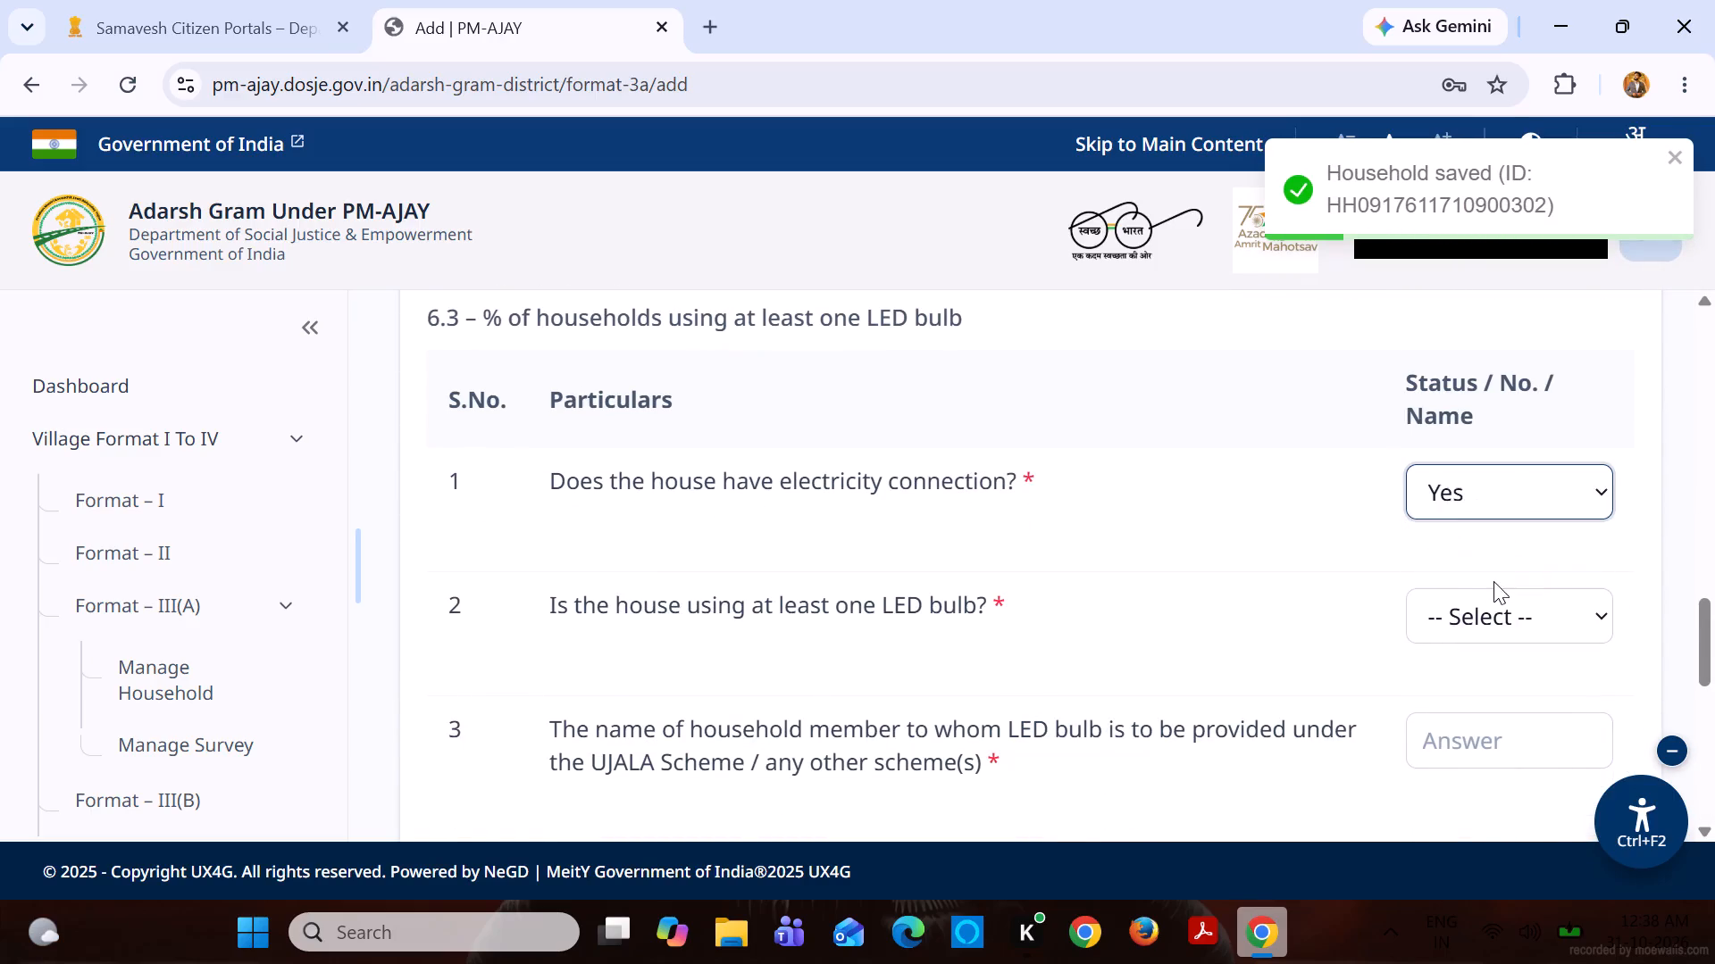
Answer Yes to using at least one LED bulb and to using clean fuel, and submit the Electricity and Clean Fuel domain.
scroll(1496, 573, down, 2)
click(1498, 376)
click(1498, 359)
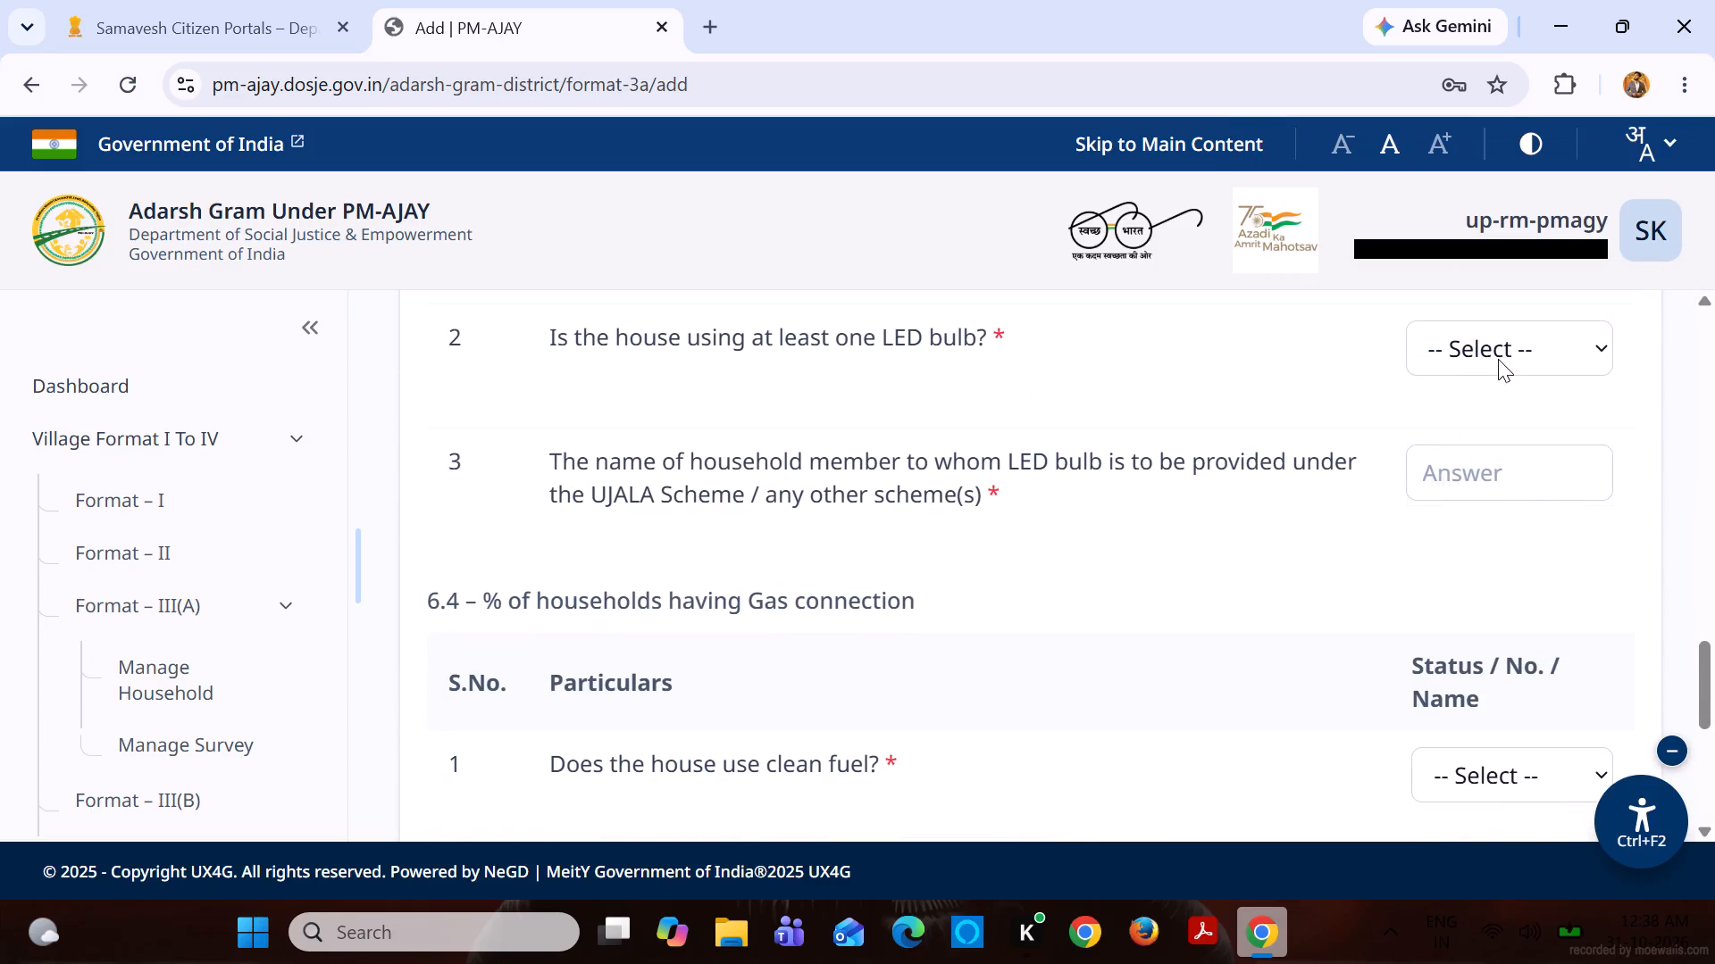
click(1475, 432)
click(1564, 631)
click(1496, 739)
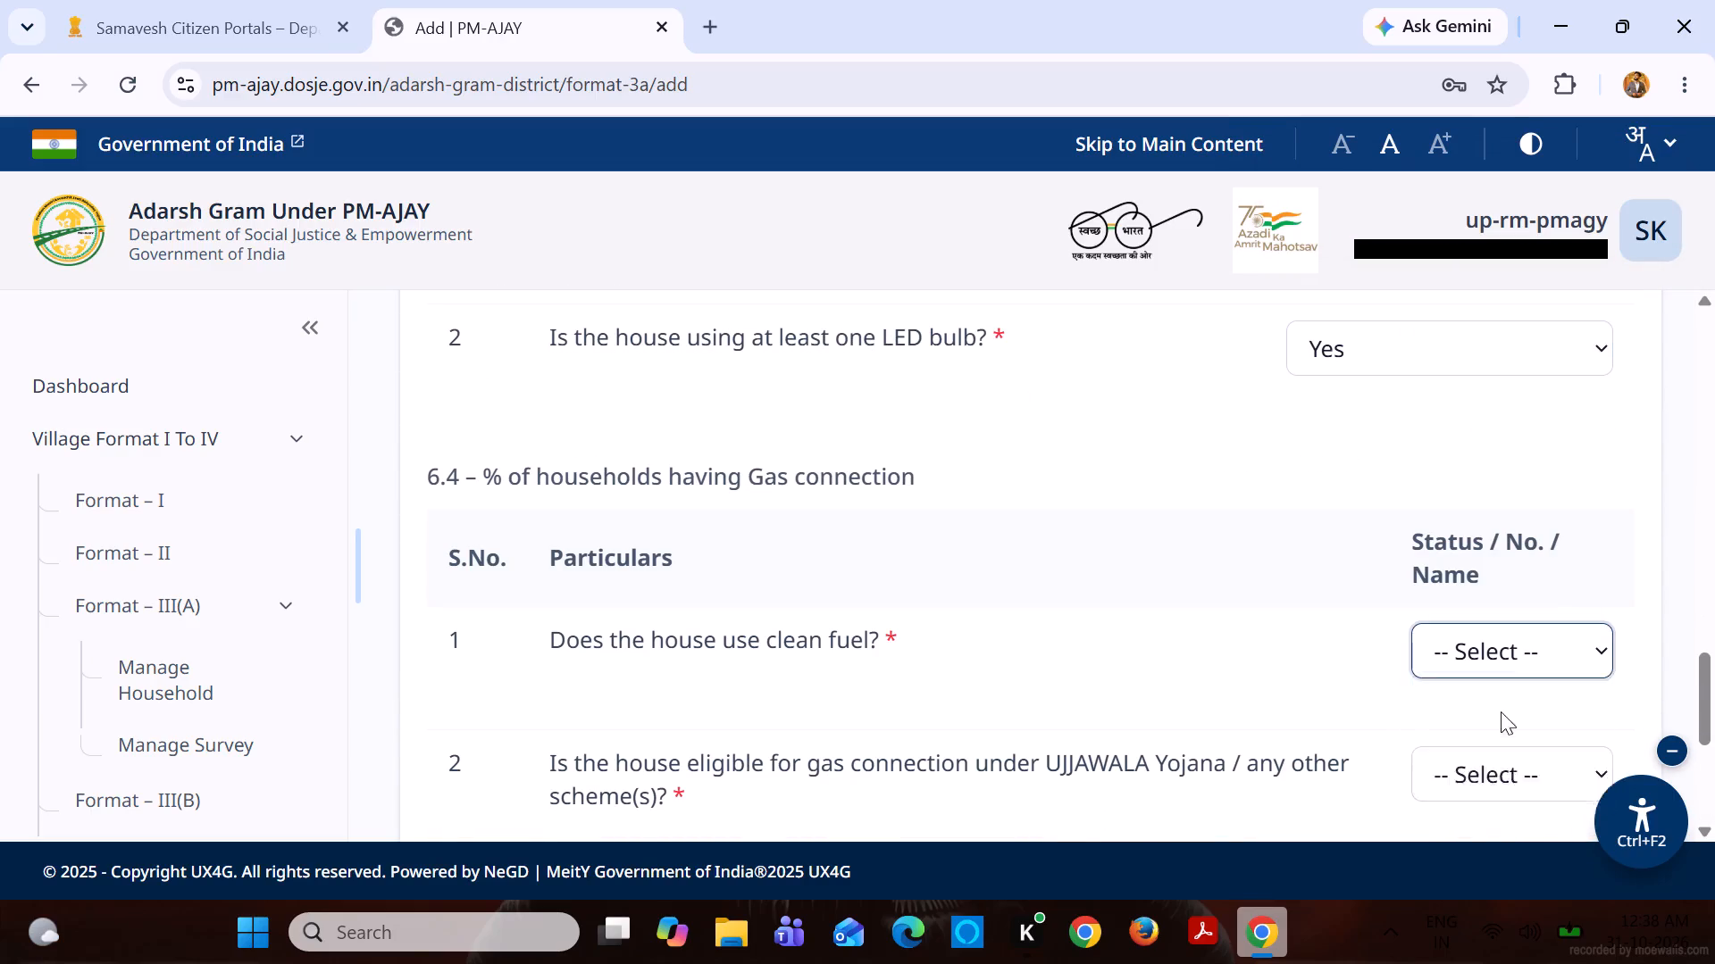
scroll(1526, 668, down, 3)
click(1560, 619)
click(1569, 652)
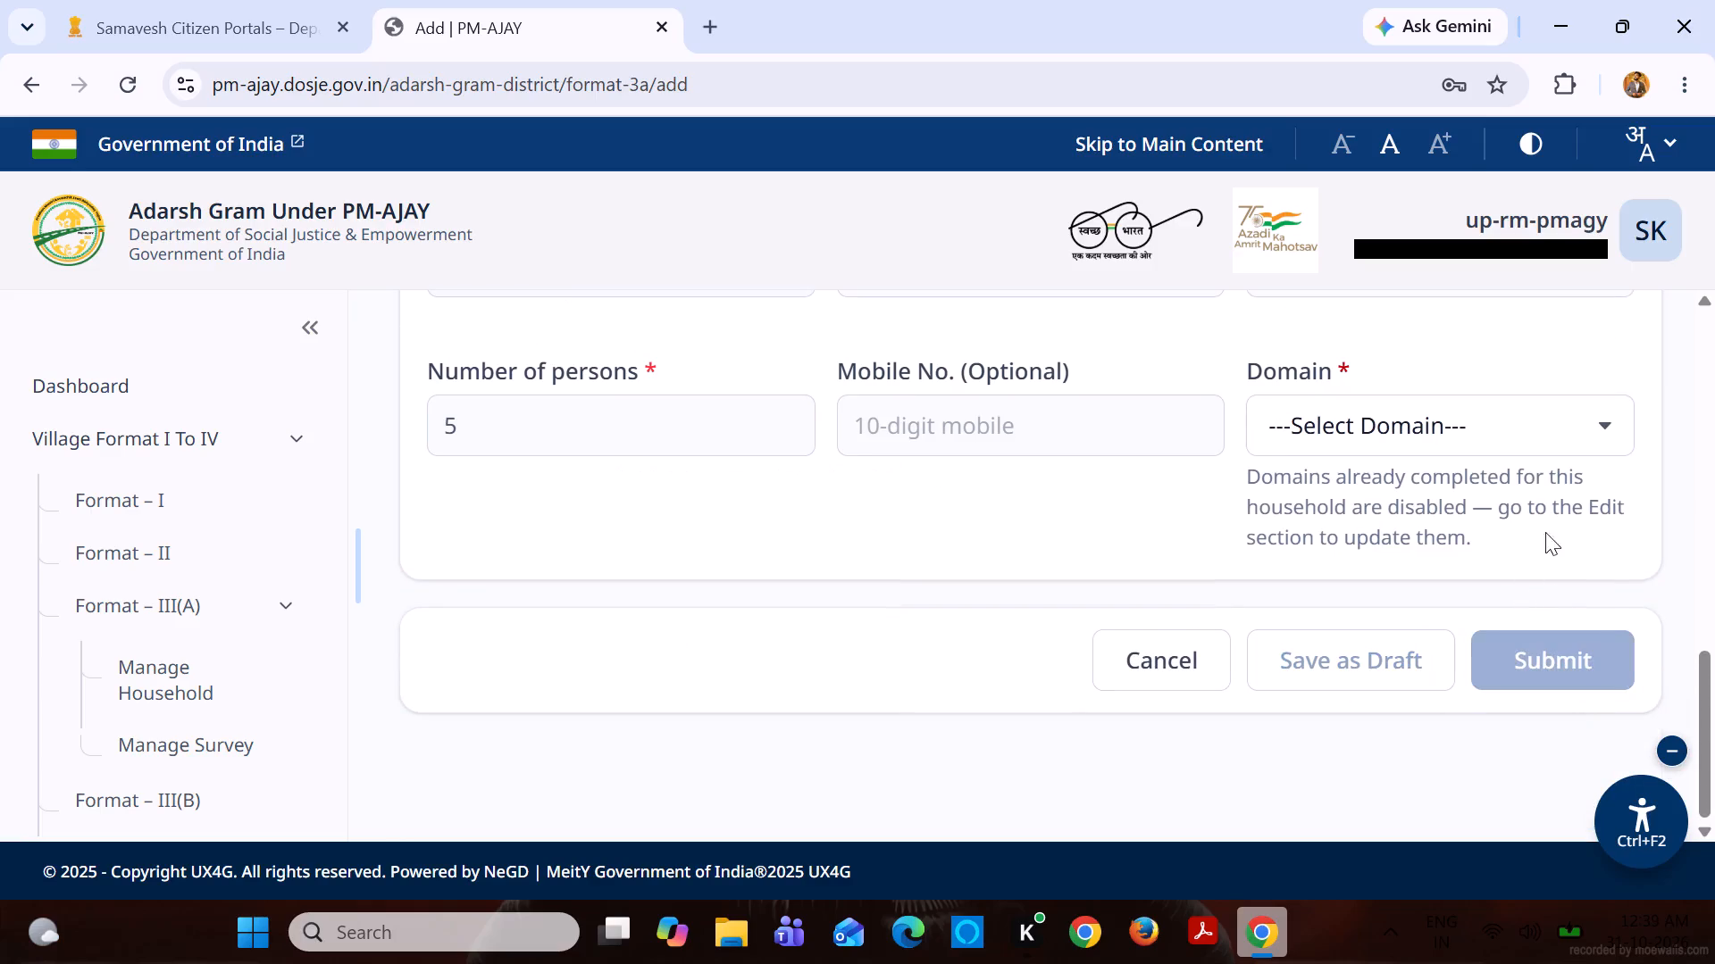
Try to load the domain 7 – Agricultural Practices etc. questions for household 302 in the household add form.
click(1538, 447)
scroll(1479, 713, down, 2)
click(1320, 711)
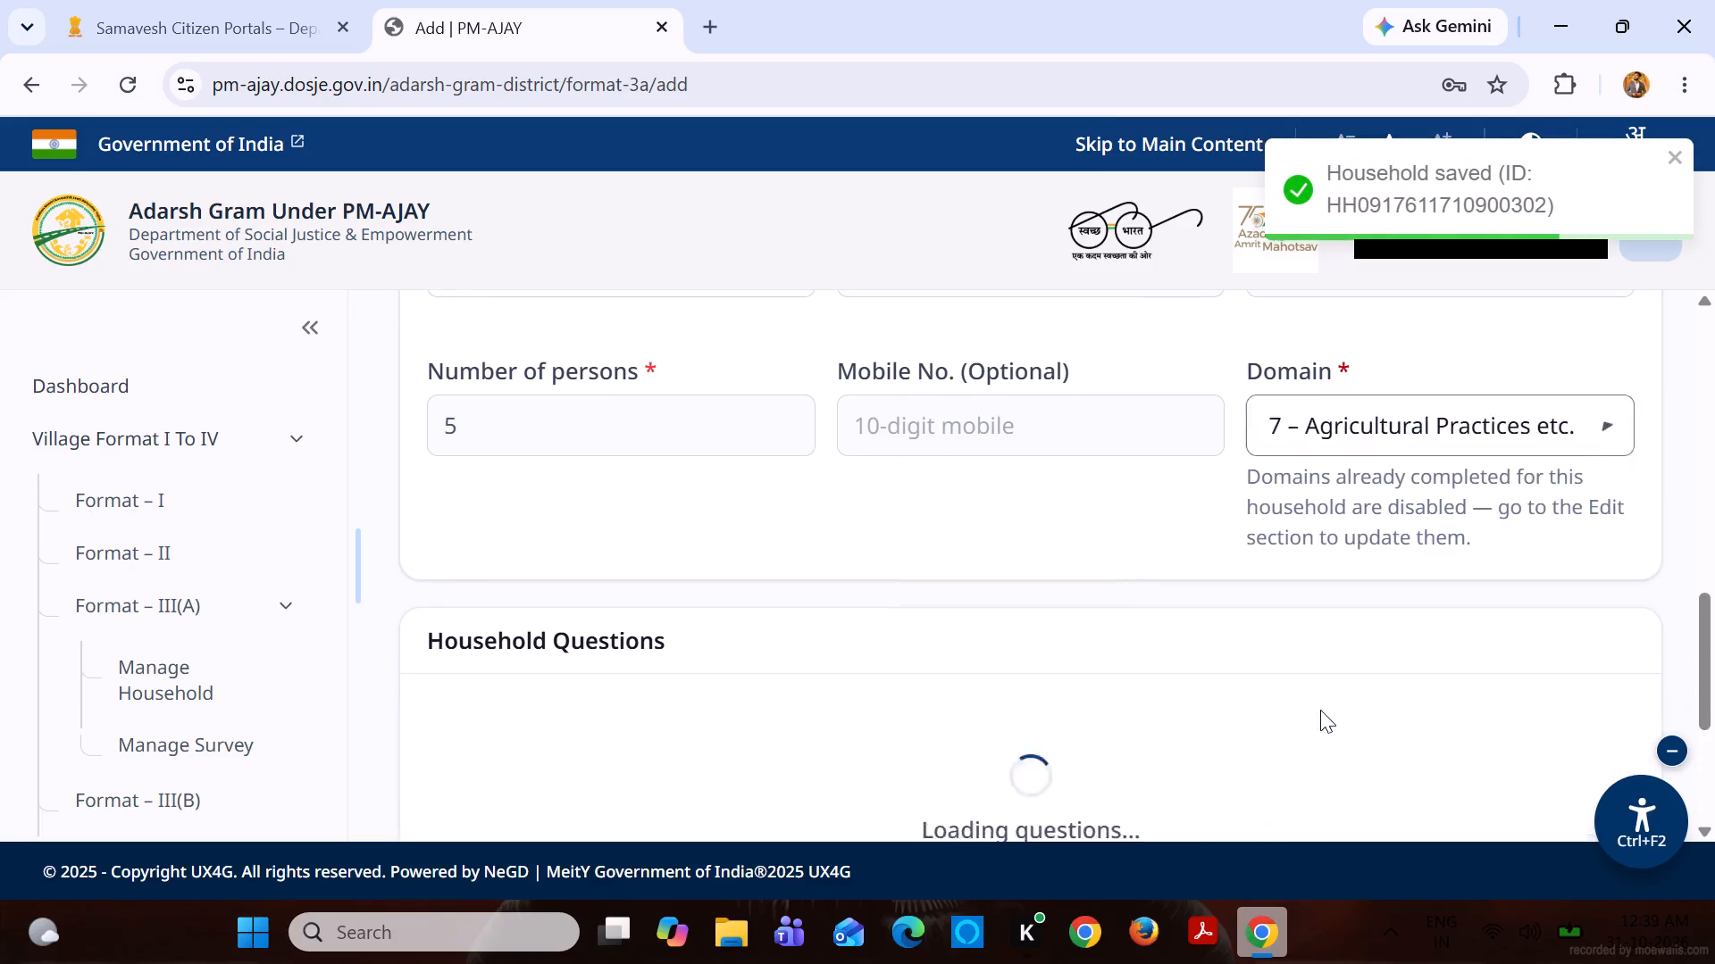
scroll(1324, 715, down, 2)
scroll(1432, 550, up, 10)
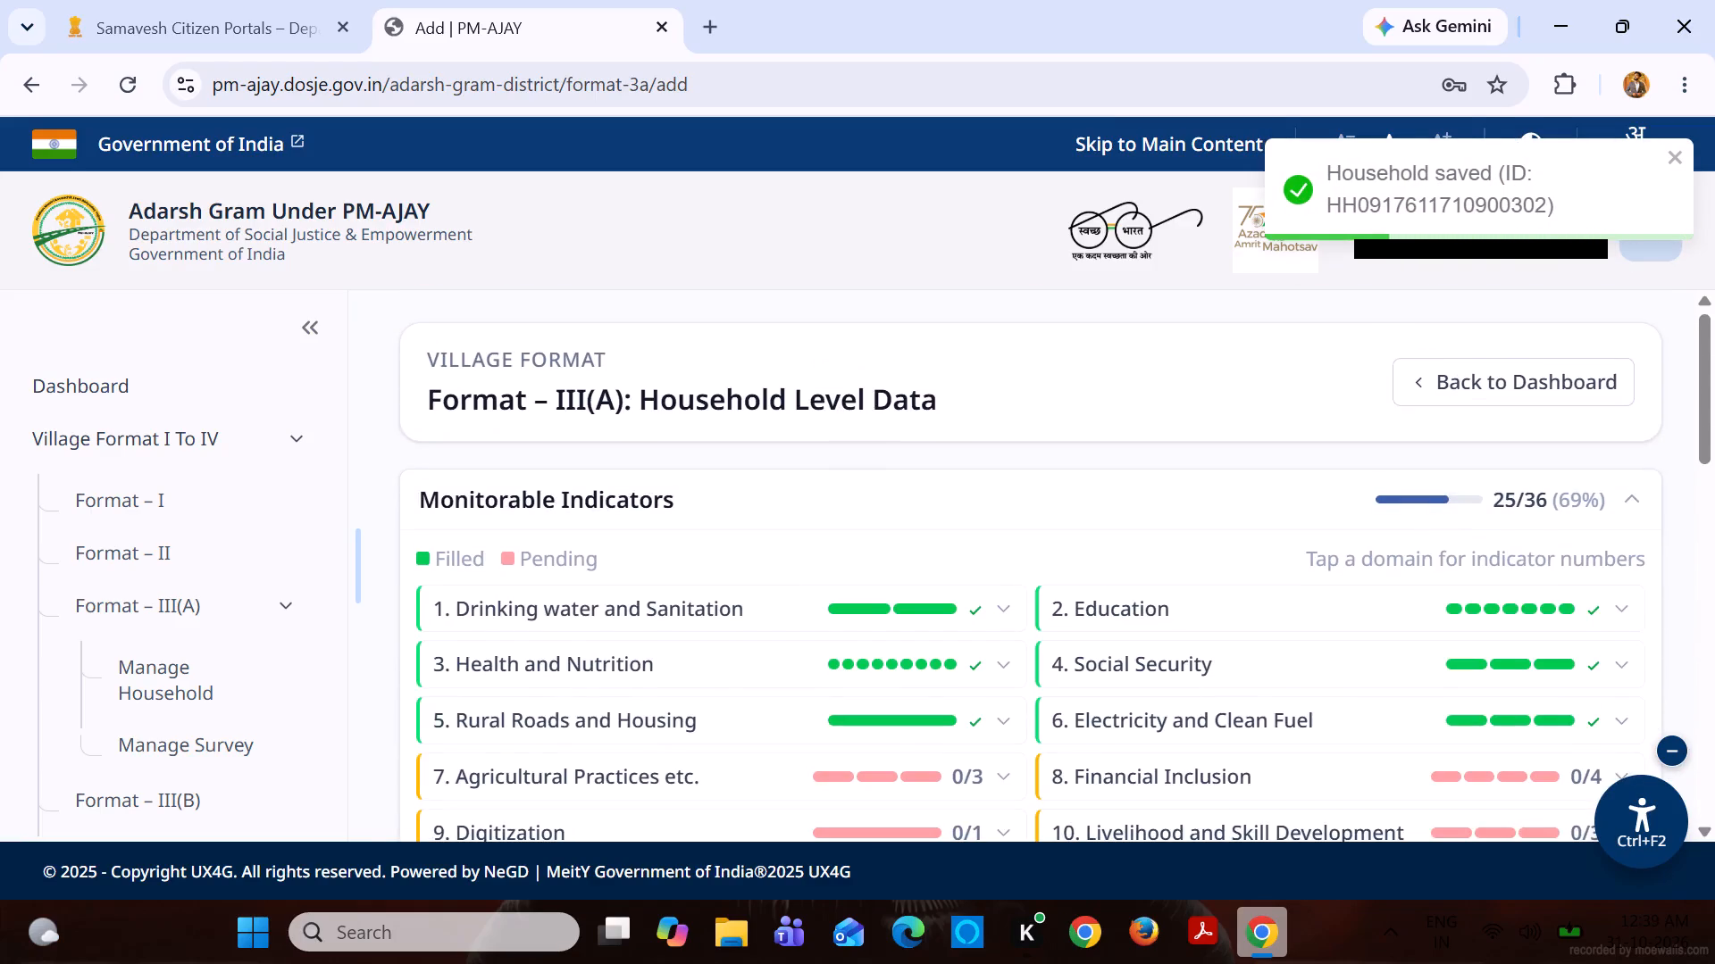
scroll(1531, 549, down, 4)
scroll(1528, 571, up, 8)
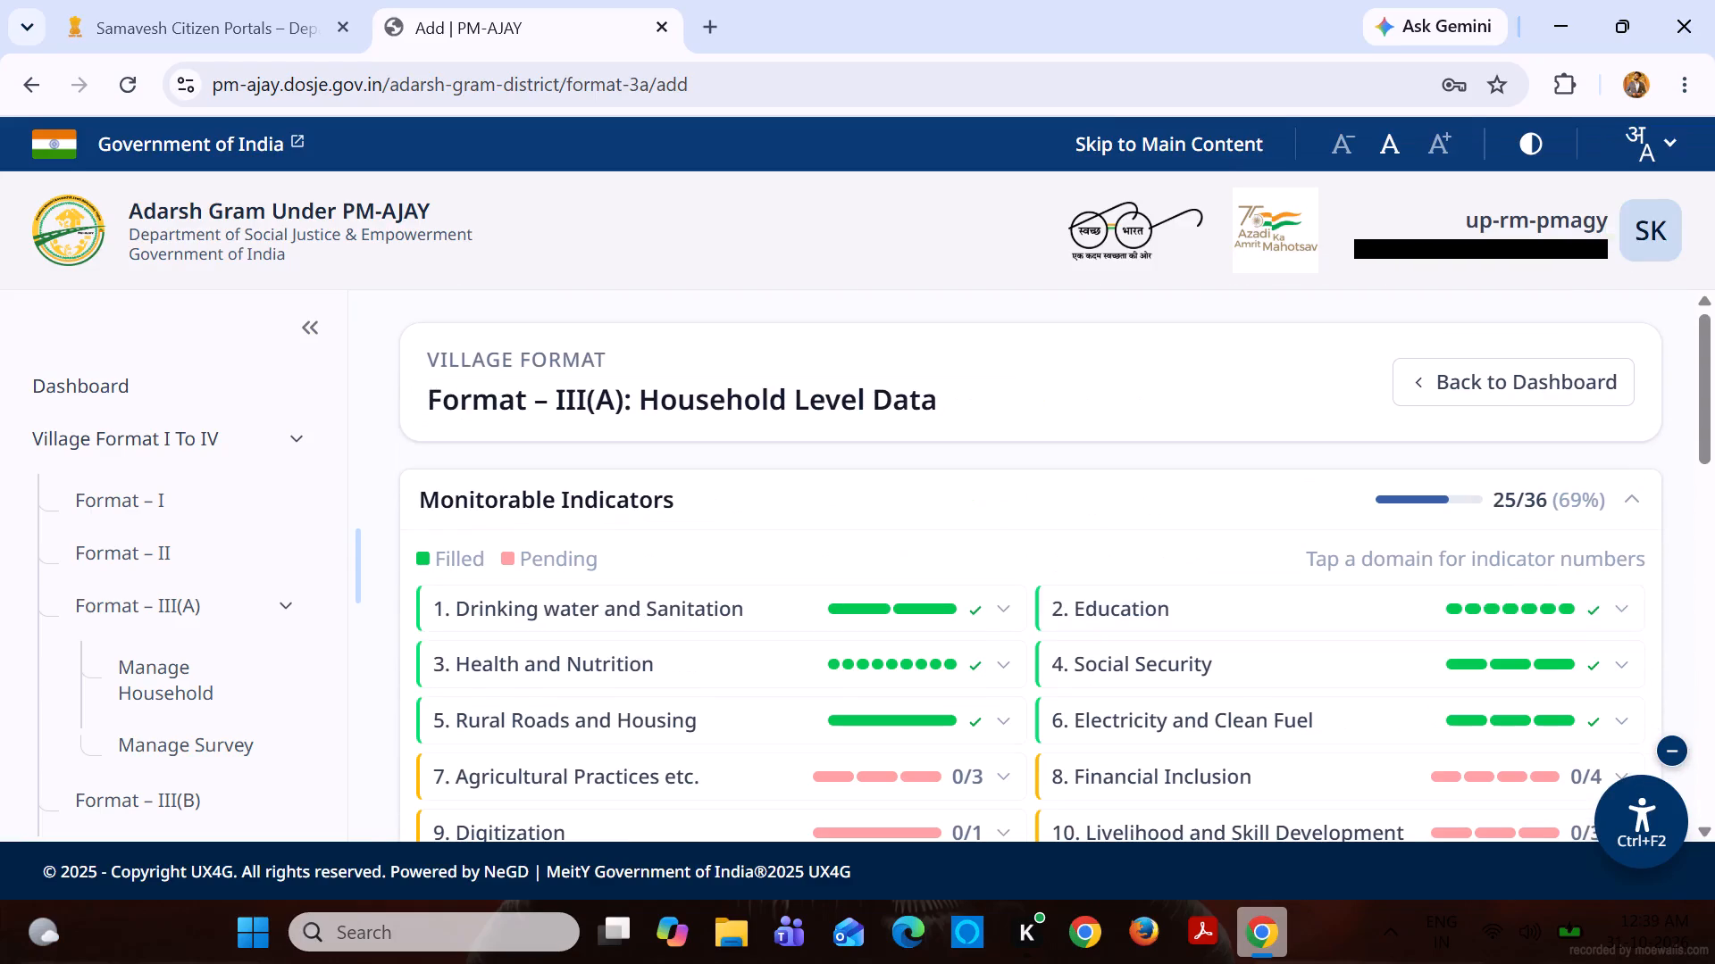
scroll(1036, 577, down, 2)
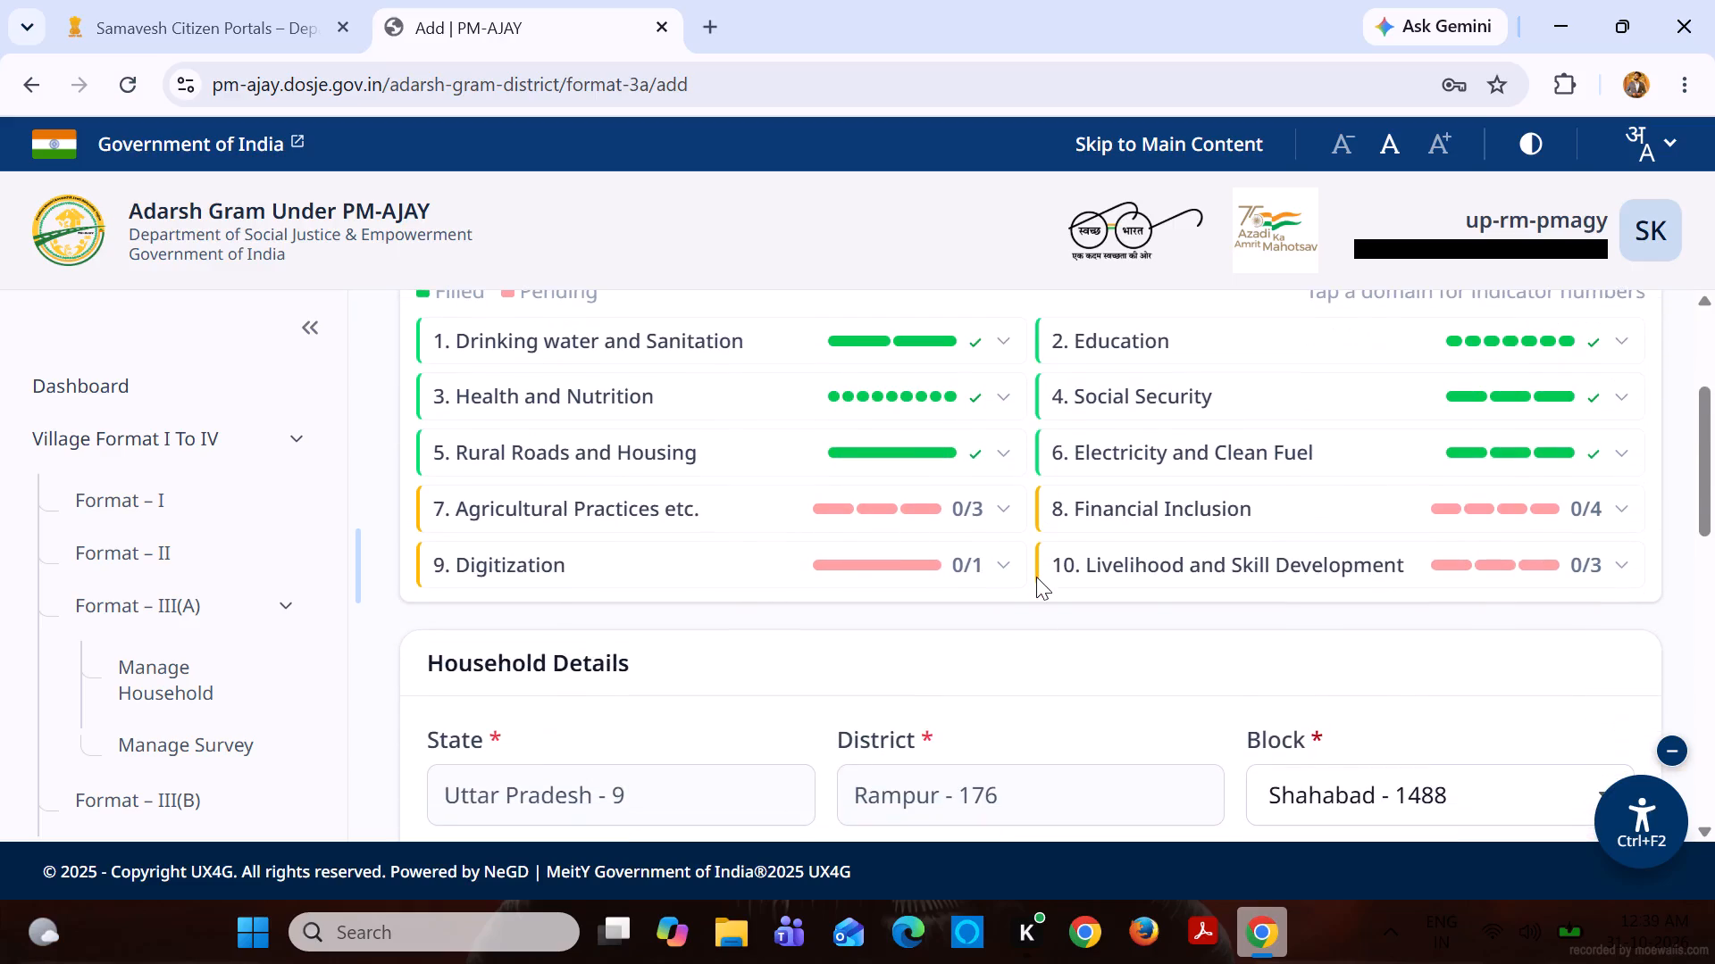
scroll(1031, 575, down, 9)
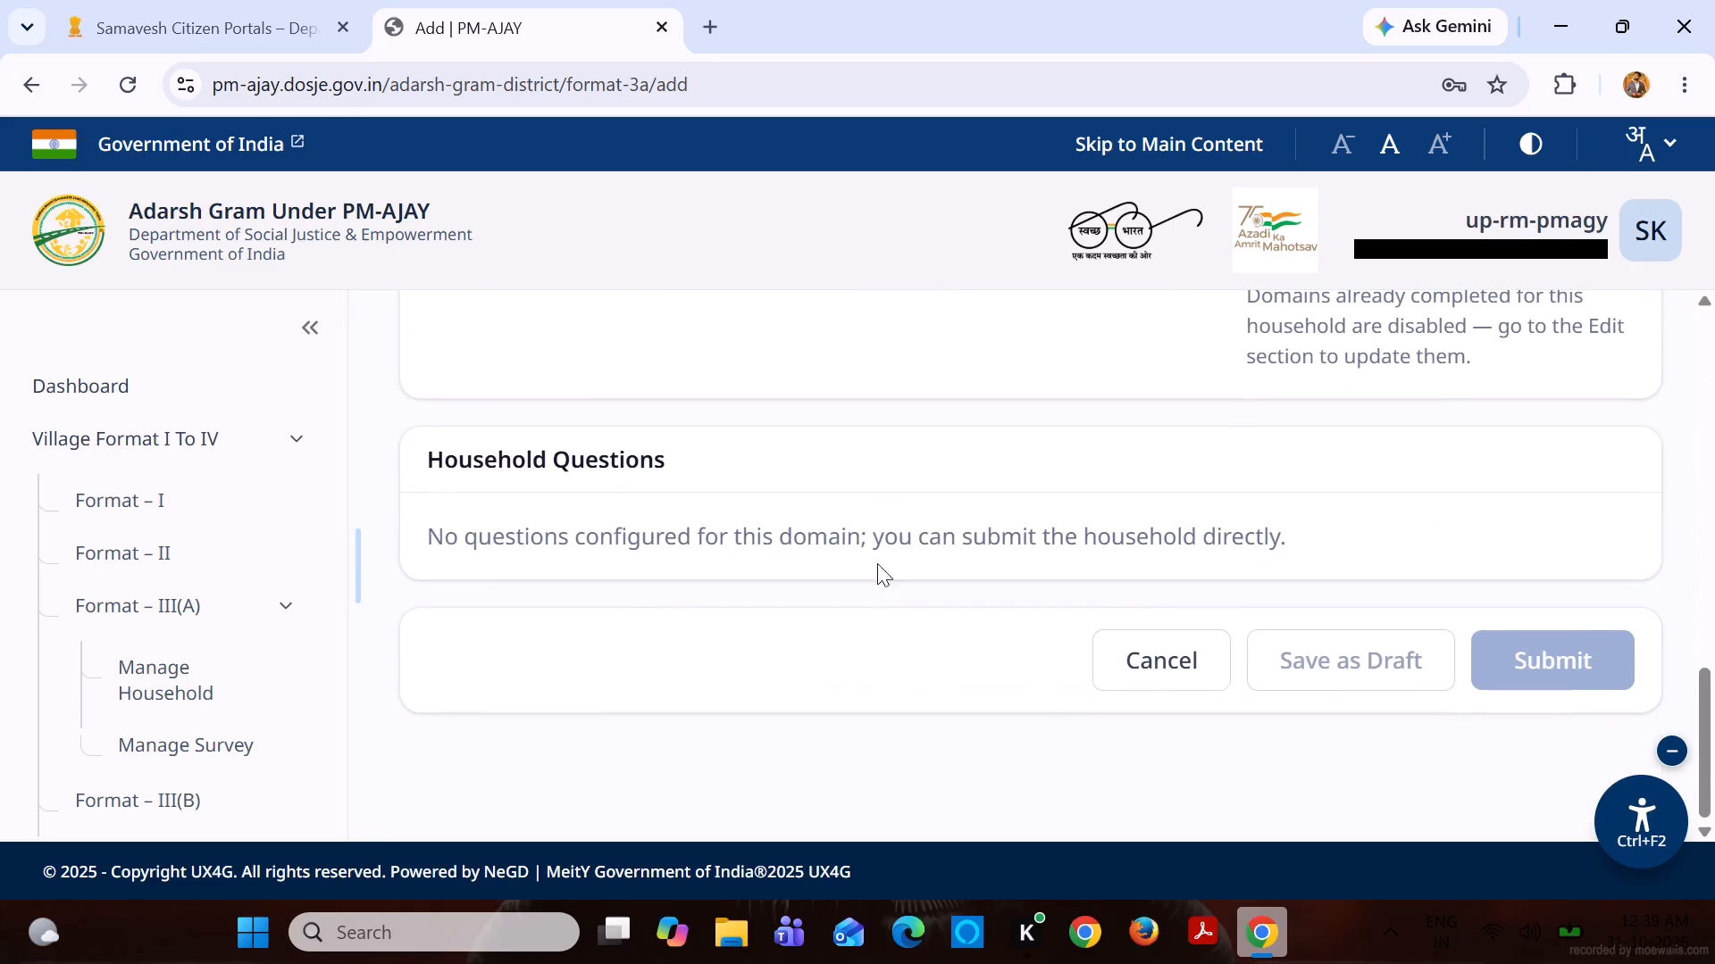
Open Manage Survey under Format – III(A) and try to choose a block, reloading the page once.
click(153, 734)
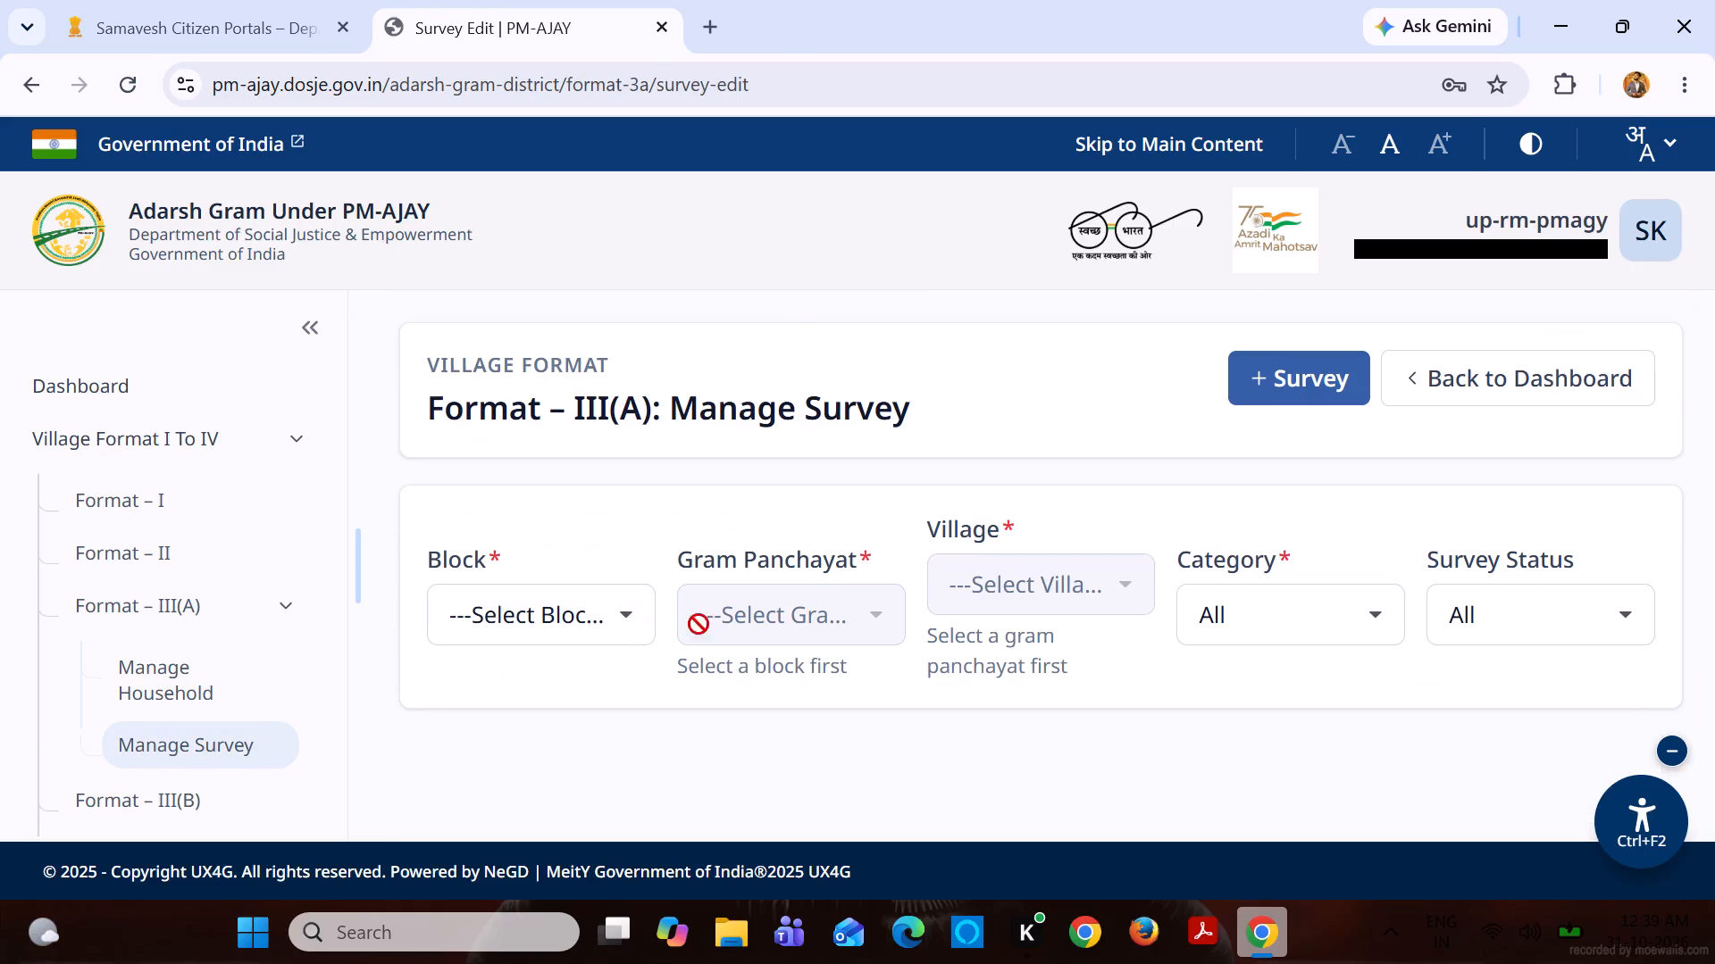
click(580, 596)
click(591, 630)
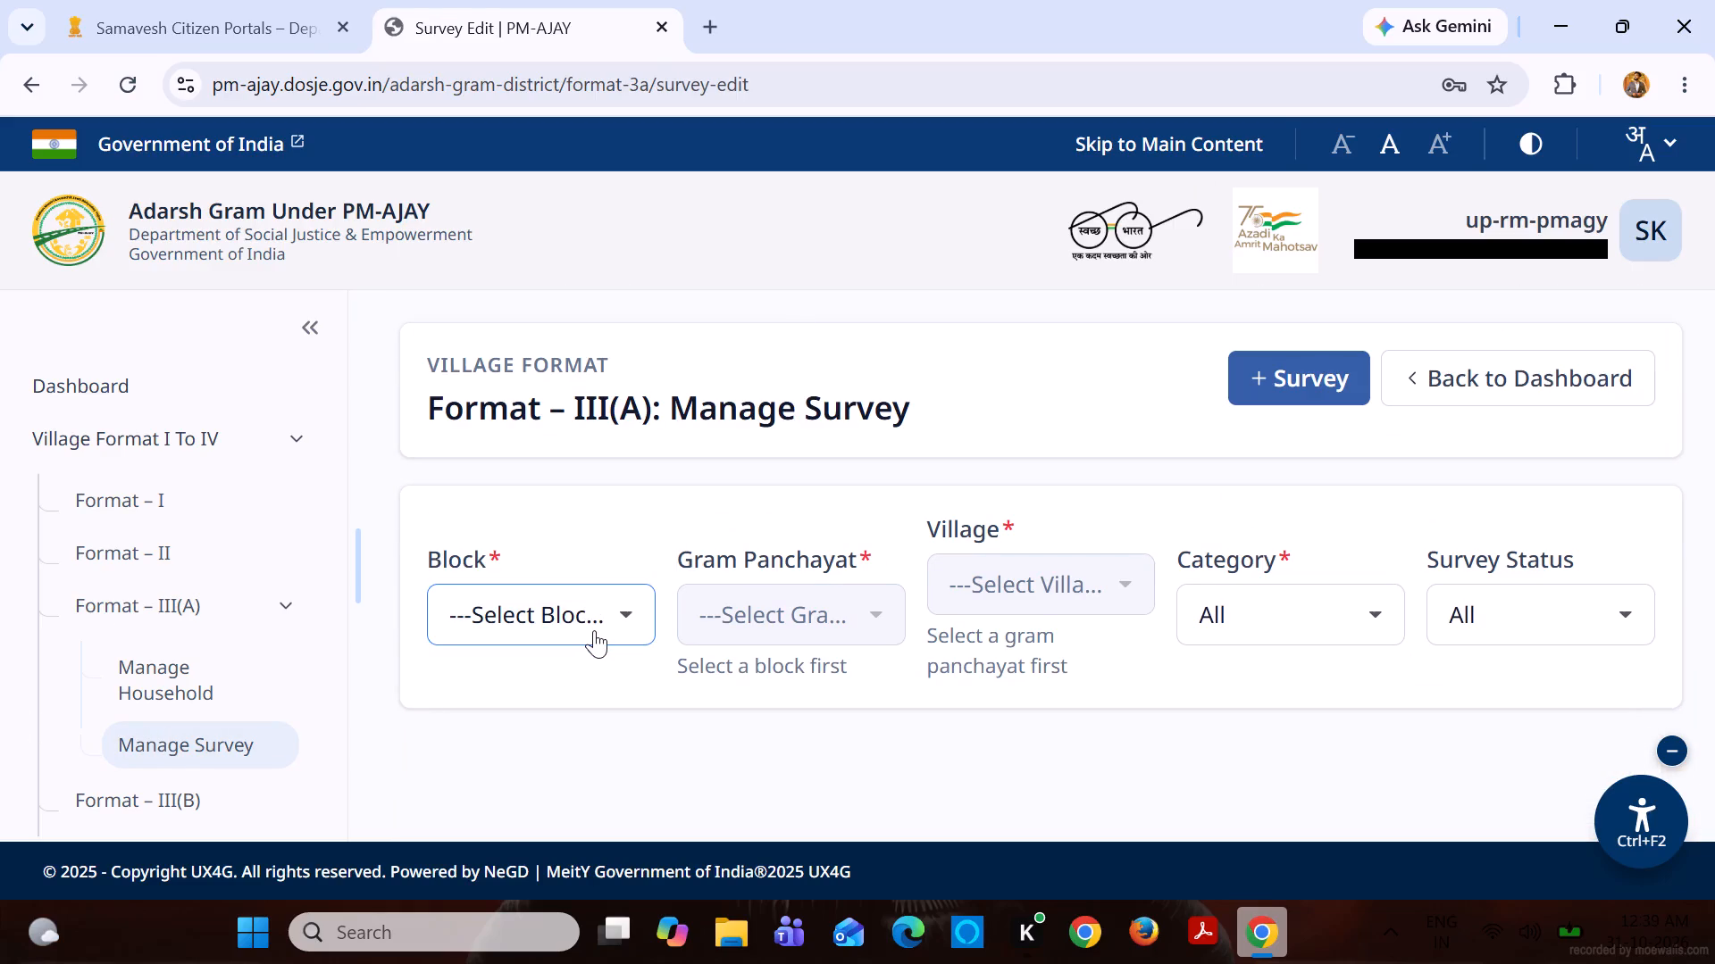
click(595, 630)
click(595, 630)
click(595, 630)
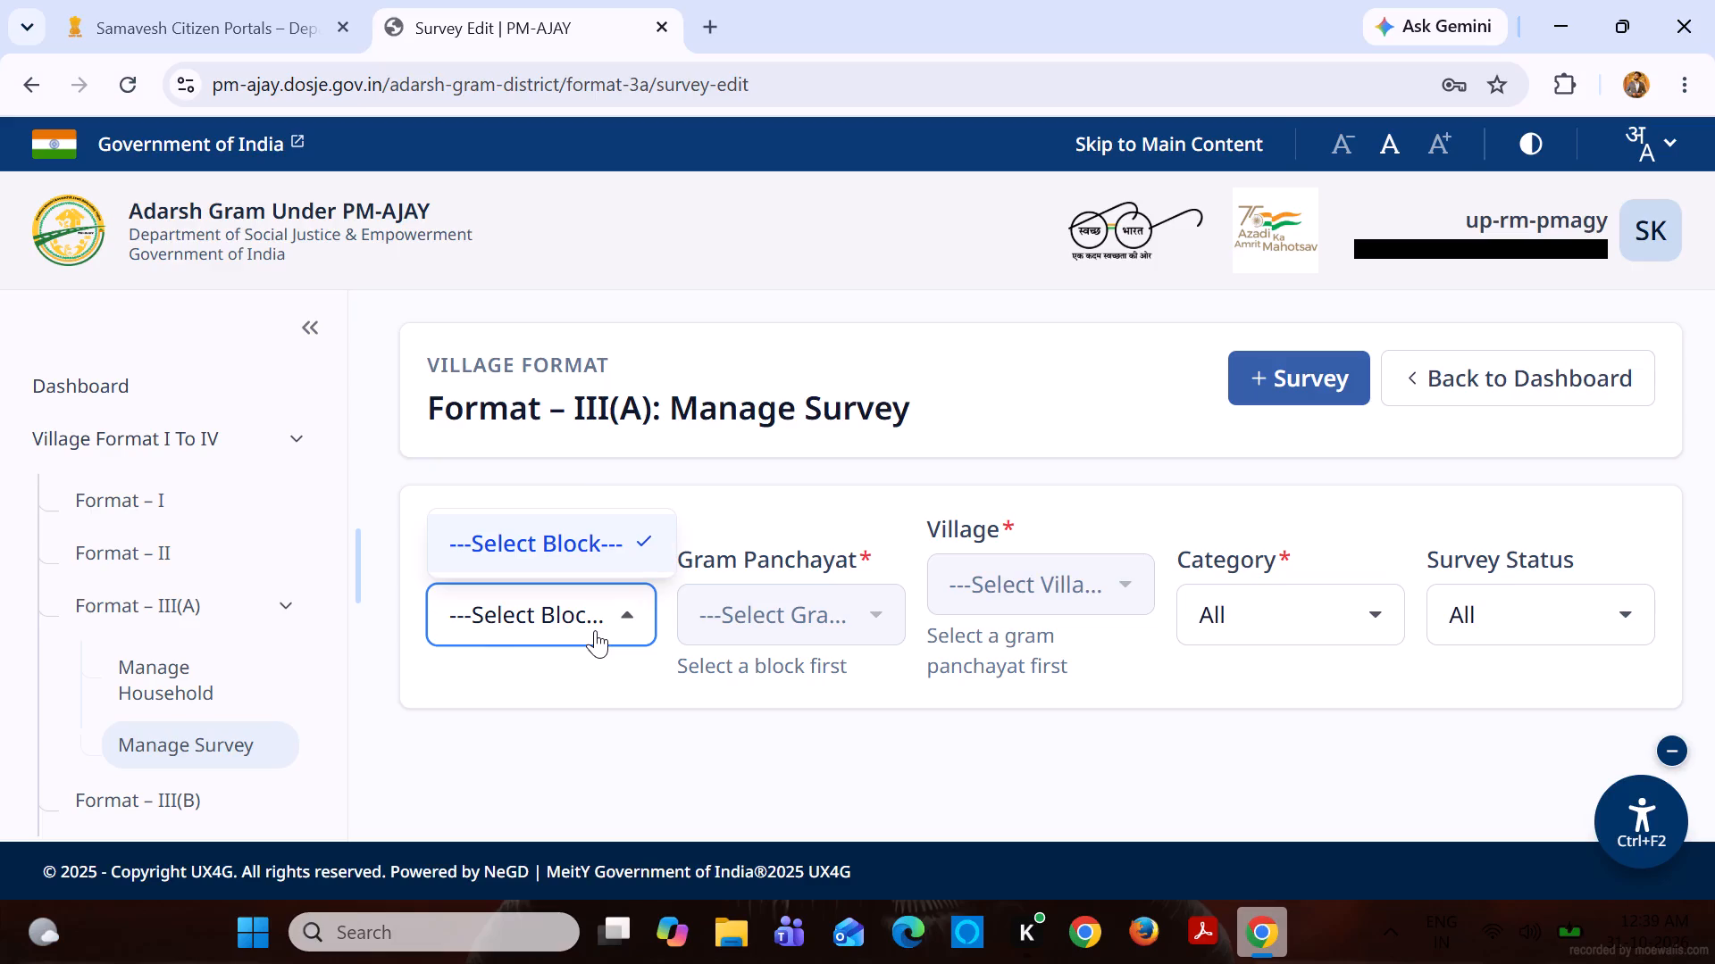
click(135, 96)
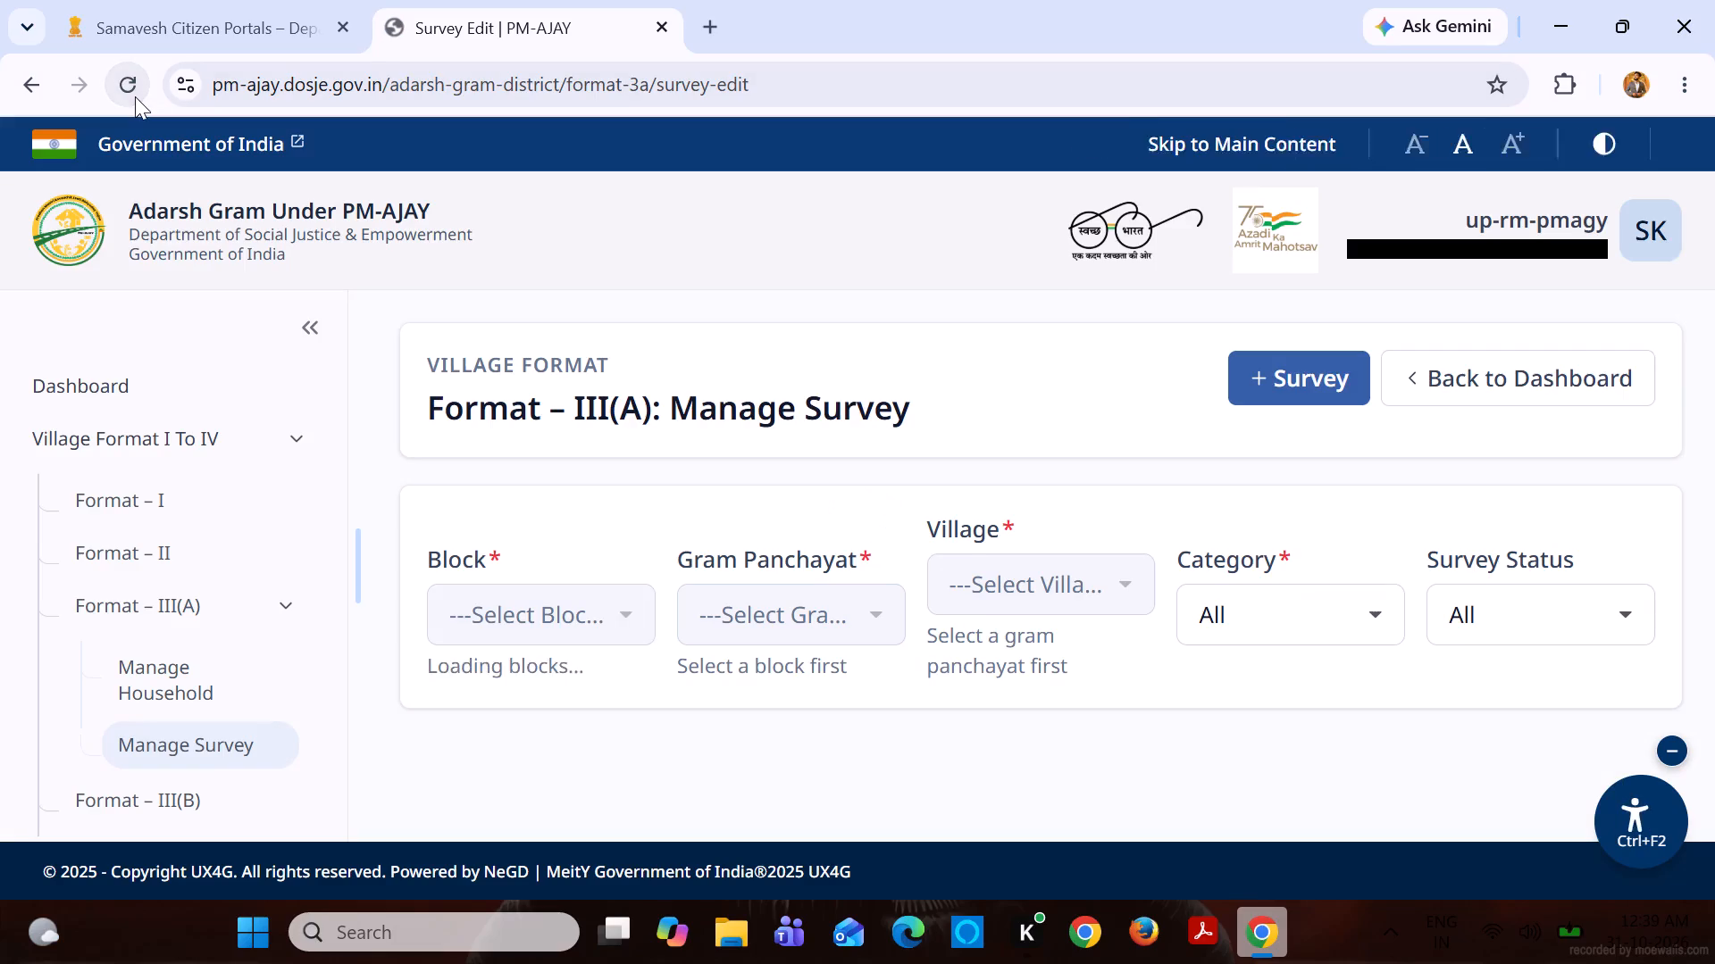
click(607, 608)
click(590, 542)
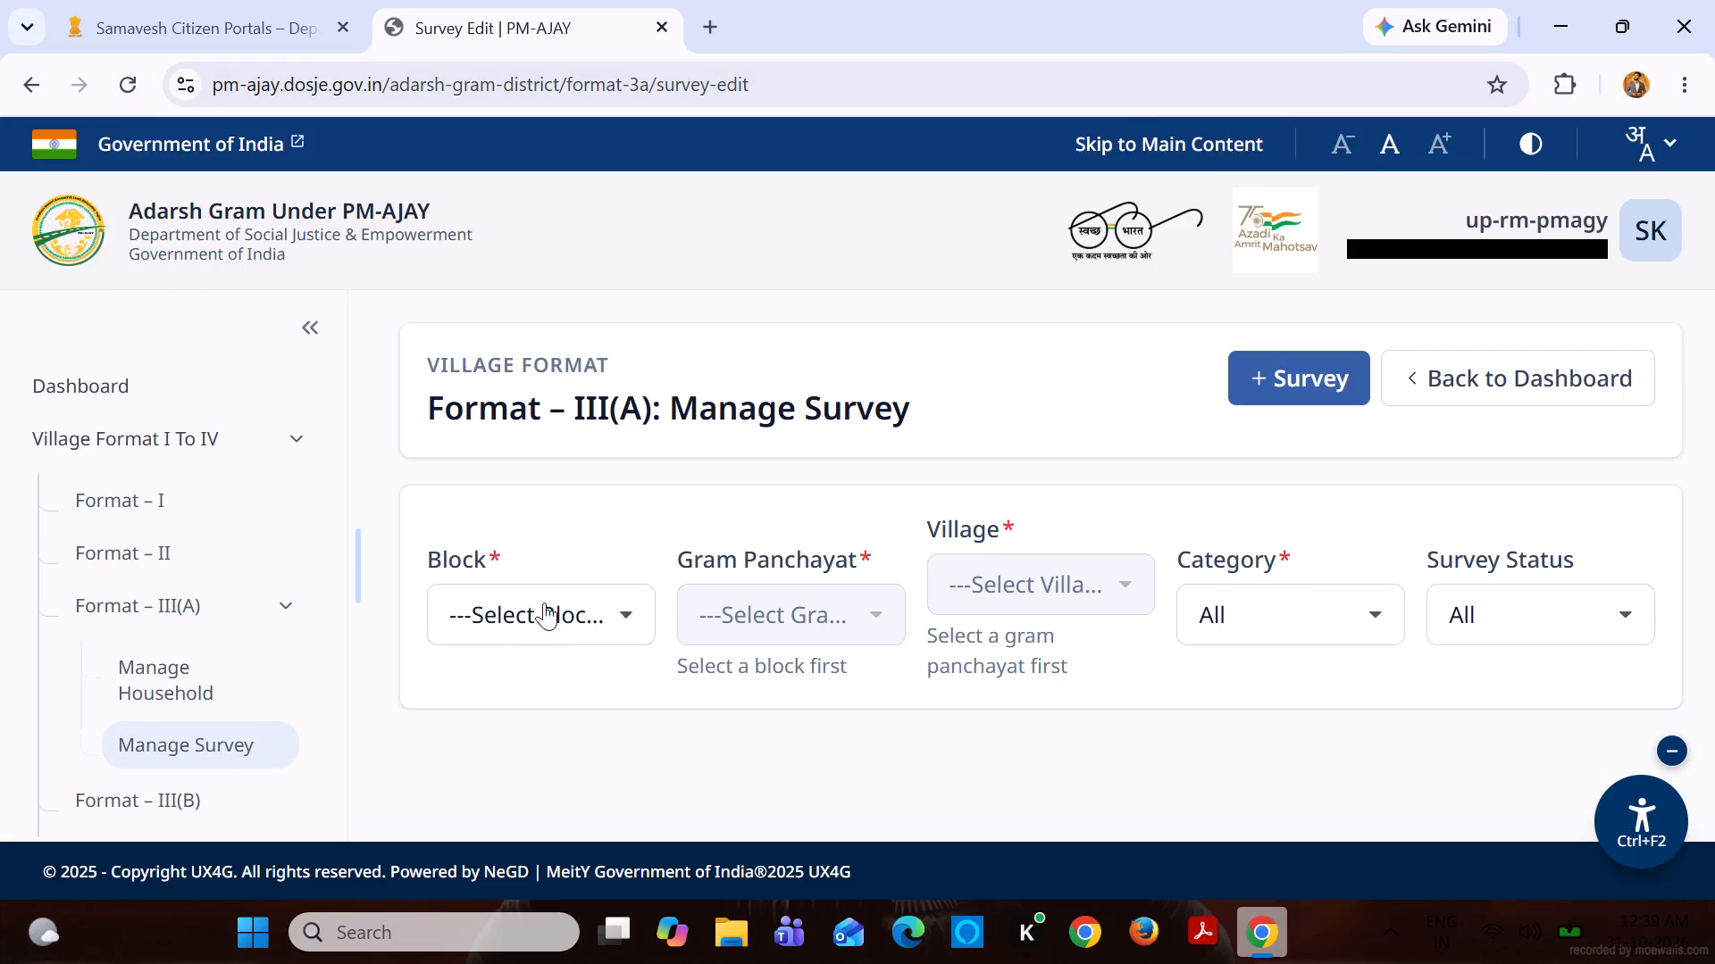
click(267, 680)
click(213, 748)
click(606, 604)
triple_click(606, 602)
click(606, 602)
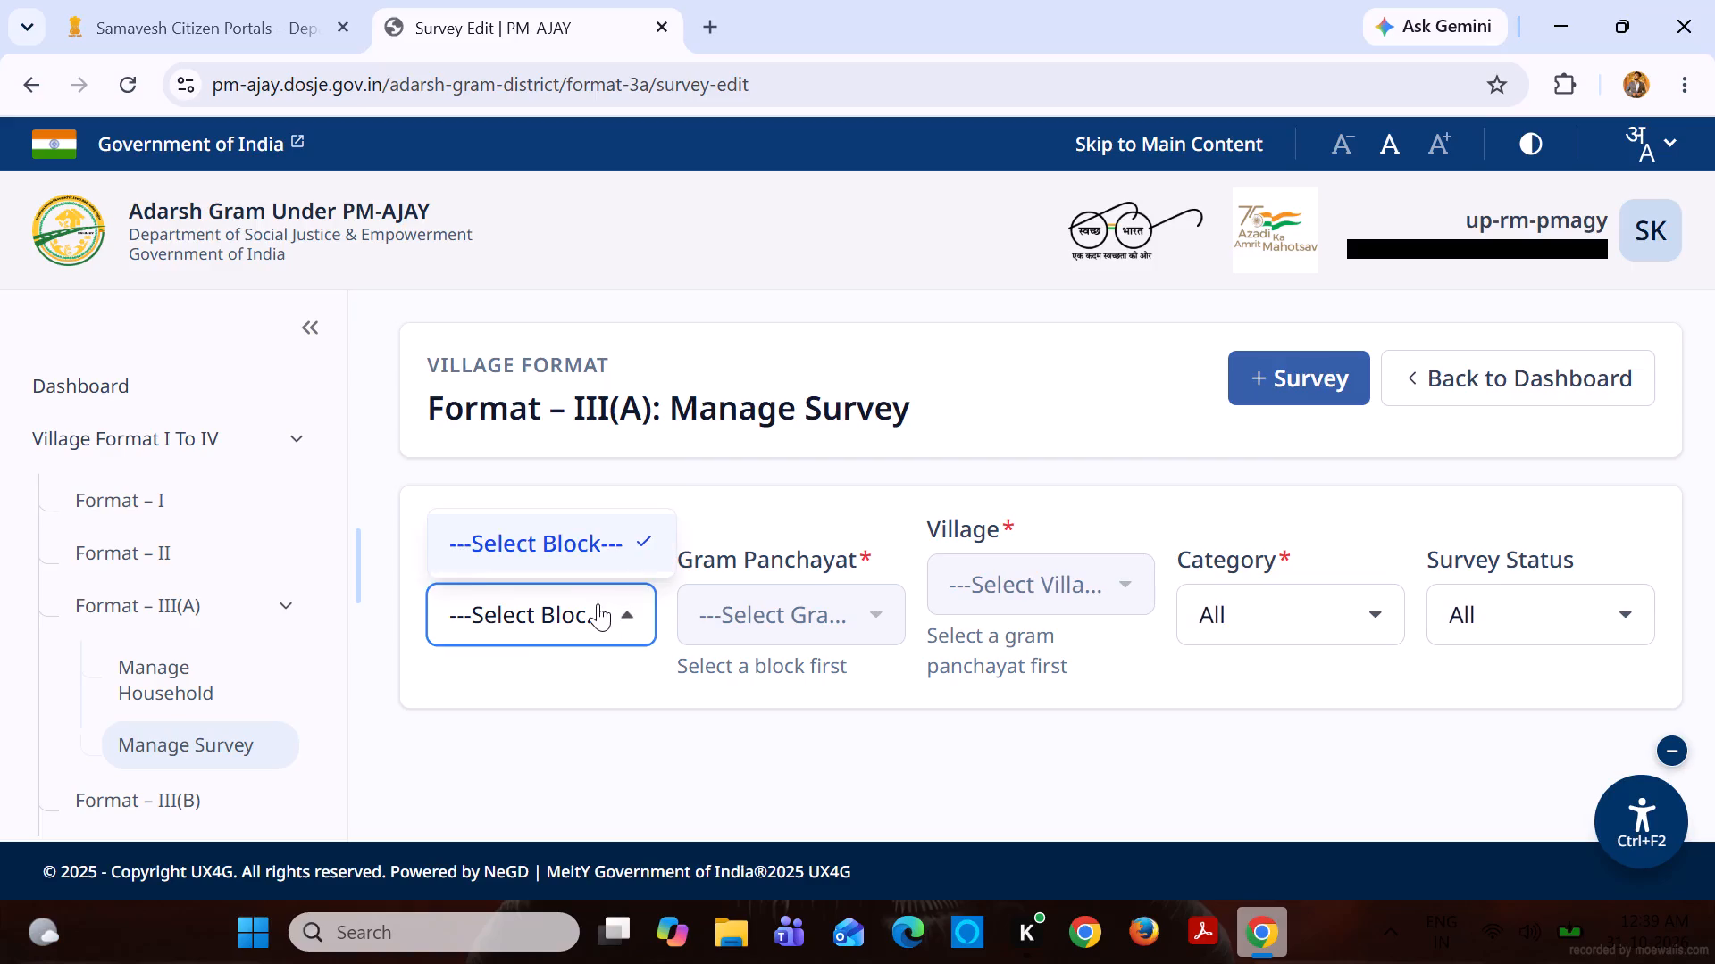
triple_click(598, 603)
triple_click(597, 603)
click(145, 692)
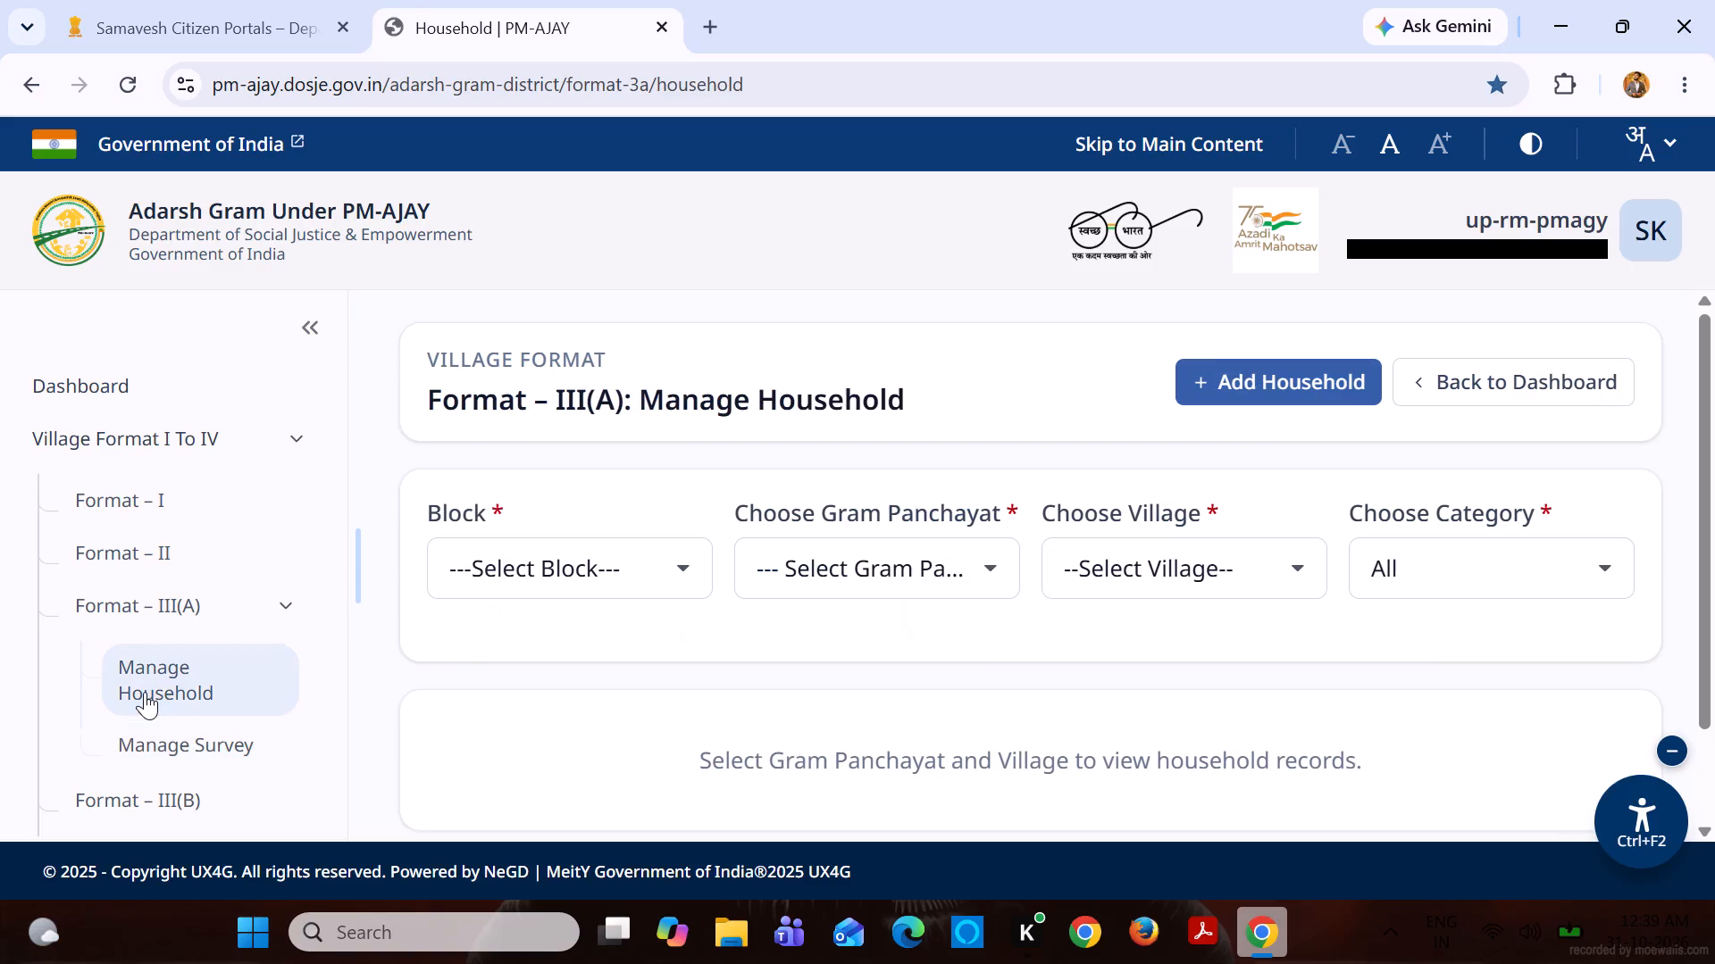
scroll(1103, 598, down, 7)
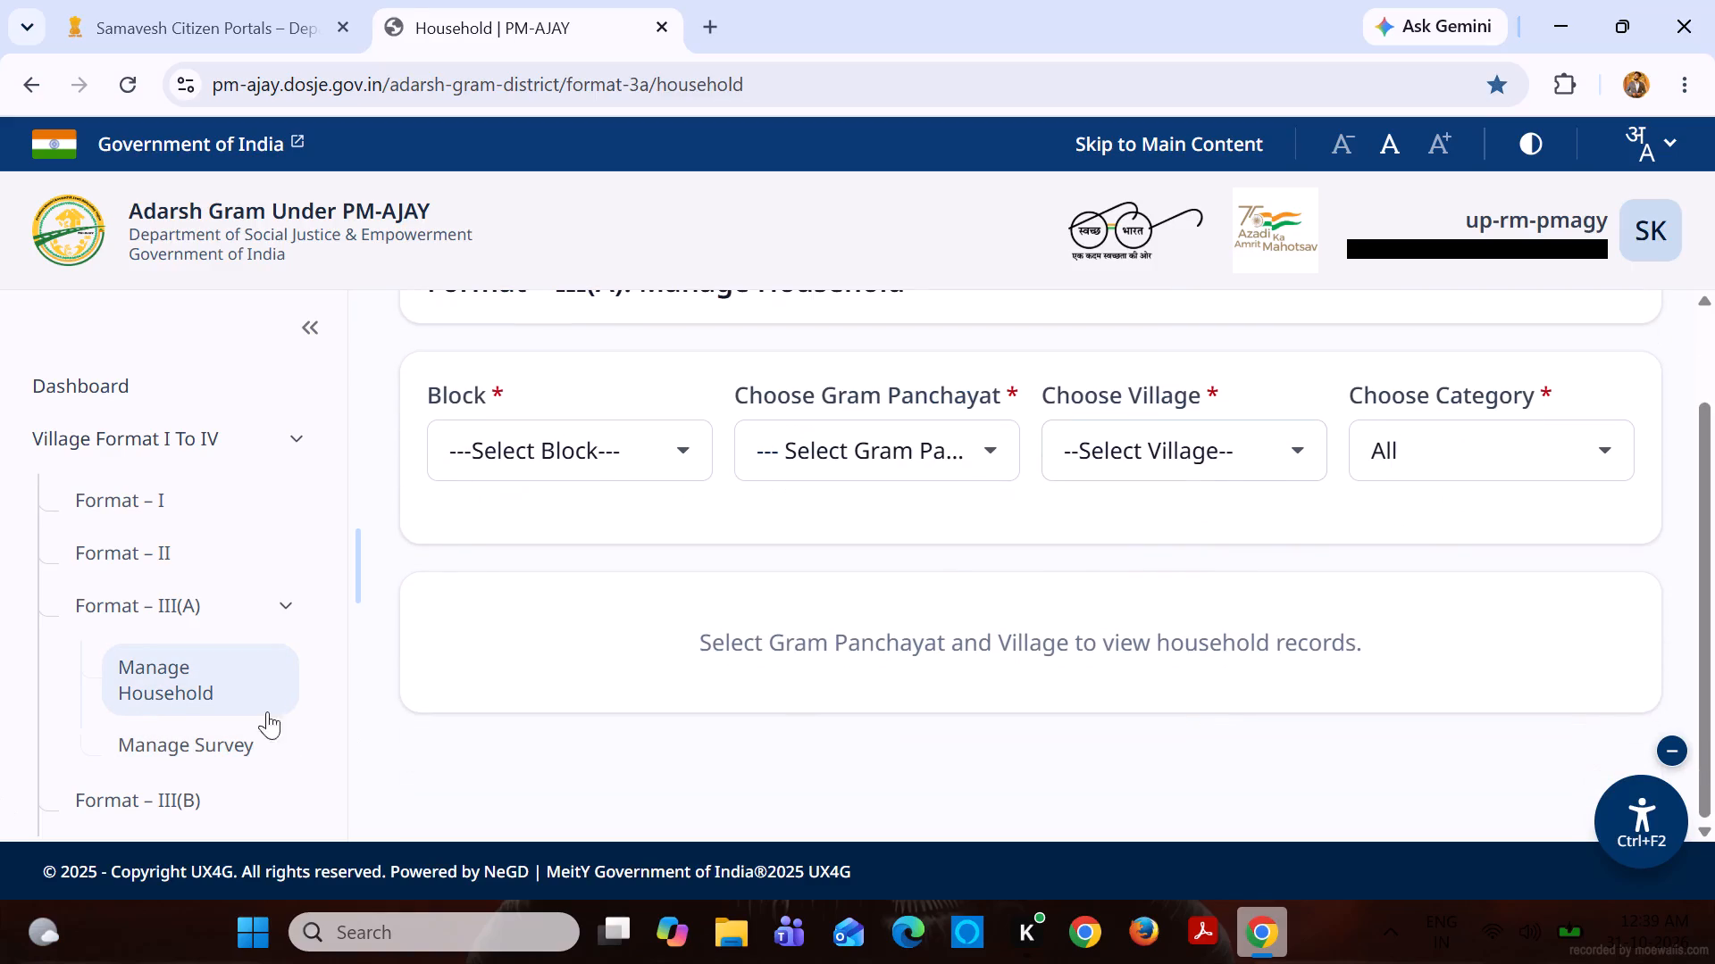
click(297, 701)
click(247, 756)
click(569, 630)
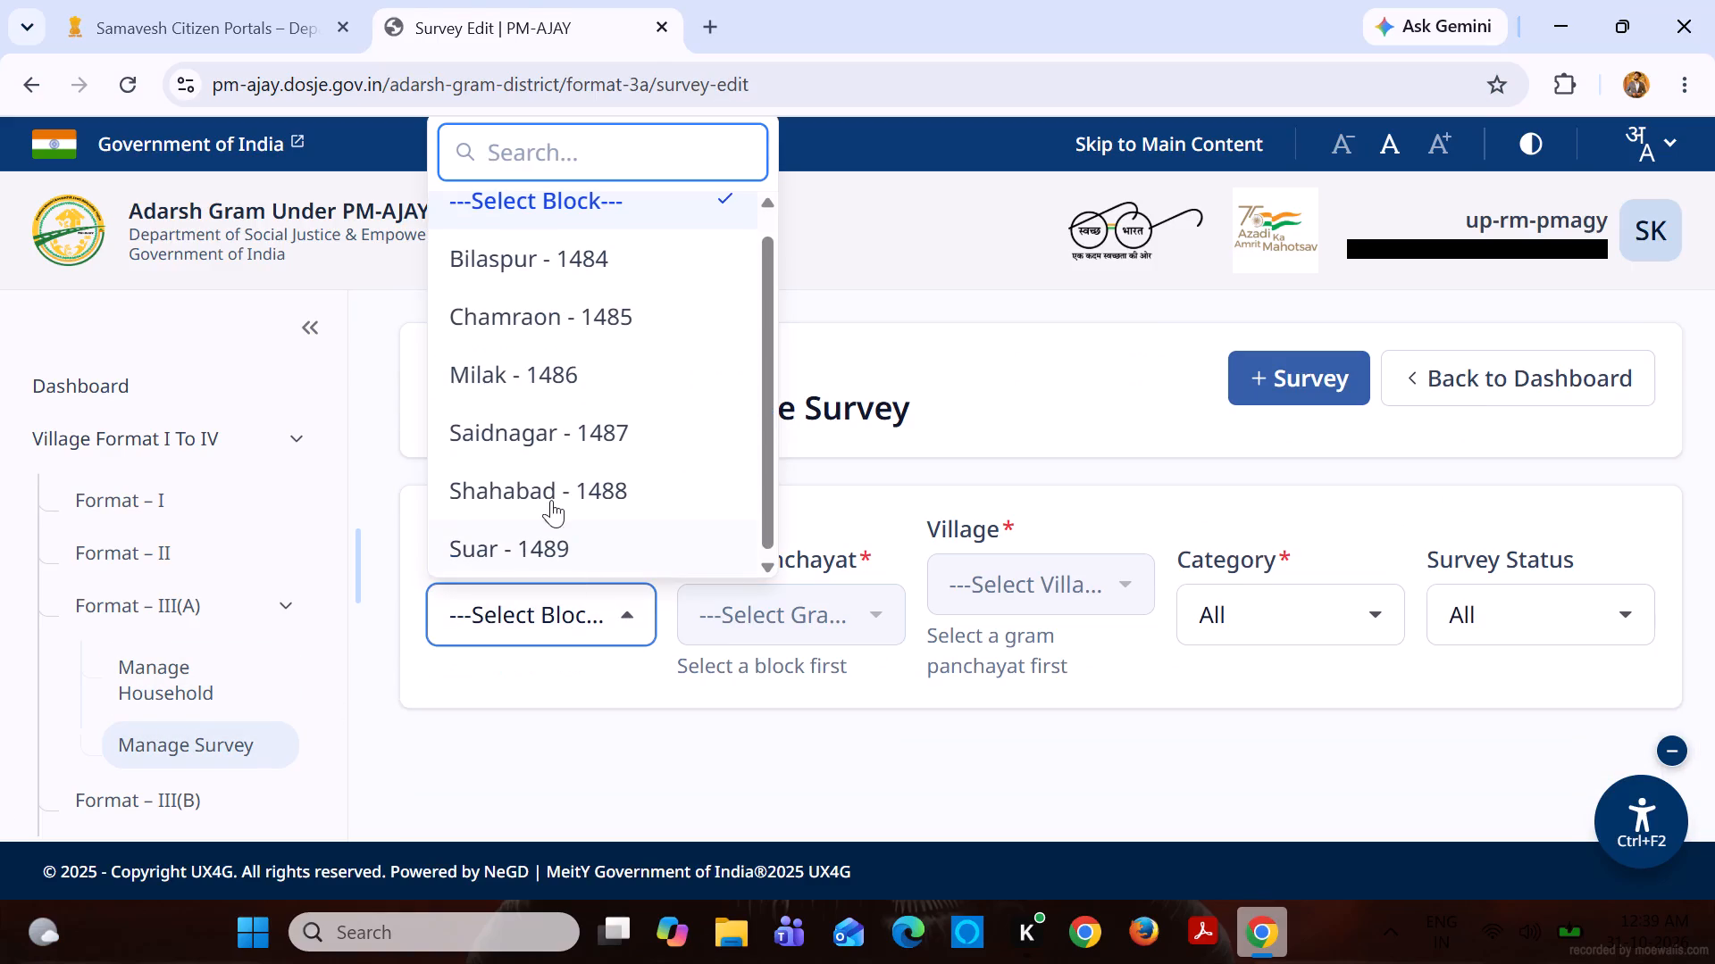
click(537, 487)
drag(875, 557, 870, 578)
click(857, 608)
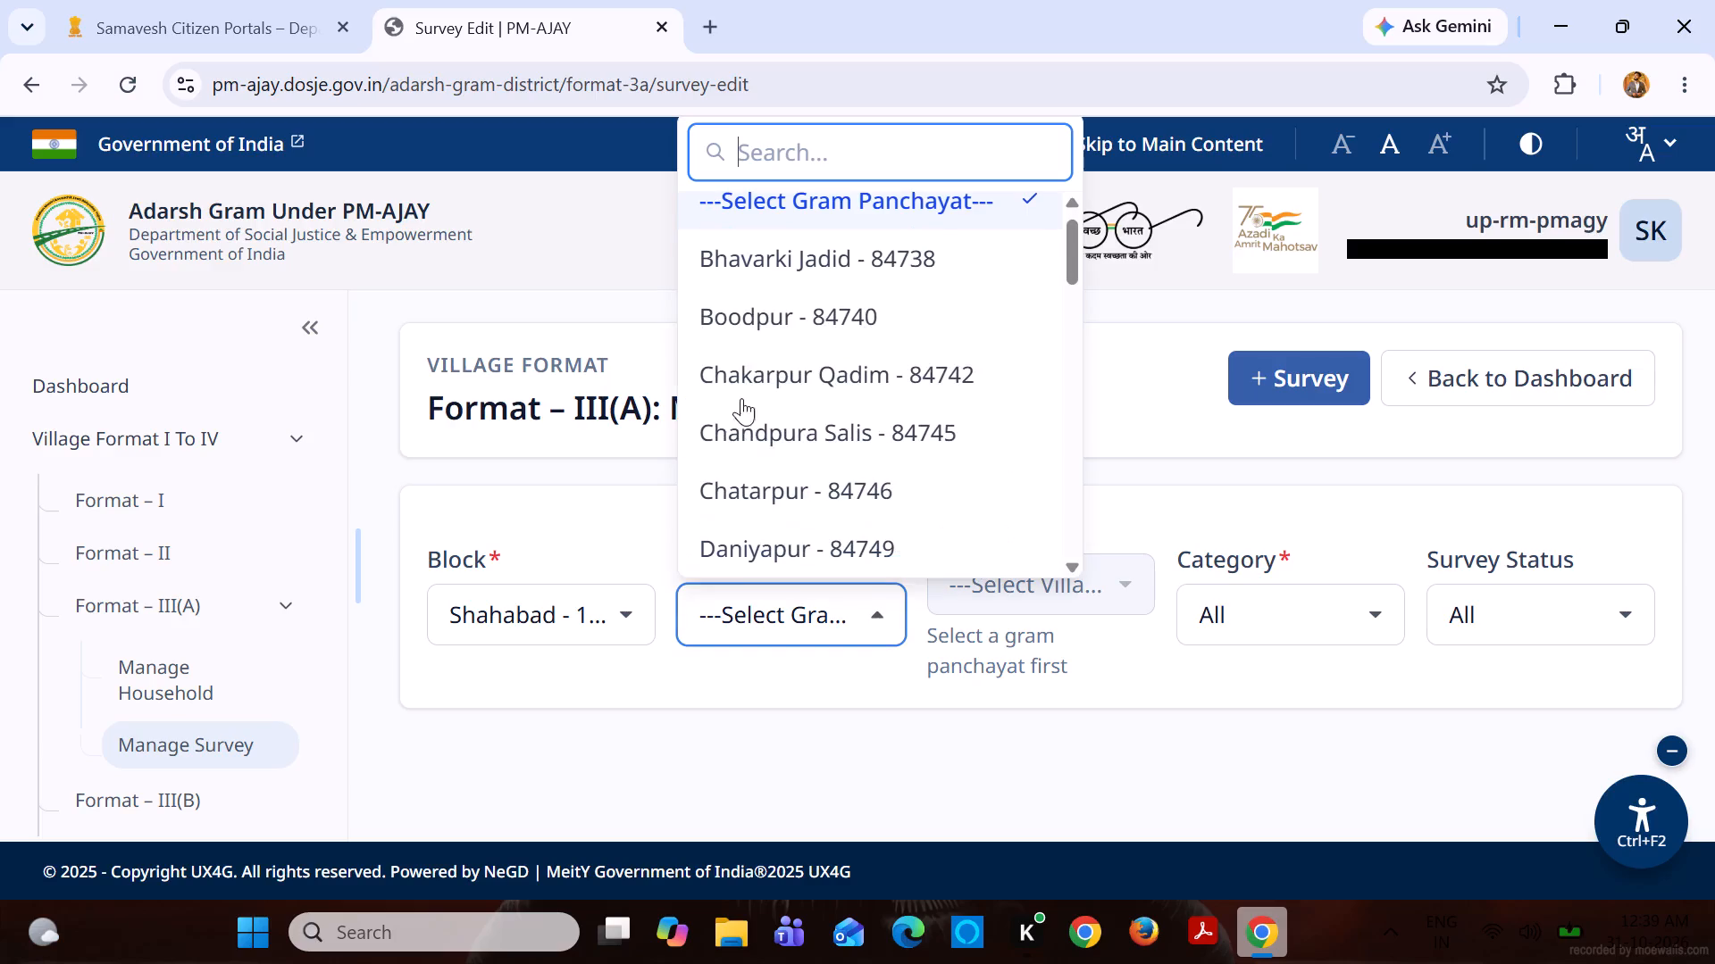
drag(754, 305, 757, 313)
click(1092, 598)
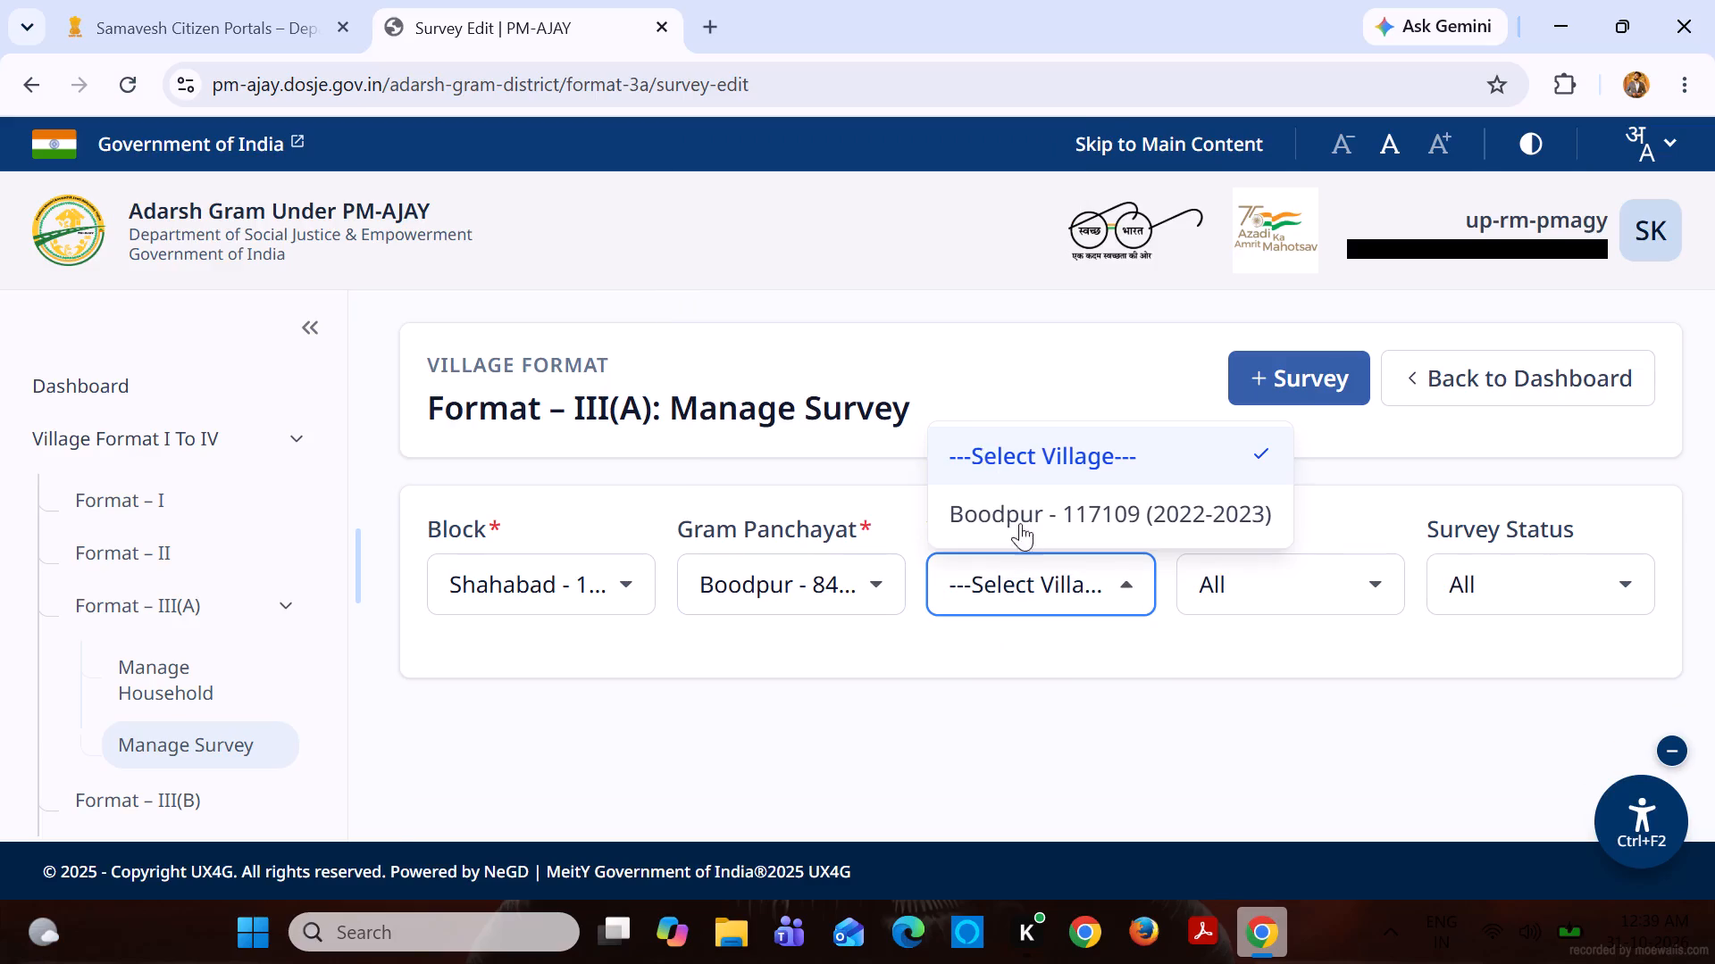
click(1026, 534)
Open the pending survey of household 302 for editing.
scroll(1051, 551, down, 4)
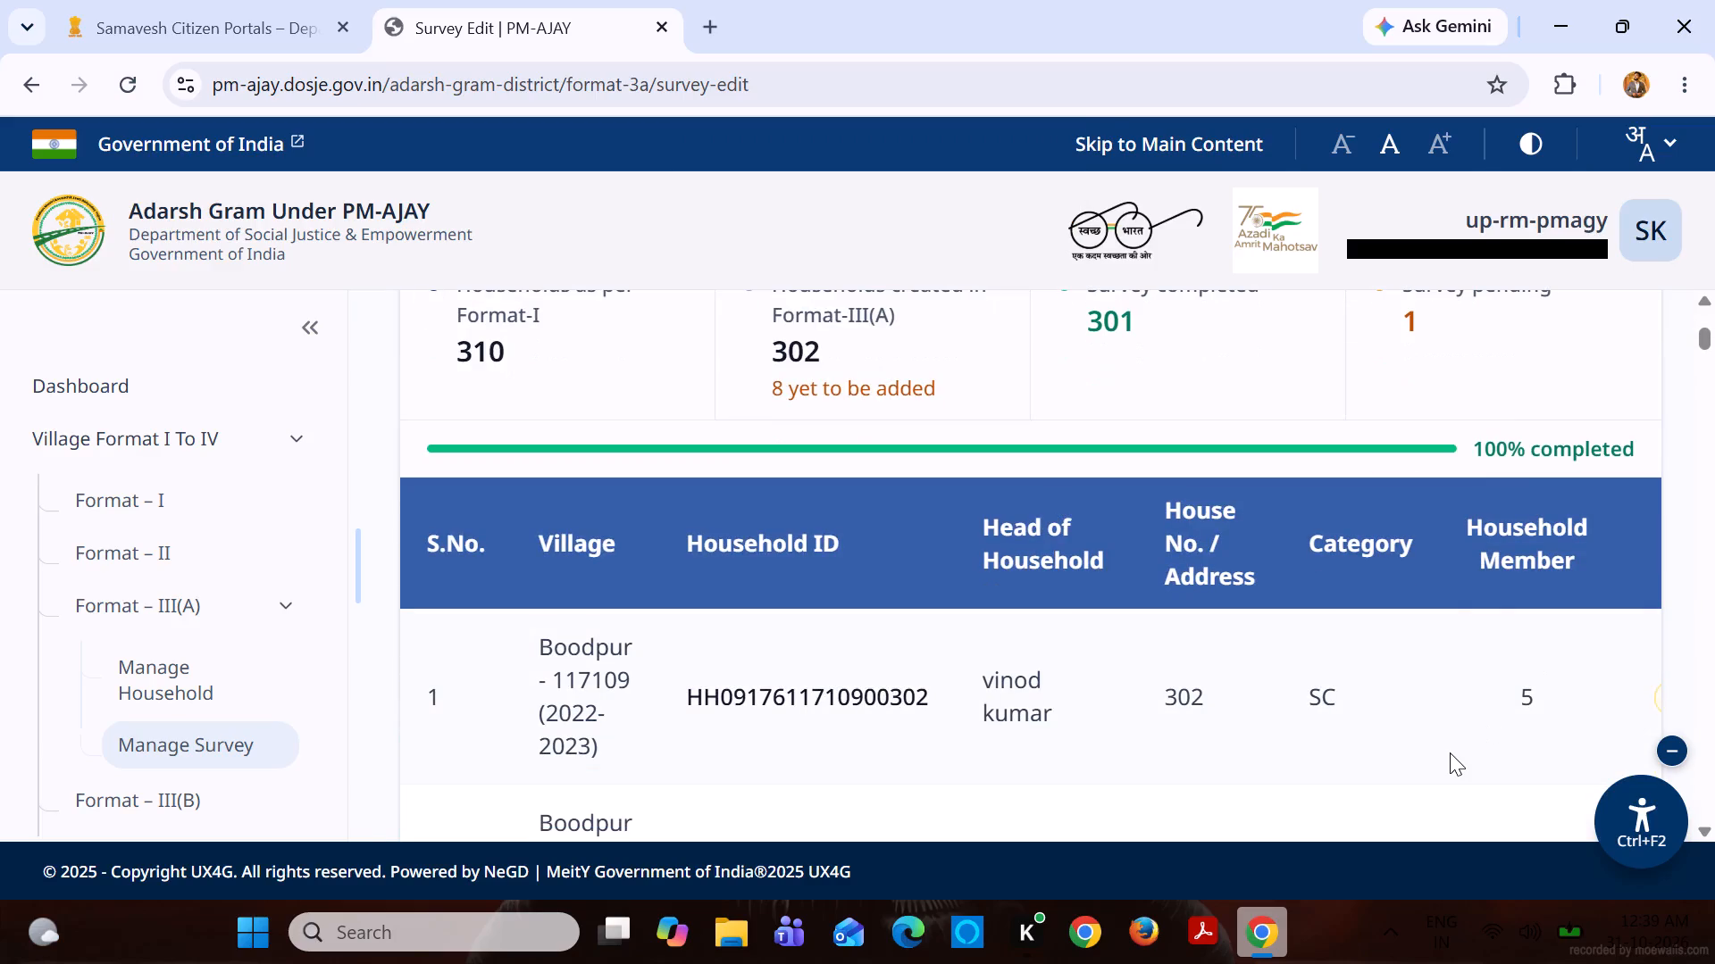
scroll(1450, 752, left, 19)
click(1592, 679)
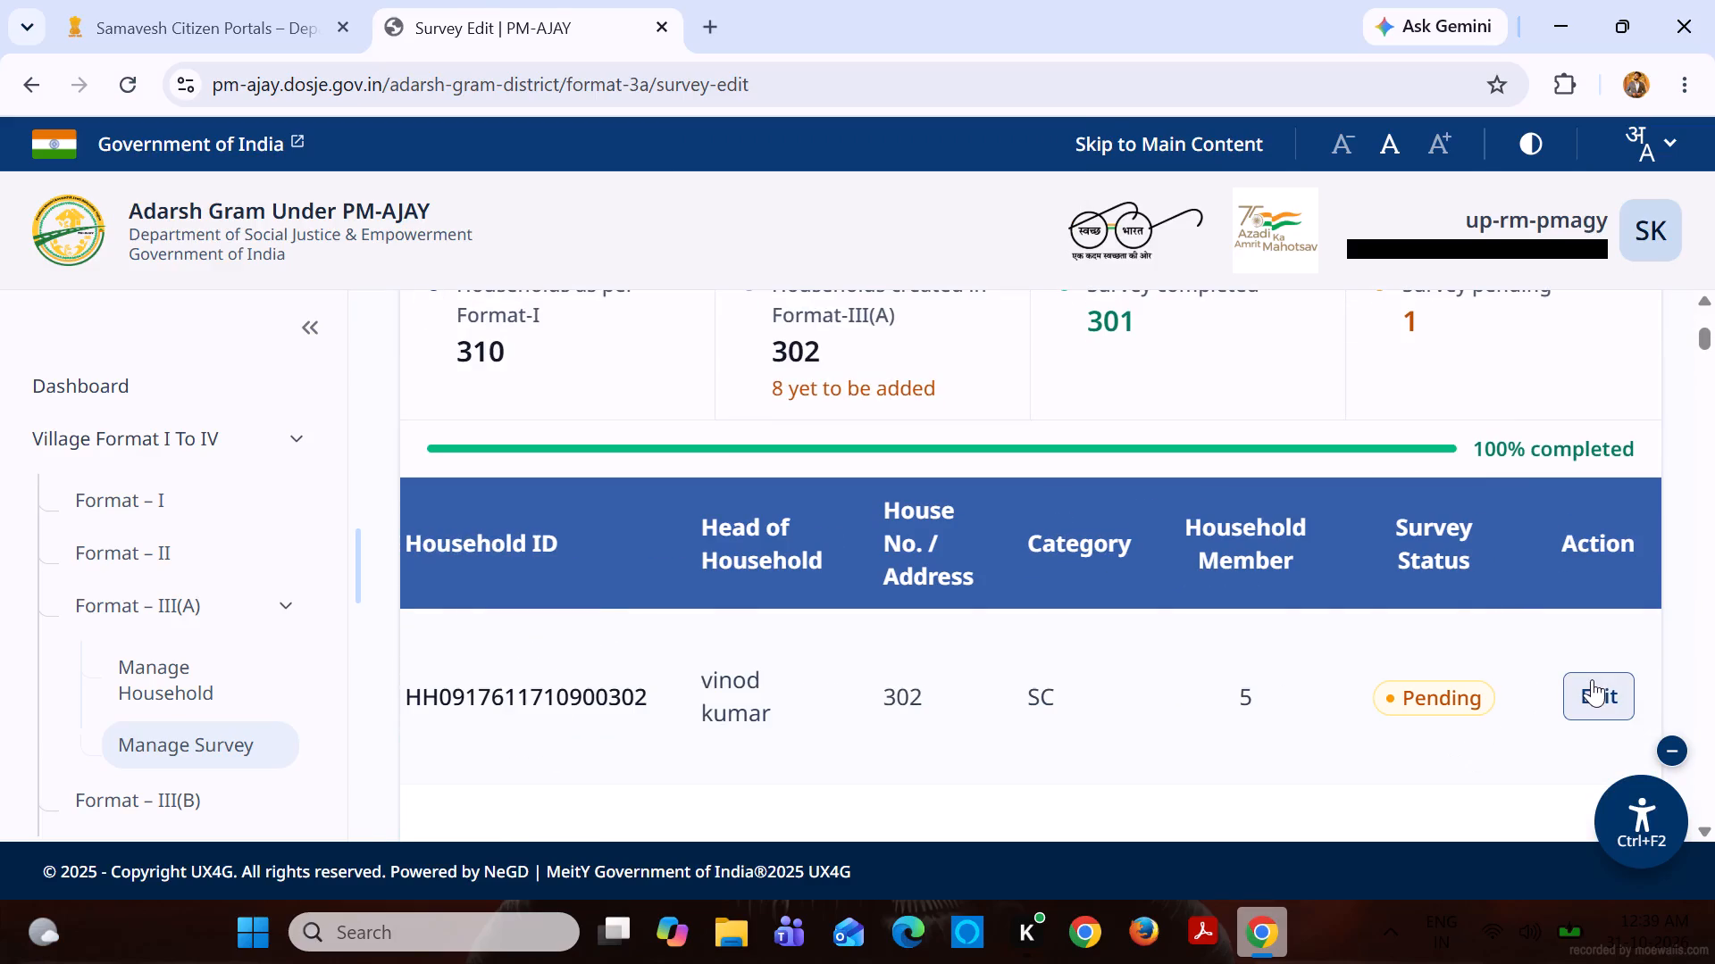
Complete domain 7 – Agricultural Practices etc. with No for the household being involved in farming, and save it.
scroll(1523, 711, down, 2)
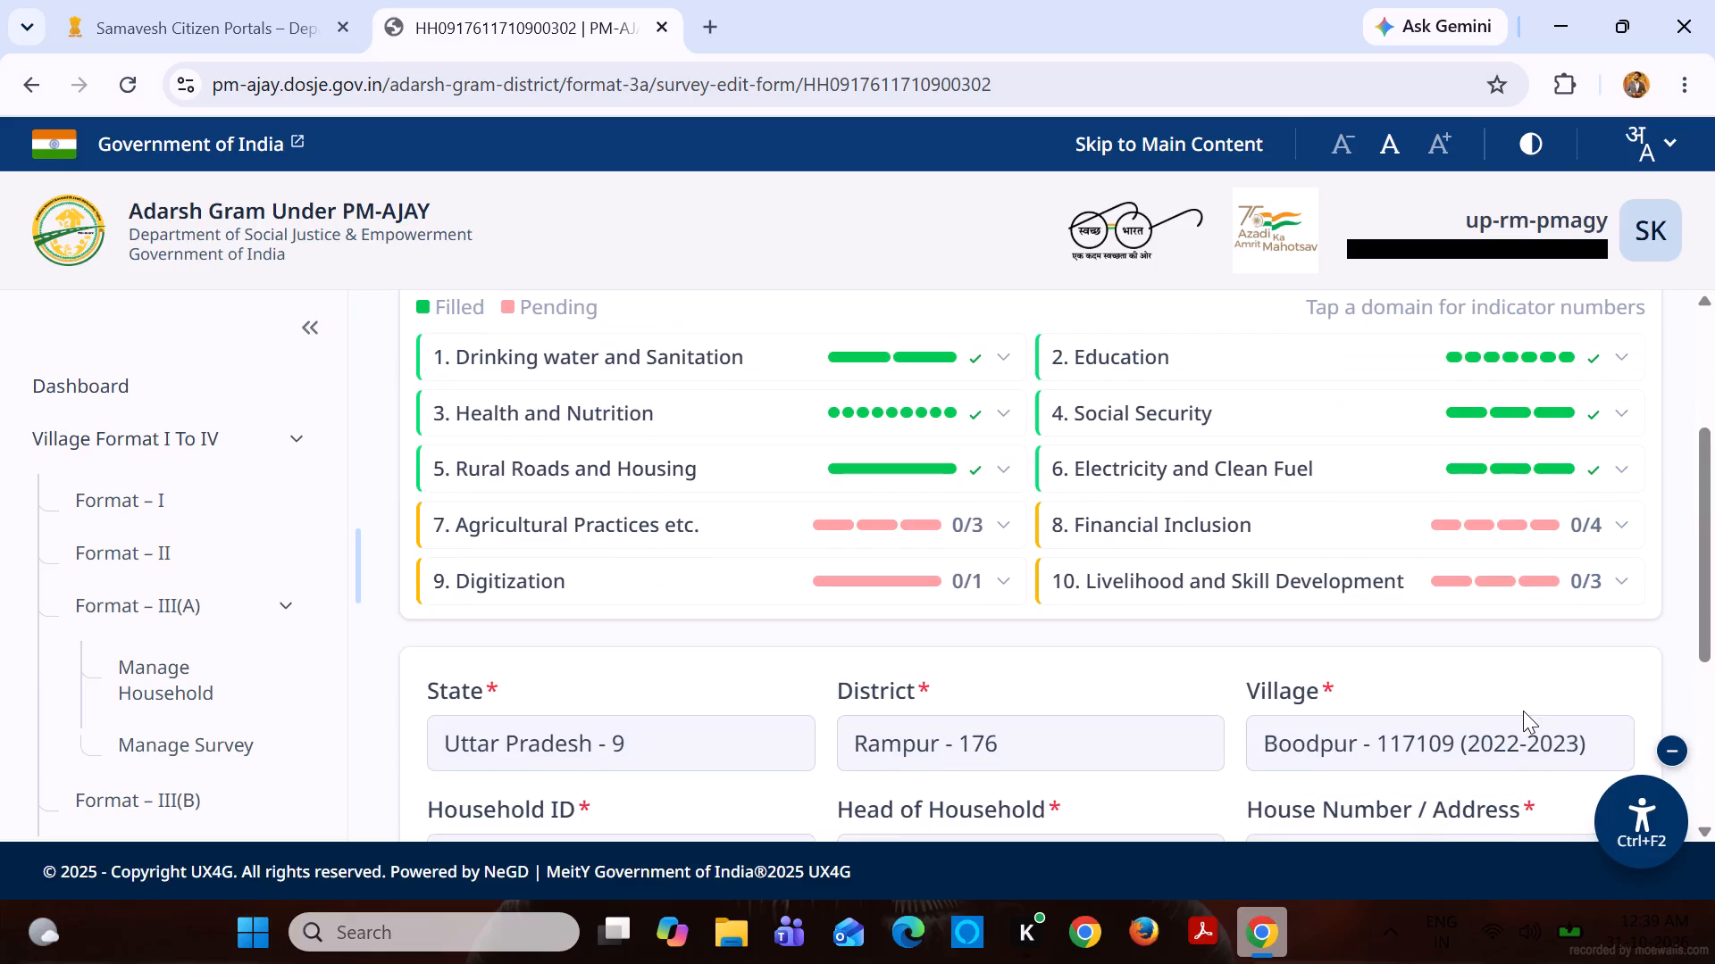
scroll(1523, 711, down, 5)
click(1191, 617)
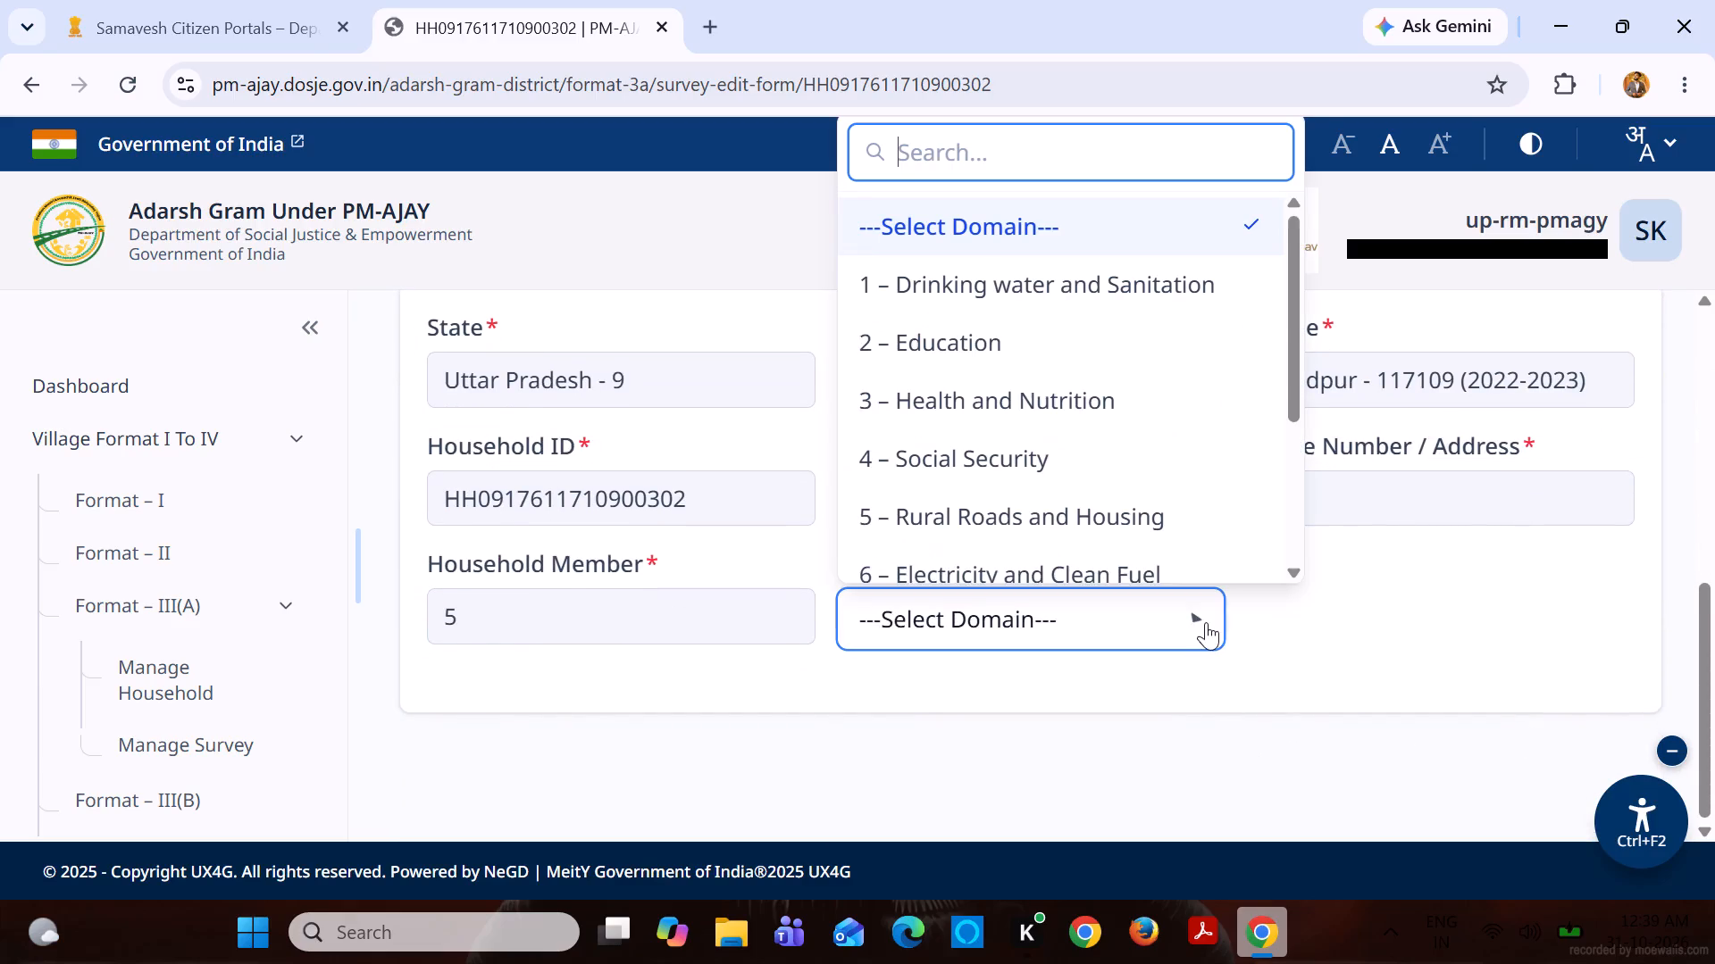
scroll(1207, 486, down, 4)
click(1017, 377)
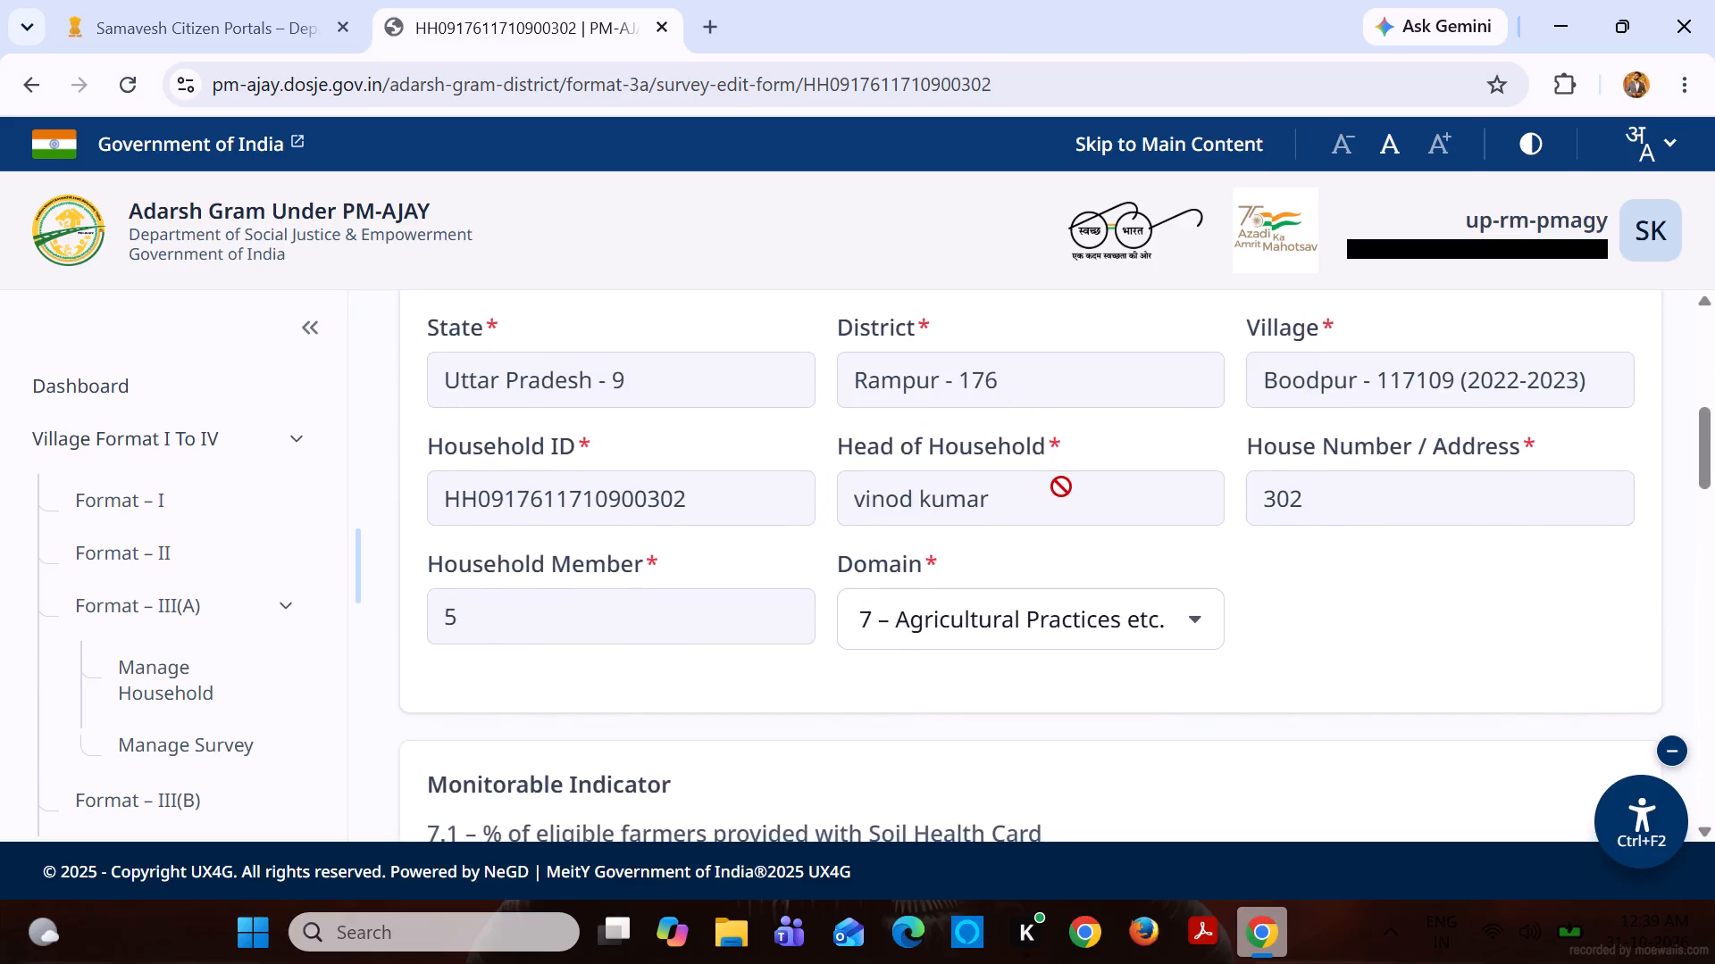
scroll(1067, 575, down, 3)
click(1535, 573)
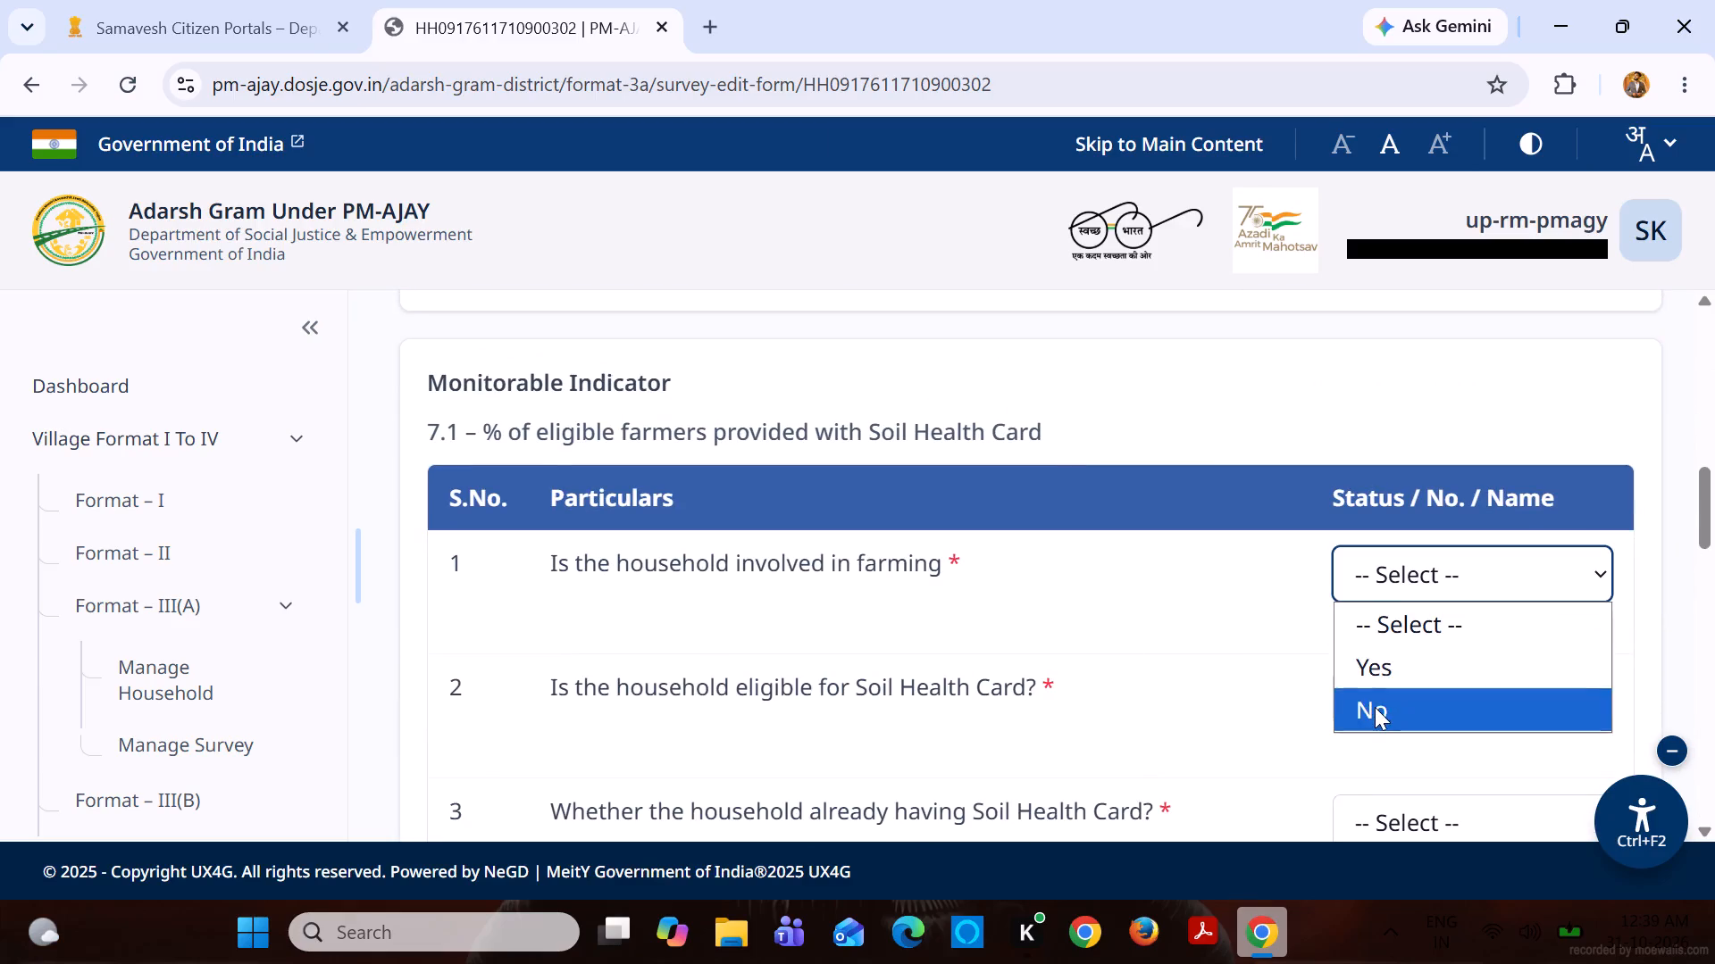
click(1375, 707)
scroll(1393, 707, down, 6)
click(1567, 650)
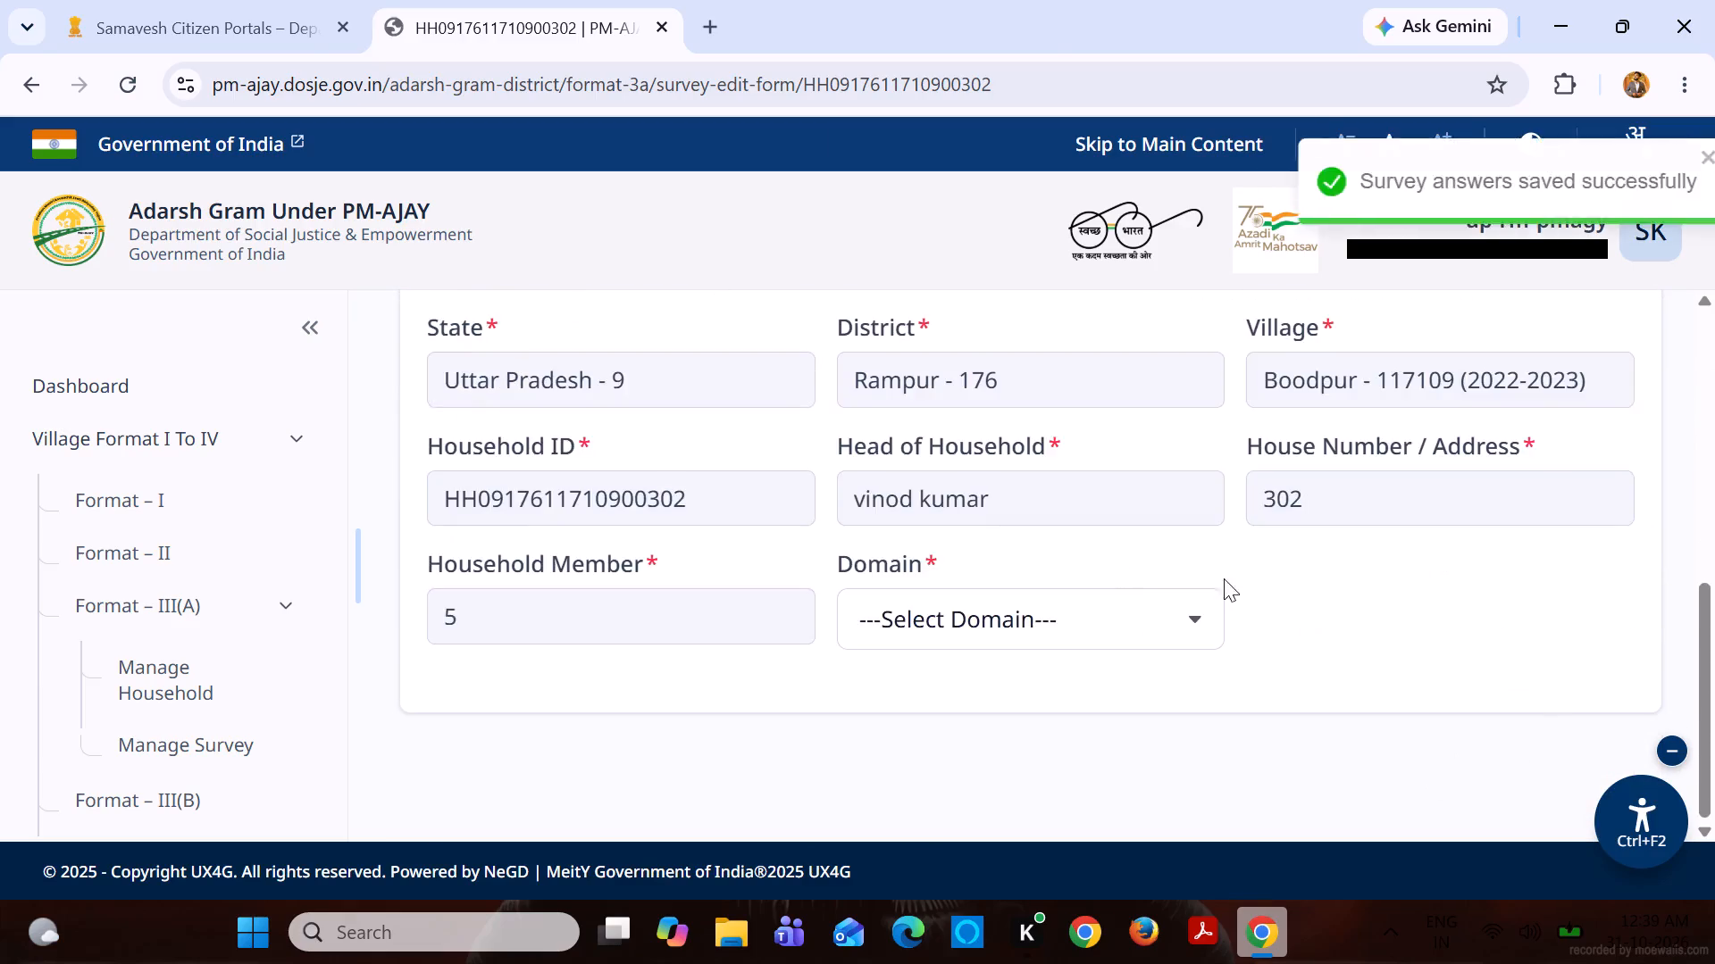
Choose domain 8 – Financial Inclusion and enter 0 persons over 5 years and 0 adult members eligible for a bank or post office account.
click(1055, 611)
scroll(1094, 479, down, 4)
click(1044, 439)
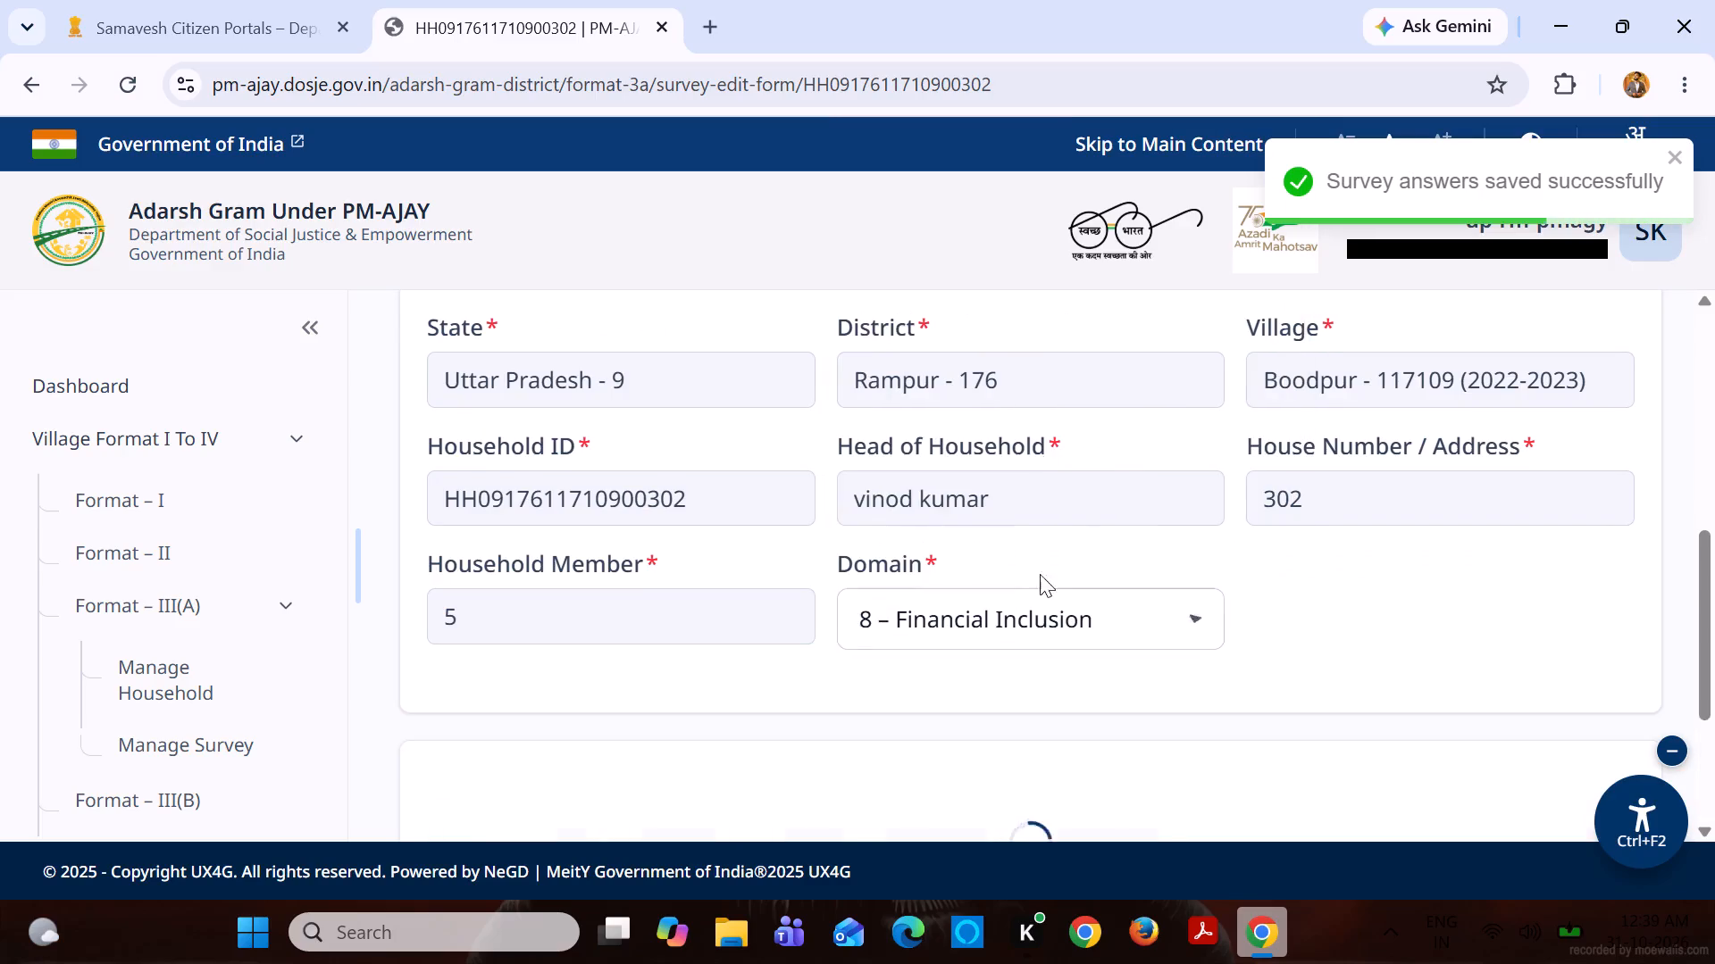
scroll(1072, 593, down, 3)
click(1477, 598)
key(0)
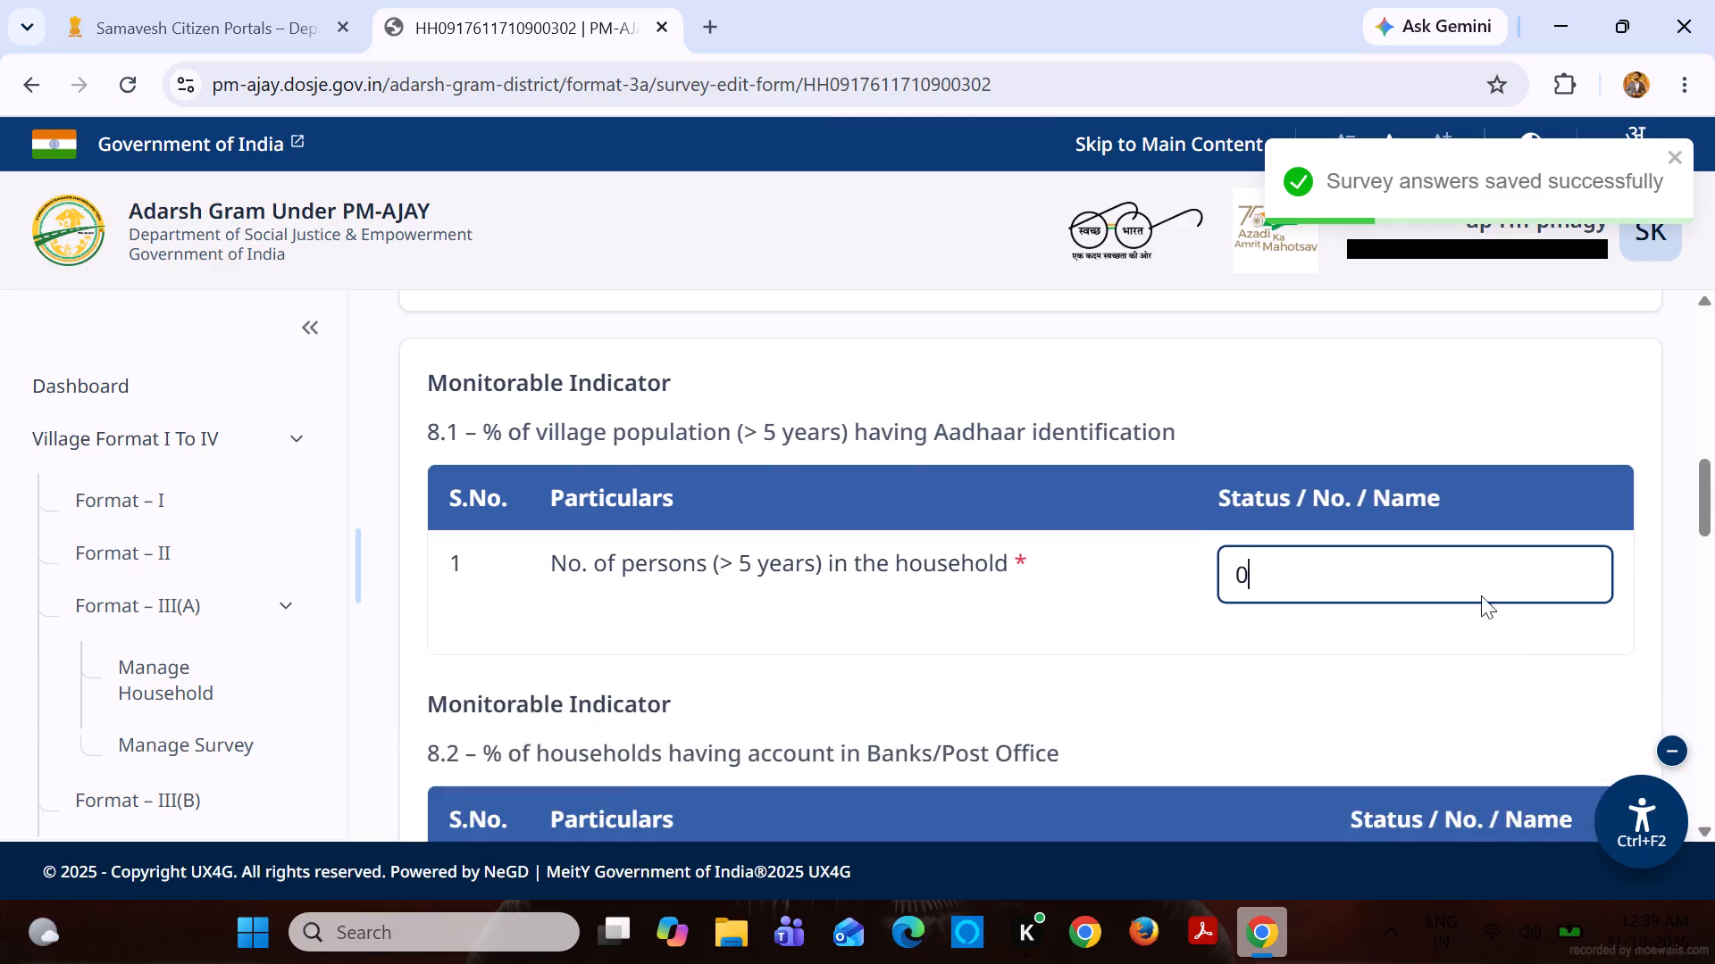
scroll(1511, 642, down, 2)
click(1460, 638)
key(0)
Enter 0 persons eligible for PMSBY and 0 members eligible for PMJJBY, and save the Financial Inclusion domain.
scroll(1509, 642, down, 3)
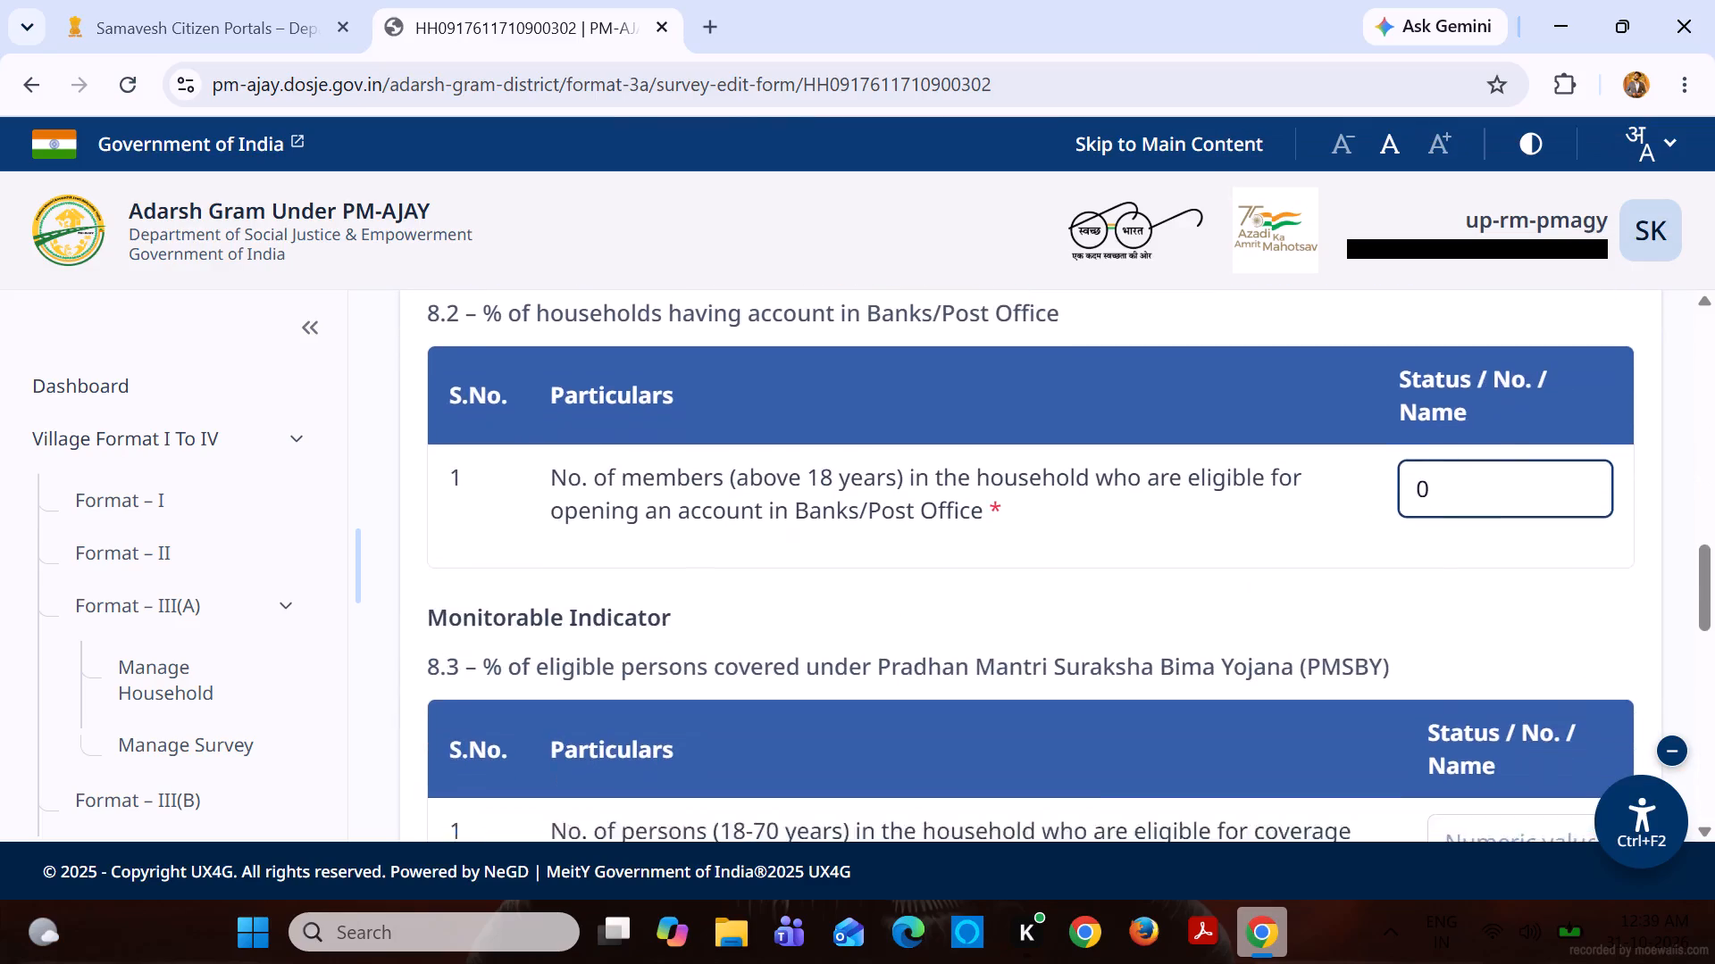
click(1488, 620)
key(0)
scroll(1510, 638, down, 2)
click(1494, 685)
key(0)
scroll(1506, 684, down, 2)
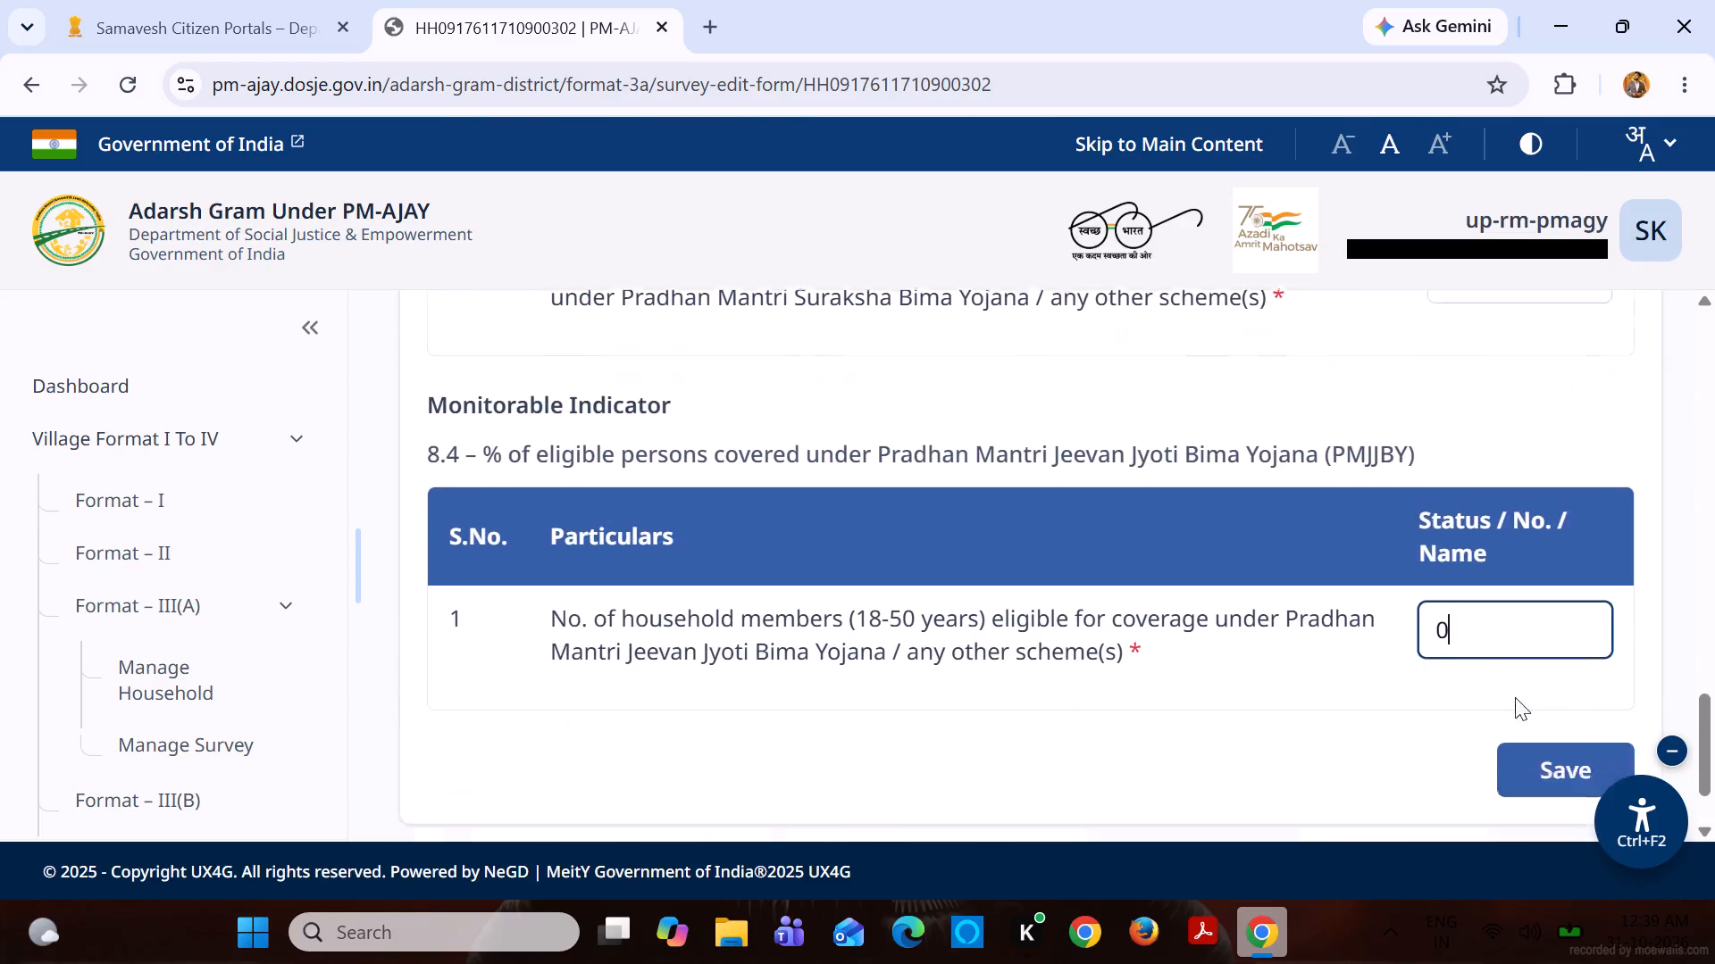
click(1582, 652)
Complete domain 9 – Digitization with 0 household members eligible for PMGDISHA digital training, and save it.
click(1142, 599)
scroll(1126, 490, down, 3)
click(1099, 486)
scroll(1115, 570, down, 3)
click(1539, 582)
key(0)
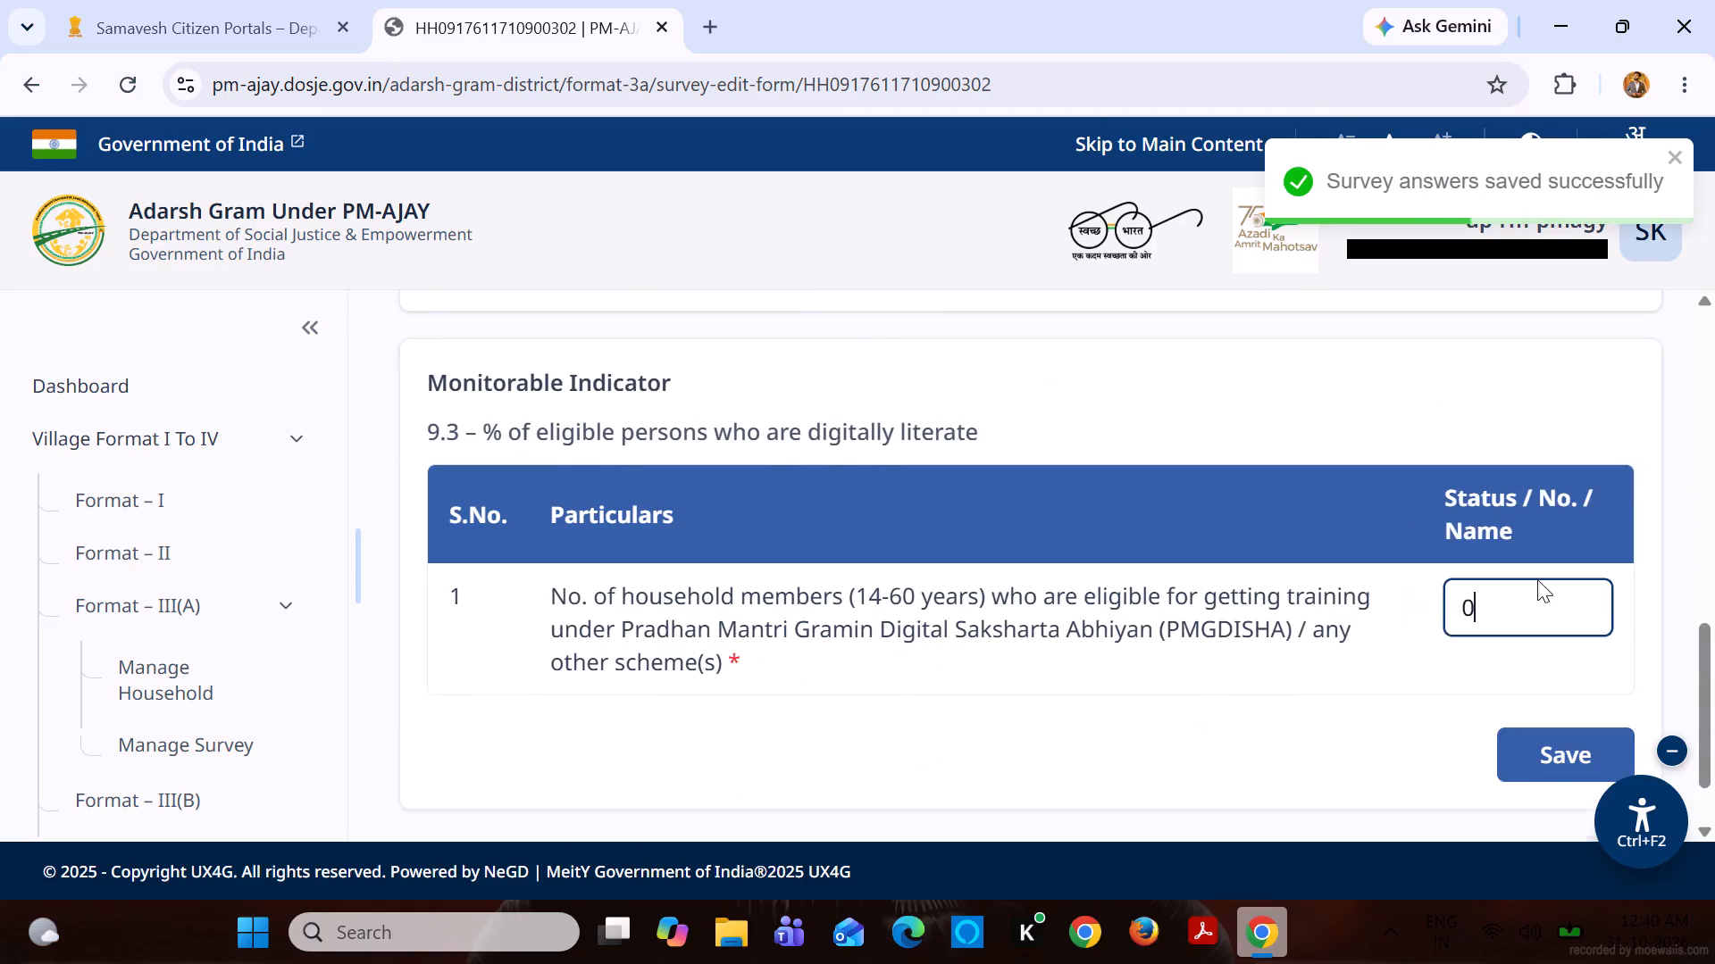
scroll(1565, 631, down, 2)
click(1575, 660)
Complete domain 10 with 0 youth eligible for skill training and 0 for bank linked loans, answer the self-help group membership question, and save.
click(1100, 633)
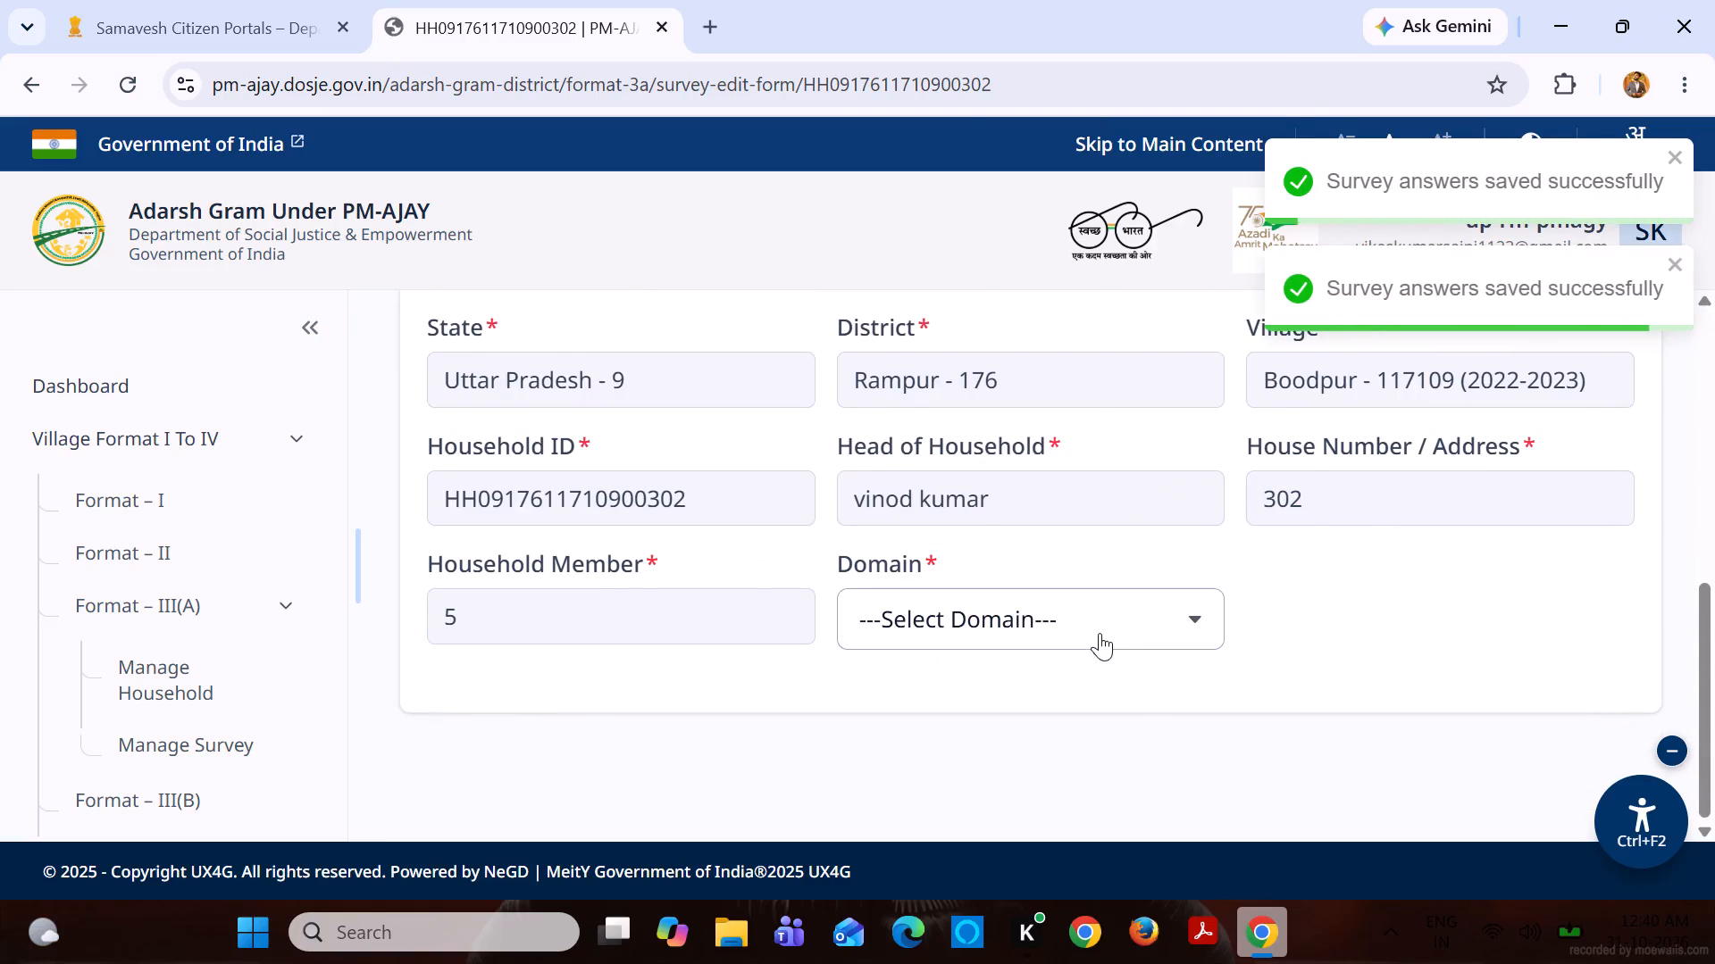
scroll(1119, 455, down, 3)
click(1082, 528)
scroll(1099, 586, down, 4)
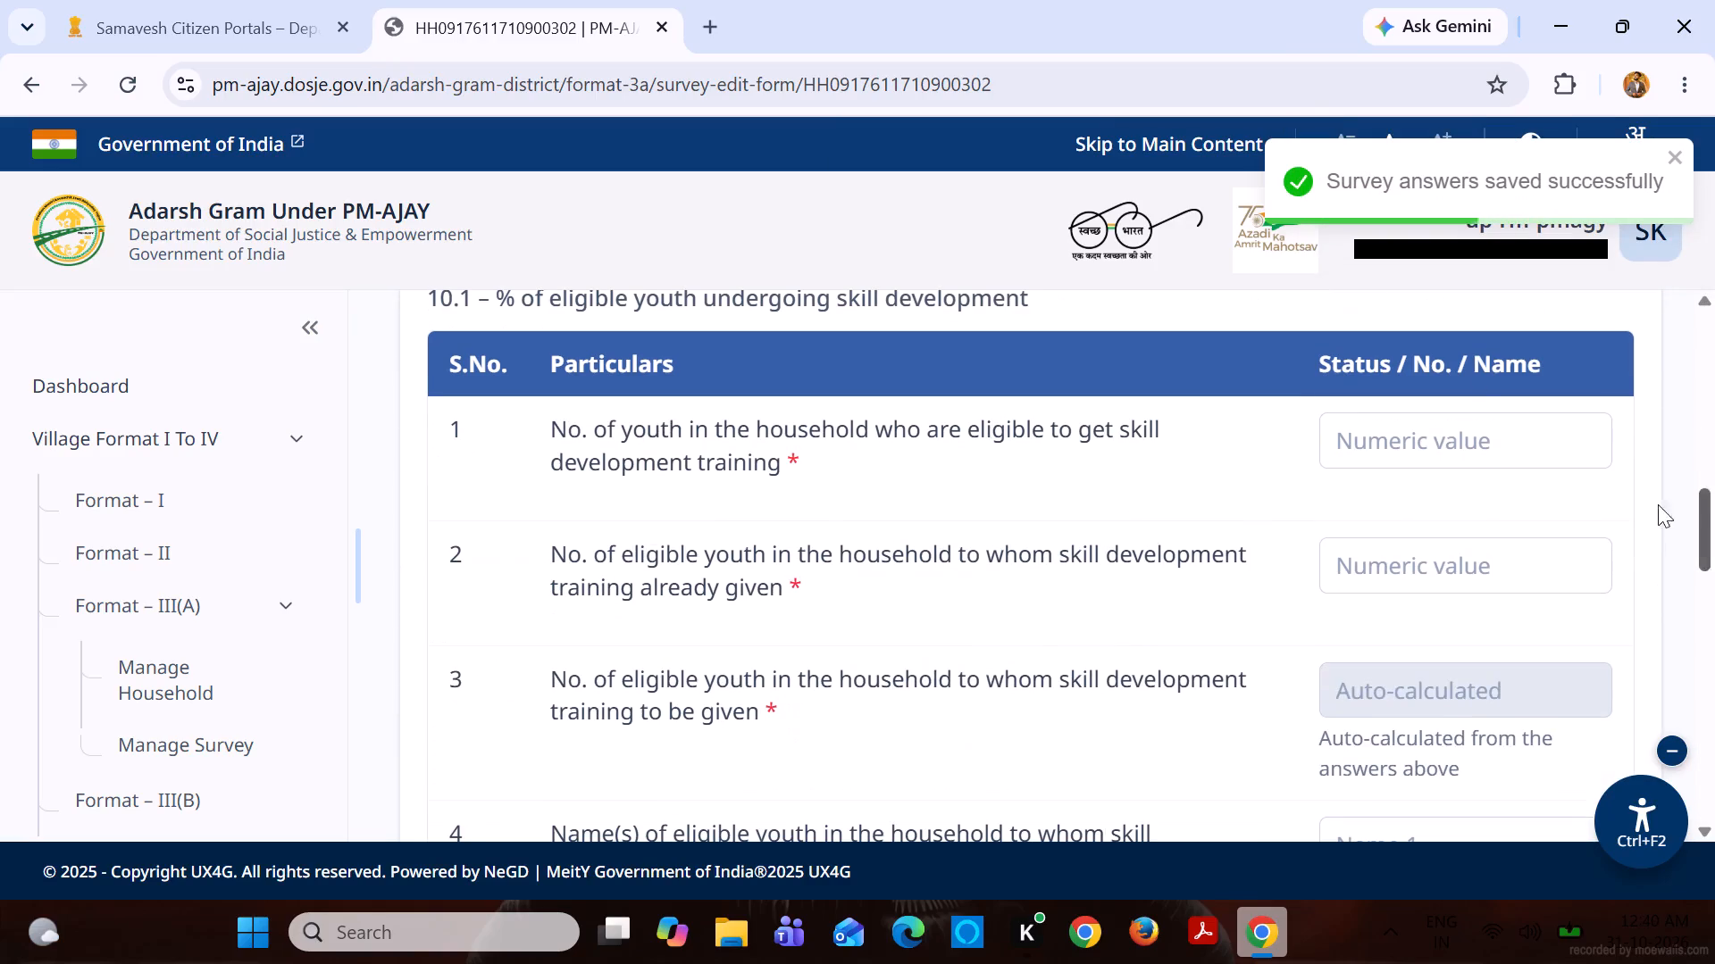
click(1381, 440)
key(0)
scroll(1399, 489, down, 2)
click(1460, 478)
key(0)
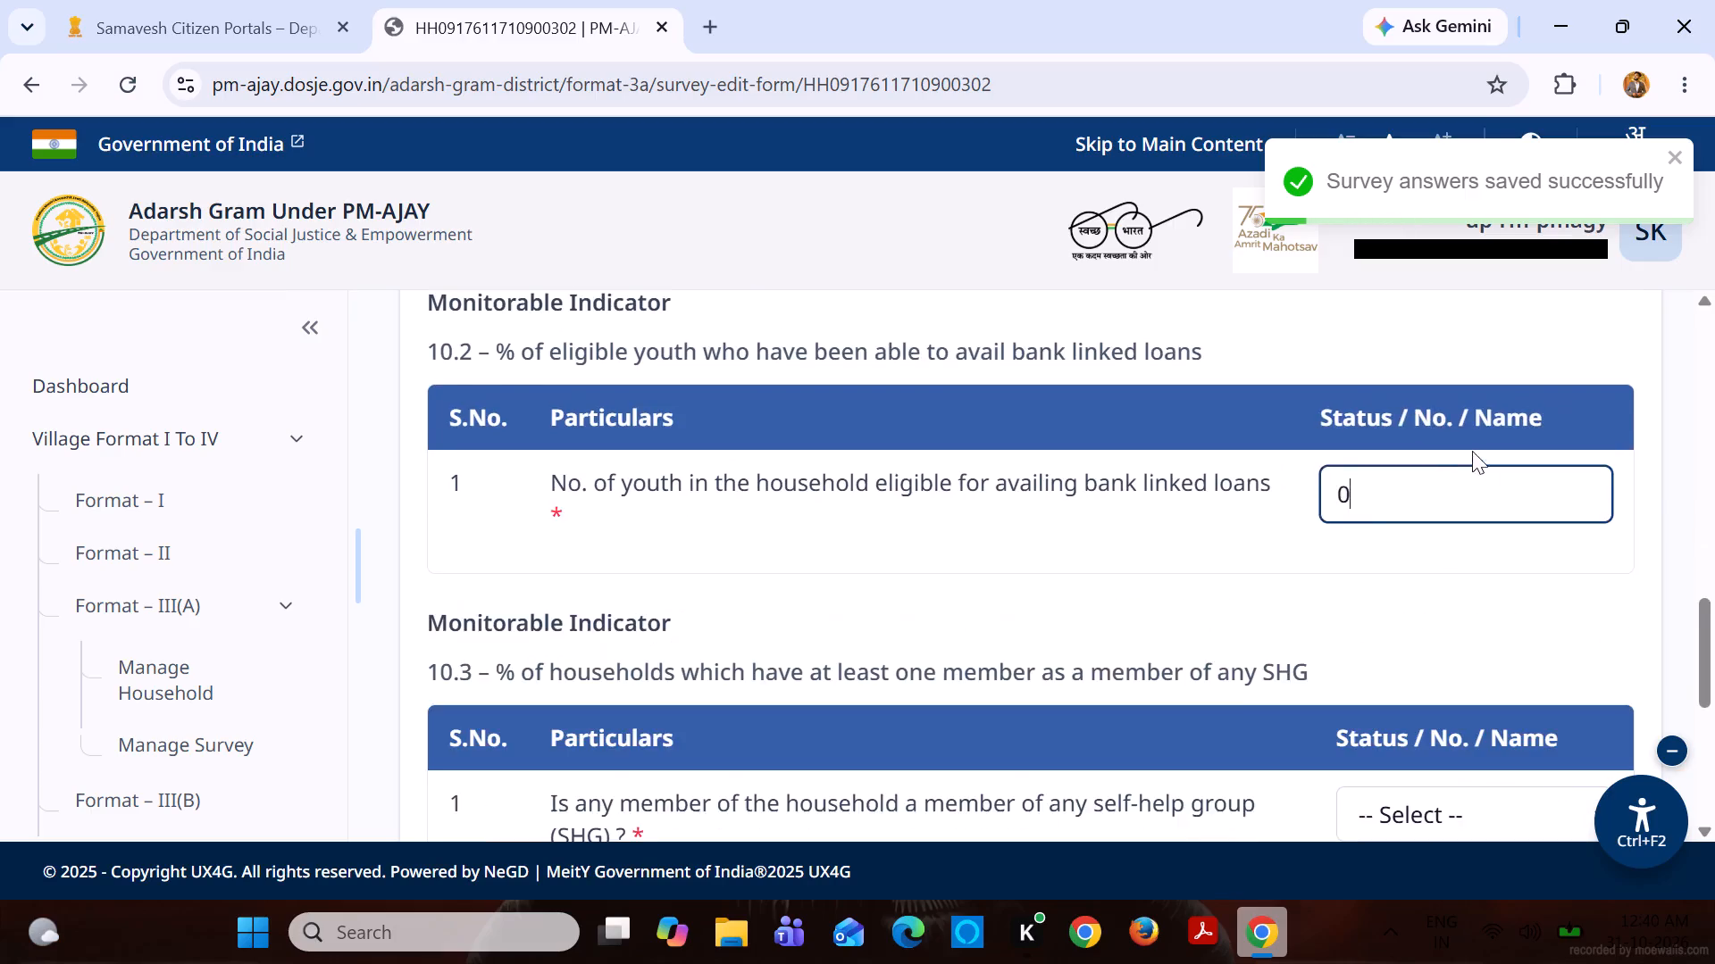
scroll(1483, 486, down, 2)
click(1518, 532)
click(1473, 554)
click(1386, 637)
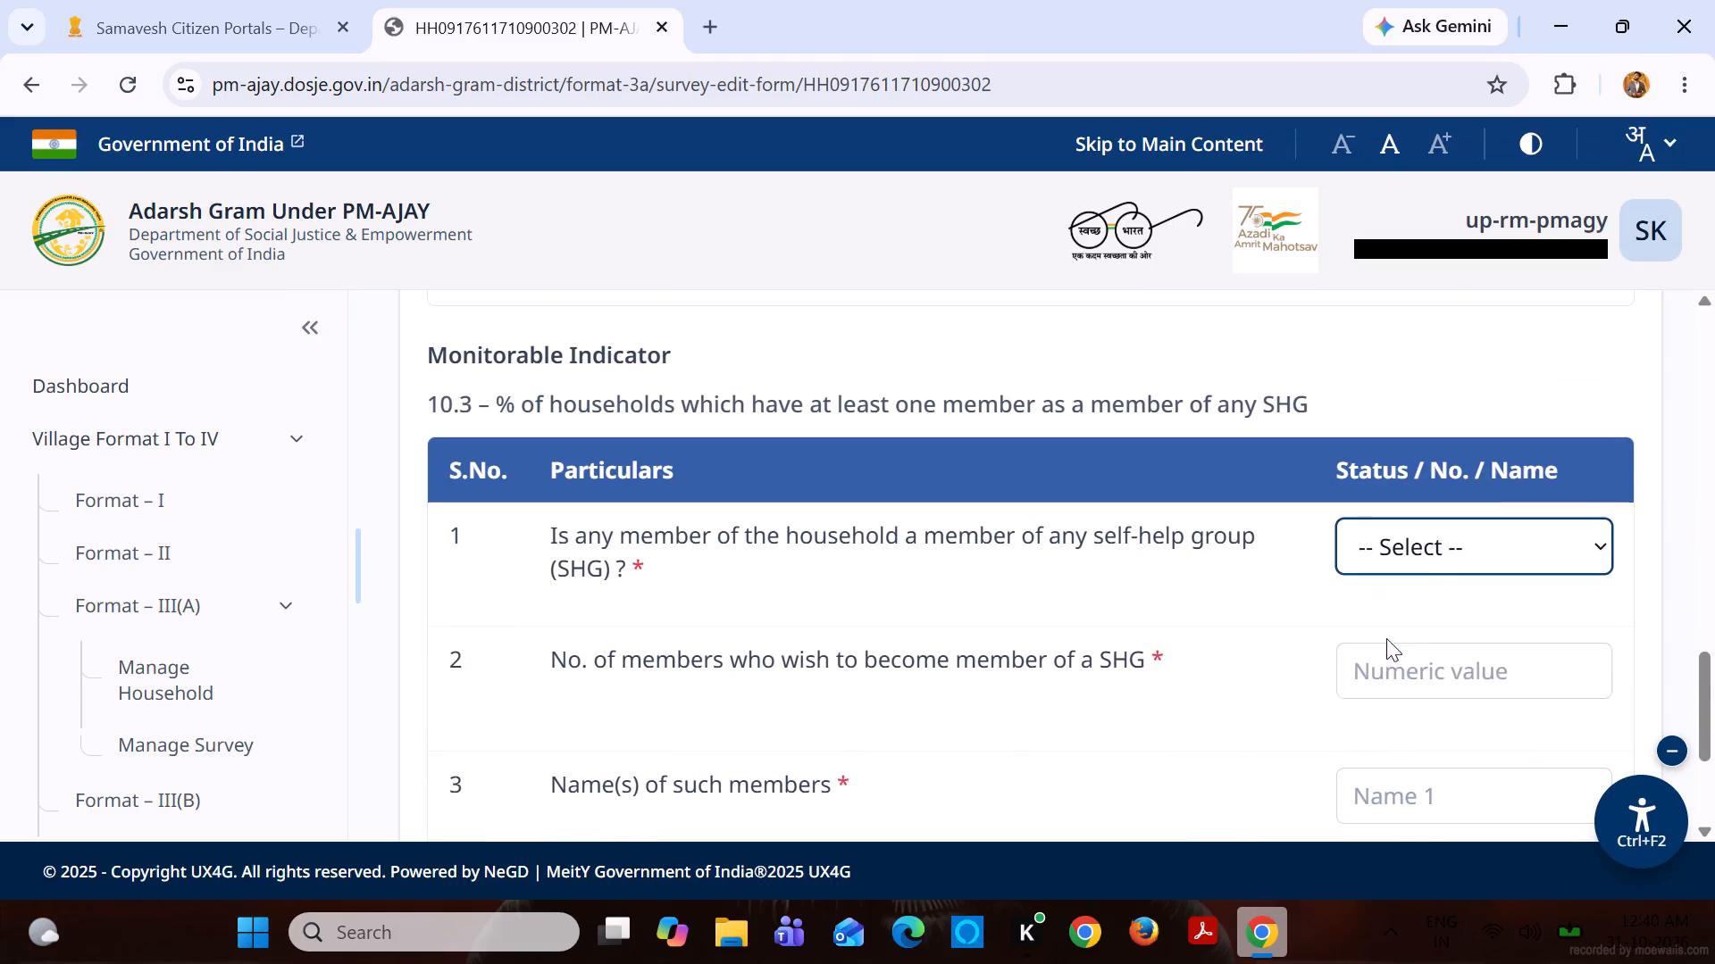
click(1577, 722)
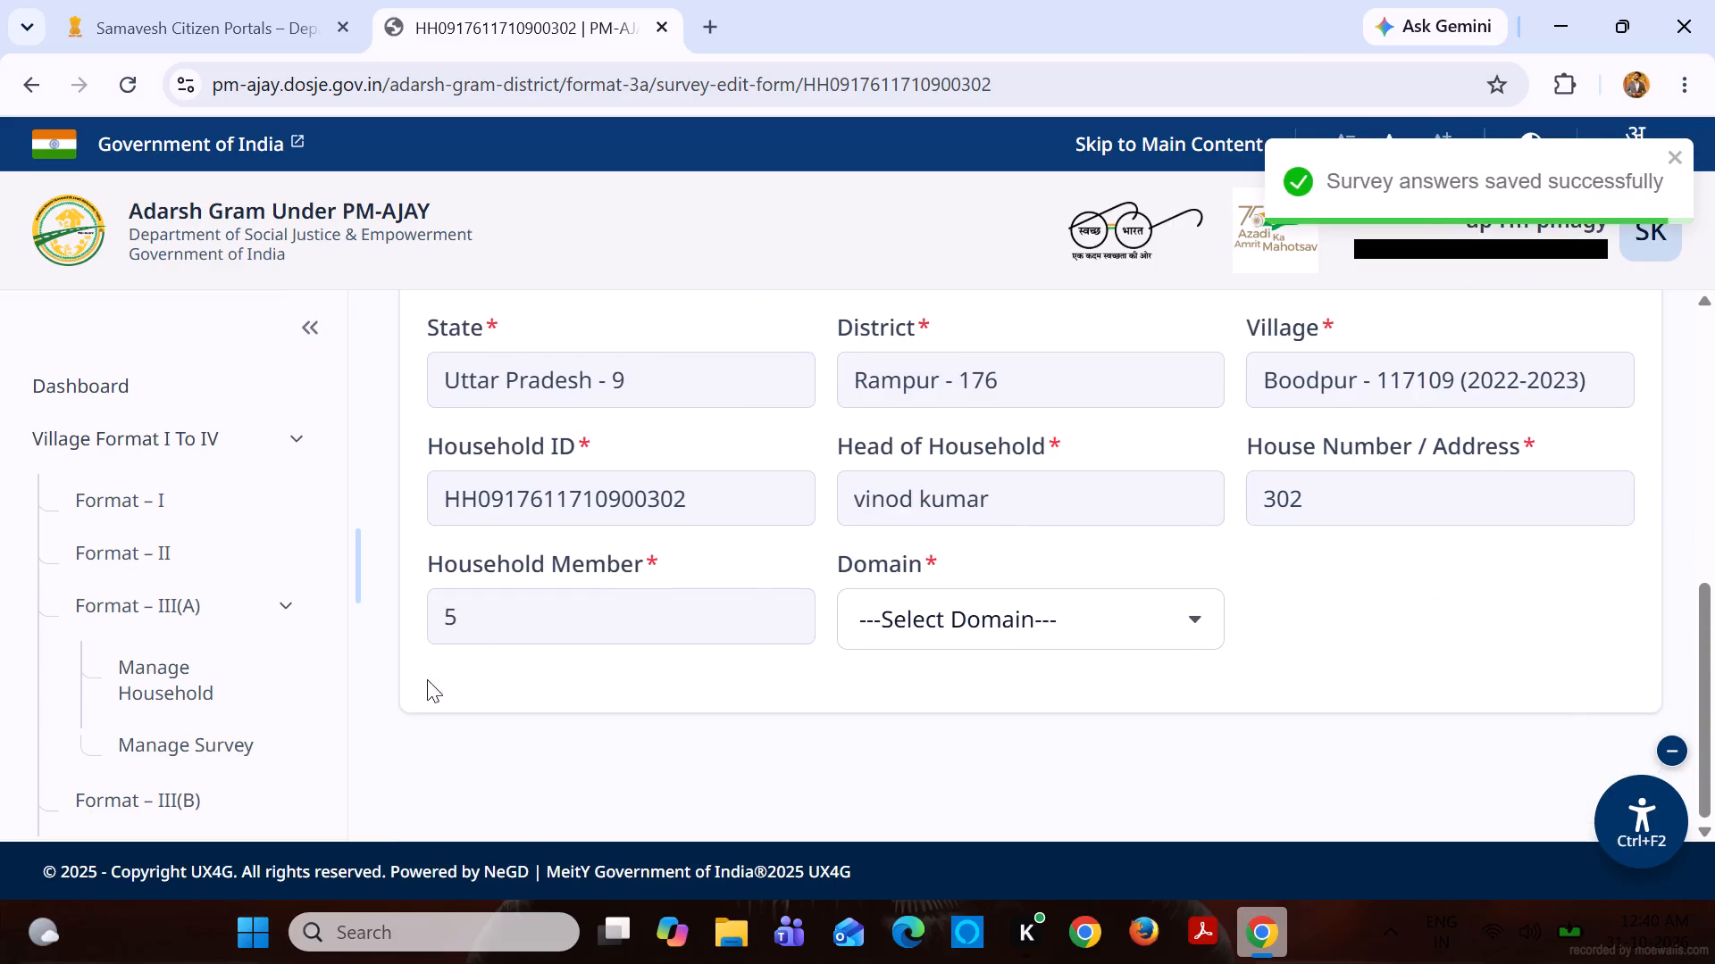
Start a new household record located in Shahabad block, Boodpur gram panchayat, Boodpur village (2022-2023), with category SC.
click(222, 687)
click(1281, 394)
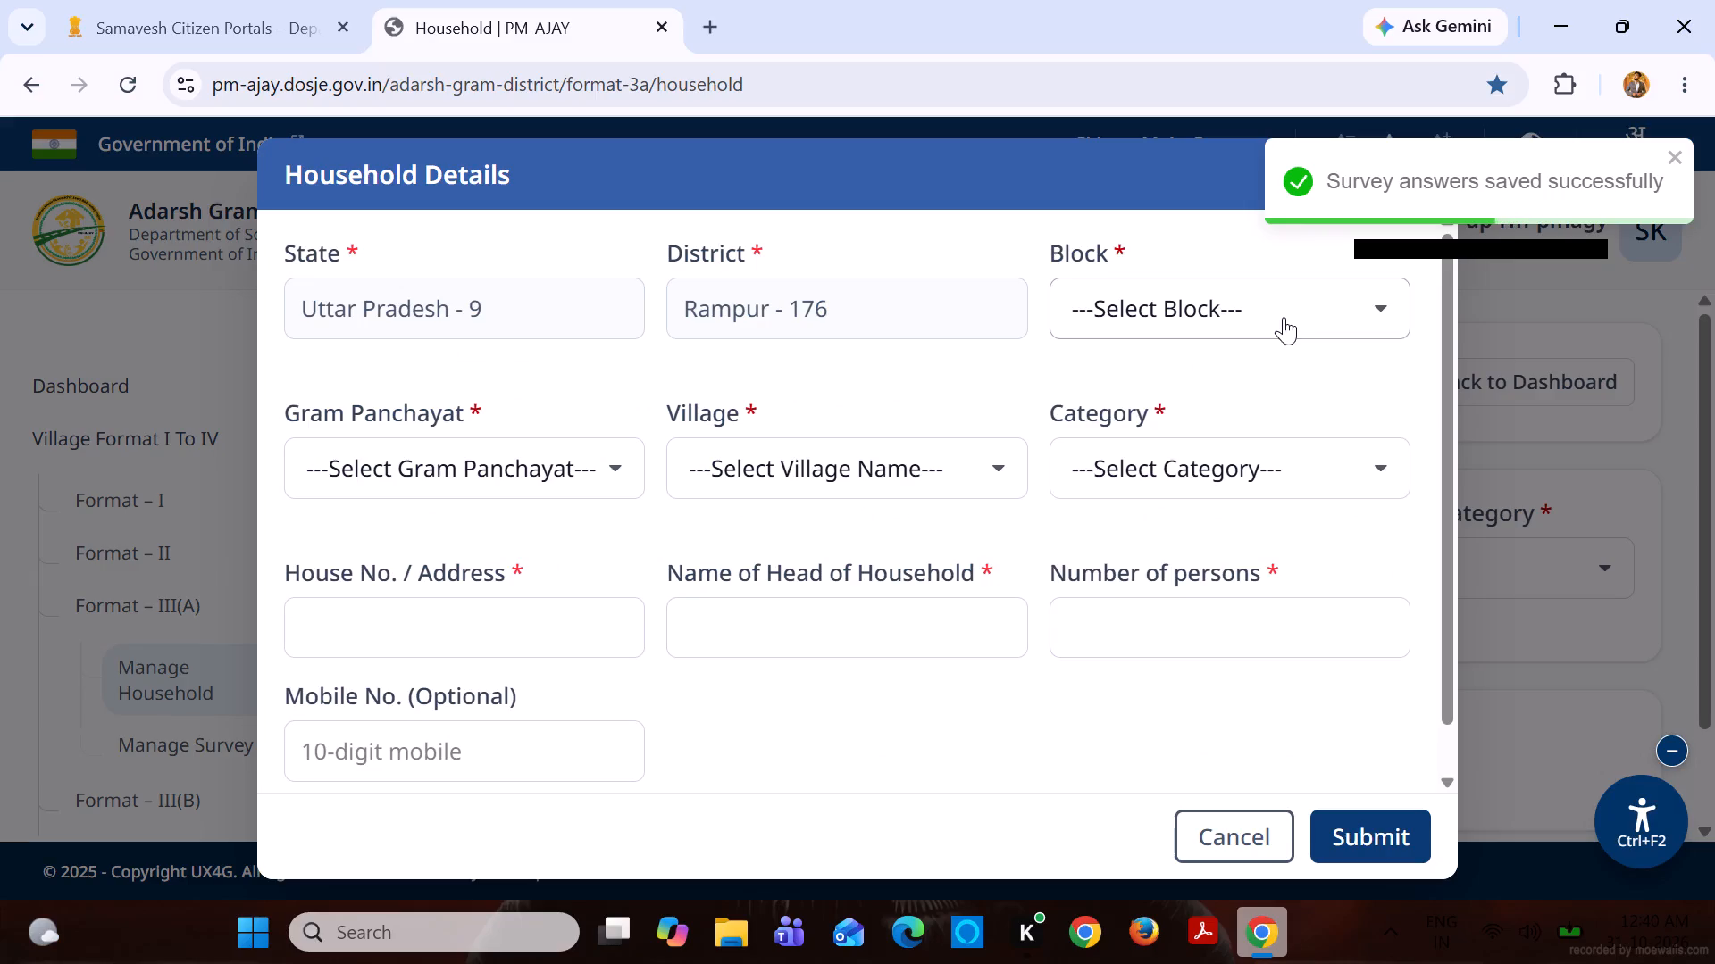
click(1284, 313)
click(1119, 730)
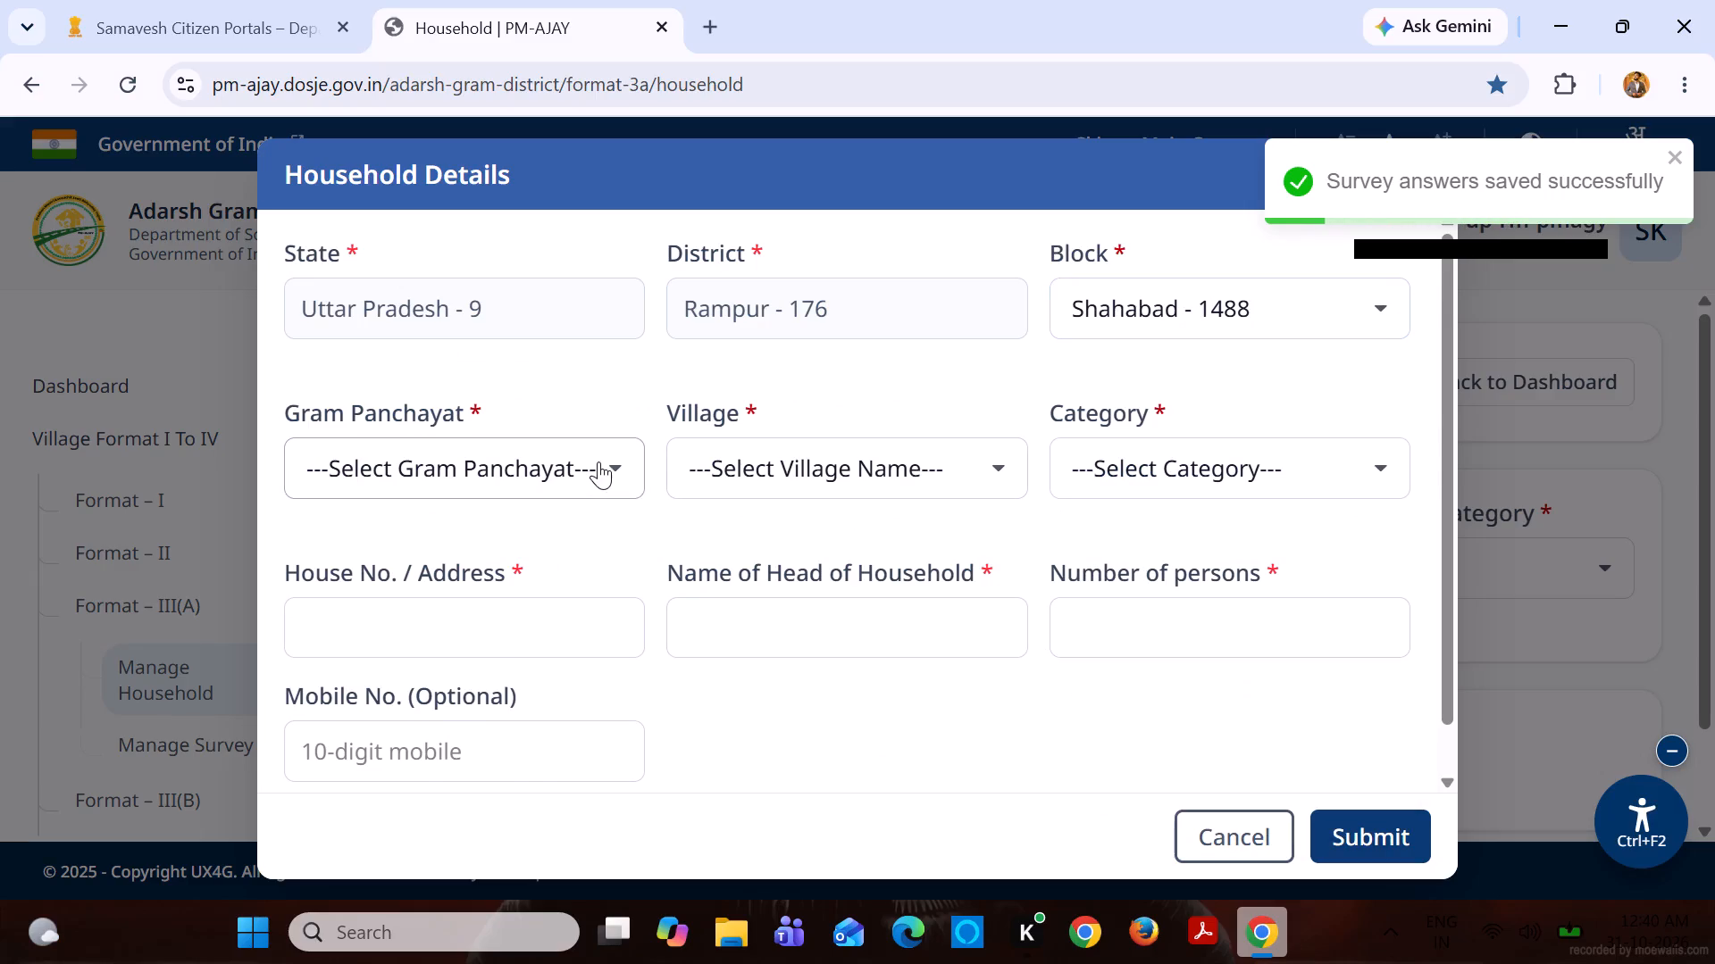
click(598, 461)
click(396, 747)
click(985, 463)
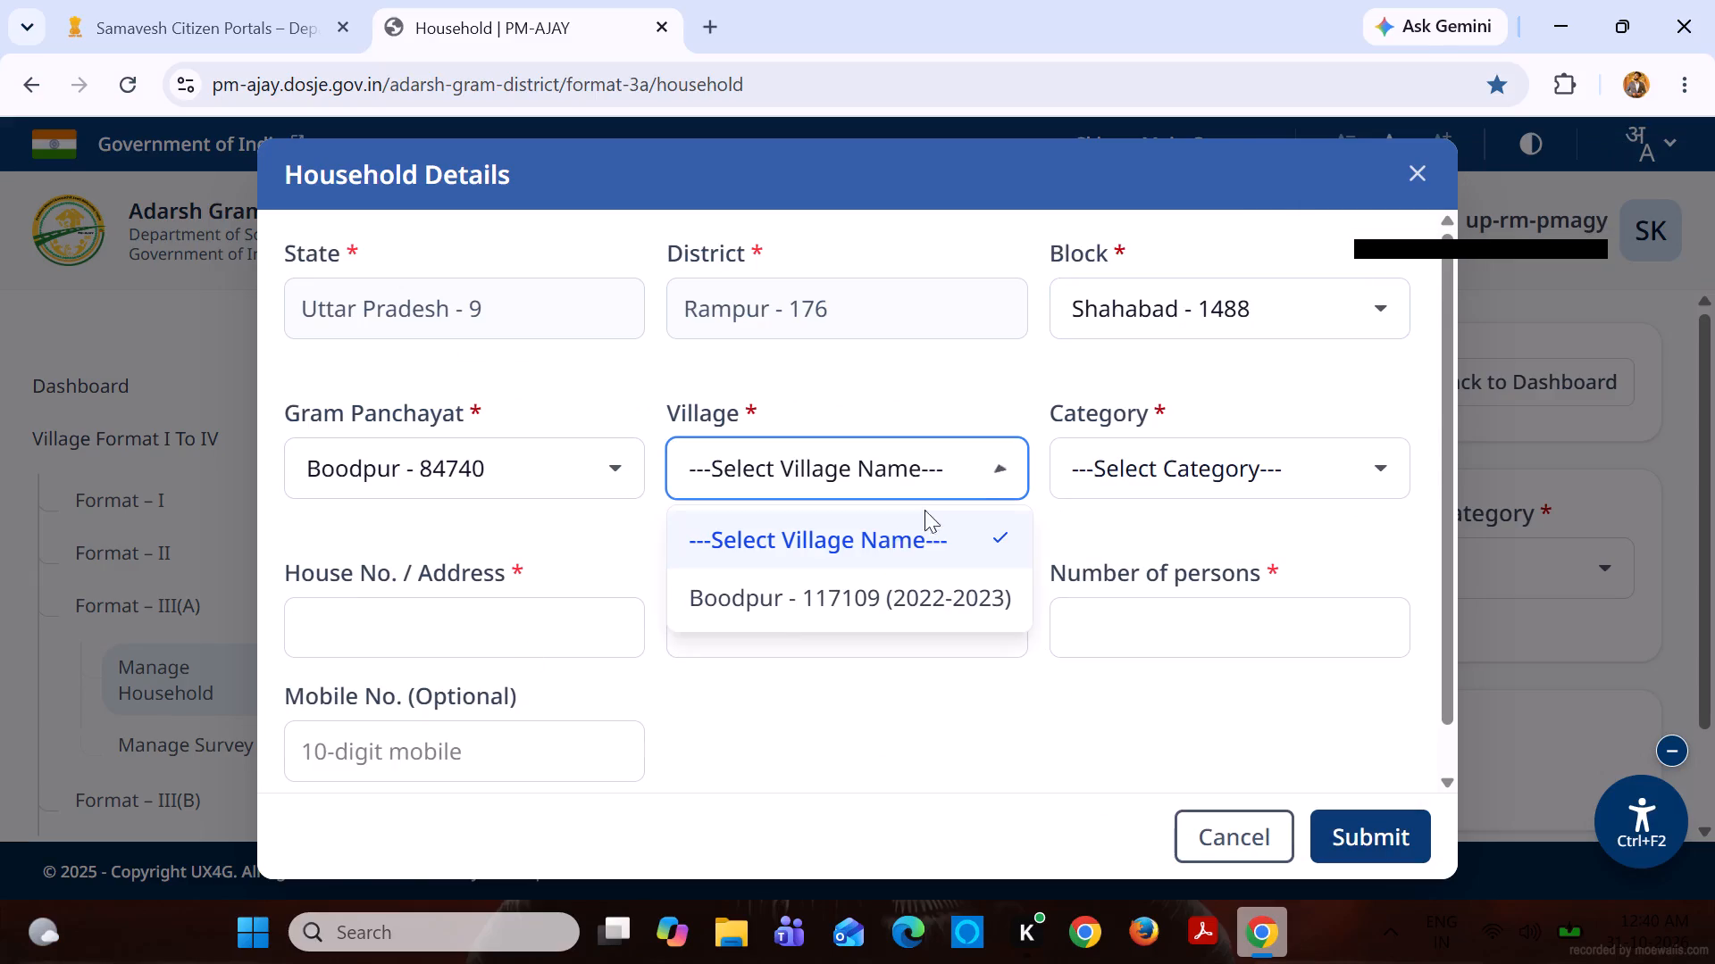
click(776, 605)
click(1207, 464)
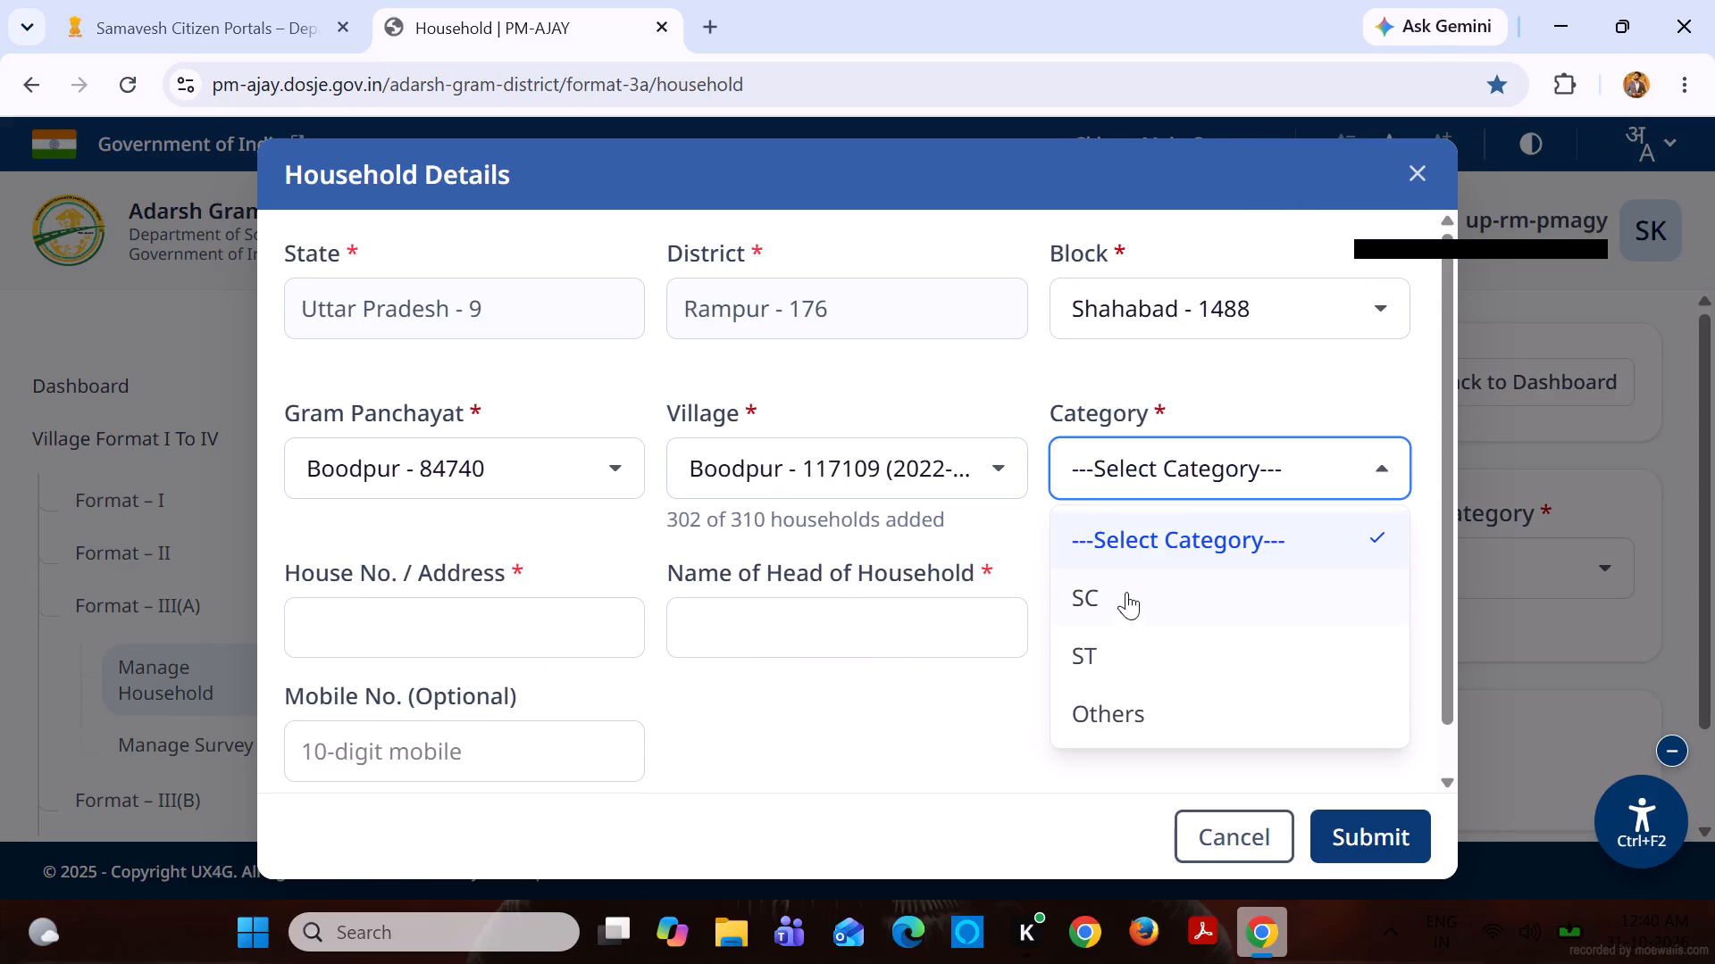
drag(1126, 592, 1108, 601)
Enter house number 303, the name of the head of household and 7 persons, and submit the household details.
click(471, 627)
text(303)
click(728, 637)
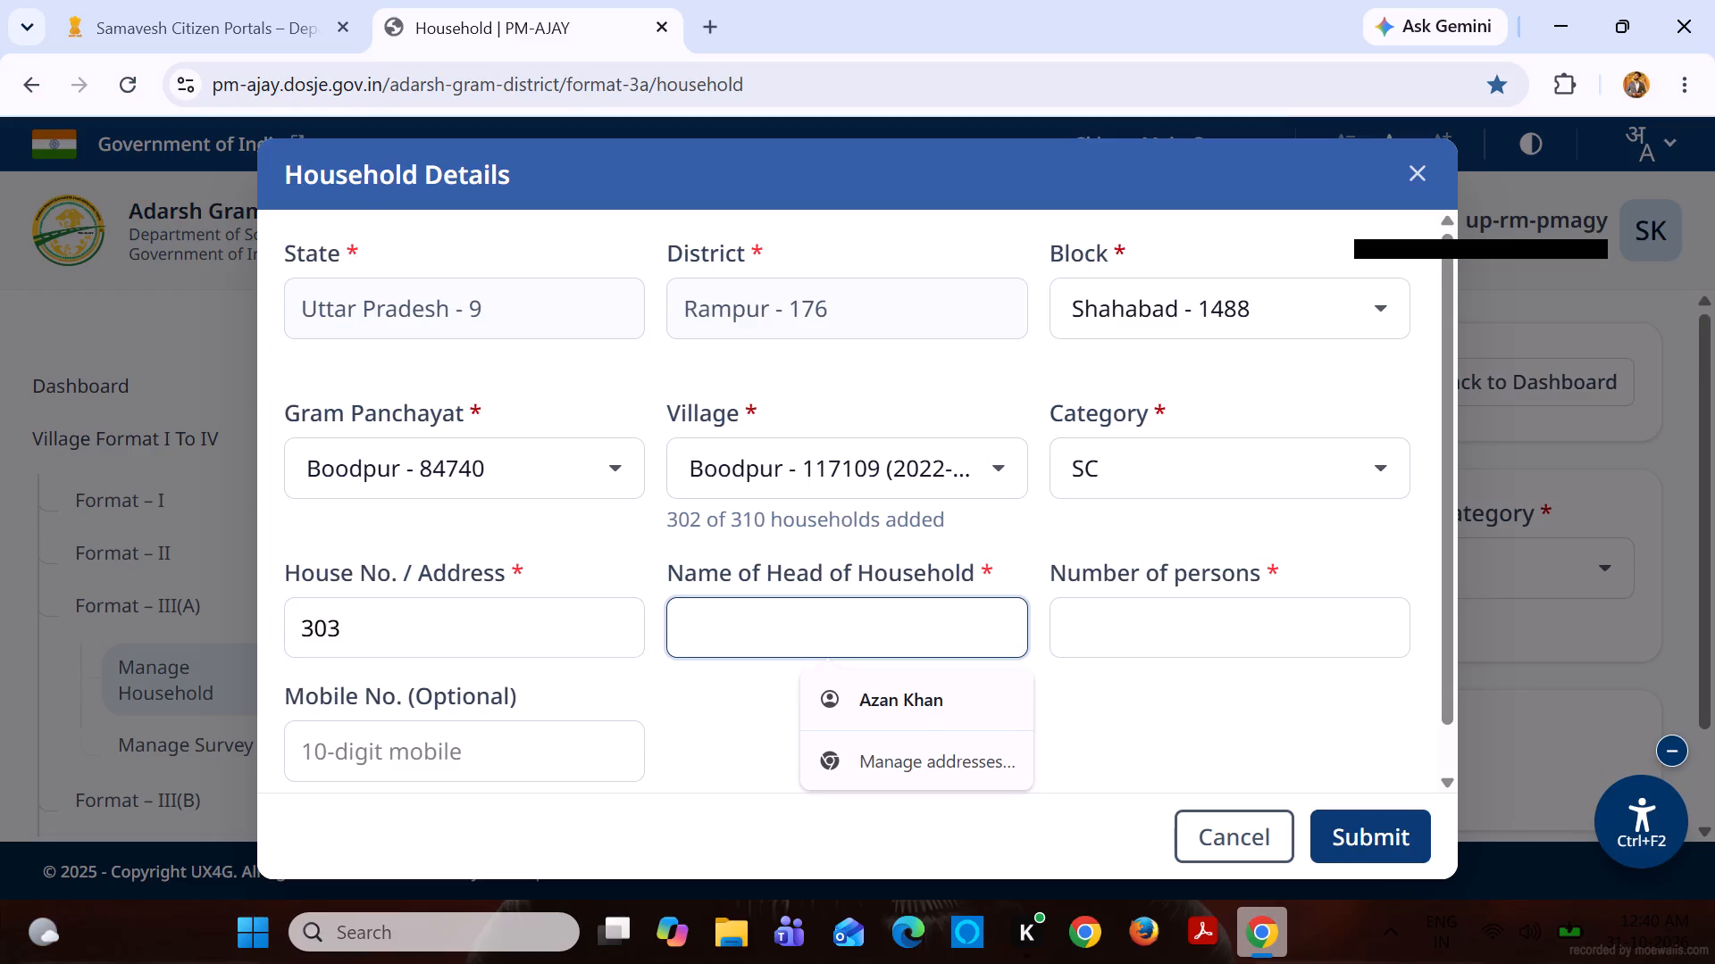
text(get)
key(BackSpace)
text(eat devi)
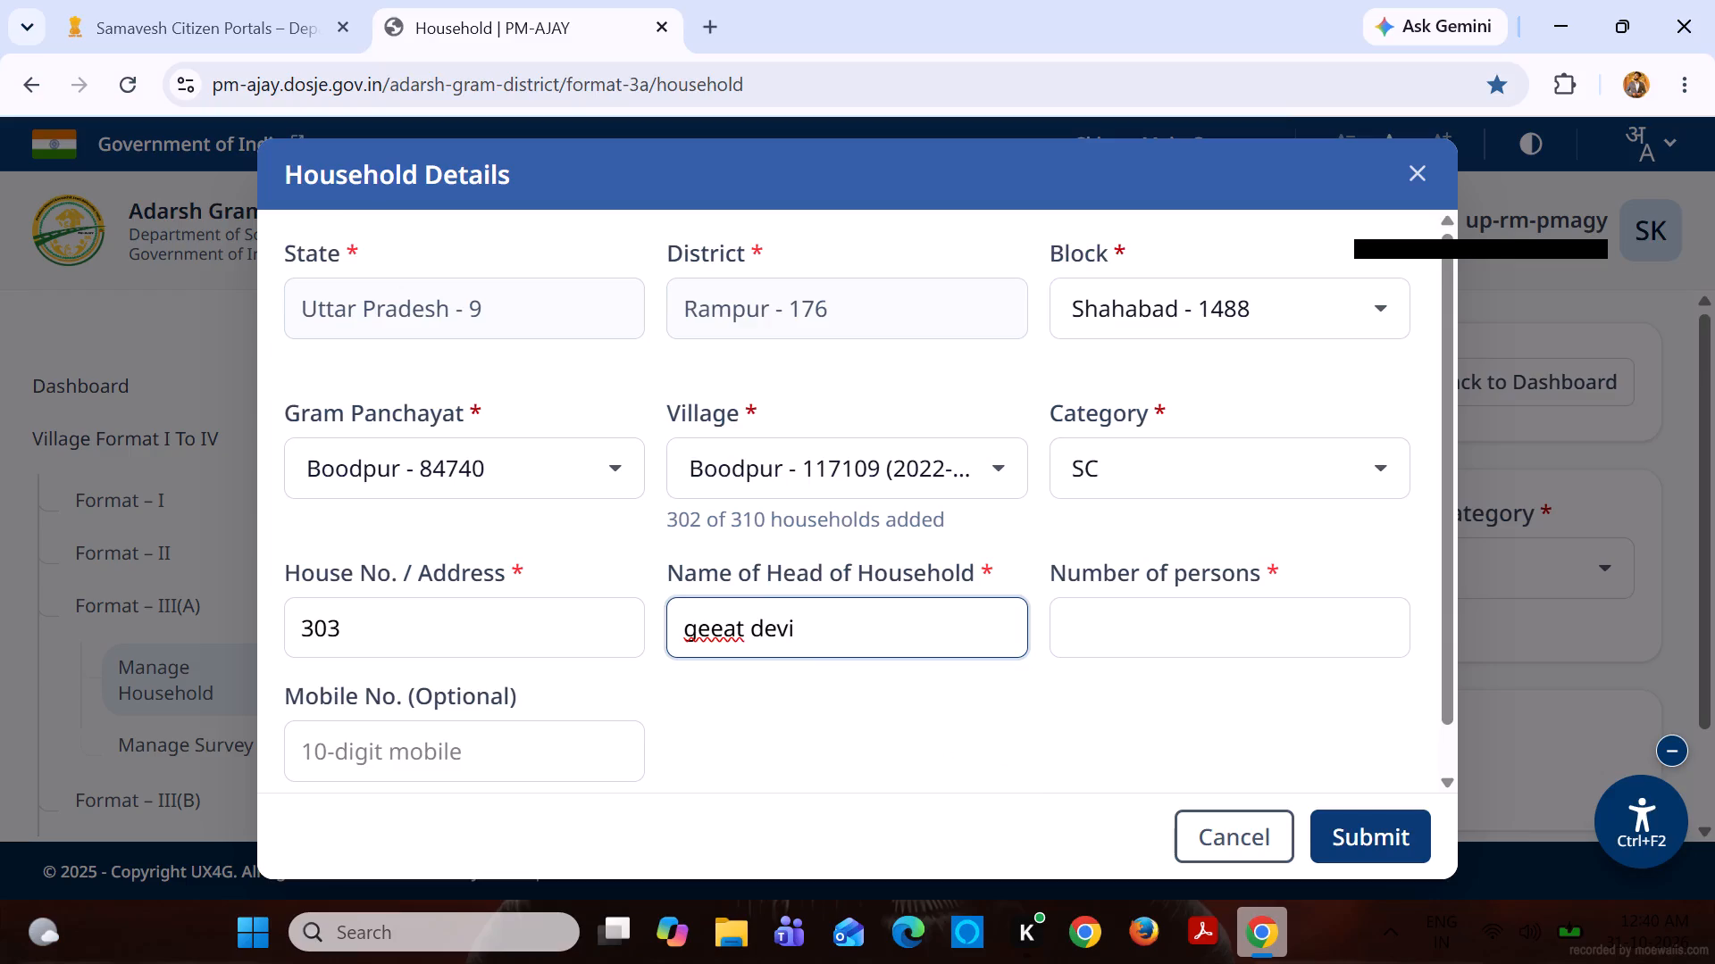
click(1058, 637)
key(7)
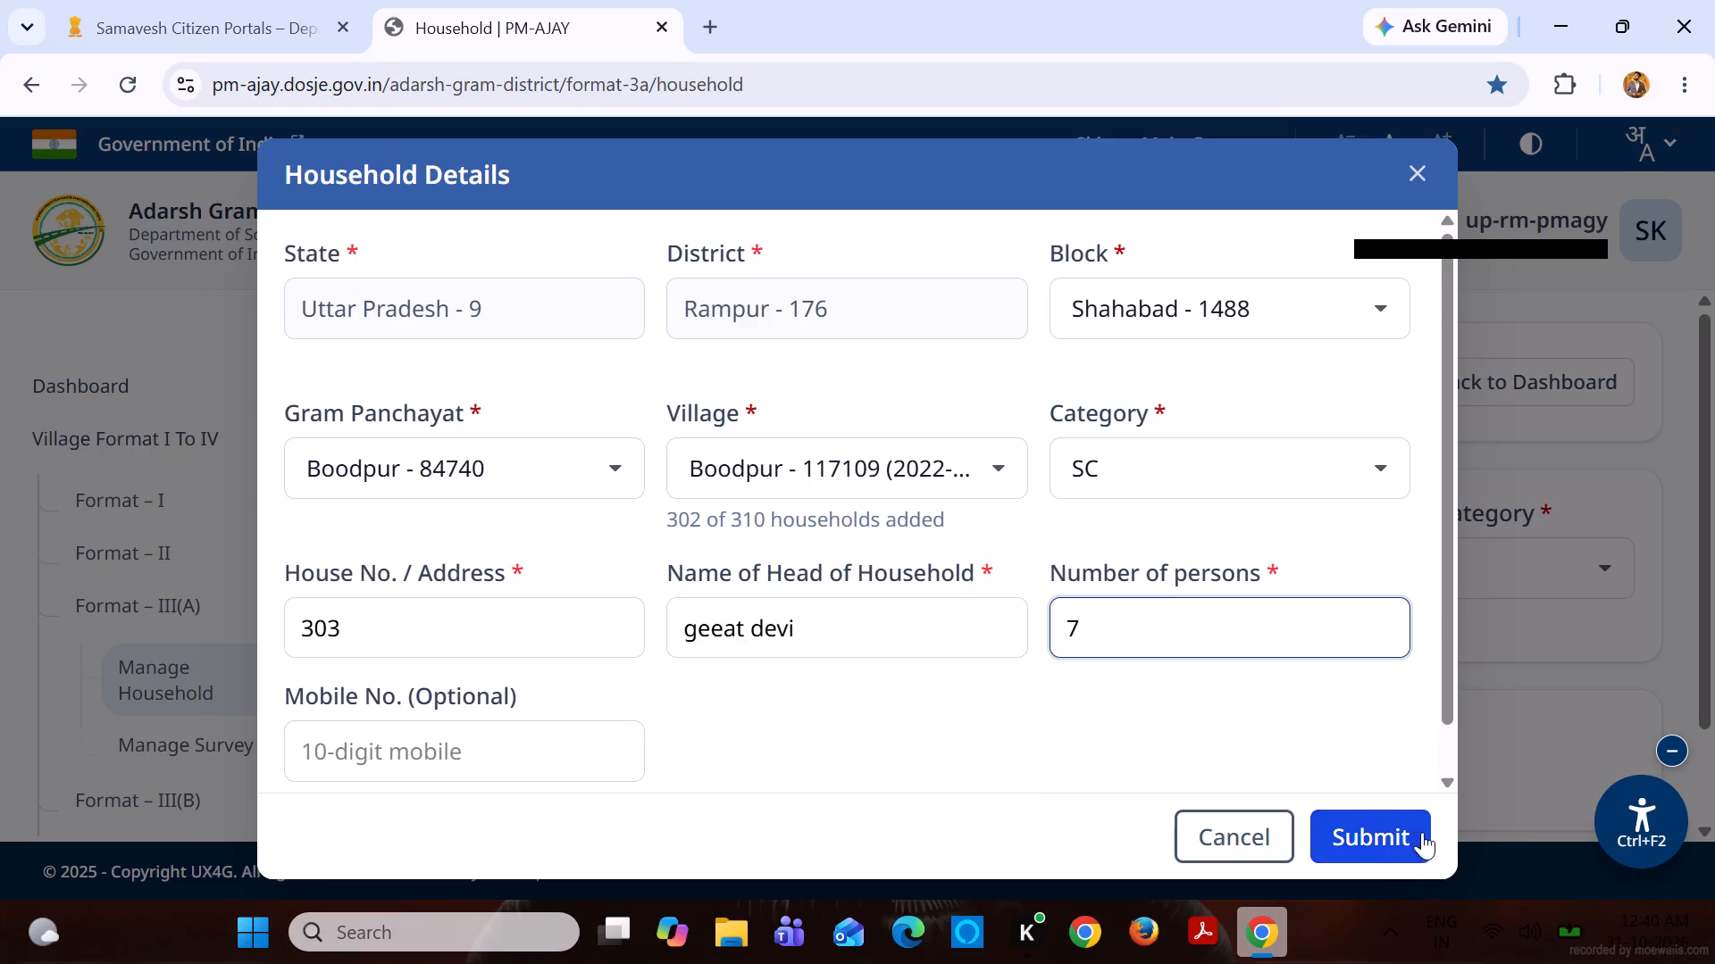
click(1417, 832)
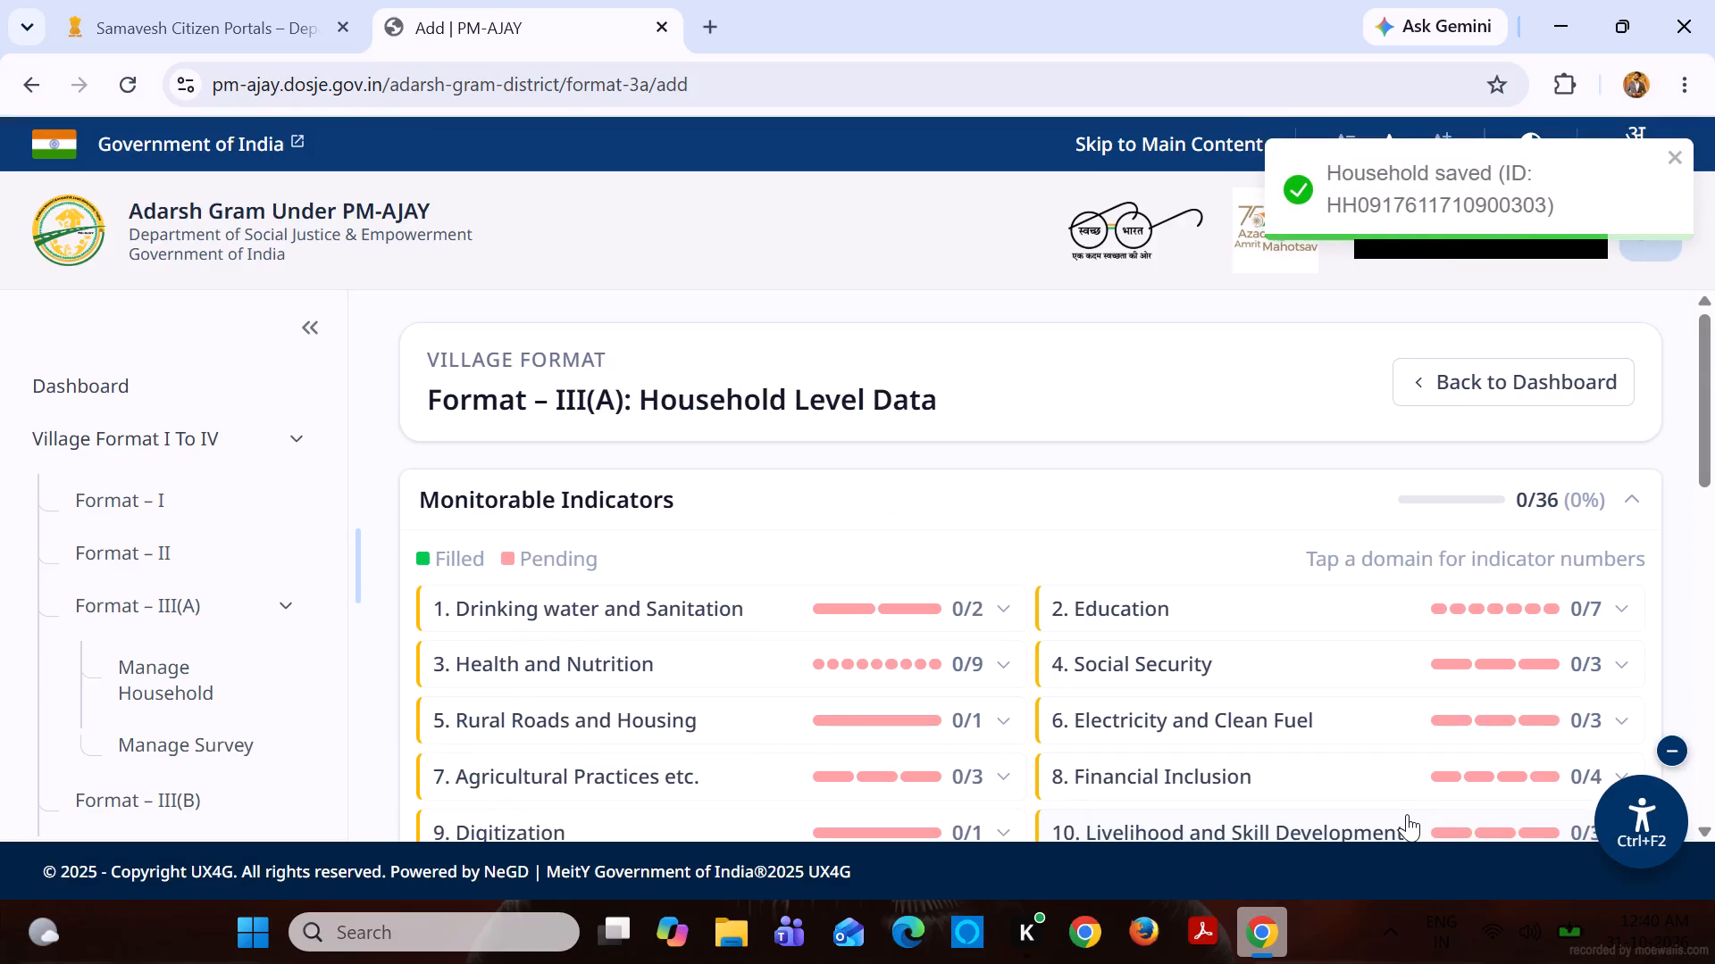
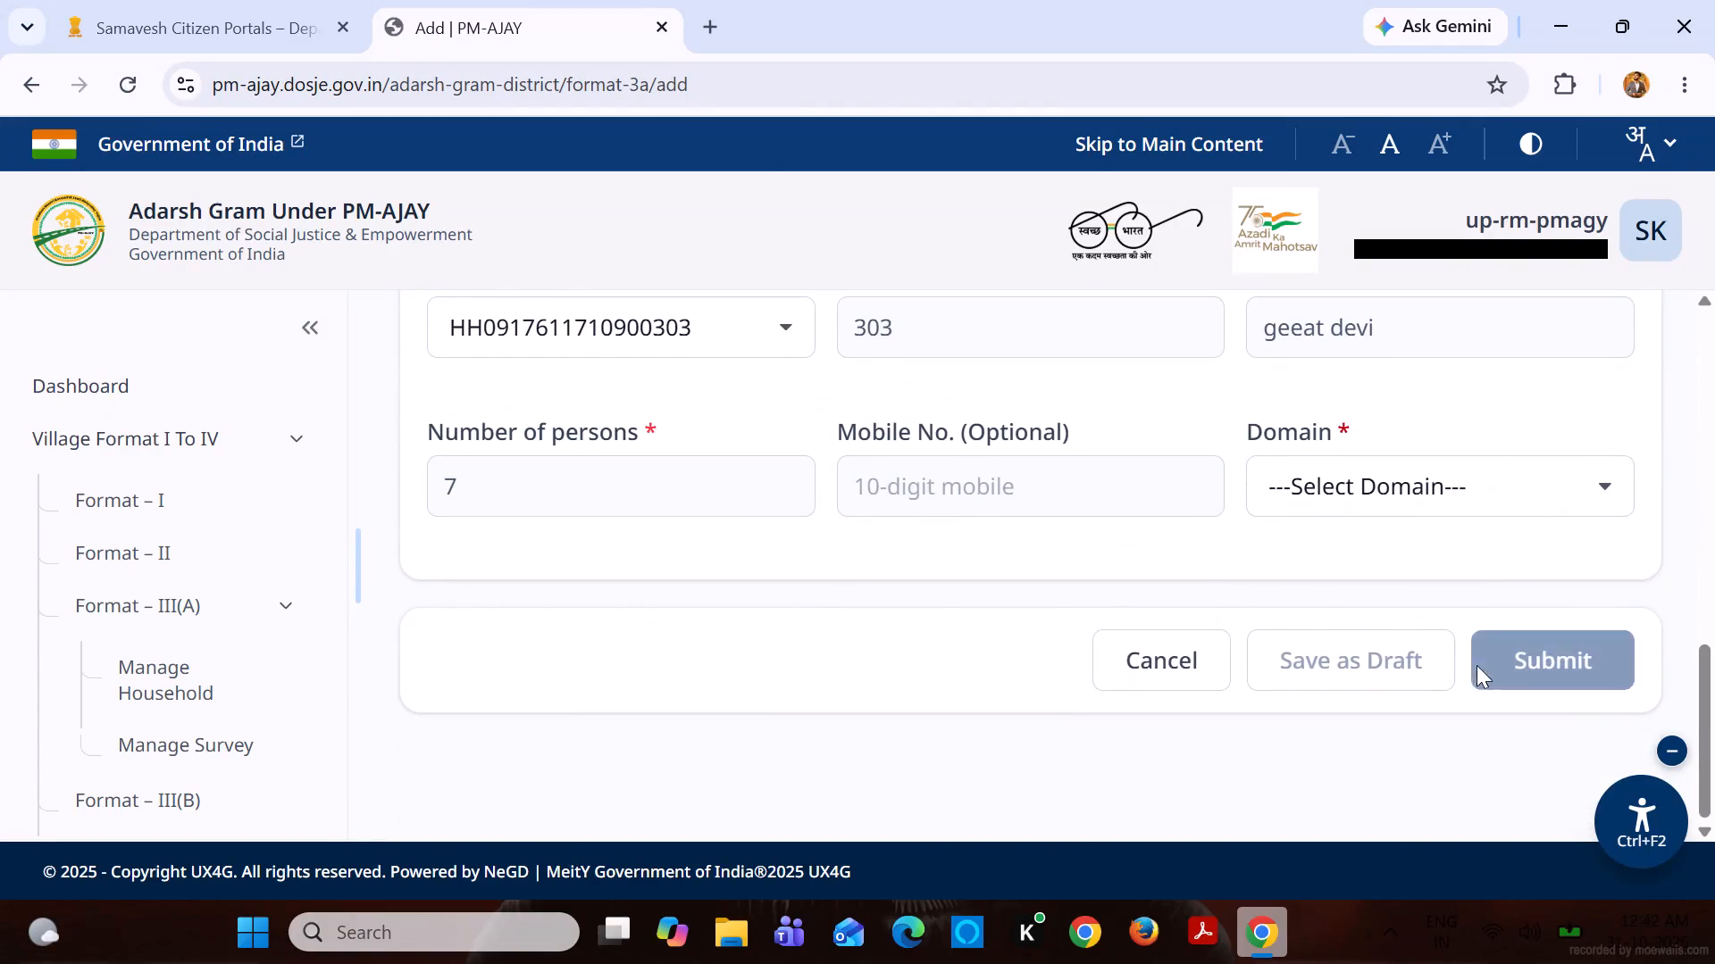
Complete domain 1 – Drinking water and Sanitation with Yes for the household latrine, answer the open defecation question, and submit.
click(1558, 499)
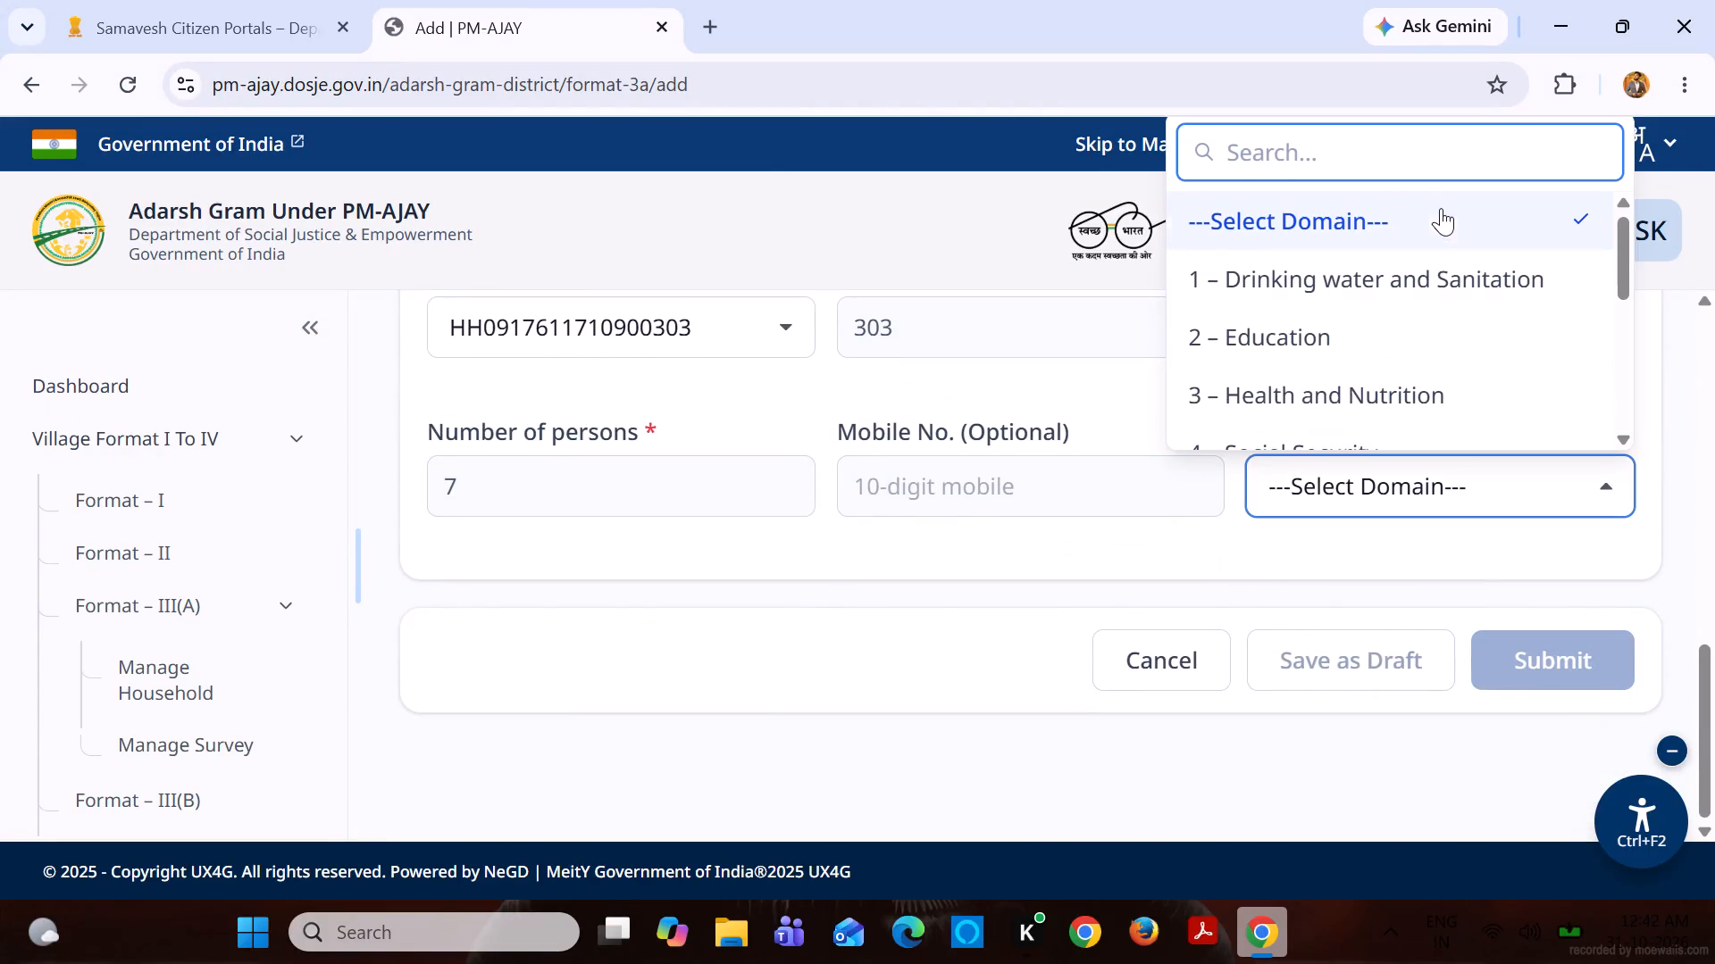
click(1419, 272)
scroll(1354, 440, down, 4)
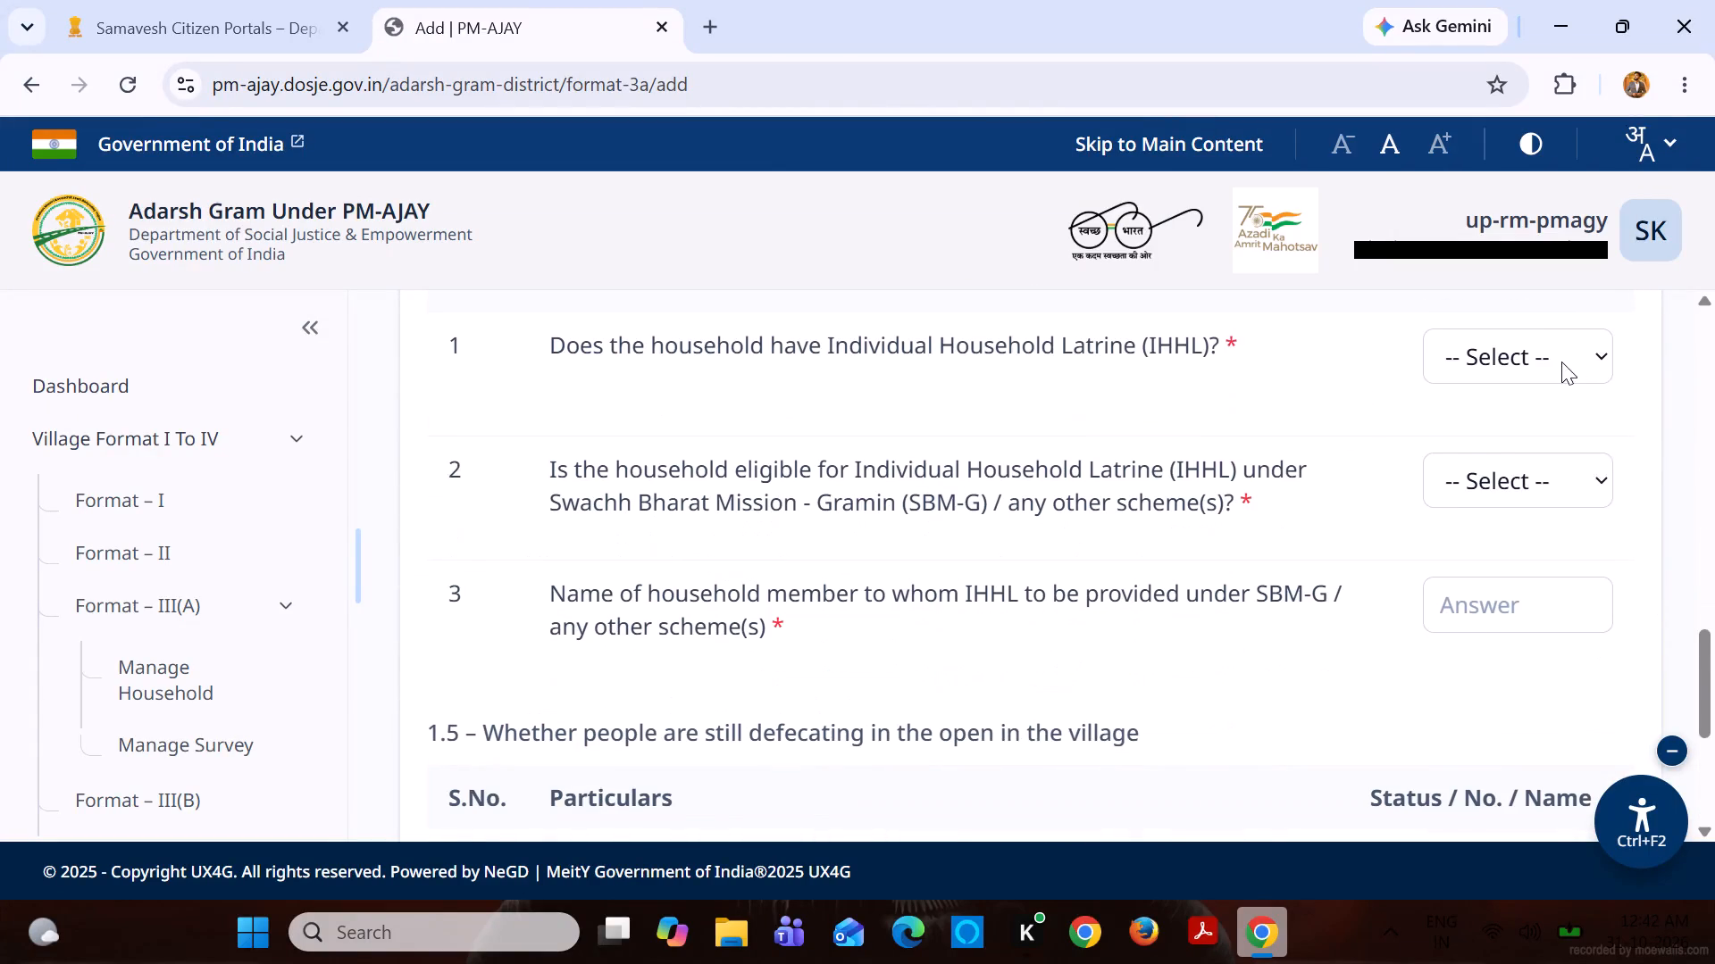
click(1561, 361)
click(1466, 443)
click(1550, 592)
click(1443, 716)
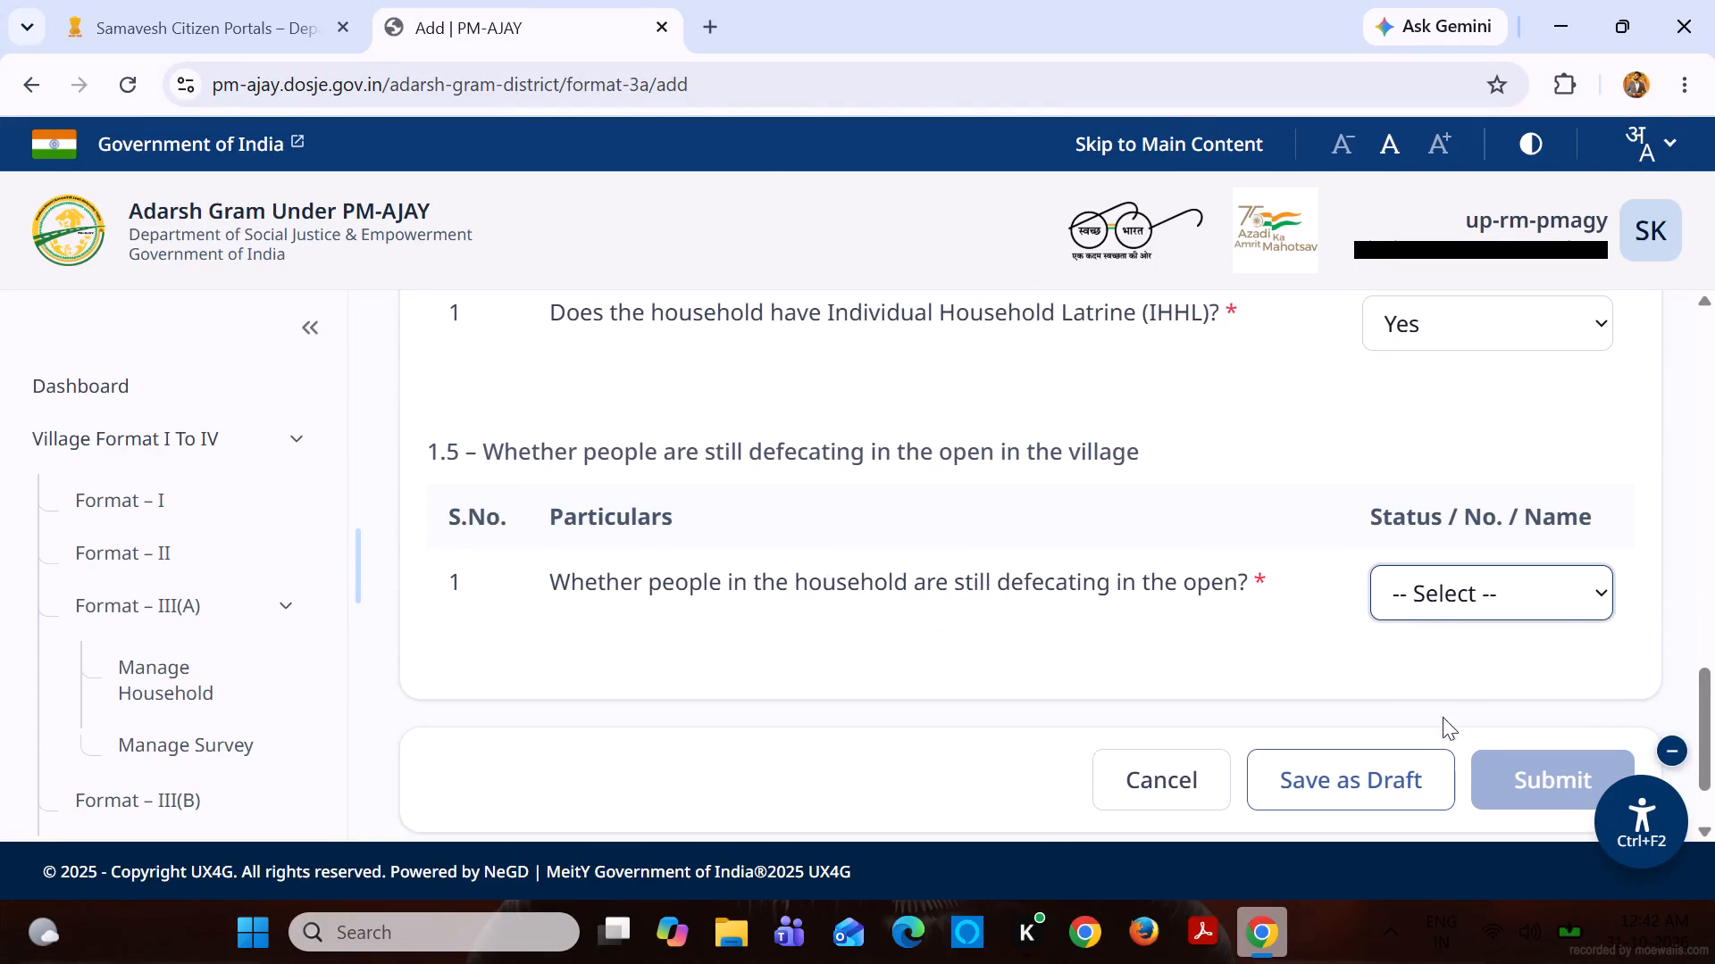
click(1541, 794)
For domain 2 – Education, enter 0 children aged 6-10, 1 aged 11-13 with 1 attending middle school, and 0 aged 14-15.
click(1522, 507)
click(1512, 531)
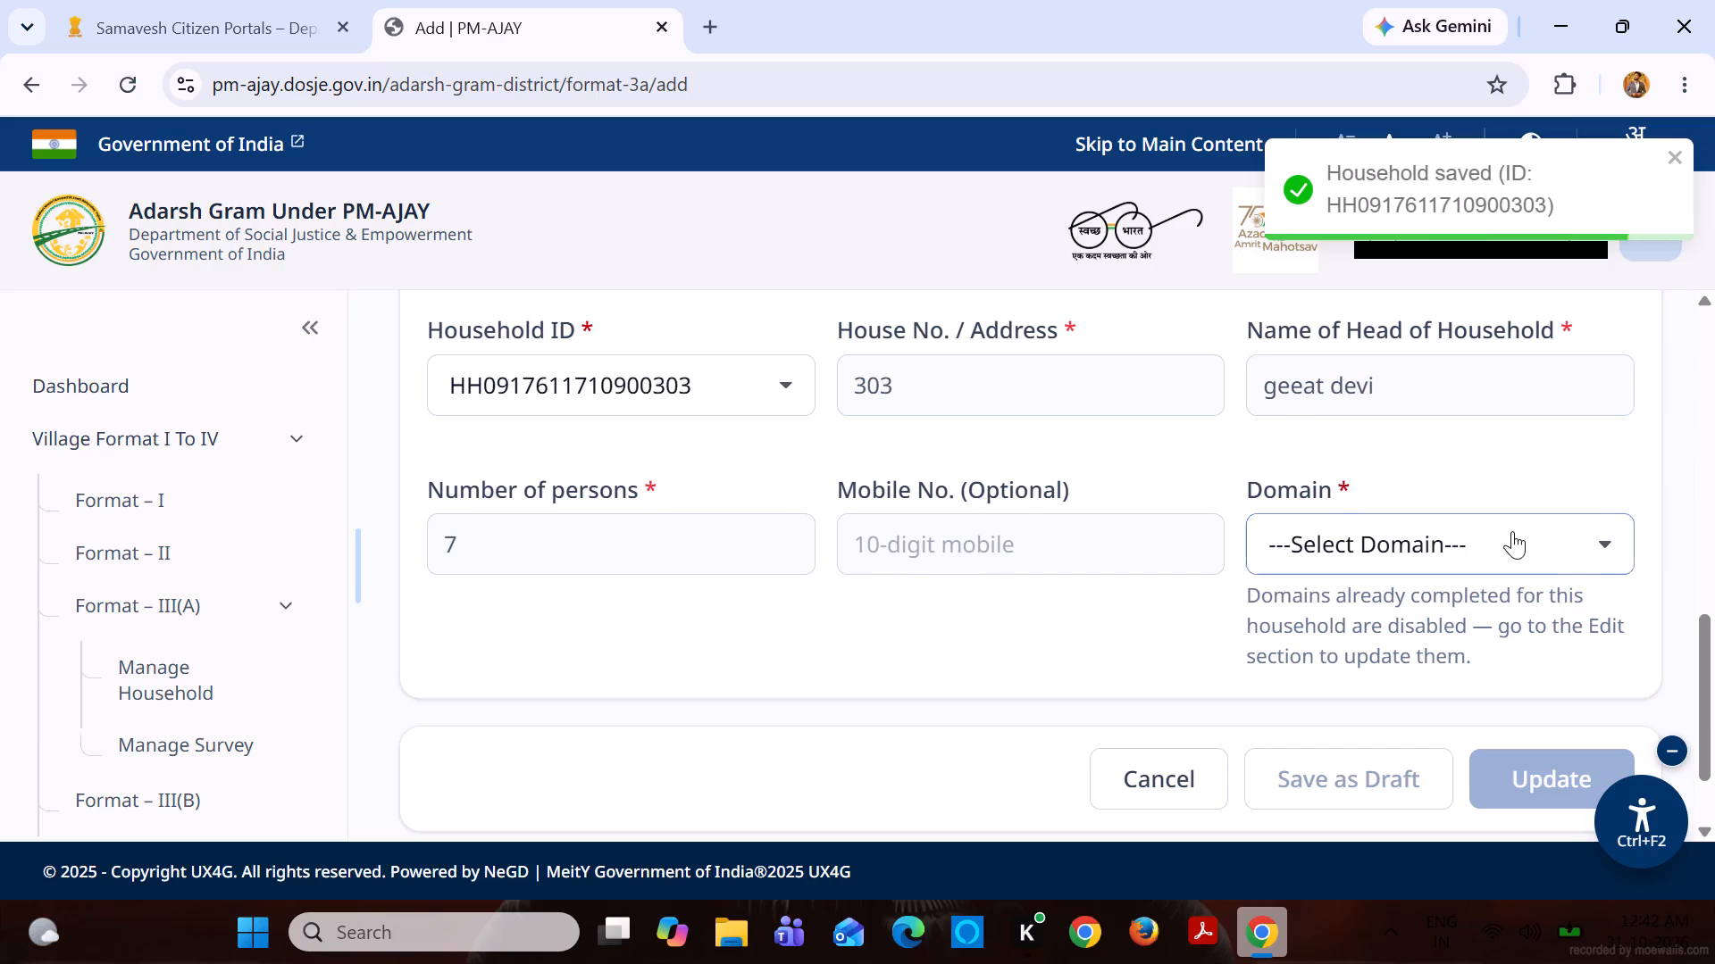
click(1450, 297)
scroll(1393, 459, down, 3)
click(1412, 559)
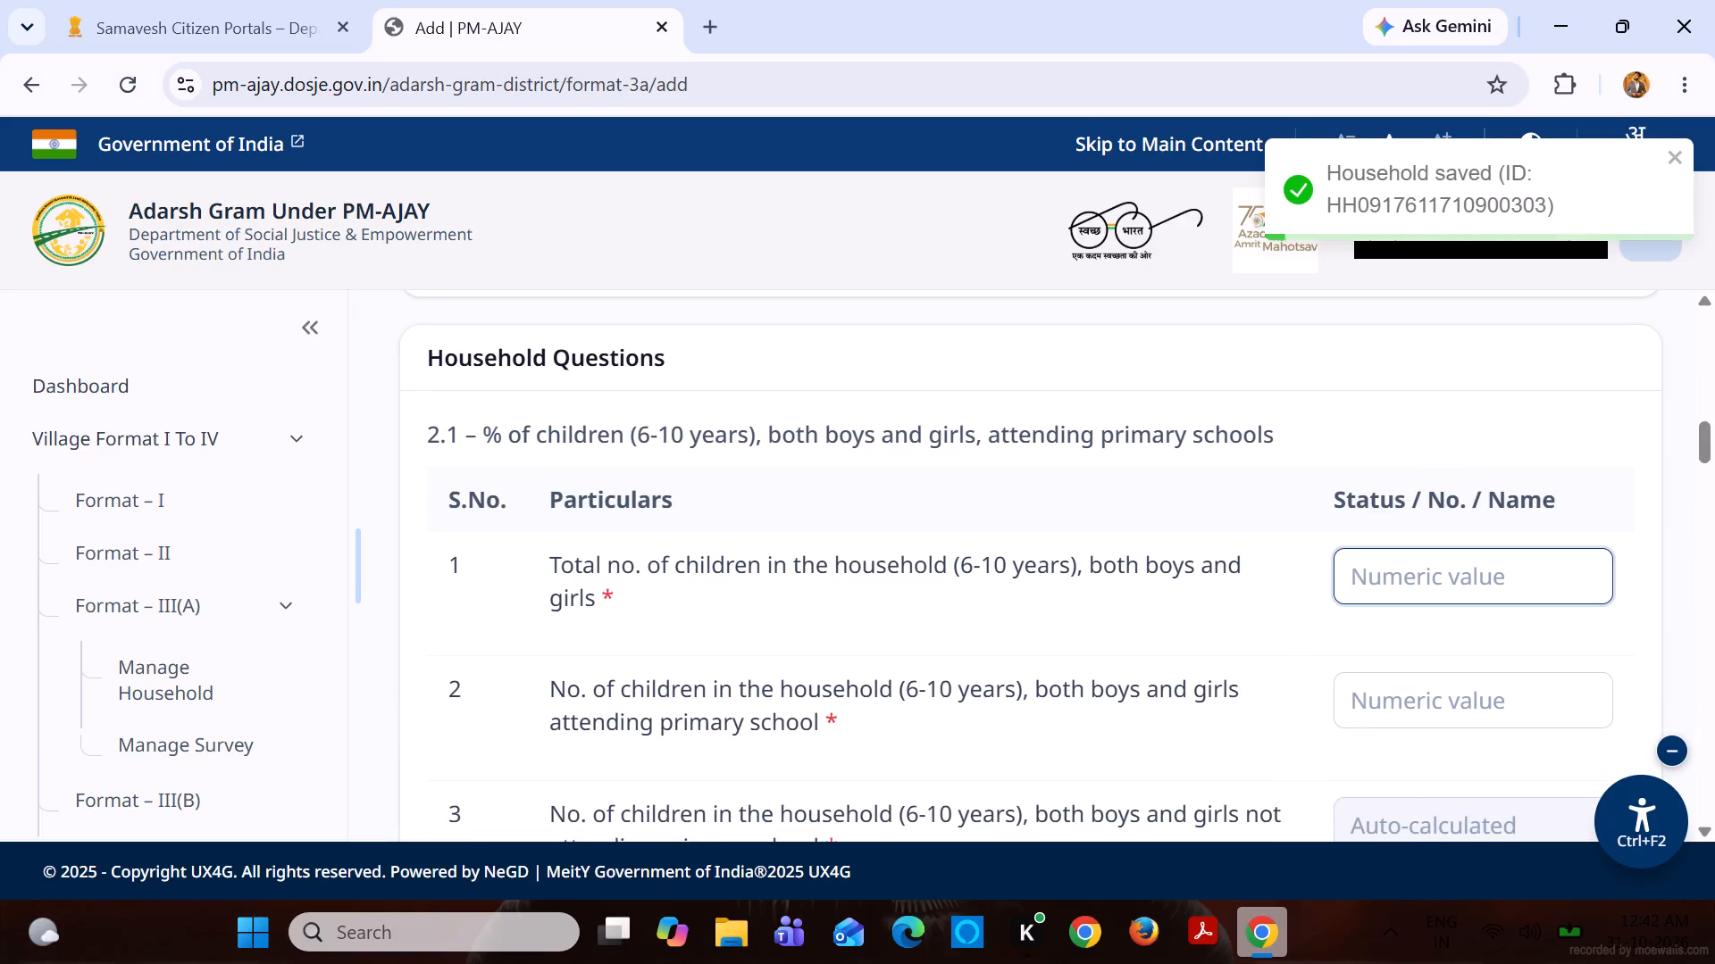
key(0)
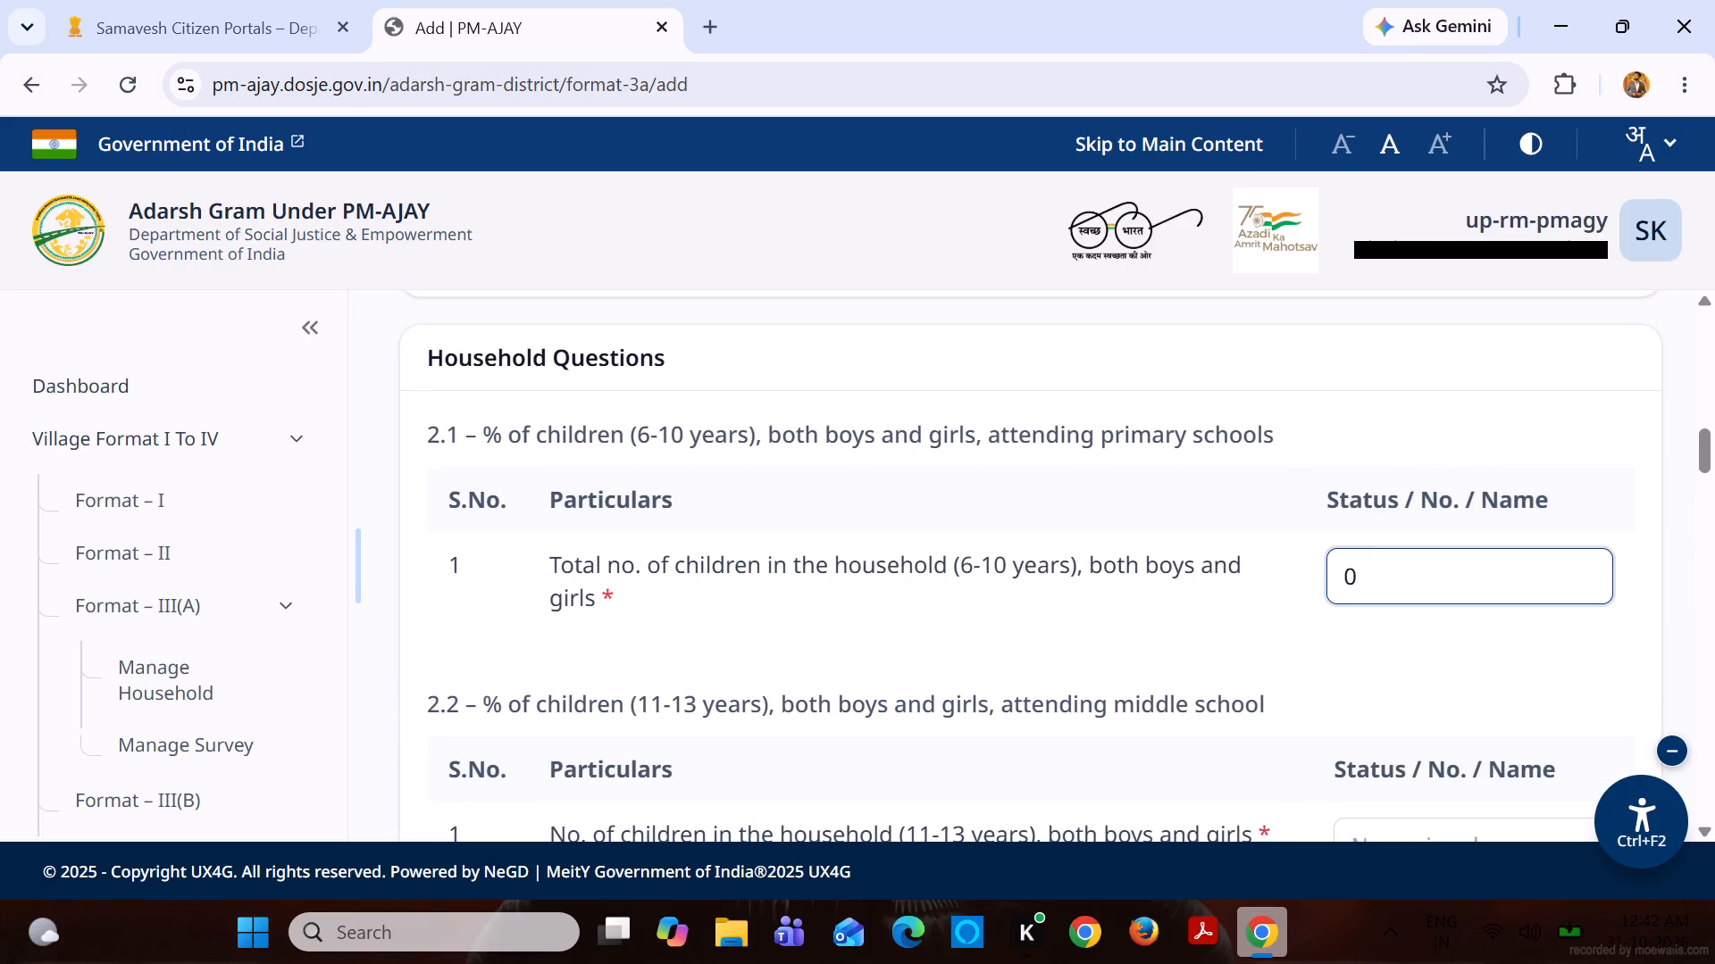
scroll(1338, 503, down, 3)
click(1425, 438)
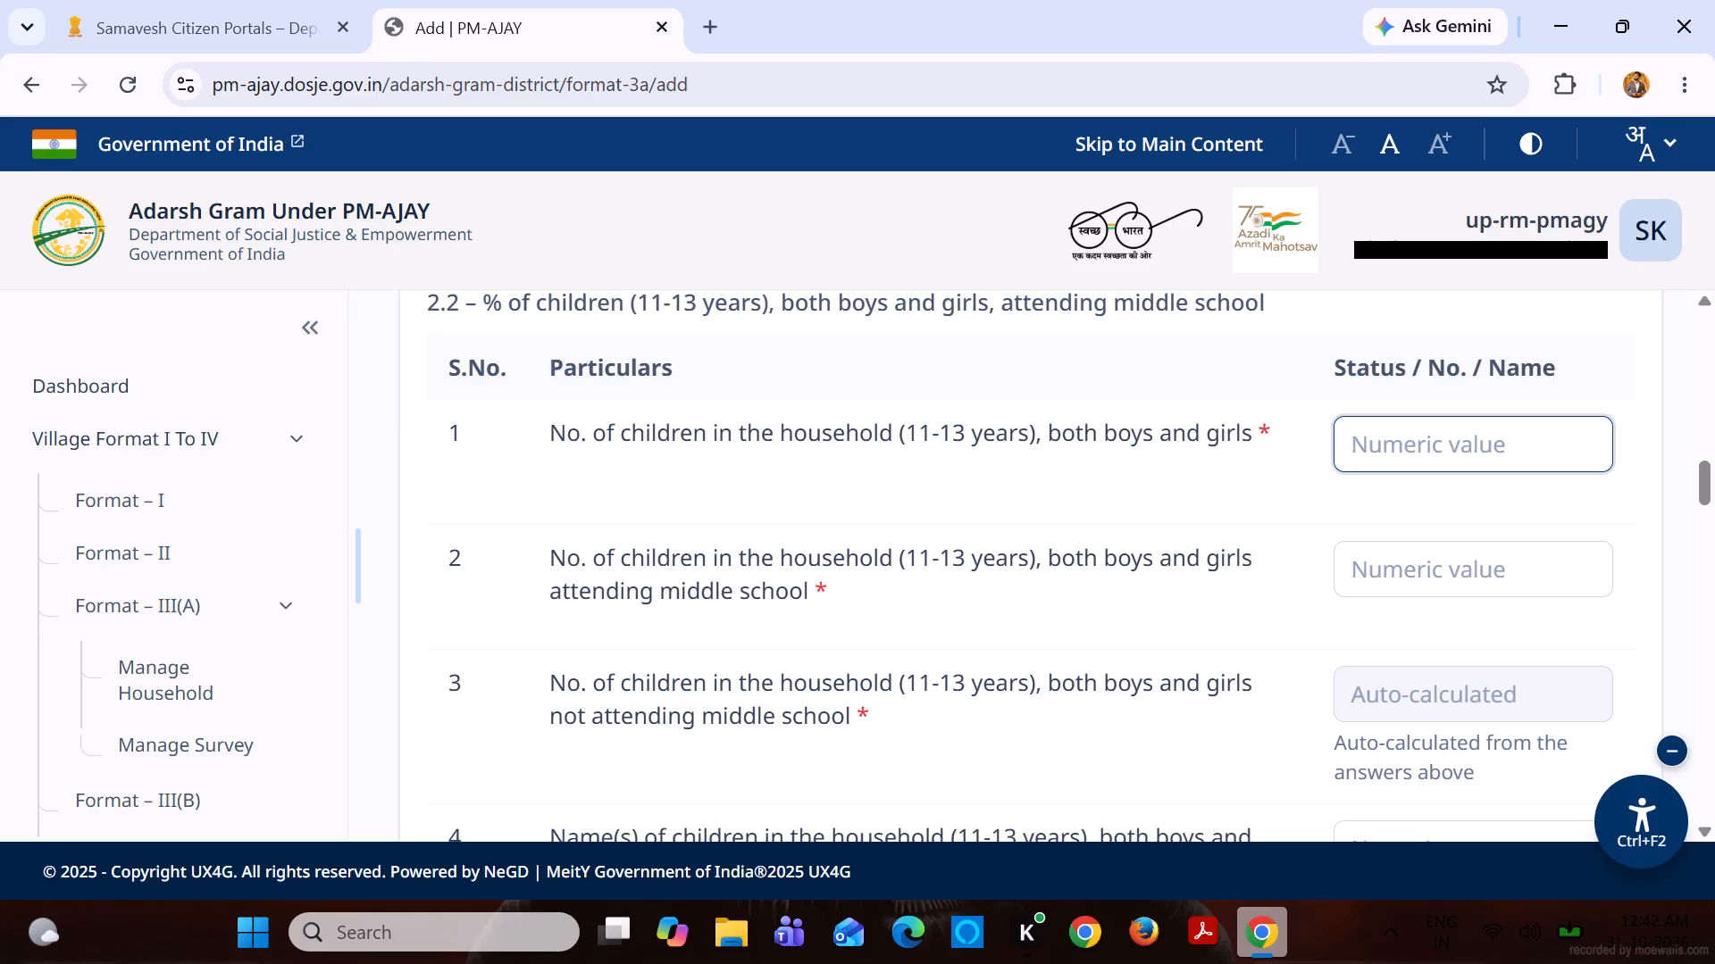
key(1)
click(1404, 563)
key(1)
scroll(1404, 563, down, 3)
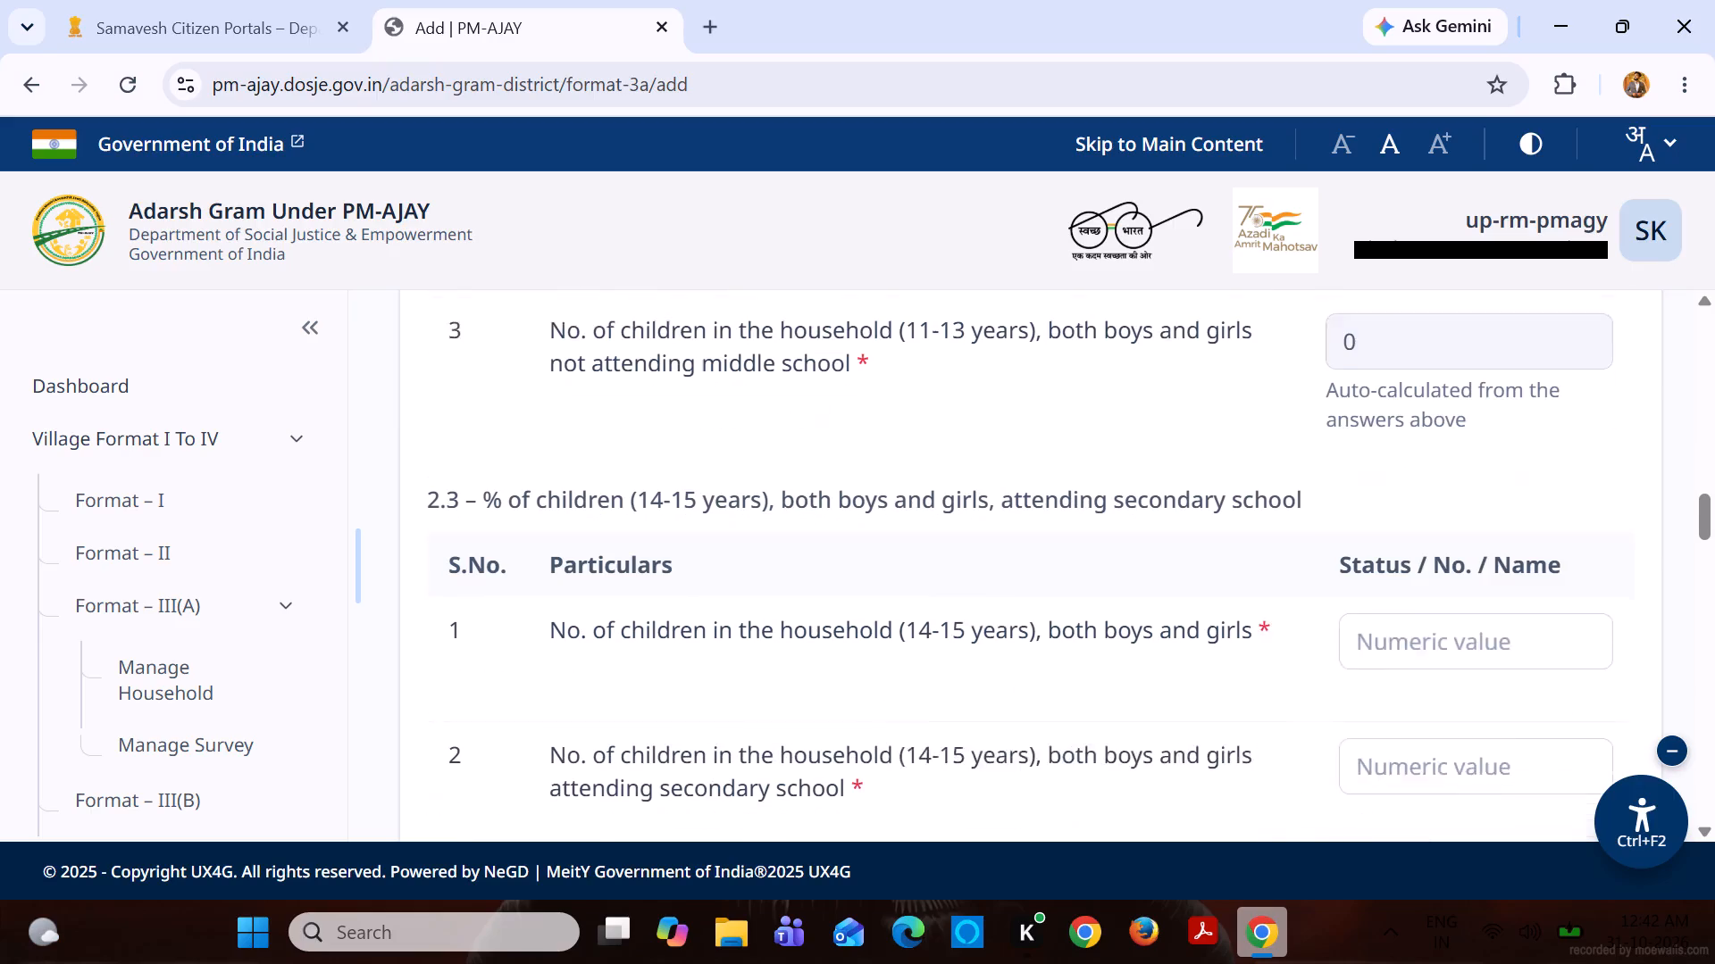
click(1443, 567)
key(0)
Enter 1 child aged 16-17 with 1 attending higher secondary school, and 3 aged 18-23 with 3 attending post higher secondary education.
scroll(1437, 570, down, 3)
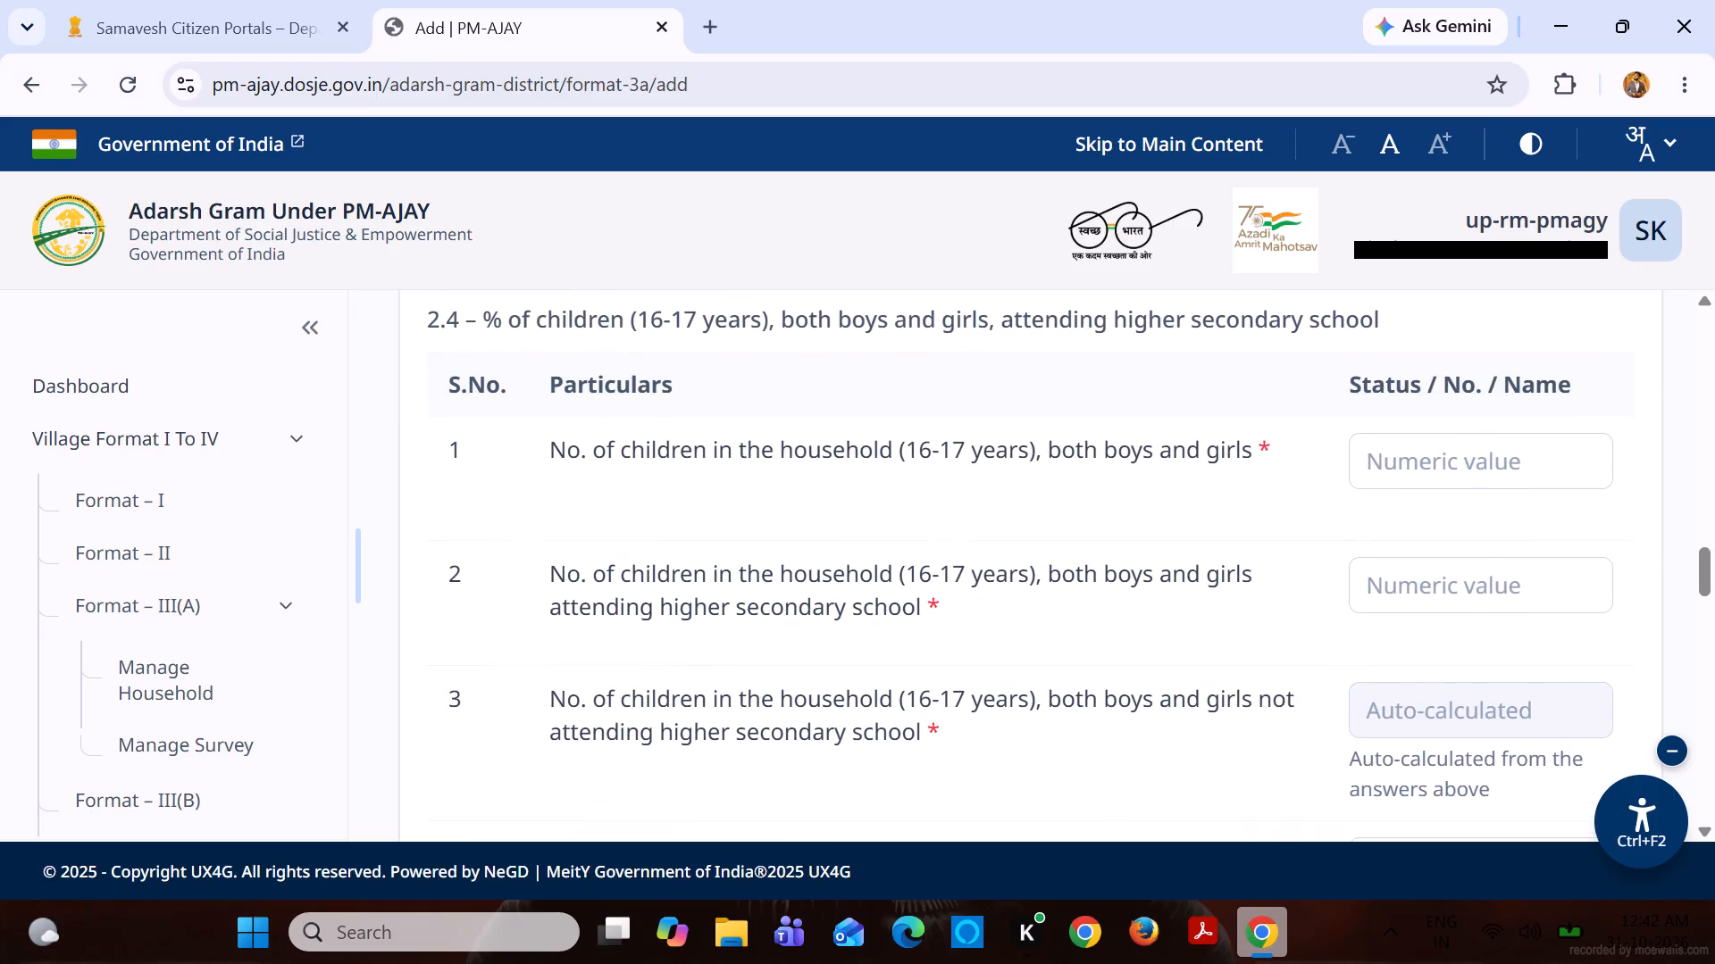
click(1475, 462)
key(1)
drag(1454, 559, 1448, 571)
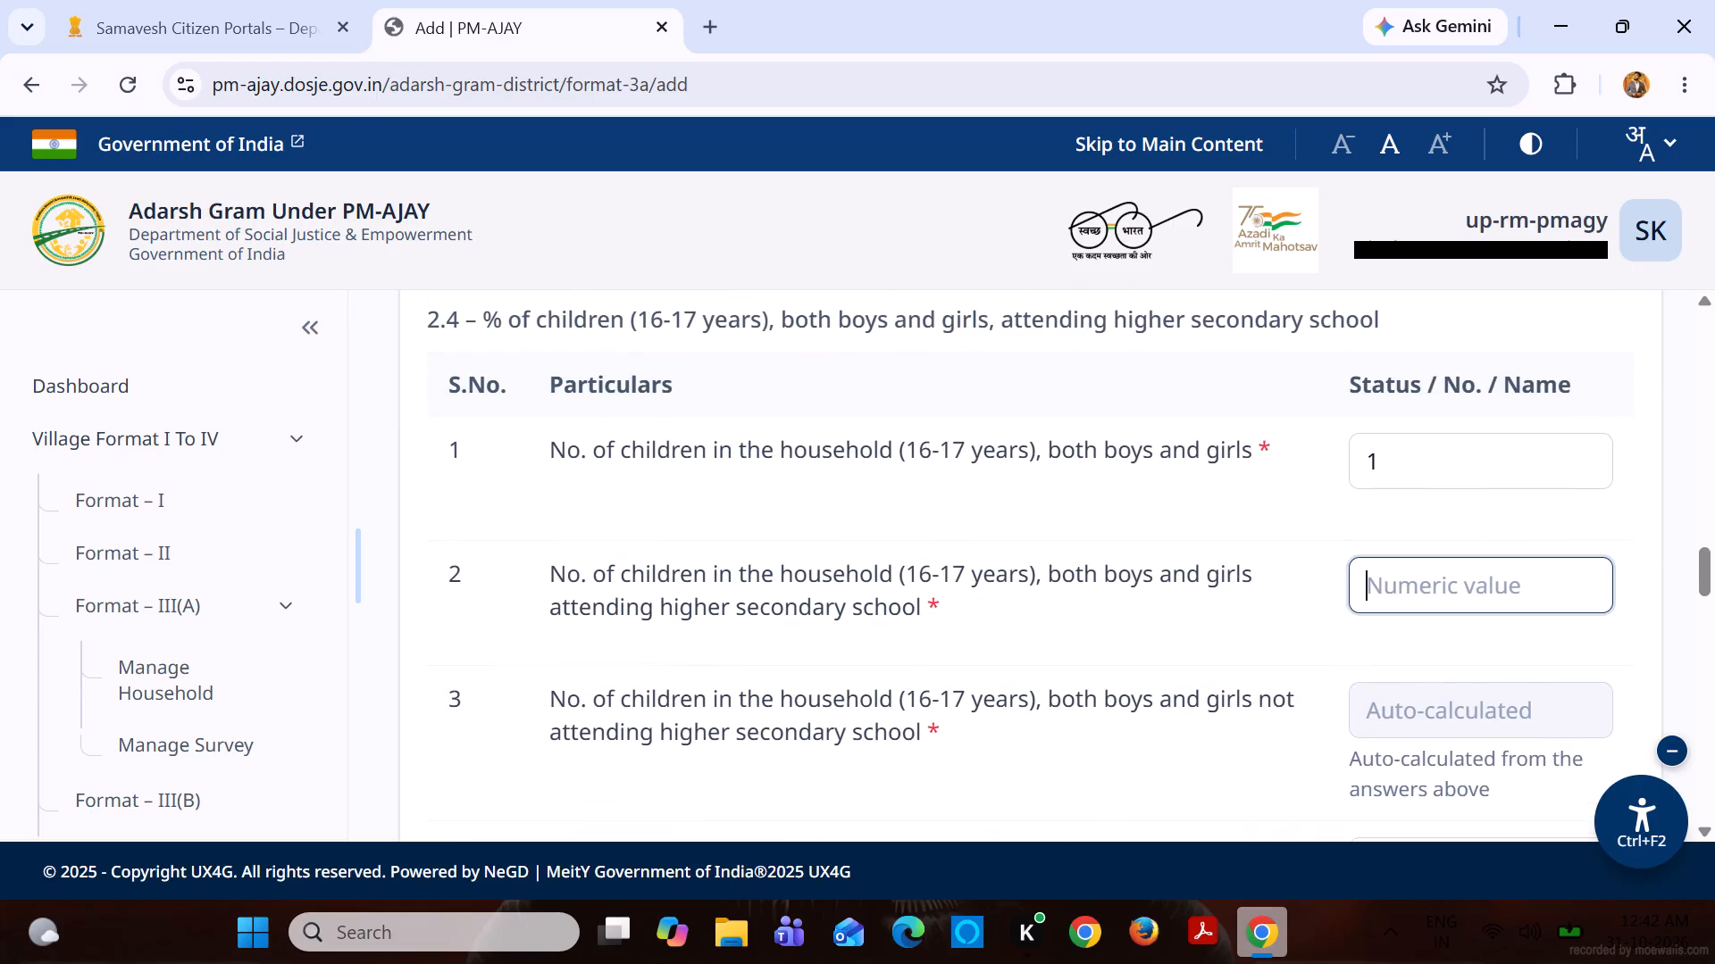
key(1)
scroll(1448, 572, down, 3)
click(1465, 578)
click(1436, 611)
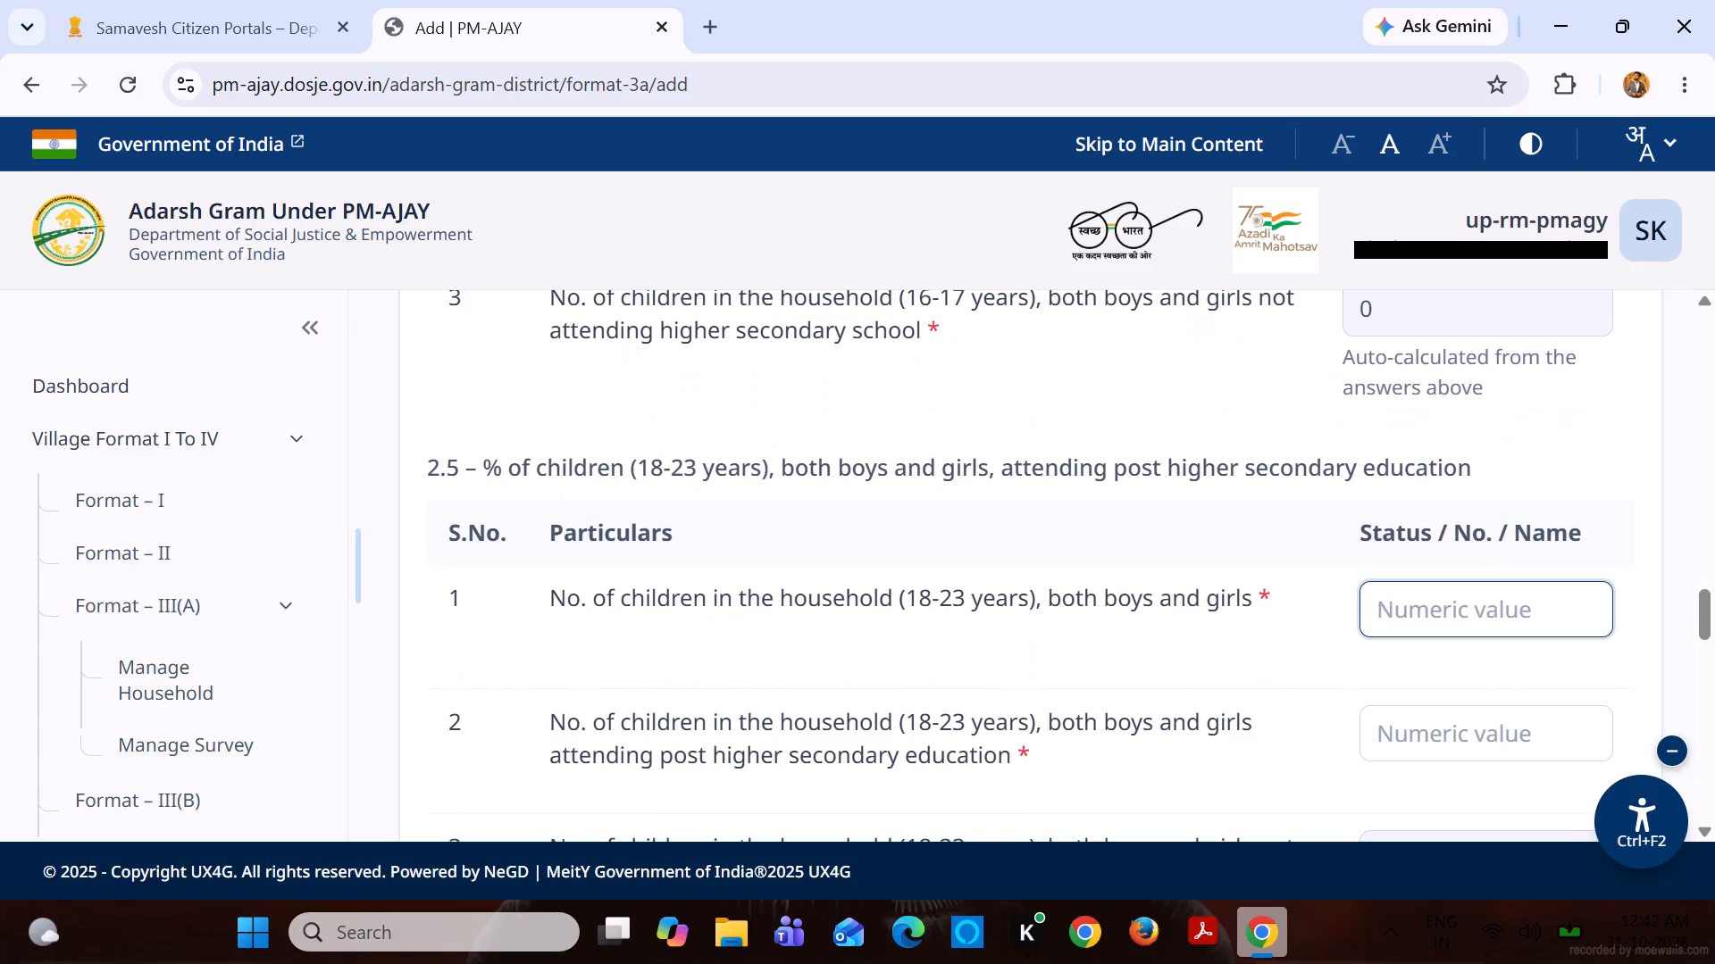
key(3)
click(1426, 722)
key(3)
Enter 0 children eligible for the Pre-matric and 0 for the Post-matric Scholarship, and submit the Education domain.
scroll(1426, 718, down, 3)
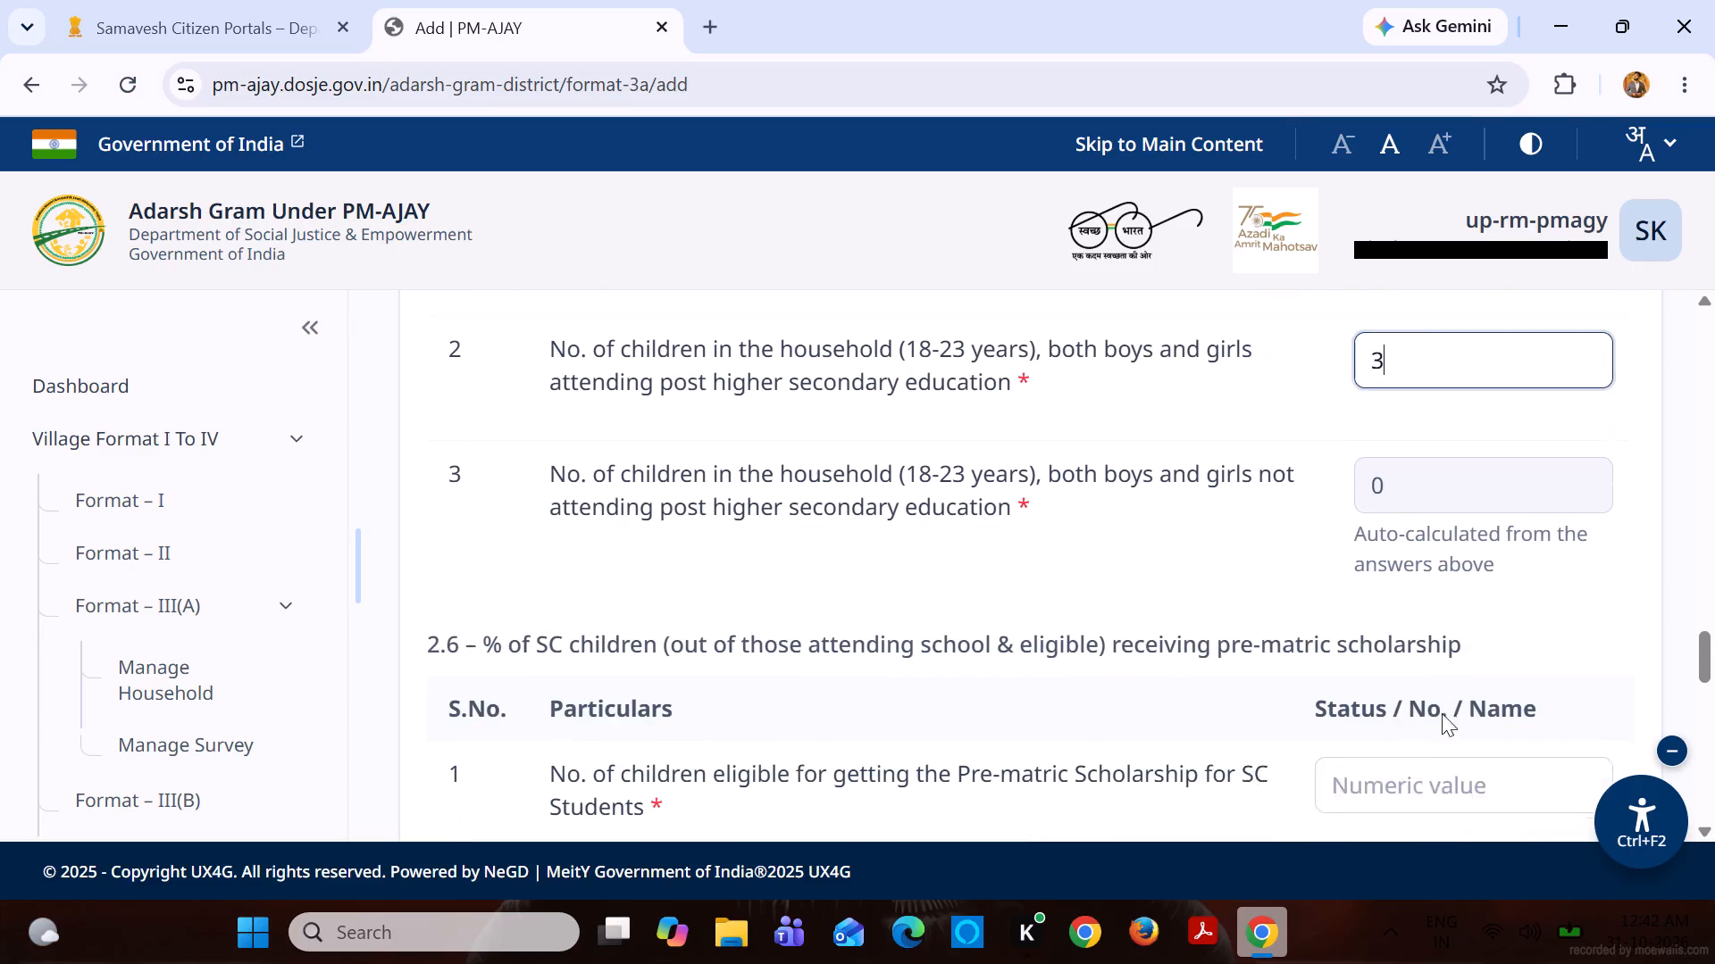
drag(1443, 719, 1431, 728)
click(1423, 736)
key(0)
scroll(1430, 703, down, 3)
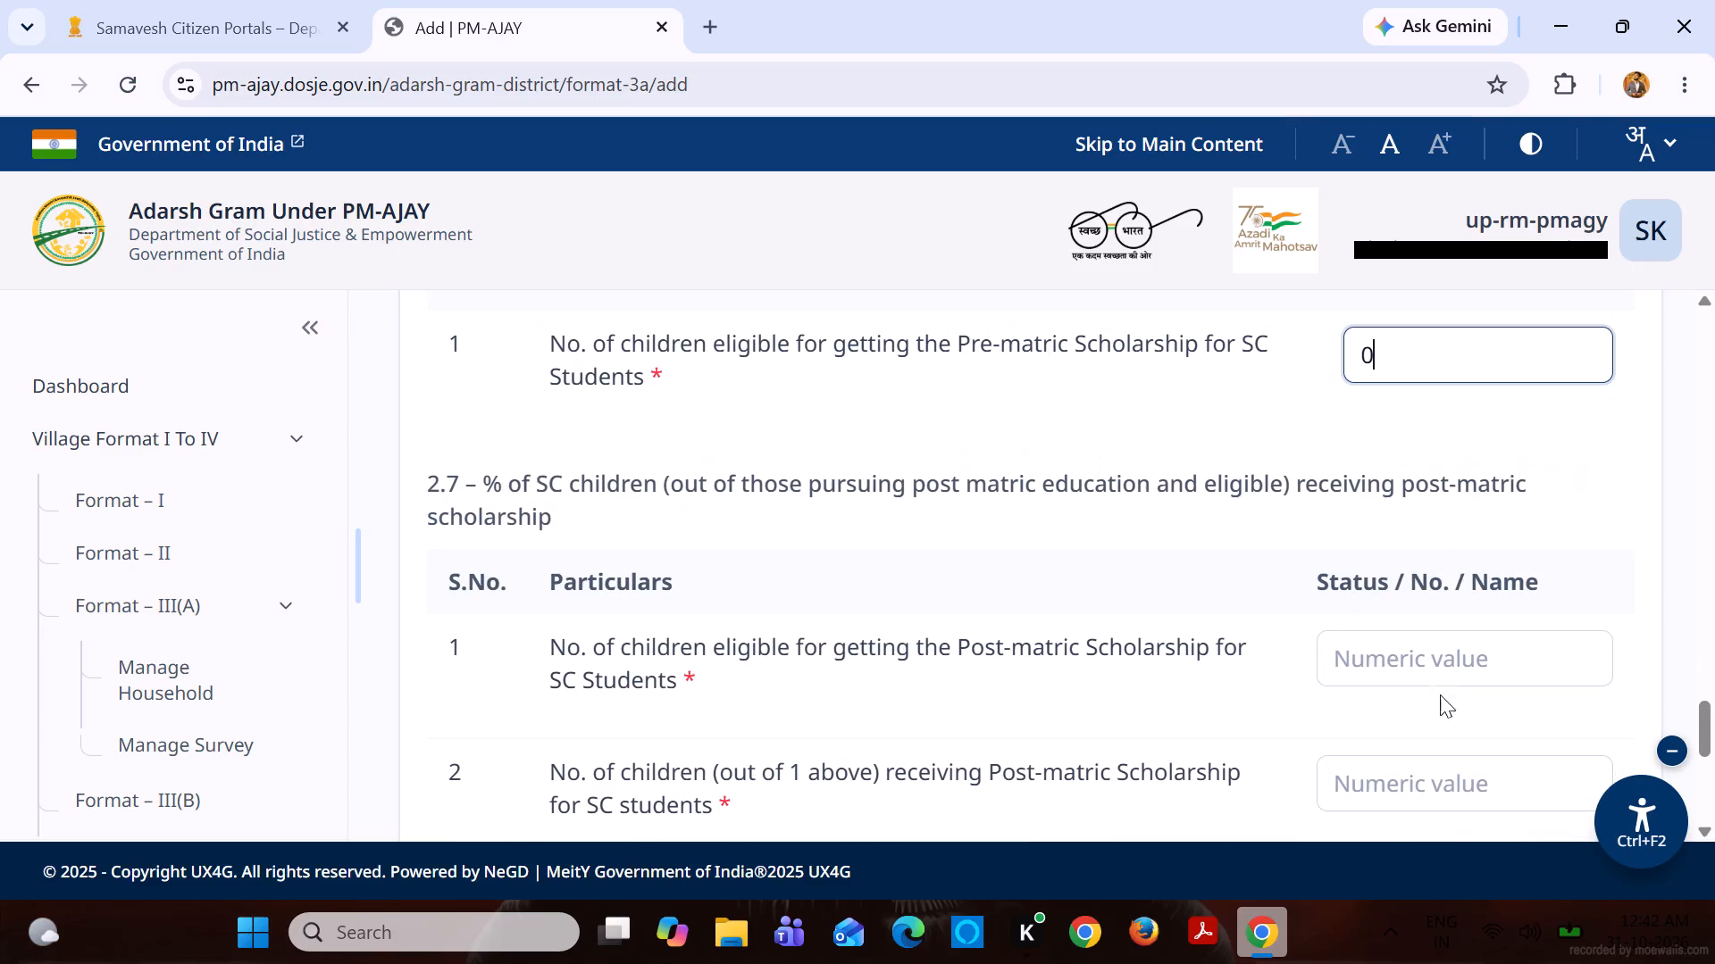
click(1468, 641)
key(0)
scroll(1468, 629, down, 2)
click(1535, 661)
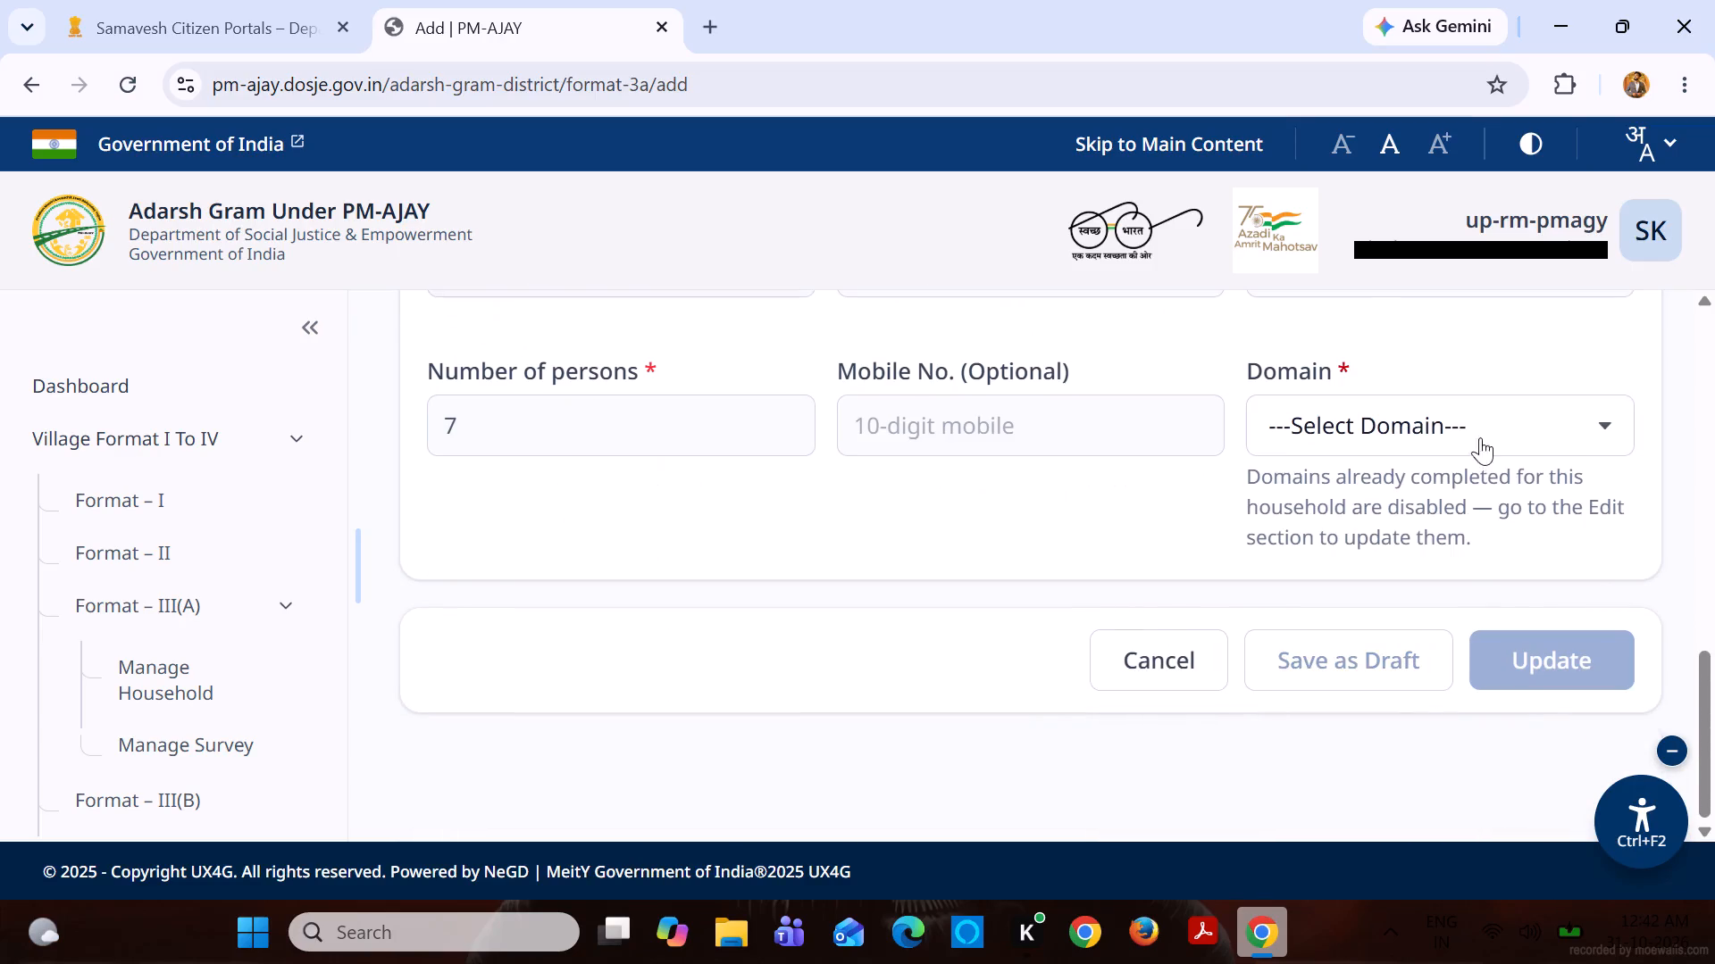
For domain 3 – Health and Nutrition, answer the Health Protection Scheme coverage question and enter 0 pregnant women and 0 deliveries.
click(1481, 420)
click(1266, 750)
scroll(1376, 625, down, 3)
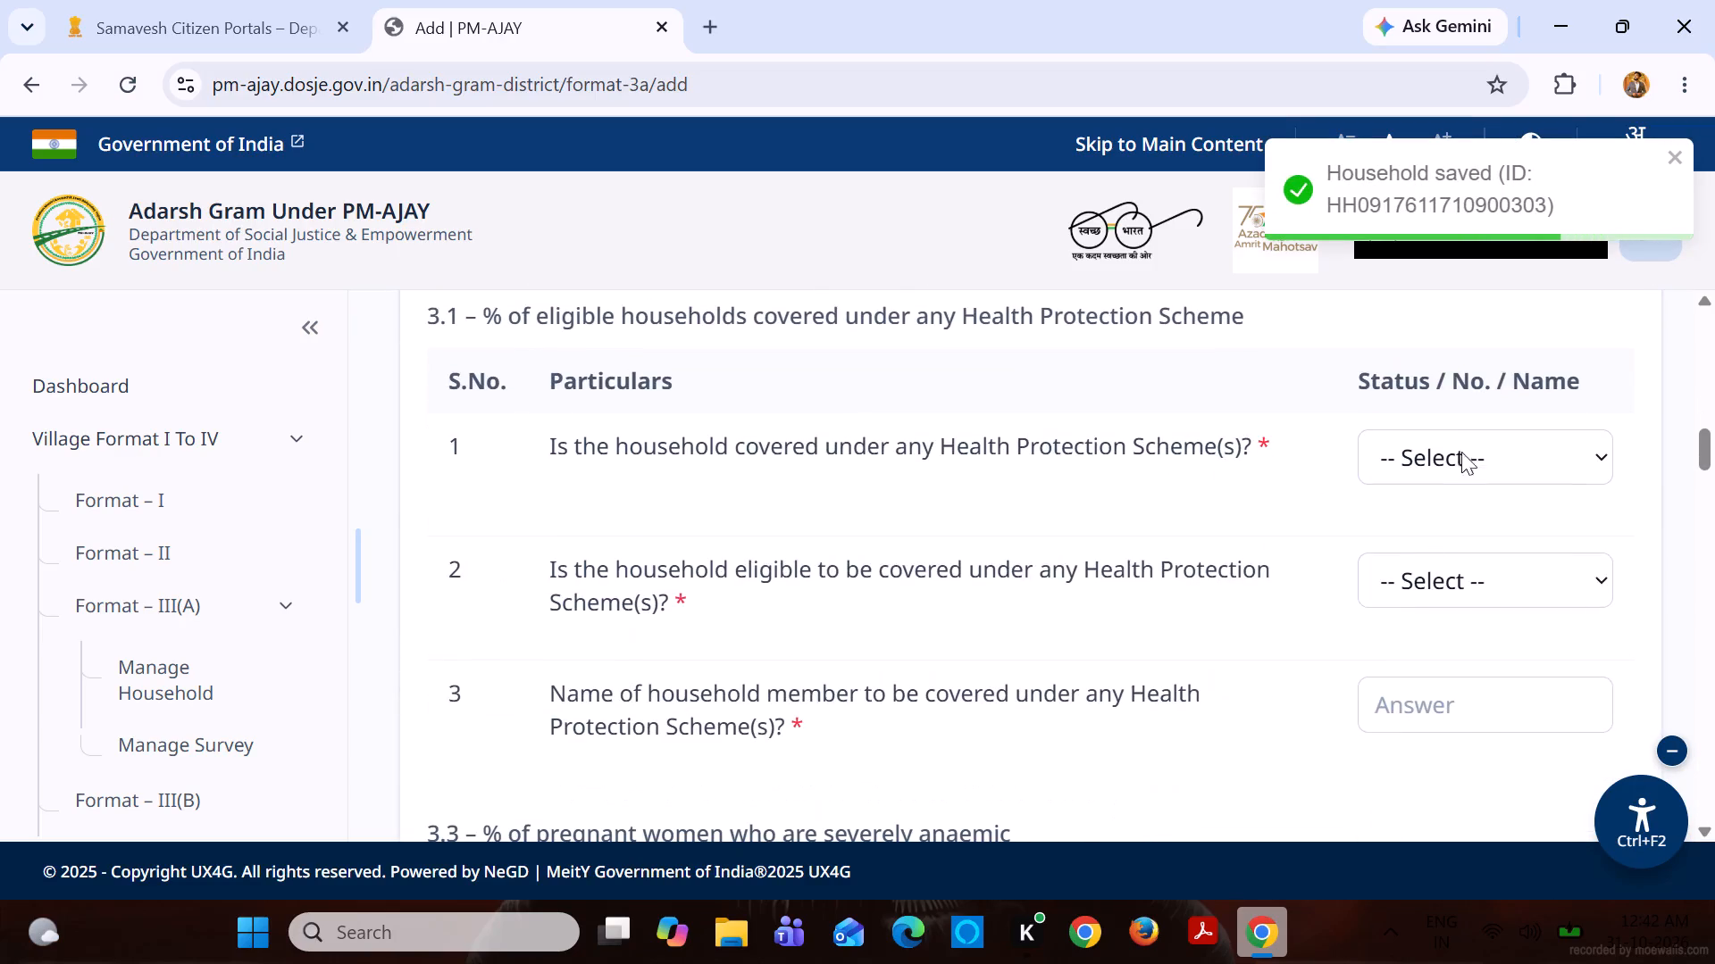
click(1463, 443)
click(1410, 559)
scroll(1416, 545, down, 2)
click(1447, 456)
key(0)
scroll(1451, 463, down, 1)
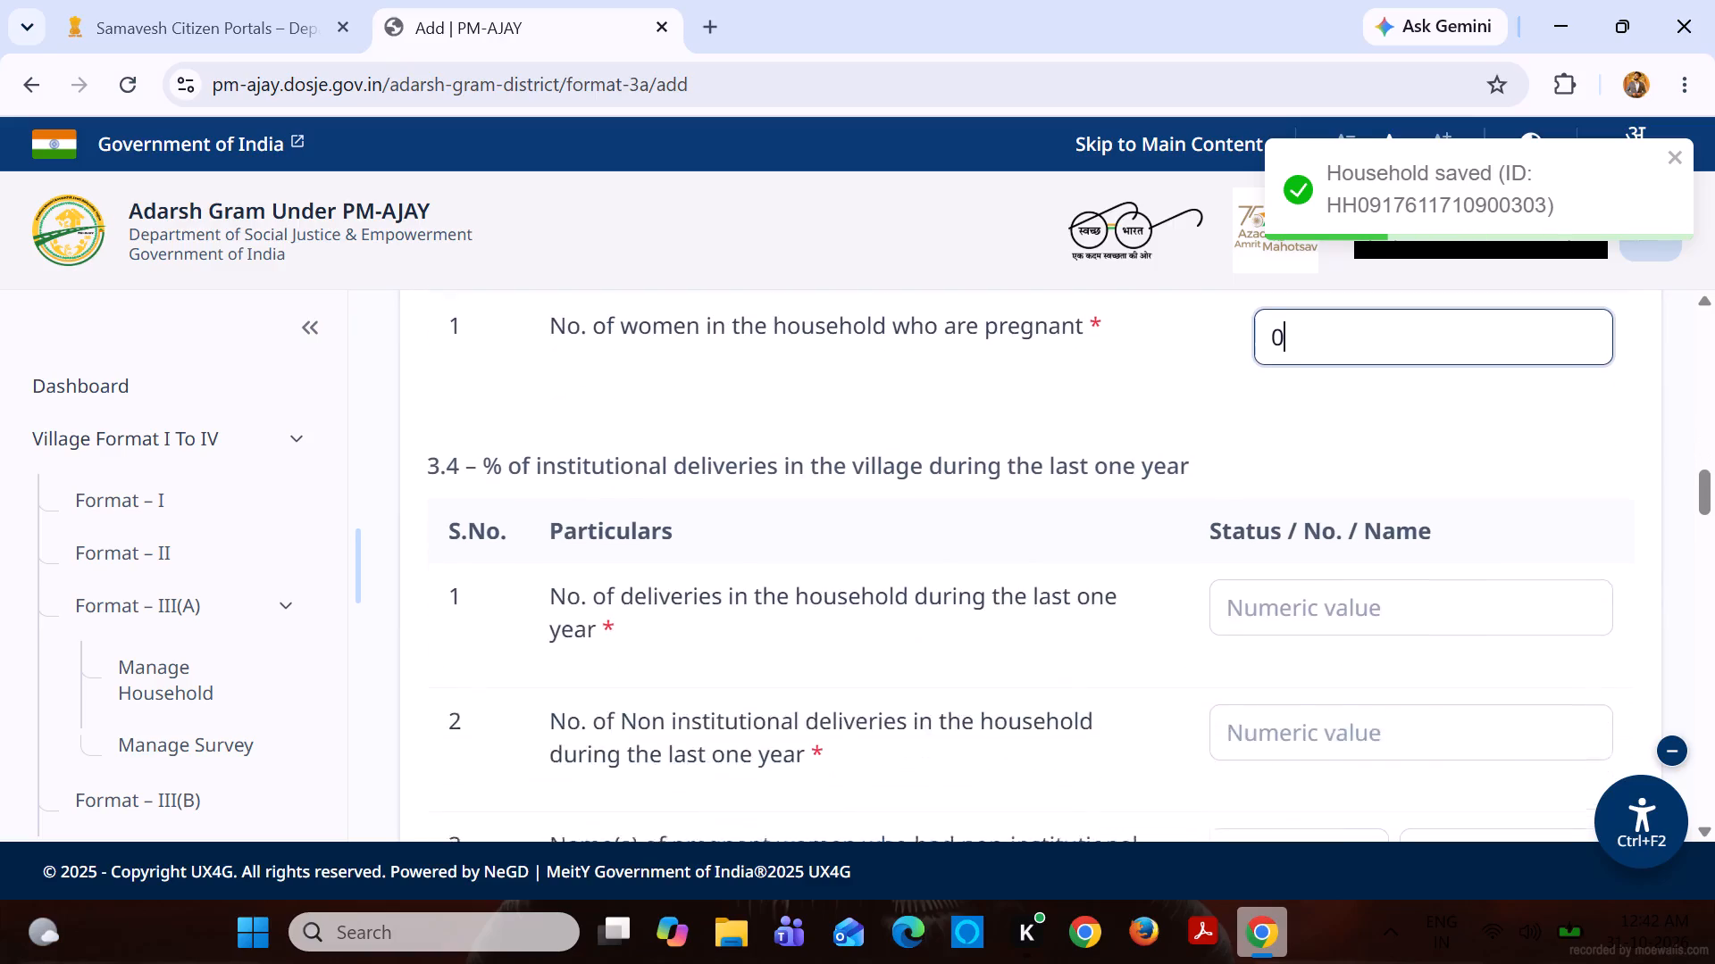
click(1285, 567)
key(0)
Enter 0 children born during the last year, 0 children below one year, and 0 children aged 0-5 years.
scroll(1286, 561, down, 2)
click(1325, 567)
click(1319, 574)
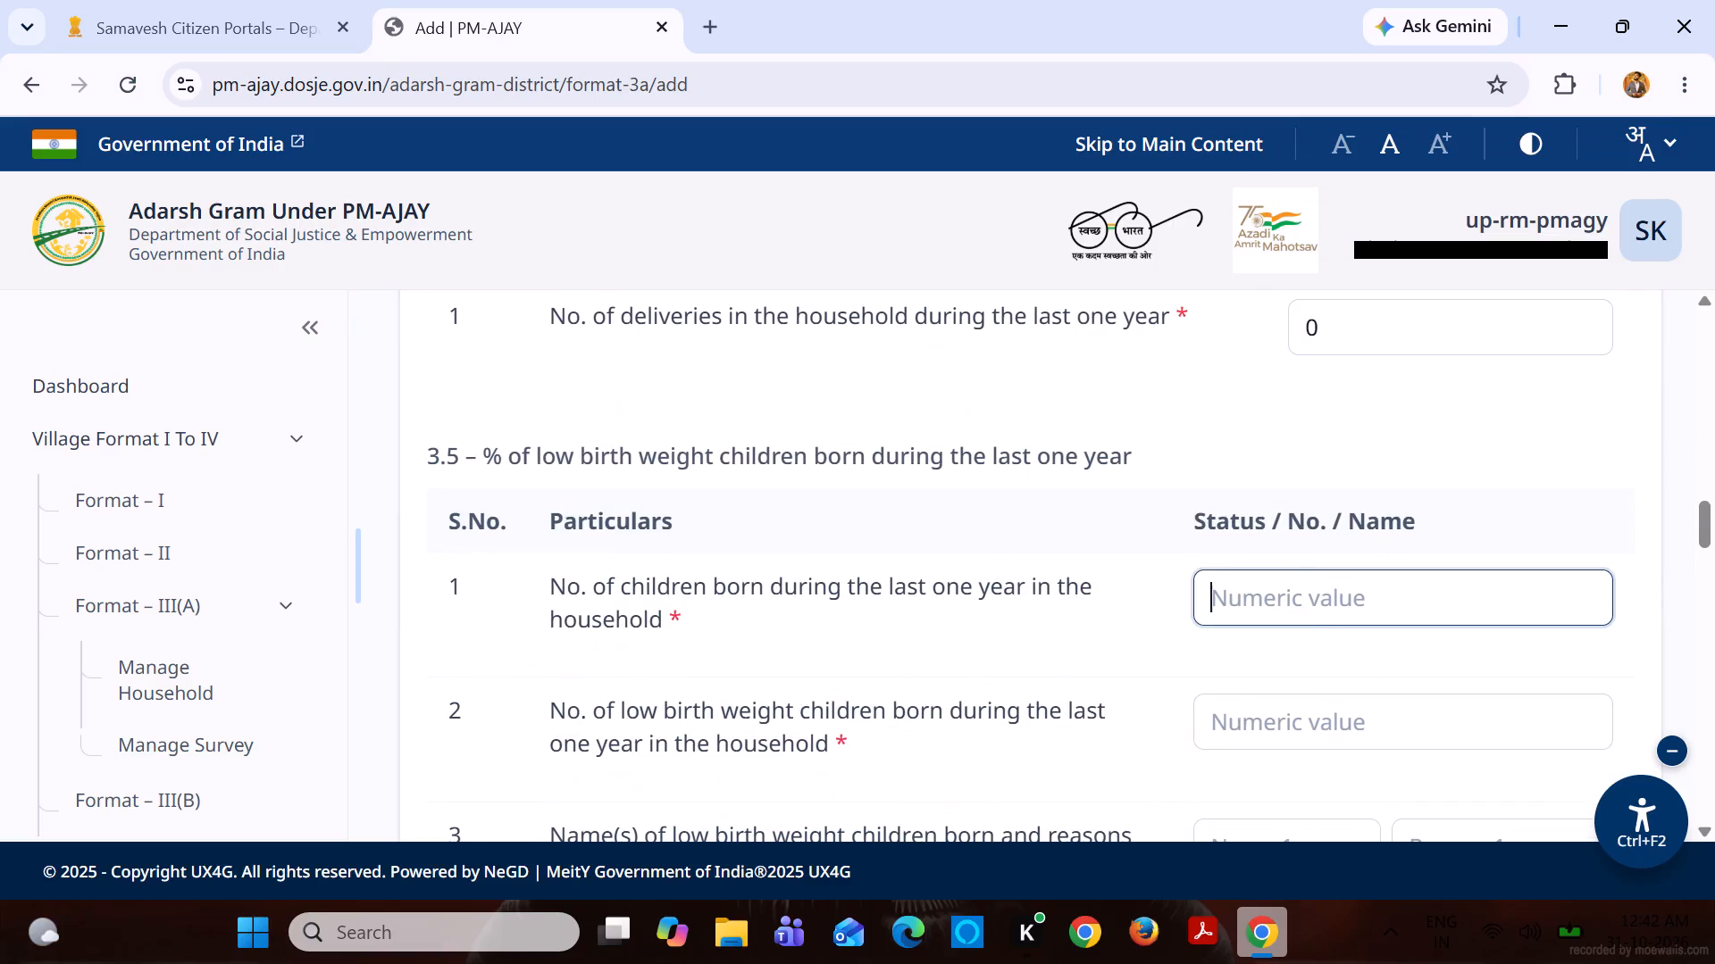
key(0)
scroll(1318, 574, down, 1)
click(1265, 708)
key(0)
scroll(1287, 687, down, 2)
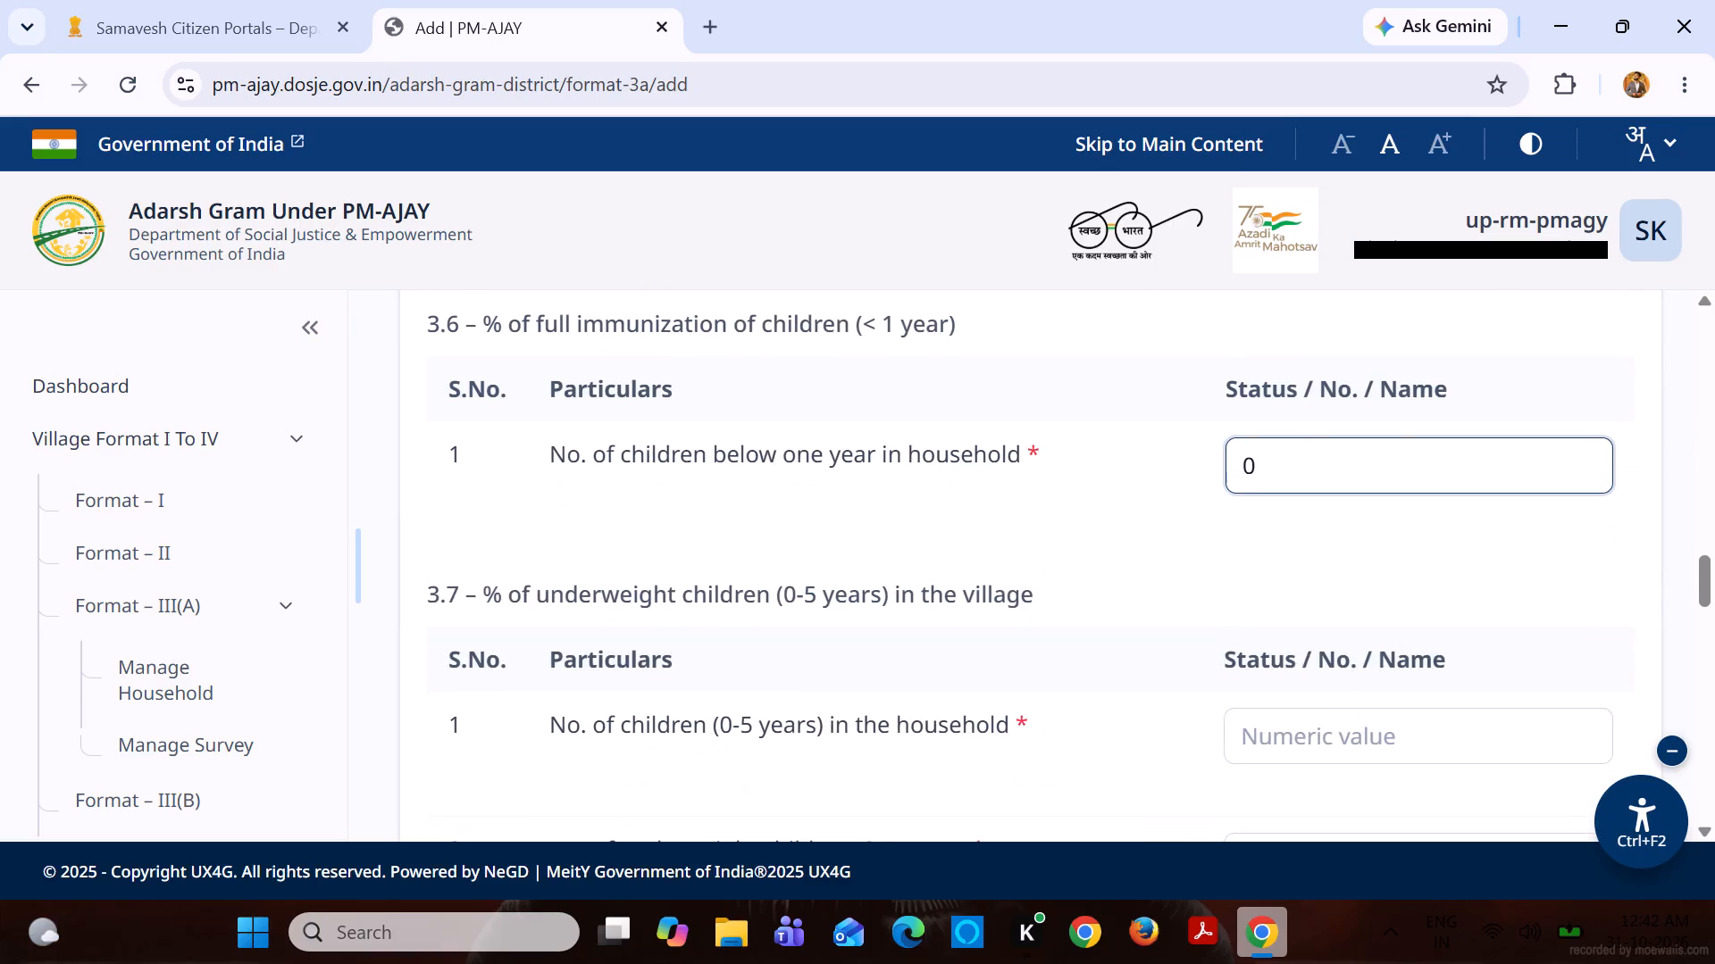
click(1284, 737)
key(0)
Enter 0 for question 3.8, 0 children under 1 year in 3.9 and 0 members with communicable diseases, and submit domain 3.
scroll(1295, 702, down, 3)
click(1401, 586)
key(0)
scroll(1406, 582, down, 3)
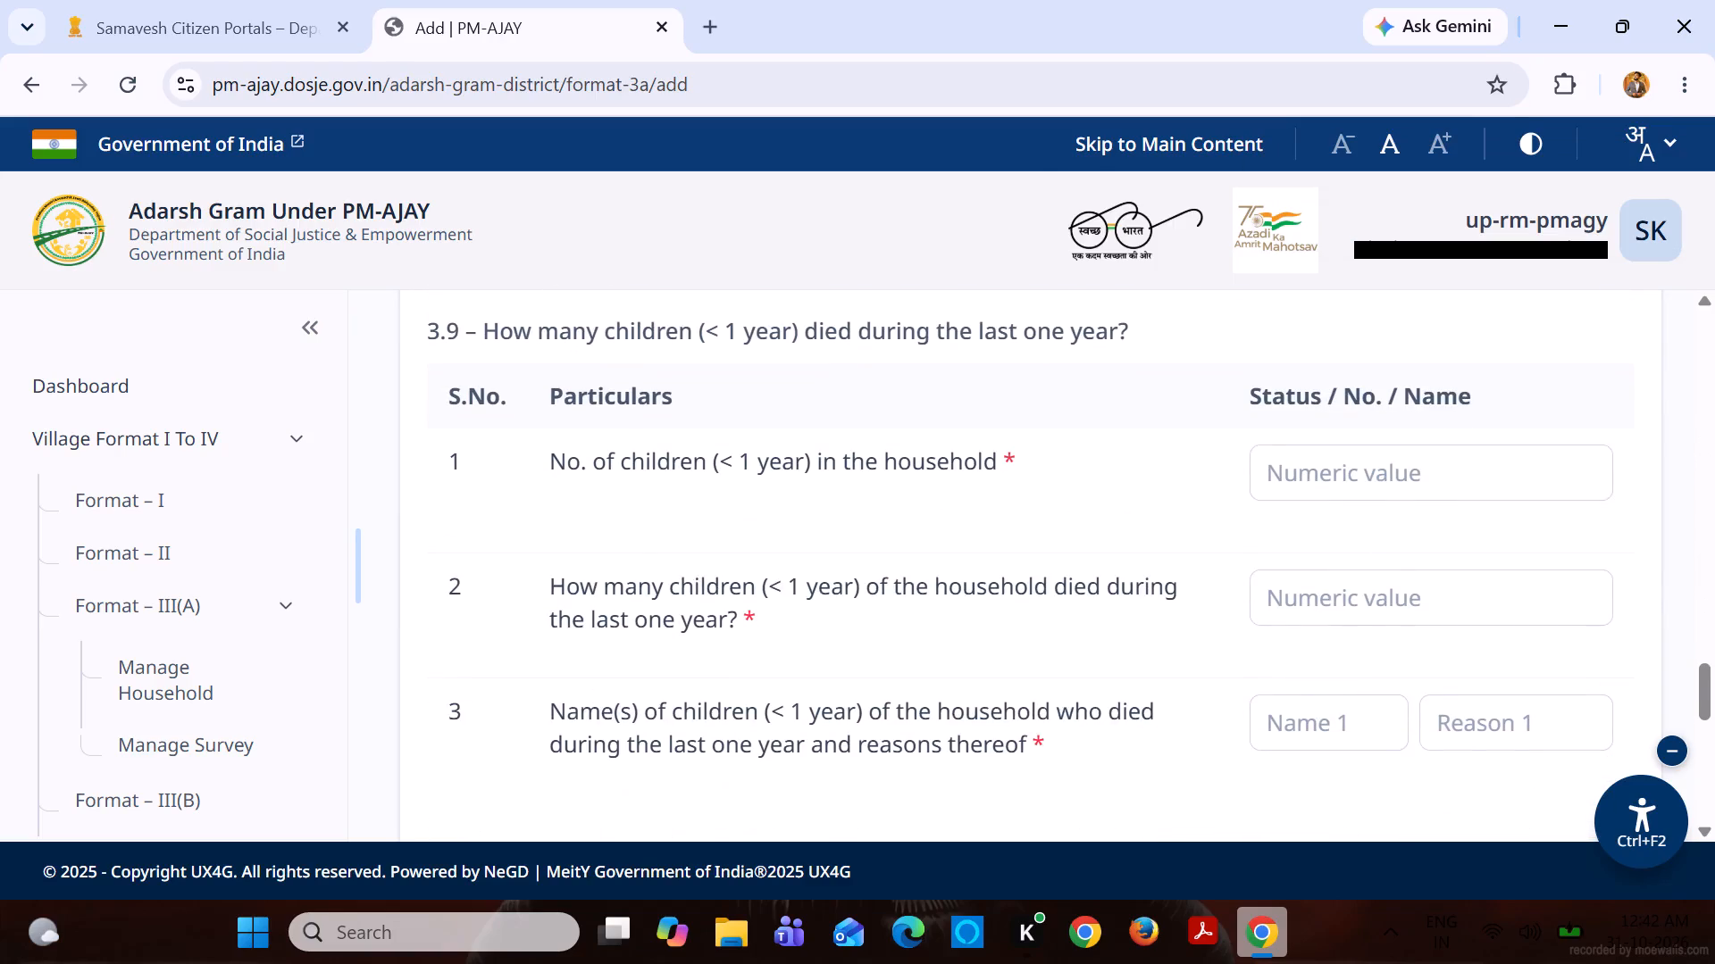
click(1364, 486)
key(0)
scroll(1367, 528, down, 1)
click(1463, 611)
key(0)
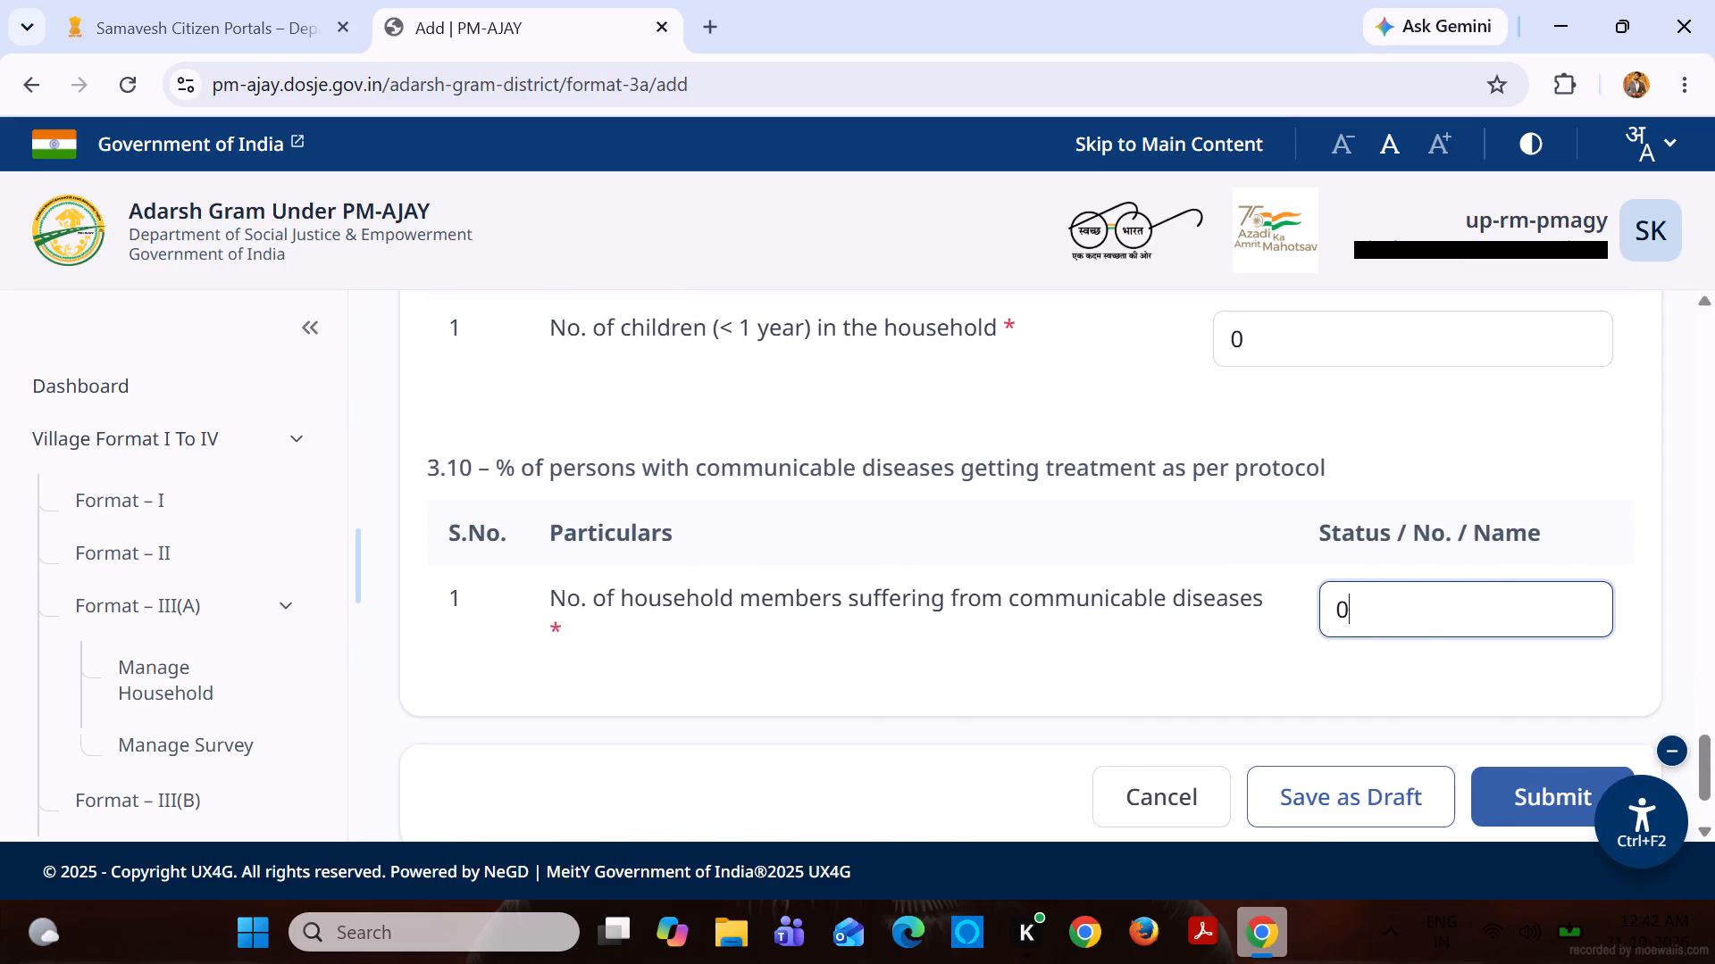
scroll(1423, 636, down, 1)
click(1541, 659)
Complete domain 4 – Social Security with 0 members eligible for Widow, Old Age and Disability Pension, and submit it.
click(1466, 412)
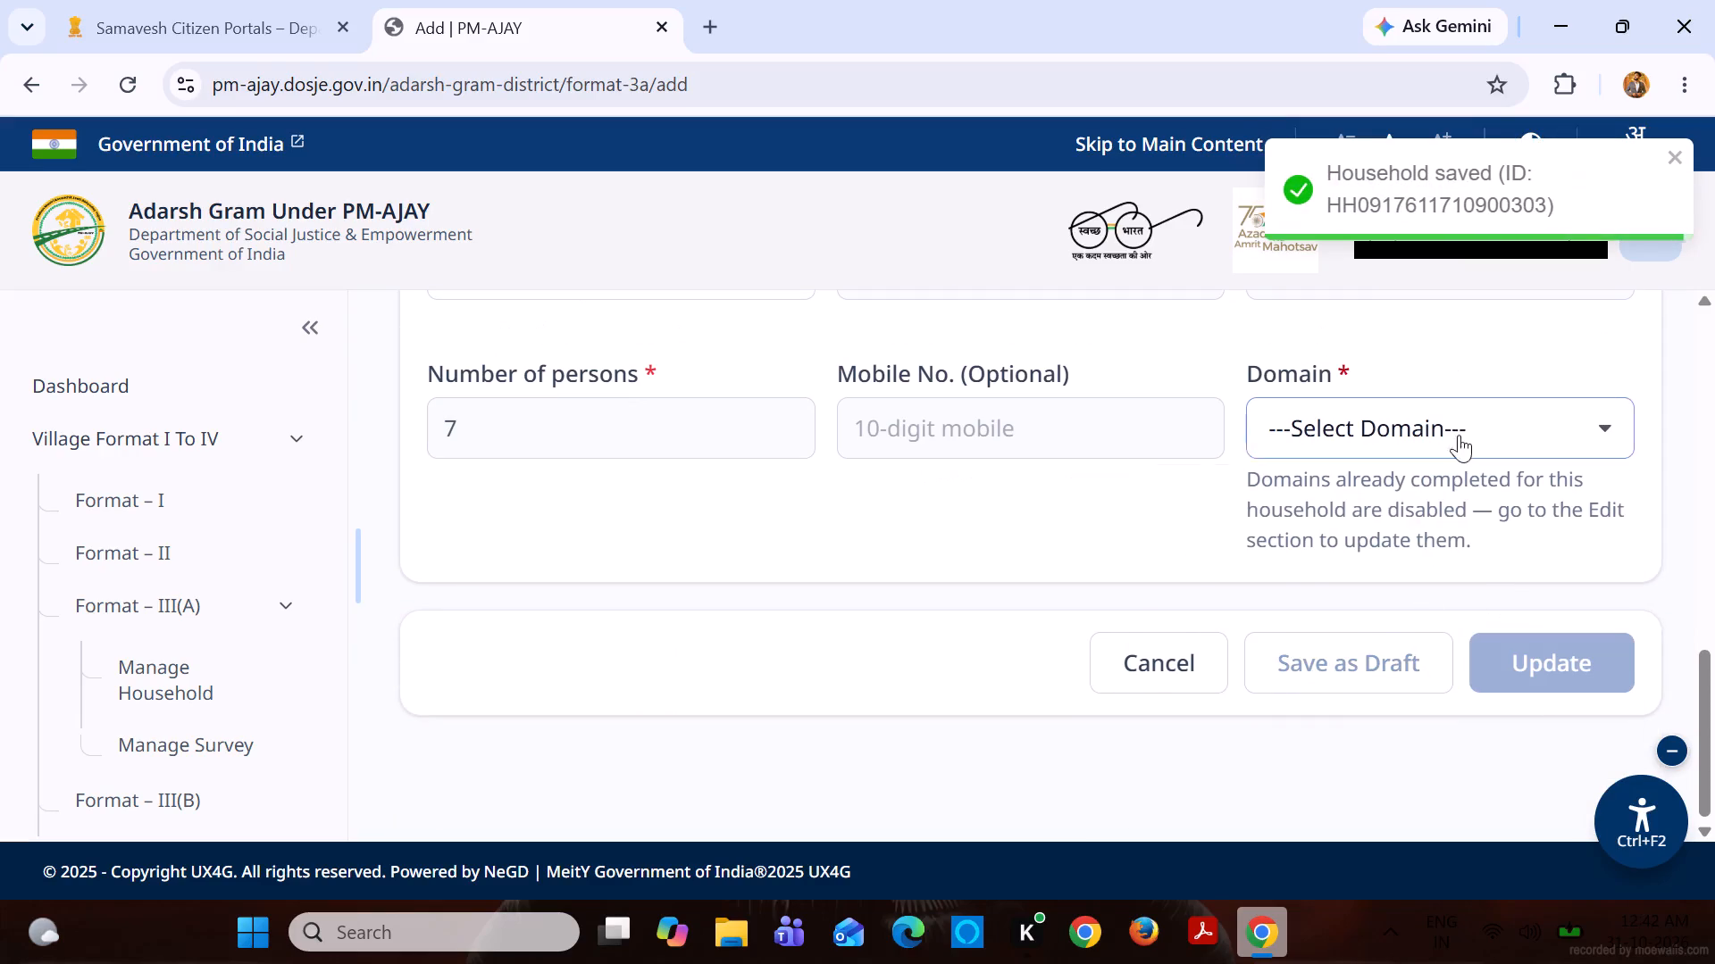
scroll(1440, 614, down, 2)
click(1317, 553)
scroll(1317, 570, down, 2)
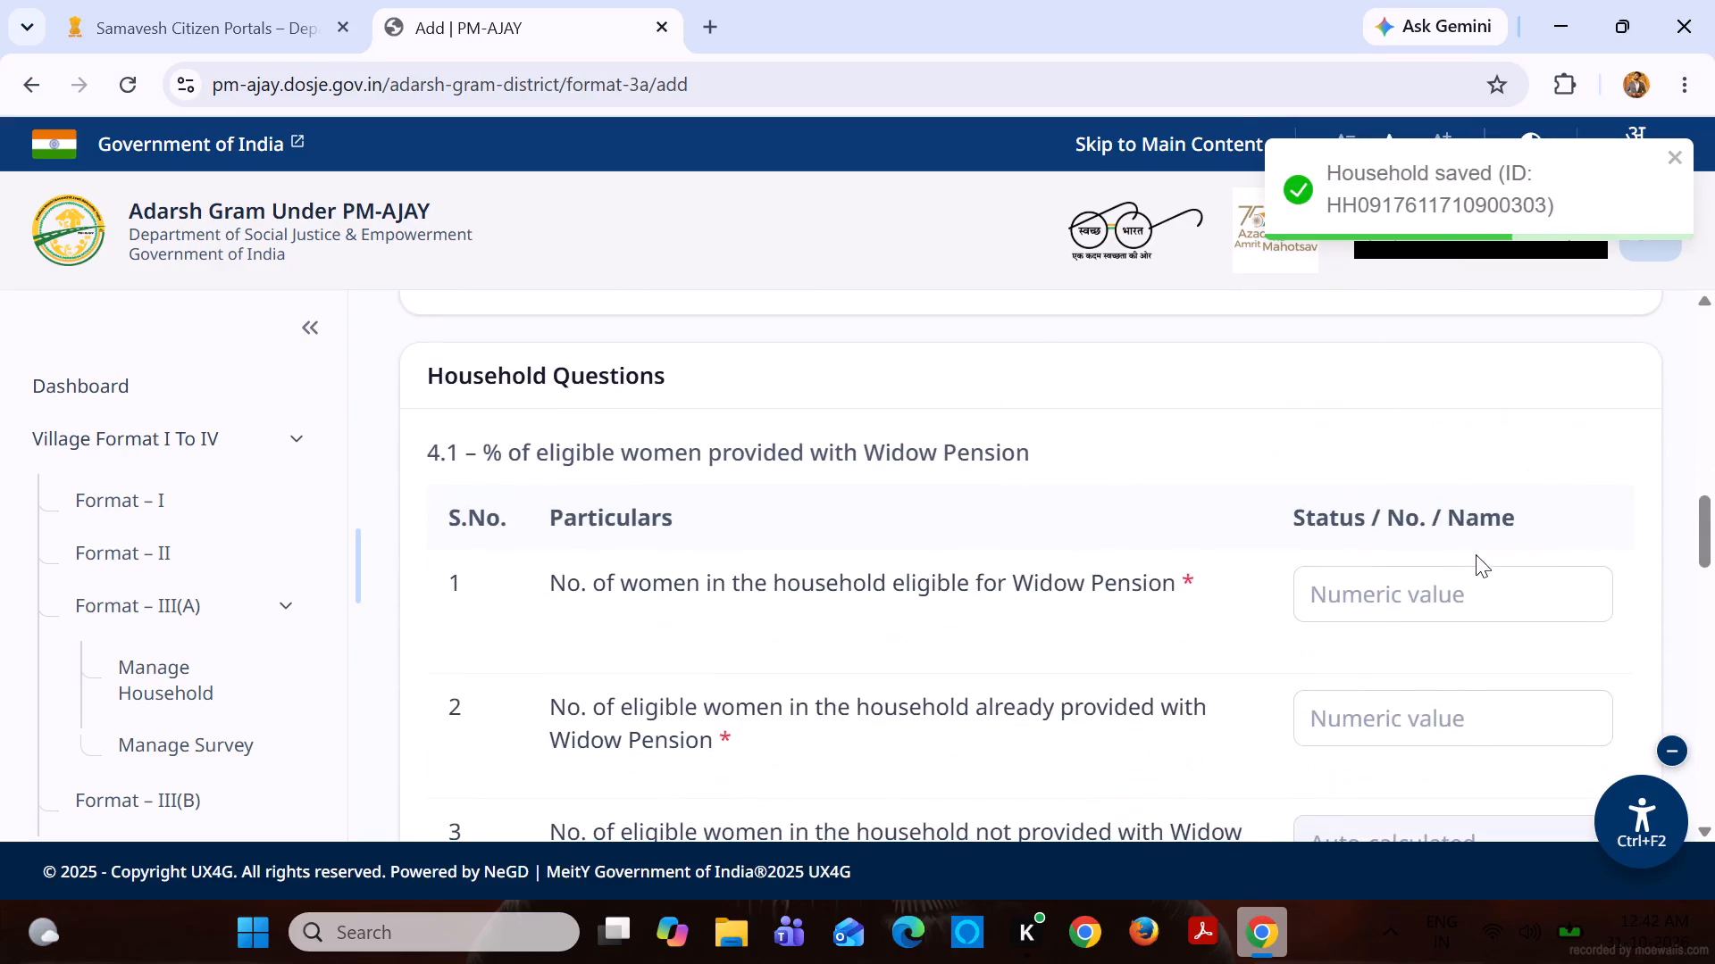
click(1439, 603)
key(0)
scroll(1440, 576, down, 2)
click(1424, 581)
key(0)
scroll(1424, 593, down, 2)
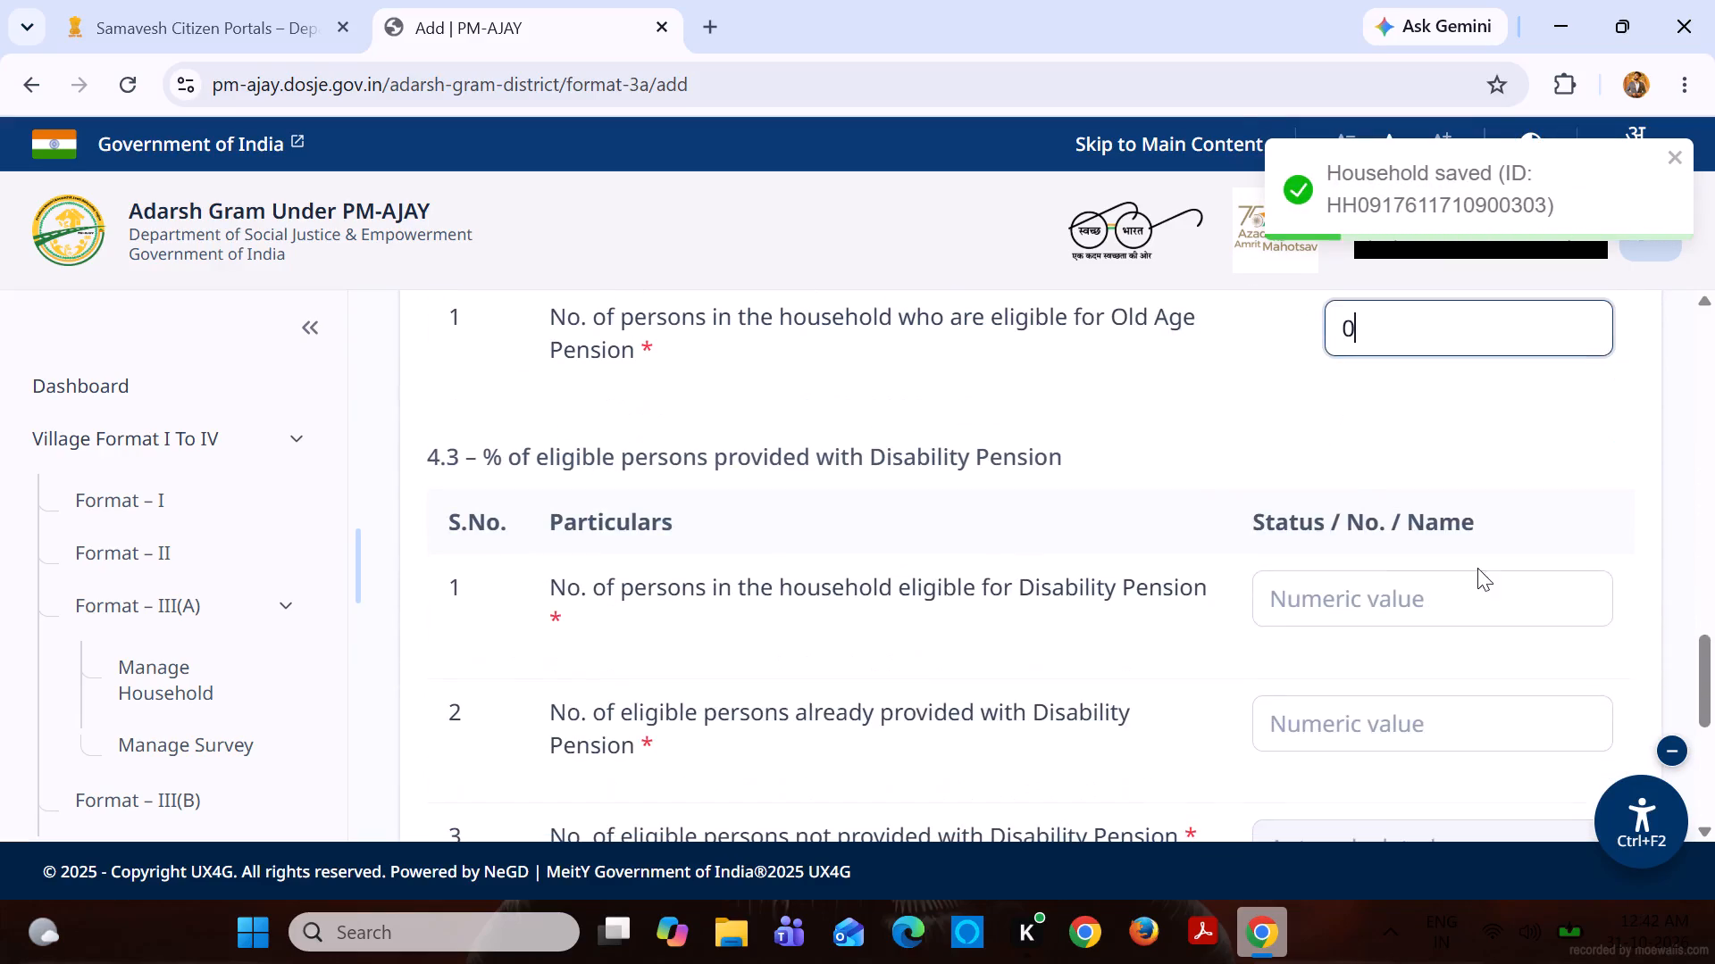
click(1442, 592)
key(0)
scroll(1446, 581, down, 2)
click(1542, 651)
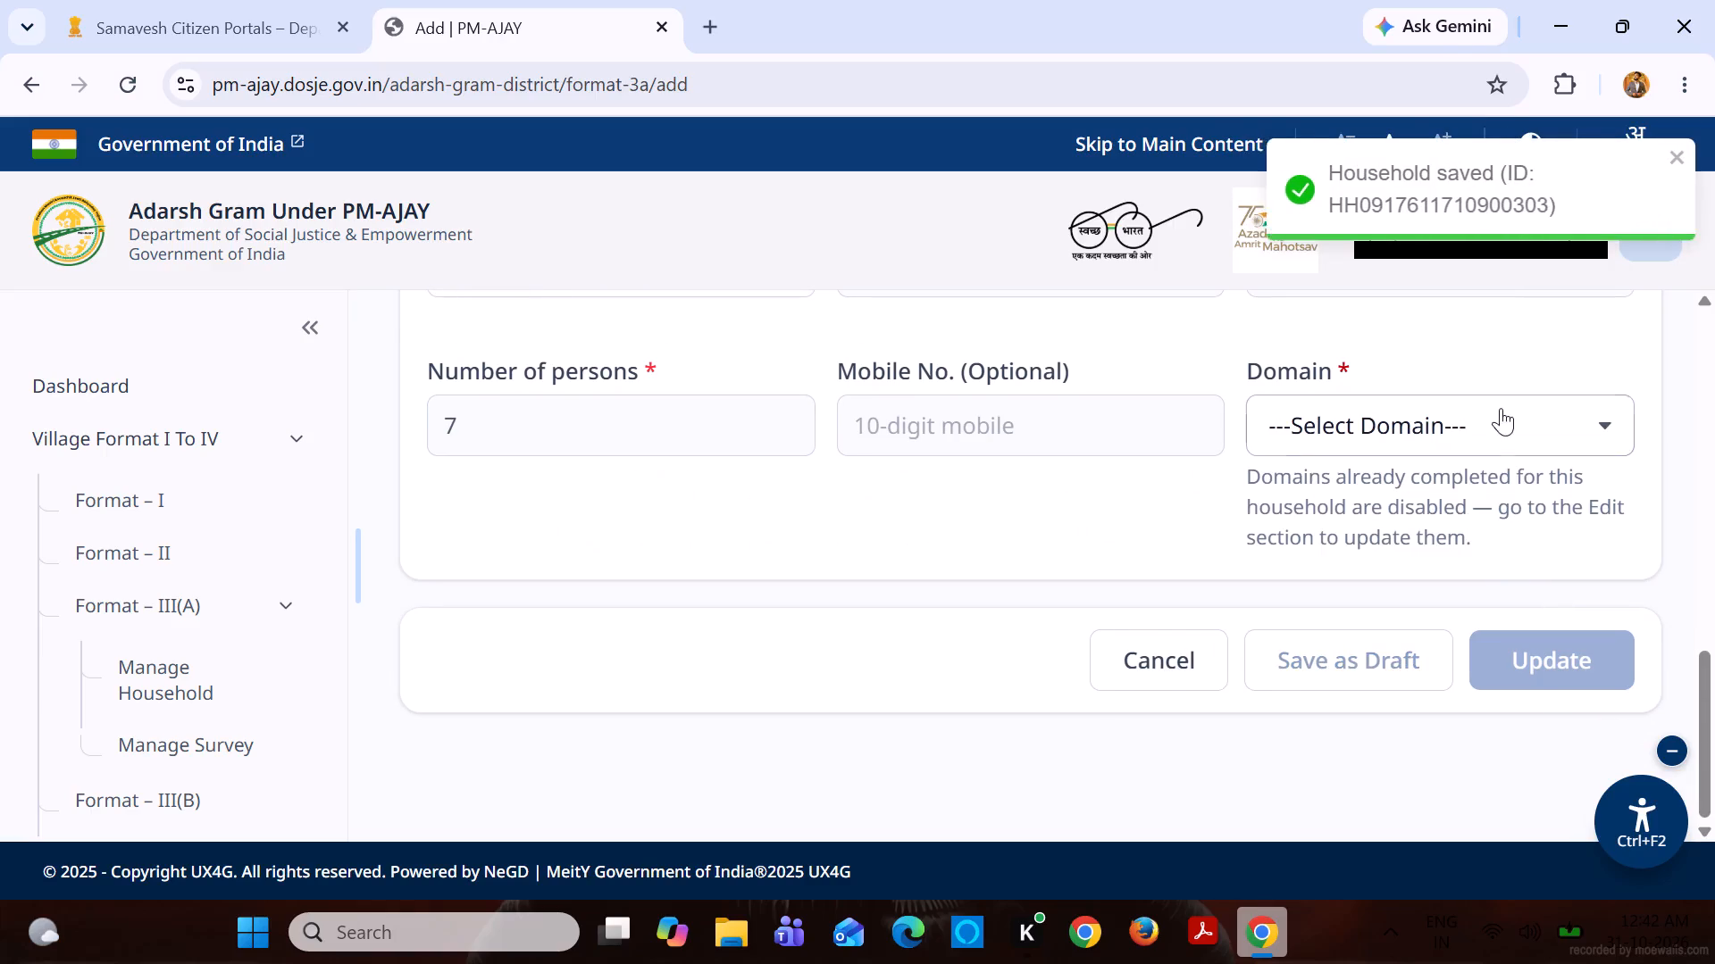
Complete domain 5 – Rural Roads and Housing with No for living in a Kachcha/unsafe house, and submit it.
click(1501, 408)
scroll(1478, 551, down, 2)
click(1347, 598)
scroll(1351, 600, down, 3)
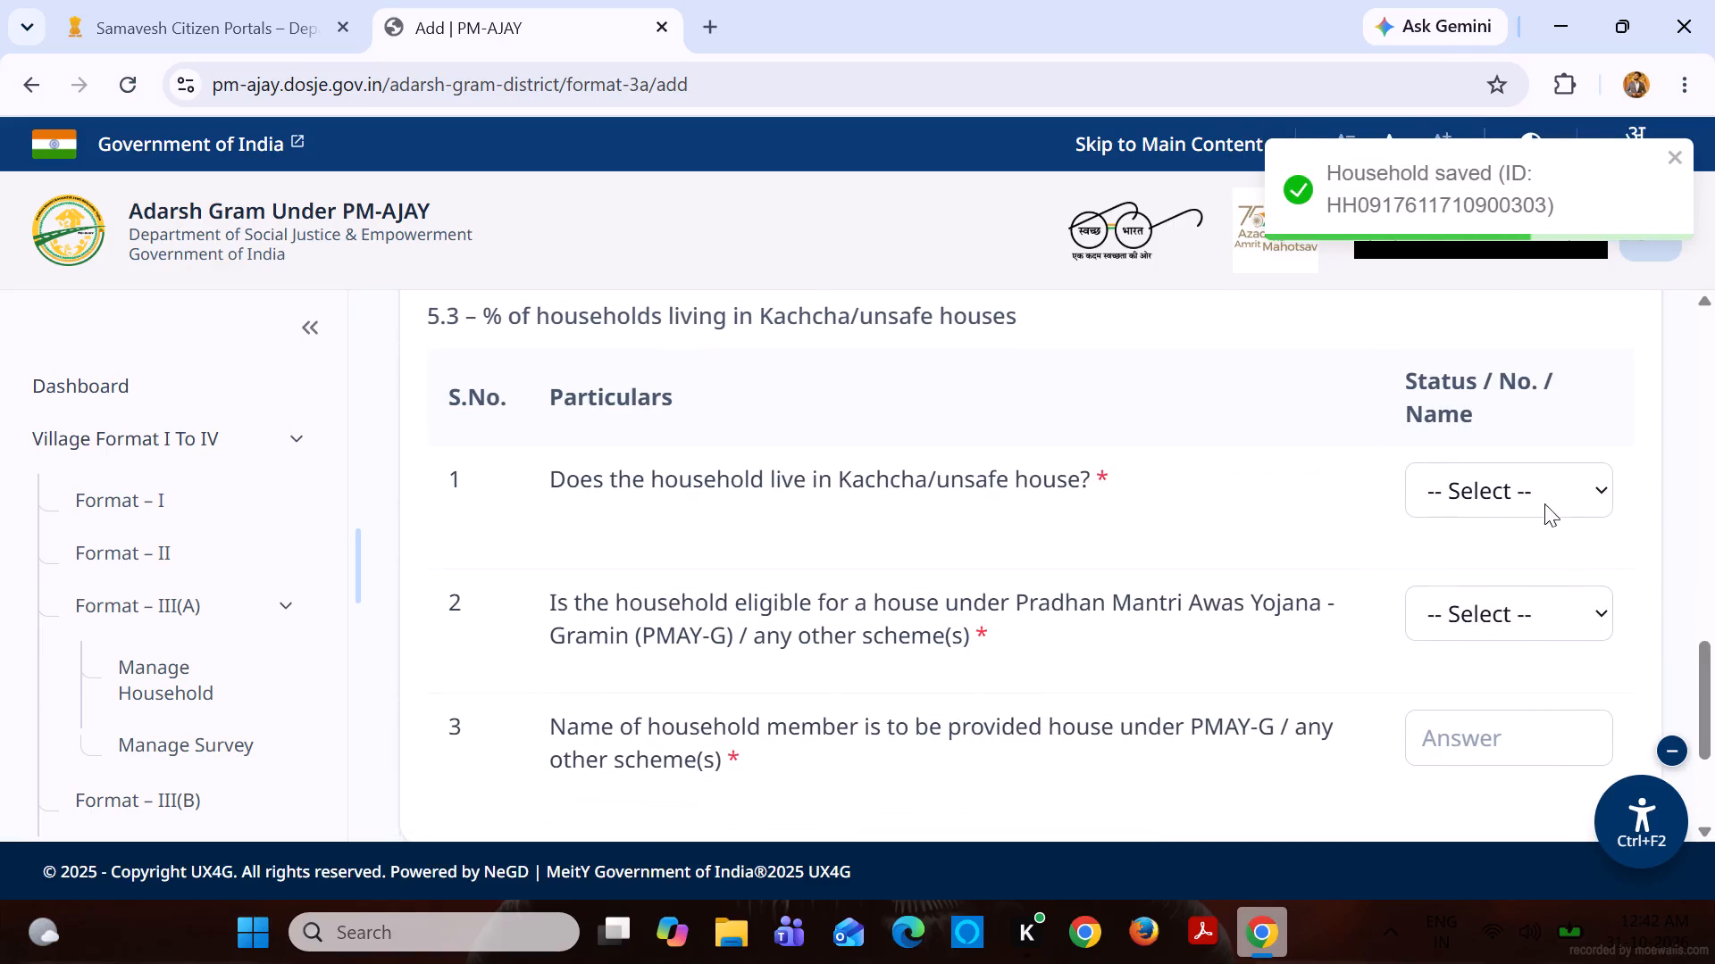
click(1544, 490)
click(1448, 608)
scroll(1464, 607, down, 2)
click(1570, 644)
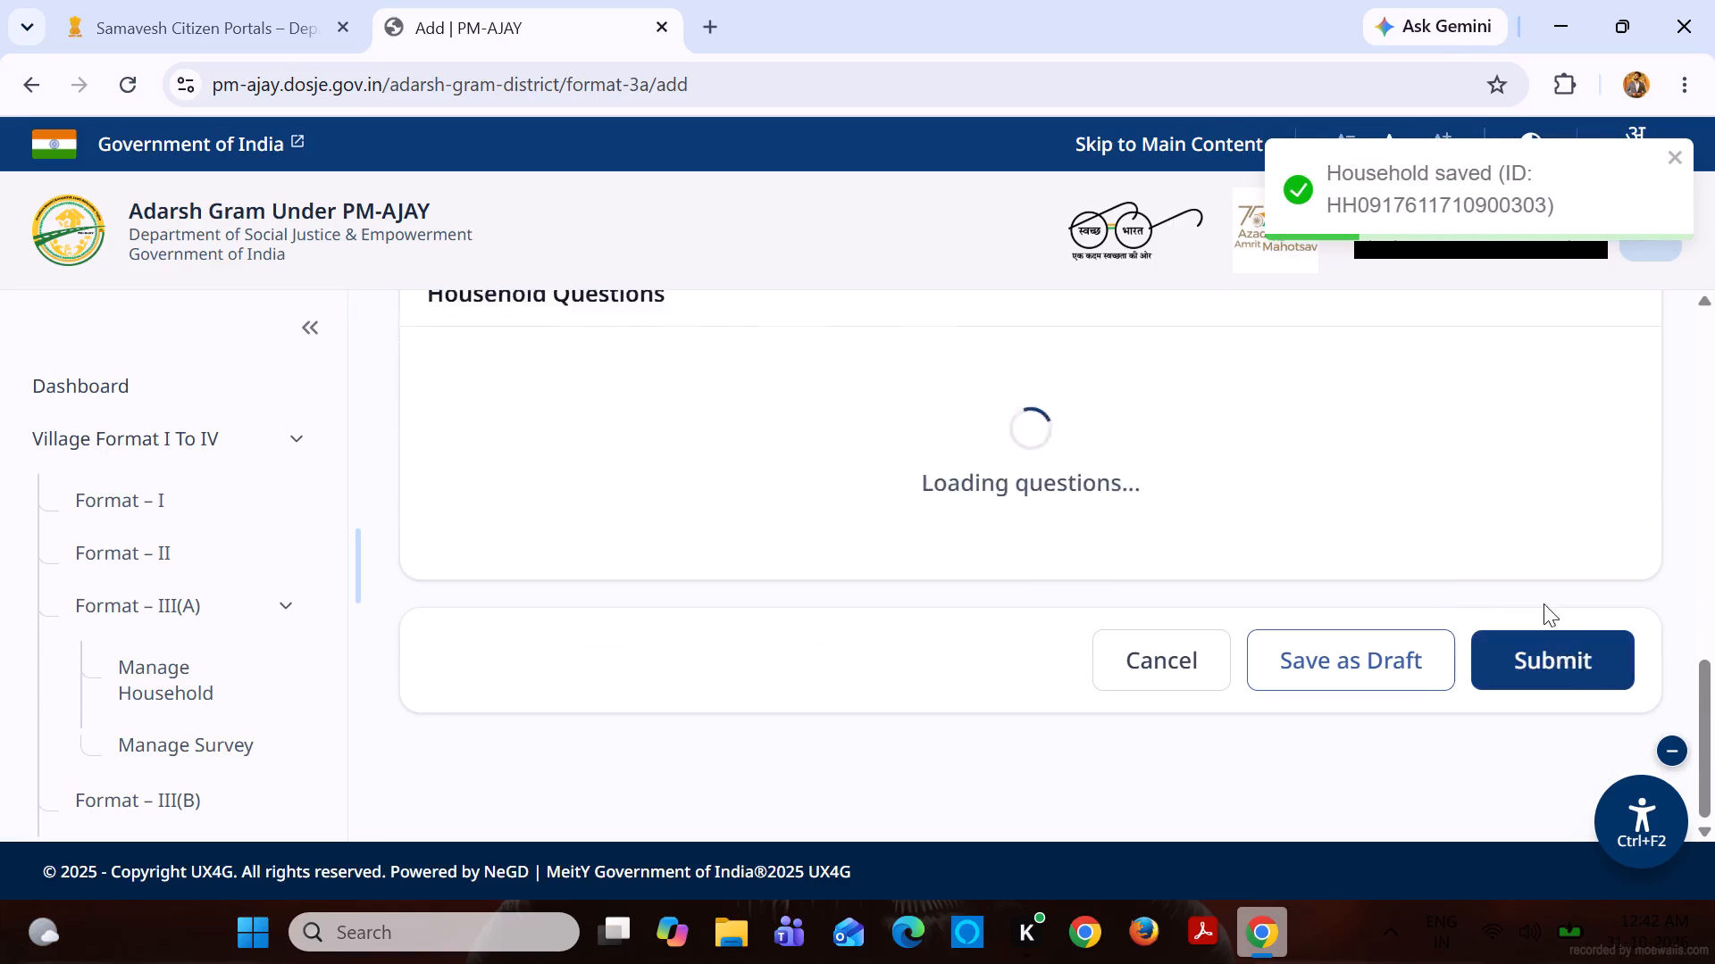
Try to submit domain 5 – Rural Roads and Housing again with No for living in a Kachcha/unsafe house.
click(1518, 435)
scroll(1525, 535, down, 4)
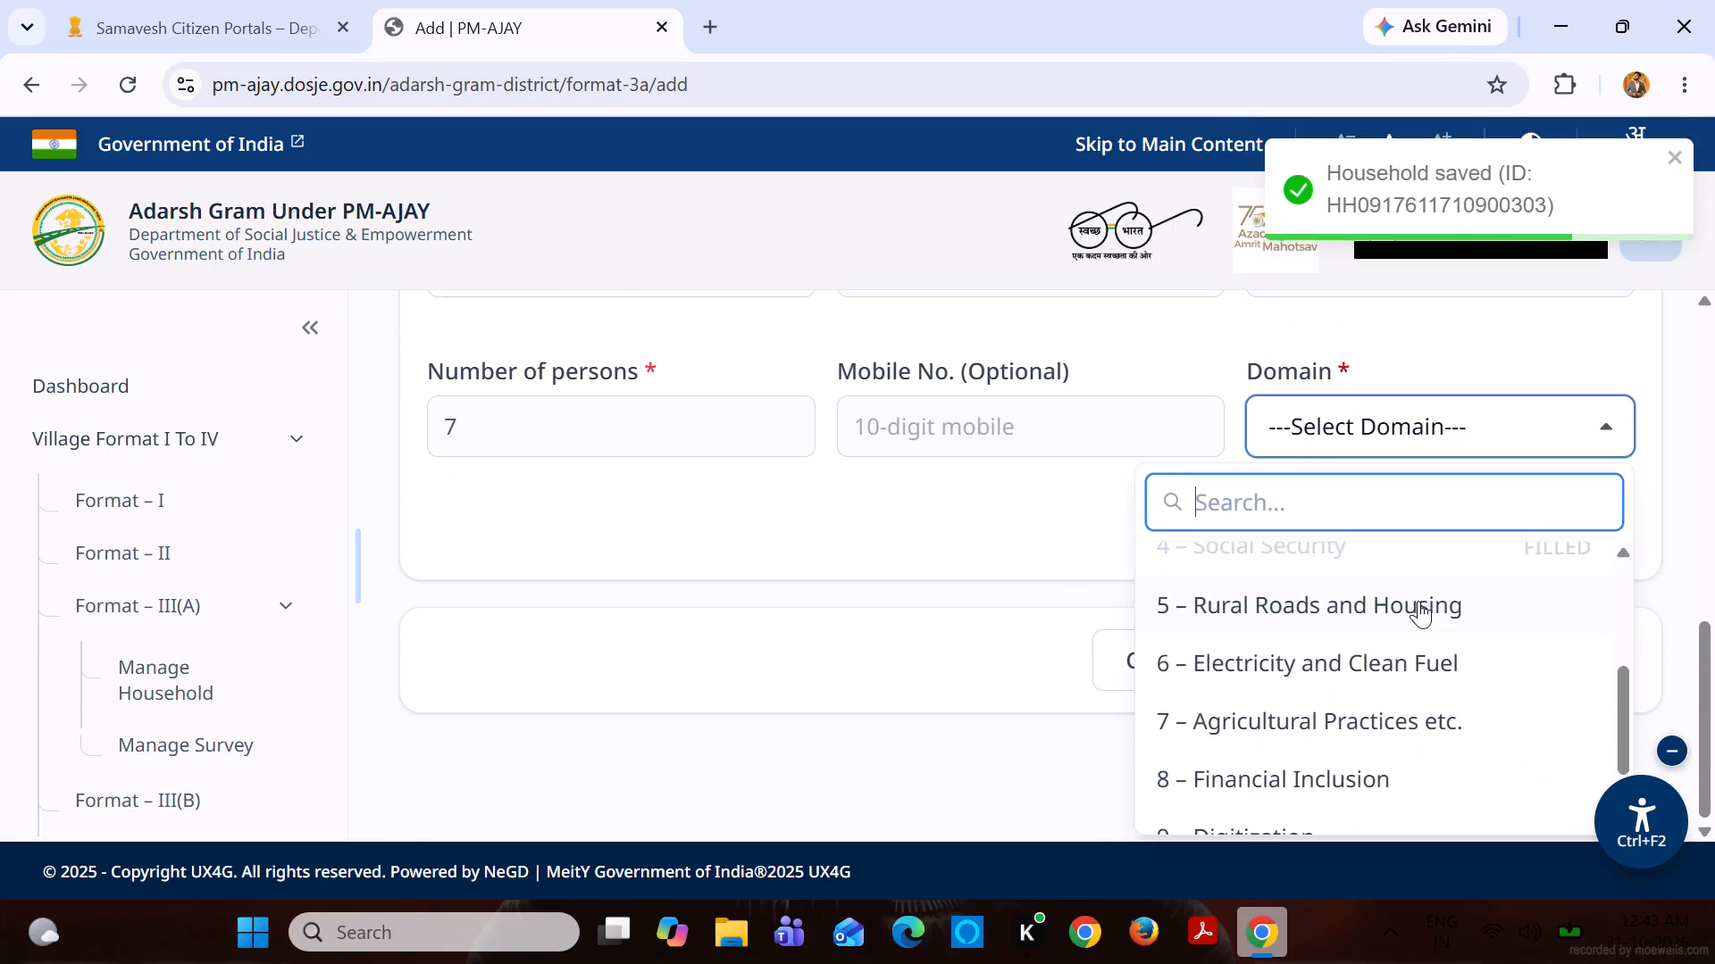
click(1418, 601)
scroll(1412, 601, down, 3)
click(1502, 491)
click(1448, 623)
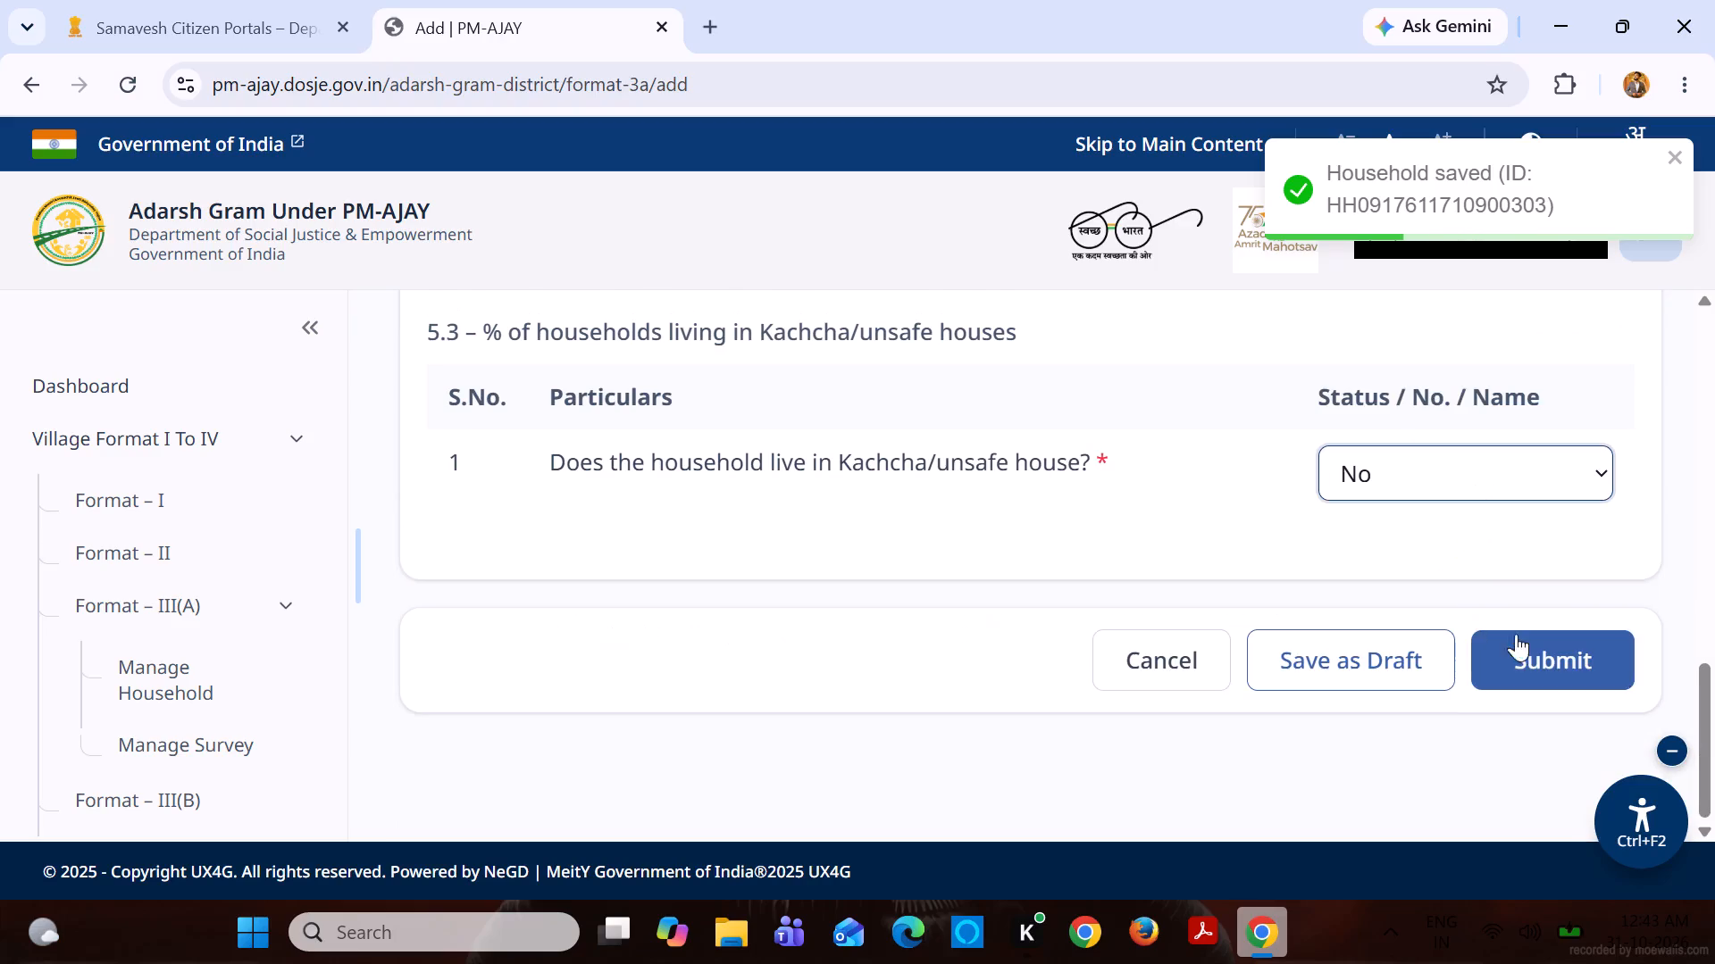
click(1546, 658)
Open the Manage Survey page of Format III(A) and reload it.
scroll(1518, 493, up, 4)
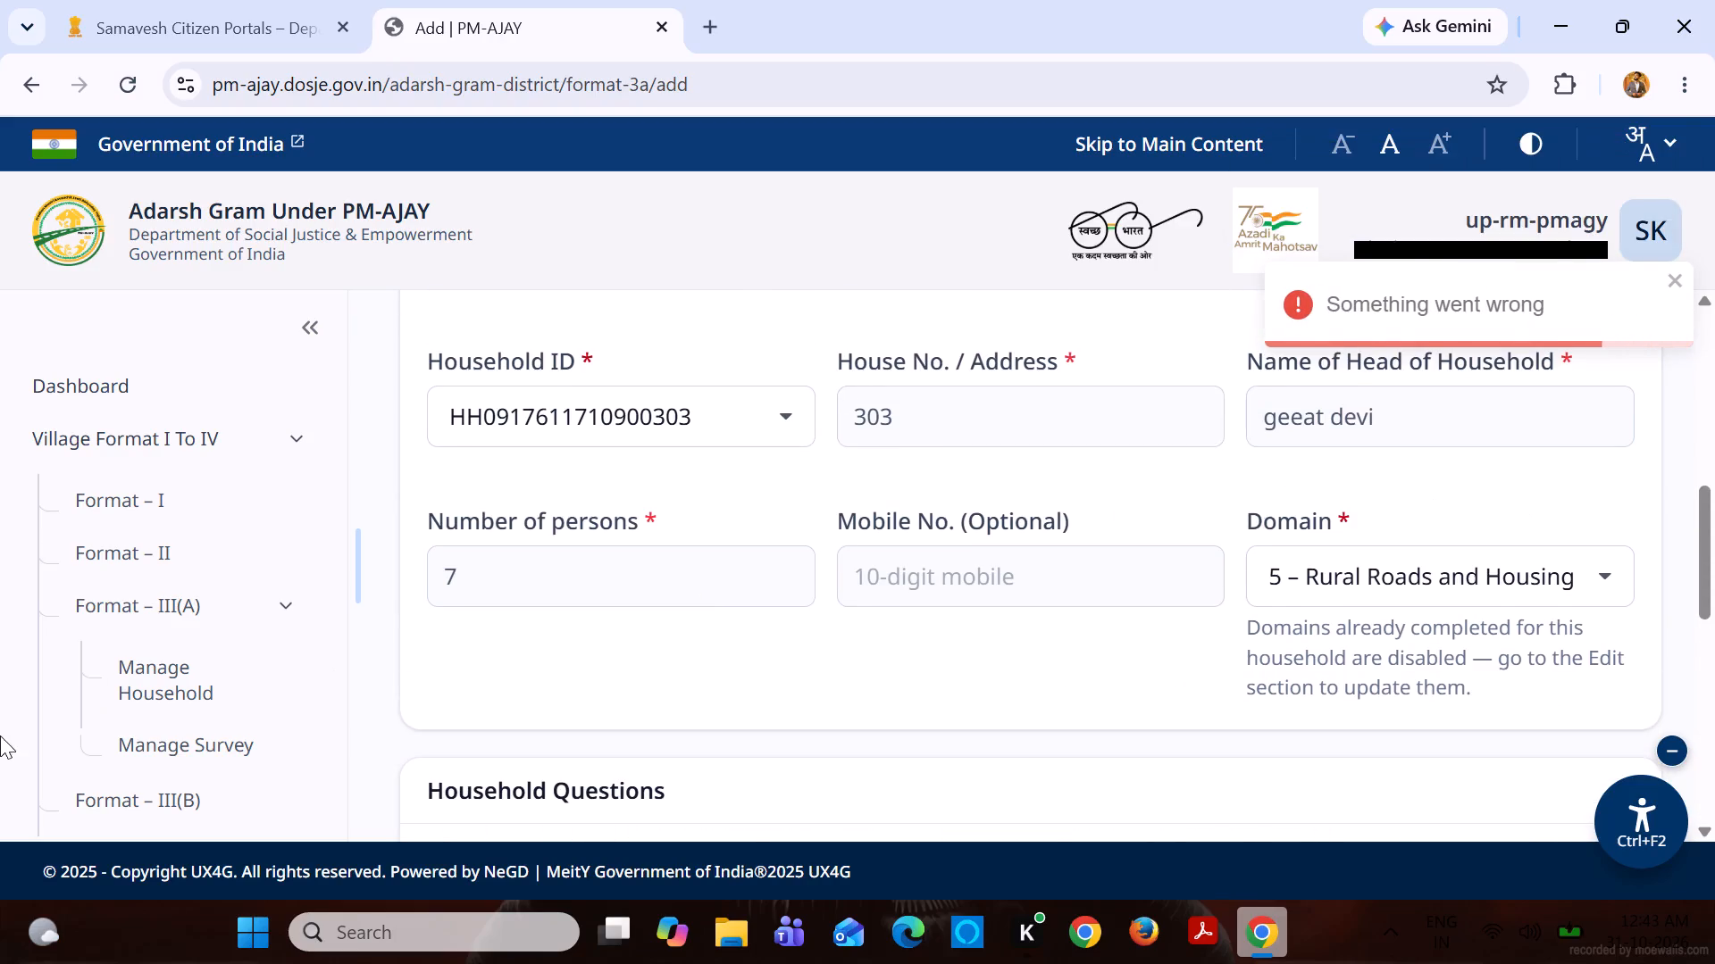
click(248, 734)
click(550, 611)
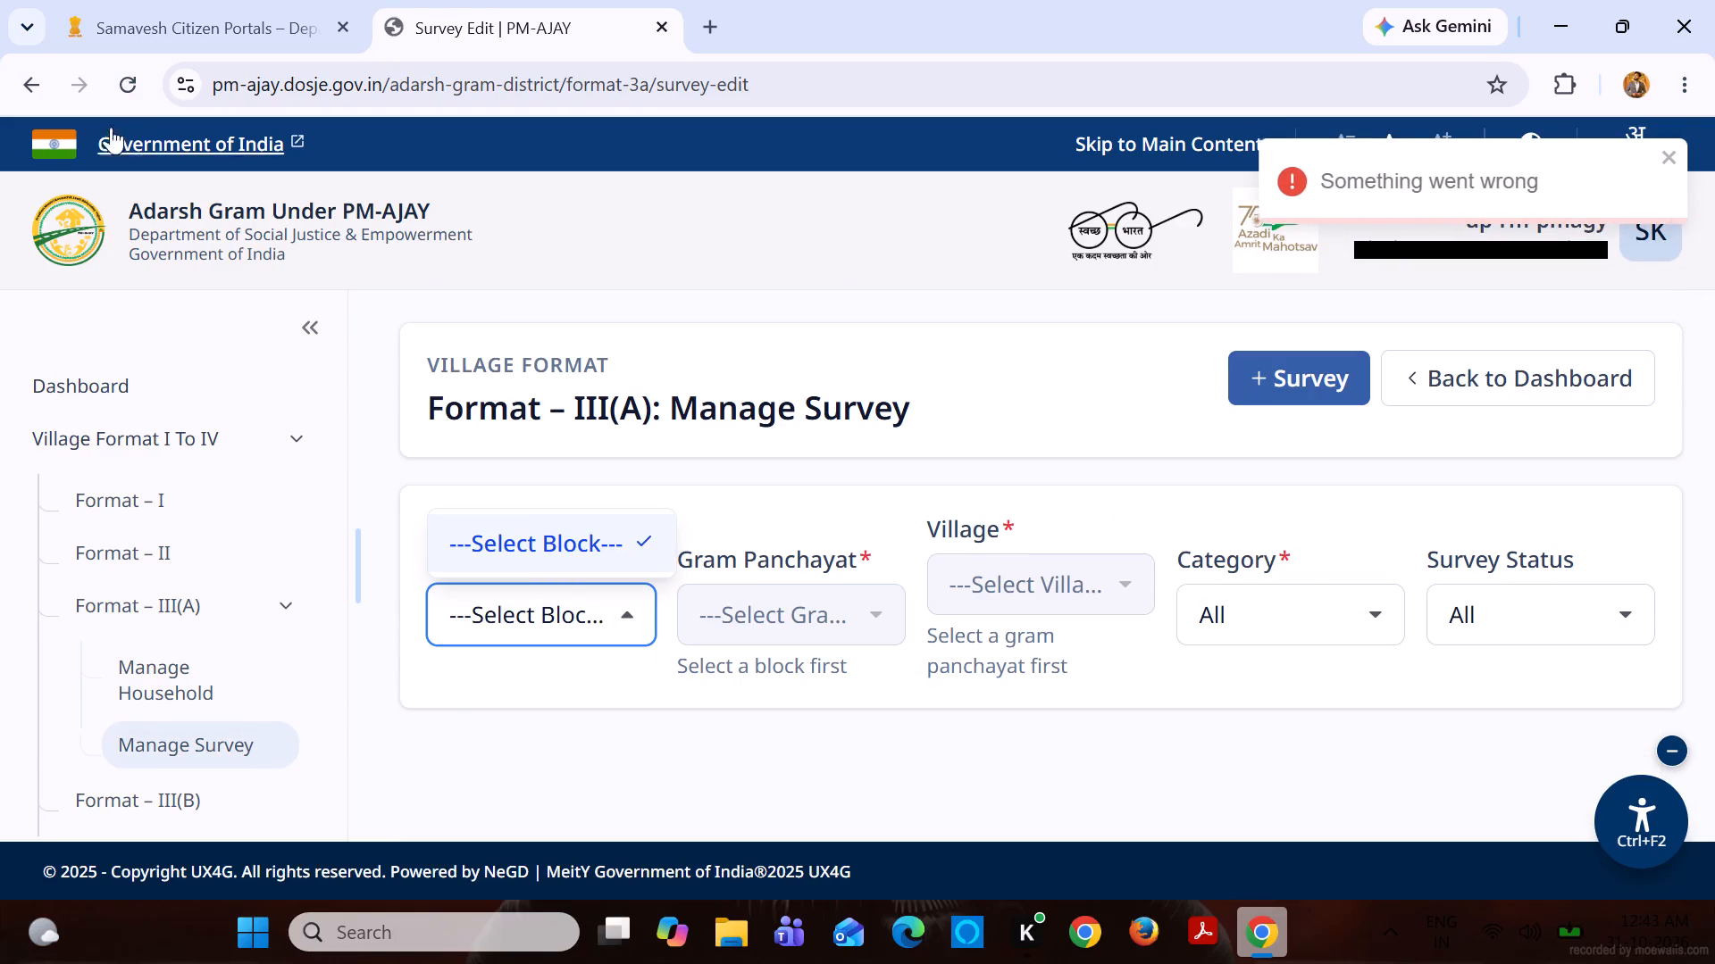
click(119, 99)
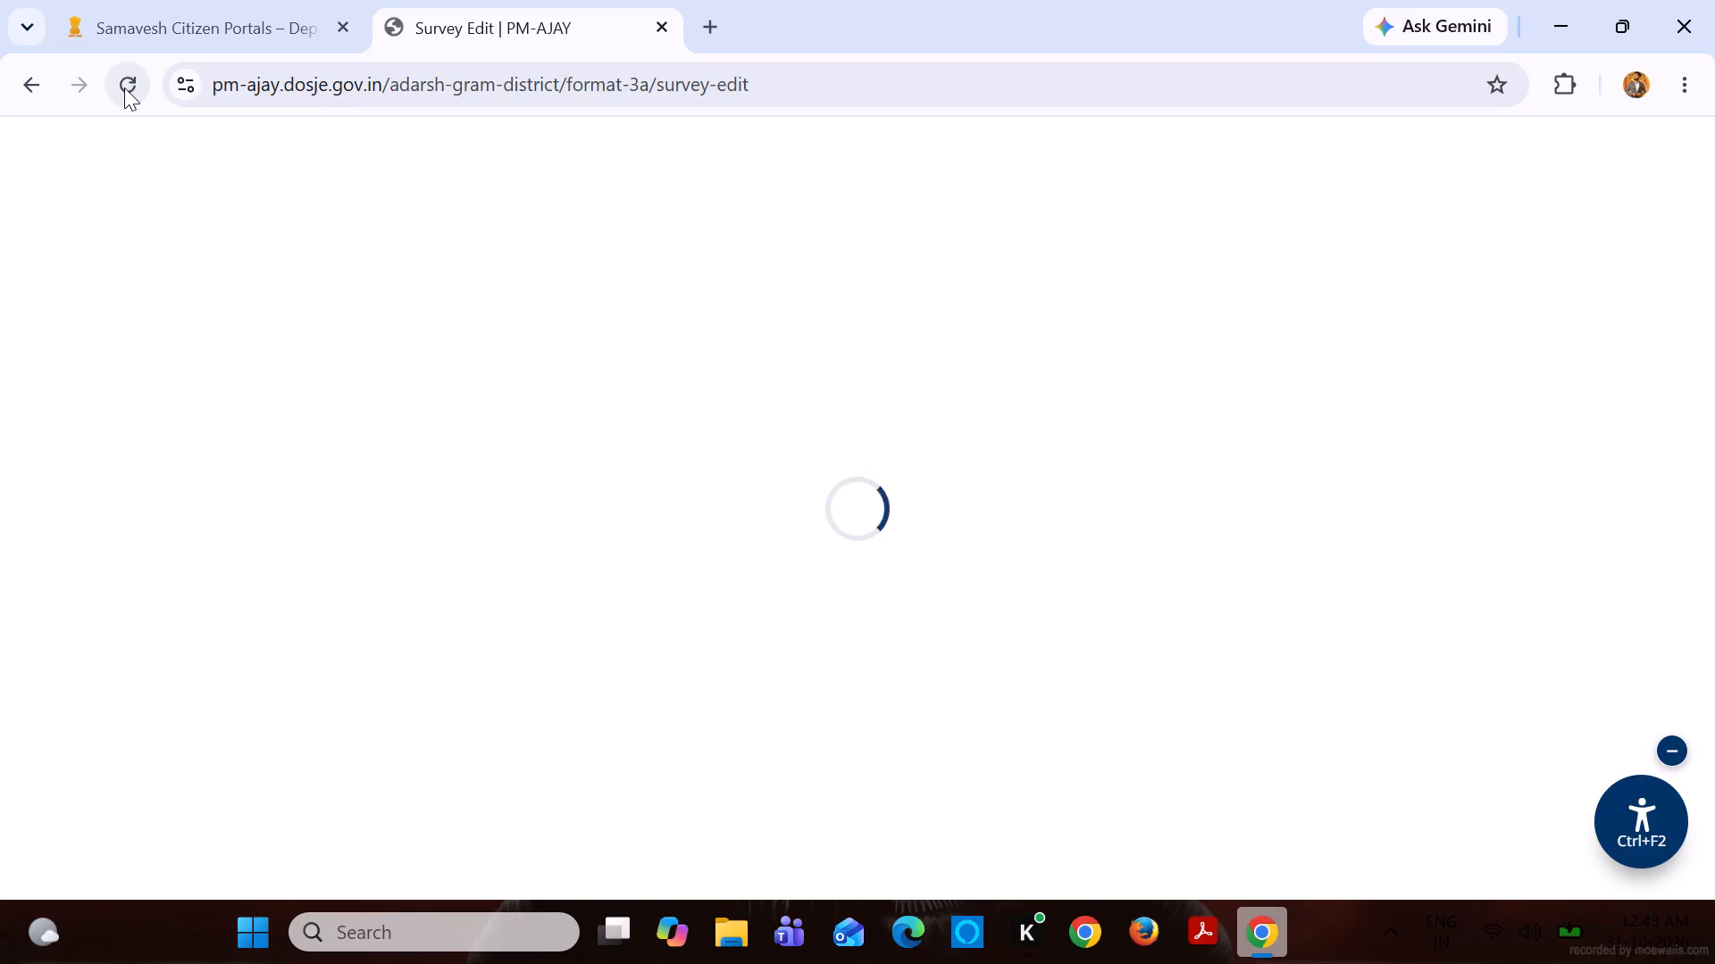
drag(190, 744, 203, 736)
List the surveys for Shahabad block, Boodpur gram panchayat and Boodpur village, and locate the entry for household 303.
click(531, 611)
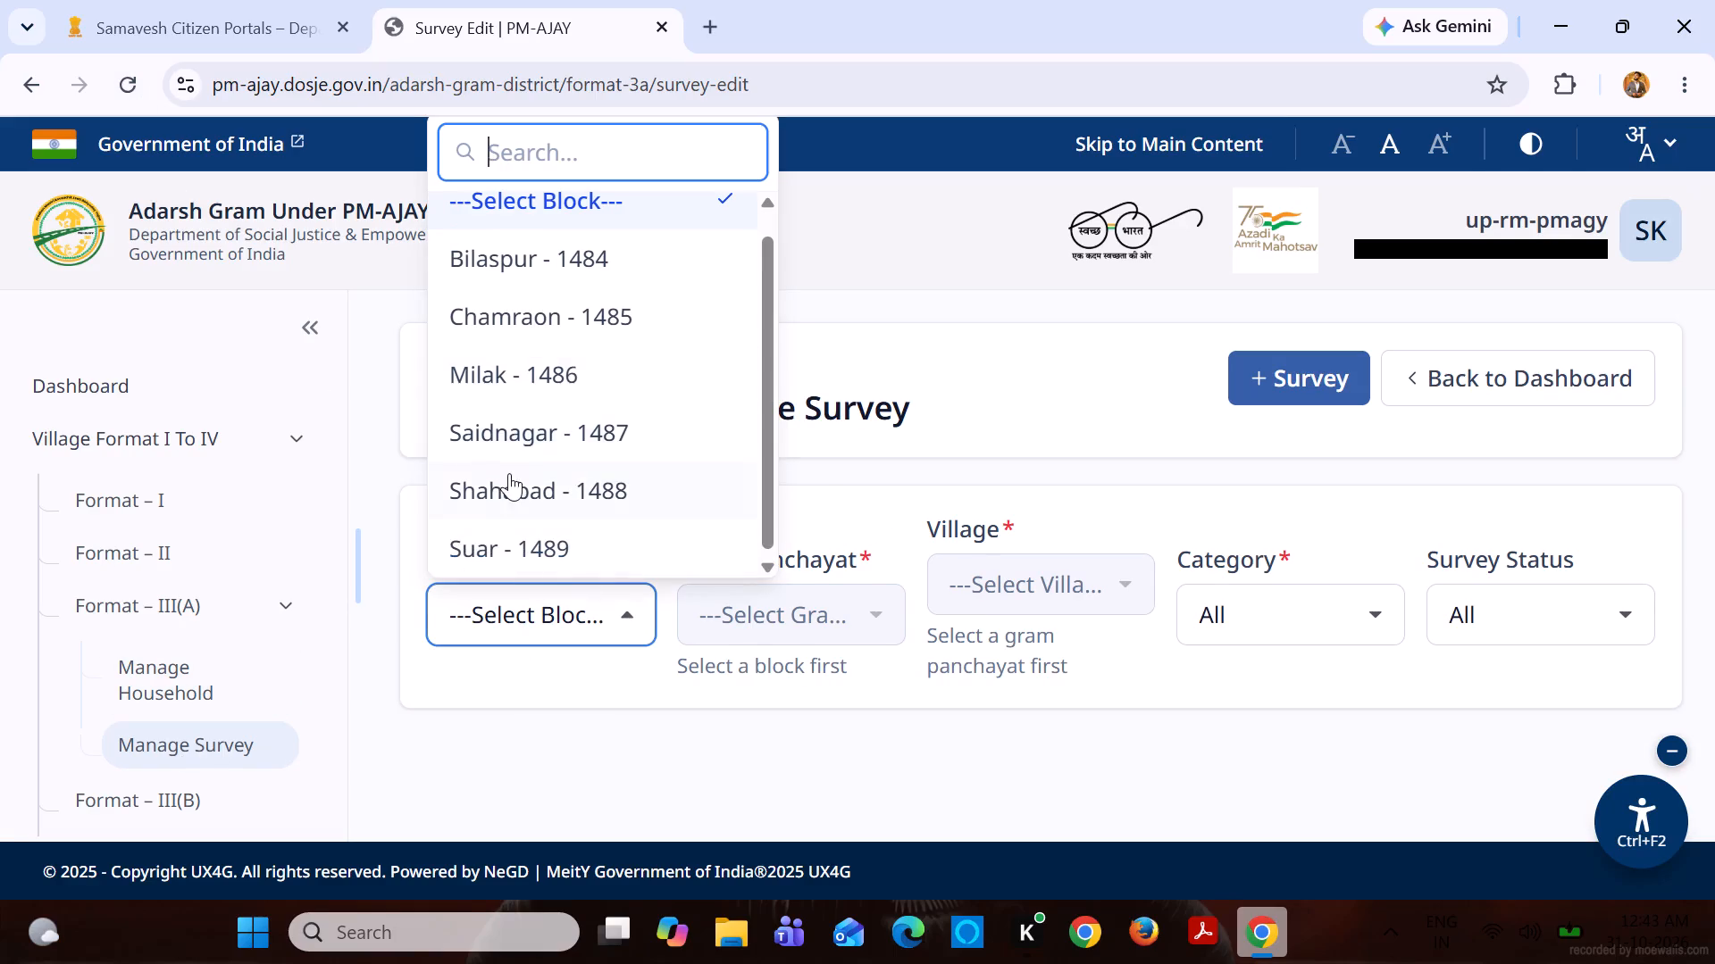
click(509, 473)
click(732, 588)
click(731, 320)
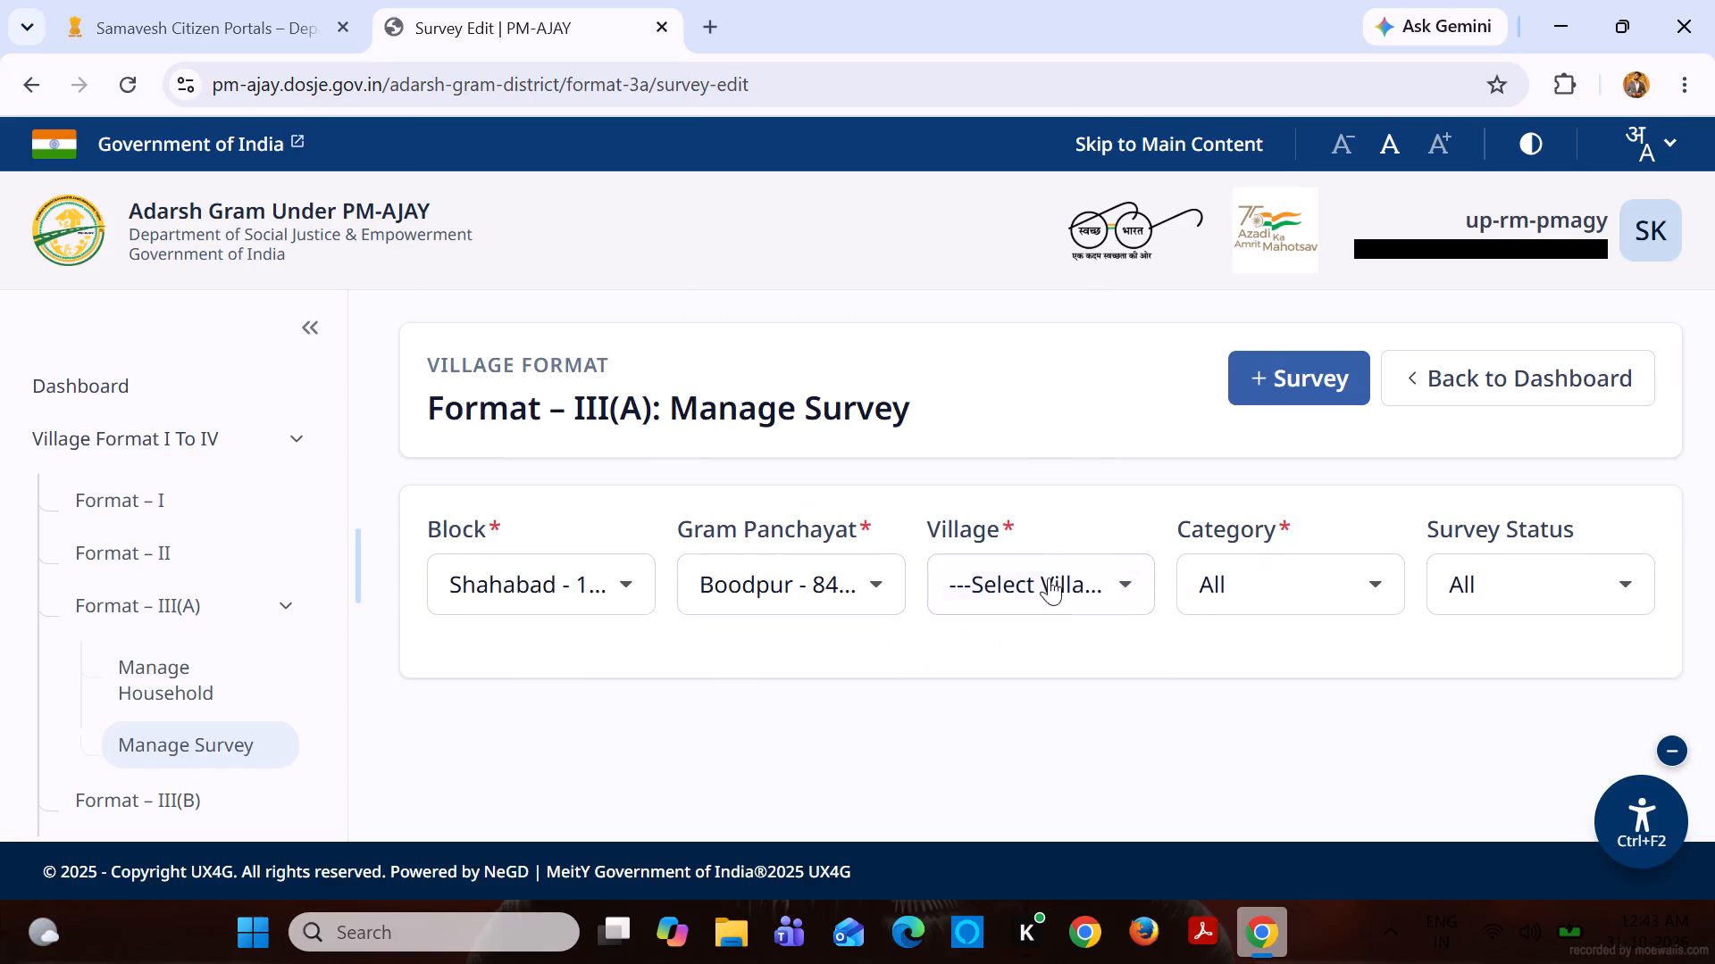
click(1092, 569)
click(1032, 521)
scroll(1067, 498, down, 4)
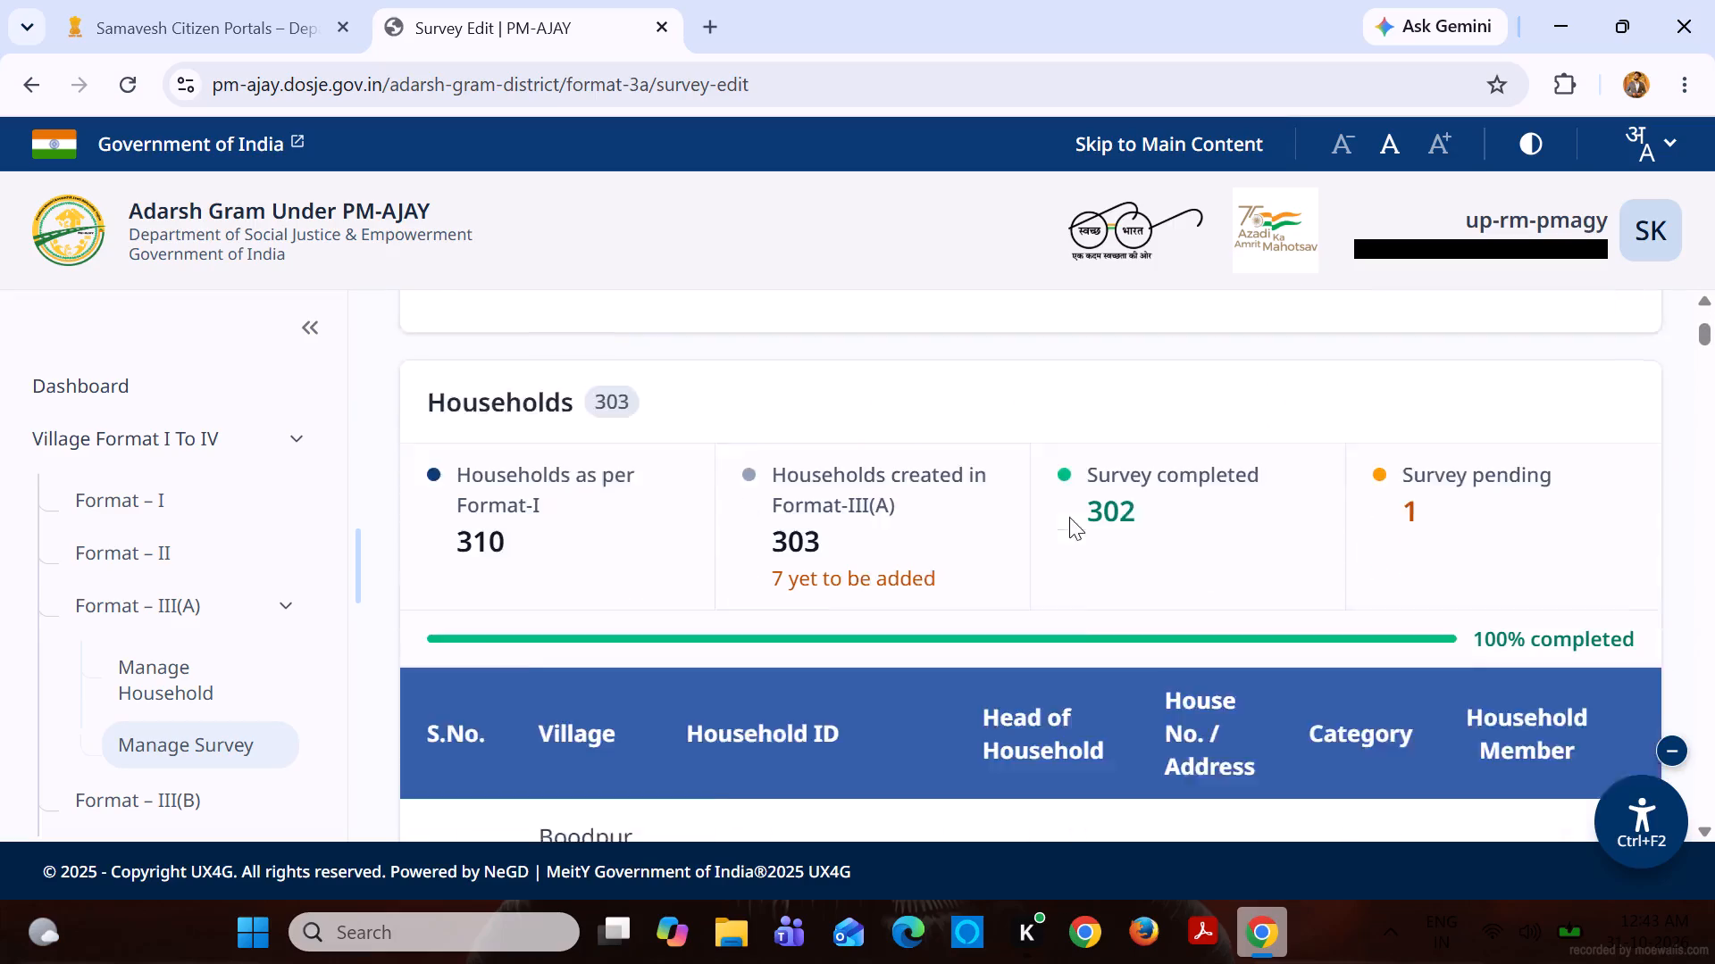
scroll(1234, 671, left, 20)
scroll(1234, 671, left, 1)
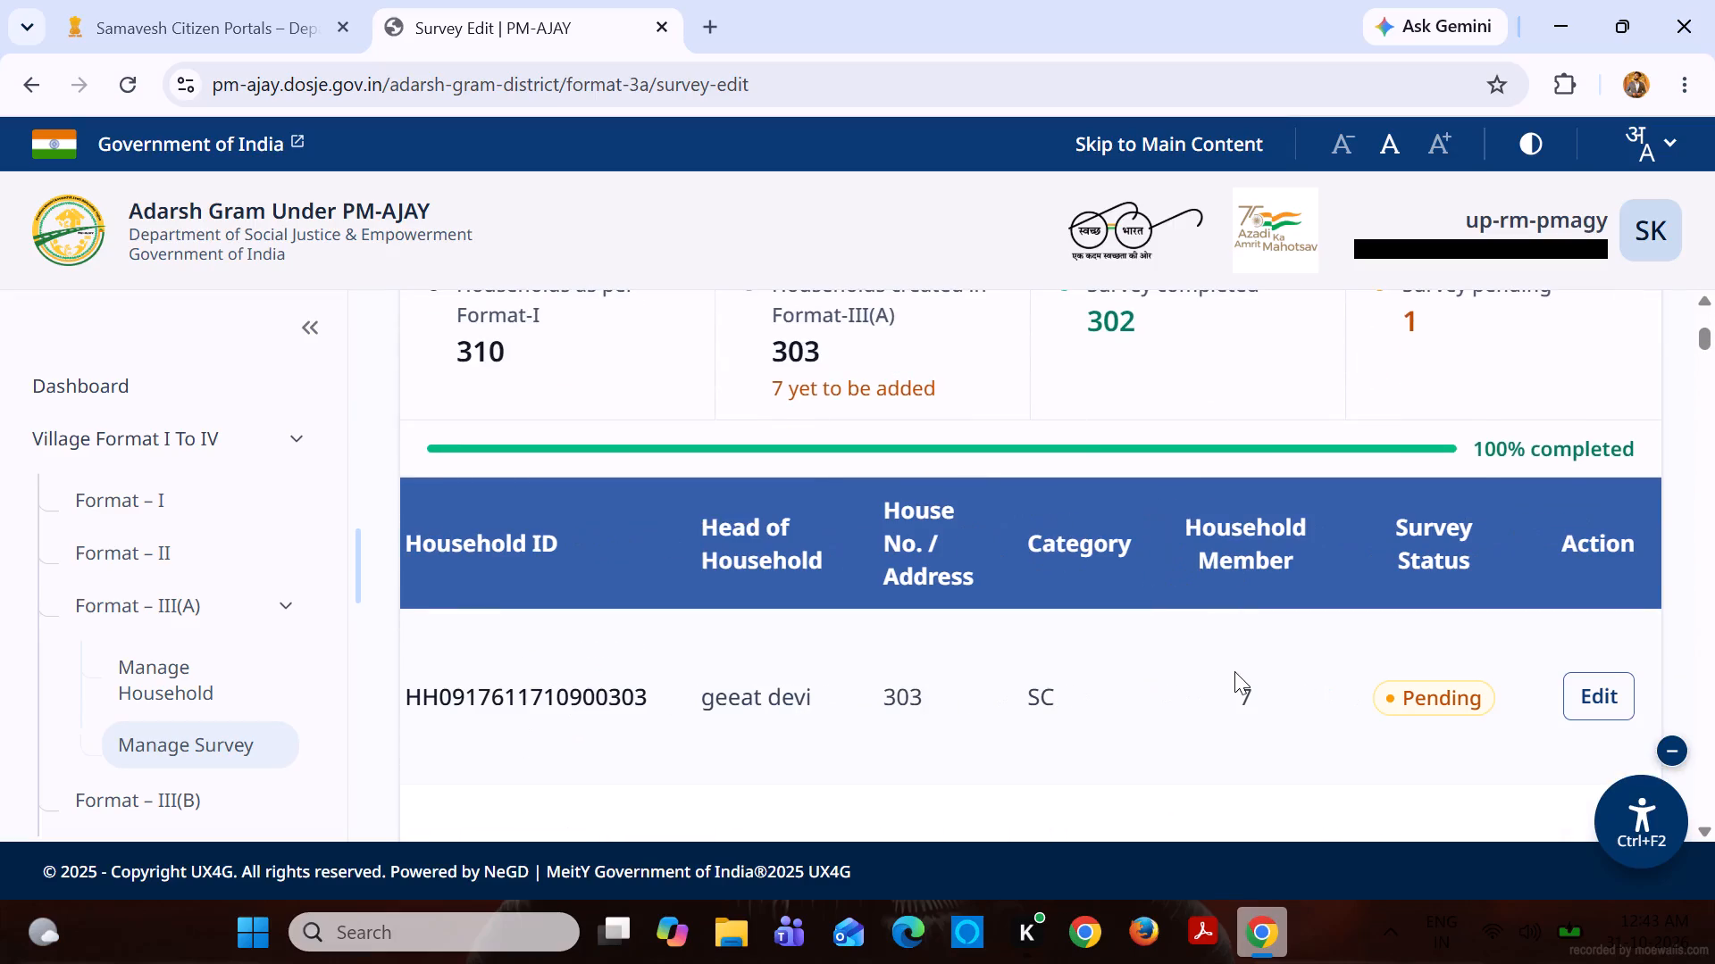
Open household 303's pending survey for editing.
click(1636, 702)
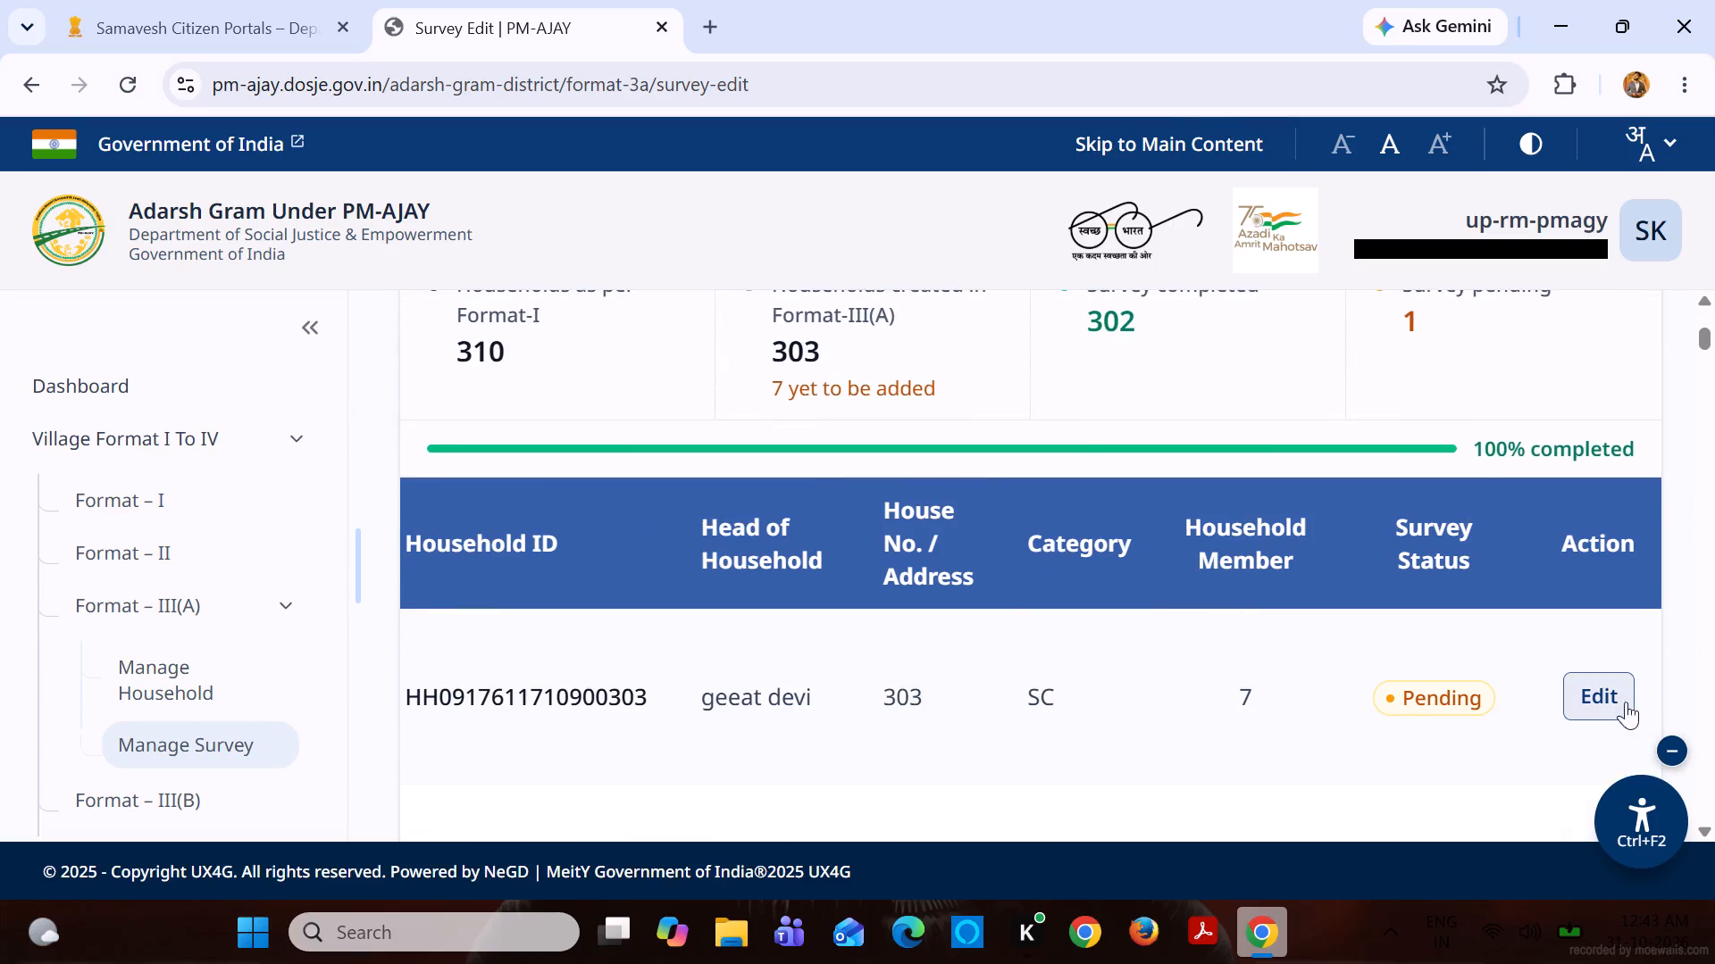
click(1609, 711)
scroll(1375, 576, down, 3)
scroll(1375, 581, up, 1)
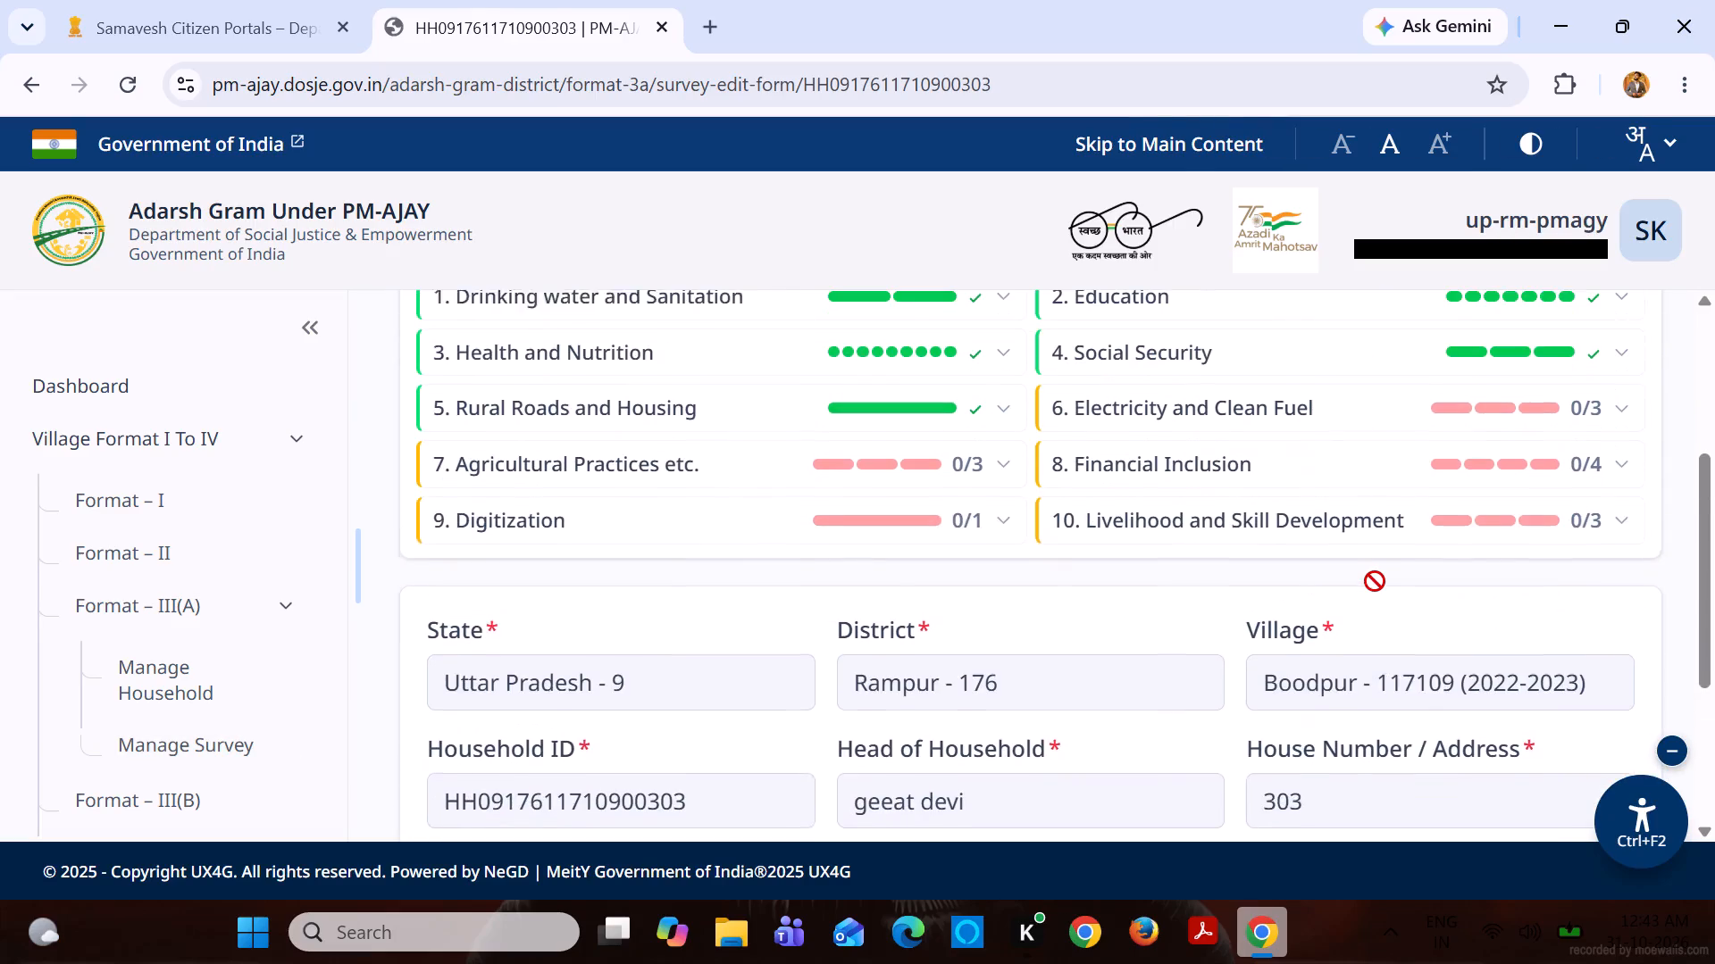
scroll(1375, 581, down, 3)
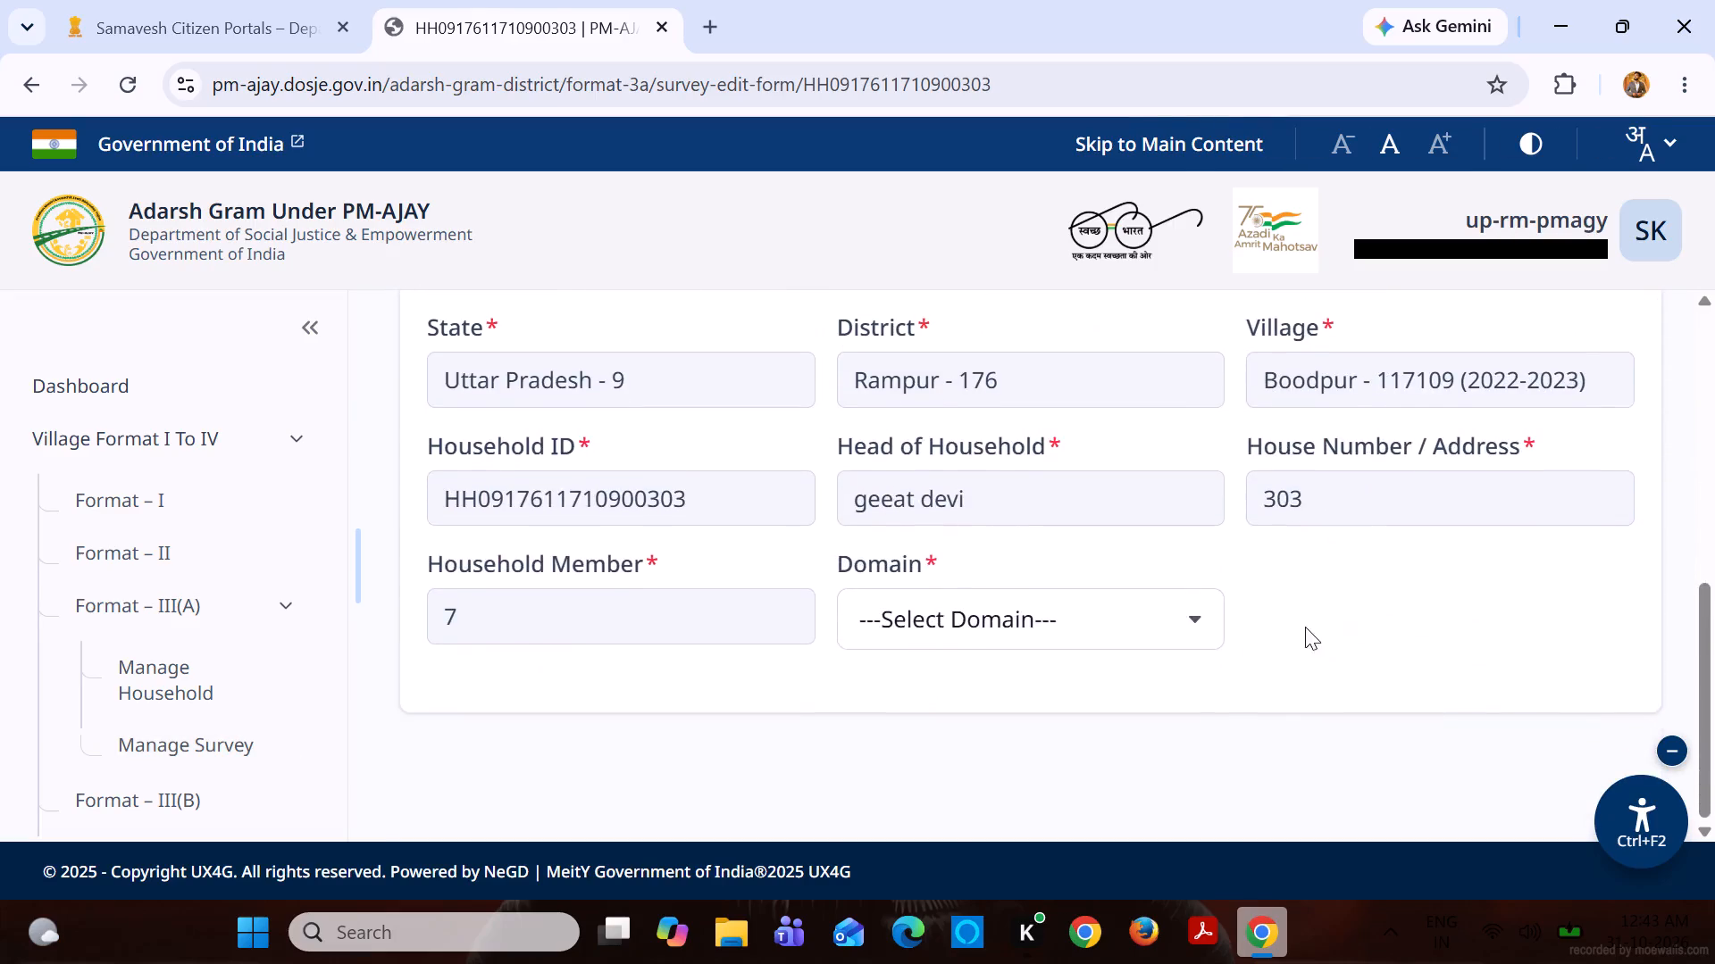
Choose domain 6 – Electricity and Clean Fuel, answer Yes for the 6.2 electricity connection, and answer both 6.3 electricity and LED bulb questions.
click(1181, 642)
click(990, 562)
scroll(1017, 585, down, 2)
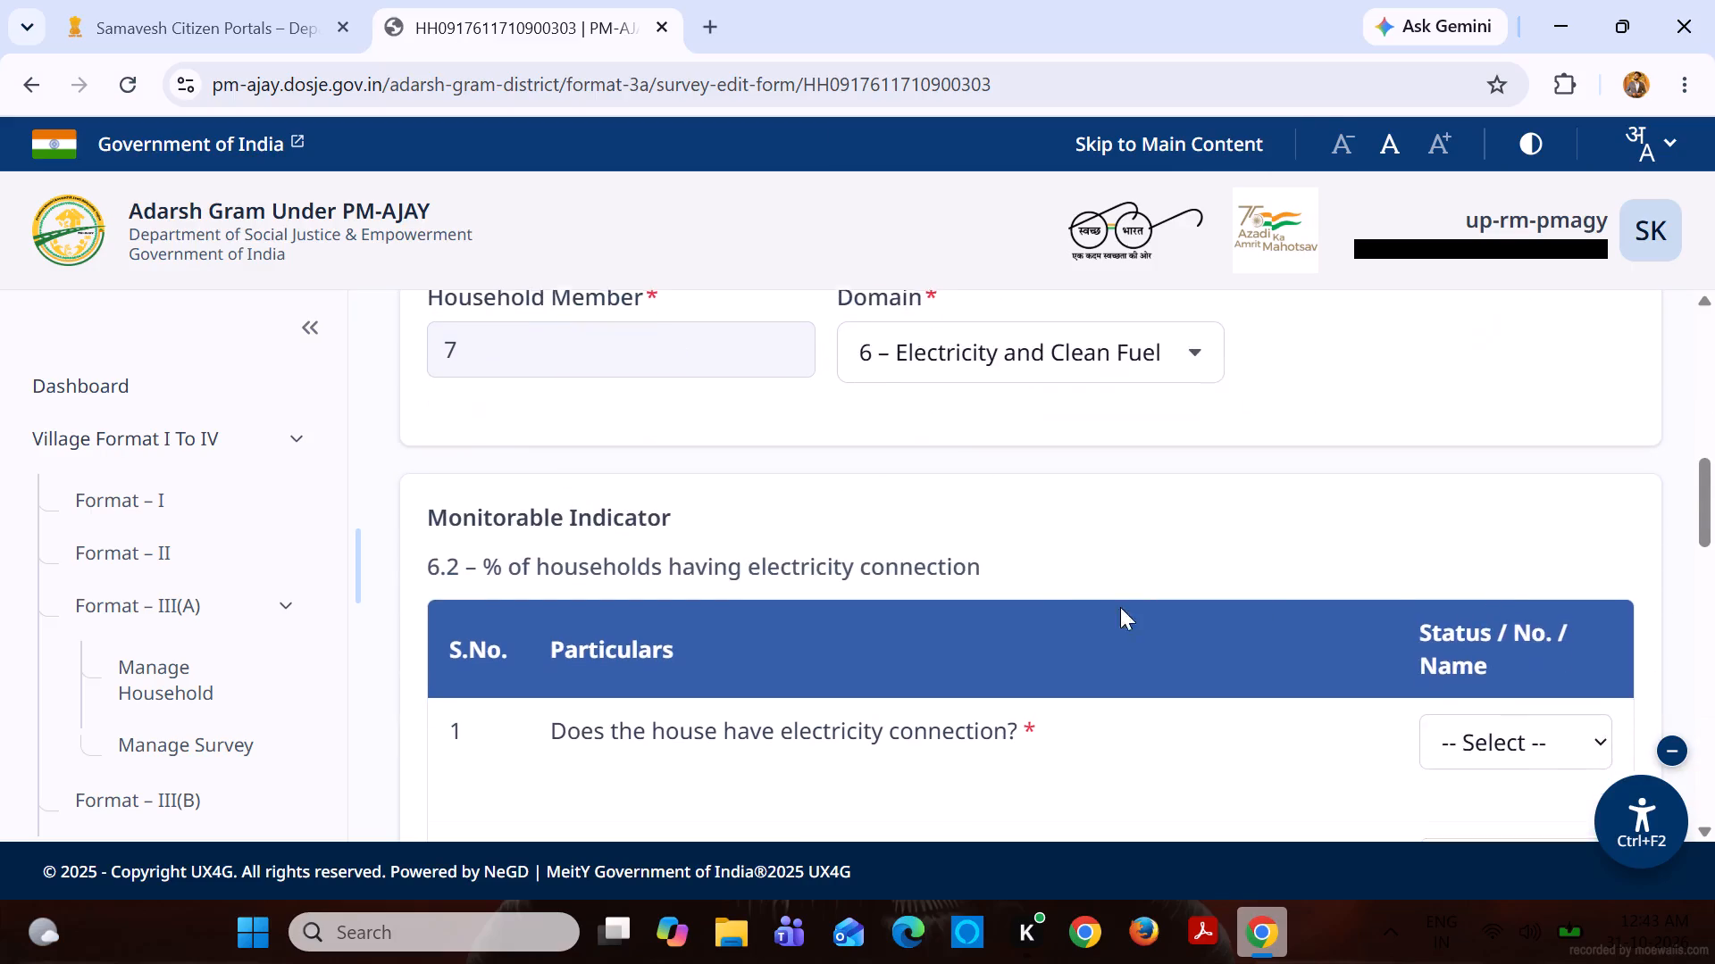
click(1534, 730)
click(1471, 835)
scroll(1501, 752, down, 3)
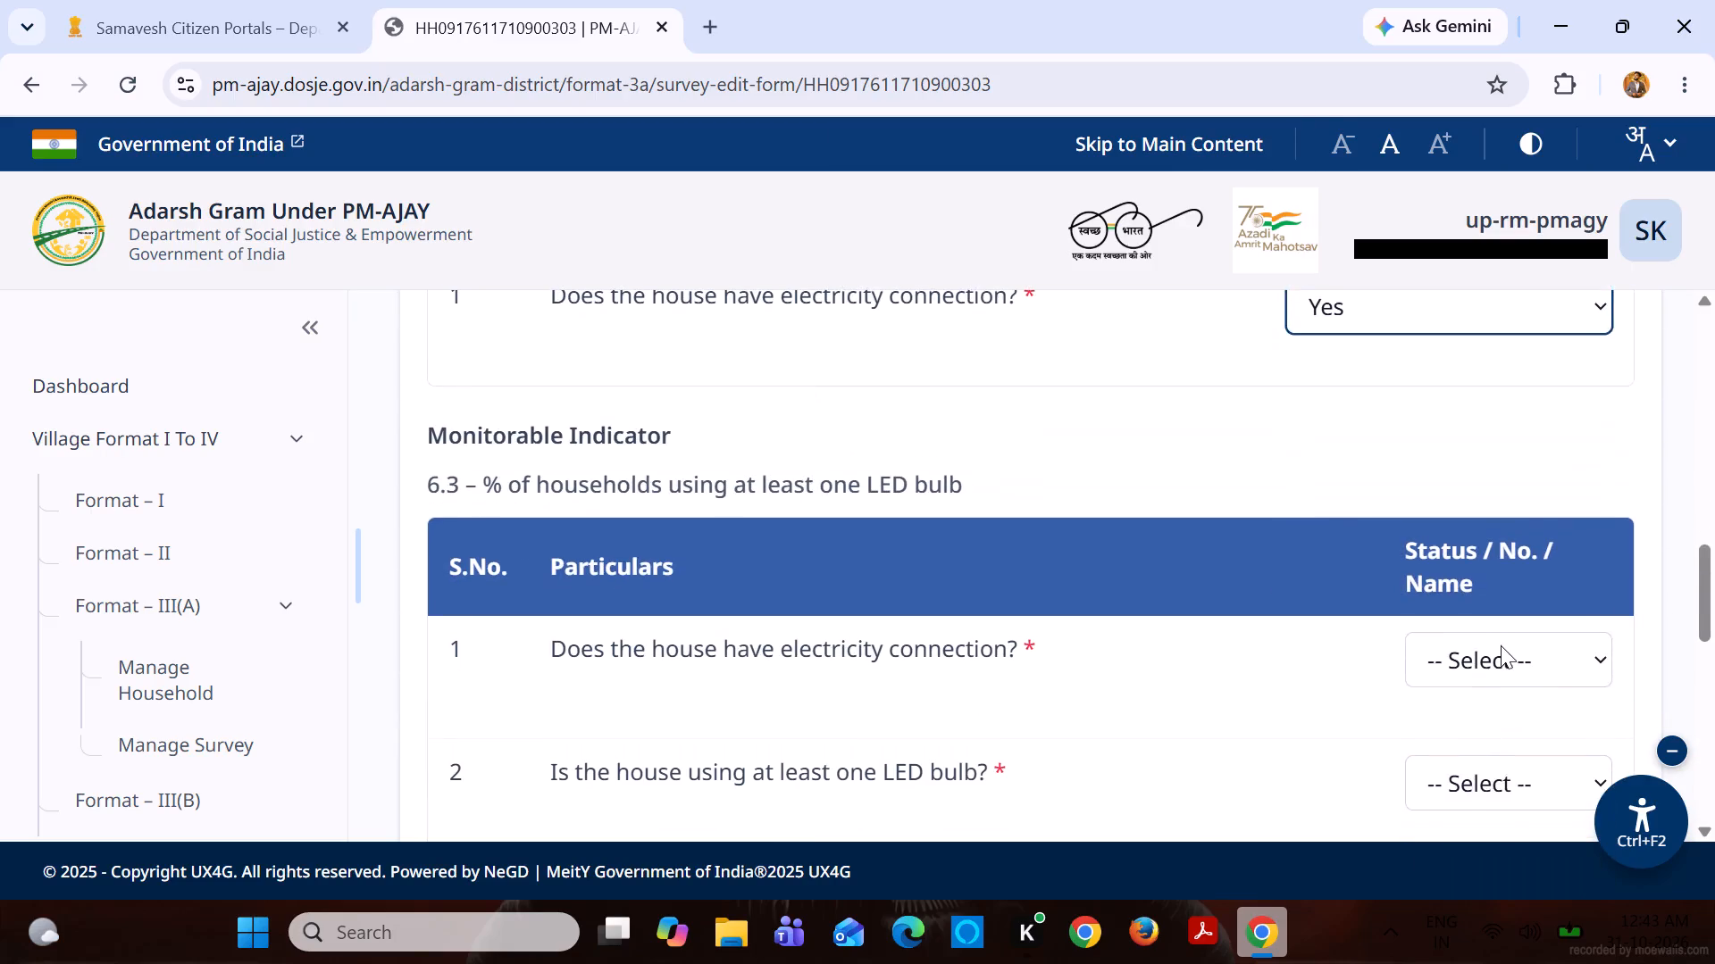
click(1501, 645)
drag(1480, 783, 1480, 770)
scroll(1507, 666, down, 2)
click(1531, 499)
click(1474, 604)
Answer Yes to the house using clean fuel under indicator 6.4 and save domain 6.
scroll(1489, 601, down, 2)
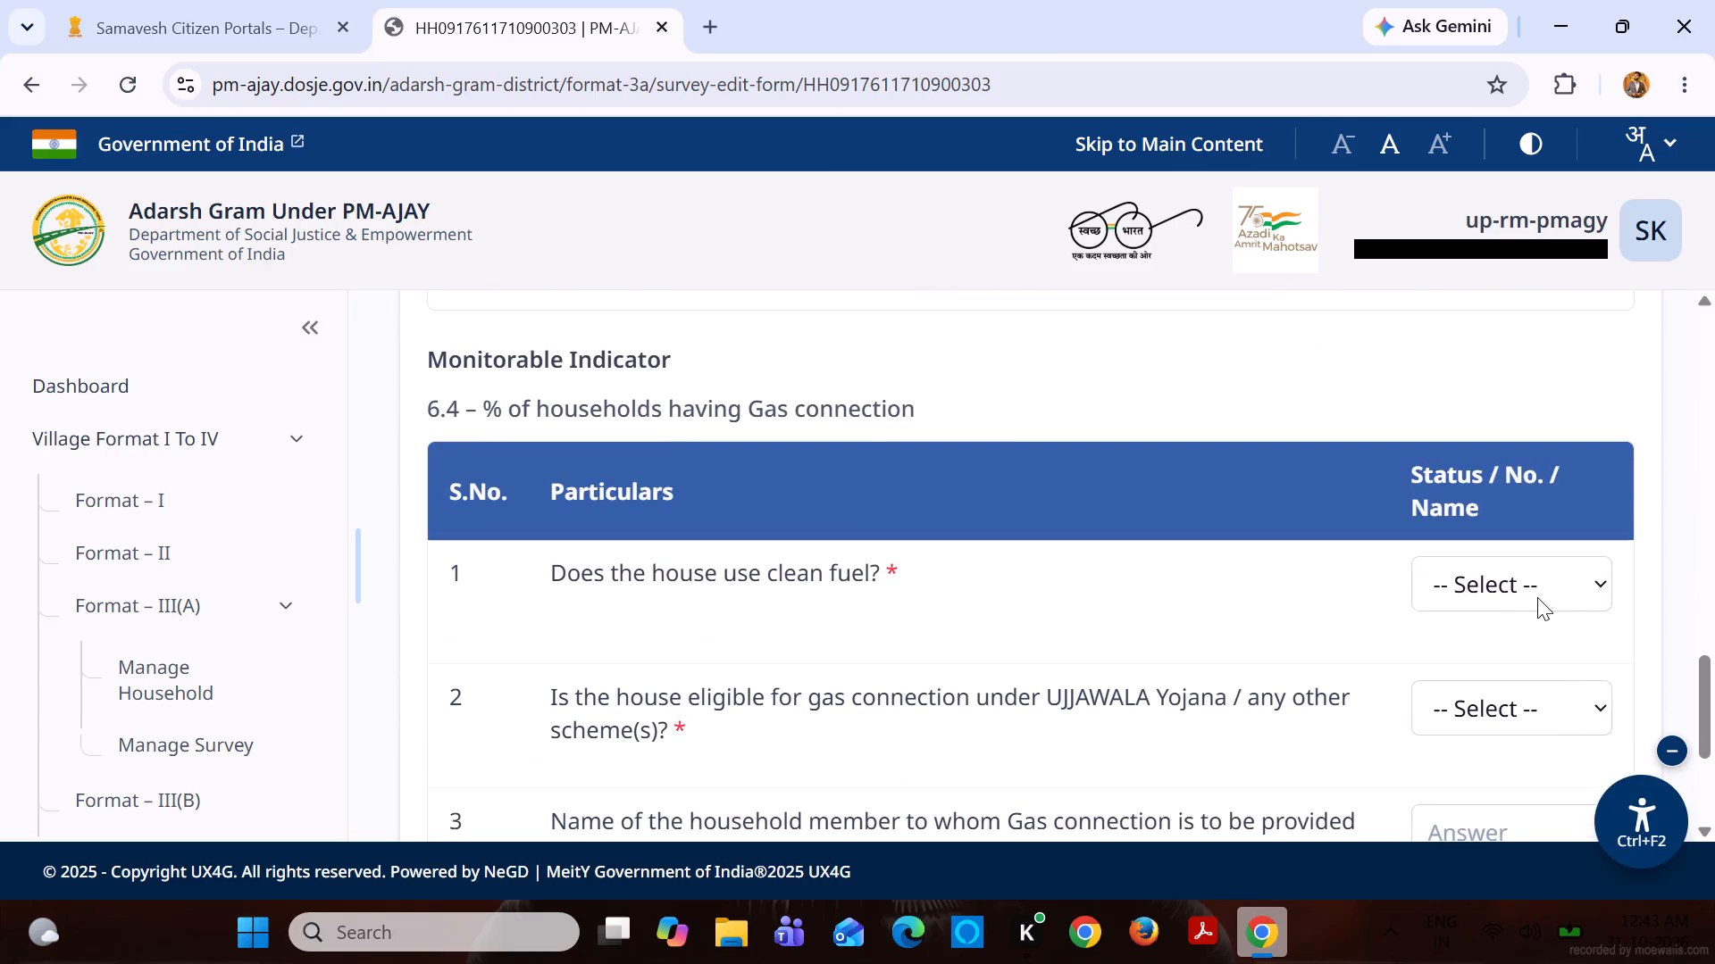
click(1535, 596)
click(1466, 669)
scroll(1477, 653, down, 2)
click(1548, 628)
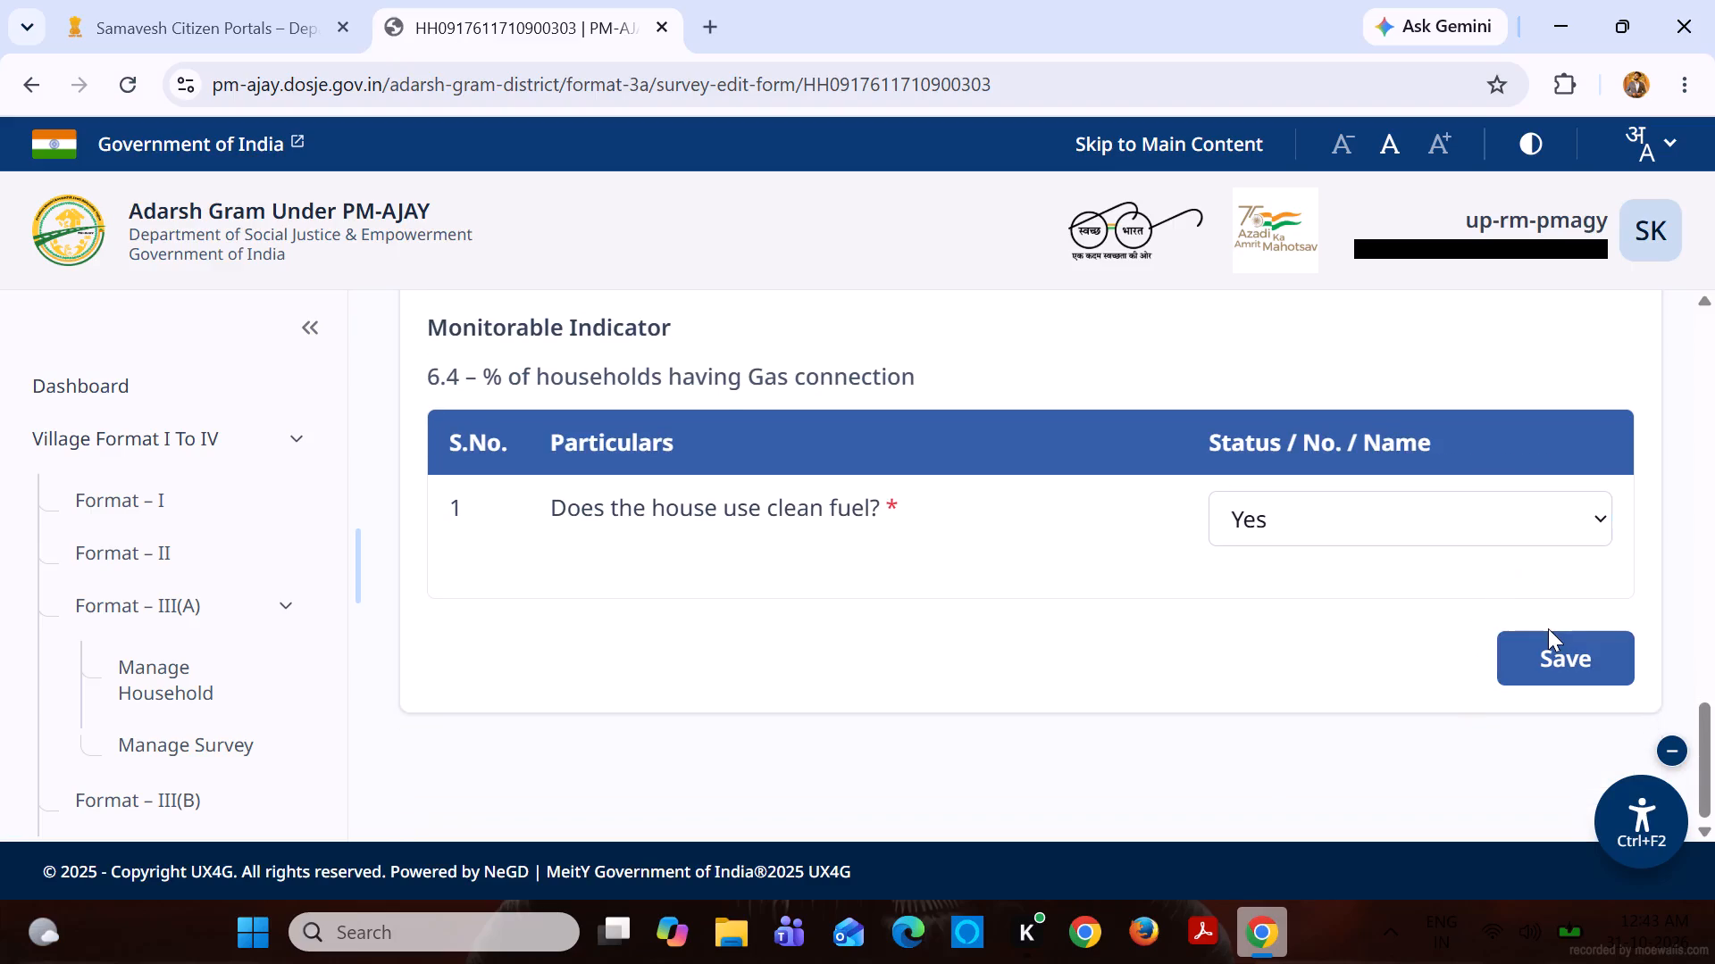
click(1714, 644)
scroll(1519, 650, down, 4)
click(1573, 657)
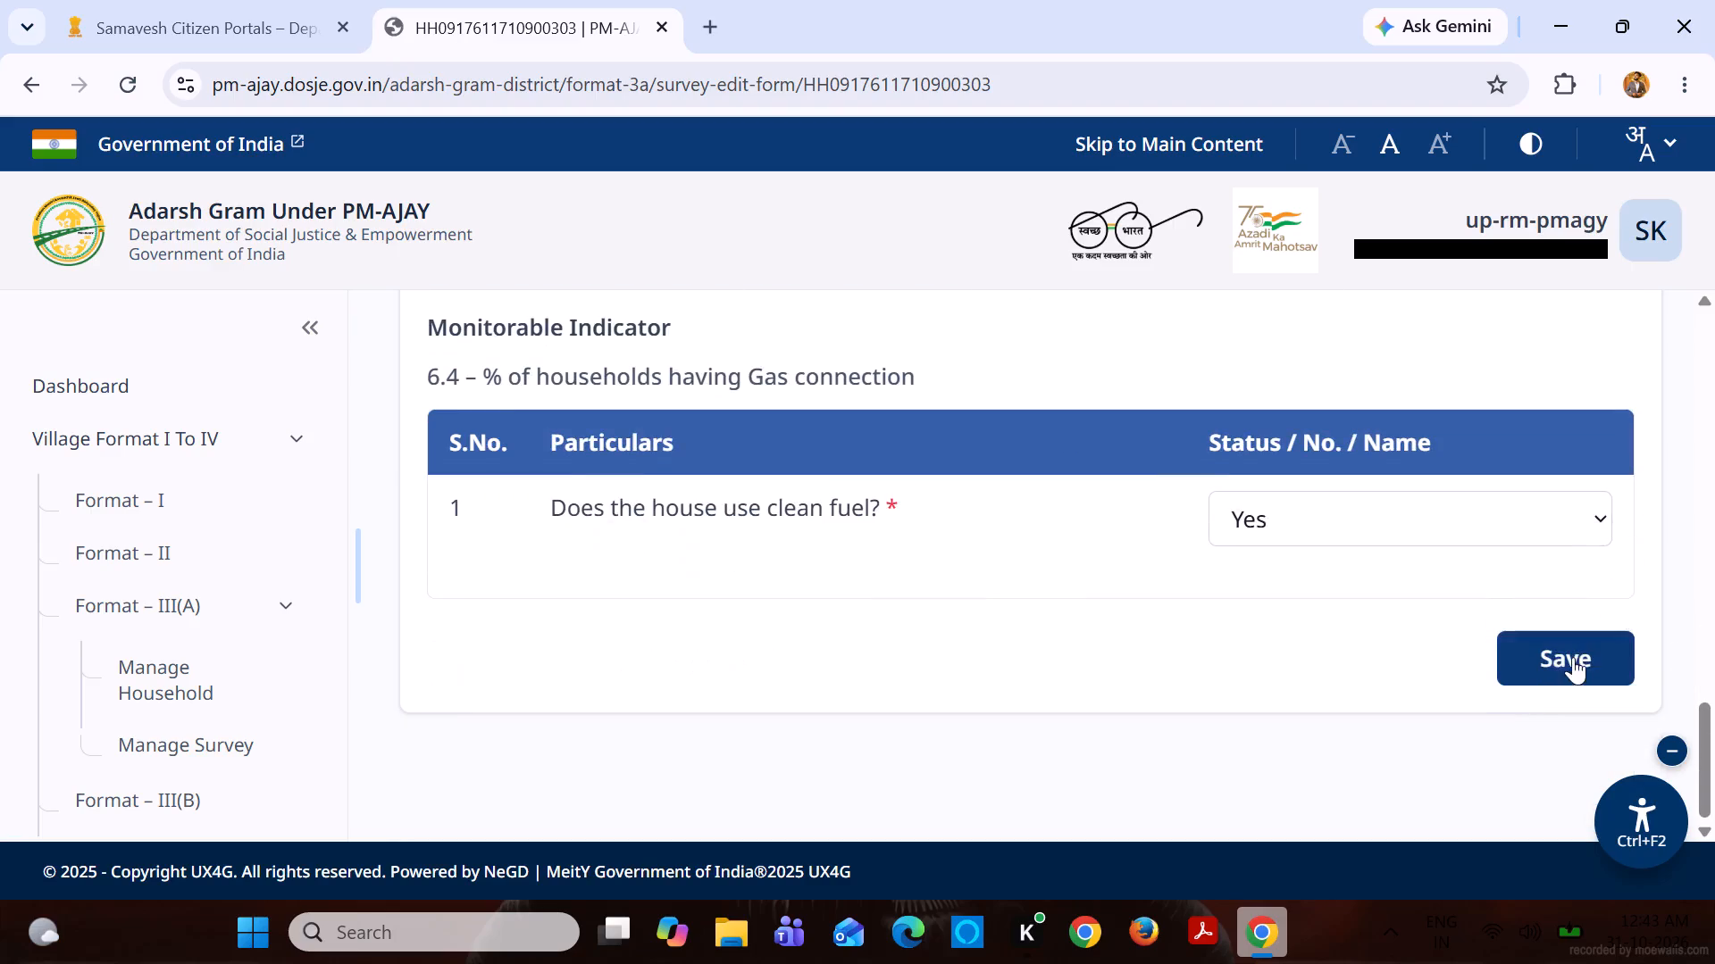
Complete domain 7 – Agricultural Practices etc. with No for the household being involved in farming, and save it.
click(1013, 594)
scroll(983, 547, down, 1)
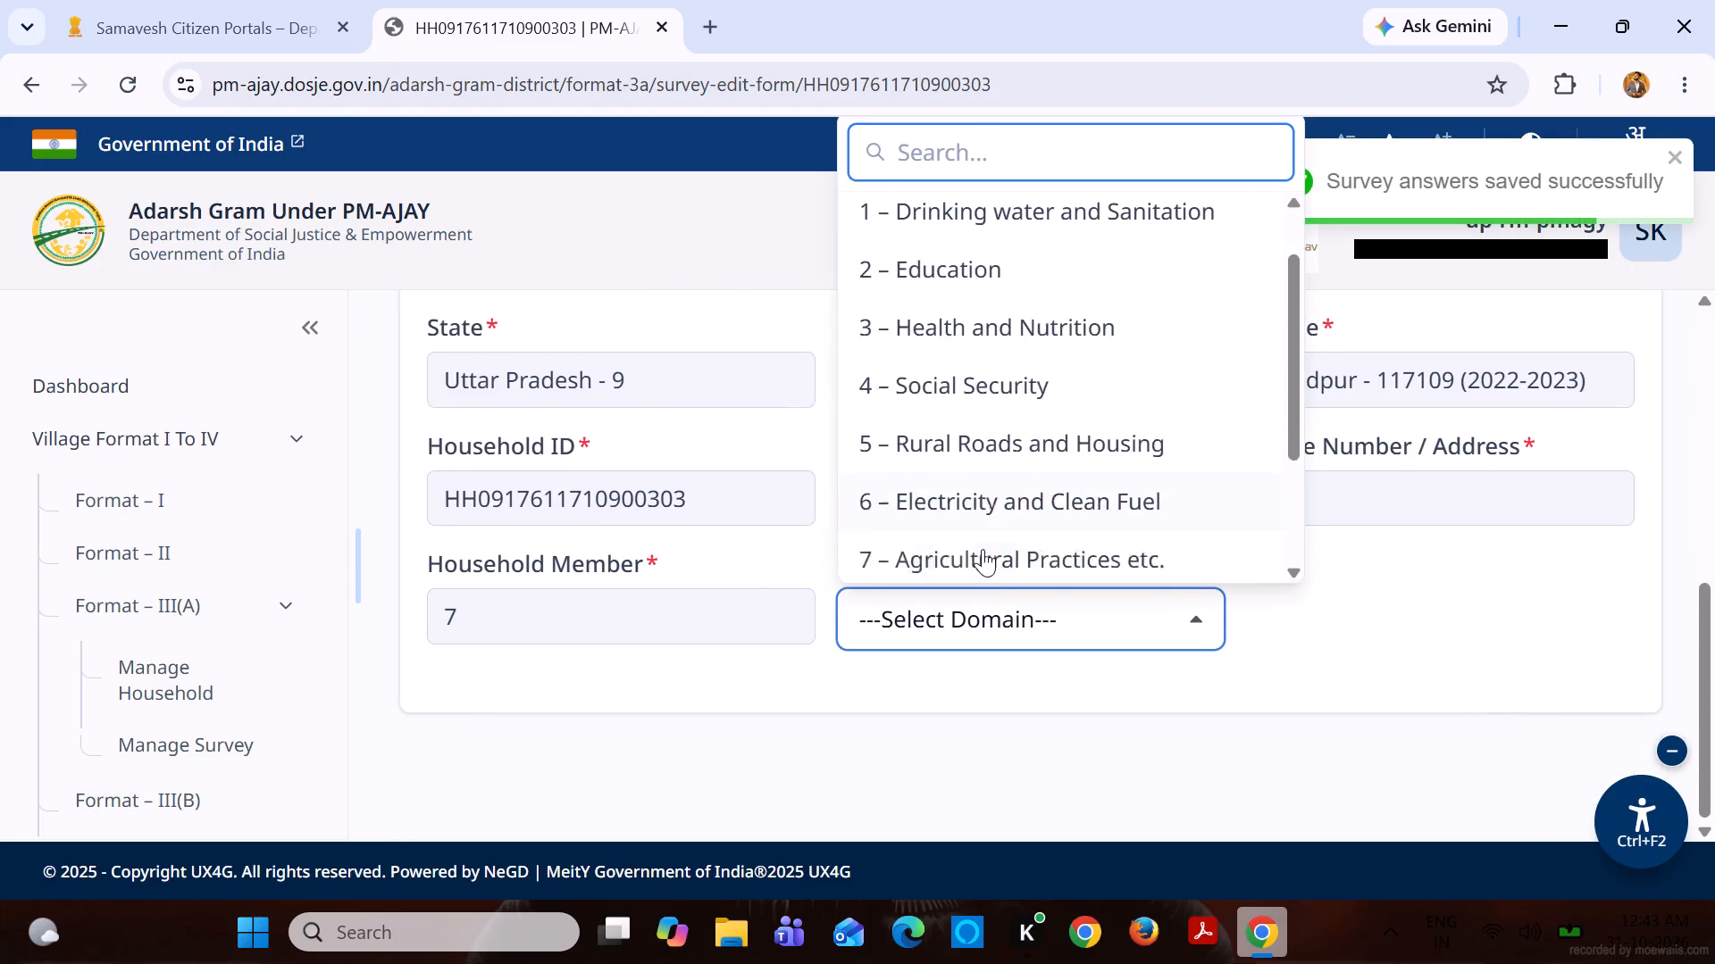
click(991, 428)
scroll(1071, 518, down, 3)
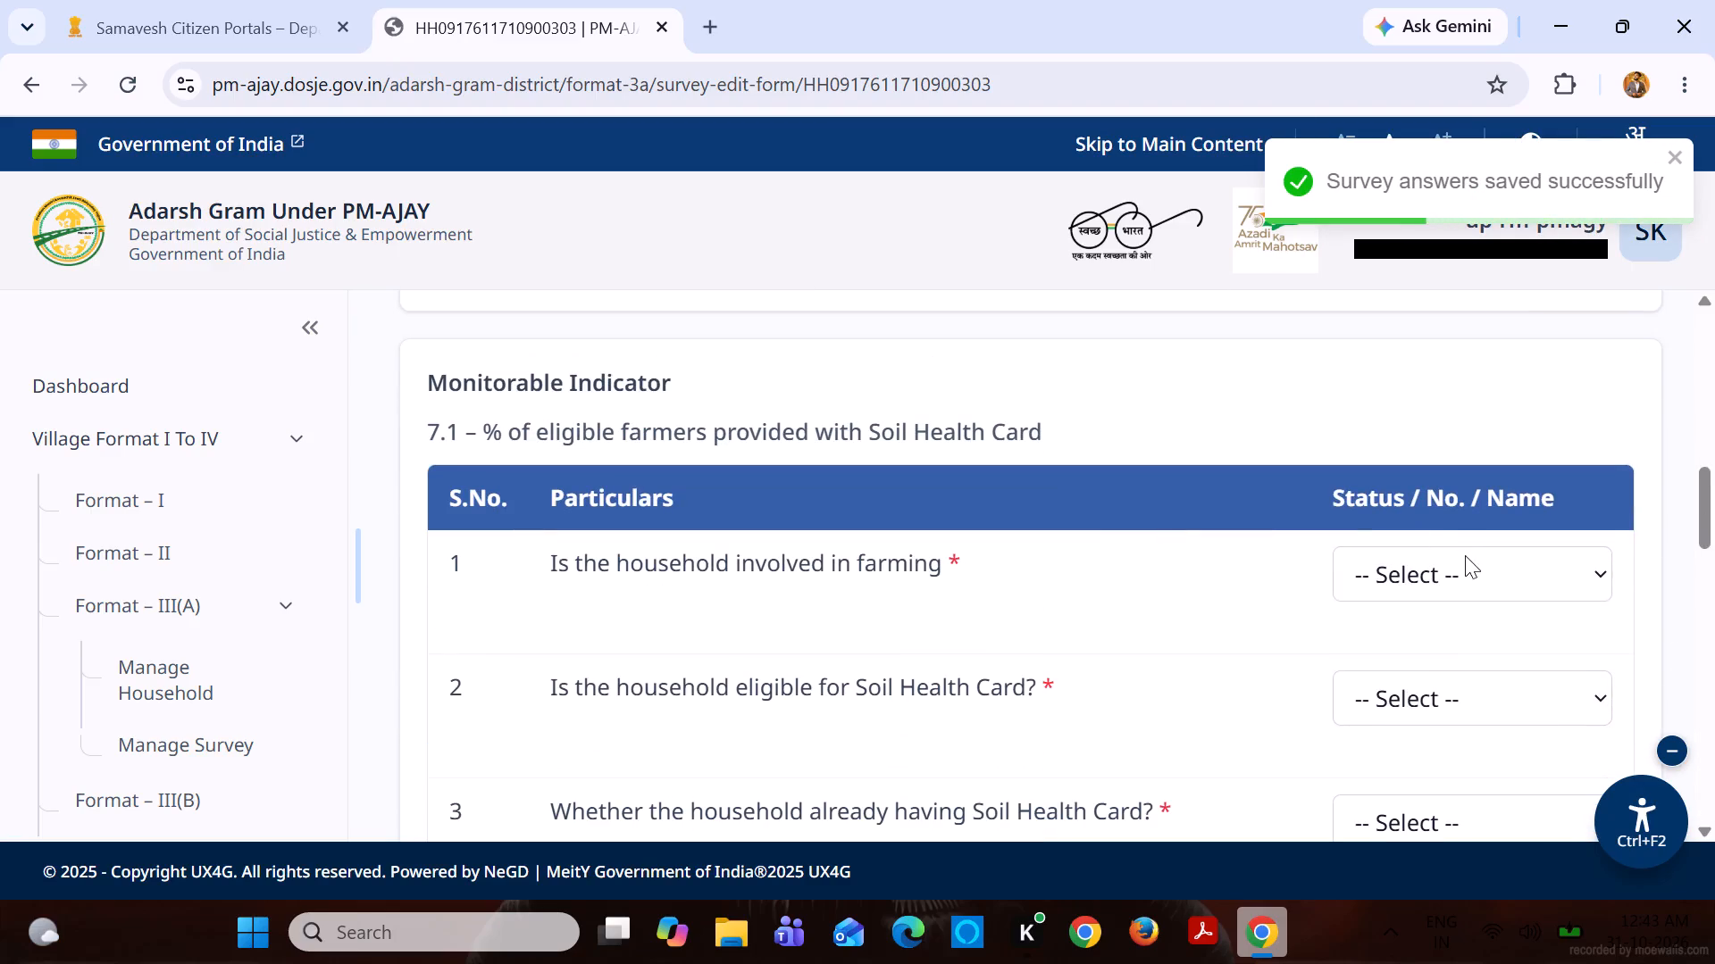
click(1465, 555)
click(1389, 716)
scroll(1478, 605, down, 5)
click(1559, 671)
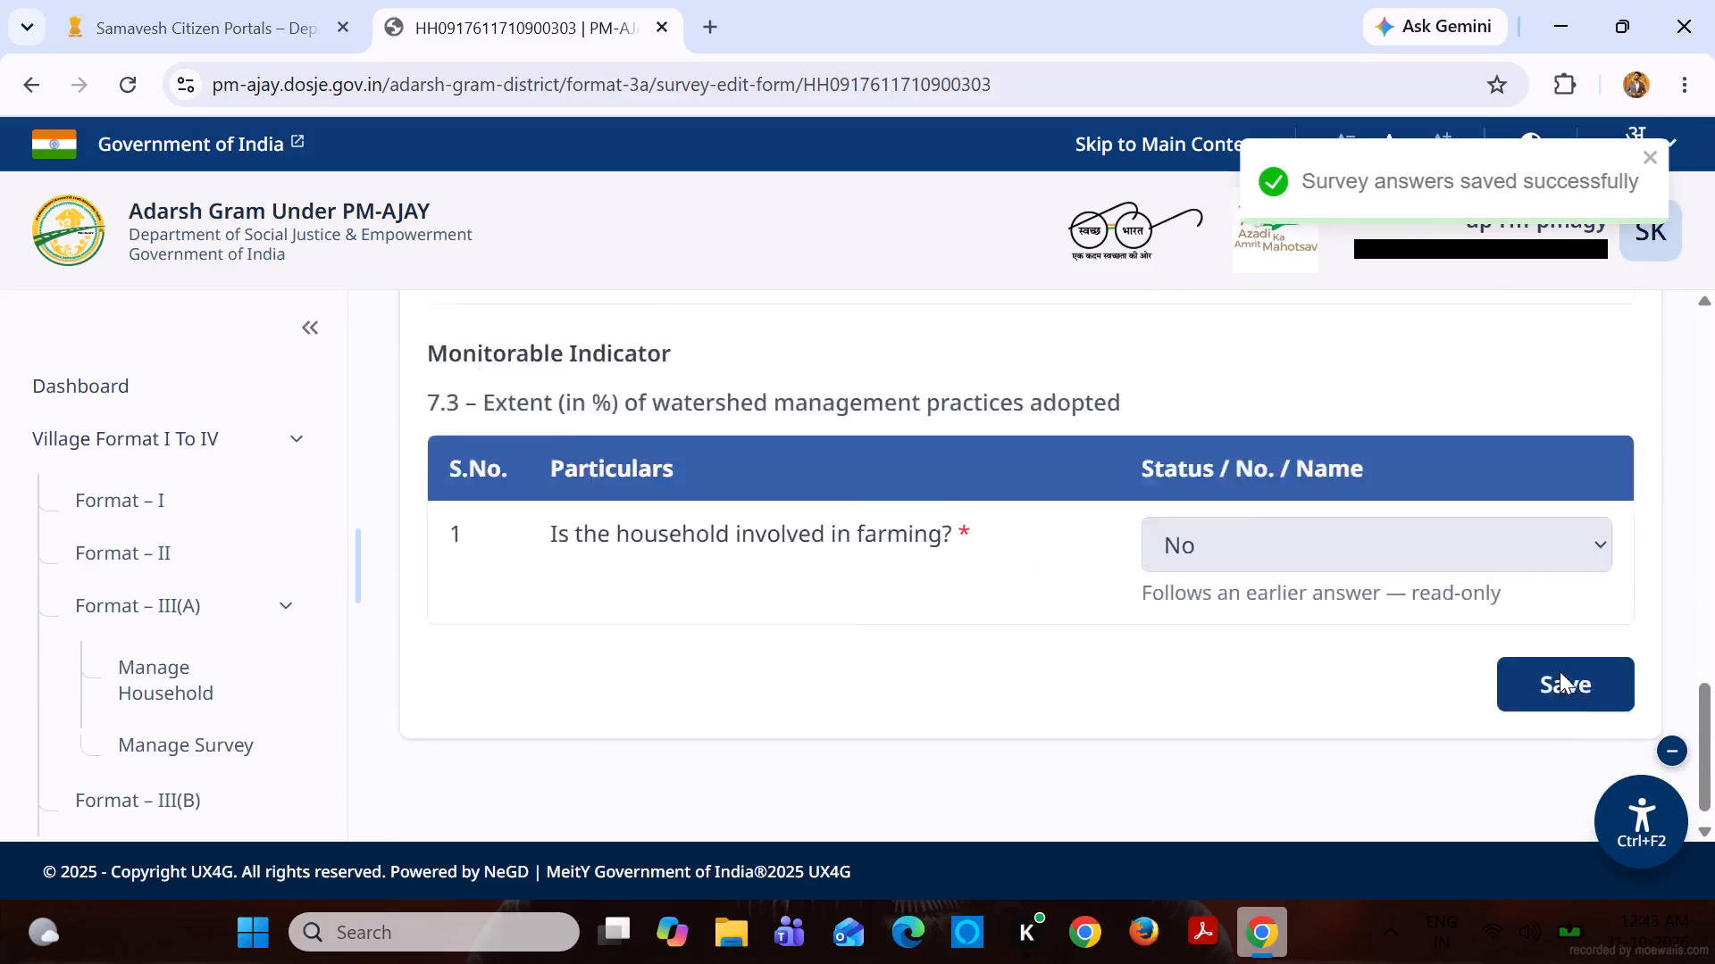
Complete domain 8 – Financial Inclusion with 0 as the first count of indicators 8.1 to 8.4, and save it.
click(1024, 610)
scroll(1048, 401, down, 4)
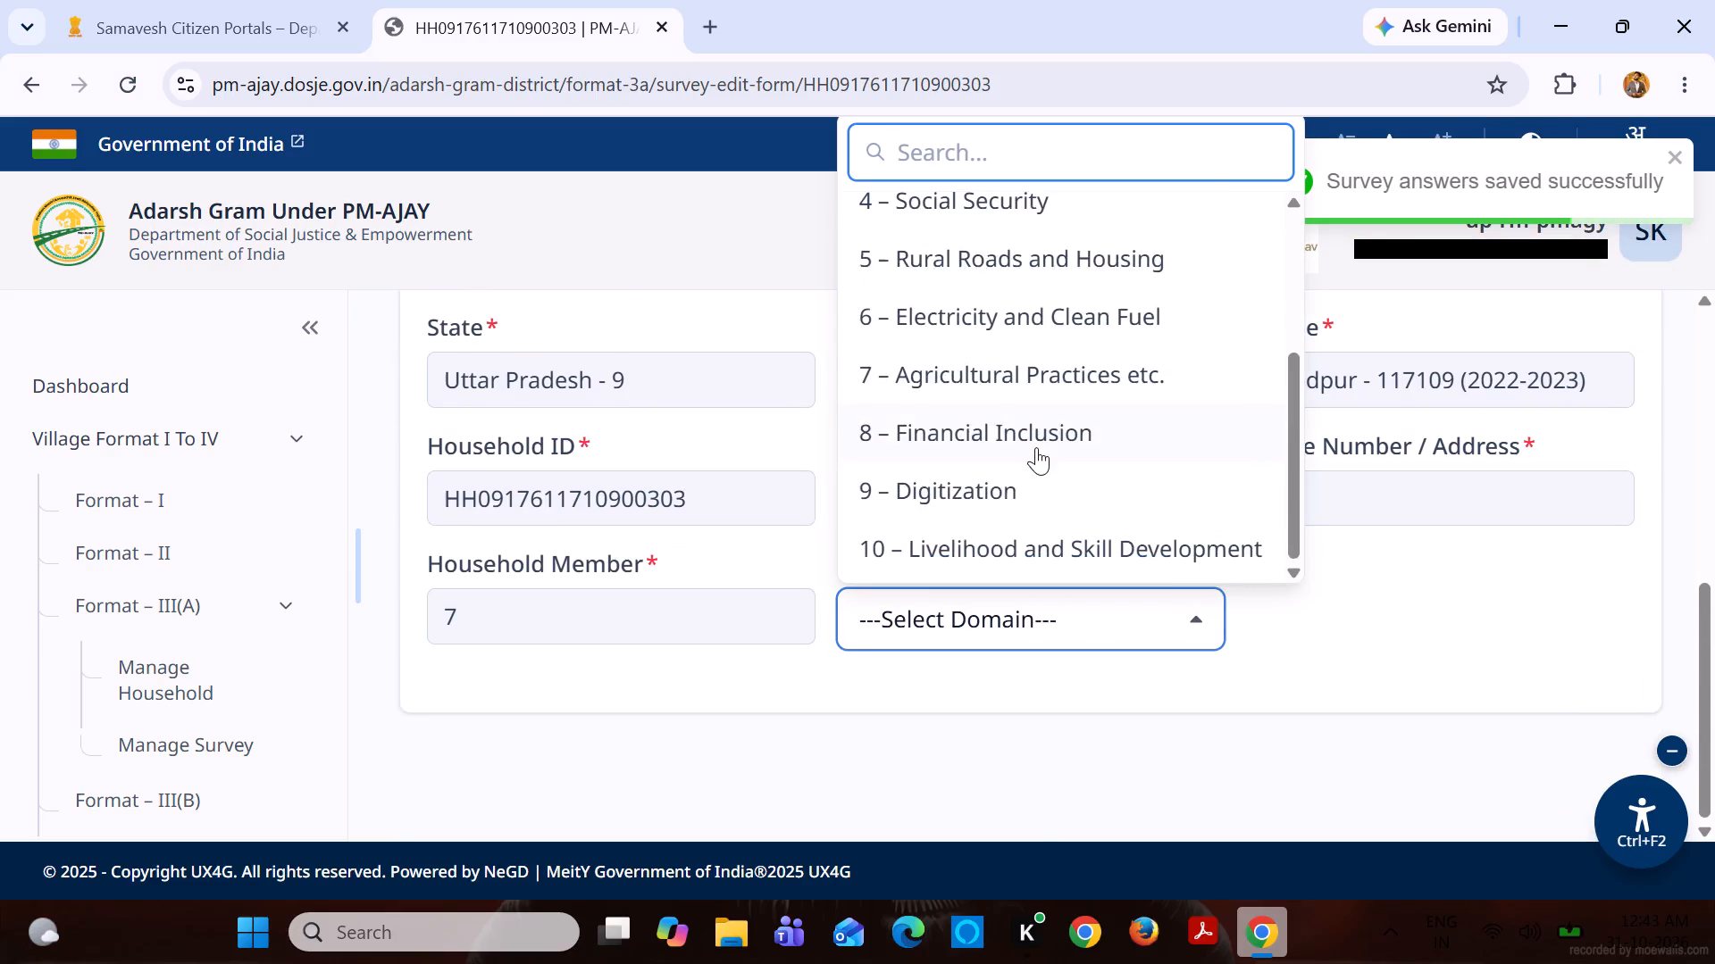
click(1026, 447)
scroll(1025, 455, down, 4)
click(1451, 428)
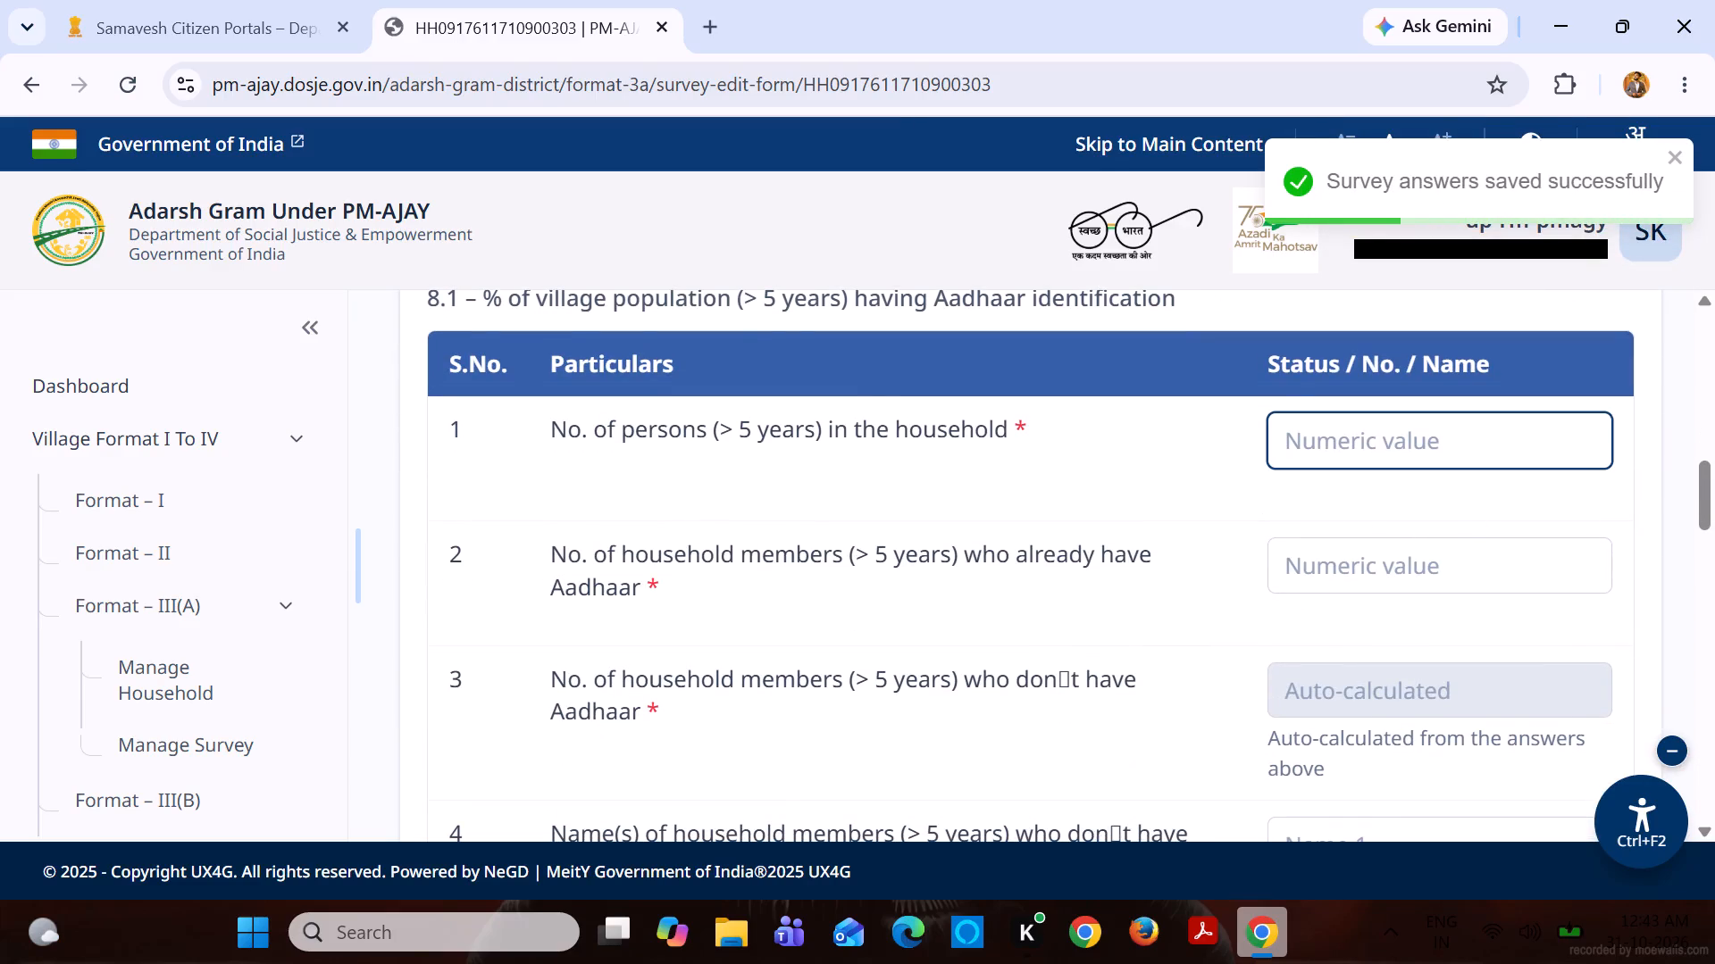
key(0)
click(1442, 742)
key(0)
scroll(1444, 740, down, 4)
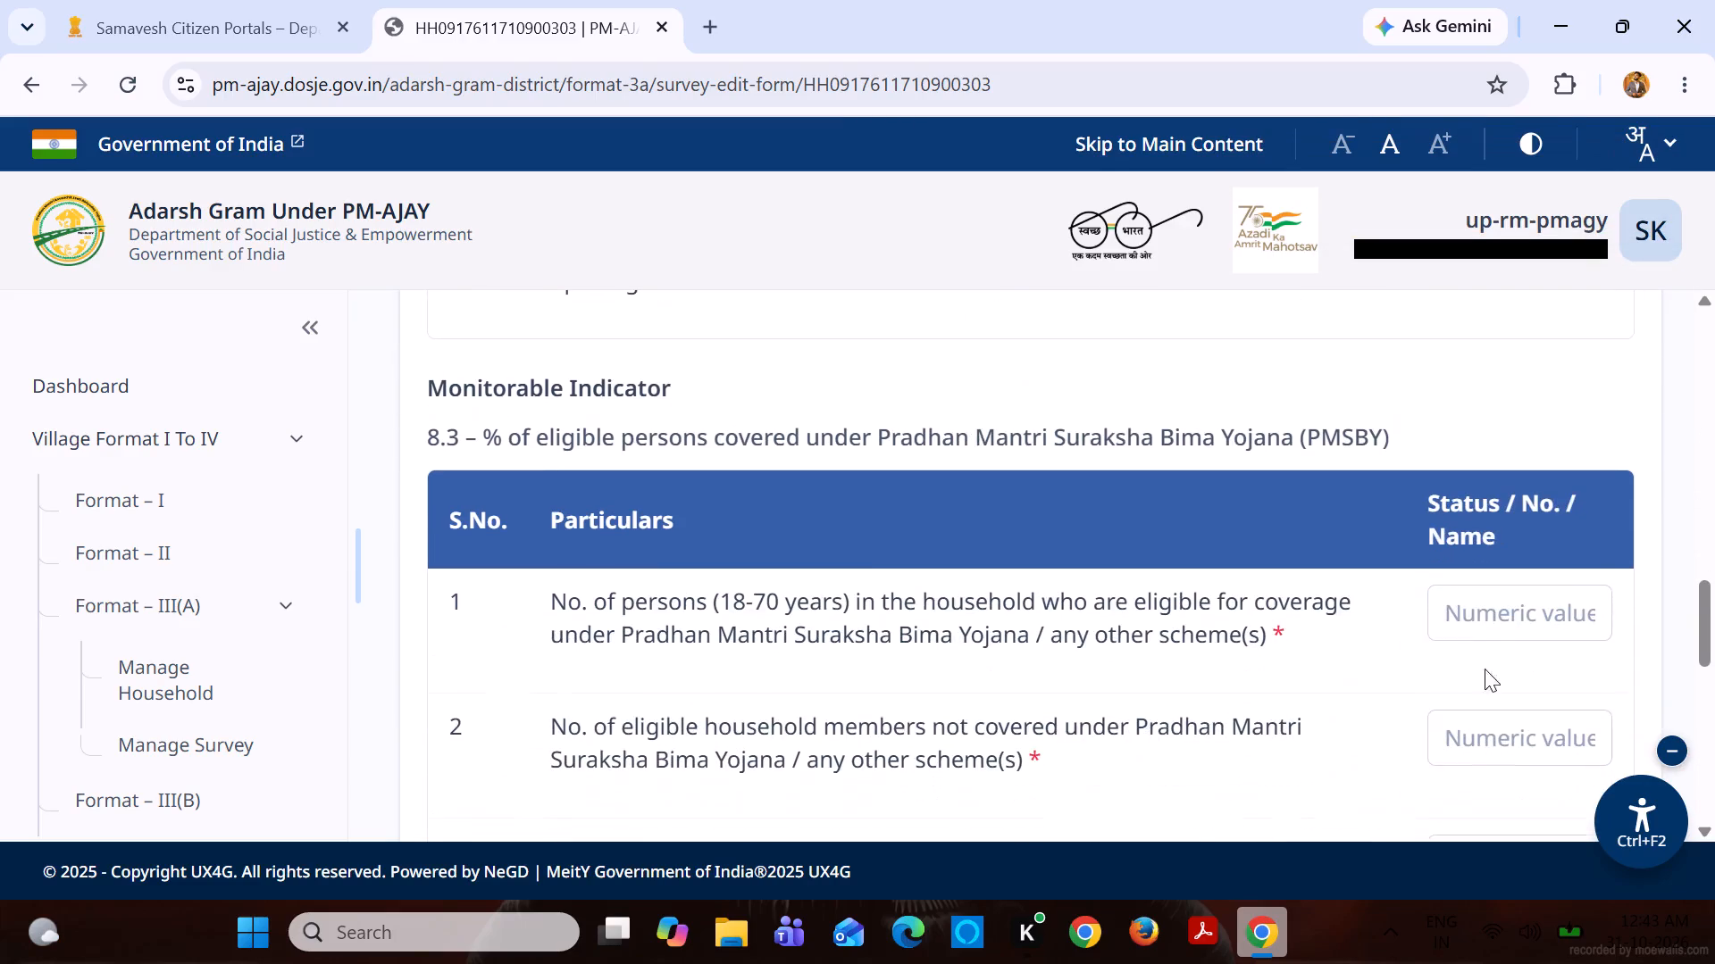
click(1474, 592)
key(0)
scroll(1485, 599, down, 3)
drag(1543, 586, 1535, 586)
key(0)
scroll(1518, 567, down, 2)
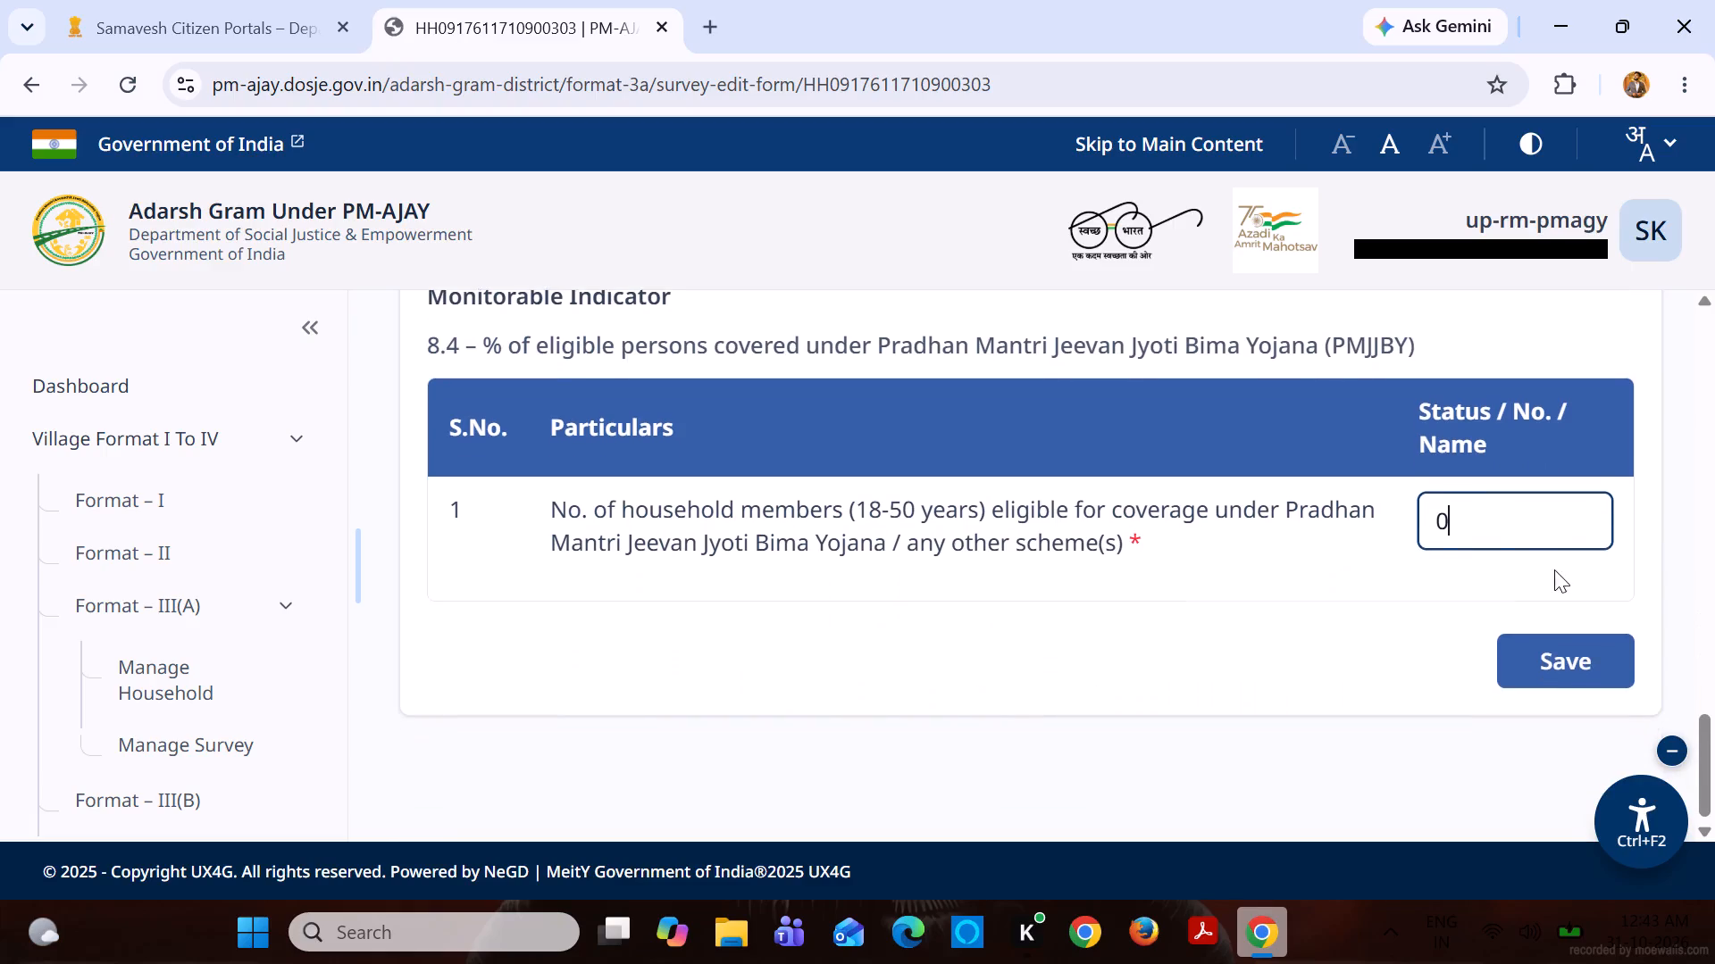
click(1551, 644)
Complete domain 9 – Digitization with 0 household members eligible for PMGDISHA training, and save it.
click(966, 598)
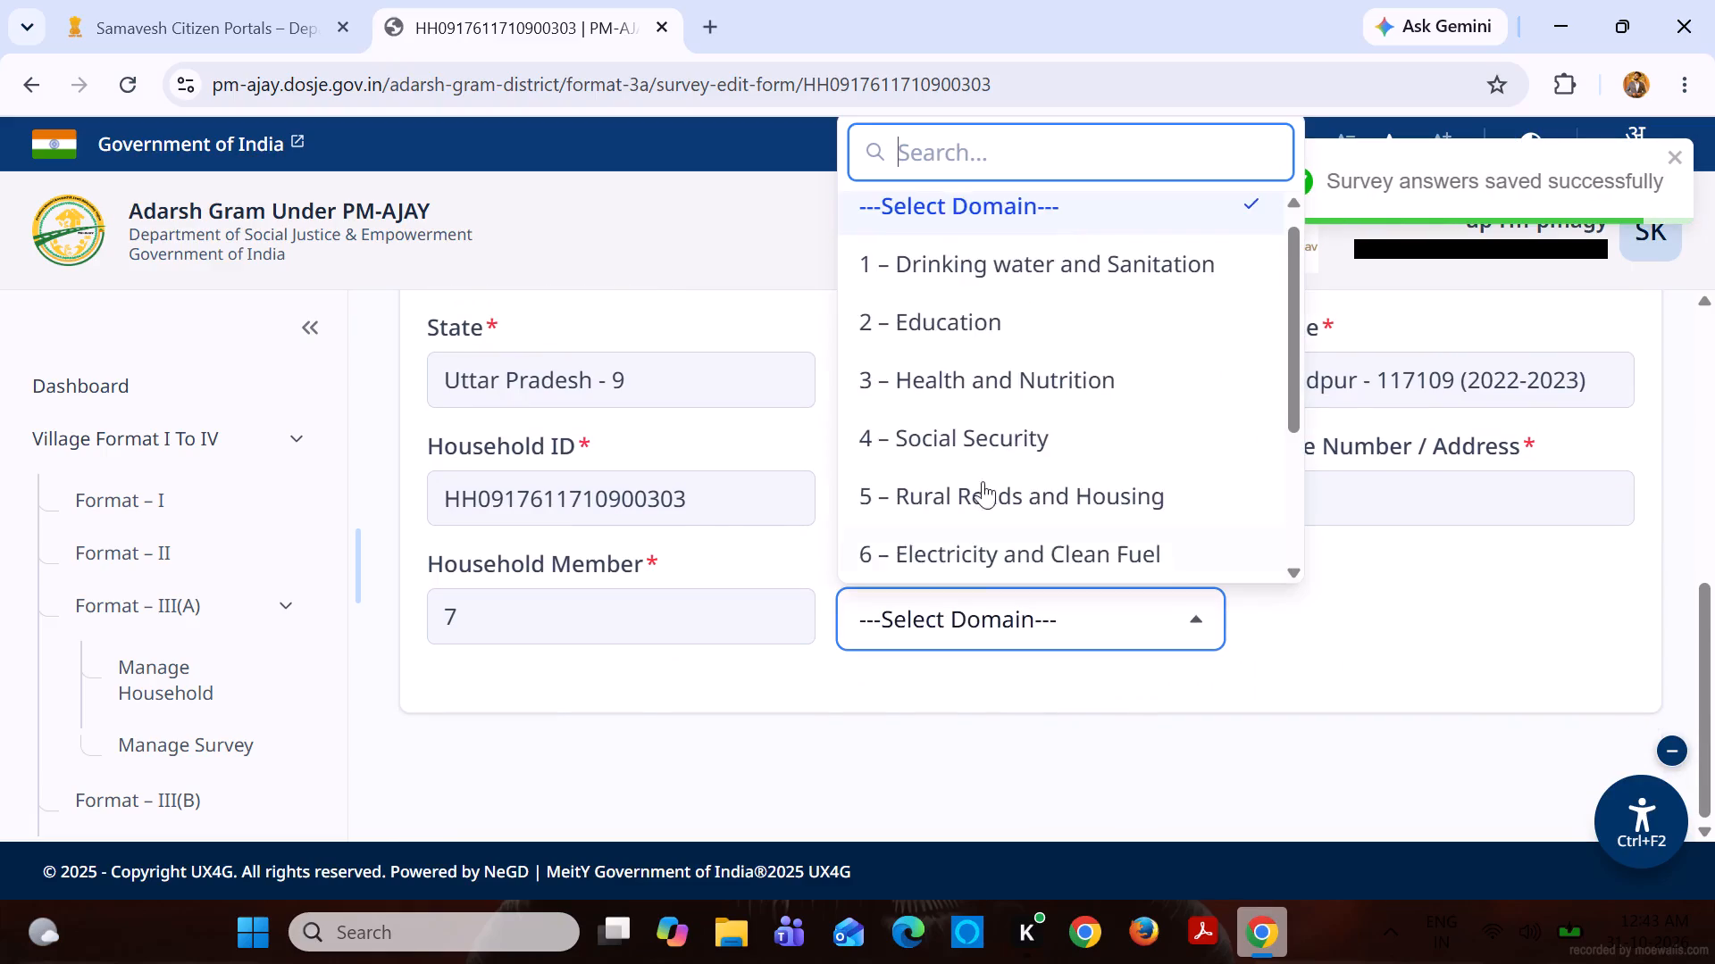
scroll(1015, 421, down, 3)
click(975, 483)
scroll(985, 465, down, 4)
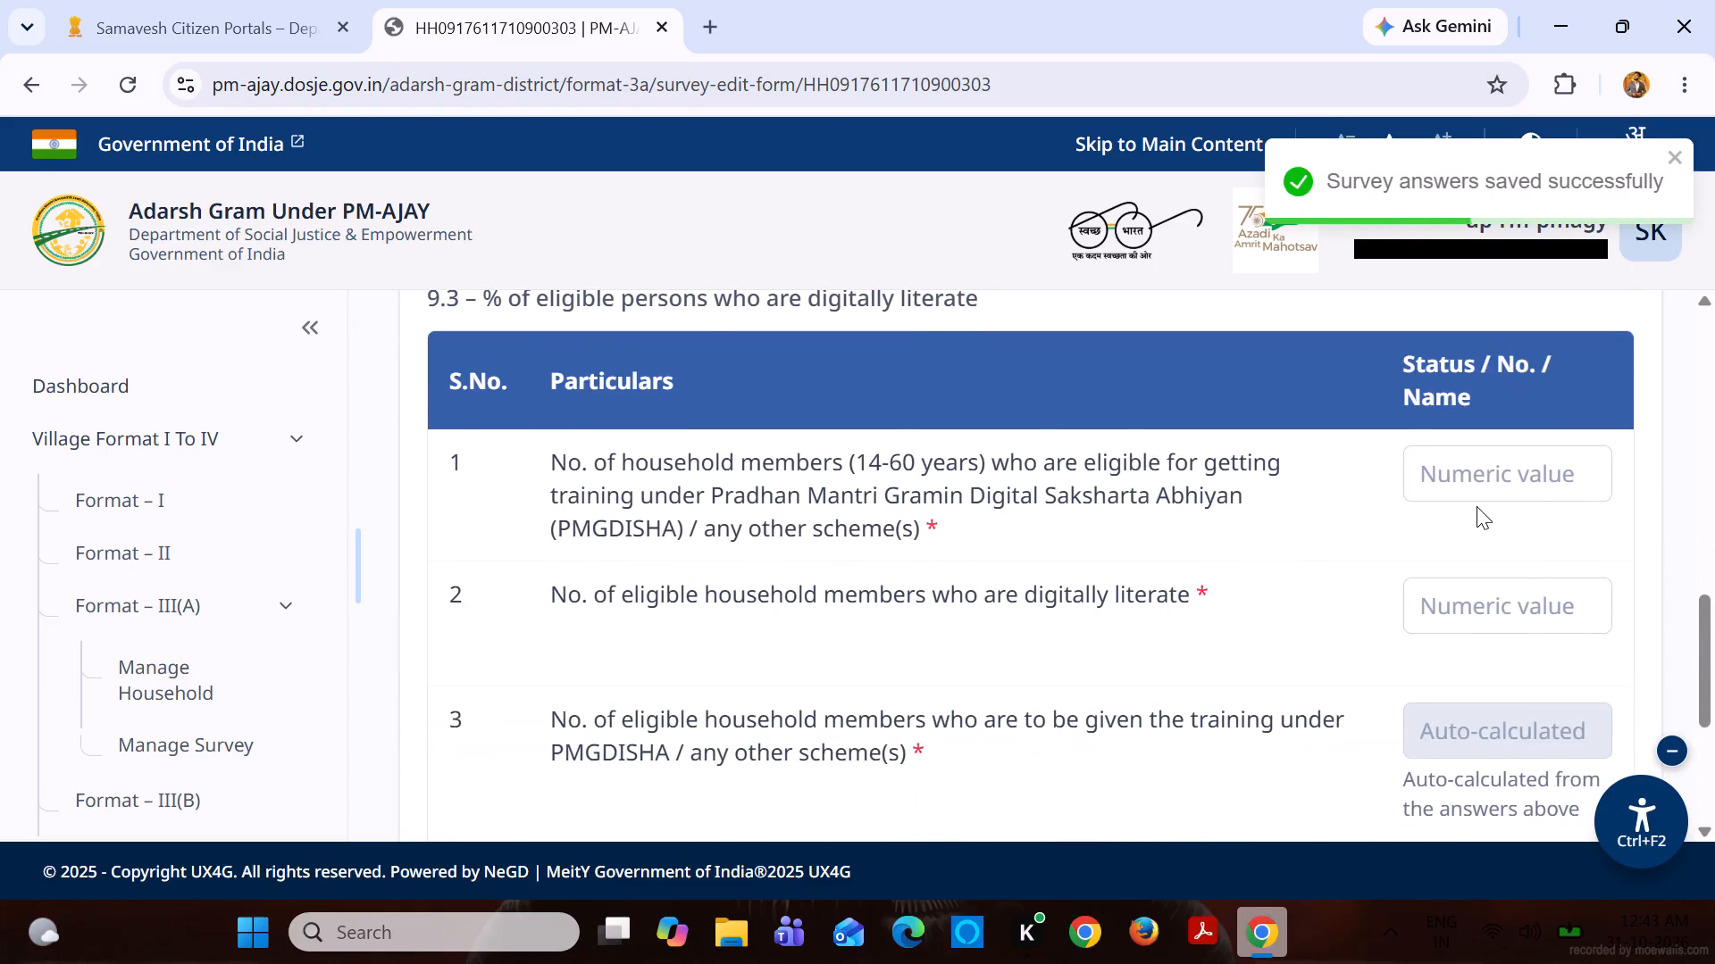
drag(1456, 453, 1459, 464)
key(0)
scroll(1462, 461, down, 3)
click(1543, 693)
click(1547, 659)
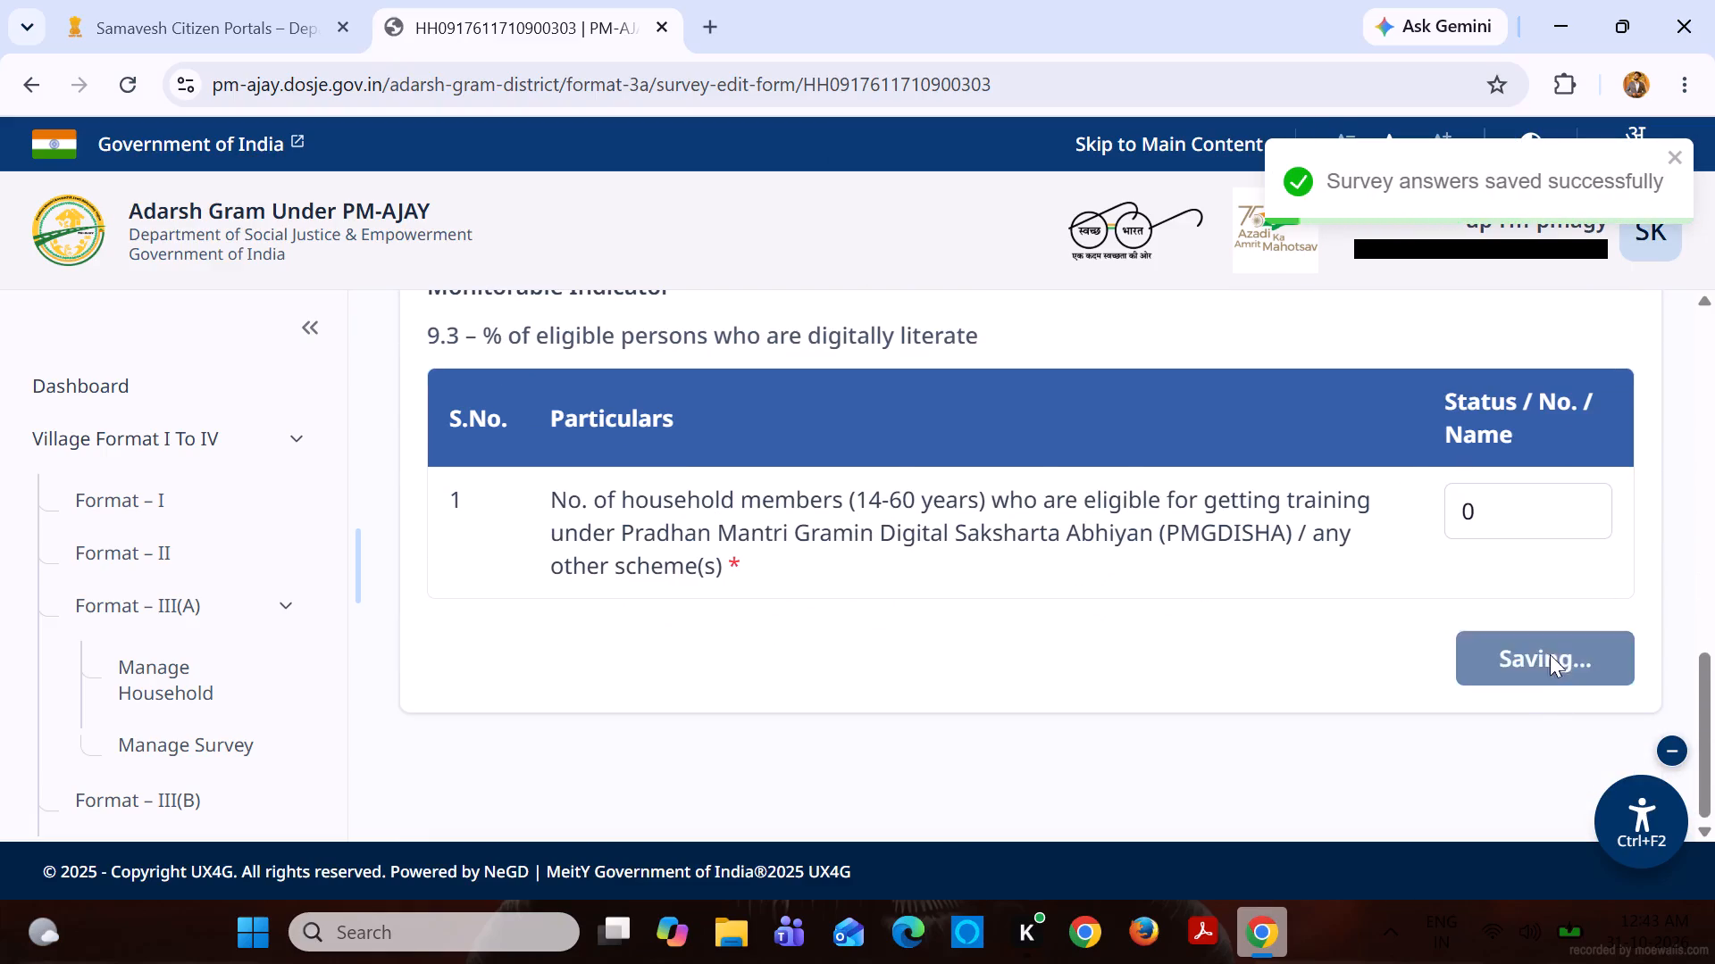
Complete domain 10 – Livelihood and Skill Development with 0 youth eligible for training and bank loans, answer the SHG membership question, and save it.
click(947, 608)
scroll(994, 450, down, 4)
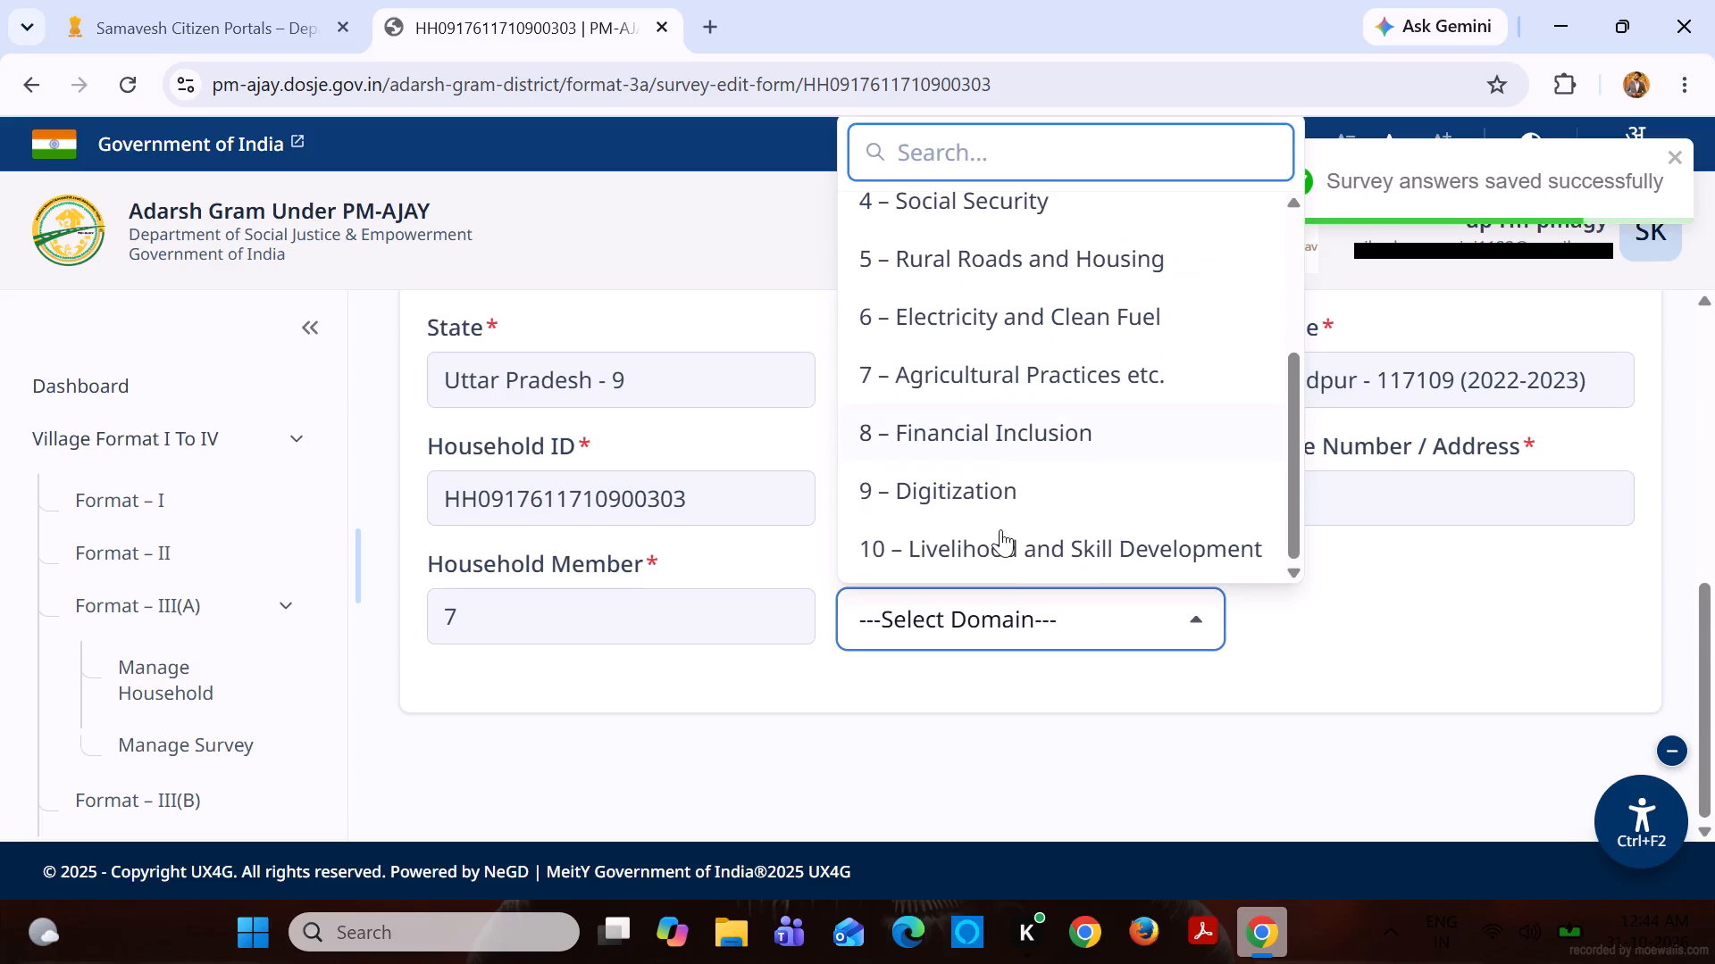
click(1000, 547)
scroll(1006, 538, down, 3)
click(1518, 563)
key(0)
scroll(1511, 562, down, 2)
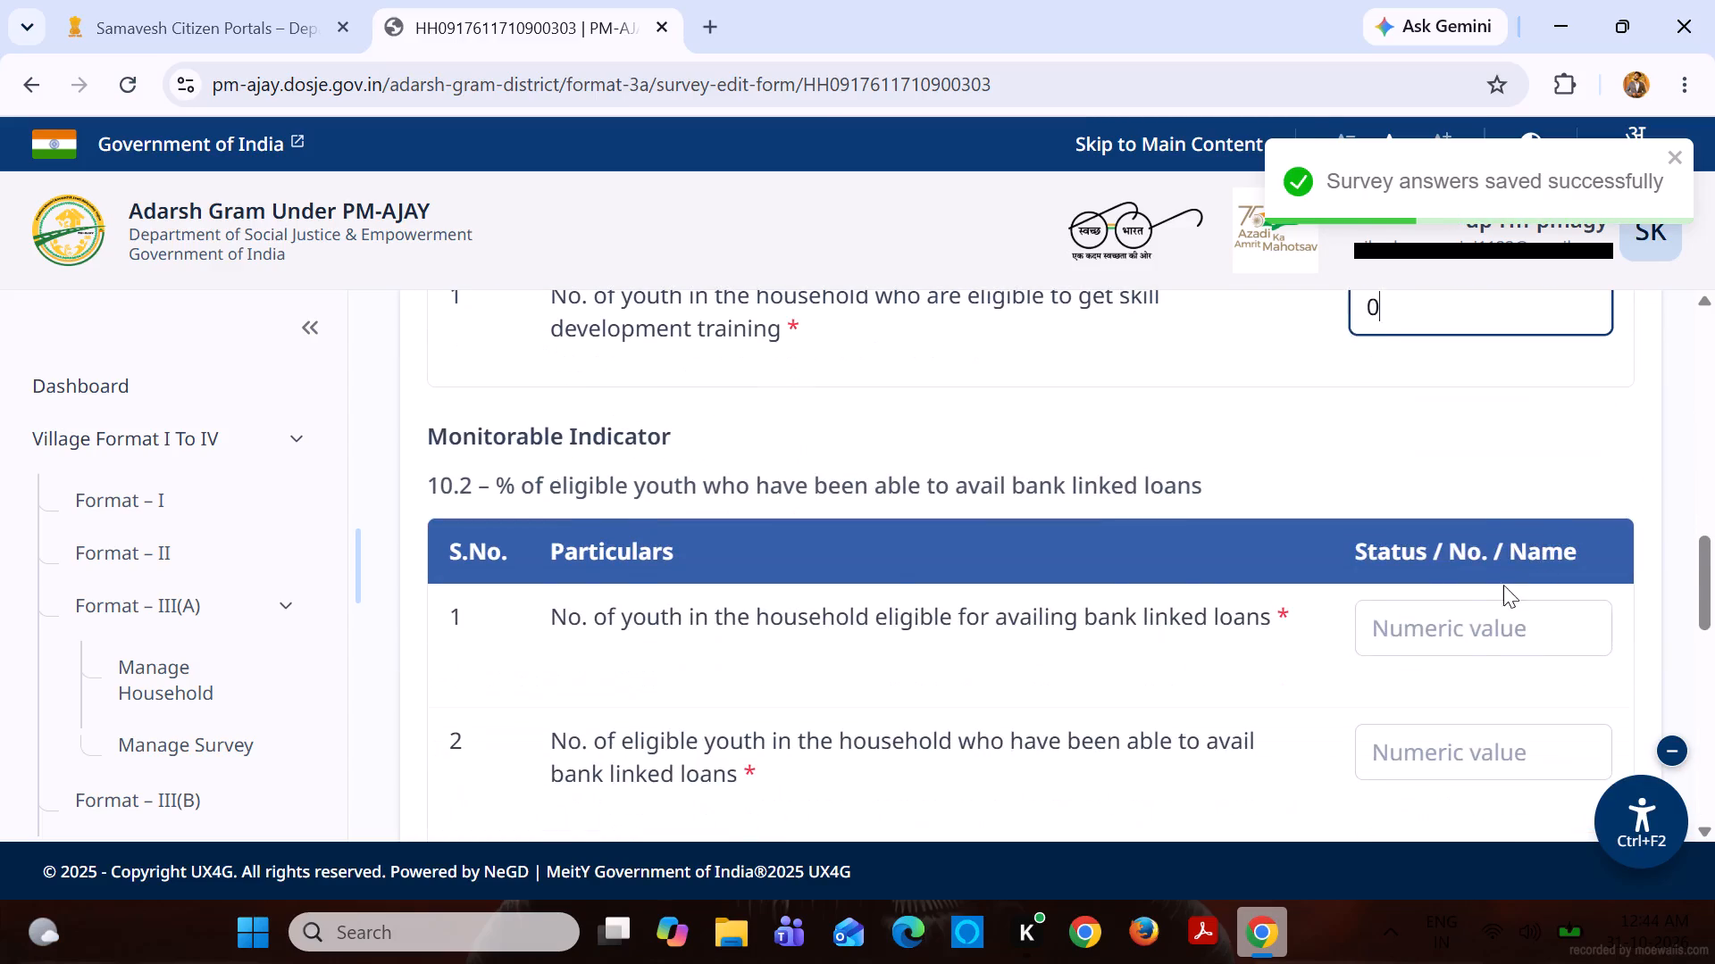
click(1467, 611)
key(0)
scroll(1472, 596, down, 3)
click(1493, 538)
click(1409, 628)
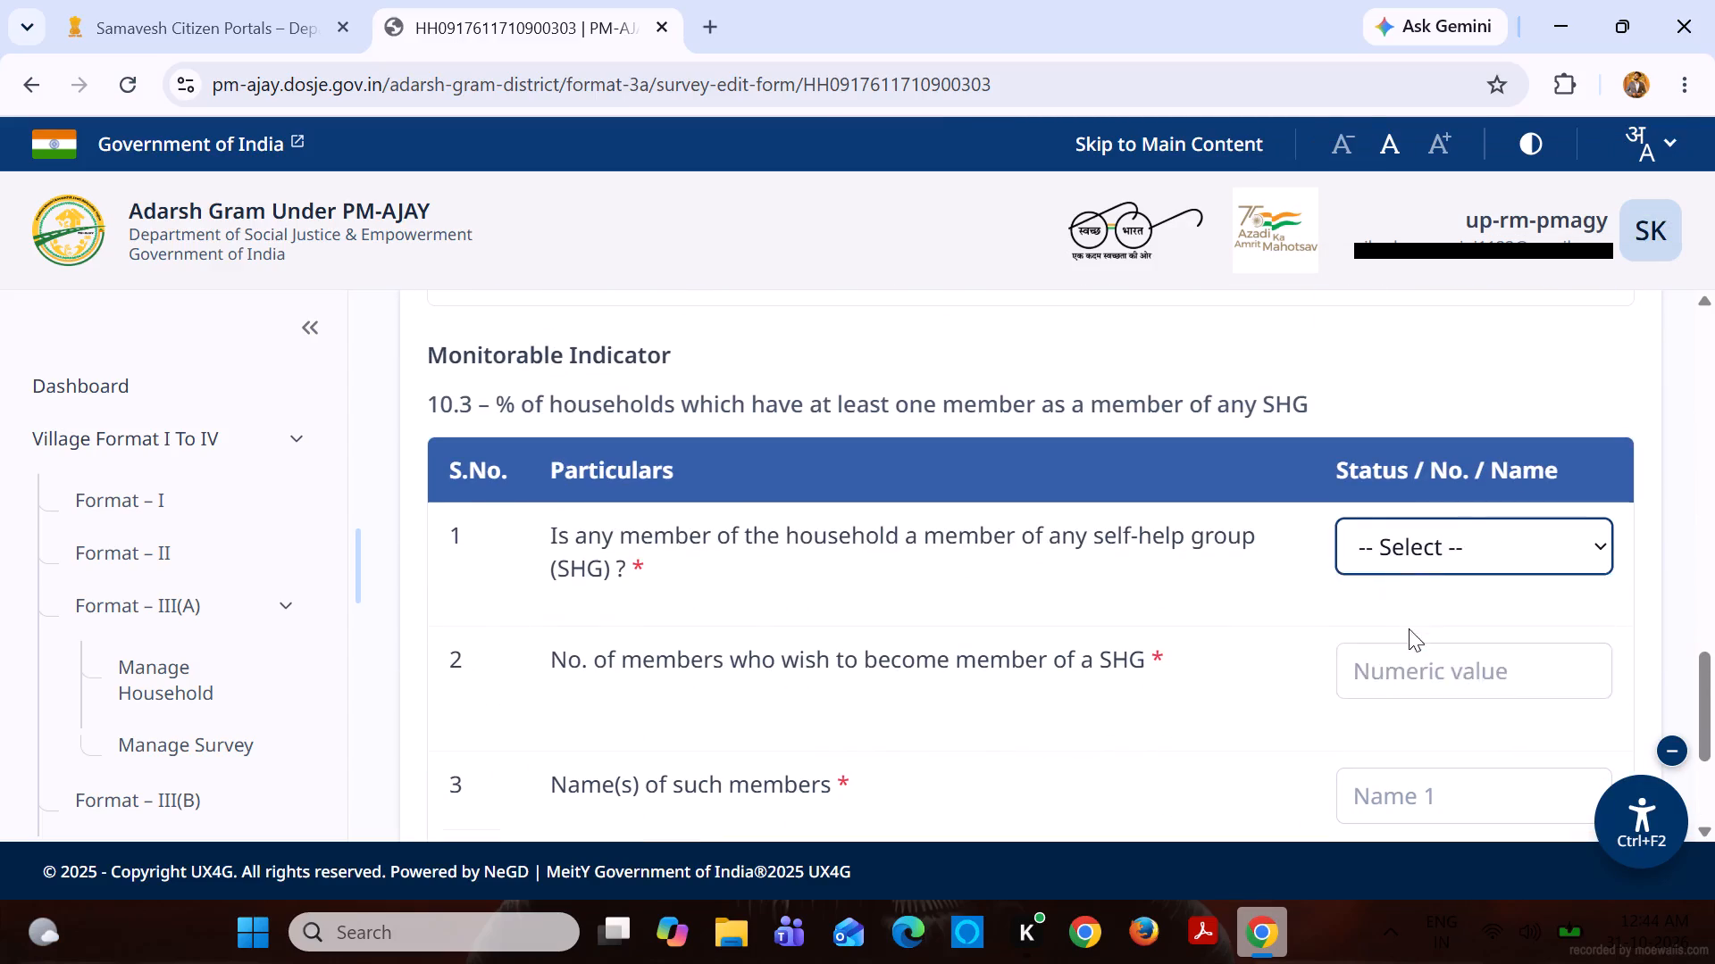
scroll(1438, 596, down, 2)
click(1576, 647)
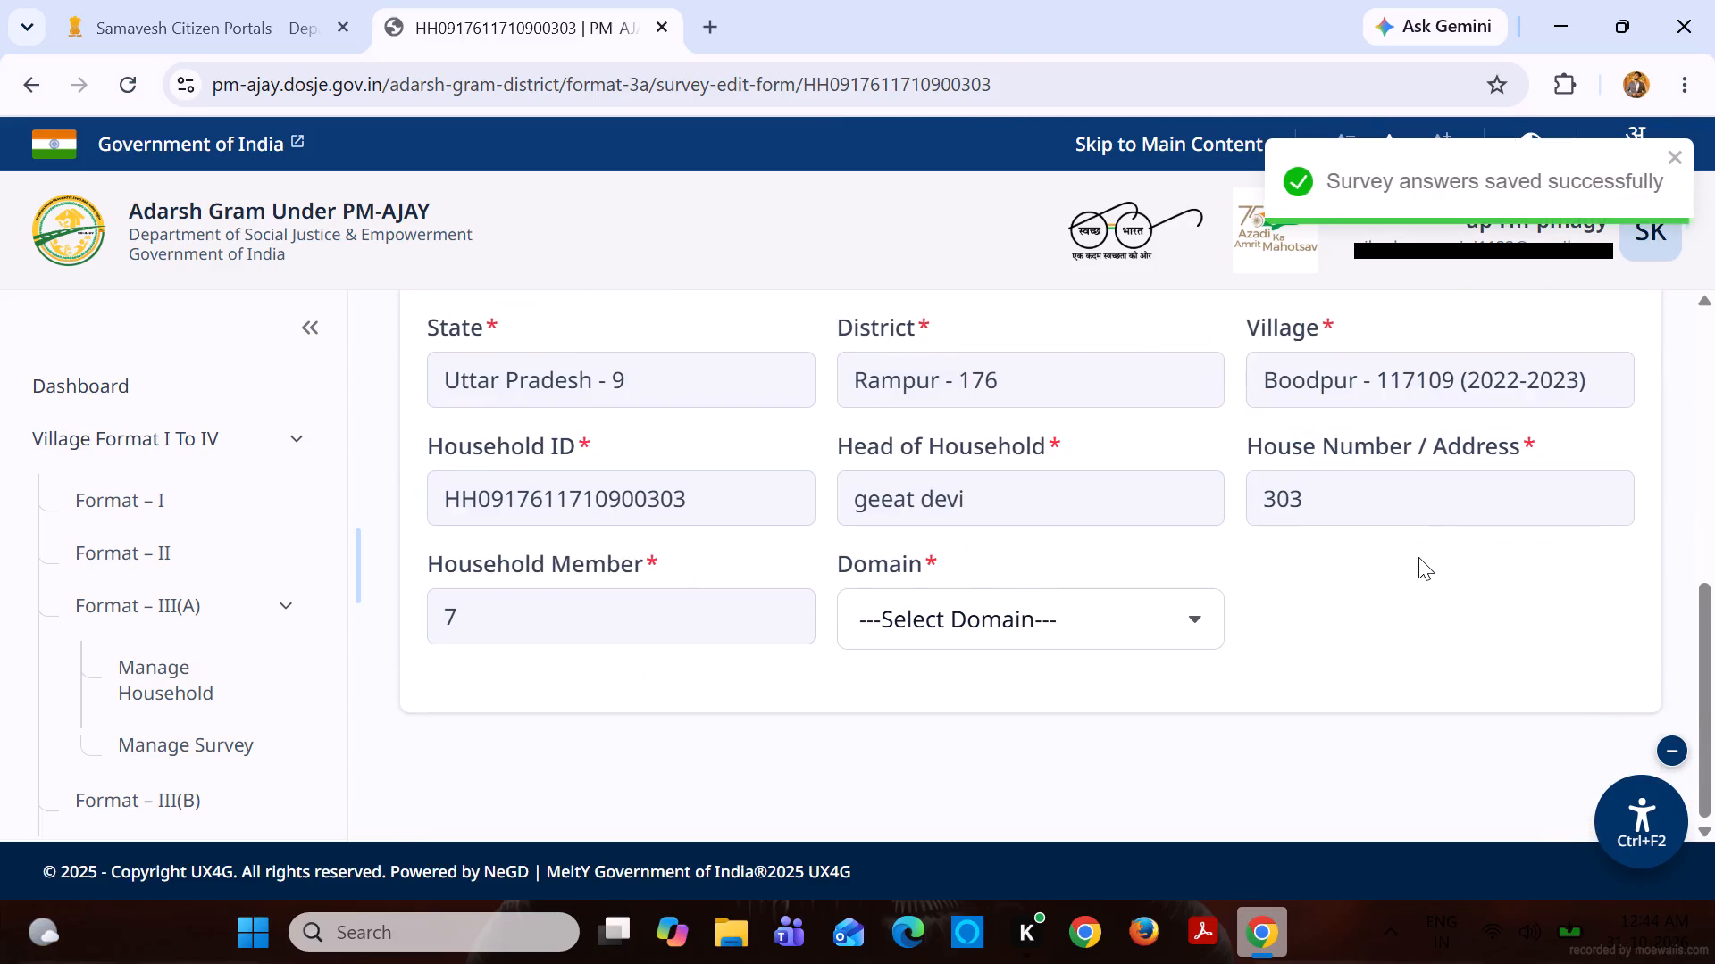
Start a new household under Manage Household for Shahabad block, Boodpur gram panchayat and Boodpur village, with category SC.
scroll(1418, 555, up, 3)
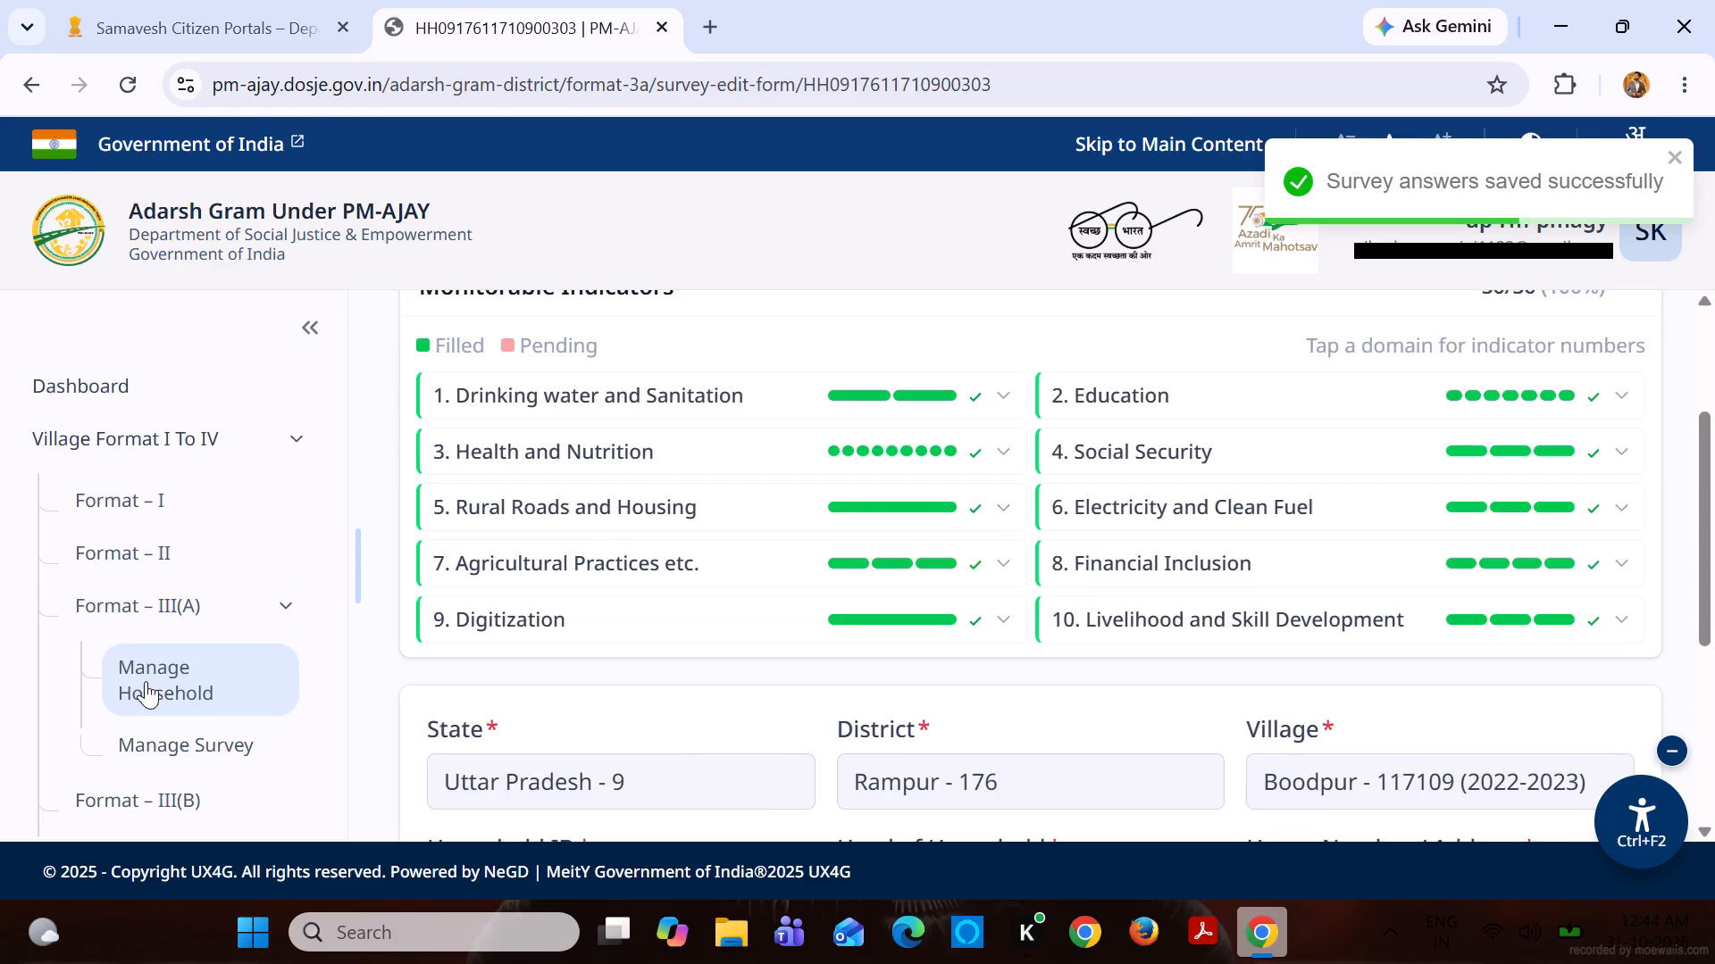
click(146, 681)
click(1228, 378)
click(1213, 310)
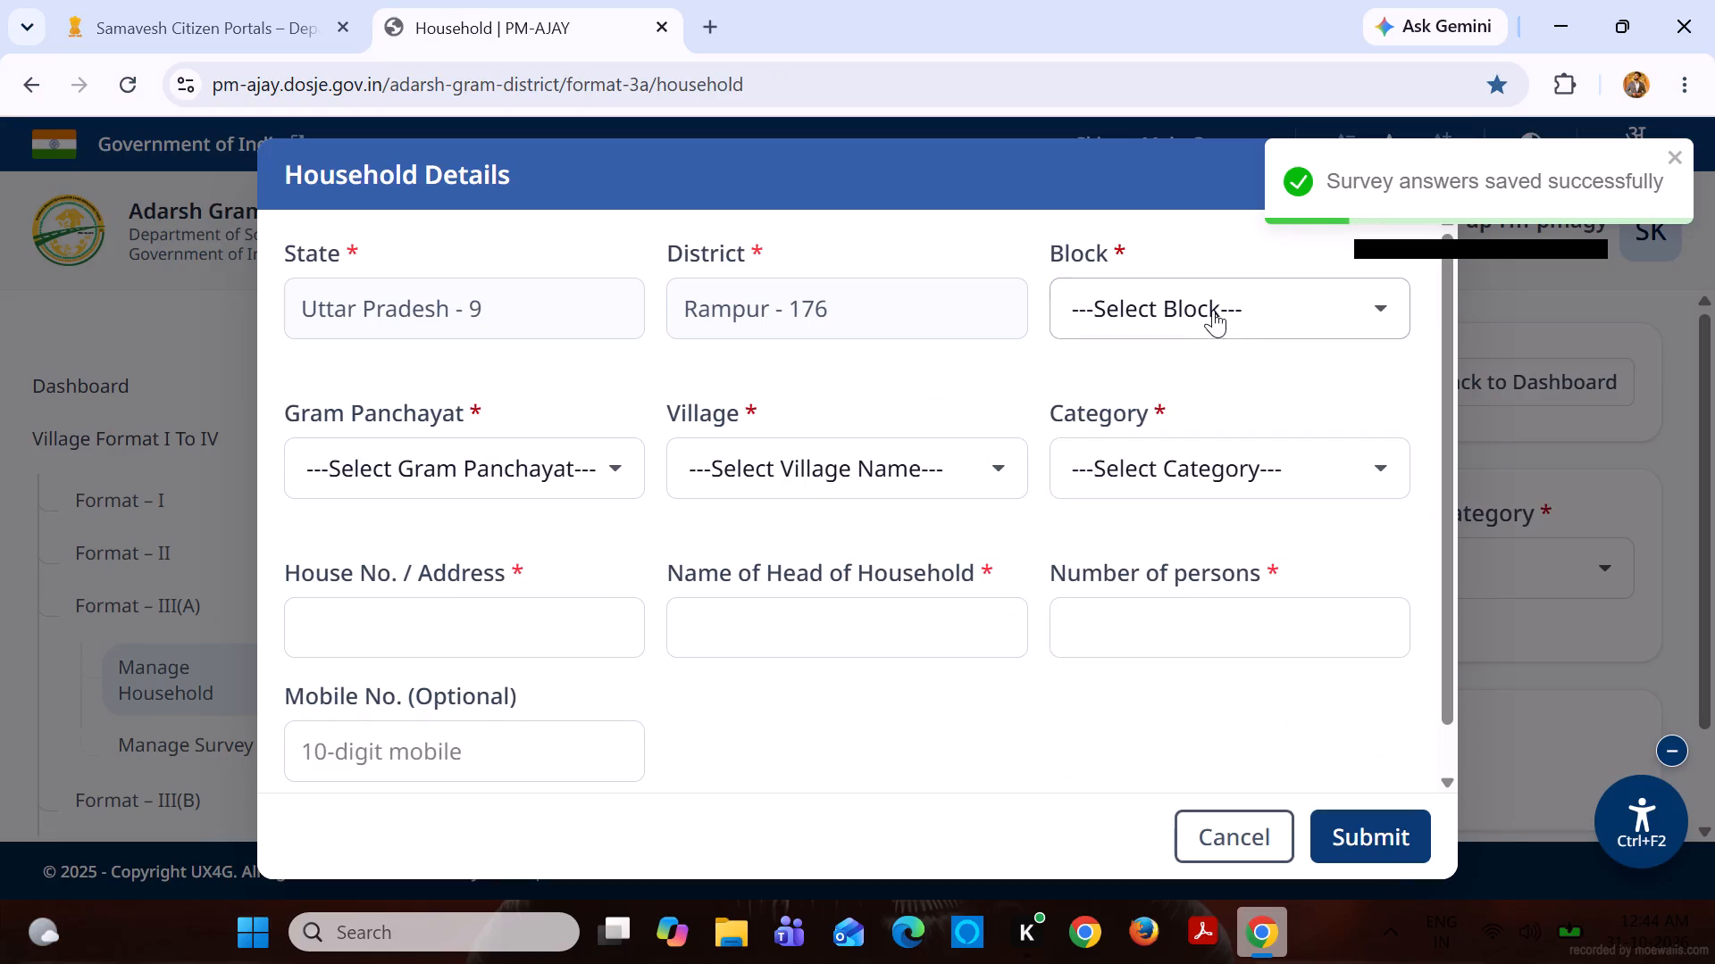
click(1128, 732)
click(580, 458)
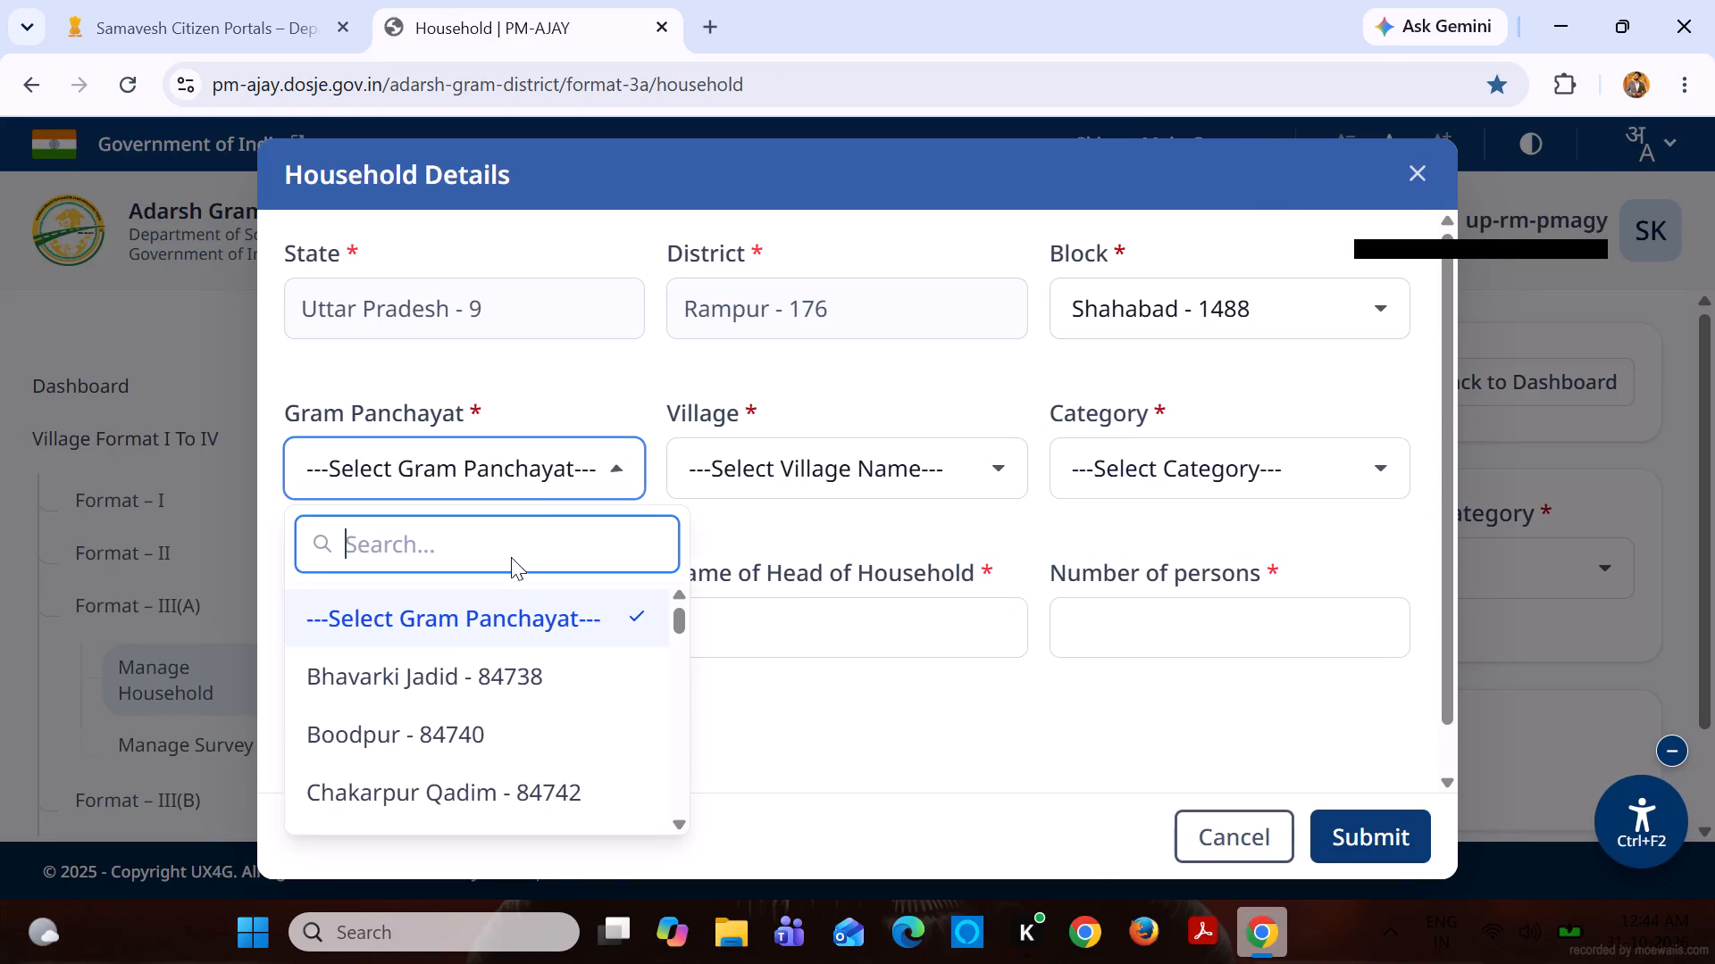
click(404, 712)
click(850, 468)
click(774, 610)
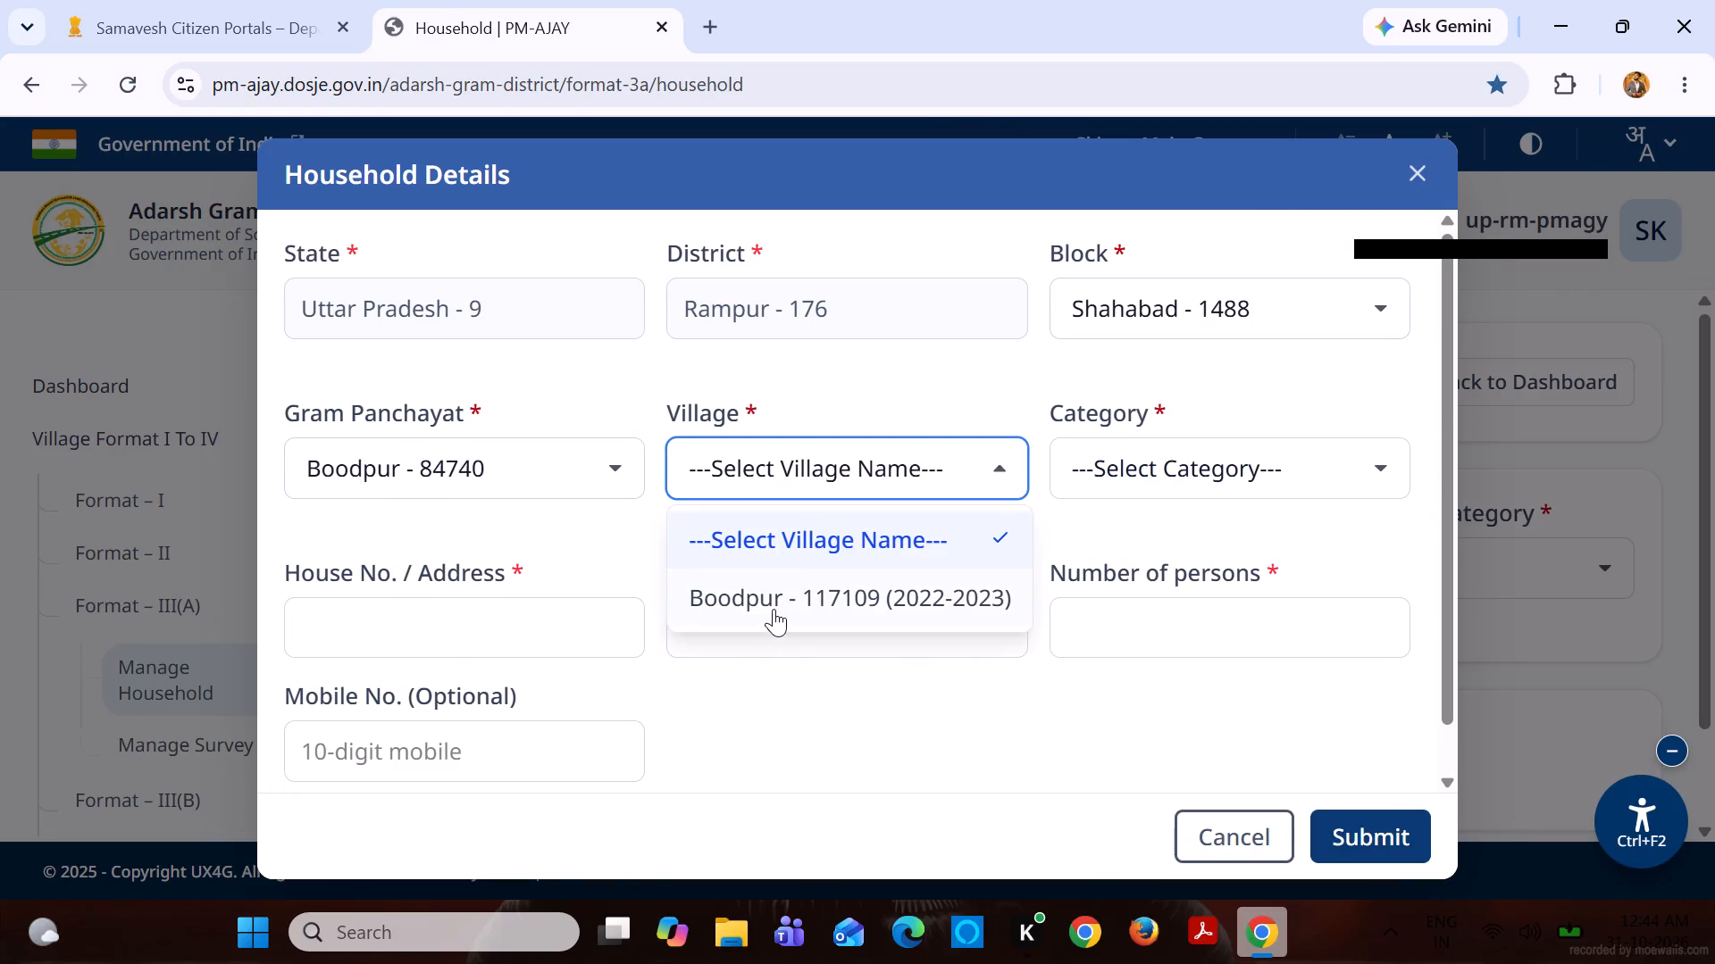
click(1300, 470)
click(1144, 584)
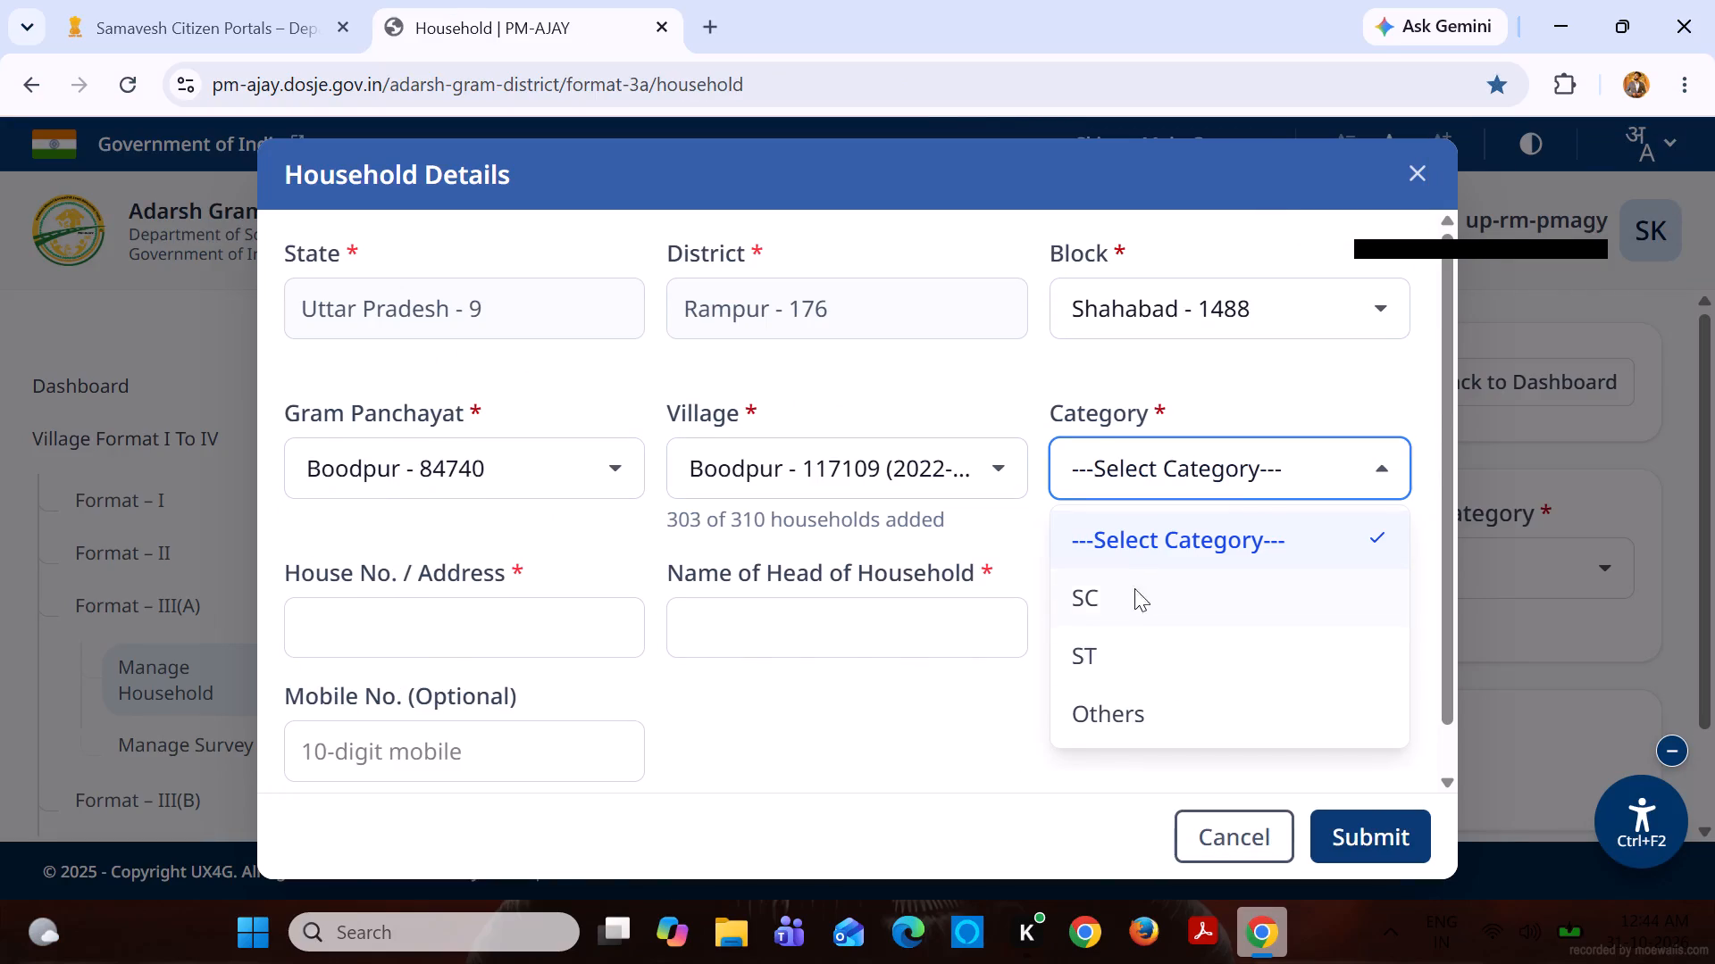
Enter house number 304, the name of the head of household and 3 persons, and submit the new household.
drag(577, 615, 569, 622)
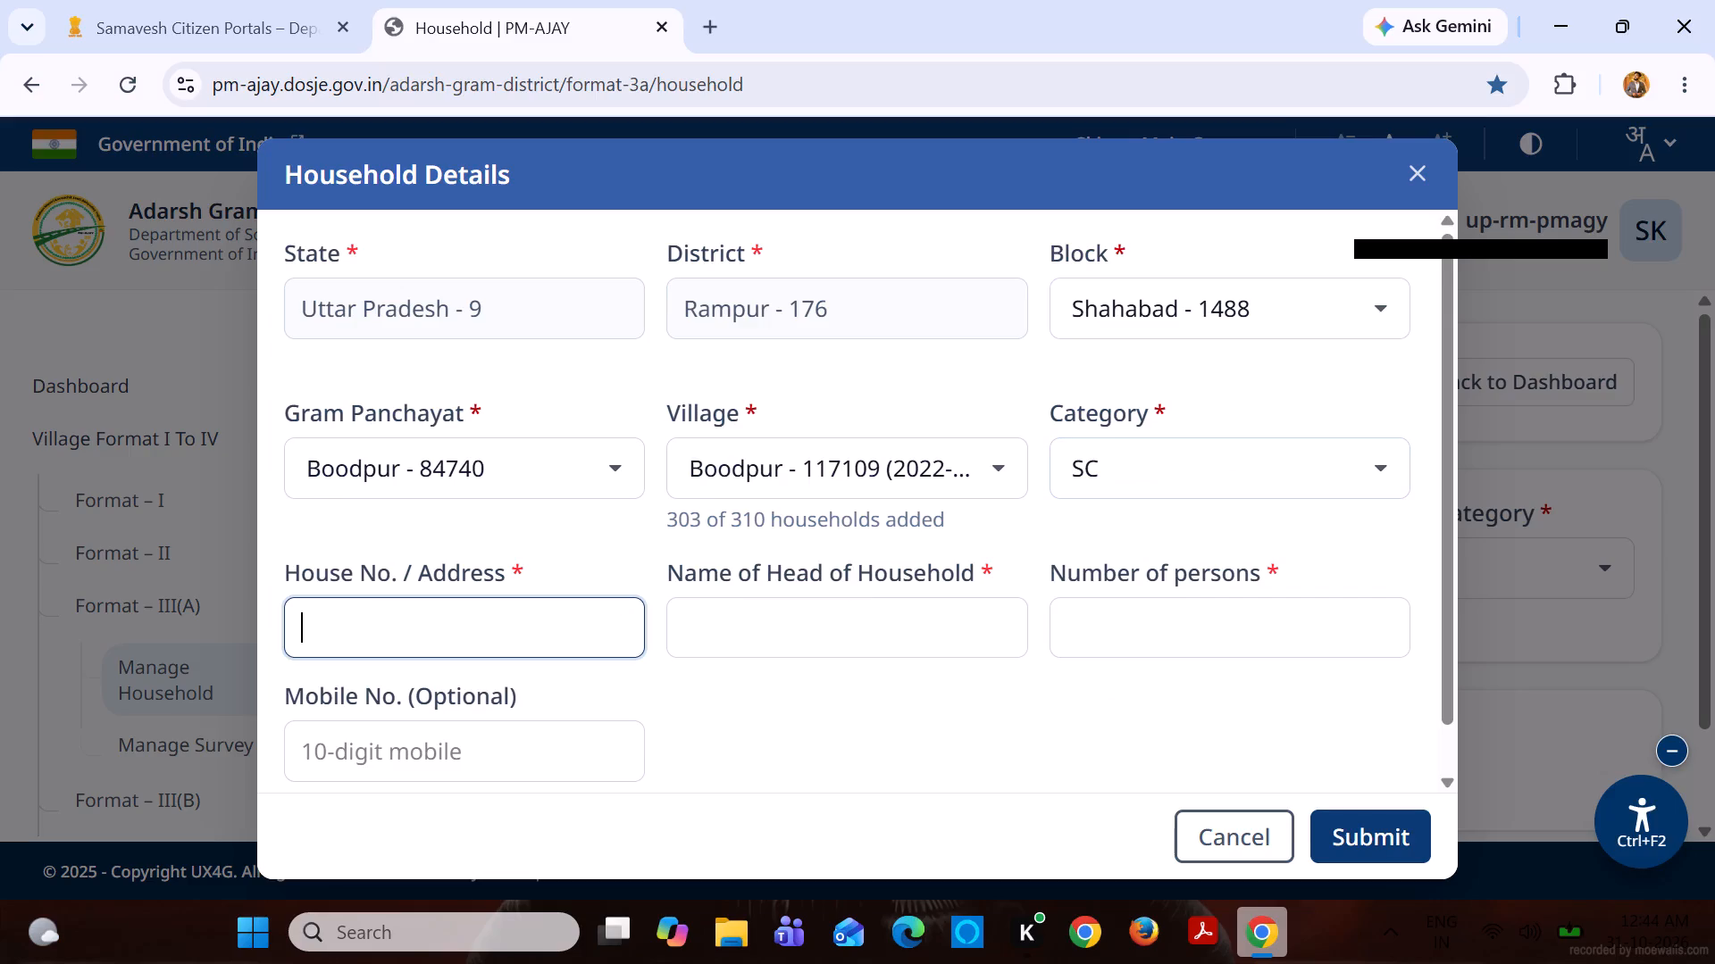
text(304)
click(785, 623)
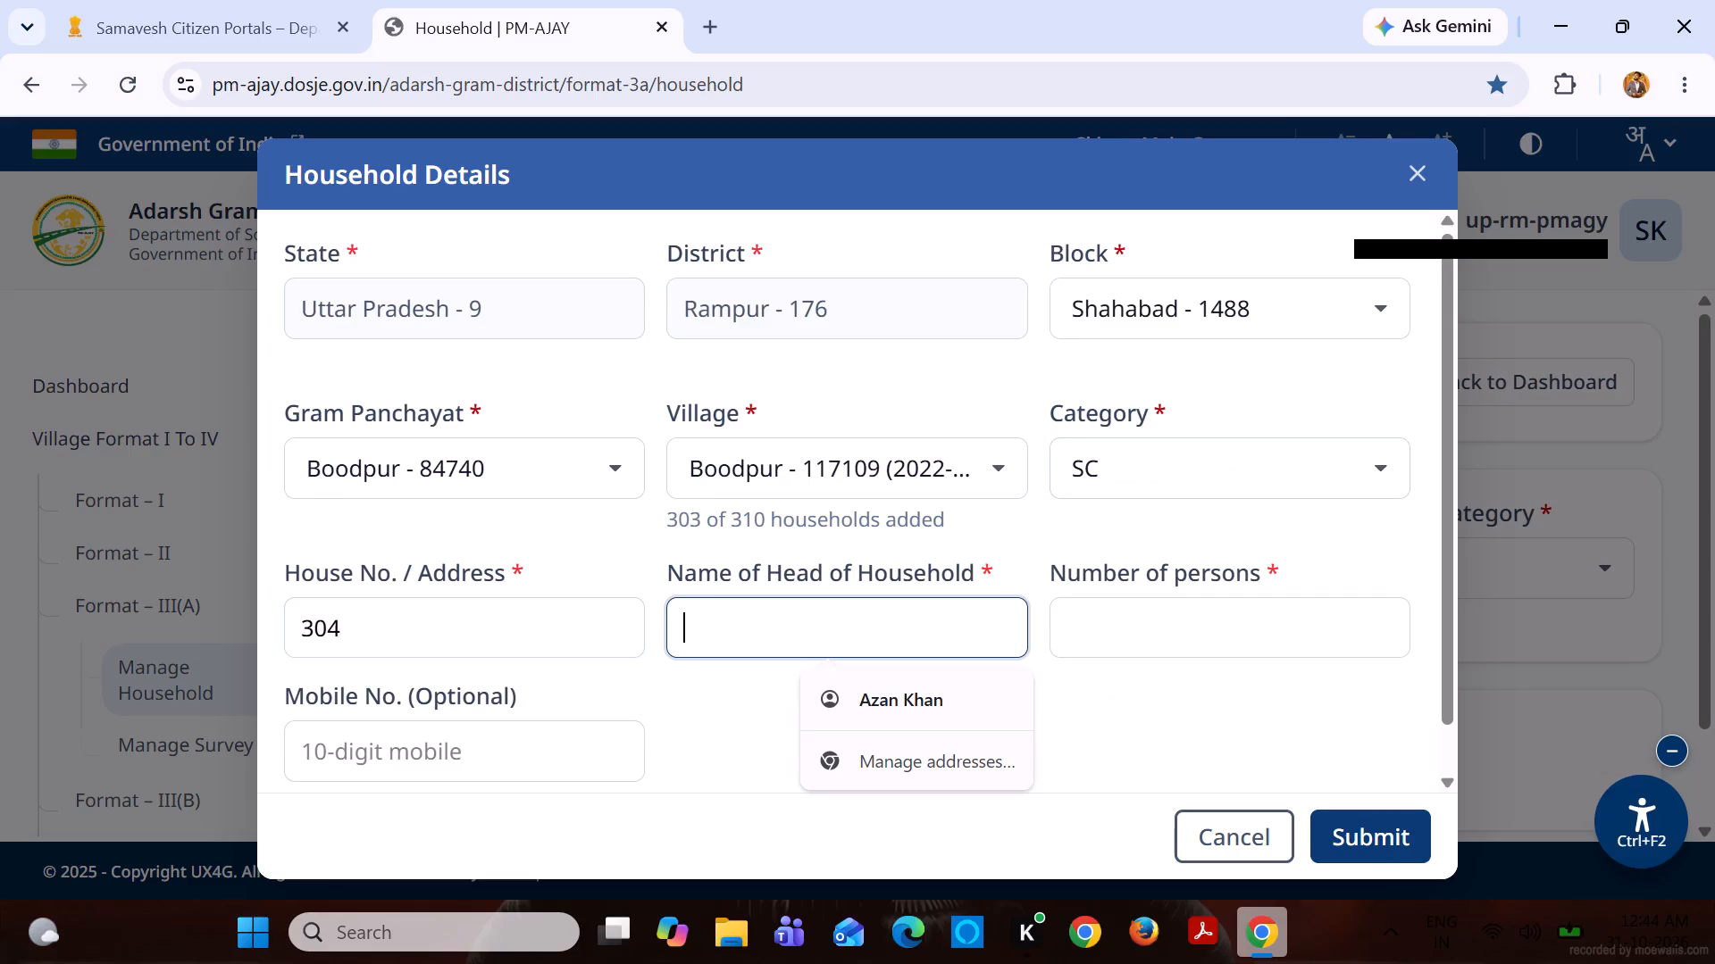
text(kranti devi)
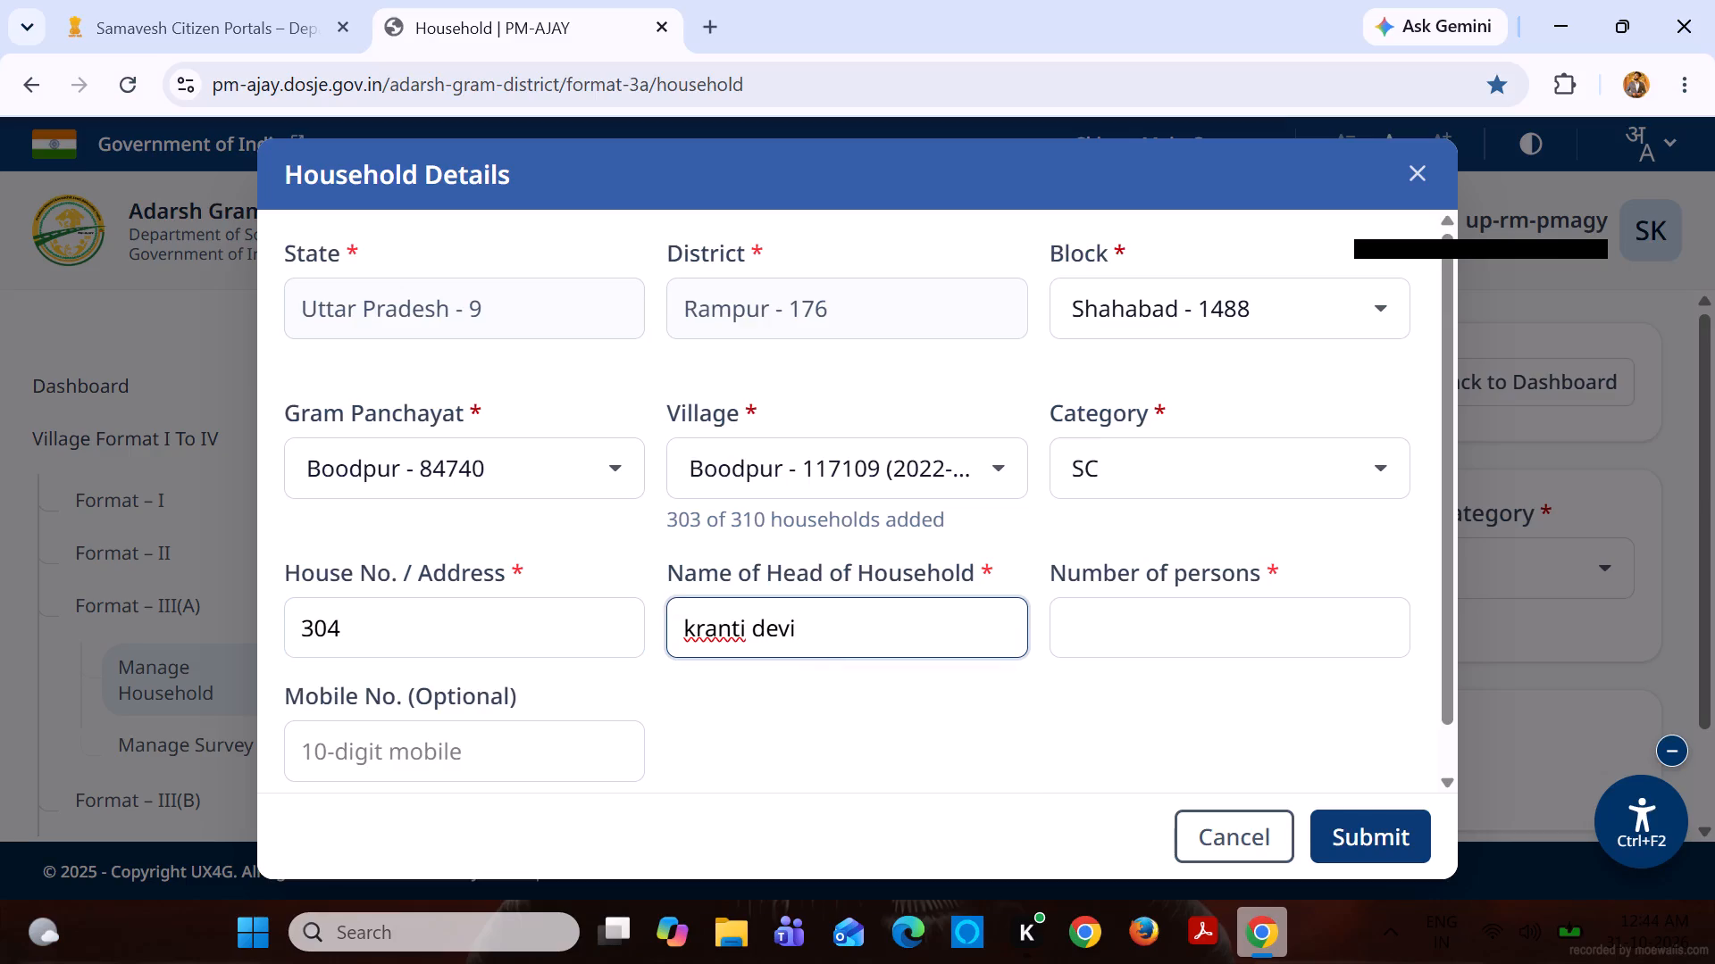
click(1102, 644)
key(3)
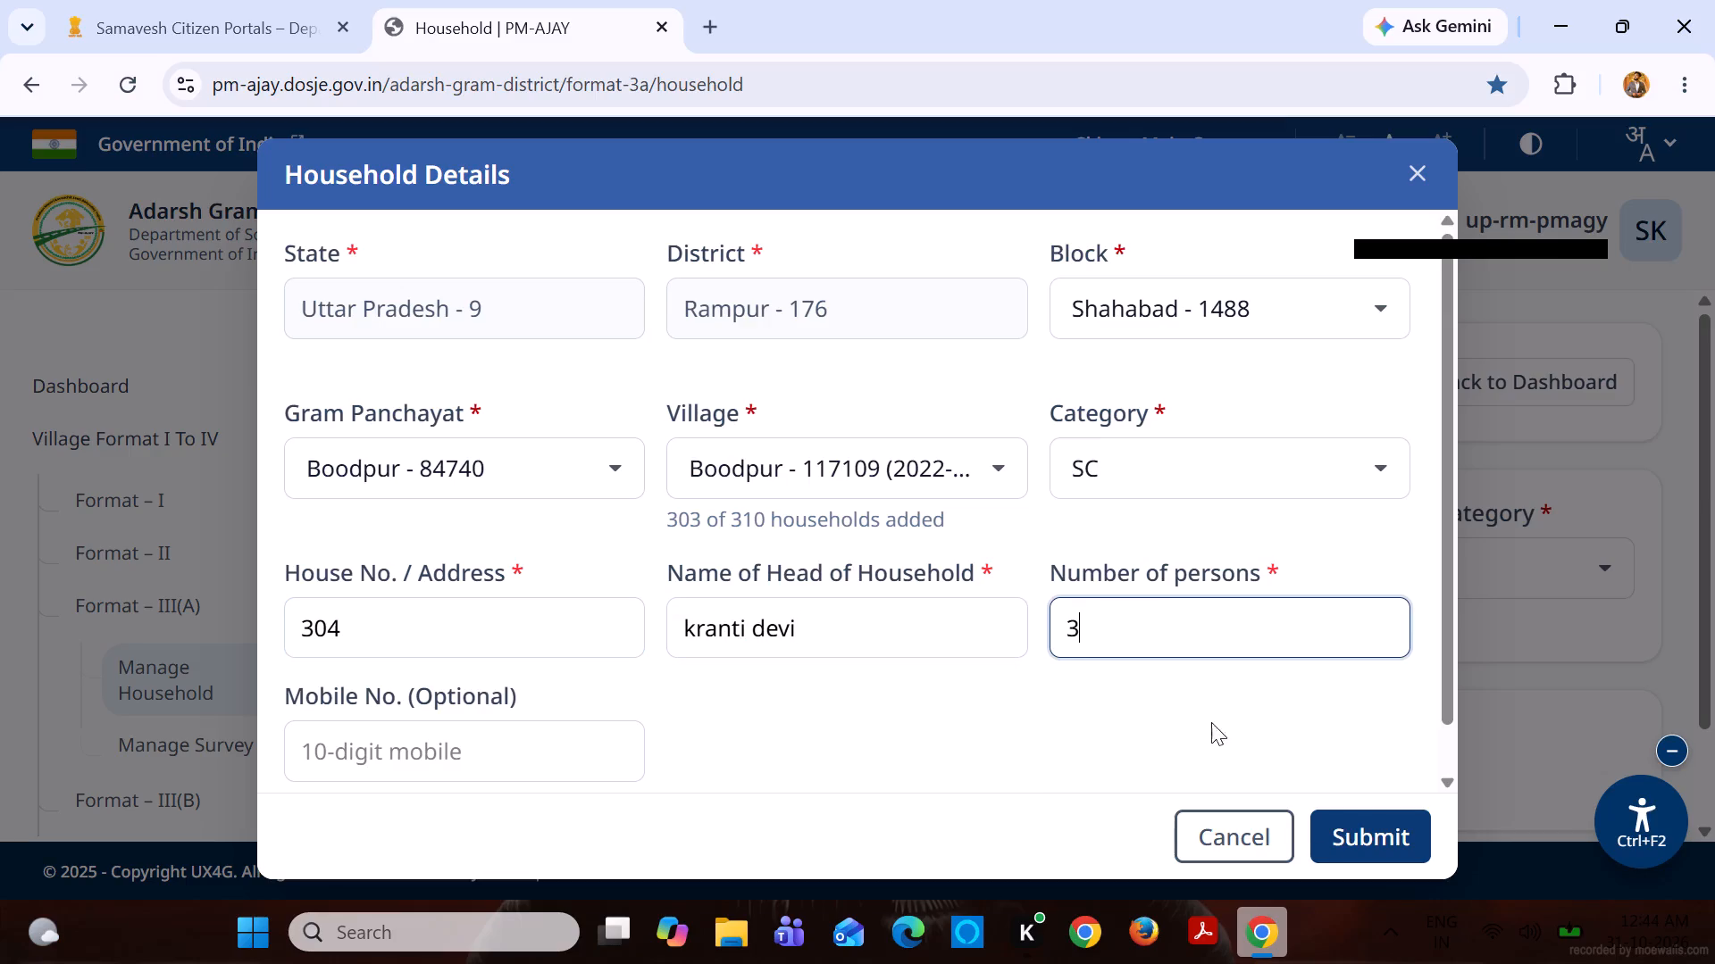
click(1359, 832)
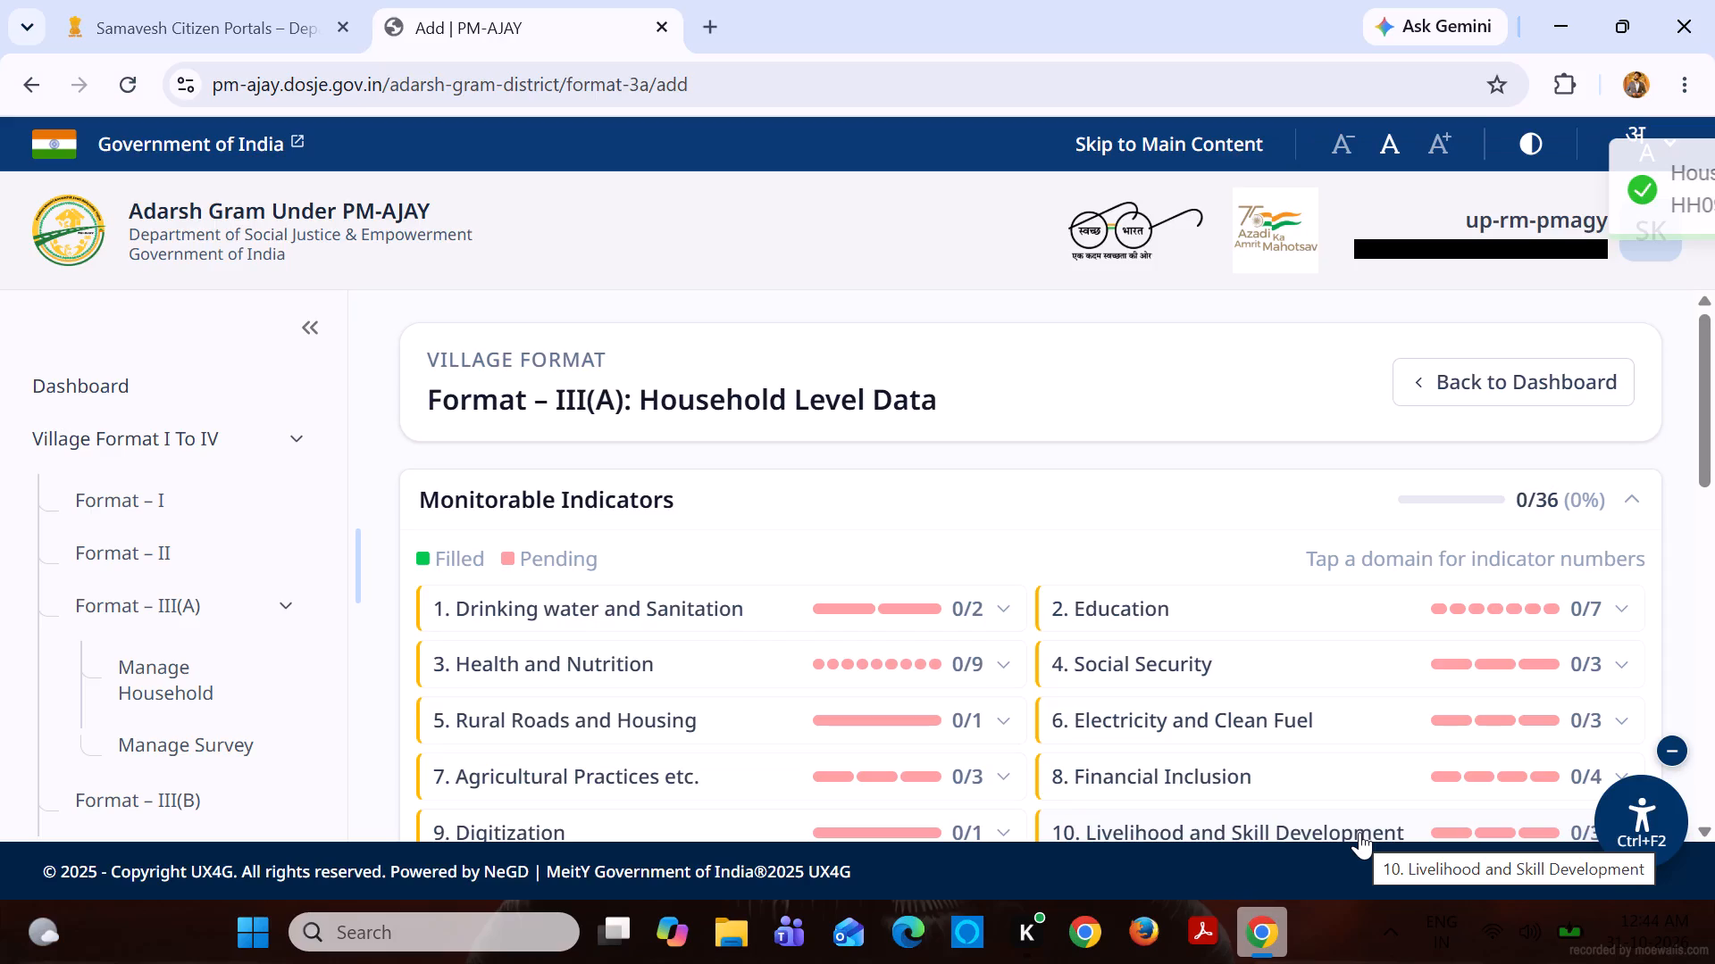
Complete domain 1 – Drinking water and Sanitation for household 304, answering No to defecating in the open, and submit it.
scroll(1136, 769, down, 4)
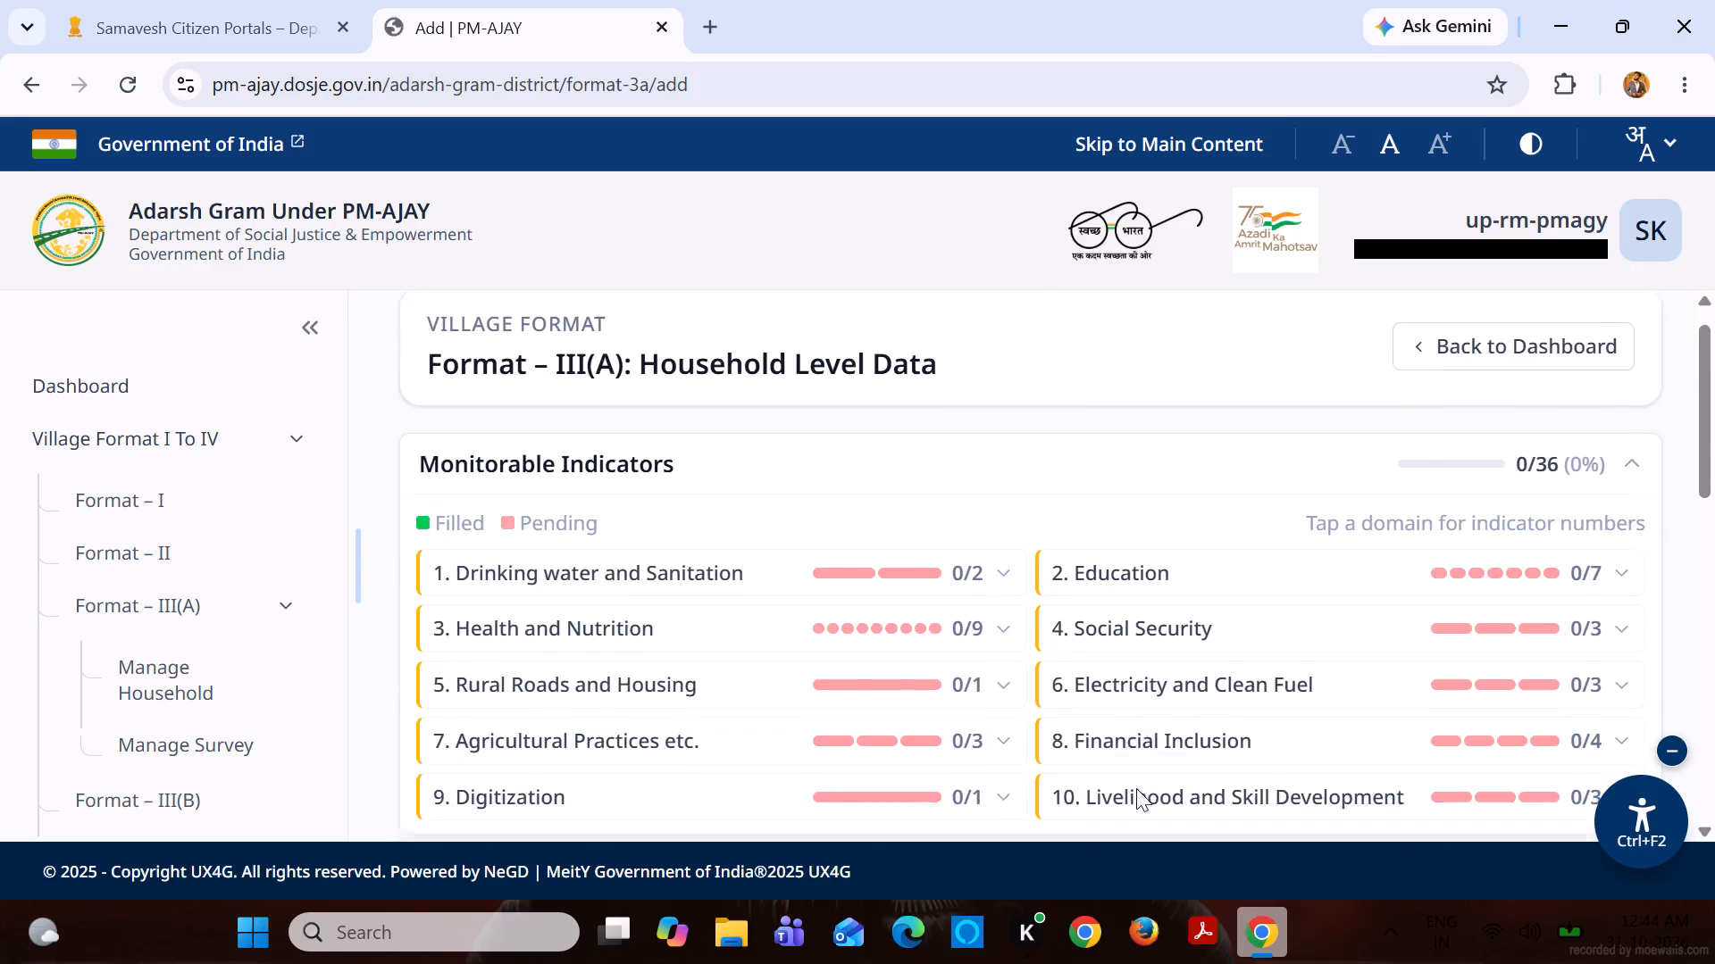
scroll(1136, 788, down, 4)
click(1505, 475)
click(1369, 237)
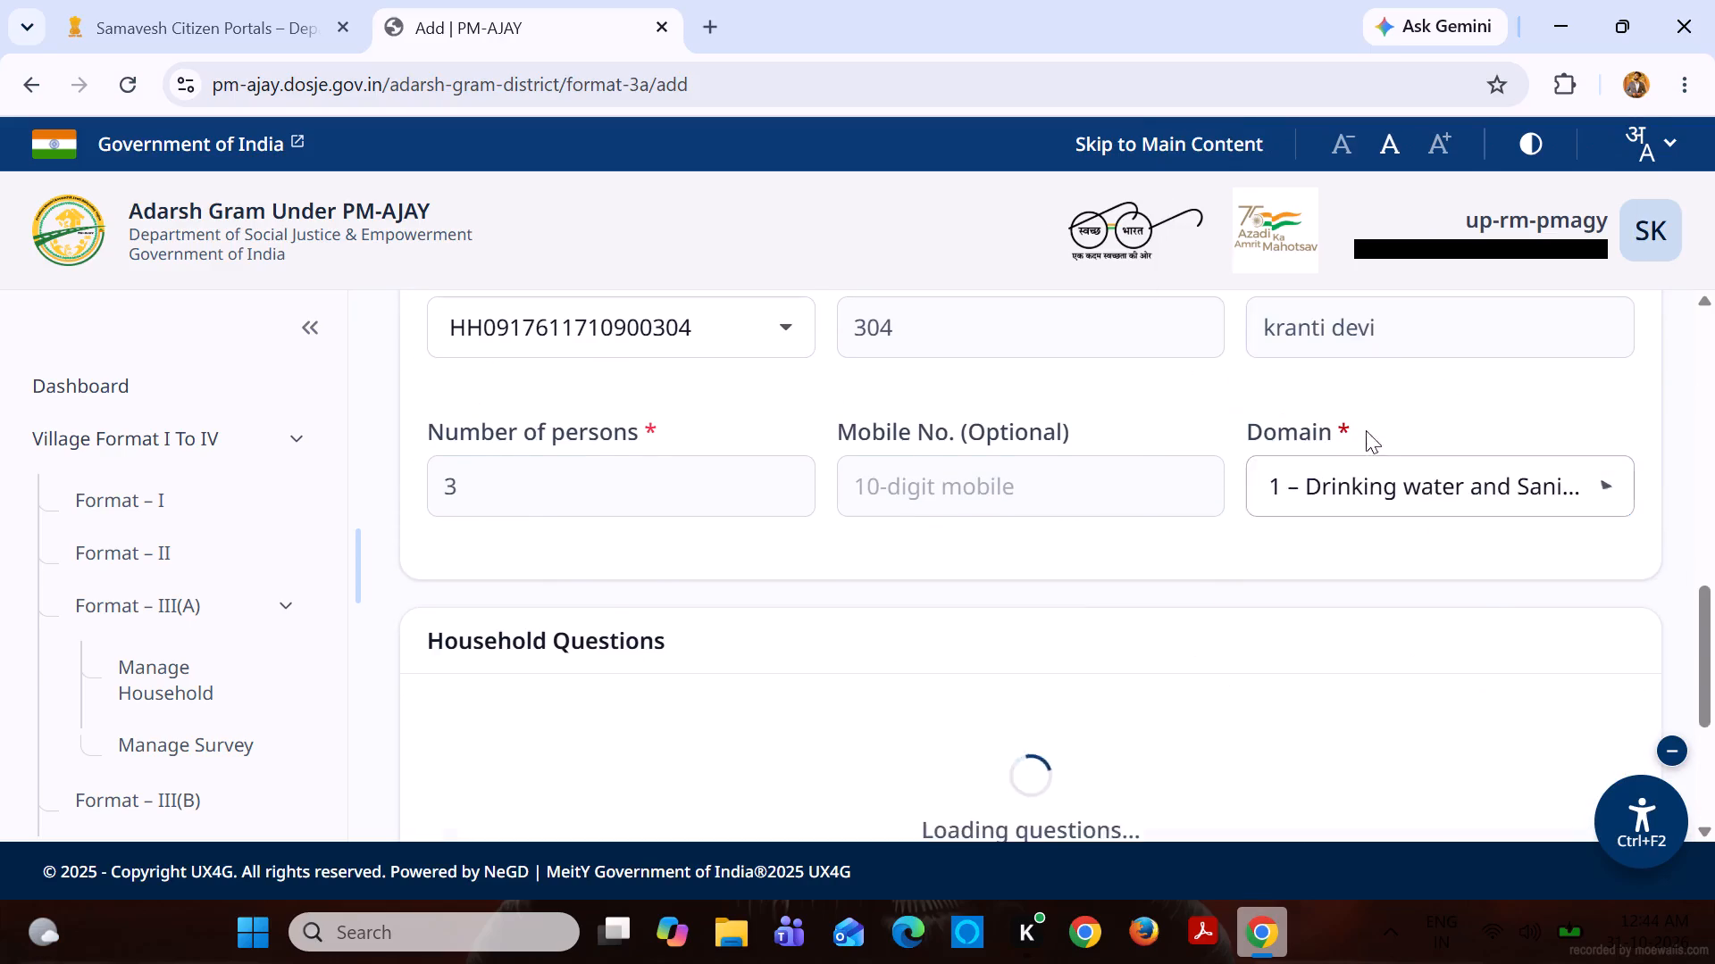
scroll(1378, 449, down, 3)
click(1508, 492)
click(1472, 570)
scroll(1475, 553, down, 2)
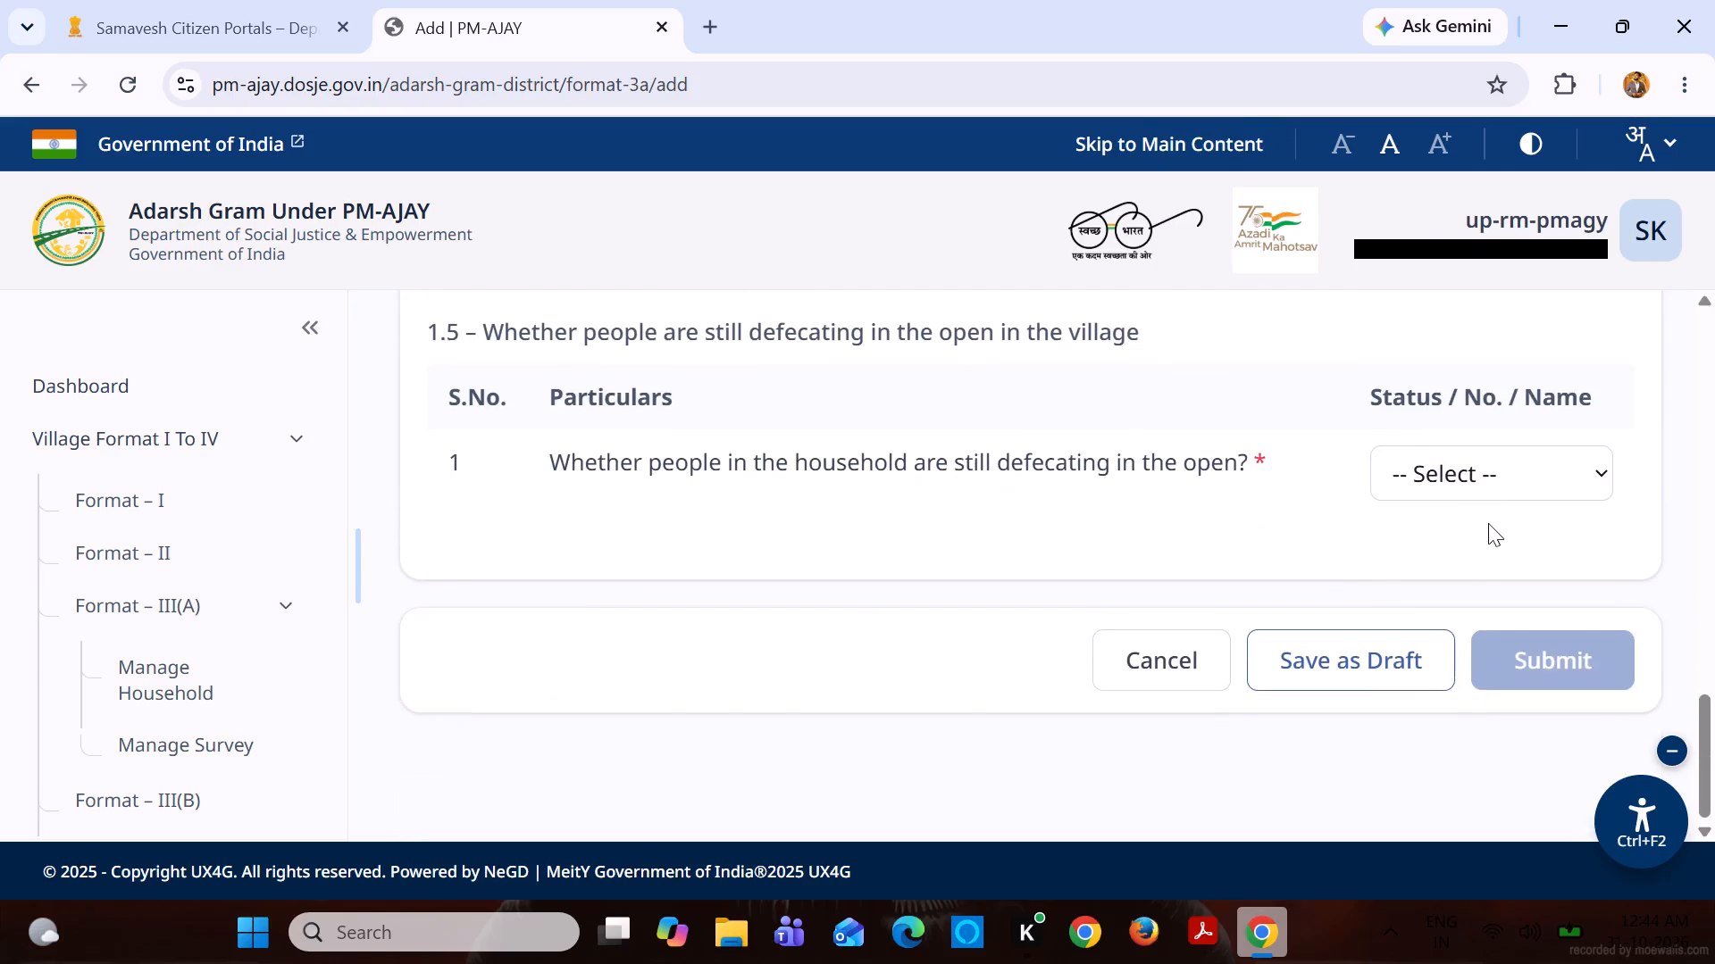
click(1514, 464)
click(1441, 599)
click(1565, 627)
click(1565, 631)
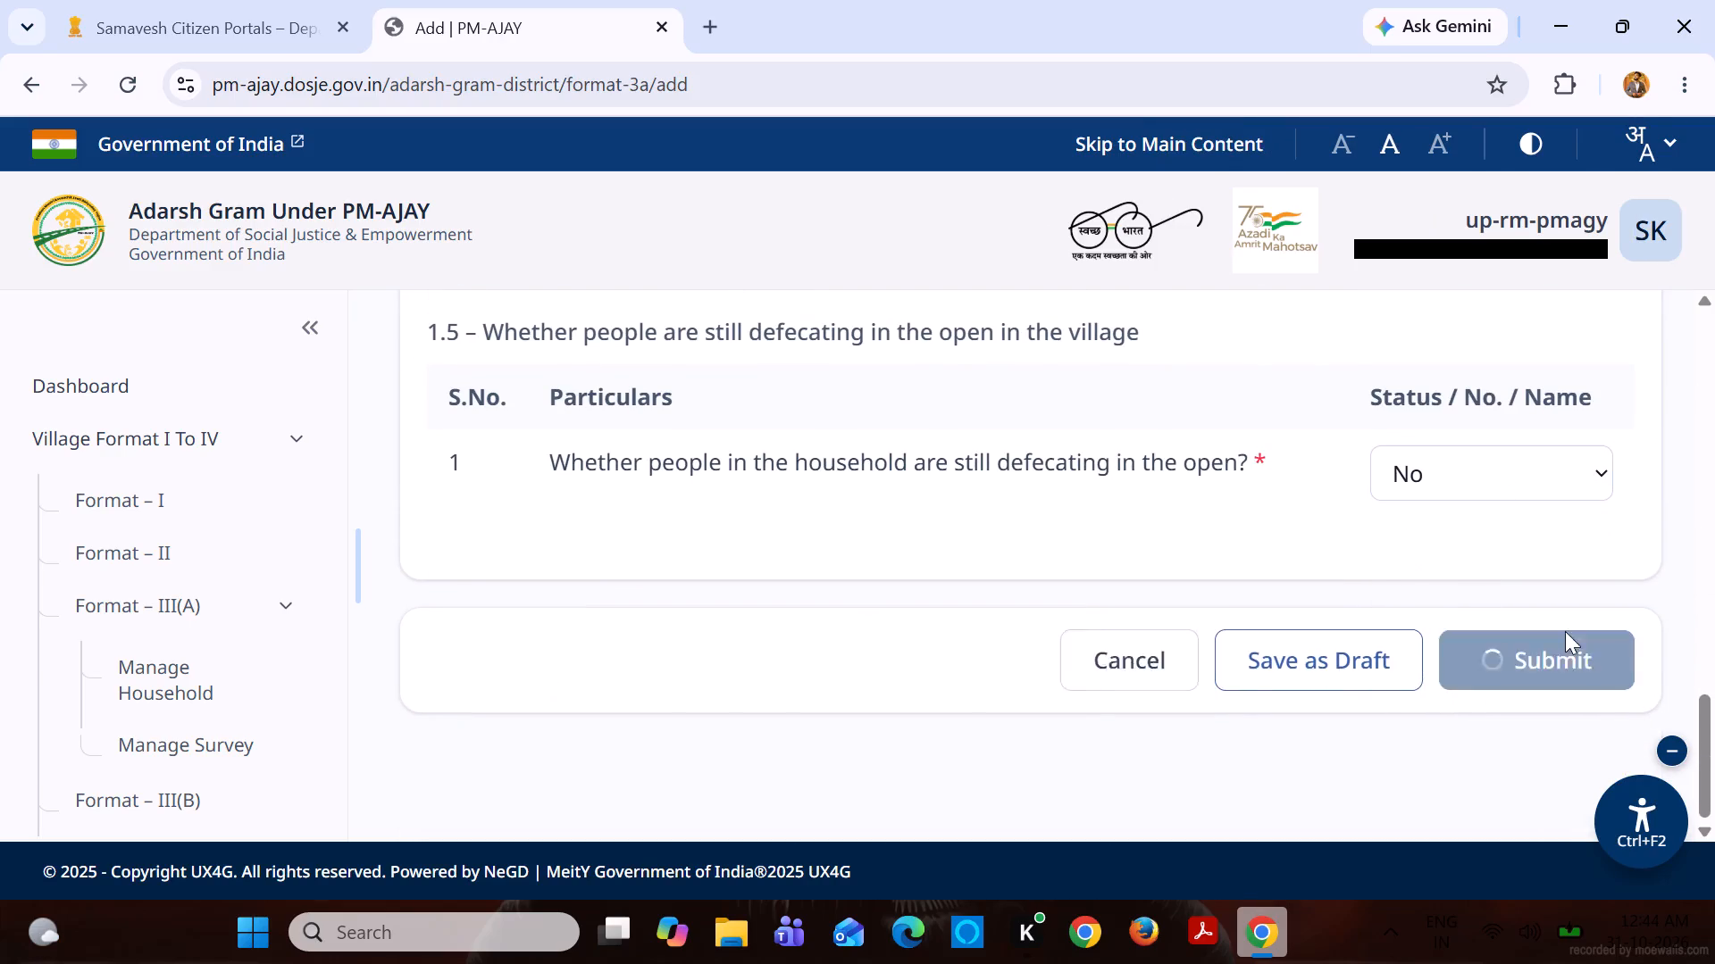
Select domain 2 – Education and enter 0 children for the age groups 6-10, 11-13, 14-15 and 16-17 years.
click(1506, 422)
click(1341, 691)
scroll(1358, 678, down, 2)
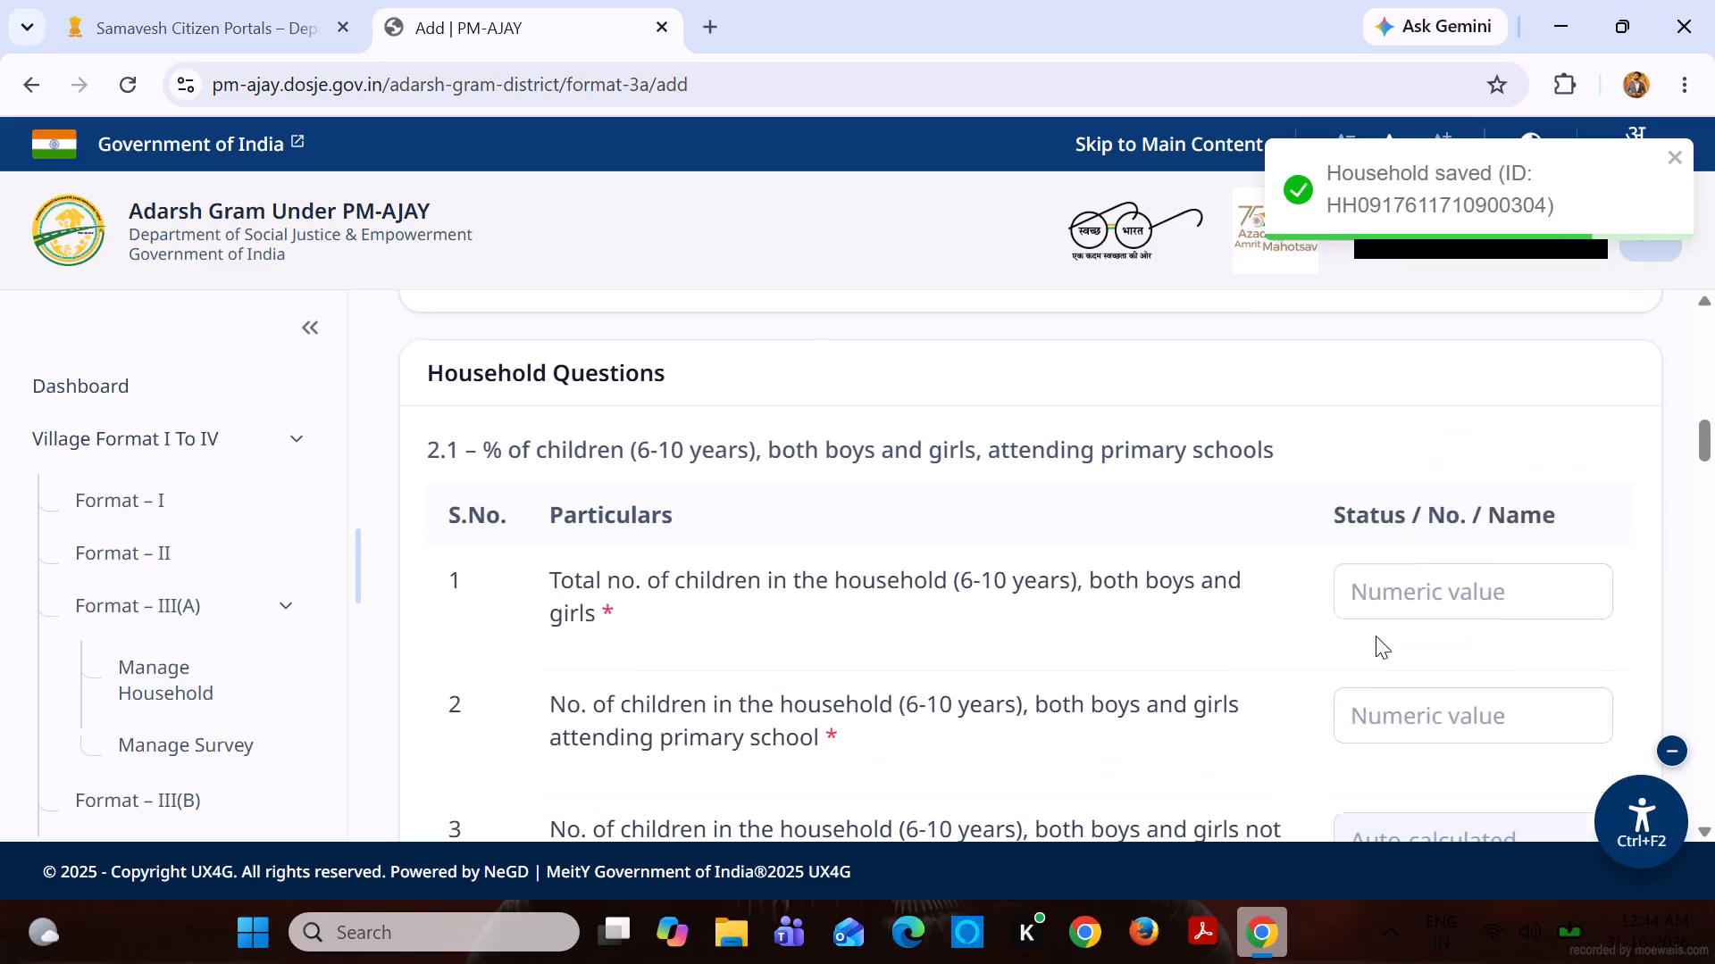
click(1429, 576)
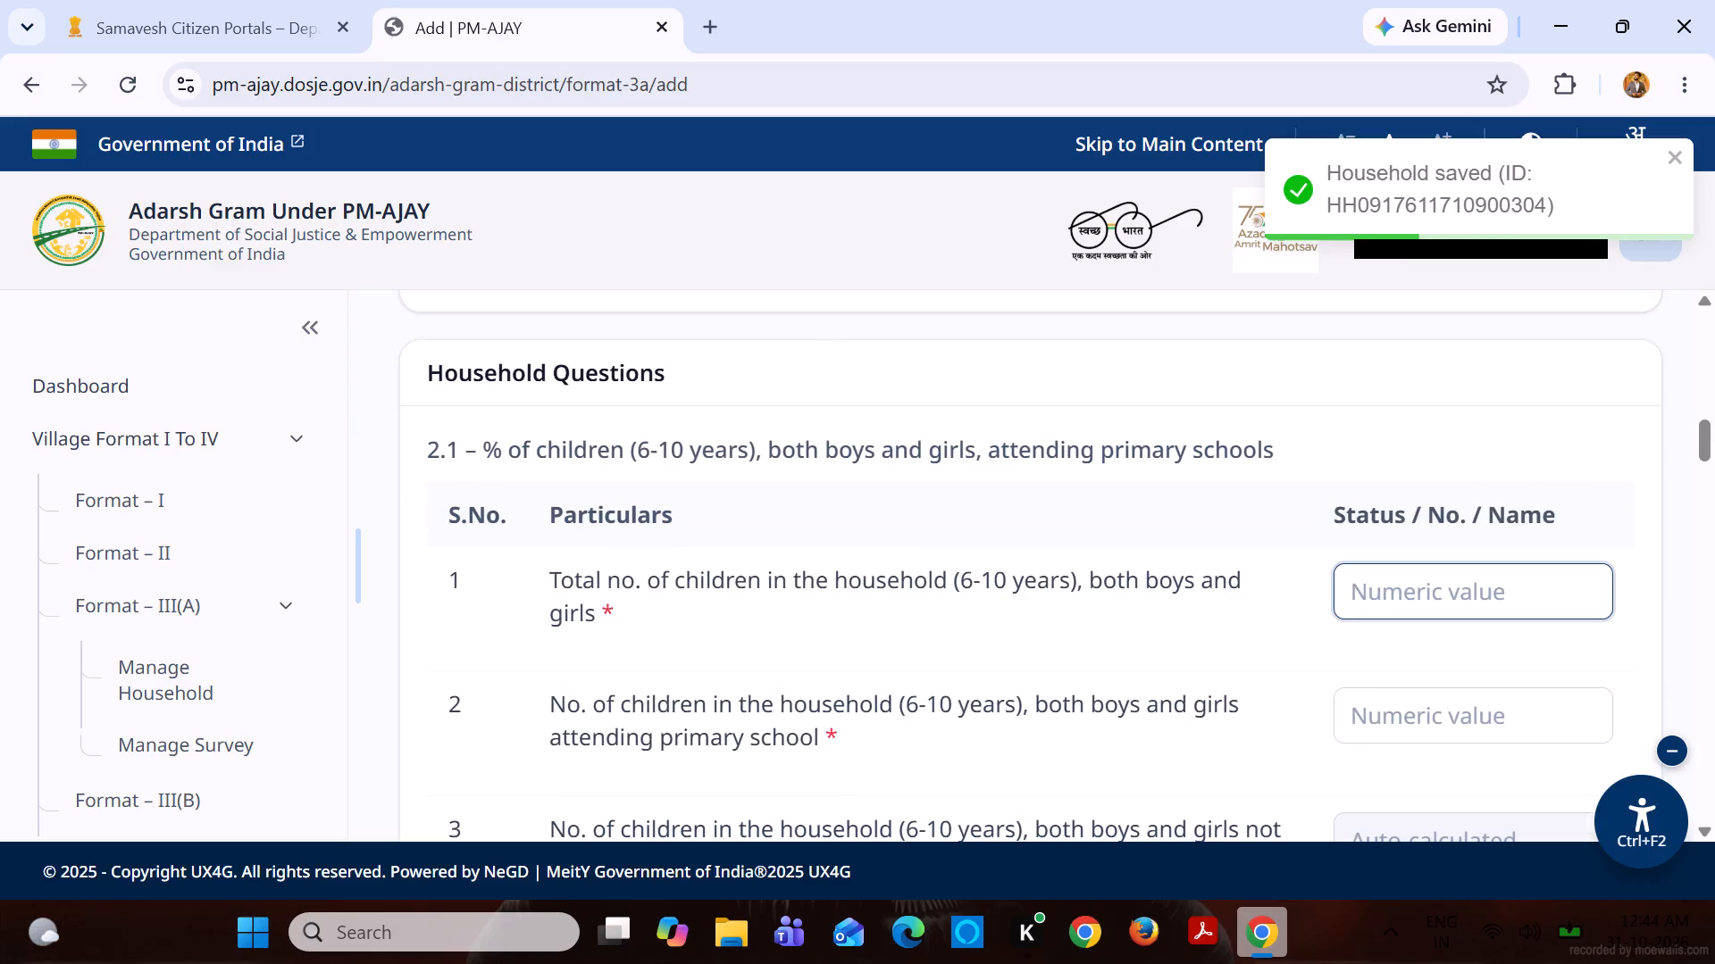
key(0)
scroll(1361, 602, down, 3)
click(1402, 438)
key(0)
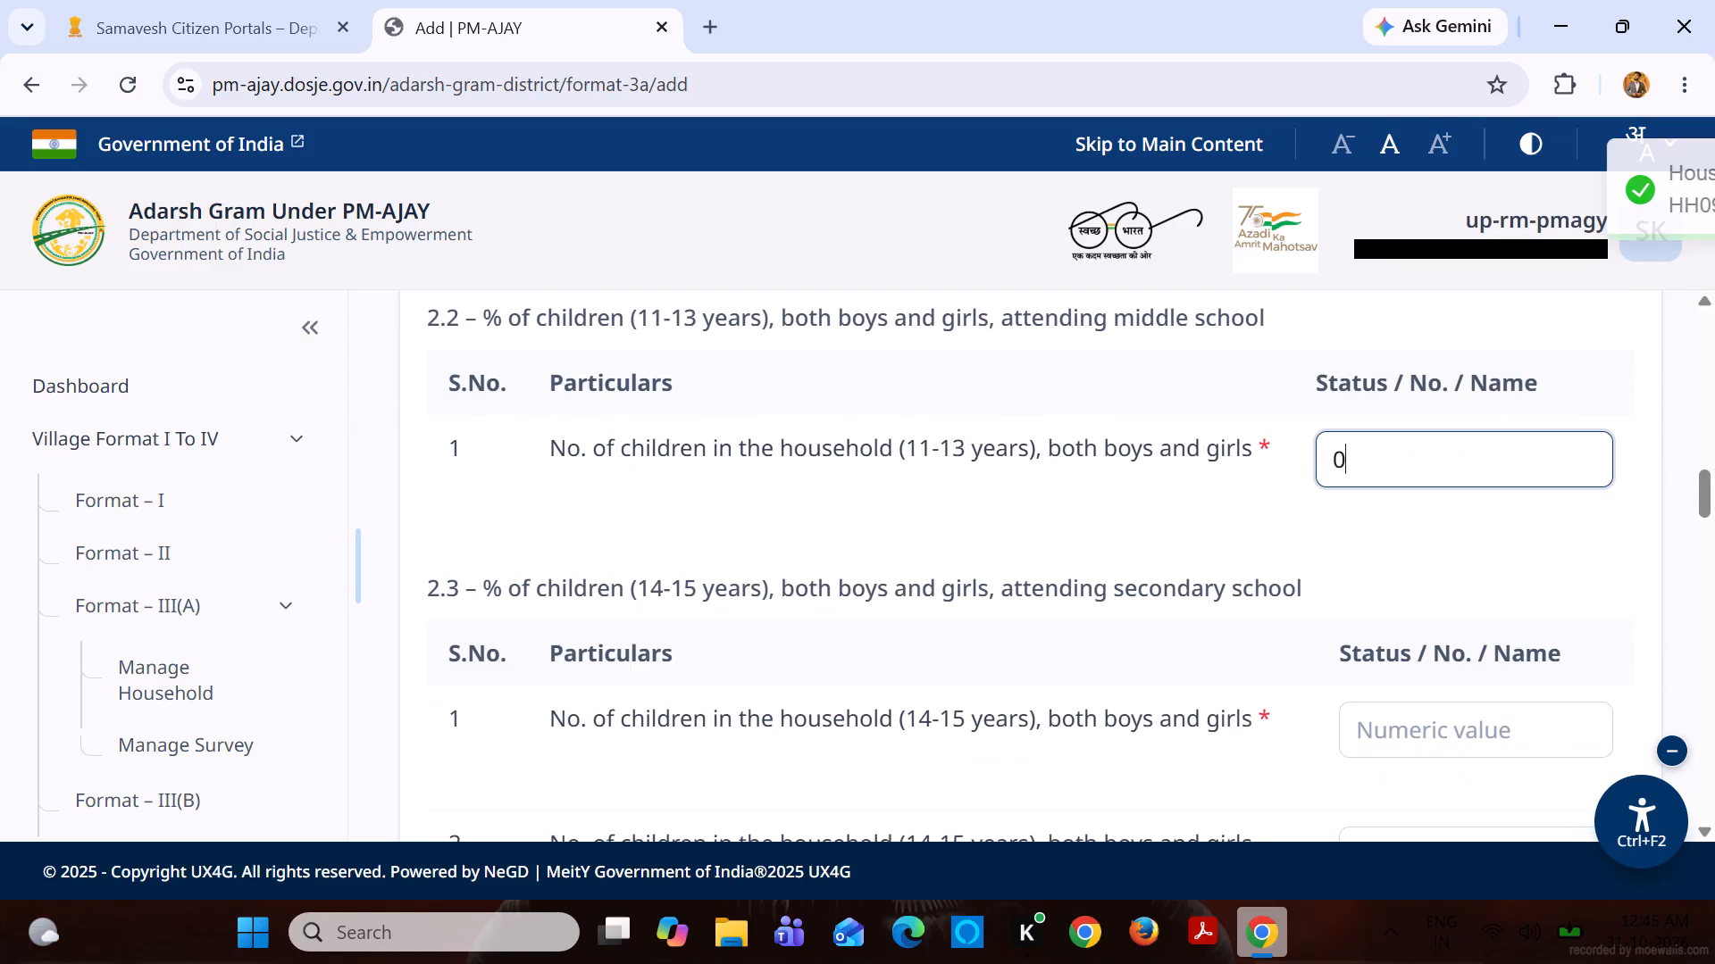
click(1426, 752)
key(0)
scroll(1461, 708, down, 3)
click(1479, 618)
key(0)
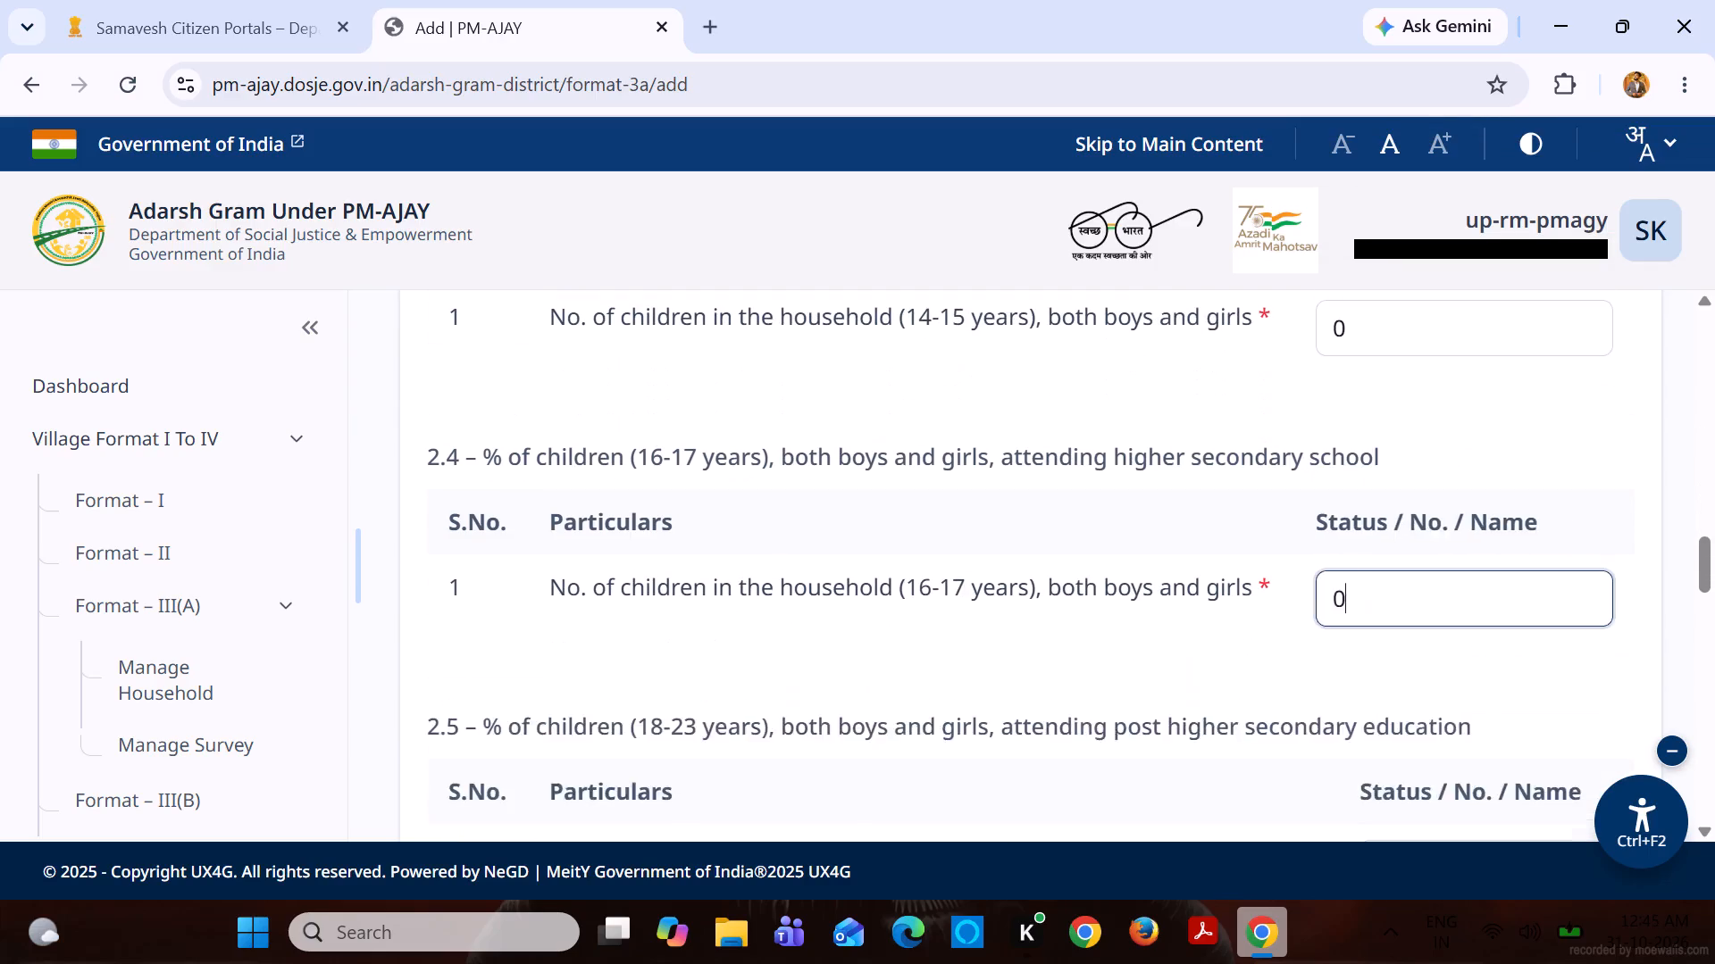
Enter 0 for children aged 18-23 and for Pre-matric and Post-matric Scholarship eligibility, and submit domain 2.
scroll(1483, 600, down, 2)
click(1487, 604)
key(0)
scroll(1487, 603, up, 1)
scroll(1486, 605, down, 3)
click(1484, 620)
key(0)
scroll(1493, 606, down, 2)
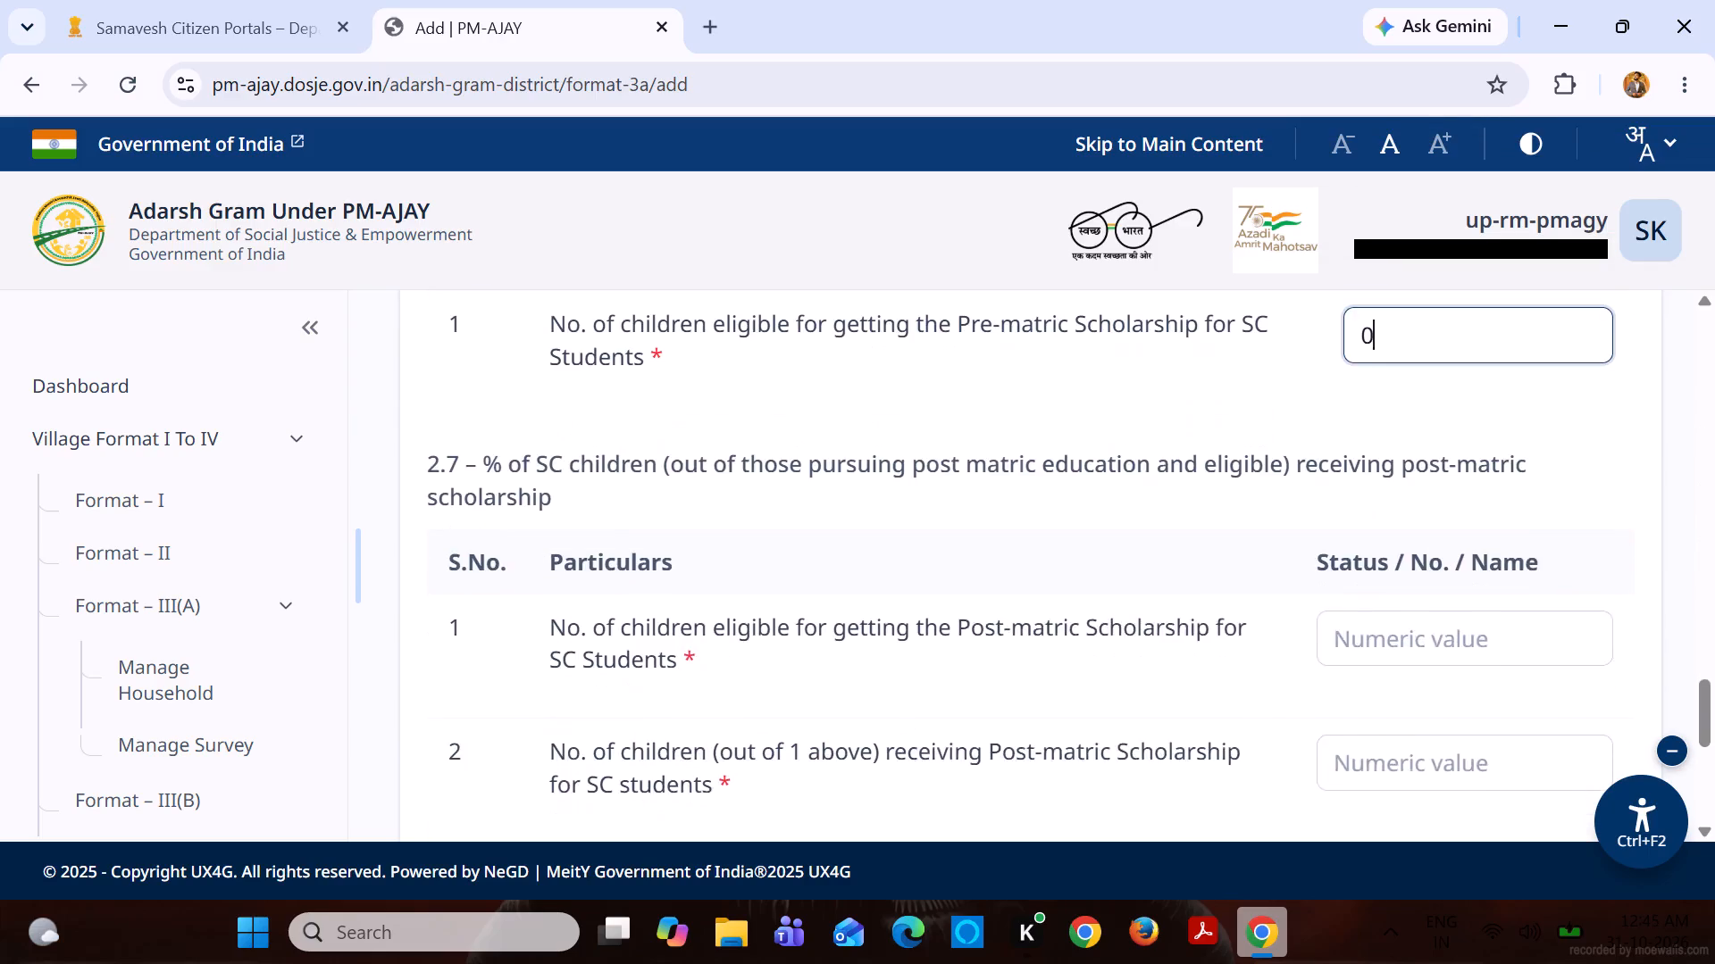
click(1475, 626)
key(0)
scroll(1479, 618, up, 1)
scroll(1479, 618, down, 3)
click(1519, 657)
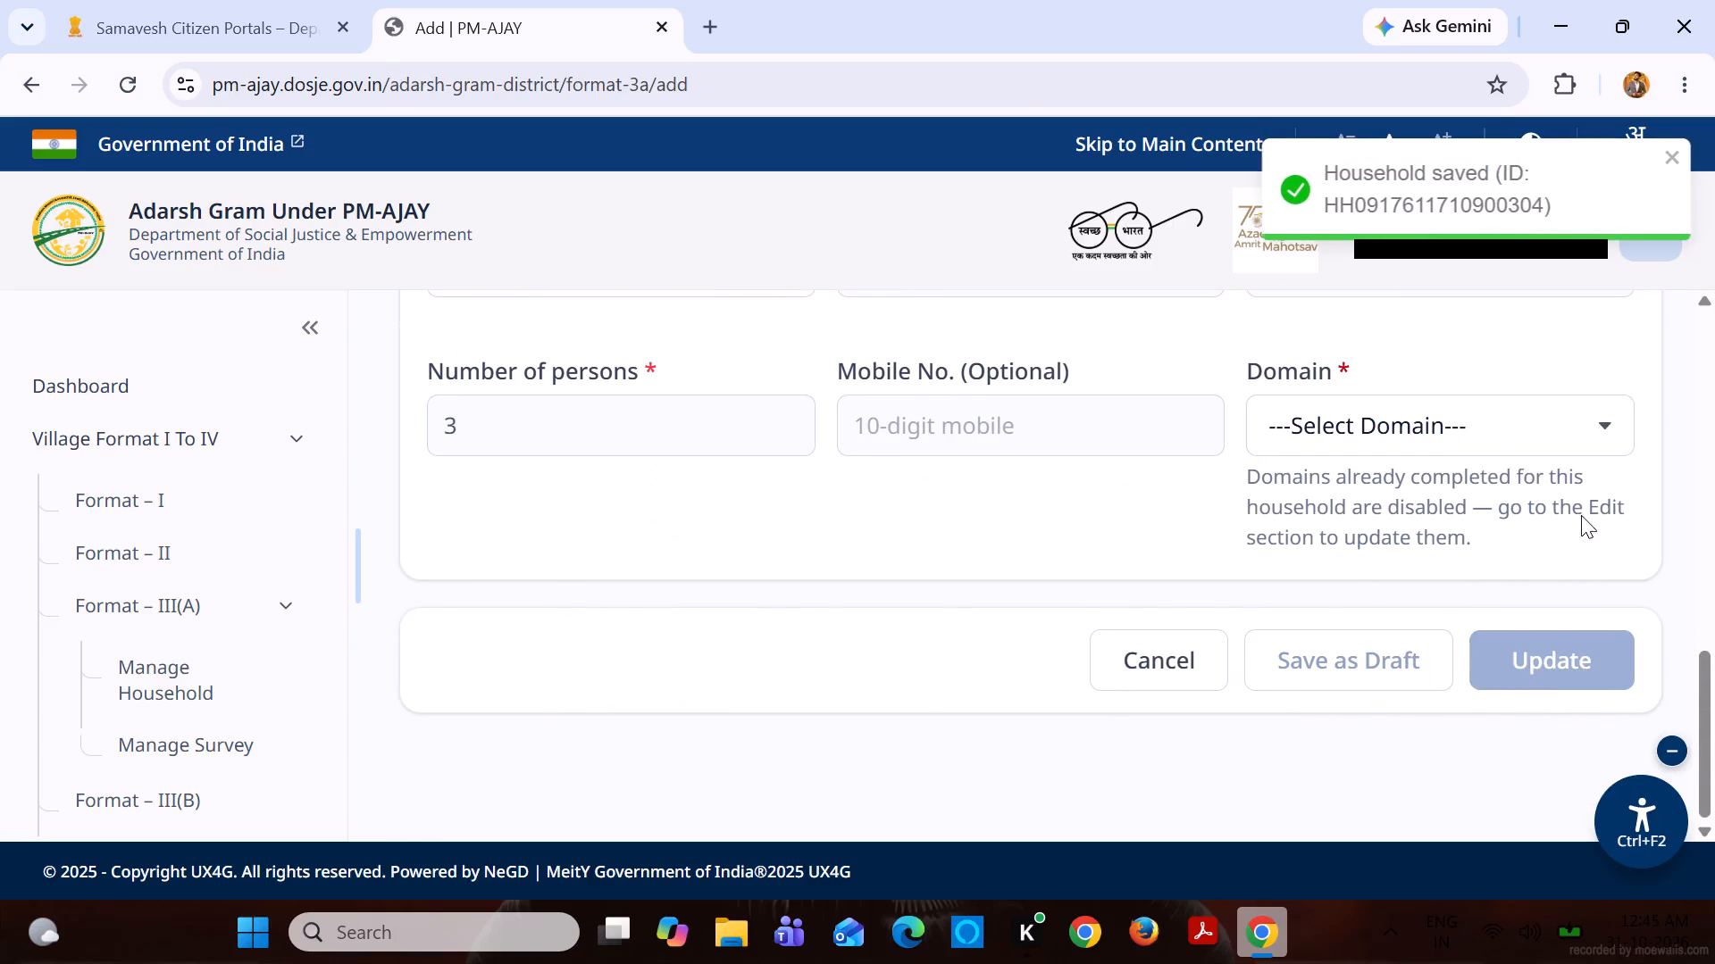
Select domain 3 – Health and Nutrition, answer Yes to Health Protection Scheme coverage, and enter 0 pregnant women and 0 deliveries.
click(1604, 414)
click(1410, 763)
scroll(1410, 763, down, 2)
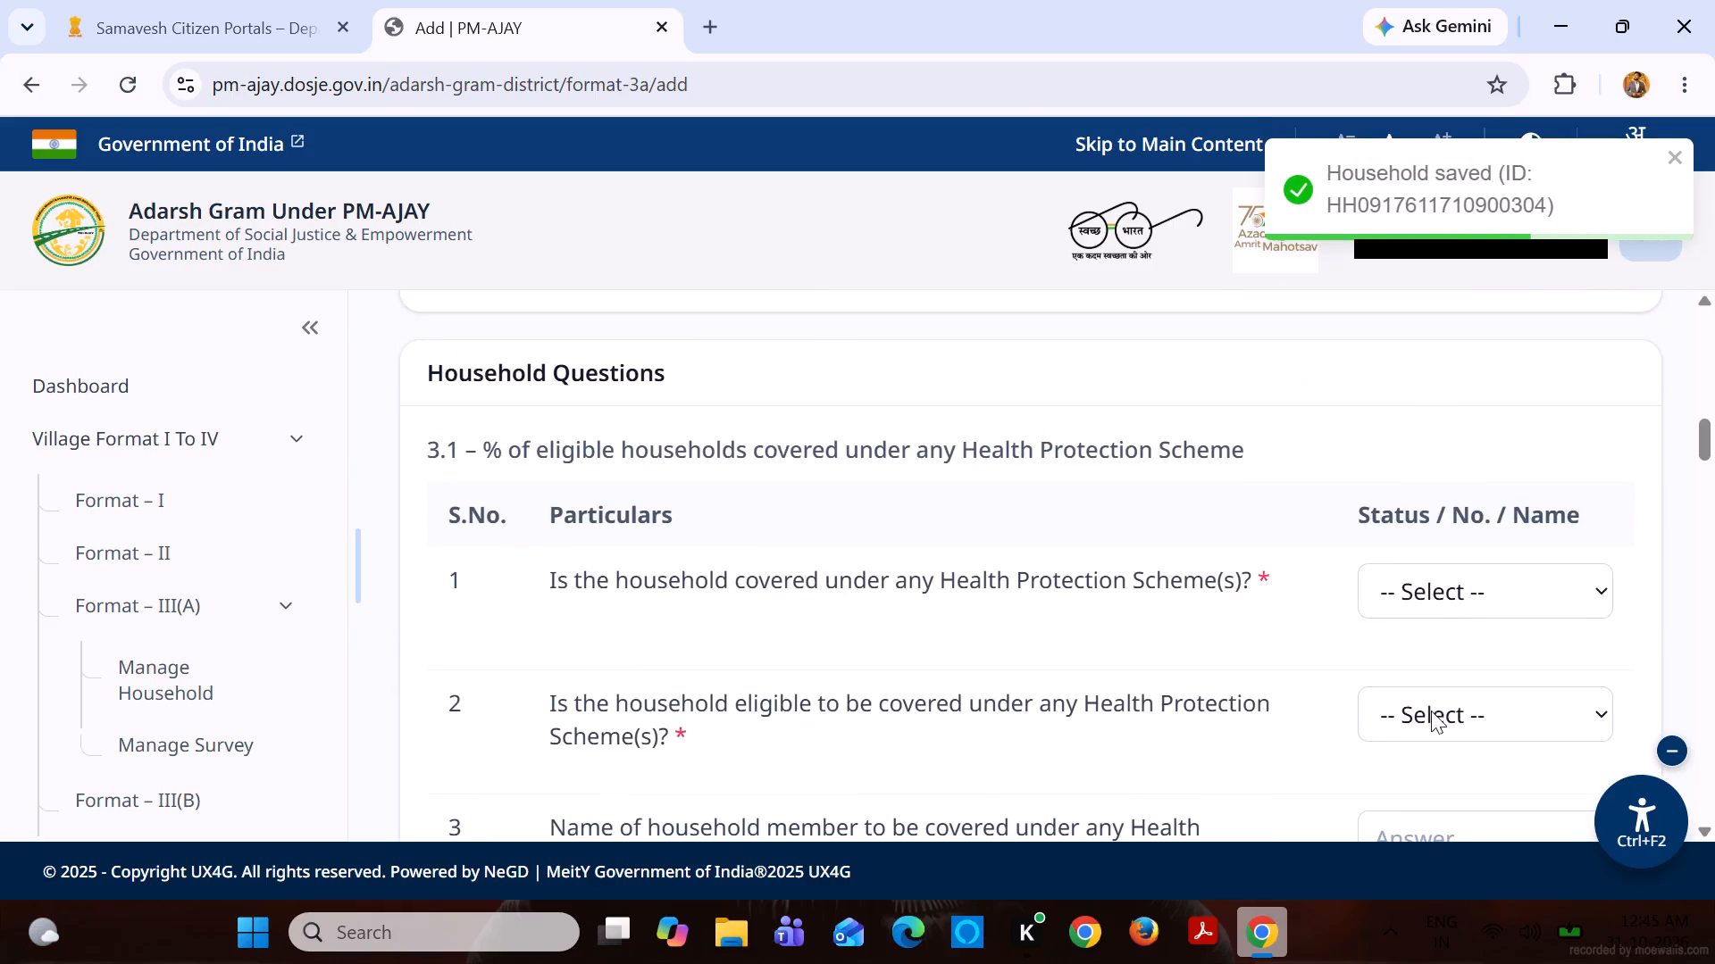
click(1469, 592)
click(1426, 673)
scroll(1430, 669, down, 1)
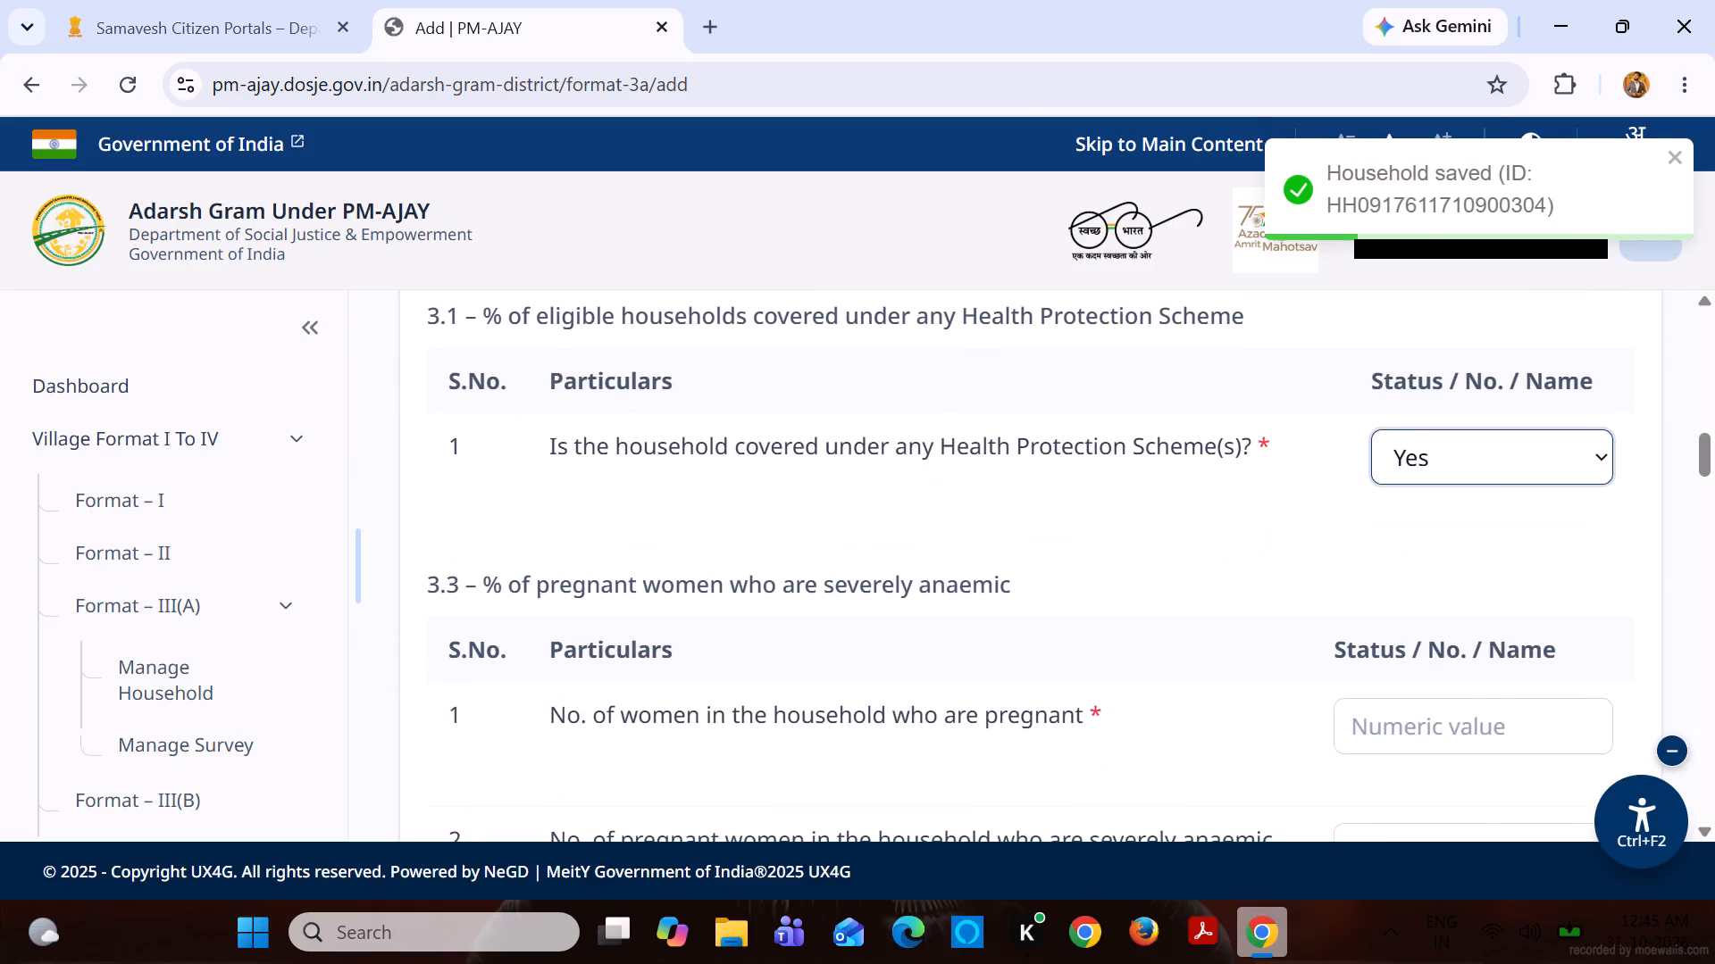
click(1400, 735)
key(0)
scroll(1410, 719, down, 2)
click(1385, 744)
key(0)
Enter 0 for children born last year, children below one year, children aged 0-5, and women pregnant during the last year.
scroll(1417, 730, down, 2)
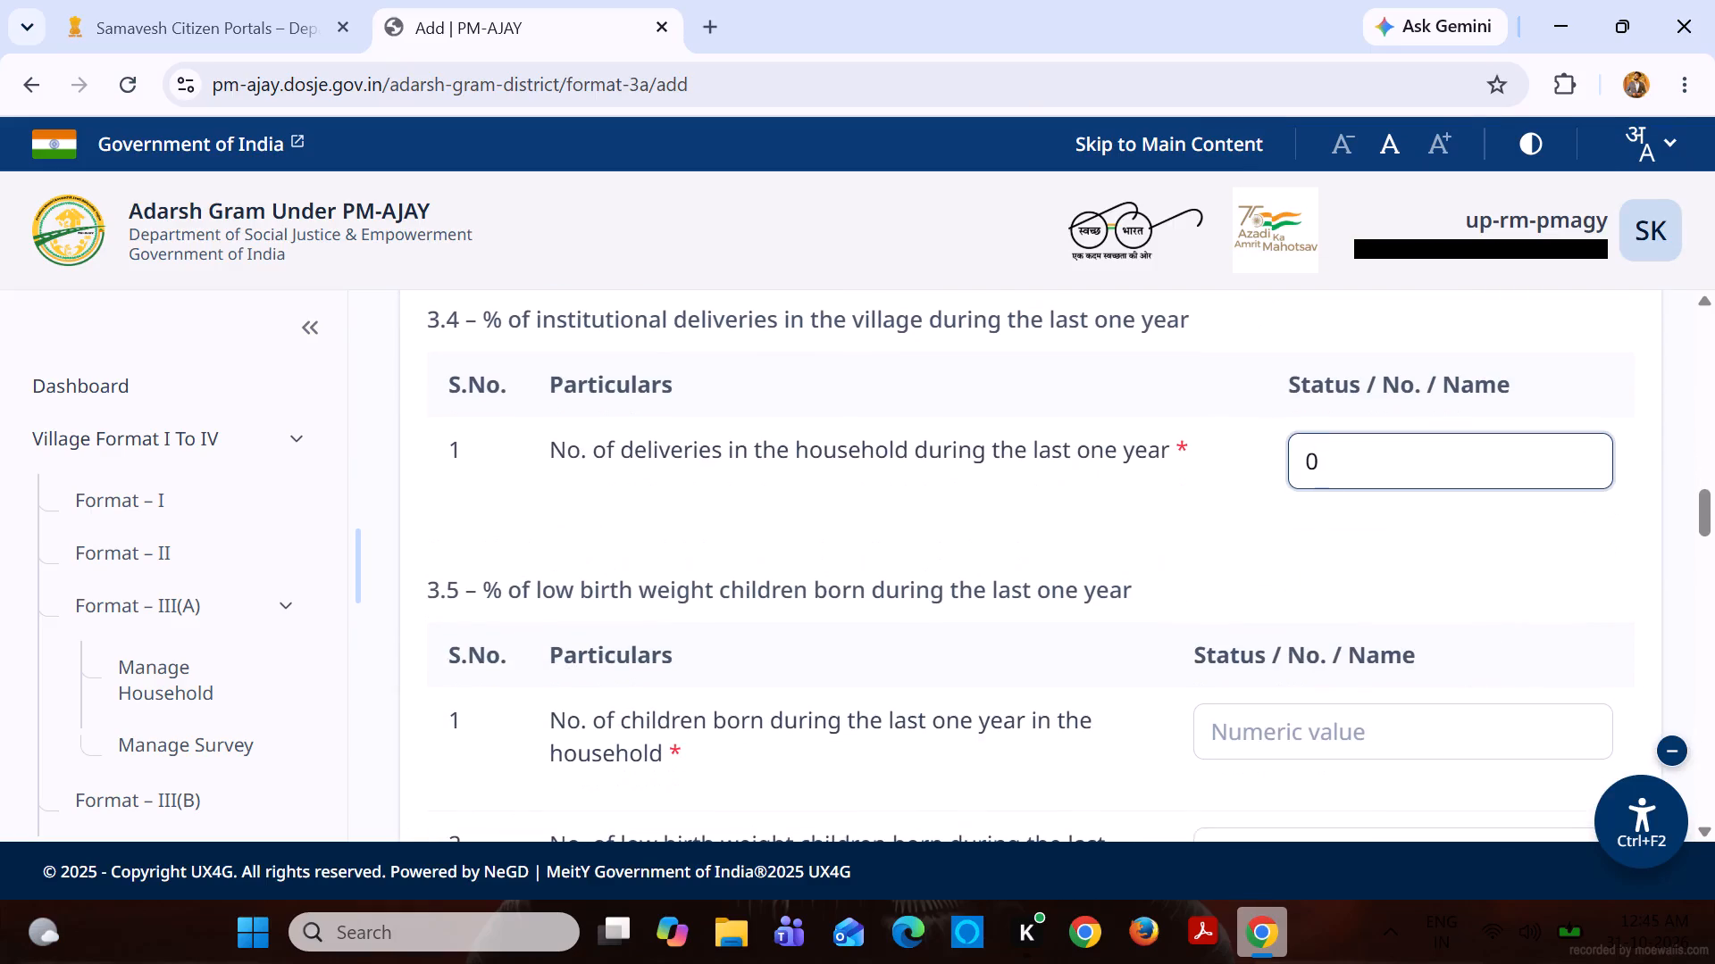
click(1392, 742)
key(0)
scroll(1441, 718, down, 3)
click(1440, 606)
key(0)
scroll(1460, 644, down, 2)
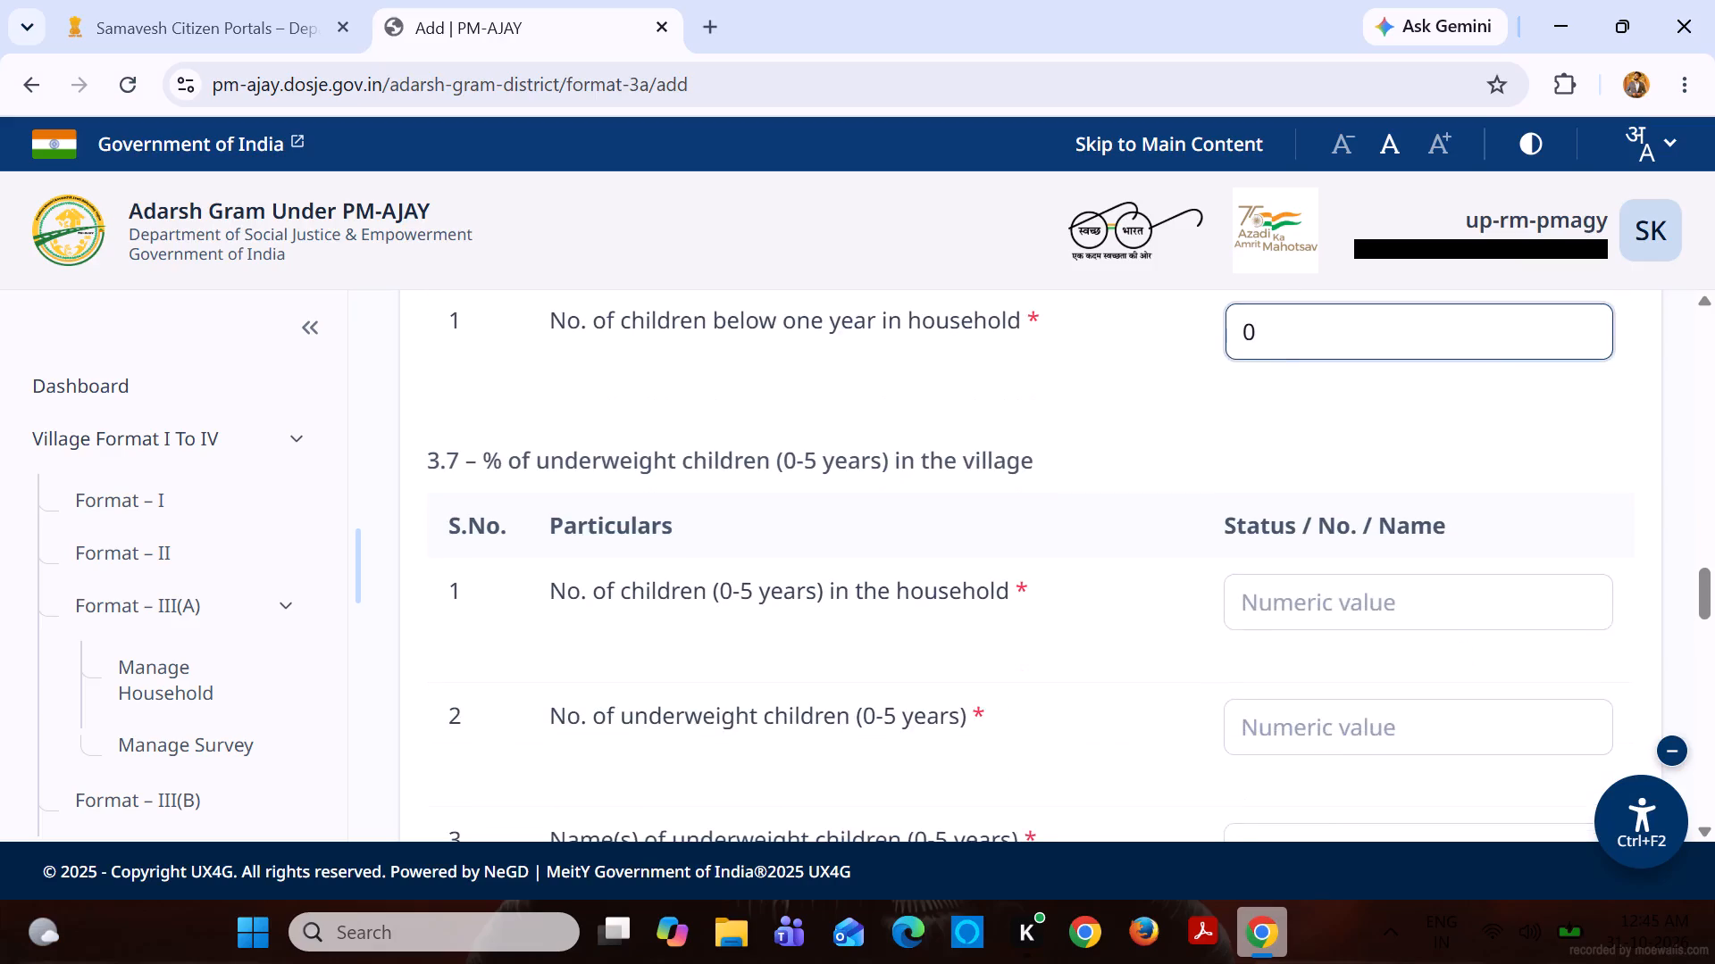
click(1410, 596)
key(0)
scroll(1433, 655, down, 1)
click(1342, 752)
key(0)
Enter 0 children under 1 year in 3.9 and 0 members with communicable diseases in 3.10, and submit domain 3.
scroll(1371, 771, down, 2)
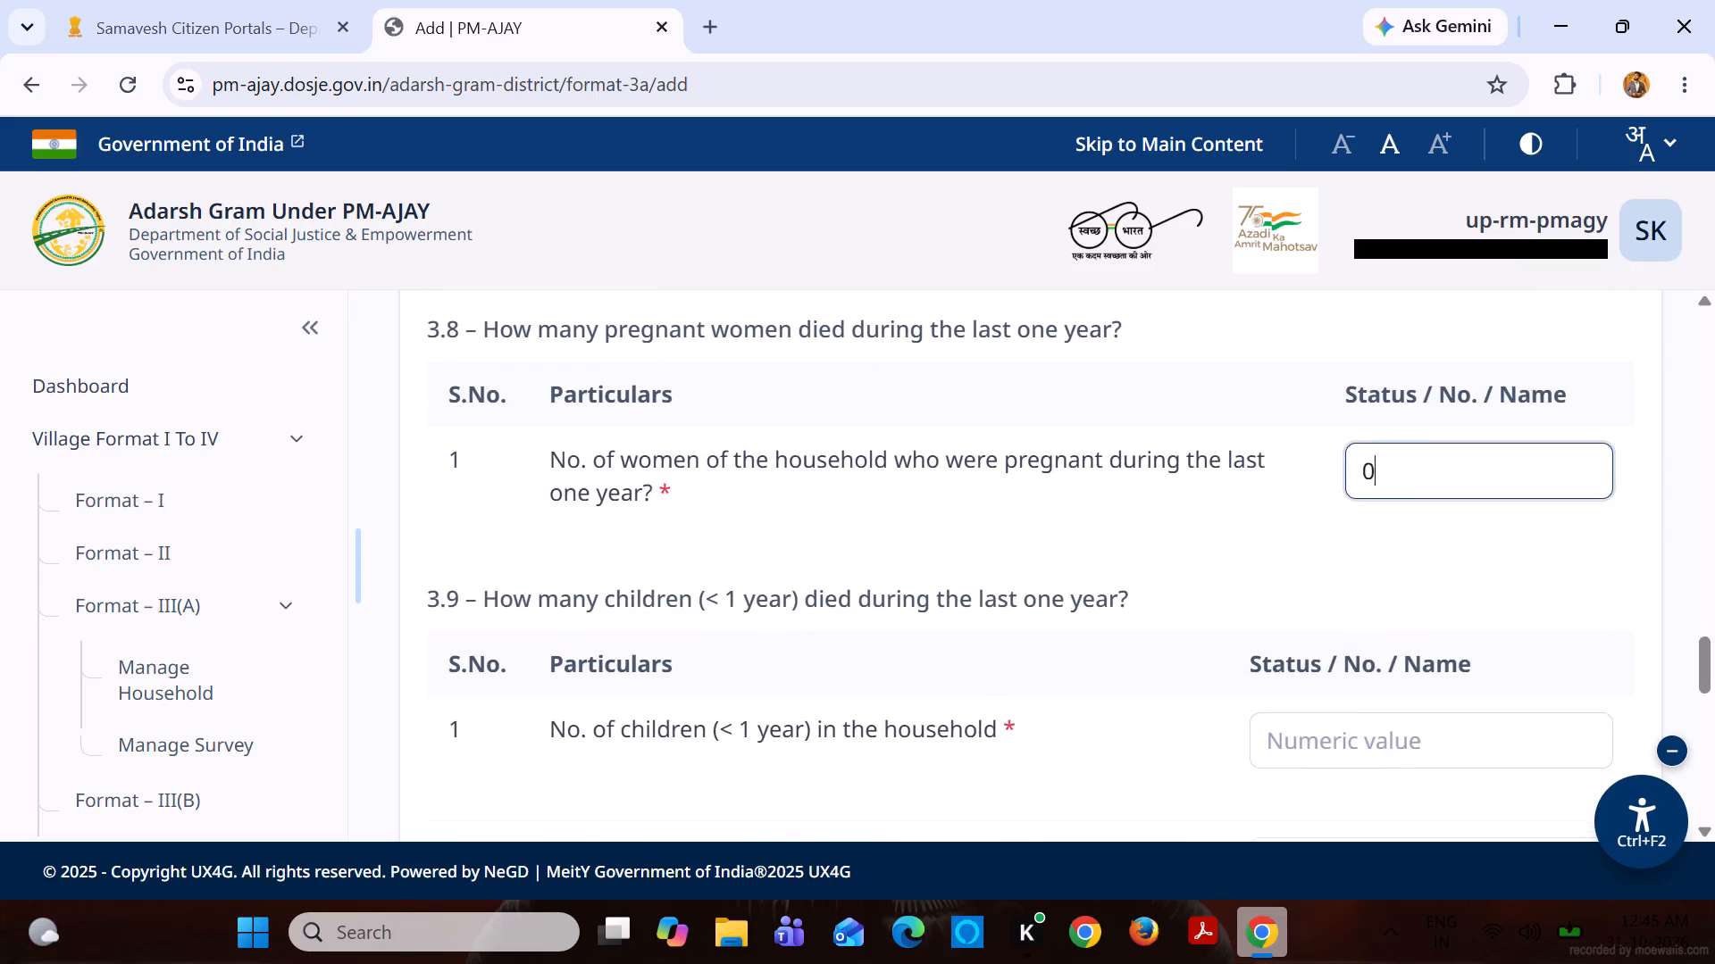
click(1410, 746)
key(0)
scroll(1427, 769, down, 2)
click(1470, 740)
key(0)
scroll(1479, 727, down, 3)
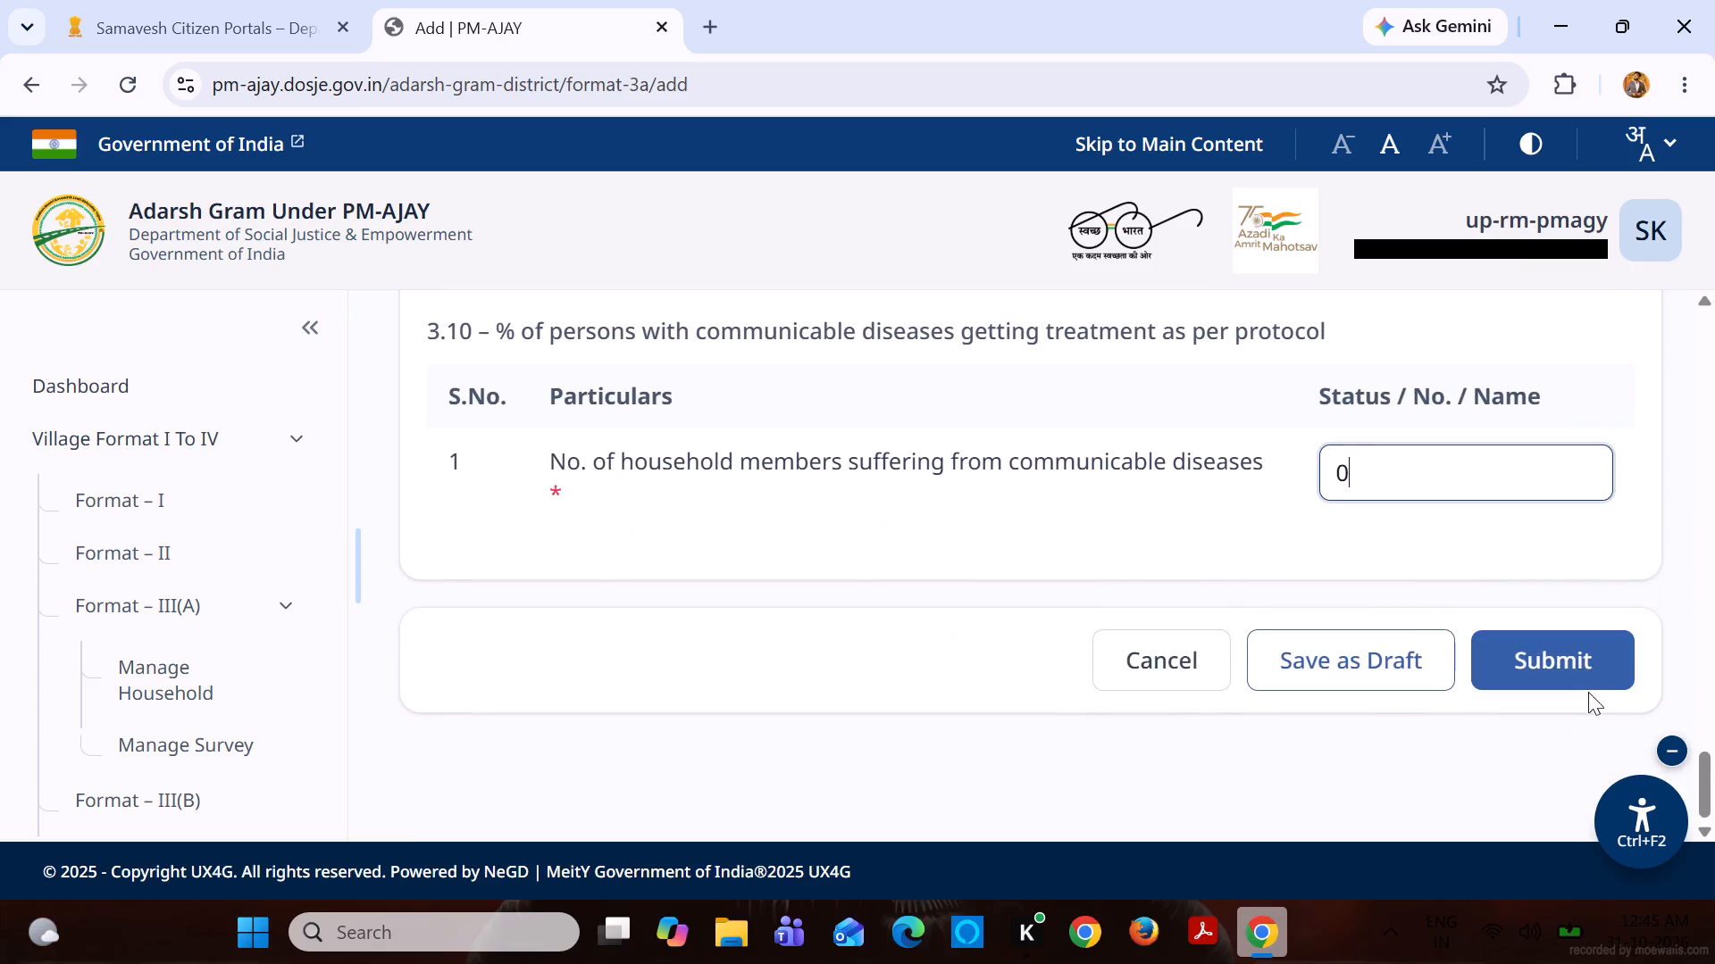
click(1579, 654)
Complete domain 4 – Social Security with 0 persons eligible for Widow, Old Age and Disability Pension, and submit it.
drag(1528, 407, 1524, 428)
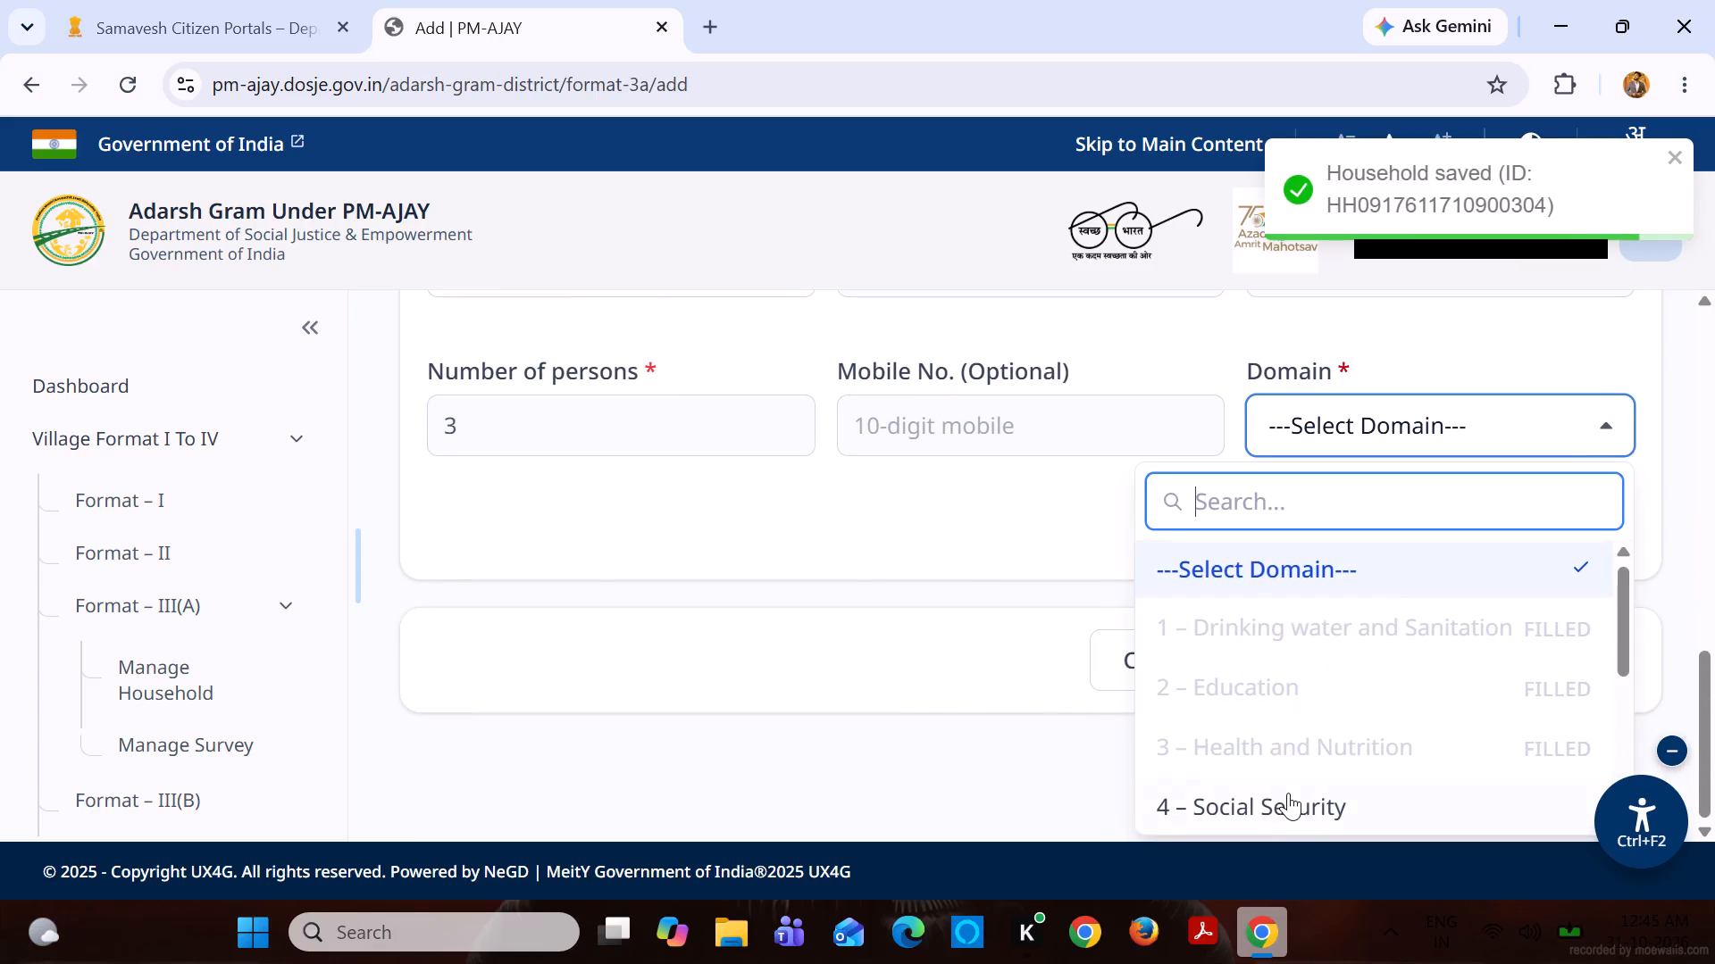
click(1288, 793)
scroll(1377, 639, down, 3)
click(1393, 467)
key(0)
click(1351, 724)
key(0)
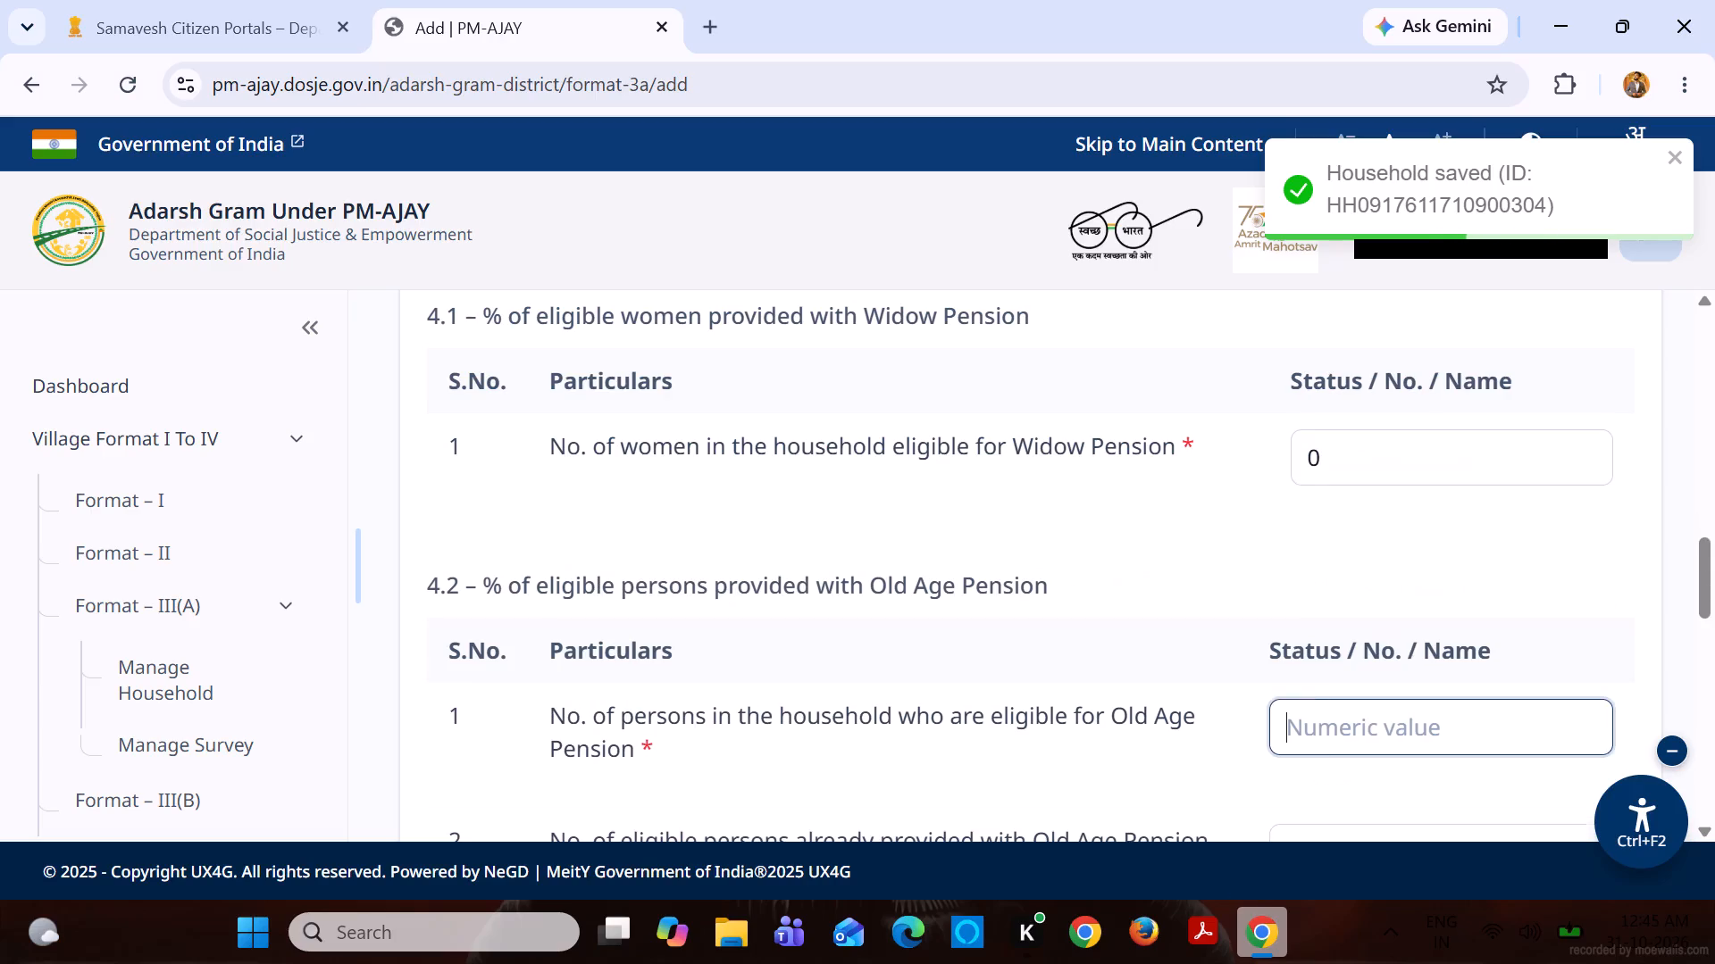
scroll(1356, 724, down, 2)
click(1323, 729)
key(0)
scroll(1379, 697, down, 2)
click(1527, 647)
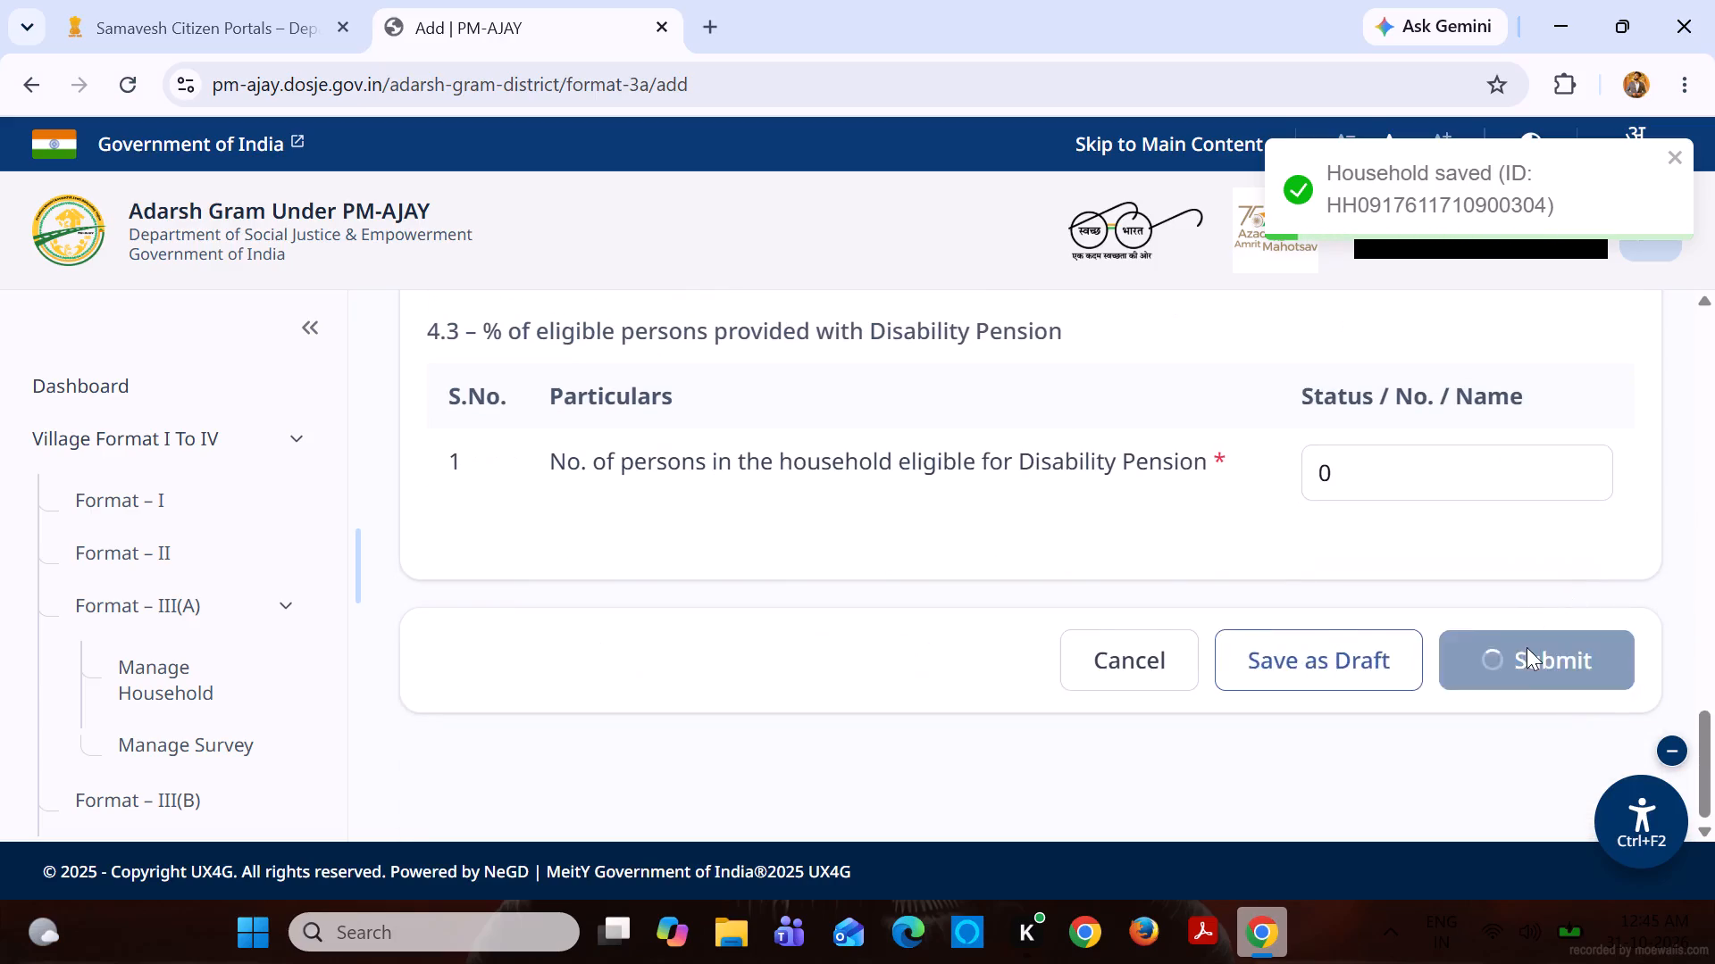
Complete domain 5 – Rural Roads and Housing, answering No to living in a Kachcha/unsafe house, and submit it.
click(1478, 415)
scroll(1454, 698, down, 1)
click(1298, 745)
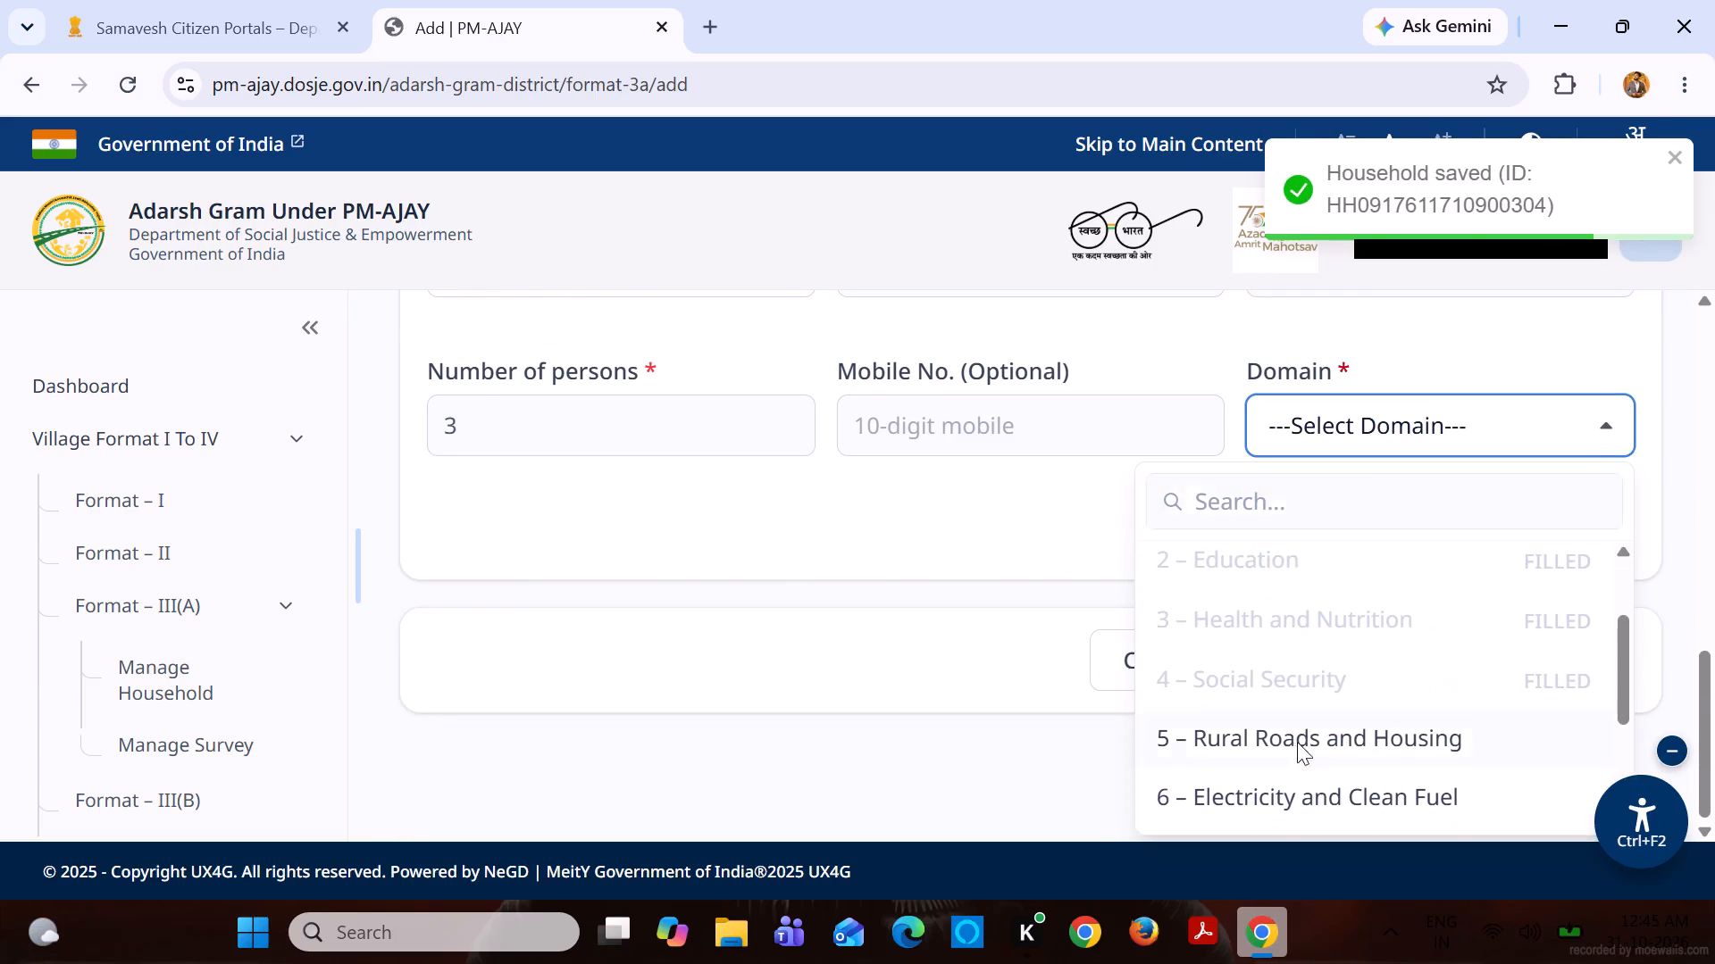
scroll(1316, 721, down, 3)
click(1535, 480)
click(1440, 636)
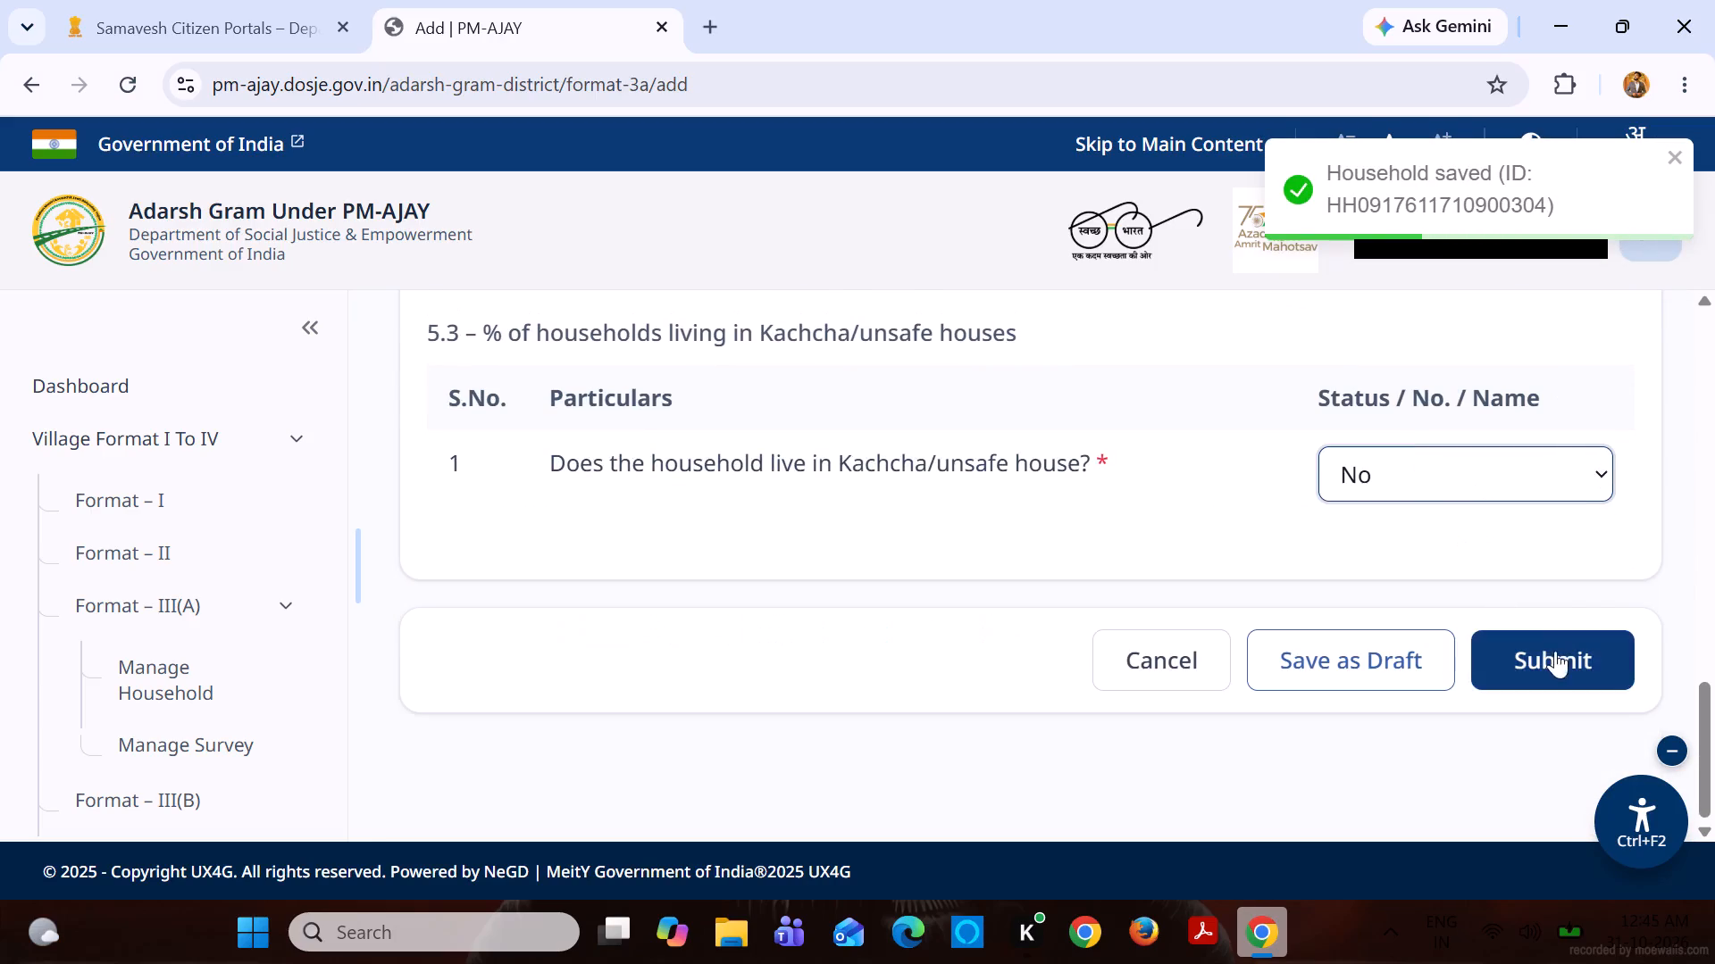
click(1555, 651)
Select domain 6 – Electricity and Clean Fuel and answer Yes to having an electricity connection in both 6.2 and 6.3.
click(1489, 429)
scroll(1478, 665, down, 2)
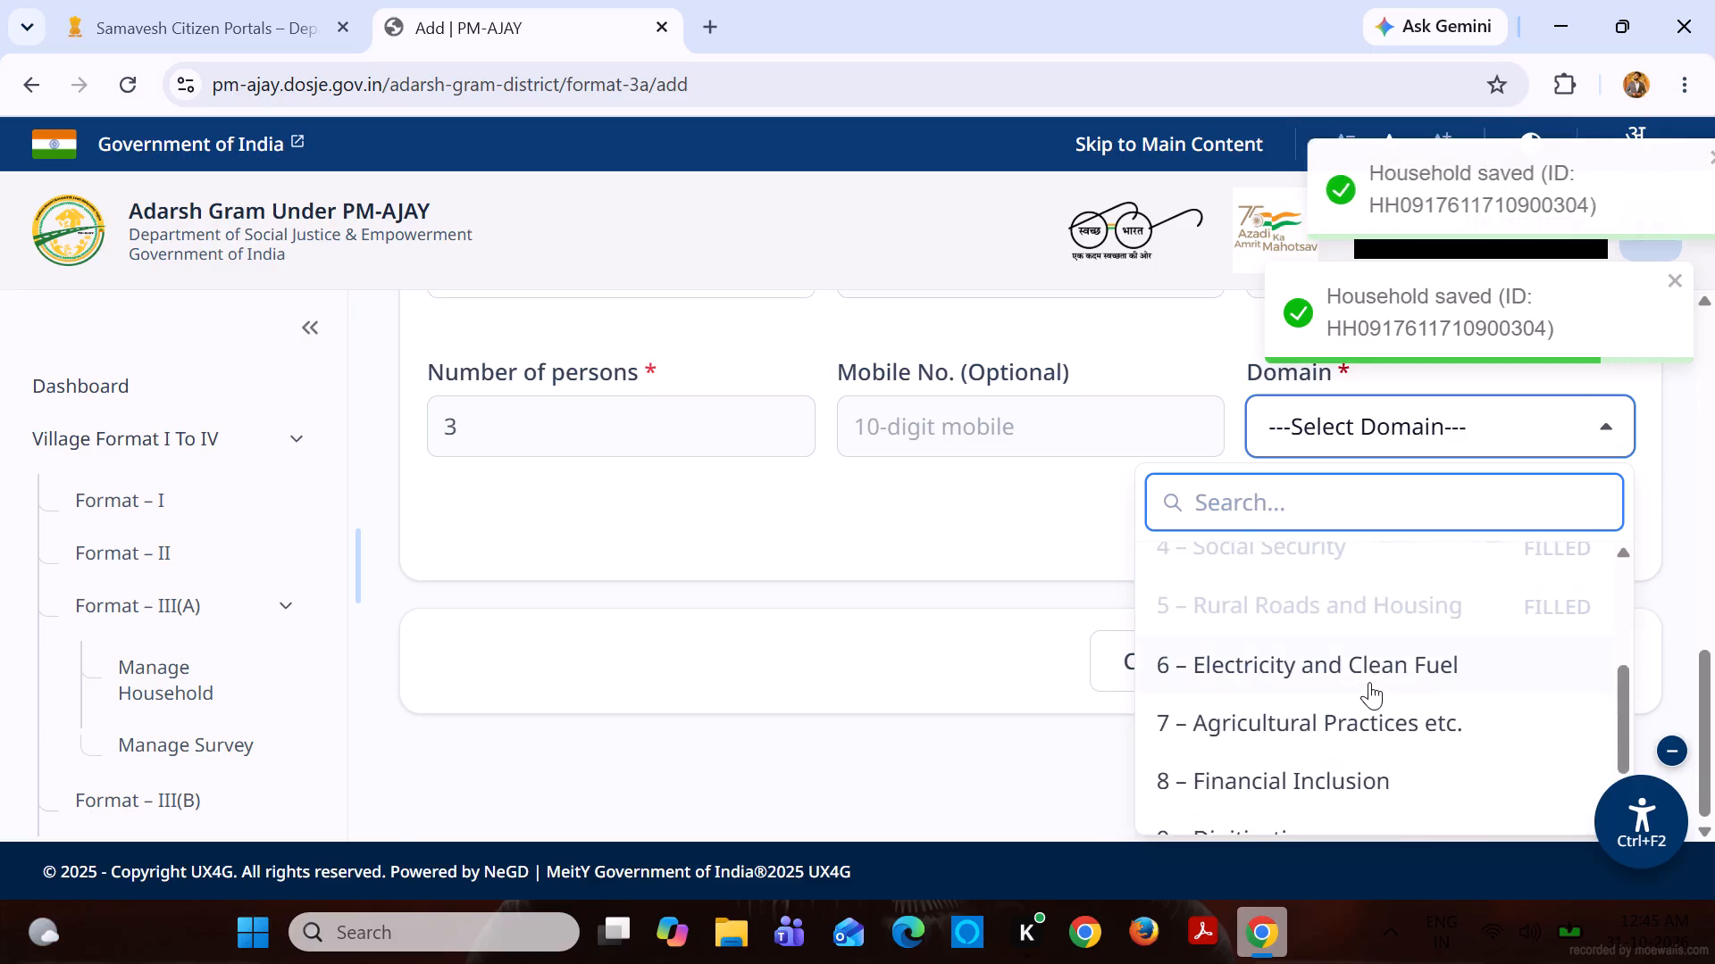
click(1369, 682)
scroll(1373, 688, down, 2)
click(1510, 614)
click(1497, 718)
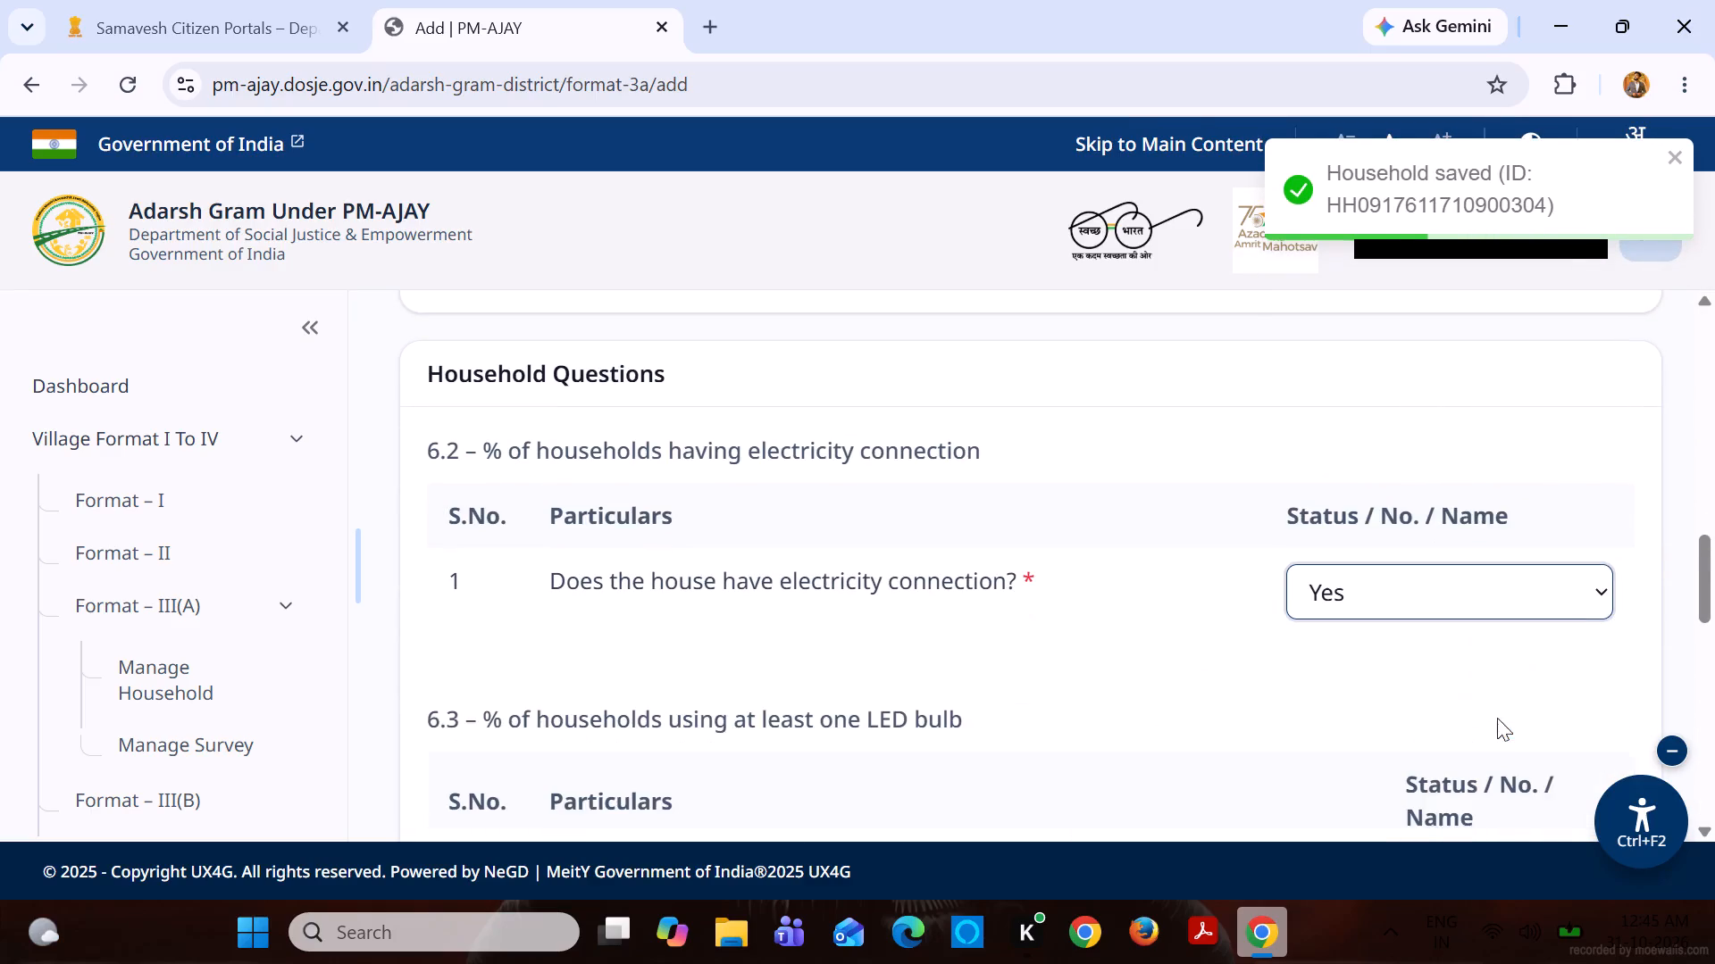
scroll(1518, 685, down, 2)
click(1527, 619)
click(1460, 731)
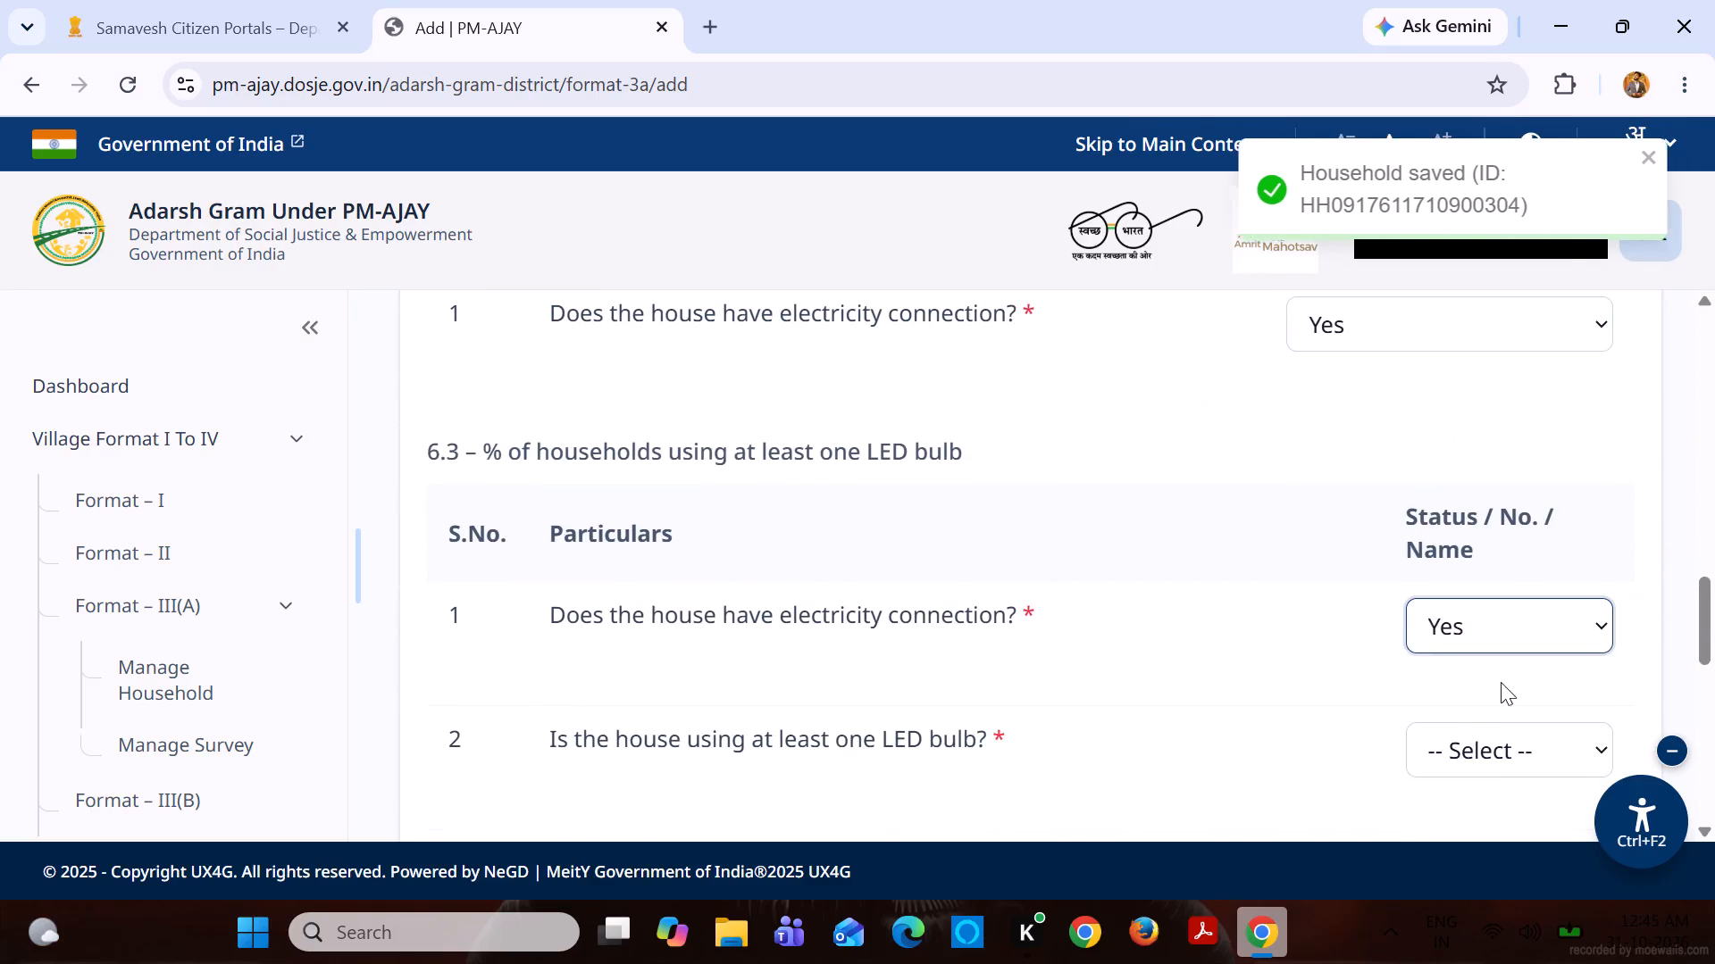
Answer Yes to using at least one LED bulb and Yes to using clean fuel, and submit domain 6.
scroll(1502, 684, down, 2)
click(1540, 488)
click(1470, 596)
click(1498, 461)
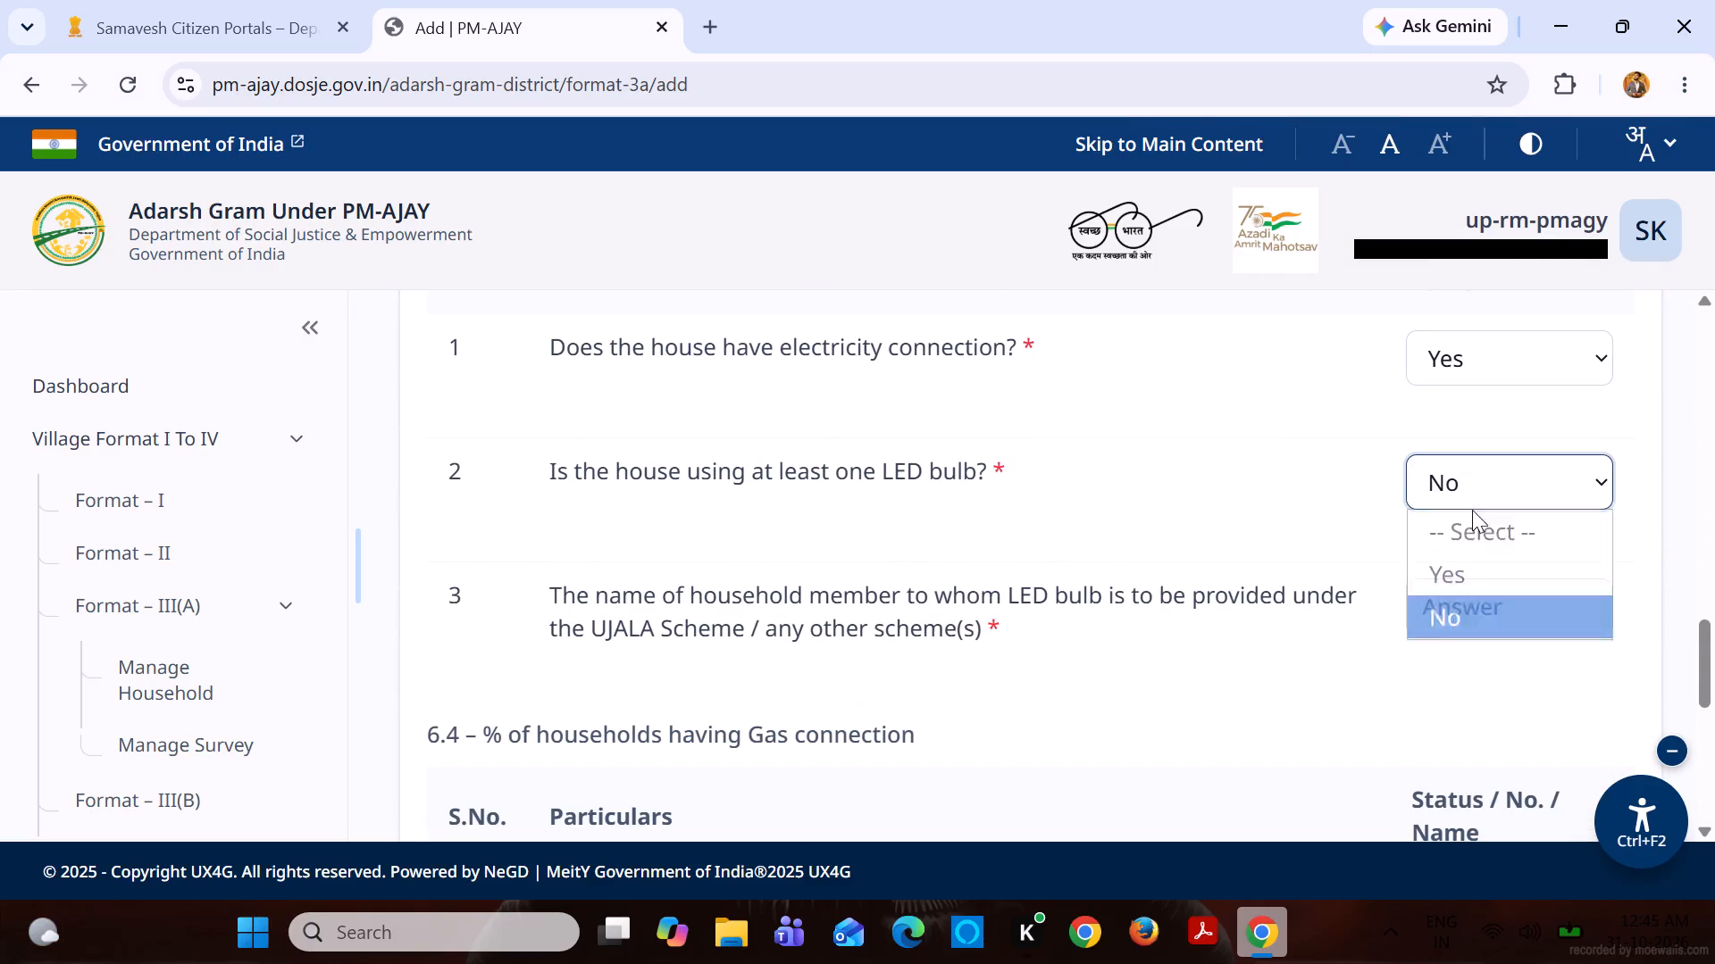
click(1441, 560)
click(1569, 754)
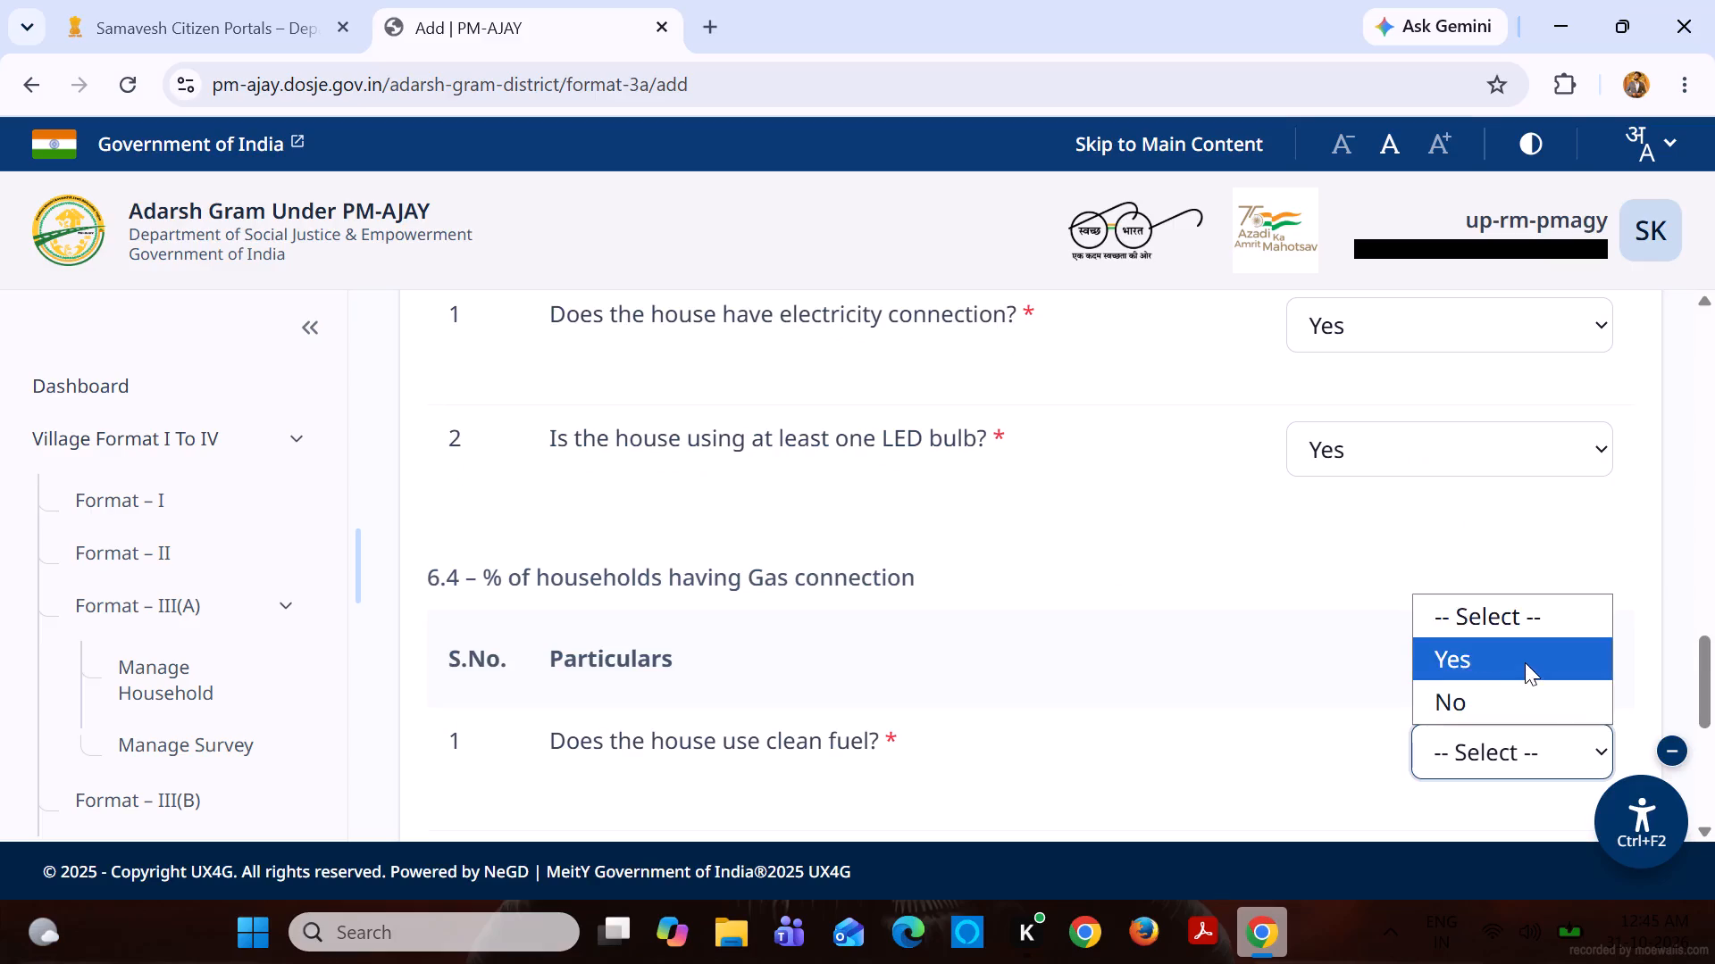
click(1525, 662)
scroll(1527, 656, down, 3)
click(1566, 659)
Complete domain 7 – Agricultural Practices etc., answering No to the household being involved in farming, and submit it.
drag(1468, 403, 1468, 411)
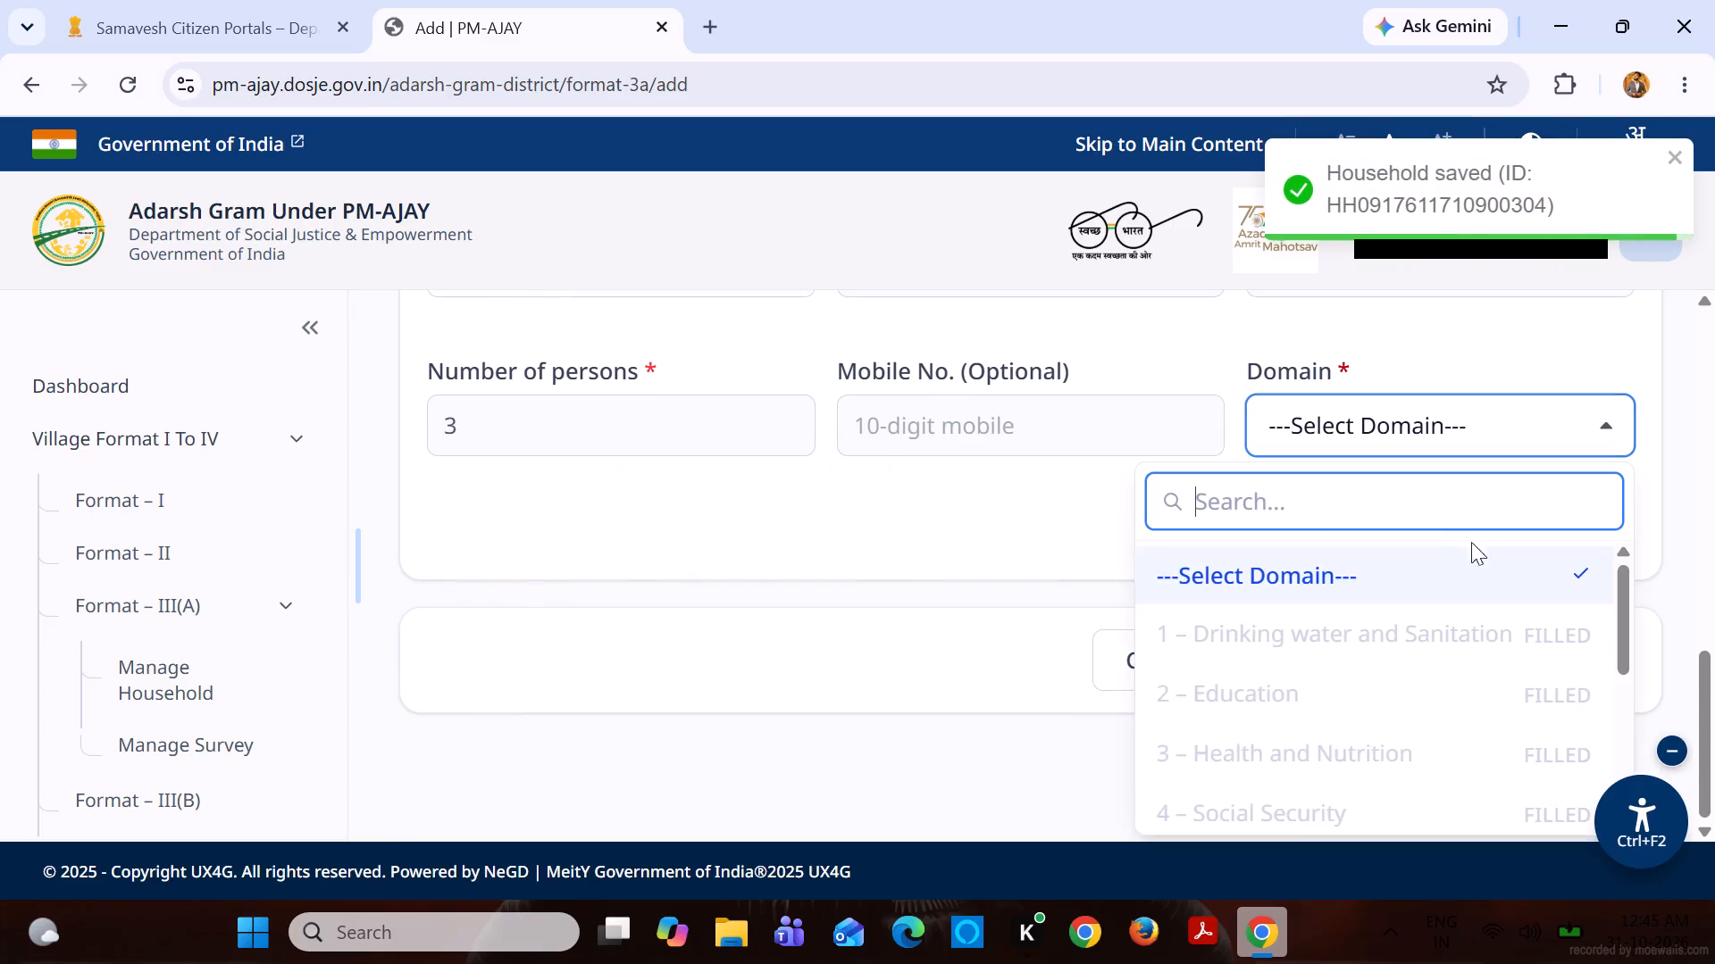
scroll(1493, 559, down, 2)
click(1360, 709)
scroll(1377, 720, down, 3)
drag(1476, 436, 1477, 449)
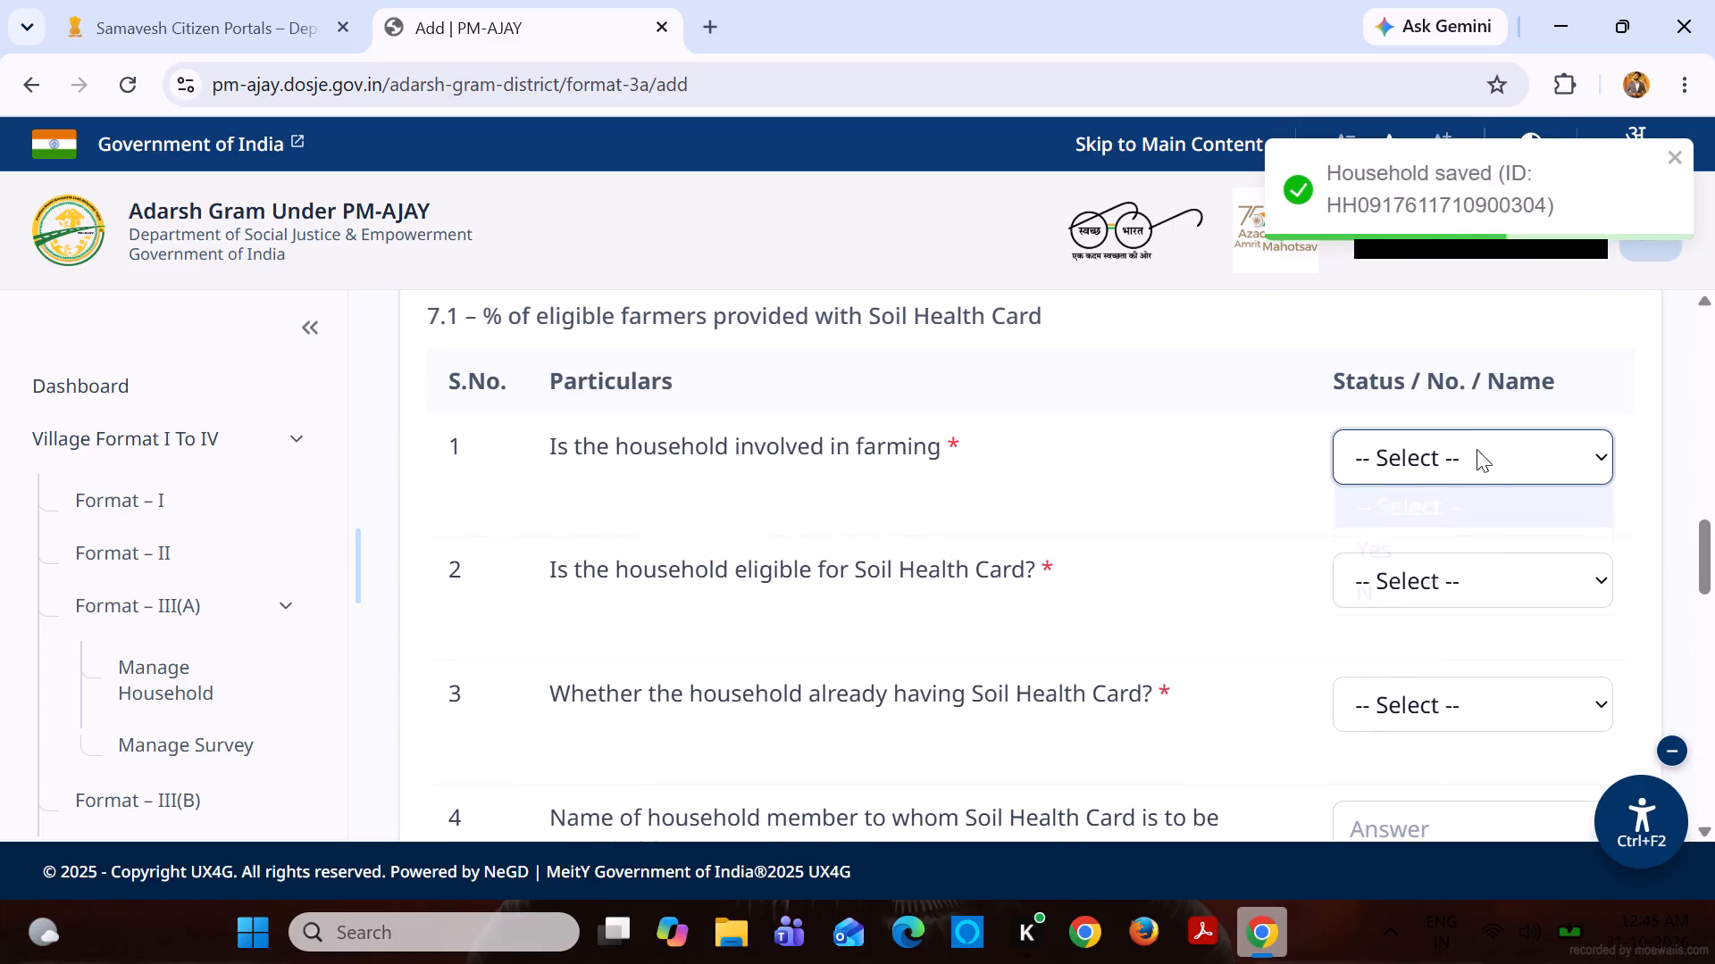
drag(1477, 449, 1477, 447)
click(1421, 578)
scroll(1569, 645, down, 4)
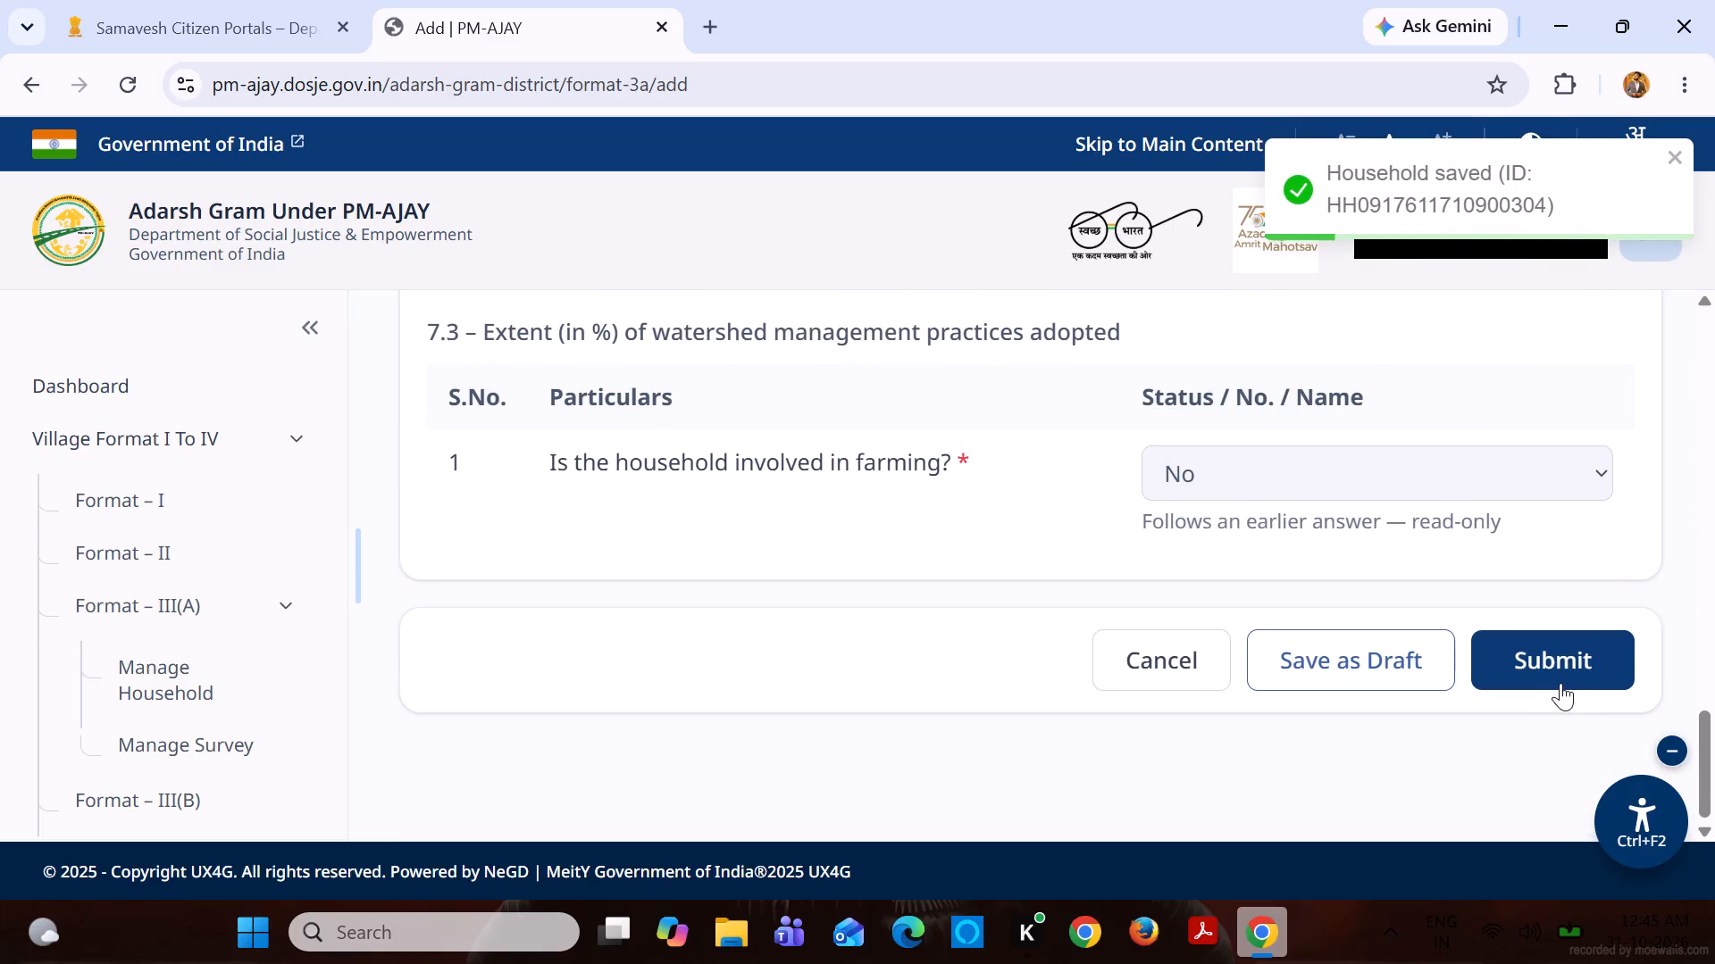
click(1563, 681)
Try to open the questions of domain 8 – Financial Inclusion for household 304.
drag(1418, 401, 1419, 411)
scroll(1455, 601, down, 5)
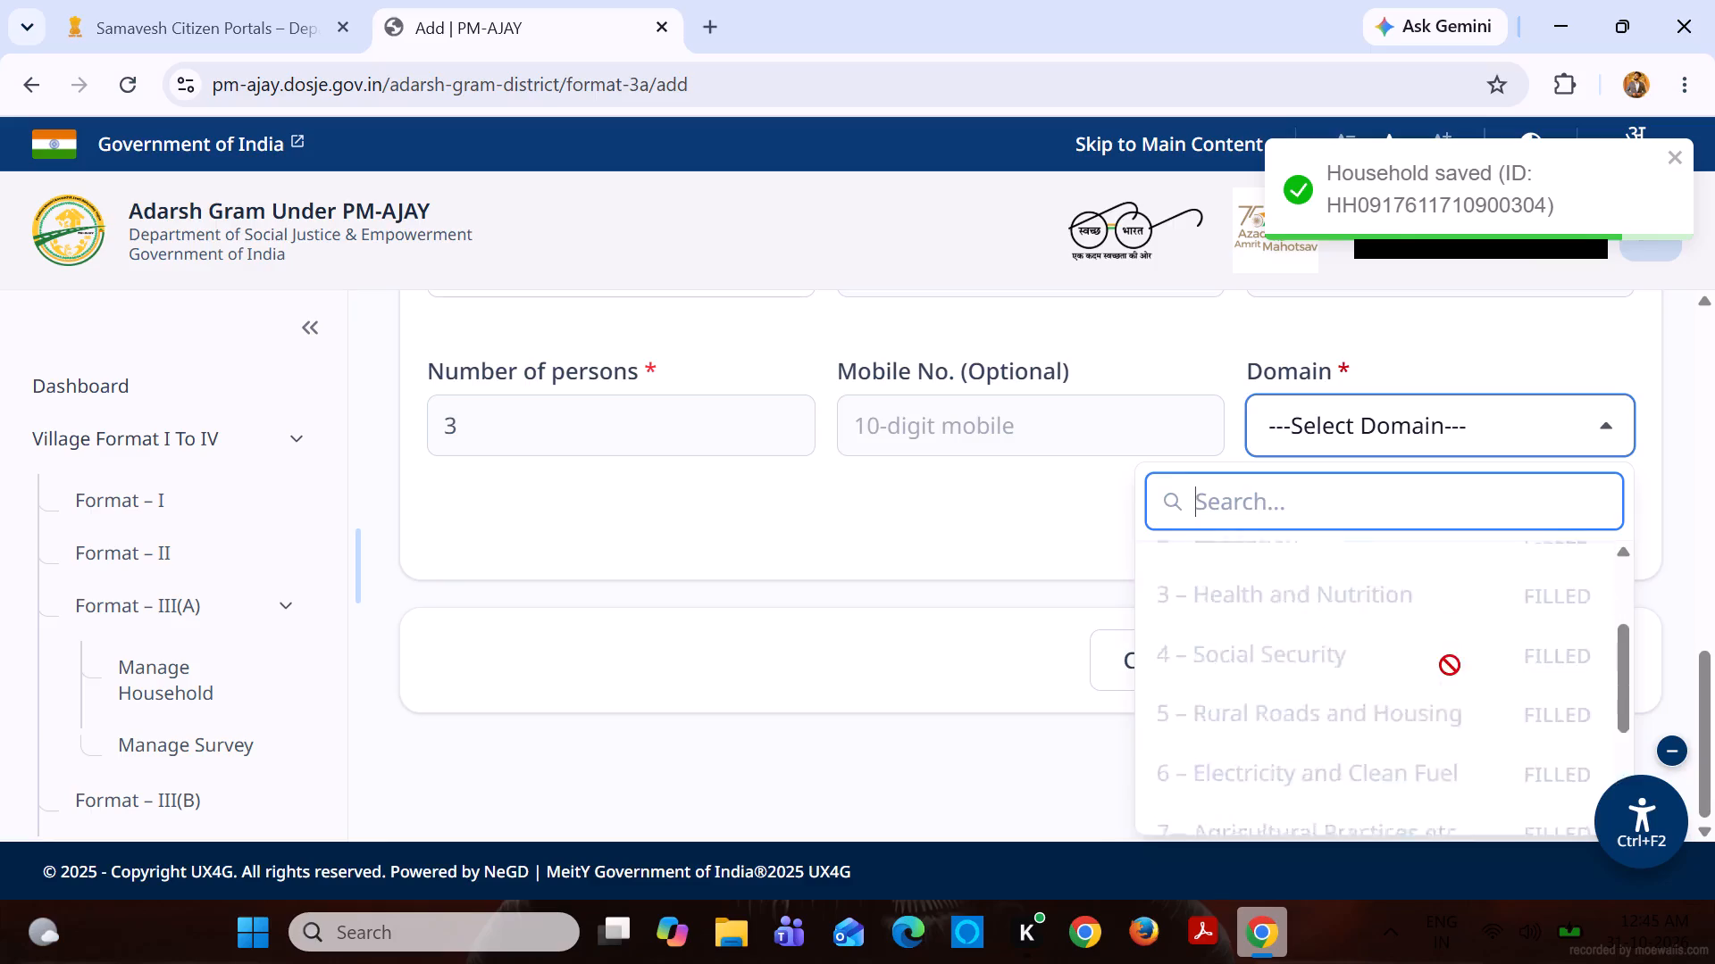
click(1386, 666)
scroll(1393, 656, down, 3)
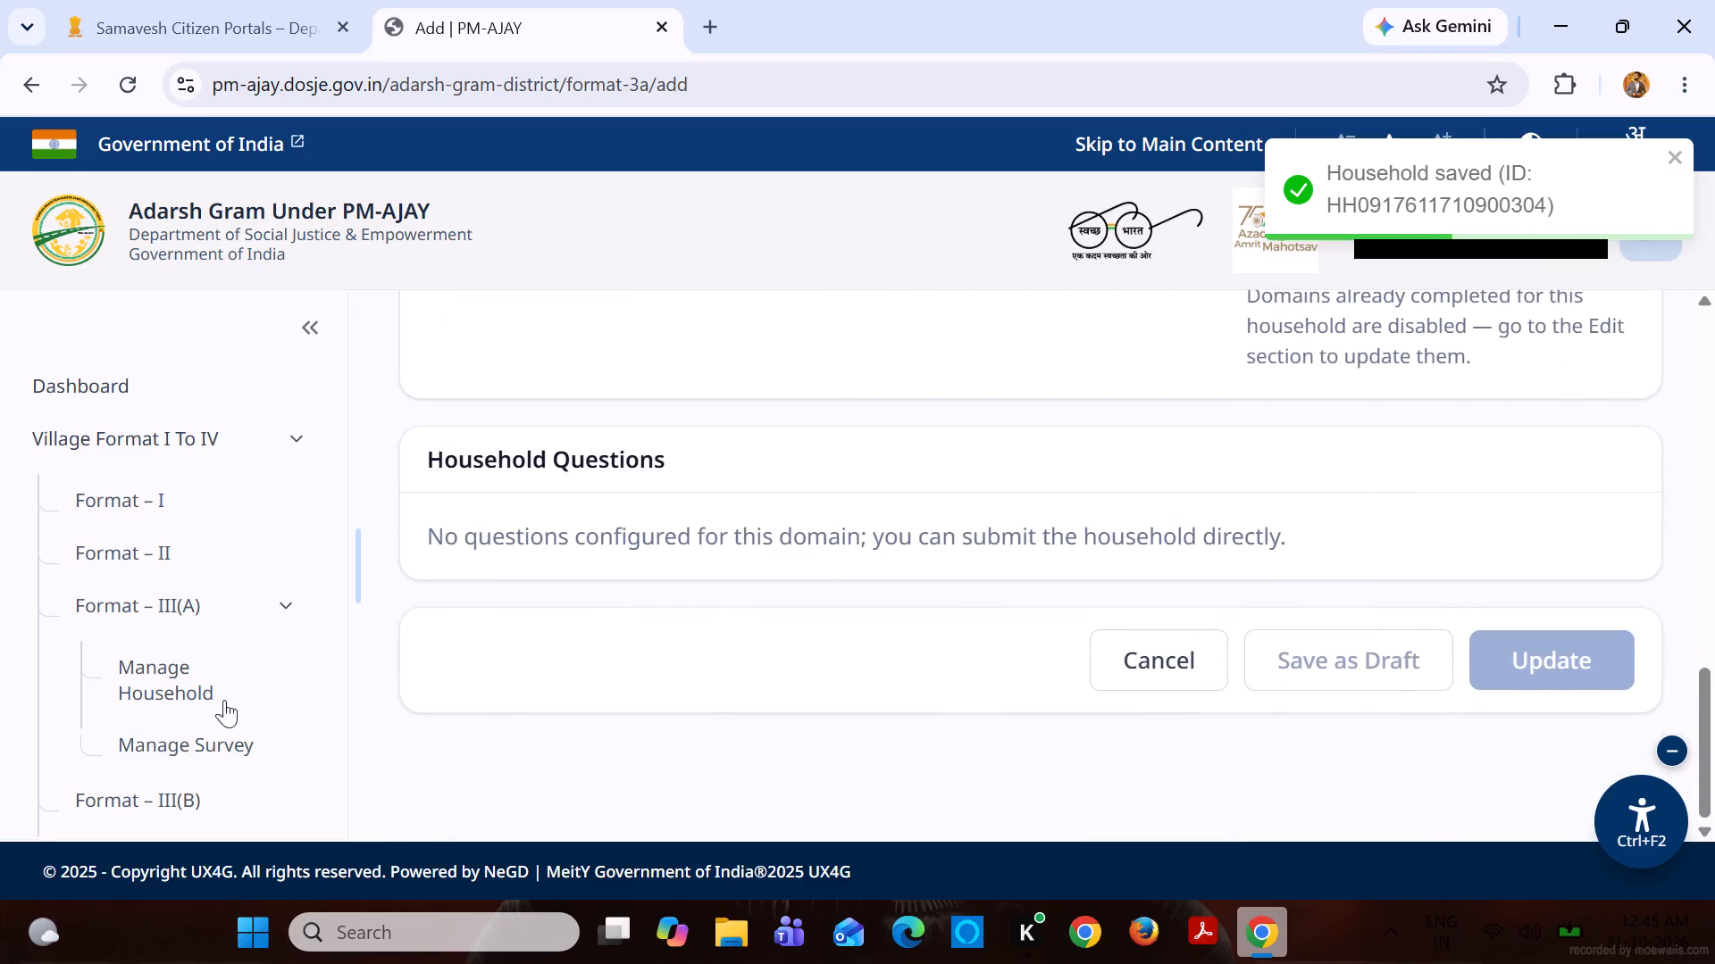
Open Manage Survey under Format – III(A) and try to choose a block.
click(156, 759)
click(635, 599)
click(607, 586)
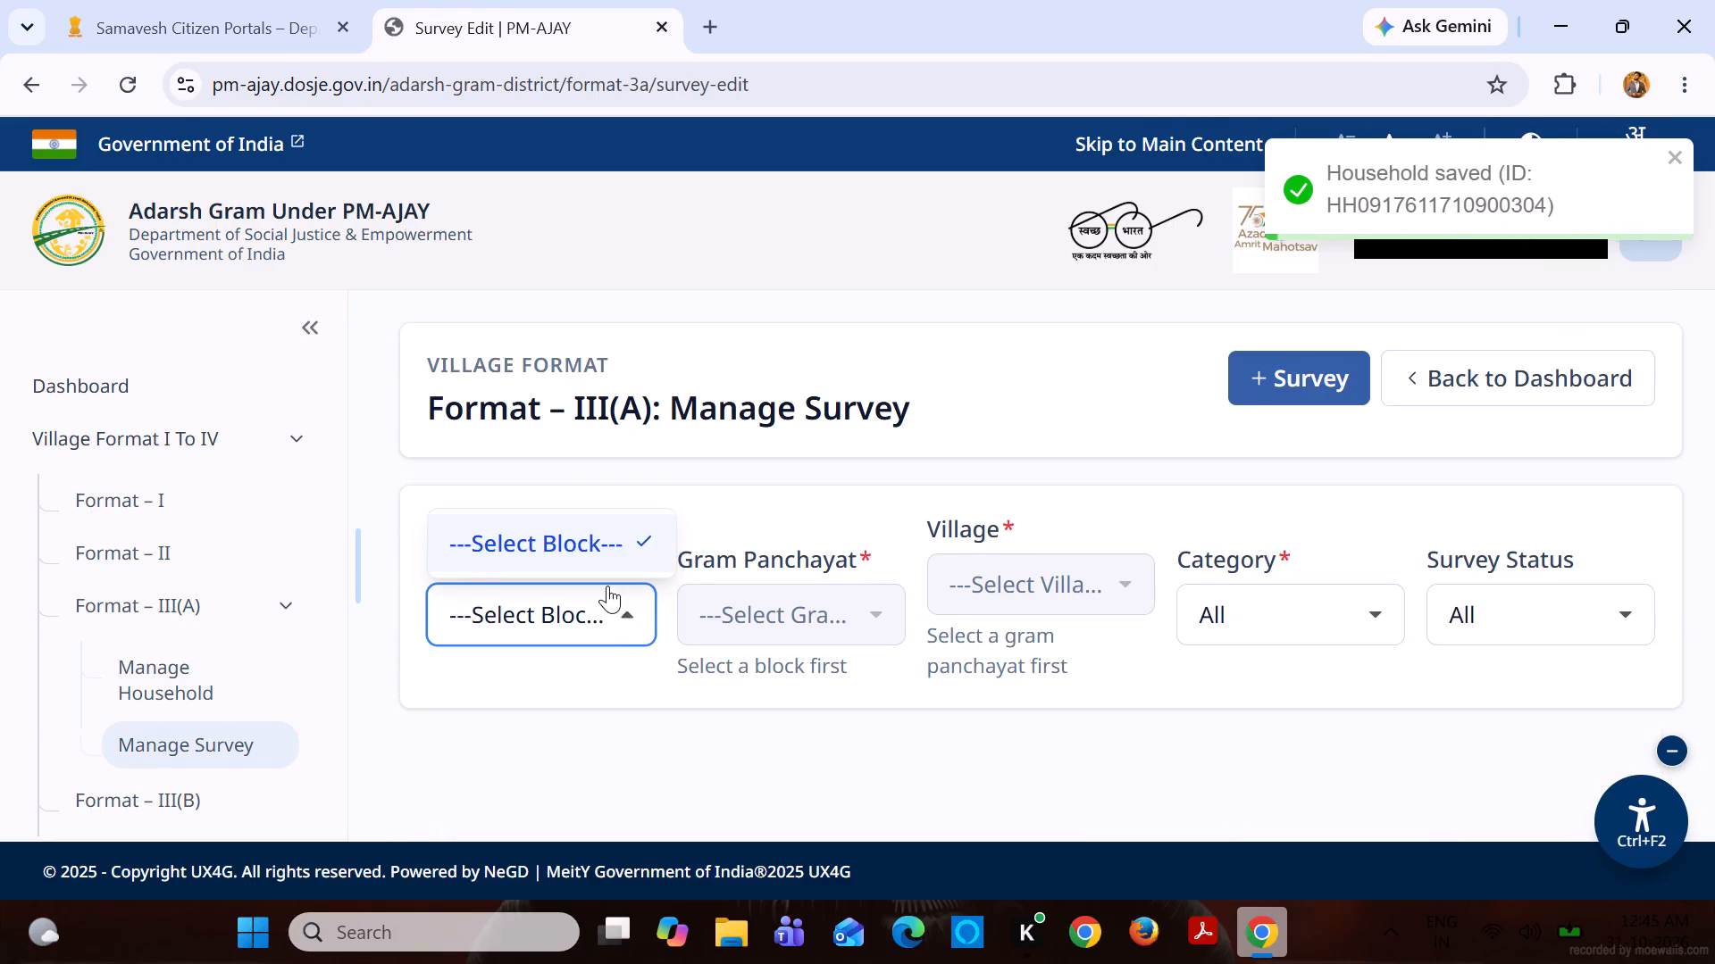
Detach the Samavesh Citizen Portals page into its own window and close it.
drag(120, 53, 125, 78)
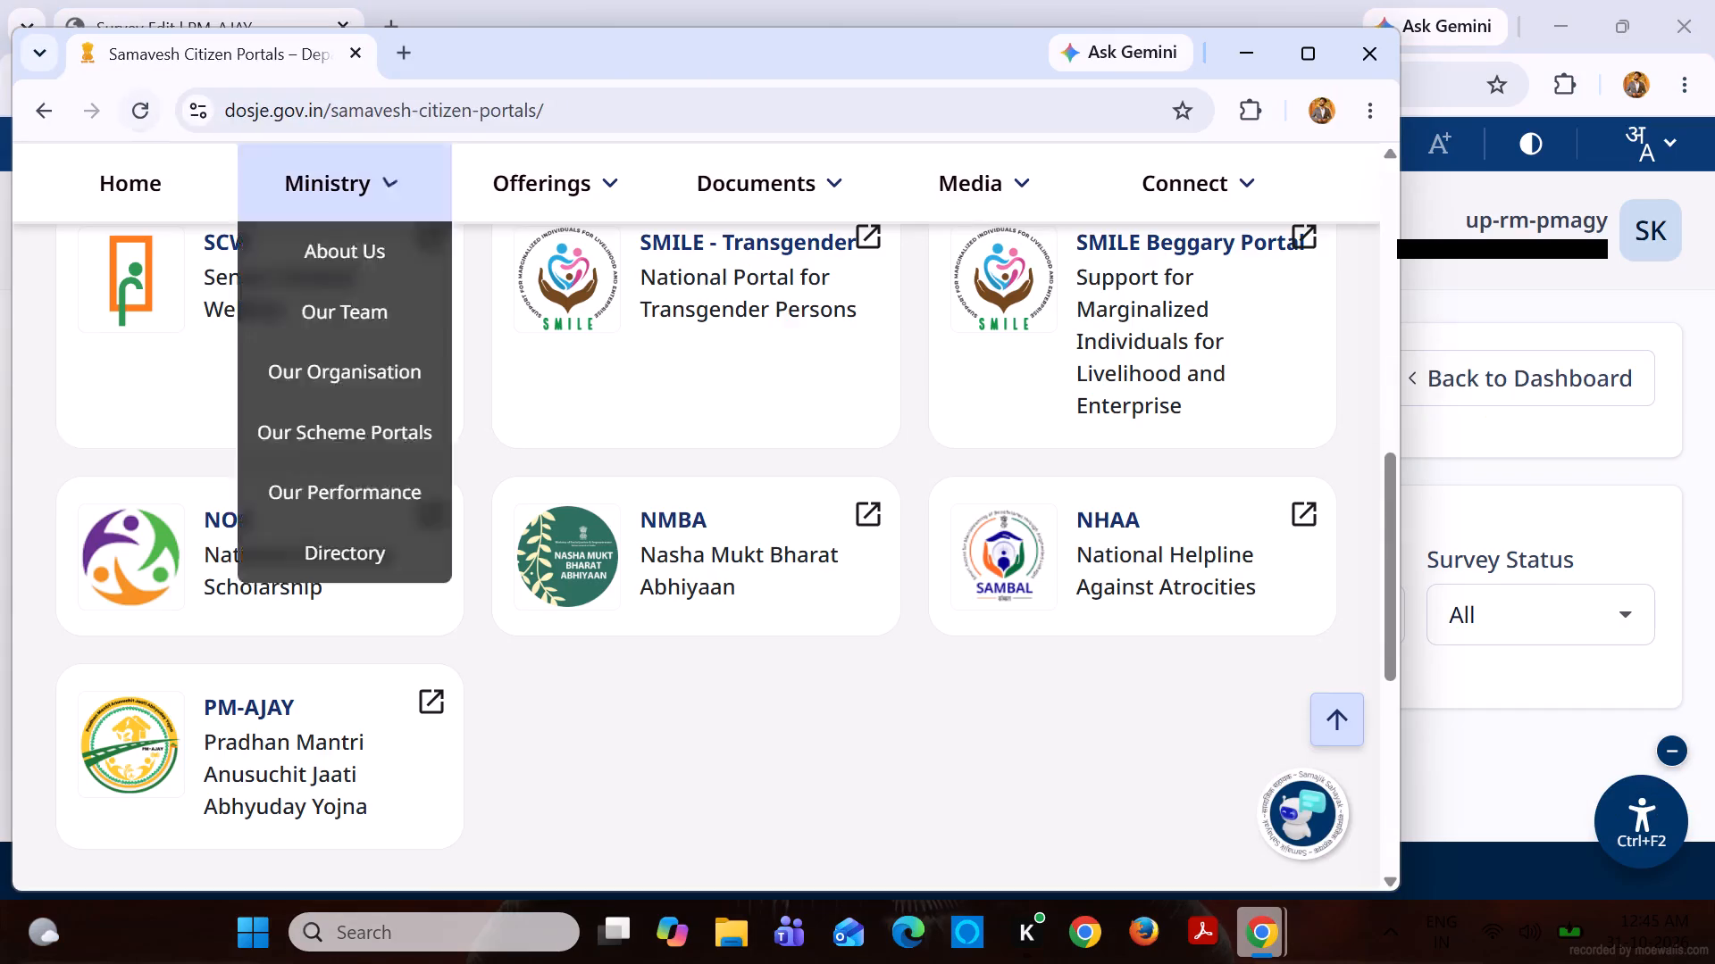
click(1368, 65)
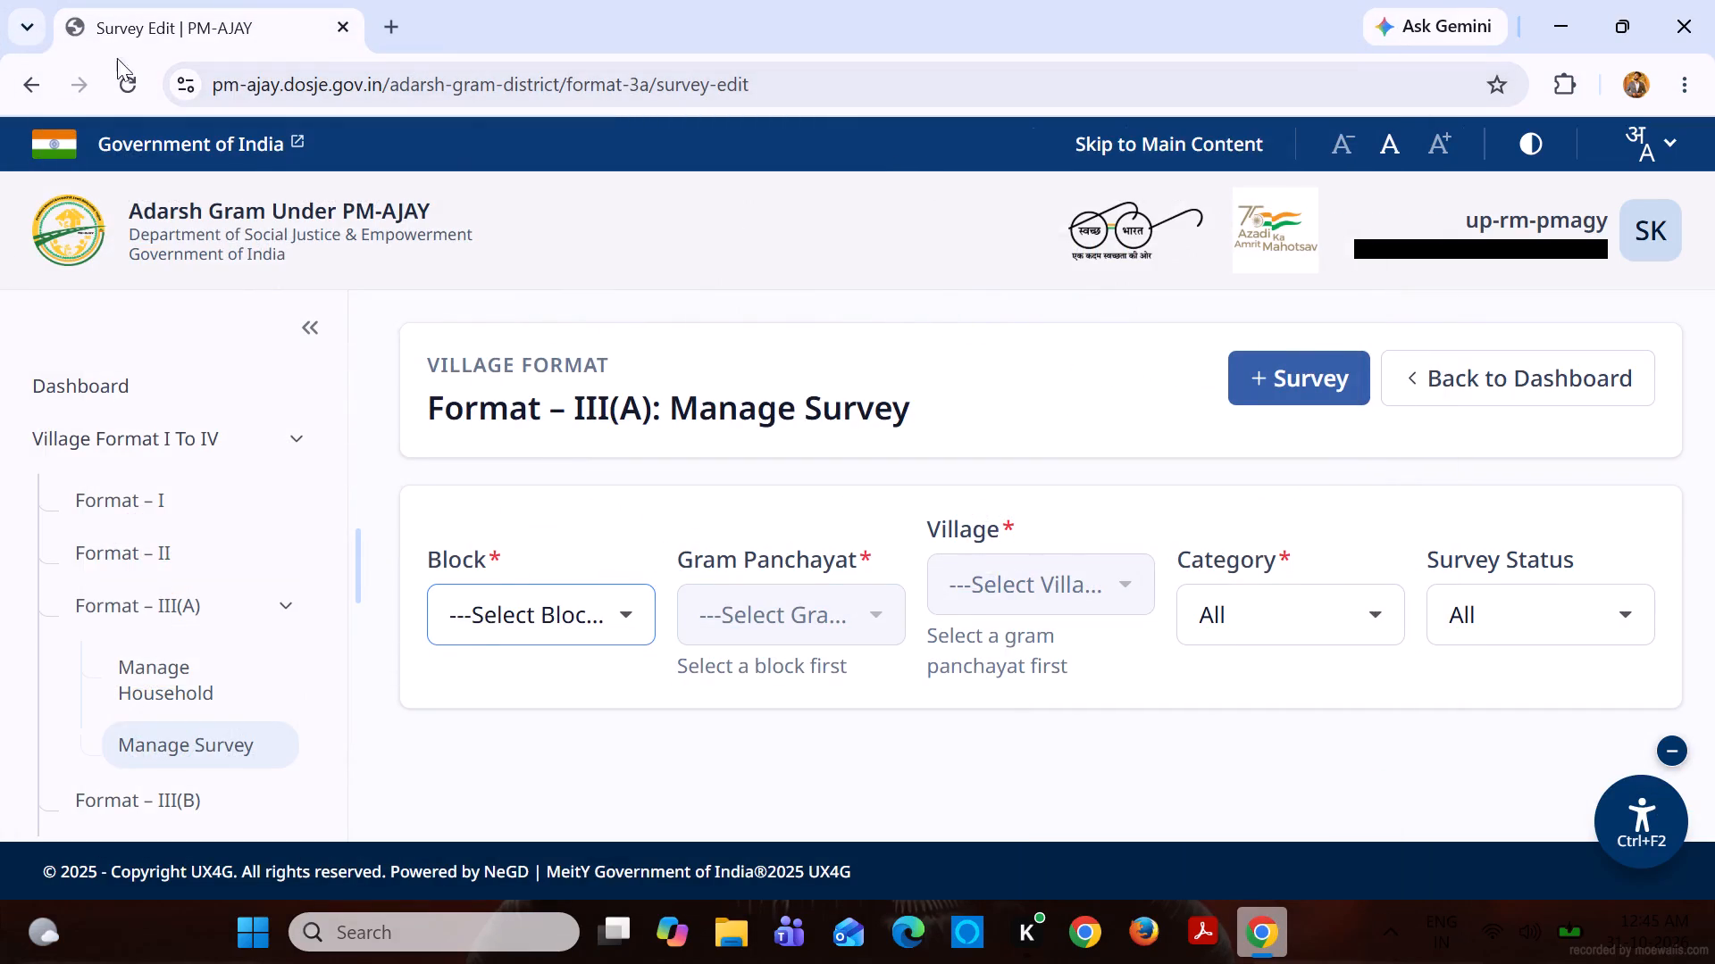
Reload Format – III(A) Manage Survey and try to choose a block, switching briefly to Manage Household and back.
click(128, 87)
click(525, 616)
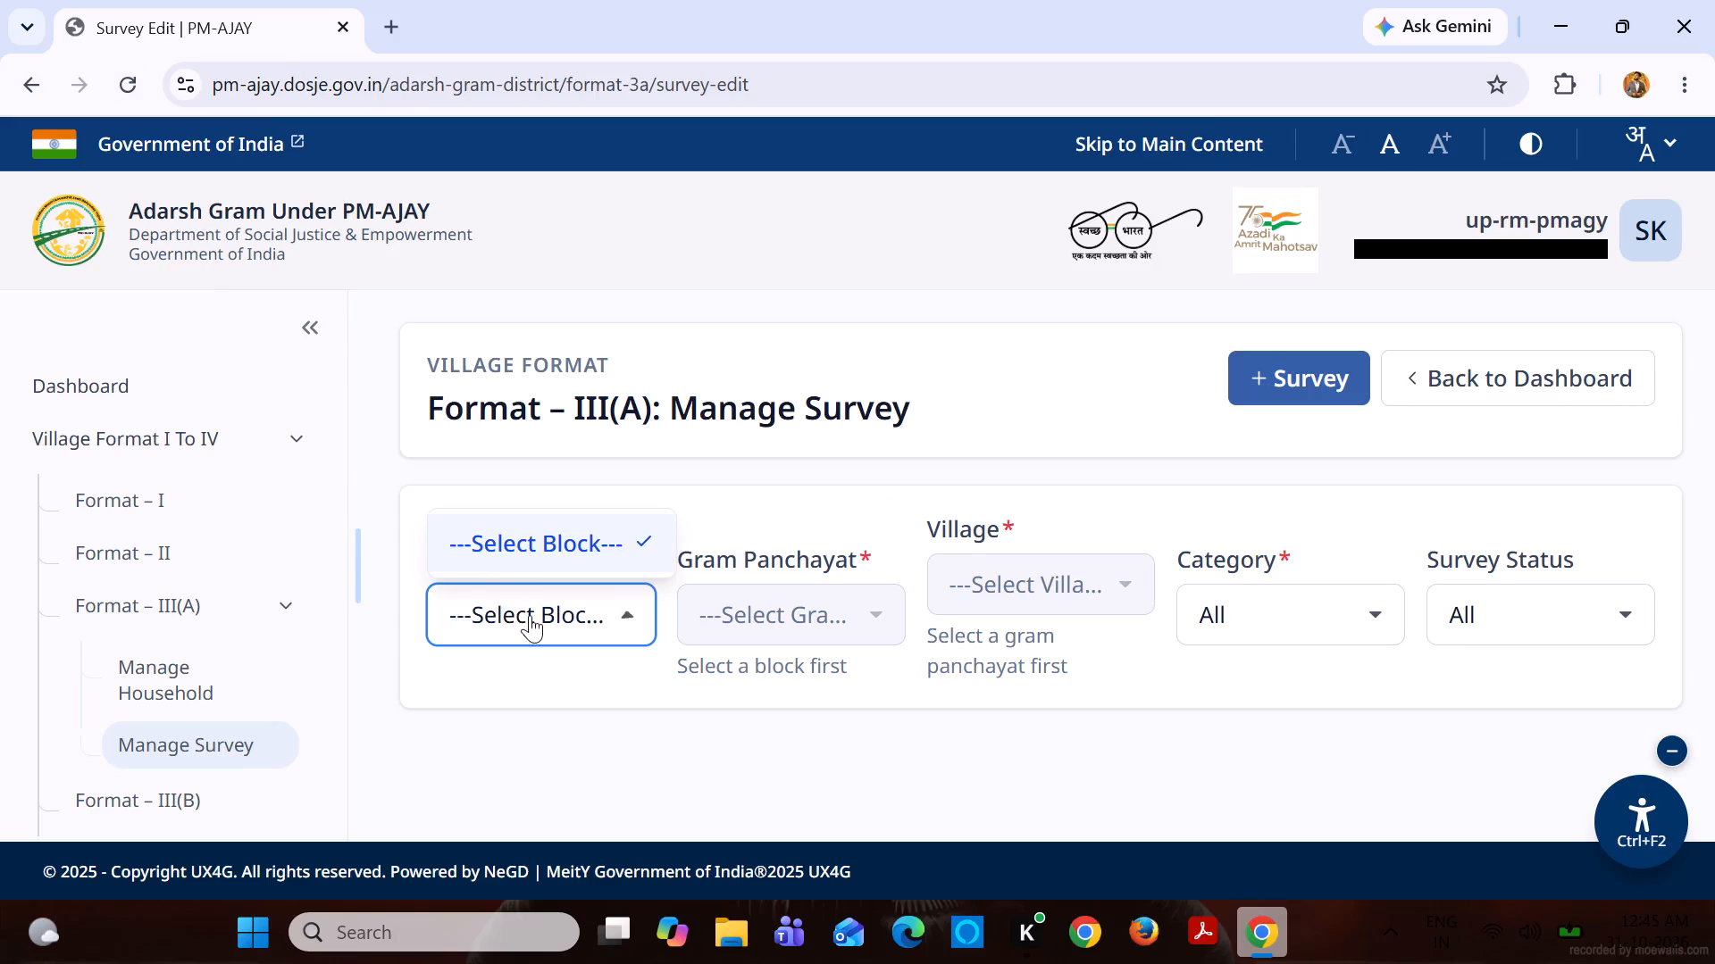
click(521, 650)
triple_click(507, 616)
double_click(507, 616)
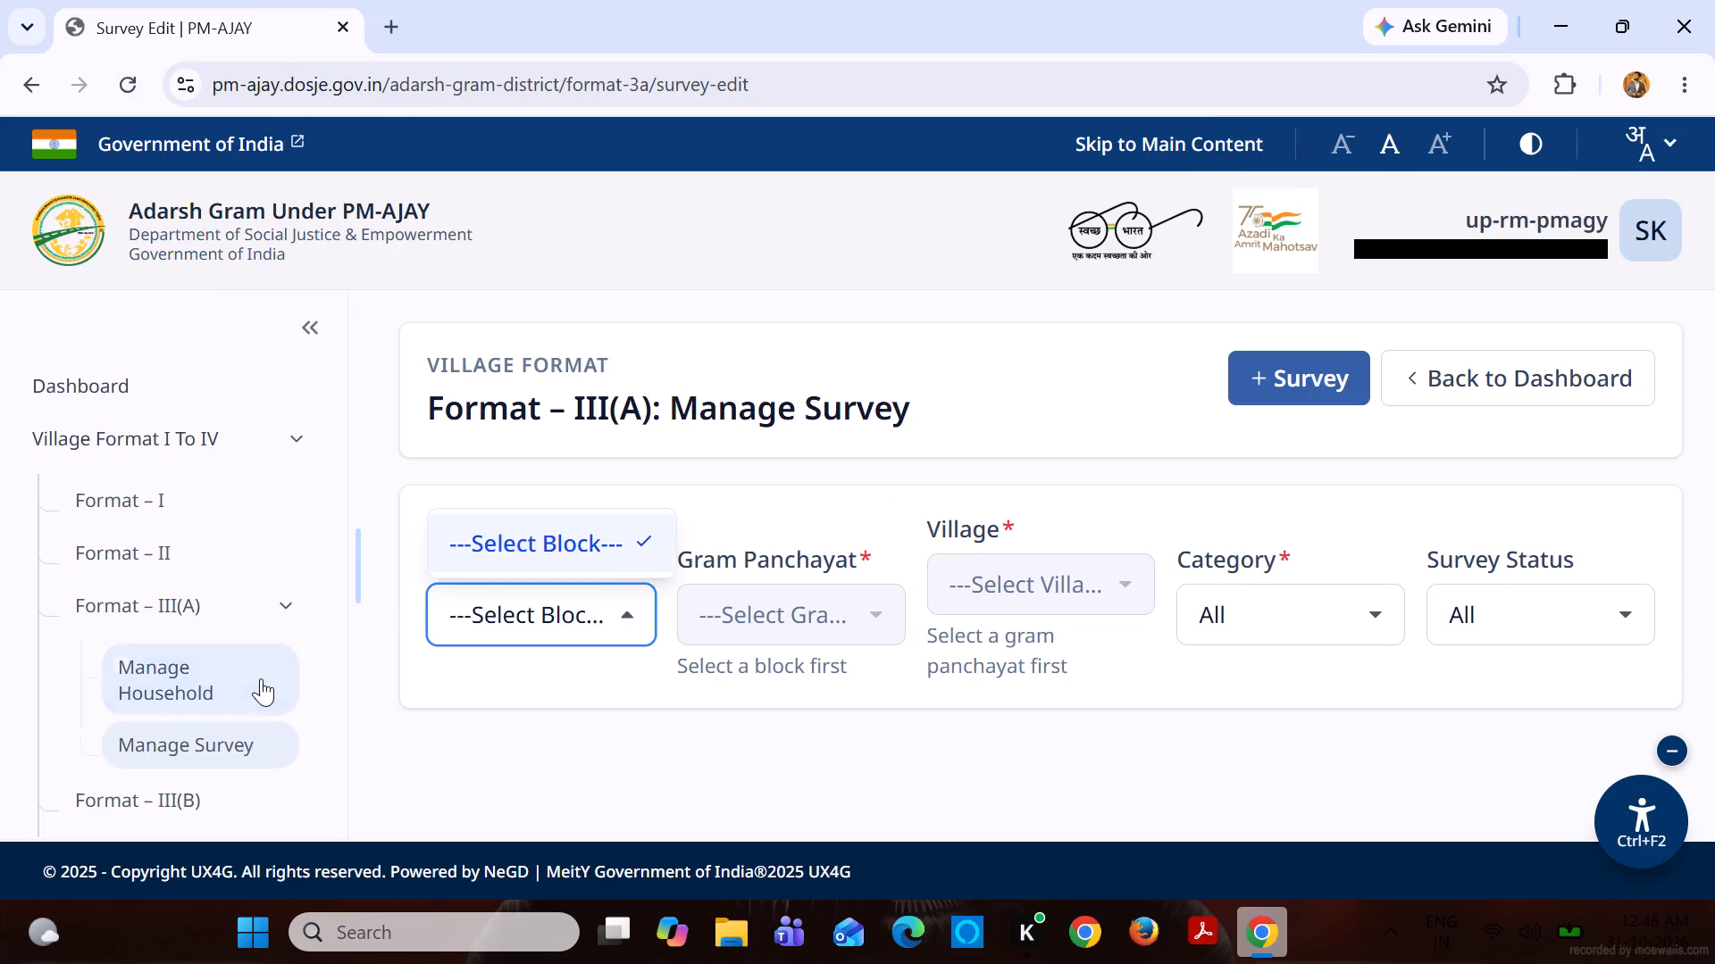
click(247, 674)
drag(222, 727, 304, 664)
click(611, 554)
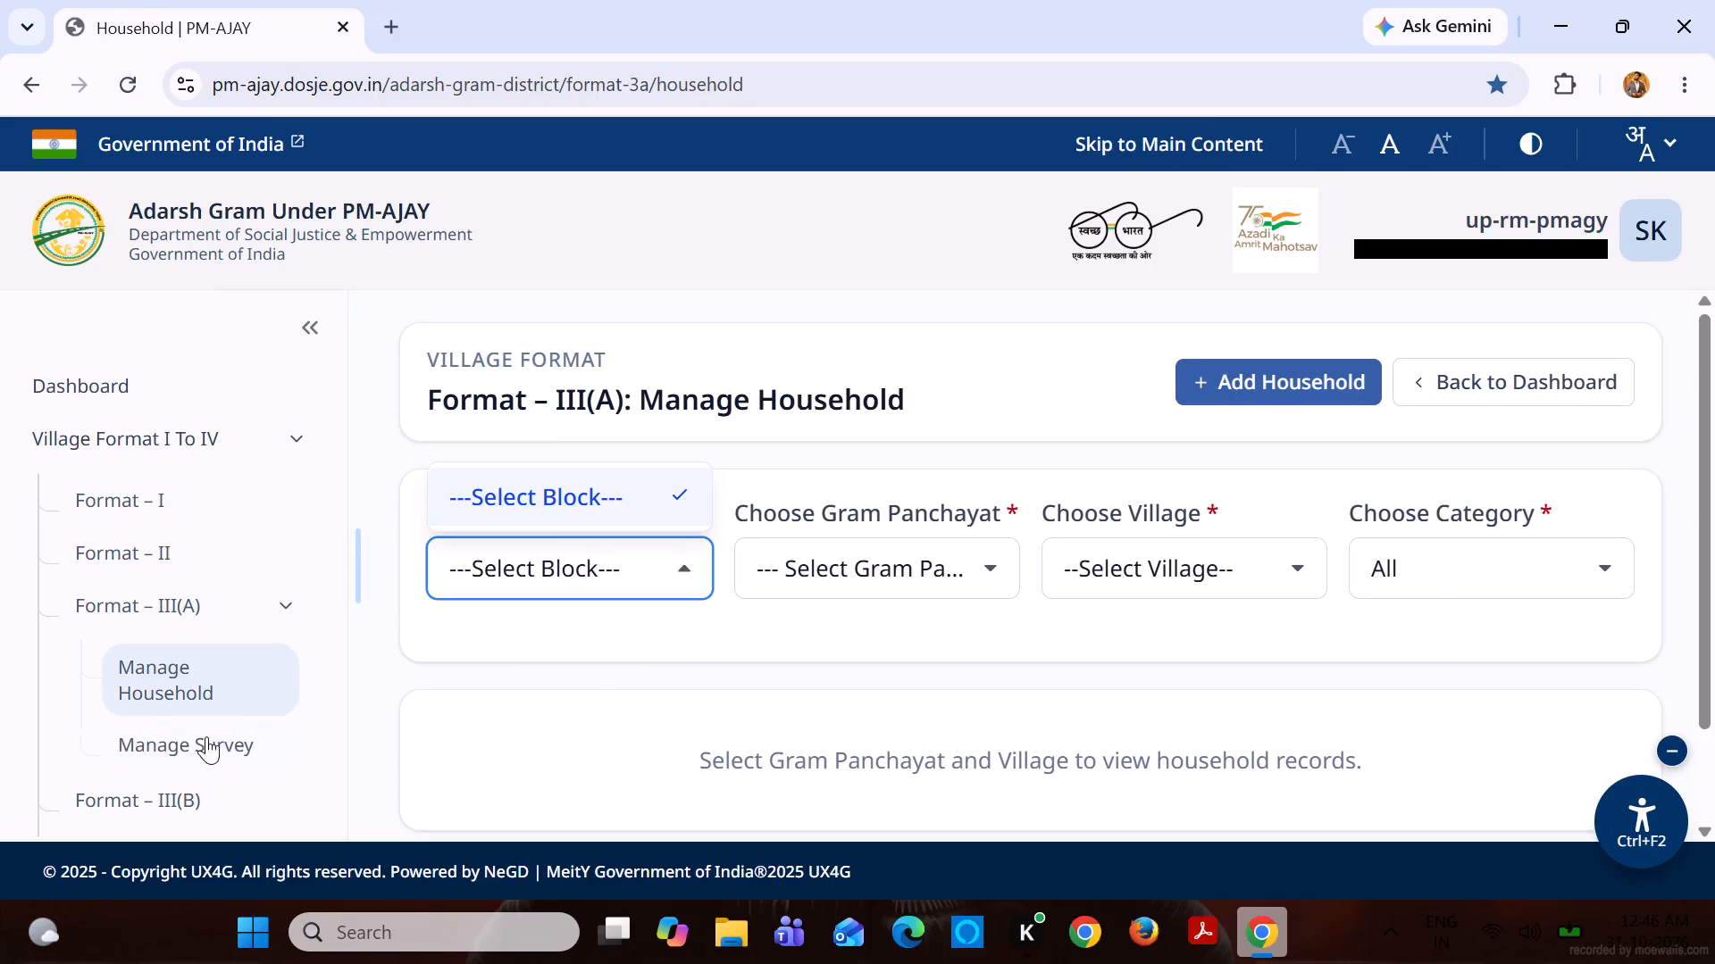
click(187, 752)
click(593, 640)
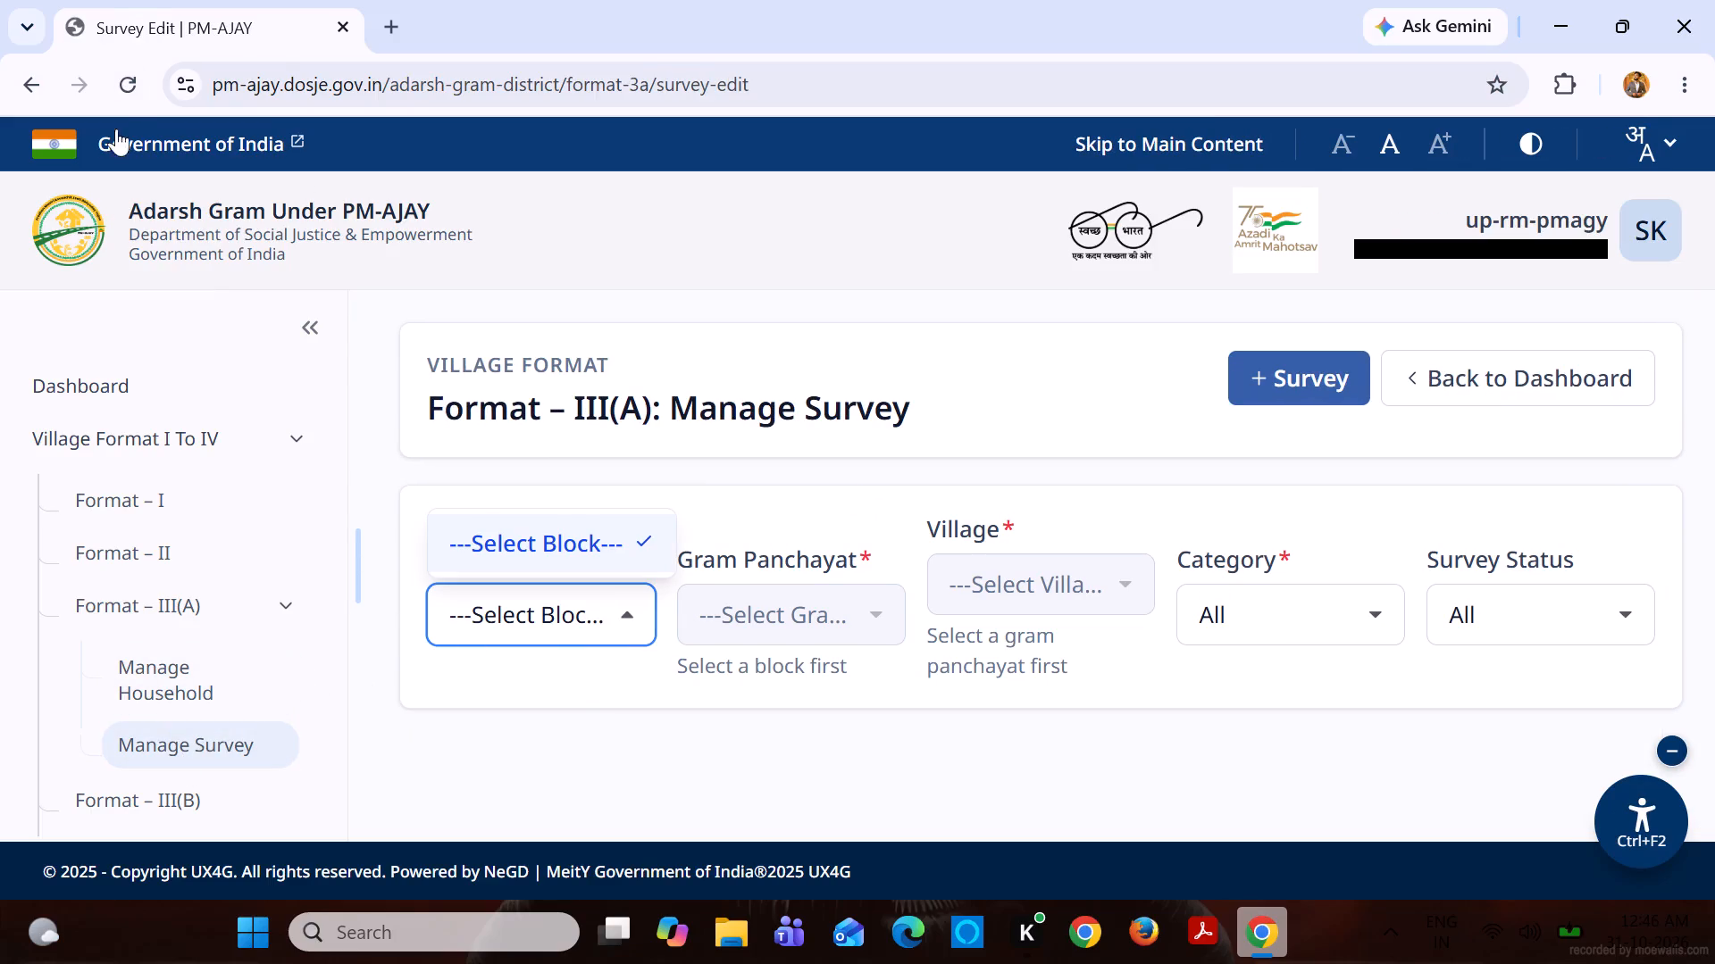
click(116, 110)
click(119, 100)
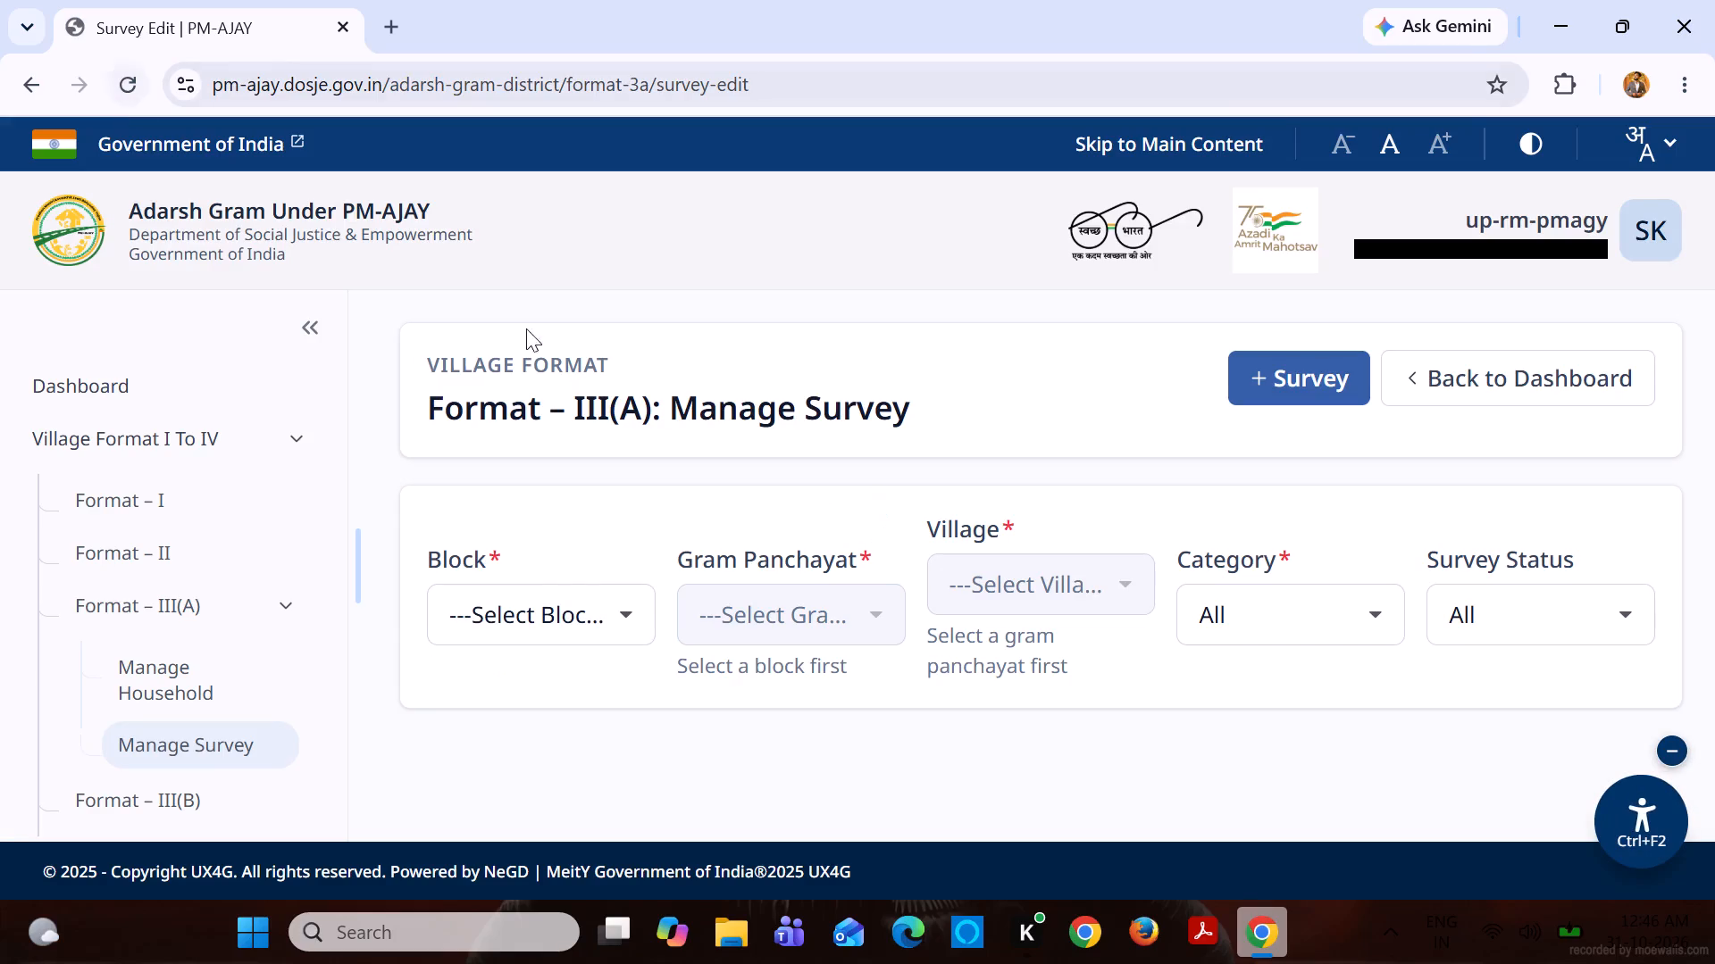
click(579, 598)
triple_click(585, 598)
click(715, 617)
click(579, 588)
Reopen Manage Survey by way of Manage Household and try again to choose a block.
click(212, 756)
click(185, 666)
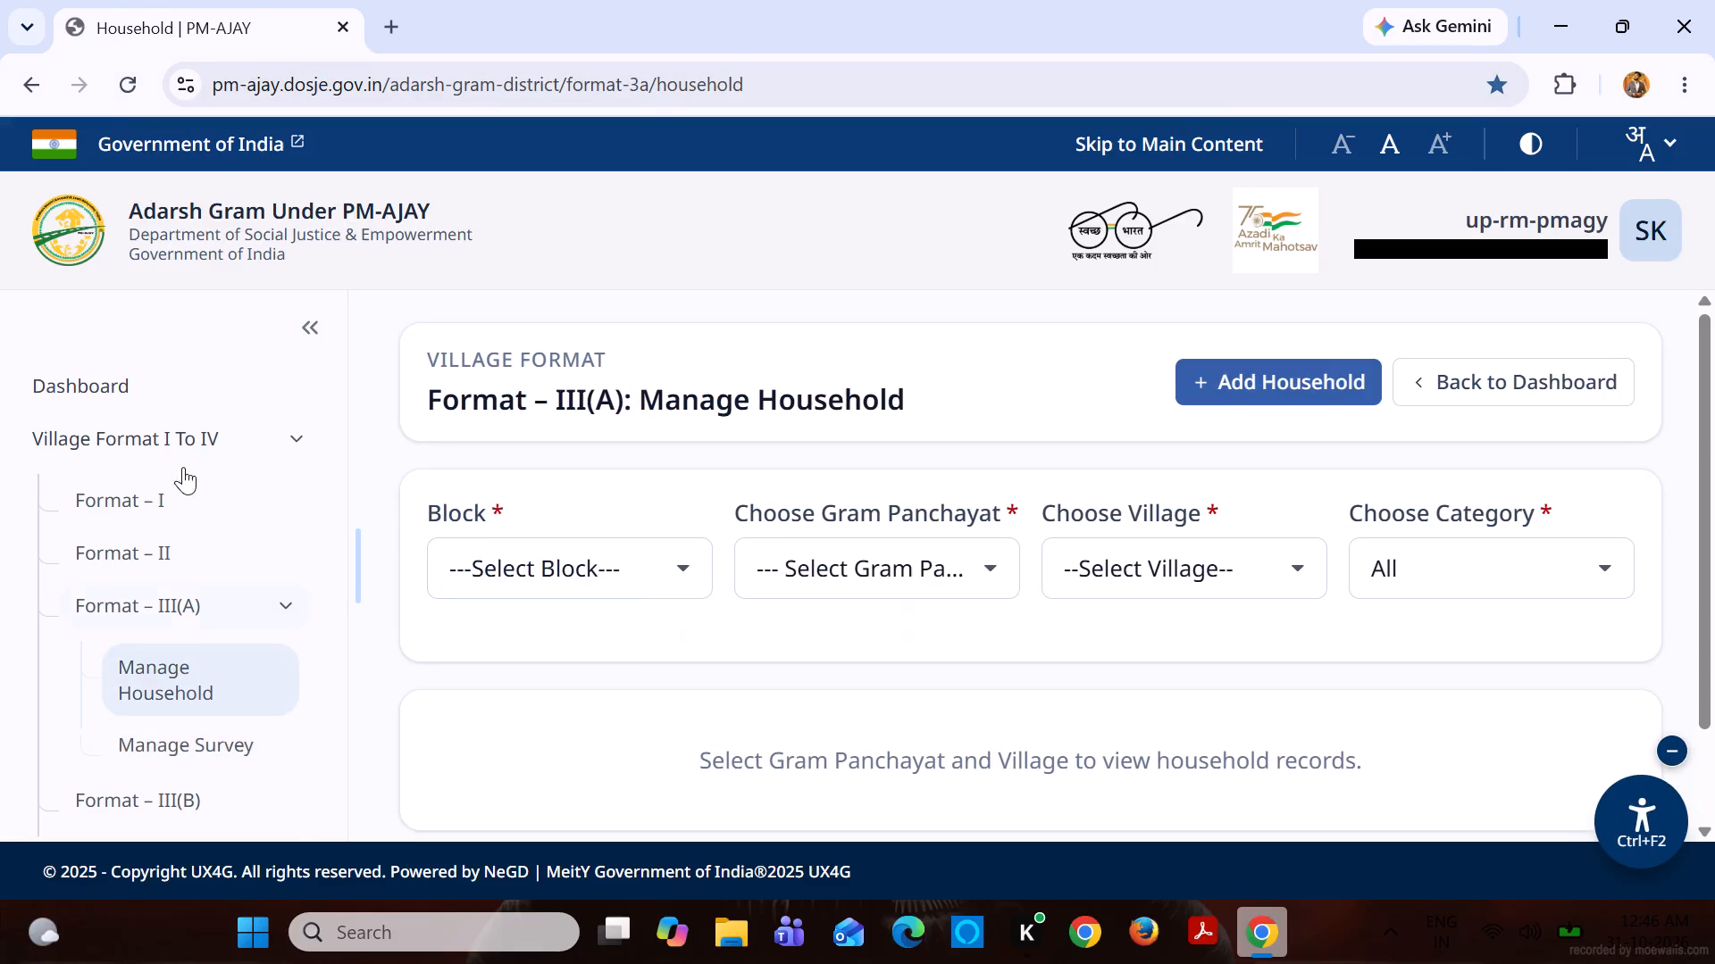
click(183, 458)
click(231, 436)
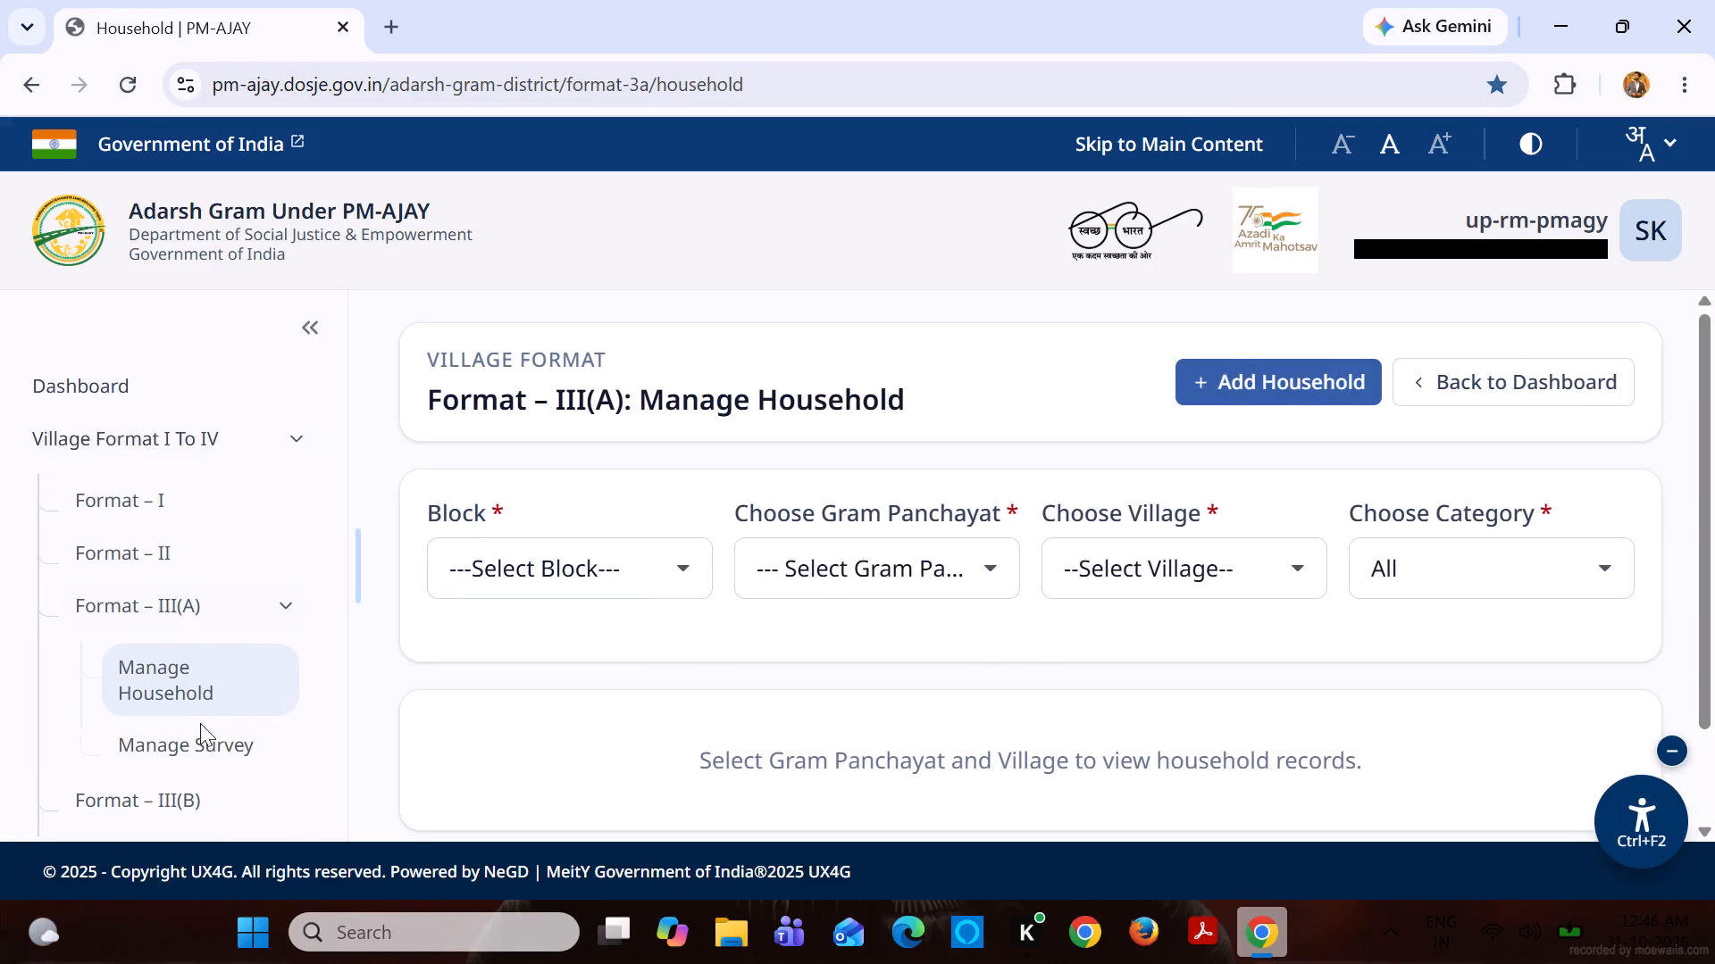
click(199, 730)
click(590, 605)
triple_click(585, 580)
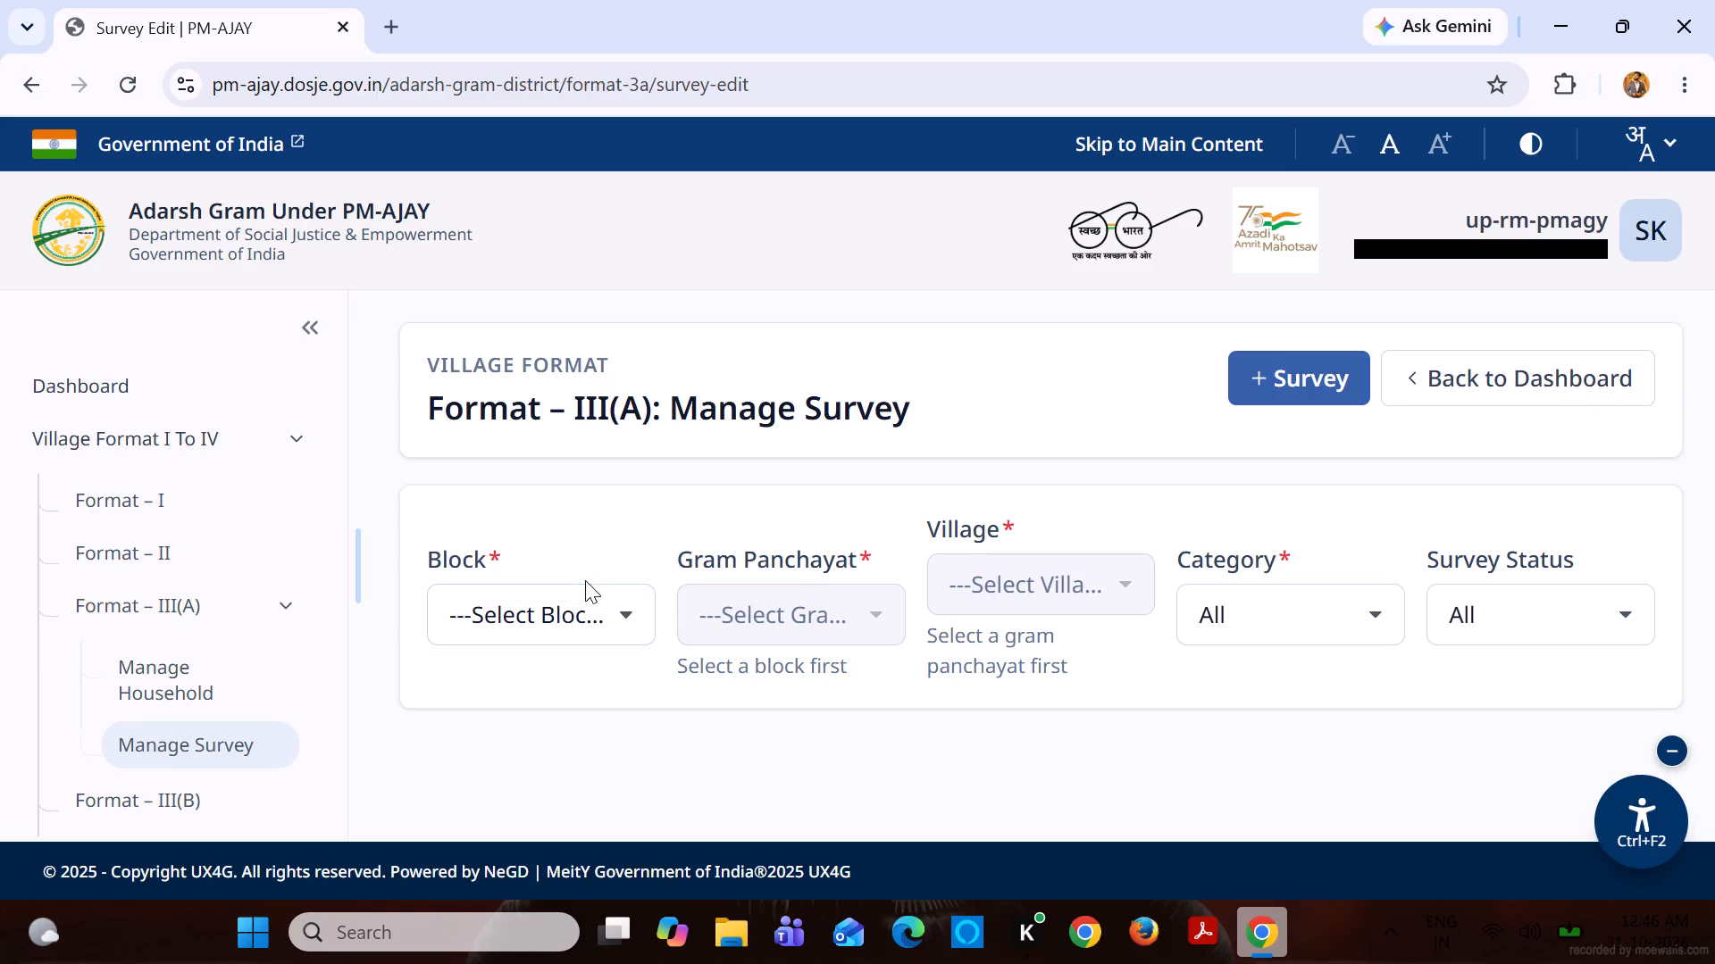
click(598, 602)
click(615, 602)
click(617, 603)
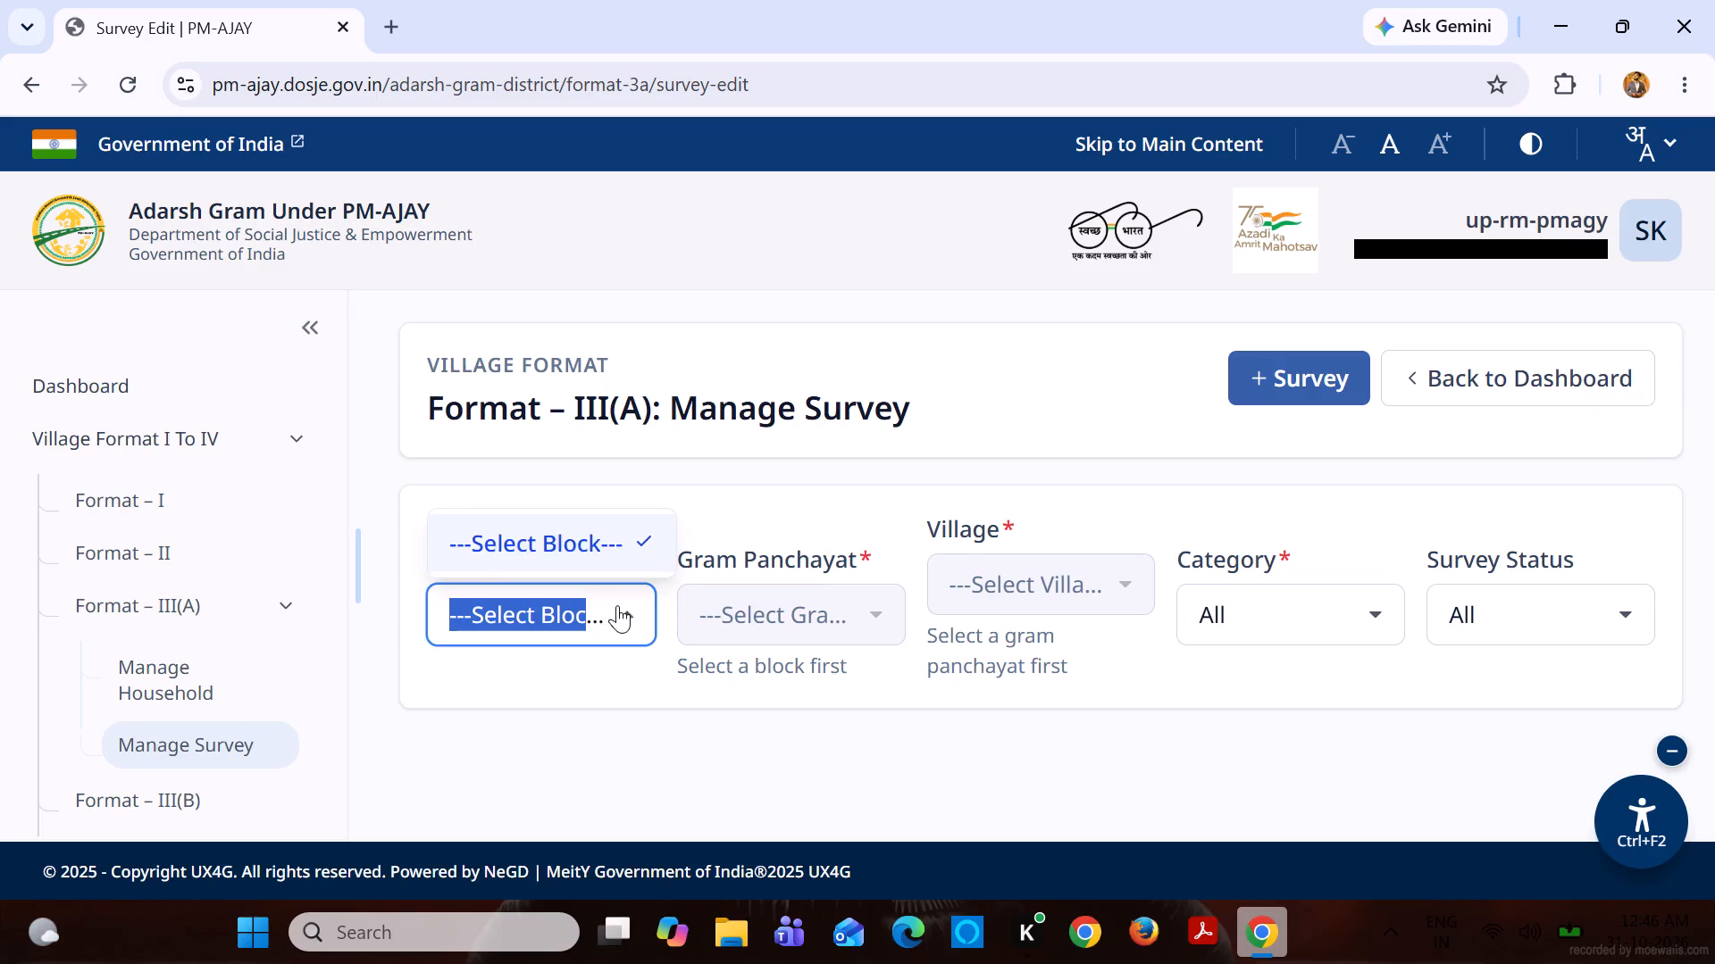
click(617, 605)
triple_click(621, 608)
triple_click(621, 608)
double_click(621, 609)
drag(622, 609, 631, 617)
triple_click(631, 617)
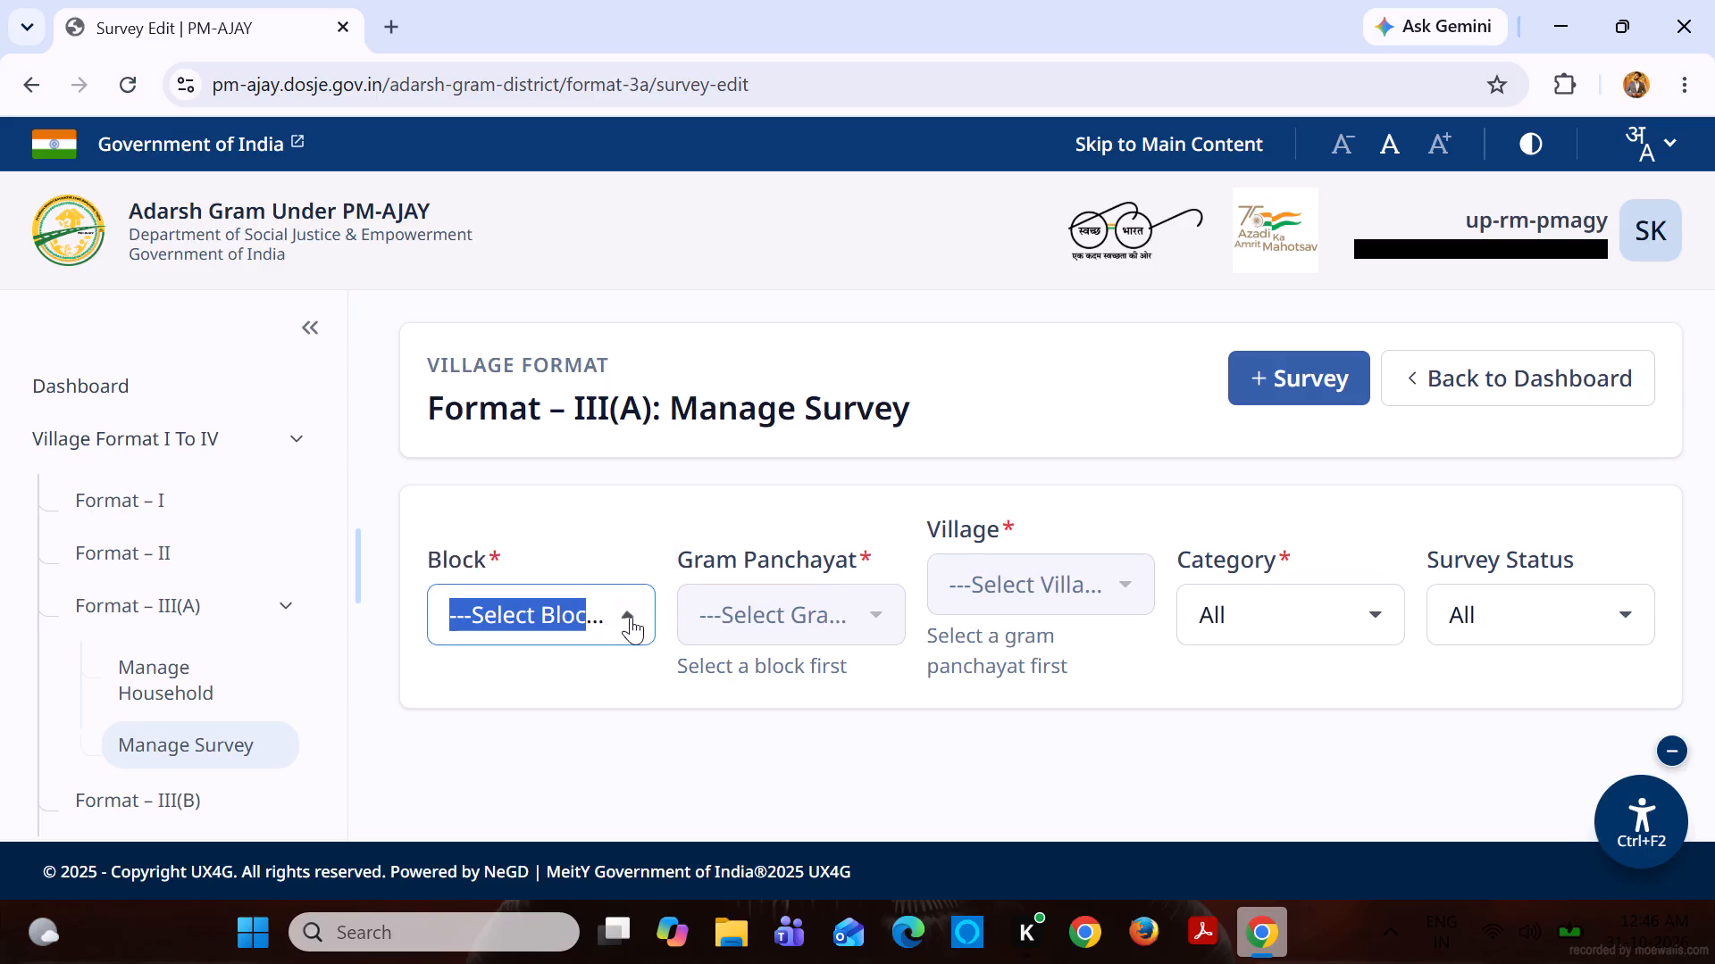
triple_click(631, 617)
Reopen Manage Survey and filter the households by block Shahabad - 1488, gram panchayat Boodpur - 84740 and village Boodpur - 117109.
click(243, 675)
click(229, 773)
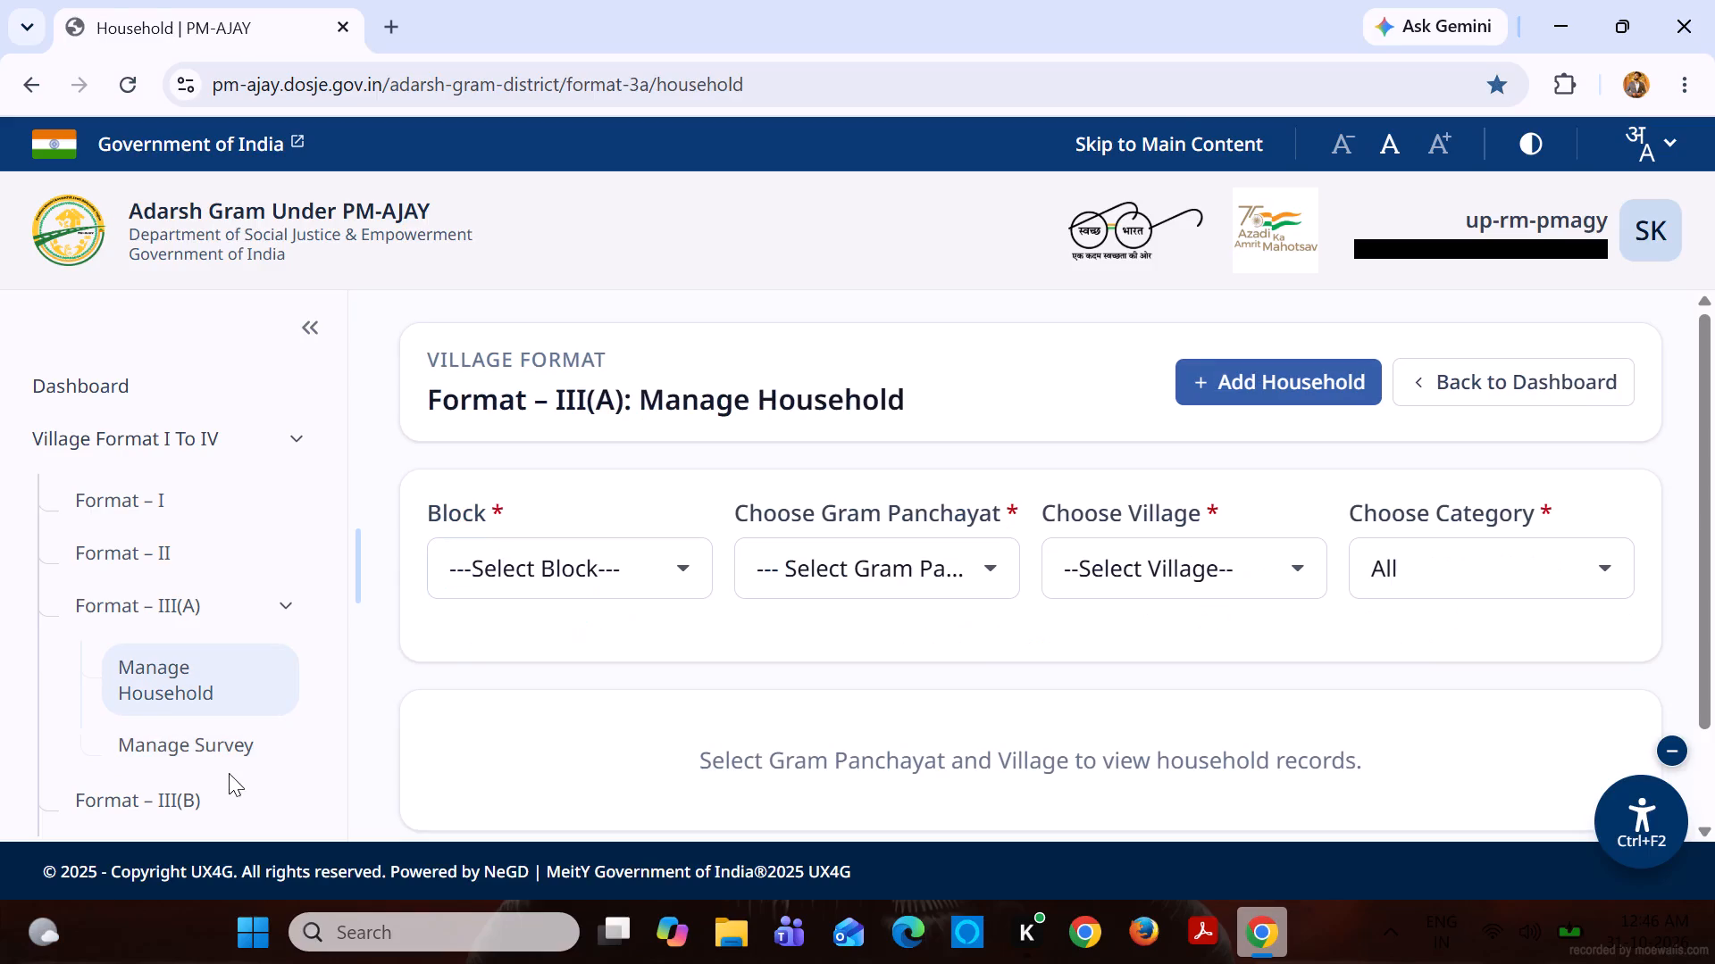
click(229, 769)
click(242, 742)
click(597, 583)
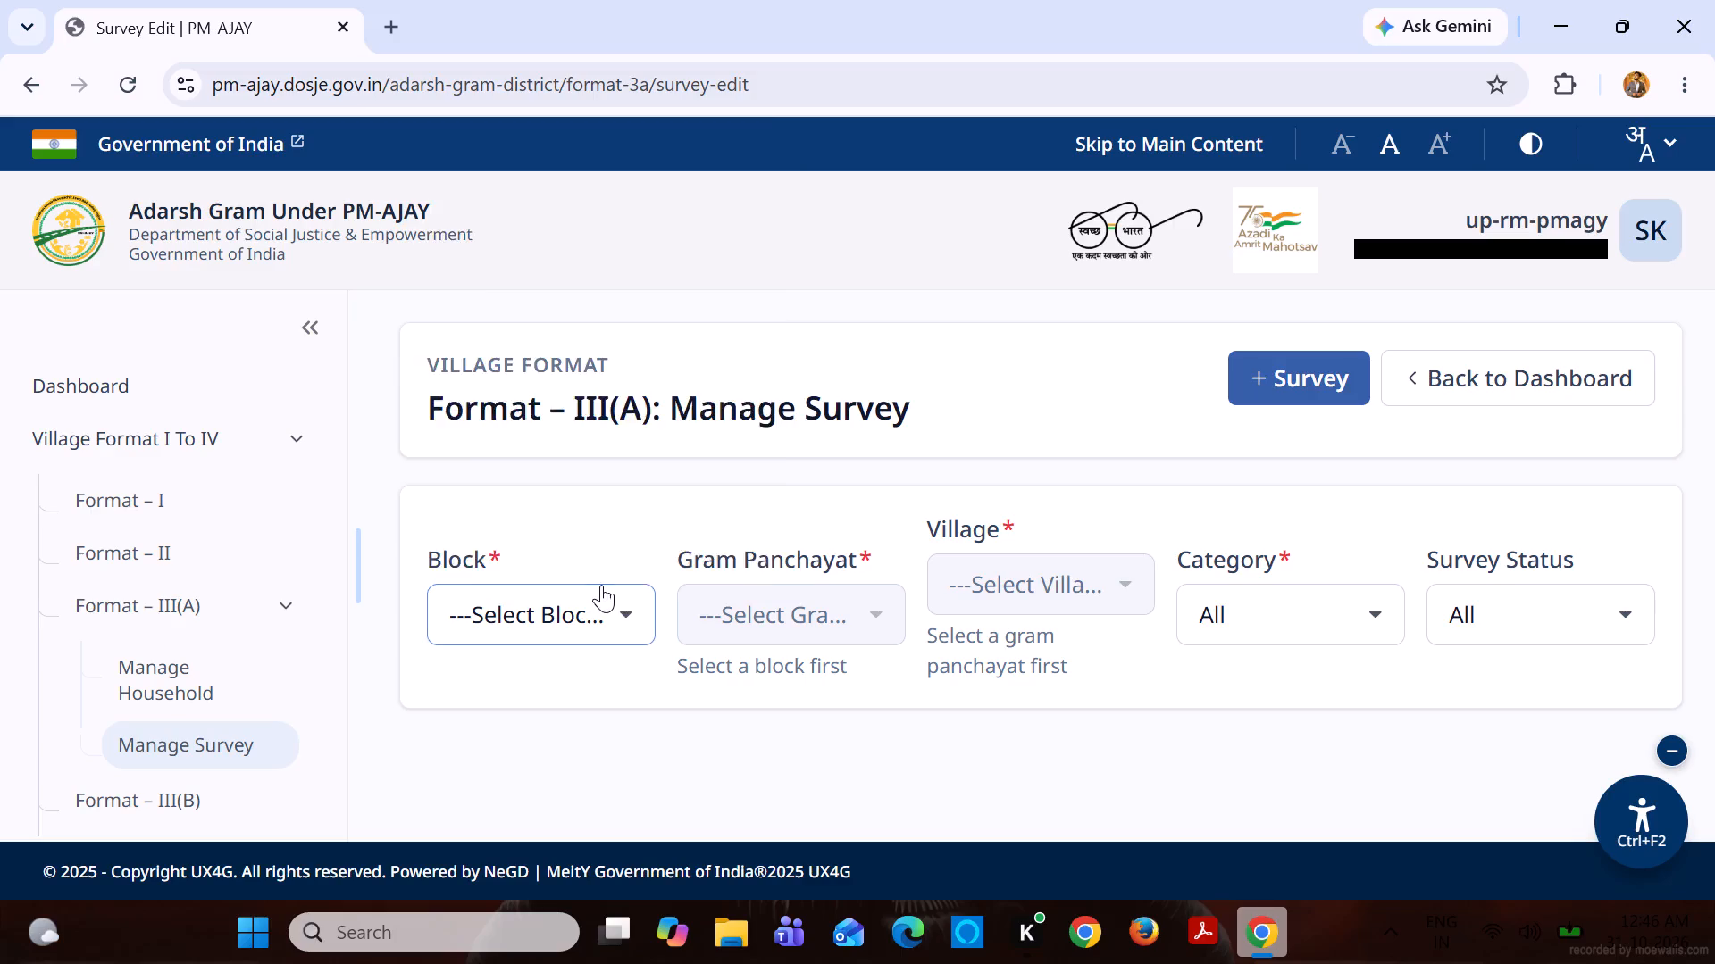
click(552, 484)
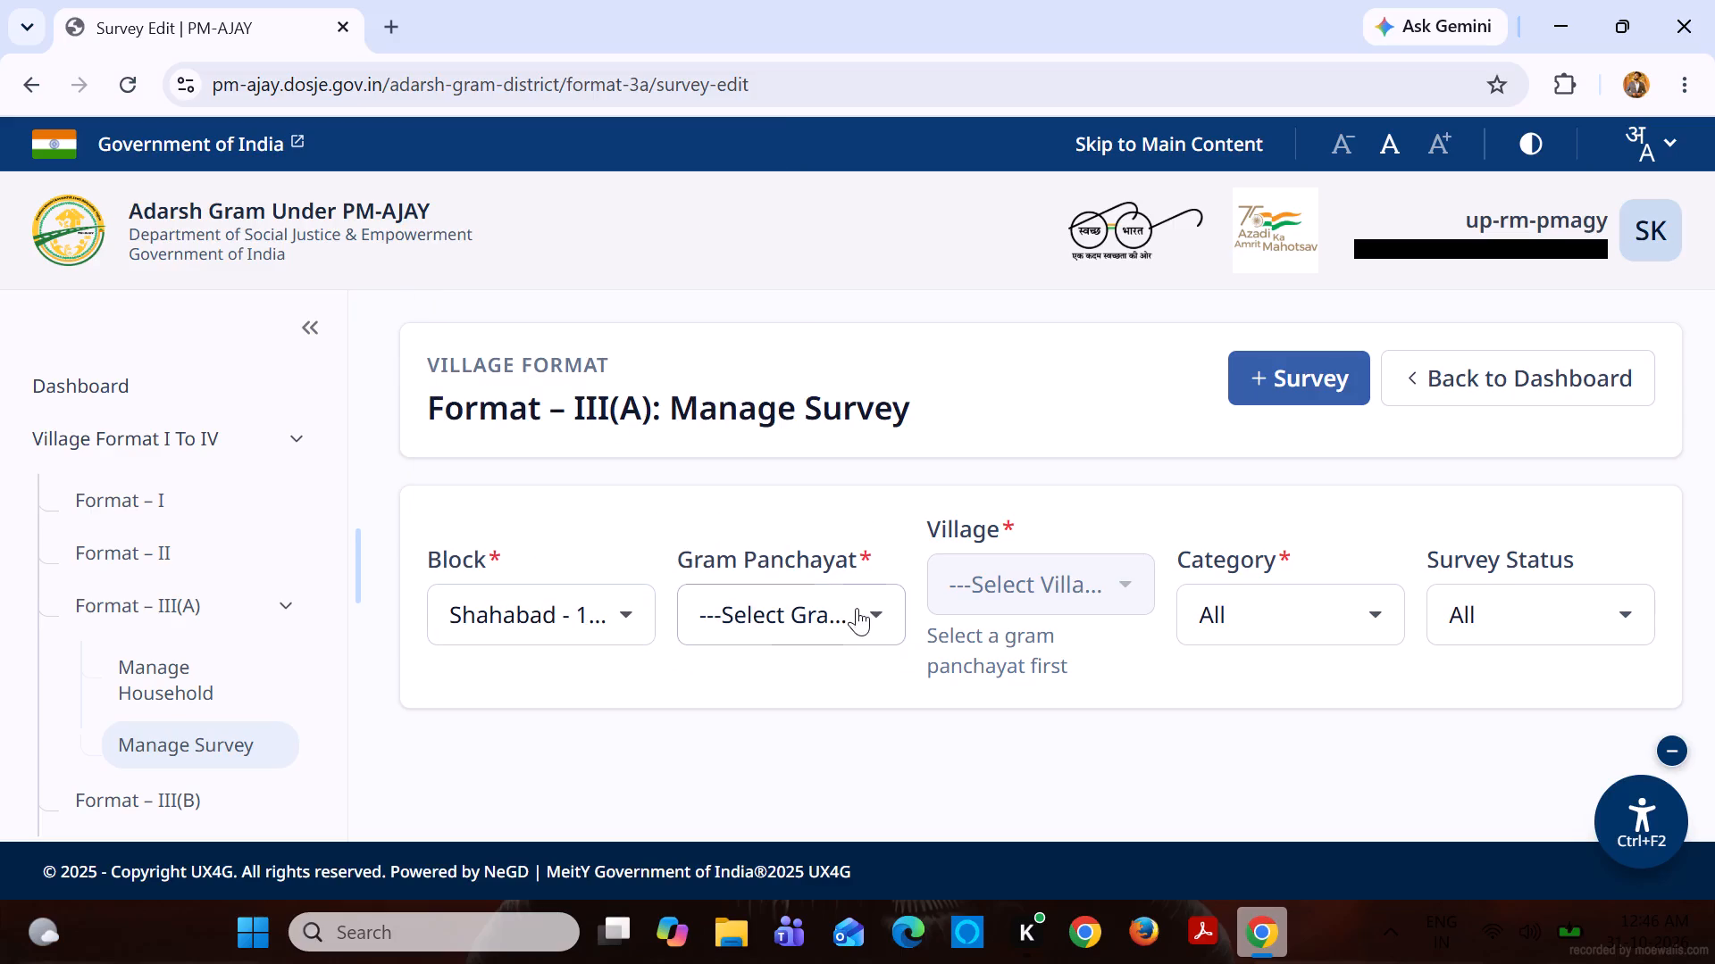
click(857, 608)
drag(808, 303, 812, 312)
click(1075, 573)
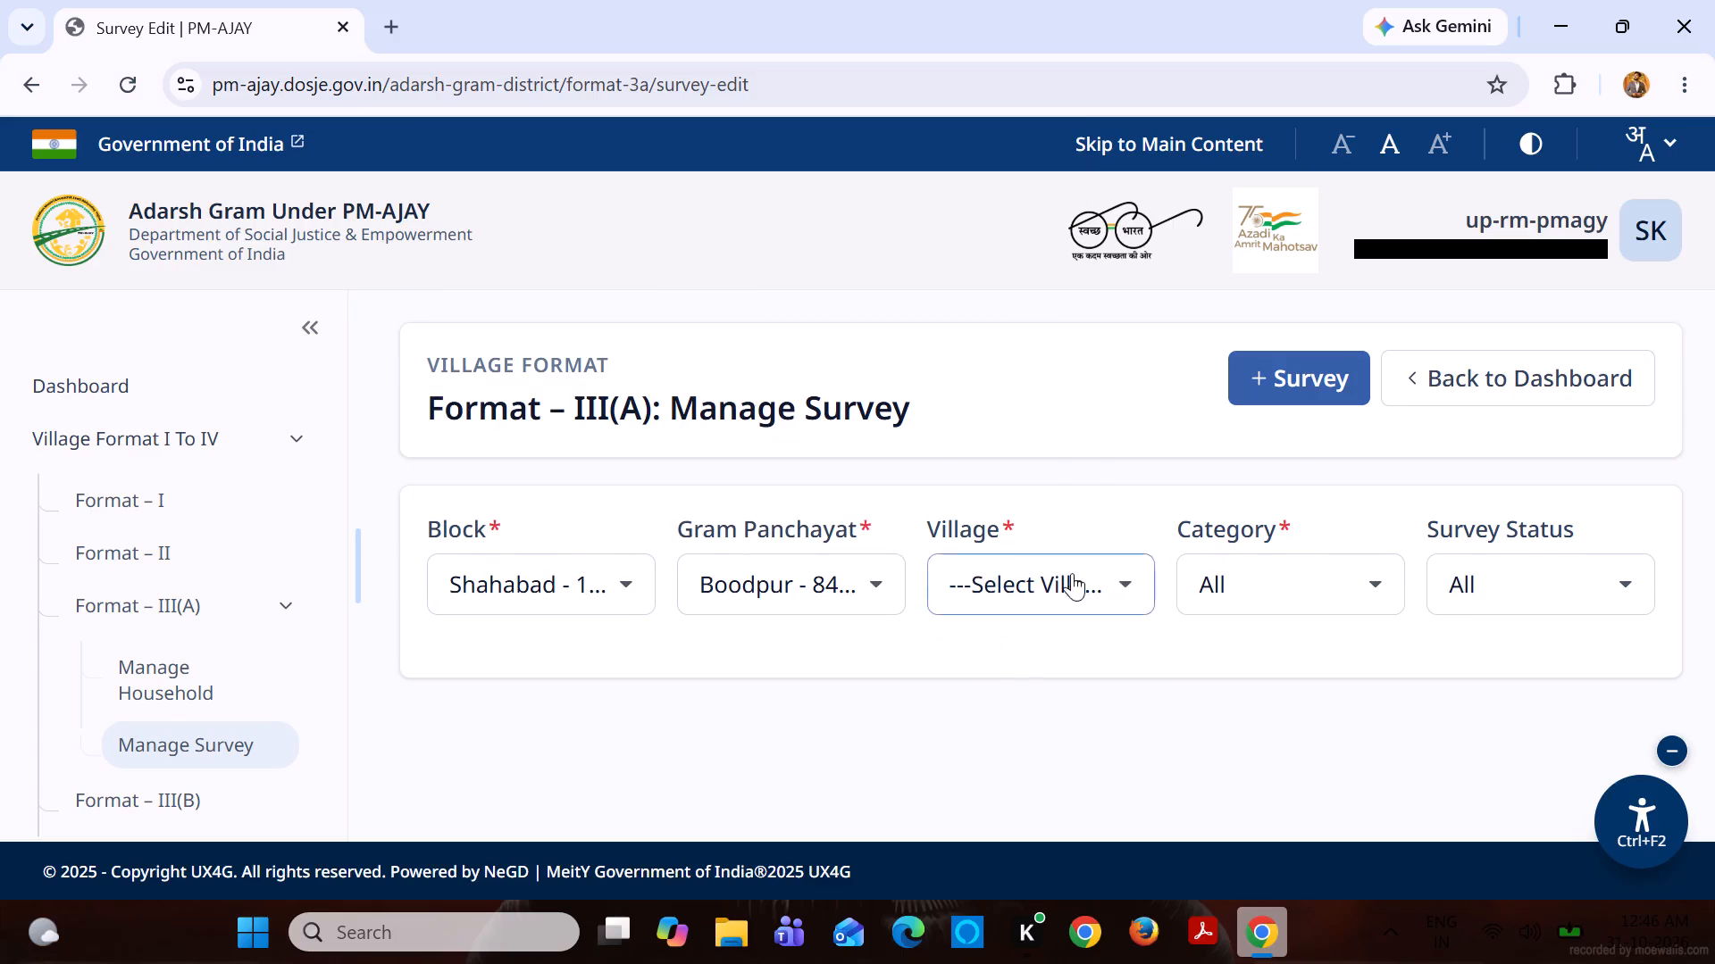
click(1042, 508)
Open the pending survey of household 304 for editing.
scroll(1226, 544, down, 3)
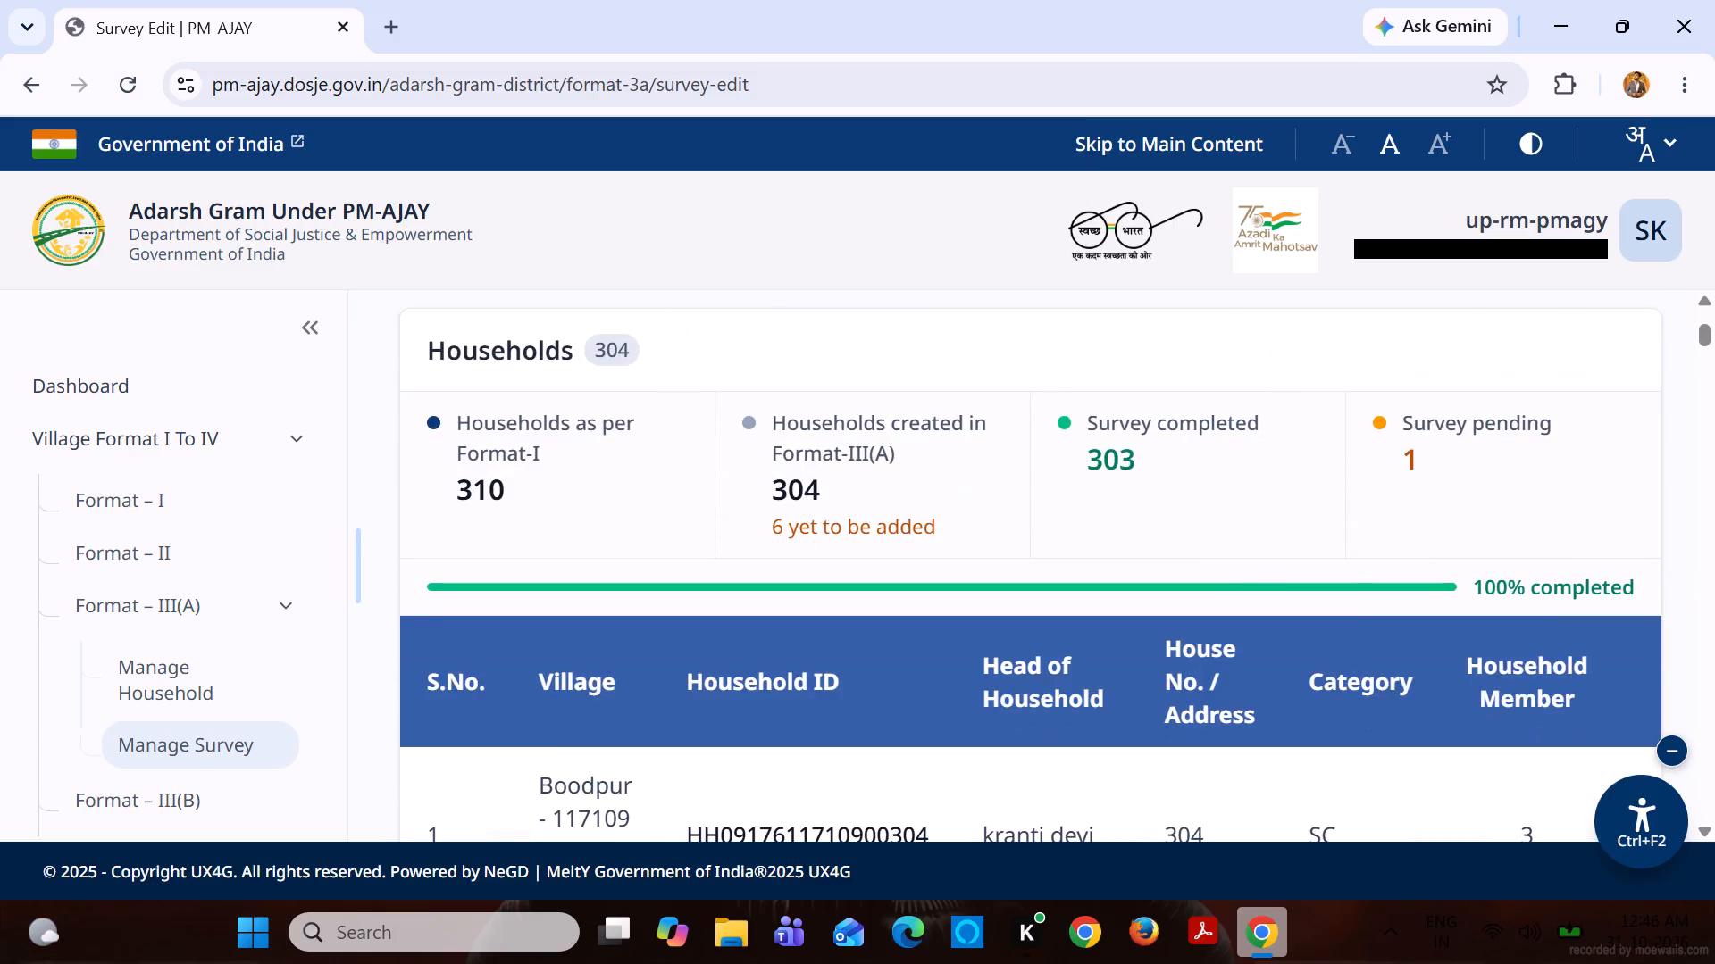
scroll(1362, 664, down, 2)
scroll(1365, 634, left, 17)
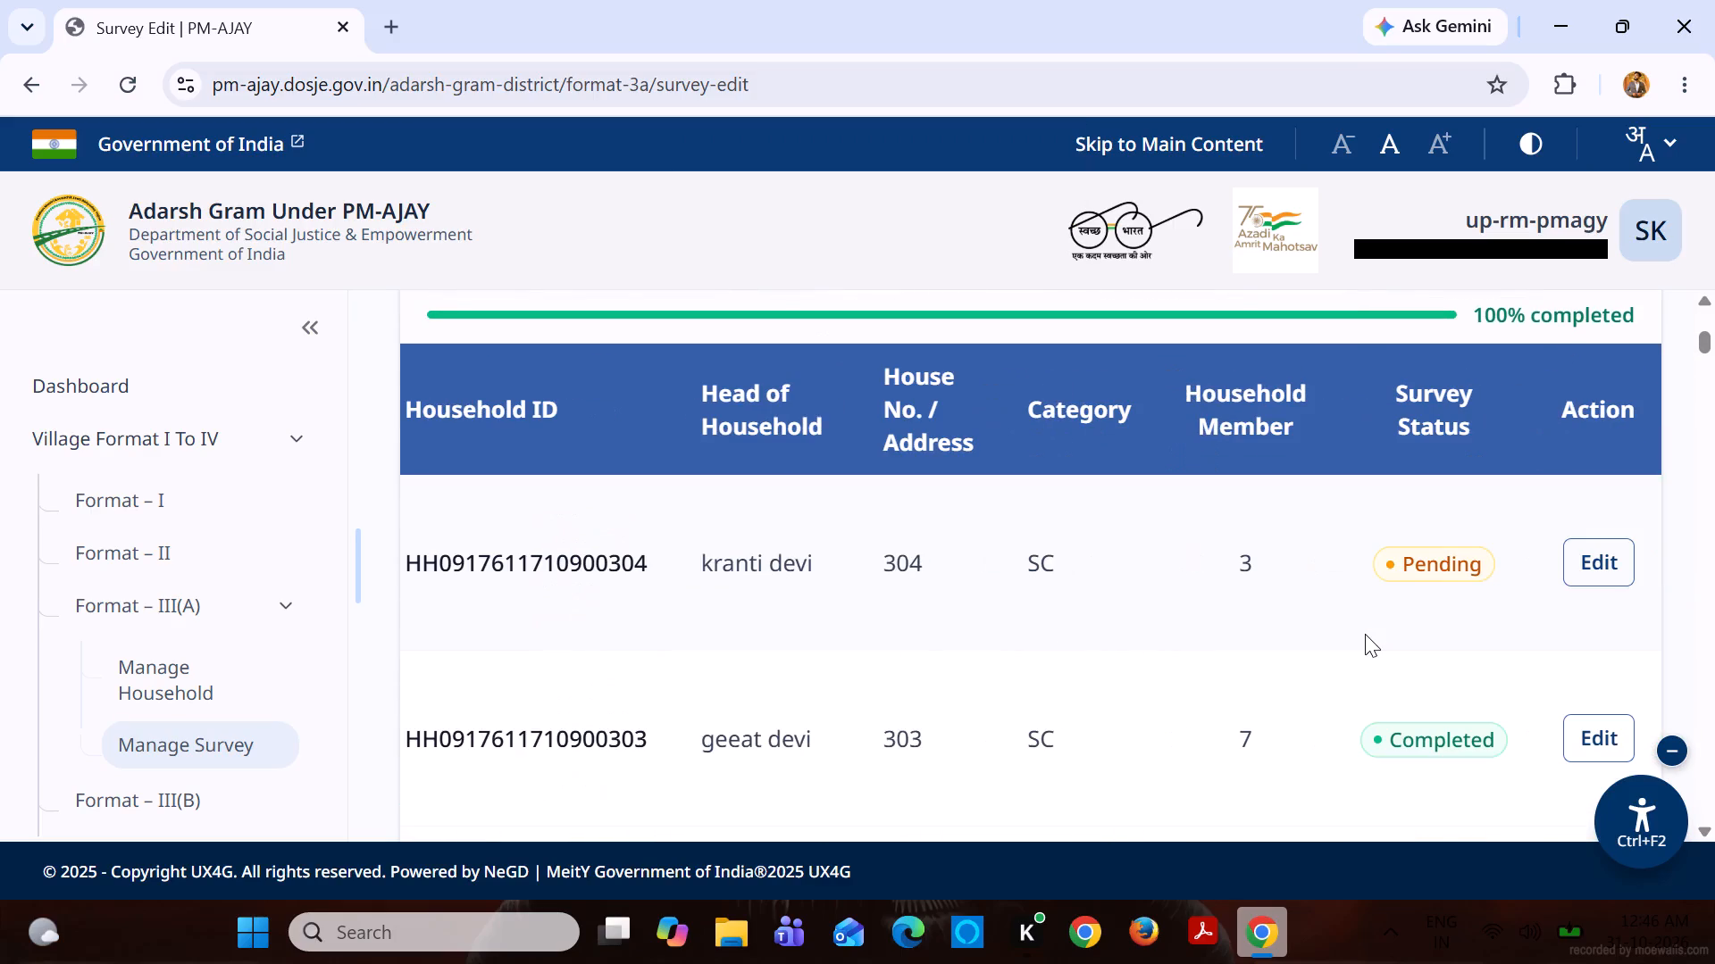
click(1594, 542)
Choose domain 8 – Financial Inclusion and enter 0 as the number of persons over 5 years in indicator 8.1.
scroll(1232, 700, down, 1)
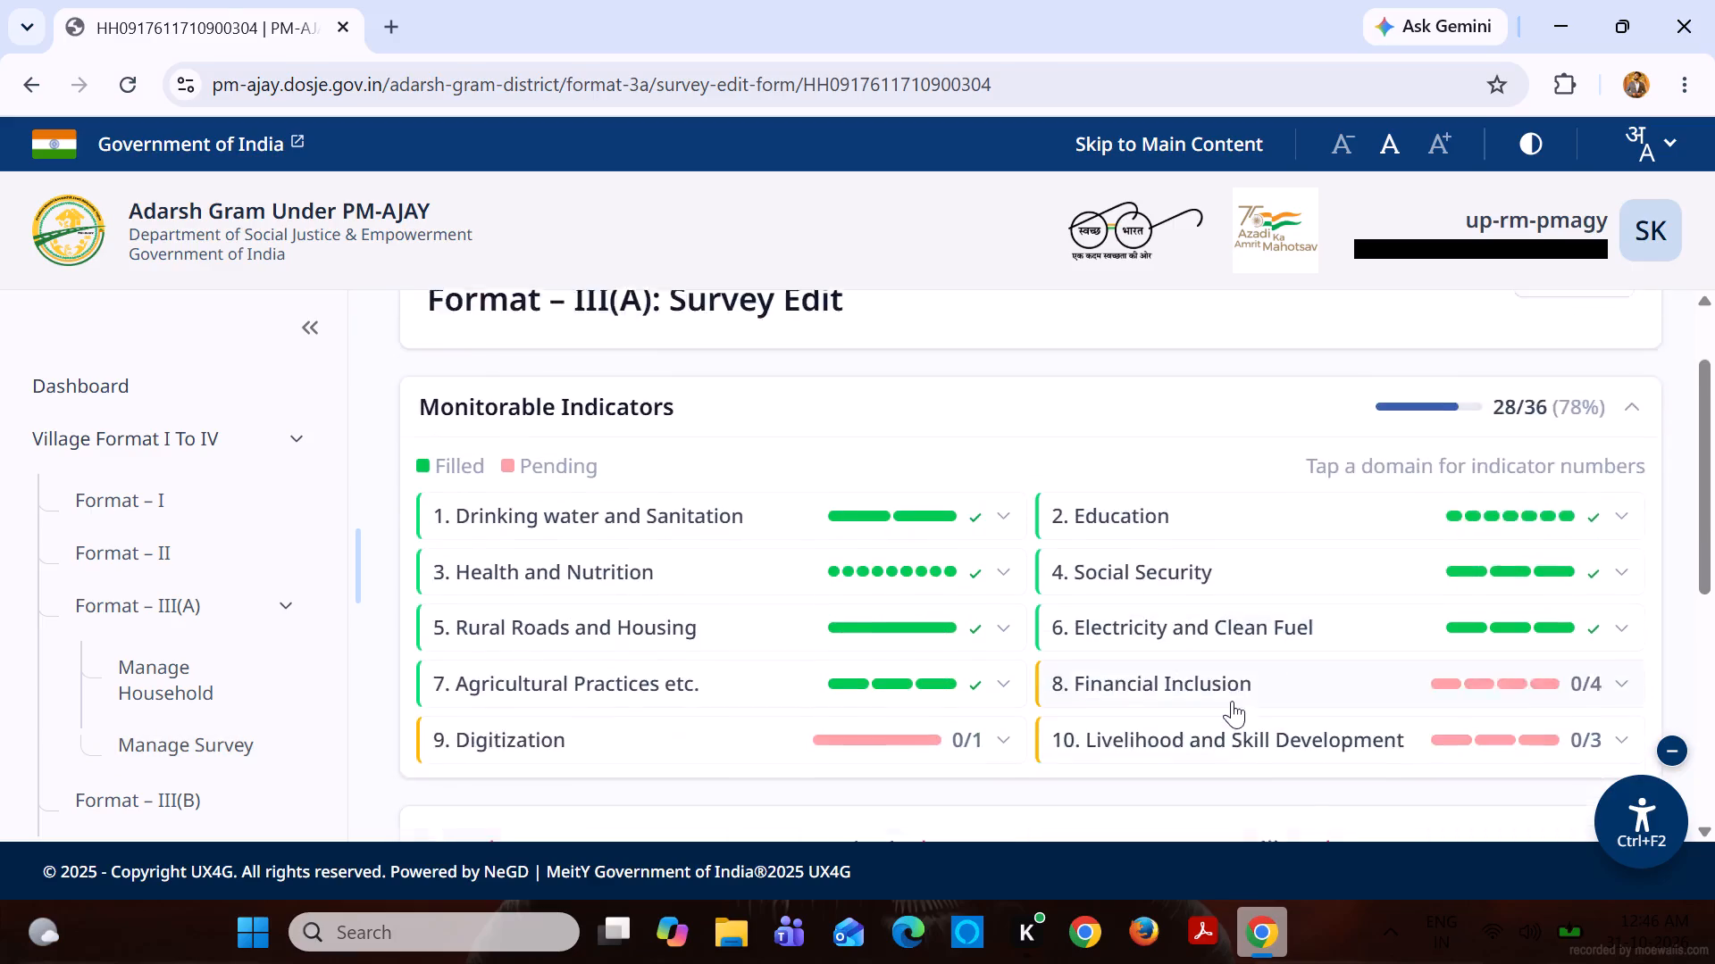
scroll(1232, 701, down, 7)
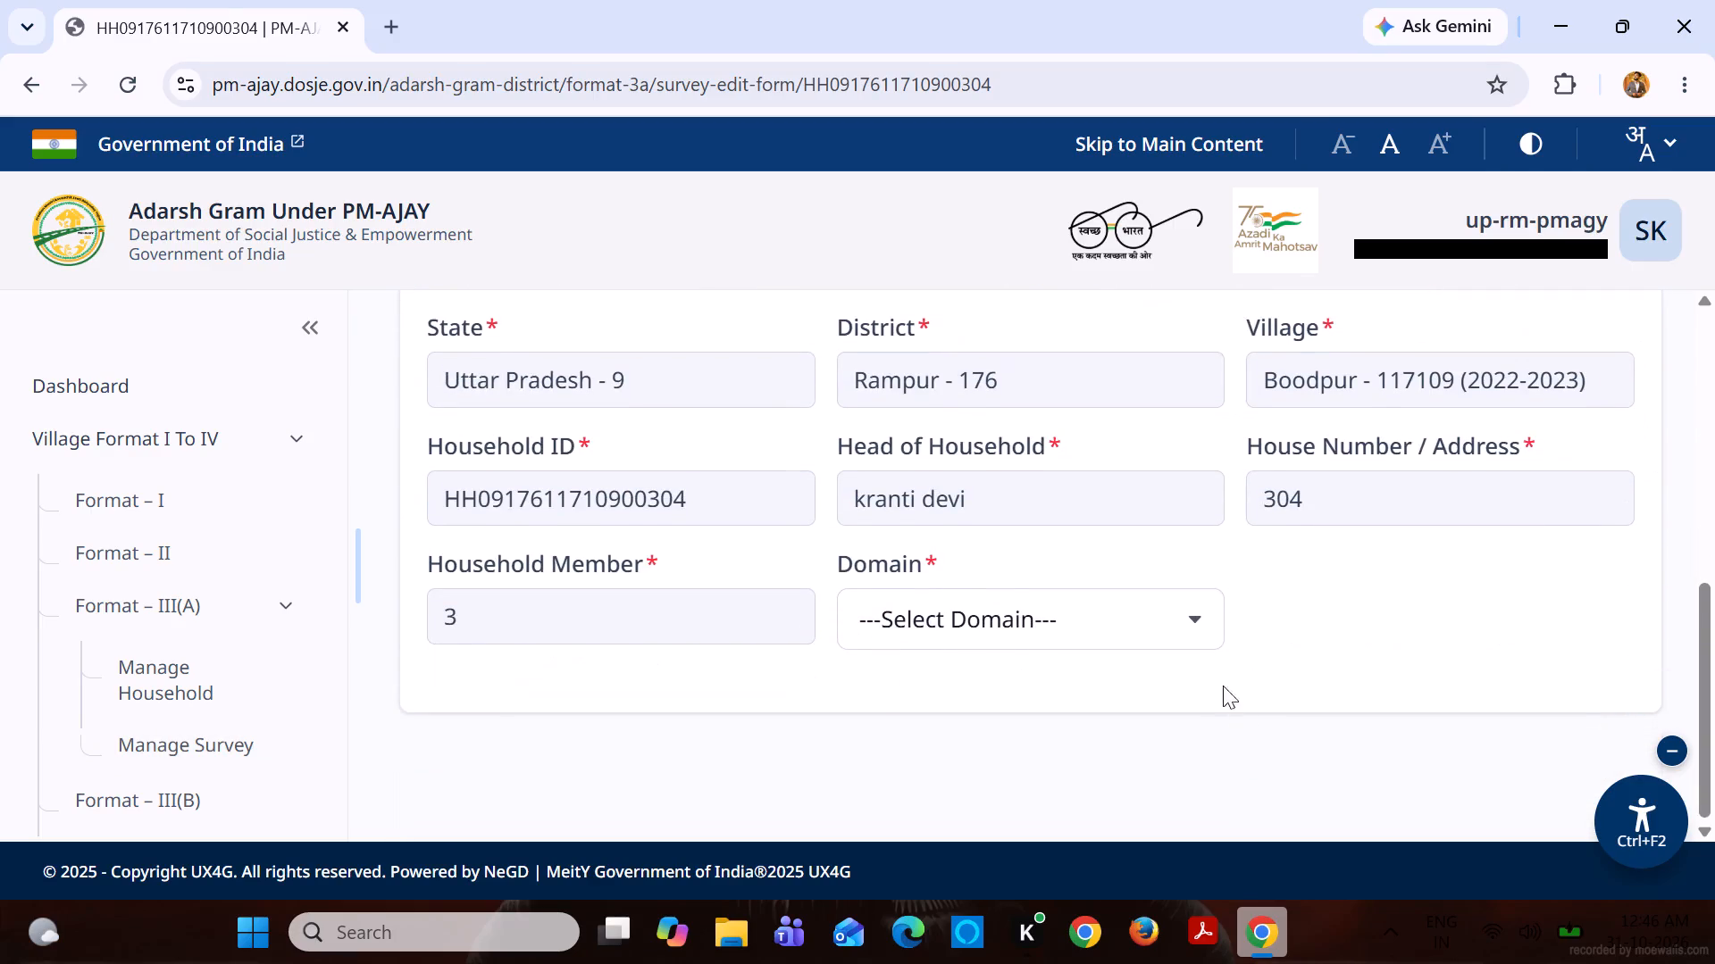
click(1199, 618)
scroll(1146, 281, down, 4)
click(998, 418)
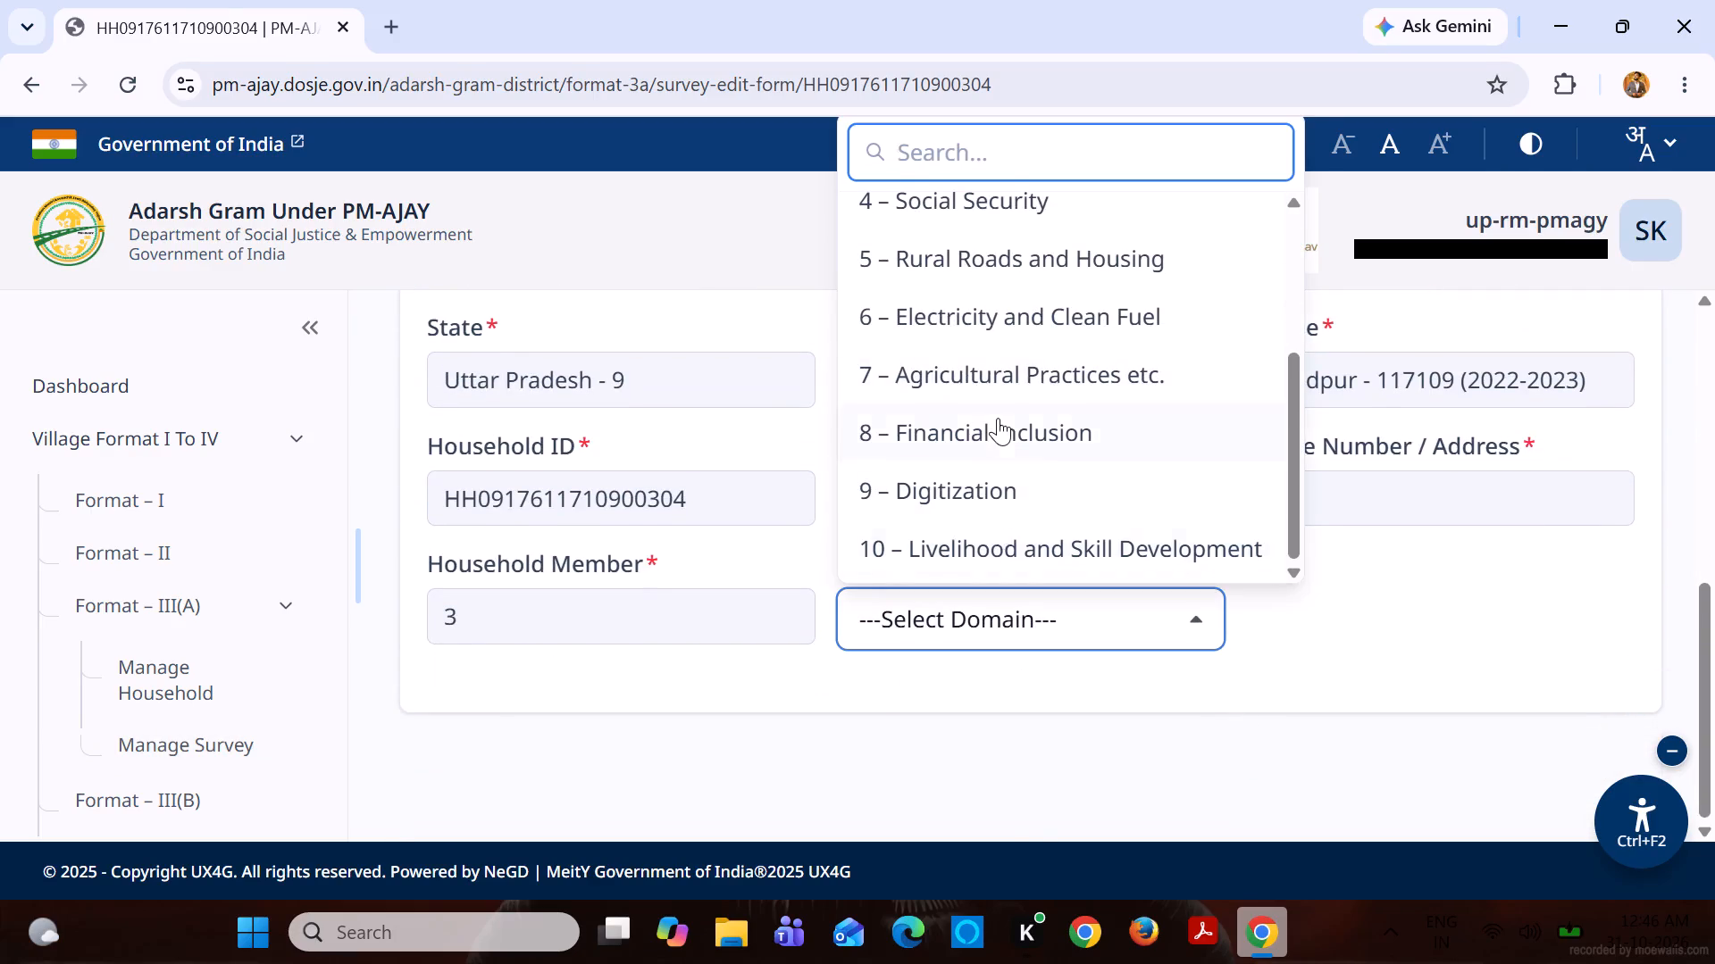
scroll(1049, 390, down, 4)
click(1435, 473)
click(1386, 416)
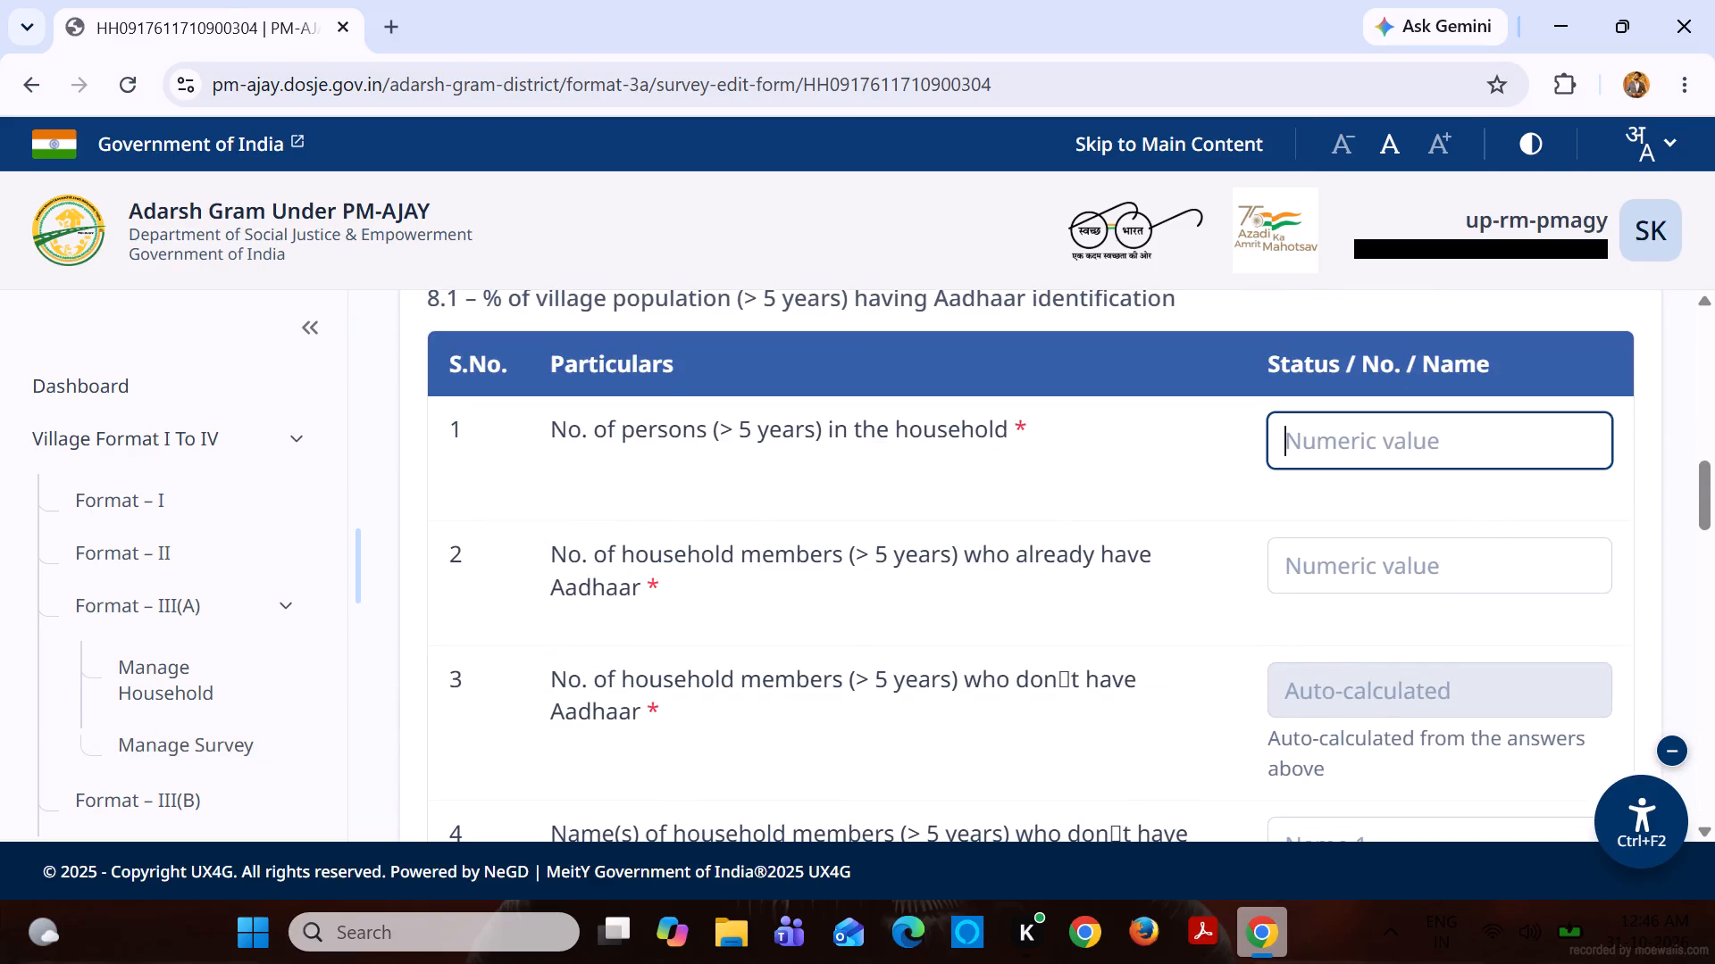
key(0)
Enter 0 eligible members for the bank account, PMSBY and PMJJBY indicators (8.2–8.4) and save domain 8.
scroll(1384, 489, down, 2)
click(1438, 513)
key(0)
scroll(1450, 503, down, 2)
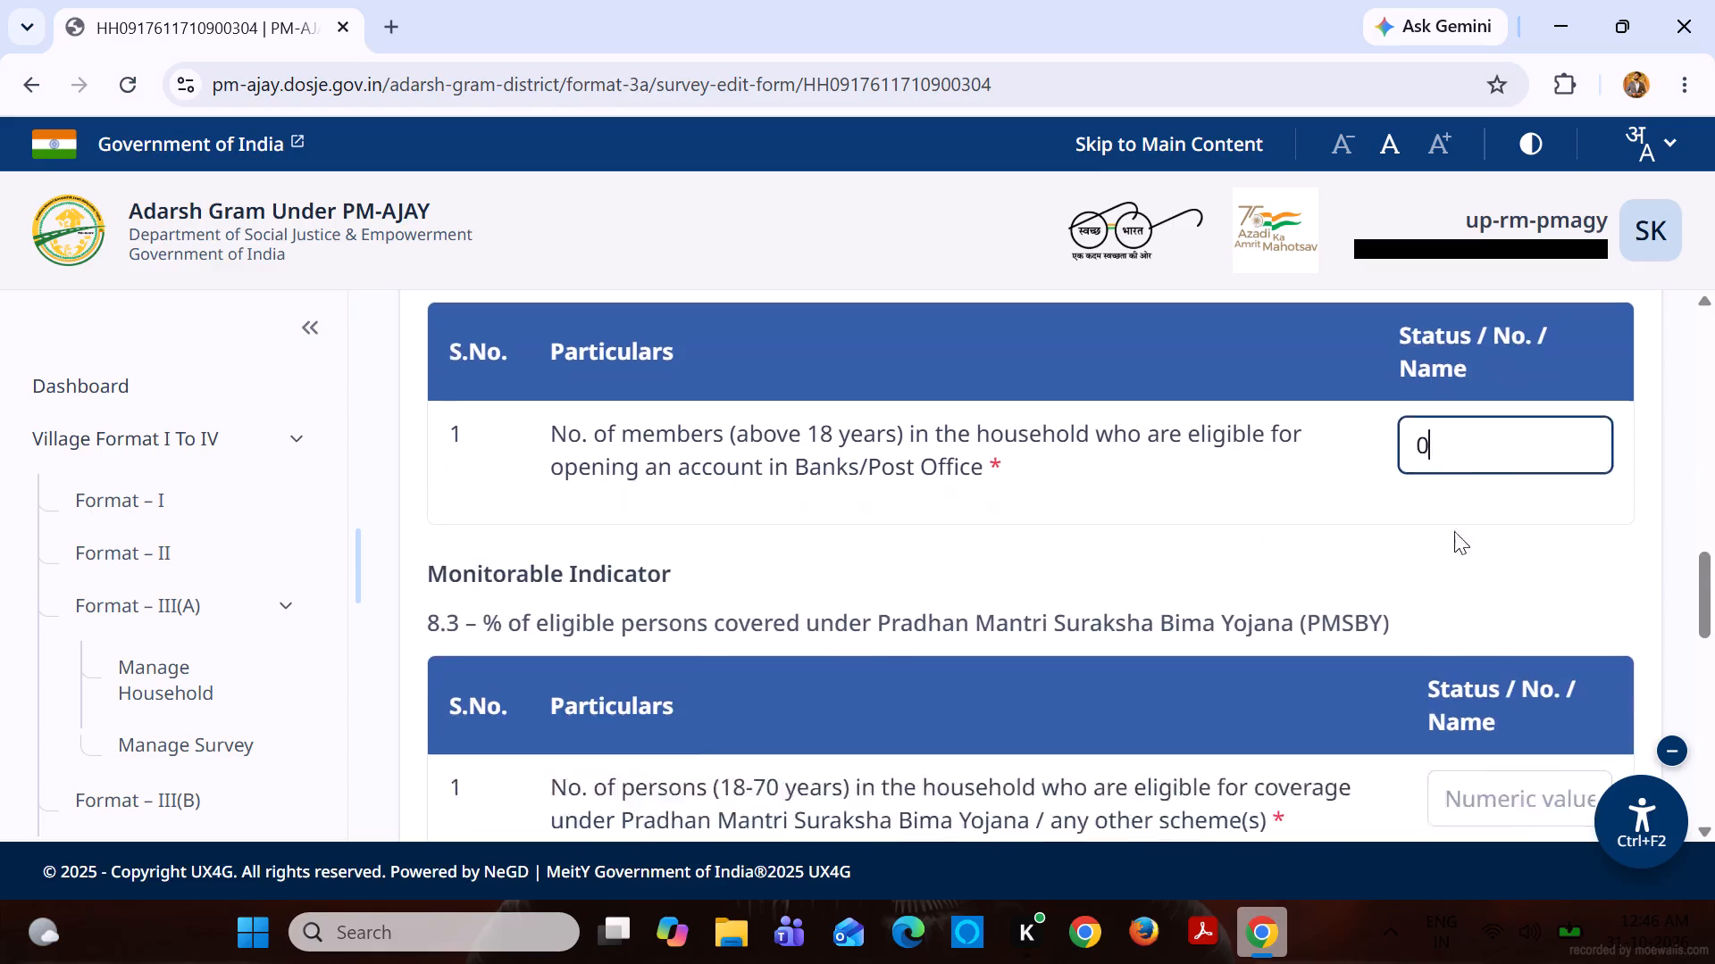
click(1500, 614)
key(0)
scroll(1512, 594, down, 3)
click(1516, 576)
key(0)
scroll(1531, 565, down, 2)
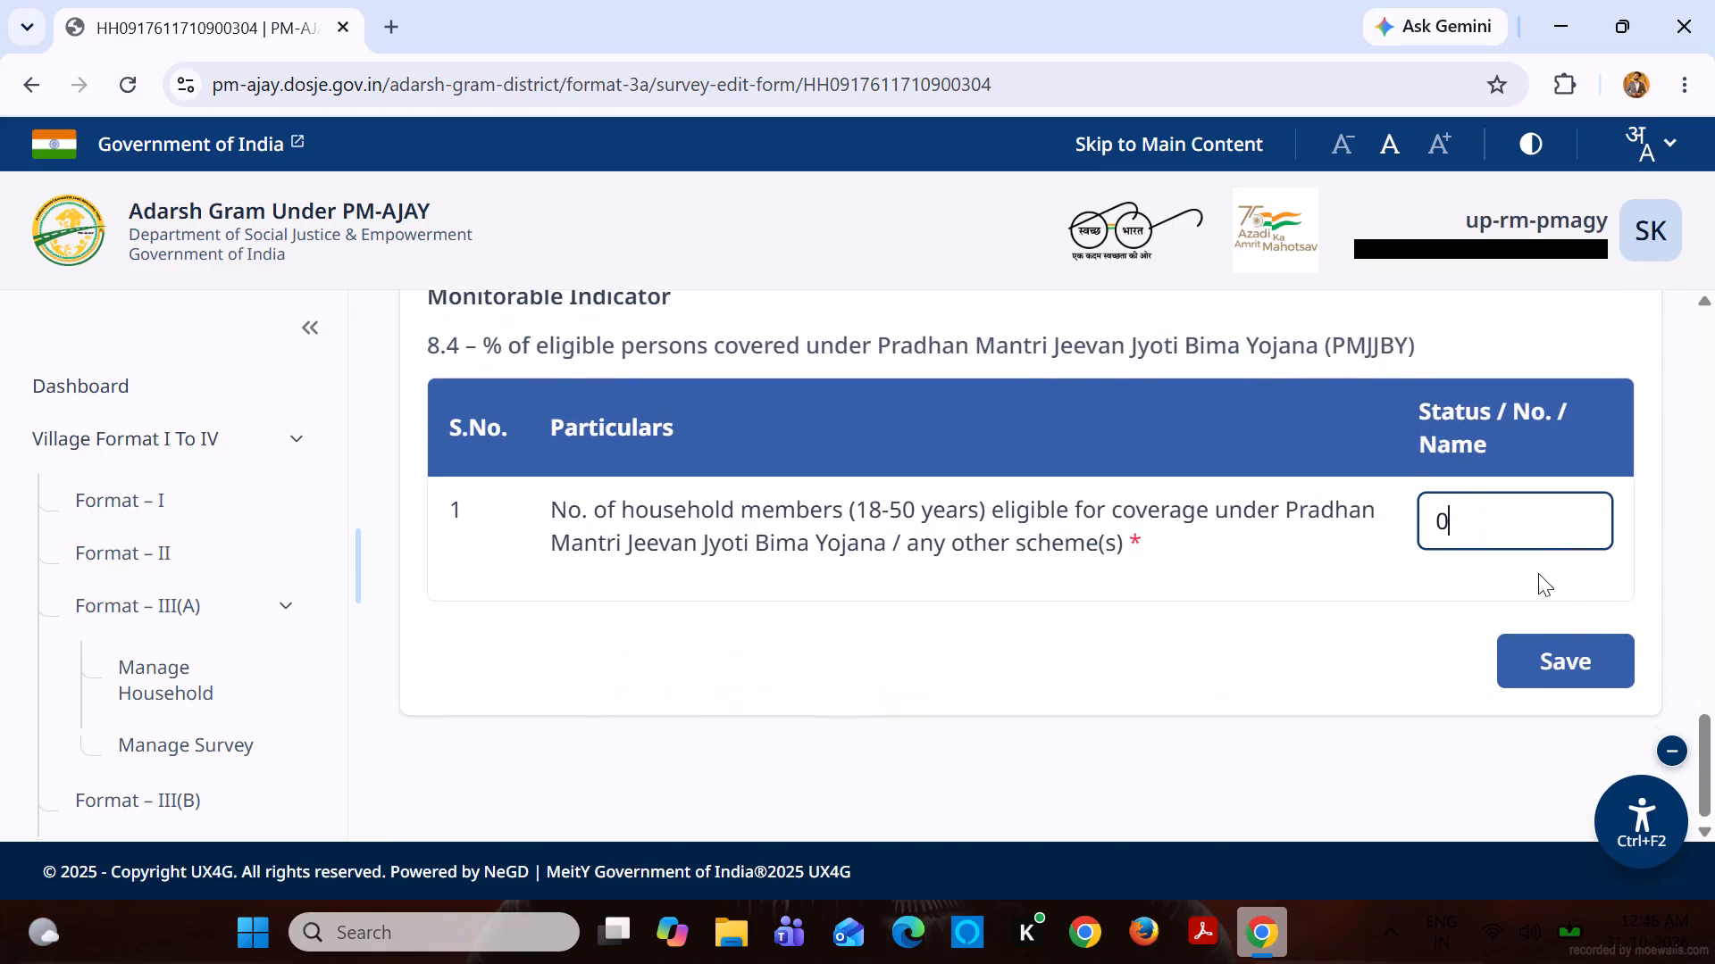
click(1568, 624)
click(1569, 635)
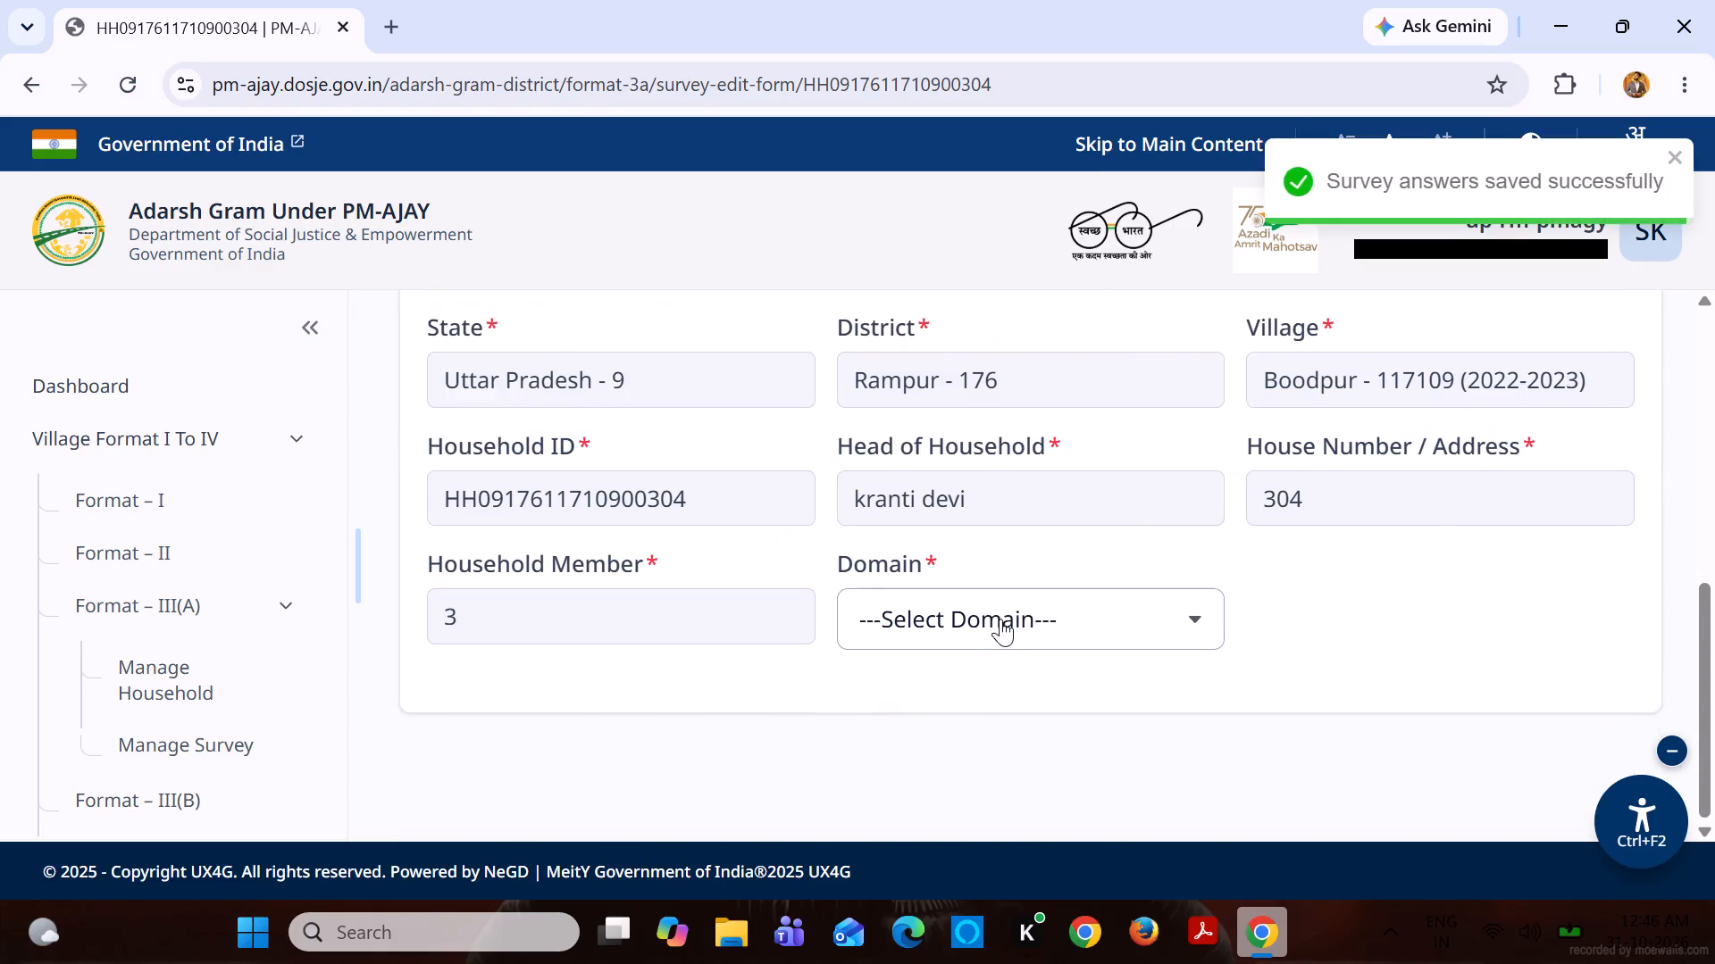
Complete domain 9 – Digitization with 0 household members eligible for PMGDISHA training and save it.
click(1000, 619)
scroll(1044, 490, down, 3)
click(1045, 496)
scroll(1054, 519, down, 3)
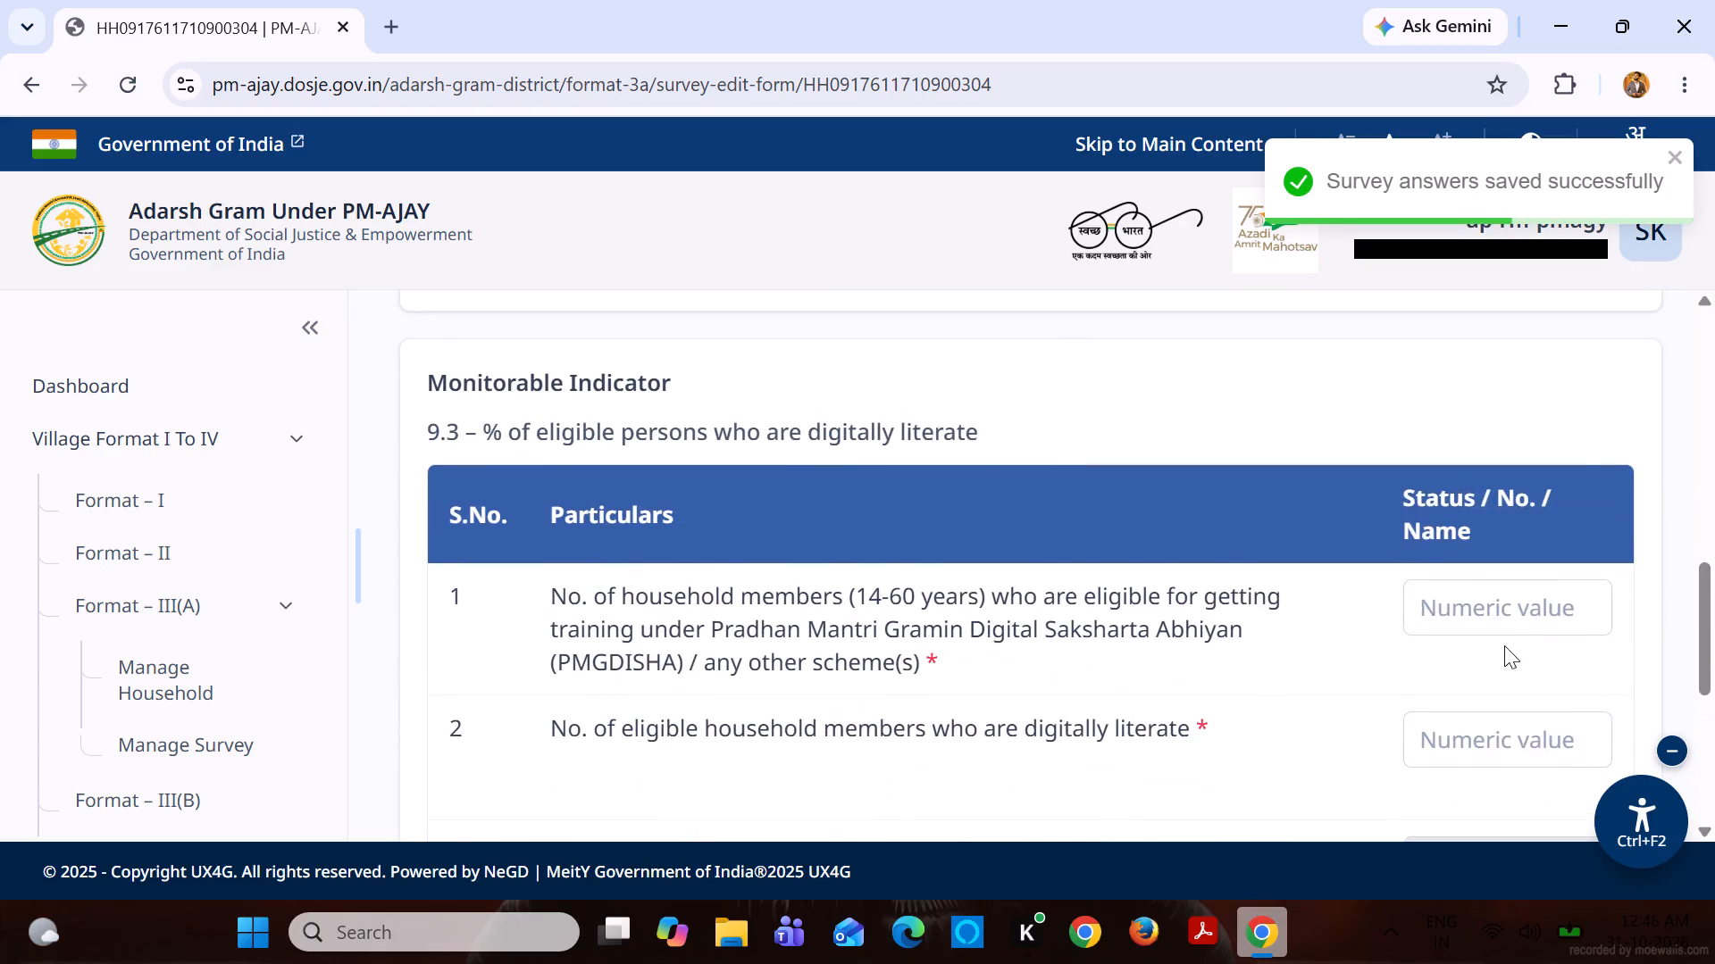
click(1513, 606)
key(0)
scroll(1552, 595, down, 2)
click(1570, 656)
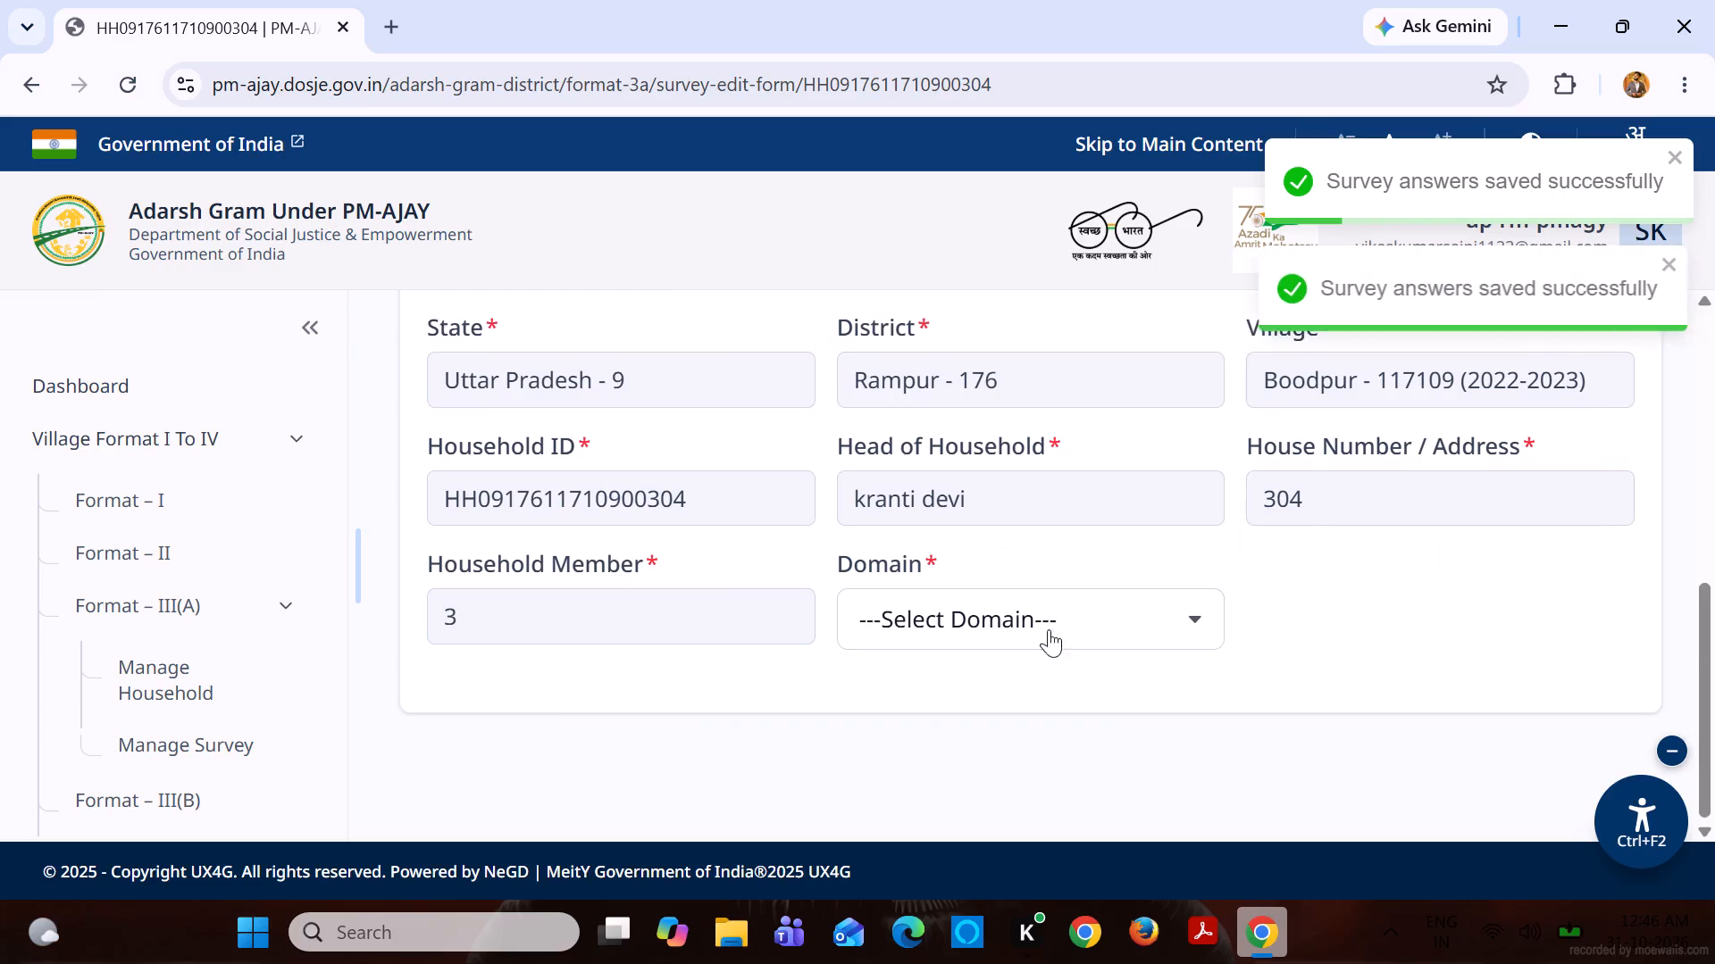
Complete domain 10 with 0 youth eligible for skill training and bank loans, answer the SHG membership question, enter 0 wishing to join, and save.
click(957, 636)
scroll(1008, 517, down, 4)
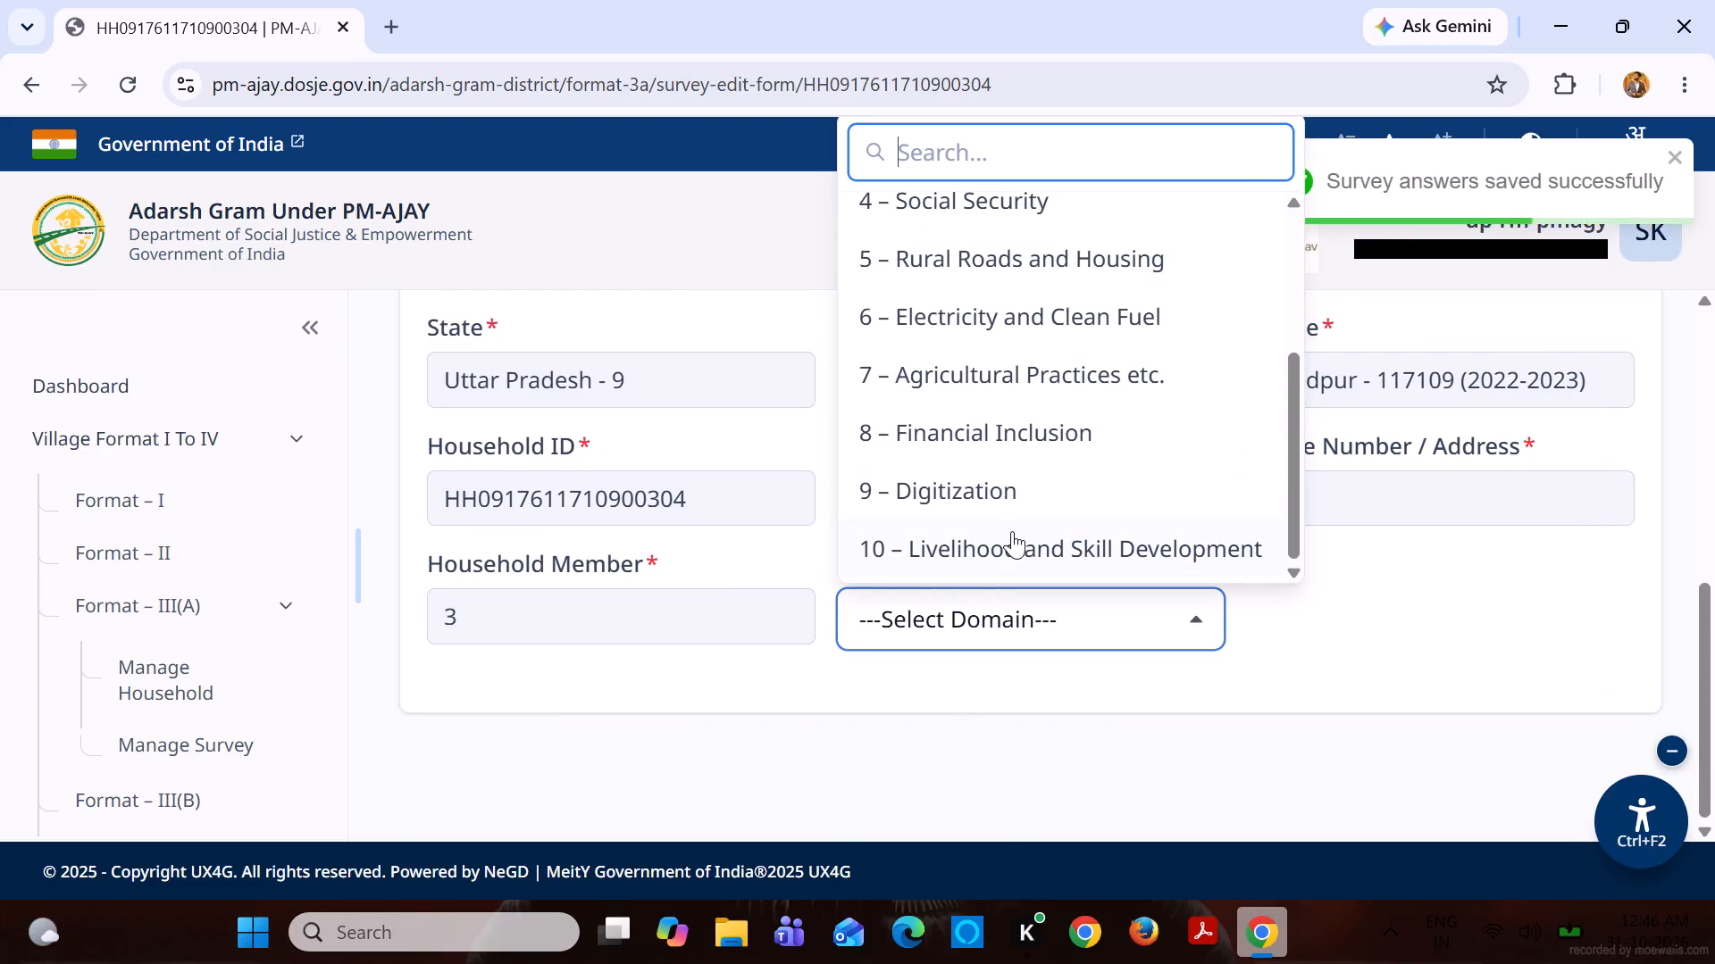
click(1012, 531)
scroll(1022, 542, down, 3)
click(1500, 582)
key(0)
scroll(1508, 572, down, 2)
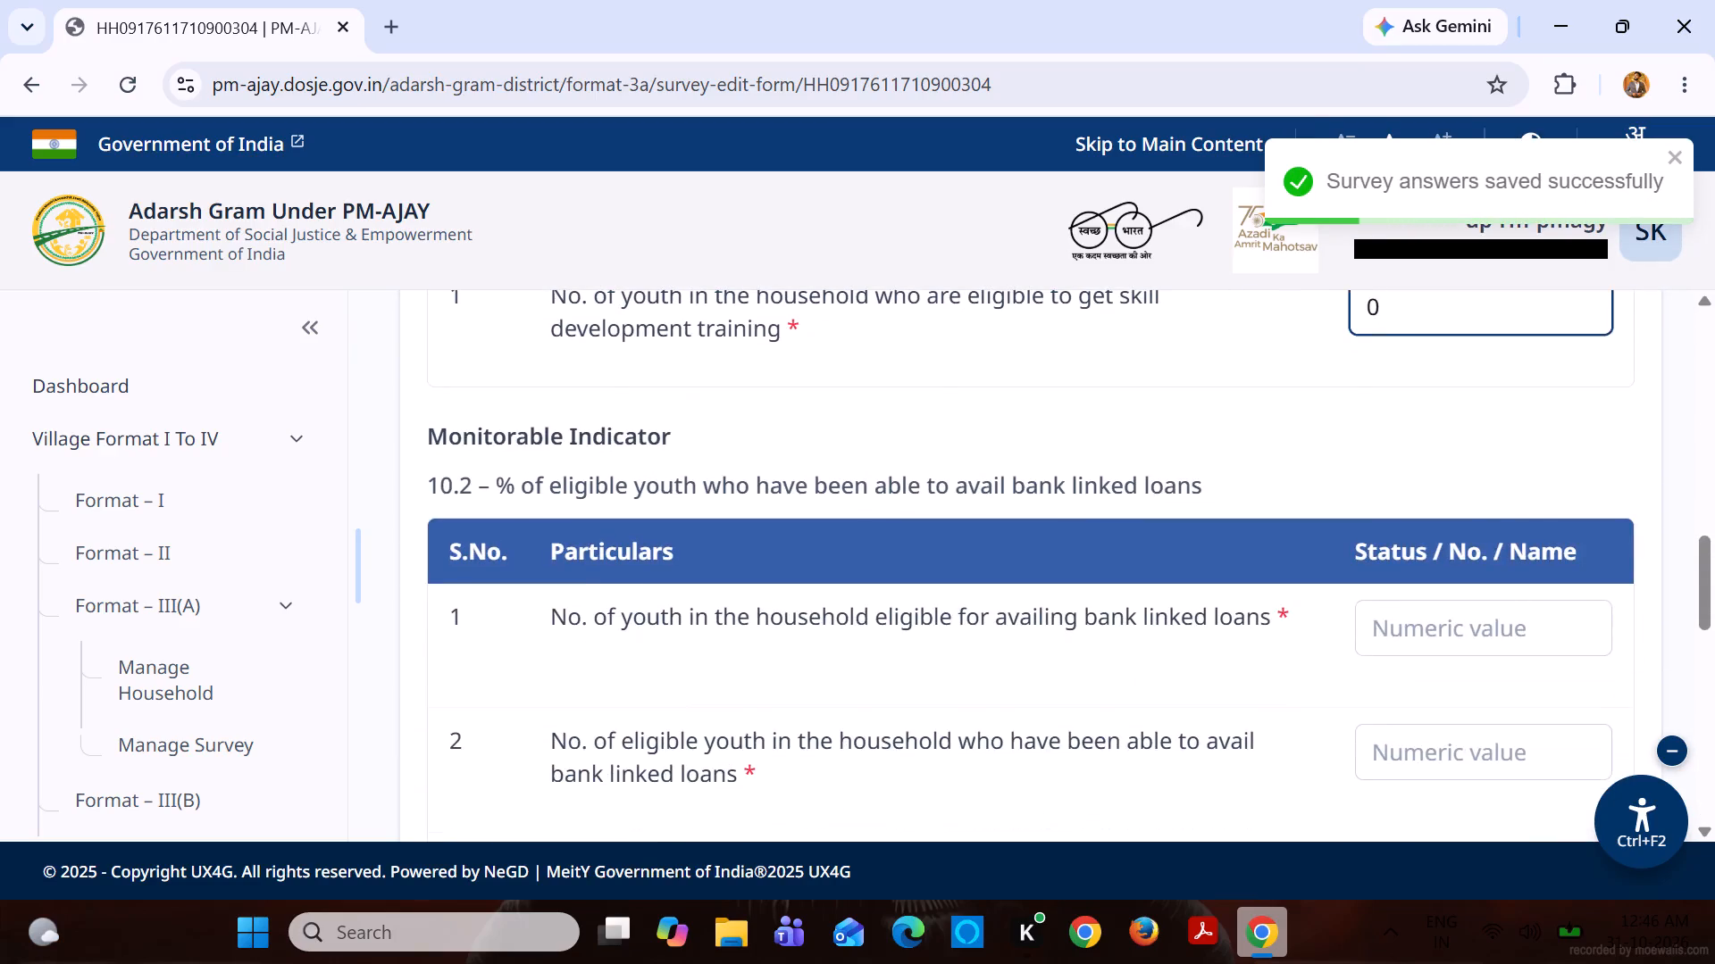
click(1457, 621)
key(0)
scroll(1470, 611, down, 3)
click(1484, 545)
double_click(1393, 661)
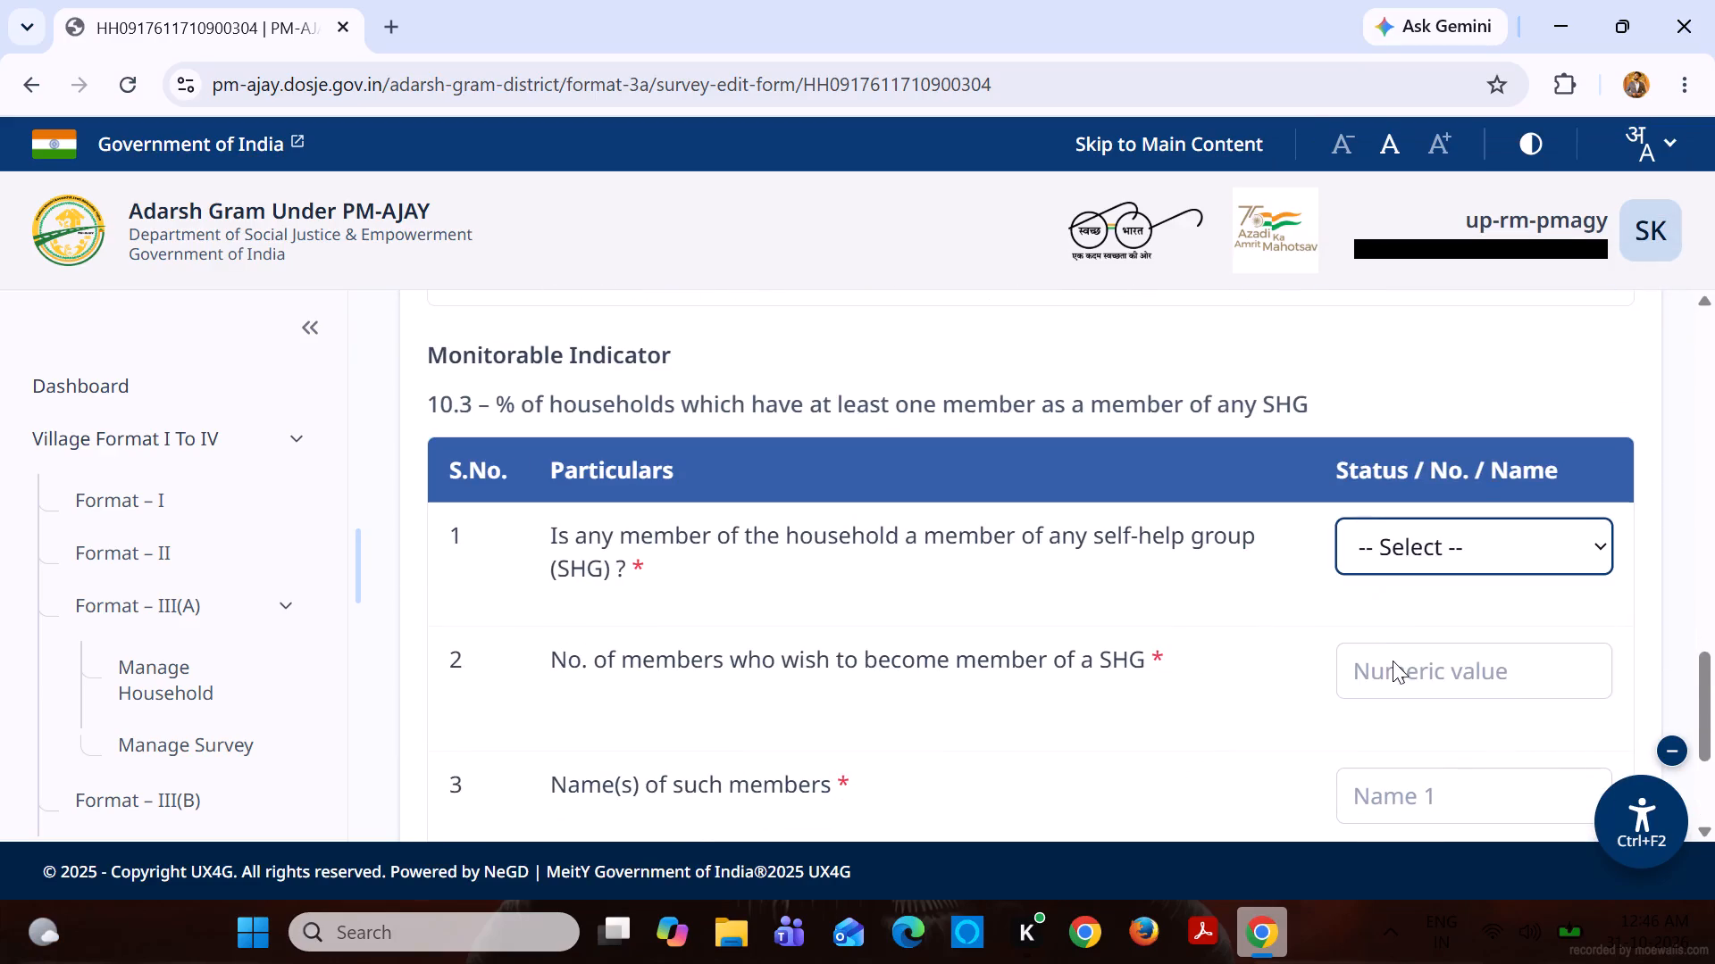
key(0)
scroll(1397, 650, down, 2)
click(1559, 644)
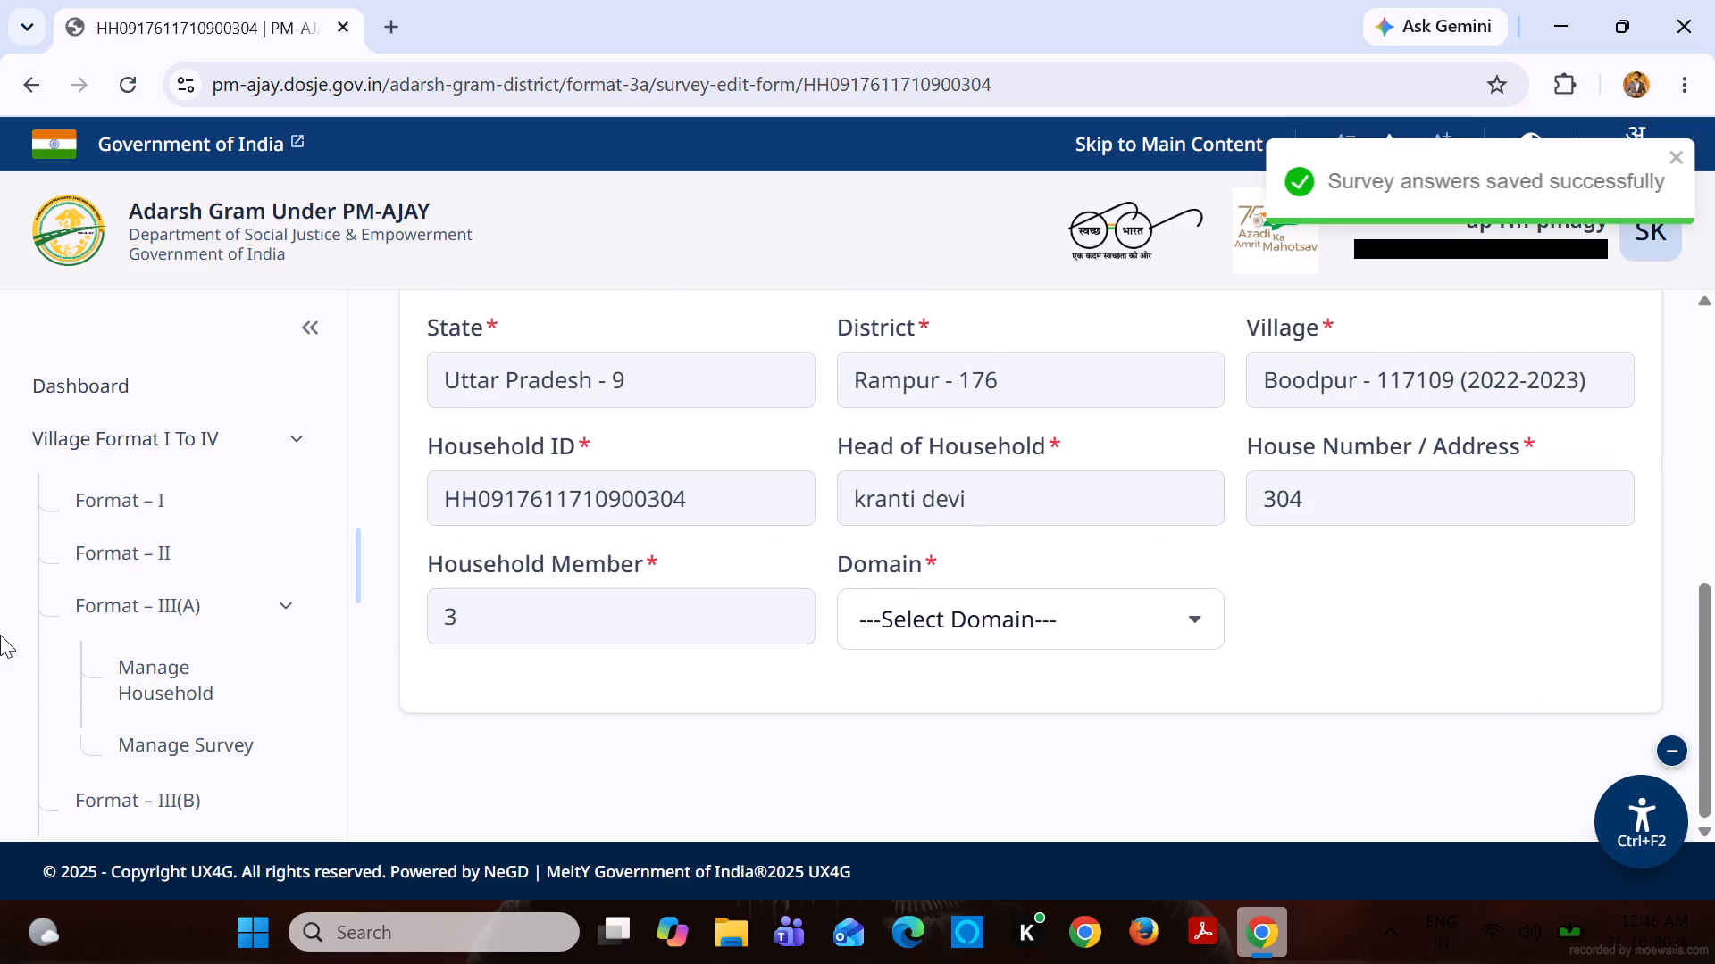
Start a new household under Manage Household with block Shahabad - 1488, gram panchayat Boodpur - 84740, village Boodpur - 117109 and category SC.
click(156, 695)
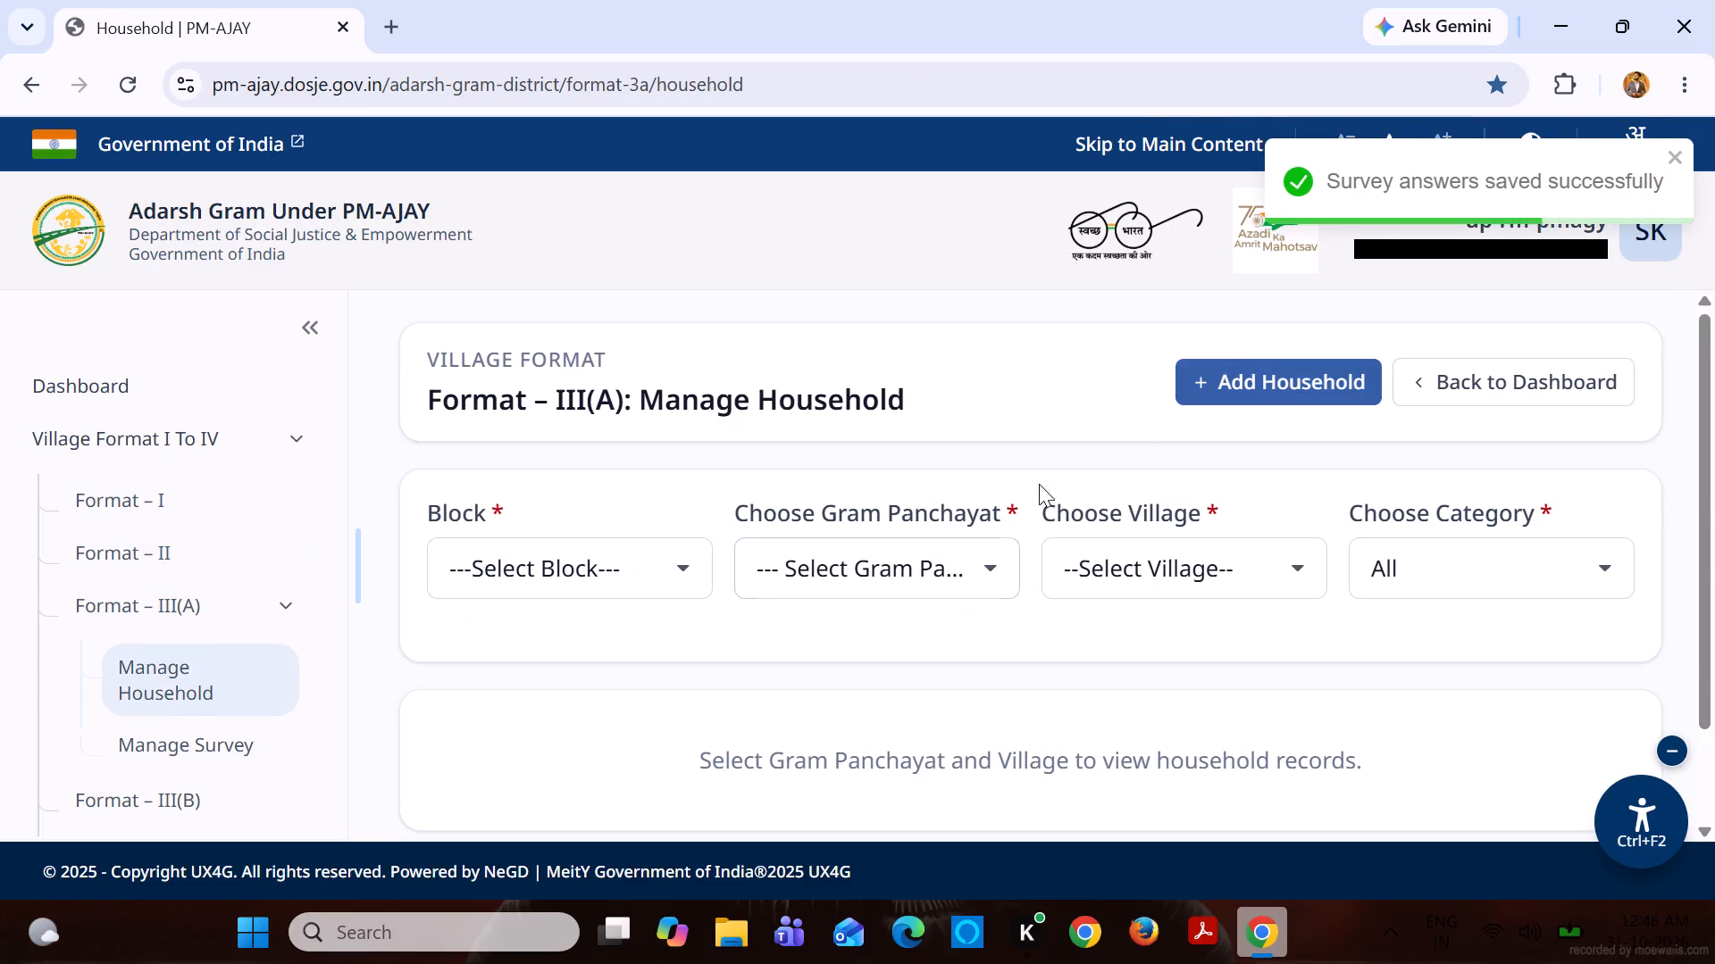
click(1252, 352)
click(1263, 403)
click(1140, 293)
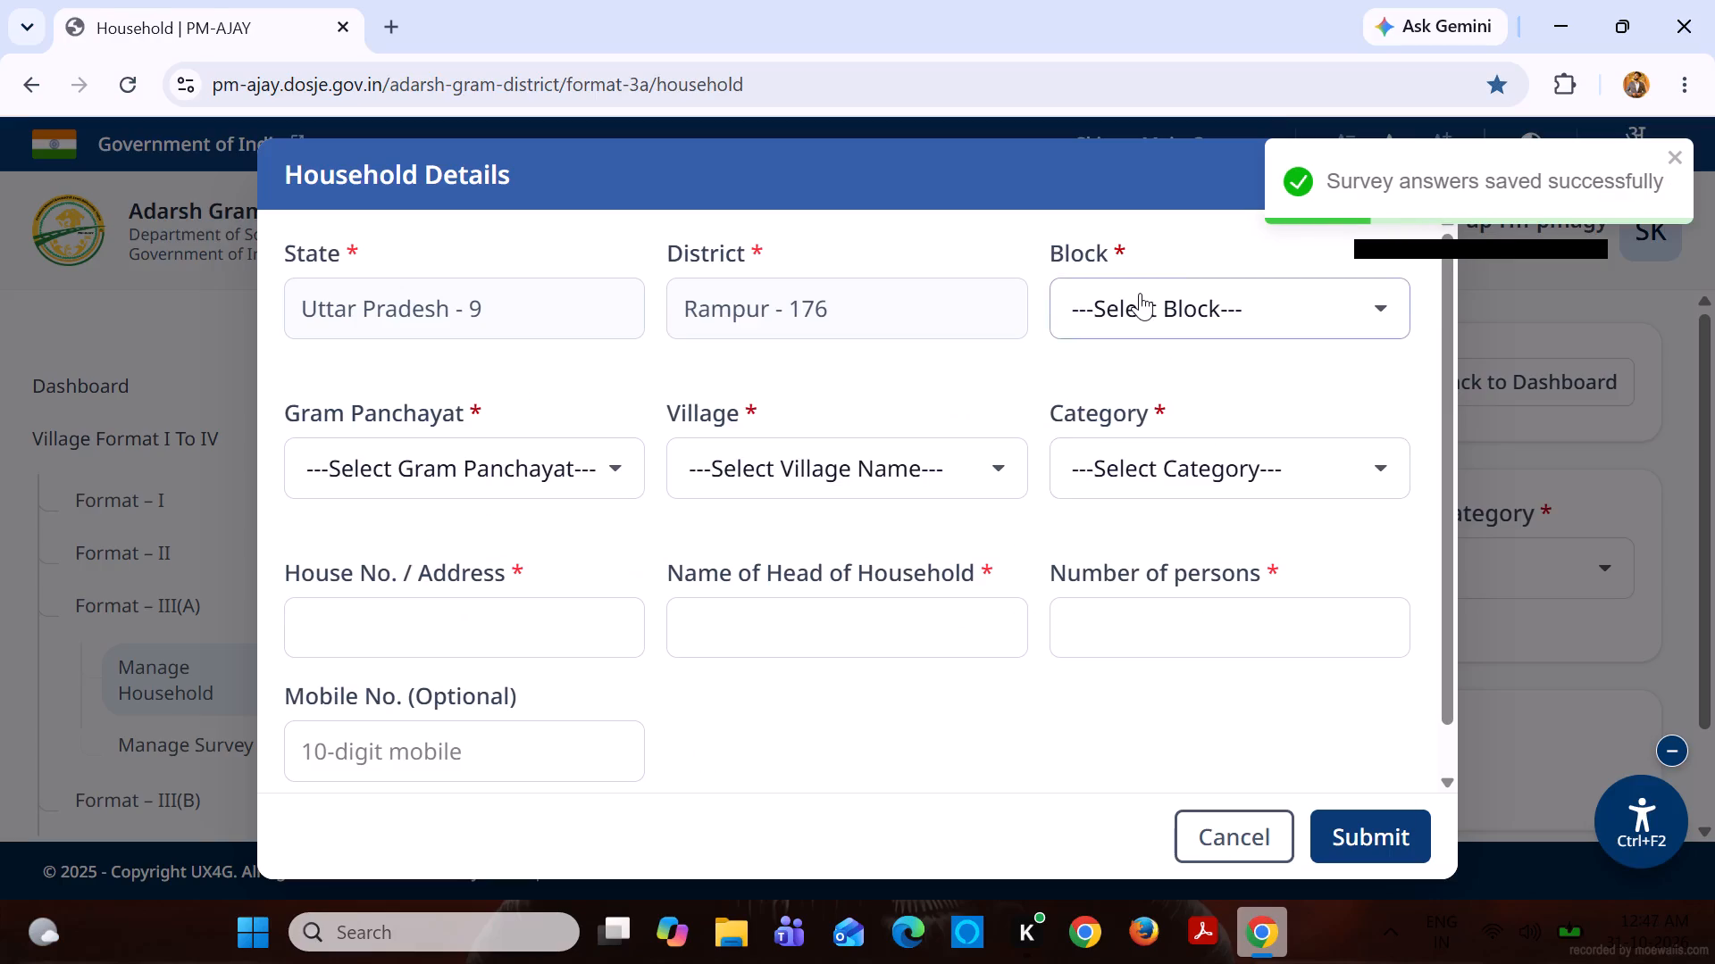
click(1107, 721)
click(535, 461)
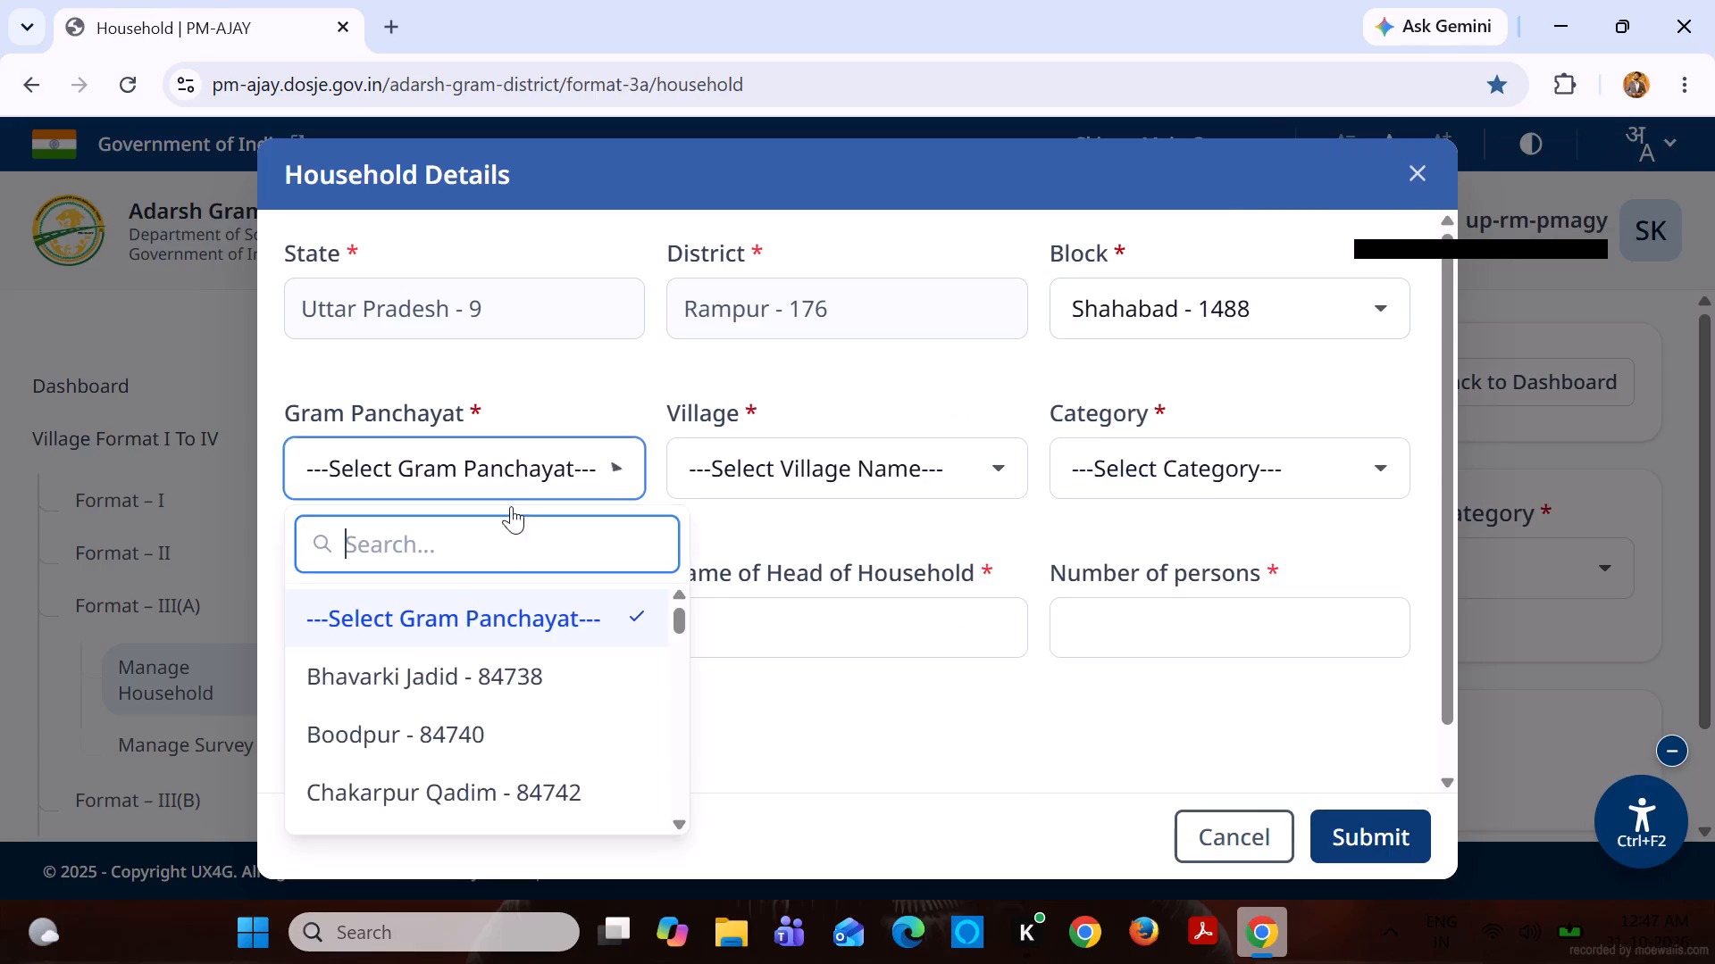
click(396, 727)
click(906, 436)
click(802, 608)
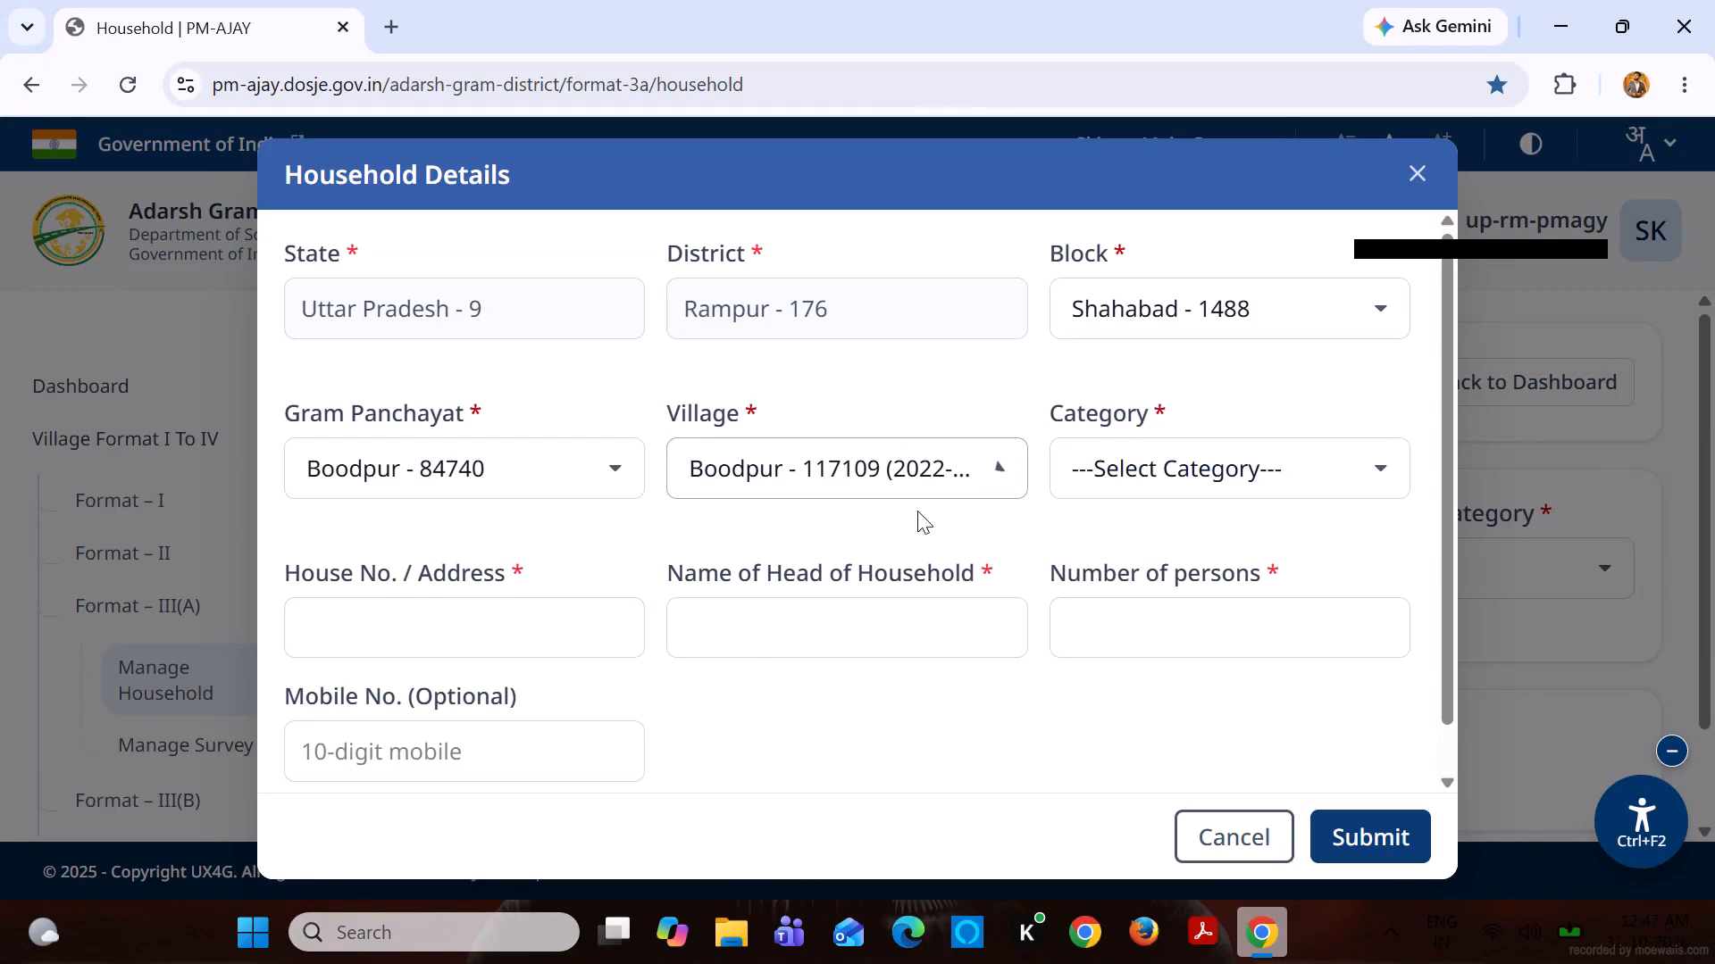
click(1208, 442)
drag(1114, 599, 1102, 599)
Enter house number 305 for the new household and go on to the name of its head.
click(413, 628)
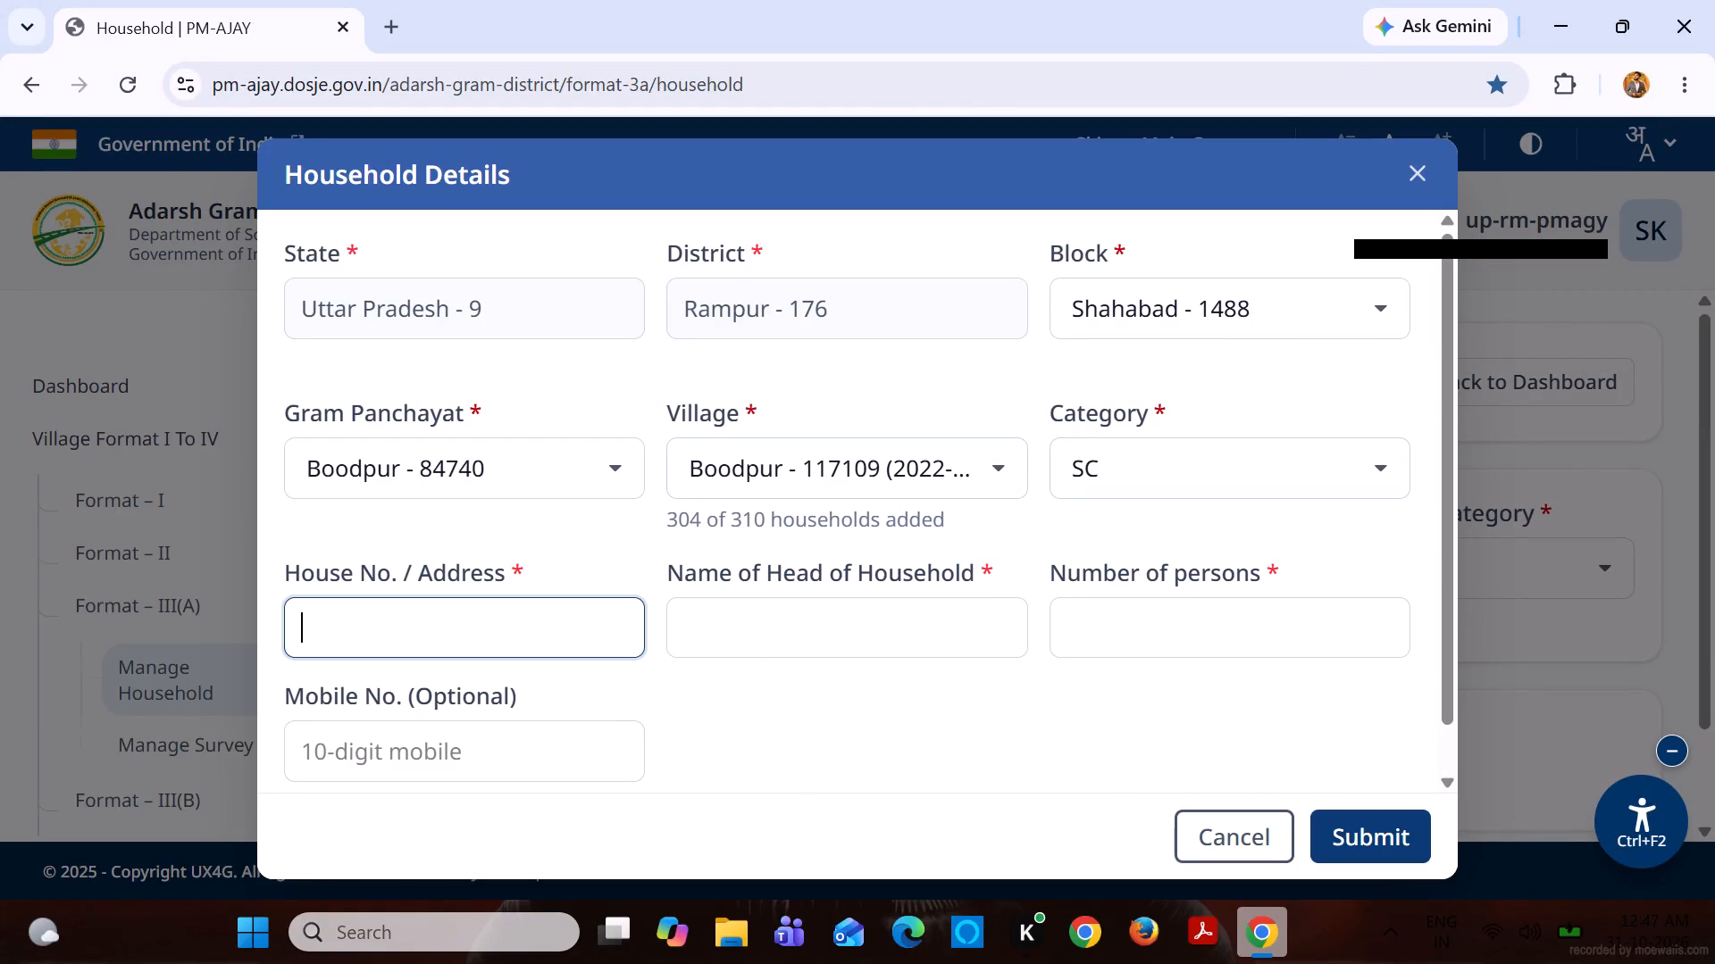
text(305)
click(734, 603)
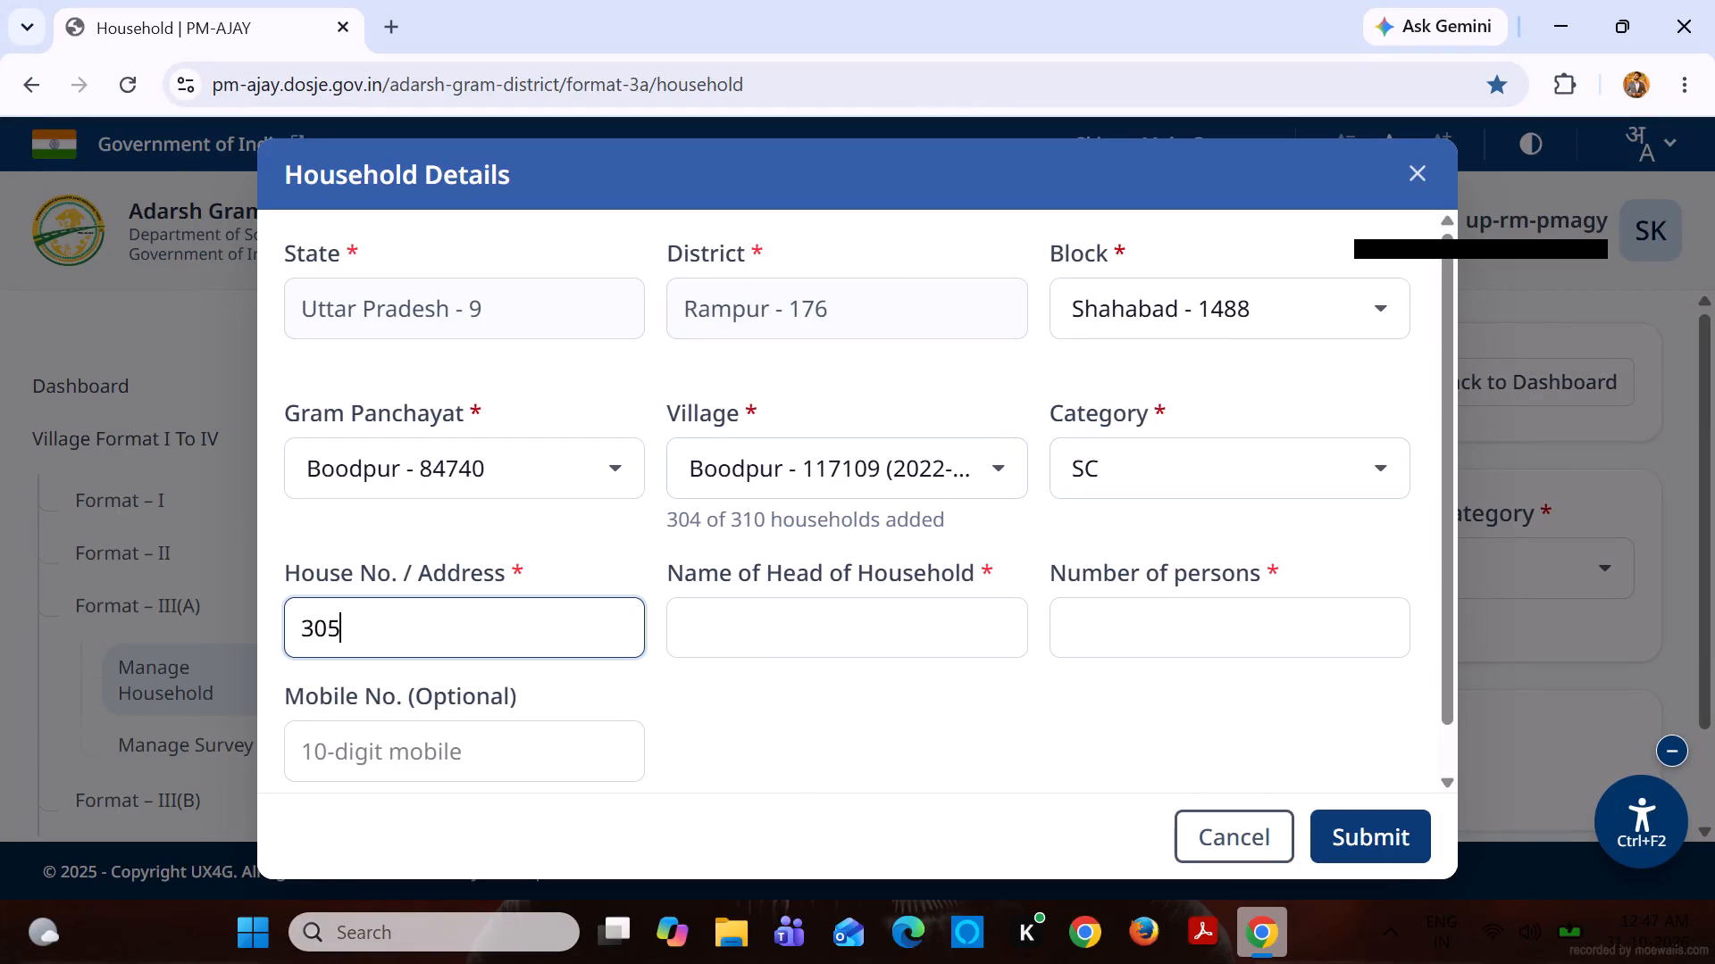
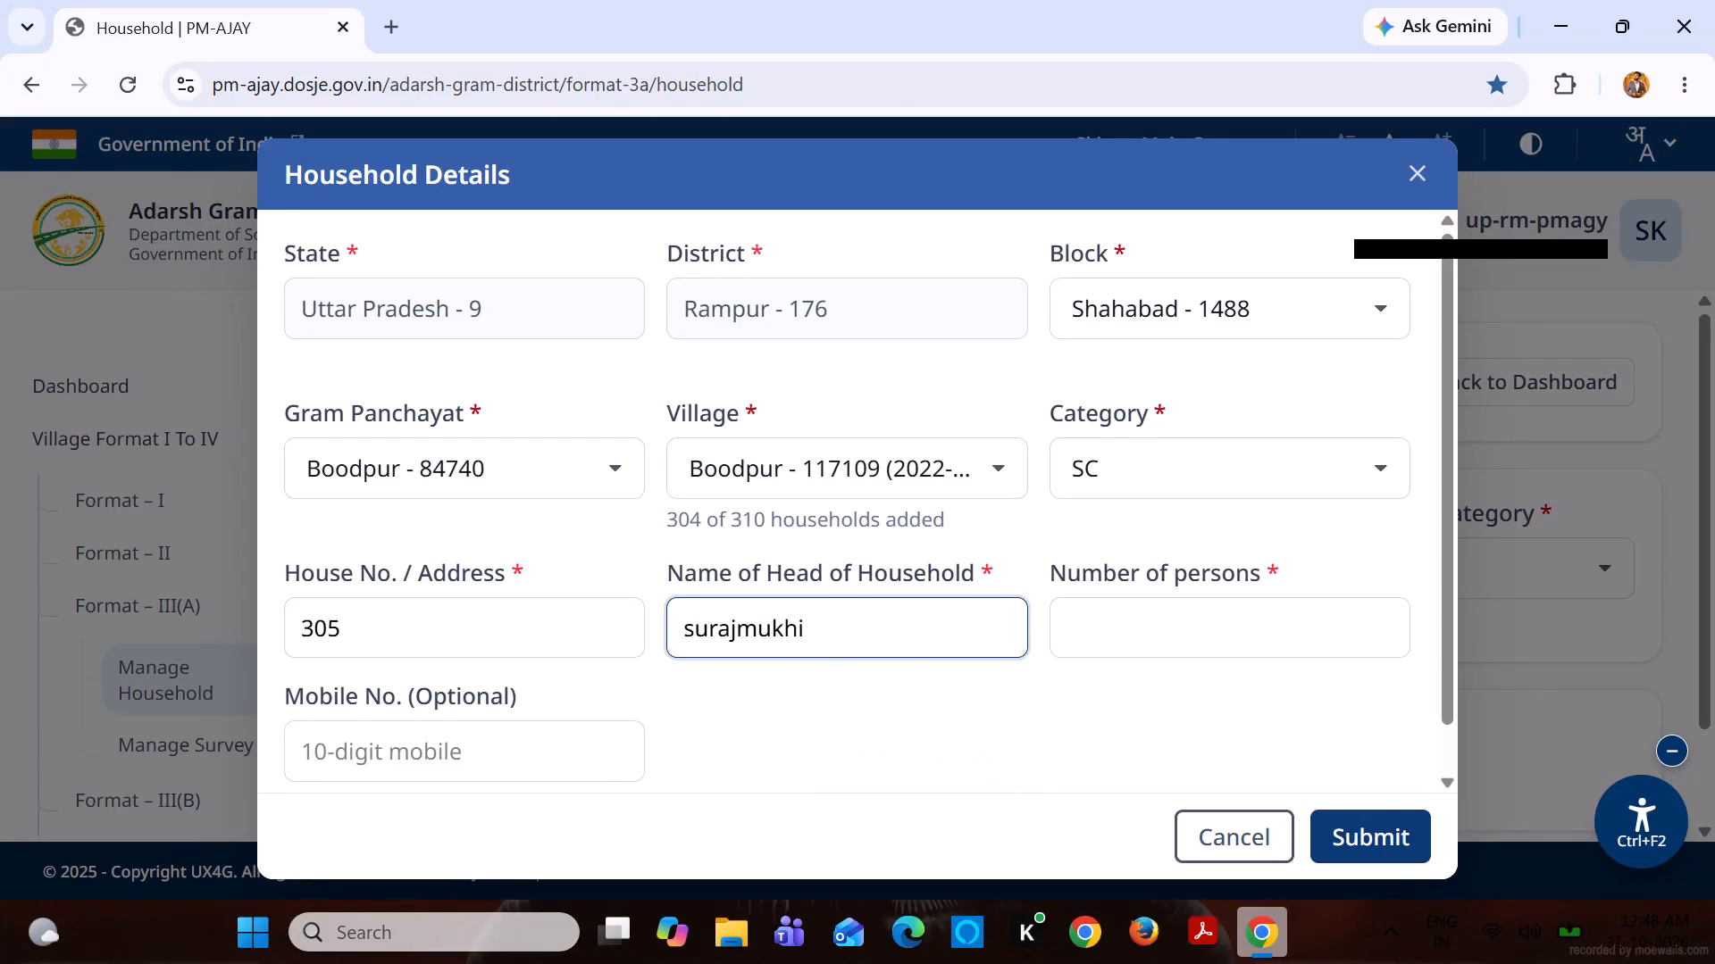
Set the number of persons in household 305 to 4 and submit the household details.
click(1069, 602)
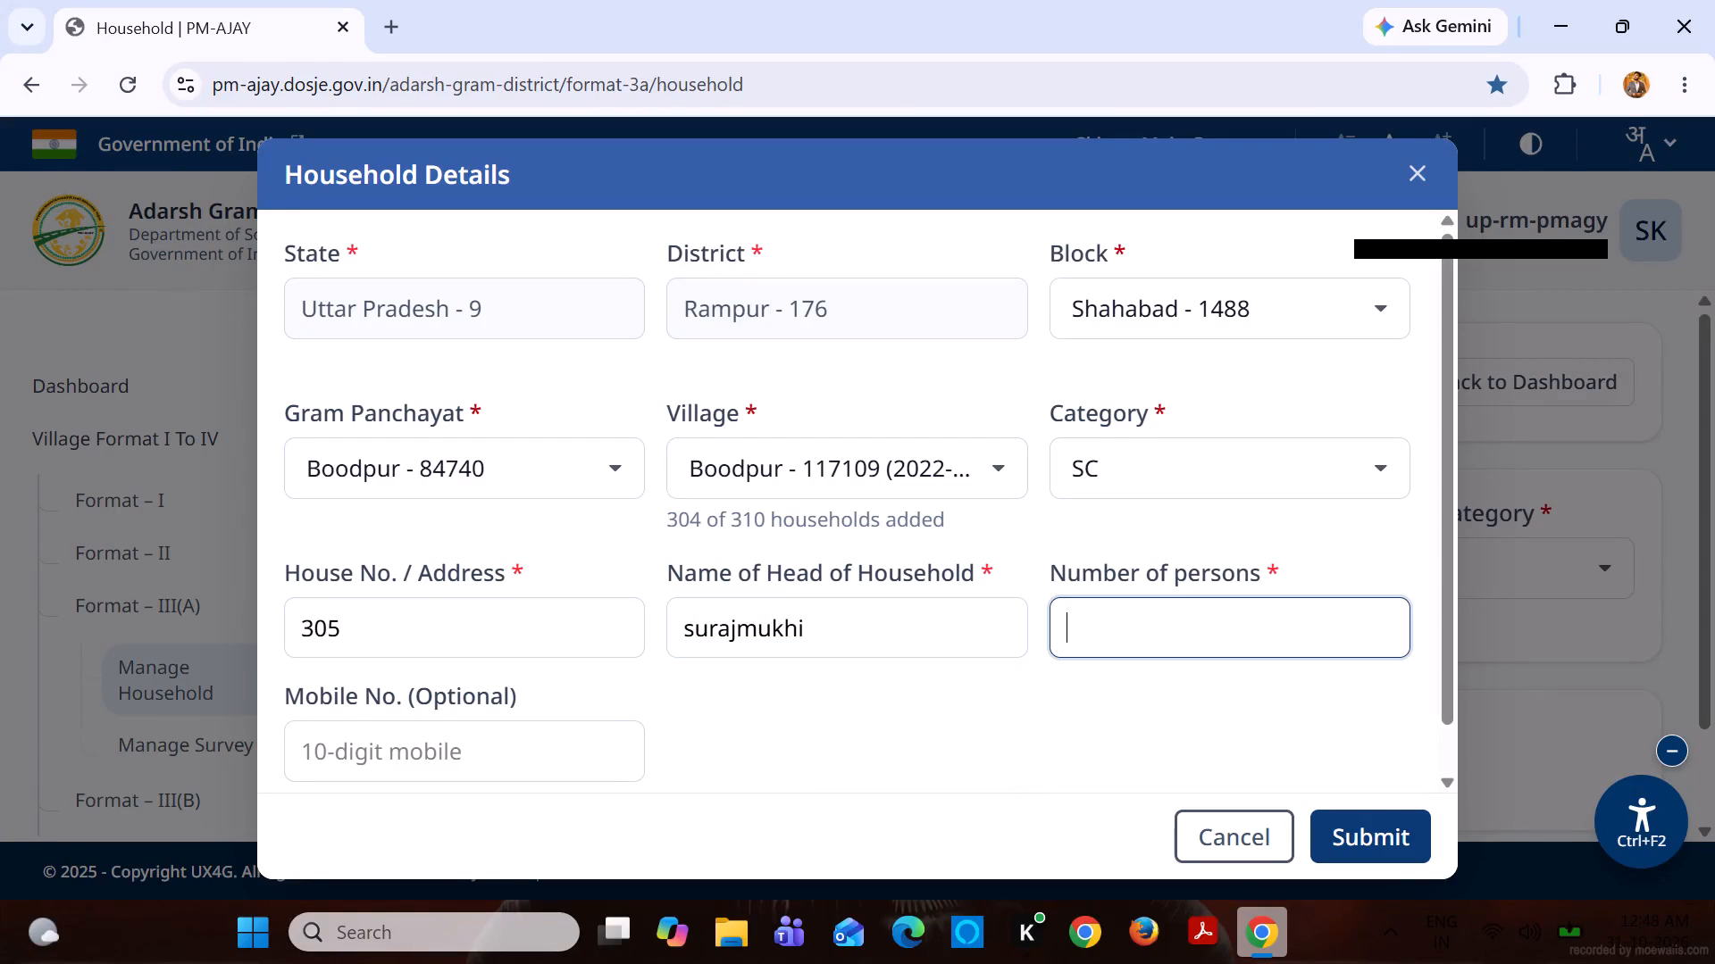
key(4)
click(1390, 828)
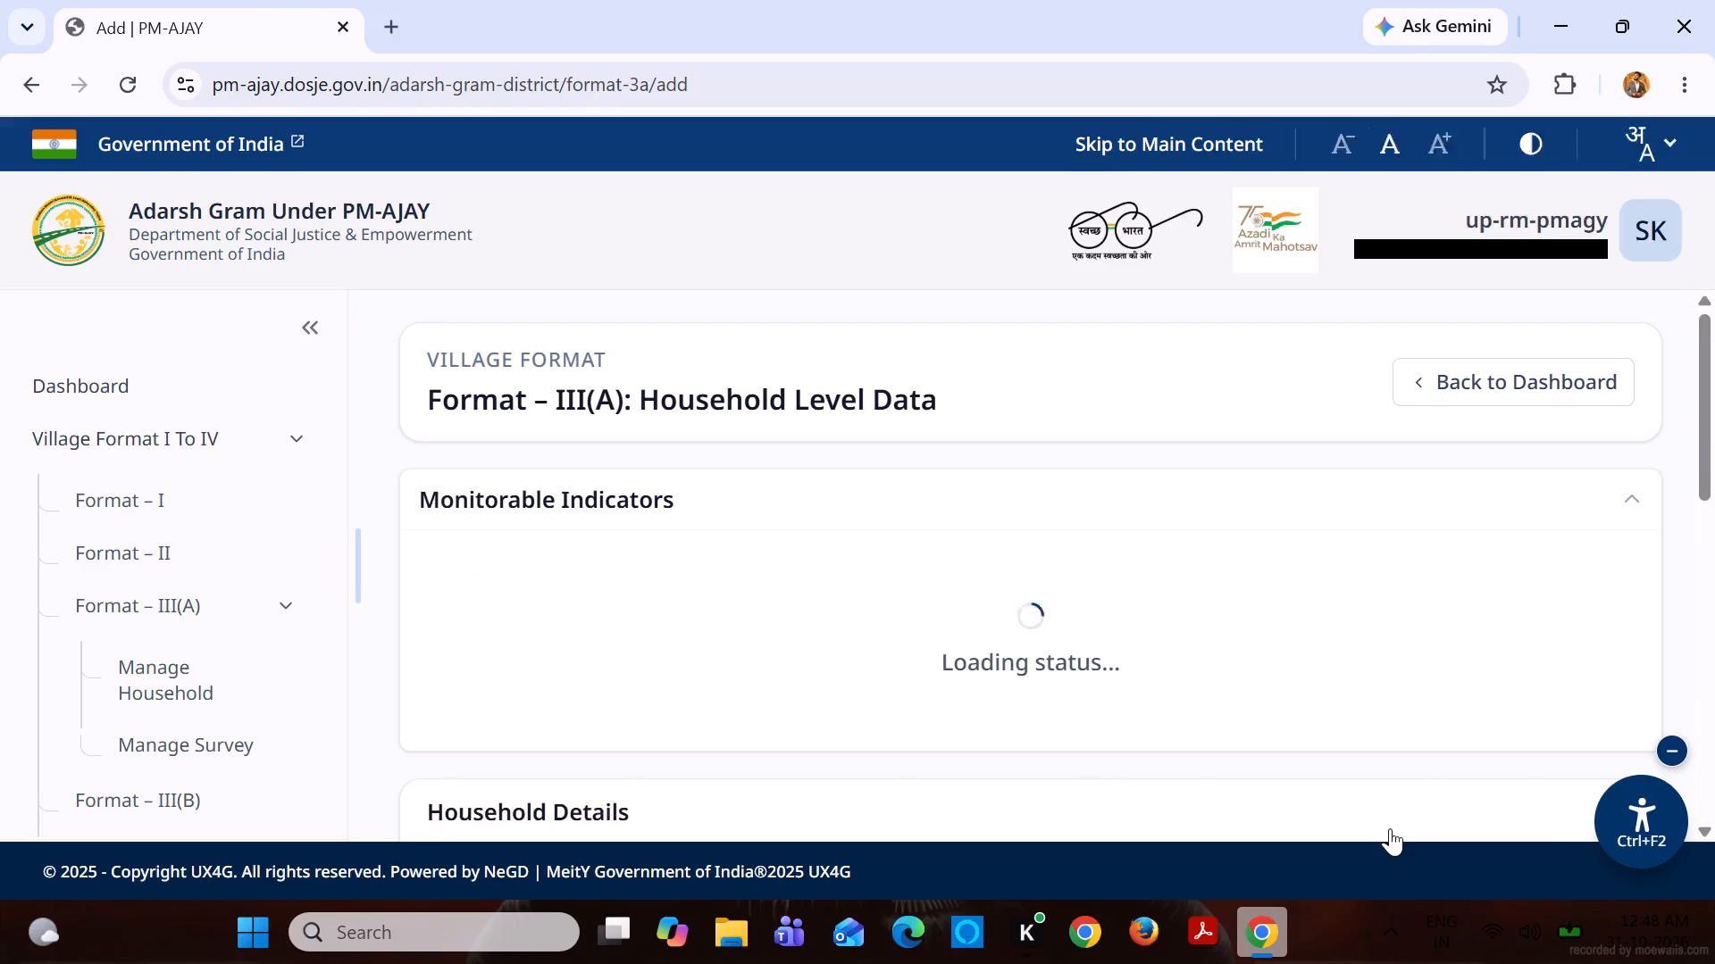
Under Manage Survey, filter by block Shahabad - 1488, gram panchayat Boodpur - 84740 and village Boodpur, and open household 305's pending survey for editing.
click(188, 744)
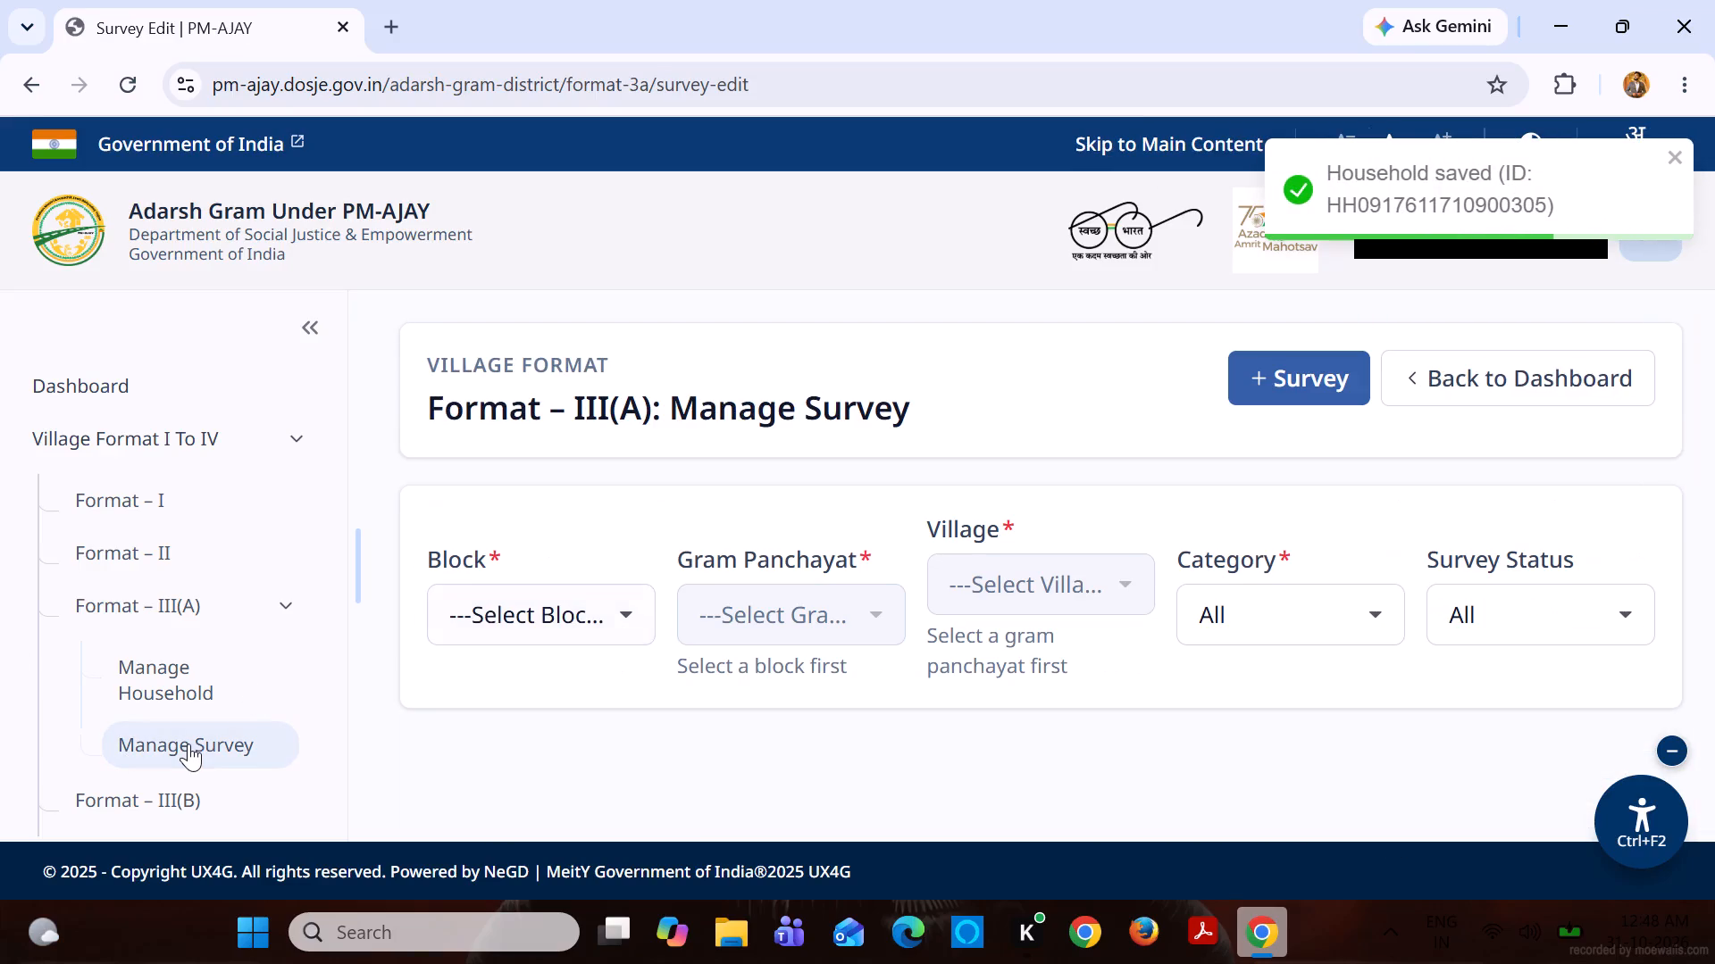
click(589, 598)
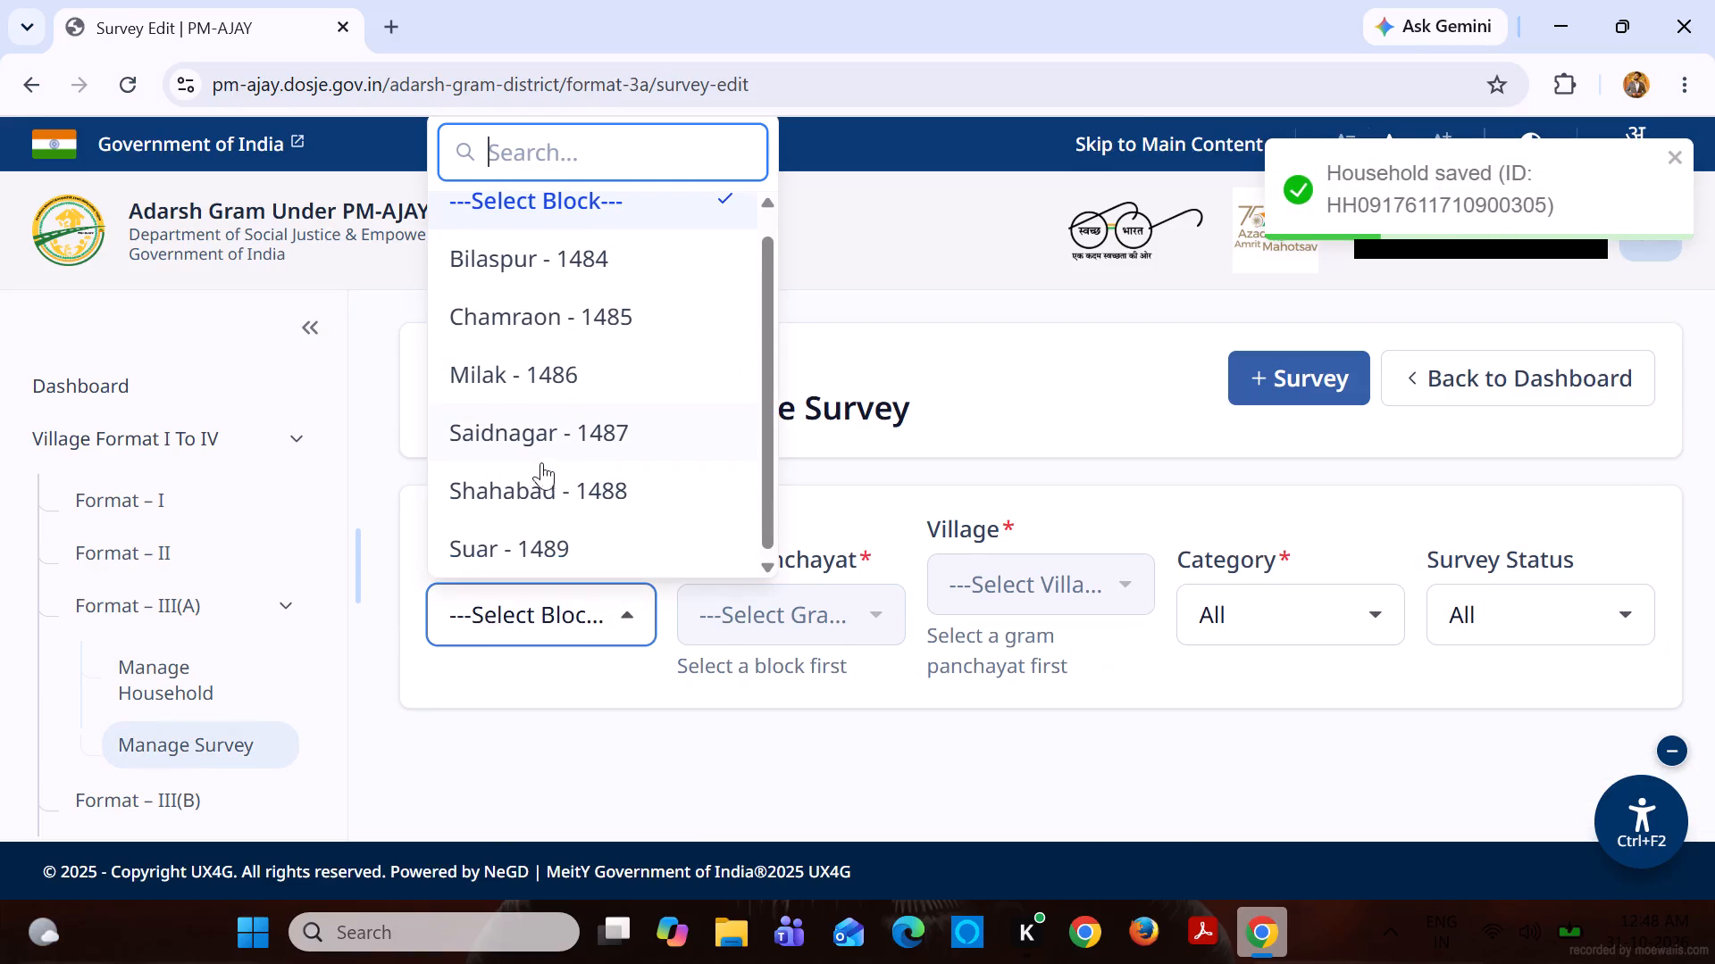
click(540, 478)
click(861, 605)
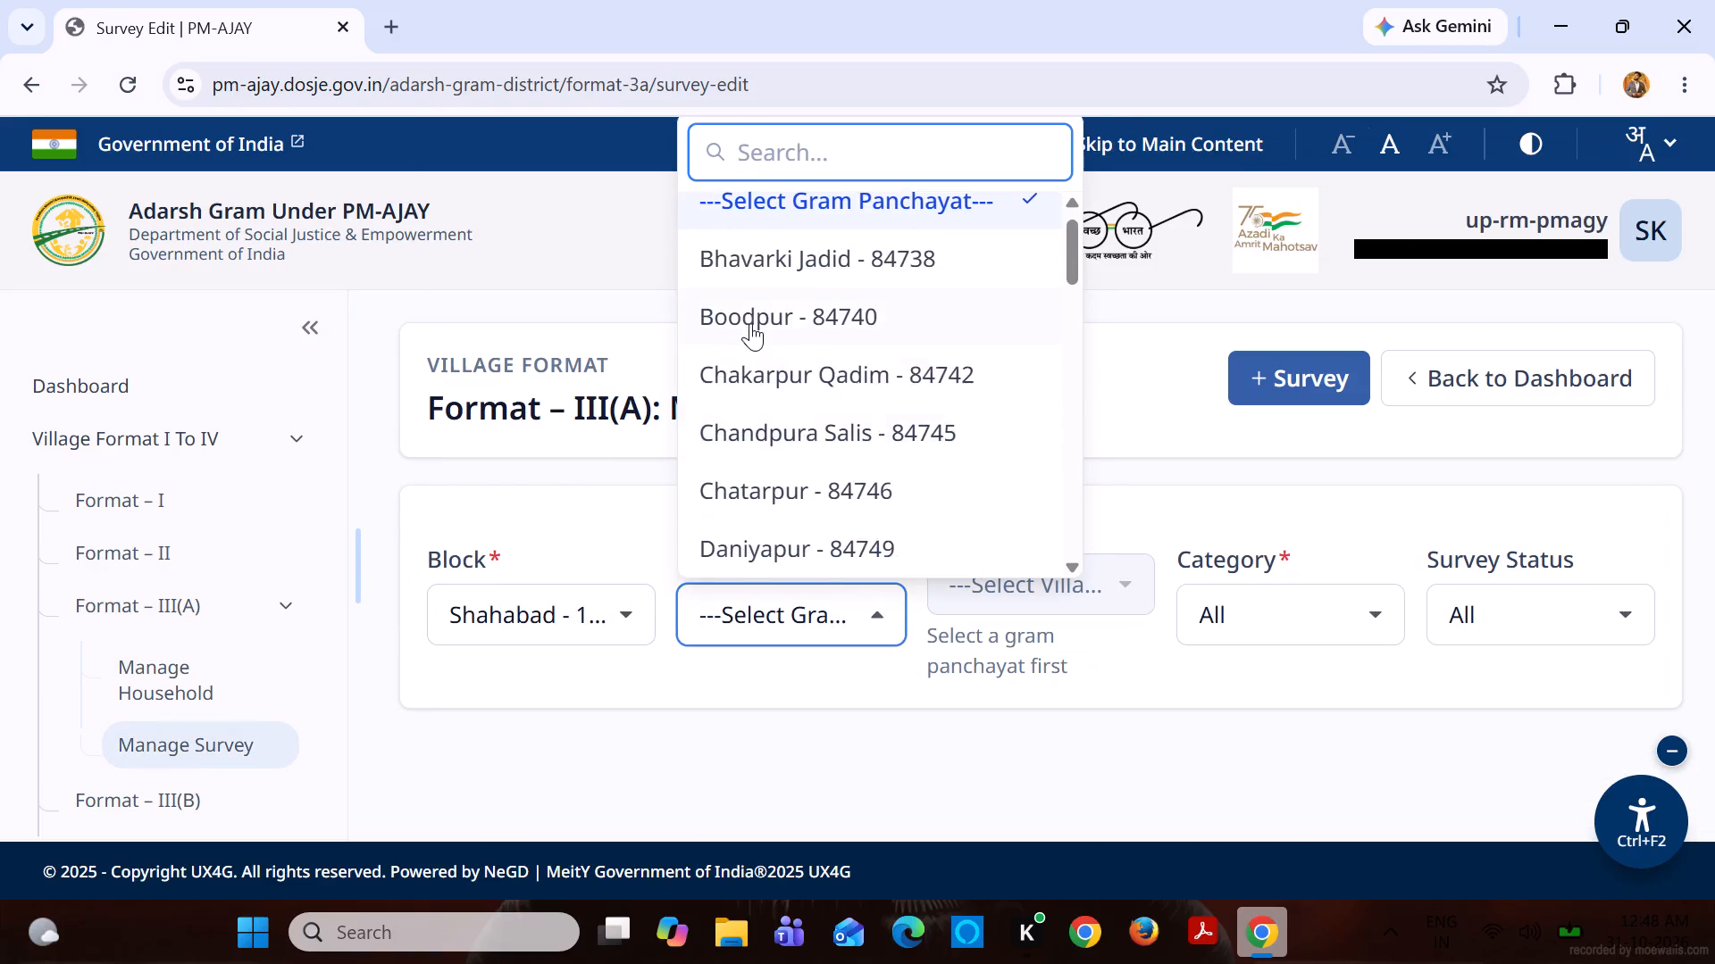
click(750, 320)
click(1101, 571)
click(1023, 502)
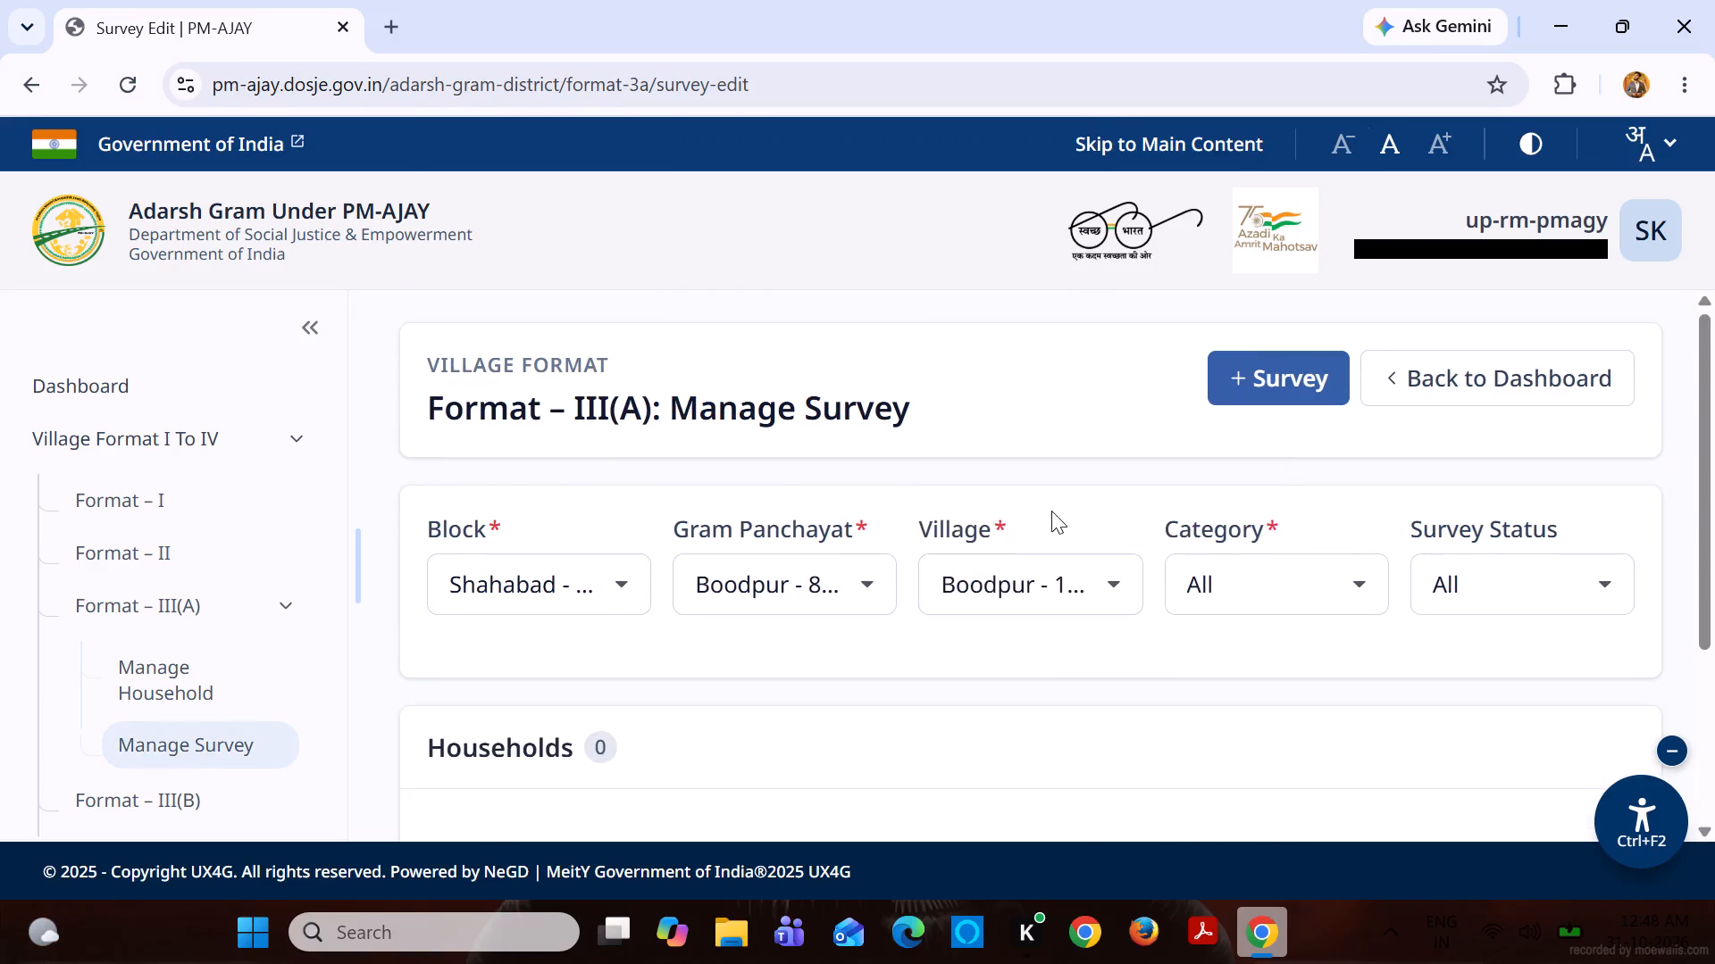
scroll(1060, 542, down, 4)
scroll(1401, 658, left, 10)
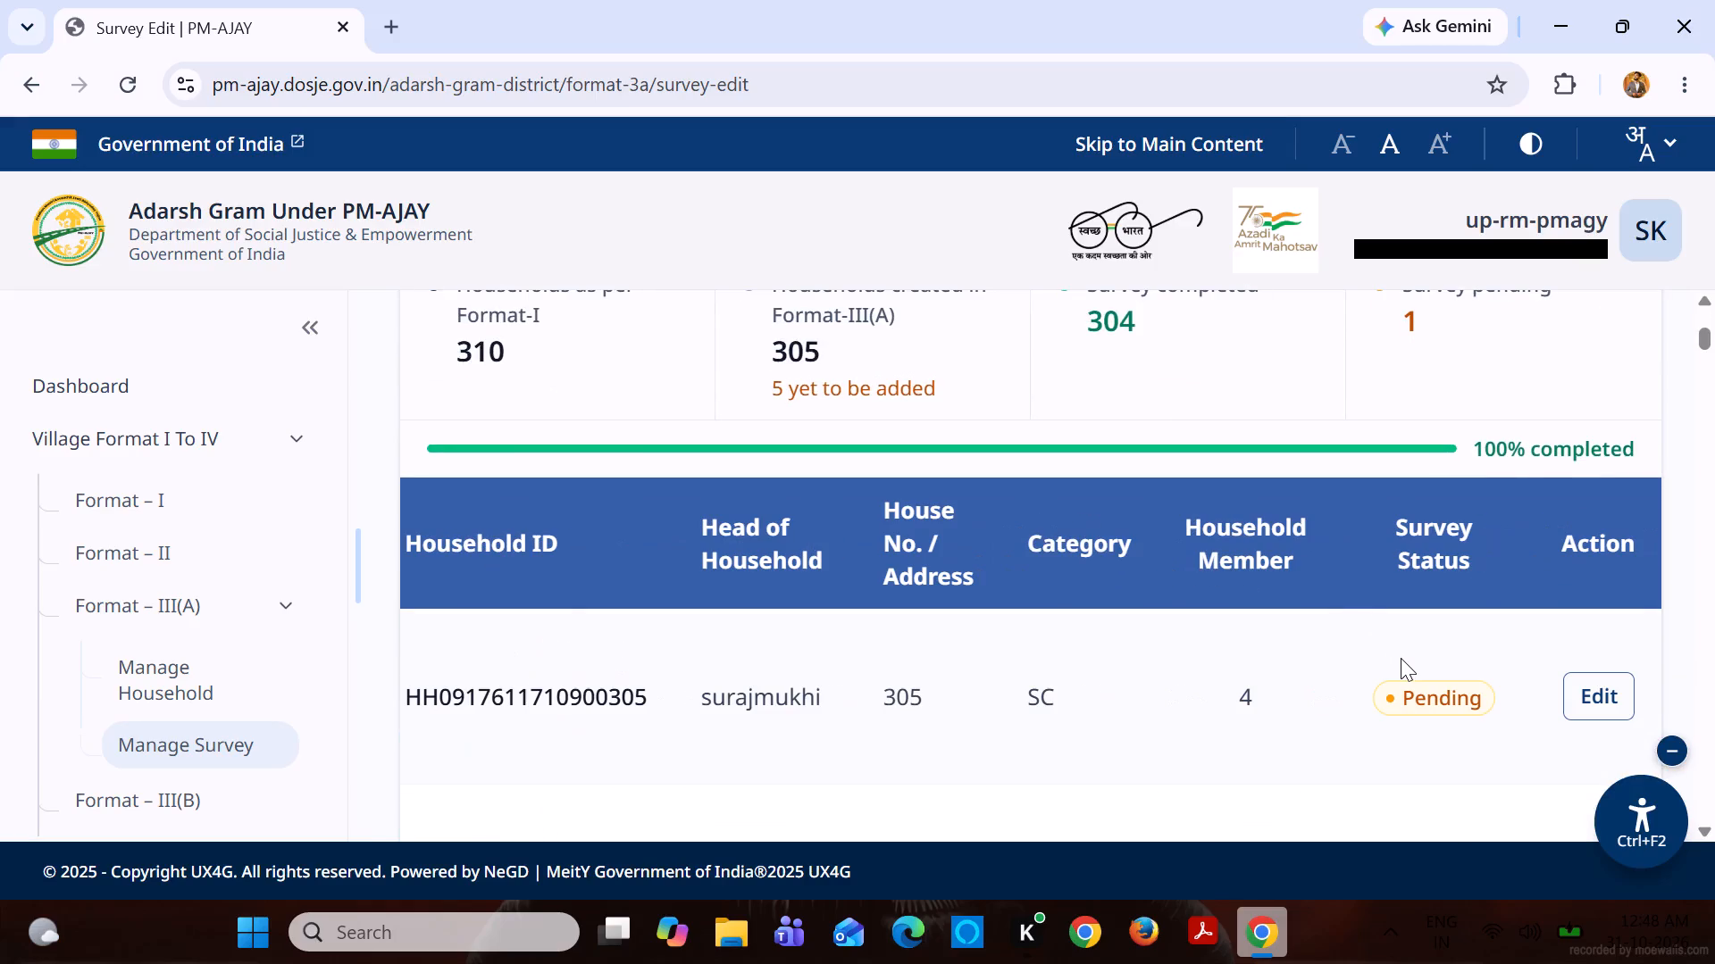
click(1610, 724)
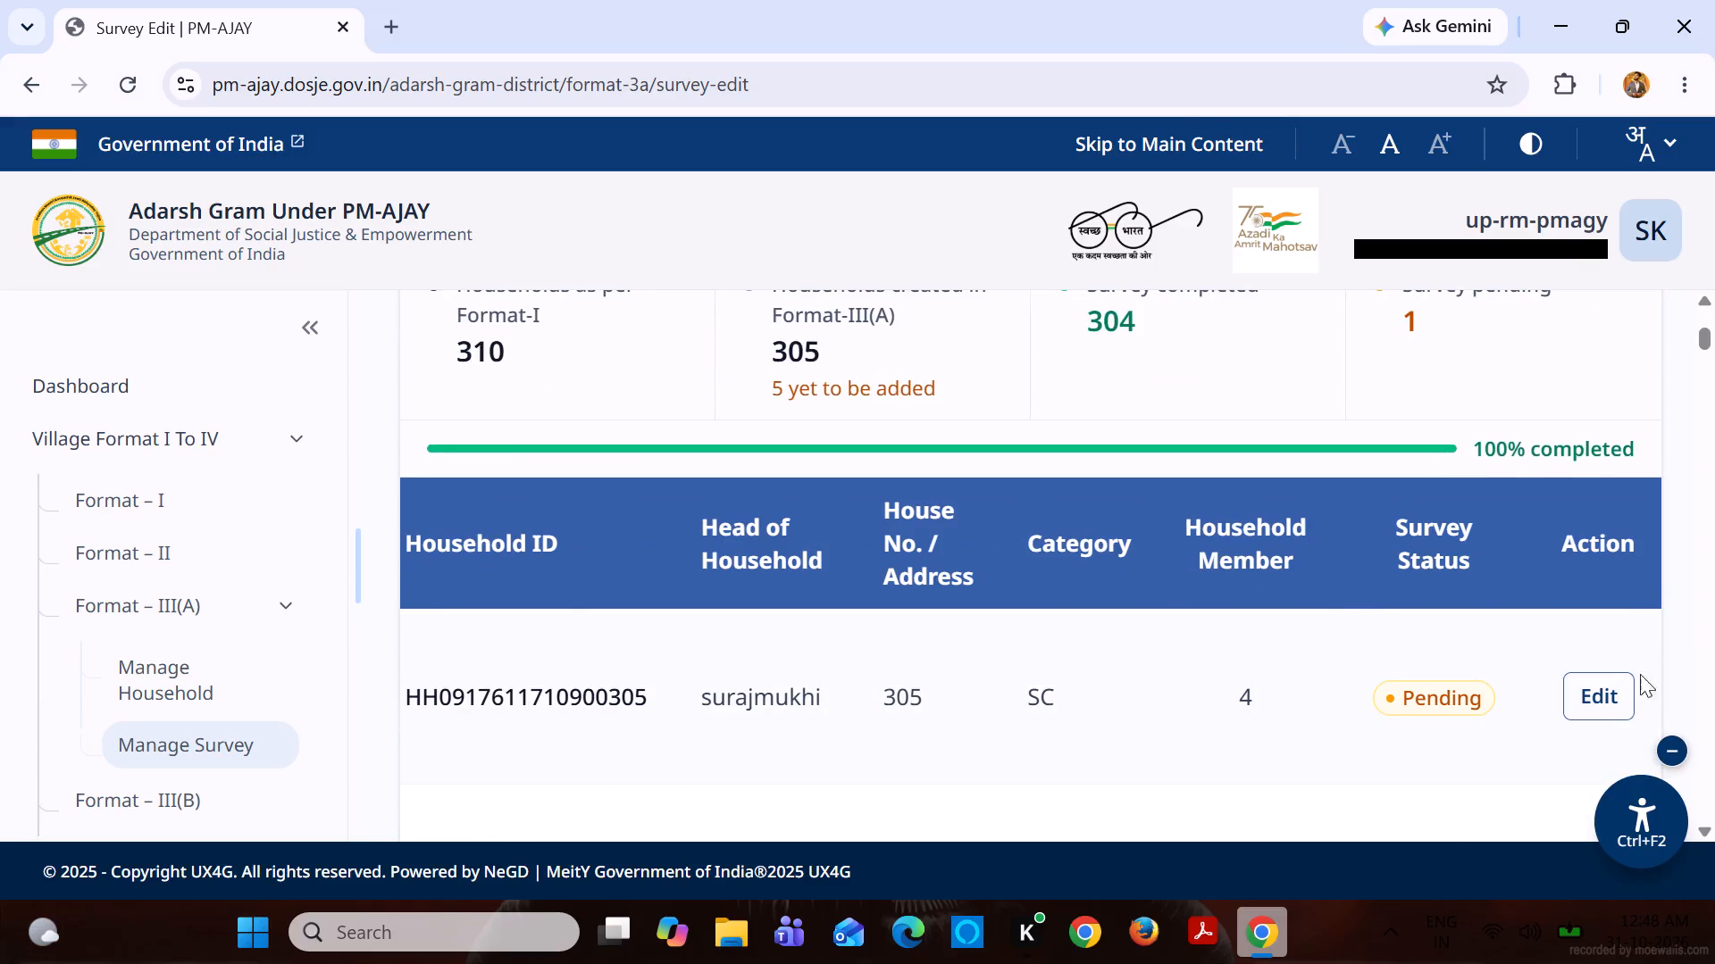
click(1635, 695)
In domain 1 – Drinking water and Sanitation, answer Yes for an Individual Household Latrine, answer the open-defecation question, and save.
scroll(797, 733, down, 5)
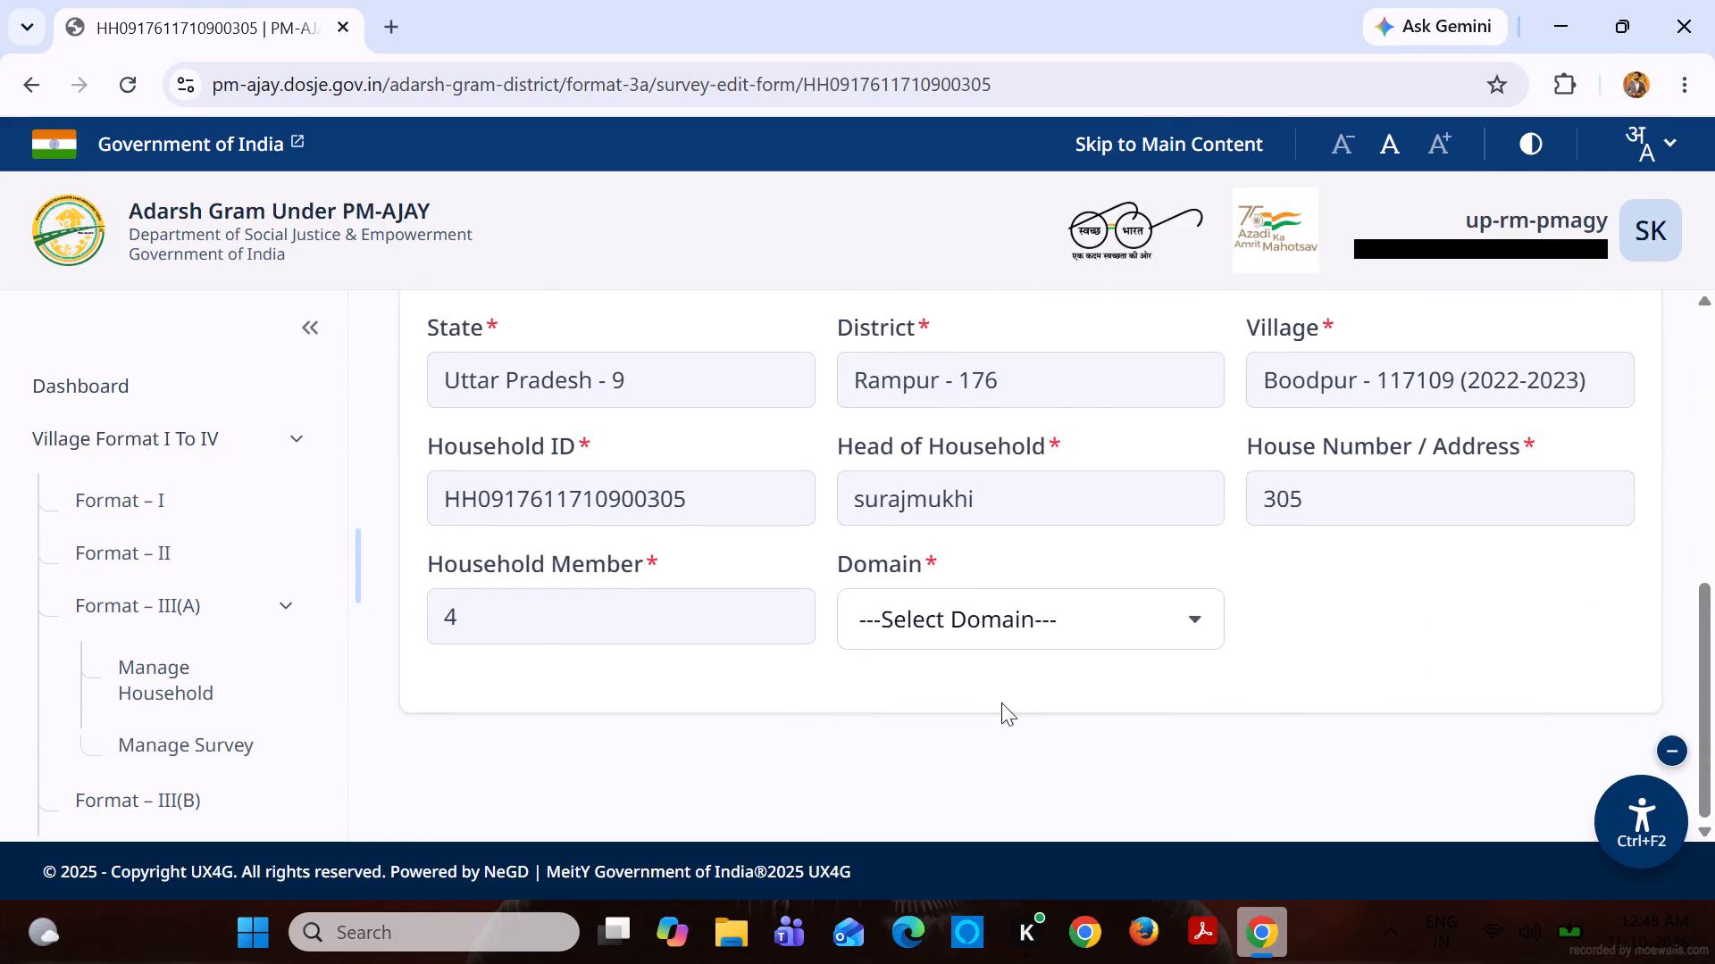
click(1085, 612)
click(1049, 265)
scroll(1111, 542, down, 3)
click(1602, 606)
click(1495, 711)
scroll(1500, 701, down, 2)
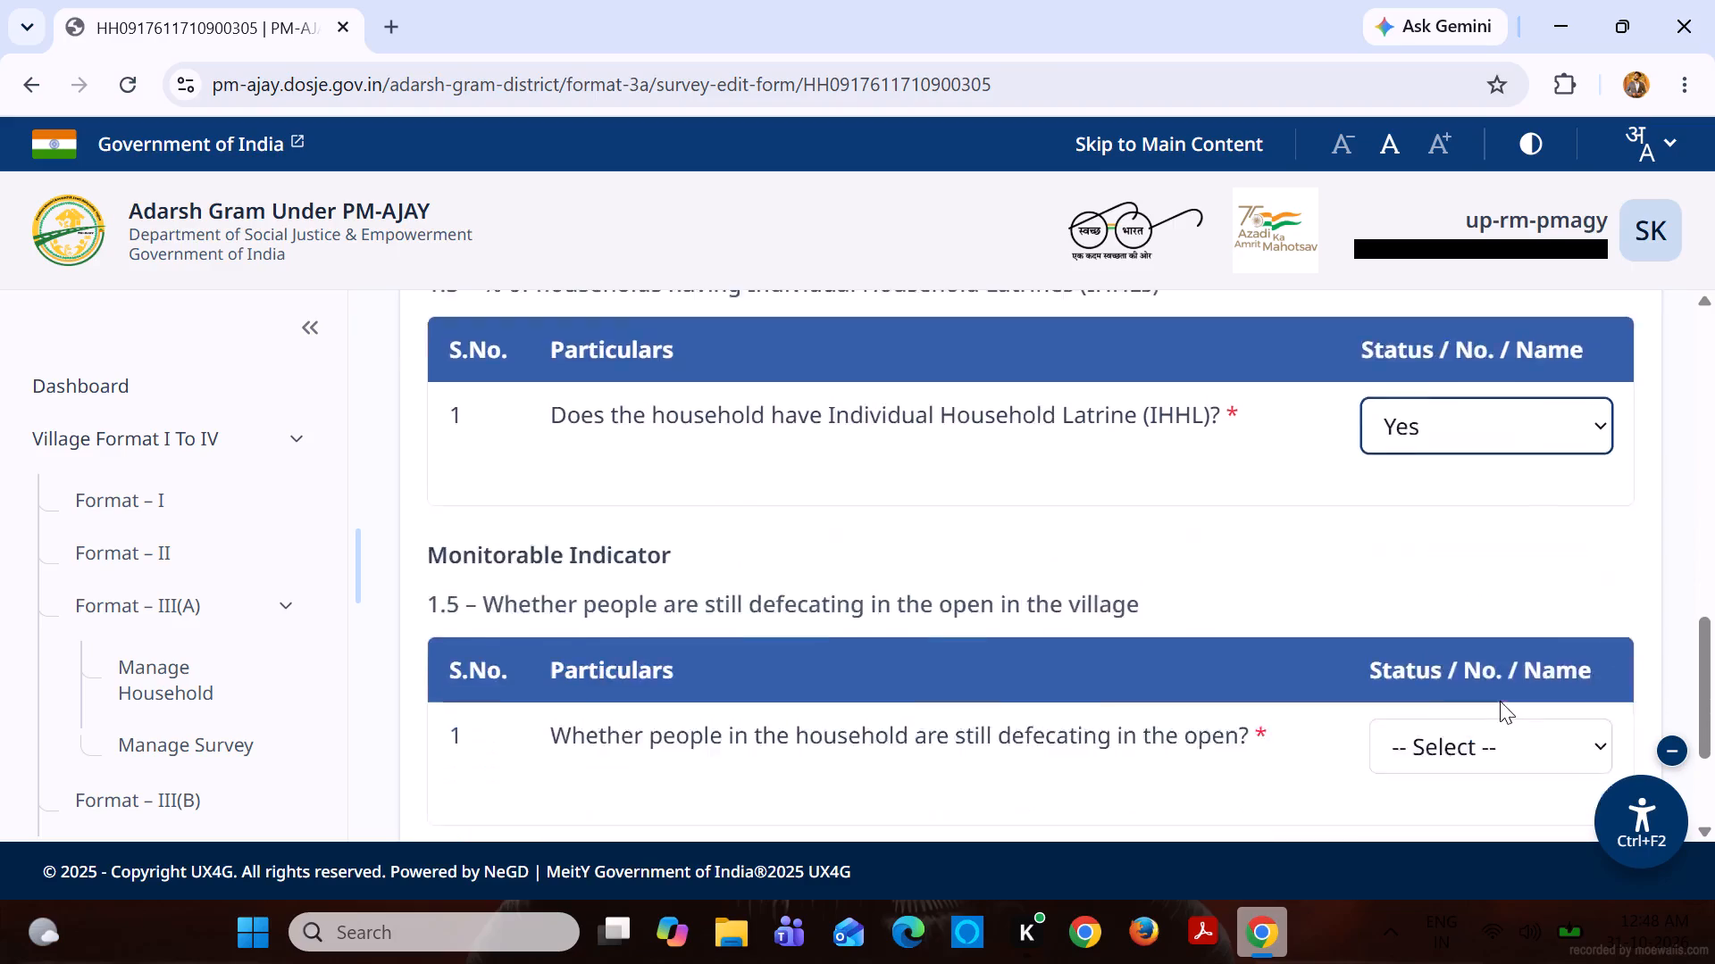
click(1512, 621)
click(1454, 771)
click(1551, 768)
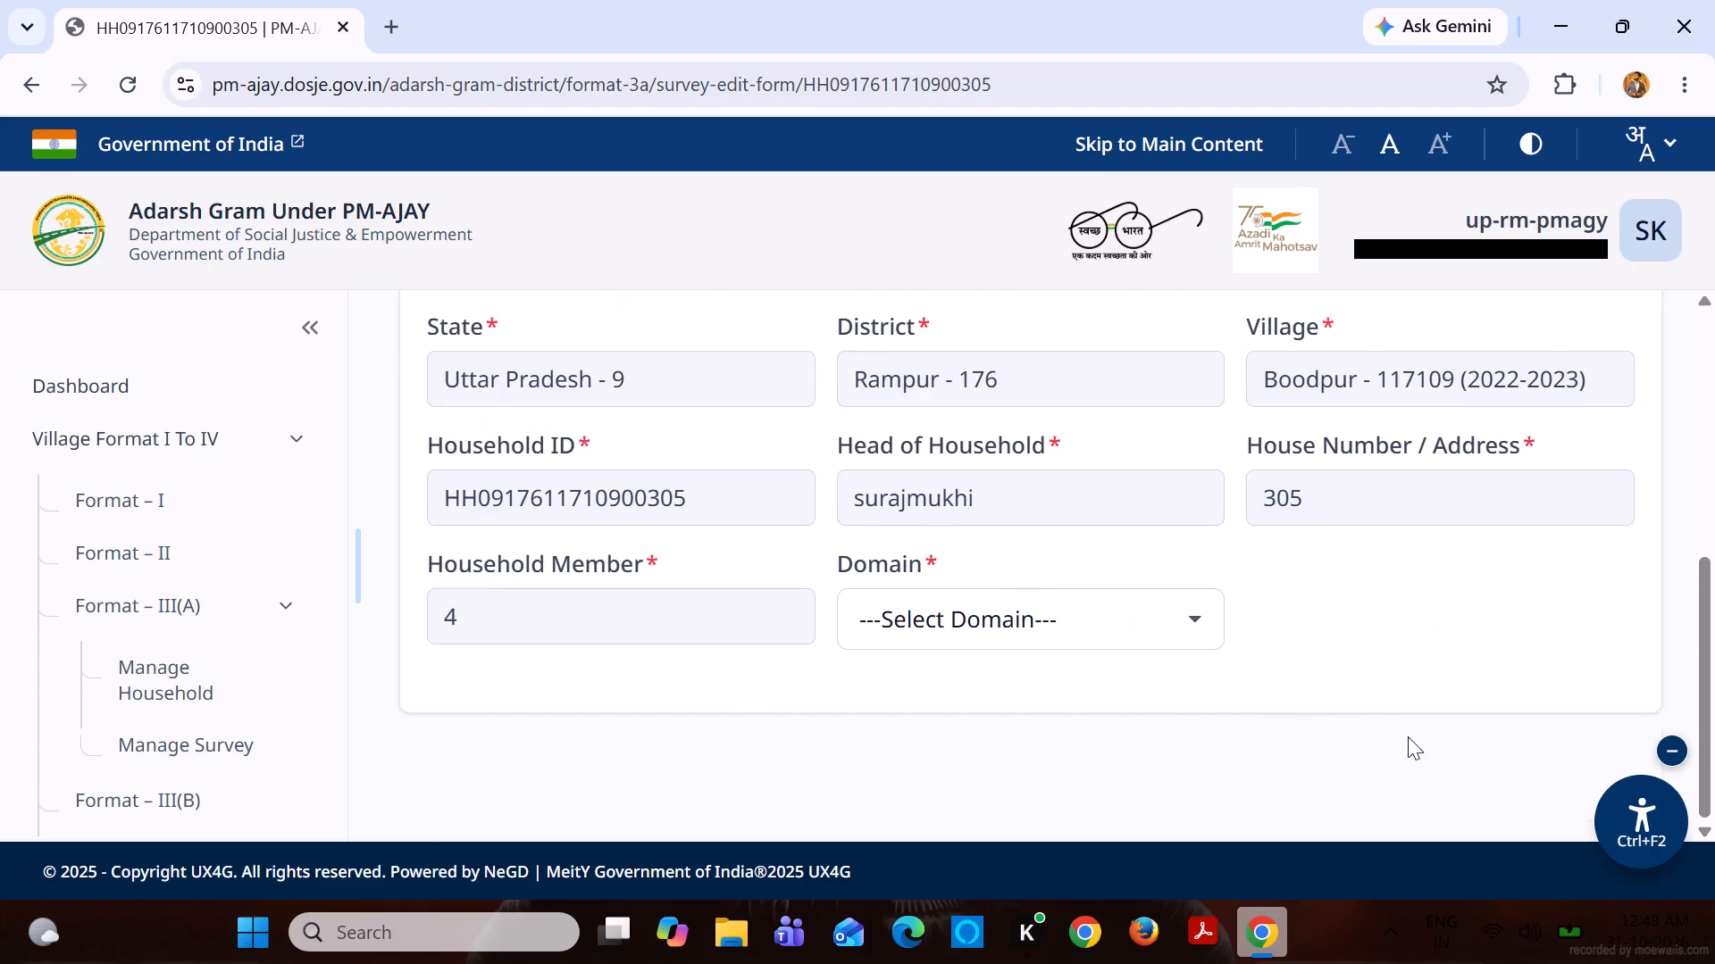
Choose domain 2 – Education and enter 2 children aged 6-10 years, with 2 attending primary school.
click(1067, 633)
click(952, 334)
scroll(1027, 499, down, 2)
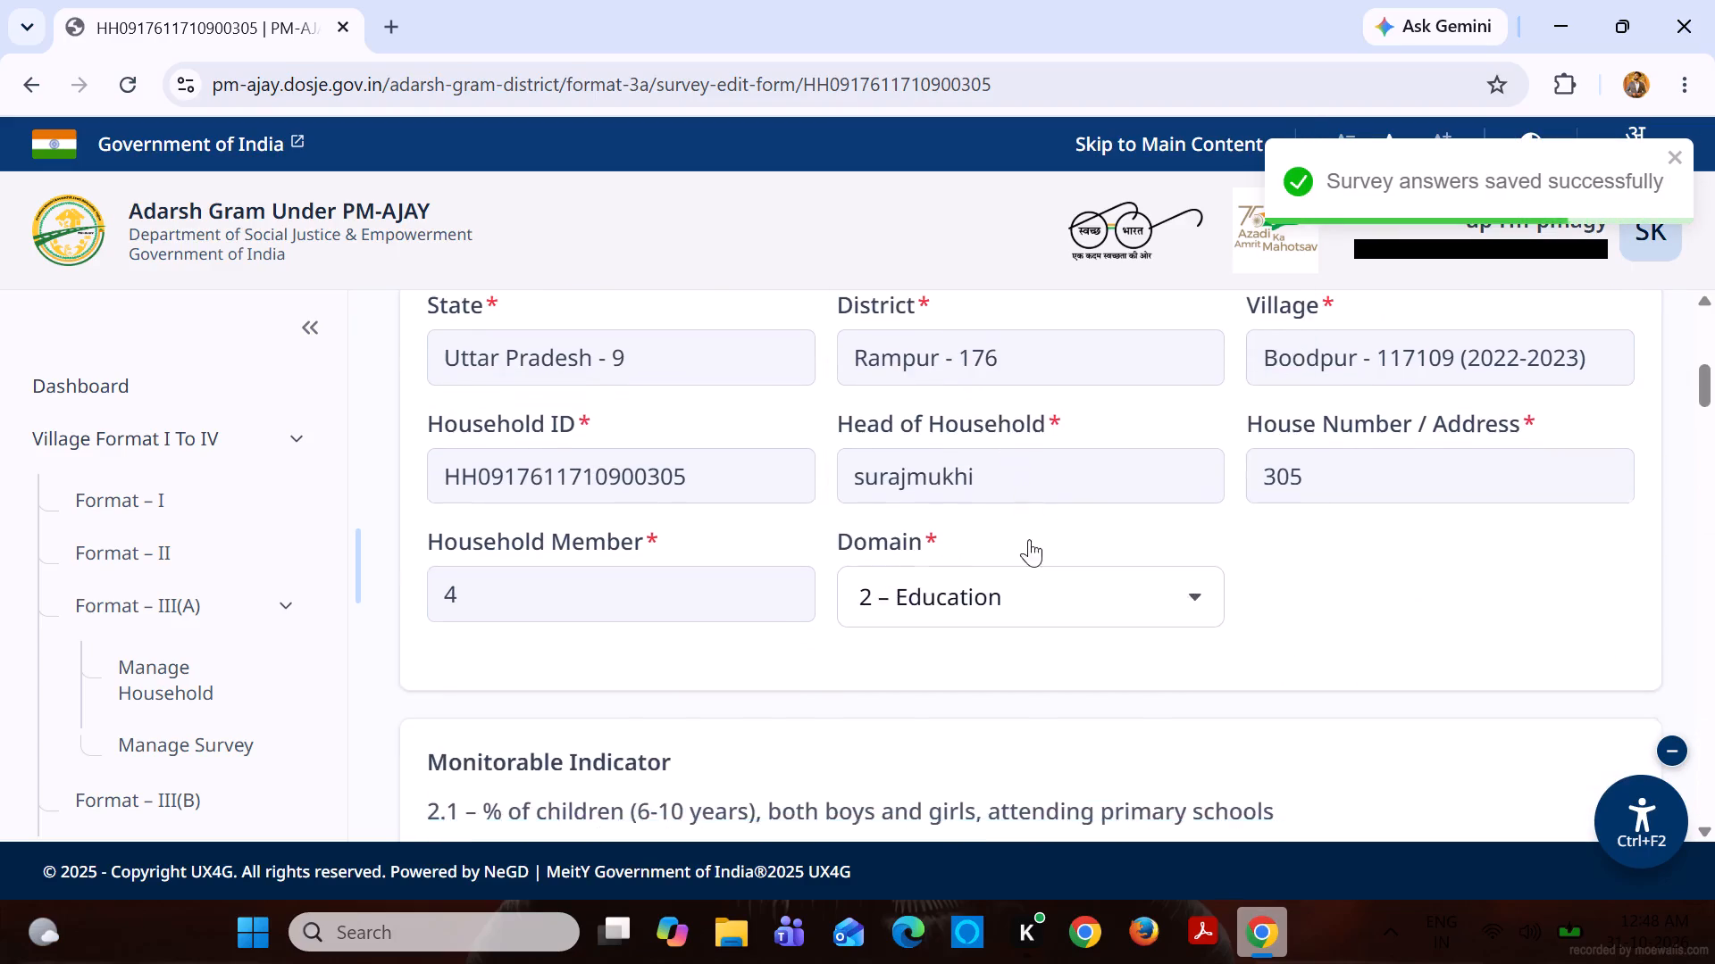
scroll(1029, 539, down, 1)
click(1468, 580)
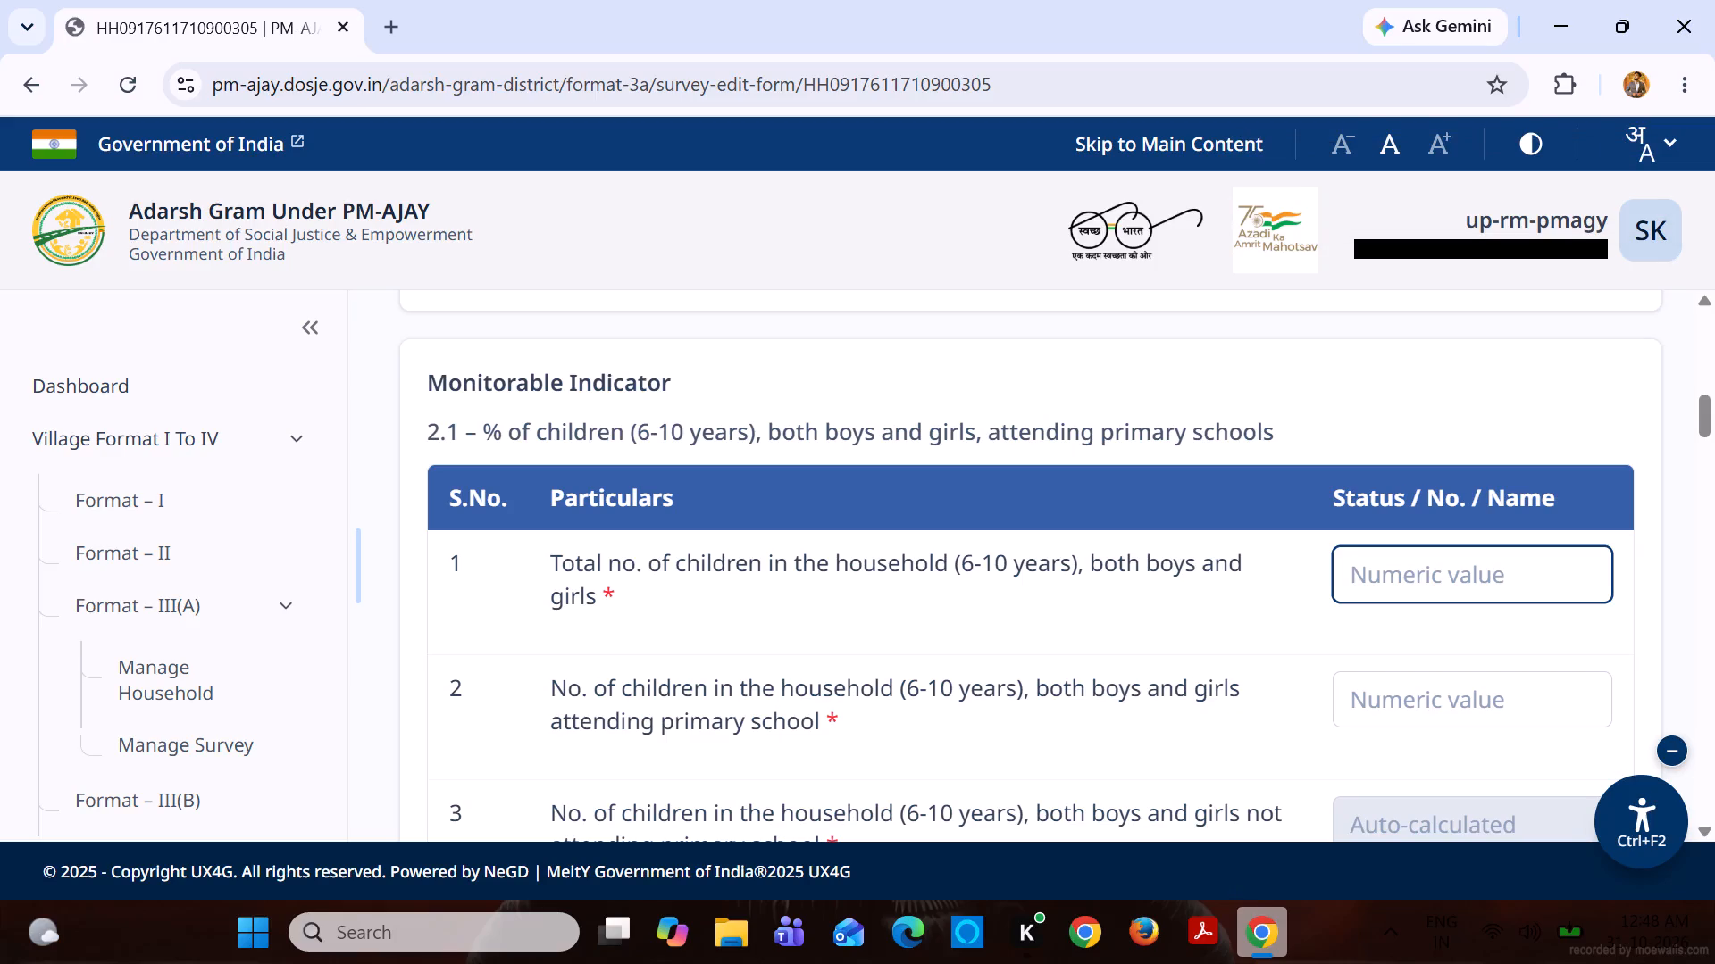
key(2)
click(1444, 706)
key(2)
Enter 0 children in the household for each of the age groups 11-13, 14-15, 16-17 and 18-23 years.
scroll(1443, 704, down, 3)
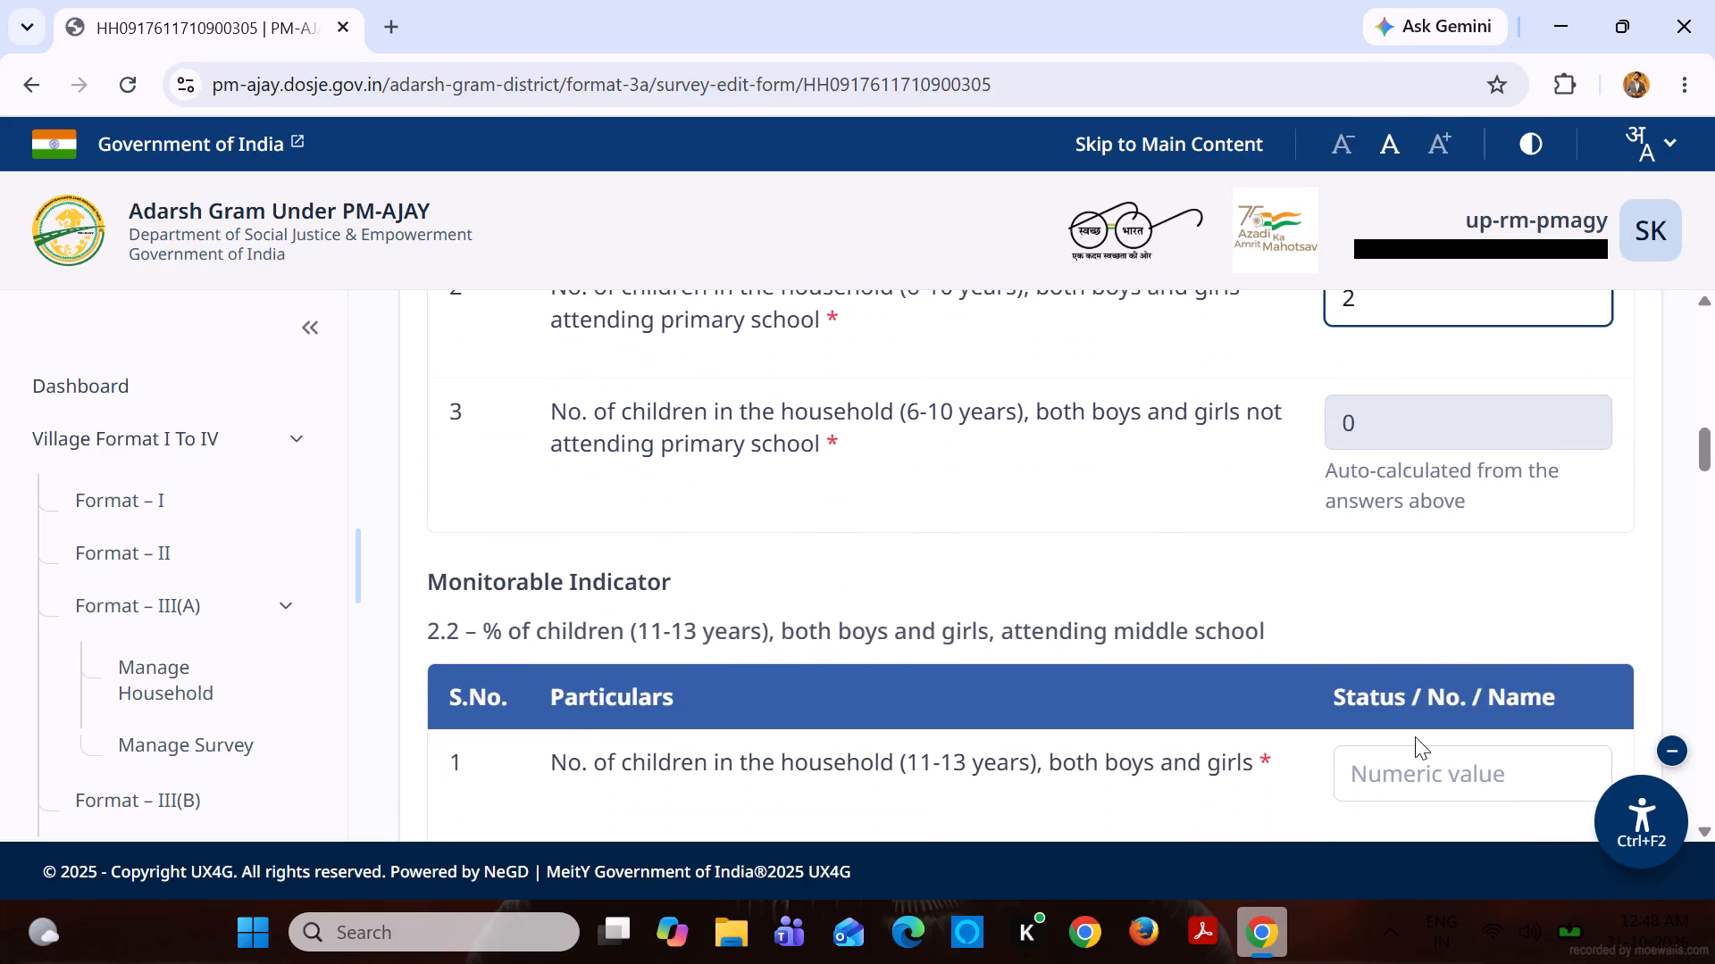
click(1399, 765)
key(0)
scroll(1399, 765, down, 2)
click(1429, 807)
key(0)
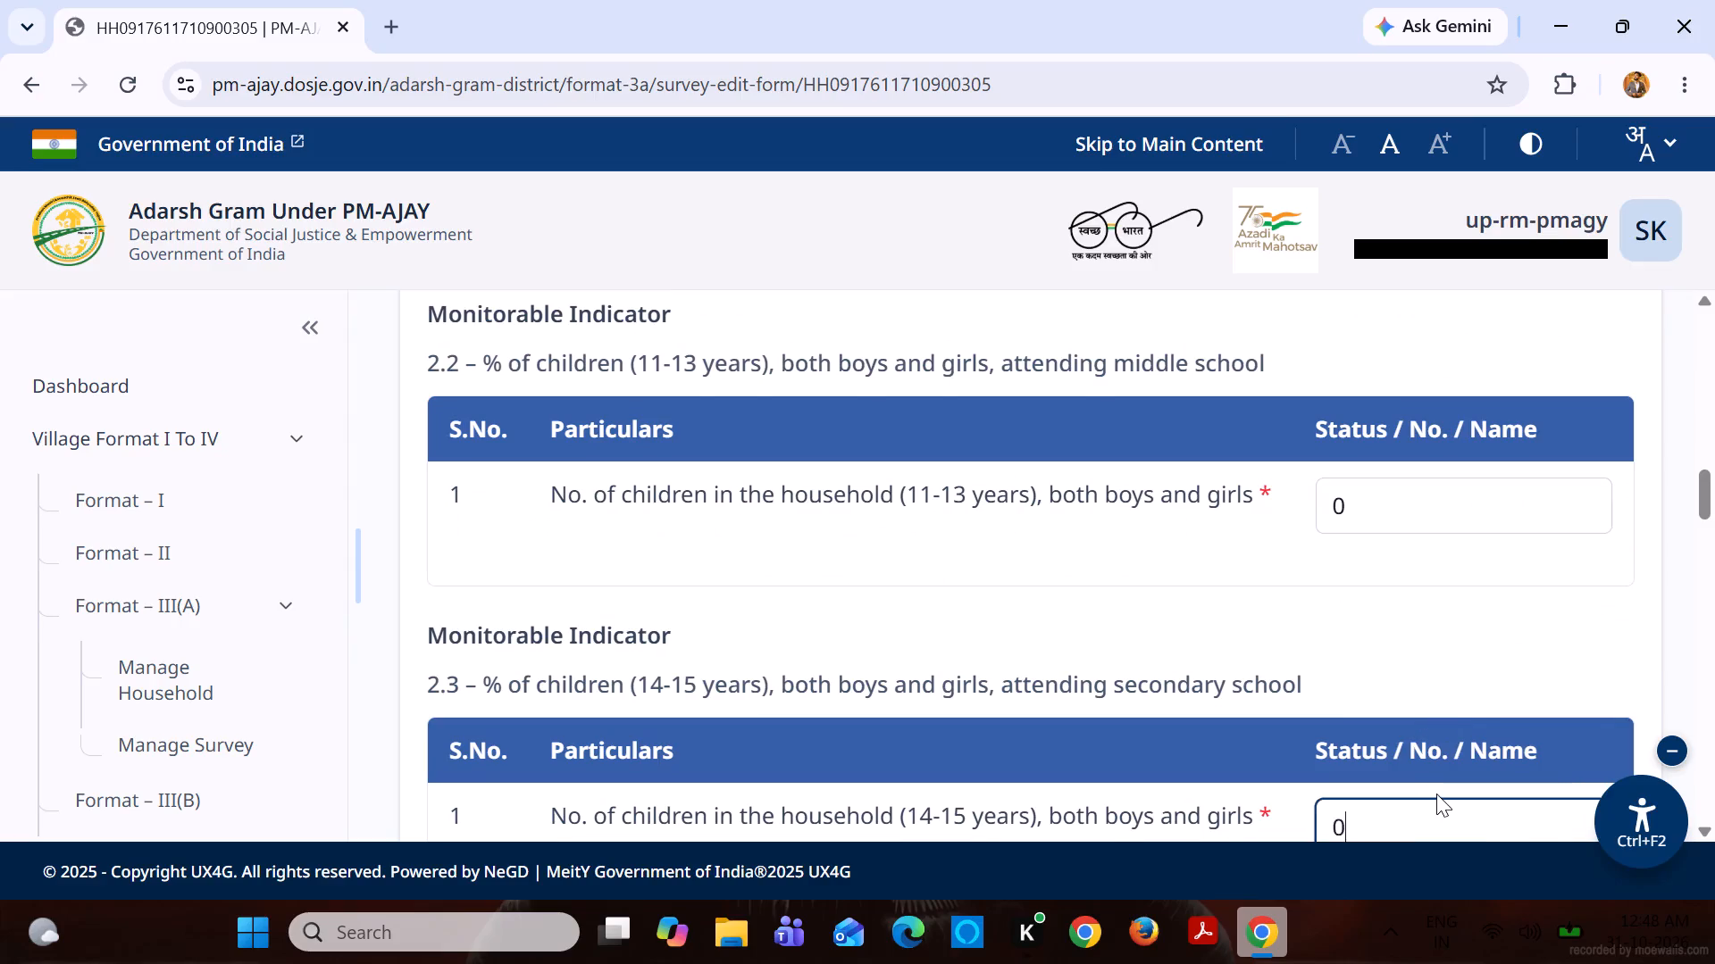
scroll(1436, 794, down, 3)
click(1451, 733)
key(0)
scroll(1458, 730, down, 3)
click(1460, 663)
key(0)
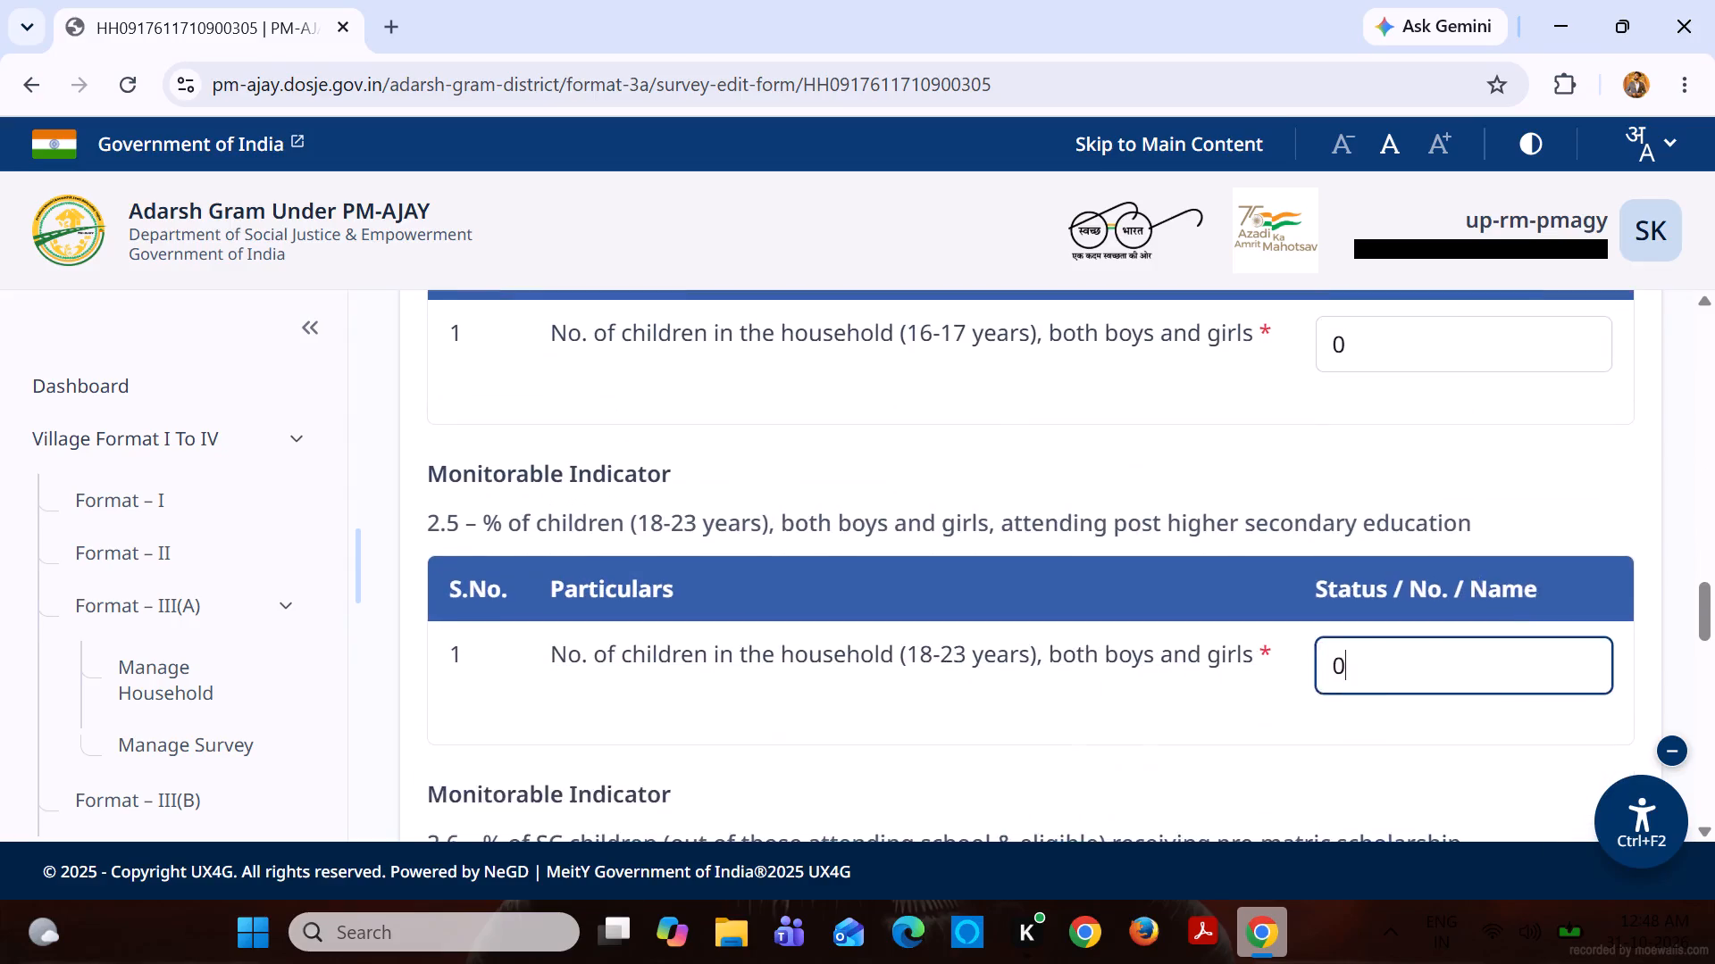
Enter 0 children eligible for the pre-matric and post-matric scholarships and save the Education domain.
scroll(1461, 665, down, 2)
click(1475, 711)
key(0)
scroll(1475, 716, down, 3)
click(1493, 668)
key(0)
scroll(1493, 690, down, 2)
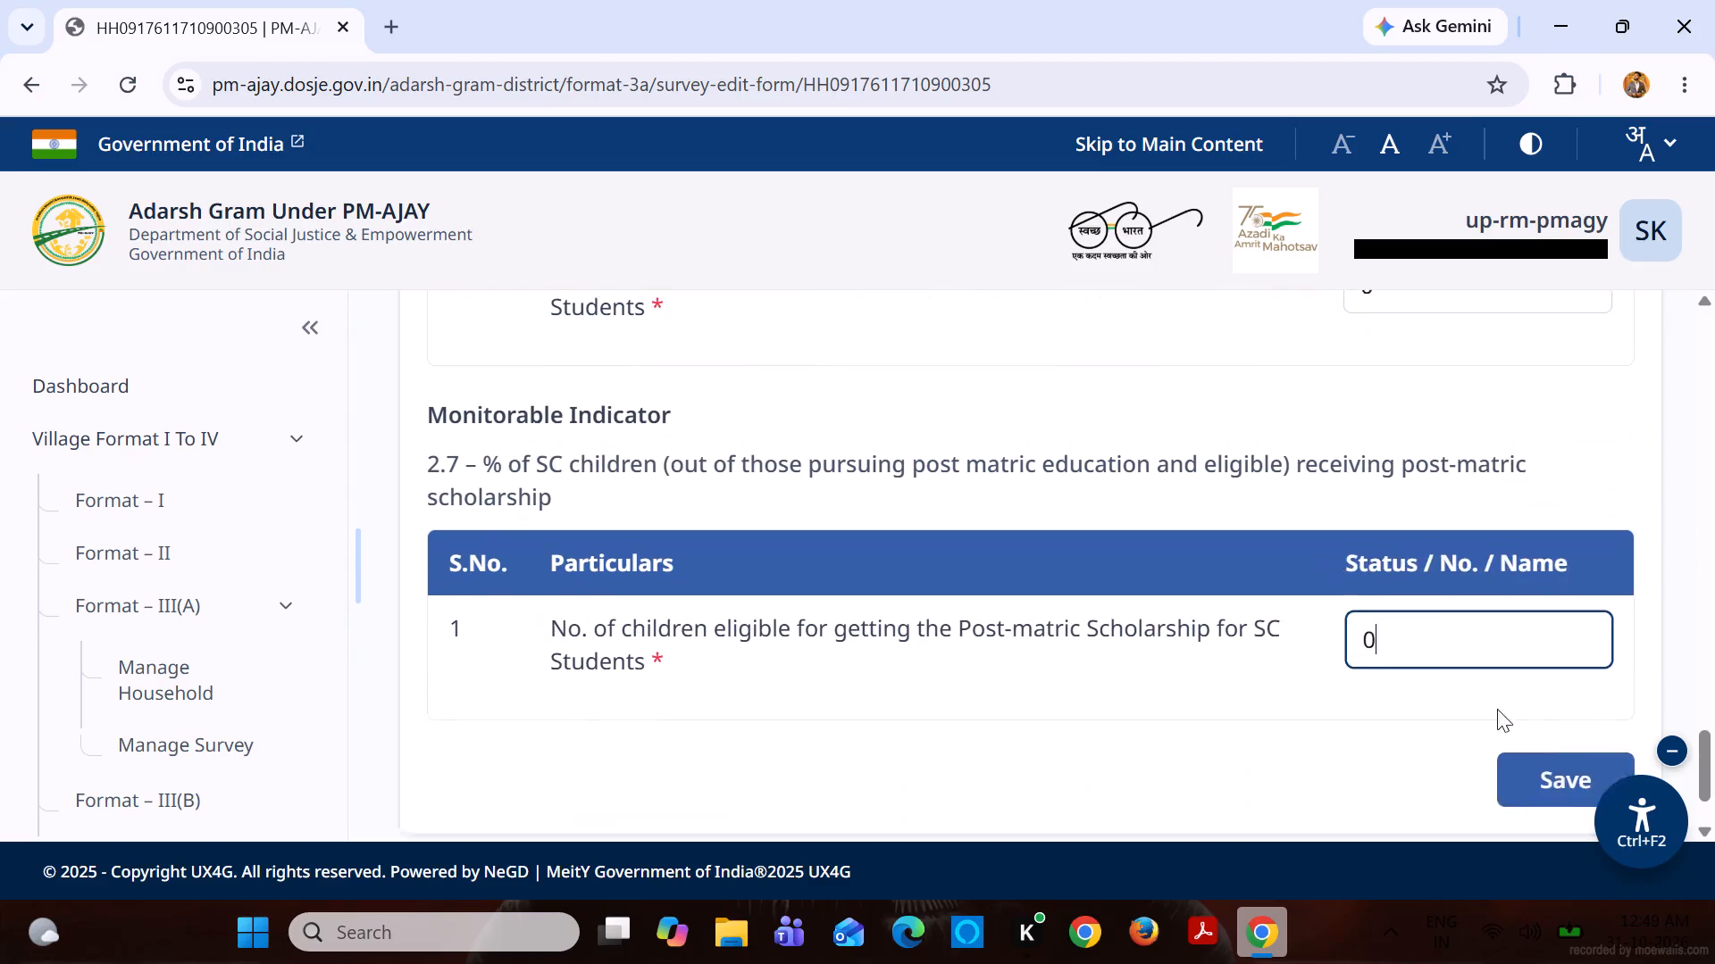
click(1546, 669)
Choose domain 3 – Health and Nutrition and answer Yes to the household being covered under a Health Protection Scheme.
click(1125, 606)
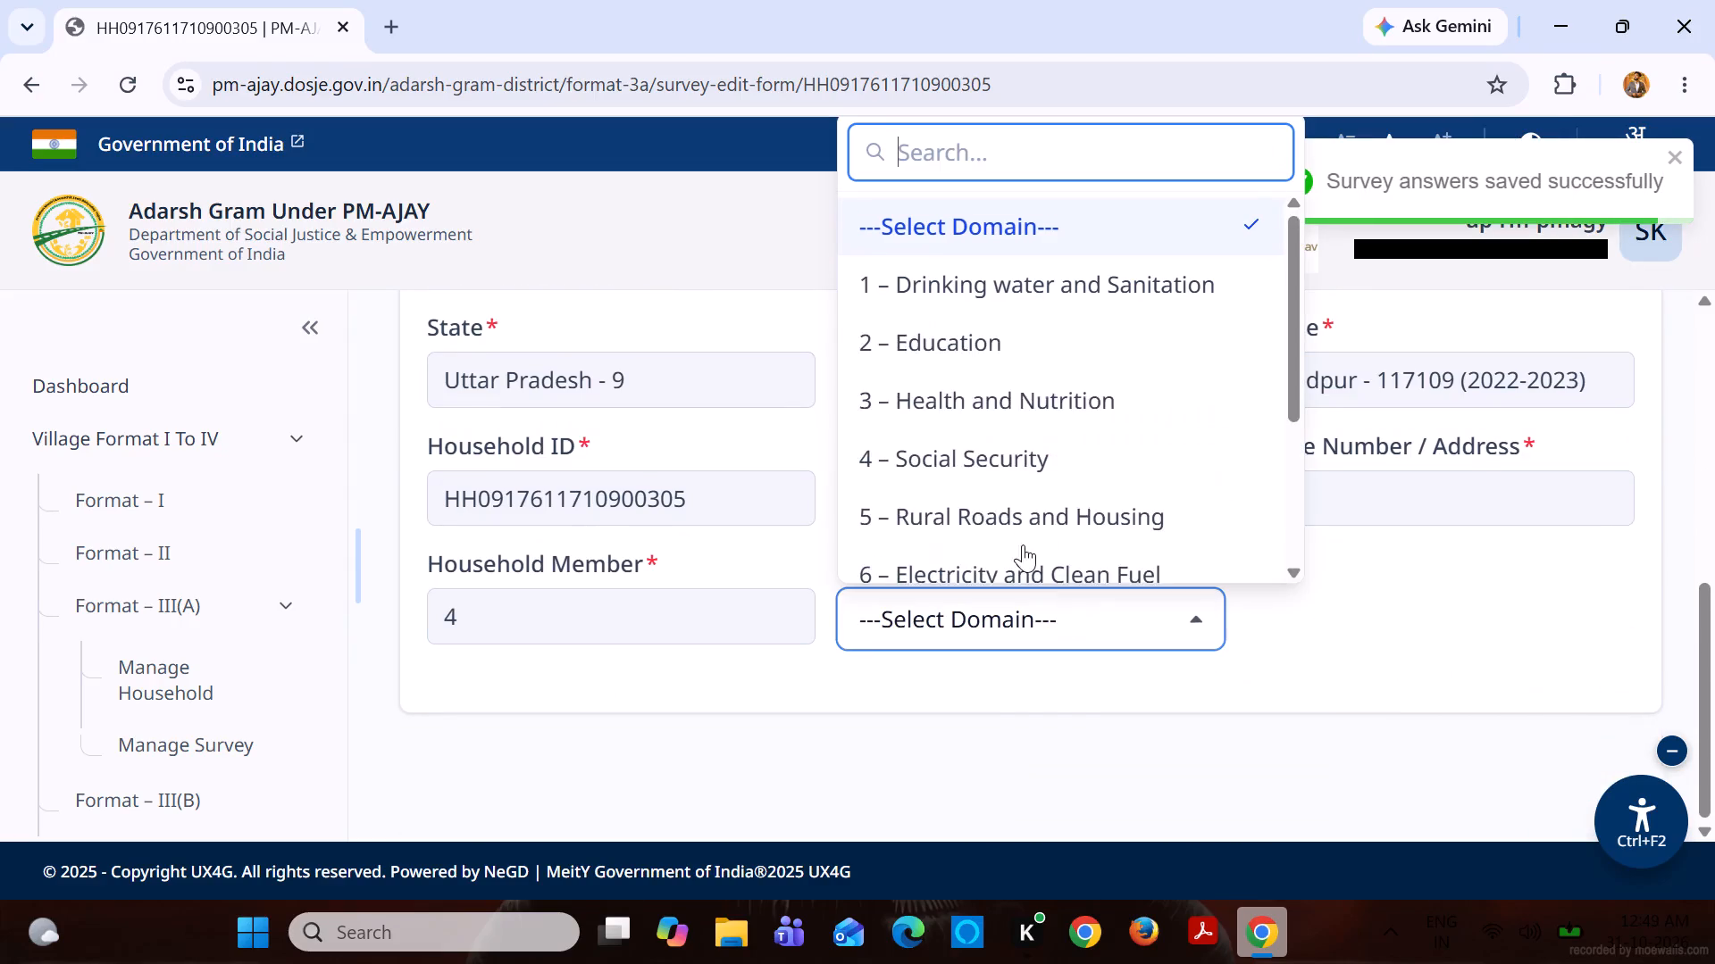
click(948, 372)
scroll(1045, 535, down, 3)
click(1453, 541)
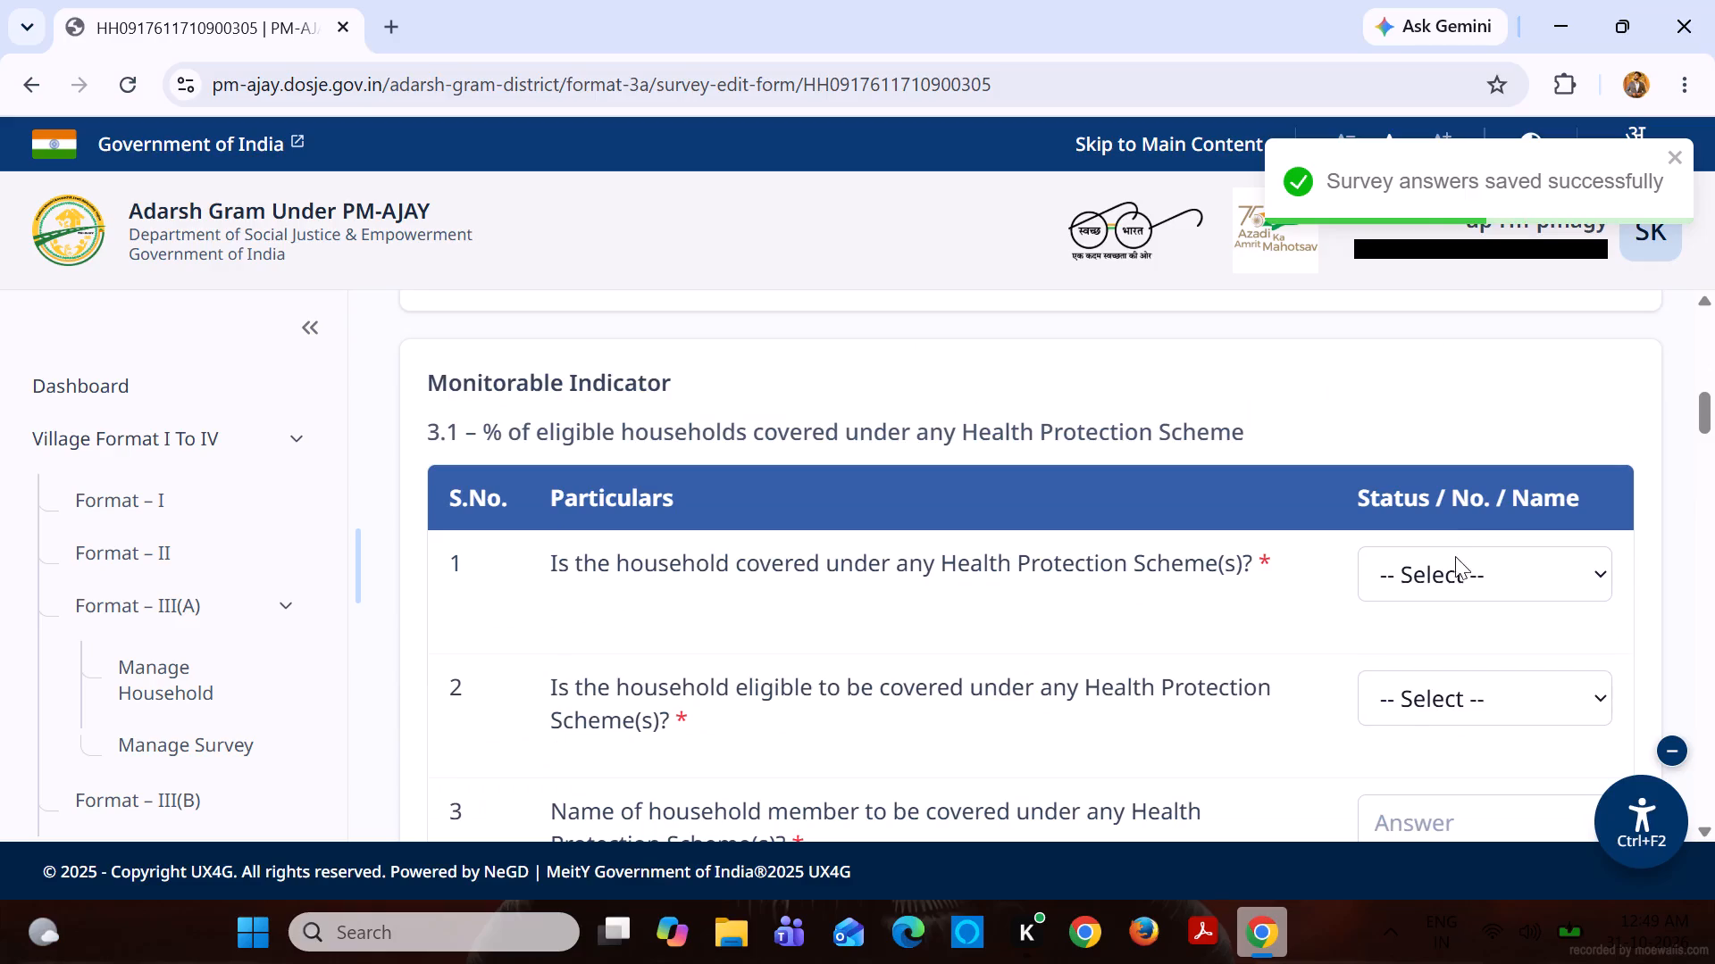
click(1455, 573)
click(1409, 683)
Enter 0 pregnant women for indicator 3.3 and 0 deliveries during the last year for indicator 3.4.
scroll(1412, 670, down, 2)
click(1467, 614)
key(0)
scroll(1468, 624, down, 2)
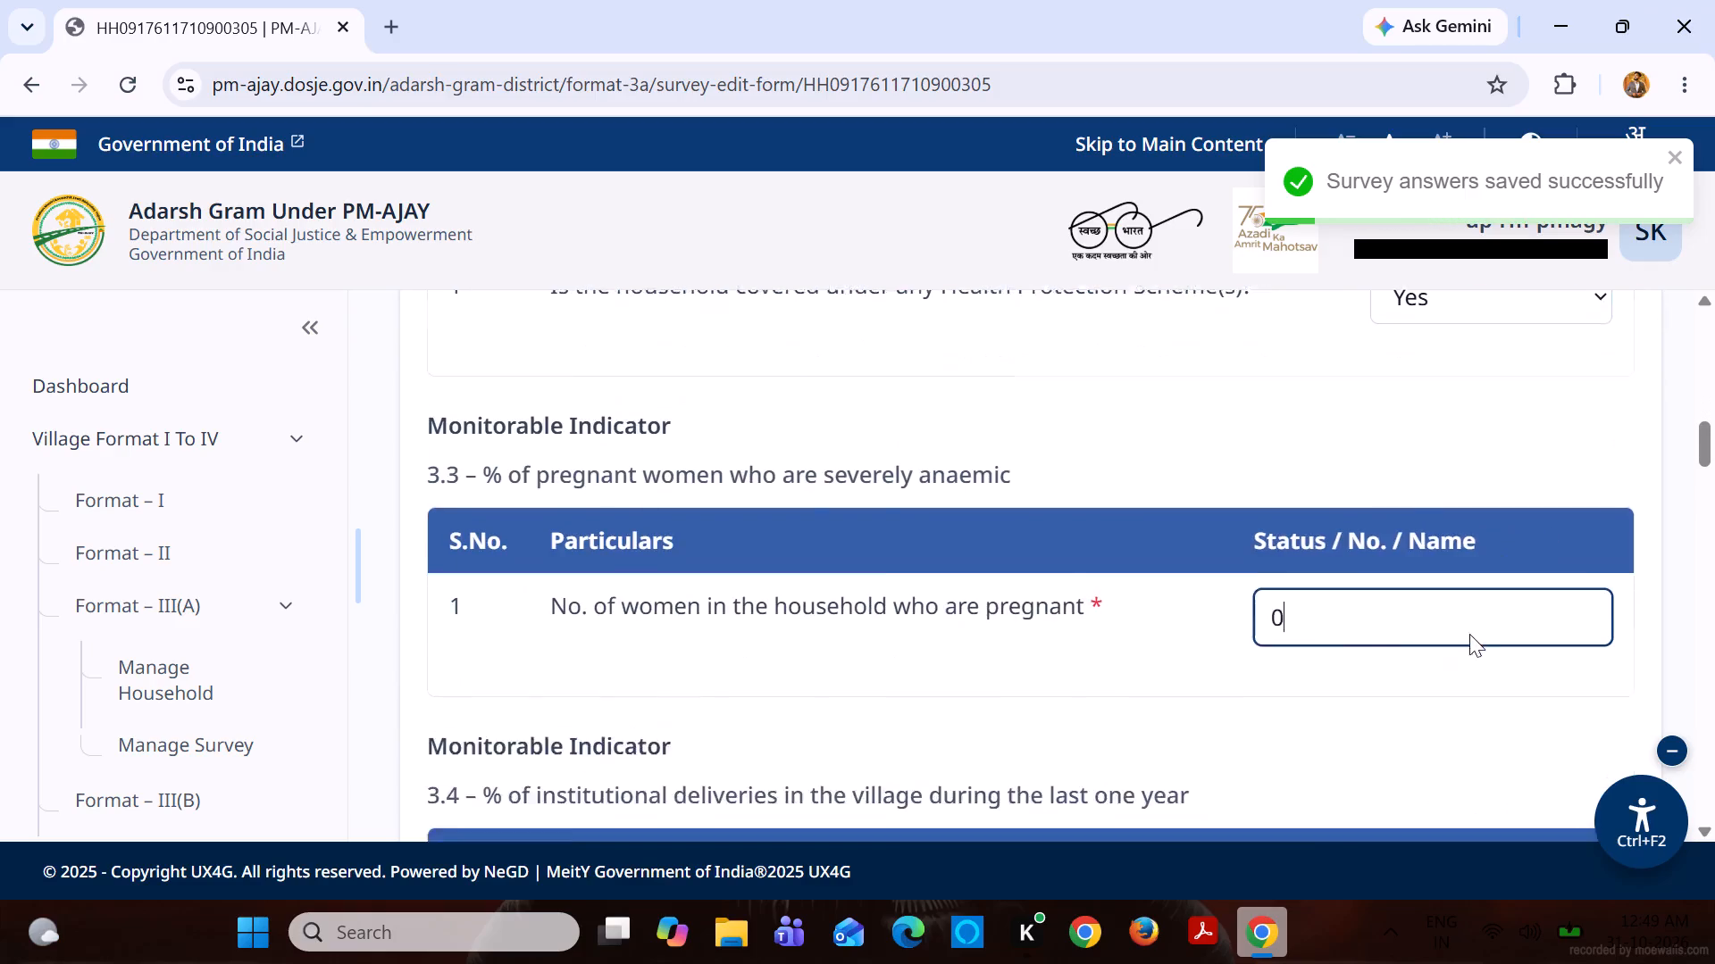
click(1421, 669)
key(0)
scroll(1433, 654, down, 3)
middle_drag(1434, 659, 1436, 675)
scroll(1433, 673, down, 2)
click(1433, 667)
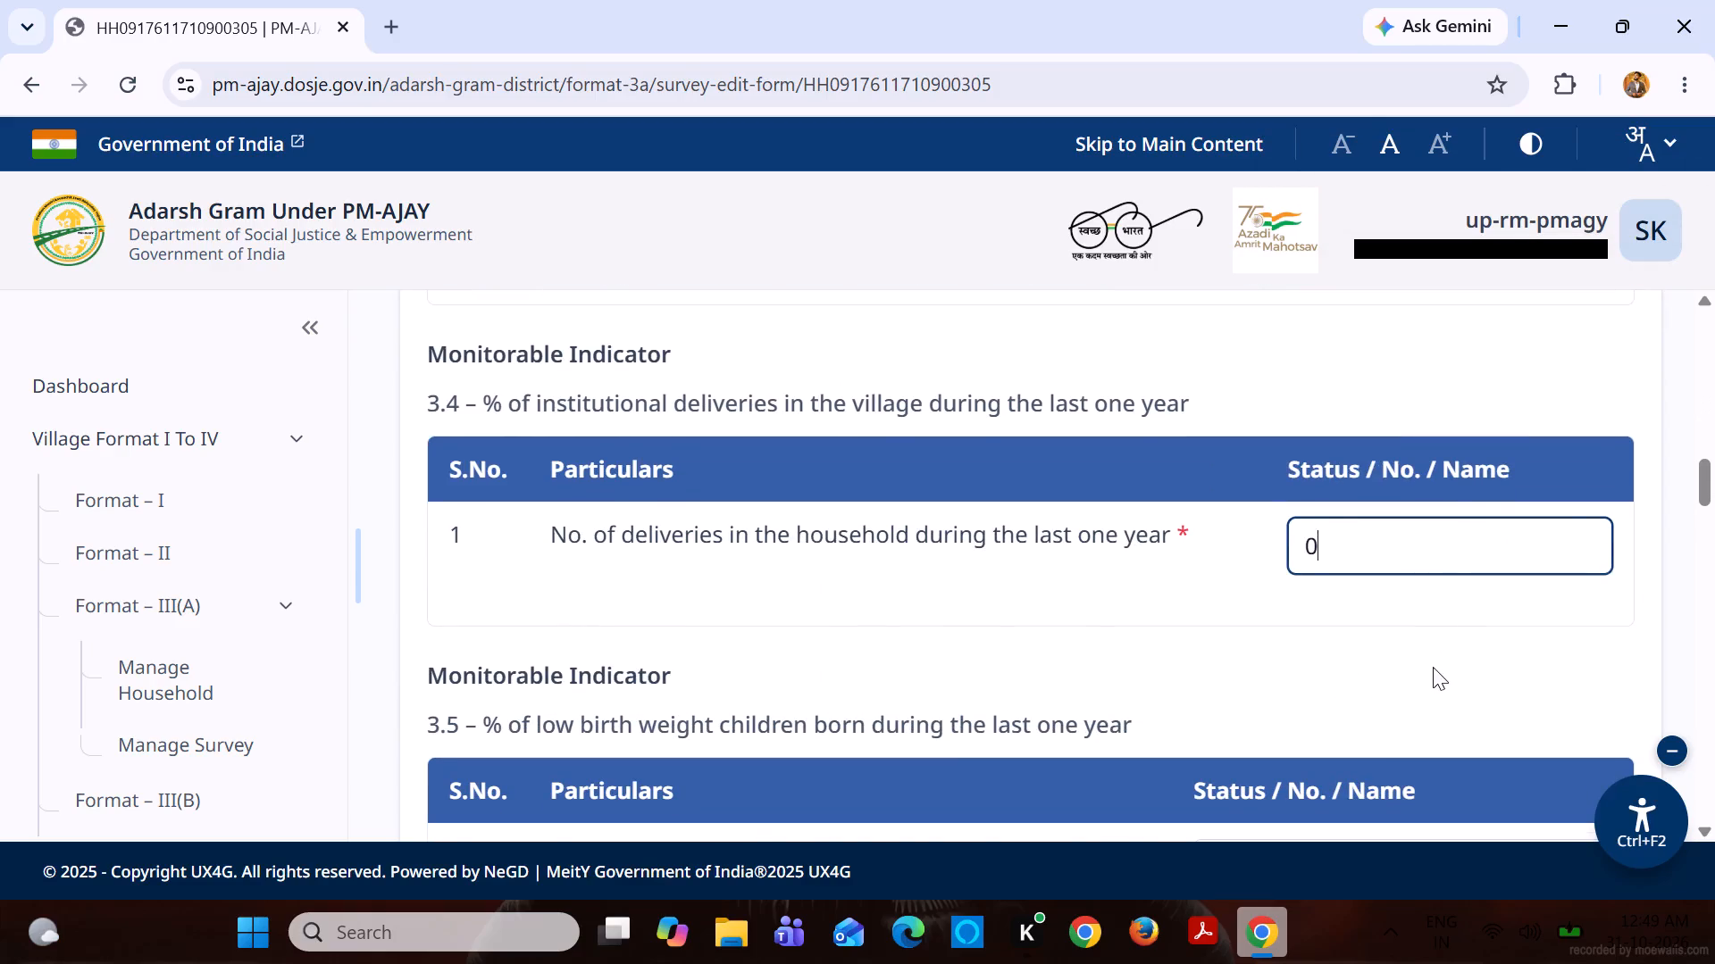
Enter 0 for indicators 3.5 to 3.9, including children born last year, immunization under one year and underweight children.
scroll(1433, 666, down, 2)
click(1266, 603)
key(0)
scroll(1292, 611, down, 2)
click(1374, 643)
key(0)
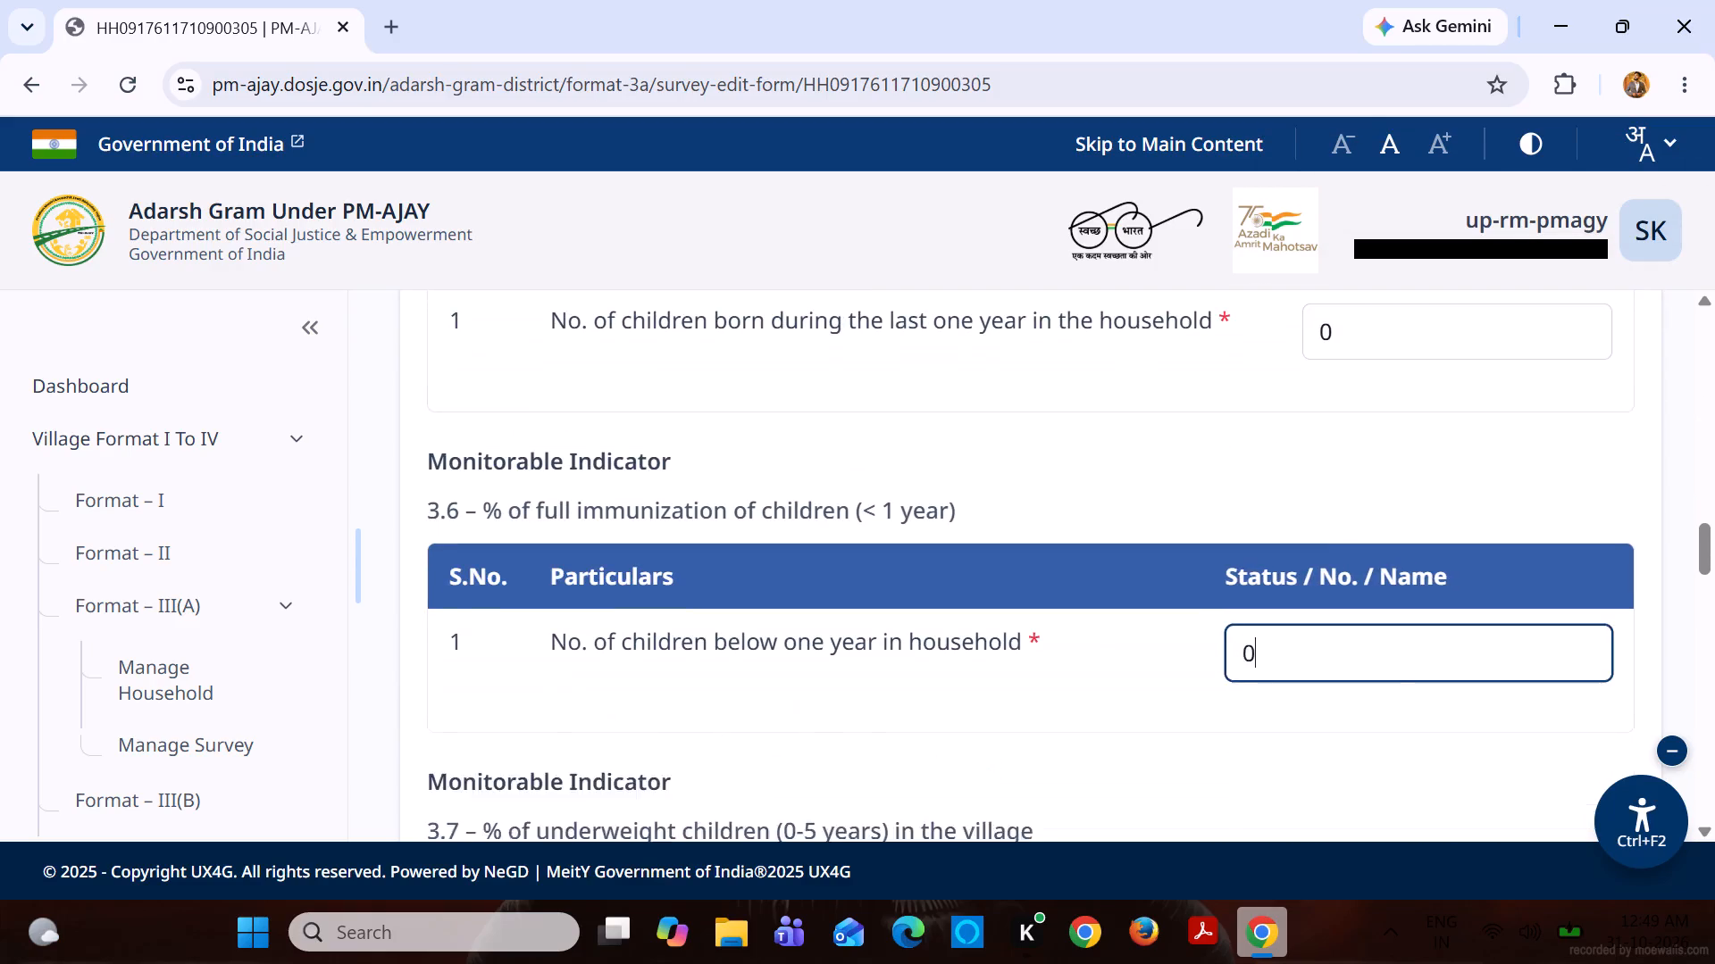
scroll(1381, 636, down, 3)
click(1373, 578)
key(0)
scroll(1380, 597, down, 2)
click(1414, 613)
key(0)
scroll(1415, 615, down, 2)
click(1429, 654)
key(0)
Enter 0 household members suffering from communicable diseases and save the Health and Nutrition domain.
scroll(1434, 665, down, 2)
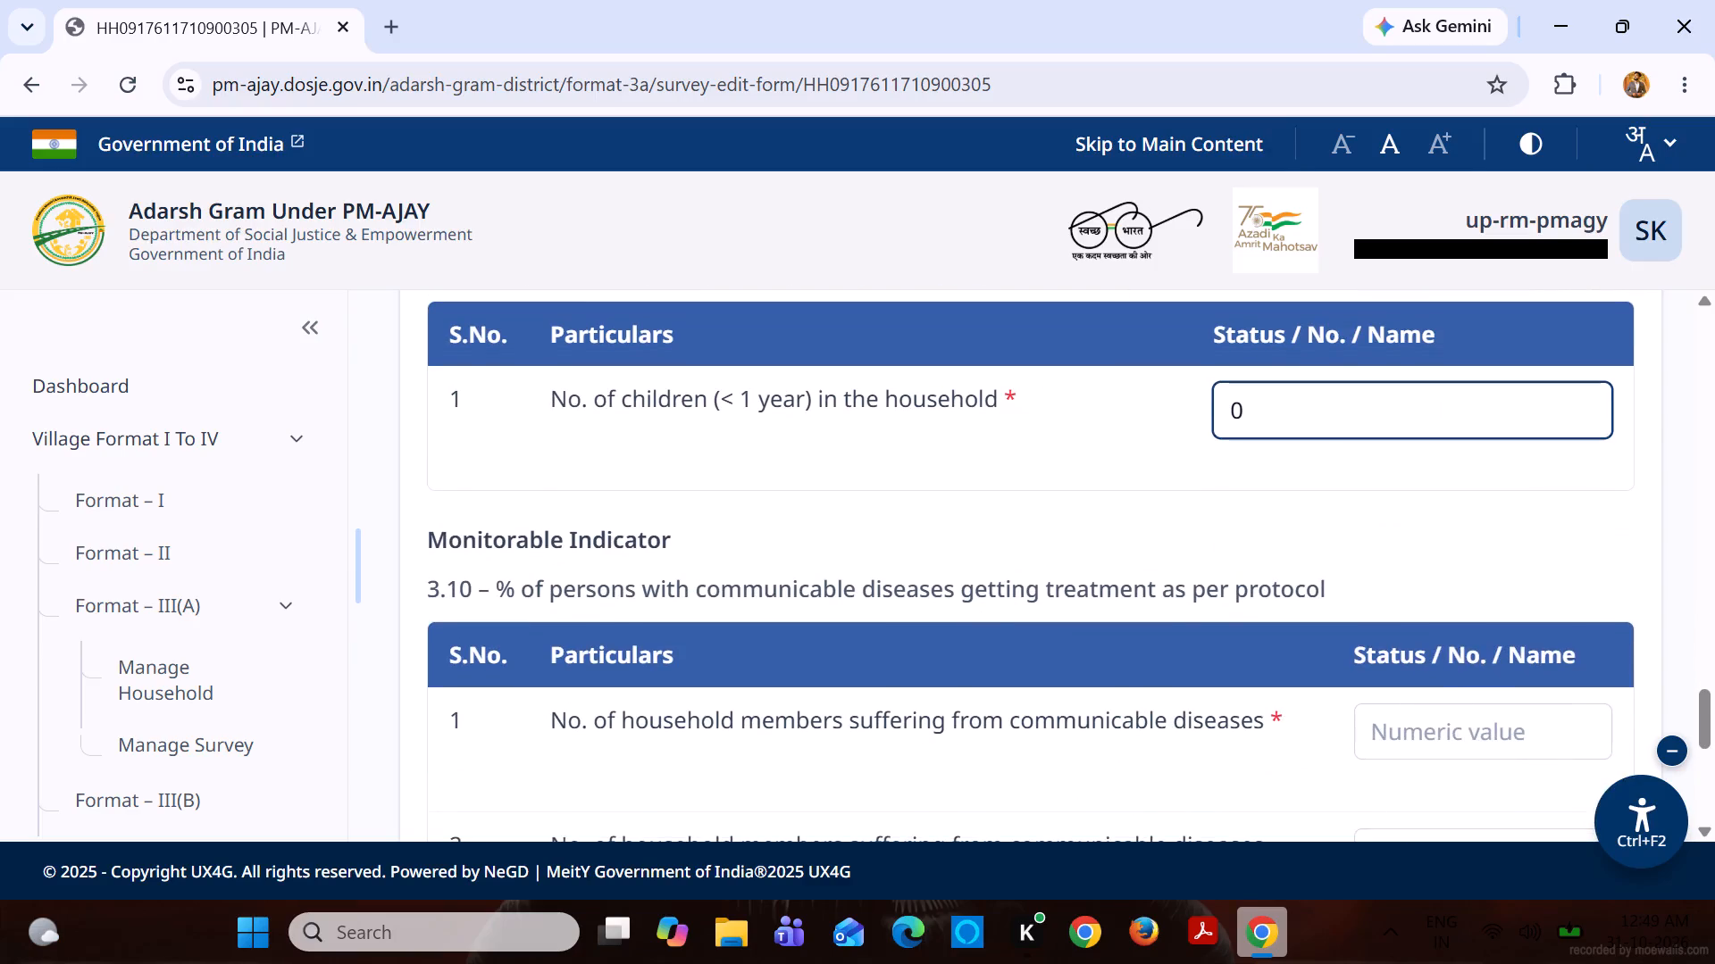
click(1437, 741)
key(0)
scroll(1440, 711, down, 3)
click(1545, 644)
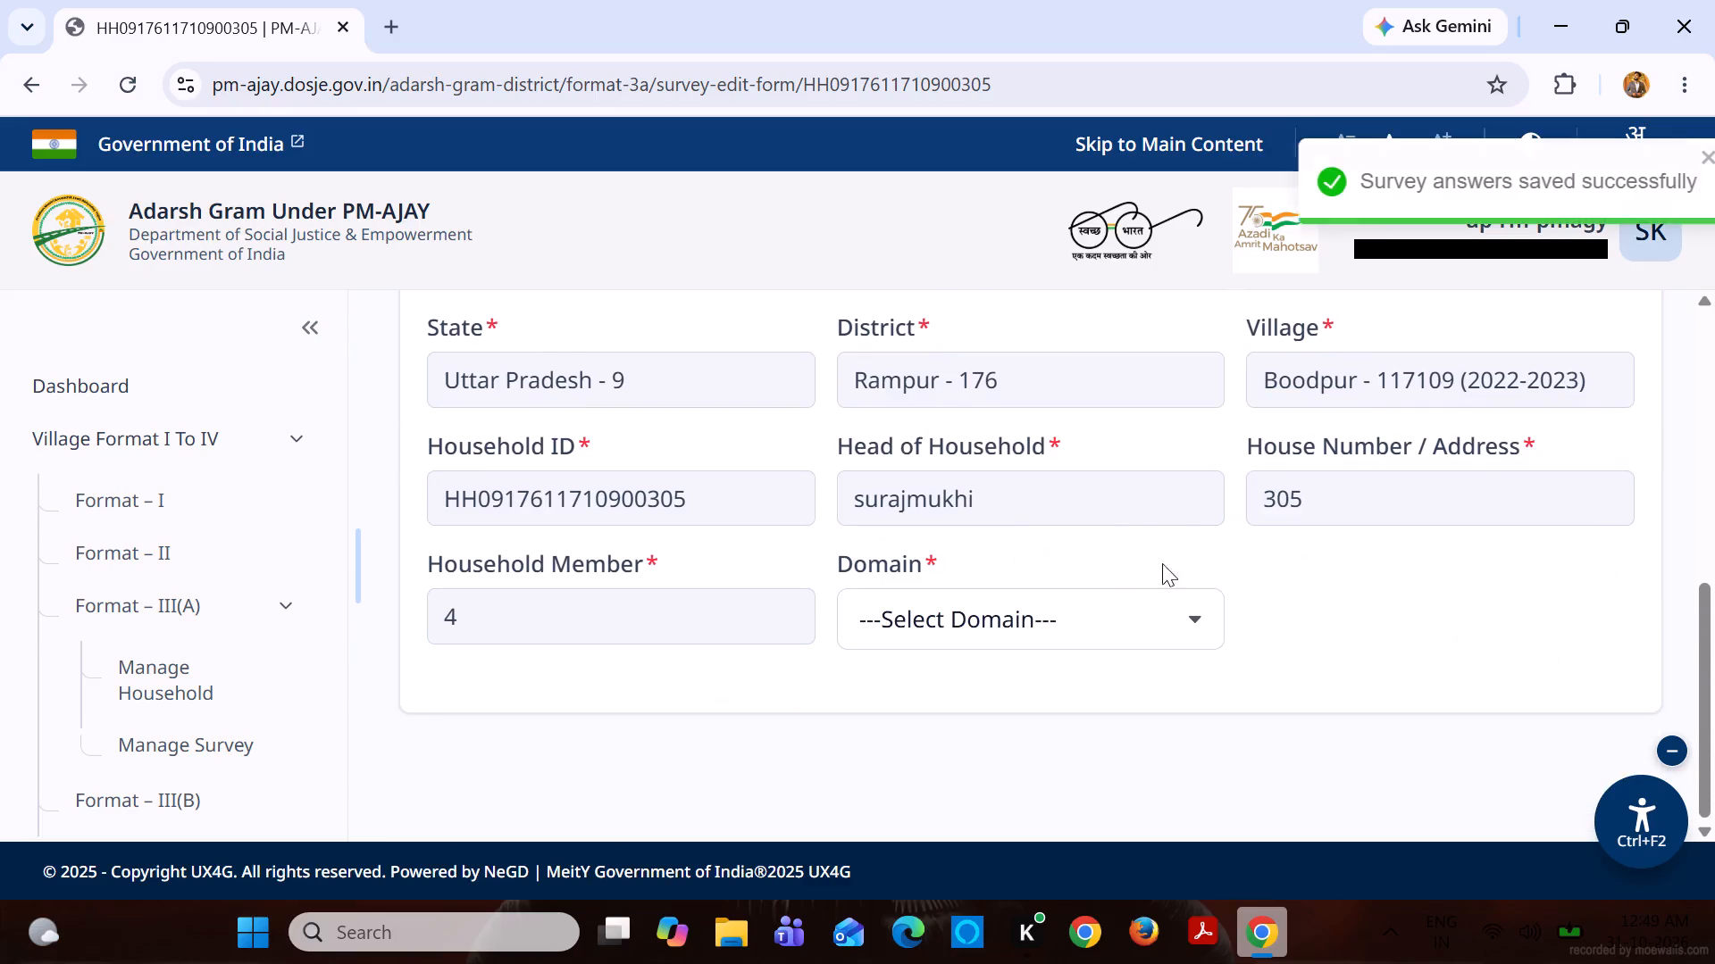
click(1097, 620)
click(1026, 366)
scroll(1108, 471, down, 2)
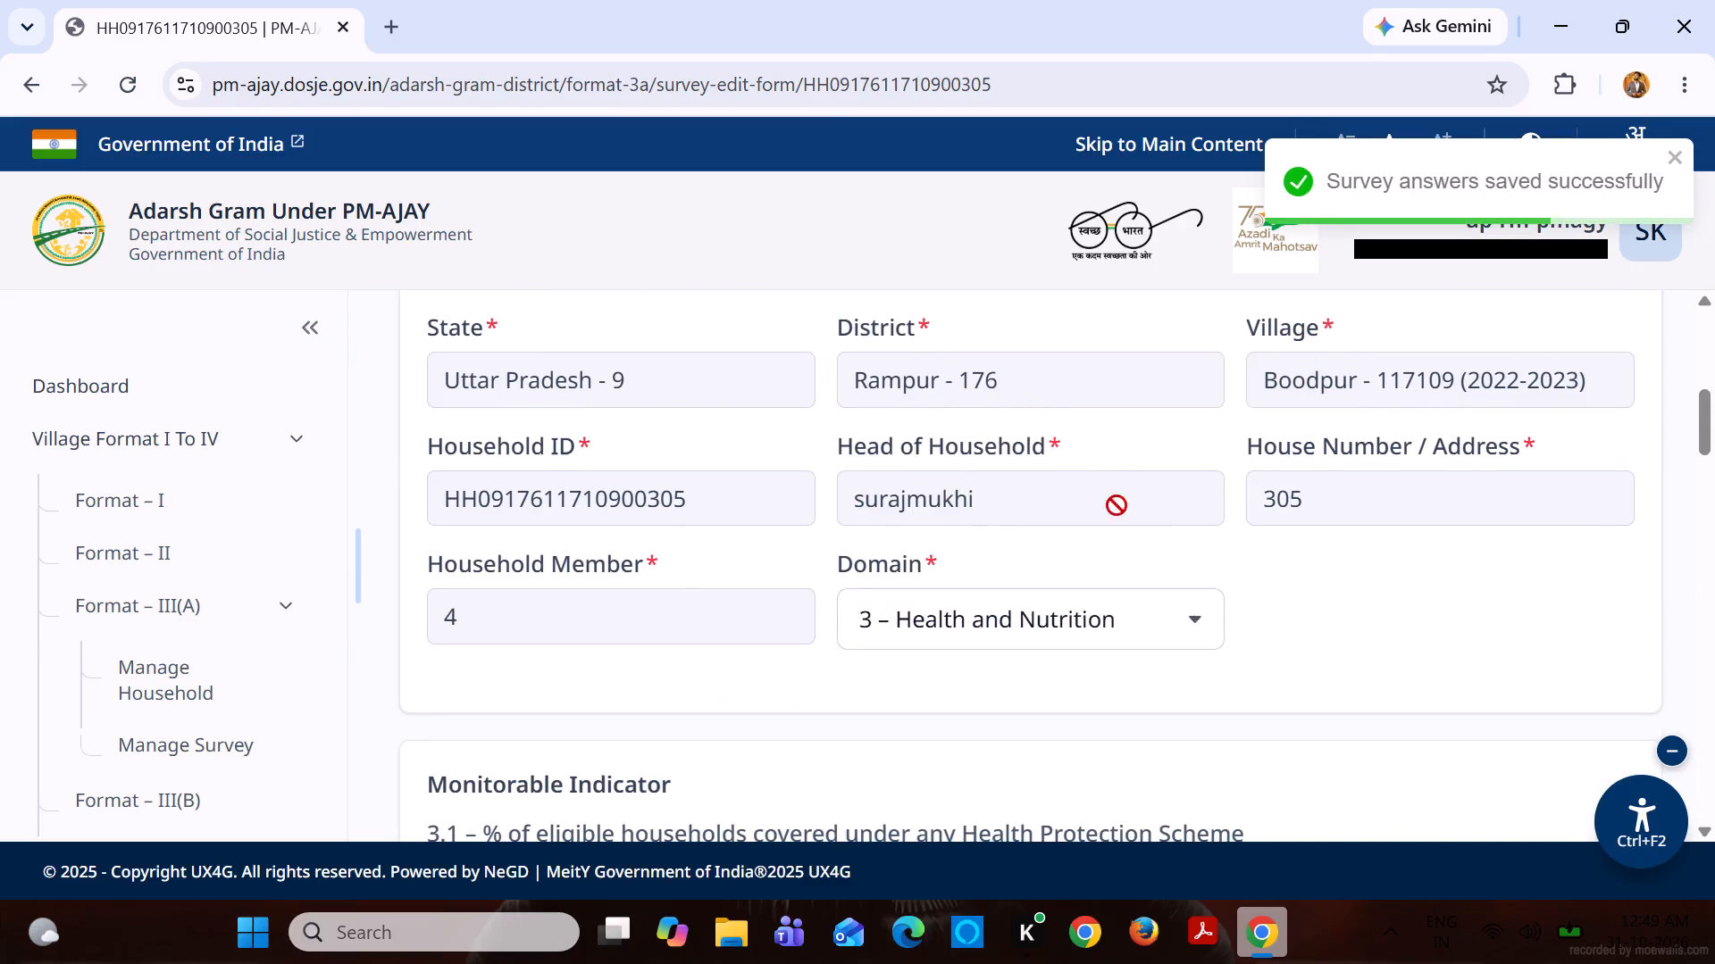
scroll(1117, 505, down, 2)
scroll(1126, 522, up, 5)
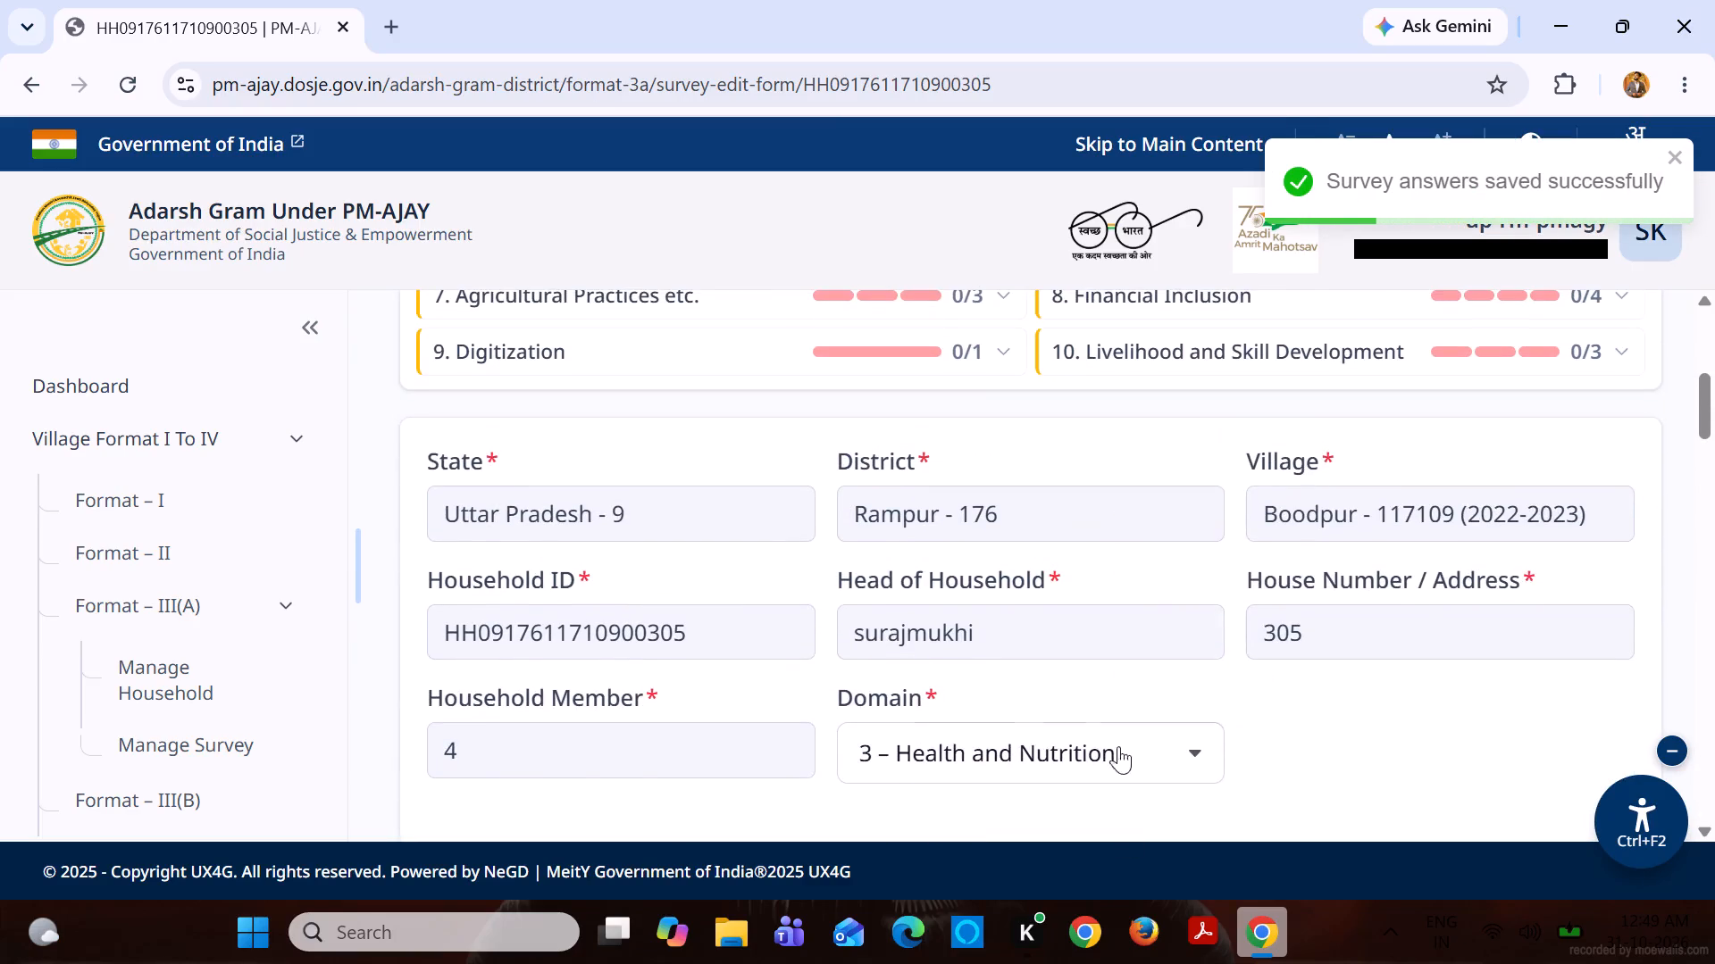
In domain 4 – Social Security, enter 0 eligible for Widow Pension, indicator 4.2 and Disability Pension, and save.
click(1118, 727)
drag(1025, 517, 1025, 525)
scroll(1149, 619, down, 4)
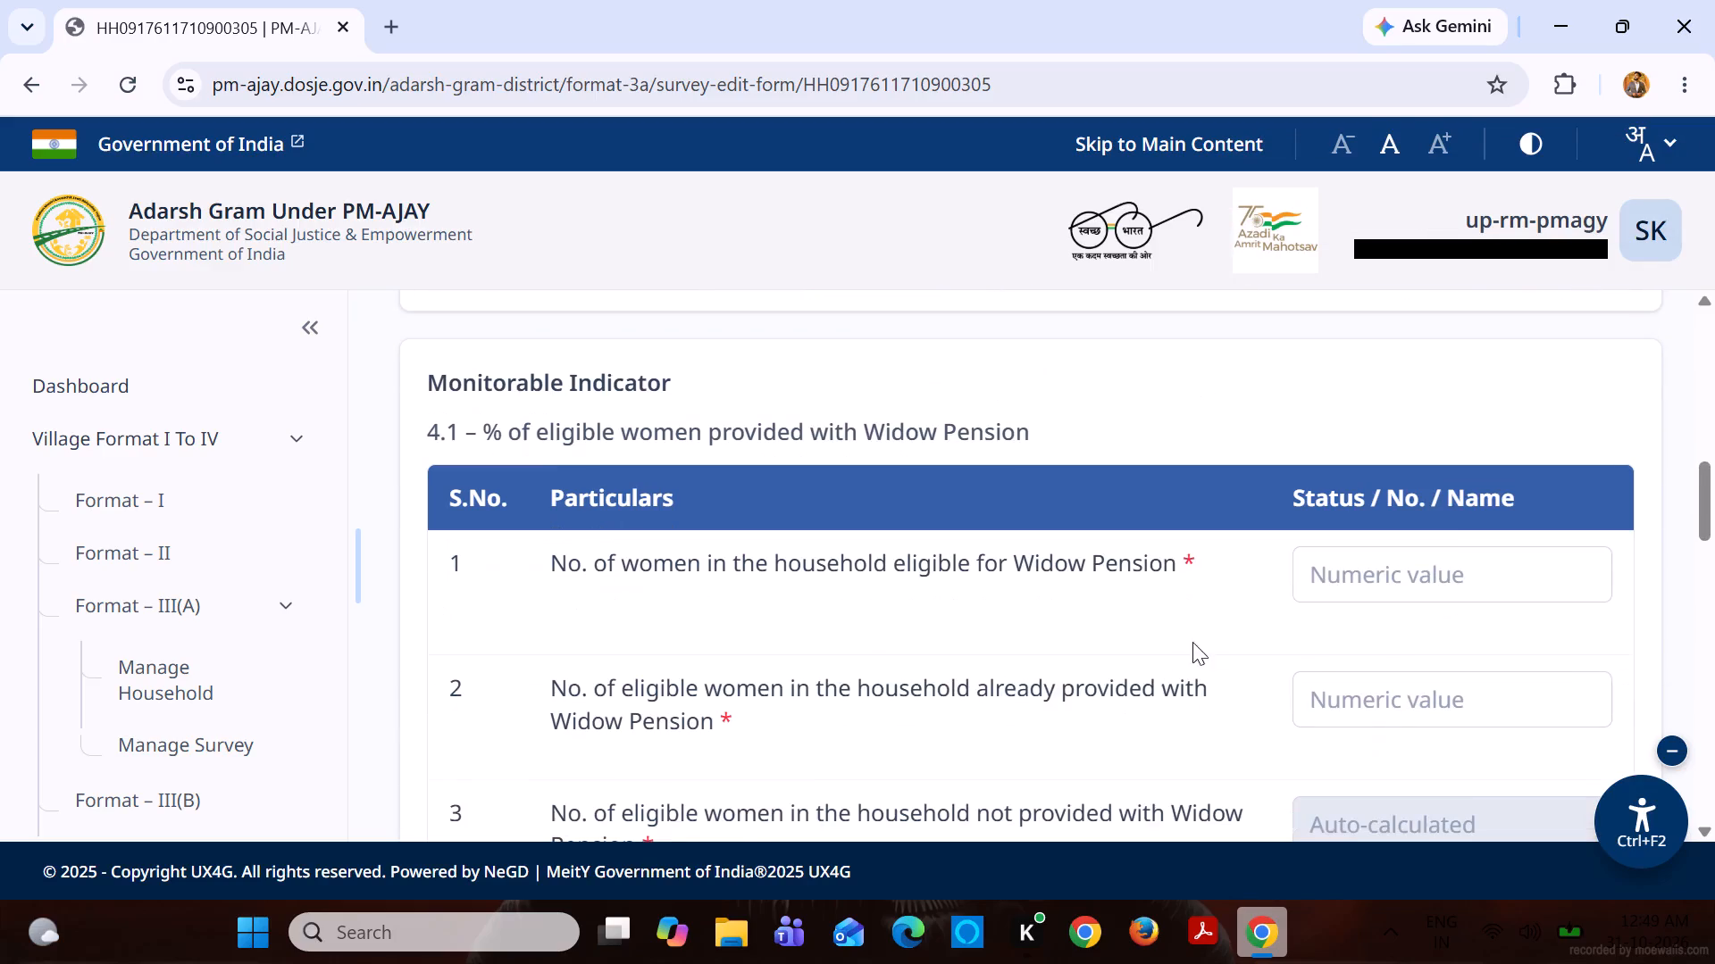
drag(1357, 575, 1360, 583)
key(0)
scroll(1384, 621, down, 2)
click(1429, 634)
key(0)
scroll(1433, 615, down, 3)
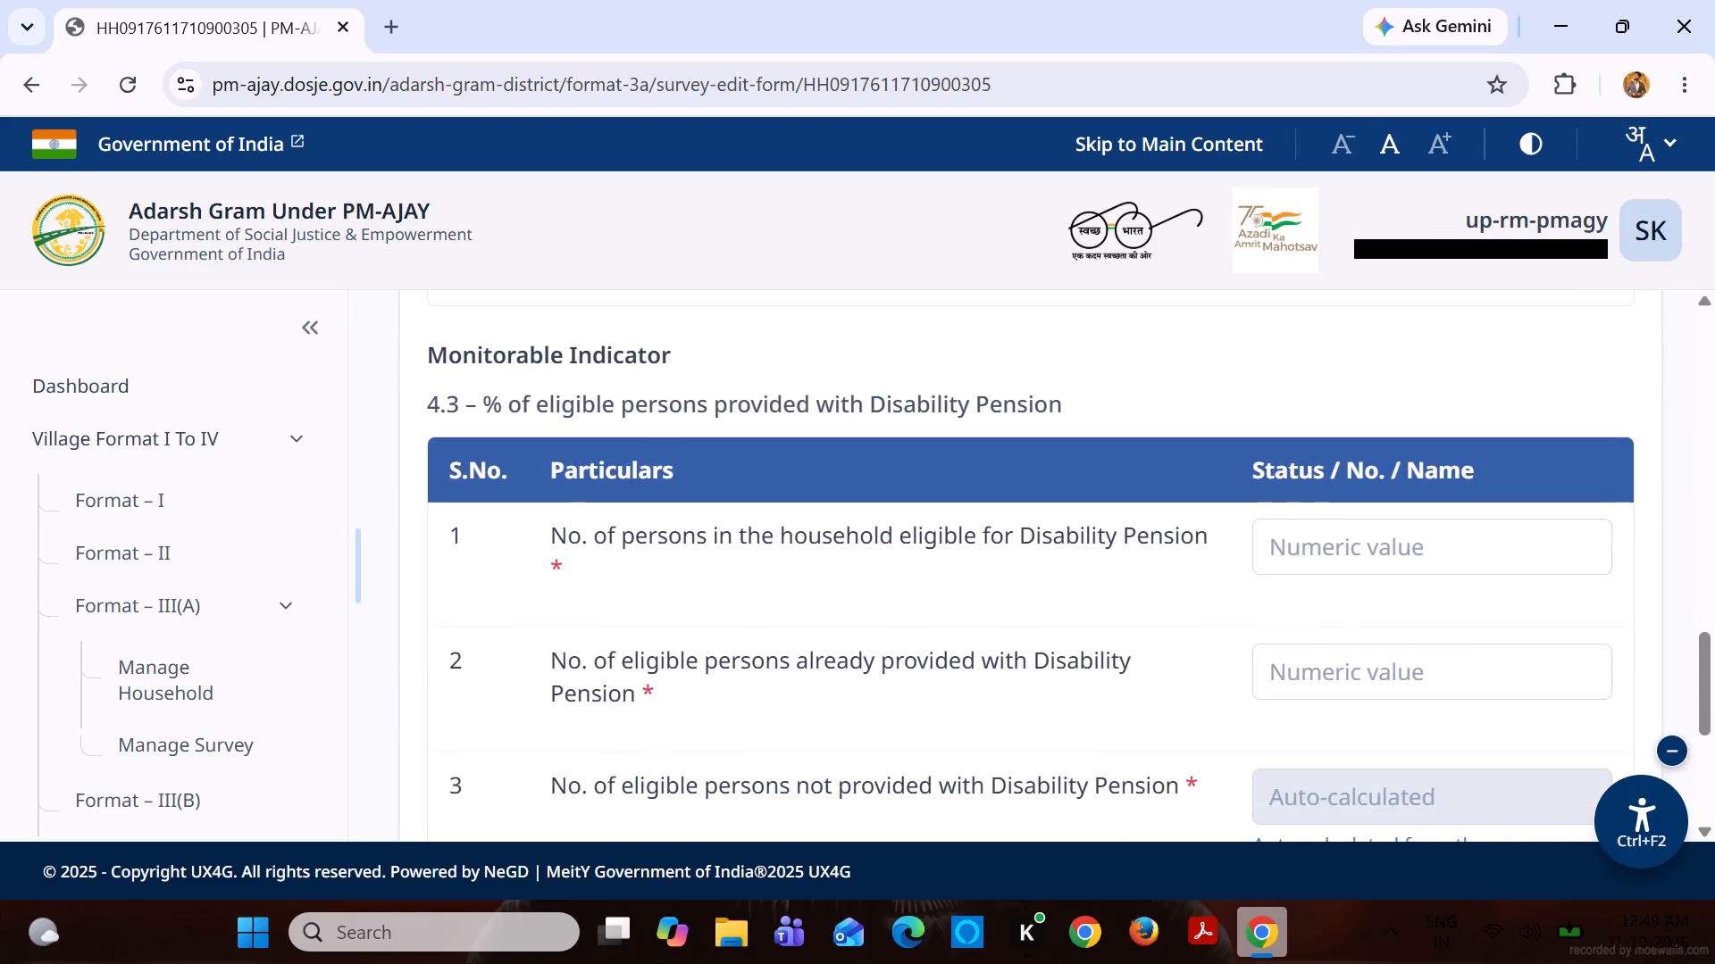
click(1388, 540)
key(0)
scroll(1393, 547, down, 2)
click(1551, 663)
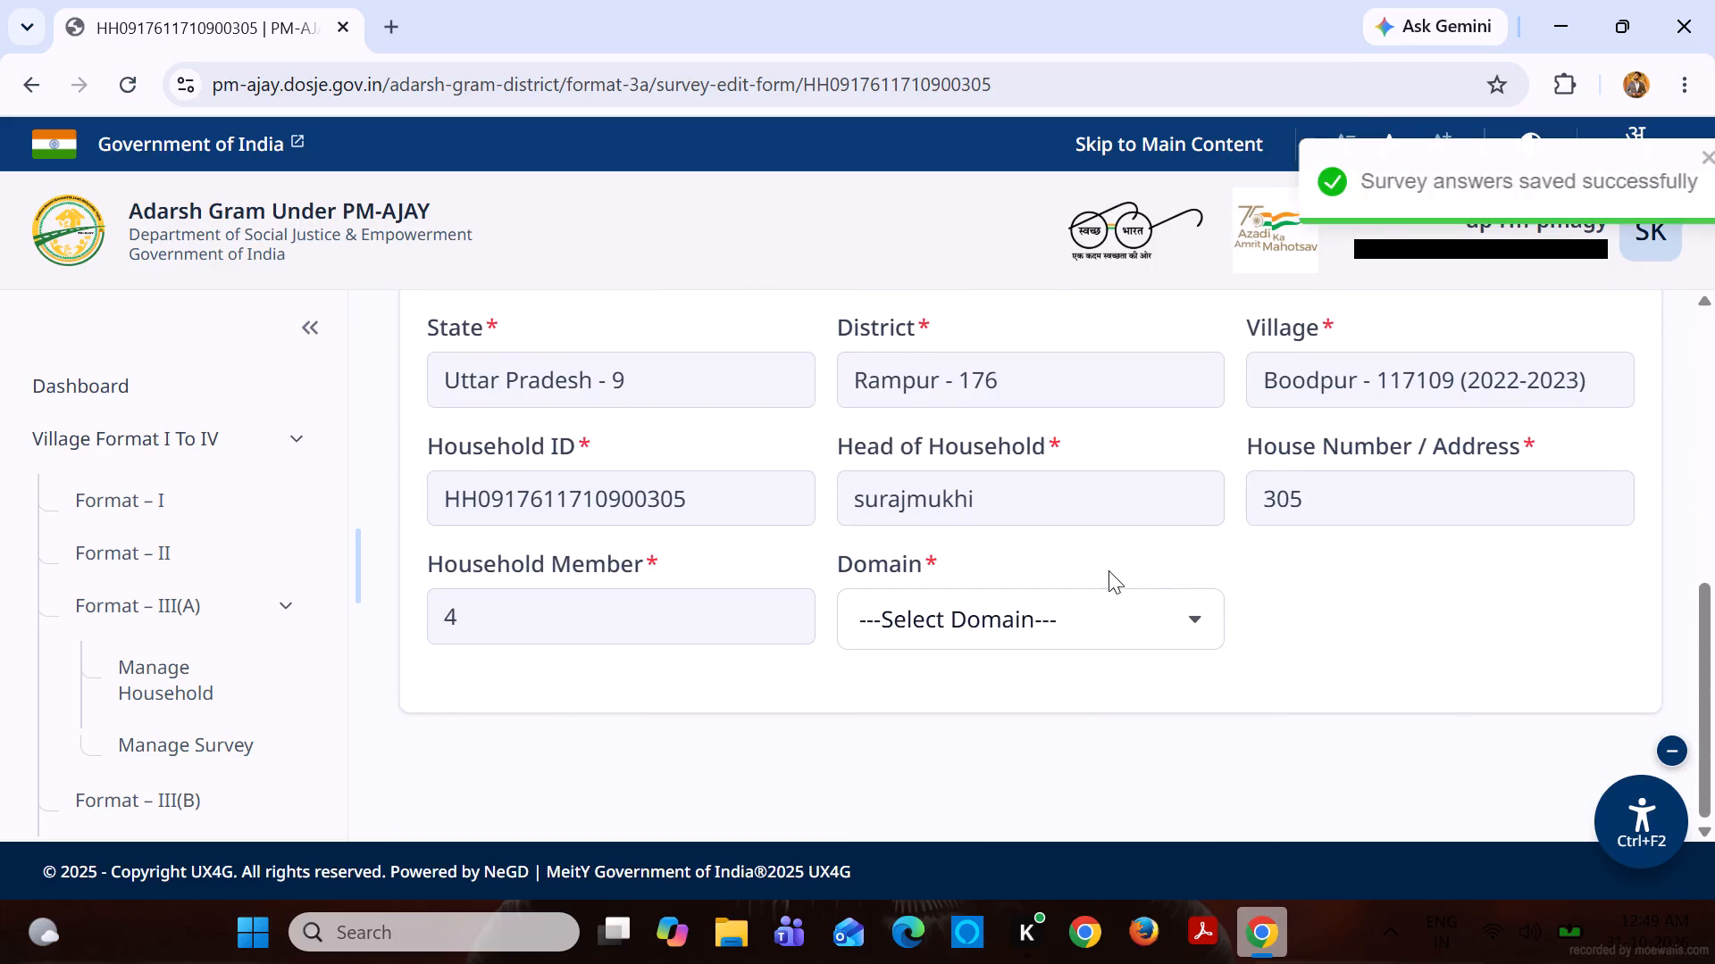
In domain 5 – Rural Roads and Housing, answer No to living in a Kachcha/unsafe house and save.
click(1098, 612)
scroll(1089, 496, down, 1)
click(1006, 364)
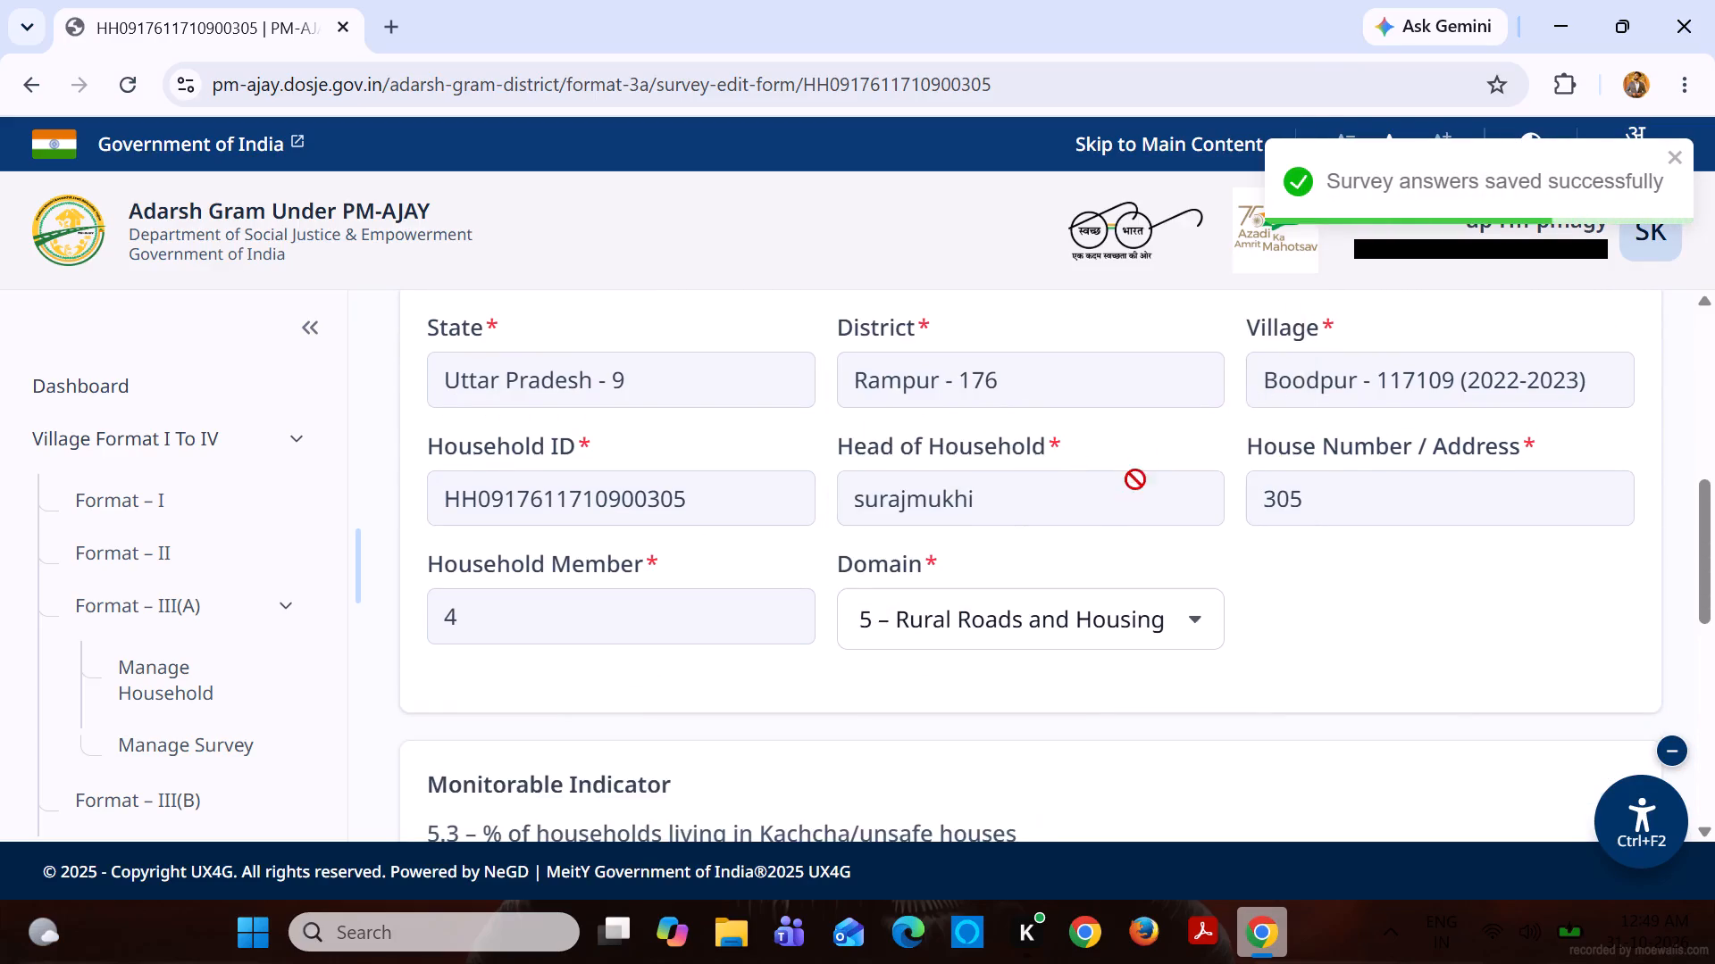
scroll(1147, 458, down, 3)
click(1521, 599)
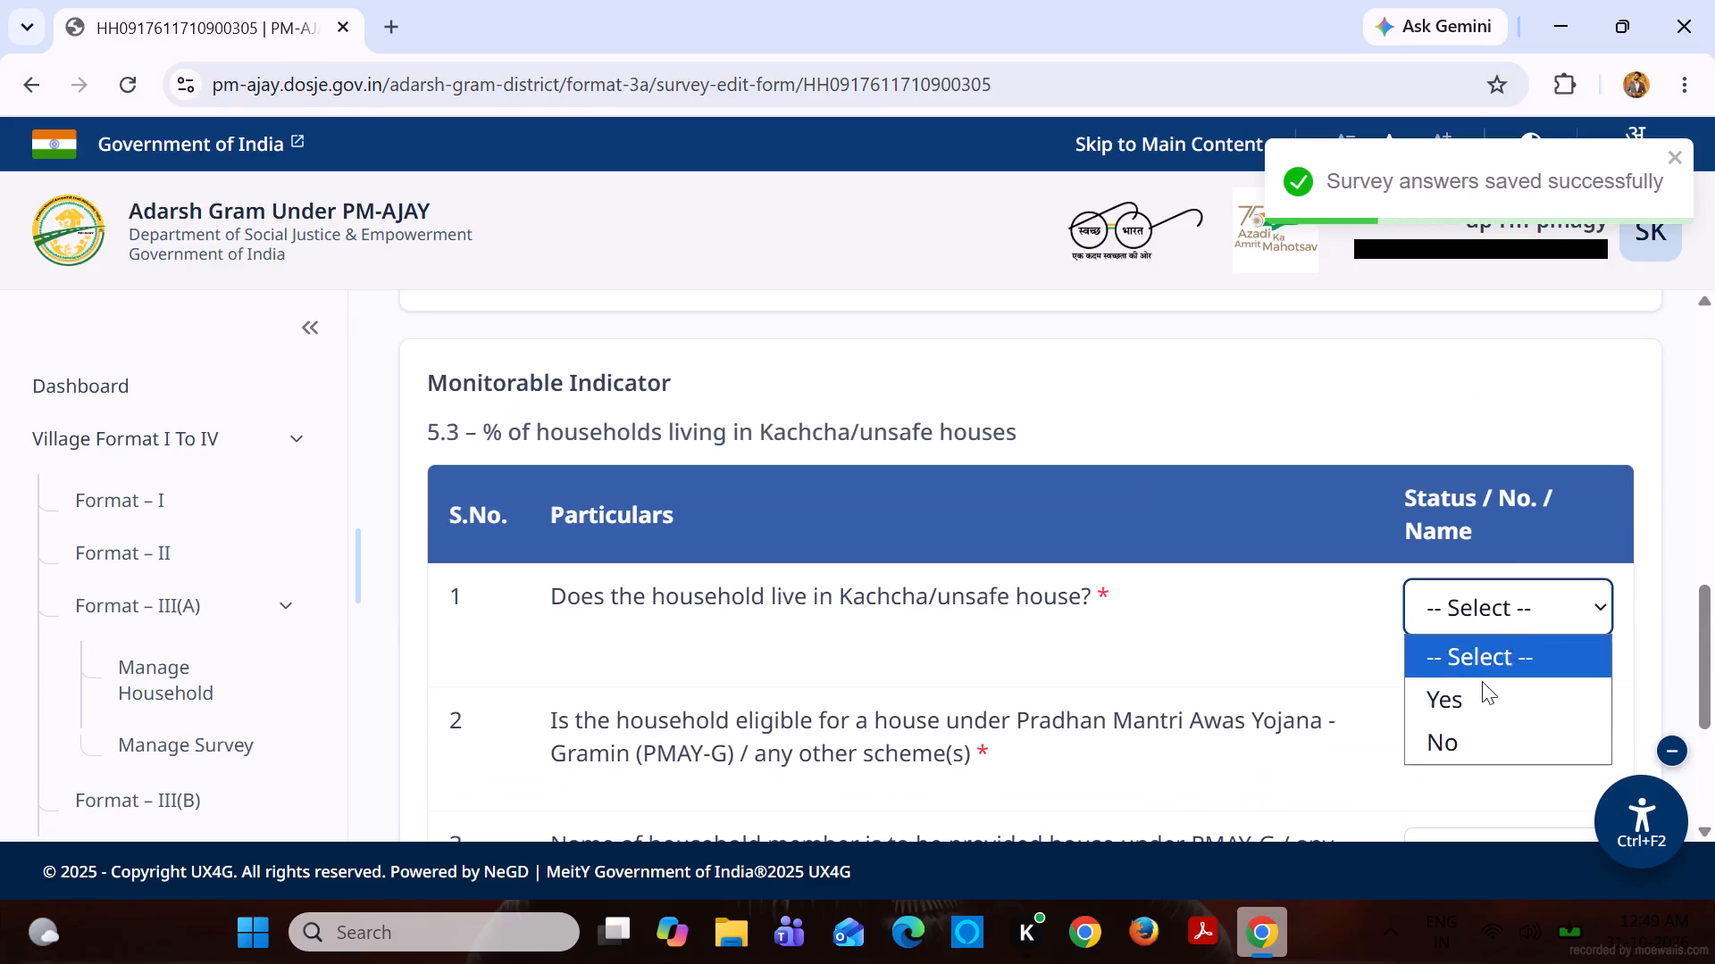
click(1464, 731)
scroll(1474, 684, down, 4)
click(1549, 647)
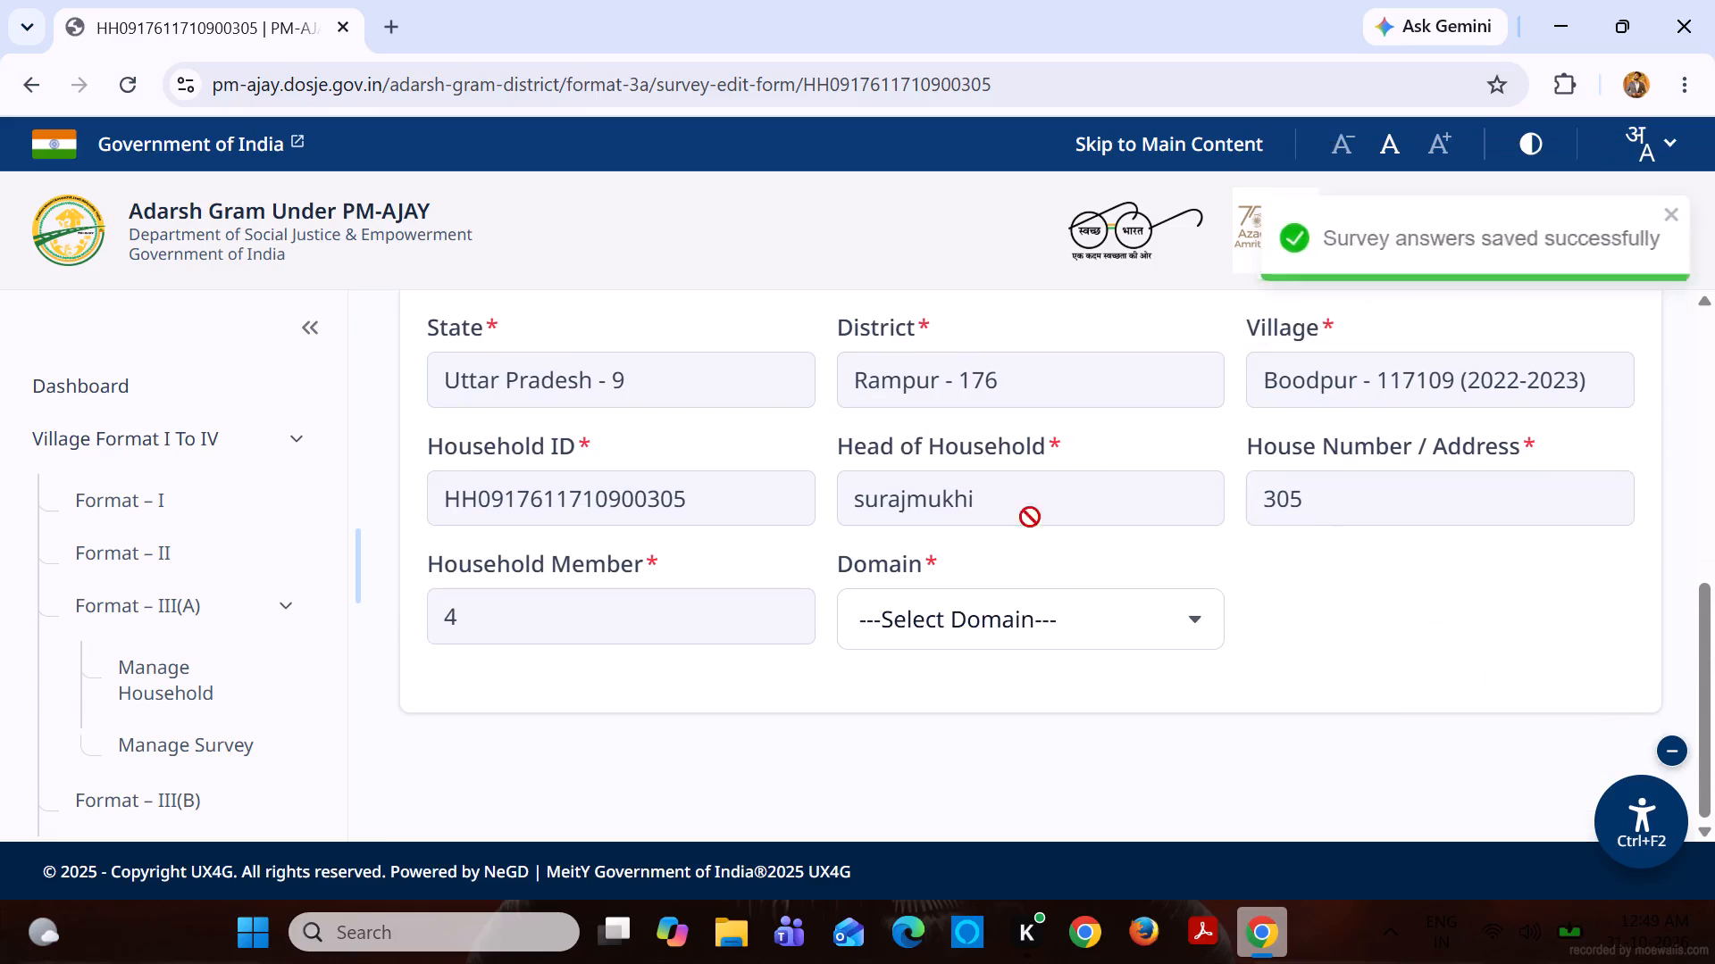
In domain 6 – Electricity and Clean Fuel, answer Yes to electricity connection for 6.2 and 6.3 and Yes to using an LED bulb.
click(1039, 595)
click(1006, 526)
scroll(1029, 602, down, 1)
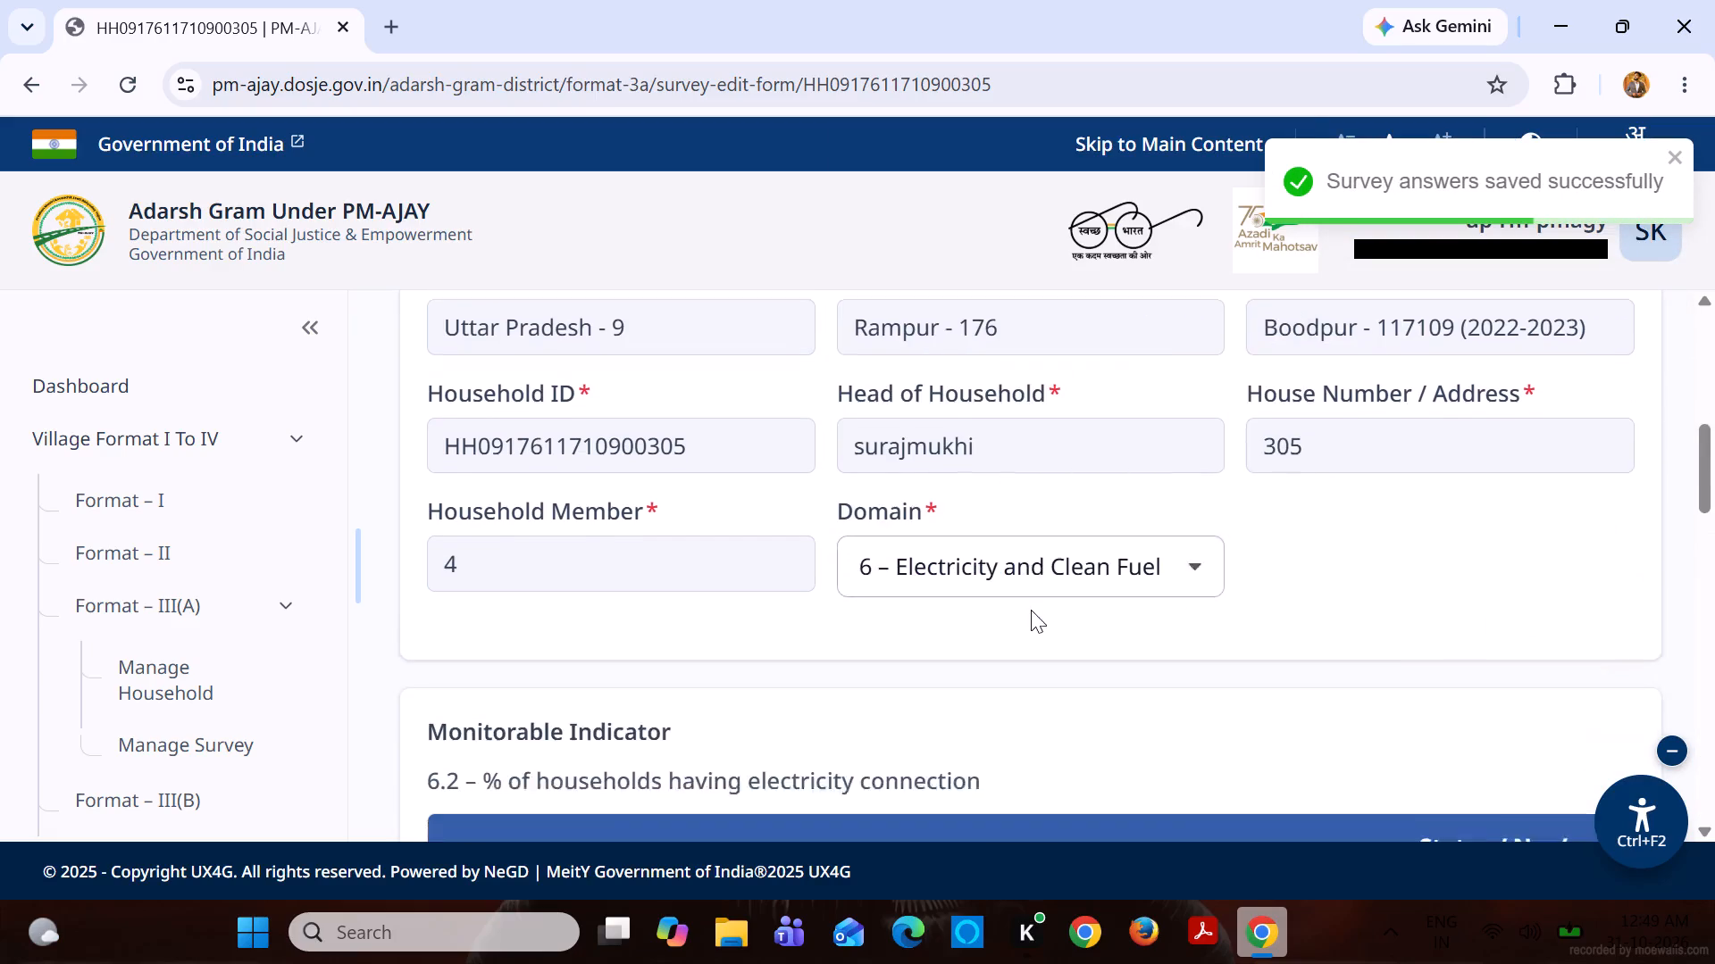
scroll(1031, 610, down, 1)
click(1516, 742)
click(1478, 829)
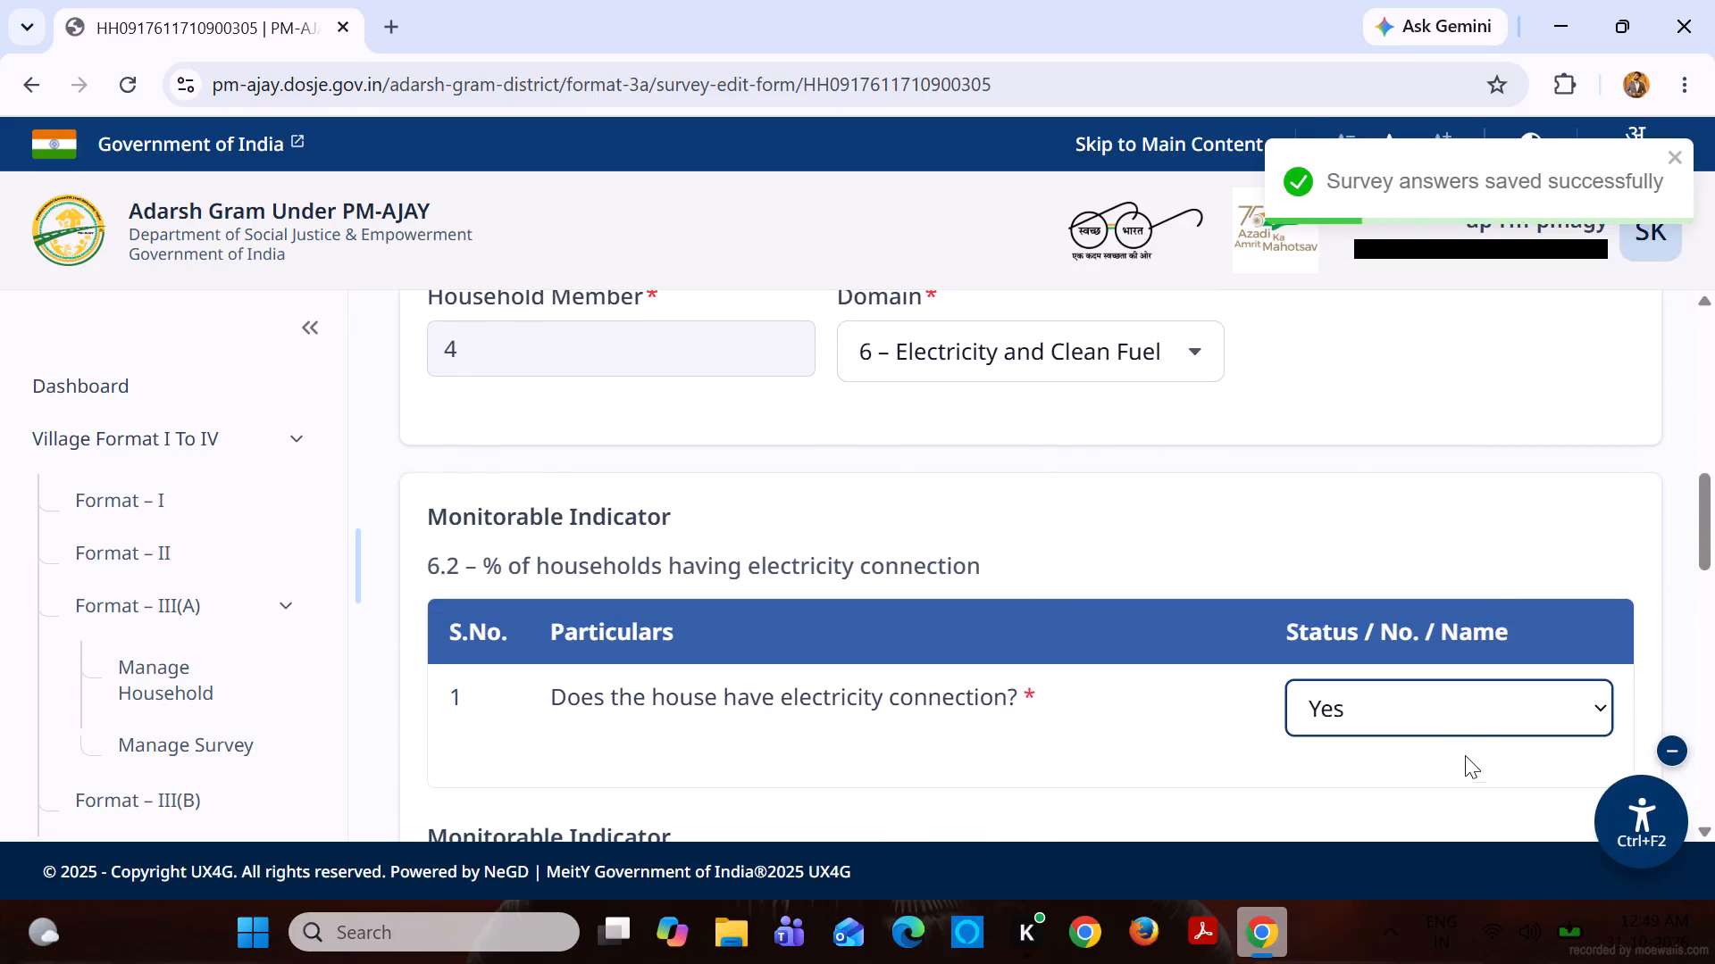
scroll(1466, 688, down, 4)
click(1464, 528)
click(1451, 617)
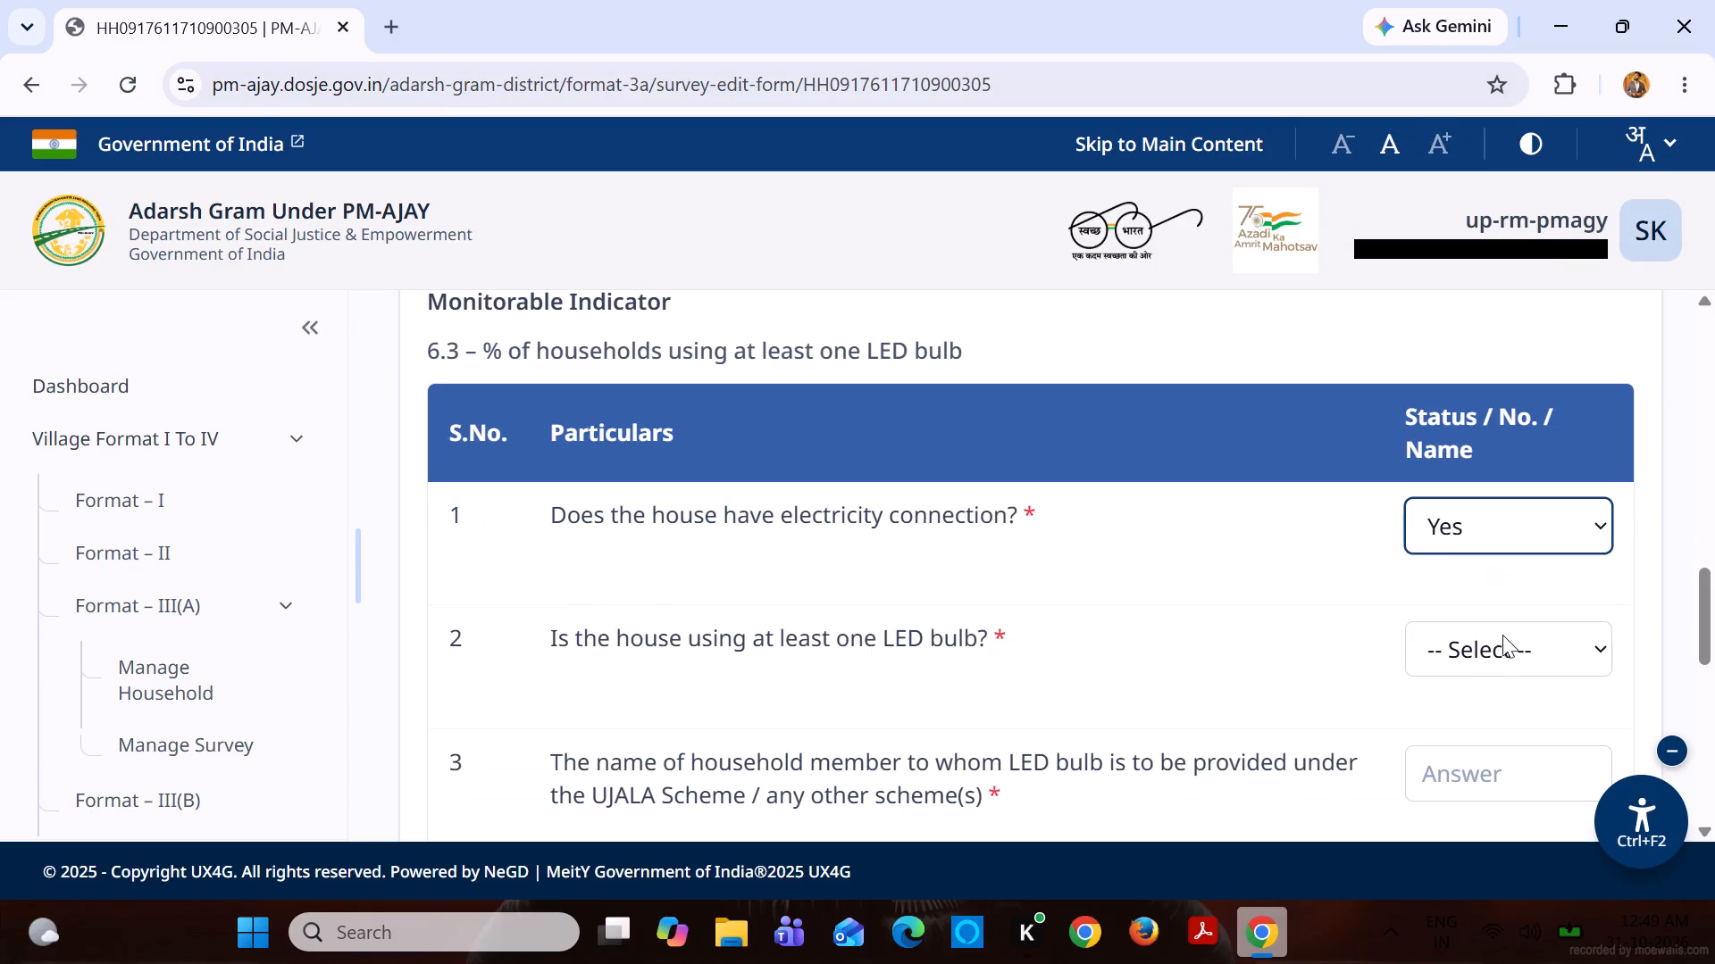
click(1518, 644)
click(1489, 727)
Answer Yes to the house using clean fuel for indicator 6.4 and save the Electricity and Clean Fuel domain.
scroll(1496, 701, down, 2)
click(1522, 712)
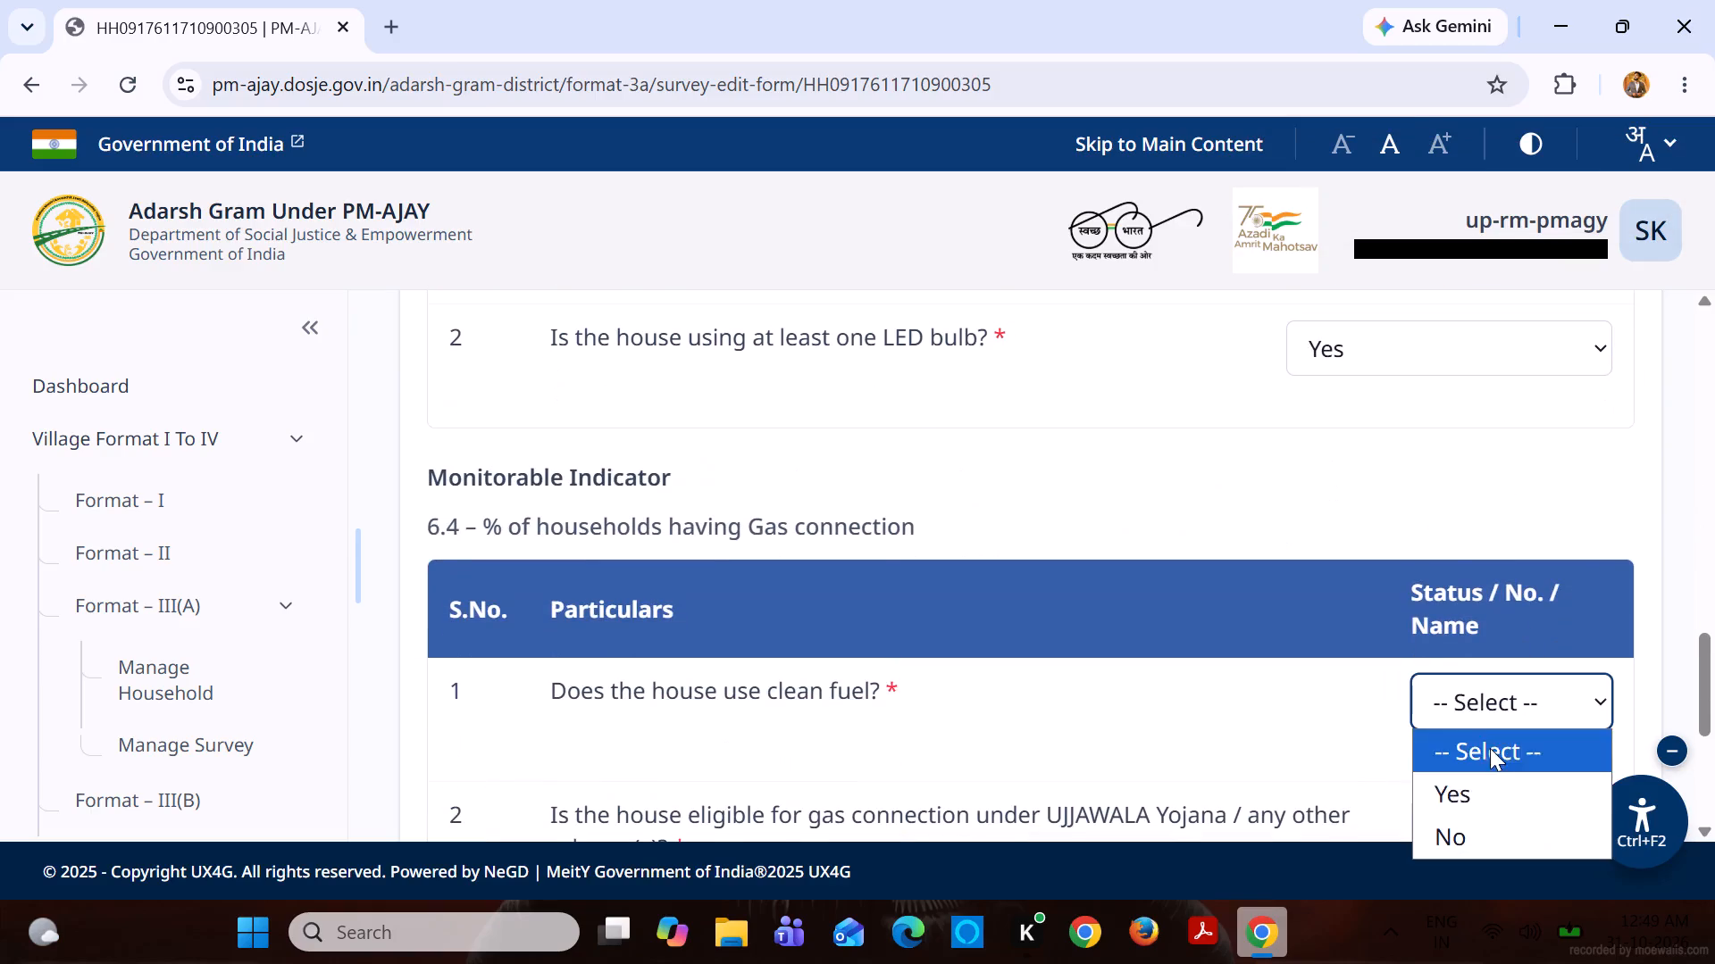
click(1472, 781)
scroll(1493, 711, down, 2)
click(1552, 647)
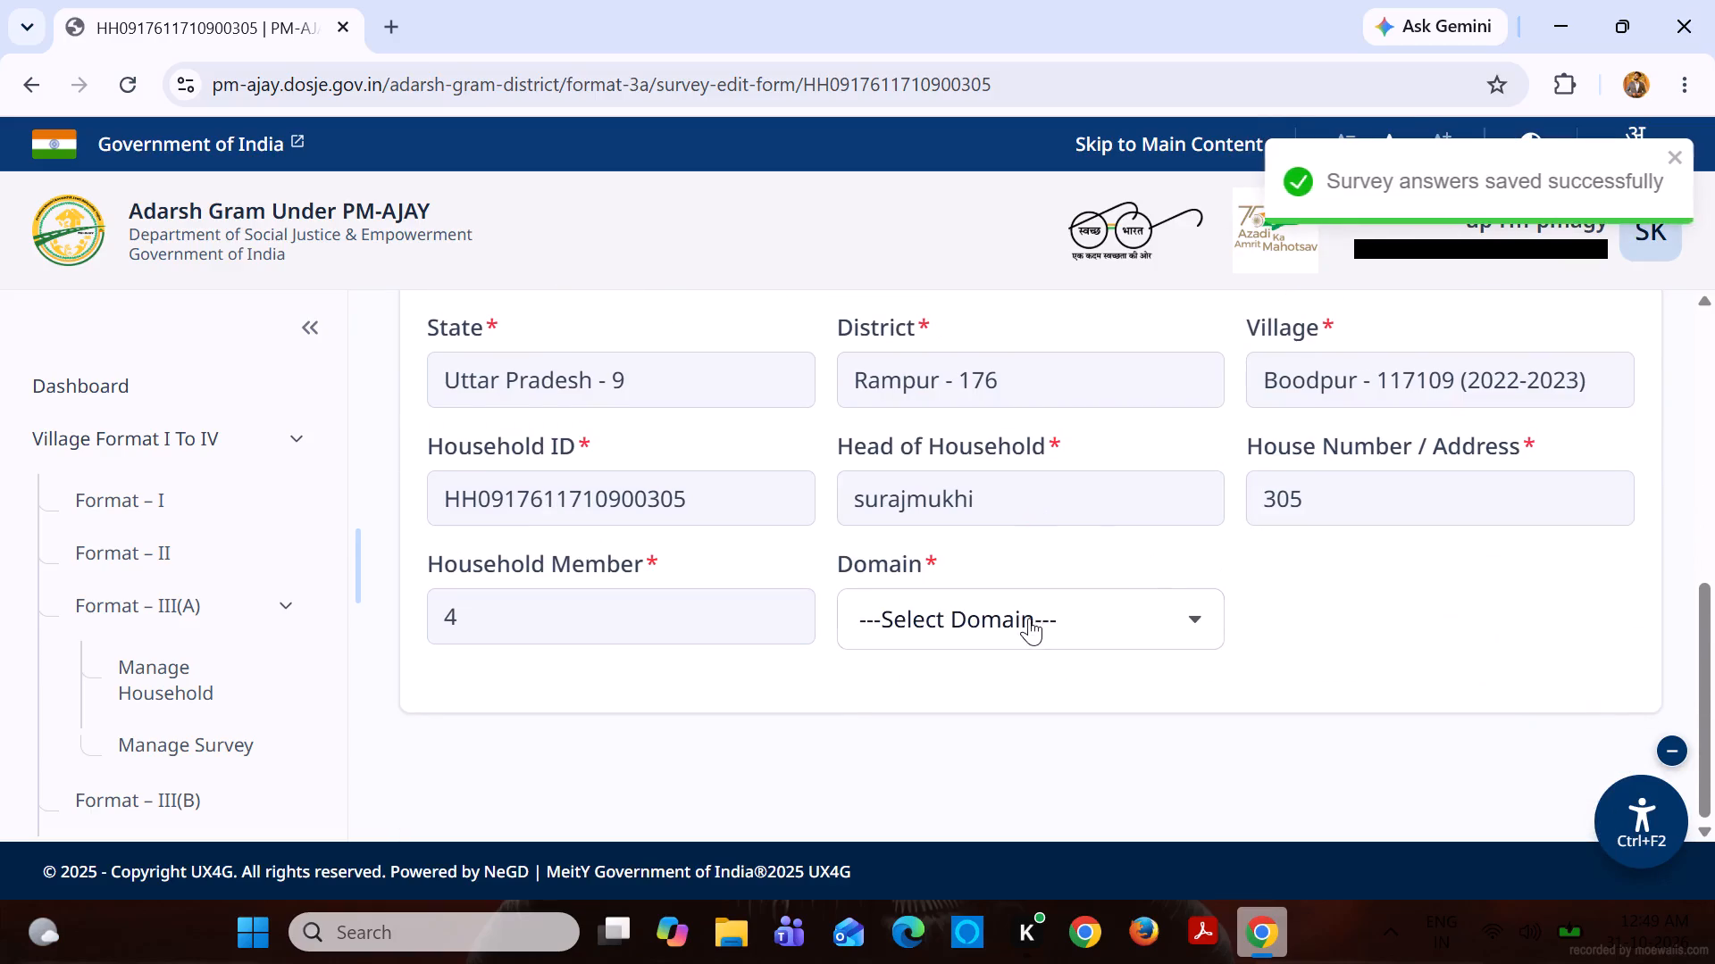
In domain 7 – Agricultural Practices etc., answer No to the household being involved in farming and save.
click(1031, 621)
scroll(1086, 471, down, 2)
click(993, 372)
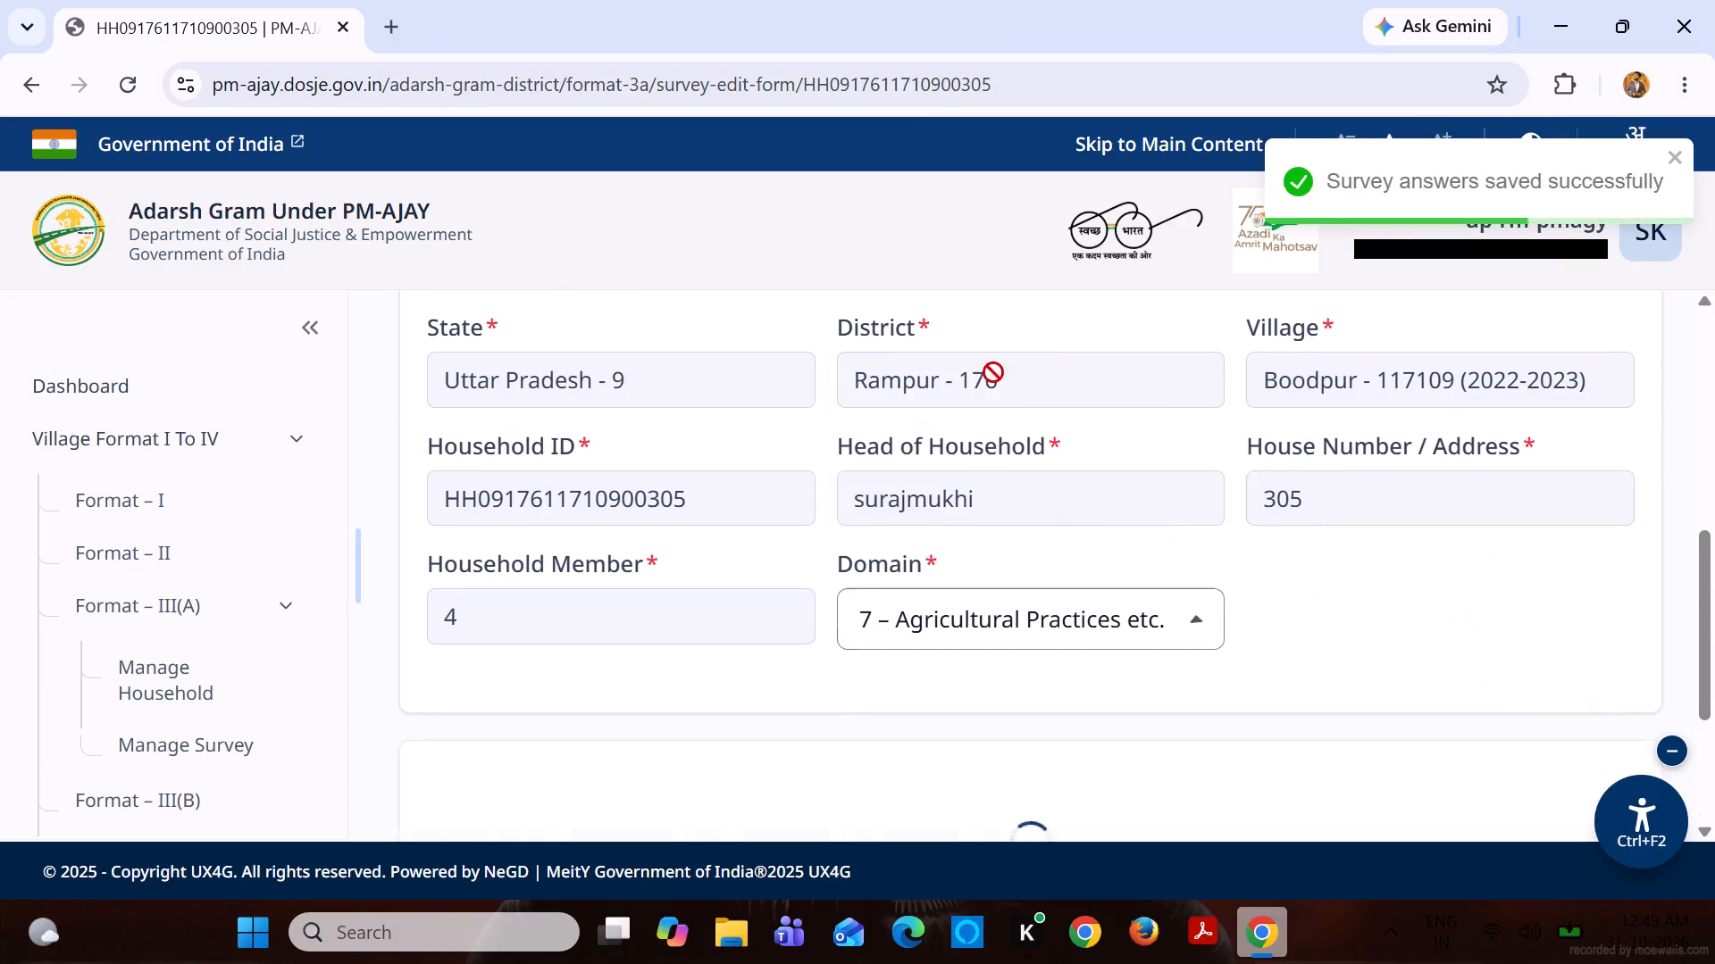
scroll(1067, 554, down, 3)
click(1558, 544)
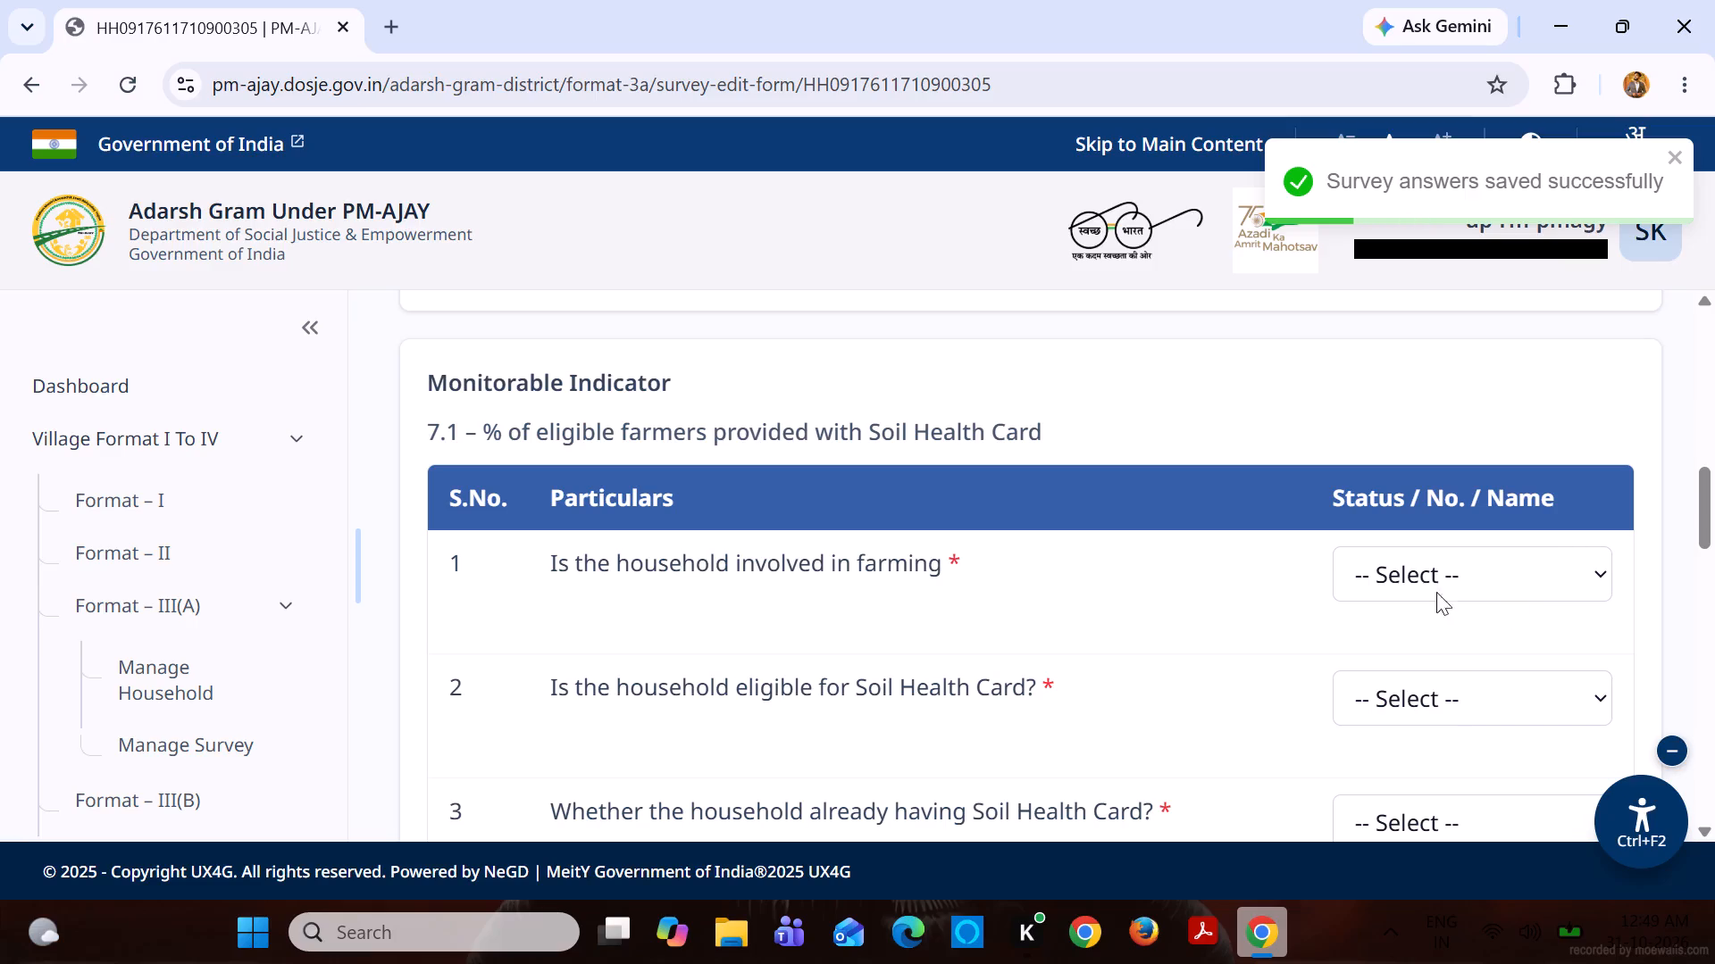
click(1434, 553)
click(1395, 709)
scroll(1541, 571, down, 5)
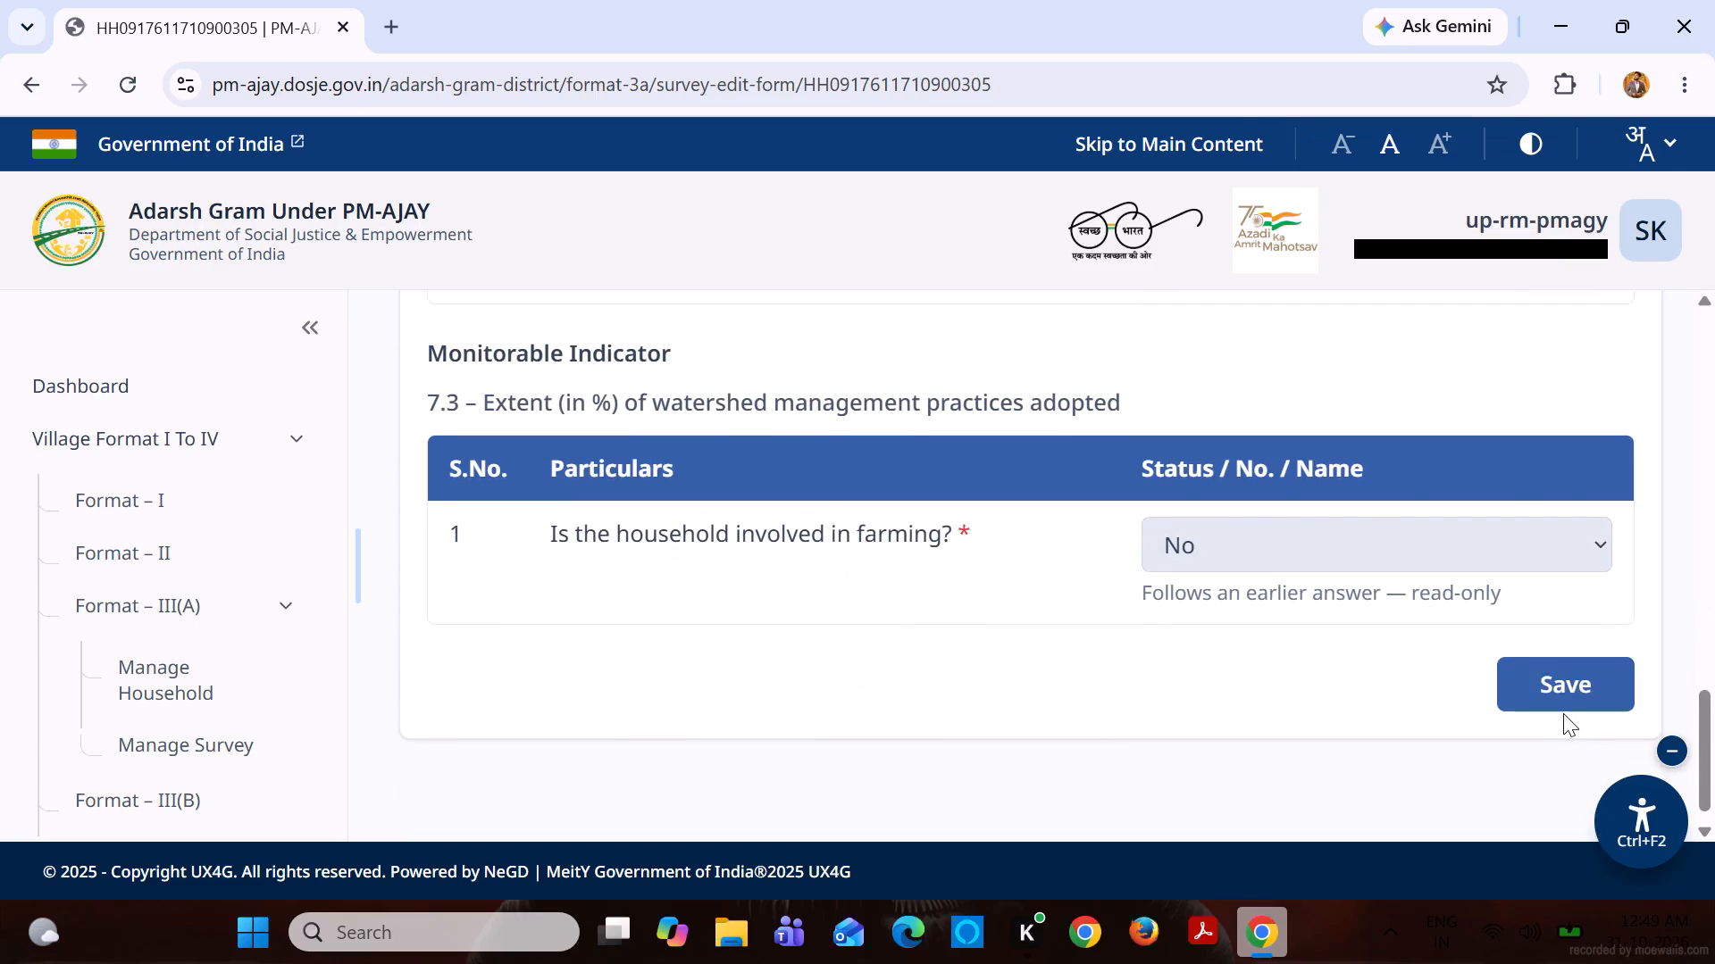
click(1566, 713)
click(1570, 688)
In domain 8 – Financial Inclusion, enter 0 persons over 5 years for 8.1 and 0 members eligible for a bank account for 8.2.
click(1070, 600)
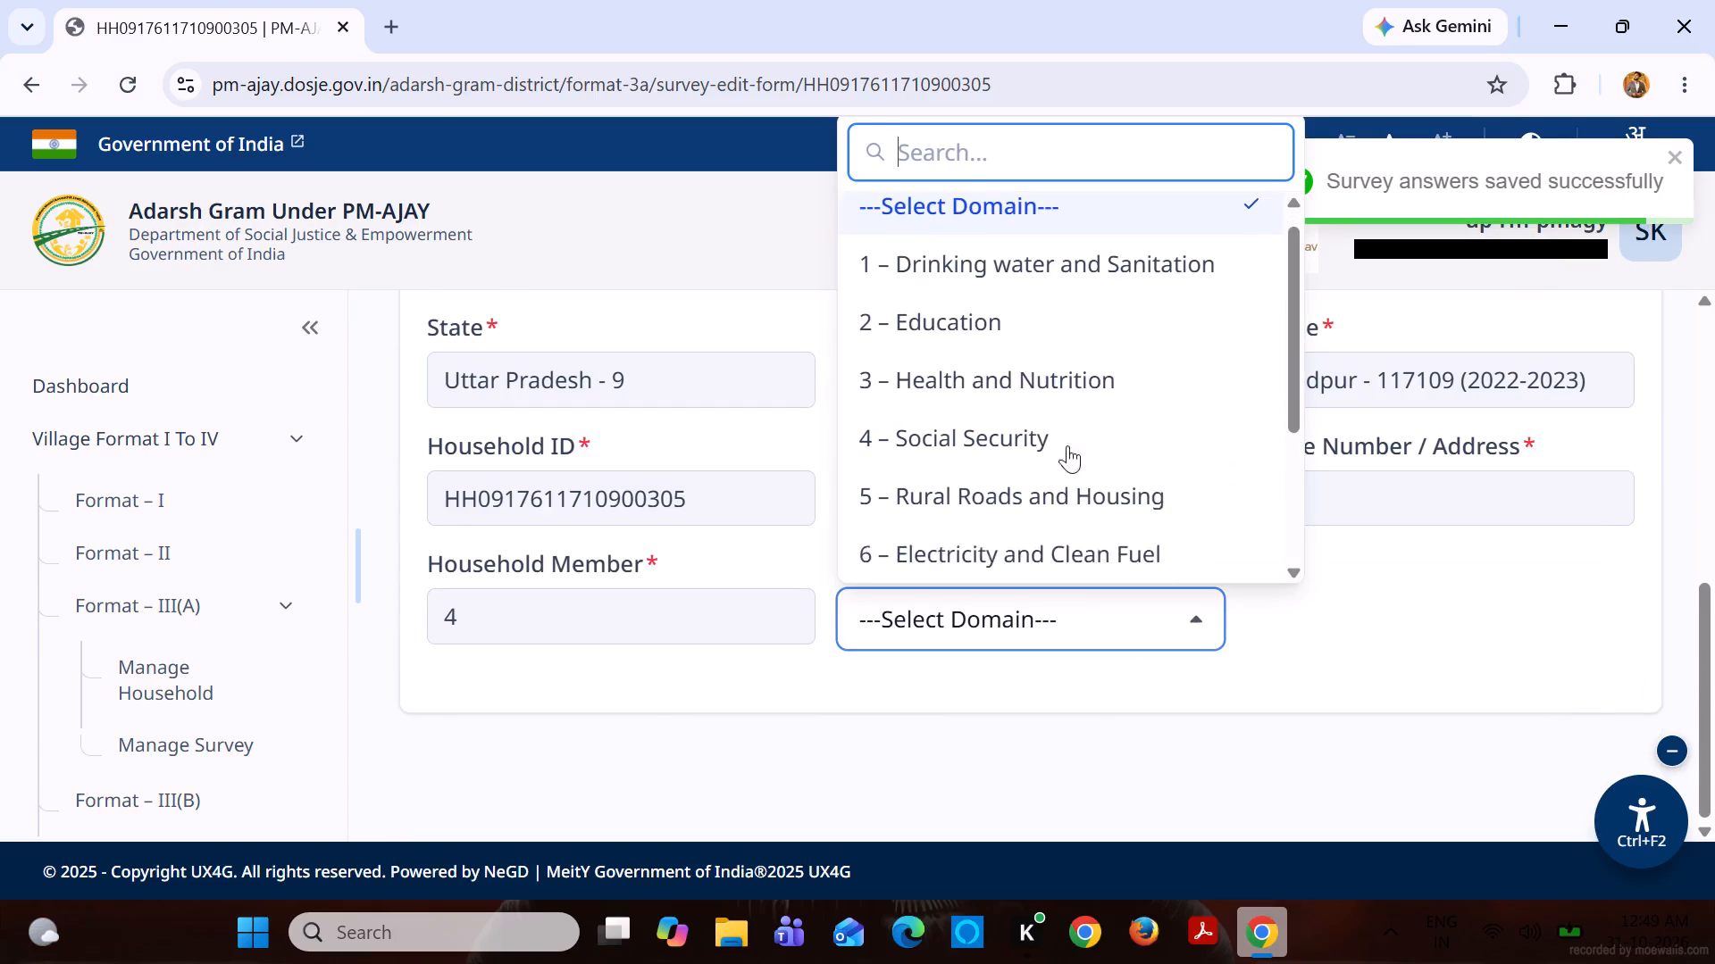
scroll(1064, 411, down, 1)
click(983, 511)
scroll(993, 500, down, 3)
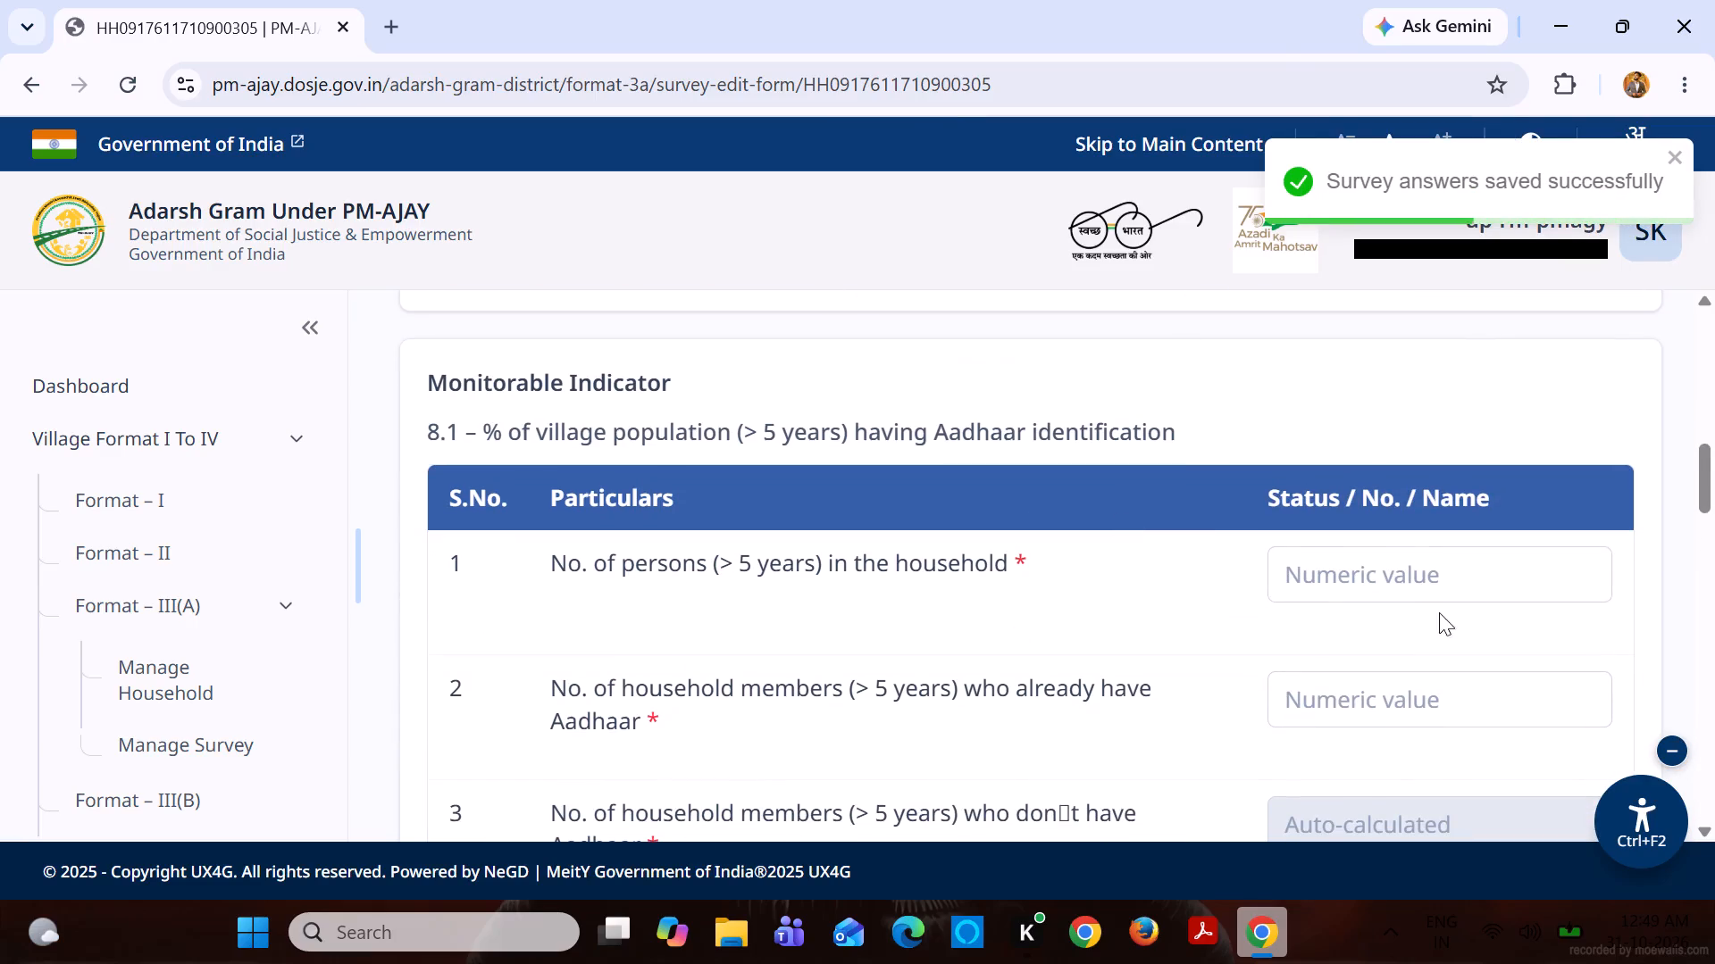
click(1419, 571)
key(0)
scroll(1434, 540, down, 3)
click(1427, 510)
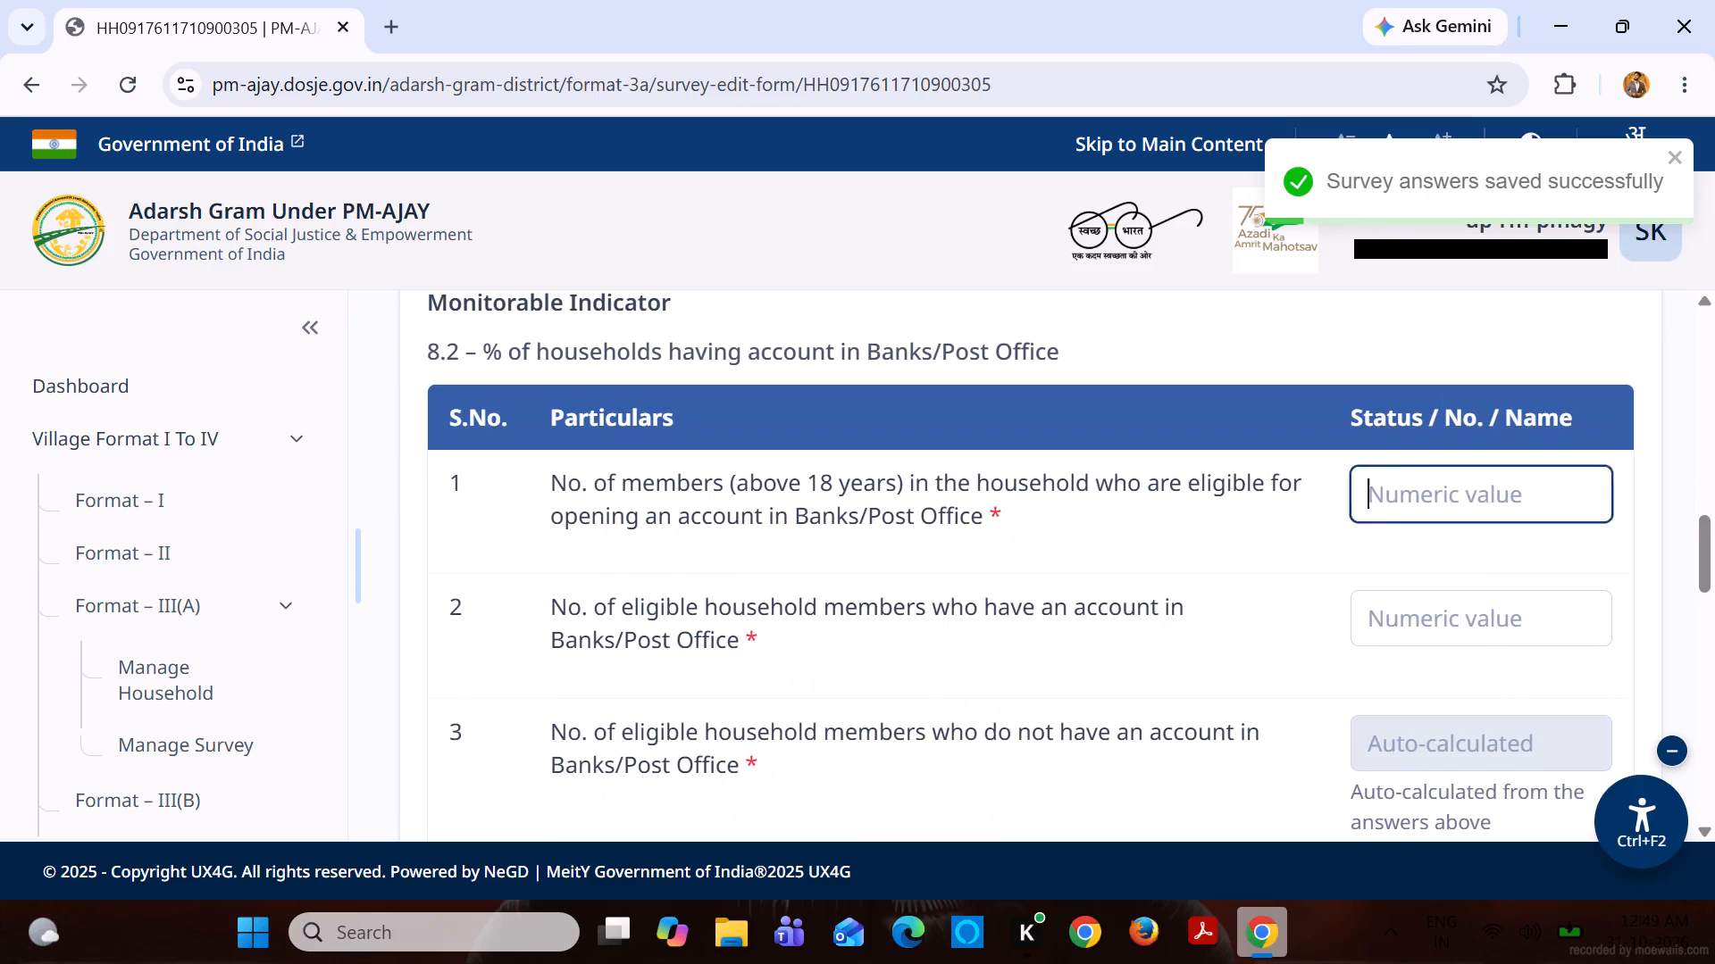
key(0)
Enter 0 persons eligible for Suraksha Bima Yojana and 0 for Jeevan Jyoti Bima Yojana, and save the Financial Inclusion domain.
scroll(1435, 511, down, 1)
click(1477, 731)
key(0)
scroll(1496, 694, down, 3)
click(1510, 685)
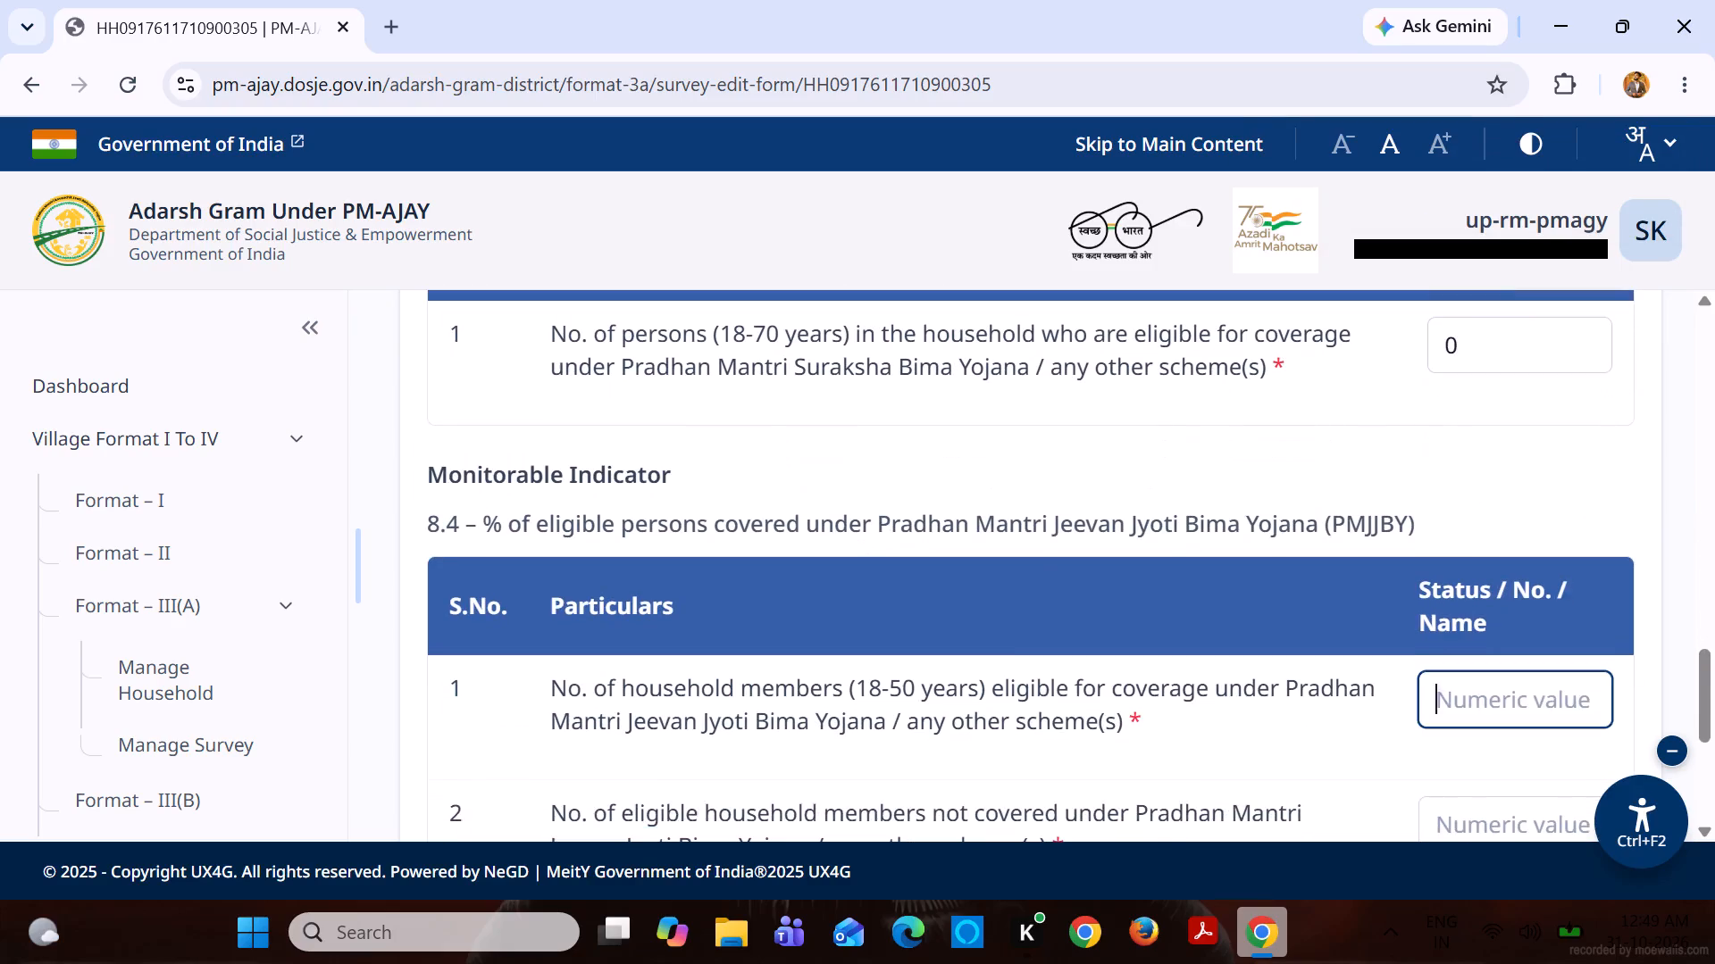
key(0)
scroll(1516, 674, down, 2)
click(1543, 662)
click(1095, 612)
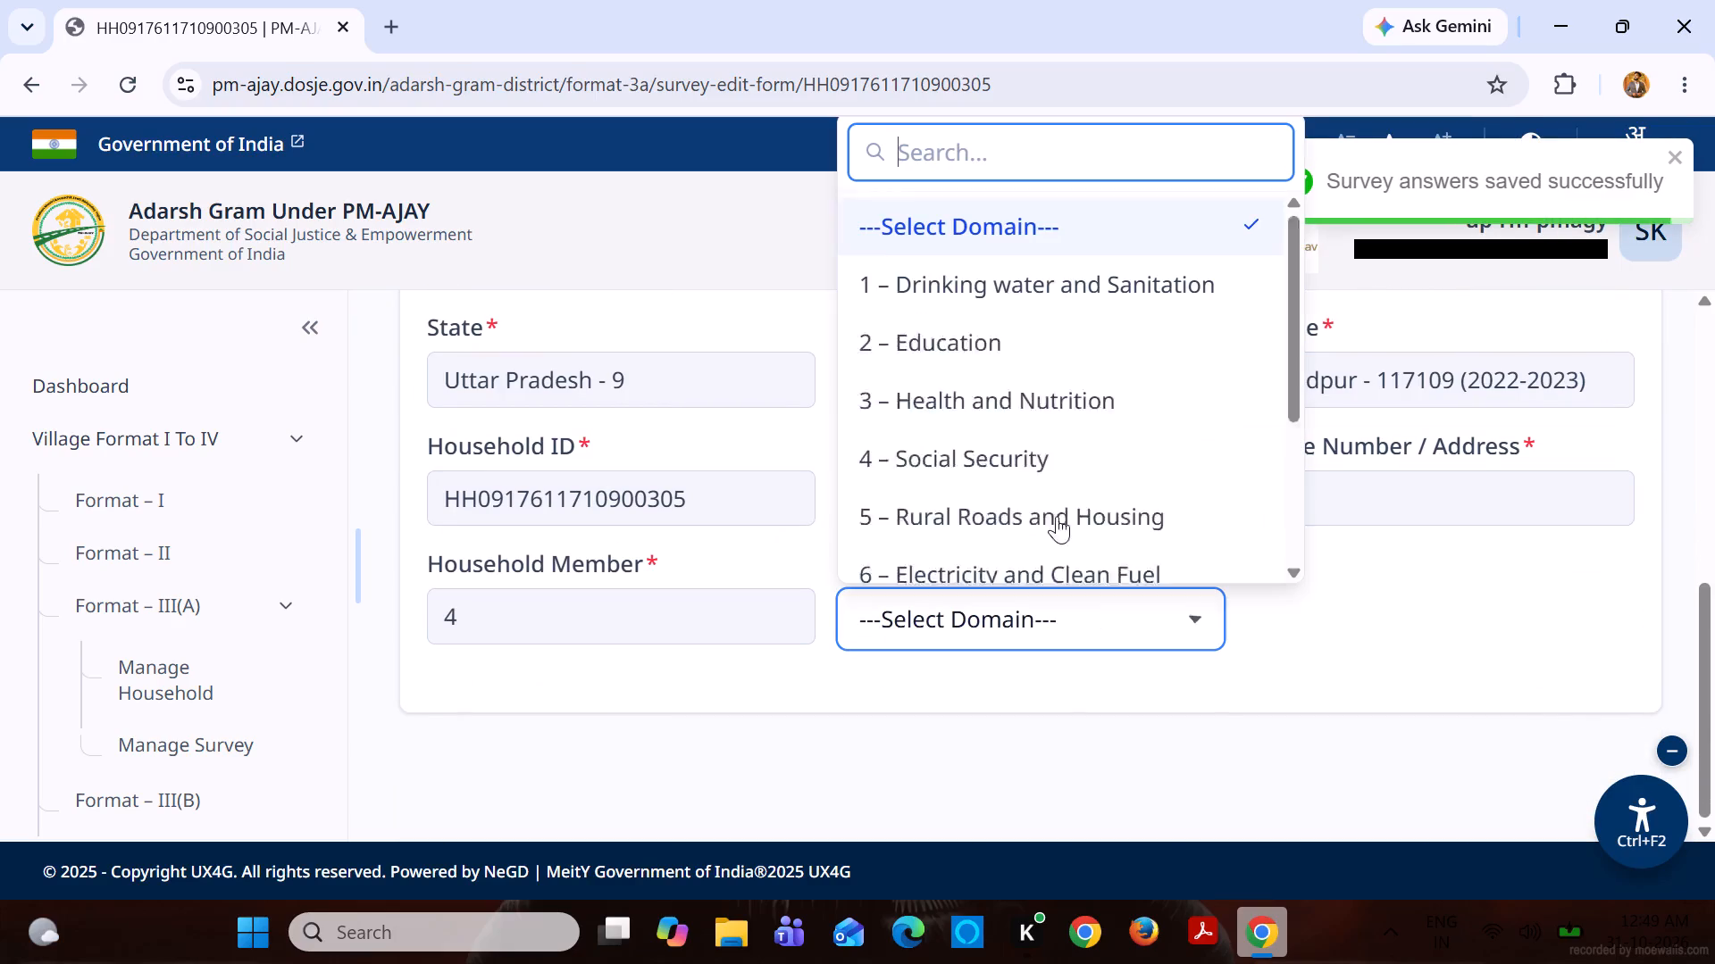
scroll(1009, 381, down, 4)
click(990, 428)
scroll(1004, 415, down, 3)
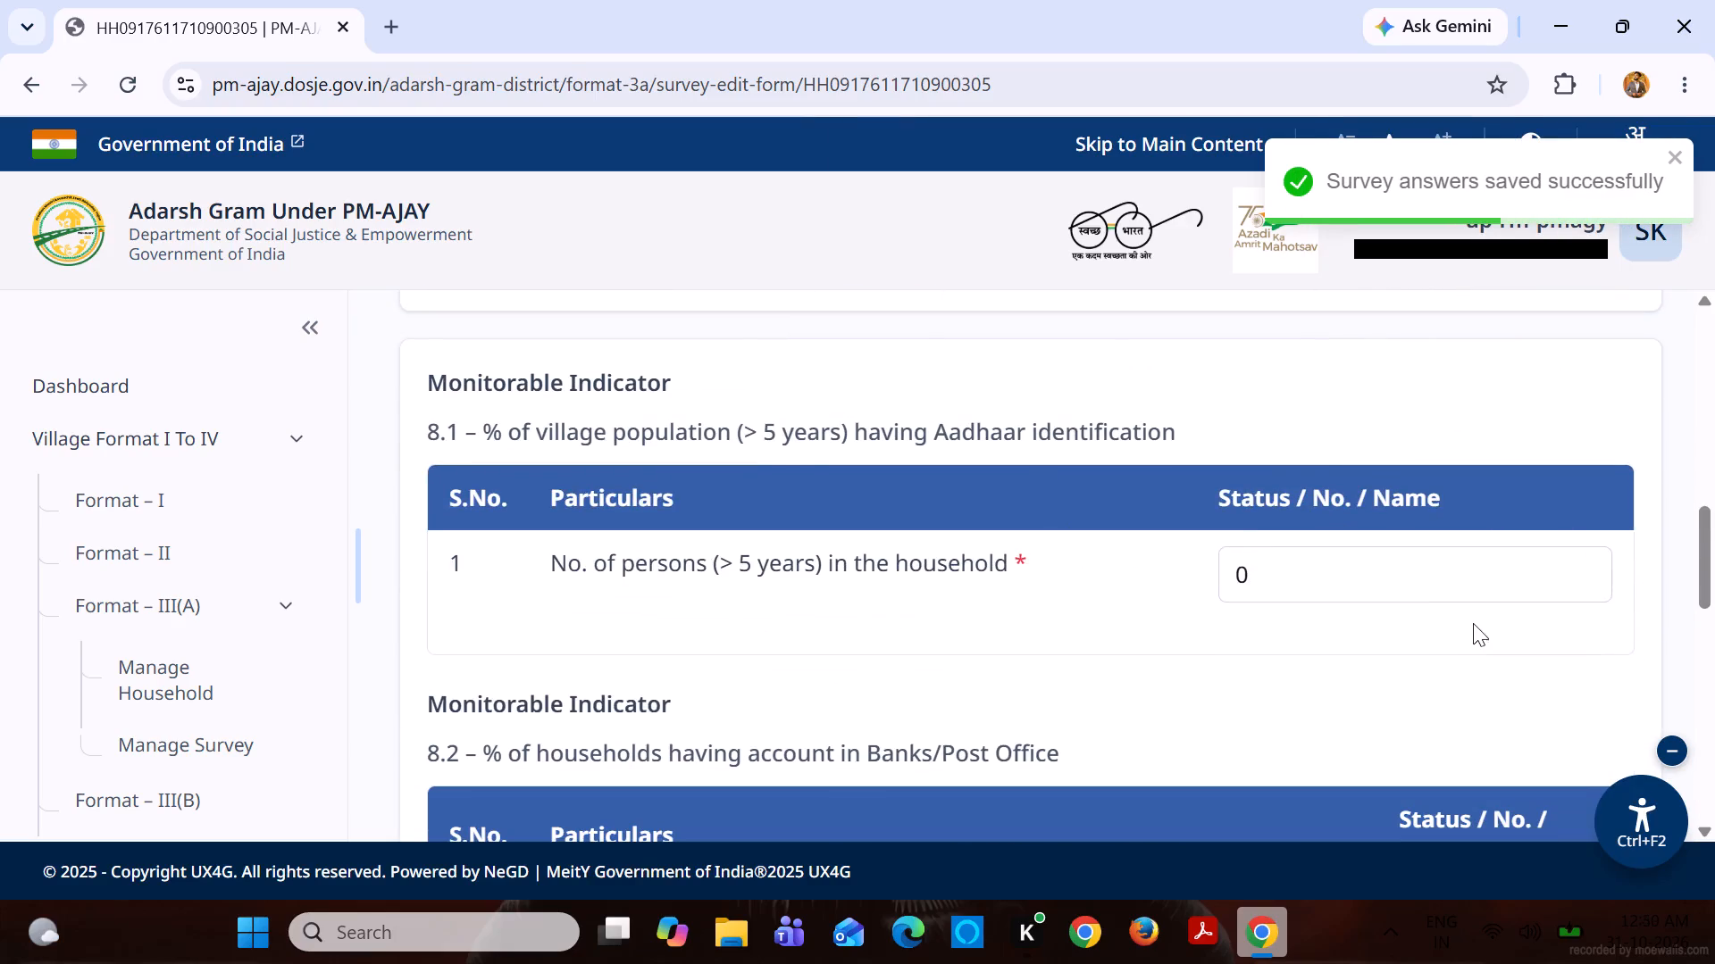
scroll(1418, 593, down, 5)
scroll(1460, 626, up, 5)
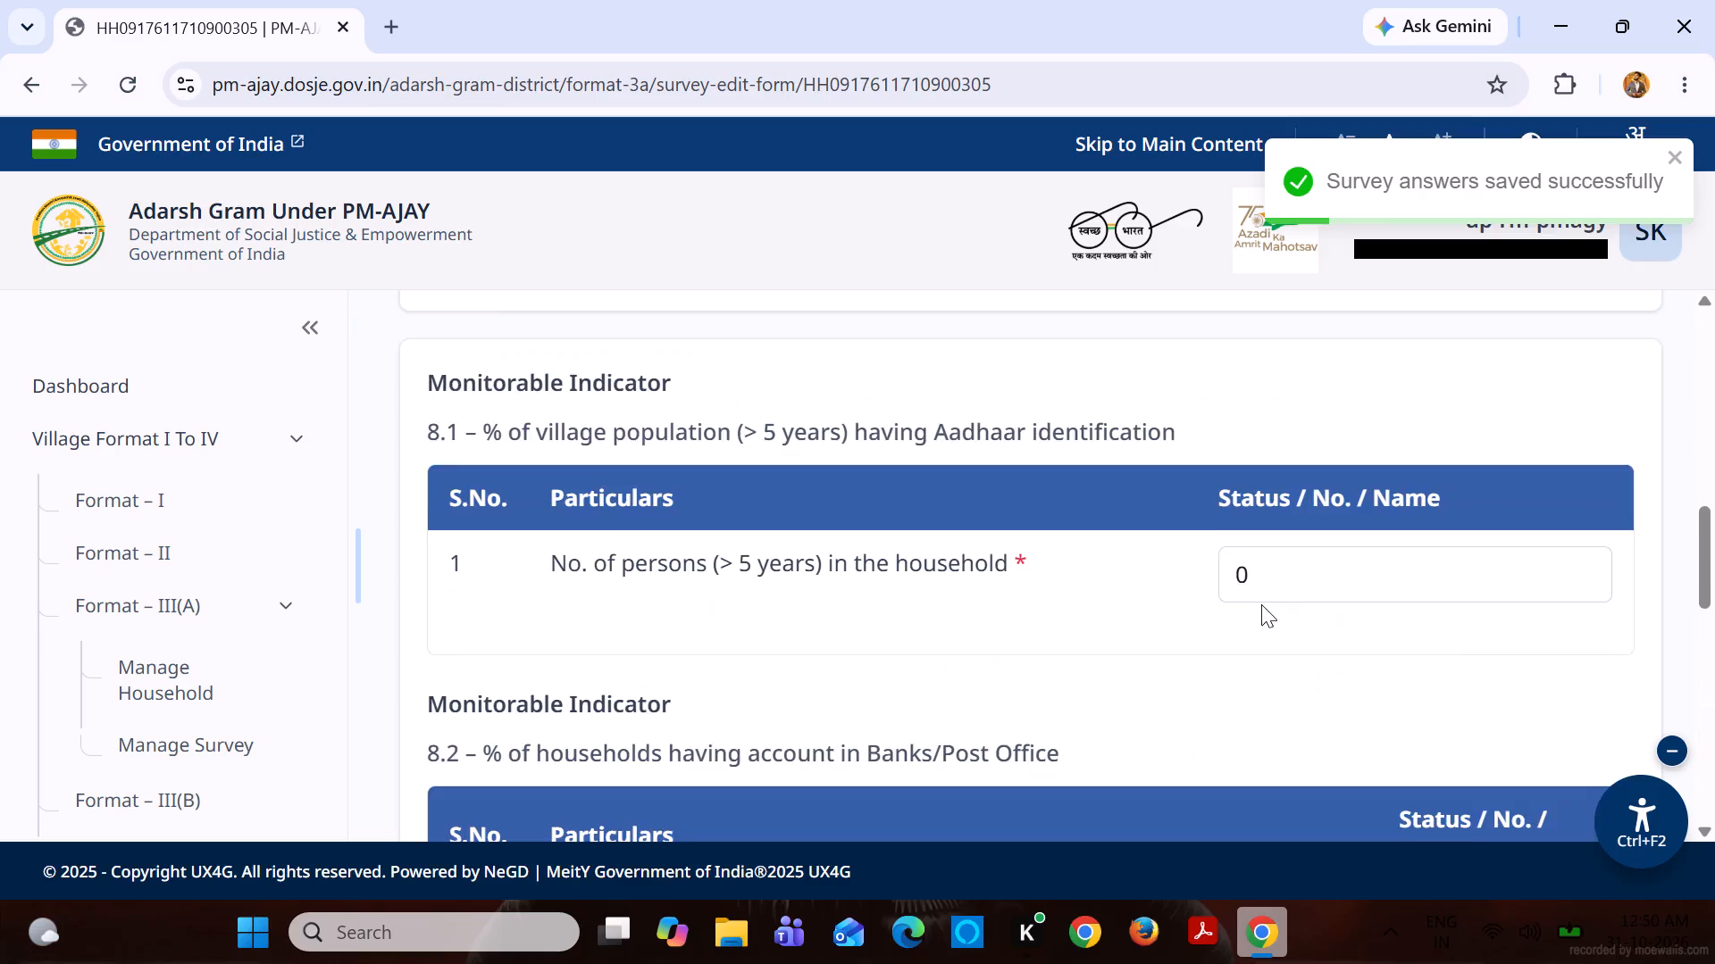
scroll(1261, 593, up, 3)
In domain 9 – Digitization, enter 0 household members eligible for PMGDISHA training under indicator 9.3 and save.
click(996, 636)
scroll(1009, 525, down, 1)
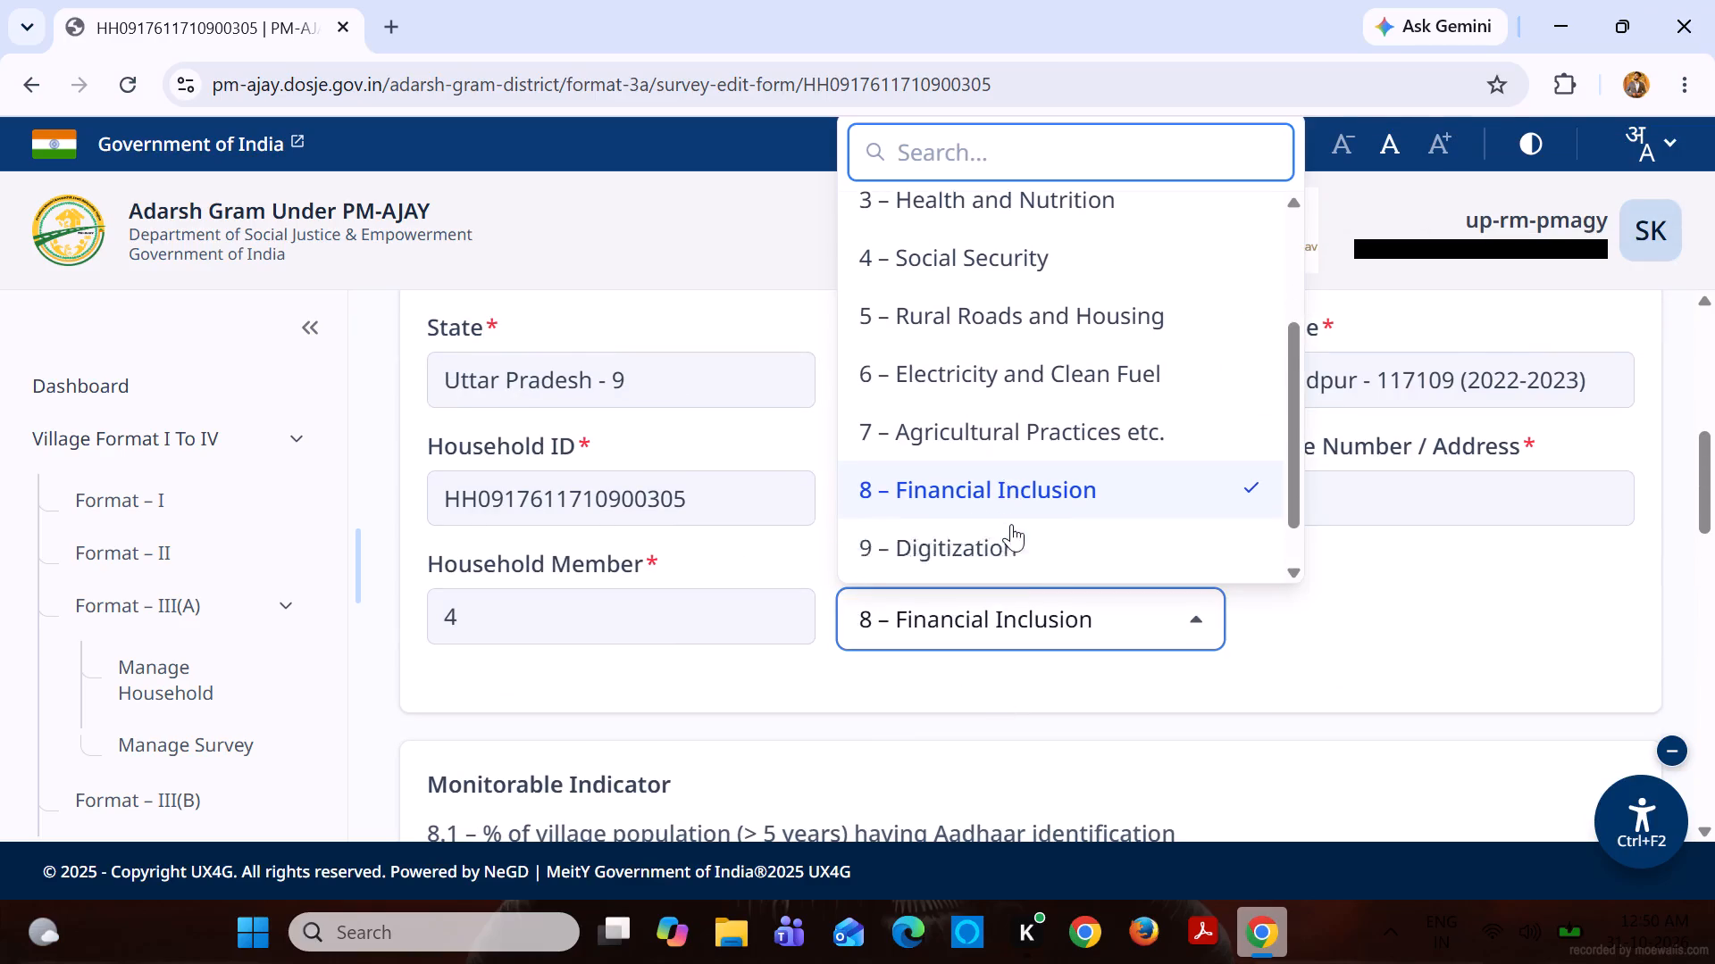
click(1000, 497)
scroll(1004, 478, down, 4)
click(1523, 495)
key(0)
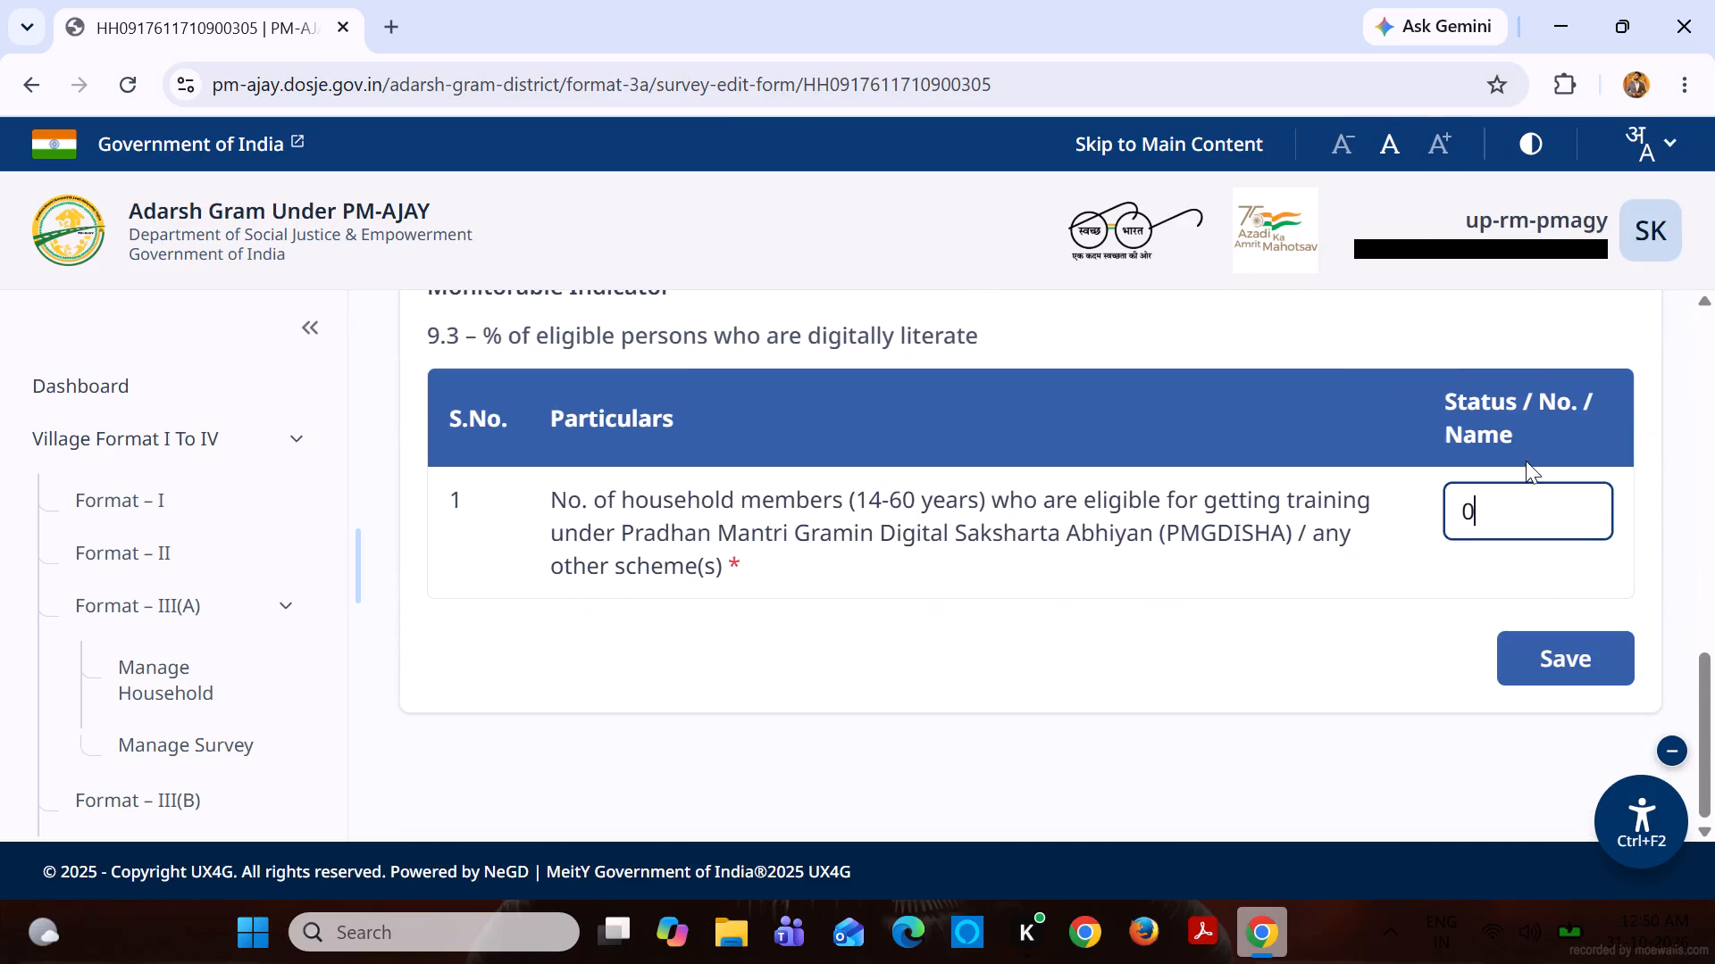
scroll(1526, 466, down, 2)
click(1547, 658)
In domain 10, enter 0 youth eligible for skill training and 0 for bank linked loans, answer Yes to SHG membership, and save.
click(1092, 590)
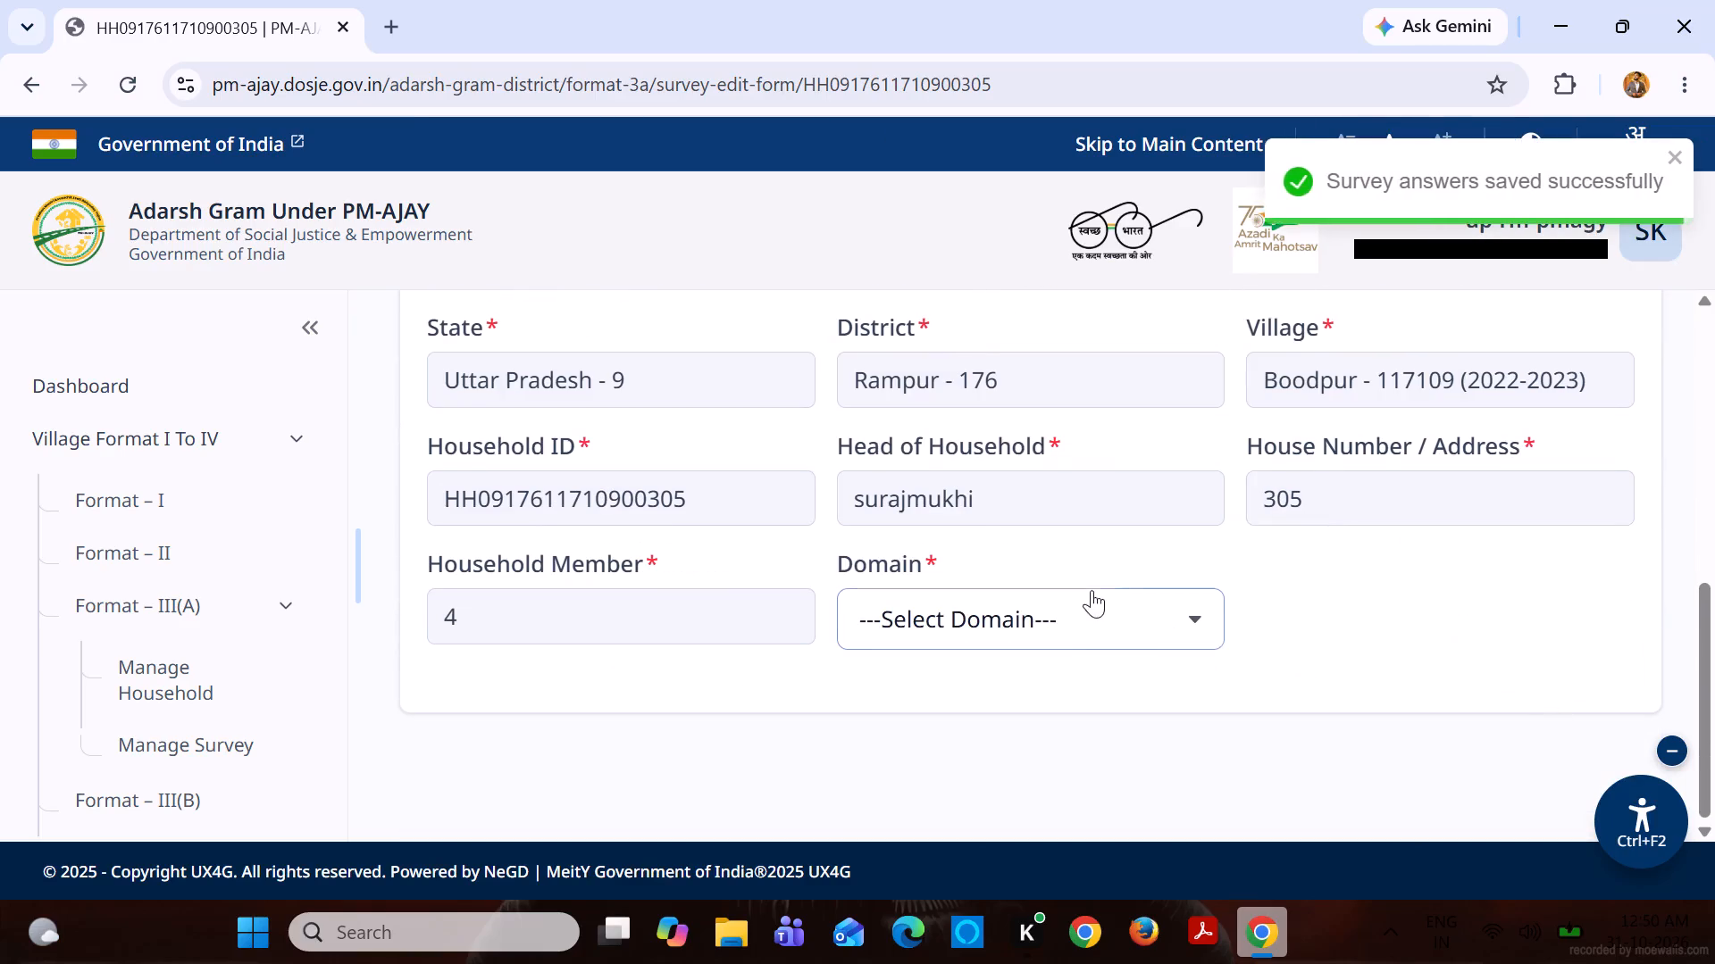
scroll(1108, 478, down, 4)
click(1033, 539)
scroll(1075, 501, down, 4)
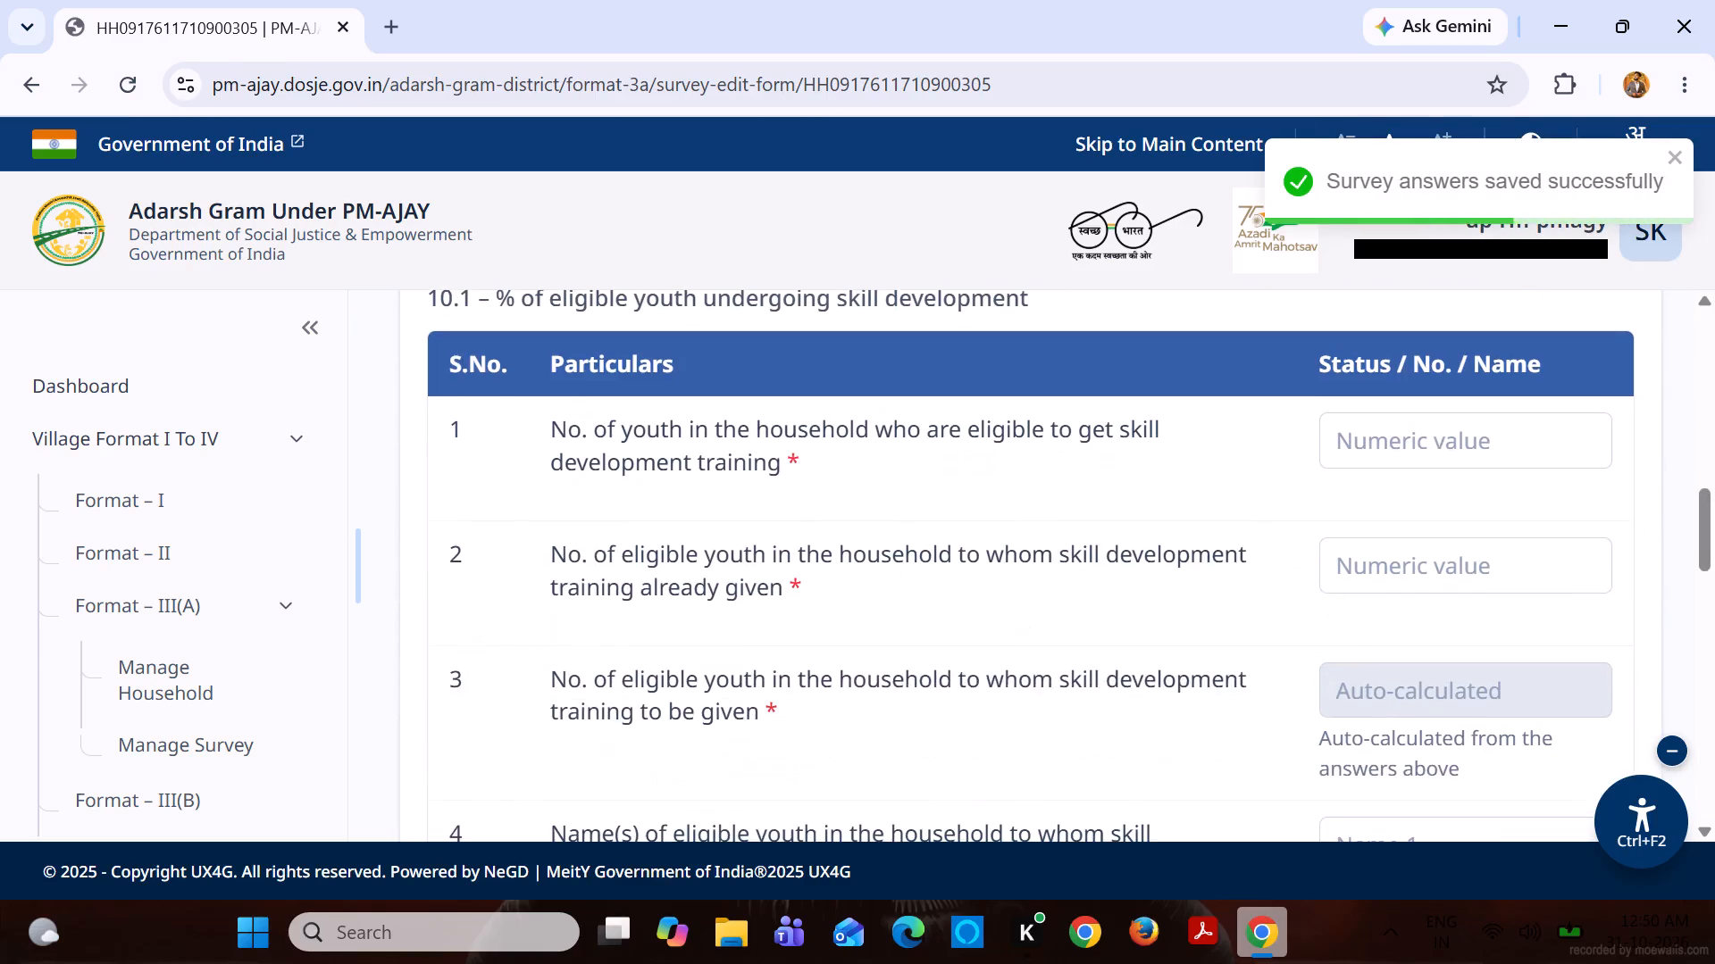
click(1389, 438)
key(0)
click(1411, 734)
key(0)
scroll(1425, 730, down, 3)
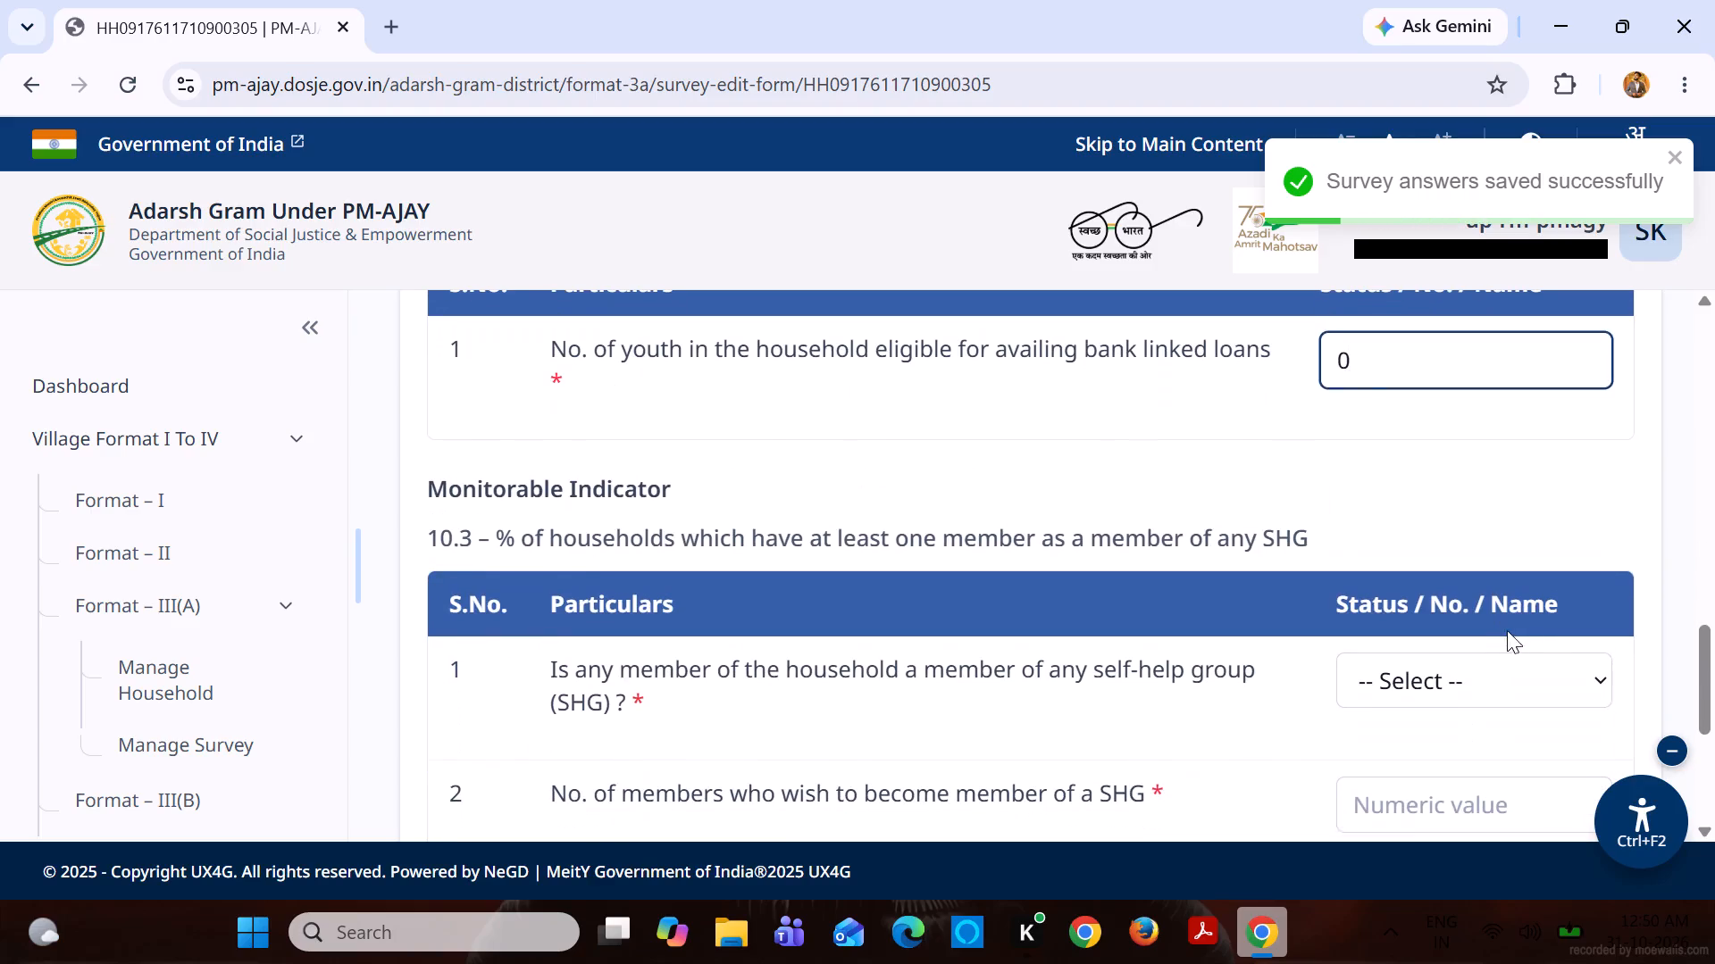
click(1477, 665)
click(1420, 763)
scroll(1443, 719, down, 2)
click(1554, 651)
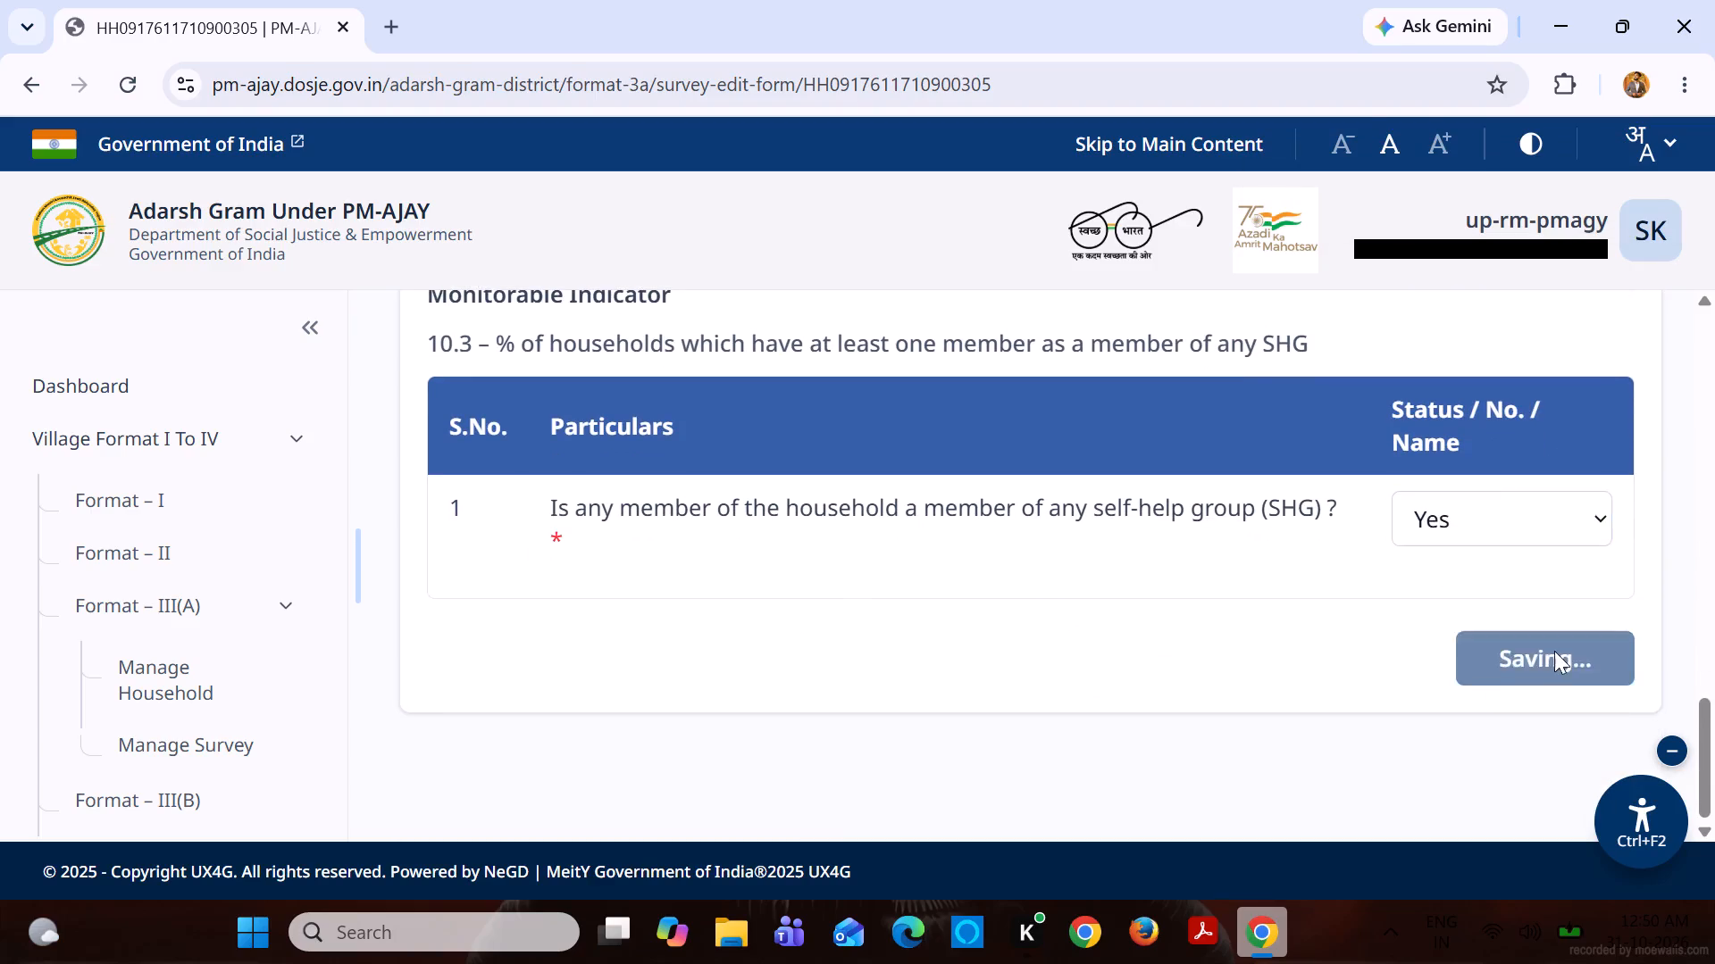
Start adding a new household with block Shahabad - 1488, gram panchayat Boodpur - 84740, village Boodpur - 117109 and category SC.
click(148, 682)
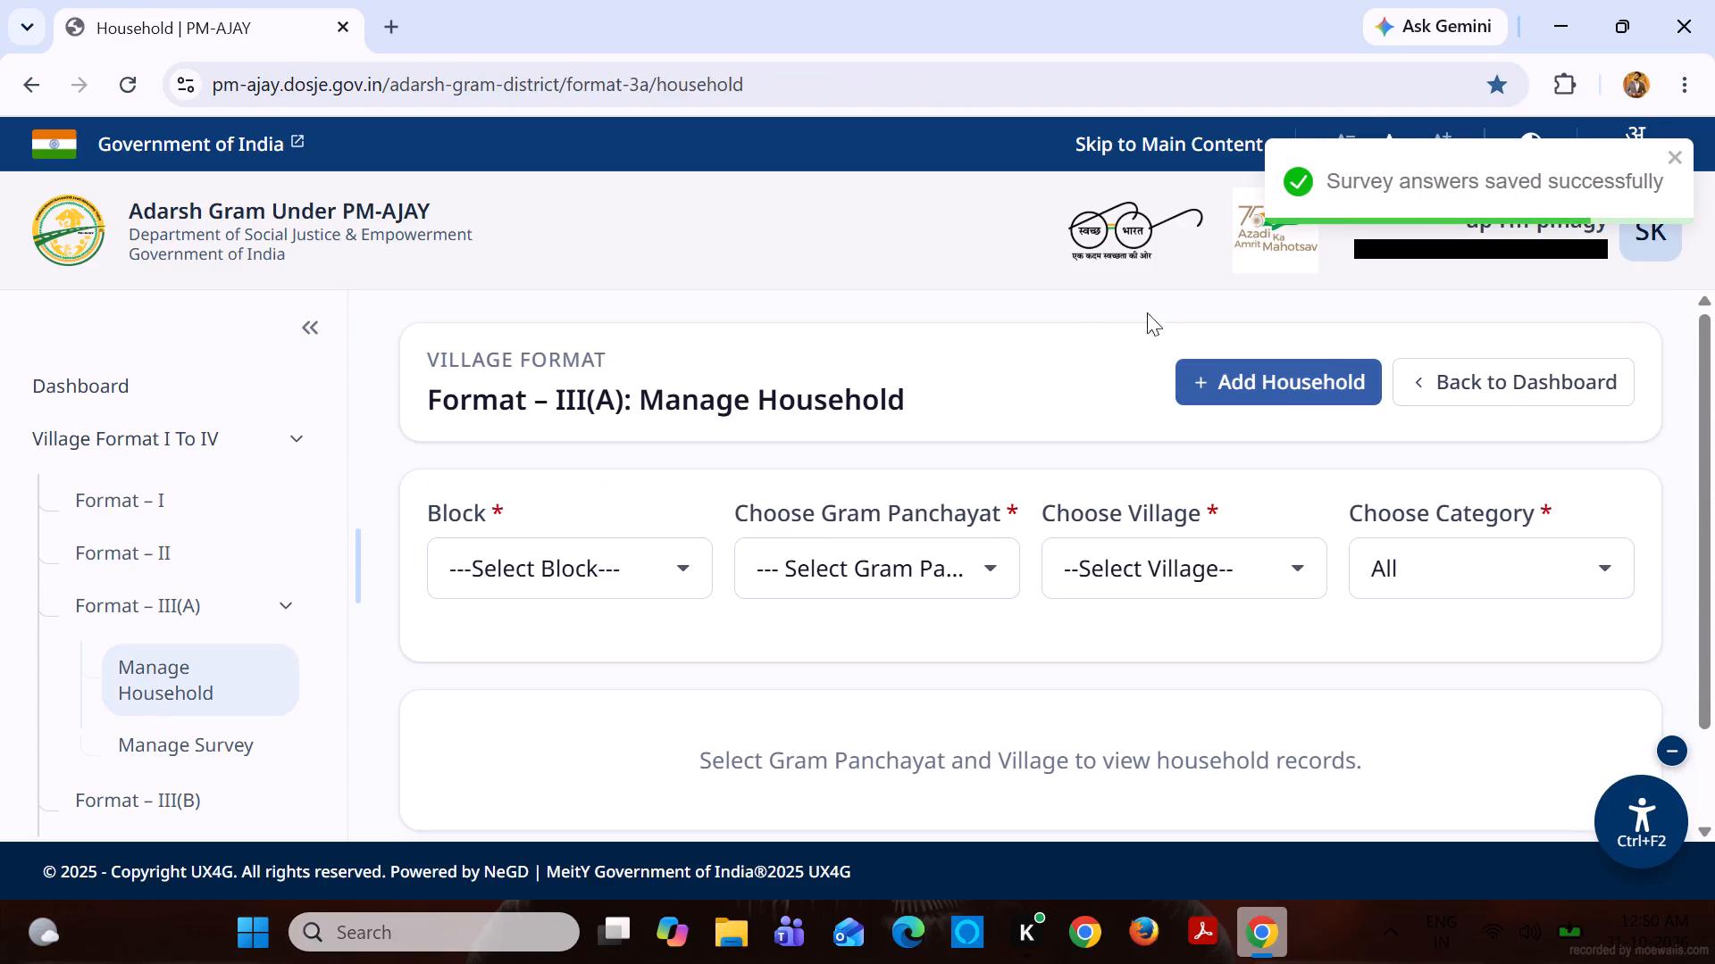
click(1272, 374)
click(1264, 307)
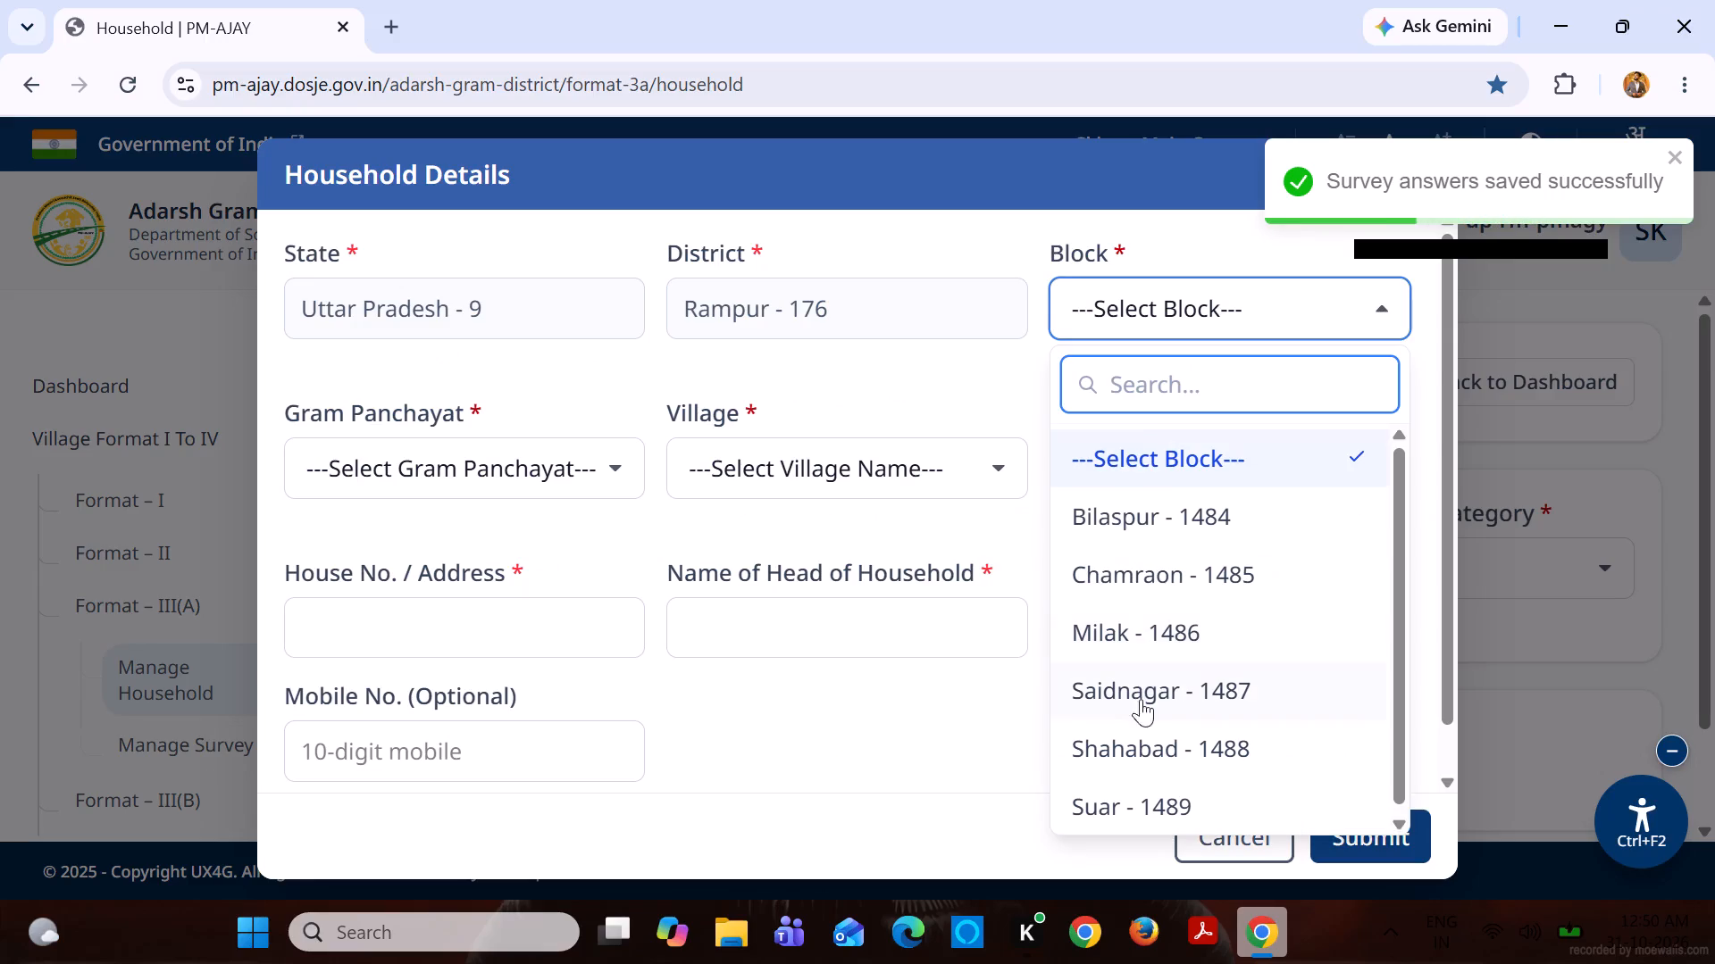
click(1137, 734)
click(607, 444)
click(388, 716)
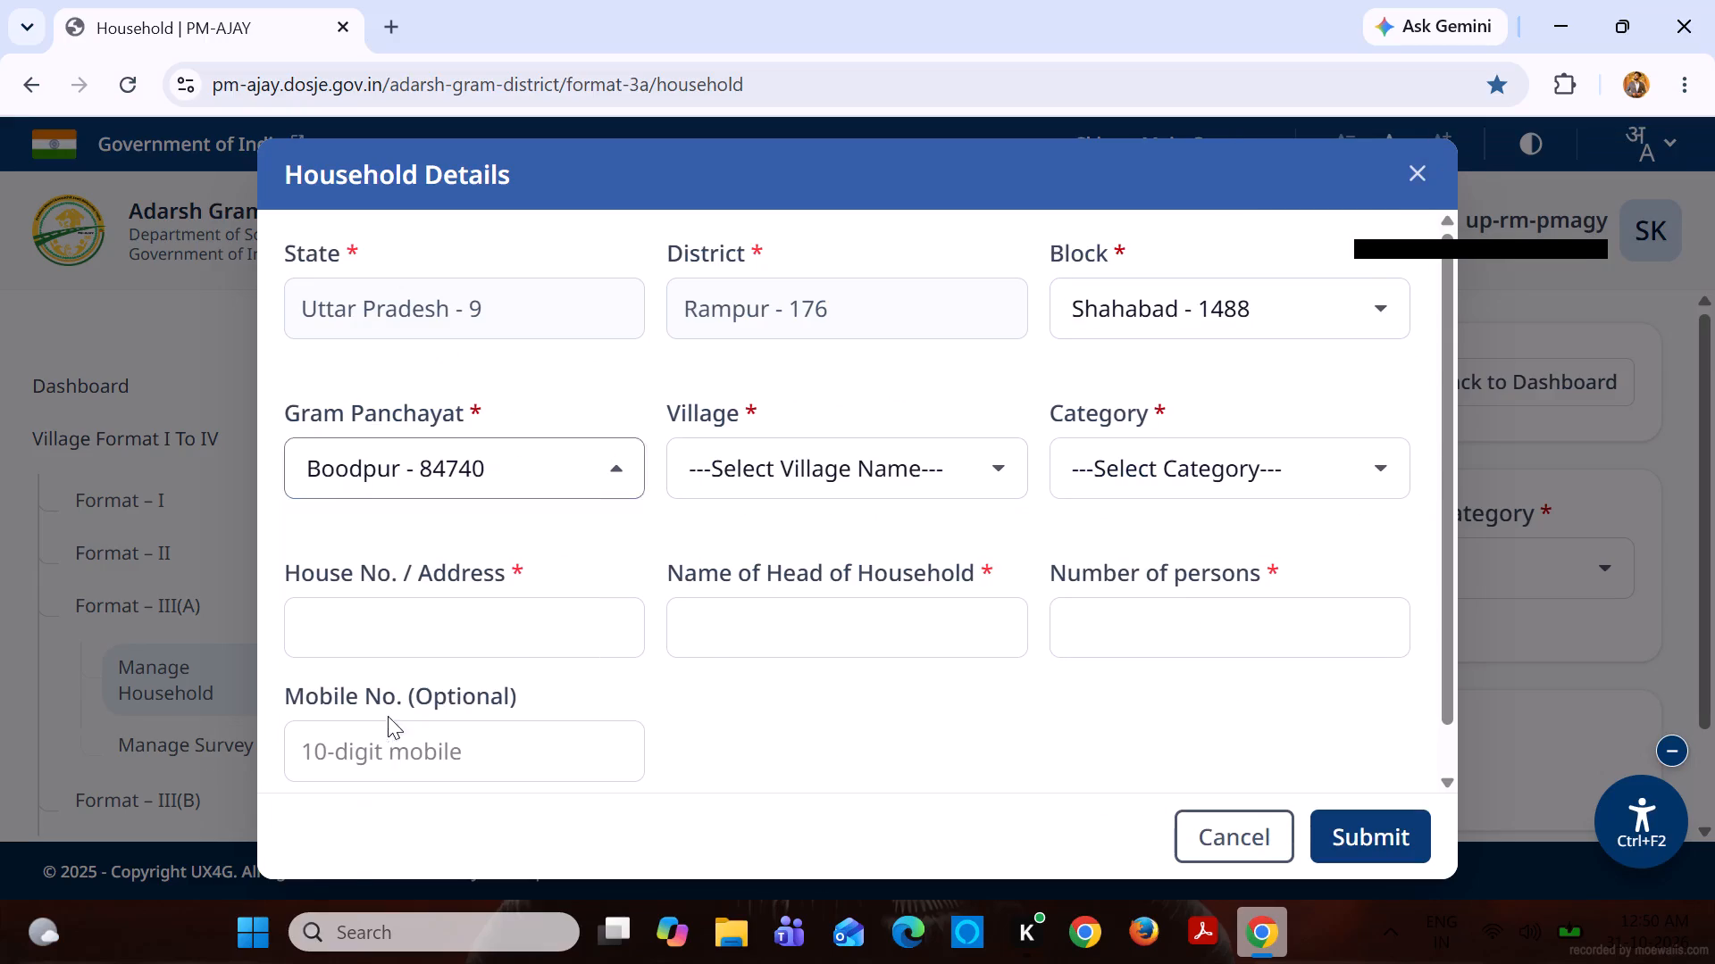
click(856, 455)
click(779, 602)
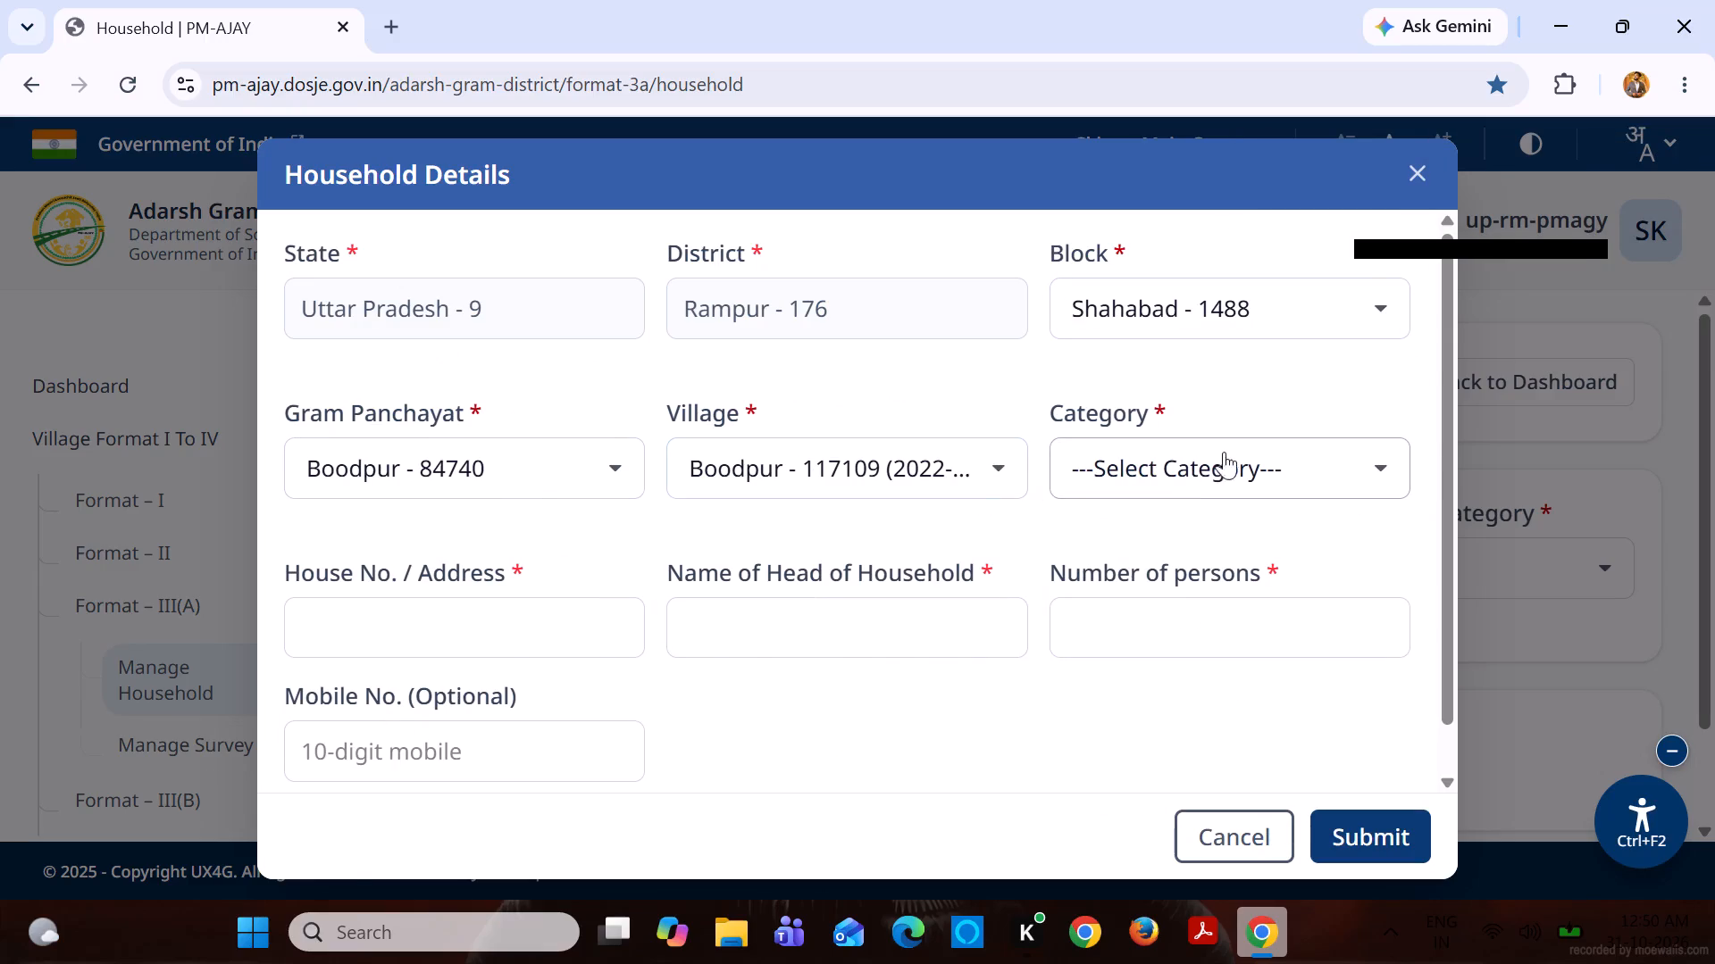
click(1225, 452)
click(1109, 576)
Enter house number 306, the head of household's name and 1 person, and submit the new household.
click(383, 591)
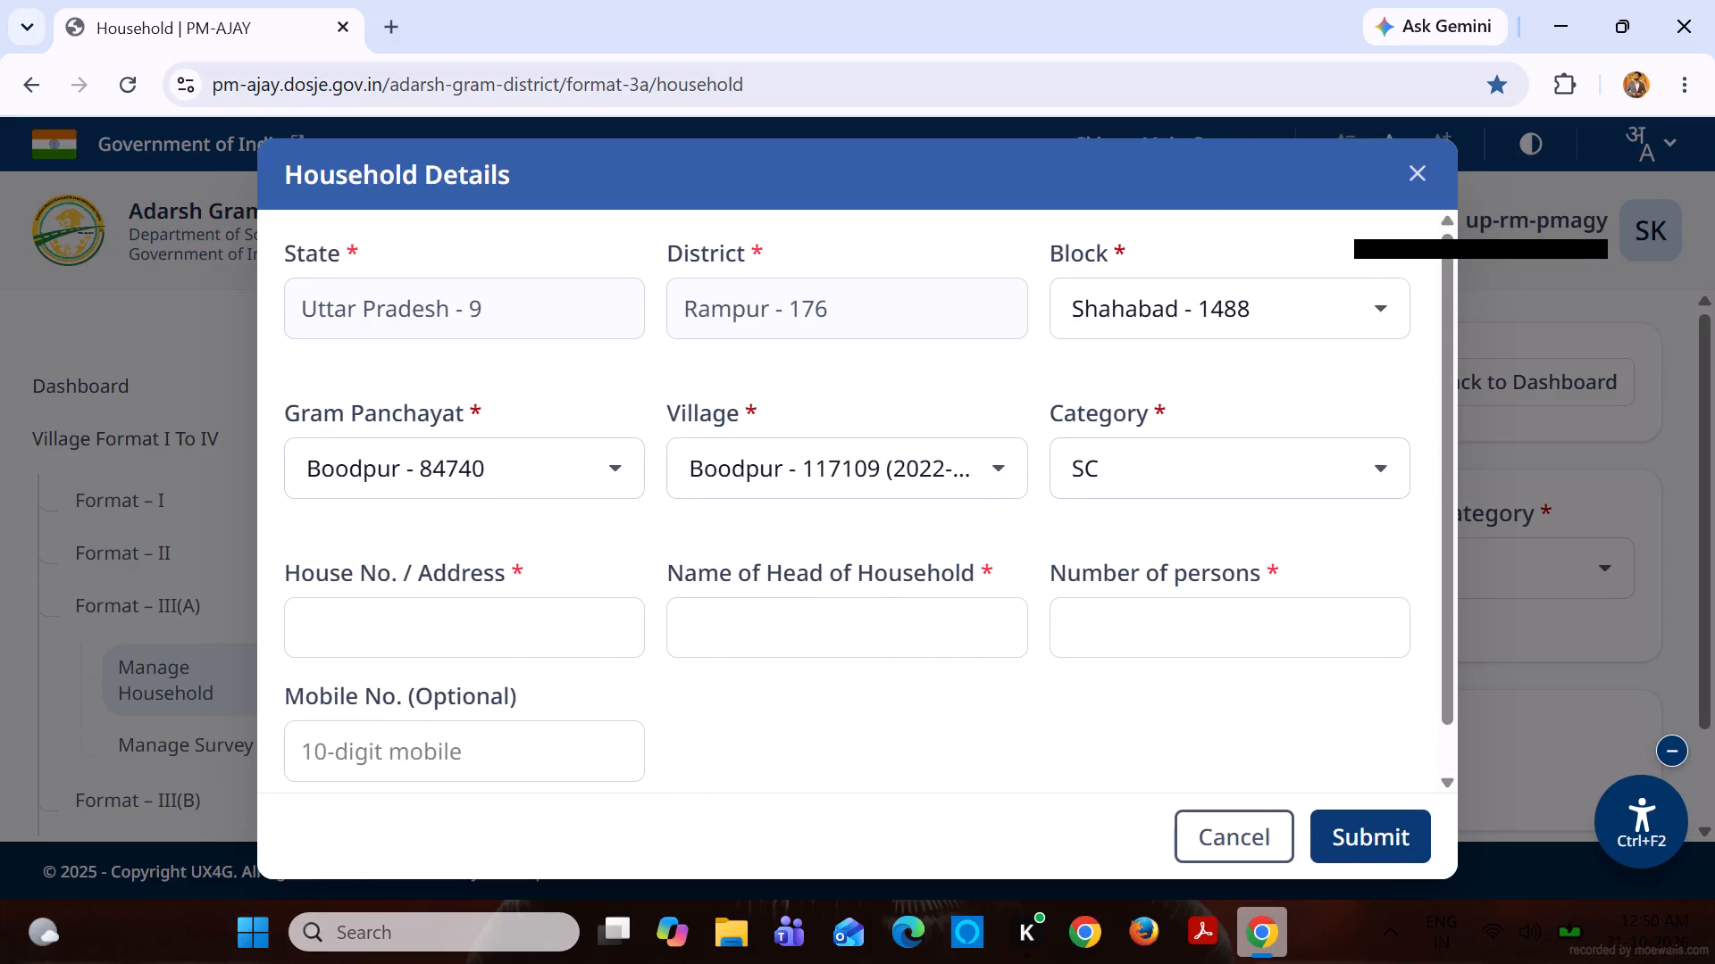
click(388, 618)
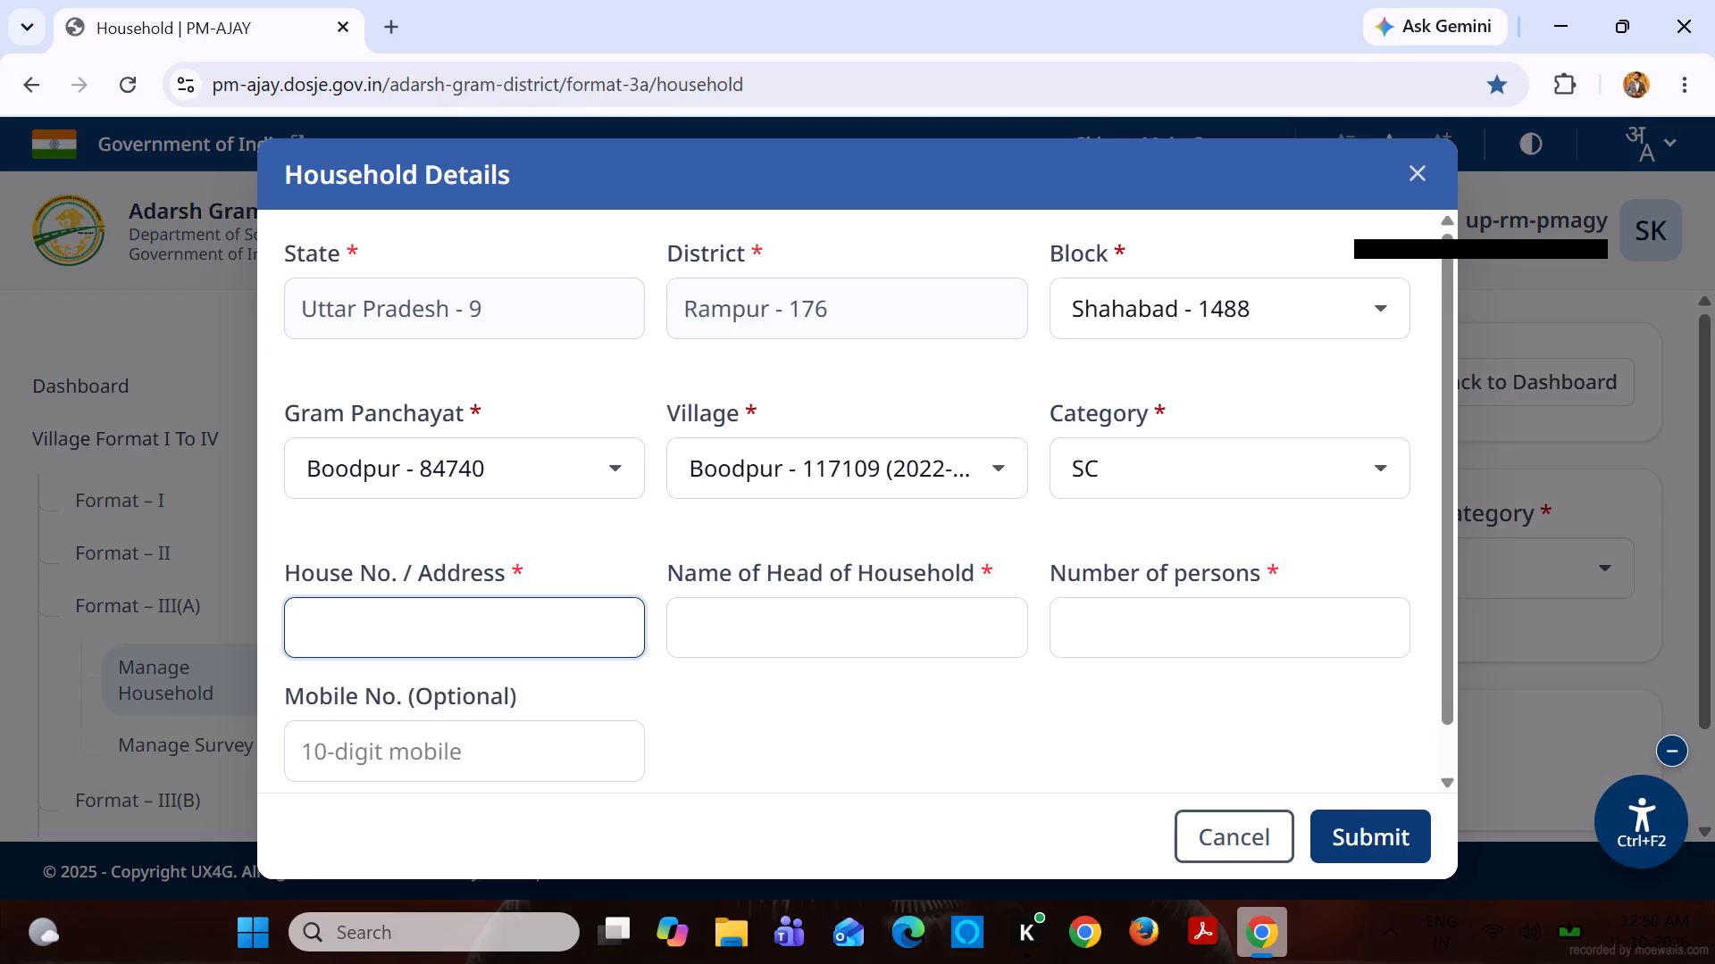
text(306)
click(727, 623)
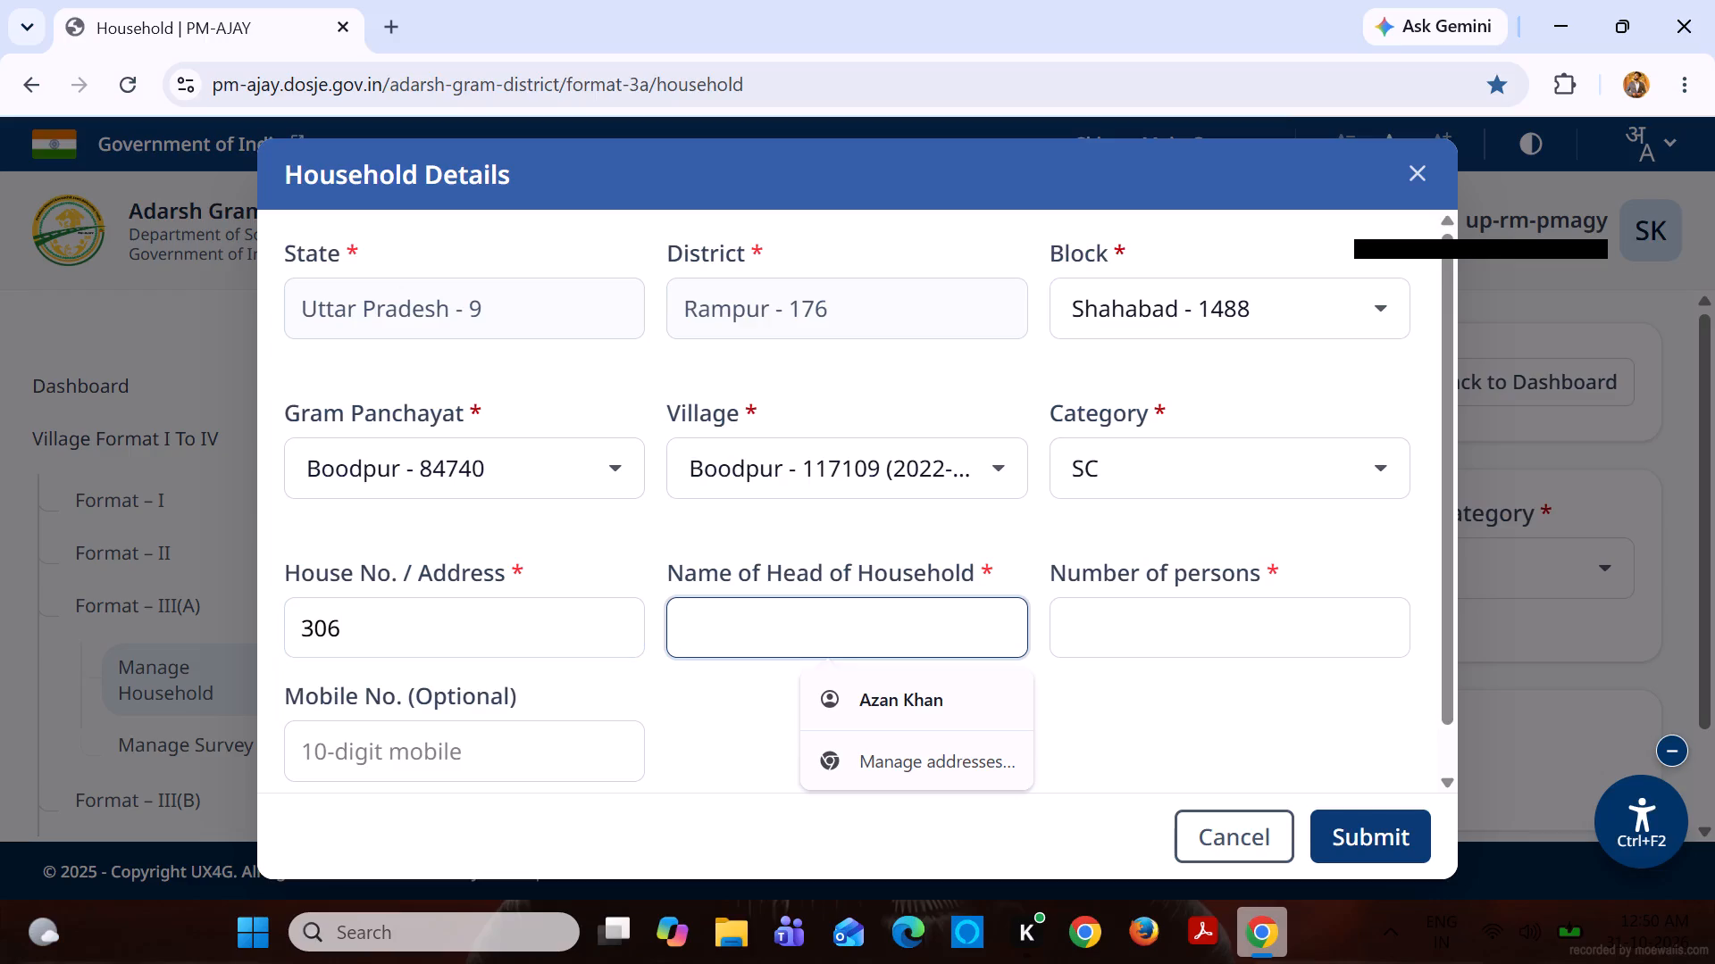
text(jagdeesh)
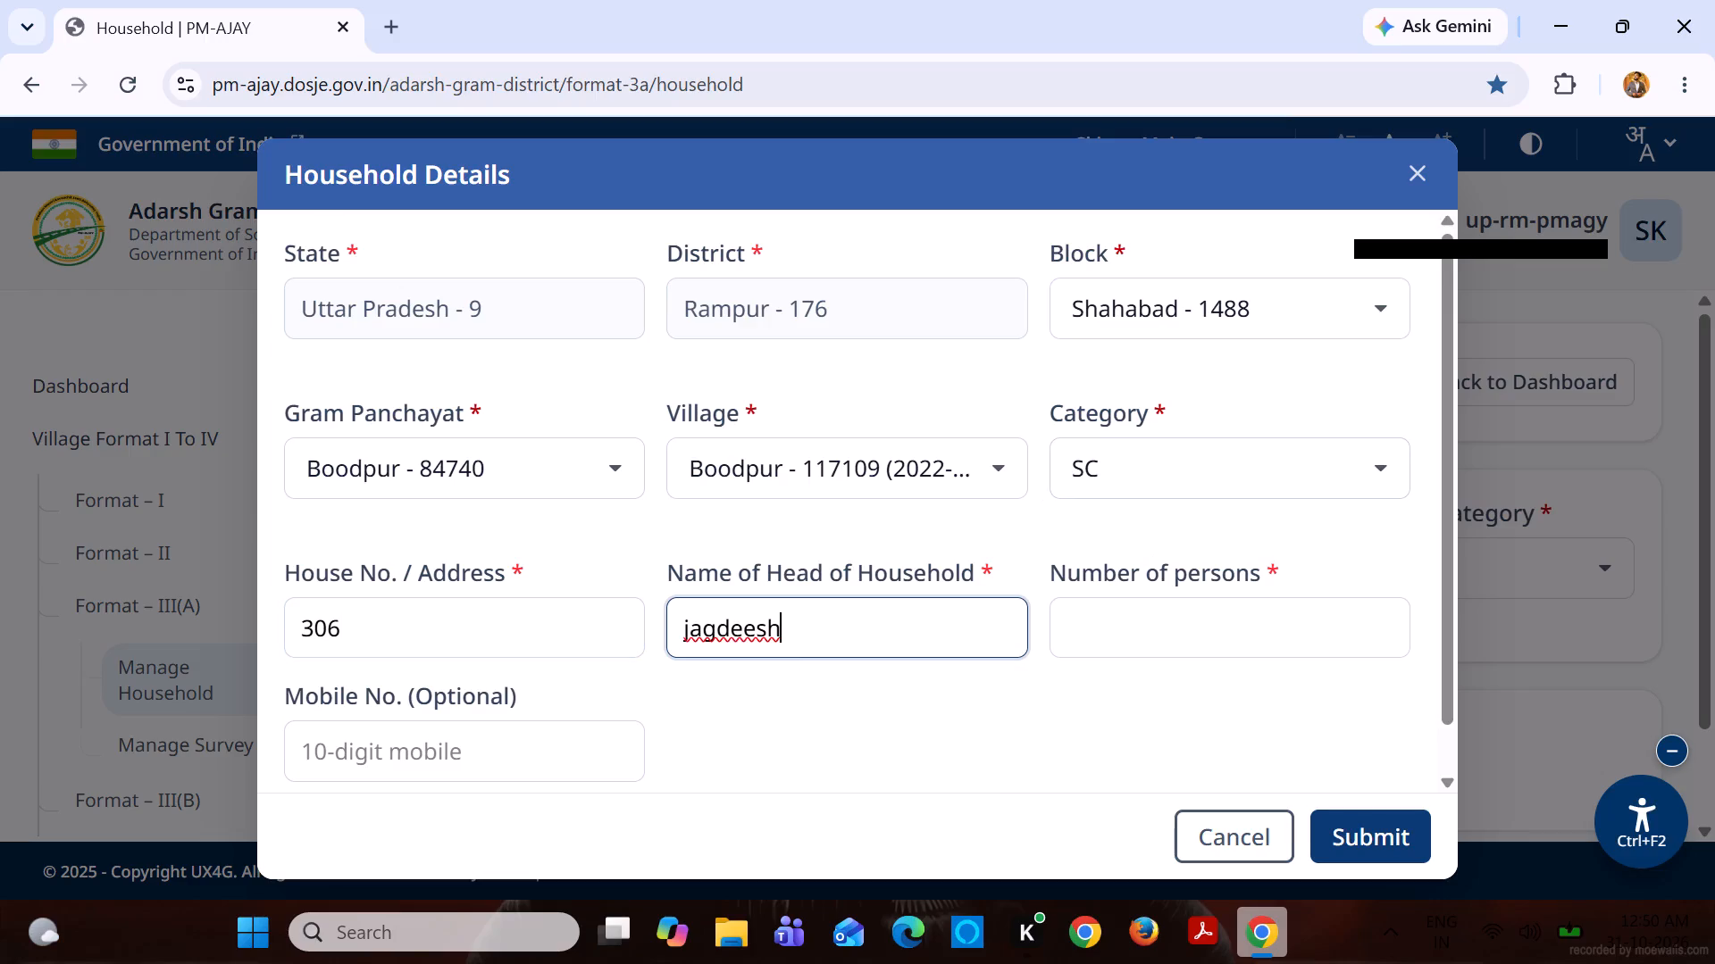
click(1147, 603)
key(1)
click(1393, 845)
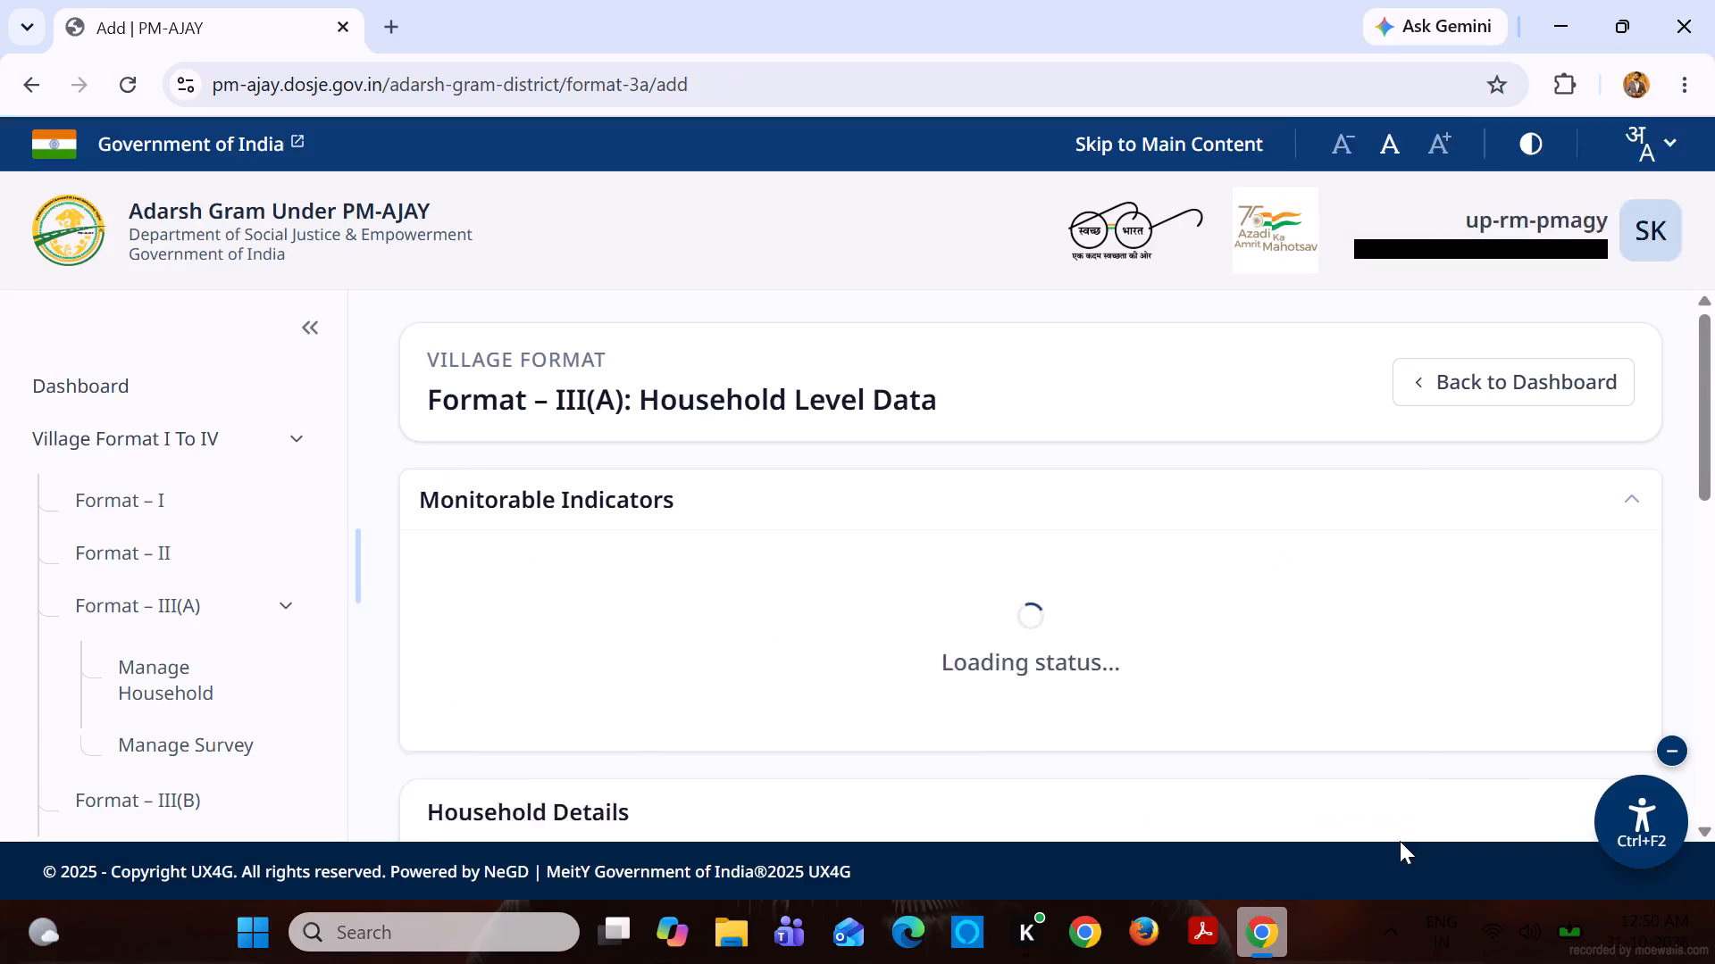
click(172, 729)
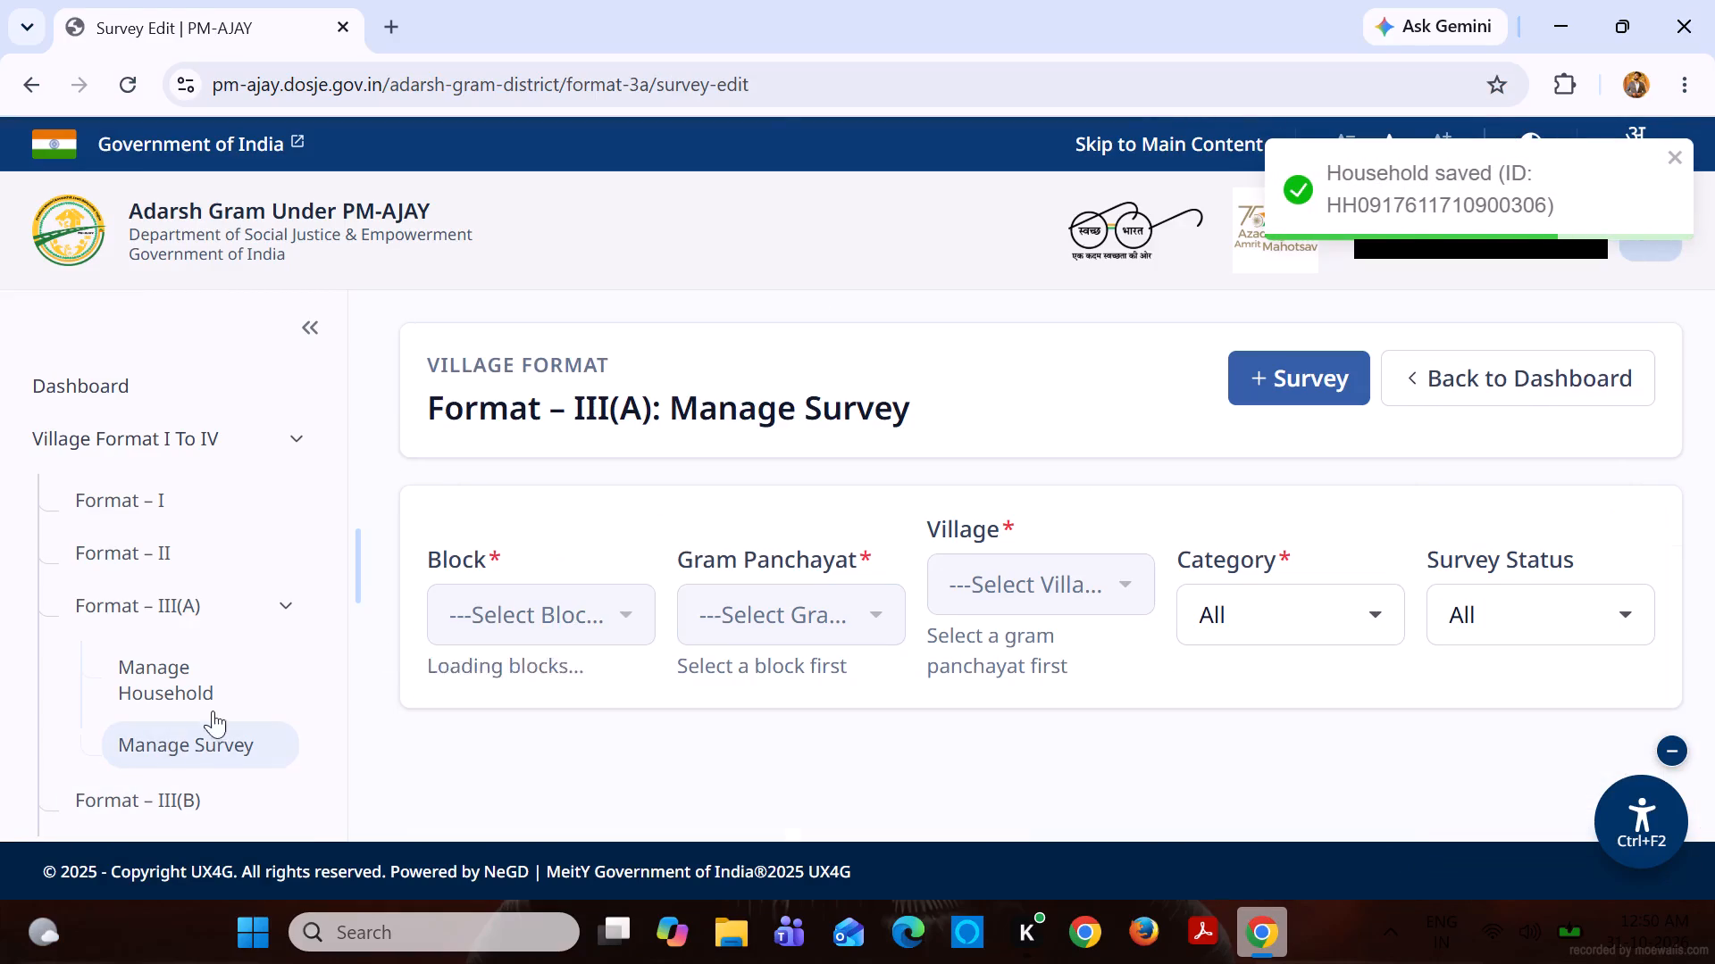
click(564, 606)
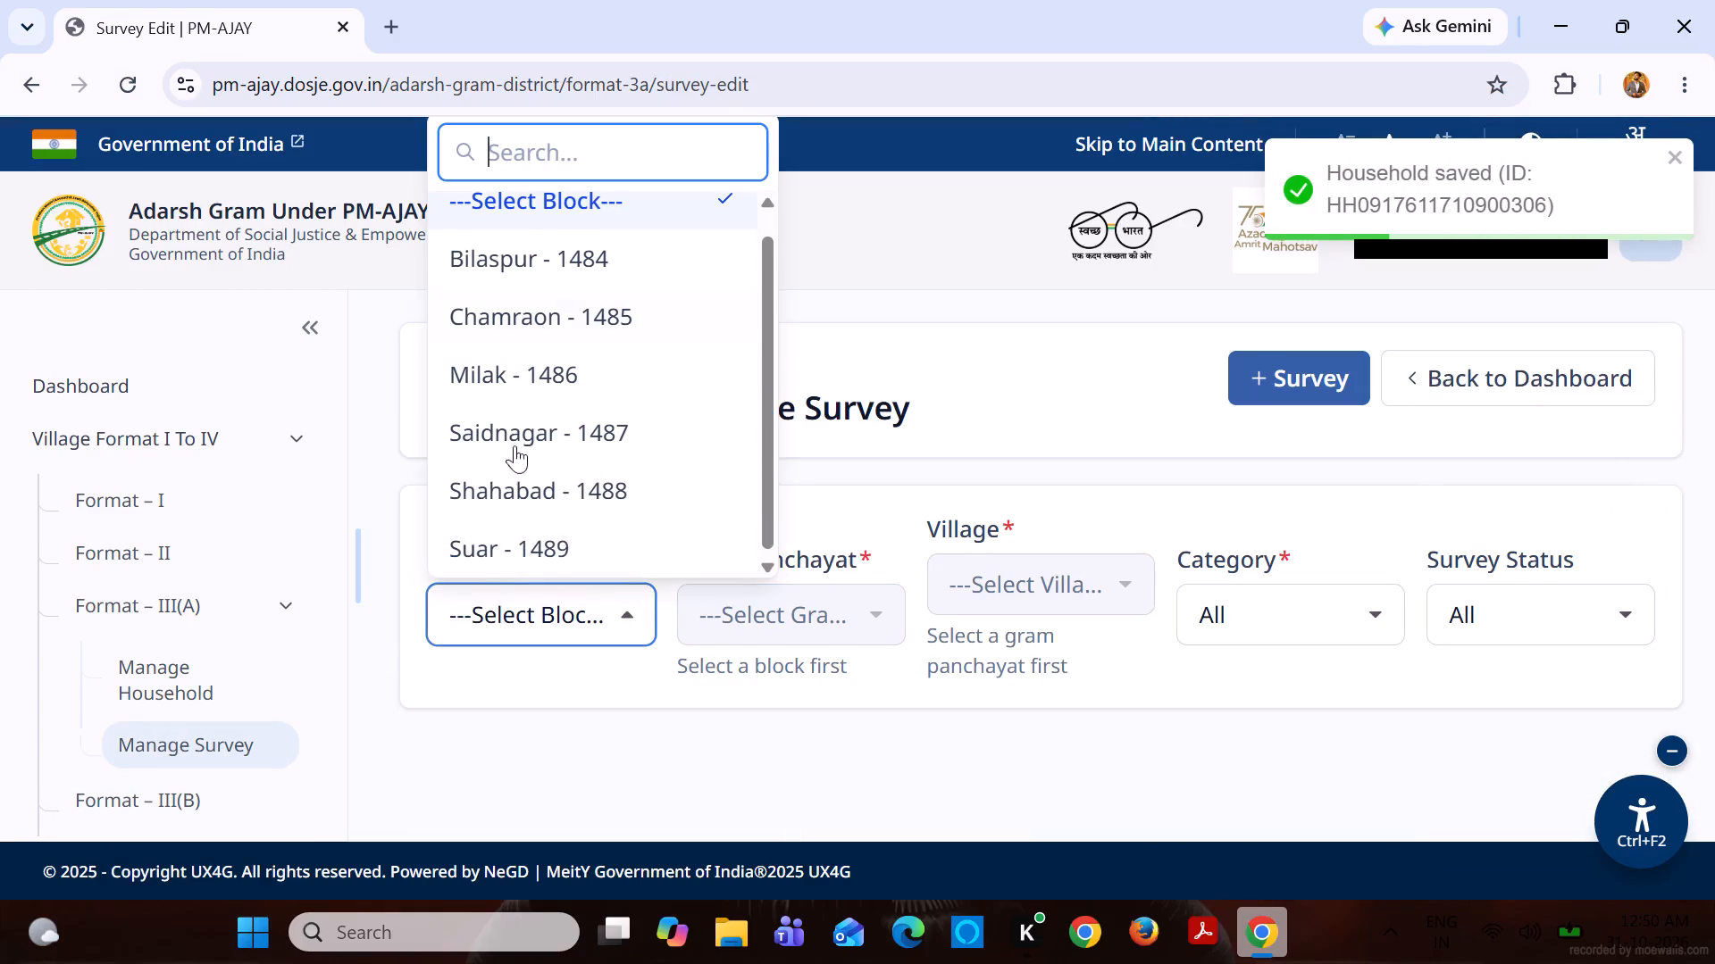
click(493, 491)
click(819, 594)
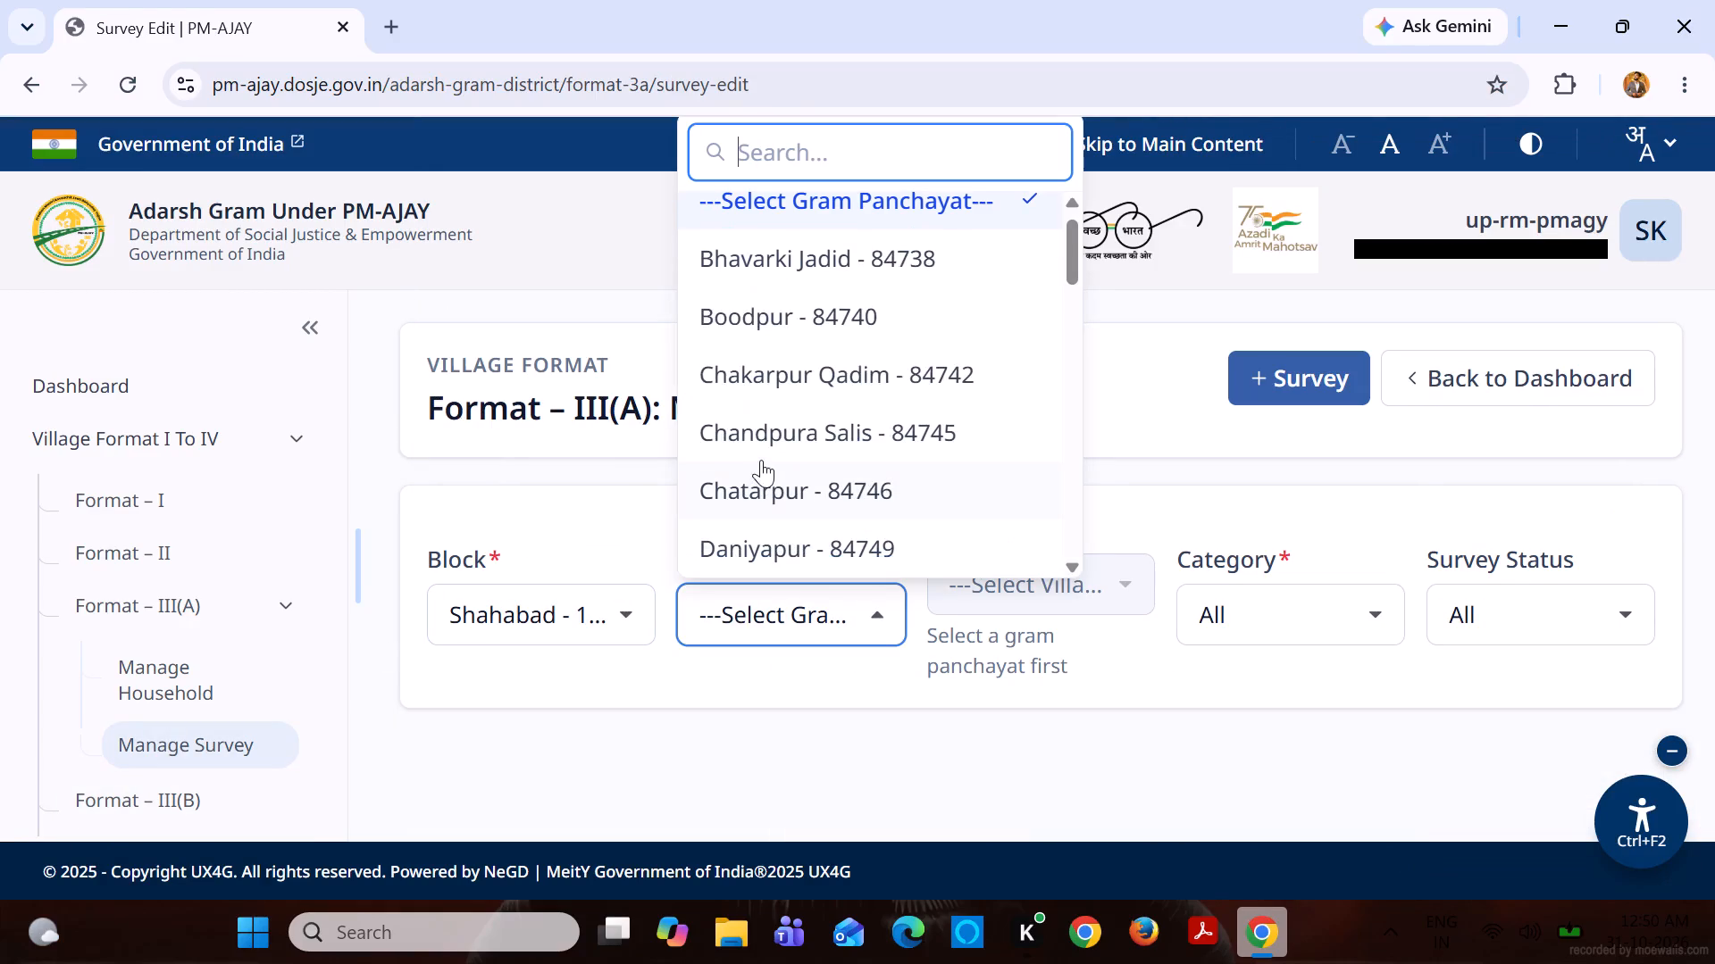
click(764, 317)
click(1087, 566)
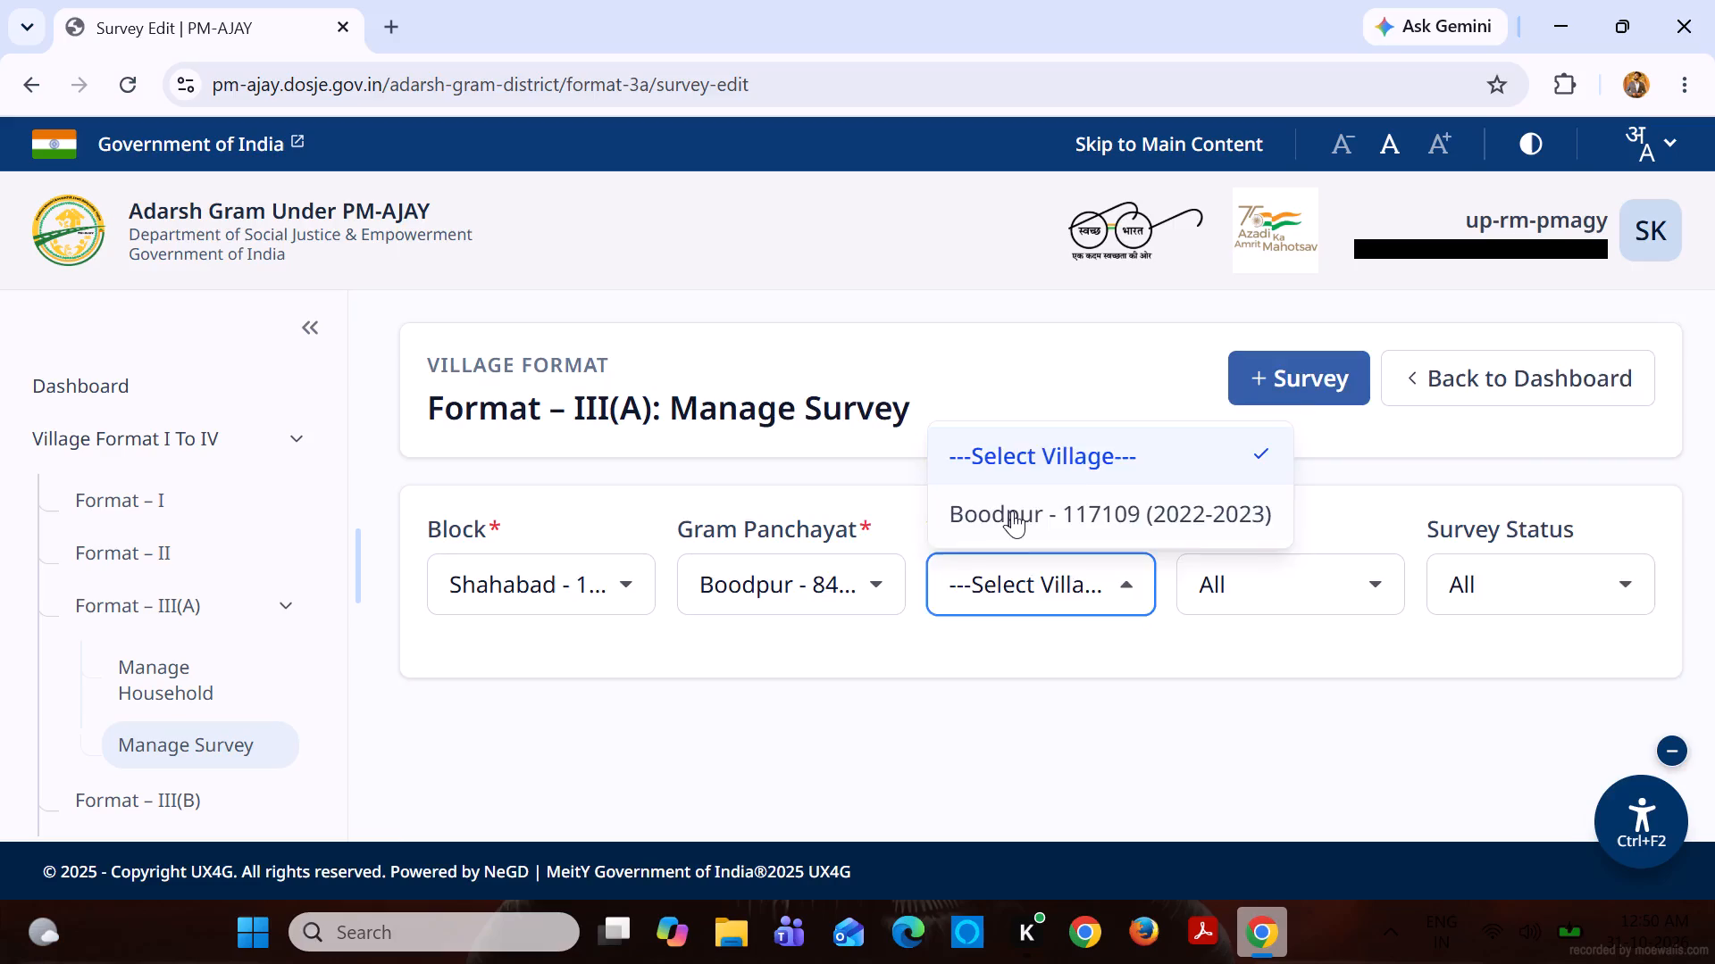
click(1014, 511)
scroll(1025, 536, down, 3)
scroll(1138, 543, down, 1)
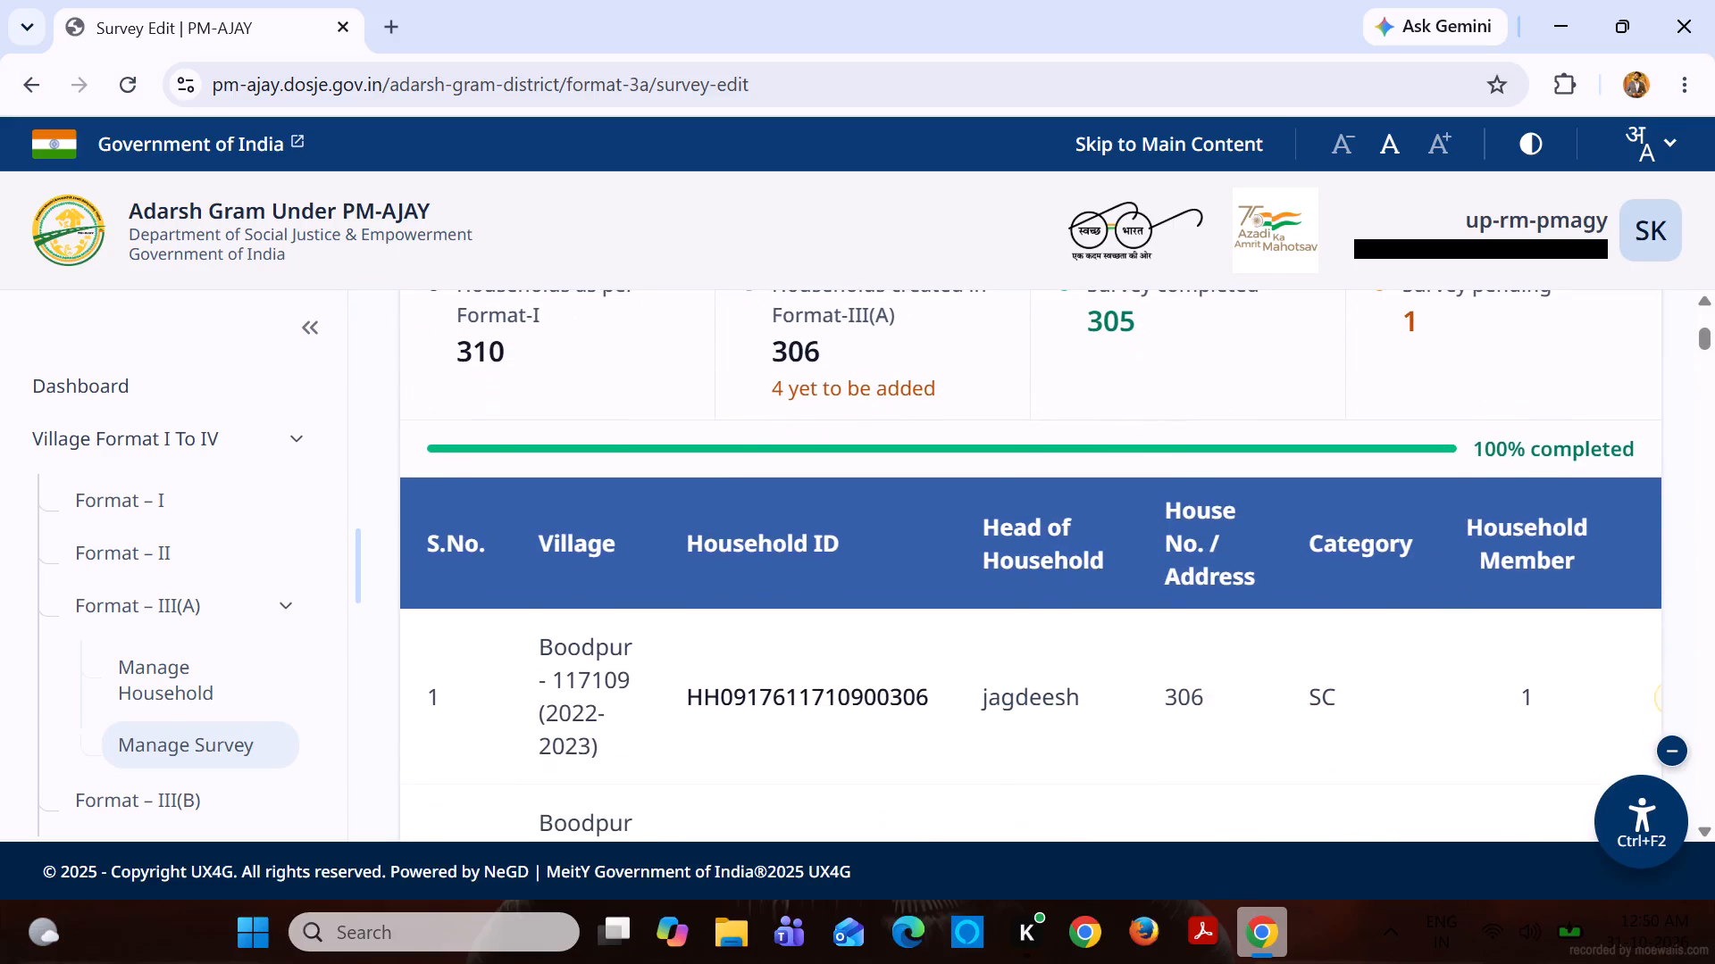
scroll(1441, 622, left, 15)
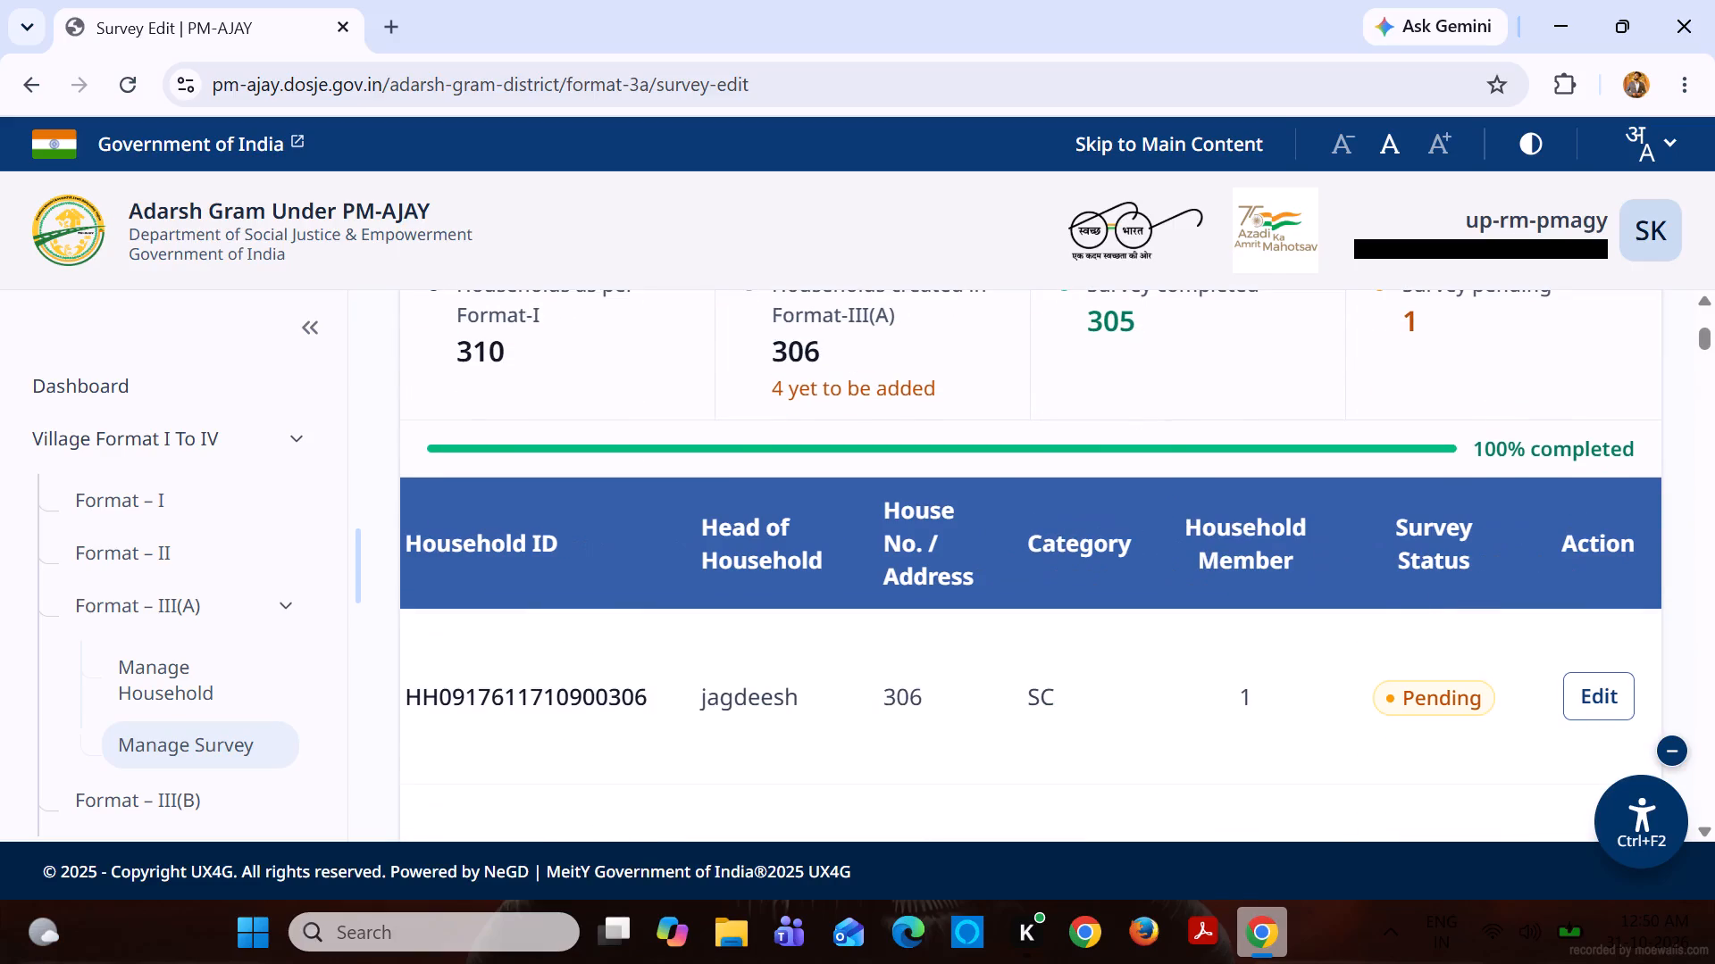
click(1601, 685)
In domain 1 – Drinking water and Sanitation, answer the household latrine (1.3) and open defecation (1.5) questions and save.
scroll(1089, 604, down, 3)
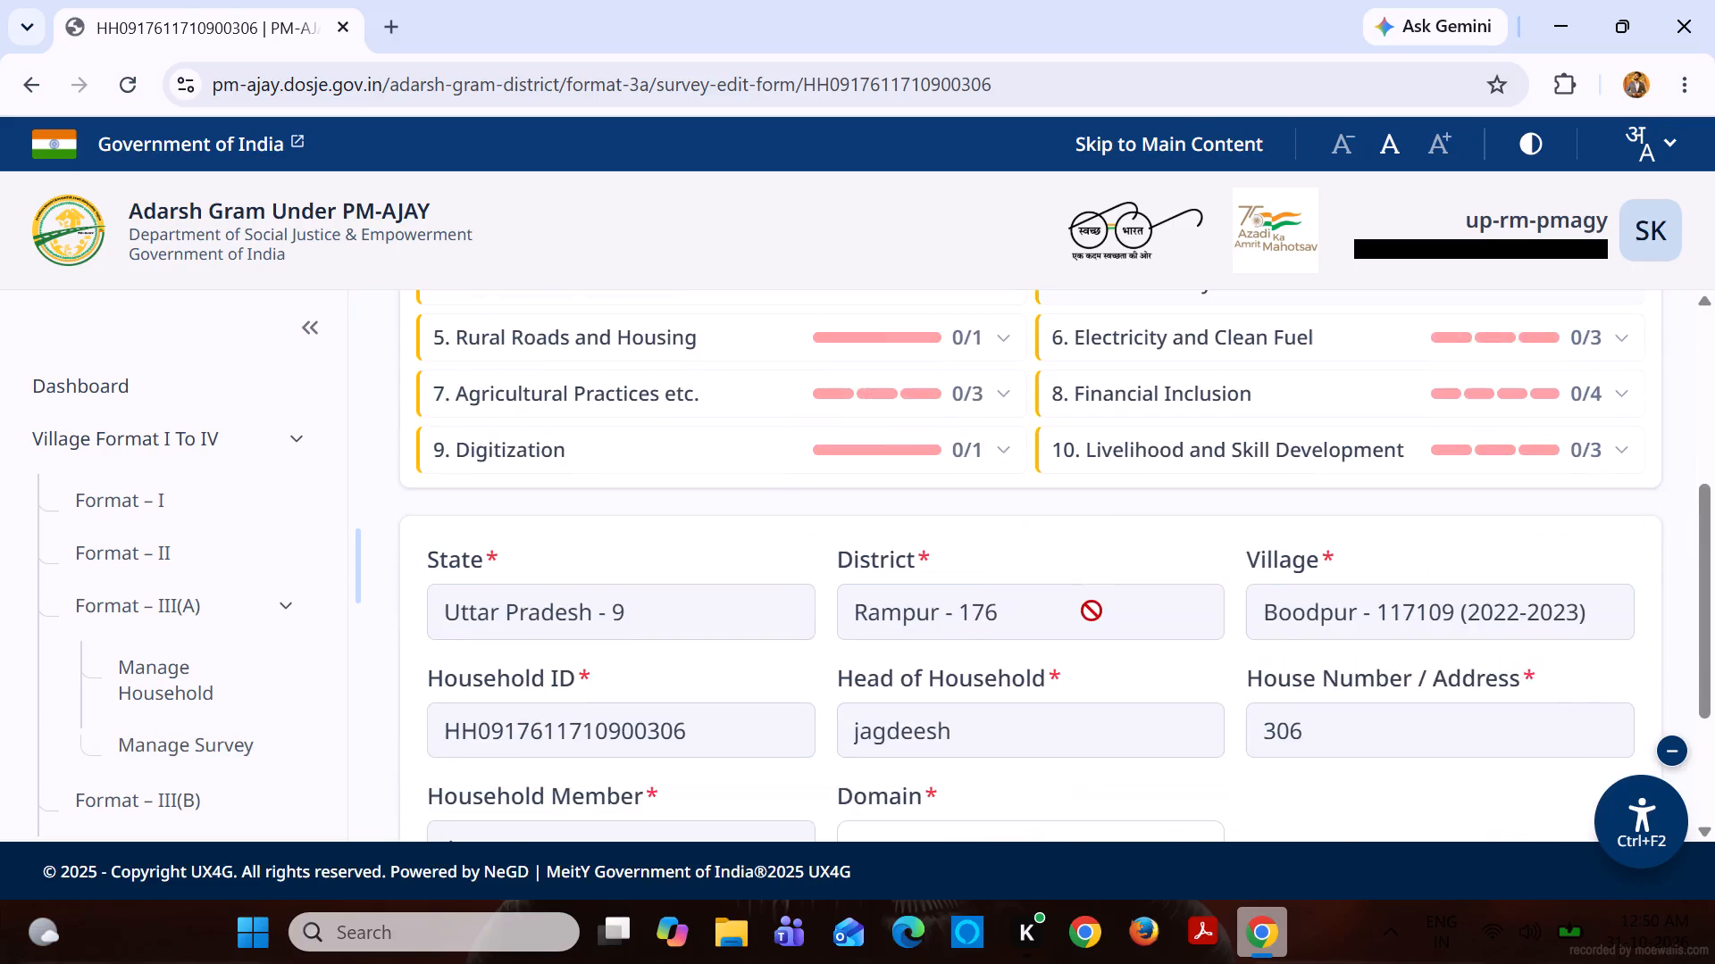
scroll(1092, 615, down, 2)
click(1092, 623)
click(1040, 279)
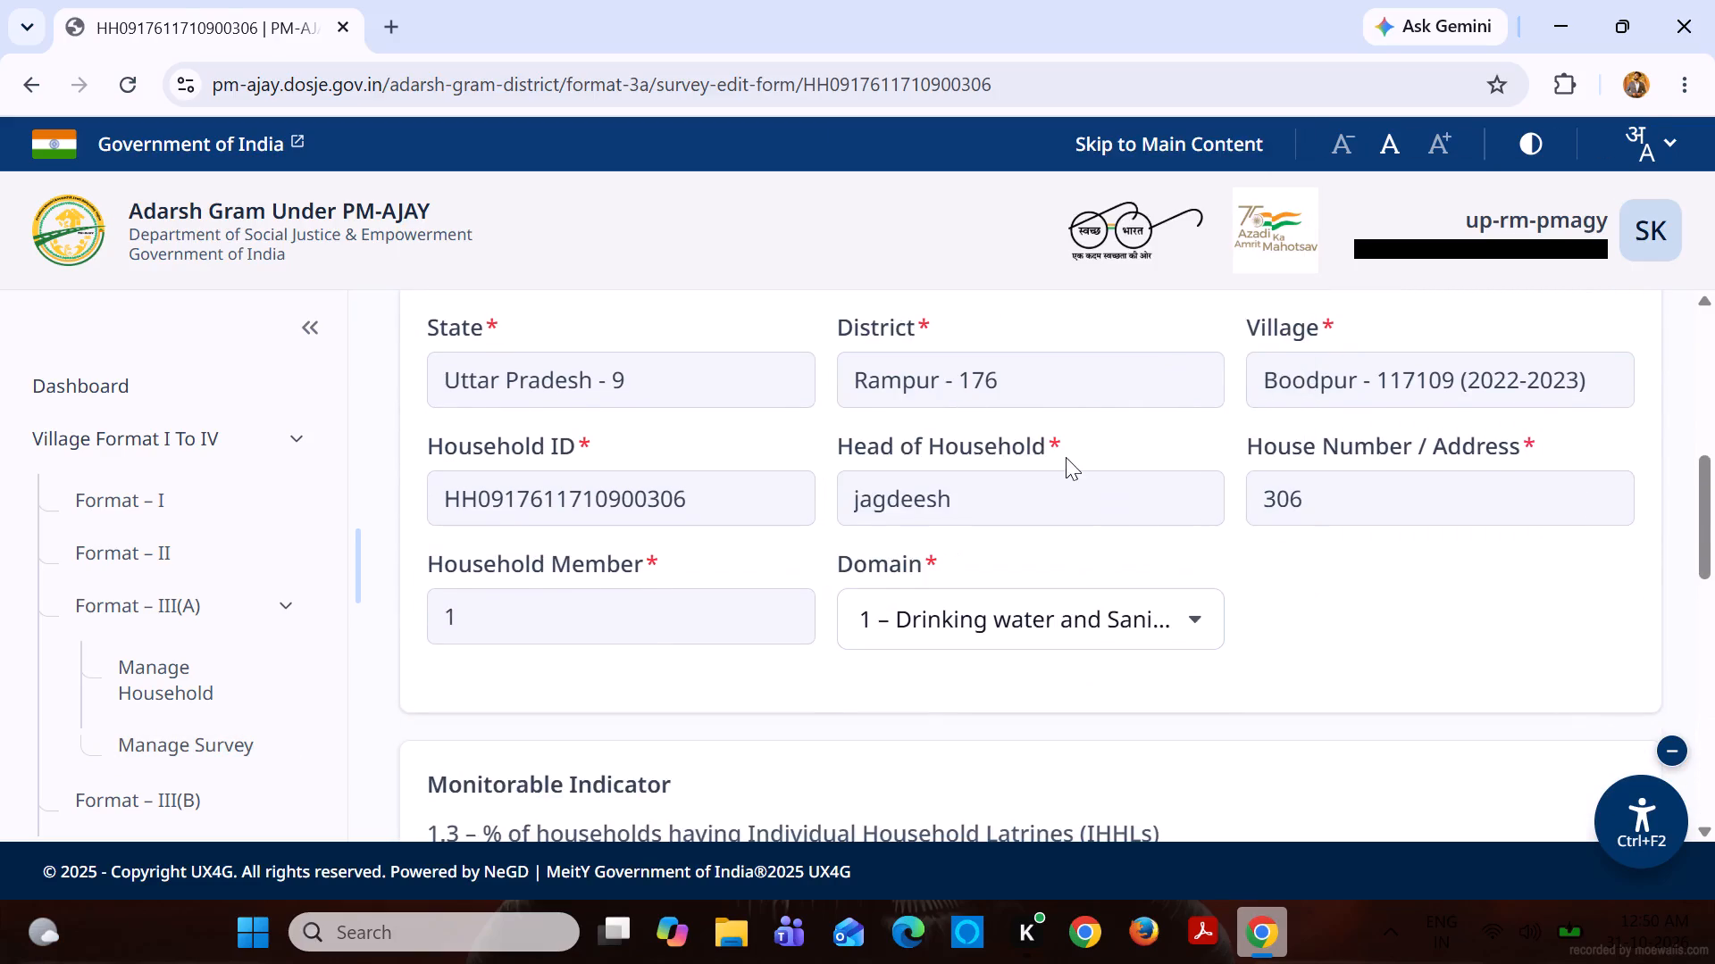
scroll(1069, 482, down, 3)
click(1503, 583)
click(1507, 691)
scroll(1502, 669, down, 3)
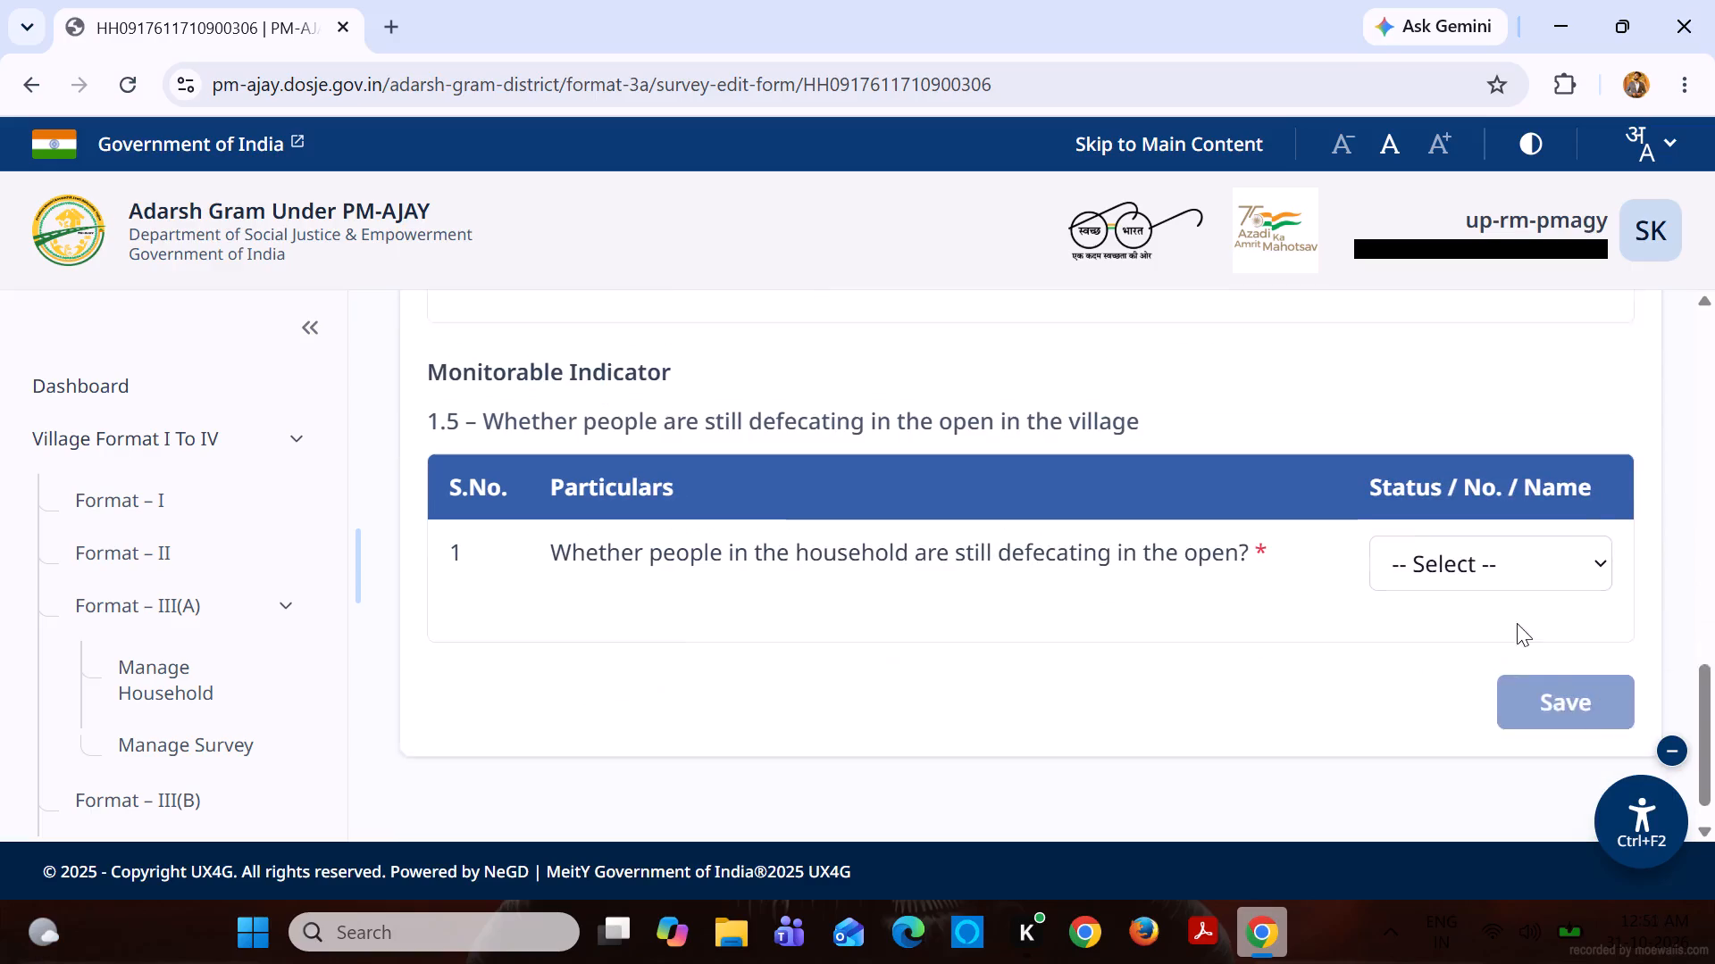
drag(1546, 510, 1543, 527)
click(1462, 656)
click(1578, 642)
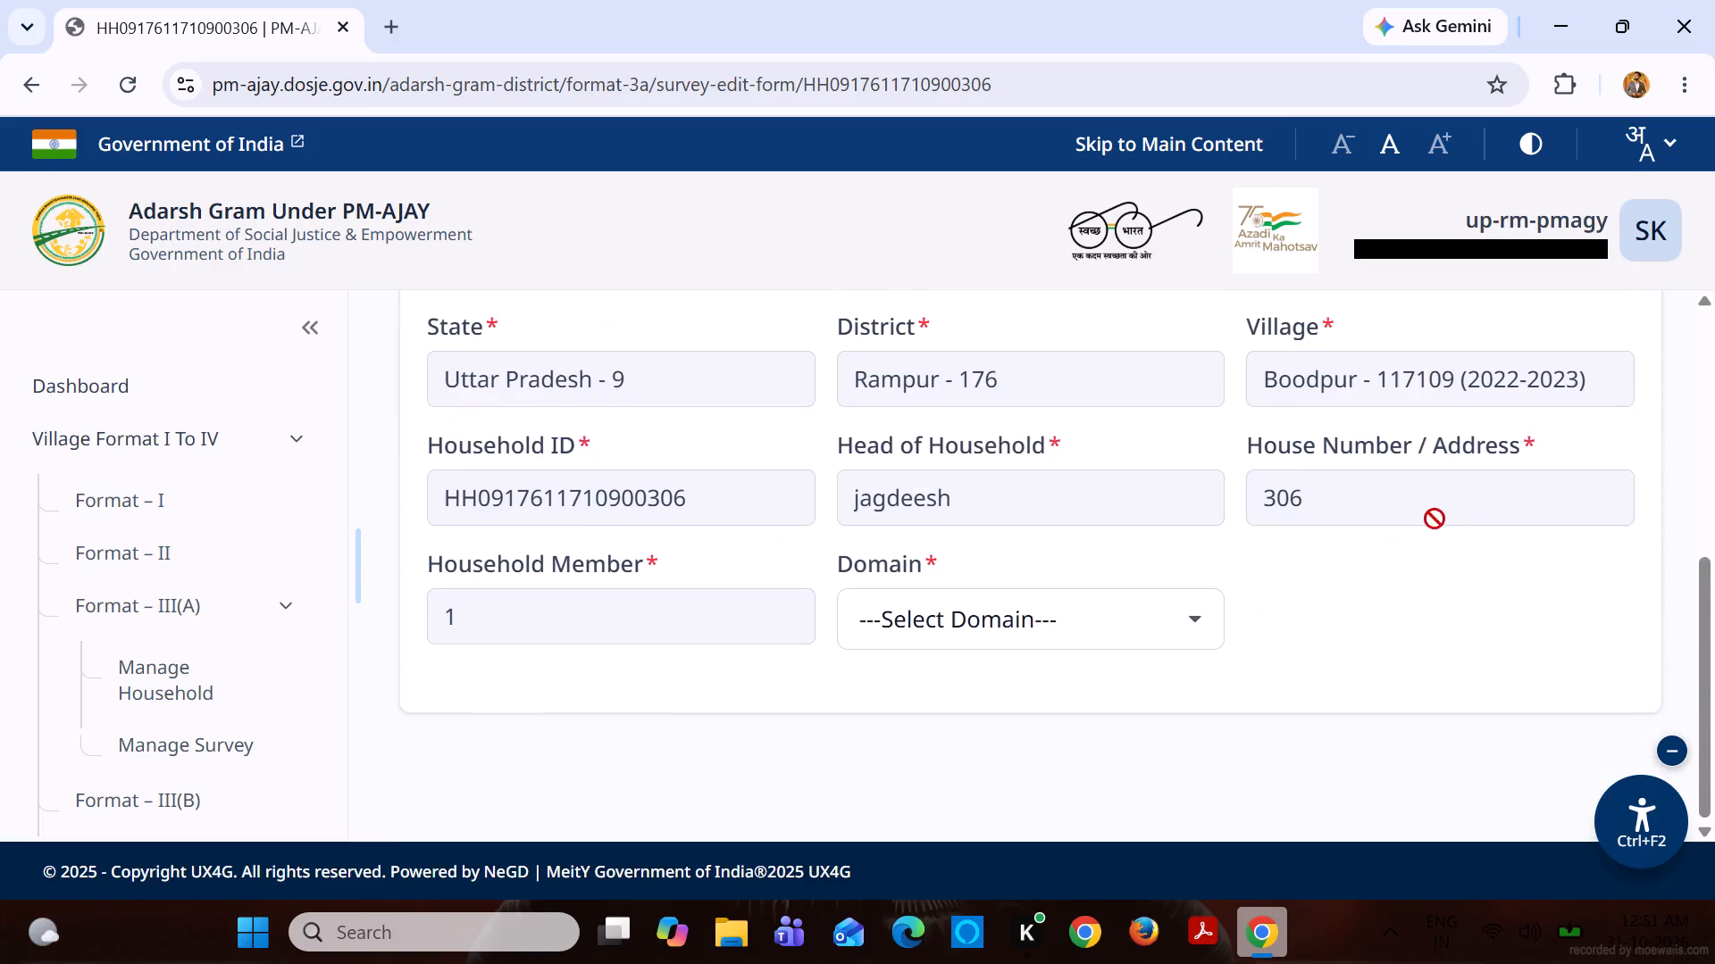
In domain 2 – Education, enter 0 children for the 6-10, 11-13 and 14-15 year age groups under indicators 2.1 to 2.3.
click(1072, 610)
drag(1010, 322, 1012, 337)
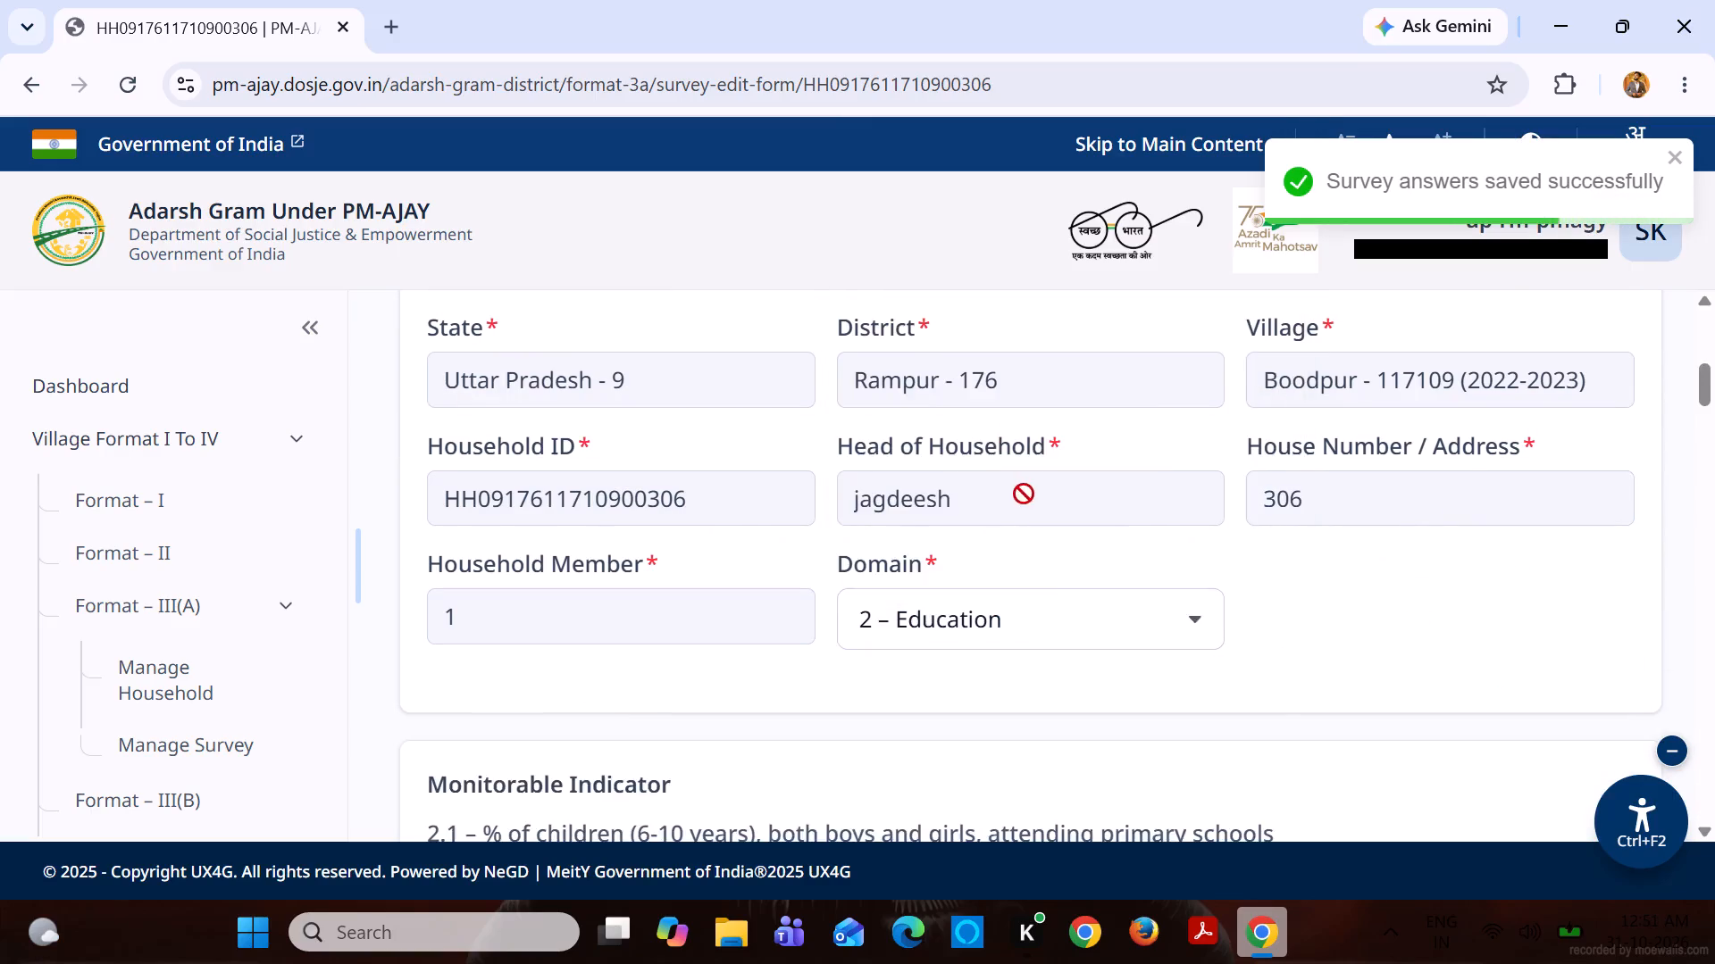
scroll(1041, 544, down, 3)
click(1426, 559)
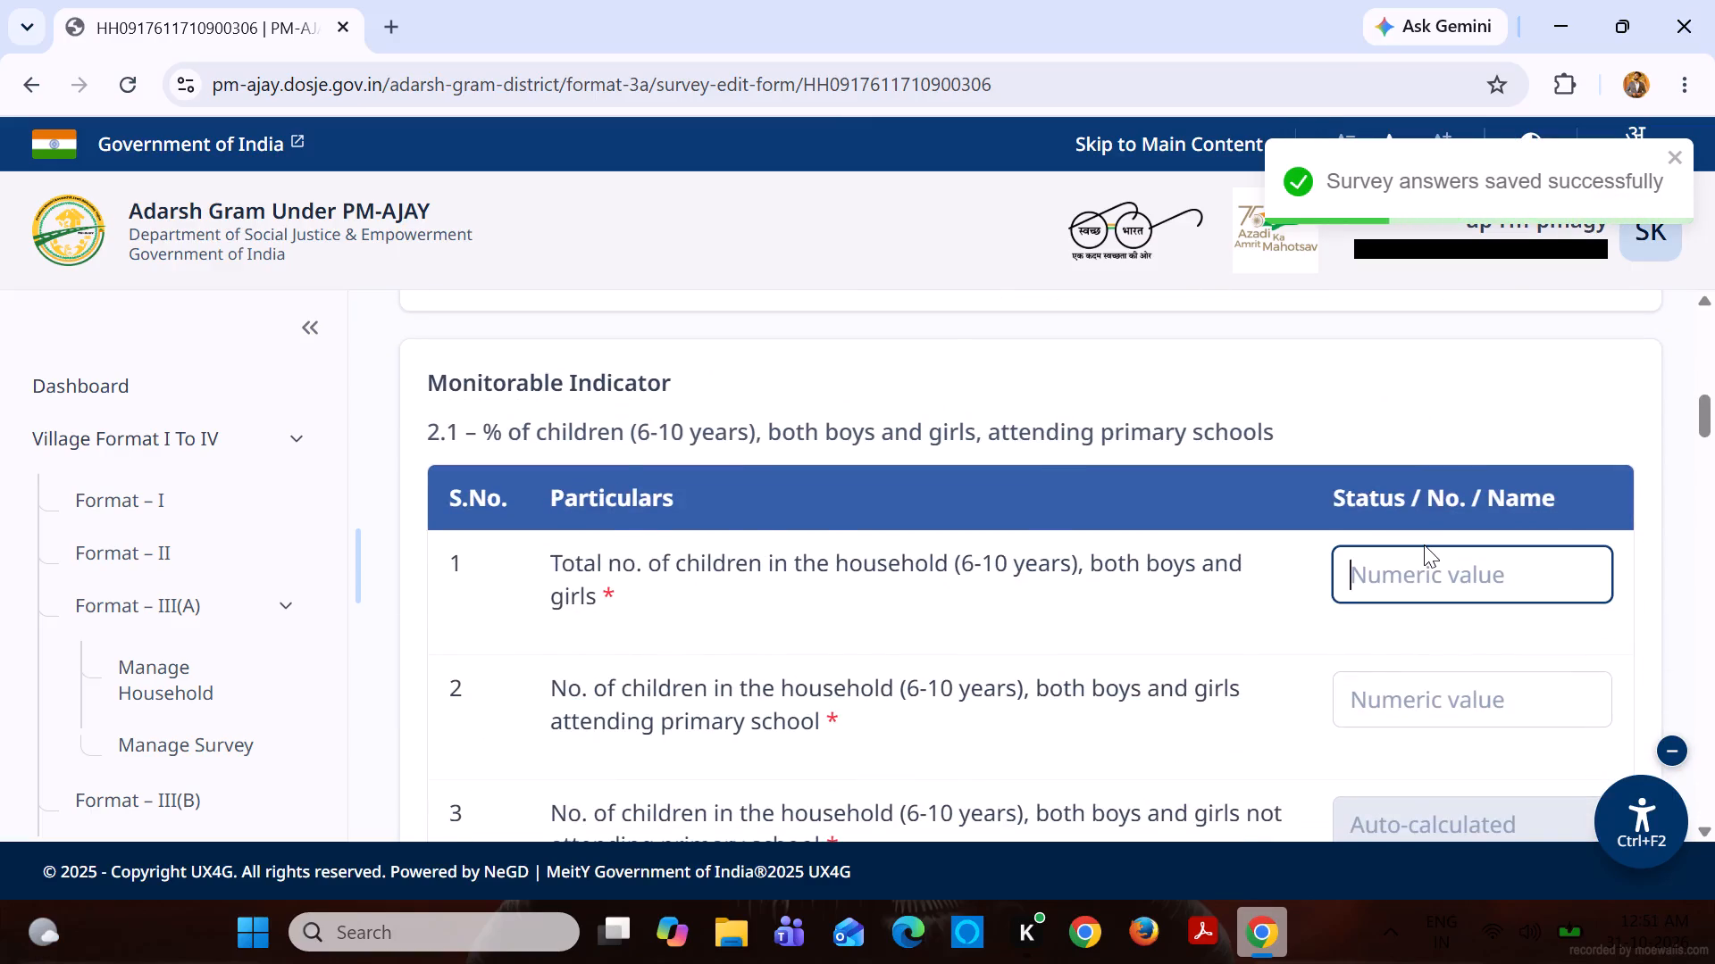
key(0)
scroll(1426, 555, down, 2)
click(1414, 643)
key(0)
middle_drag(1426, 609, 1440, 653)
scroll(1431, 632, down, 2)
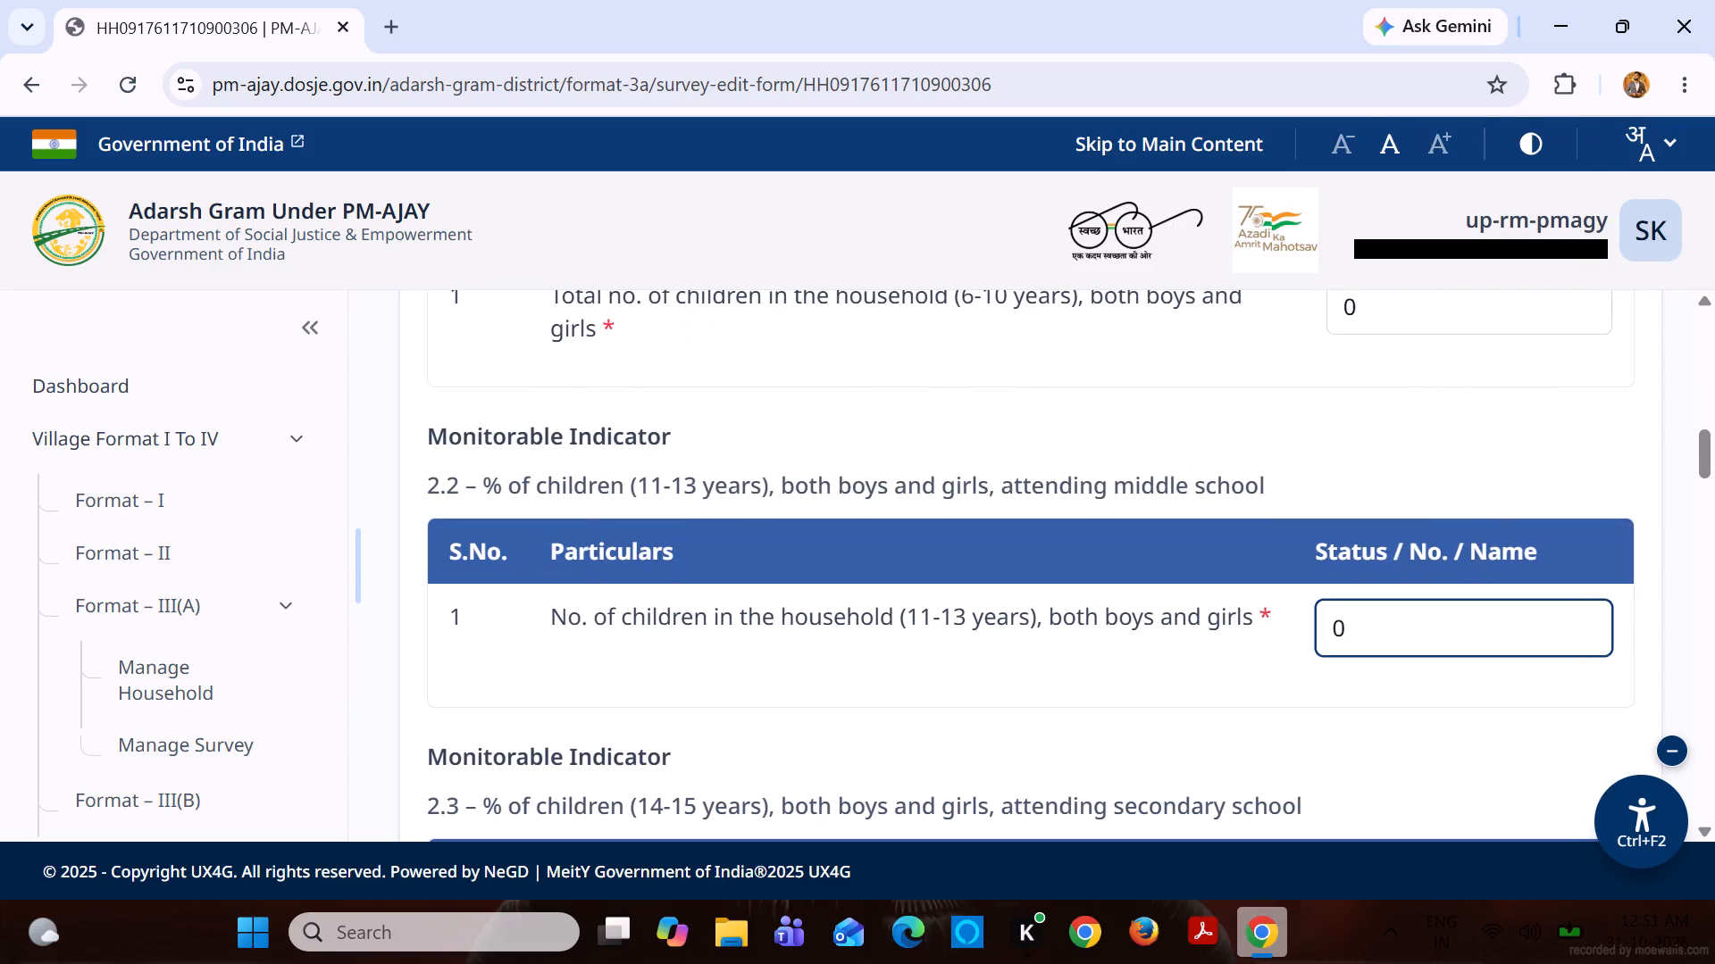
click(1474, 608)
scroll(1474, 607, down, 3)
click(1453, 557)
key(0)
Enter 0 children aged 16-17 and 18-23 and 0 eligible for pre-matric and post-matric scholarships (2.4 to 2.7), and save the Education domain.
scroll(1456, 540, down, 3)
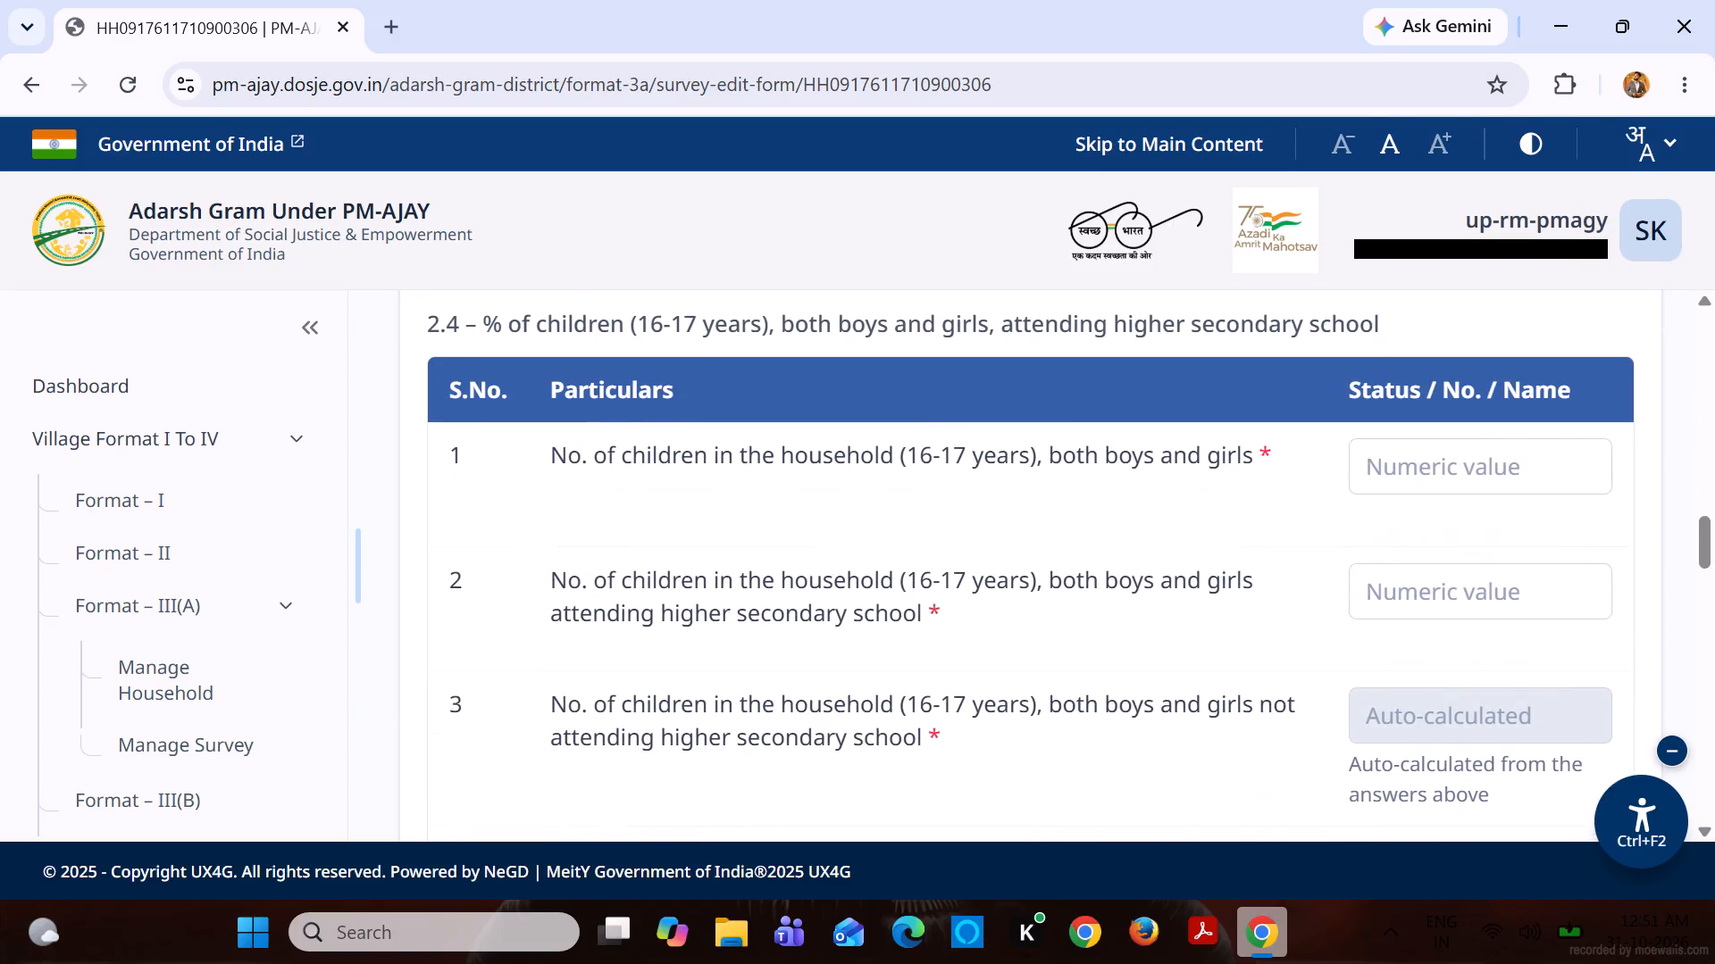
click(1397, 451)
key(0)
click(1502, 795)
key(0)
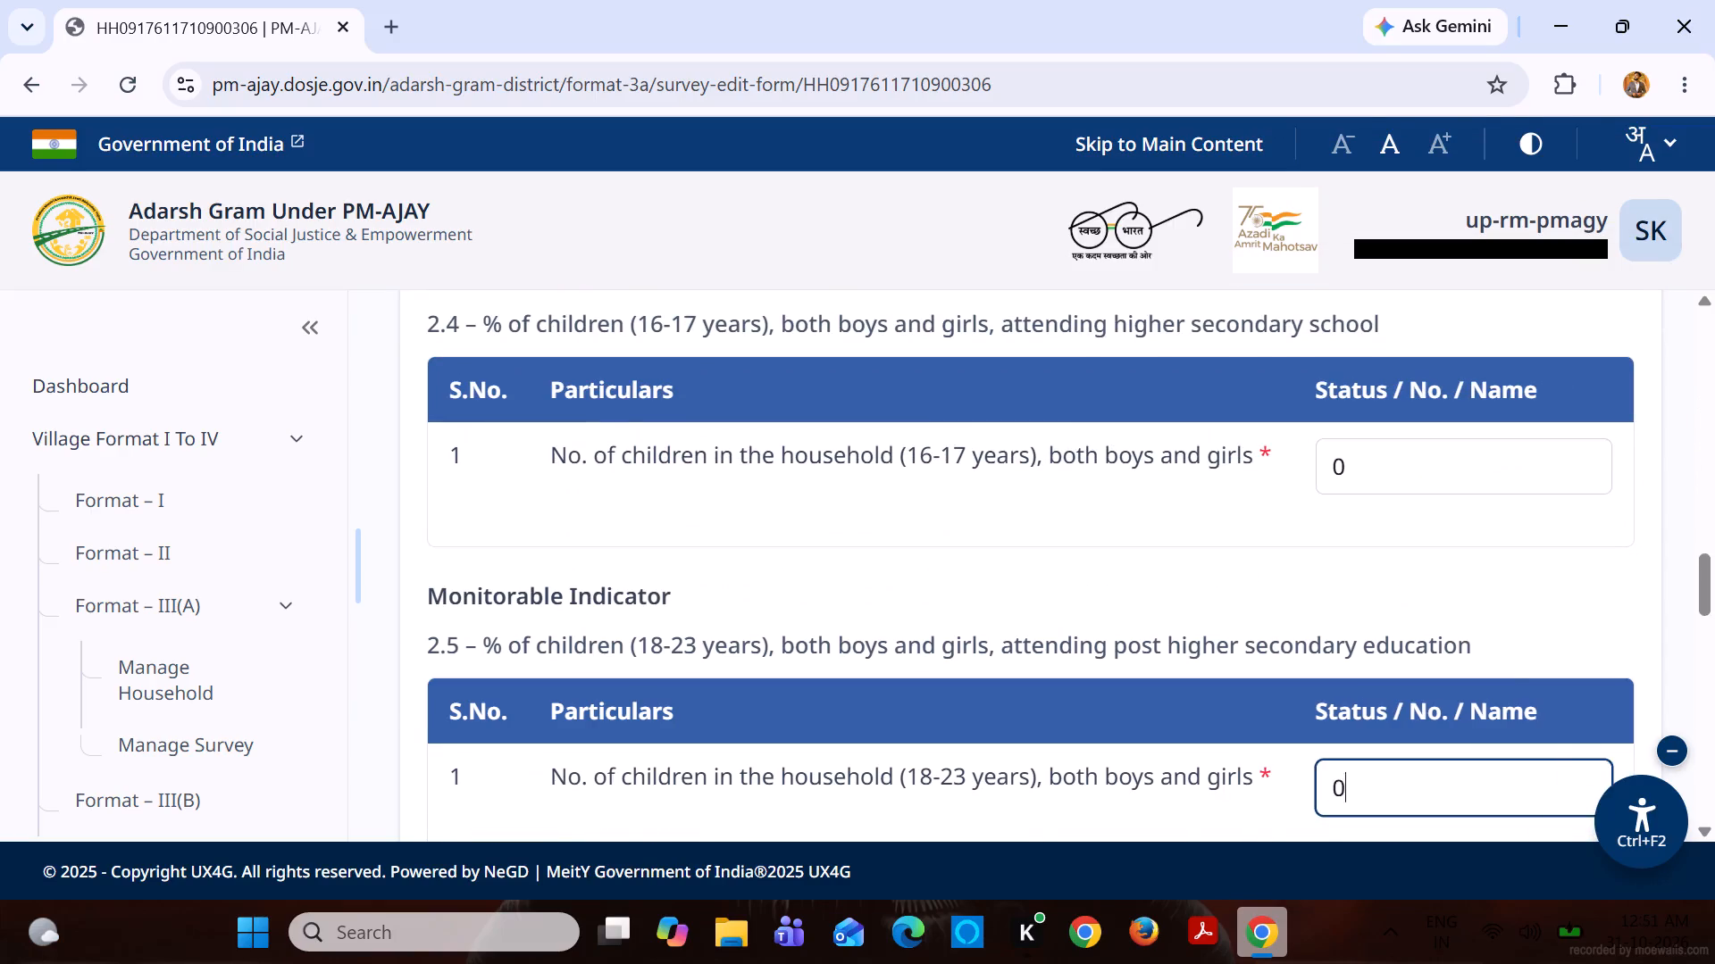
scroll(1505, 796, down, 2)
scroll(1410, 713, down, 2)
click(1417, 579)
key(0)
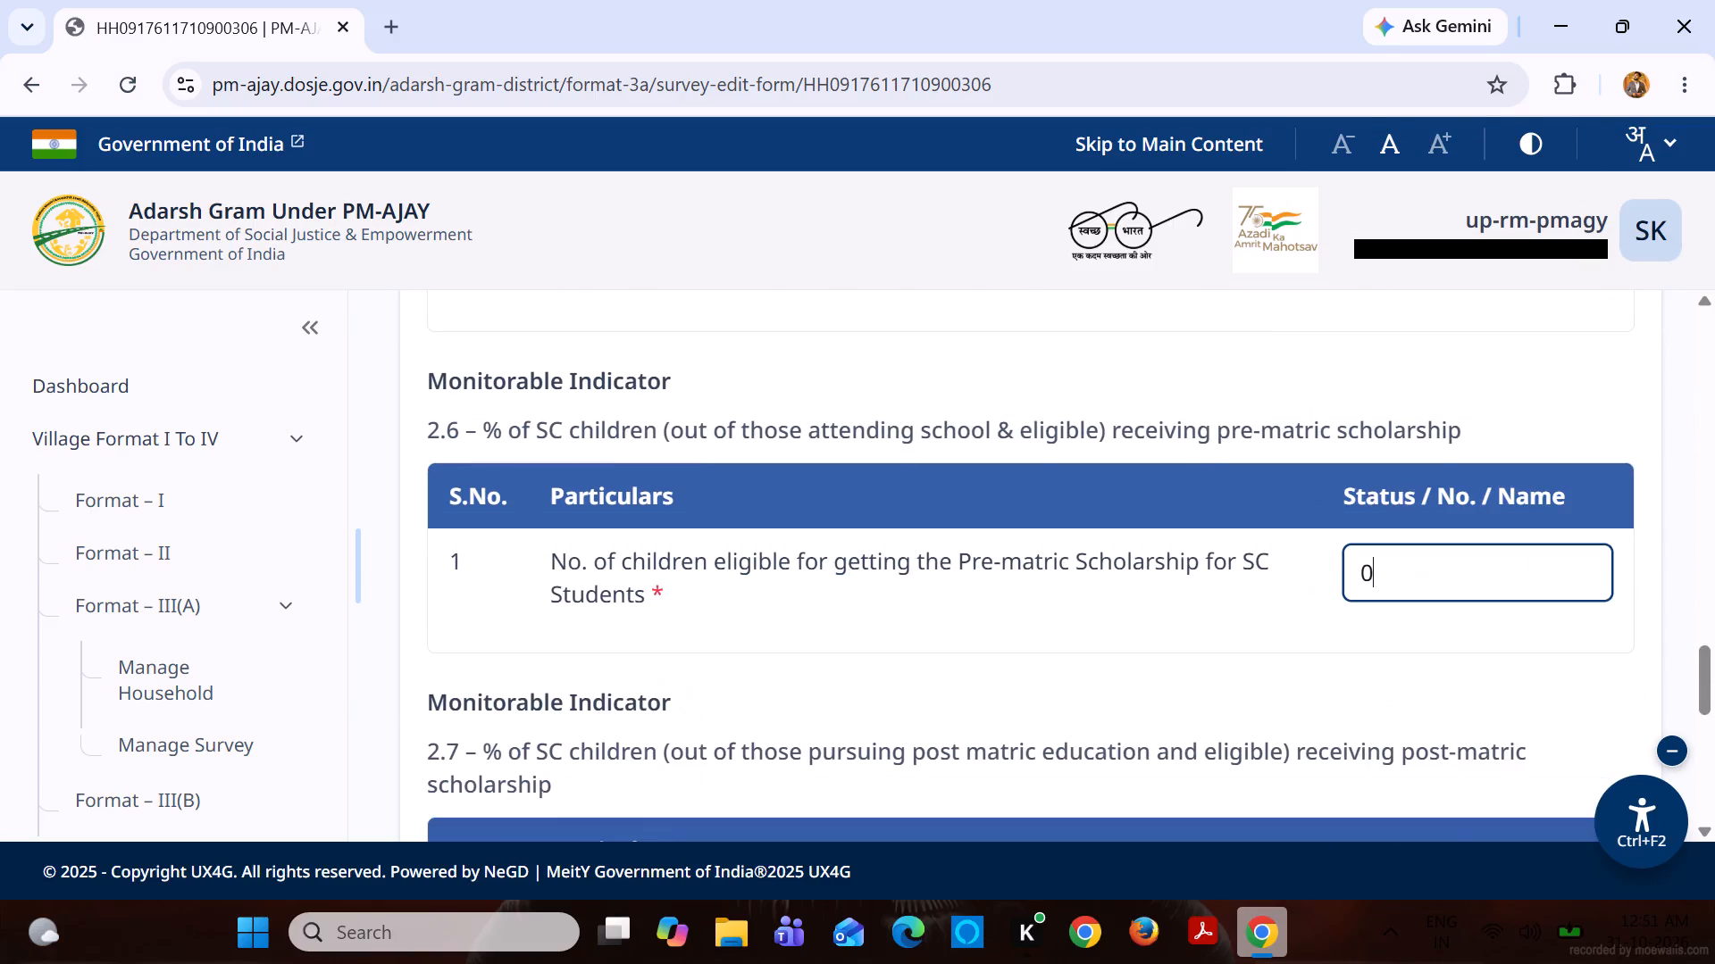
scroll(1509, 732, down, 3)
click(1391, 537)
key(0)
click(1563, 667)
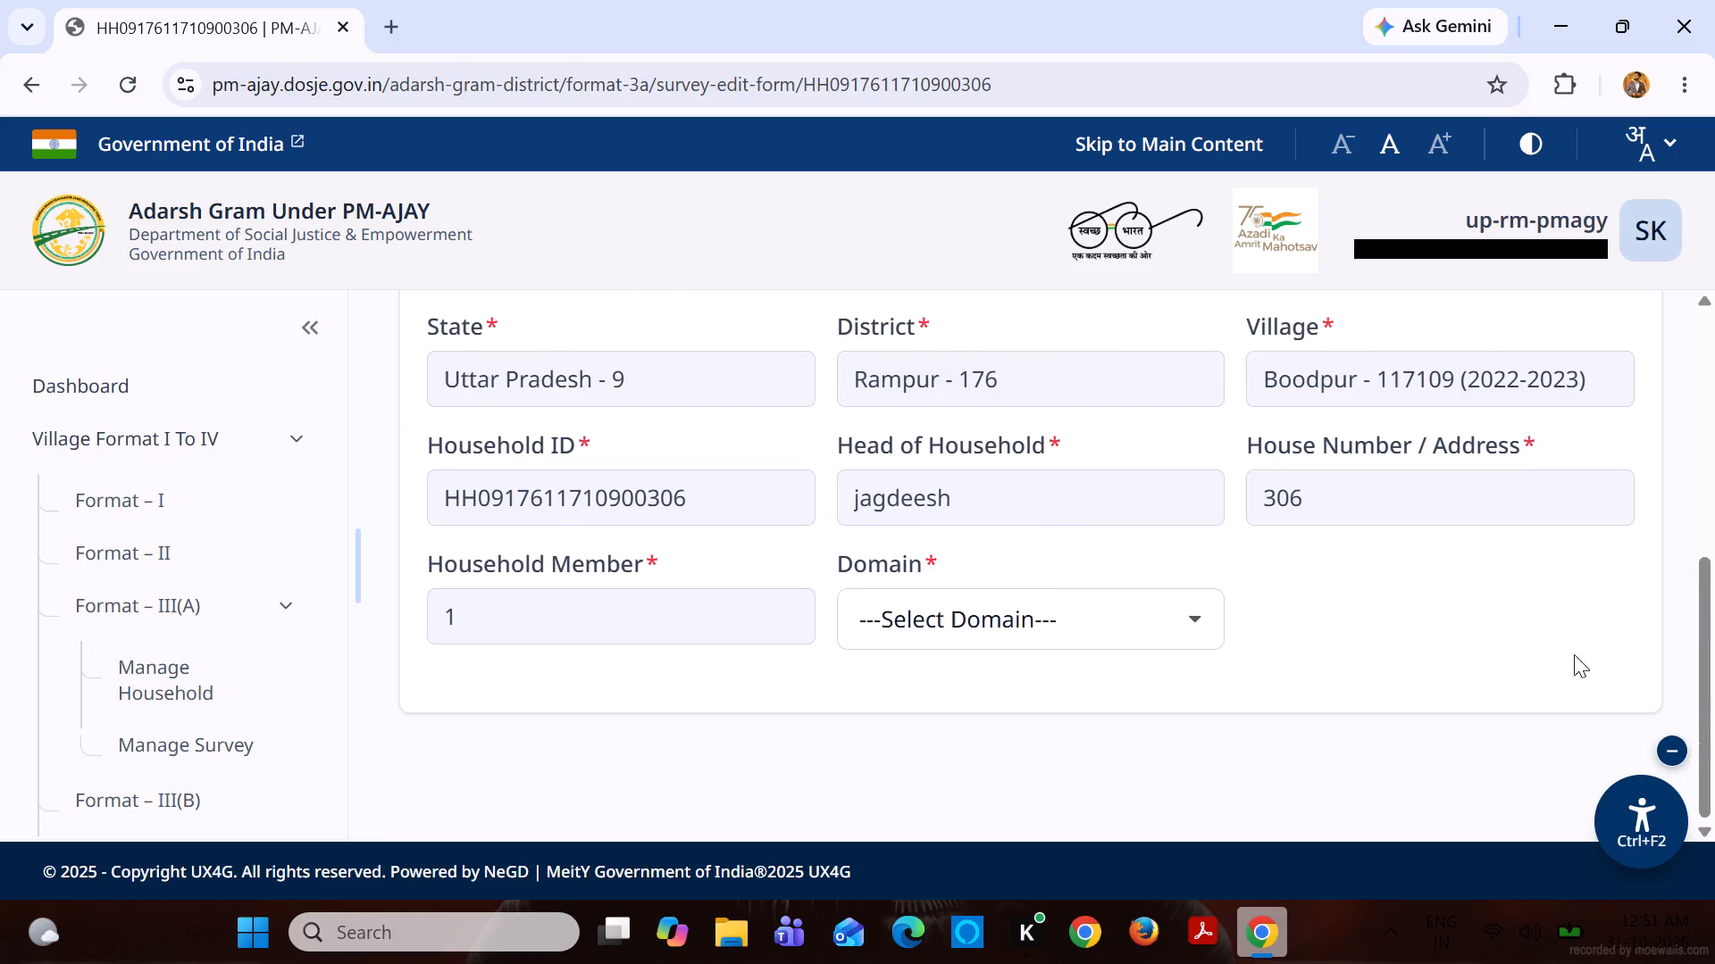
In domain 3 – Health and Nutrition, answer the first question, and enter 0 for the following indicator and for deliveries during the last one year.
click(1010, 605)
click(957, 358)
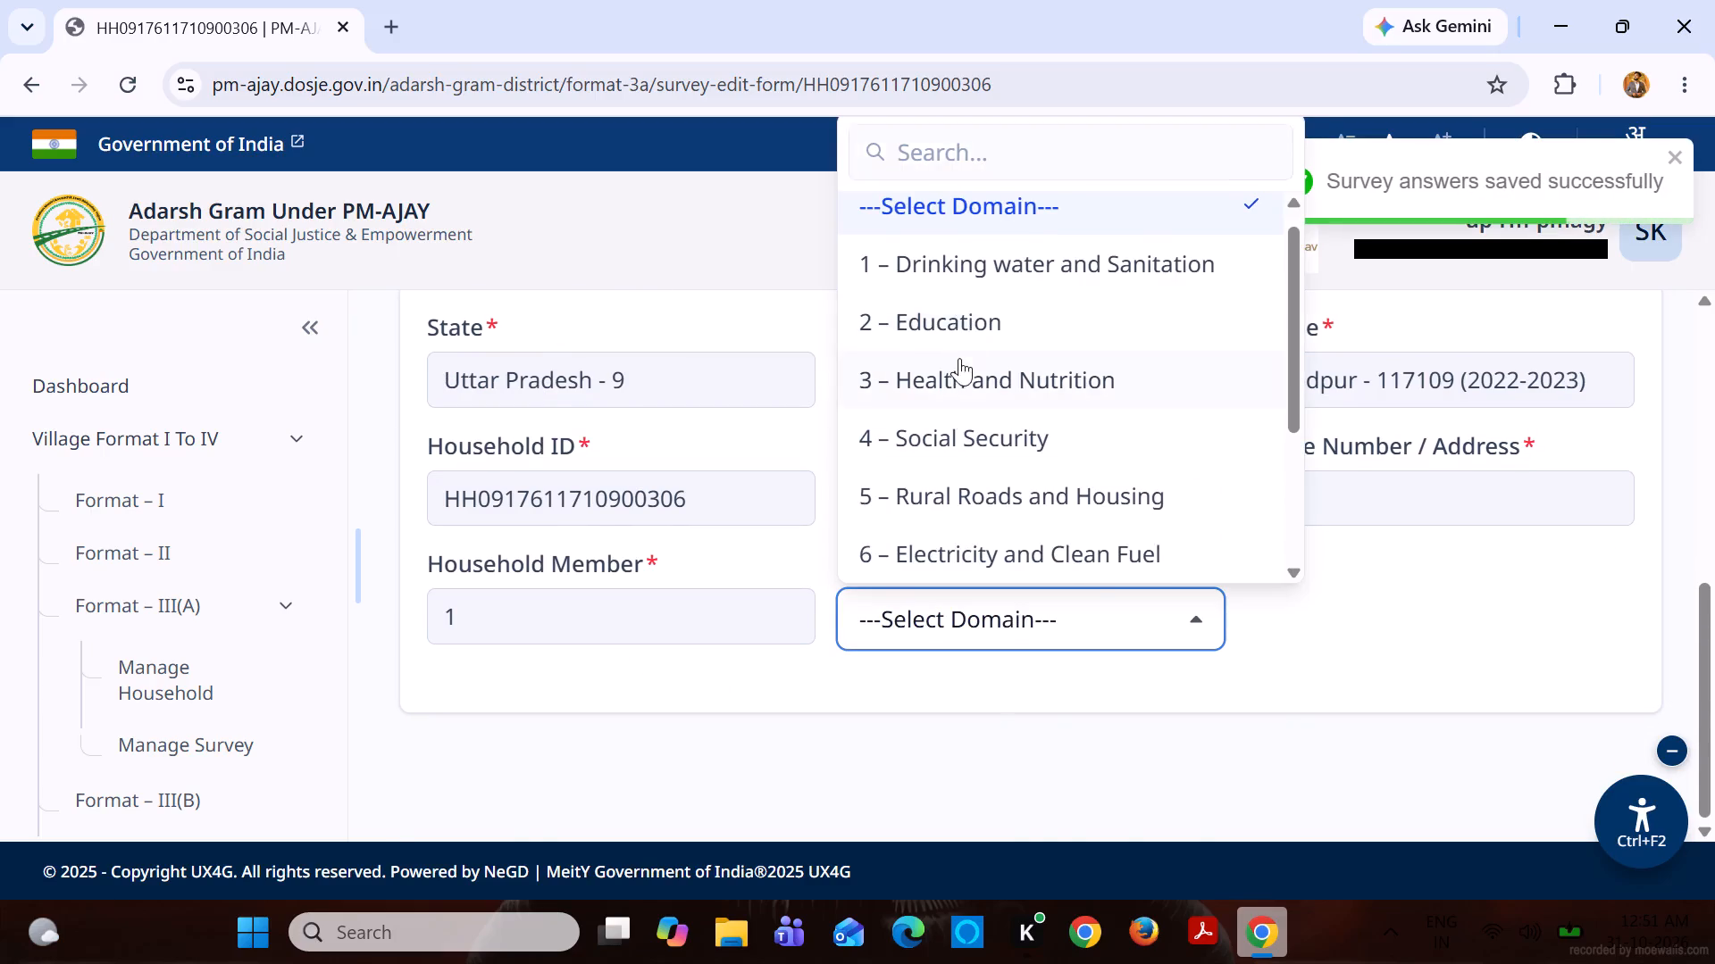
scroll(1126, 465, down, 3)
click(1450, 569)
click(1450, 653)
scroll(1452, 649, down, 2)
click(1456, 619)
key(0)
scroll(1458, 608, down, 3)
click(1287, 548)
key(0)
Enter 0 for children born during the last year (3.5), children below one year and children aged 0-5 years (3.7).
scroll(1381, 577, down, 2)
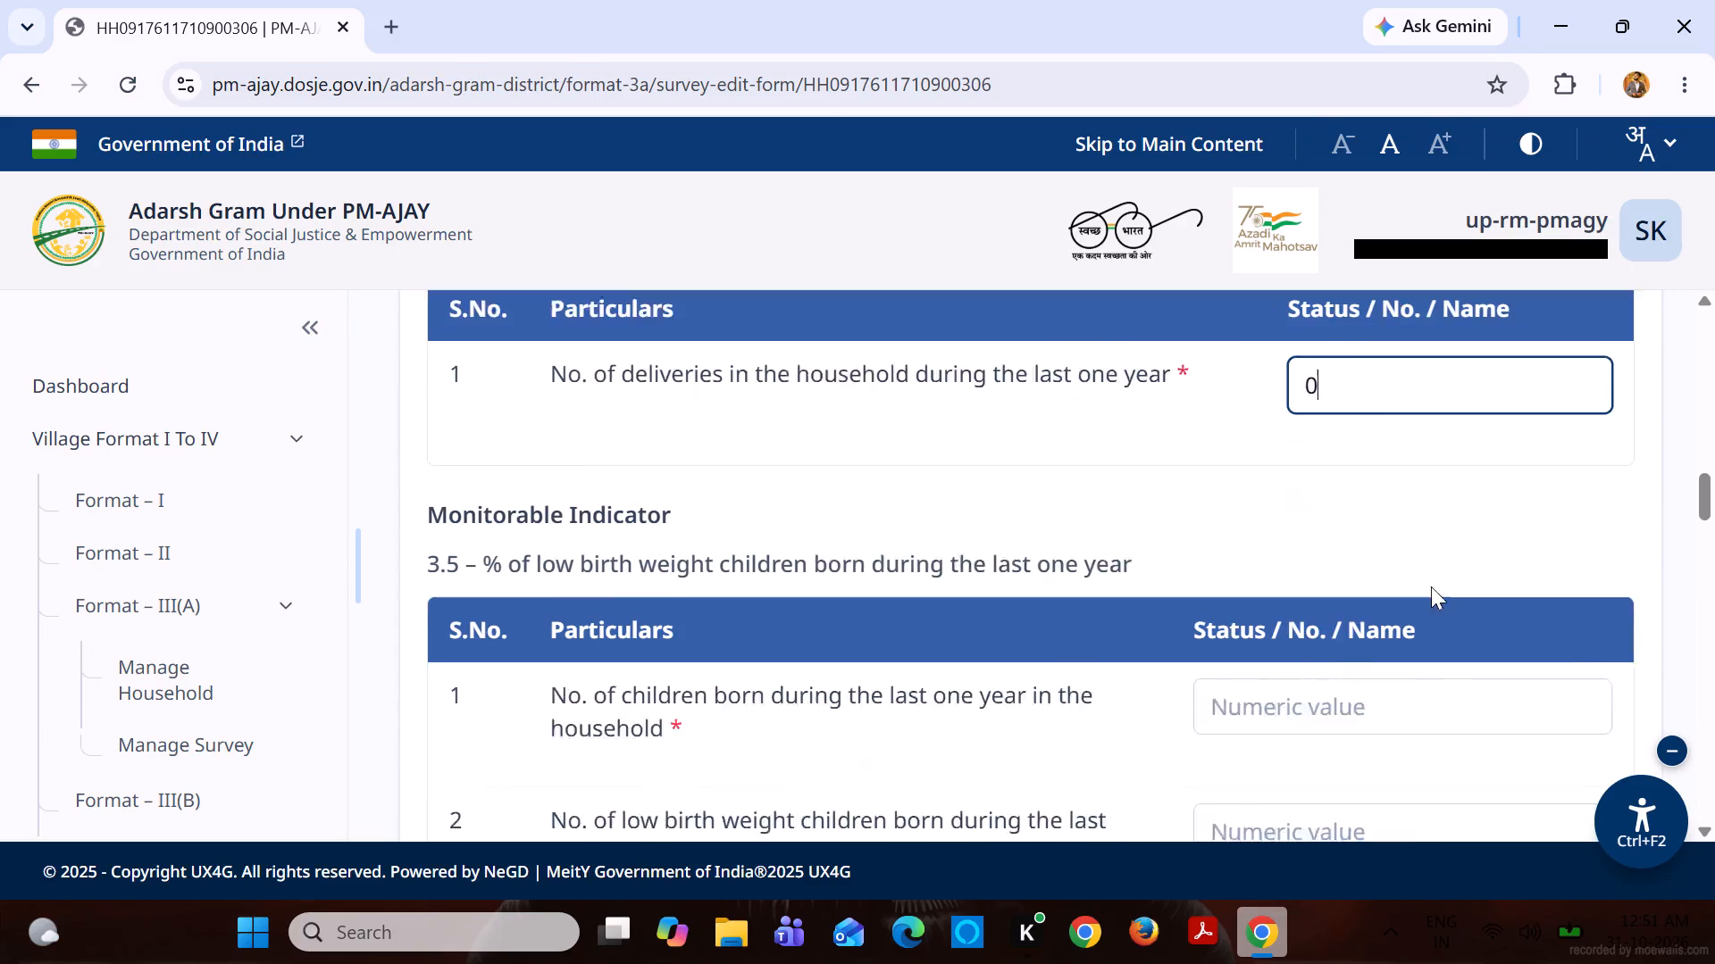
click(1387, 594)
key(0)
scroll(1404, 622, down, 2)
click(1408, 628)
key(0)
scroll(1418, 615, down, 2)
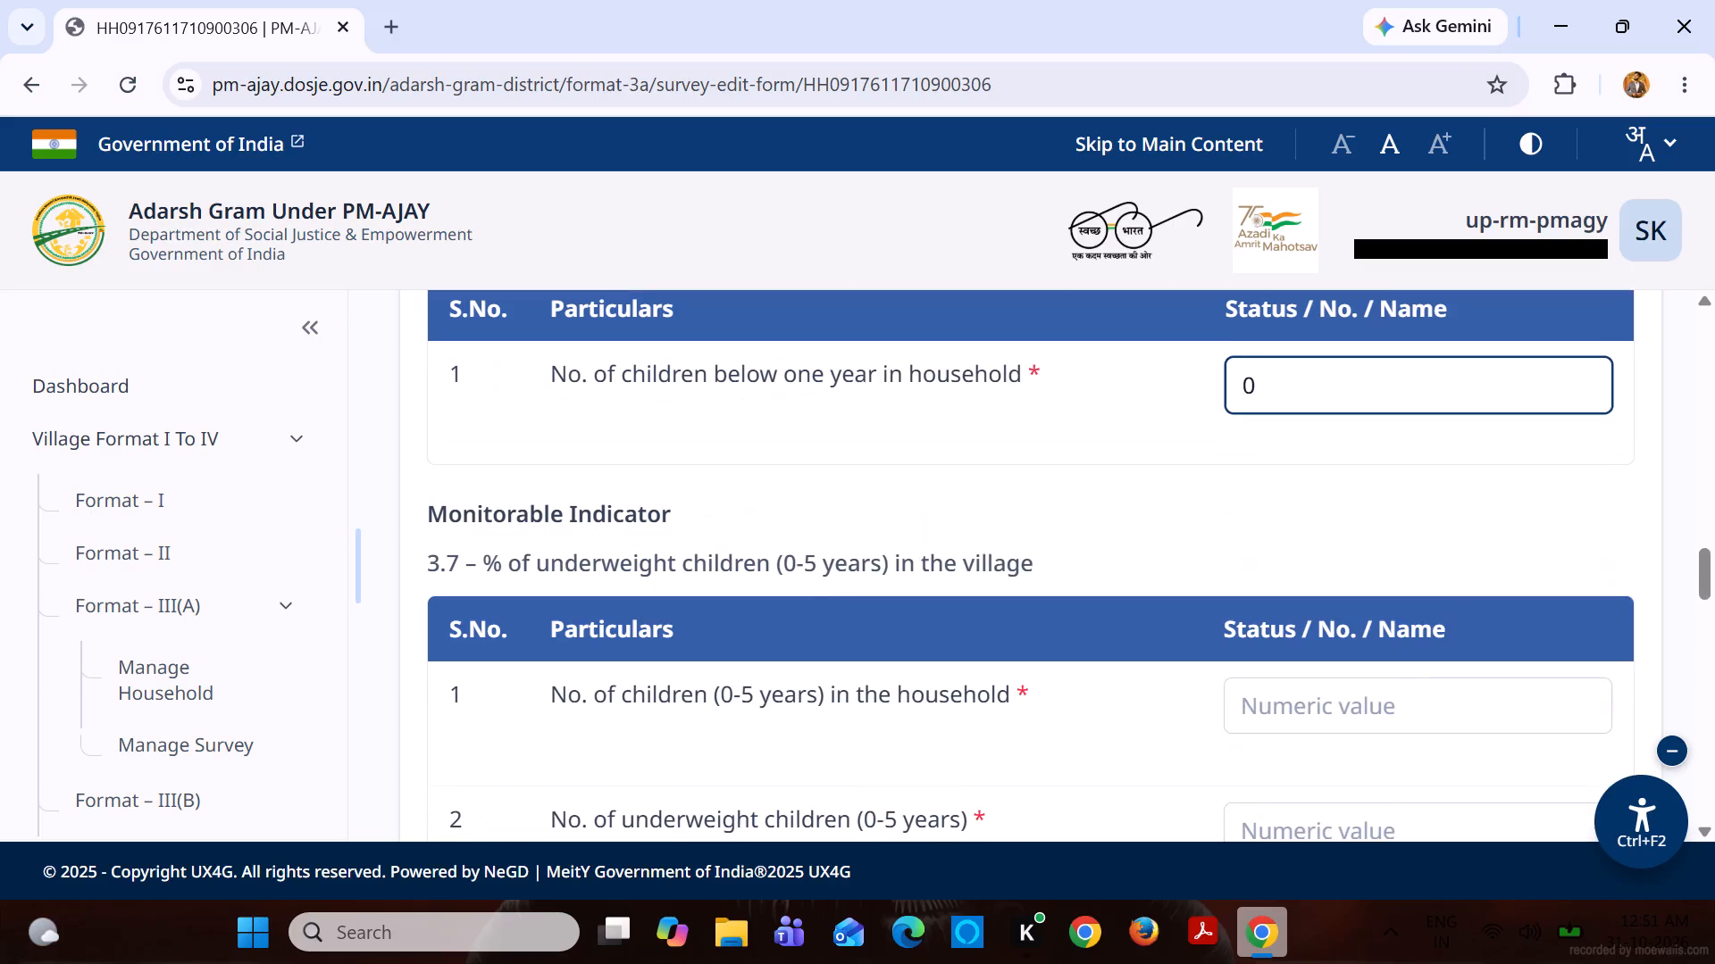
click(1350, 702)
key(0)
Enter 0 for pregnant women (3.8), children under 1 year (3.9) and members with communicable diseases (3.10), and save the Health and Nutrition domain.
scroll(1371, 670, down, 4)
click(1319, 500)
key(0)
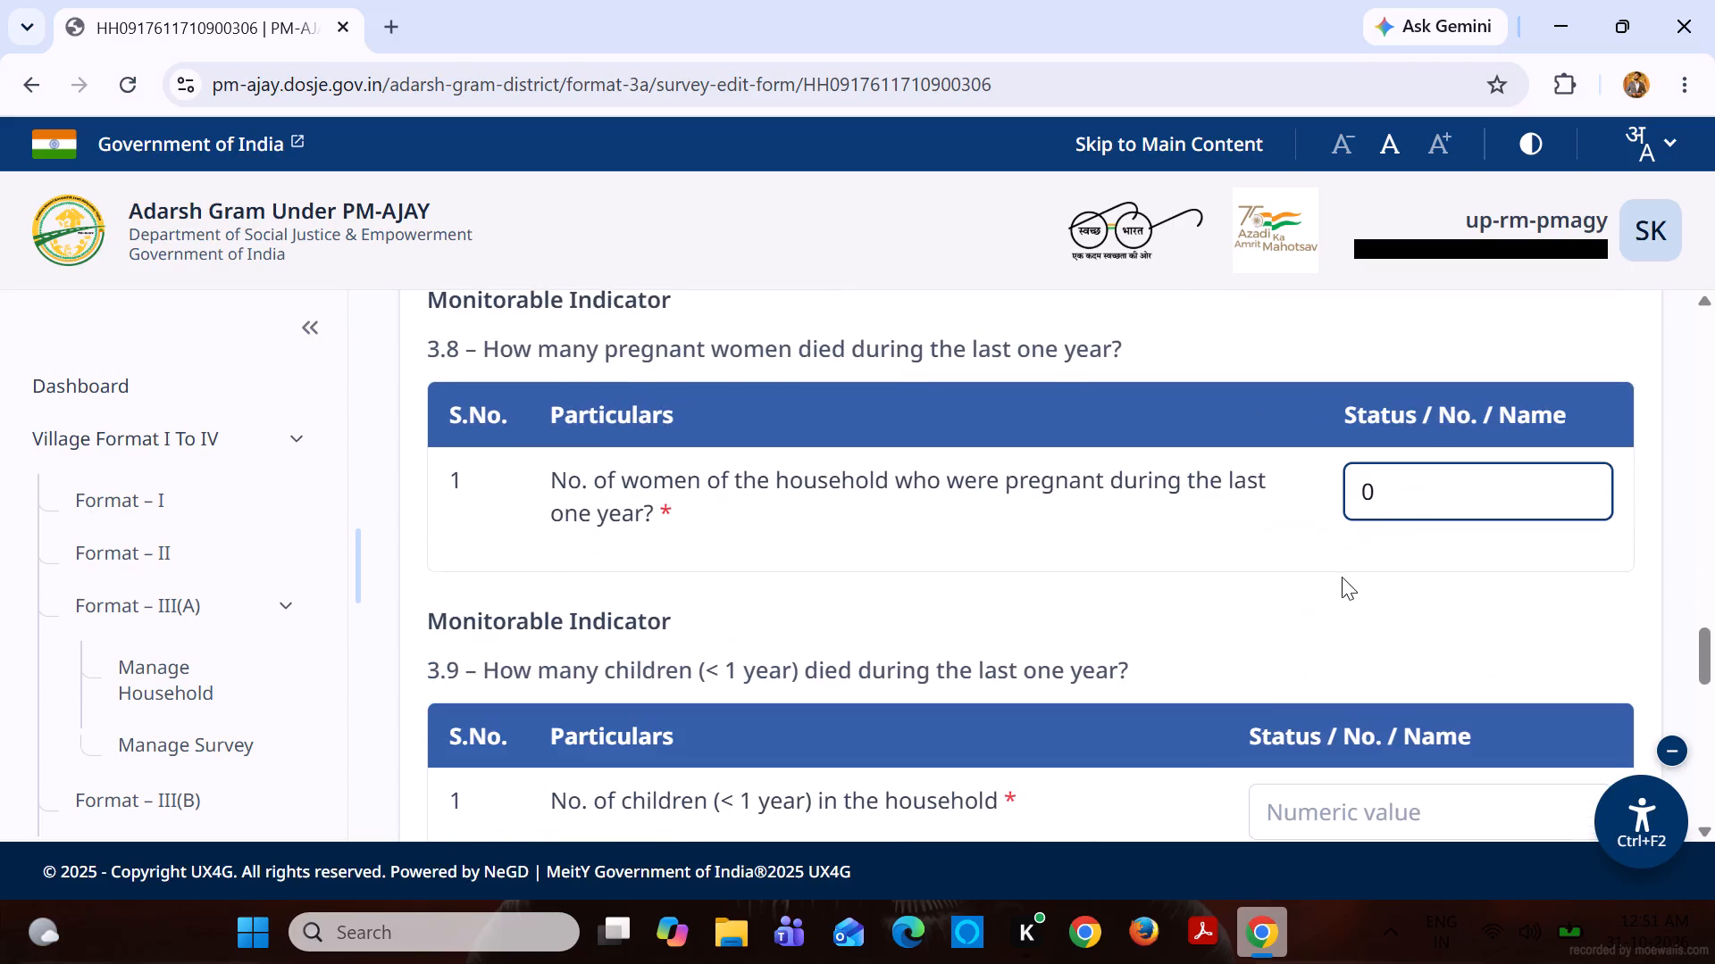
scroll(1342, 577, down, 3)
click(1305, 412)
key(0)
click(1418, 705)
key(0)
scroll(1435, 708, down, 2)
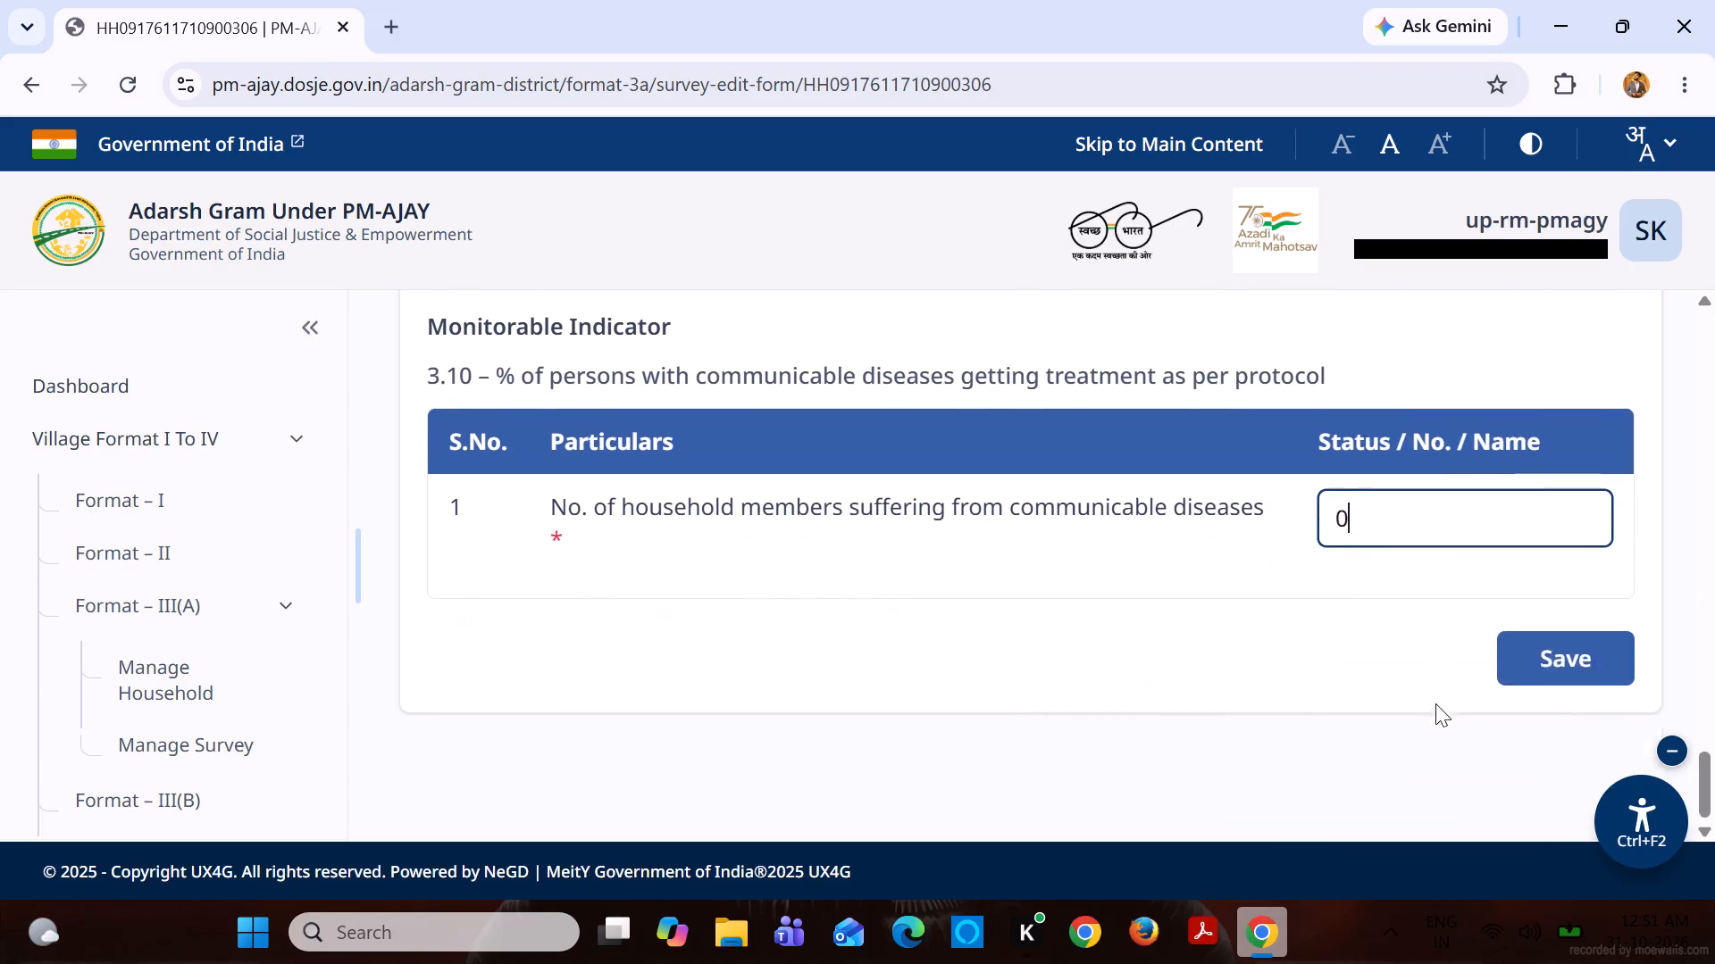
click(1540, 652)
In domain 4 – Social Security, enter 0 for the first indicator and 0 persons eligible for Old Age Pension and Disability Pension, and save.
click(986, 605)
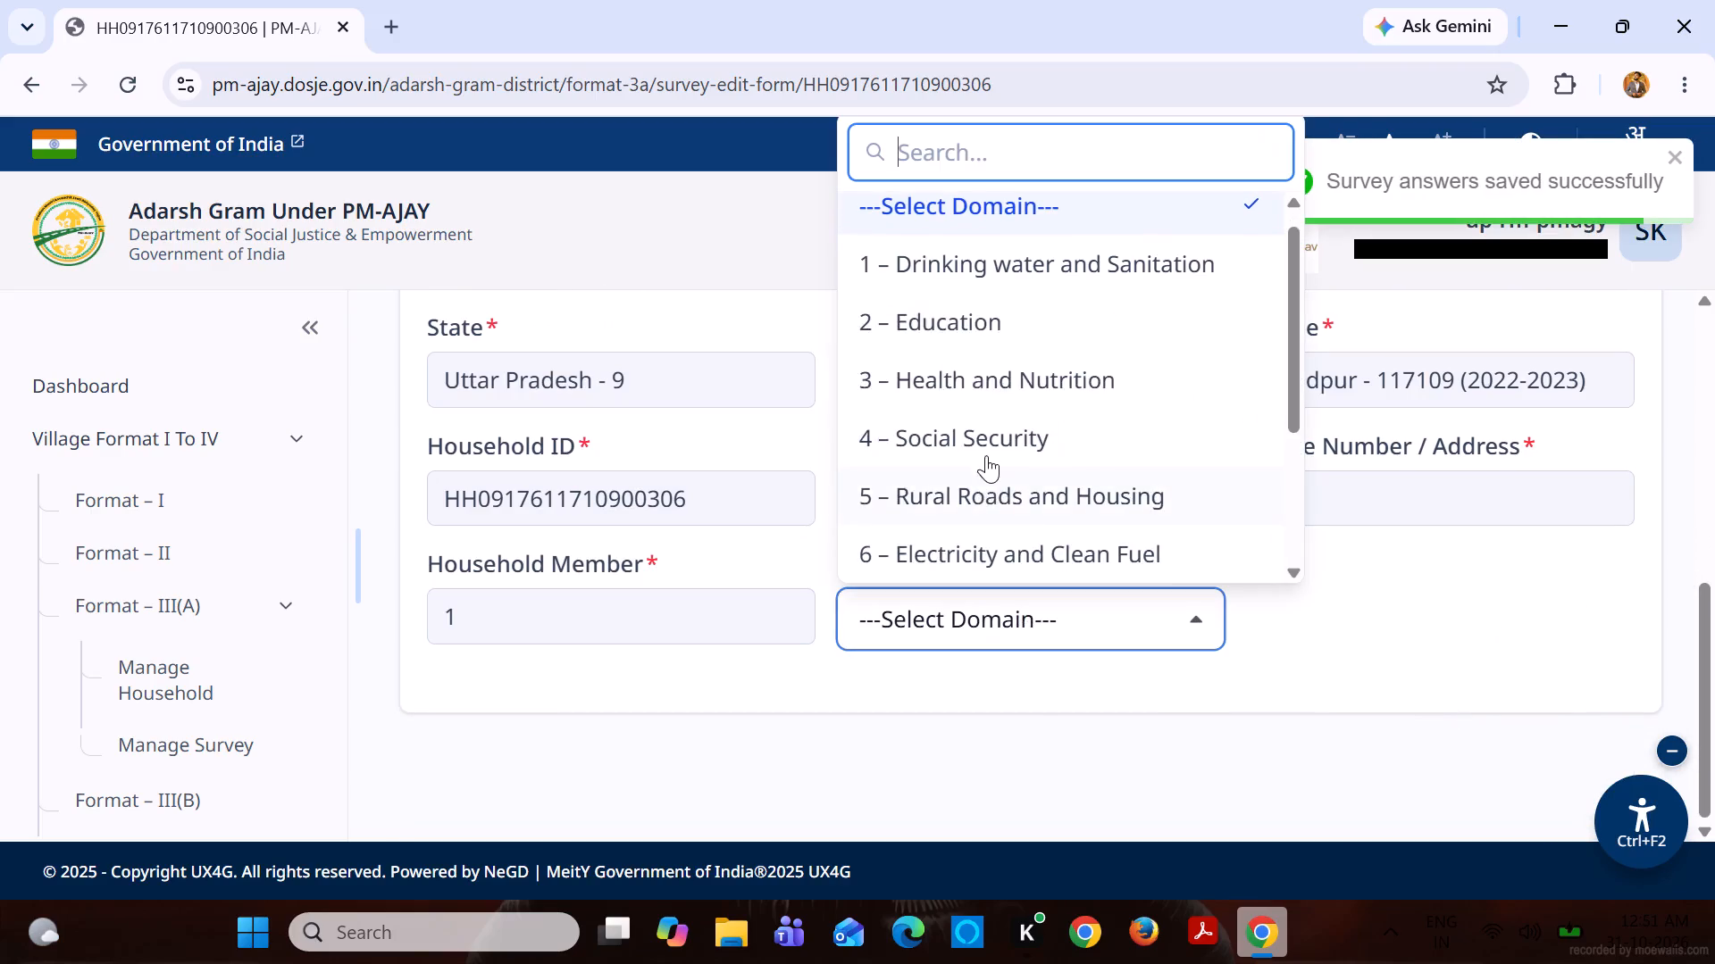
click(986, 450)
scroll(993, 483, down, 3)
click(1369, 564)
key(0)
scroll(1383, 564, down, 3)
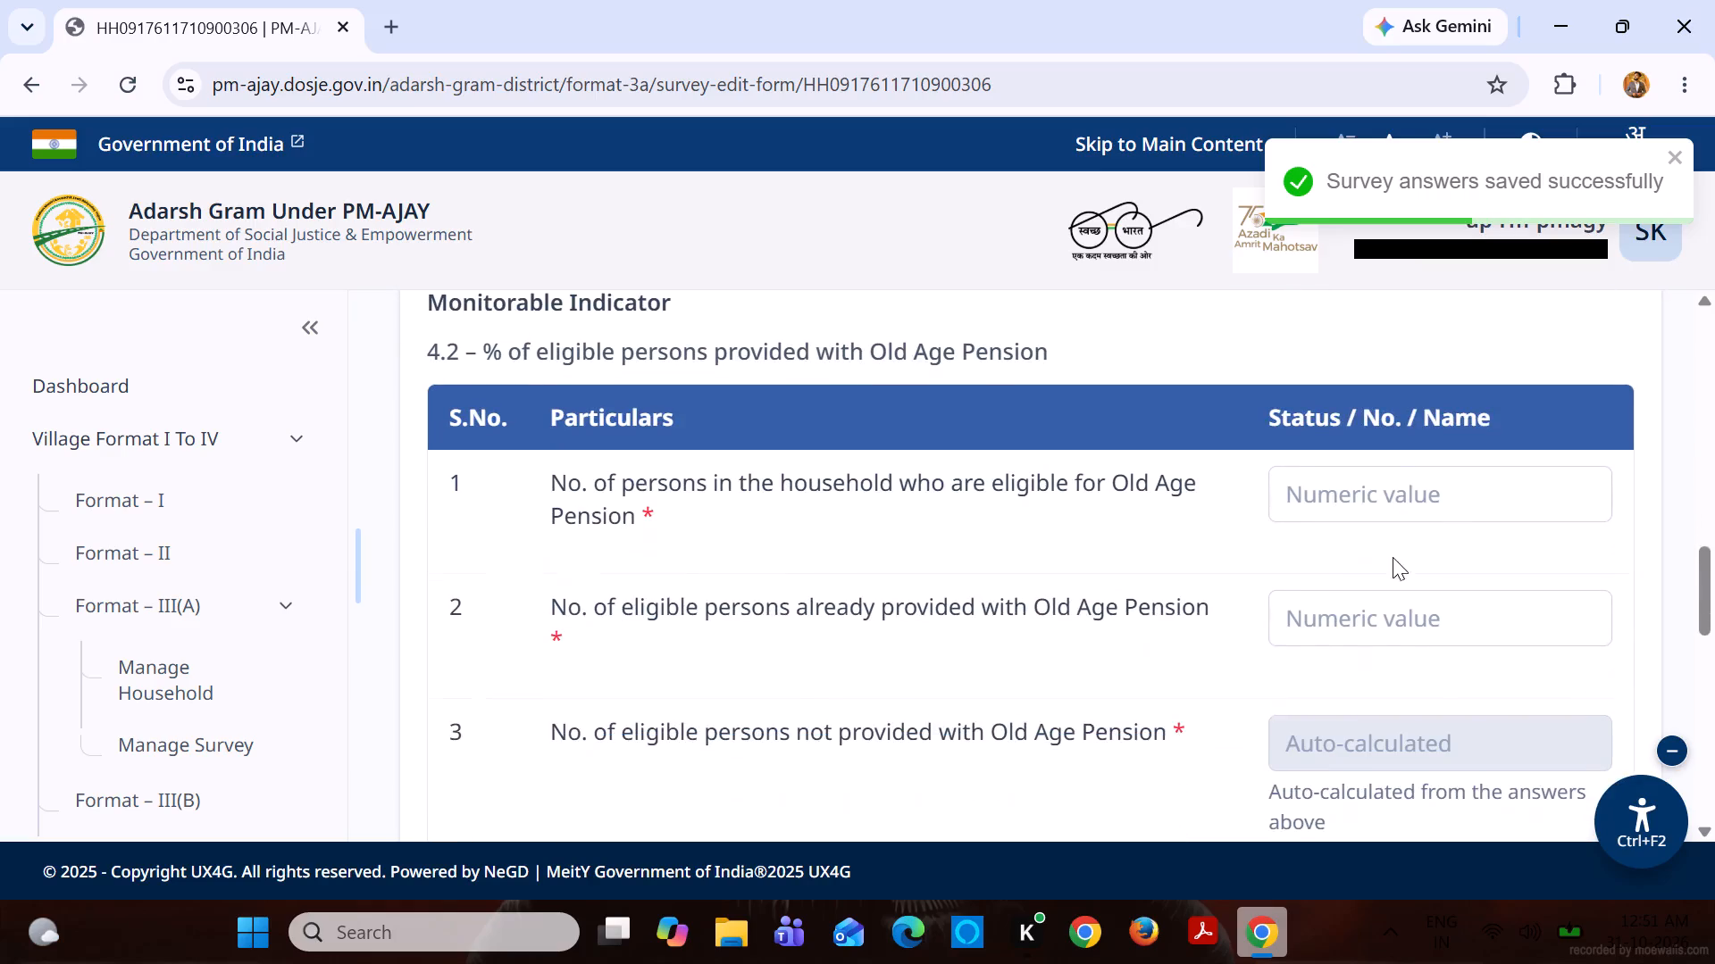
click(1371, 483)
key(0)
scroll(1383, 498, down, 2)
click(1376, 546)
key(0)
scroll(1393, 578, down, 2)
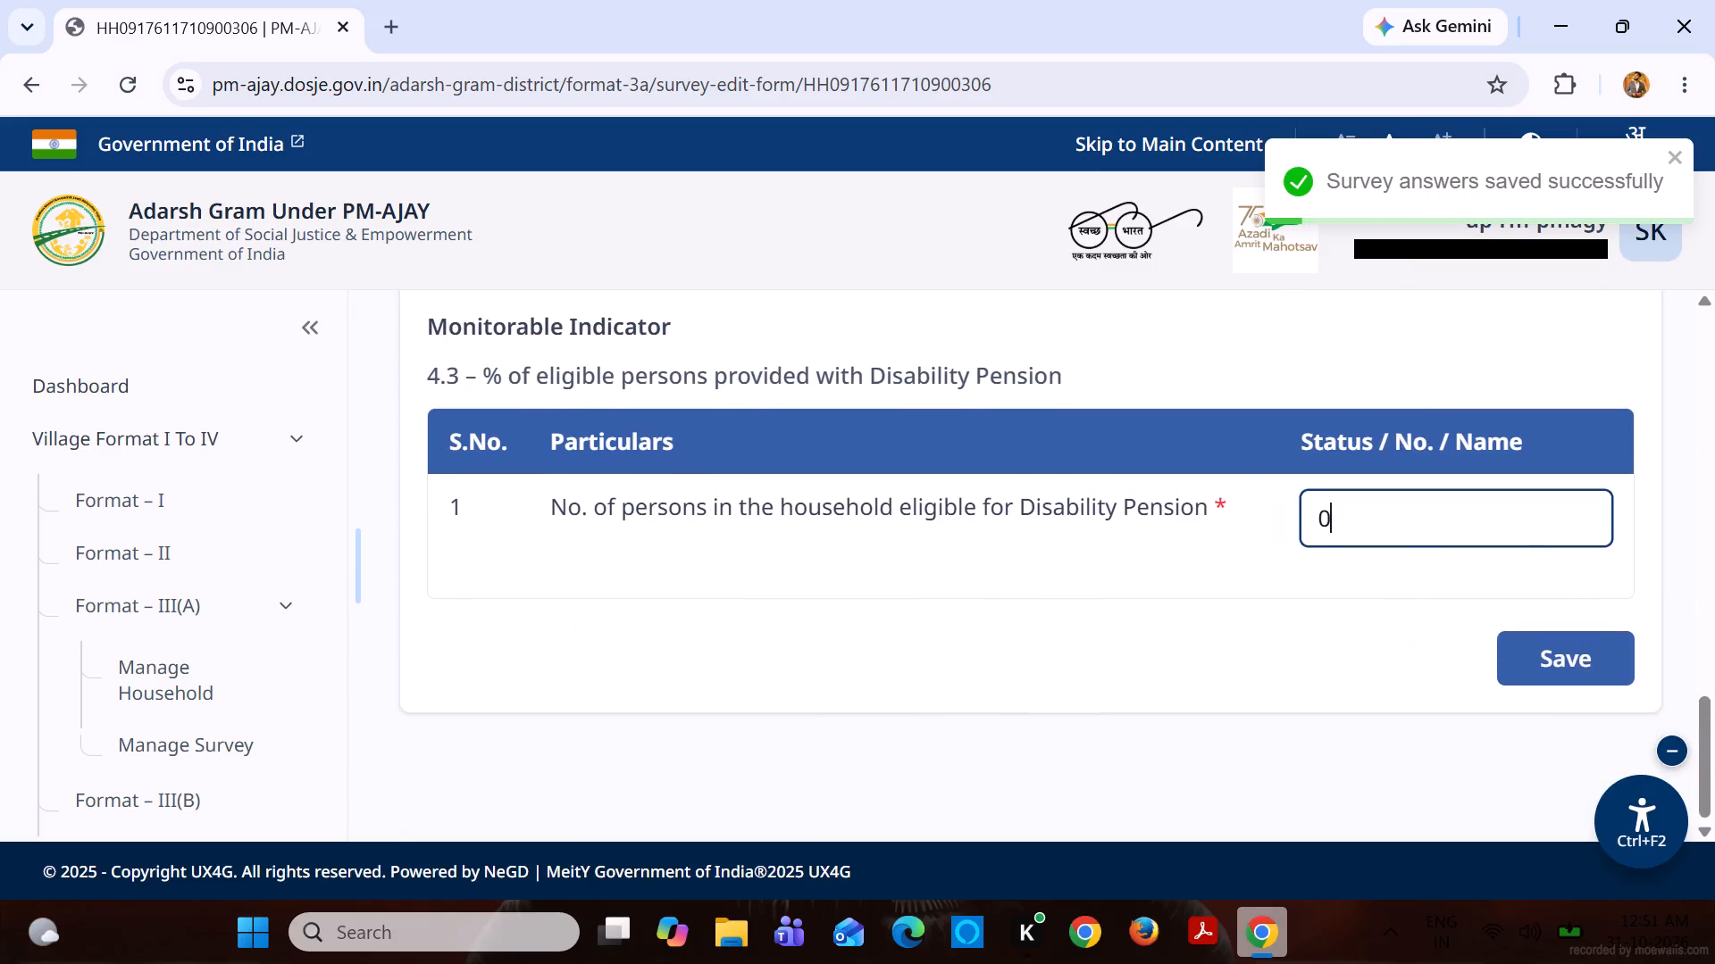
click(1579, 646)
In domain 5 – Rural Roads and Housing, answer No to living in a Kachcha/unsafe house and save.
click(1046, 596)
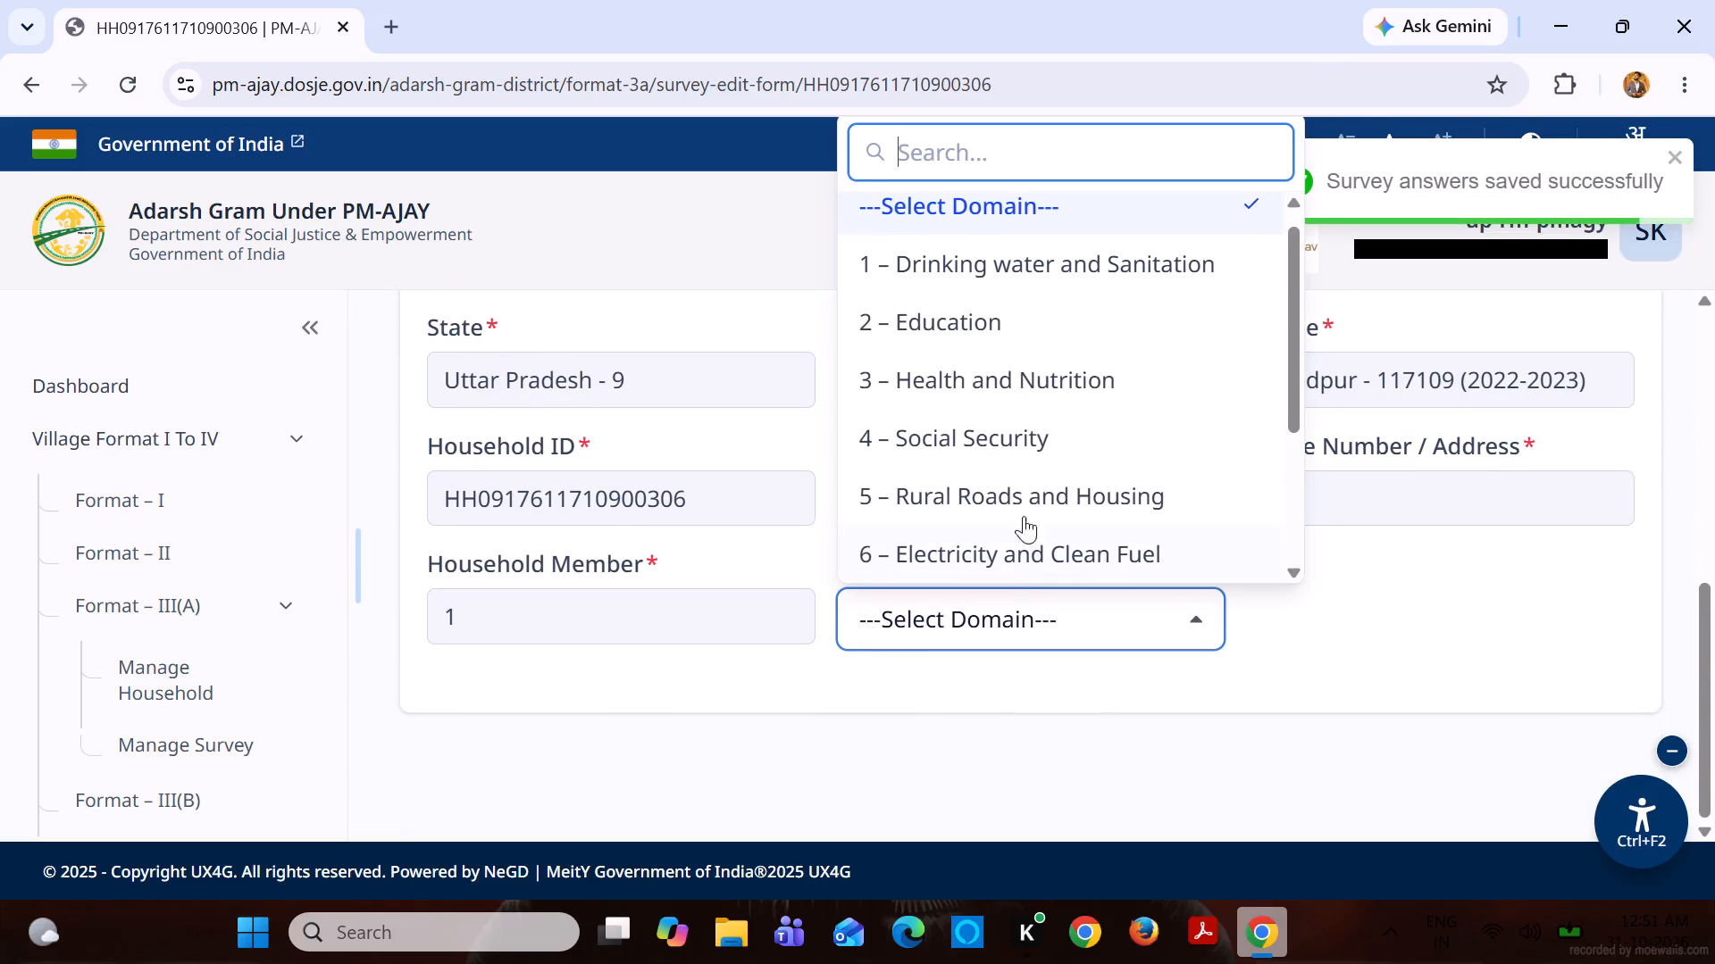
click(1013, 479)
scroll(1021, 506, down, 3)
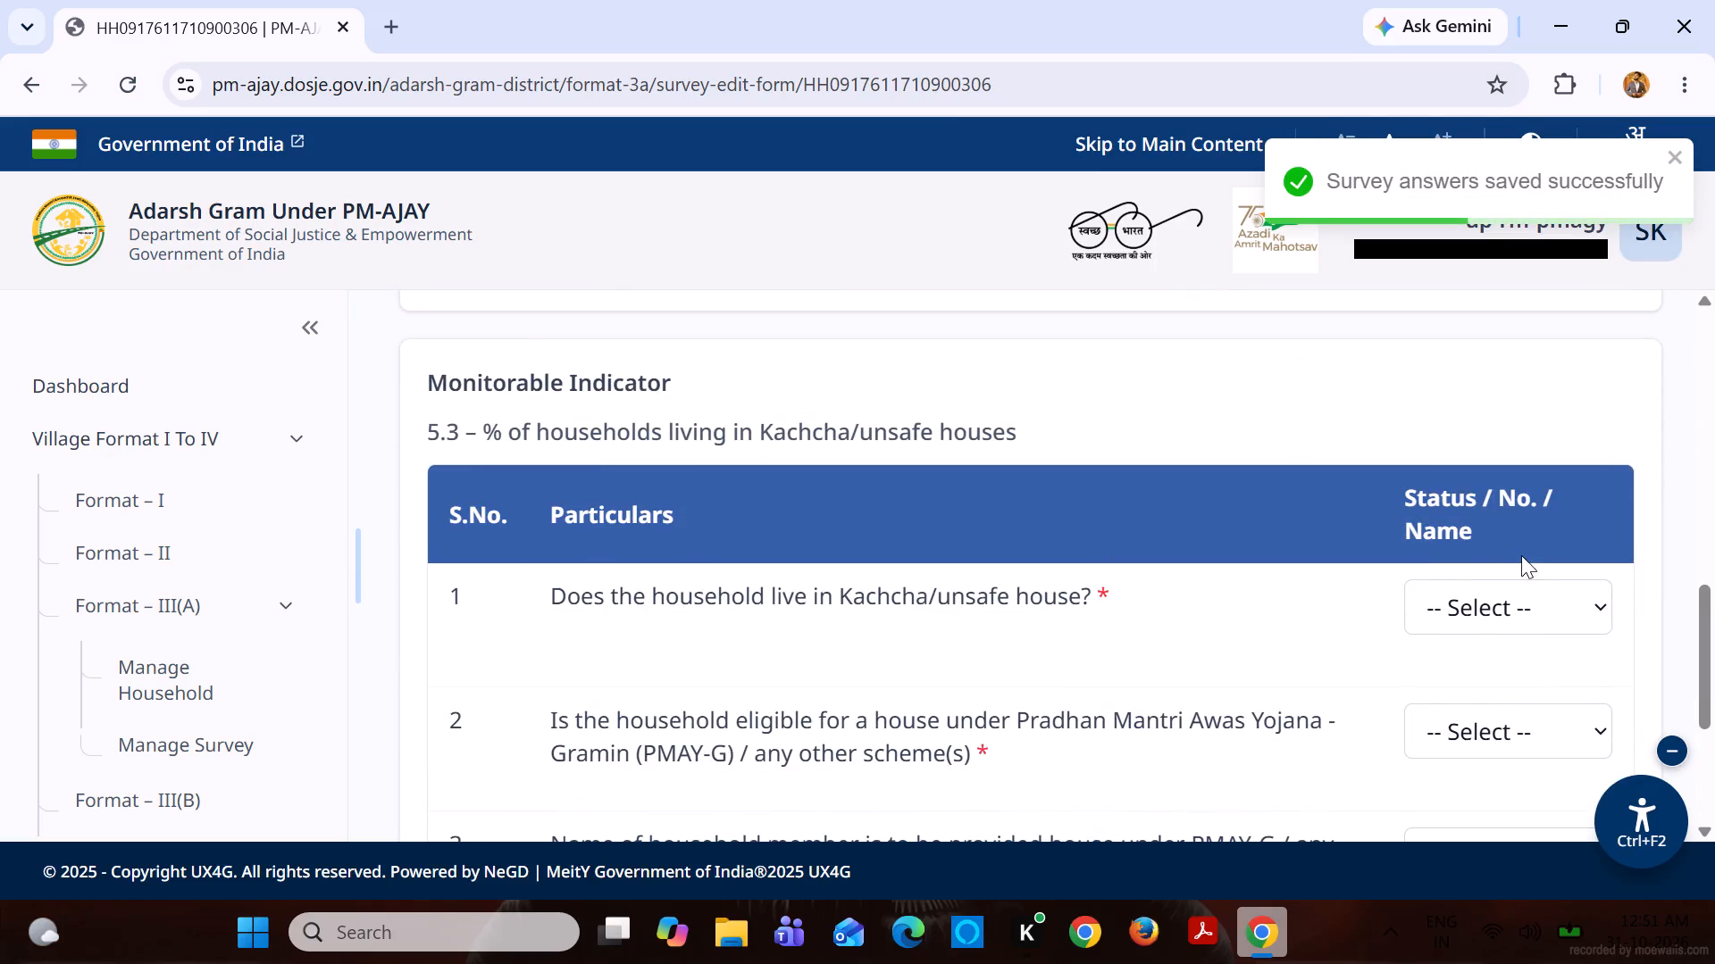
click(1525, 611)
drag(1472, 740, 1473, 727)
scroll(1484, 661, down, 3)
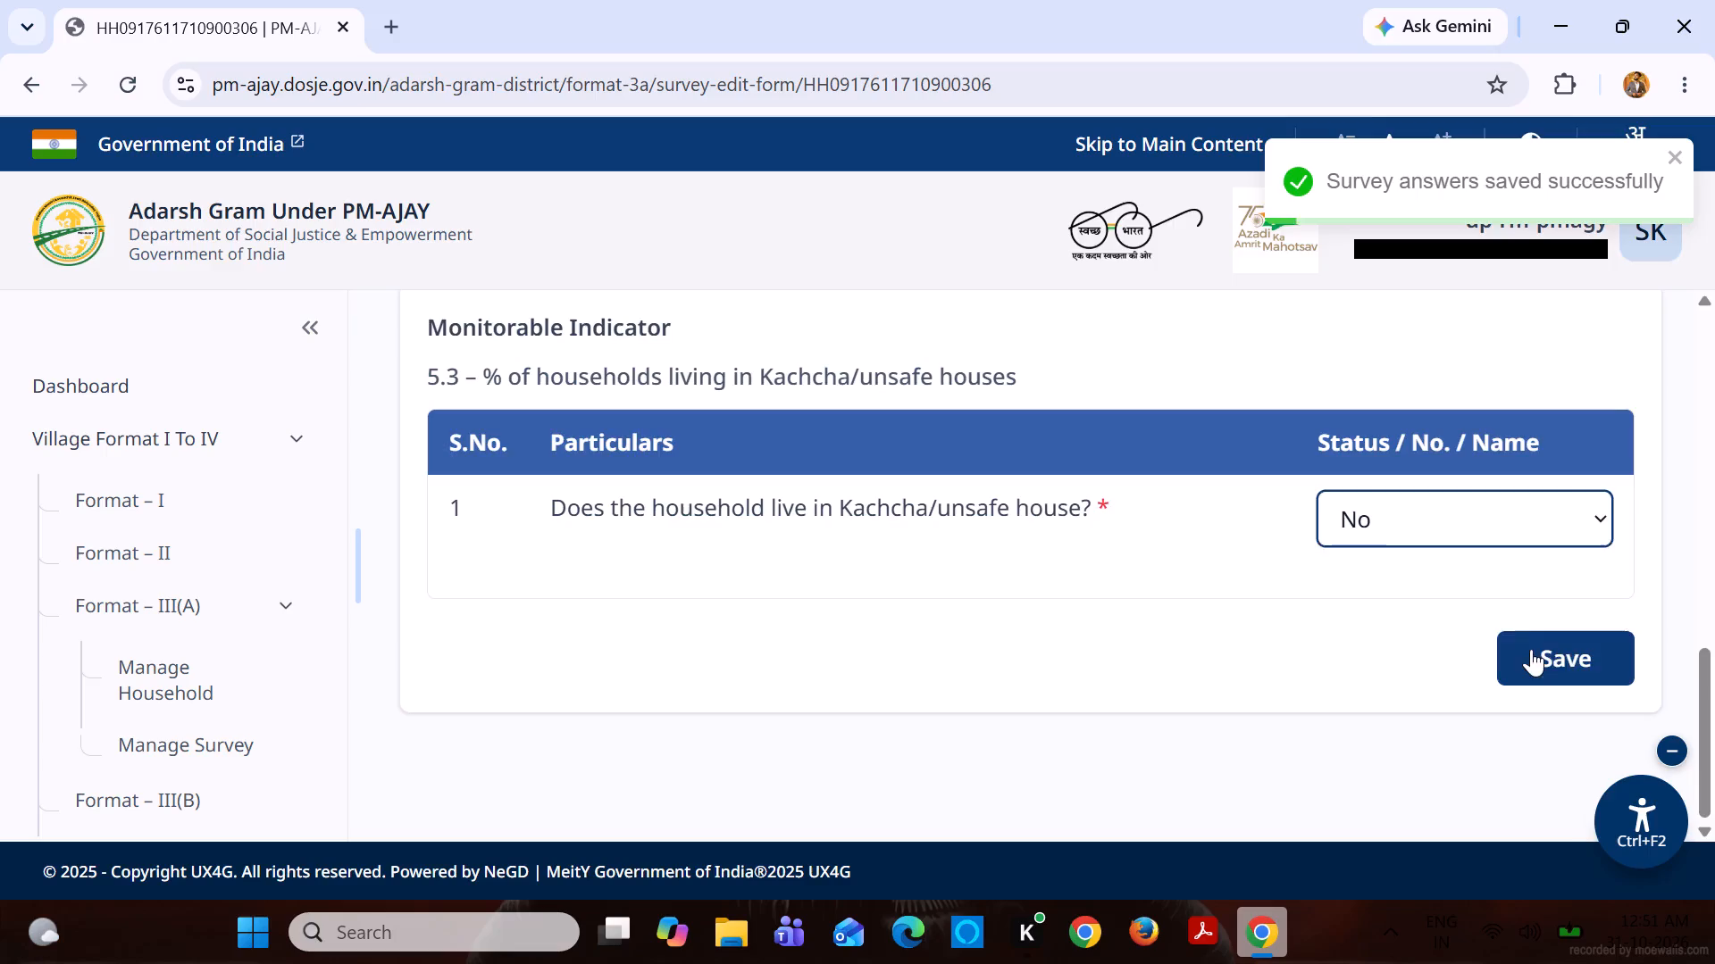
click(1534, 655)
In domain 6 – Electricity and Clean Fuel, answer Yes for electricity connection, at least one LED bulb and clean fuel use, and save.
click(1077, 612)
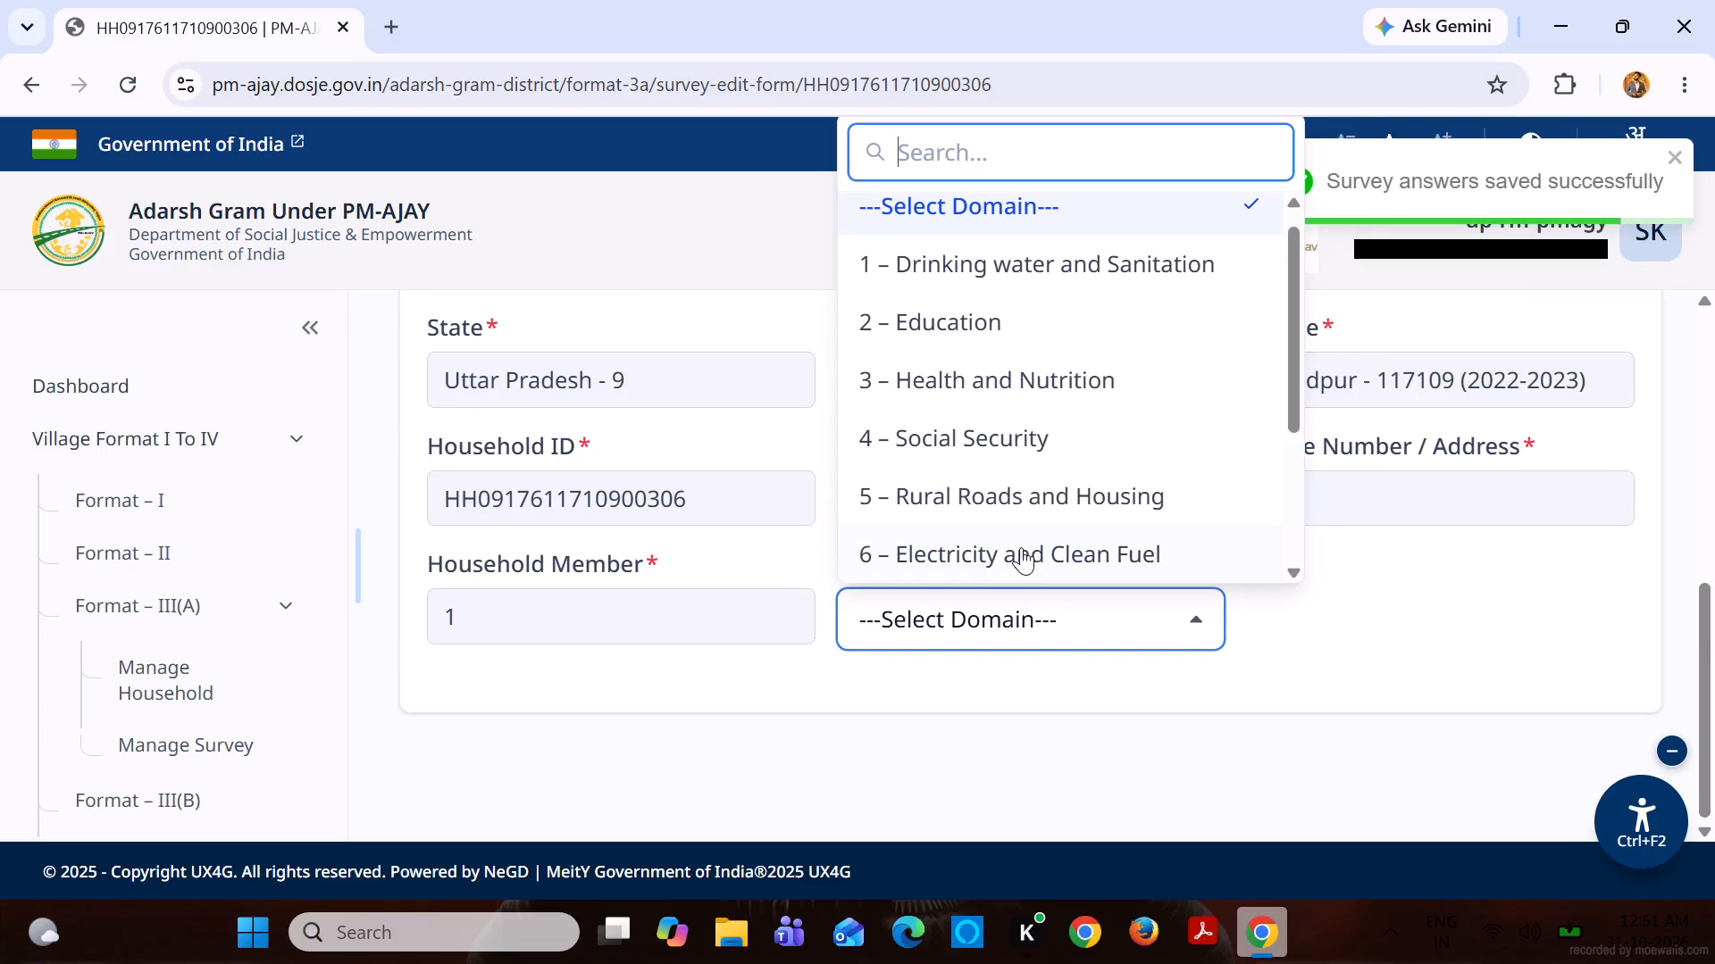
click(1016, 536)
scroll(1019, 557, down, 3)
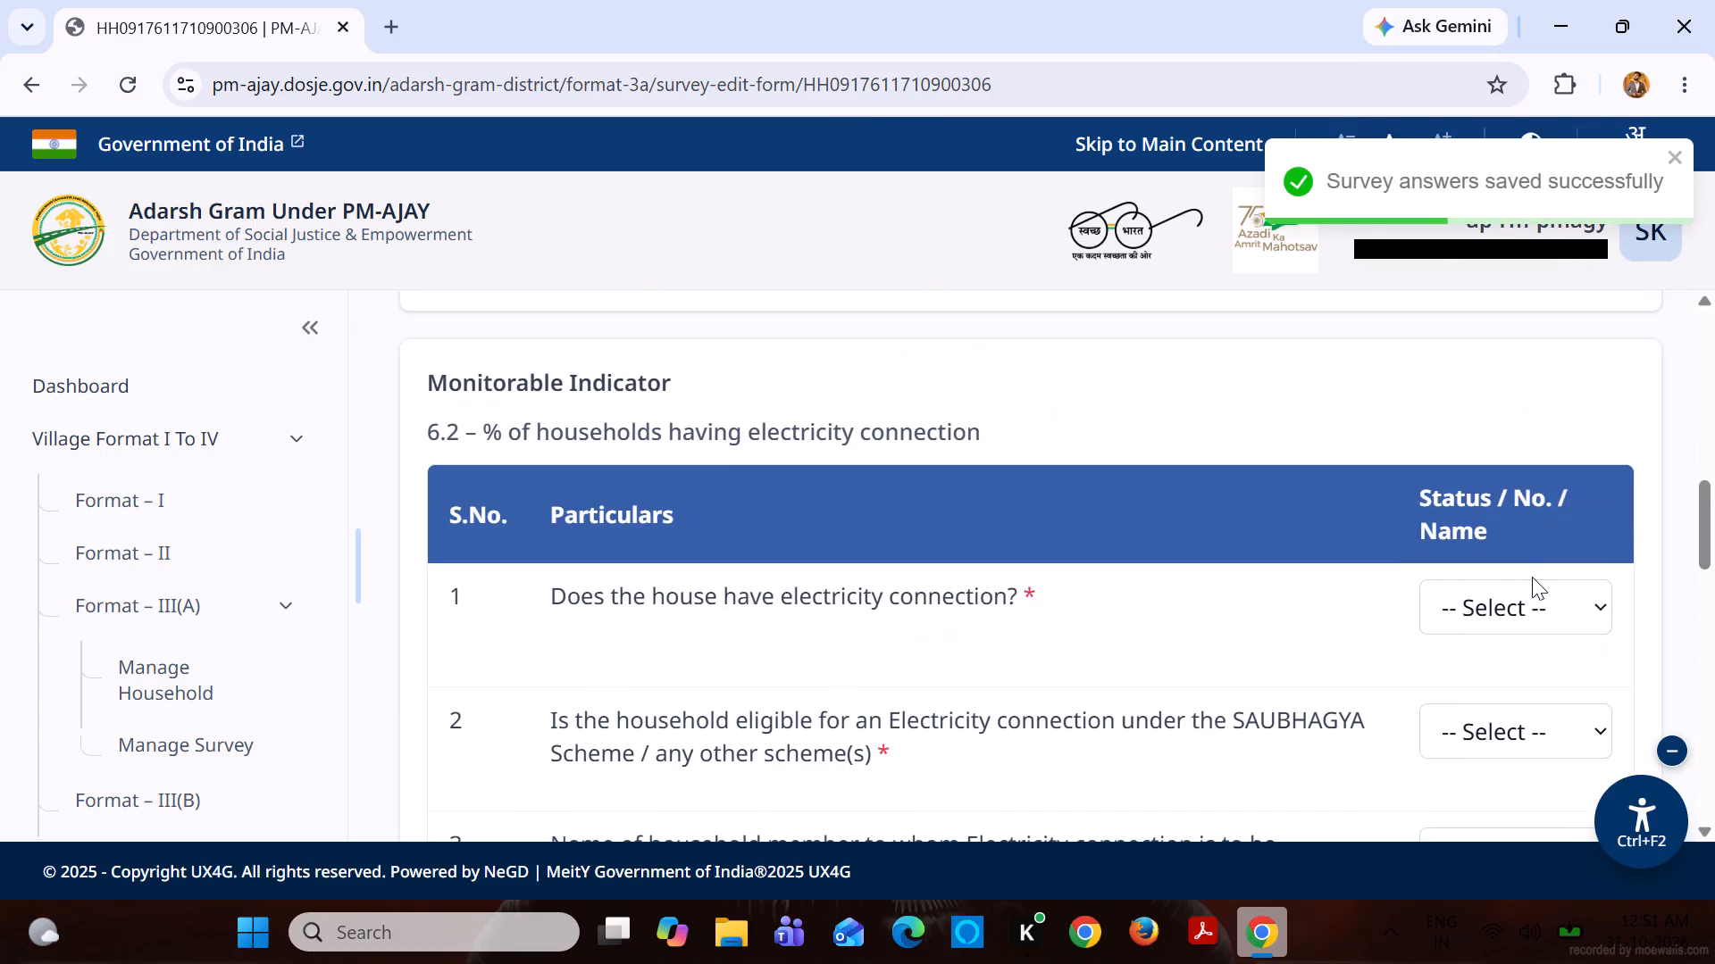
click(1532, 577)
click(1514, 612)
click(1477, 694)
scroll(1480, 676, down, 2)
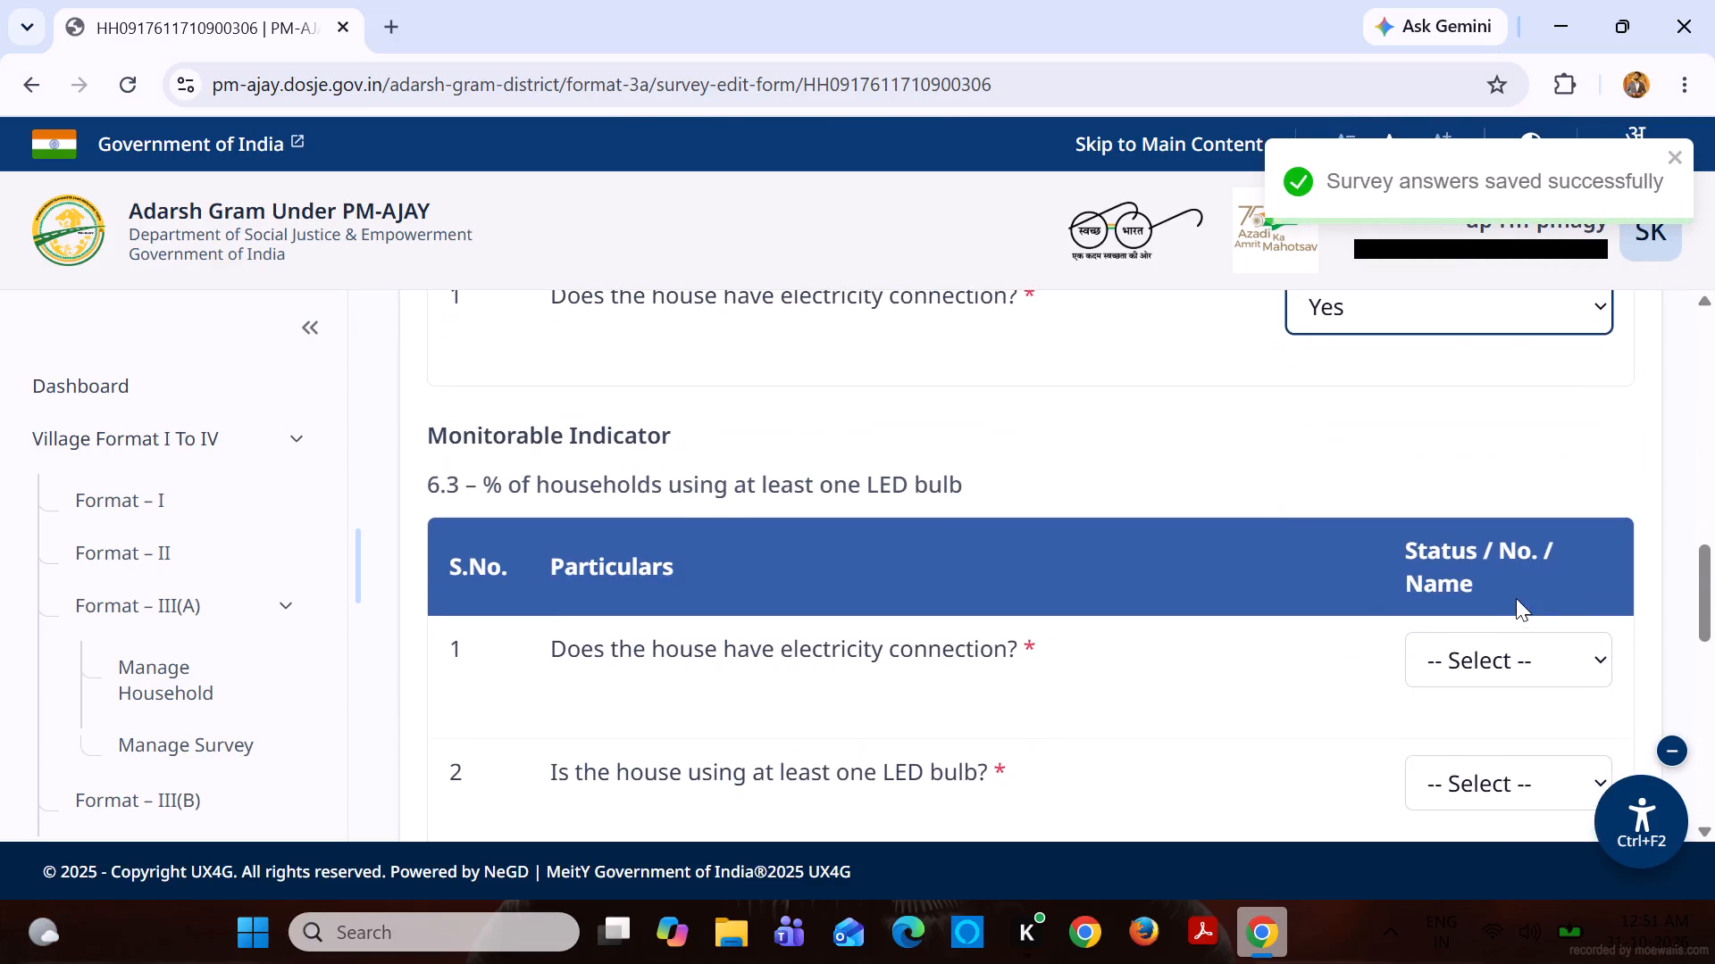
click(1517, 648)
click(1472, 741)
scroll(1483, 715, down, 3)
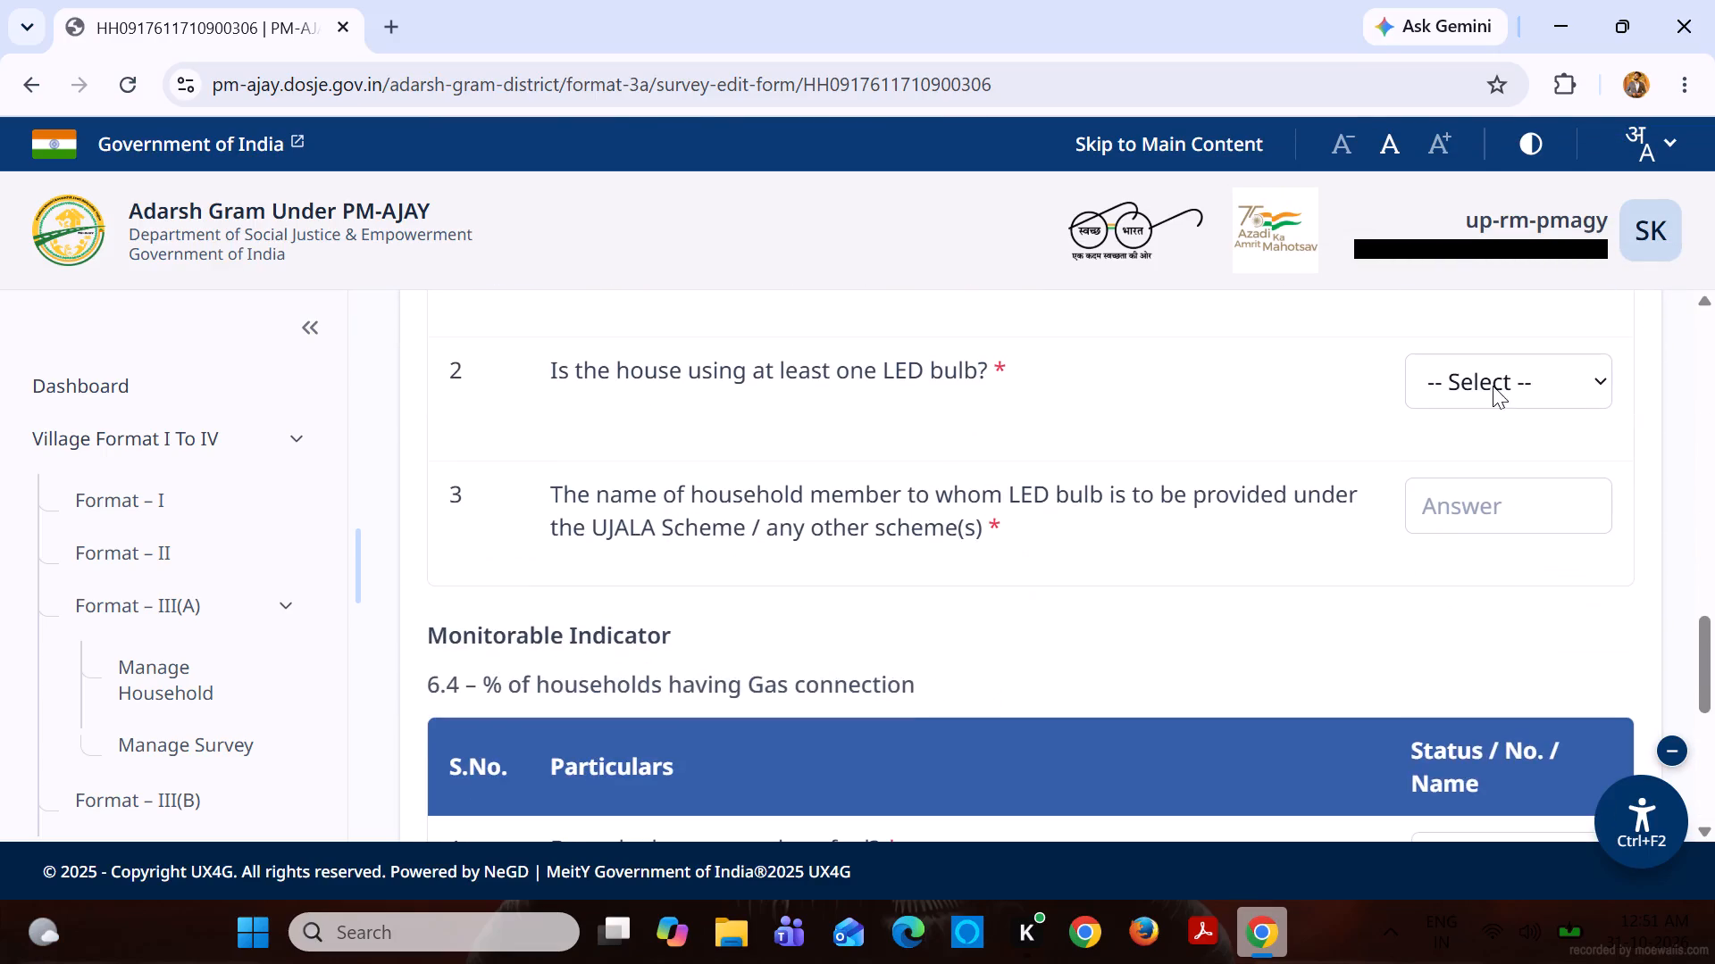
click(1491, 380)
click(1466, 468)
click(1585, 729)
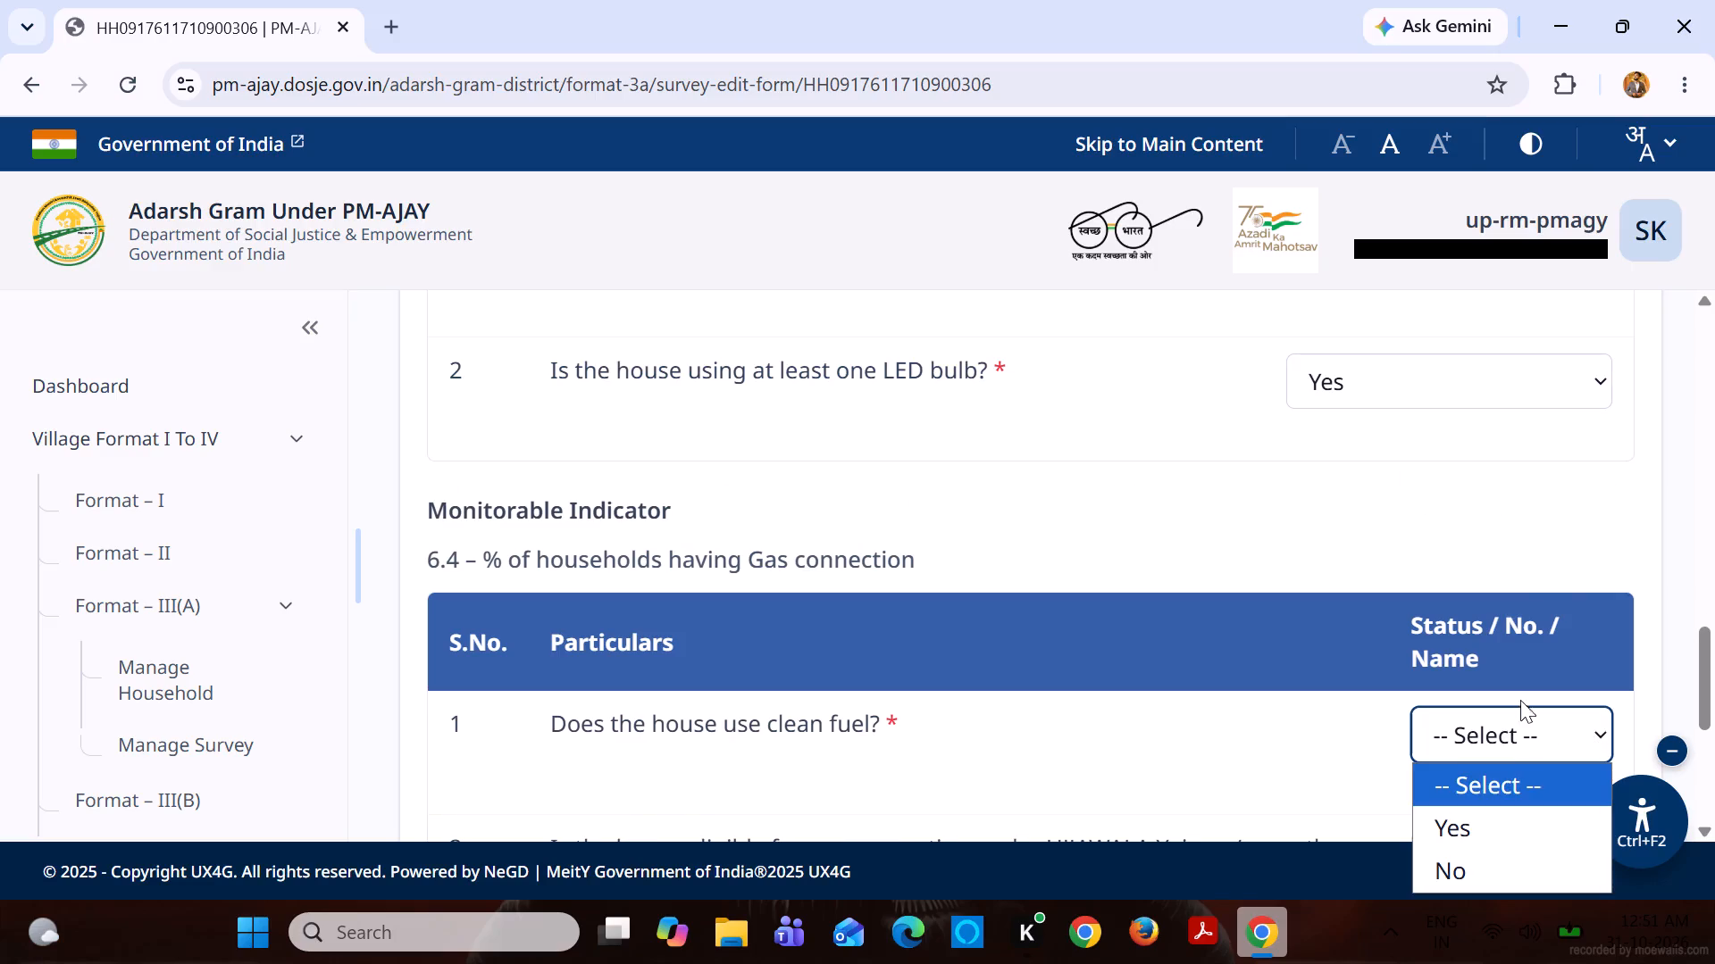
click(1501, 825)
scroll(1502, 732, down, 4)
click(1532, 644)
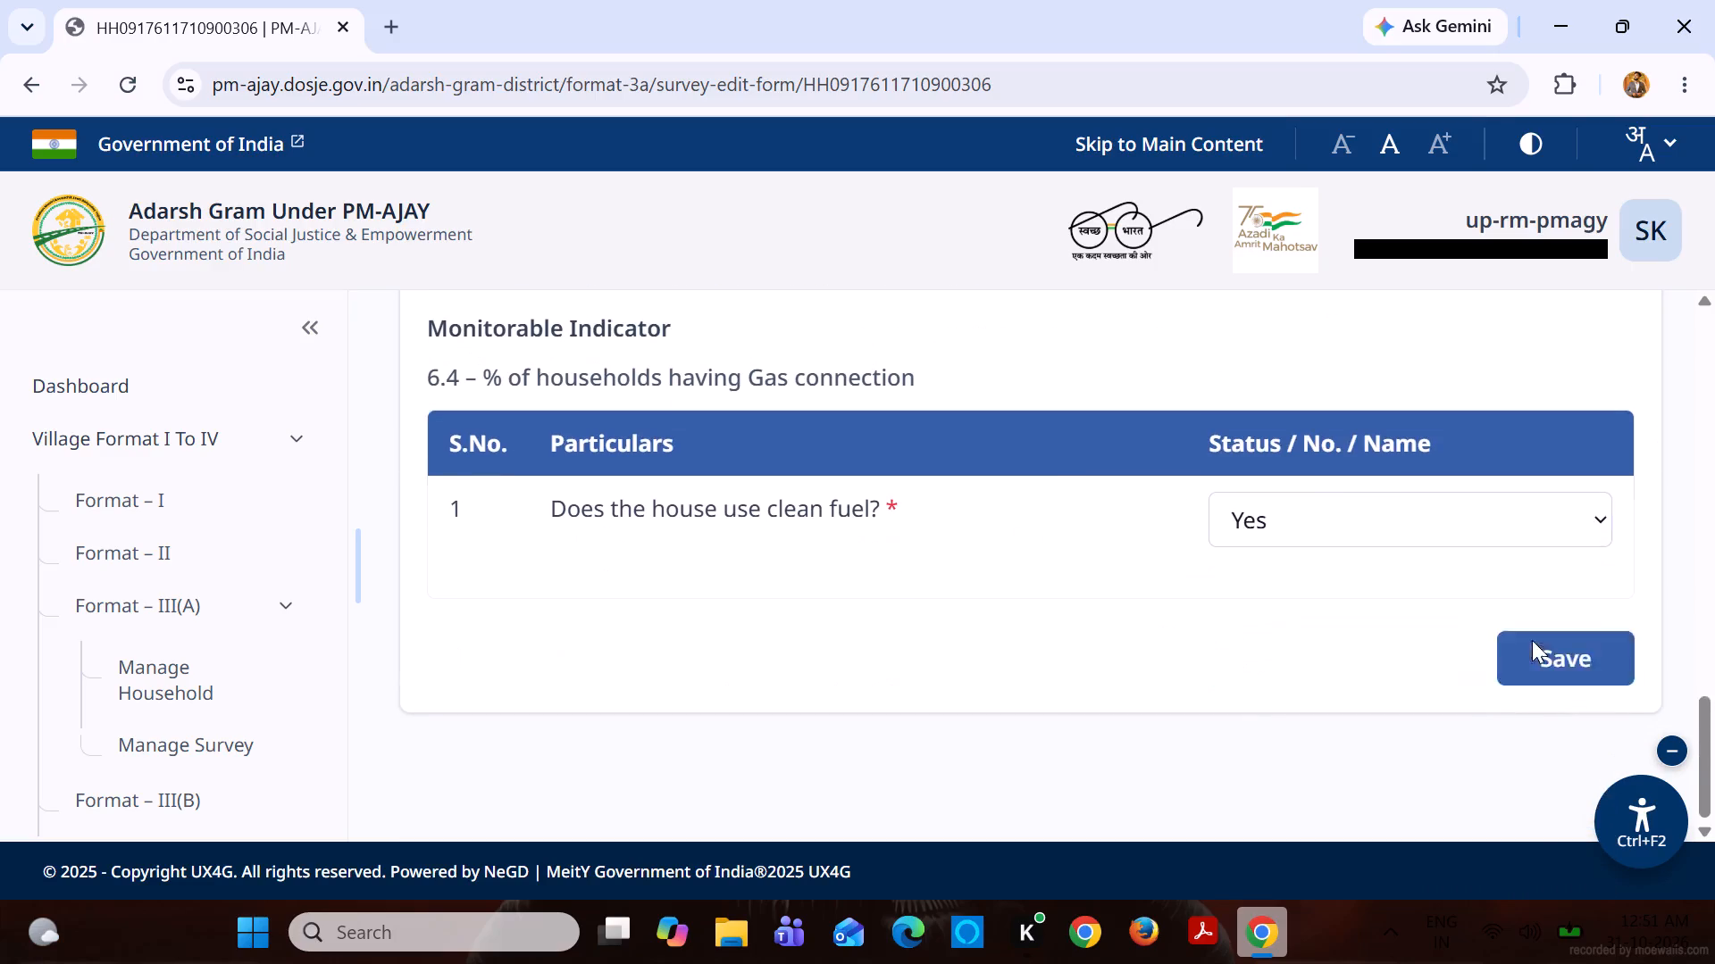
In domain 7 – Agricultural Practices etc., answer No to the household being involved in farming and save.
click(1034, 606)
scroll(1047, 537, down, 2)
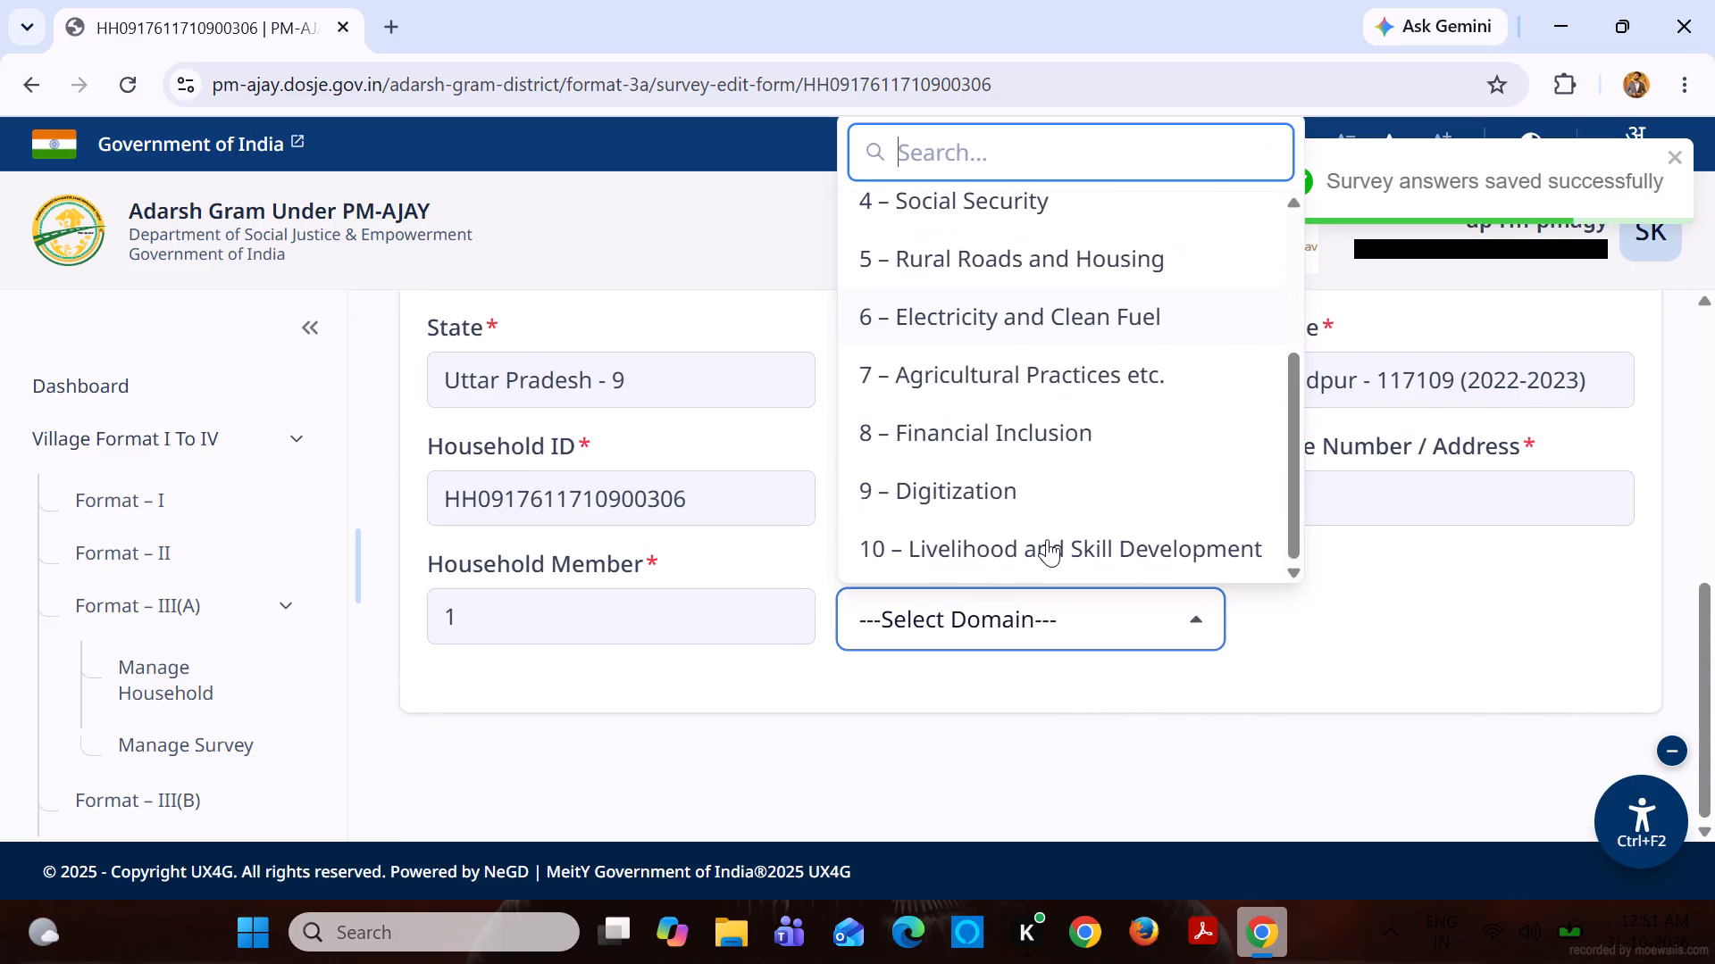
click(1001, 373)
scroll(1133, 558, down, 3)
click(1400, 570)
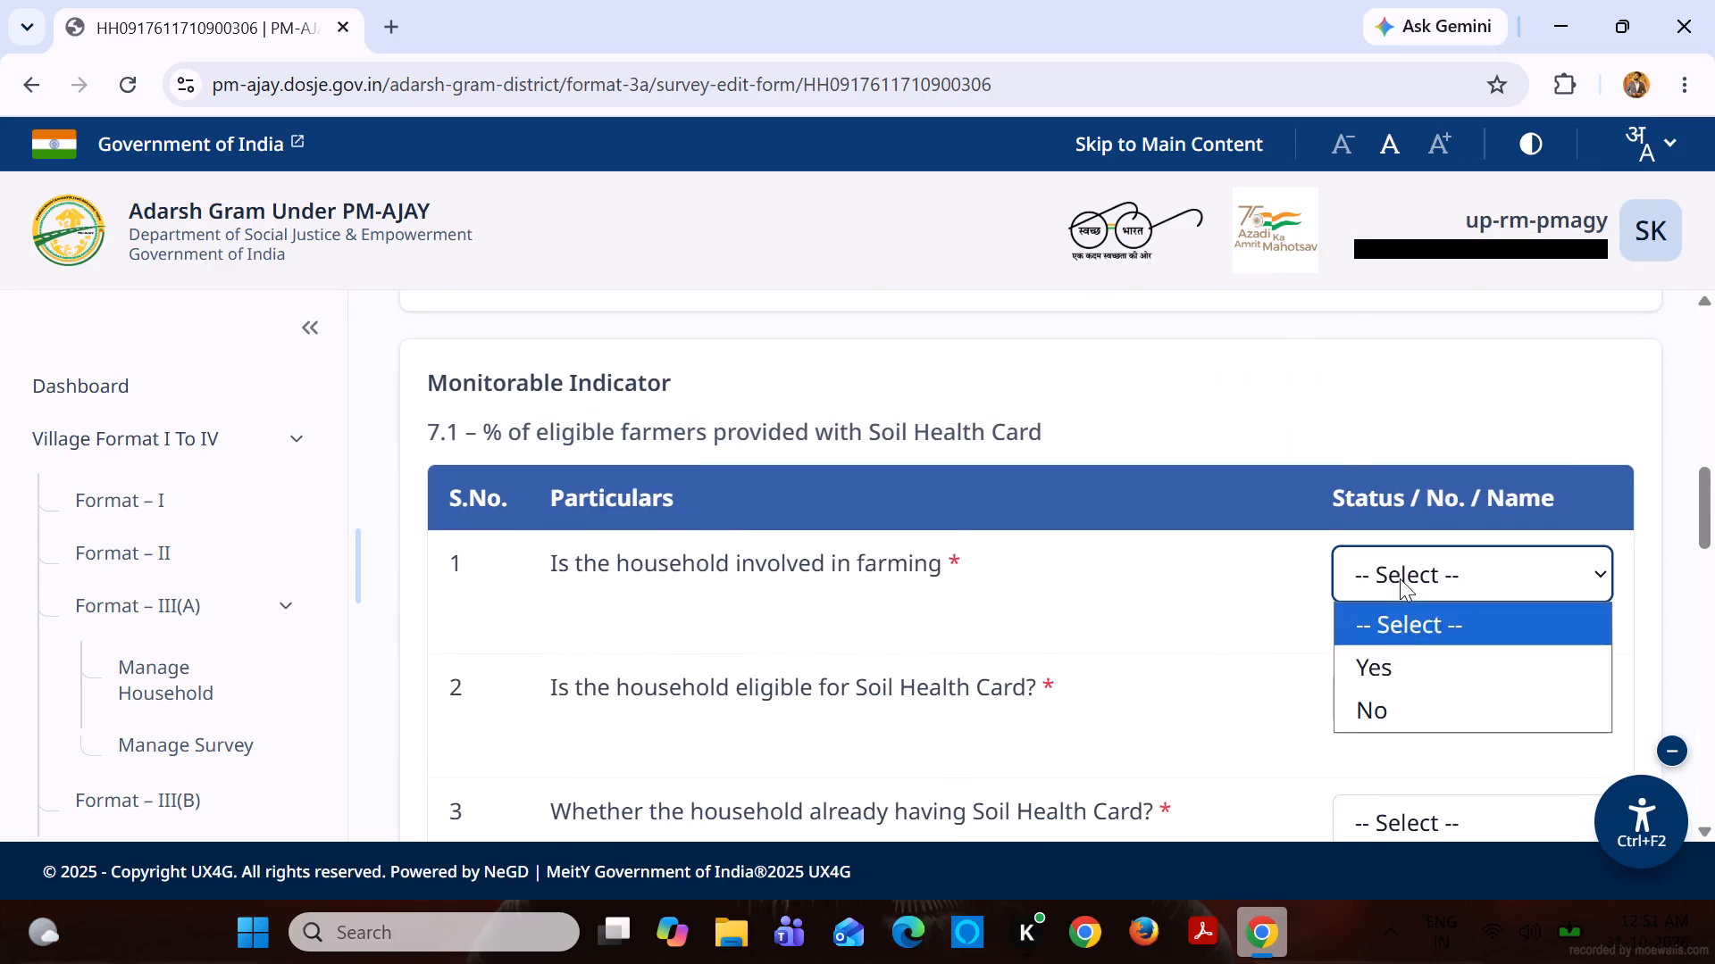
click(1397, 698)
scroll(1411, 652, down, 5)
click(1571, 688)
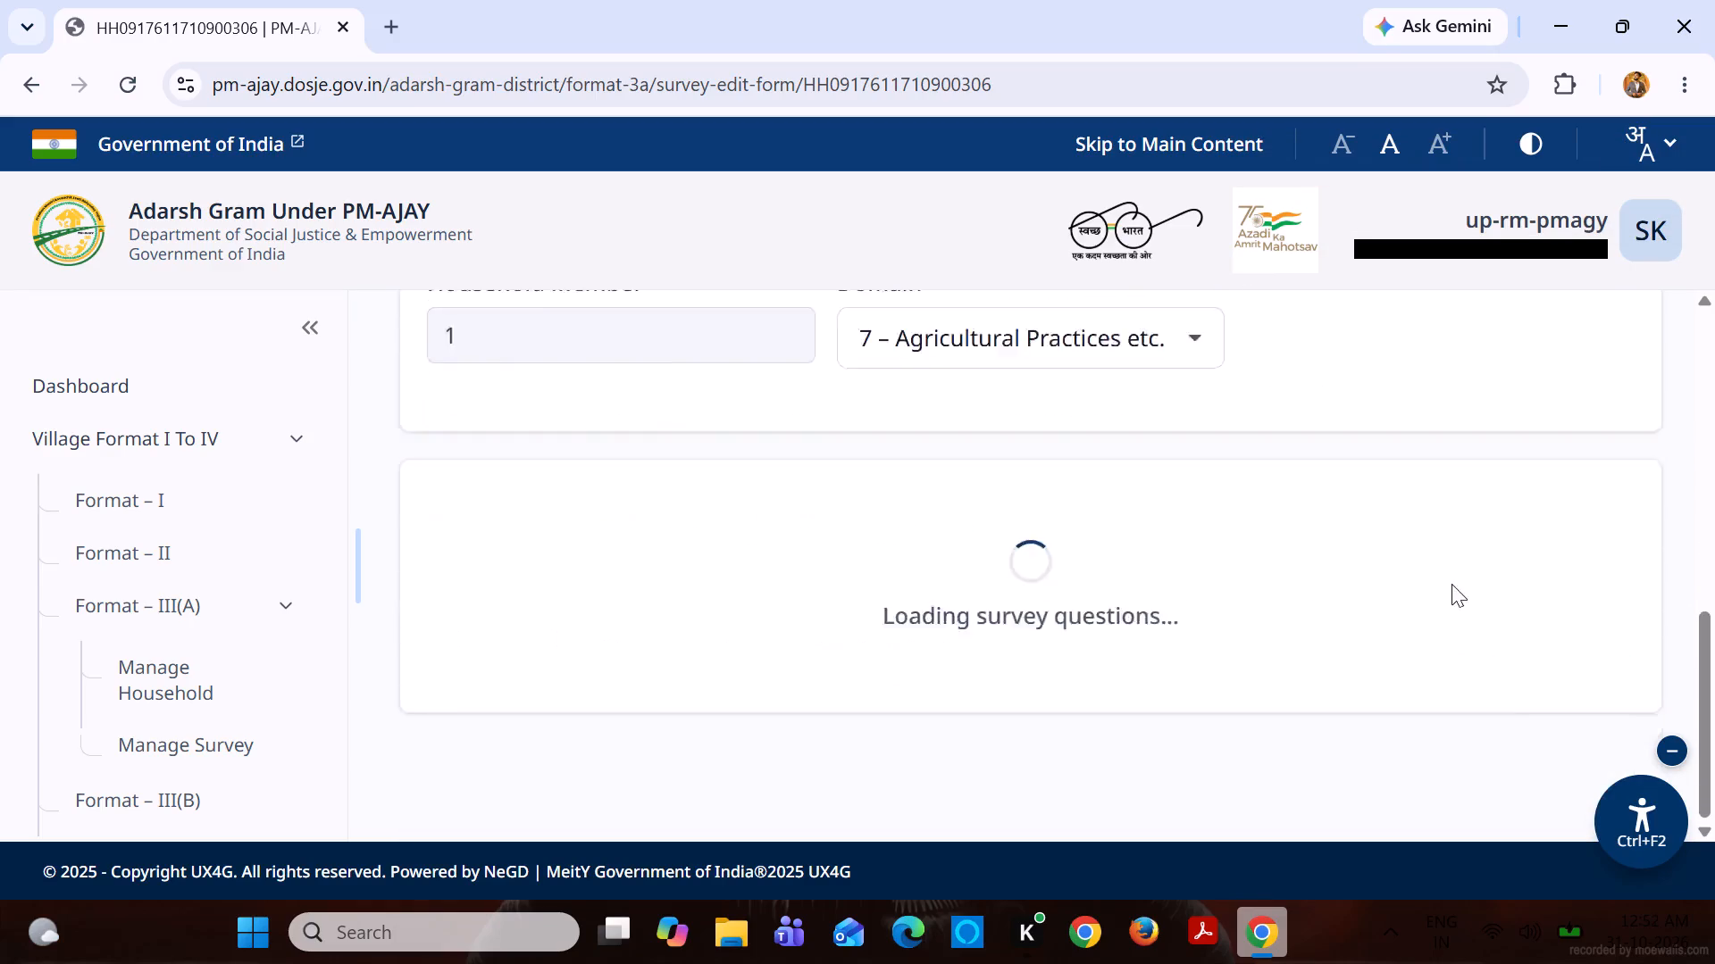
In domain 8 – Financial Inclusion, enter 0 for persons above 5 years (8.1) and members eligible for a bank/post office account (8.2).
click(1023, 596)
scroll(1021, 492, down, 3)
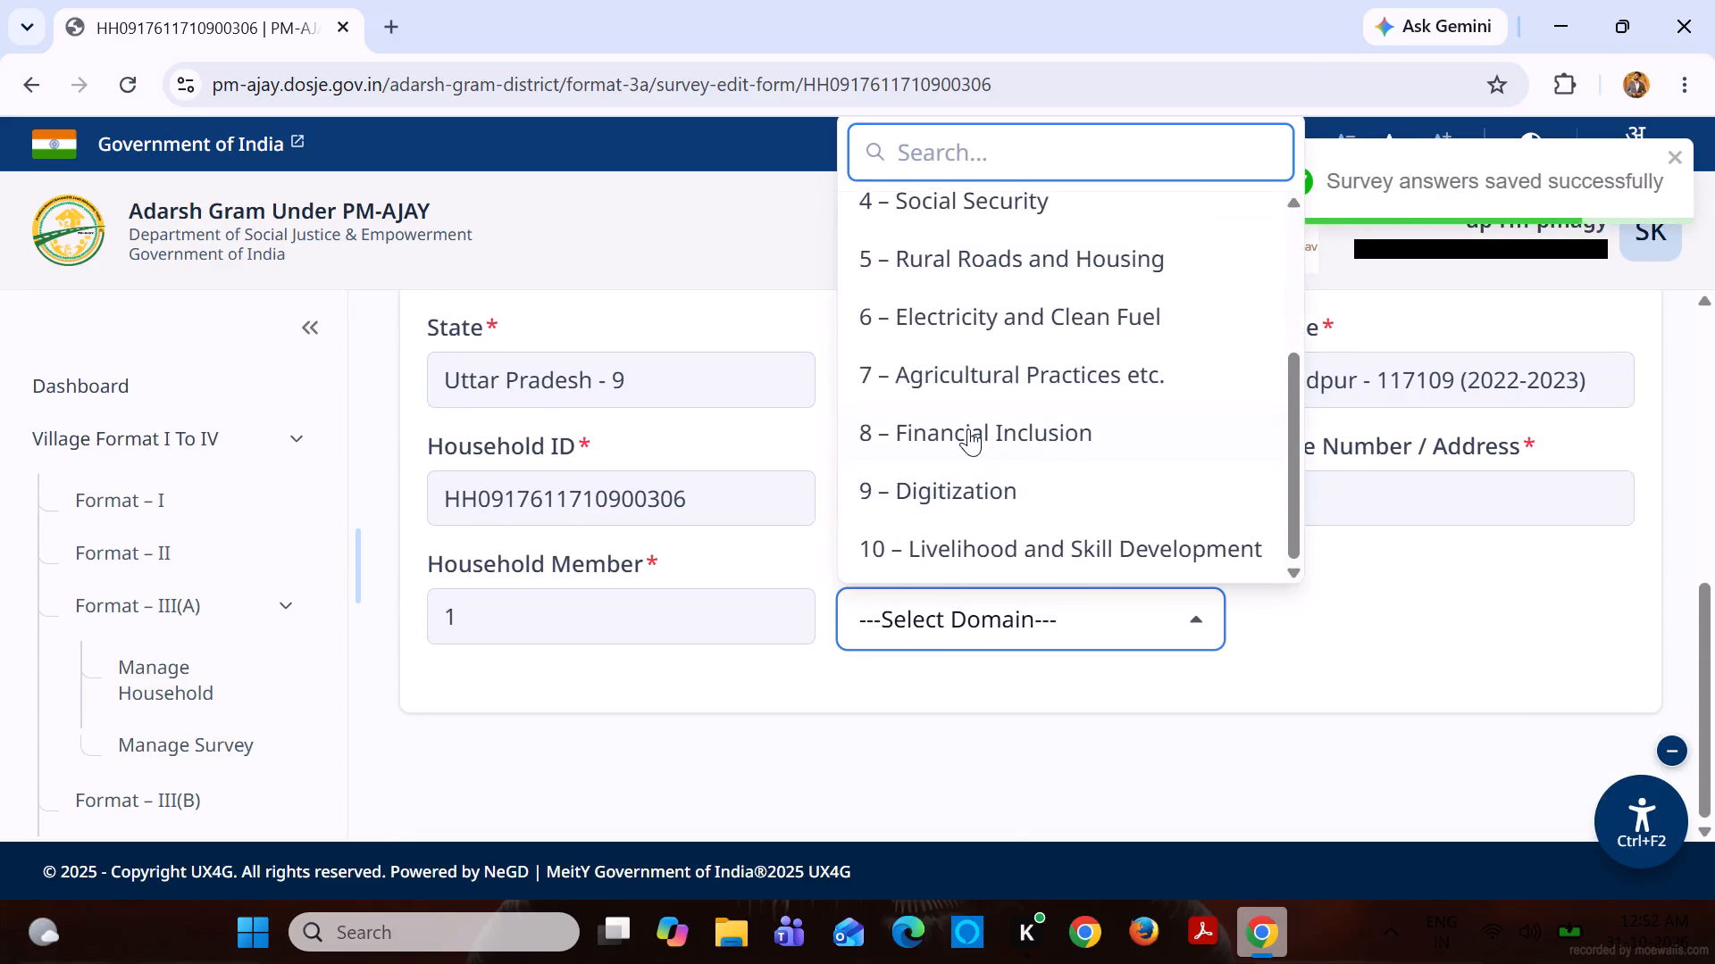
click(968, 428)
scroll(1100, 536, down, 4)
click(1389, 410)
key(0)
click(1382, 453)
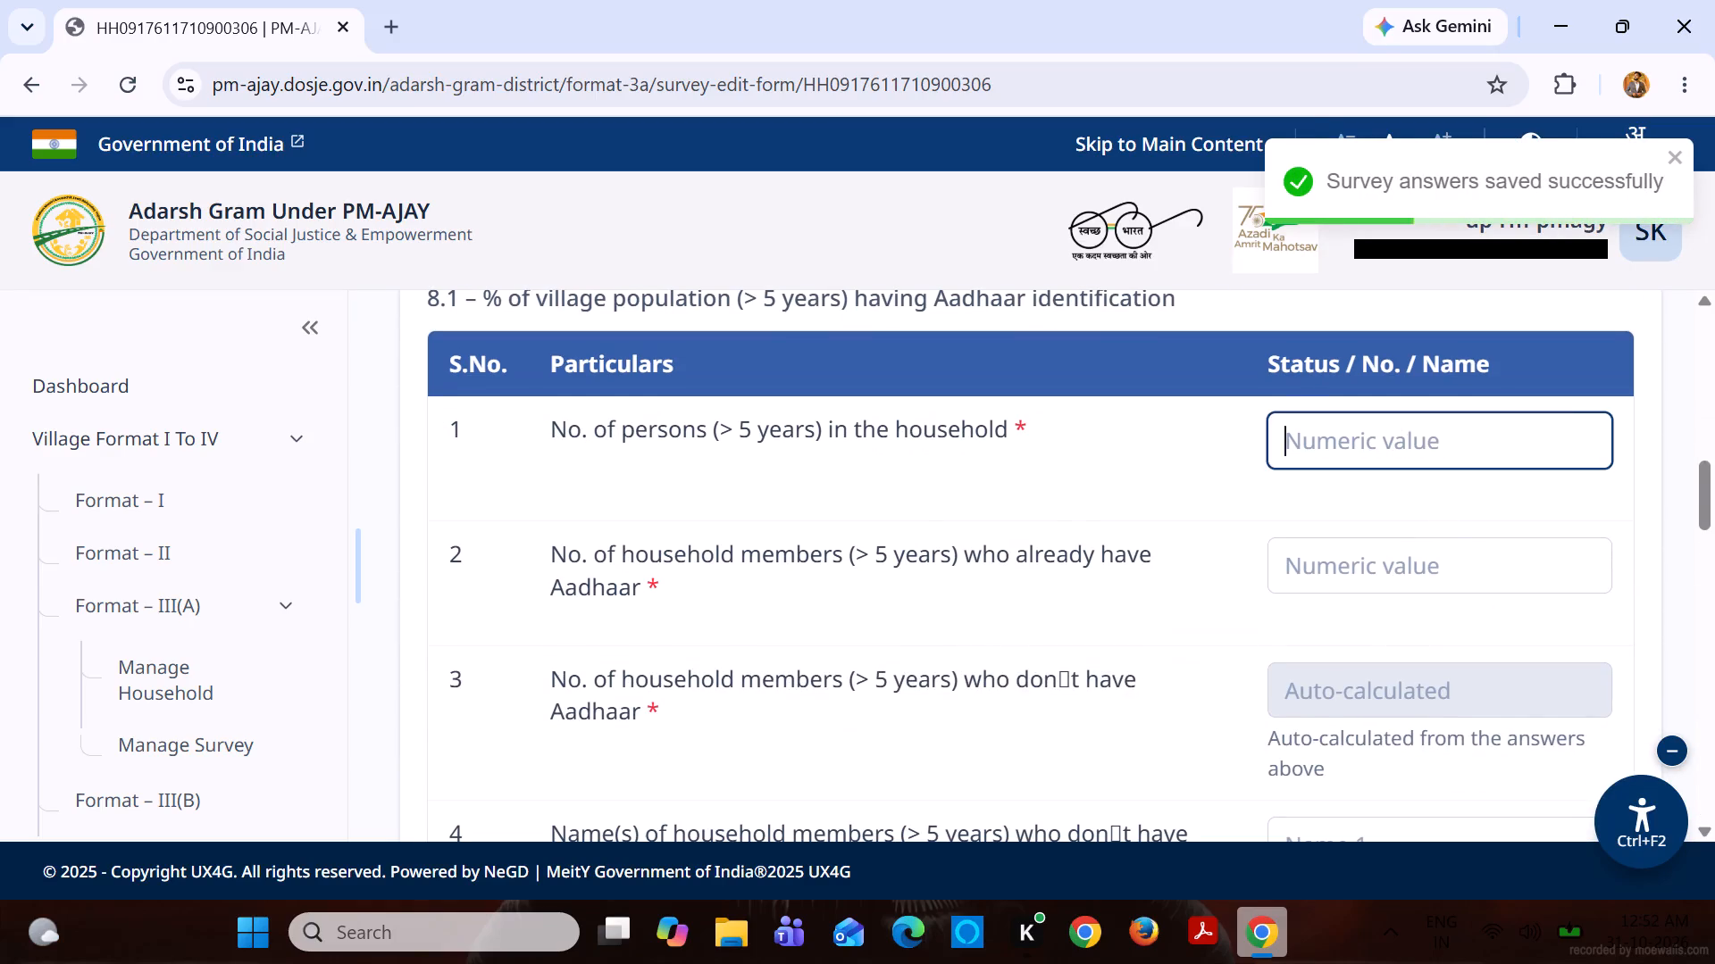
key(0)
drag(1464, 732, 1464, 740)
click(1462, 762)
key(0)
Enter 0 for indicator 8.3 and for members eligible for Pradhan Mantri Jeevan Jyoti Bima Yojana (8.4), and save the Financial Inclusion domain.
scroll(1462, 741, down, 2)
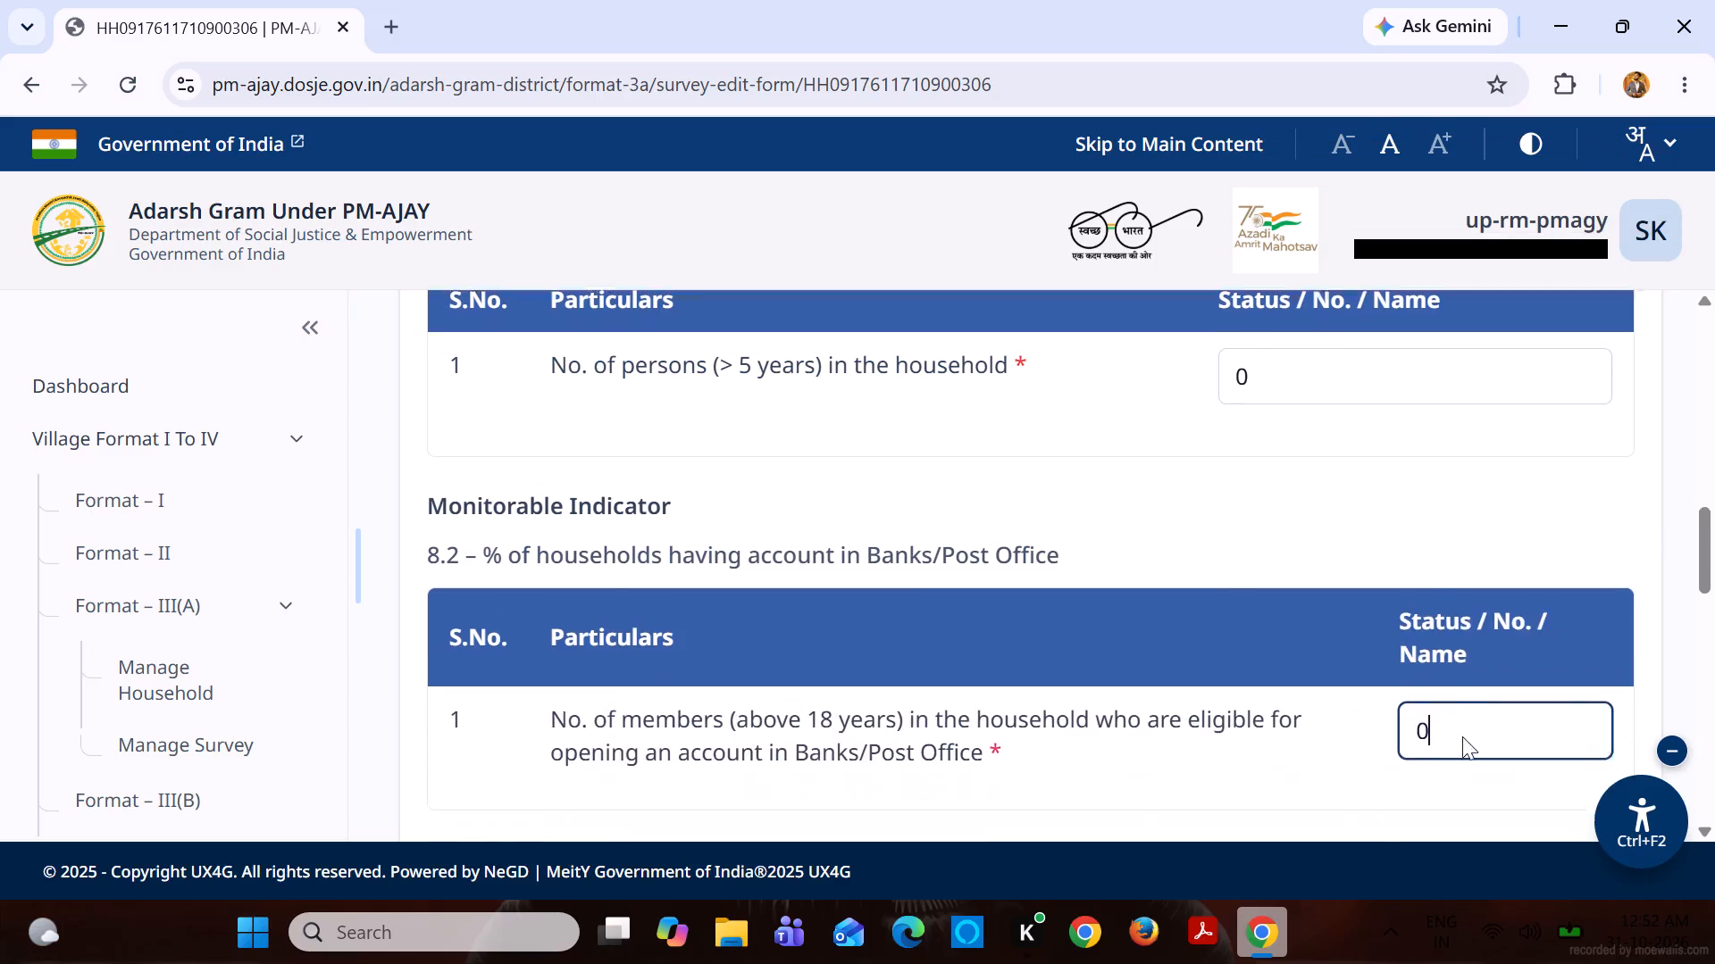
scroll(1486, 662, down, 3)
click(1465, 483)
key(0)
scroll(1472, 519, down, 3)
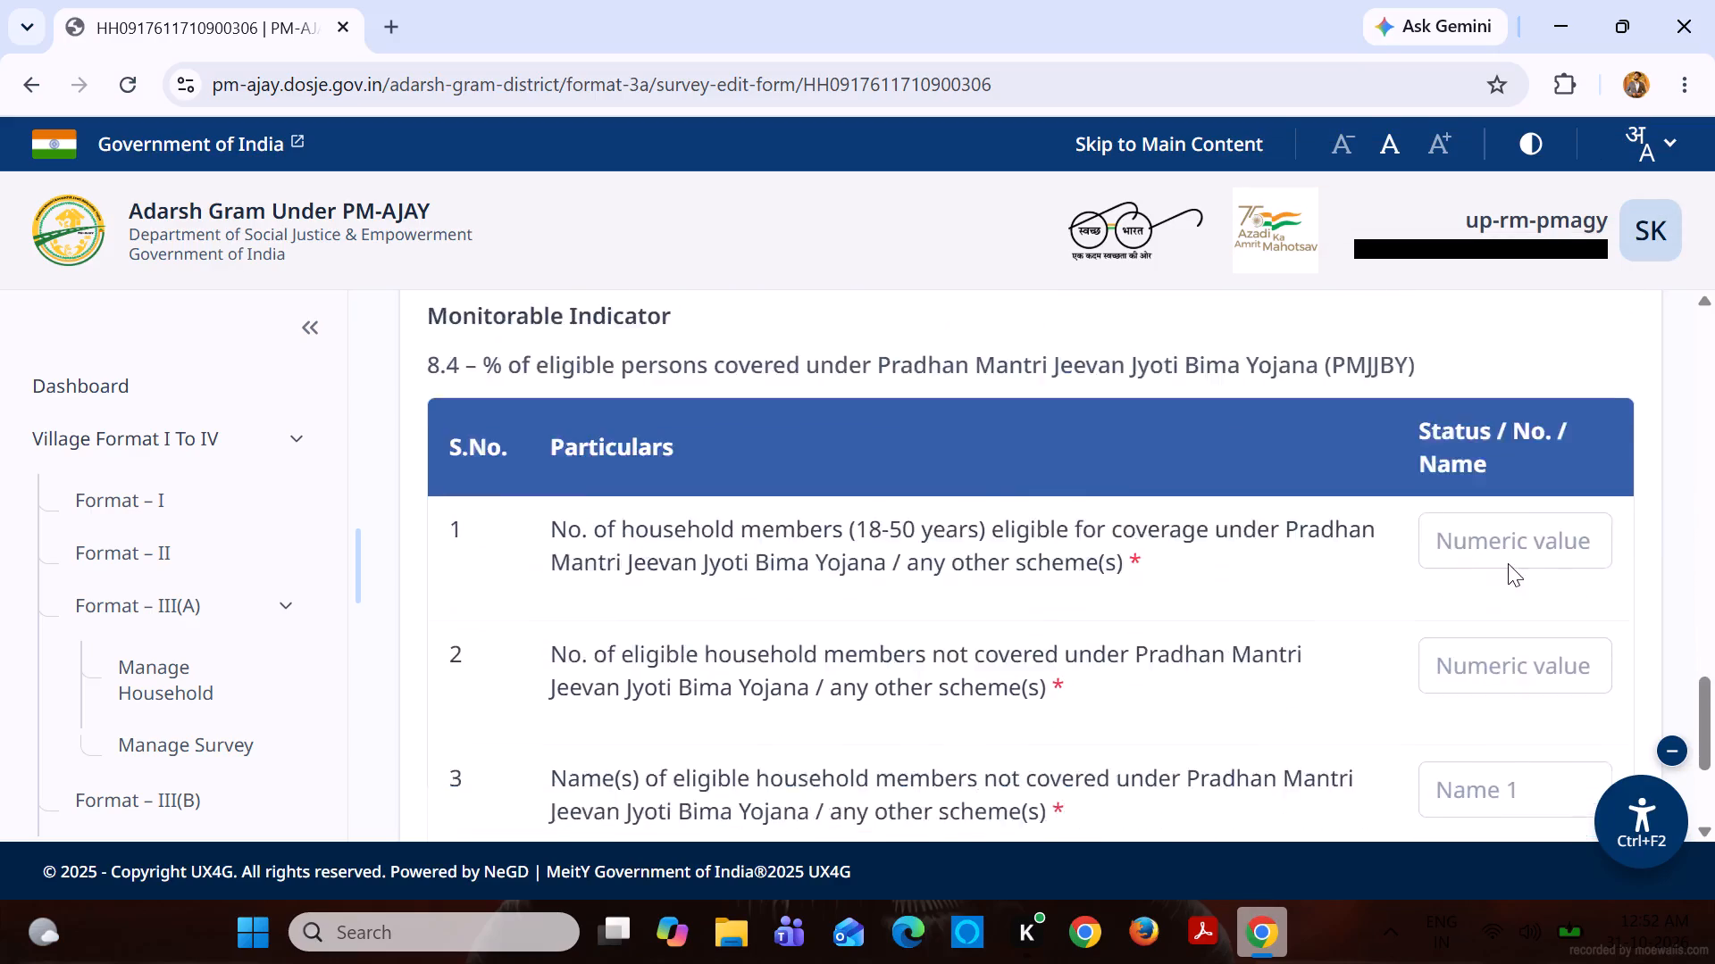
click(1464, 449)
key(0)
scroll(1468, 494, down, 2)
click(1583, 657)
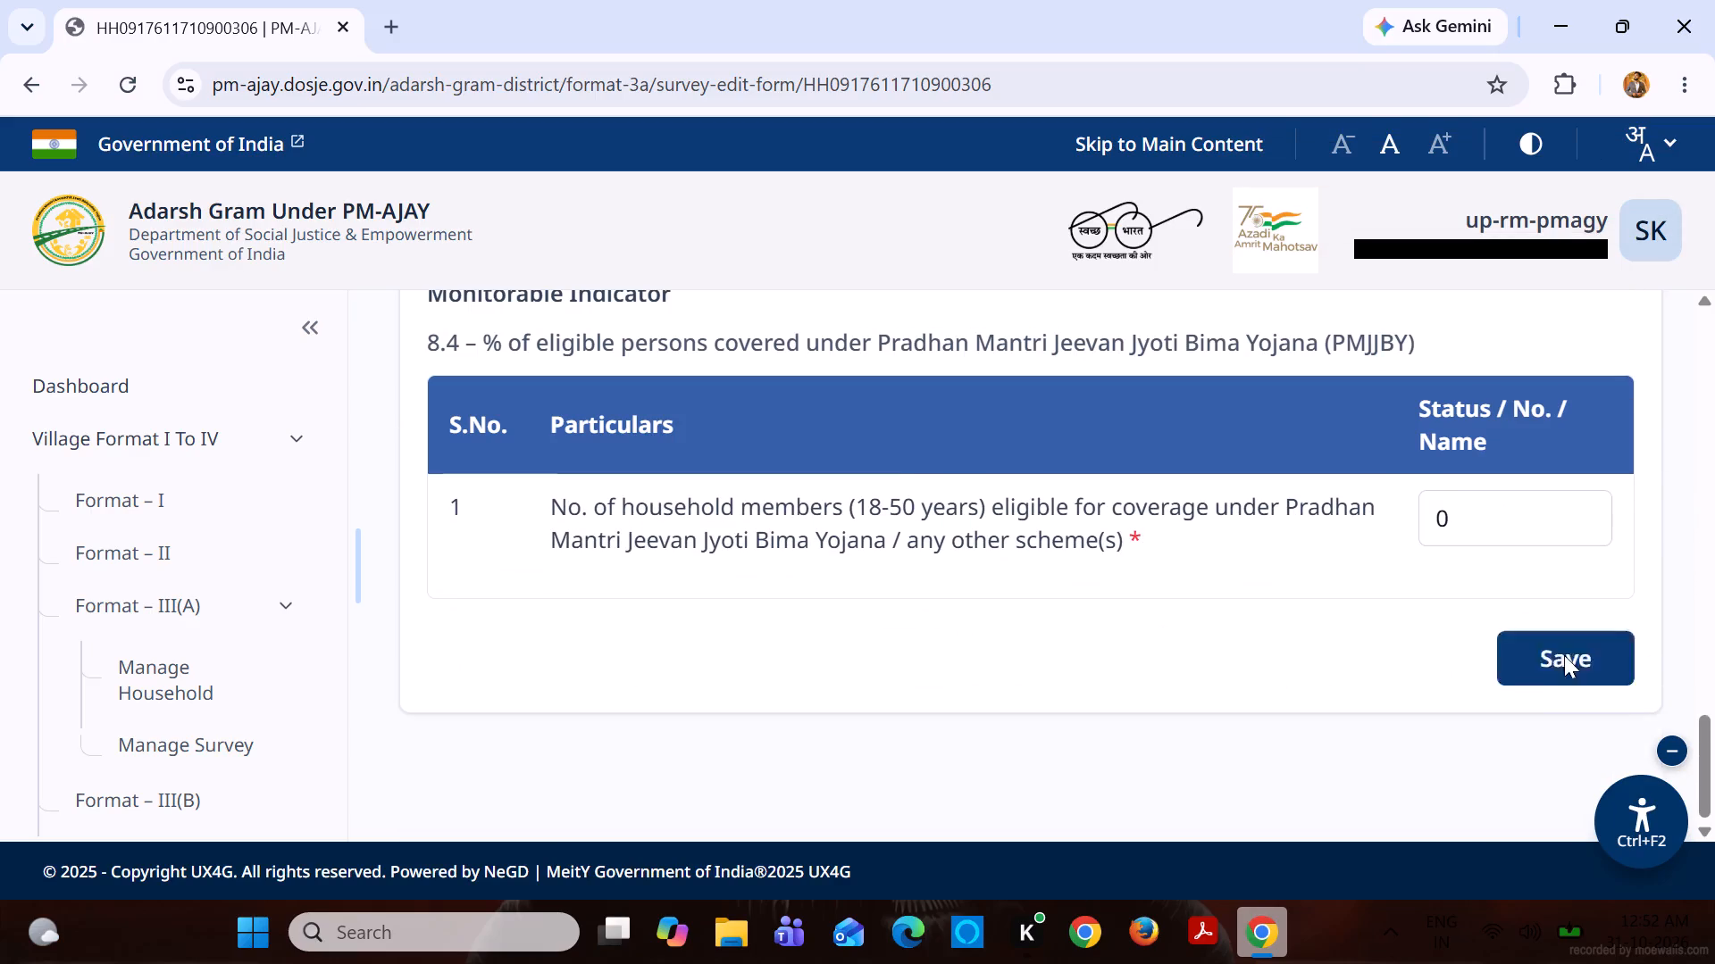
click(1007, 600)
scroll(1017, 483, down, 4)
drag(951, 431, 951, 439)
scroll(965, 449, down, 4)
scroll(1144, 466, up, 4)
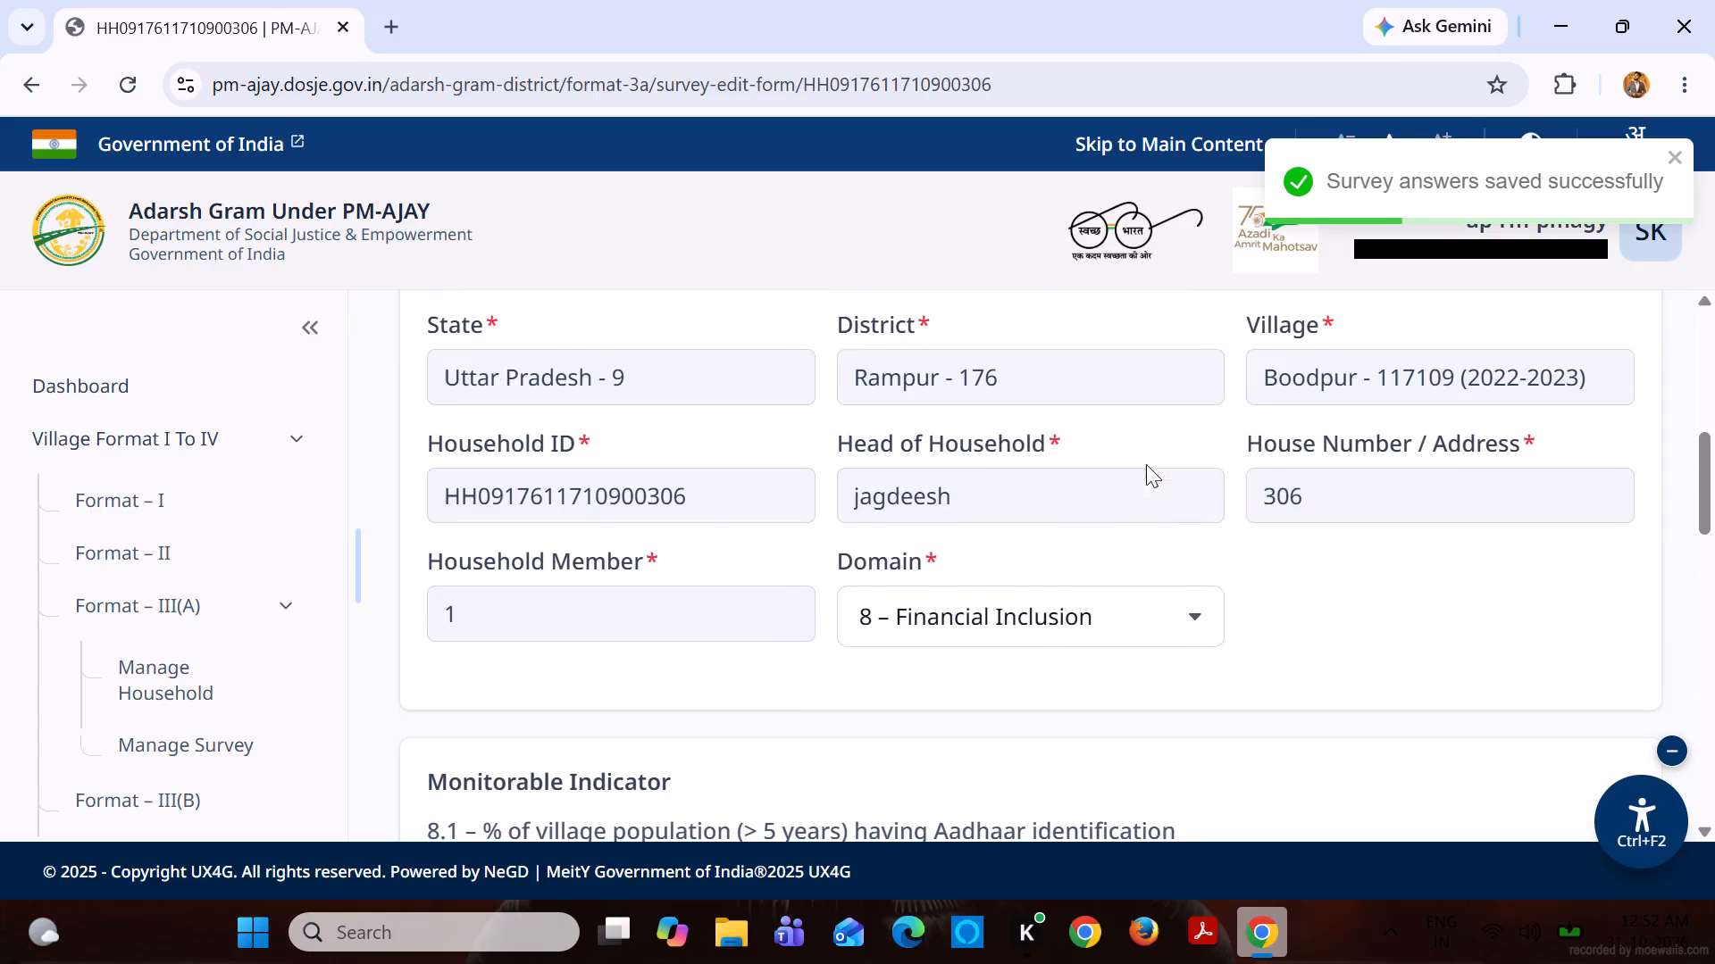
In domain 9 – Digitization, enter 0 household members eligible for PMGDISHA training (9.3) and save.
click(1007, 617)
scroll(999, 530, down, 3)
click(967, 482)
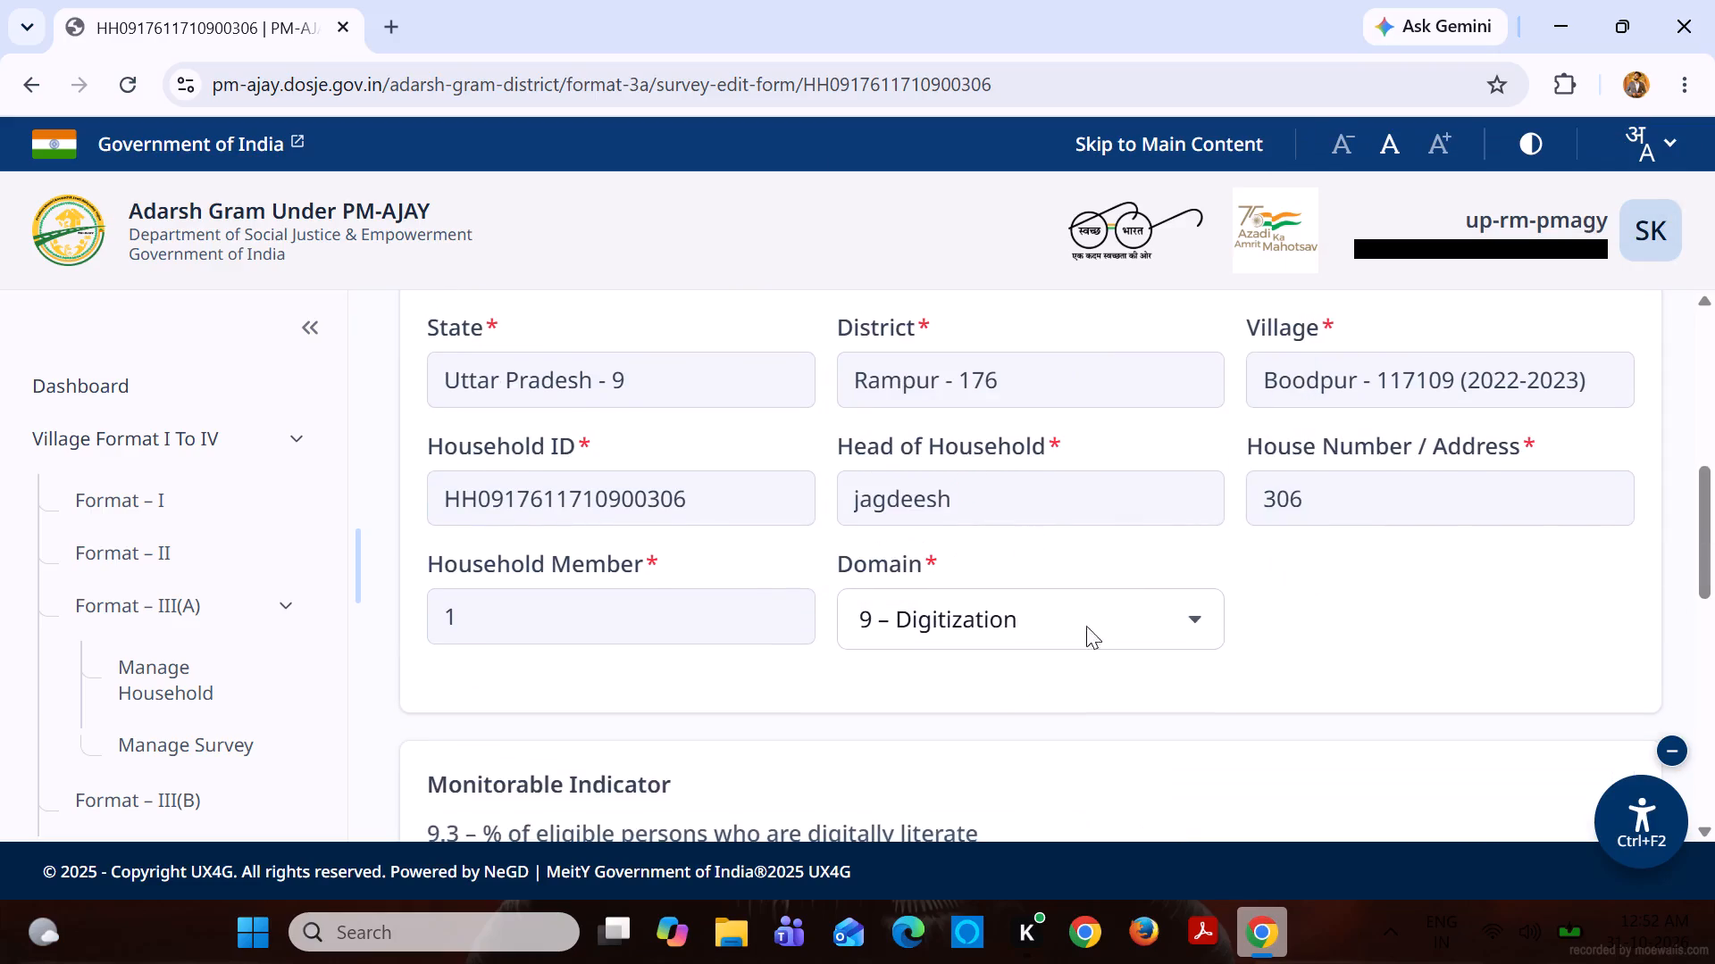
scroll(1154, 772, down, 3)
drag(1414, 625, 1422, 623)
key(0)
scroll(1437, 658, down, 2)
click(1579, 651)
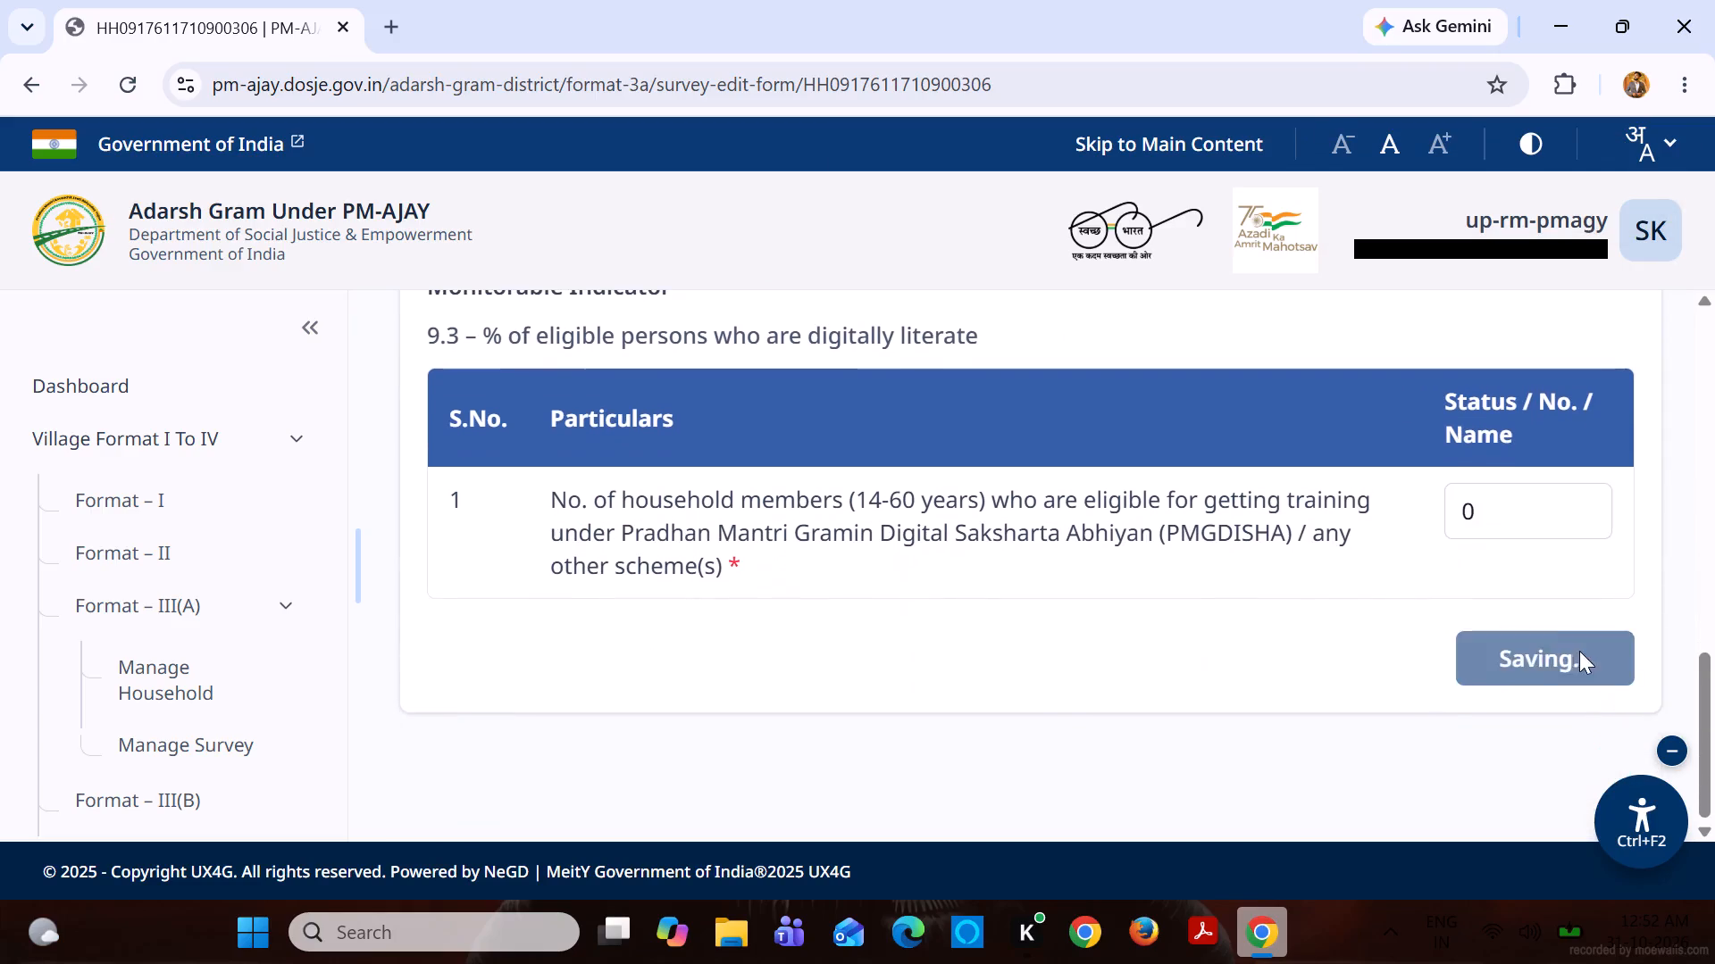
In domain 10 – Livelihood and Skill Development, enter 0 youth eligible for skill training and bank linked loans, answer Yes to SHG membership, and save.
click(1017, 608)
scroll(1022, 581, down, 4)
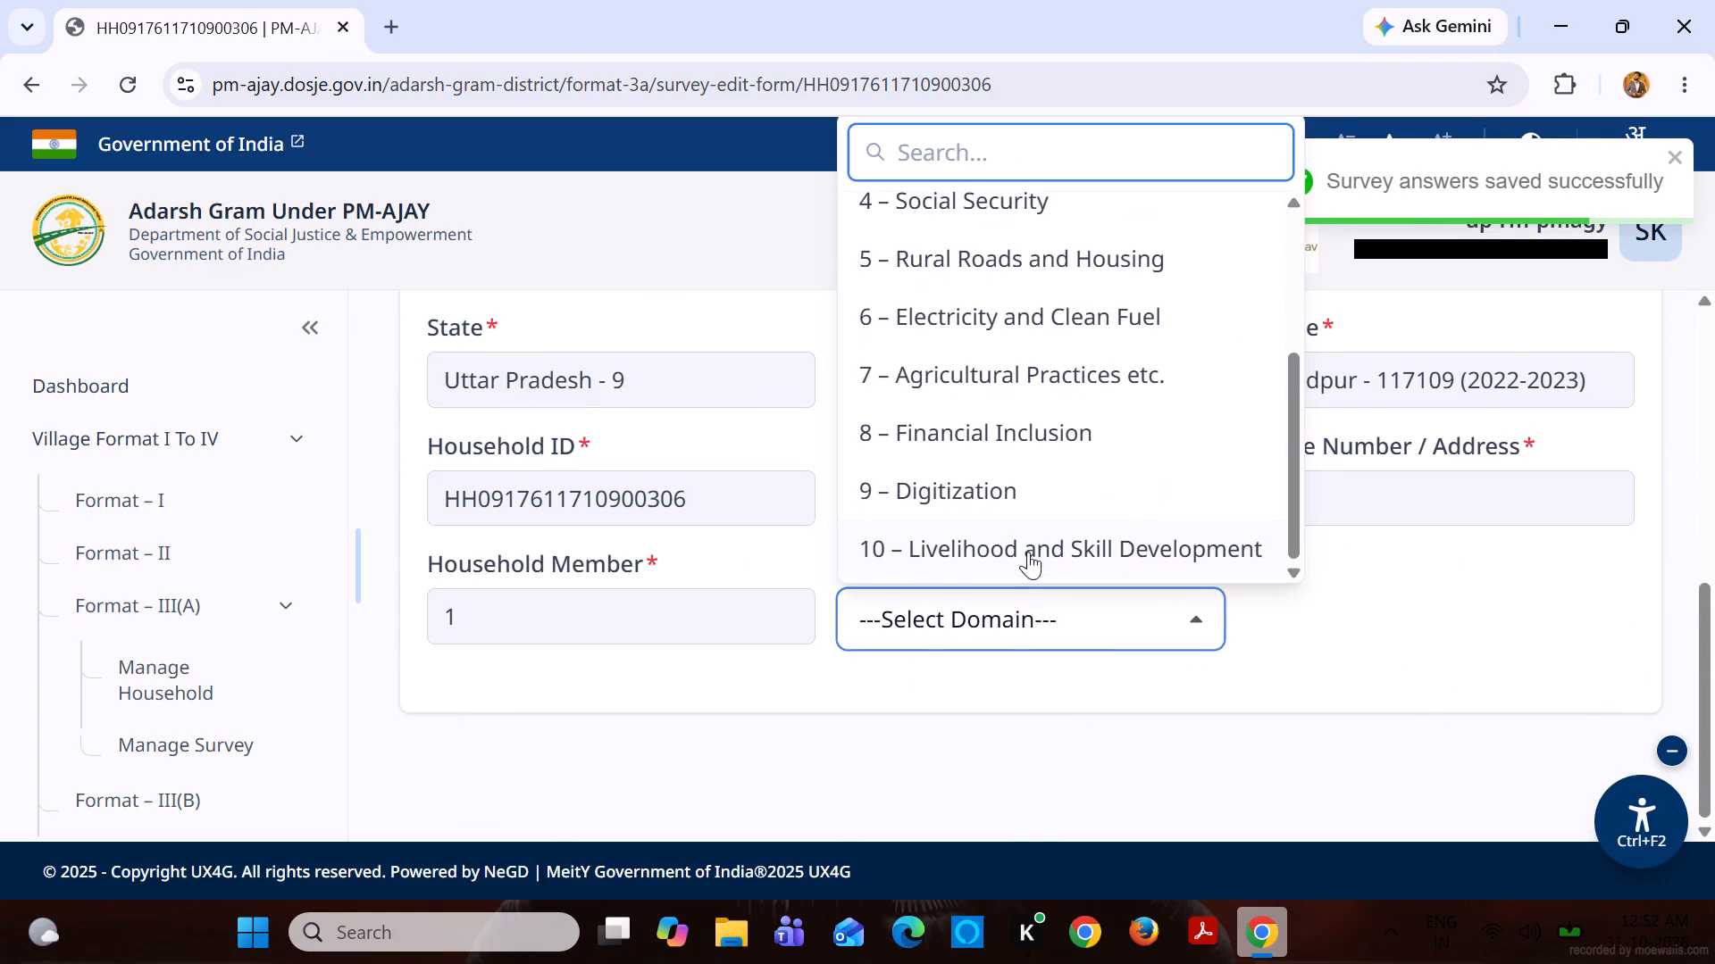
click(1027, 528)
scroll(1175, 628, down, 3)
click(1414, 591)
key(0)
scroll(1430, 563, down, 2)
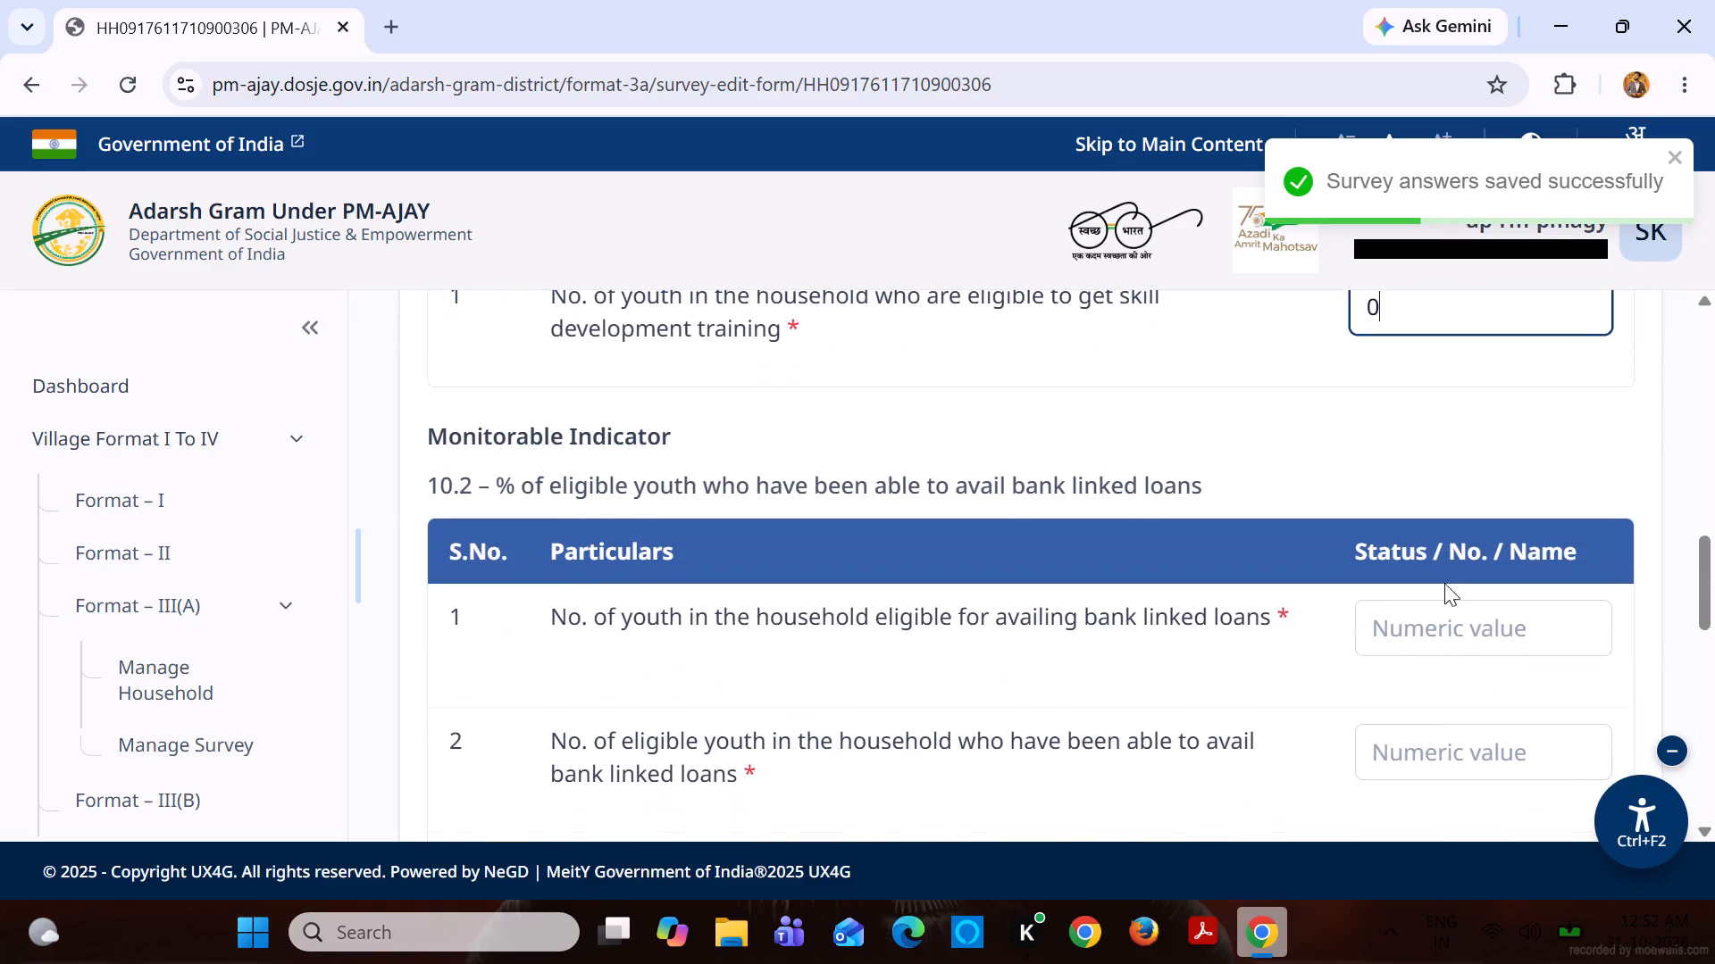
click(1446, 615)
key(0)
scroll(1447, 597, down, 2)
click(1458, 685)
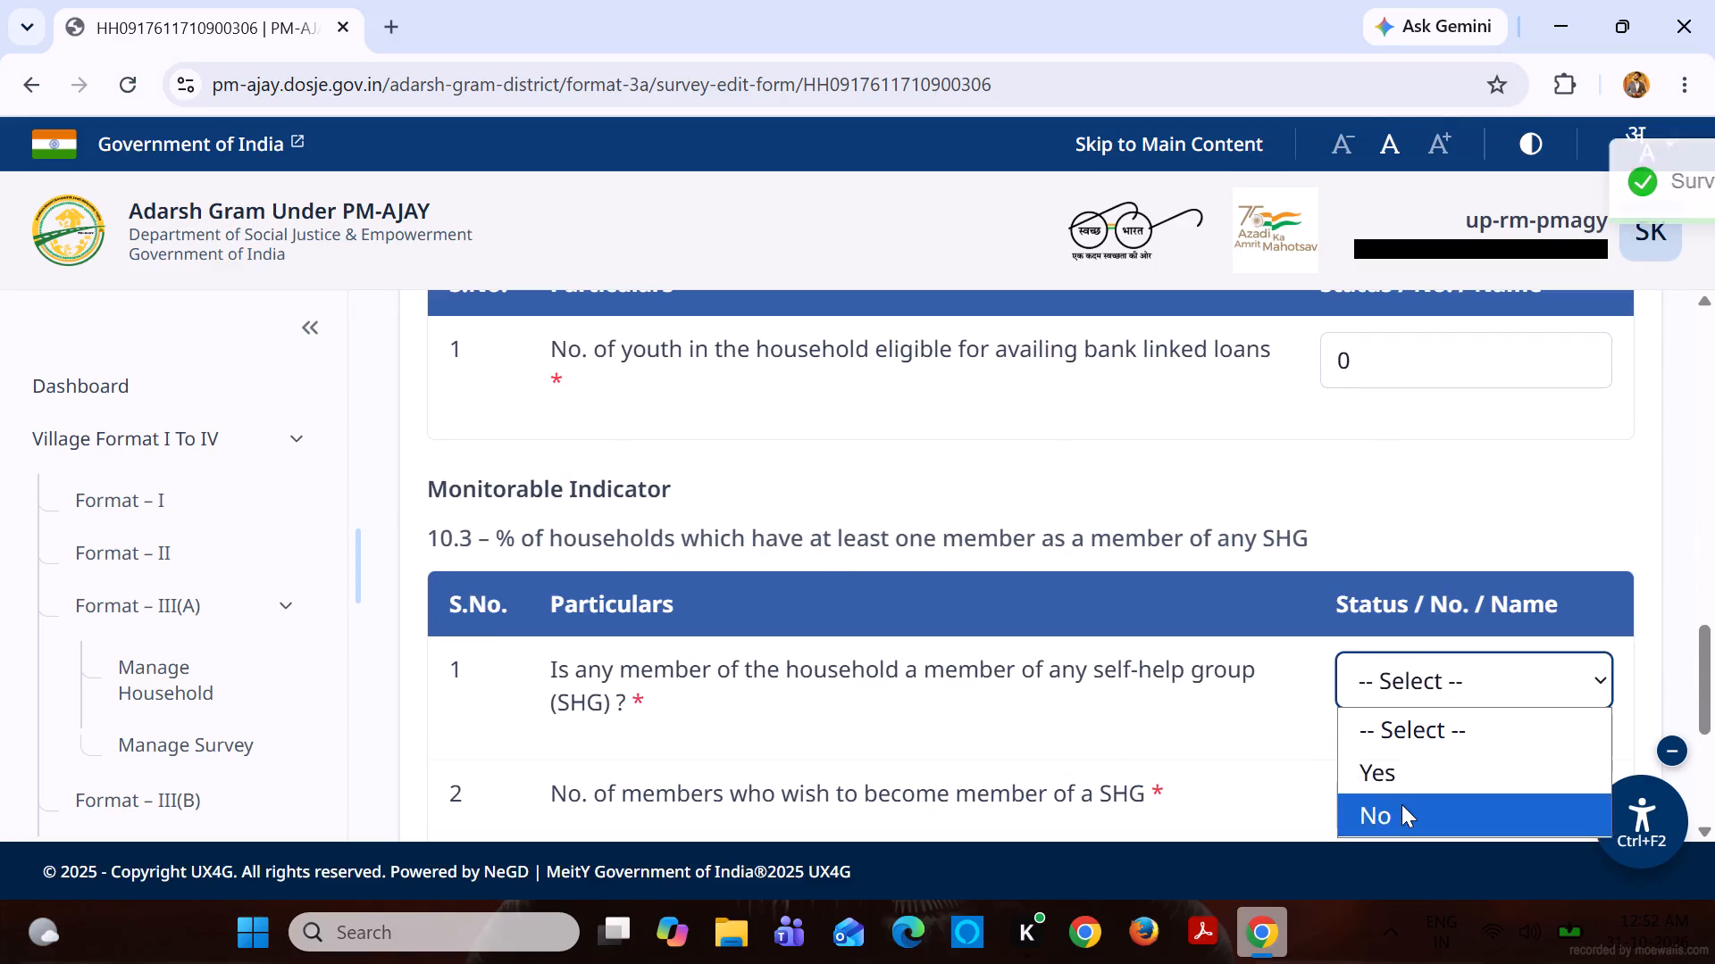
click(1400, 772)
scroll(1416, 690, down, 3)
click(1513, 658)
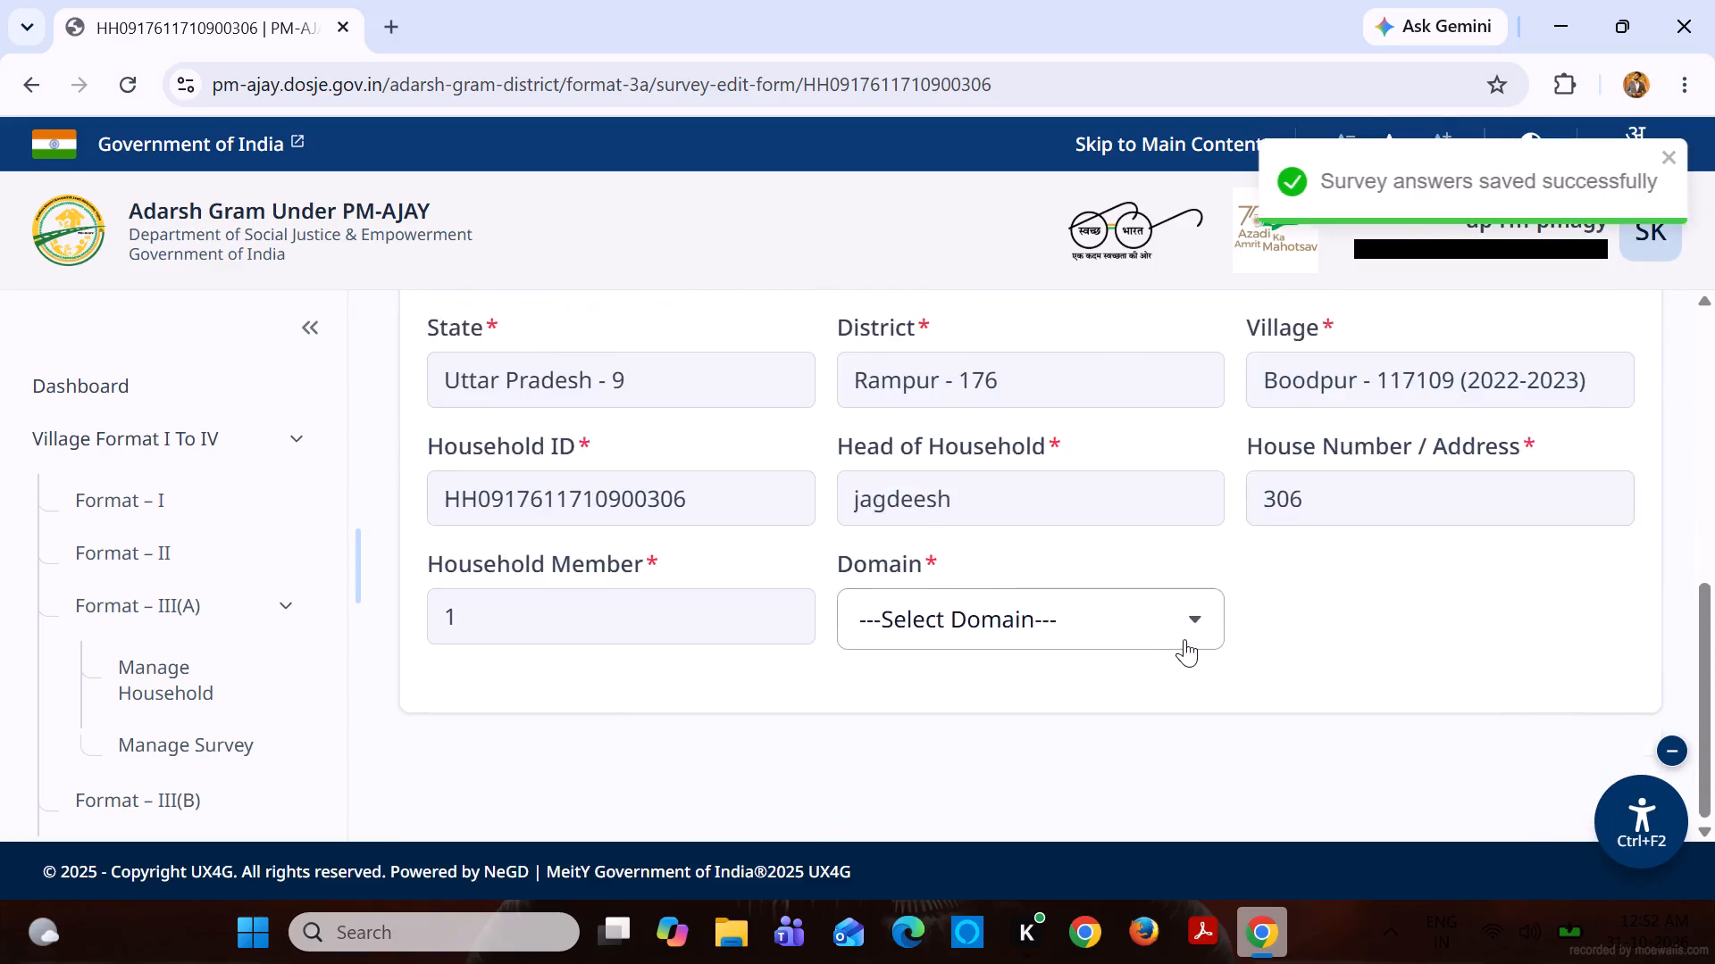
Start a new household record with block Shahabad - 1488, gram panchayat Boodpur - 84740, village Boodpur - 117109 and category SC.
scroll(1184, 638, up, 5)
scroll(1184, 638, down, 2)
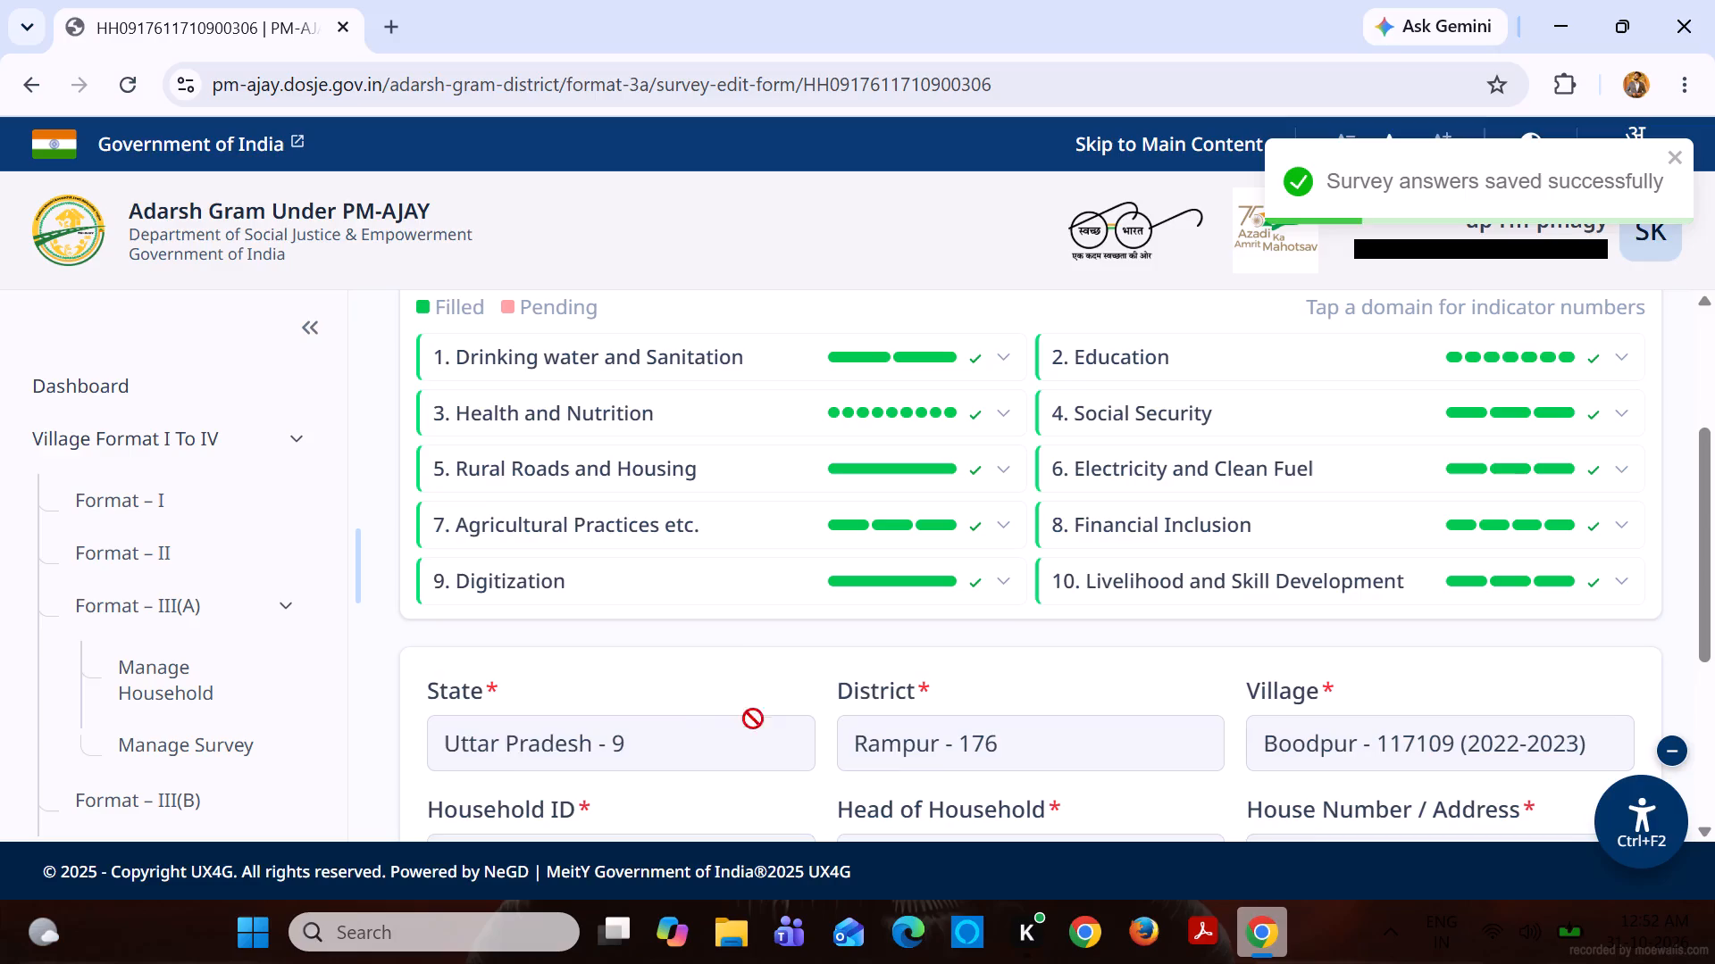
click(222, 687)
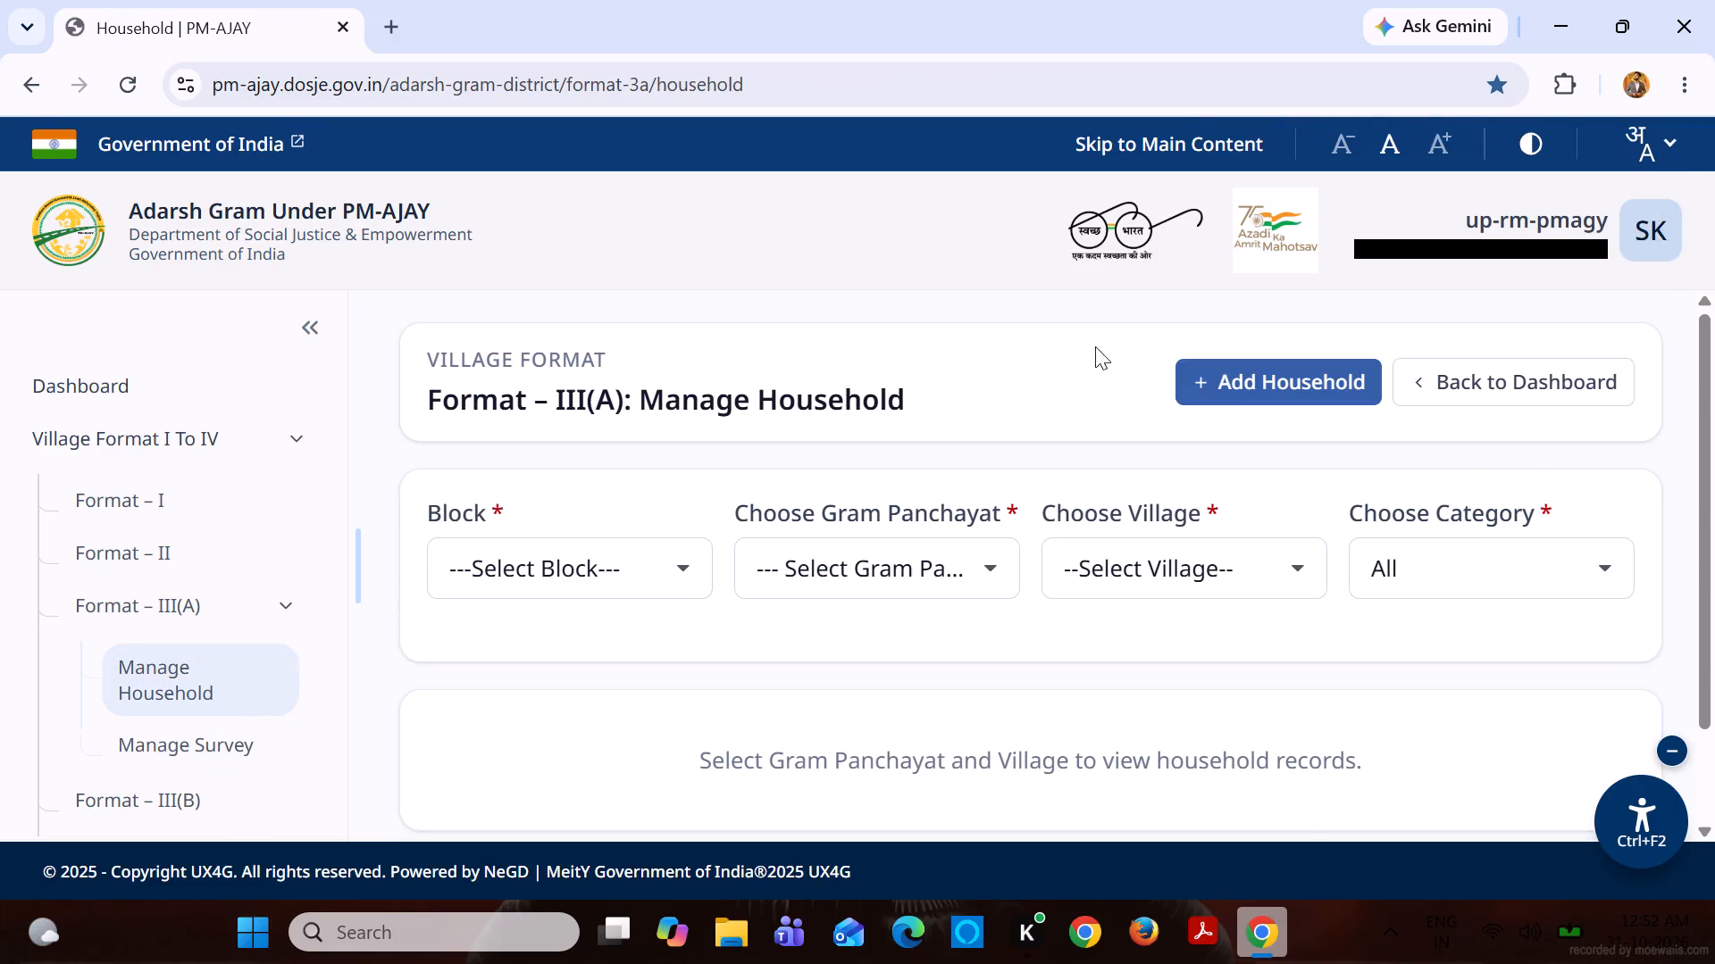
click(1251, 384)
click(1189, 314)
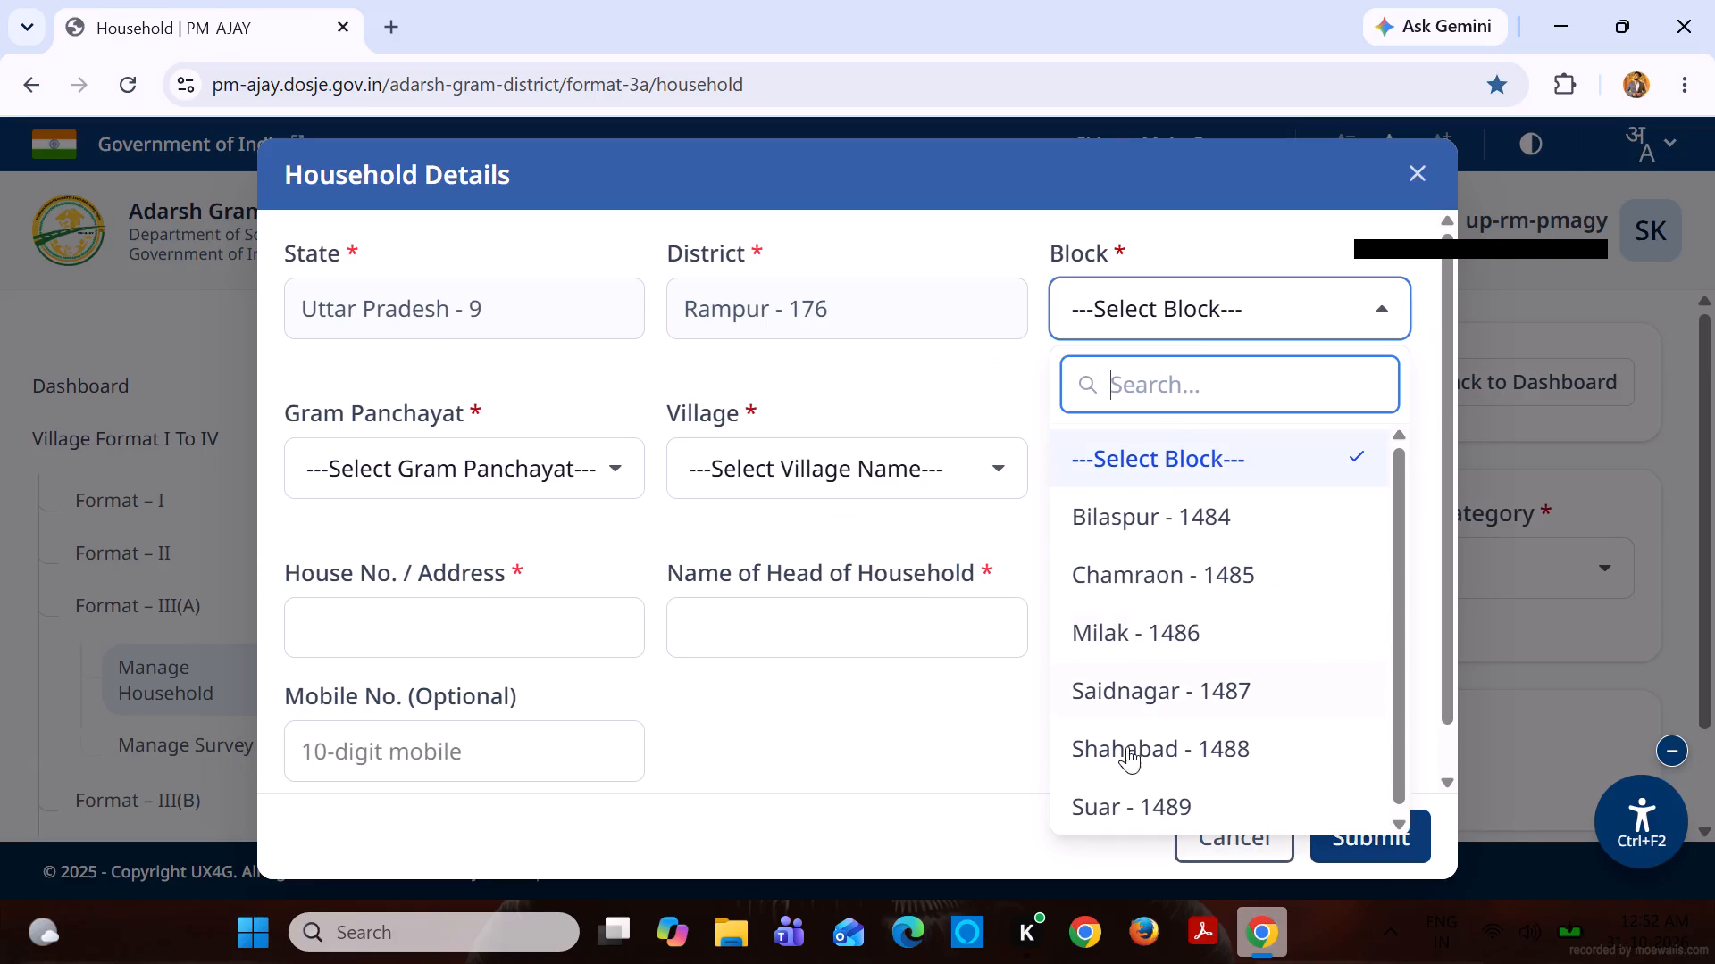
click(1126, 748)
click(605, 445)
click(405, 725)
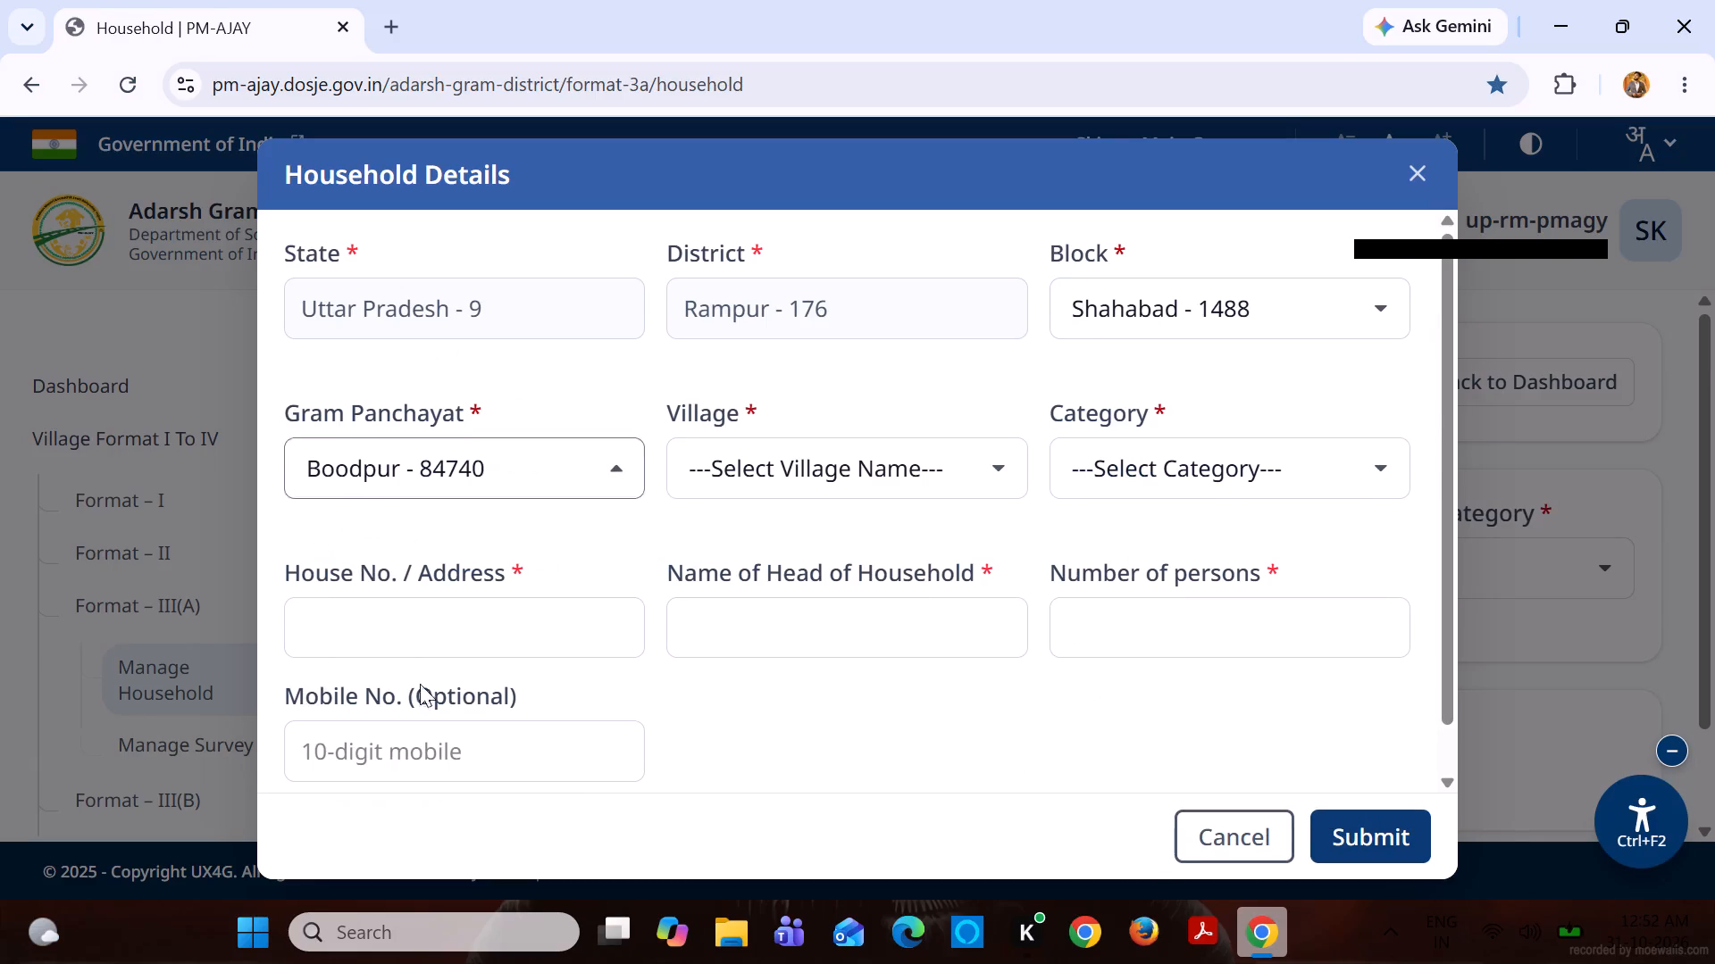
click(868, 445)
click(817, 580)
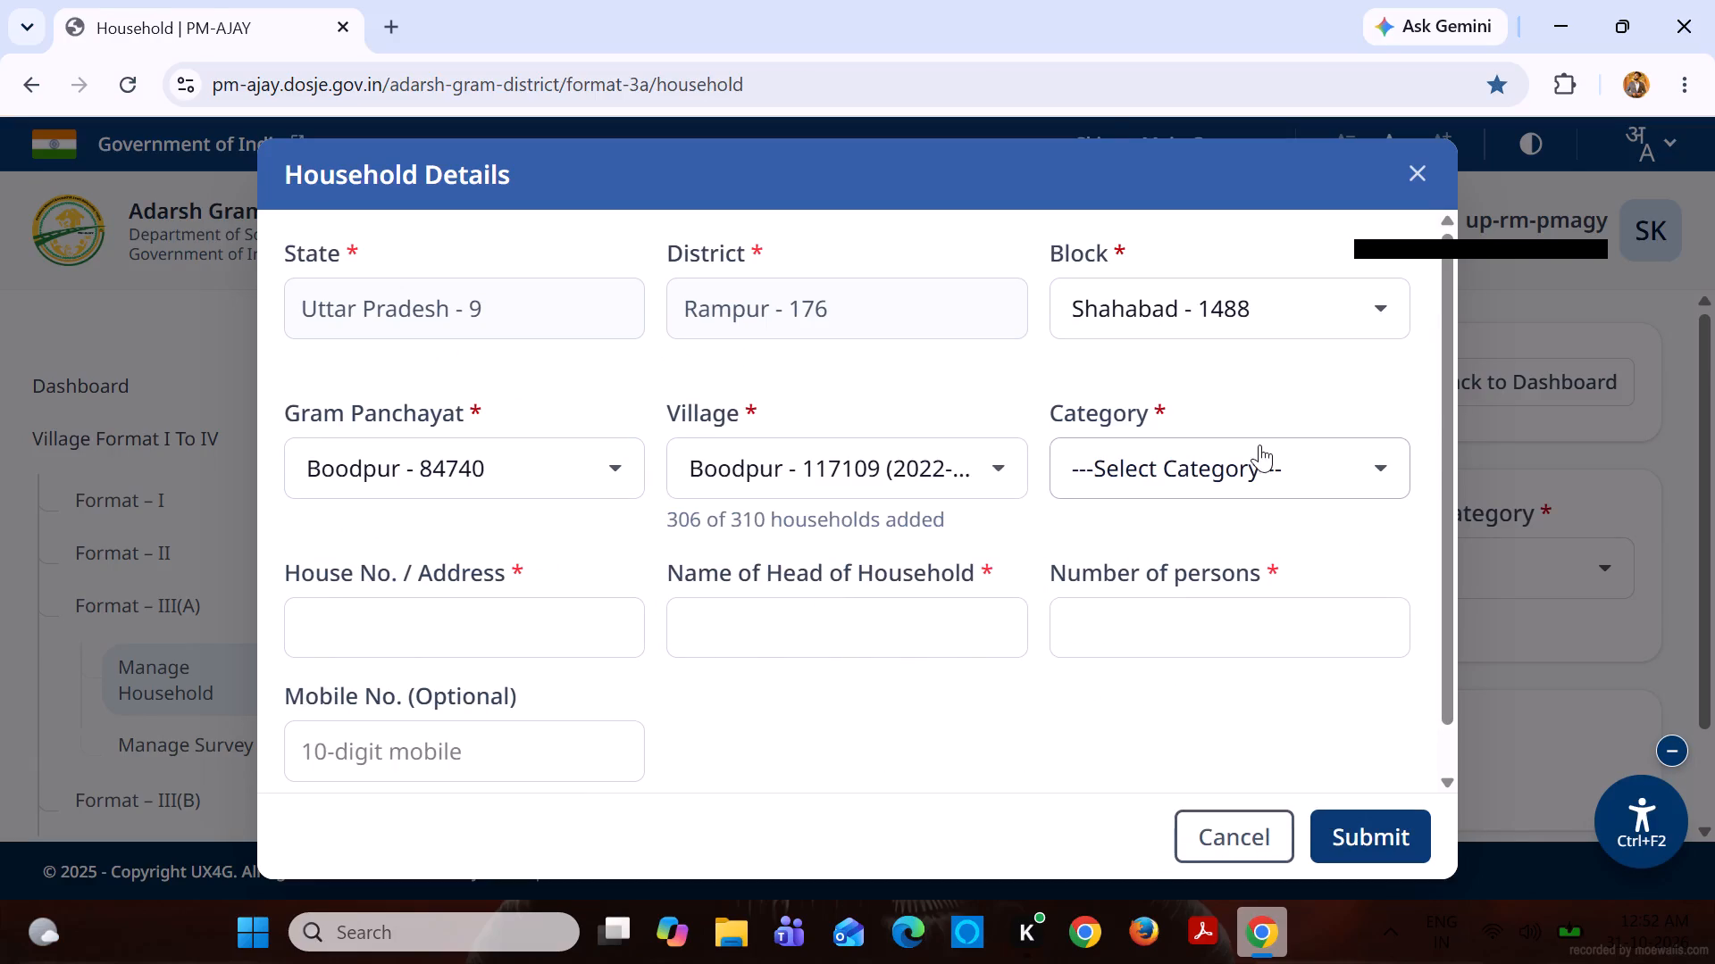
click(1266, 444)
click(1147, 594)
Enter house number 307, the head of household's name and 6 persons, and submit the new household.
click(519, 643)
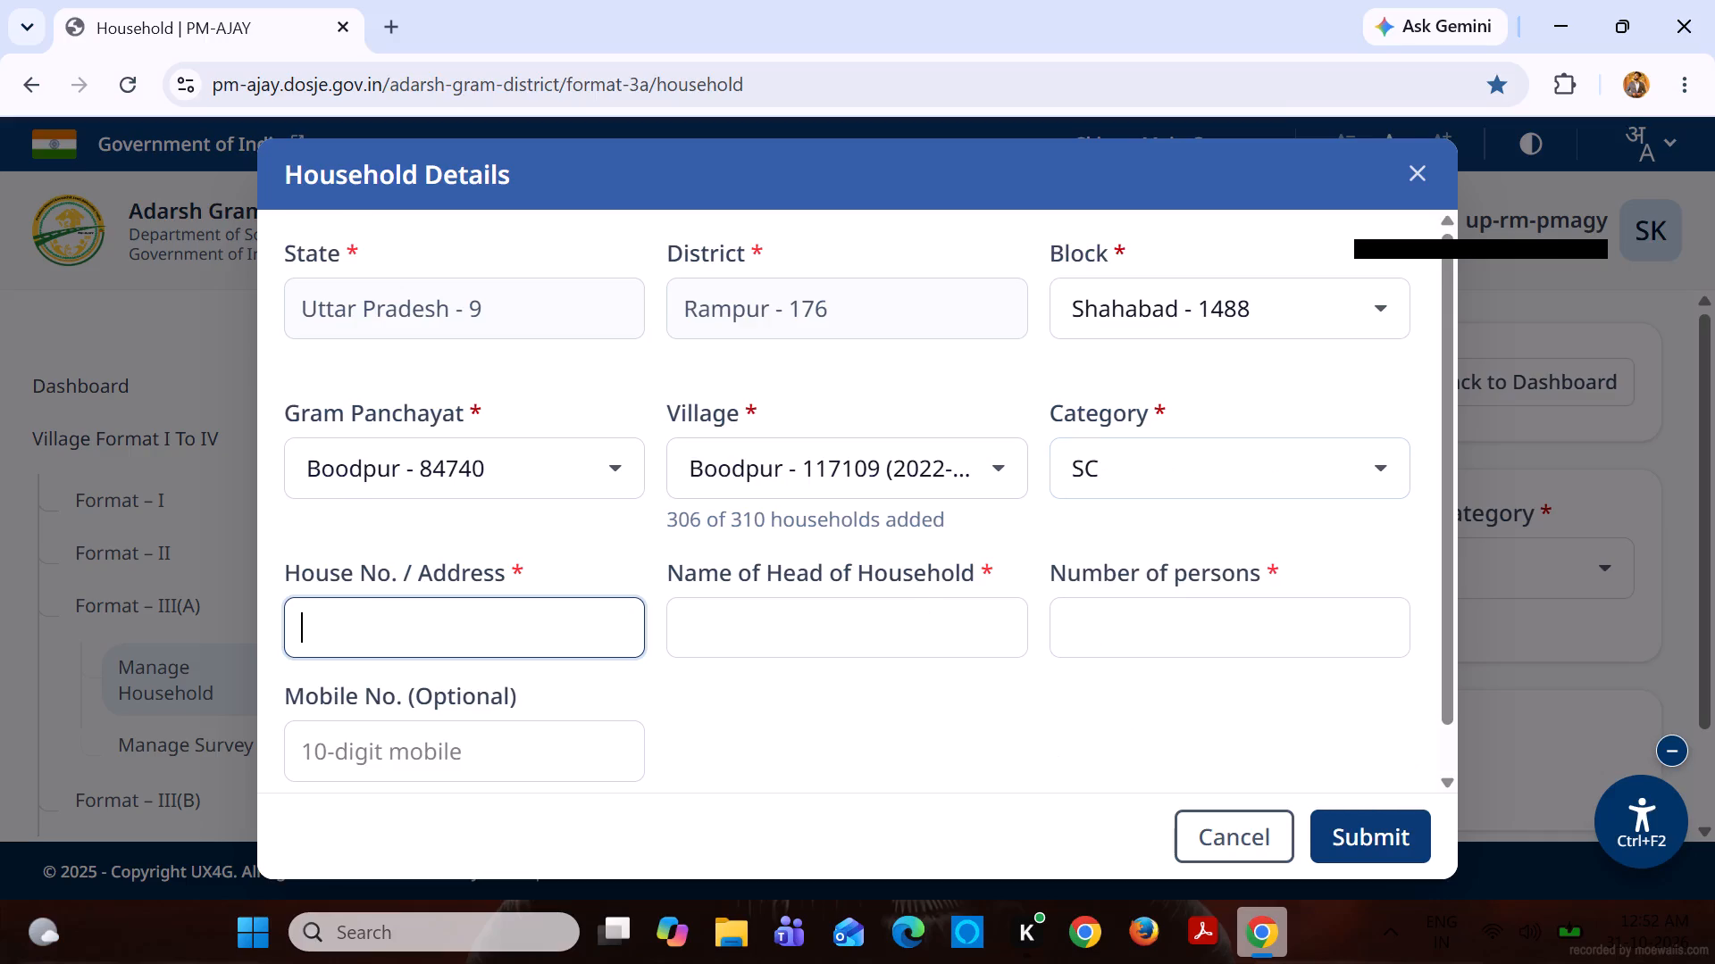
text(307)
click(718, 611)
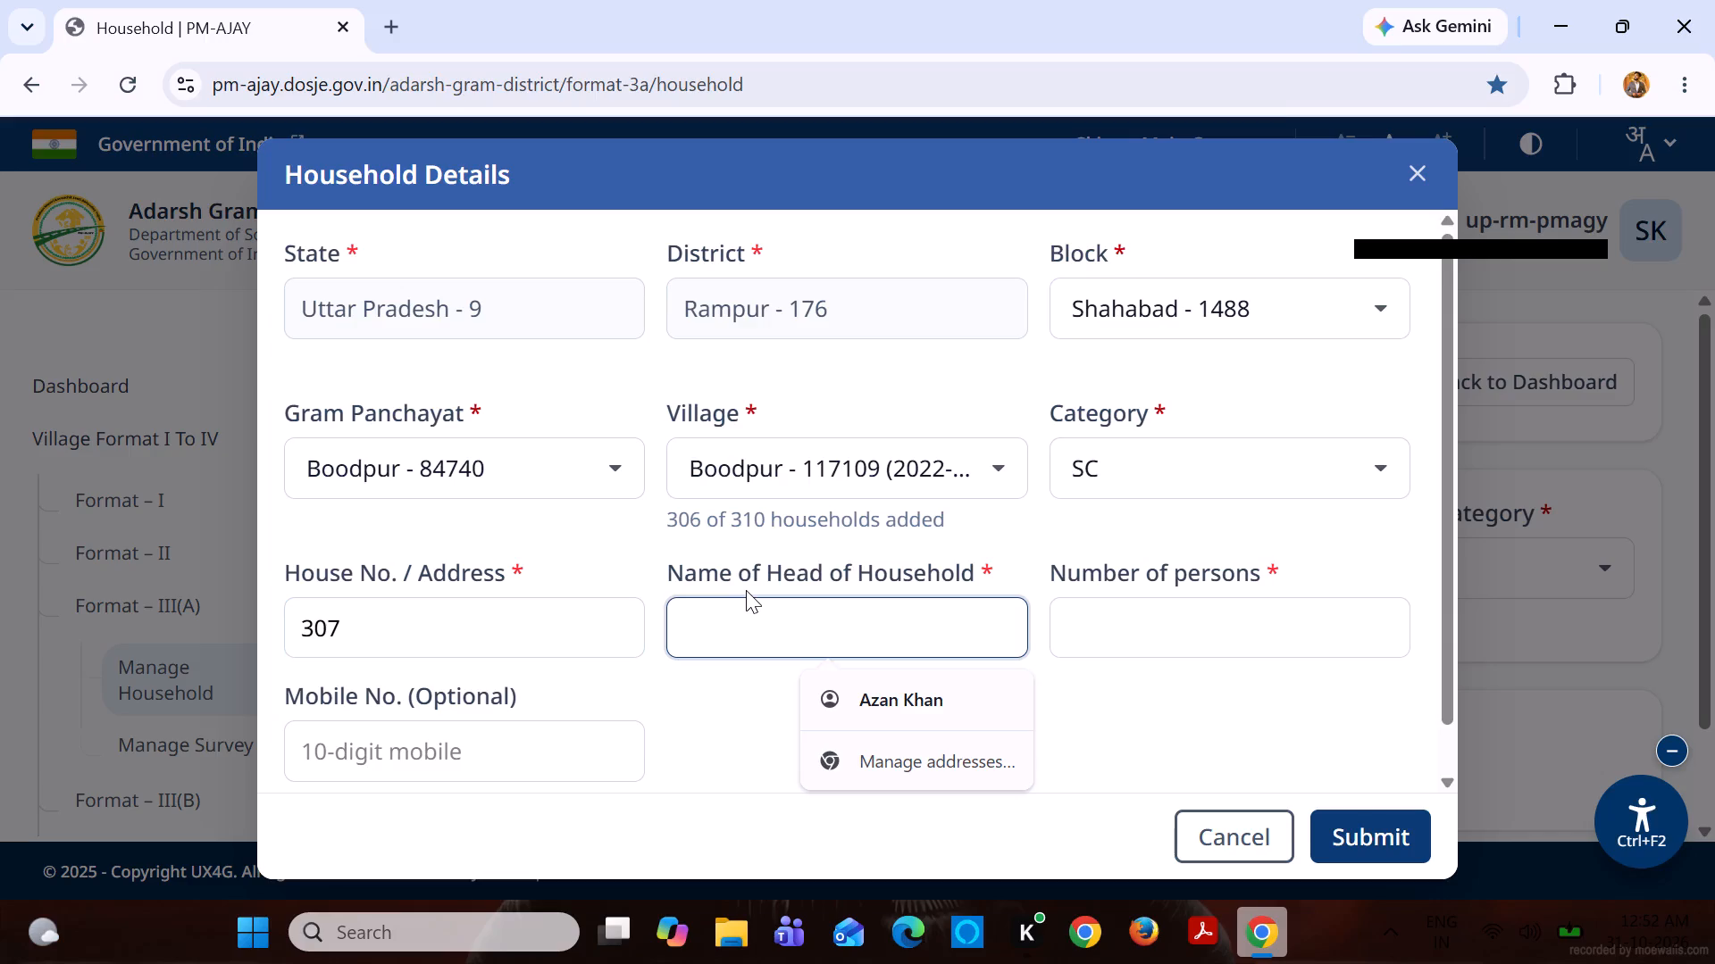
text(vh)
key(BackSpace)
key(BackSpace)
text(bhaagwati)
click(1150, 607)
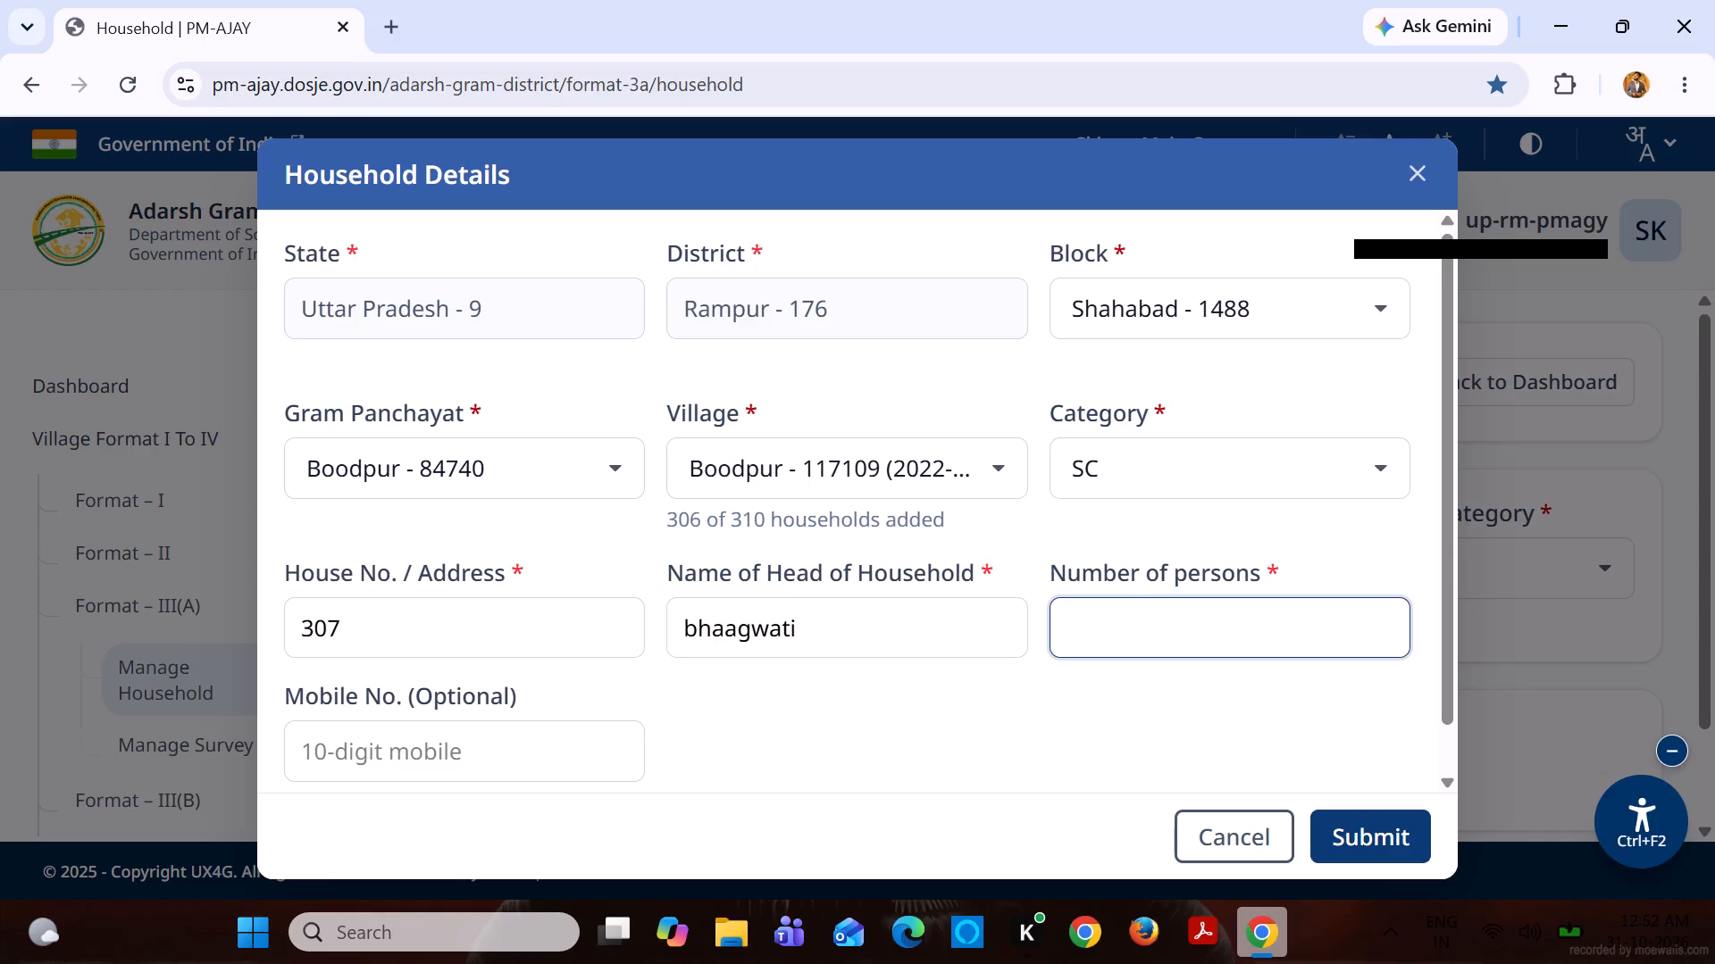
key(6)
click(1388, 826)
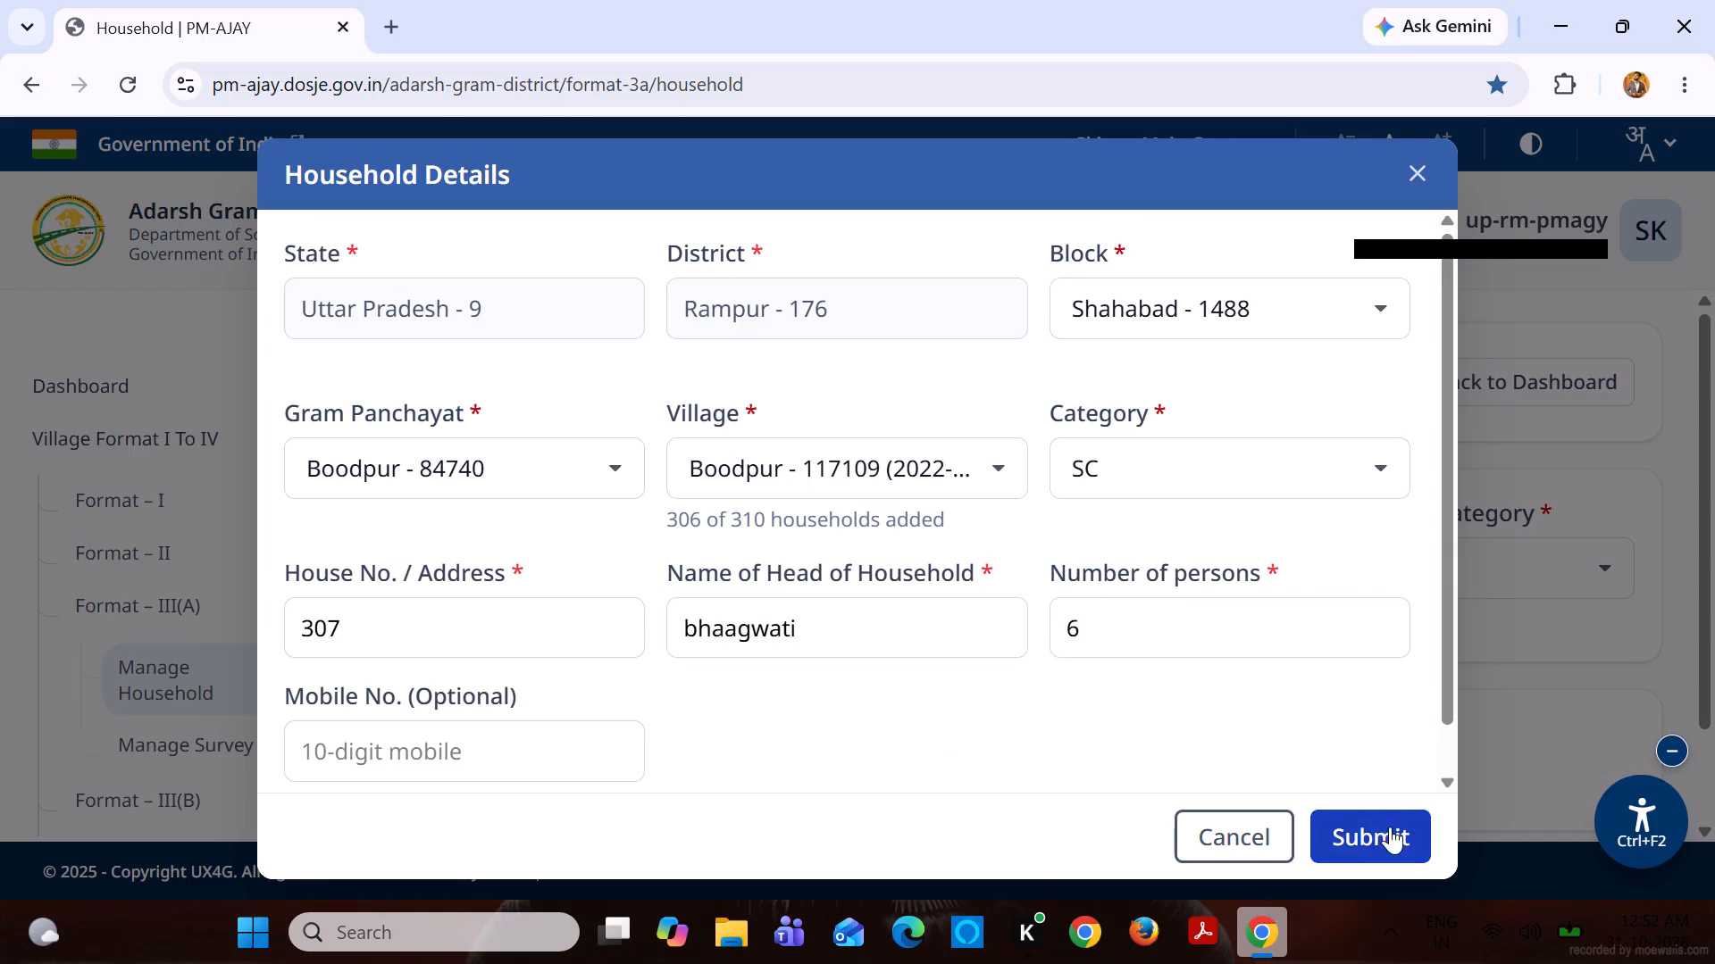
In household 307's domain 1 – Drinking water and Sanitation, answer the first question, answer No to open defecation (1.5), and submit.
scroll(1351, 710, down, 7)
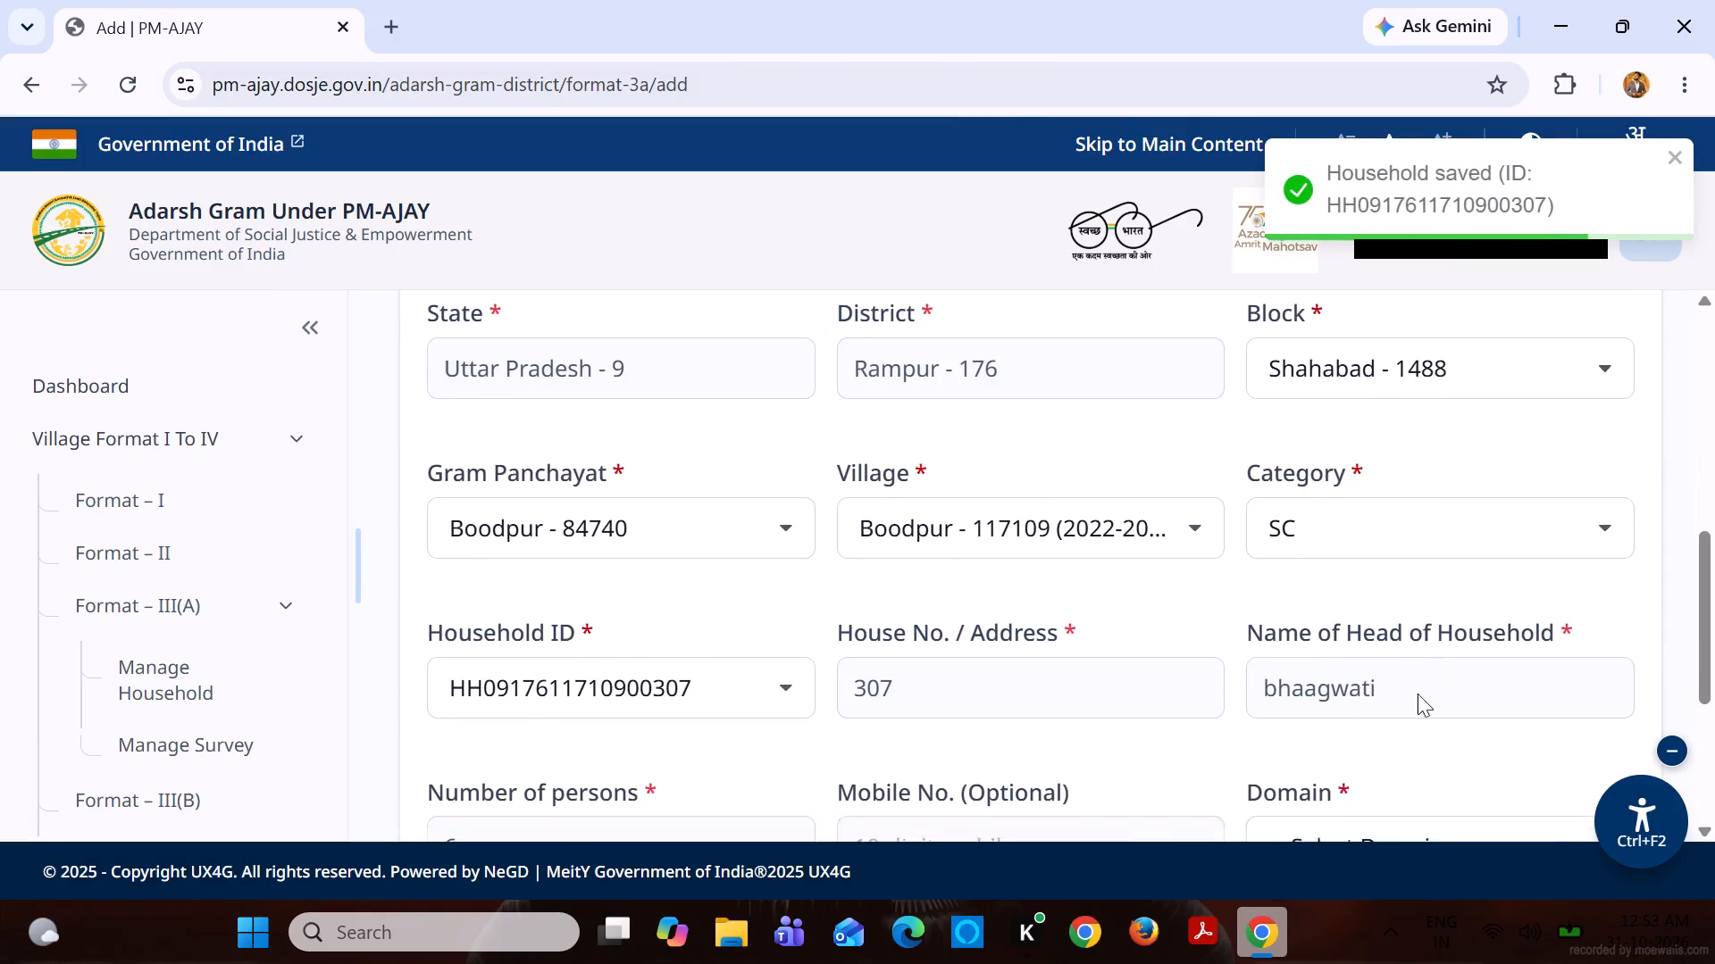
scroll(1418, 694, down, 2)
drag(1522, 466, 1520, 489)
drag(1368, 224, 1368, 242)
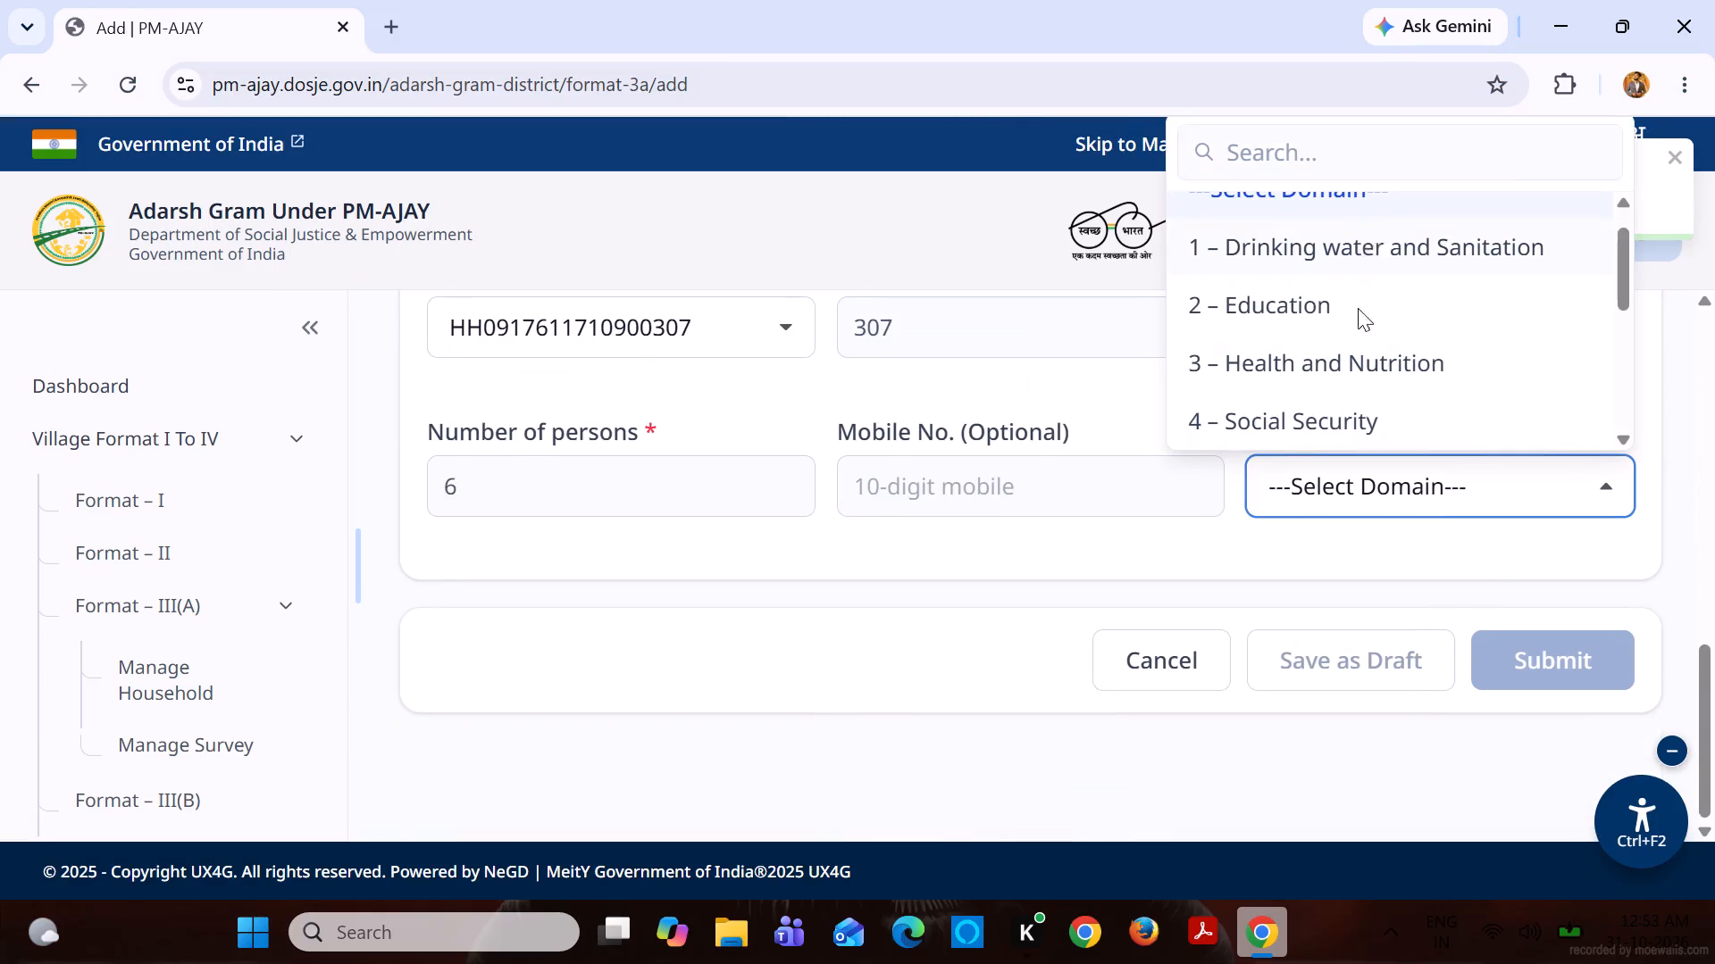
scroll(1346, 400, down, 3)
click(1491, 501)
click(1468, 574)
scroll(1466, 554, down, 2)
click(1505, 459)
click(1446, 603)
click(1544, 652)
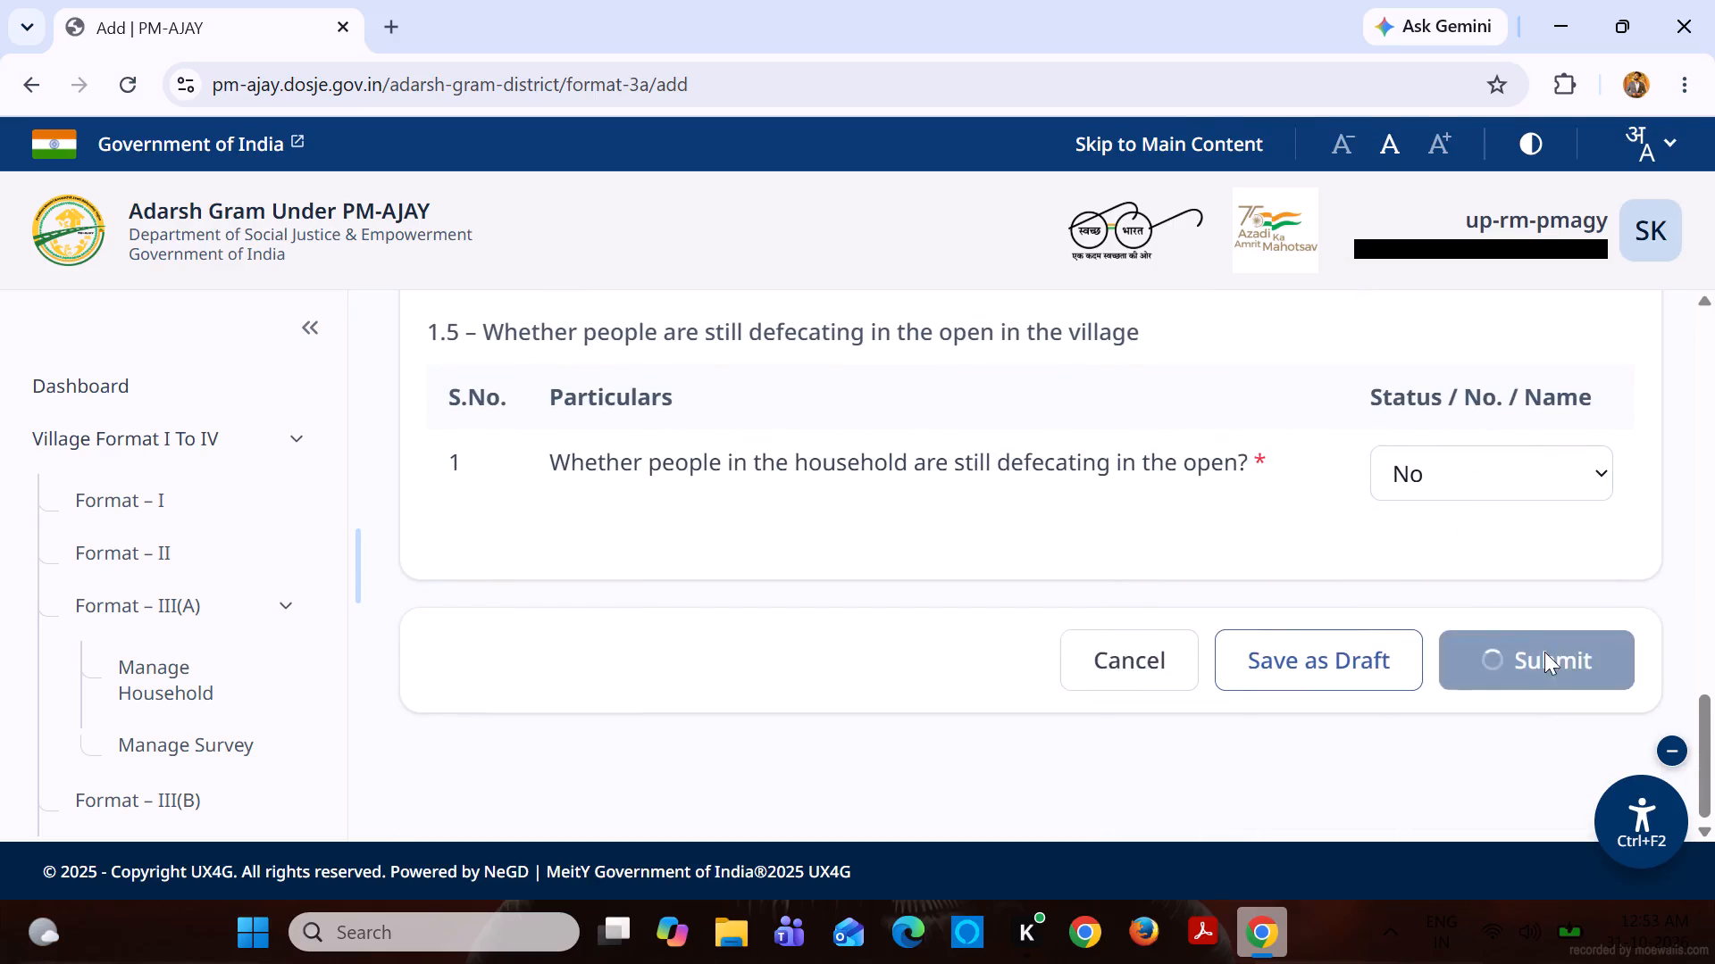
In domain 2 – Education, enter 0 for children aged 6-10 (2.1), 11-13 (2.2) and 14-15 years (2.3).
click(1468, 398)
scroll(1411, 598, down, 1)
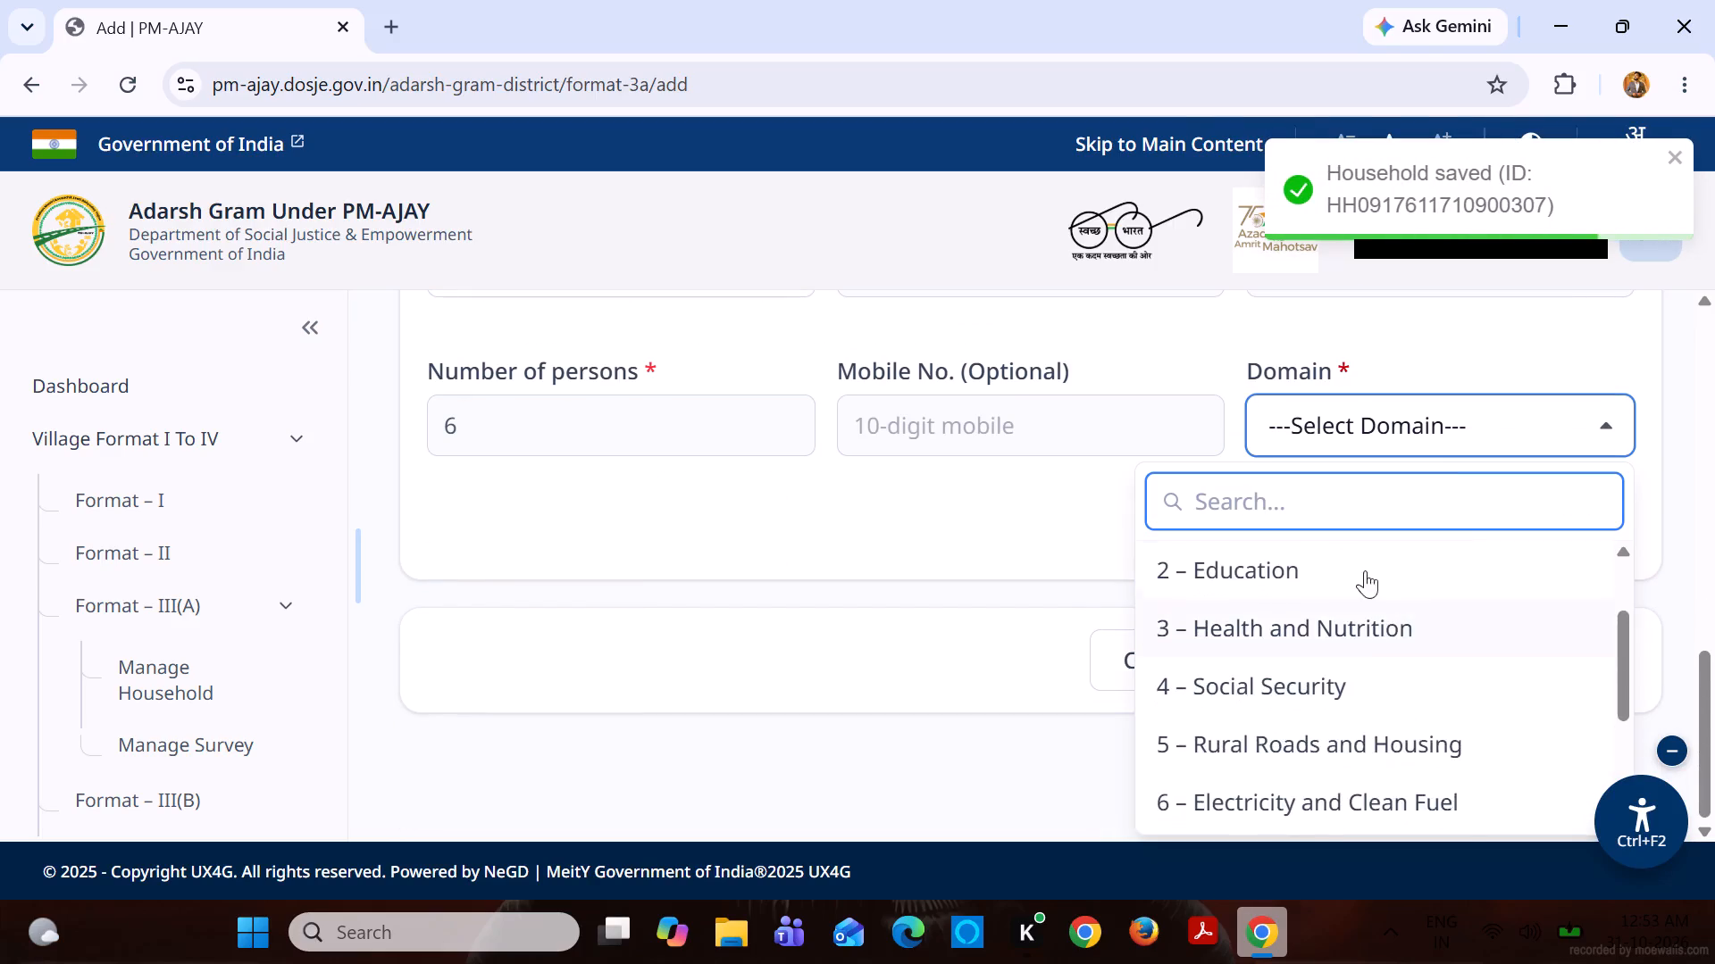
click(1355, 569)
scroll(1355, 578, down, 2)
click(1404, 605)
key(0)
scroll(1400, 605, down, 2)
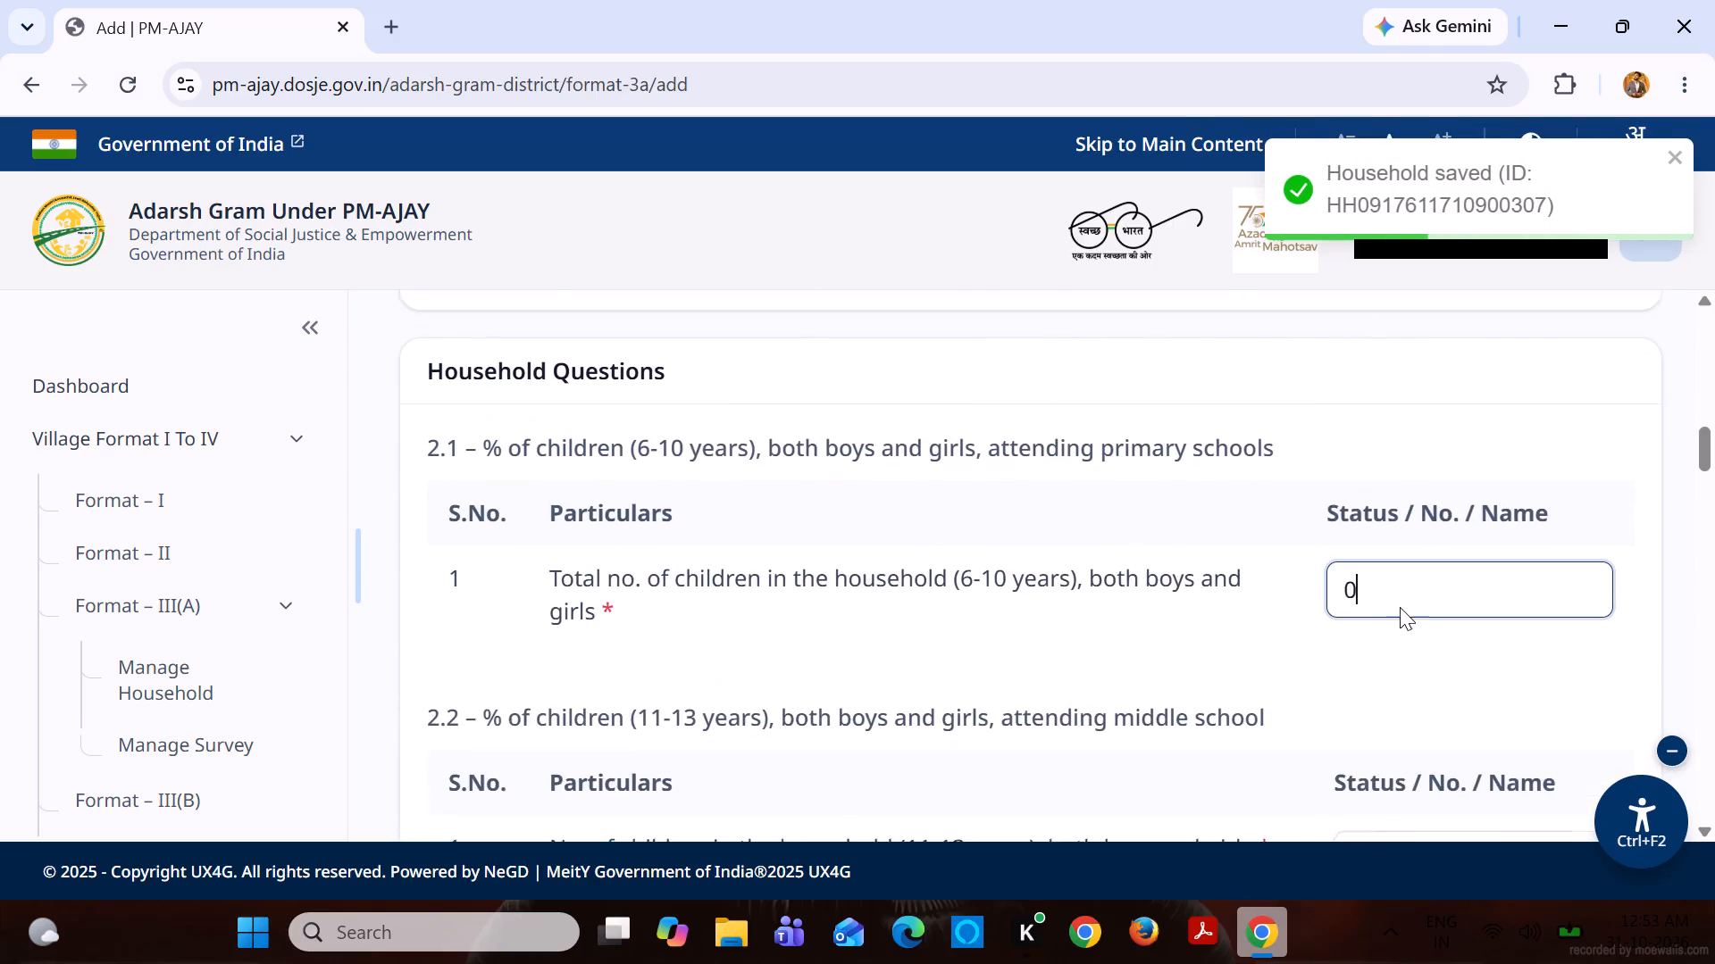
click(1407, 594)
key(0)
scroll(1407, 602, down, 2)
click(1434, 593)
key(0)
Enter 0 for children aged 16-17 (2.4) and 18-23 years (2.5), and for Pre-matric (2.6) and Post-matric (2.7) Scholarship eligibility.
scroll(1431, 599, down, 2)
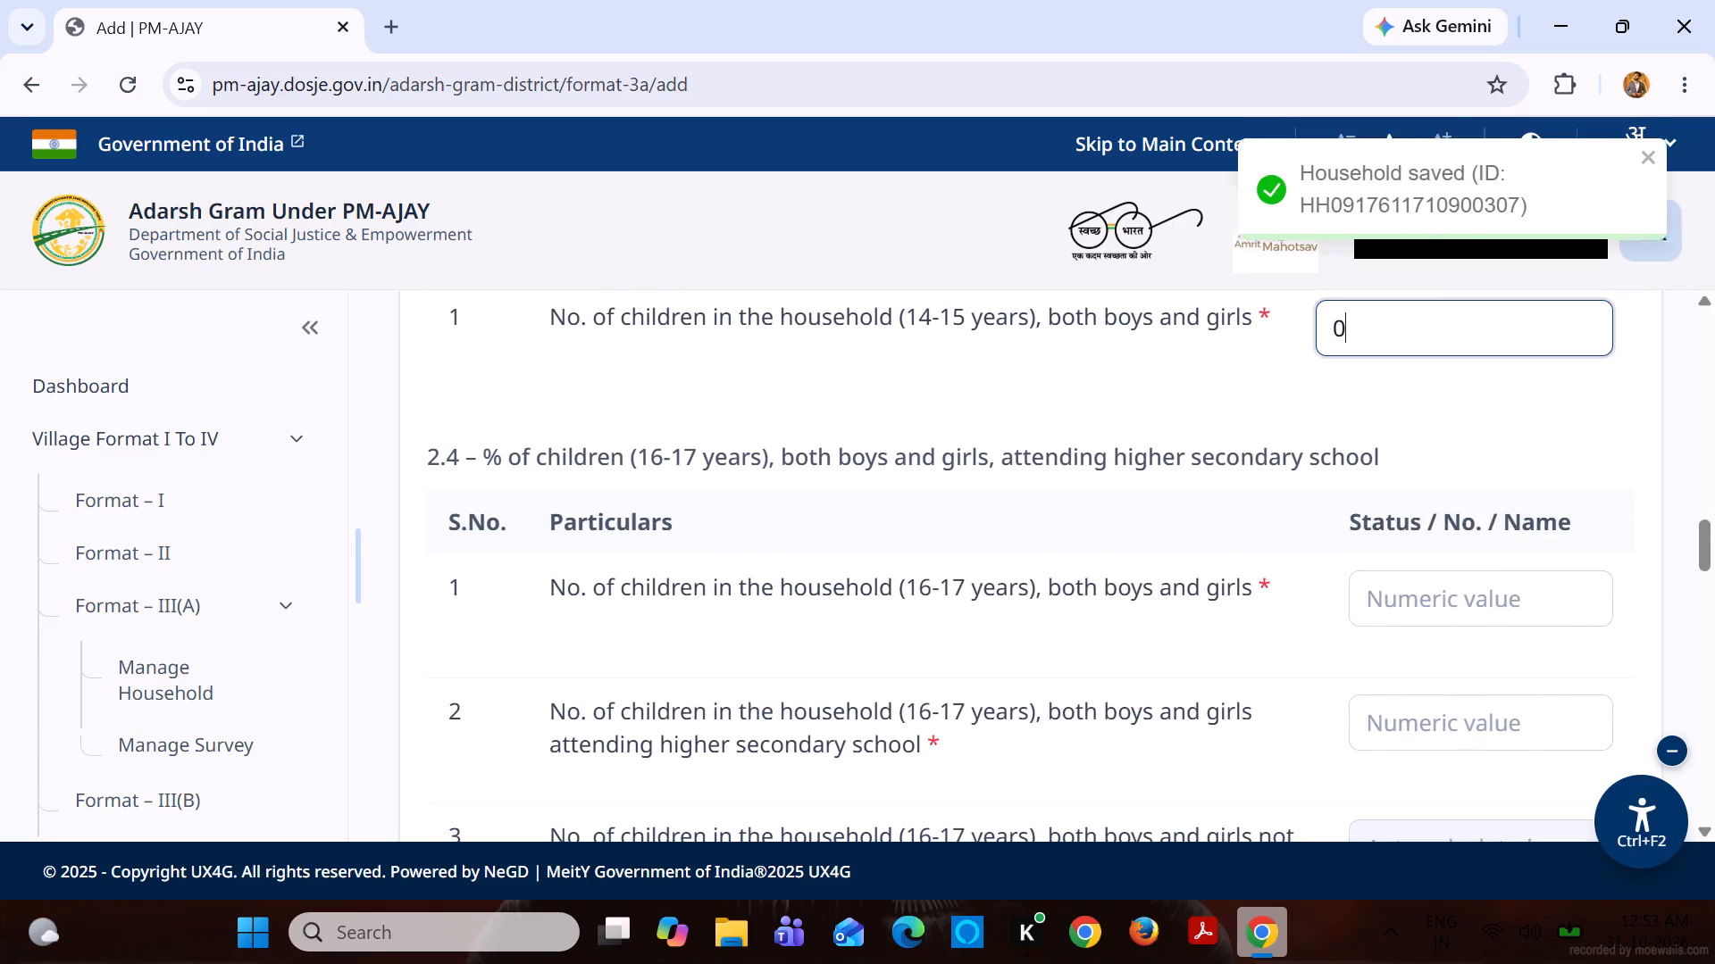
click(1442, 615)
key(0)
scroll(1441, 619, down, 2)
click(1445, 610)
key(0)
scroll(1444, 610, down, 2)
click(1444, 609)
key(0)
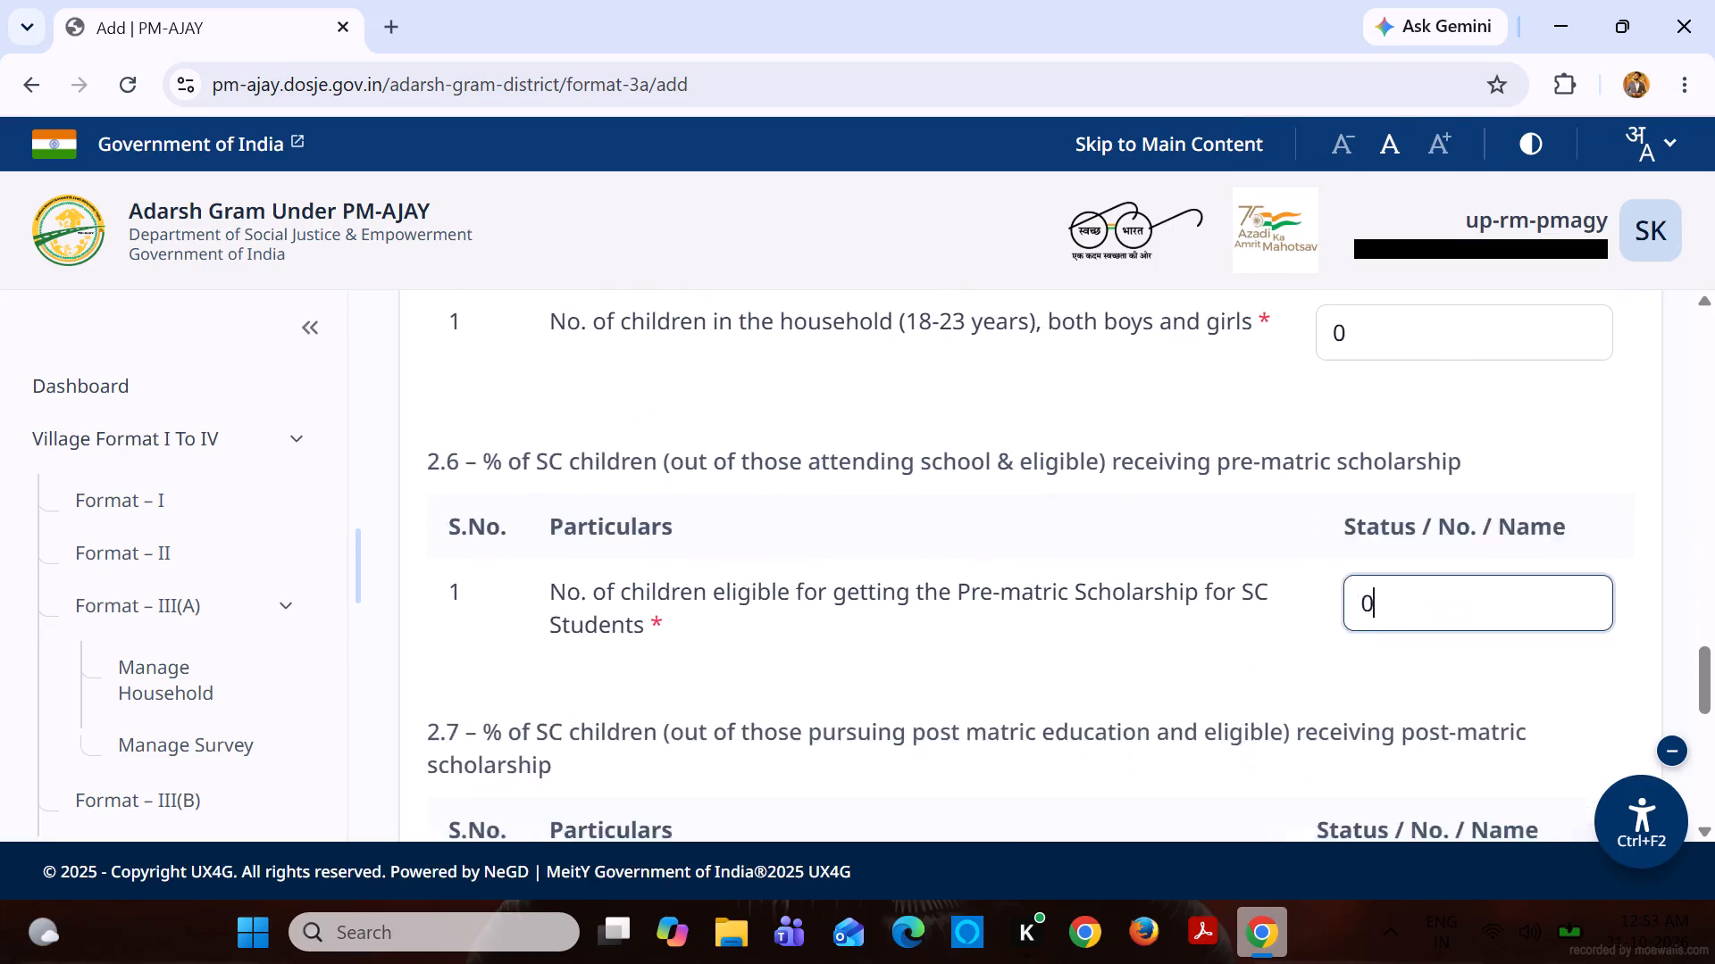
scroll(1444, 609, down, 2)
click(1444, 610)
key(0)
scroll(1443, 611, down, 2)
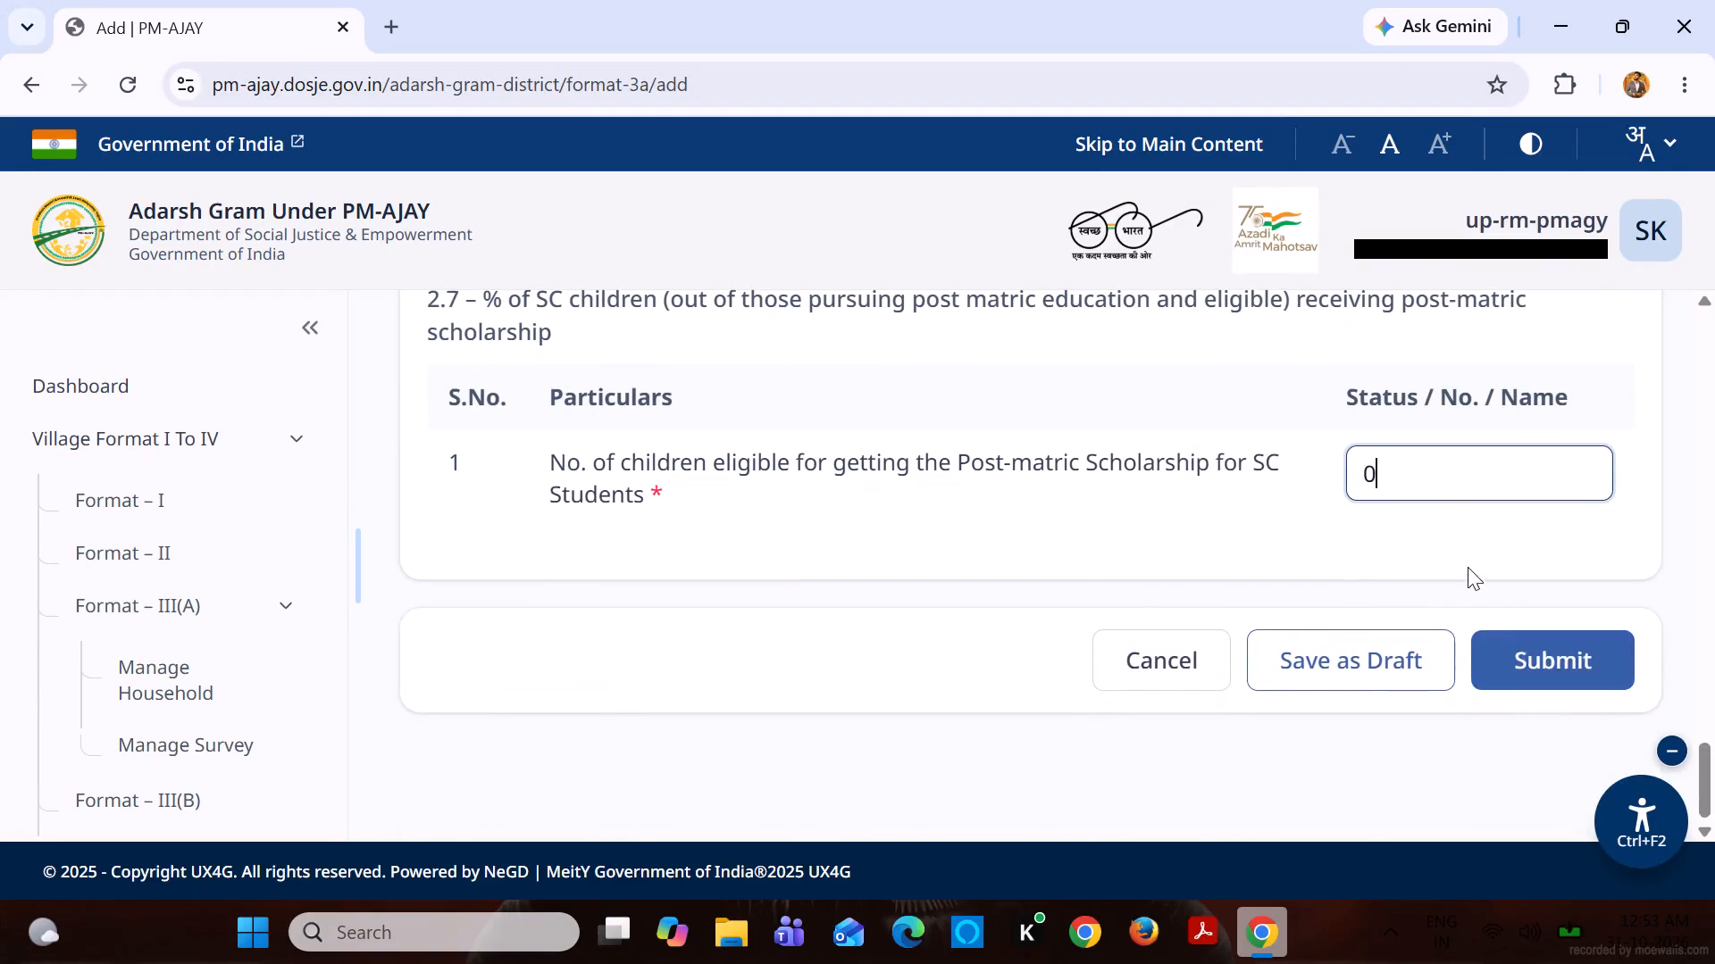
In Education indicator 2.5, set the number of children aged 18-23 years to 1 and those attending post higher secondary education to 1.
scroll(1468, 566, up, 19)
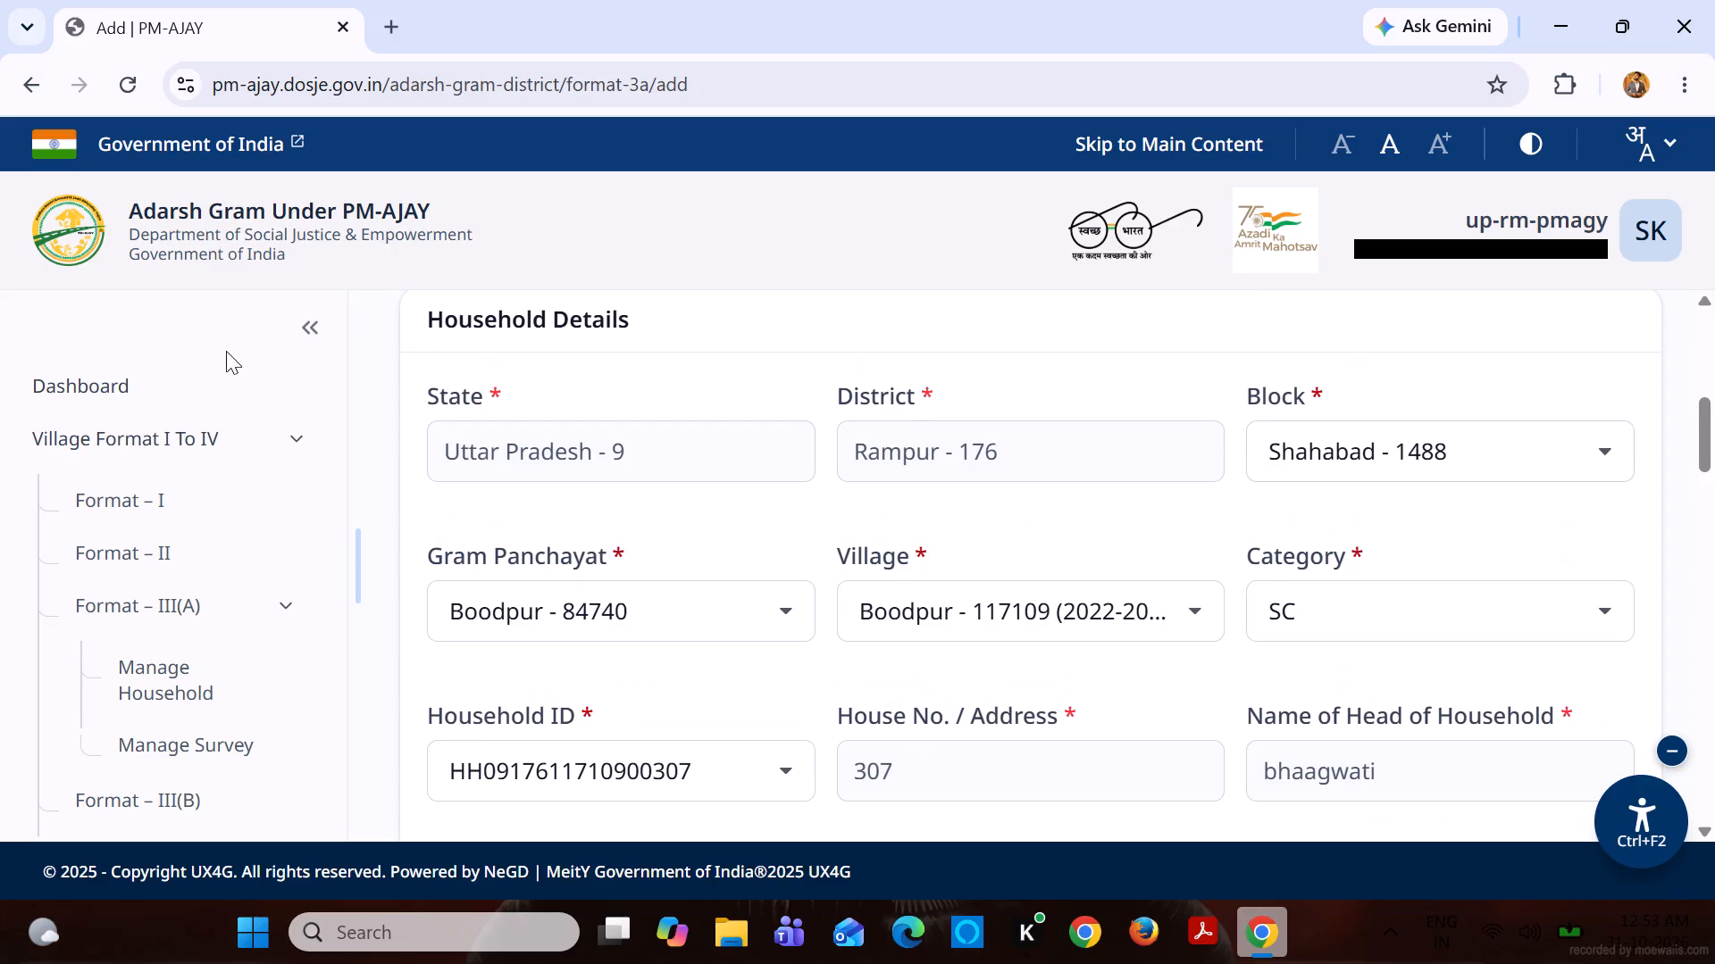
scroll(696, 726, down, 8)
scroll(729, 727, up, 2)
scroll(729, 727, down, 8)
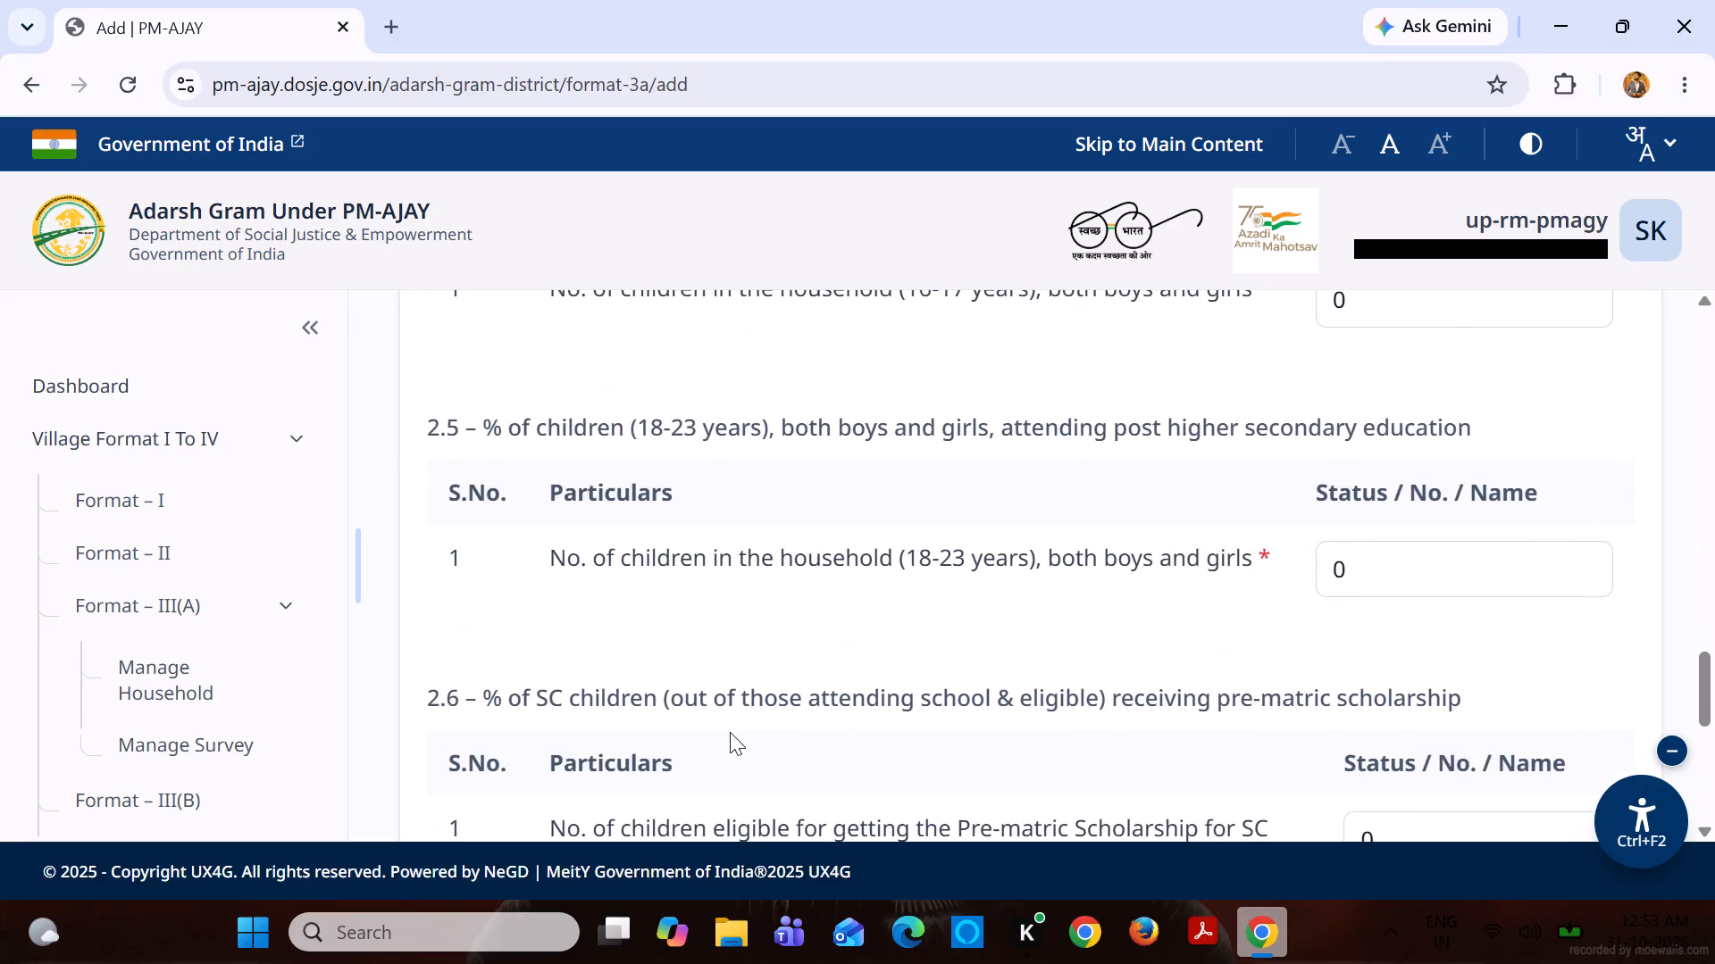
click(1353, 573)
key(BackSpace)
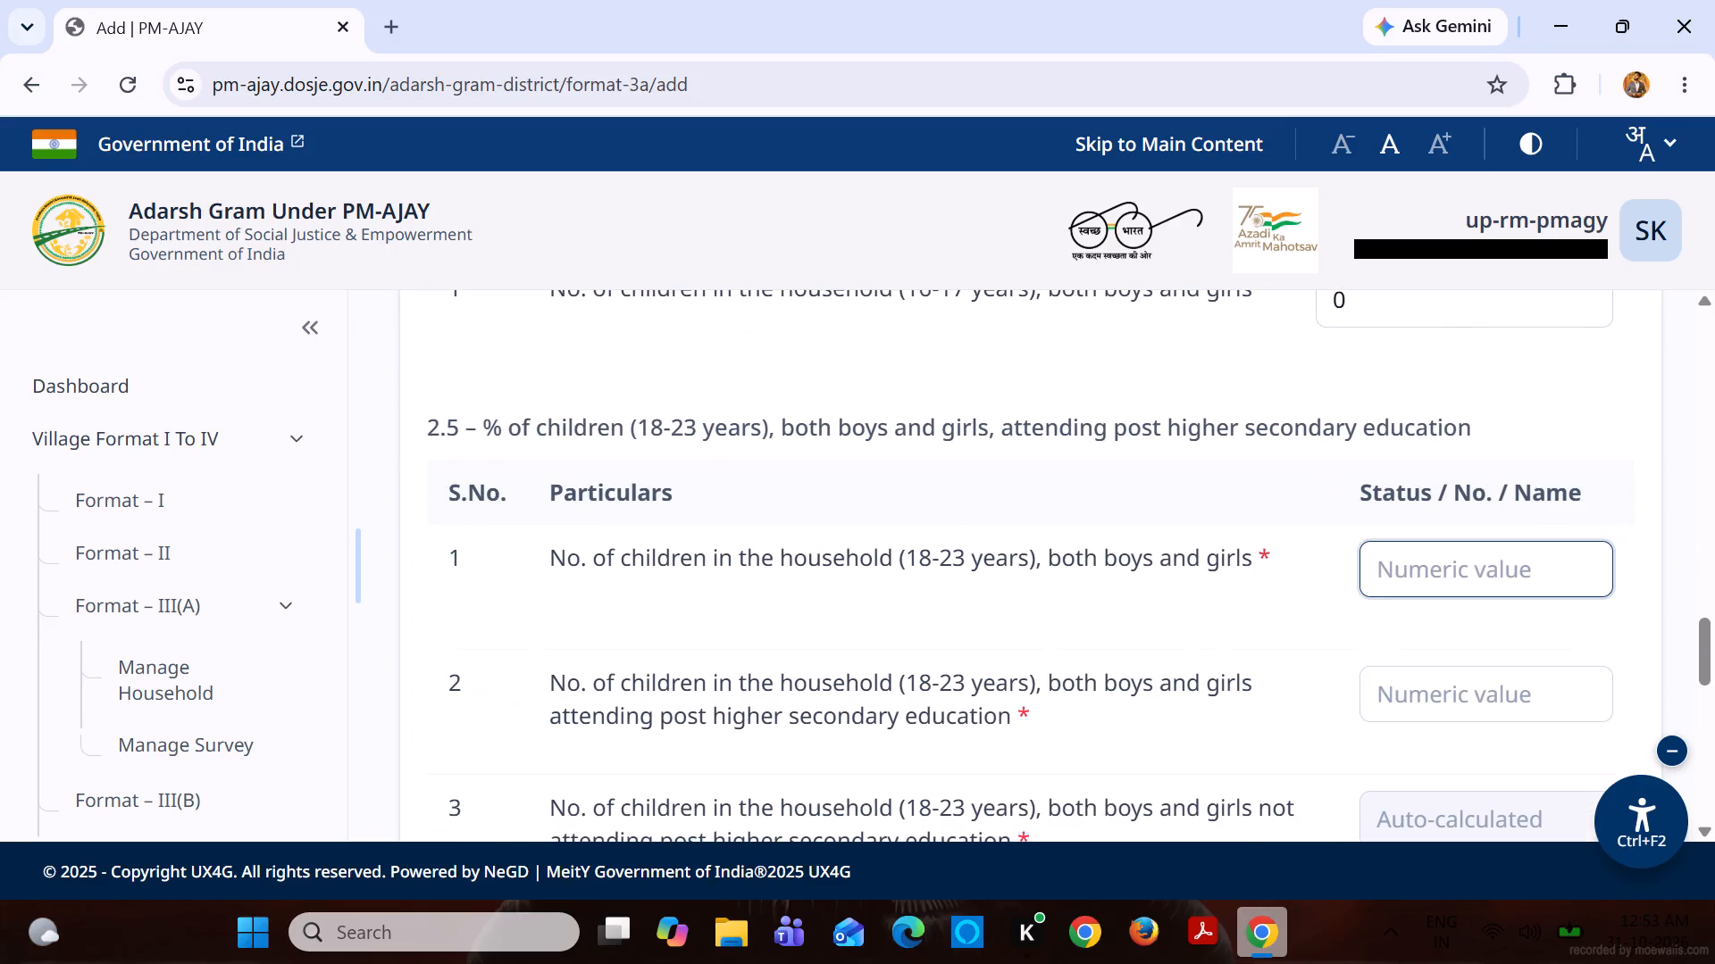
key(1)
click(1438, 705)
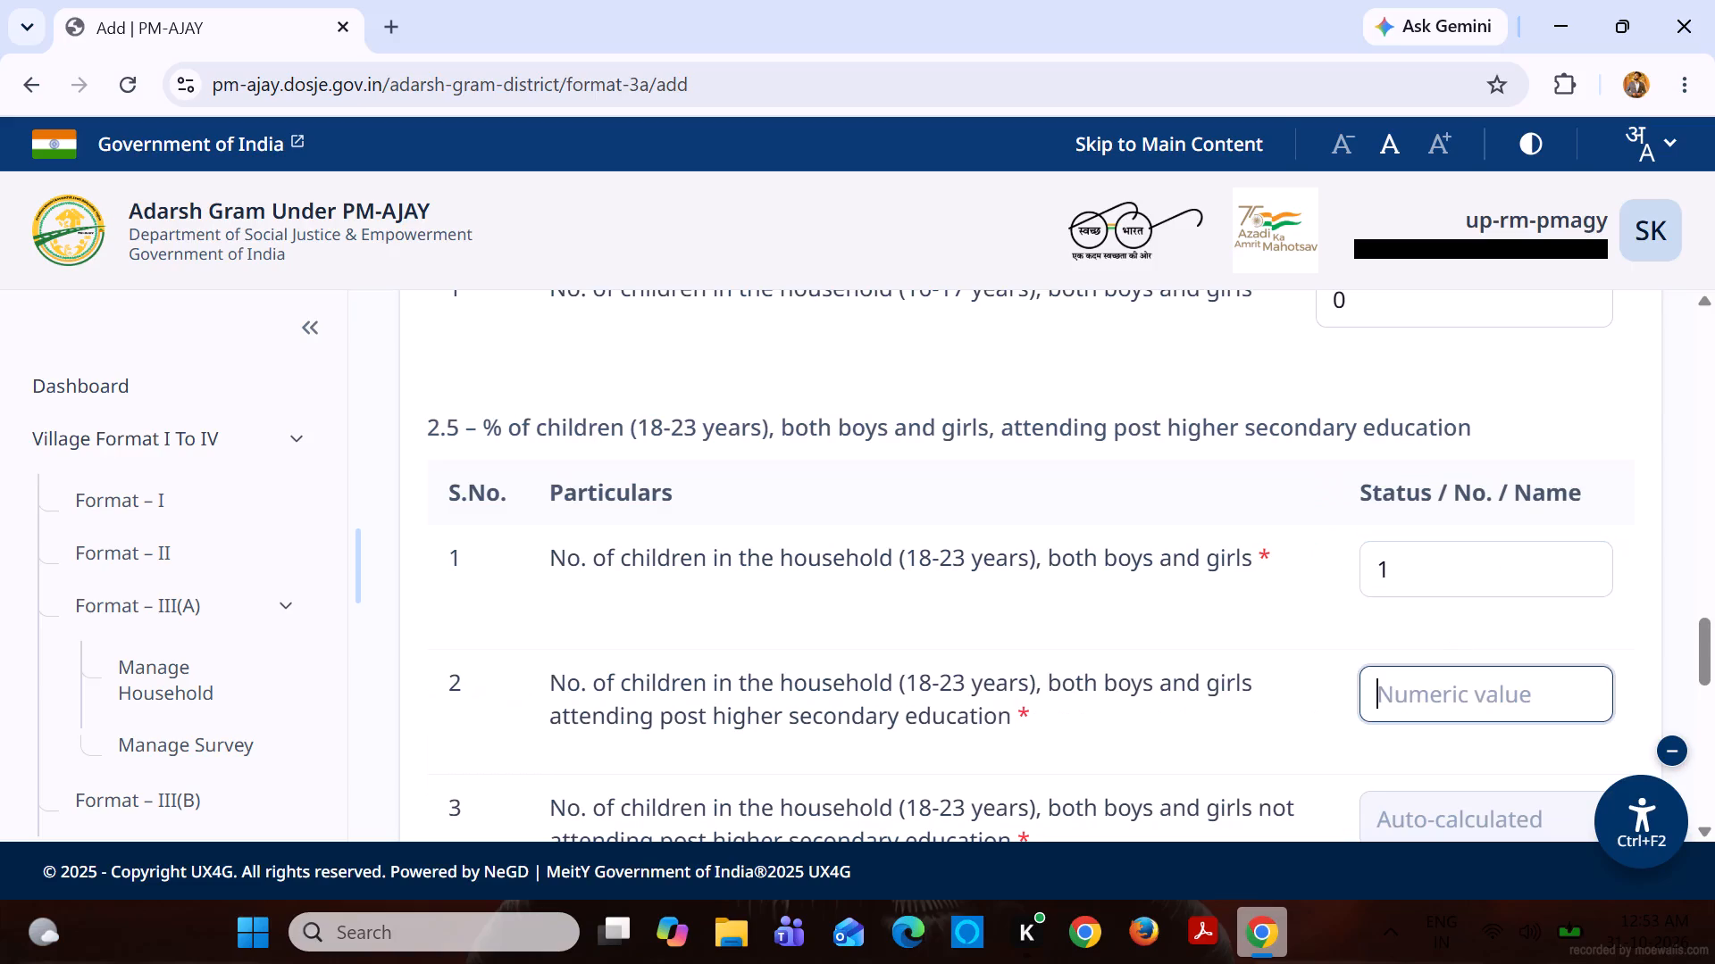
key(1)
In indicator 2.4, set the number of children aged 16-17 years to 1 and those attending higher secondary school to 1.
scroll(1438, 705, down, 2)
scroll(1438, 705, up, 5)
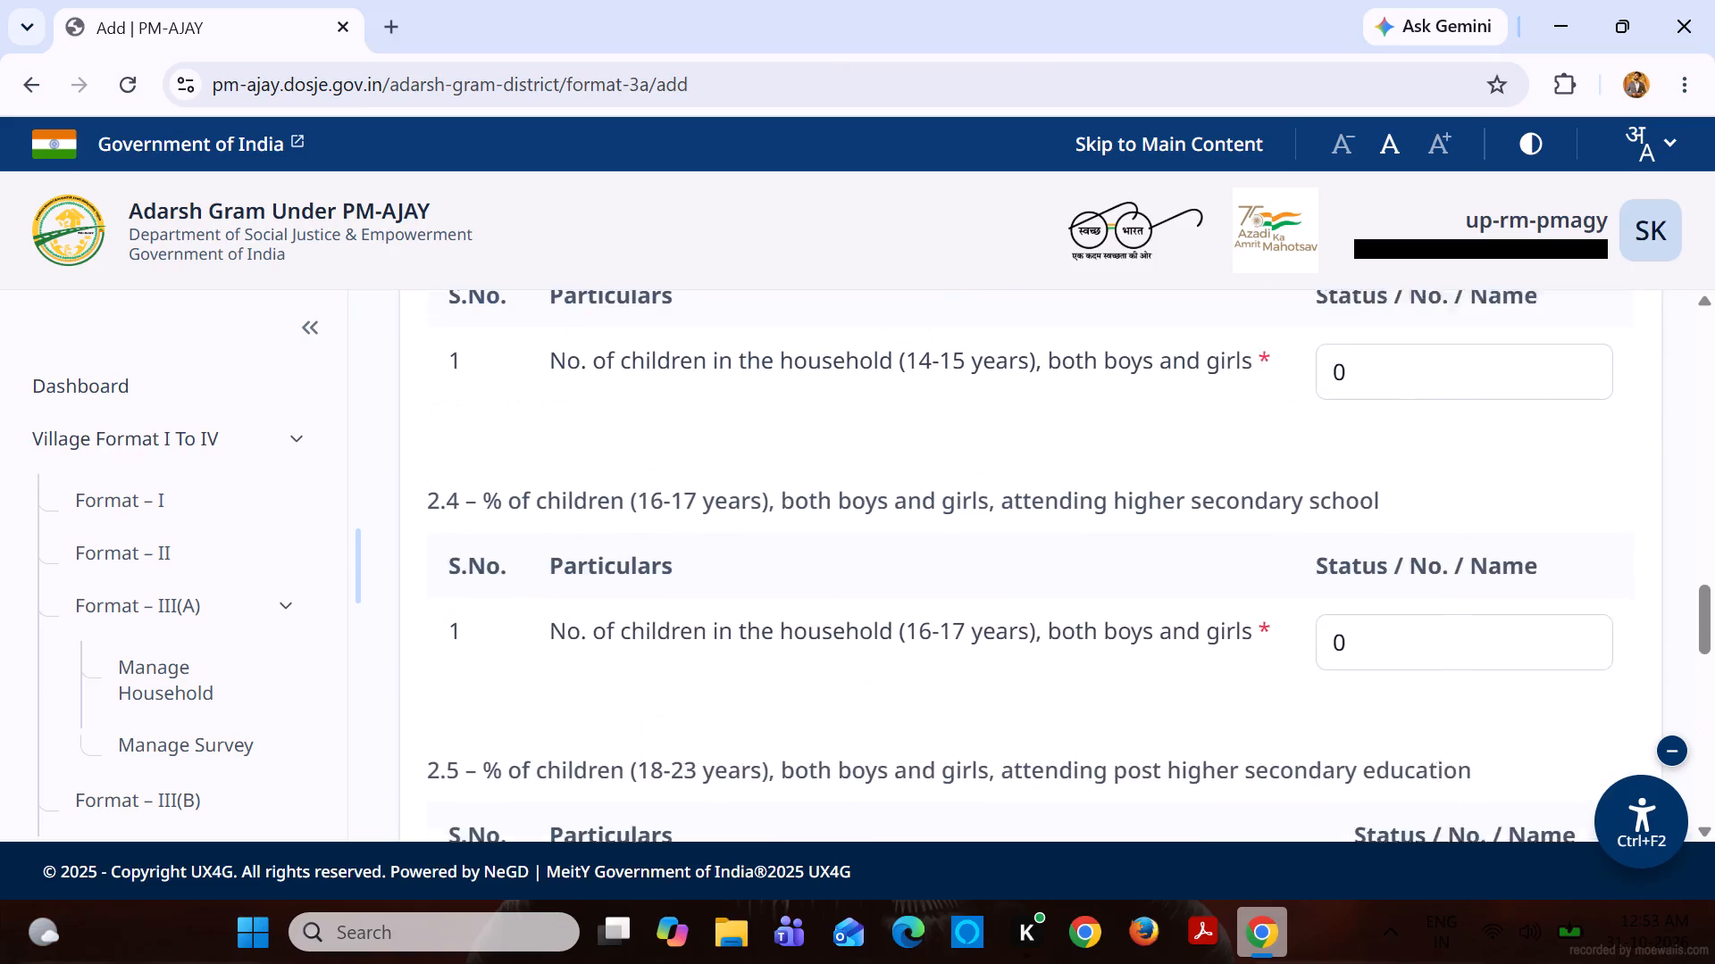
click(1438, 705)
key(BackSpace)
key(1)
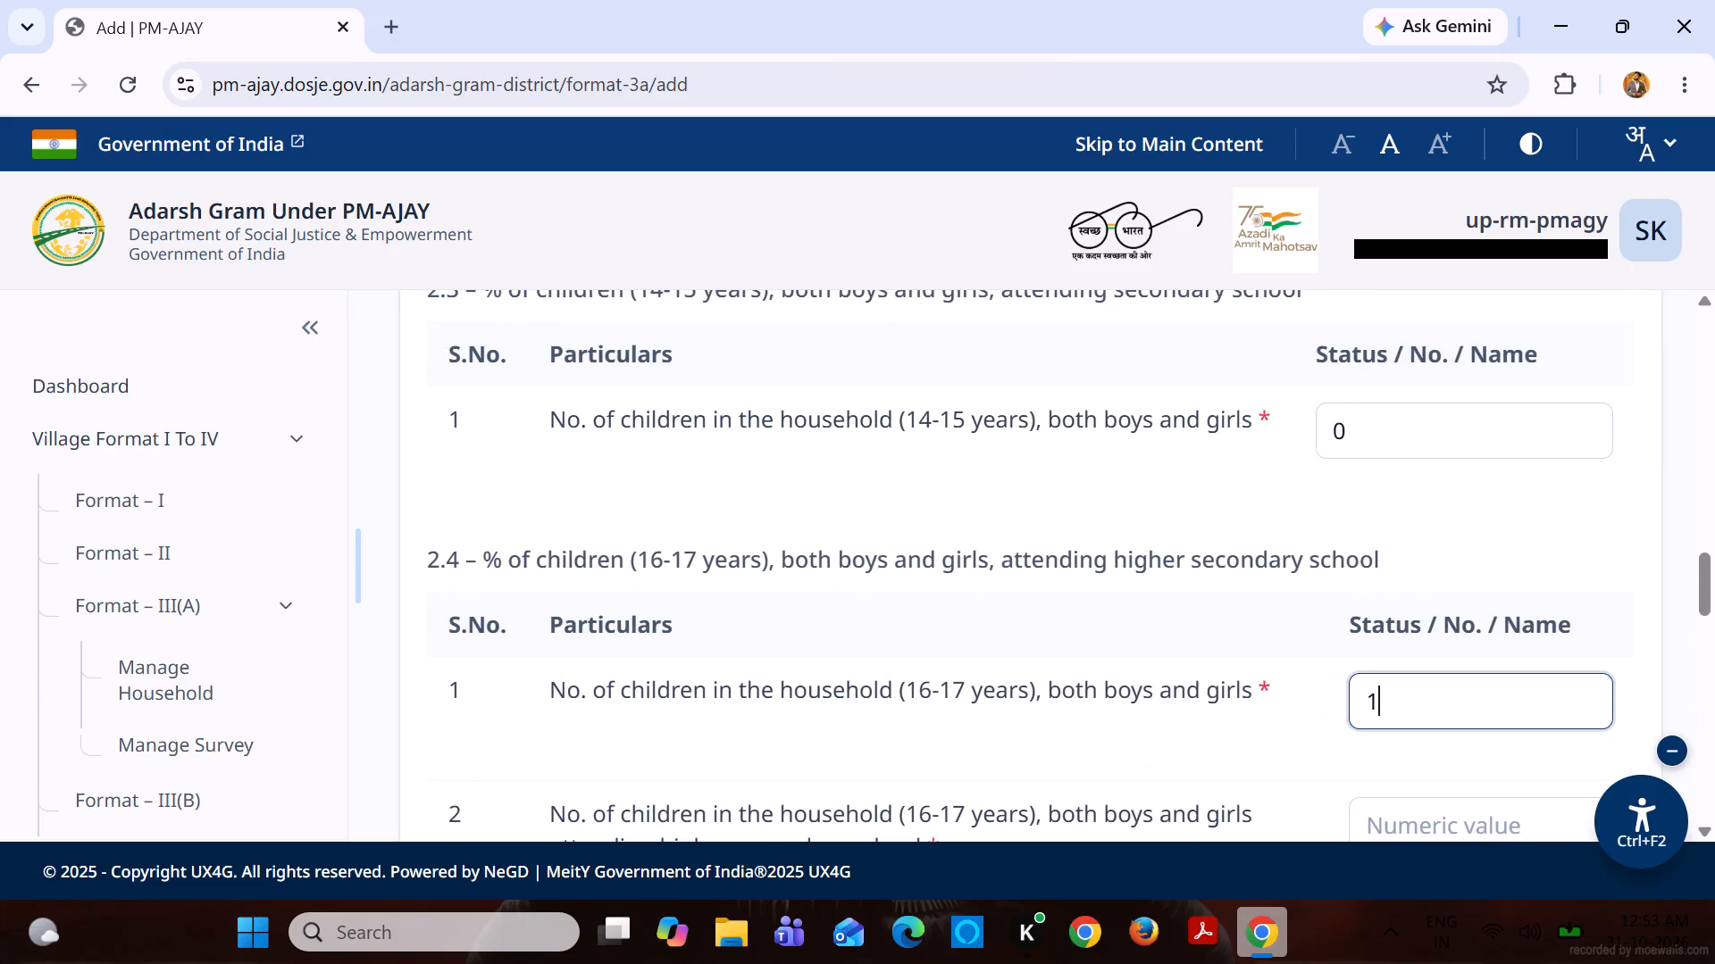
click(1418, 815)
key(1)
In indicator 2.3, set children aged 14-15 years to 2 and those attending secondary school to 2, and submit the Education domain.
scroll(1410, 801, down, 1)
scroll(1410, 797, up, 2)
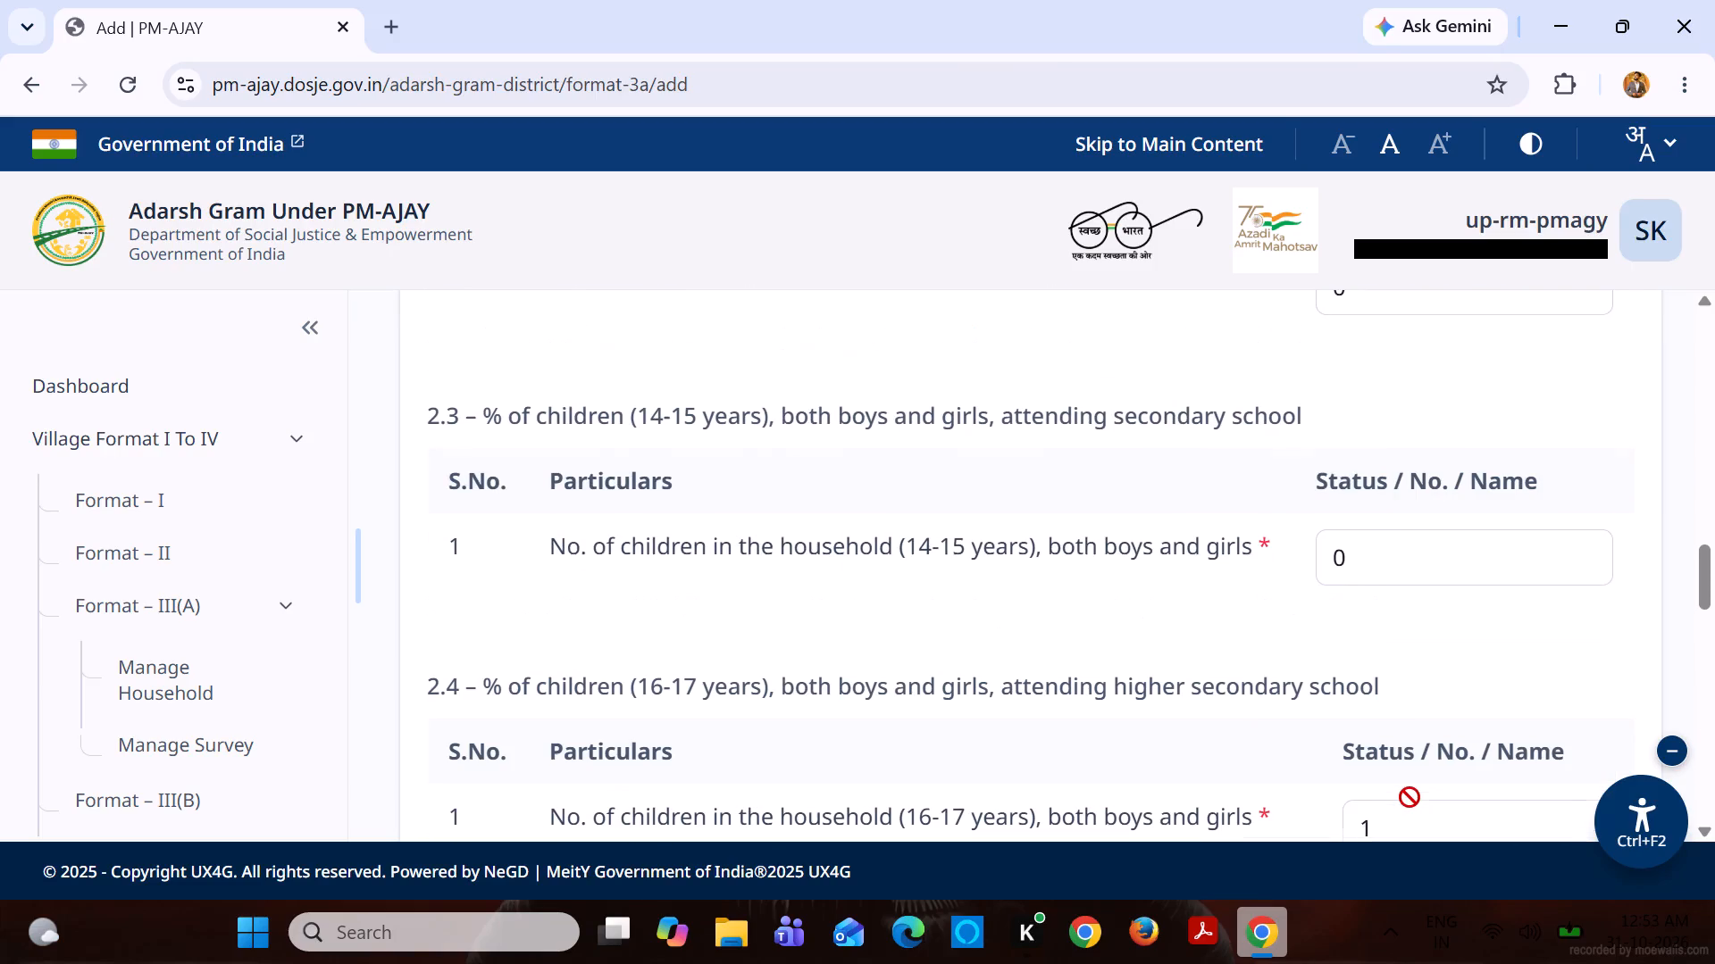
click(1420, 560)
key(BackSpace)
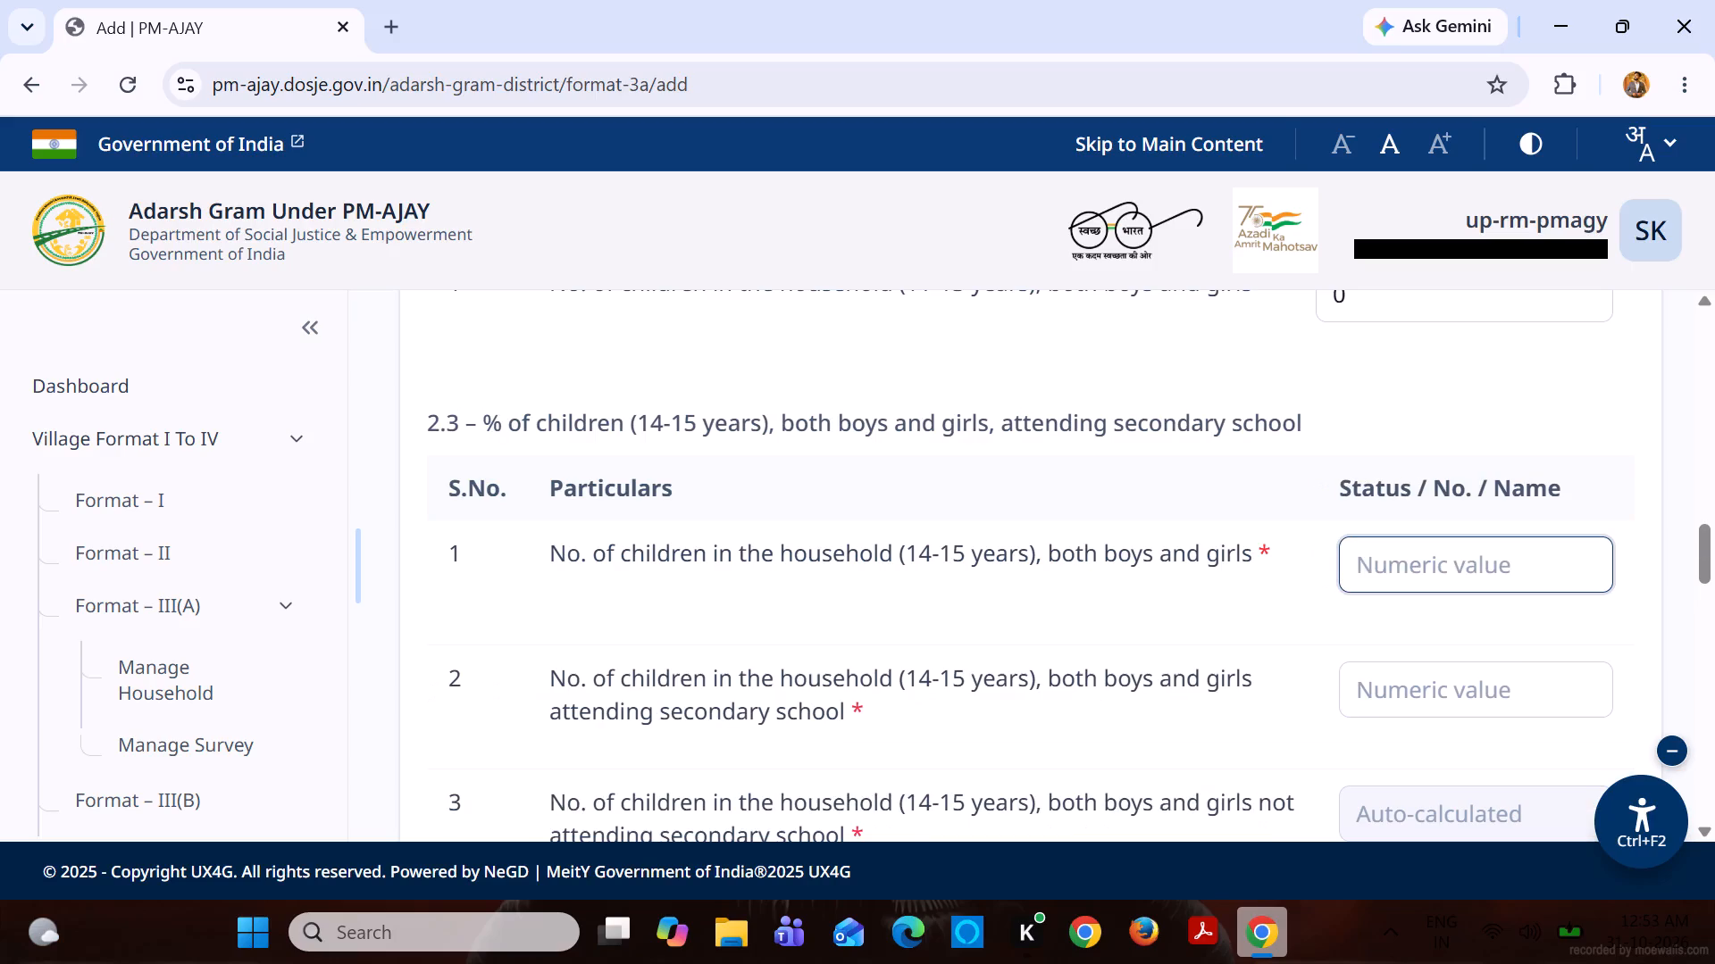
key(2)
click(1410, 671)
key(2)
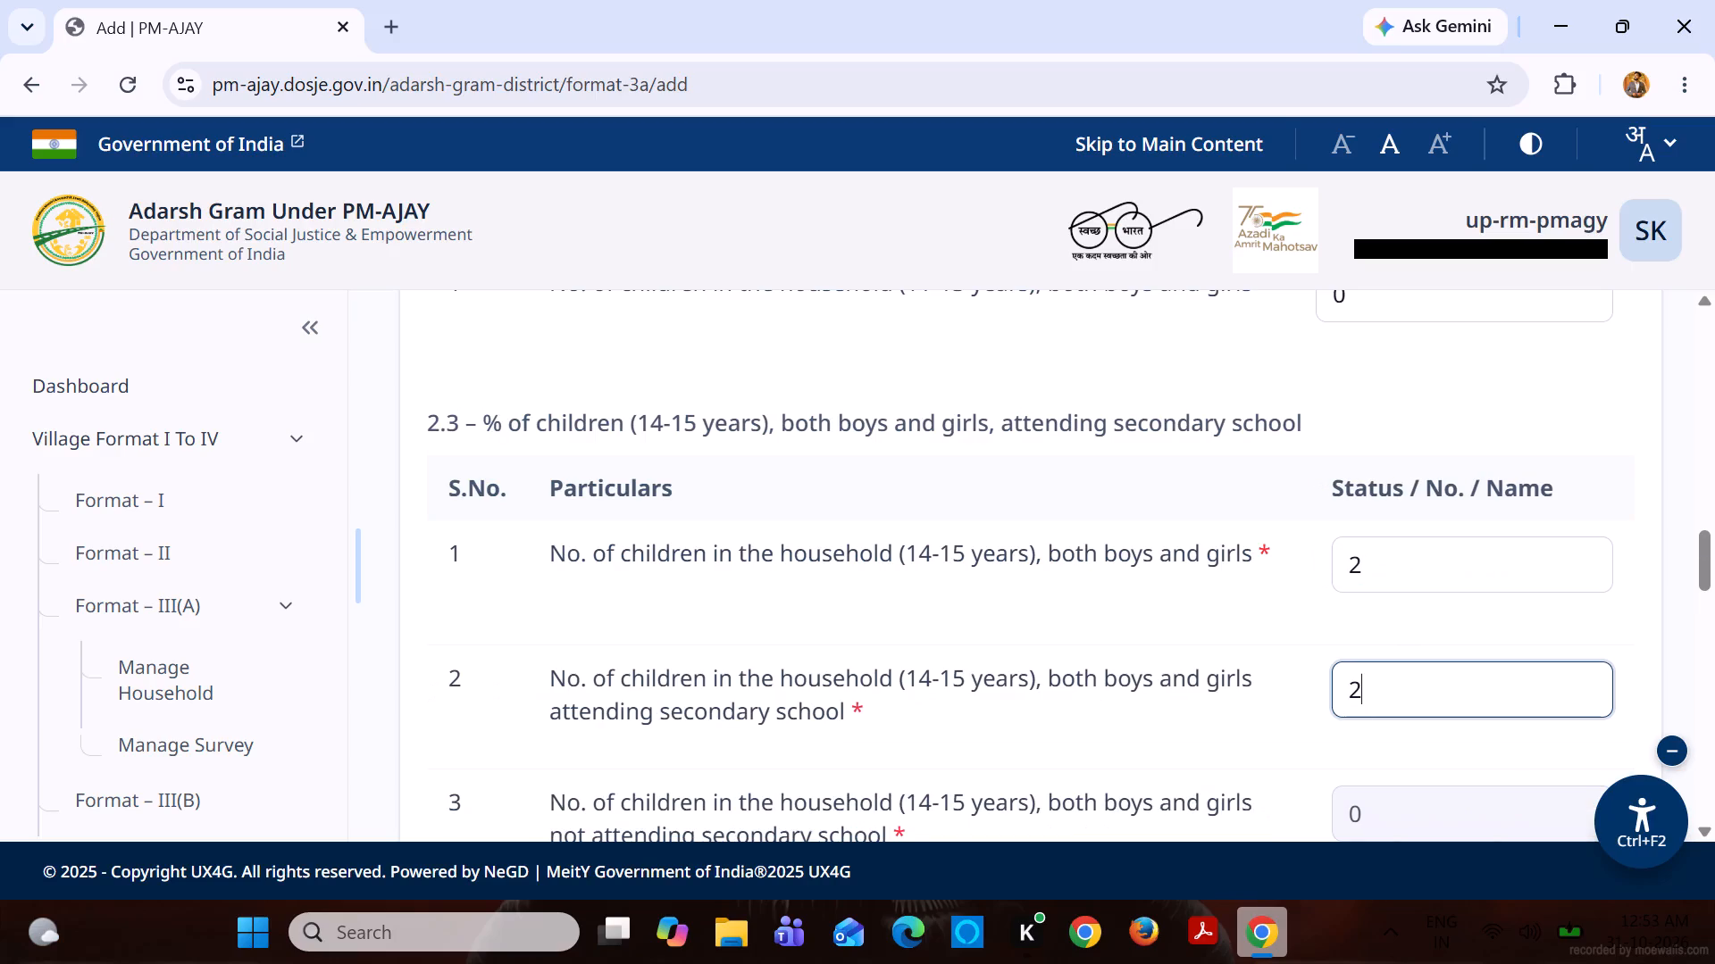
scroll(1411, 685, down, 16)
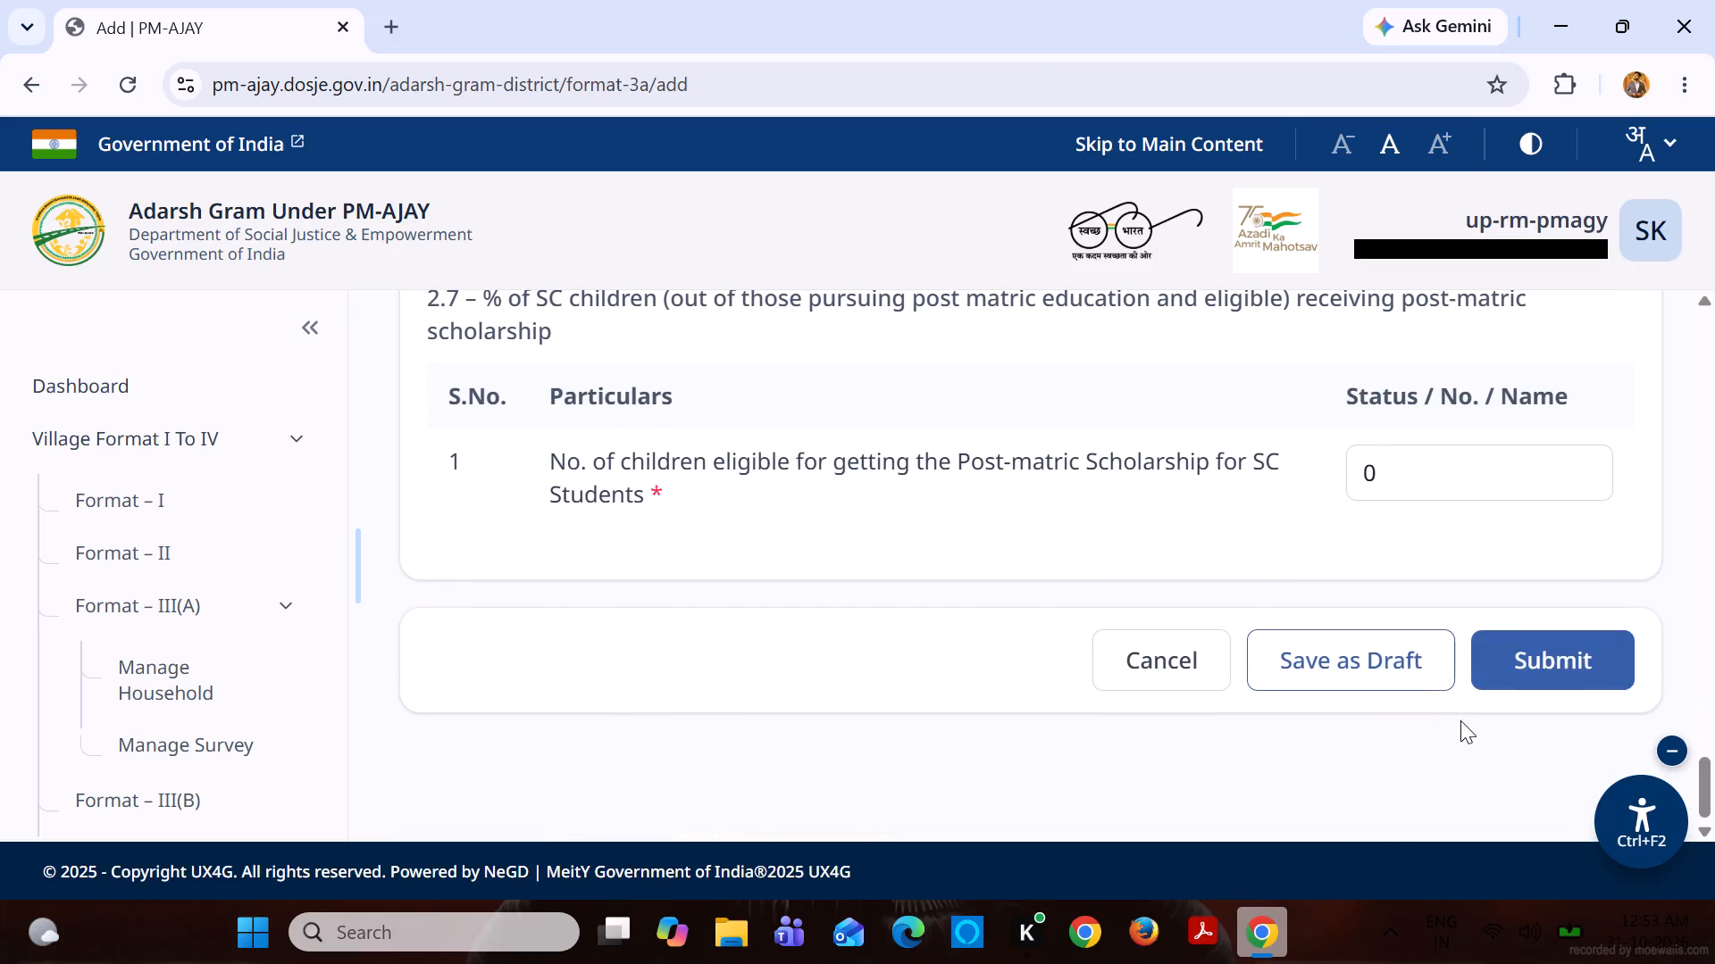
click(1563, 655)
In domain 3 – Health and Nutrition, answer Yes to Health Protection Scheme coverage (3.1) and enter 0 for pregnant women (3.3) and deliveries (3.4).
click(1435, 408)
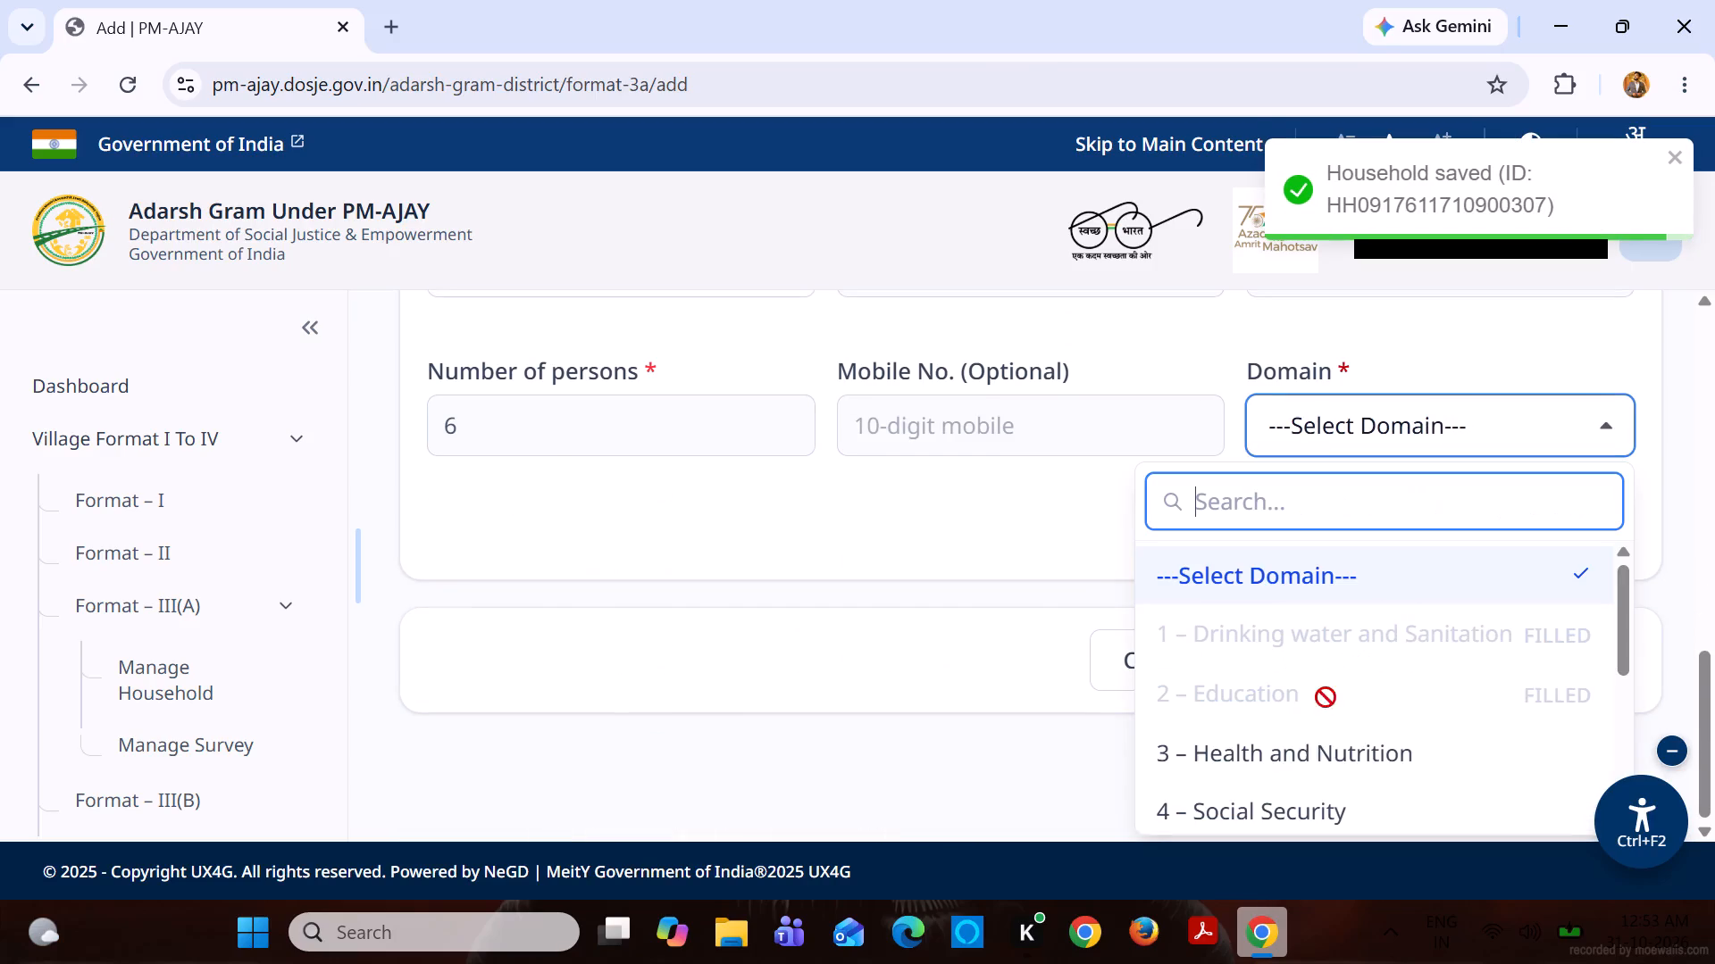
click(1295, 755)
scroll(1296, 696, down, 3)
click(1514, 447)
click(1443, 569)
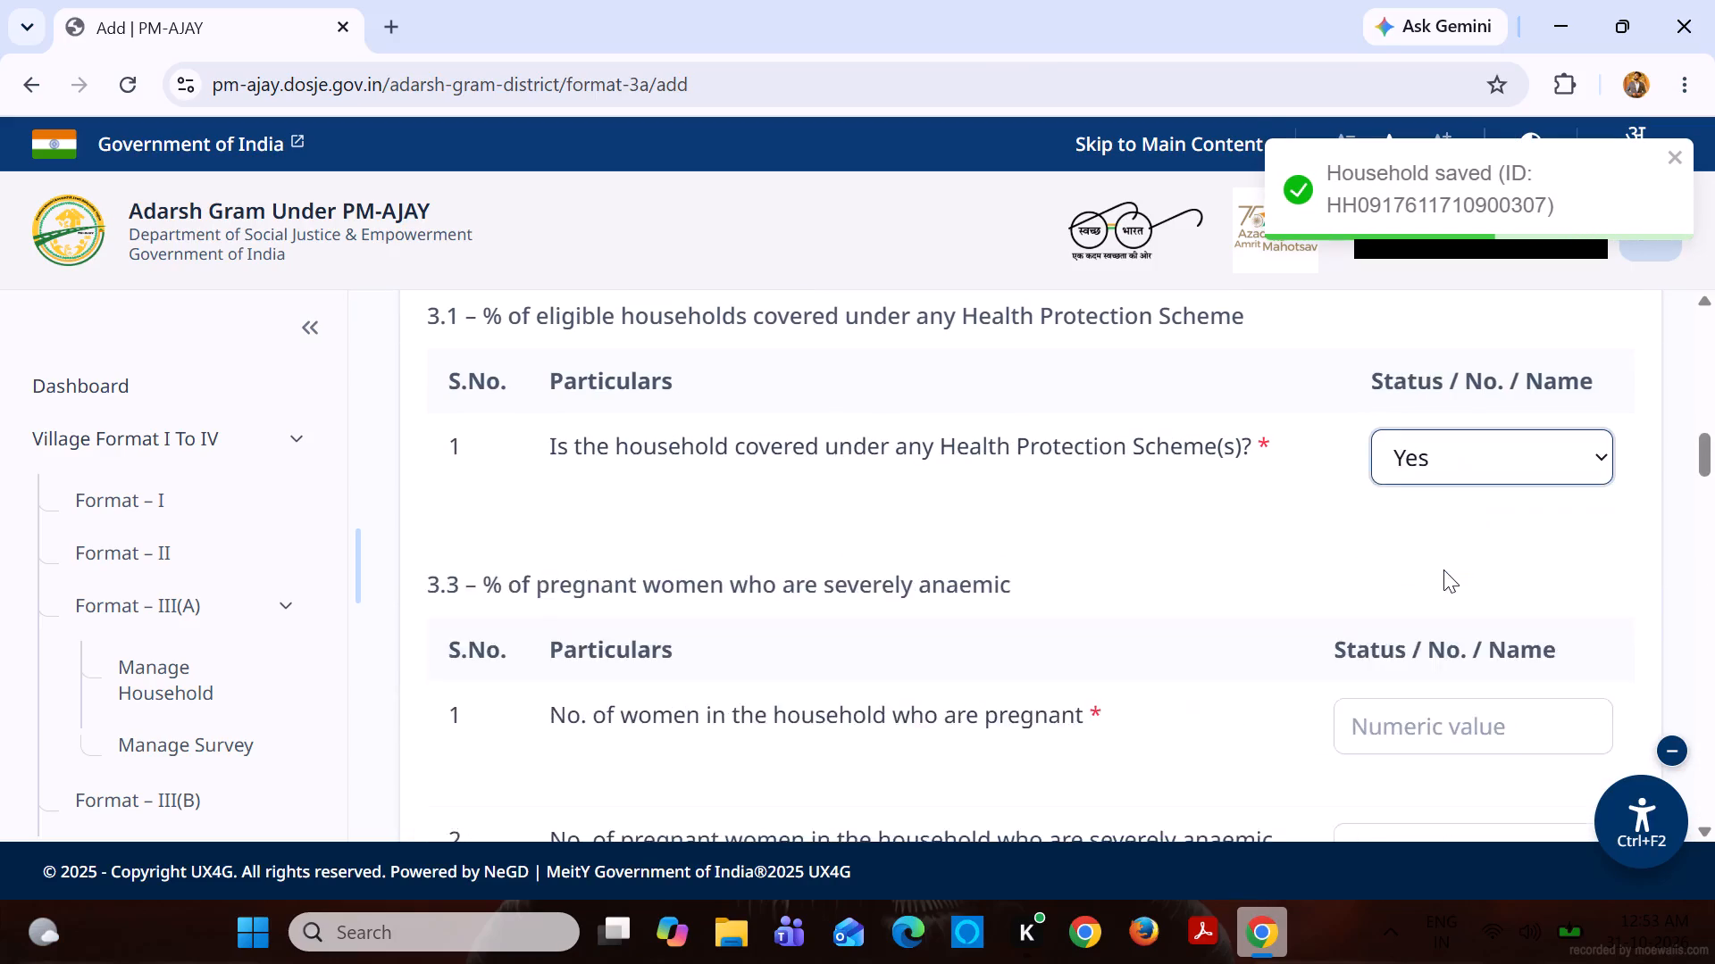
scroll(1443, 570, down, 2)
click(1342, 425)
click(1407, 460)
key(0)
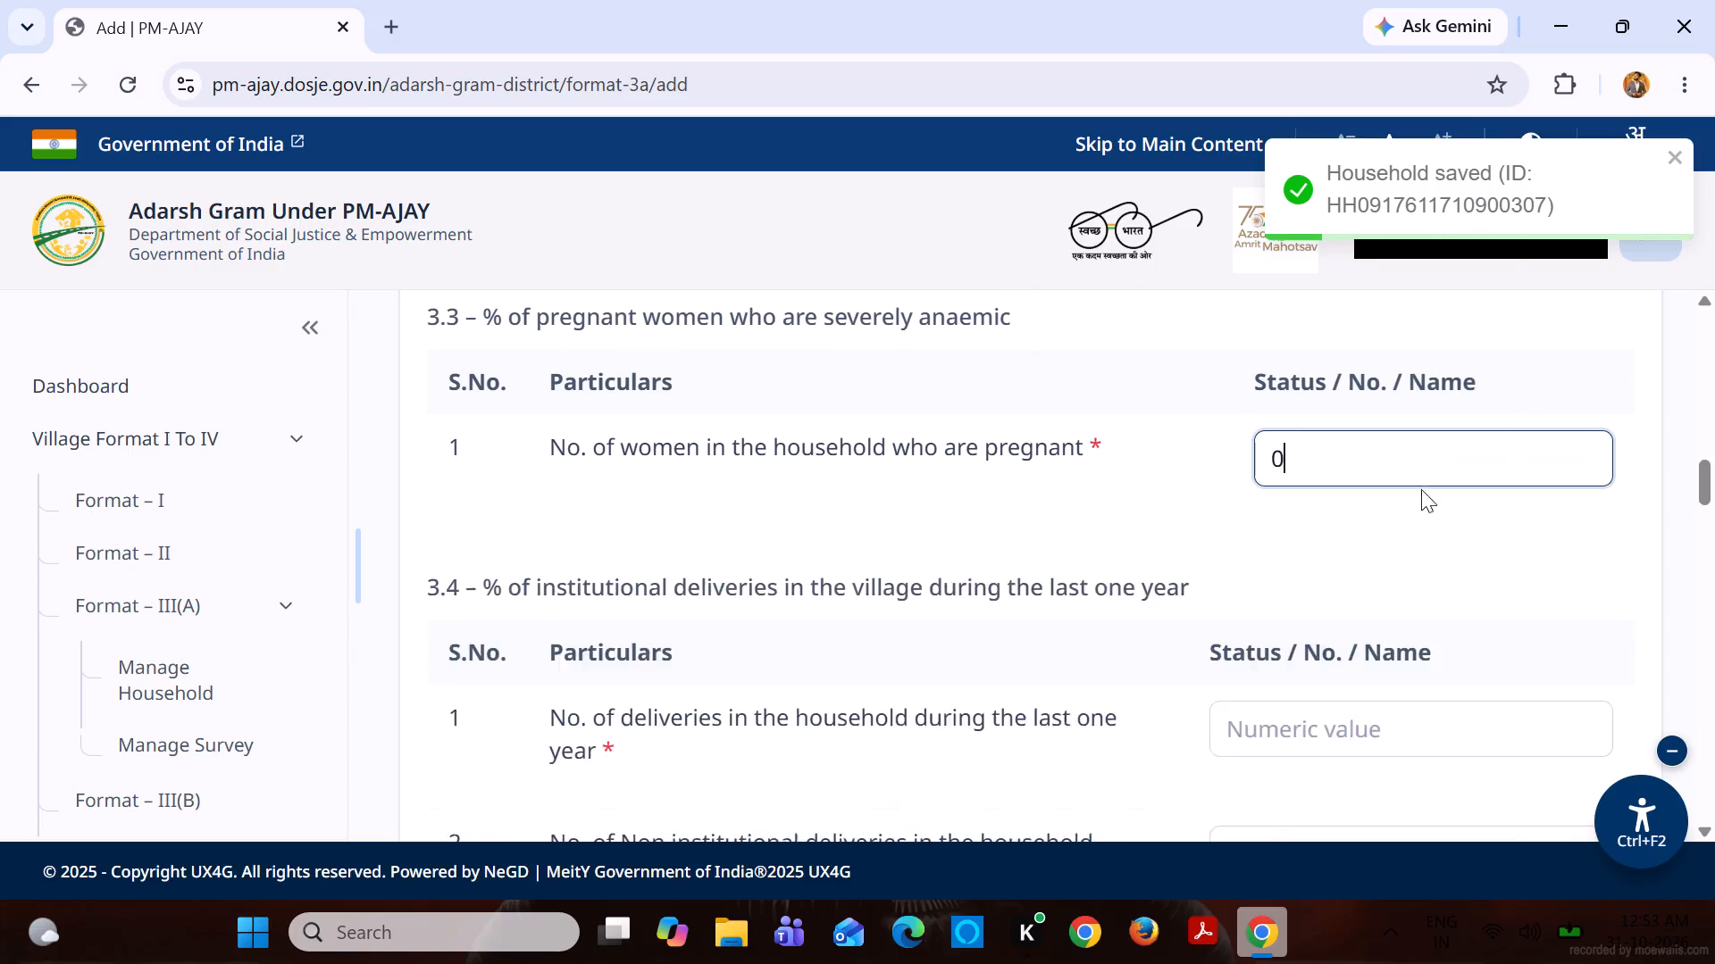
scroll(1424, 489, down, 2)
click(1274, 462)
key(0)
Enter 0 for children born during the last year, children below one year (3.6) and children aged 0-5 years (3.7).
scroll(1302, 487, down, 2)
click(1304, 468)
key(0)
scroll(1309, 487, down, 1)
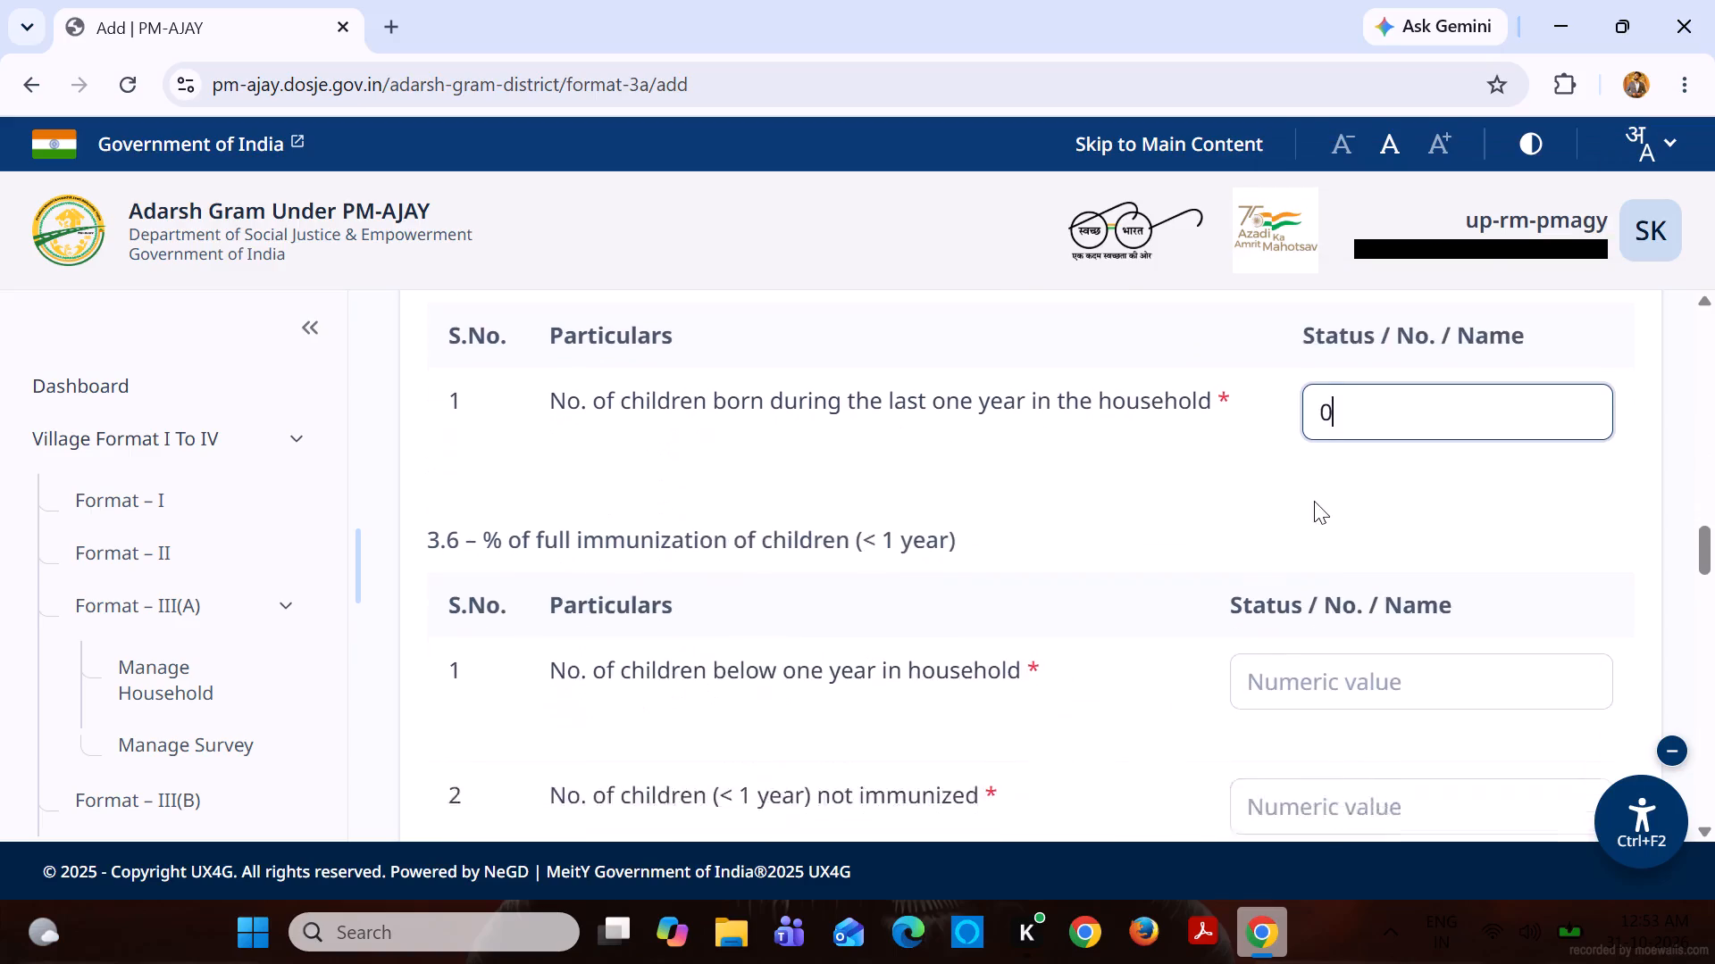
click(1320, 606)
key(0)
scroll(1318, 602, down, 2)
click(1368, 581)
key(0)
Enter 0 for women pregnant during the last year (3.8), children under one year (3.9) and the final health question, and submit.
scroll(1369, 586, down, 1)
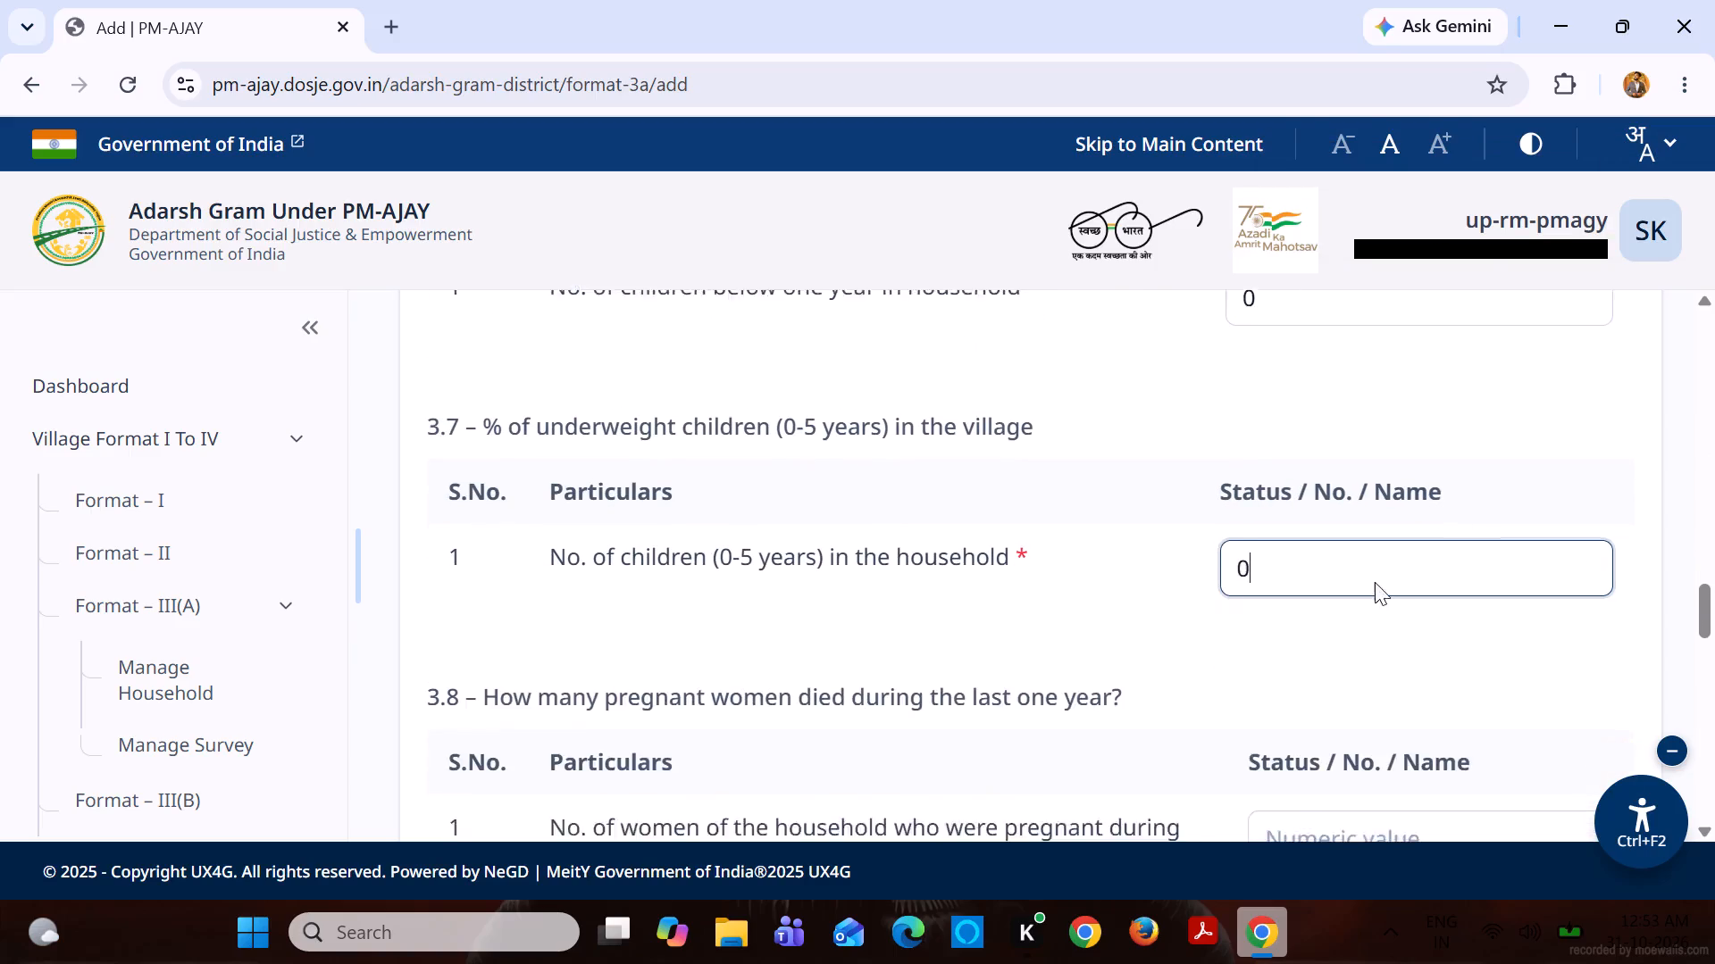
click(1320, 729)
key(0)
scroll(1323, 711, down, 2)
click(1352, 749)
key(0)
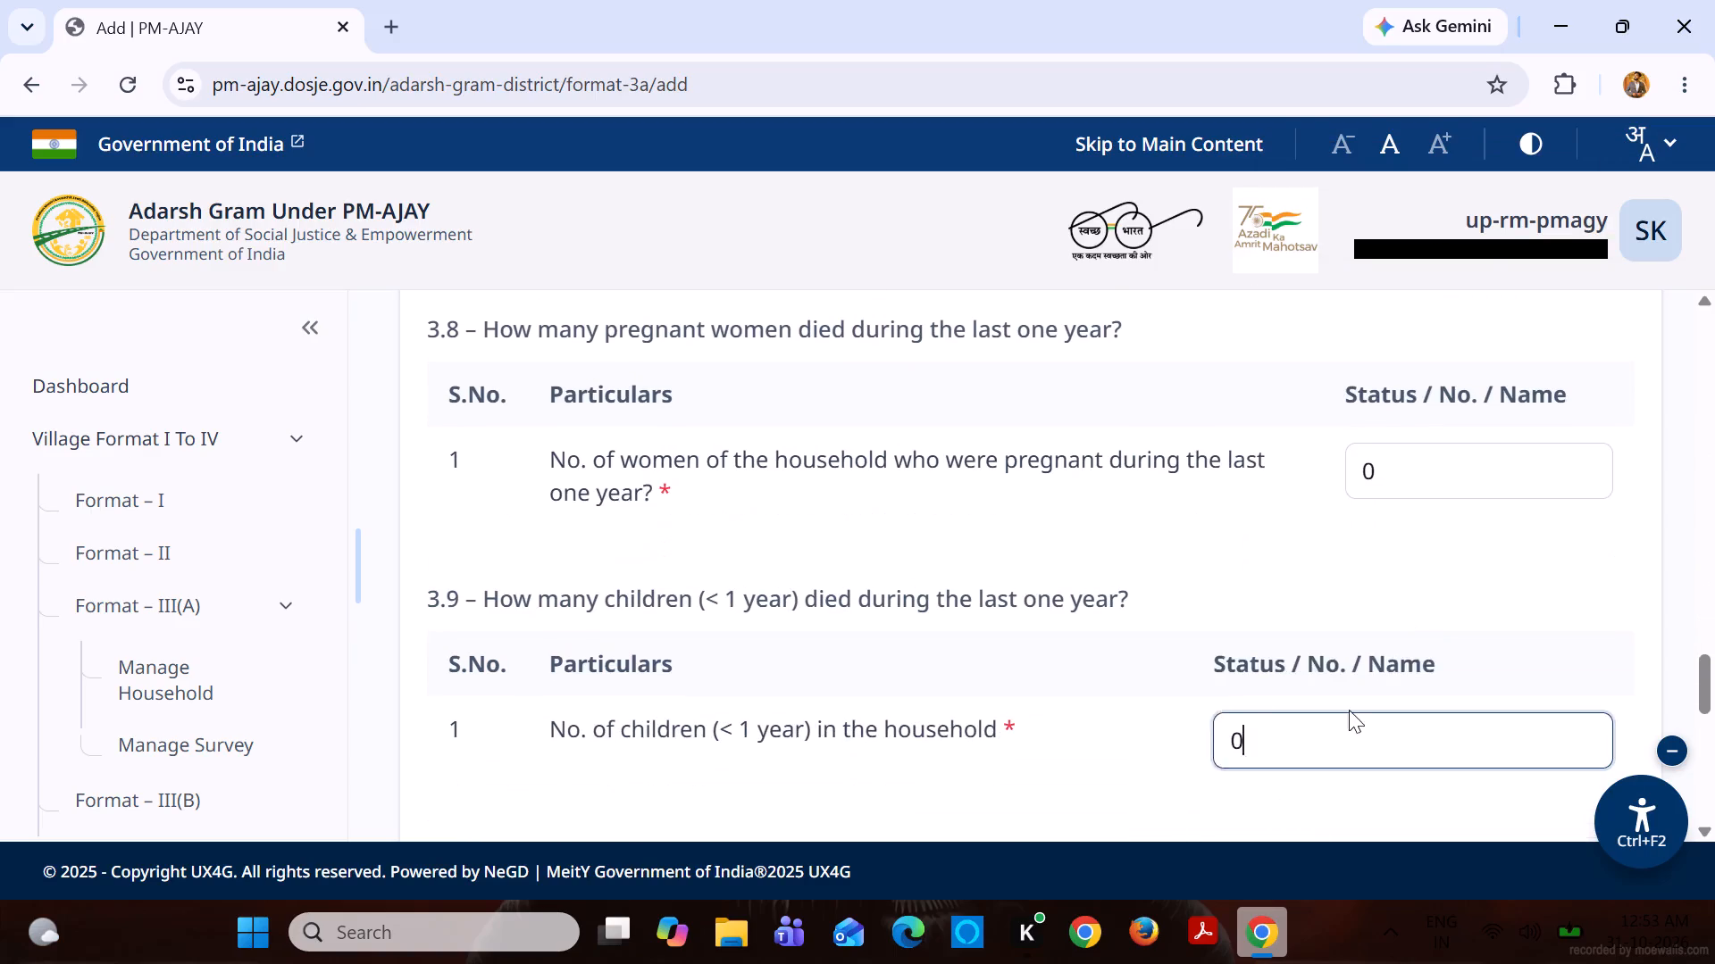
scroll(1349, 711, down, 2)
click(1410, 723)
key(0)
scroll(1410, 721, down, 2)
click(1574, 644)
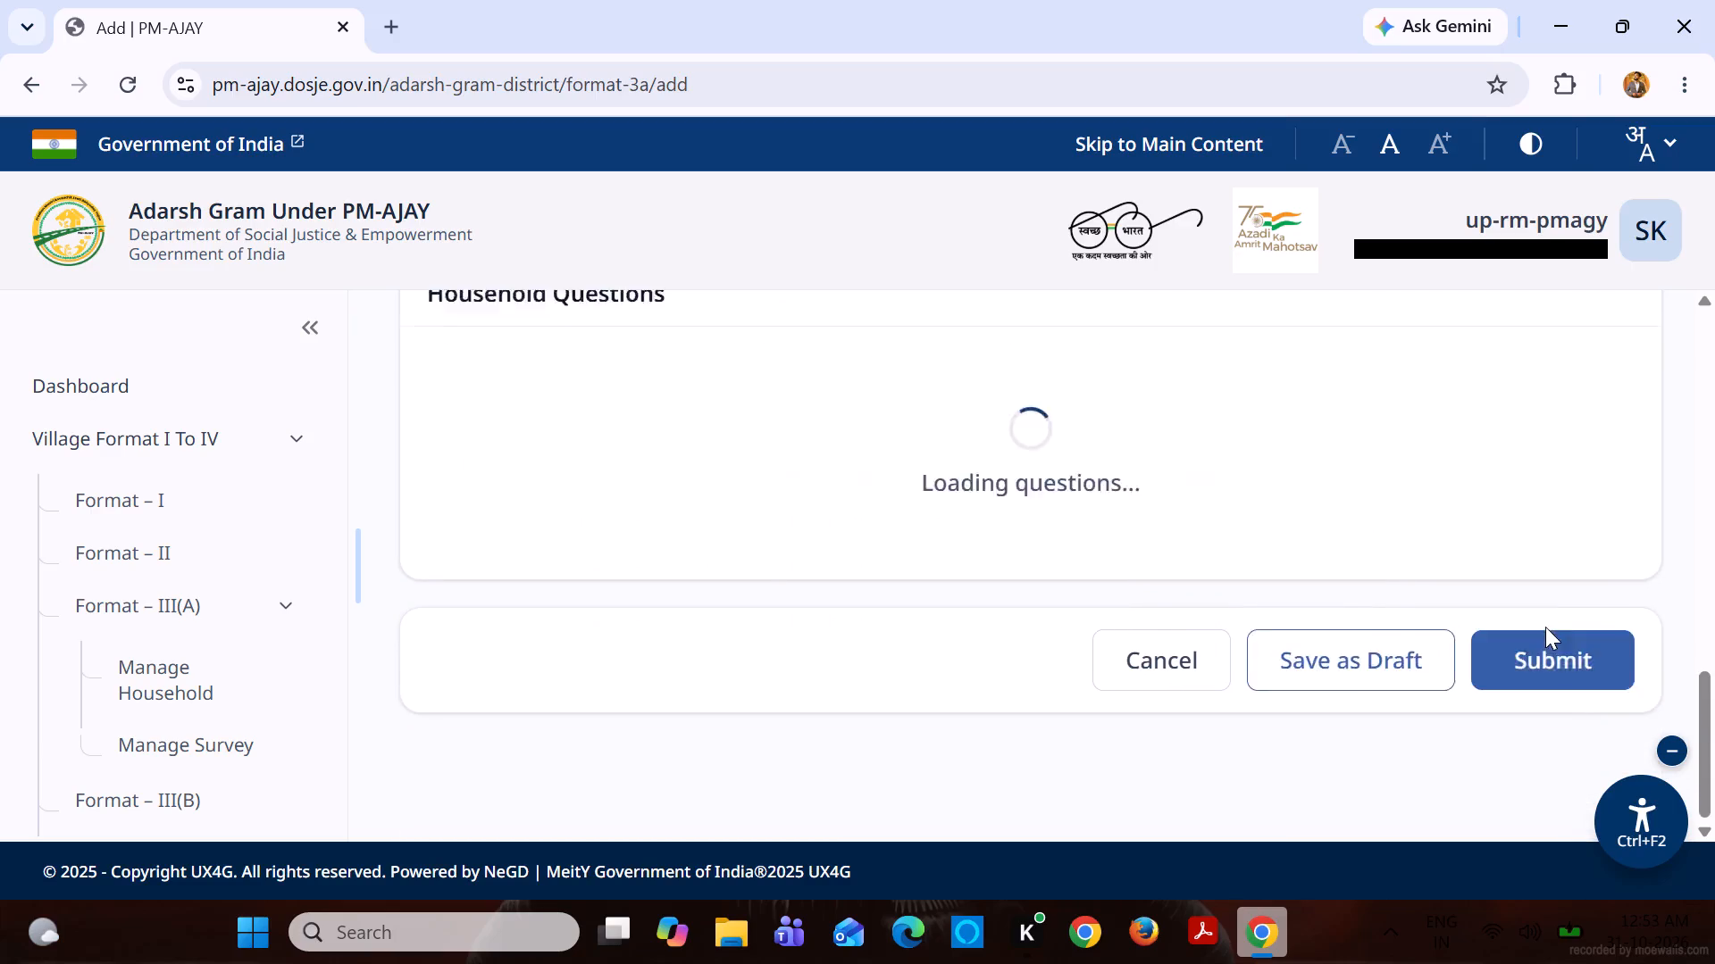
click(228, 734)
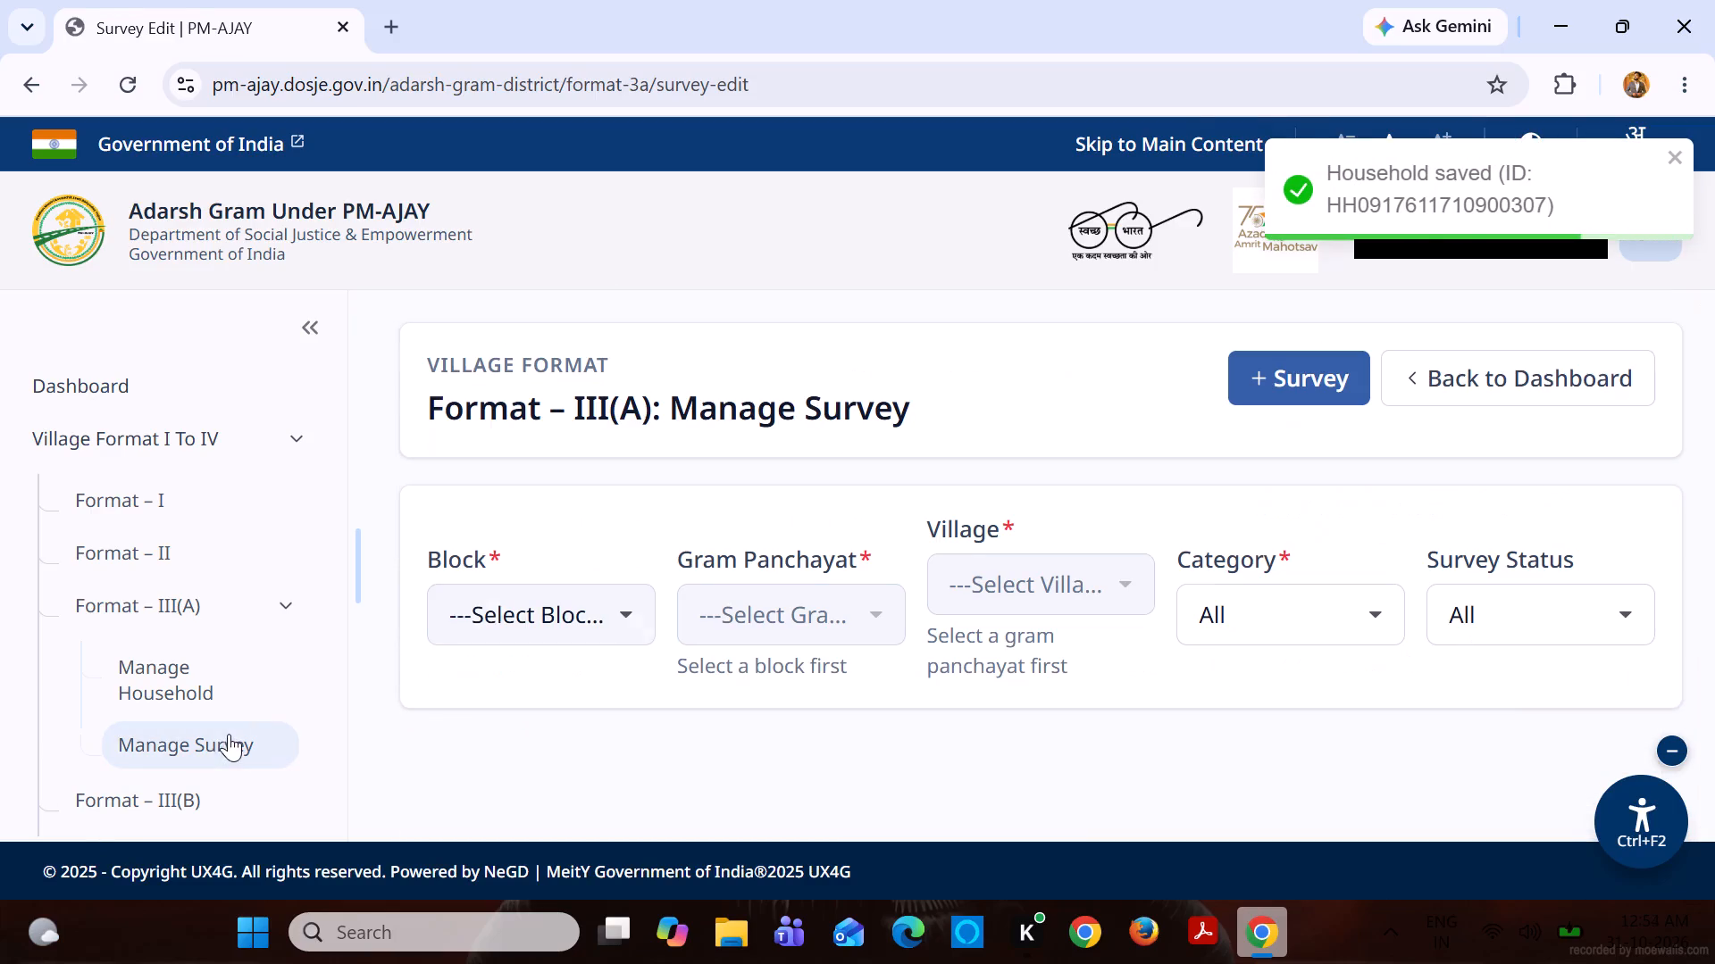
click(485, 611)
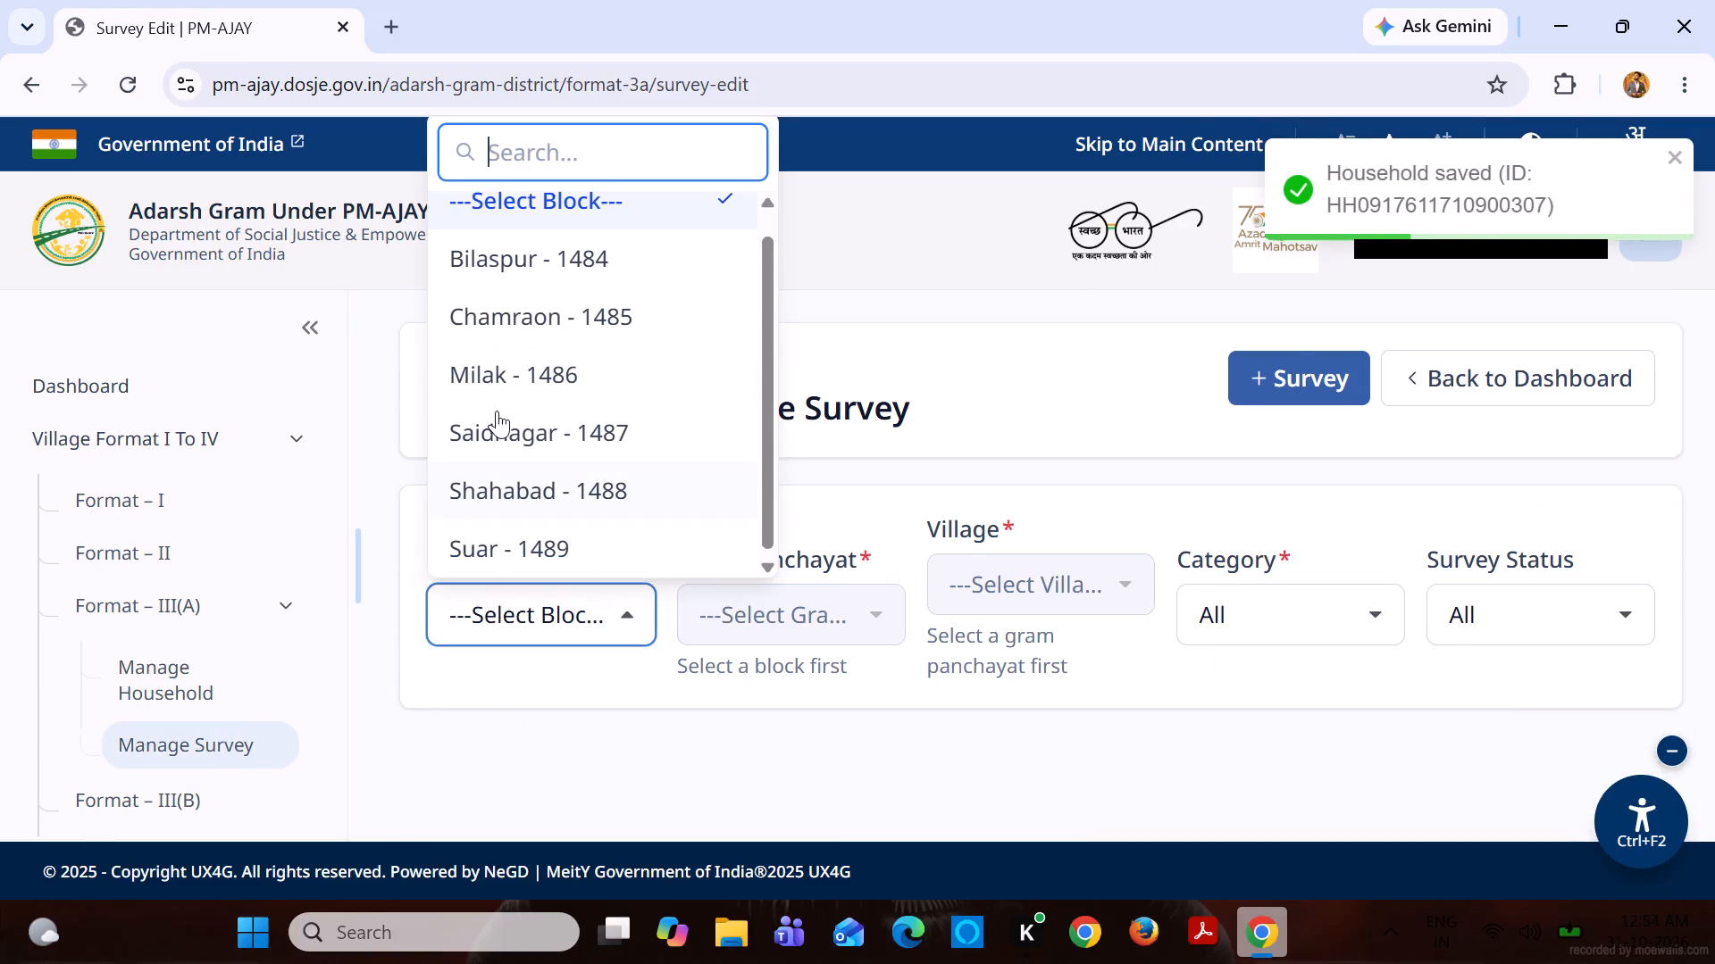
click(511, 489)
click(807, 592)
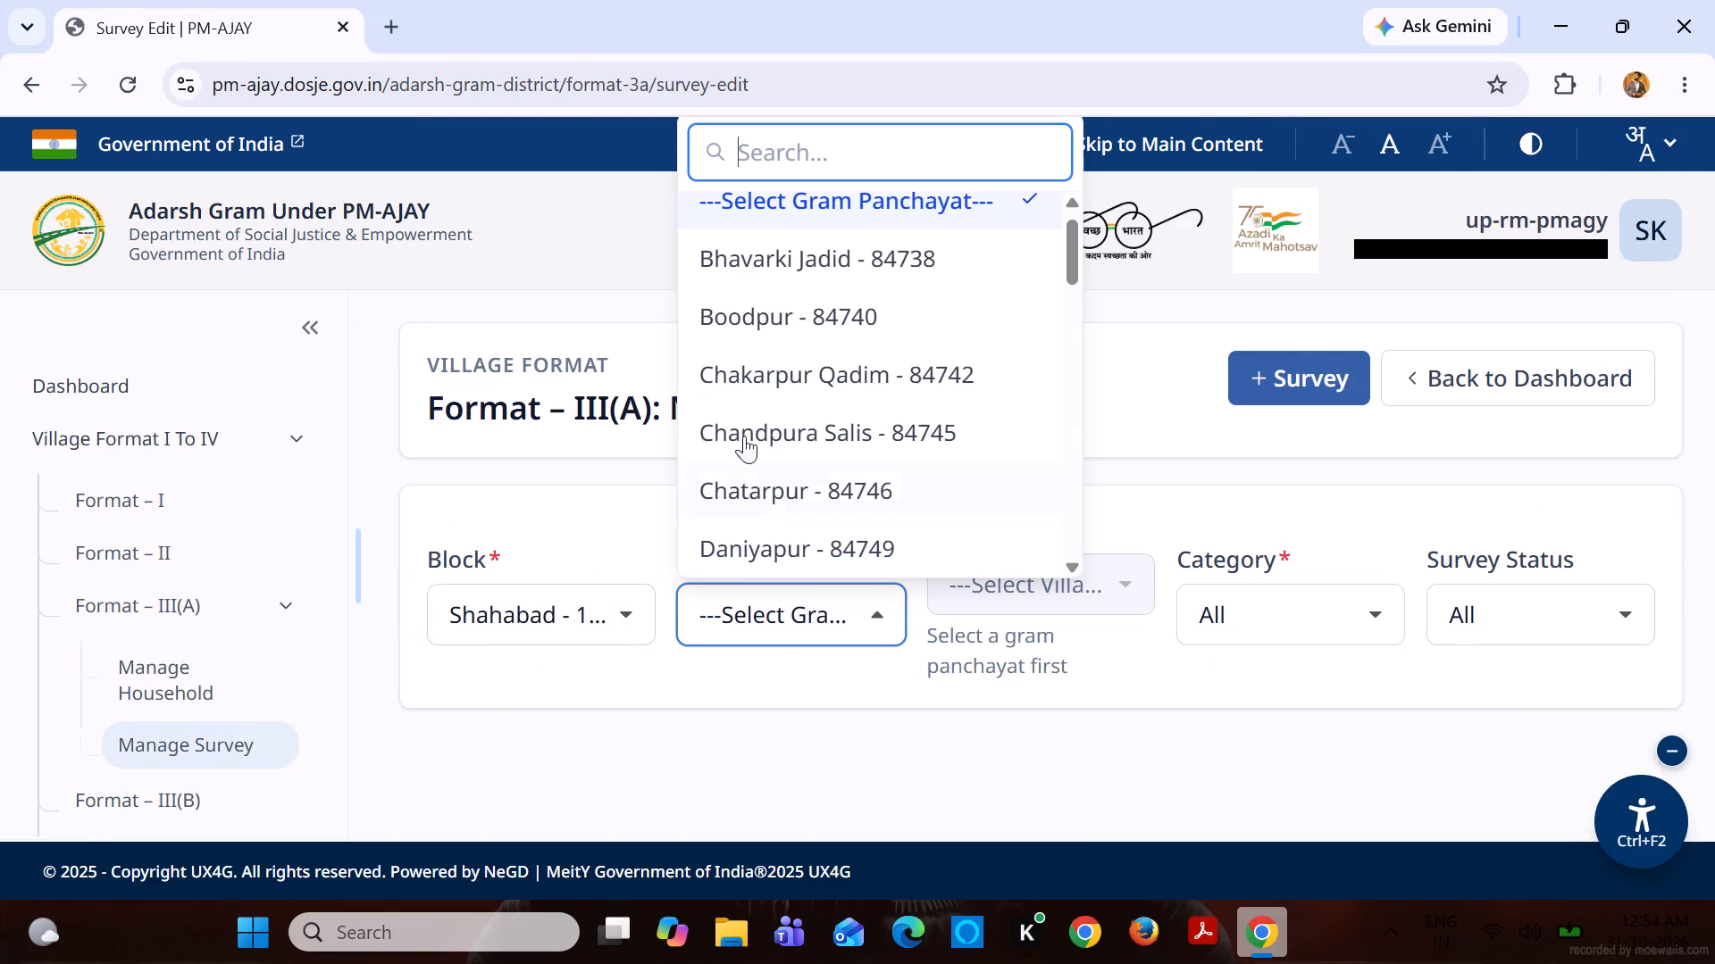
drag(755, 309, 765, 337)
click(1108, 571)
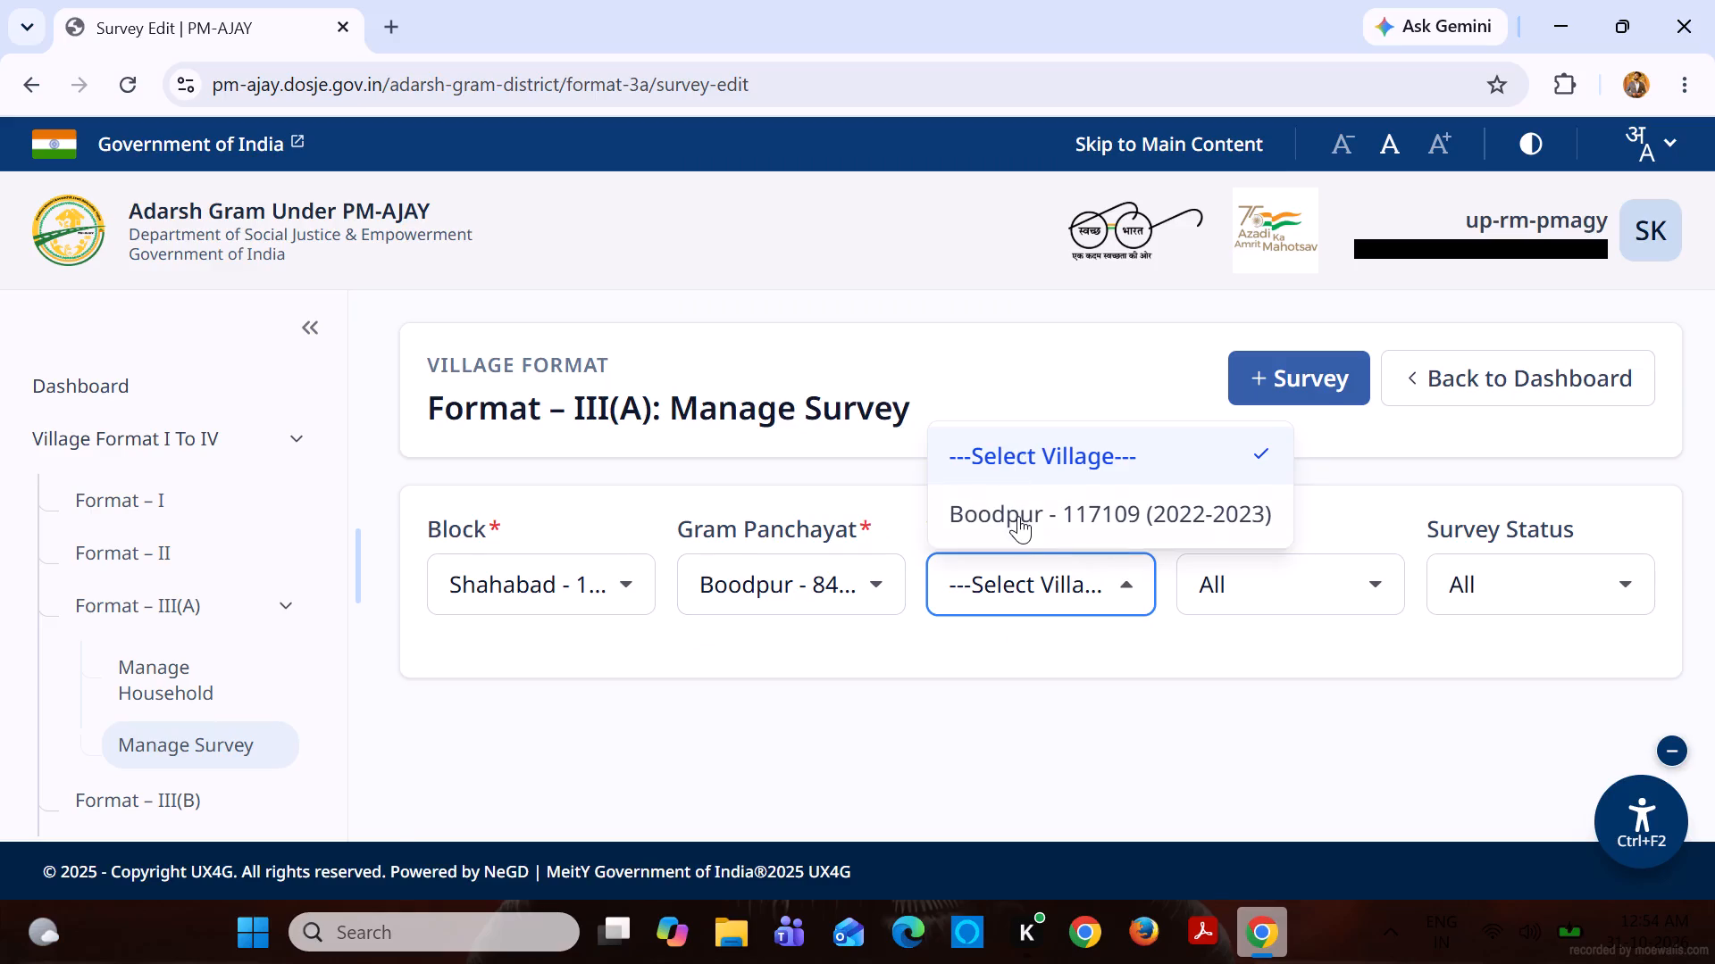
click(1018, 516)
scroll(1066, 553, down, 3)
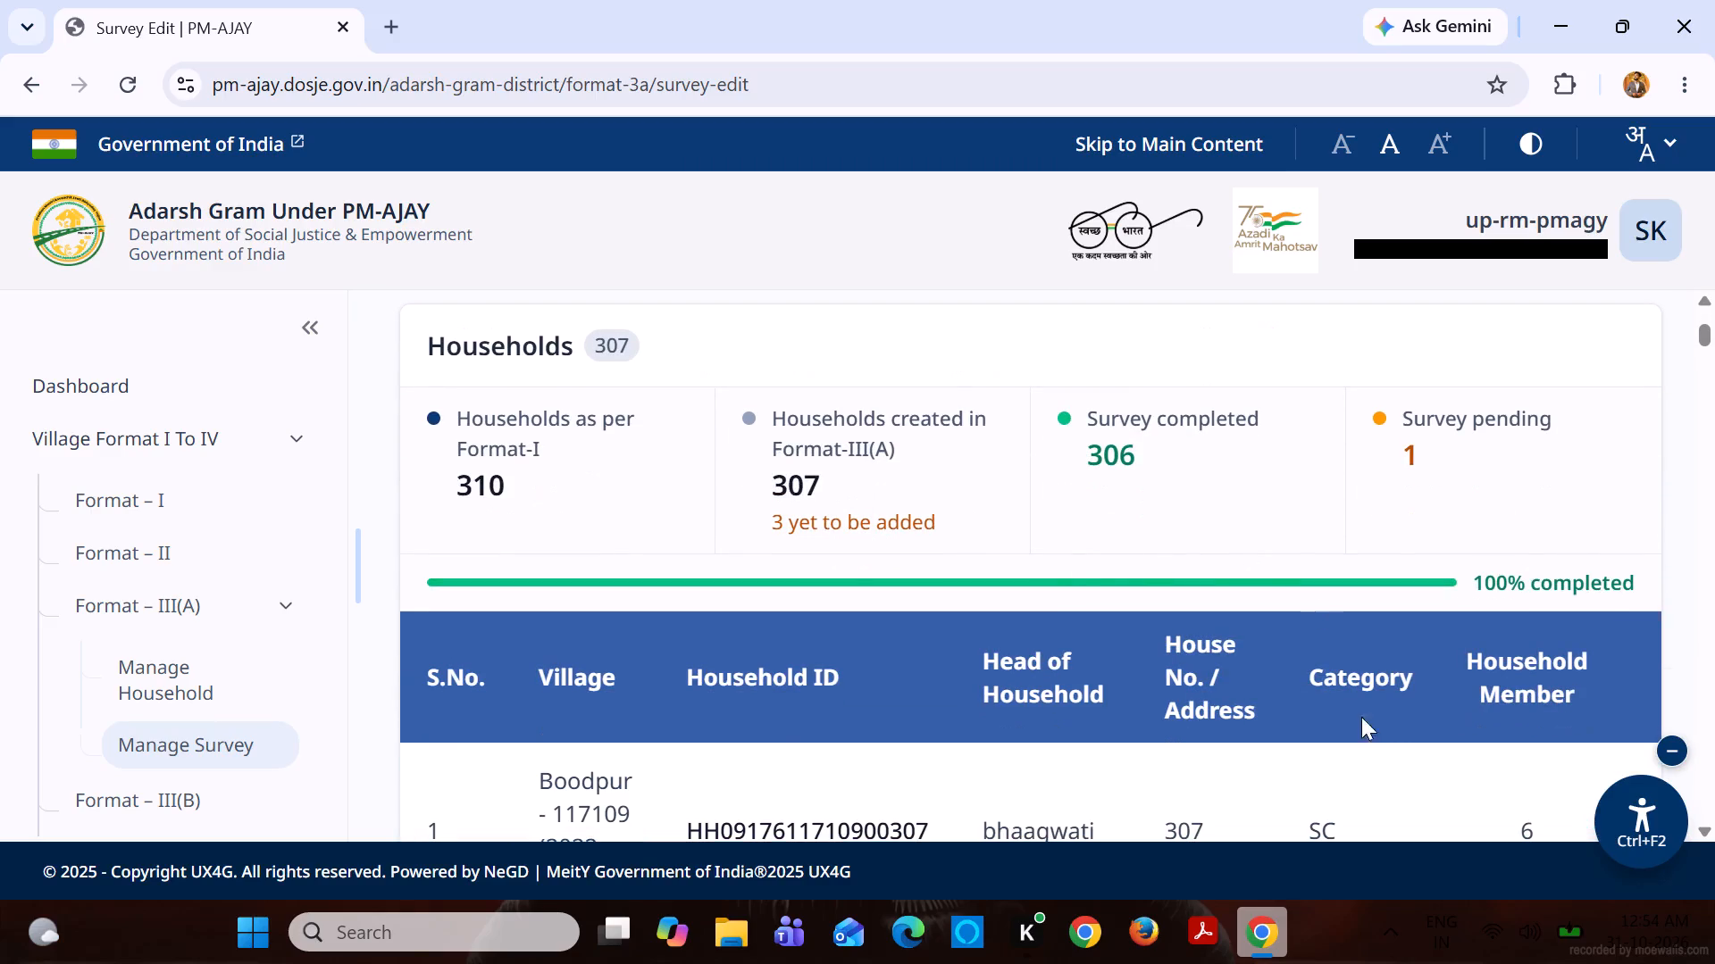
scroll(1367, 749, left, 13)
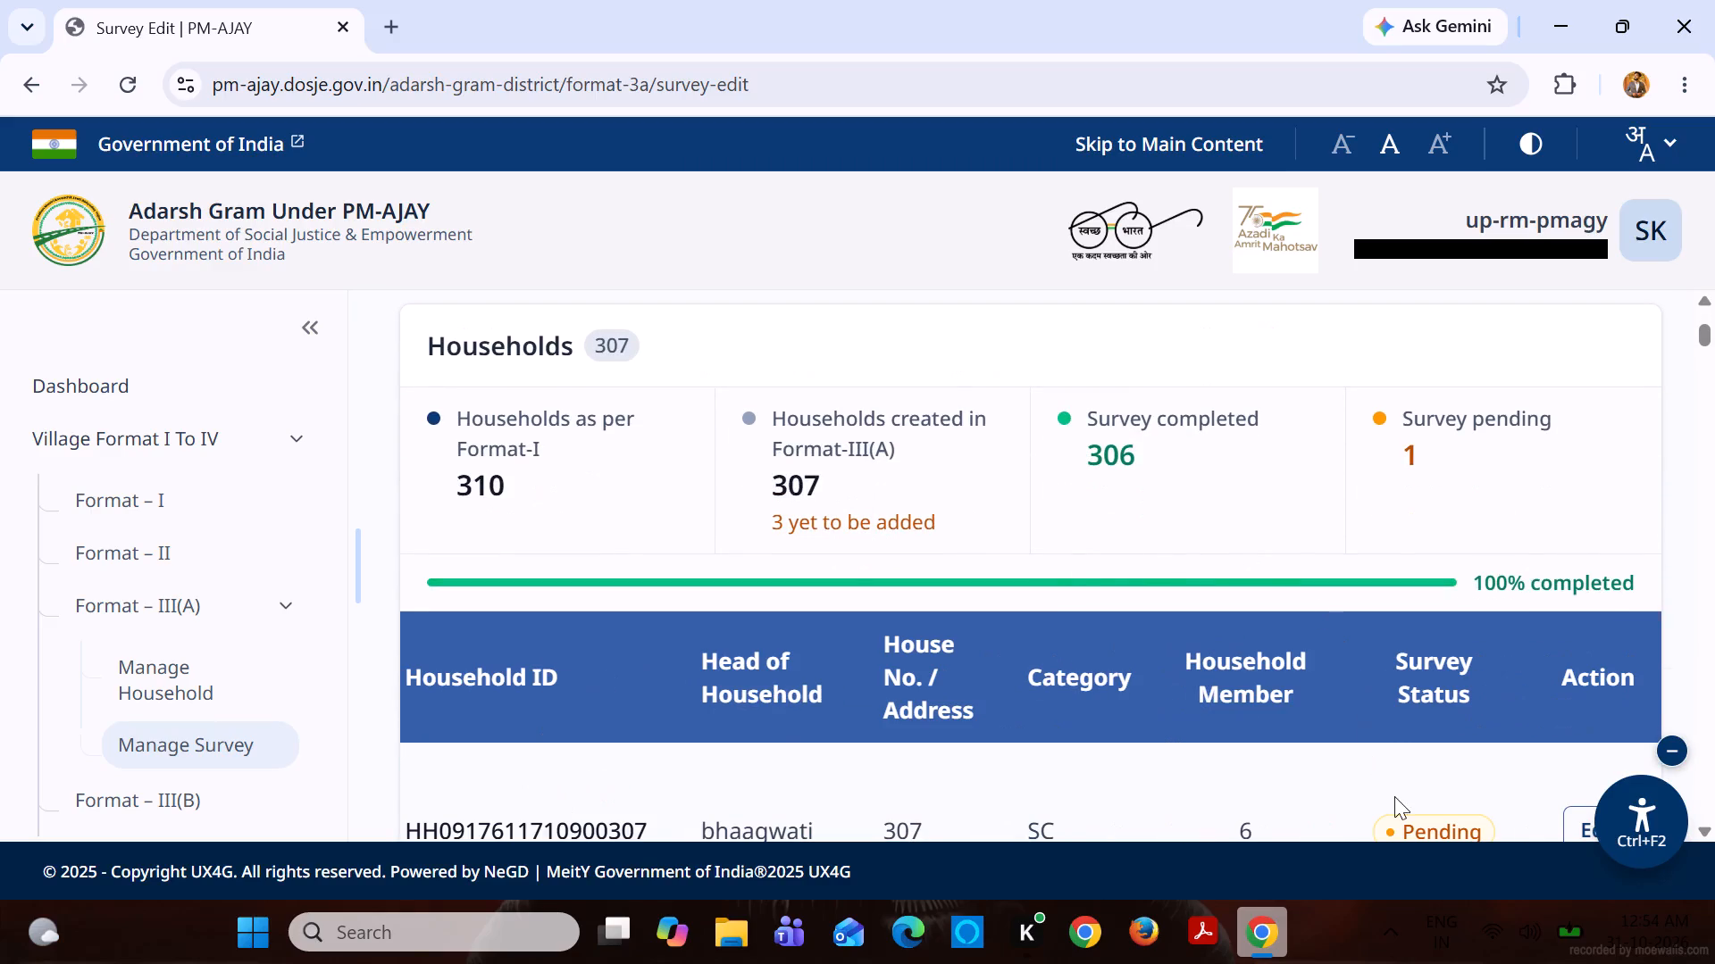
scroll(1399, 804, down, 3)
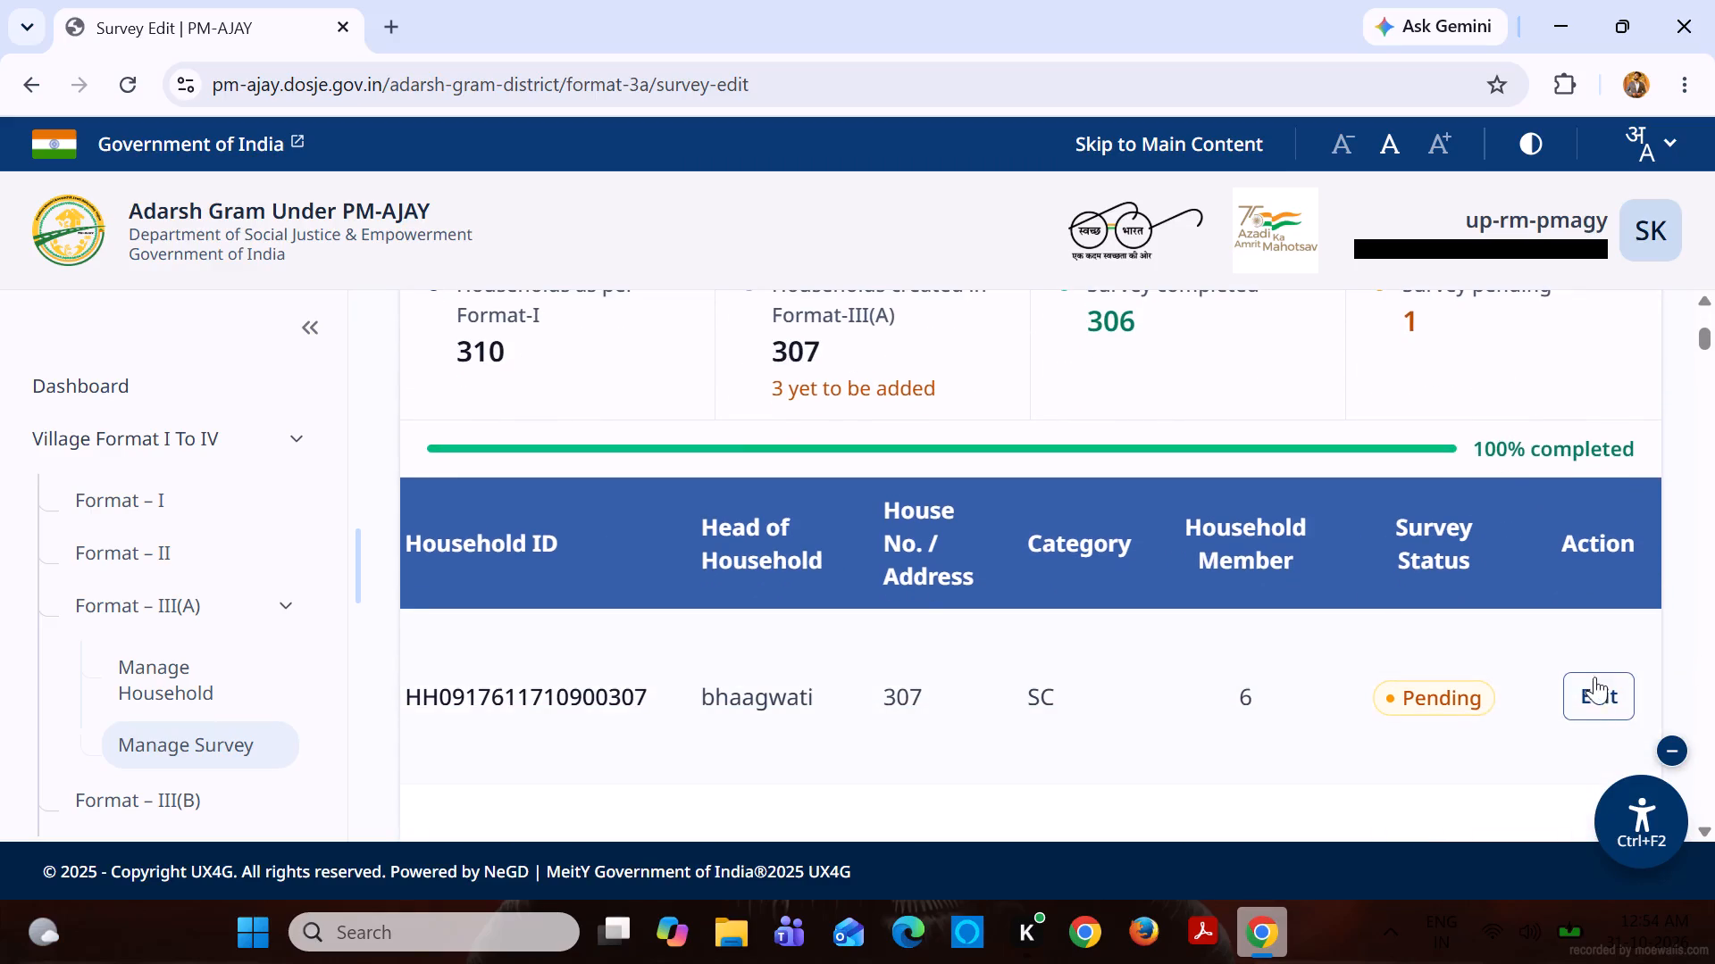
click(1602, 696)
In domain 4 – Social Security, enter 0 for Widow Pension (4.1), indicator 4.2 and Disability Pension (4.3) eligibility, and save.
scroll(1314, 656, down, 3)
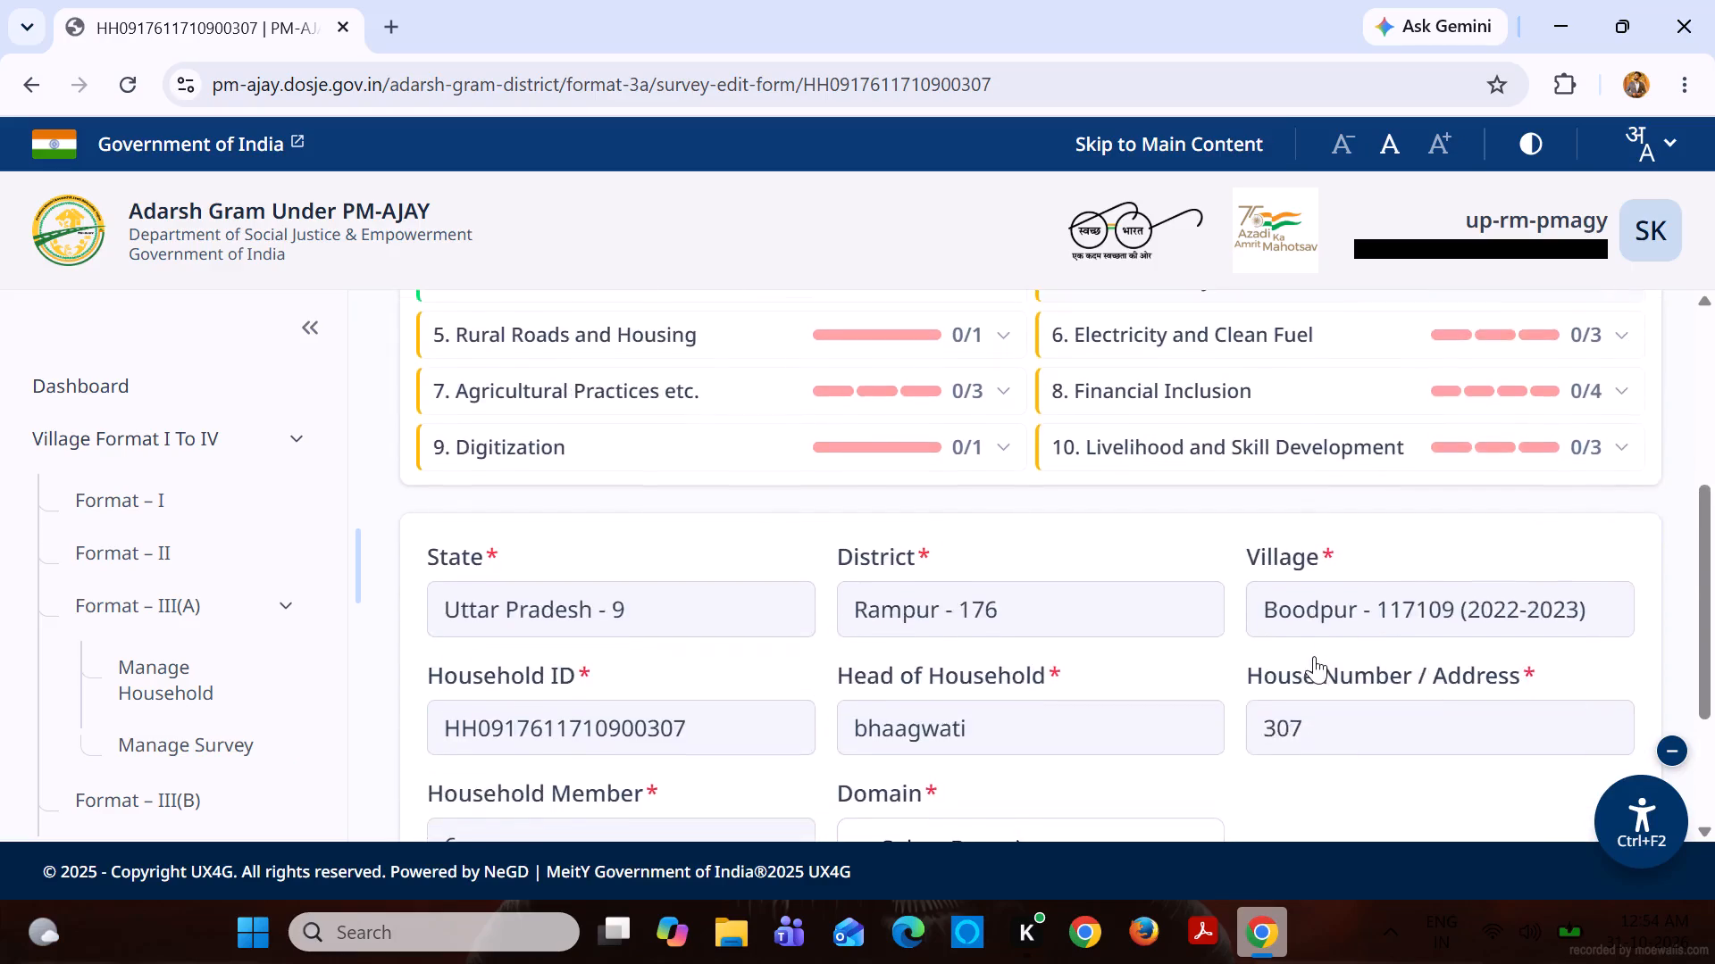
scroll(1314, 656, down, 4)
click(1160, 621)
click(947, 434)
scroll(978, 524, down, 1)
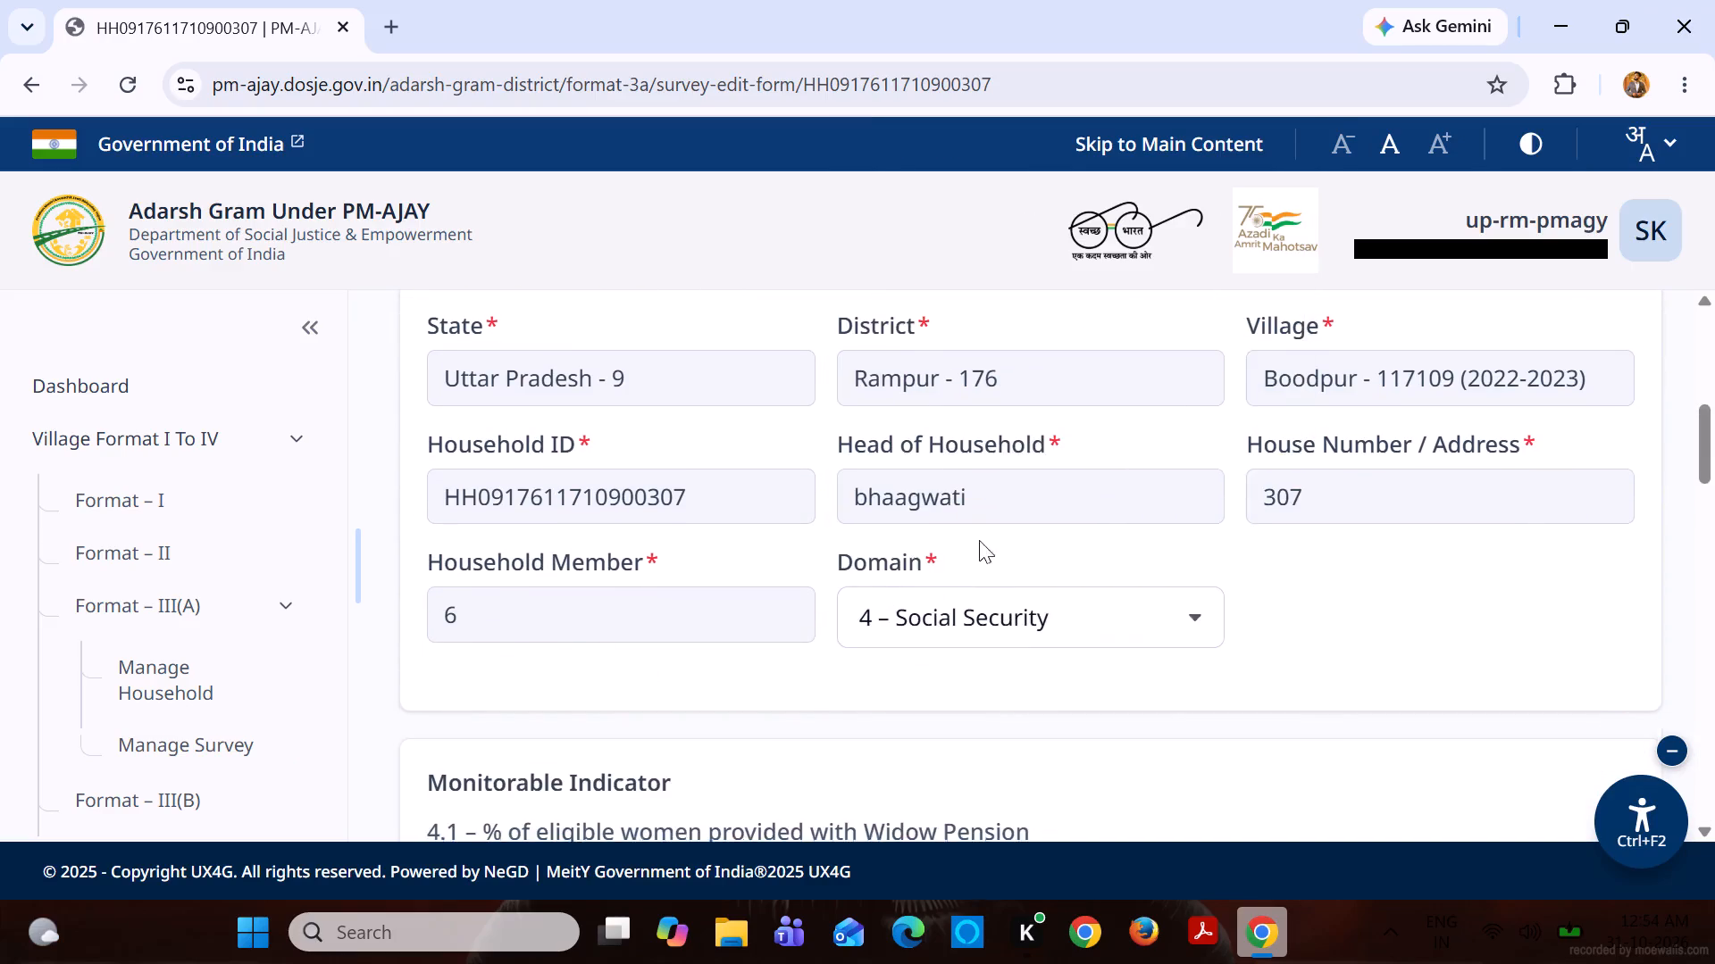
scroll(979, 540, down, 2)
click(1366, 569)
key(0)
scroll(1368, 571, down, 3)
click(1357, 508)
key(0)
scroll(1359, 517, down, 2)
click(1373, 534)
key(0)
scroll(1373, 557, down, 2)
click(1568, 621)
click(1569, 669)
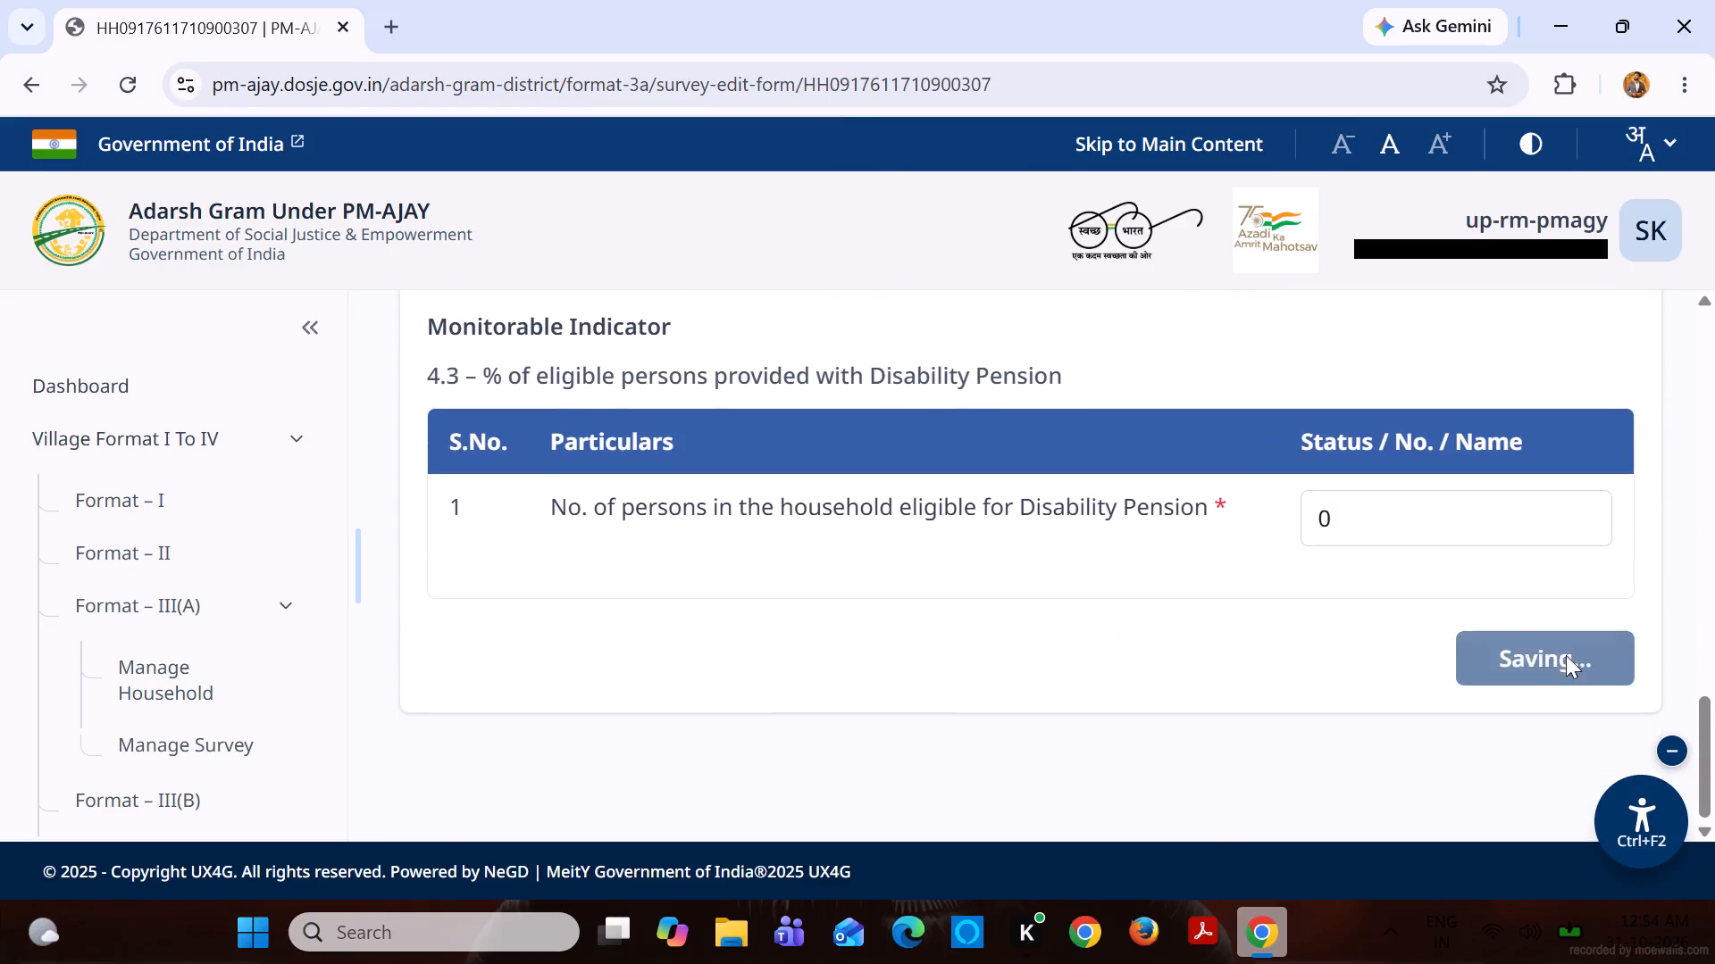
In domain 5 – Rural Roads and Housing, answer No to living in a Kachcha/unsafe house (5.3) and save.
click(1062, 620)
click(1002, 488)
scroll(1029, 516, down, 3)
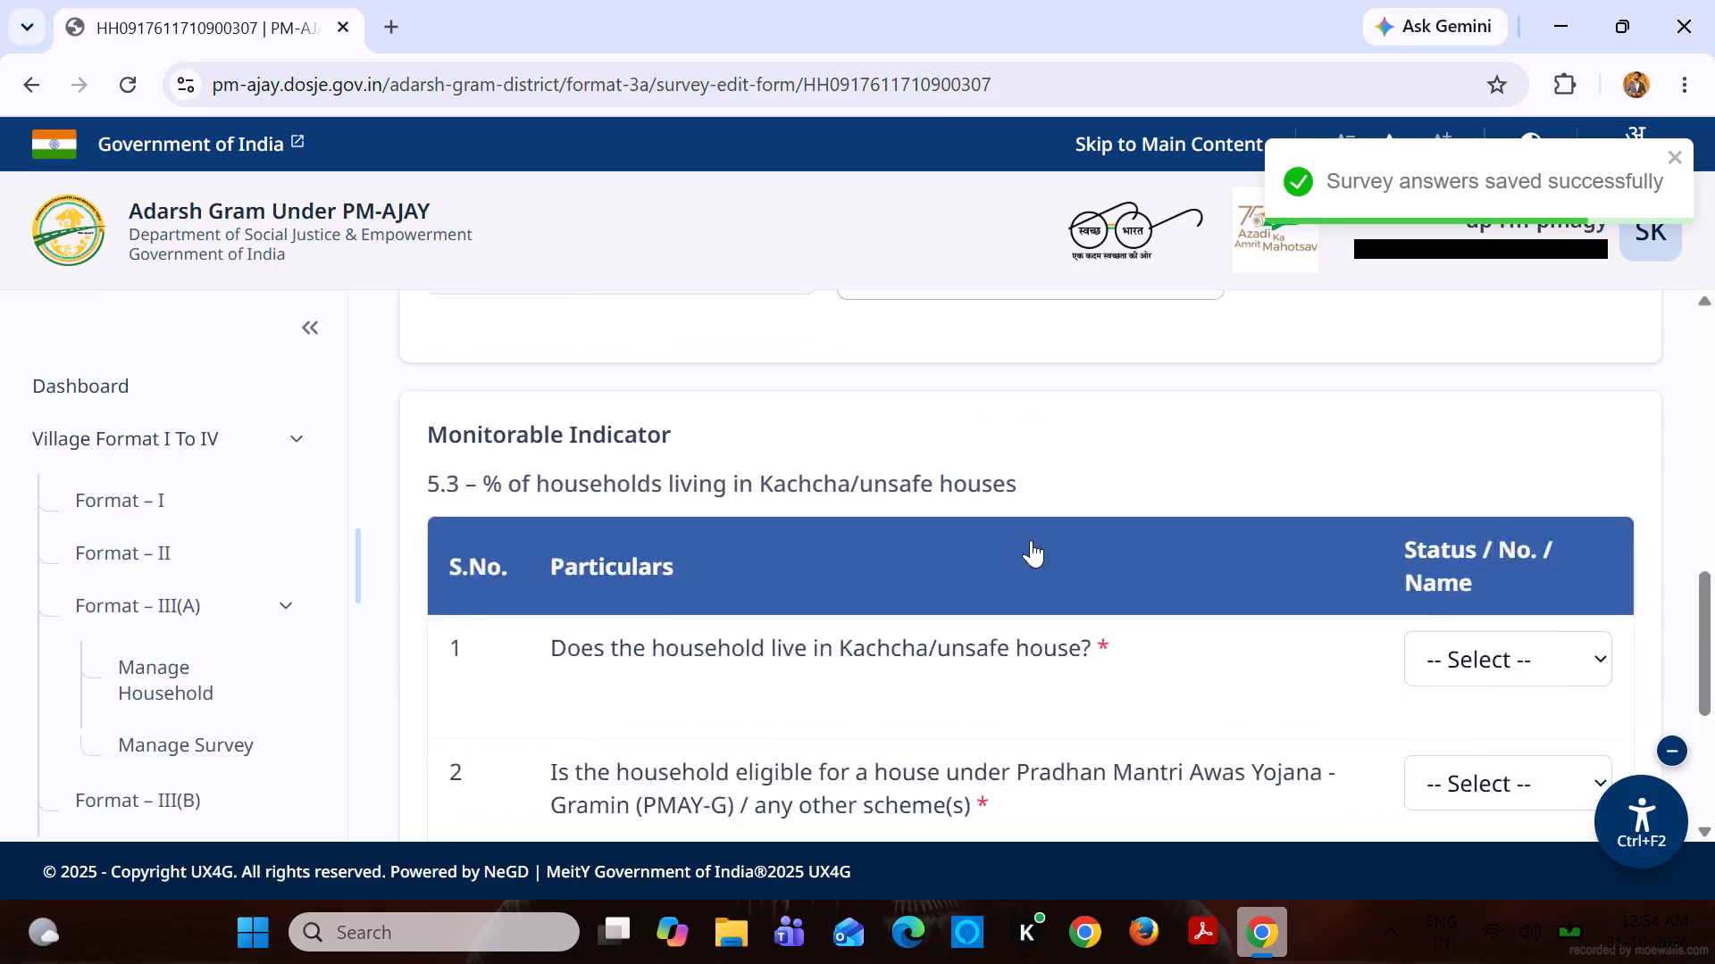
click(1544, 621)
click(1485, 729)
scroll(1493, 683, down, 4)
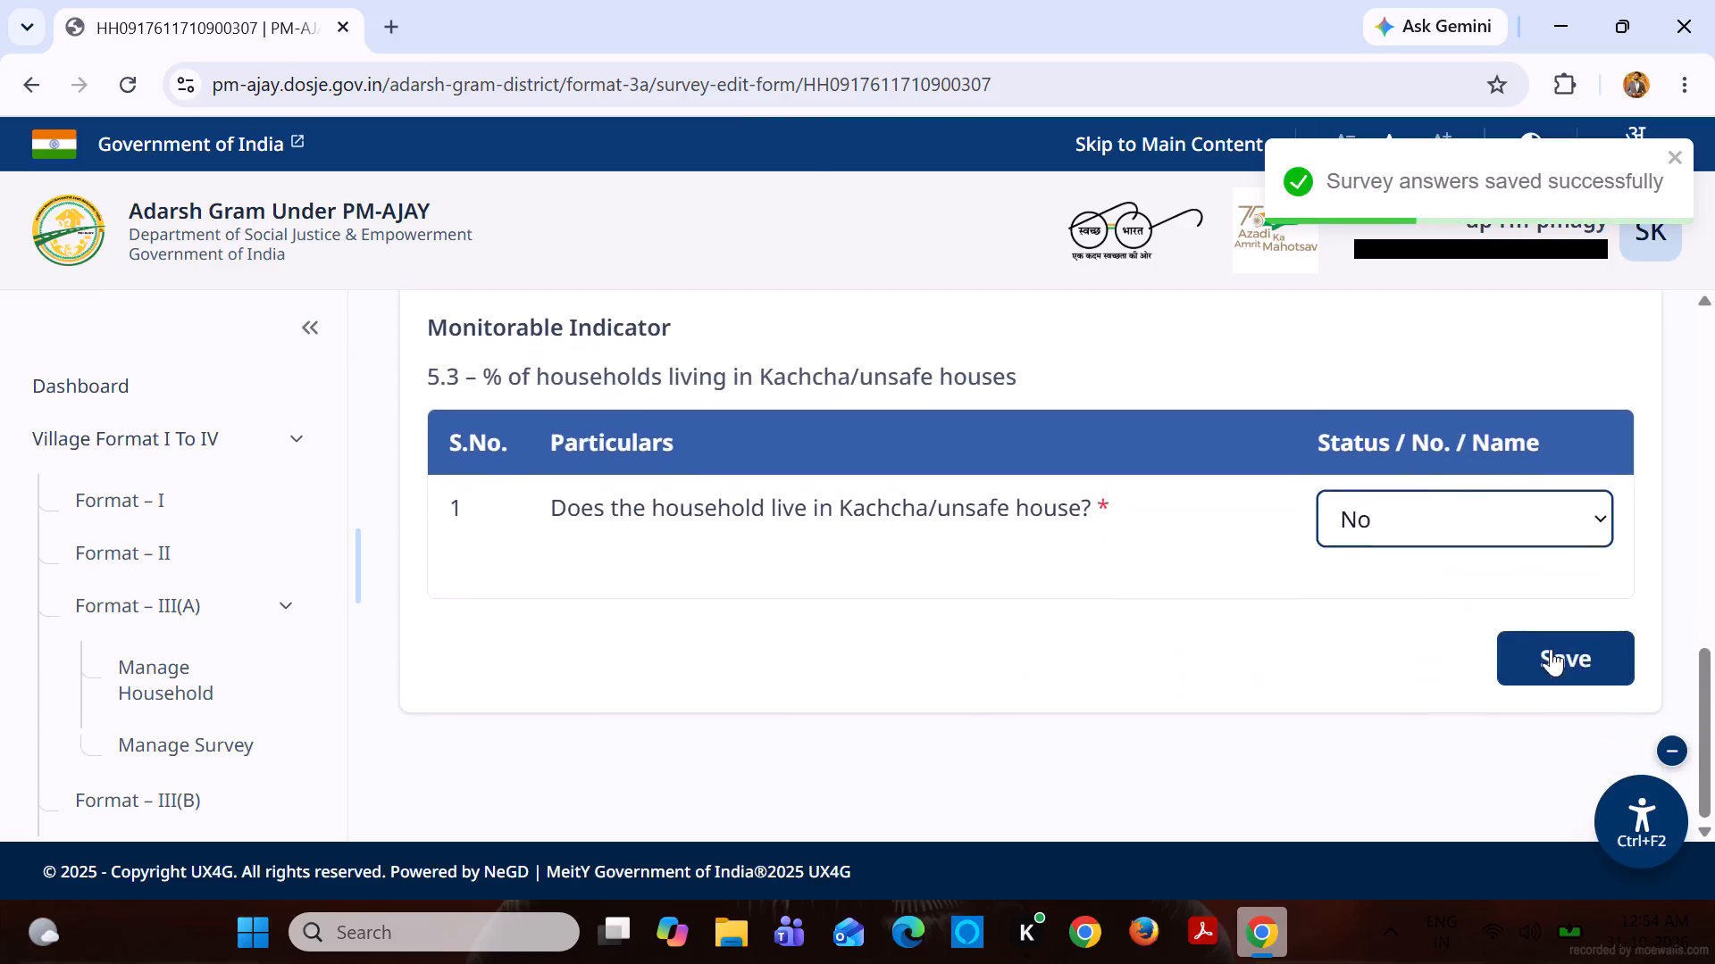
click(1551, 648)
In domain 6 – Electricity and Clean Fuel, answer indicator 6.2 and answer Yes to both electricity connection and LED bulb use in 6.3.
click(1112, 612)
click(1098, 553)
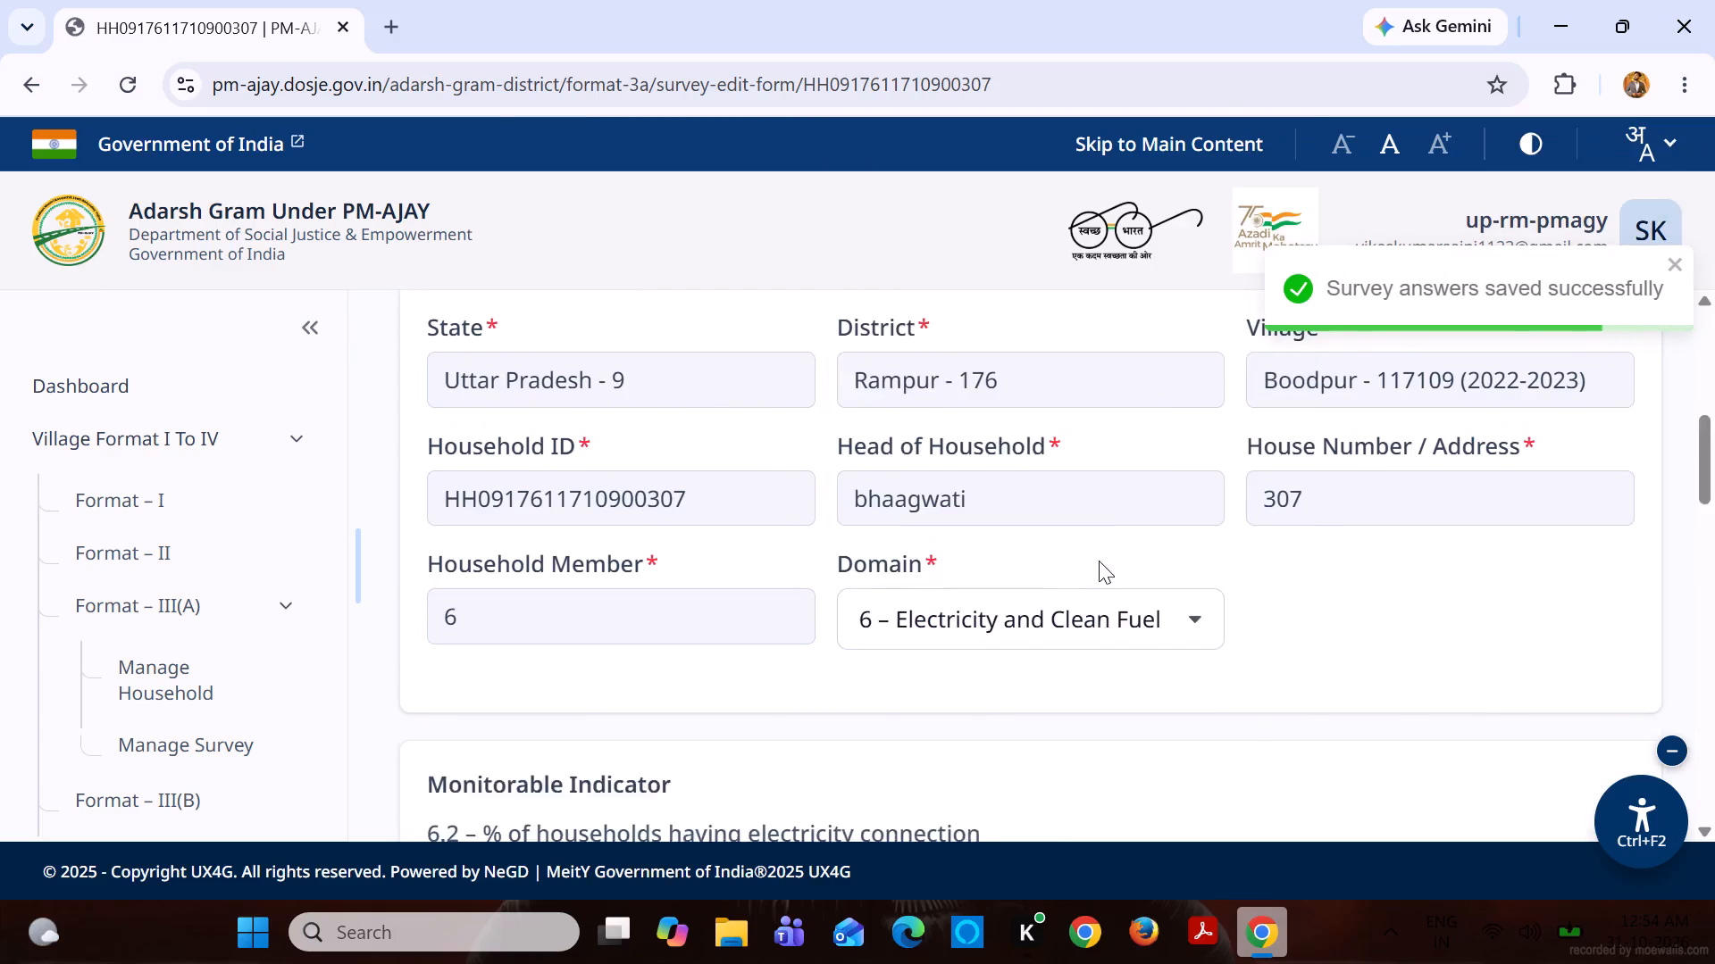
scroll(1098, 558, down, 4)
click(1536, 469)
click(1479, 536)
drag(1486, 473, 1483, 500)
click(1461, 553)
scroll(1467, 561, down, 2)
click(1518, 538)
click(1464, 598)
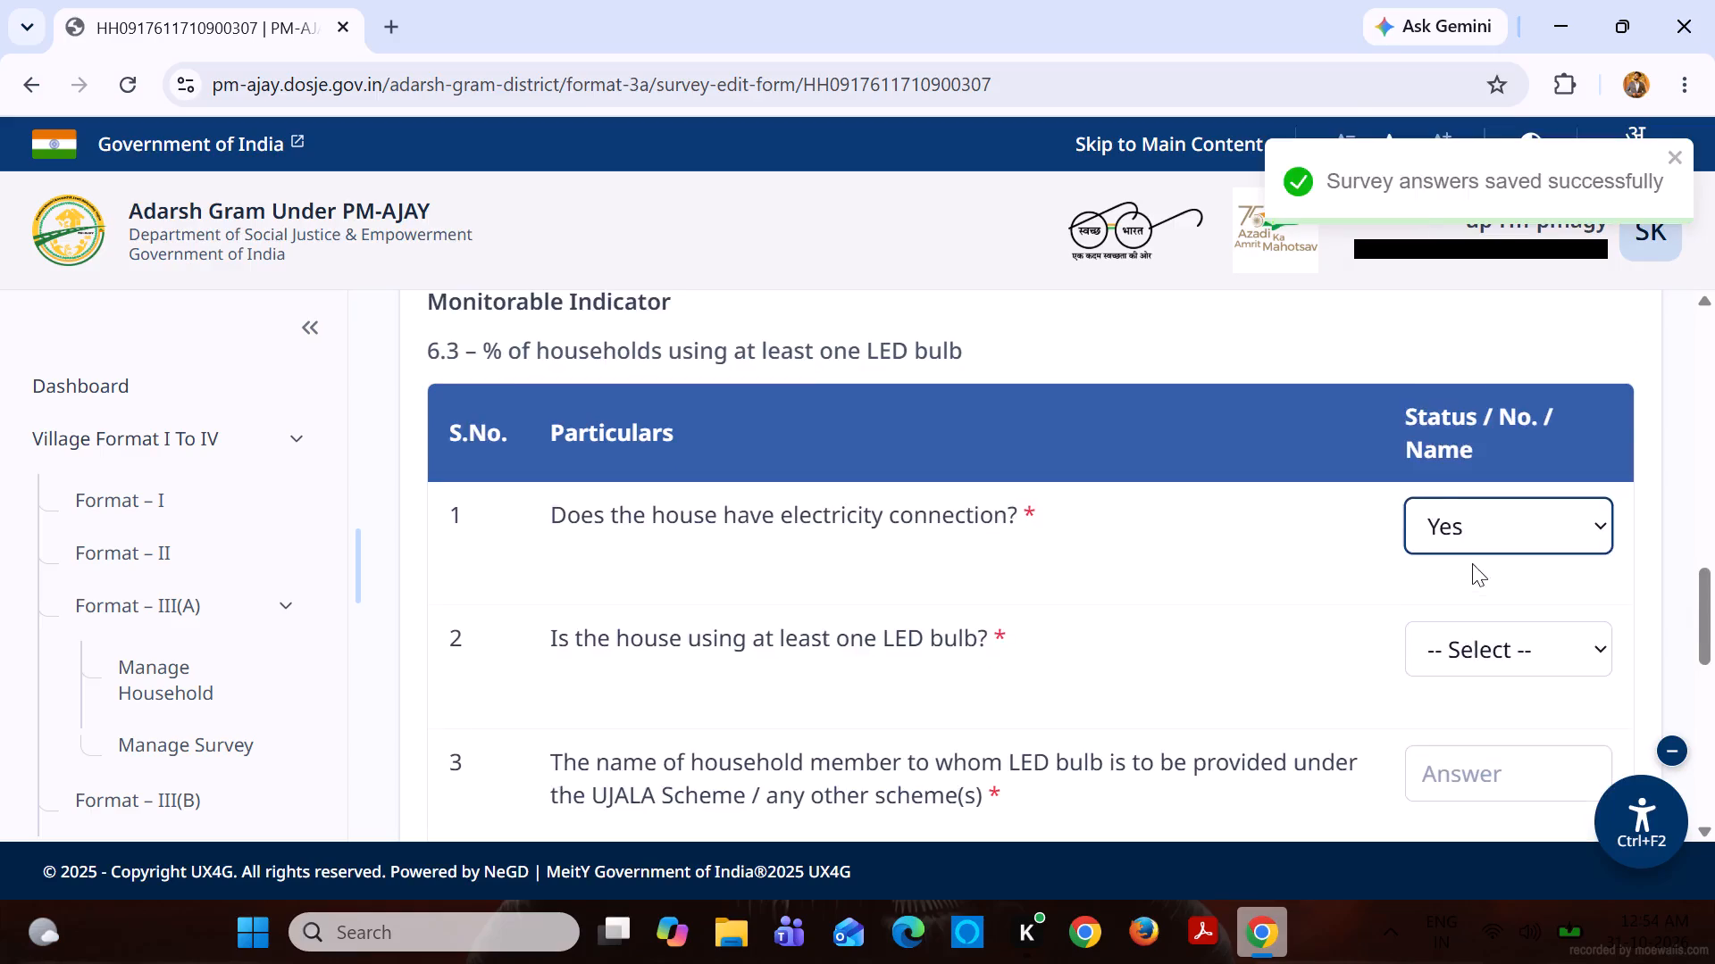
scroll(1472, 565, down, 2)
click(1514, 382)
click(1456, 480)
Answer Yes to the house using clean fuel (6.4) and save the domain 6 answers.
click(1555, 721)
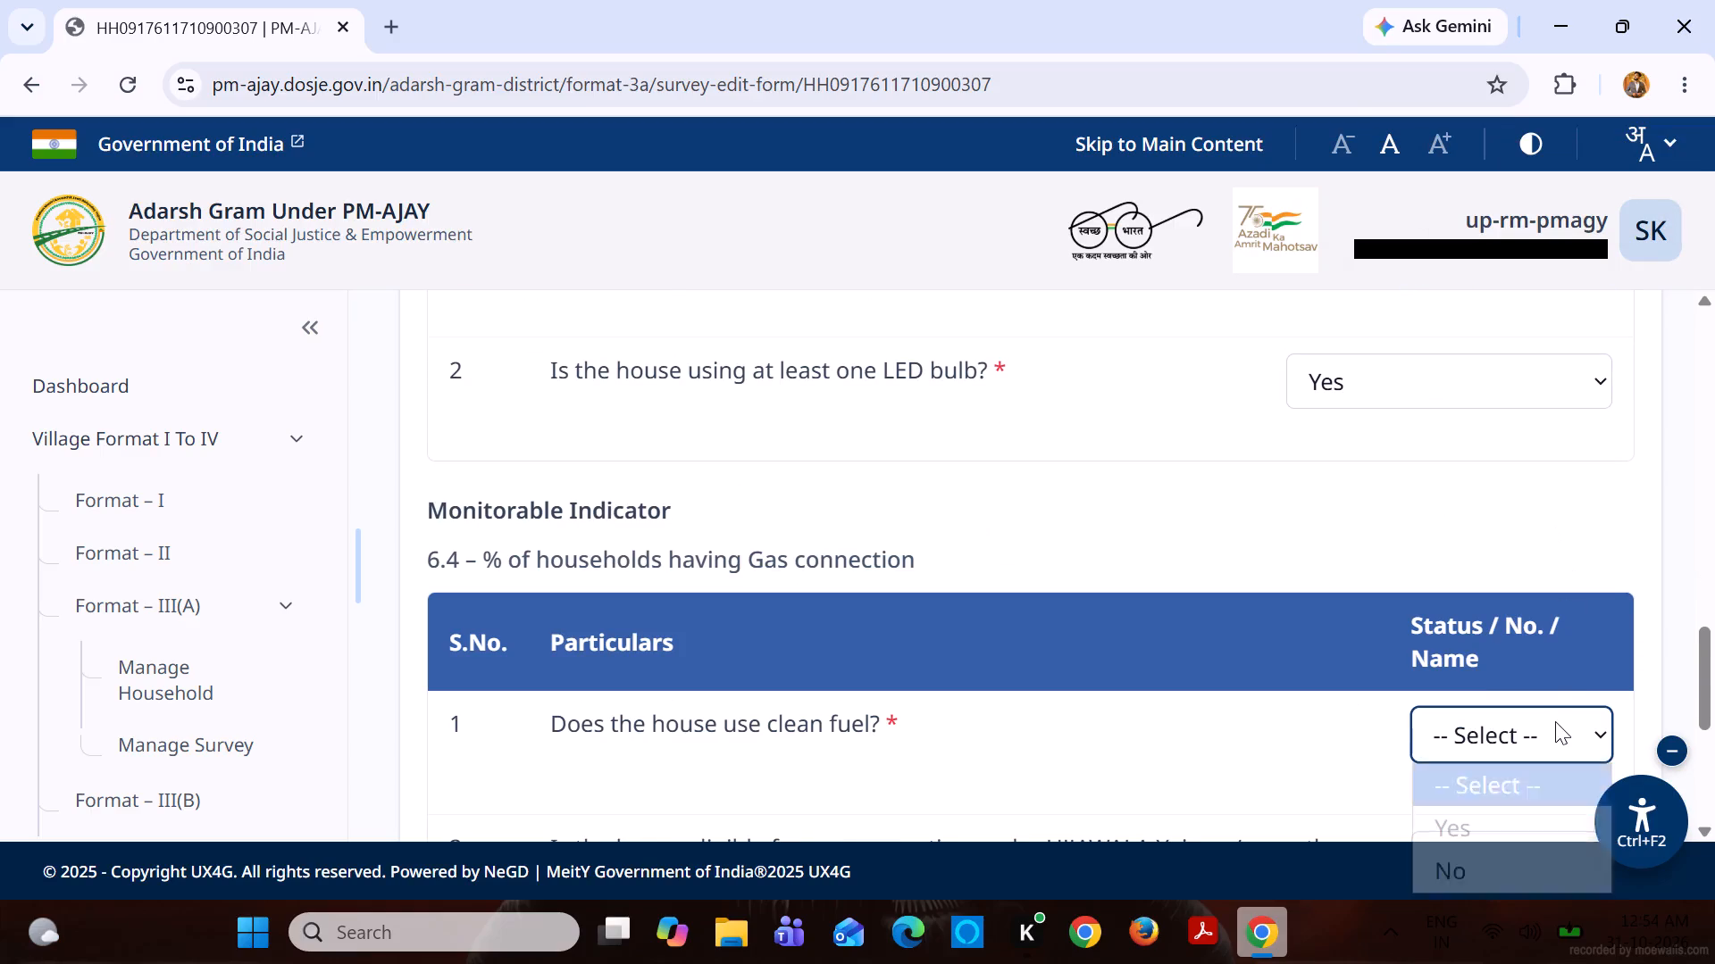
click(1492, 819)
scroll(1518, 670, down, 4)
click(1552, 646)
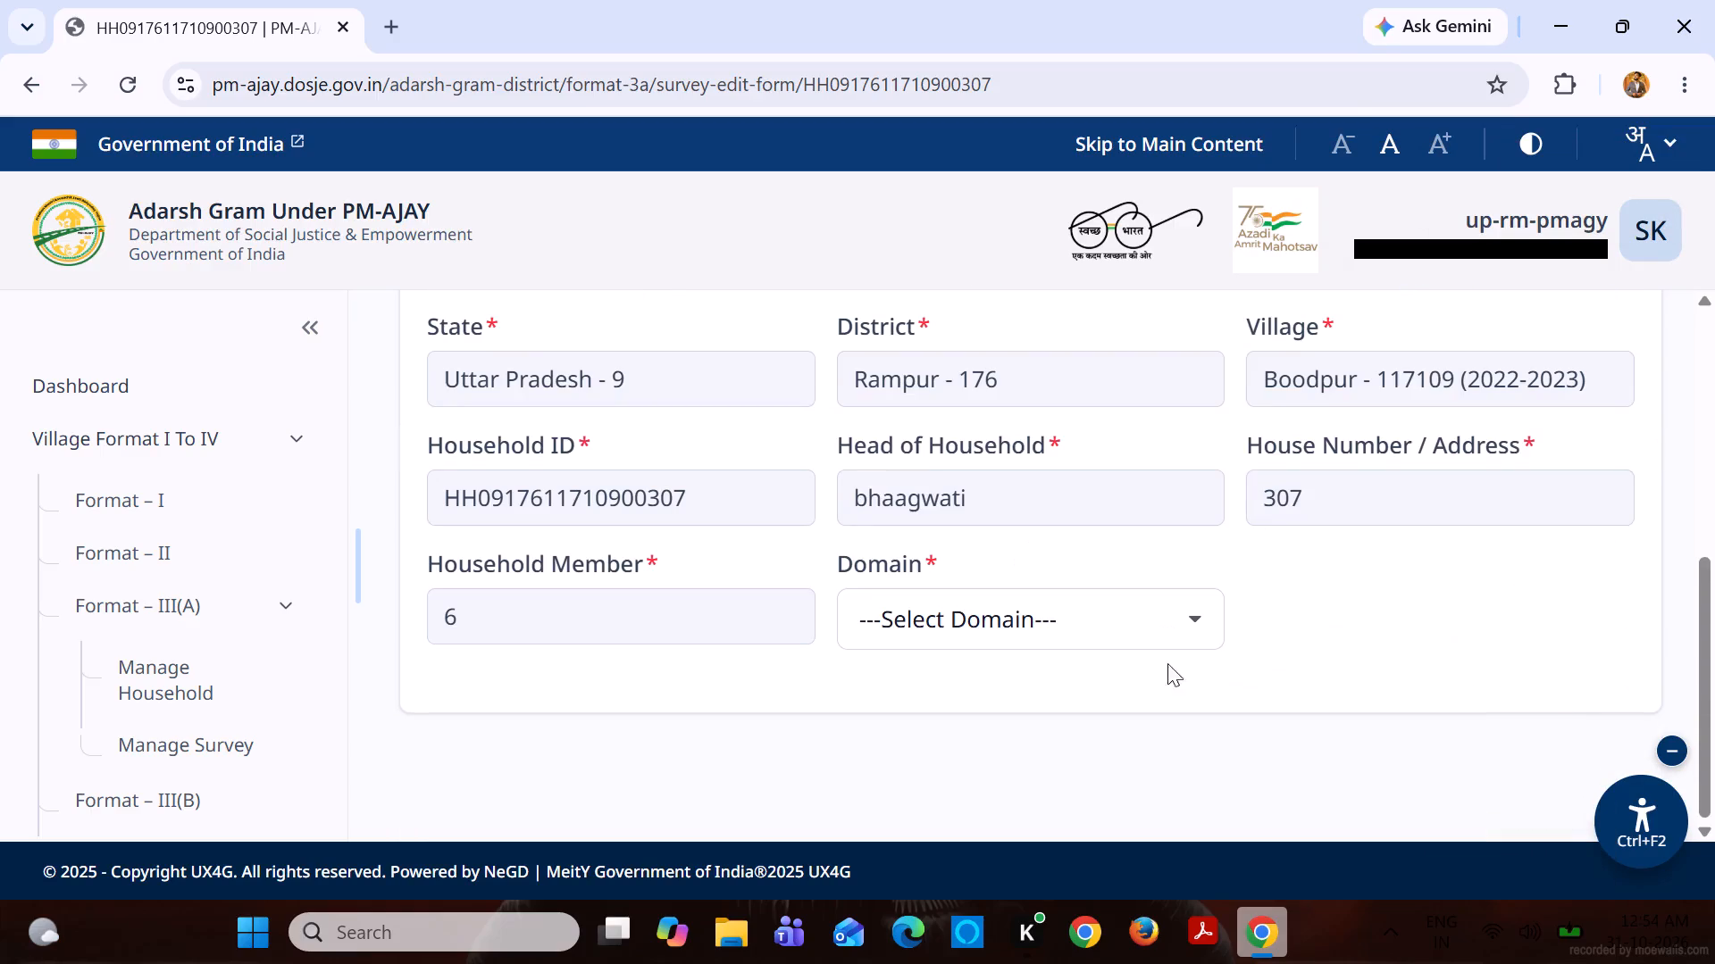
In domain 7 – Agricultural Practices etc., answer No to the household being involved in farming (7.1) and save.
click(1083, 611)
scroll(1101, 526, down, 1)
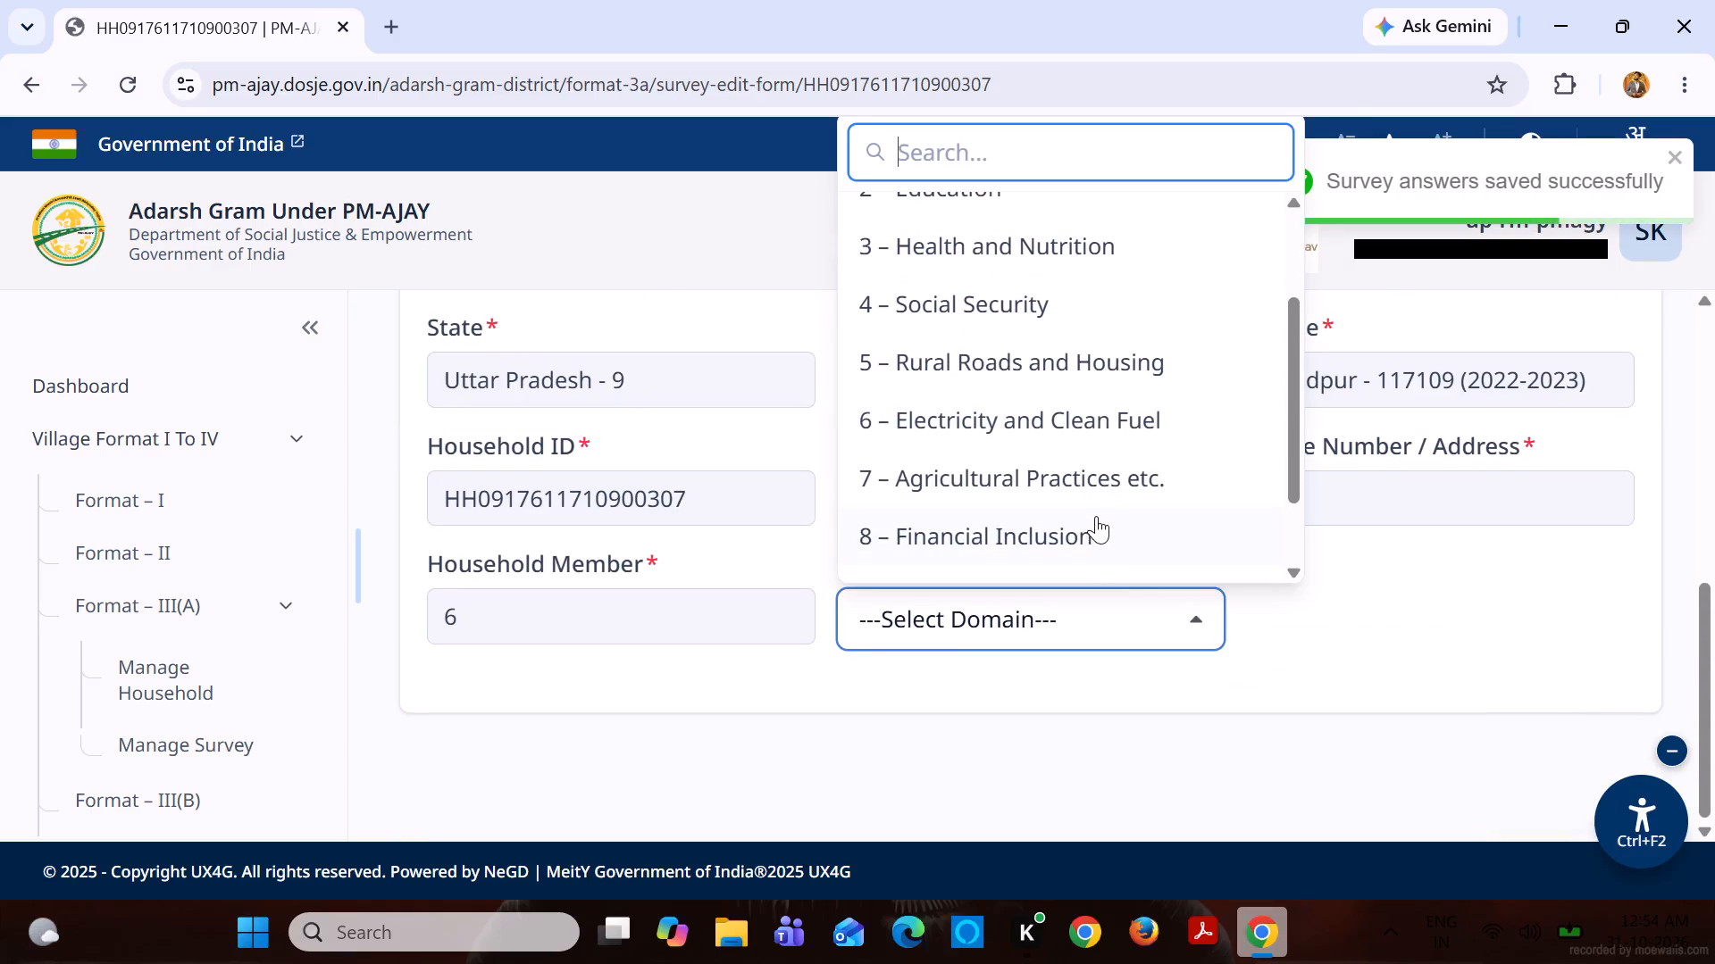
click(1091, 486)
scroll(1091, 487, down, 3)
click(1560, 555)
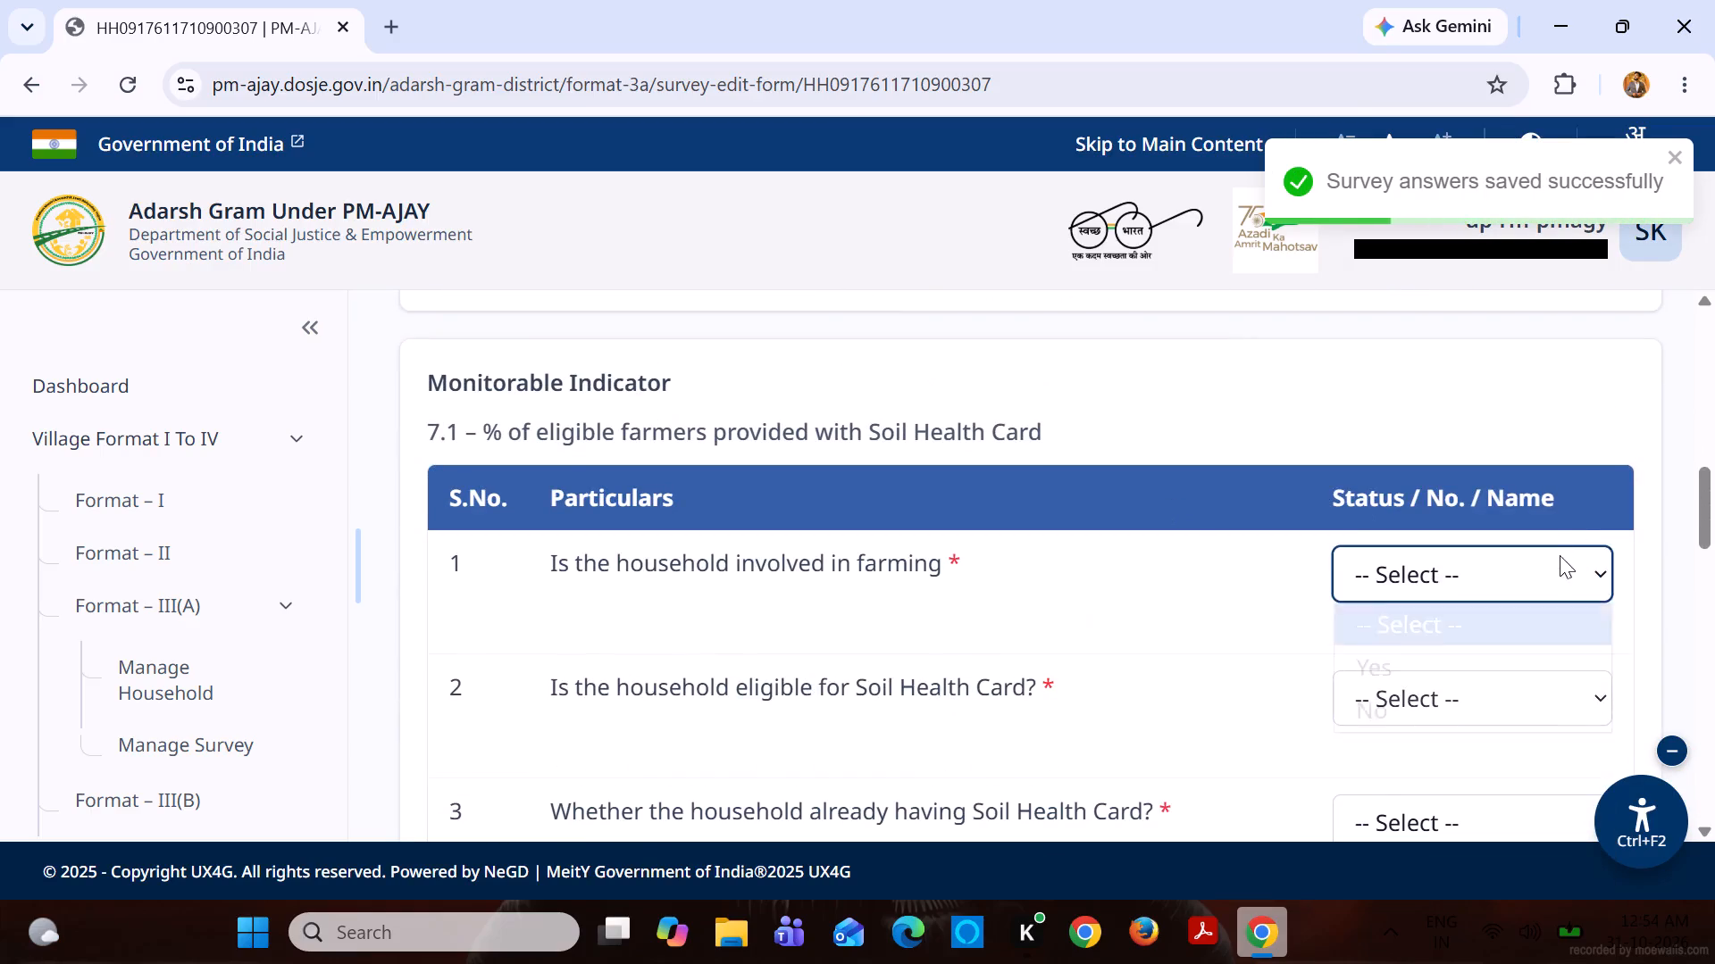
click(1367, 712)
scroll(1367, 710, down, 5)
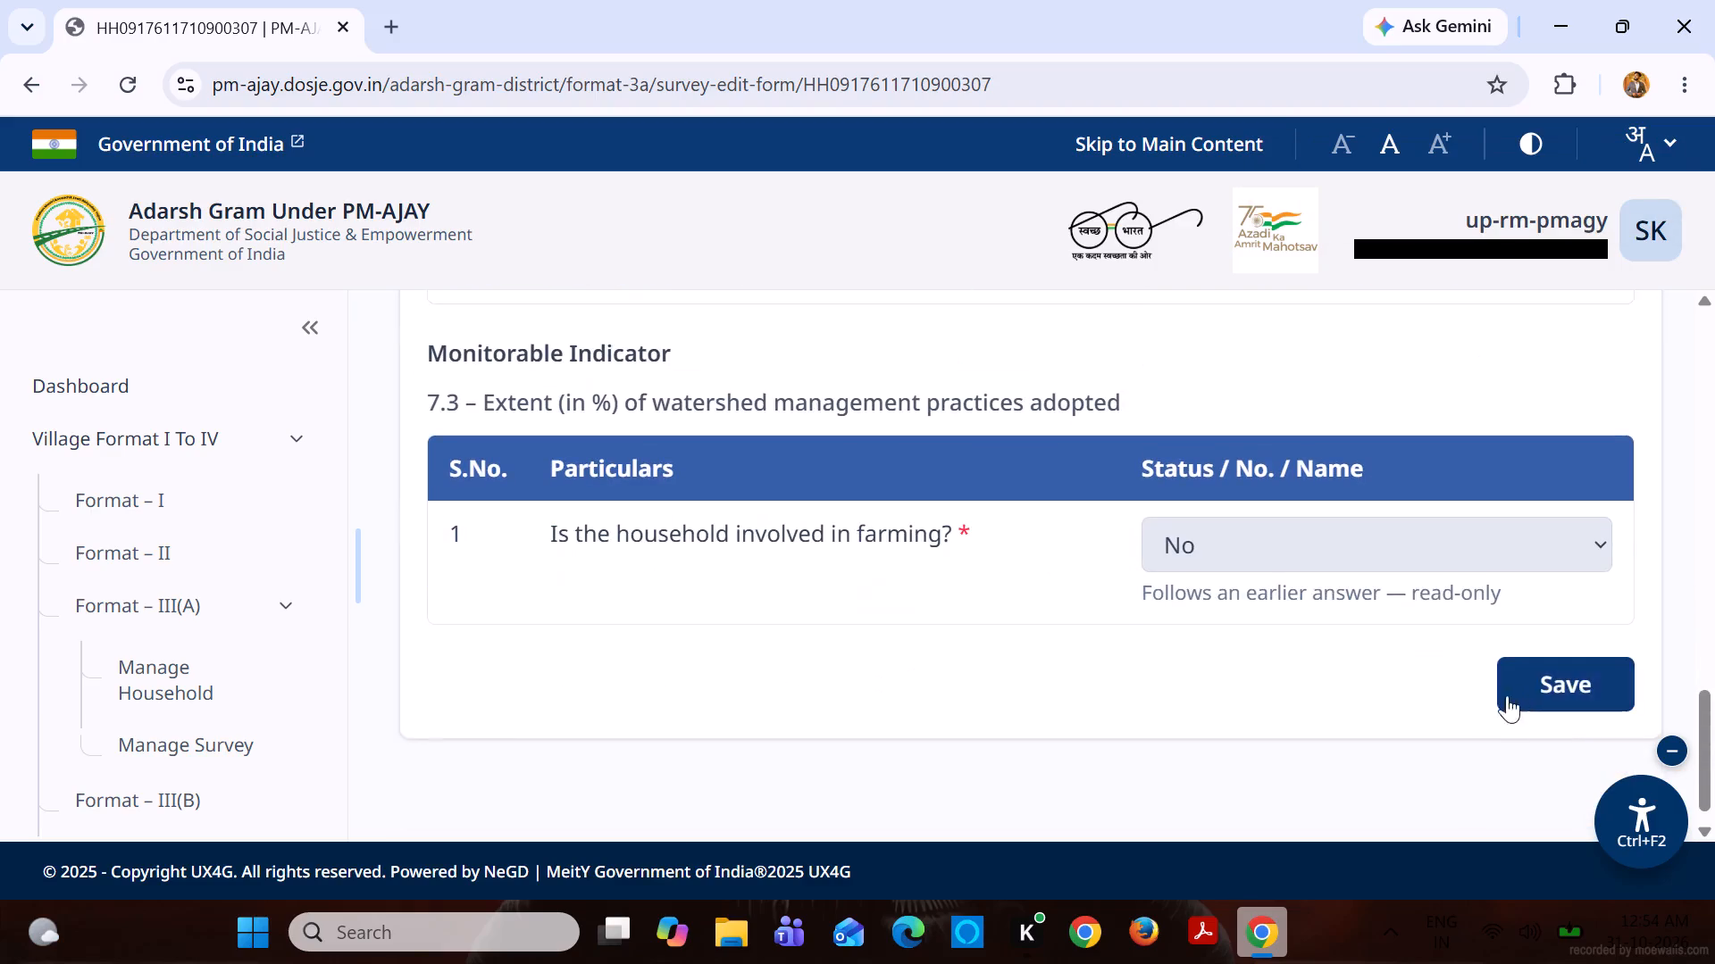
click(1550, 692)
In domain 8 – Financial Inclusion, enter 0 for persons over 5 years (8.1) and for members eligible to open a bank/post office account.
click(1117, 588)
scroll(1066, 470, down, 1)
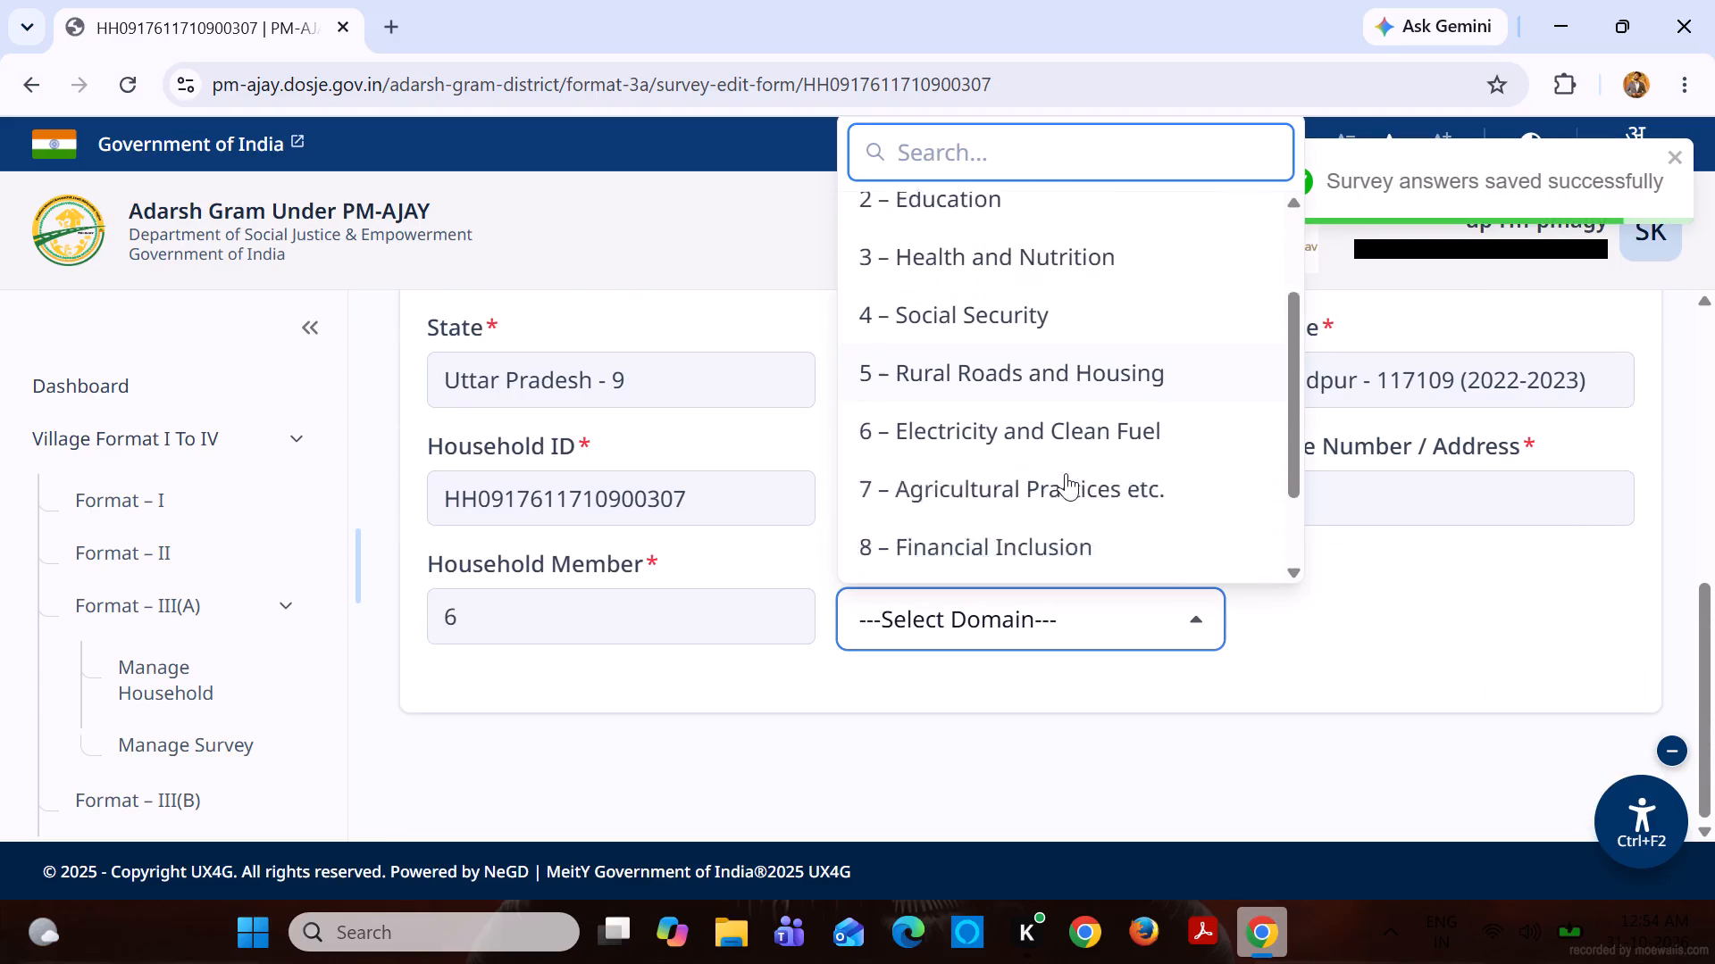
scroll(1066, 473, down, 1)
click(1043, 440)
scroll(1052, 443, down, 3)
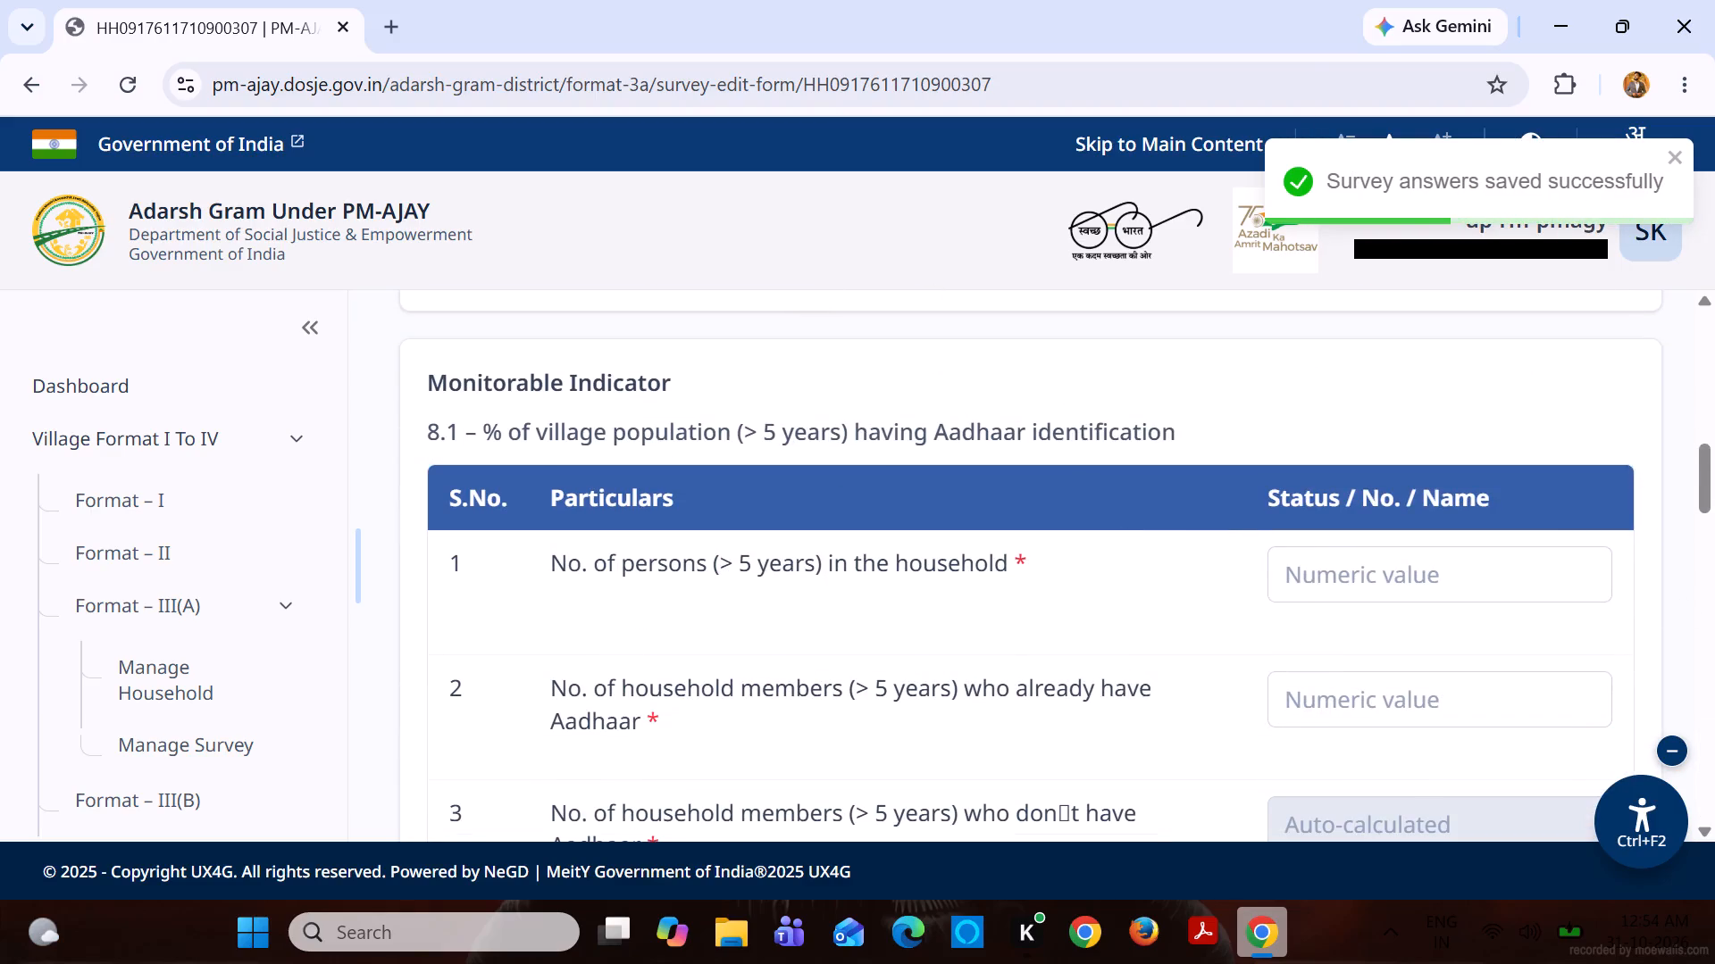
click(1463, 578)
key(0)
scroll(1467, 586, down, 2)
click(1449, 611)
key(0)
Enter 0 for persons eligible for PMSBY (8.3) and PMJJBY (8.4) coverage, and save the domain 8 answers.
scroll(1456, 632, down, 2)
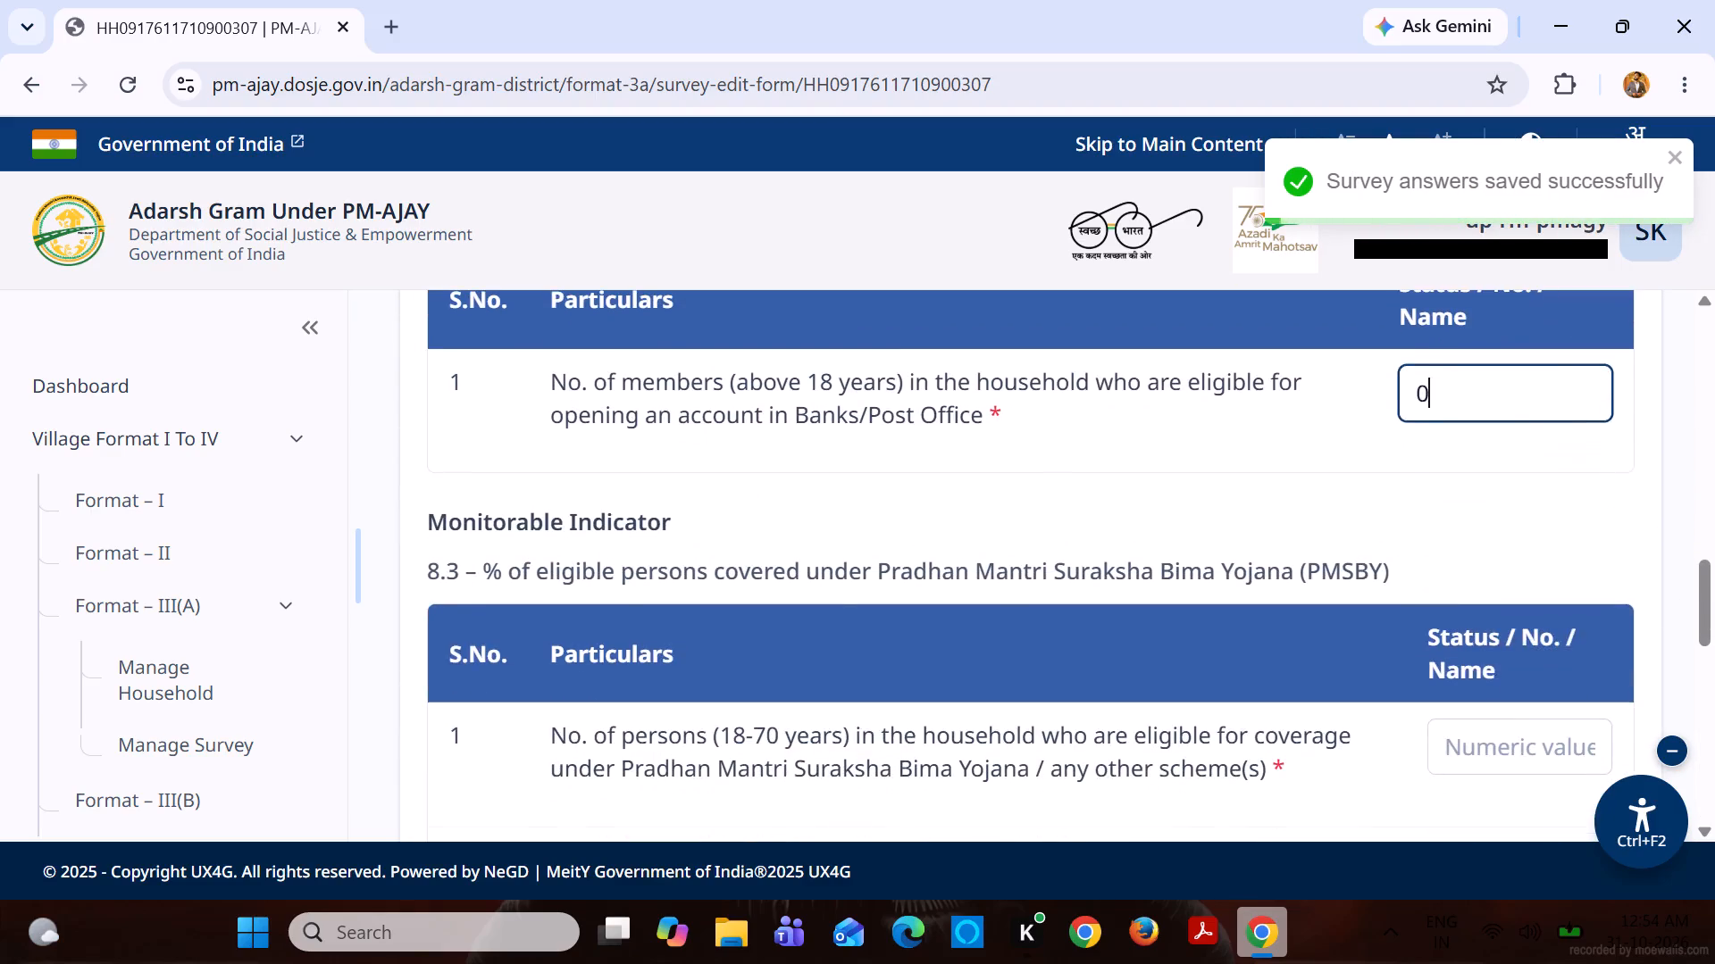
click(1487, 720)
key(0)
scroll(1506, 701, down, 3)
click(1526, 683)
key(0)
scroll(1533, 672, down, 3)
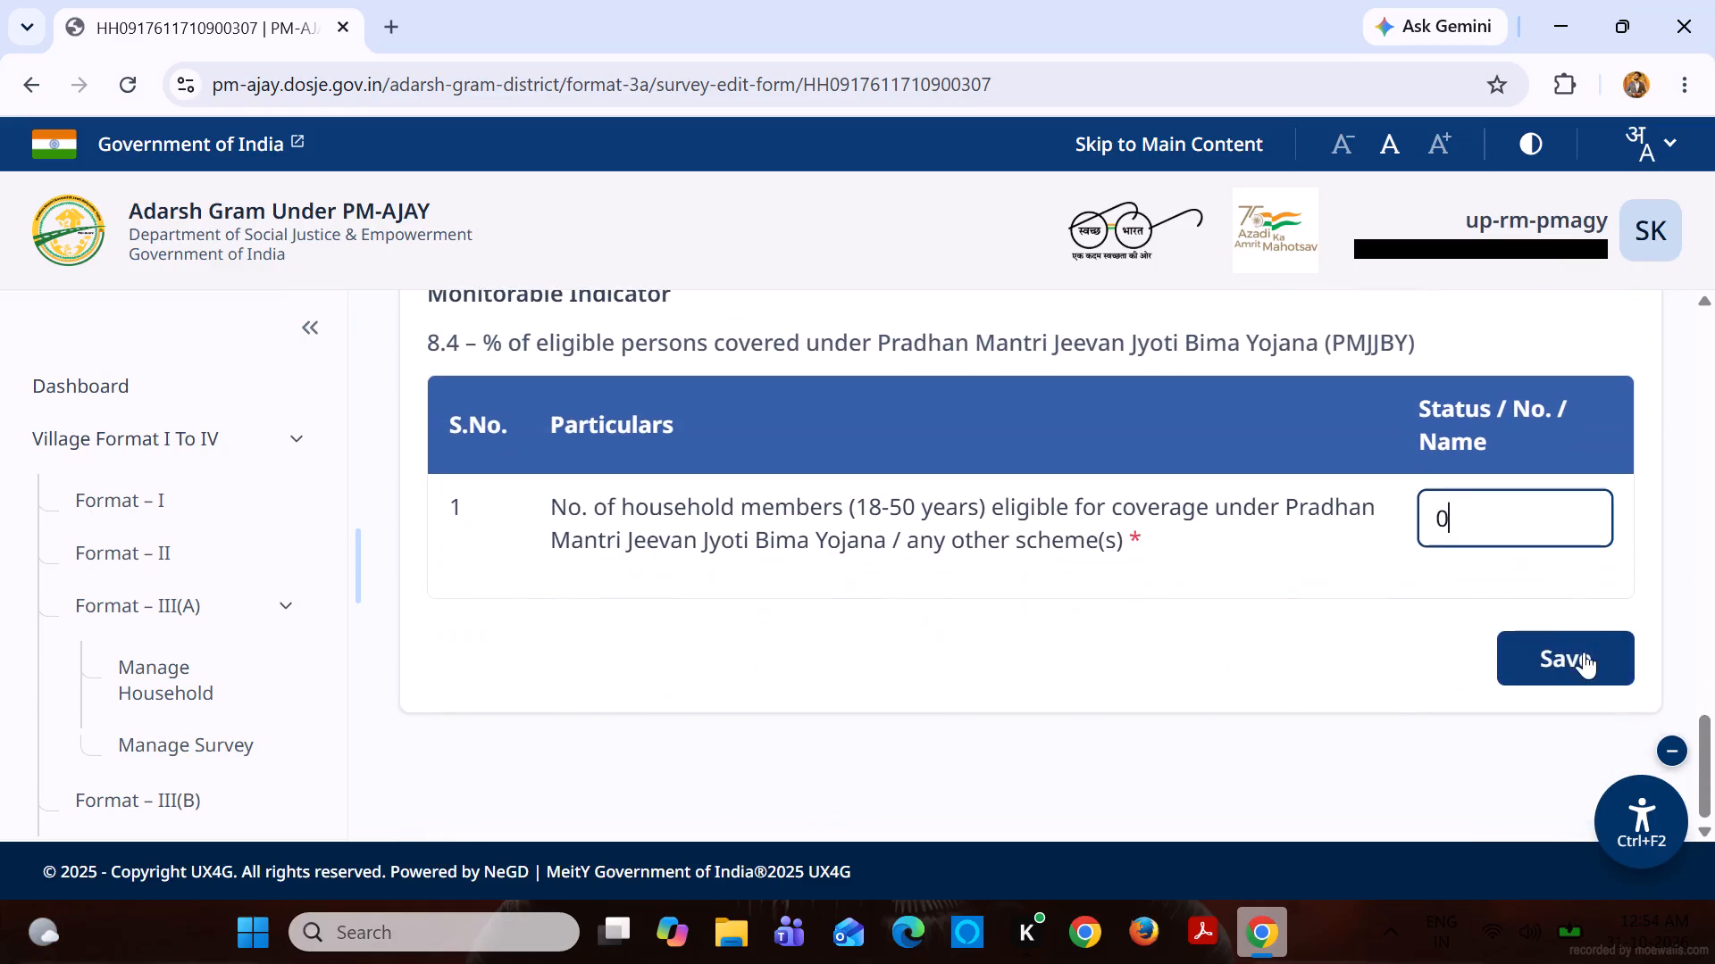
click(1589, 652)
In domain 9 – Digitization, enter 0 for members eligible for PMGDISHA training (9.3) and save.
click(1177, 599)
scroll(1149, 503, down, 4)
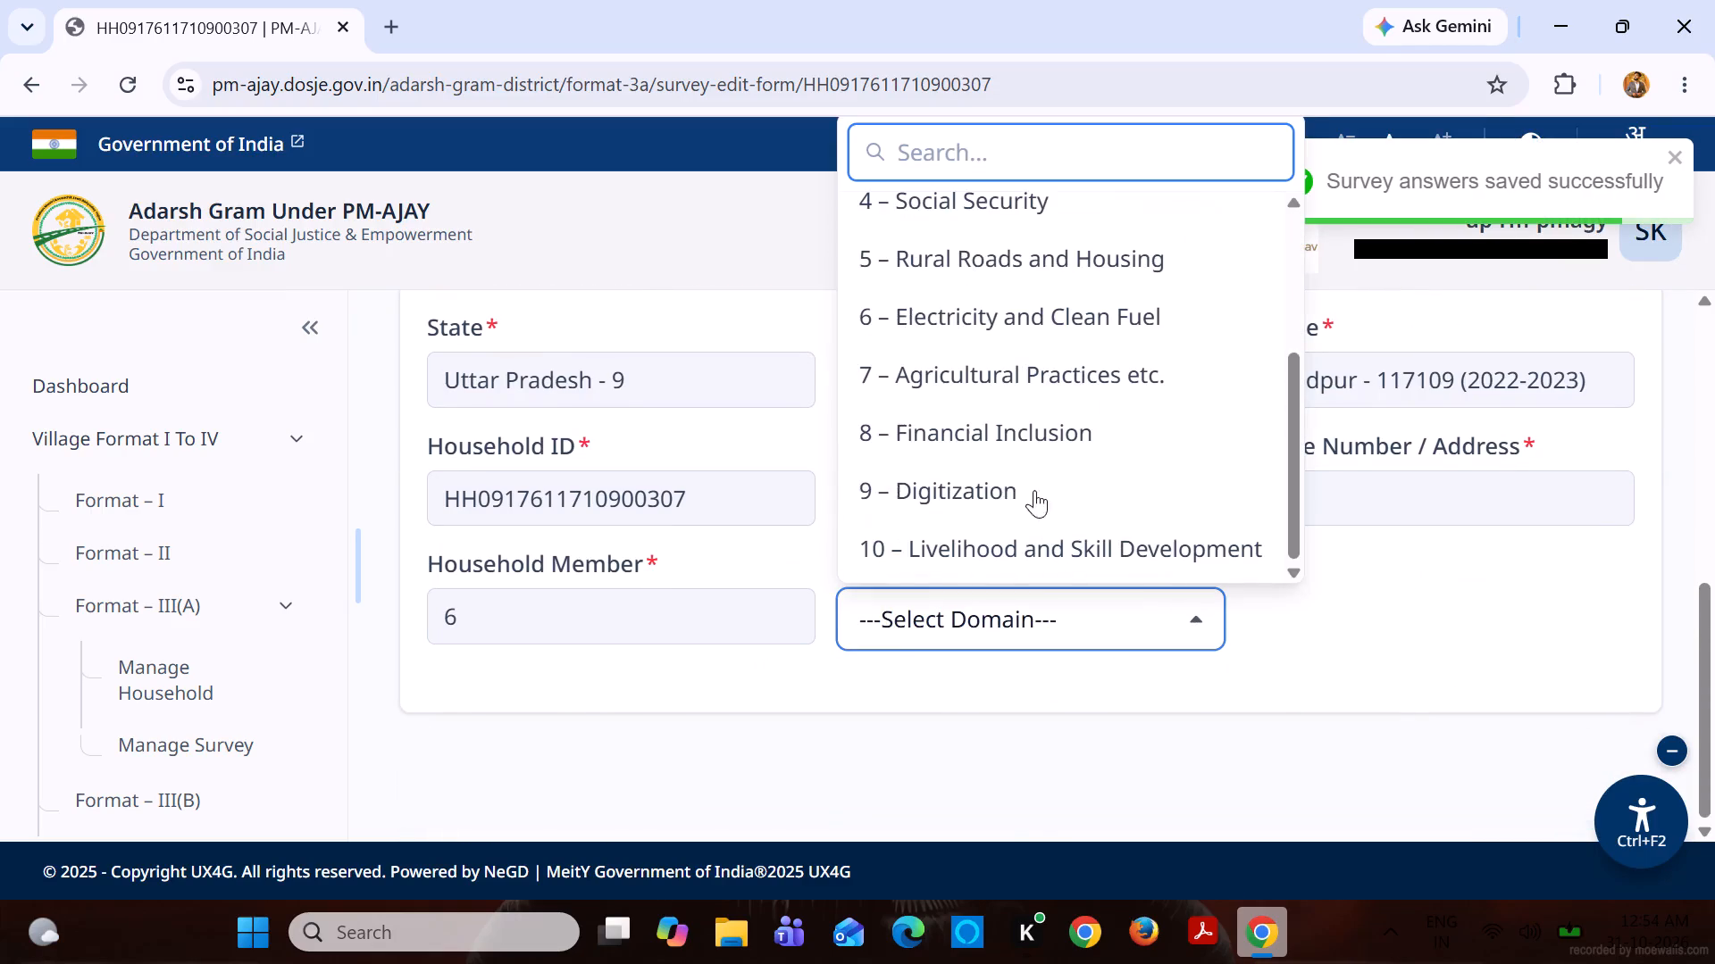
click(1006, 478)
scroll(1066, 519, down, 3)
click(1470, 626)
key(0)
scroll(1476, 636, down, 2)
click(1569, 641)
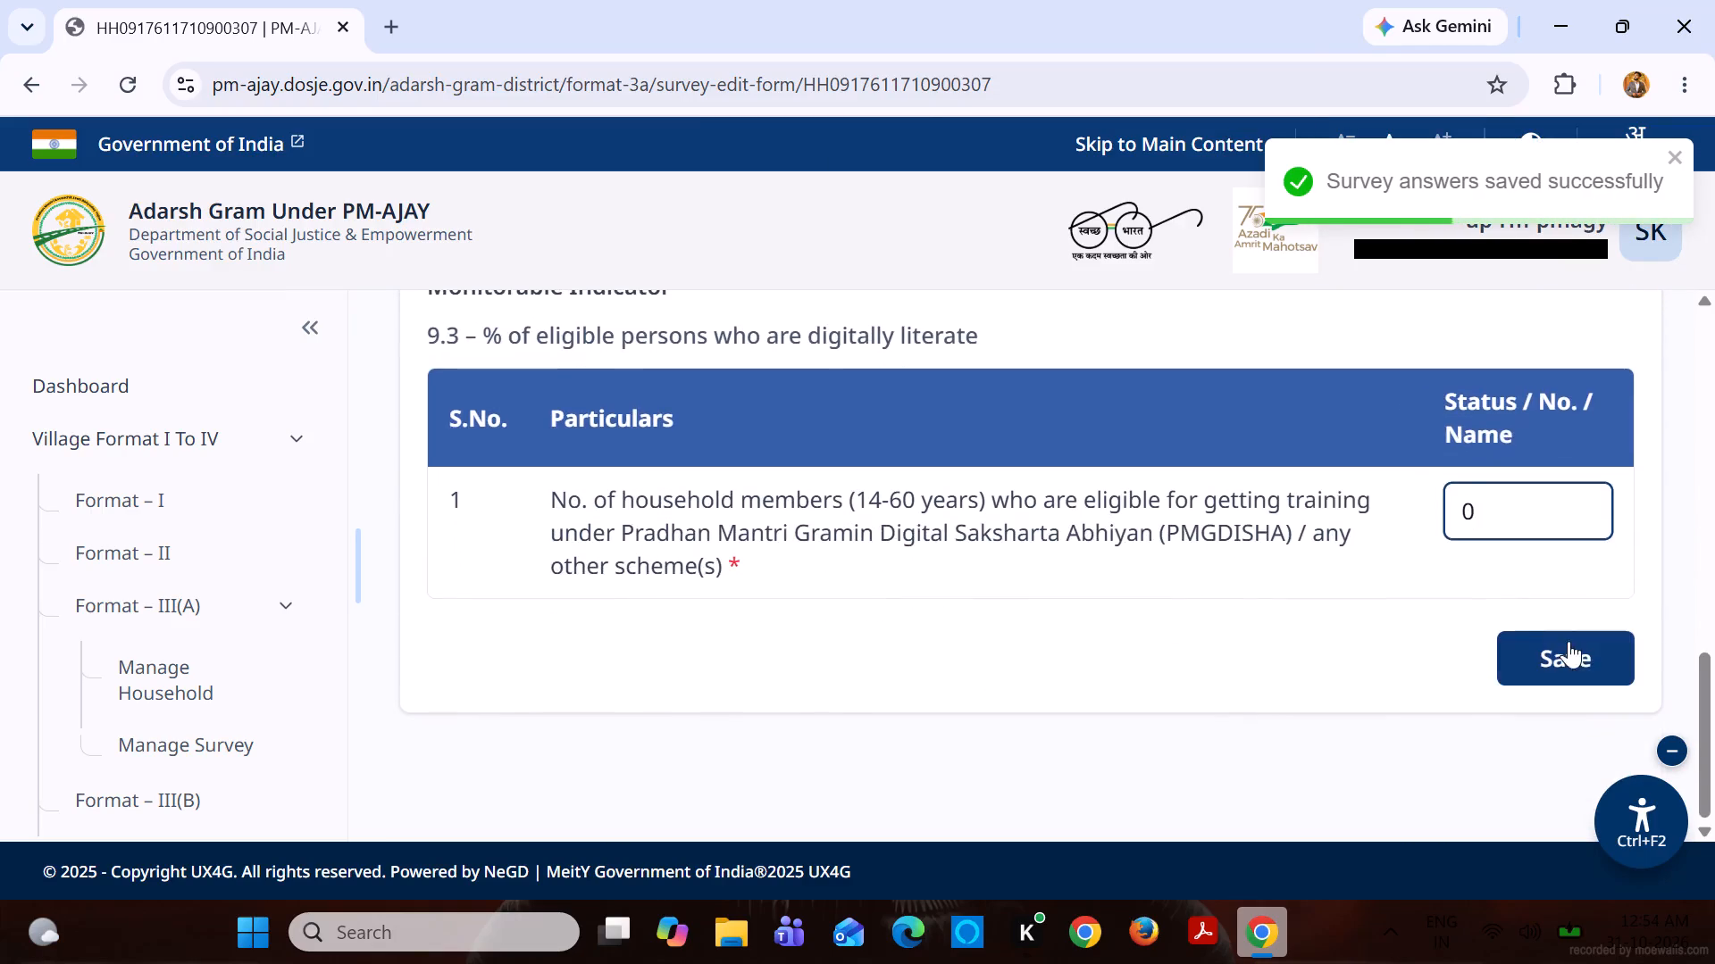
In domain 10 – Livelihood and Skill Development, enter 0 for the first indicator and for youth eligible for bank linked loans (10.2).
click(1039, 603)
scroll(1051, 538, down, 4)
click(1001, 544)
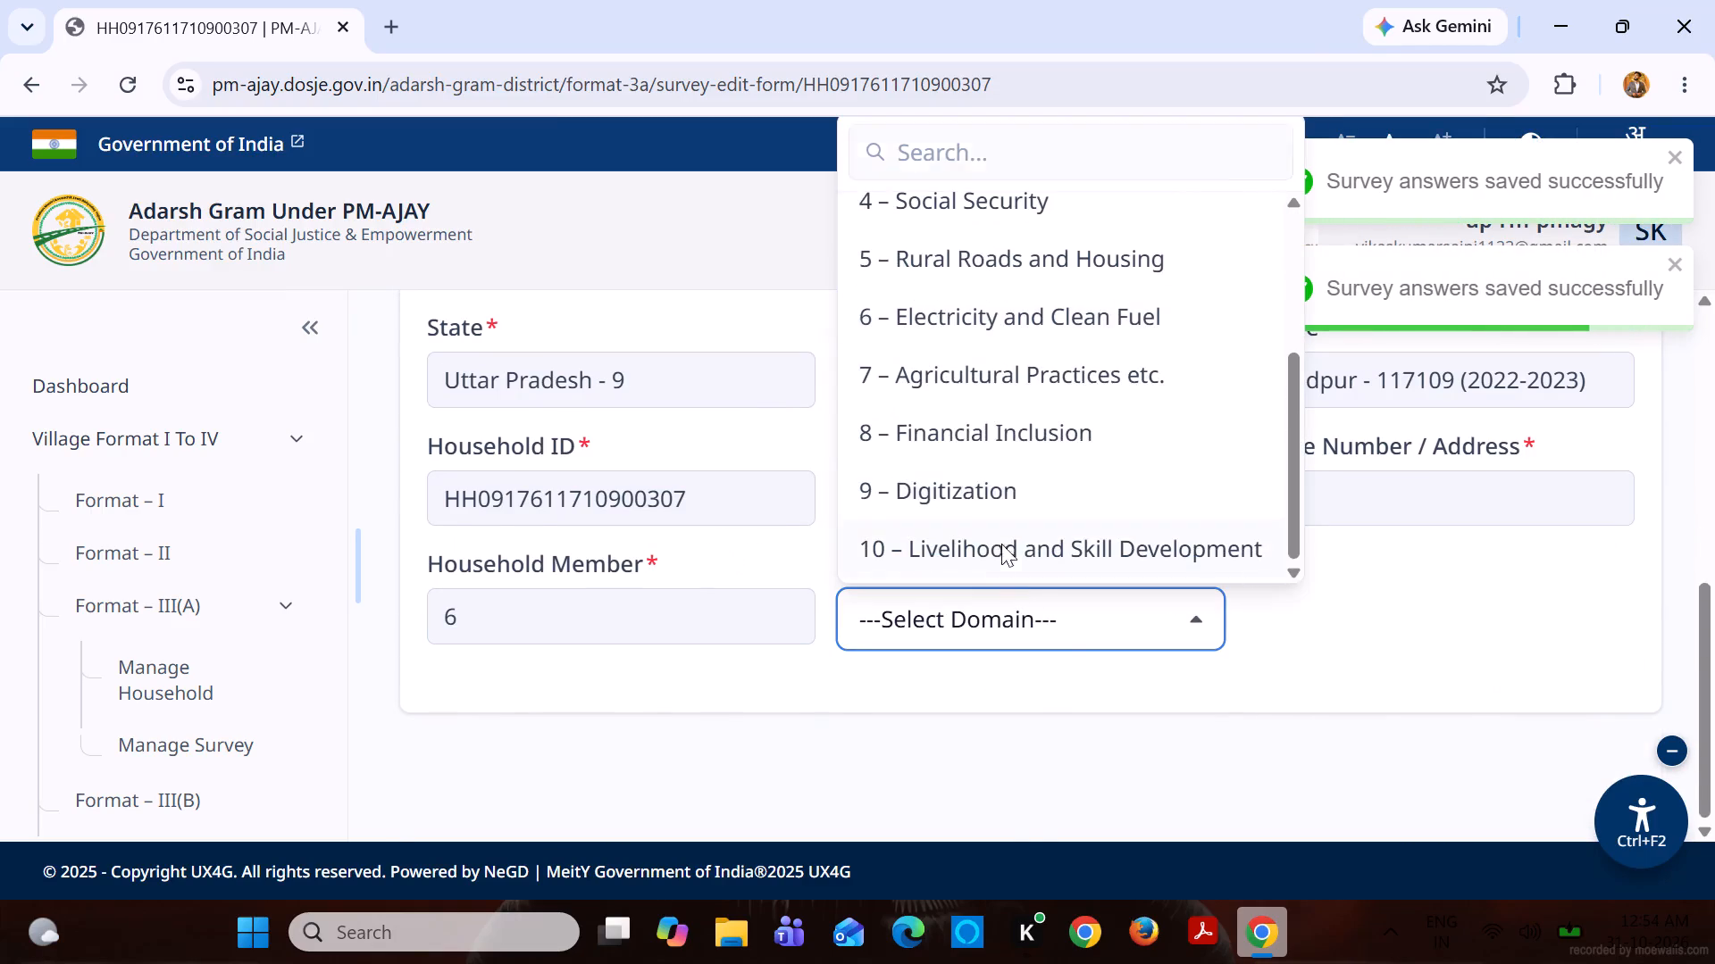
scroll(1018, 536, down, 4)
click(1445, 449)
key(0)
scroll(1475, 525, down, 2)
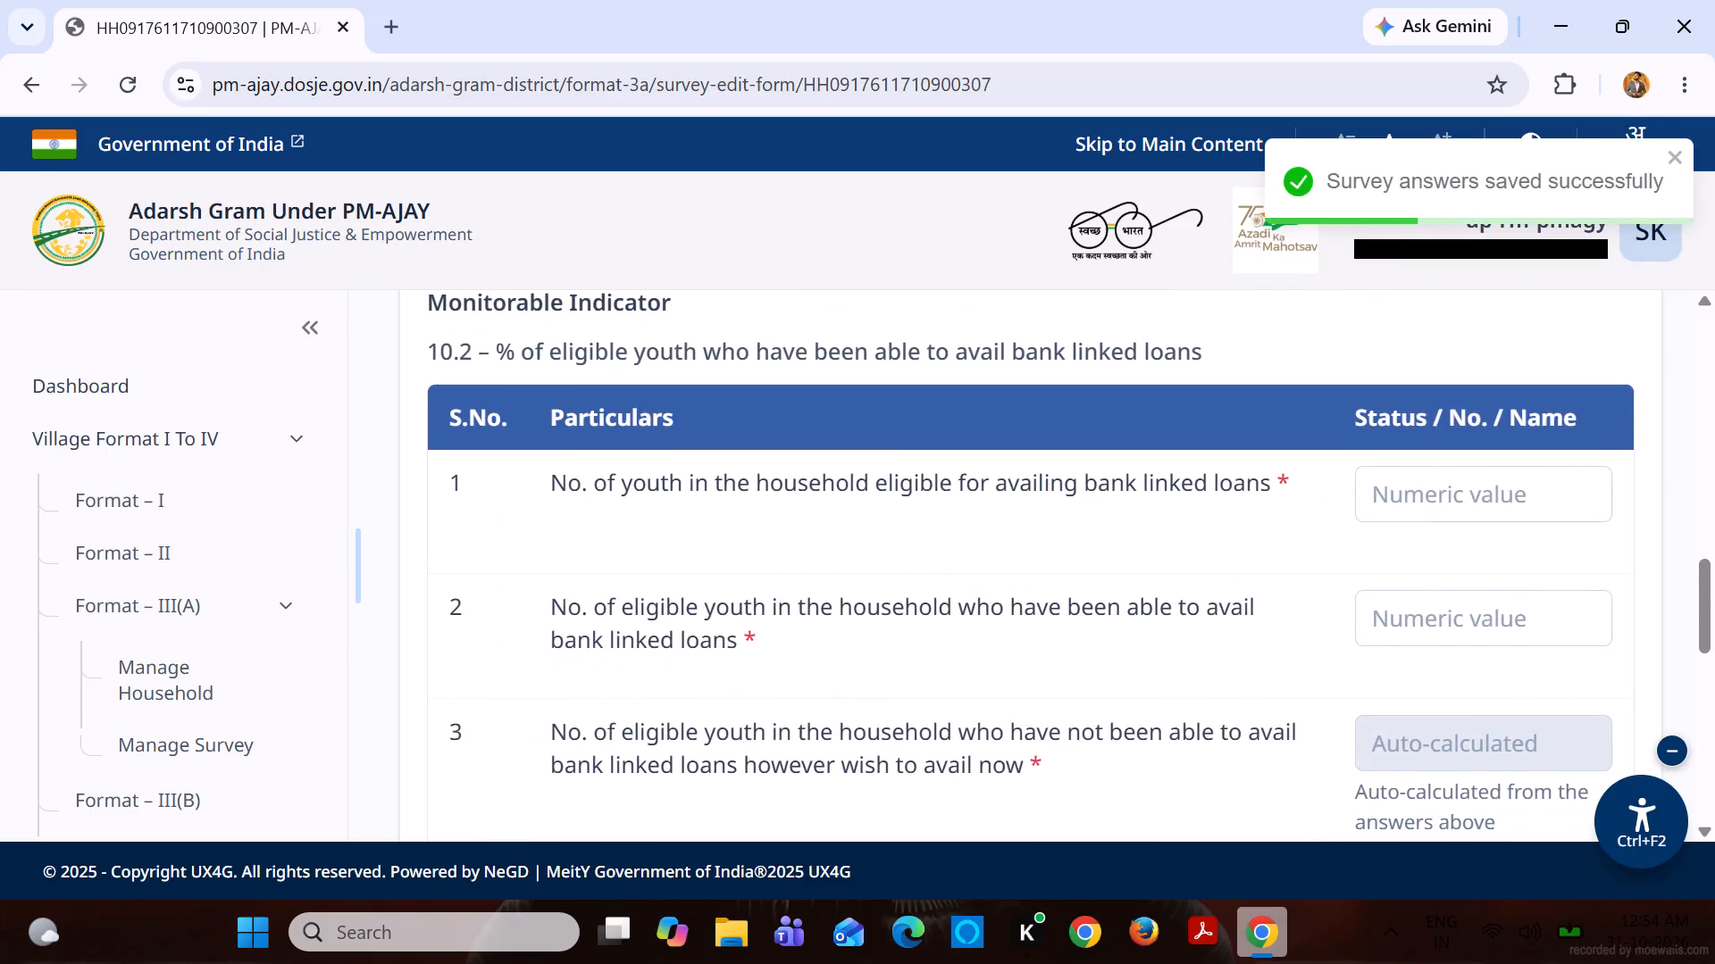
click(1417, 500)
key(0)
Answer Yes to a household member belonging to a self-help group (10.3) and save the domain 10 answers.
scroll(1436, 530, down, 2)
click(1429, 538)
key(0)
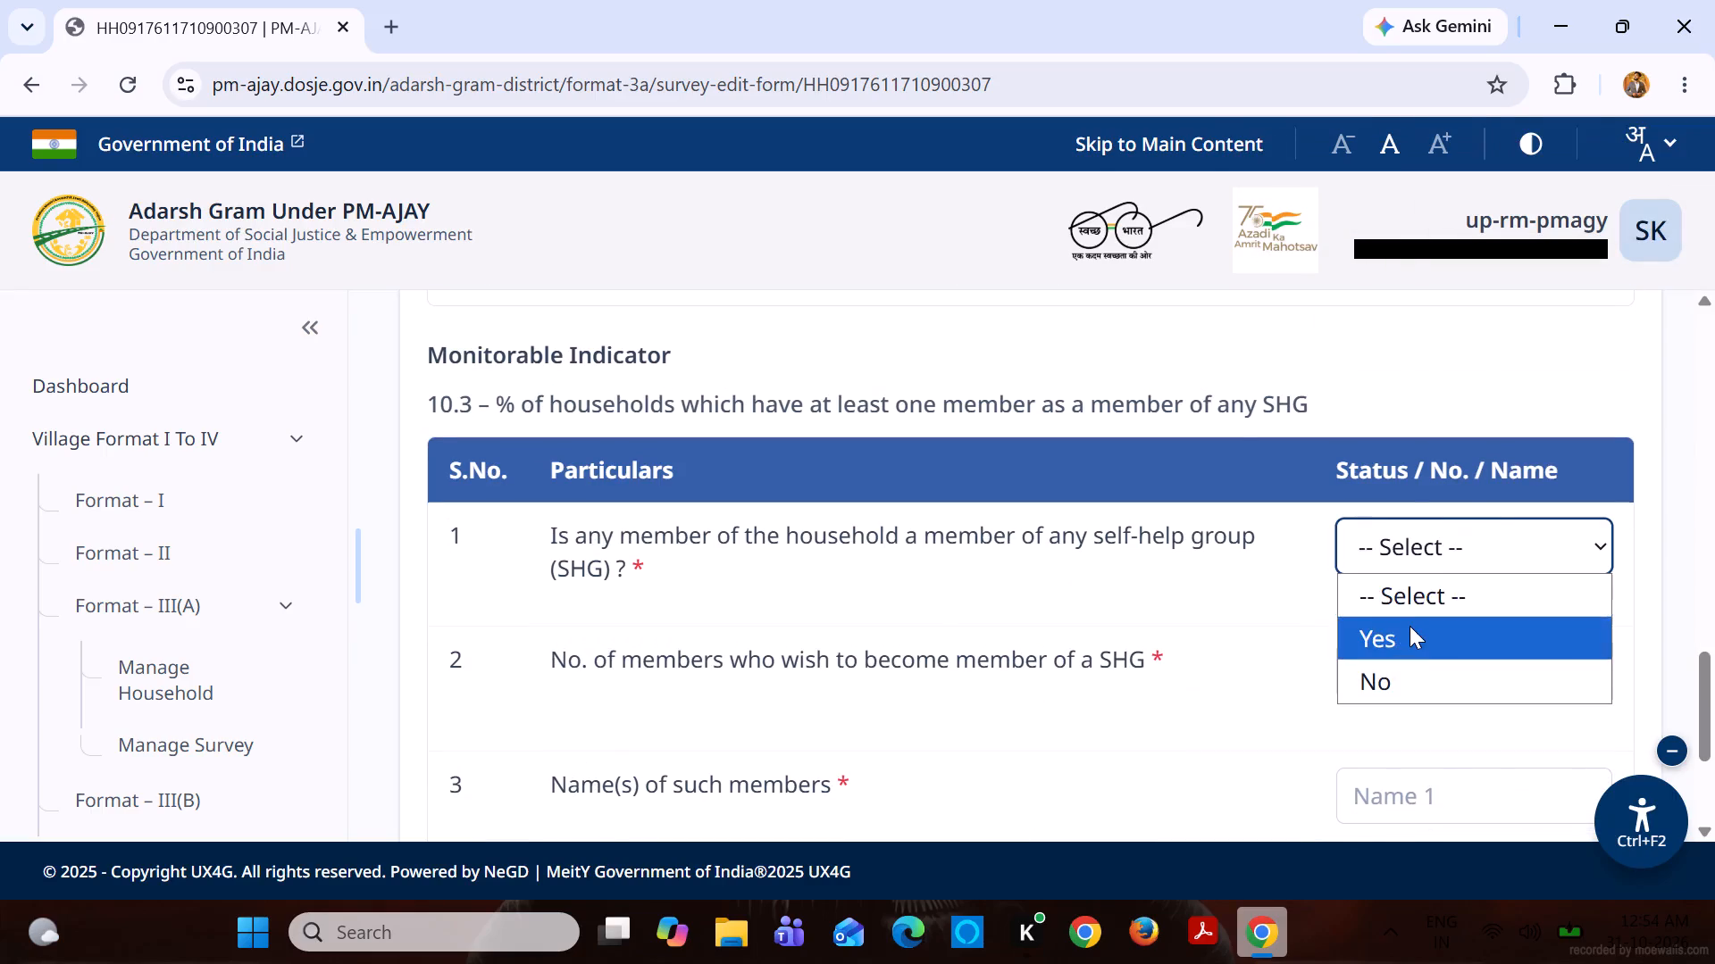
click(1407, 631)
scroll(1421, 618, down, 3)
click(1543, 649)
Check household 307's indicator completion, then start adding a new household in Format – III(A) Manage Household.
scroll(1416, 618, up, 5)
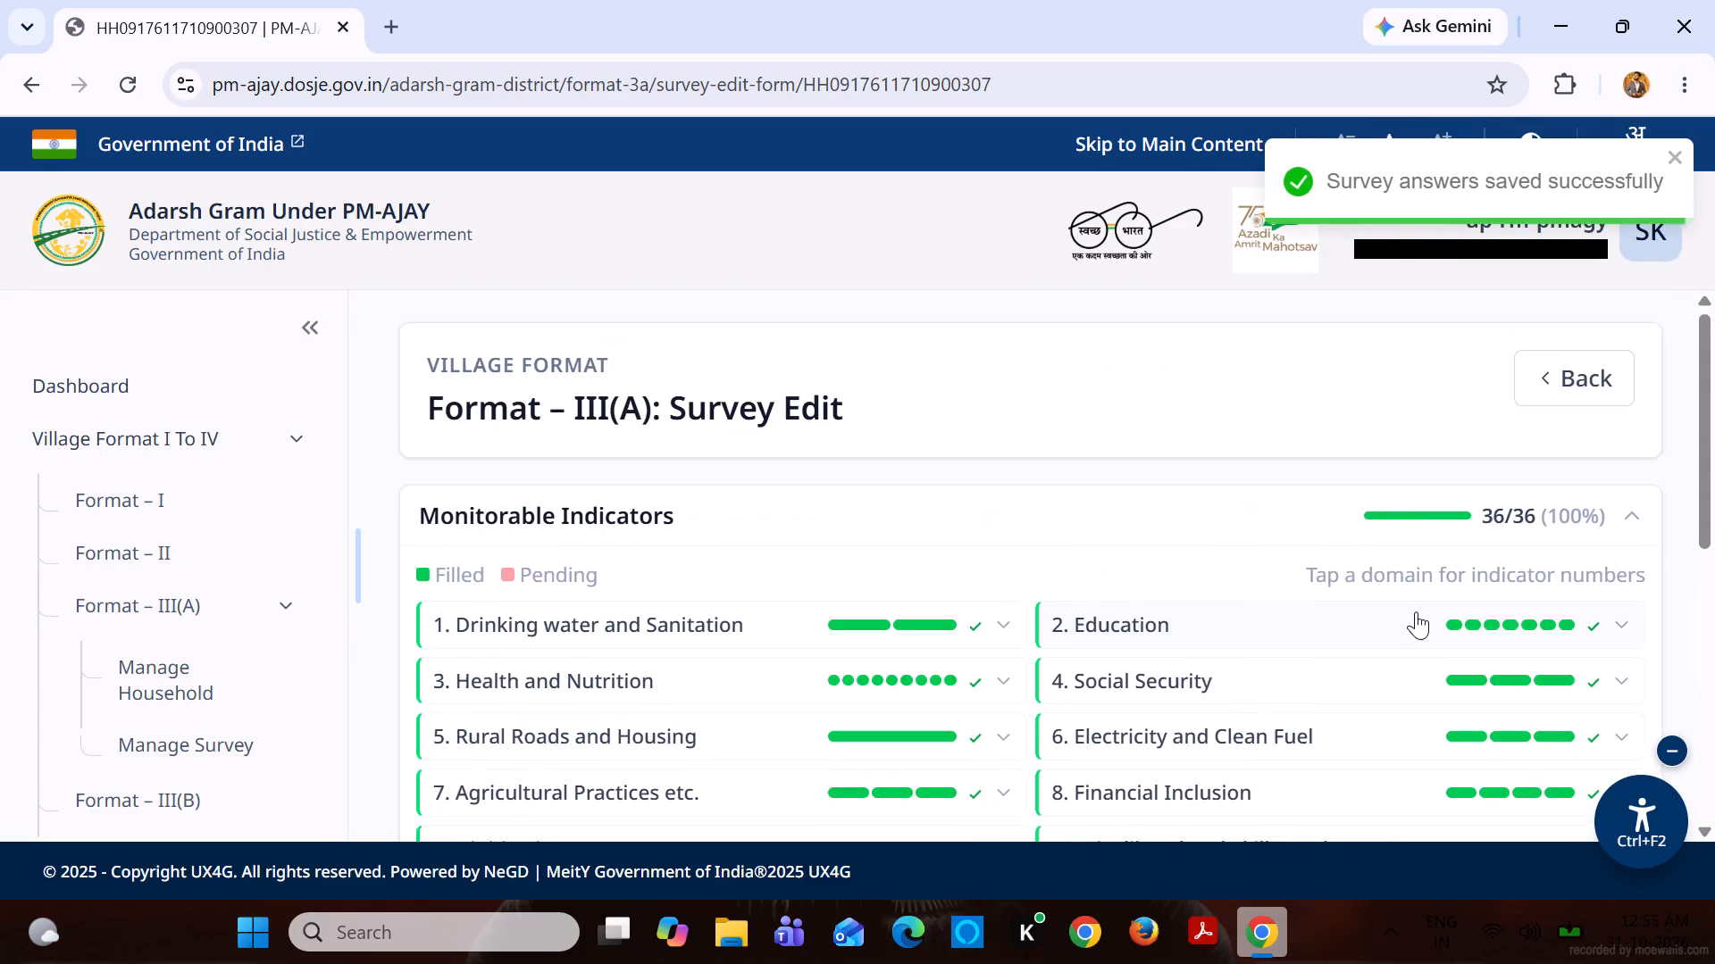
scroll(1416, 611, down, 1)
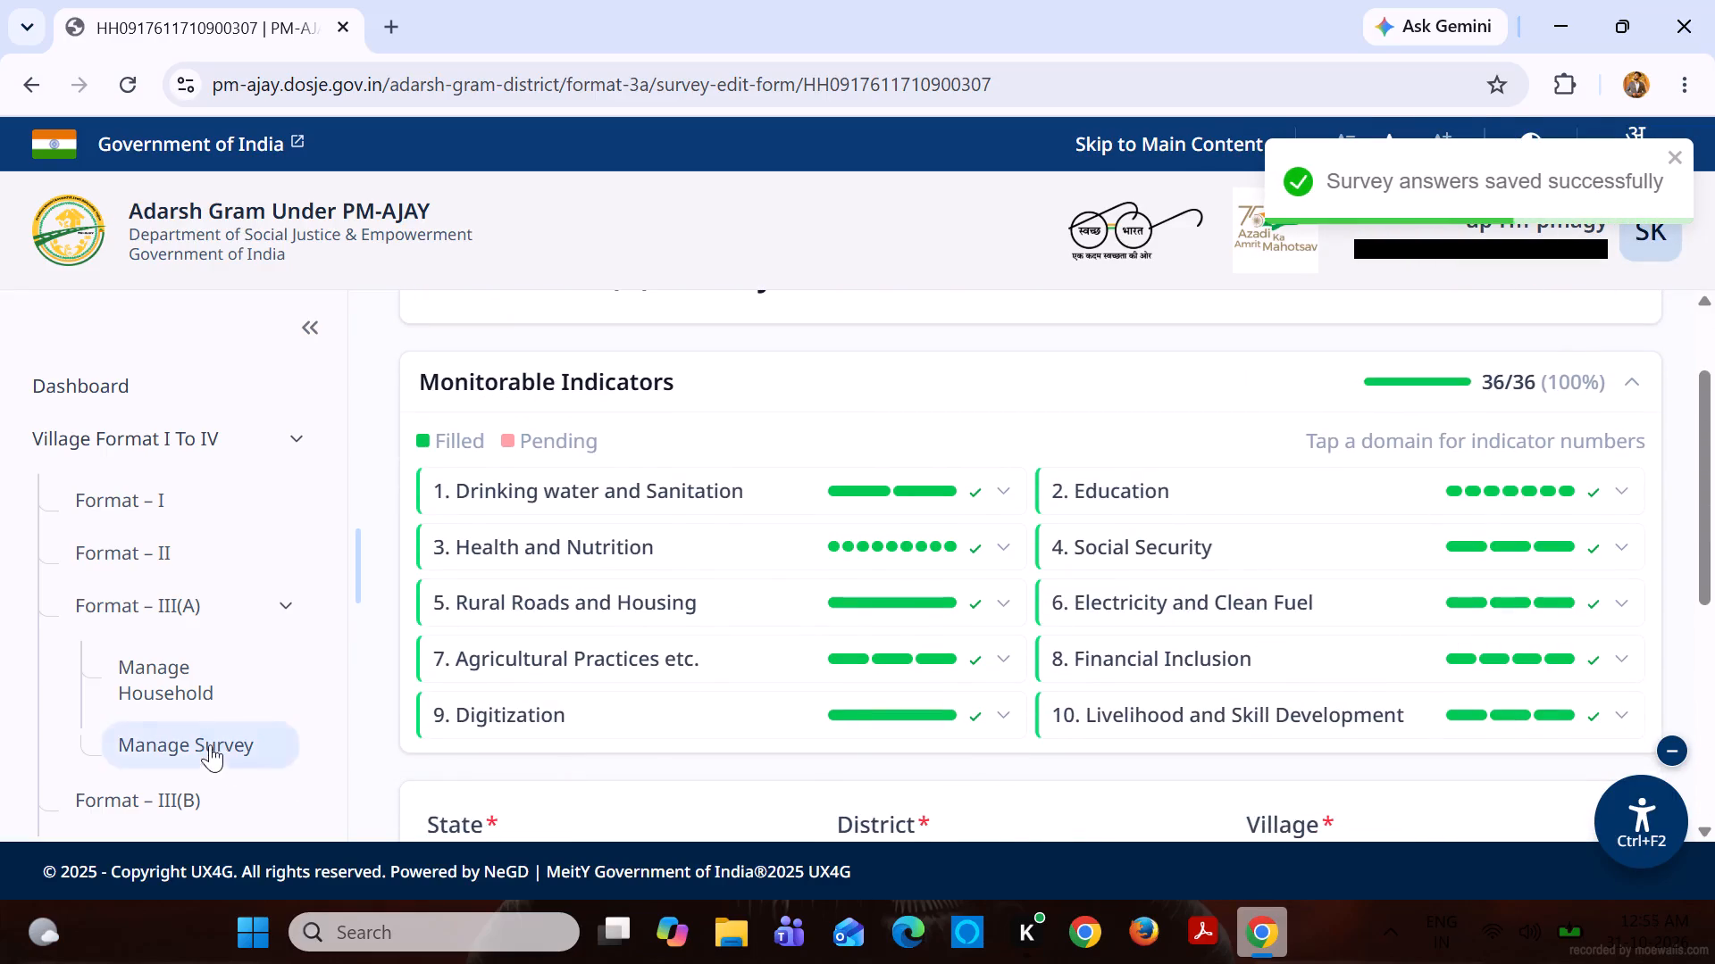
click(206, 635)
click(190, 663)
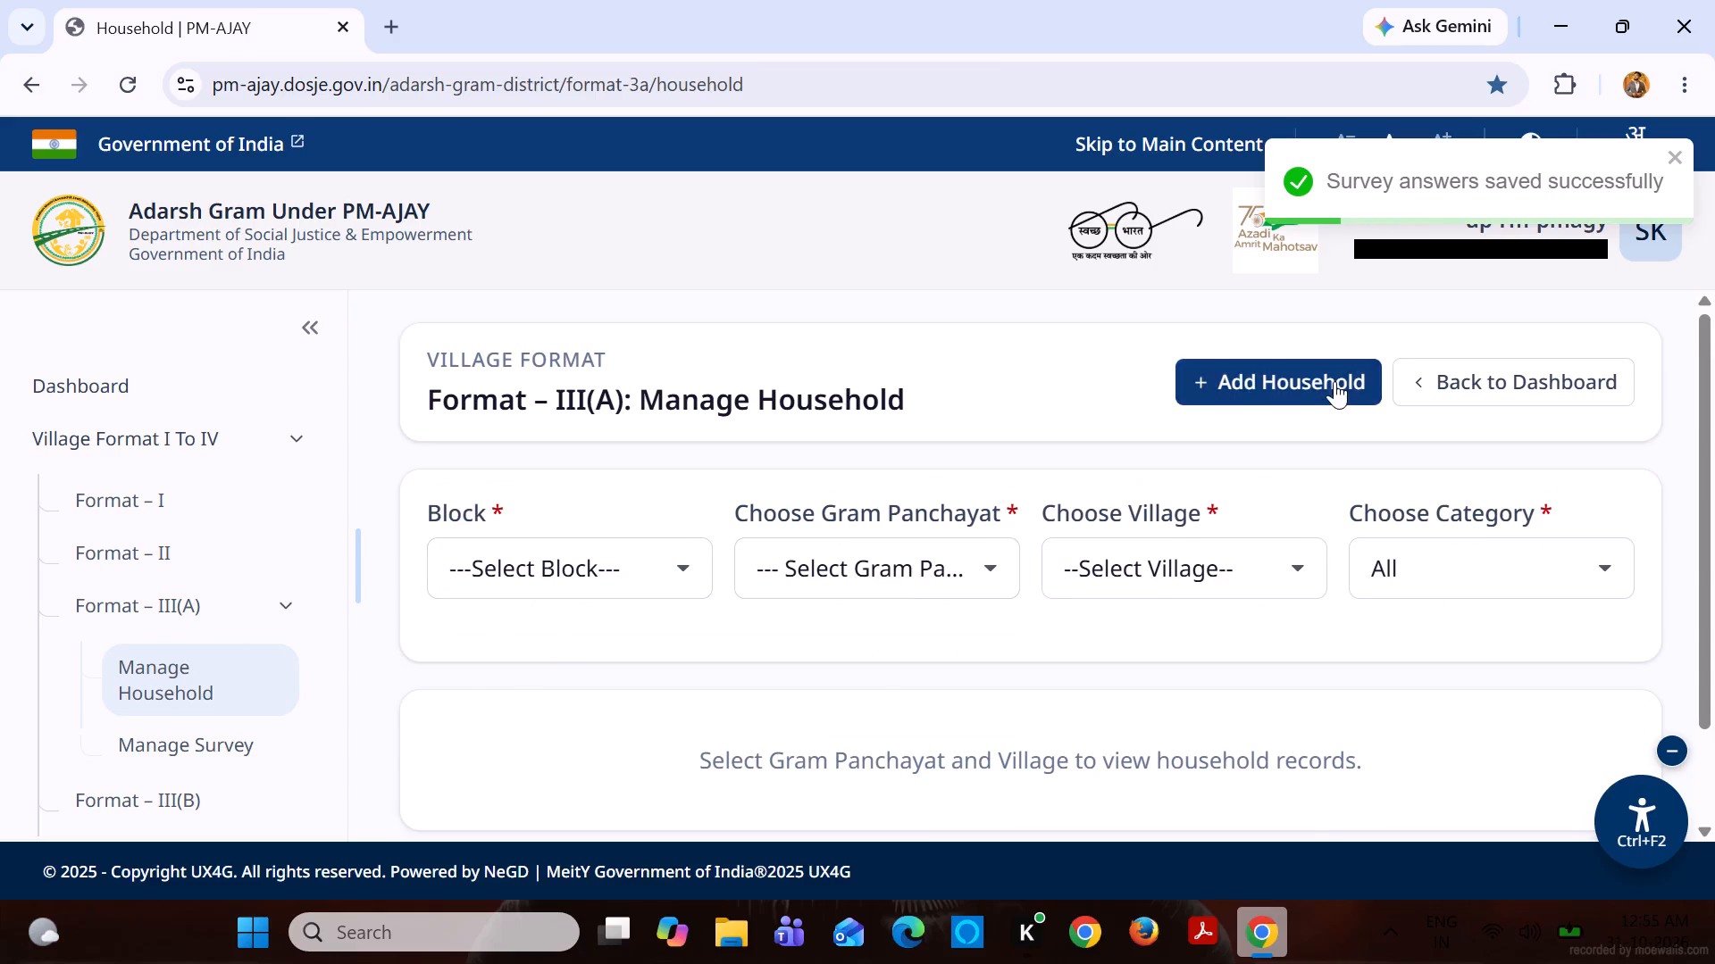
click(1332, 382)
Set the new household's block to Shahabad - 1488, gram panchayat to Boodpur - 84740, village to Boodpur - 117109 and category to SC.
click(1284, 317)
click(1102, 743)
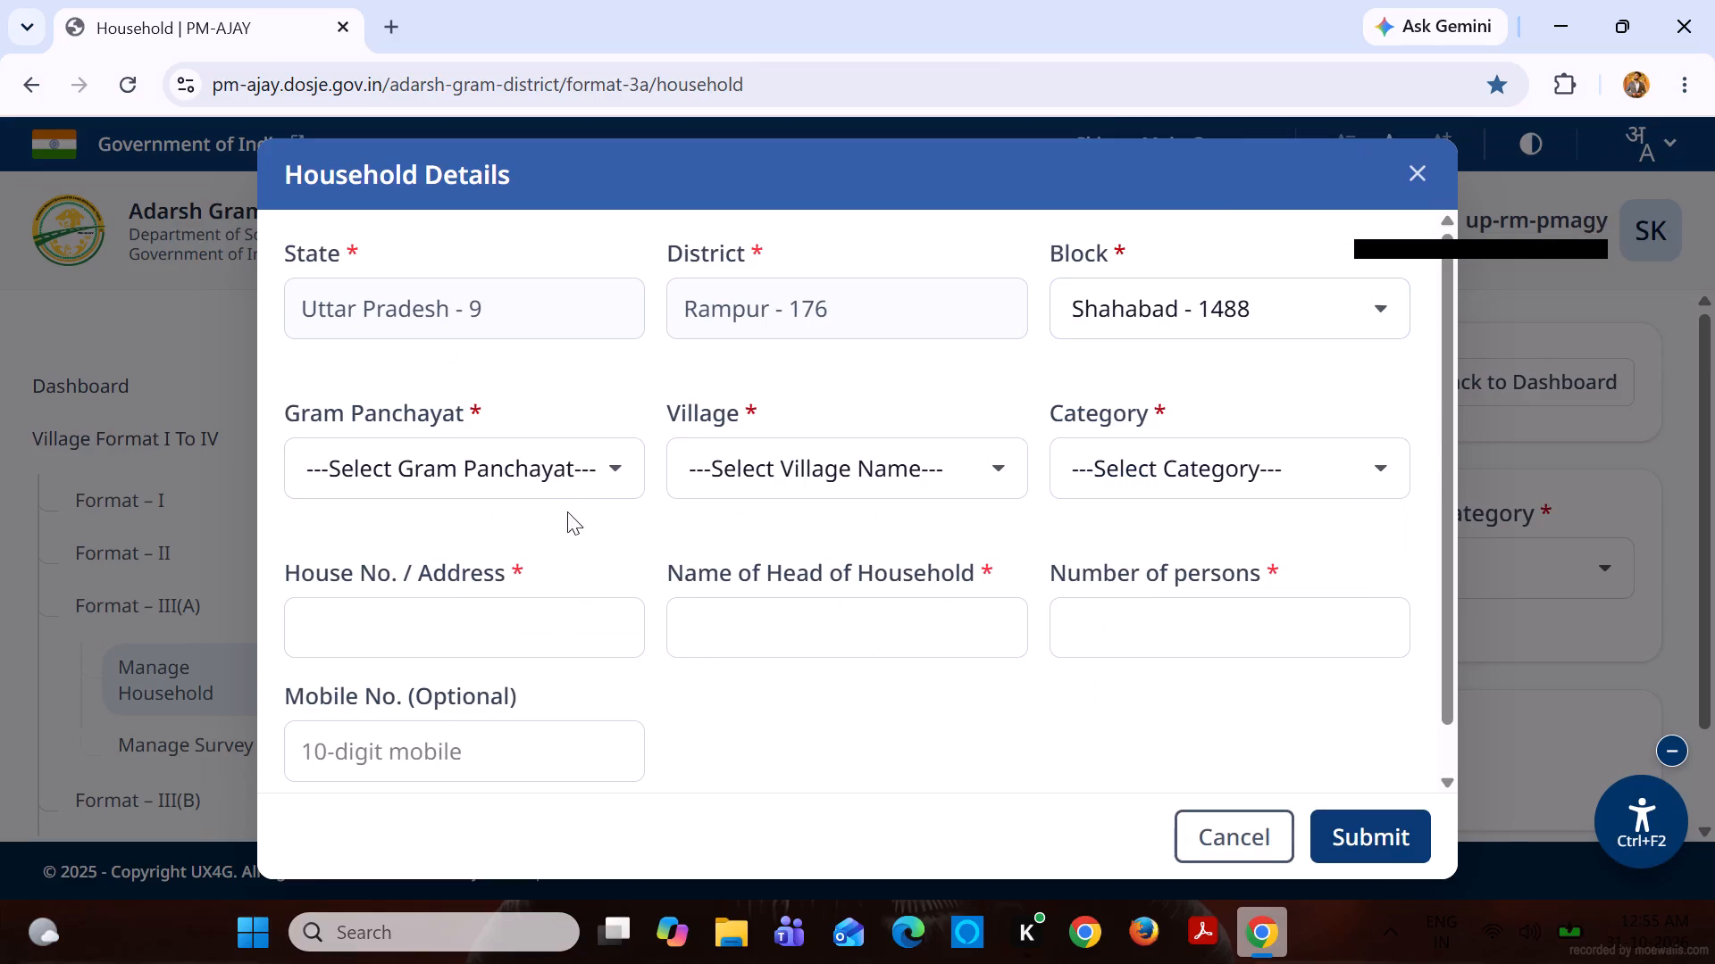
click(562, 460)
click(362, 739)
drag(877, 460, 875, 472)
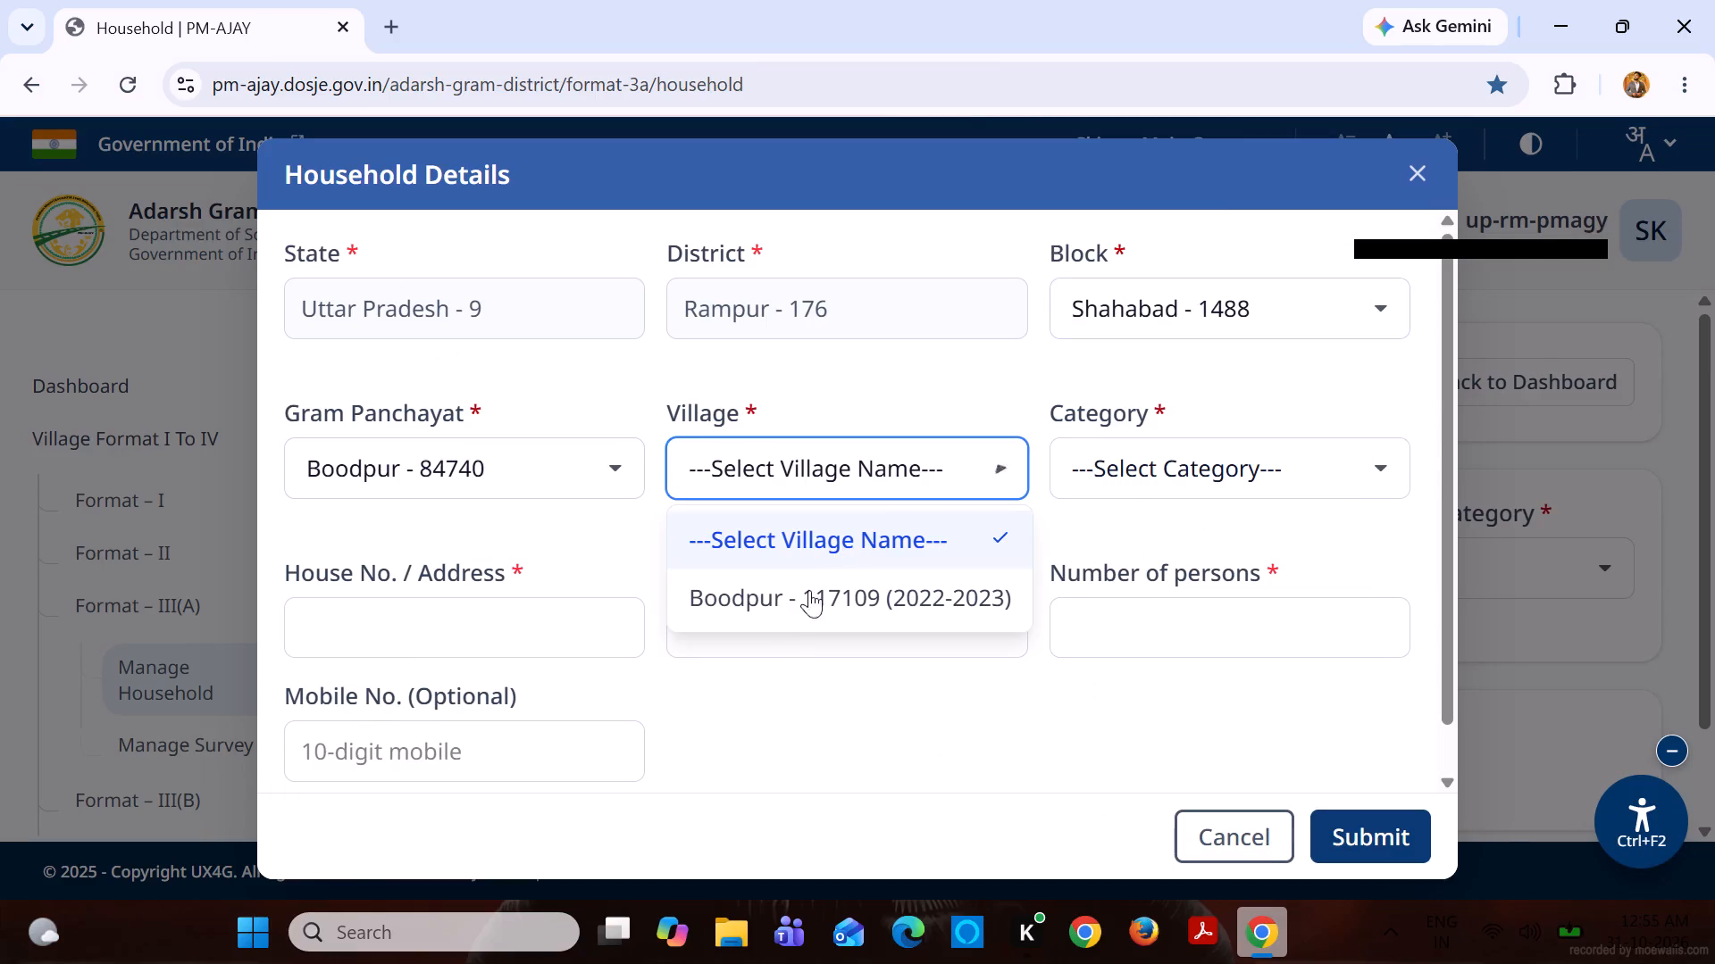
click(783, 591)
click(1322, 473)
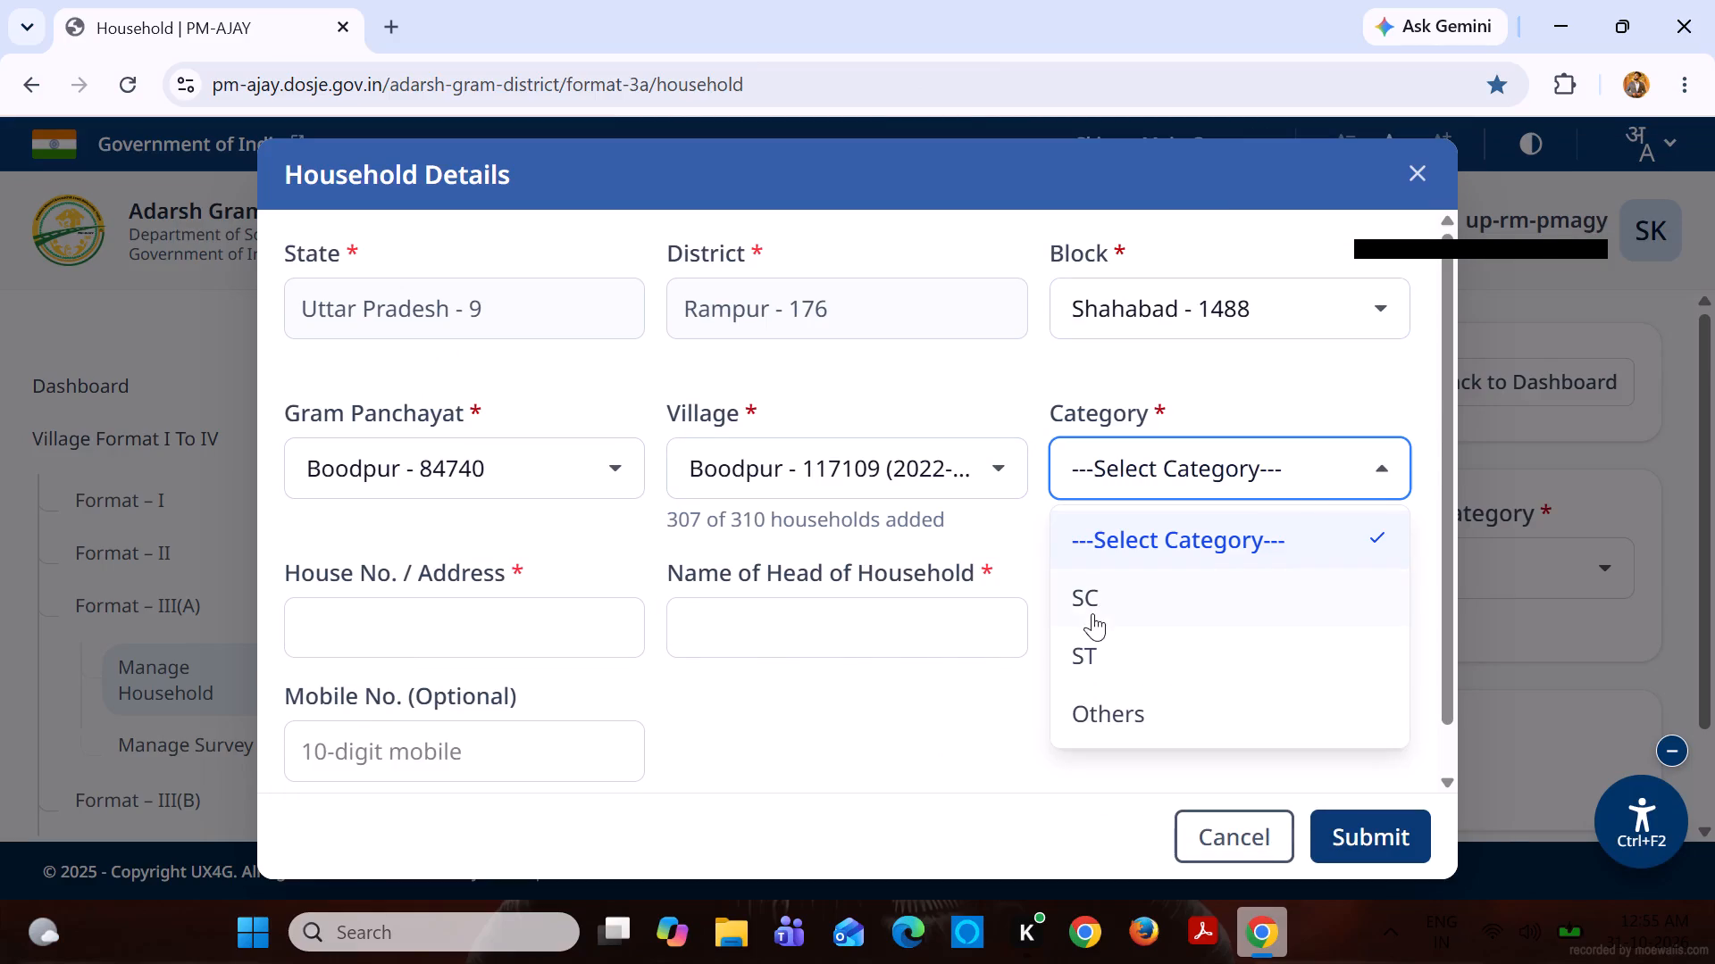
click(1092, 613)
Enter house number 308, the name of the head of household and 2 persons, and submit the household details.
click(471, 628)
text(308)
click(786, 605)
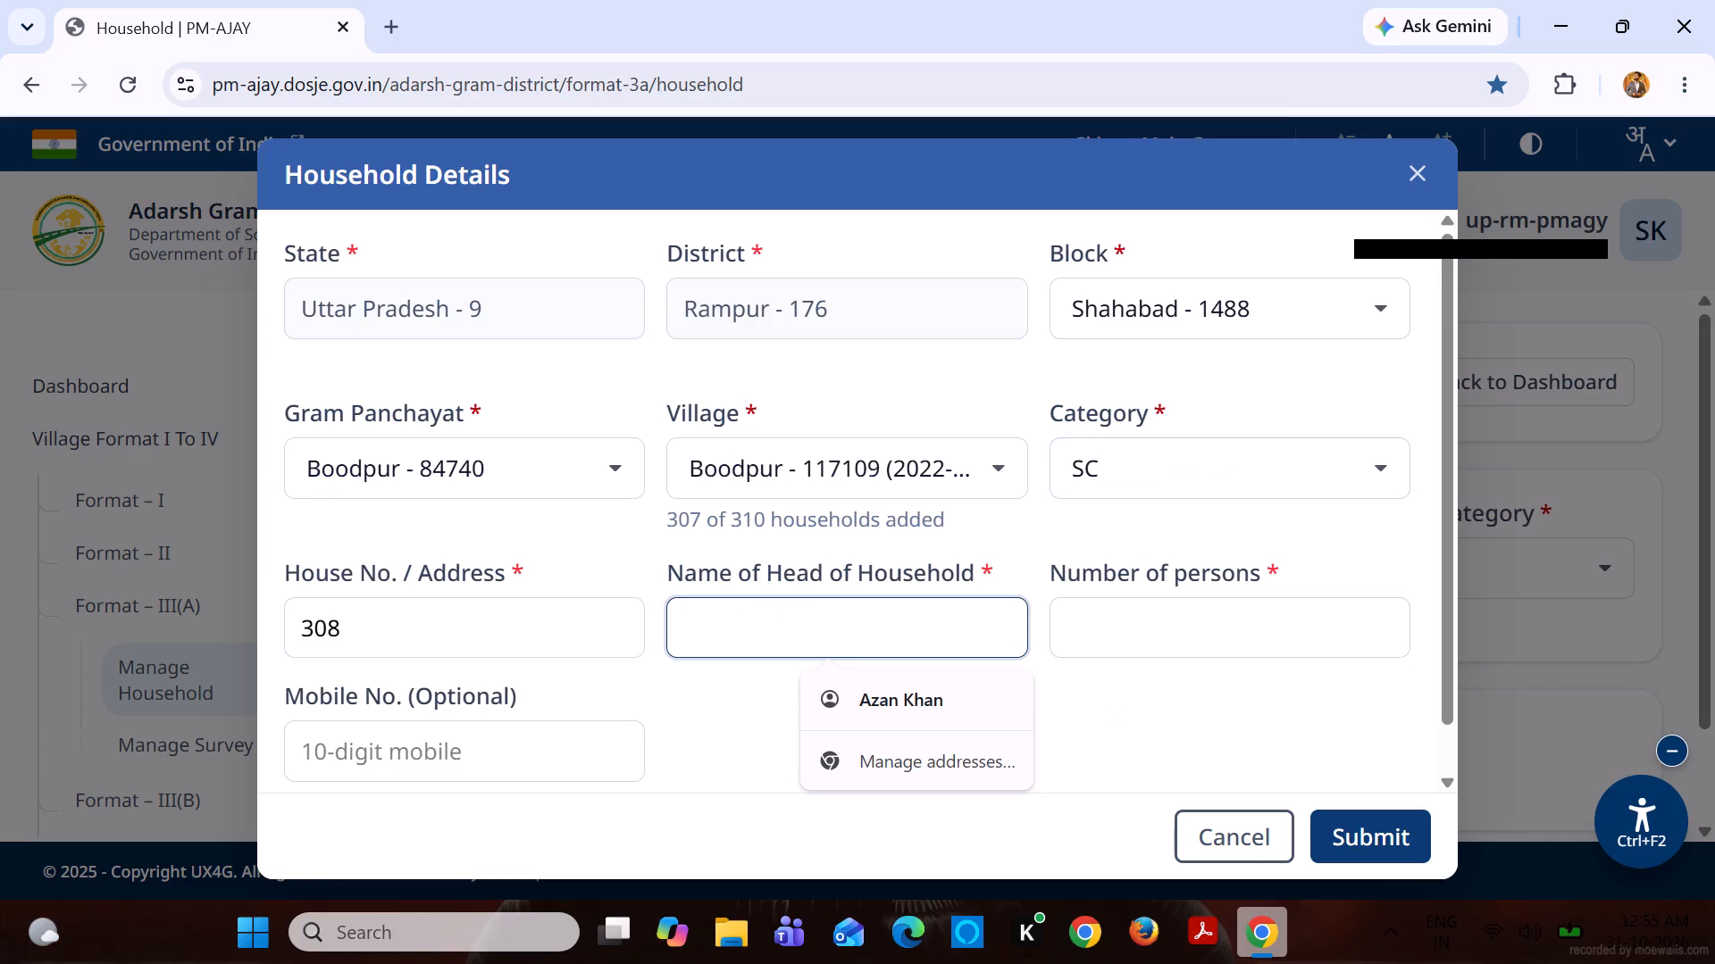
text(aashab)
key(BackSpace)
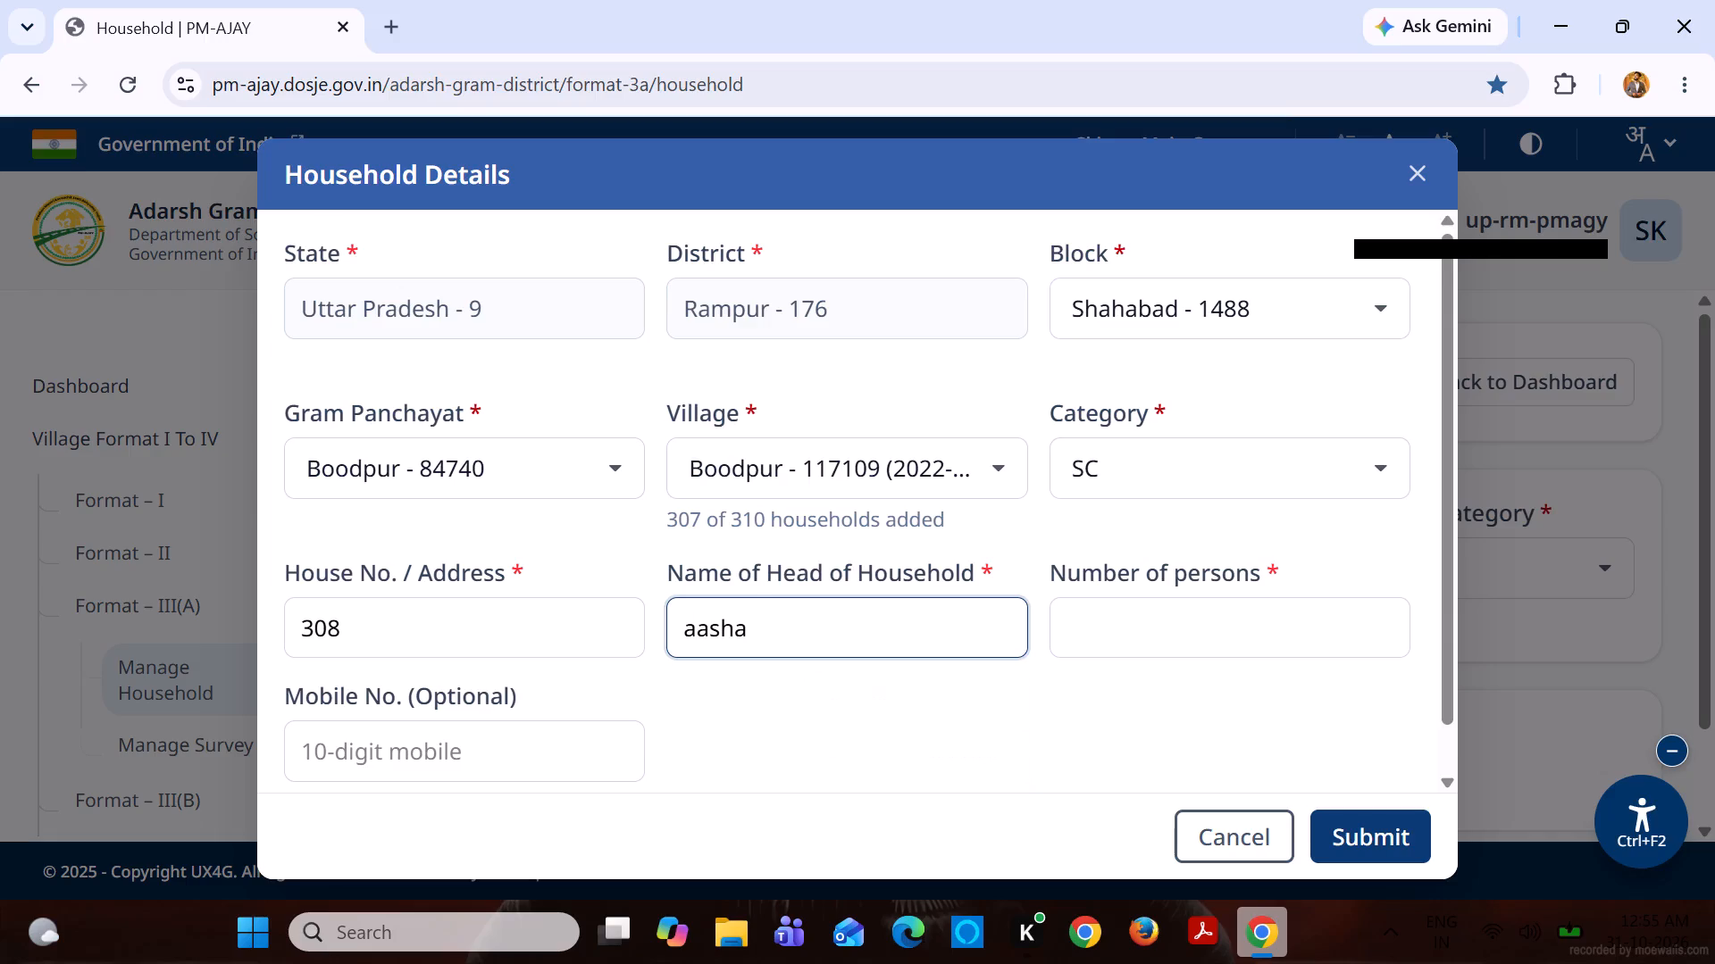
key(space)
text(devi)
click(1132, 588)
click(1117, 621)
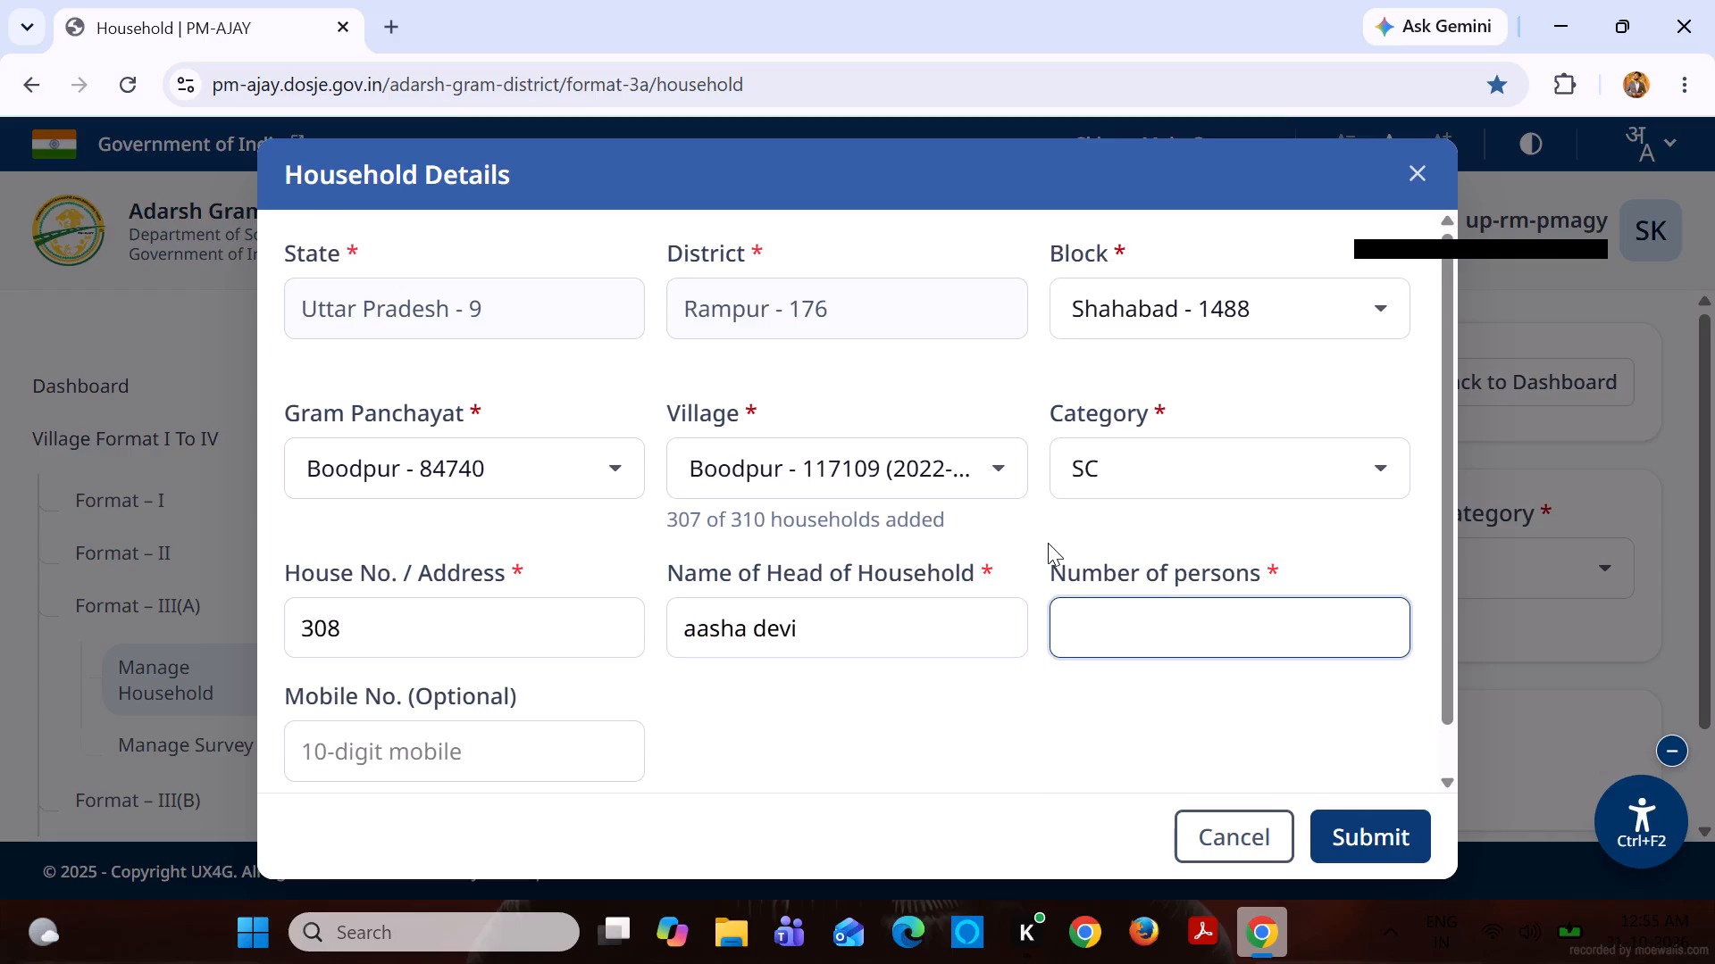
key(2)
click(1409, 828)
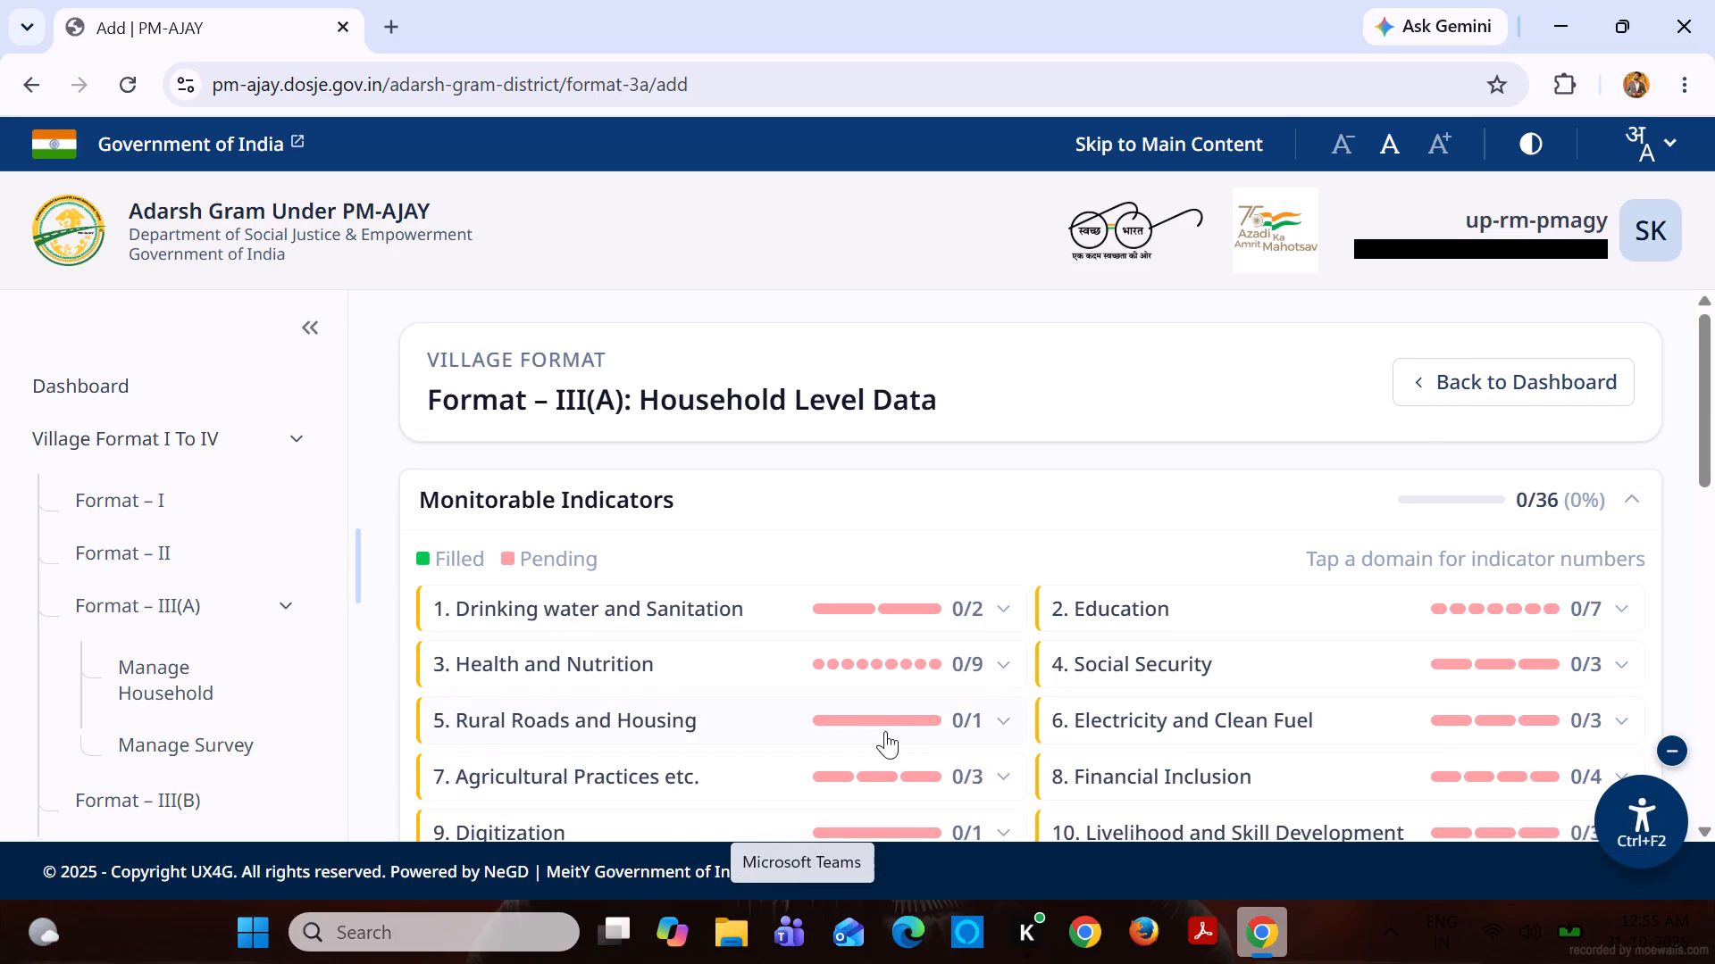
For household 308's domain 1 – Drinking water and Sanitation, answer Yes to having an IHHL and No to open defecation (1.5), and submit.
scroll(1384, 779, down, 5)
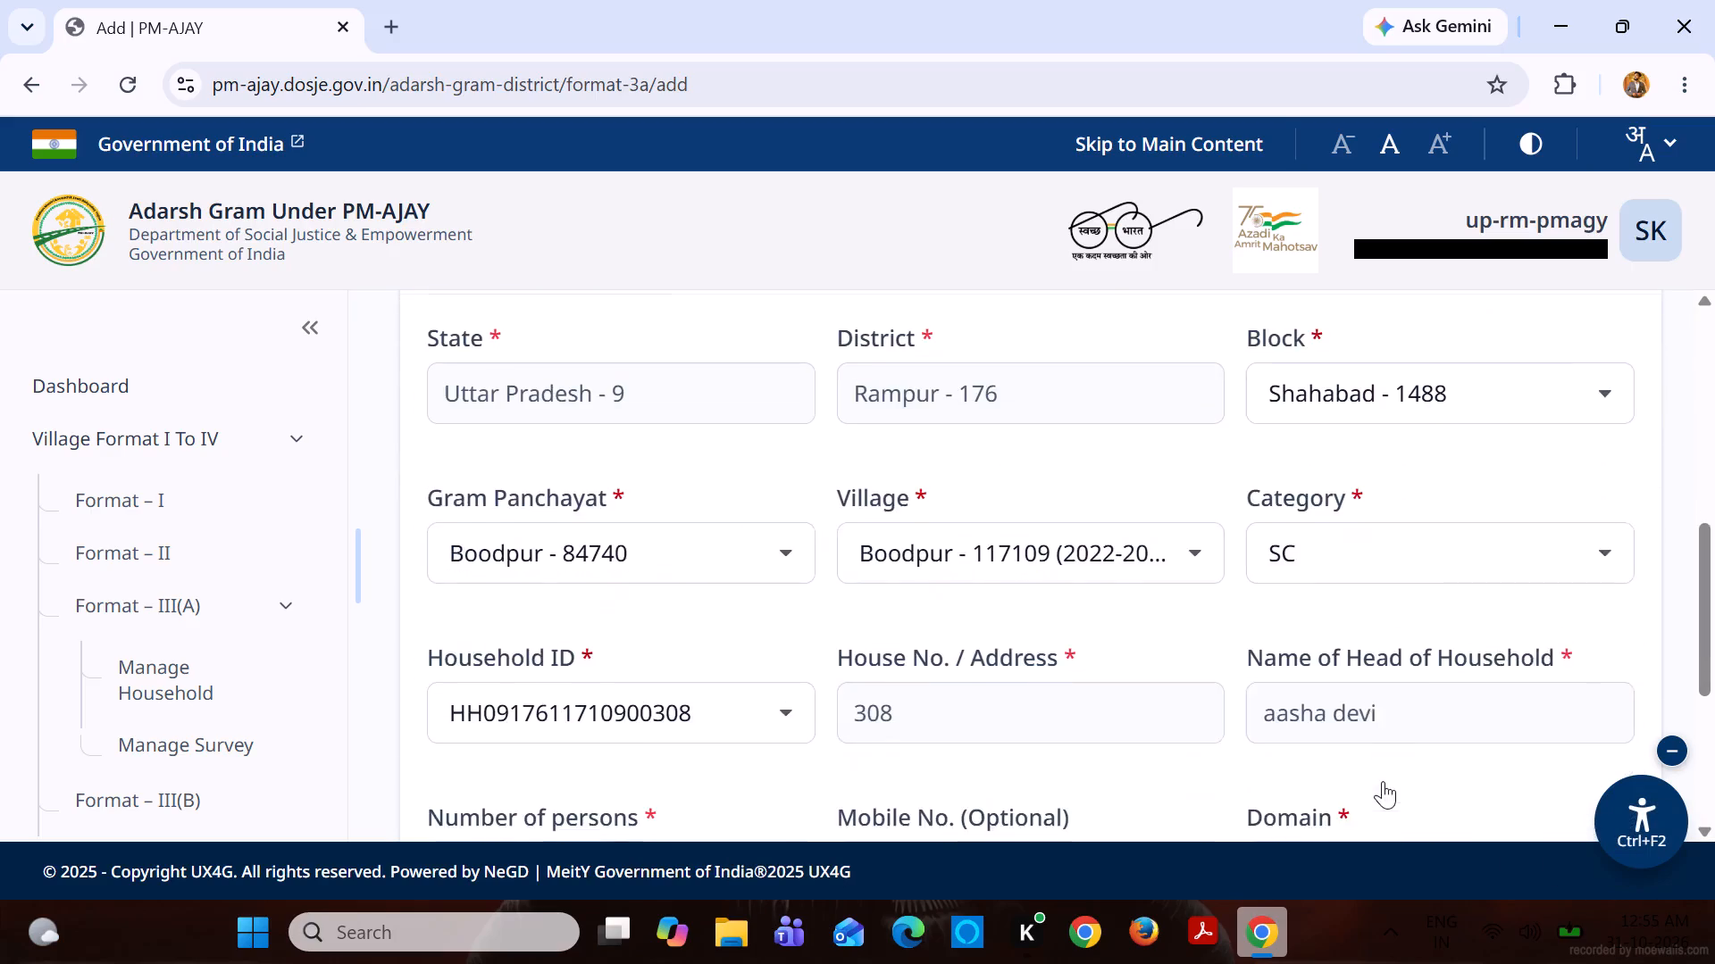
scroll(1393, 719, down, 8)
click(1569, 461)
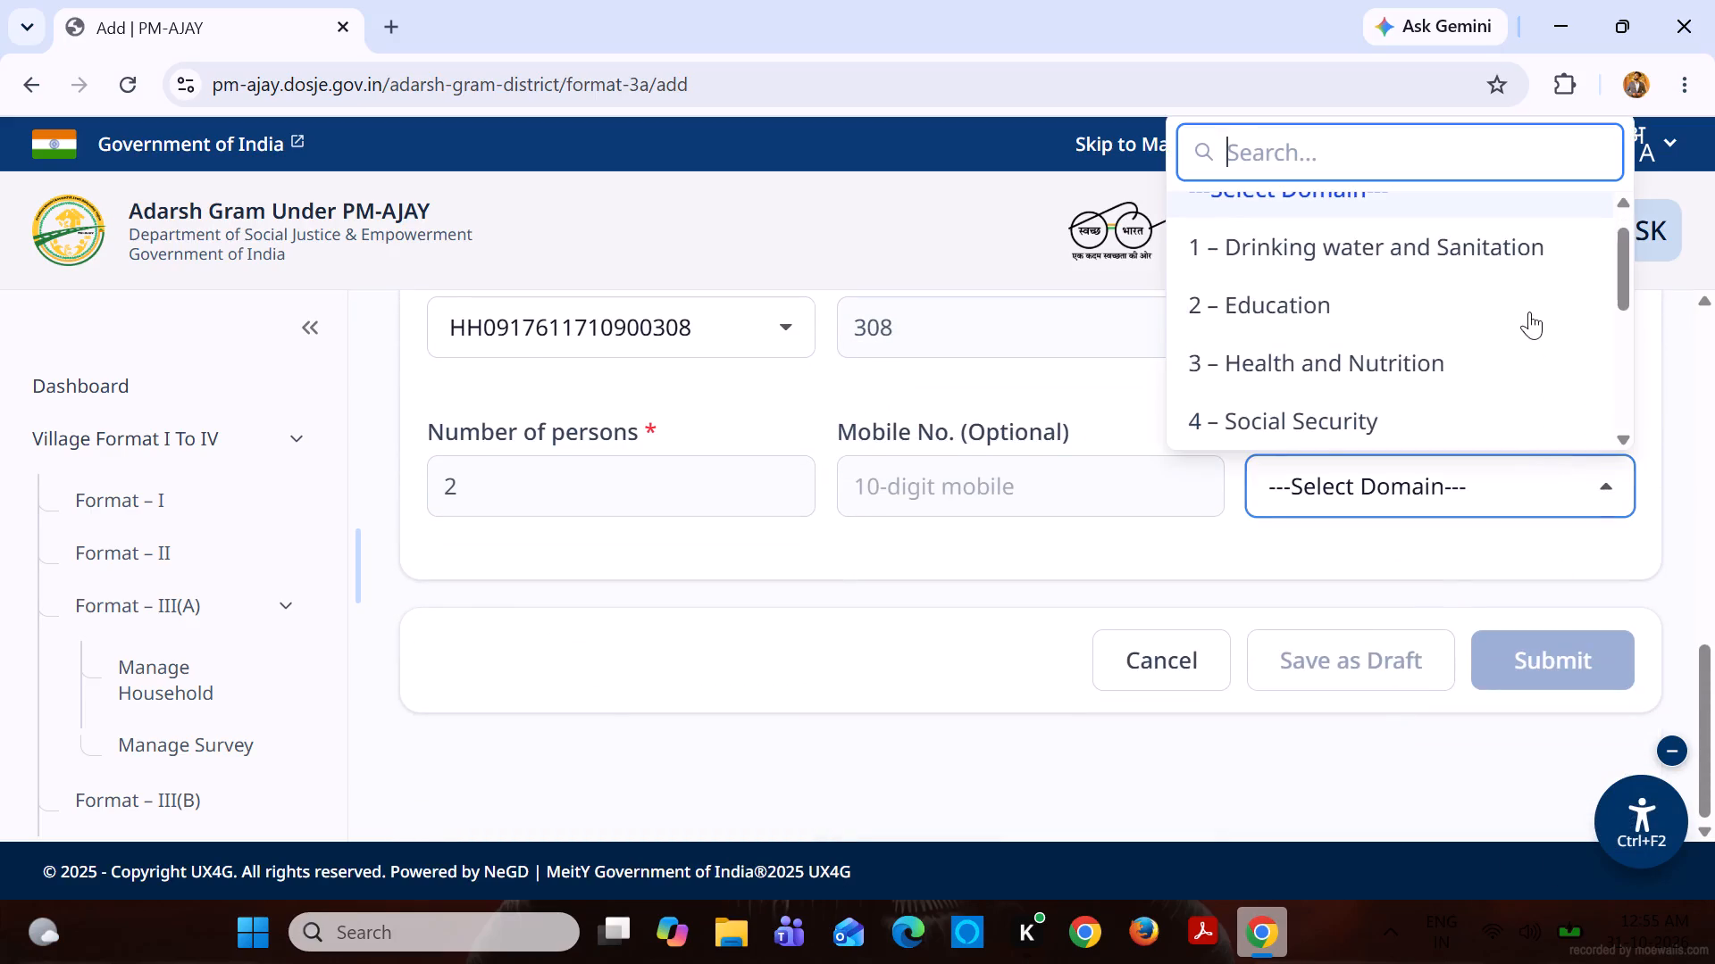
click(1501, 250)
scroll(1385, 507, down, 4)
click(1480, 358)
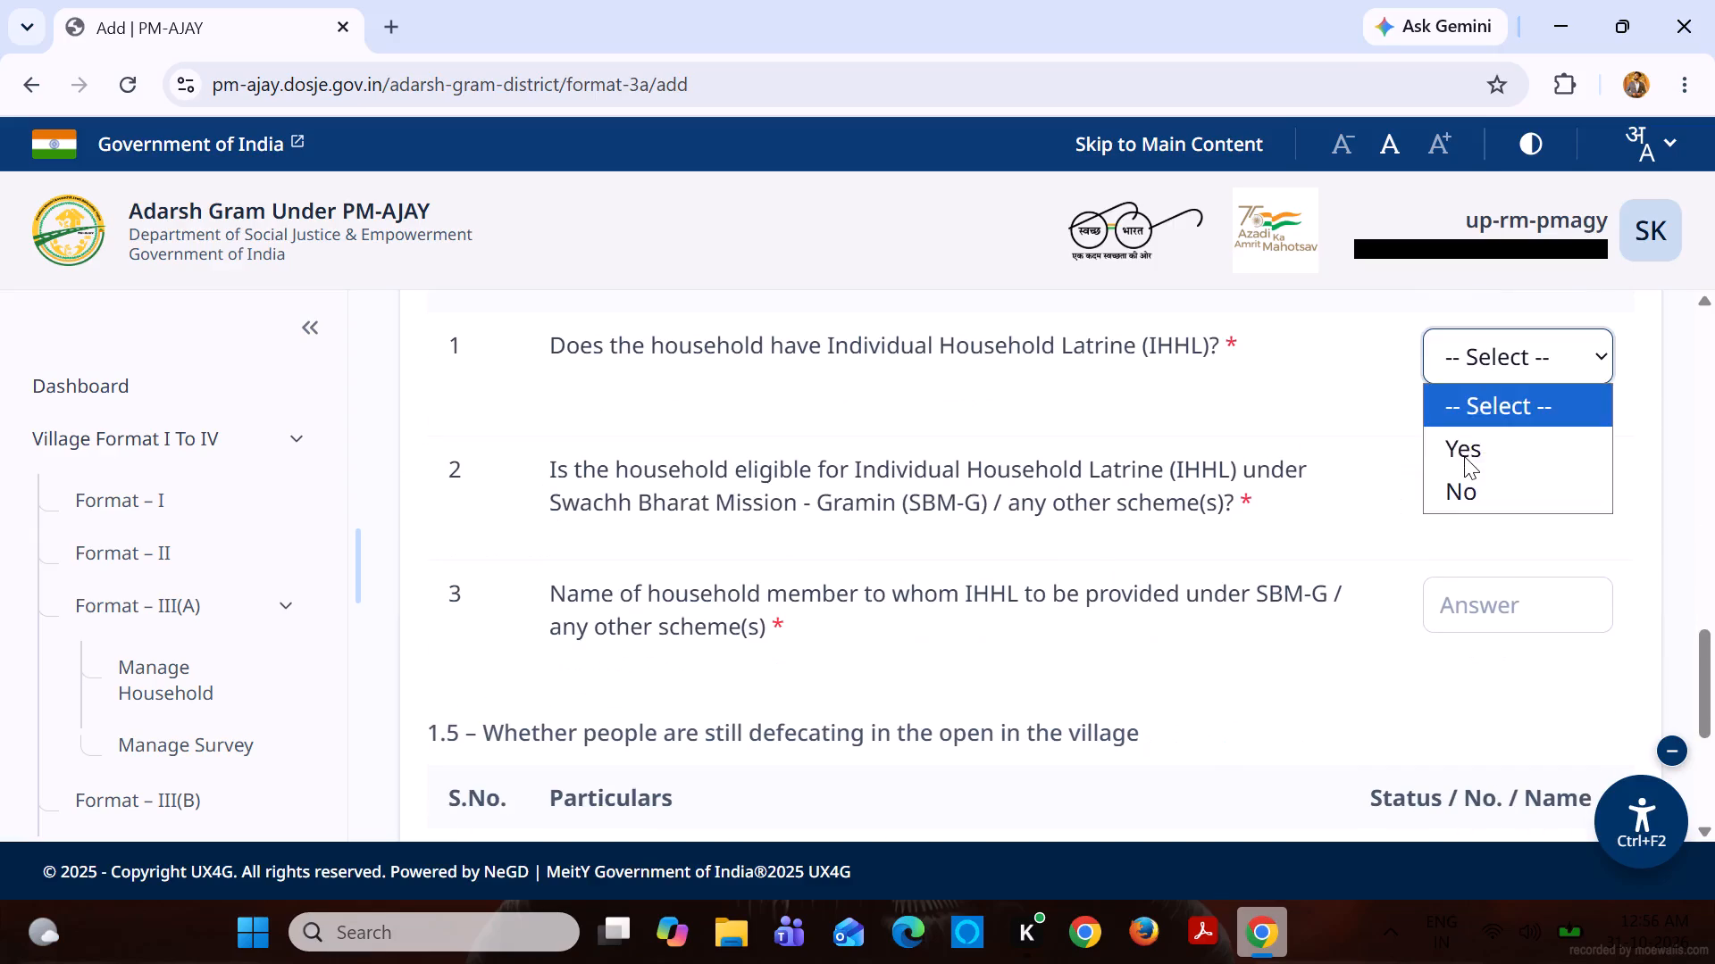
click(1464, 456)
scroll(1464, 453, down, 2)
click(1479, 445)
drag(1485, 470, 1485, 480)
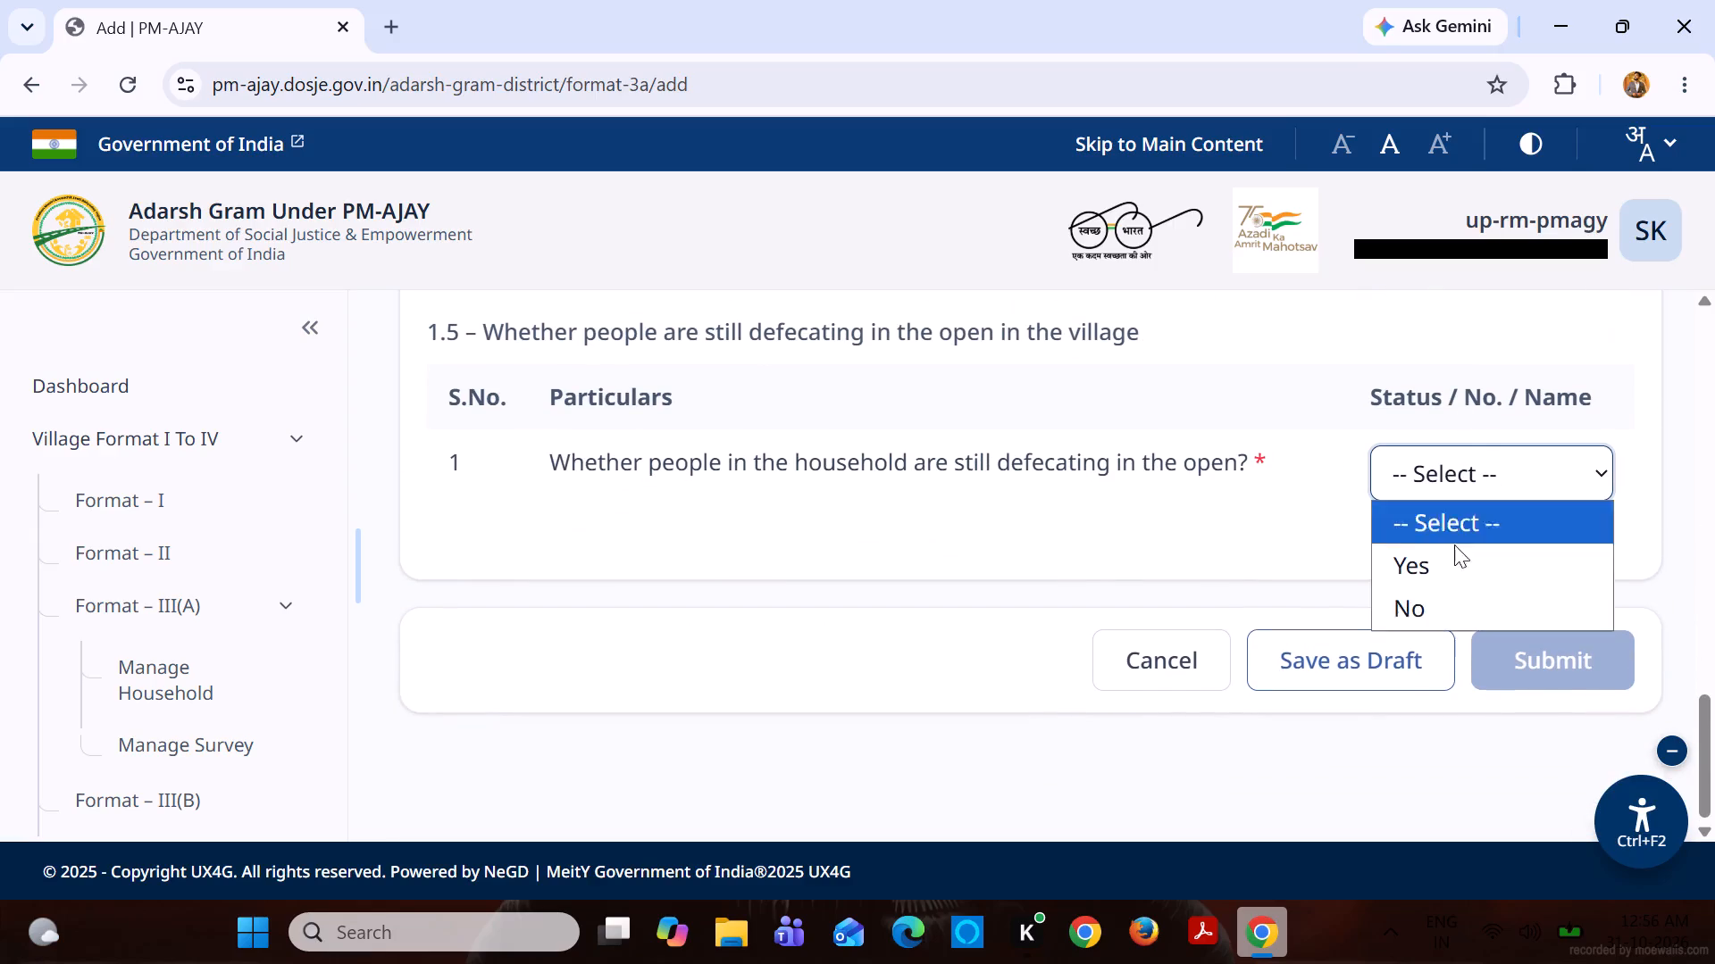
click(1439, 593)
click(1516, 636)
In domain 2 – Education, enter 0 for the number of children in indicators 2.1 through 2.4.
click(1534, 449)
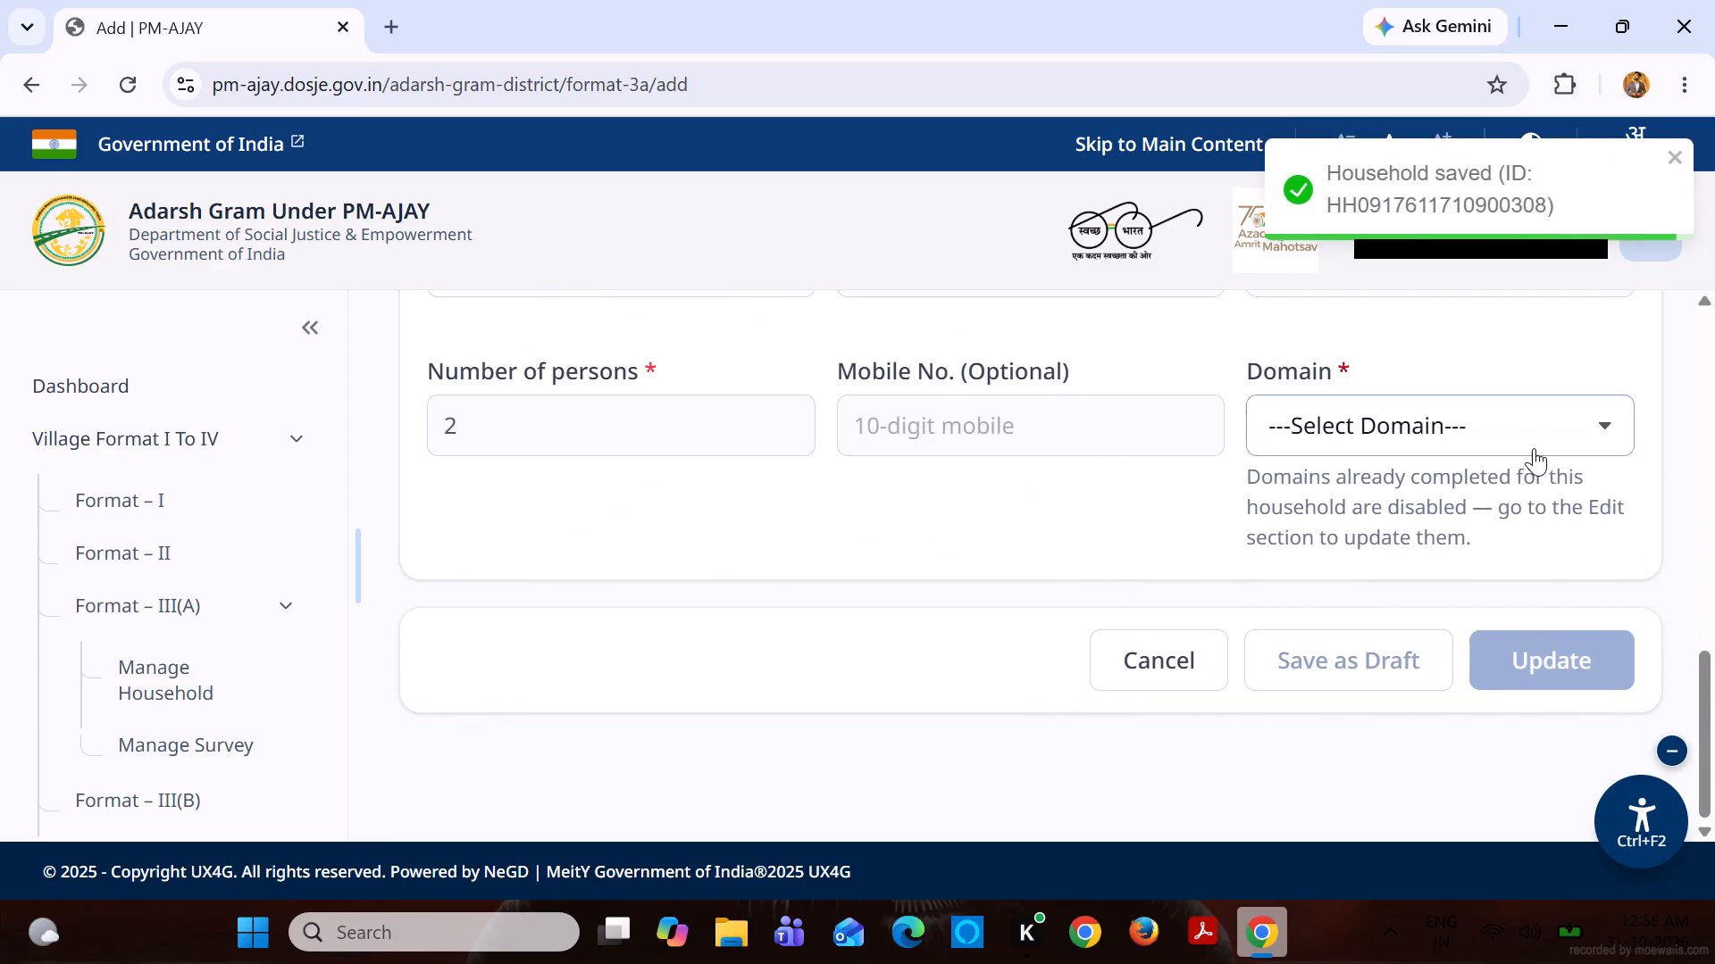
click(1374, 674)
scroll(1375, 666, down, 2)
click(1450, 582)
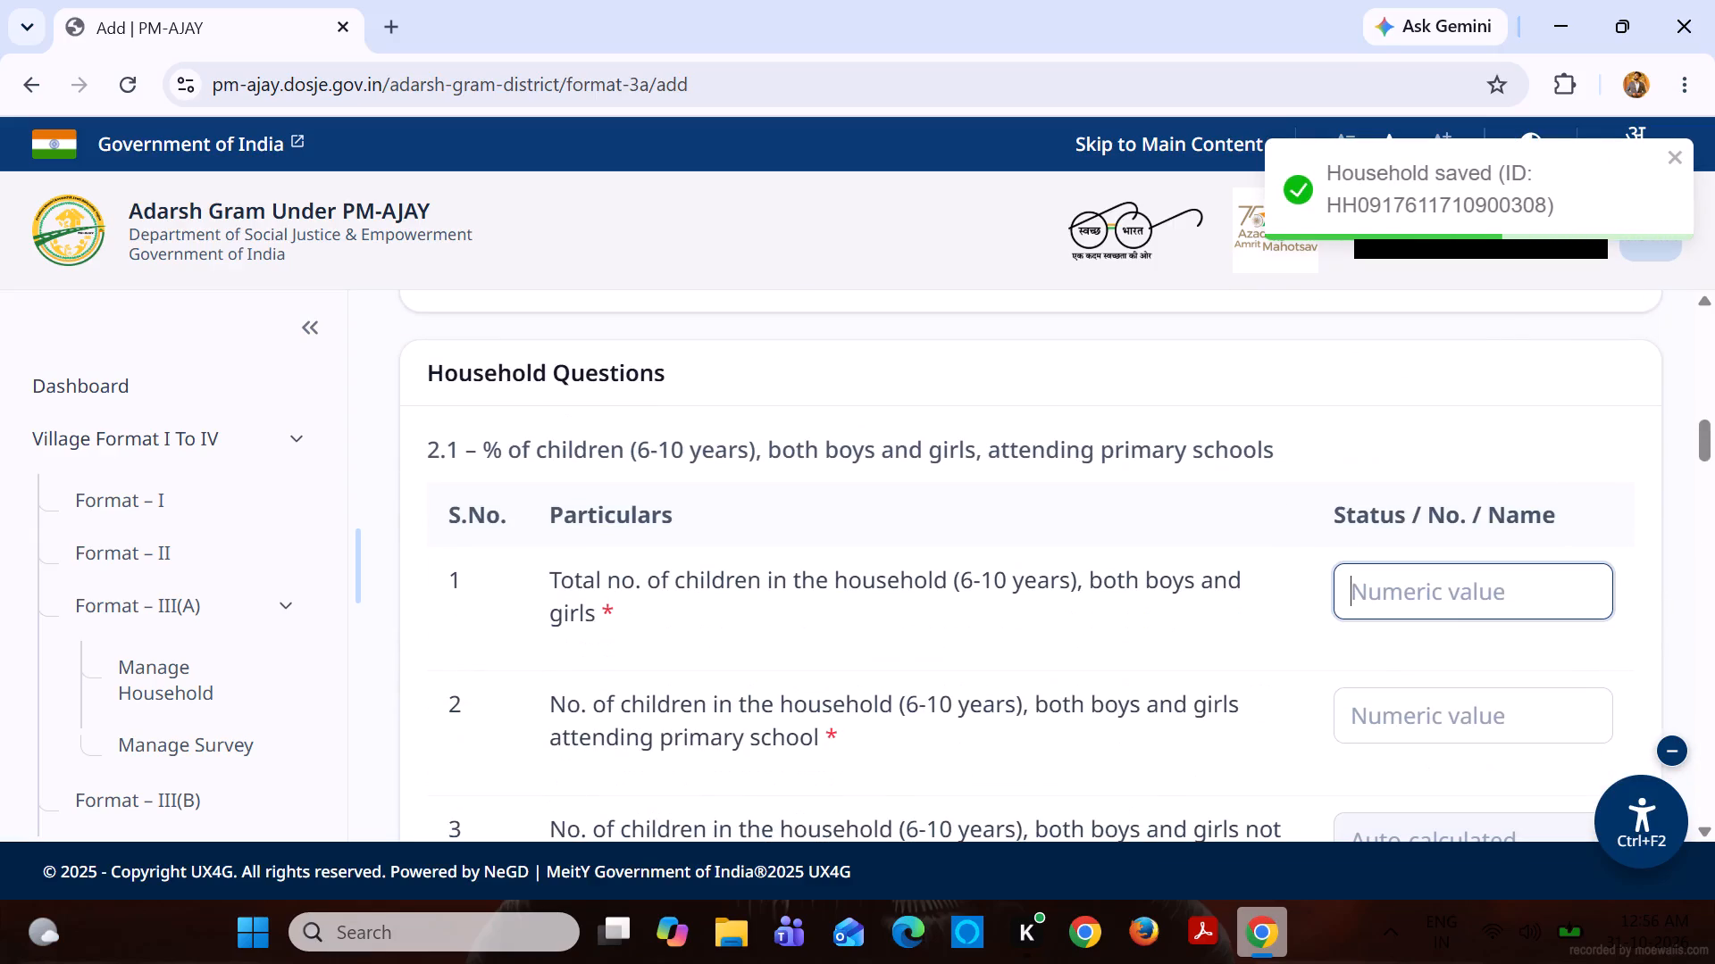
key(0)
scroll(1449, 586, down, 2)
click(1461, 585)
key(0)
scroll(1463, 592, down, 2)
click(1477, 594)
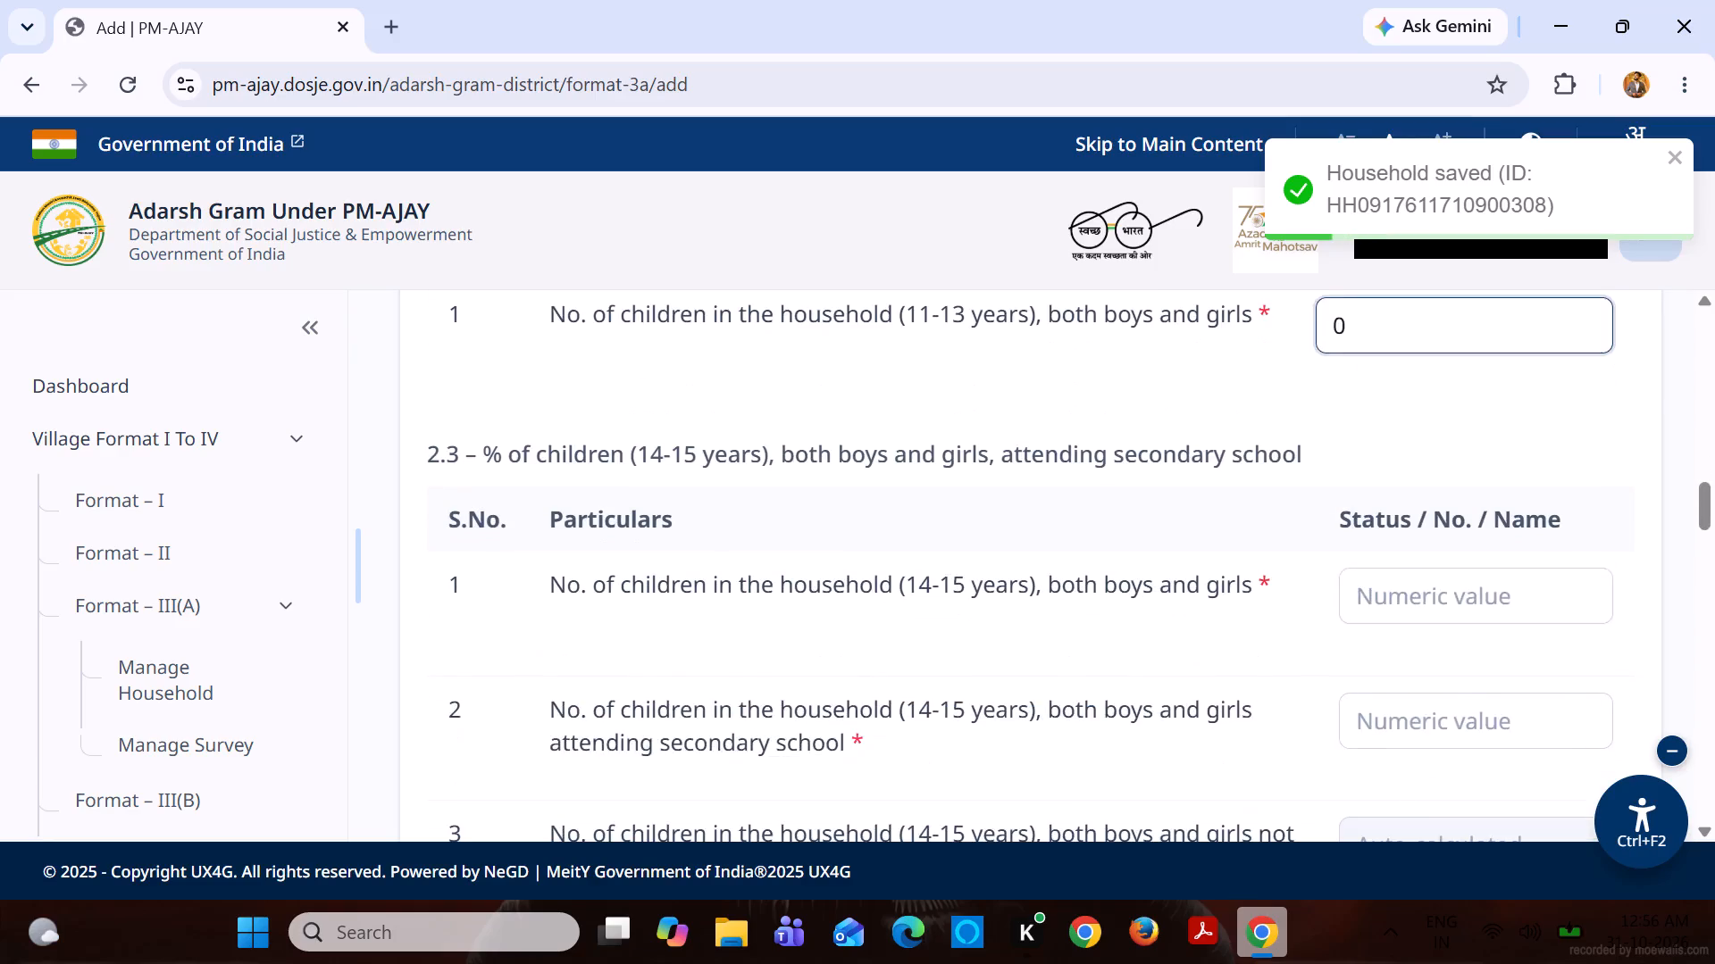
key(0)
scroll(1477, 597, down, 3)
click(1454, 472)
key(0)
Enter 0 for children aged 18-23 years (2.5), indicator 2.6 and Post-matric Scholarship eligibility (2.7), and submit domain 2.
scroll(1458, 507, down, 2)
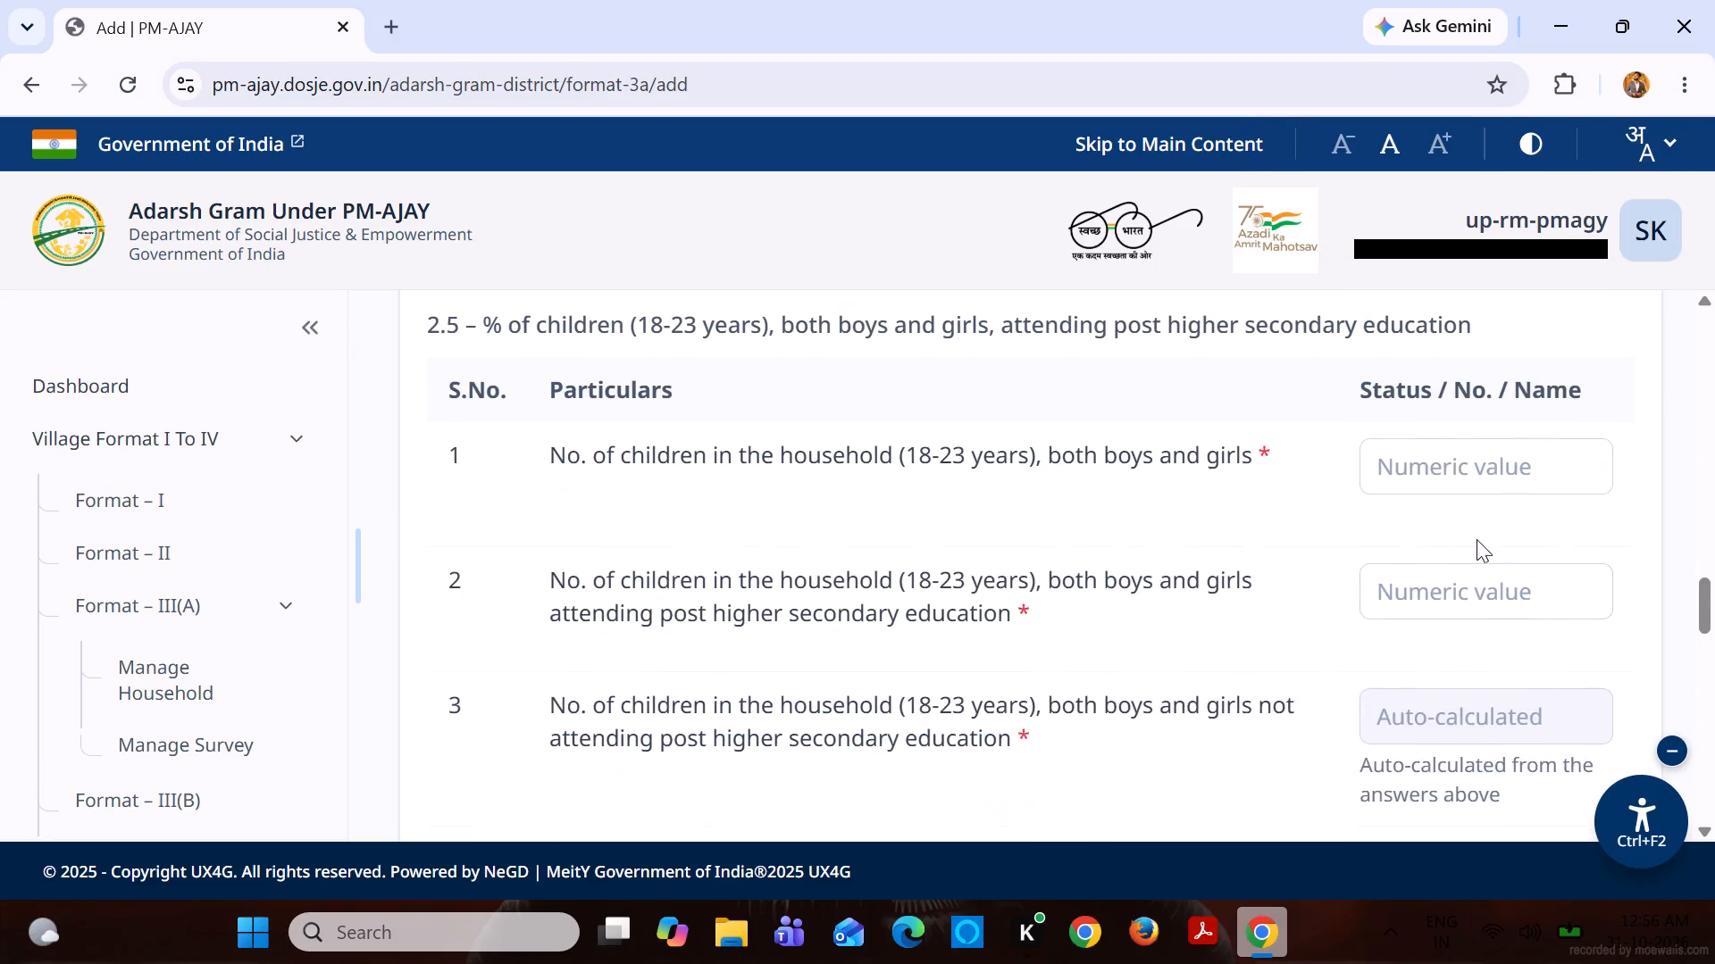
click(1466, 471)
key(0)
scroll(1474, 523, down, 2)
click(1471, 493)
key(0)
scroll(1471, 504, down, 2)
click(1469, 506)
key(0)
scroll(1469, 511, down, 2)
click(1556, 619)
click(1557, 636)
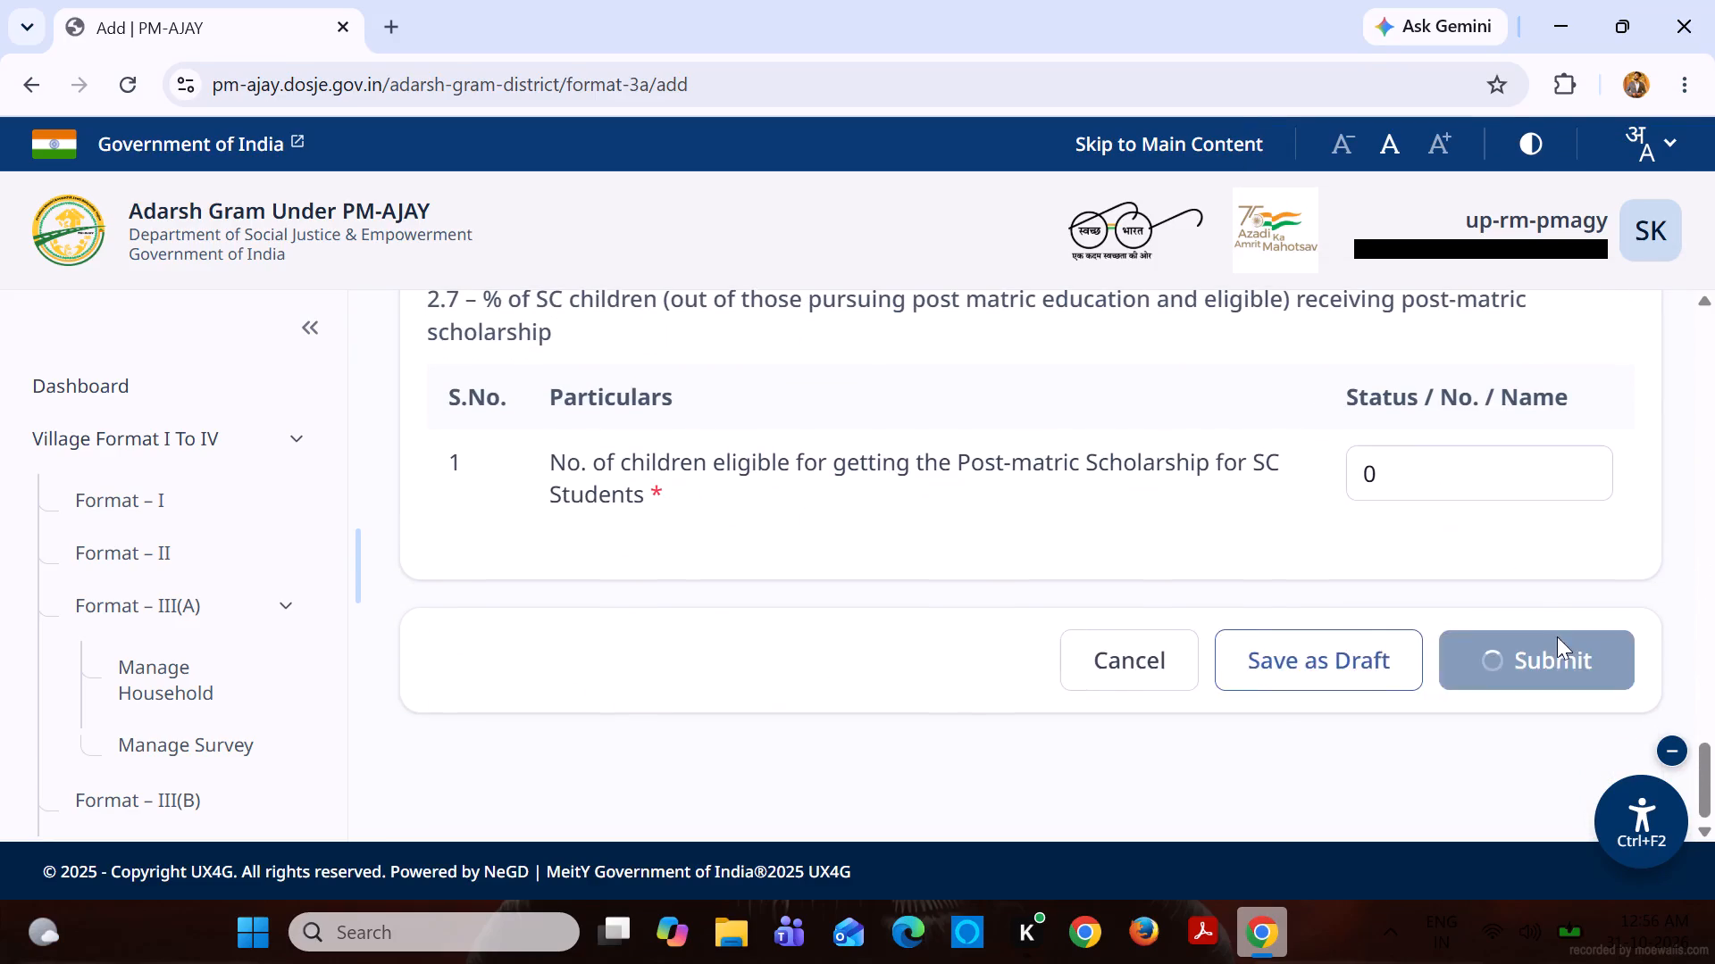
In domain 3 – Health and Nutrition, answer Yes to the household being covered under a Health Protection Scheme (3.1).
drag(1517, 419, 1515, 427)
click(1354, 743)
scroll(1358, 743, down, 2)
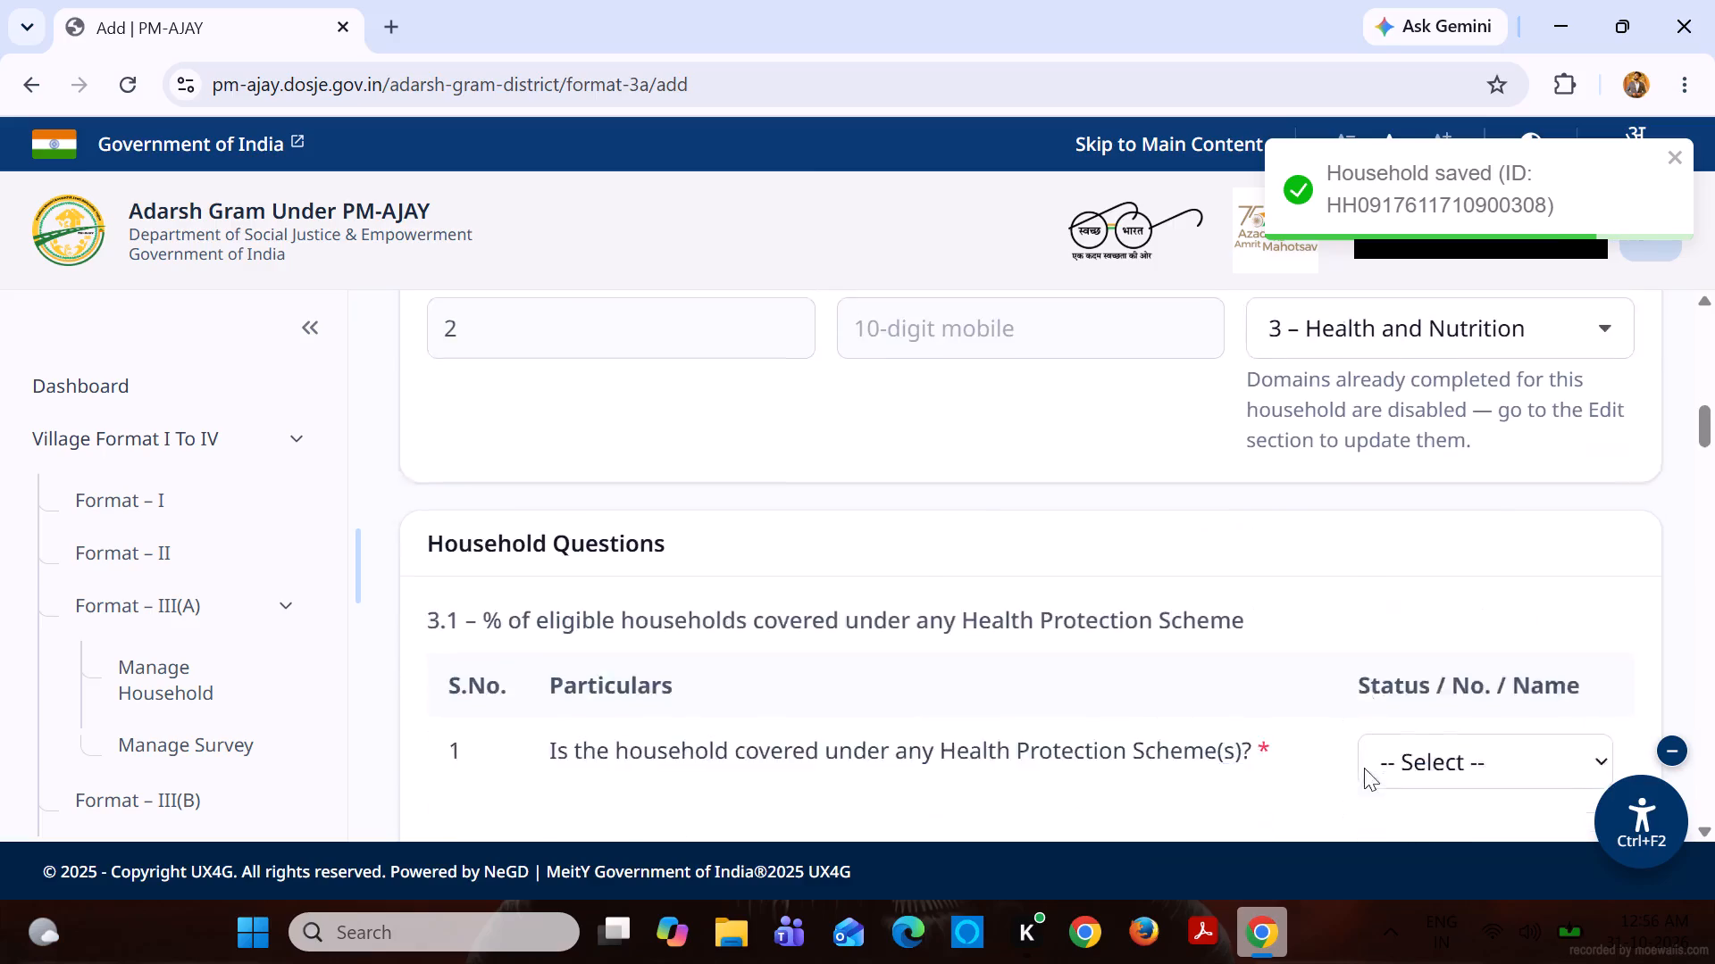
click(1441, 571)
click(1443, 666)
Enter 0 for pregnant women (3.3), deliveries (3.4), children born in the last year (3.5) and children below one year (3.6).
scroll(1448, 654, down, 2)
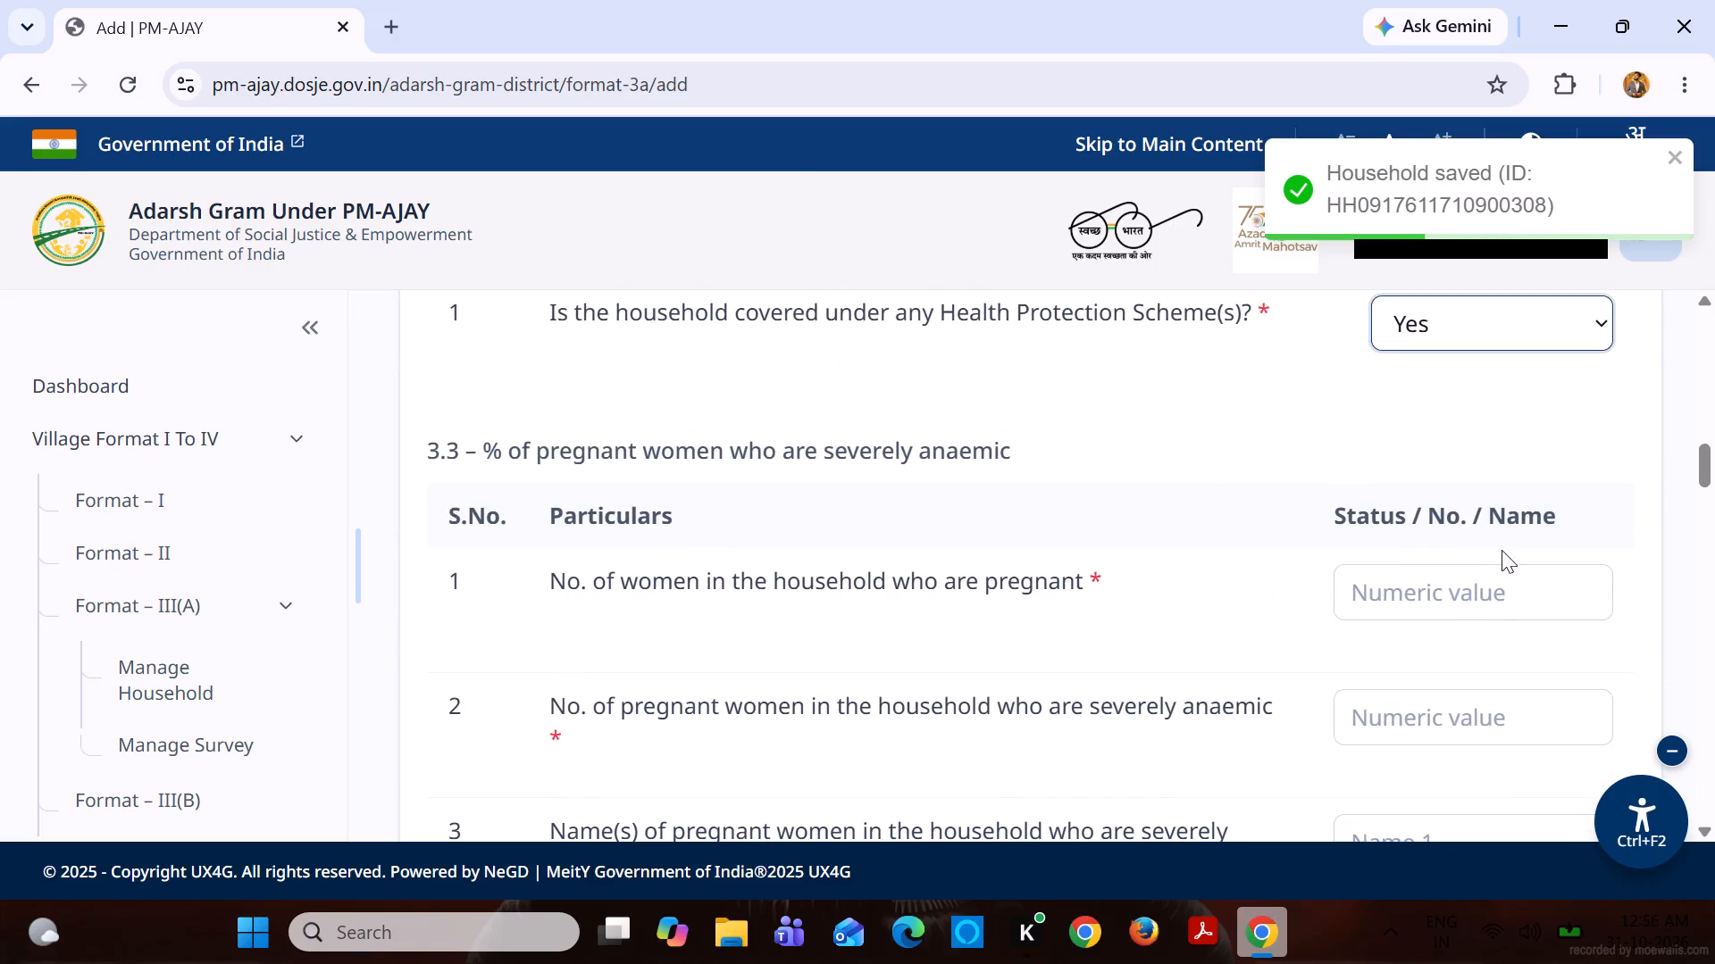
drag(1502, 550, 1502, 561)
click(1493, 583)
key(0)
scroll(1498, 613, down, 2)
click(1413, 586)
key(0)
scroll(1430, 645, down, 2)
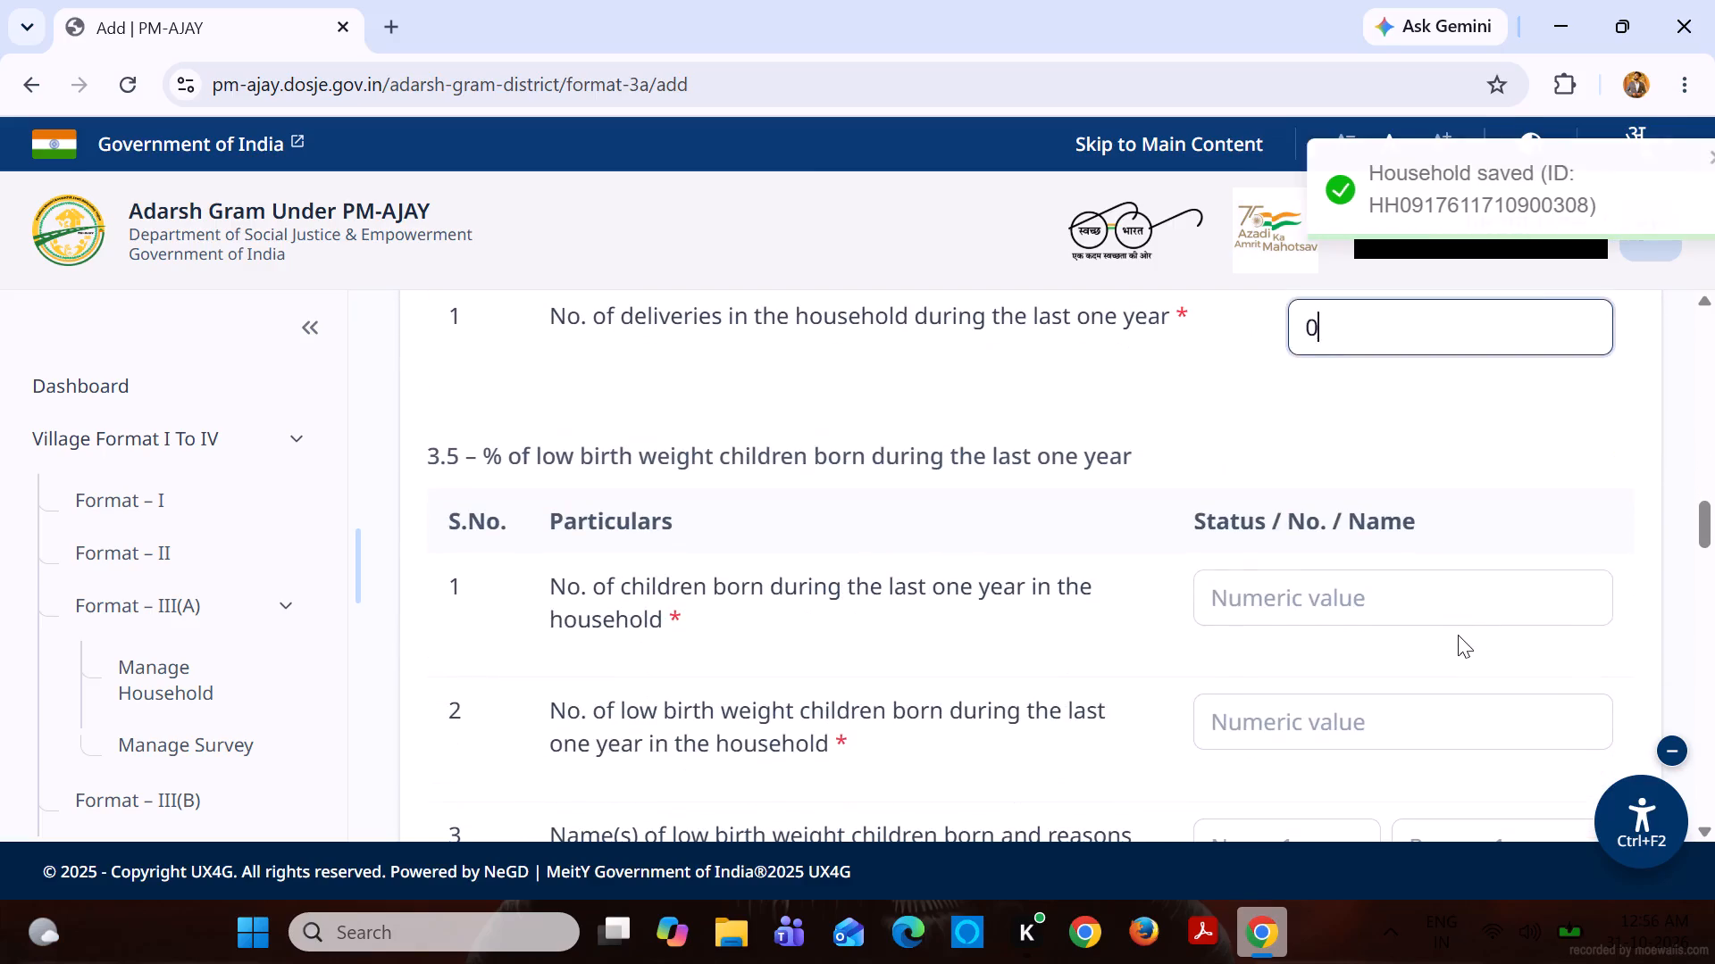
click(1410, 597)
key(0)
scroll(1422, 630, down, 2)
click(1406, 607)
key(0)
Enter 0 for children 0-5 years (3.7), women pregnant last year (3.8), children under 1 year (3.9) and communicable diseases (3.10), and submit domain 3.
scroll(1435, 685, down, 2)
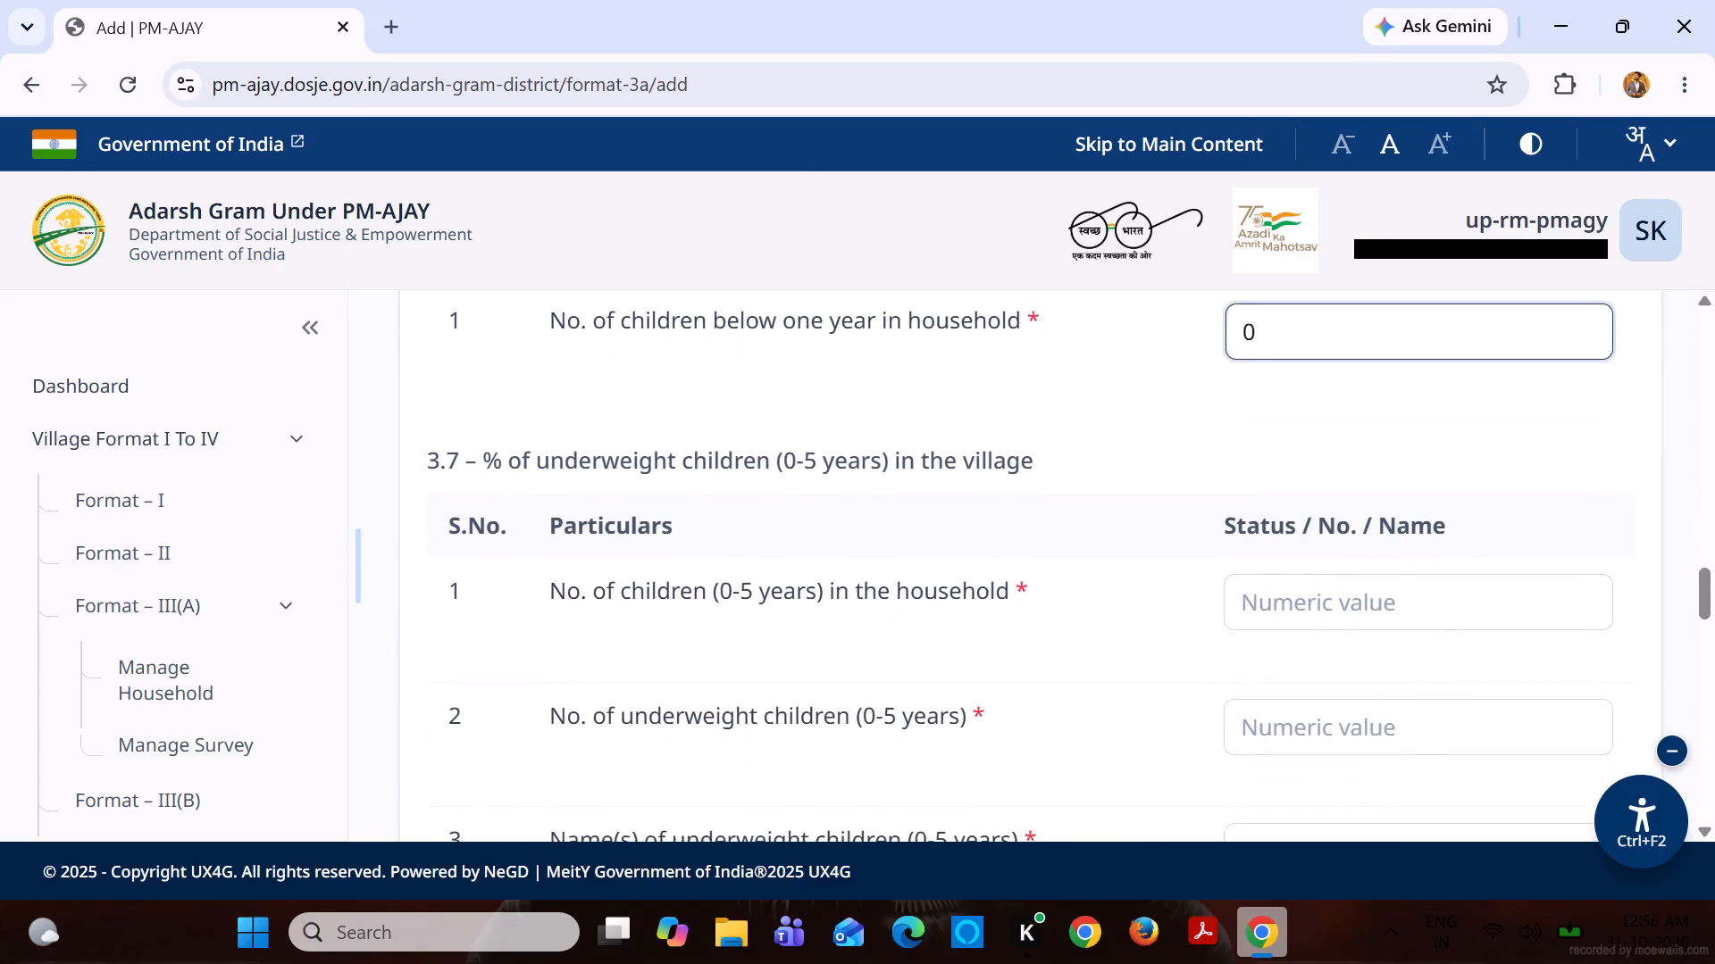
click(1327, 602)
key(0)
scroll(1334, 628, down, 2)
click(1407, 612)
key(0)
scroll(1415, 627, down, 2)
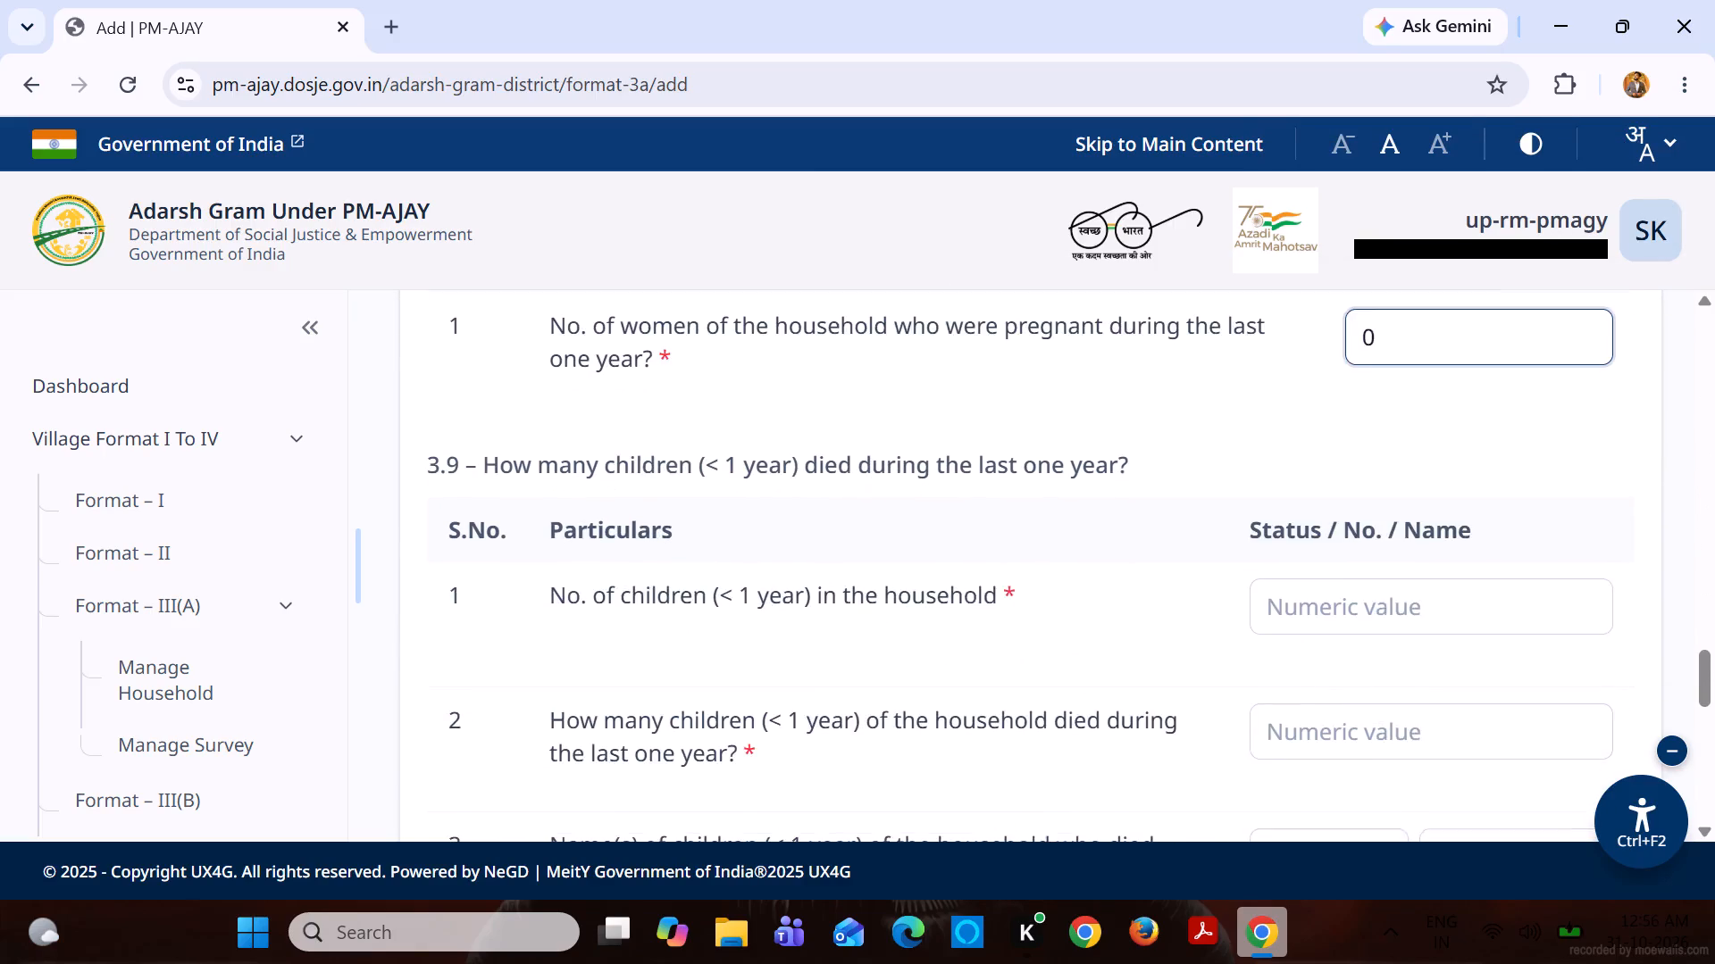
click(1422, 613)
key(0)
scroll(1418, 642, down, 2)
click(1434, 623)
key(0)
scroll(1435, 633, down, 2)
click(1502, 637)
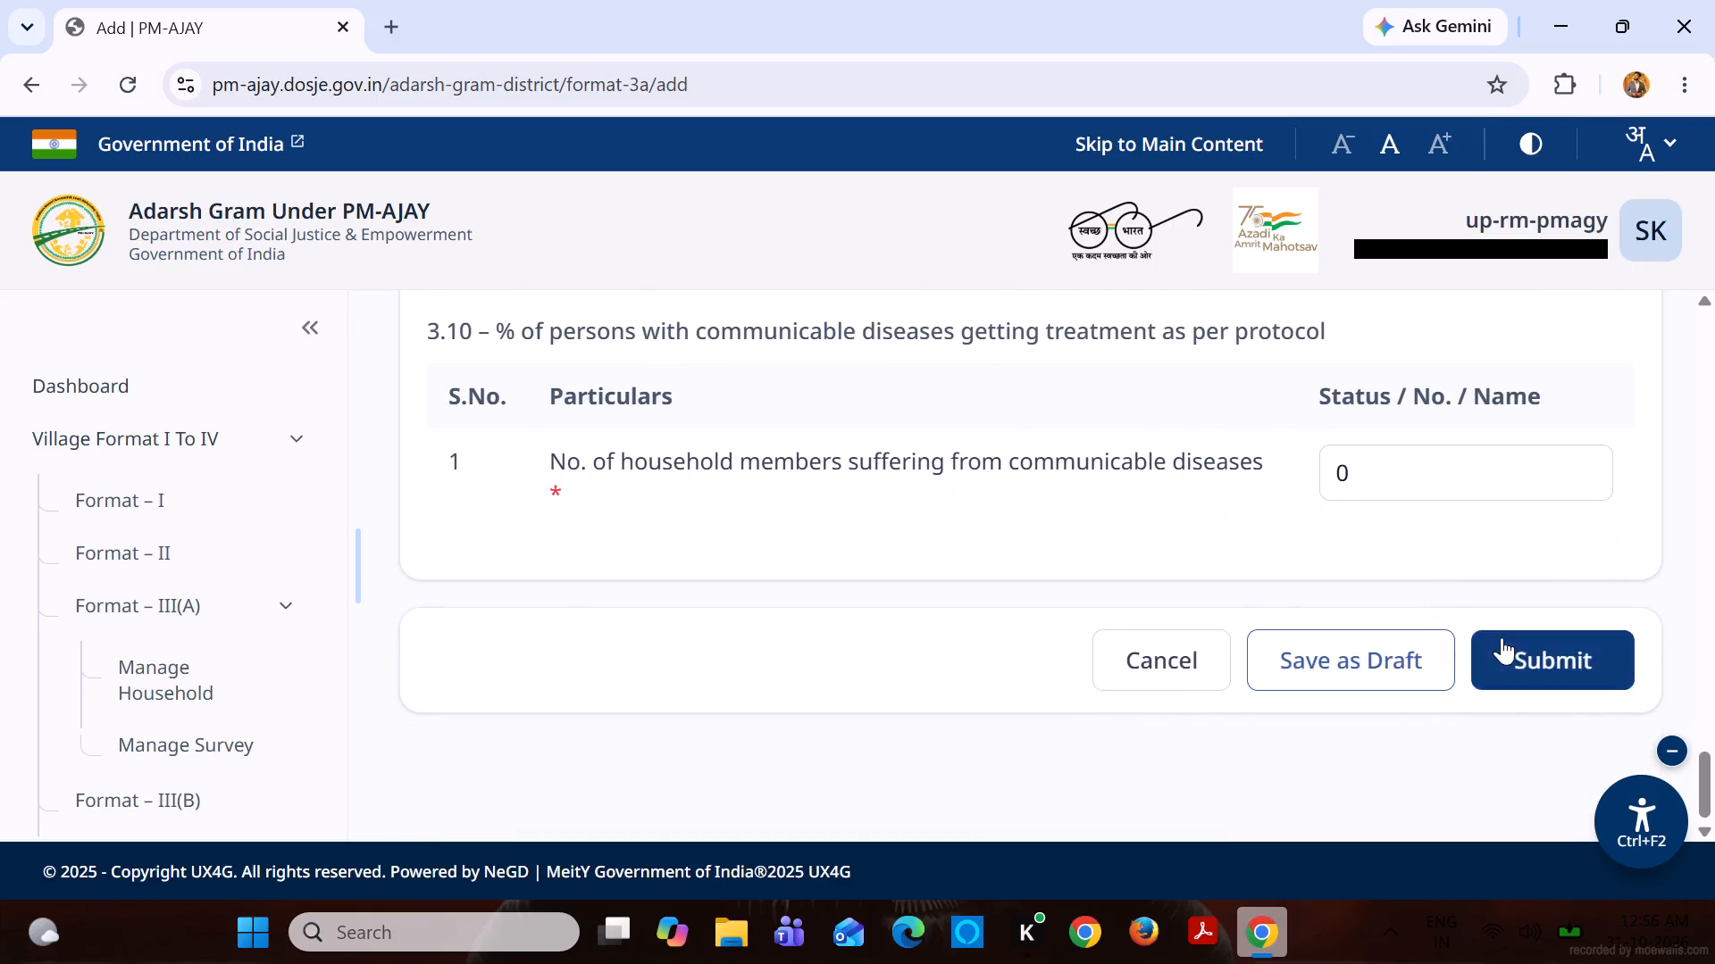
For domain 4 – Social Security, enter 0 eligible persons in each pension indicator 4.1, 4.2 and 4.3, and submit the domain.
click(1443, 405)
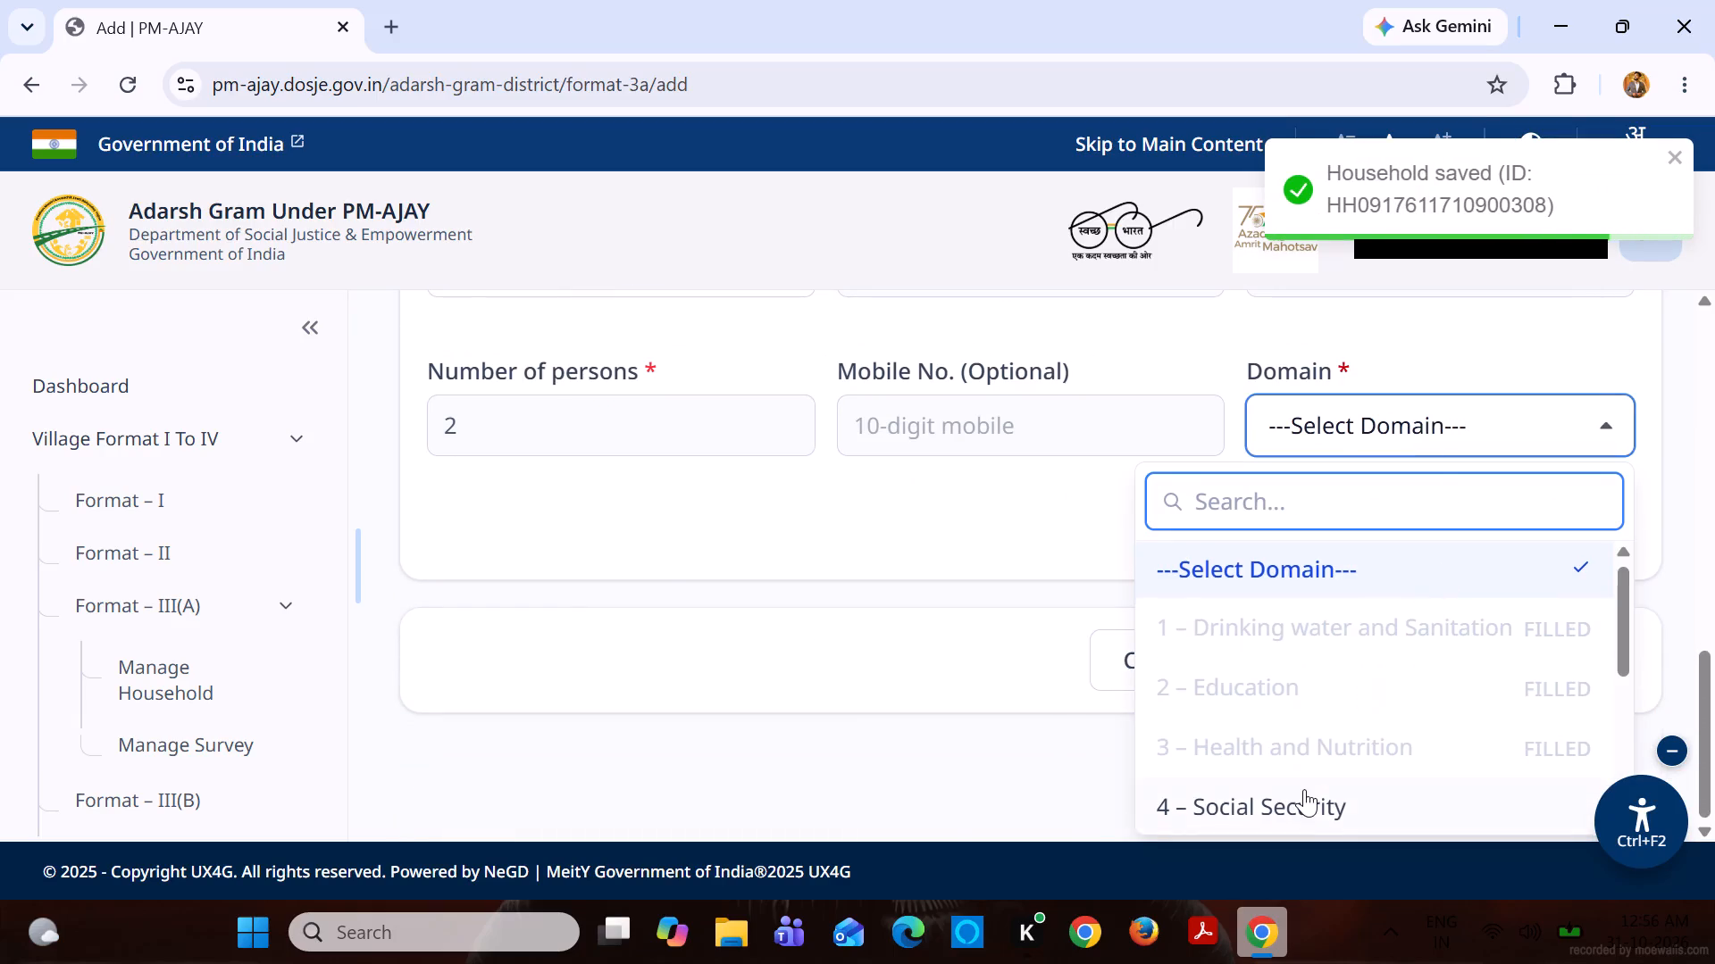
click(1304, 789)
middle_click(1309, 782)
scroll(1309, 782, down, 3)
scroll(1404, 586, down, 3)
click(1404, 586)
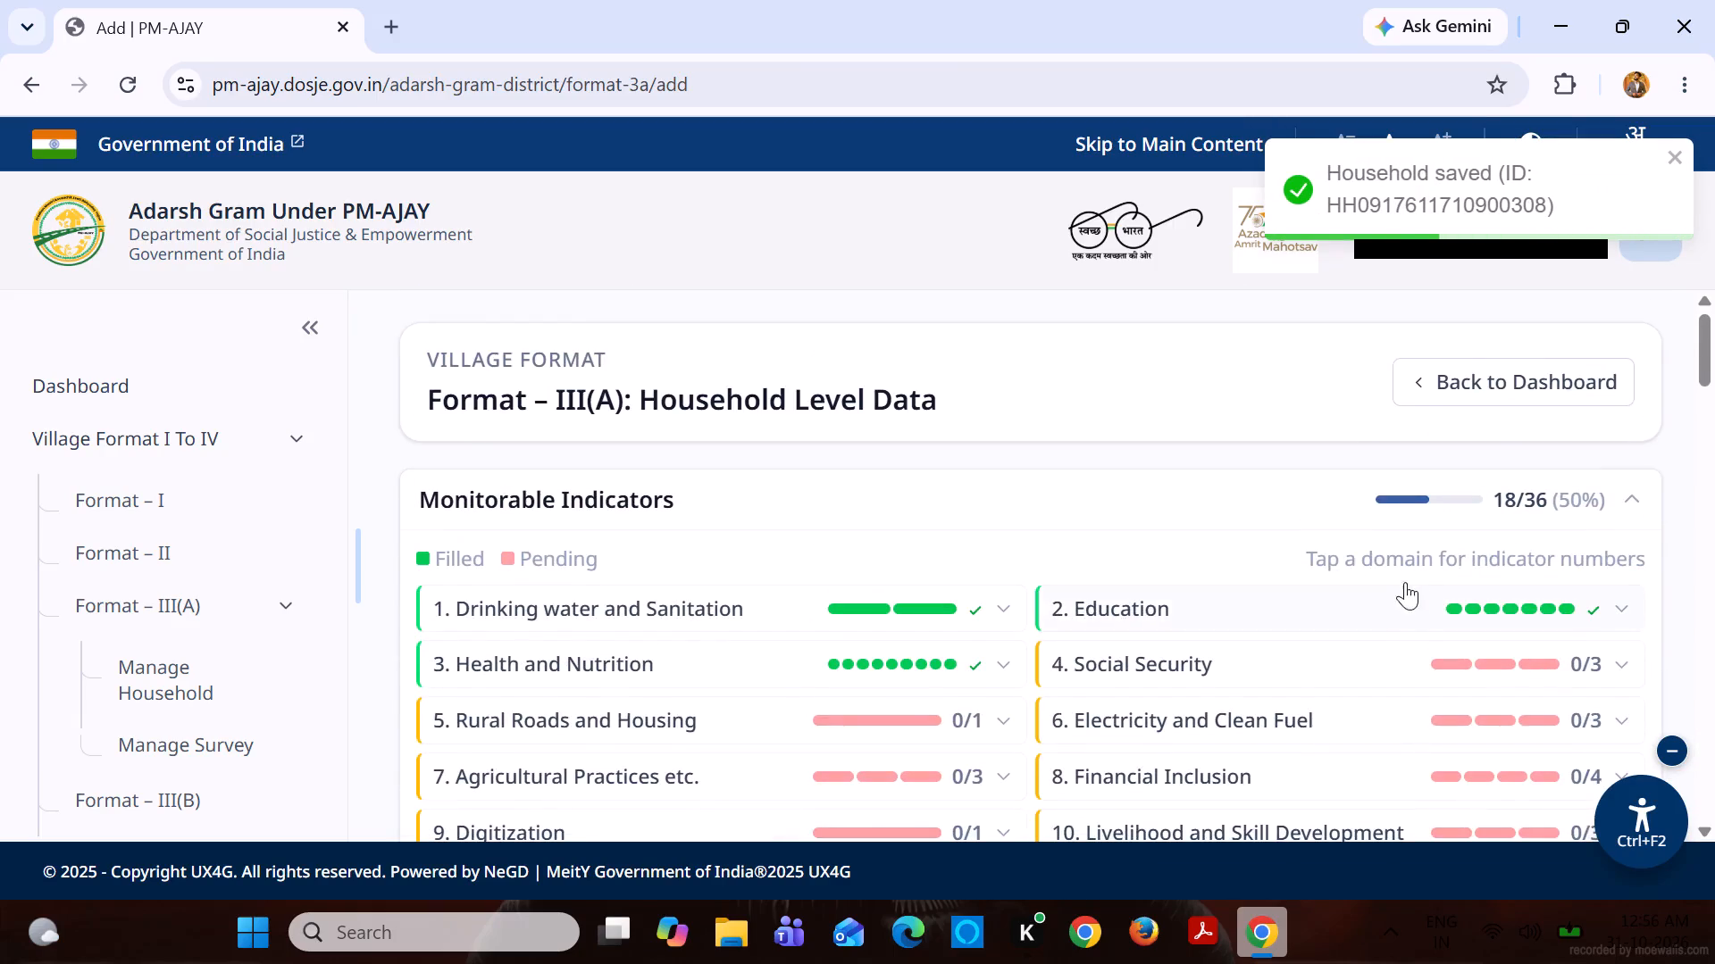
scroll(1411, 569, down, 10)
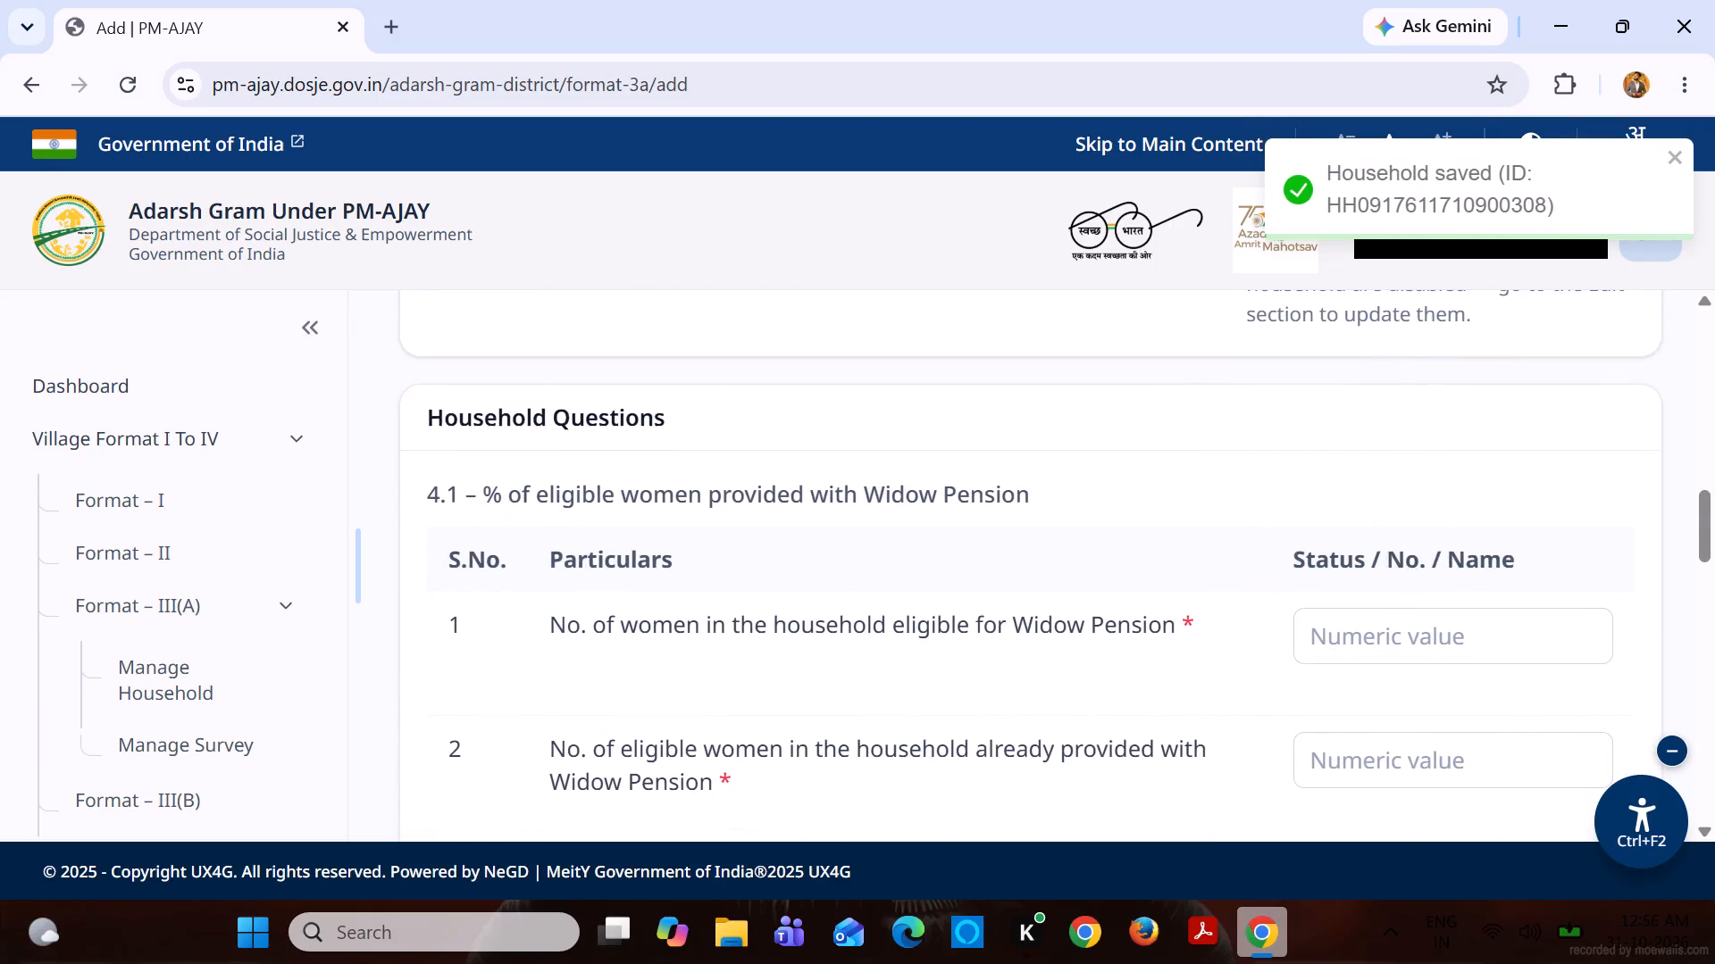
click(1376, 626)
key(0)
scroll(1379, 611, down, 2)
drag(1380, 635, 1377, 643)
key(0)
scroll(1378, 629, down, 3)
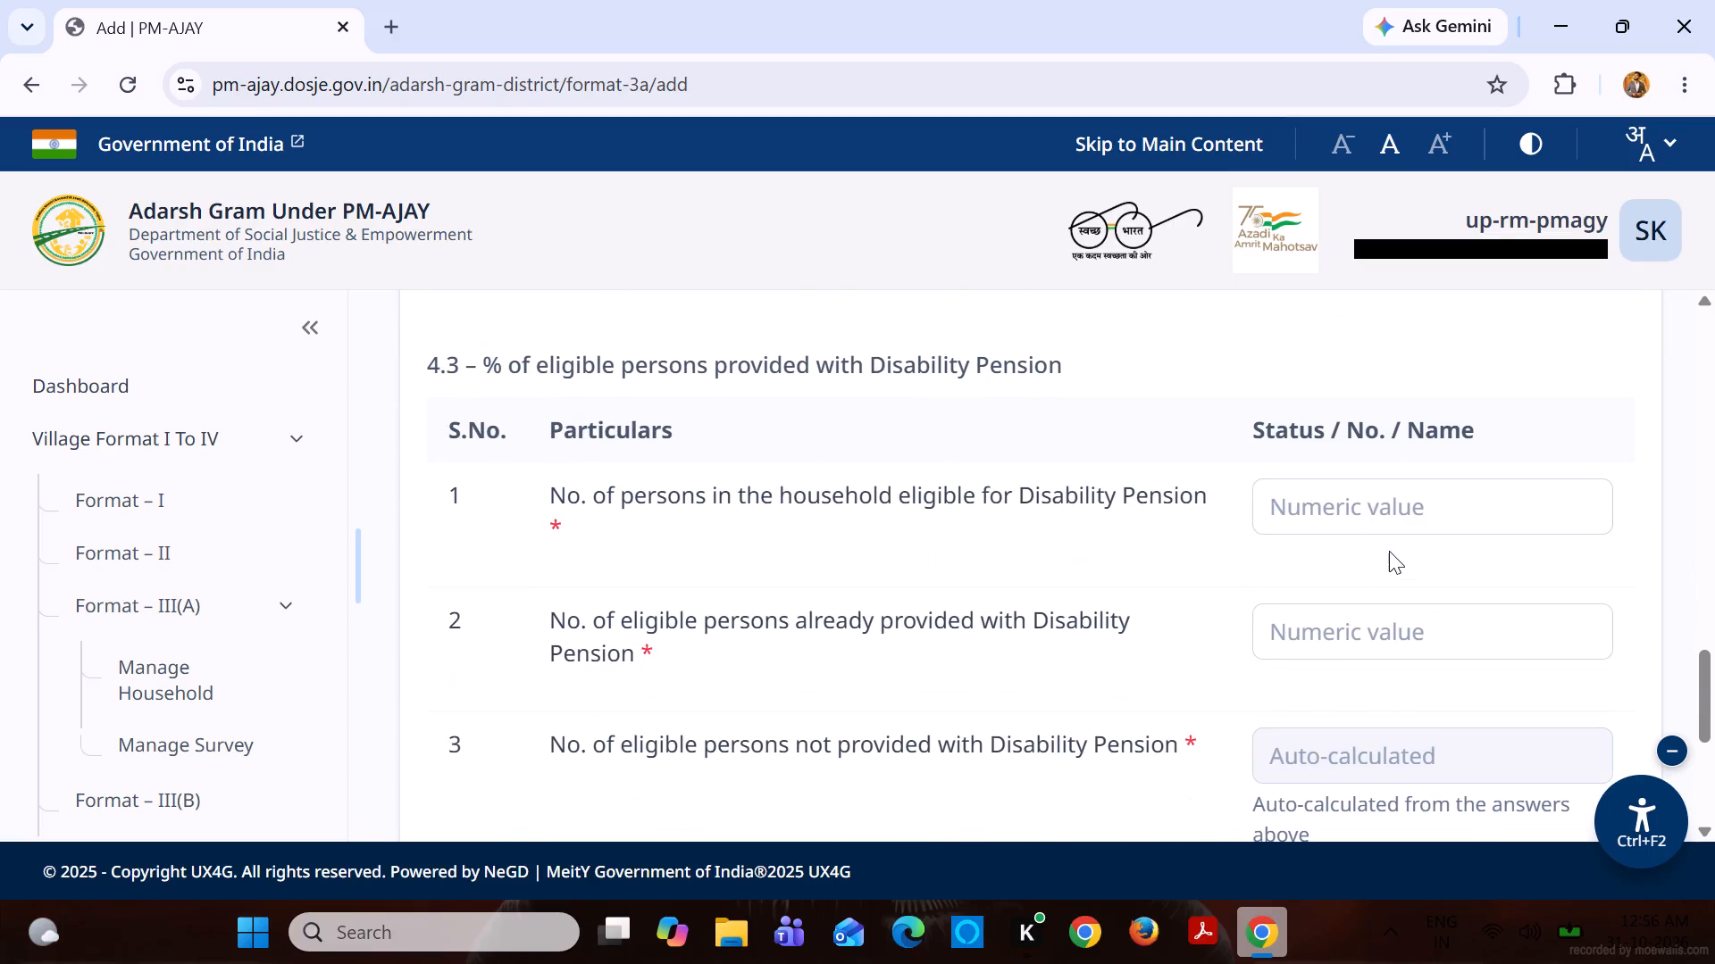
click(1388, 503)
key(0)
scroll(1390, 501, down, 2)
click(1511, 662)
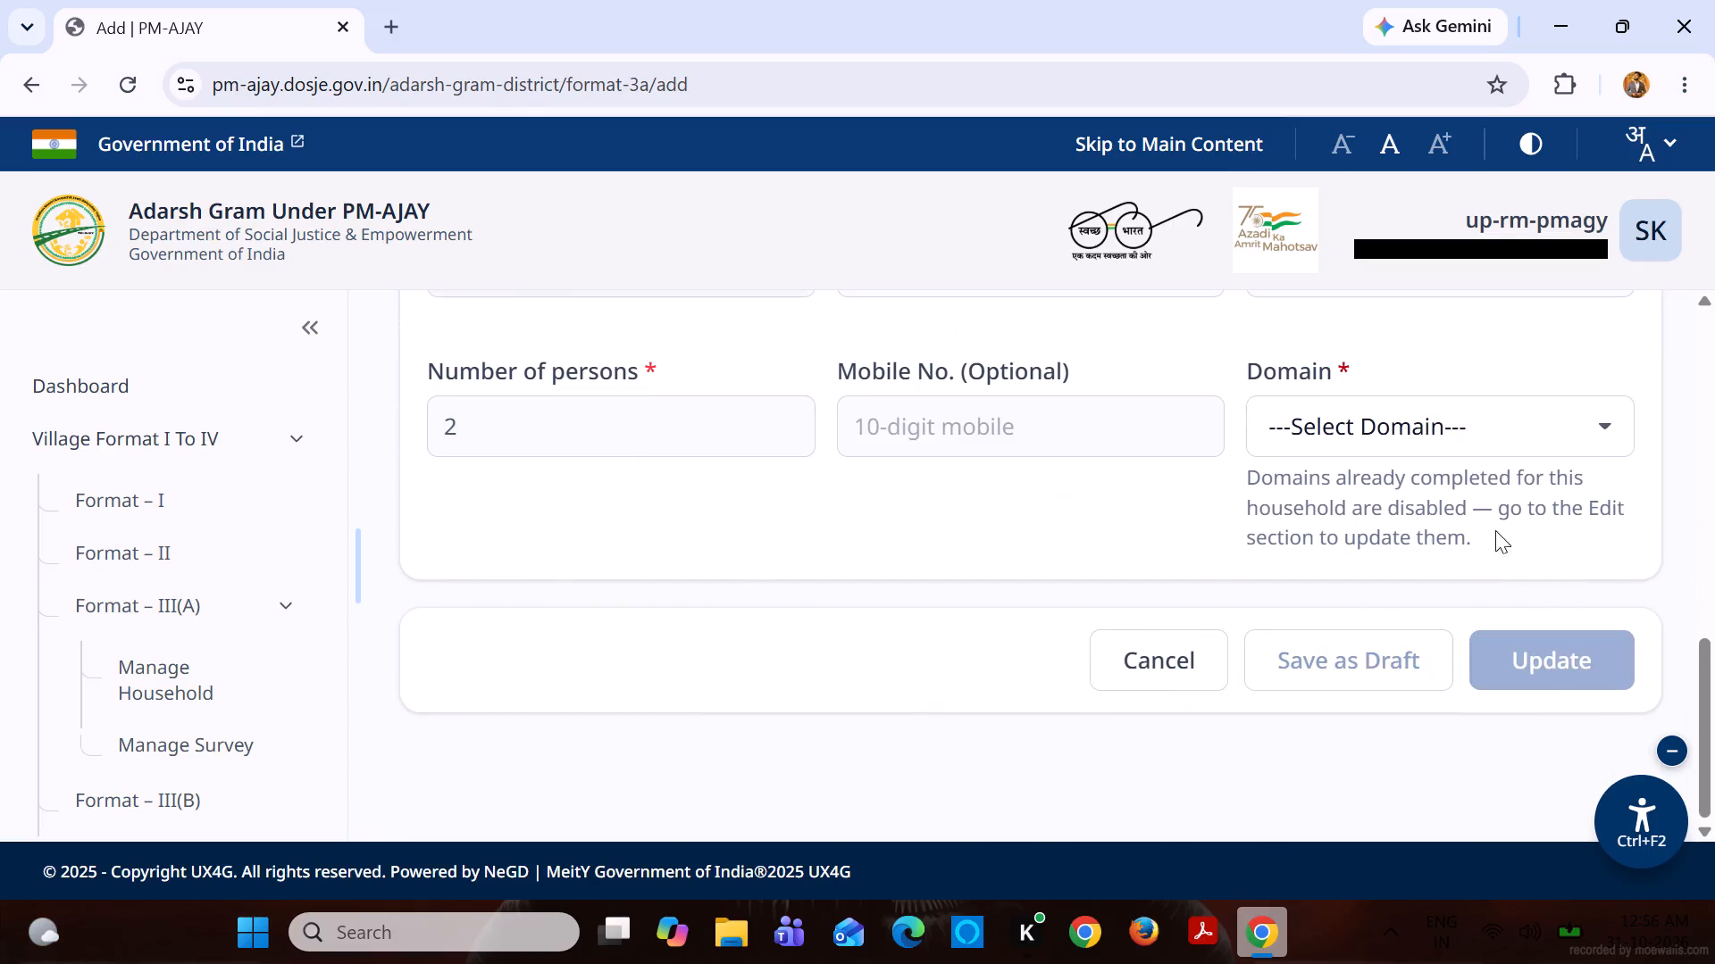
For domain 5, answer No to the household living in a Kachcha/unsafe house (5.3), and submit the domain.
click(1501, 430)
scroll(1514, 578, down, 1)
click(1312, 734)
scroll(1317, 713, down, 3)
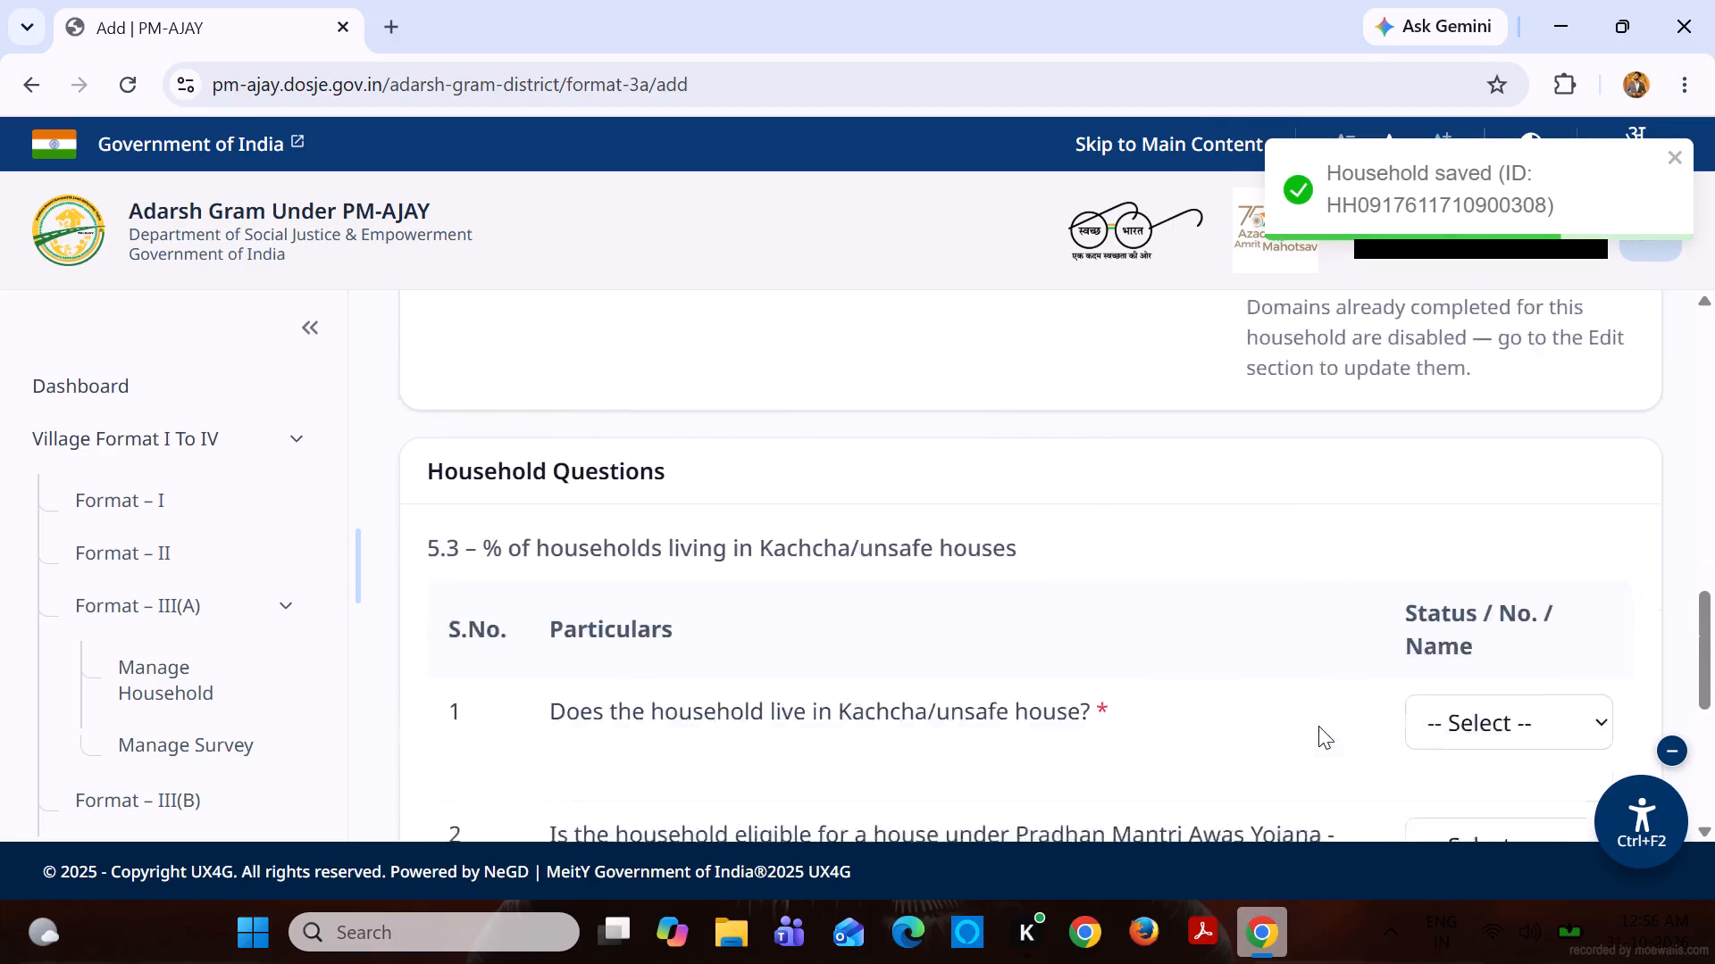
click(1505, 486)
click(1467, 616)
click(1527, 664)
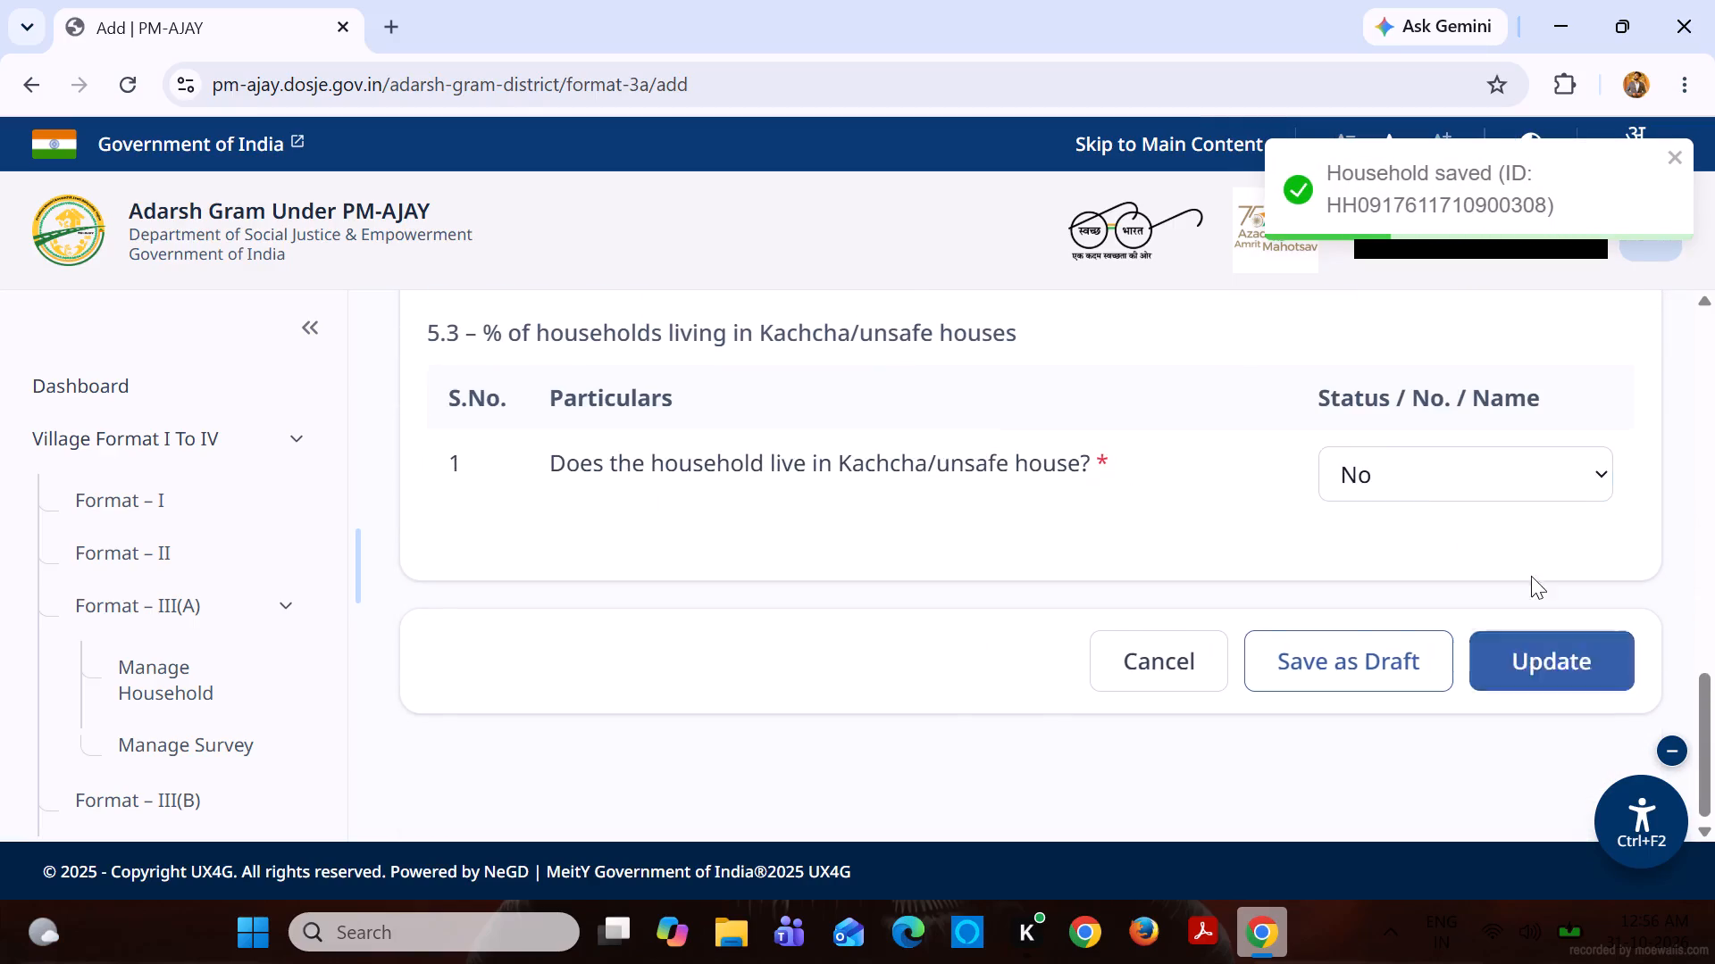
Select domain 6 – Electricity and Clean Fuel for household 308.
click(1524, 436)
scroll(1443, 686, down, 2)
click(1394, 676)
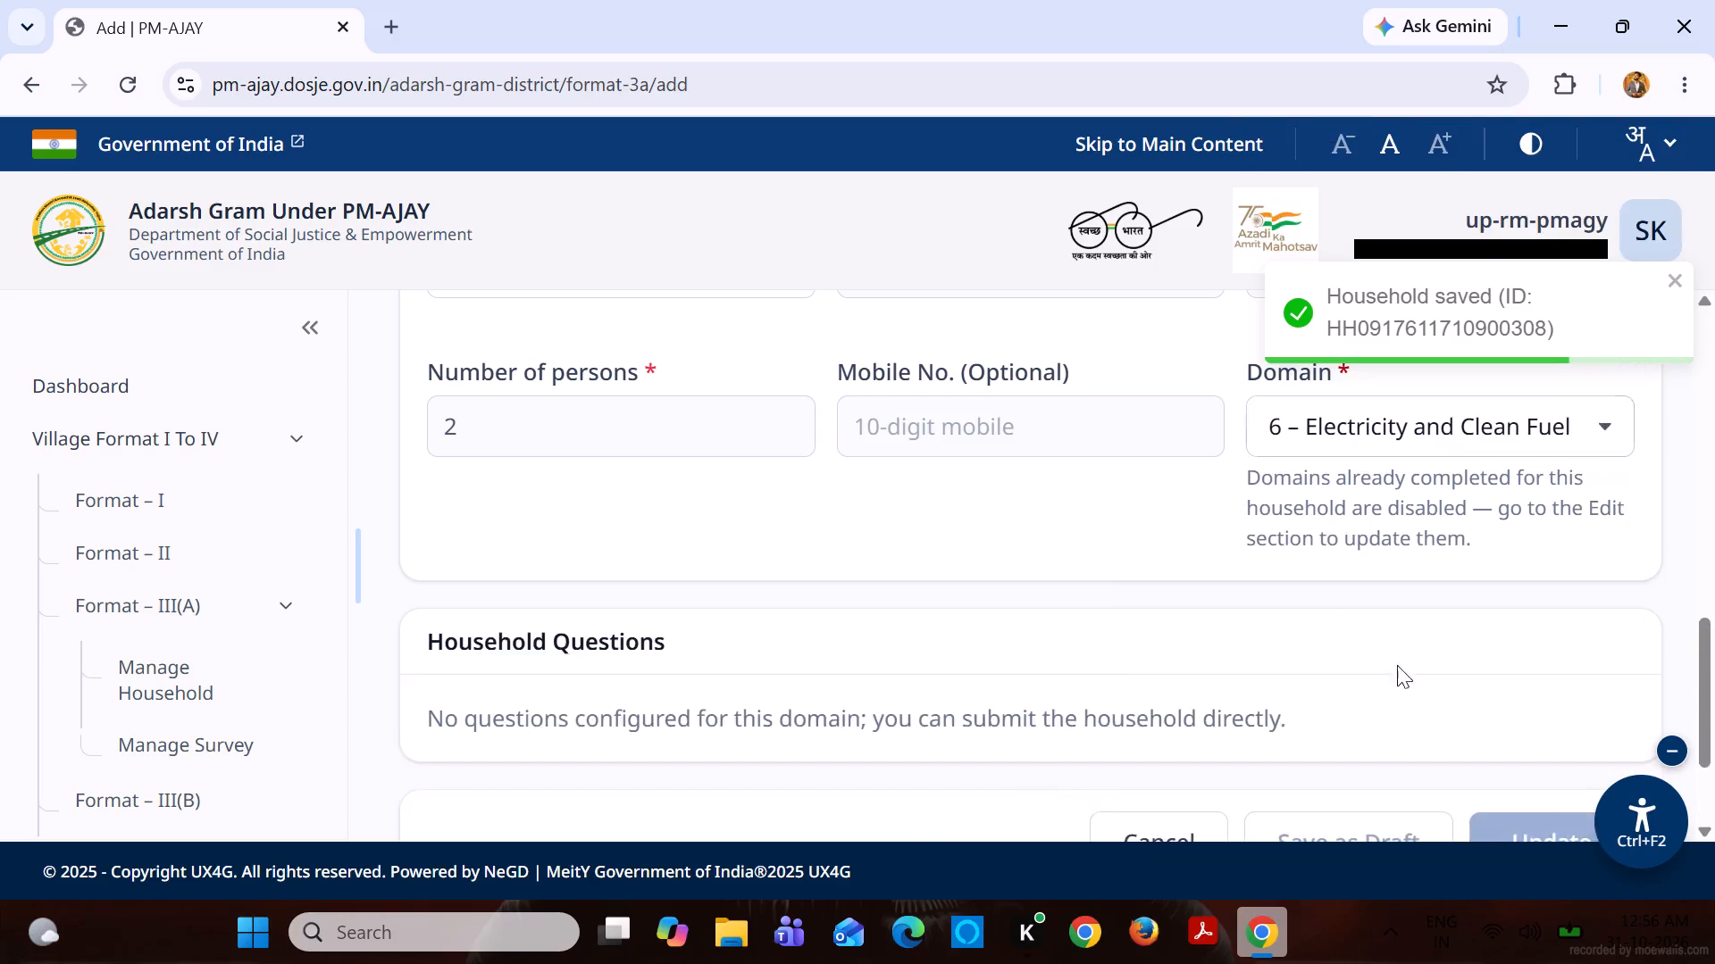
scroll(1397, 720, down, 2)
Go to Manage Survey for Format – III(A), reload the page and open the Block choices.
click(200, 740)
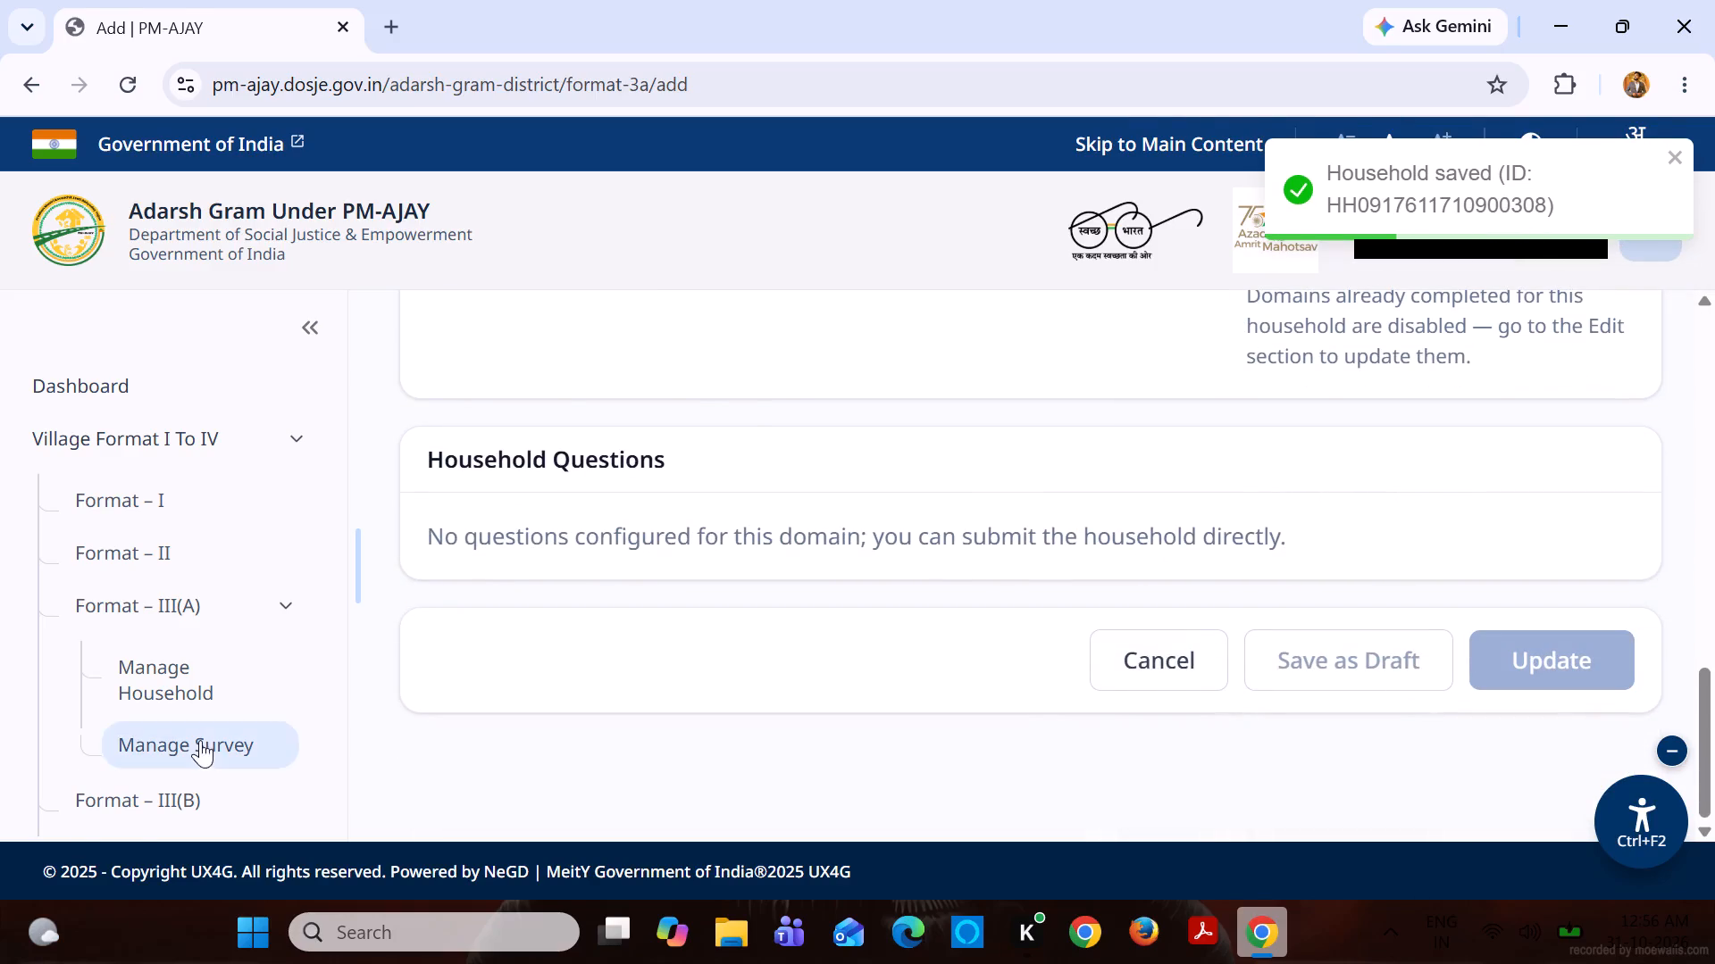
click(514, 619)
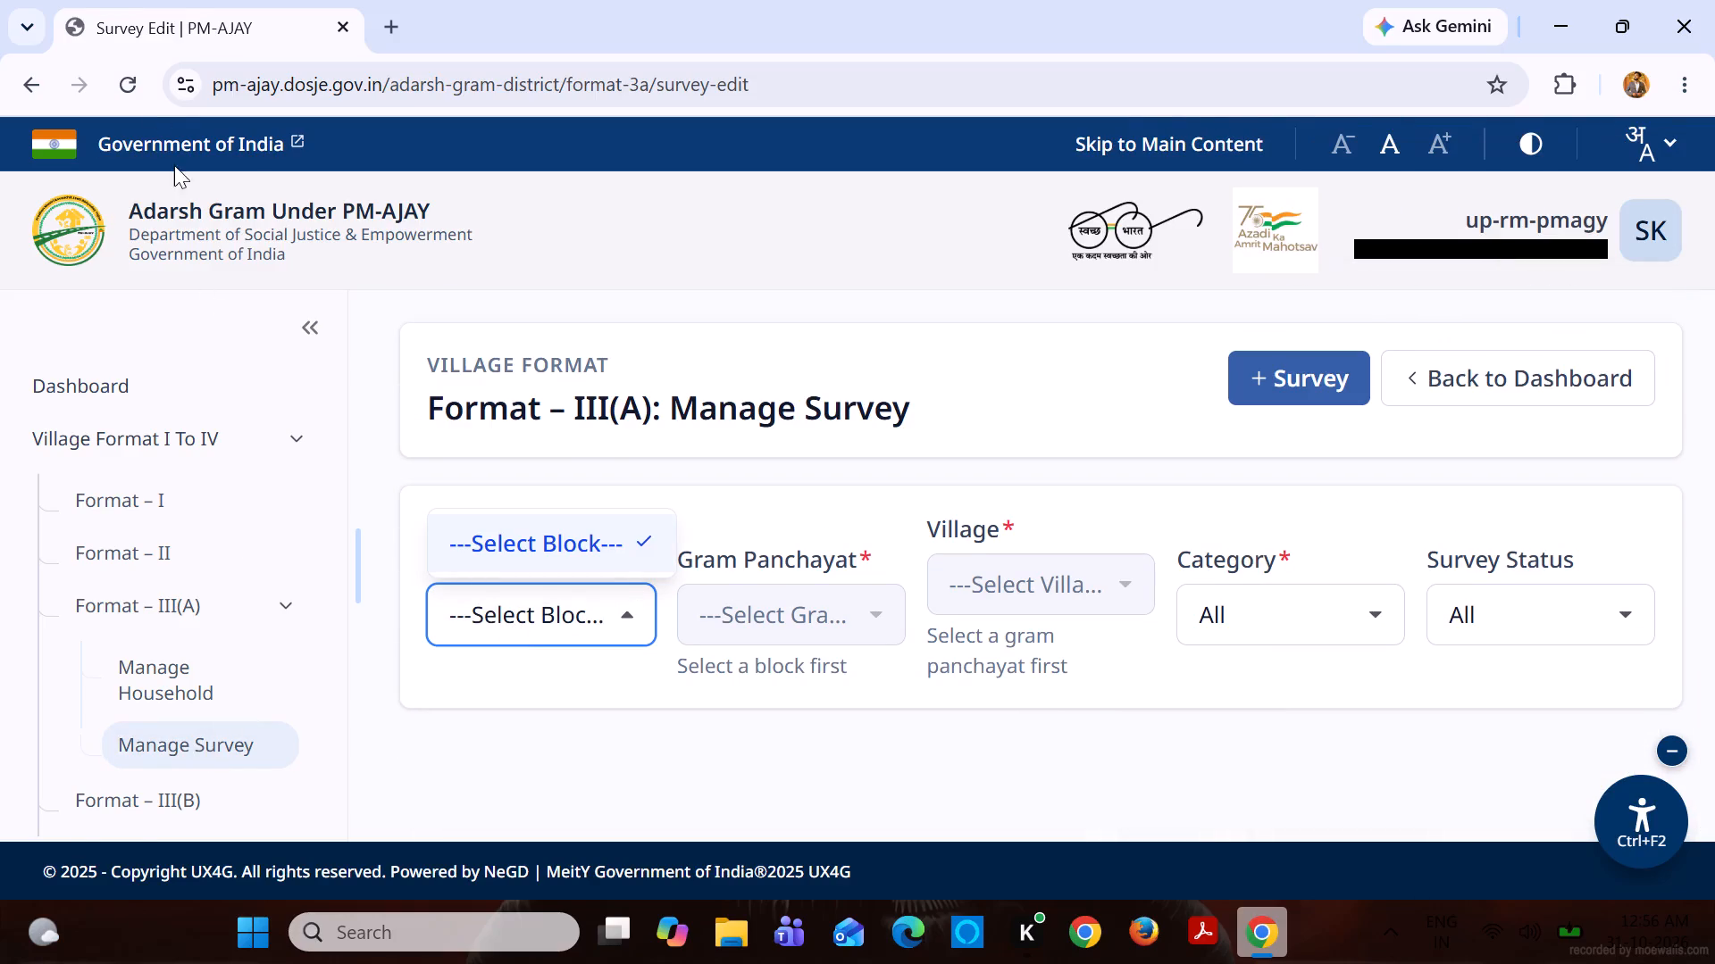
click(114, 71)
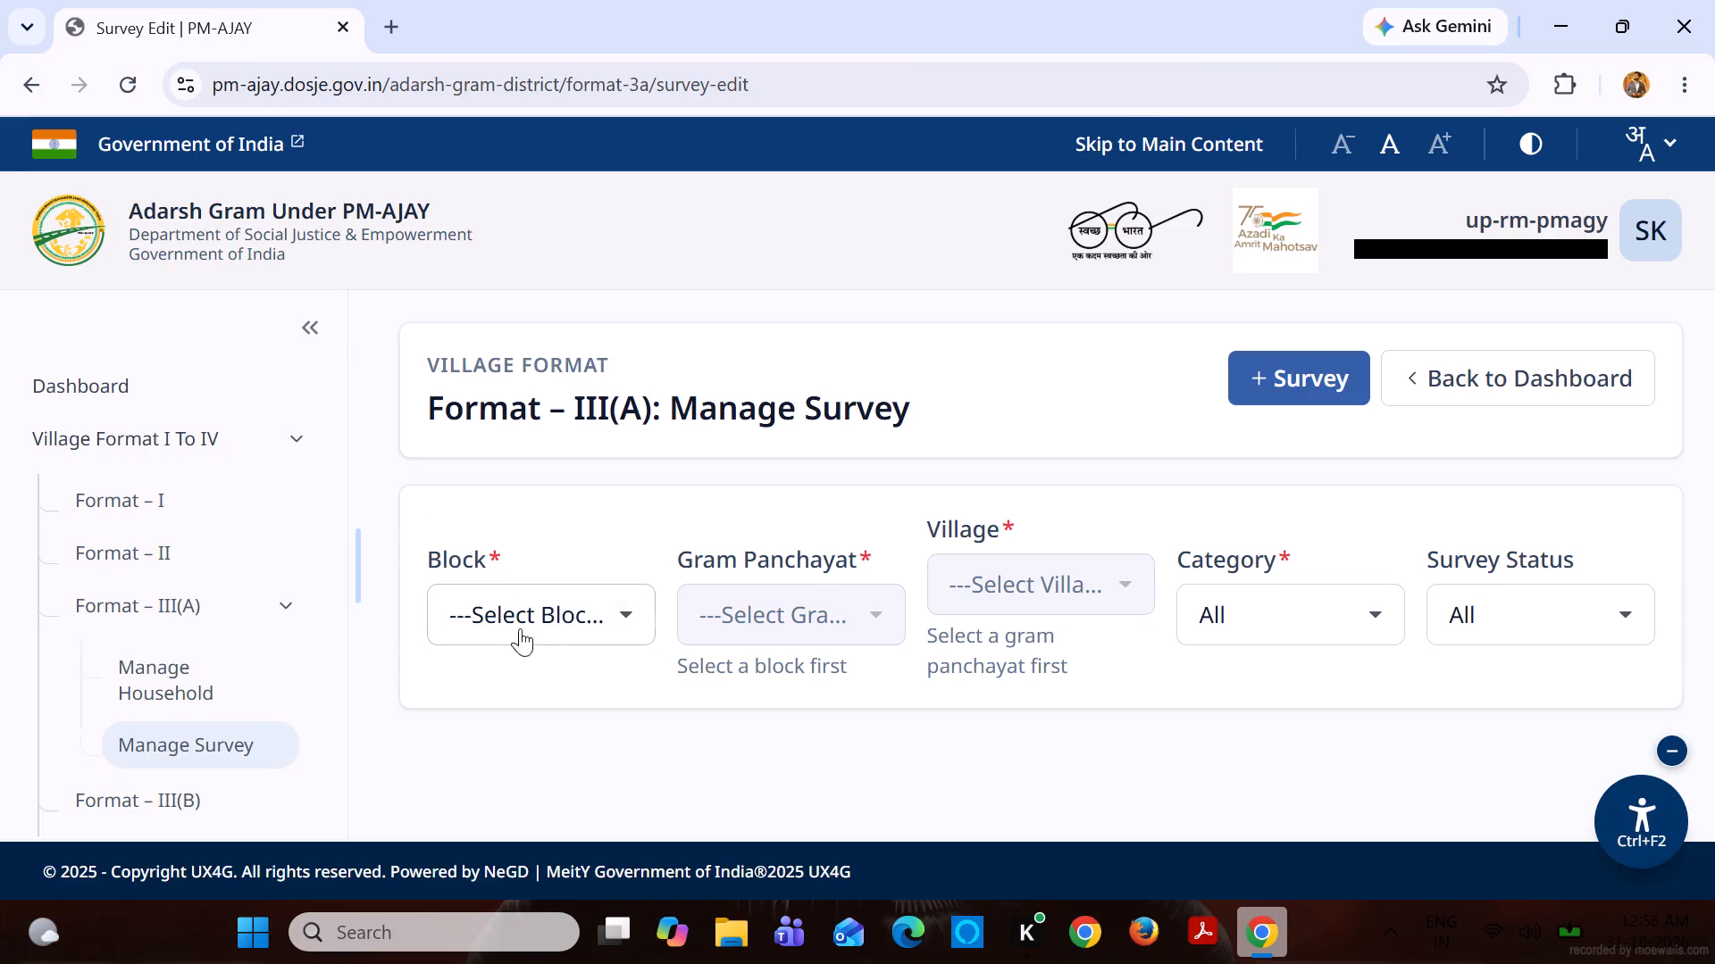
click(573, 602)
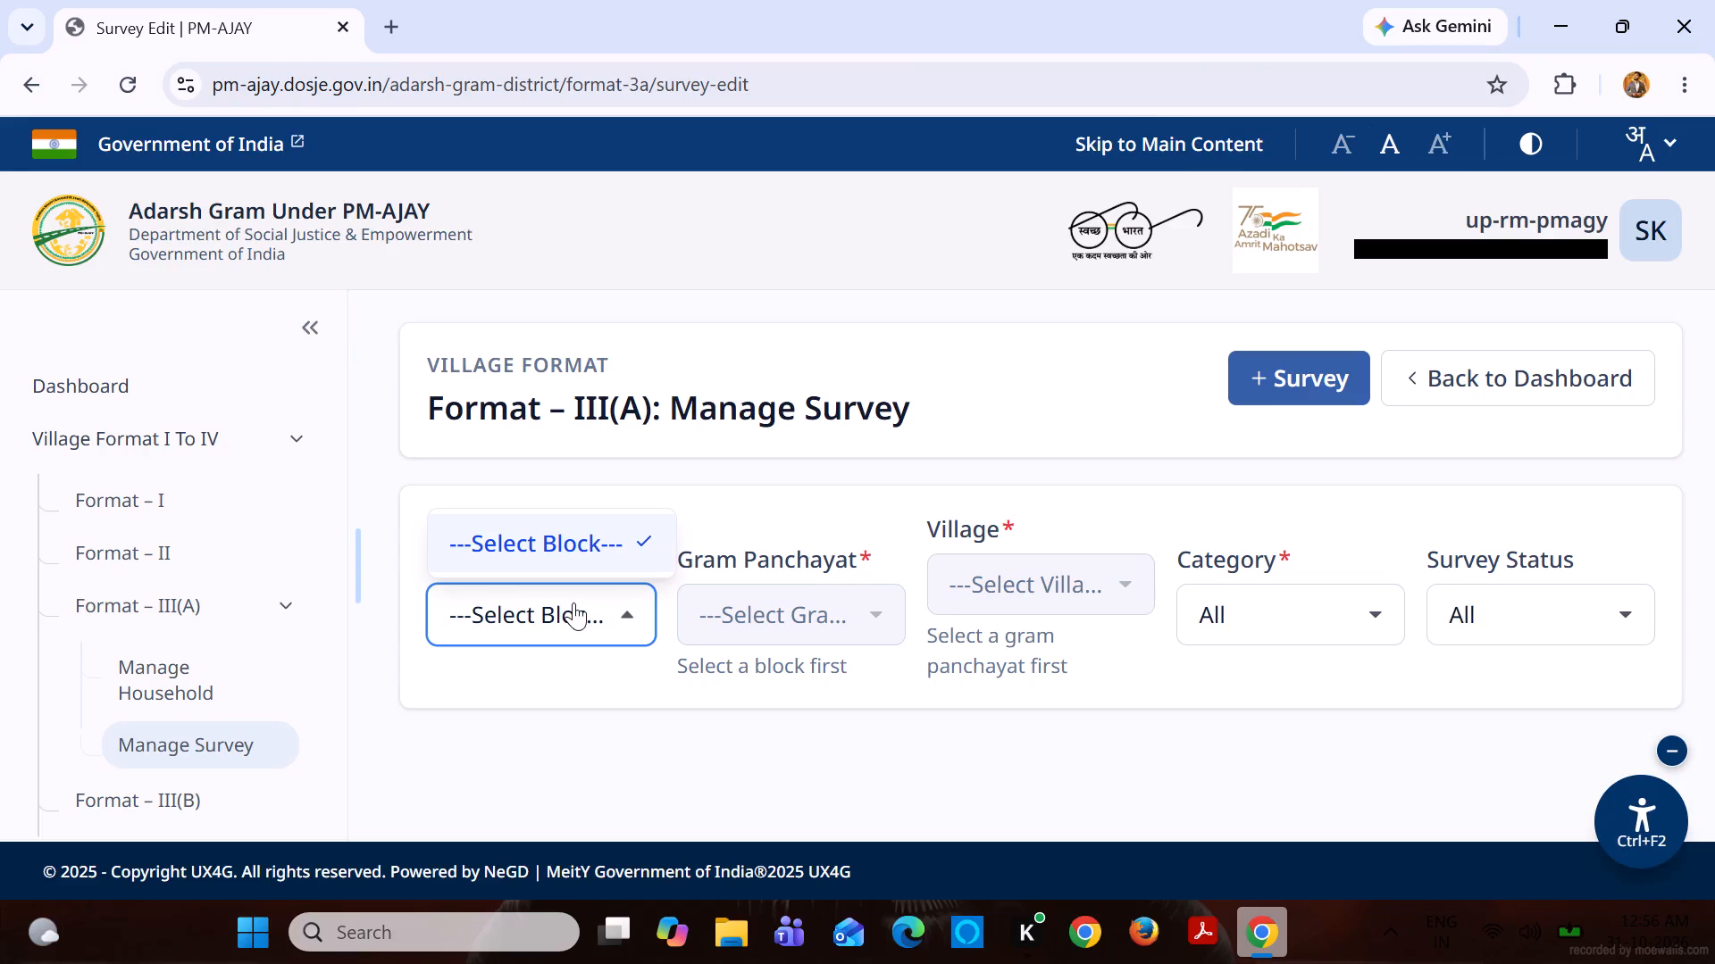
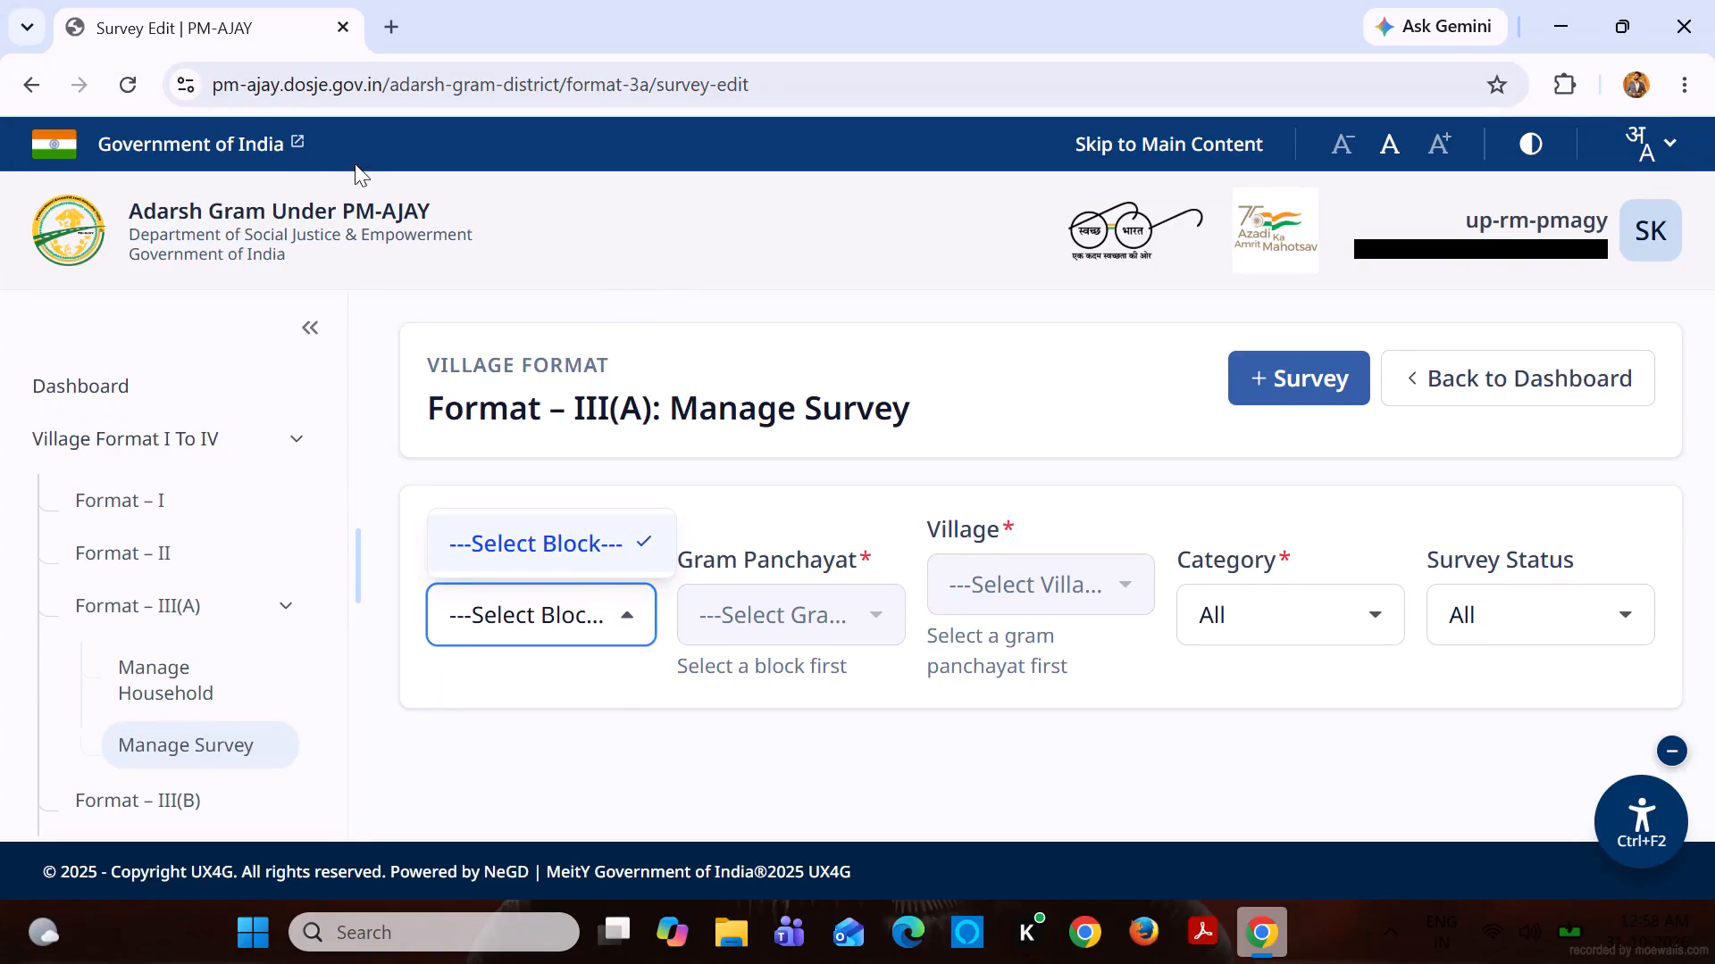
Filter the Manage Survey list to Shahabad block, Boodpur gram panchayat and Boodpur village.
click(114, 73)
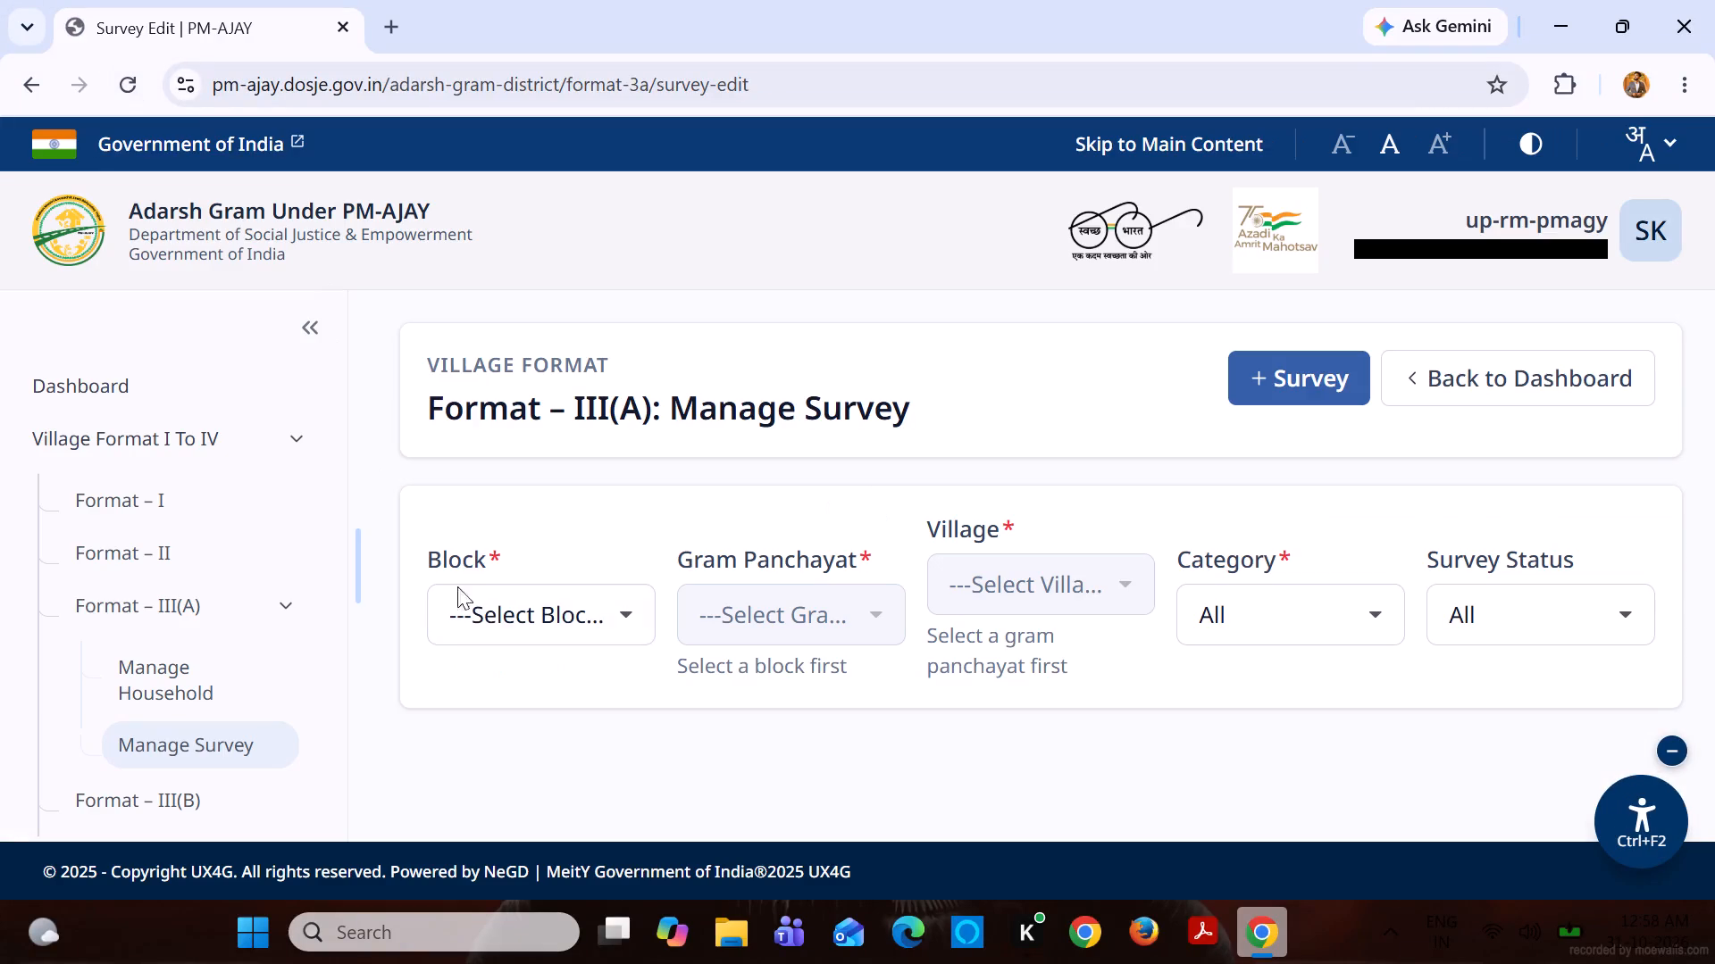
click(600, 613)
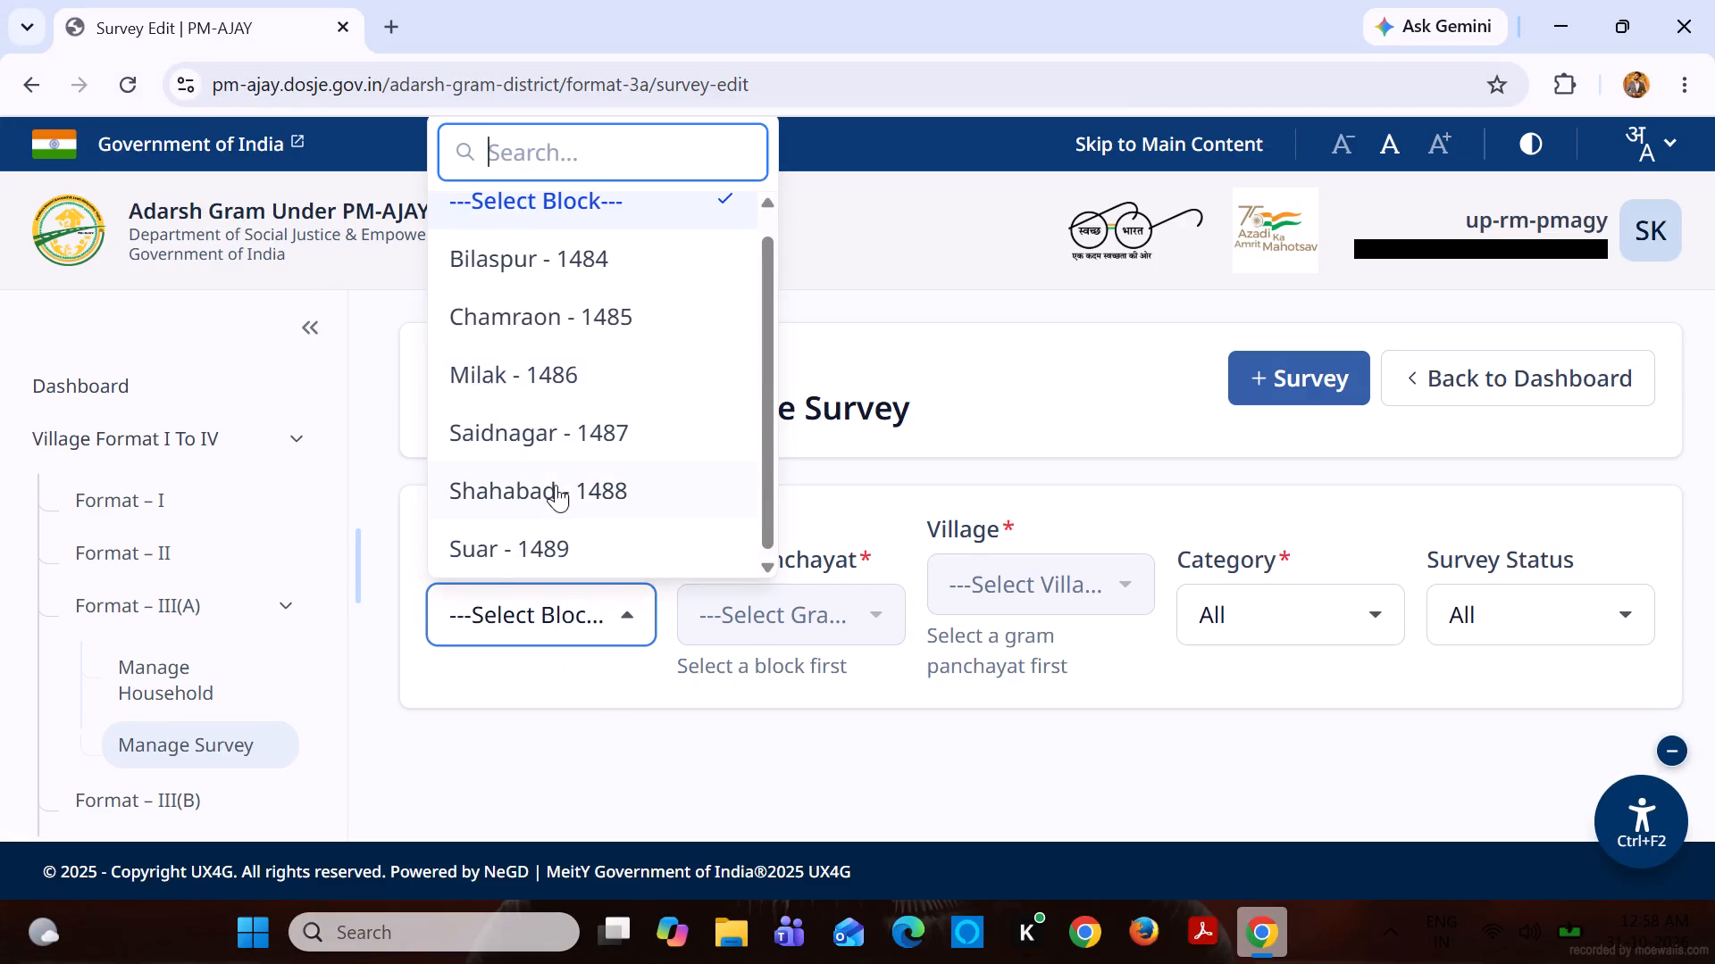
click(557, 472)
click(806, 609)
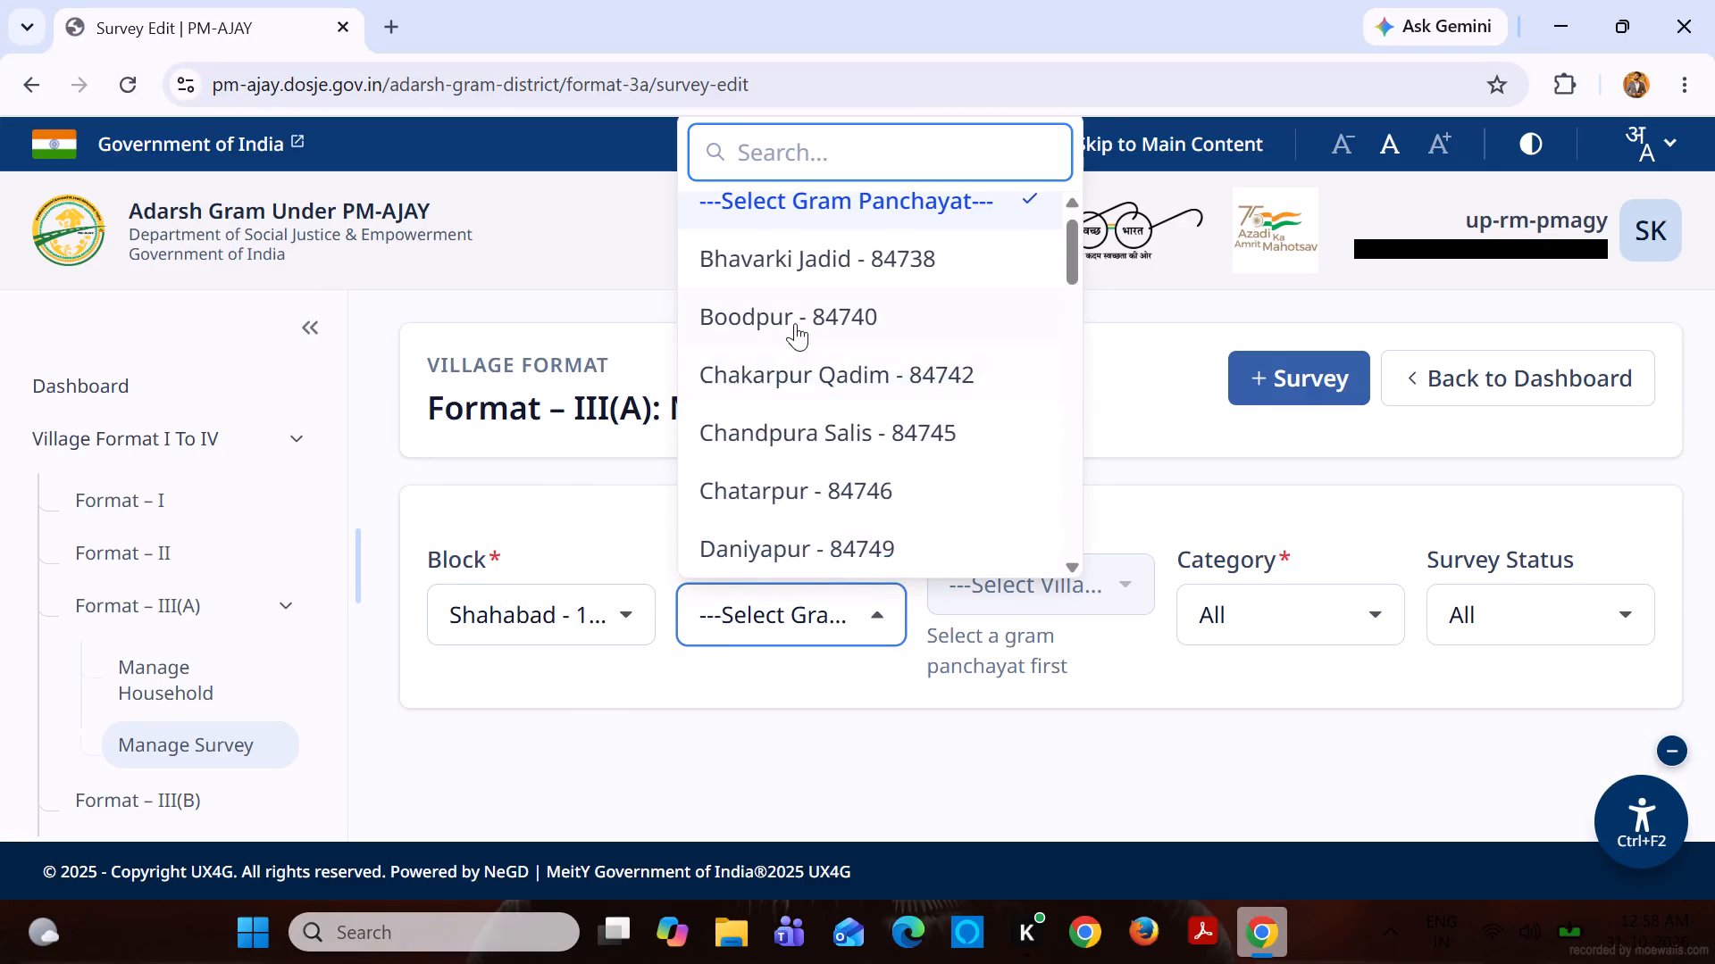
click(795, 320)
click(1024, 576)
click(1010, 520)
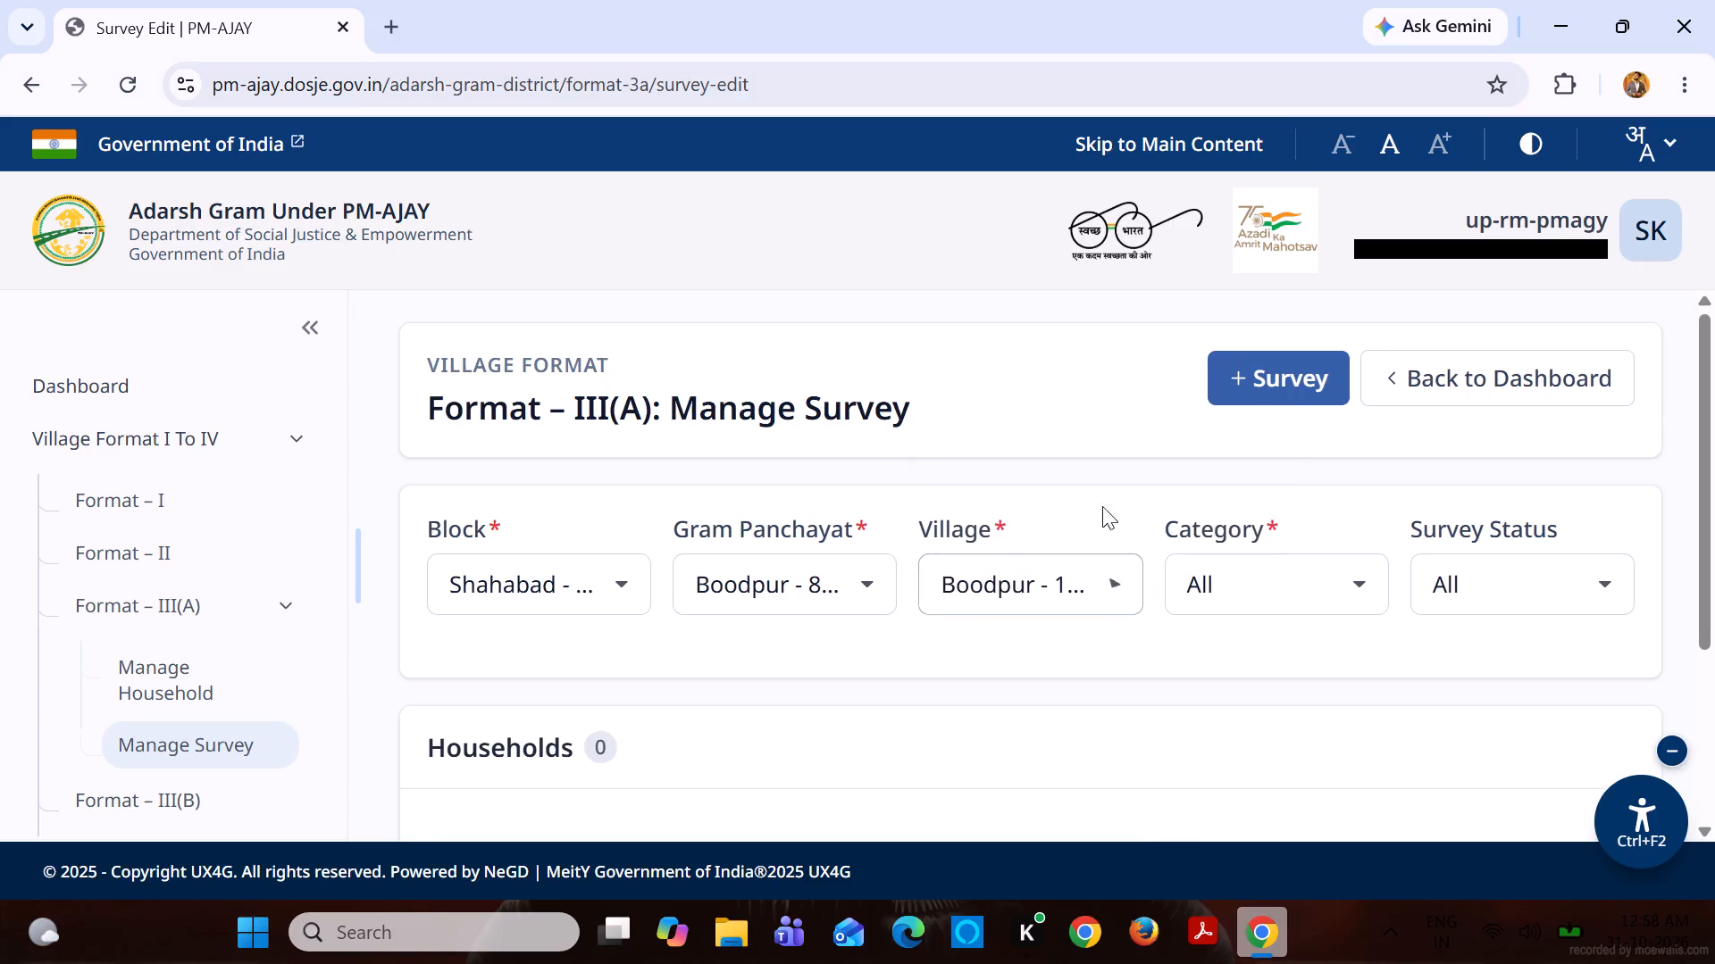
Open the survey of household 308 for editing.
scroll(1209, 503, down, 5)
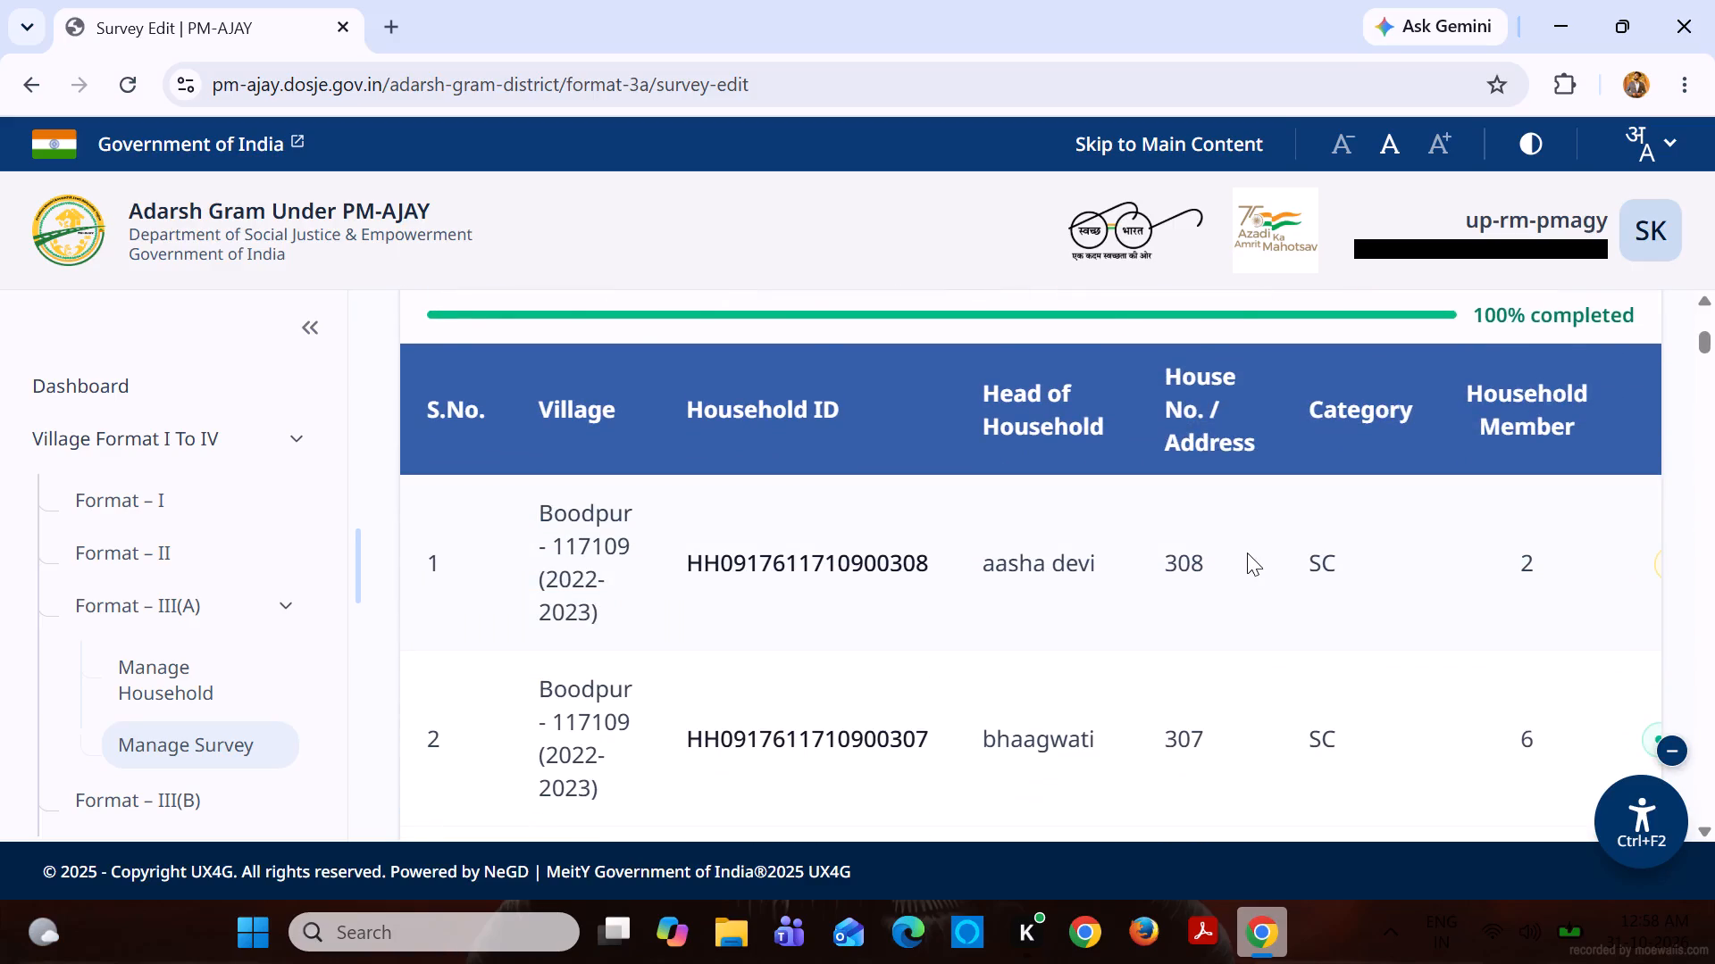
scroll(1247, 553, left, 20)
scroll(1247, 553, left, 3)
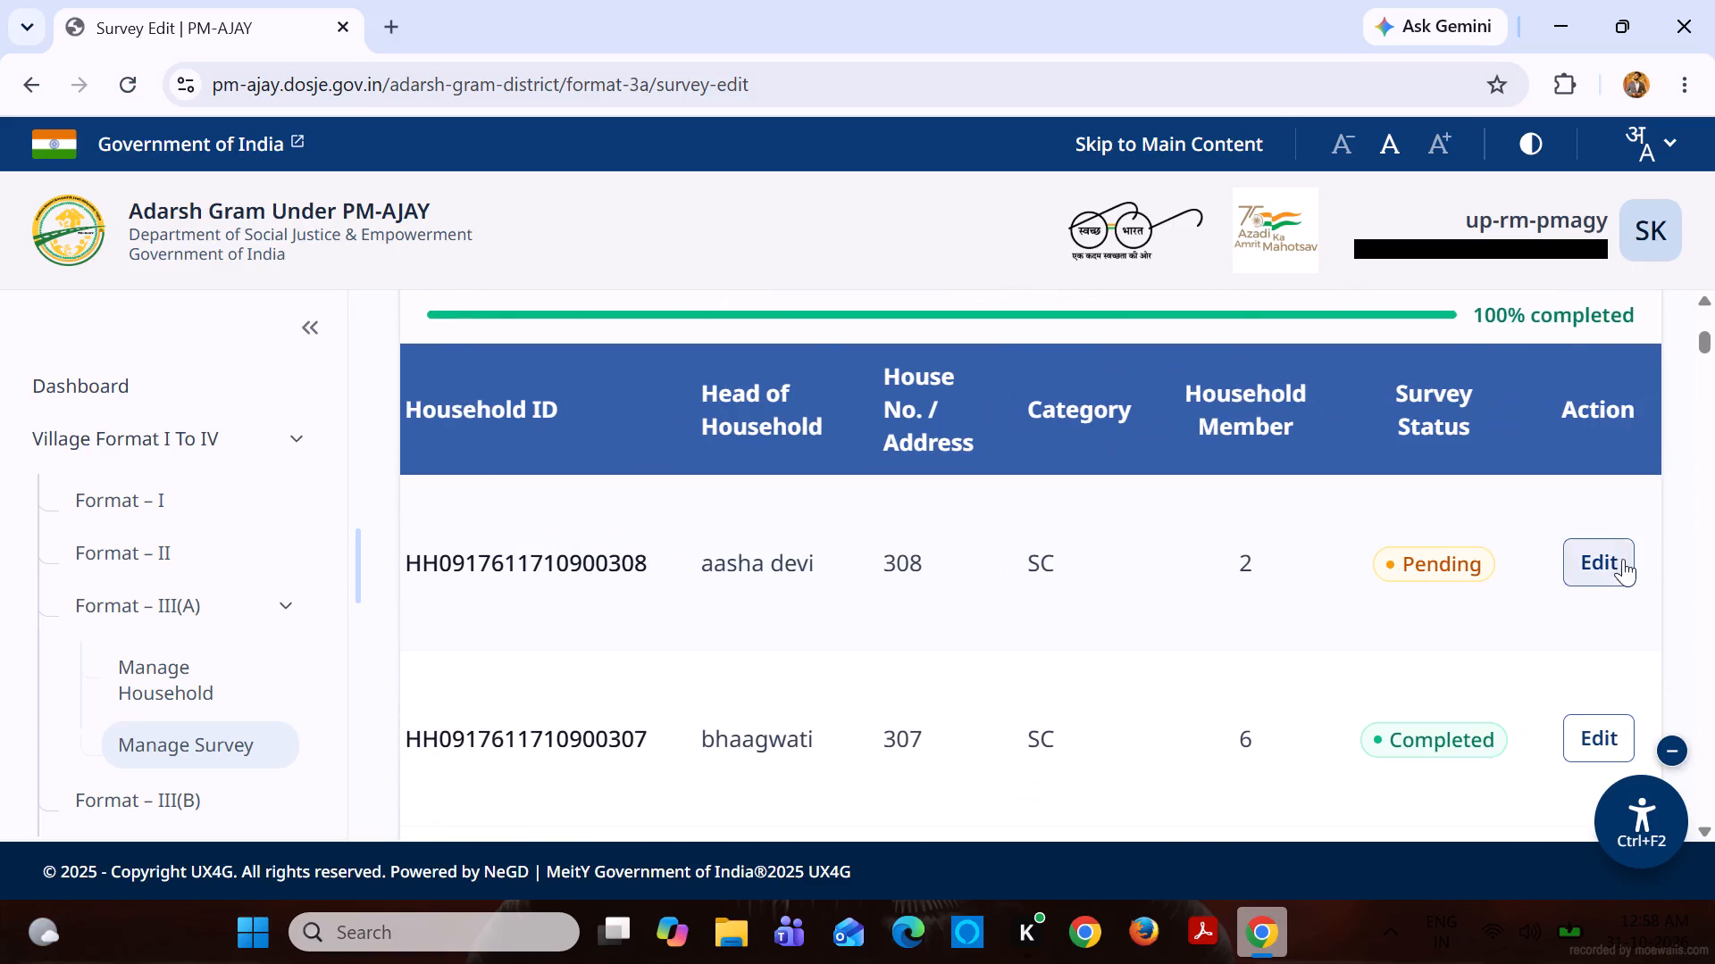
click(1603, 560)
Select domain 6 – Electricity and Clean Fuel and answer Yes to the house having an electricity connection (6.2).
scroll(1368, 578, down, 2)
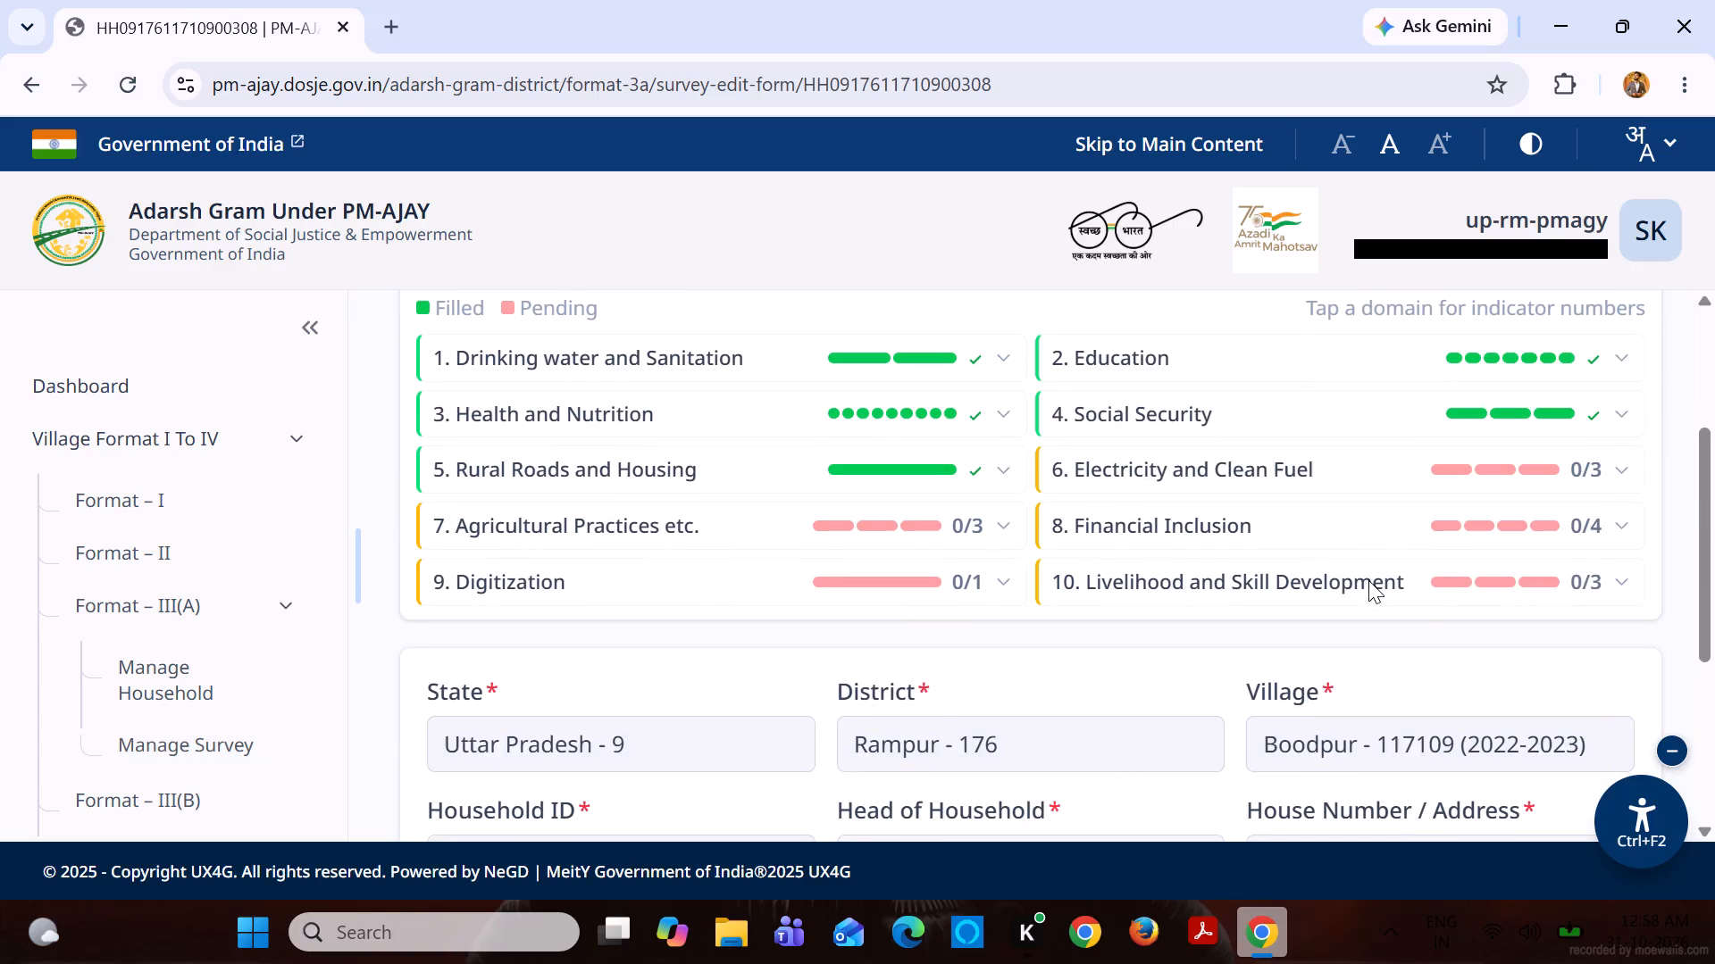
scroll(1126, 593, down, 4)
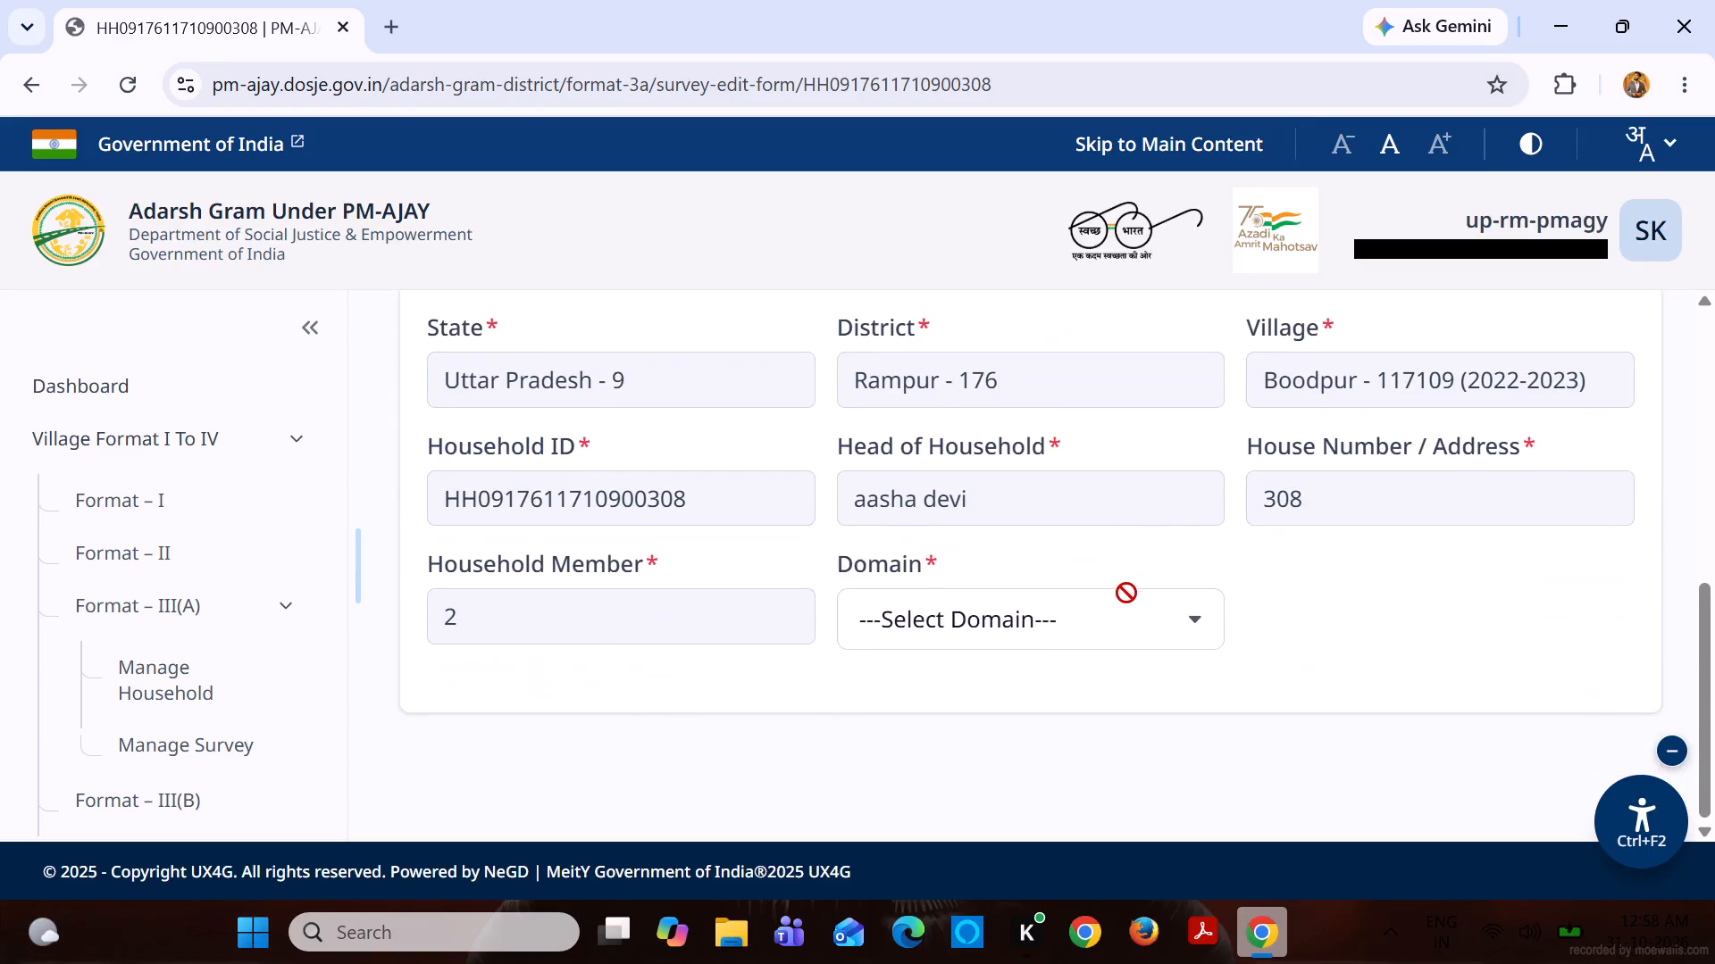
click(1126, 619)
click(978, 542)
scroll(978, 544, down, 3)
click(1502, 611)
click(1491, 684)
For indicator 6.3, answer Yes to the electricity connection and Yes to using at least one LED bulb.
scroll(1493, 672, down, 1)
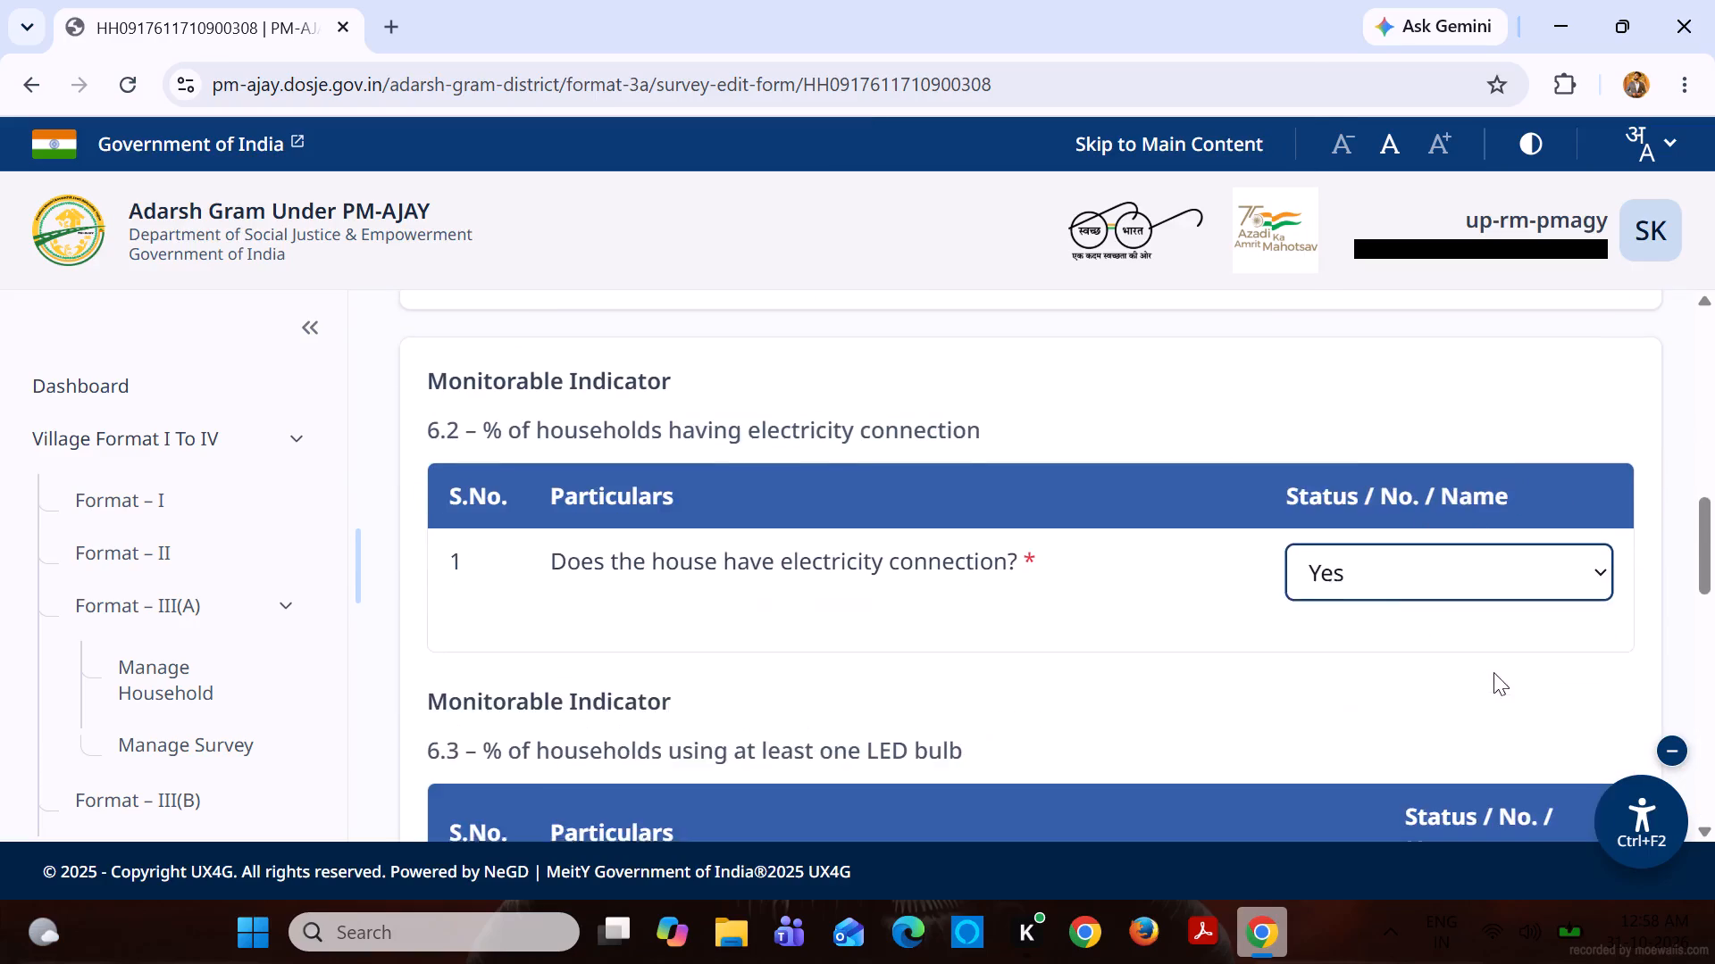
scroll(1493, 672, down, 2)
click(1518, 512)
click(1477, 607)
click(1554, 643)
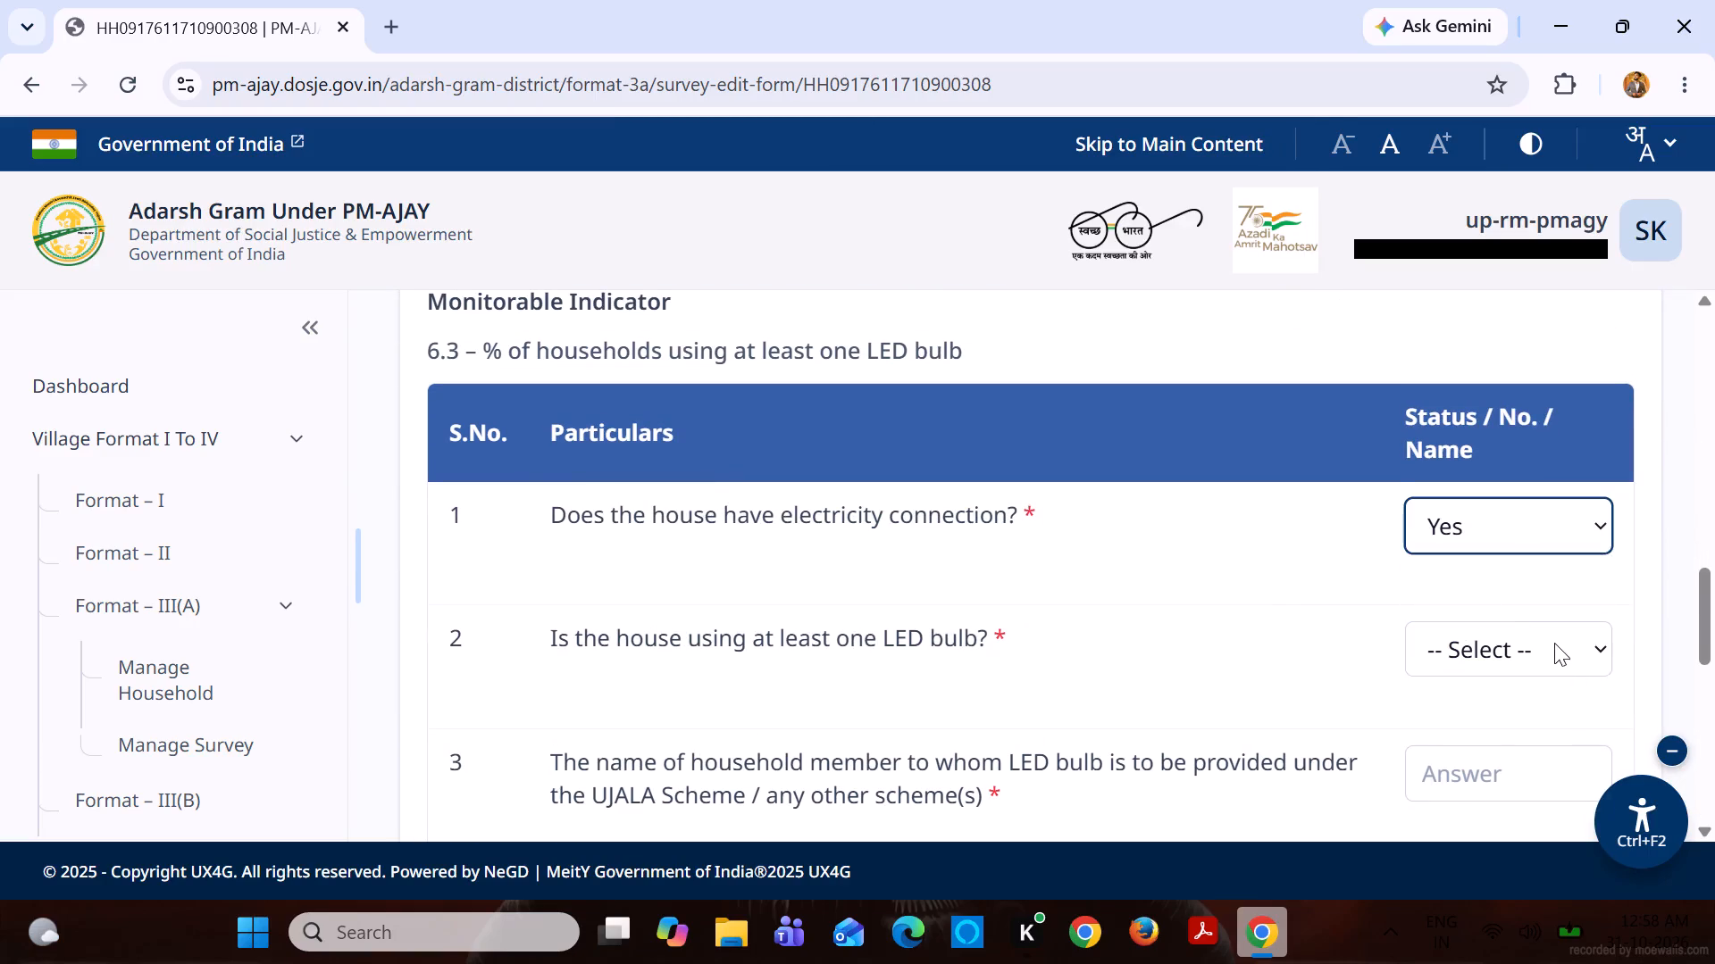
click(1488, 729)
For indicator 6.4, answer Yes to the house using clean fuel, and save the domain.
scroll(1504, 701, down, 3)
drag(1498, 550, 1498, 559)
click(1474, 661)
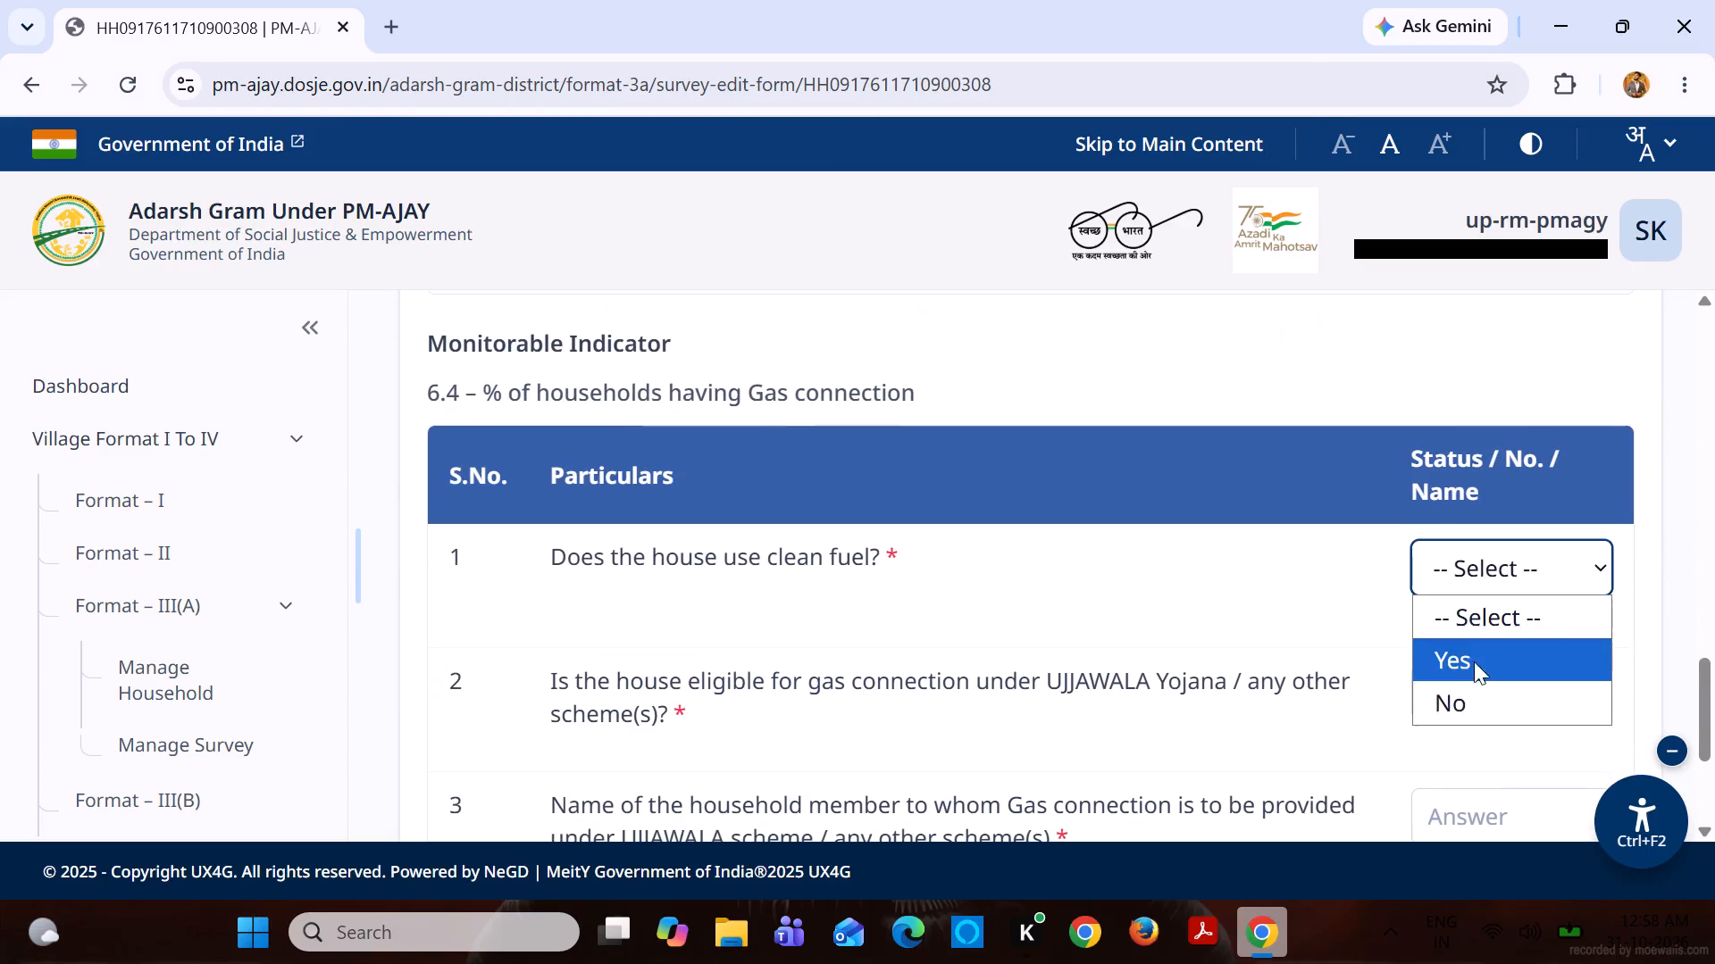
scroll(1488, 642, down, 5)
click(1546, 639)
For domain 7 – Agricultural Practices etc., answer No to the household being involved in farming (7.1), and save.
click(1053, 630)
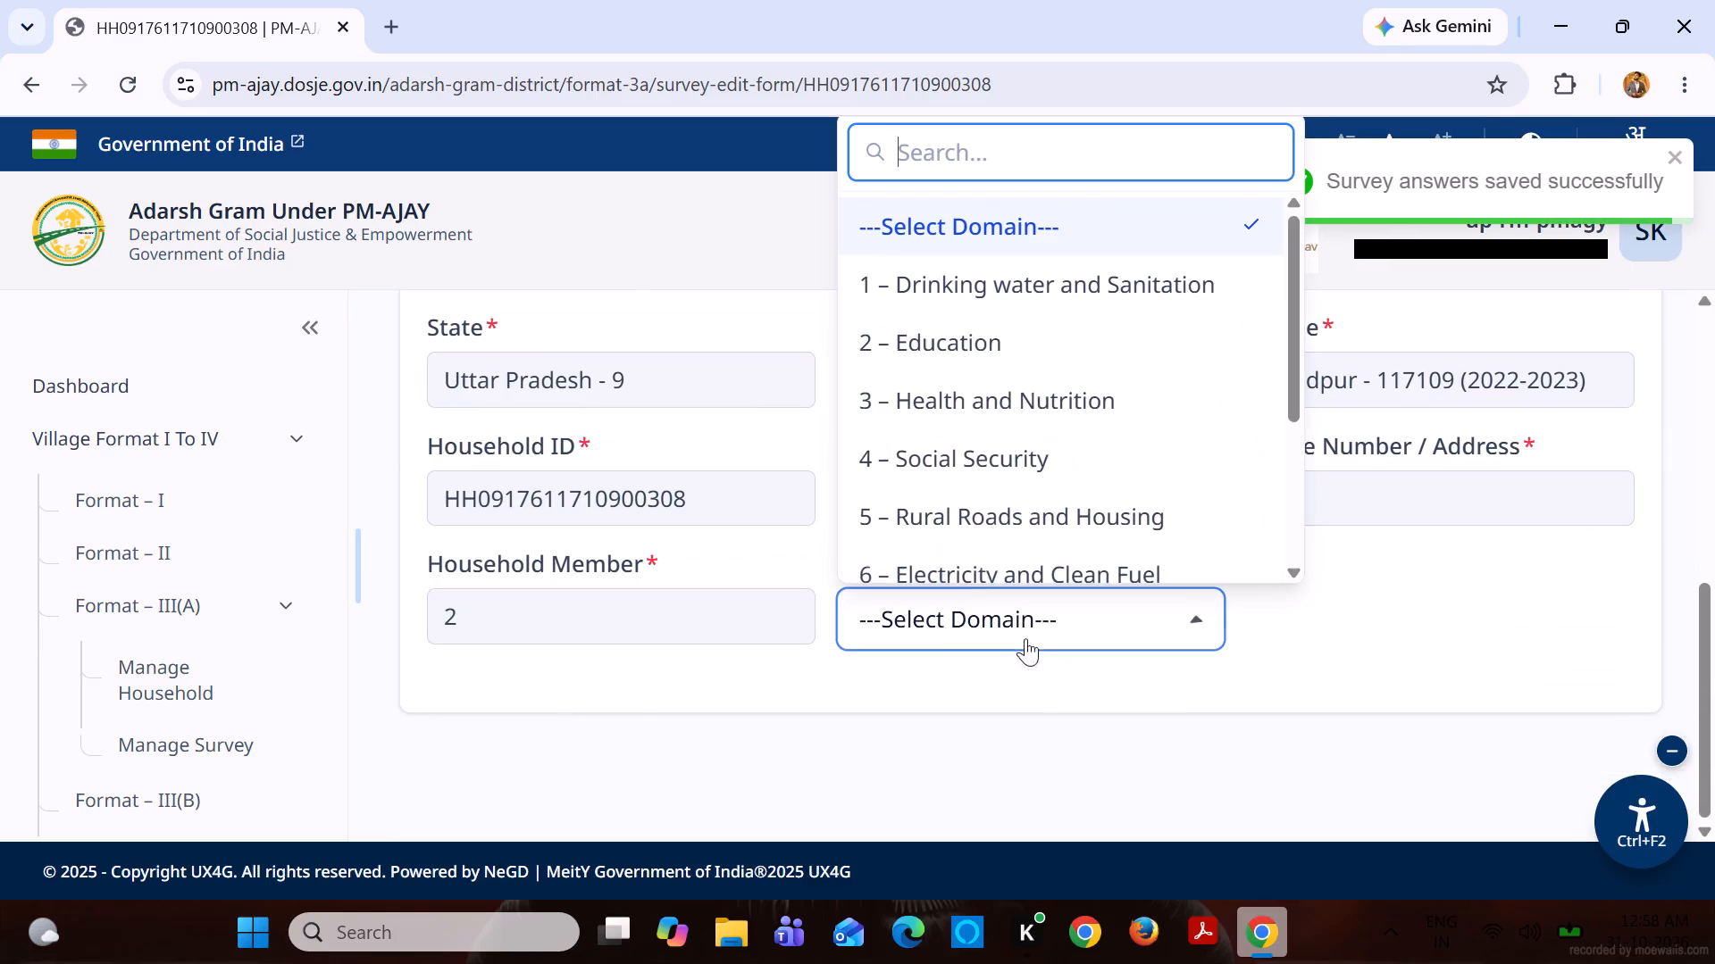
scroll(968, 532, down, 2)
click(978, 370)
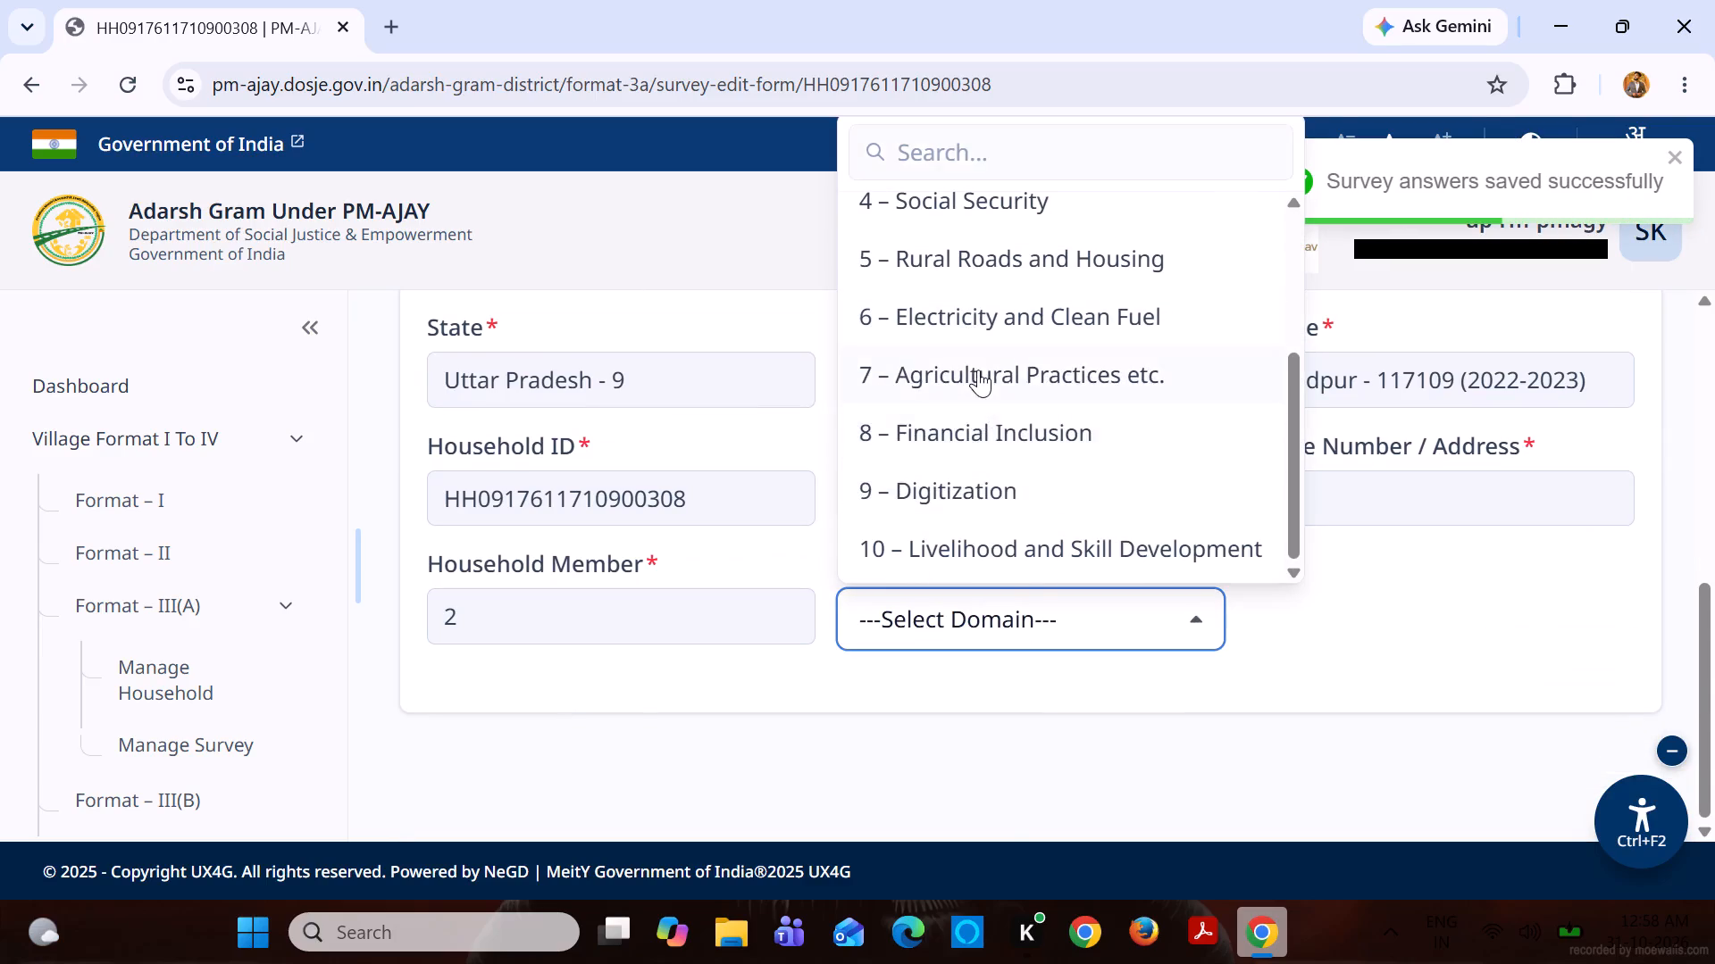
scroll(1060, 525, down, 3)
click(1460, 560)
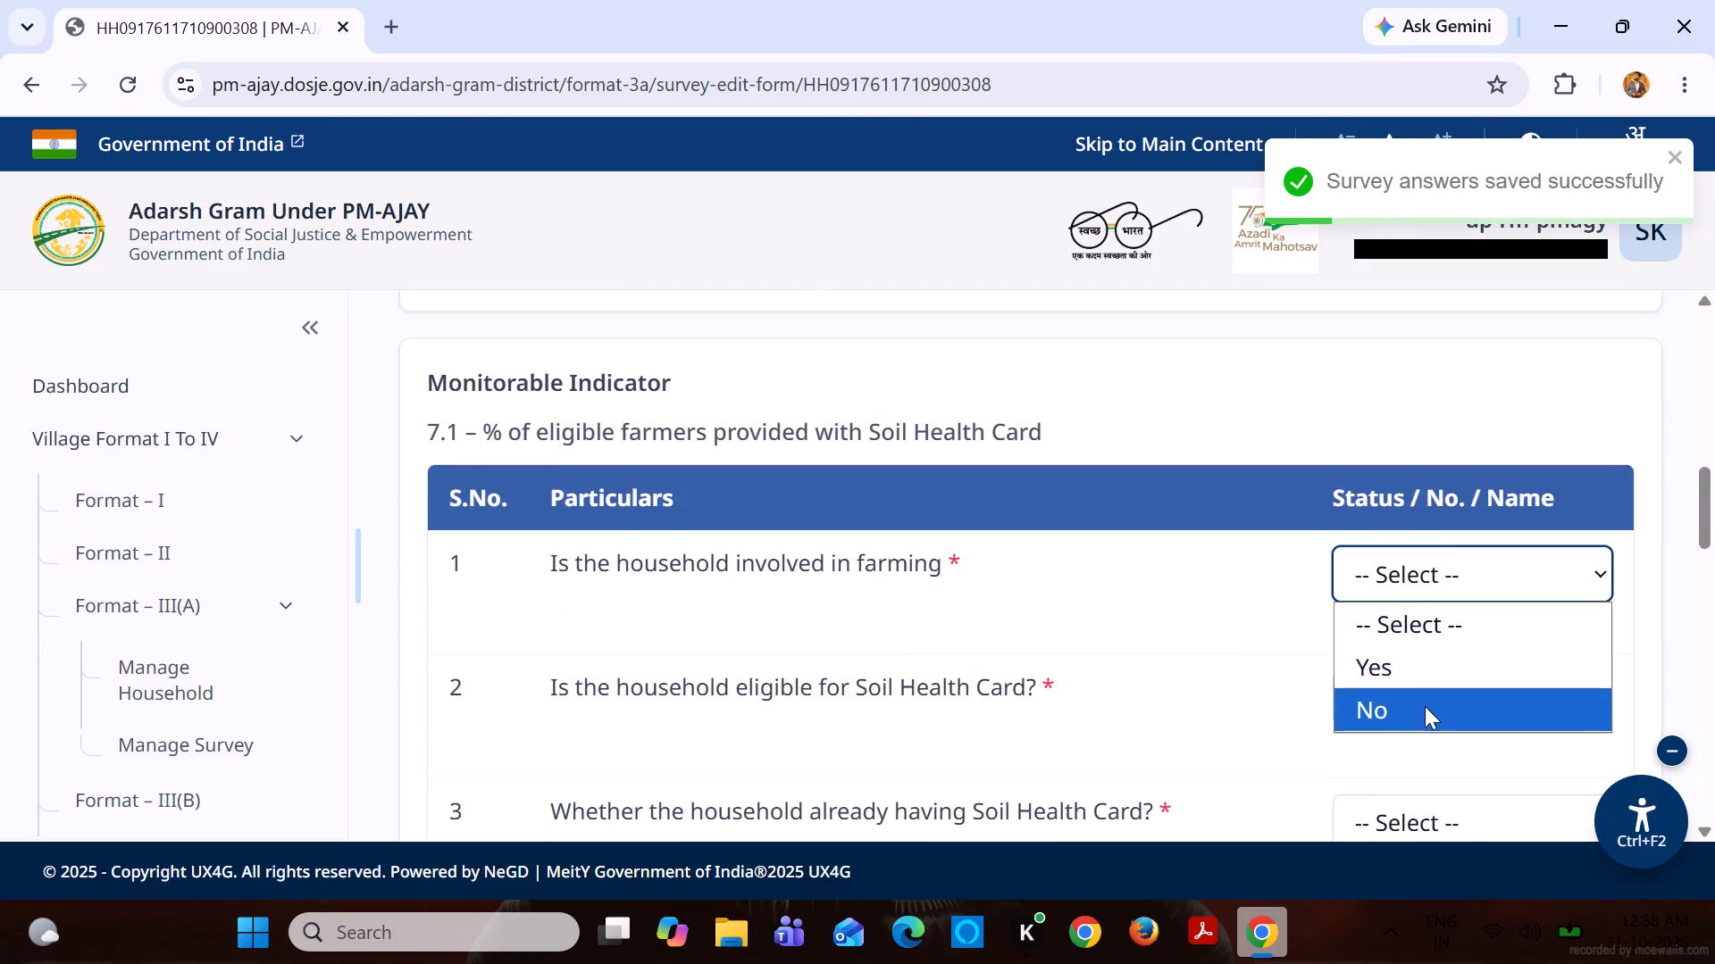
click(1425, 706)
scroll(1426, 700, down, 5)
click(1578, 675)
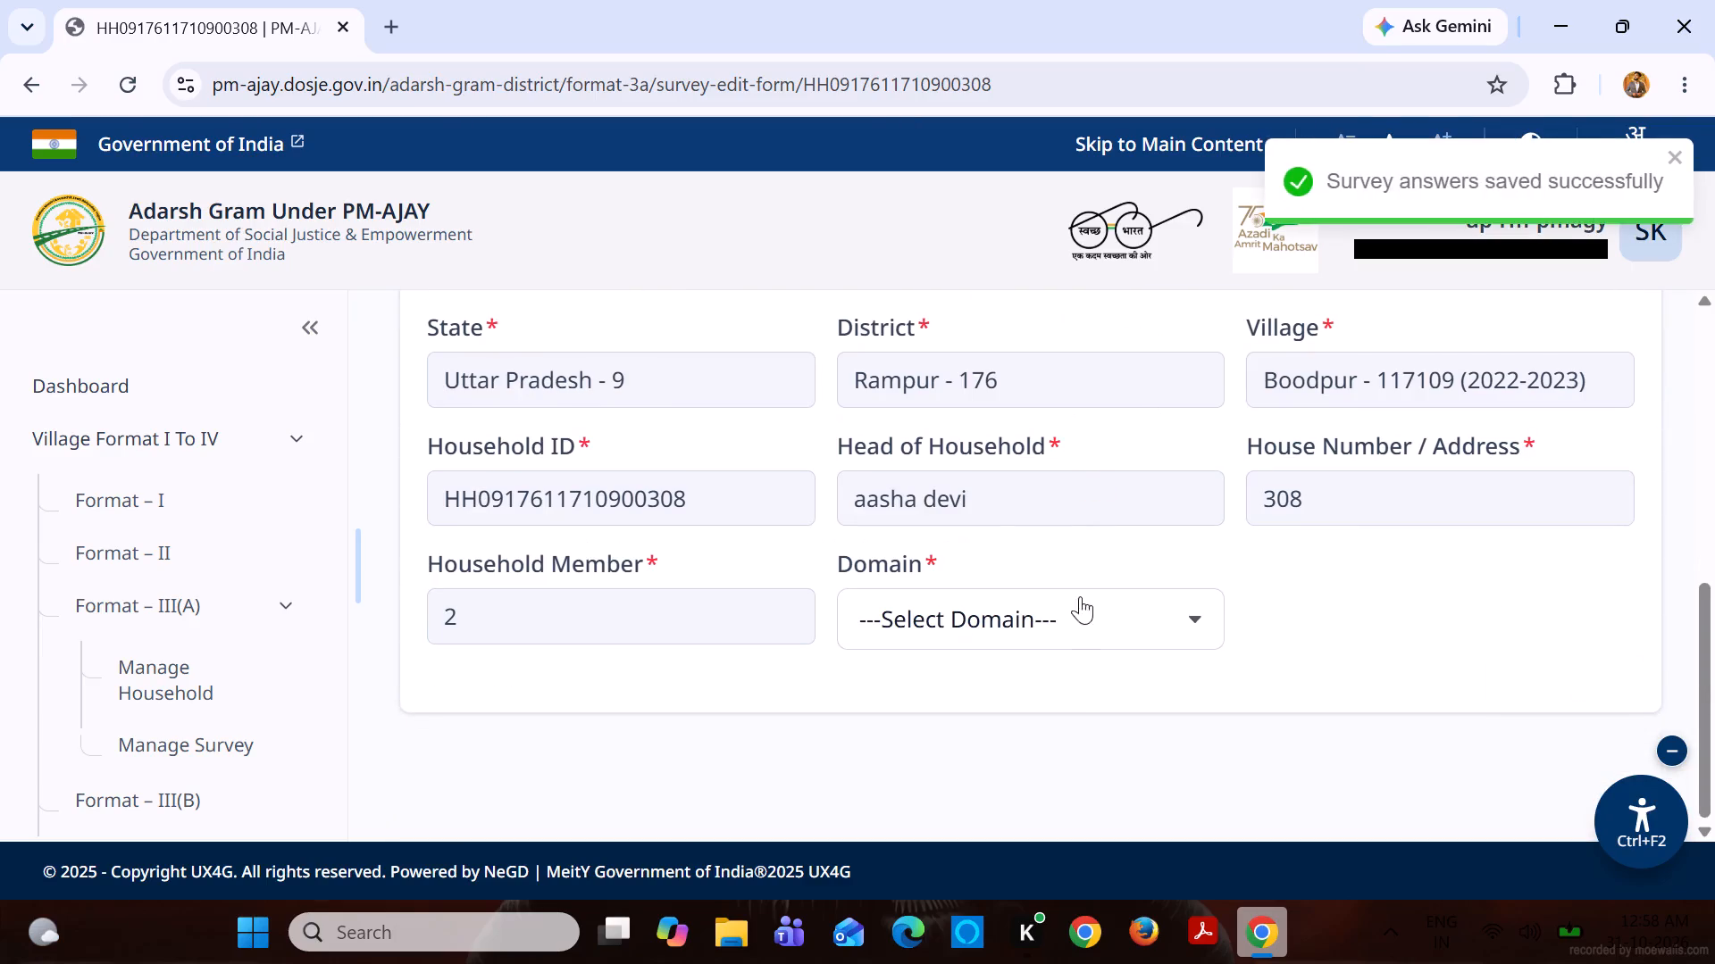
For domain 8 – Financial Inclusion, enter 0 persons over 5 years (8.1) and 0 members eligible for a bank/post office account (8.2).
click(1080, 606)
scroll(1073, 539, down, 4)
click(985, 438)
scroll(1000, 515, down, 2)
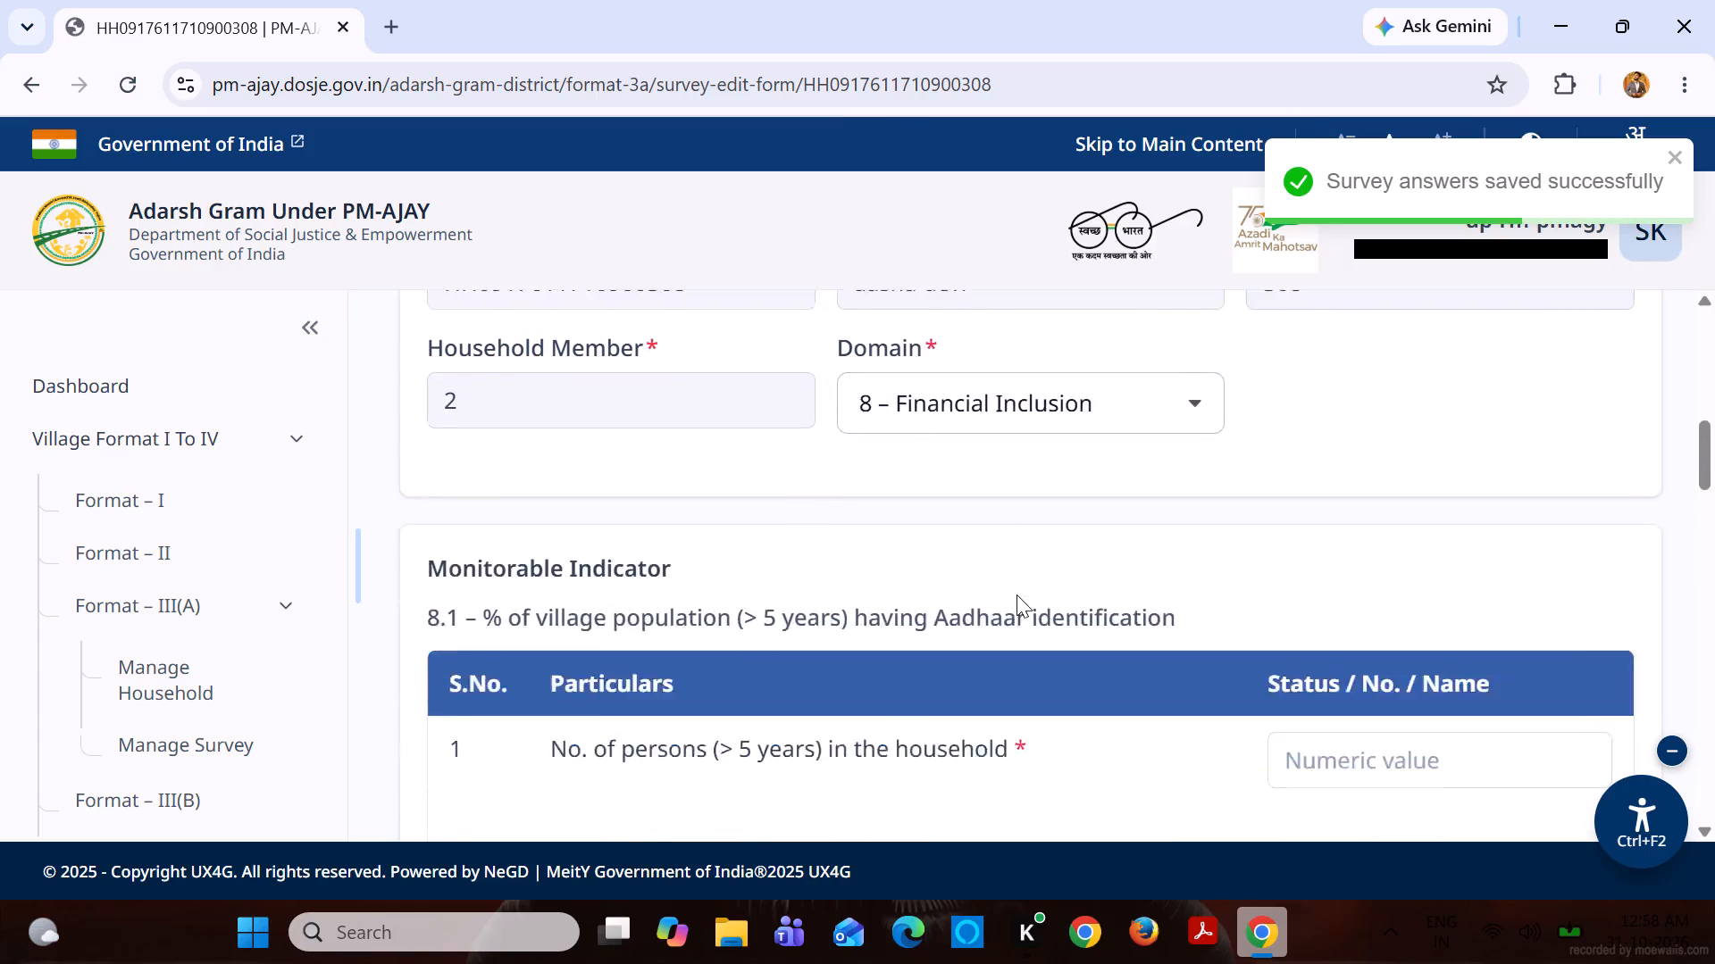
scroll(1016, 594, down, 1)
click(1447, 570)
key(0)
scroll(1447, 571, down, 3)
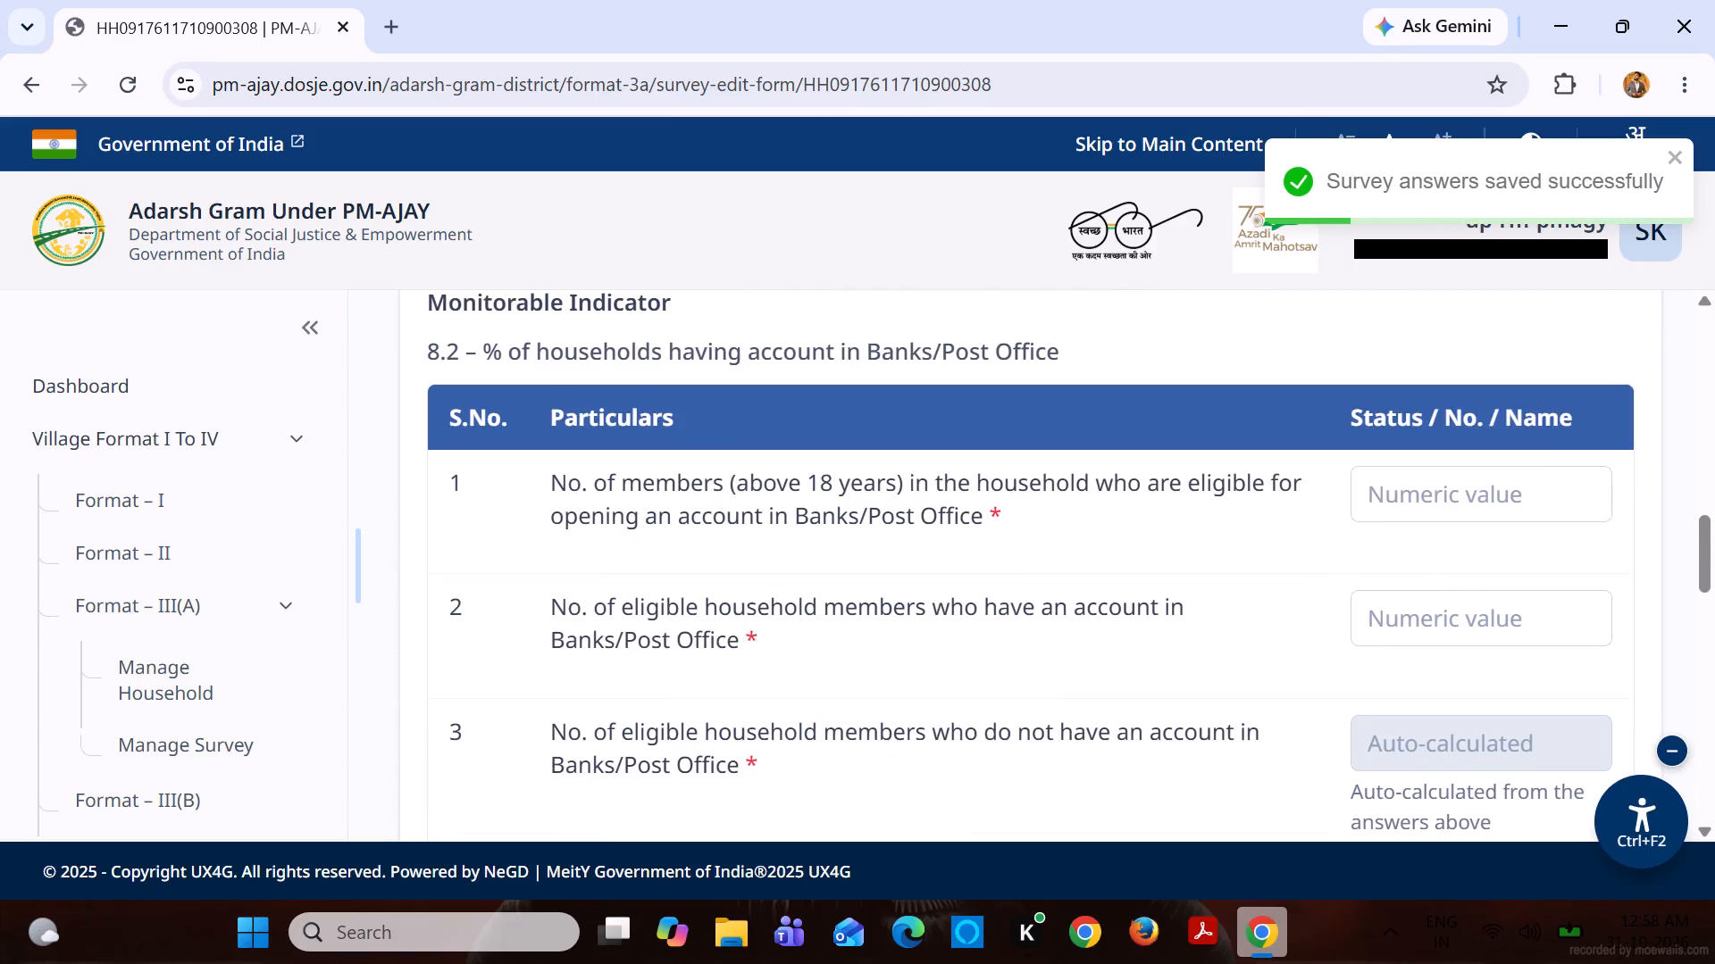
click(1412, 492)
key(0)
Enter 0 eligible persons for PMSBY (8.3) and 0 for PMJJBY (8.4), and save the domain.
scroll(1414, 487, down, 2)
scroll(1492, 606, down, 1)
click(1495, 611)
click(1471, 498)
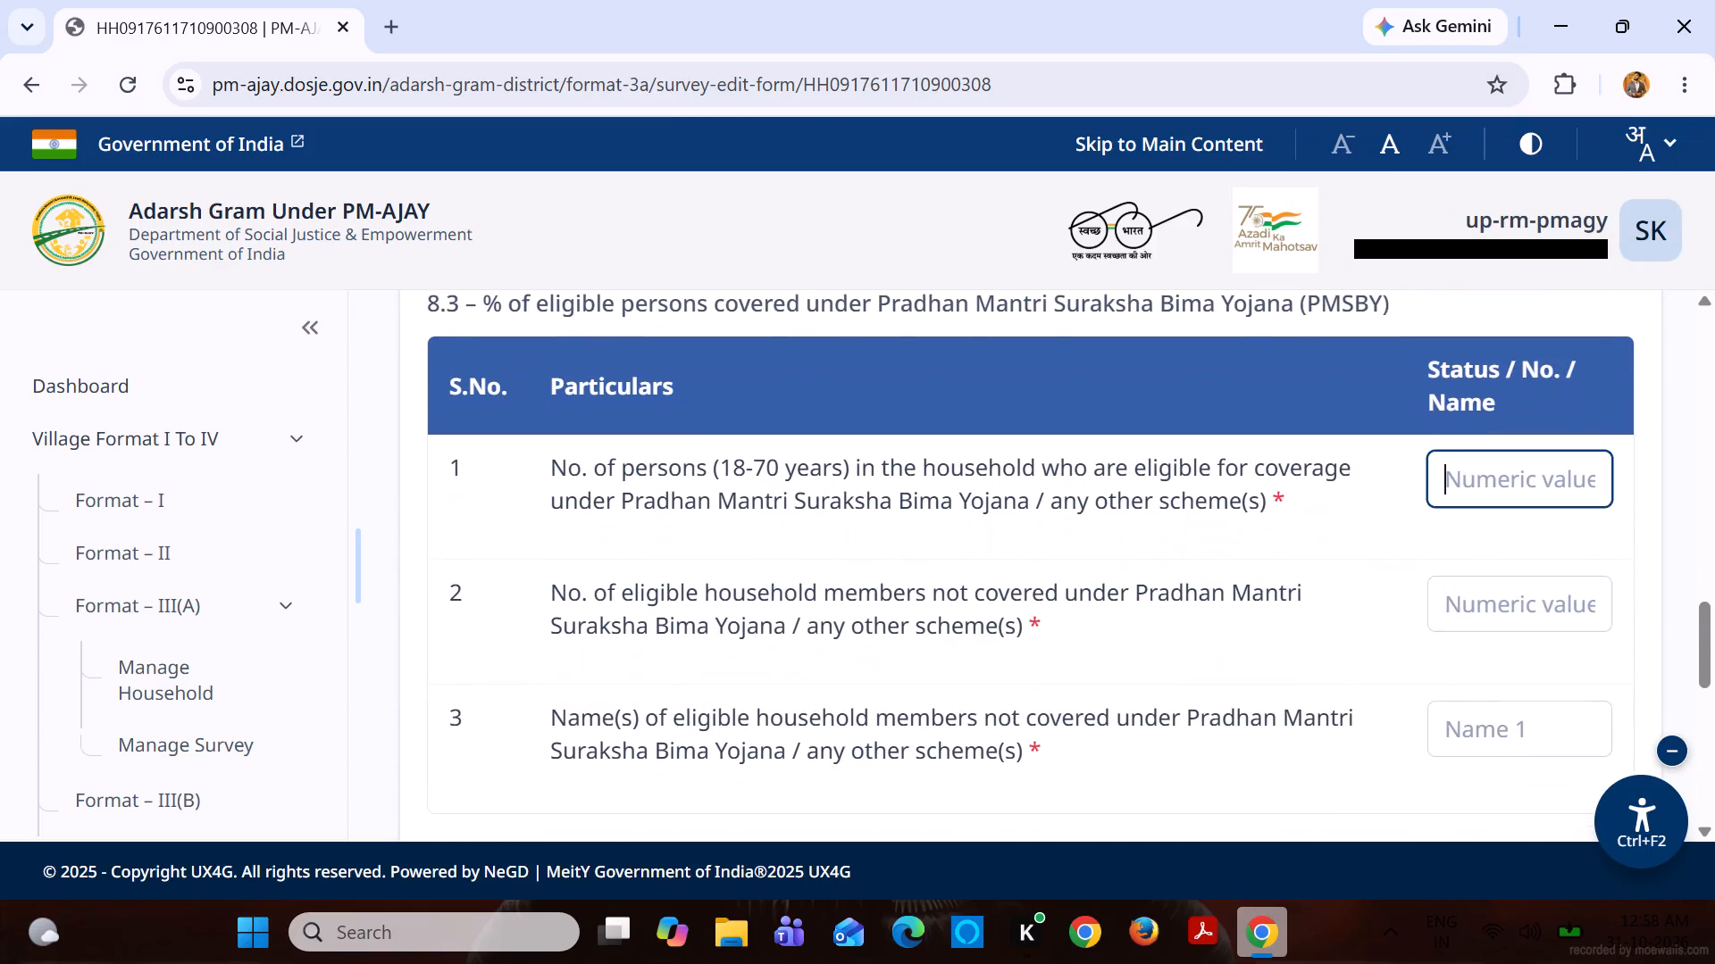
key(0)
scroll(1471, 496, down, 2)
click(1493, 535)
key(0)
click(1482, 556)
key(0)
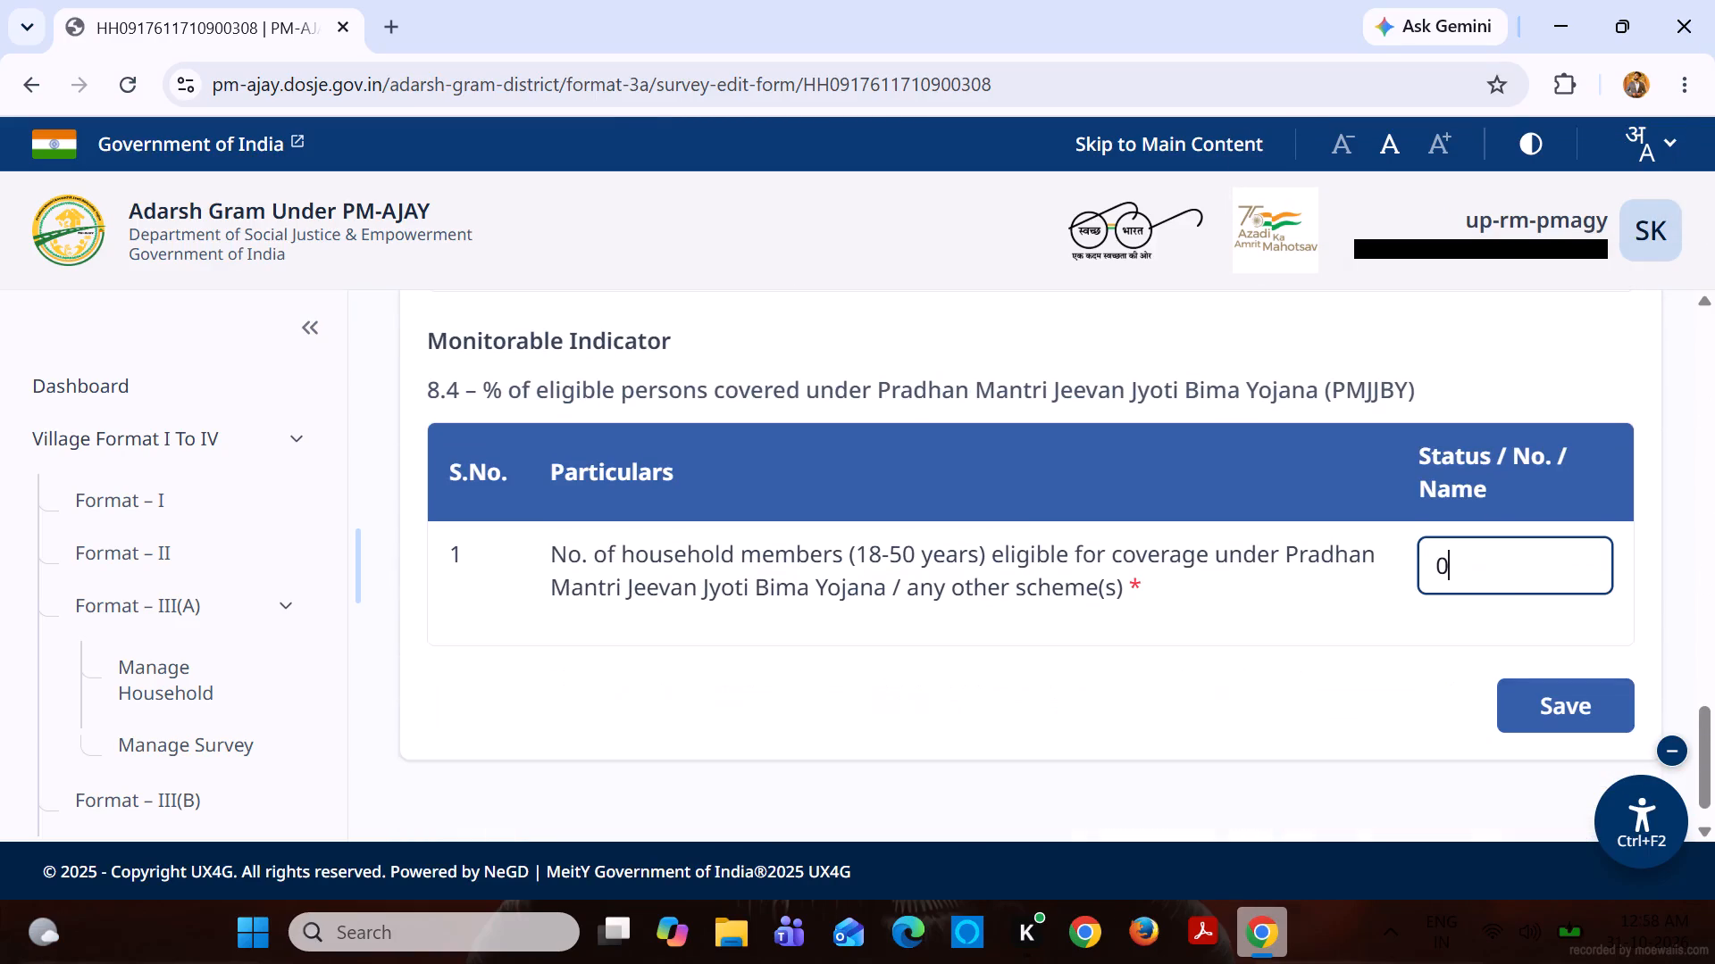
scroll(1482, 556, down, 2)
click(1570, 637)
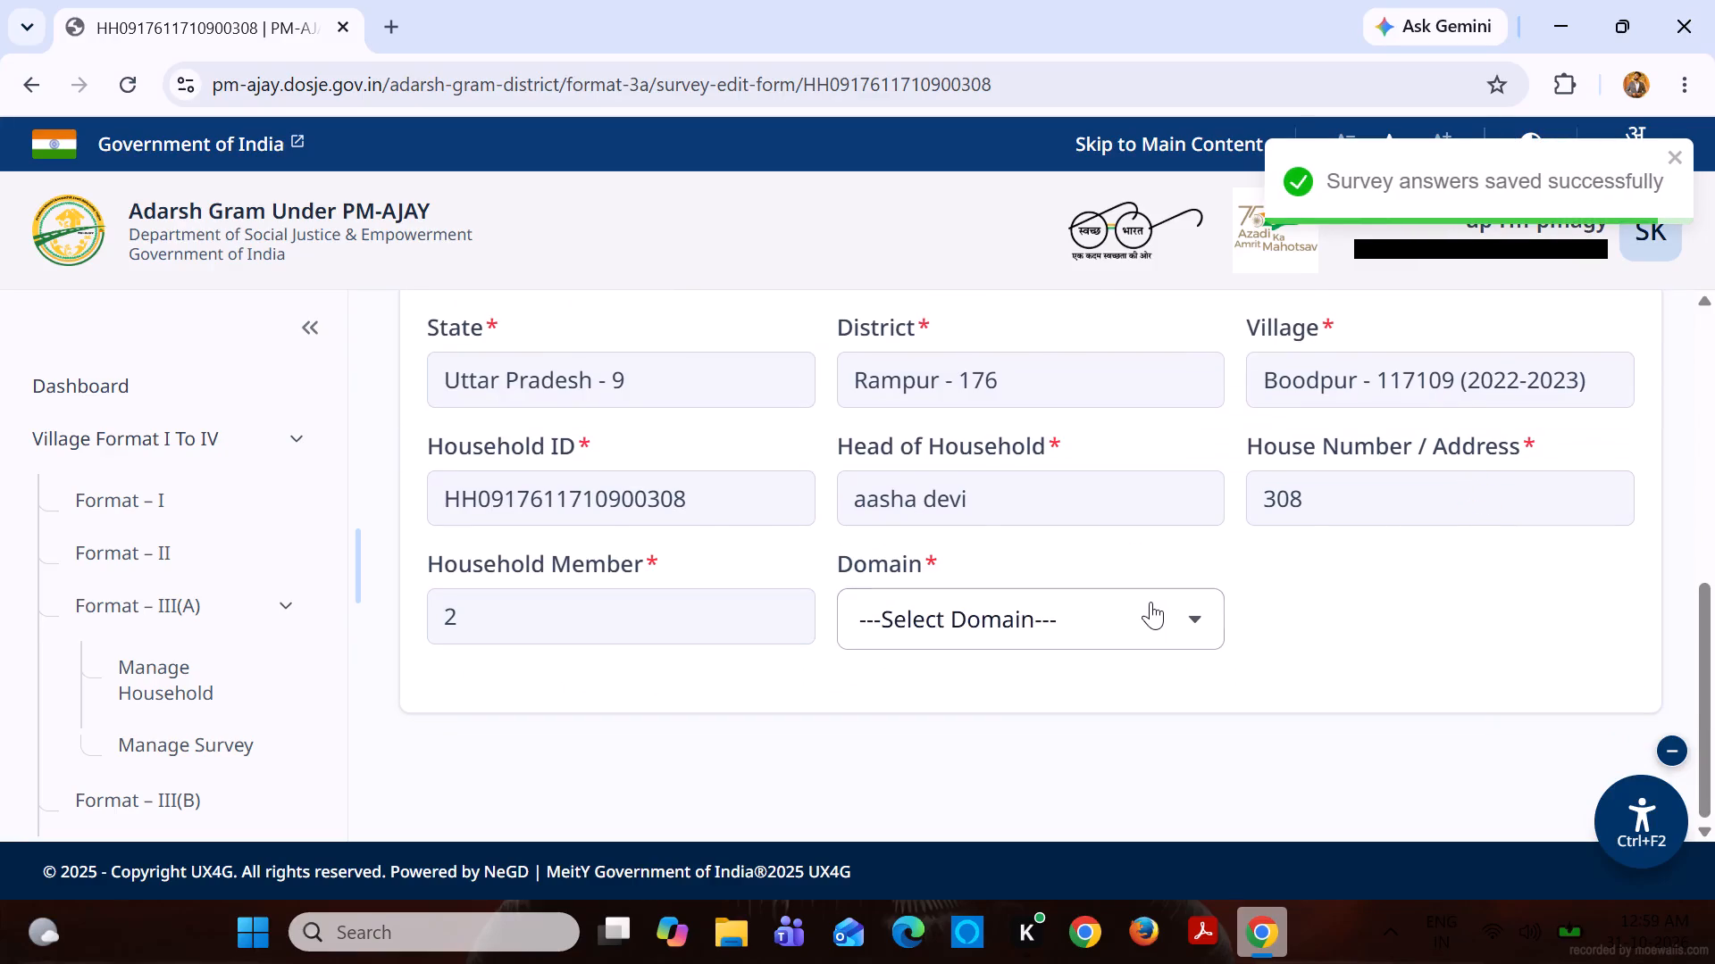
For domain 9 – Digitization, enter 0 household members eligible for PMGDISHA training (9.3), and save.
click(1150, 601)
scroll(1069, 445, down, 4)
click(993, 477)
scroll(996, 491, down, 3)
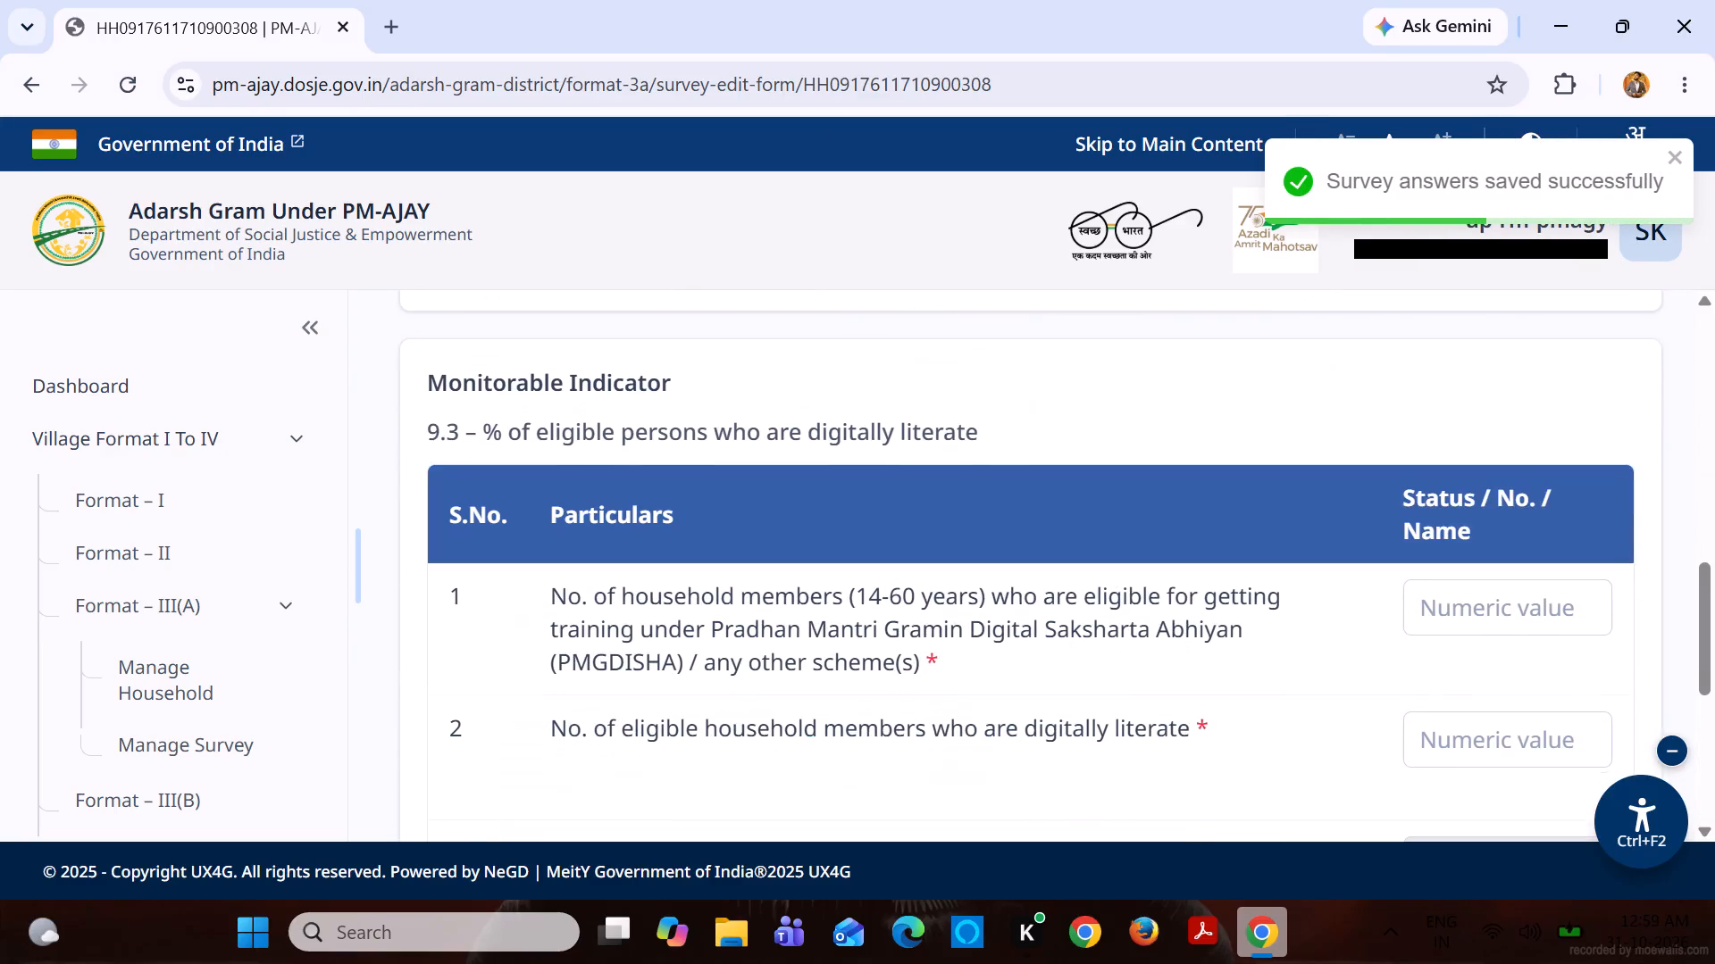
click(1535, 625)
key(0)
scroll(1539, 611, down, 2)
click(1587, 667)
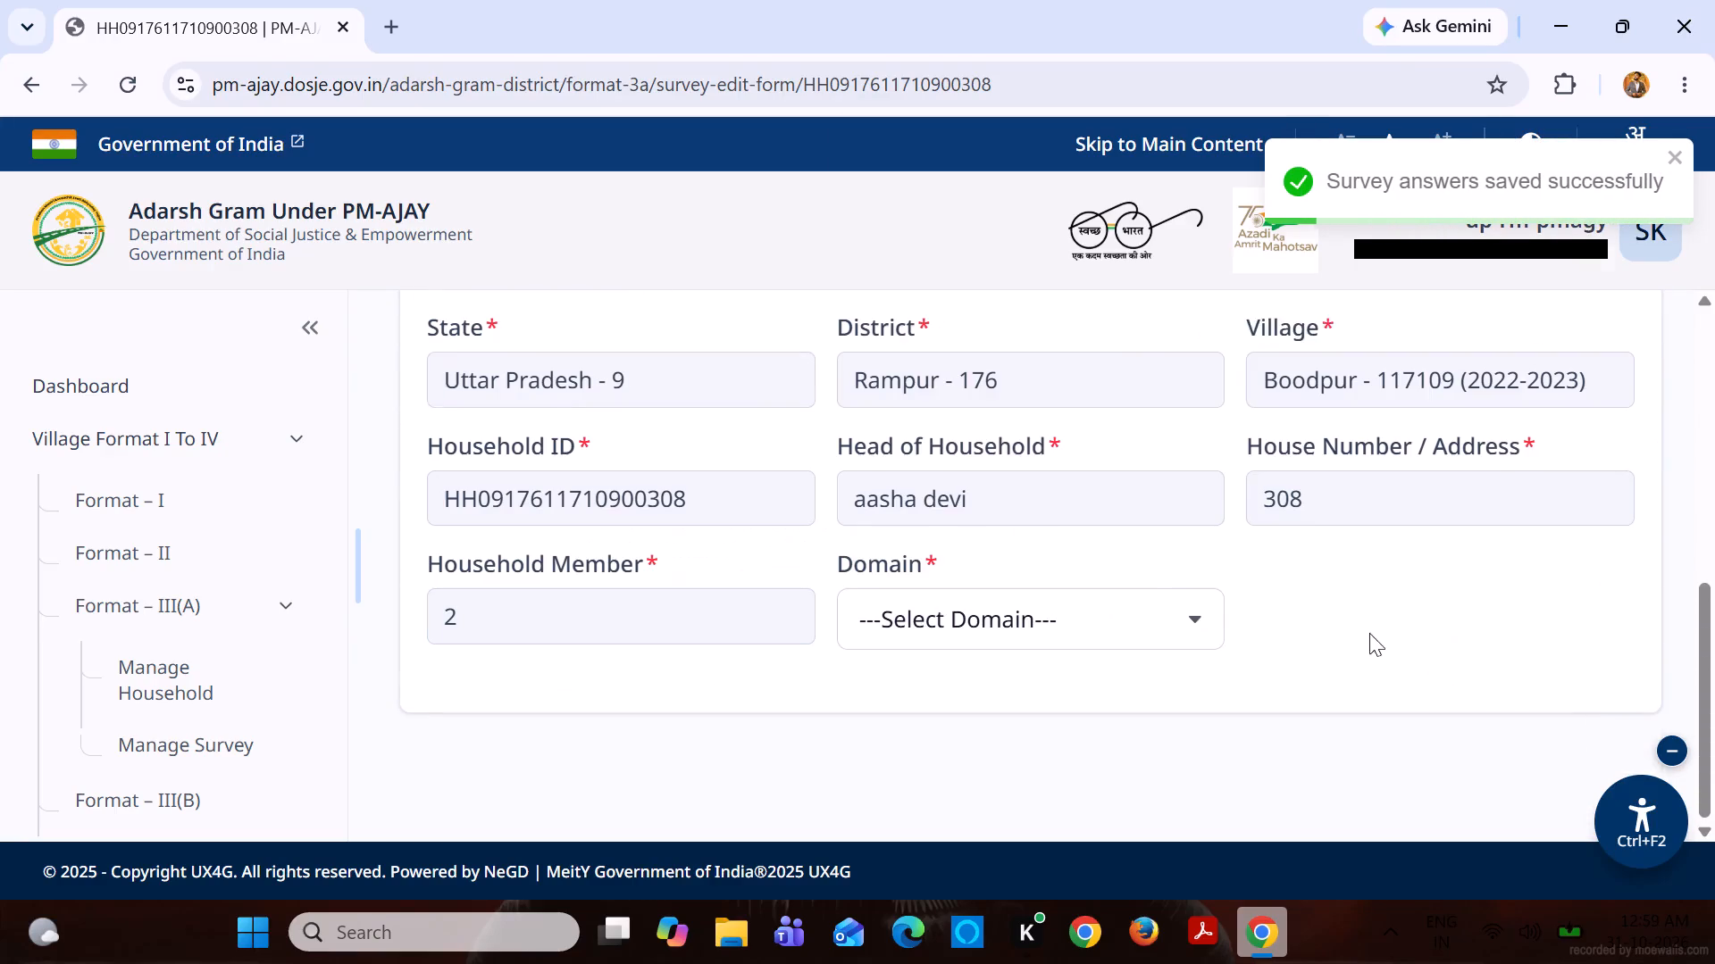
For domain 10 – Livelihood and Skill Development, enter 0 eligible youth in 10.1 and 10.2, answer Yes to SHG membership (10.3), and save.
click(1131, 595)
scroll(1121, 474, down, 4)
drag(1090, 517, 1084, 527)
click(1084, 527)
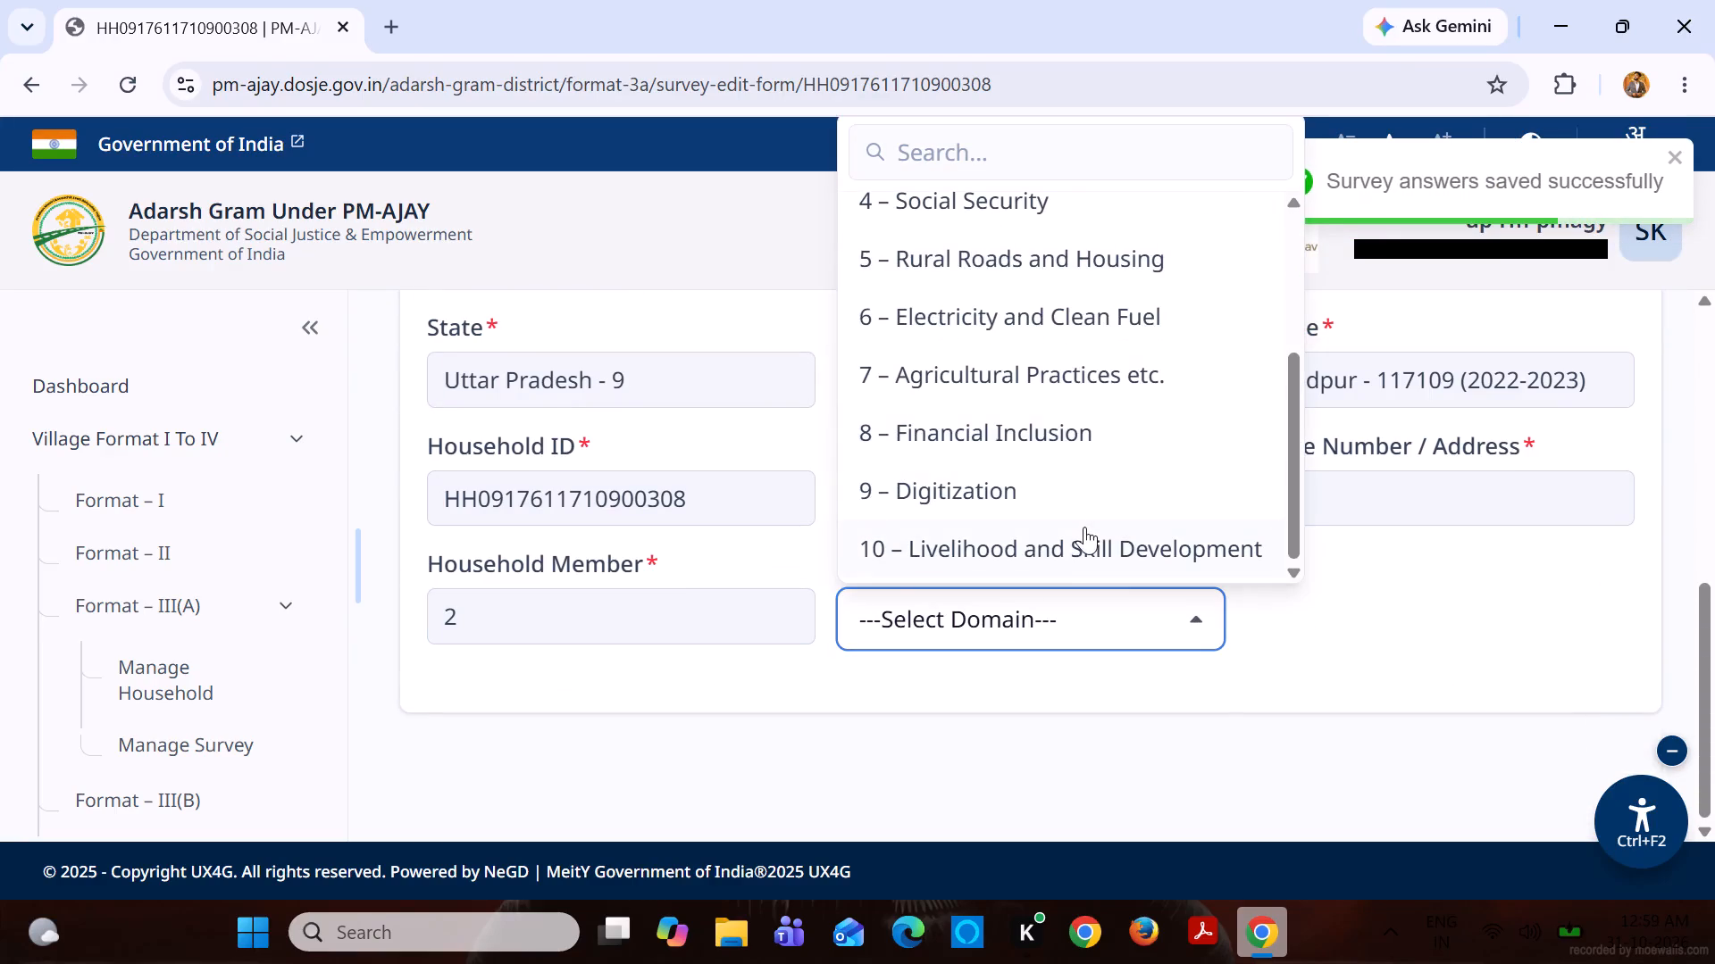
scroll(1084, 527, down, 3)
click(1511, 568)
key(0)
scroll(1511, 566, down, 2)
click(1430, 609)
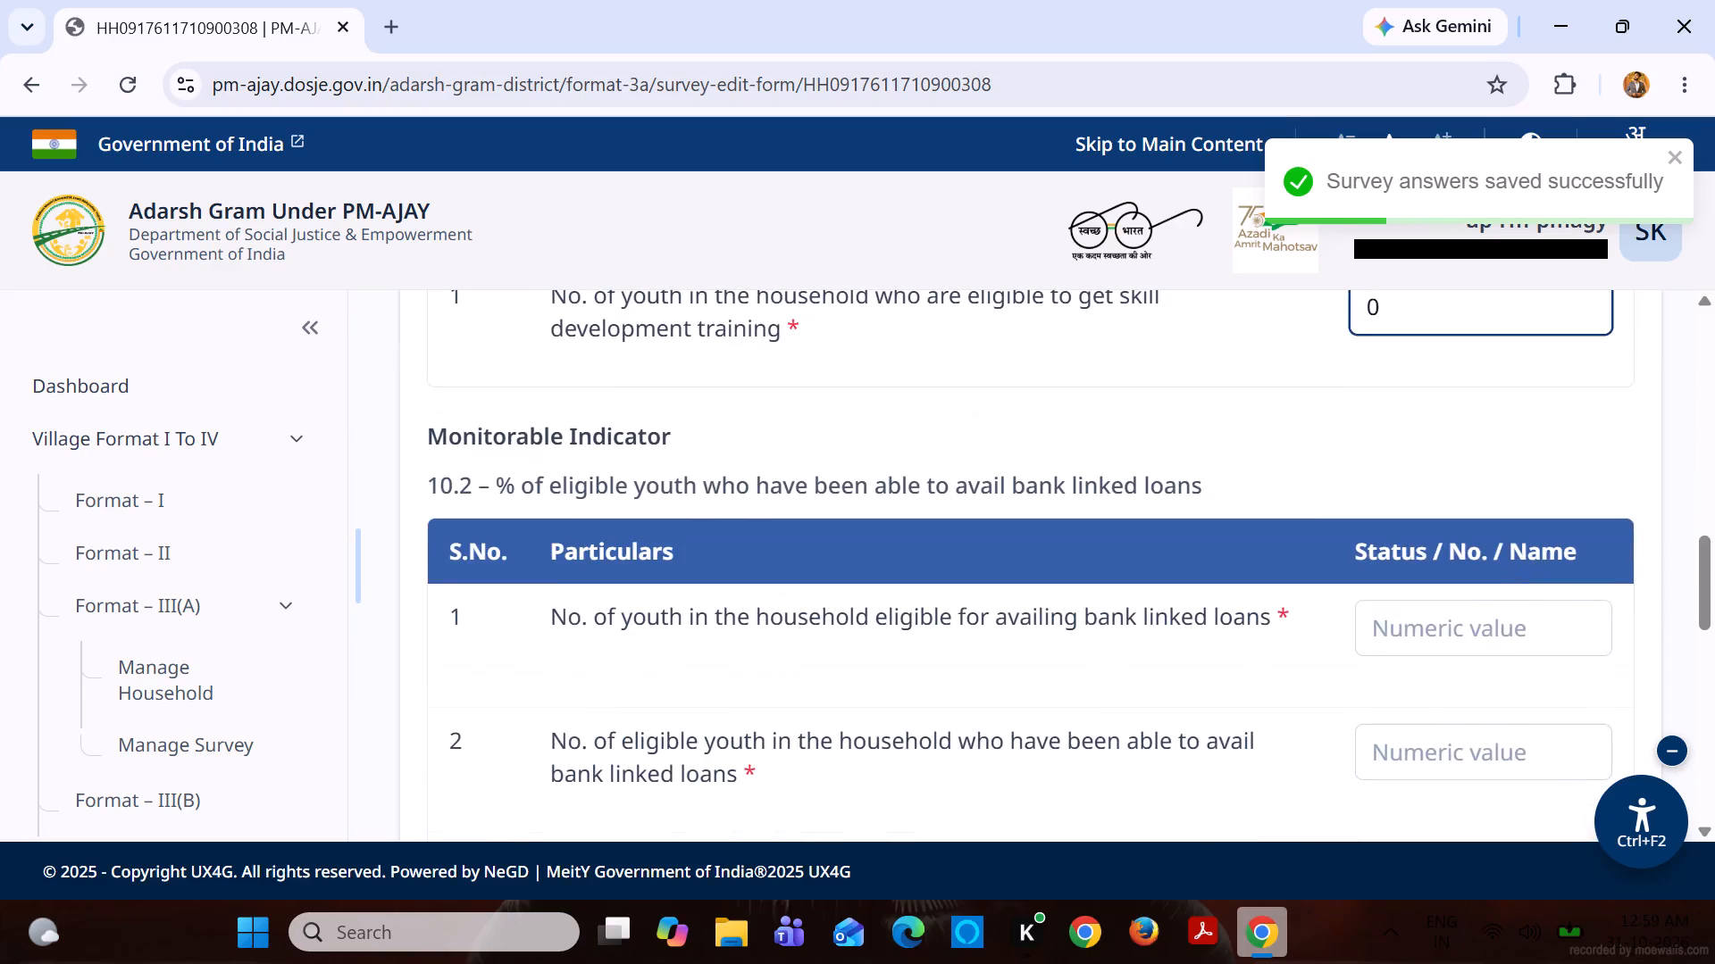
key(0)
scroll(1430, 623, down, 2)
click(1486, 672)
click(1393, 758)
scroll(1418, 721, down, 3)
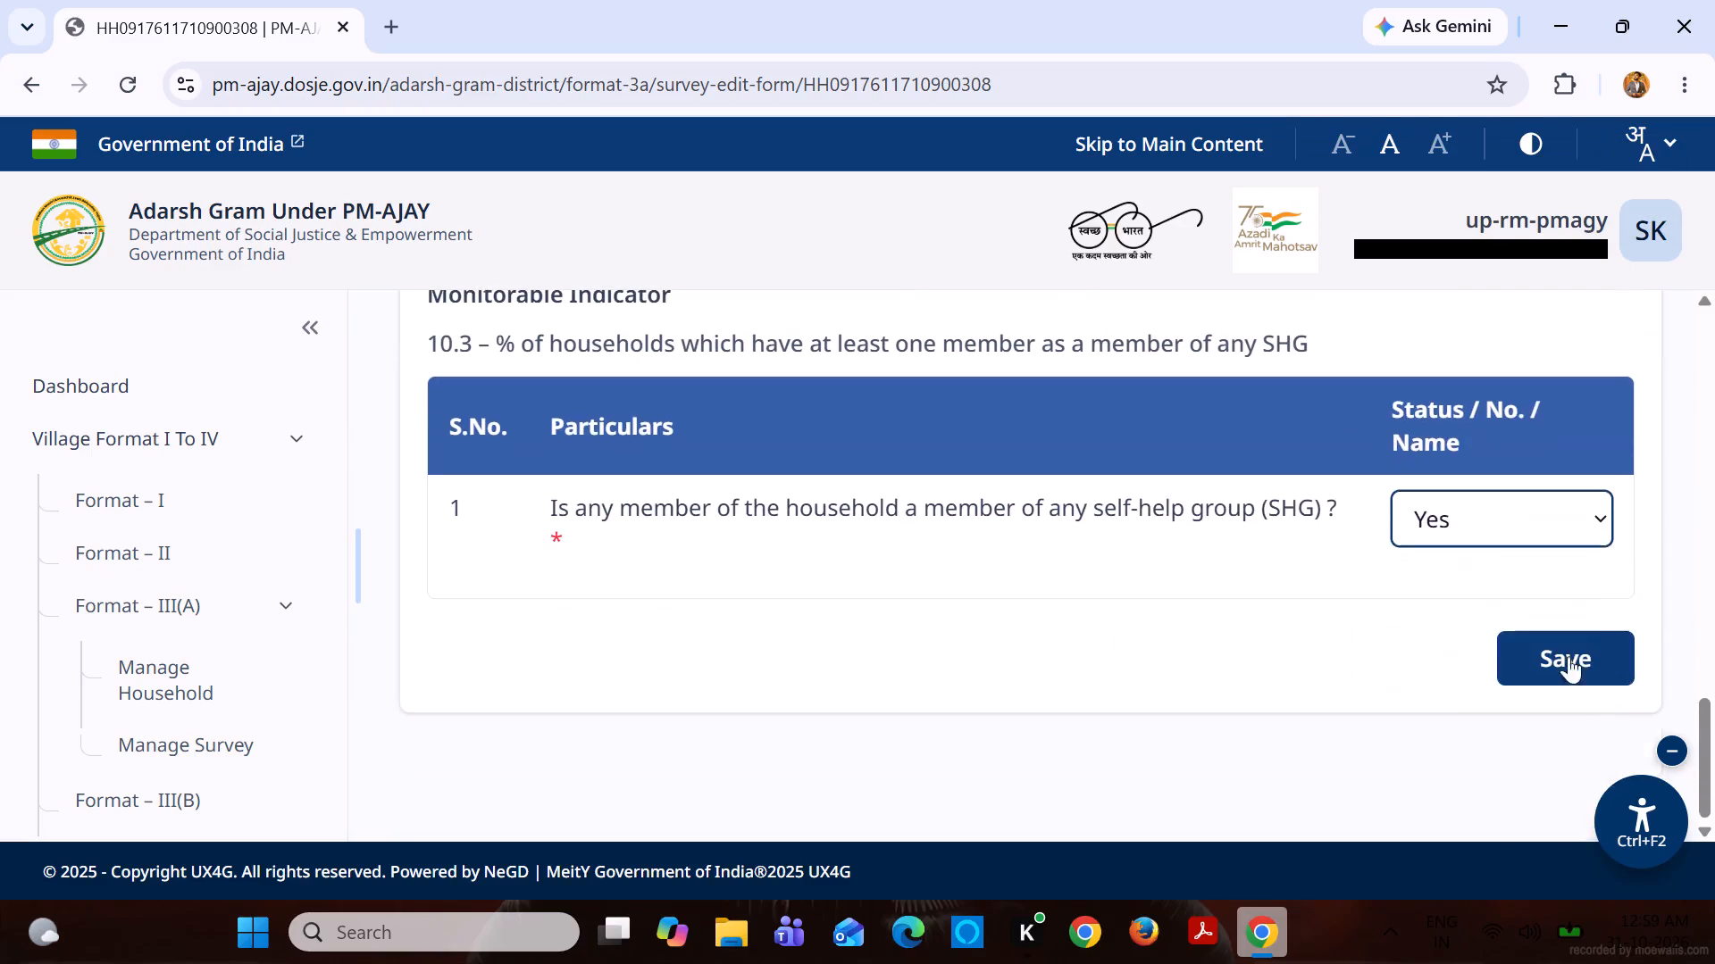
click(1610, 651)
Return to Manage Survey and list the households of Shahabad block, Boodpur gram panchayat and village to check survey completion.
scroll(1229, 485, up, 2)
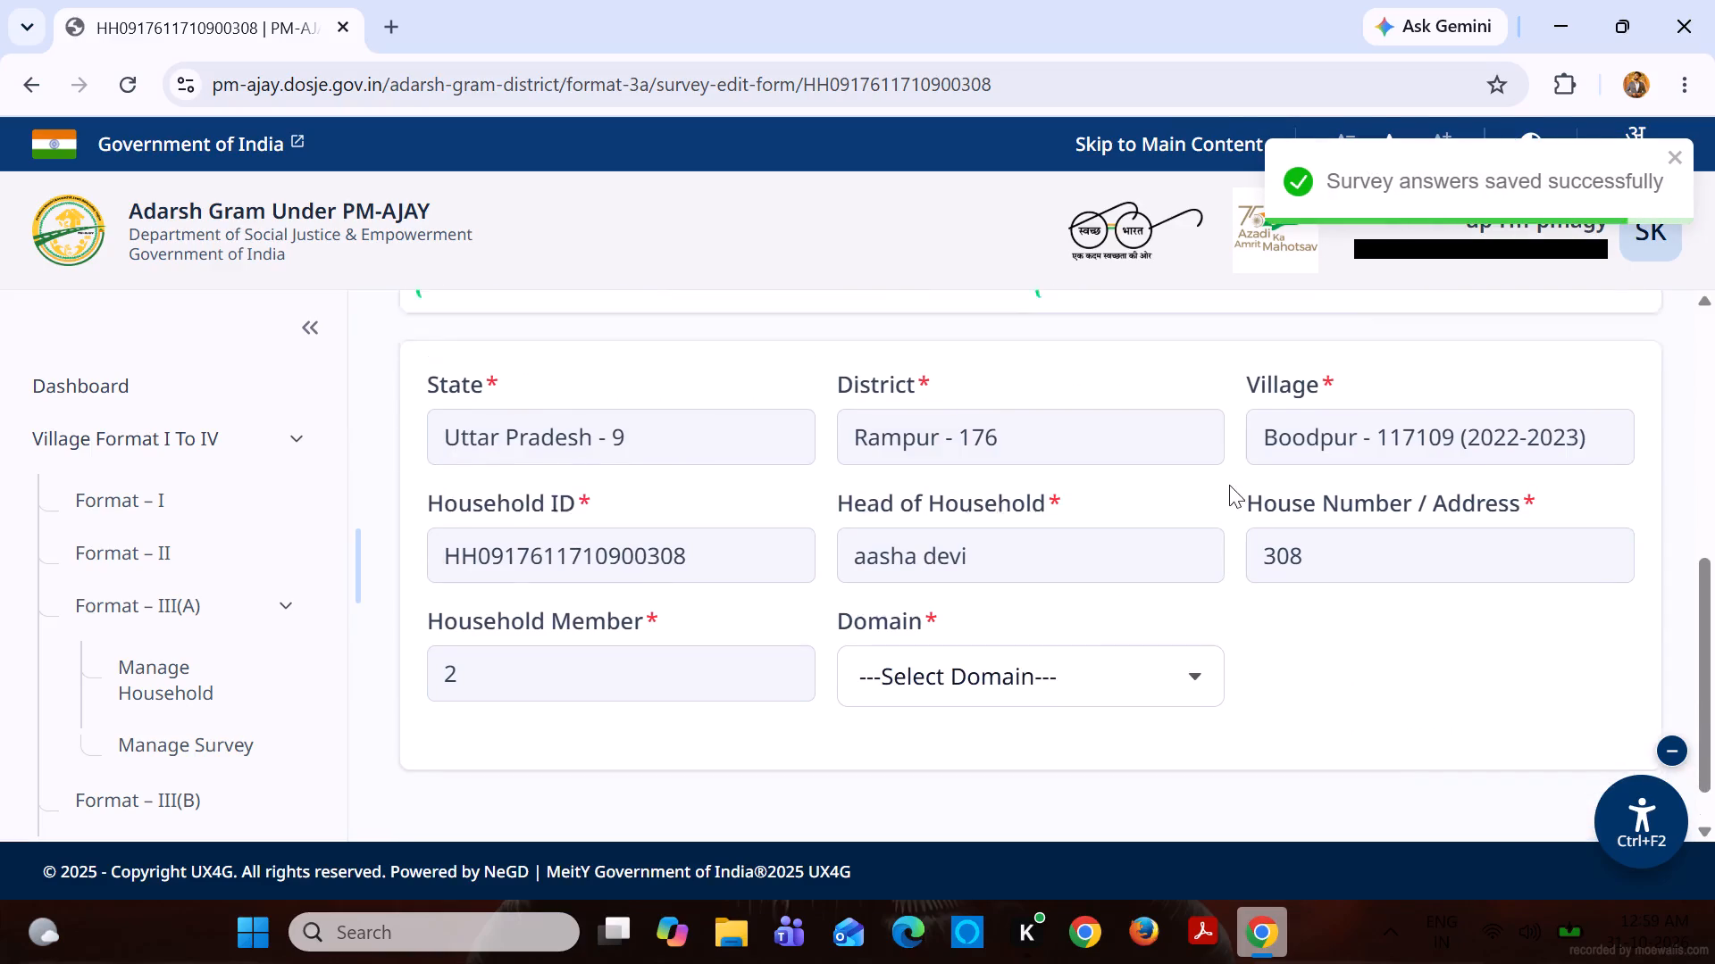
scroll(1229, 485, up, 3)
click(141, 761)
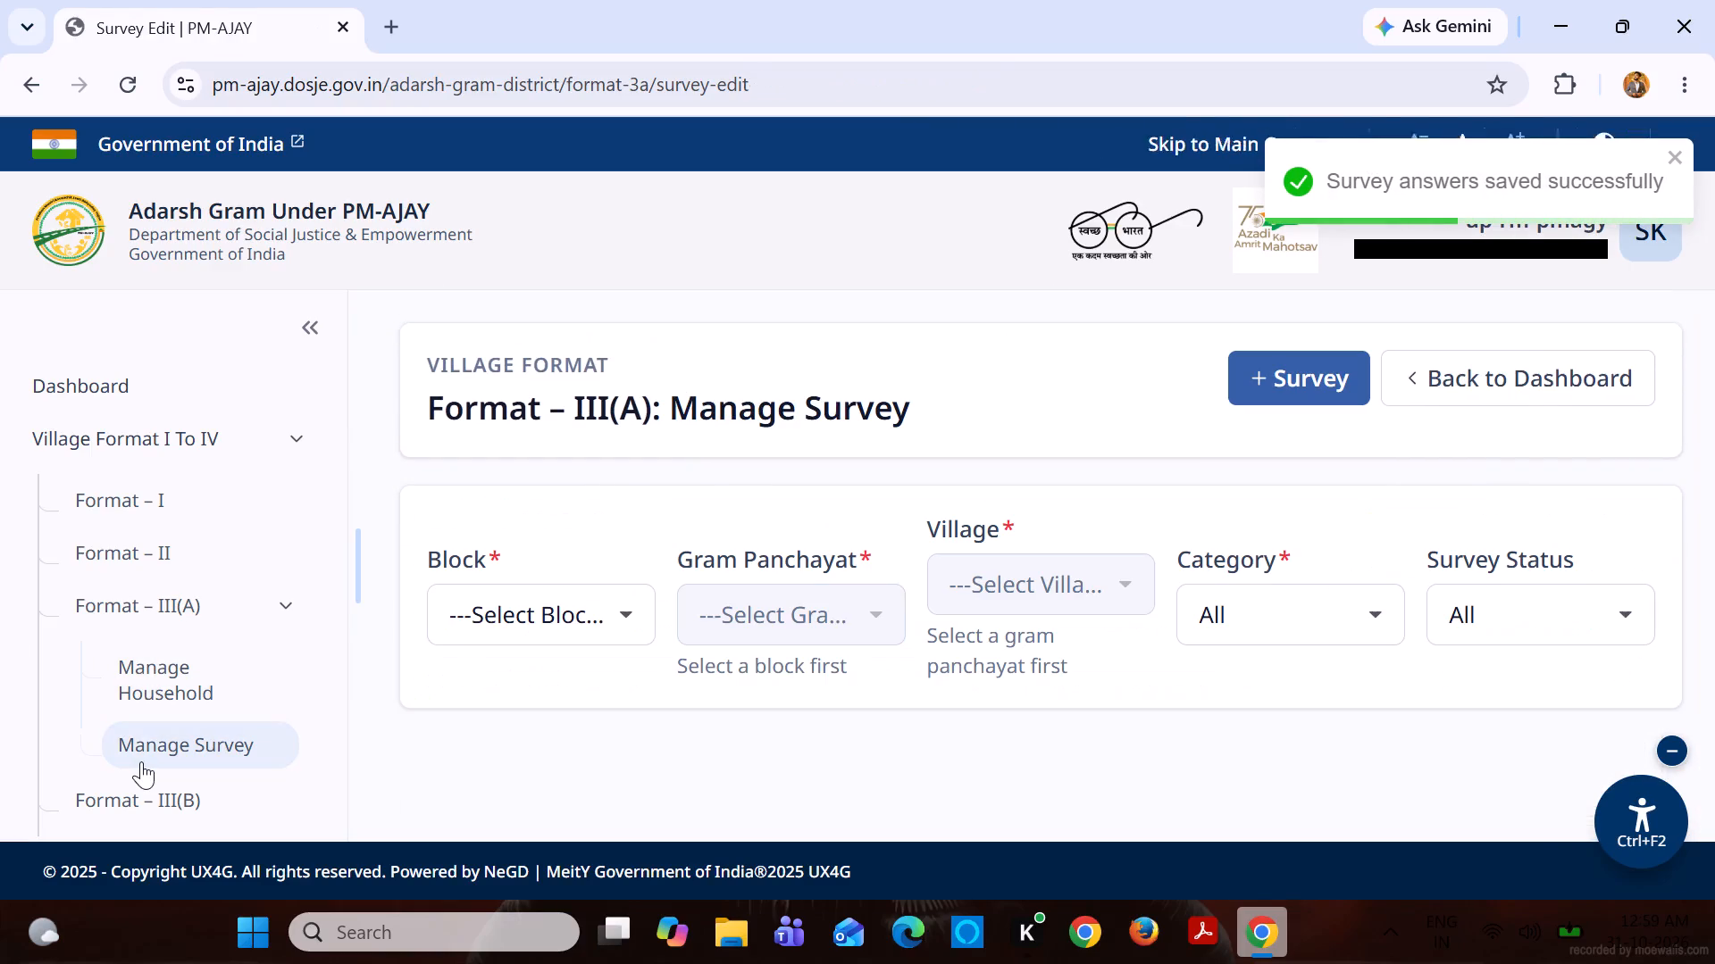
click(629, 616)
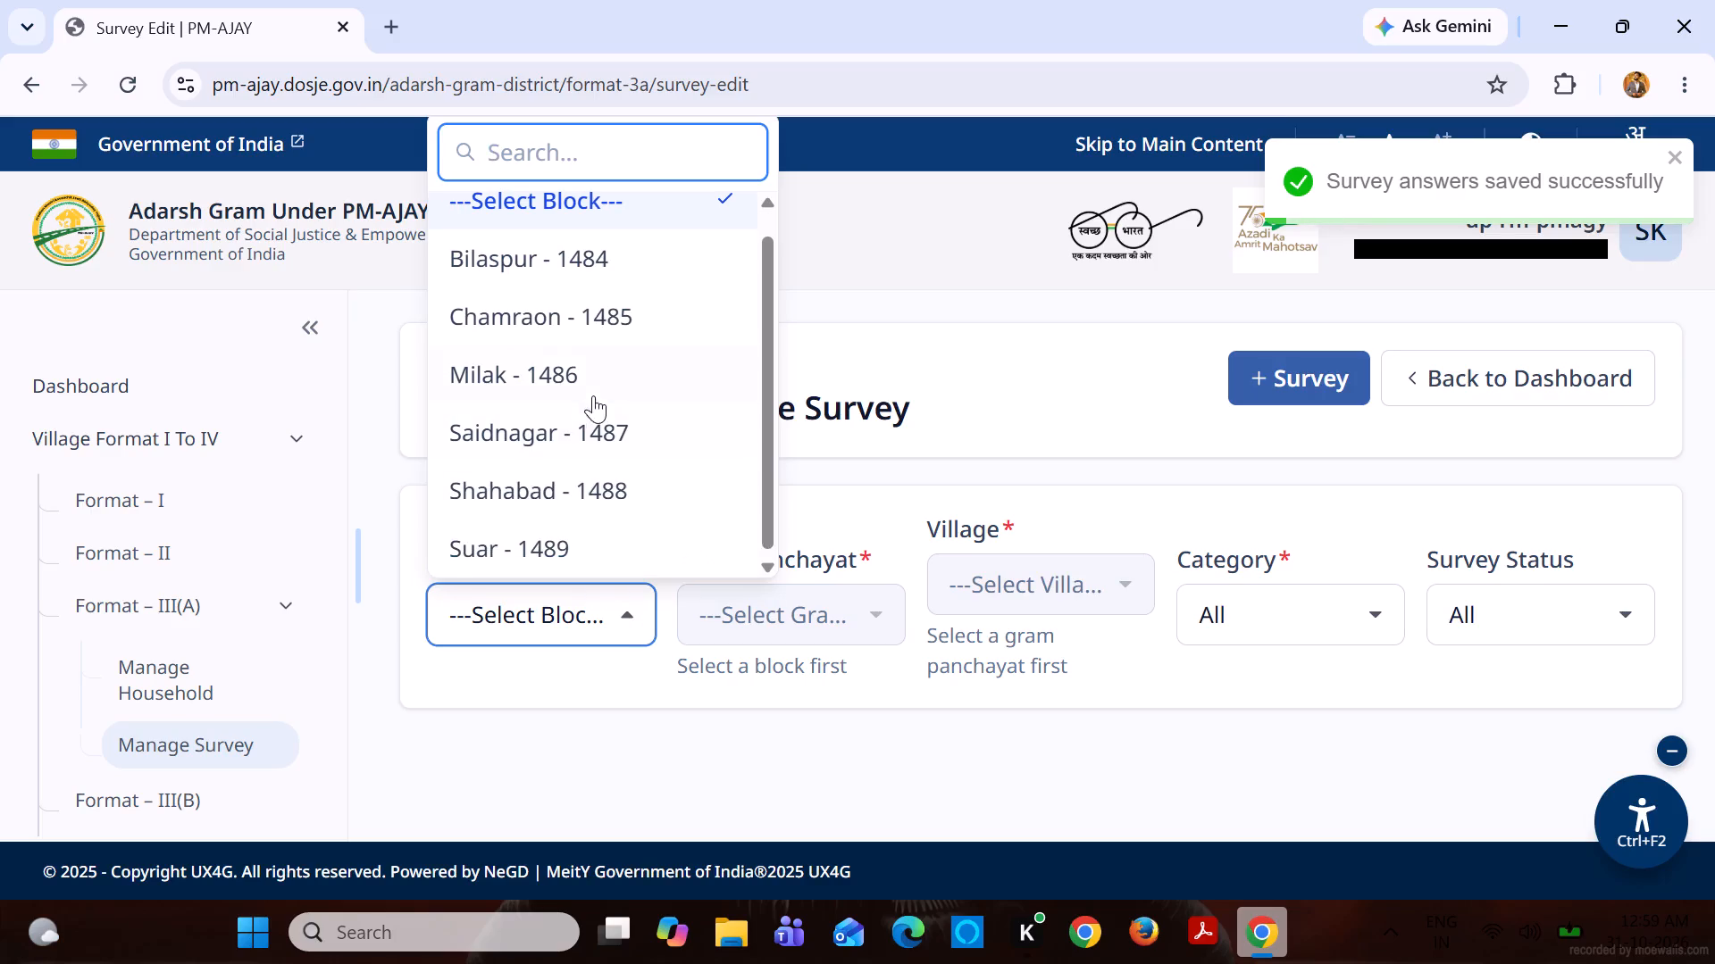
click(534, 482)
click(842, 618)
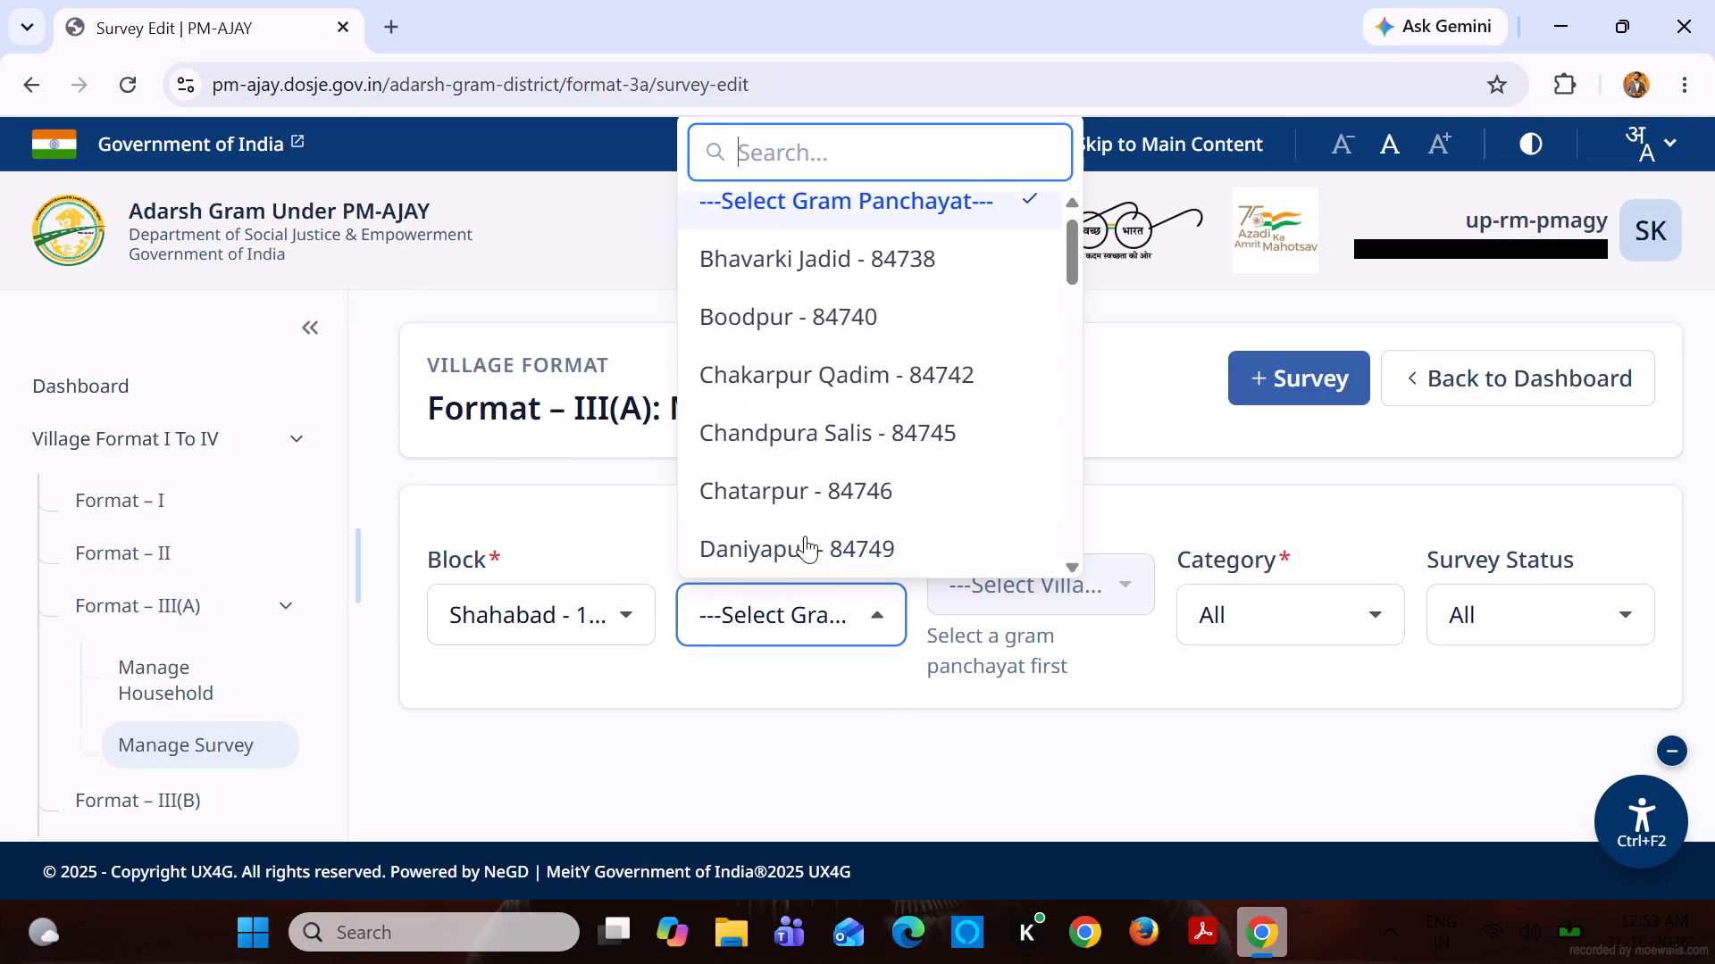
click(807, 318)
click(1045, 587)
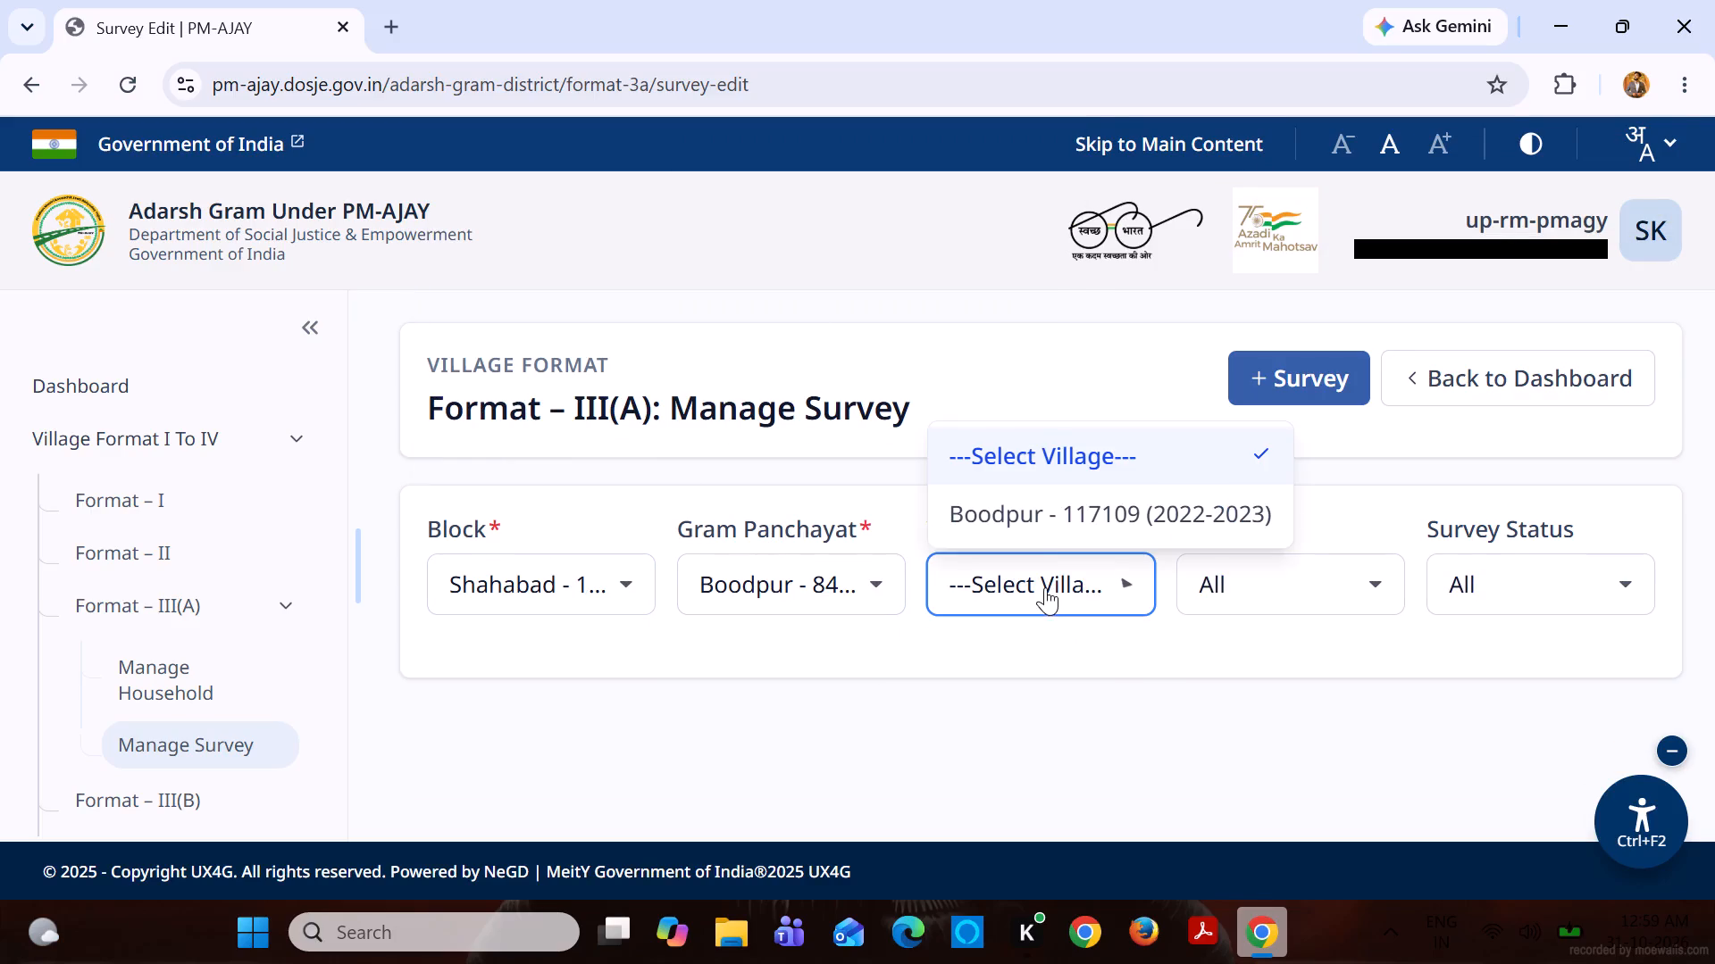
click(1043, 520)
scroll(1153, 637, down, 3)
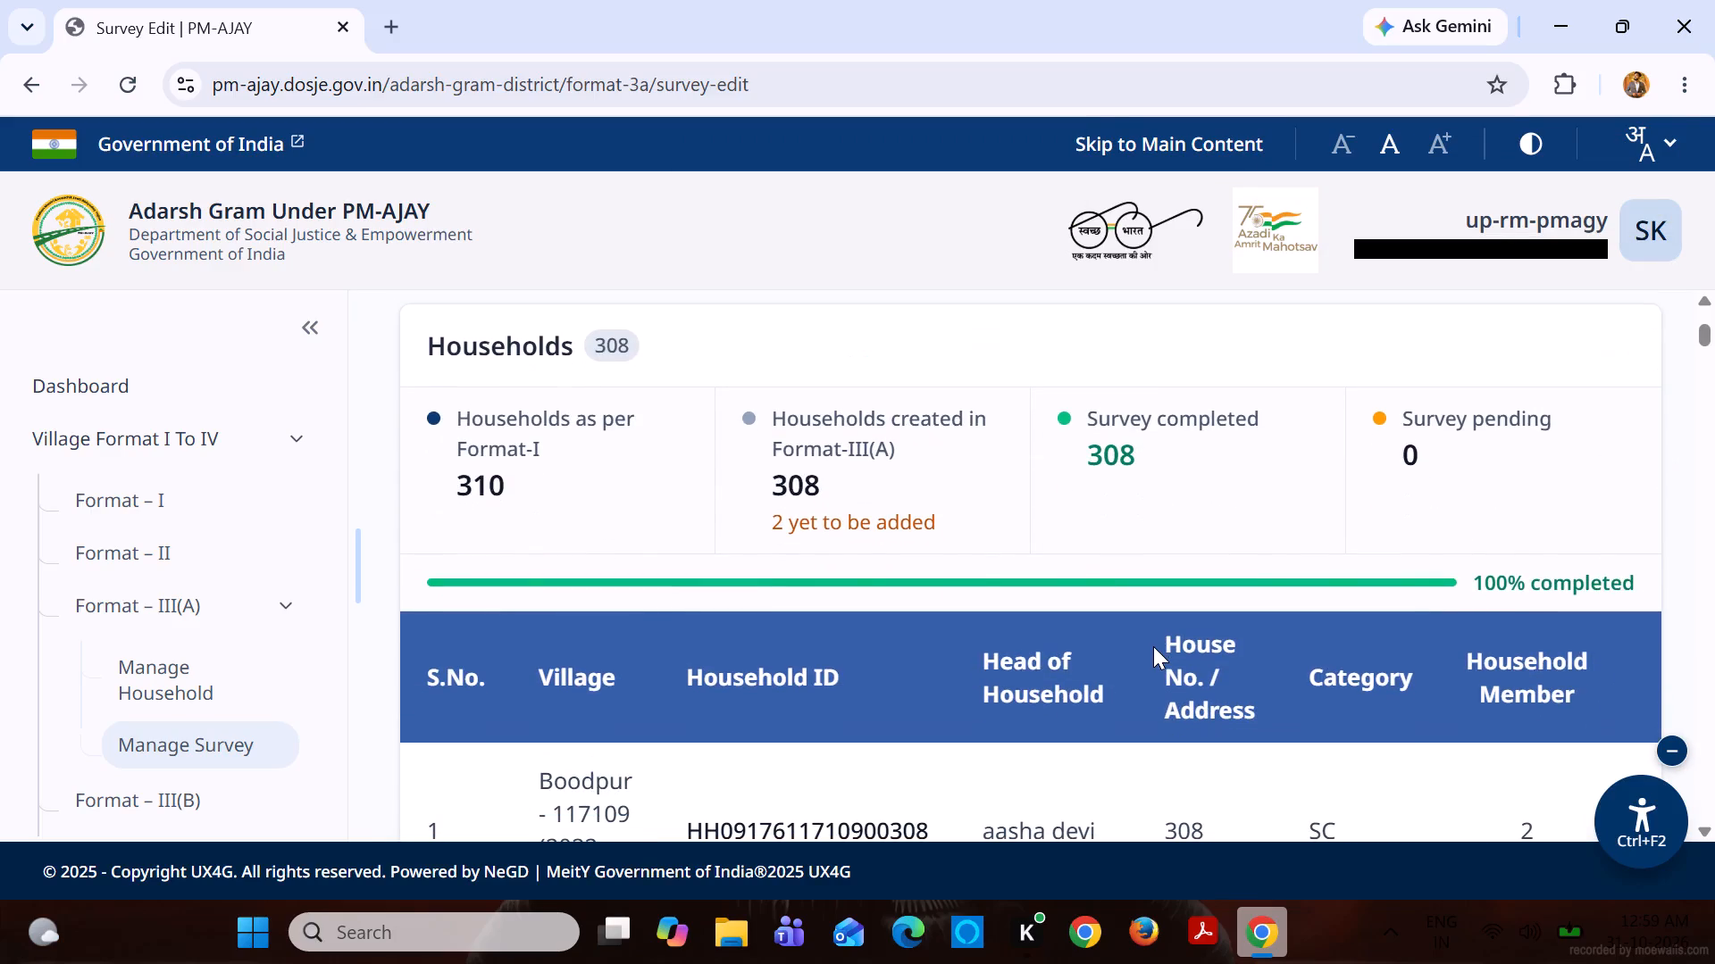
scroll(1153, 646, down, 3)
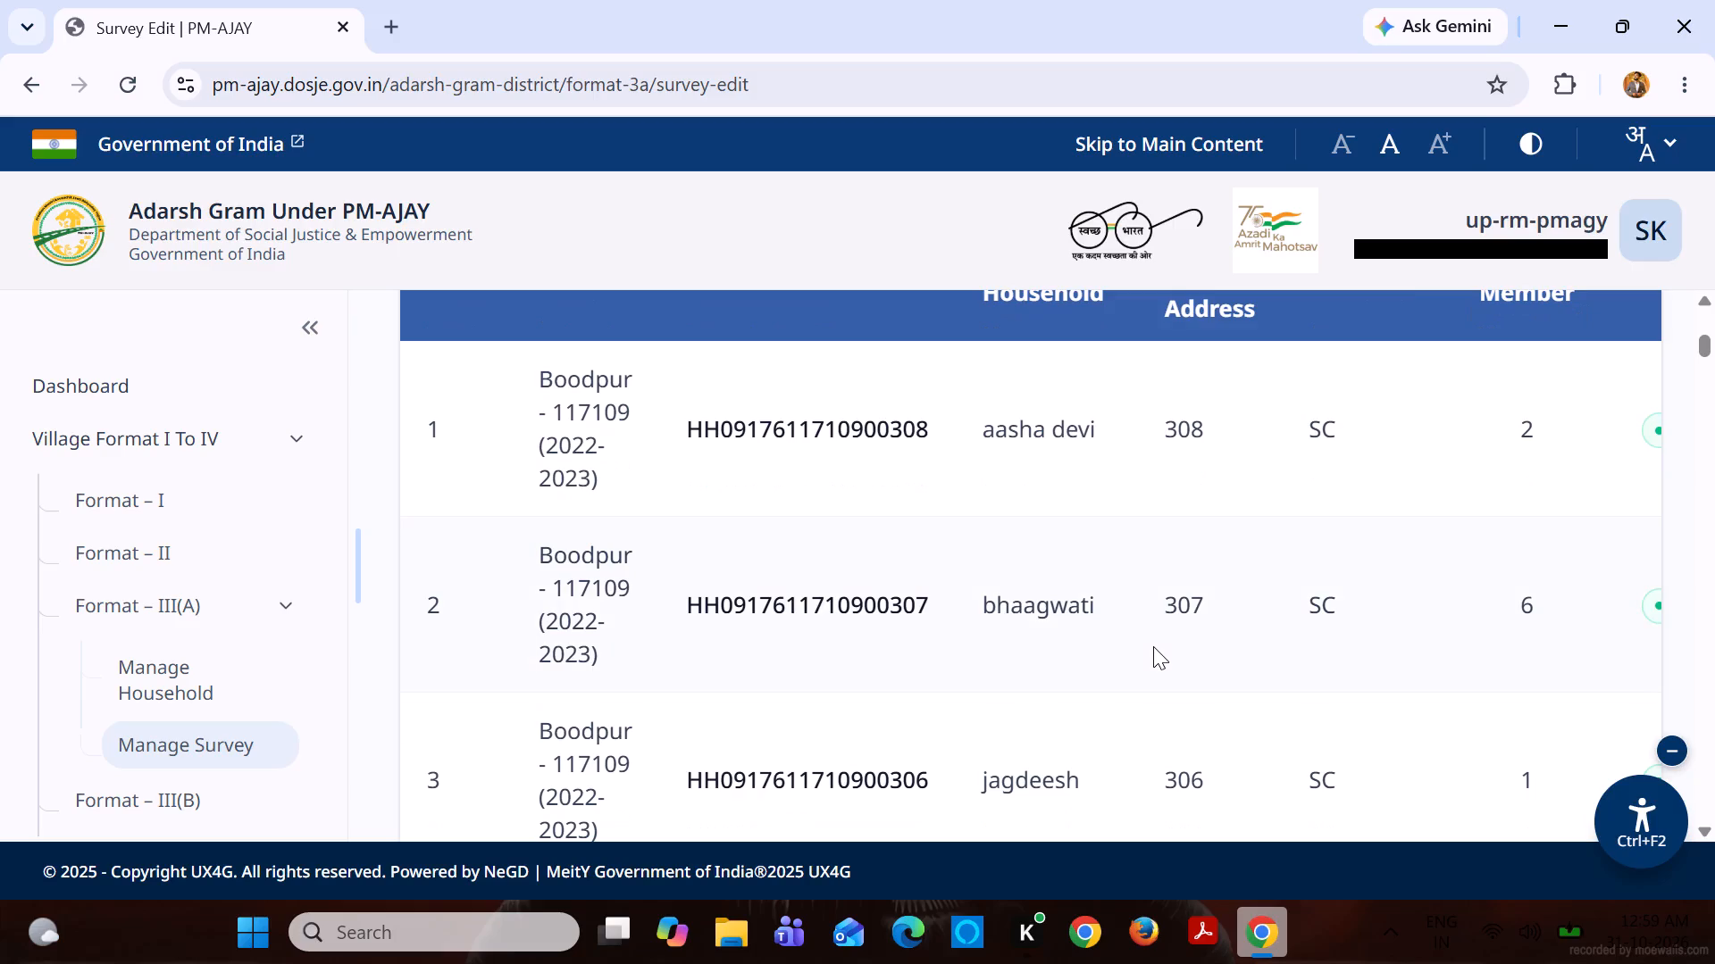
scroll(1153, 646, down, 2)
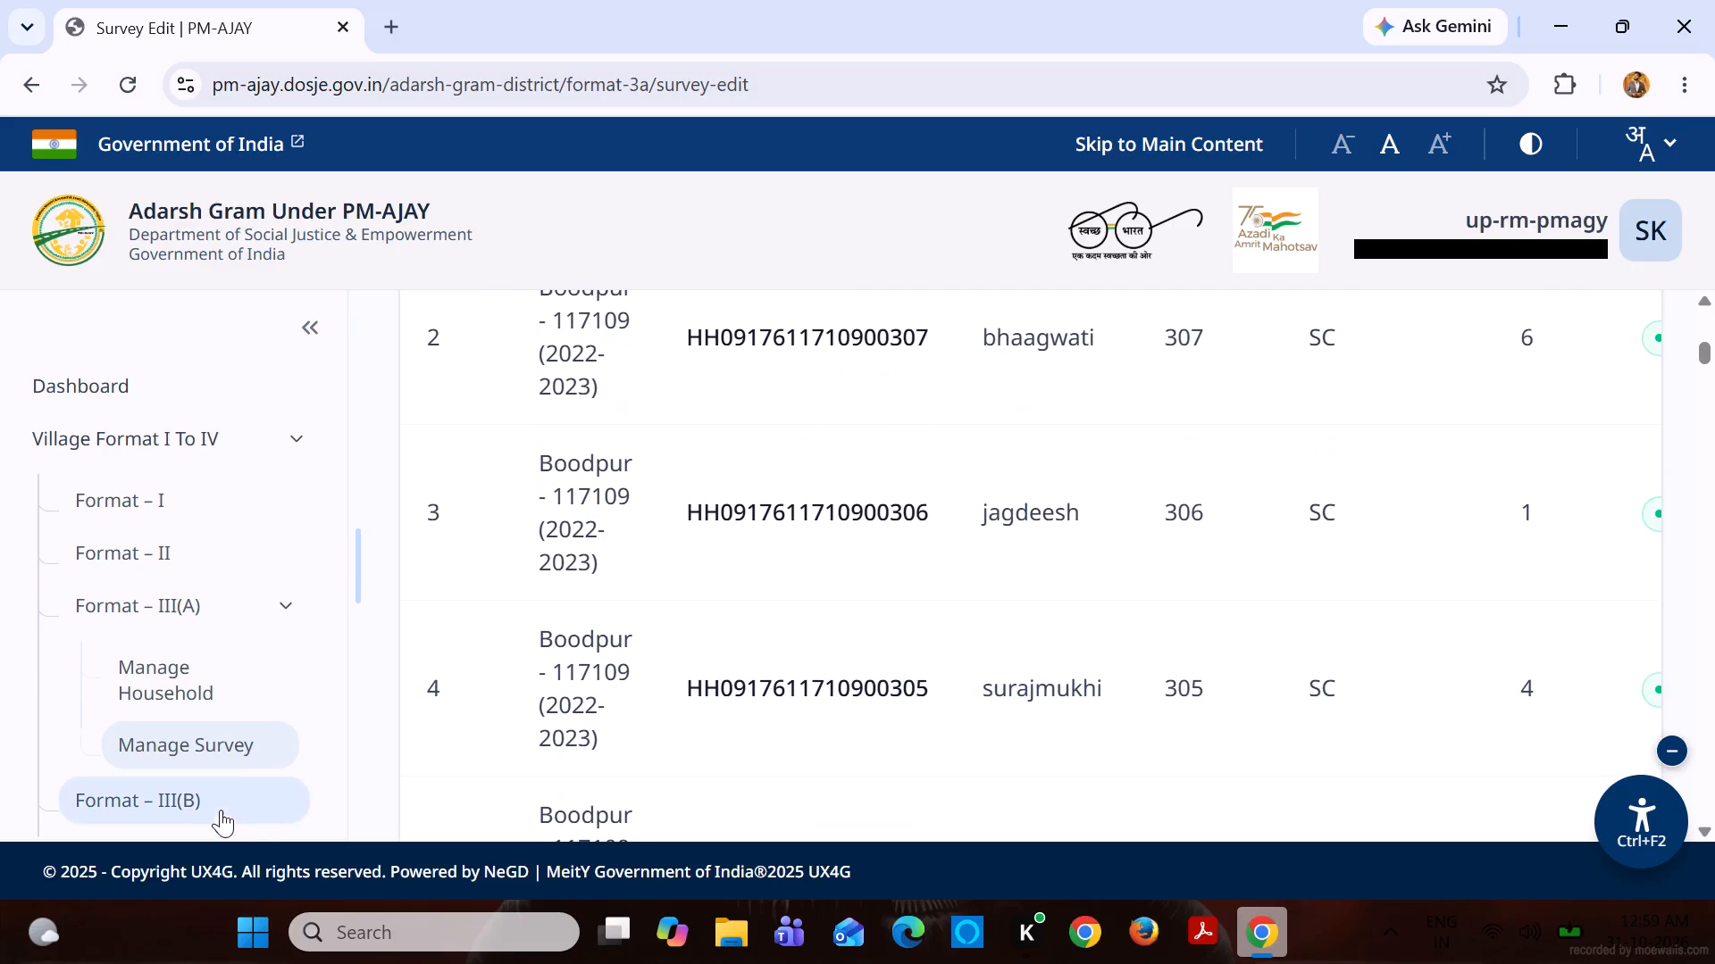
Open the Format – III(B) page for consolidation of household data.
click(234, 603)
click(234, 603)
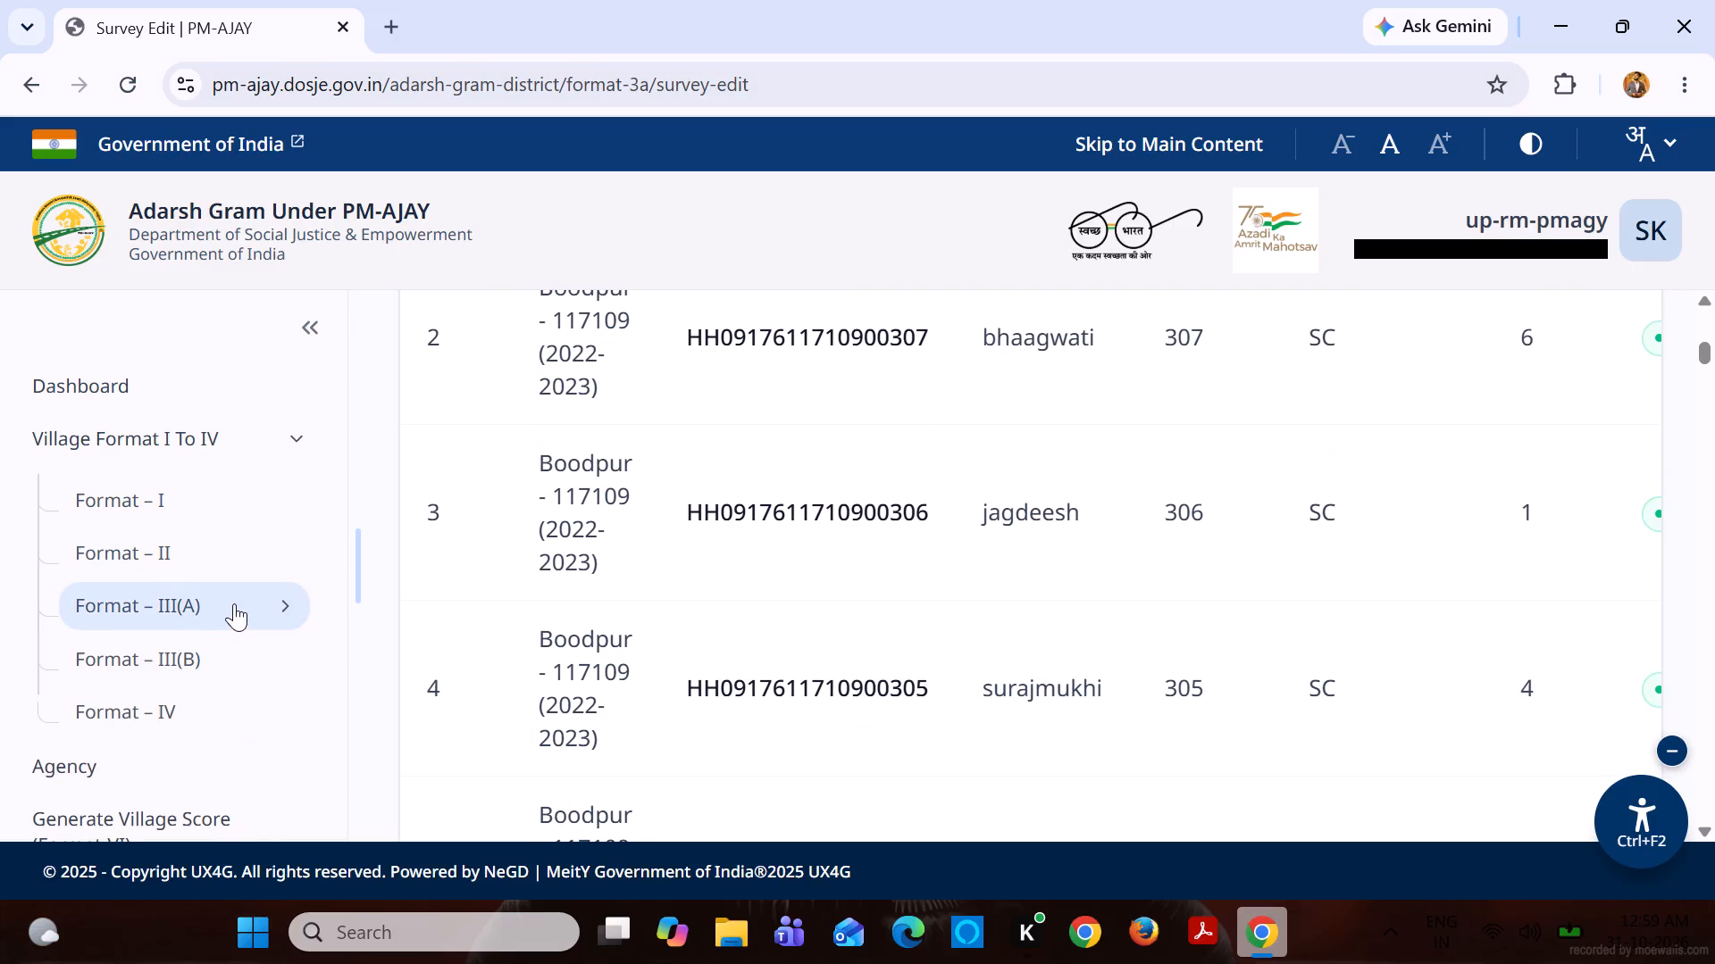
scroll(234, 603, down, 2)
click(236, 554)
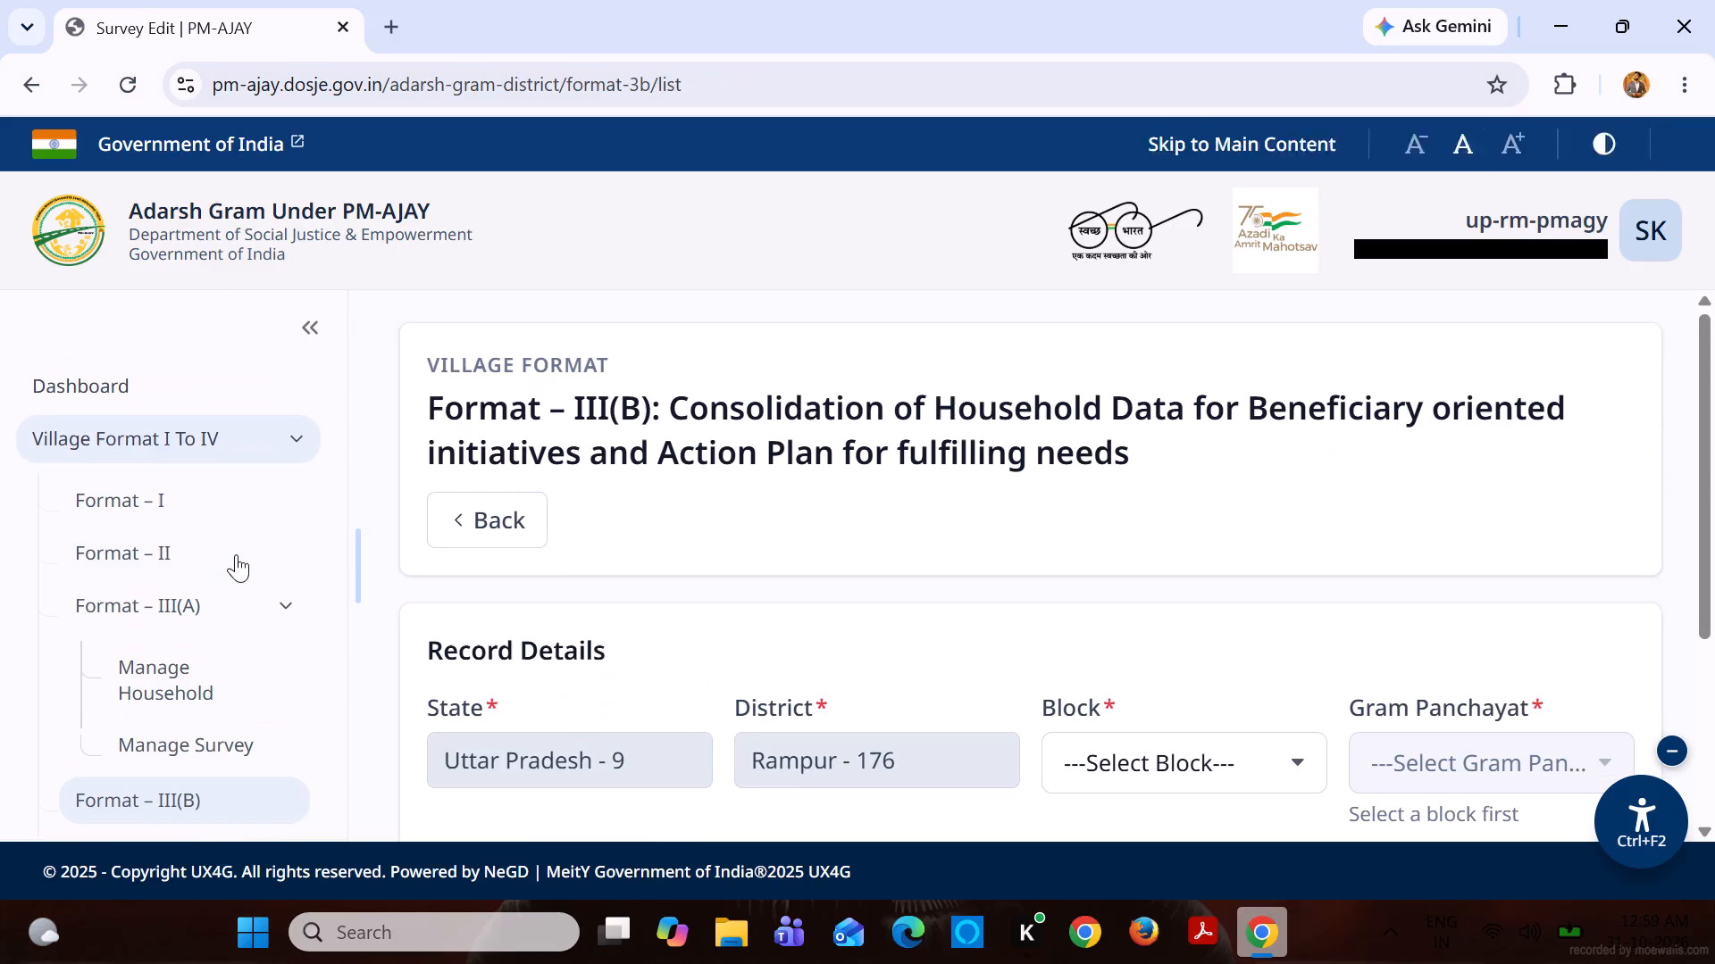
Select Shahabad block, Boodpur gram panchayat and Boodpur village under Record Details, and check the status of the Format-3A household survey.
scroll(228, 686, down, 3)
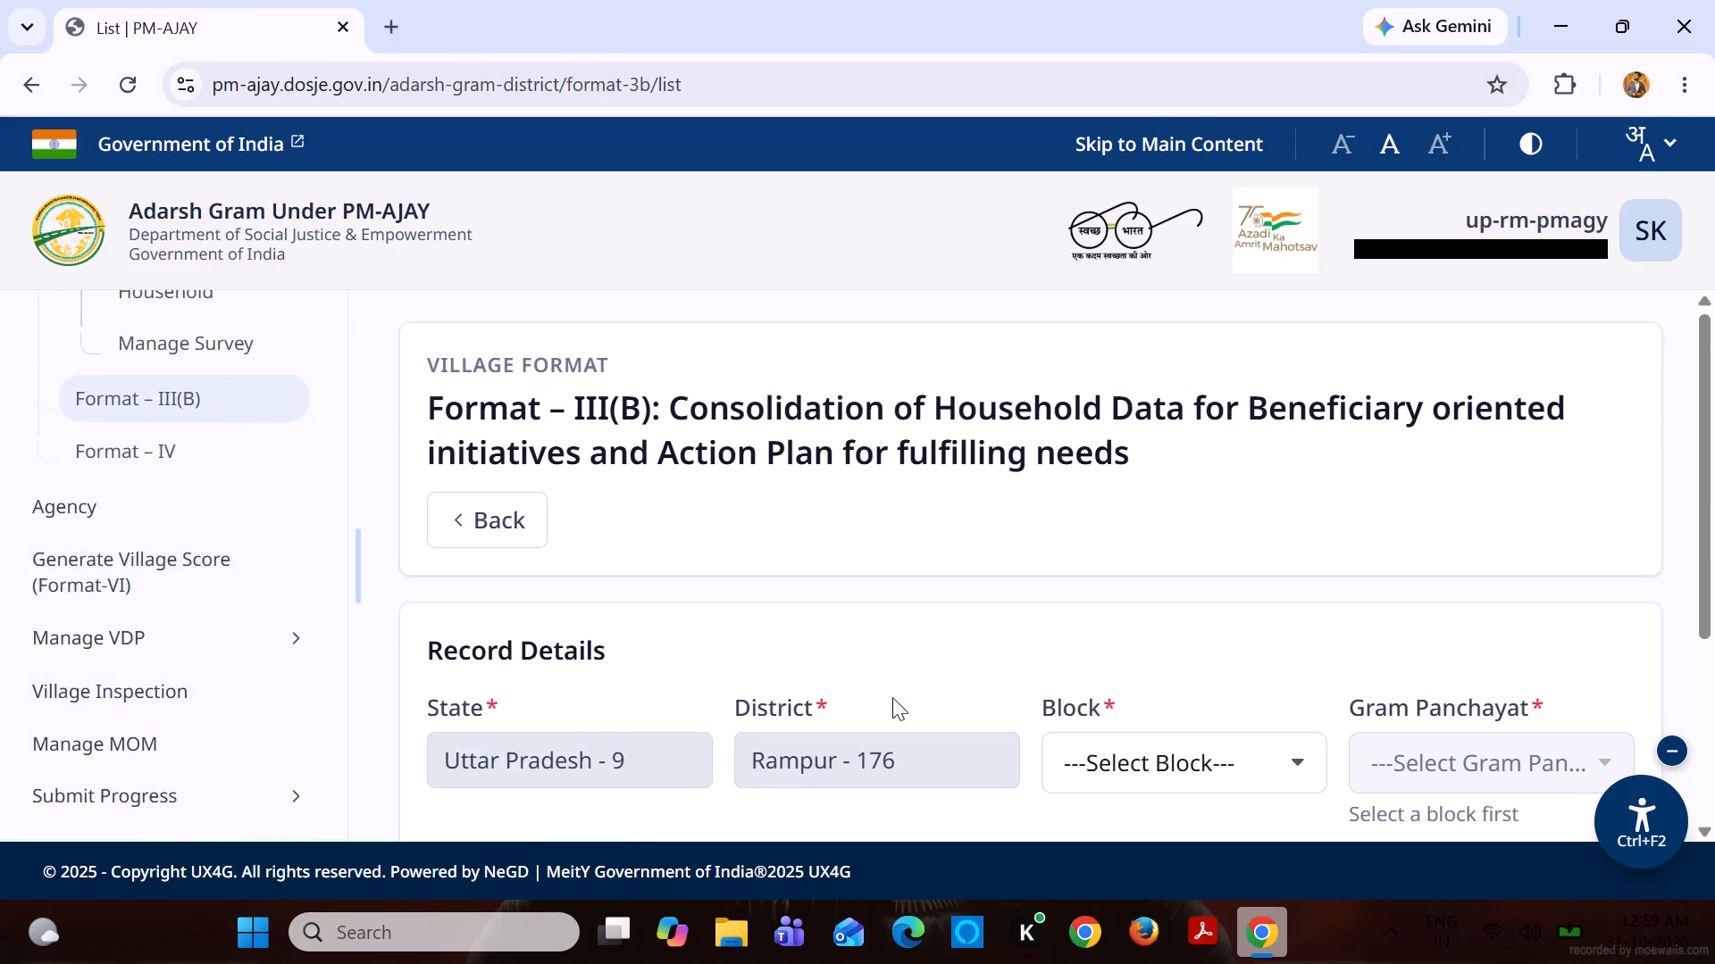
scroll(909, 684, down, 3)
click(1247, 462)
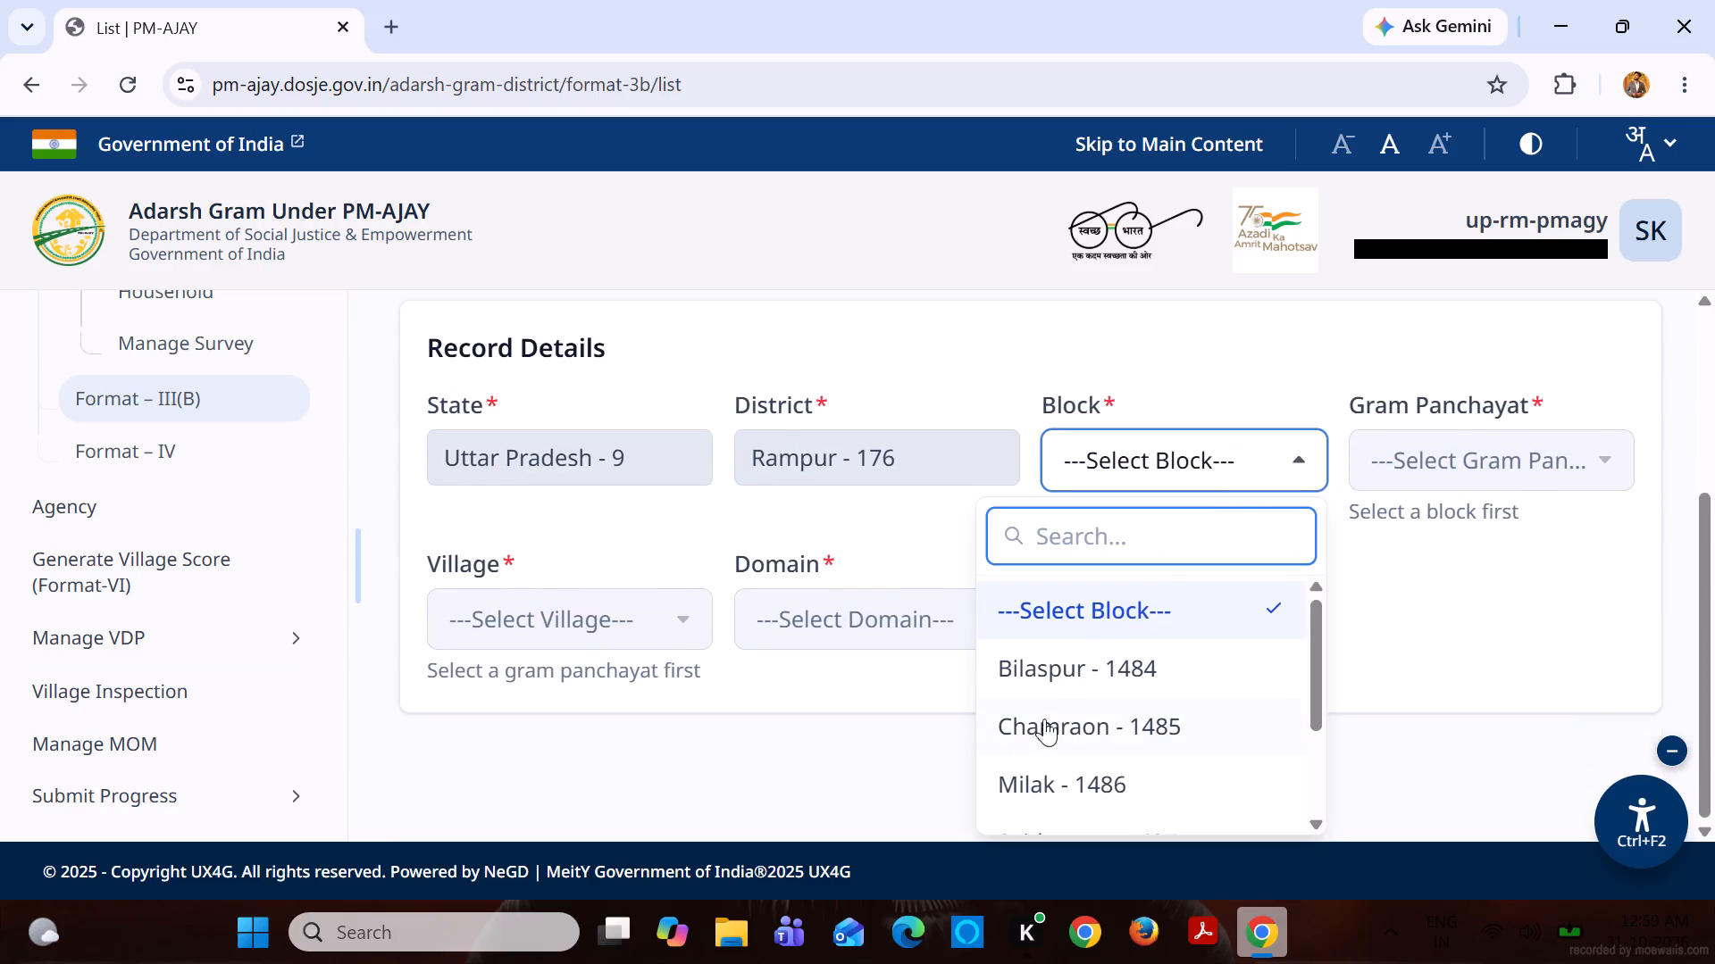
scroll(1078, 669, down, 3)
click(1043, 756)
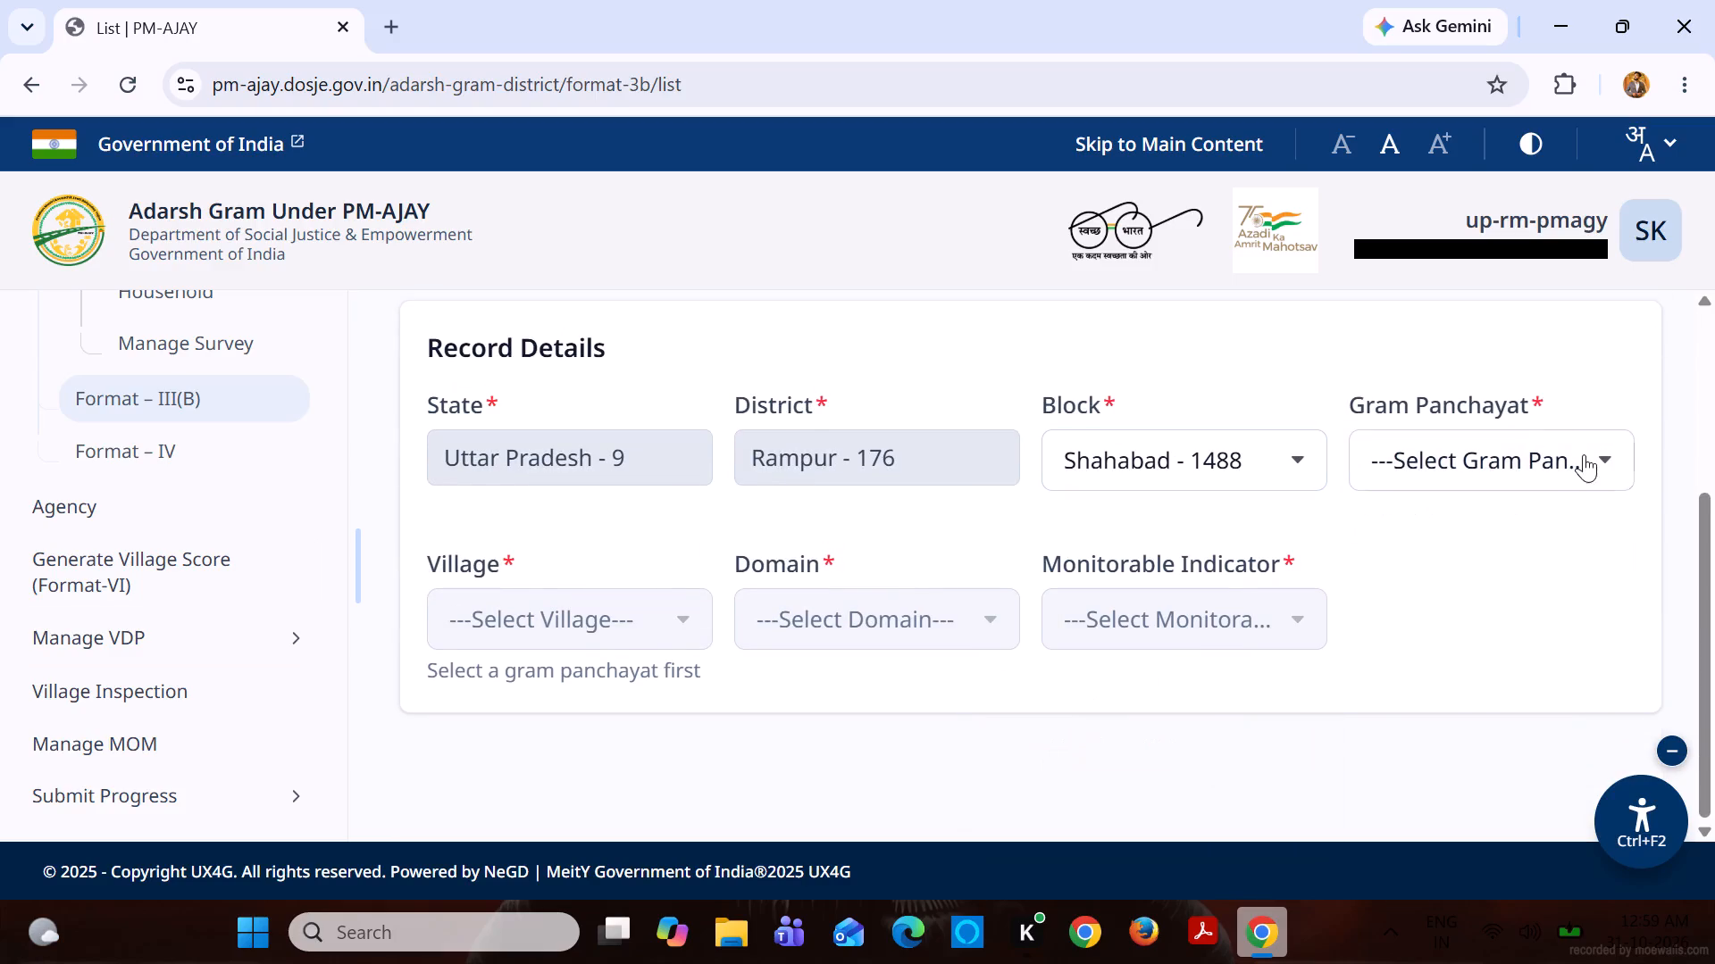
click(1584, 454)
click(1297, 738)
click(549, 611)
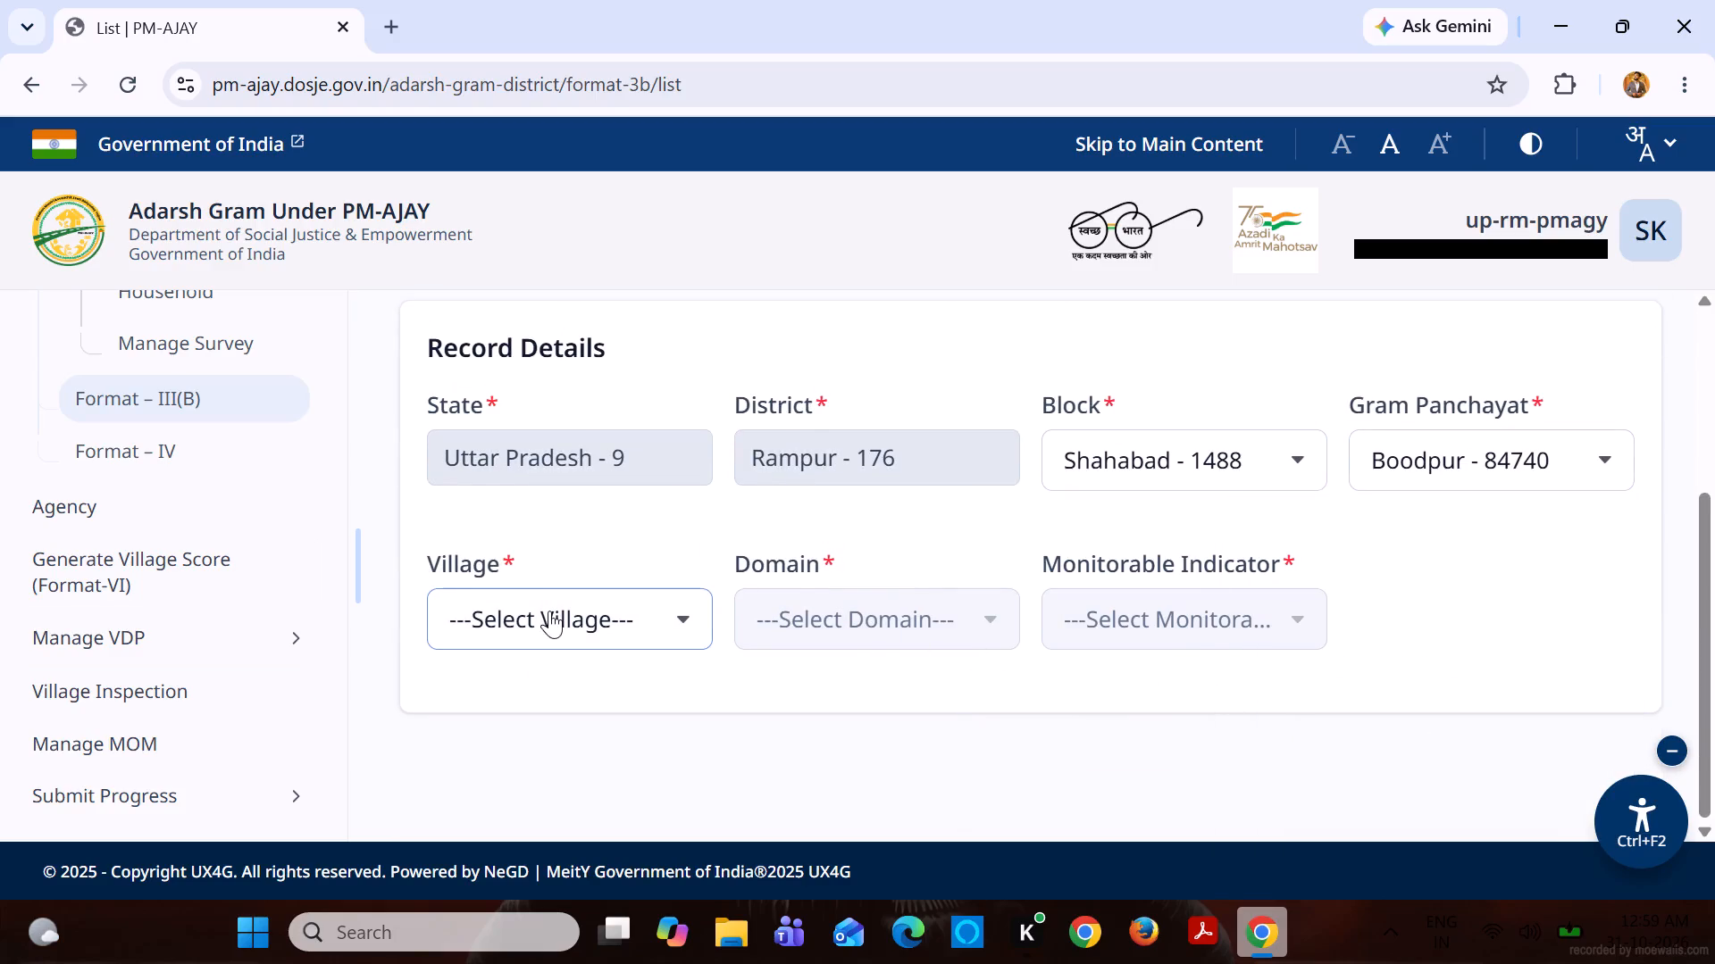
click(577, 549)
scroll(1092, 477, down, 4)
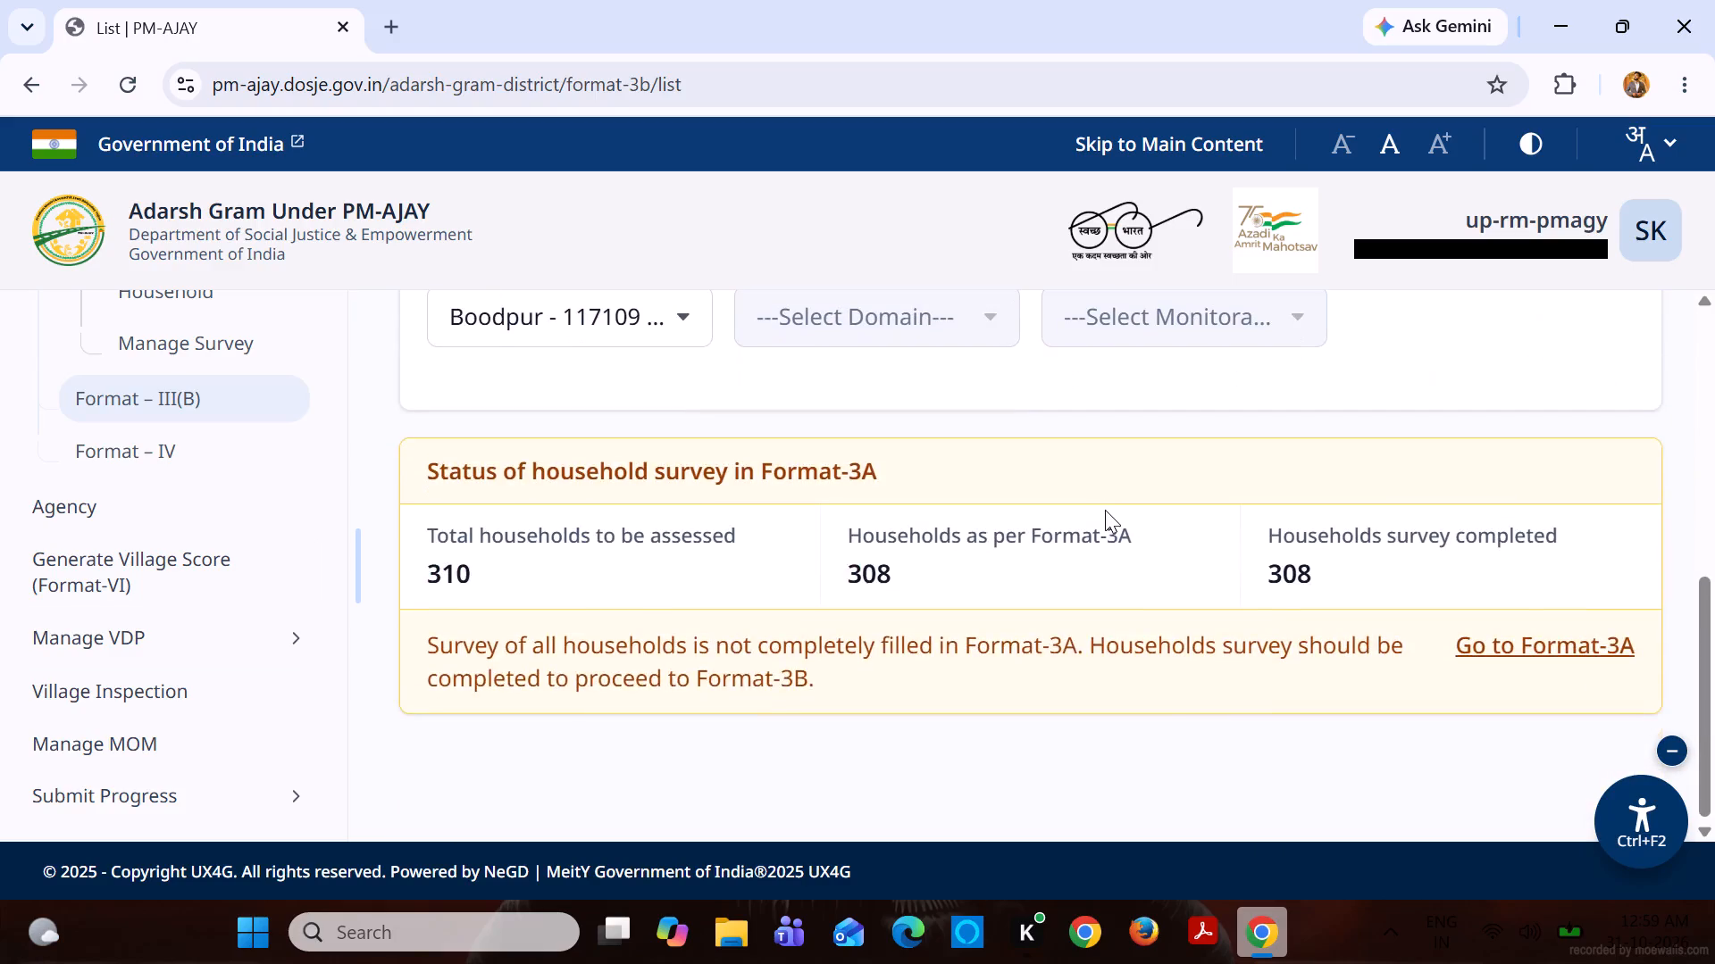
scroll(1105, 510, down, 2)
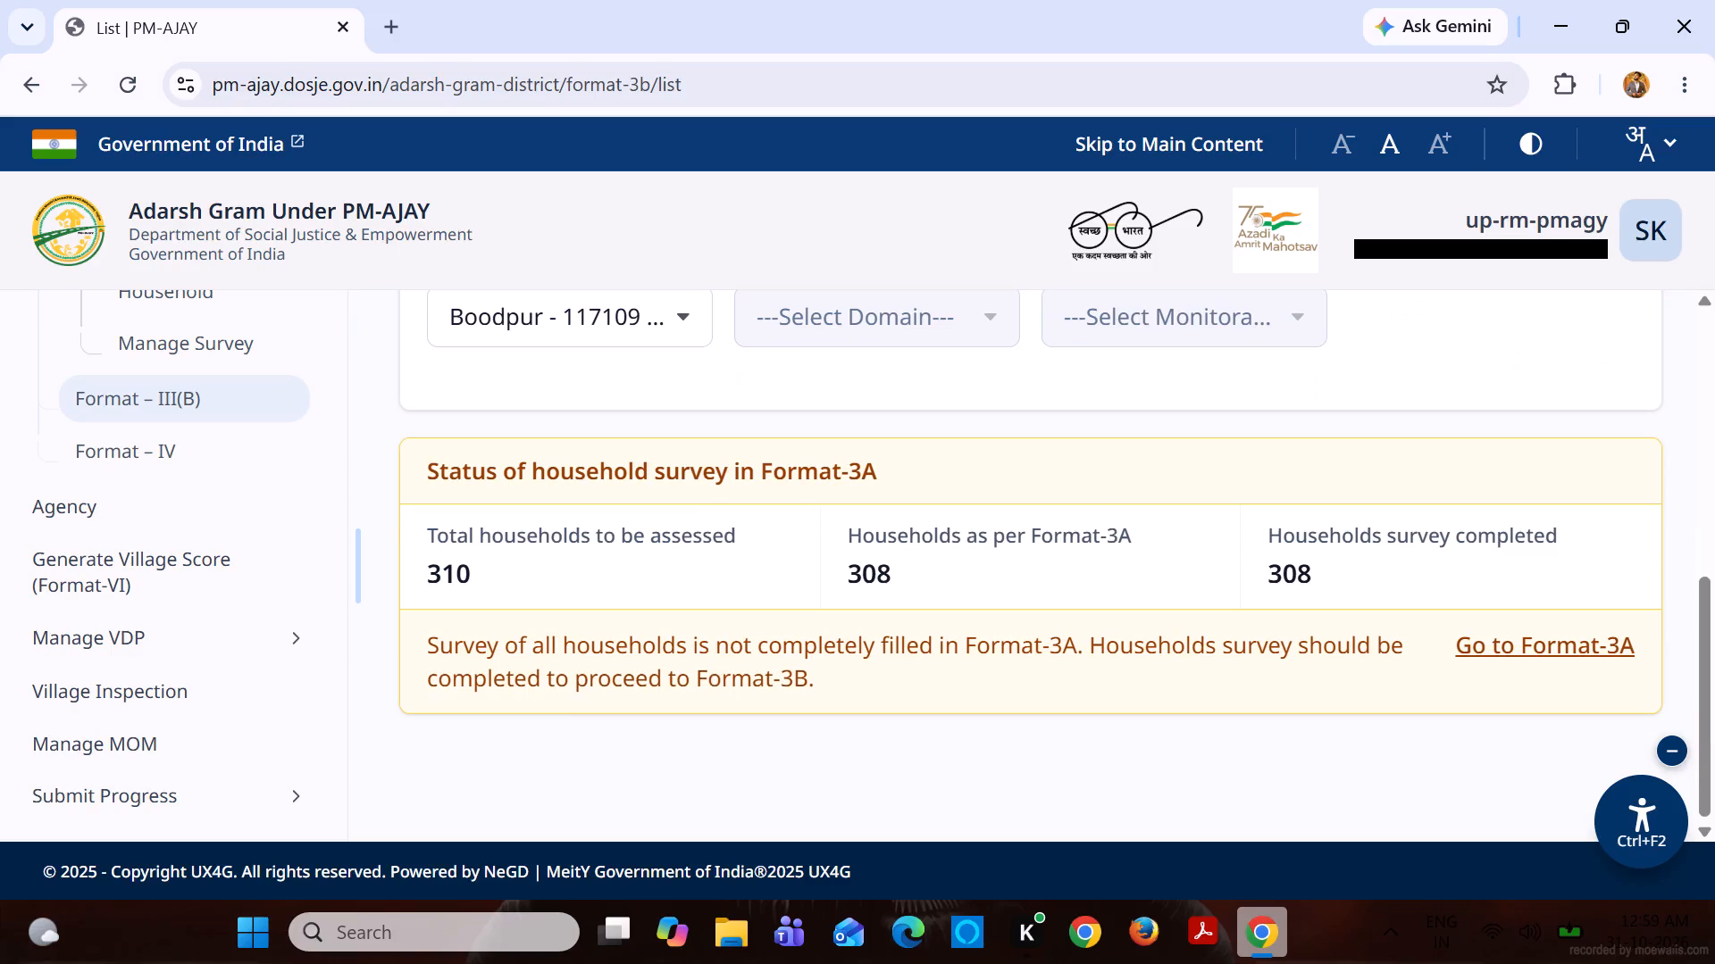
scroll(1117, 565, down, 3)
scroll(1117, 598, up, 14)
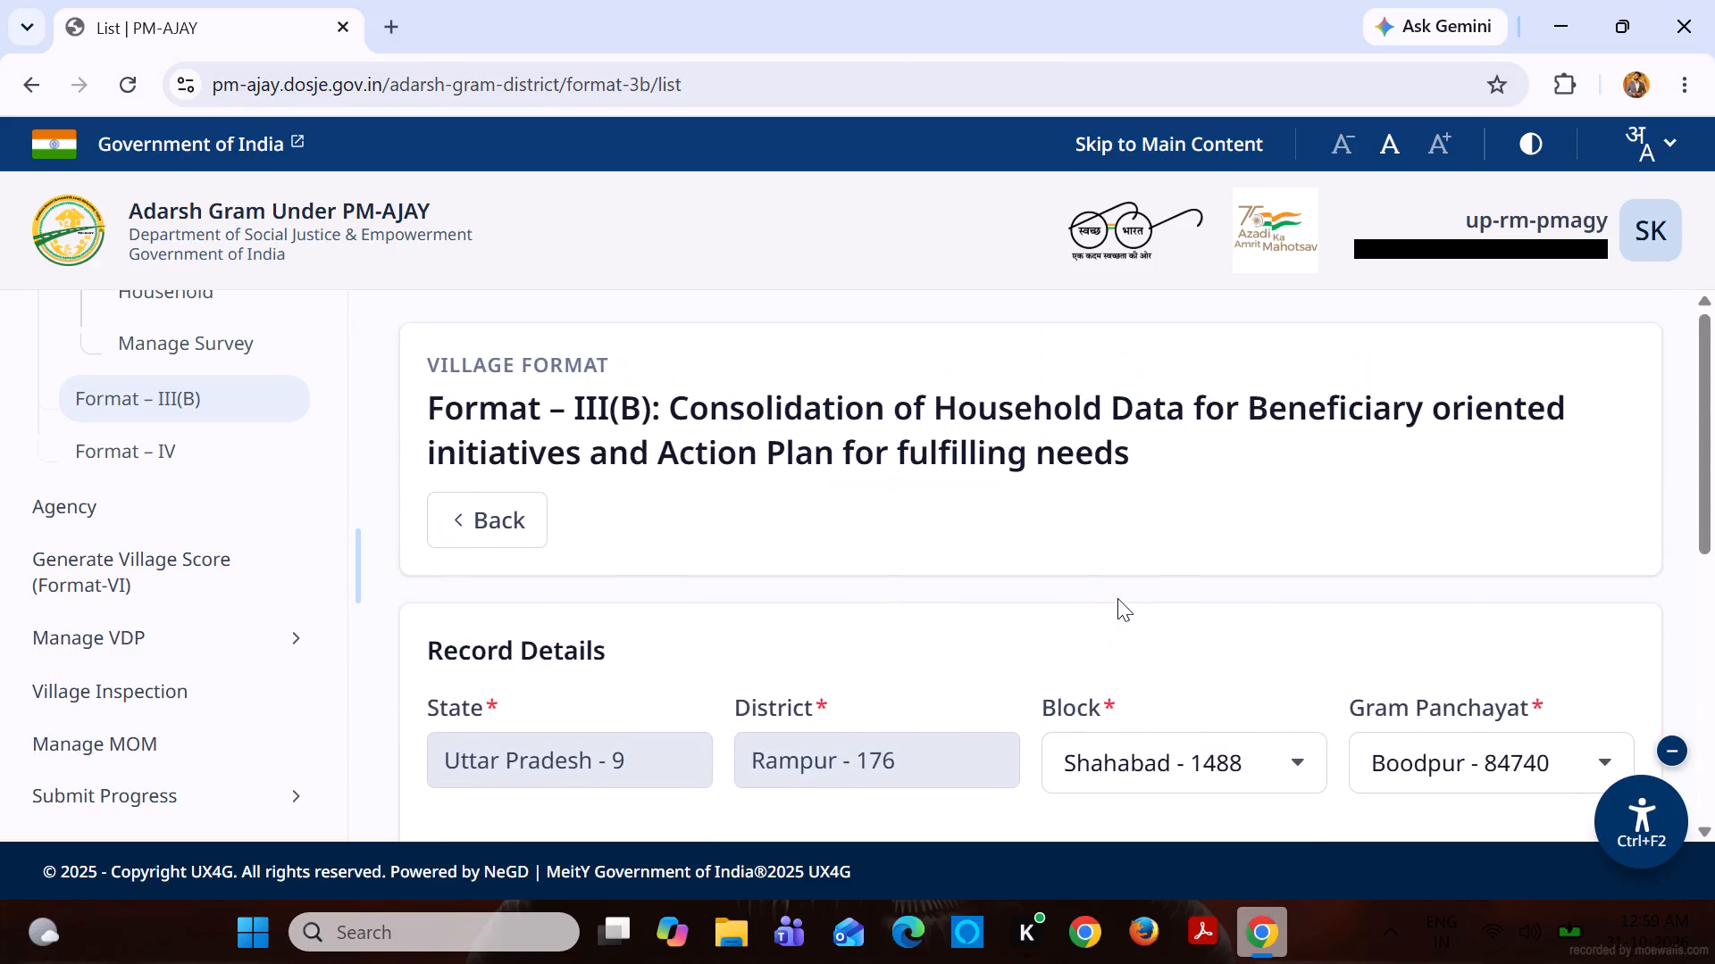